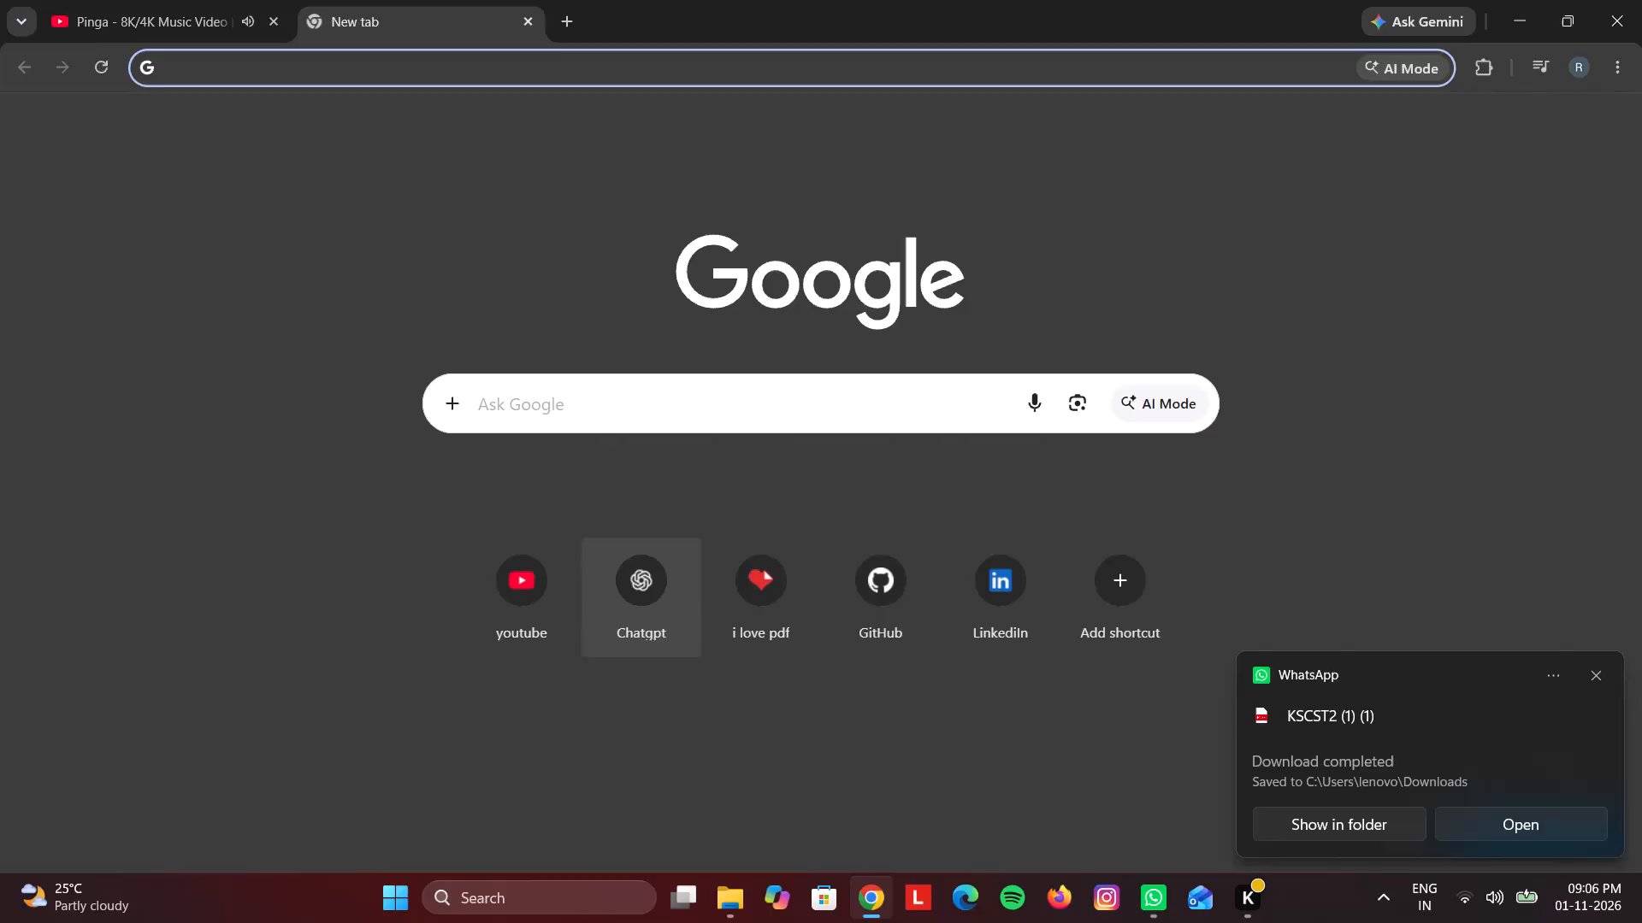
Open the PDF to Word converter on the iLovePDF website.
click(632, 595)
click(737, 561)
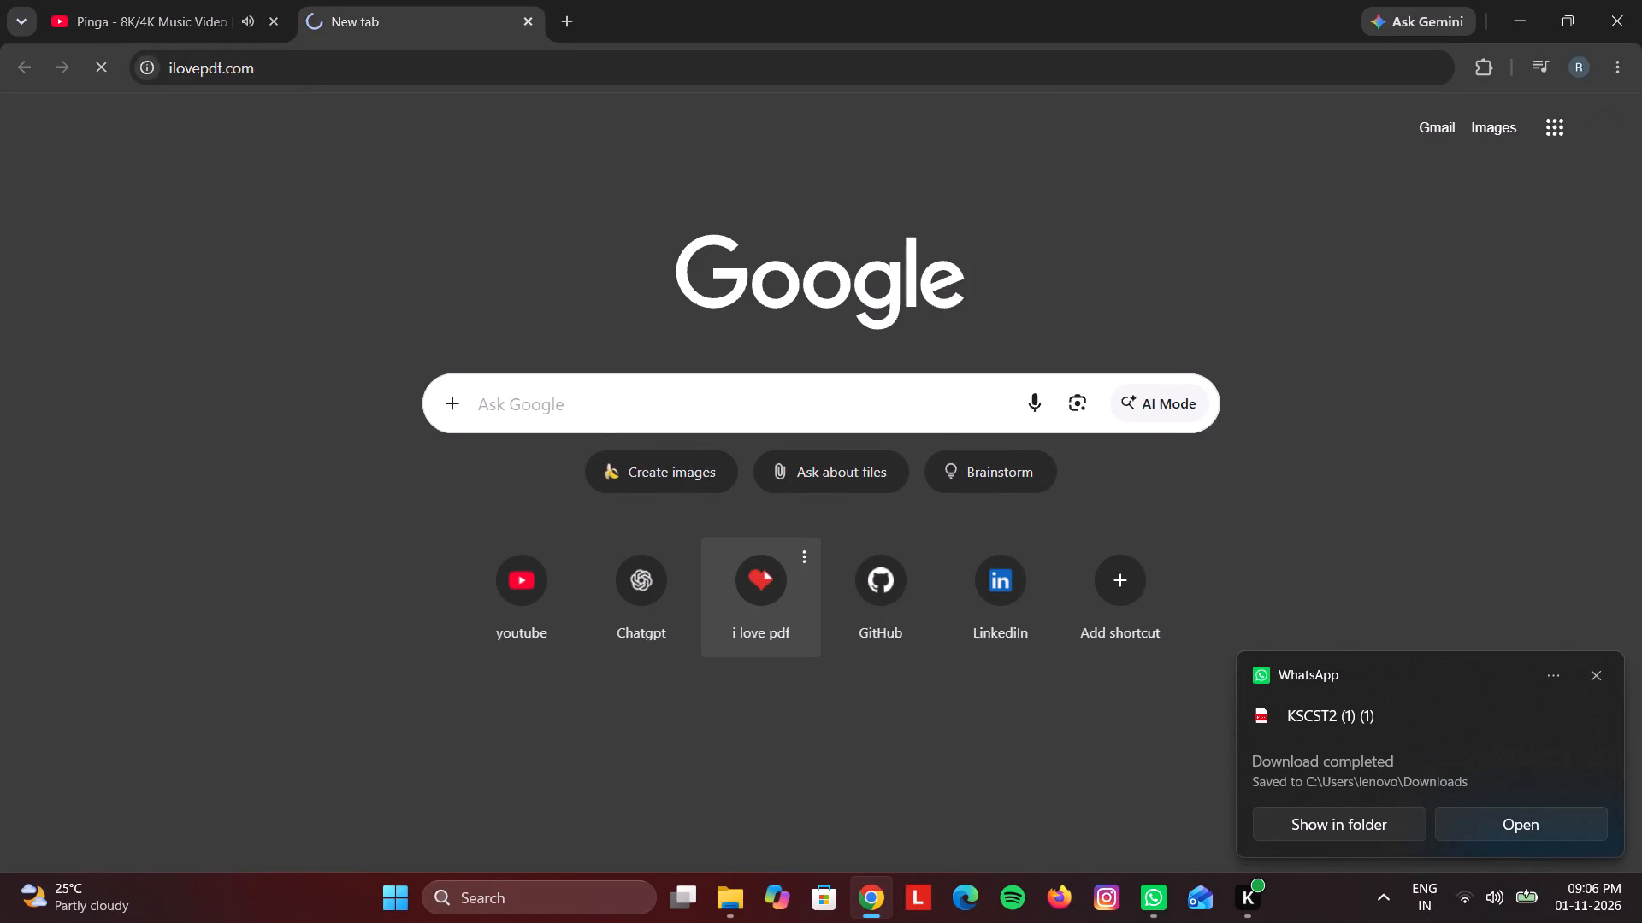
click(762, 592)
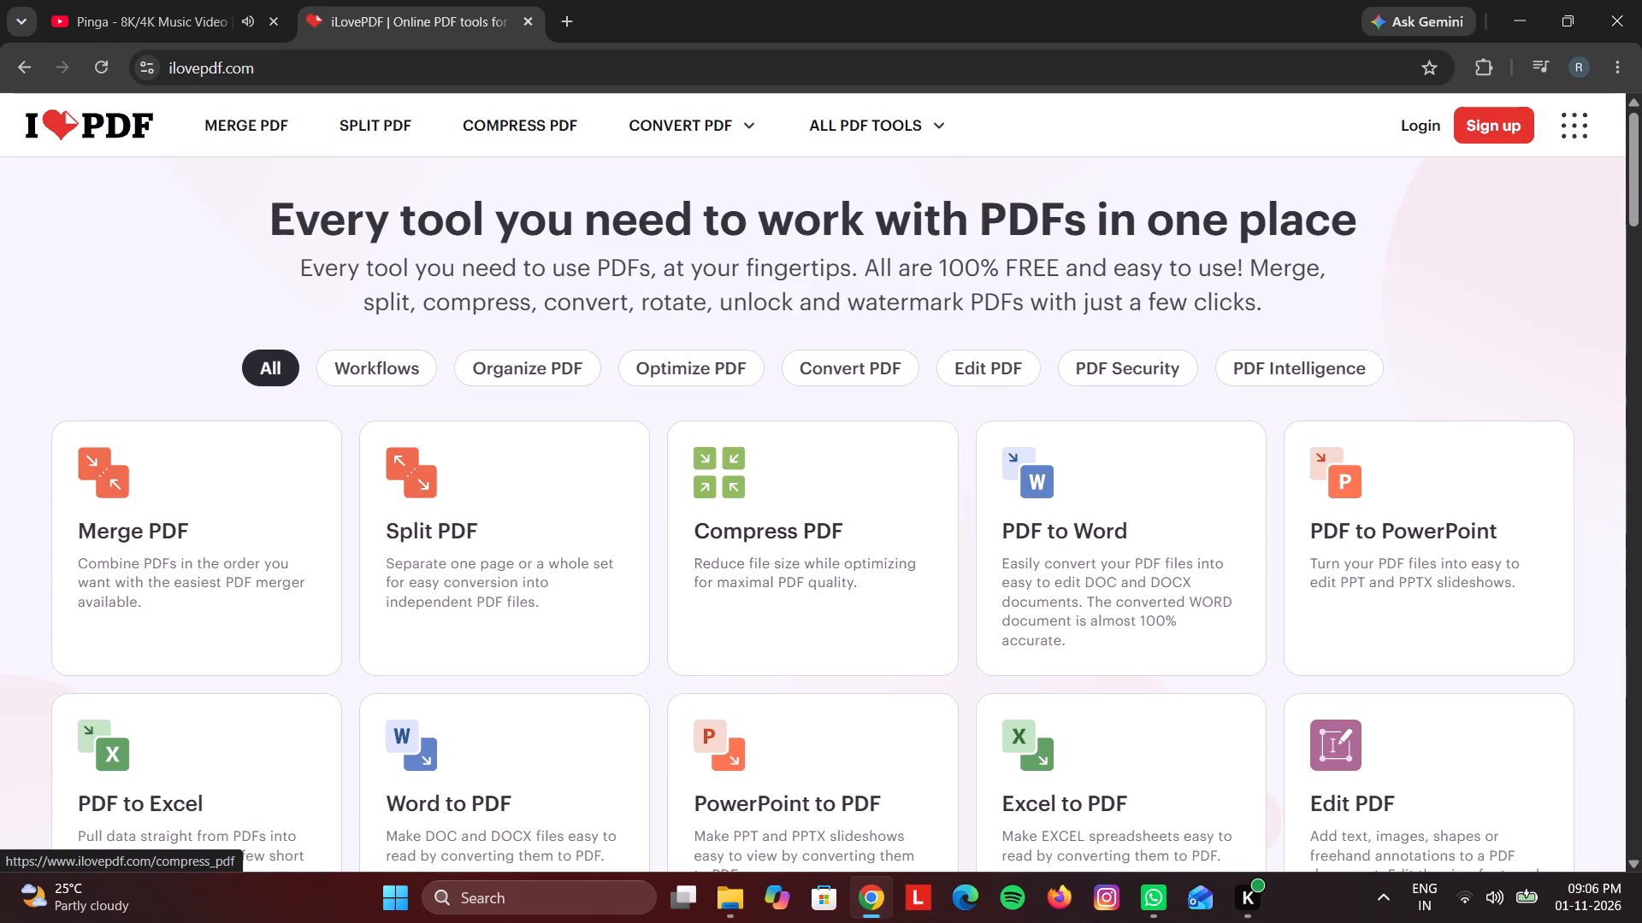
click(1095, 549)
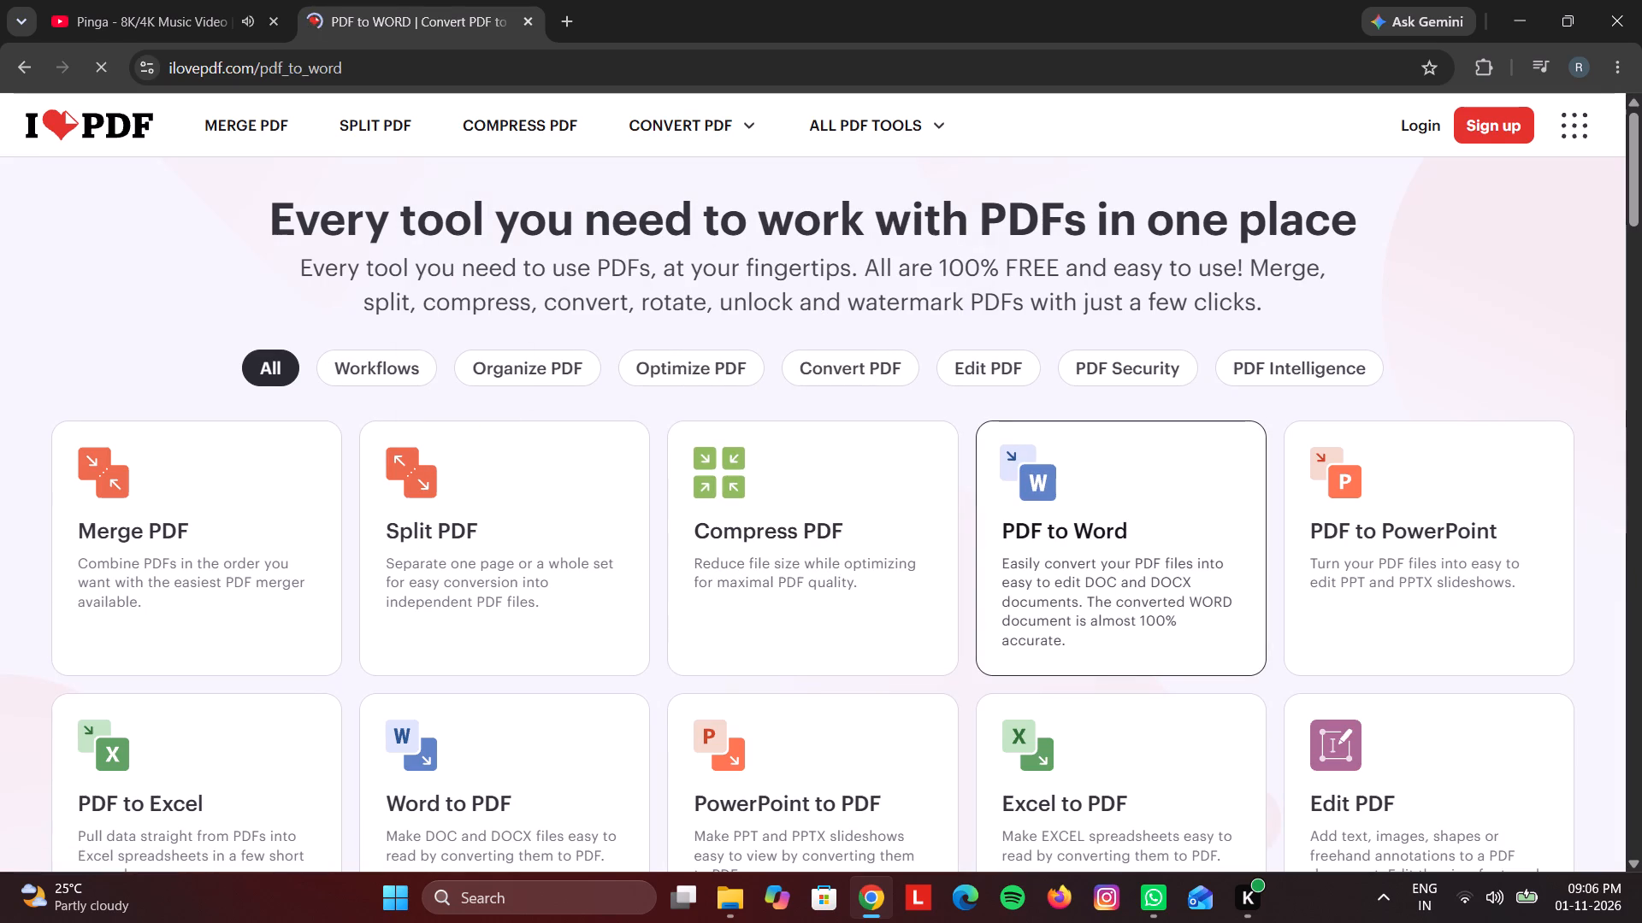
Select the KSCST2 (1) (1) PDF from the Downloads folder and convert it to Word.
click(797, 375)
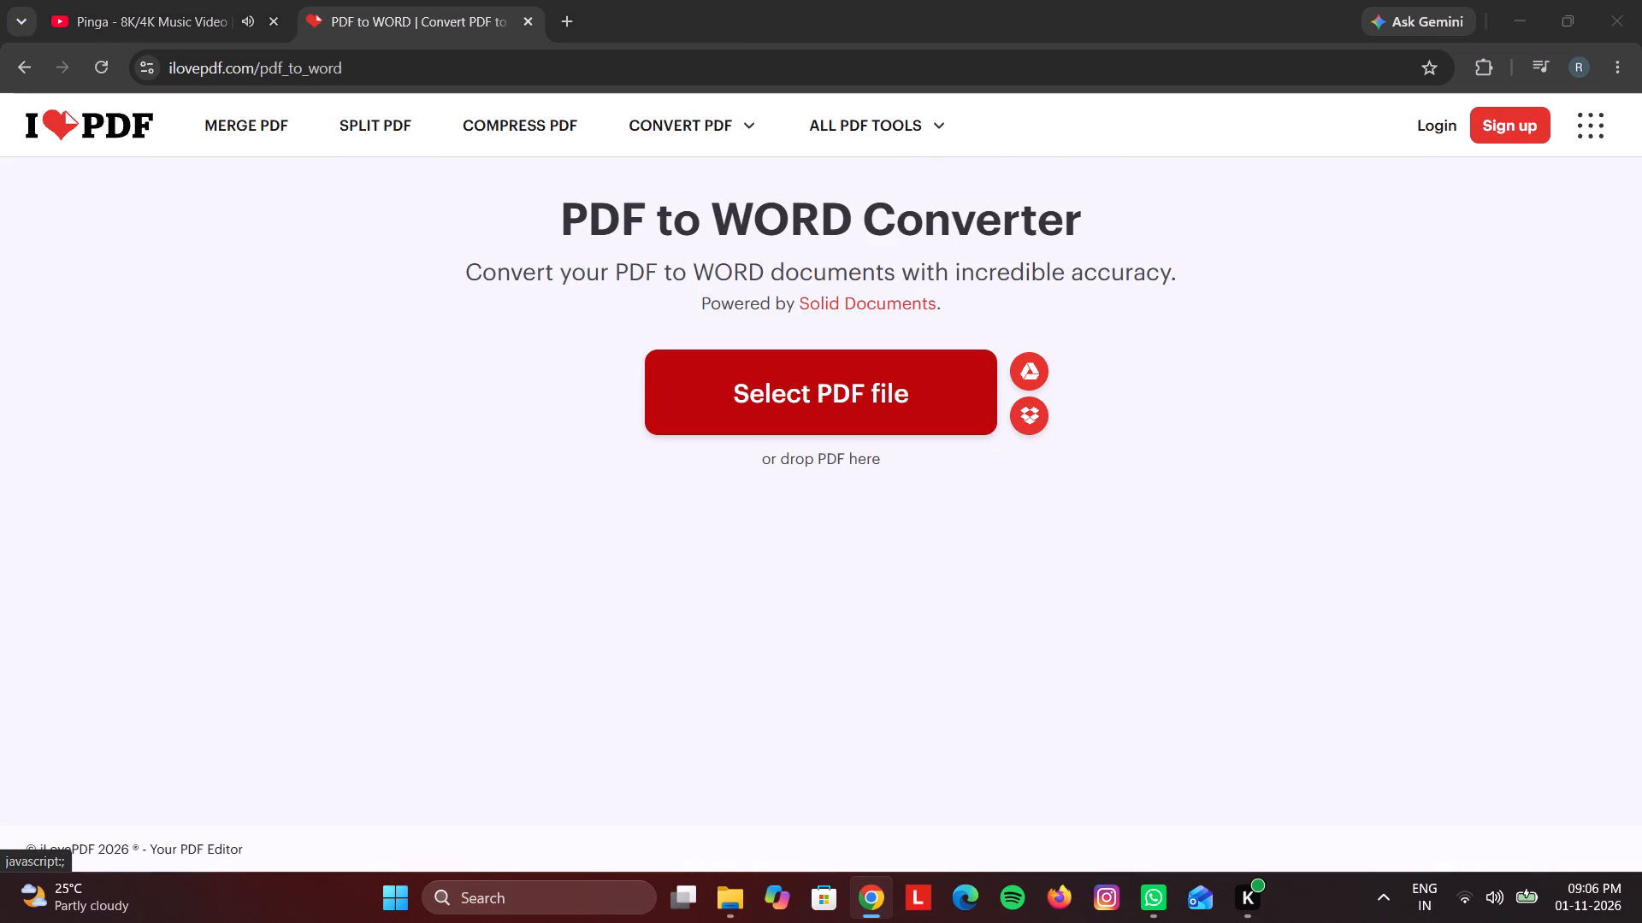
click(71, 237)
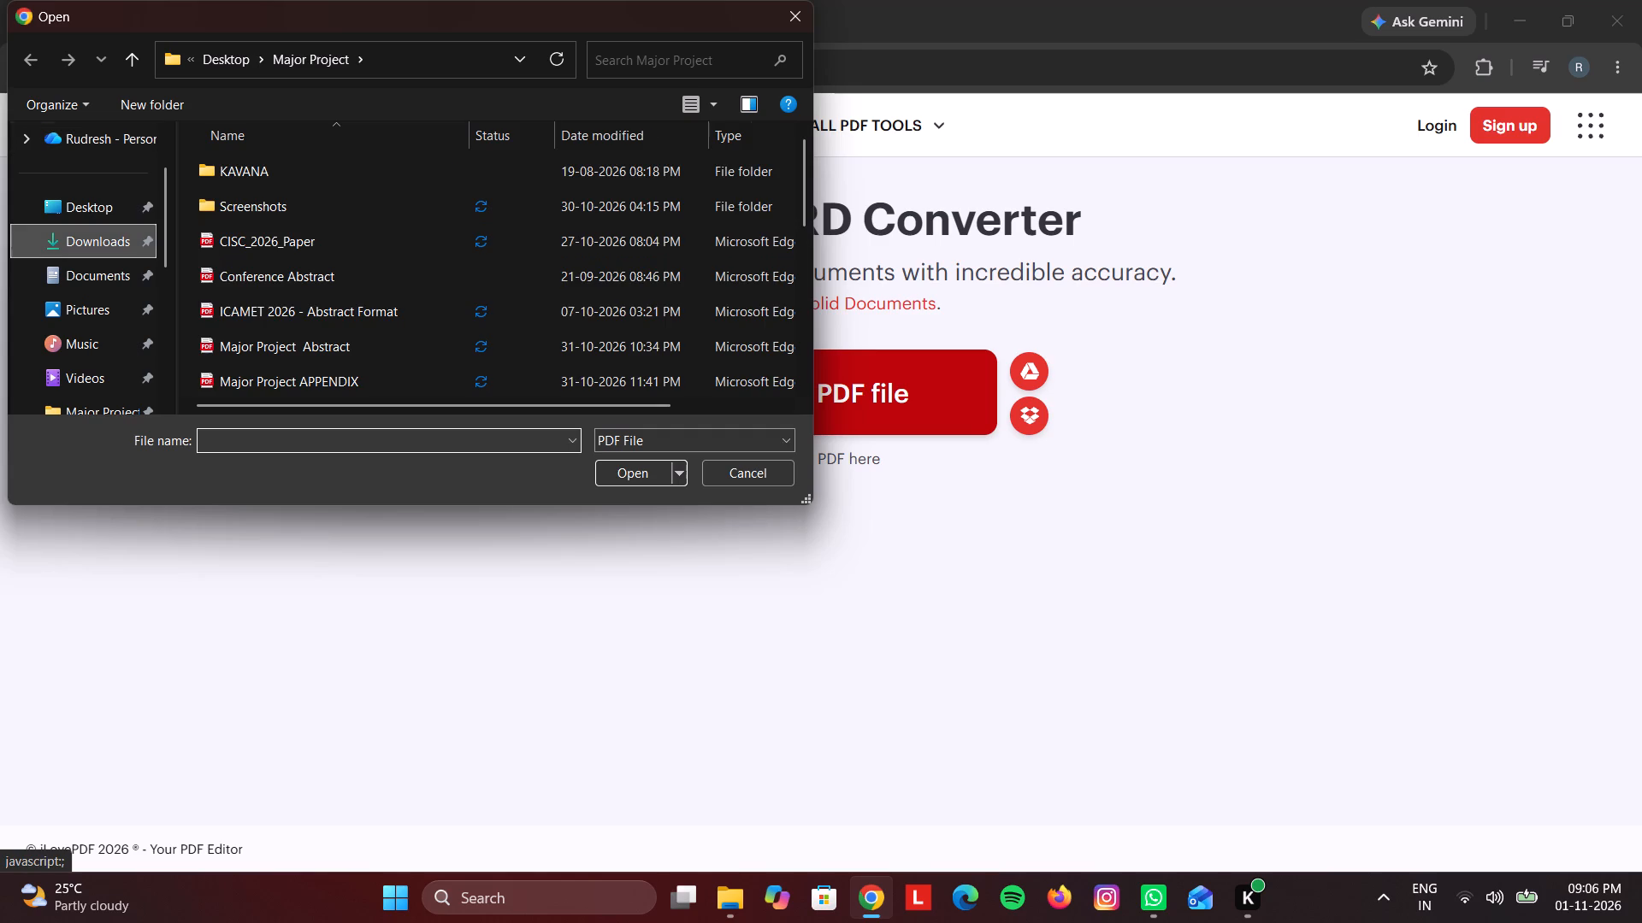
click(234, 212)
click(241, 193)
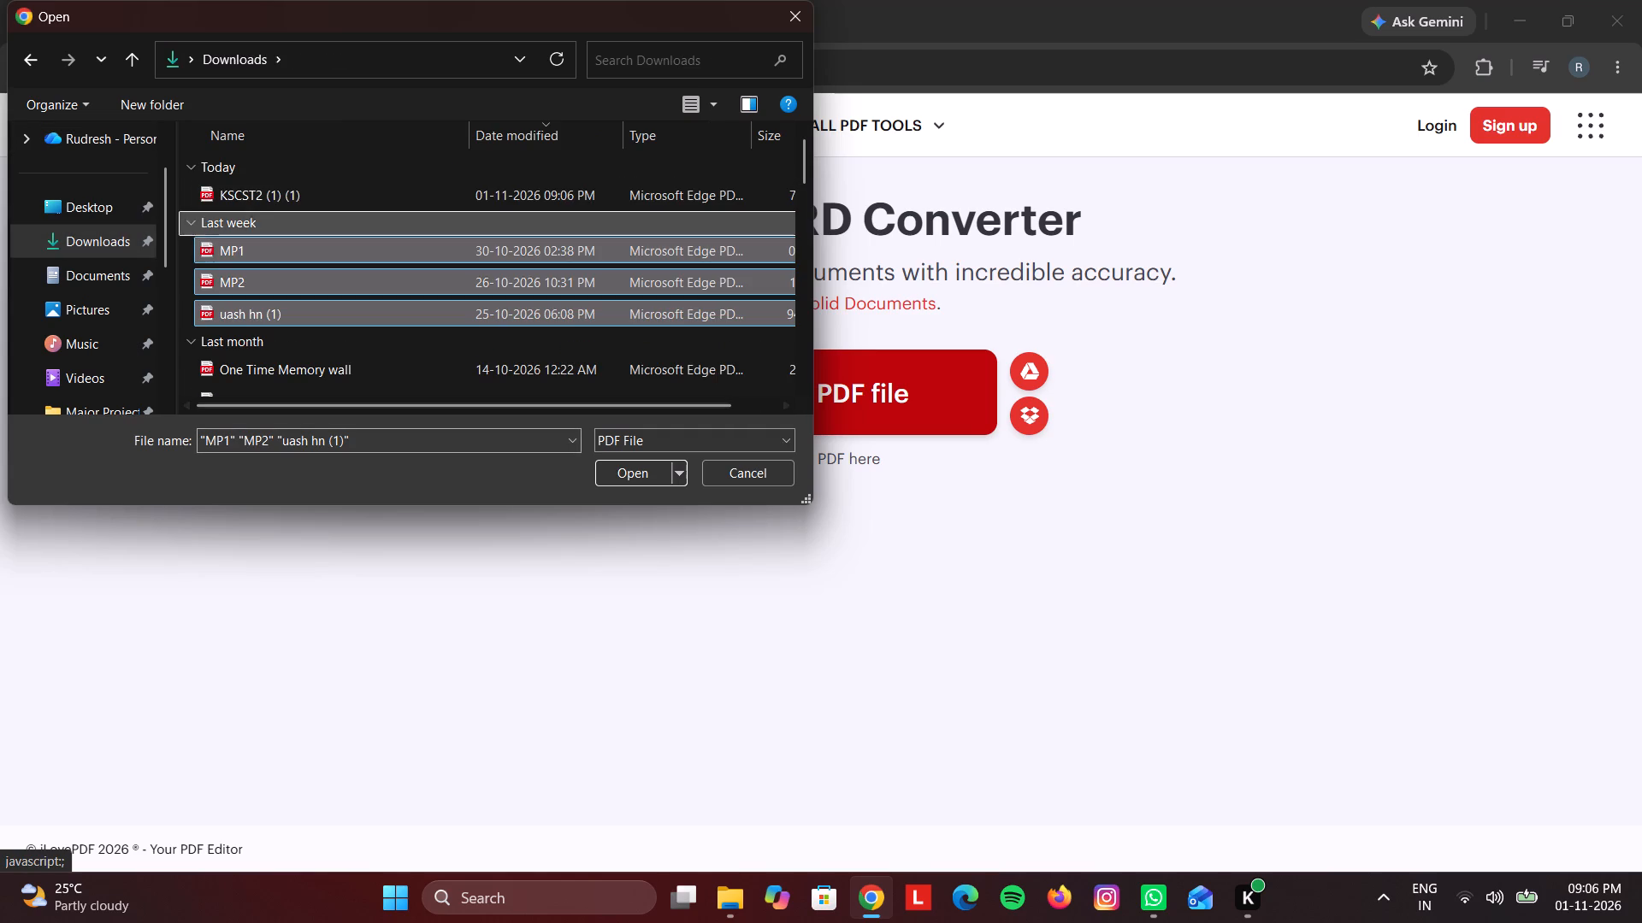
click(346, 186)
double_click(617, 476)
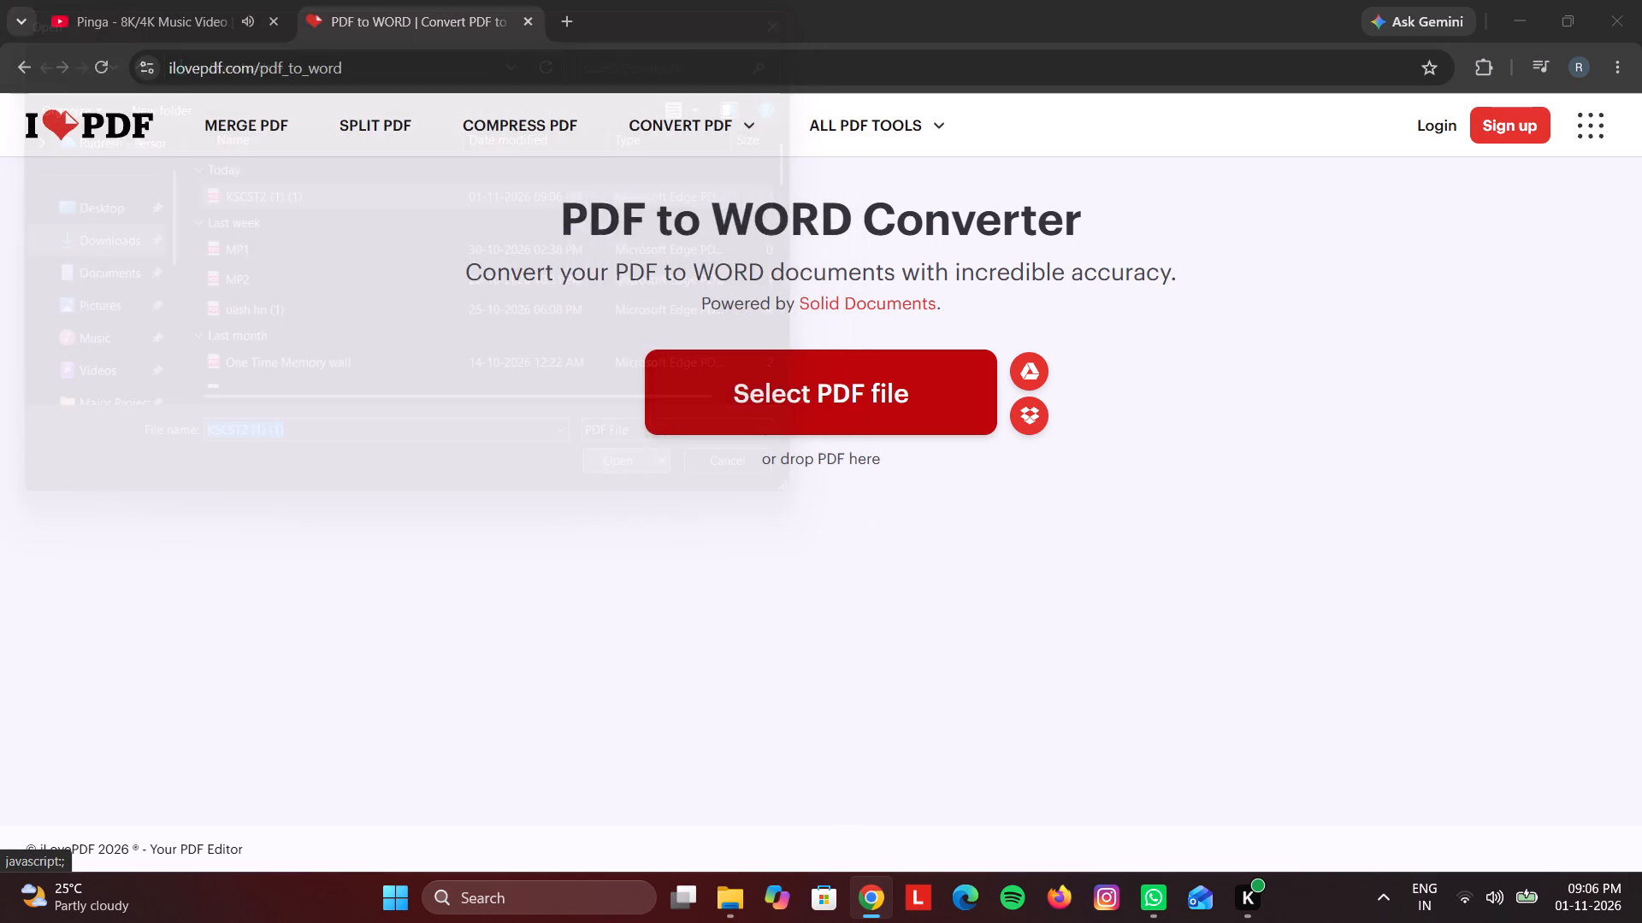
click(1476, 799)
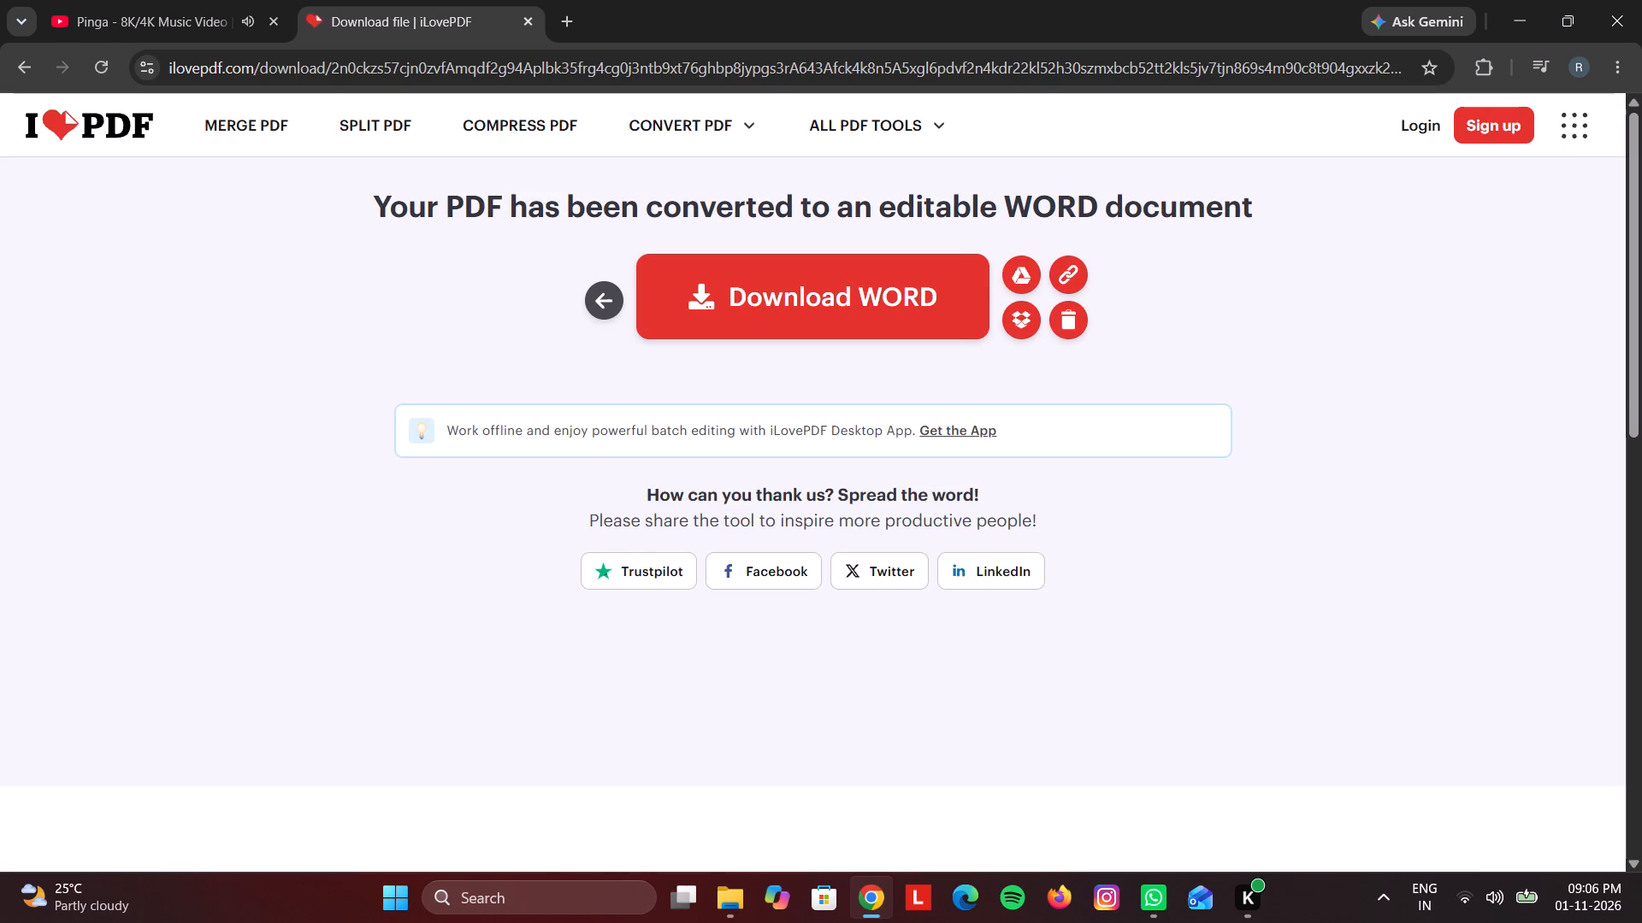
Download the converted Word document.
double_click(782, 318)
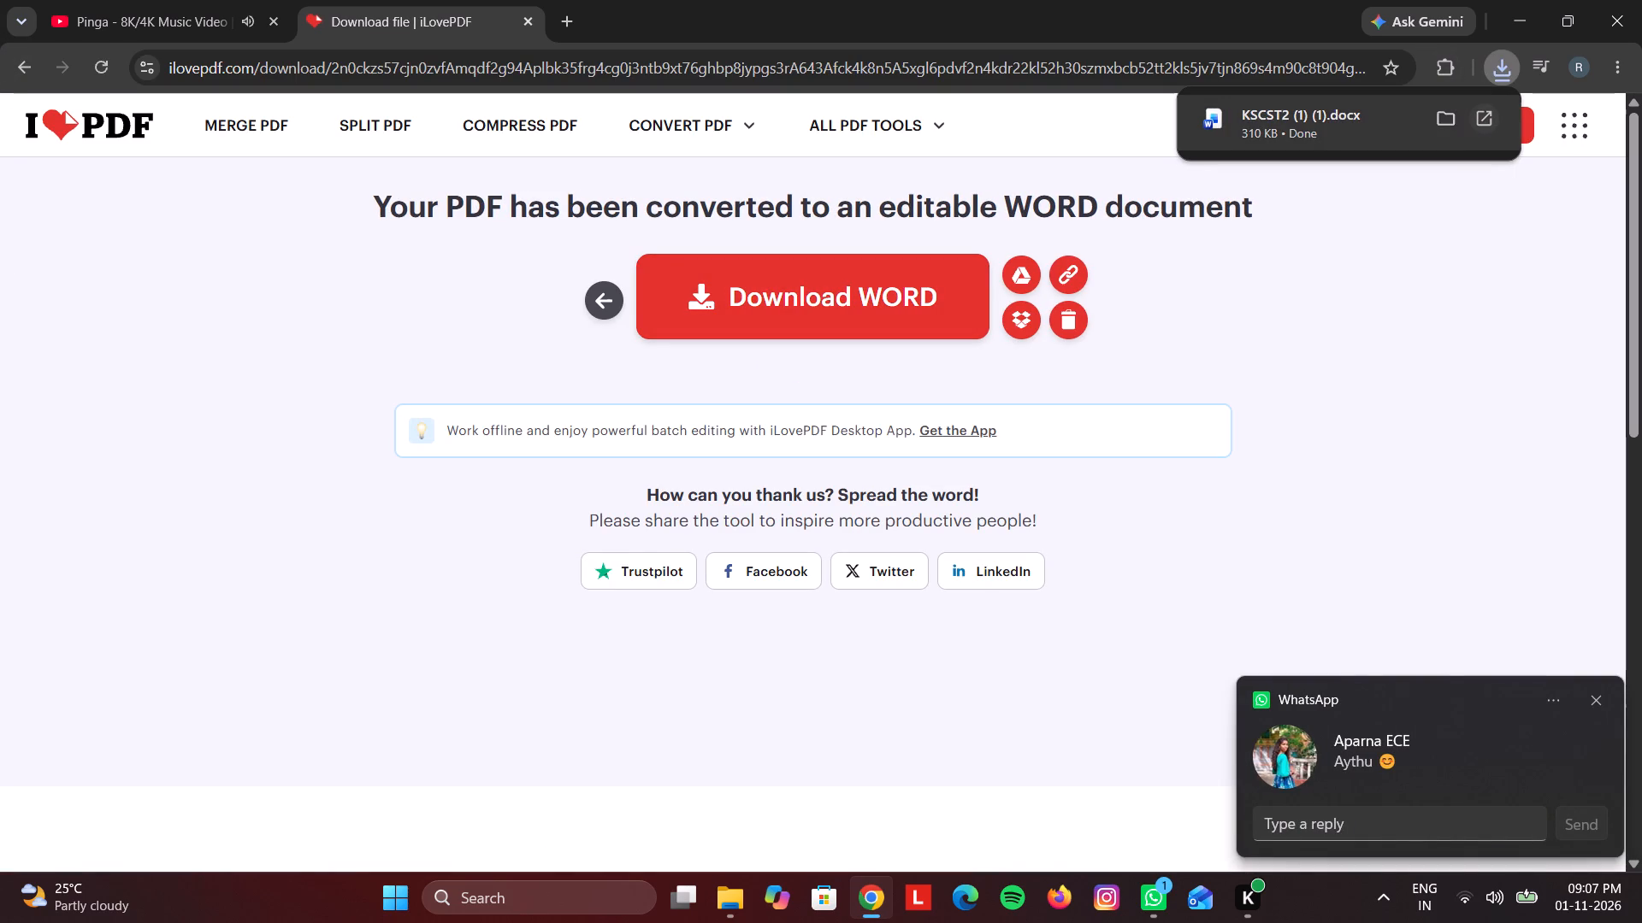
Open the downloaded KSCST2 (1) (1).docx in Microsoft Word and enable editing.
click(1489, 123)
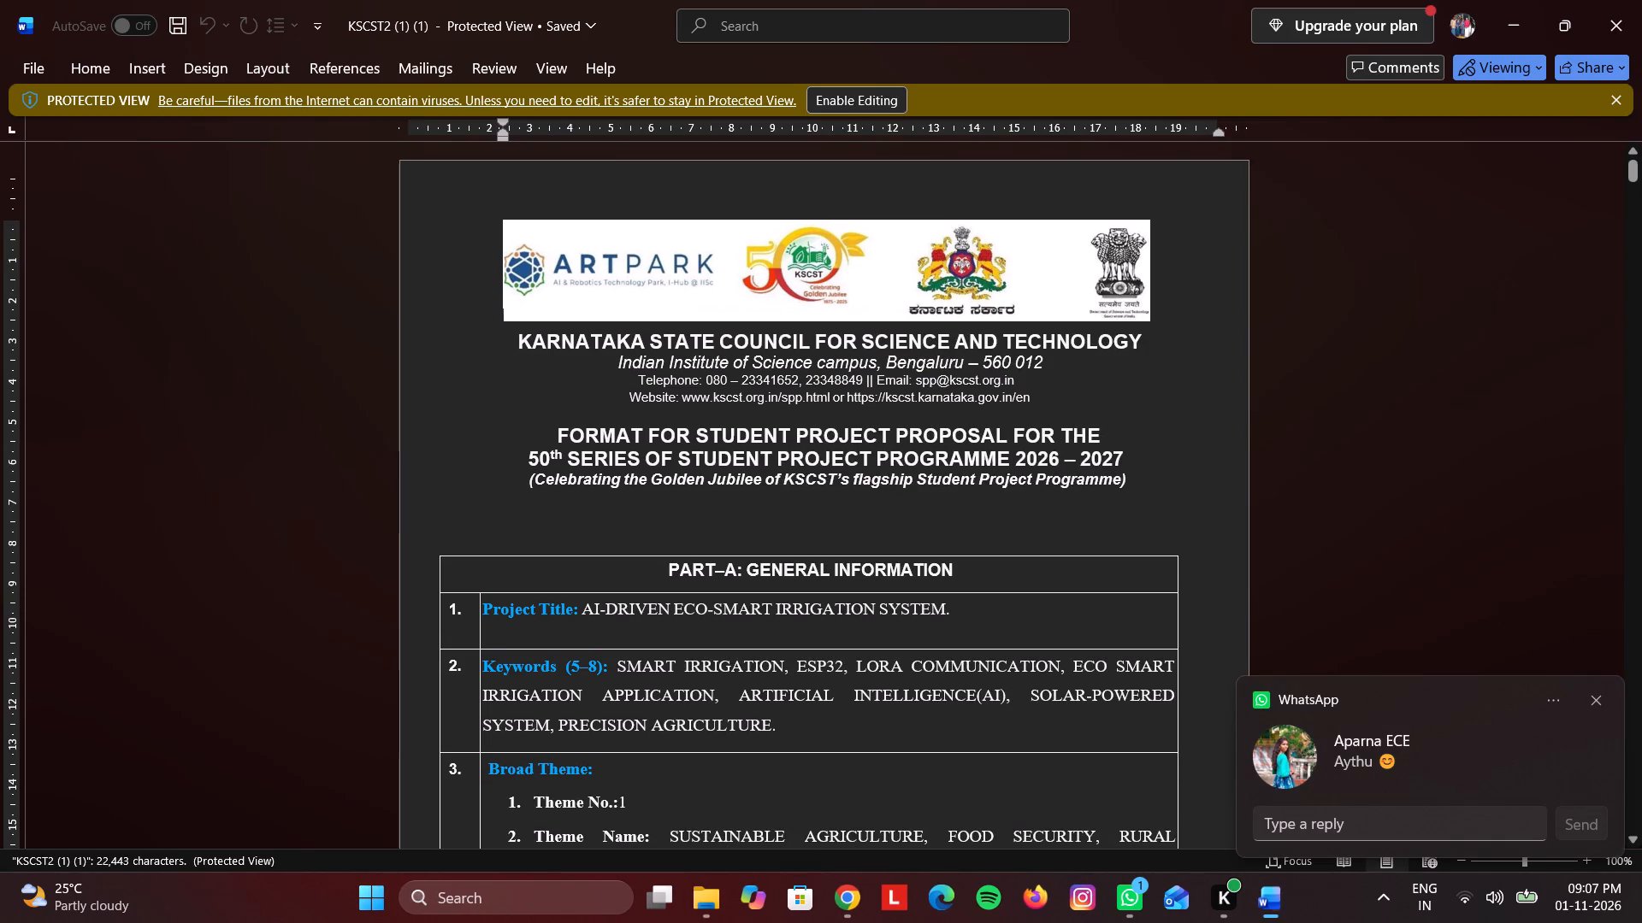
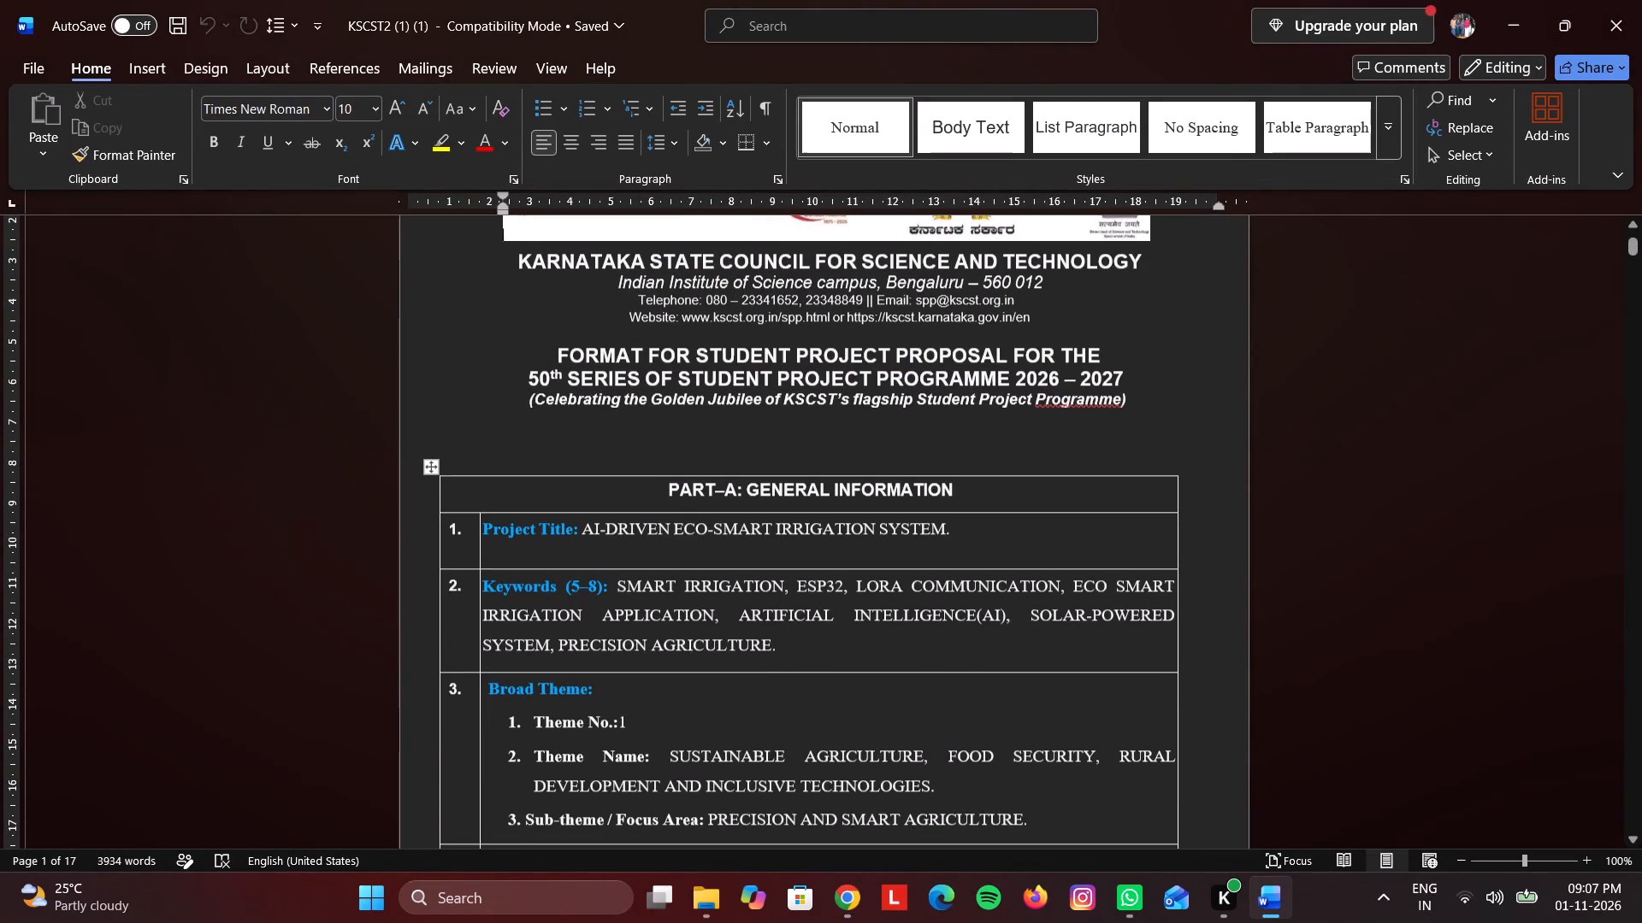
scroll(807, 655, down, 2)
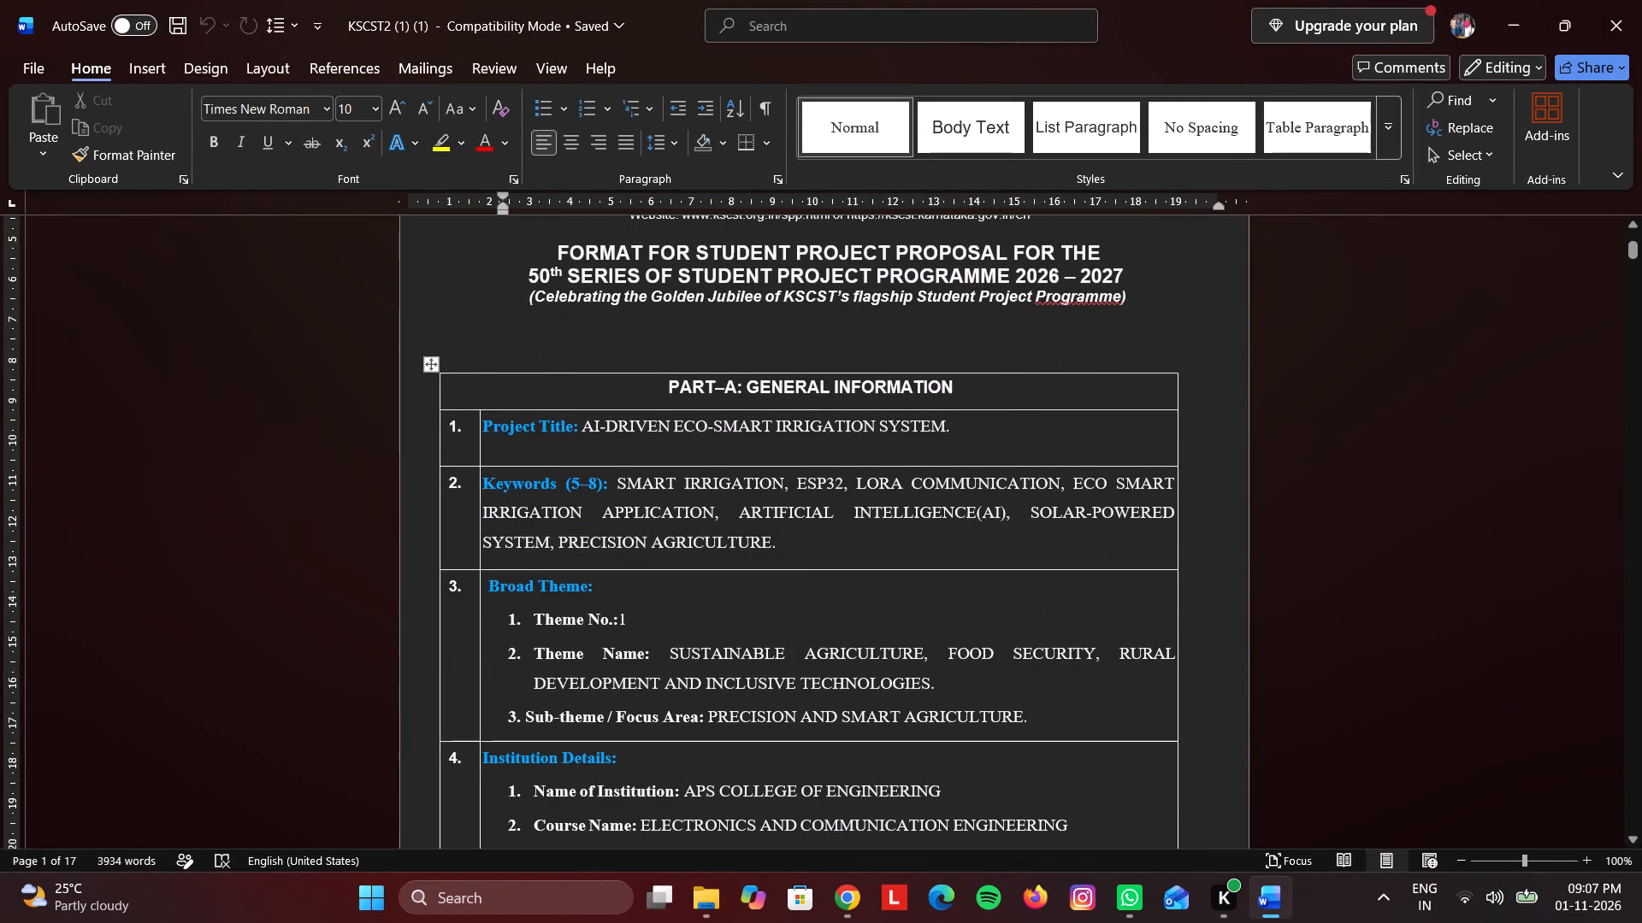
key(alt+Tab)
key(alt+Tab)
key(alt+Tab)
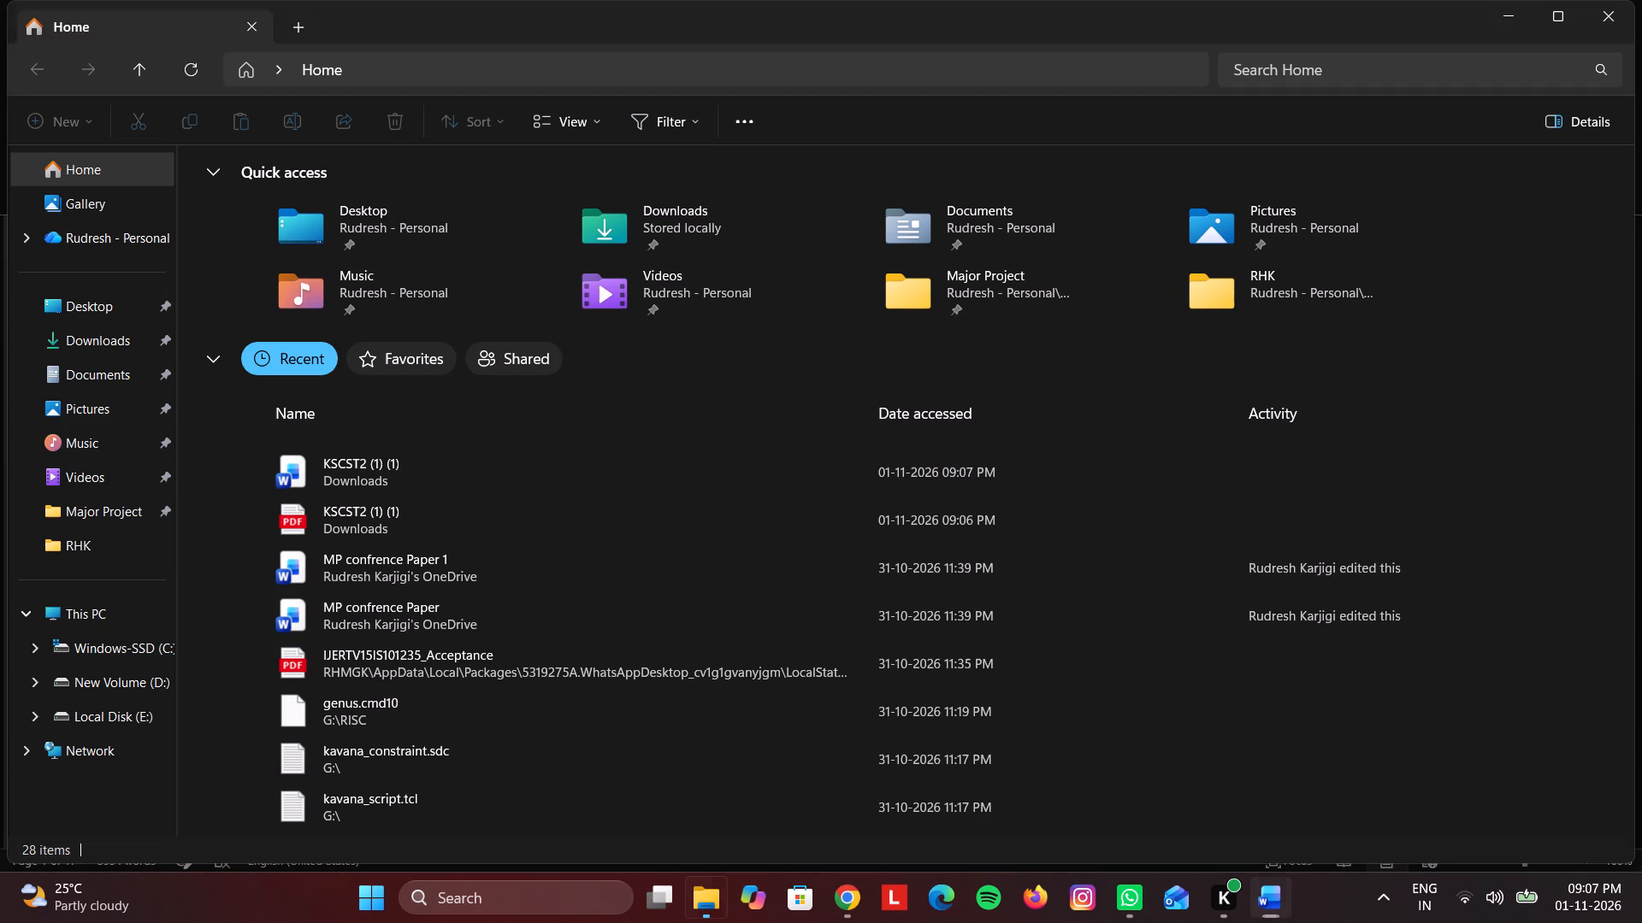
click(102, 506)
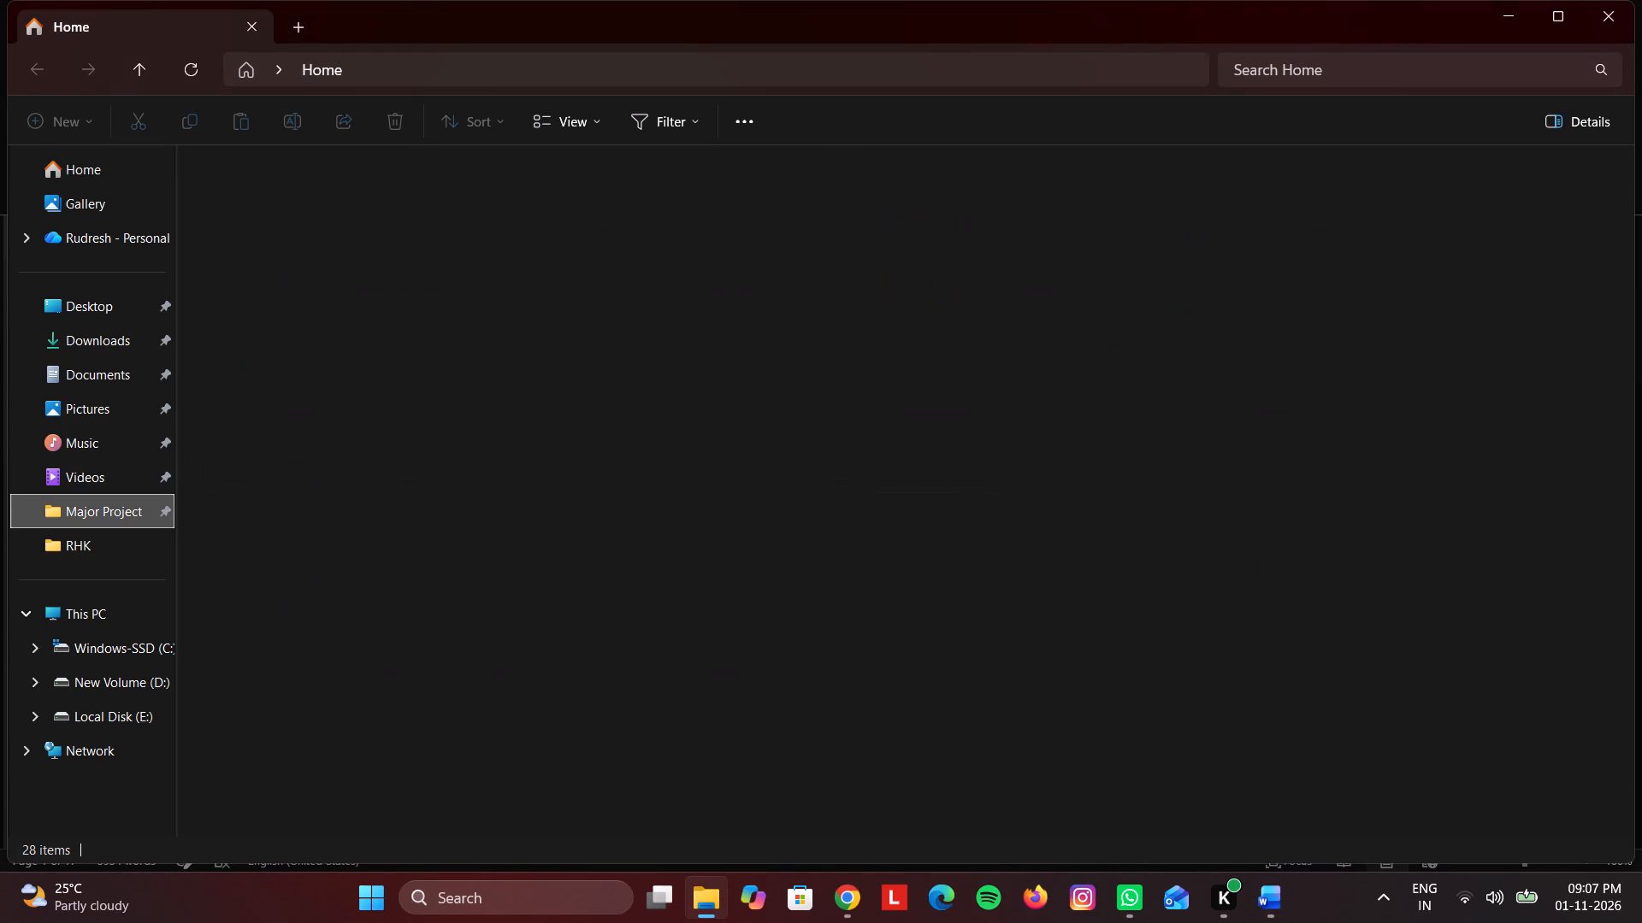
scroll(495, 487, down, 3)
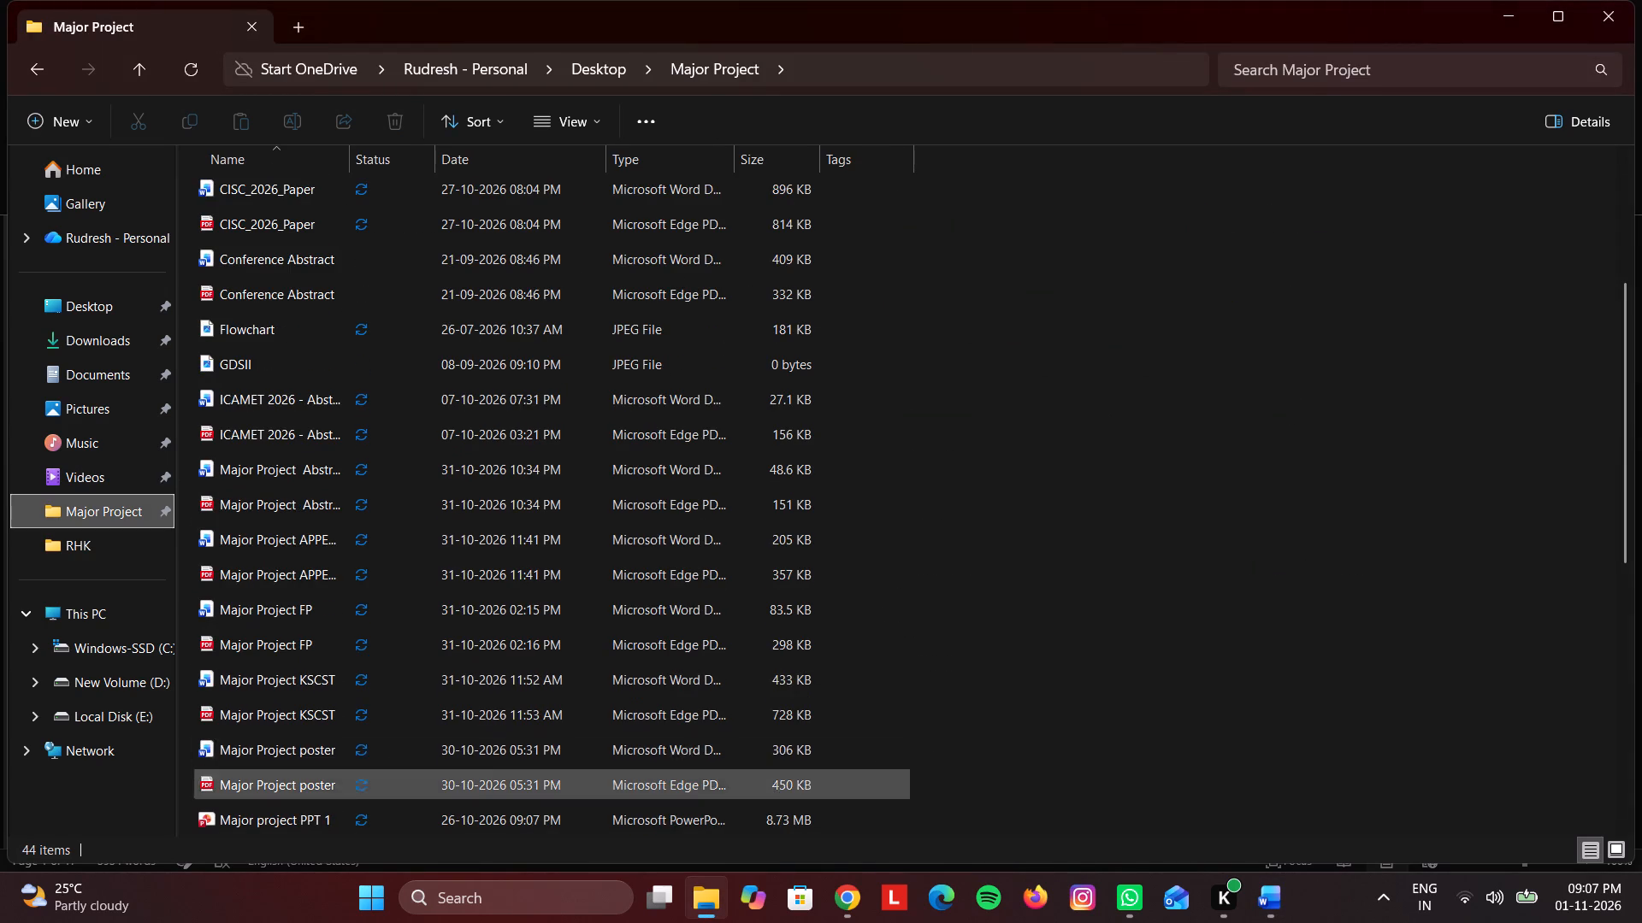
triple_click(328, 688)
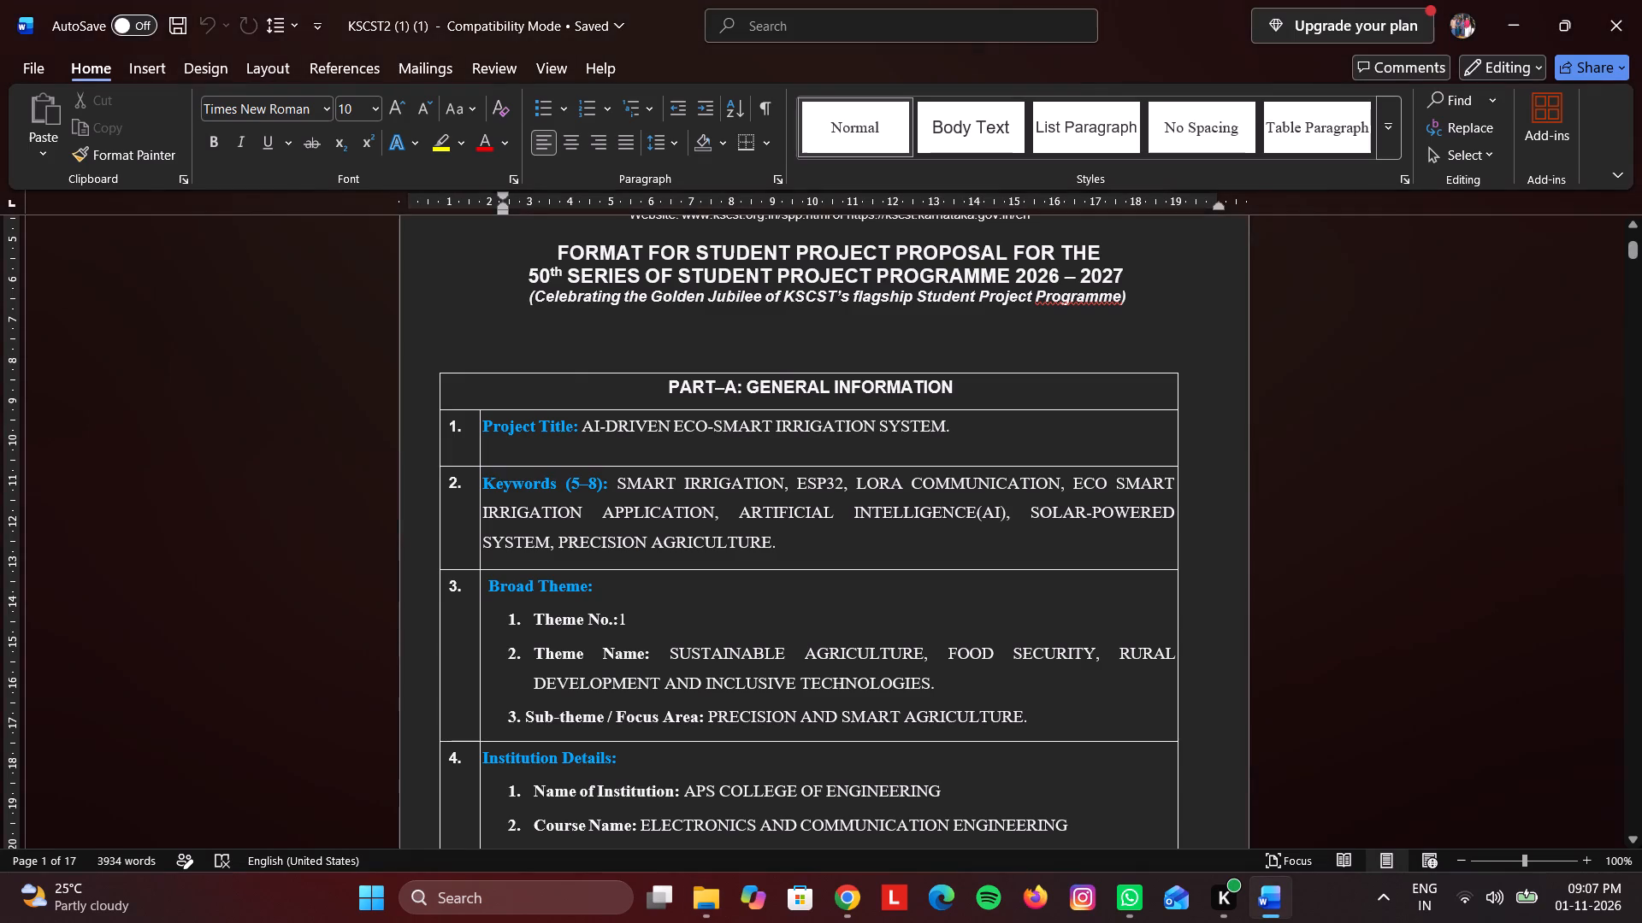
Copy the RISC-V project title from Major Project KSCST and paste it over the irrigation project title in KSCST2 (1) (1).
scroll(916, 562, up, 4)
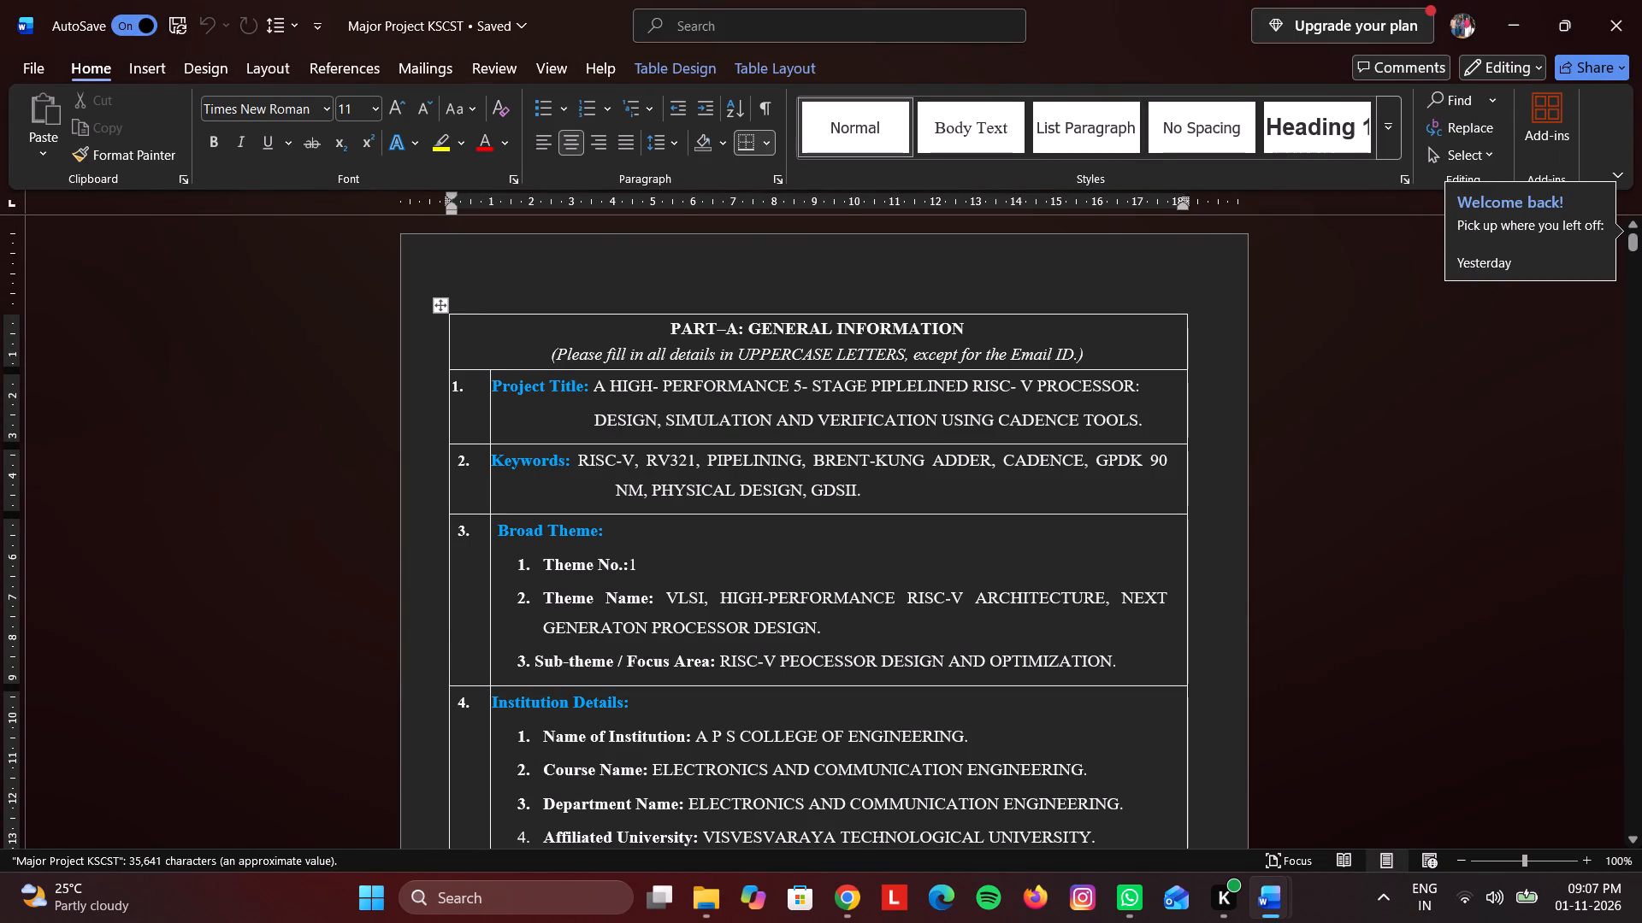
scroll(916, 562, down, 4)
scroll(916, 562, up, 9)
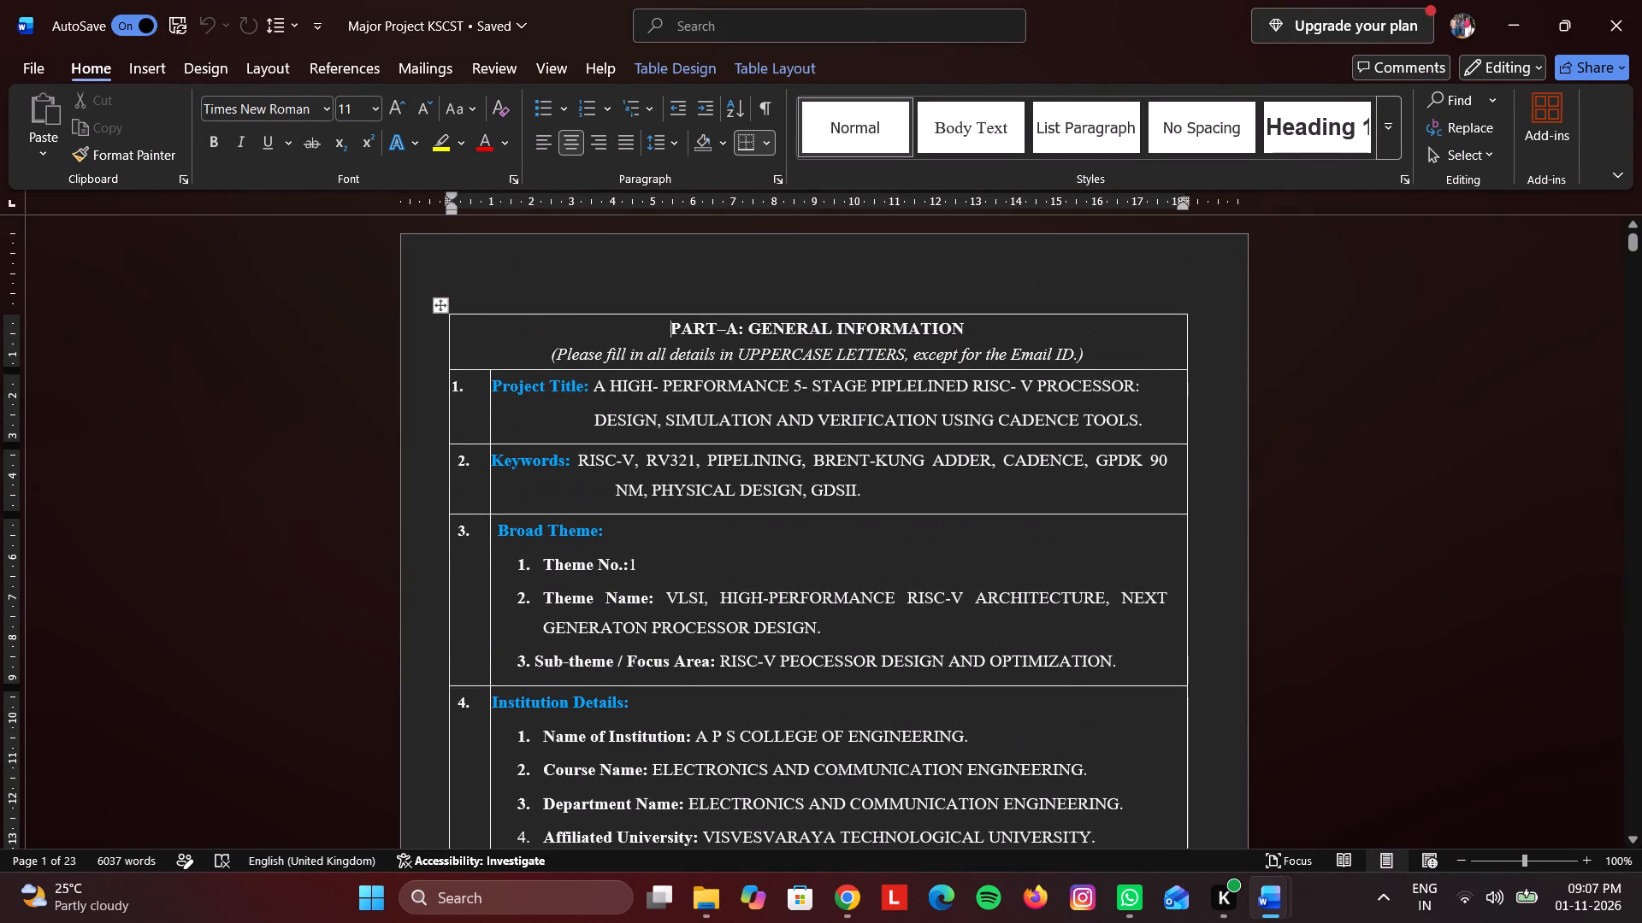
drag(597, 385, 923, 415)
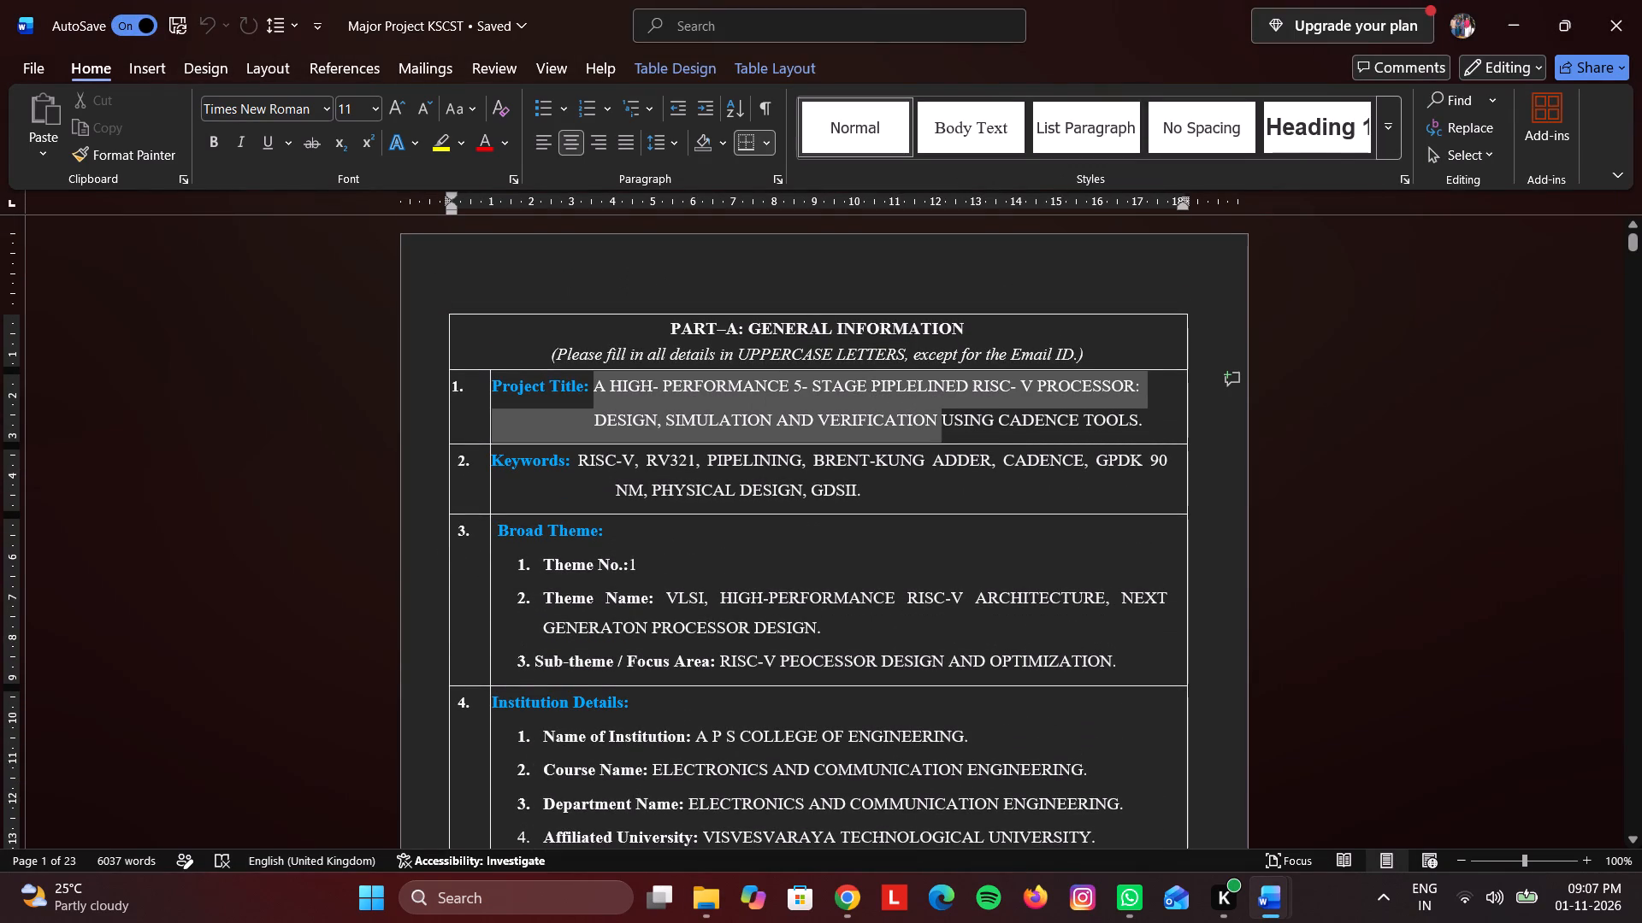
drag(923, 415, 1147, 430)
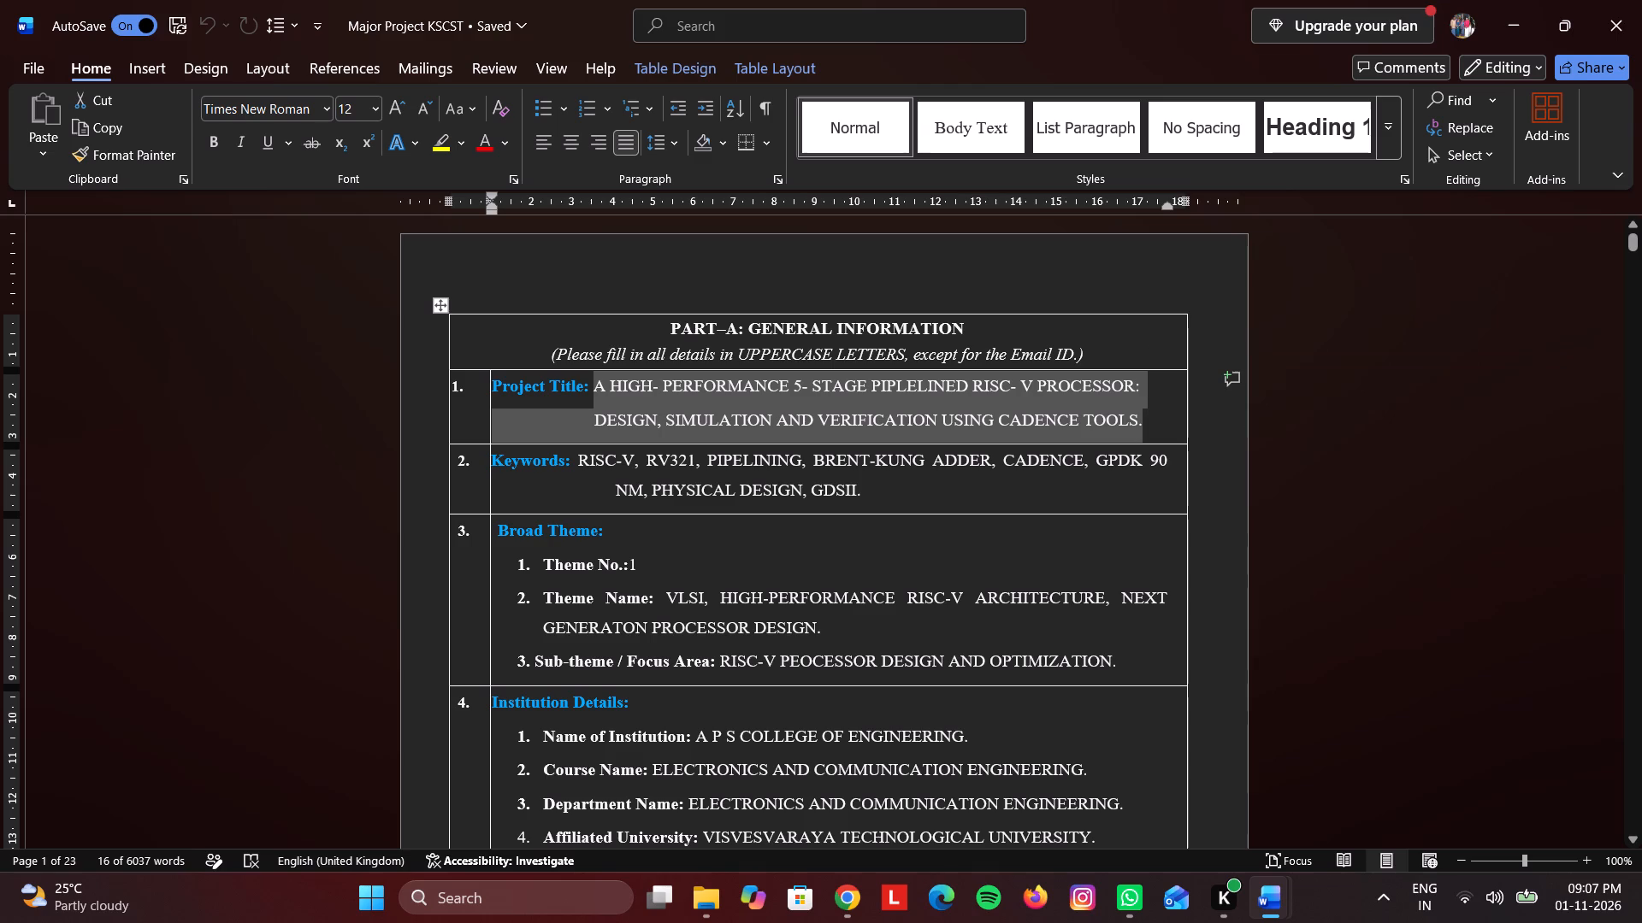
key(ctrl+c)
key(alt+Tab)
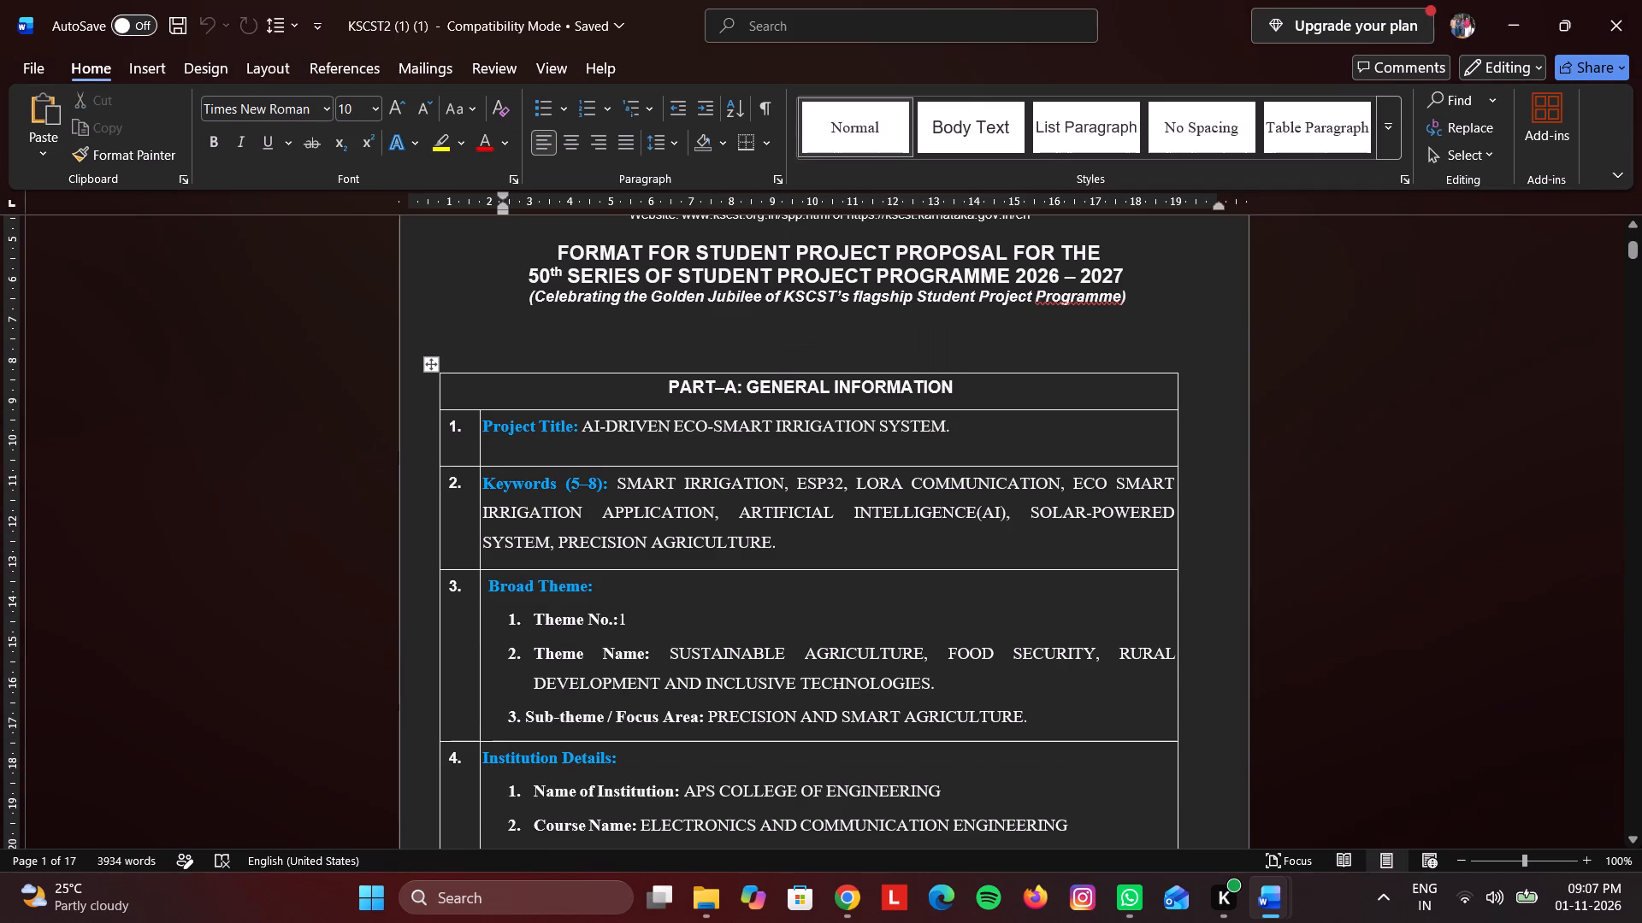
drag(585, 423, 767, 427)
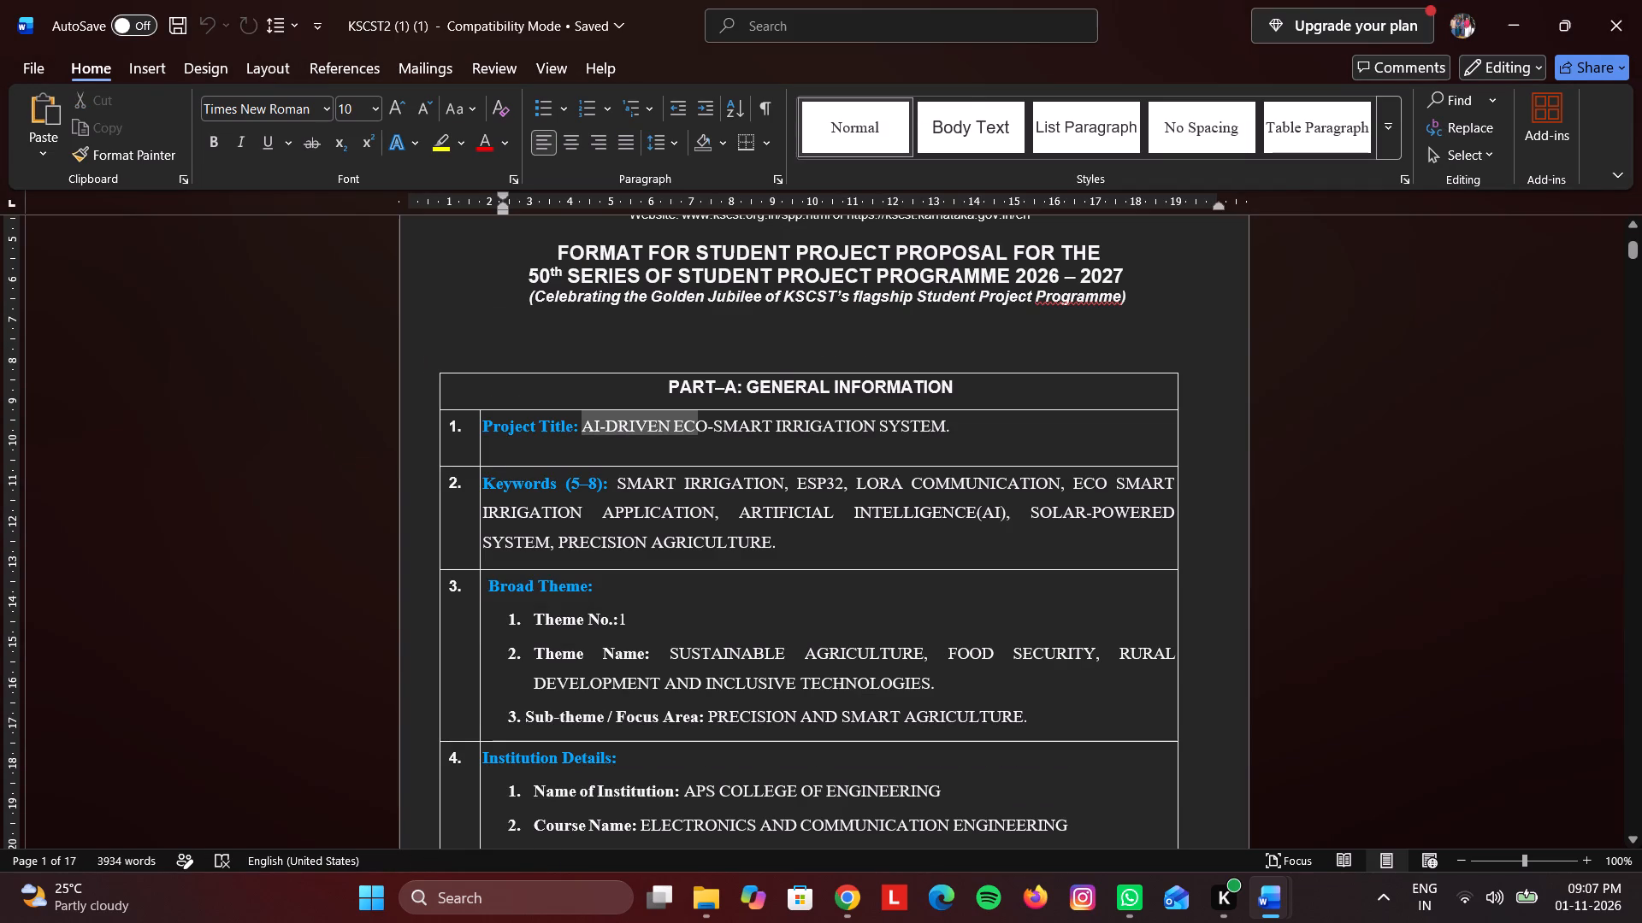
drag(767, 427, 956, 435)
key(ctrl+v)
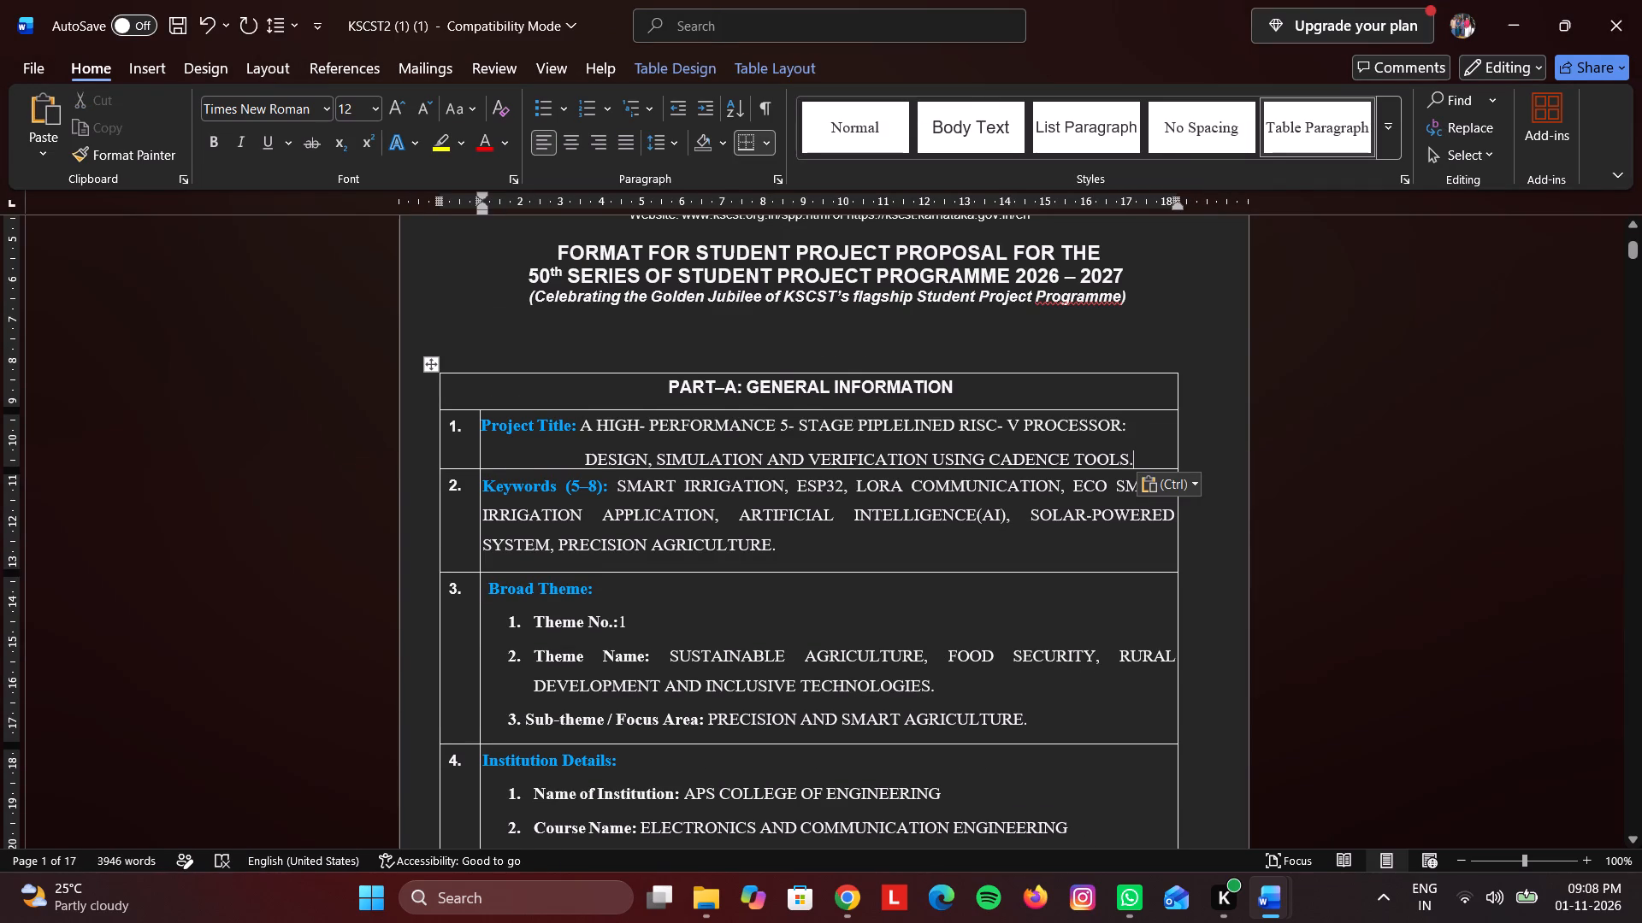
Switch back to the Major Project KSCST document.
key(alt+Tab)
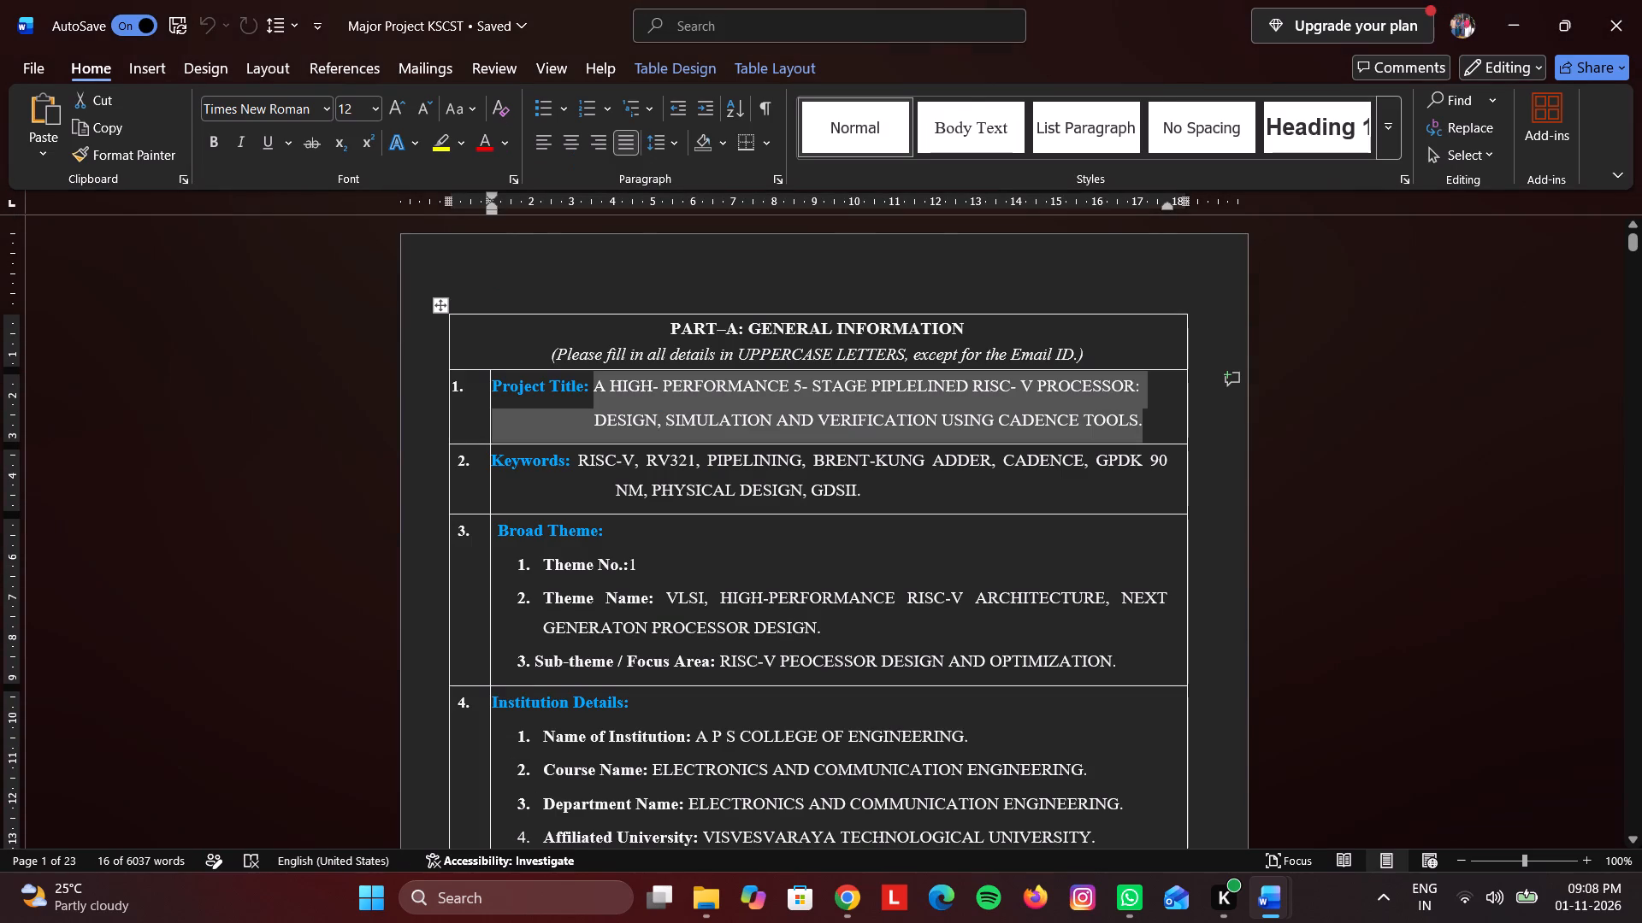
Copy the RISC-V keywords from Major Project KSCST and paste them over the smart irrigation keywords in KSCST2 (1) (1).
drag(578, 466, 901, 503)
key(ctrl+c)
key(alt+Tab)
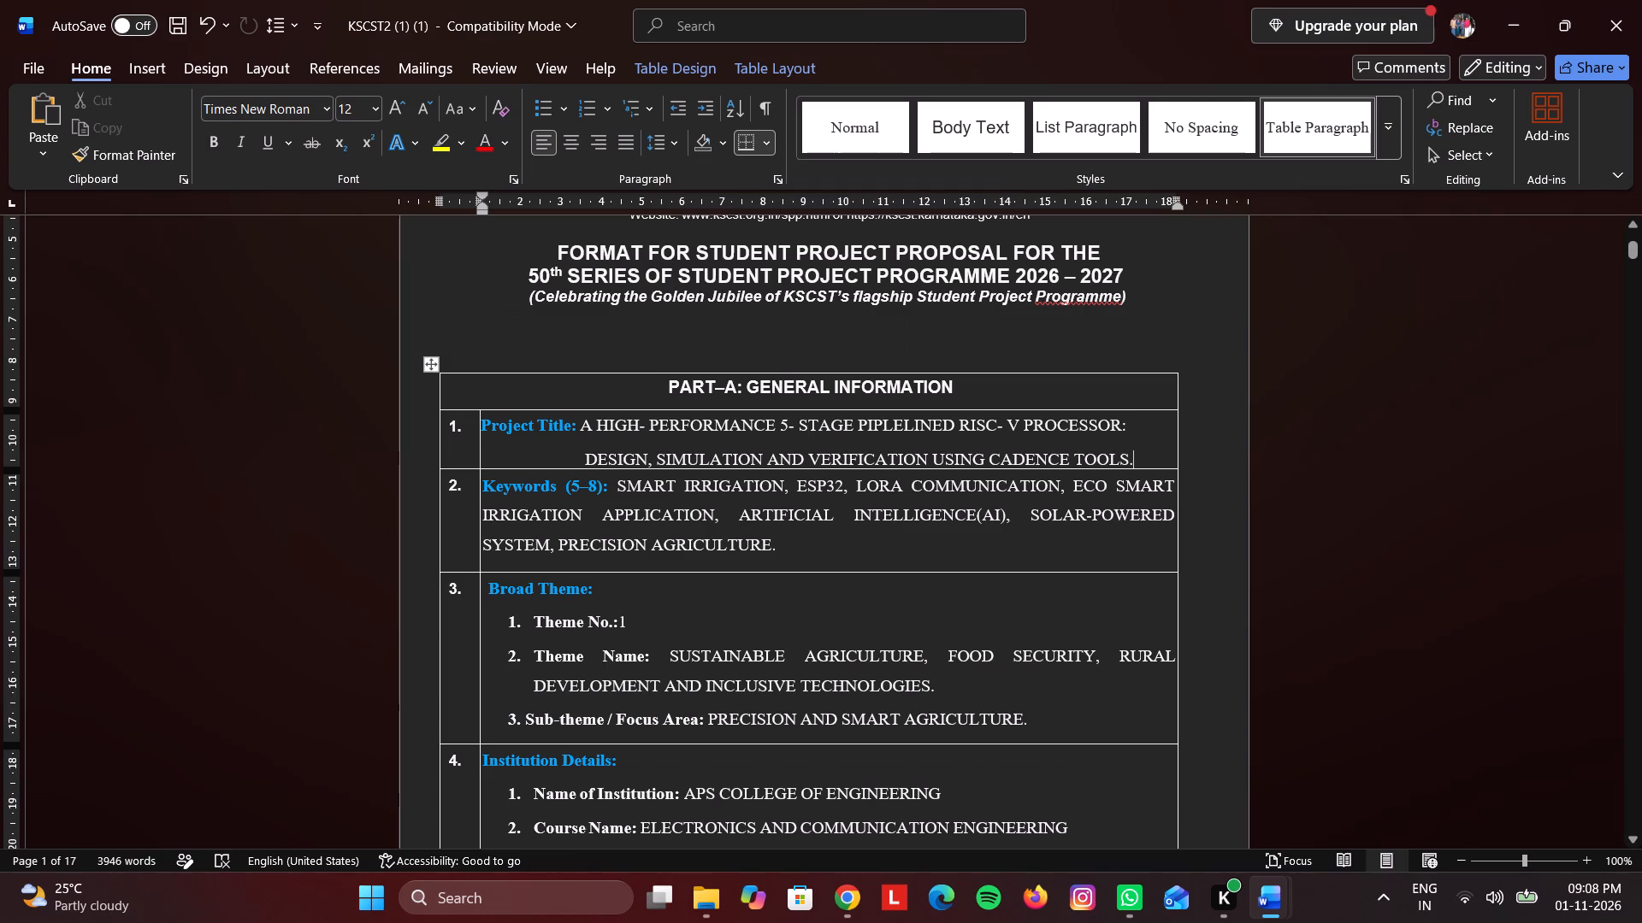
click(623, 485)
drag(618, 486, 791, 551)
key(ctrl+v)
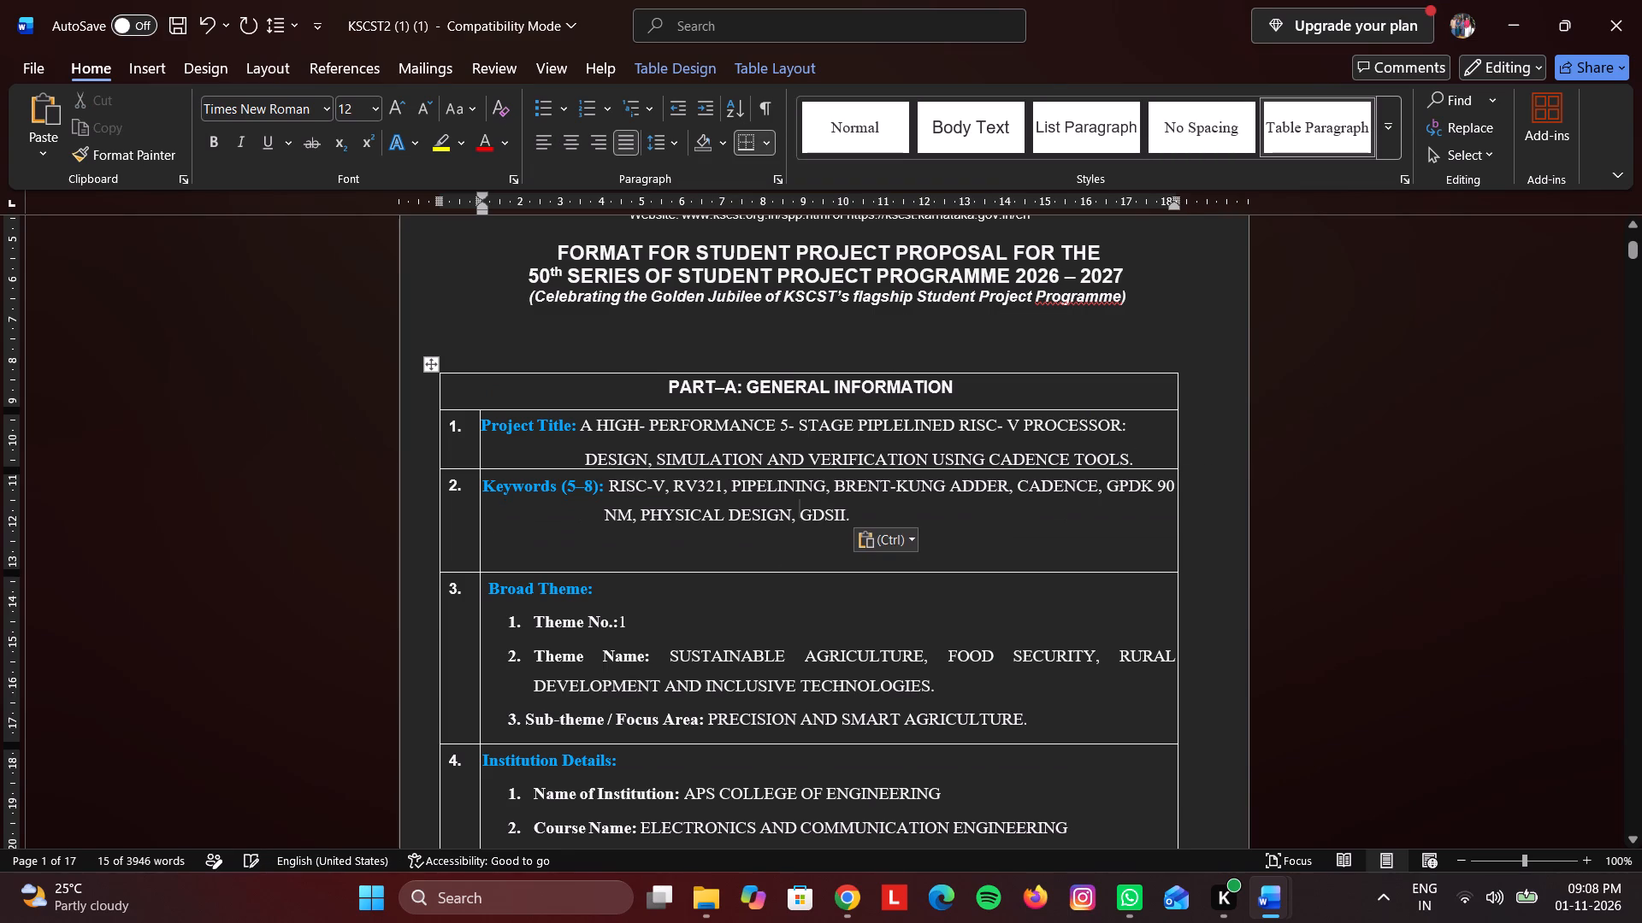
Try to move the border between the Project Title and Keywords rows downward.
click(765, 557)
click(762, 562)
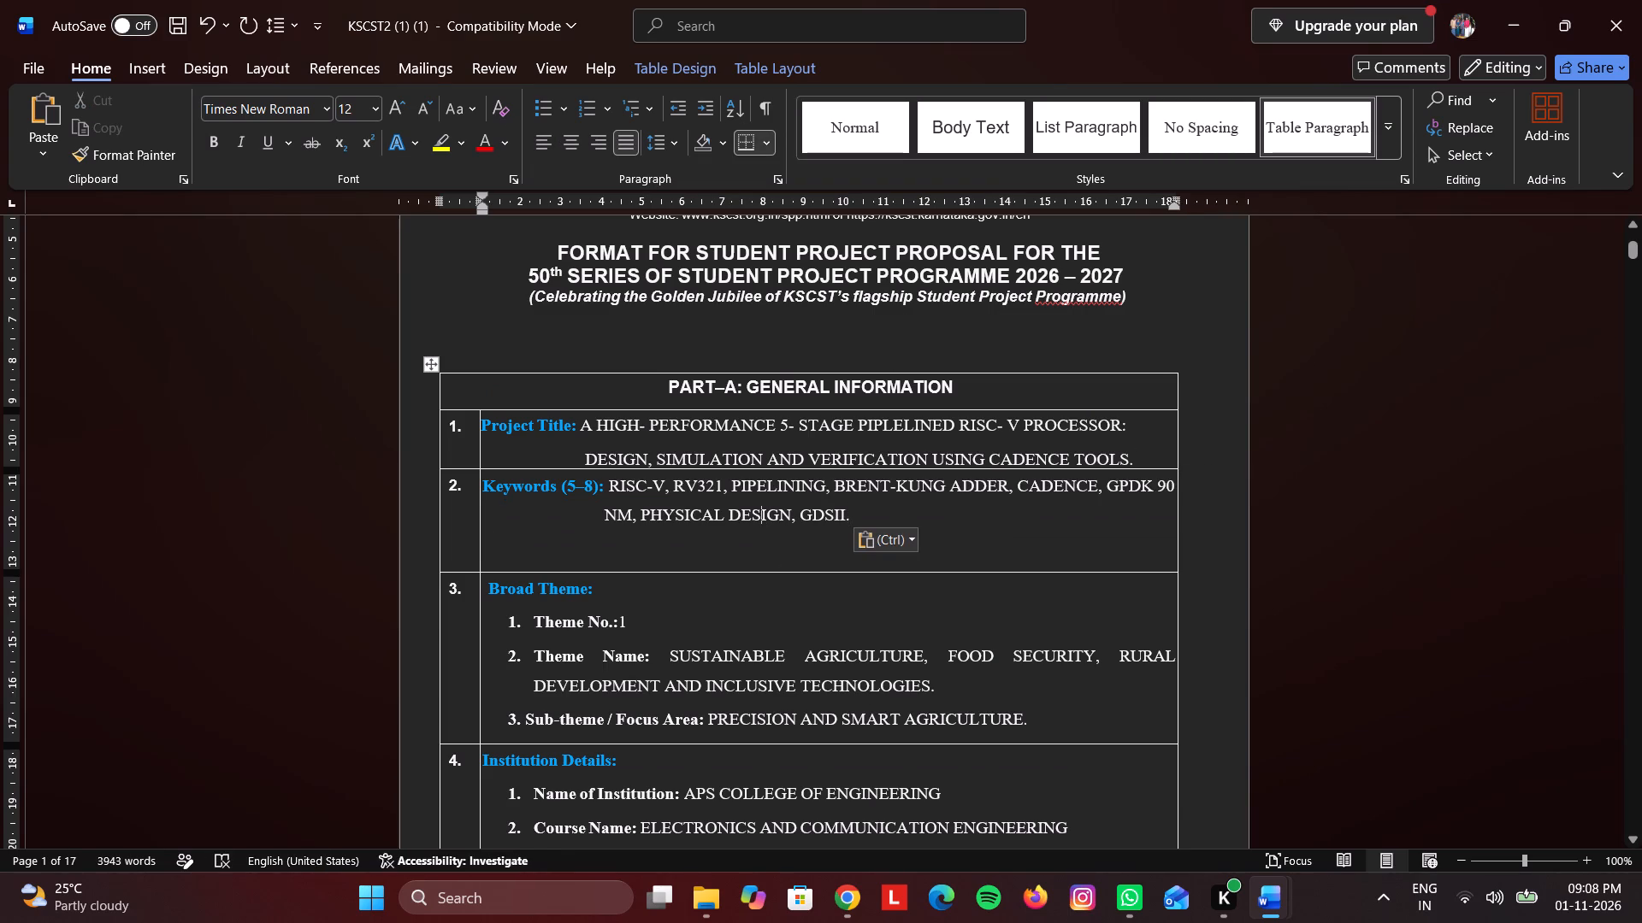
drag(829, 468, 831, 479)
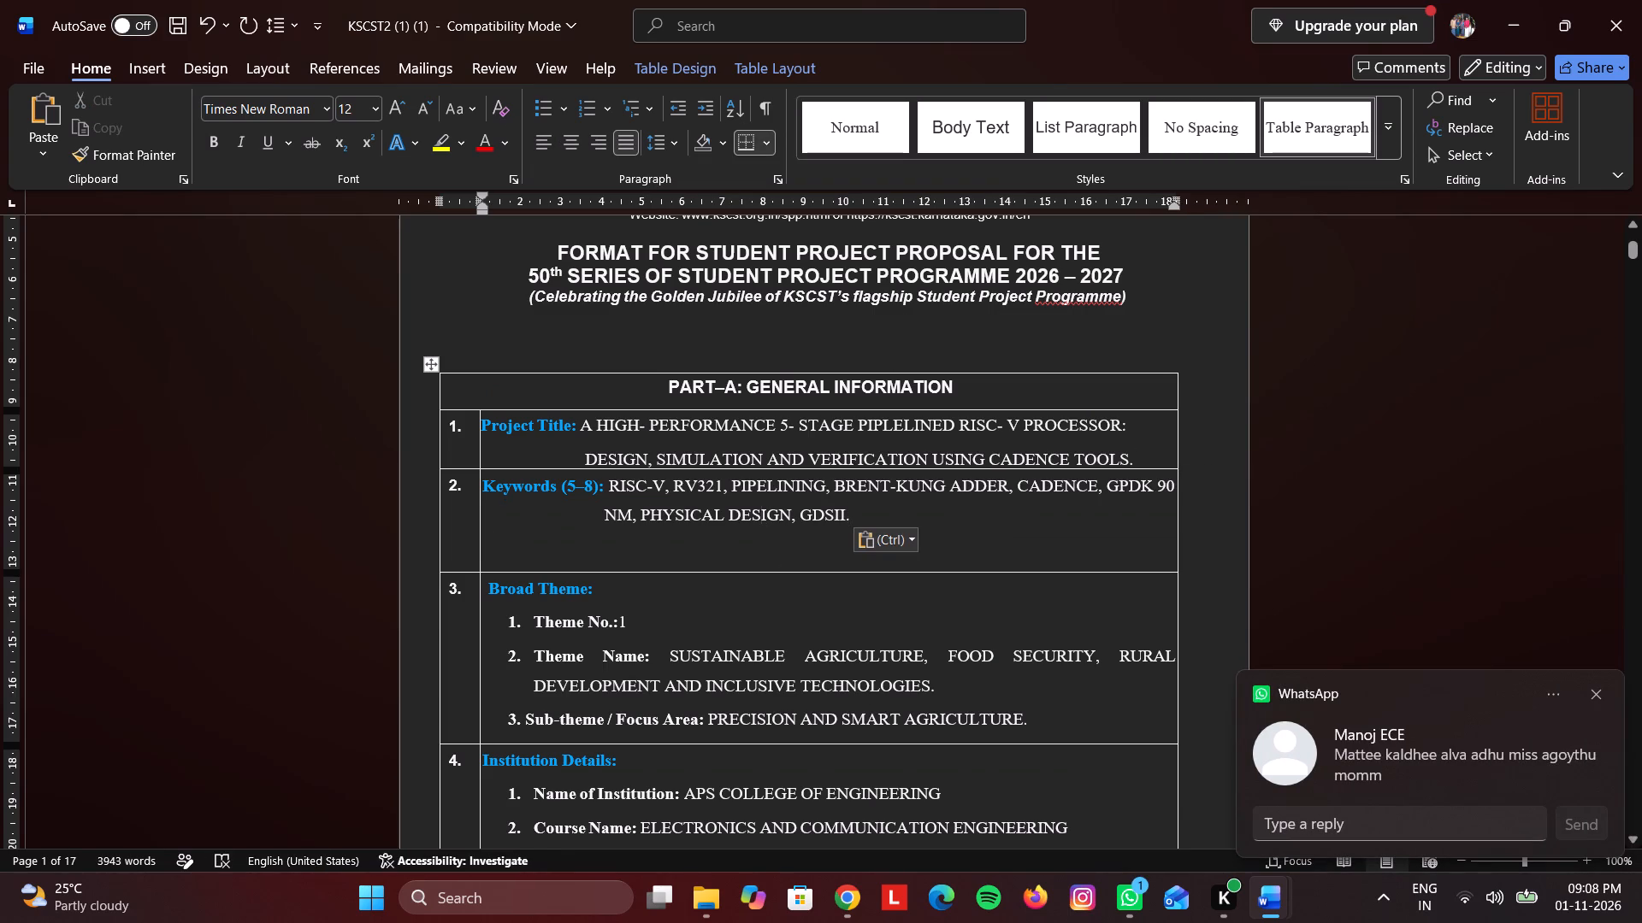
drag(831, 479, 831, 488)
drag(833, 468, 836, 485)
Remove the blank space beneath the keywords by shrinking the Keywords row to fit its two lines of text.
click(788, 562)
triple_click(781, 558)
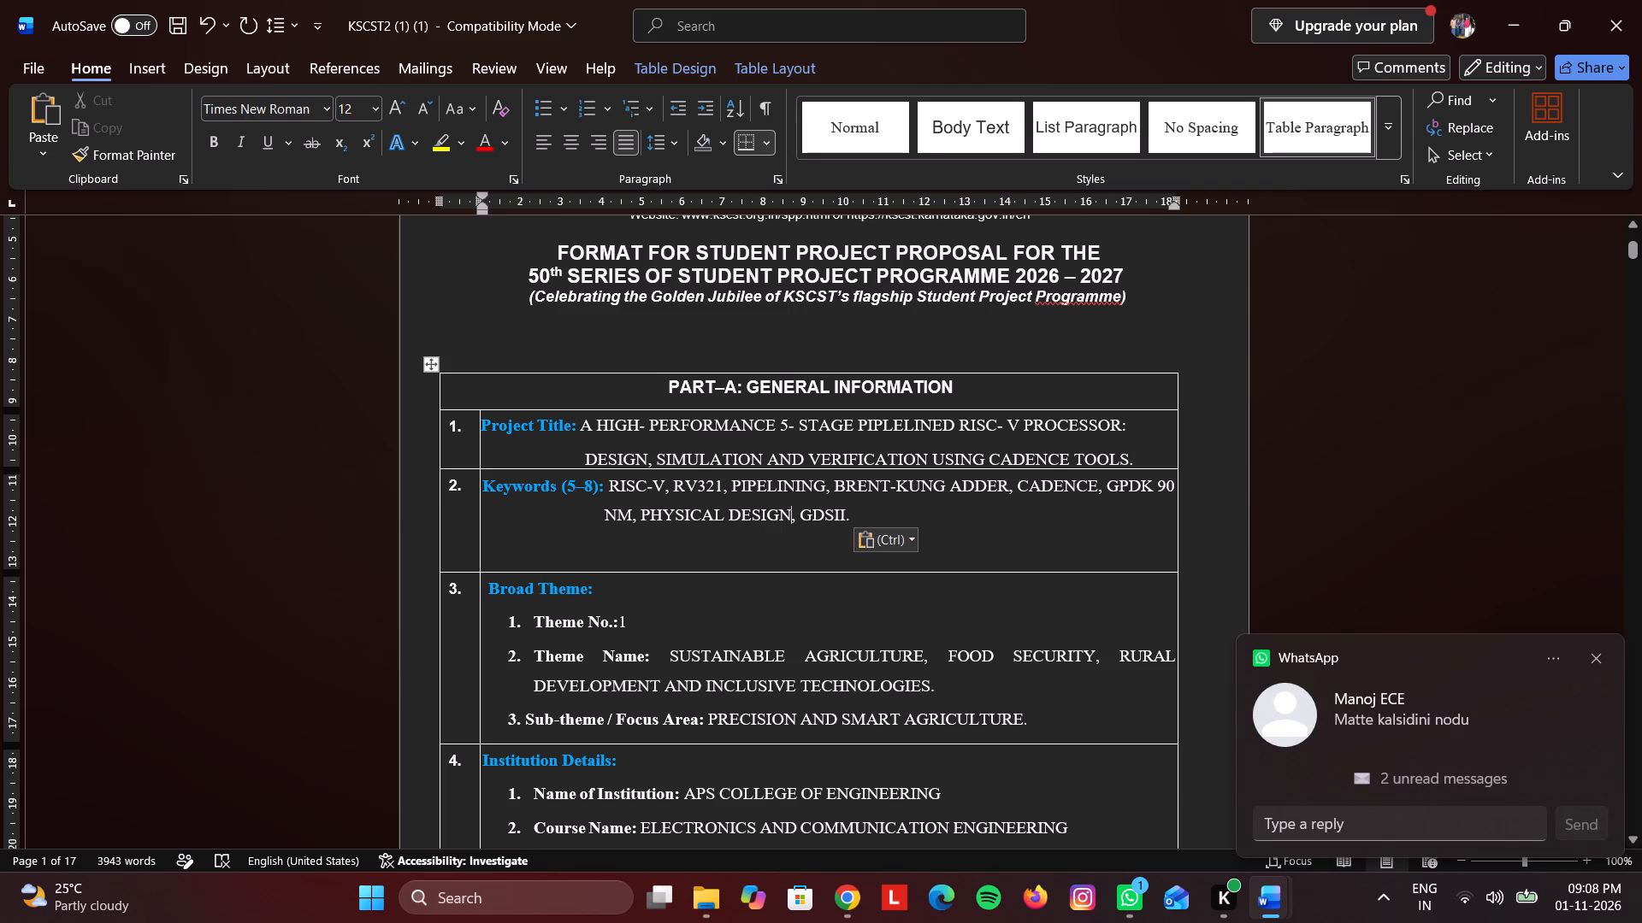
click(781, 558)
double_click(782, 558)
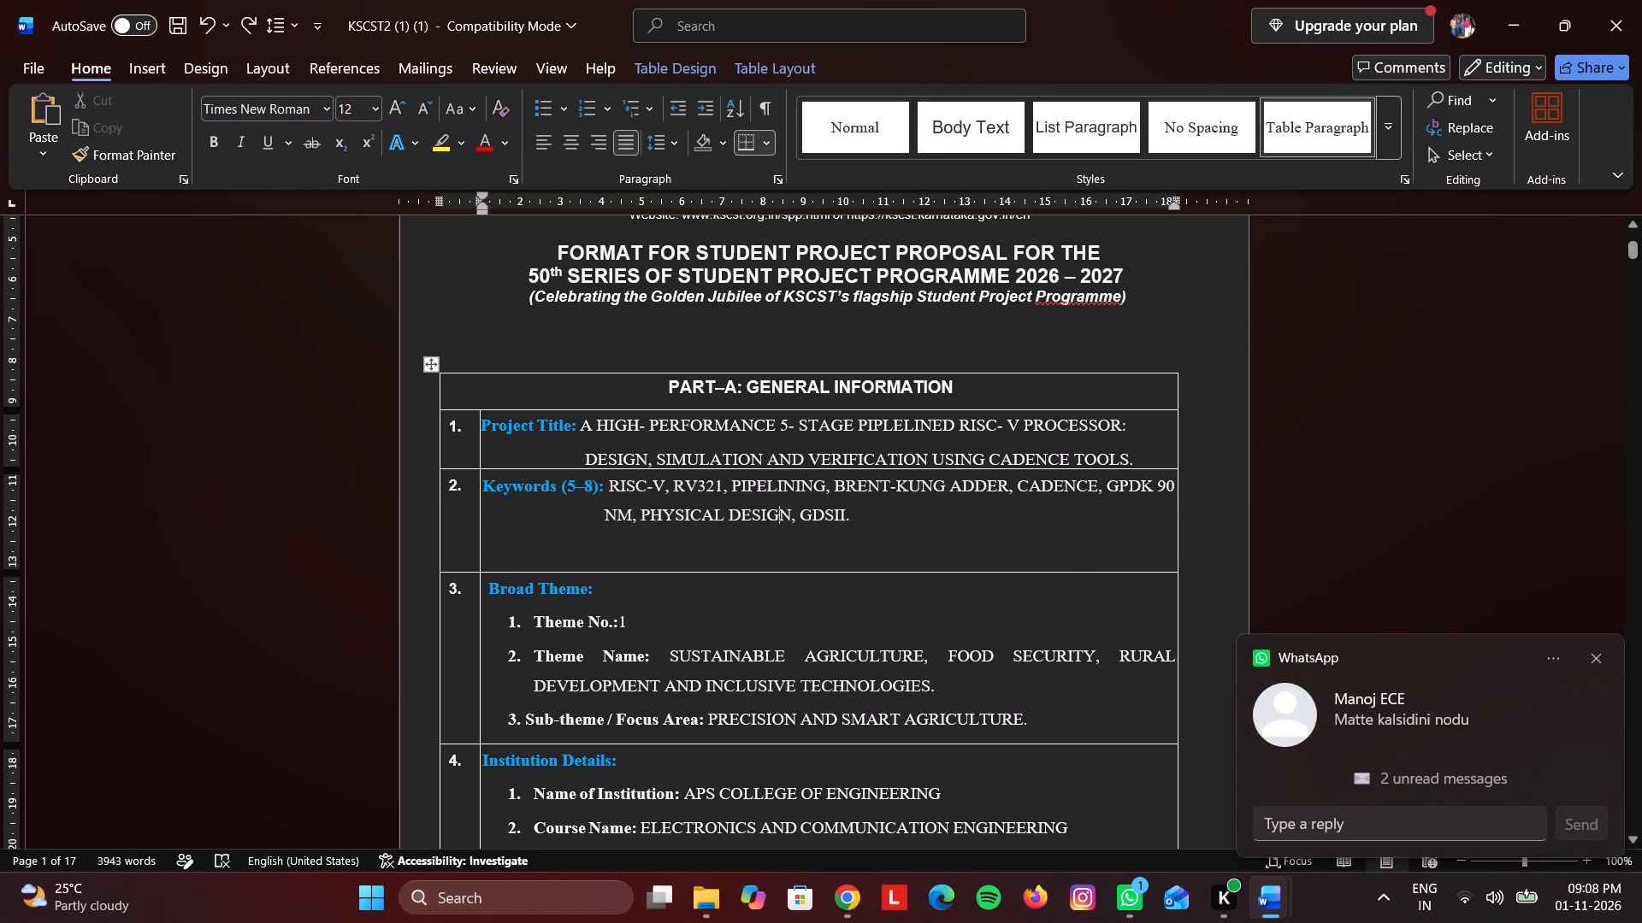
key(Delete)
key(Delete)
key(BackSpace)
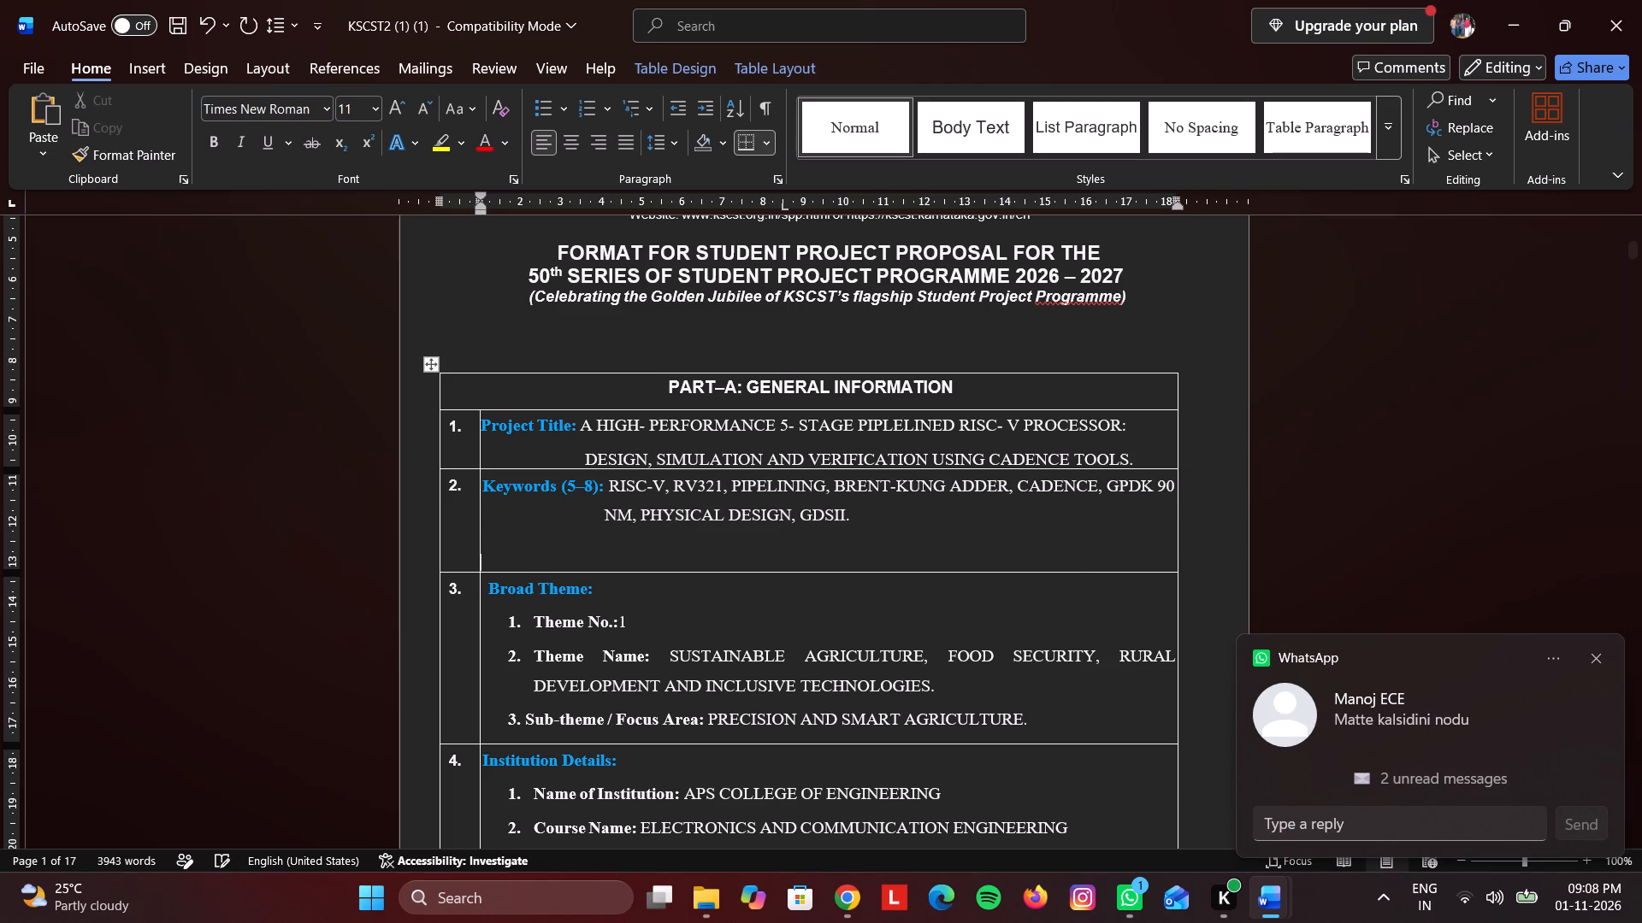
key(BackSpace)
key(BackSpace)
click(743, 570)
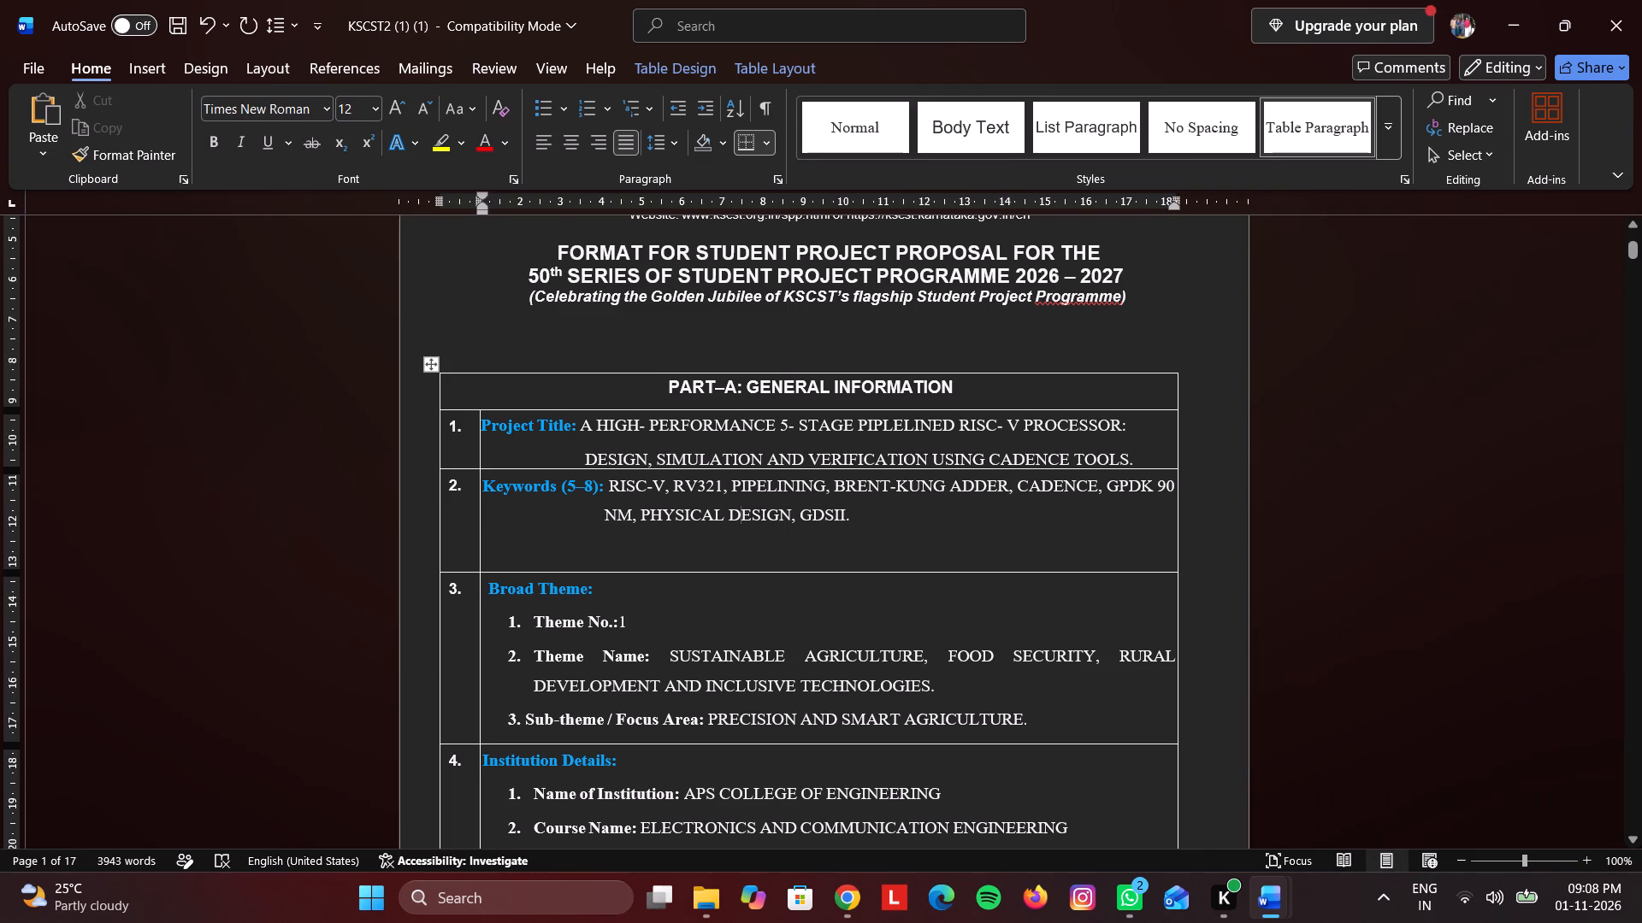
drag(747, 574, 754, 543)
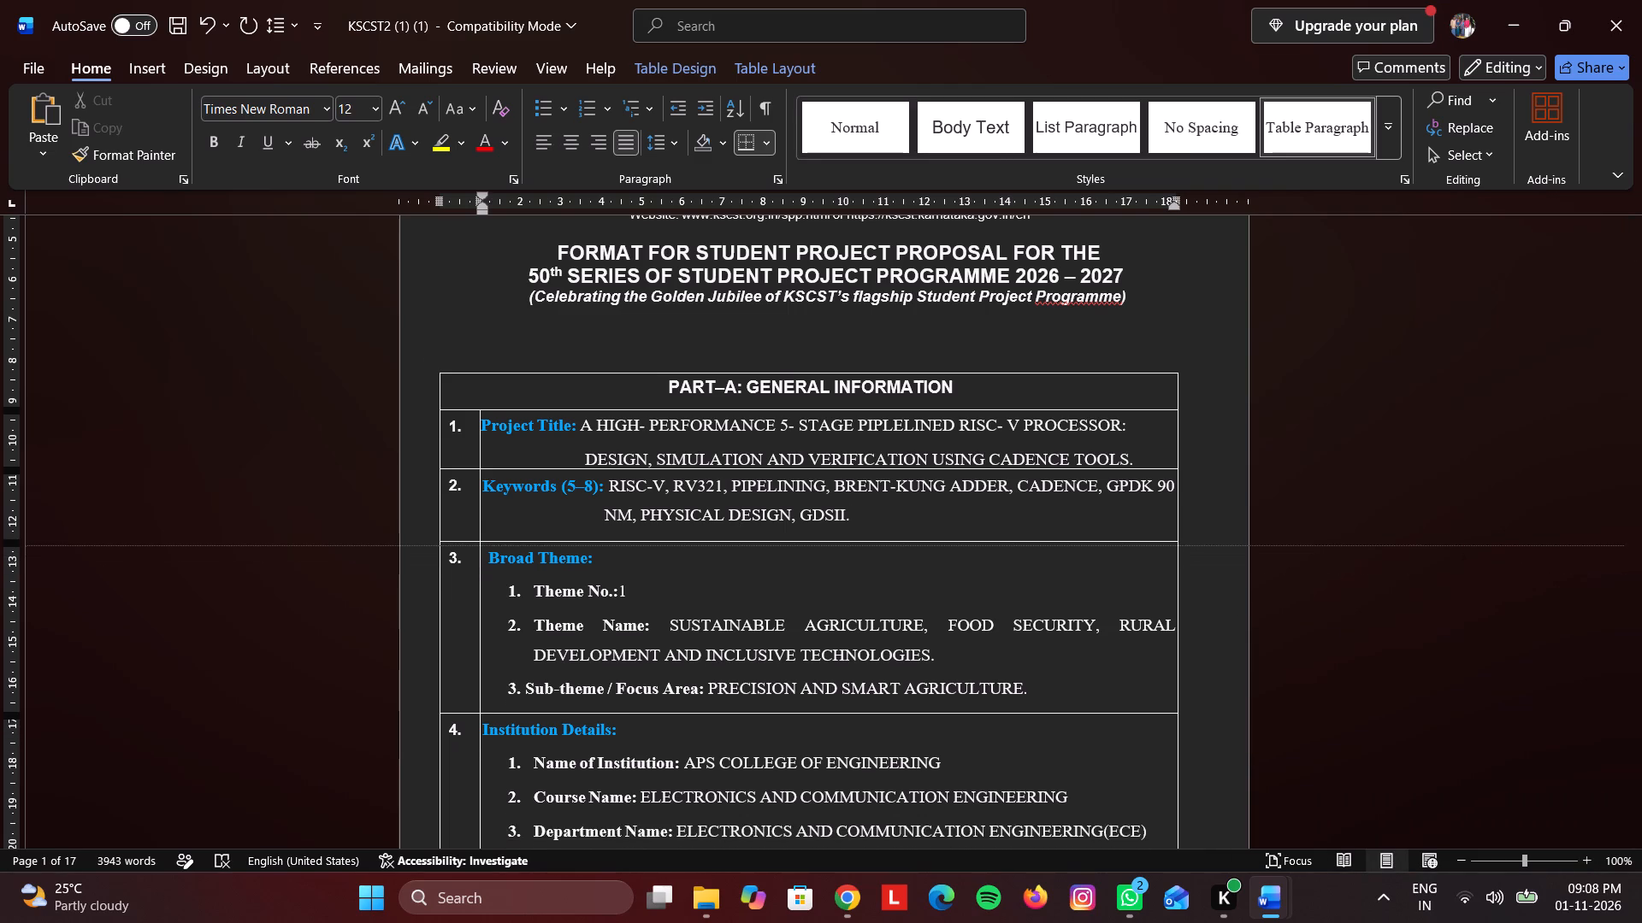
drag(754, 543, 755, 539)
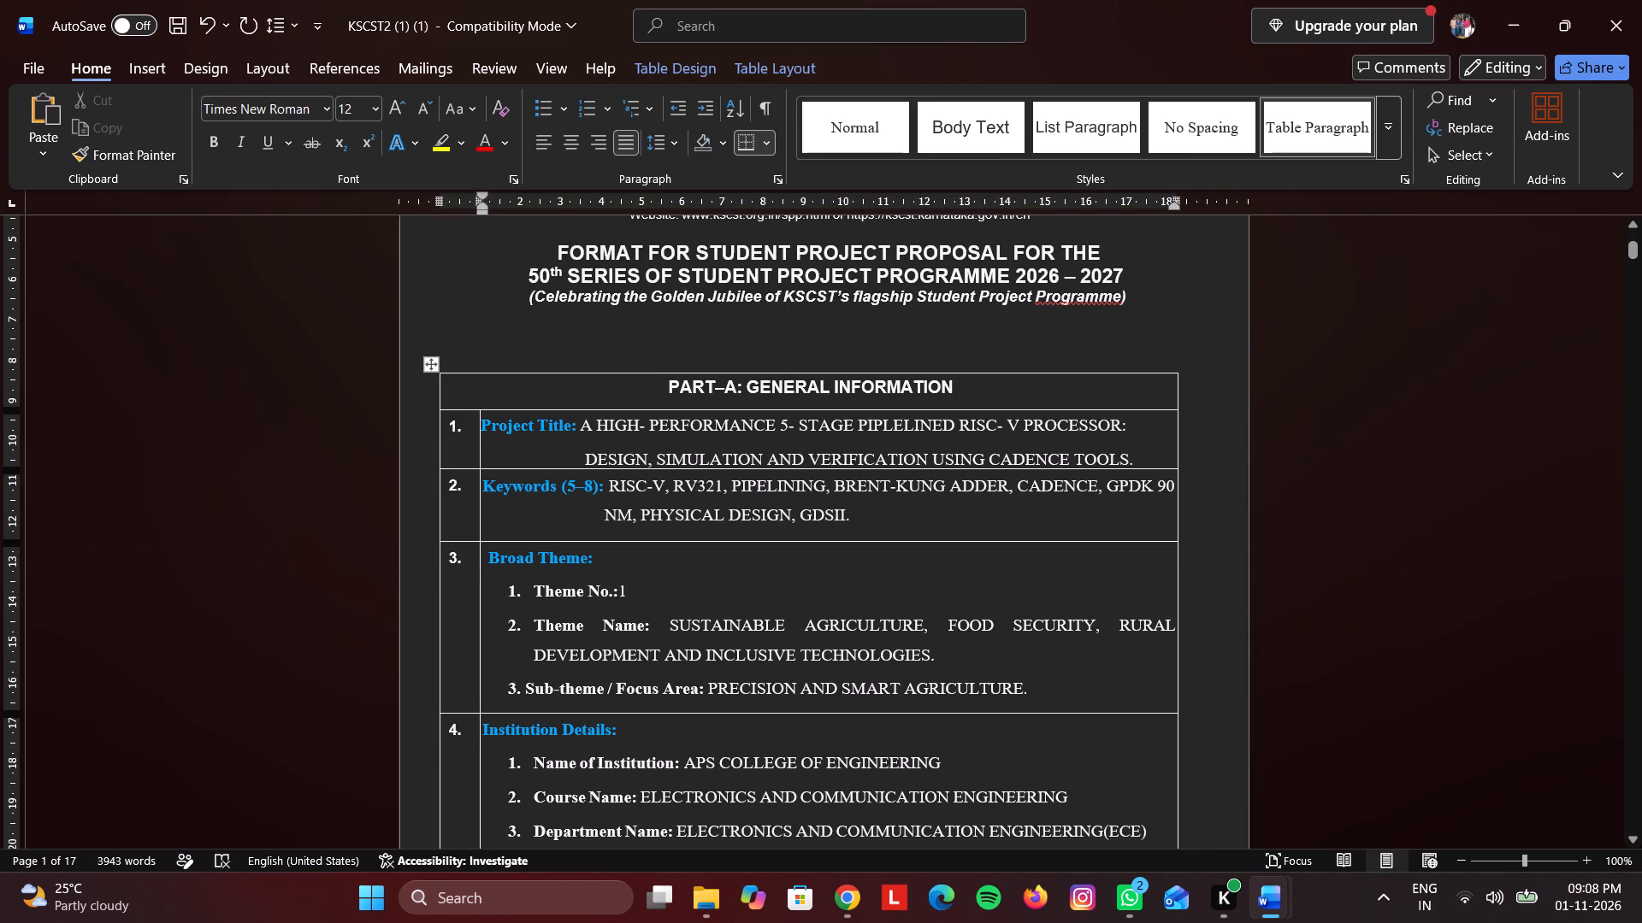
Add space after the last Project Title paragraph to separate its text from the row's bottom border.
drag(784, 467, 786, 483)
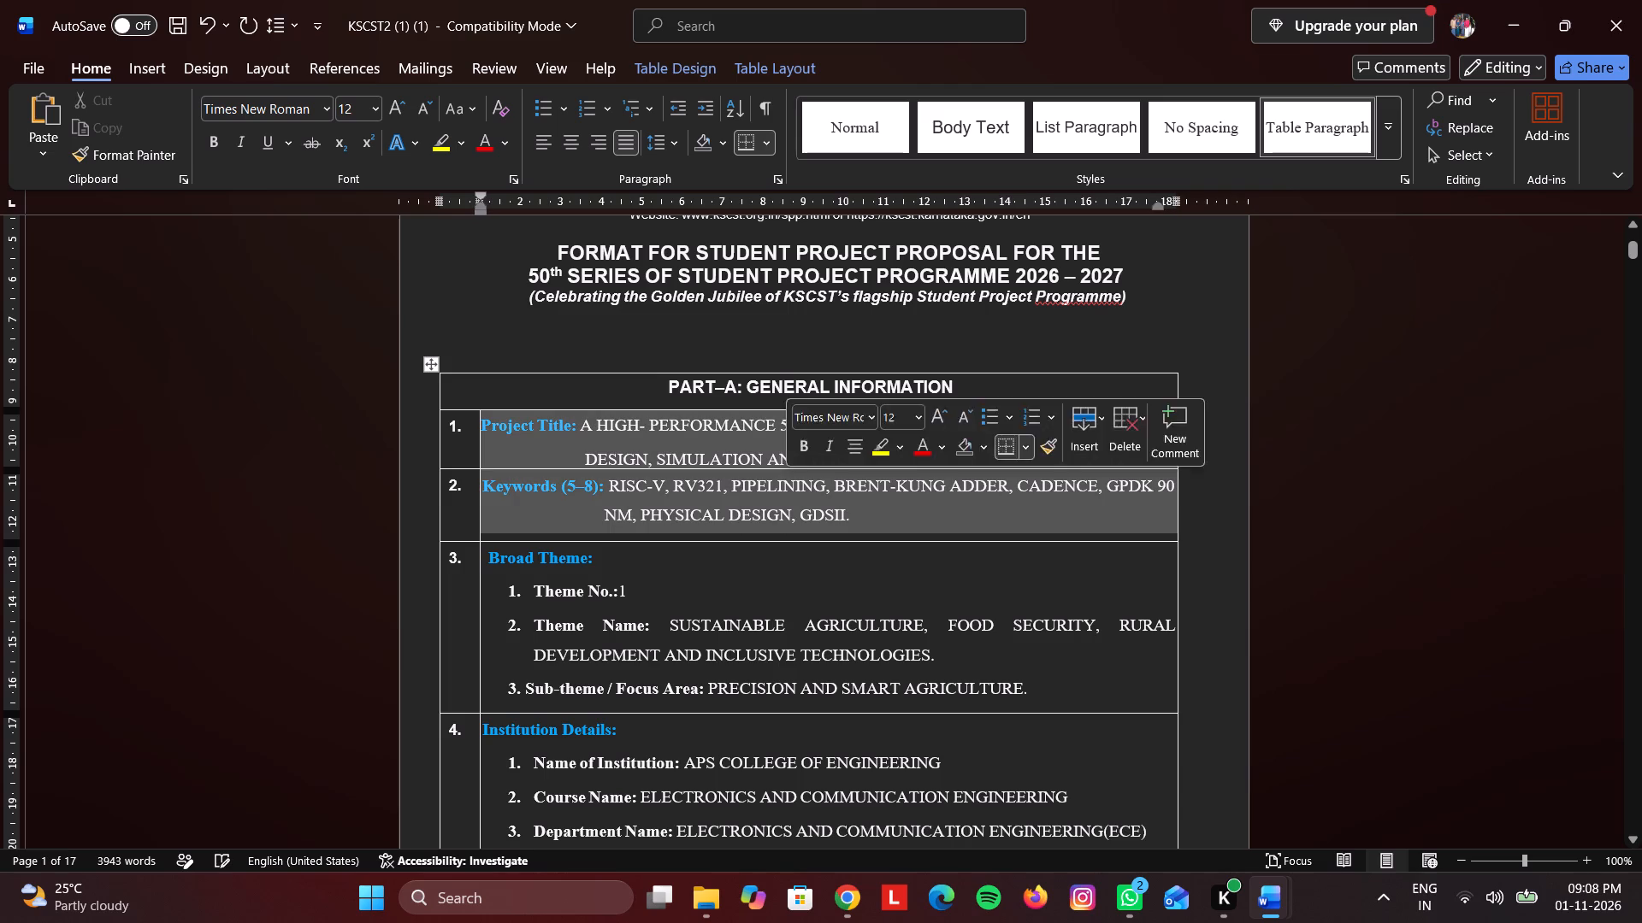
click(785, 485)
drag(813, 468, 813, 486)
click(1139, 460)
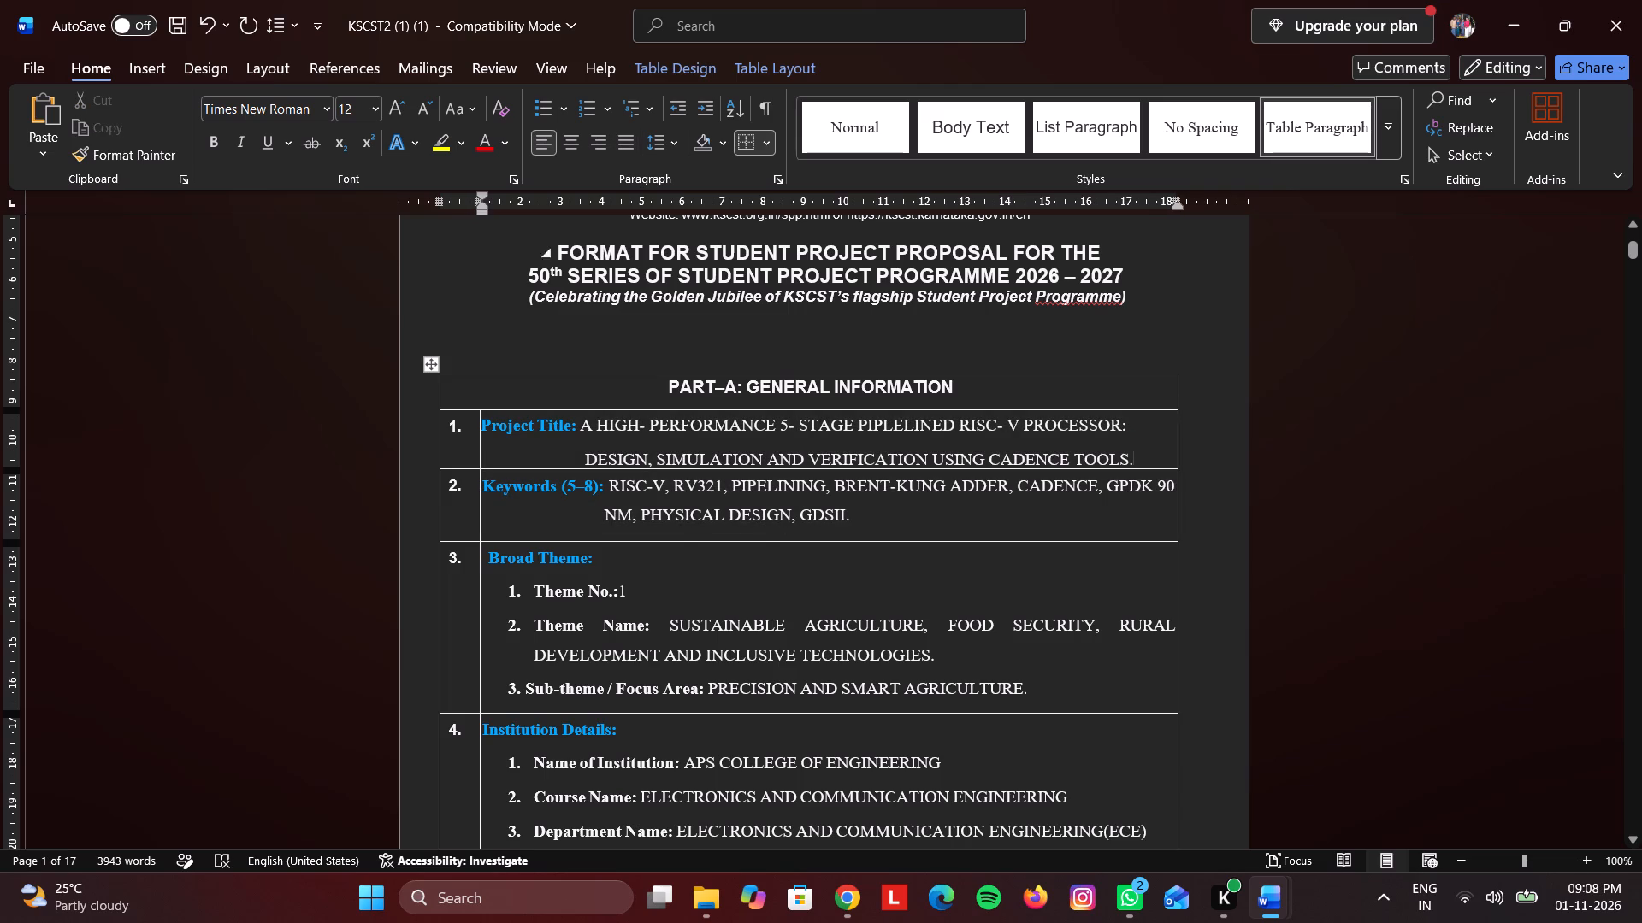
click(683, 142)
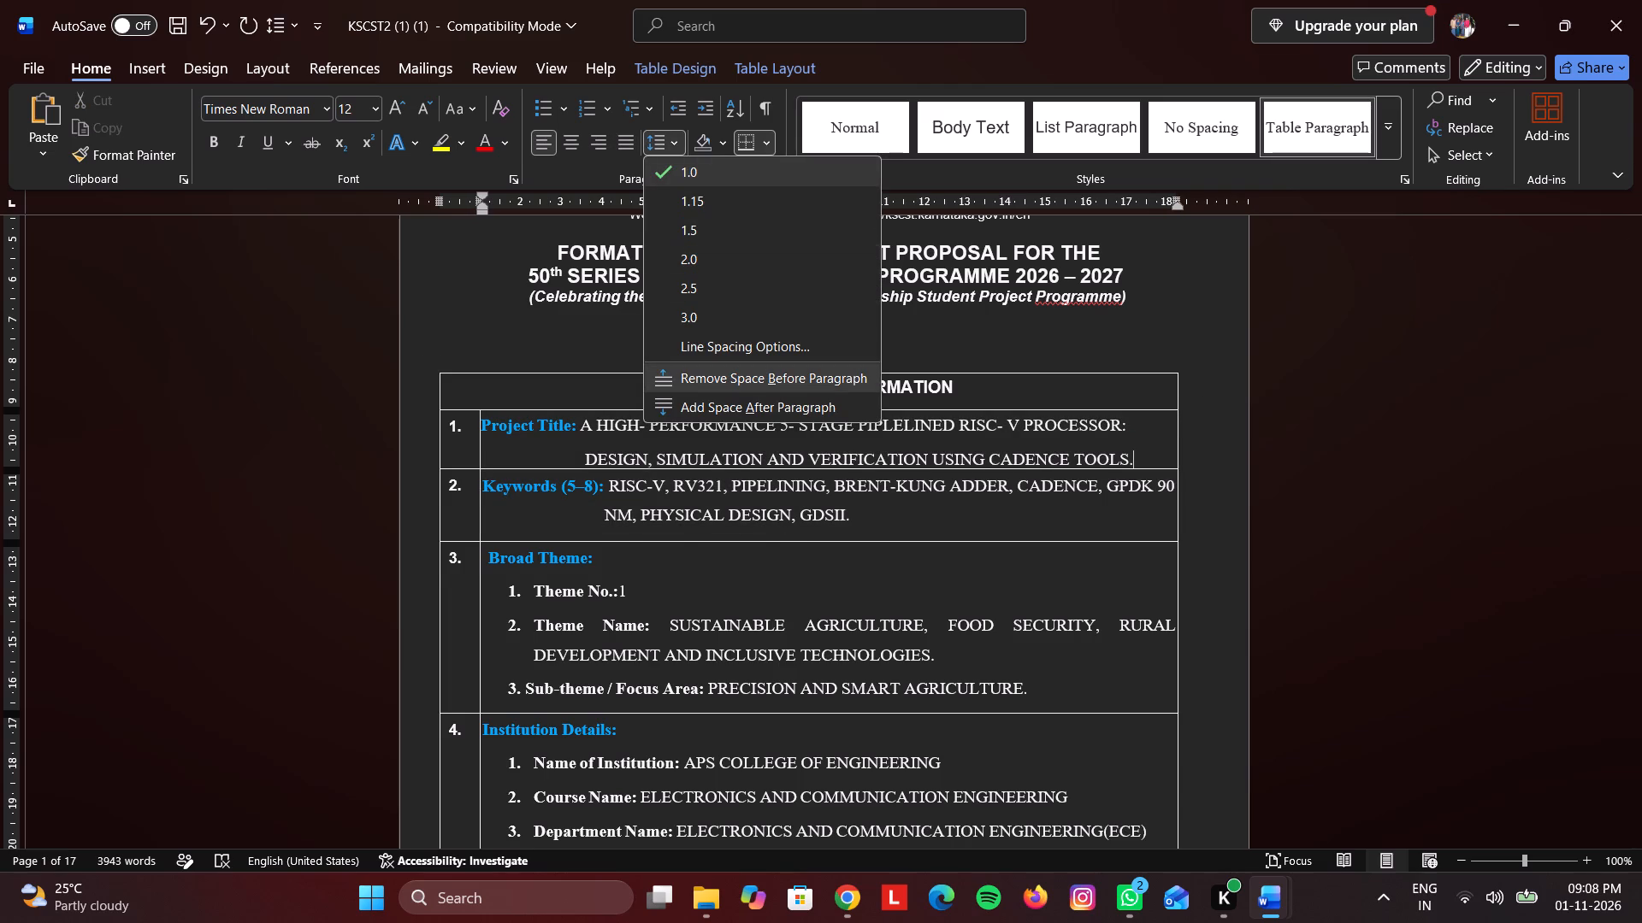
click(732, 403)
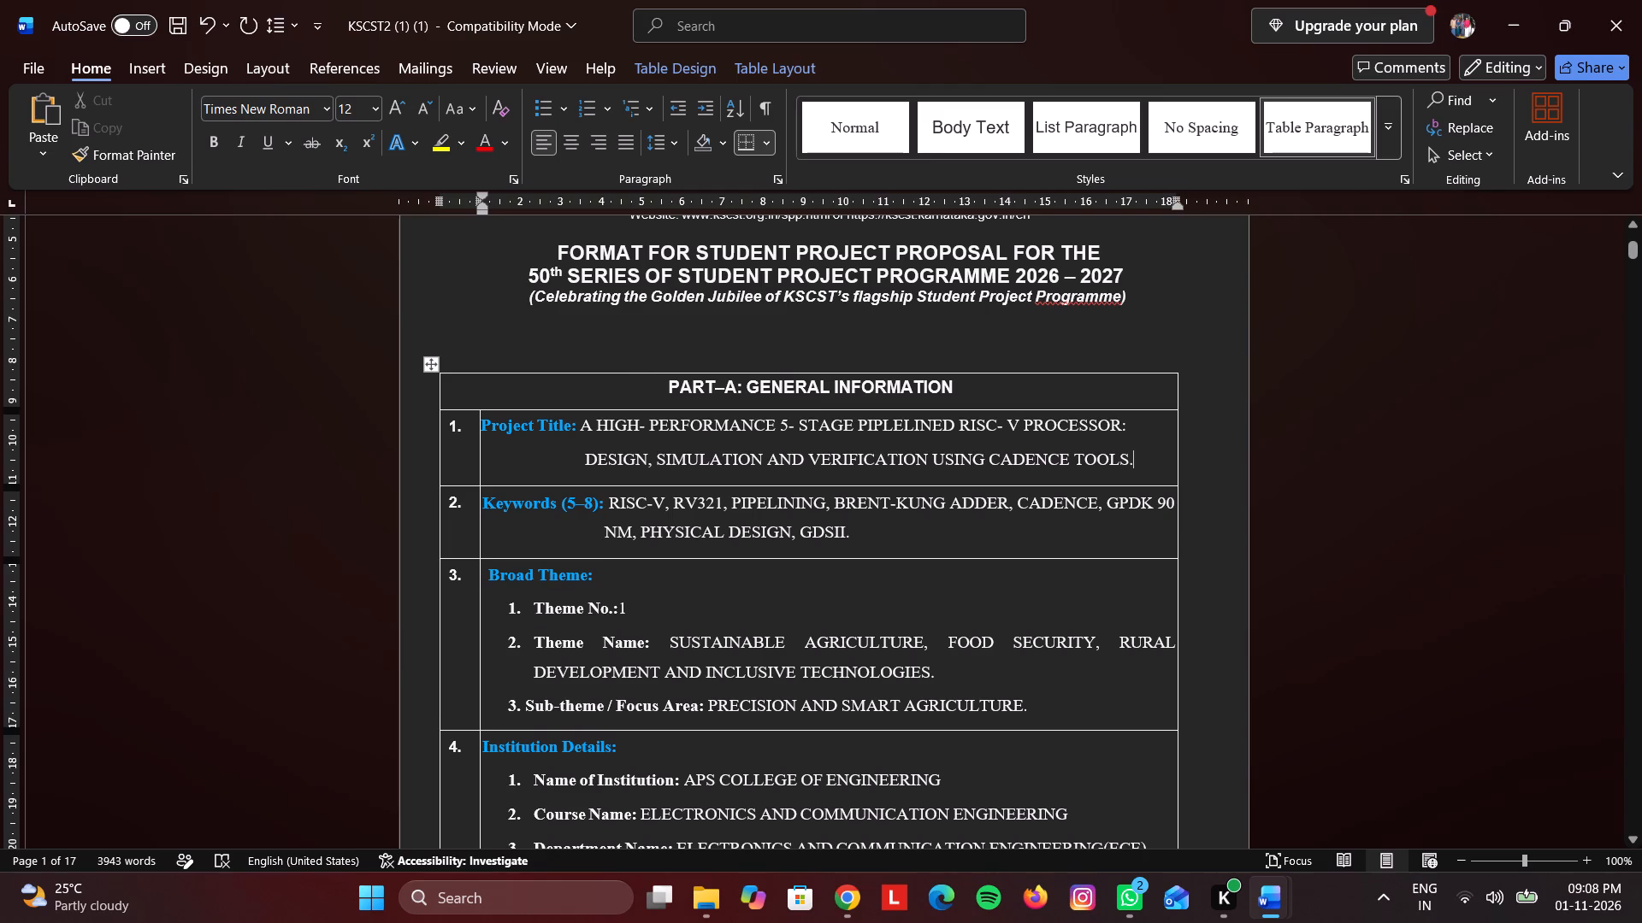
click(882, 554)
Switch from the KSCST2 (1) (1) document to the Major Project folder window in File Explorer.
key(alt+Tab)
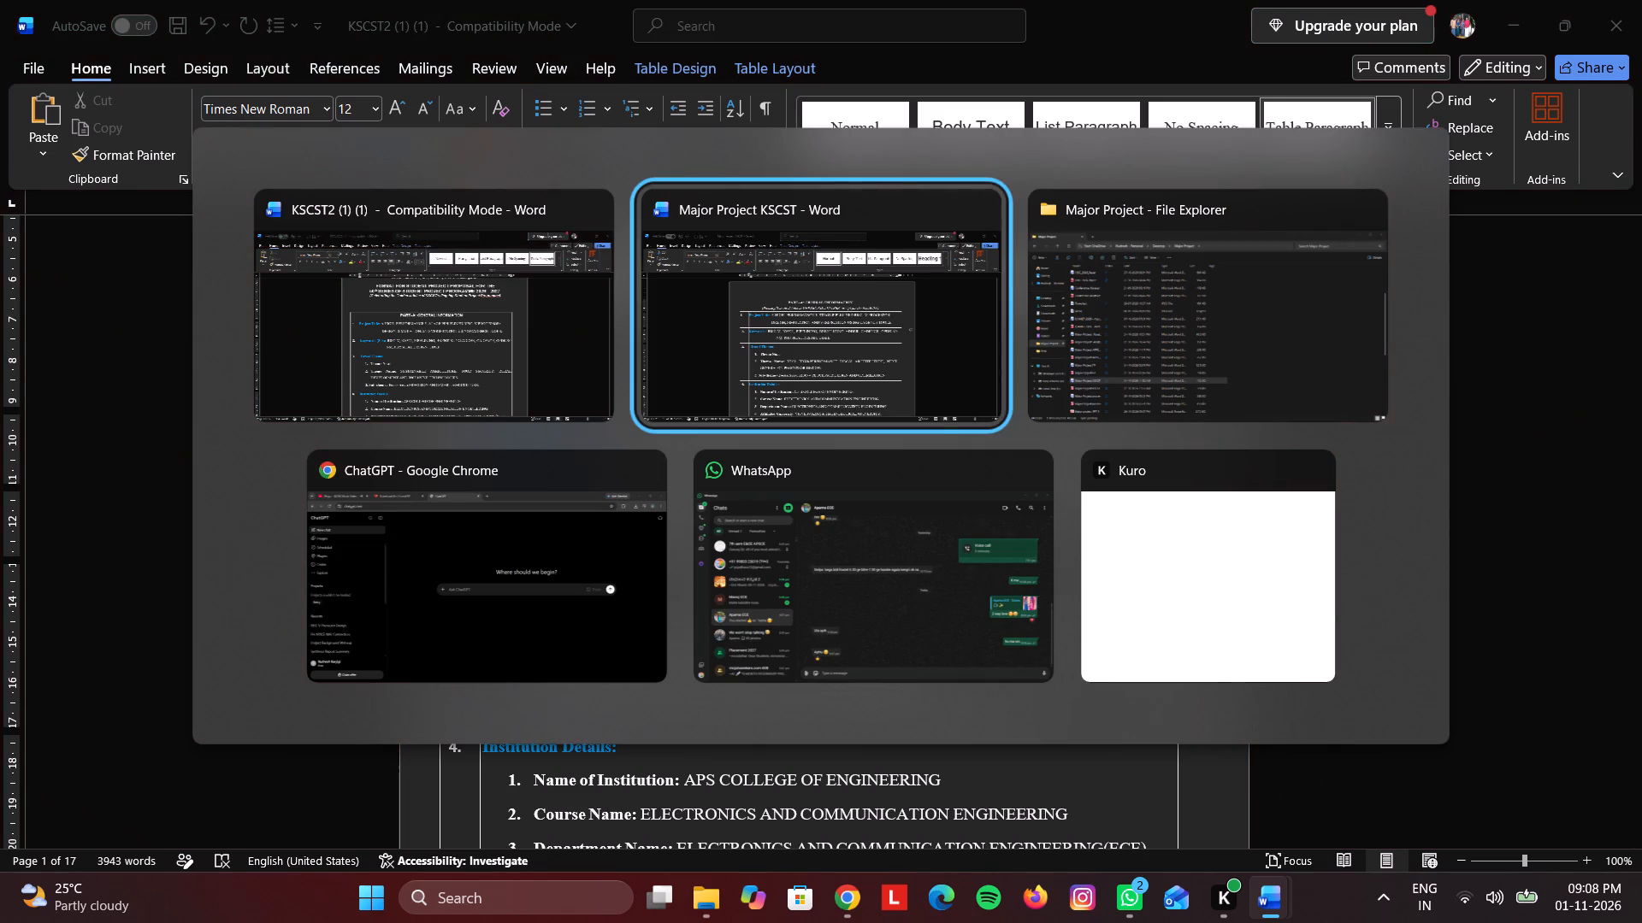
key(alt+Tab)
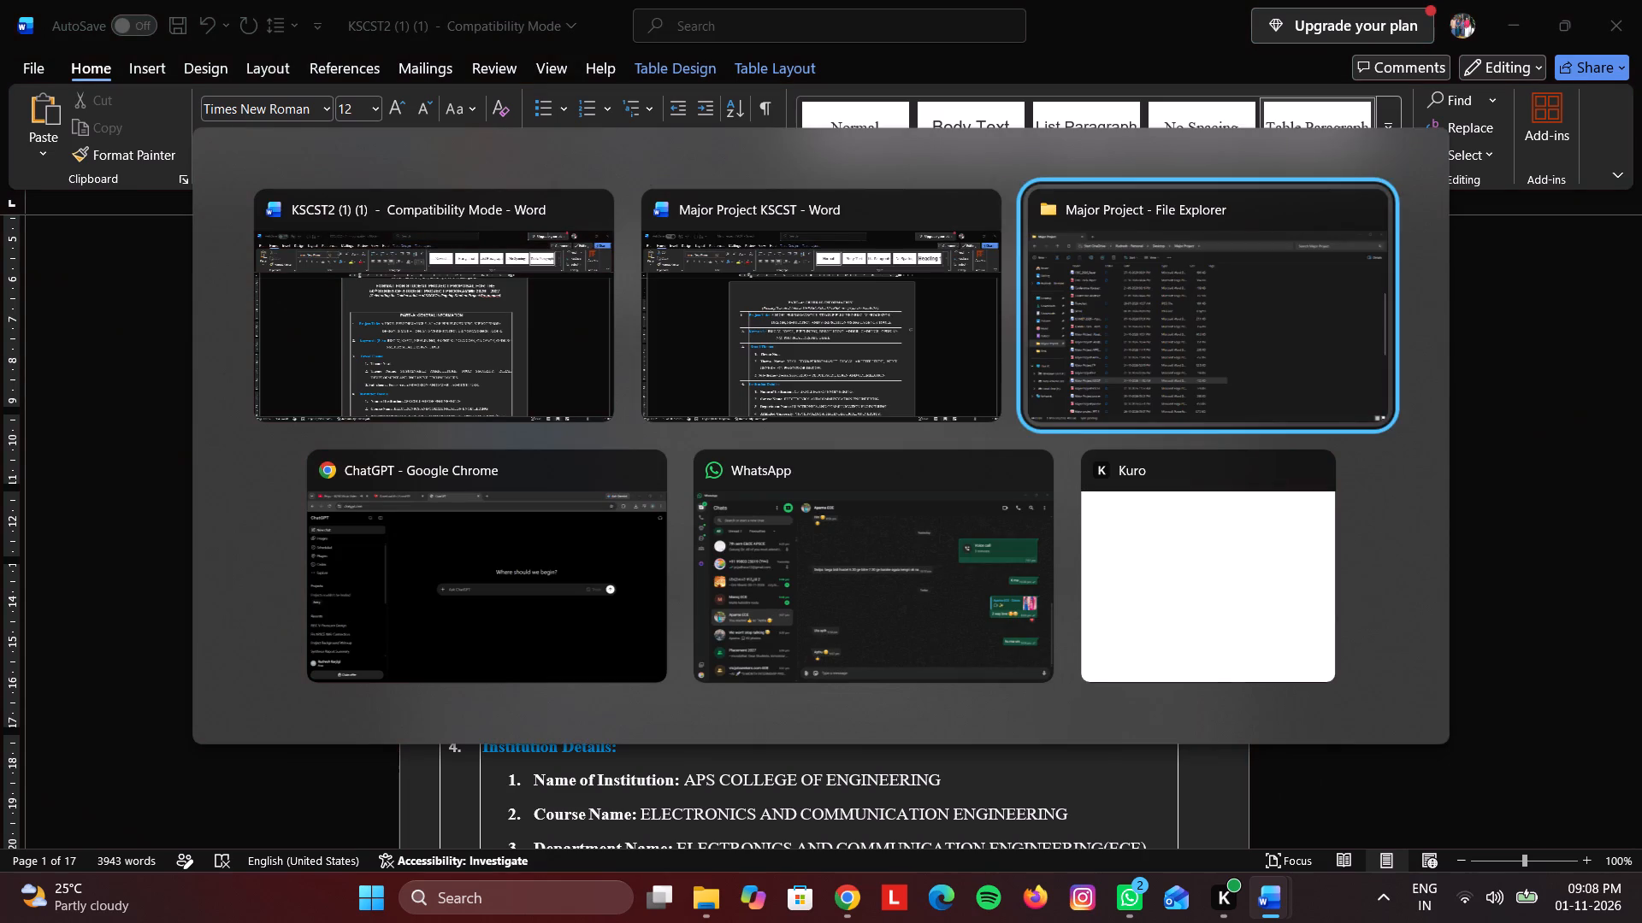
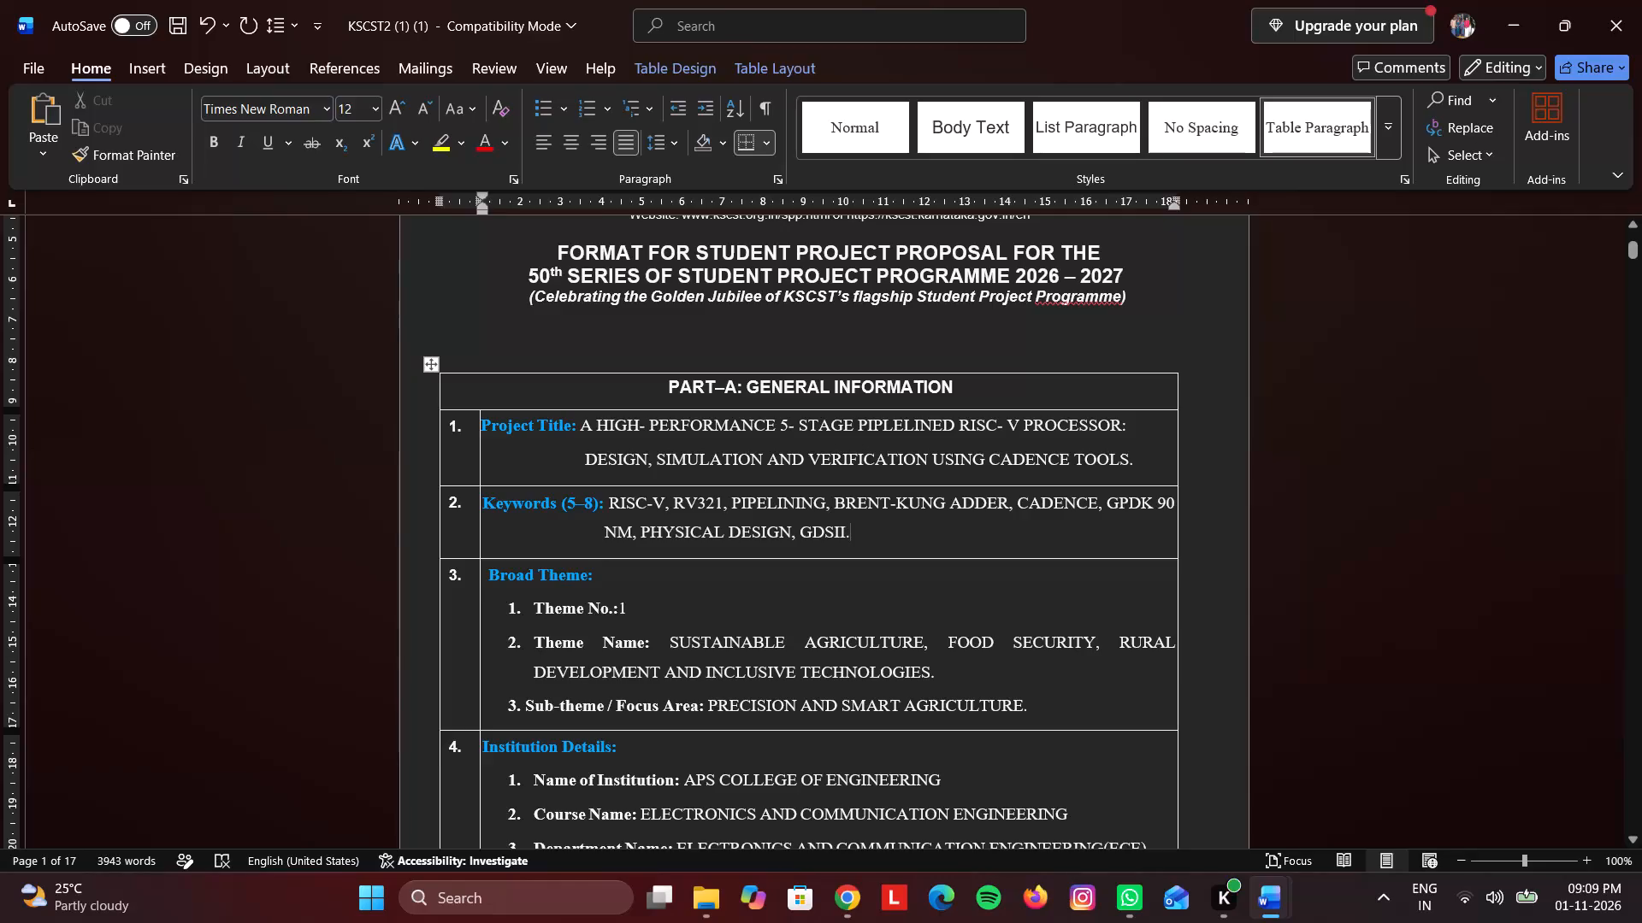
Copy the theme name text, from VLSI to PROCESSOR DESIGN, in Major Project KSCST and return to the KSCST2 (1) (1) form.
key(alt+Tab)
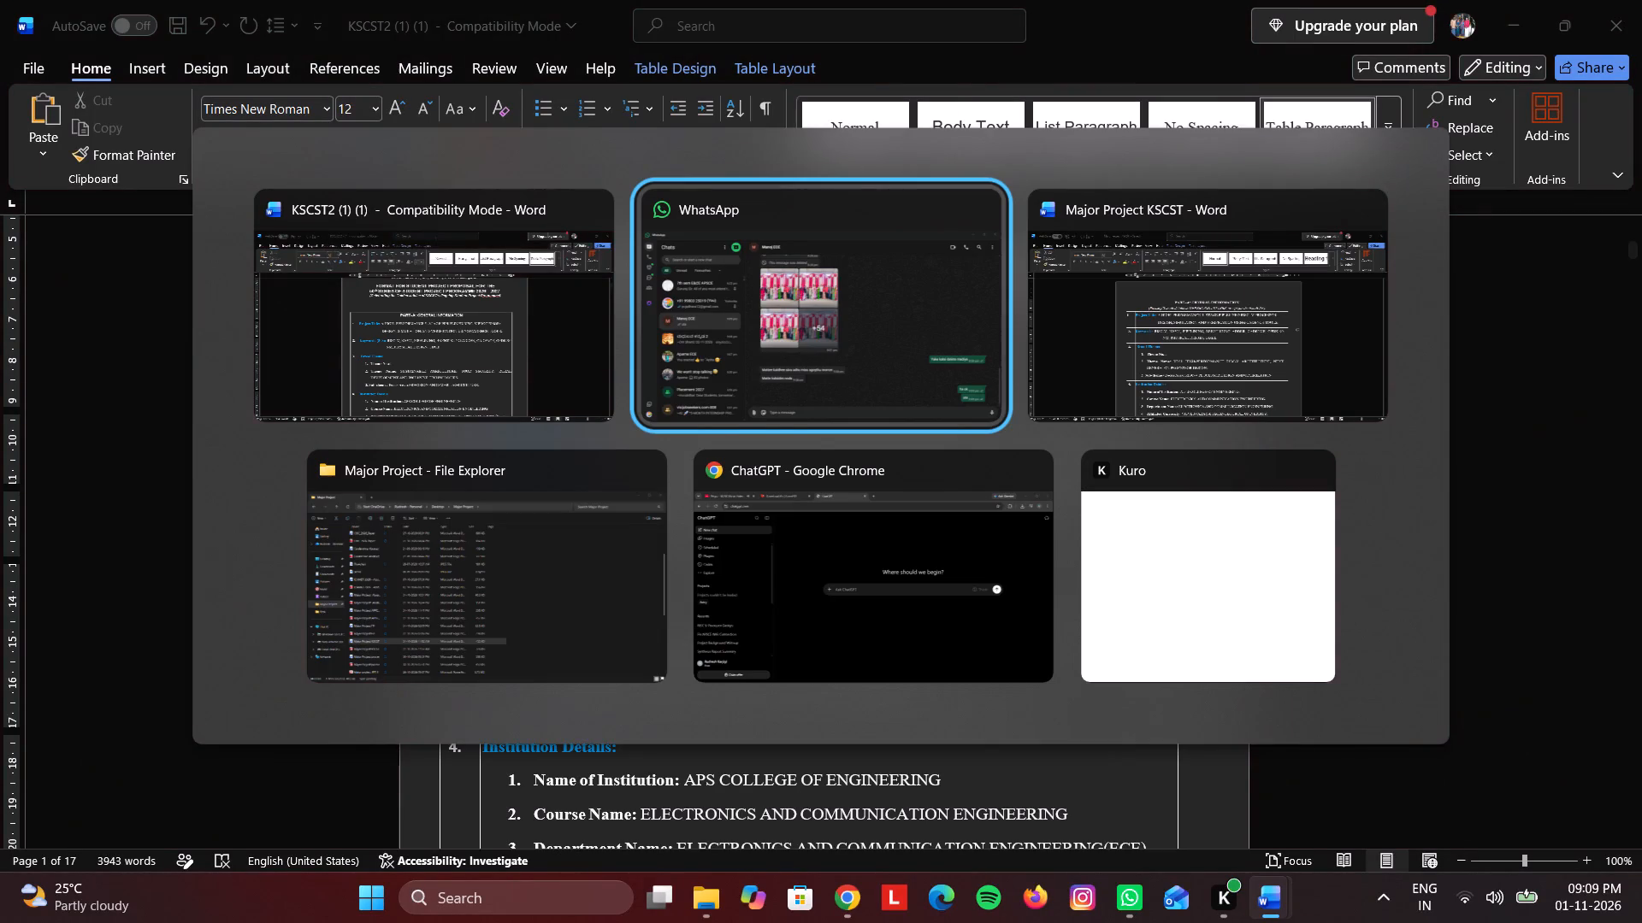
key(alt+Tab)
click(780, 629)
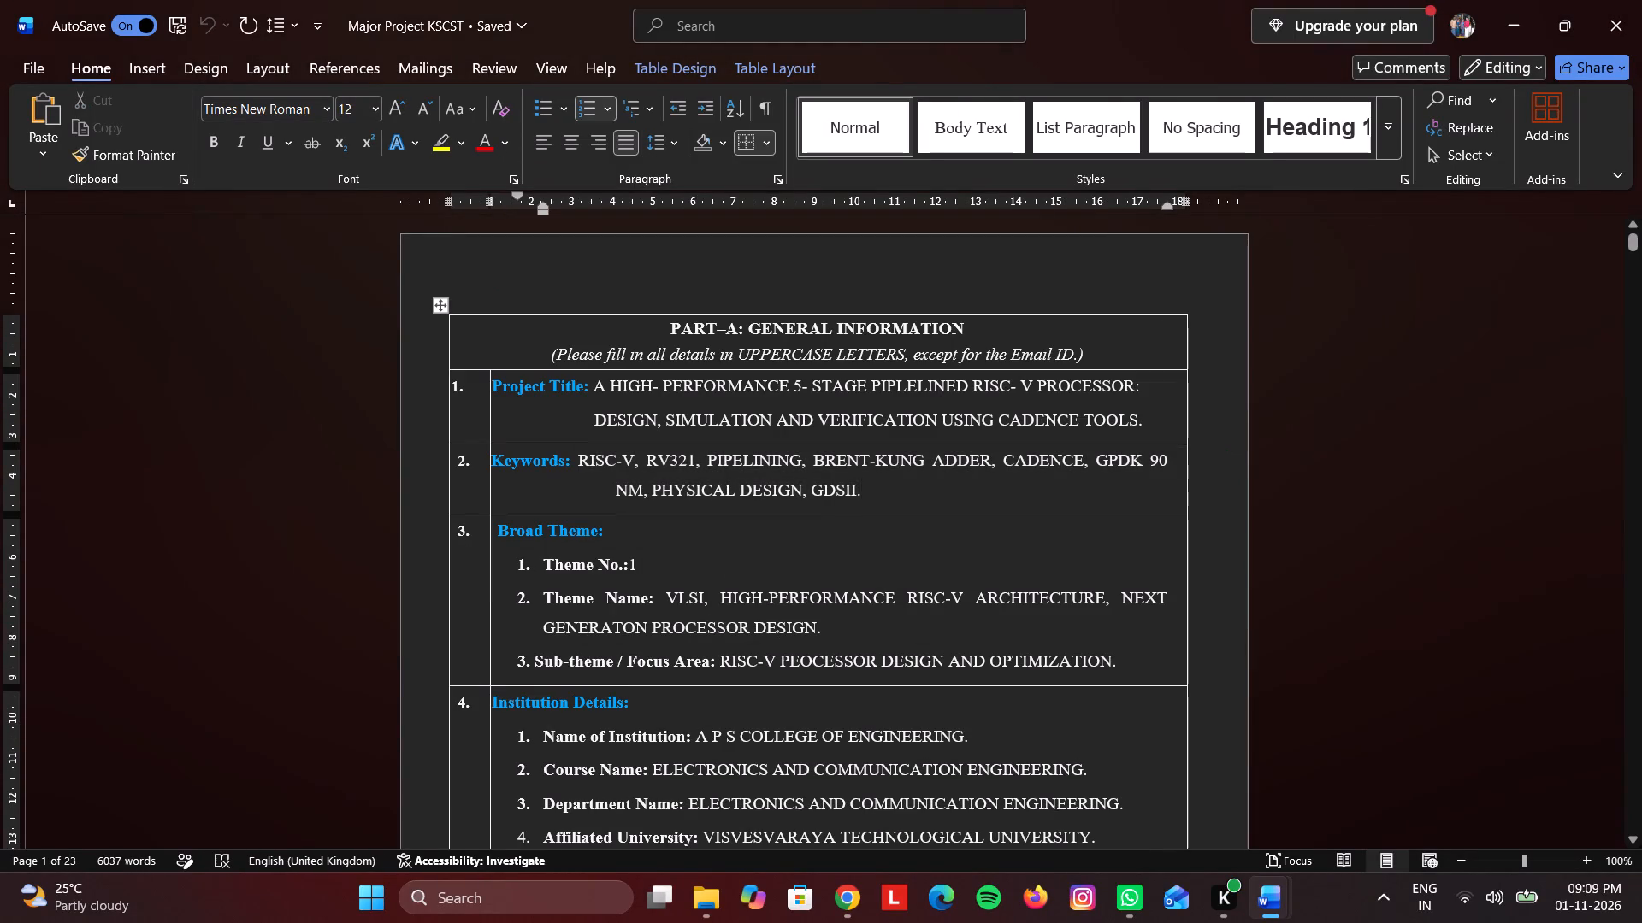
key(alt+Tab)
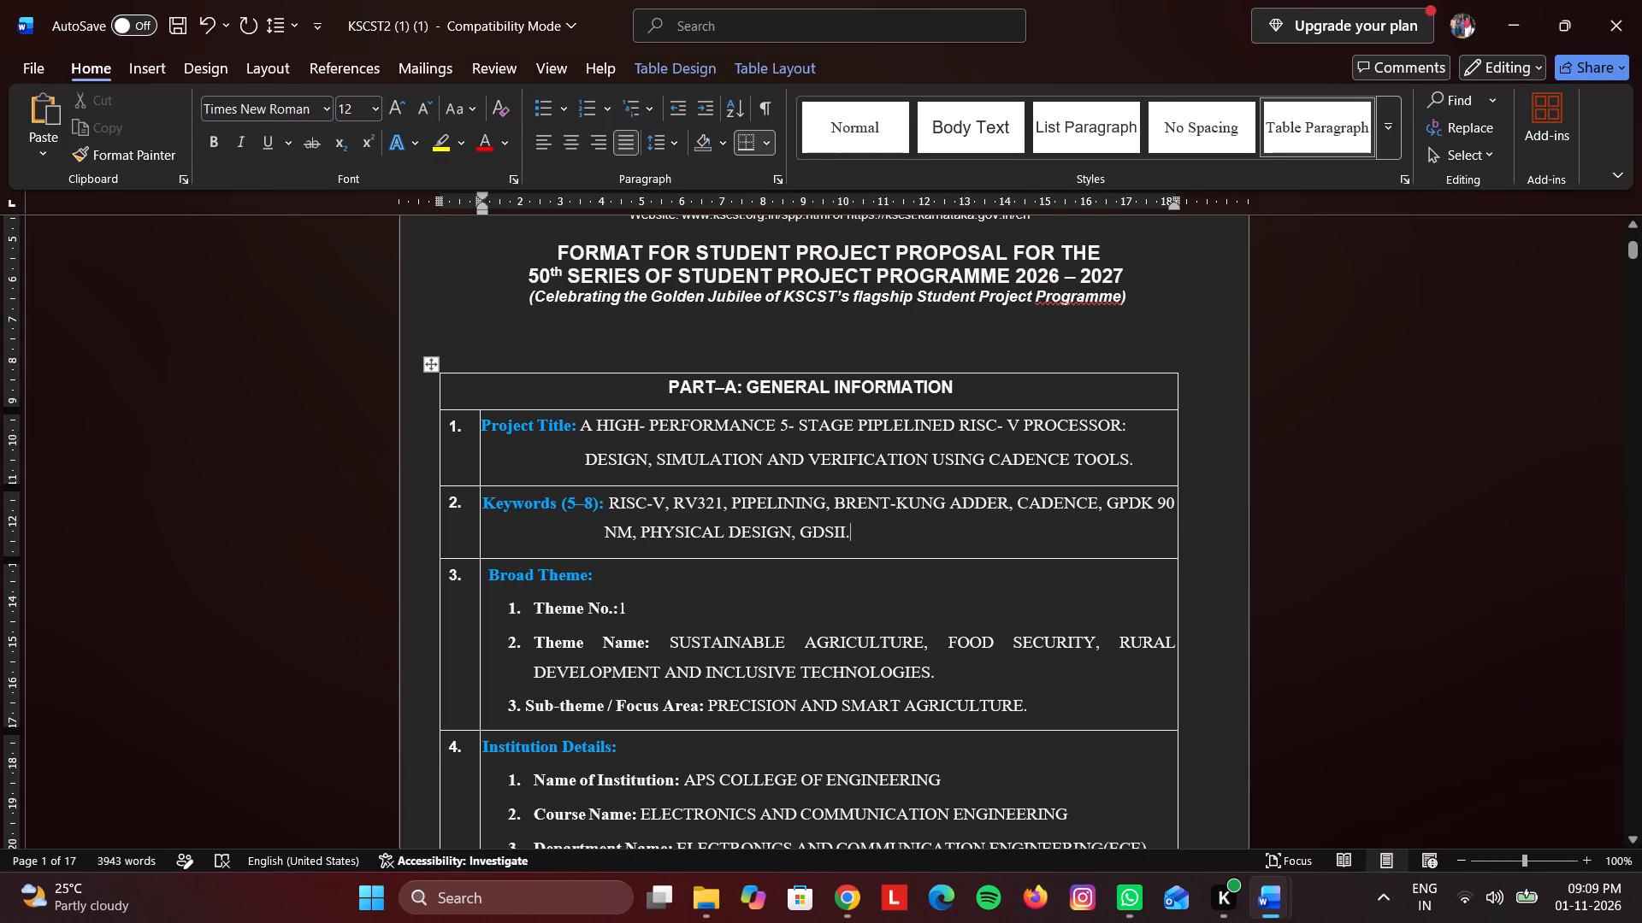
key(alt+Tab)
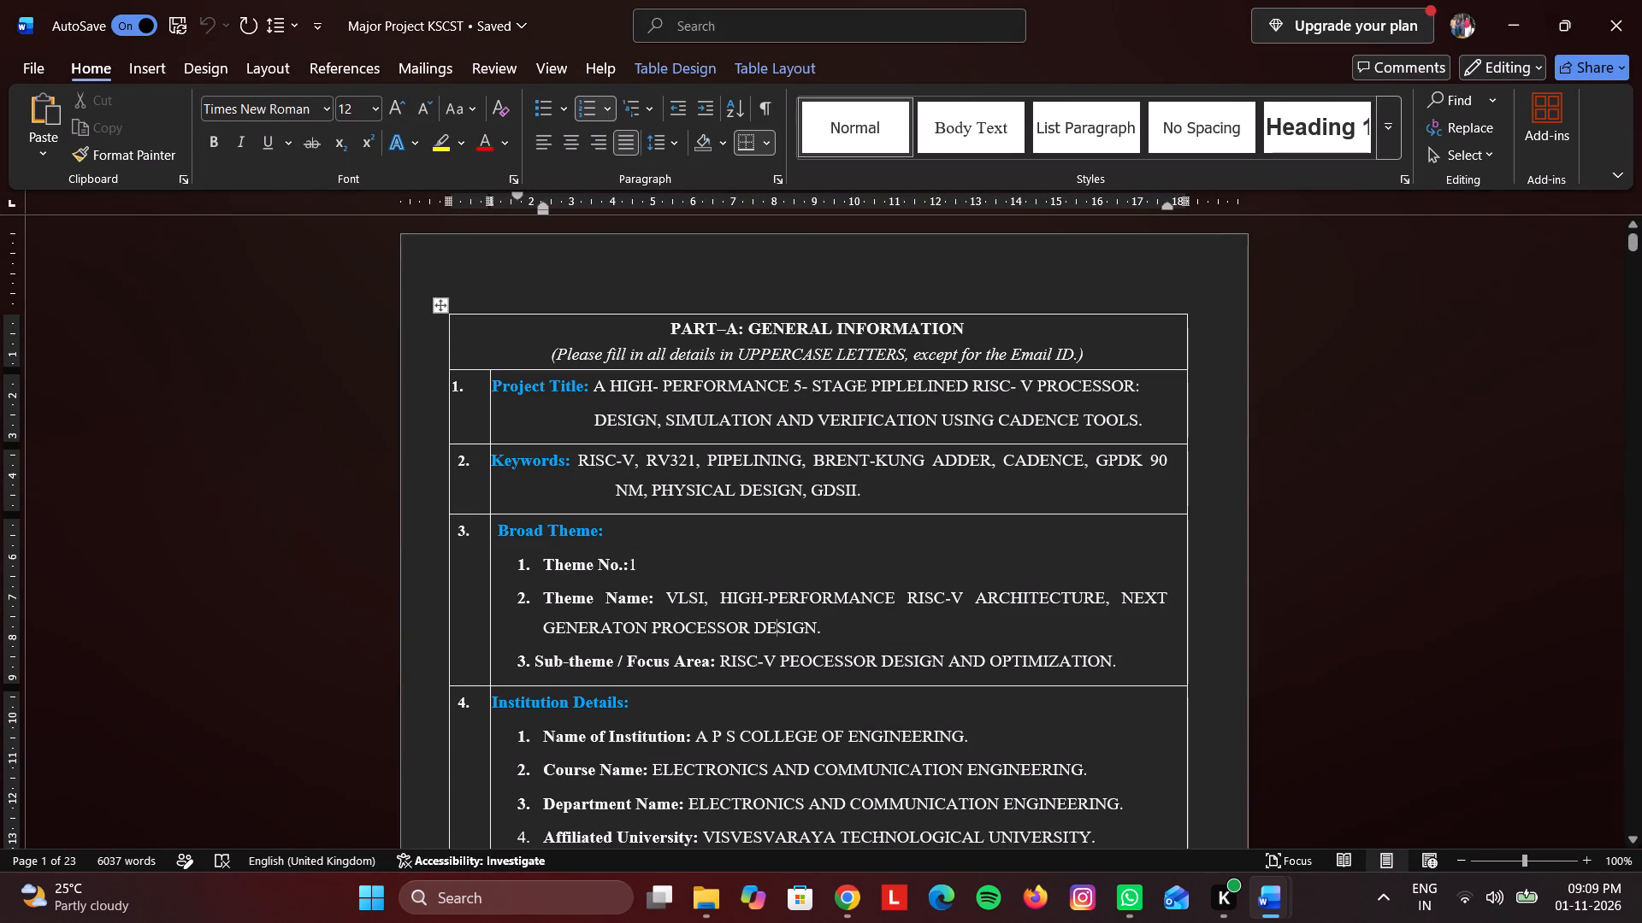
drag(667, 596, 925, 629)
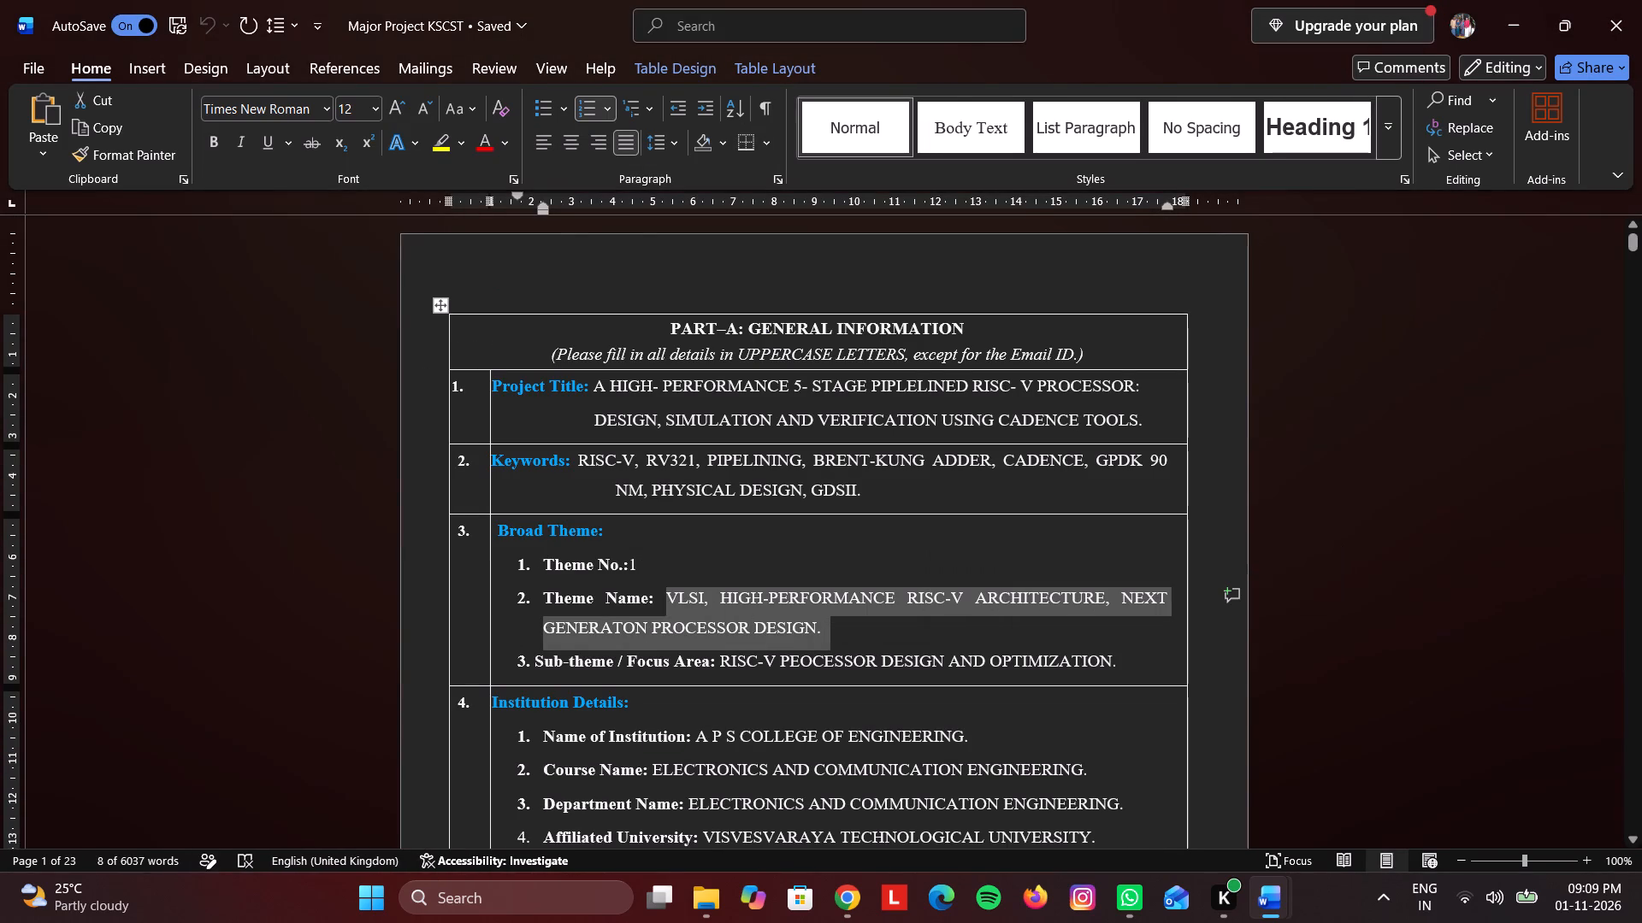
key(ctrl+c)
key(alt+Tab)
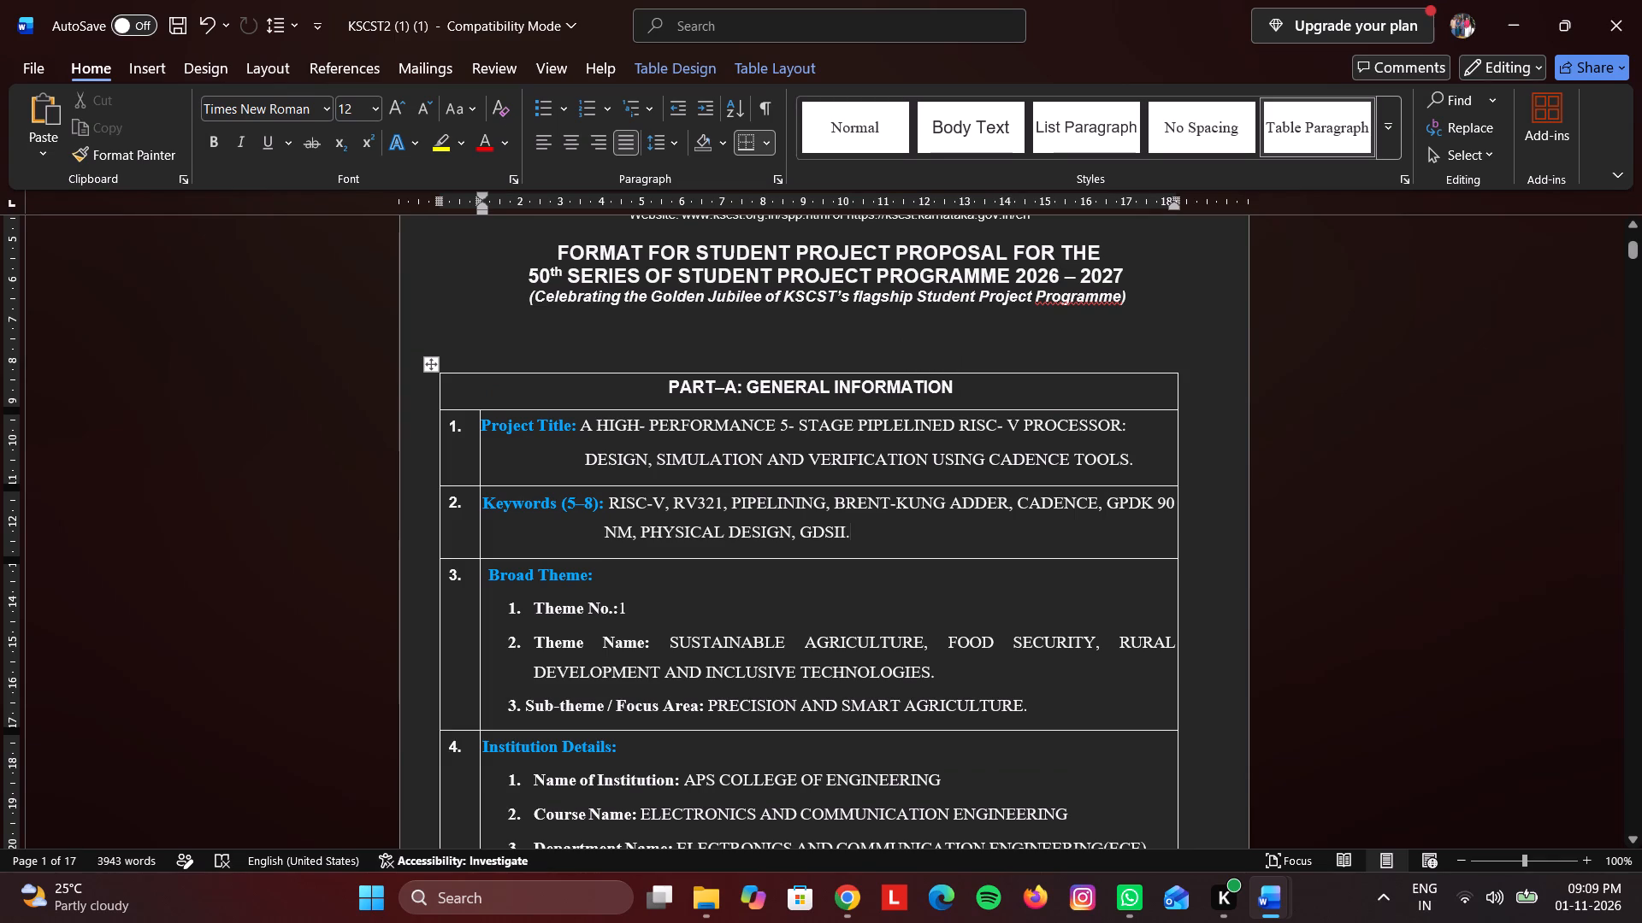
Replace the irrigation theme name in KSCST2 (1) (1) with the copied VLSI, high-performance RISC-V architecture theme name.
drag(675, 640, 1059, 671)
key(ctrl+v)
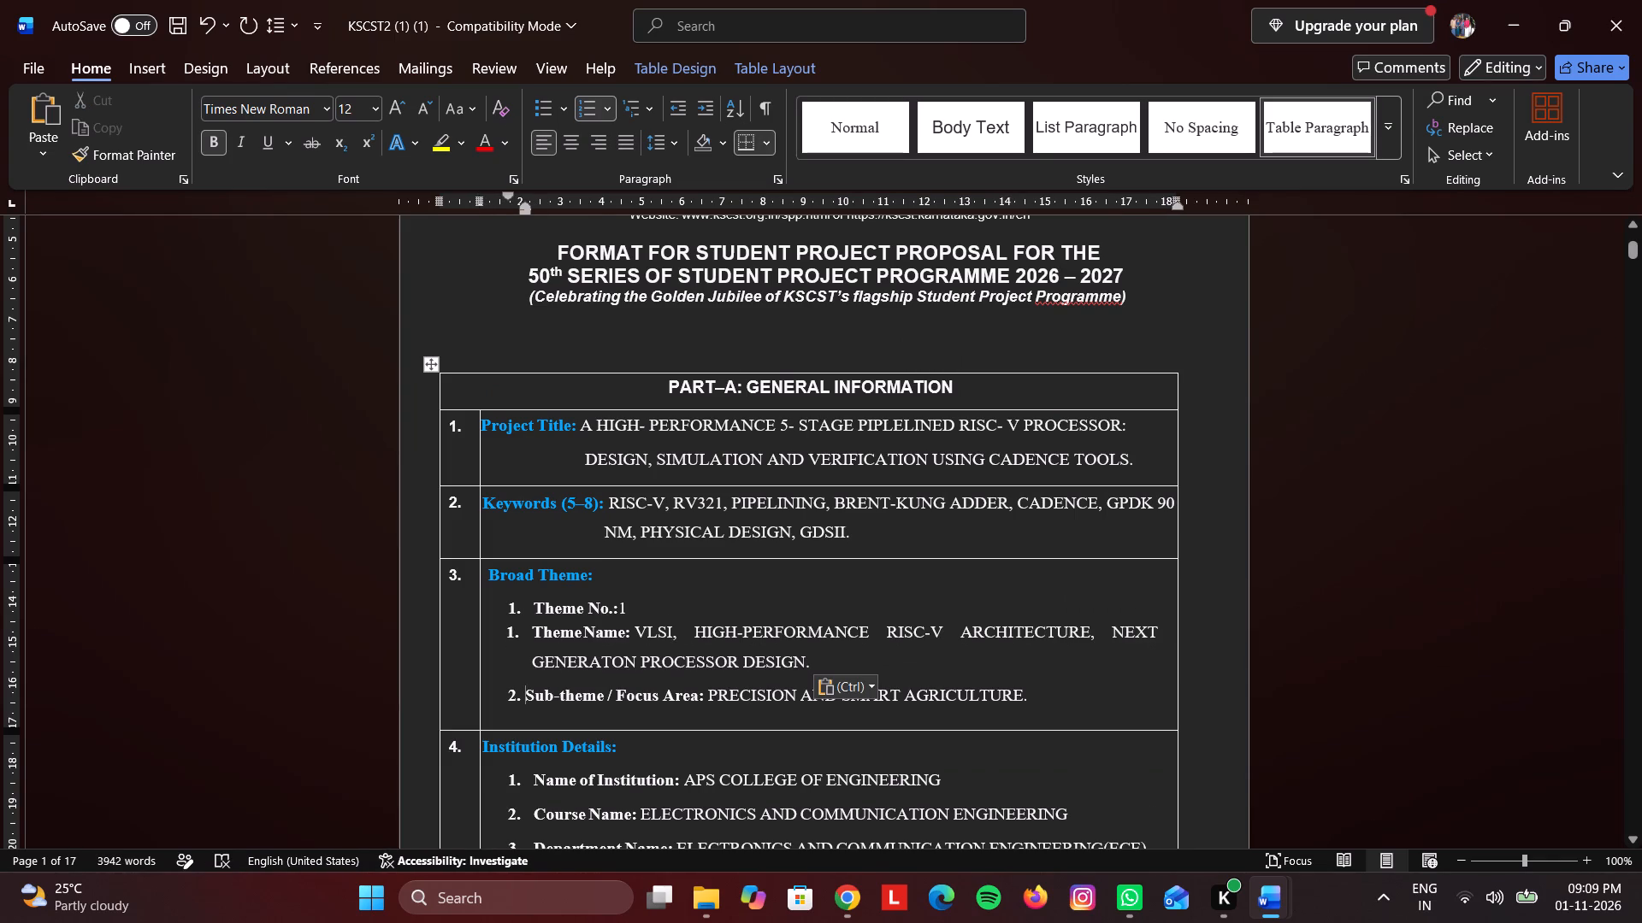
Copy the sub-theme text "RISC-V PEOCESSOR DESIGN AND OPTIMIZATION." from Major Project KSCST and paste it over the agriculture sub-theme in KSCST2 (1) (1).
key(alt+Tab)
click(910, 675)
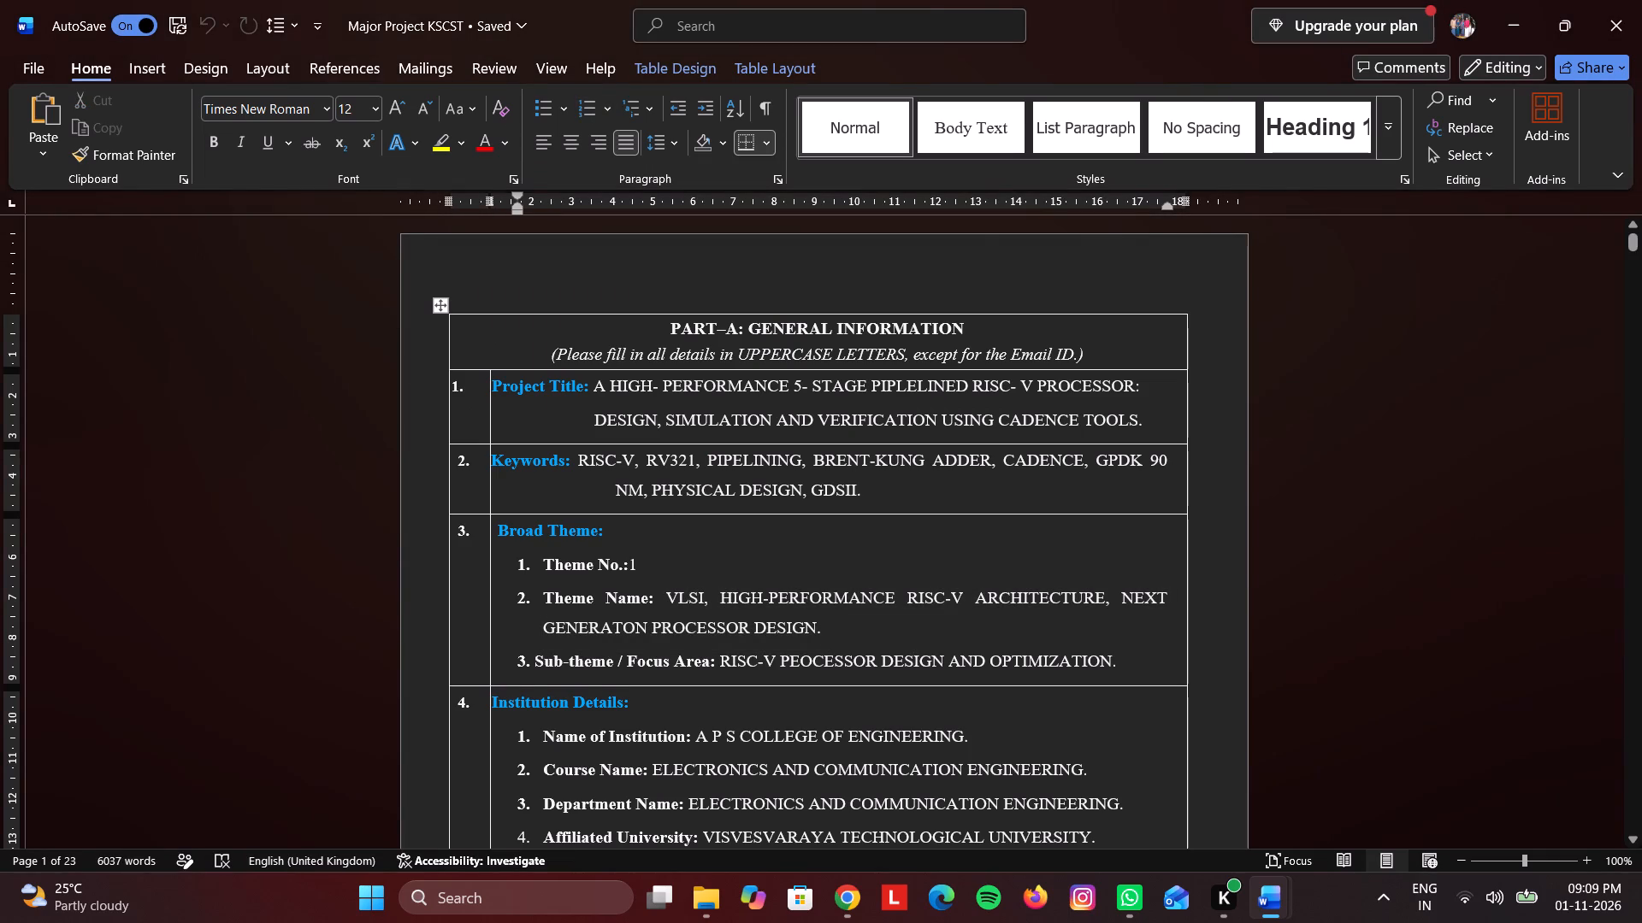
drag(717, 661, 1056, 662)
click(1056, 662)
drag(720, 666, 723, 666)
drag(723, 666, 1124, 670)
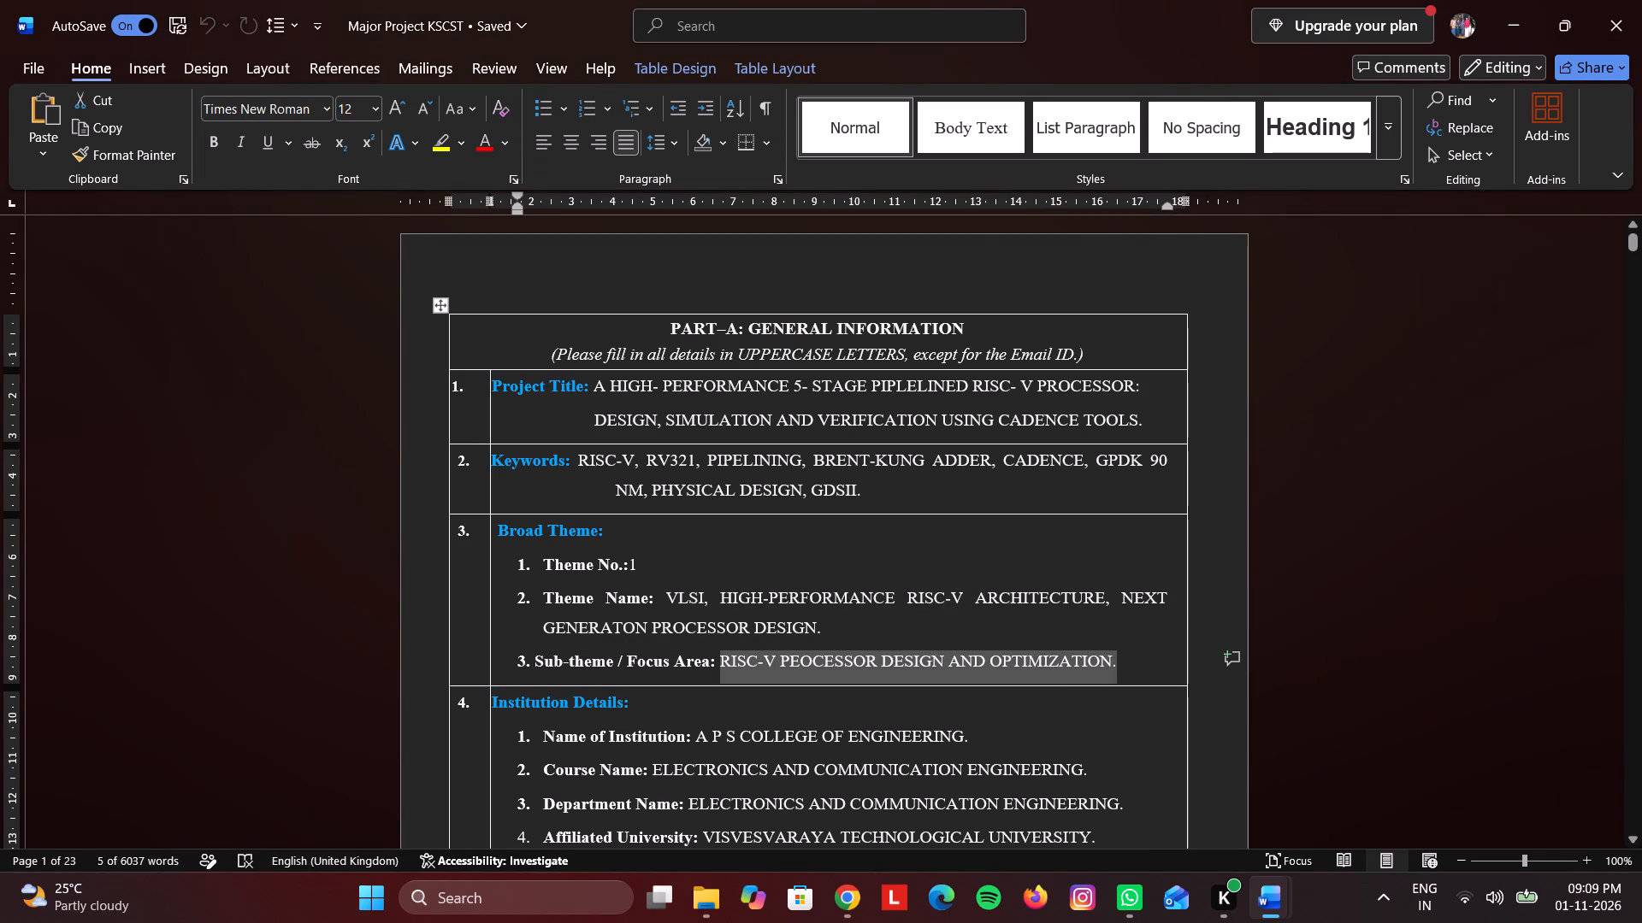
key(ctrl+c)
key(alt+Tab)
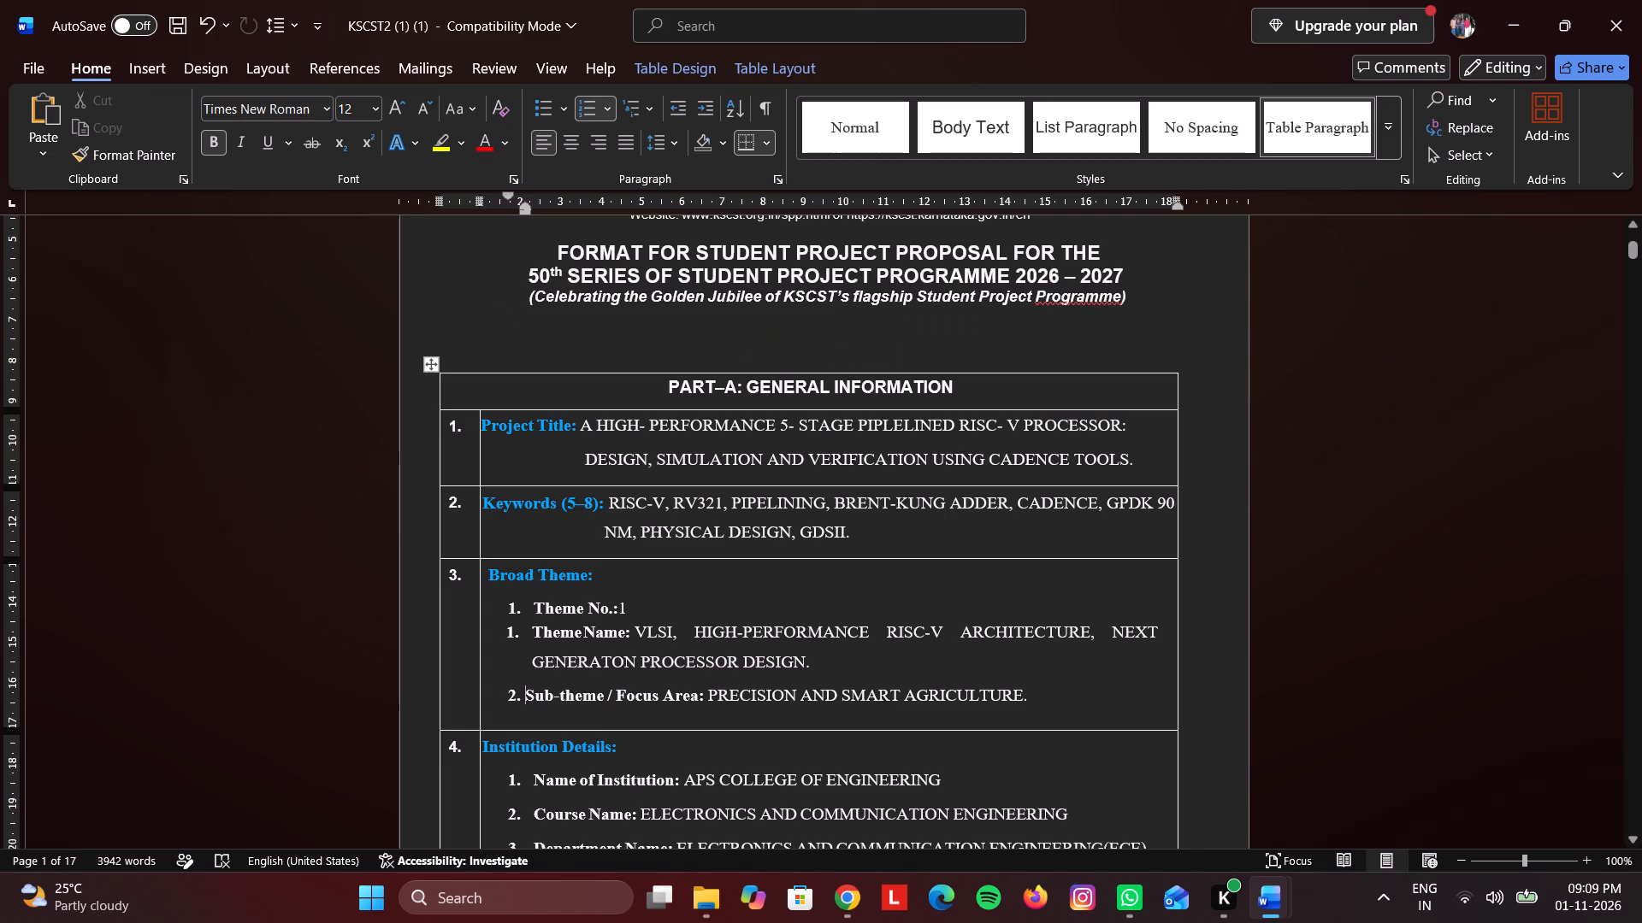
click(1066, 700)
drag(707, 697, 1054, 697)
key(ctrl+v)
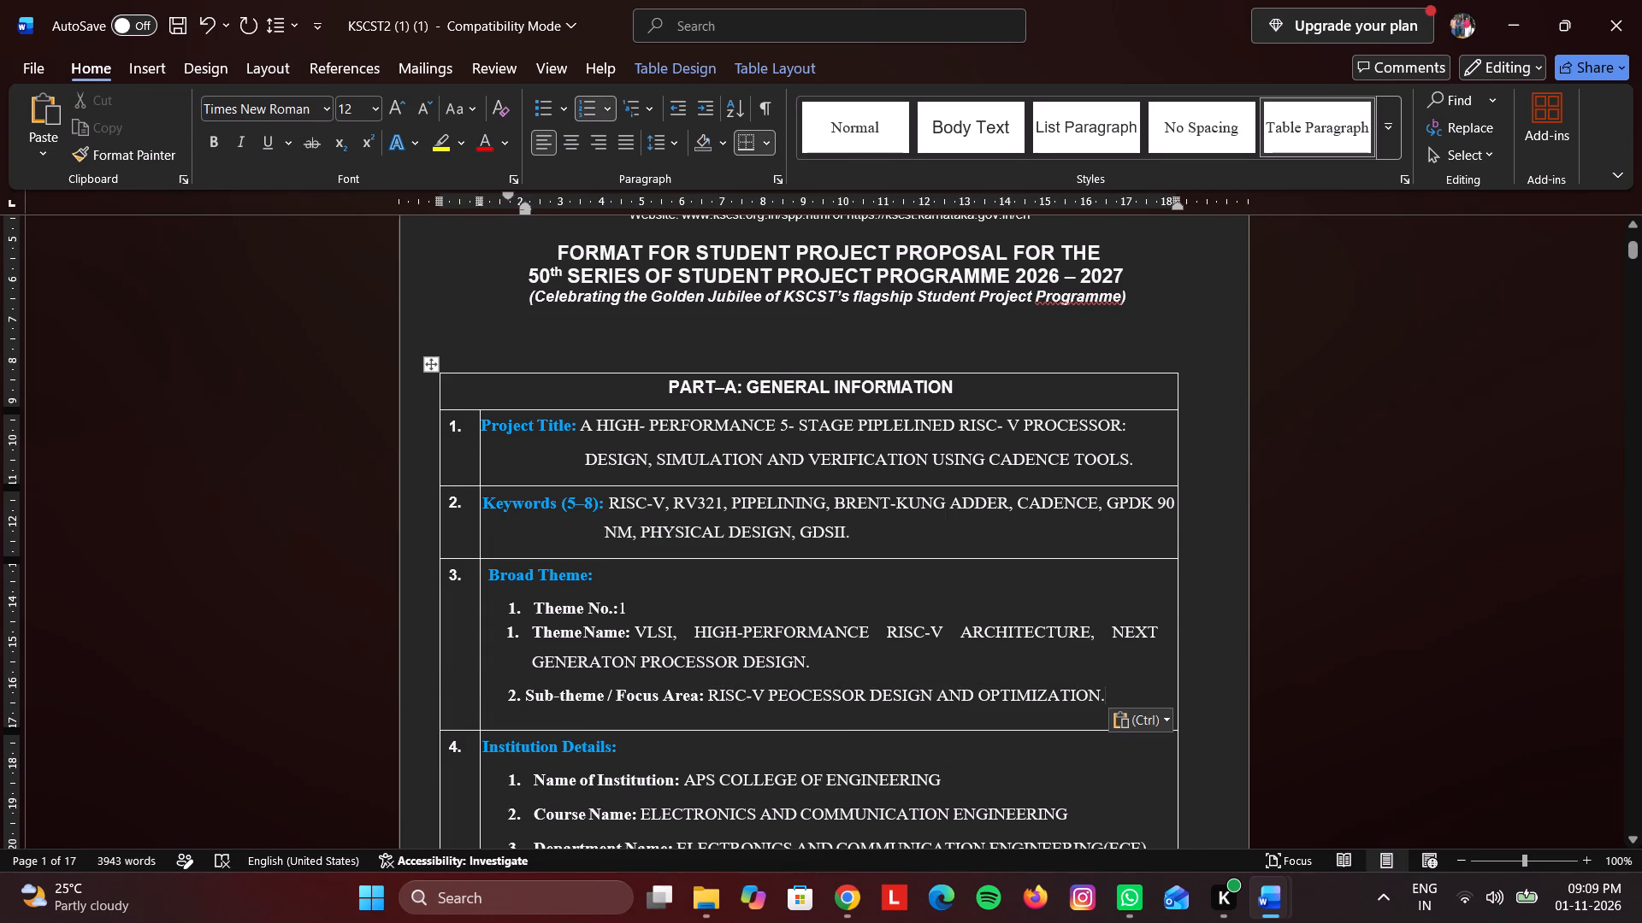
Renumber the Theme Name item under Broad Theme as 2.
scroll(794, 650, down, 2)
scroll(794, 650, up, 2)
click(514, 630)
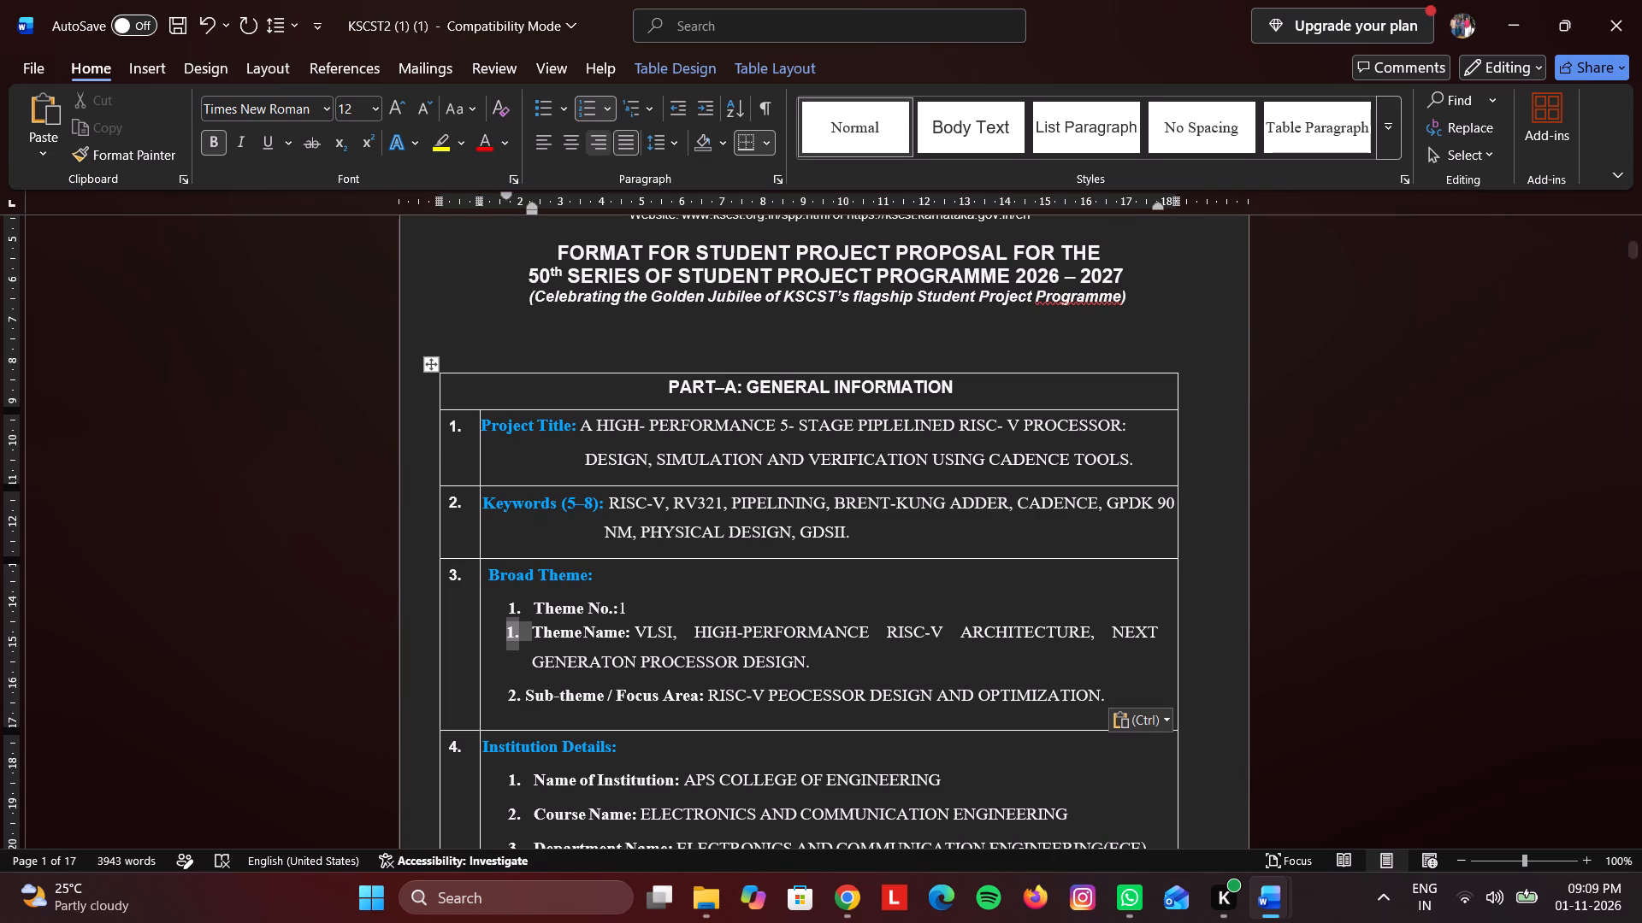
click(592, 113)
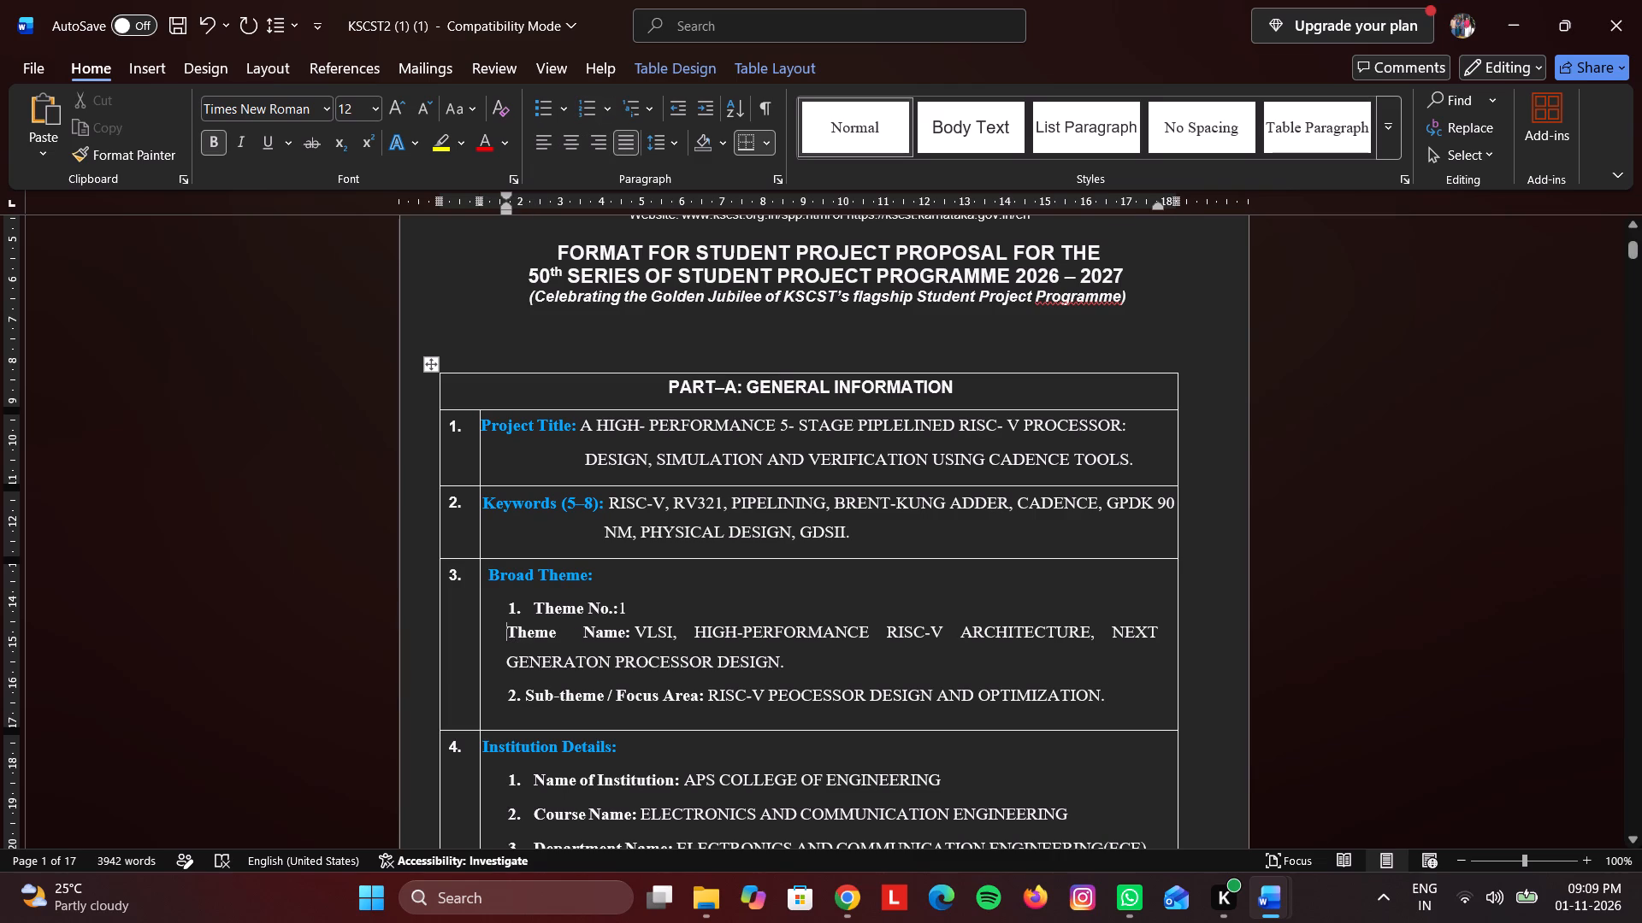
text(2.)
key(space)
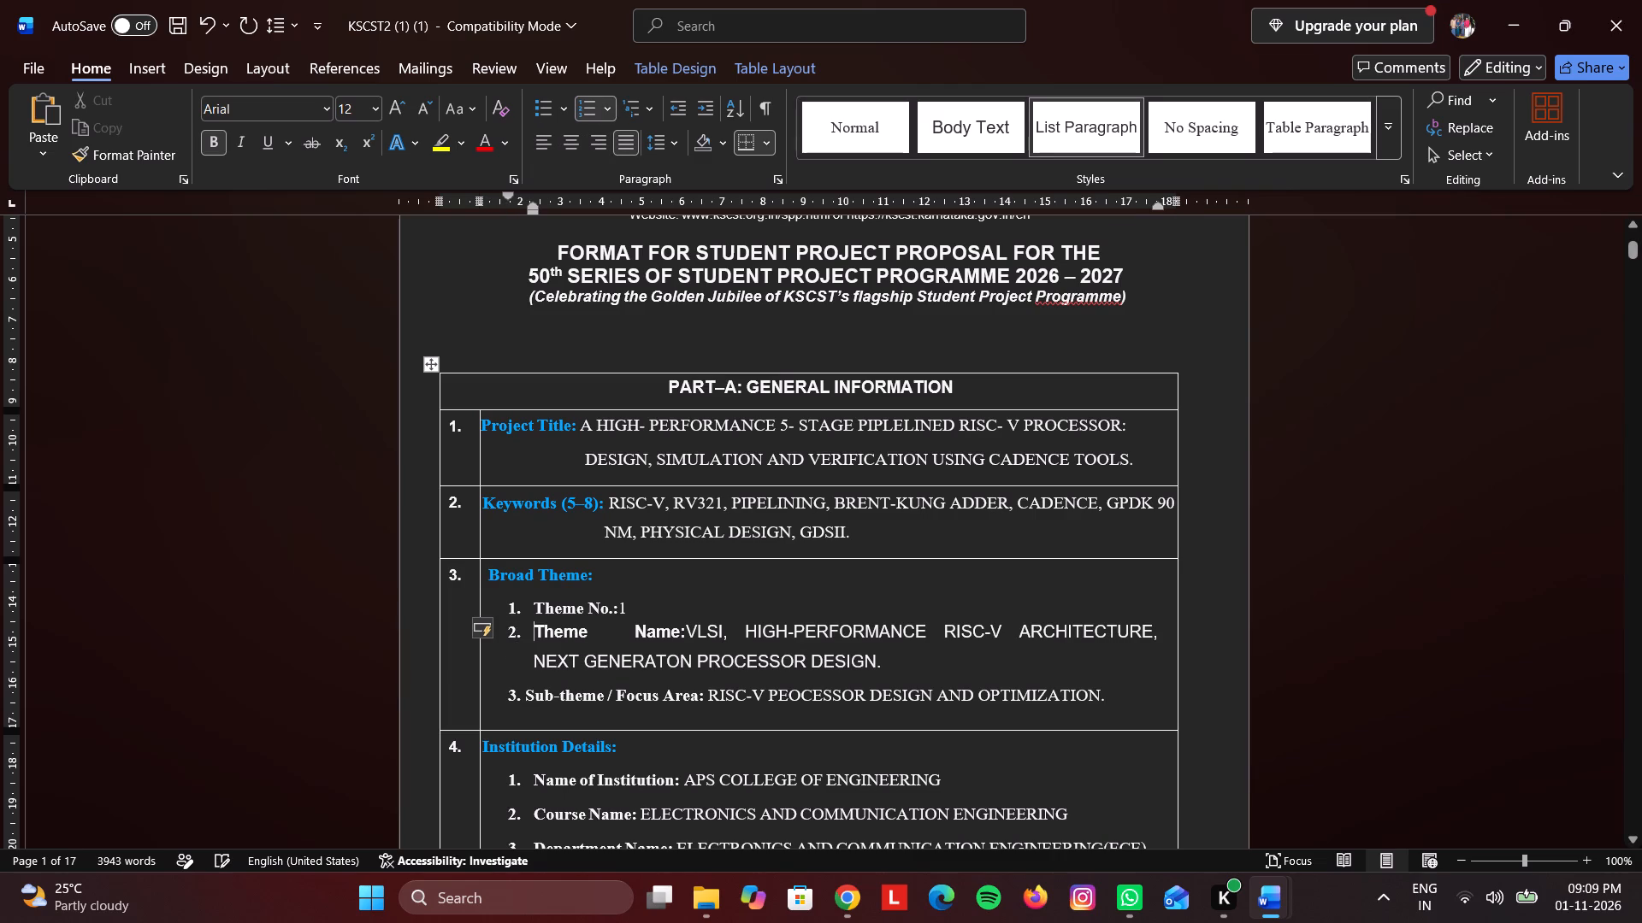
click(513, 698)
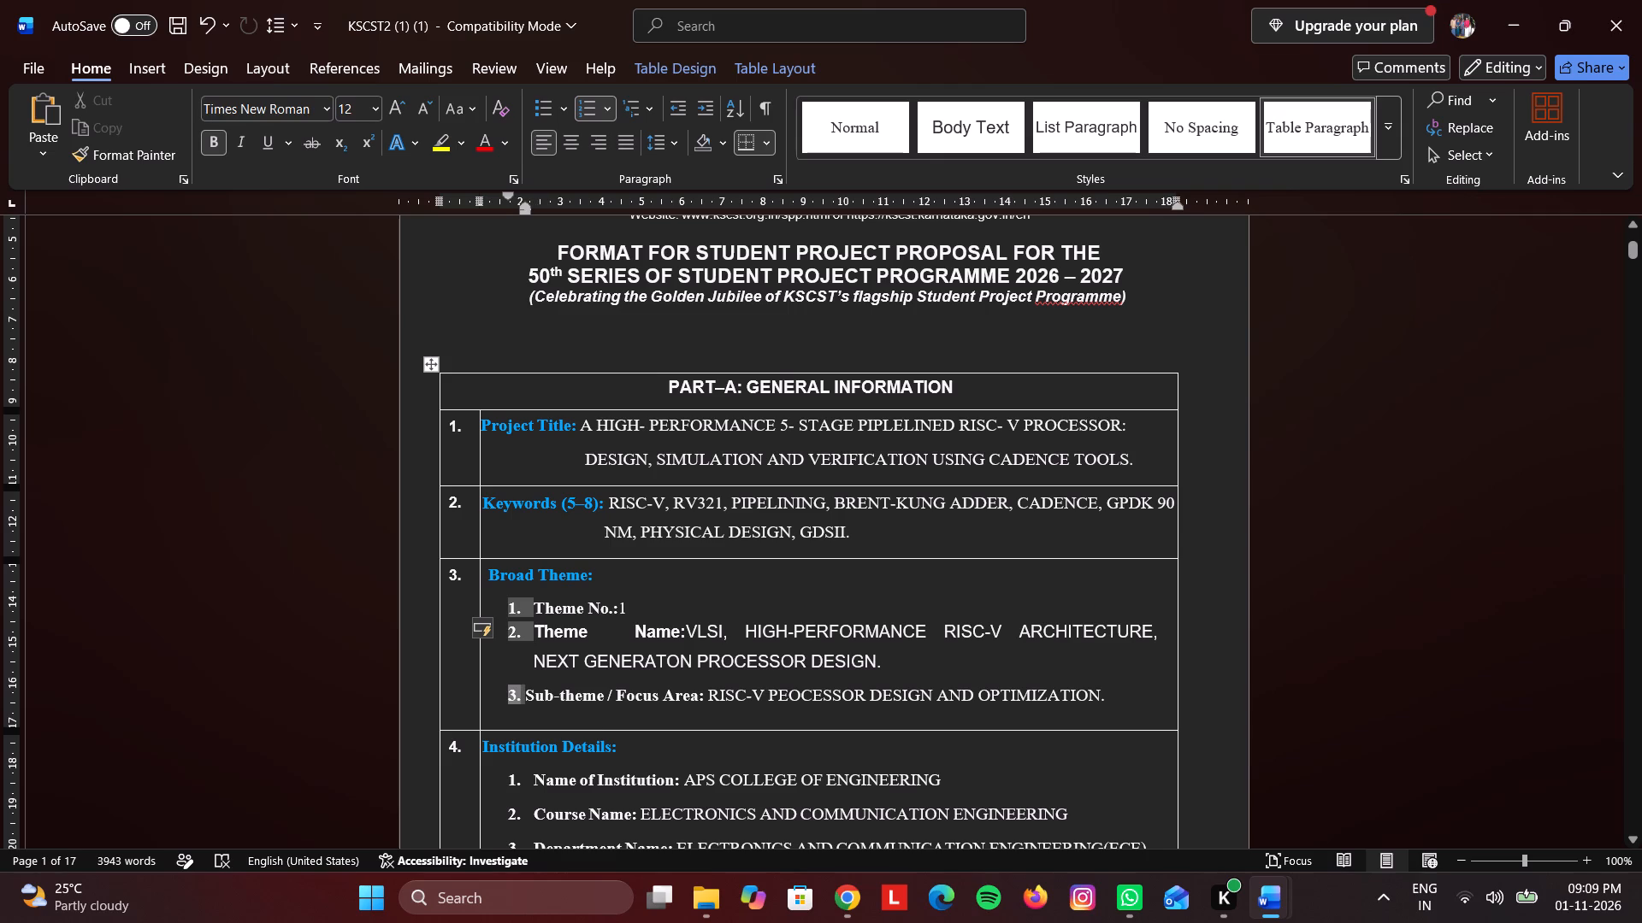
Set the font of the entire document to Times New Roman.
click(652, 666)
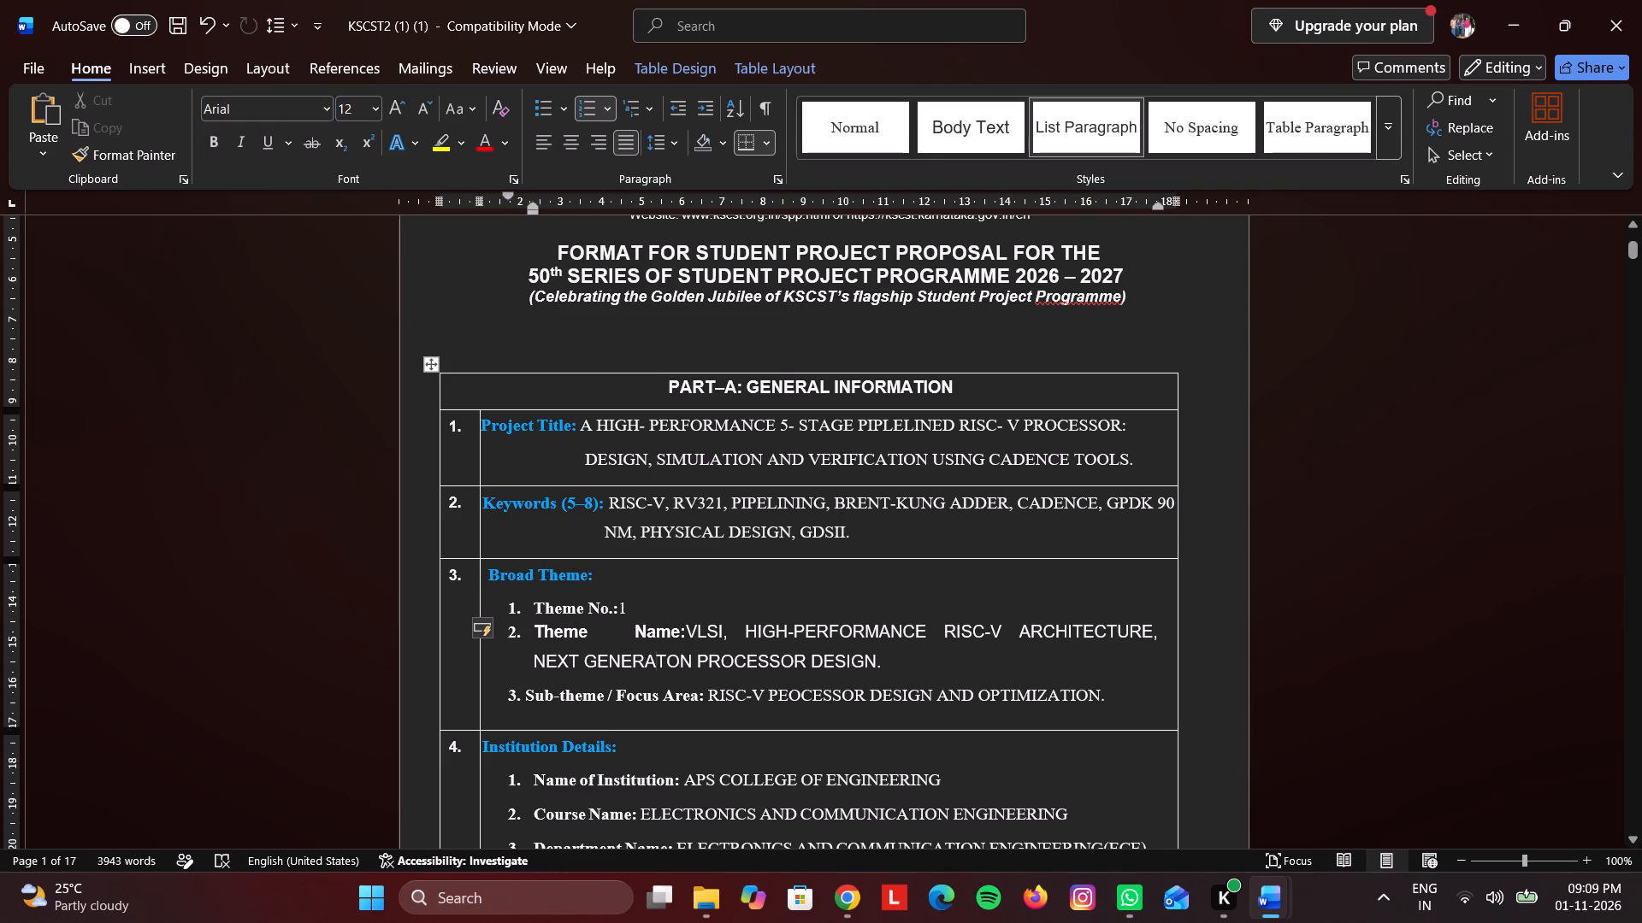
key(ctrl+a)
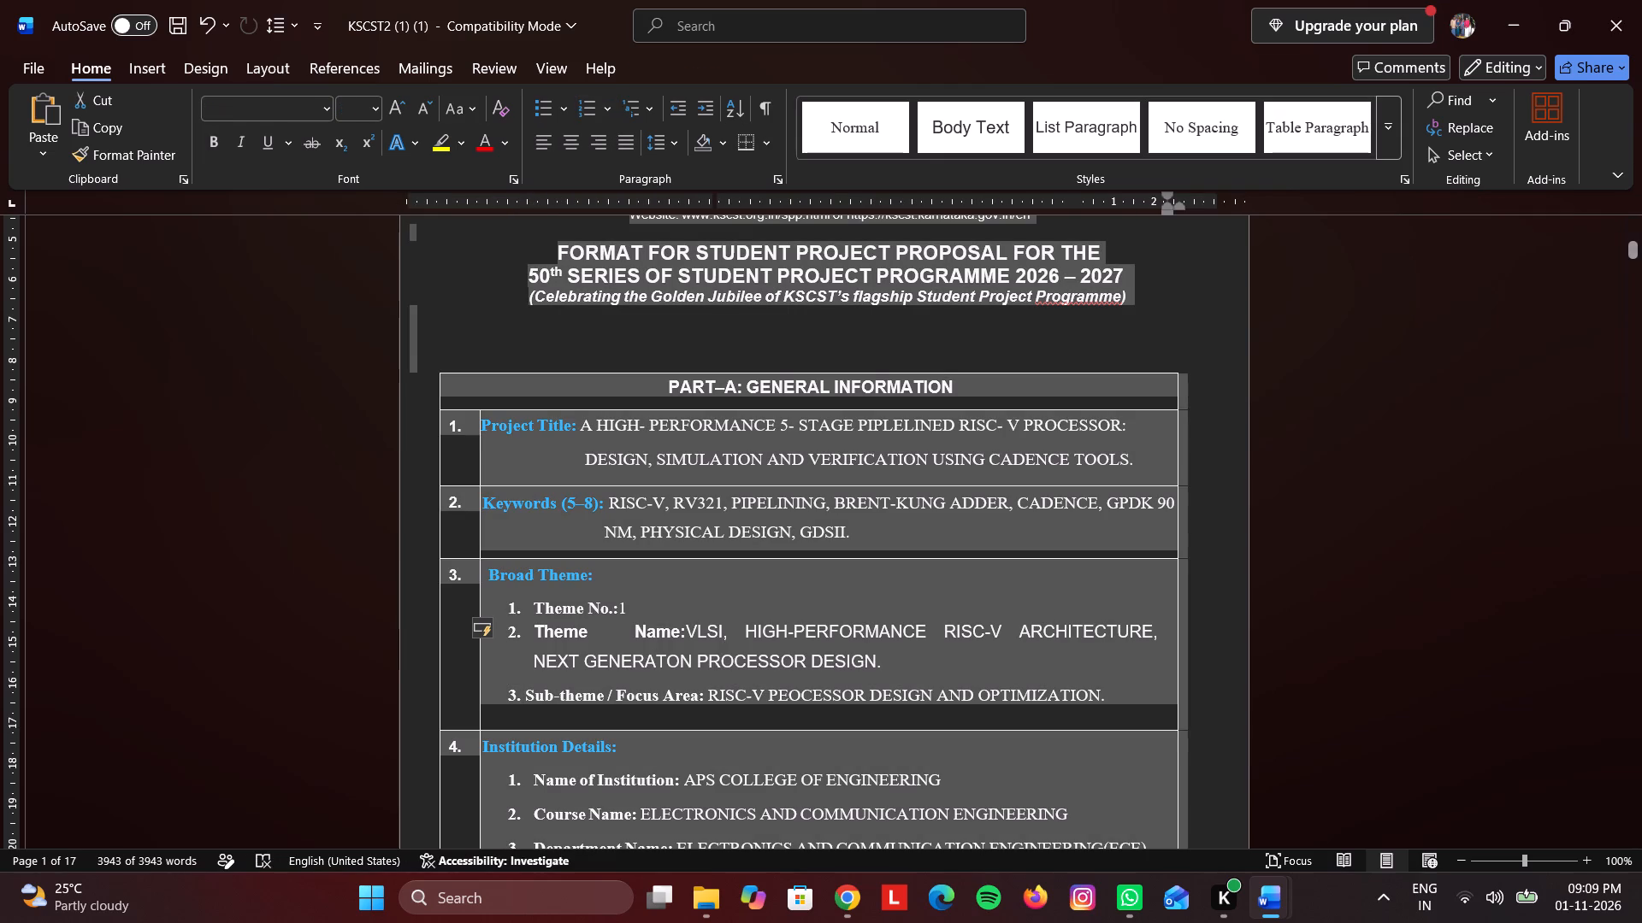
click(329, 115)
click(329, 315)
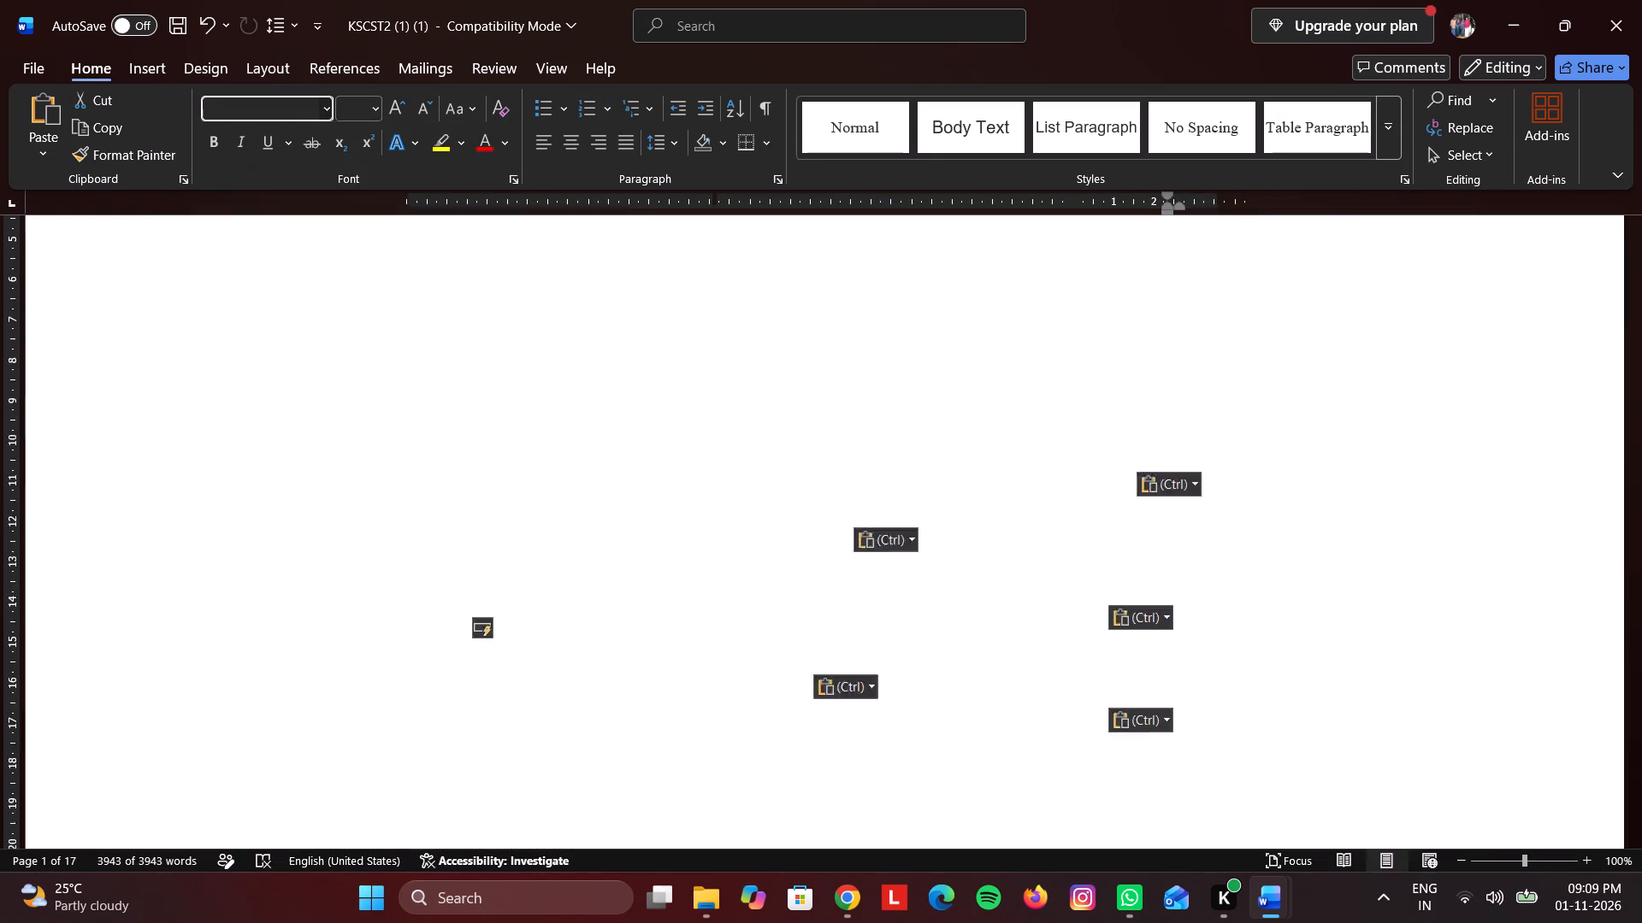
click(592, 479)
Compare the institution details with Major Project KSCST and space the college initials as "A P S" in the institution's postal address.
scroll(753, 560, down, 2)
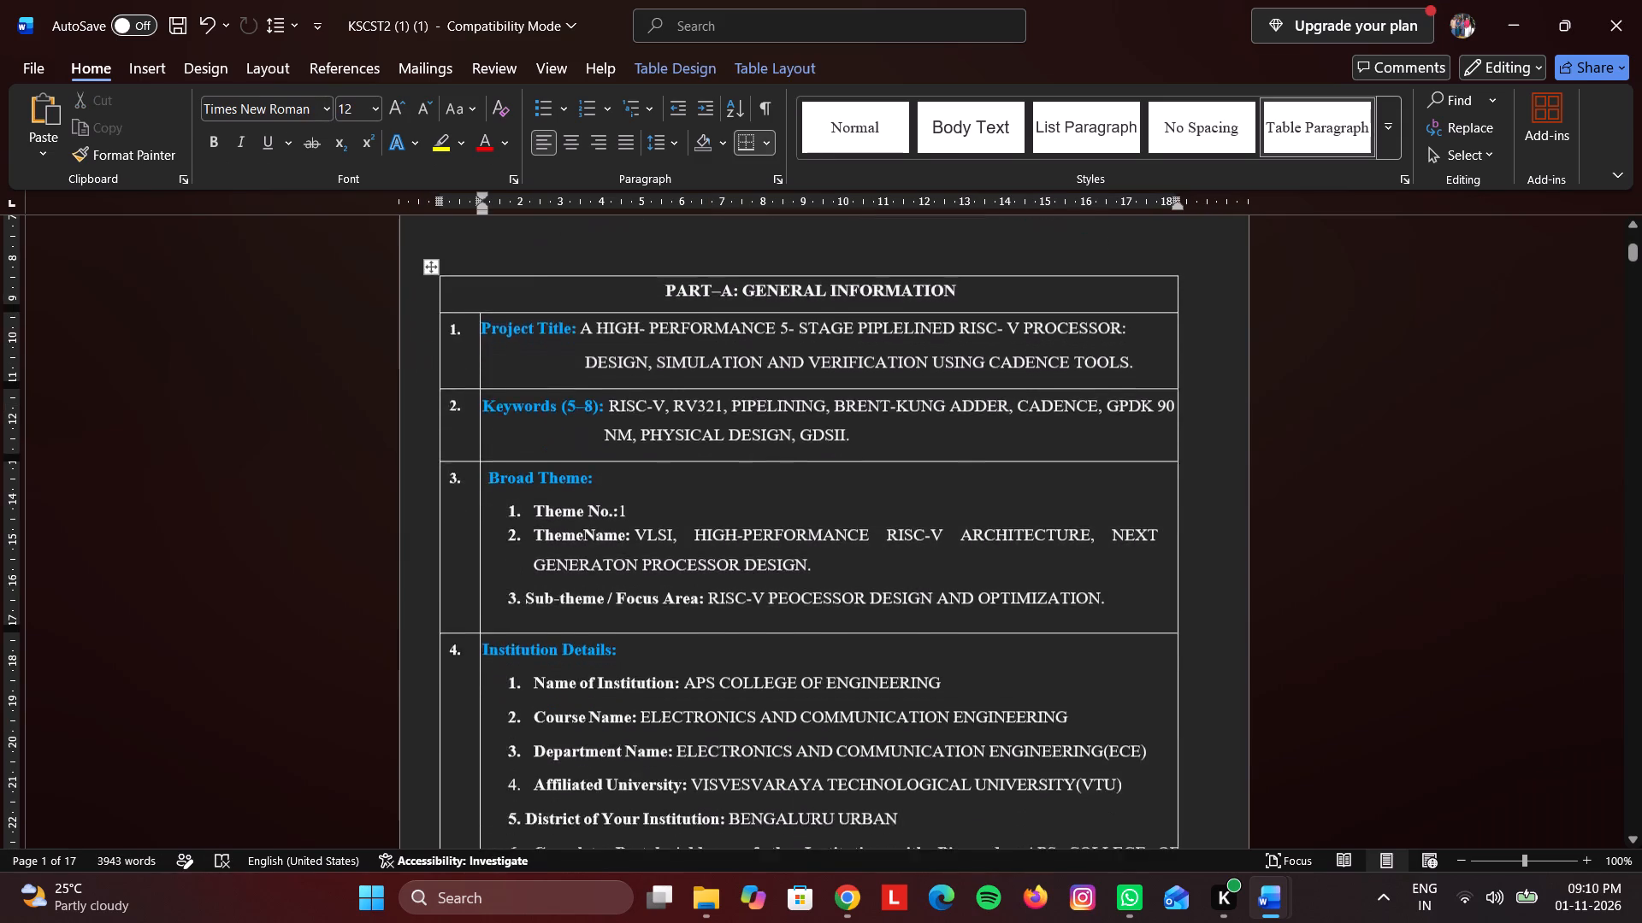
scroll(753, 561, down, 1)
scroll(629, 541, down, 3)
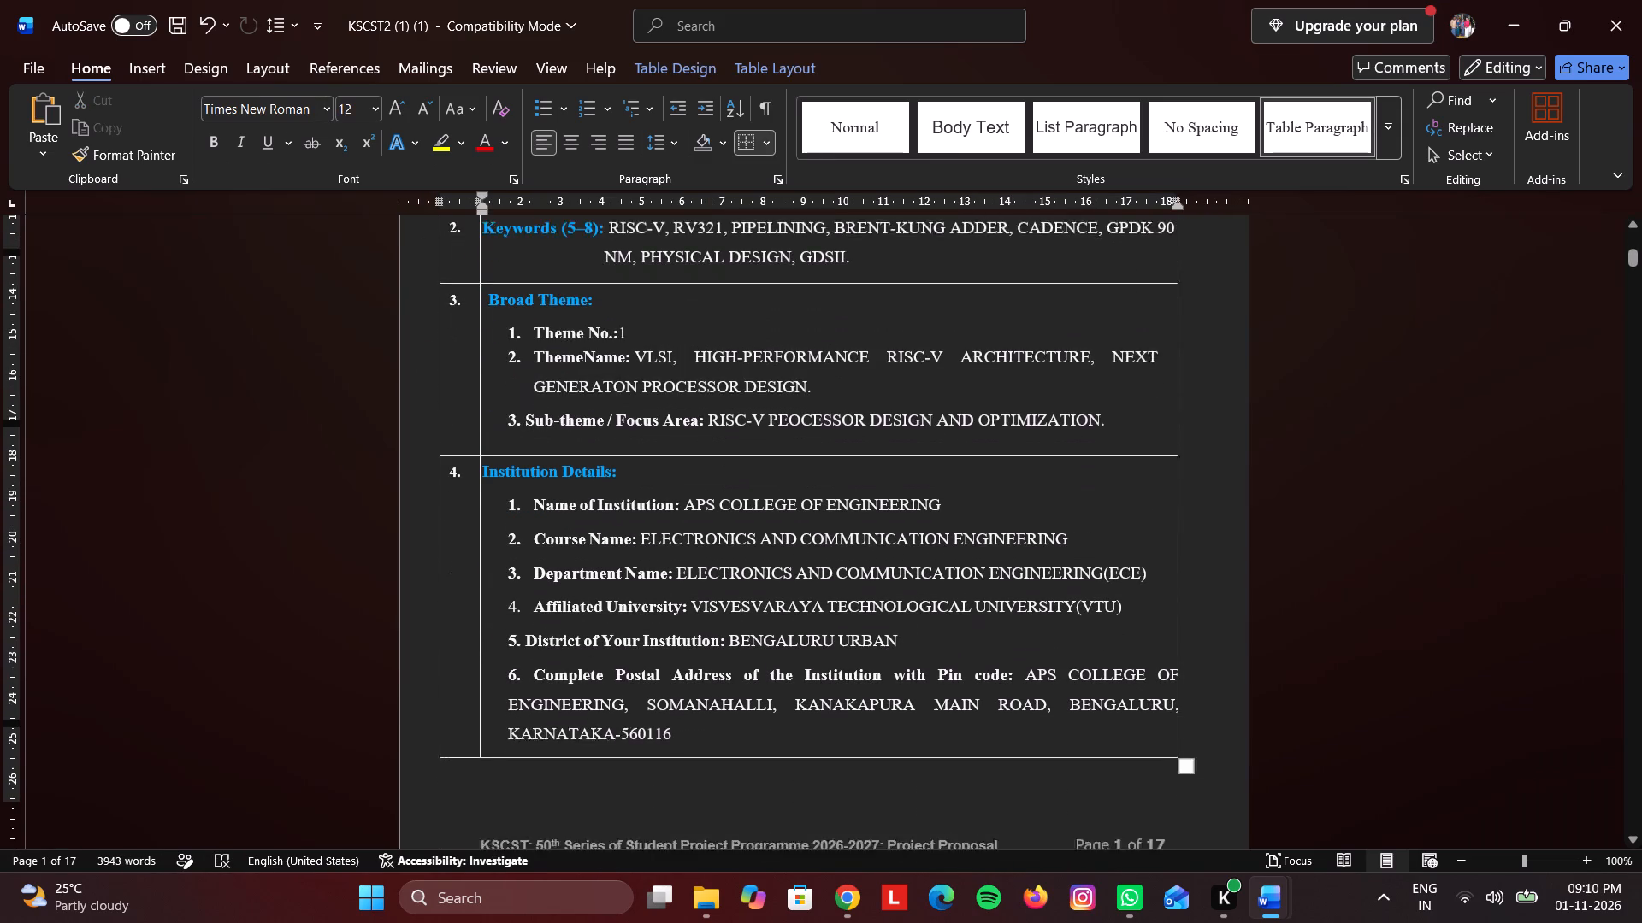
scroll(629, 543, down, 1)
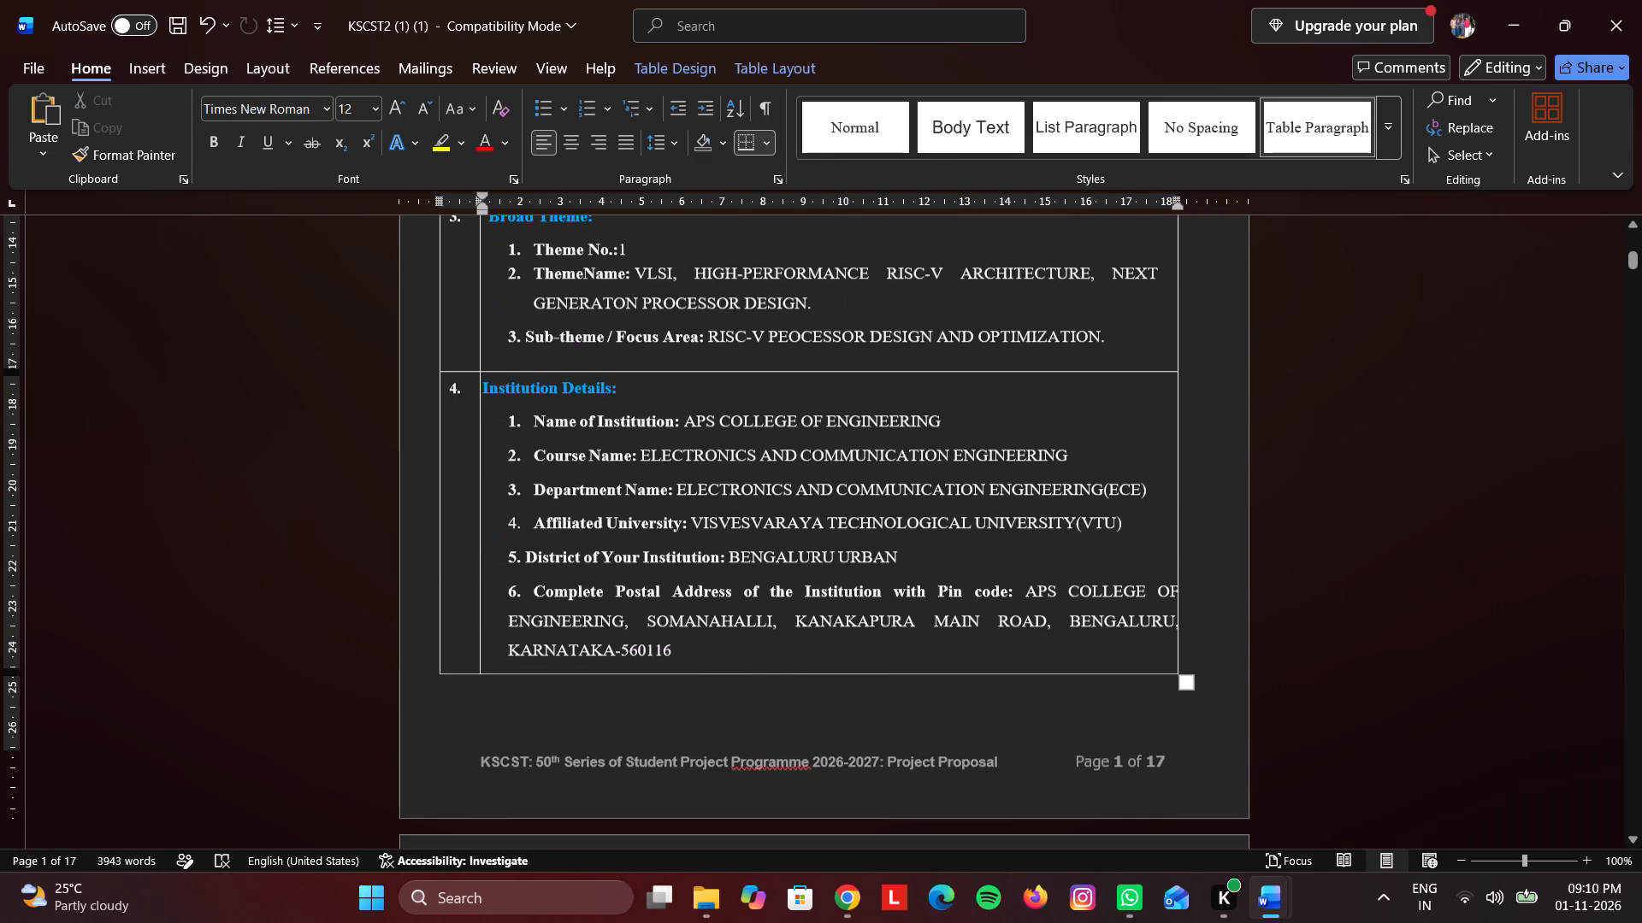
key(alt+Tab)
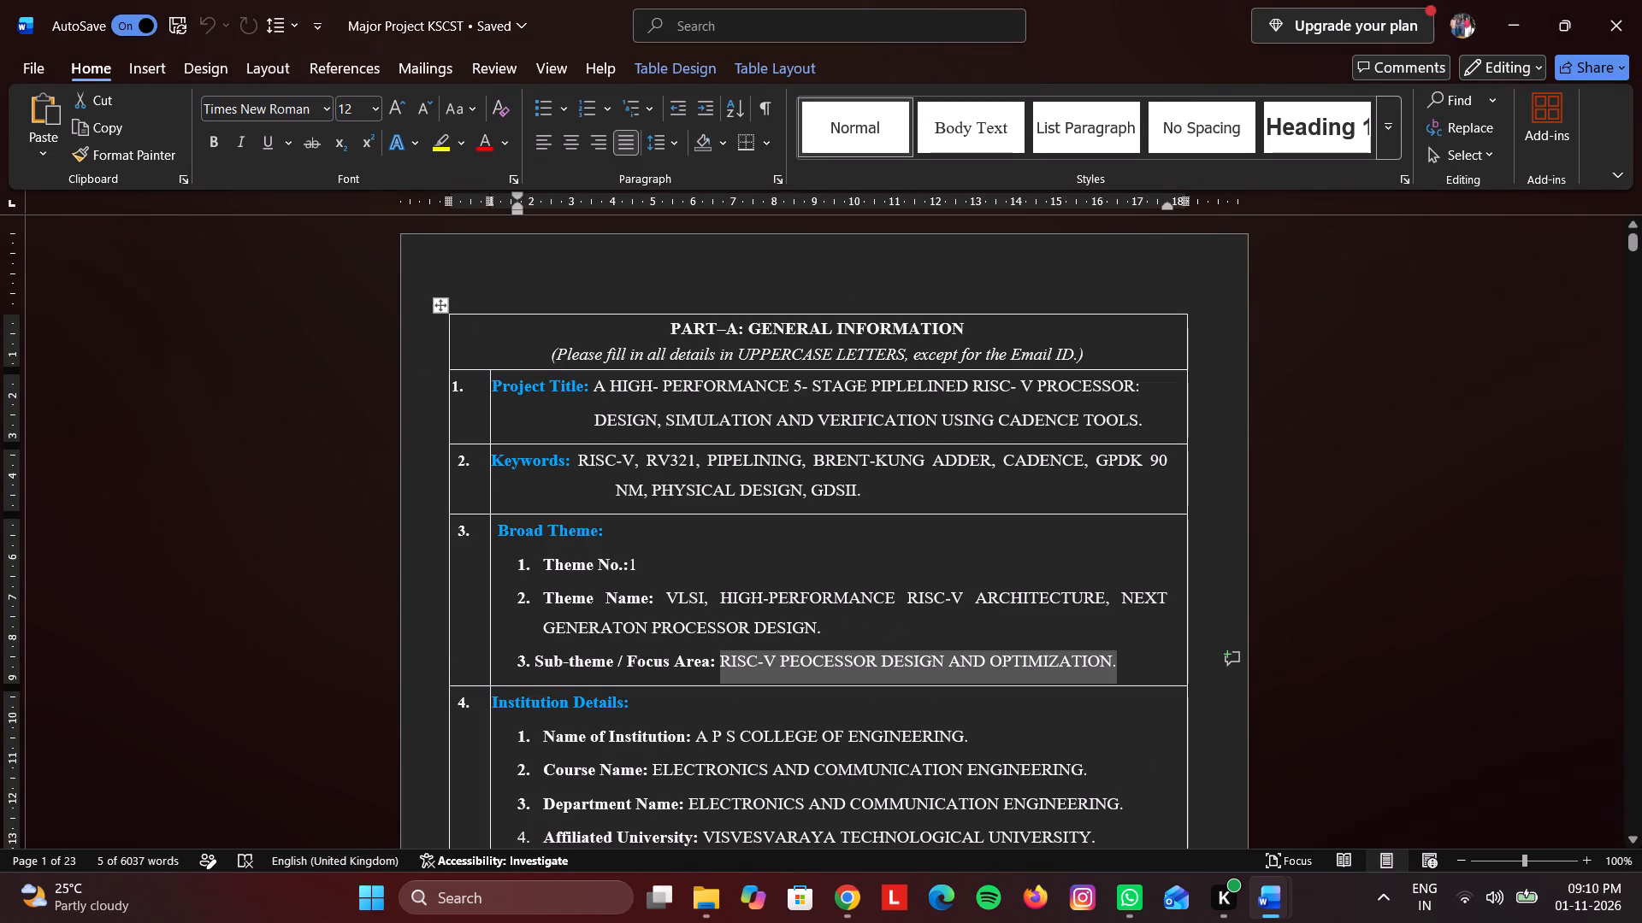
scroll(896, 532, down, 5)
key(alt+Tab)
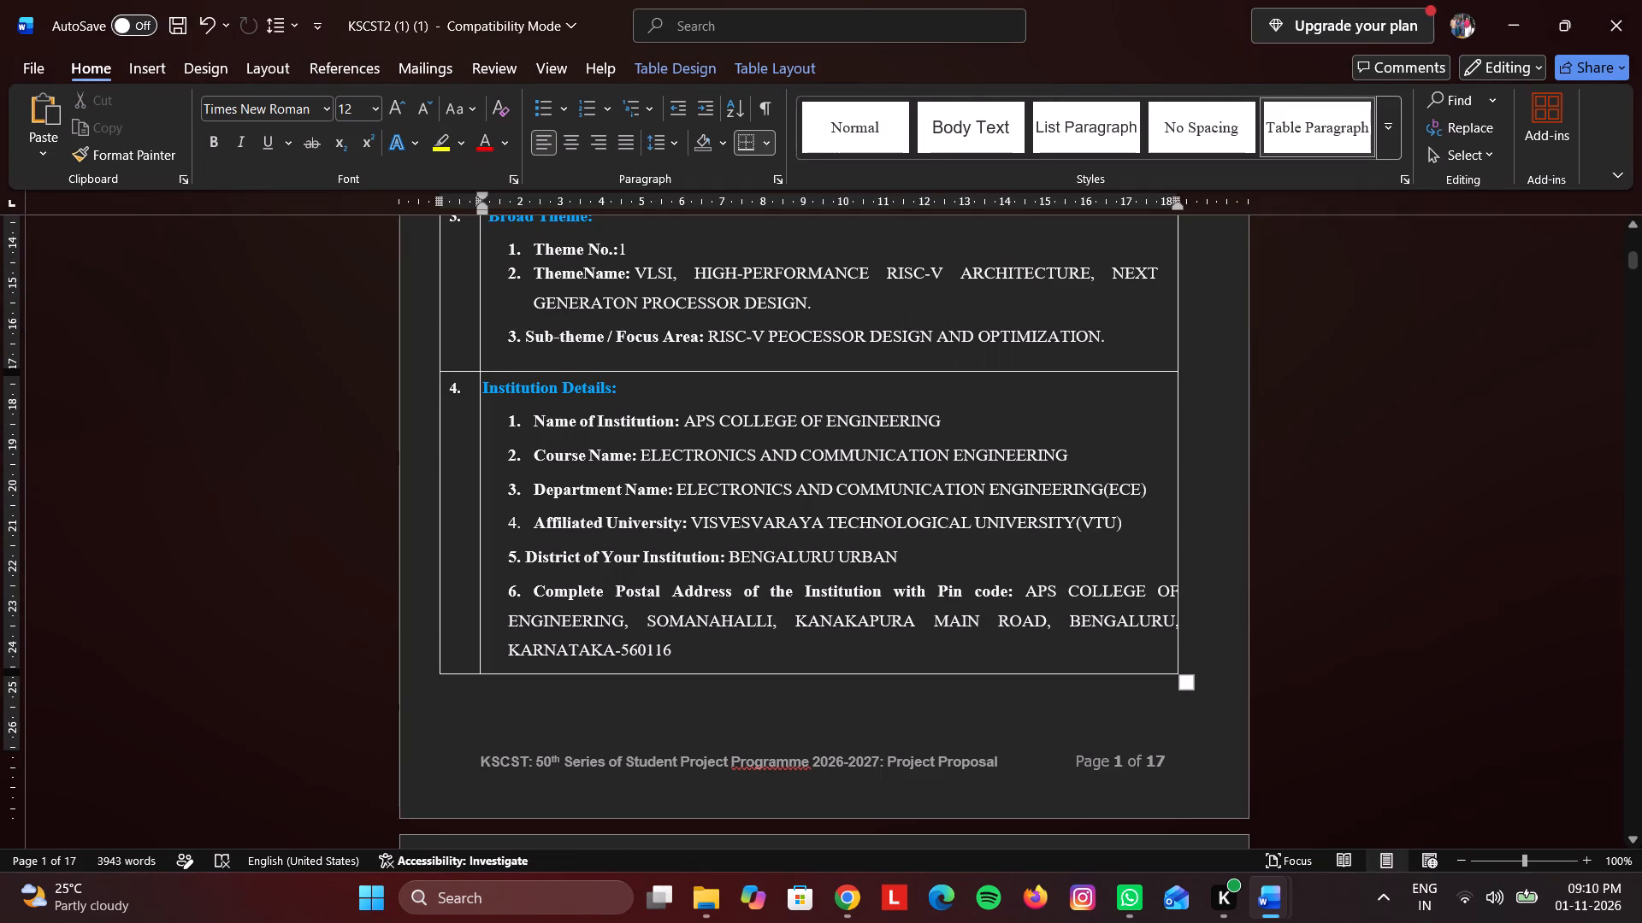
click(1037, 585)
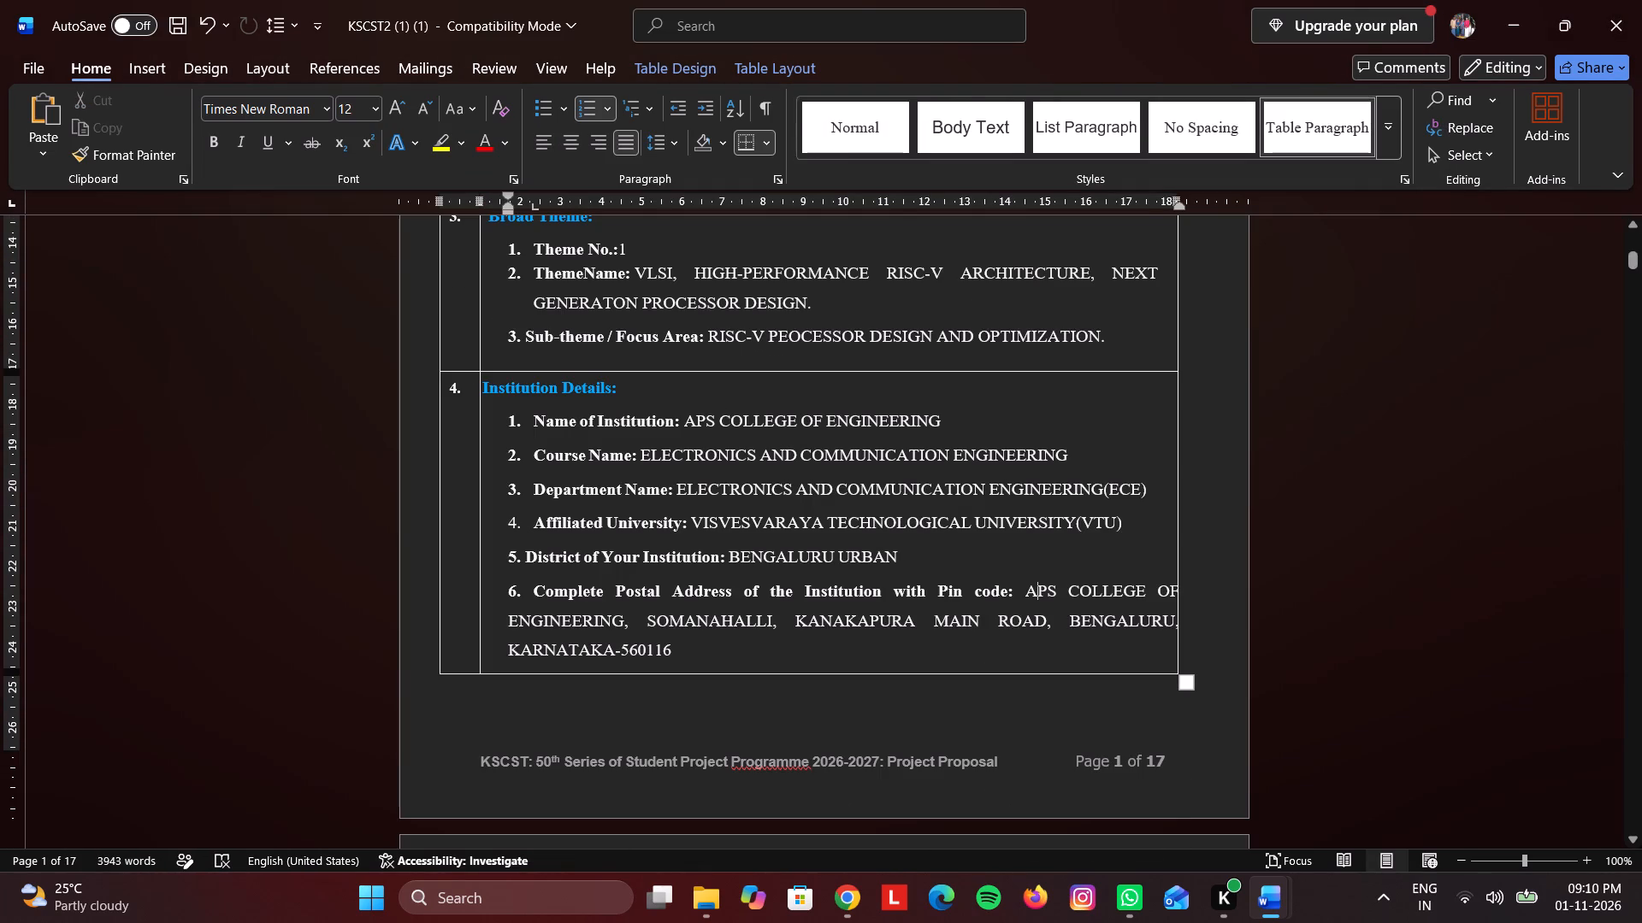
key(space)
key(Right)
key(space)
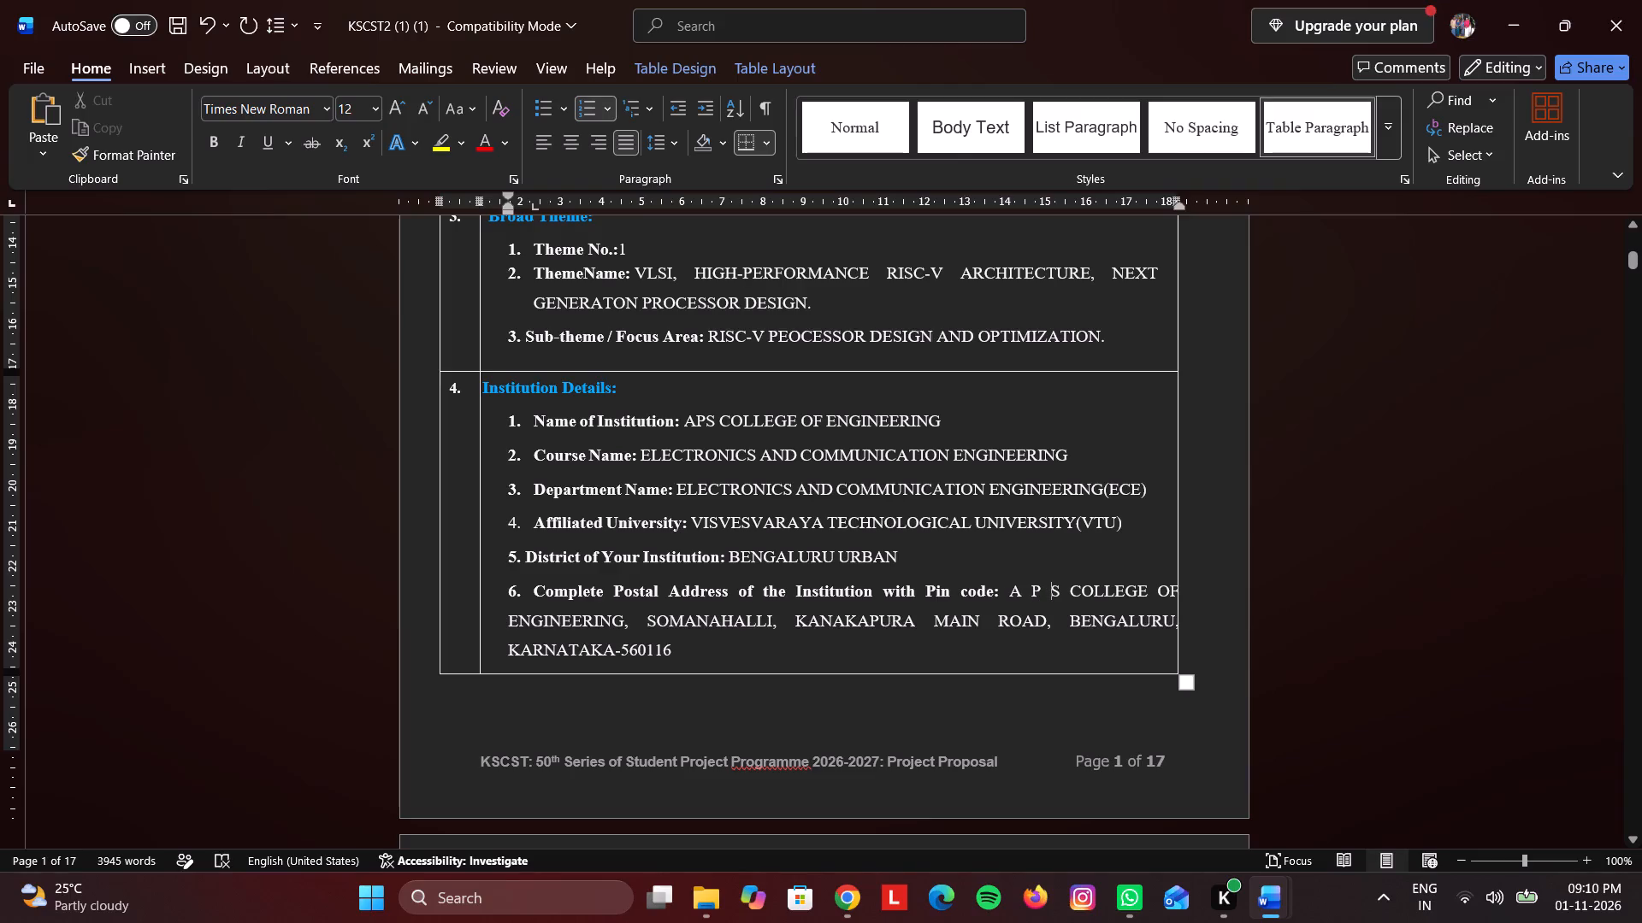
Review Part A of the proposal from the project title through the project guide and co-guide details.
scroll(1032, 531, up, 8)
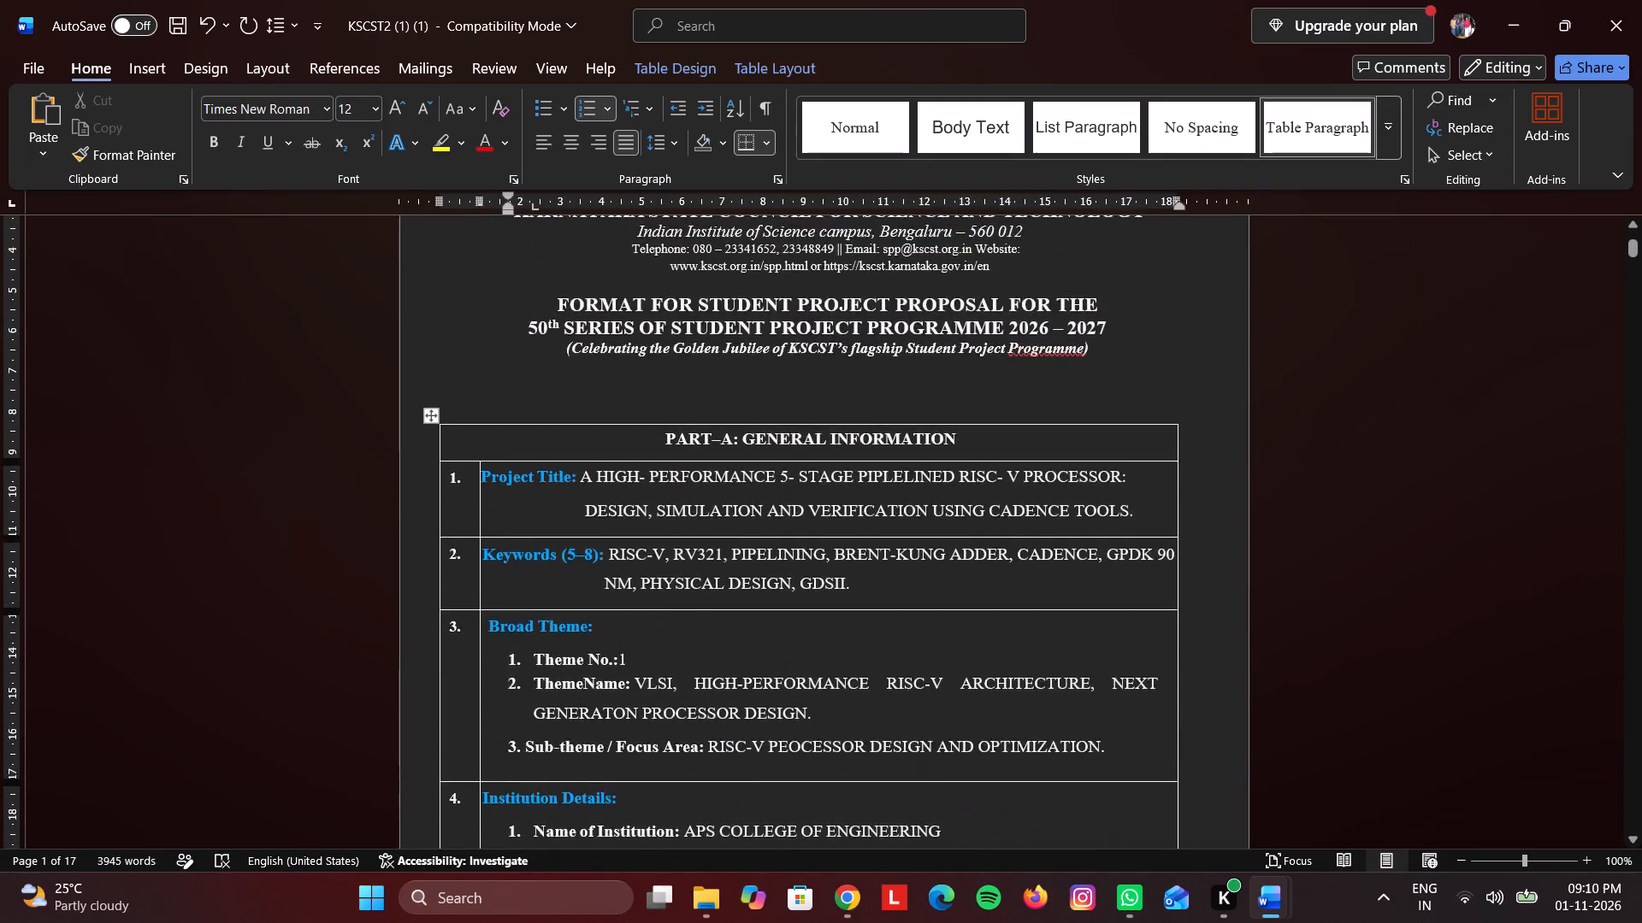
scroll(1032, 531, down, 19)
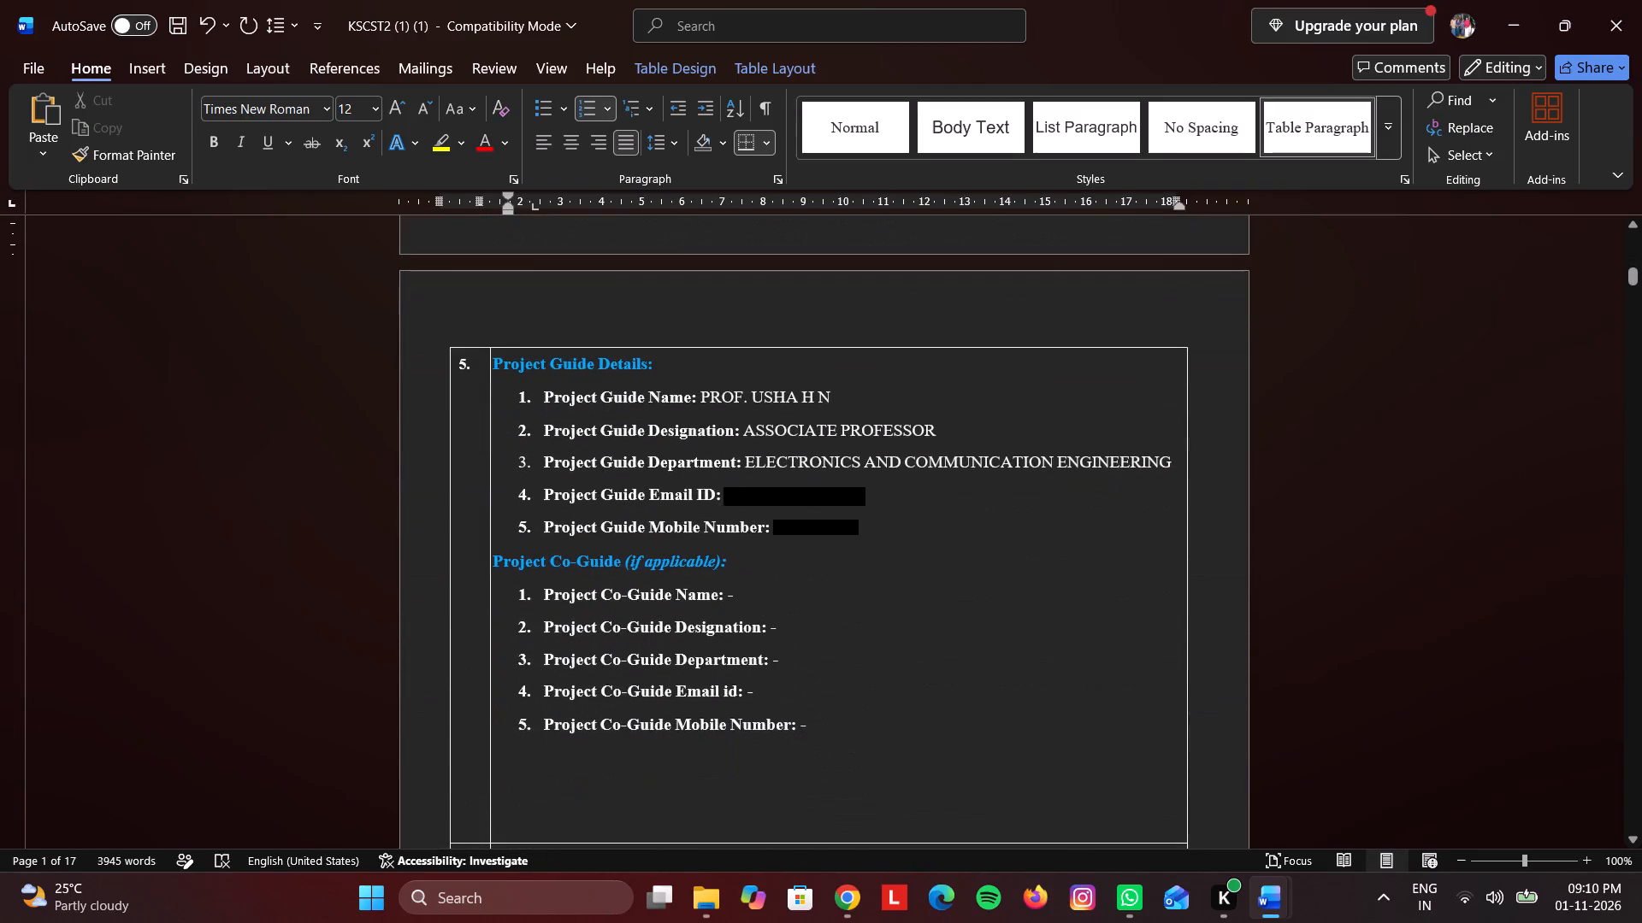
scroll(1032, 531, down, 7)
scroll(1032, 531, up, 7)
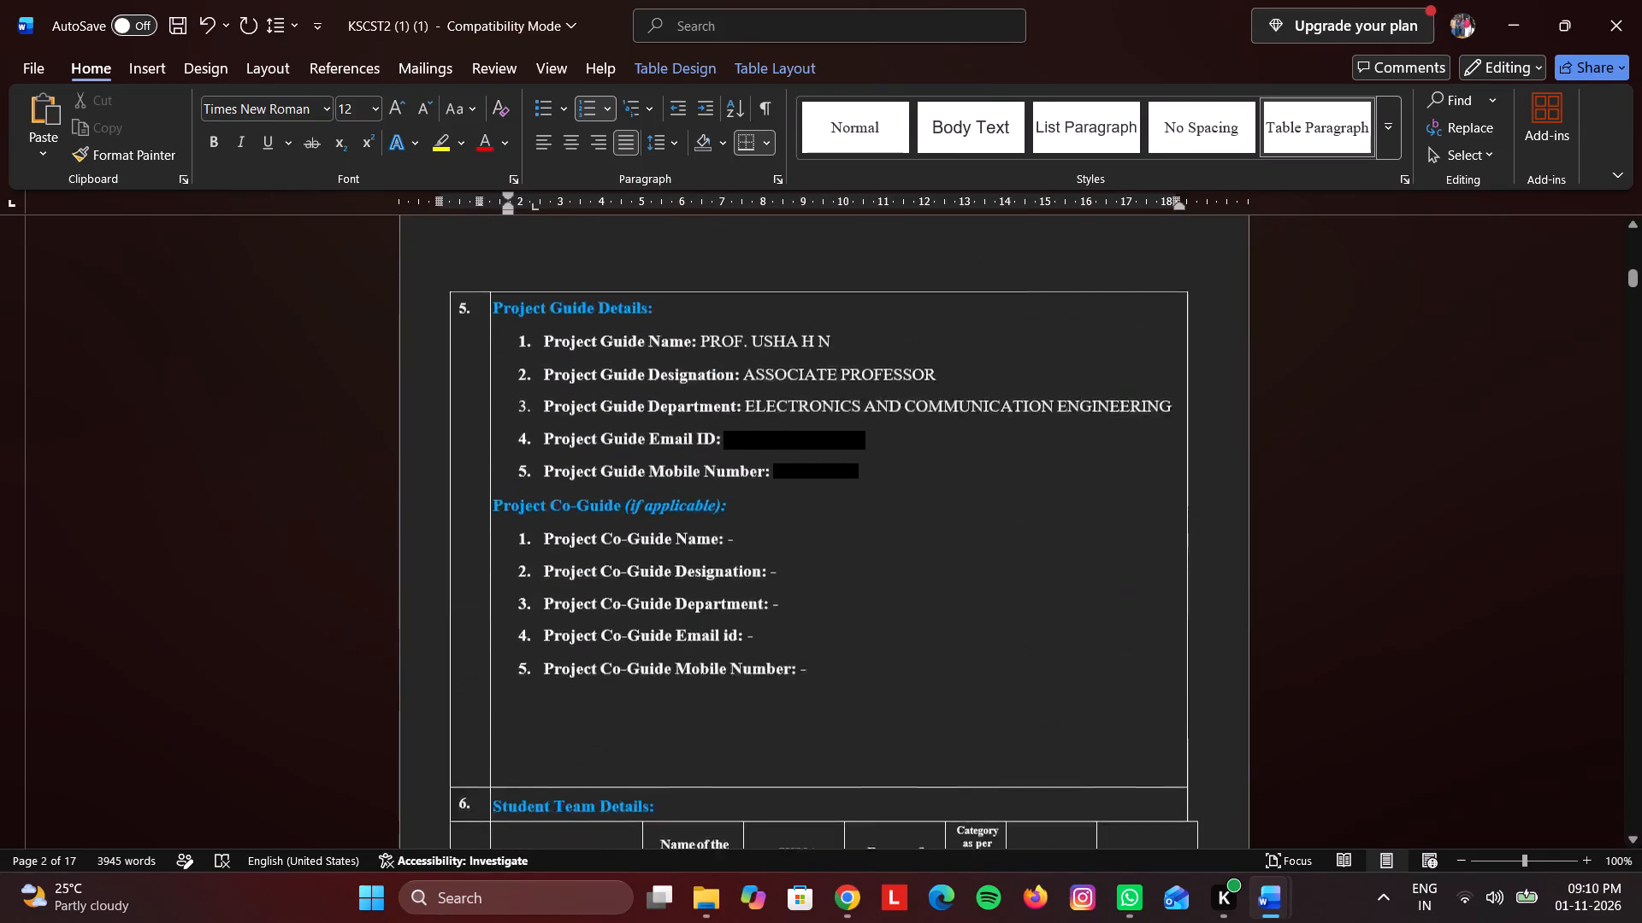
scroll(1032, 531, up, 16)
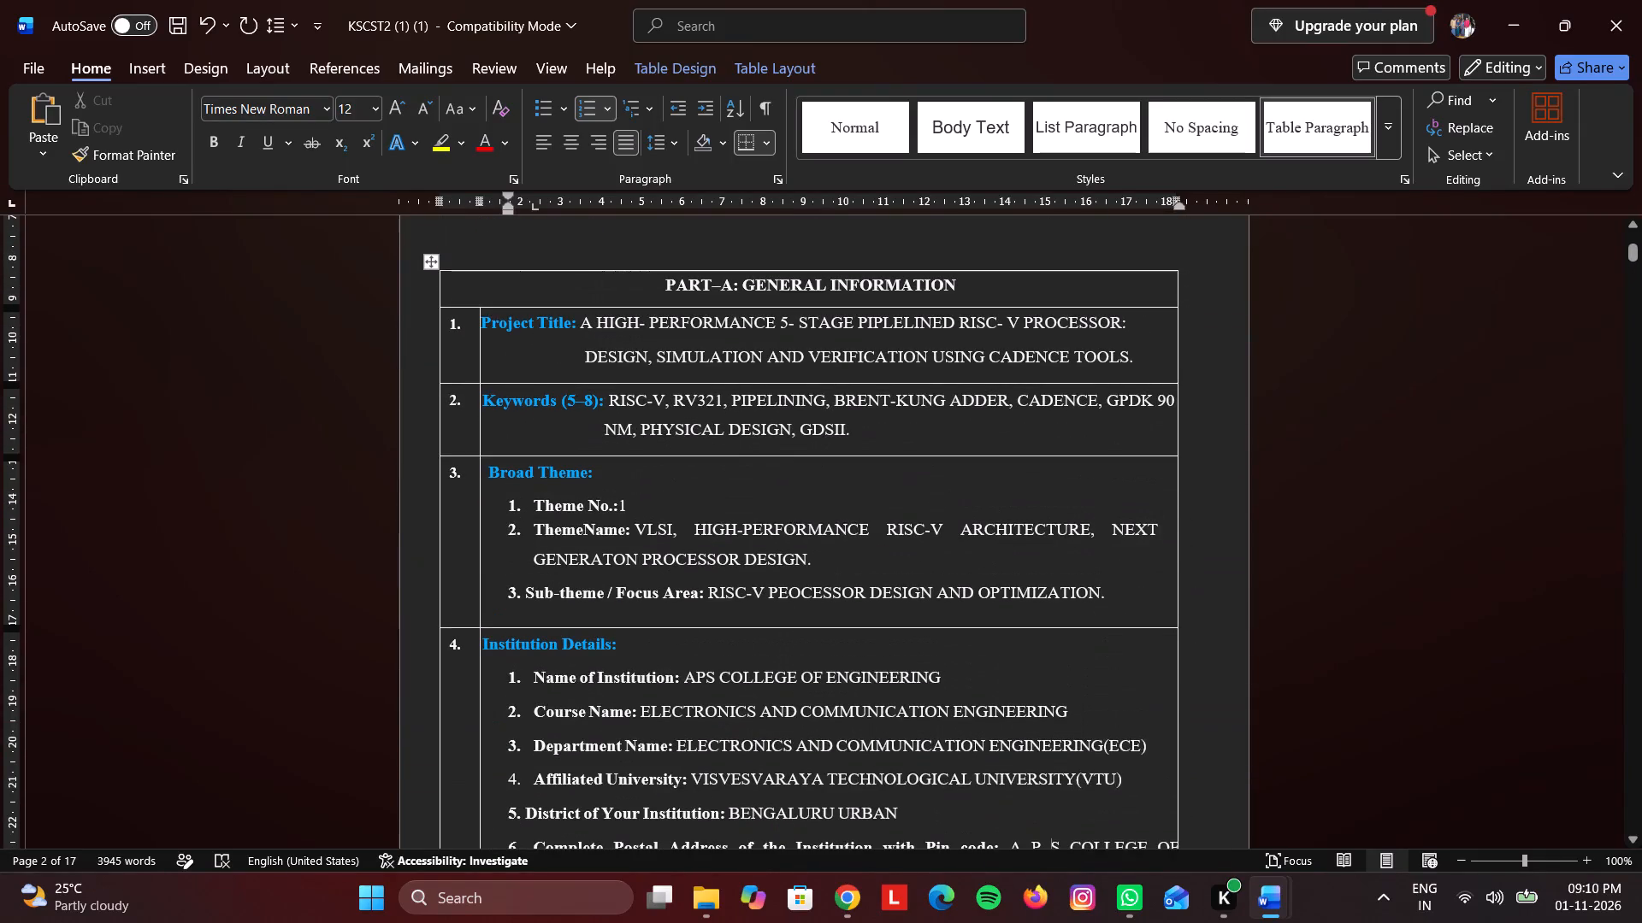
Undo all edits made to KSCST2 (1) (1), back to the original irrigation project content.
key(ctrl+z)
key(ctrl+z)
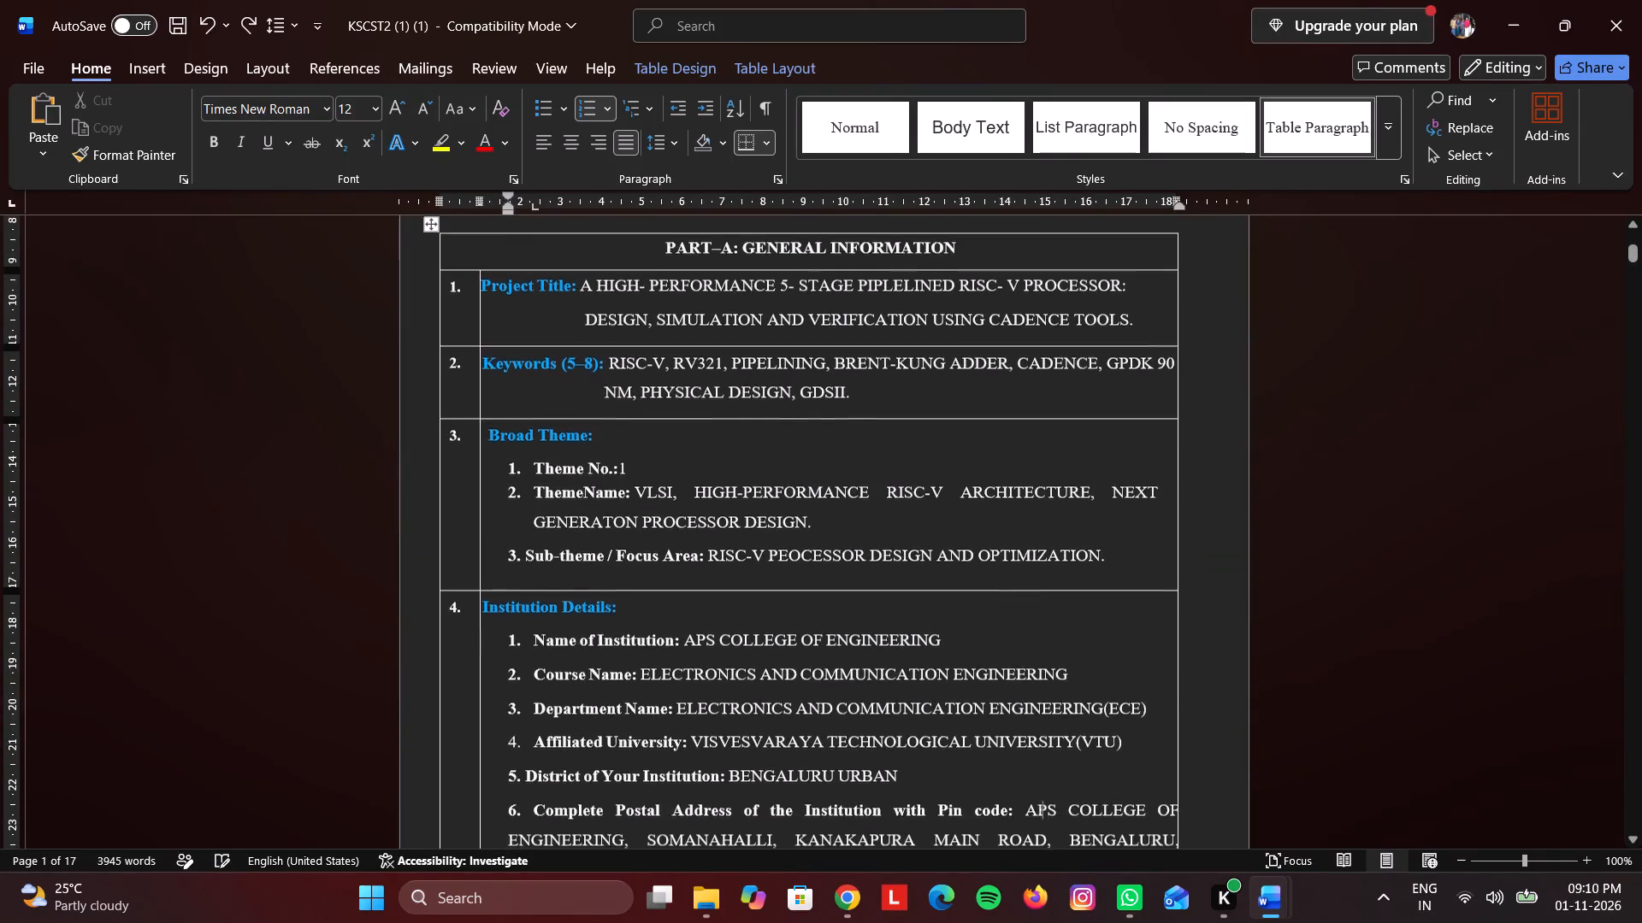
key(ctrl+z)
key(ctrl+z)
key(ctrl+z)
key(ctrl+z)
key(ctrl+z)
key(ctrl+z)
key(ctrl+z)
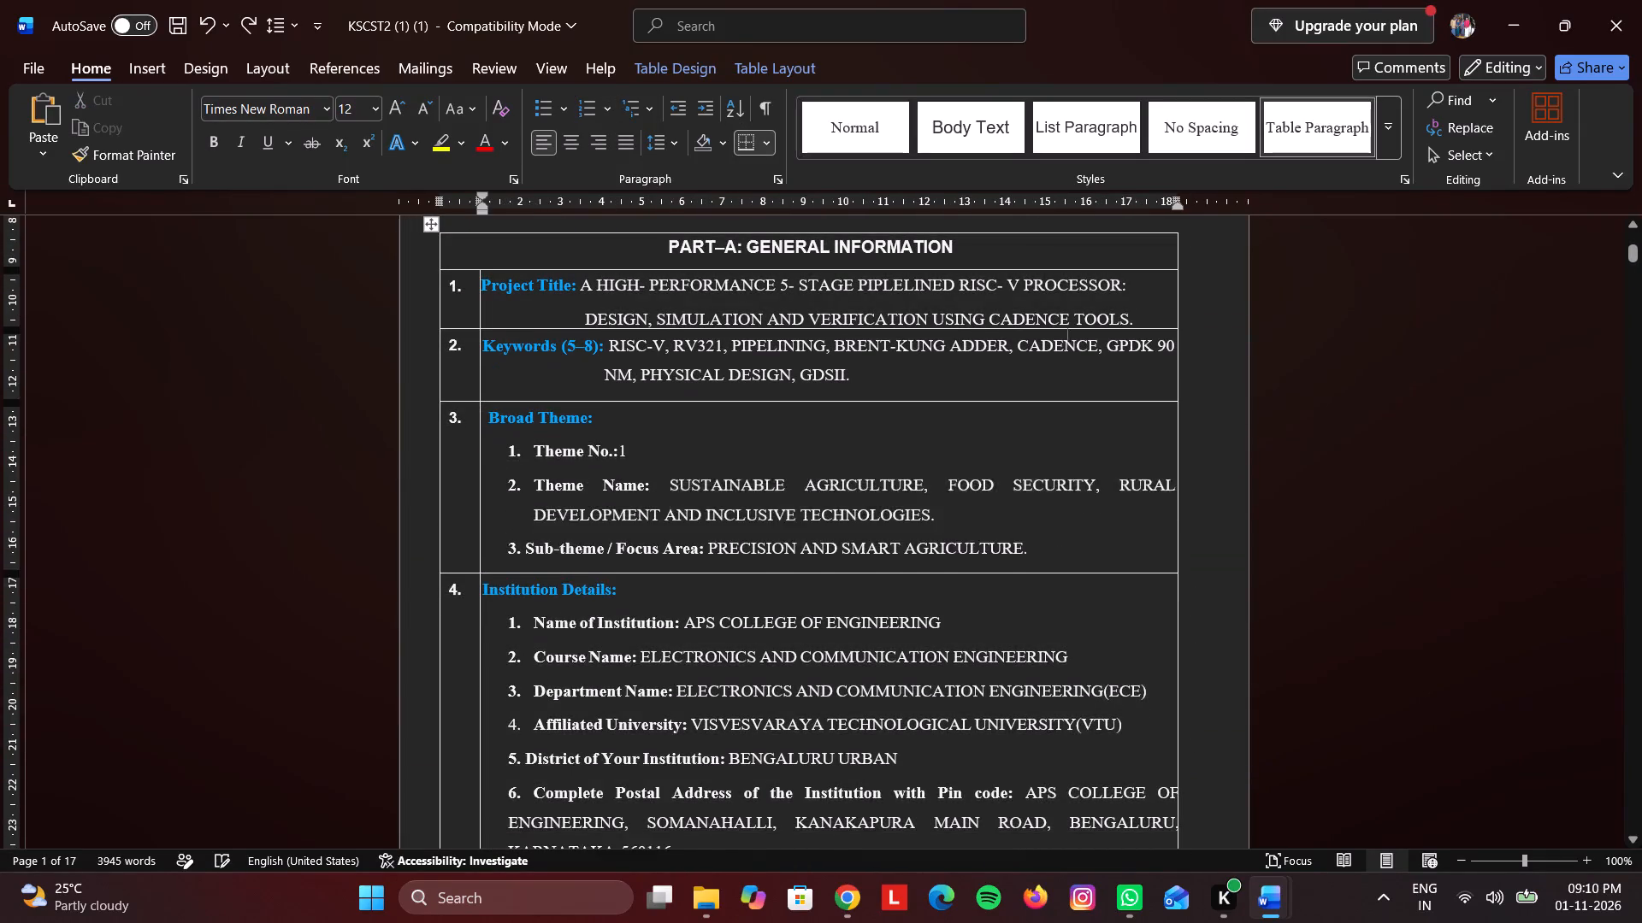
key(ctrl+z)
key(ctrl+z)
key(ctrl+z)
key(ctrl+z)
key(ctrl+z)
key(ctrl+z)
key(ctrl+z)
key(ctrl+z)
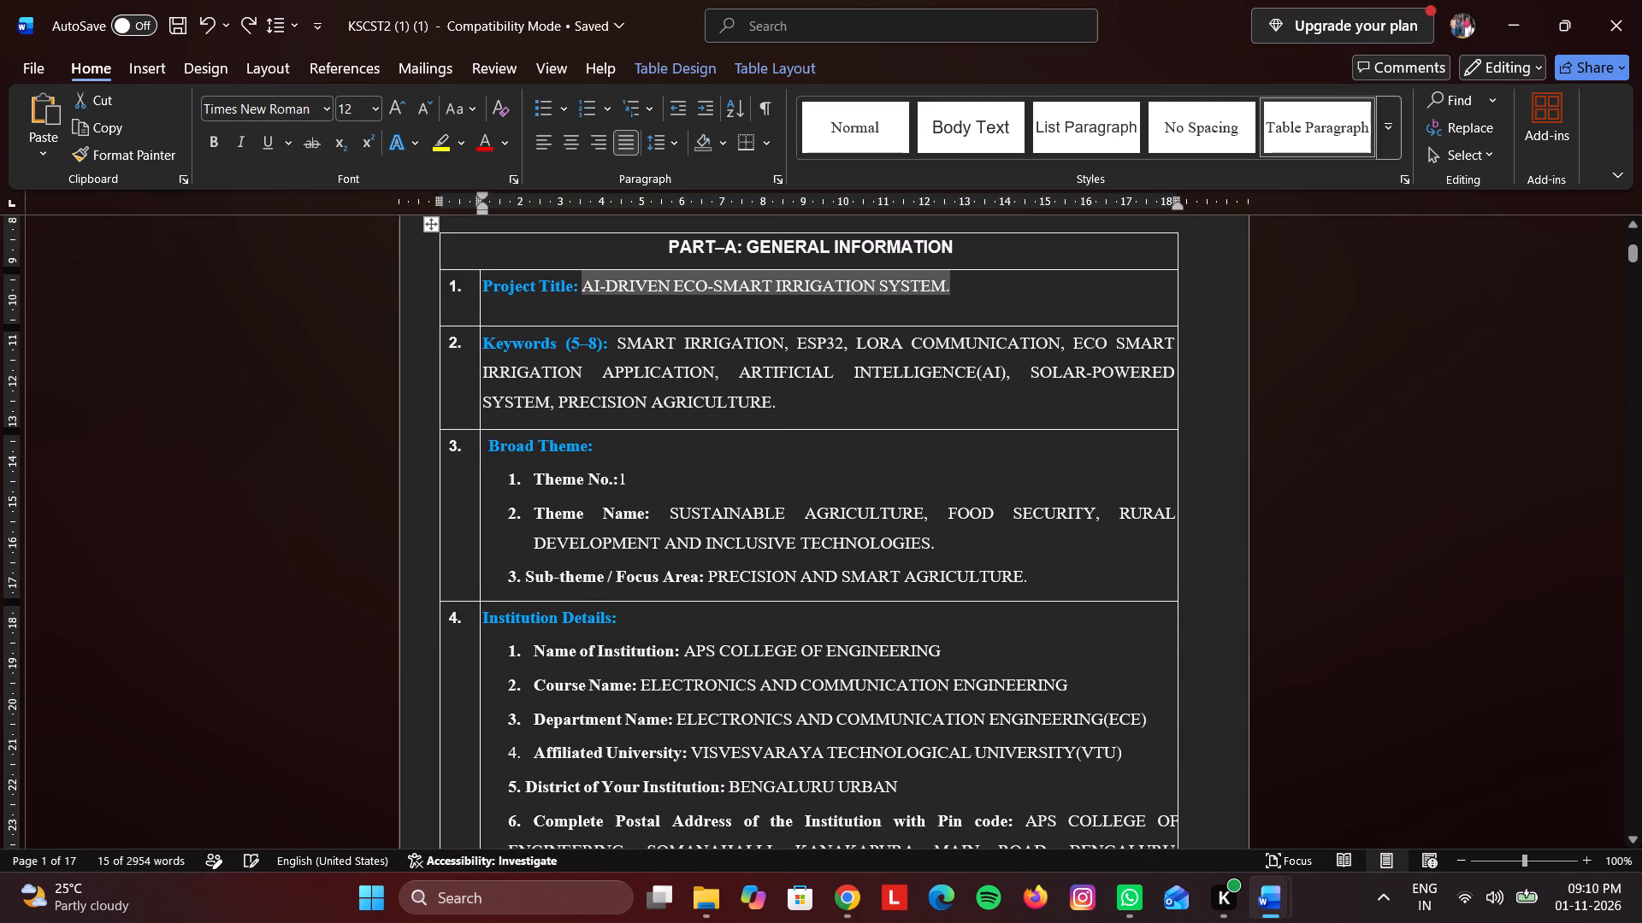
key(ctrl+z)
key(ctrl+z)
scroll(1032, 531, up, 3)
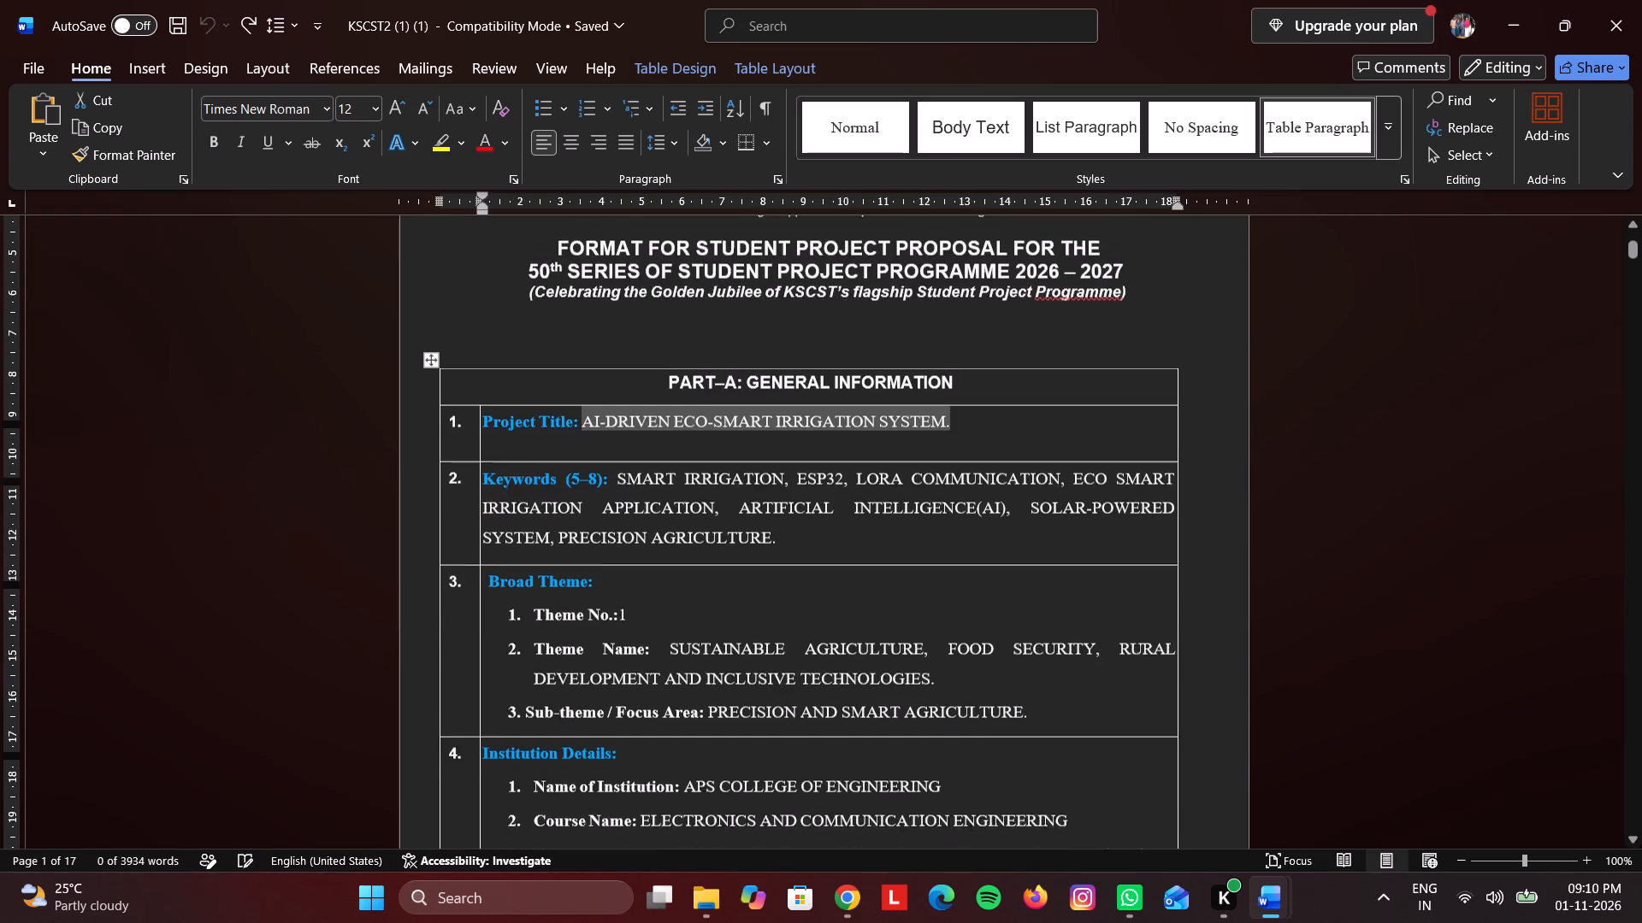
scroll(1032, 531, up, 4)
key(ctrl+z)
Look over the original proposal's broad theme, institution details and project guide details.
click(1042, 551)
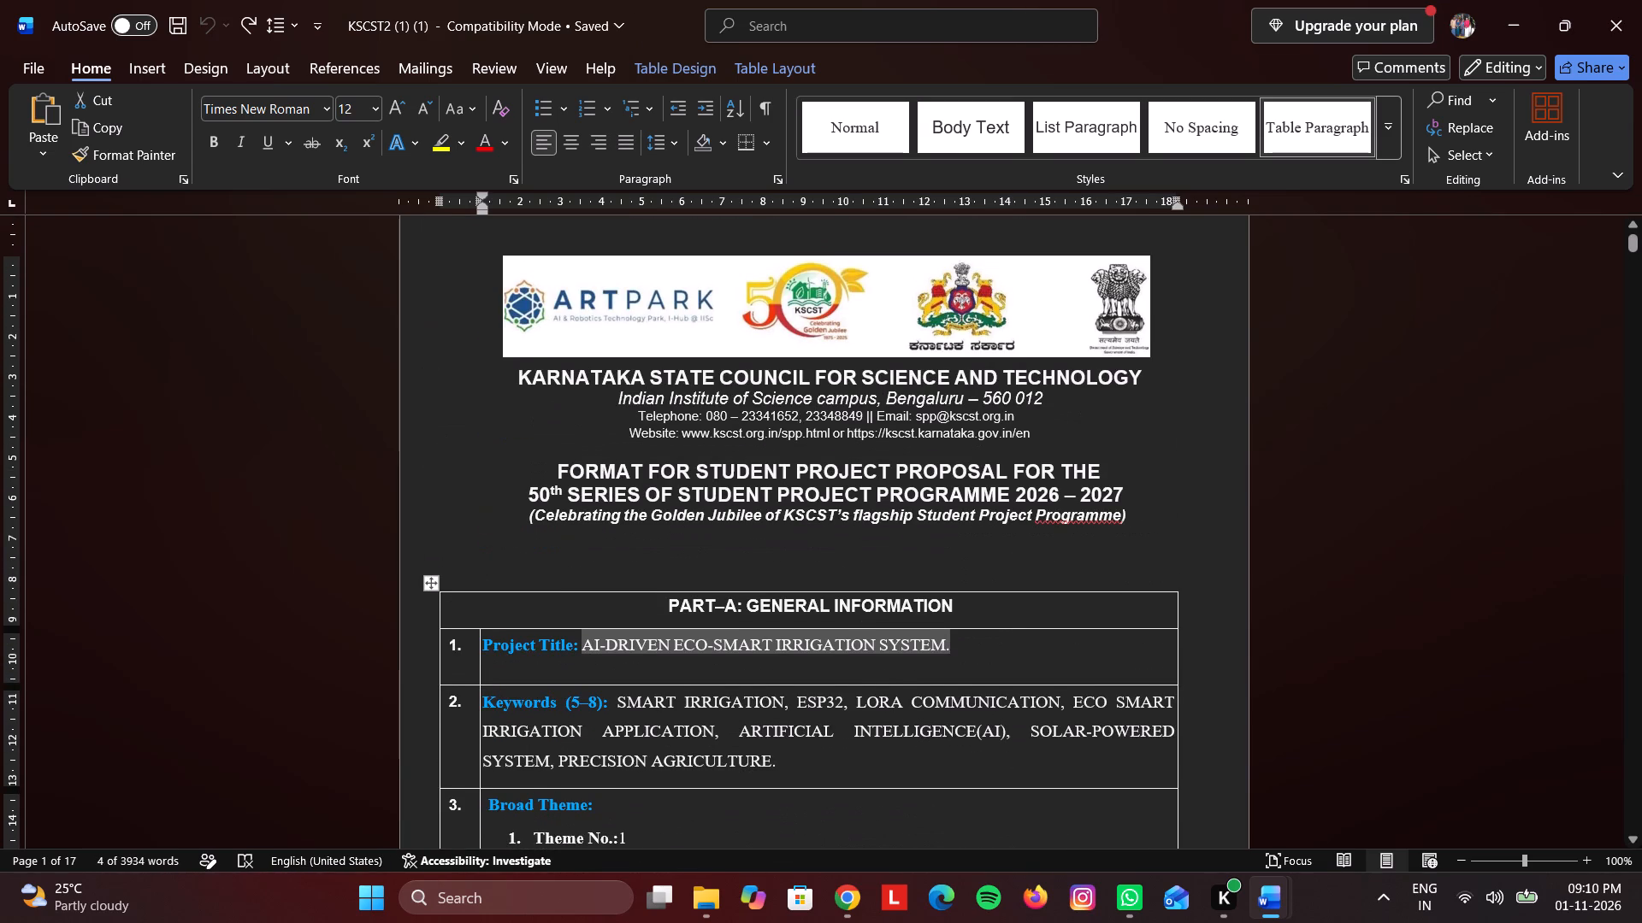
scroll(1072, 644, down, 10)
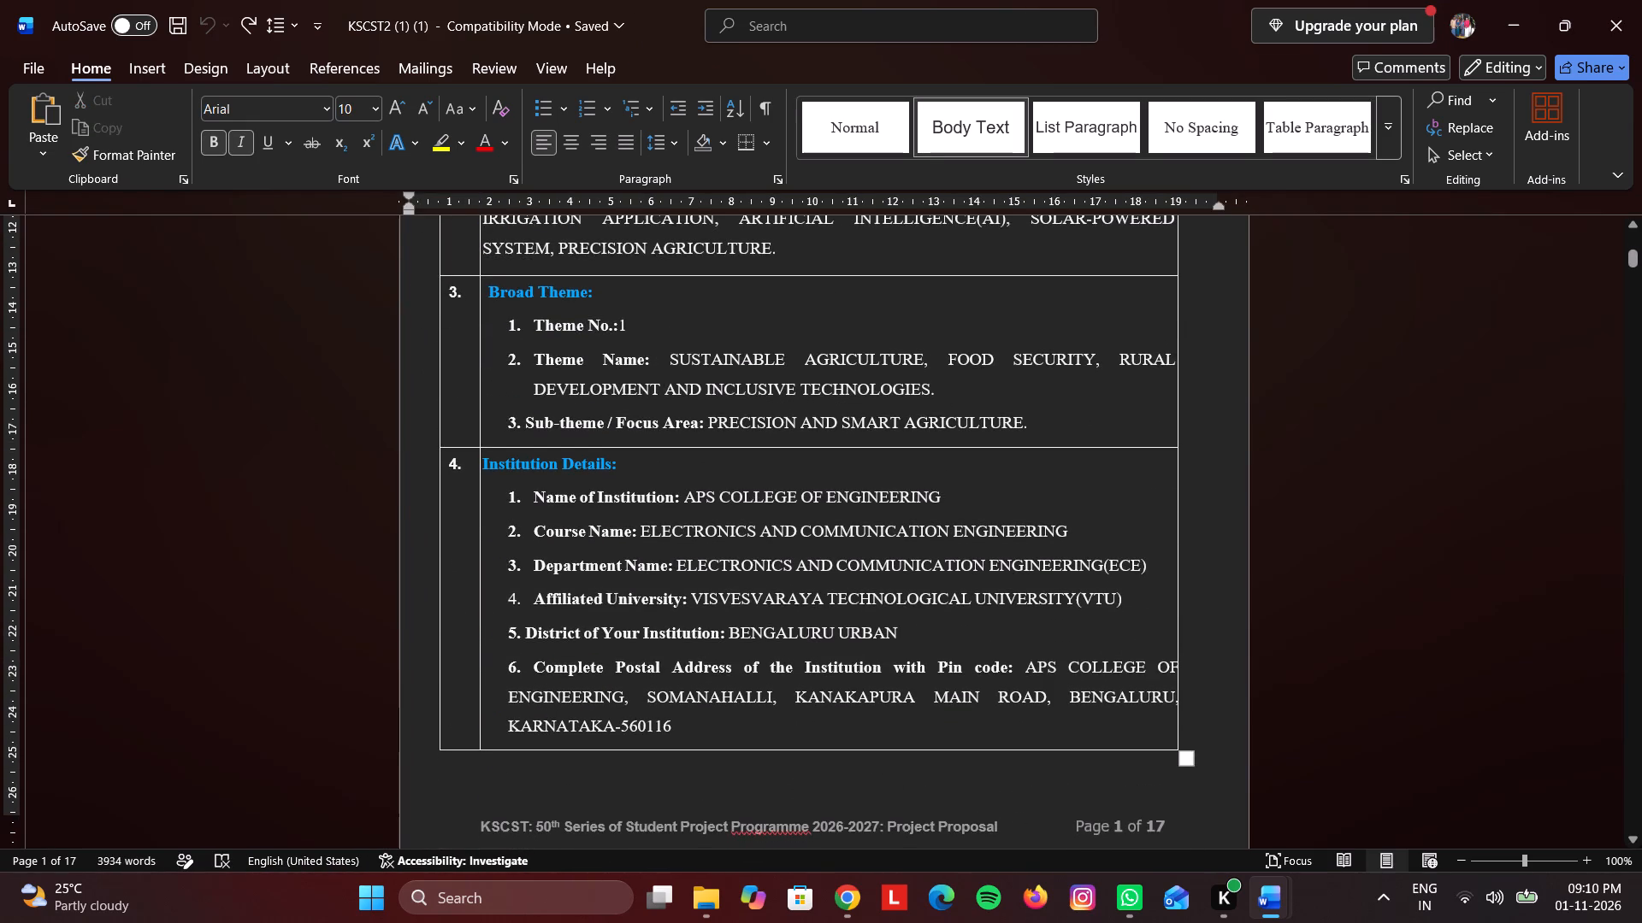
scroll(1066, 641, down, 5)
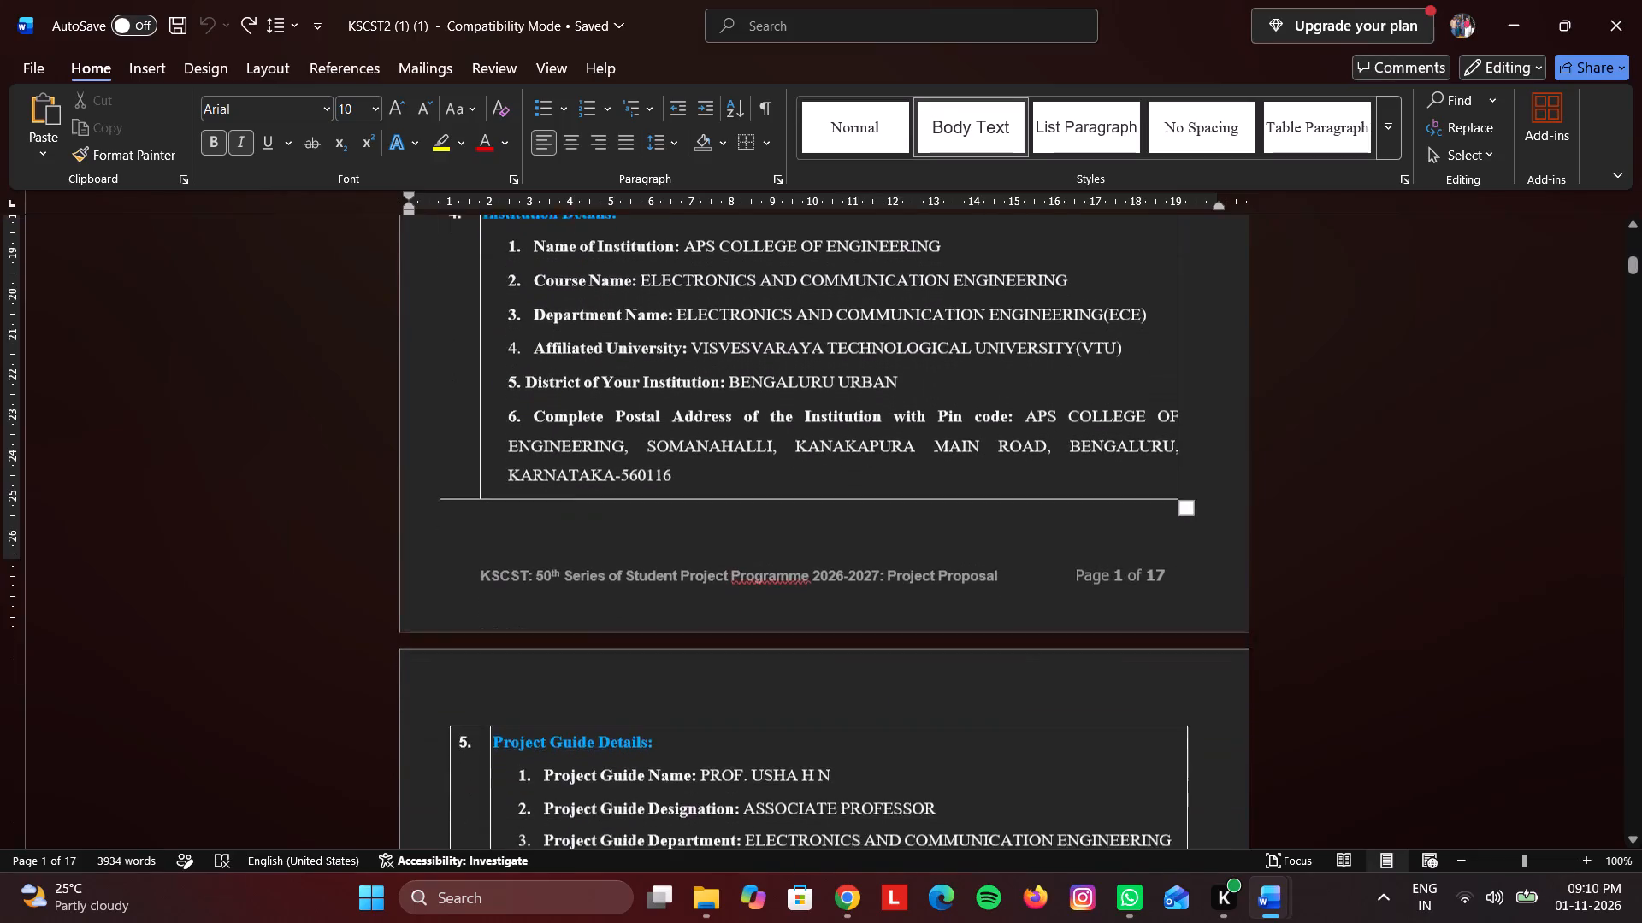
scroll(1066, 640, down, 6)
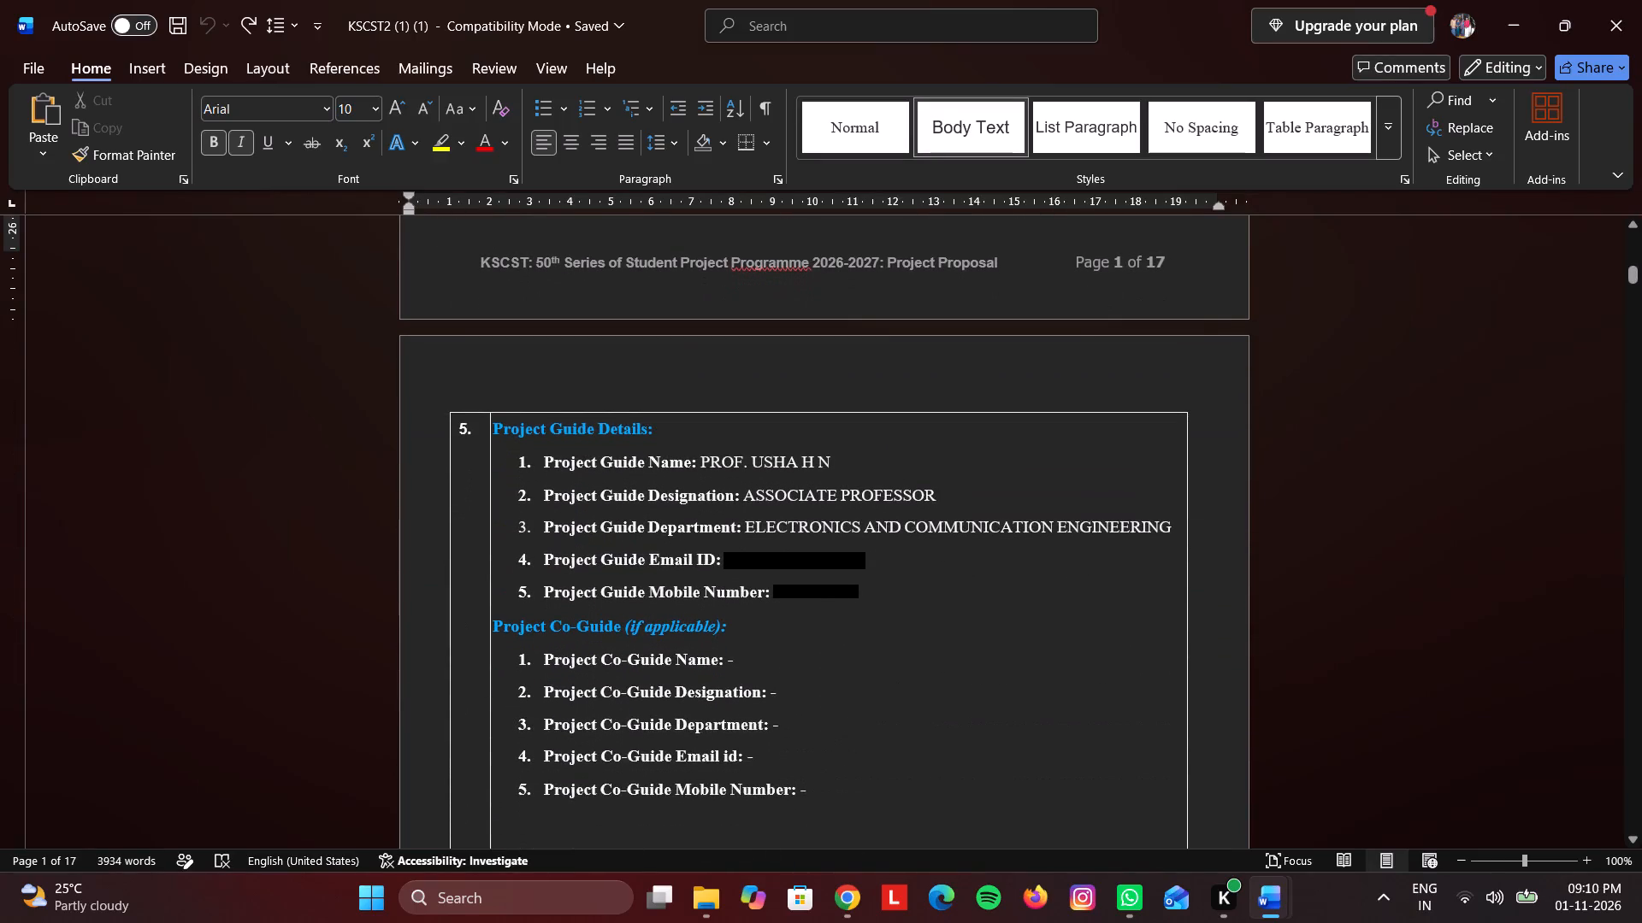
scroll(1066, 636, up, 7)
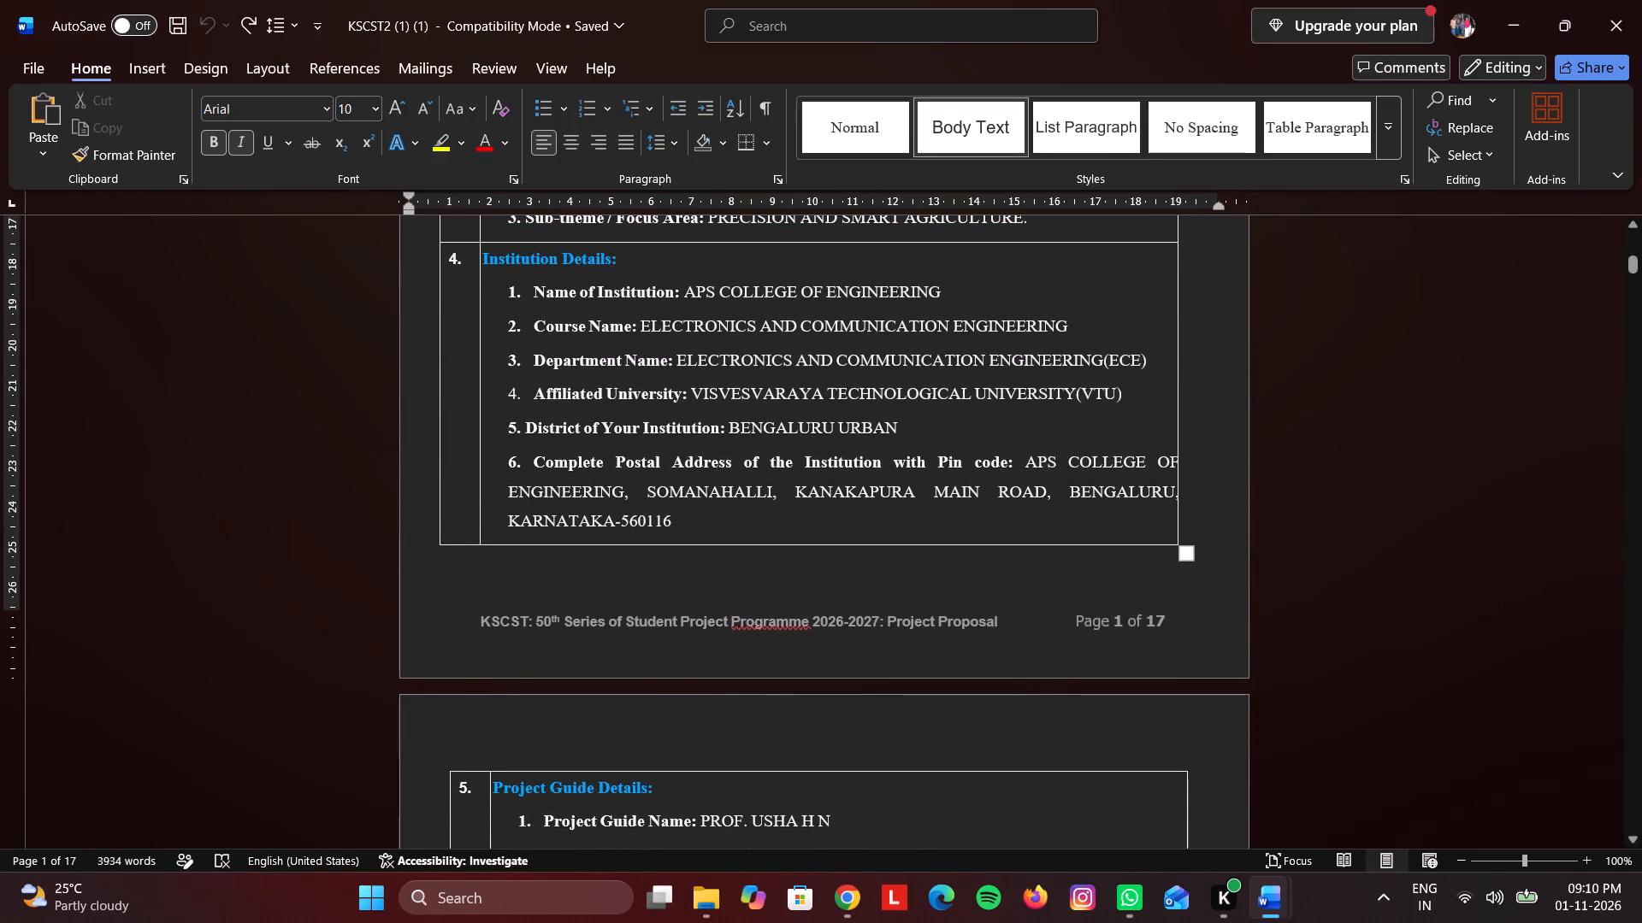
Review Part A of Major Project KSCST from the project title to the institution details.
key(alt+Tab)
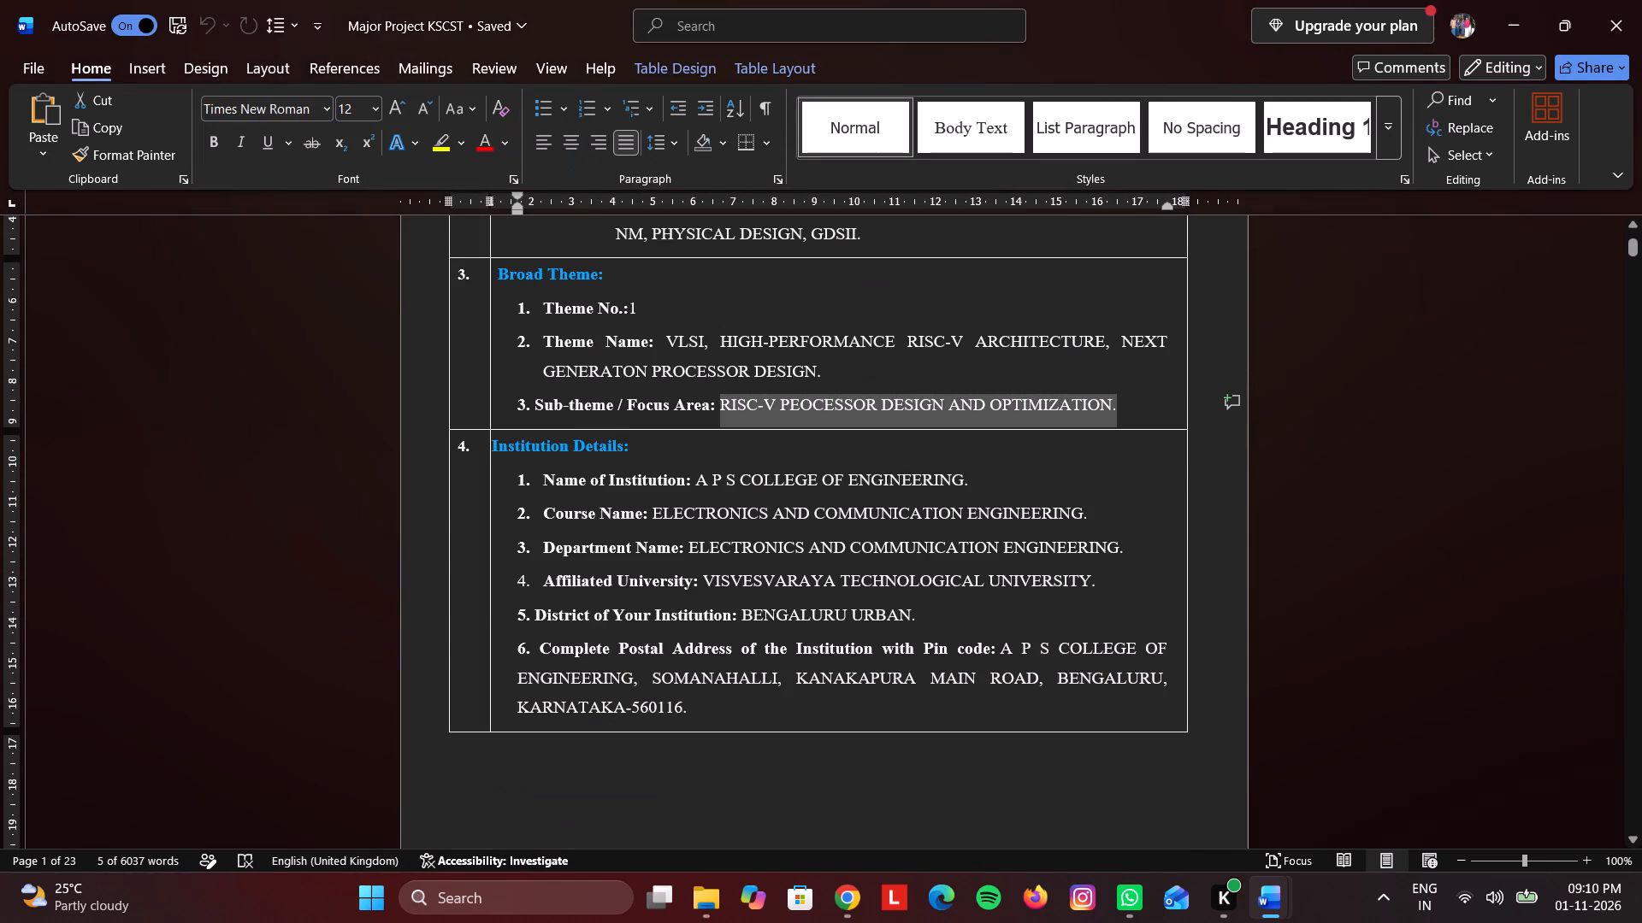
scroll(1070, 614, down, 4)
scroll(1070, 614, up, 3)
click(1065, 560)
scroll(1065, 560, up, 5)
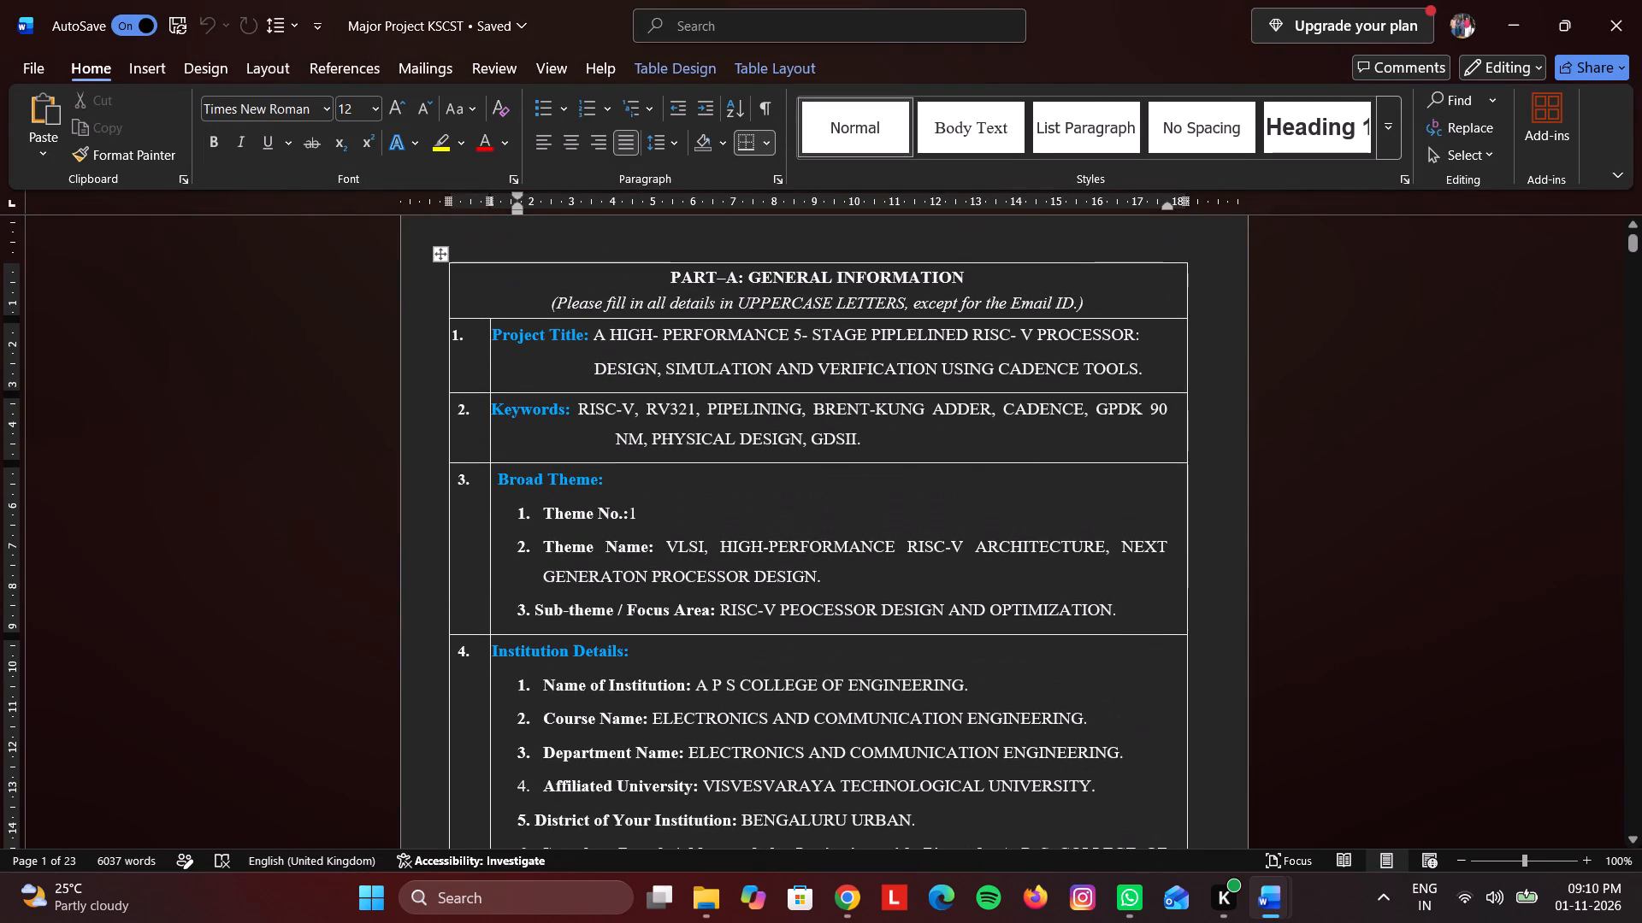
scroll(1065, 560, up, 7)
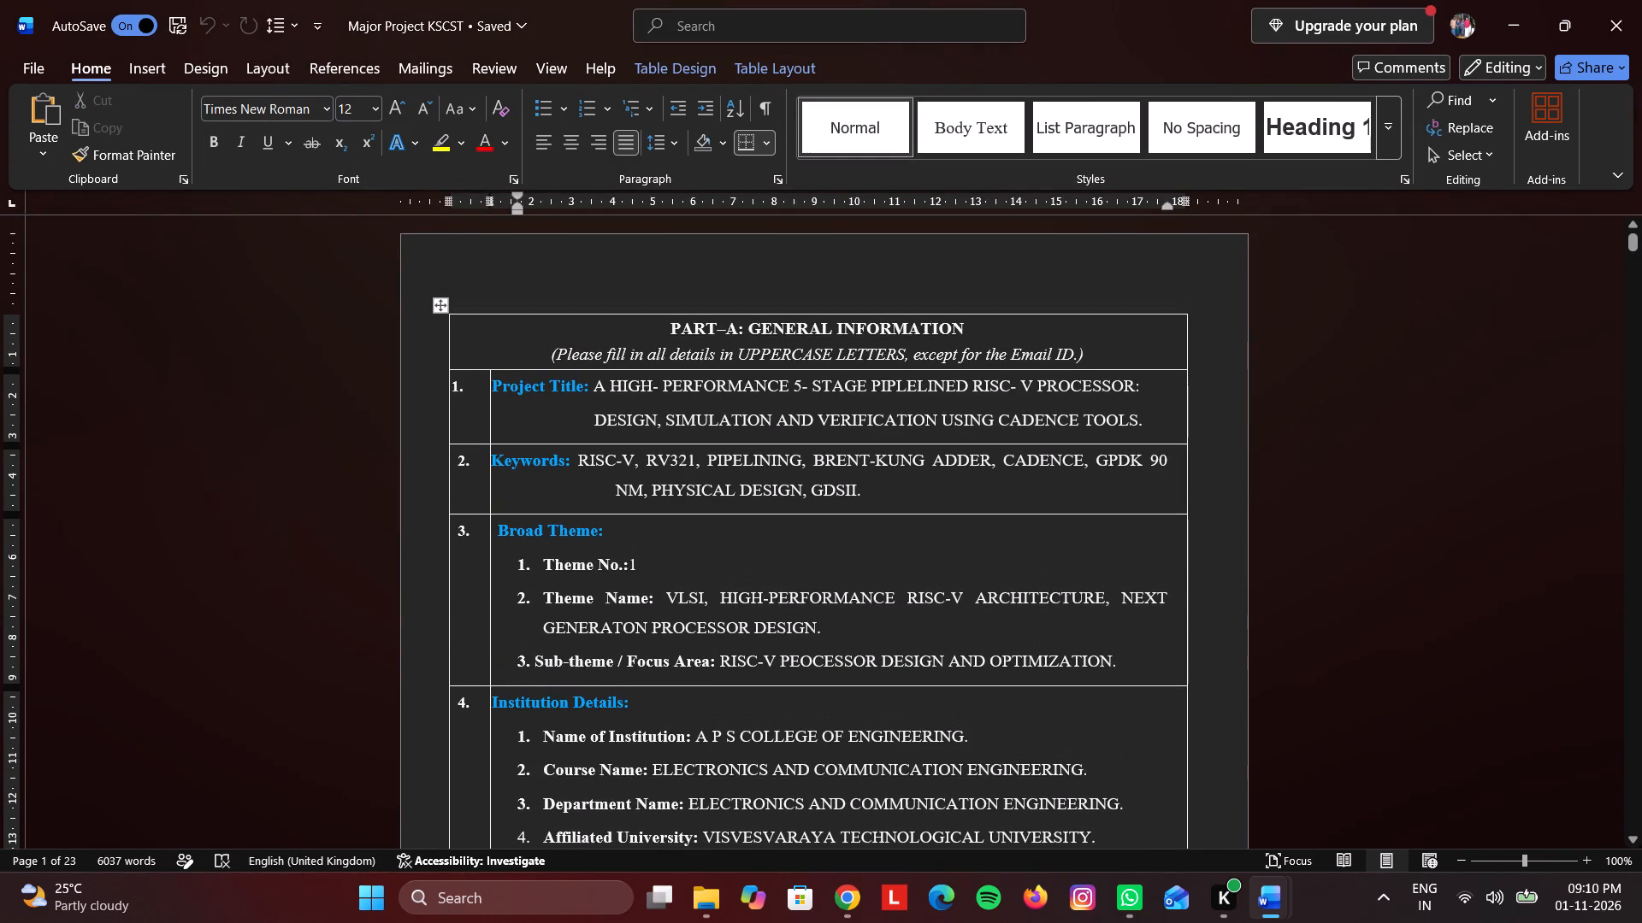
scroll(1065, 560, down, 6)
Copy the logo banner, council details and proposal format heading above Part A in KSCST2 (1) (1).
key(alt+Tab)
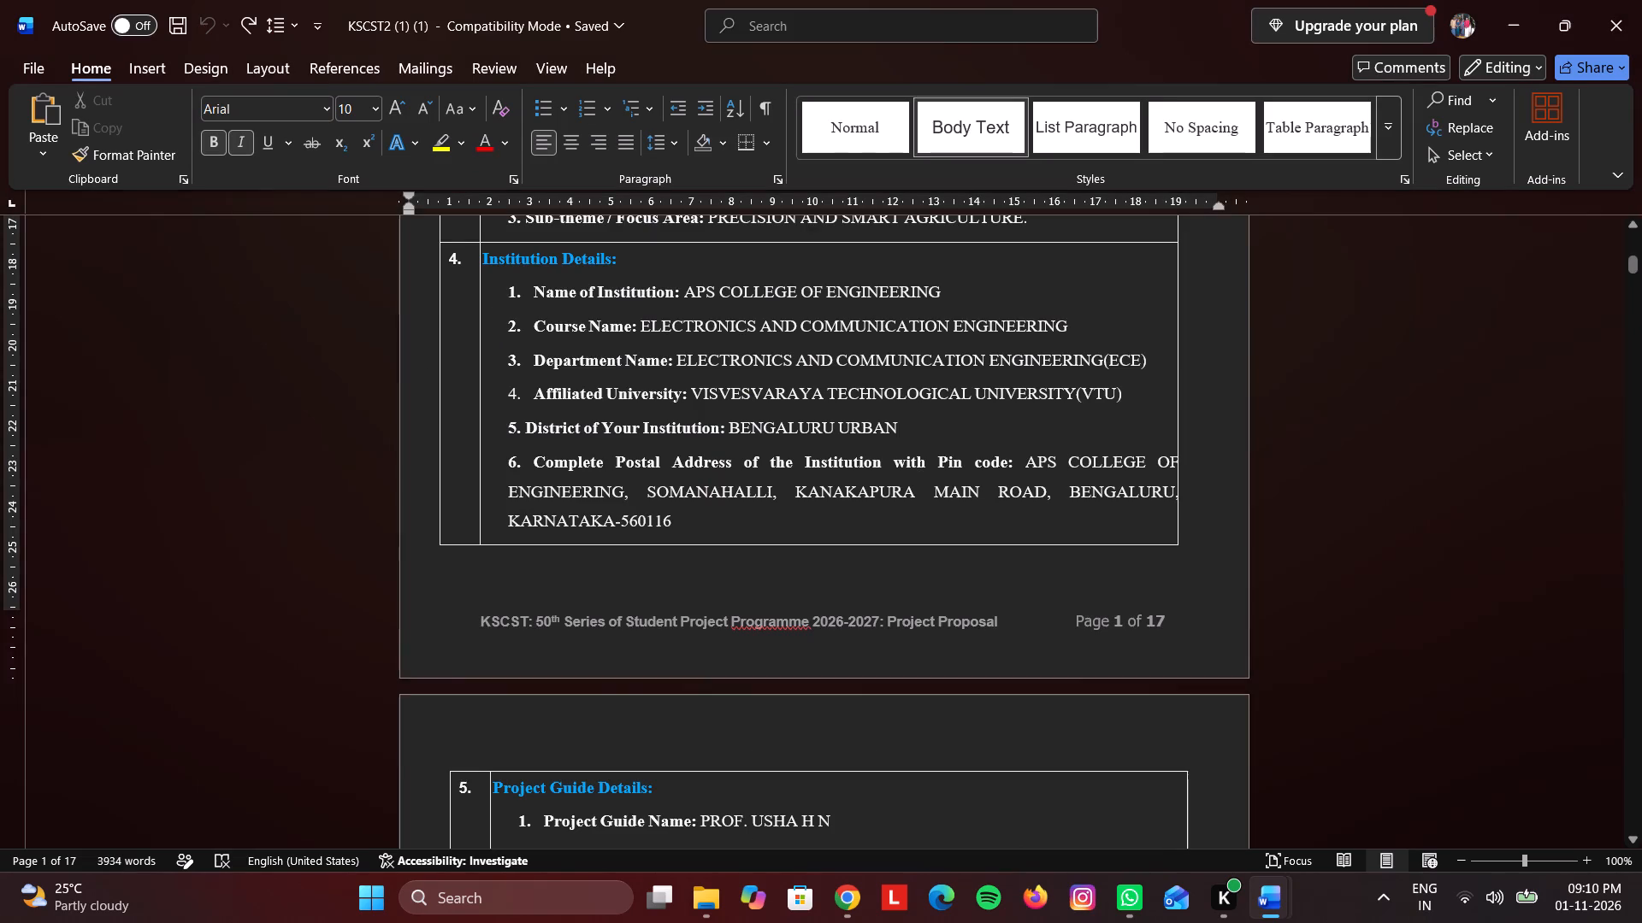
scroll(1049, 557, up, 17)
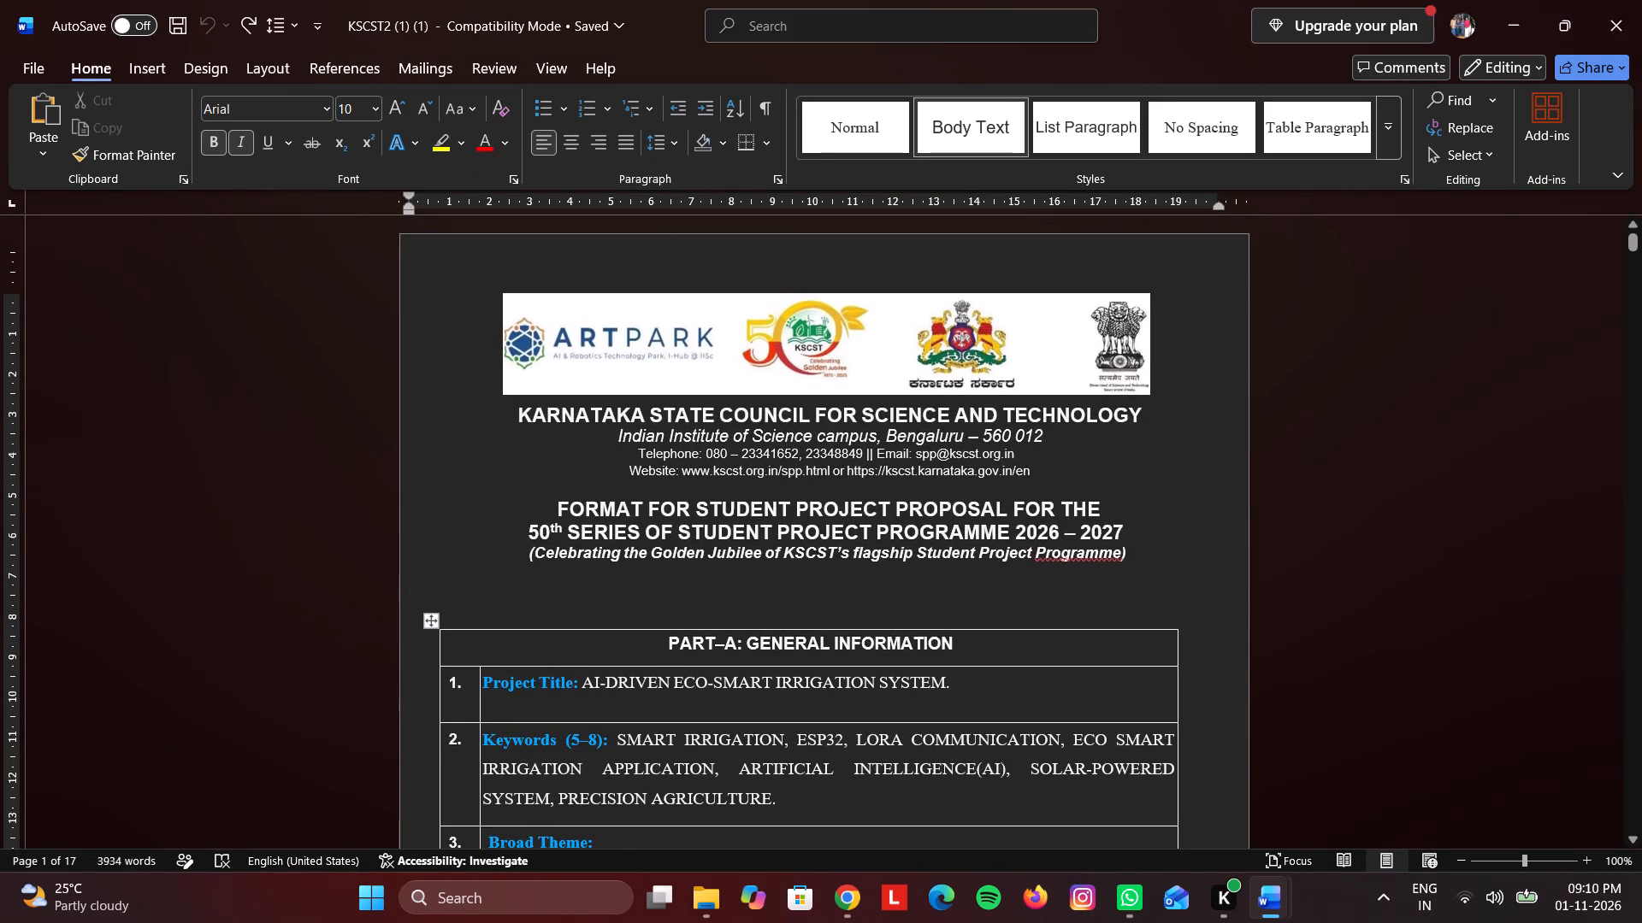
drag(495, 343, 1115, 578)
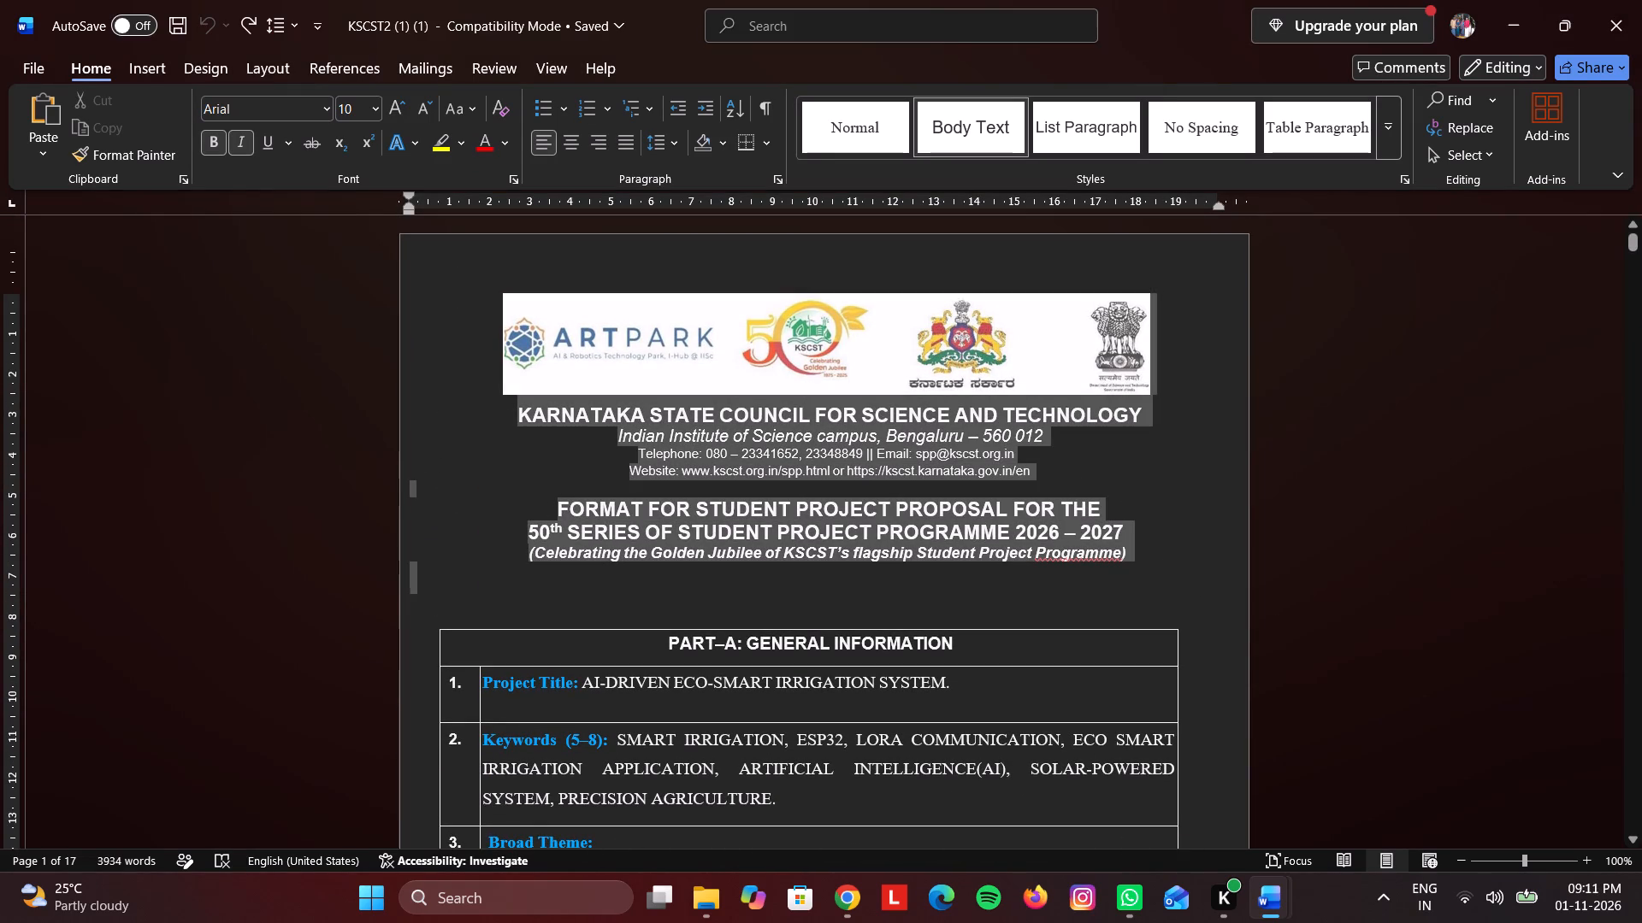
drag(1115, 578, 1122, 590)
key(ctrl+c)
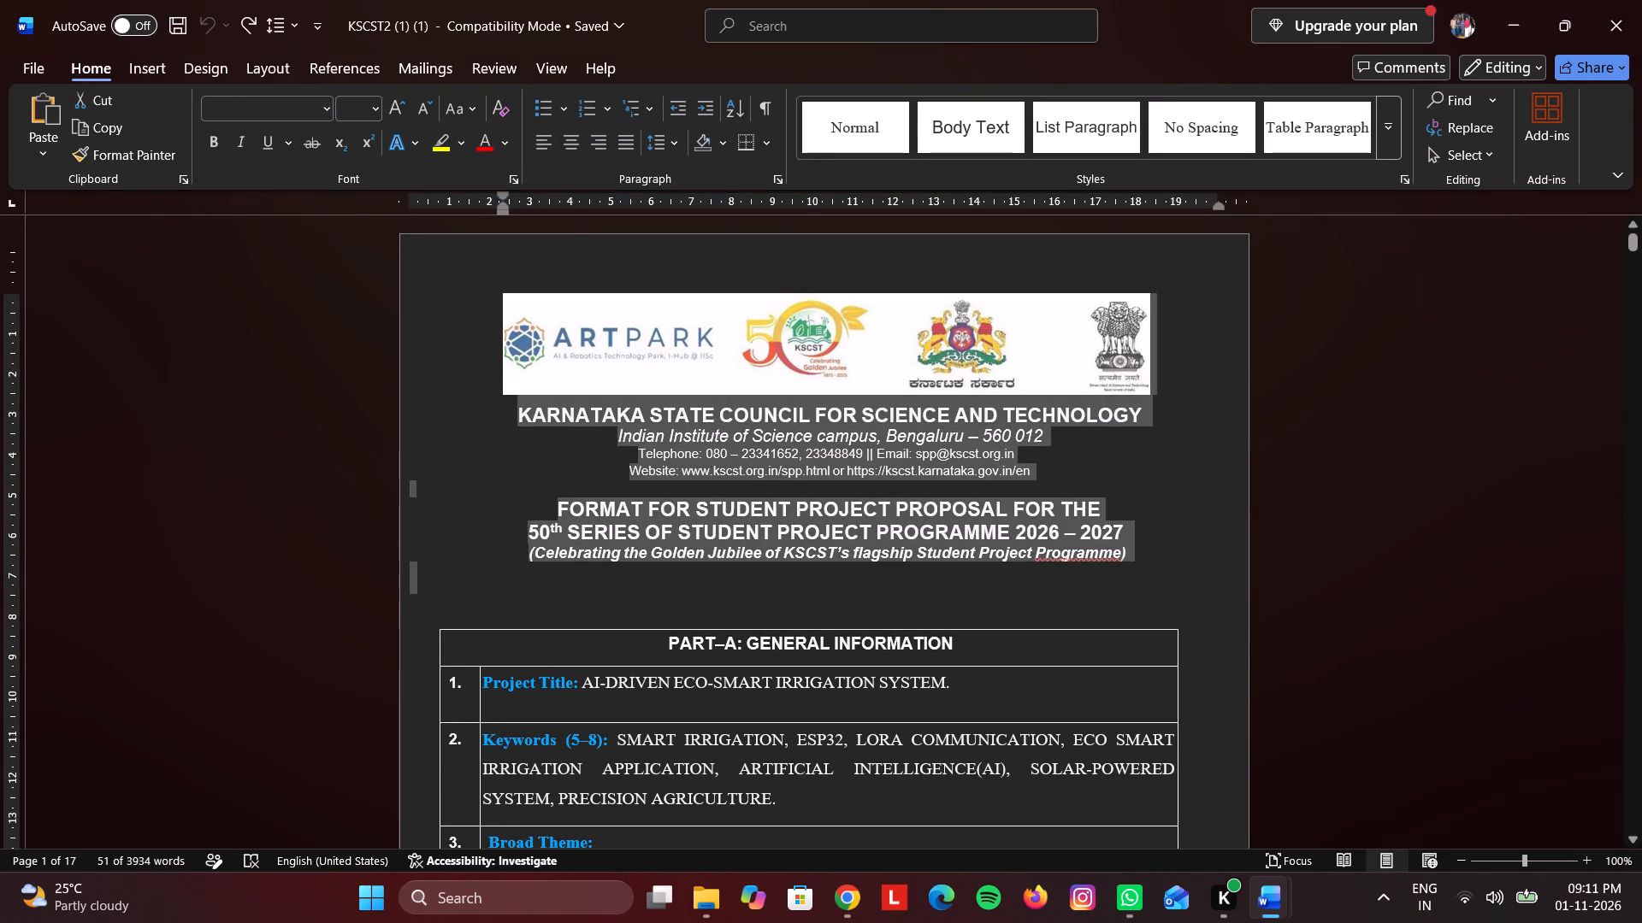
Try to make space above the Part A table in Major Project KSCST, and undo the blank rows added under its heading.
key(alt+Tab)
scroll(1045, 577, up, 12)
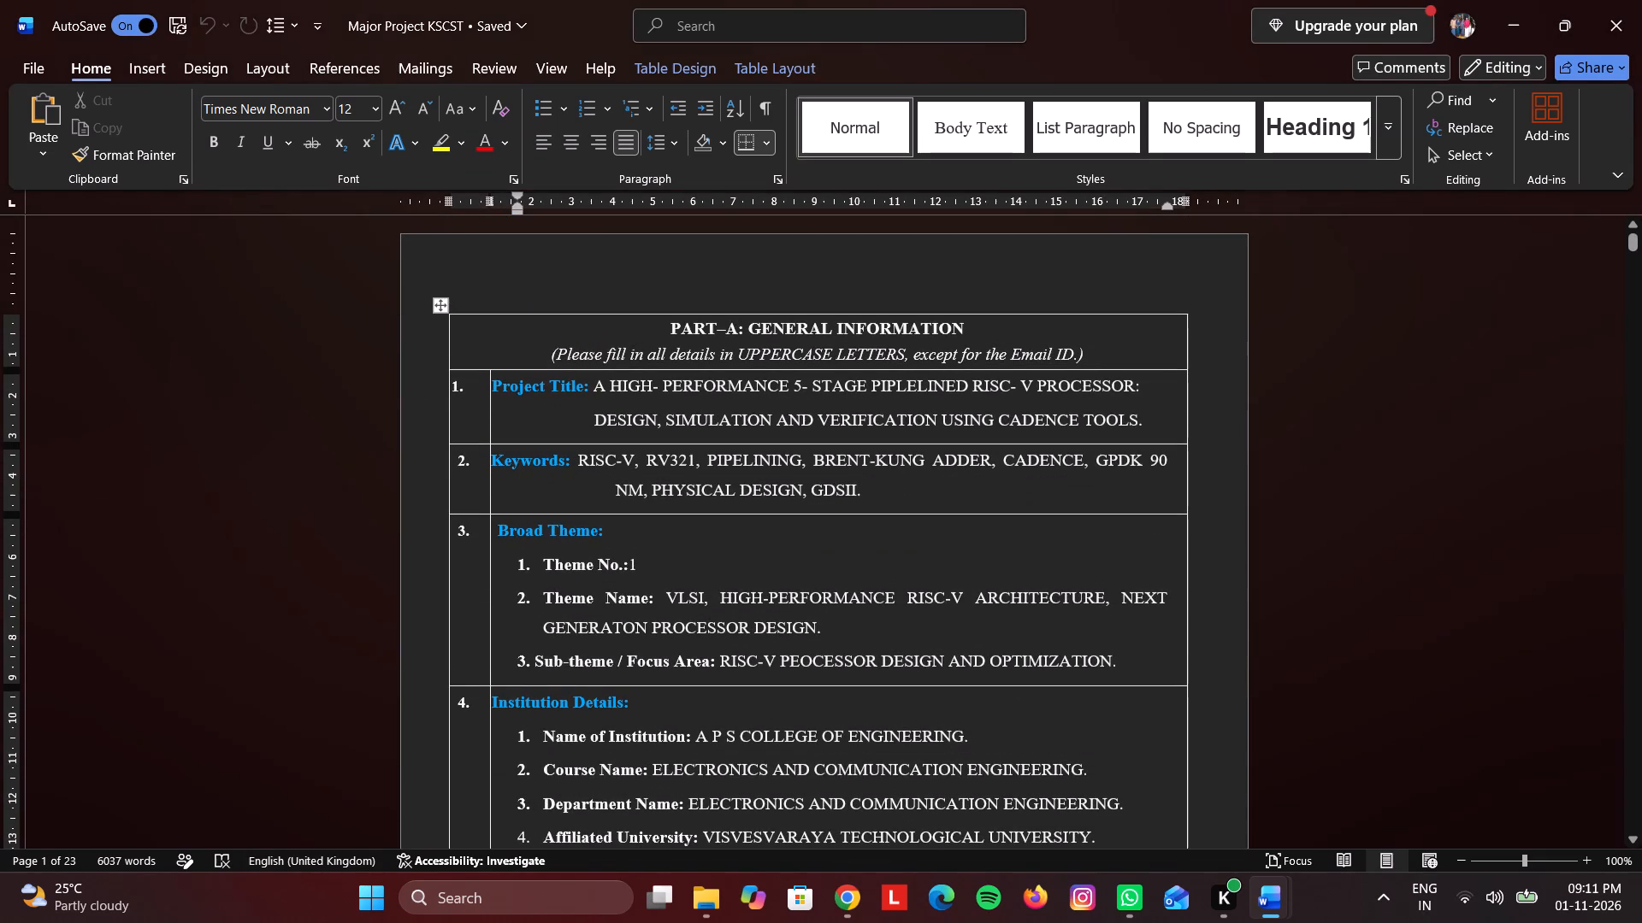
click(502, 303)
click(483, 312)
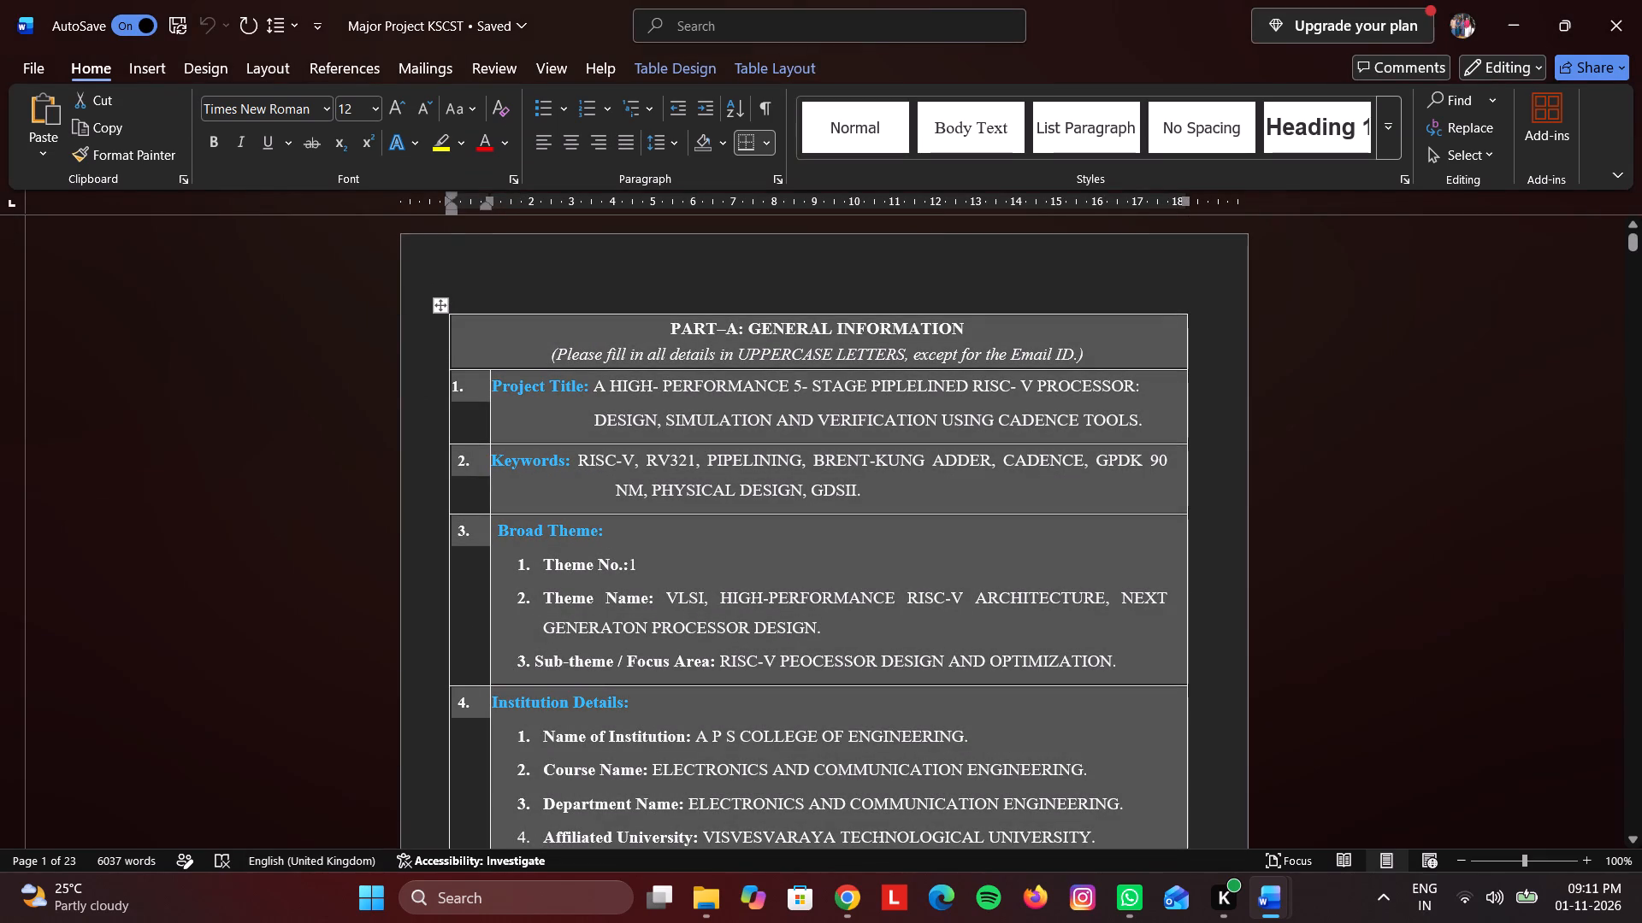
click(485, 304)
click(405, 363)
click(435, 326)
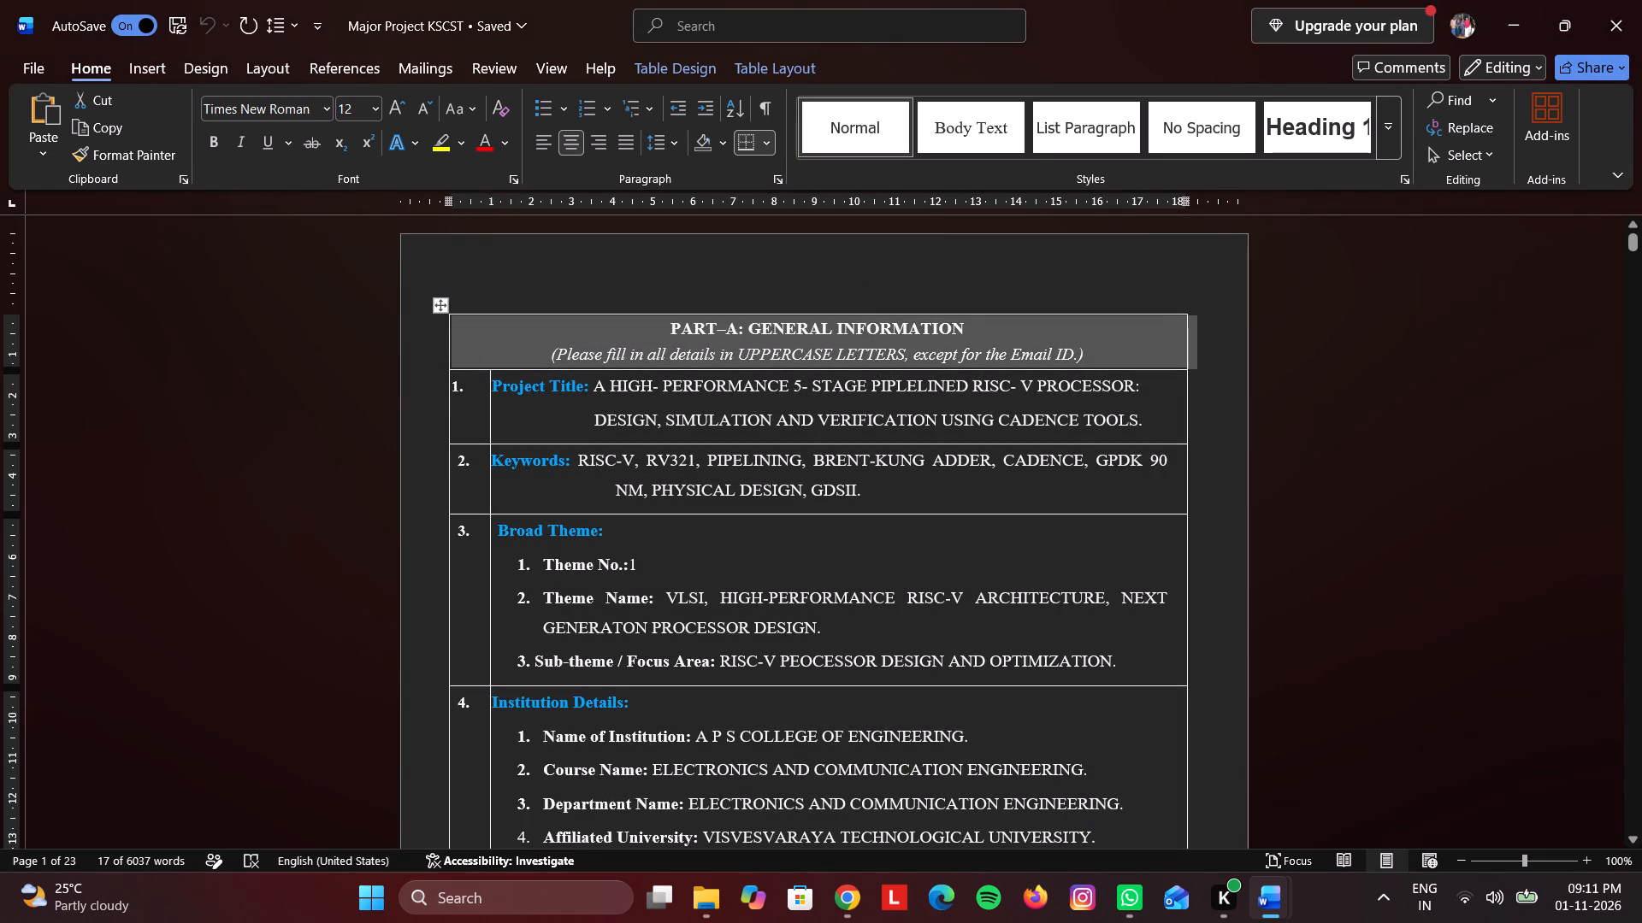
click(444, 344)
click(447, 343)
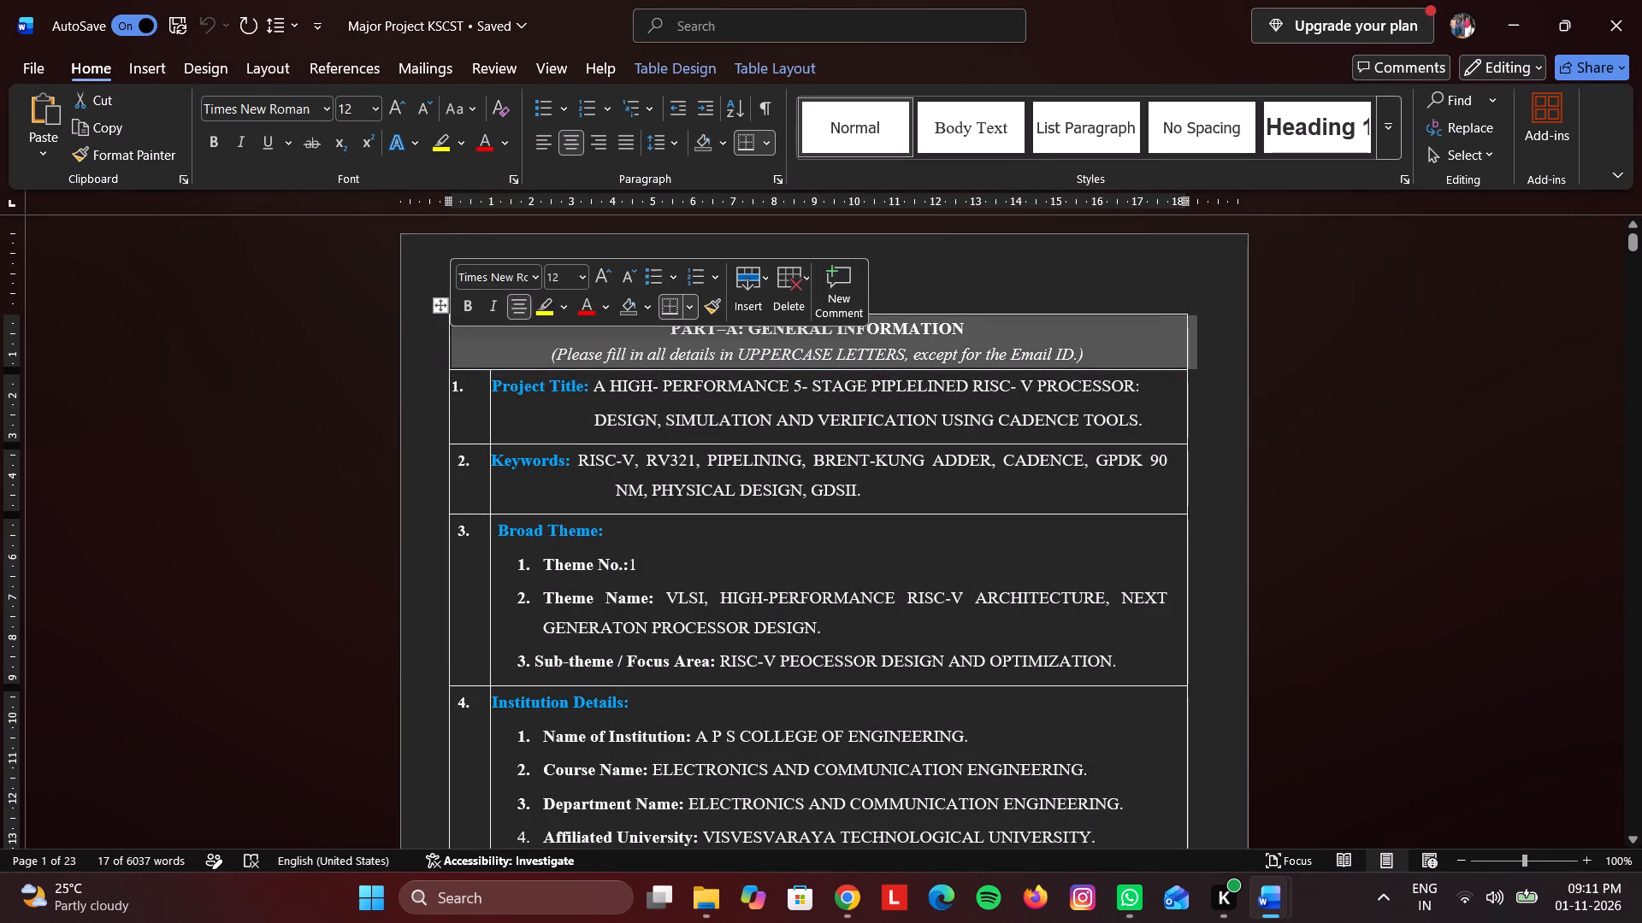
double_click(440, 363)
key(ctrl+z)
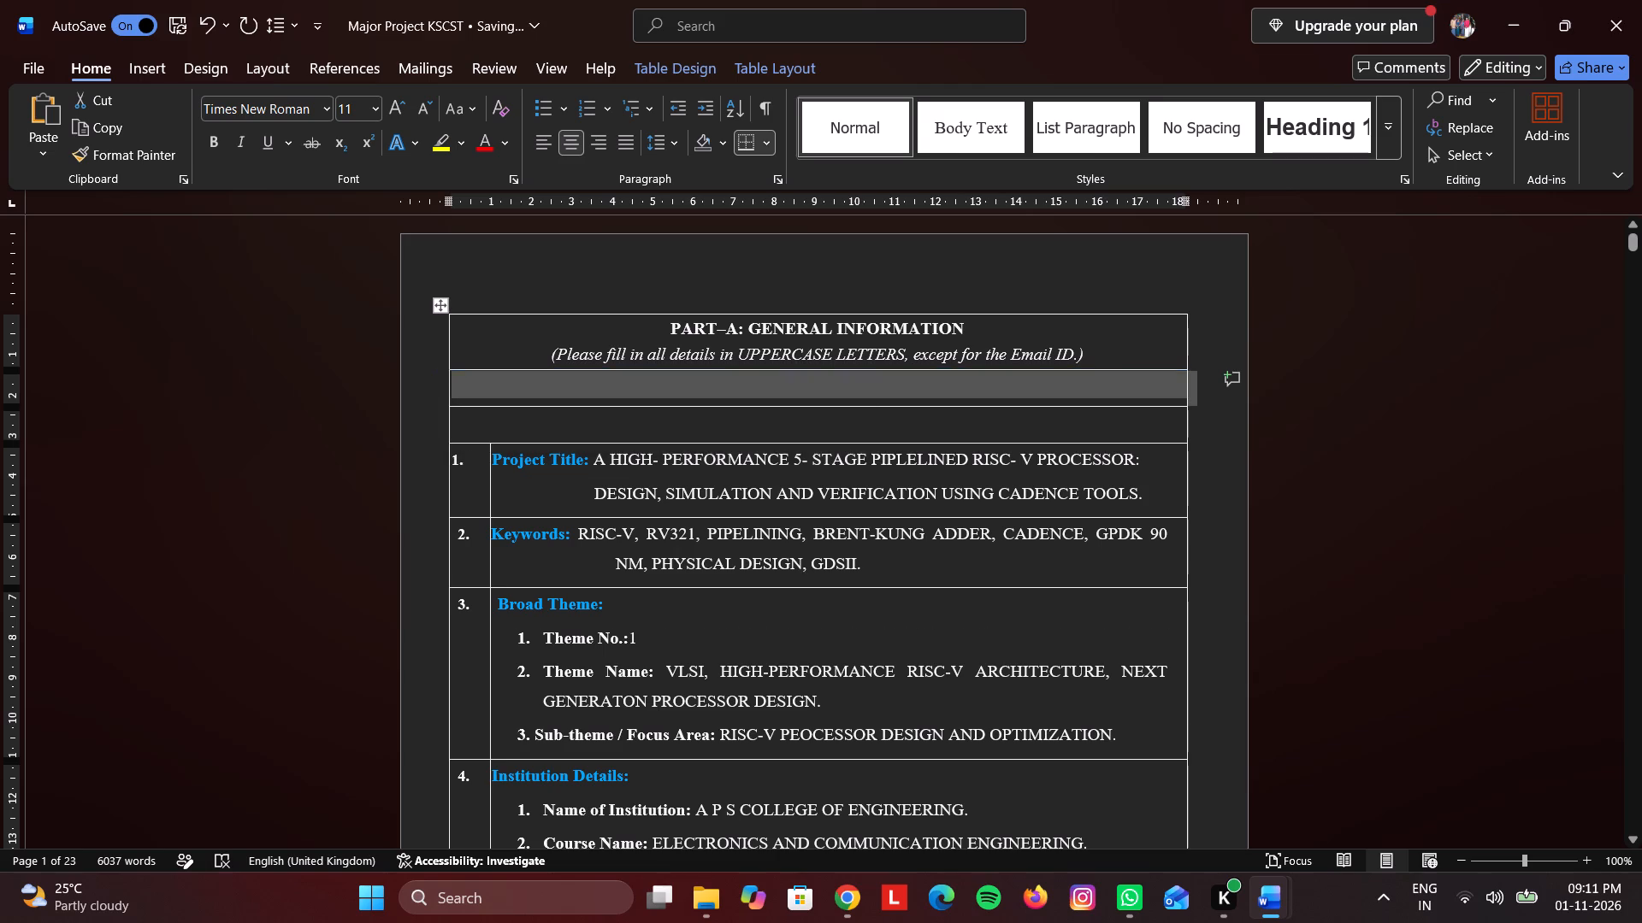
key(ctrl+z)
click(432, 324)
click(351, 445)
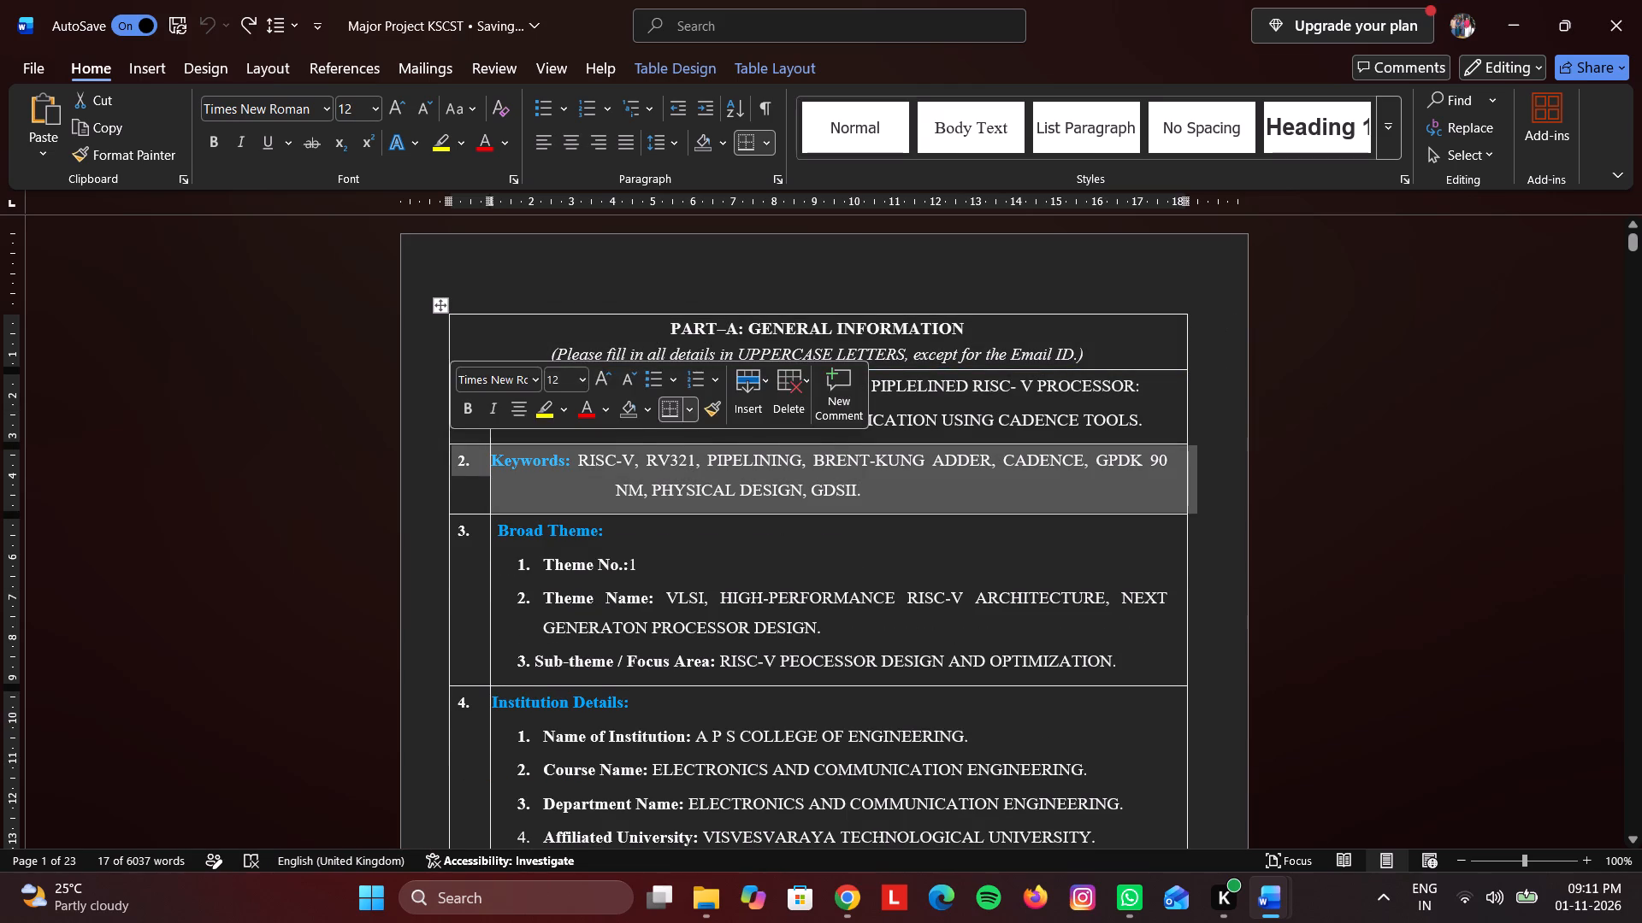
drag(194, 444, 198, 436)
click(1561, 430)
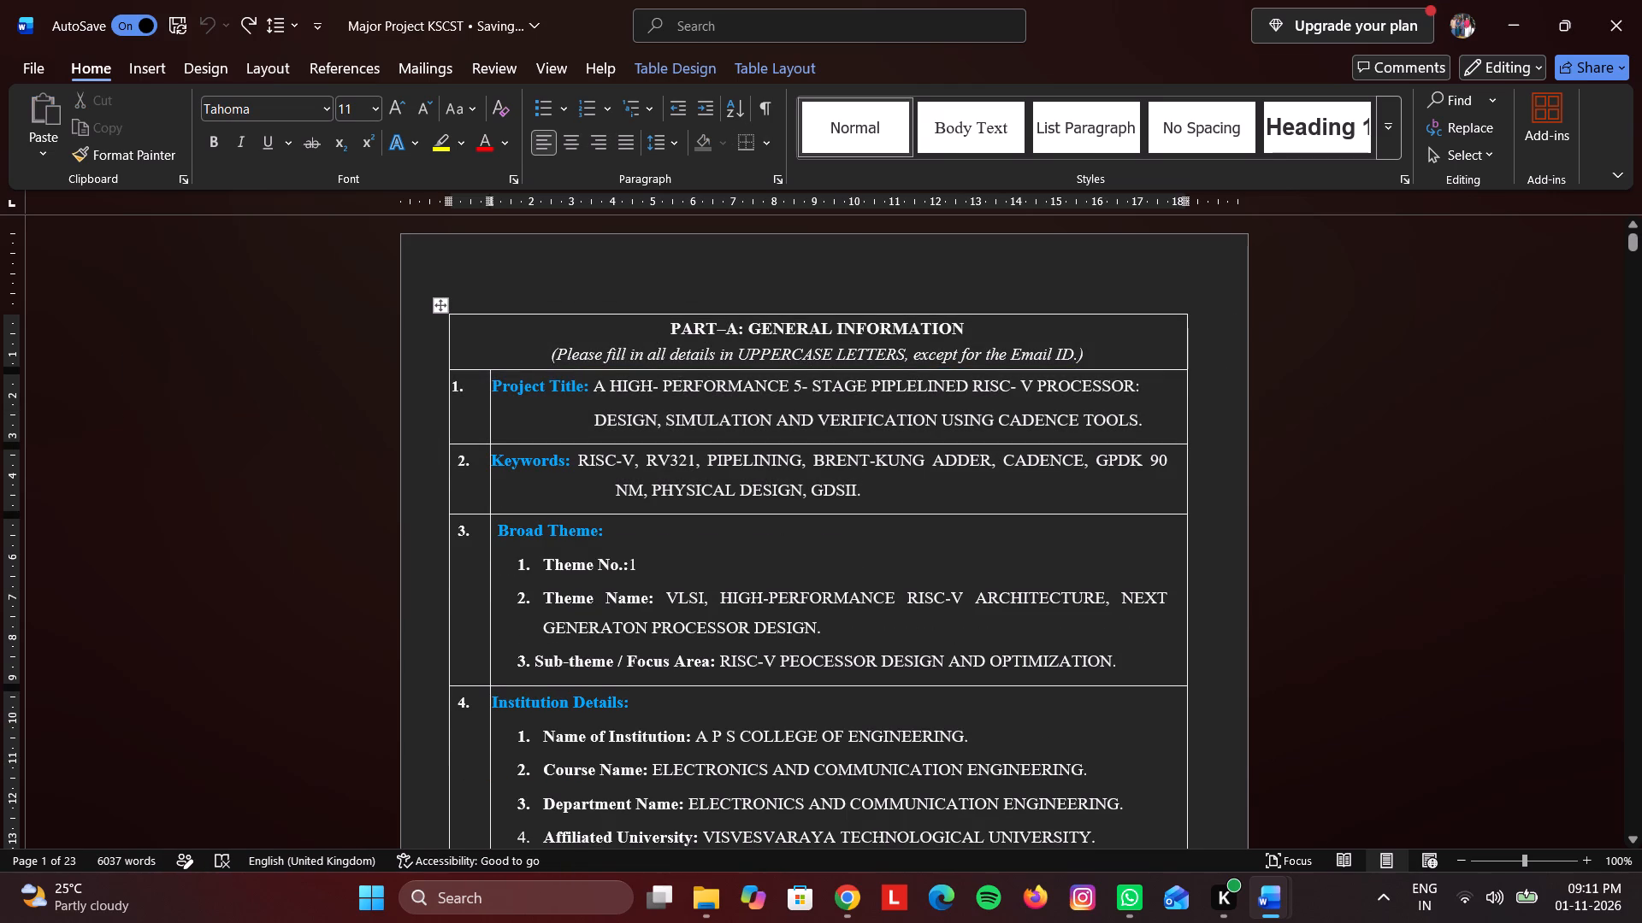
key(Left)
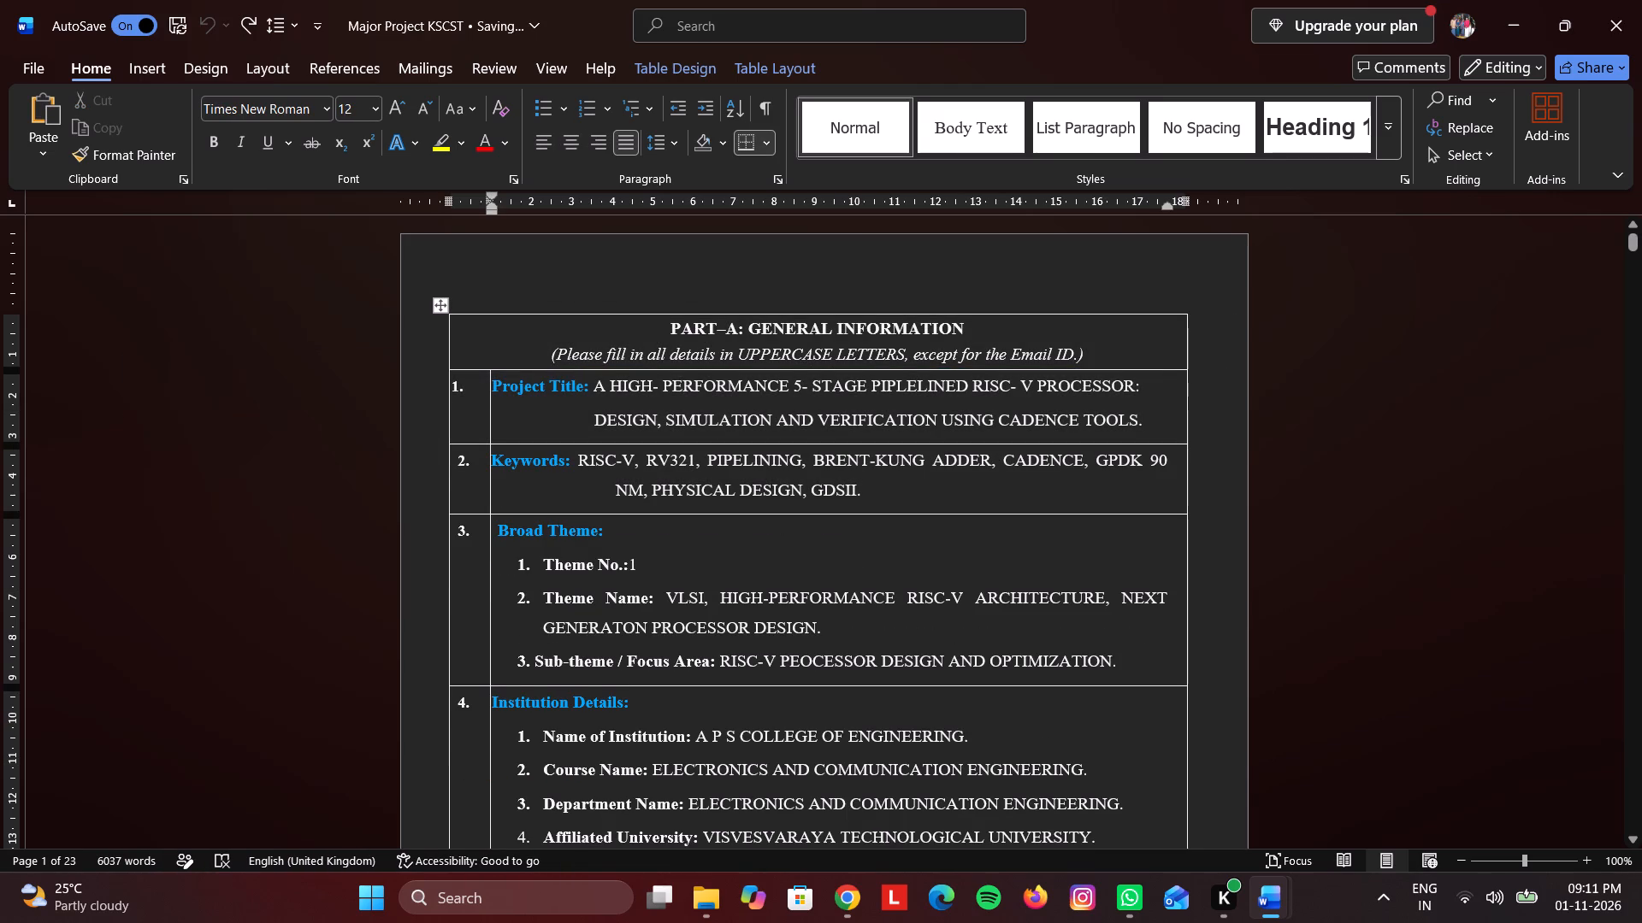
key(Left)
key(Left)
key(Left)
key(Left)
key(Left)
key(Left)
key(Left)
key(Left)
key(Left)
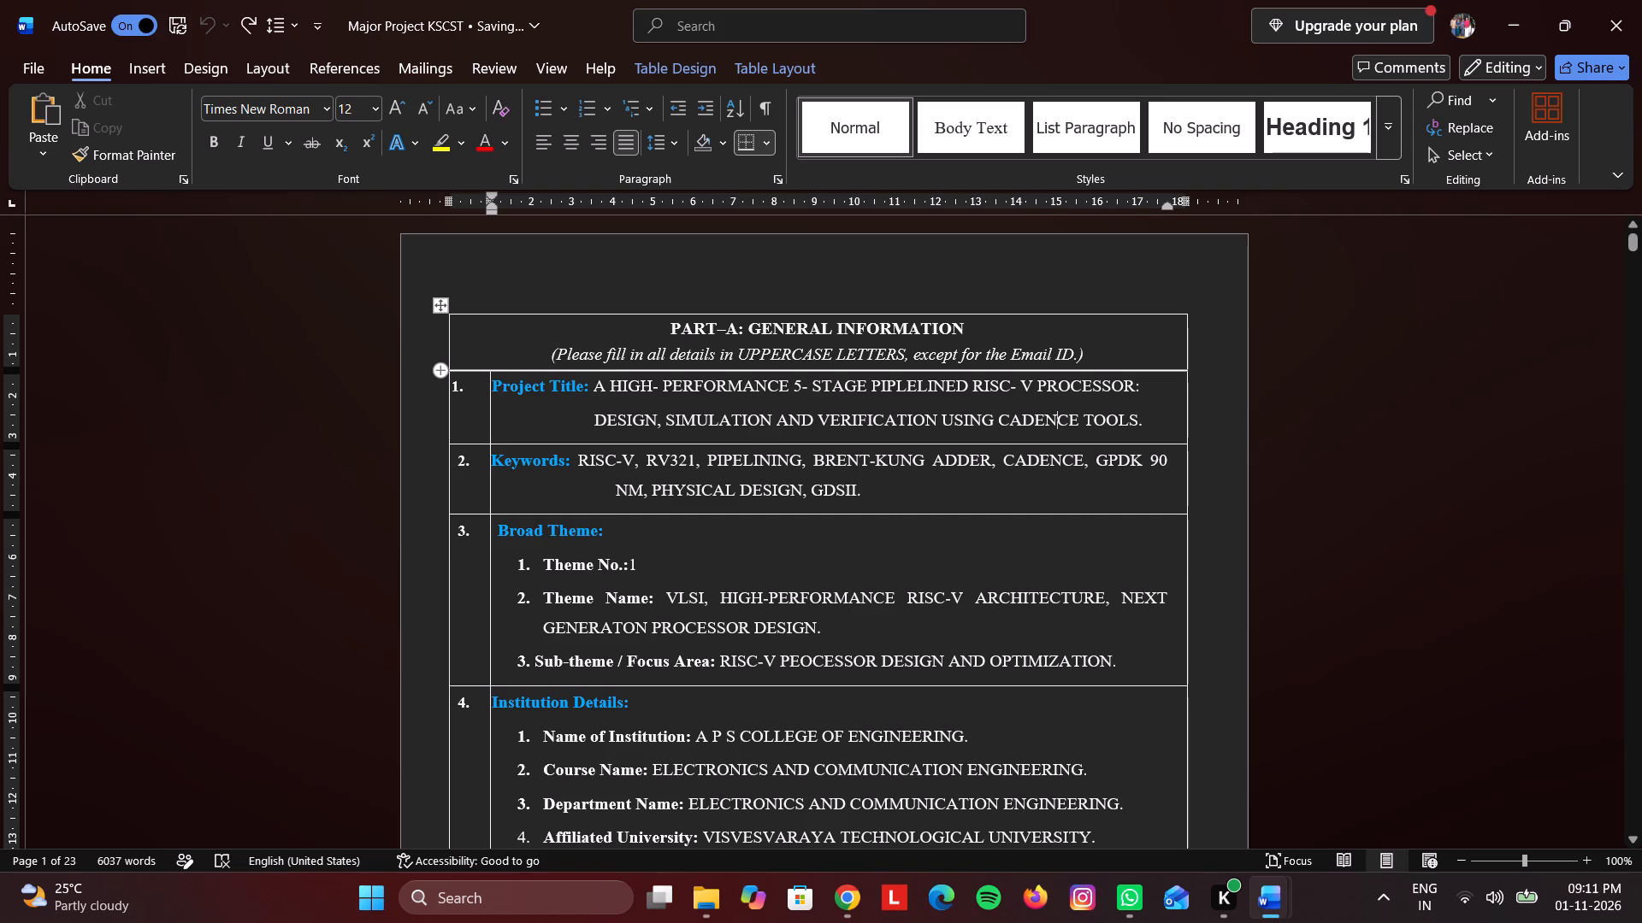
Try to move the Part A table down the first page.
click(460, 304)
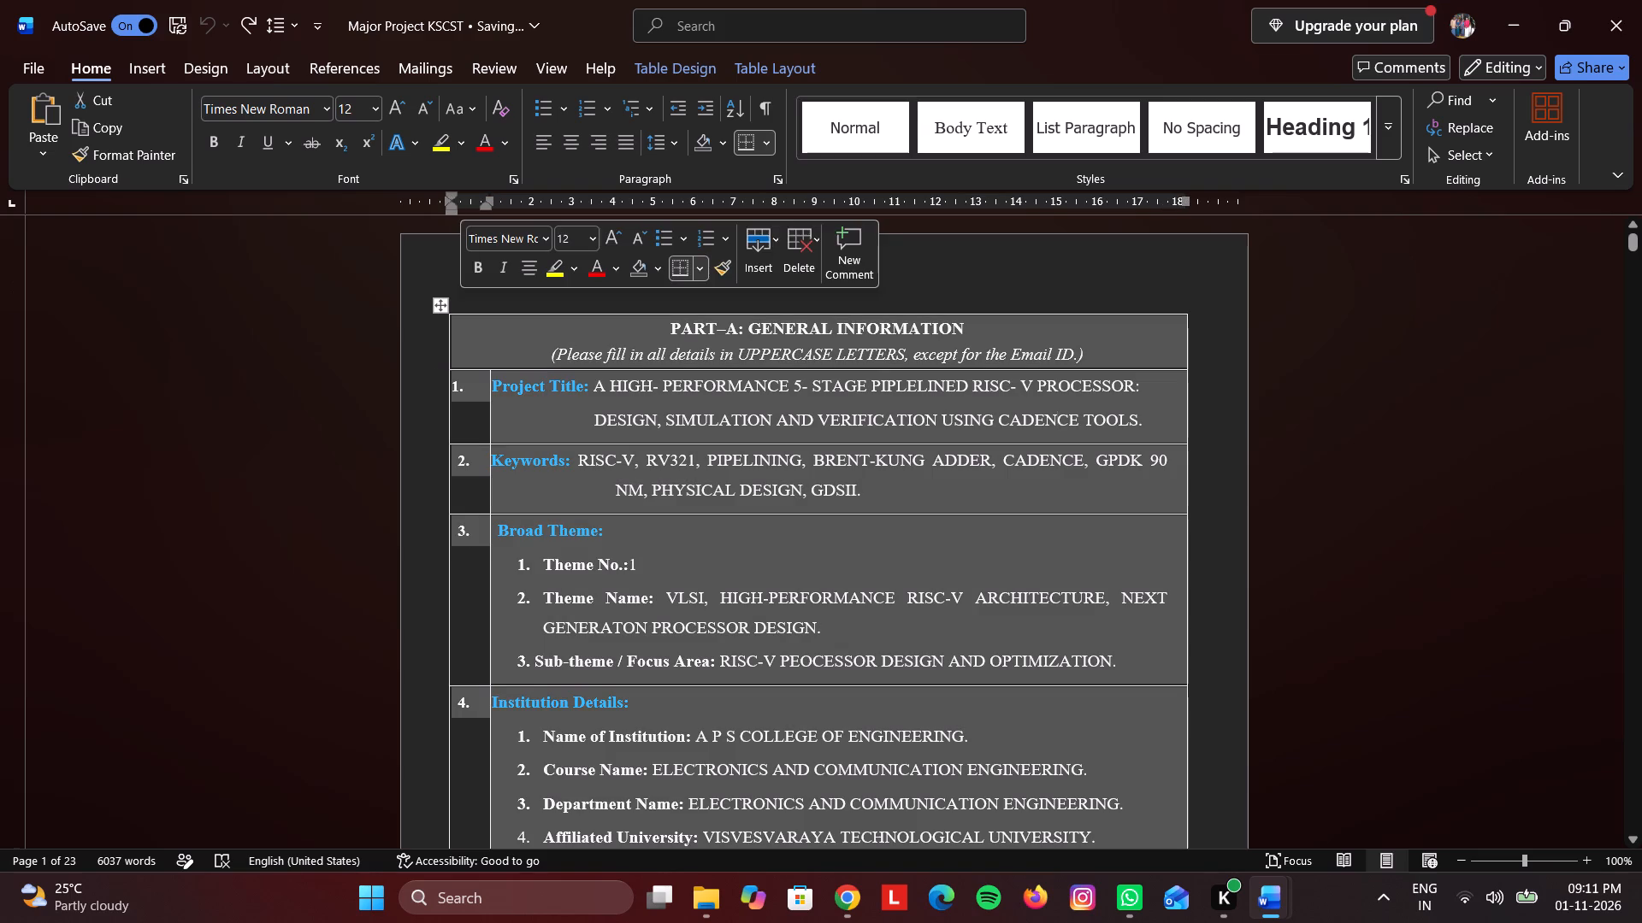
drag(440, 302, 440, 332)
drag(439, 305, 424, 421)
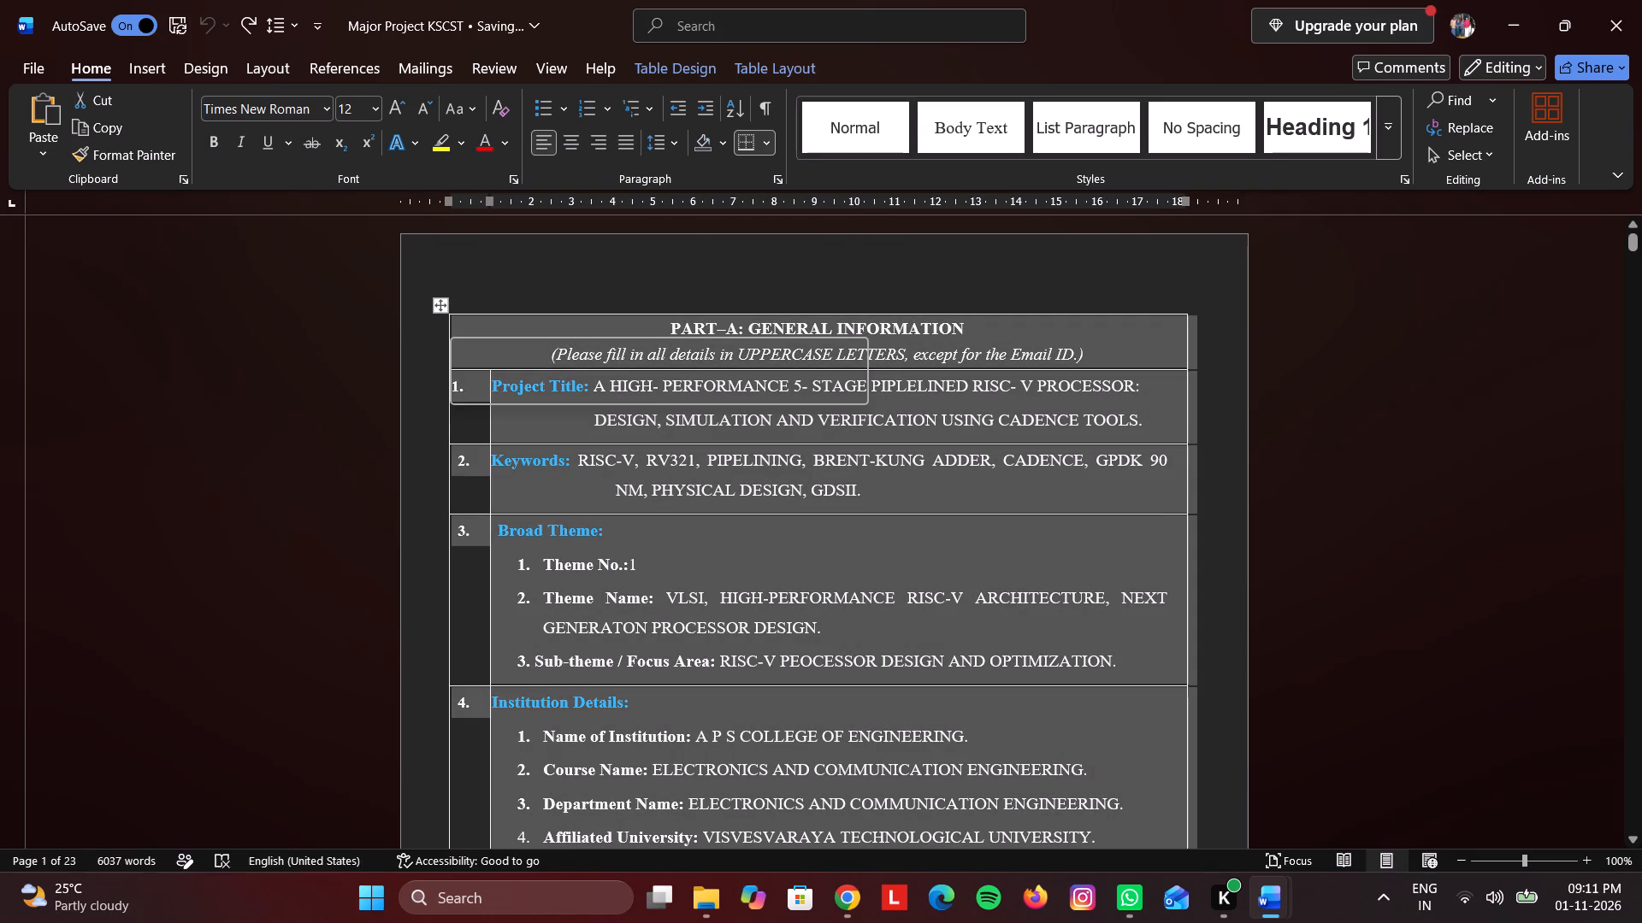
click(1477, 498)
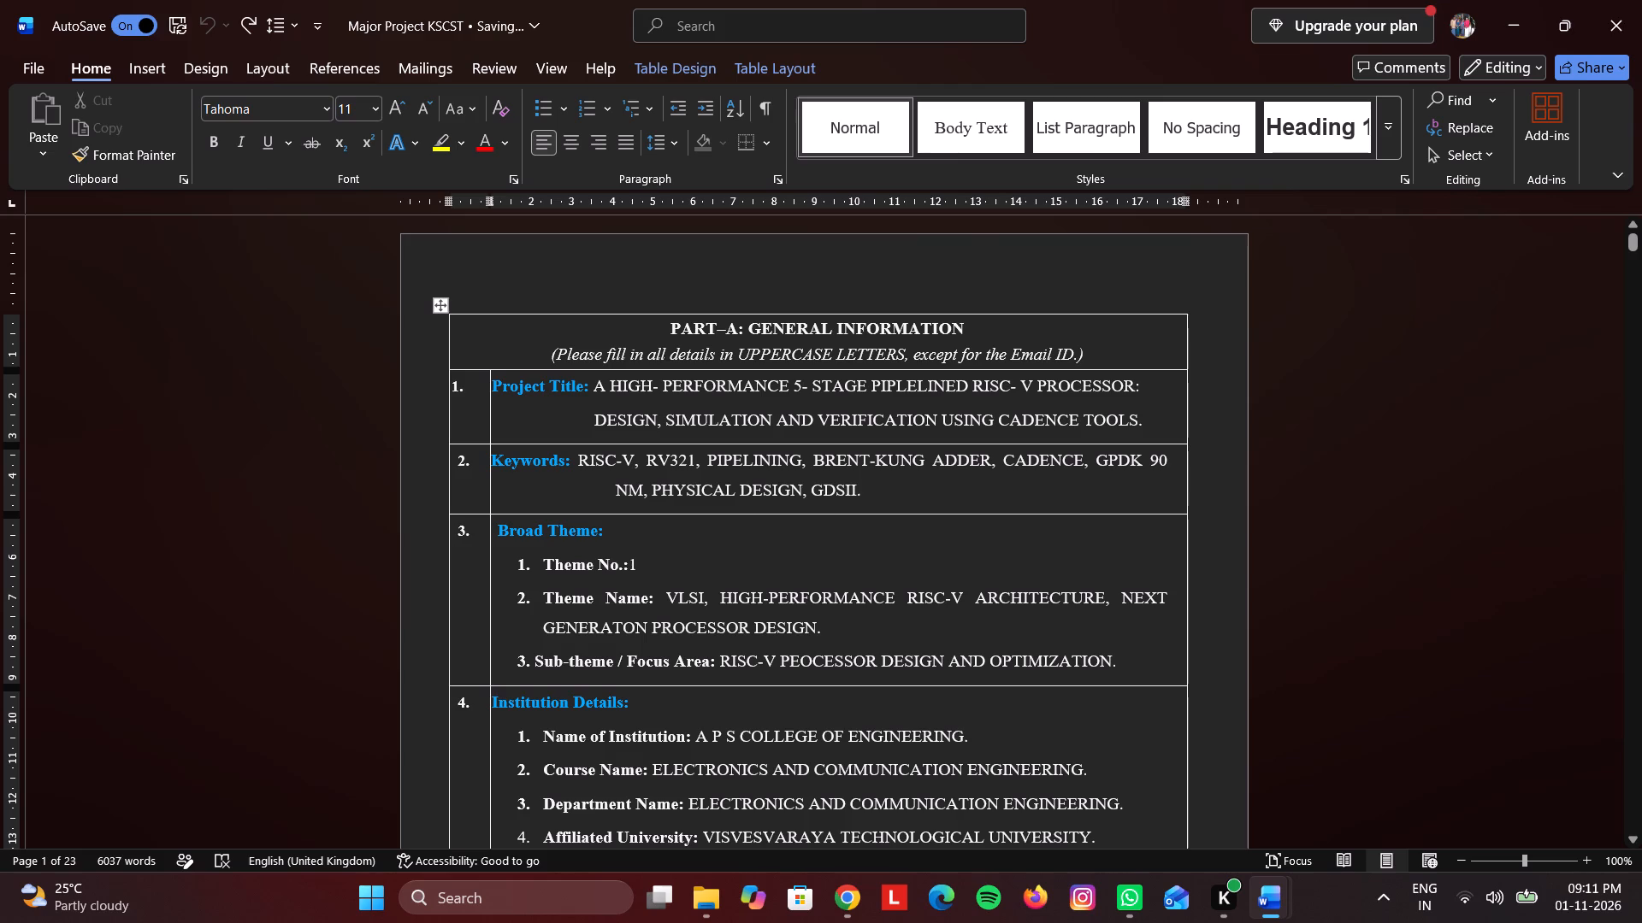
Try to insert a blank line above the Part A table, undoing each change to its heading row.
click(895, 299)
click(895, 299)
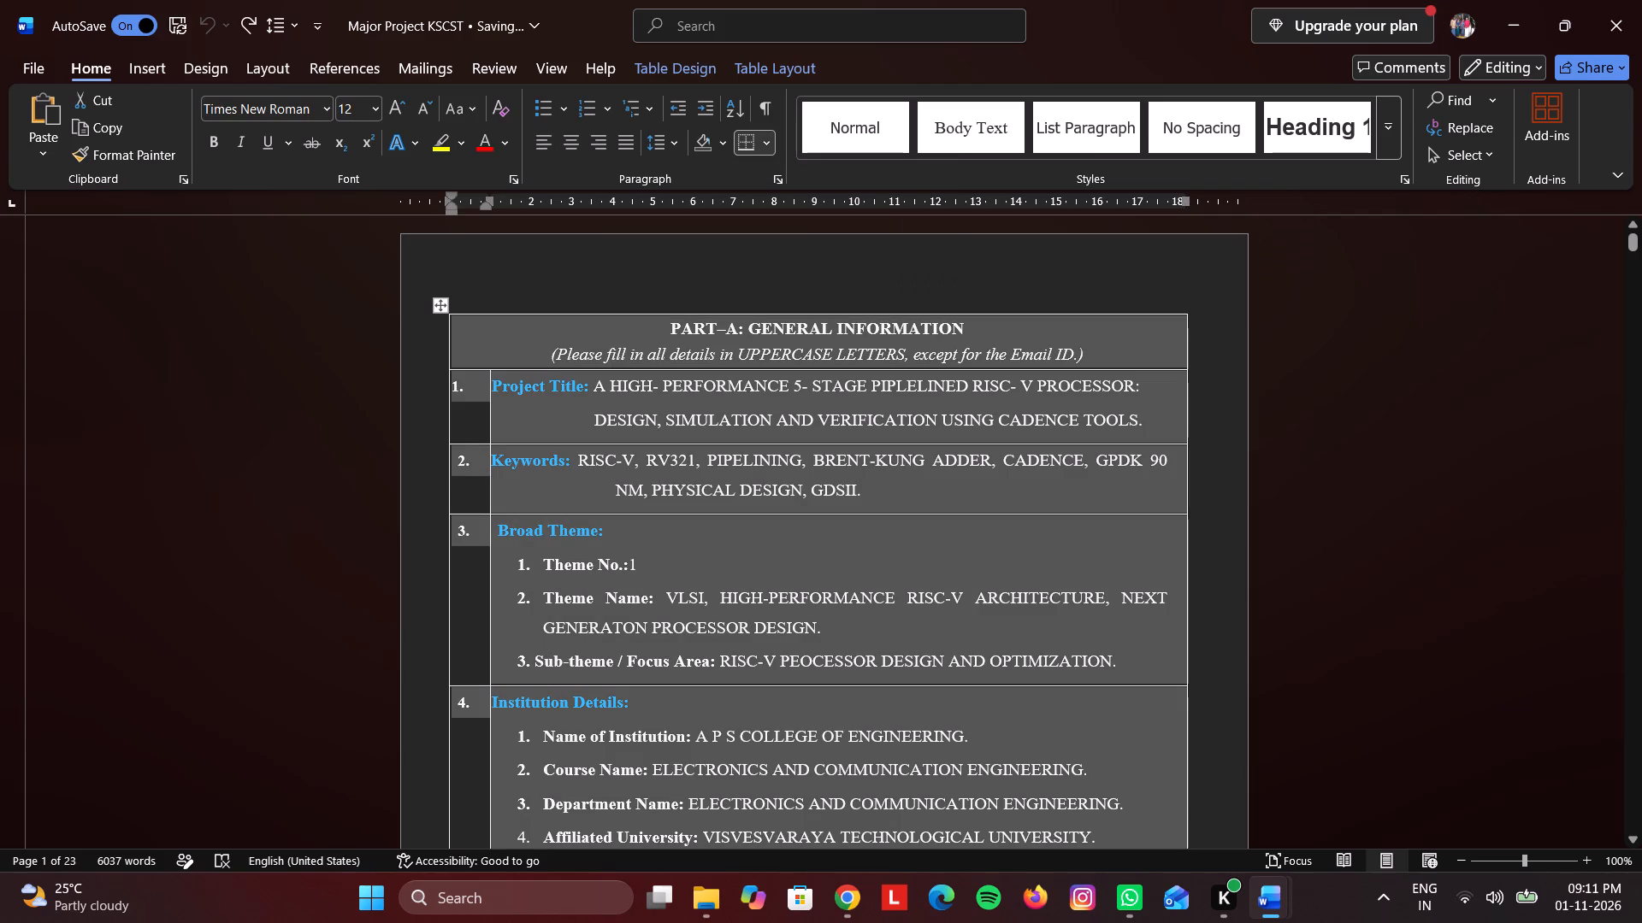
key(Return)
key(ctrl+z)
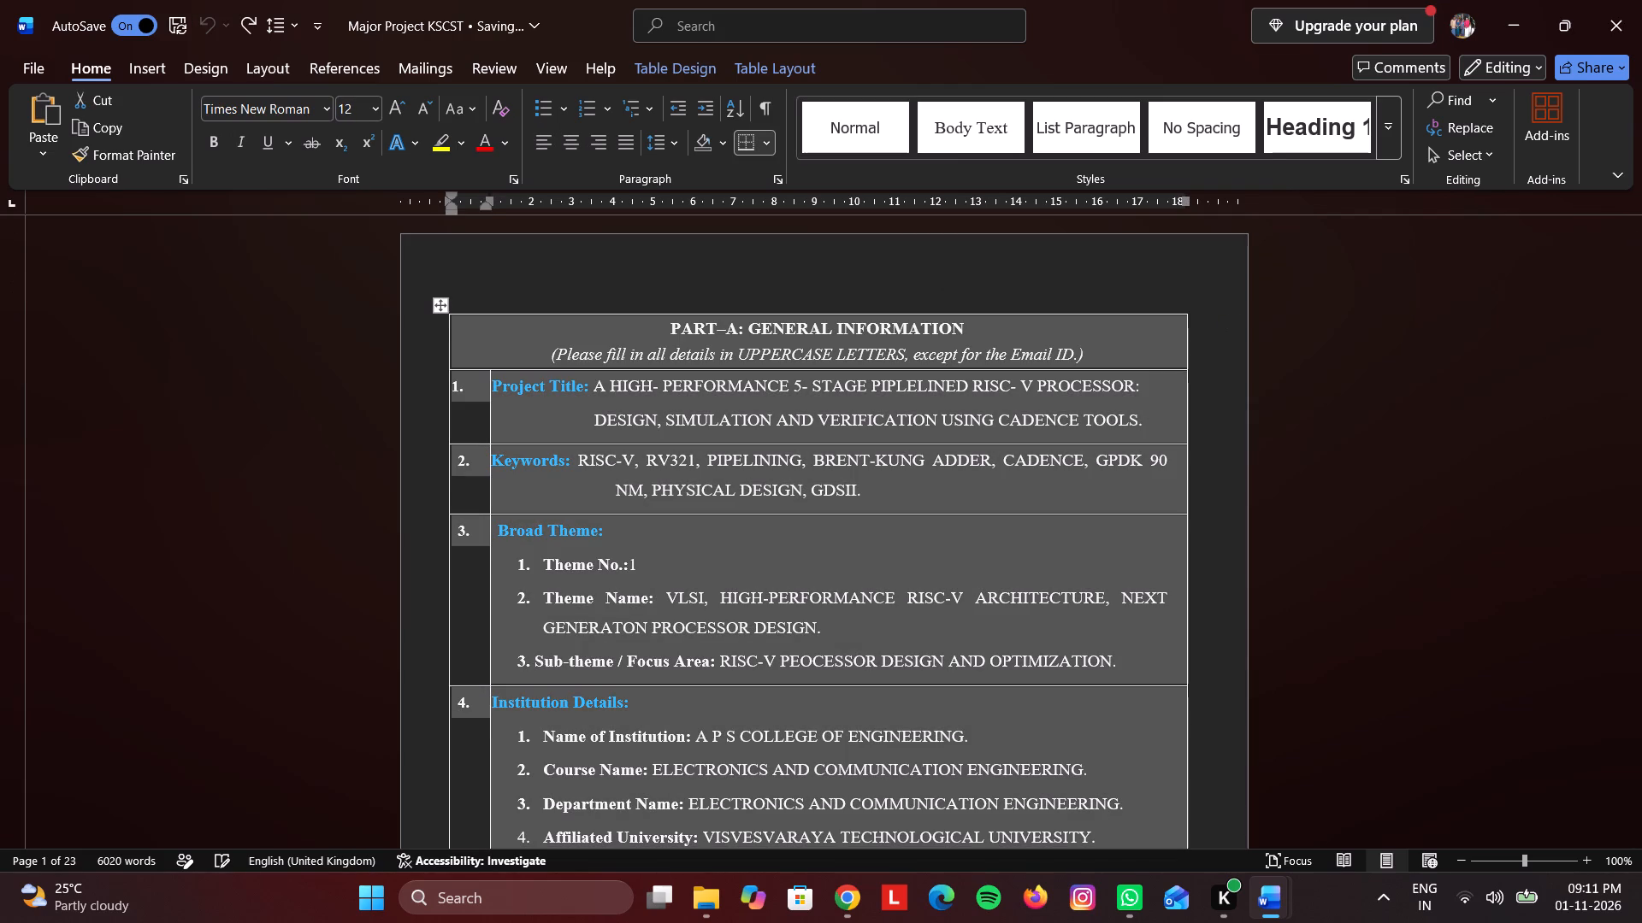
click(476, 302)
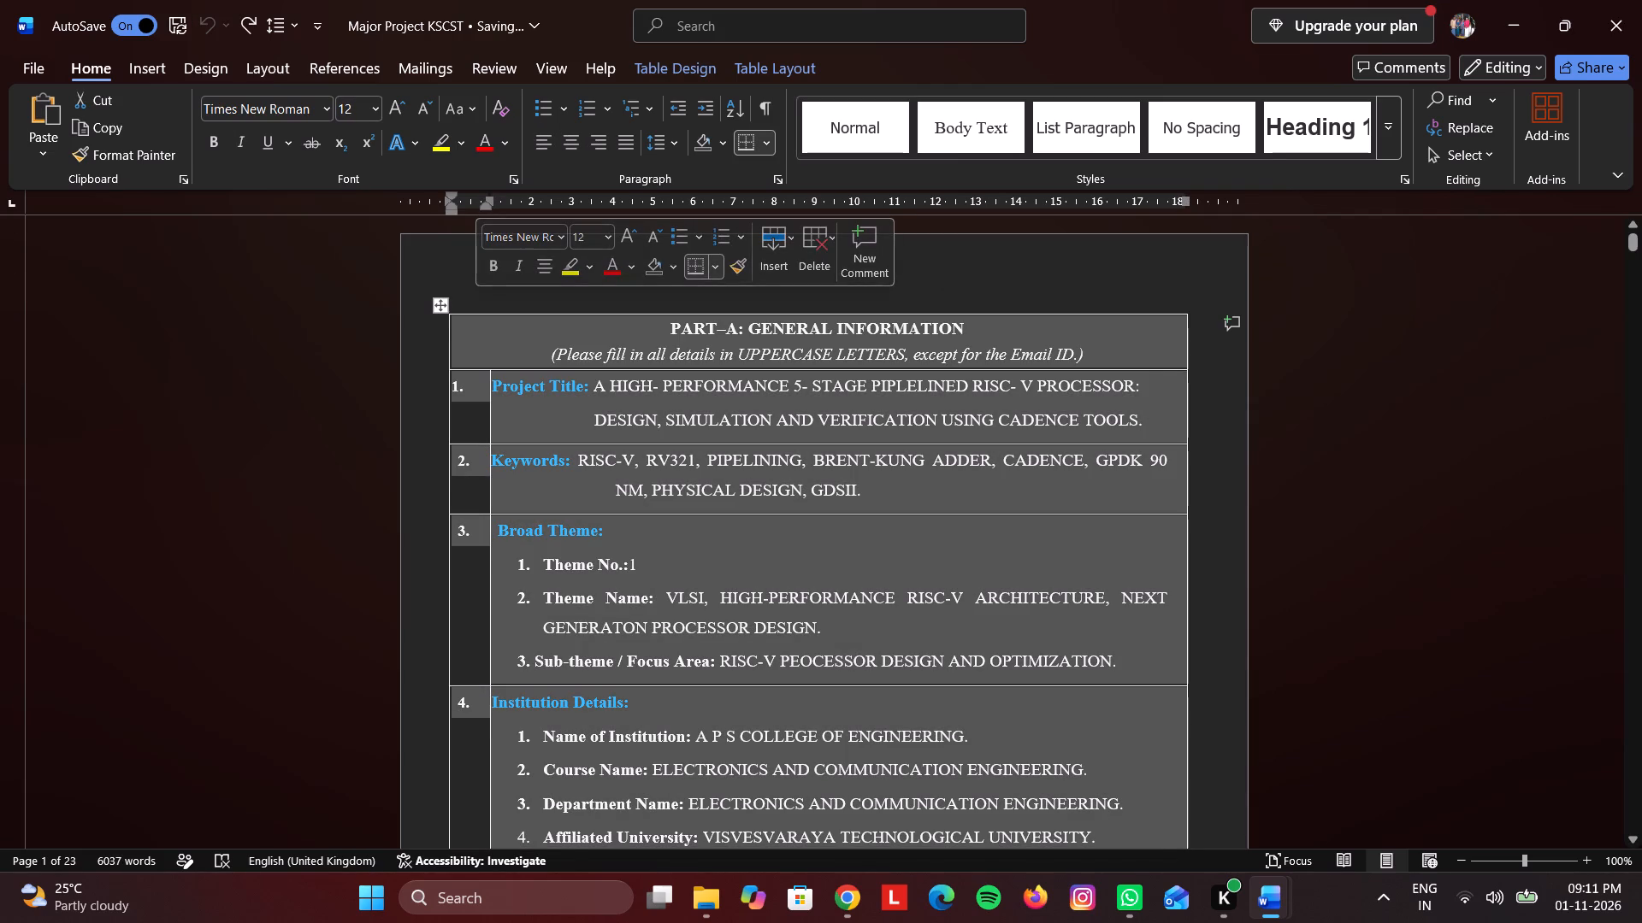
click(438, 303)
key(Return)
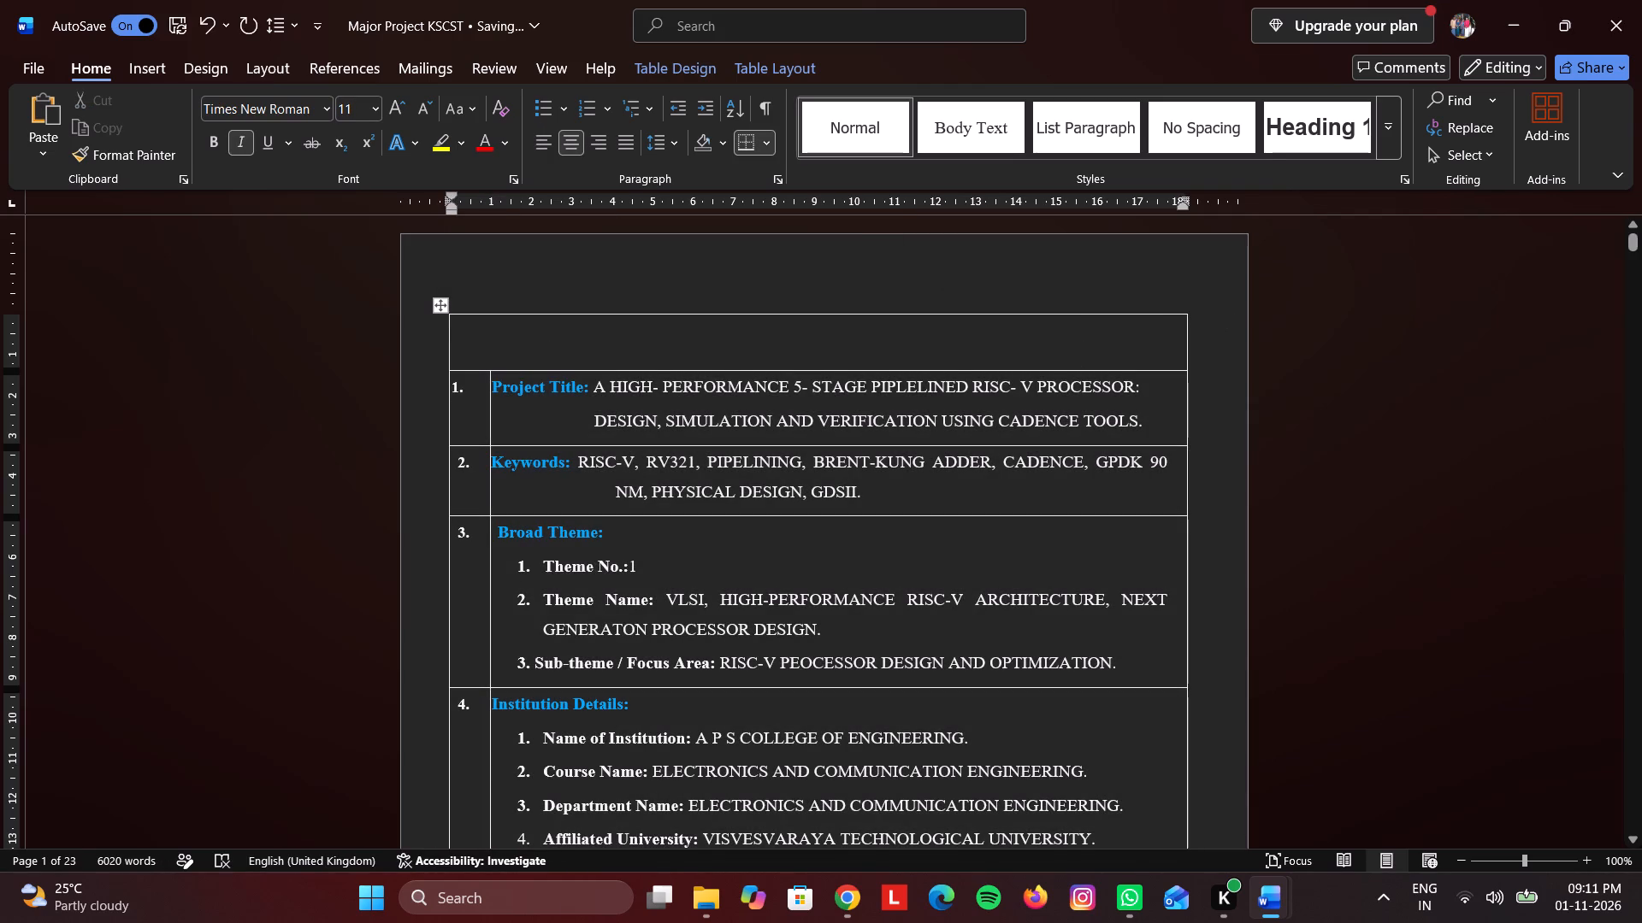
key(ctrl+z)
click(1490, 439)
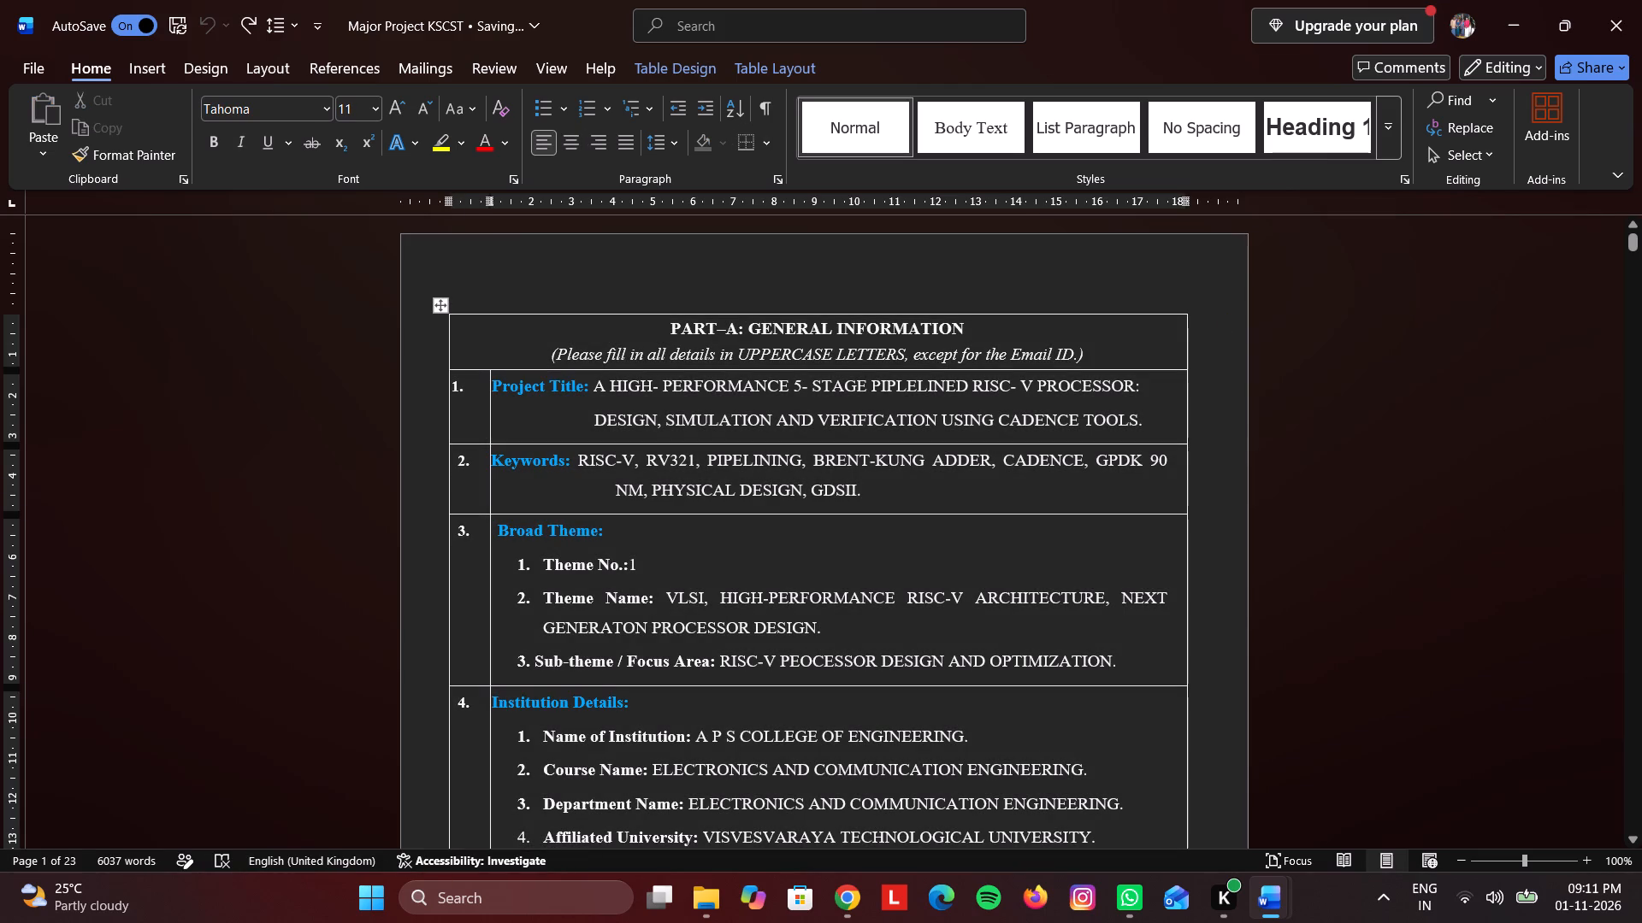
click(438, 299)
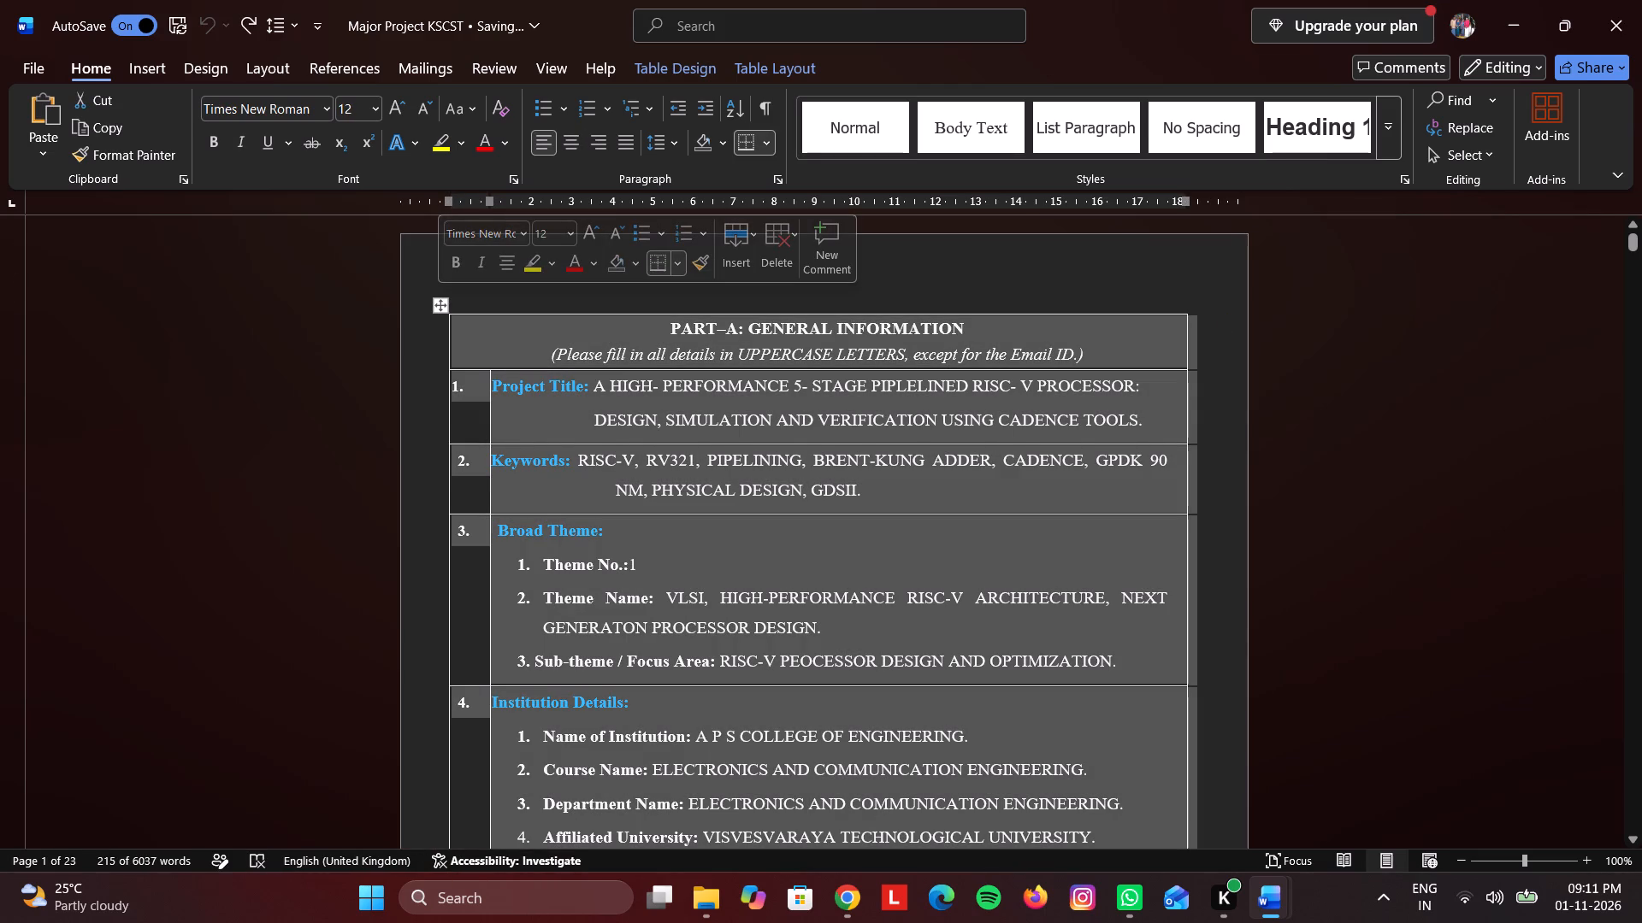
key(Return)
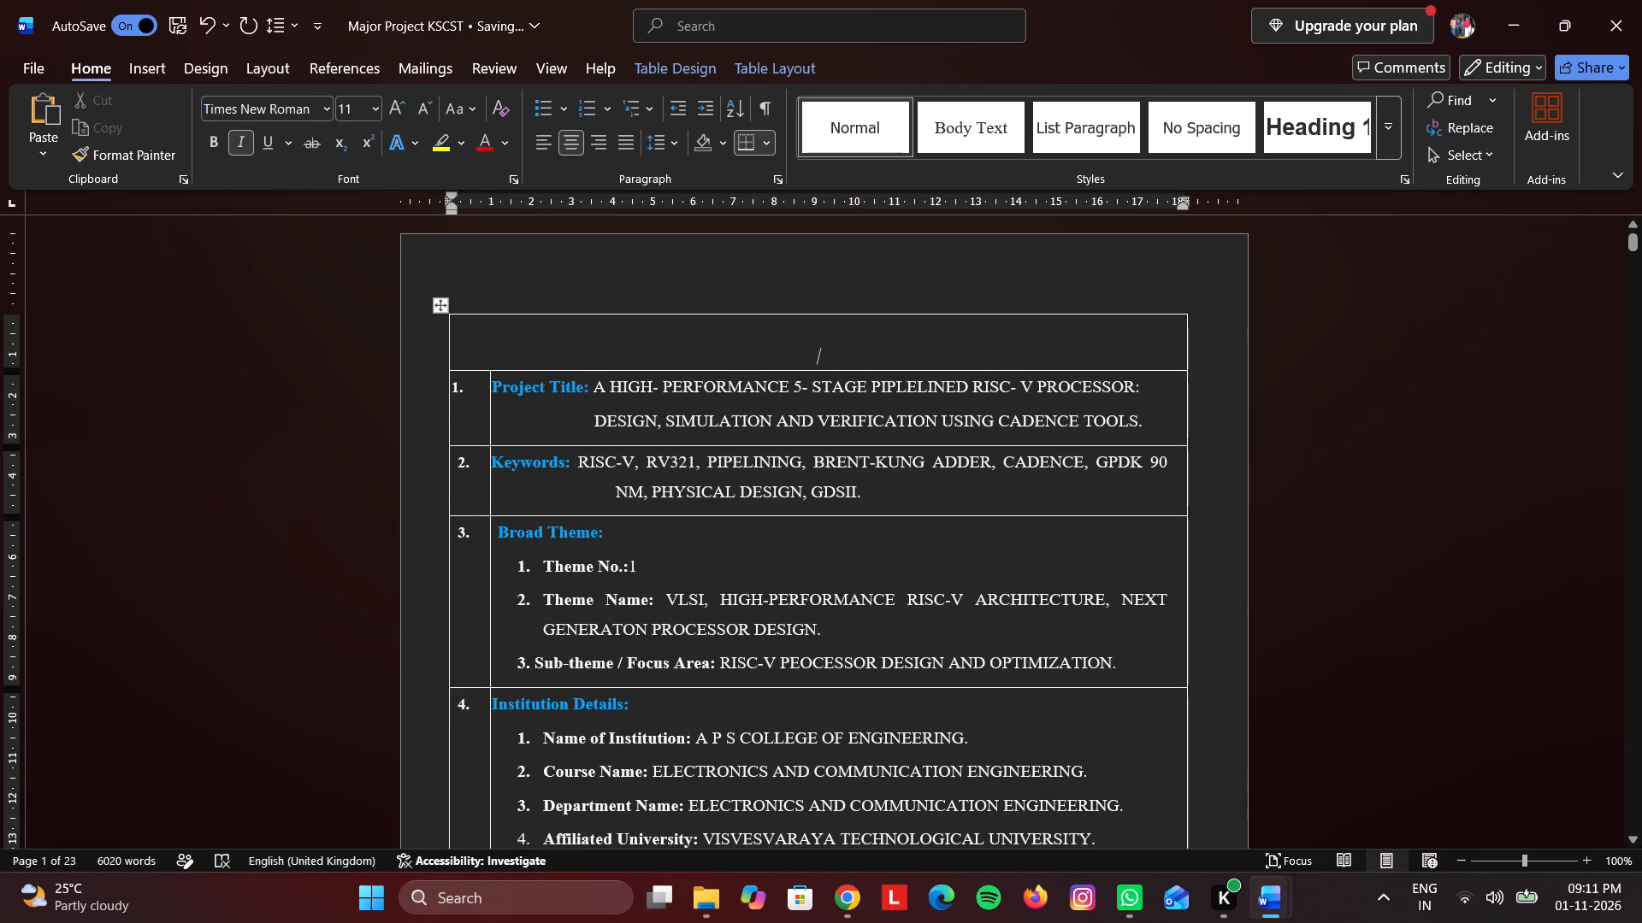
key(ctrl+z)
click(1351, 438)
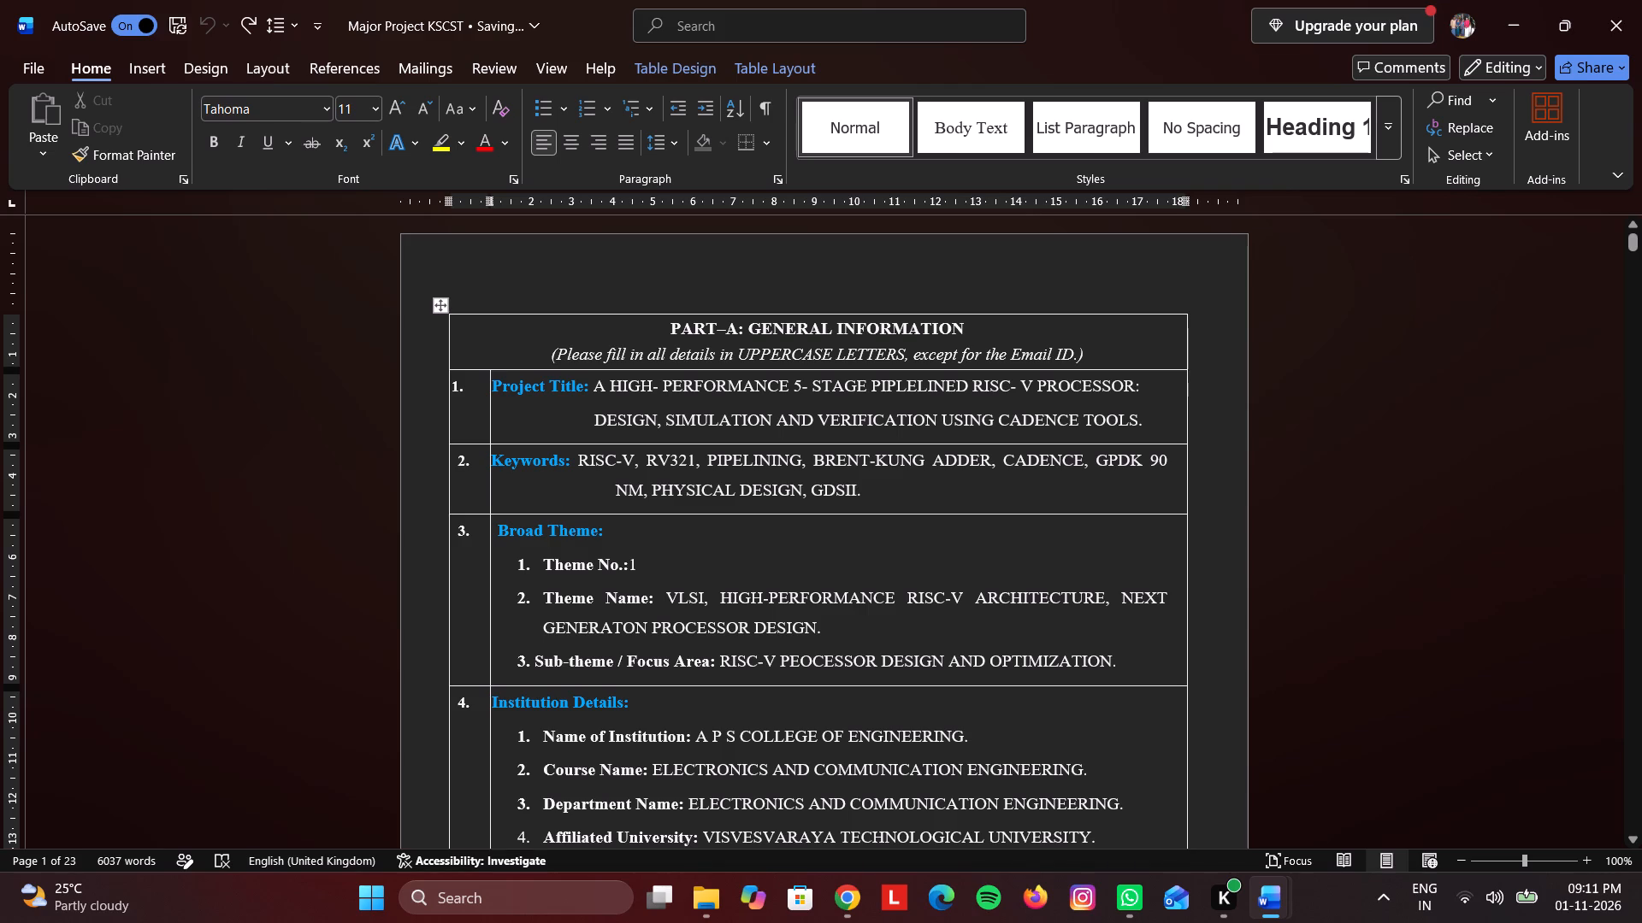
Reposition the Part A table on the first page to make room above it for the copied heading.
drag(440, 306, 406, 433)
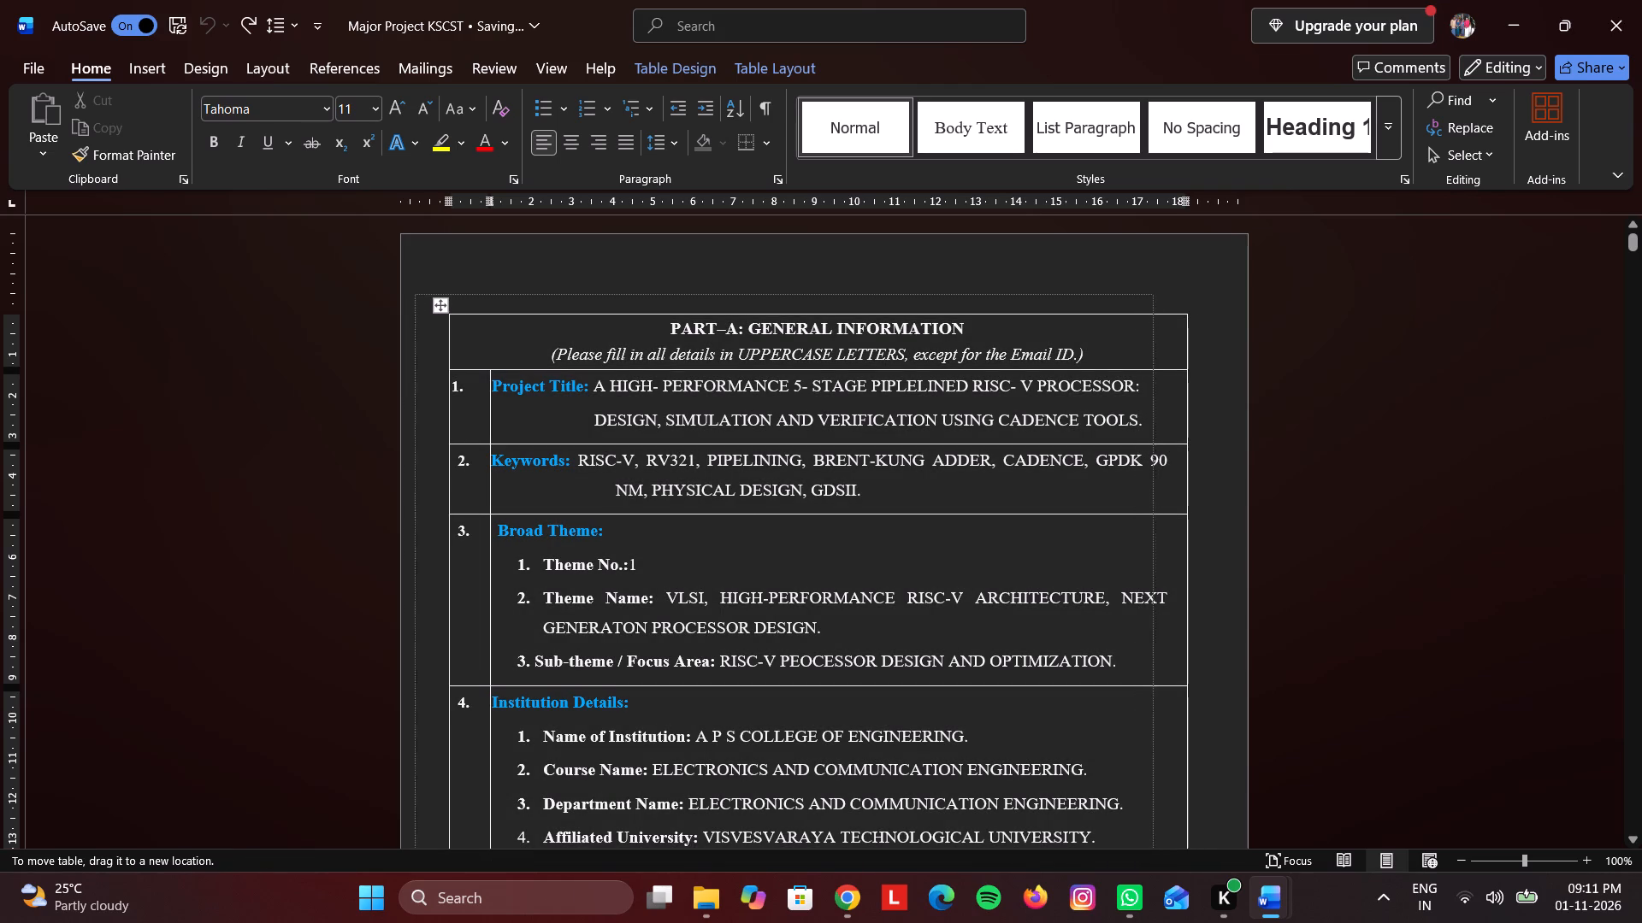
drag(406, 433, 500, 632)
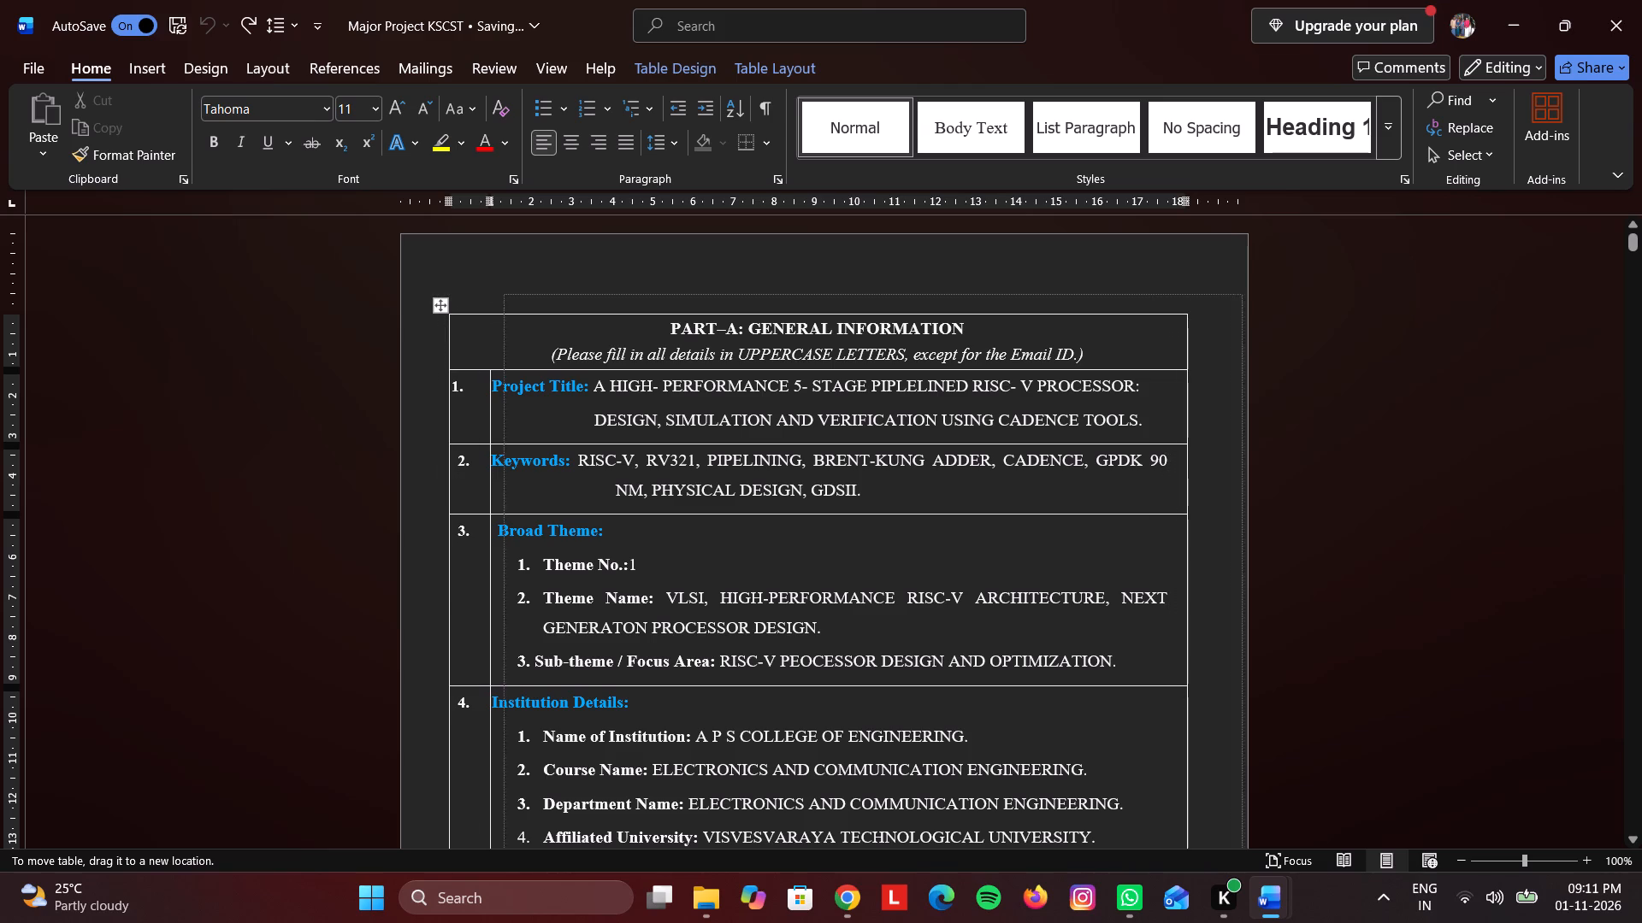
drag(500, 632, 441, 621)
scroll(510, 637, down, 14)
scroll(540, 643, up, 5)
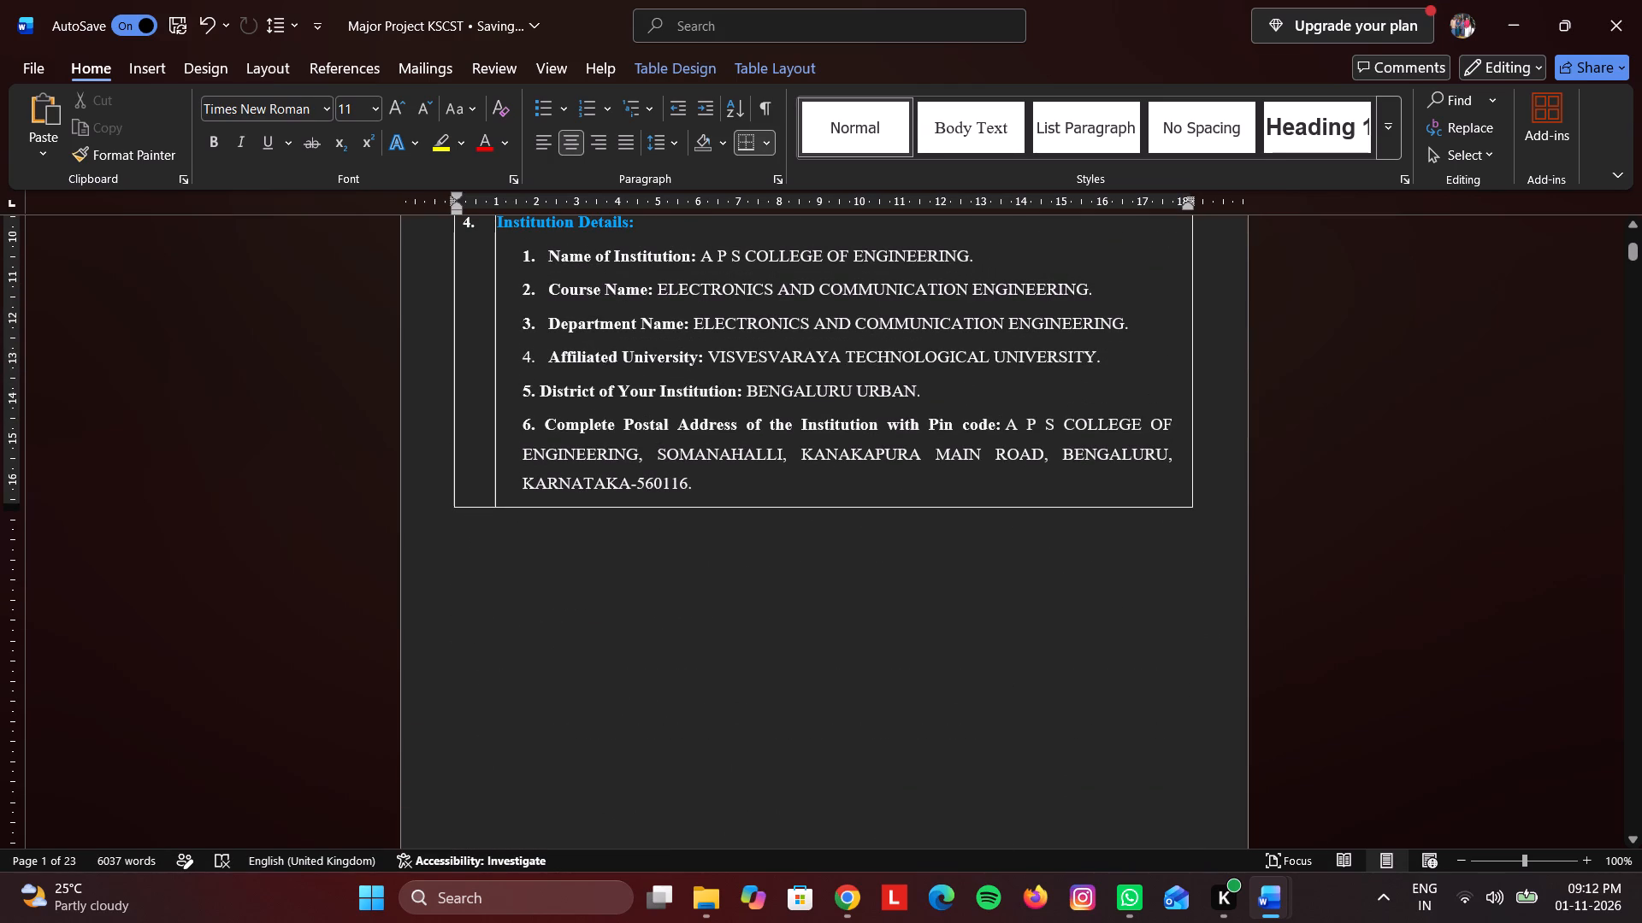
scroll(484, 481, up, 9)
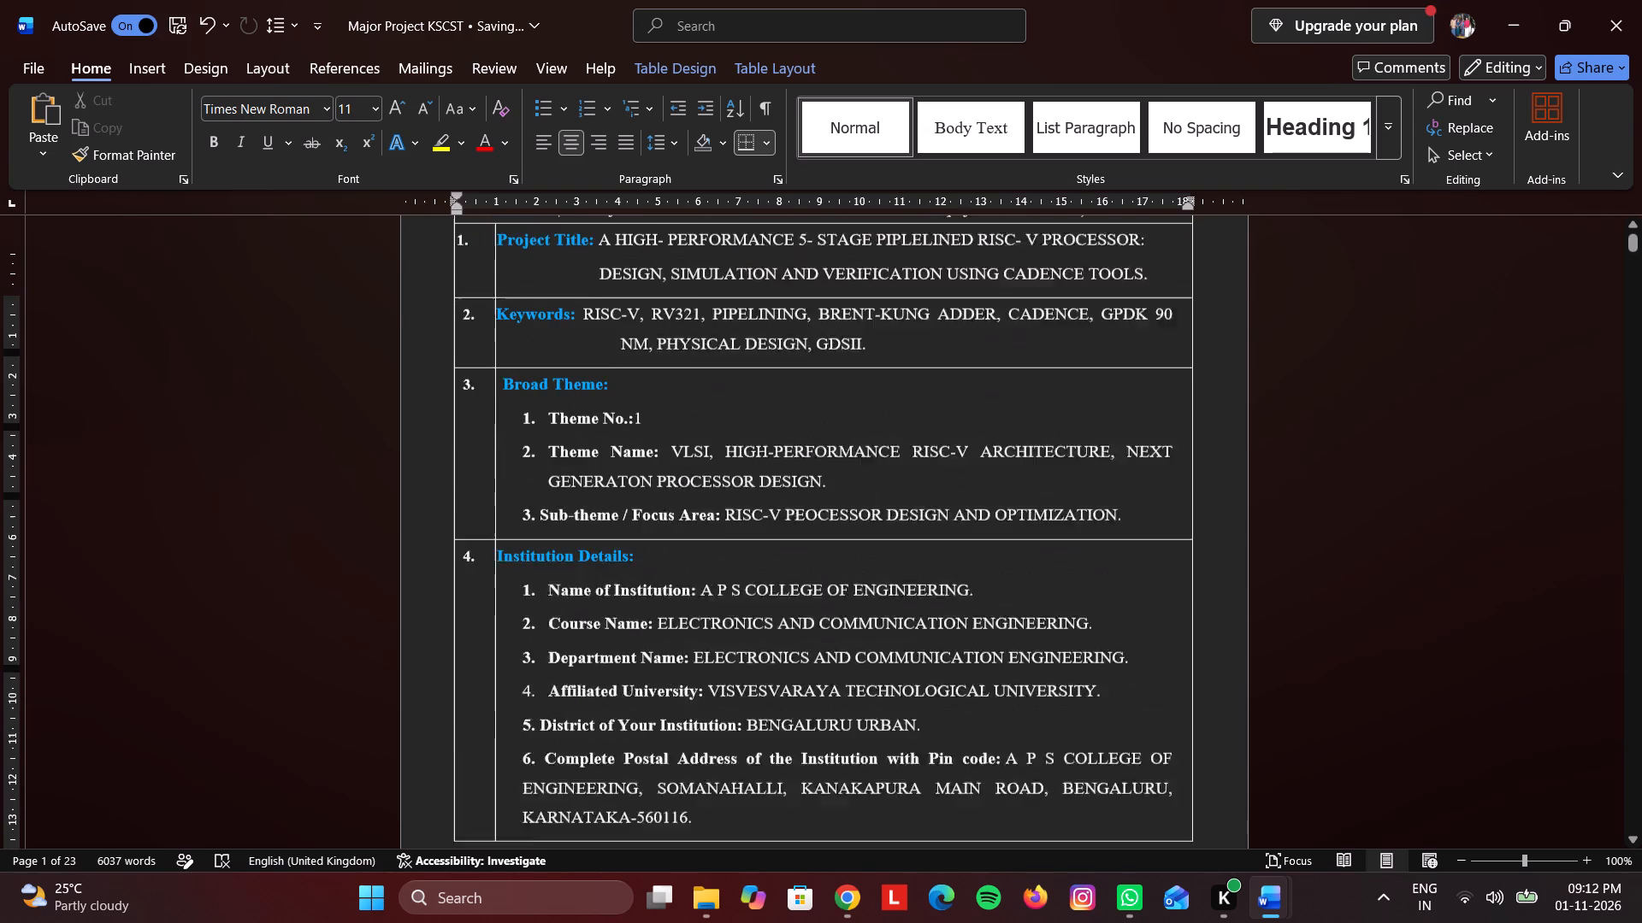
scroll(484, 481, up, 7)
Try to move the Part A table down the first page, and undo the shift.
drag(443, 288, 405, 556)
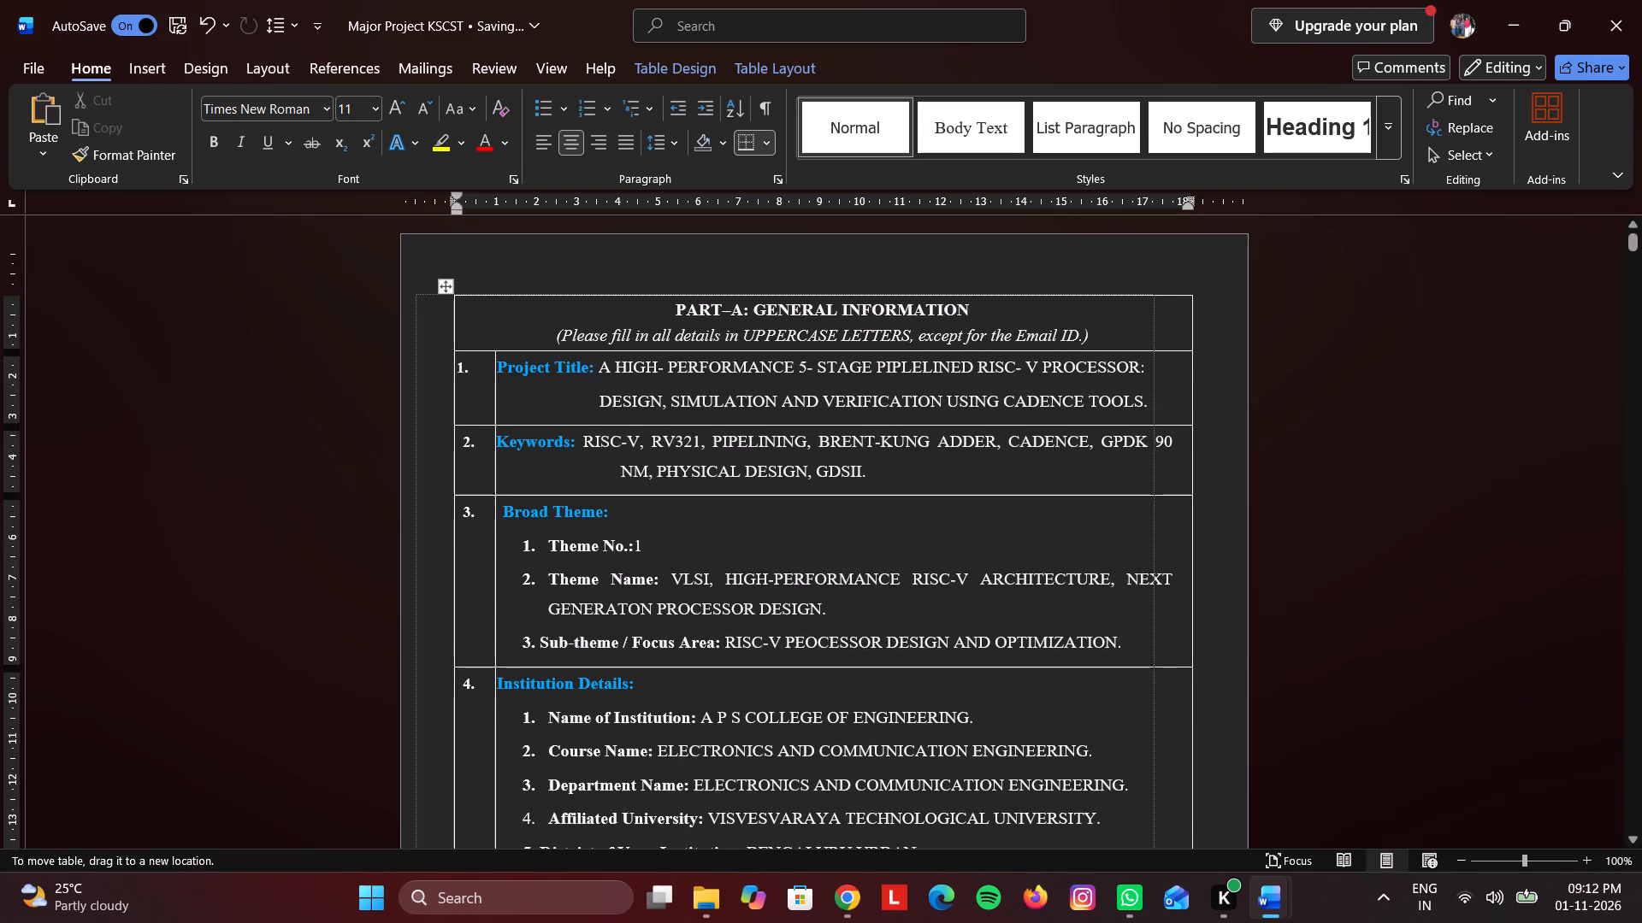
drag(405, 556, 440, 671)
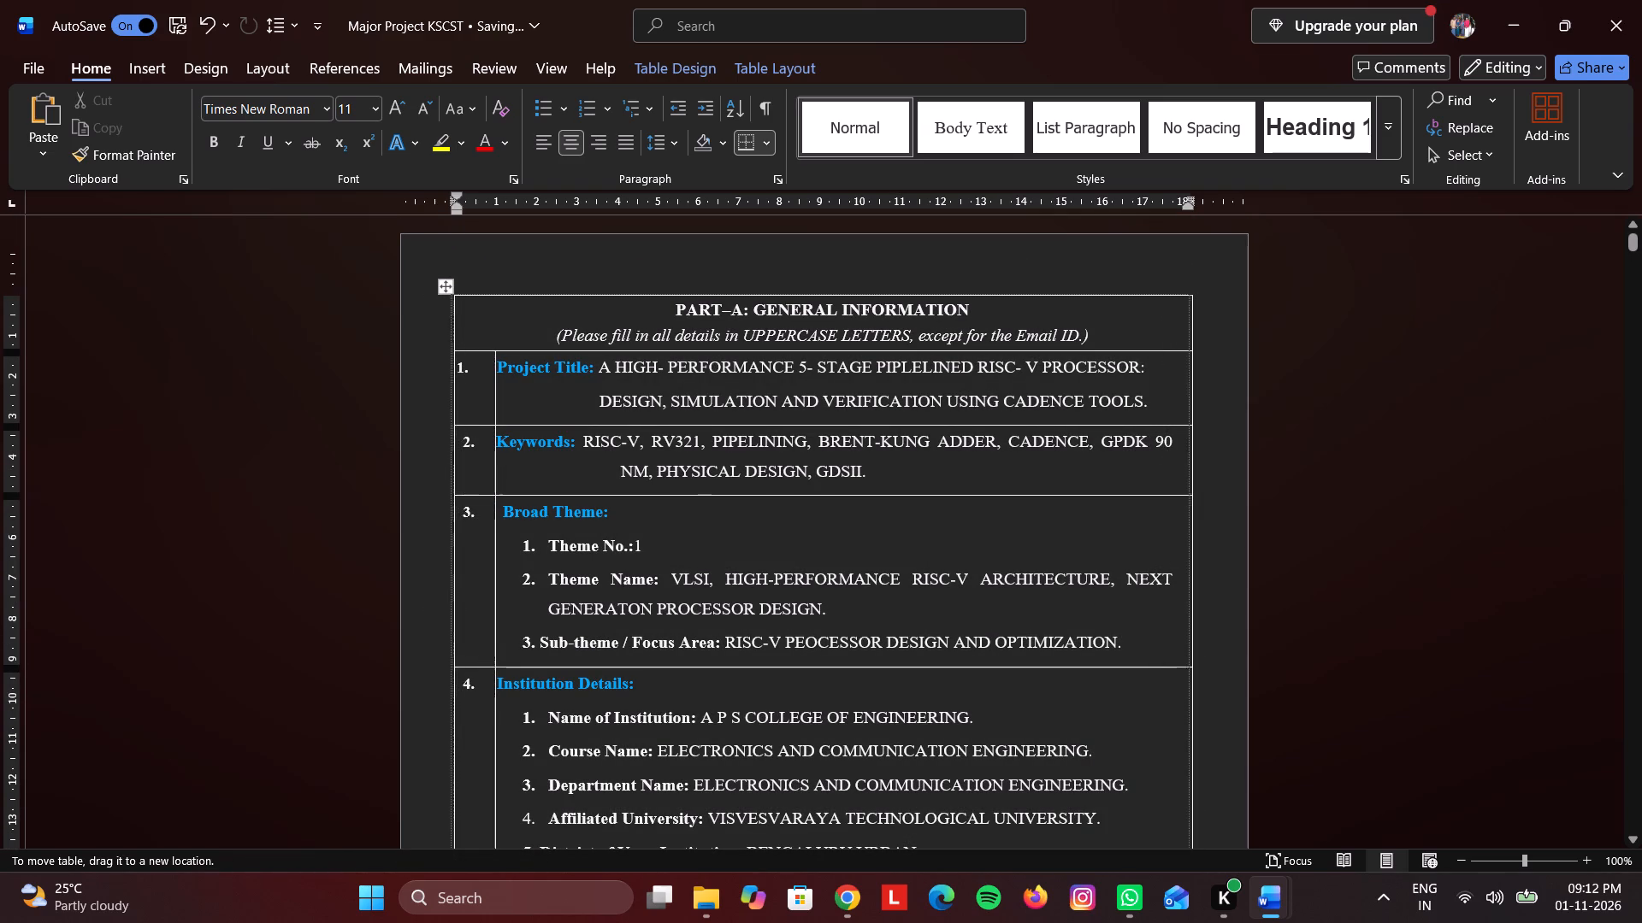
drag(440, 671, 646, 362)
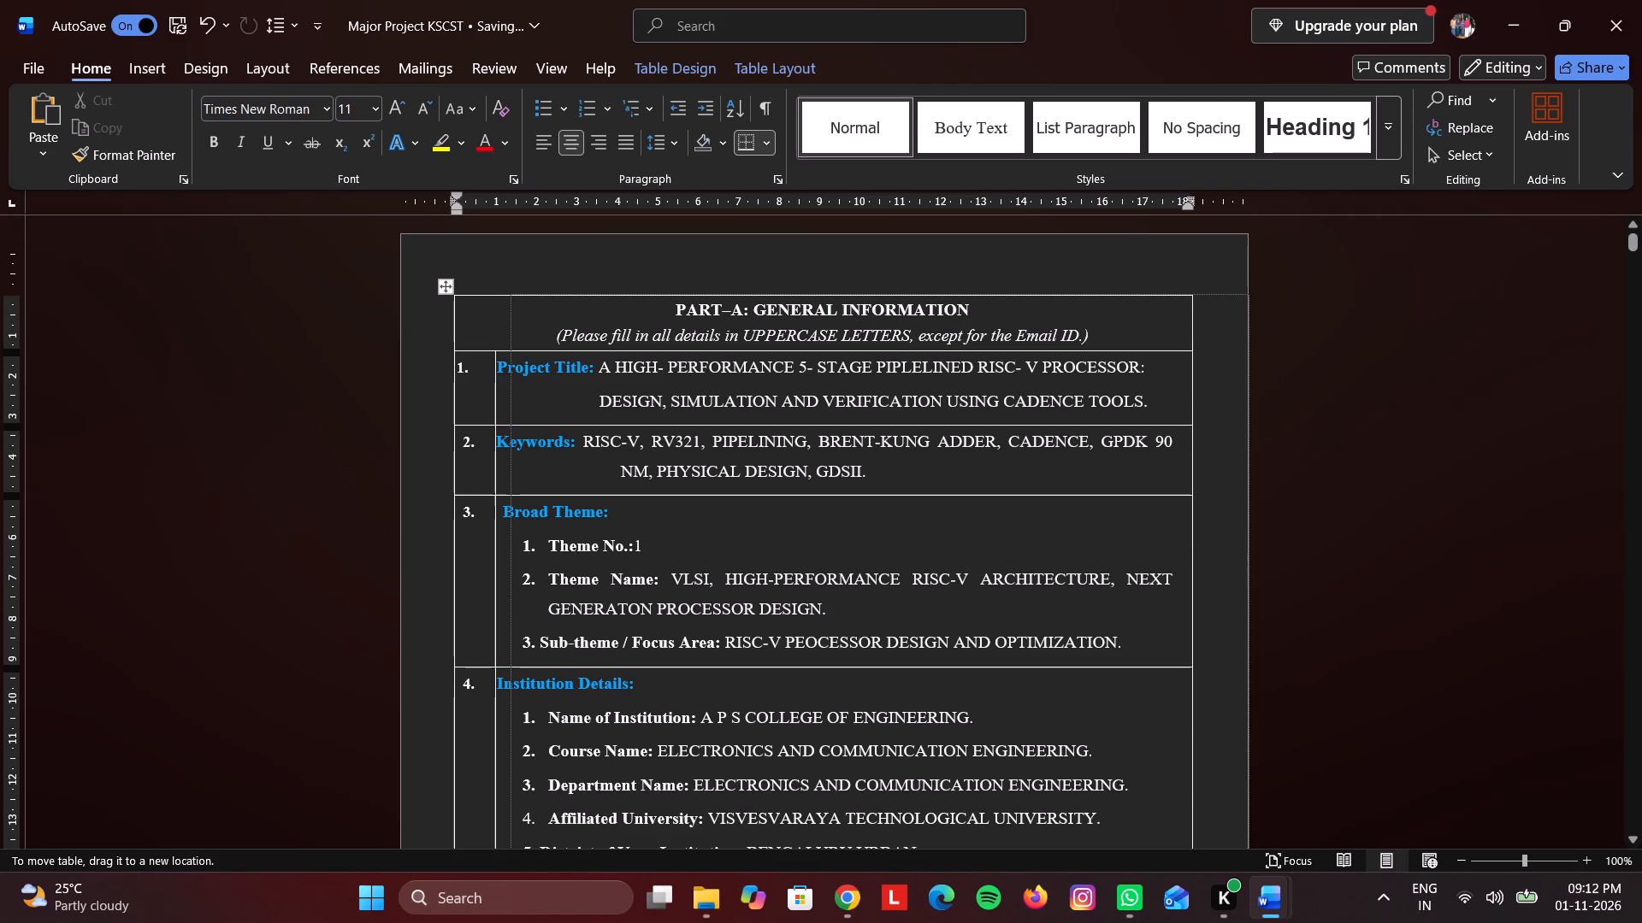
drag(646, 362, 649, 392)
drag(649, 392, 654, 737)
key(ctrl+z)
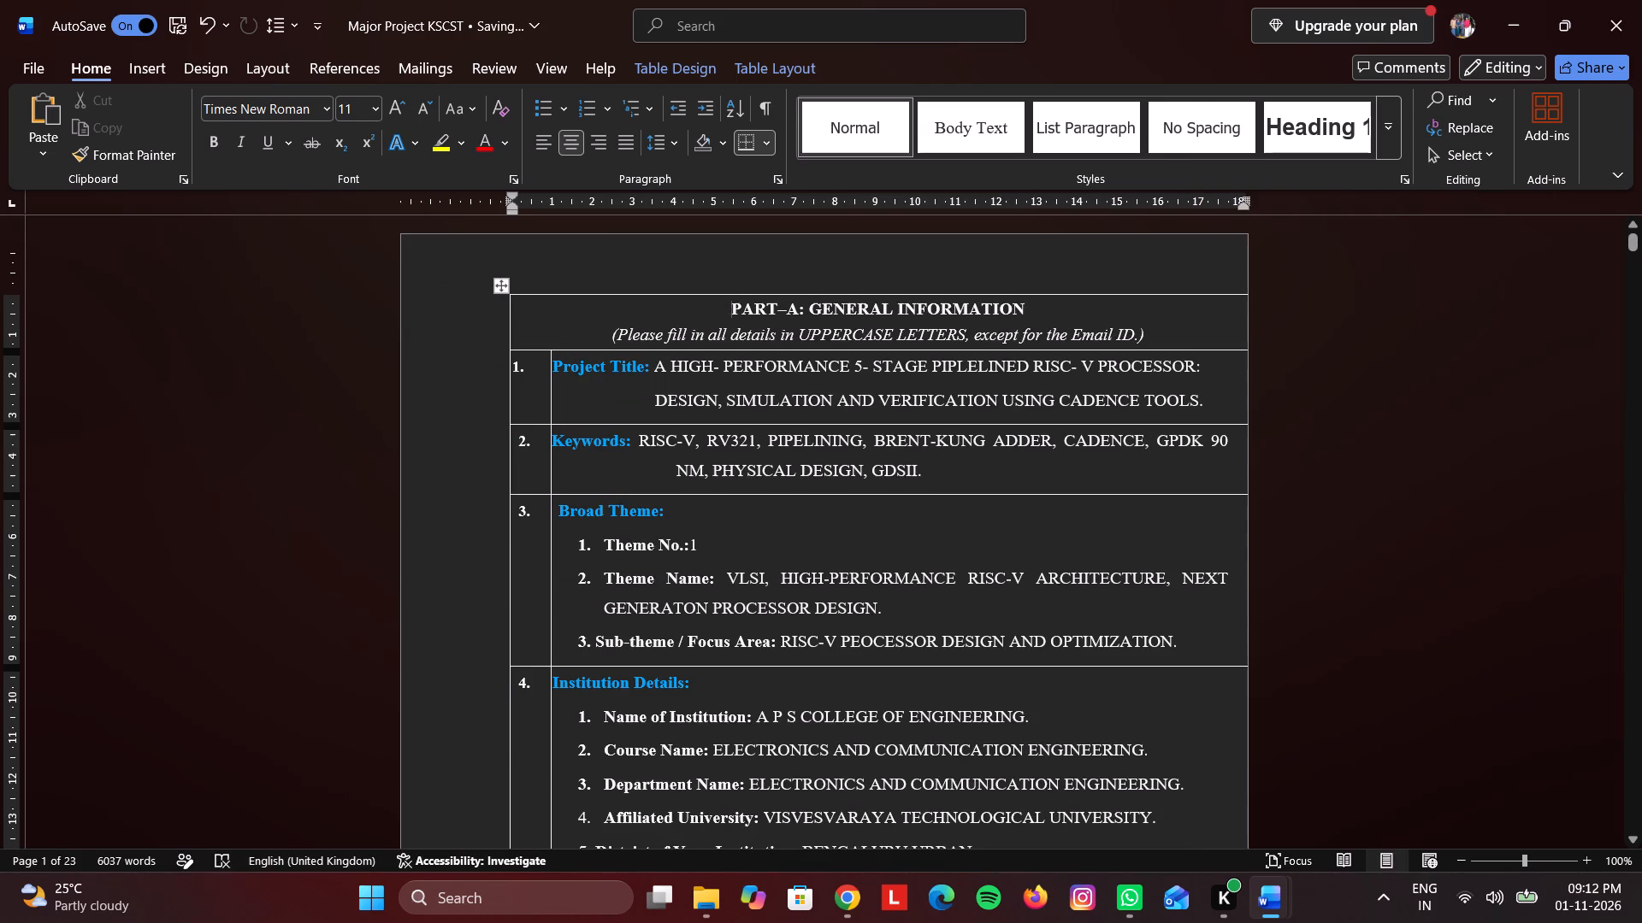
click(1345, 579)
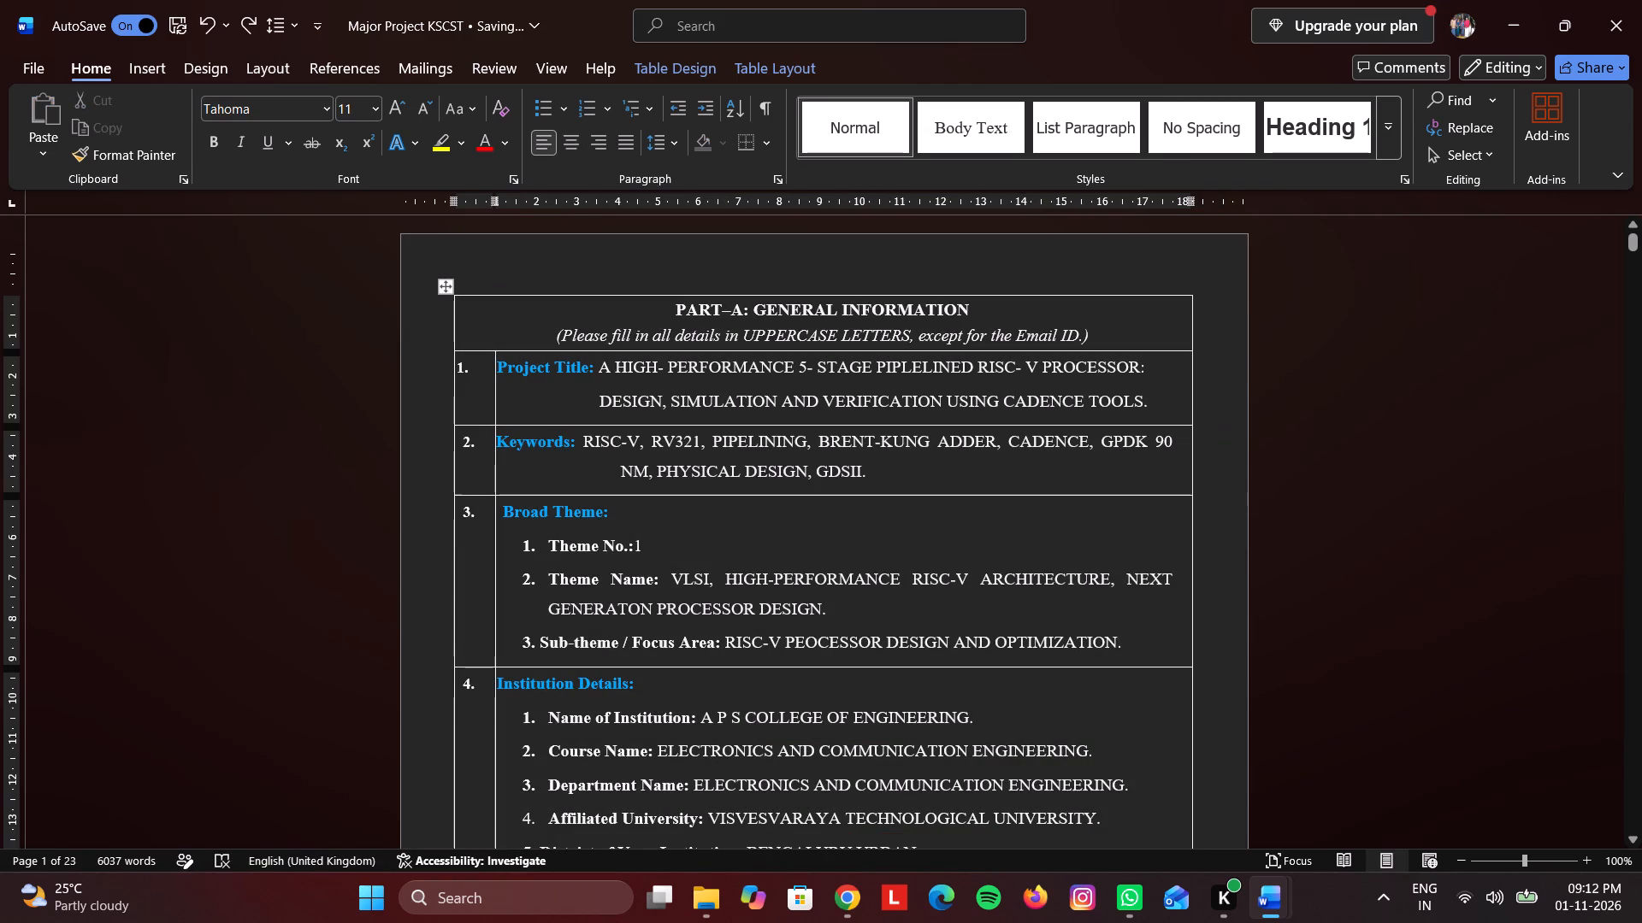
Examine the first page of Major Project KSCST against the KSCST2 layout.
key(alt+Tab)
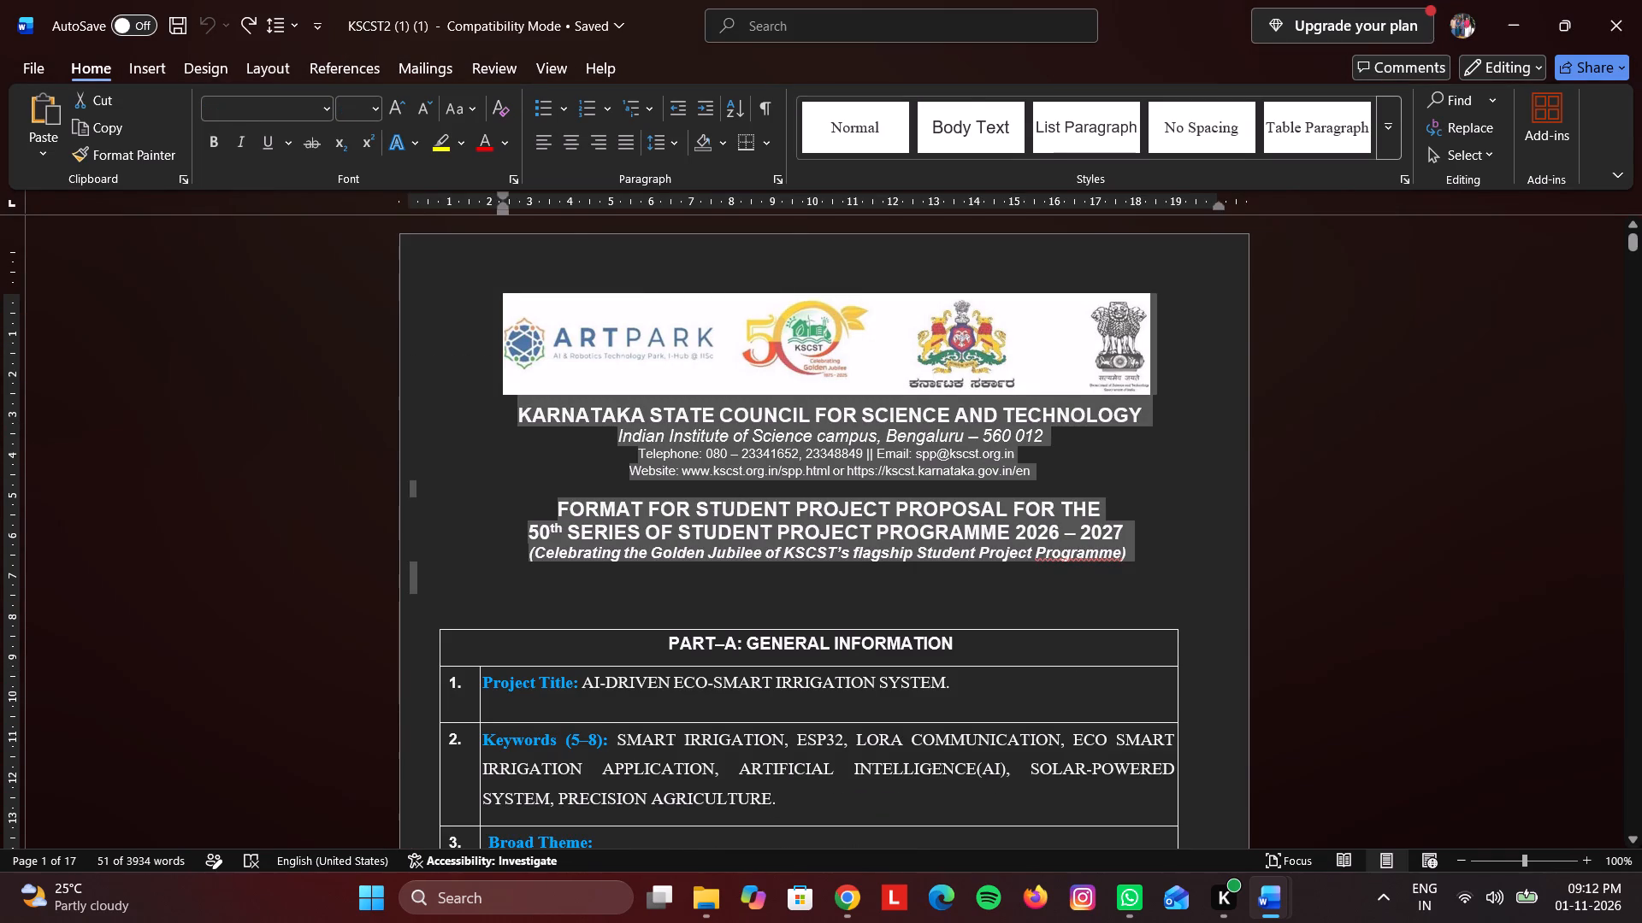
key(alt+Tab)
click(963, 549)
scroll(963, 549, down, 2)
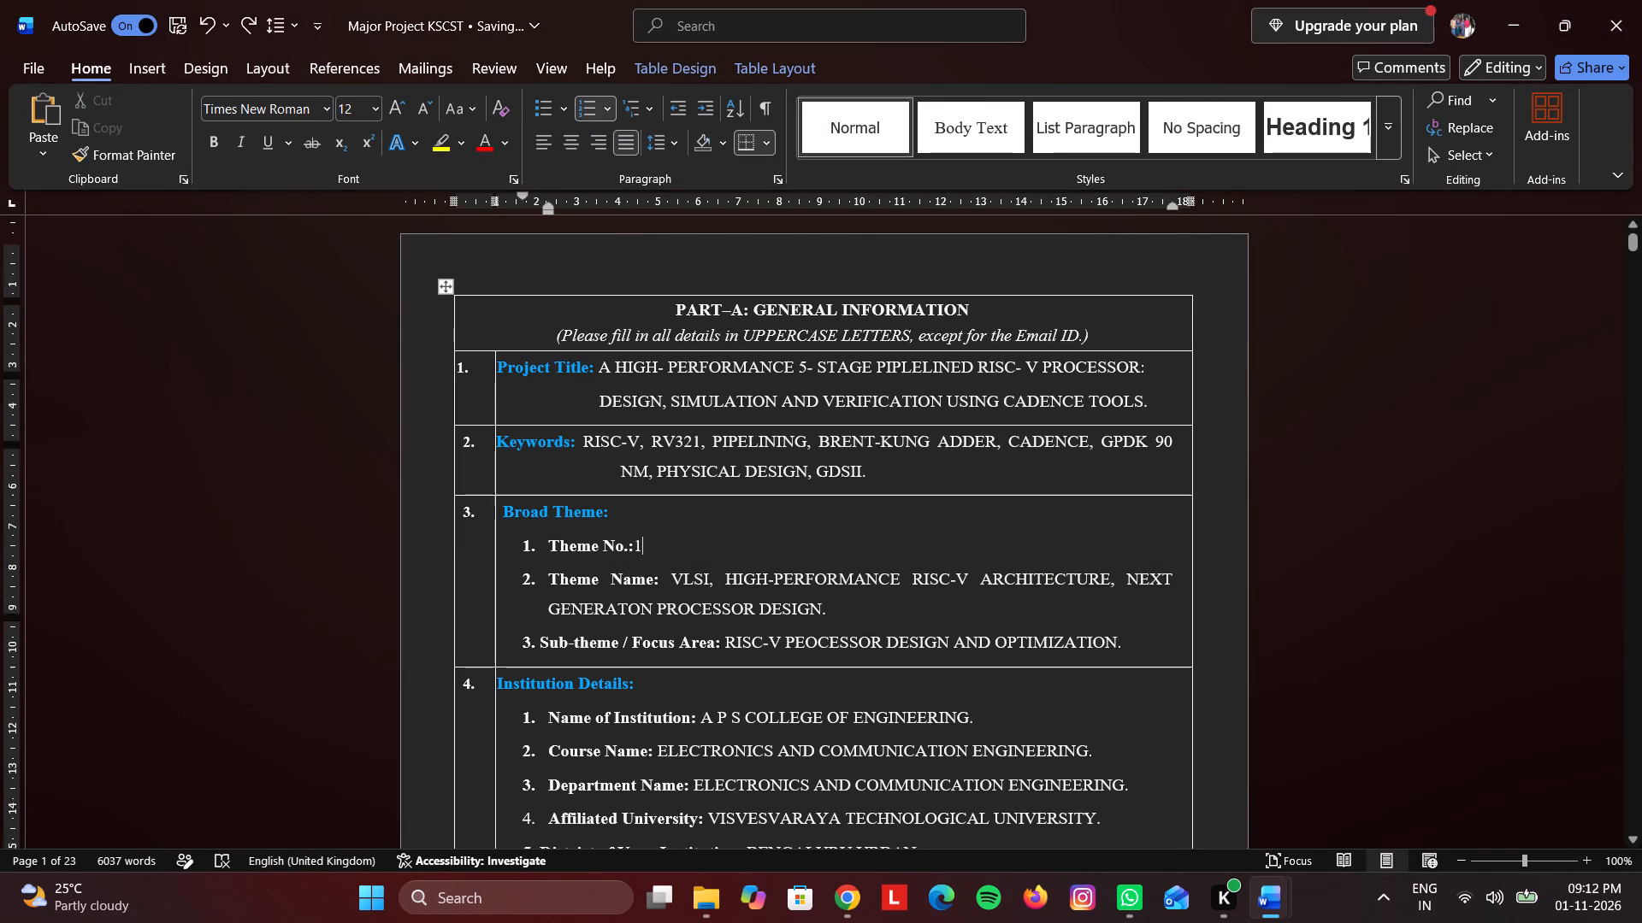
scroll(962, 549, down, 6)
scroll(962, 549, up, 5)
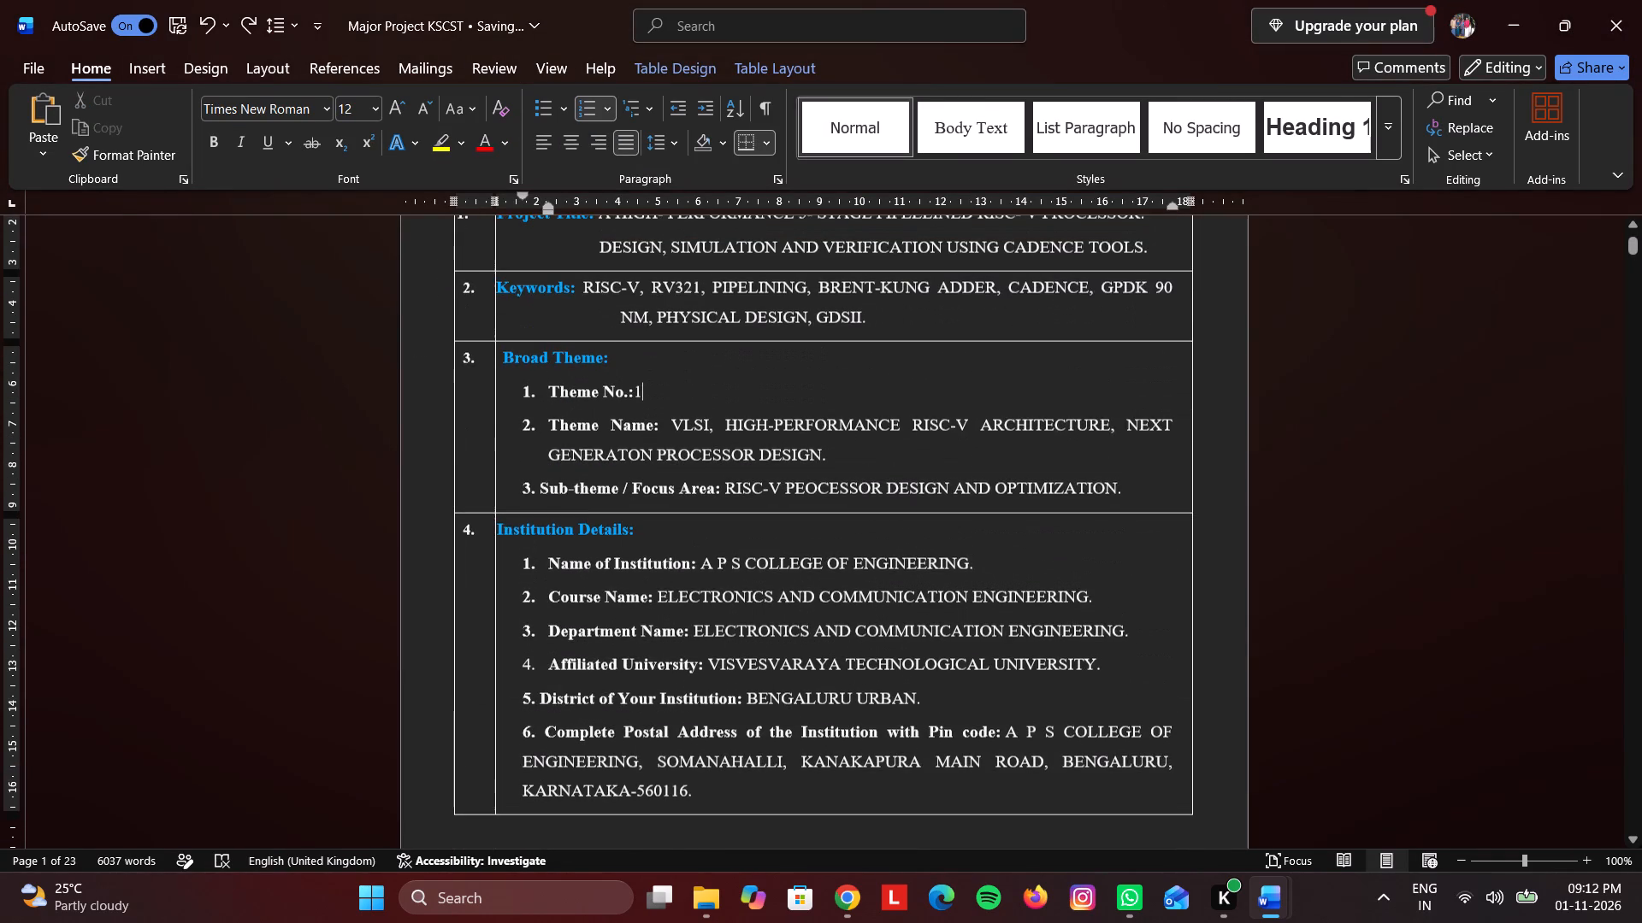
scroll(962, 549, up, 4)
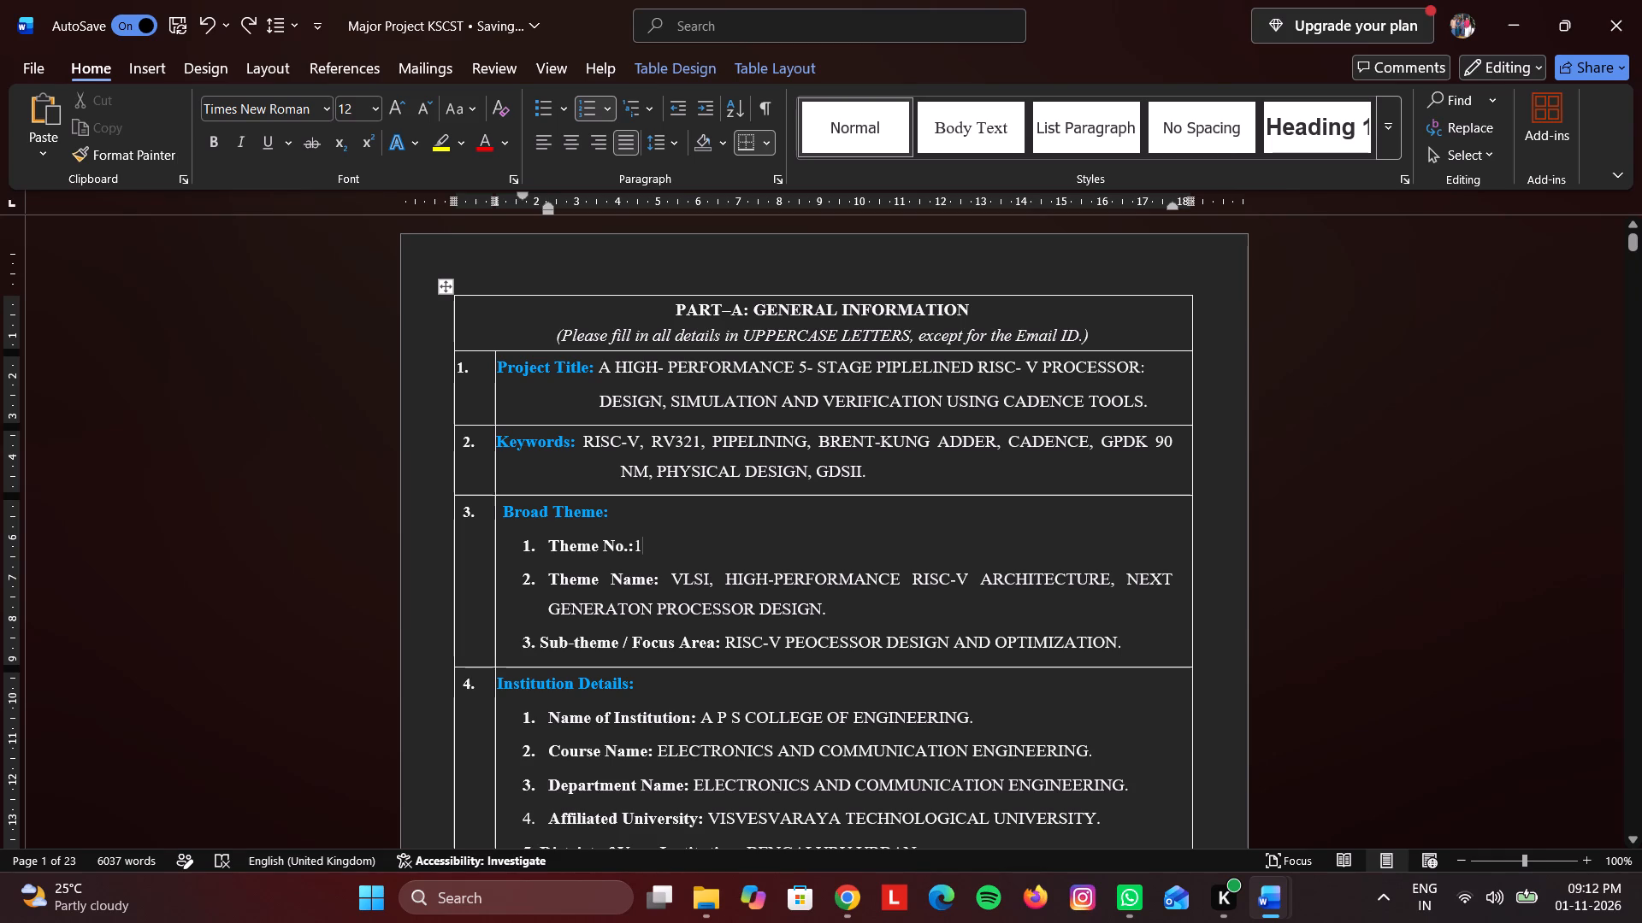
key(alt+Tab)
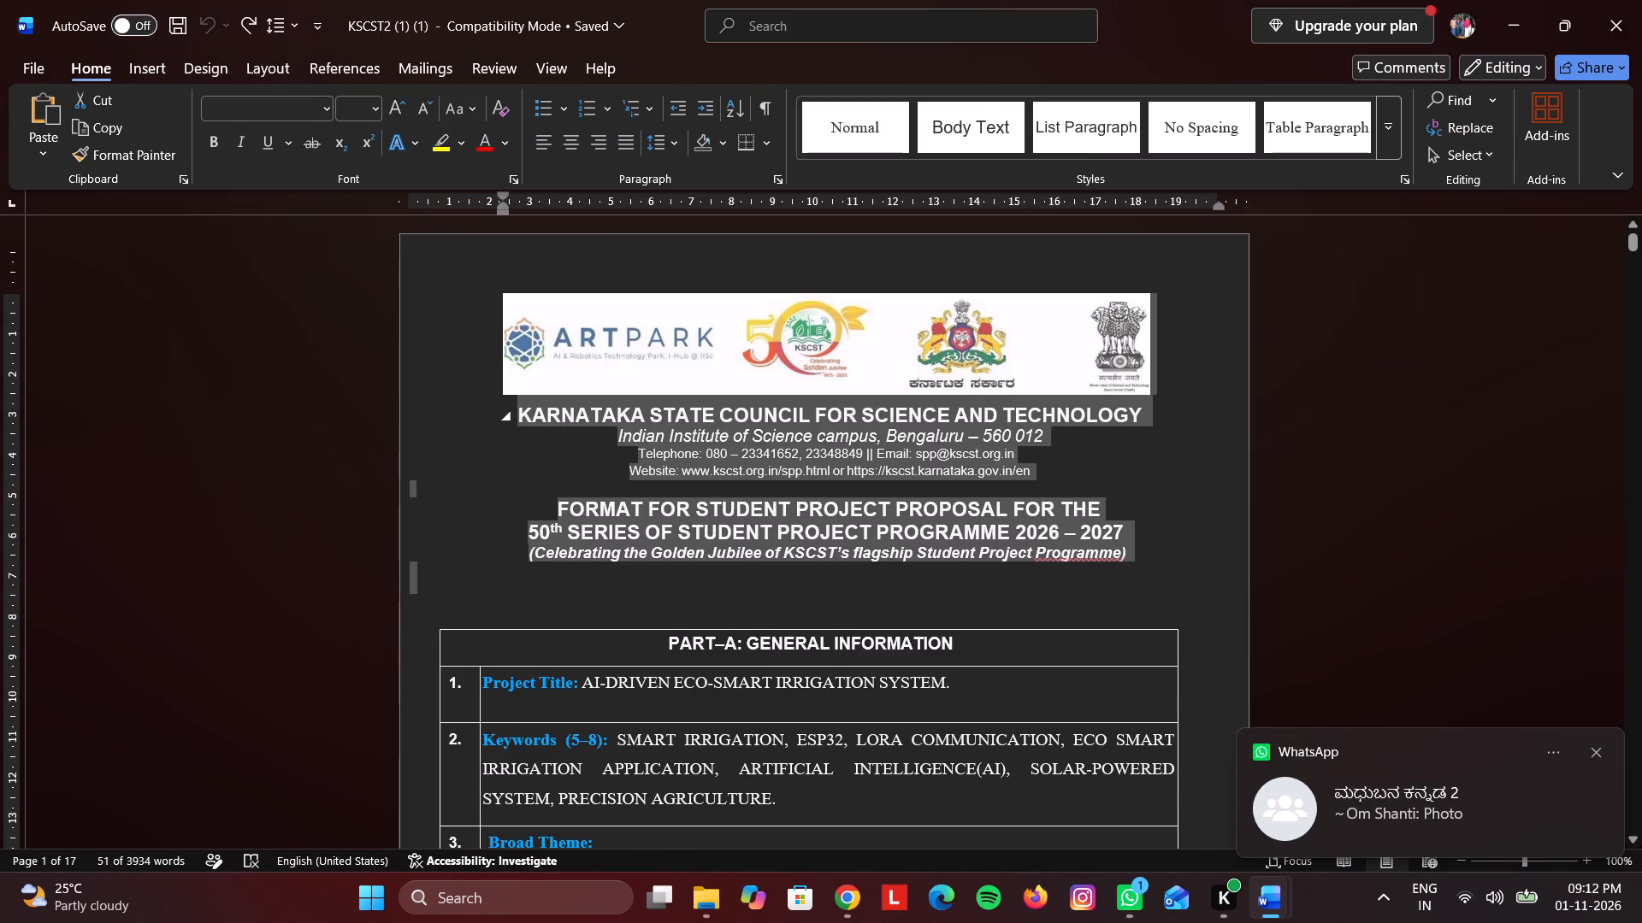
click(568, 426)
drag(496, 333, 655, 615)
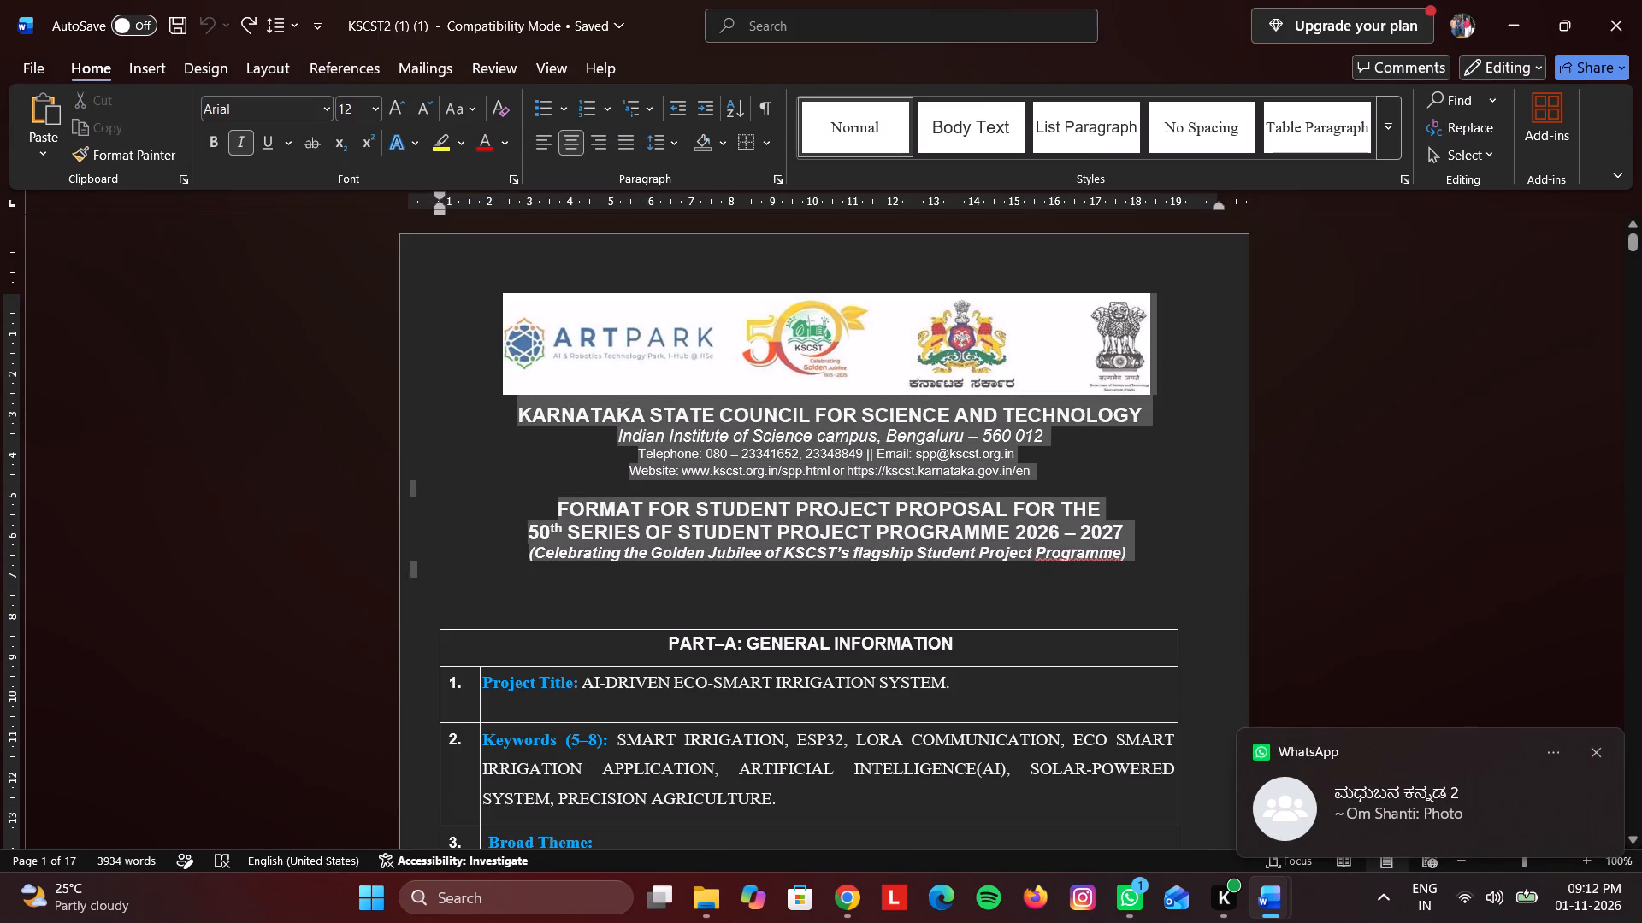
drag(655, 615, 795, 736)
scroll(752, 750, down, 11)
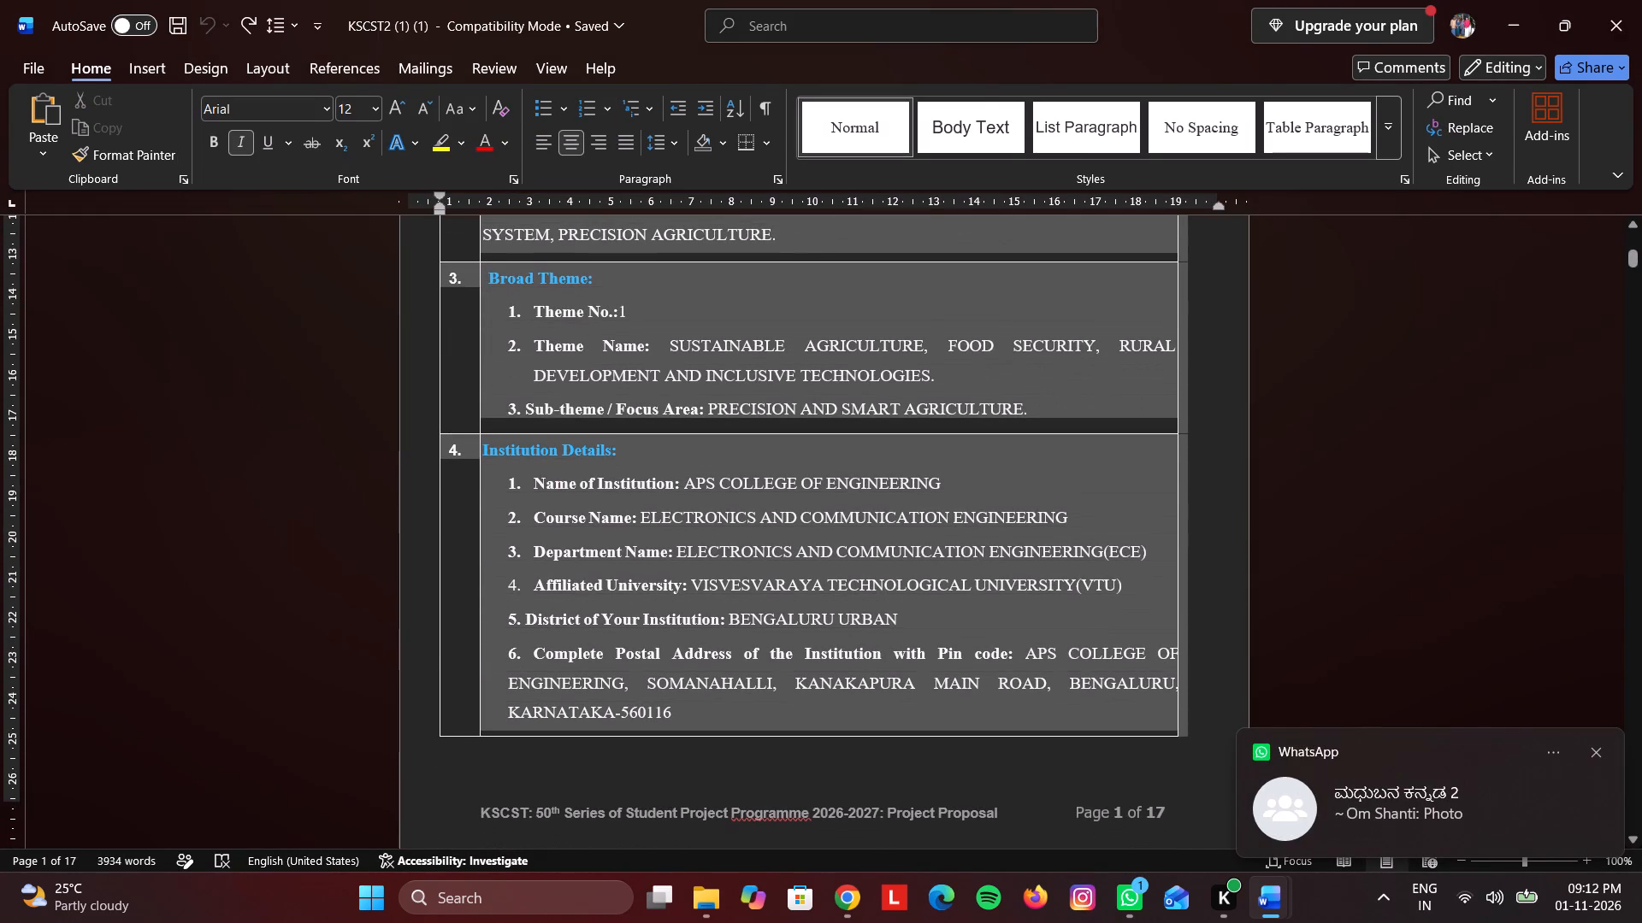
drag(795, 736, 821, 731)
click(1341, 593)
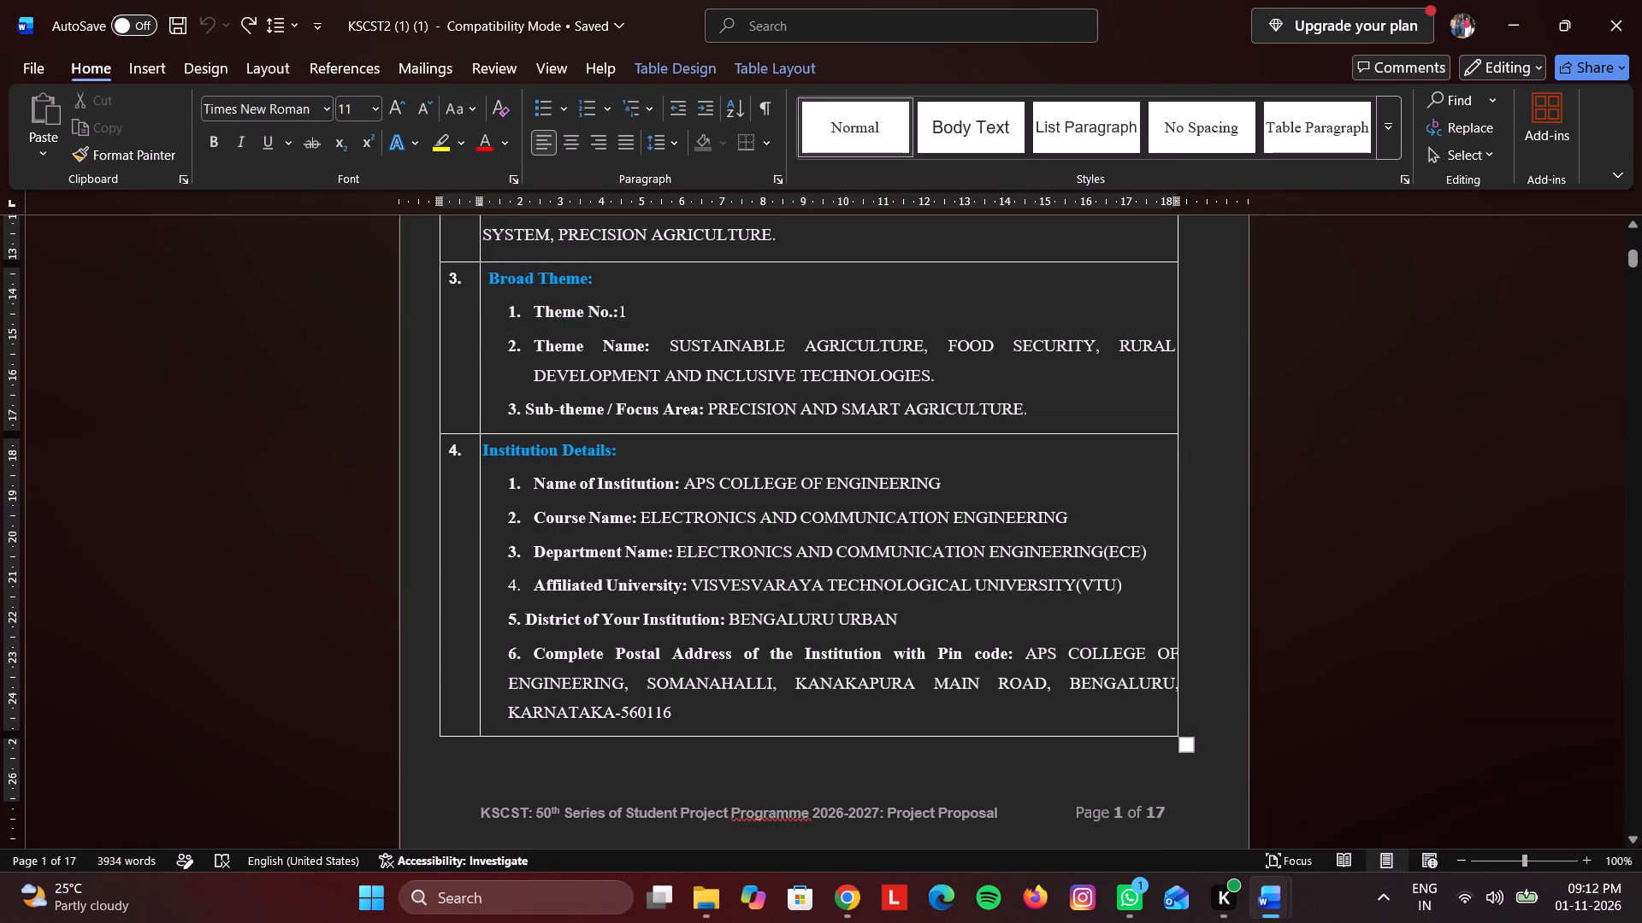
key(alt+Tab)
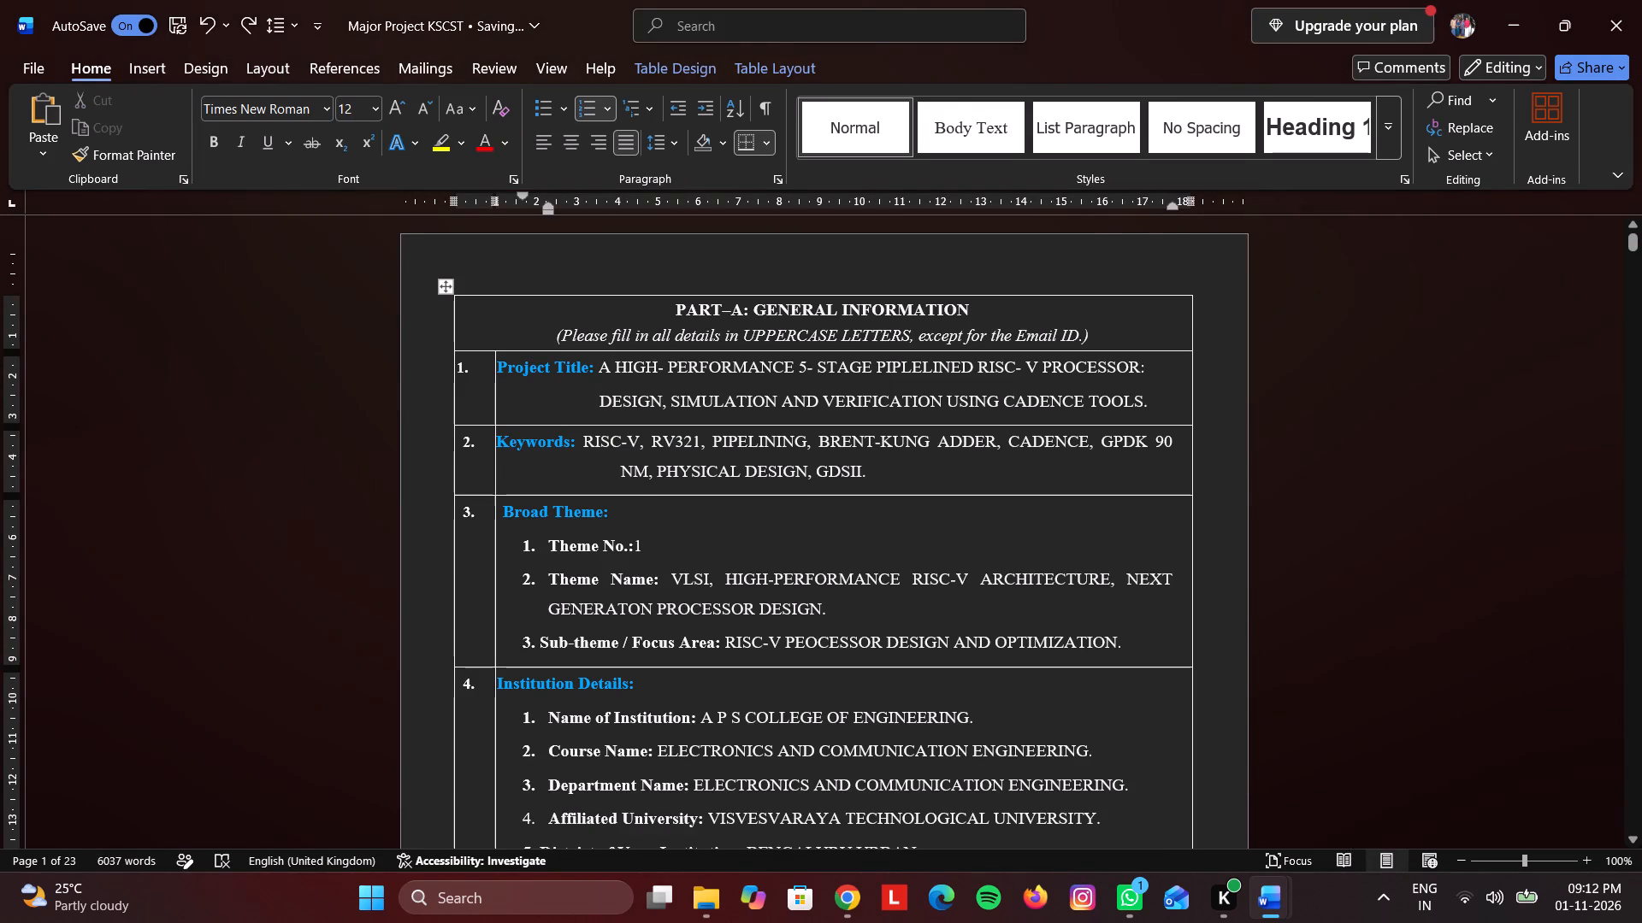
In KSCST2, redo all undone edits, restoring the RISC-V title, keywords and theme text, Times New Roman font and "A P S" in the postal address.
key(alt+Tab)
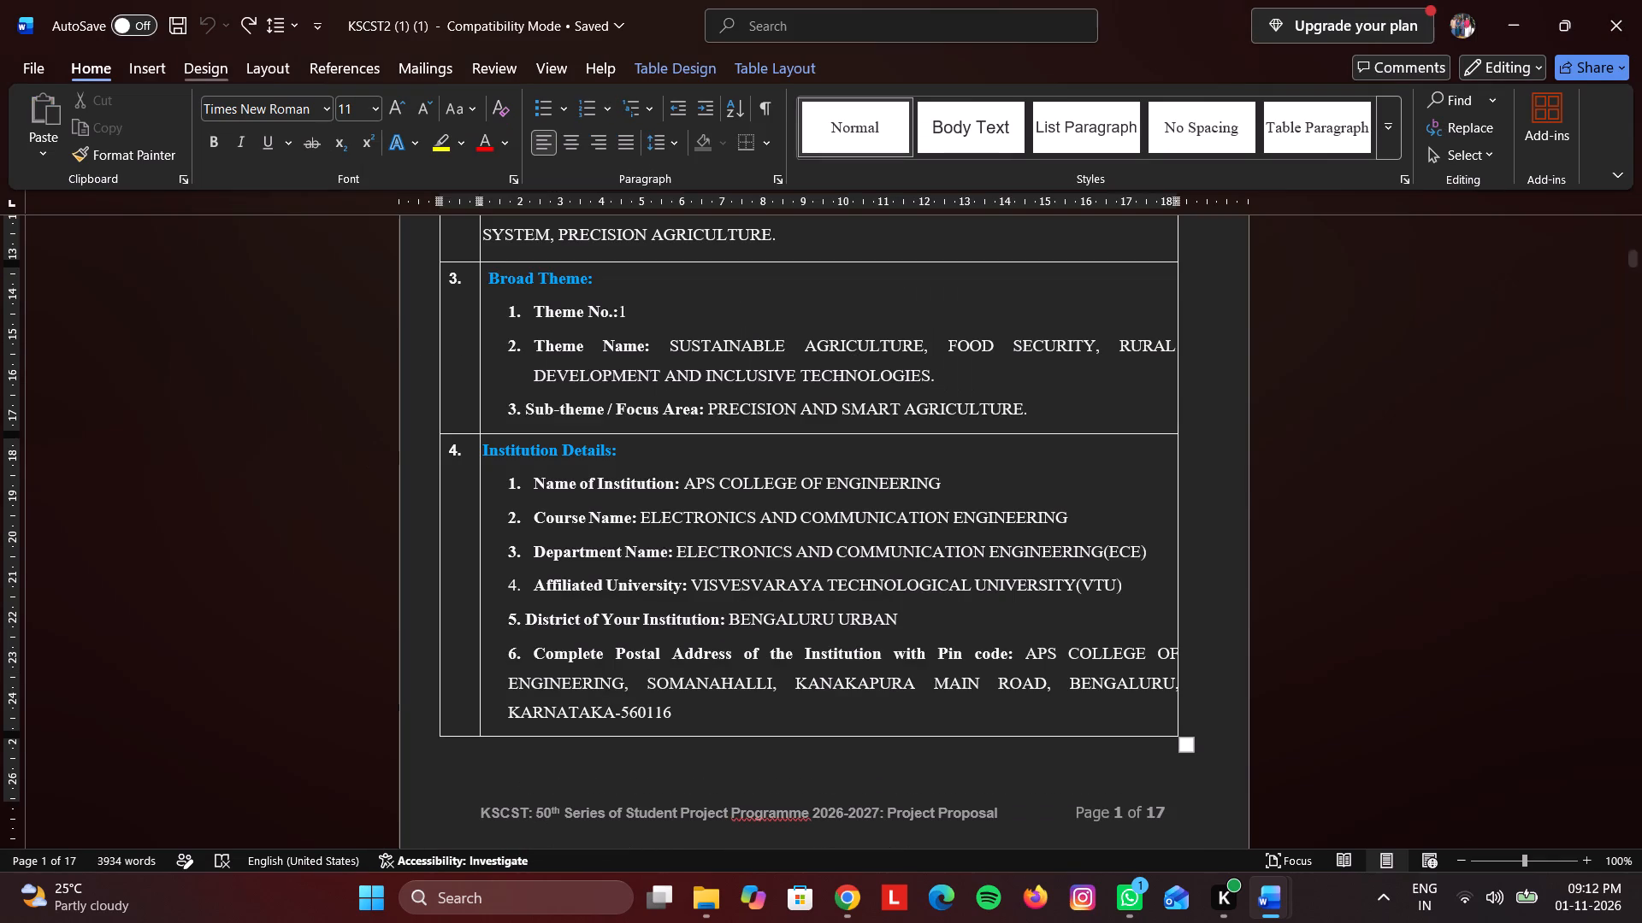
triple_click(244, 21)
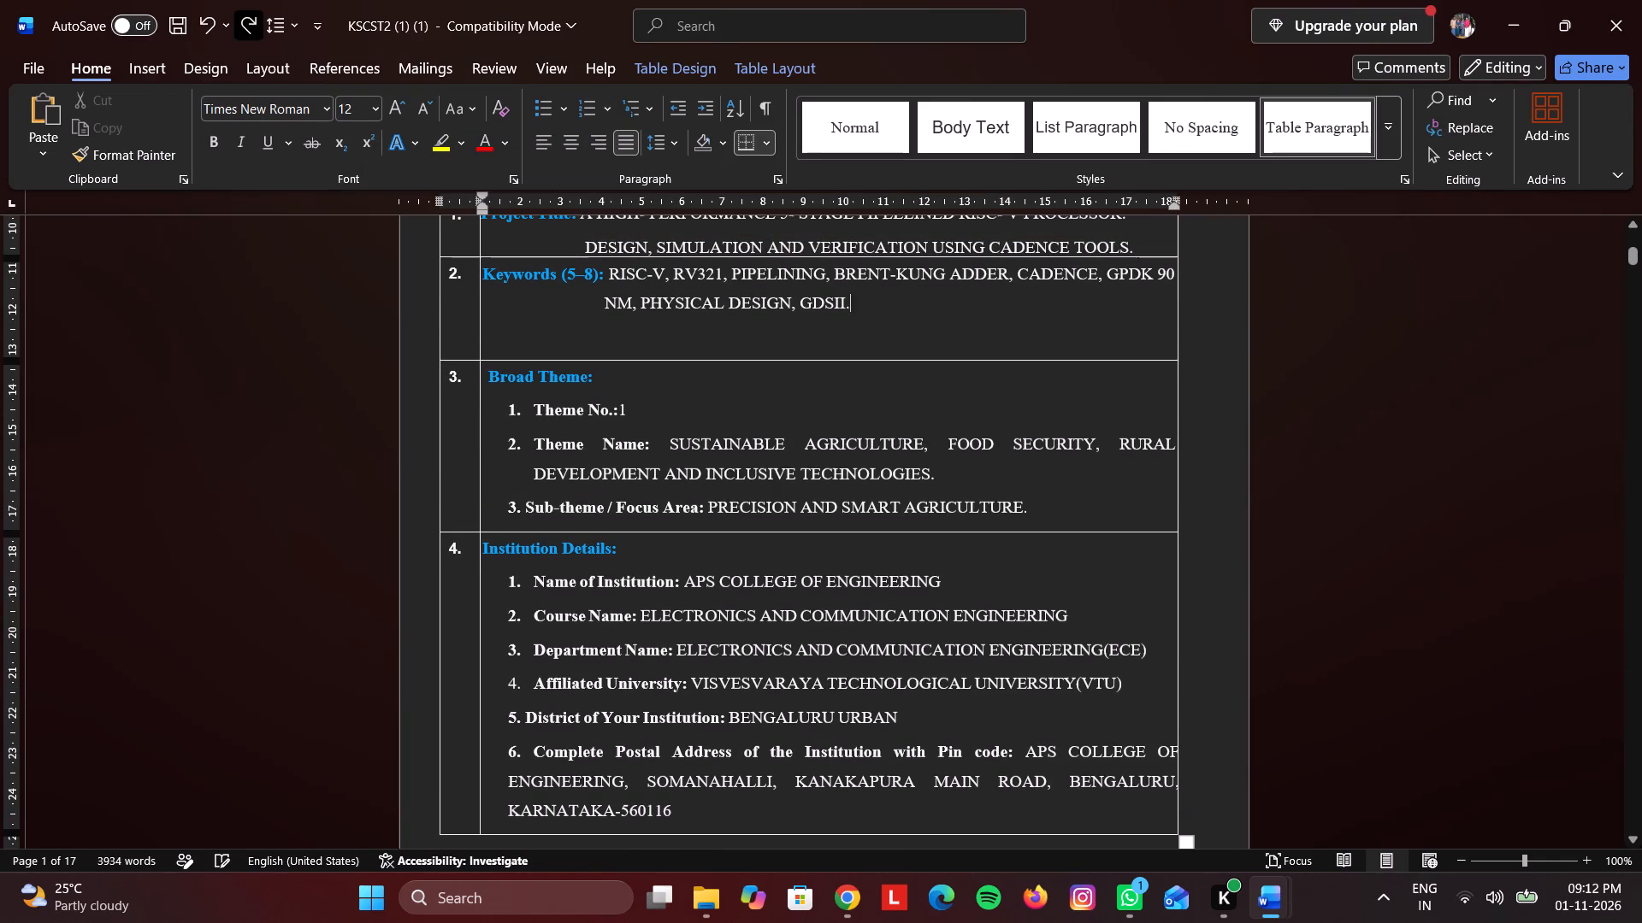
double_click(242, 21)
triple_click(242, 21)
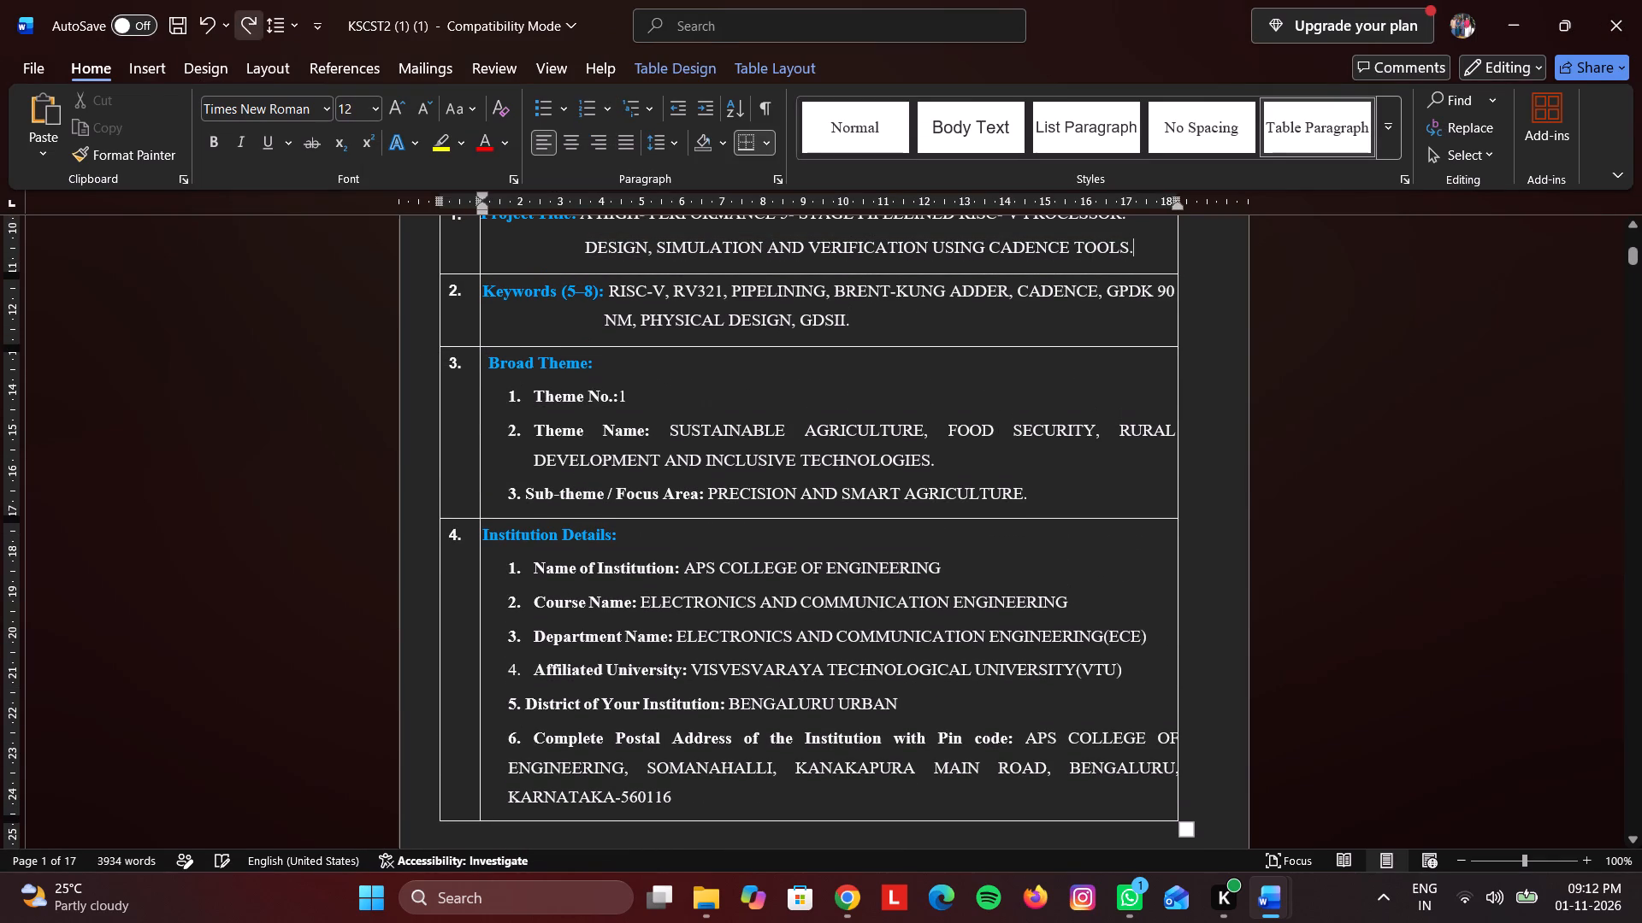
click(242, 21)
double_click(242, 21)
click(242, 21)
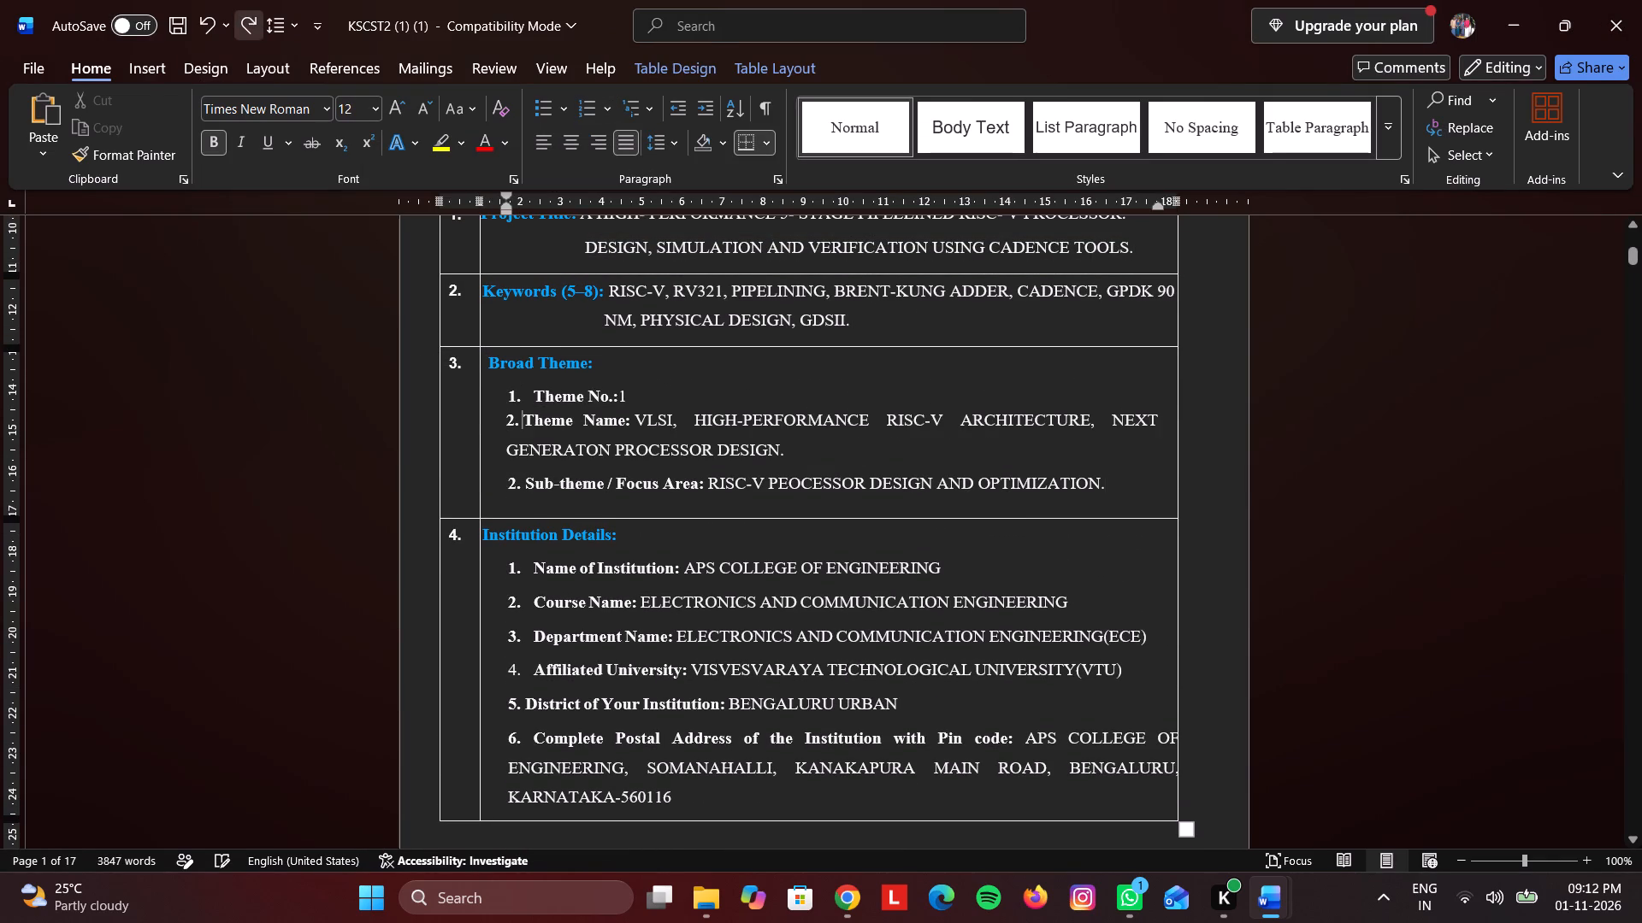
click(242, 21)
click(242, 21)
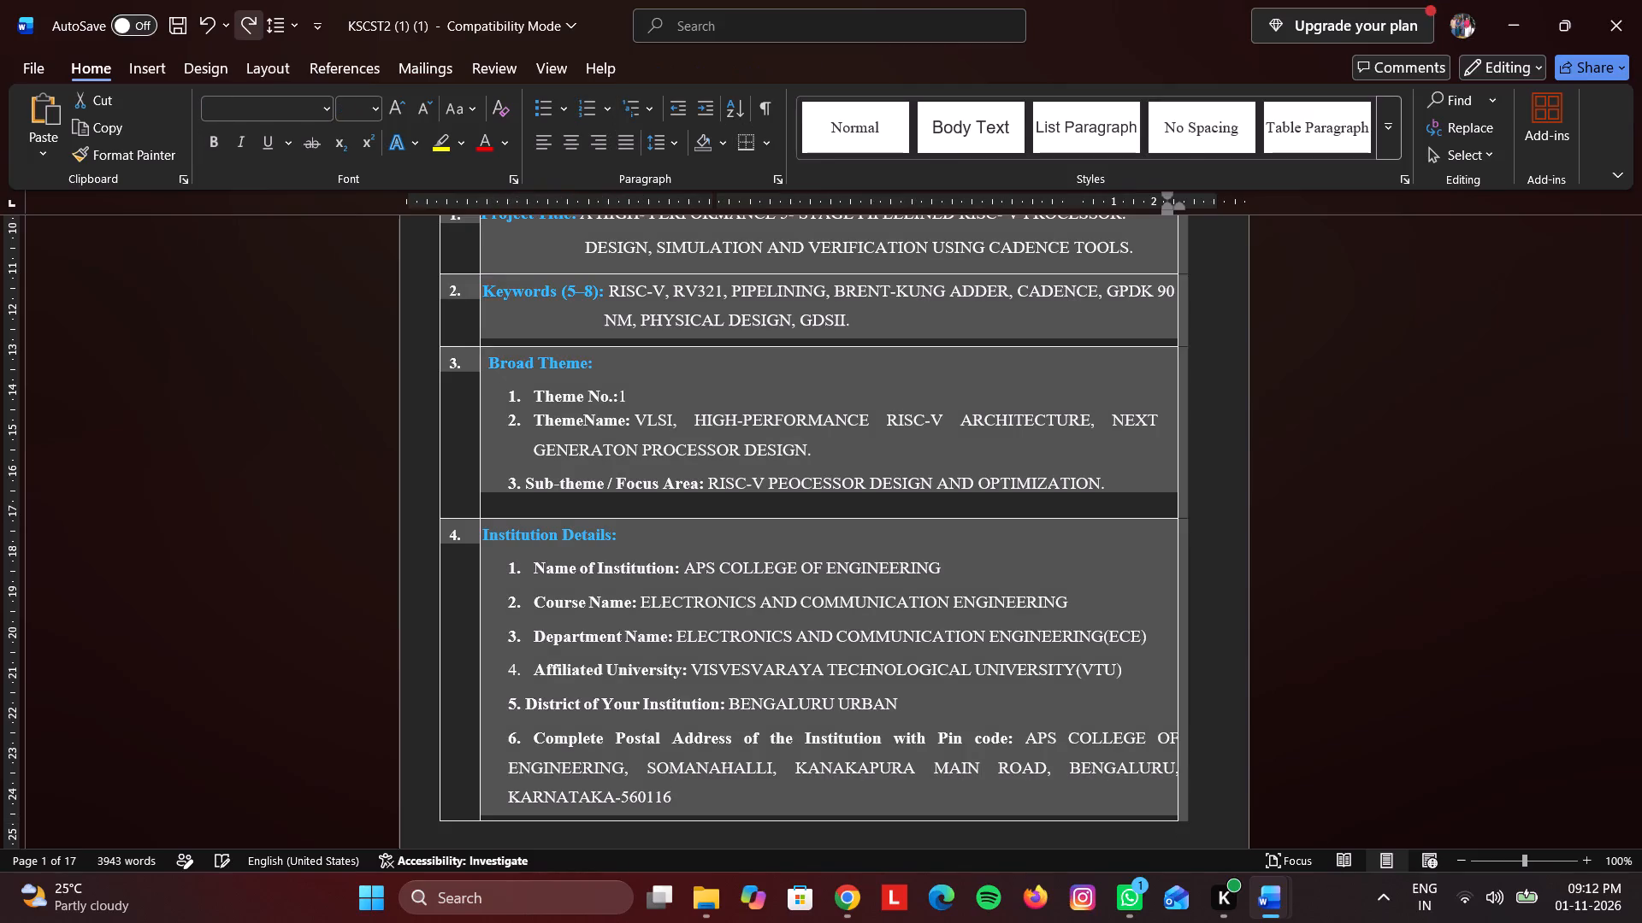
click(242, 21)
scroll(737, 487, down, 5)
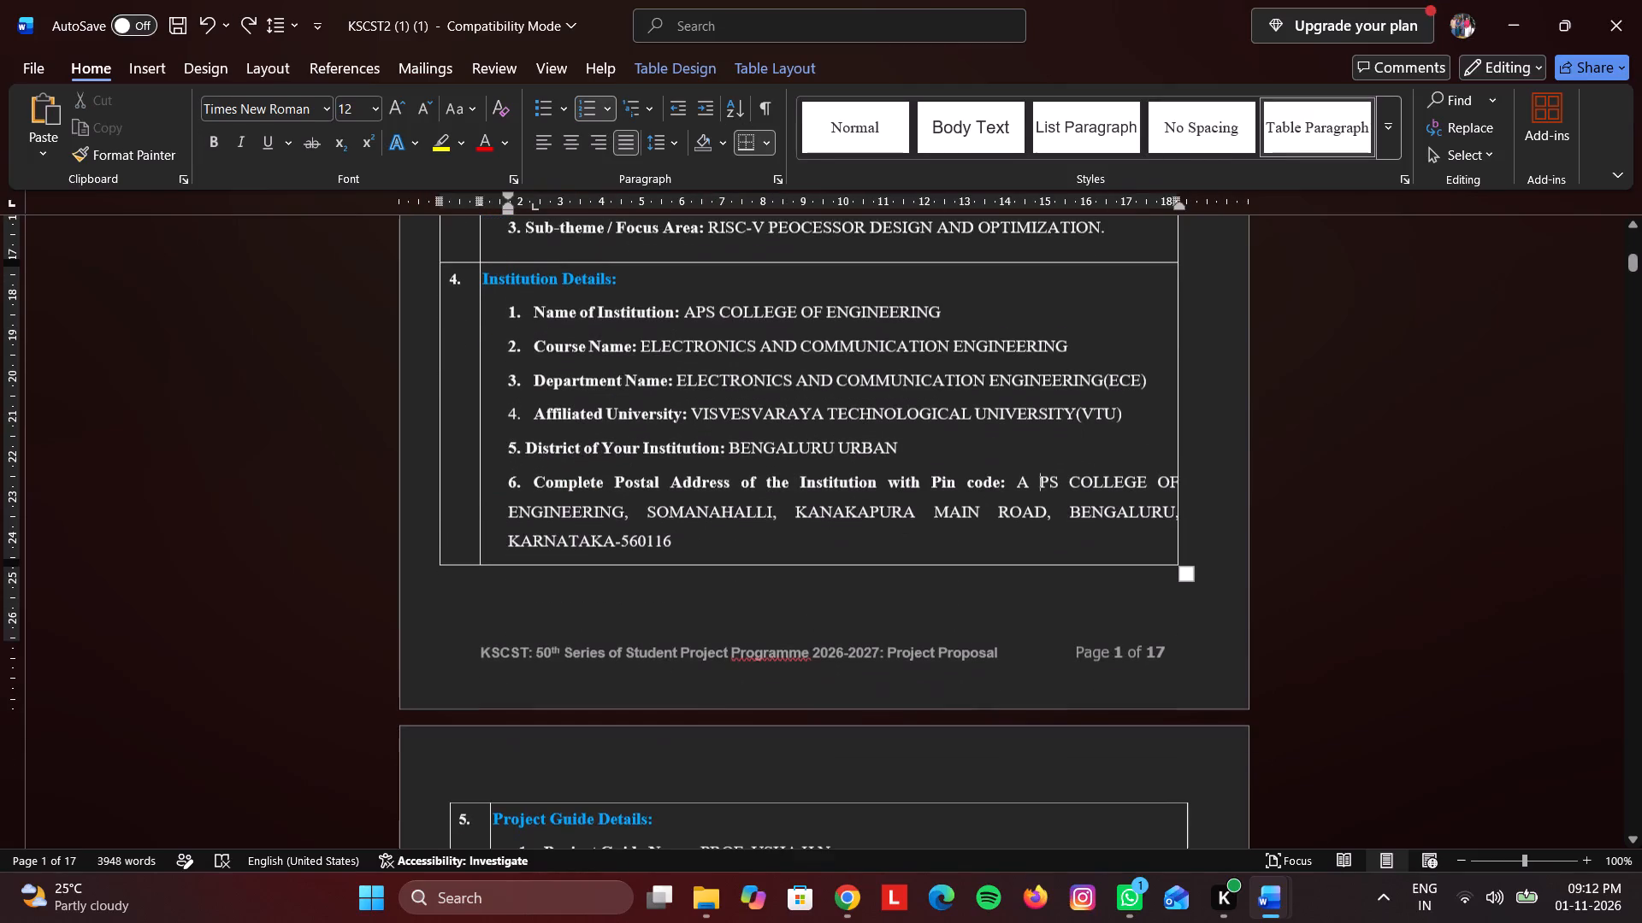
scroll(741, 497, down, 3)
scroll(741, 497, up, 5)
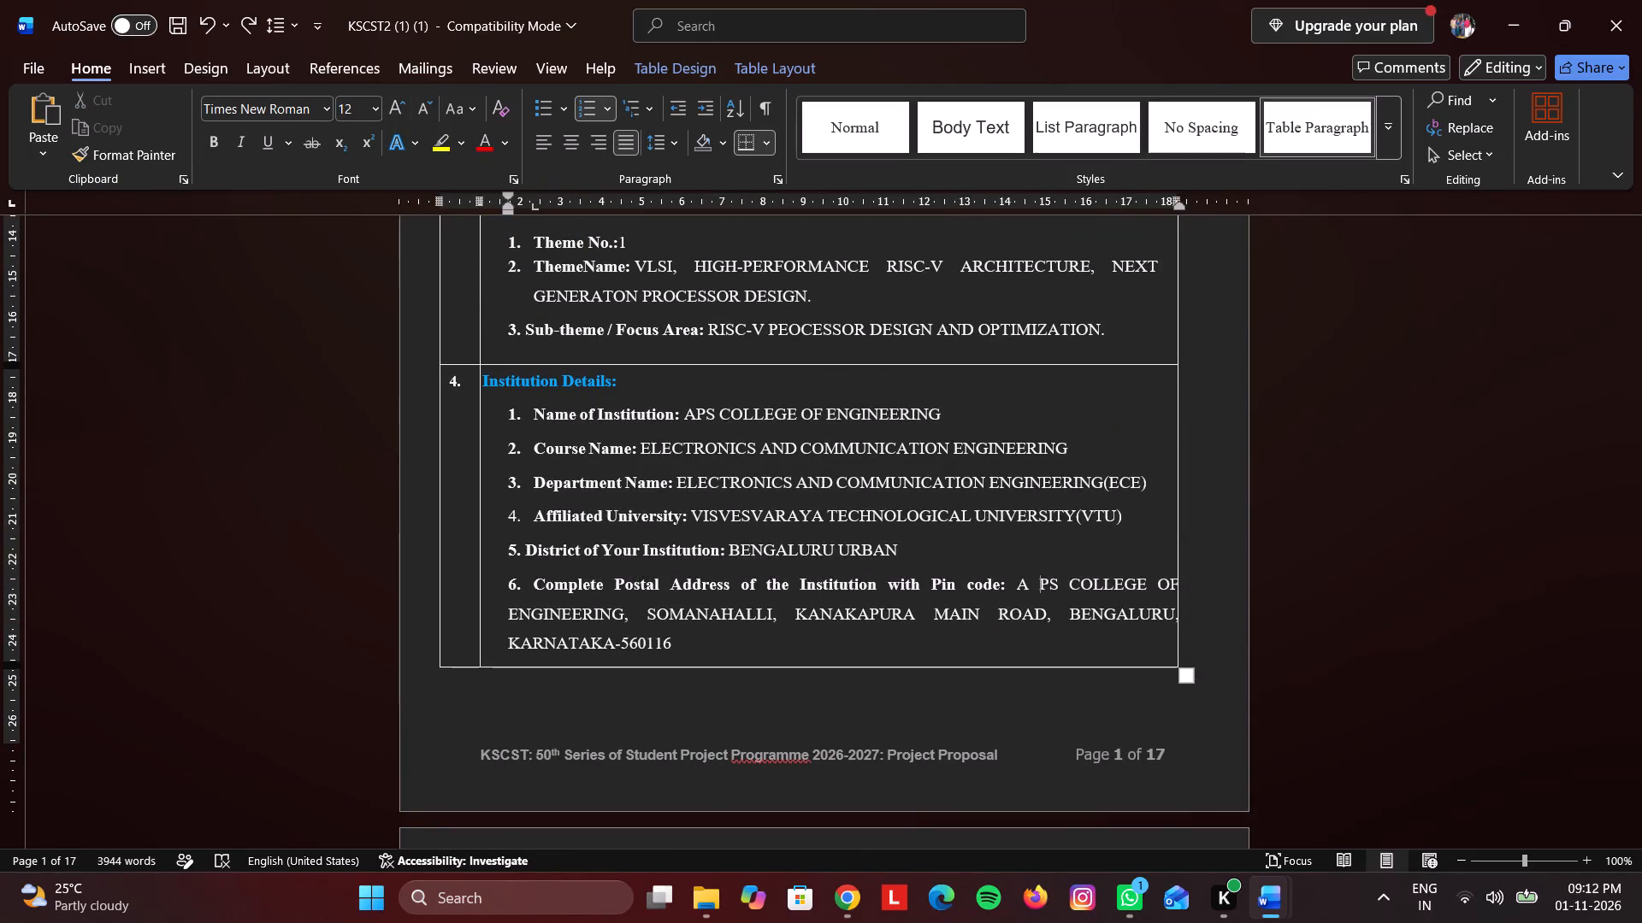
click(248, 28)
click(246, 27)
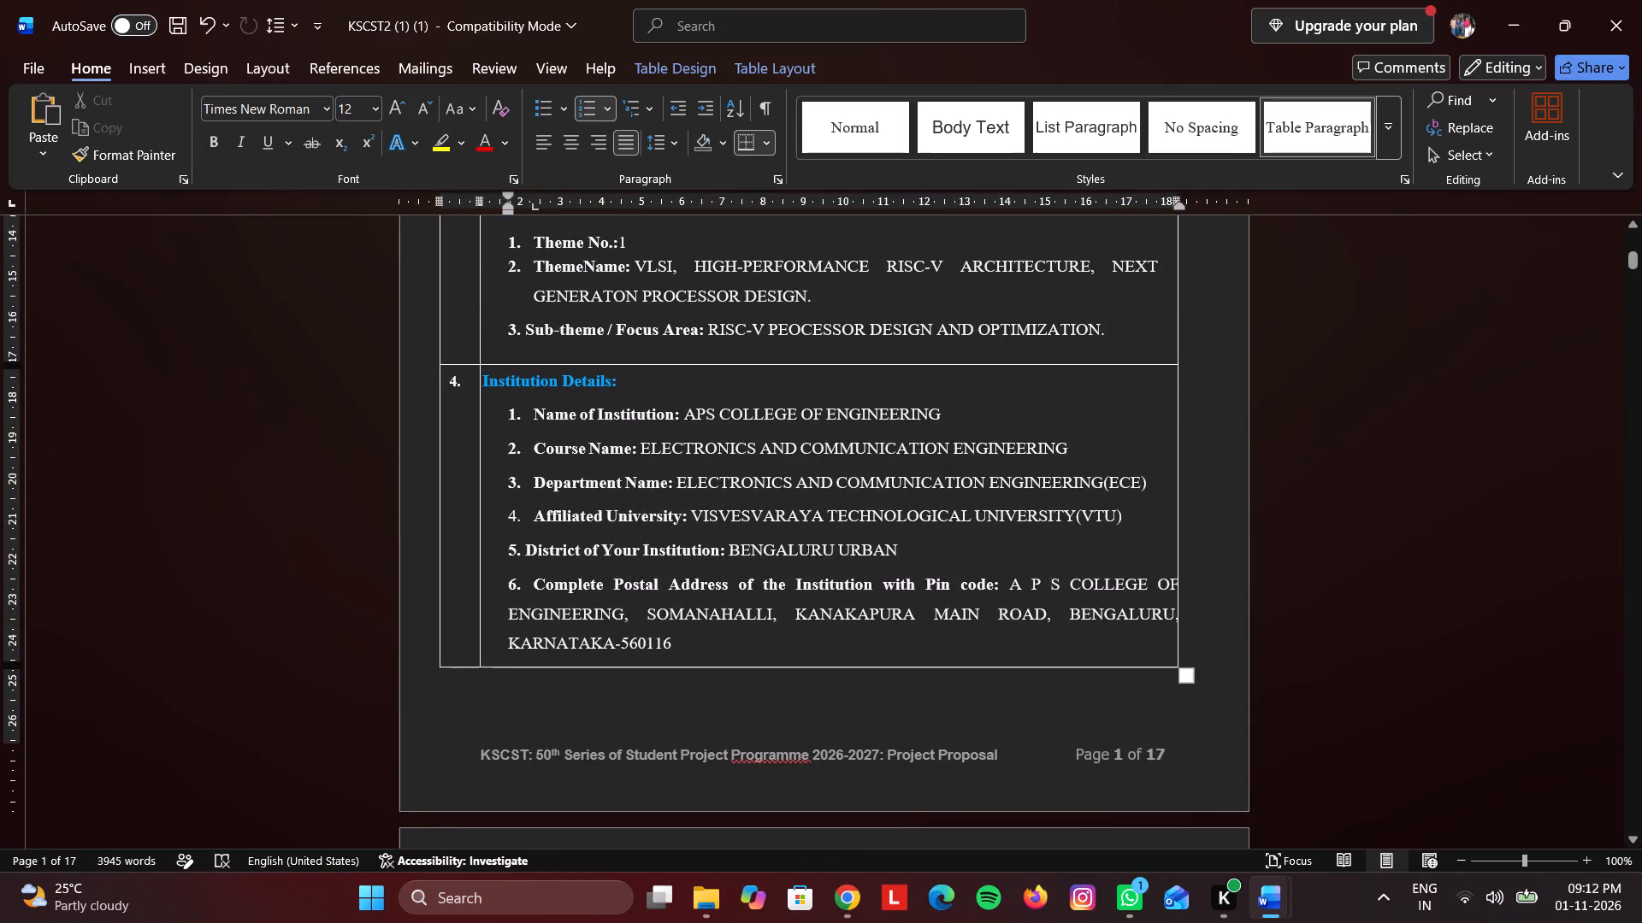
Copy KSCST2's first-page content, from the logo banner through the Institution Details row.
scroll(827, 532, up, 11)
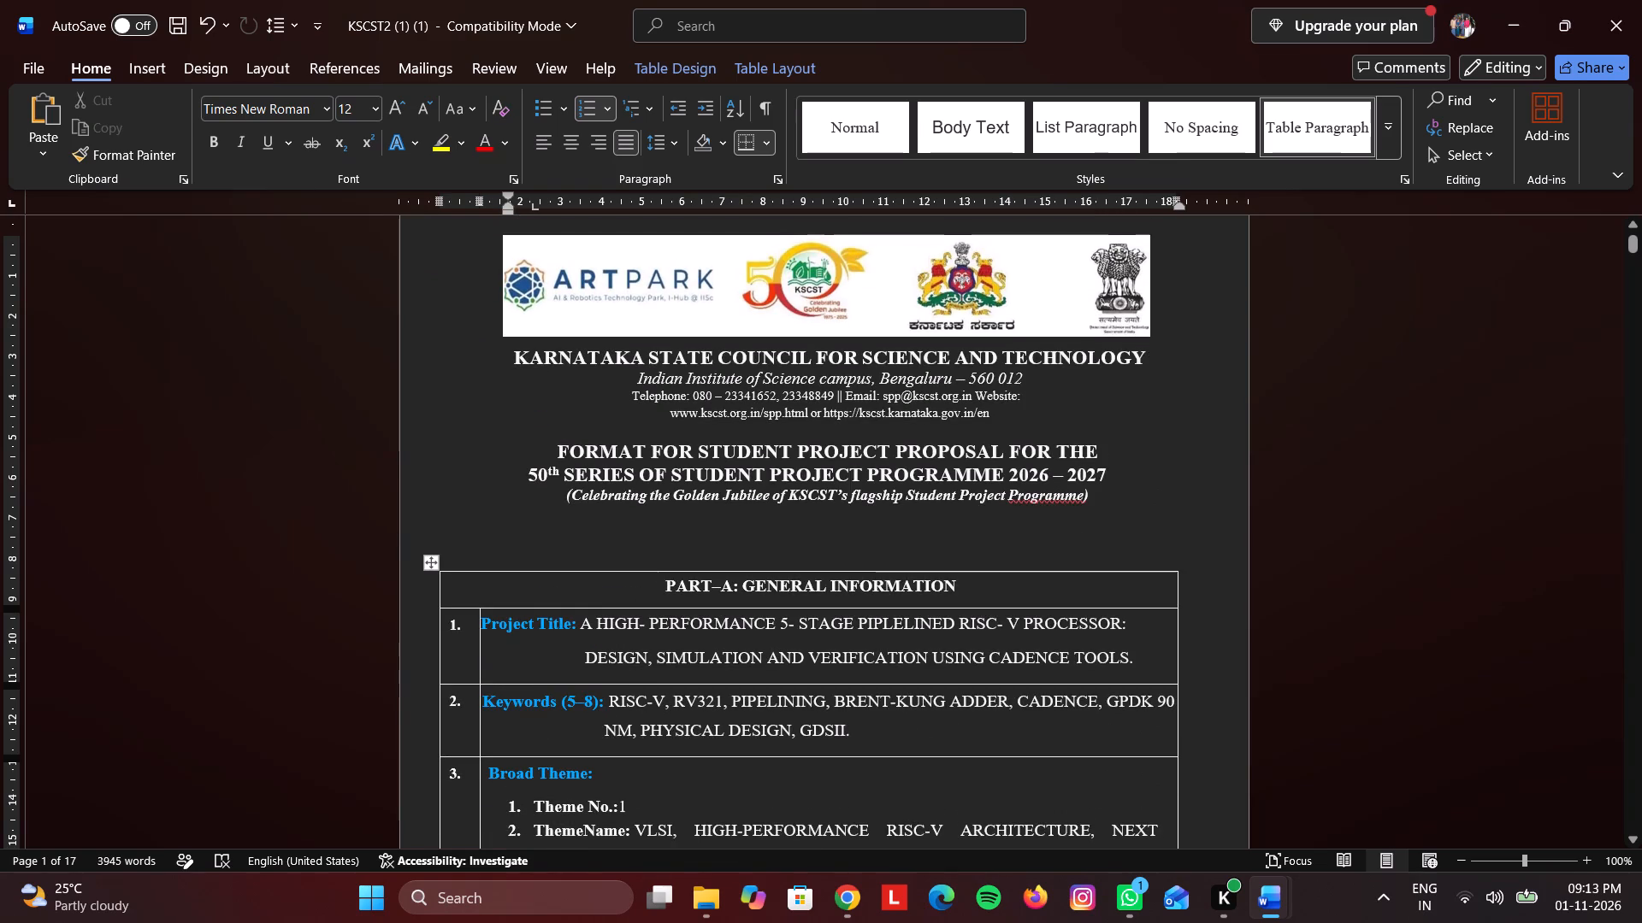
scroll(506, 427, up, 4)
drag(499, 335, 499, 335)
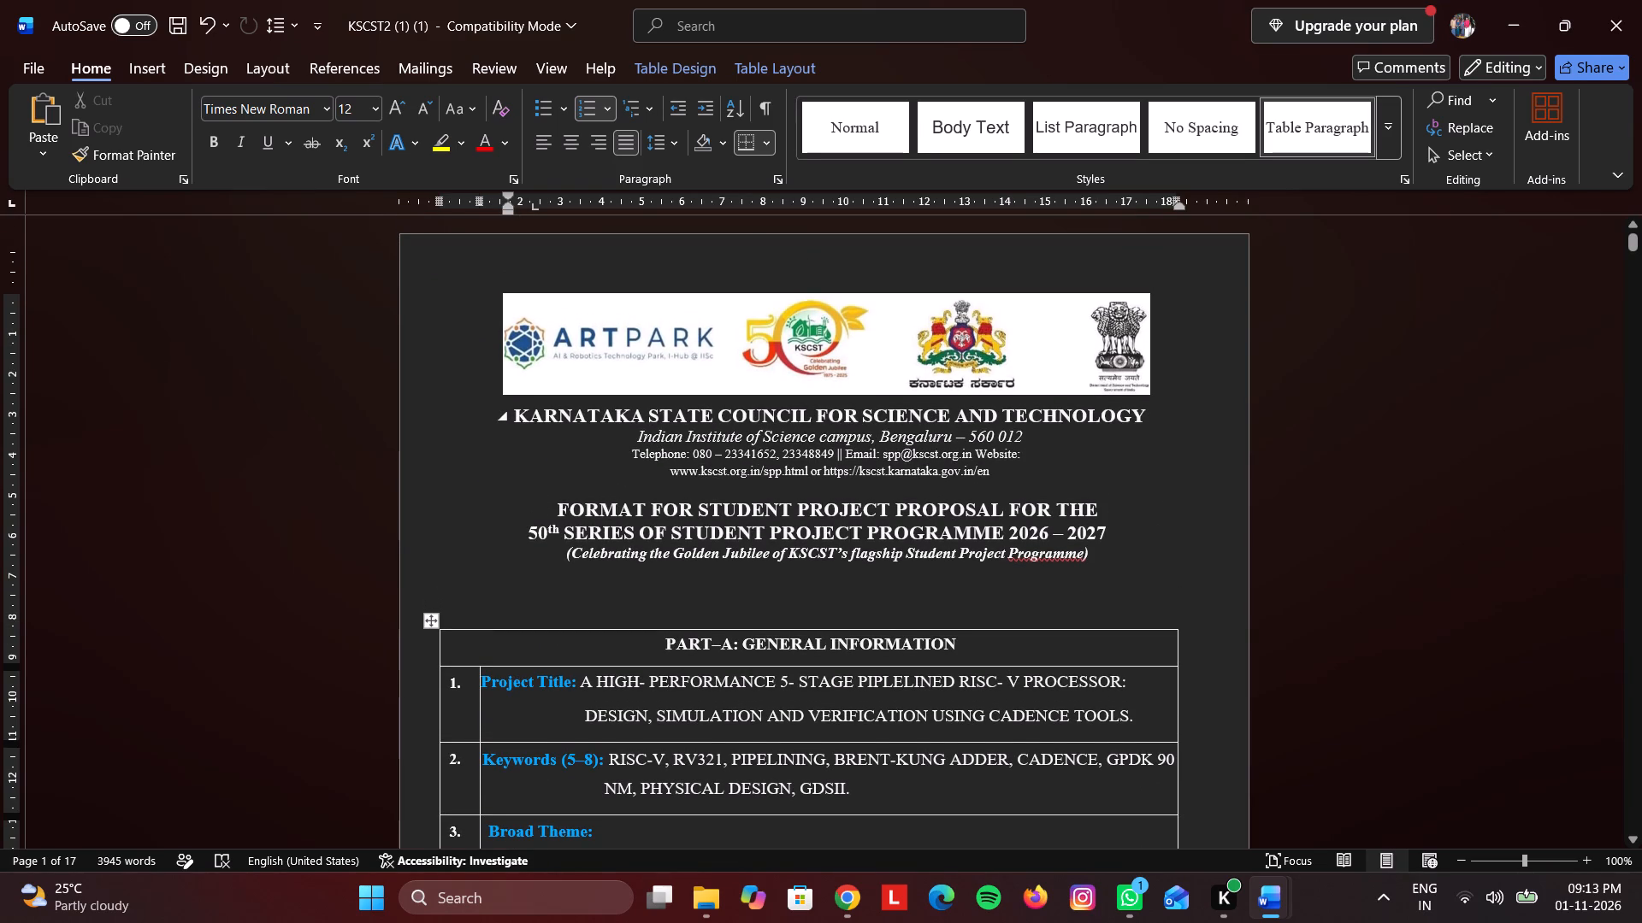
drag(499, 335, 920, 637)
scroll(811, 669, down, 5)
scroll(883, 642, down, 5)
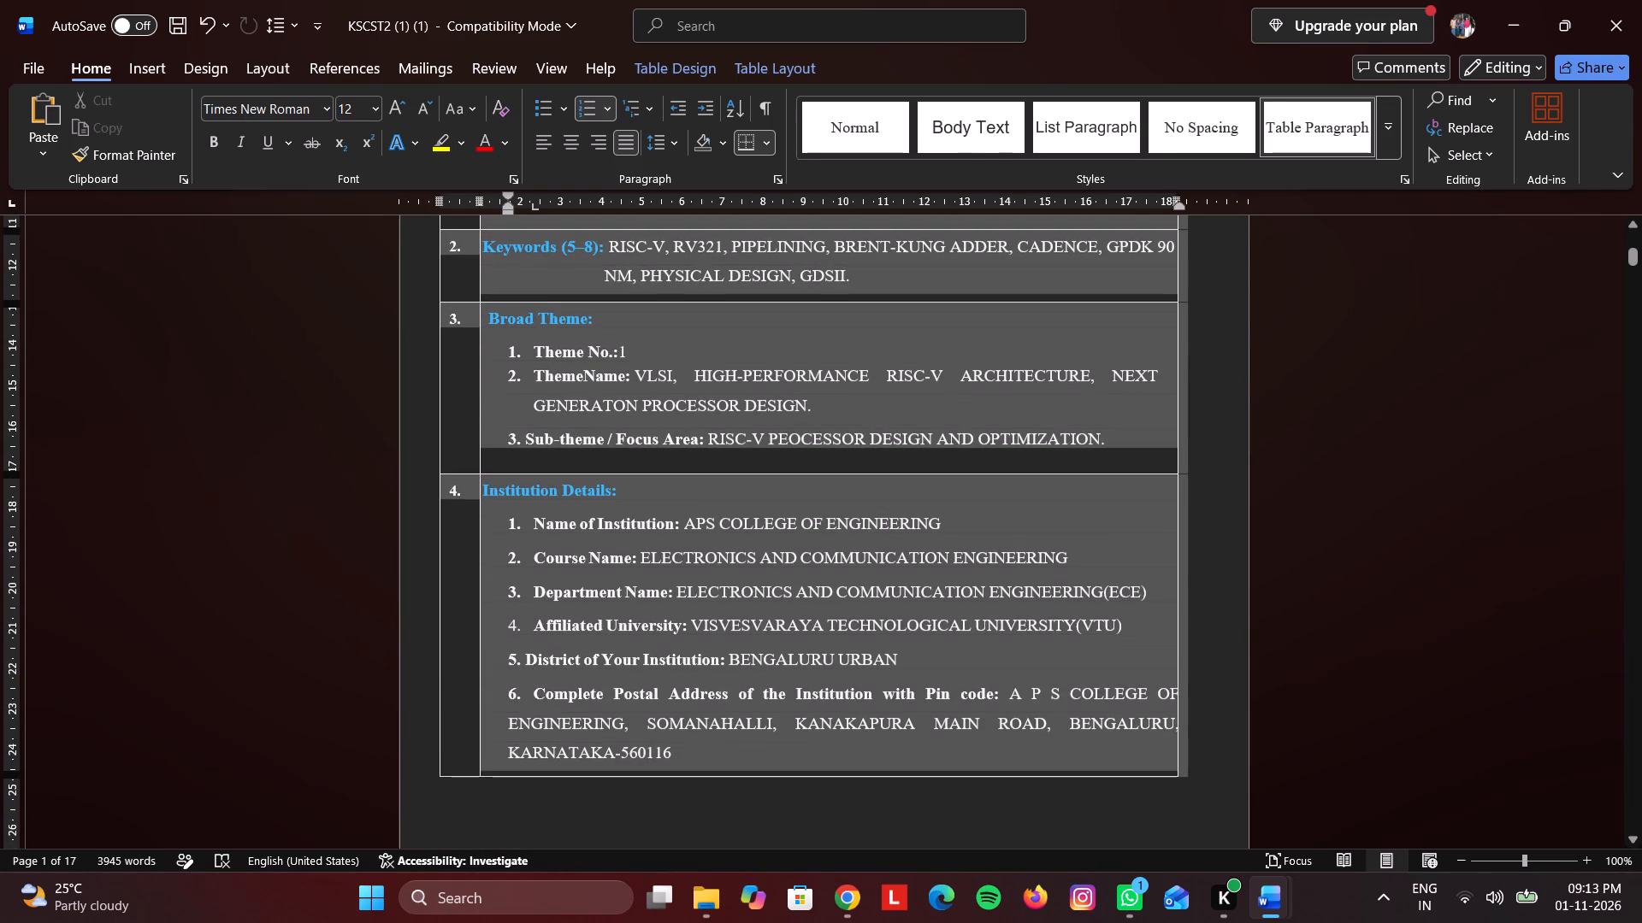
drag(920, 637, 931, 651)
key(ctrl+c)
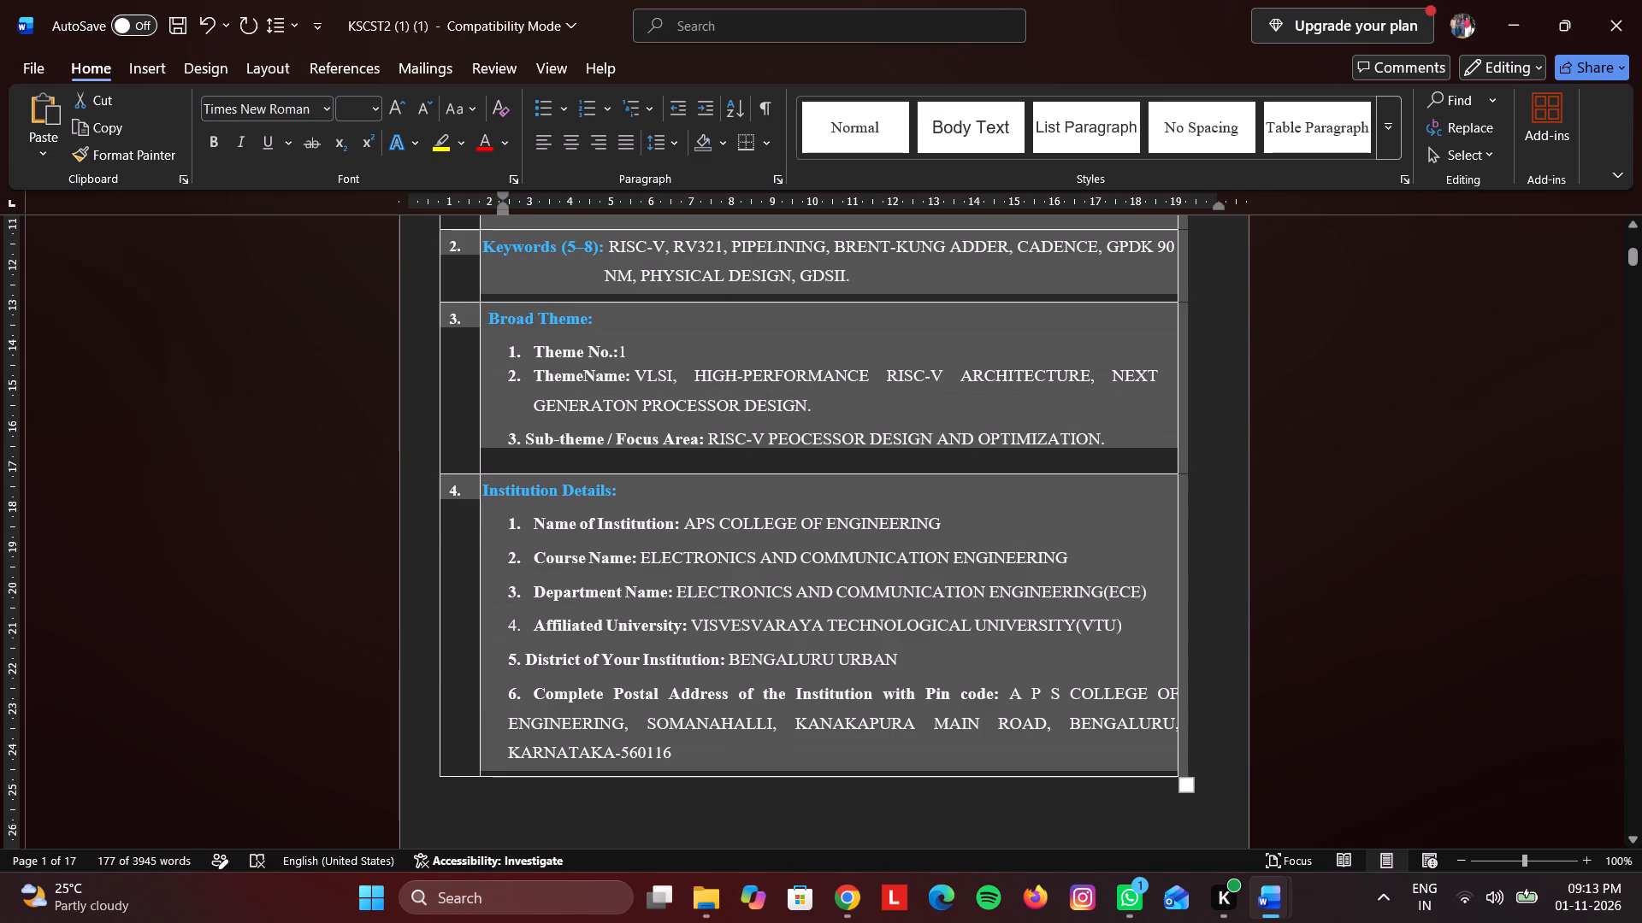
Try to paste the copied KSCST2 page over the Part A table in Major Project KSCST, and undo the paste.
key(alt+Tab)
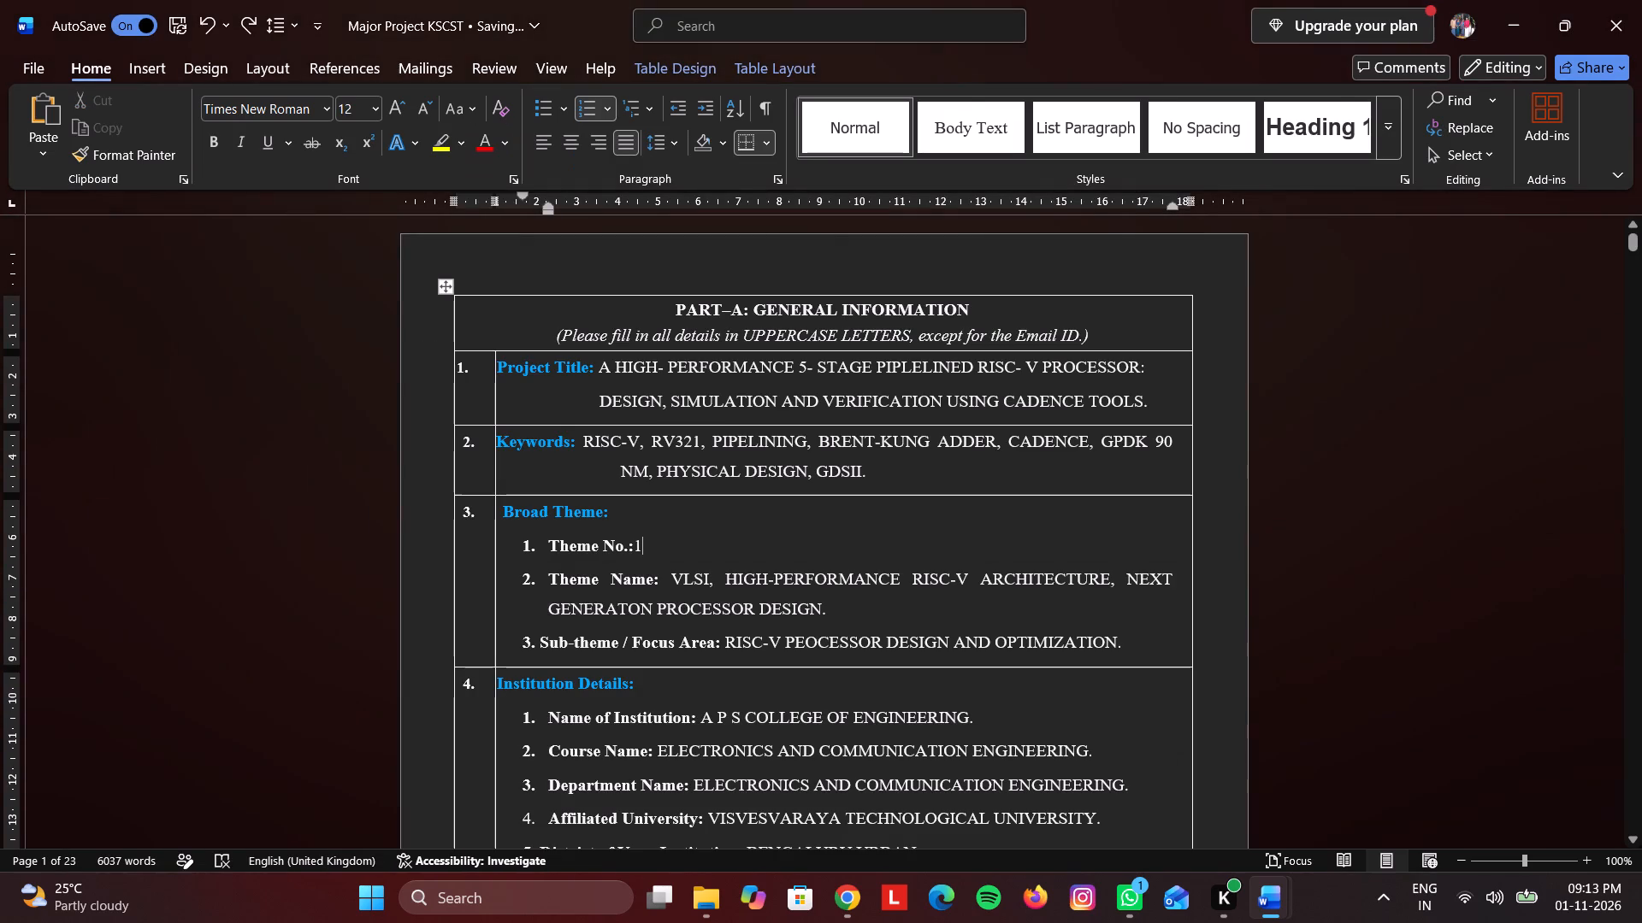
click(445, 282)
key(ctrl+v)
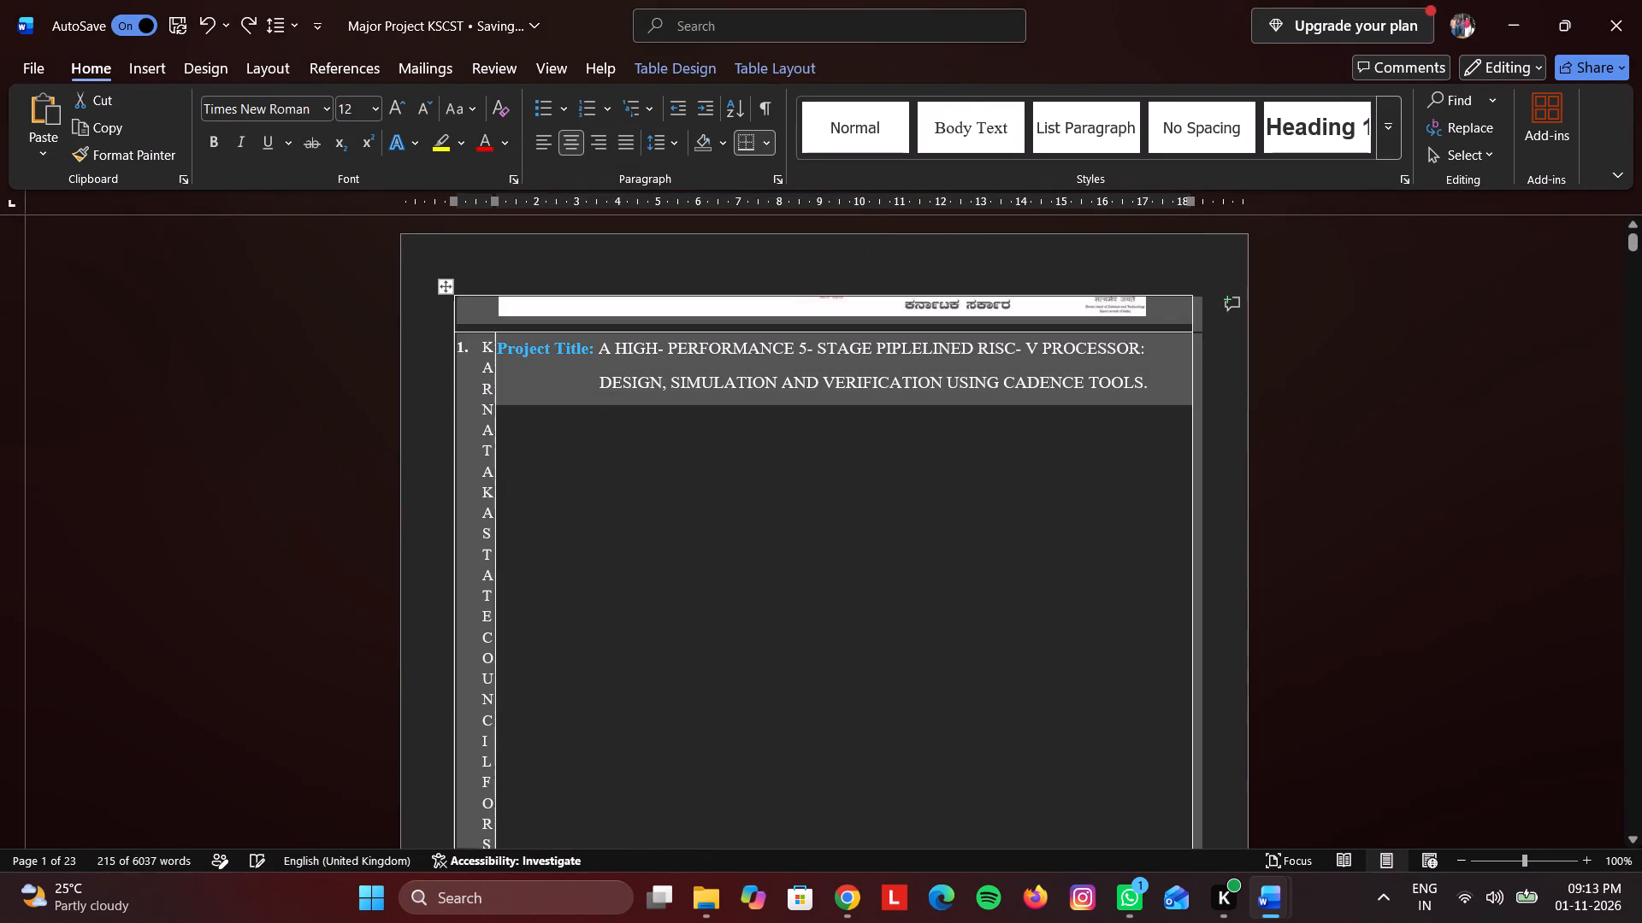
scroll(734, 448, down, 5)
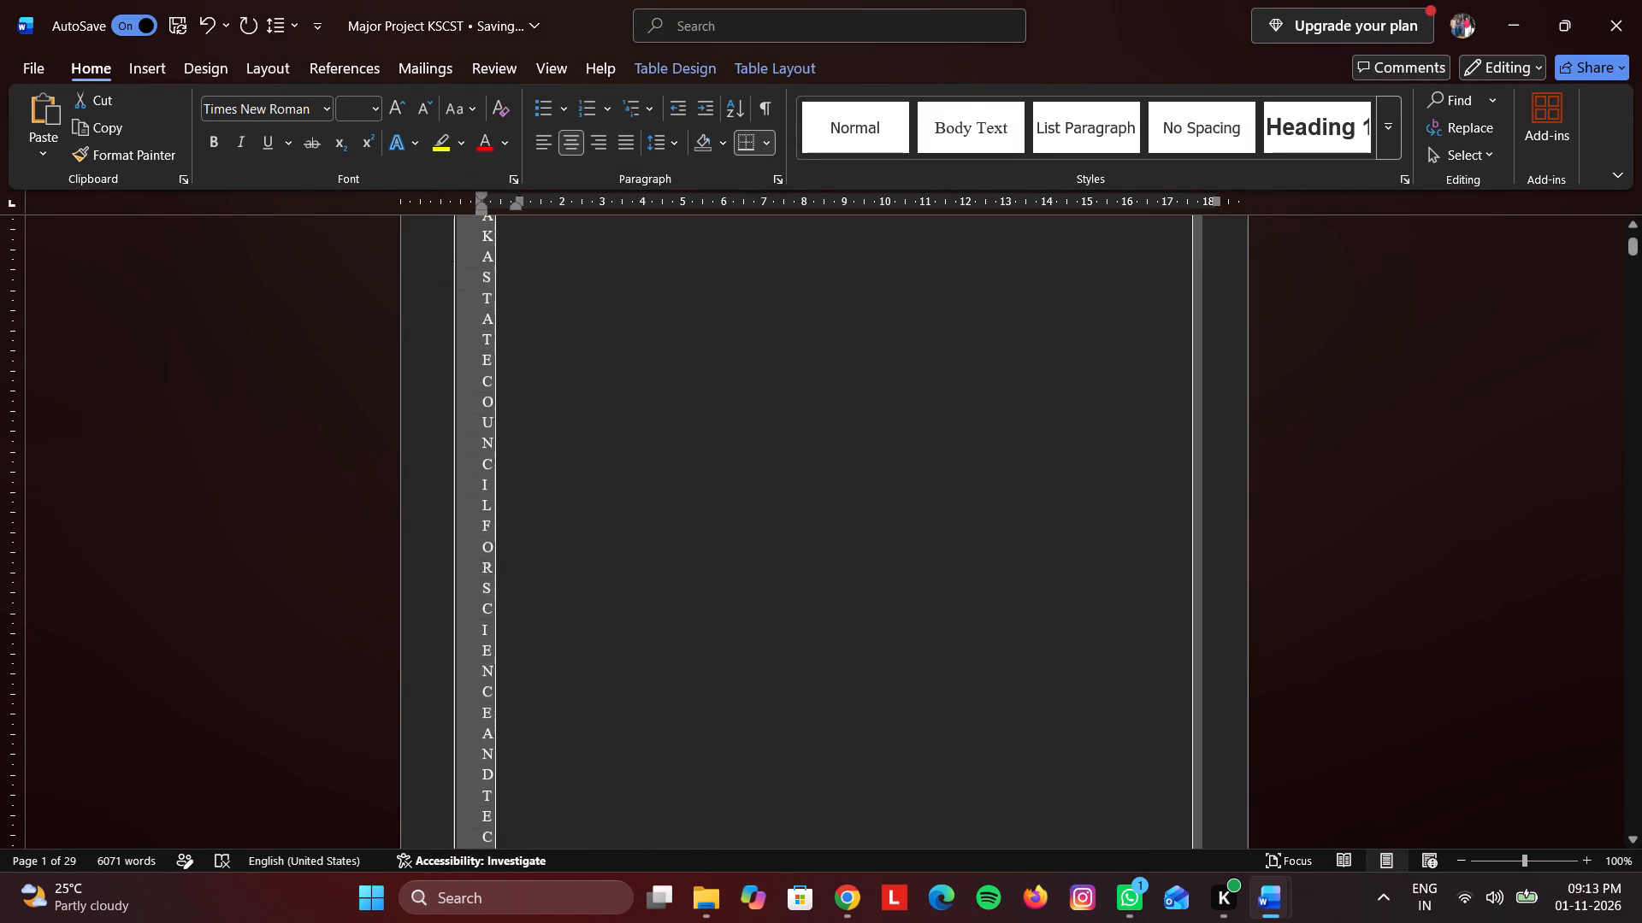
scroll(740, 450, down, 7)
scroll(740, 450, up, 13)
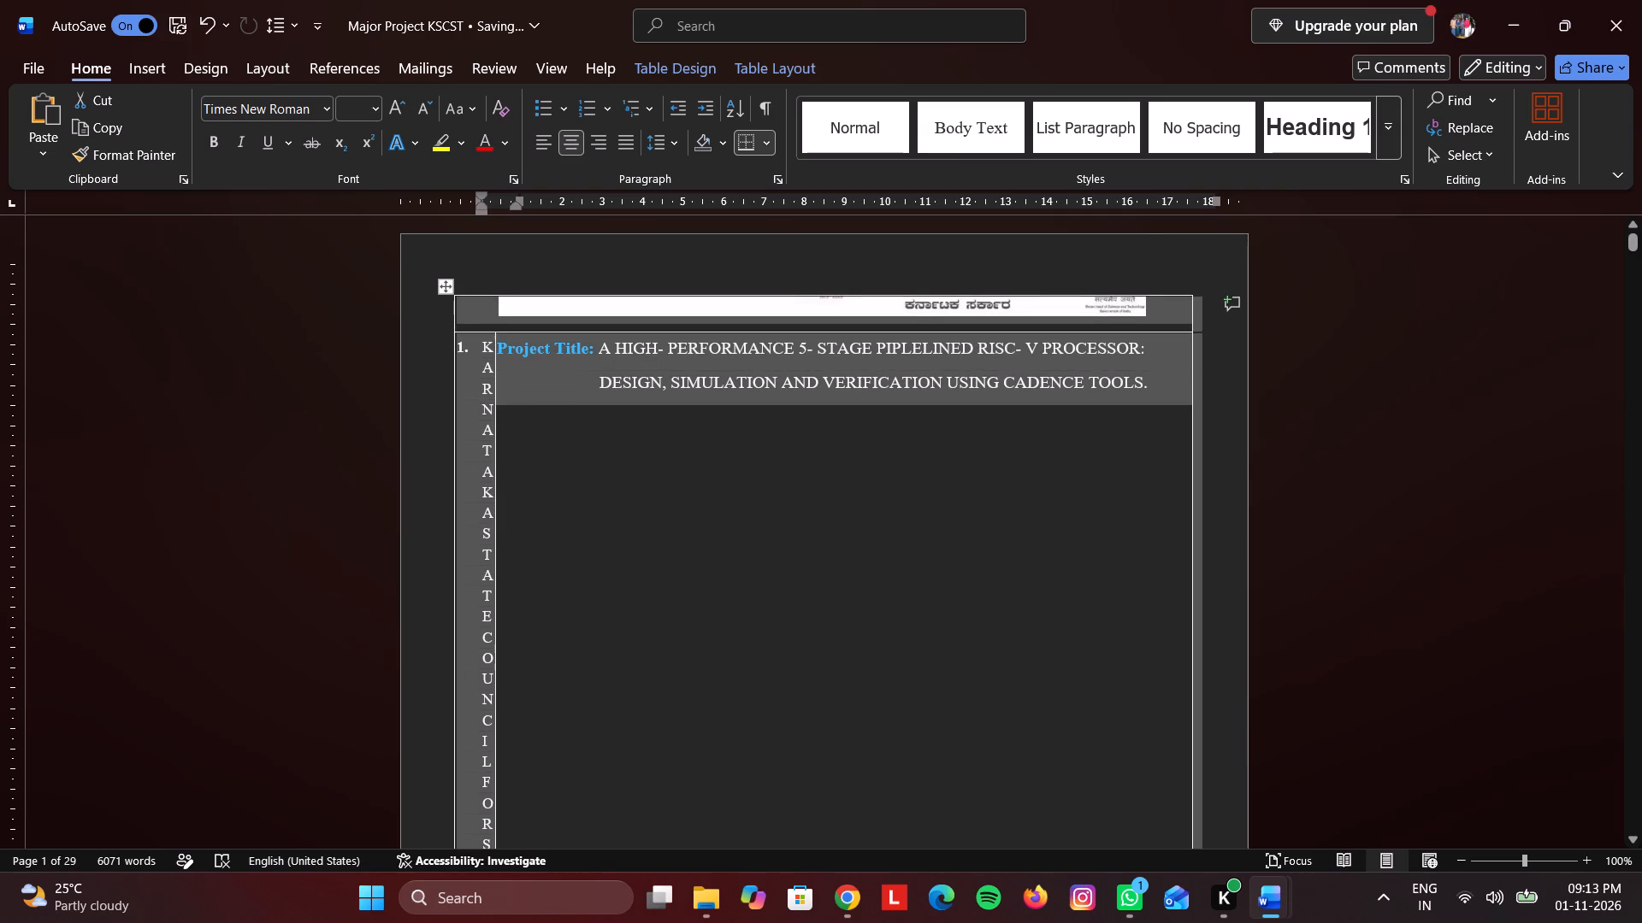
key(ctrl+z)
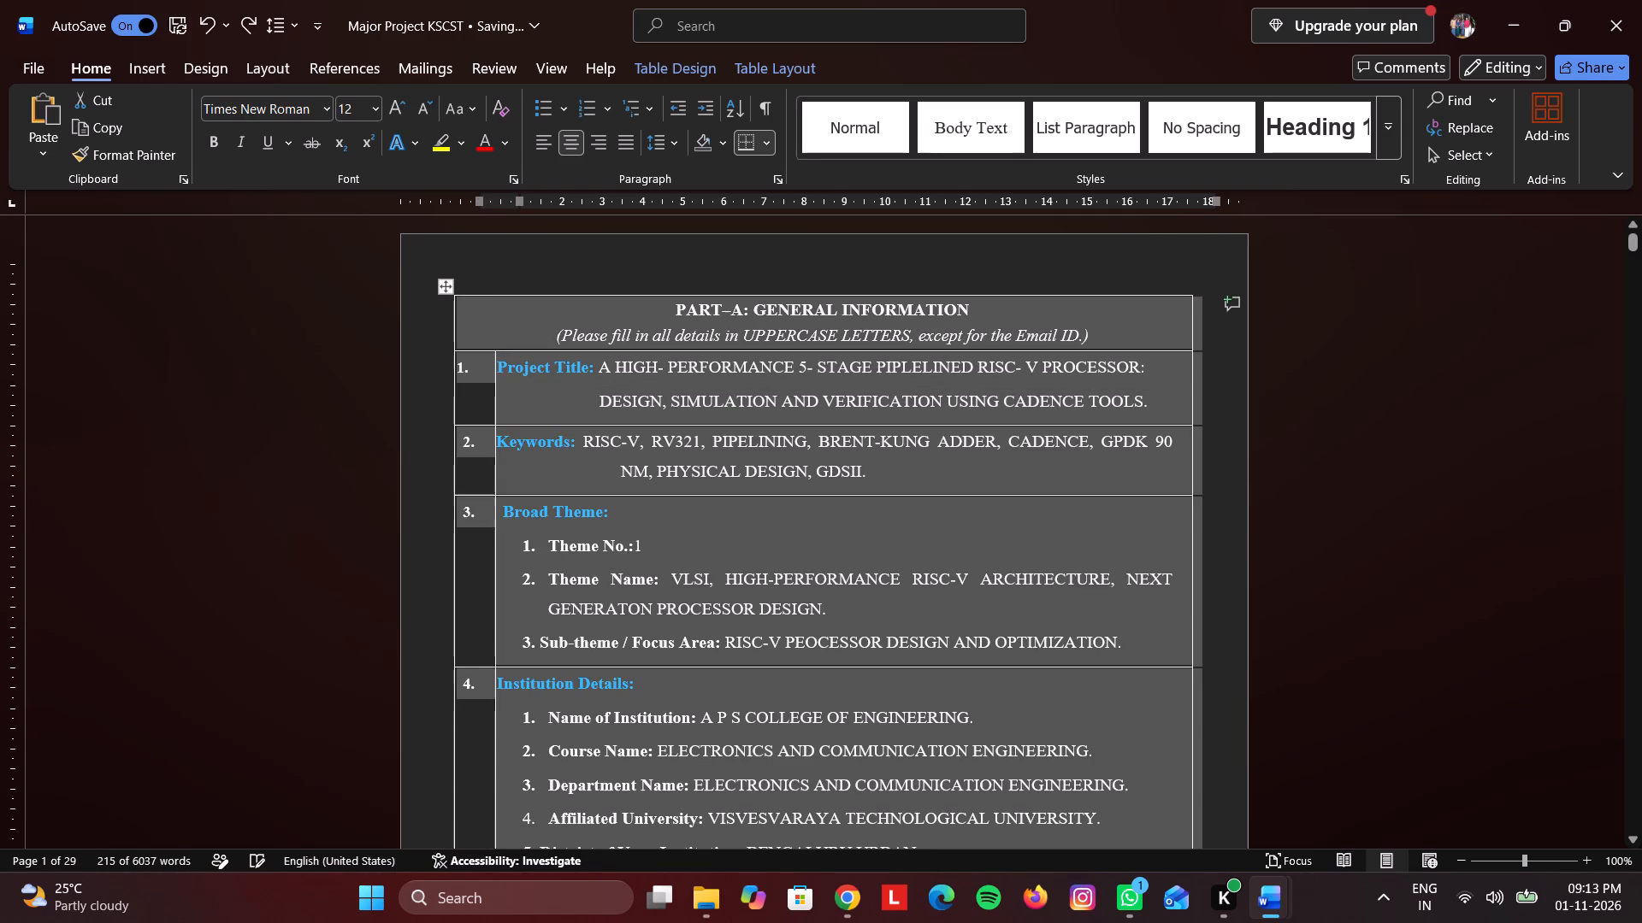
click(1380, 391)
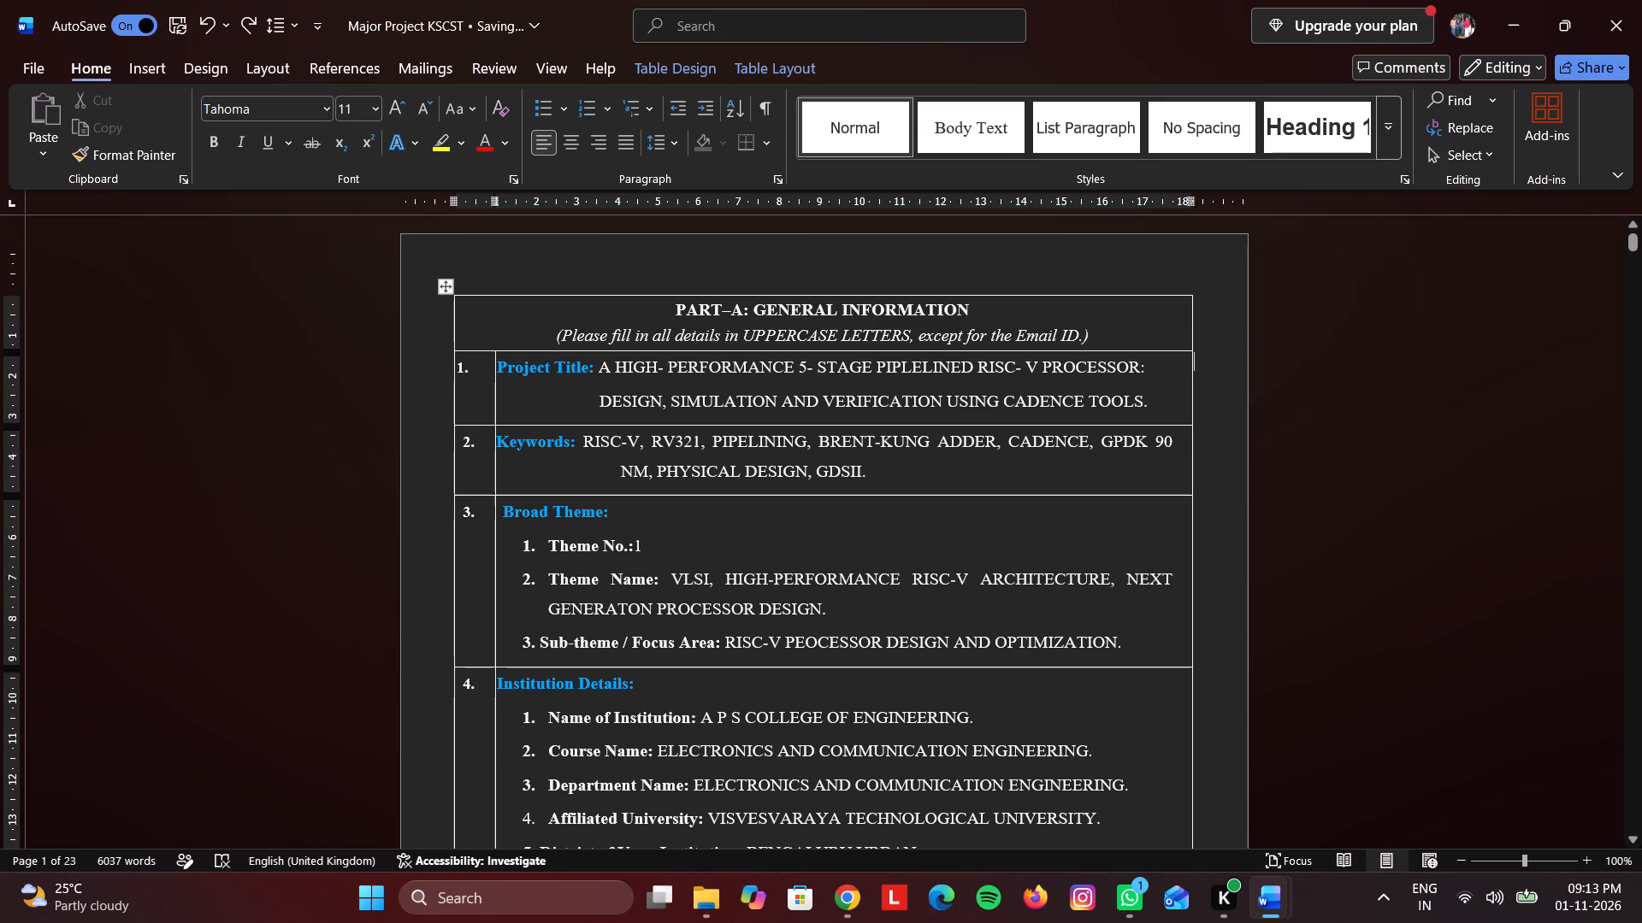
Copy the entire contents of Major Project KSCST.
key(ctrl+a)
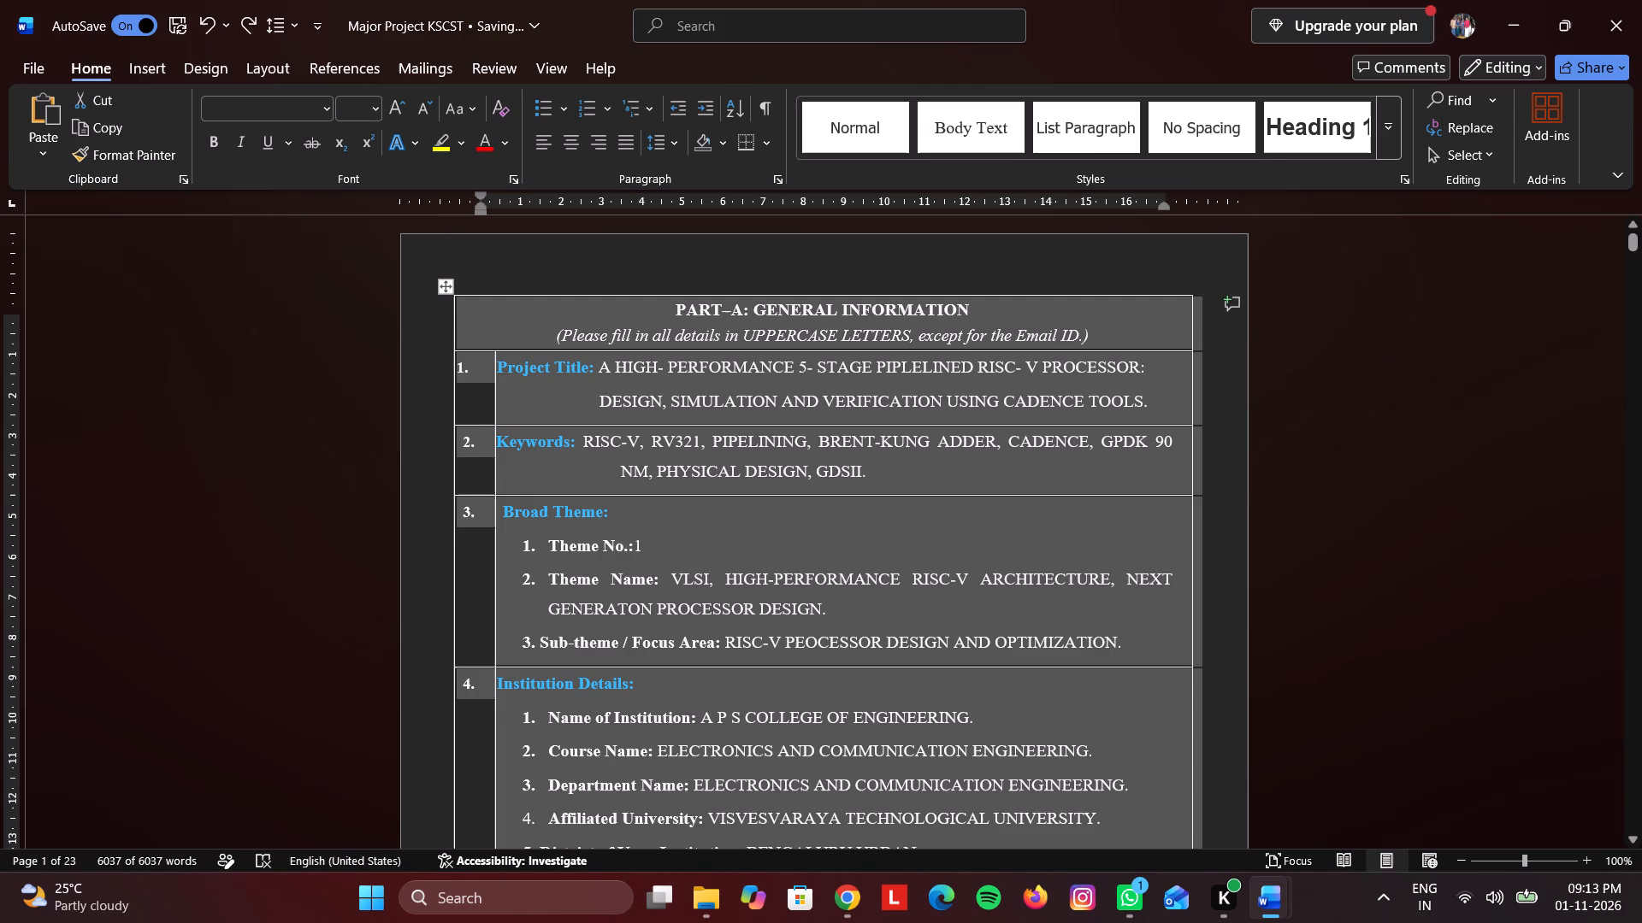
key(ctrl+c)
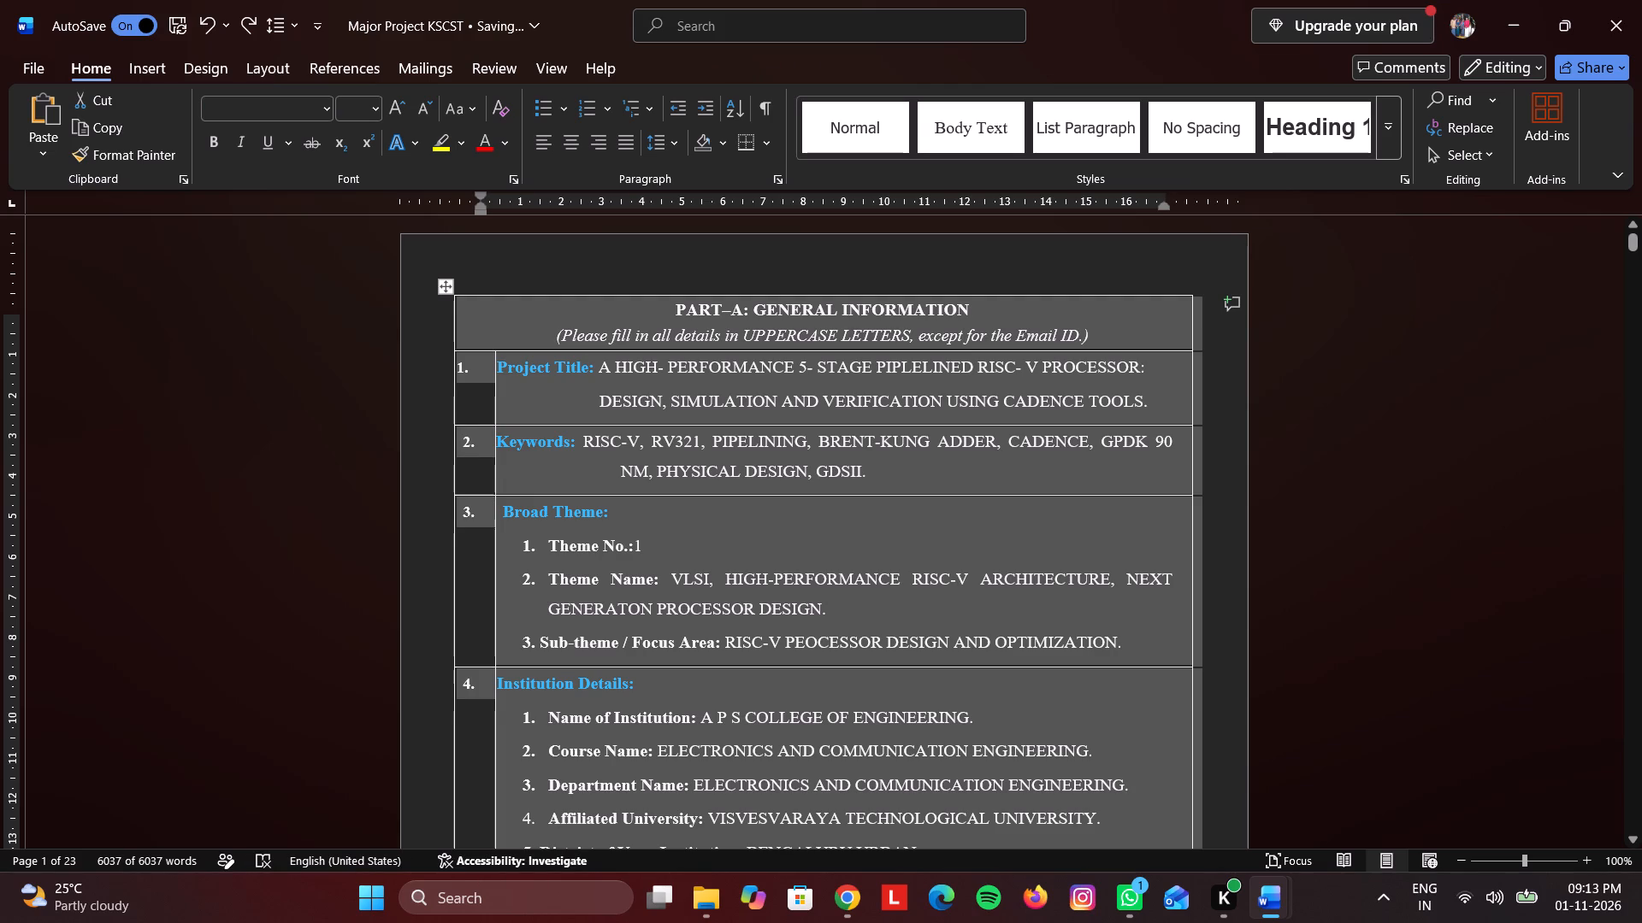
Examine KSCST2's letterhead, proposal heading and Part A rows through the Project Guide and Co-Guide details.
key(alt+Tab)
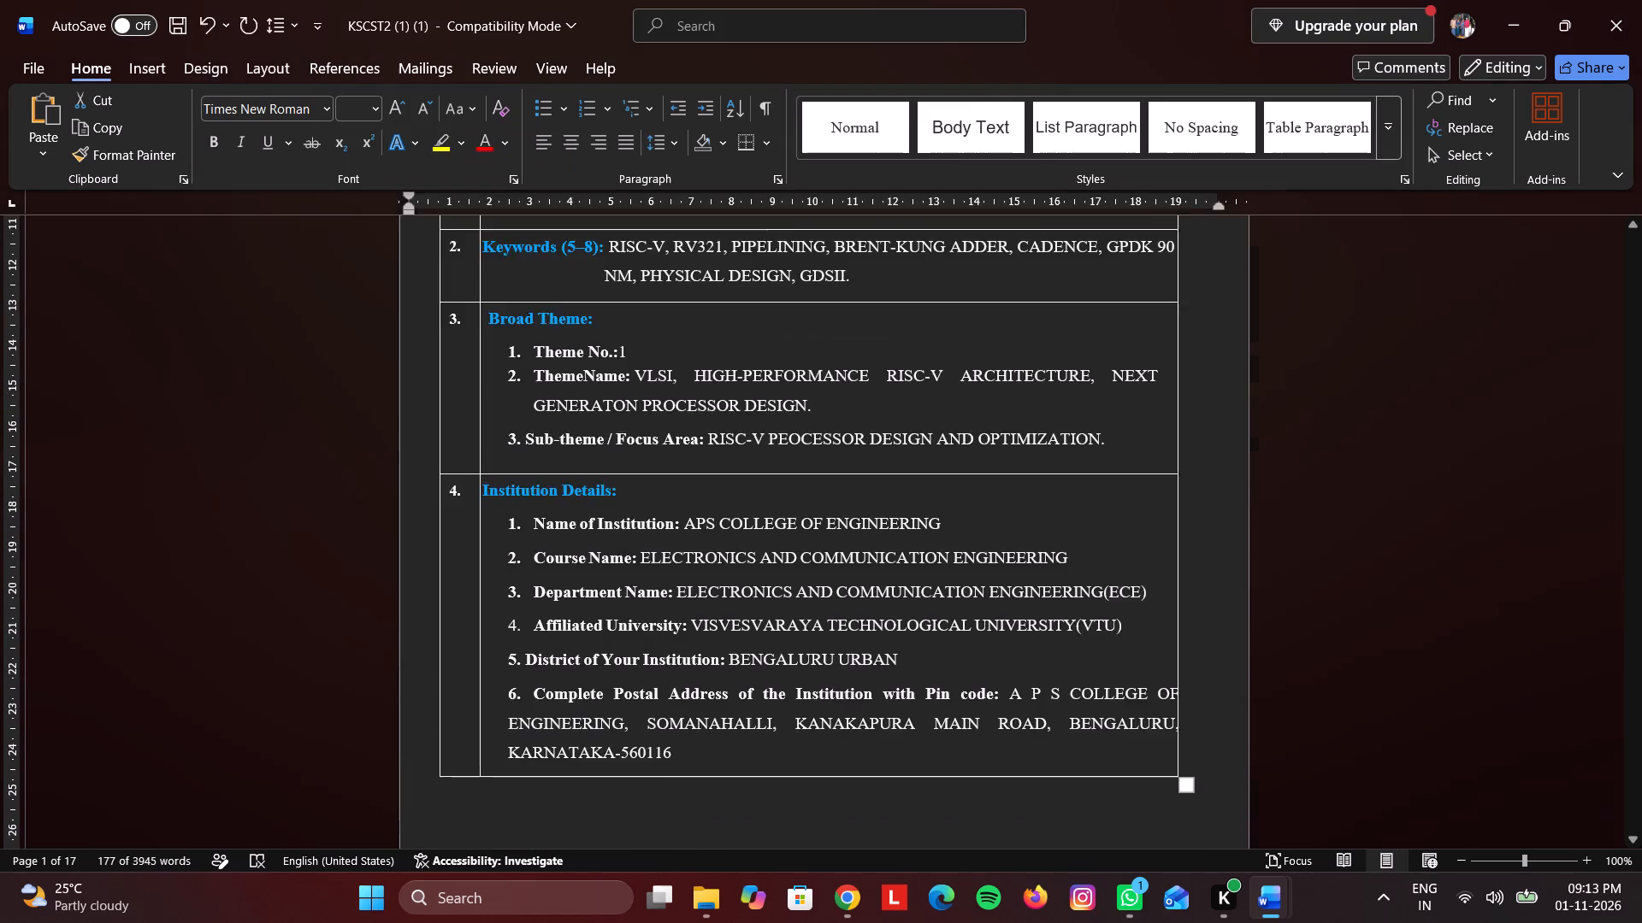
scroll(1107, 503, up, 11)
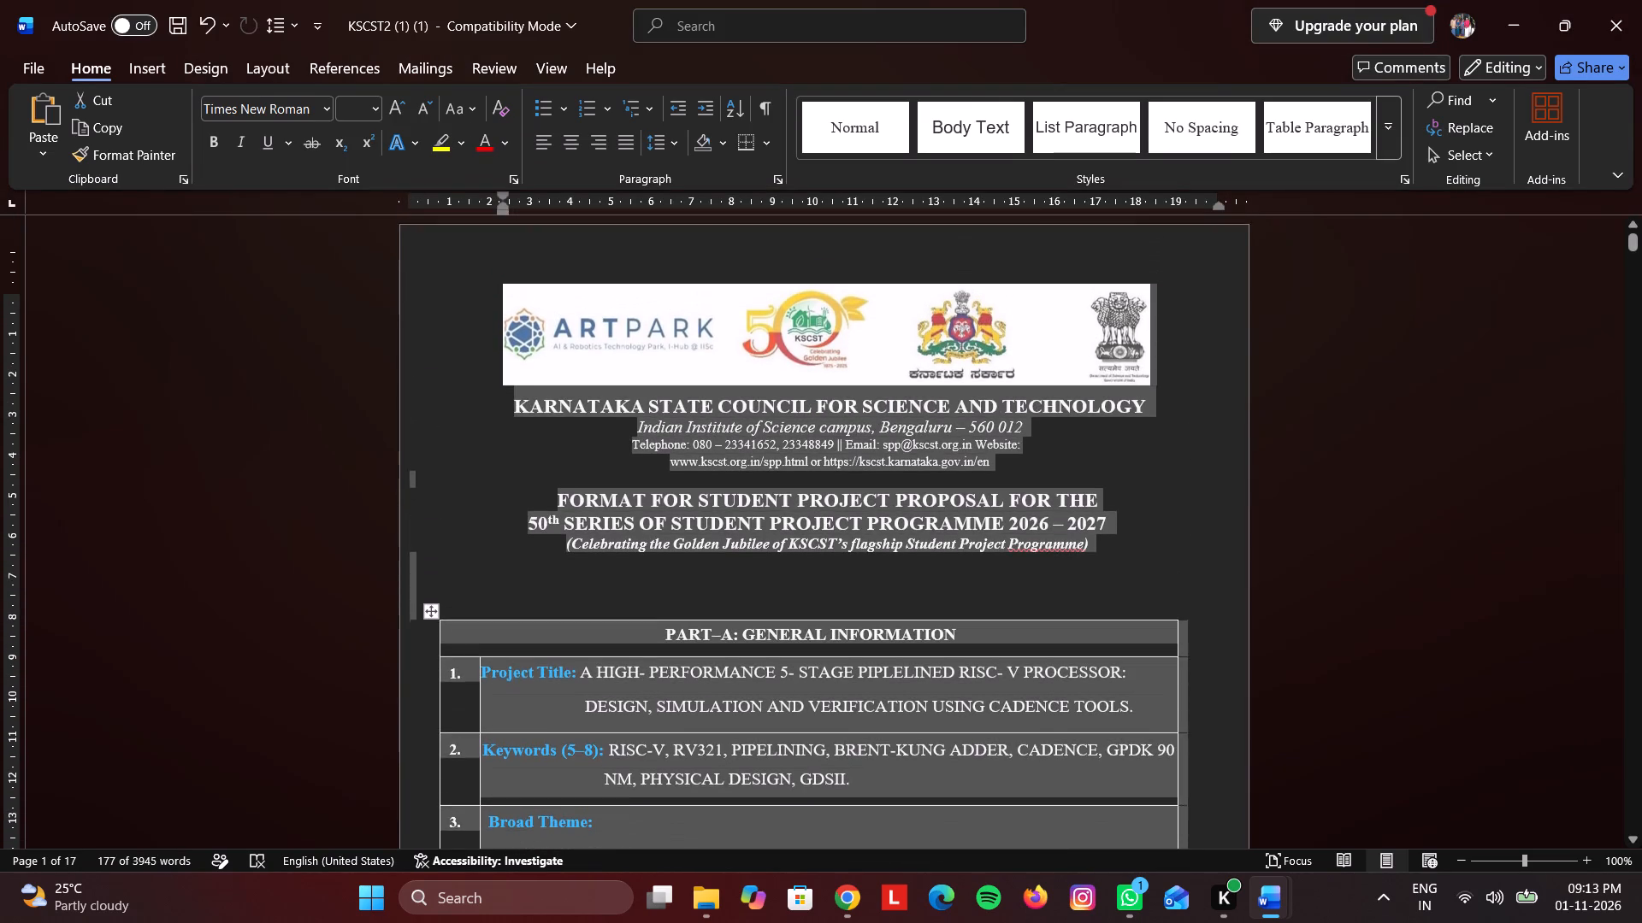
click(1190, 432)
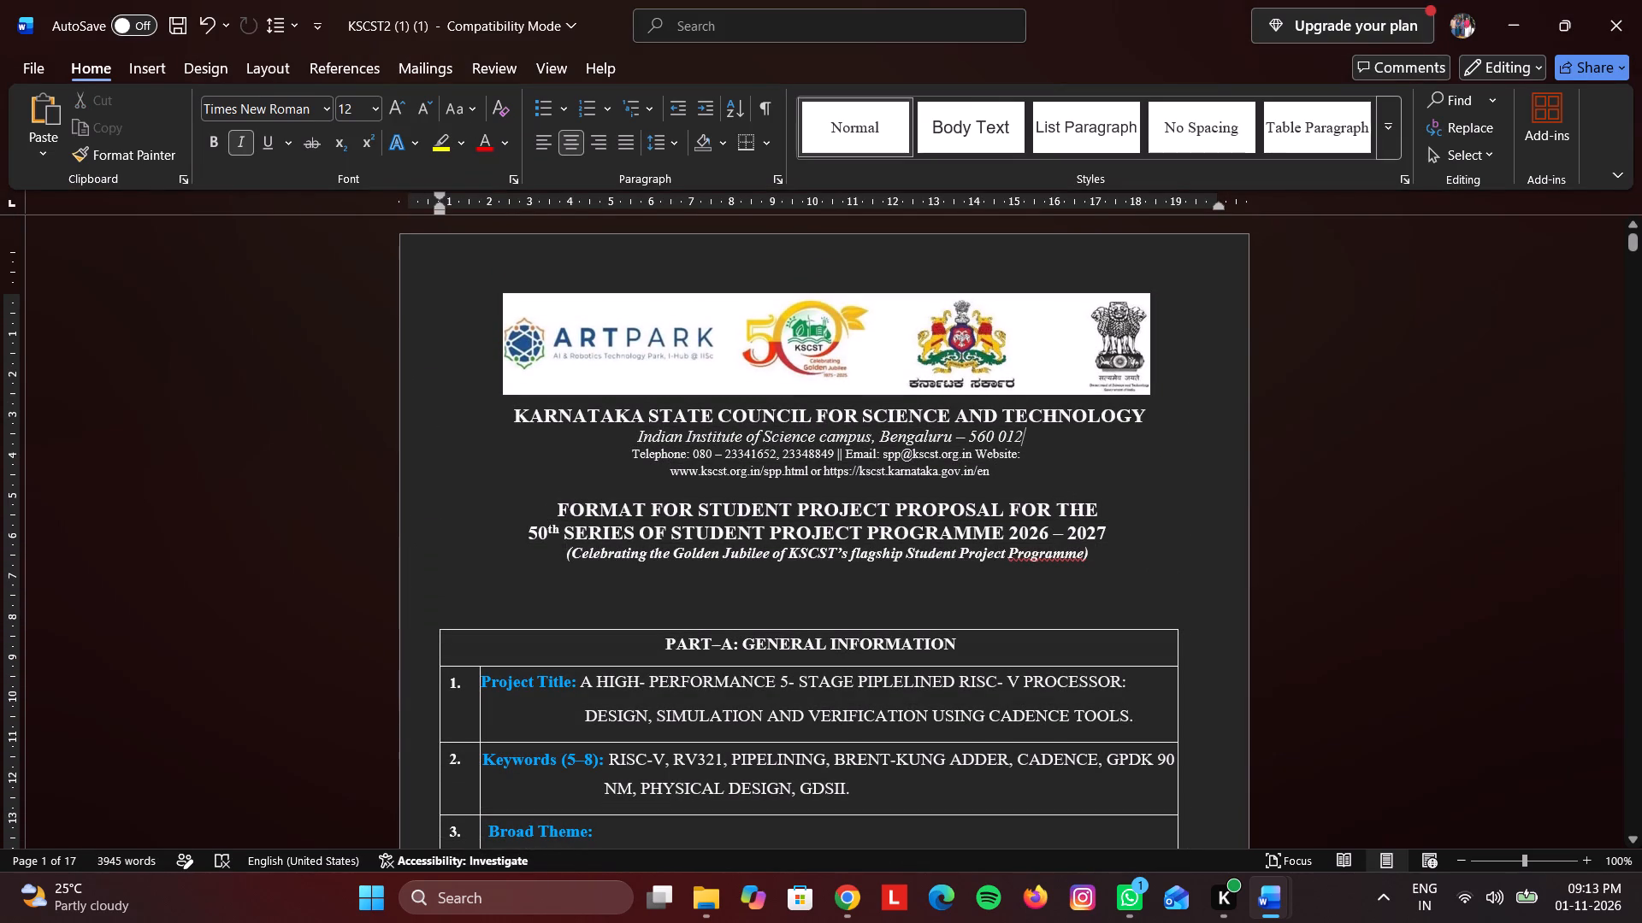
click(674, 414)
click(656, 567)
click(682, 616)
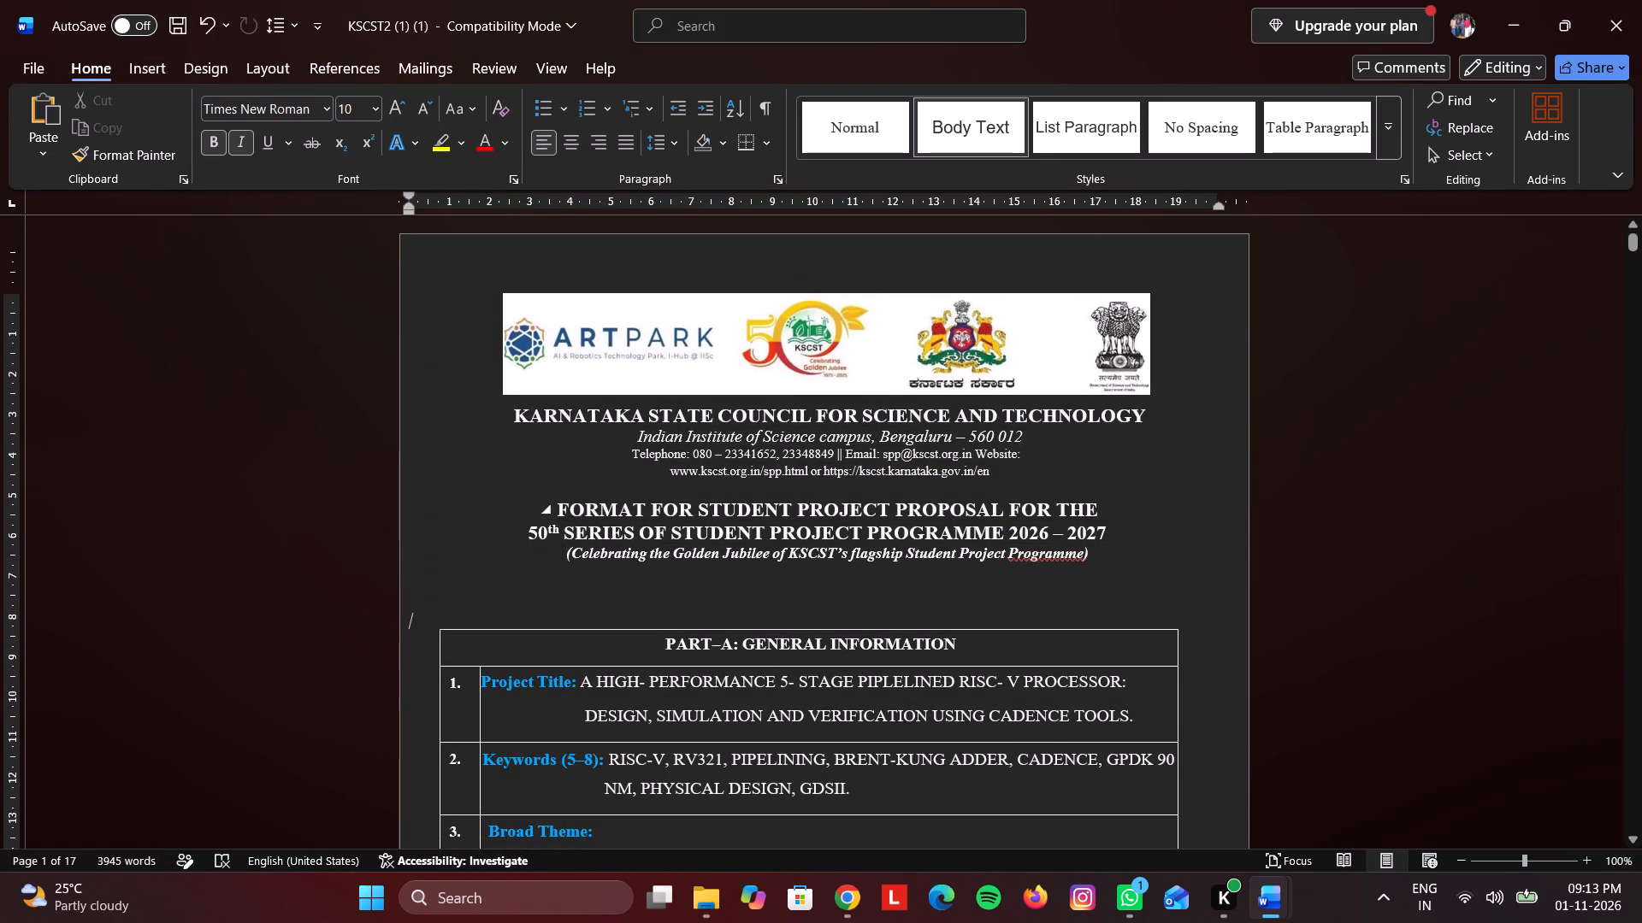
scroll(1307, 480, down, 12)
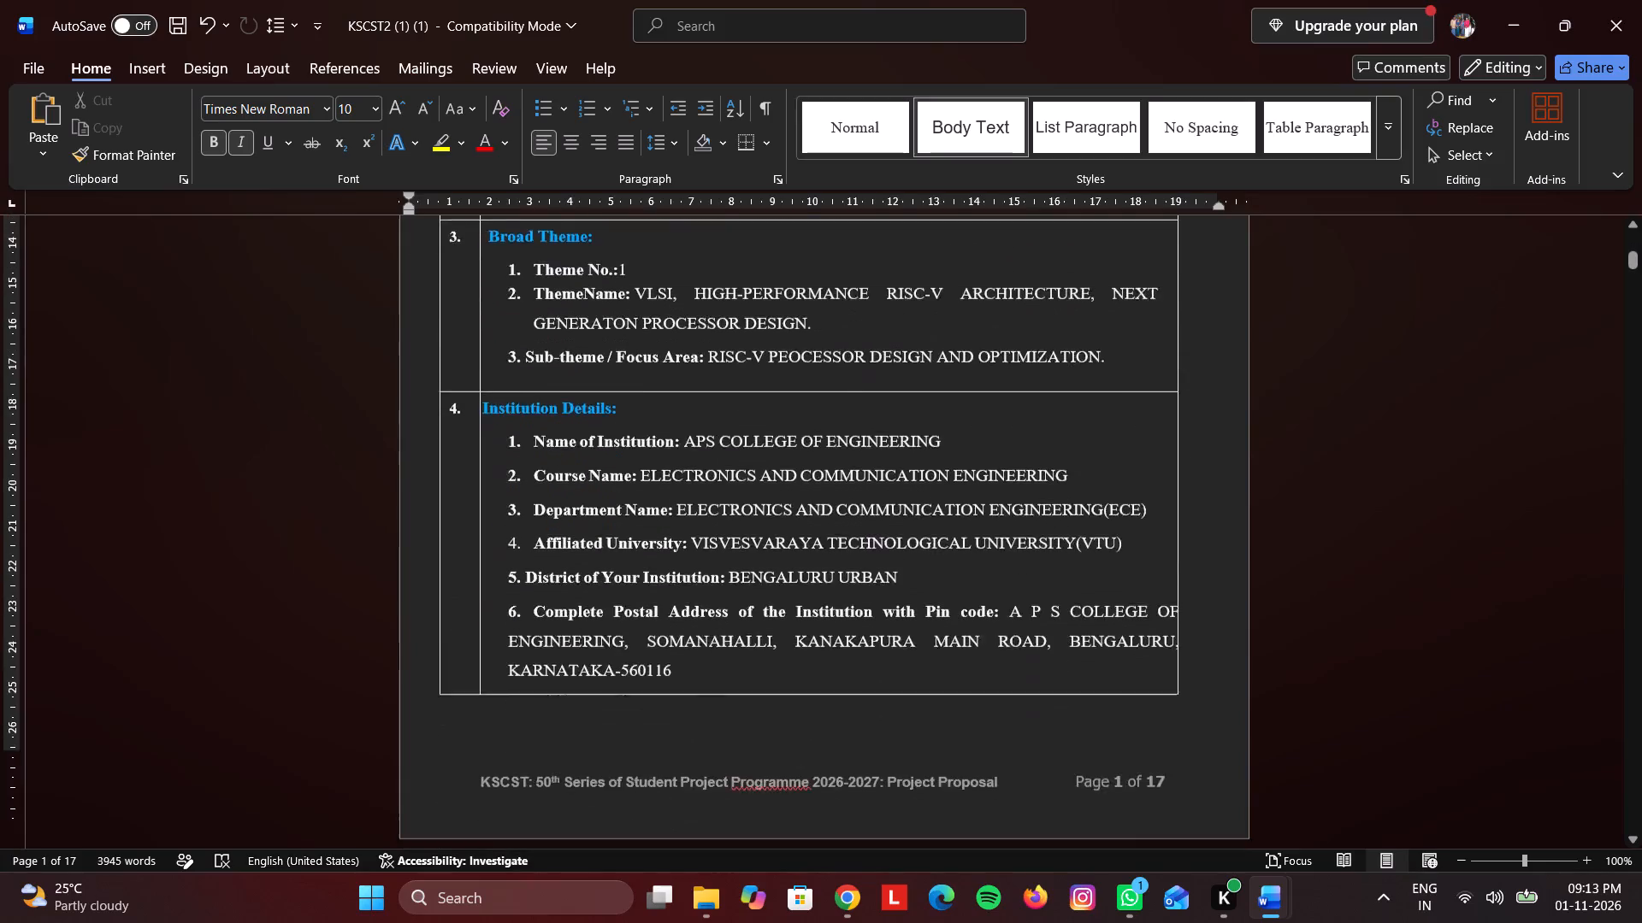
scroll(1307, 480, down, 14)
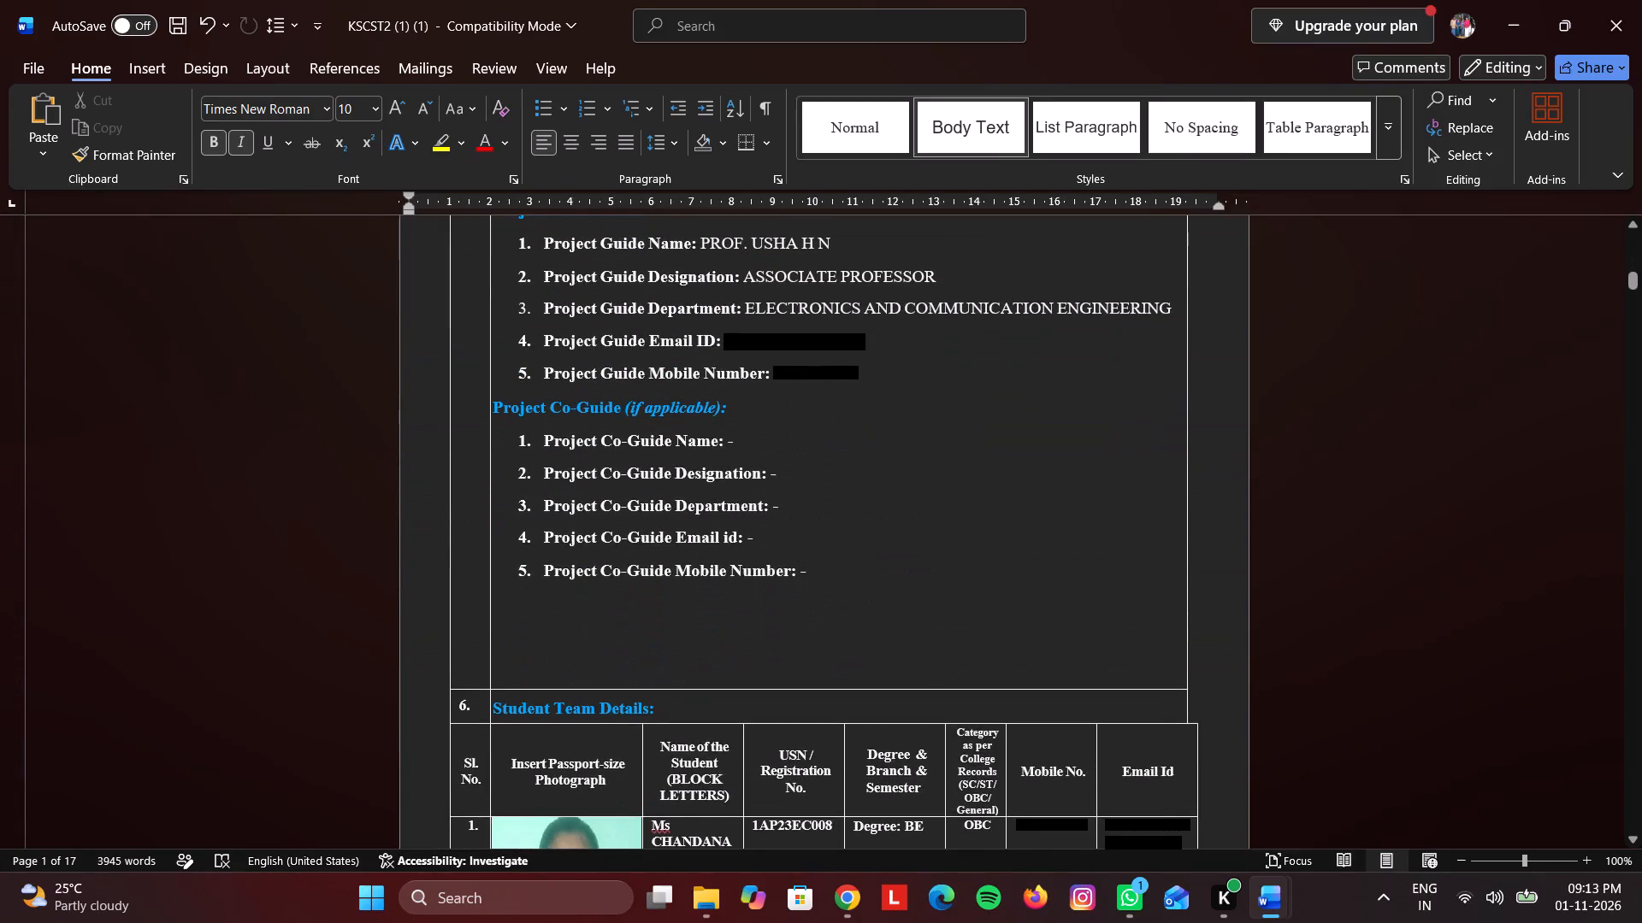
scroll(1307, 480, up, 17)
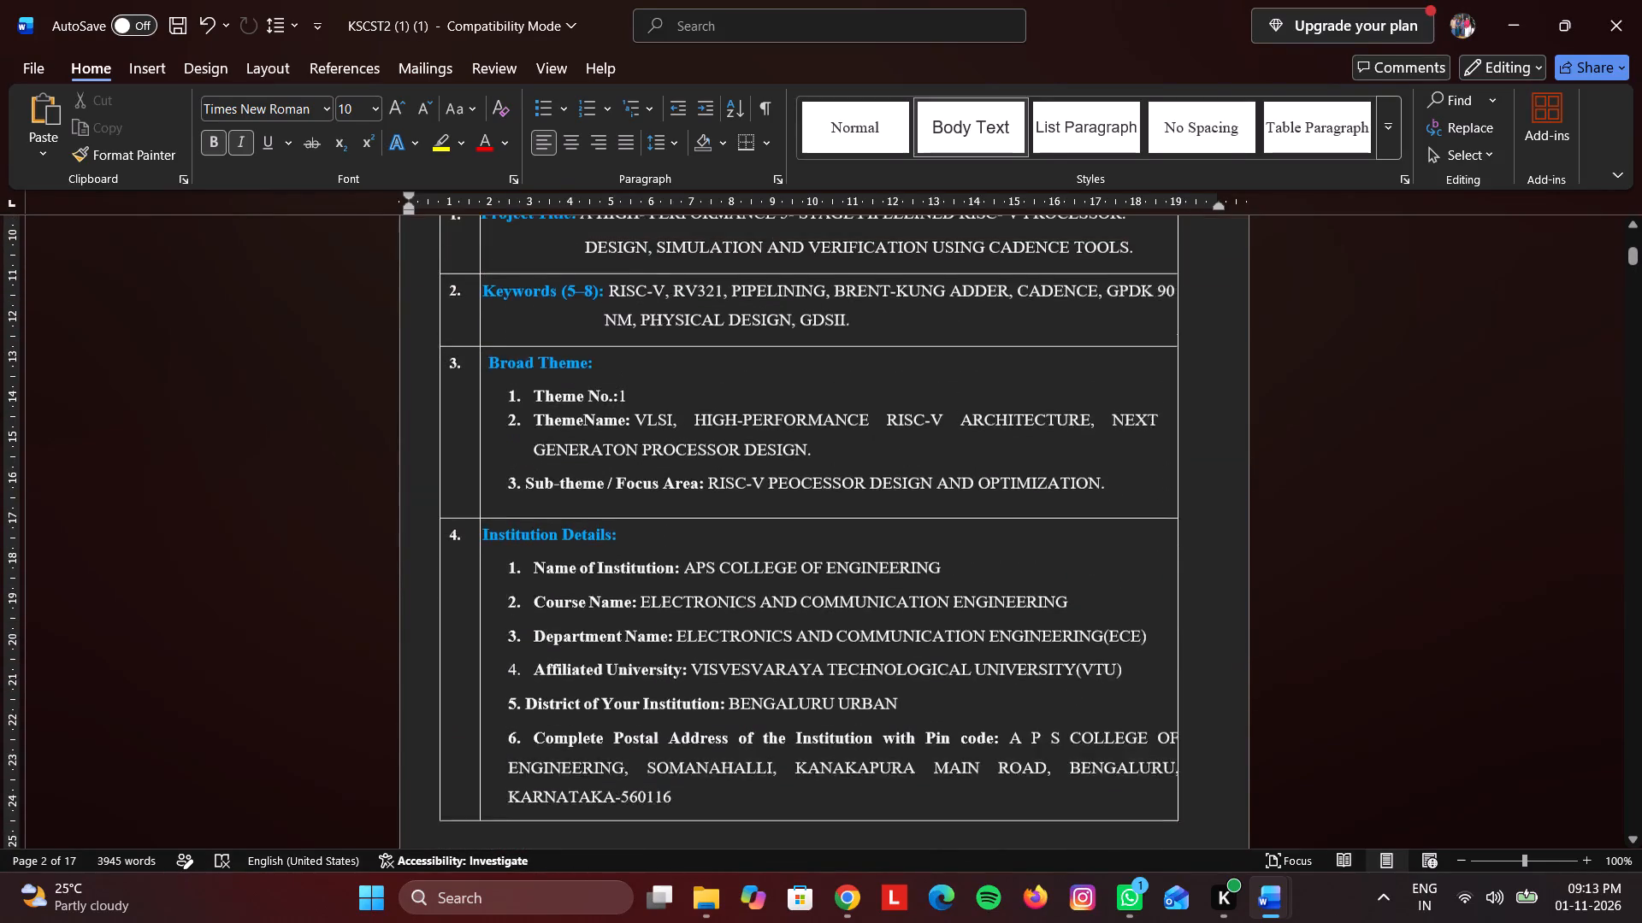
scroll(1307, 479, down, 19)
scroll(1307, 479, up, 7)
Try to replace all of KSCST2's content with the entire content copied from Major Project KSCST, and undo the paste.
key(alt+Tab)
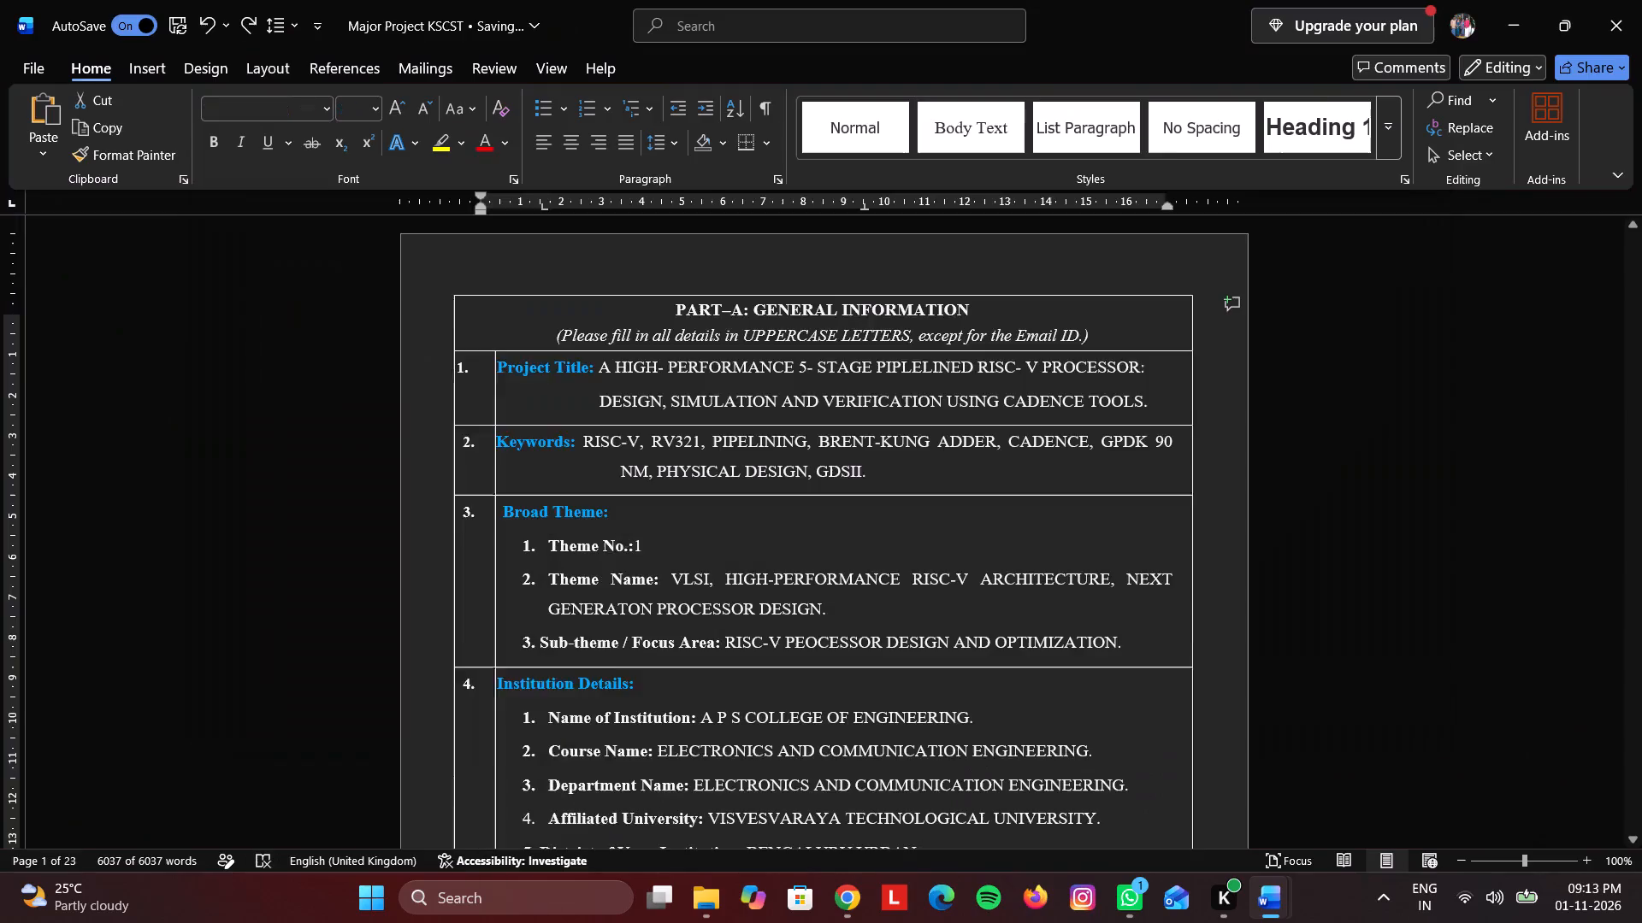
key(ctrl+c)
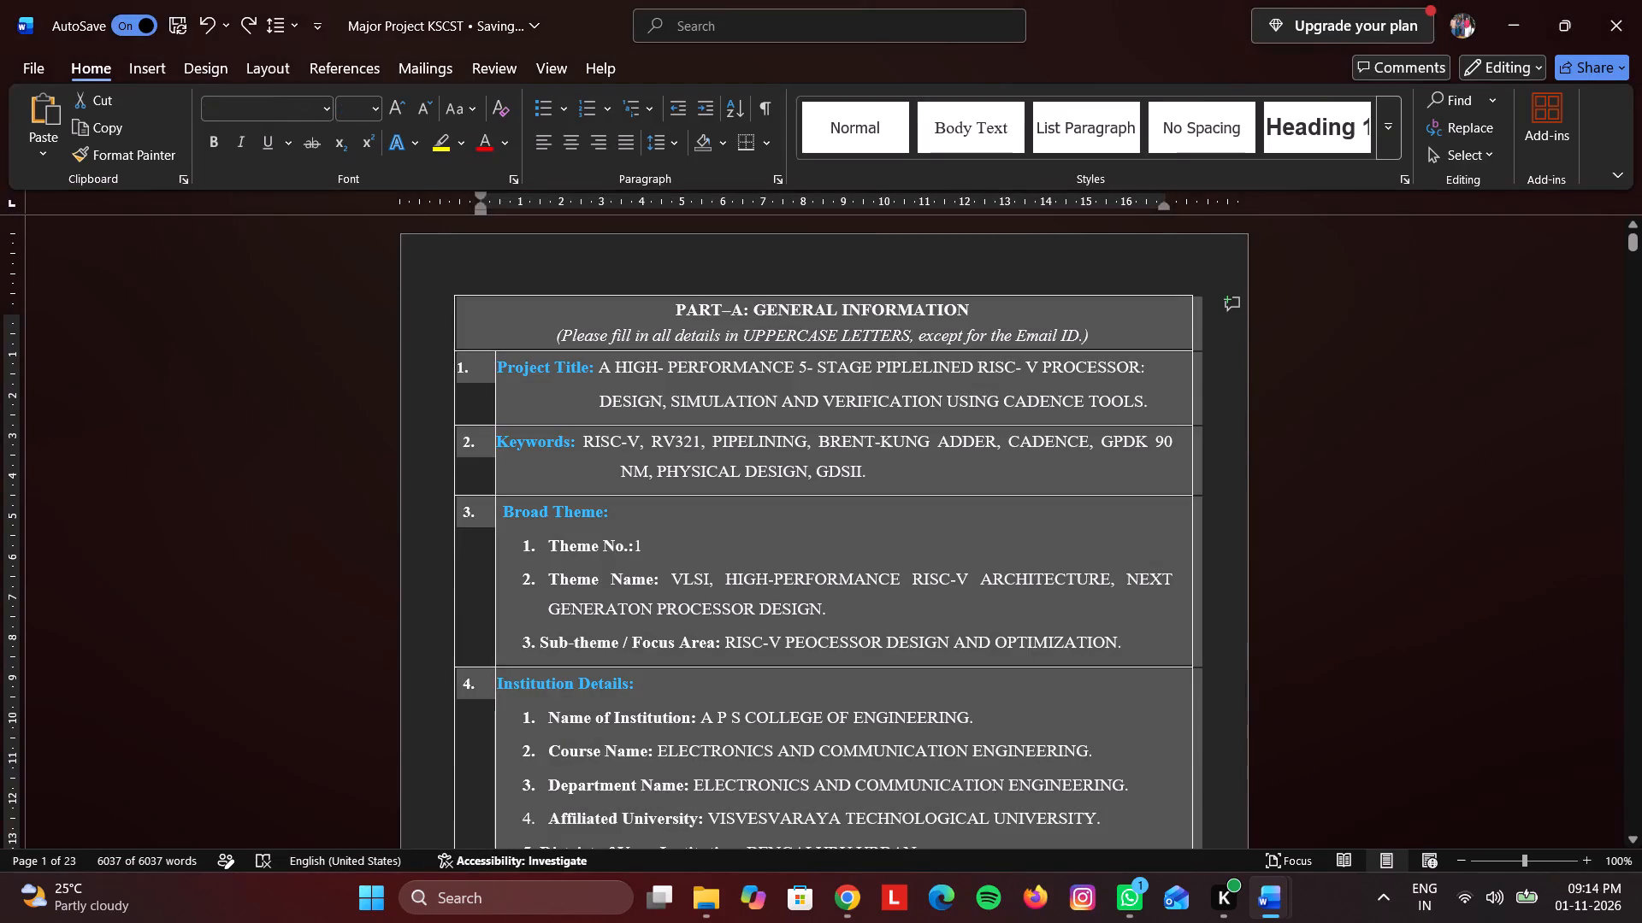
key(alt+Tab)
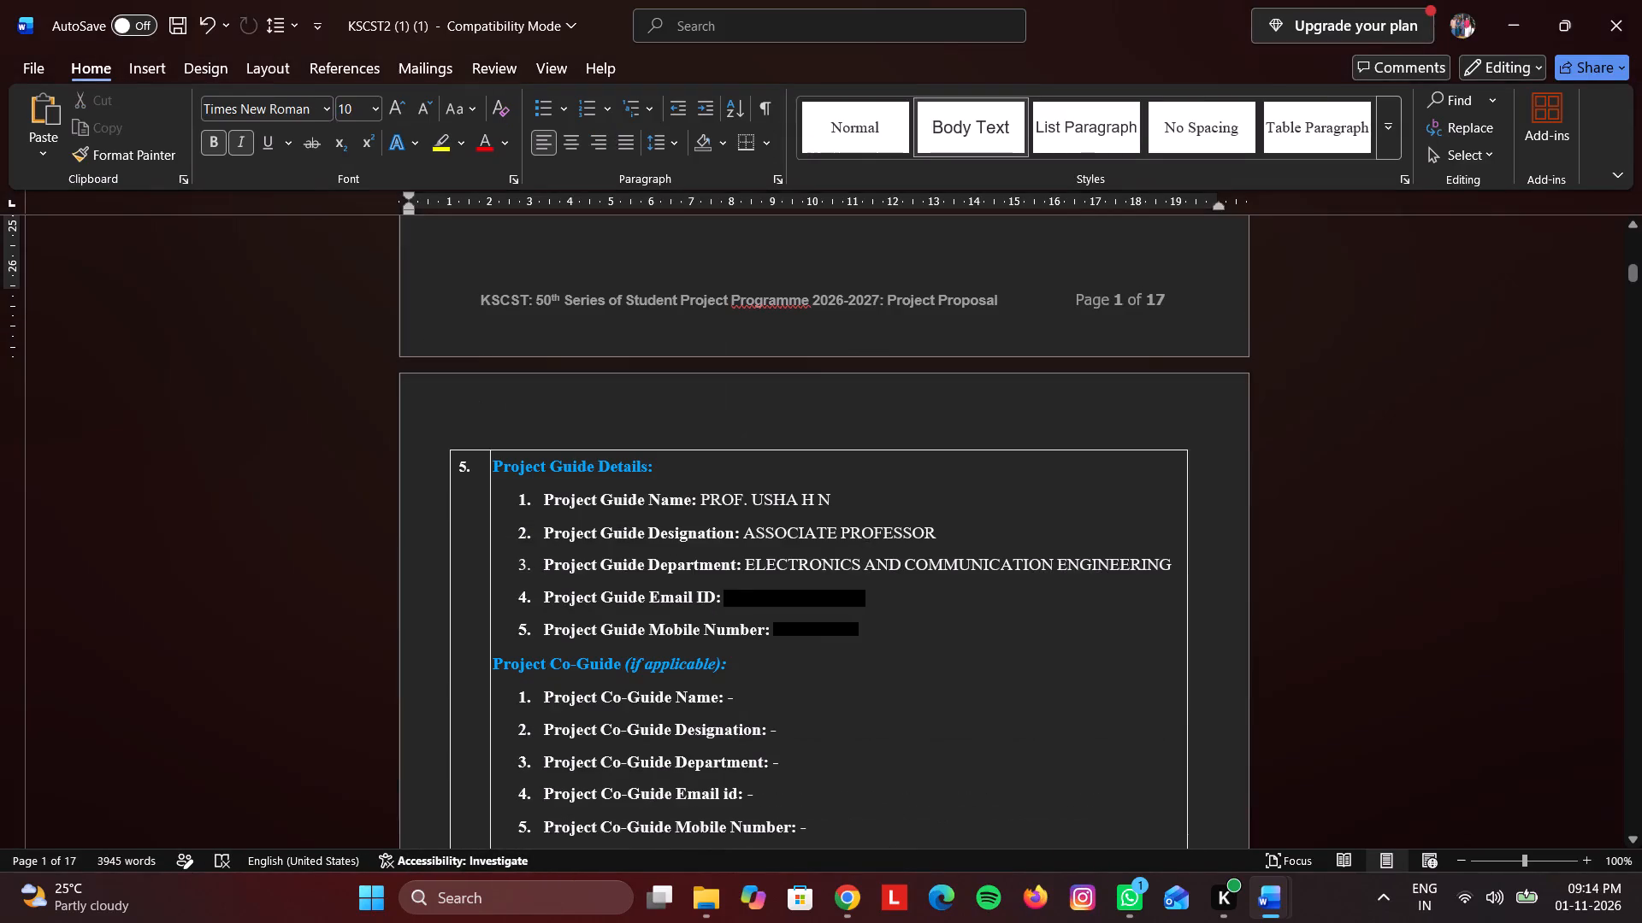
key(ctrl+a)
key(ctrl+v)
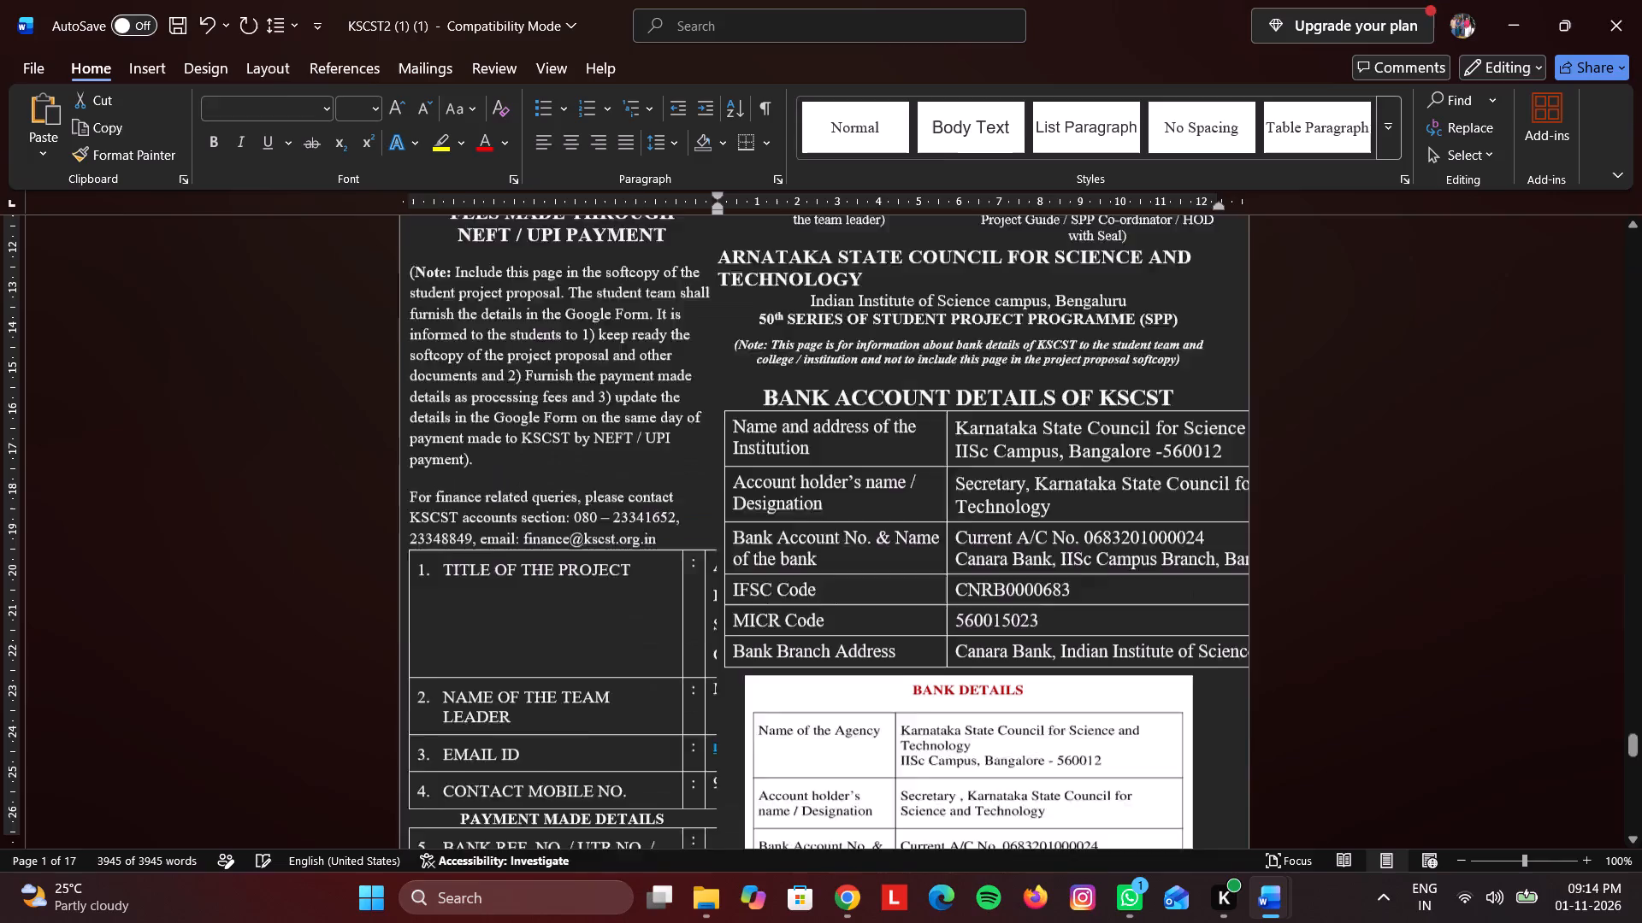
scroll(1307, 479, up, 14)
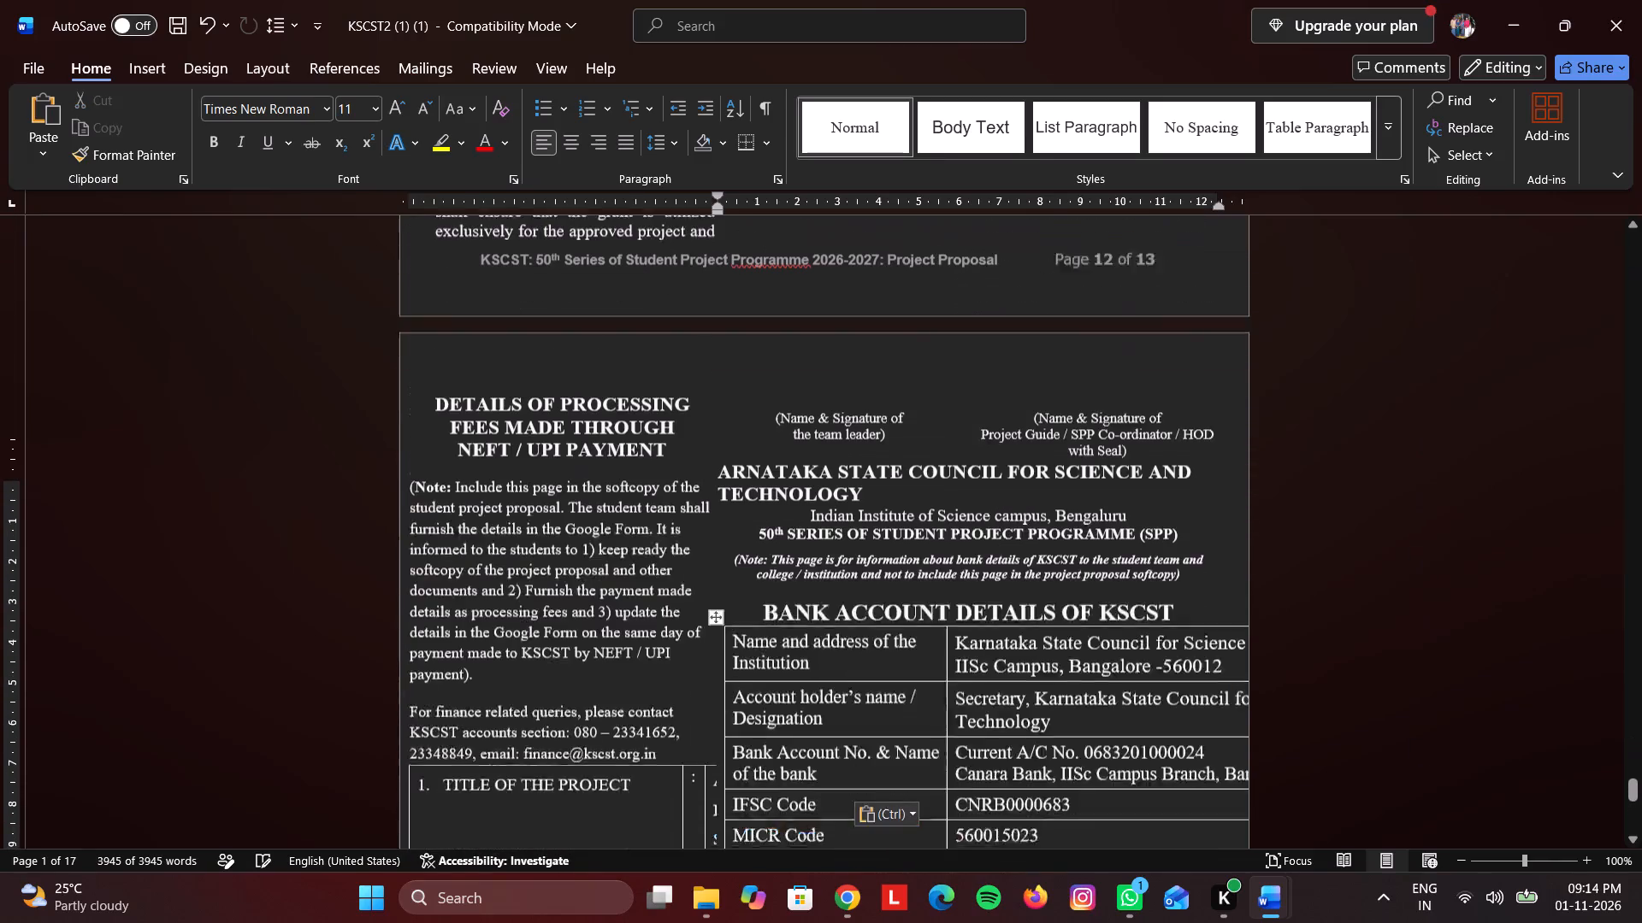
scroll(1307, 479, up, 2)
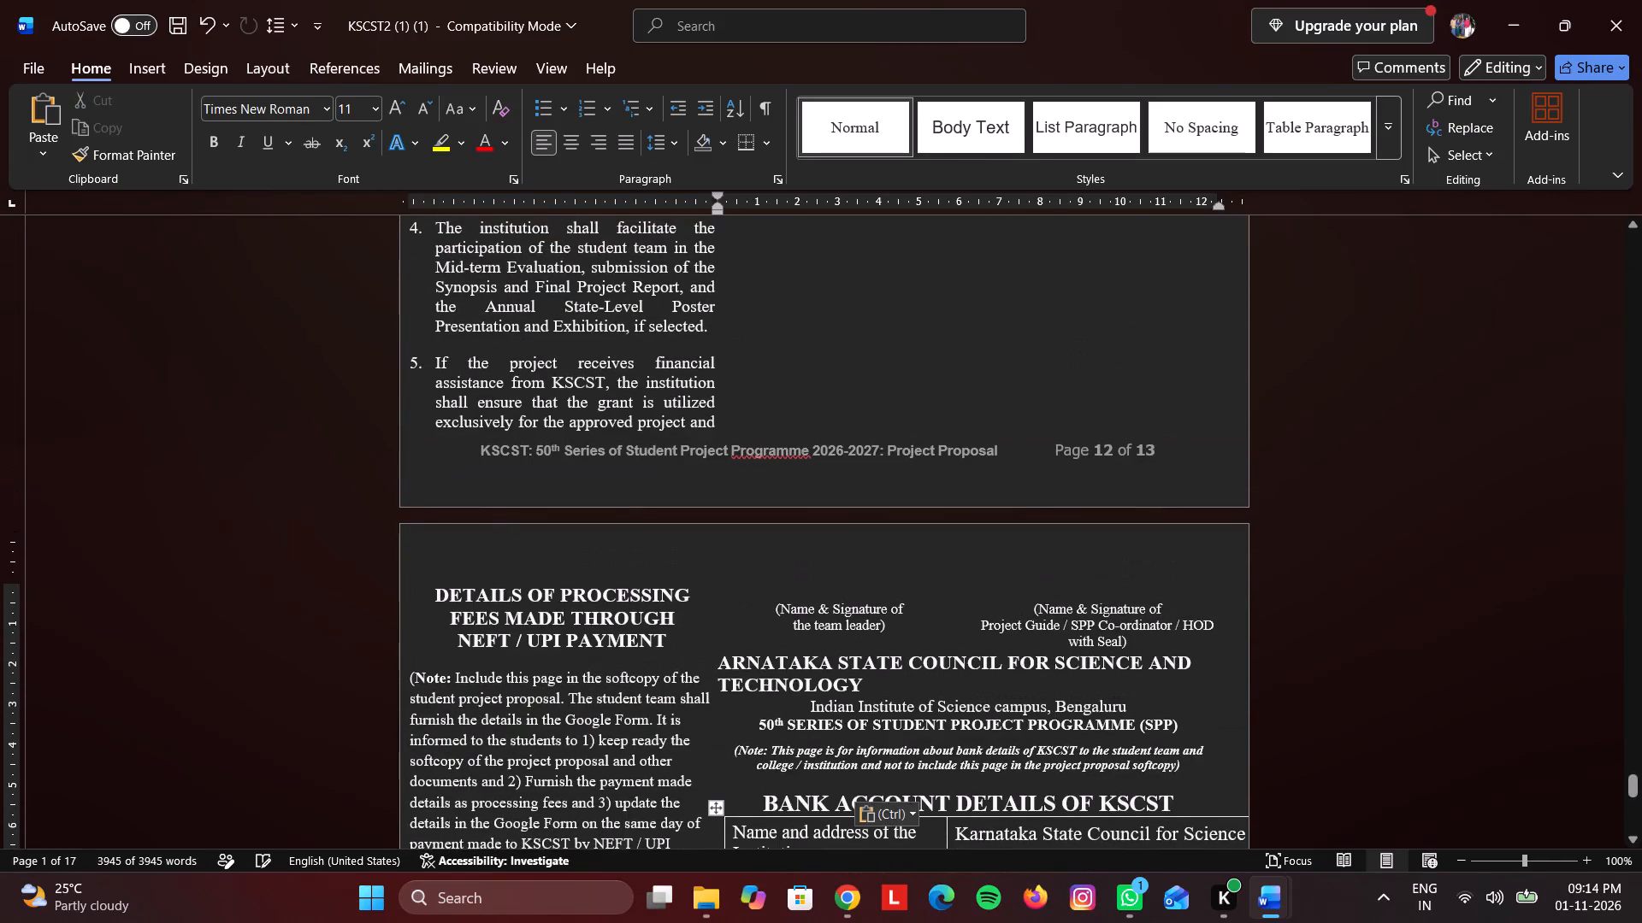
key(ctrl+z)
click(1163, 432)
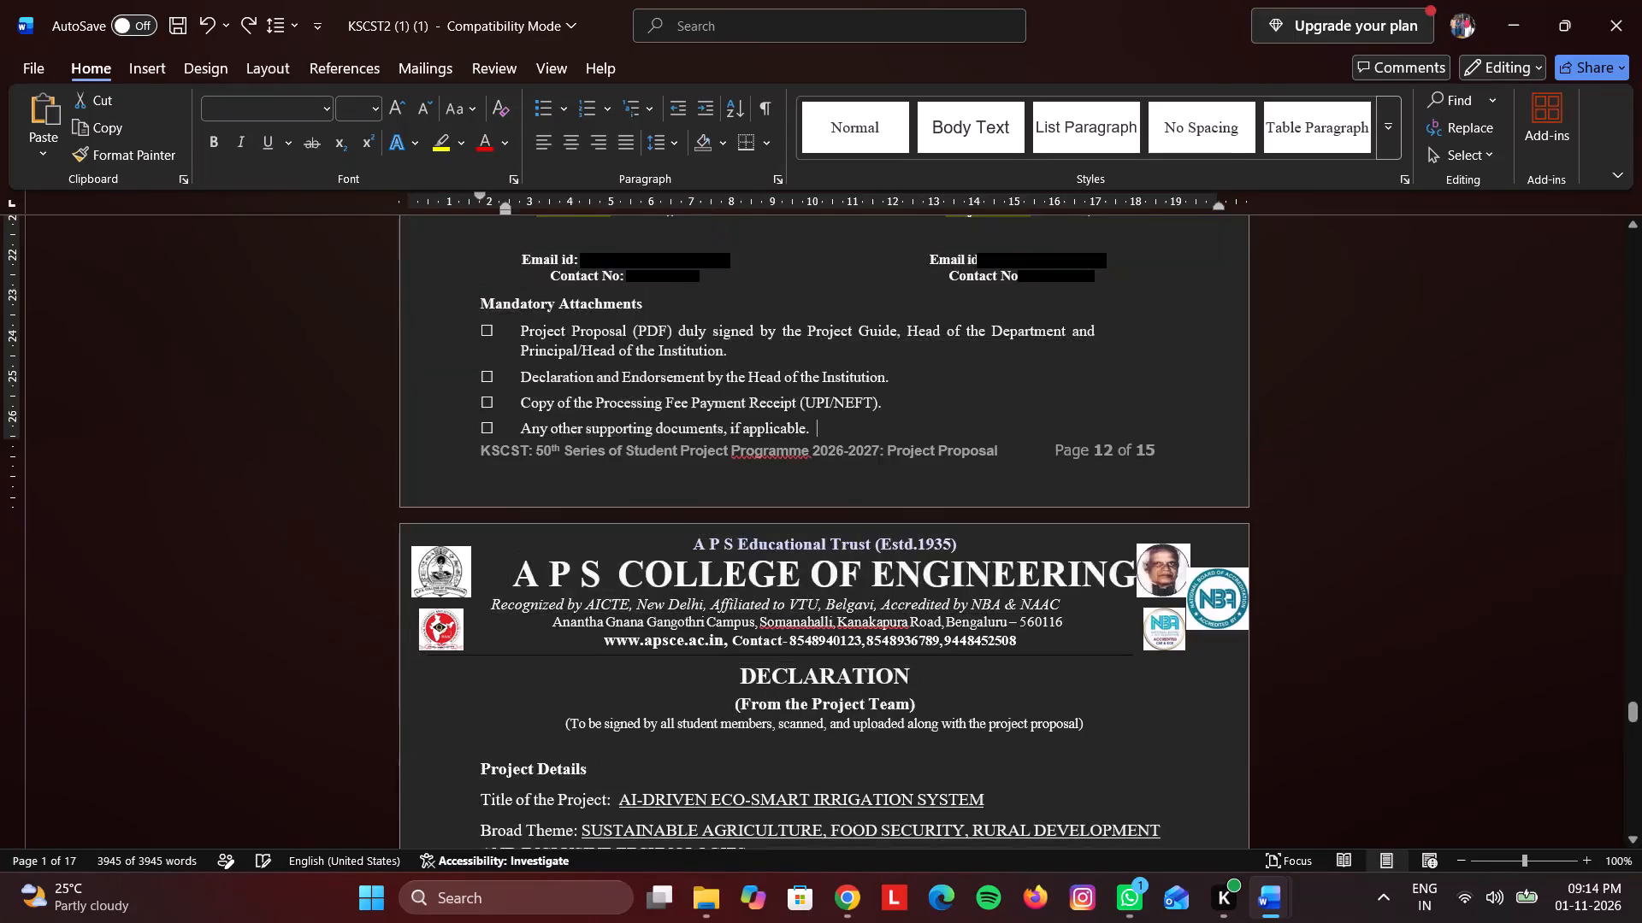
Replace the Project Guide Name in KSCST2 with the guide's name copied from Major Project KSCST, keeping the designation on its own line.
scroll(1169, 424, up, 12)
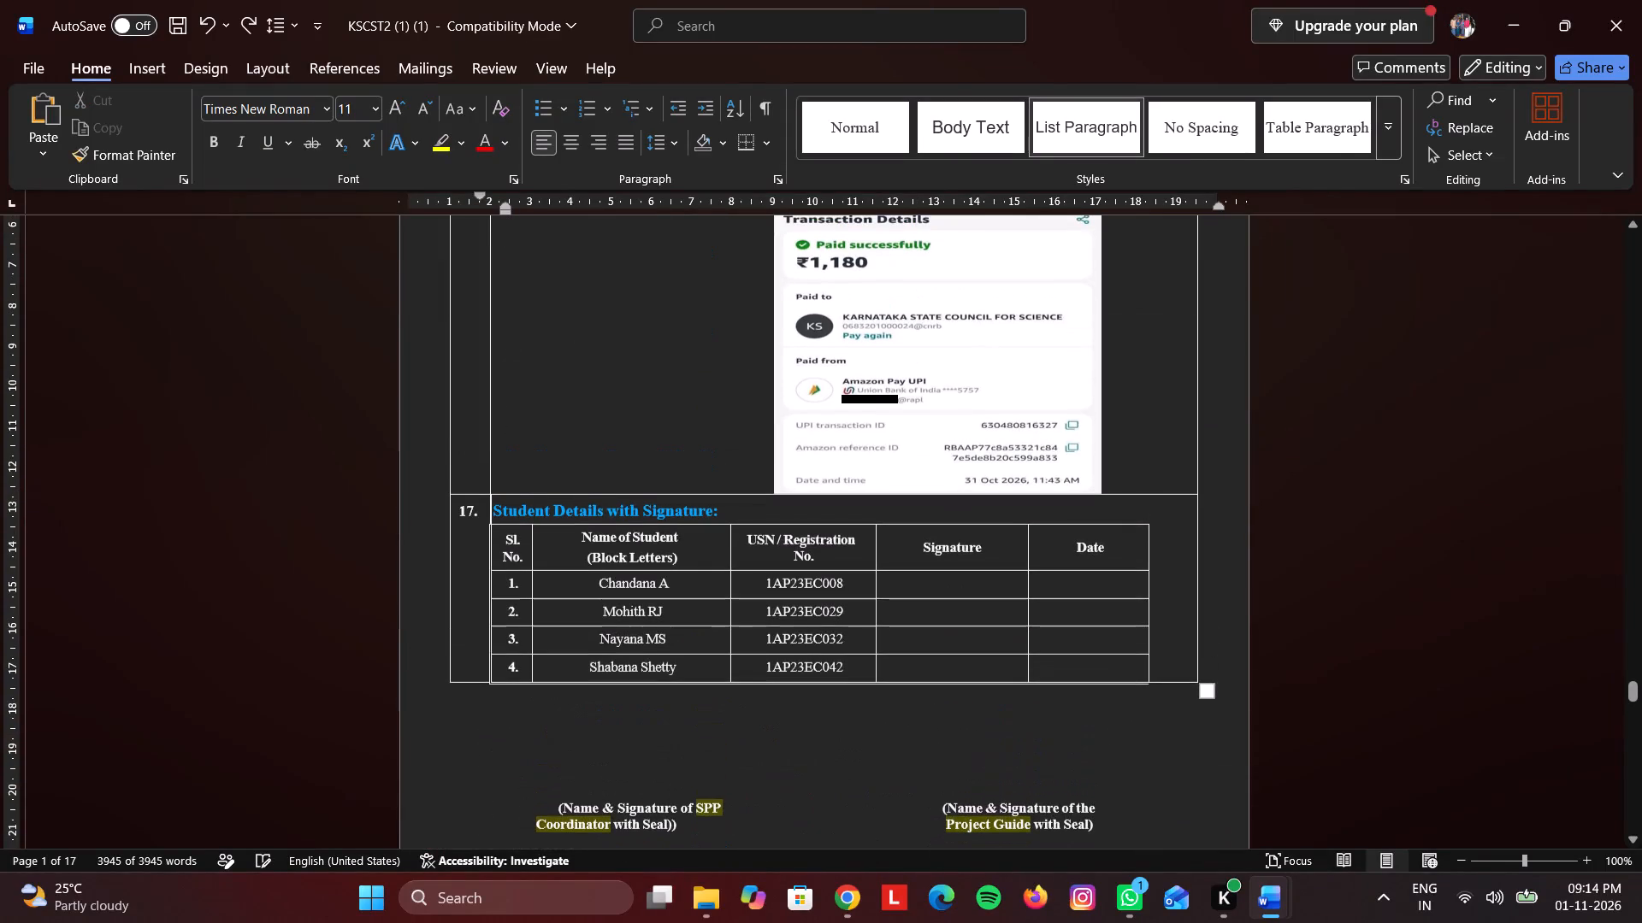
scroll(1169, 423, up, 13)
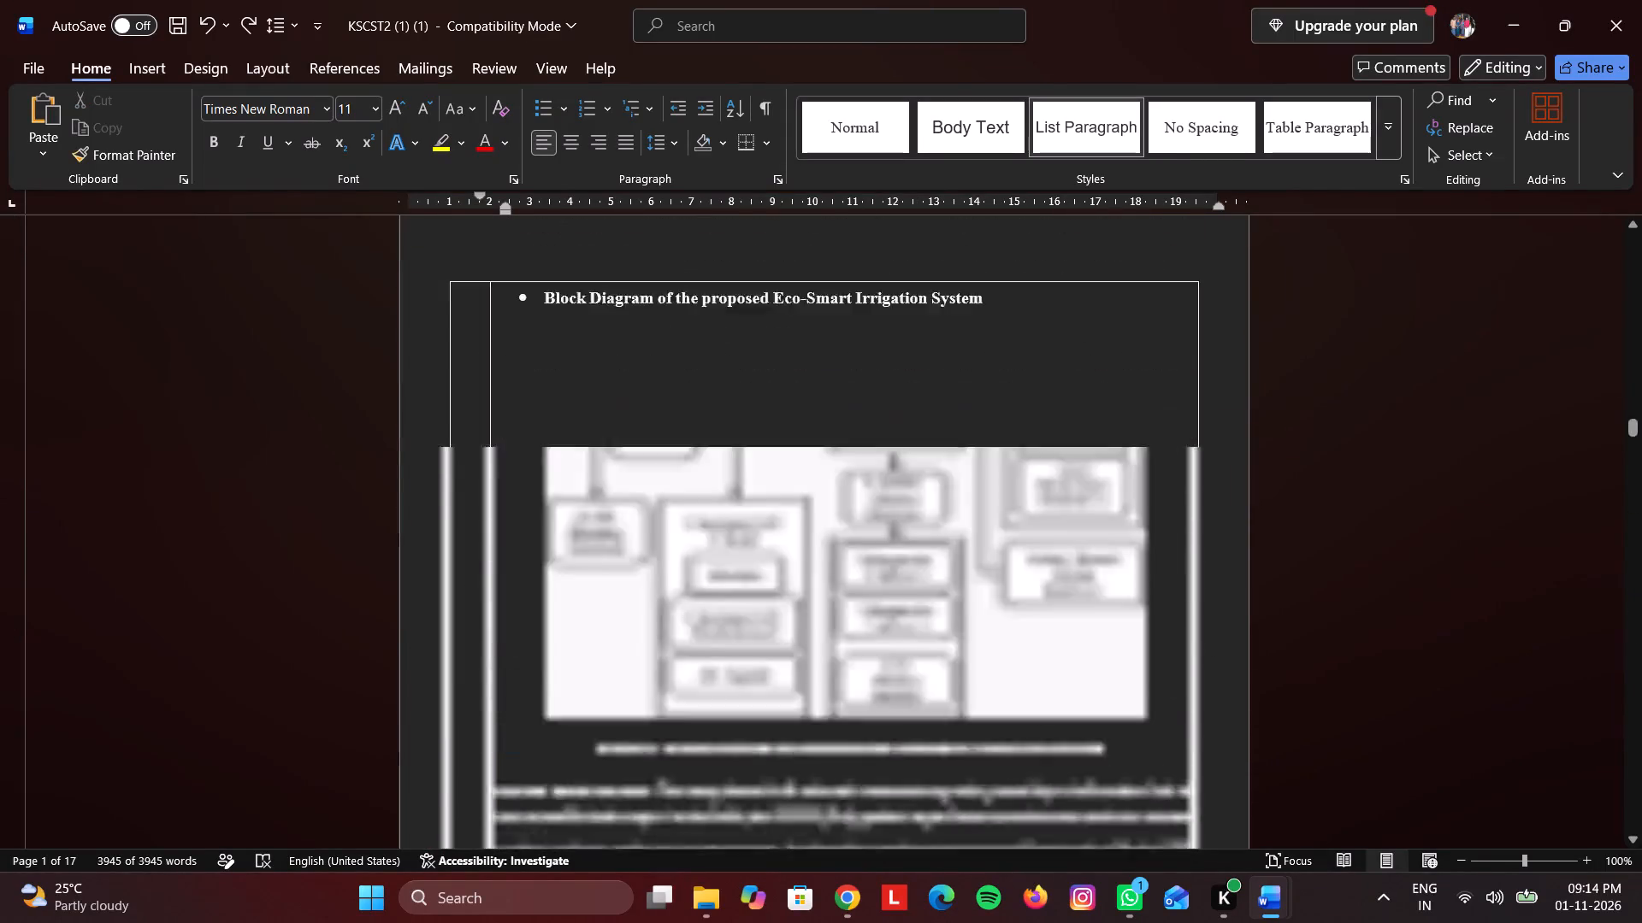
scroll(1169, 423, up, 17)
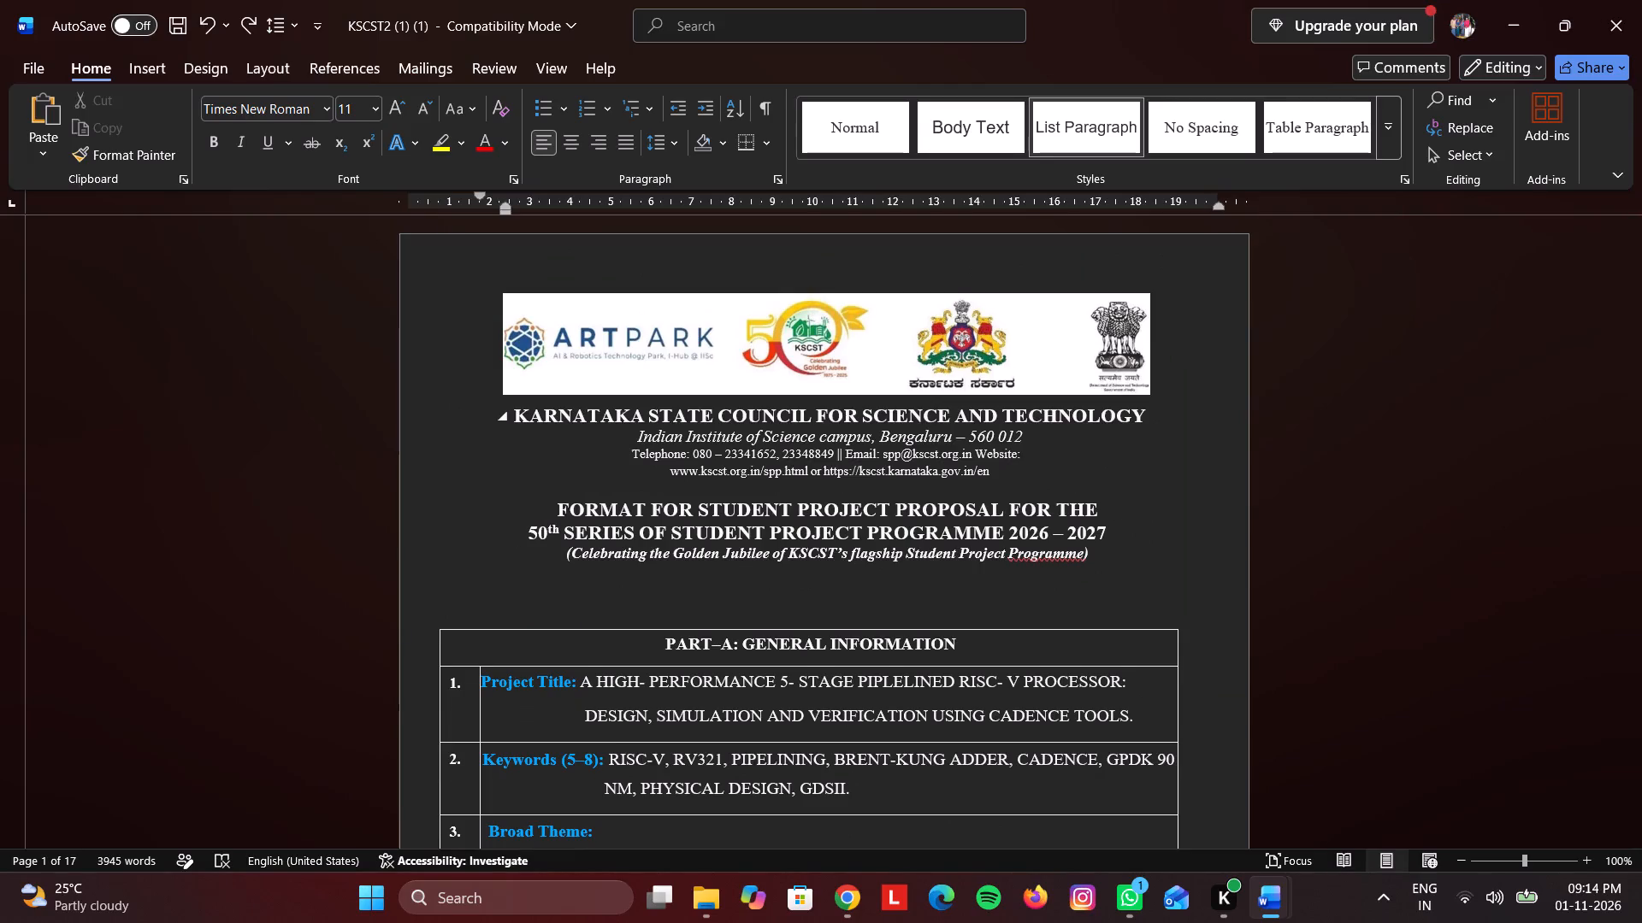
scroll(755, 530, down, 14)
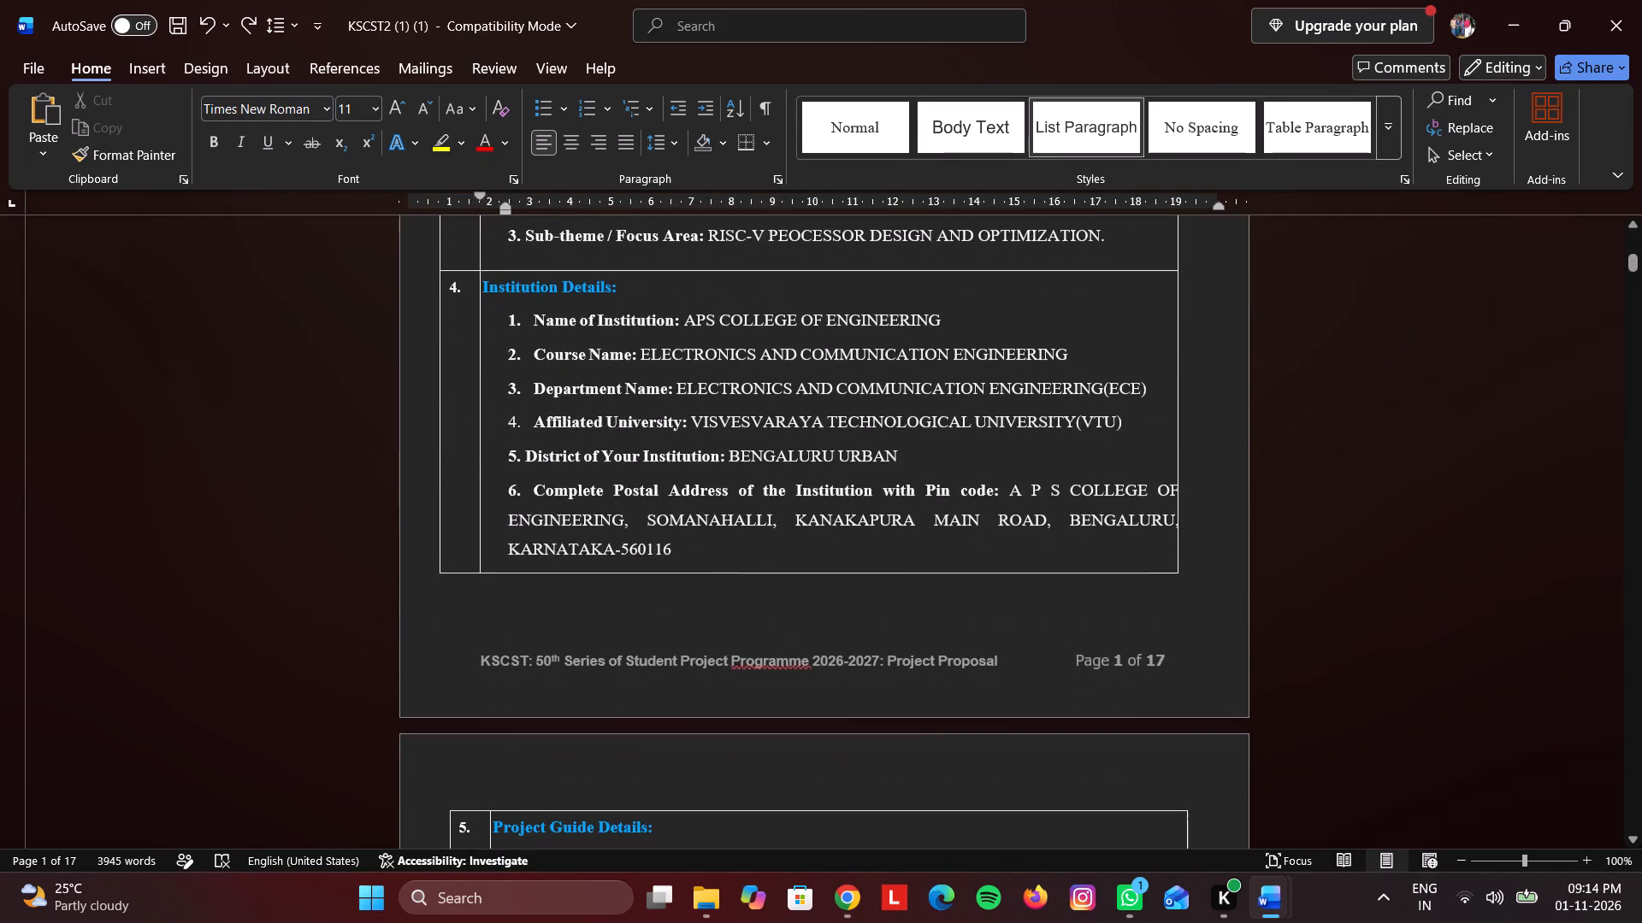
scroll(737, 563, down, 9)
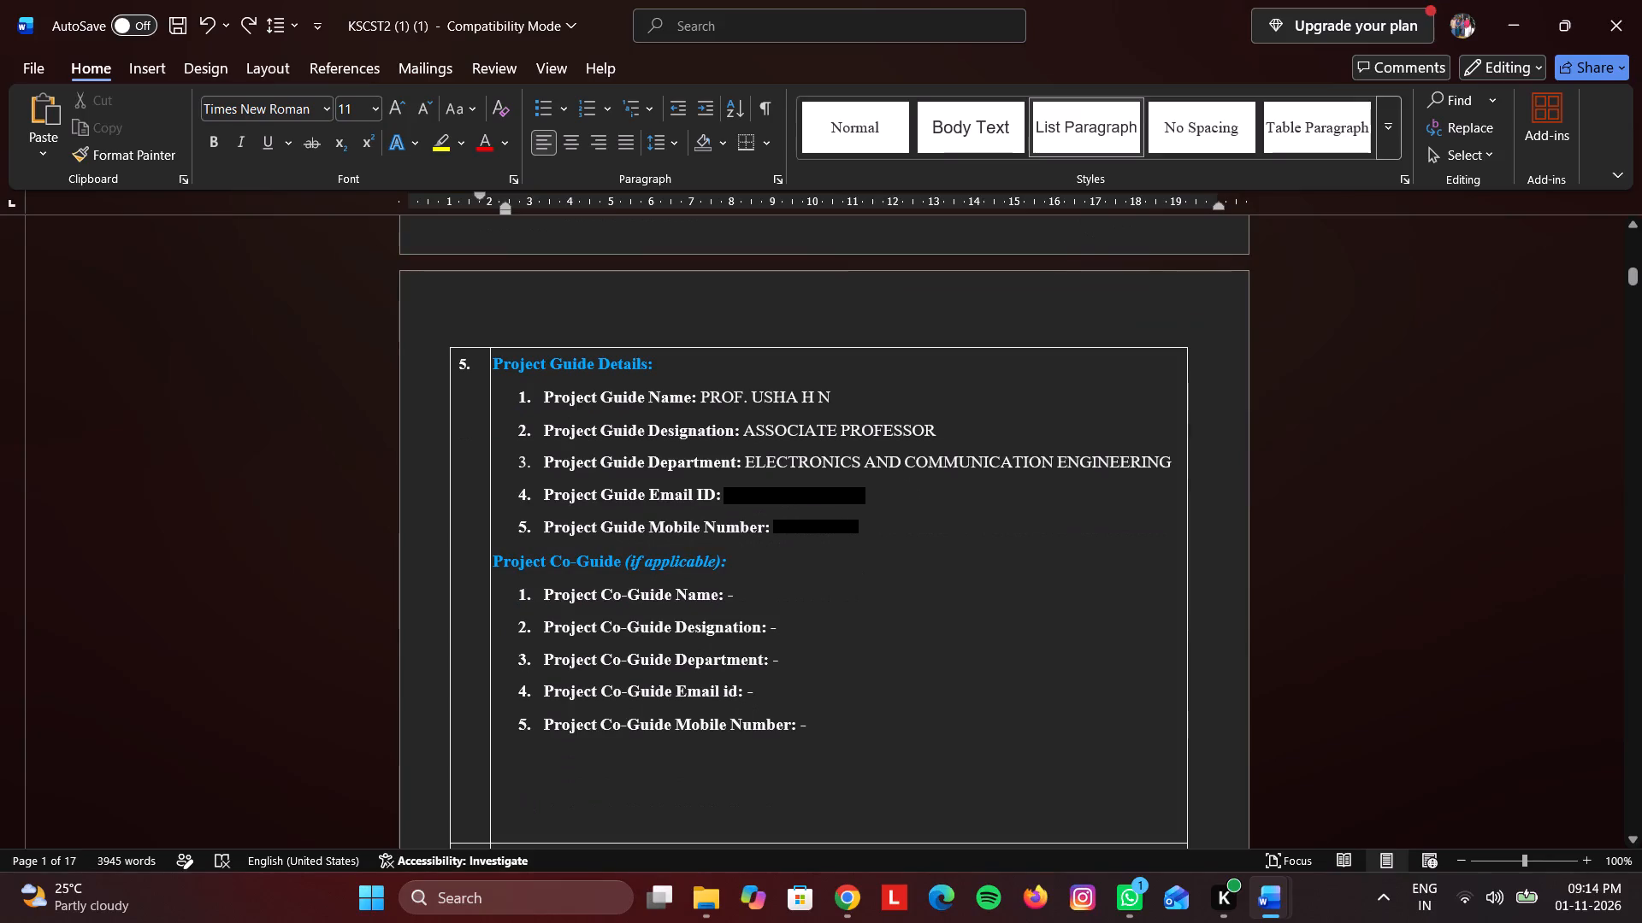
key(alt+Tab)
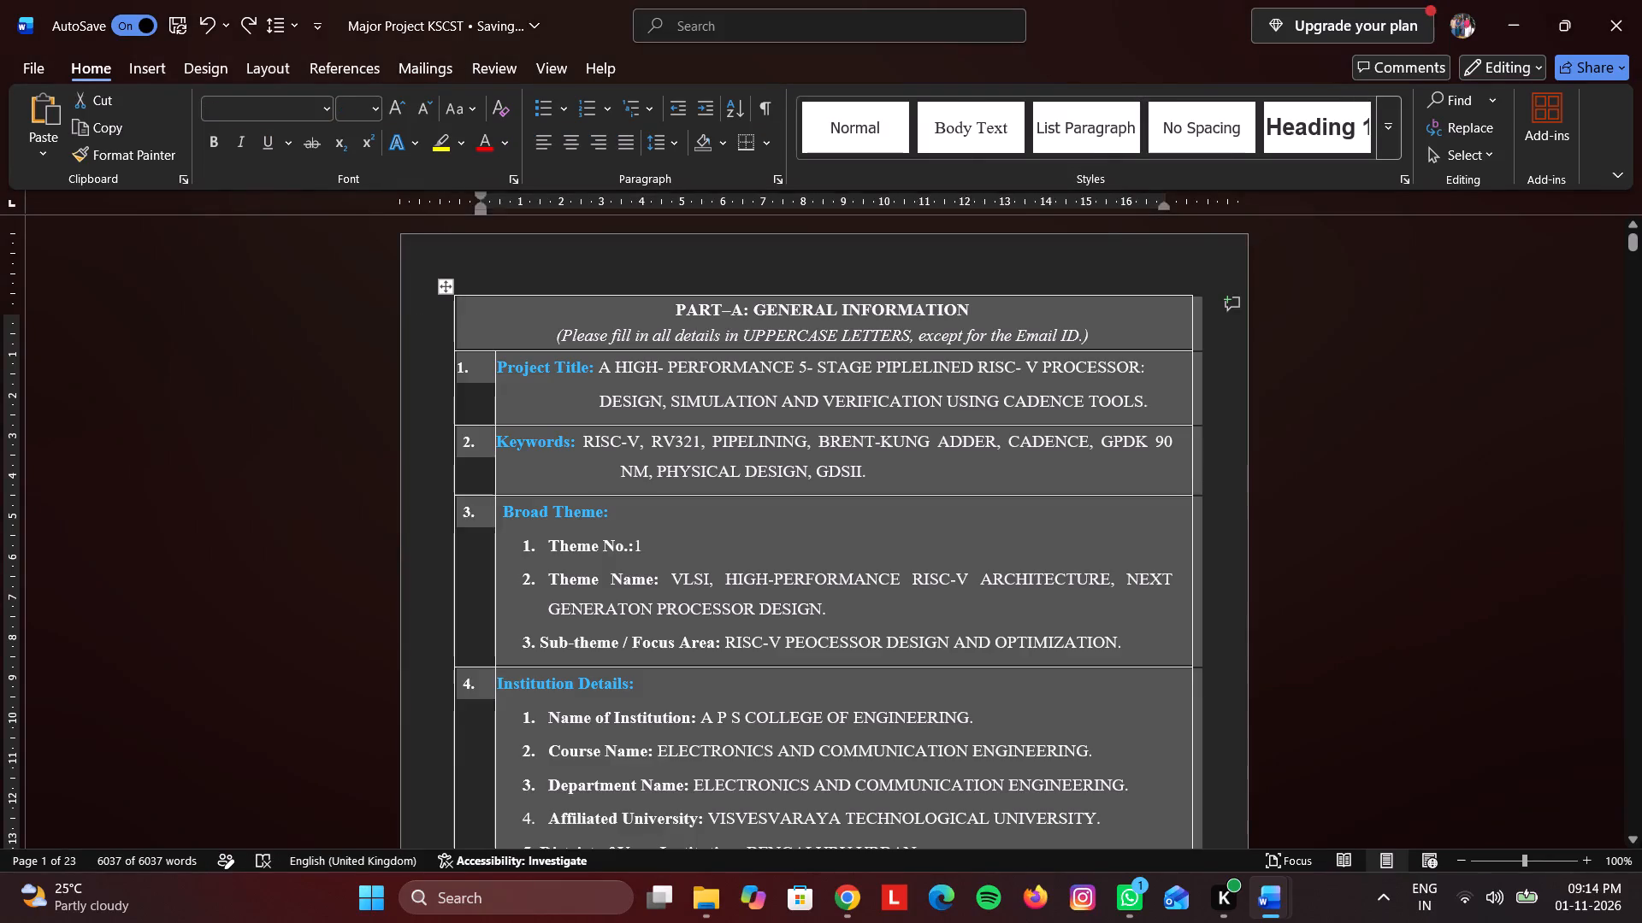
click(840, 454)
scroll(840, 454, down, 20)
scroll(840, 454, down, 3)
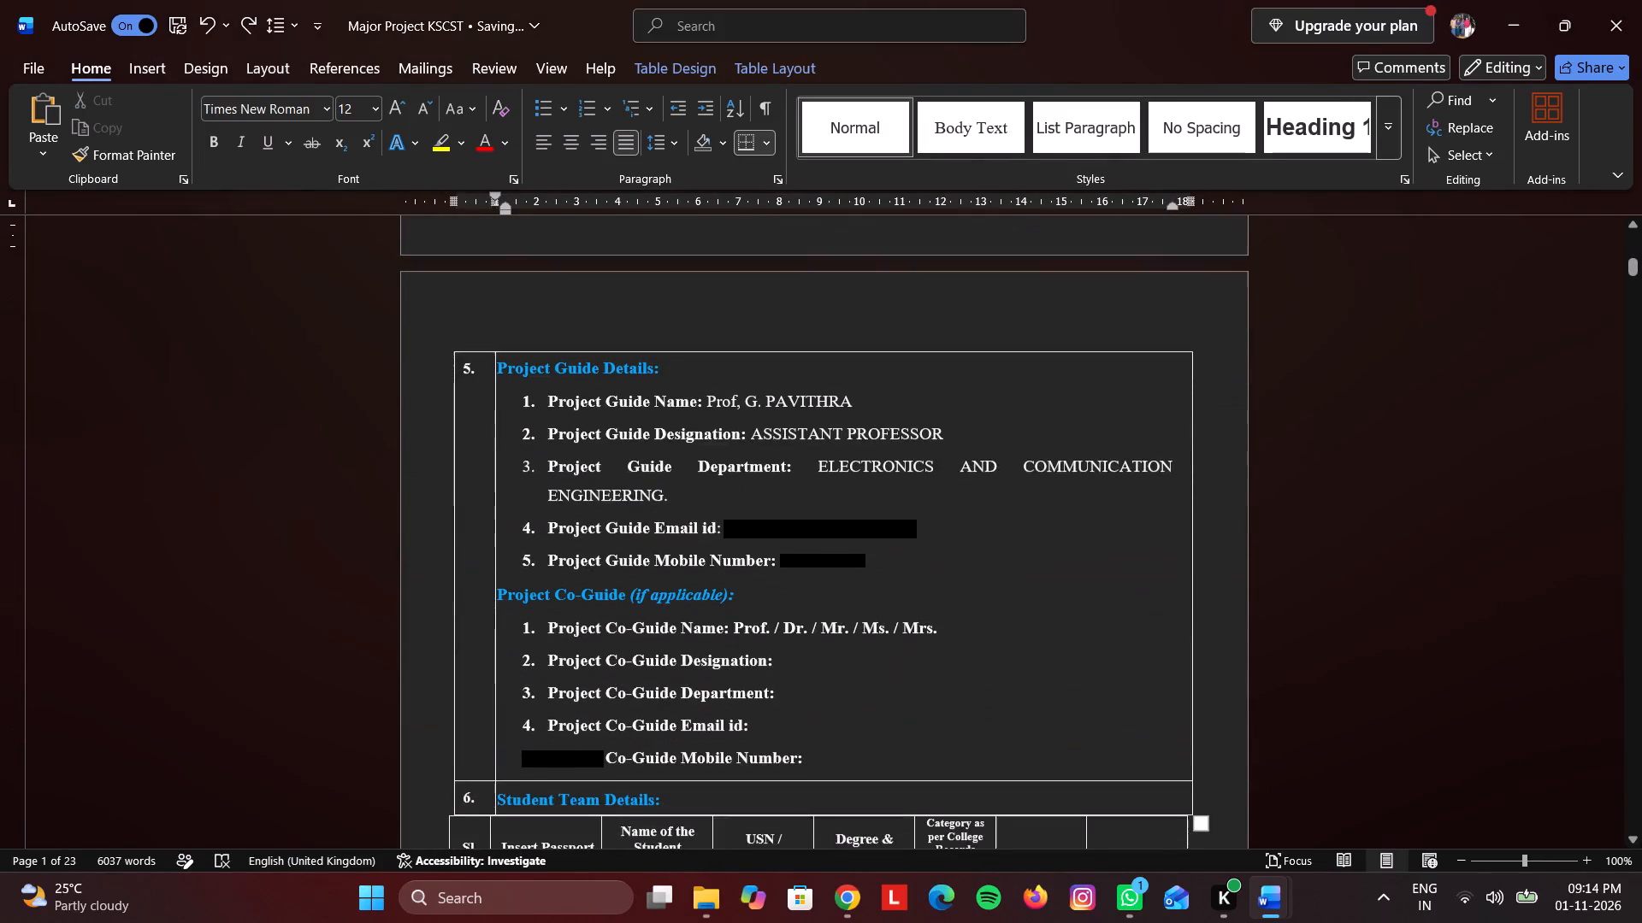
drag(706, 398, 904, 383)
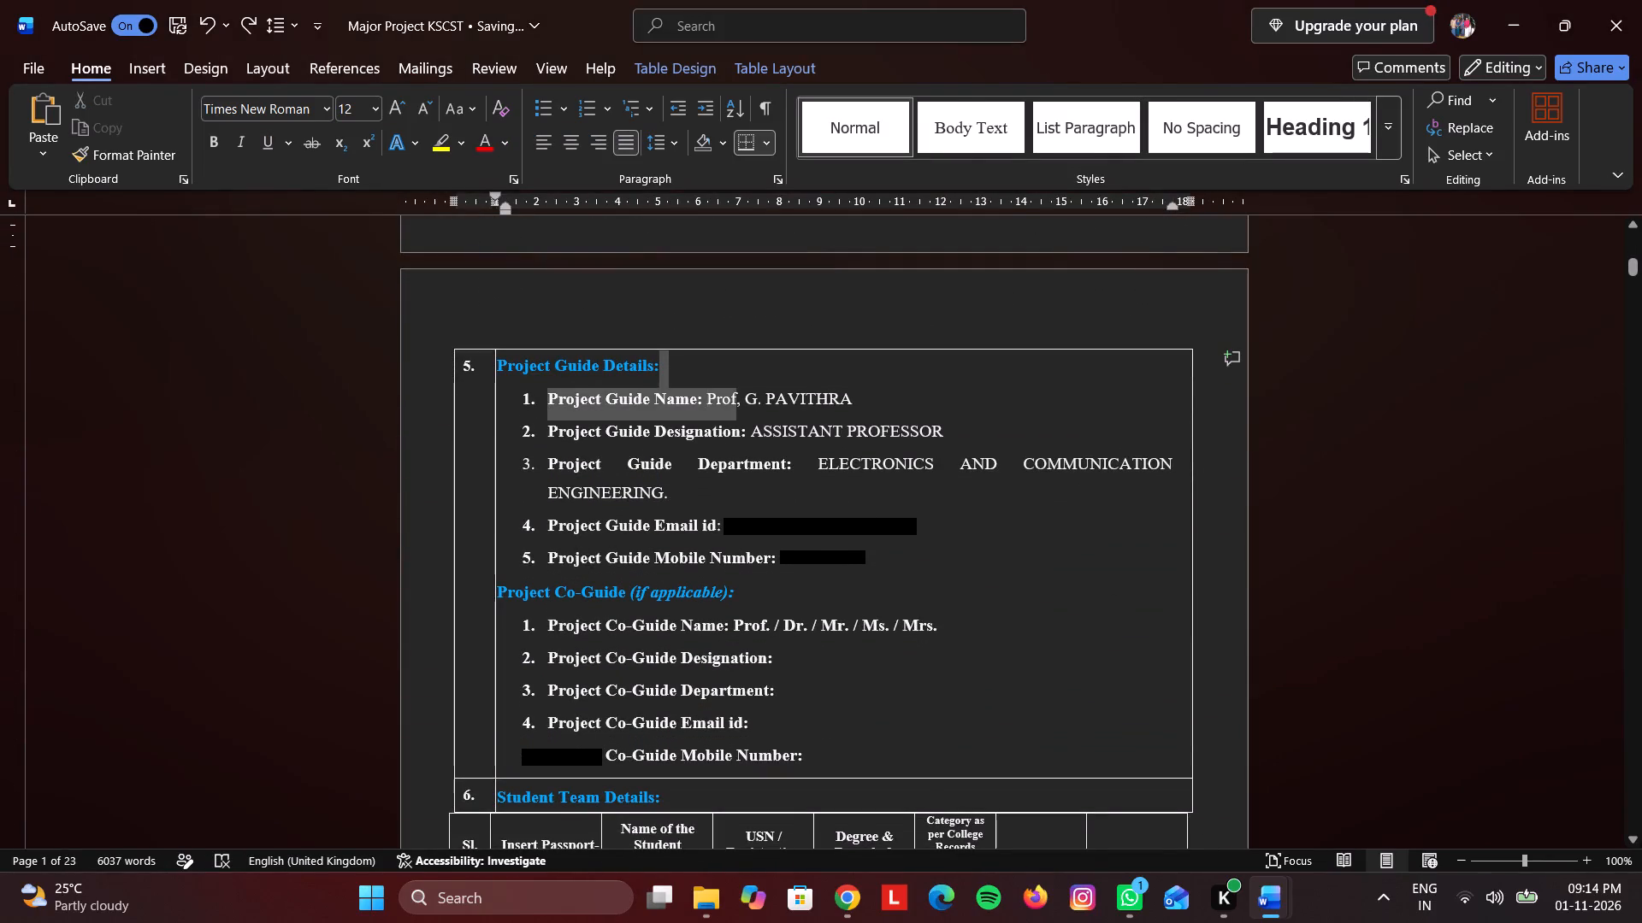
drag(904, 383, 907, 404)
key(ctrl+c)
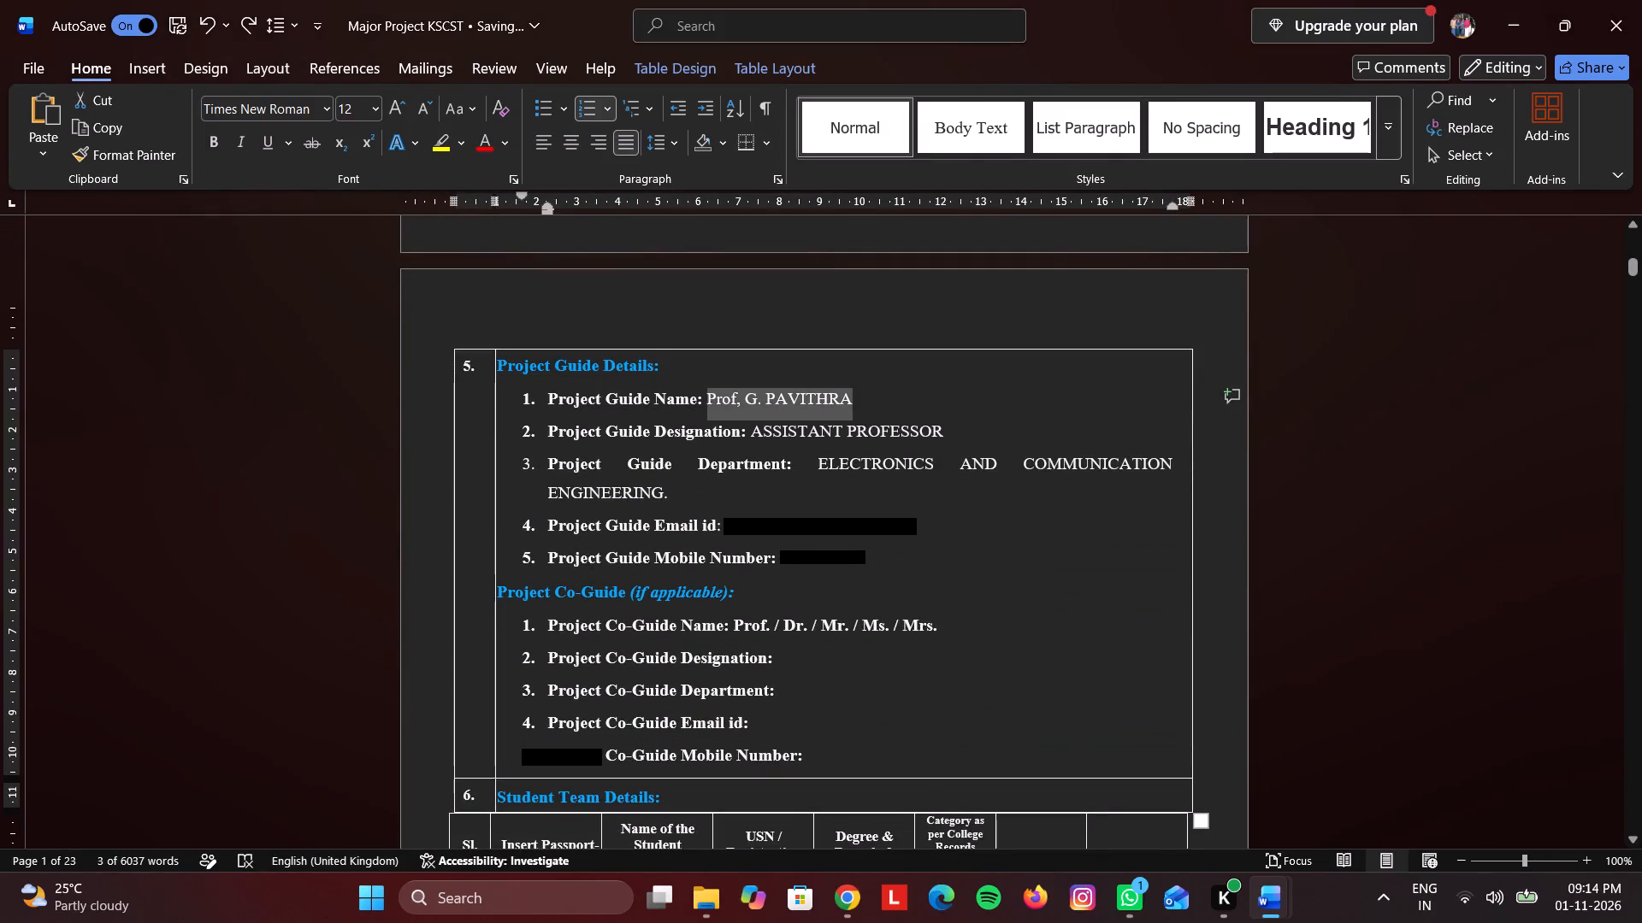
key(alt+Tab)
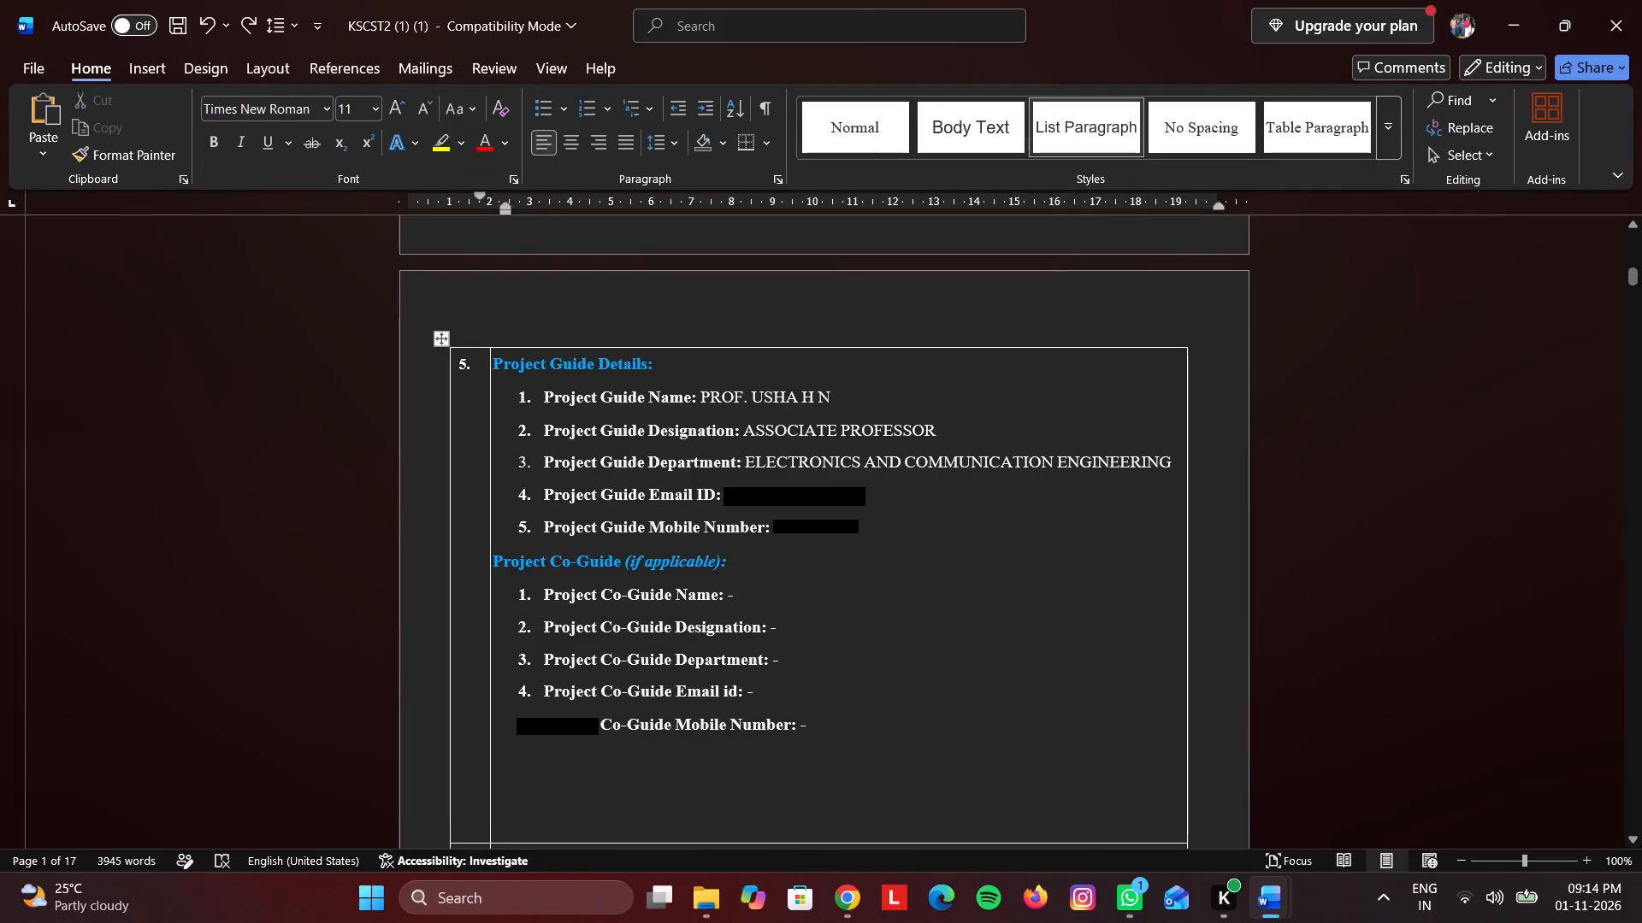
drag(754, 391, 865, 395)
key(ctrl+v)
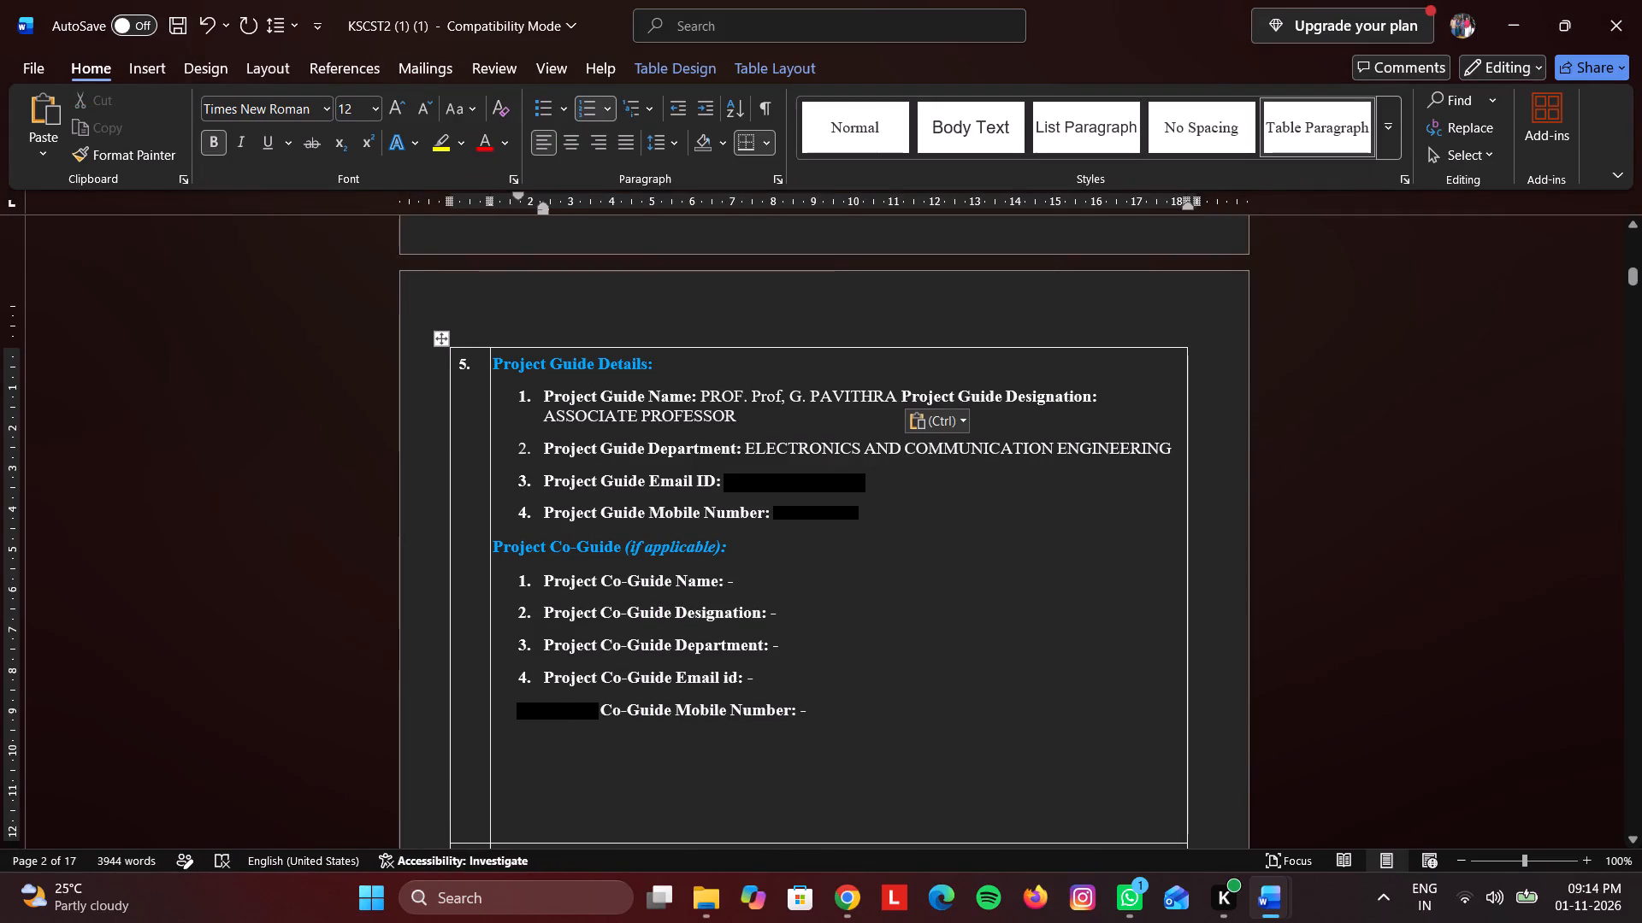
key(Return)
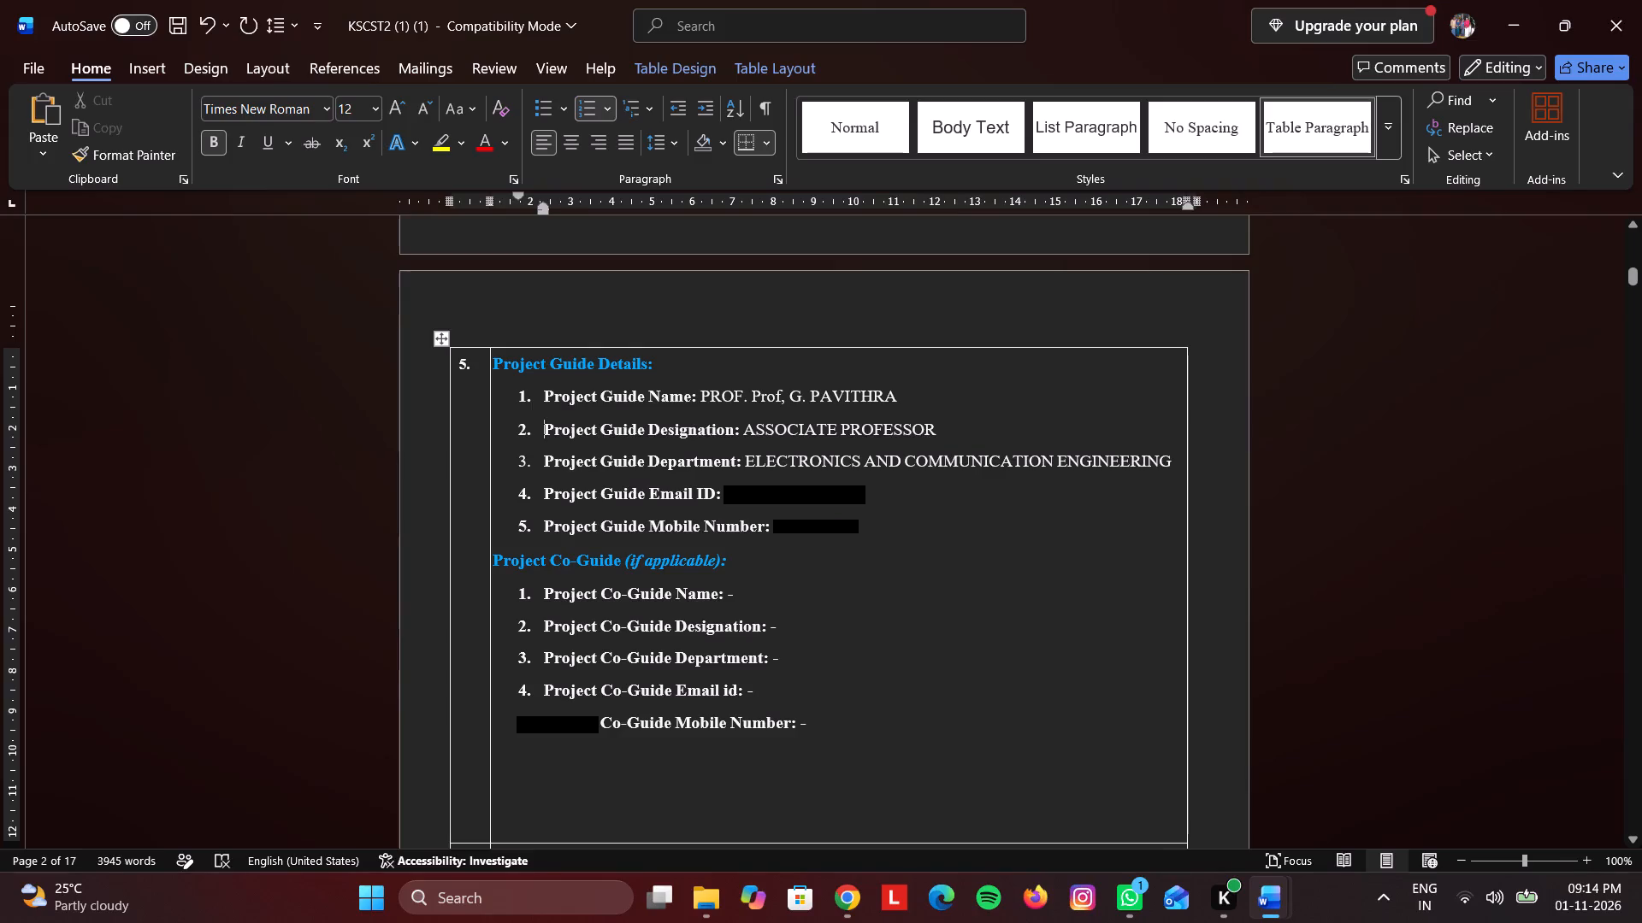
Remove the duplicate "Prof," and the full stop after the guide's initial in the Project Guide Name line.
click(785, 400)
key(Right)
key(BackSpace)
key(BackSpace)
key(BackSpace)
key(BackSpace)
key(BackSpace)
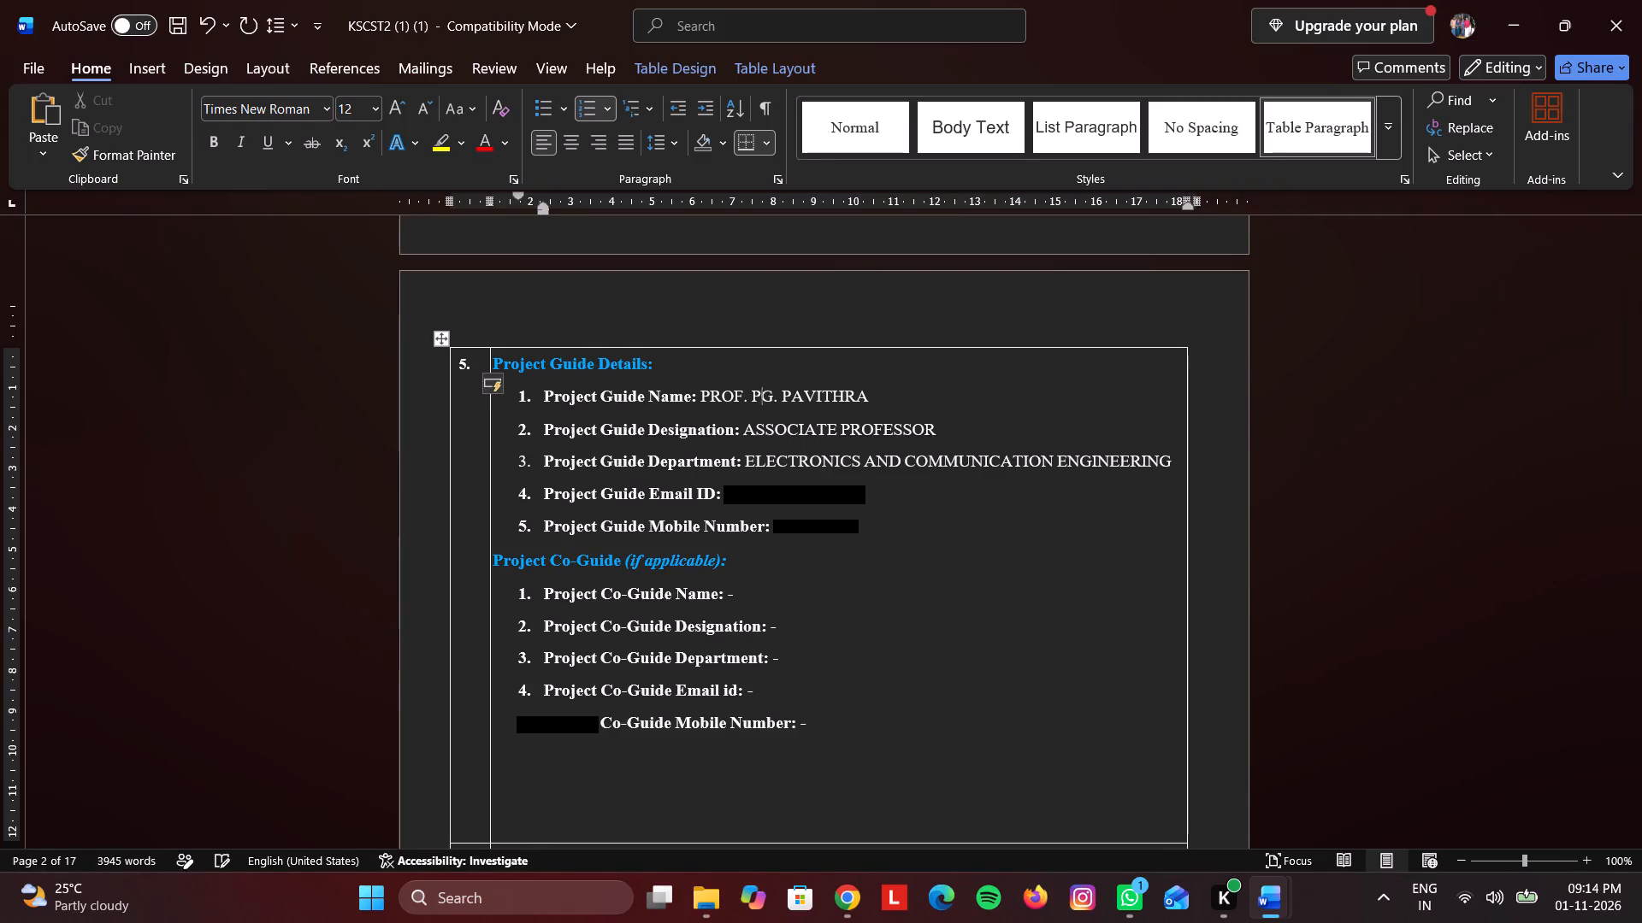
key(BackSpace)
key(BackSpace)
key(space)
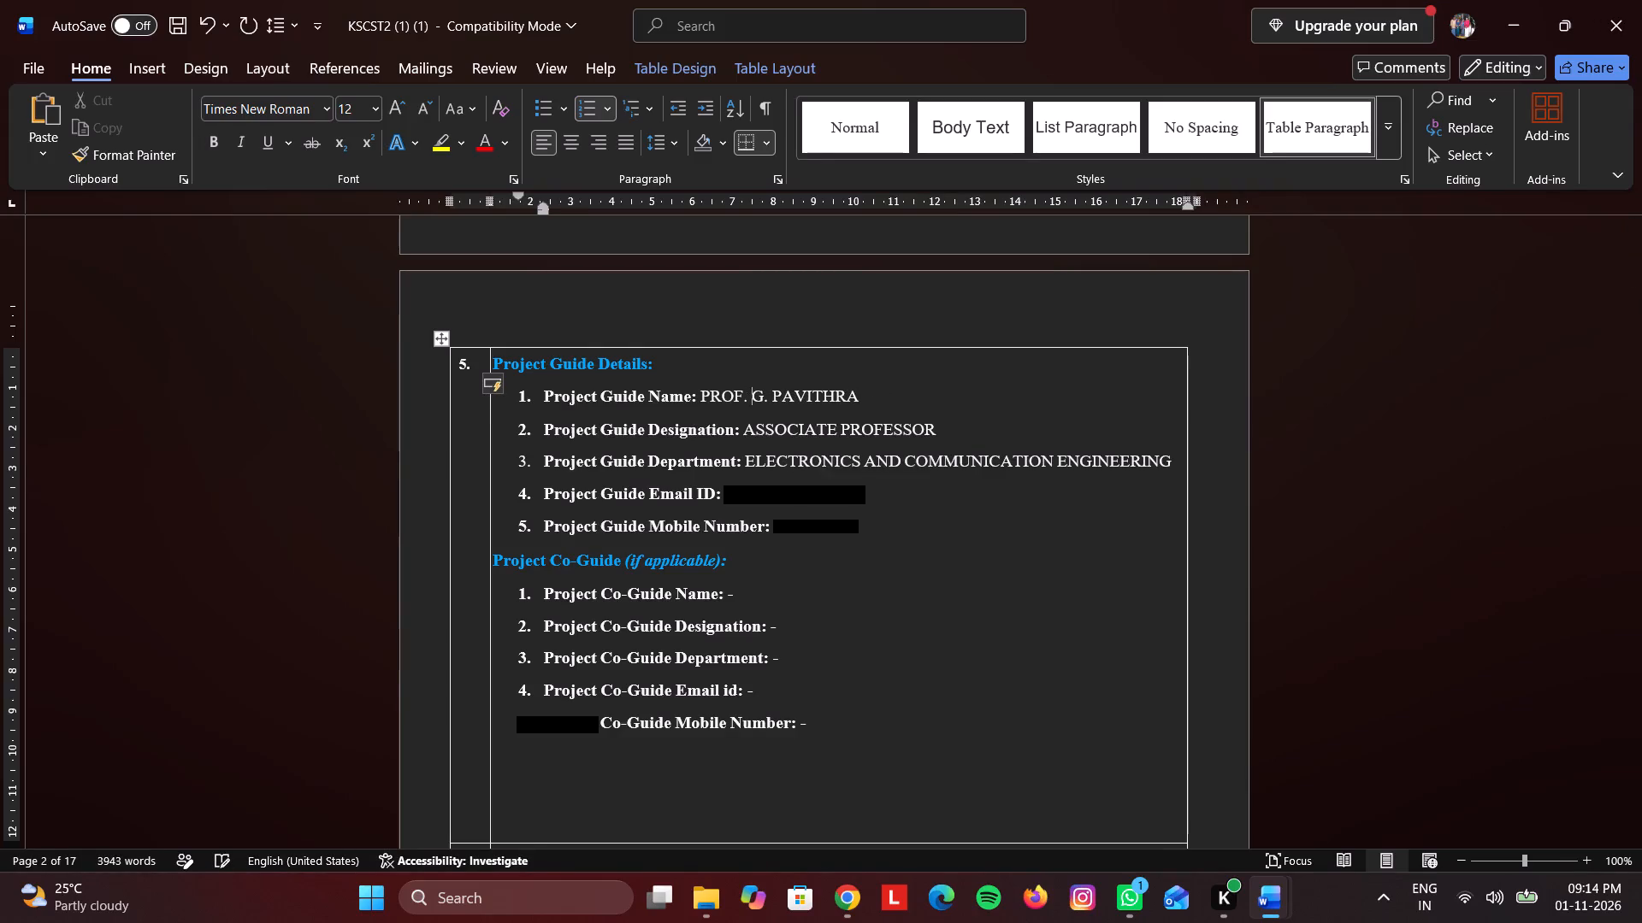
key(Right)
key(BackSpace)
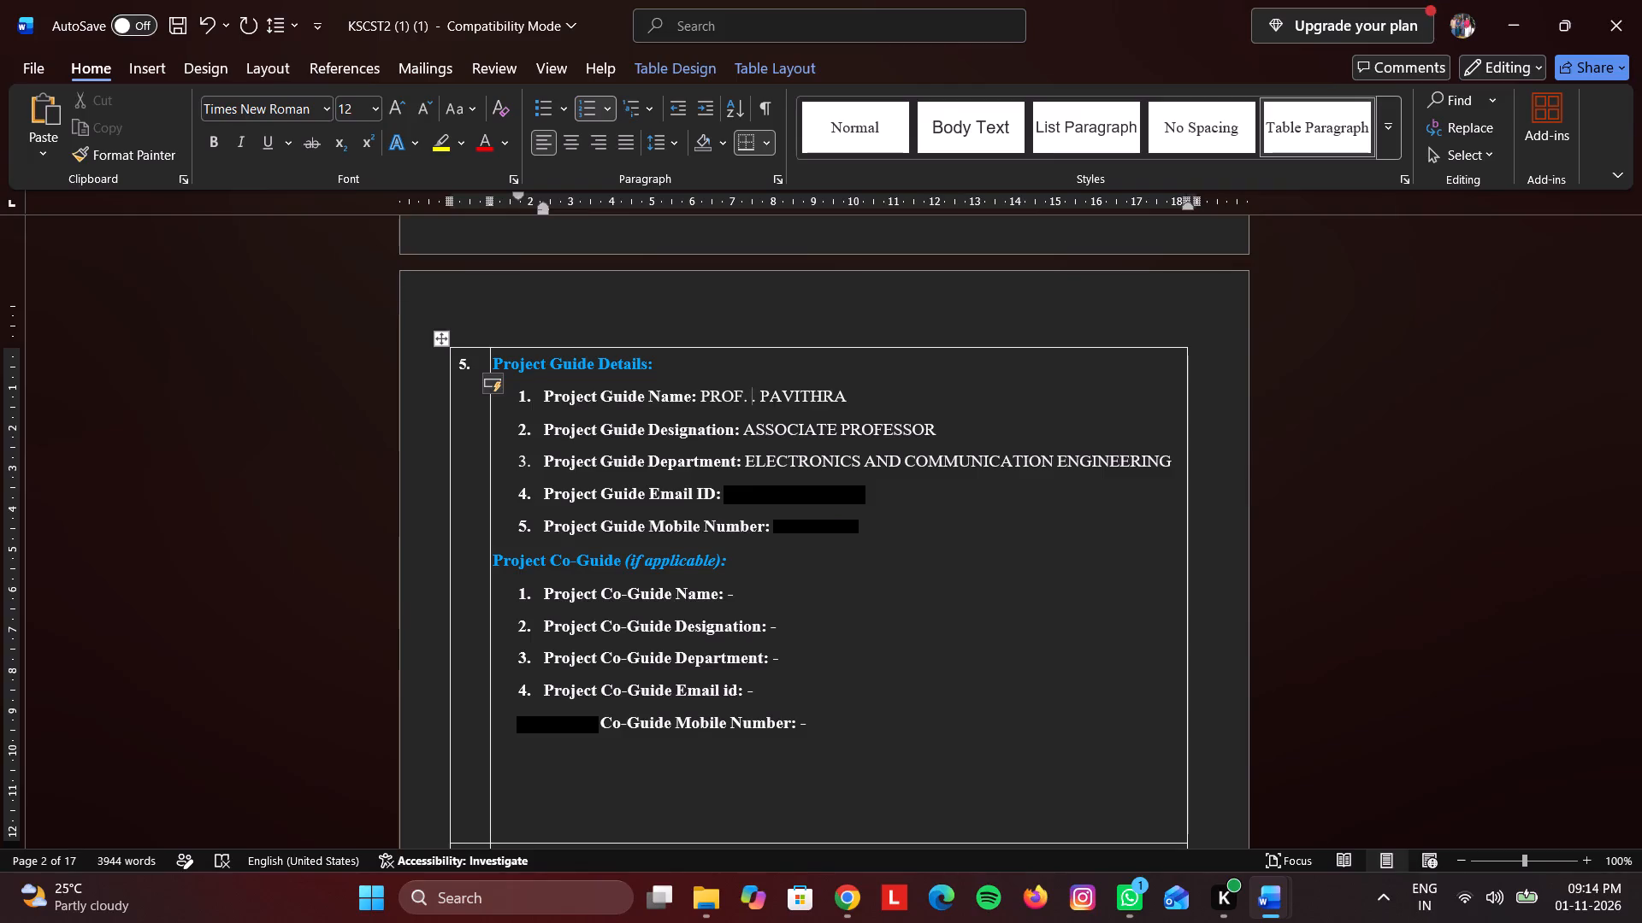
key(ctrl+z)
key(Right)
key(BackSpace)
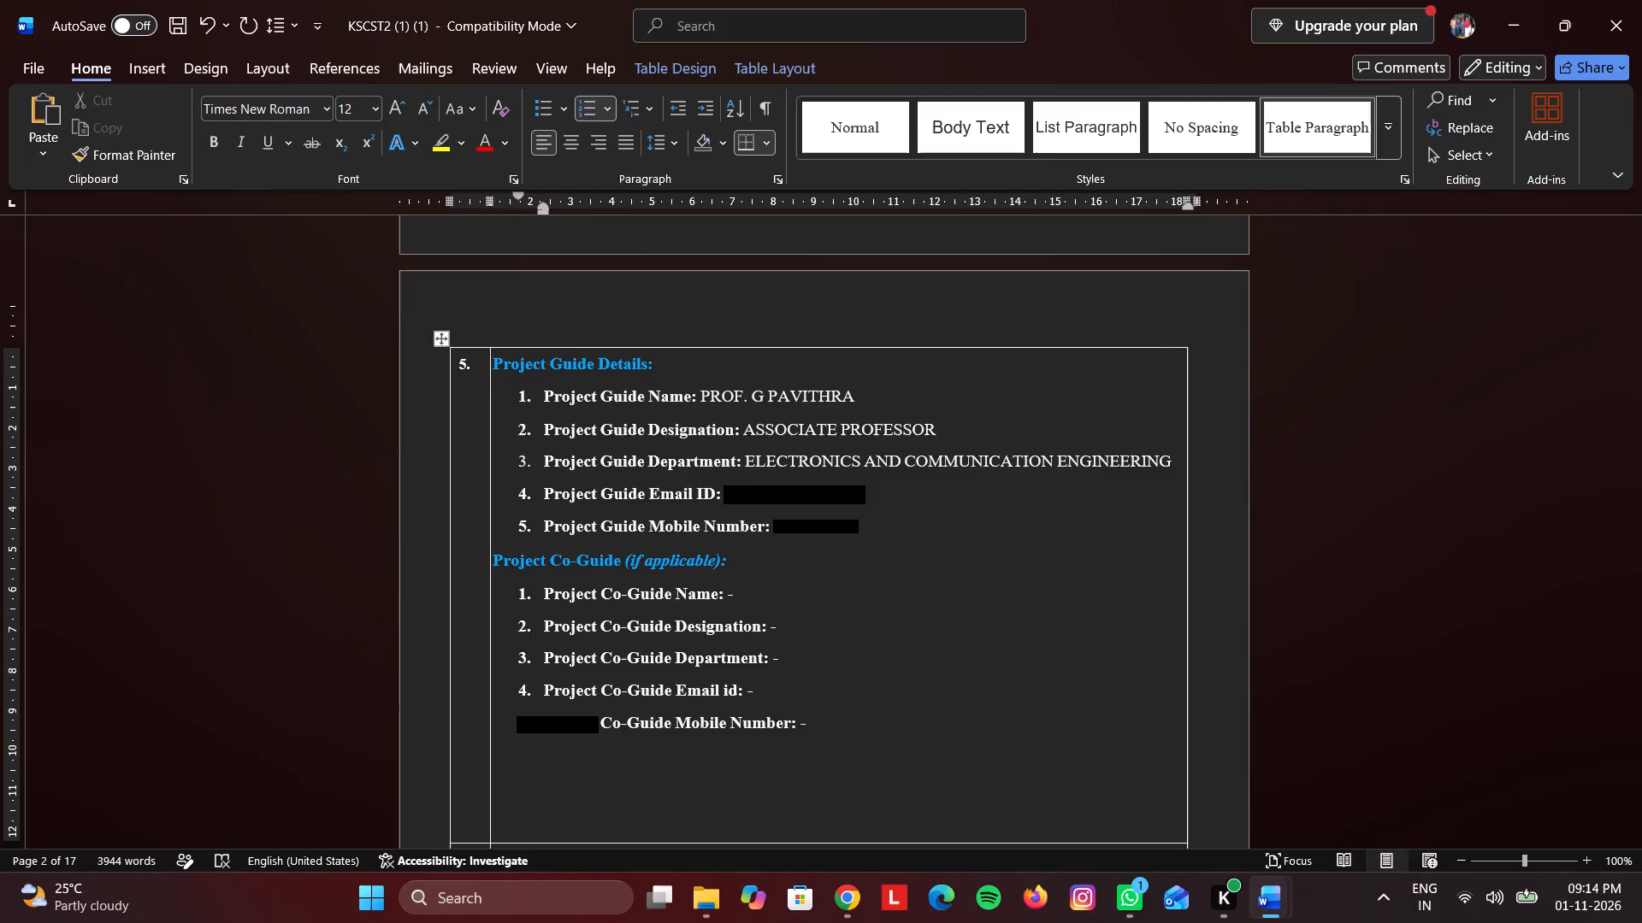
Replace the Project Guide Designation in KSCST2 with ASSISTANT PROFESSOR copied from Major Project KSCST.
key(alt+Tab)
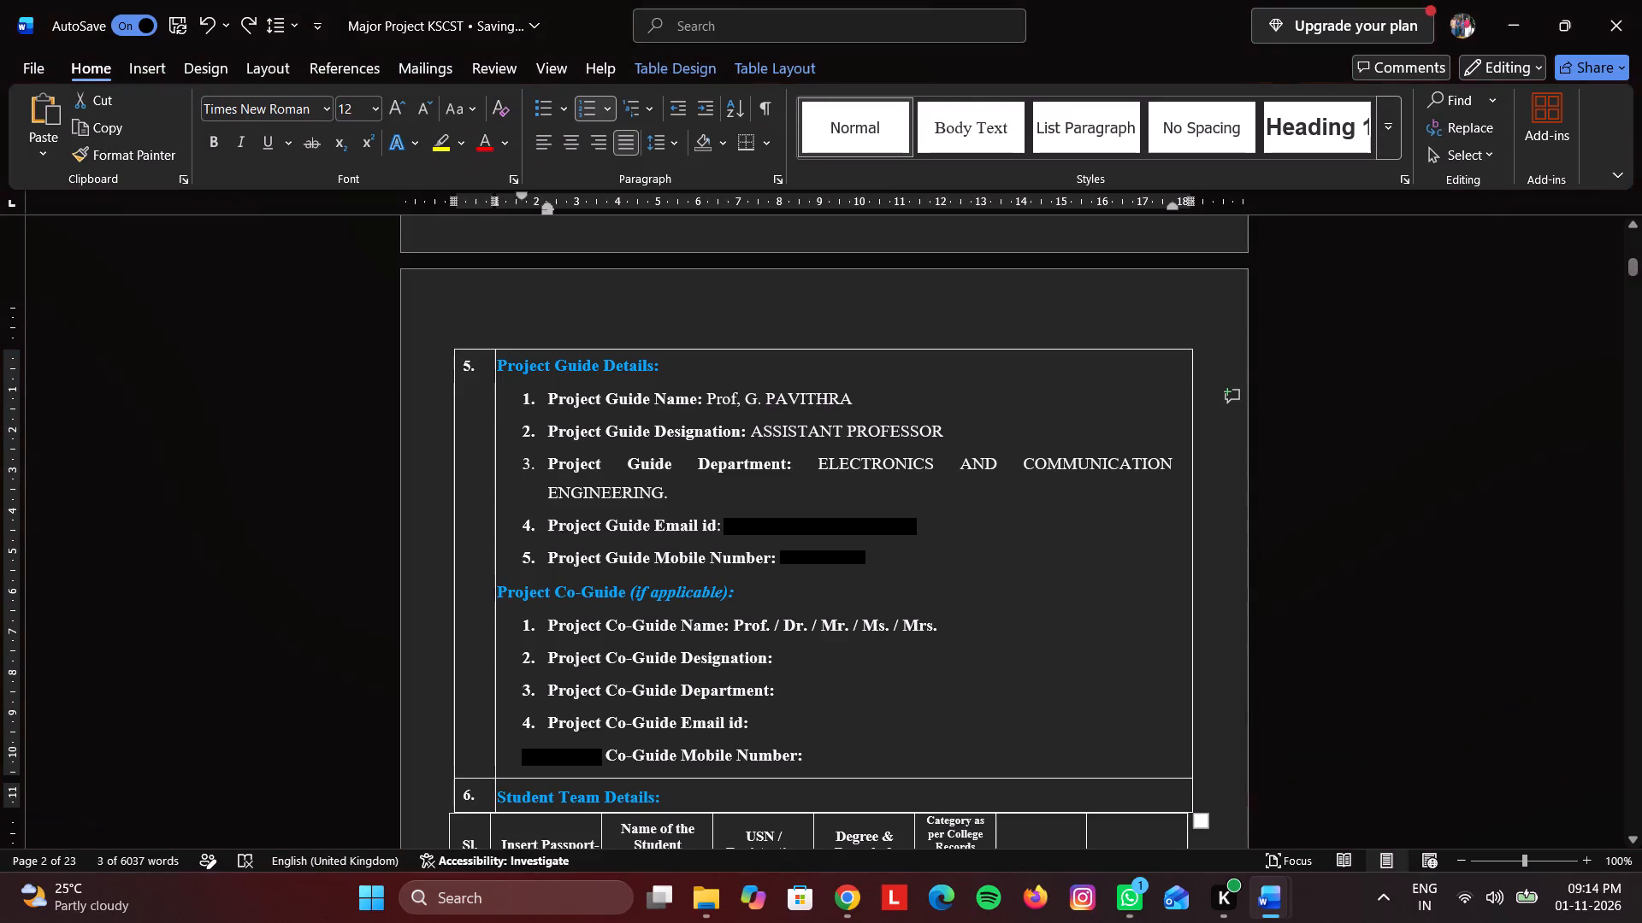
click(793, 456)
drag(756, 430, 948, 456)
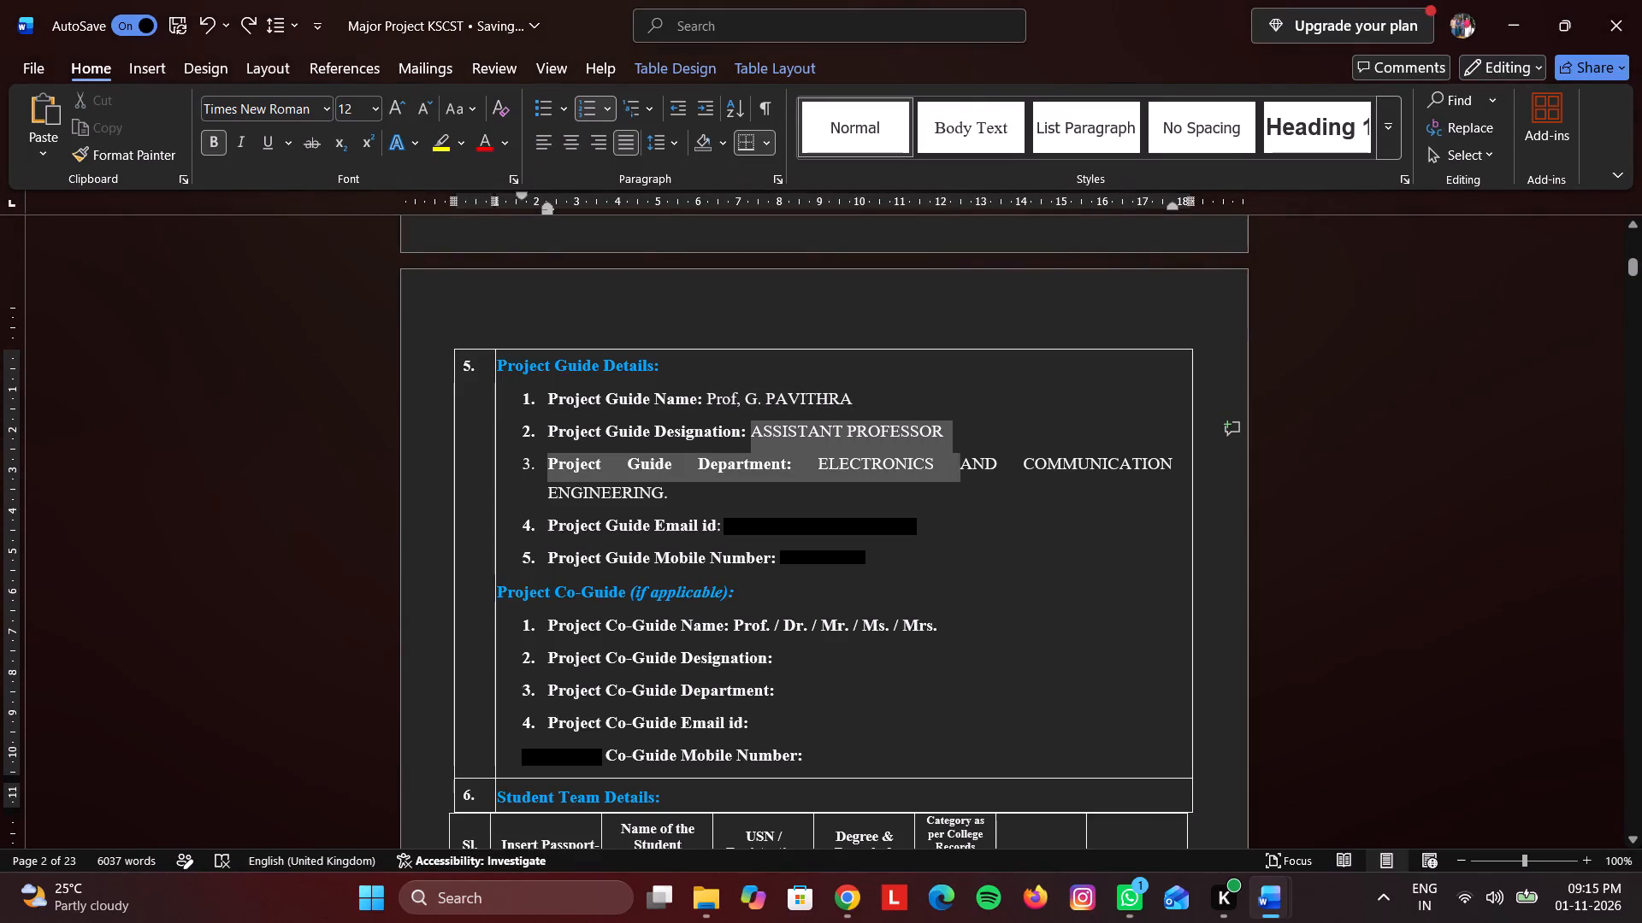
drag(948, 456, 957, 432)
key(ctrl+c)
key(alt+Tab)
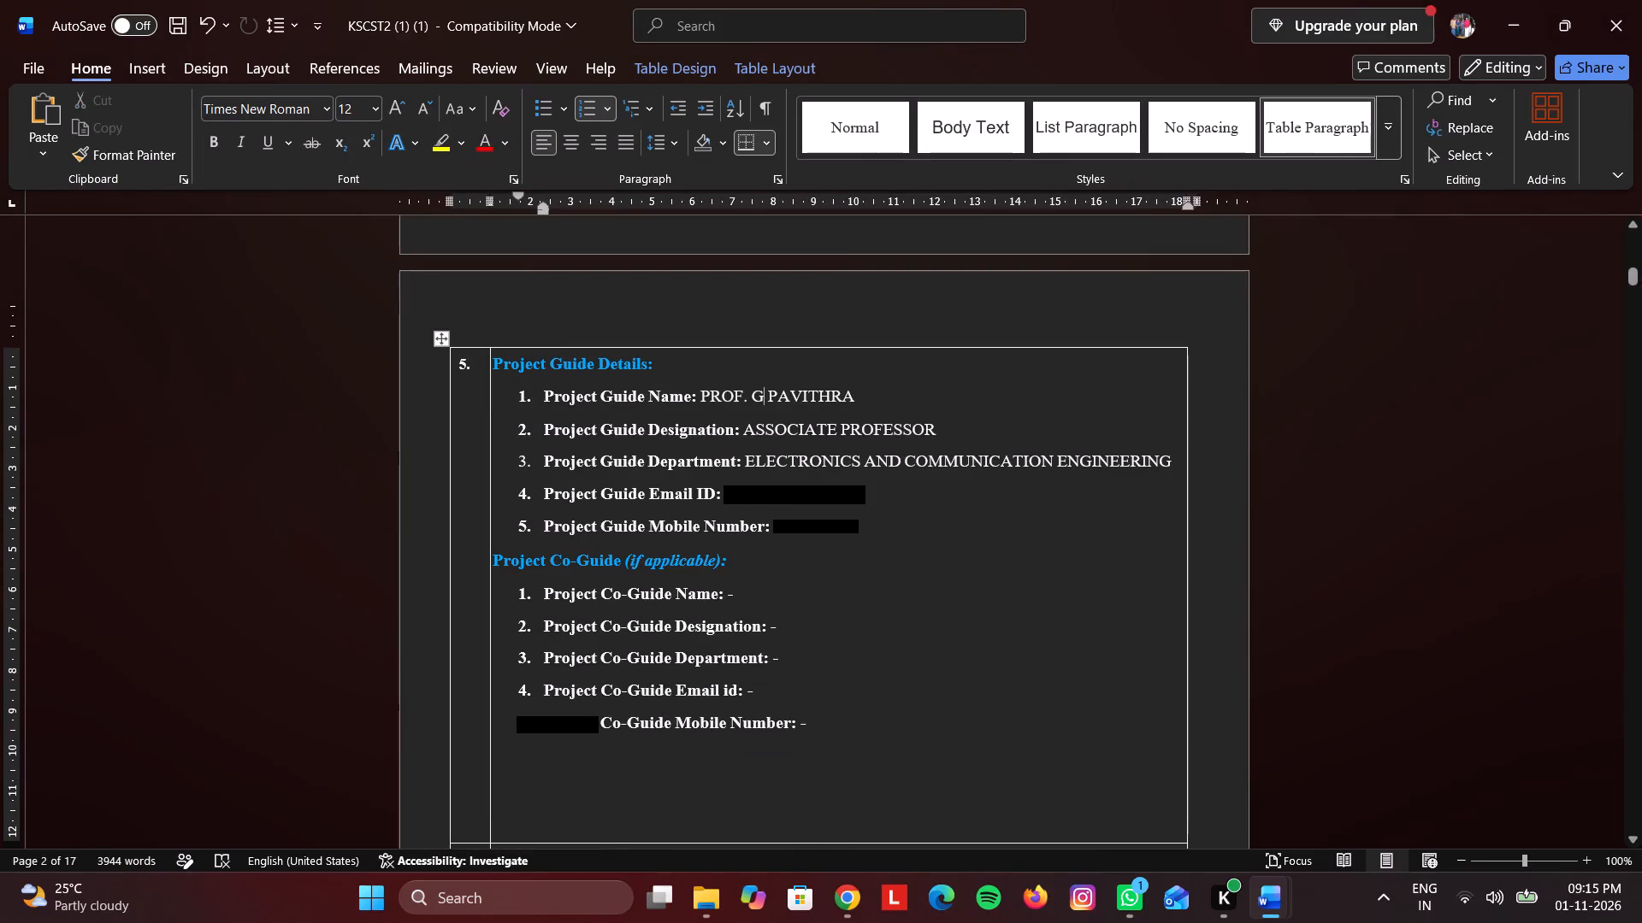
drag(747, 429, 948, 433)
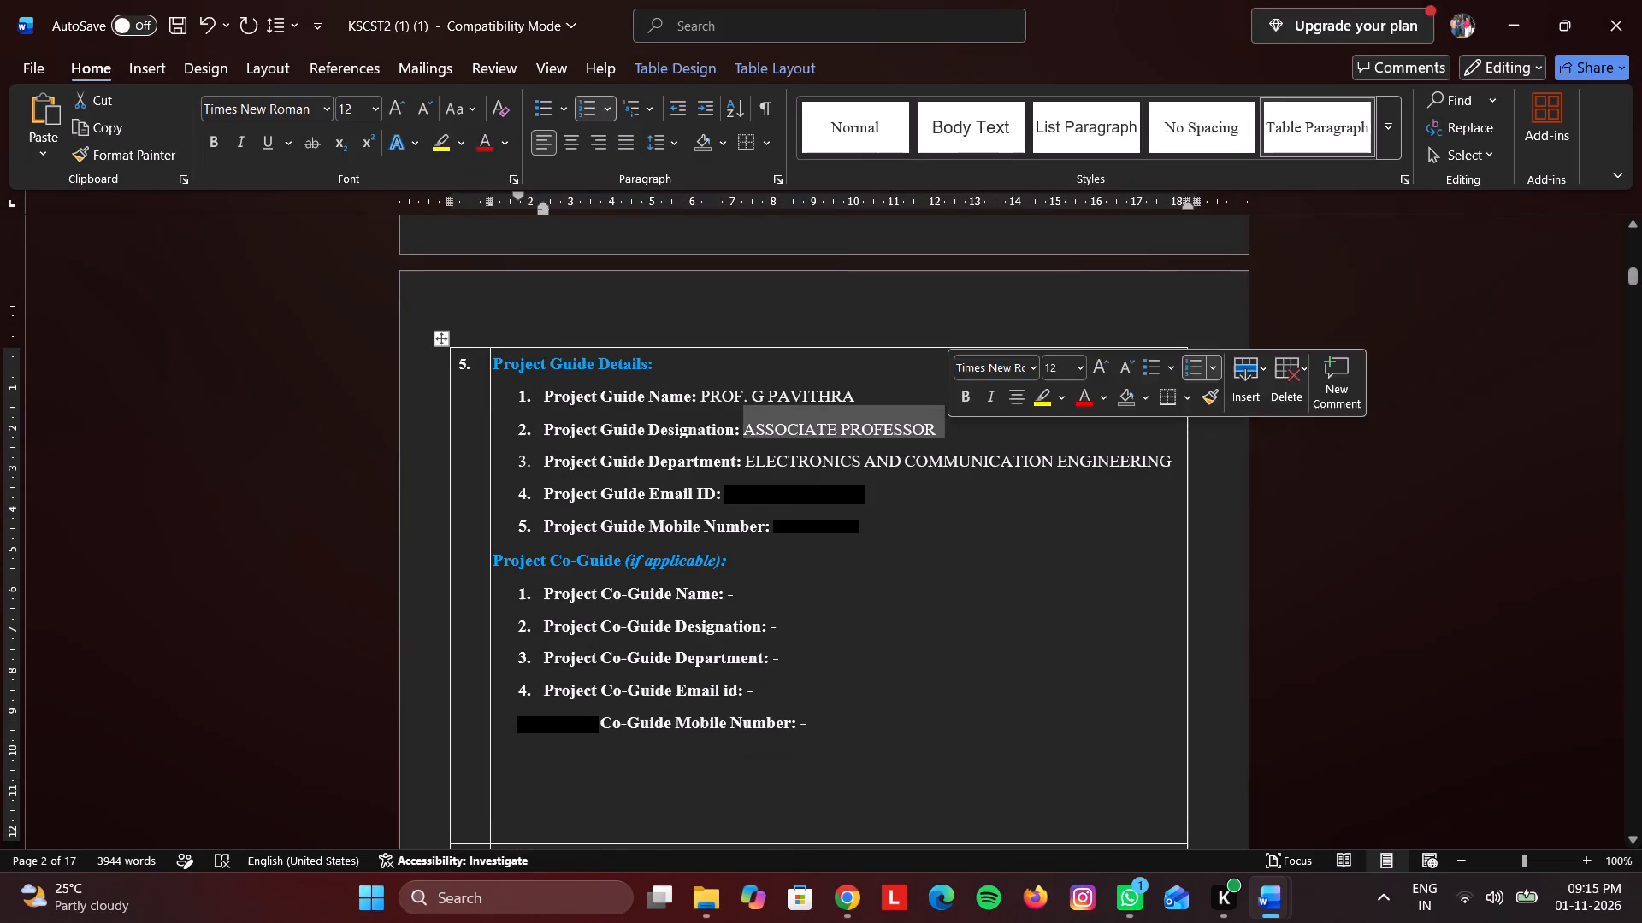
key(ctrl+v)
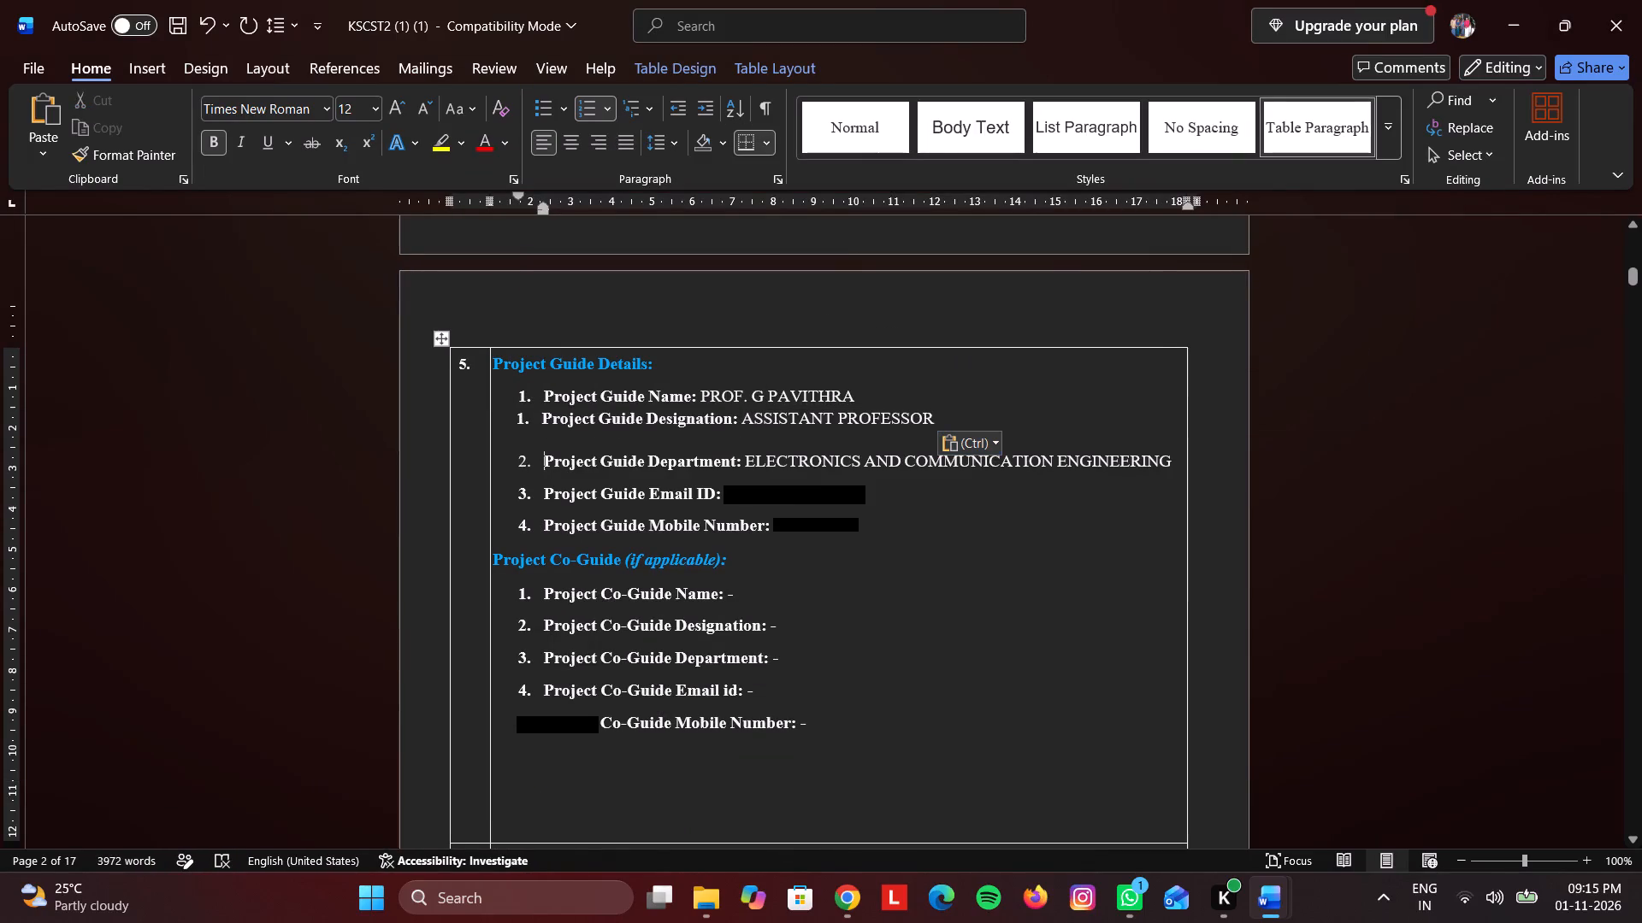
Renumber the pasted Project Guide Designation line as item 2 of the guide details list.
click(519, 413)
click(592, 115)
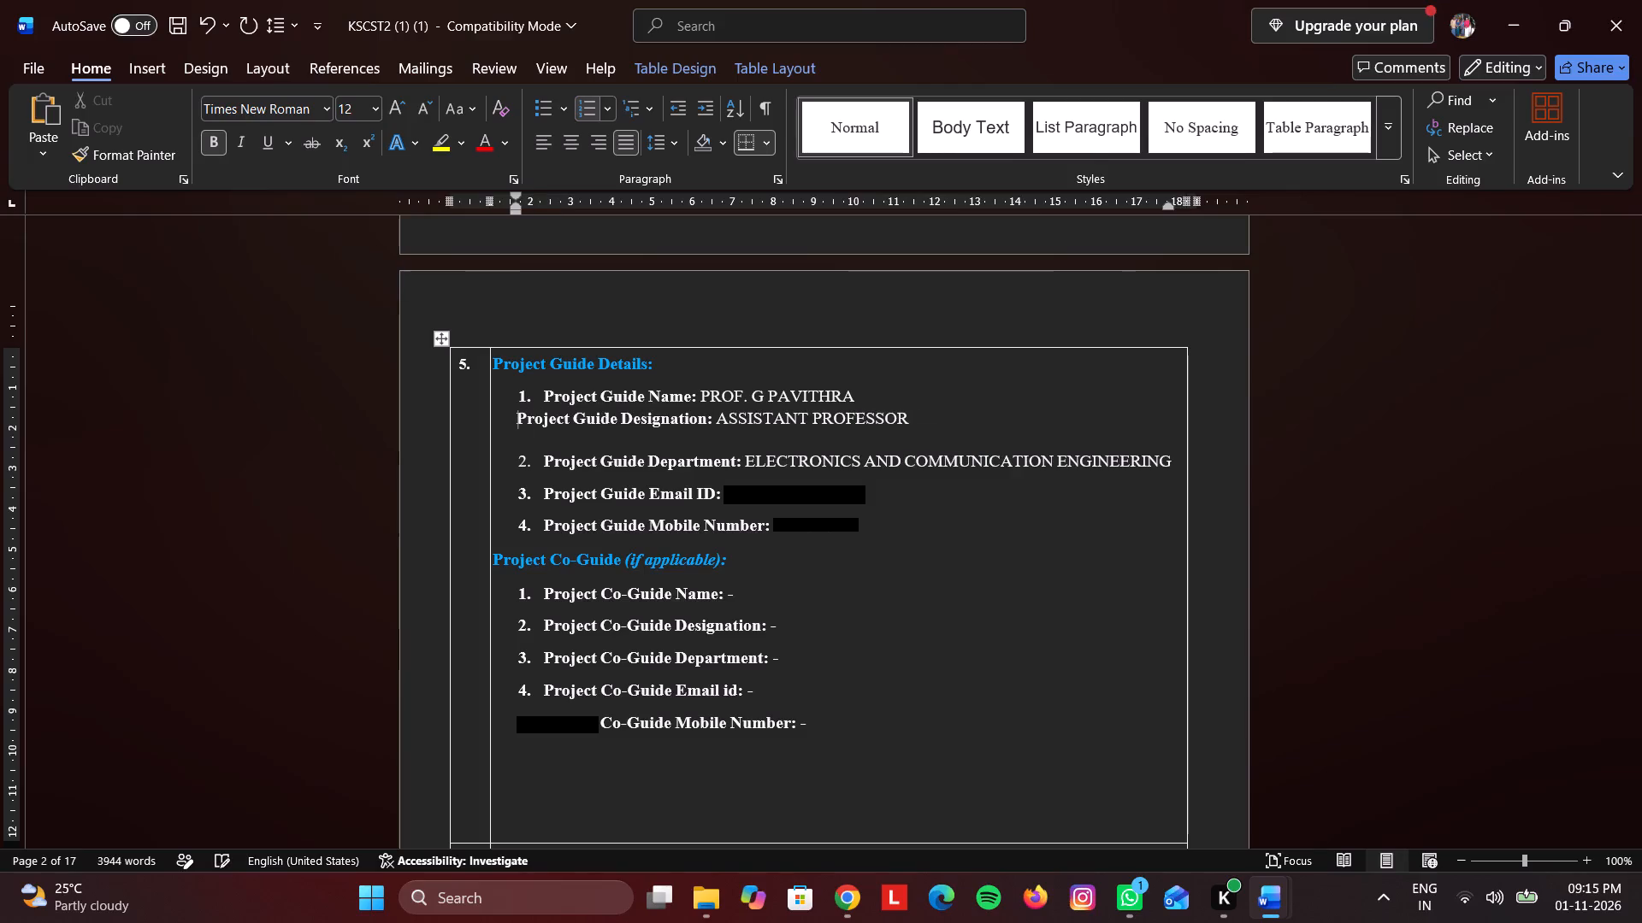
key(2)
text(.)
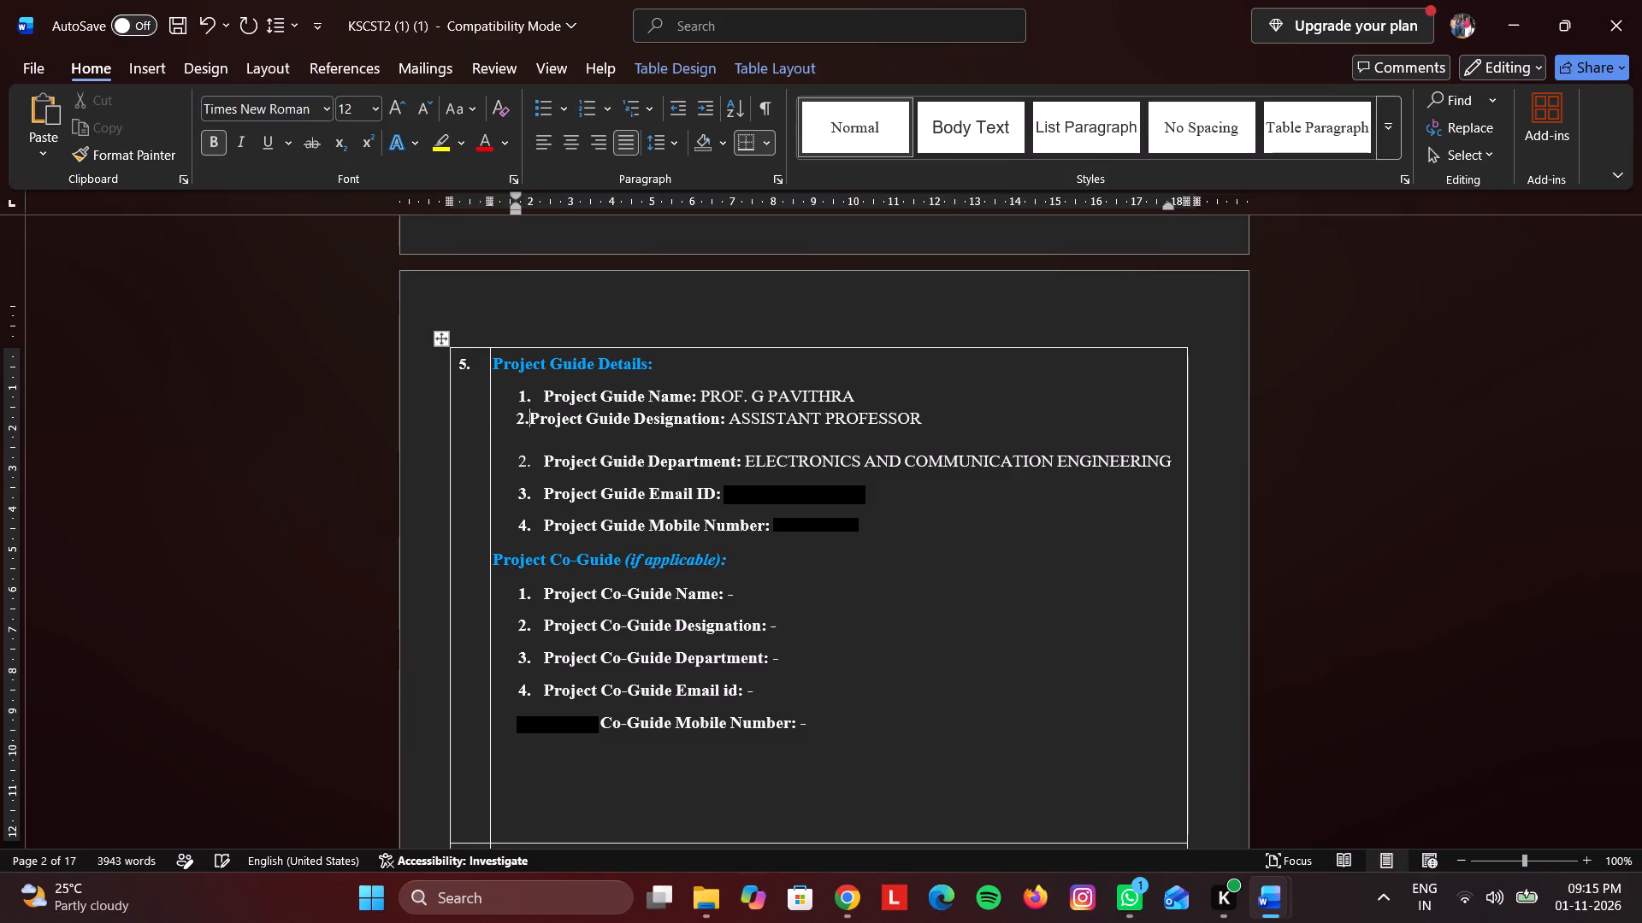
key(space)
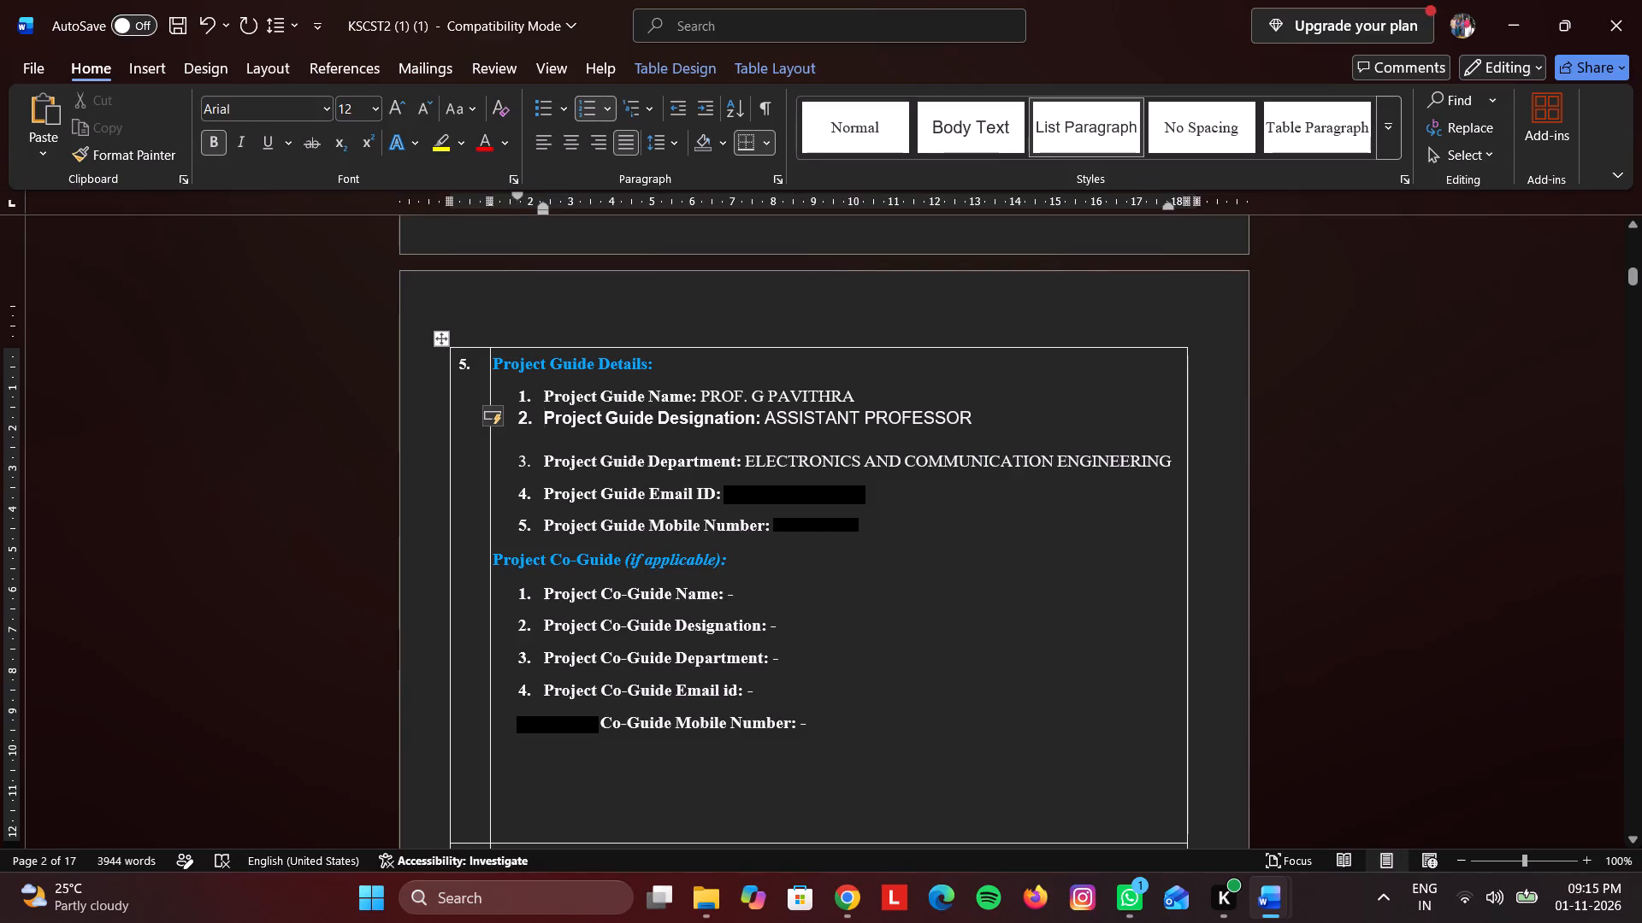
Undo the recent edits to the Project Guide Designation line in KSCST2.
click(577, 436)
key(ctrl+z)
key(ctrl+z)
key(ctrl+z)
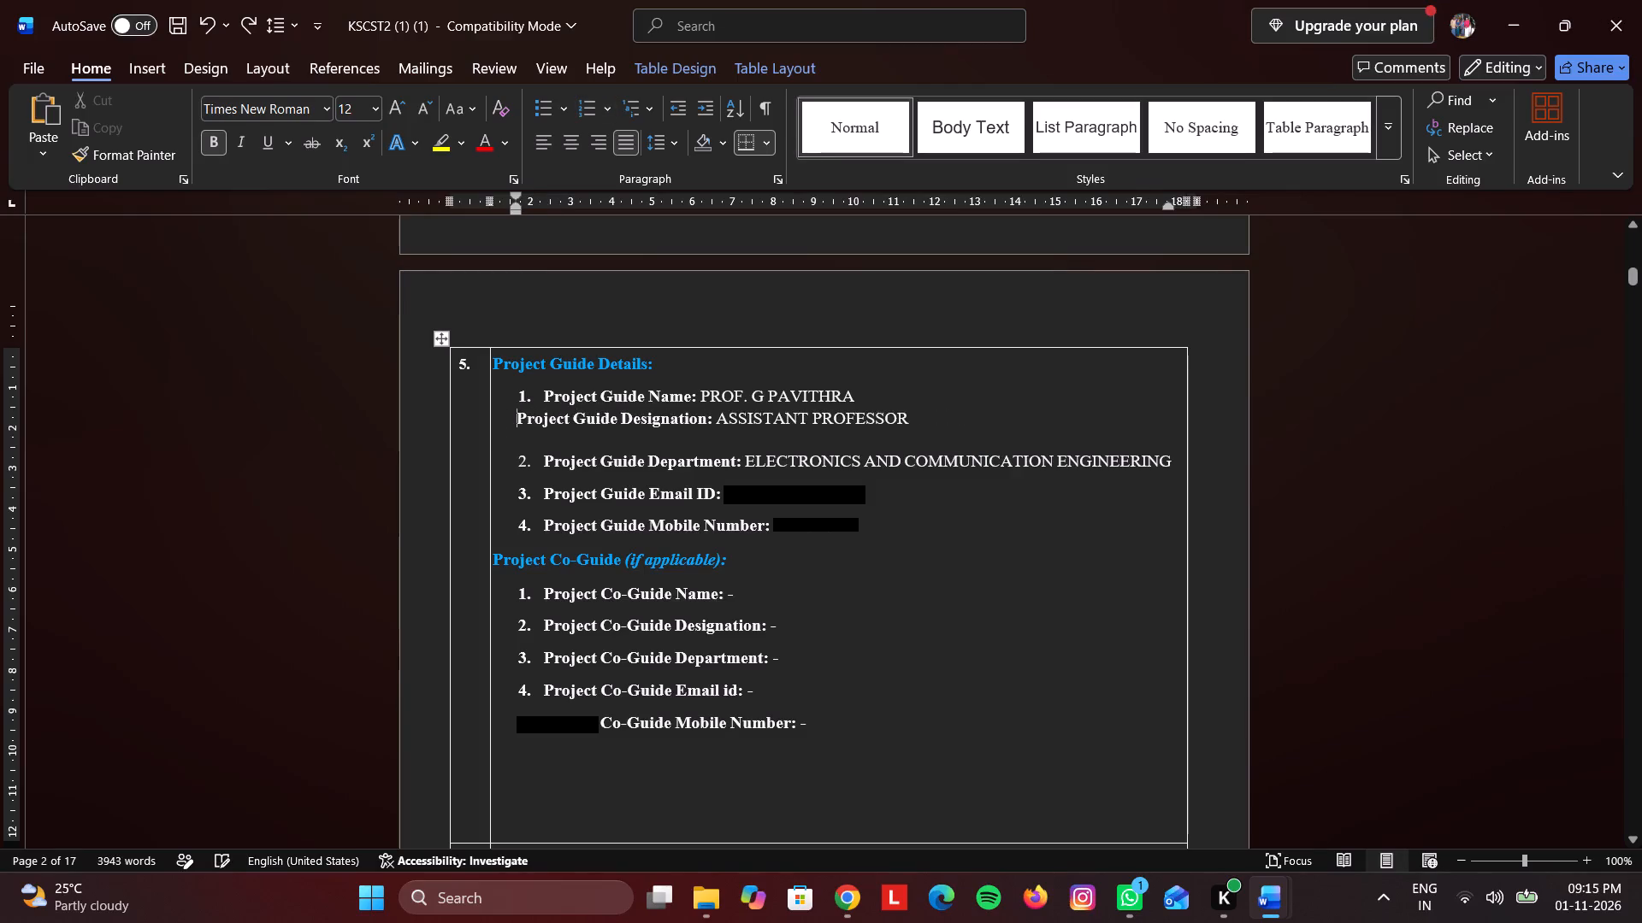
key(ctrl+z)
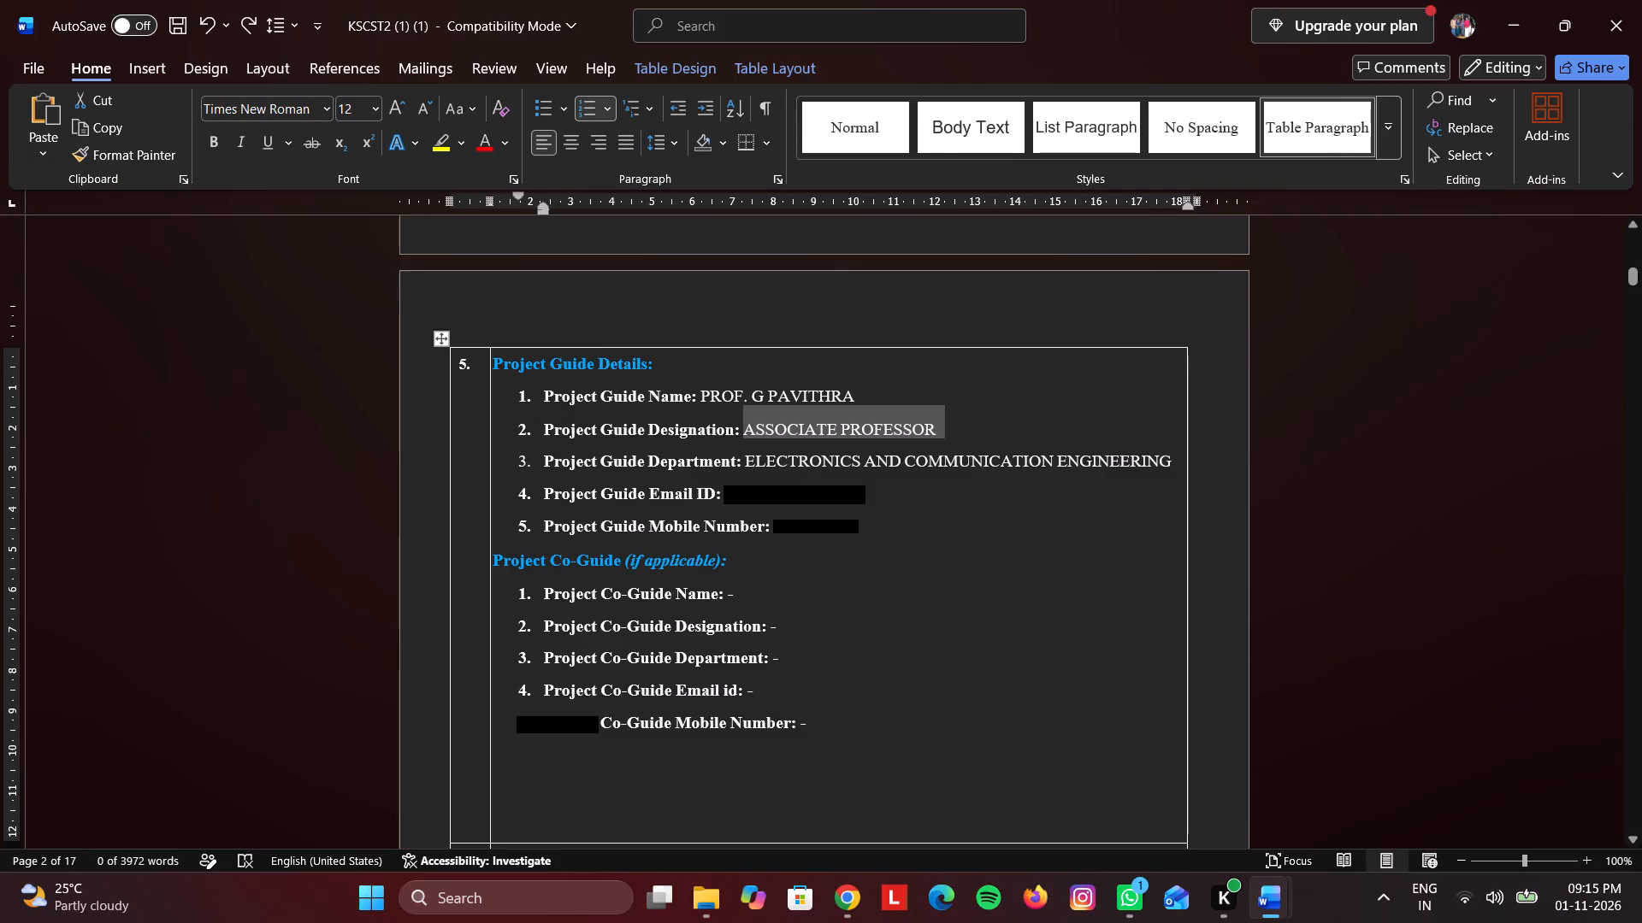
Set the Project Guide Designation in KSCST2 to ASSISTANT PROFESSOR.
click(806, 429)
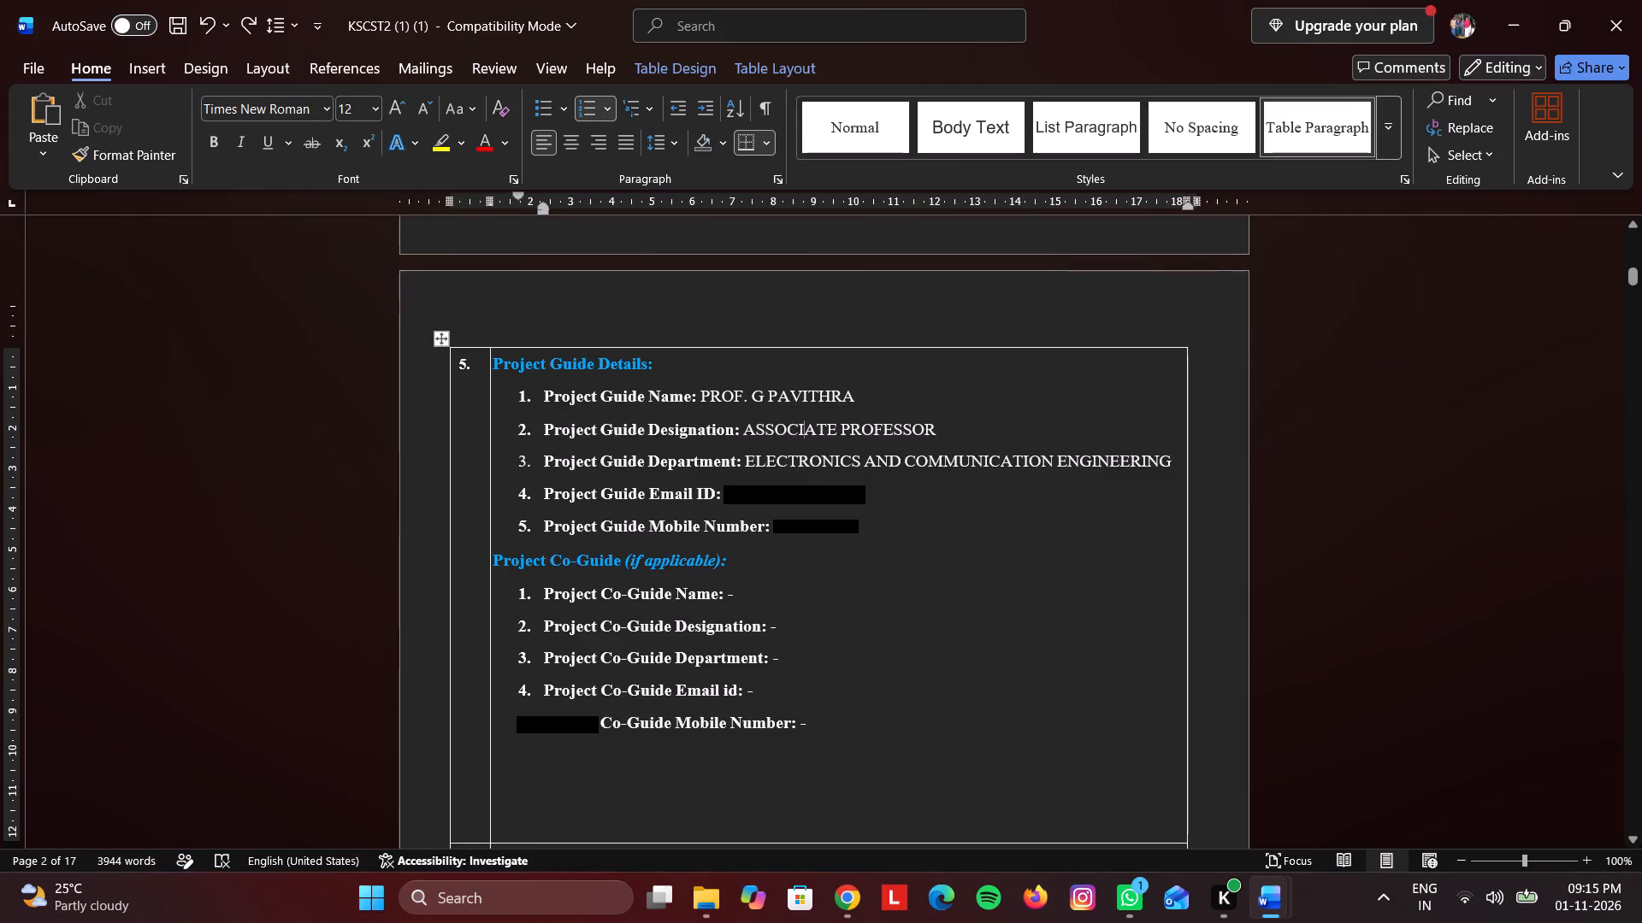
click(836, 426)
key(BackSpace)
key(BackSpace)
key(BackSpace)
key(BackSpace)
key(BackSpace)
key(BackSpace)
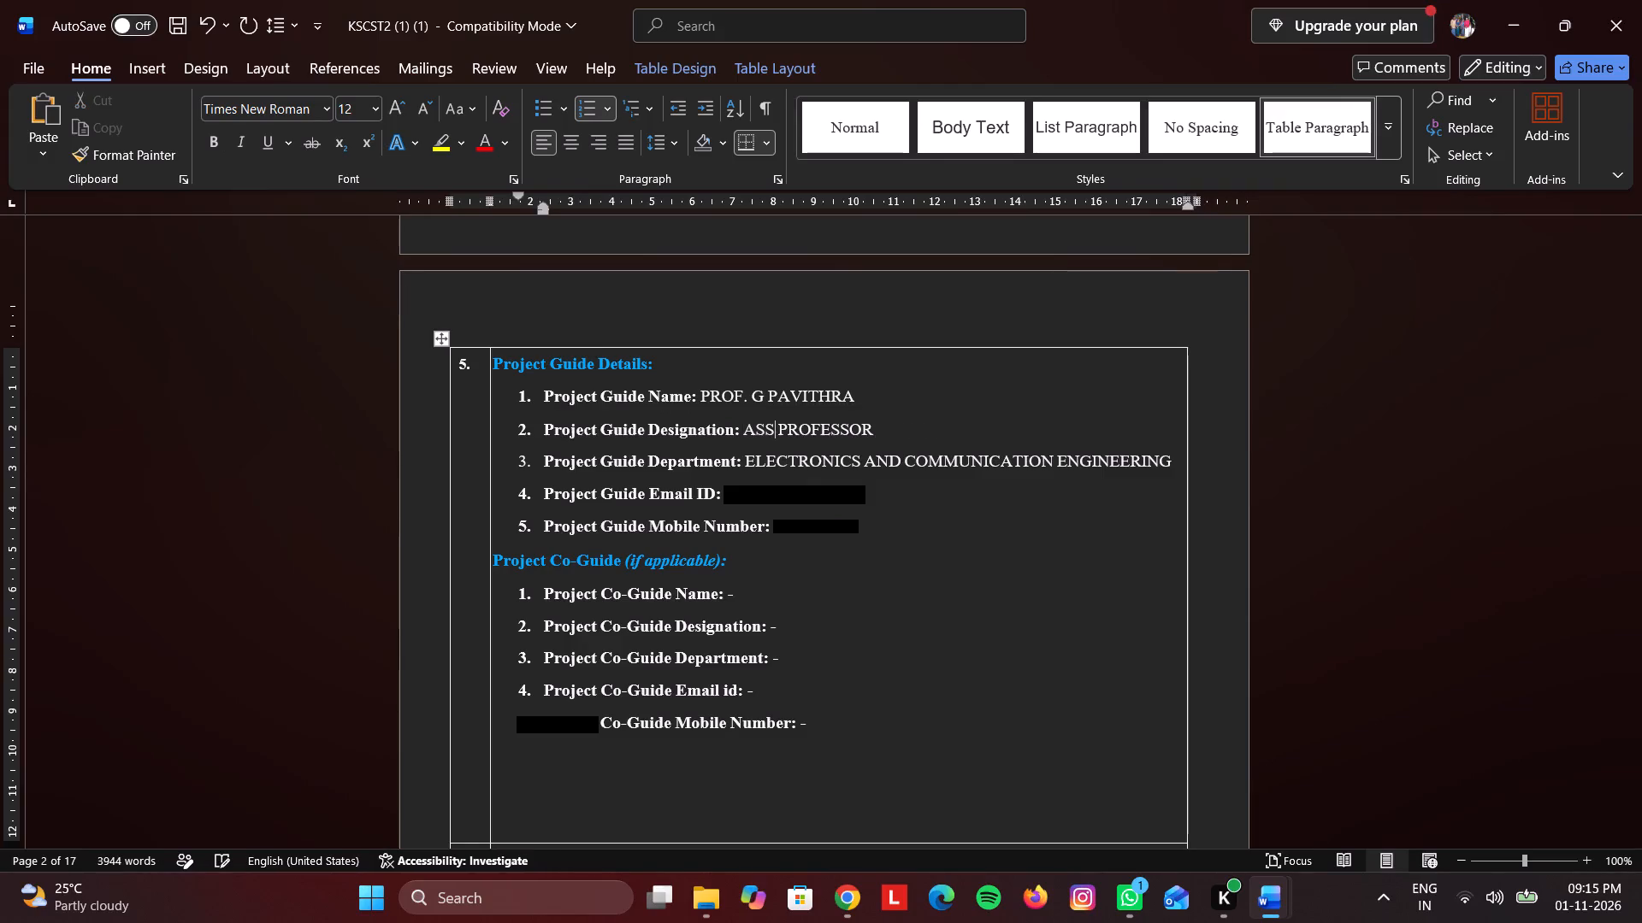
text(istant)
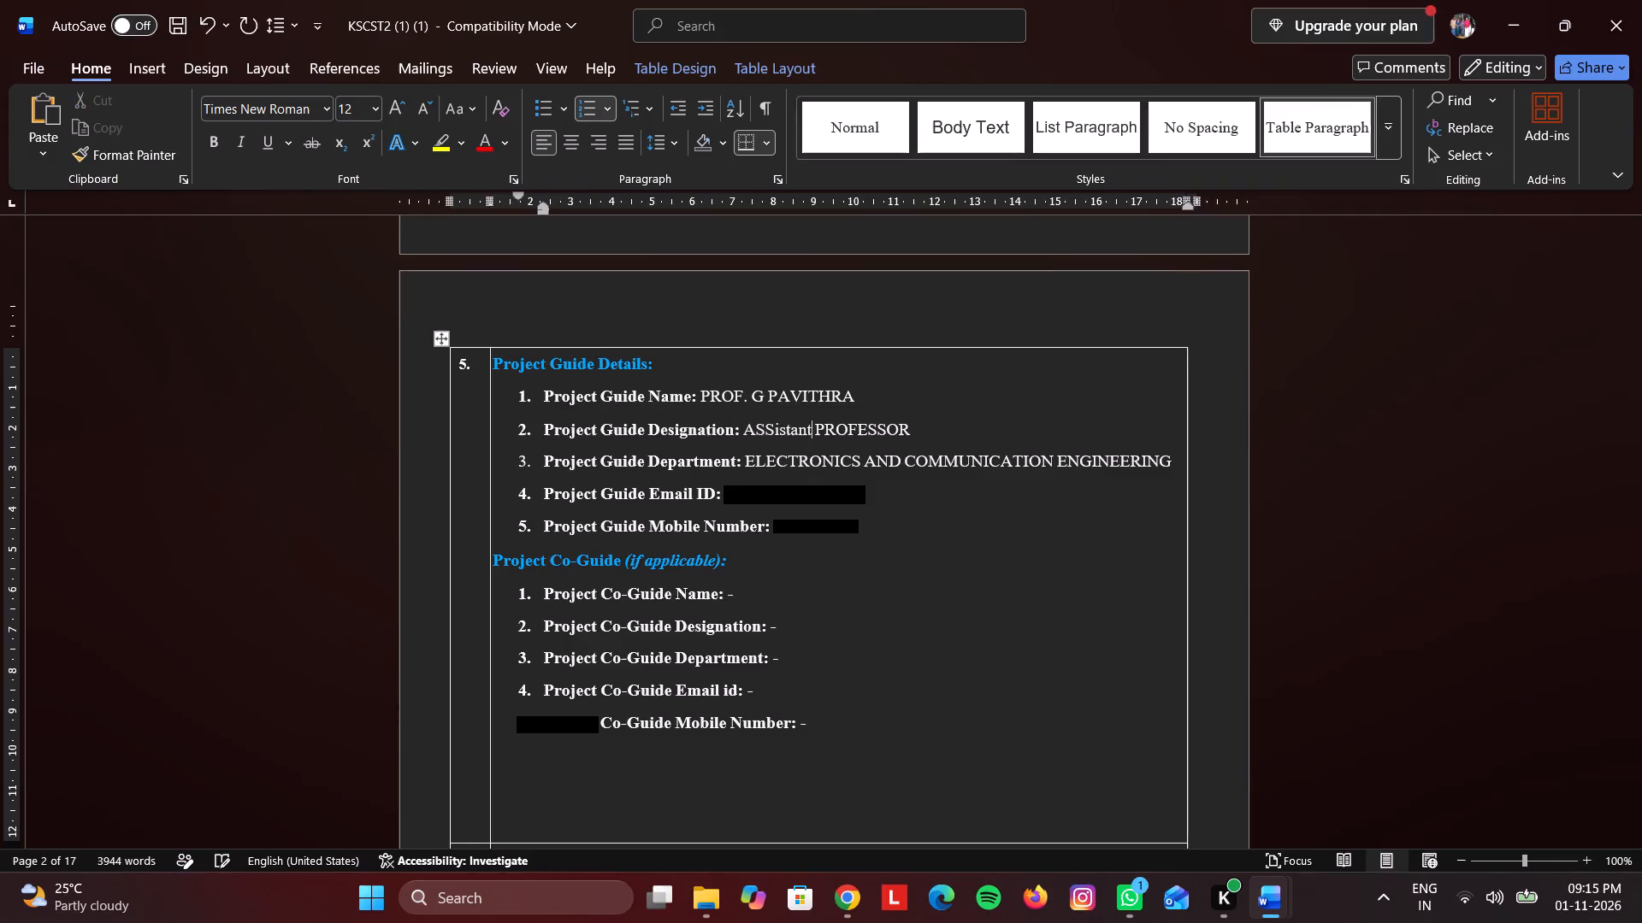
key(BackSpace)
key(BackSpace)
key(BackSpace)
key(BackSpace)
key(BackSpace)
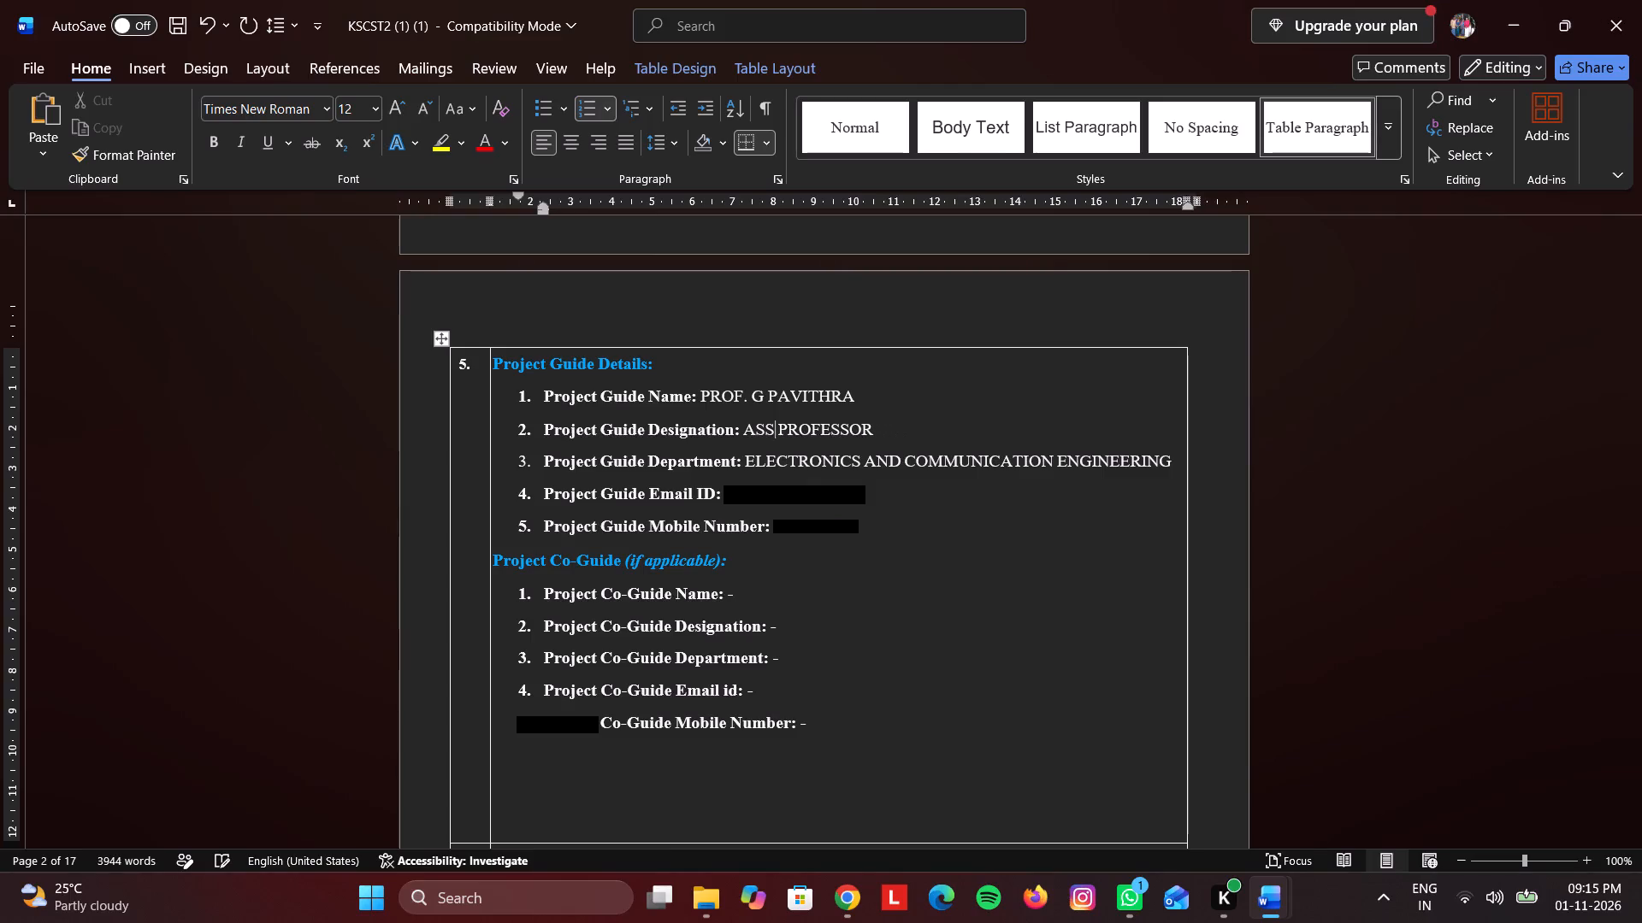
text(ISTANT)
key(space)
key(BackSpace)
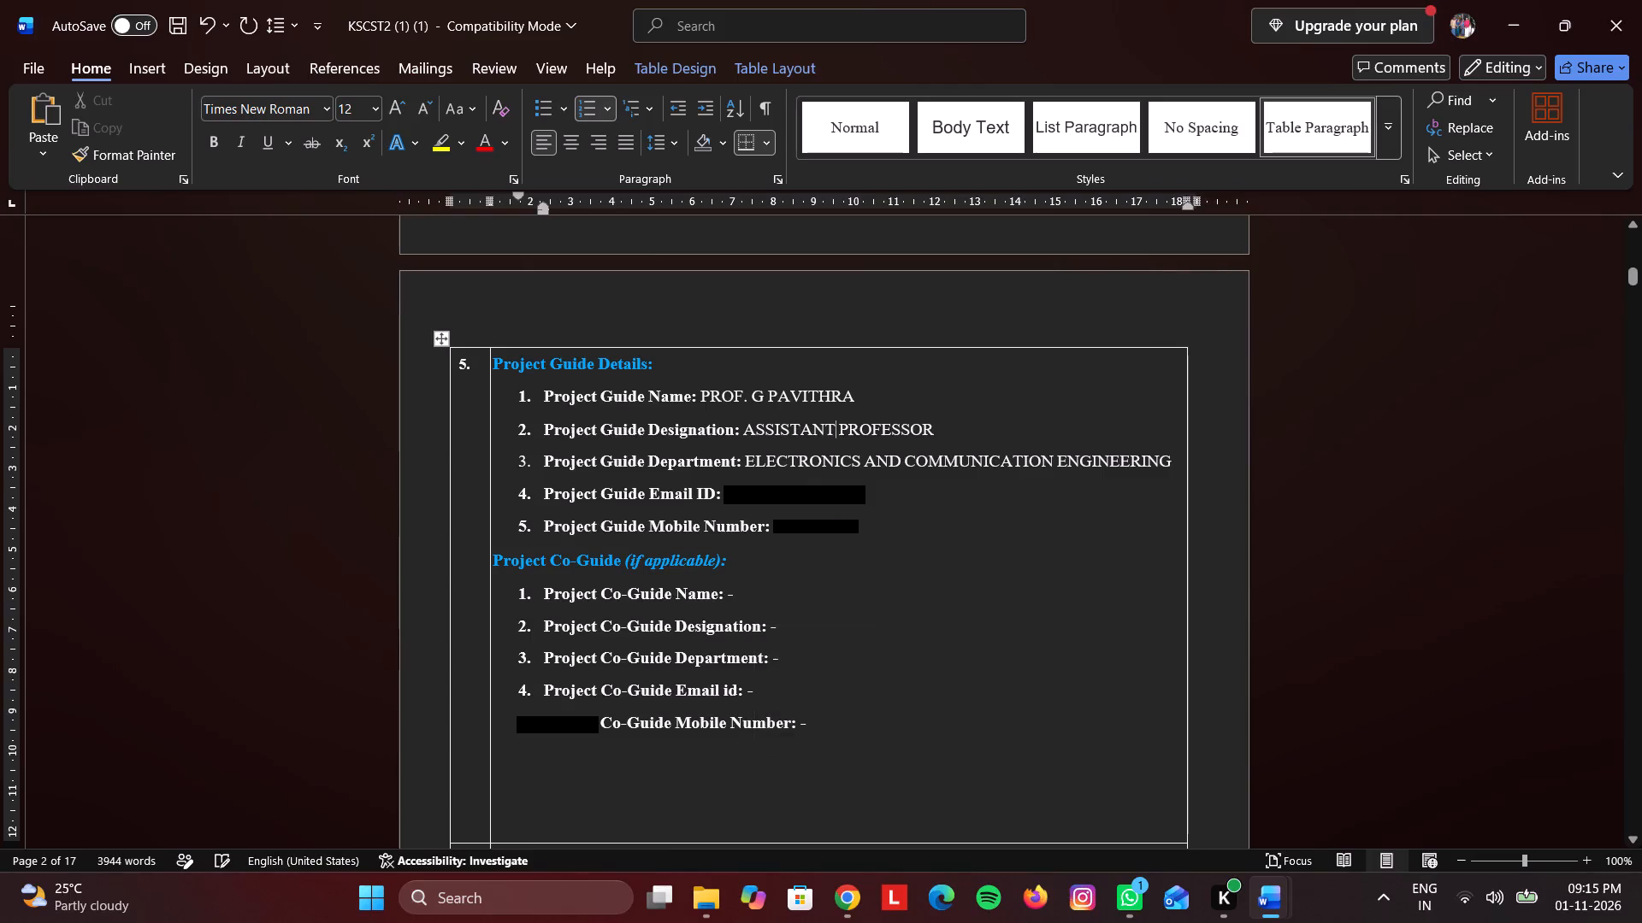
click(774, 563)
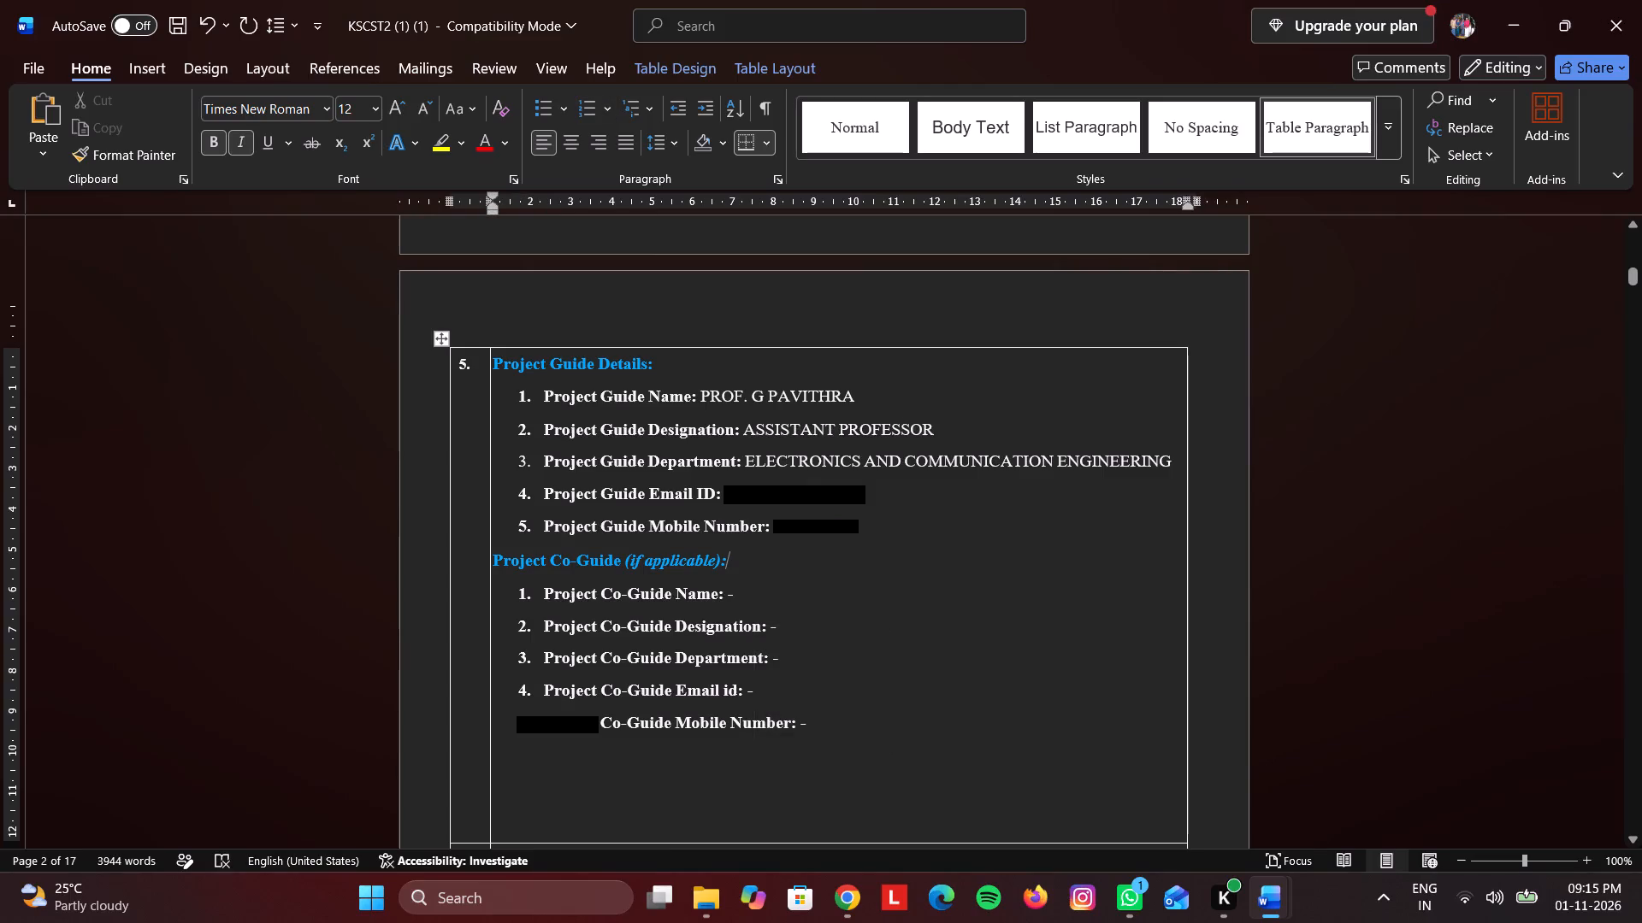
Replace the Project Guide Email ID in KSCST2 with the guide's e-mail address copied from Major Project KSCST.
key(alt+Tab)
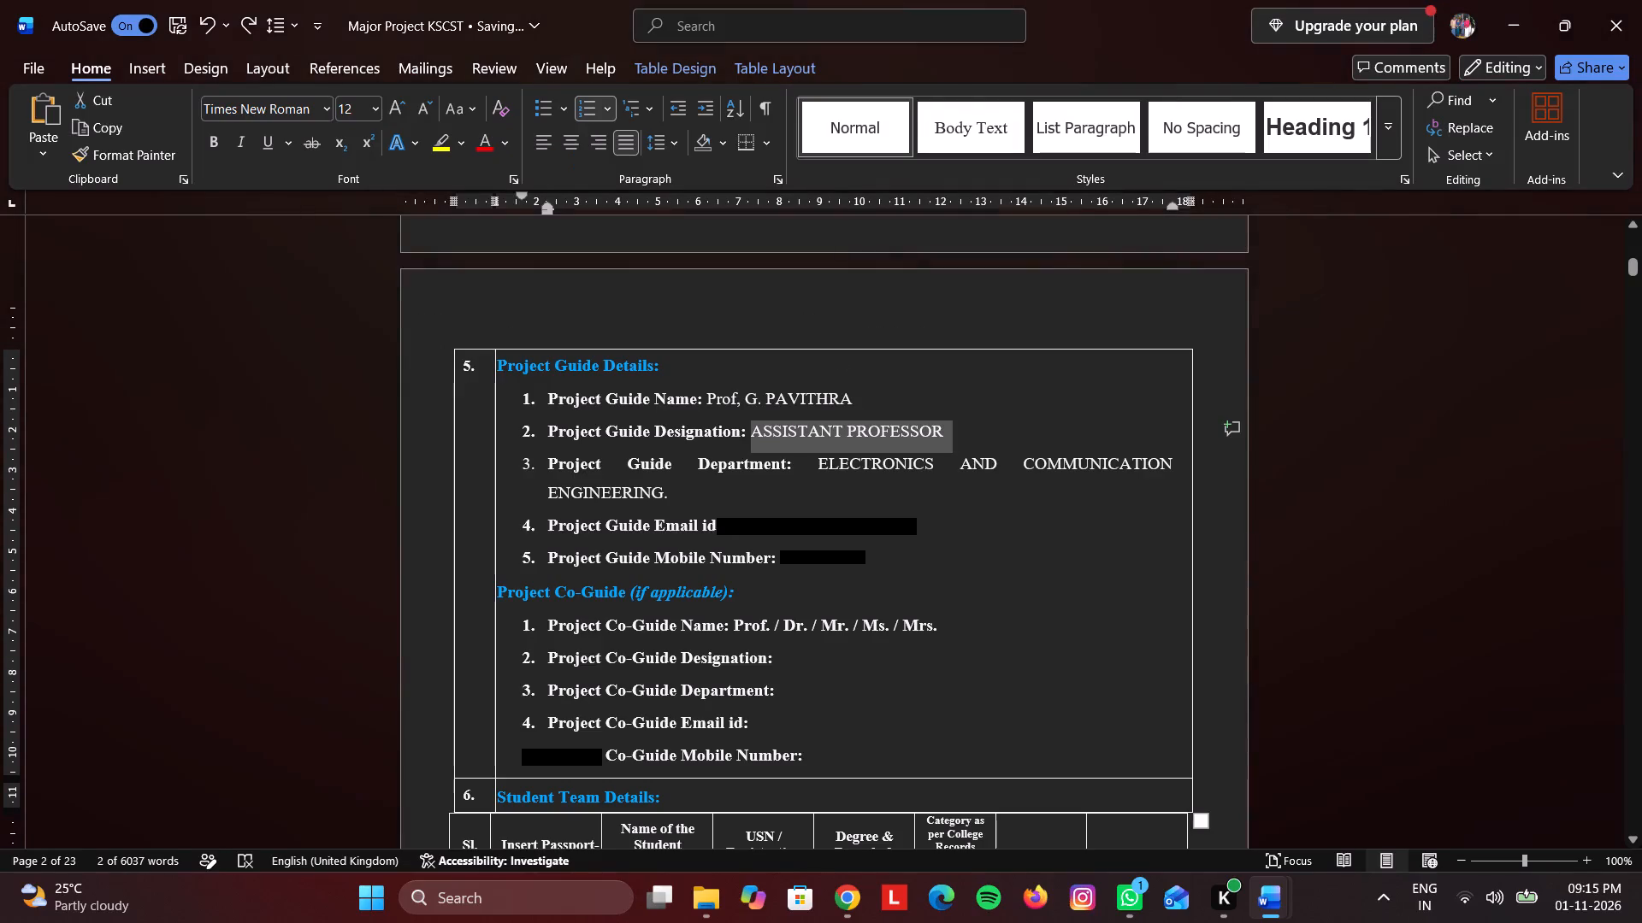
click(842, 540)
drag(726, 532, 942, 521)
key(ctrl+c)
key(alt+Tab)
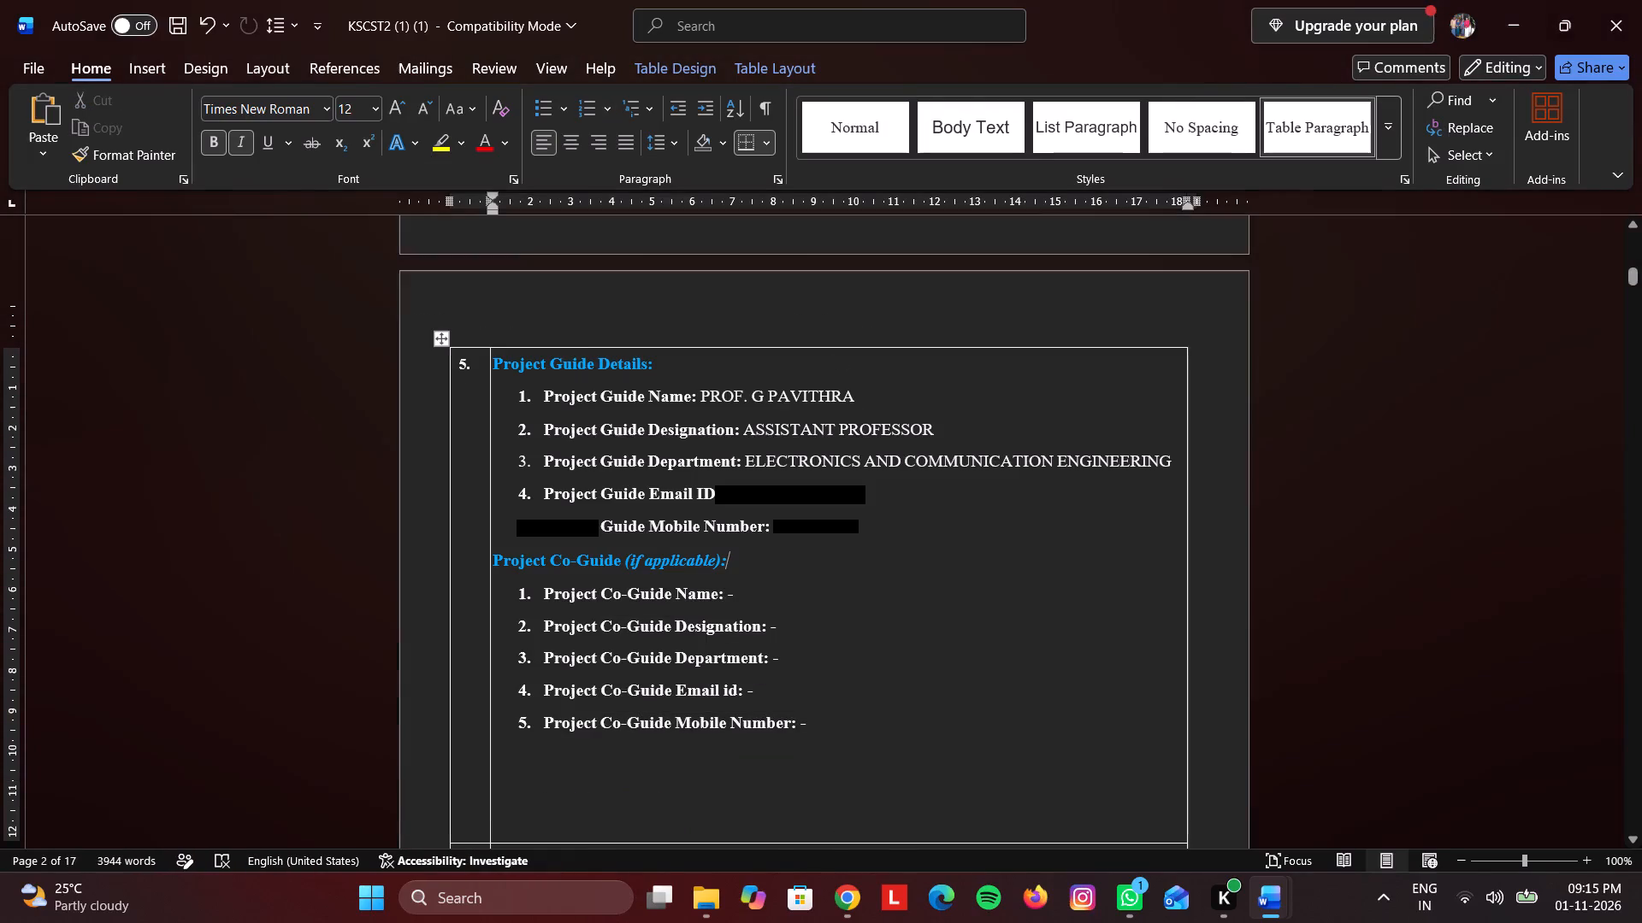
Replace the Project Guide Email ID line in KSCST2 with the line copied from Major Project KSCST.
drag(727, 497, 851, 496)
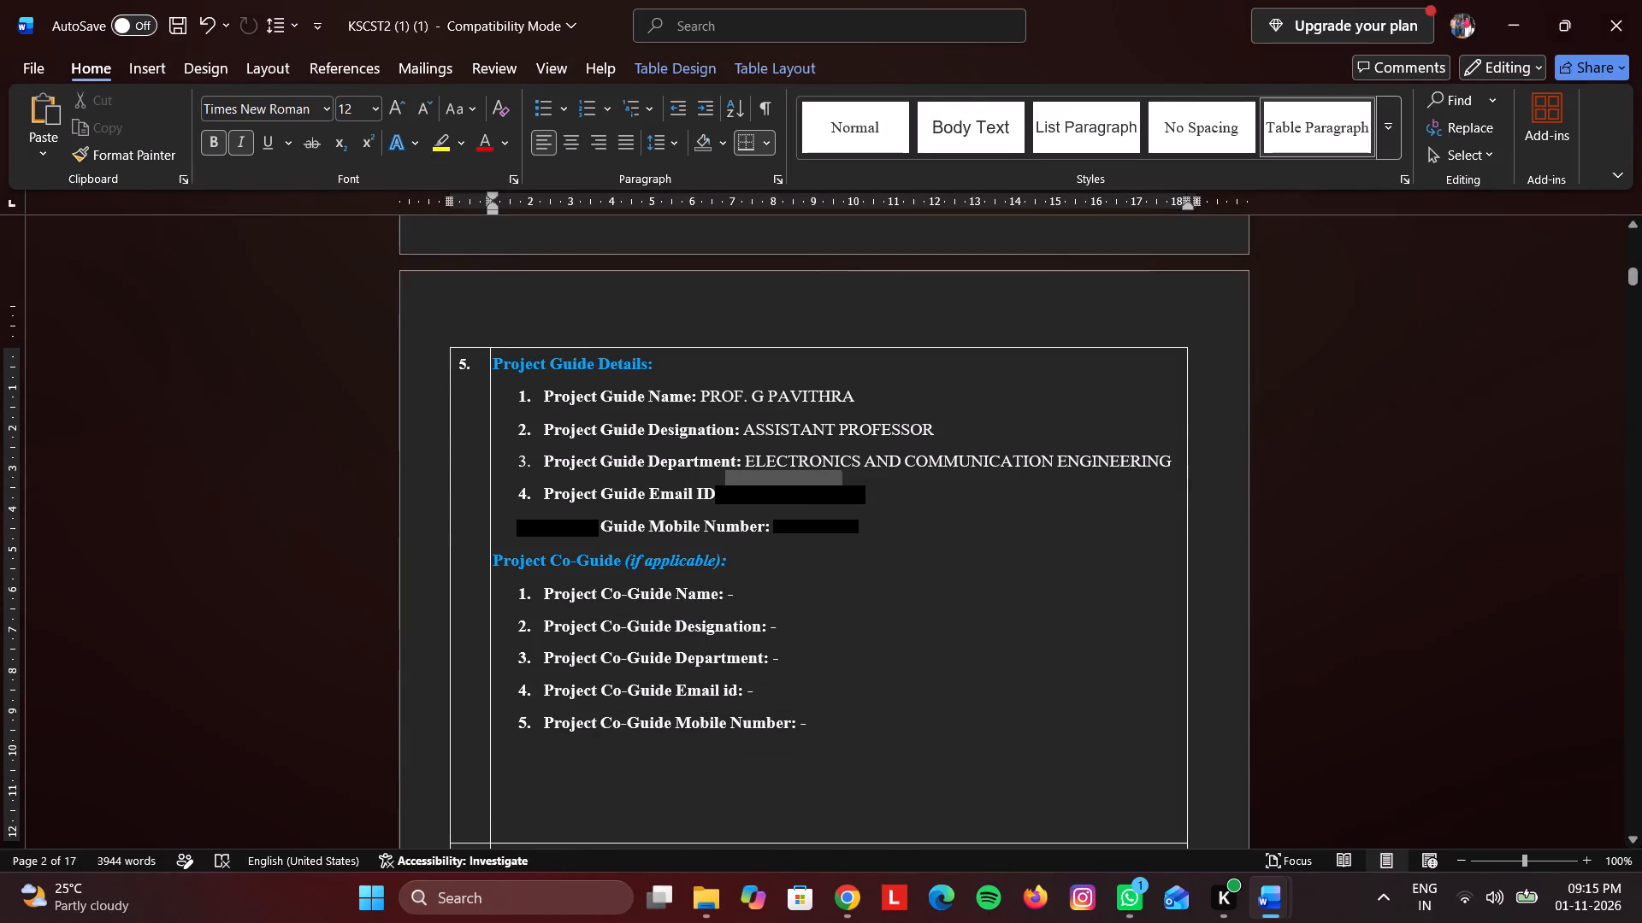
drag(851, 496, 865, 498)
key(ctrl+v)
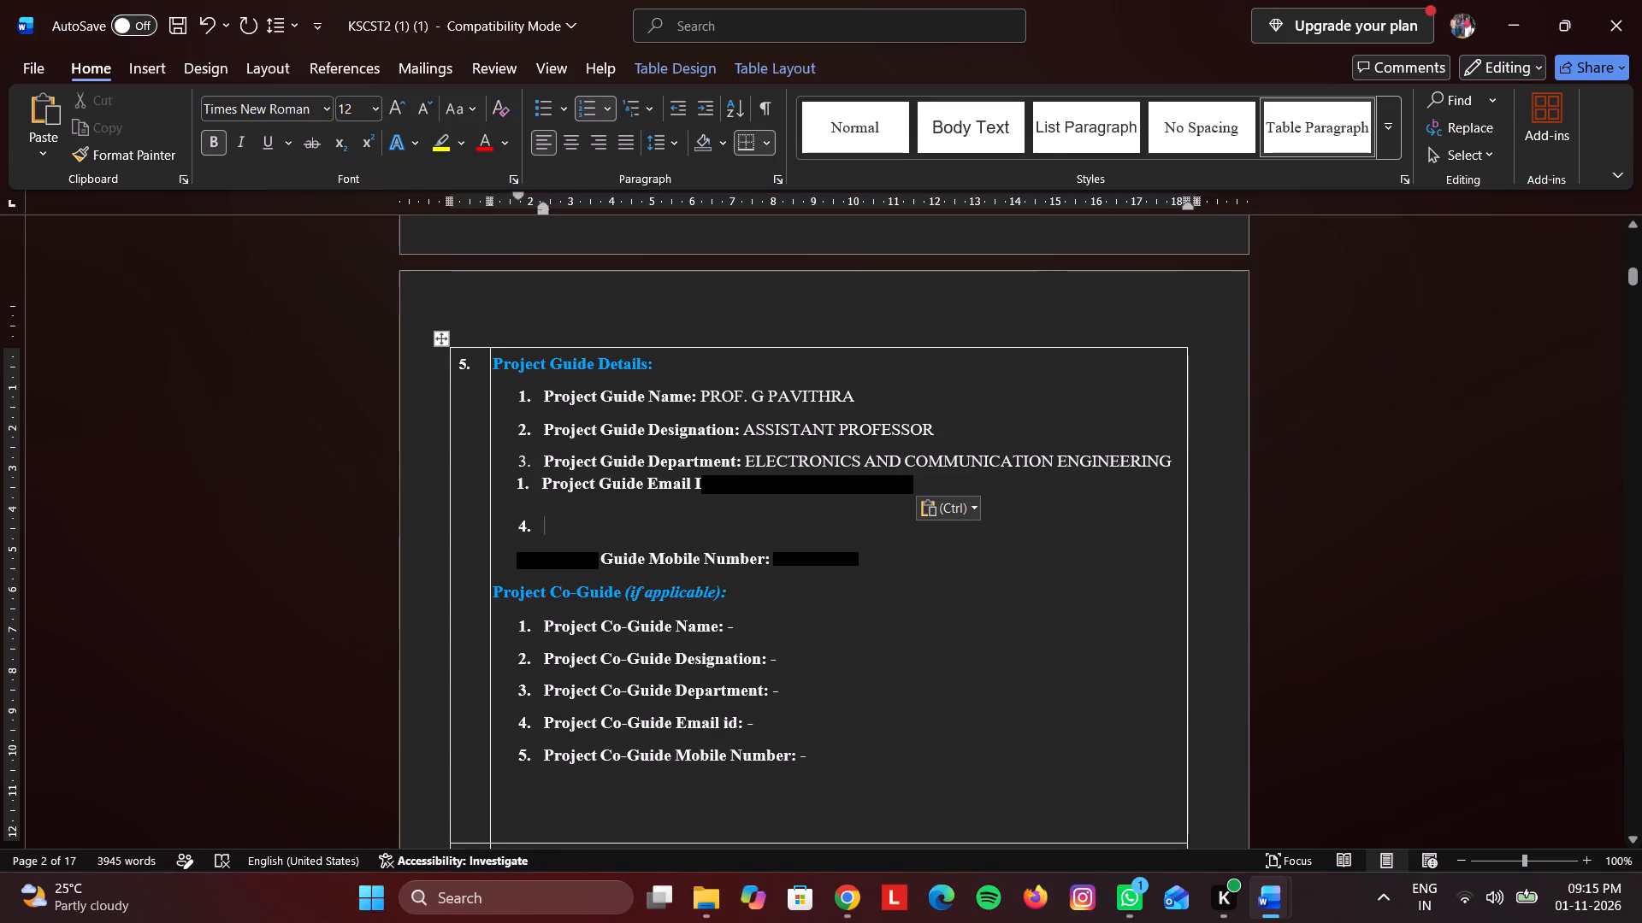
key(BackSpace)
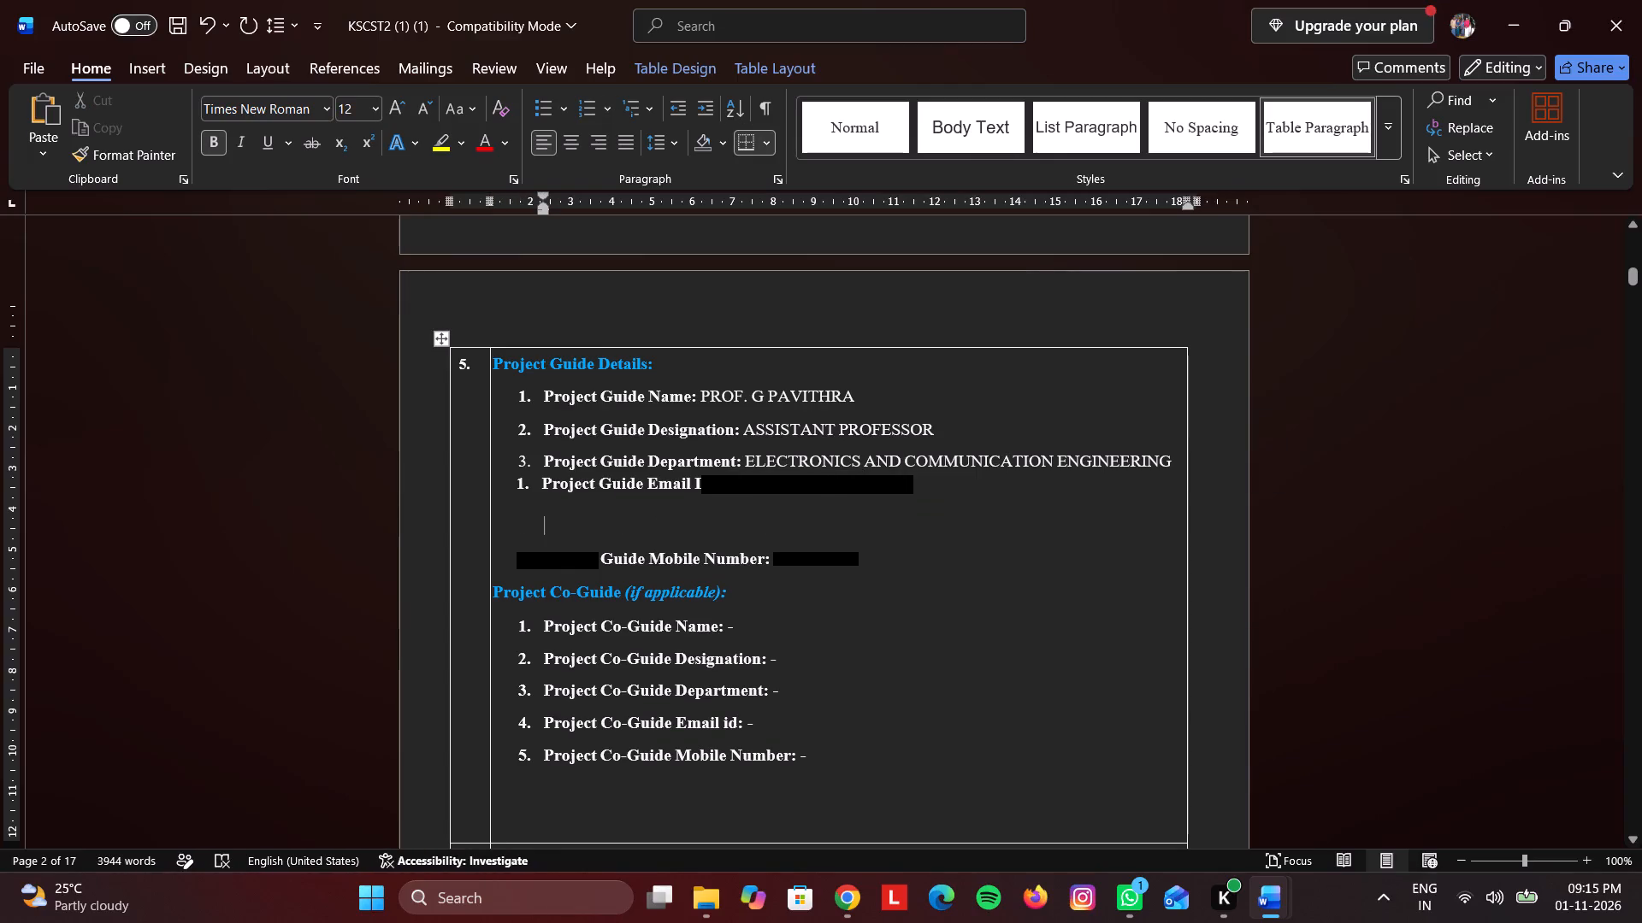
key(ctrl+z)
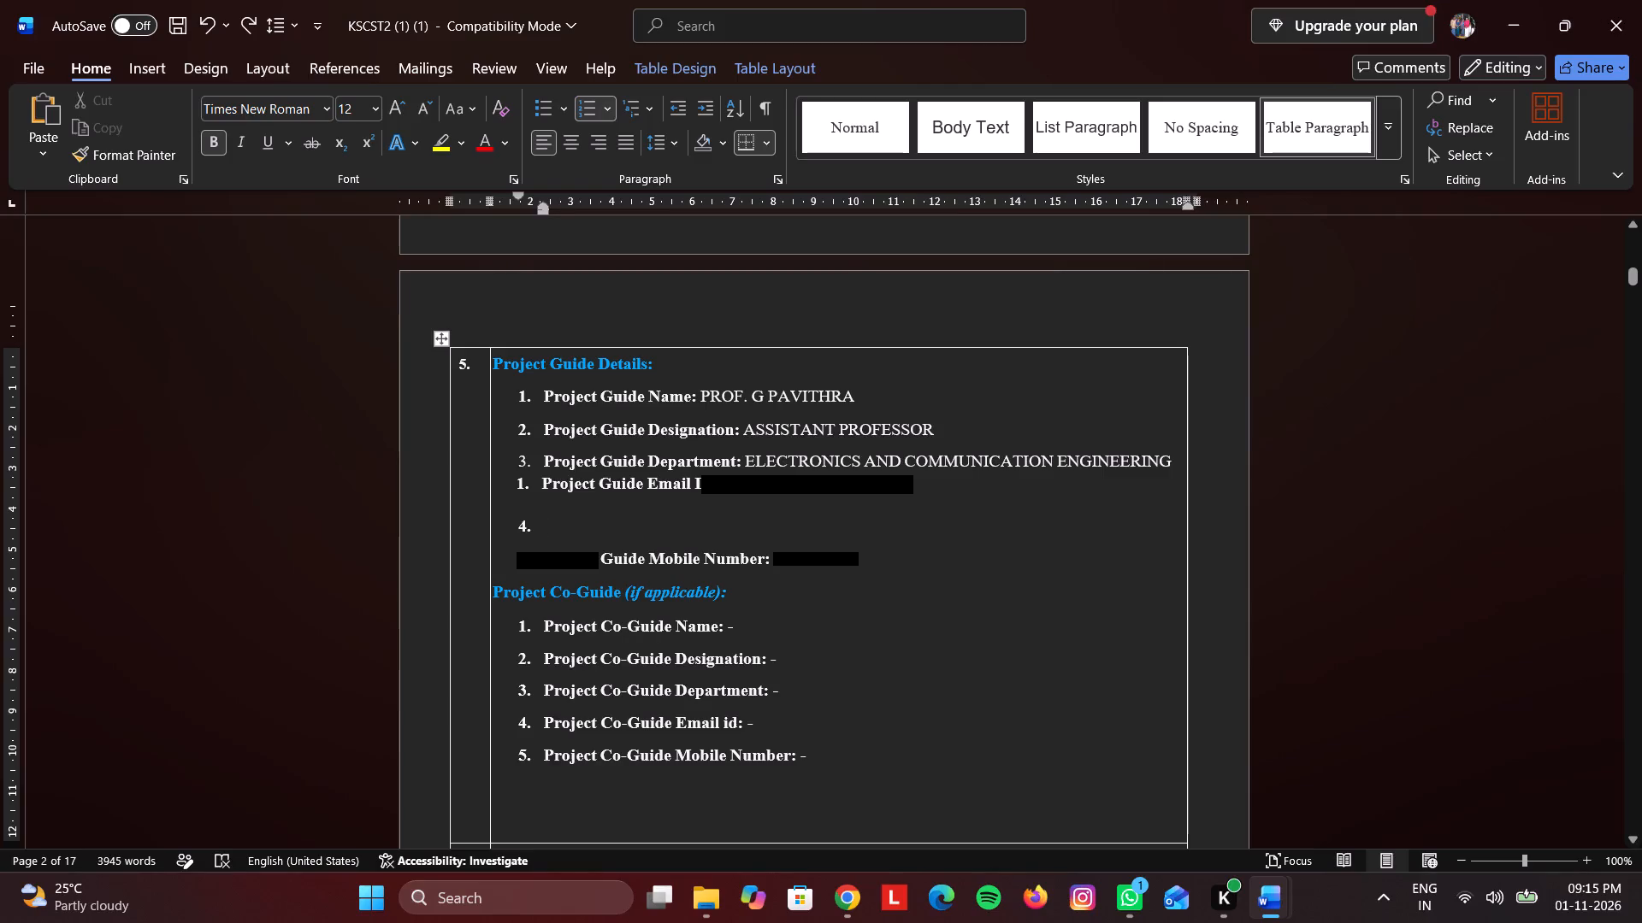
Renumber the pasted Project Guide Email ID line as item 4 of the Project Guide Details list.
click(517, 483)
click(593, 111)
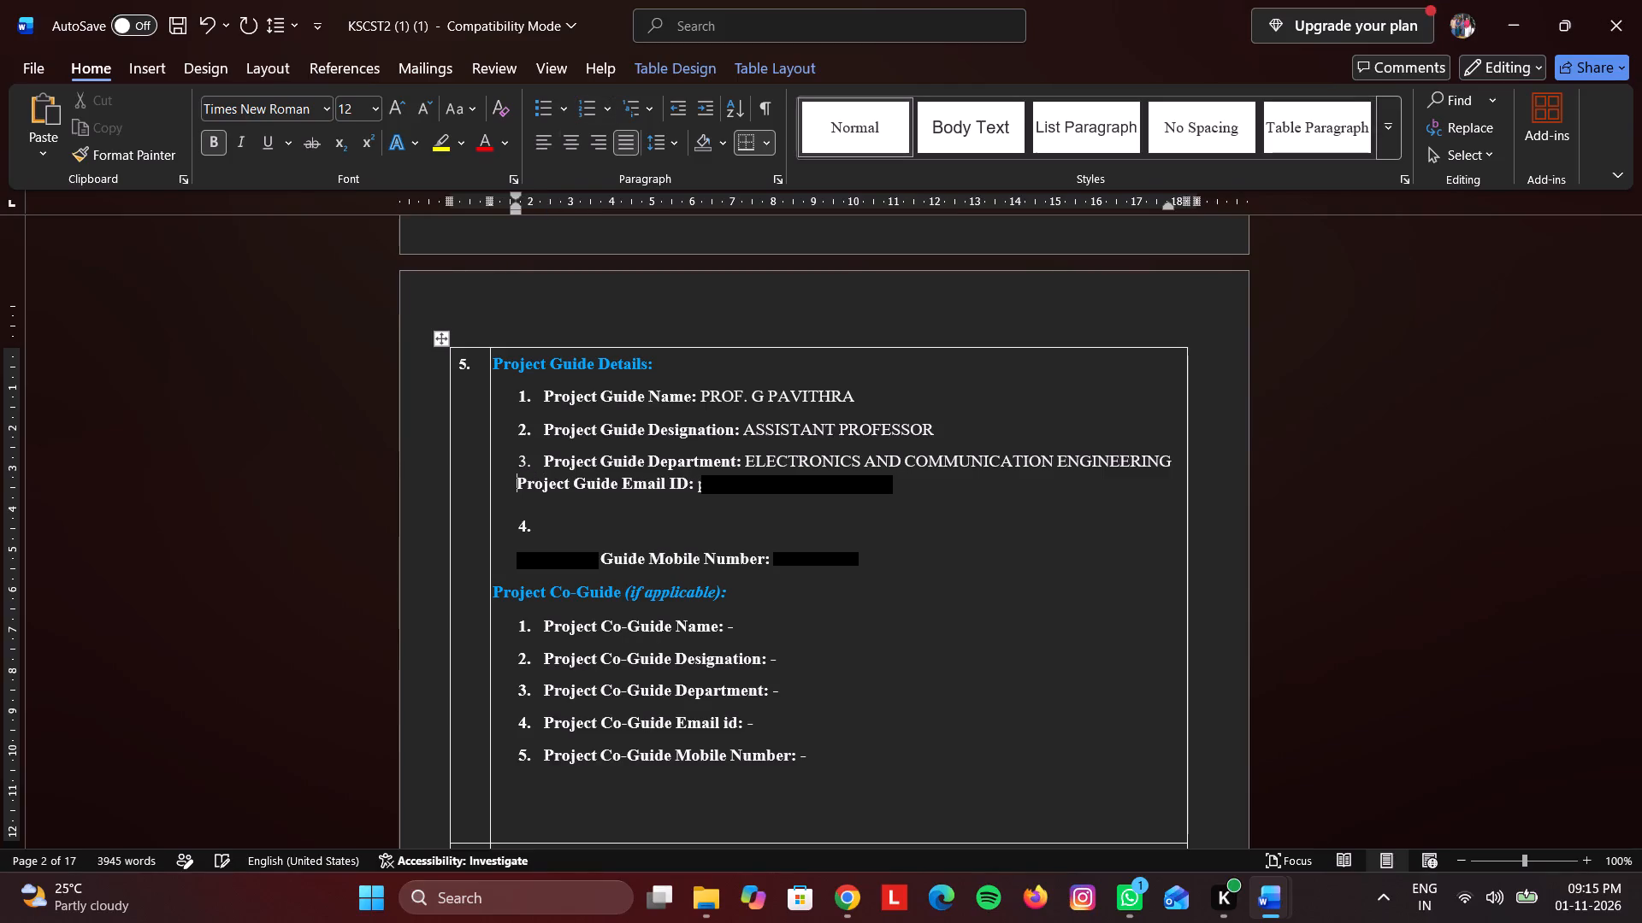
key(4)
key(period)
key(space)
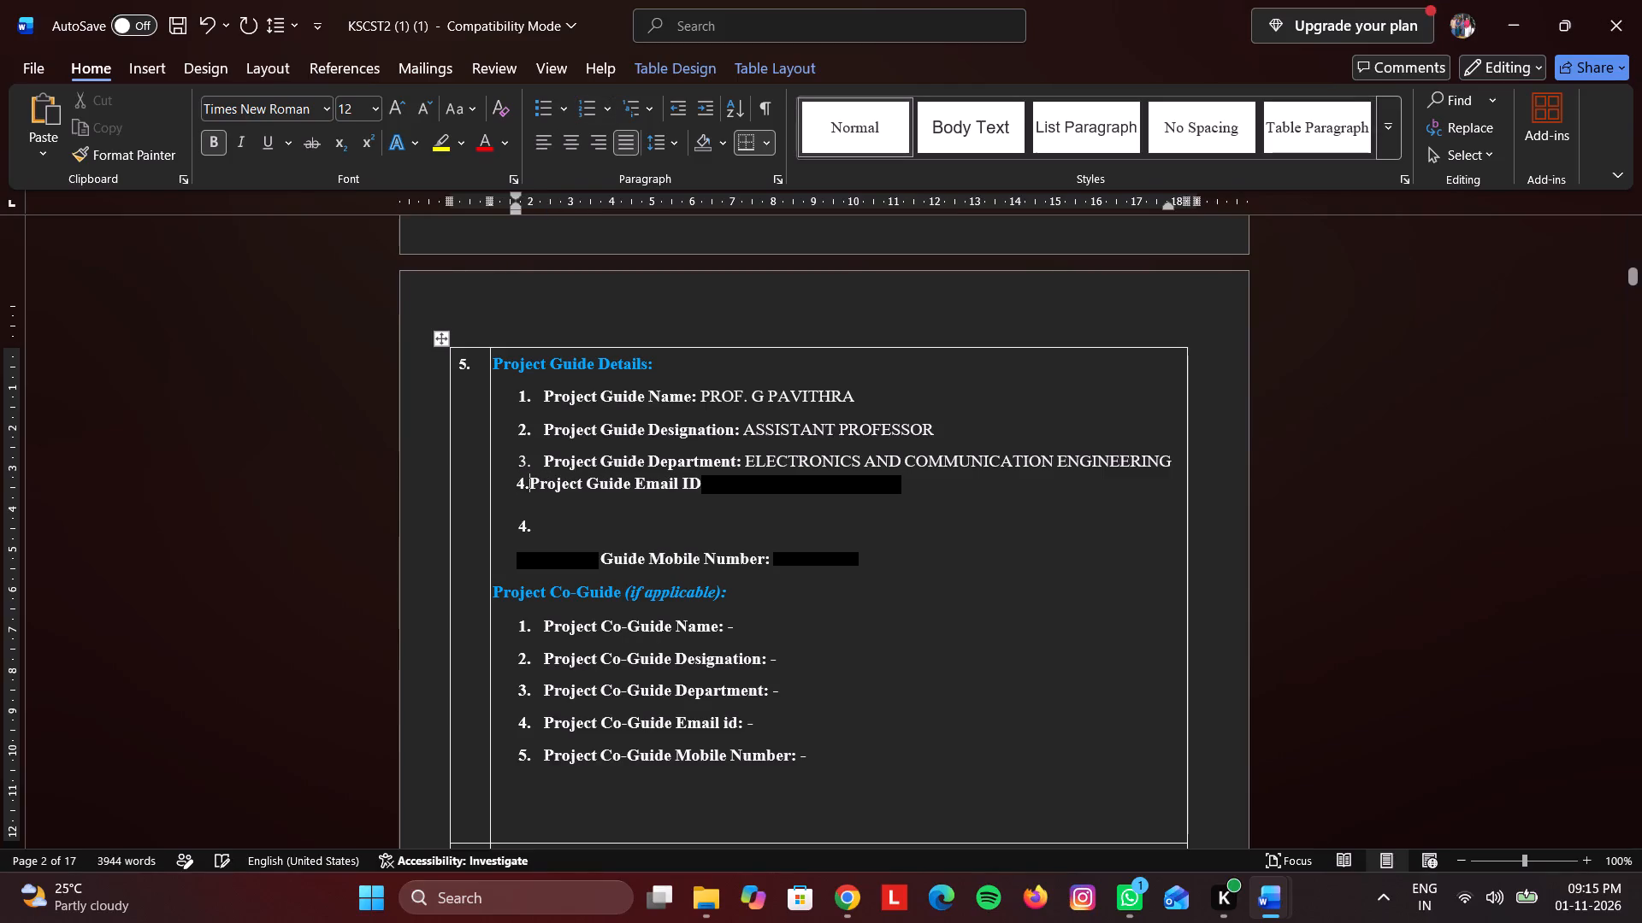
Change the font of the whole Project Guide Email ID line to Times New Roman.
click(968, 467)
drag(957, 490, 584, 485)
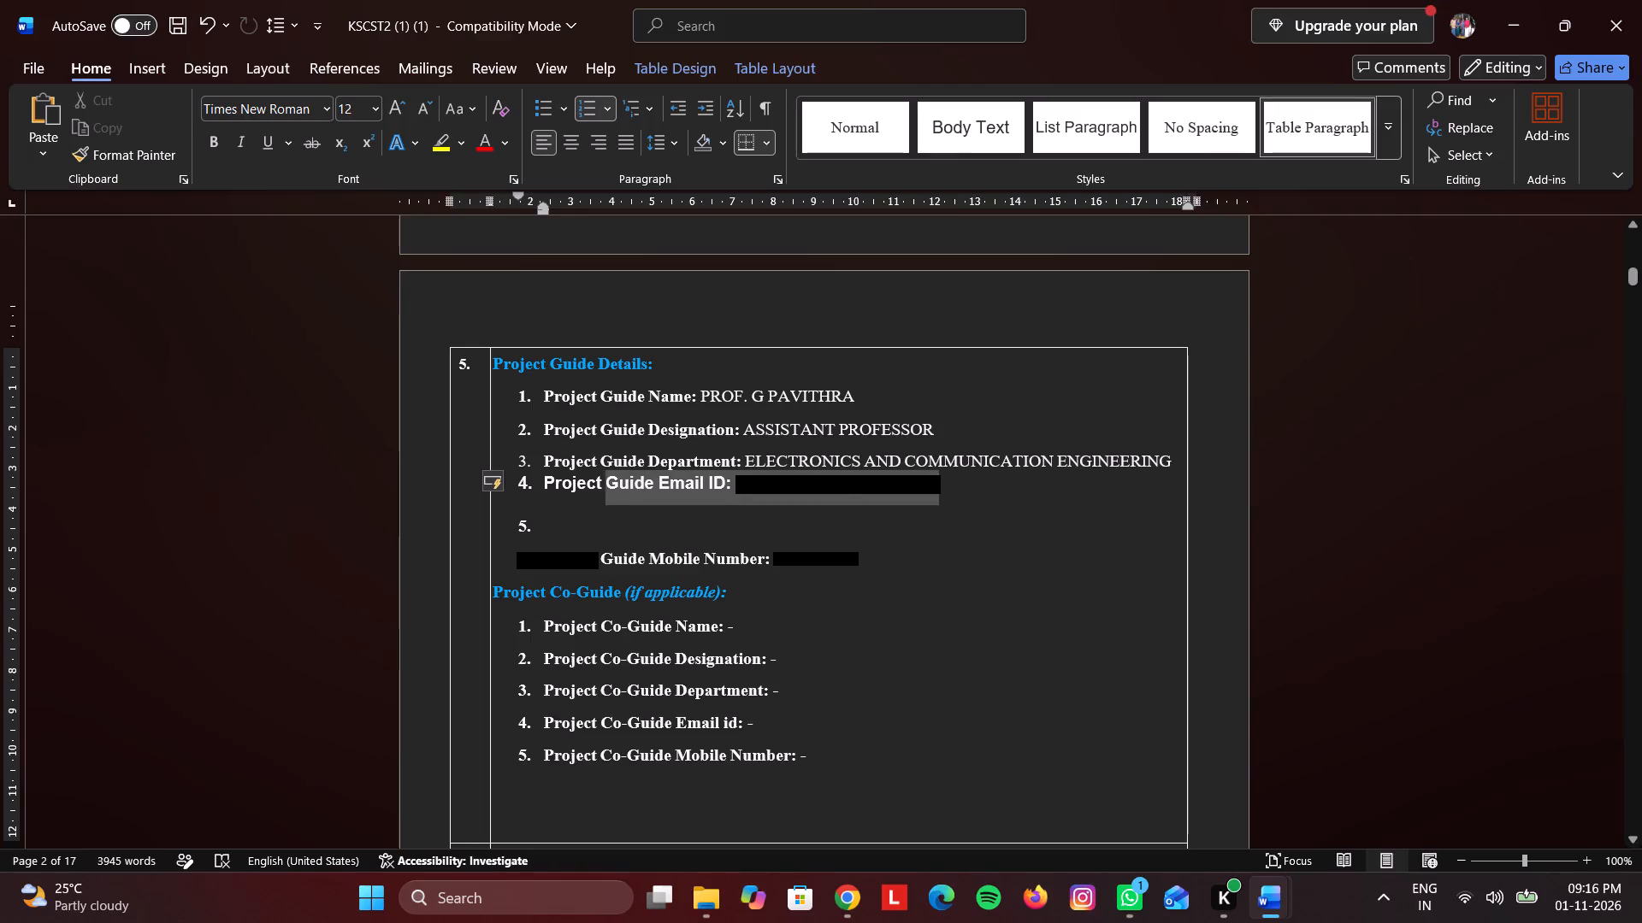
drag(584, 485, 541, 485)
click(629, 418)
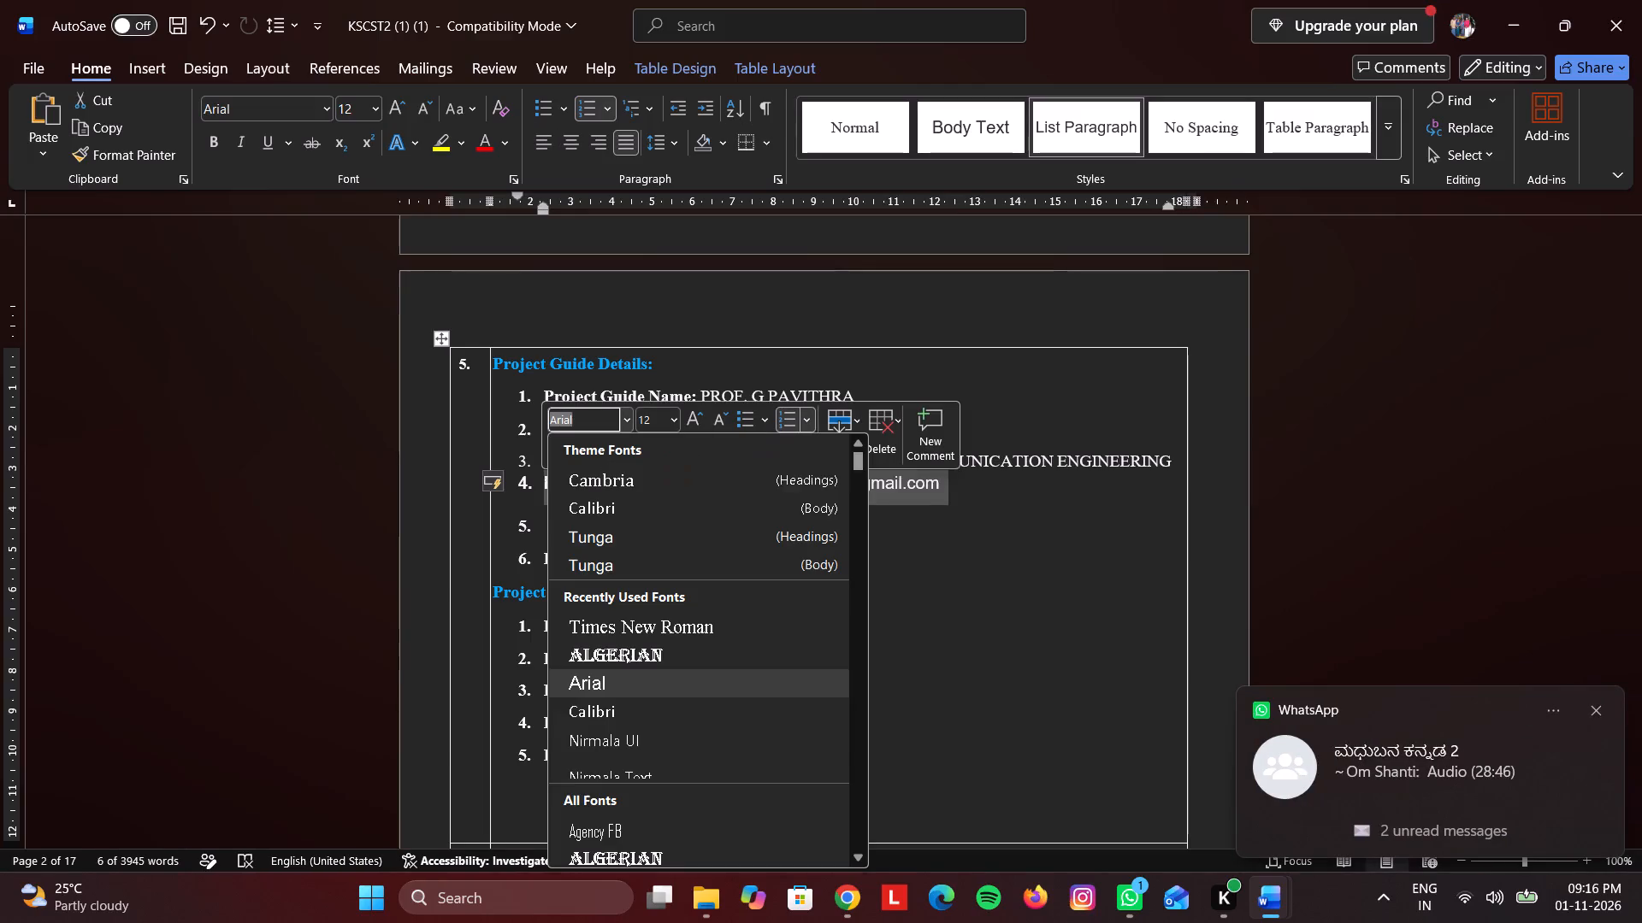
click(661, 628)
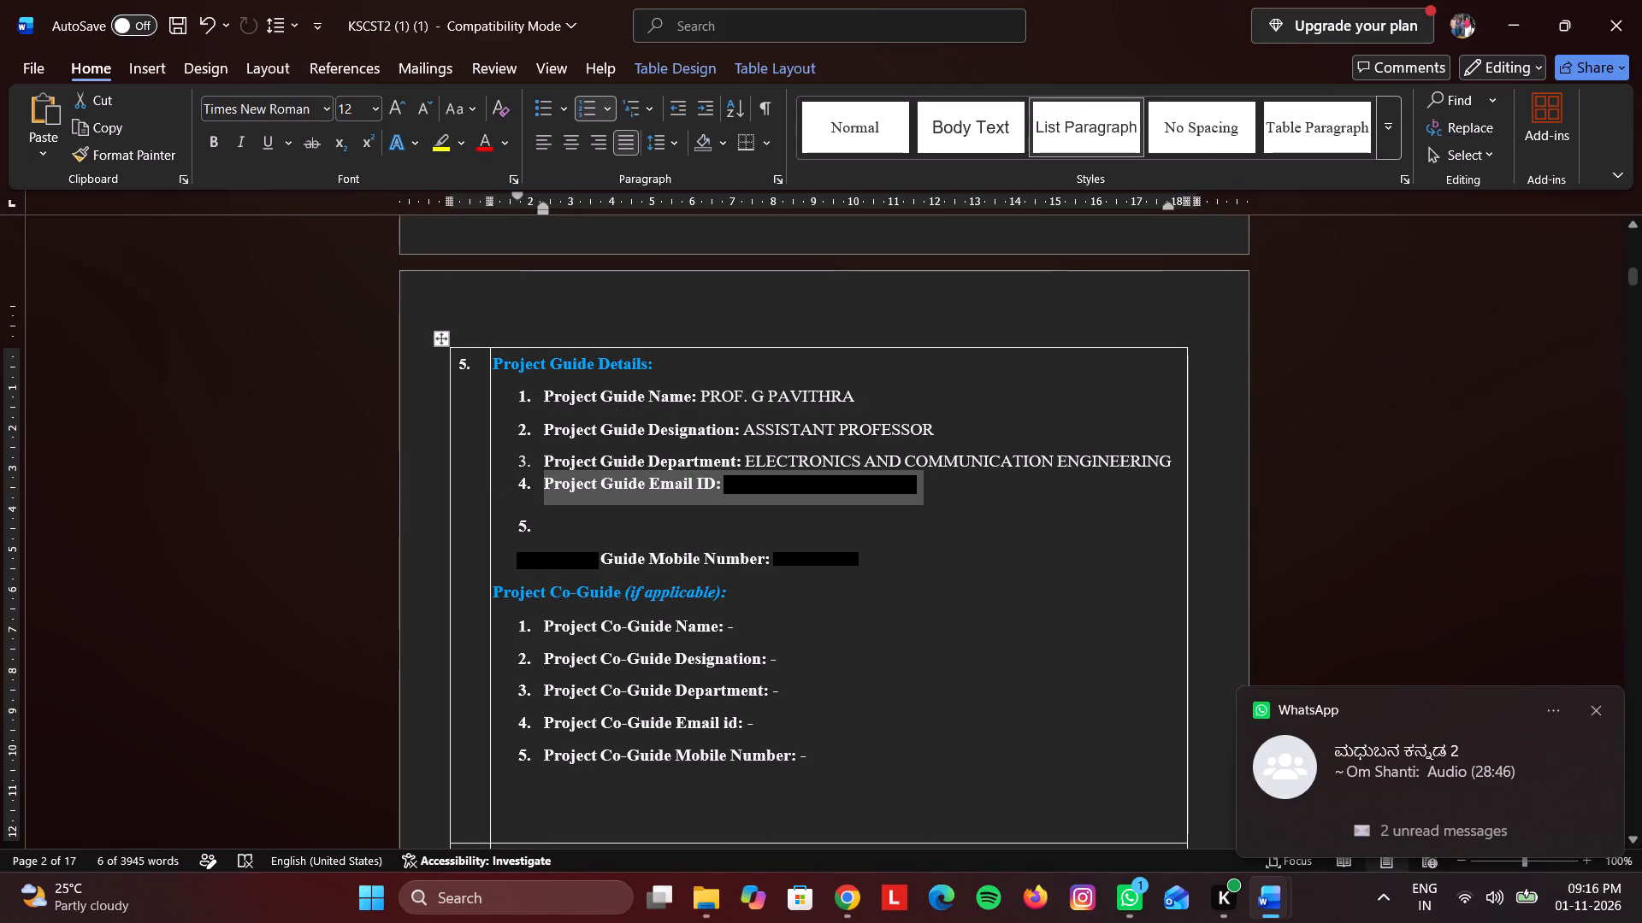
Open the line and paragraph spacing choices for the Project Guide Email ID line.
click(675, 150)
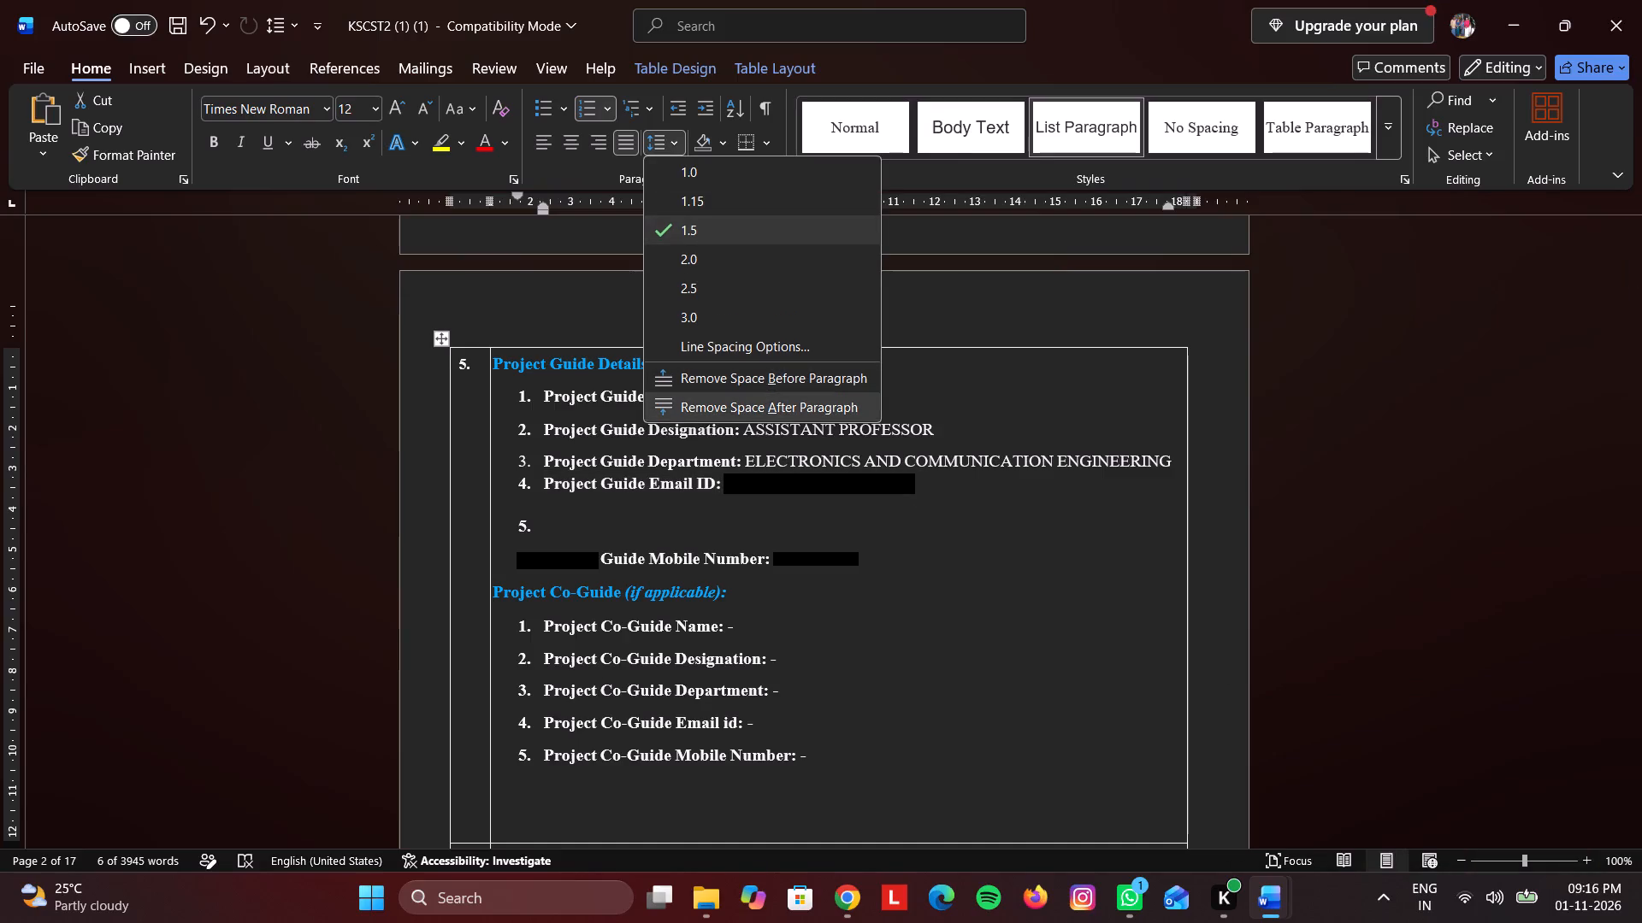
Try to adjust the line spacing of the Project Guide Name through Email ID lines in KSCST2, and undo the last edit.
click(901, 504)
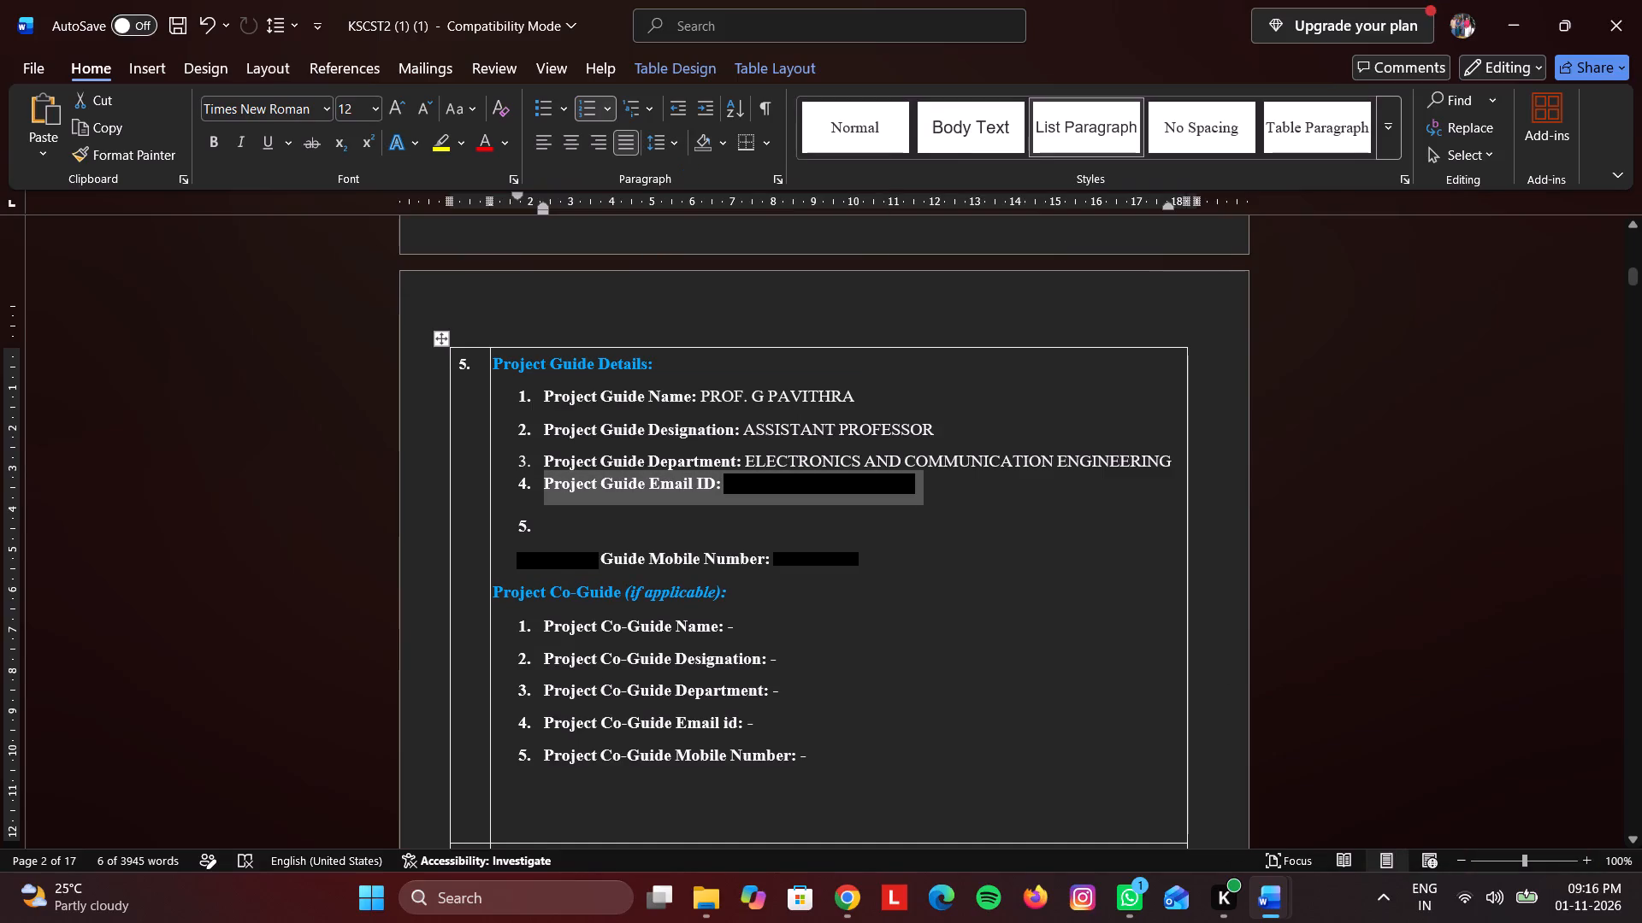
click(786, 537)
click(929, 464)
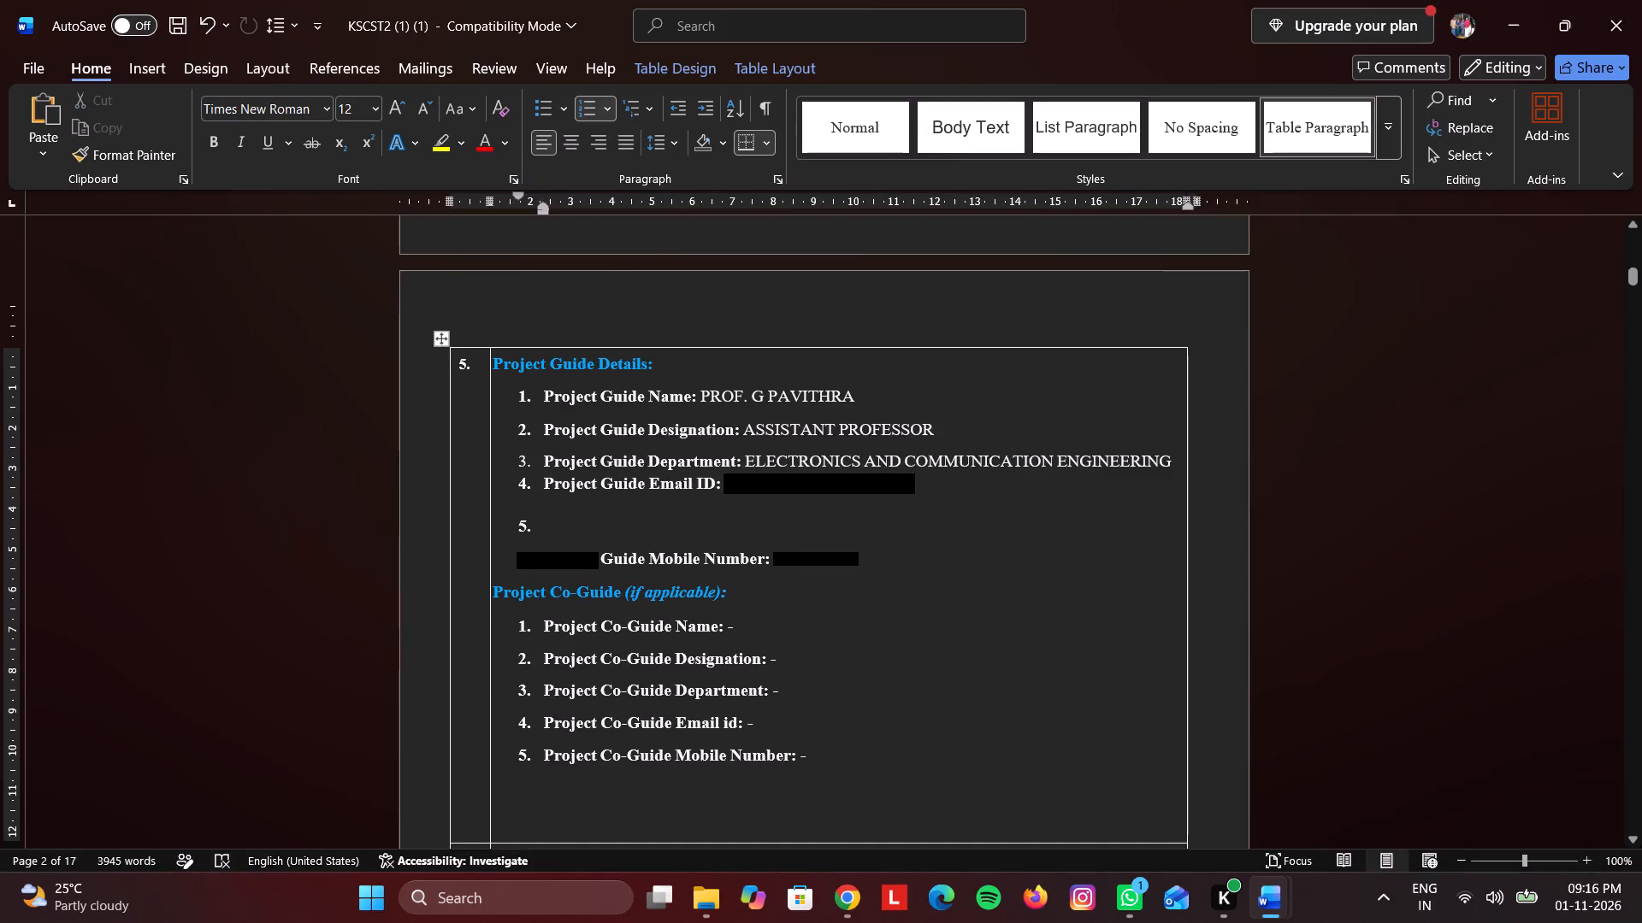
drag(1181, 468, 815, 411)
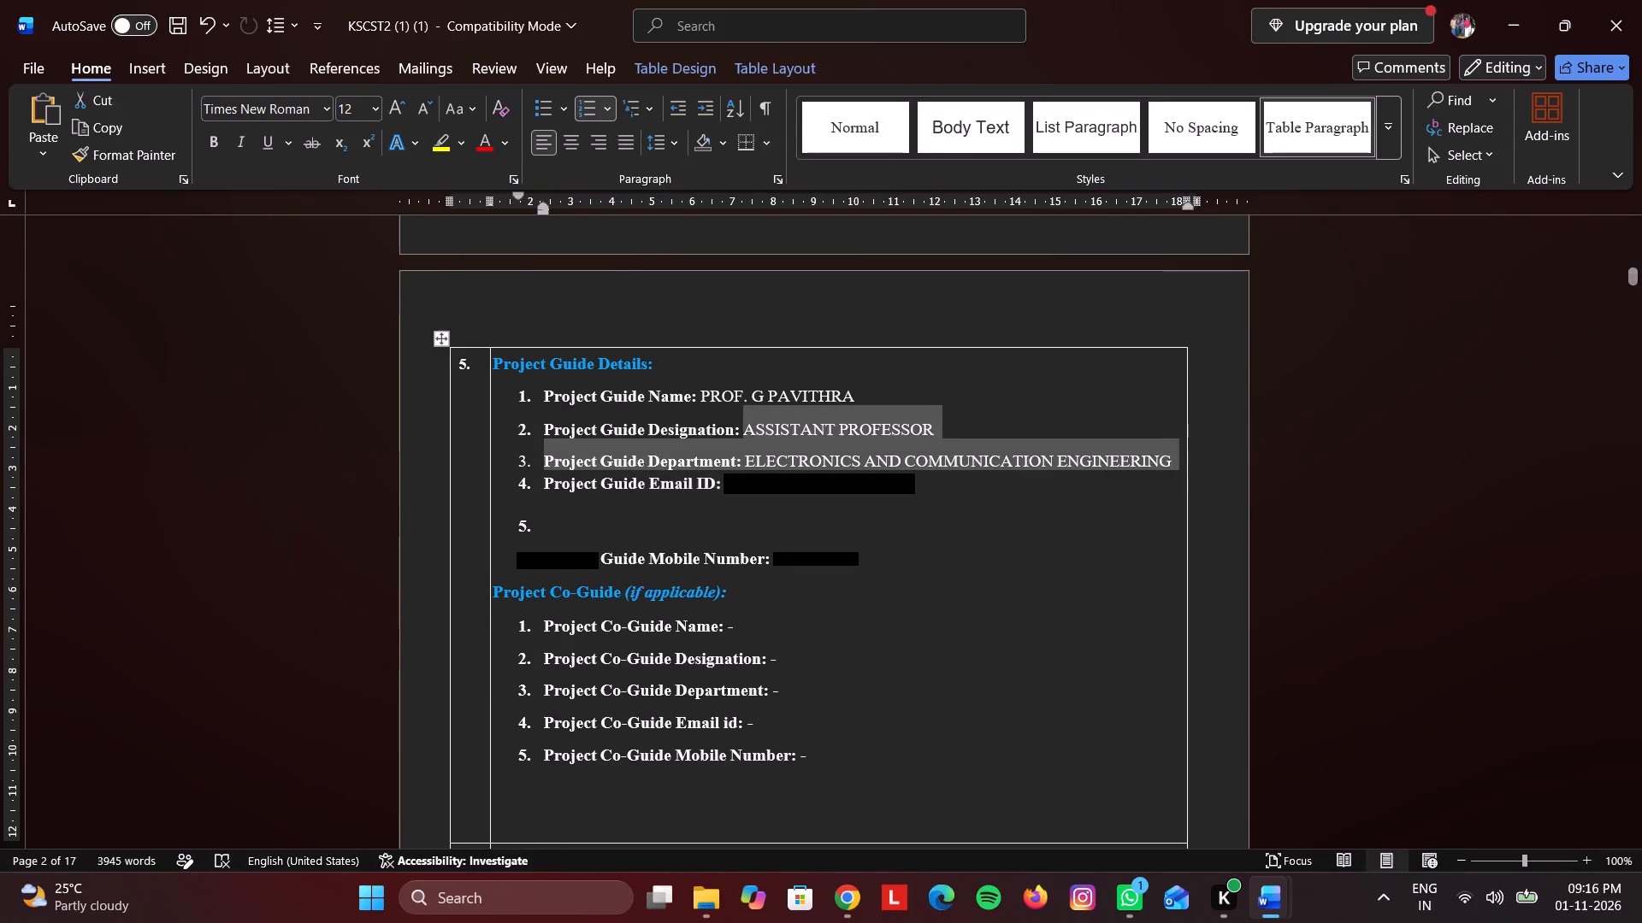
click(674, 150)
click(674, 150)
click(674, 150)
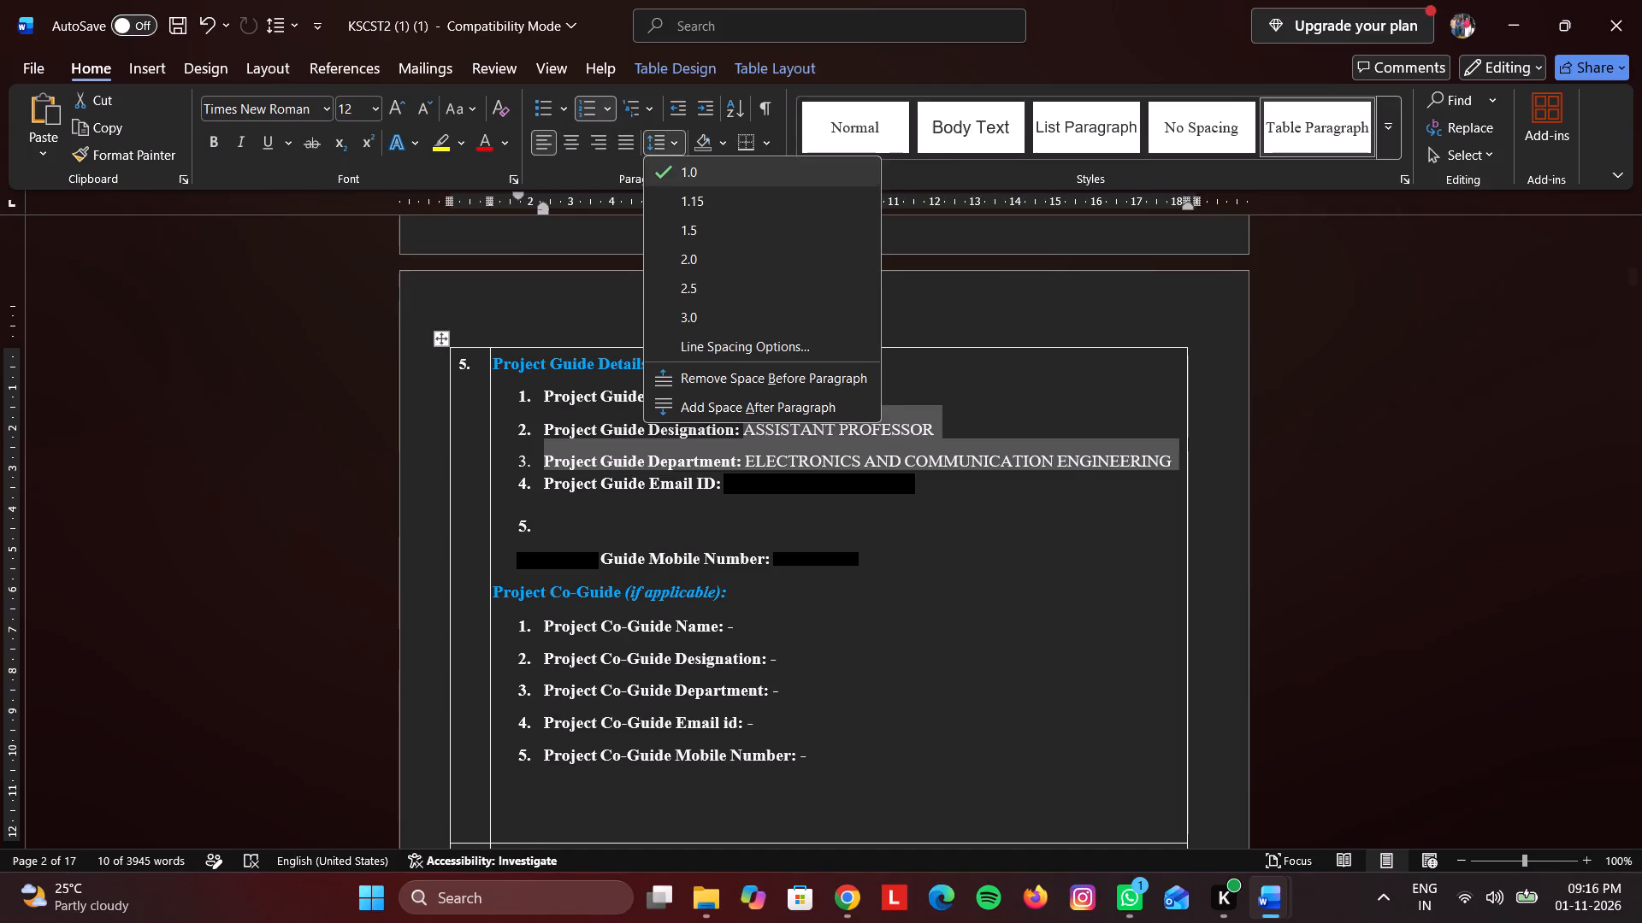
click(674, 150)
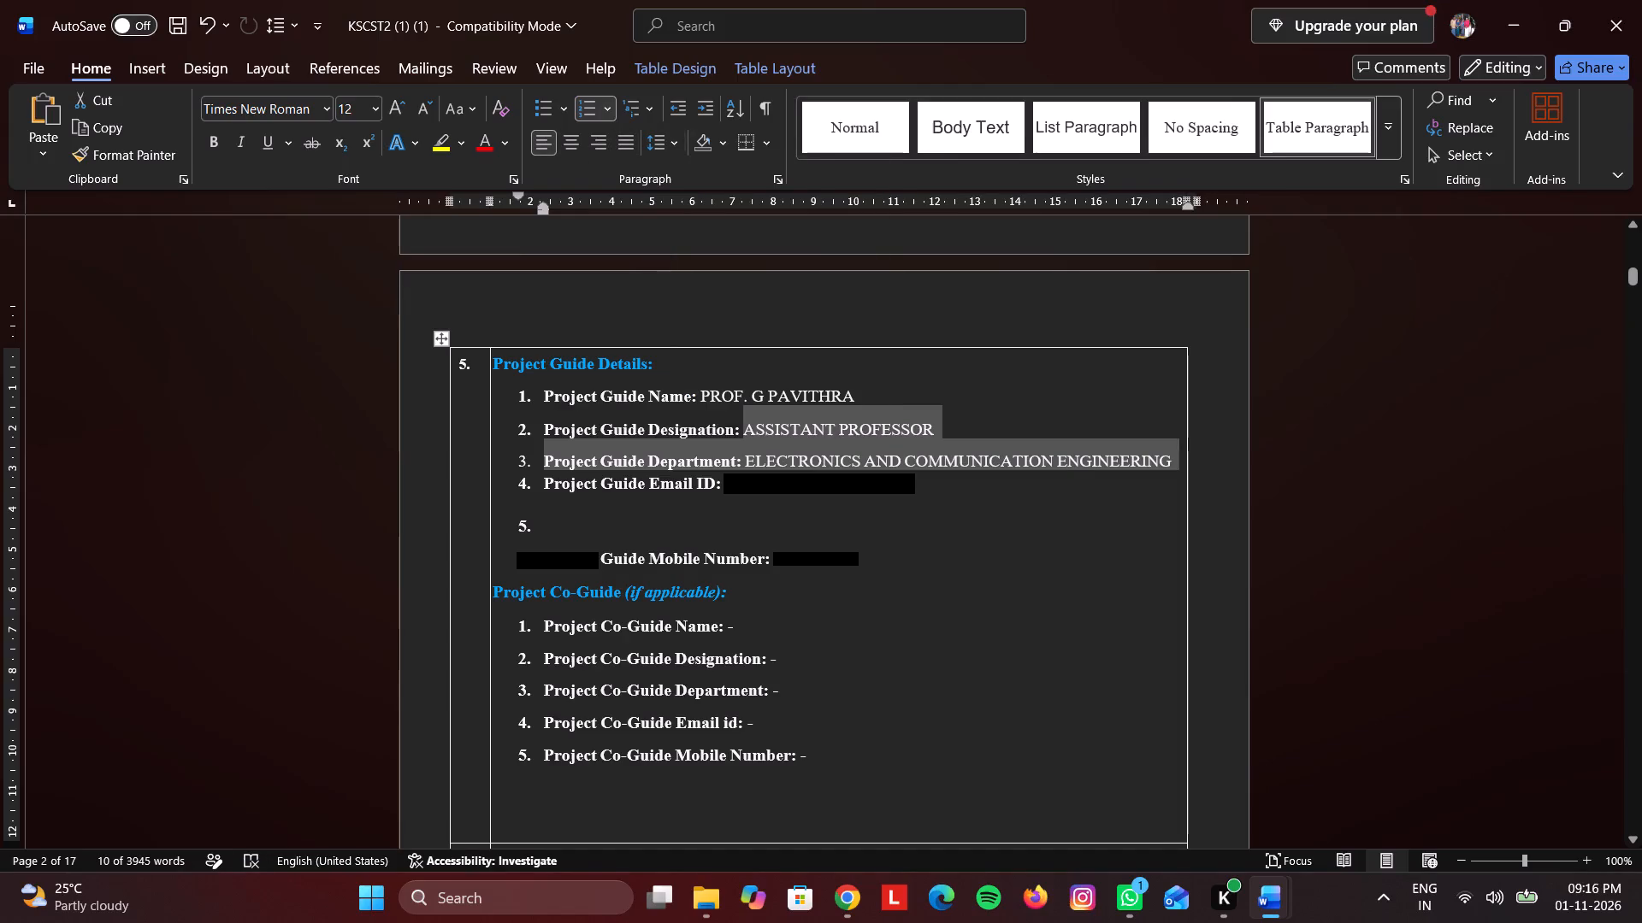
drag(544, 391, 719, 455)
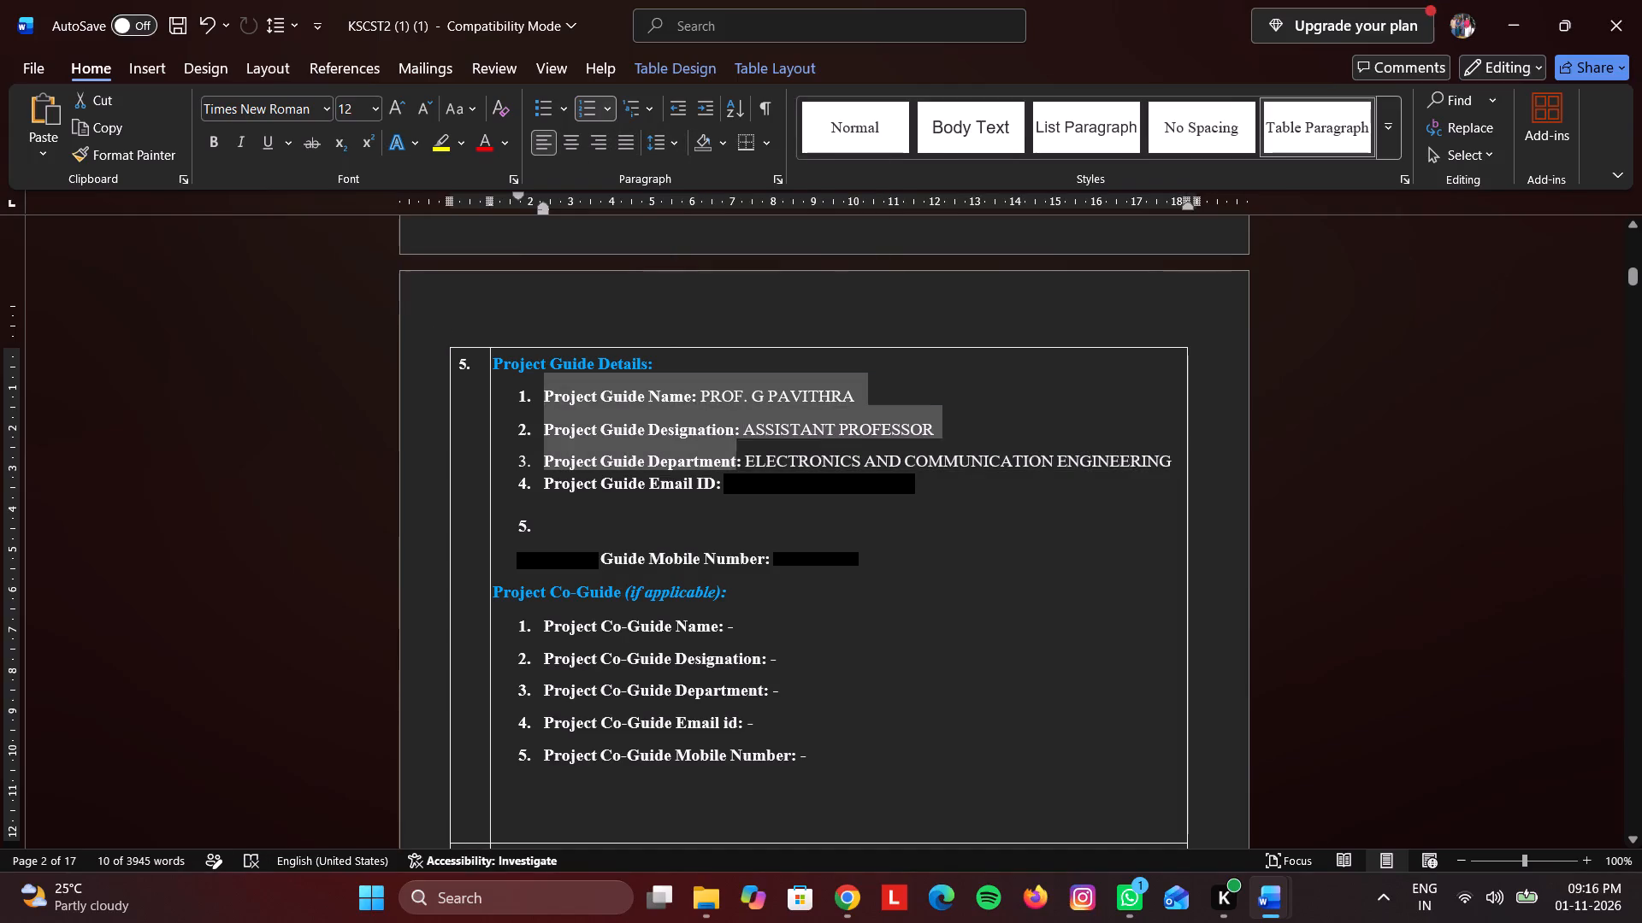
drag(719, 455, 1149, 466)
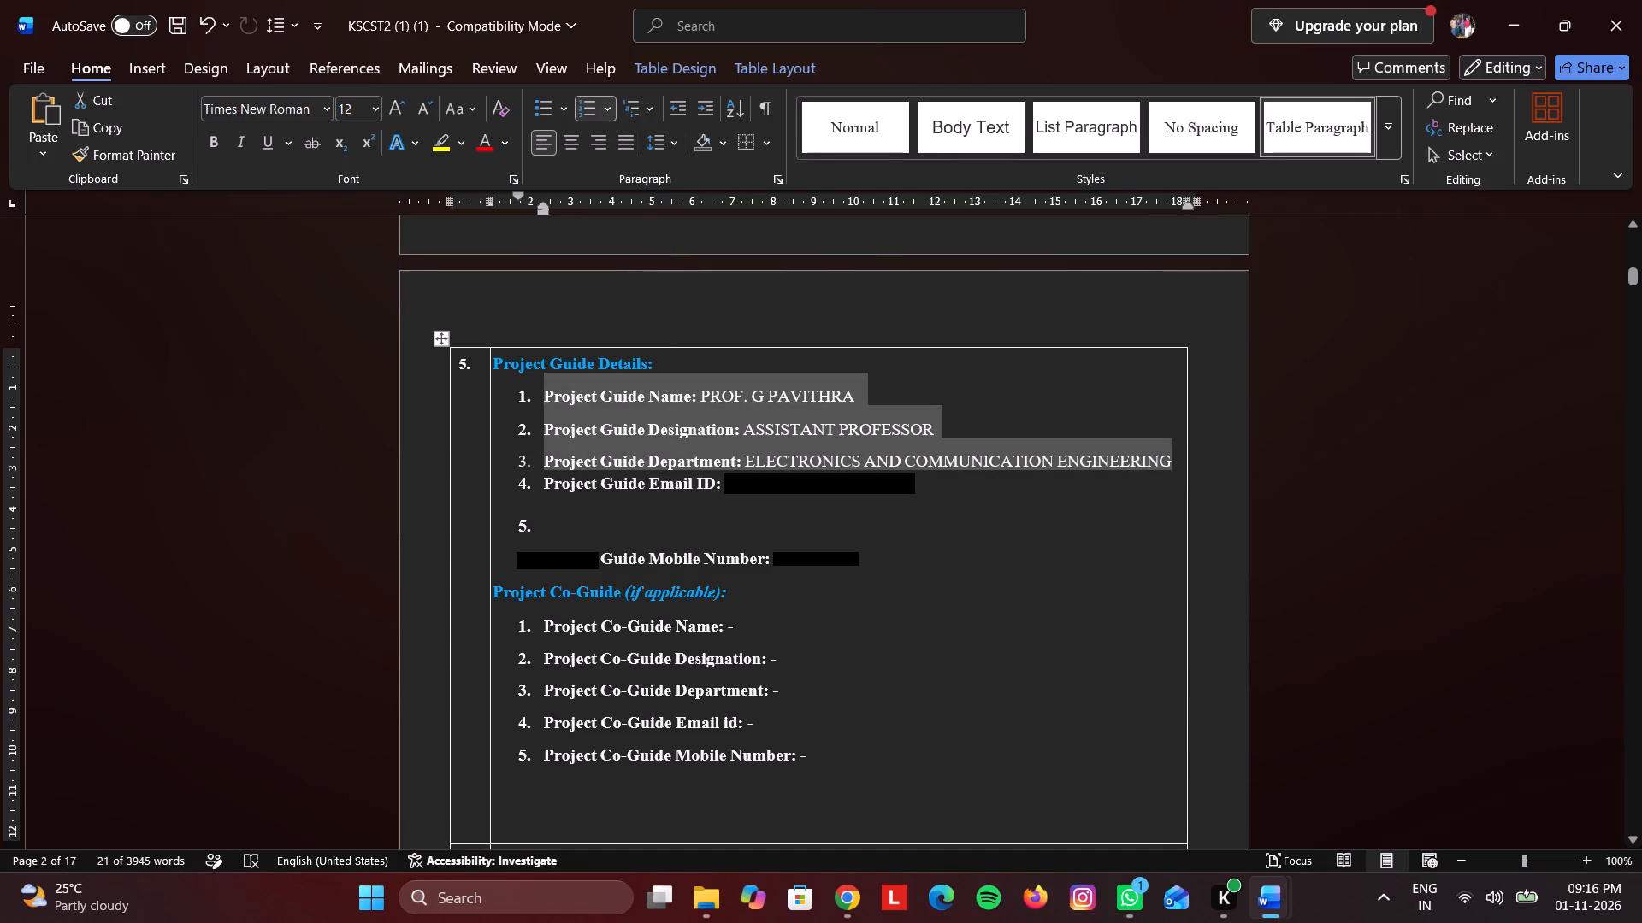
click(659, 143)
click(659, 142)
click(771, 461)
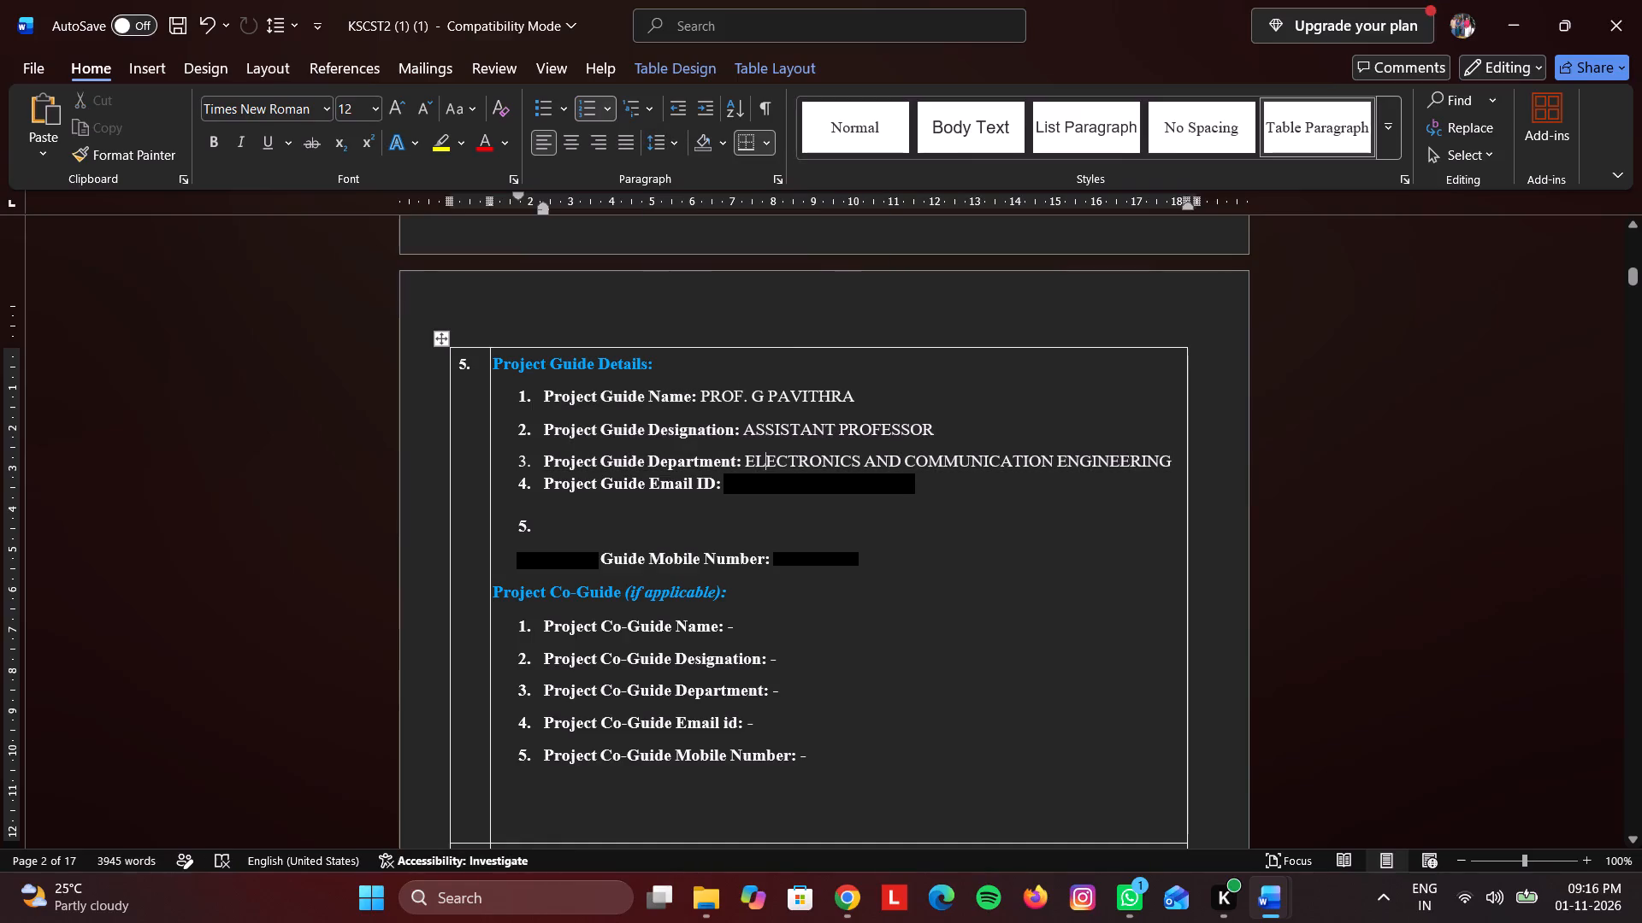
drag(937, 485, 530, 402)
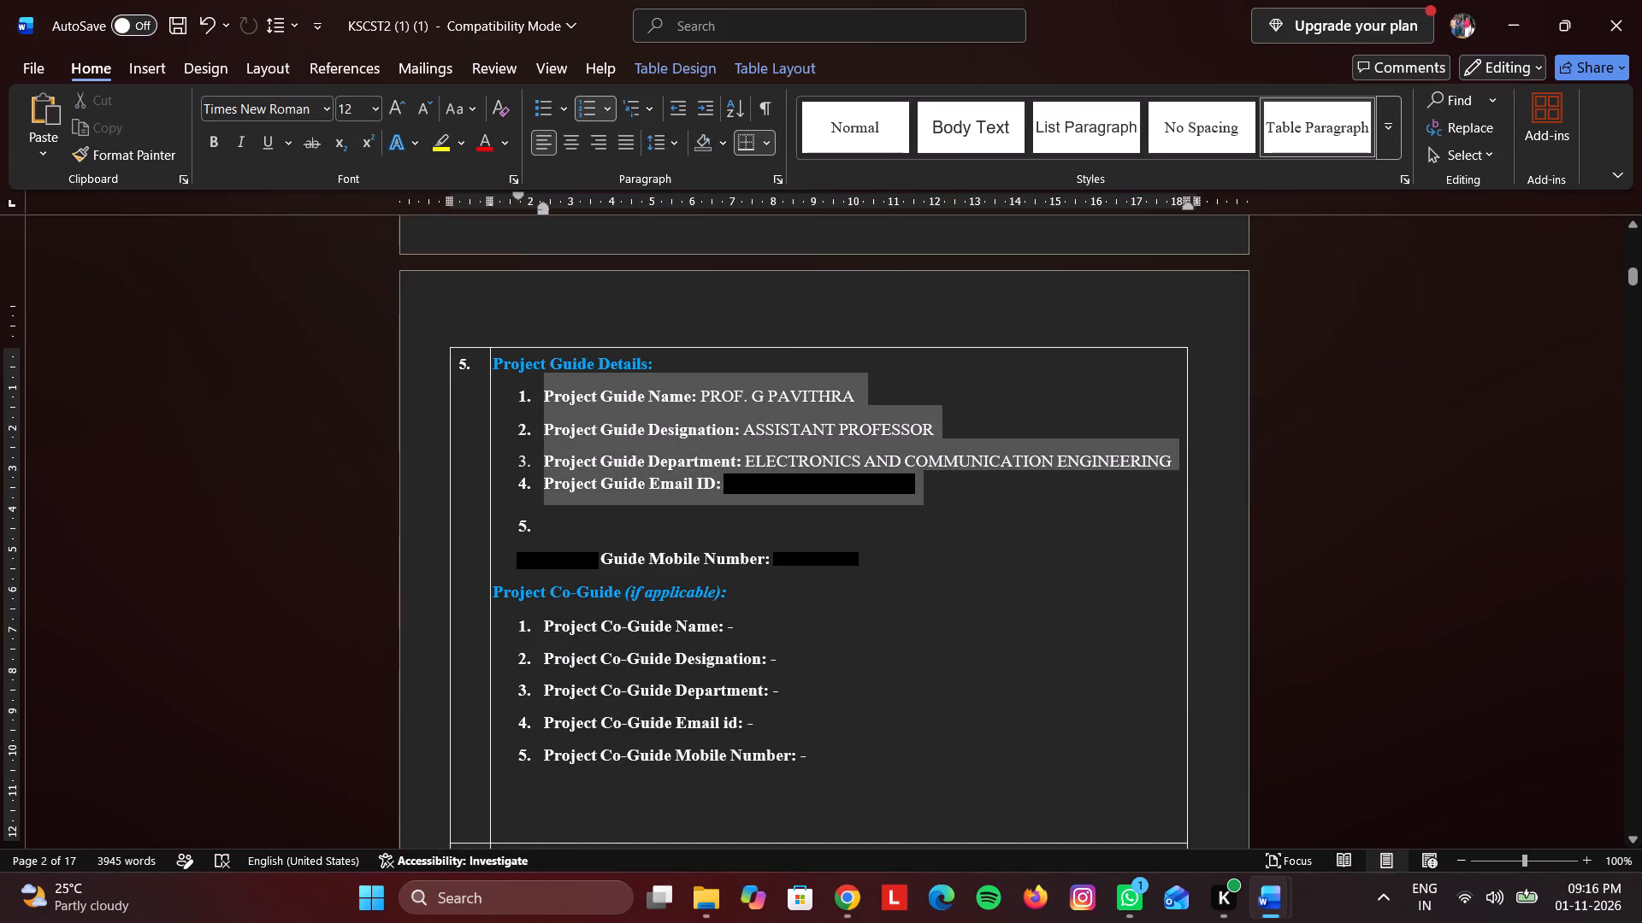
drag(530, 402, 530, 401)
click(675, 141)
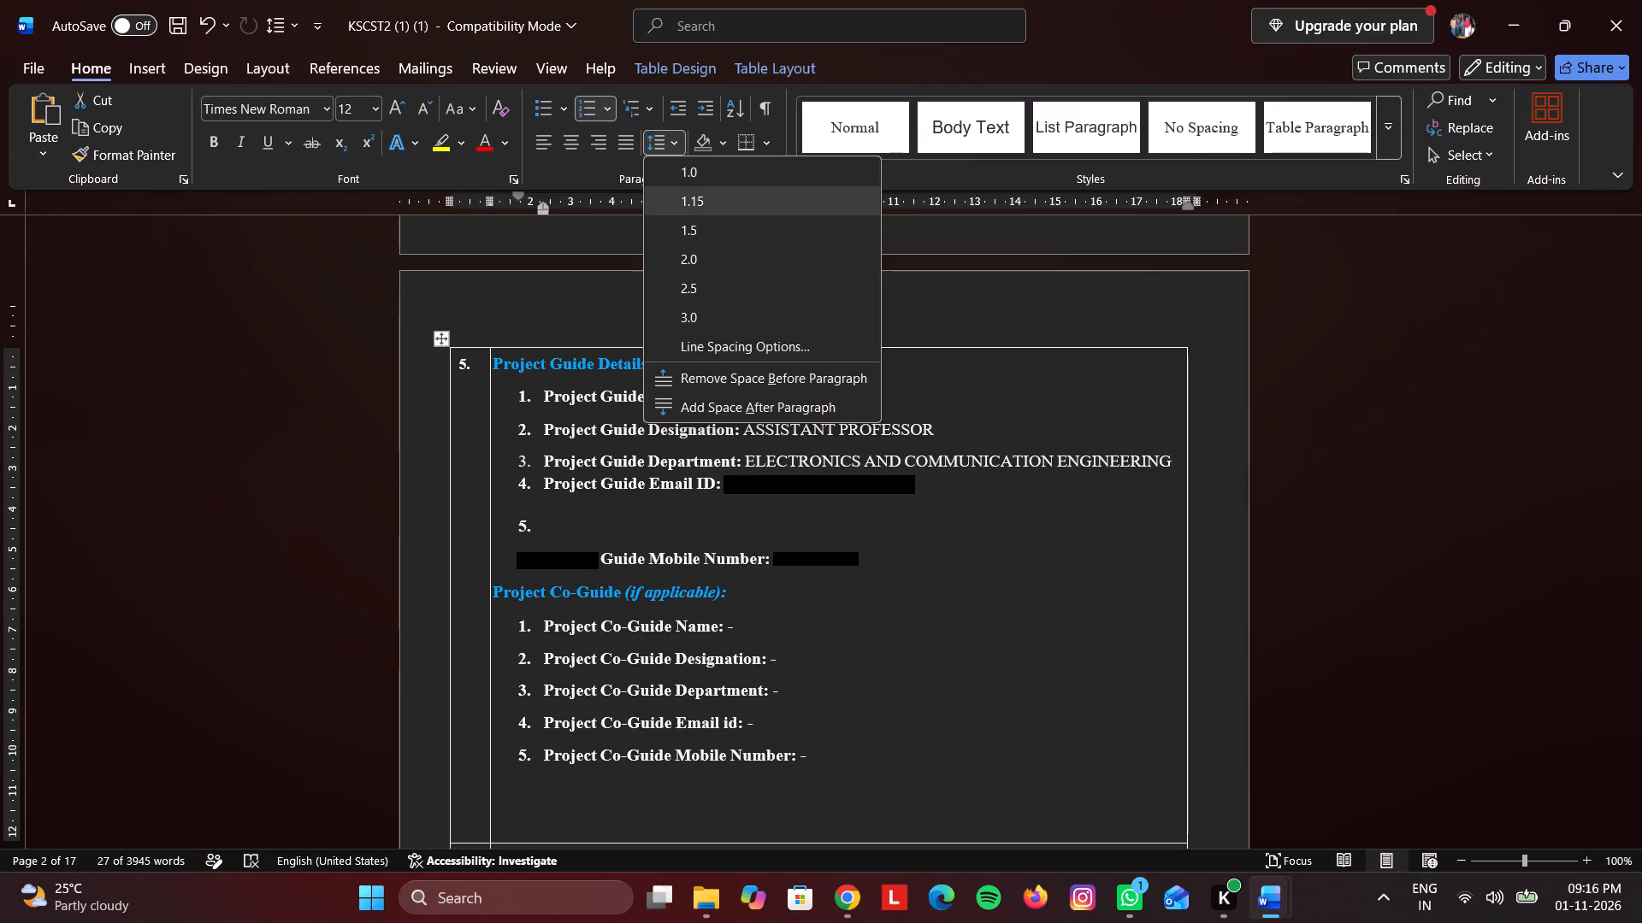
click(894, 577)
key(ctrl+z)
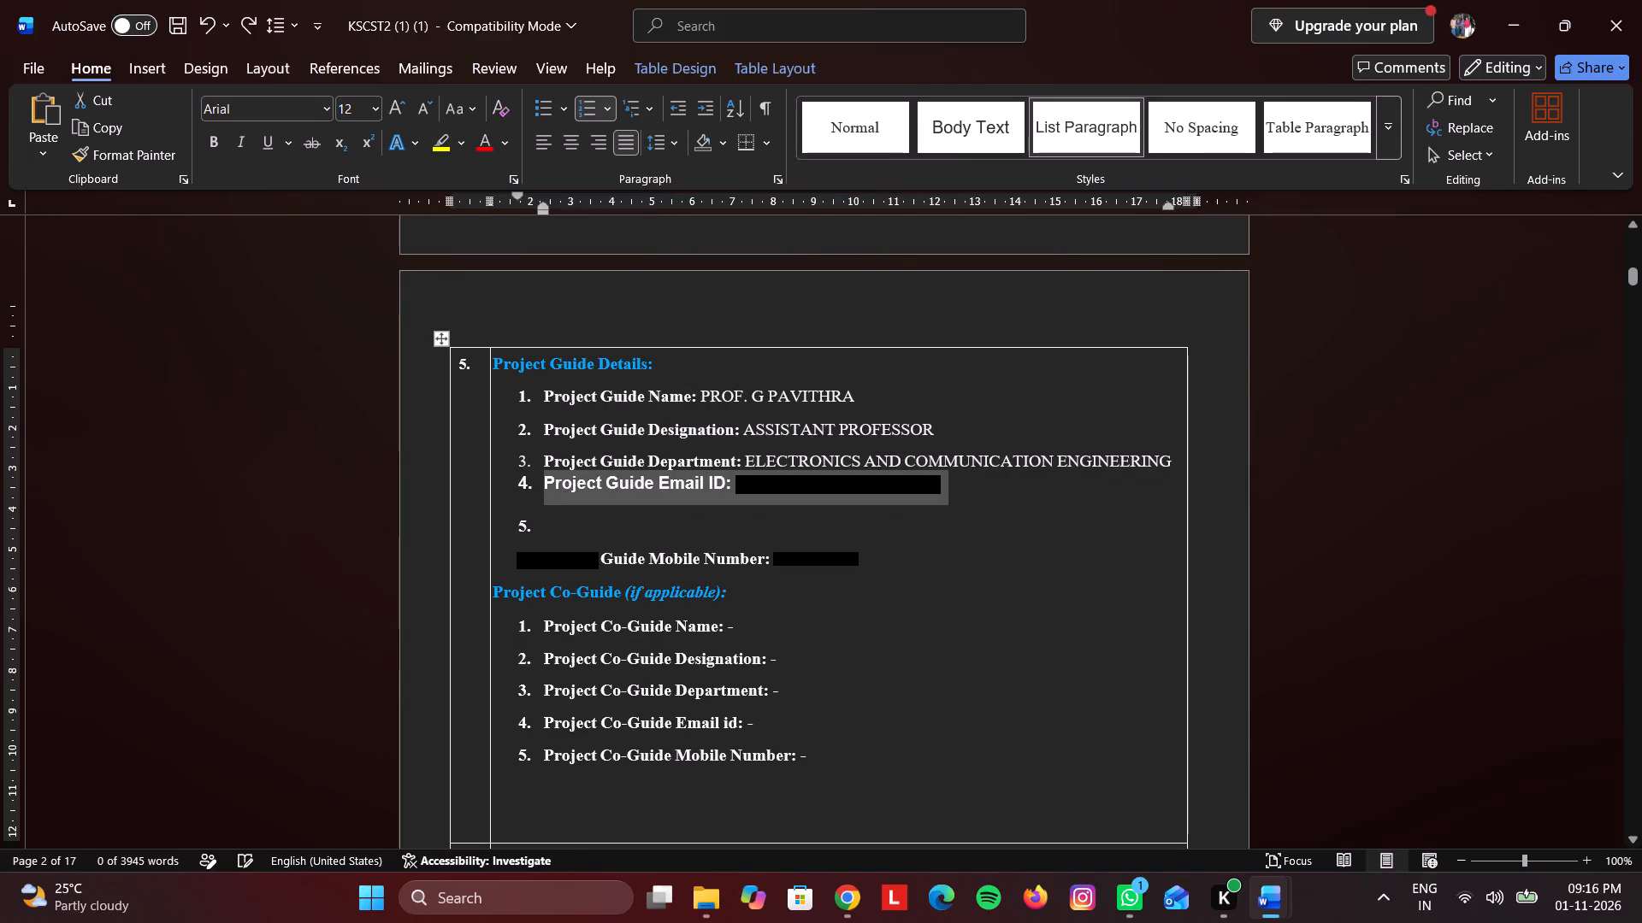
Undo the pasted Project Guide Email ID and the related list and spacing edits in the Project Guide Details.
key(ctrl+z)
key(ctrl+z)
key(ctrl+z)
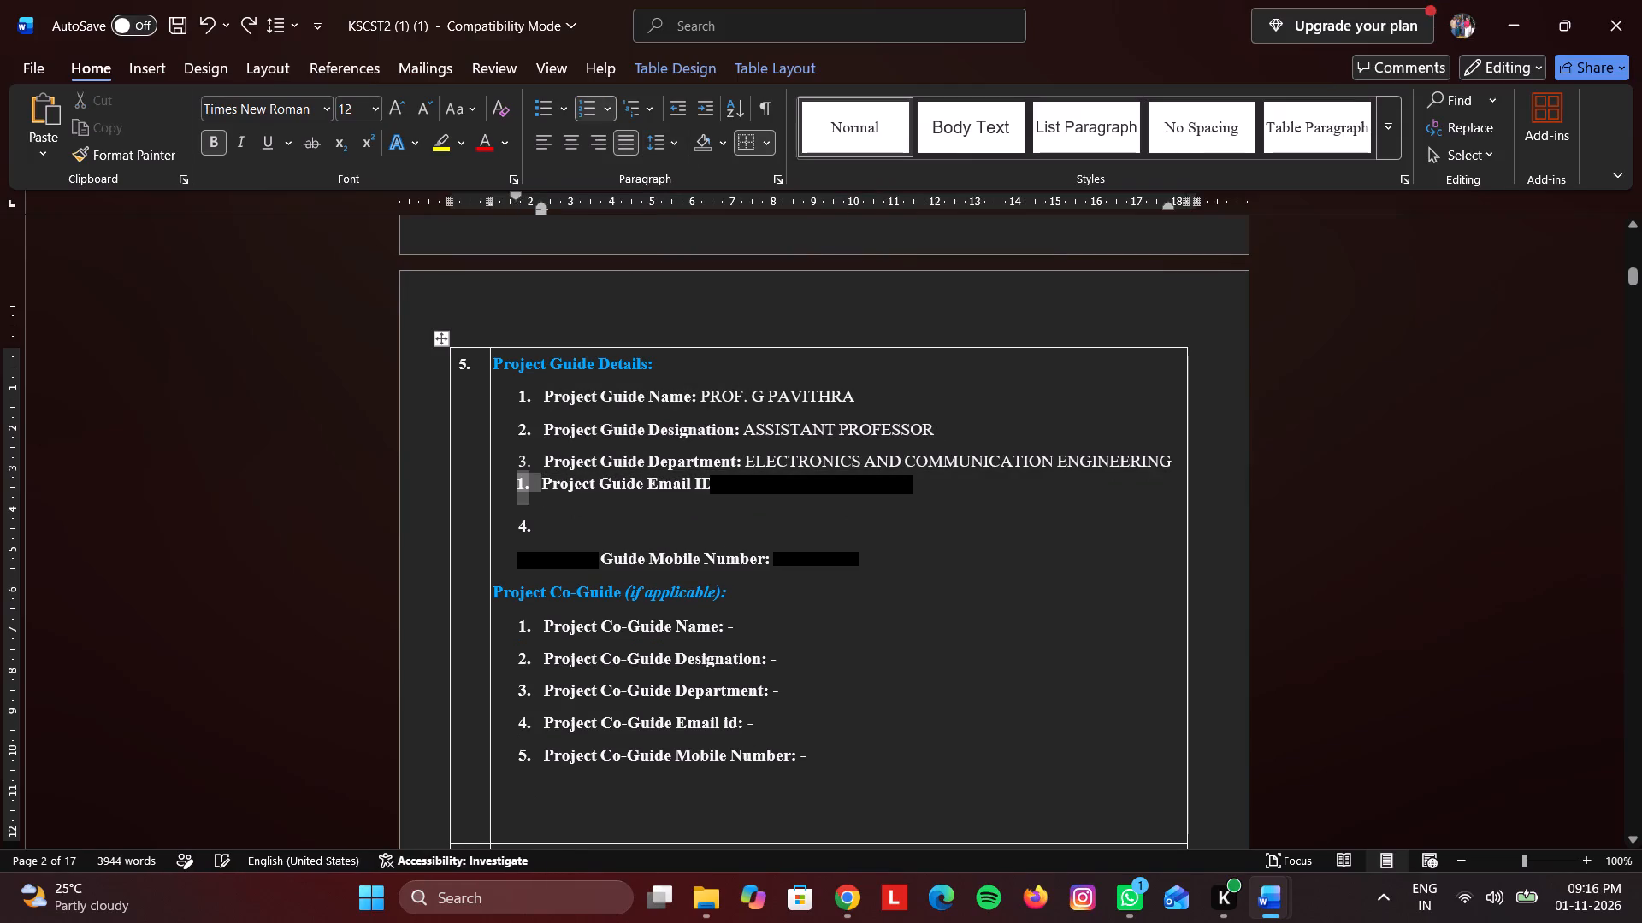
key(ctrl+z)
key(ctrl+z)
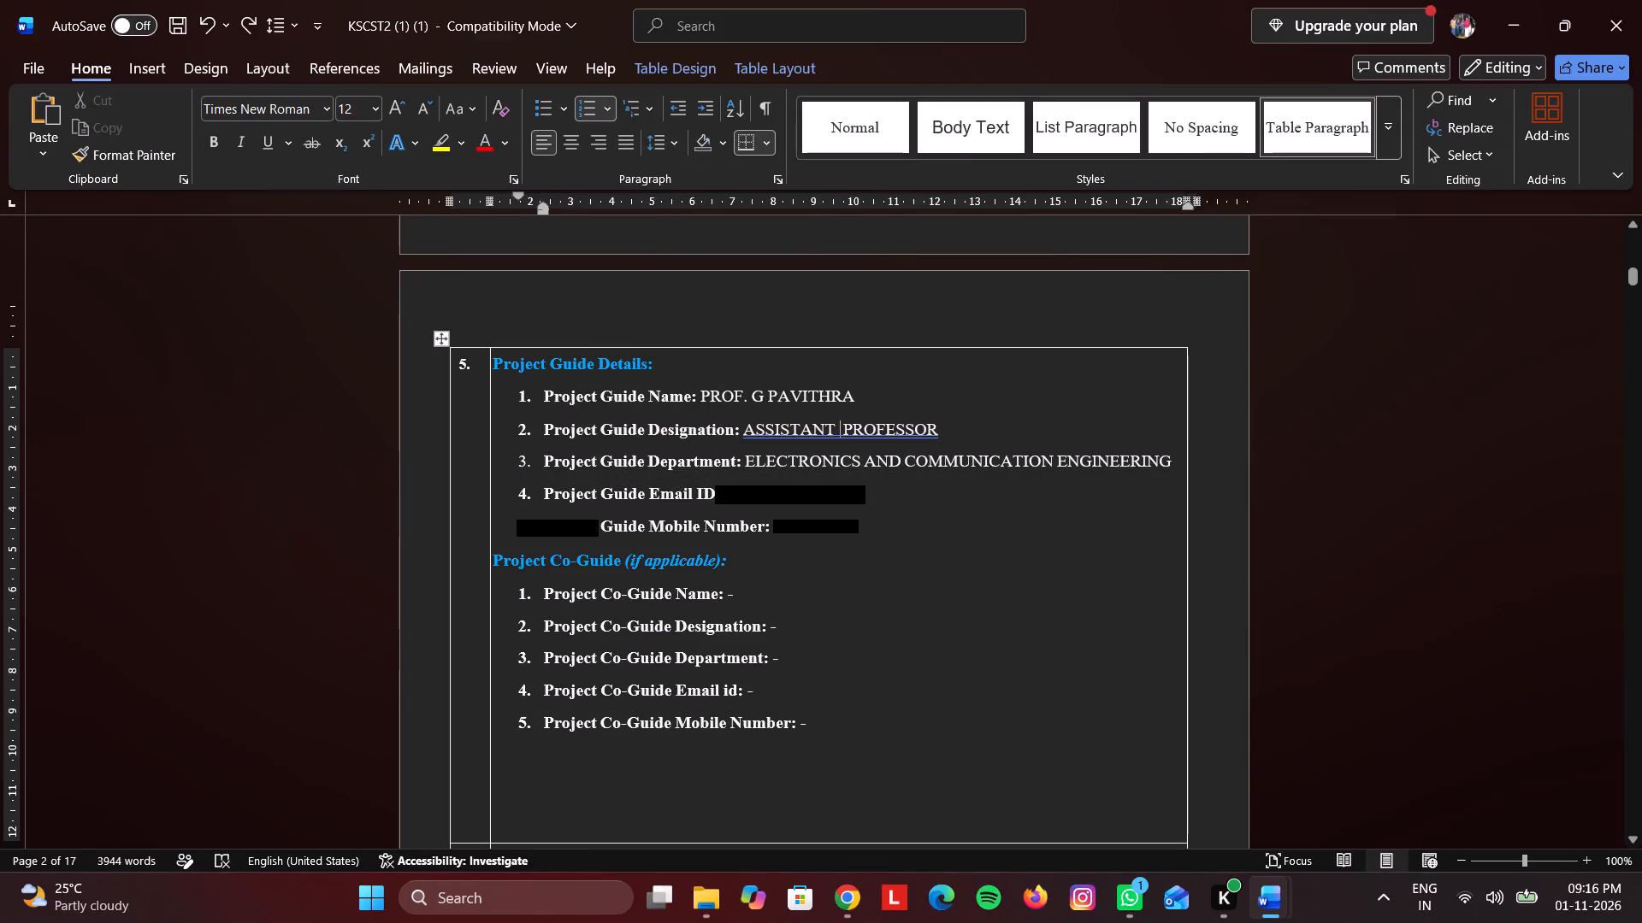
Remove the extra space between ASSISTANT and PROFESSOR in the Project Guide Designation.
key(BackSpace)
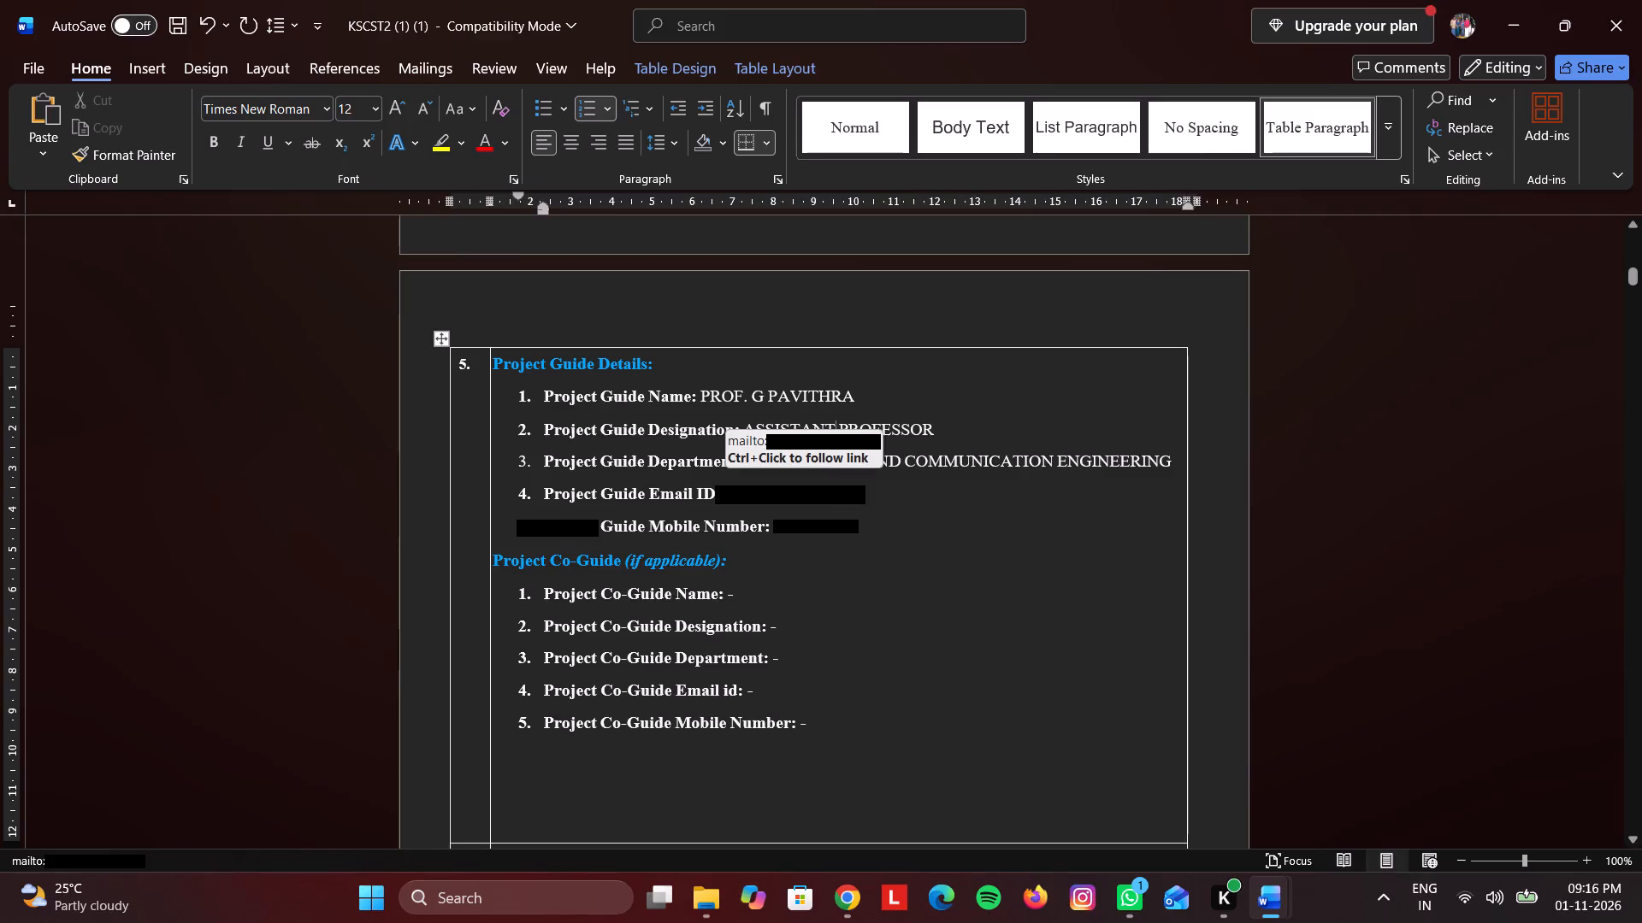
Edit the user-name part of the existing Project Guide Email ID in place to match the new guide's e-mail address.
click(780, 490)
key(BackSpace)
key(BackSpace)
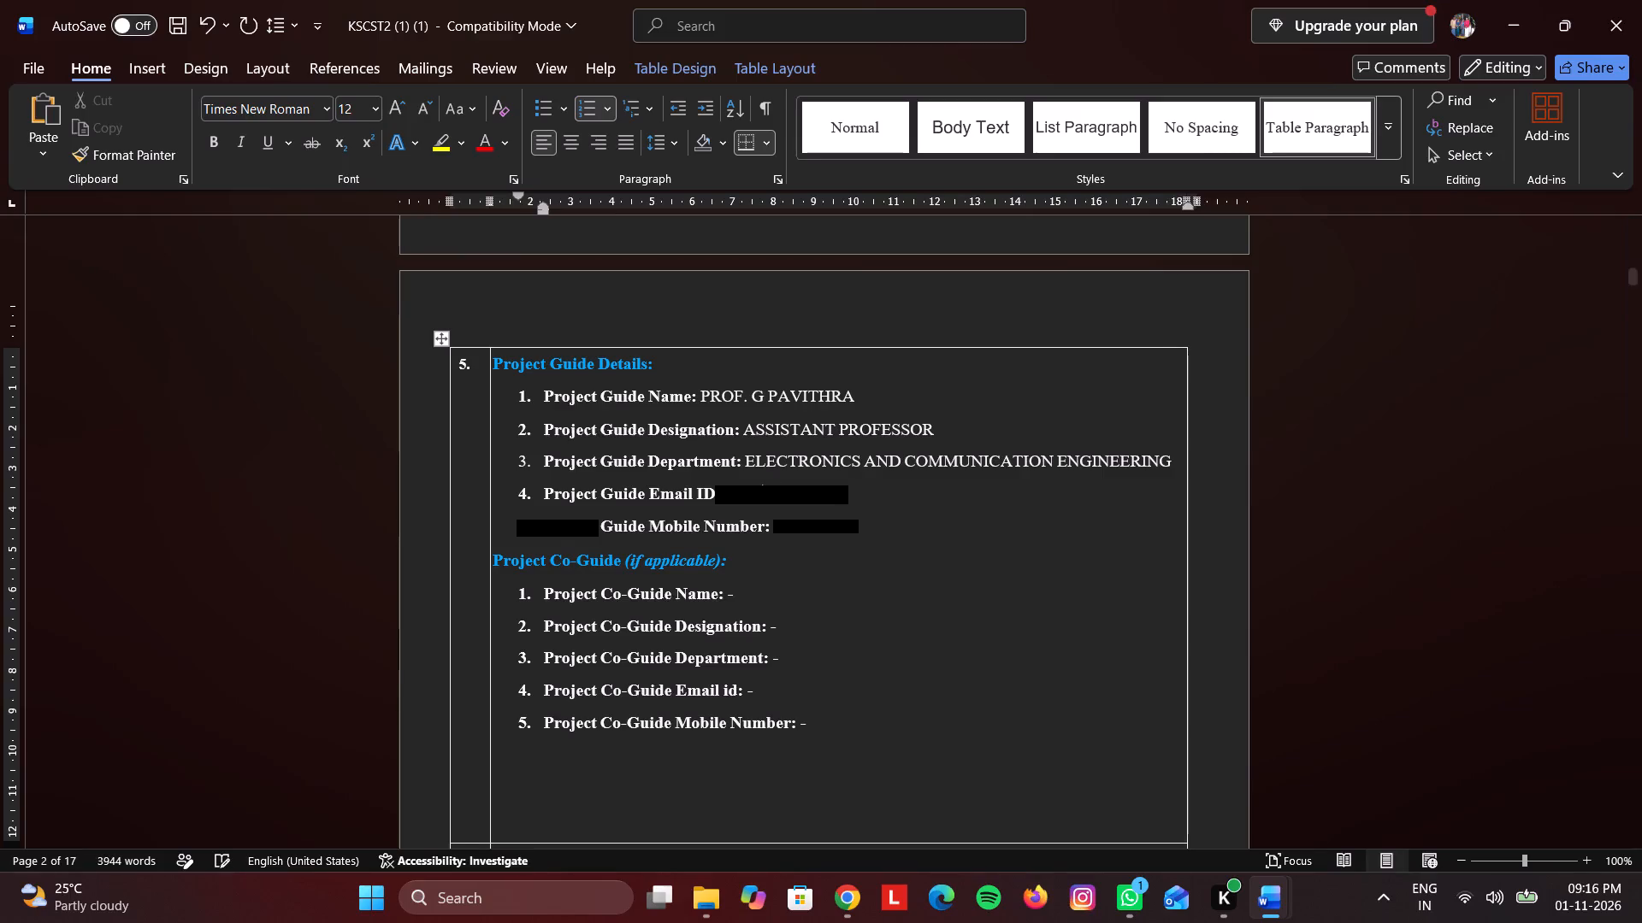
key(BackSpace)
key(BackSpace)
key(BackSpace)
key(BackSpace)
key(BackSpace)
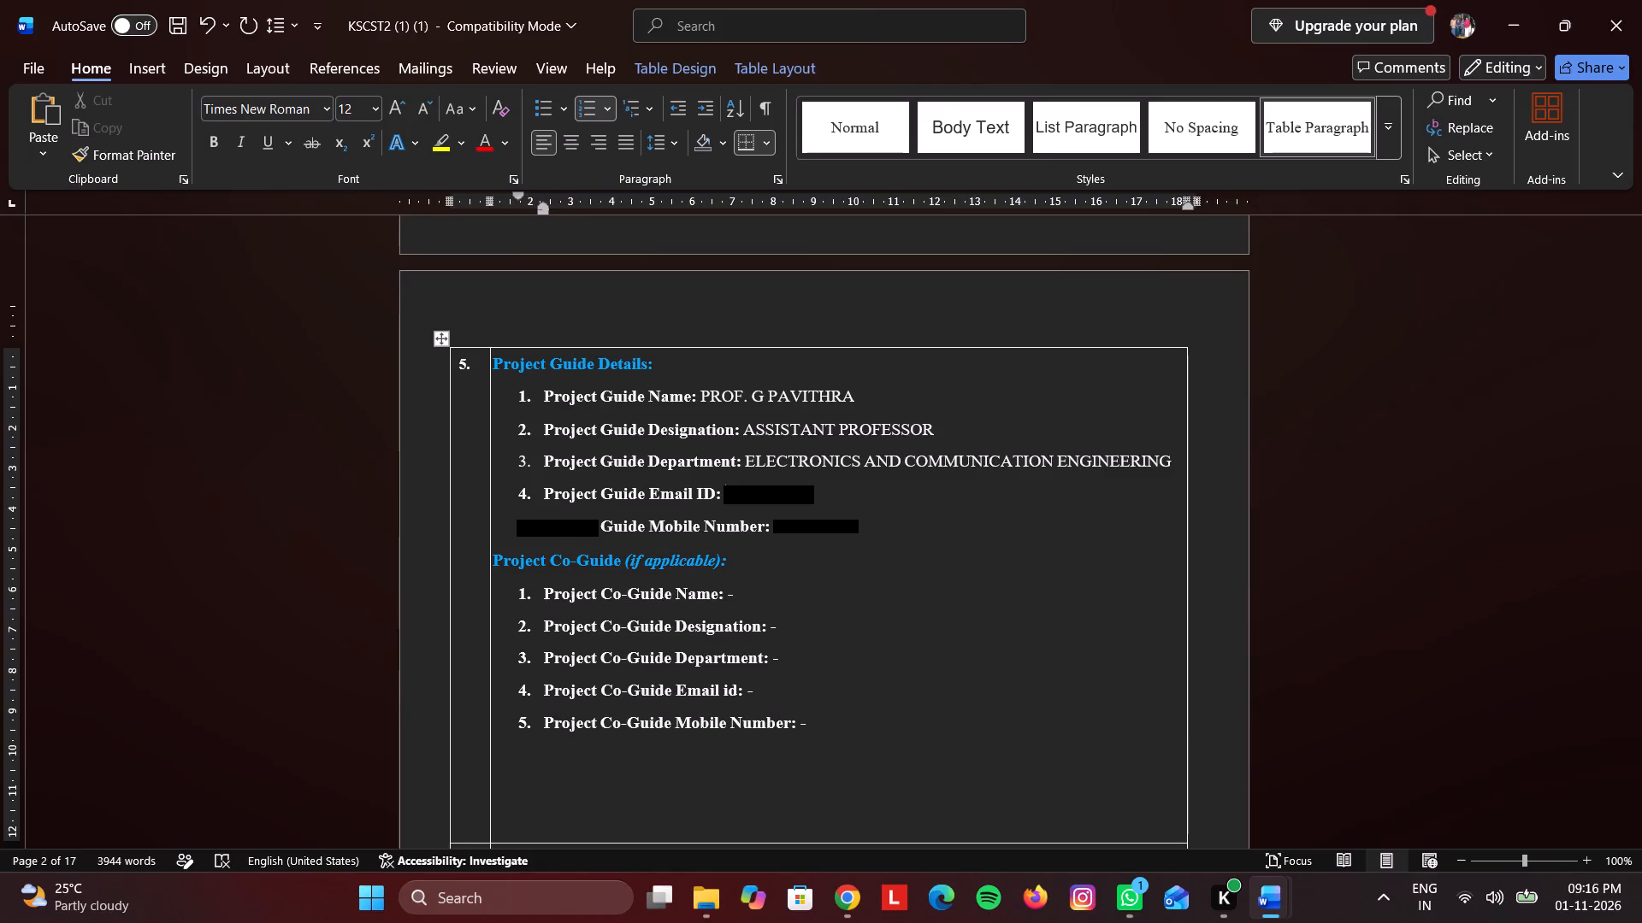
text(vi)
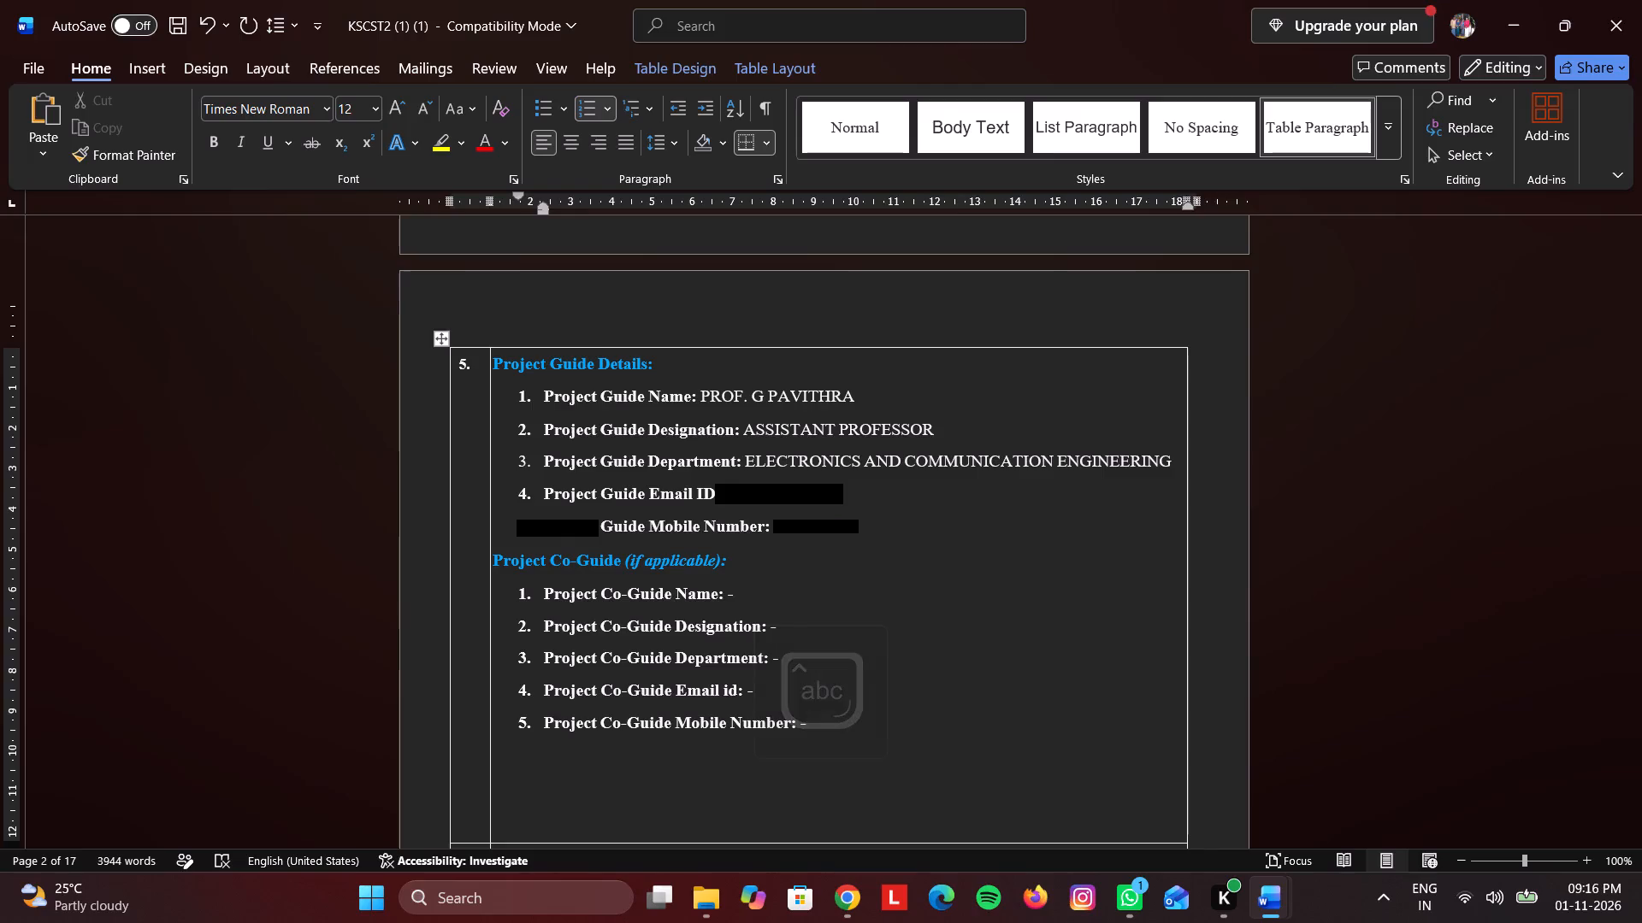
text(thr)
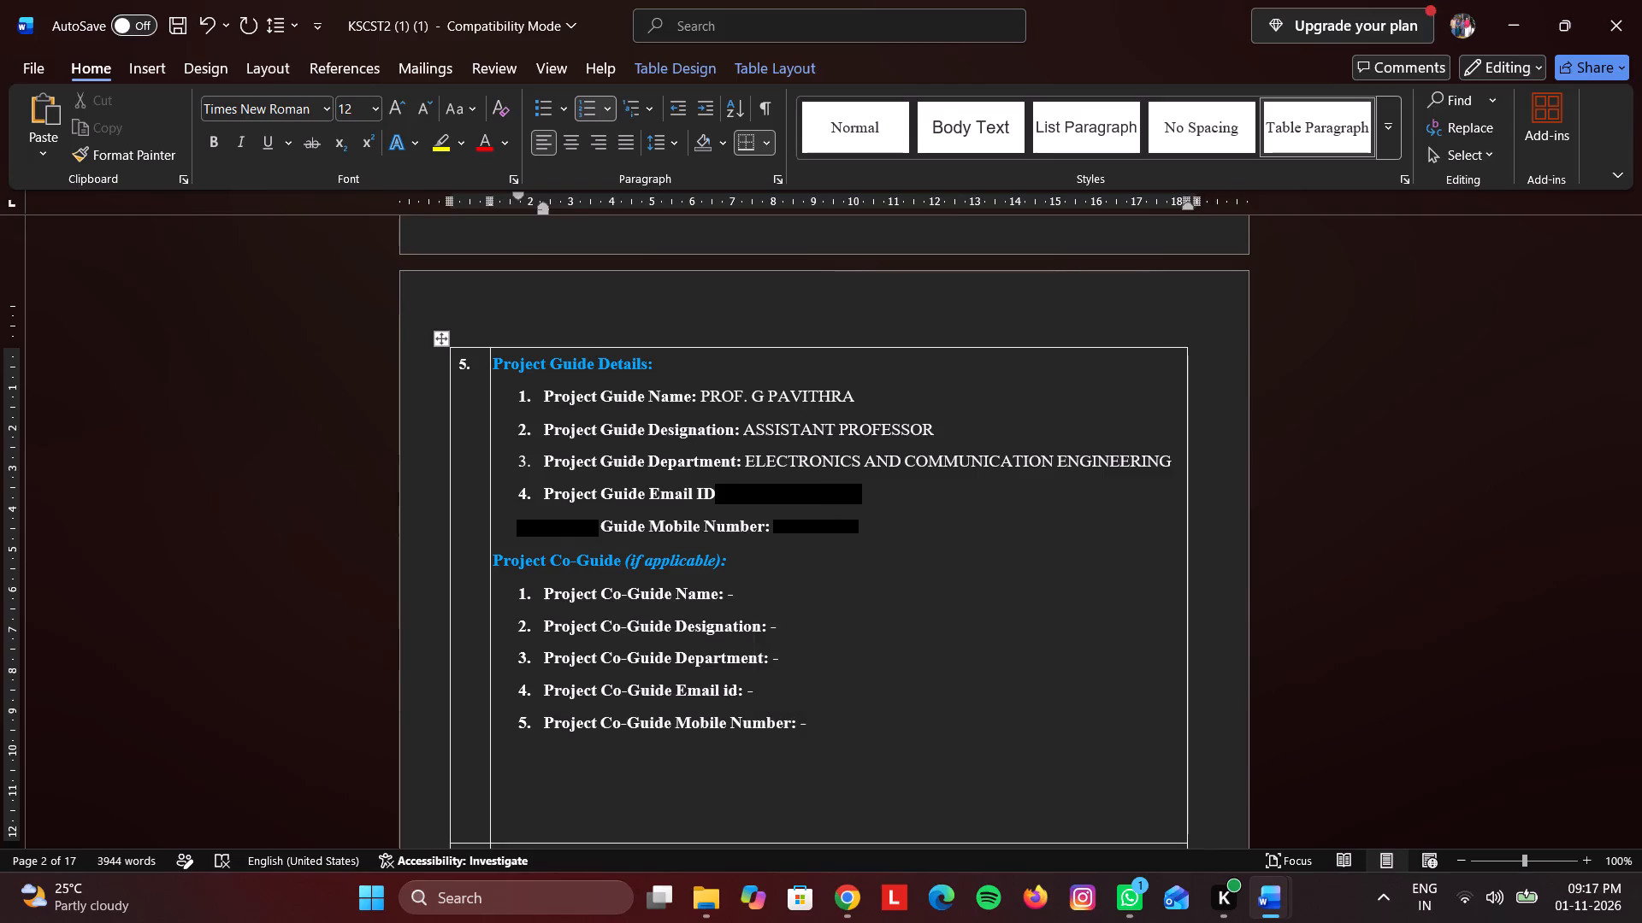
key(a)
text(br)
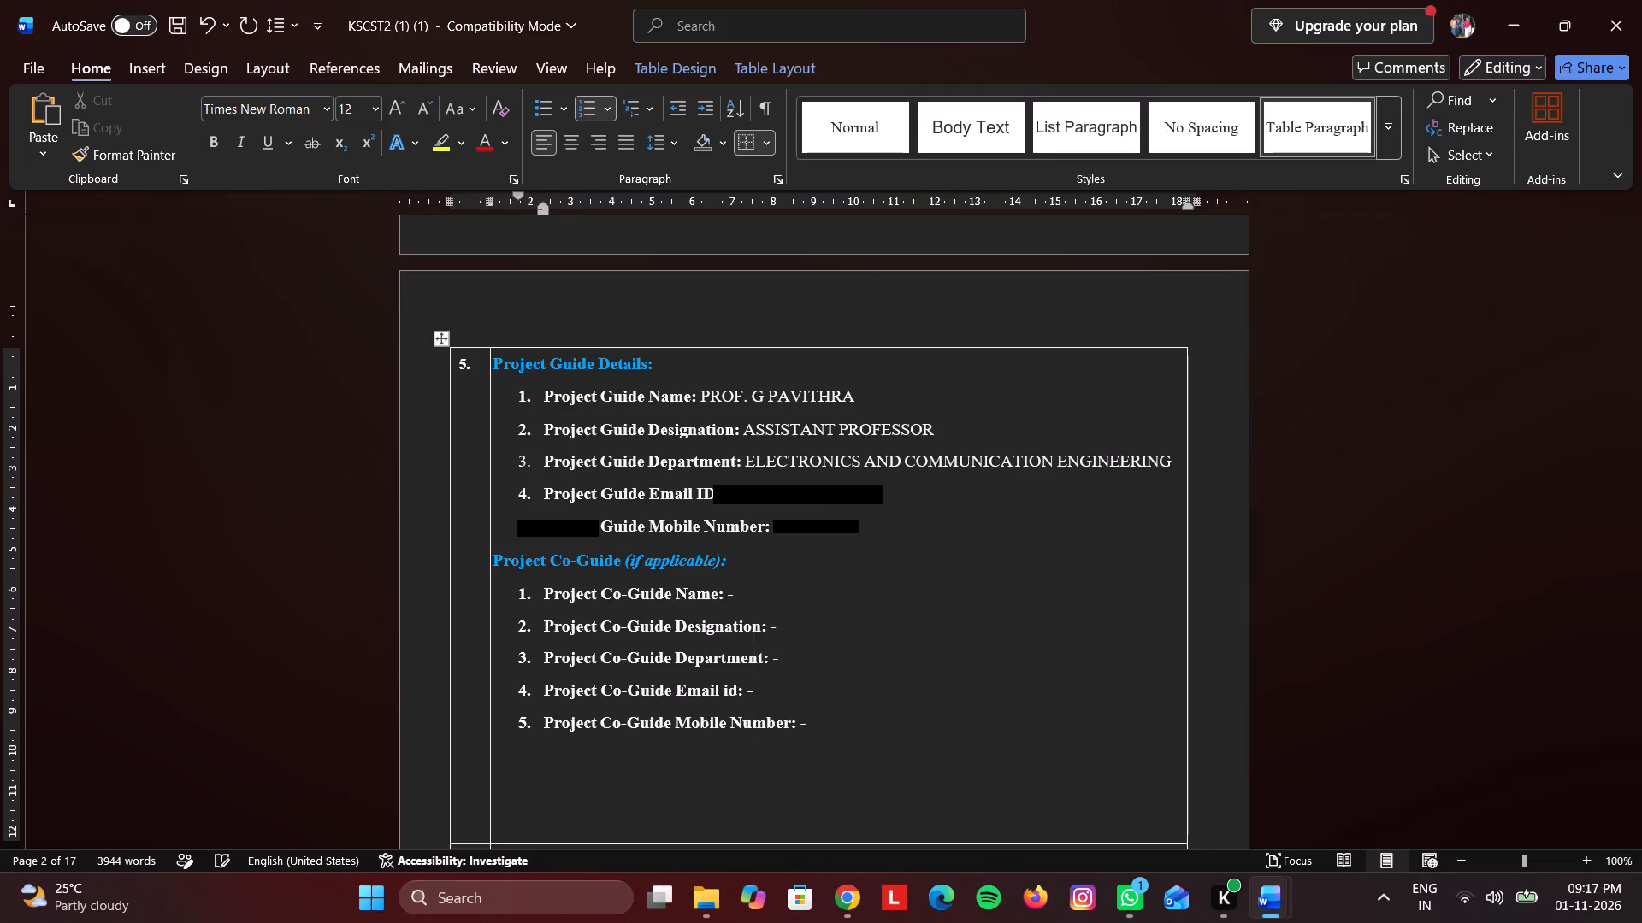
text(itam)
Replace the Project Guide Mobile Number in KSCST2 with the guide's mobile number.
click(915, 491)
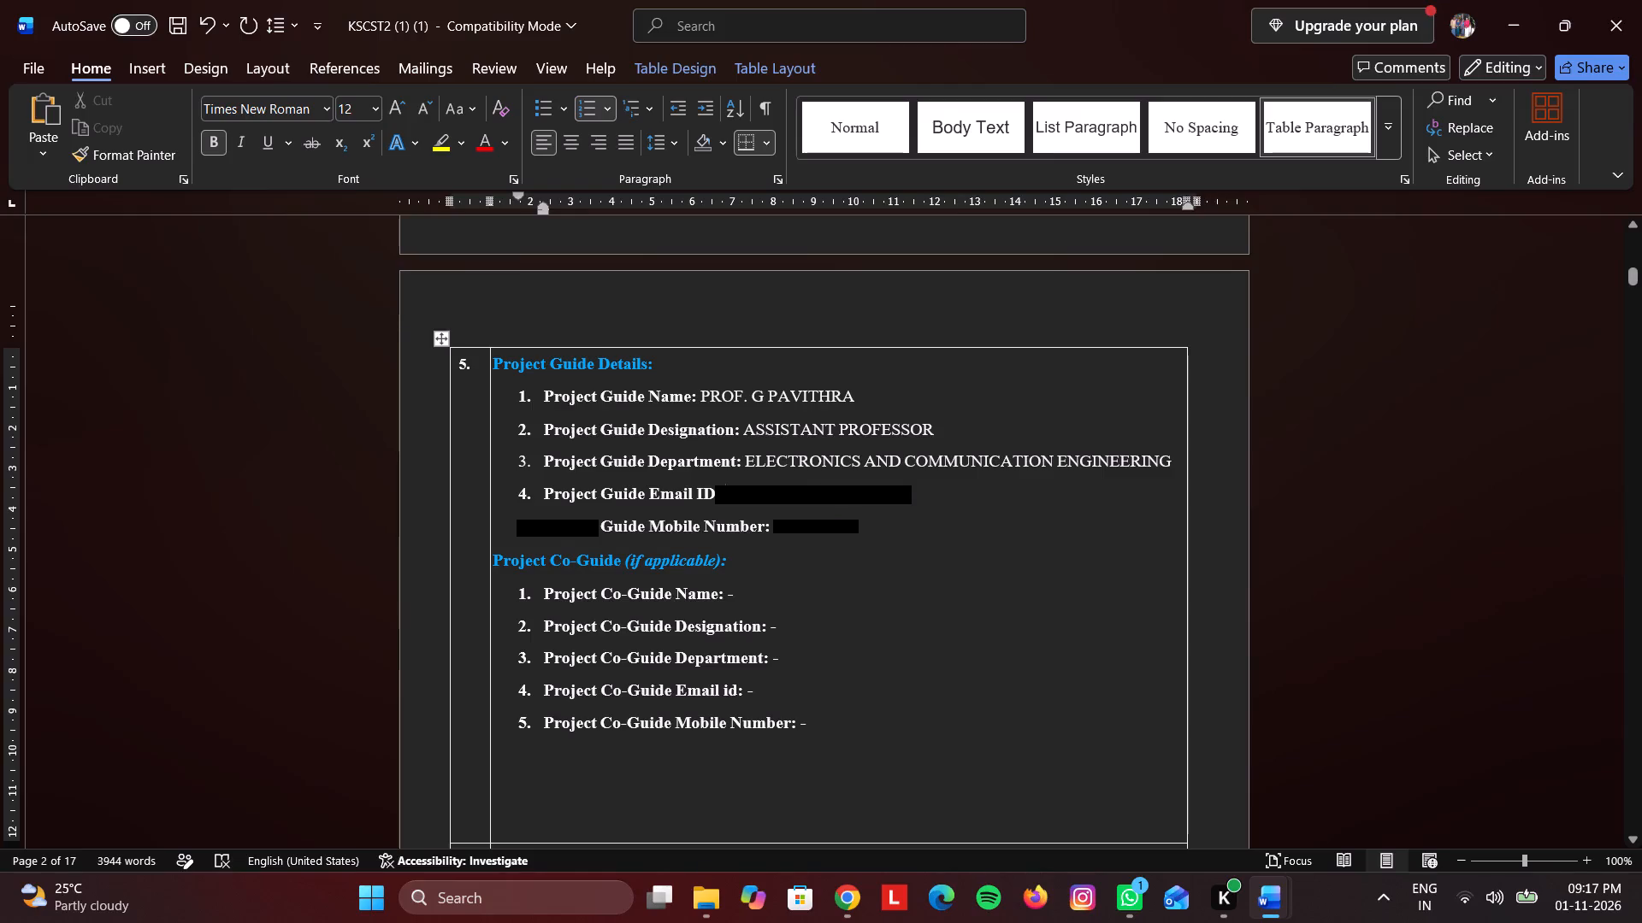
click(859, 534)
key(BackSpace)
key(BackSpace)
key(BackSpace)
key(BackSpace)
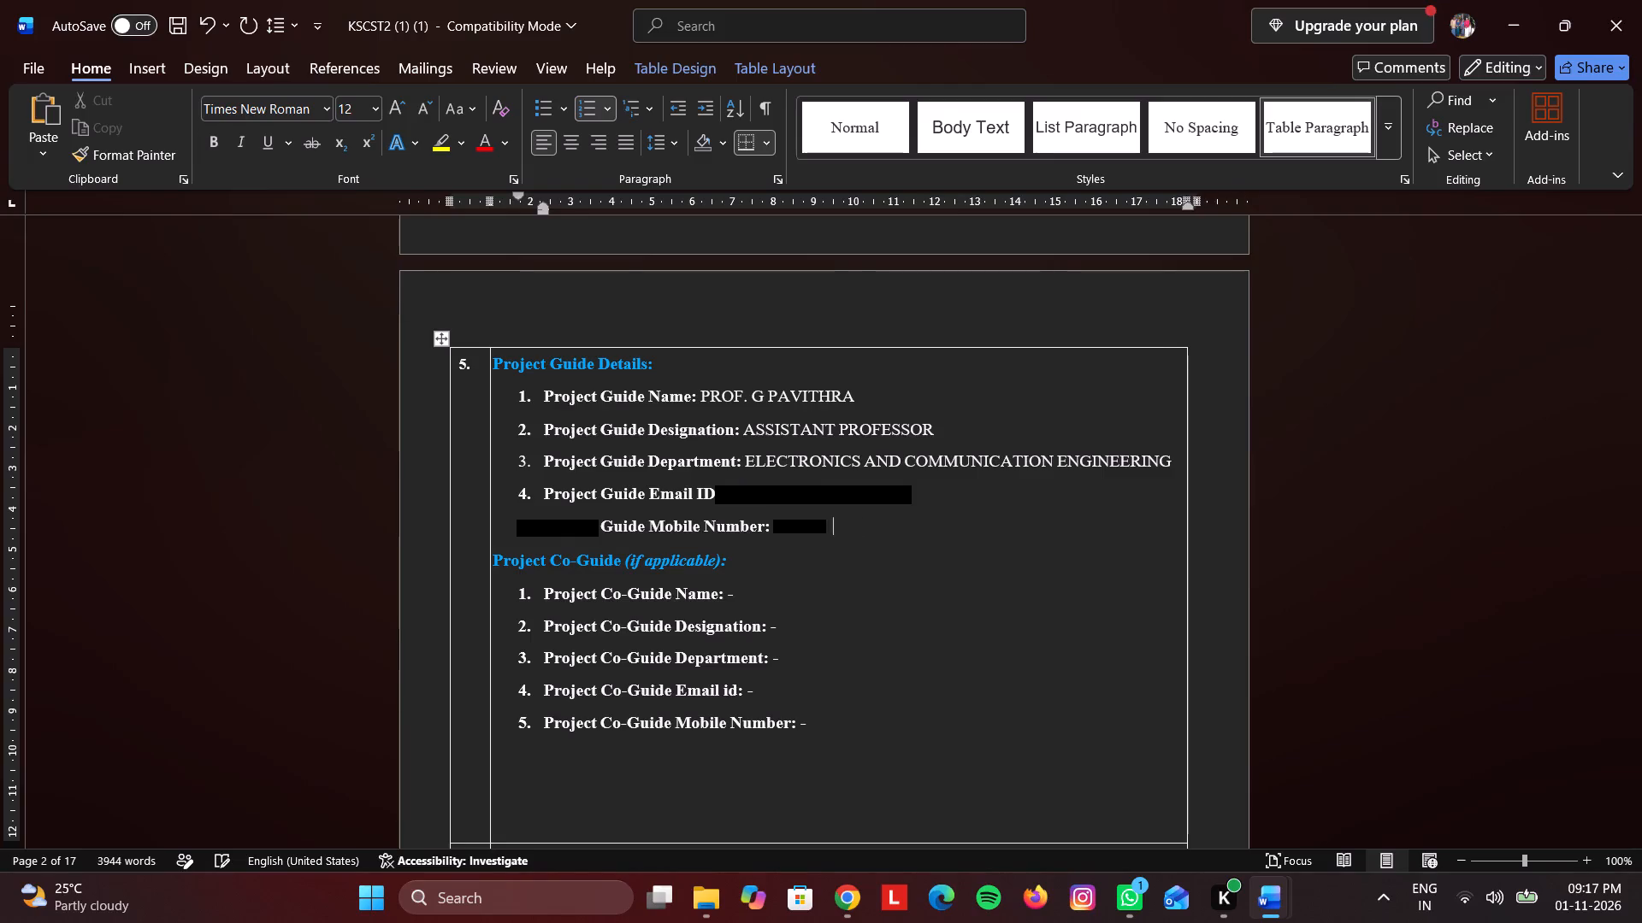
key(BackSpace)
key(BackSpace)
key(BackSpace)
key(BackSpace)
key(BackSpace)
key(5)
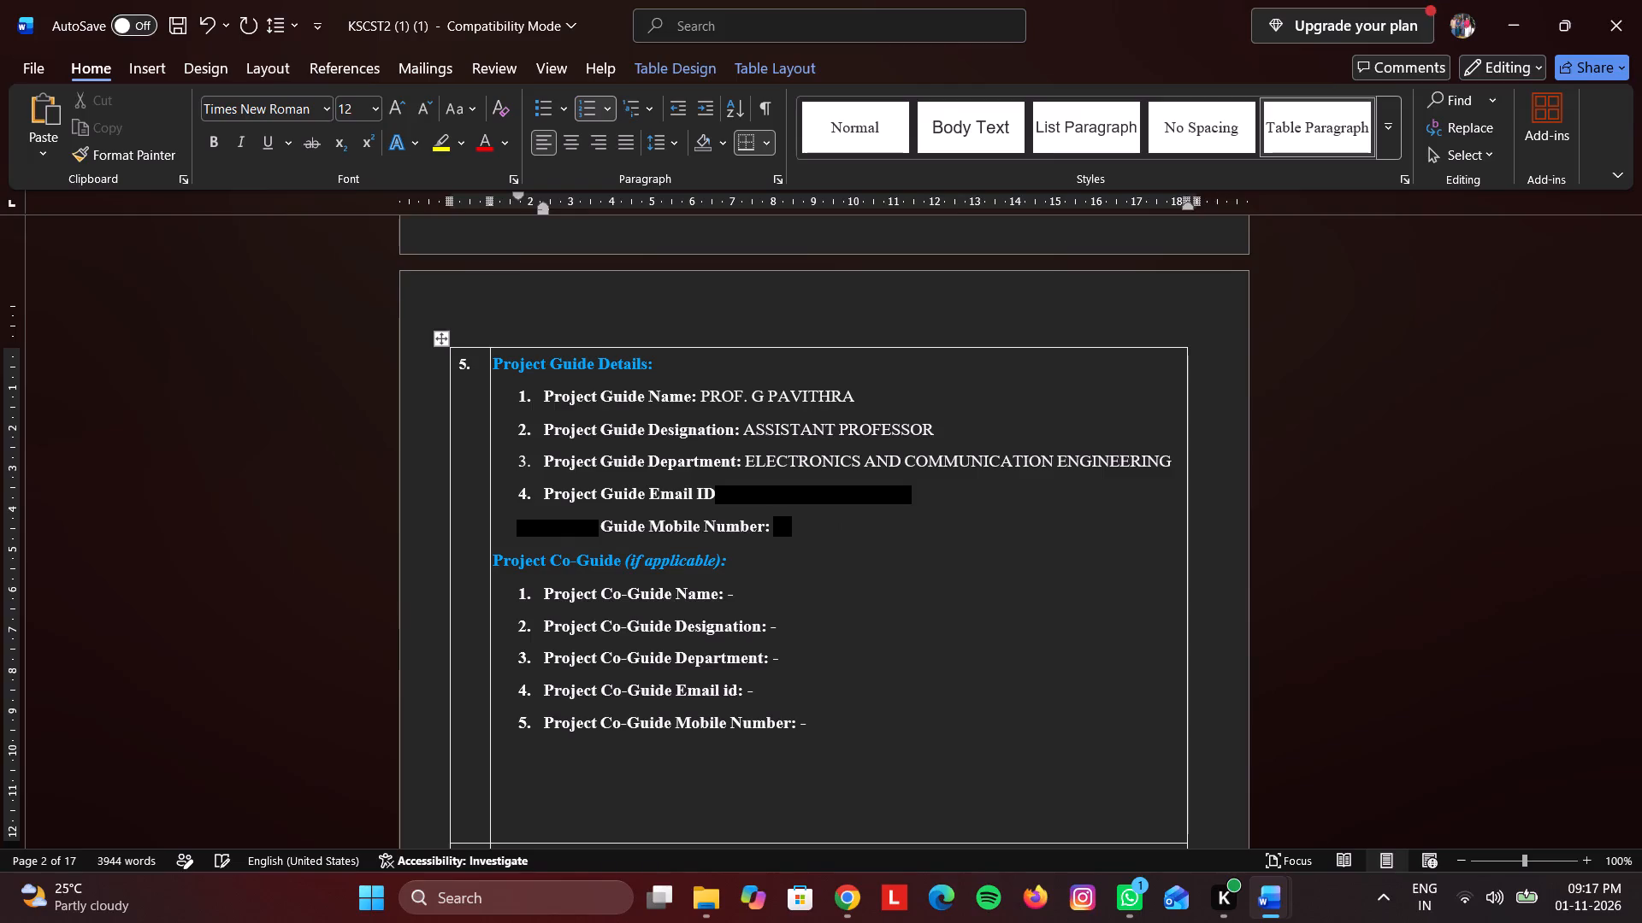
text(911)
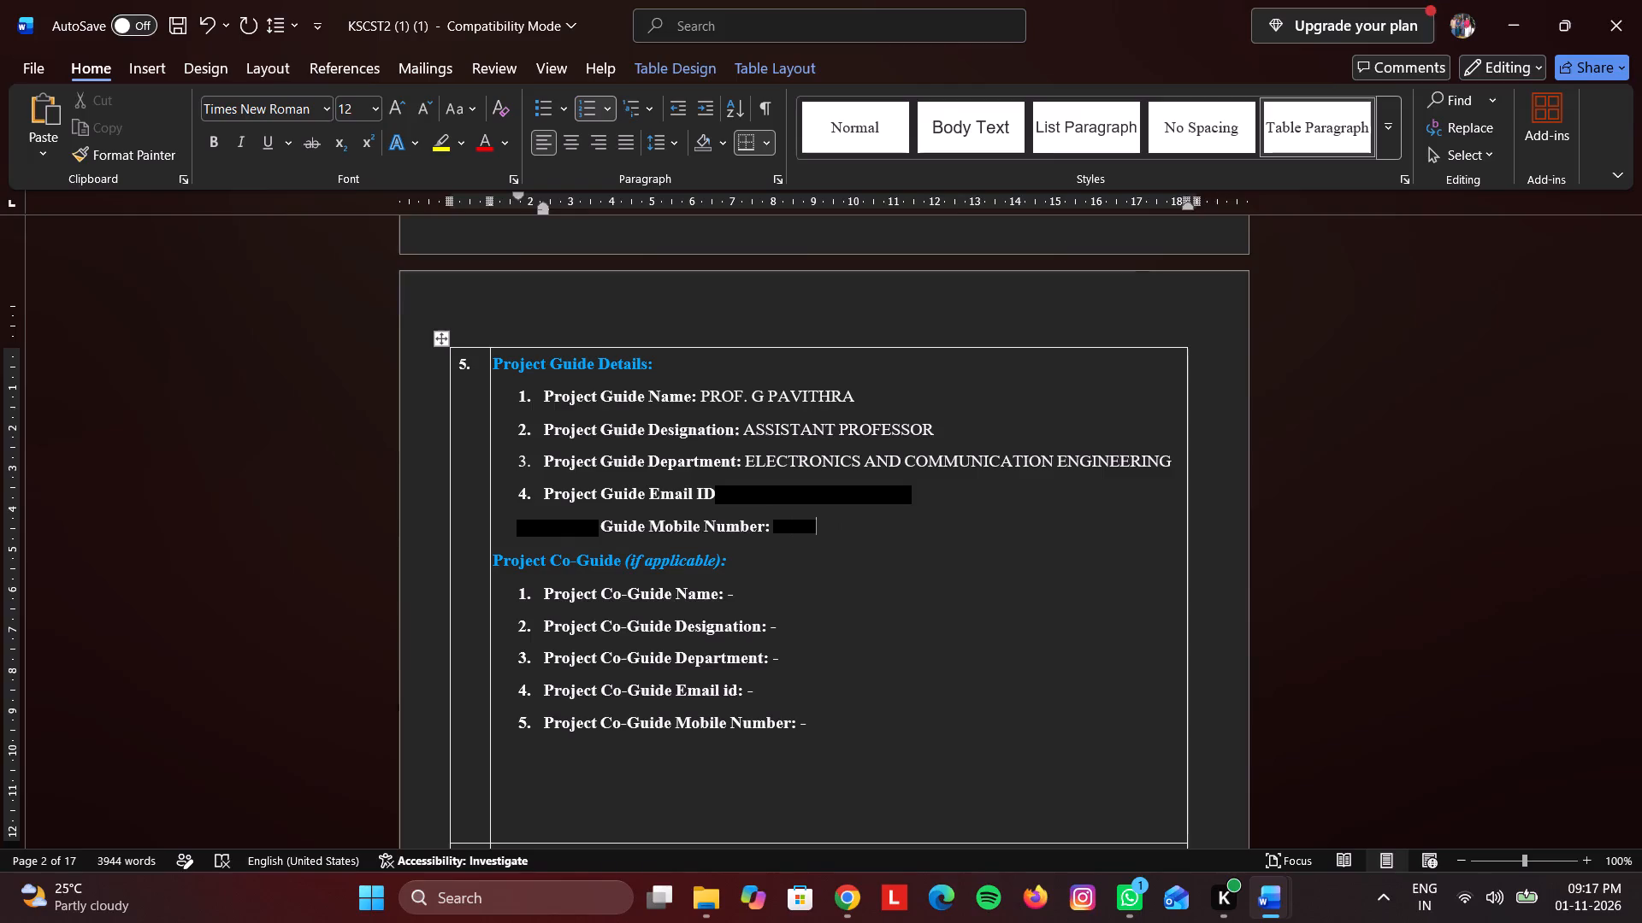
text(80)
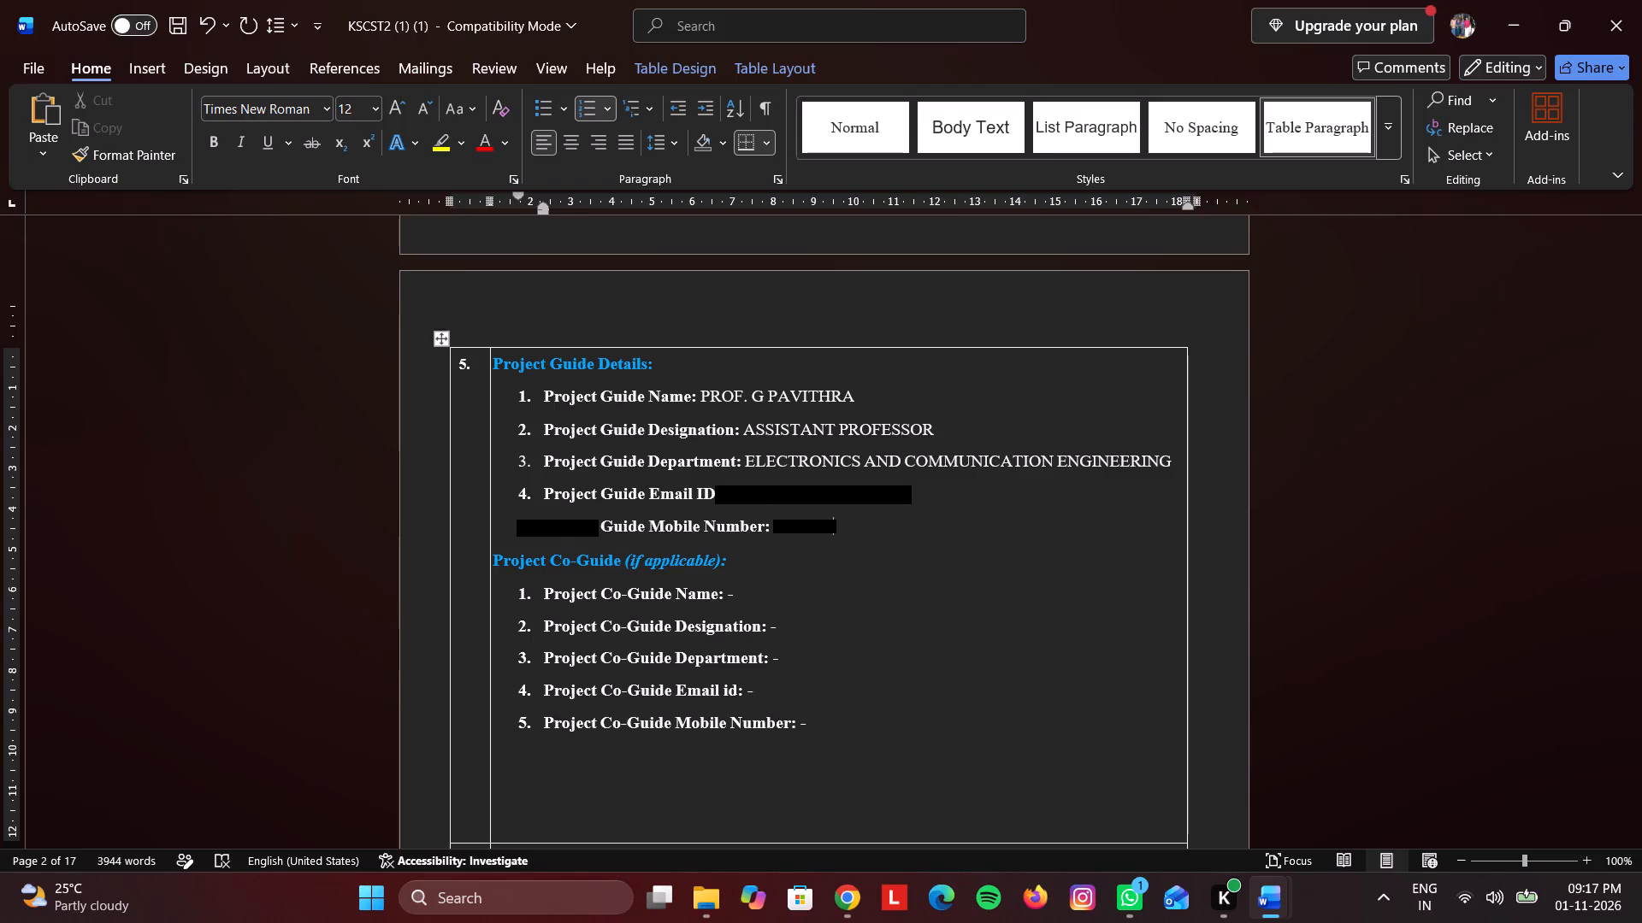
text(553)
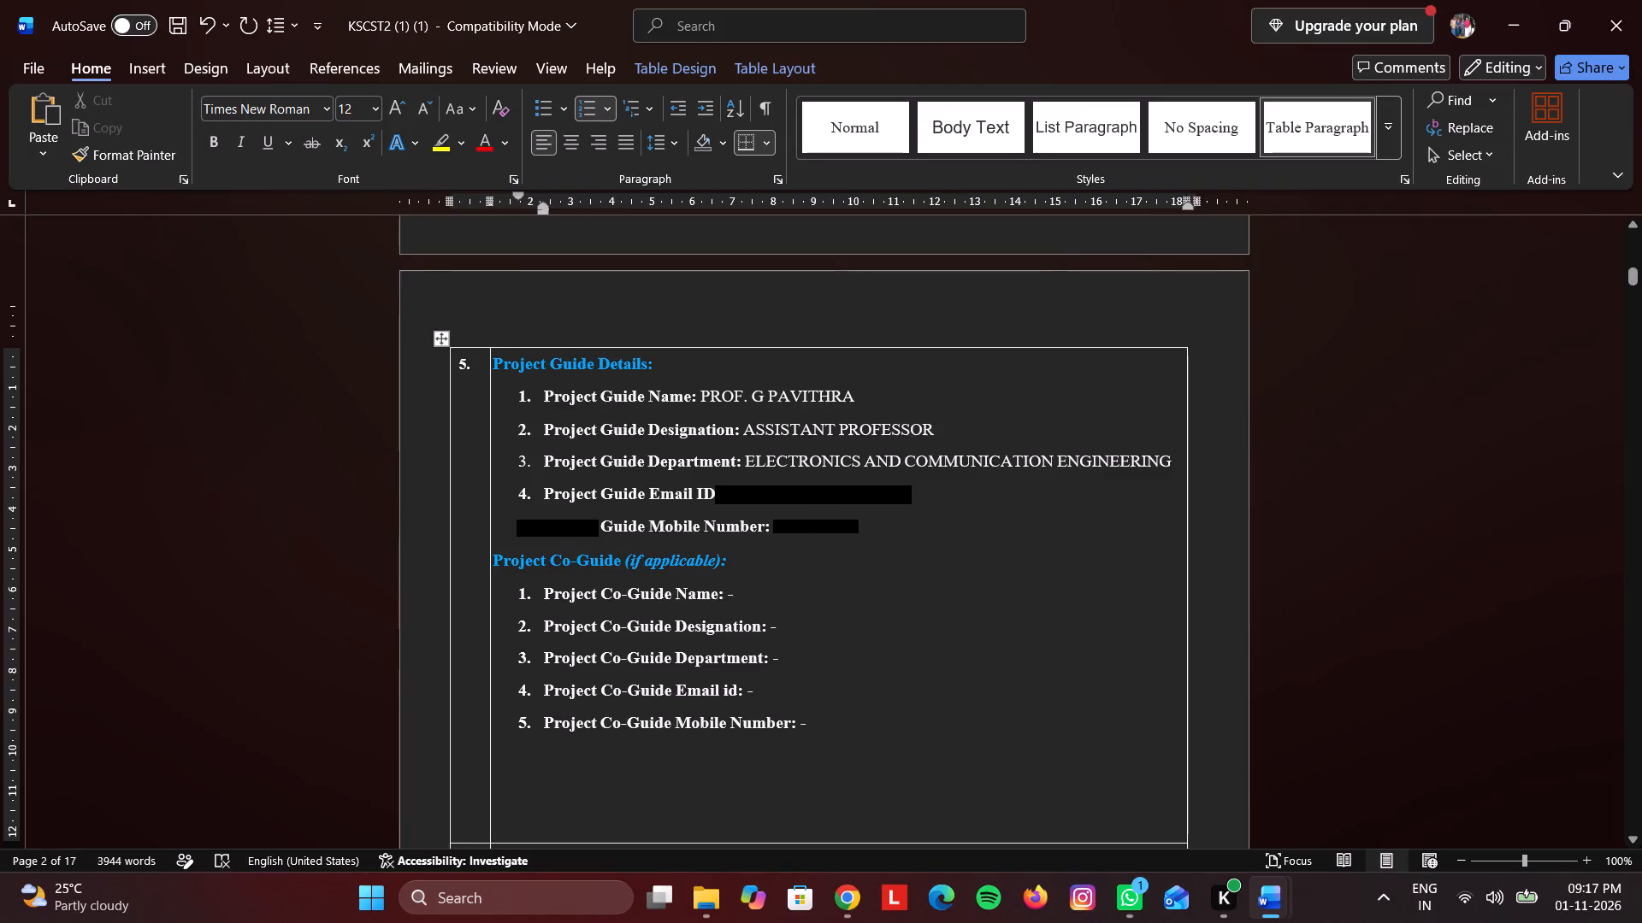
scroll(883, 623, up, 6)
scroll(883, 624, up, 20)
scroll(883, 624, up, 10)
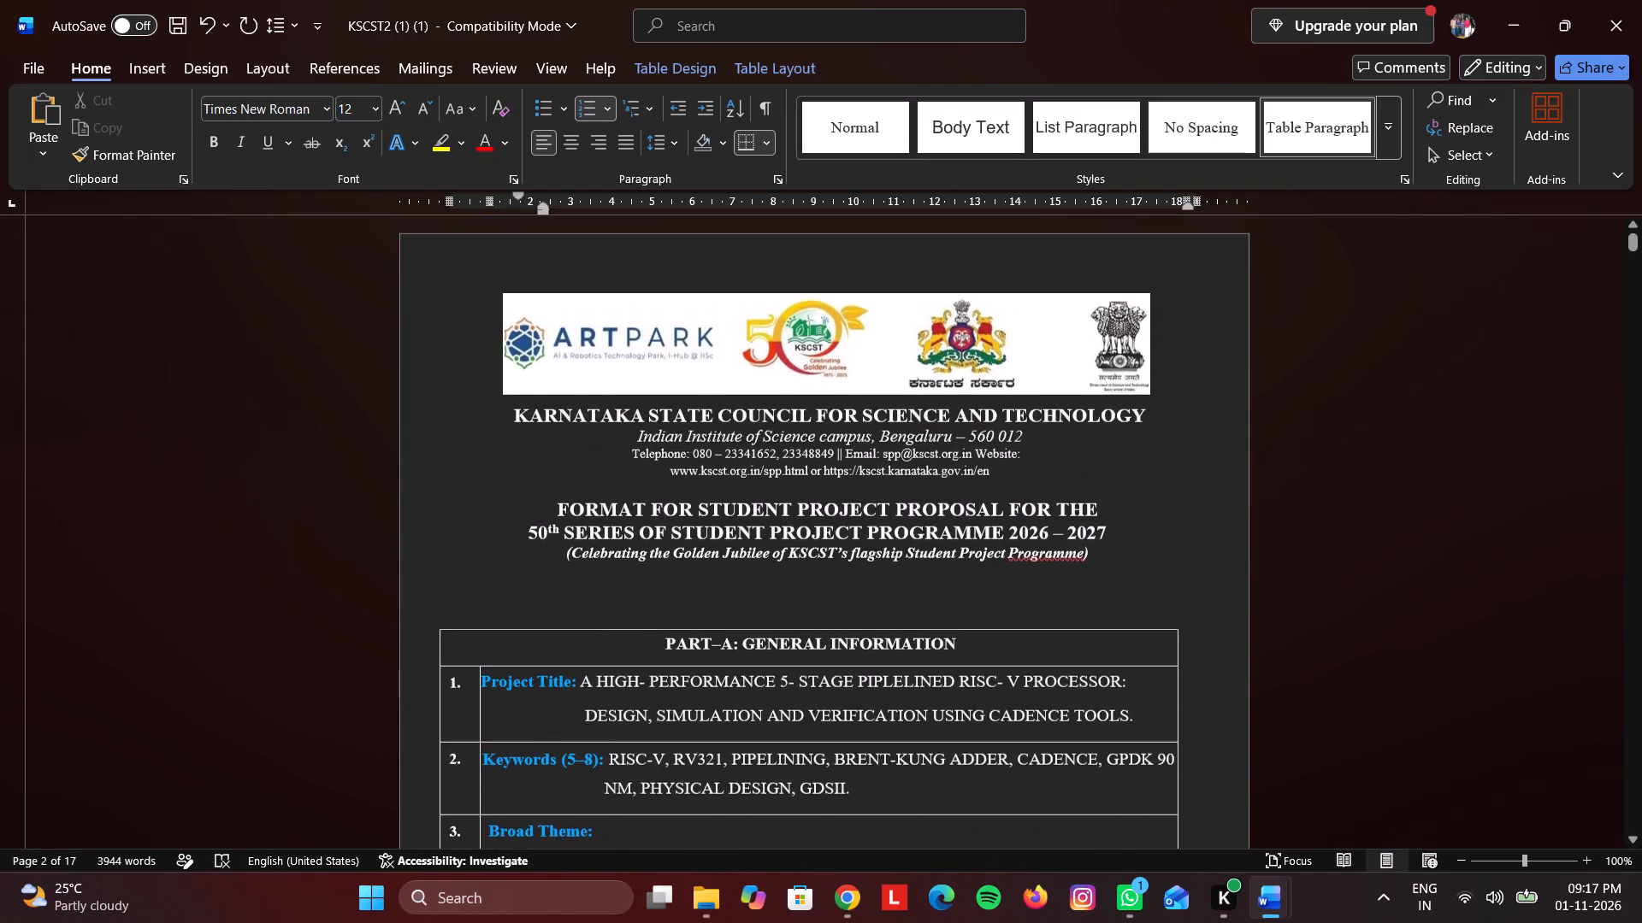
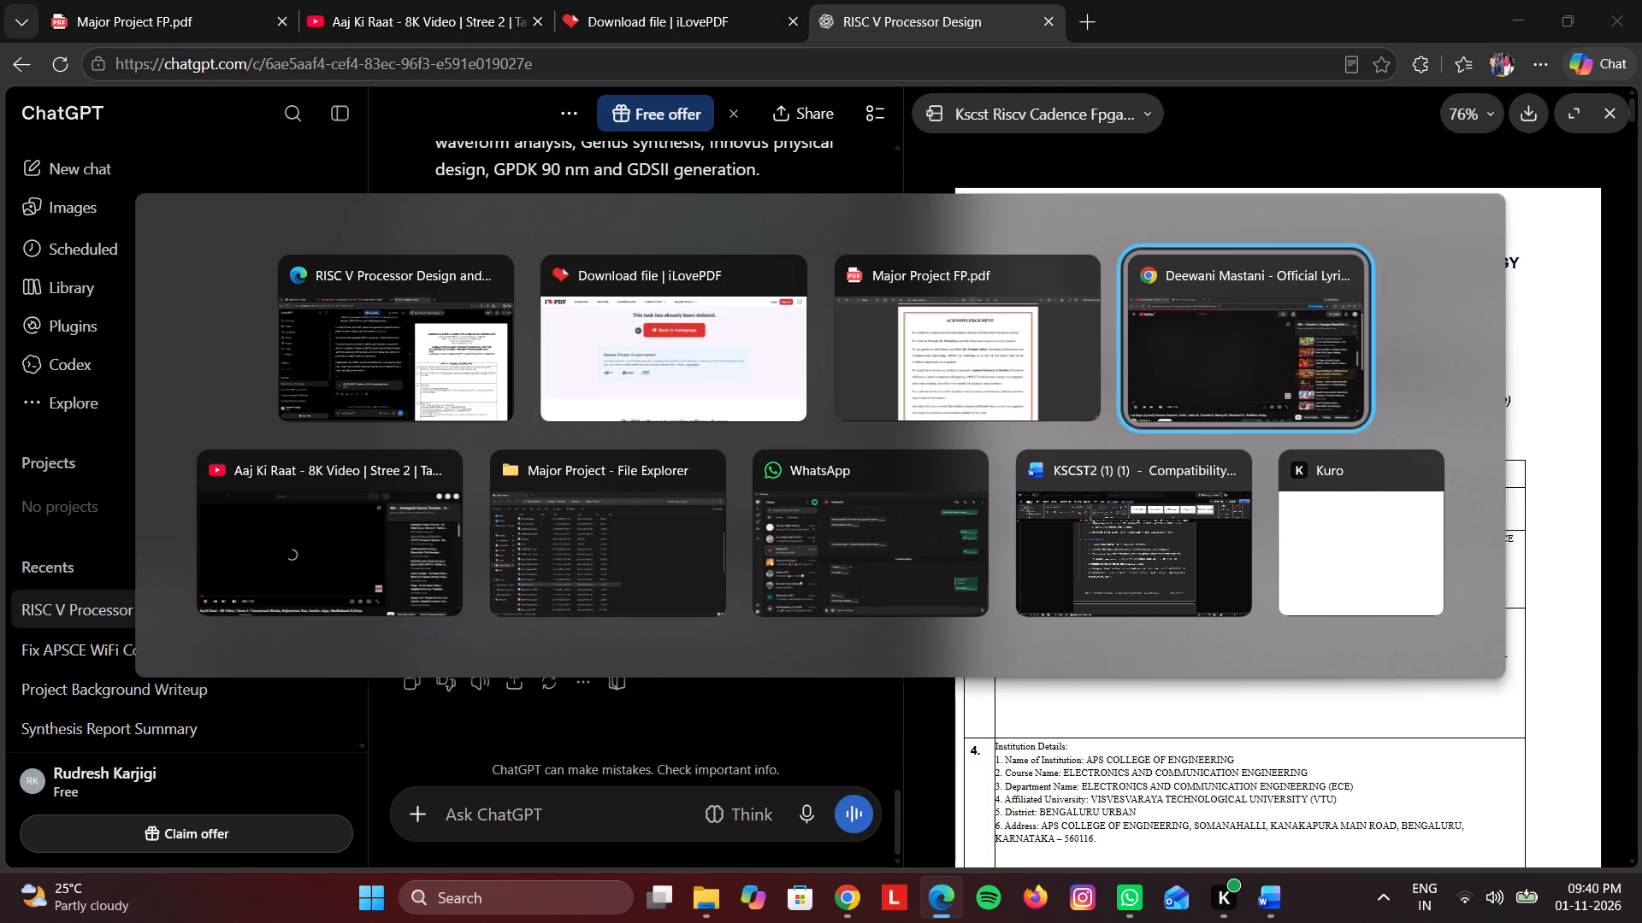
key(alt+Tab)
key(alt+Tab)
key(alt+Tab)
key(alt+Tab)
scroll(1244, 434, up, 8)
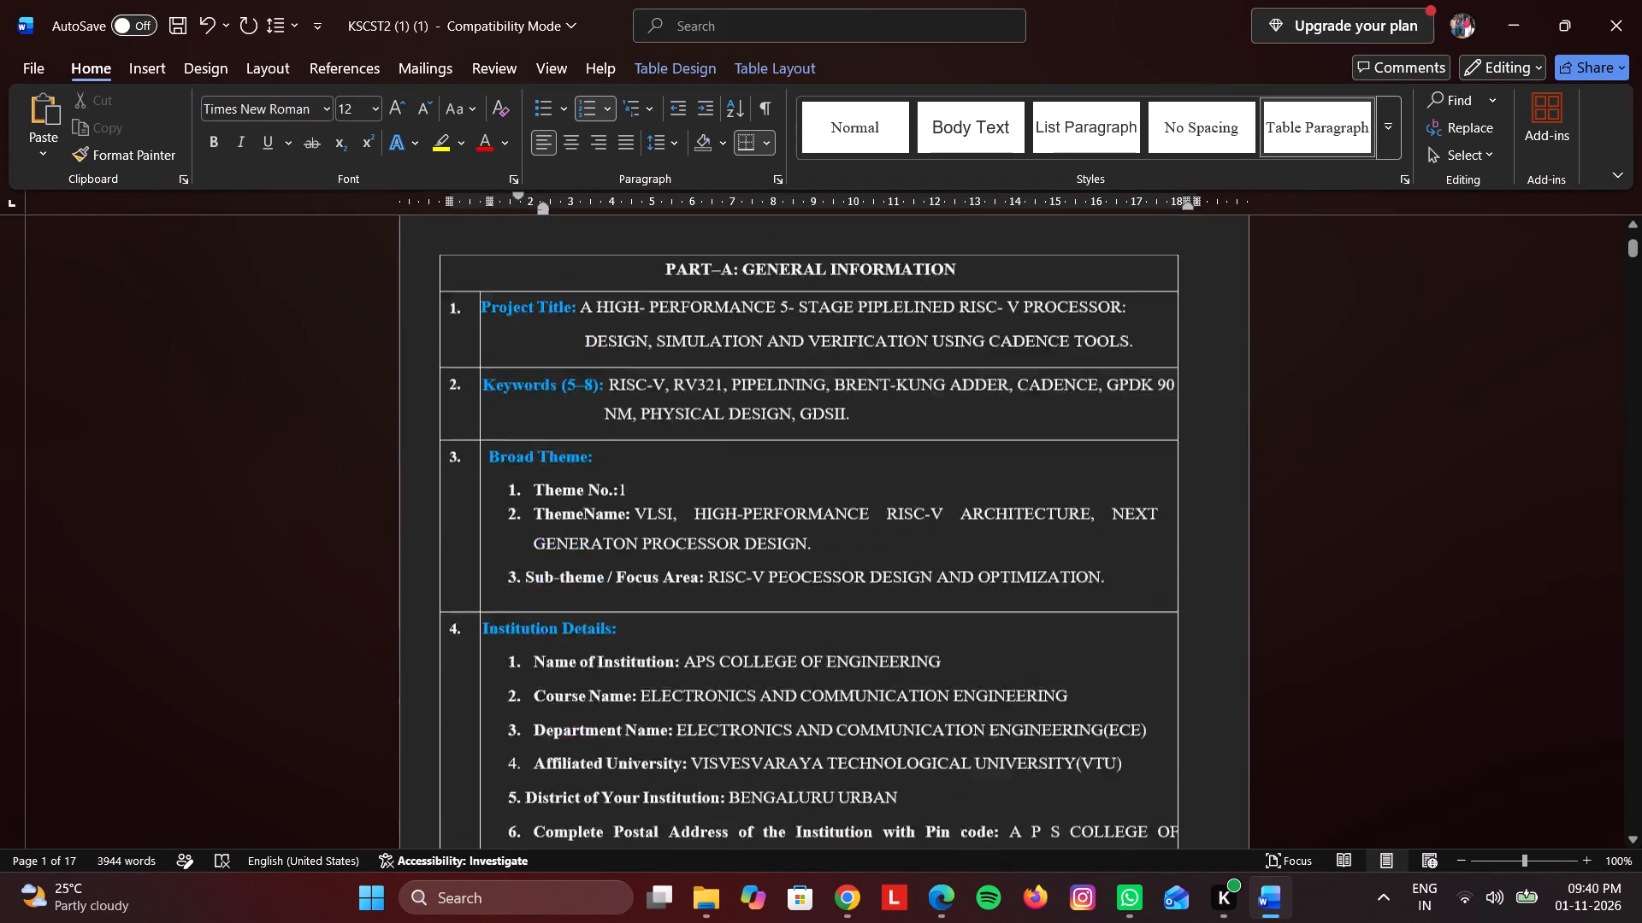
scroll(1244, 434, up, 8)
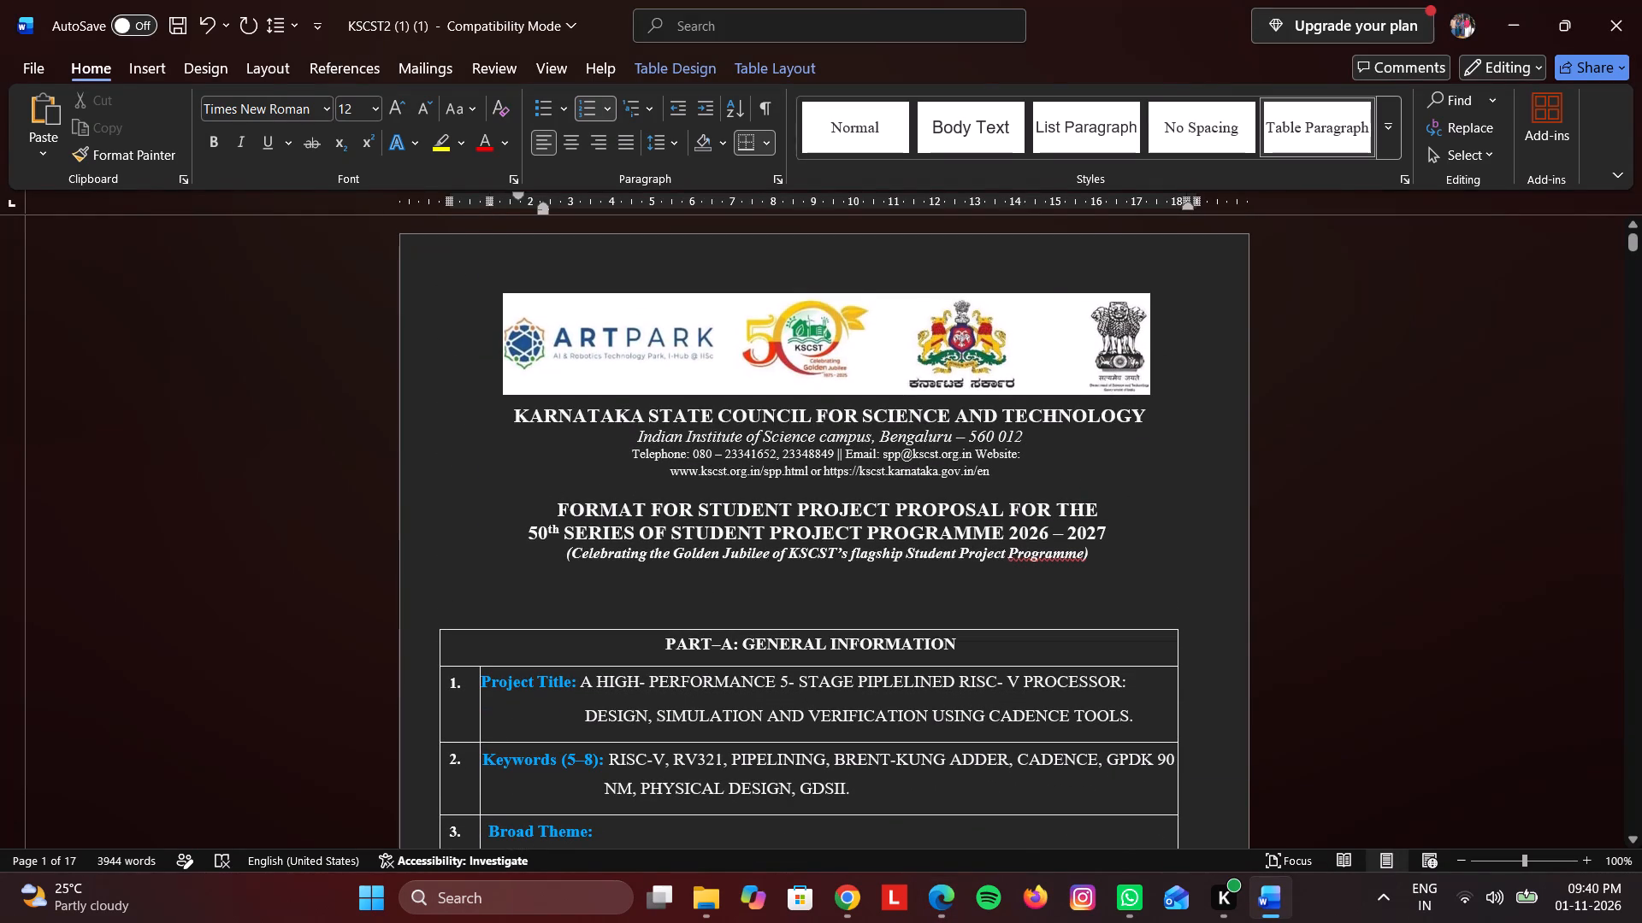
key(alt+Tab)
key(alt+Tab)
key(alt+Tab)
key(alt+Tab)
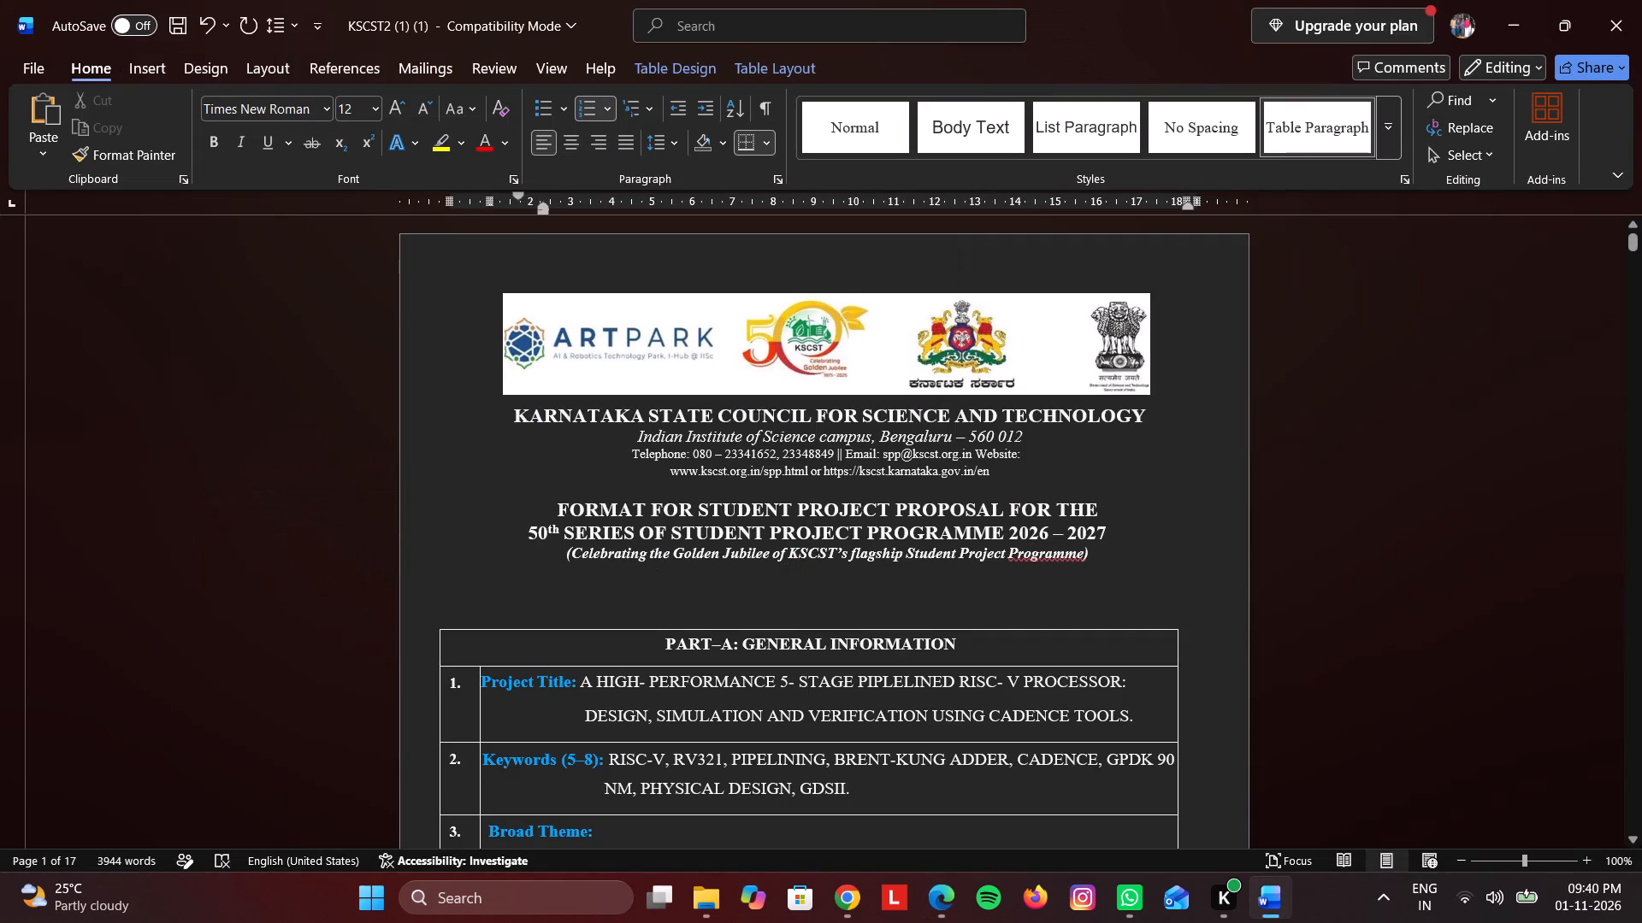
key(alt+Tab)
scroll(1258, 447, down, 3)
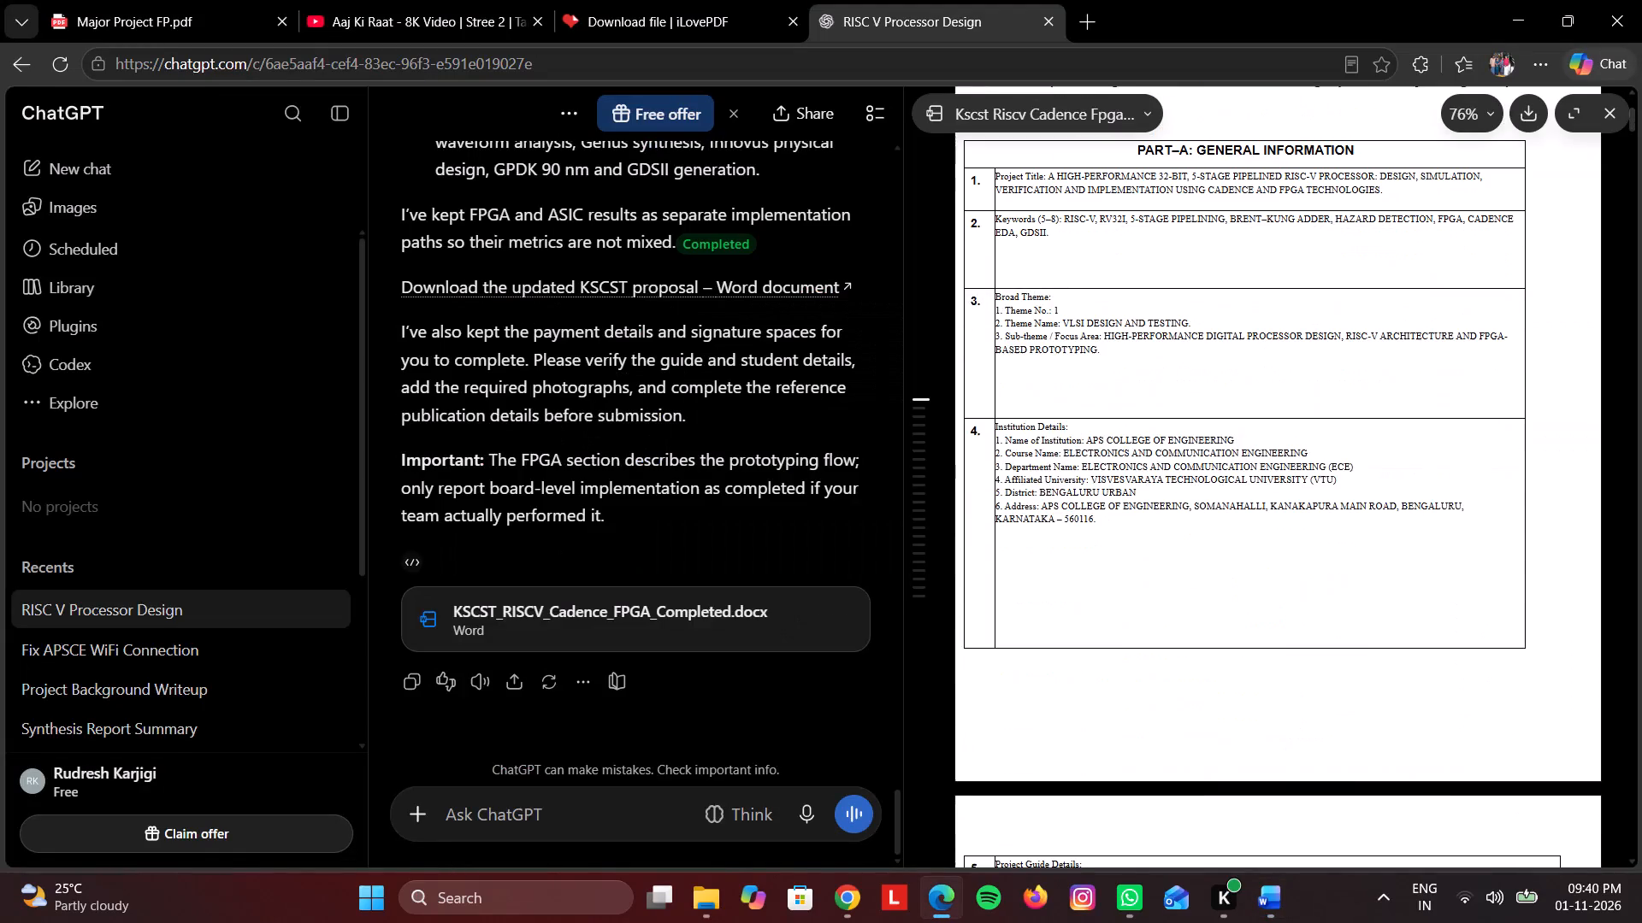
scroll(1258, 448, down, 1)
key(alt+Tab)
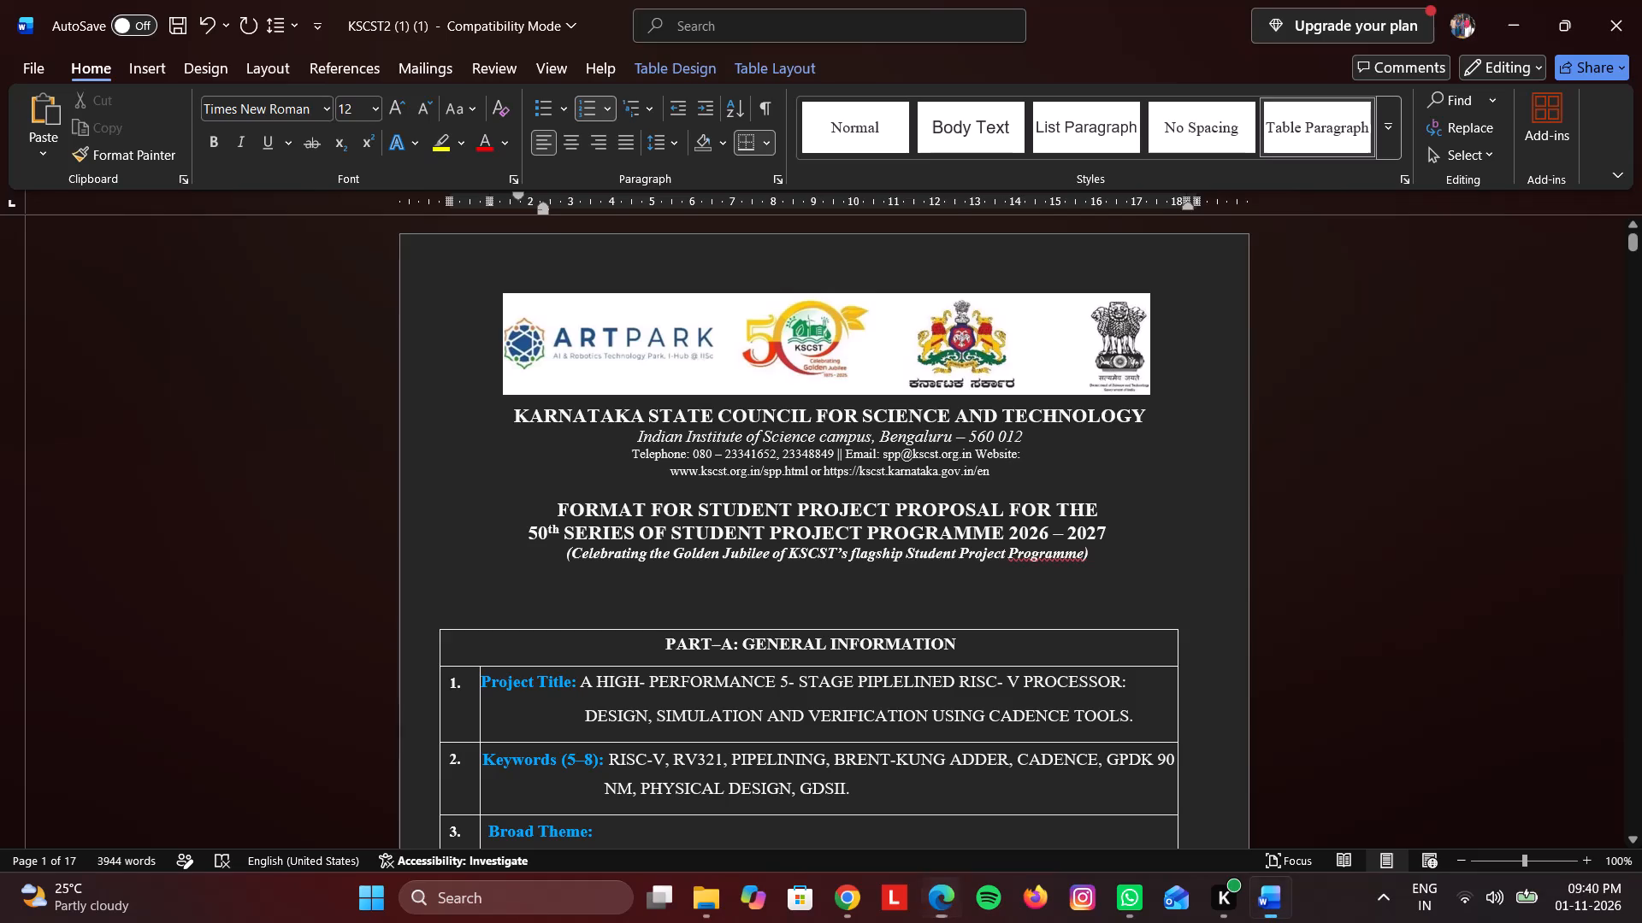
scroll(1081, 571, down, 2)
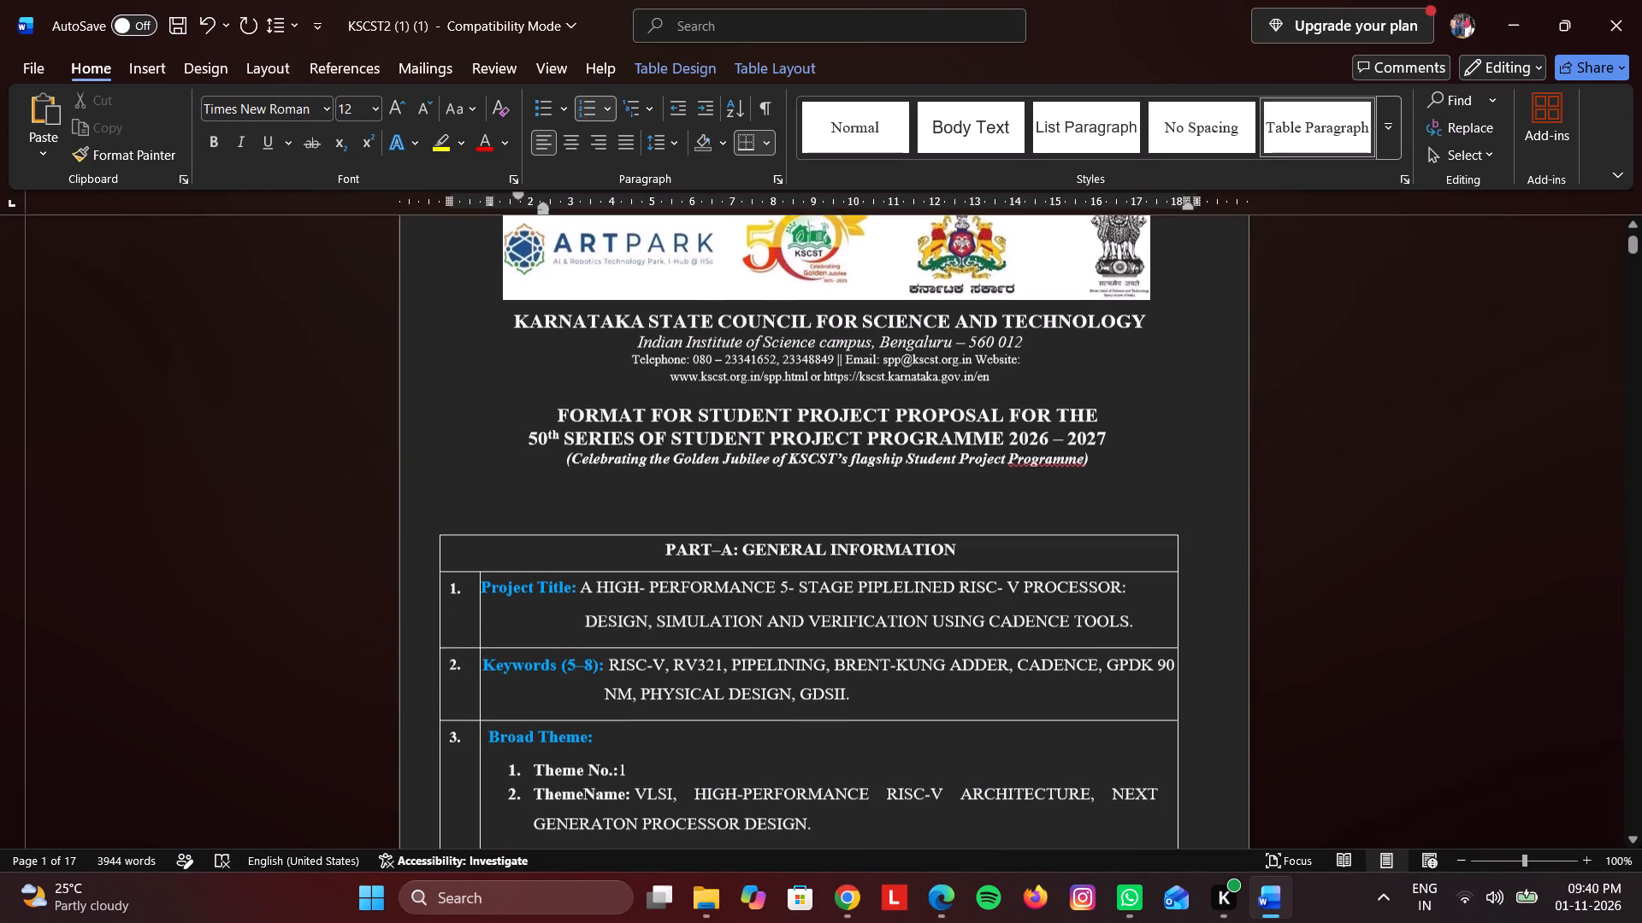
scroll(1081, 571, down, 4)
scroll(1081, 571, up, 5)
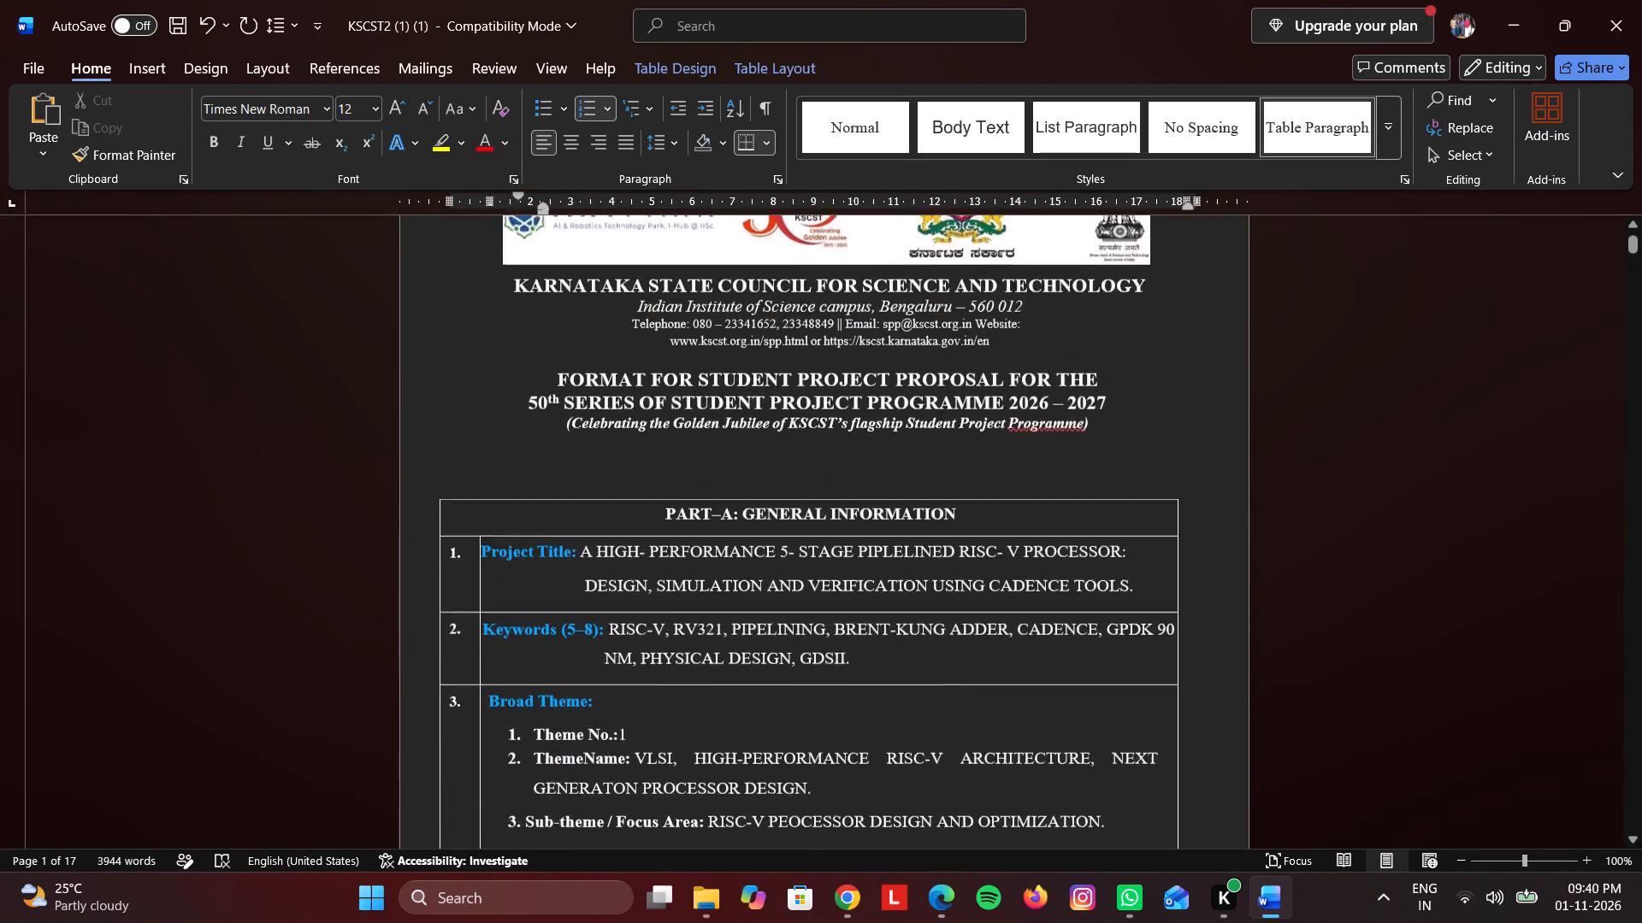
scroll(1081, 571, up, 2)
scroll(1081, 571, down, 7)
scroll(1078, 561, up, 2)
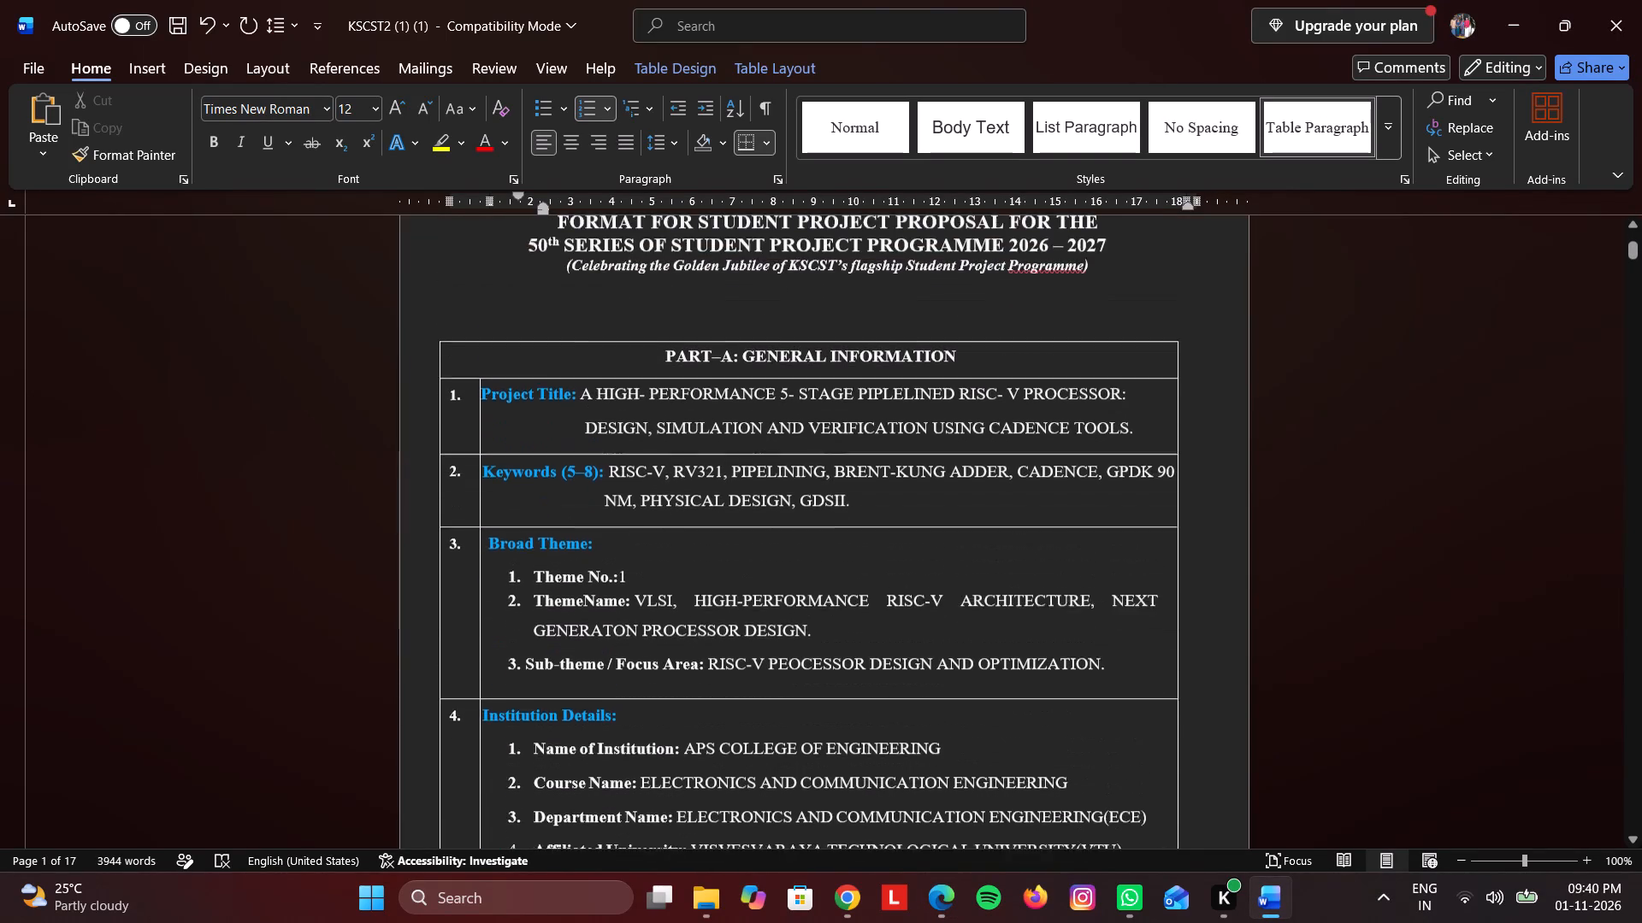
scroll(1078, 561, up, 8)
scroll(1078, 561, down, 5)
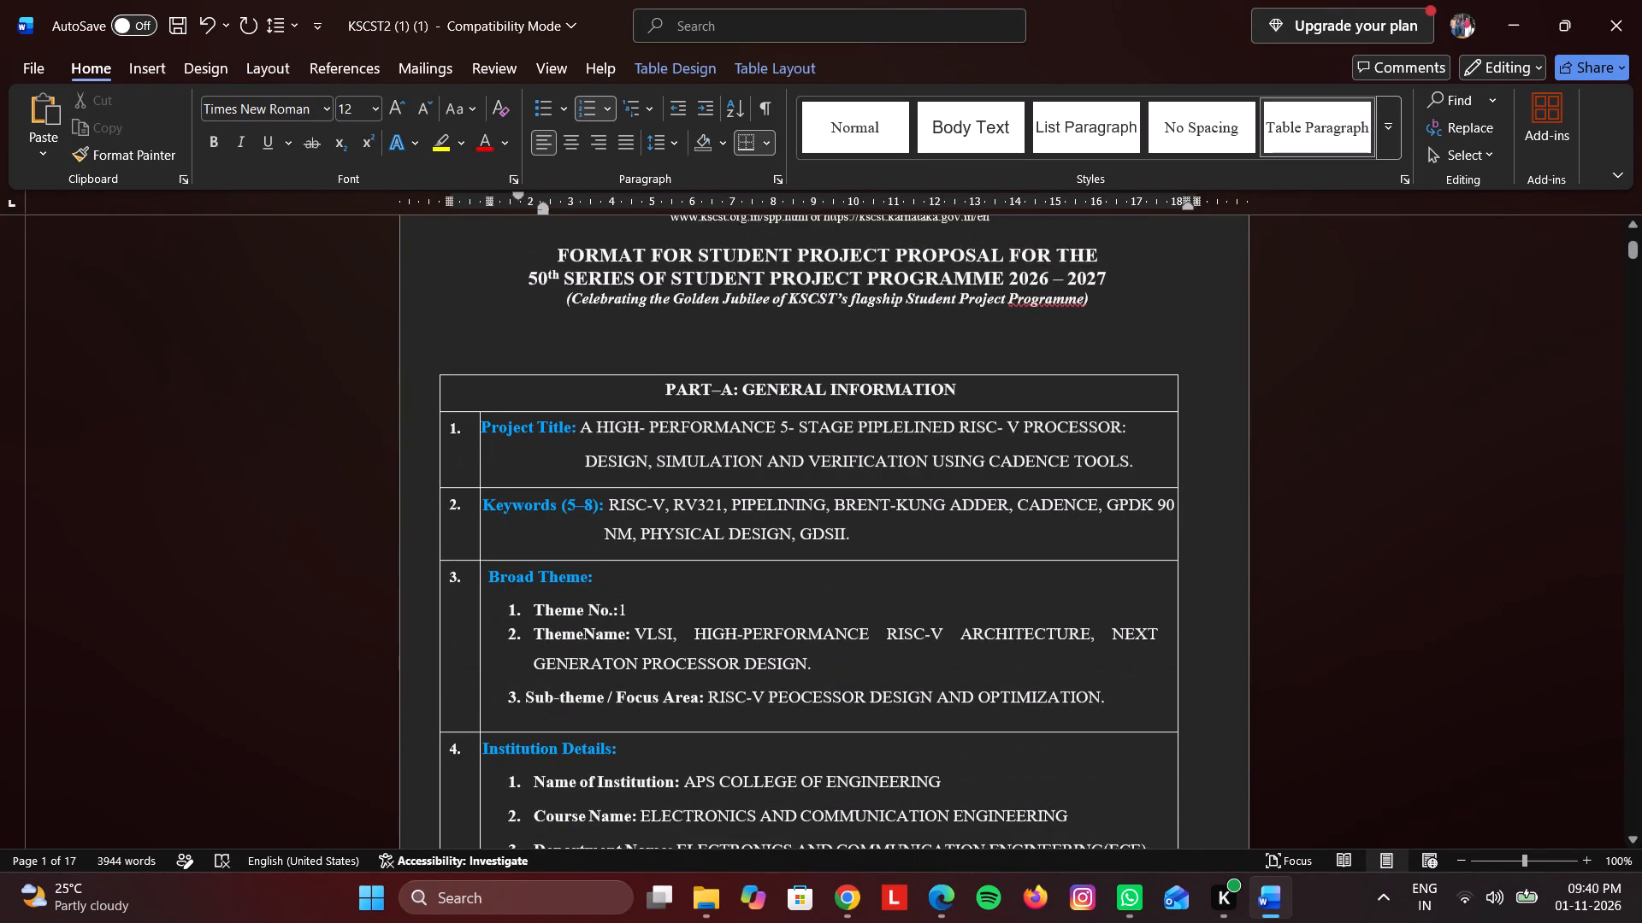
Return to Edge and review the generated proposal's preview from the institution and guide details through Part B's existing-work review.
key(alt+Tab)
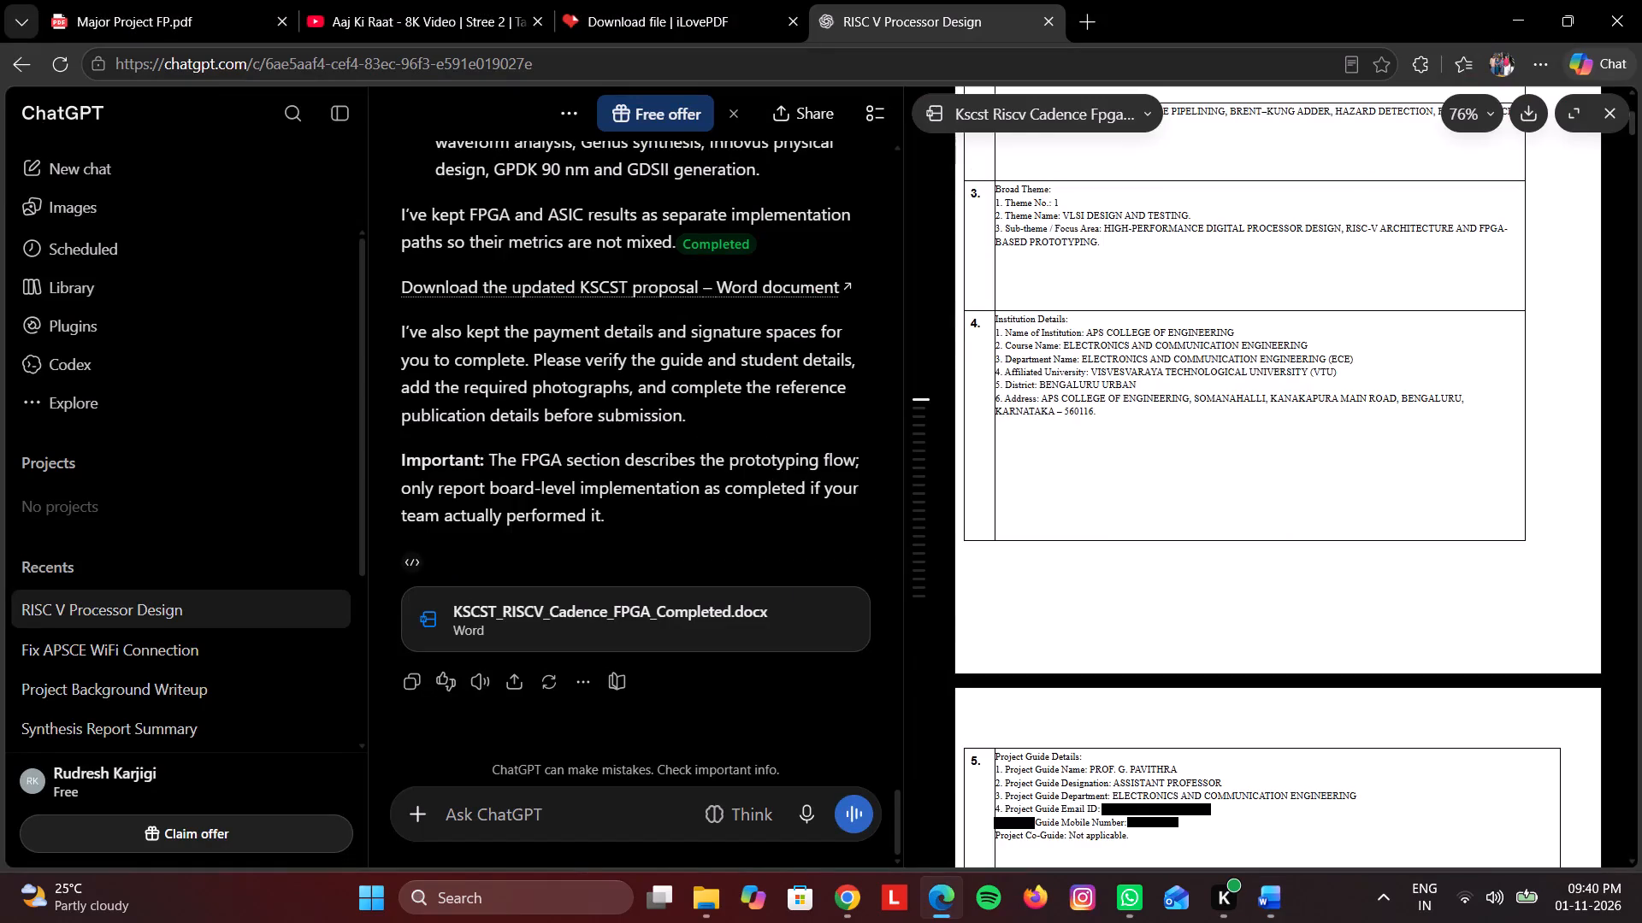
scroll(1075, 560, down, 5)
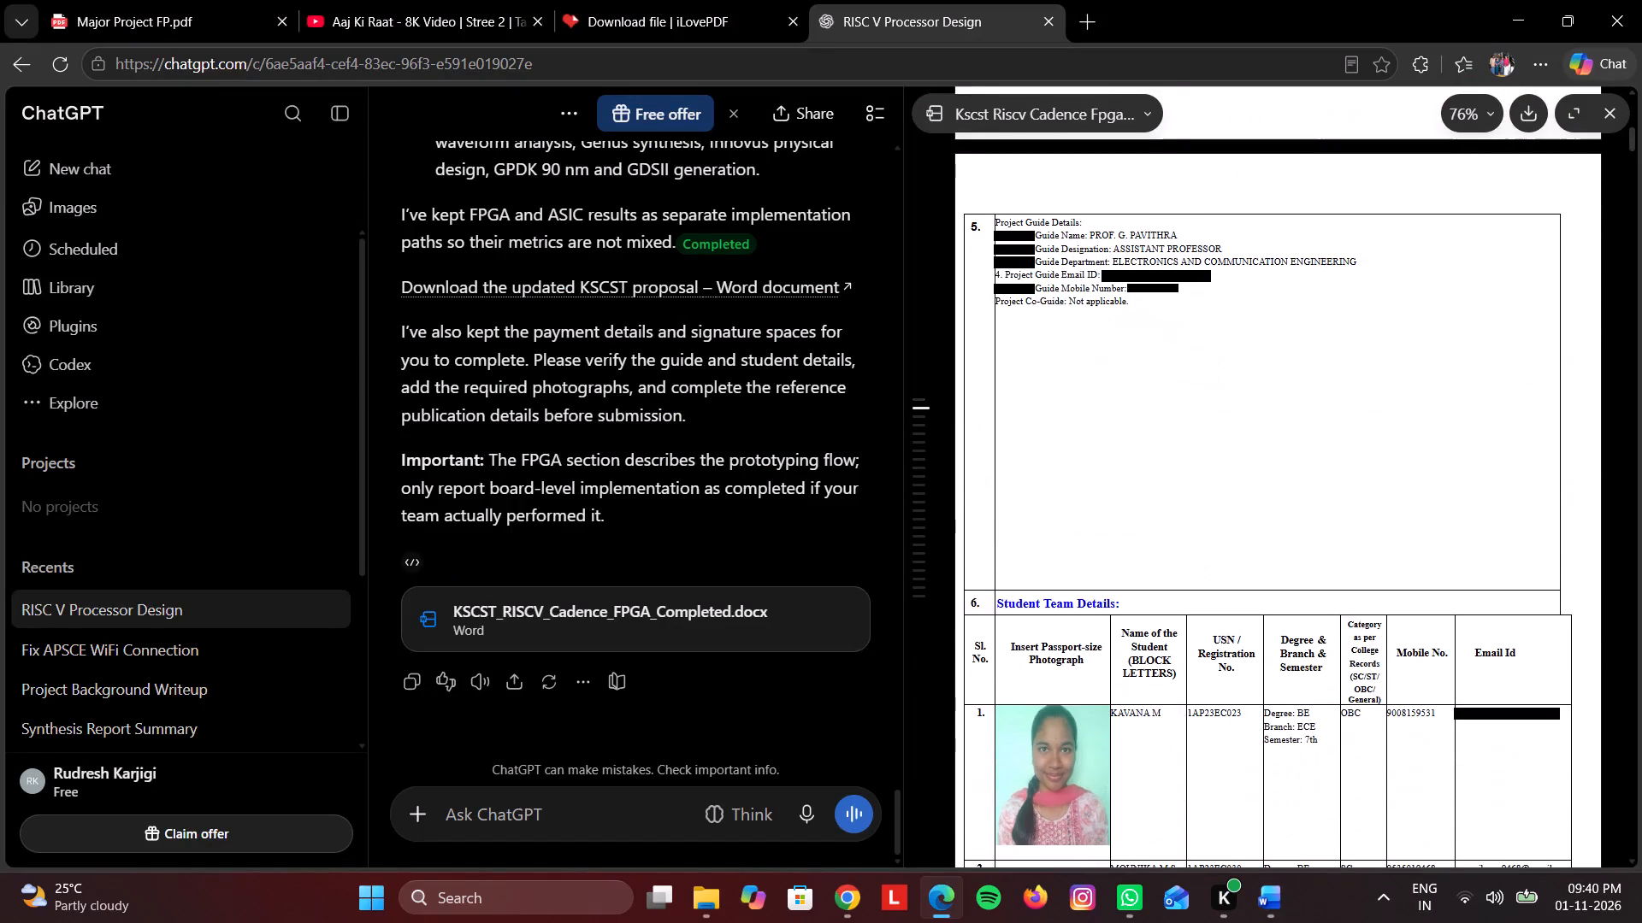
scroll(1075, 560, down, 2)
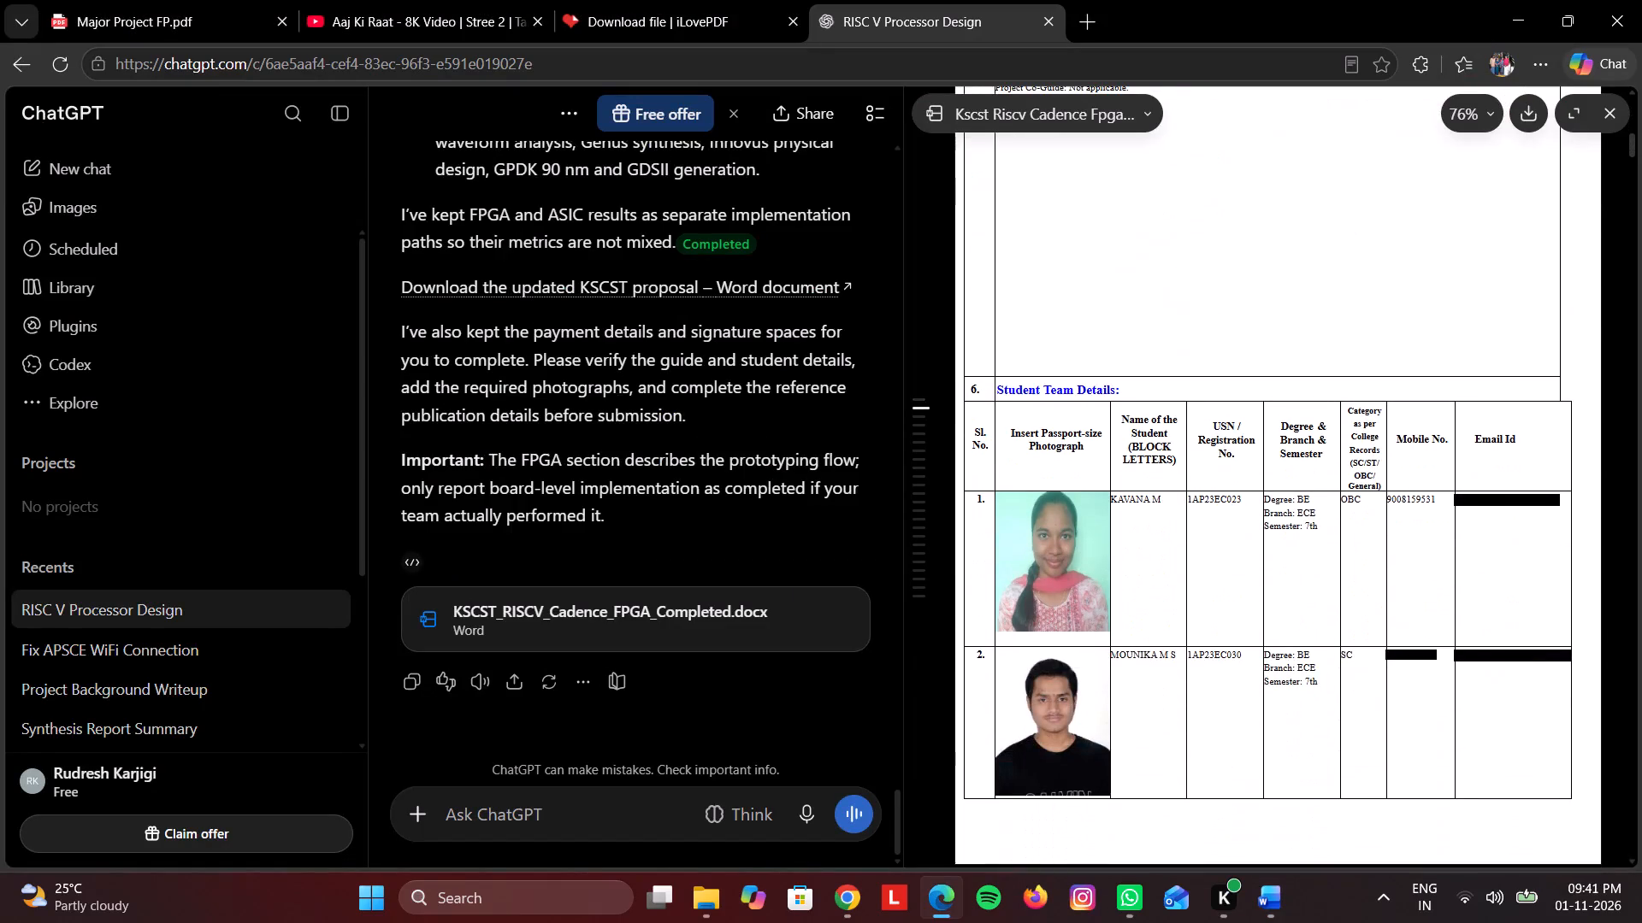
scroll(1075, 560, down, 6)
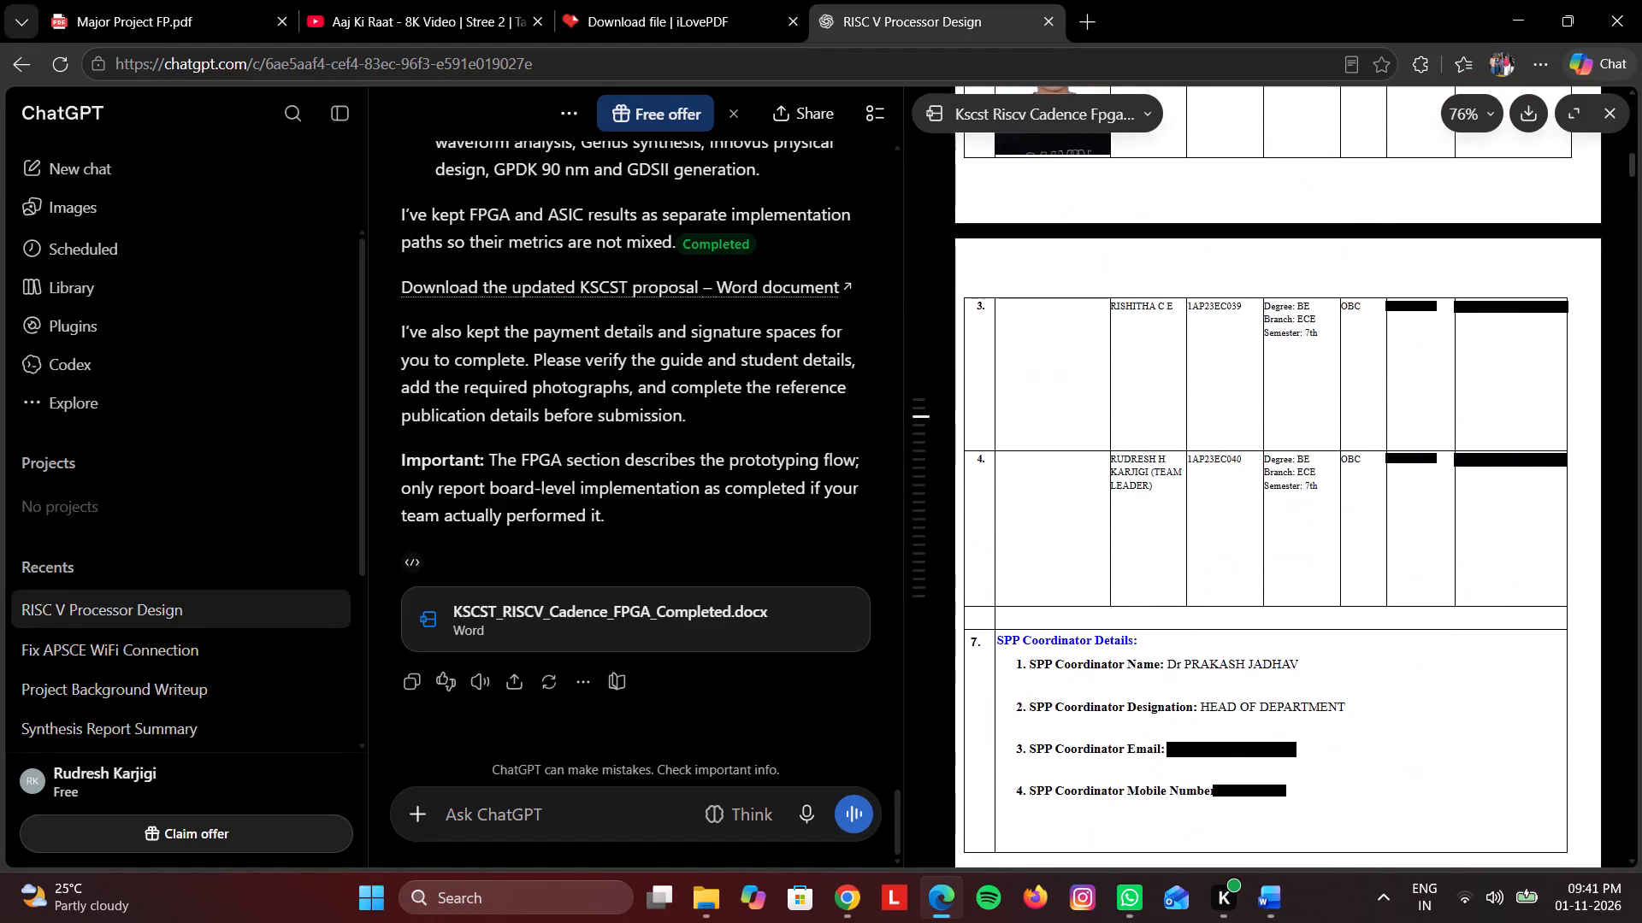
scroll(1079, 576, down, 3)
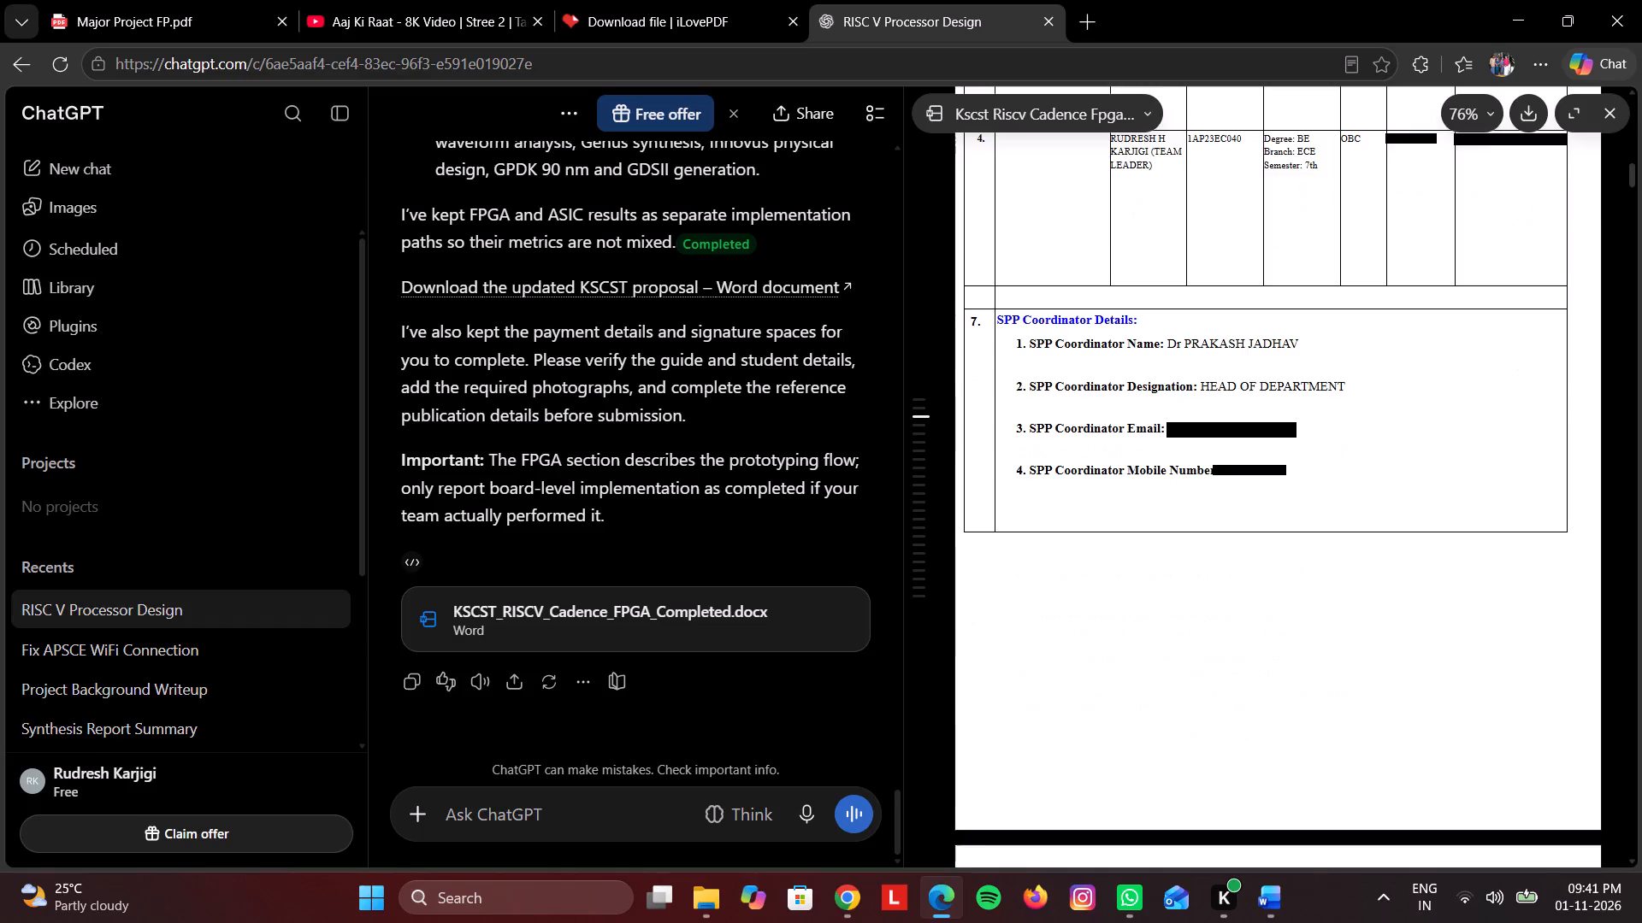
scroll(1078, 578, down, 8)
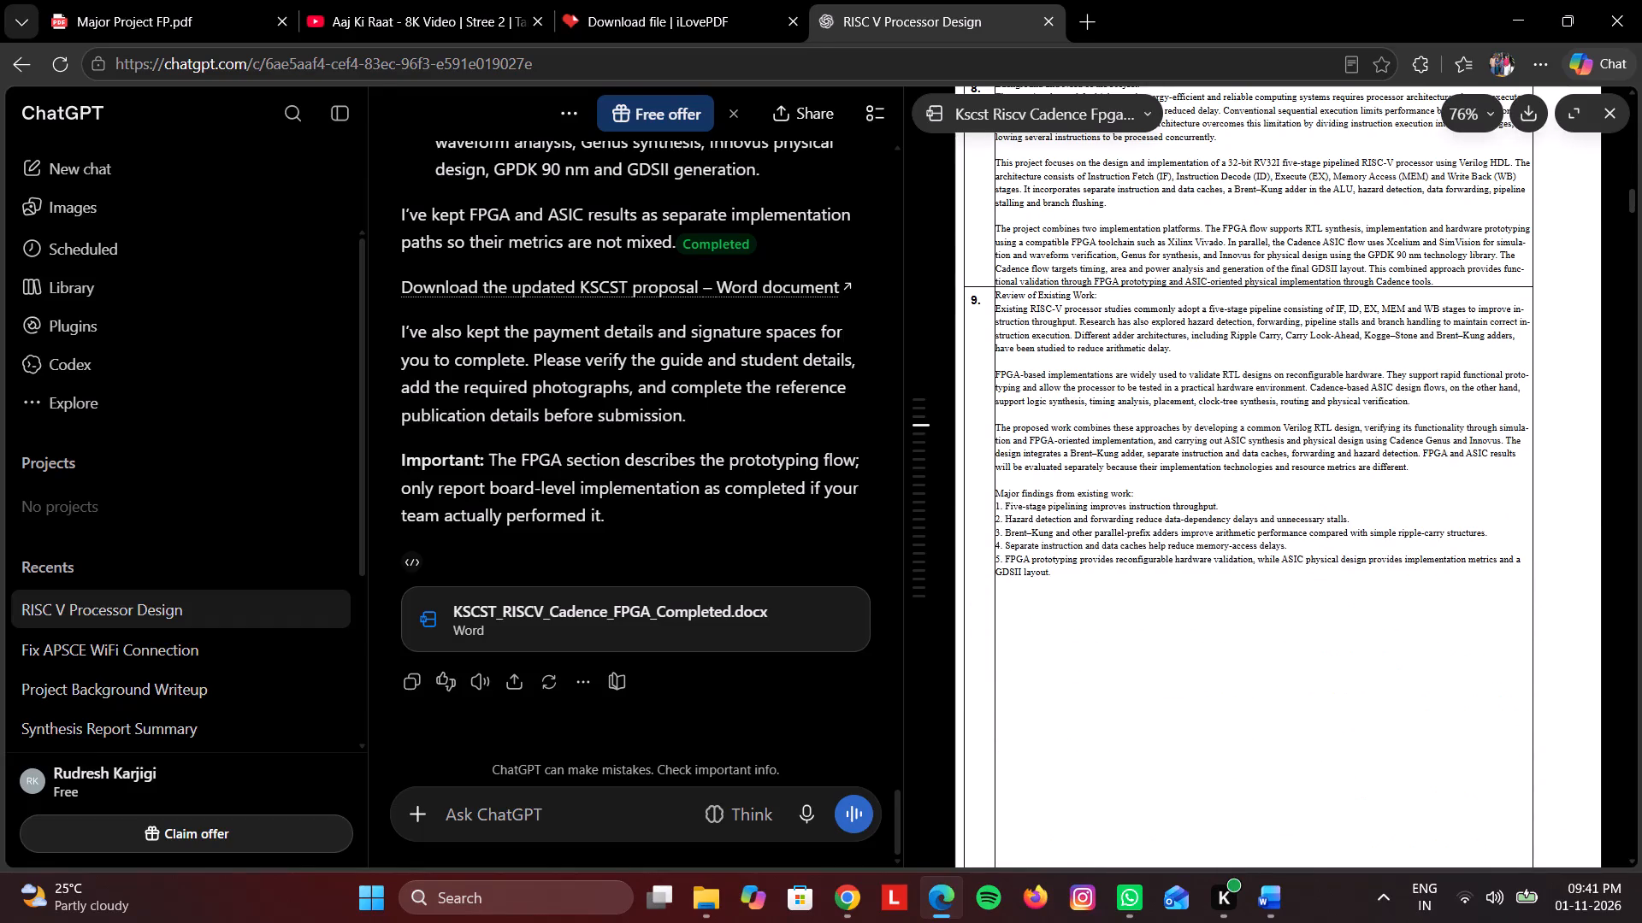
scroll(1078, 578, up, 5)
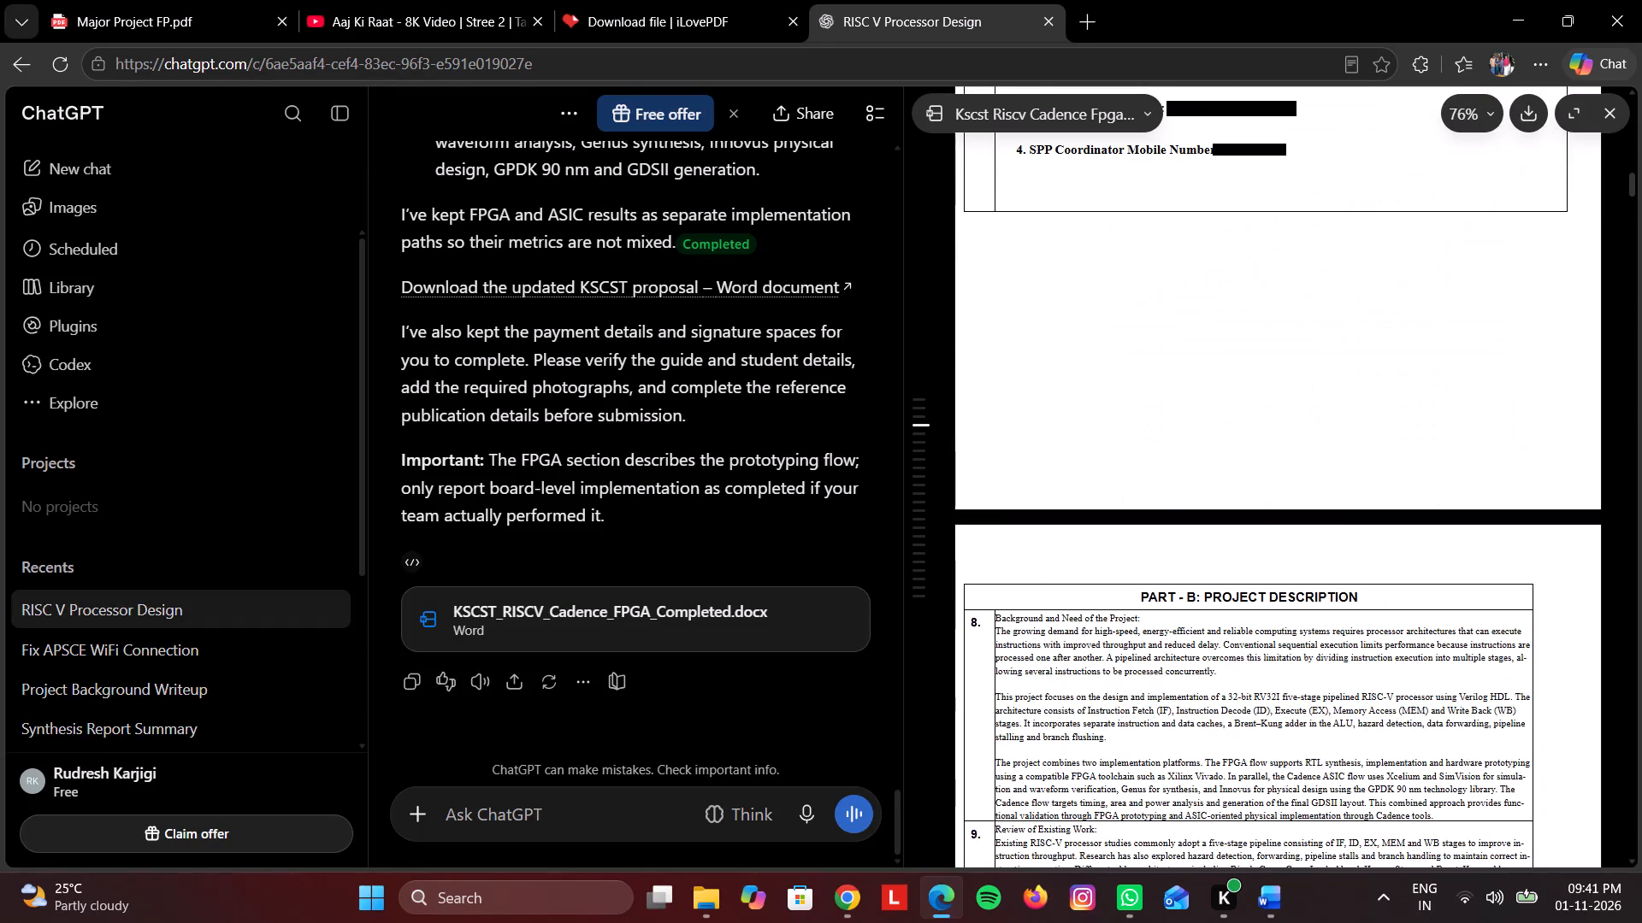
scroll(1078, 577, up, 13)
Download the generated KSCST_RISCV_Cadence_FPGA_Completed document, open it in Word and take it out of Protected View.
click(1530, 110)
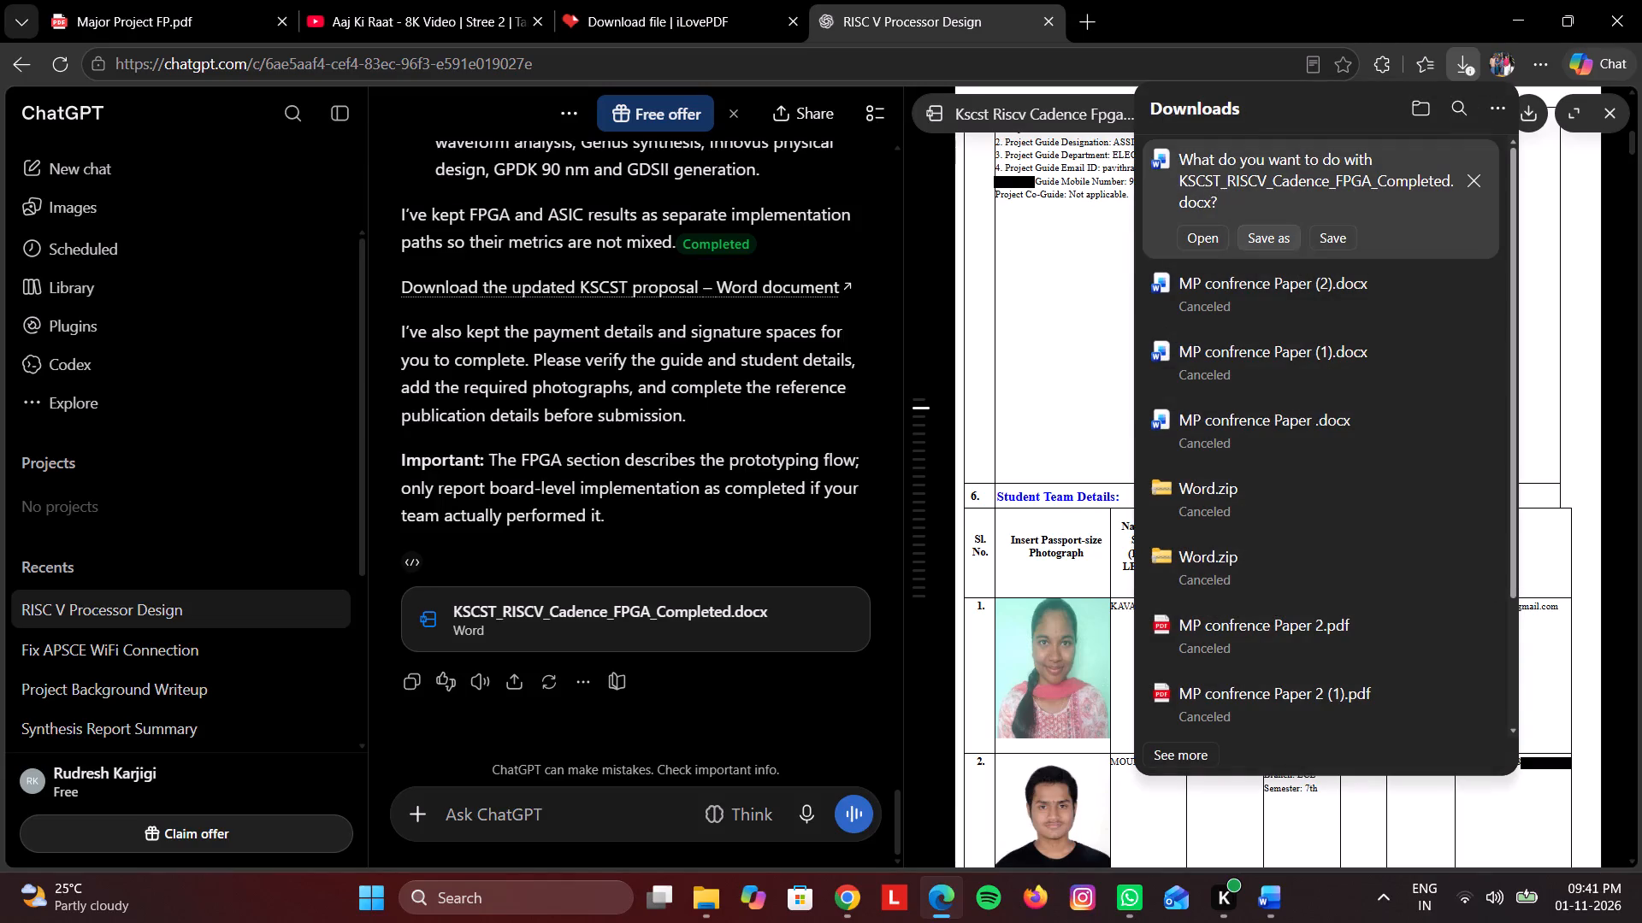
click(1209, 234)
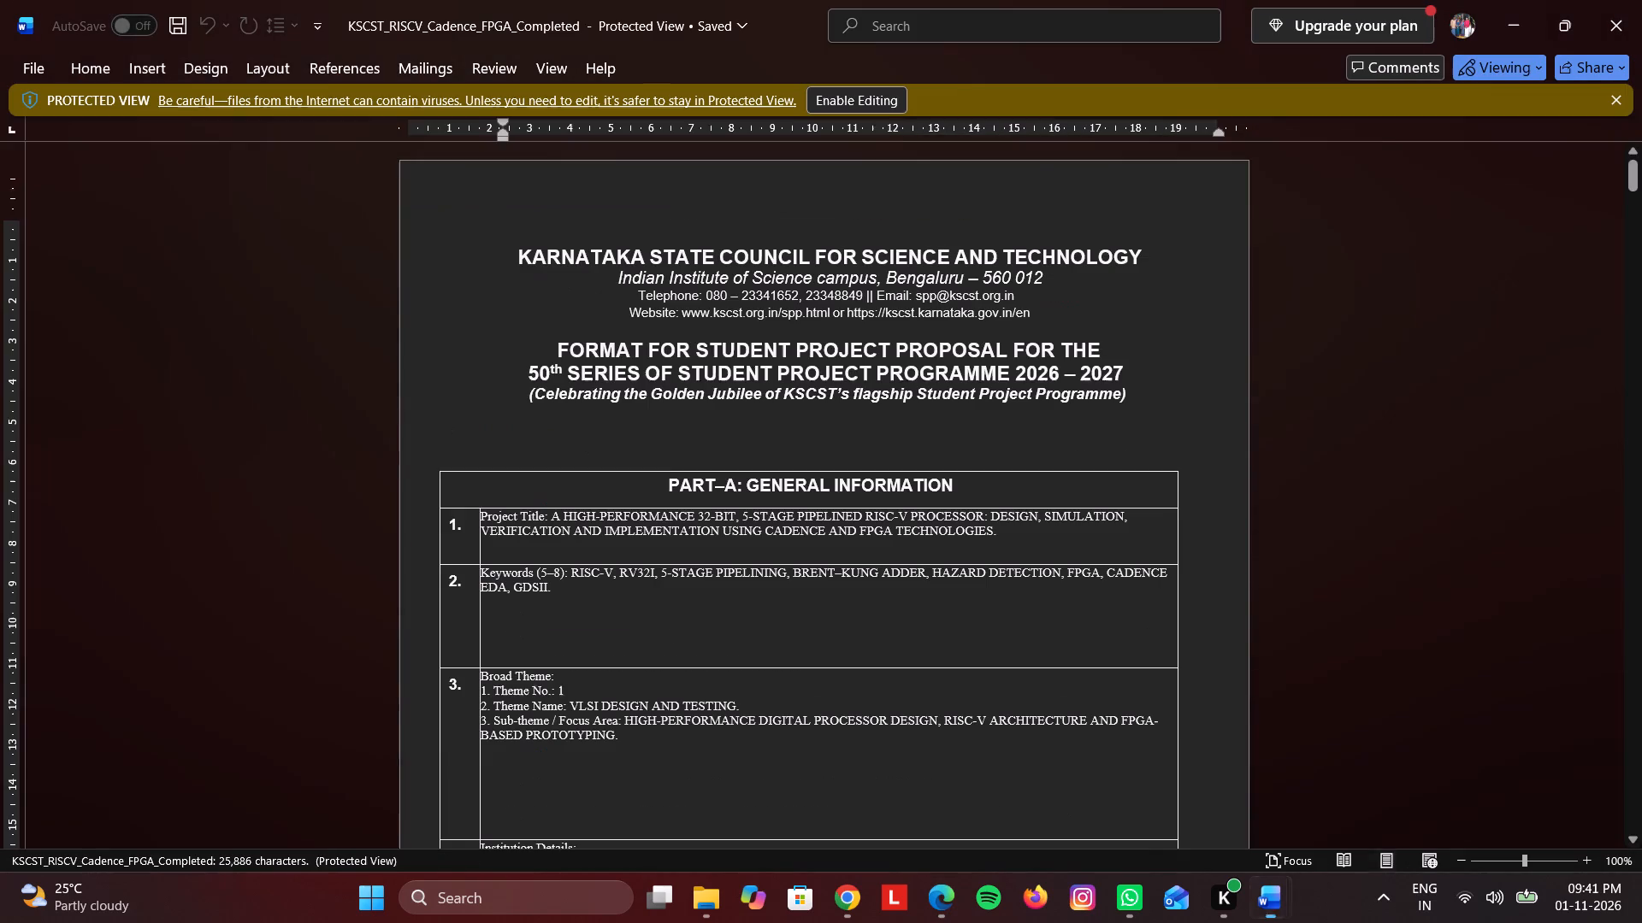
click(832, 91)
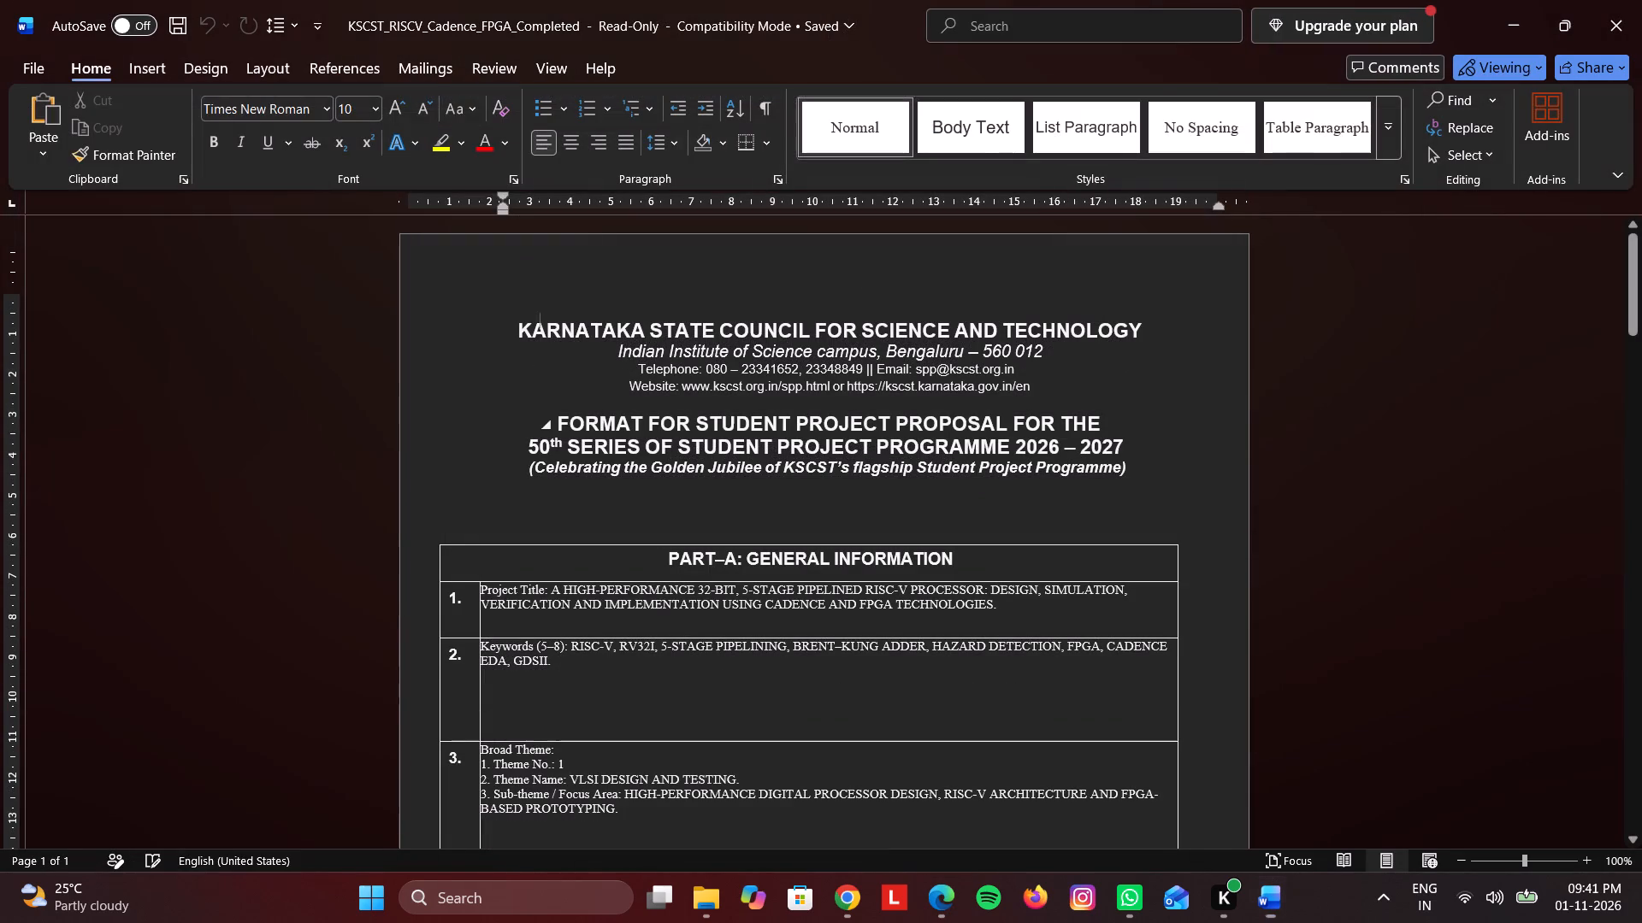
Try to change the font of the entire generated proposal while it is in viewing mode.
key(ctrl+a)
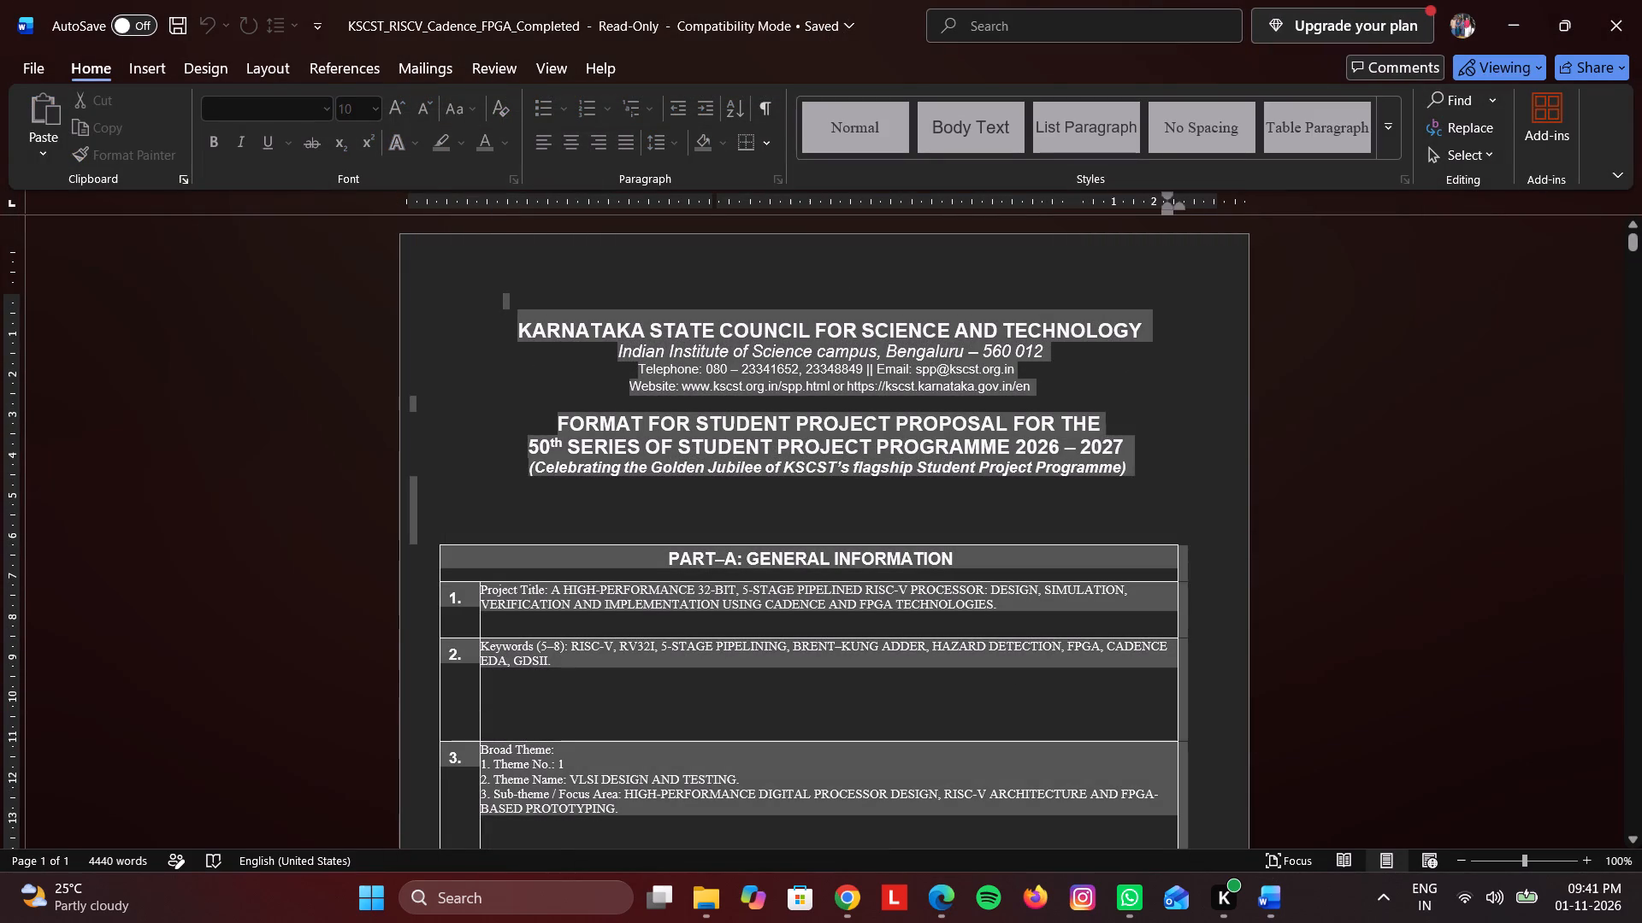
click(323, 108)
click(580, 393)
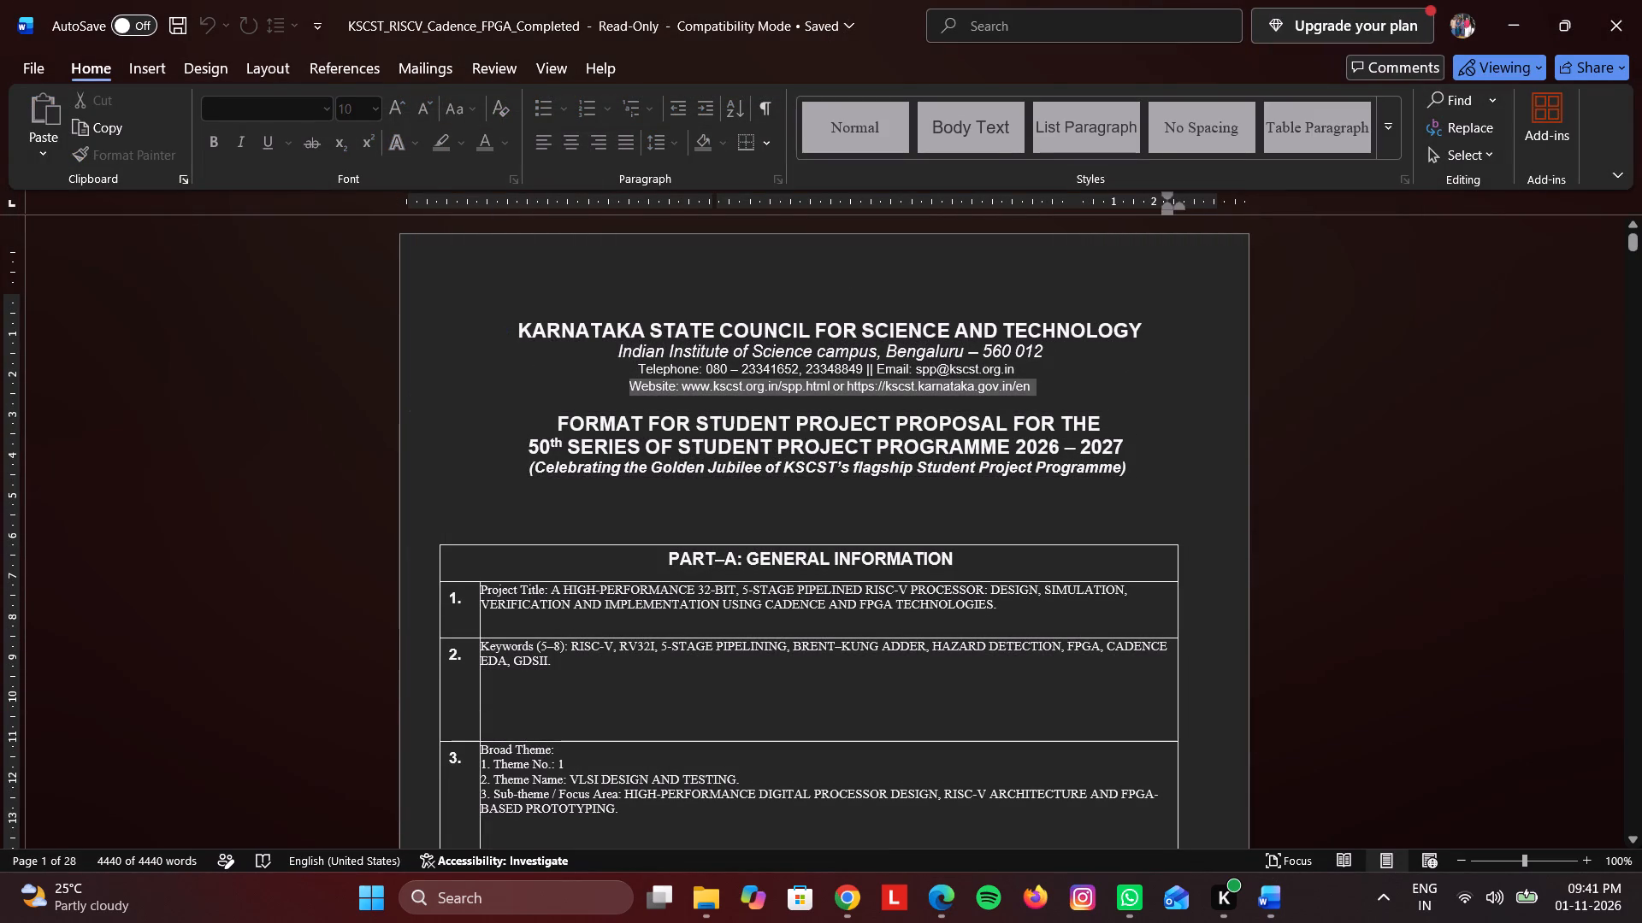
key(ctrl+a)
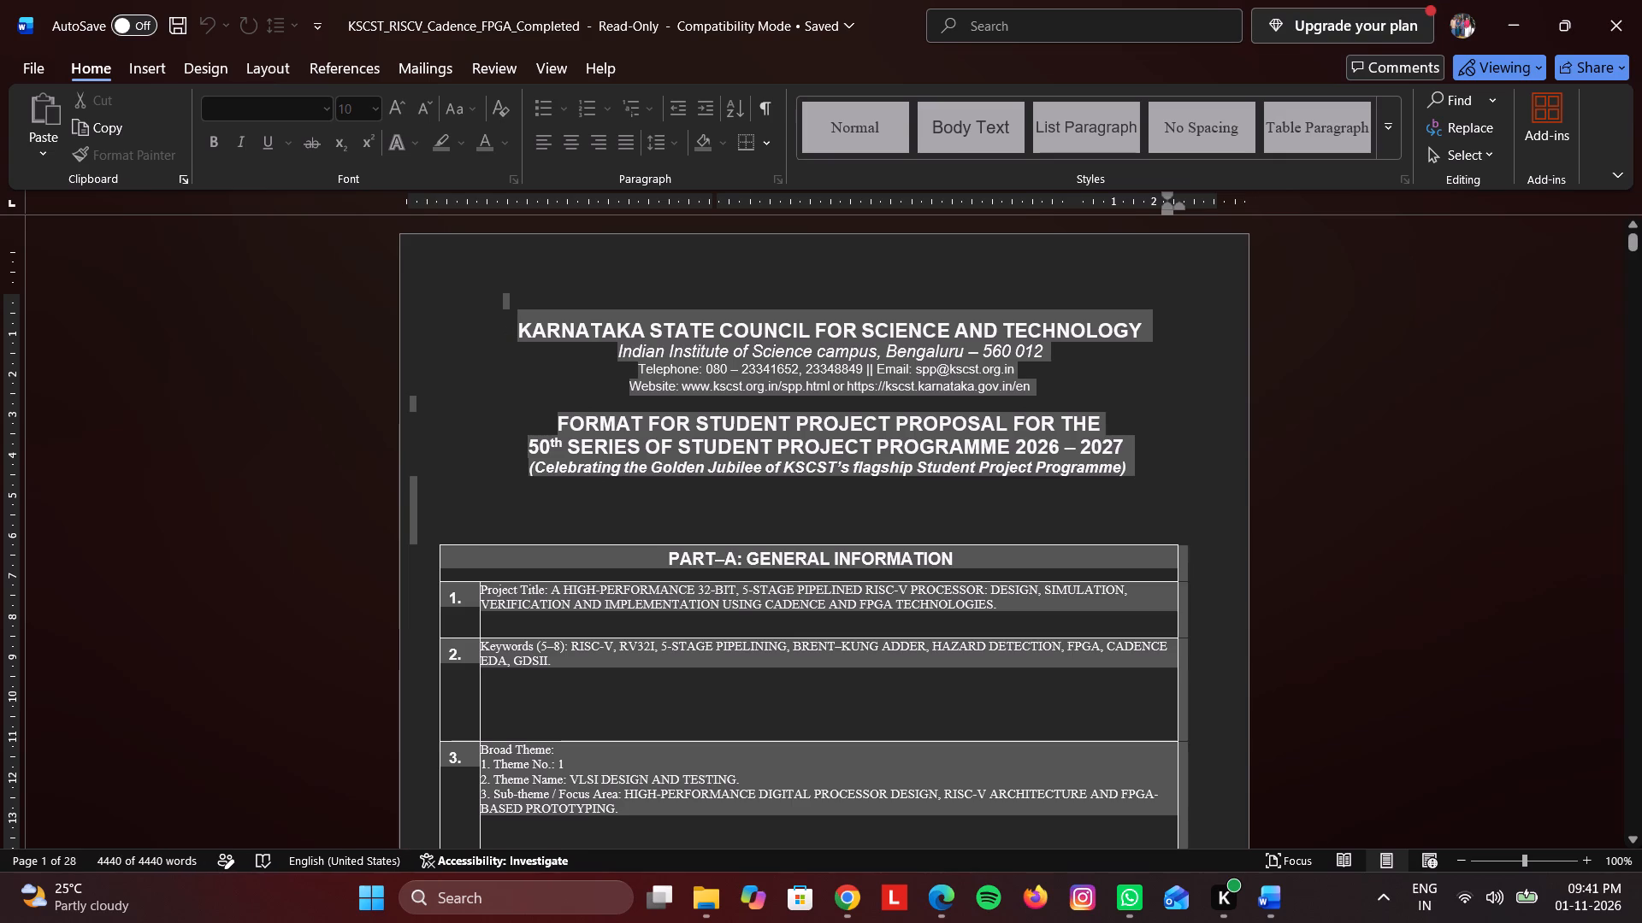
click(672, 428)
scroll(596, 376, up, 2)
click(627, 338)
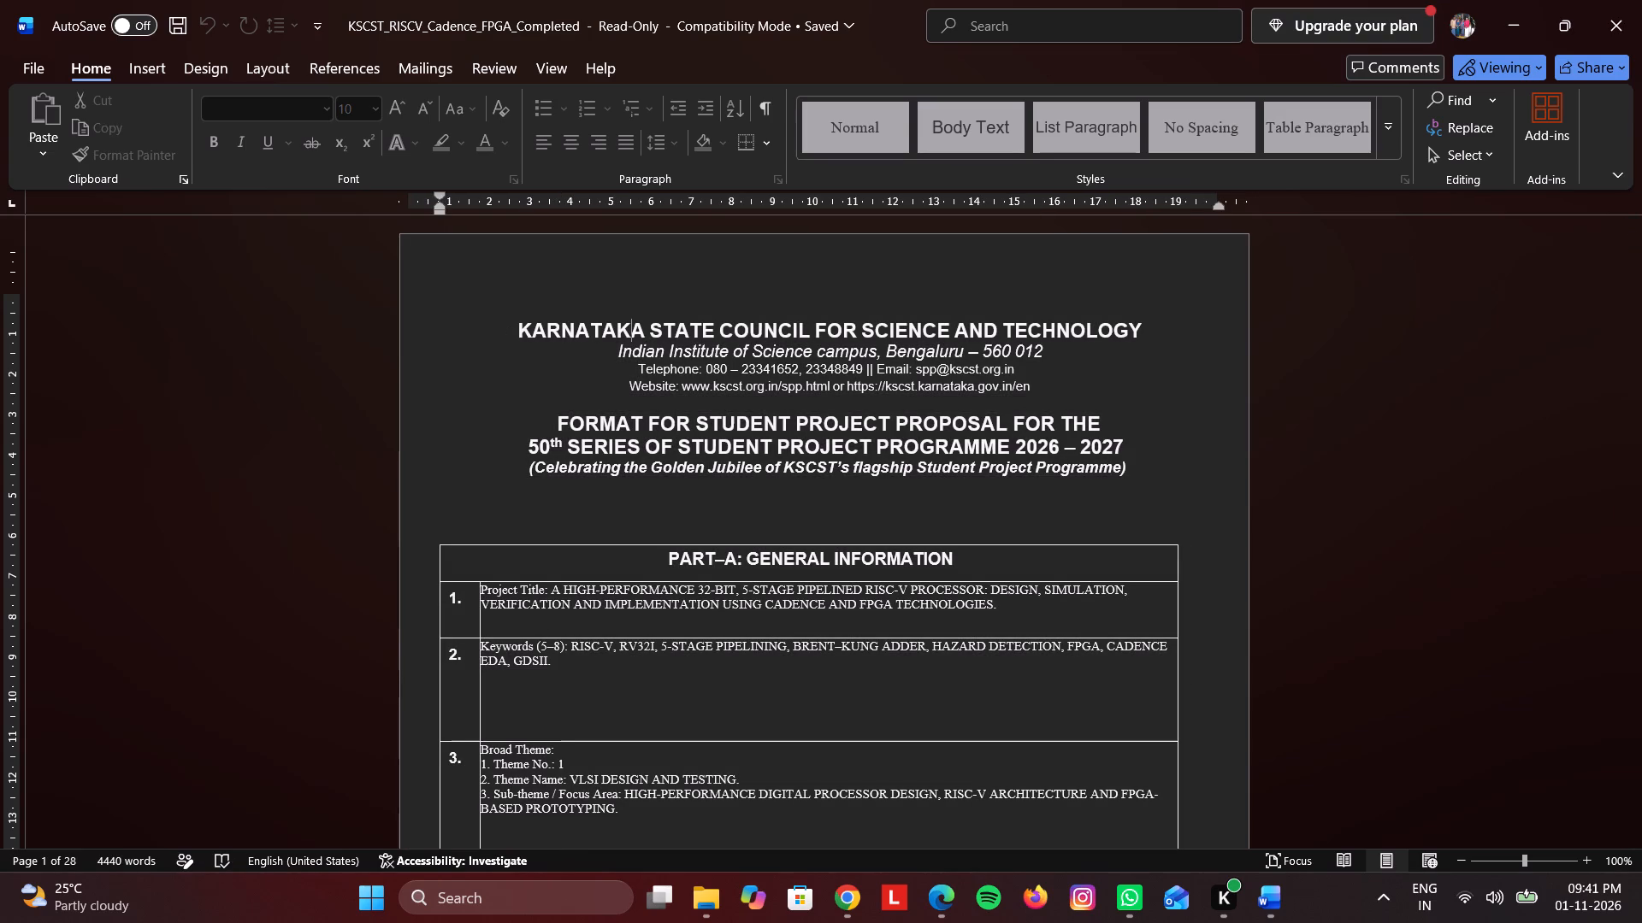
Switch the generated proposal to editing mode and set the font of all its text to Times New Roman.
click(1530, 59)
click(1532, 280)
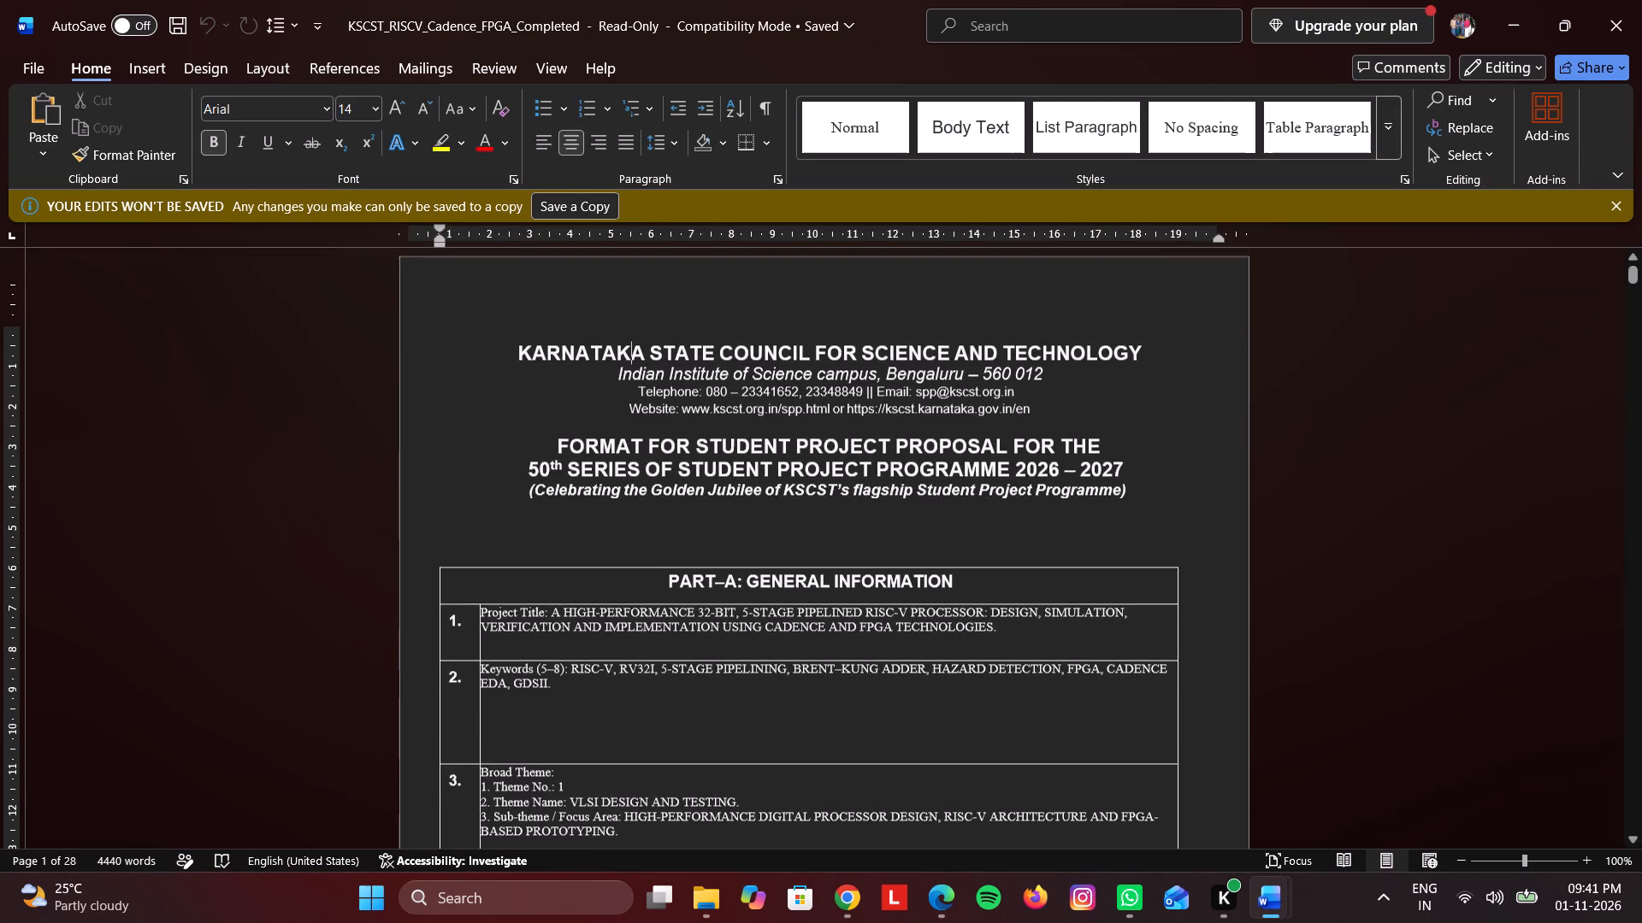
key(ctrl+a)
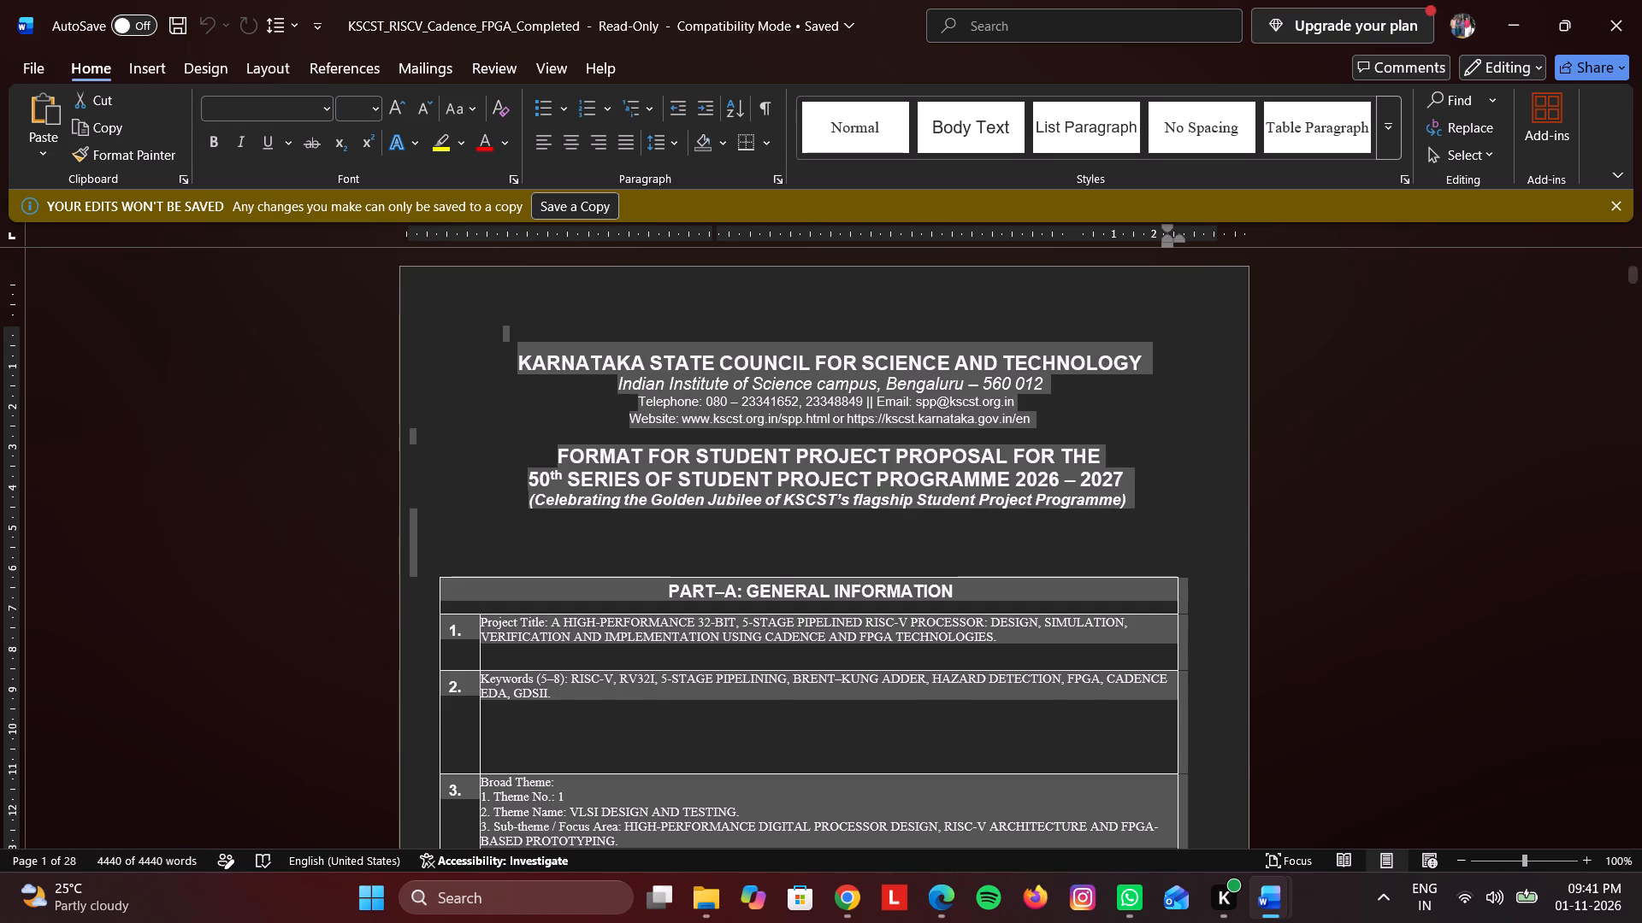
click(325, 110)
click(330, 323)
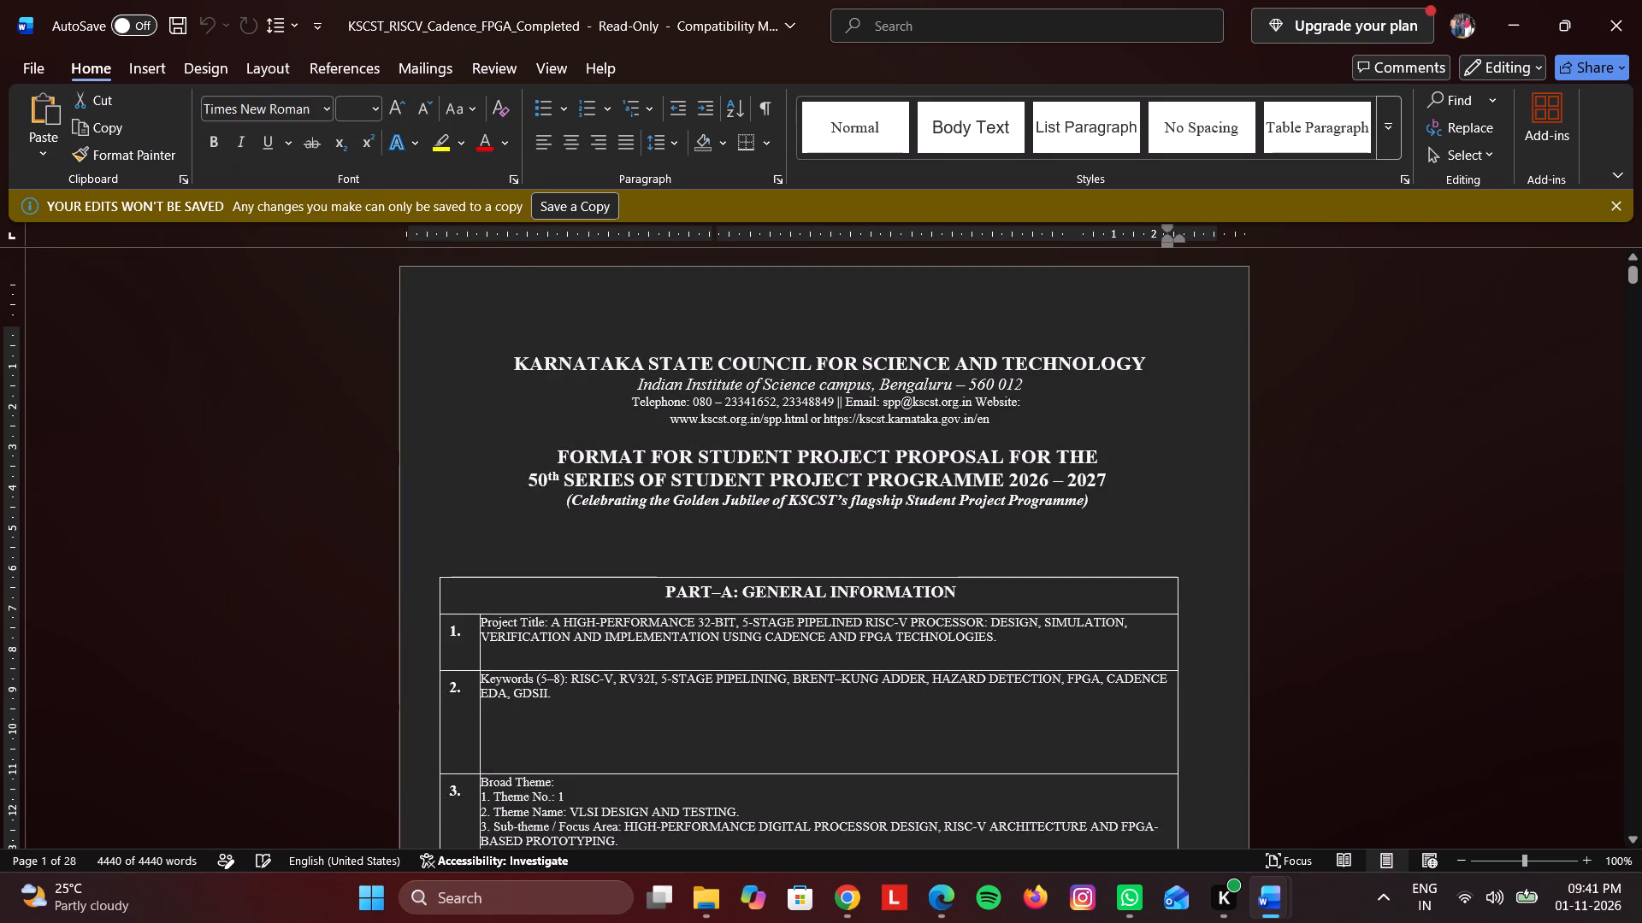
click(686, 434)
Copy the logo banner from the top of the original KSCST2 document and return to the generated proposal.
key(alt+Tab)
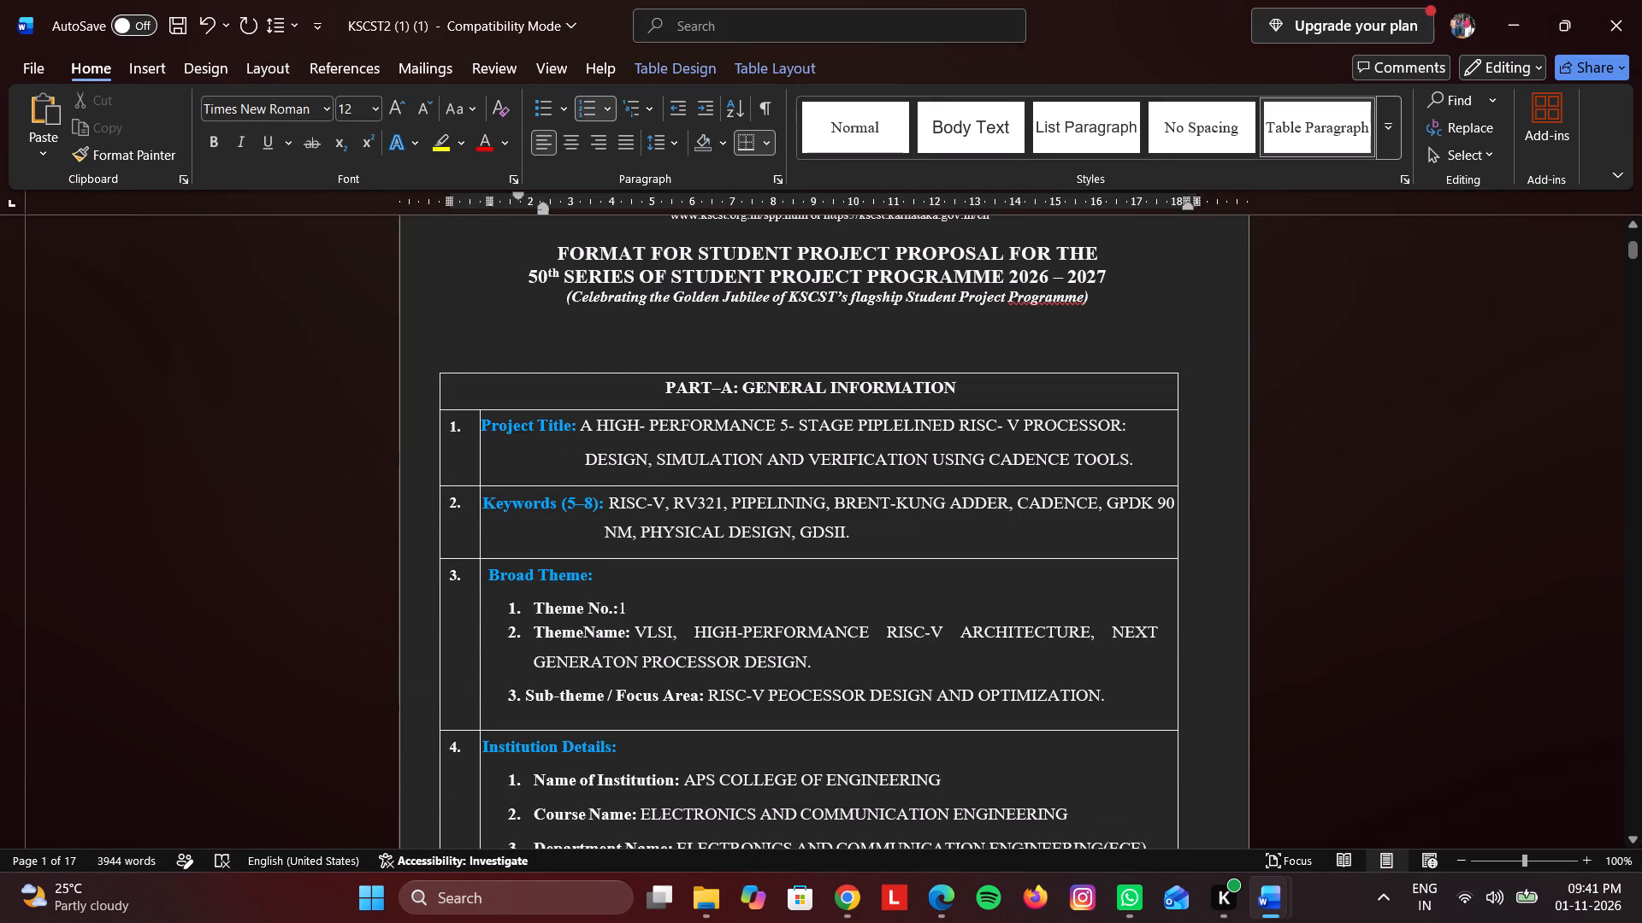
scroll(703, 371, up, 5)
click(707, 365)
key(ctrl+c)
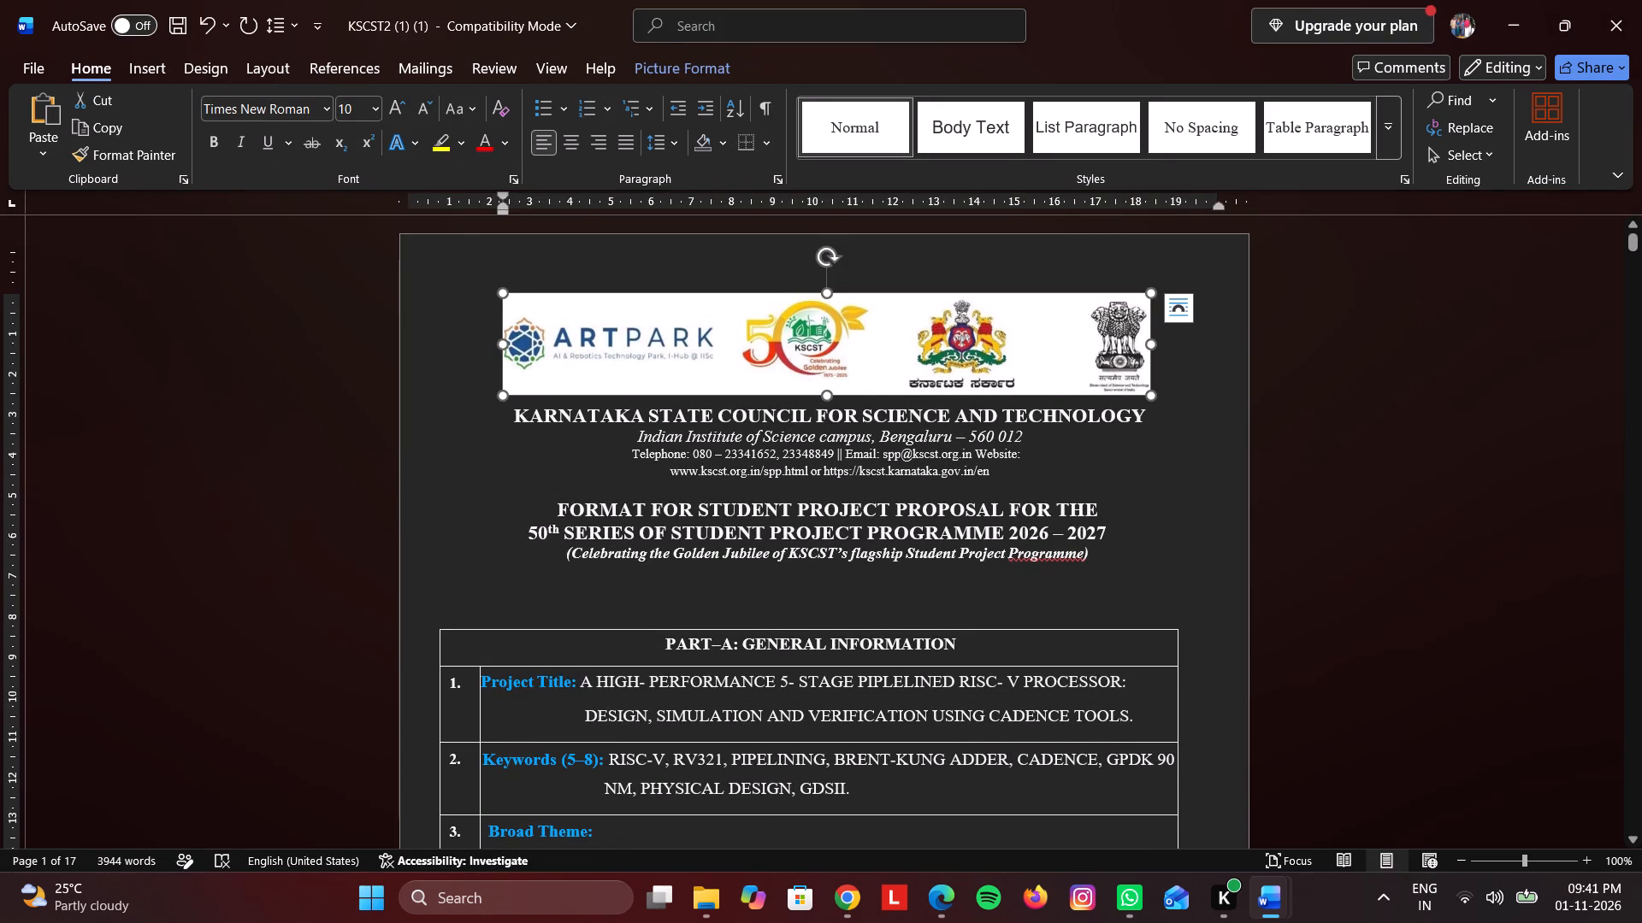
key(alt+Tab)
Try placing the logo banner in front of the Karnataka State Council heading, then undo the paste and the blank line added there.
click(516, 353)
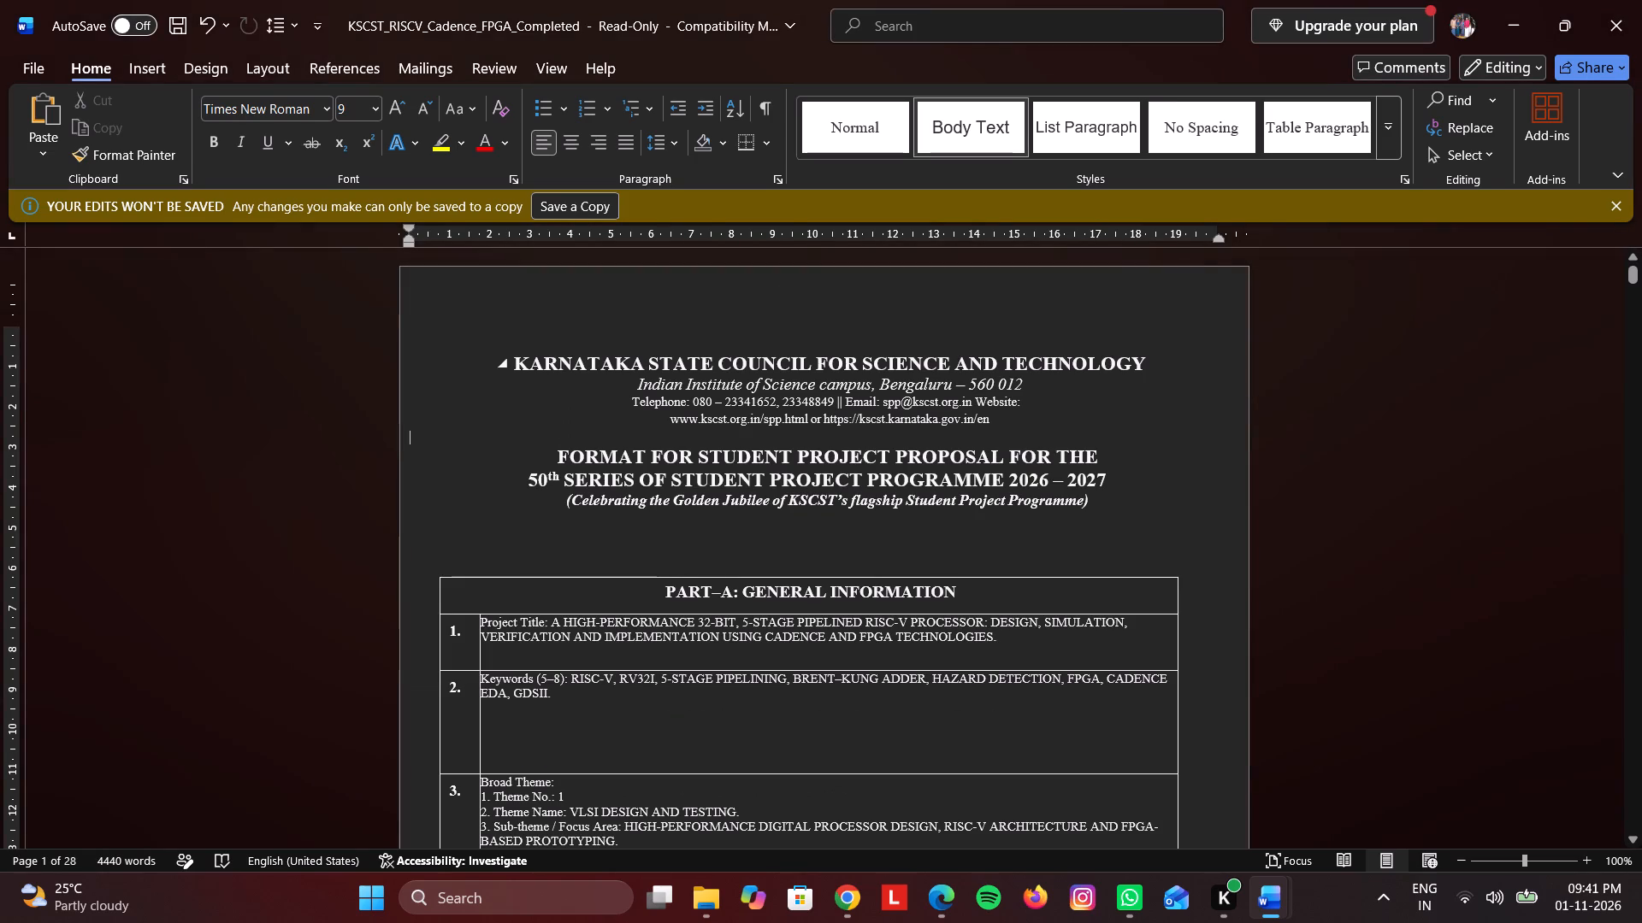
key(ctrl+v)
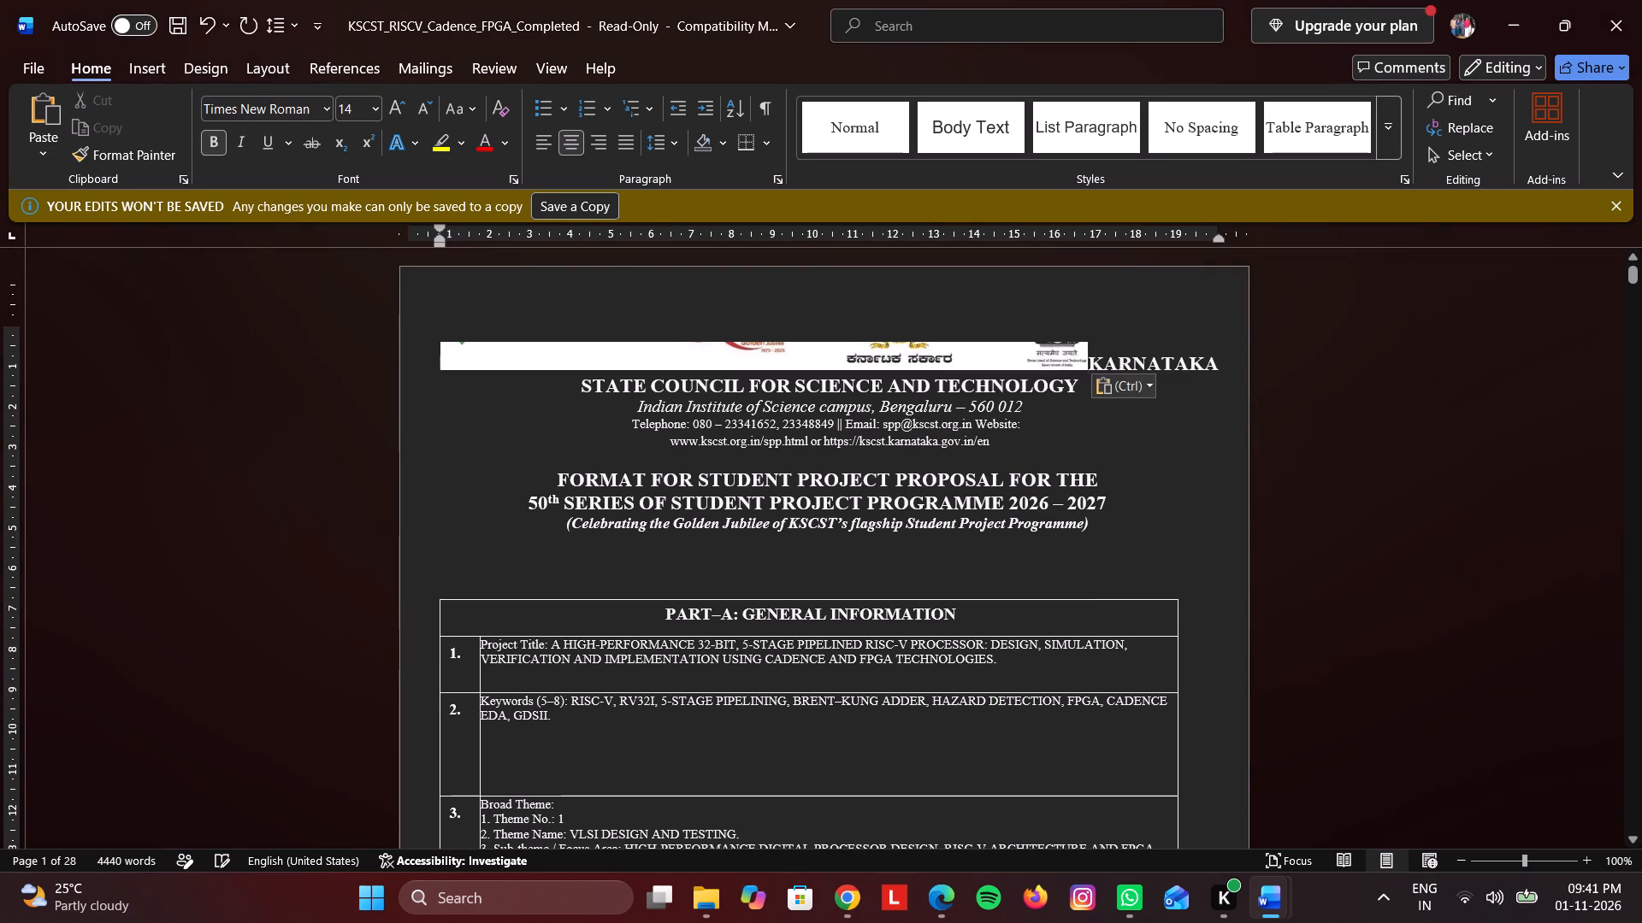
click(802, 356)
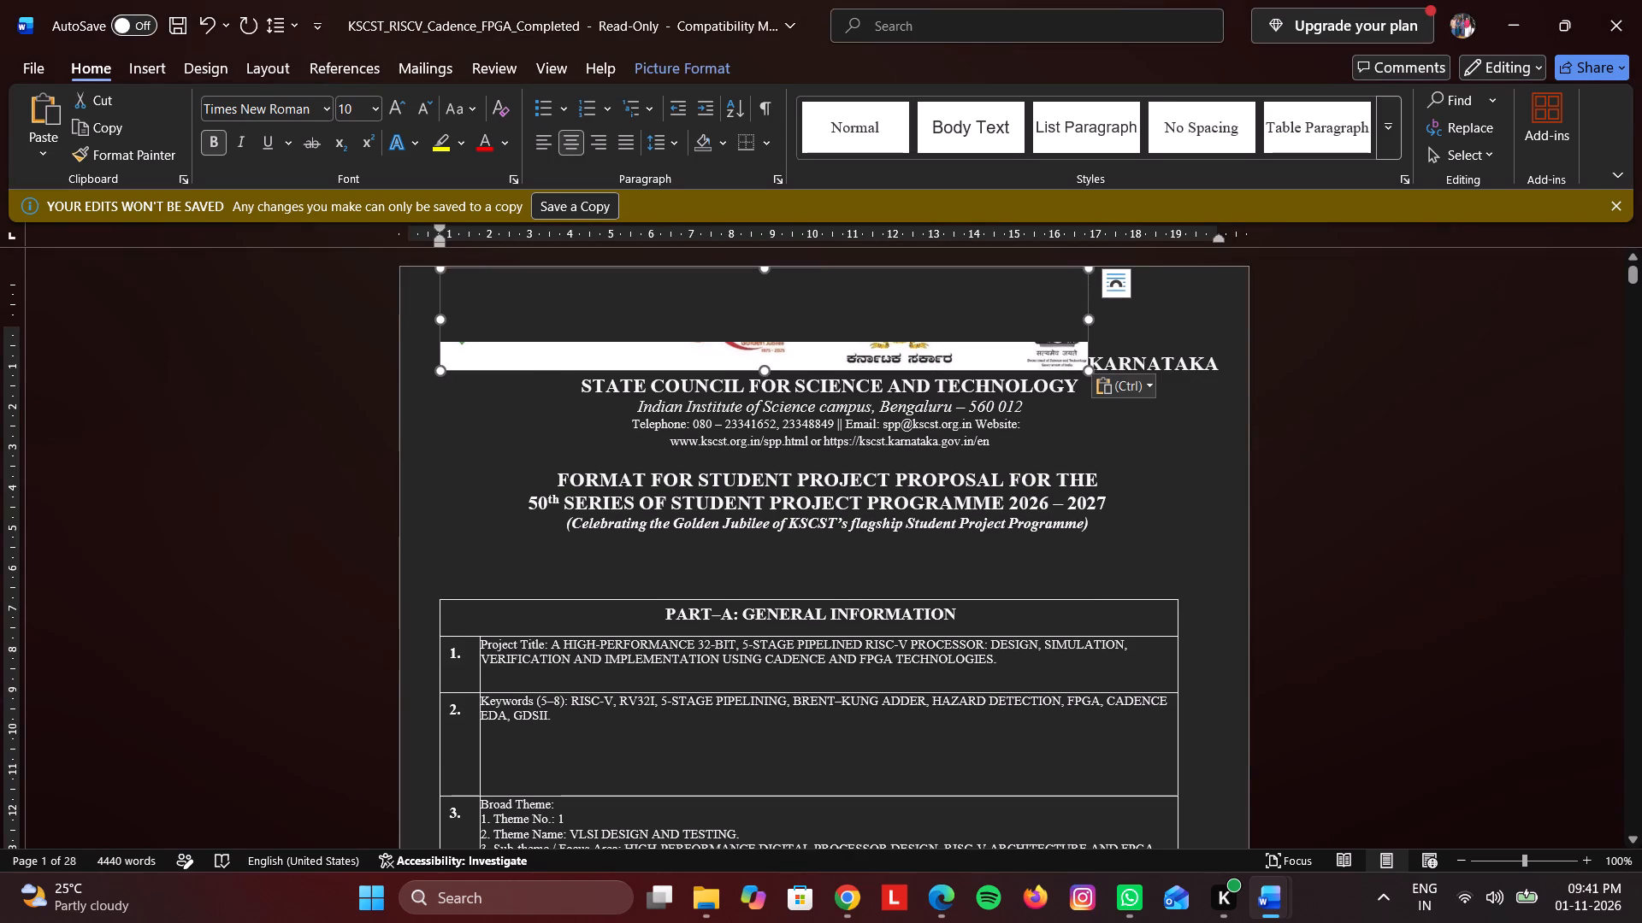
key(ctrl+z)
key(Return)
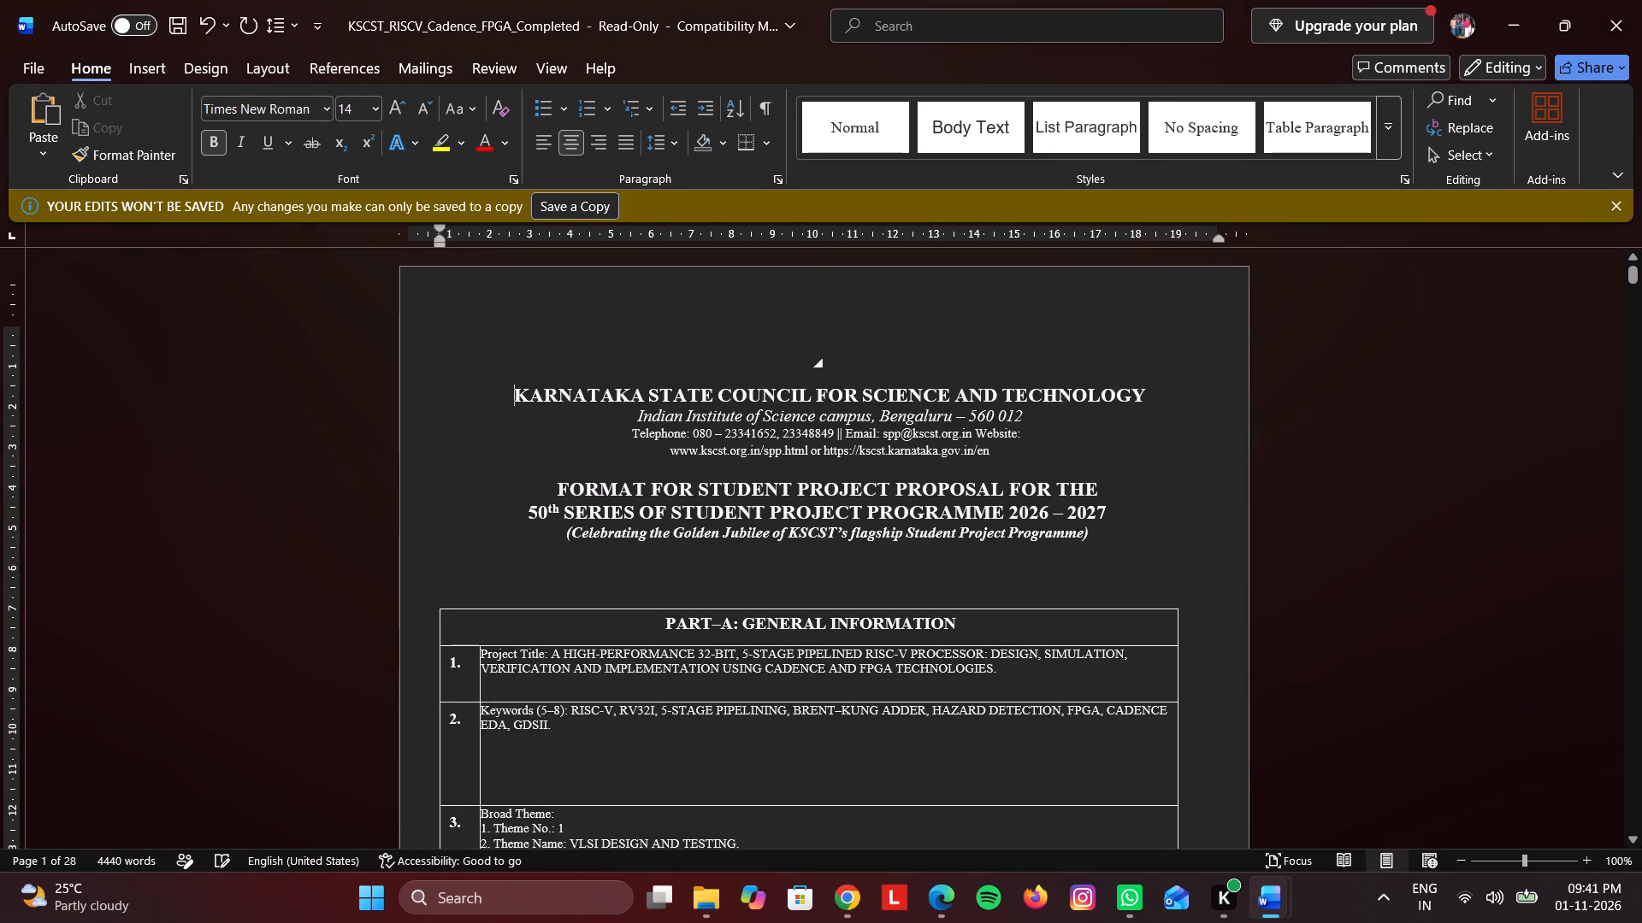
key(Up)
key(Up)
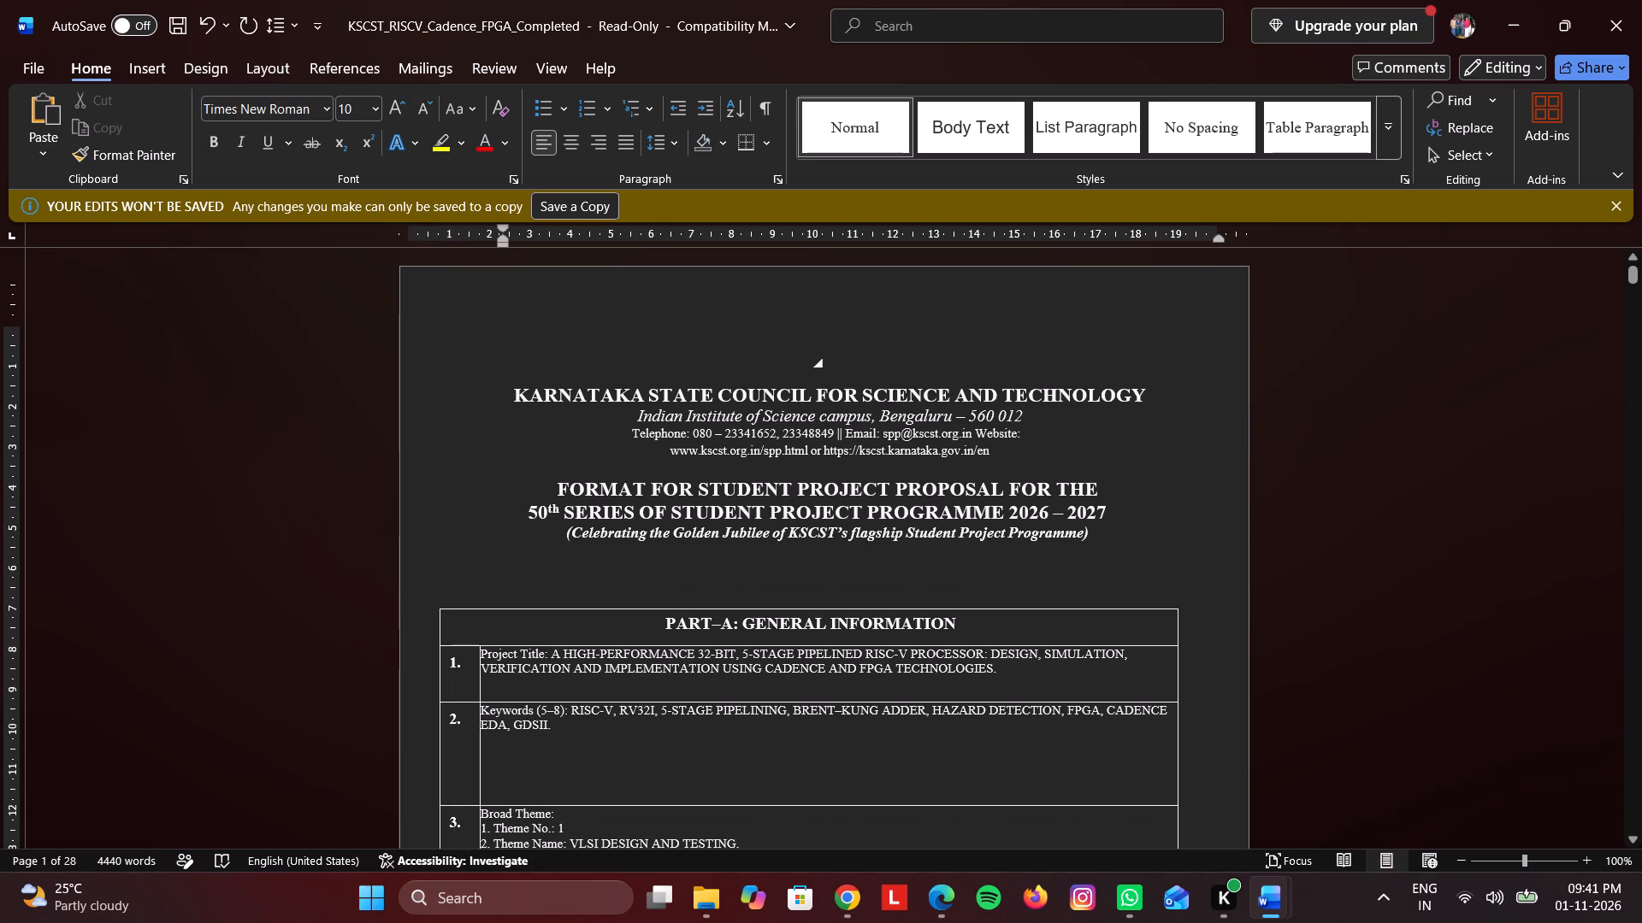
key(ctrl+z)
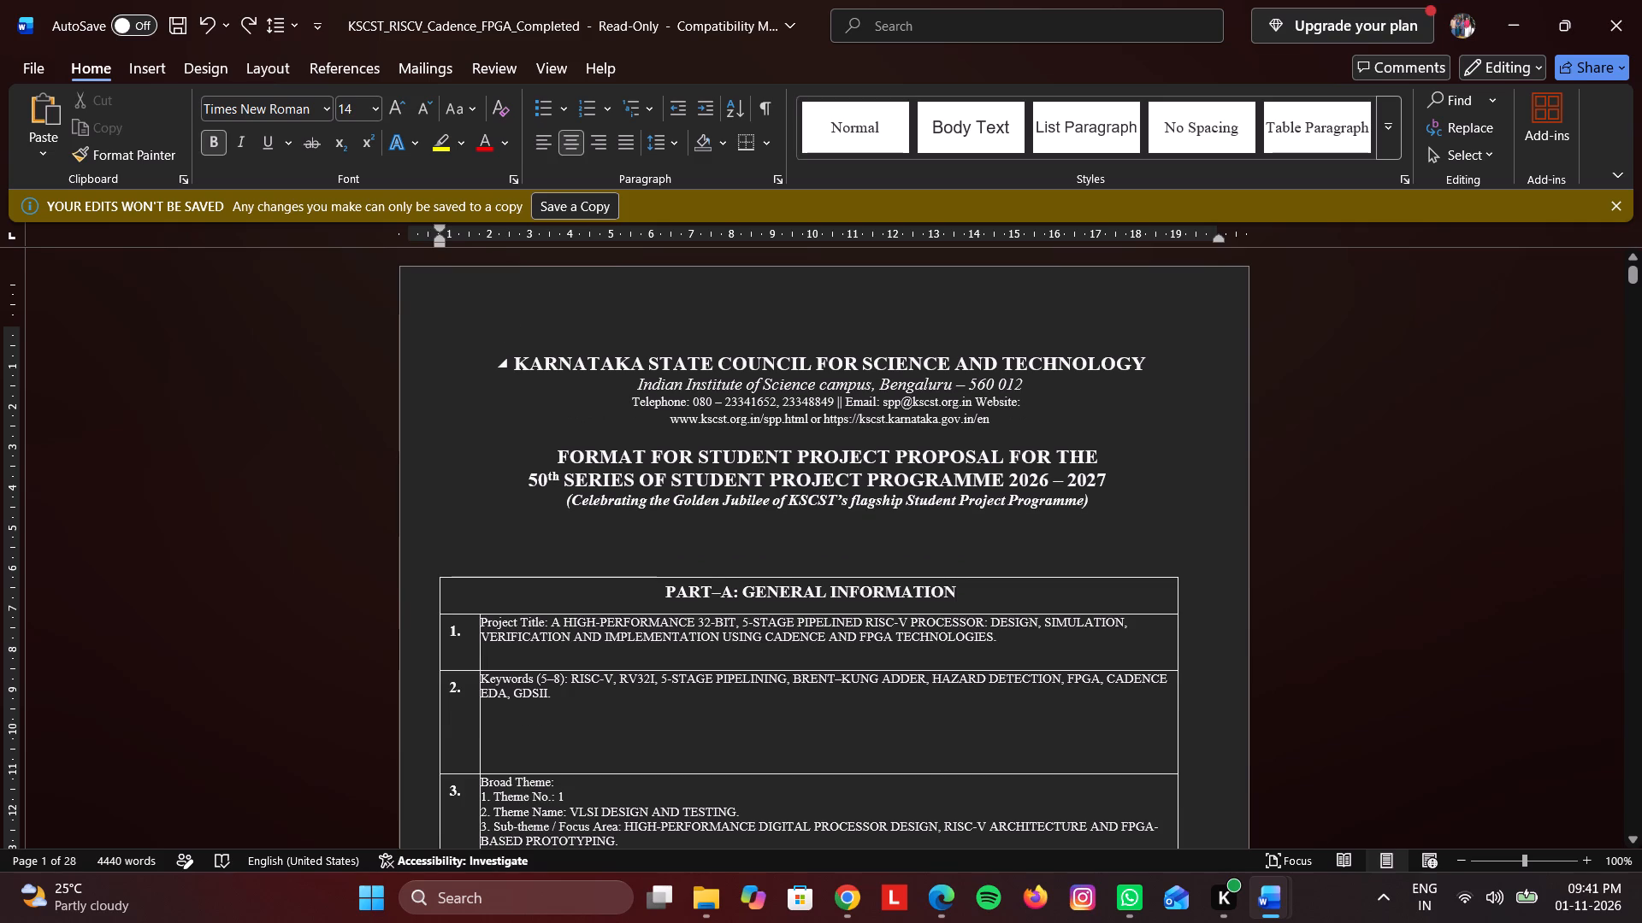
Paste the logo banner into the empty line above the Karnataka State Council heading.
key(Up)
key(ctrl+v)
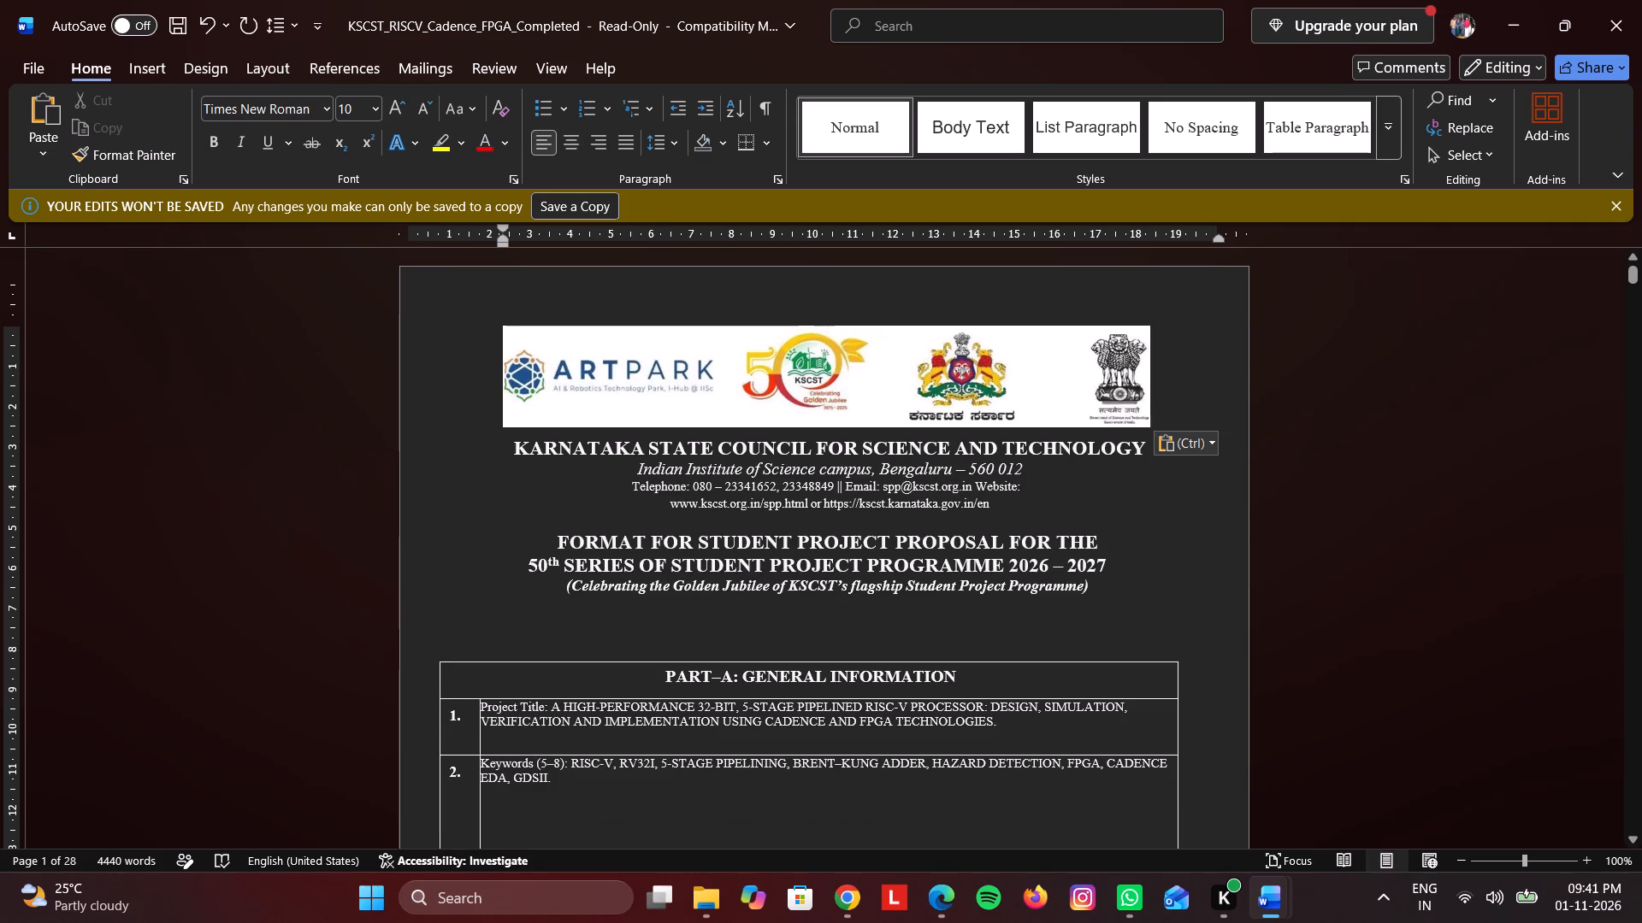
Compare the generated proposal with the original and review its Part A entries through the institution details.
key(alt+Tab)
key(alt+Tab)
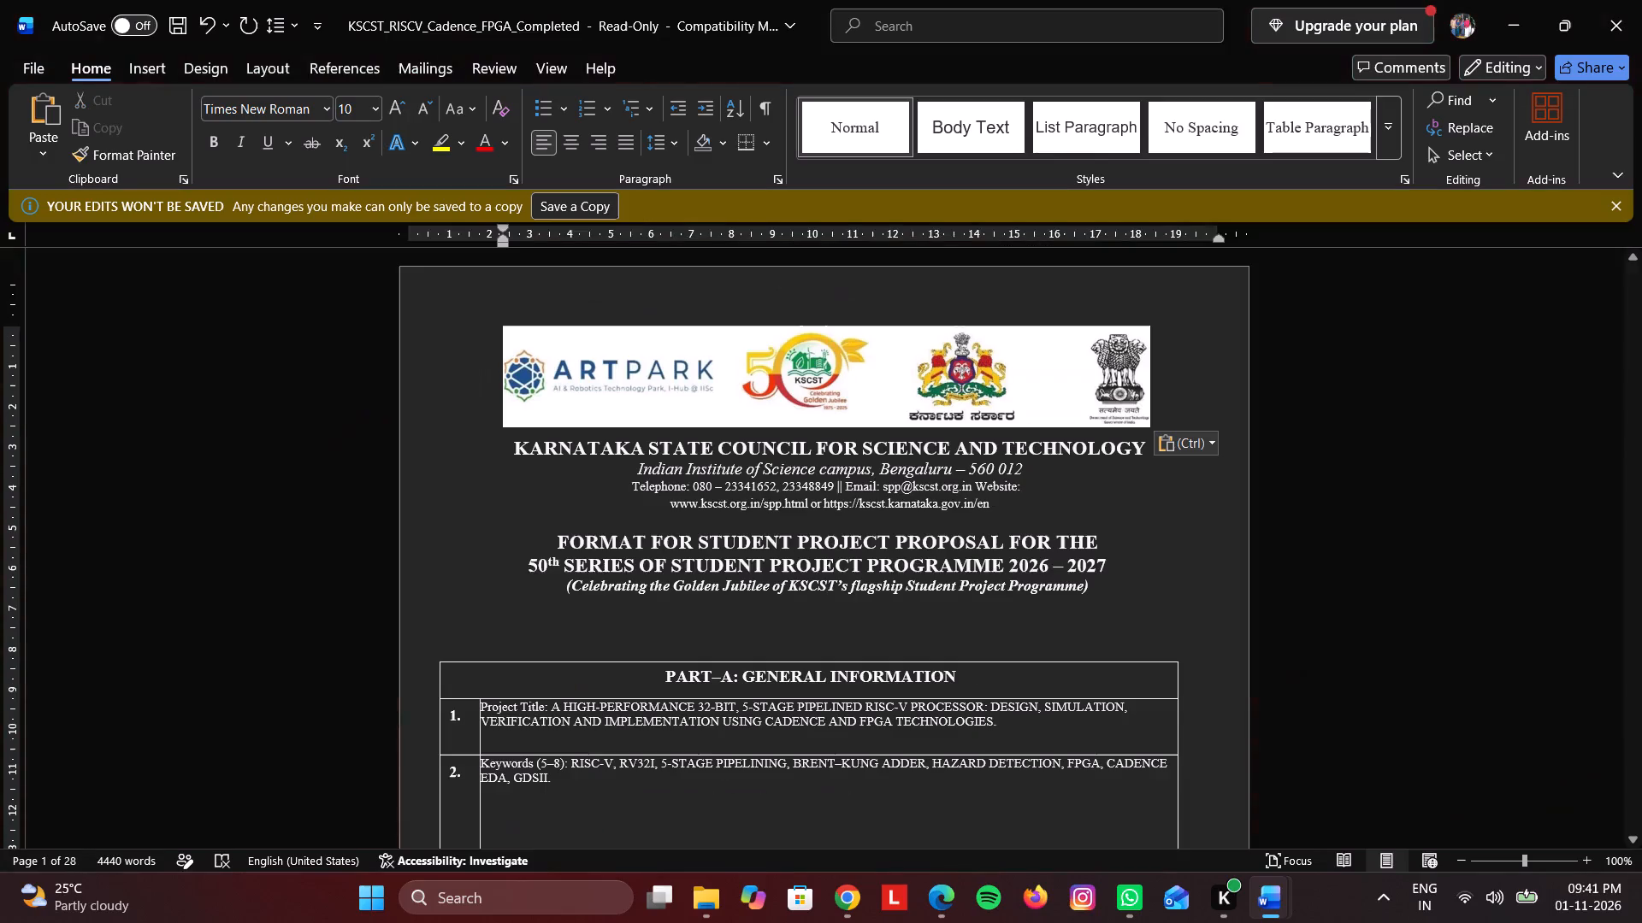
key(alt+Tab)
key(alt+Tab)
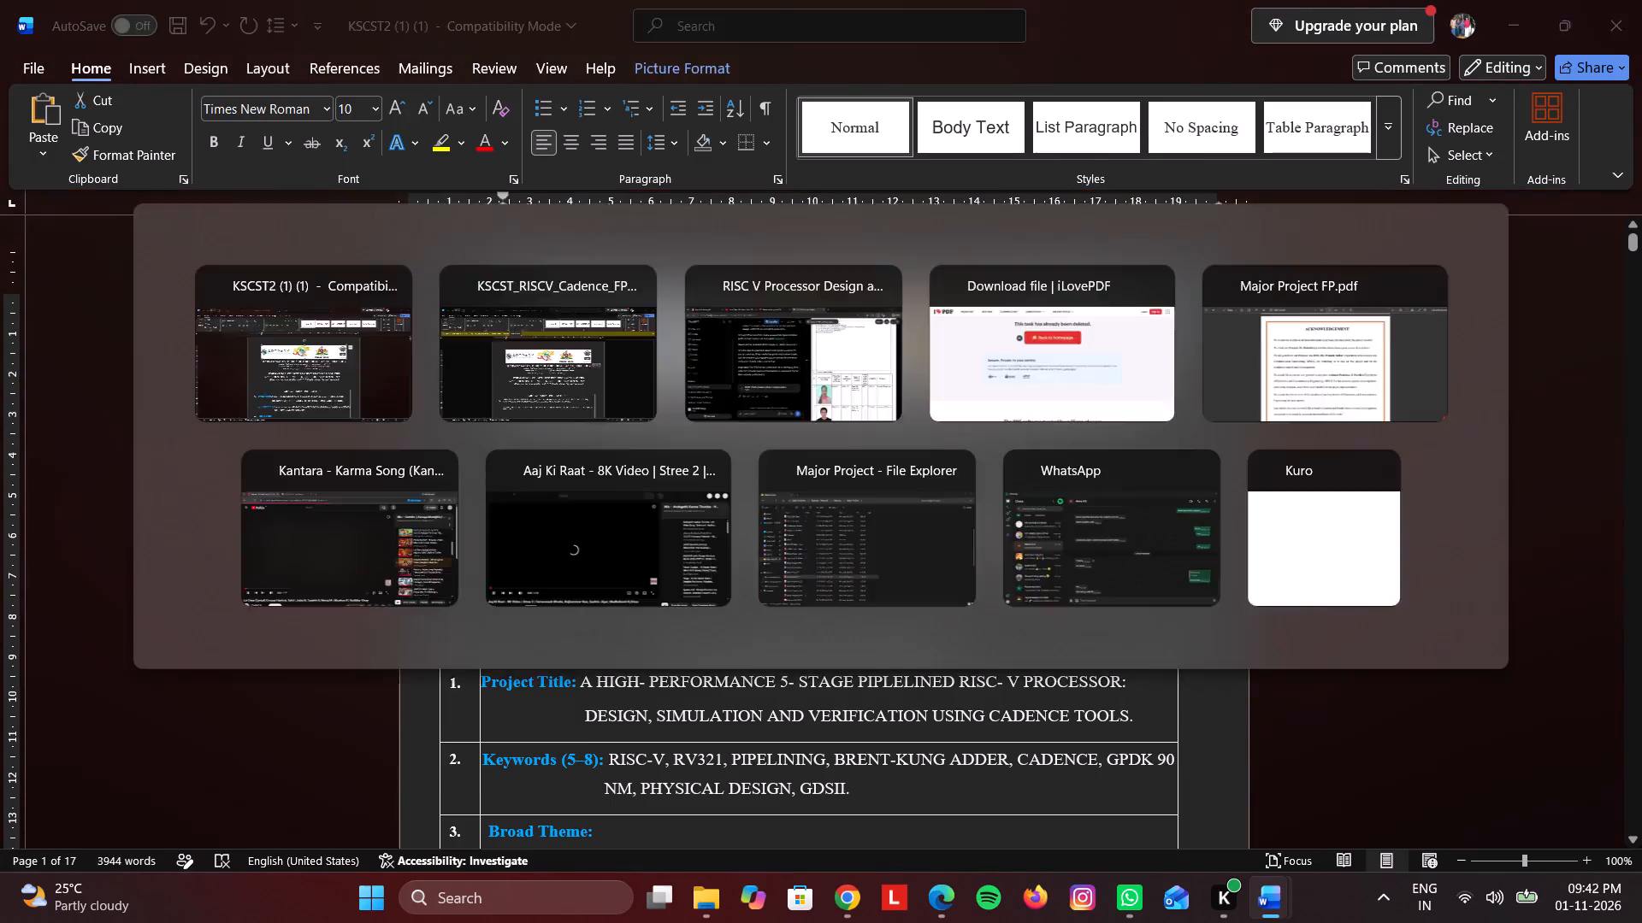
scroll(946, 630, down, 20)
scroll(944, 631, up, 12)
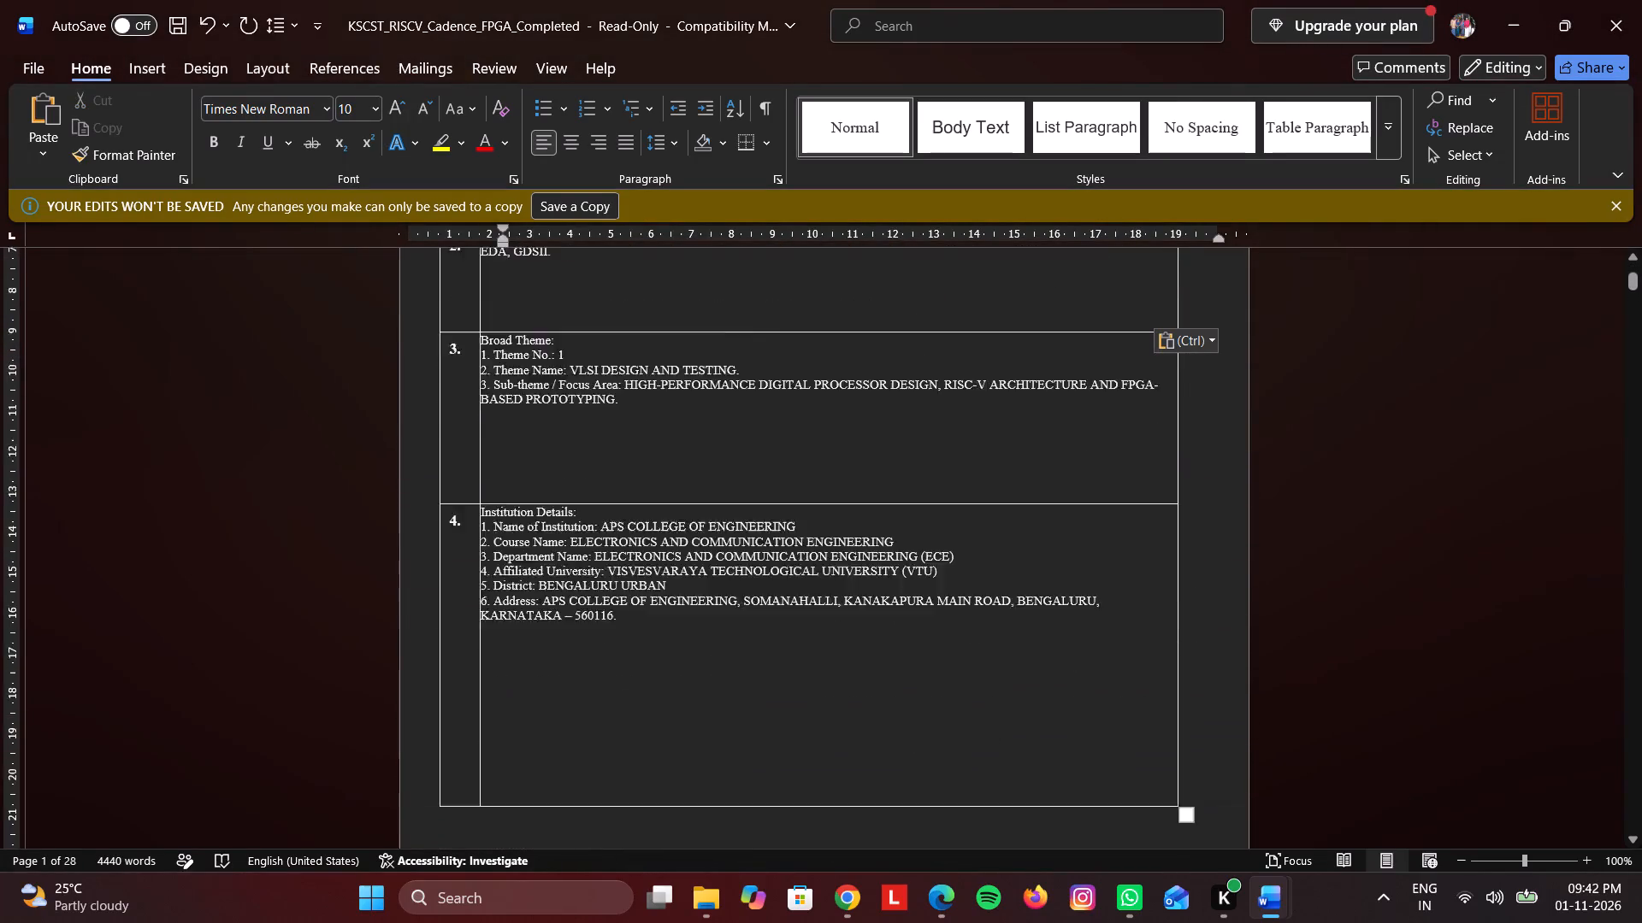
scroll(944, 631, up, 3)
Delete the empty line beneath the project title in row 1 of the Part A table.
click(759, 486)
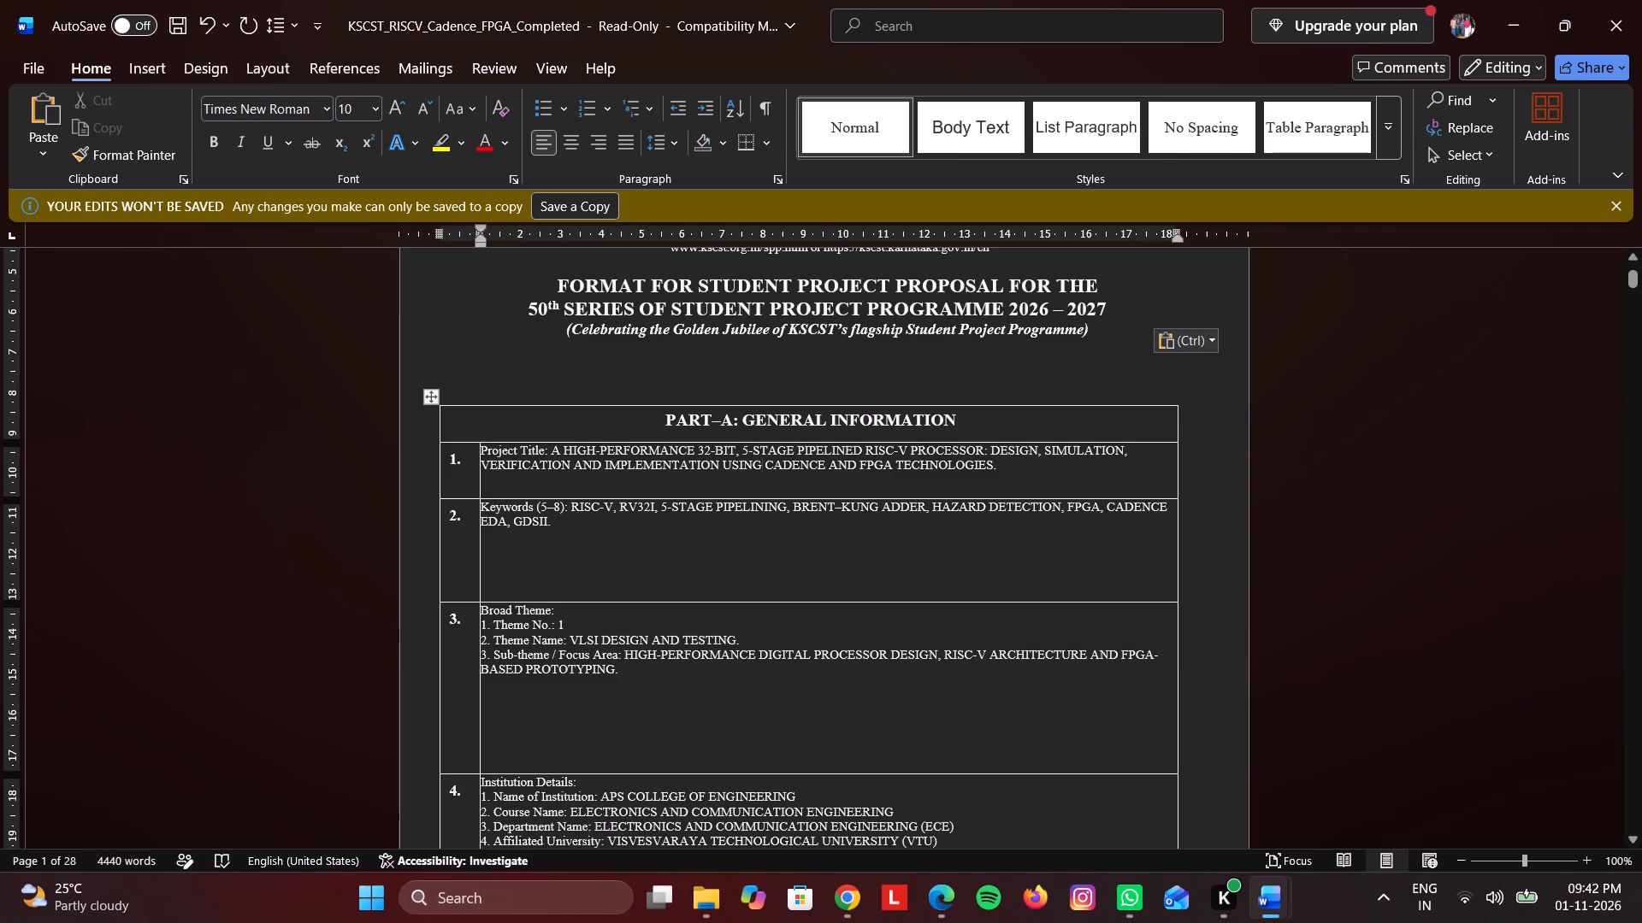
double_click(759, 486)
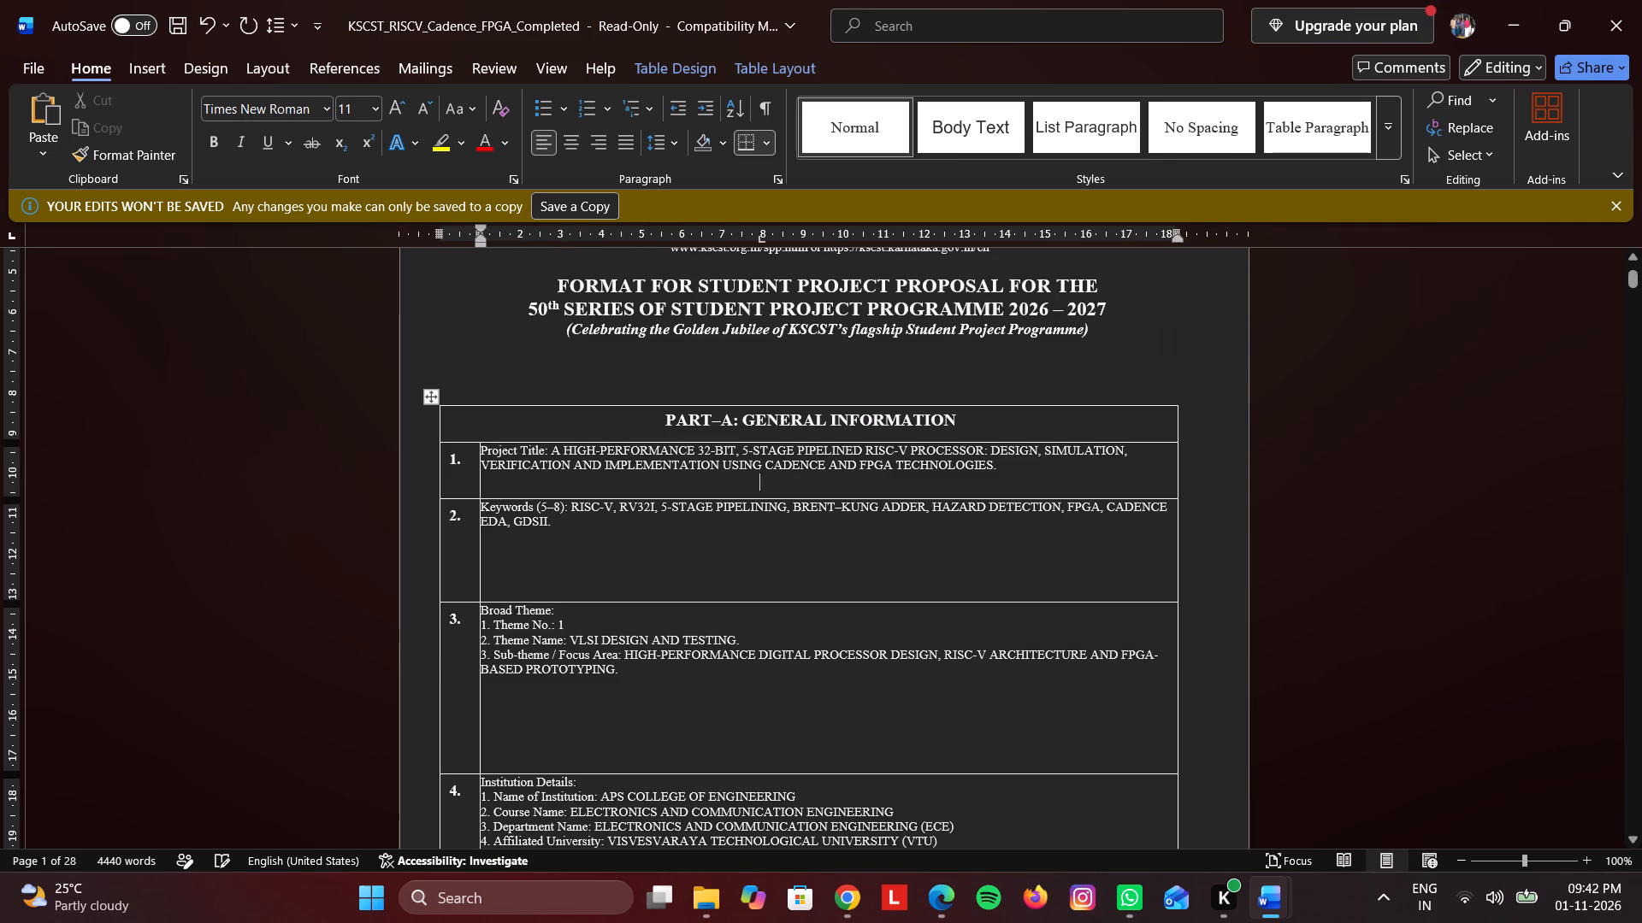
key(BackSpace)
key(BackSpace)
Examine the original KSCST2 document's Part A formatting, from the project title through the guide and student team details.
key(alt+Tab)
key(alt+Tab)
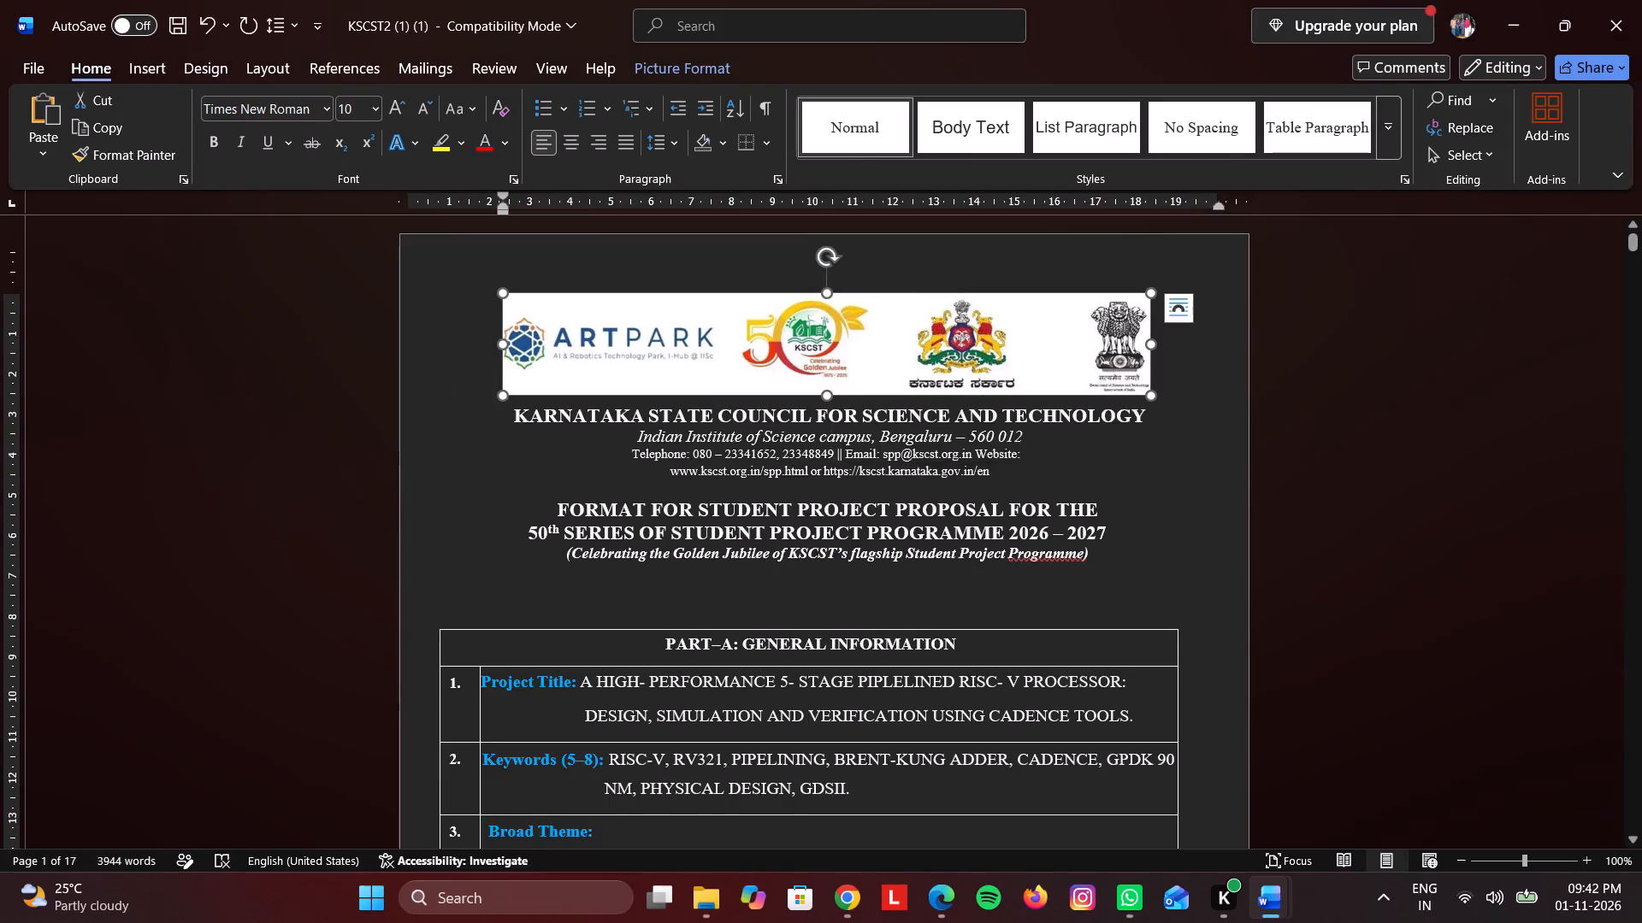
key(alt+Tab)
scroll(877, 507, down, 3)
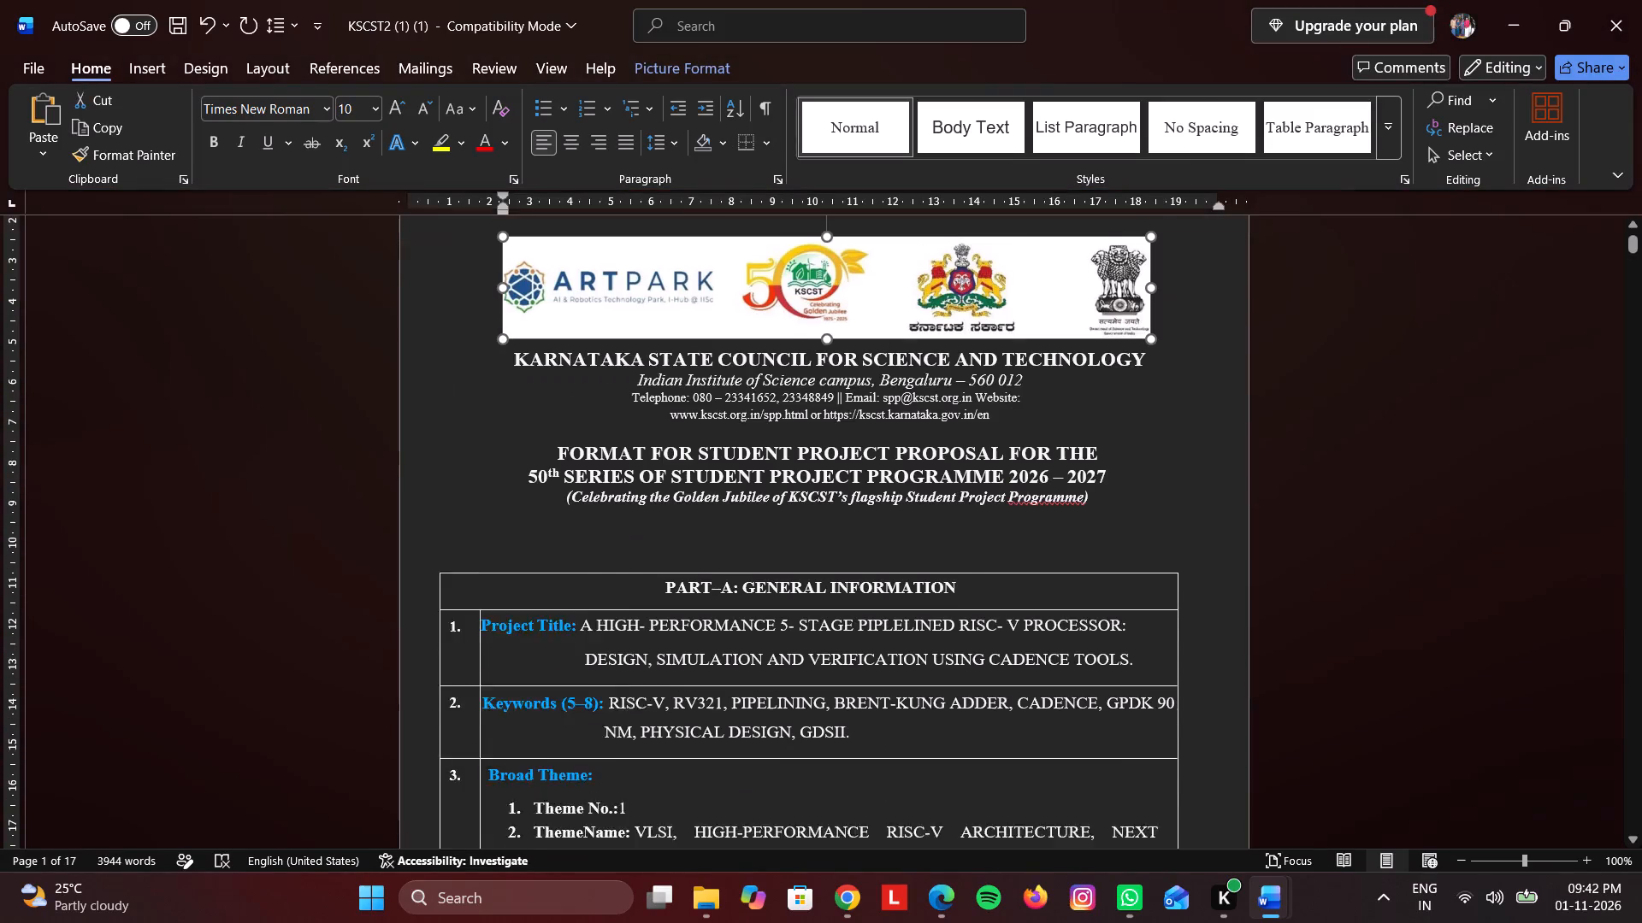
scroll(877, 507, down, 20)
scroll(877, 507, down, 1)
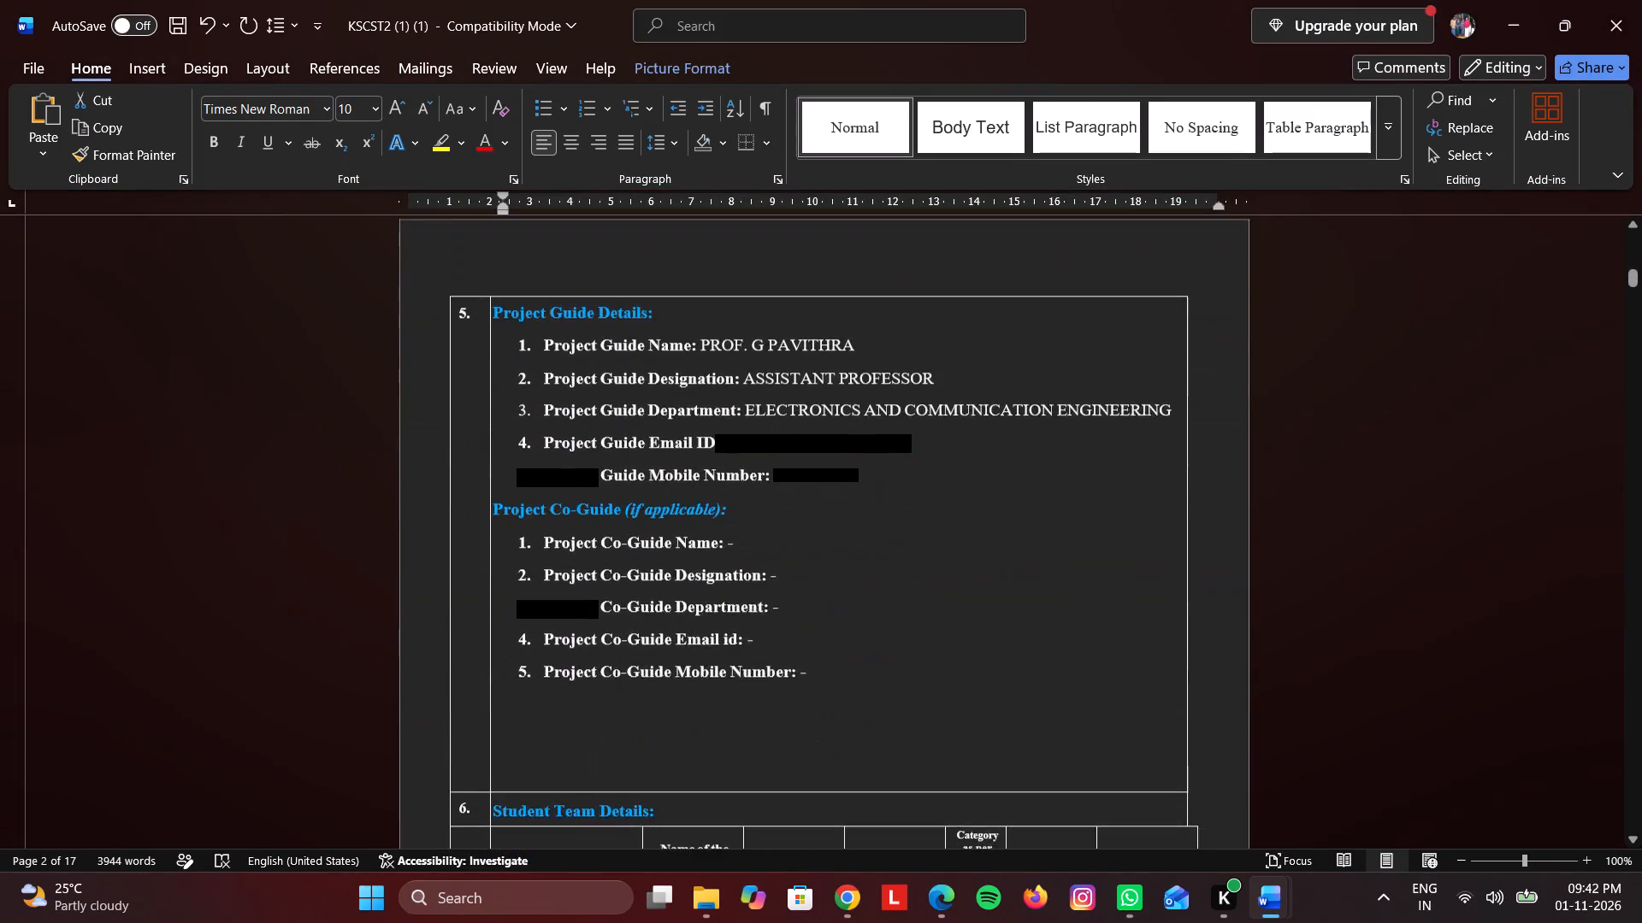
scroll(877, 507, down, 8)
scroll(877, 507, up, 5)
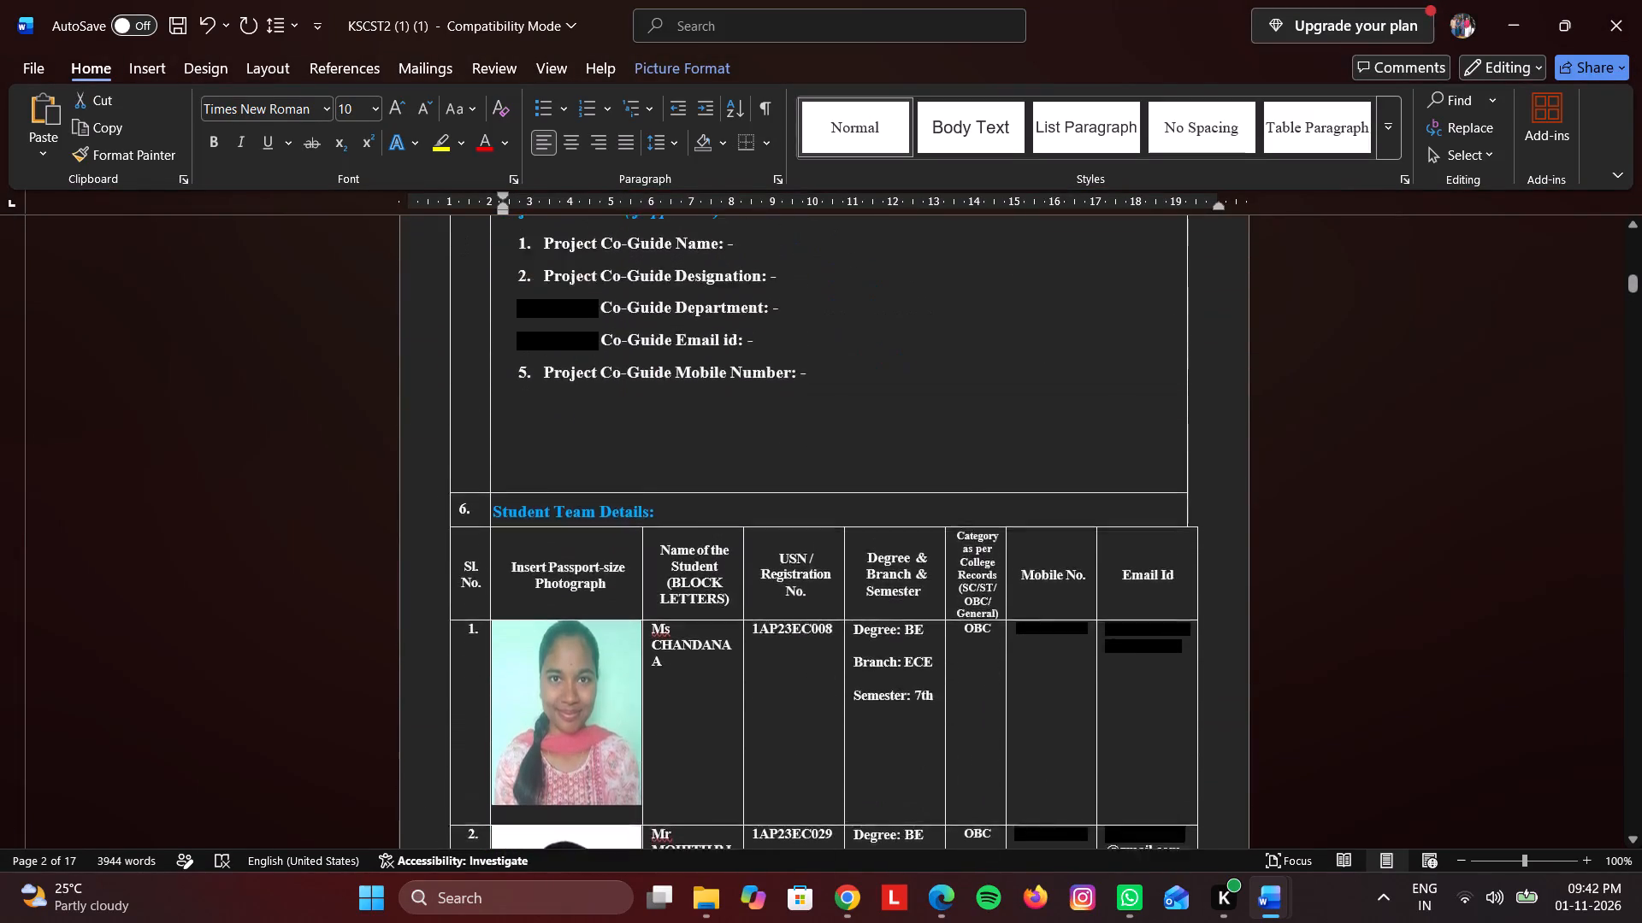
scroll(877, 507, up, 1)
In the generated proposal, set the font size of the full project title text following the "Project Title:" label to 12.
key(alt+Tab)
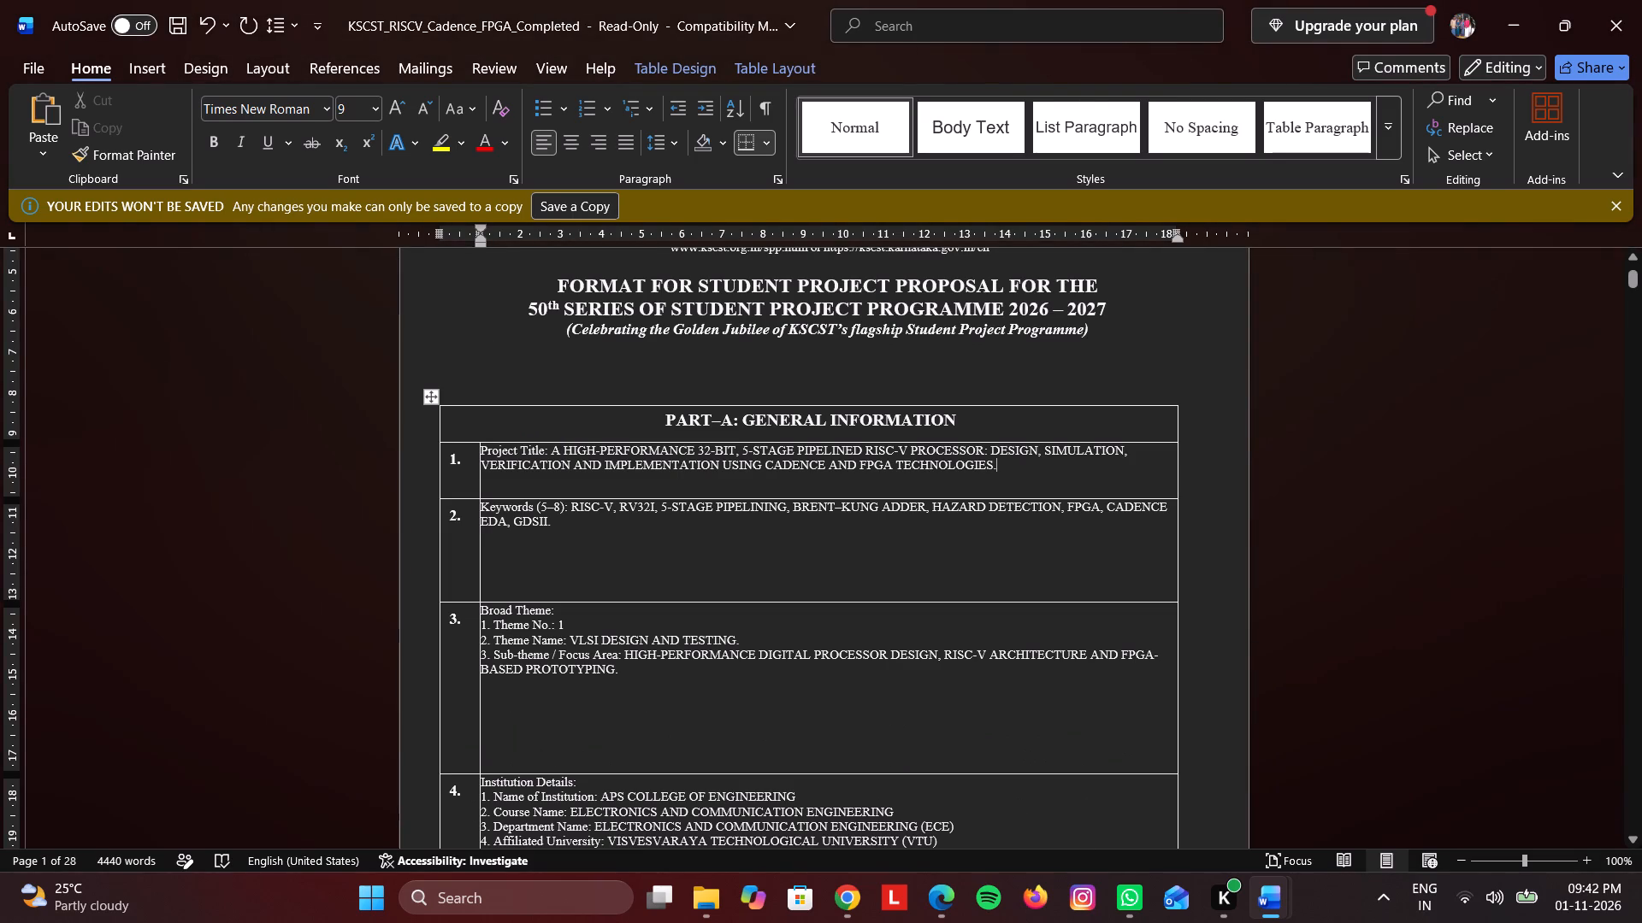
drag(1018, 478, 976, 463)
drag(897, 462, 561, 450)
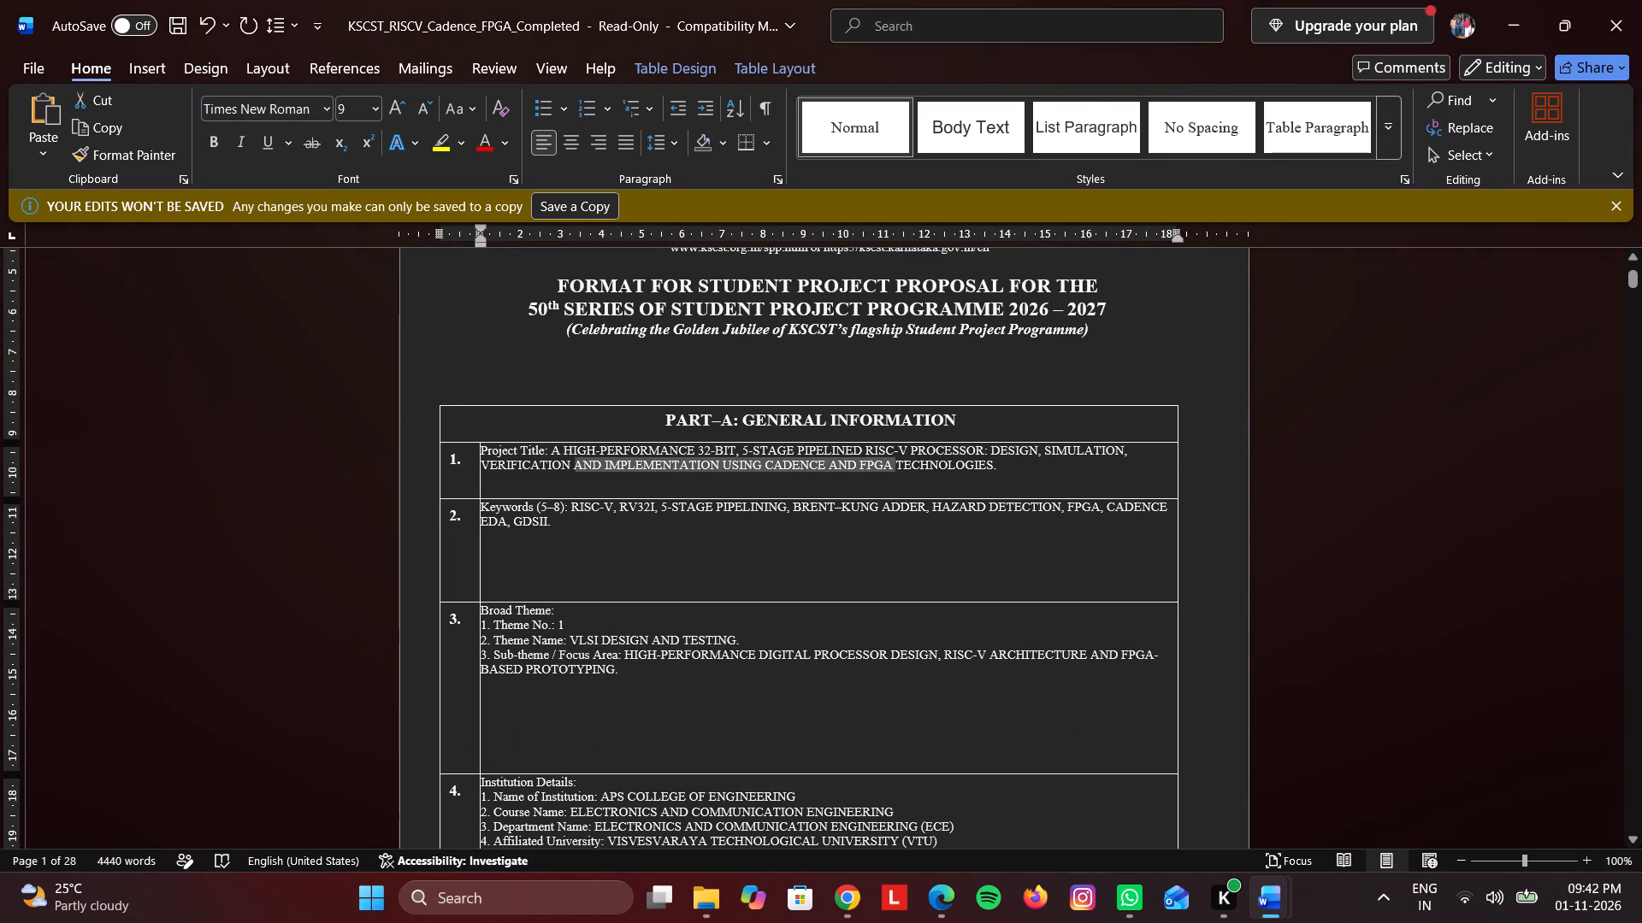
drag(561, 450, 555, 456)
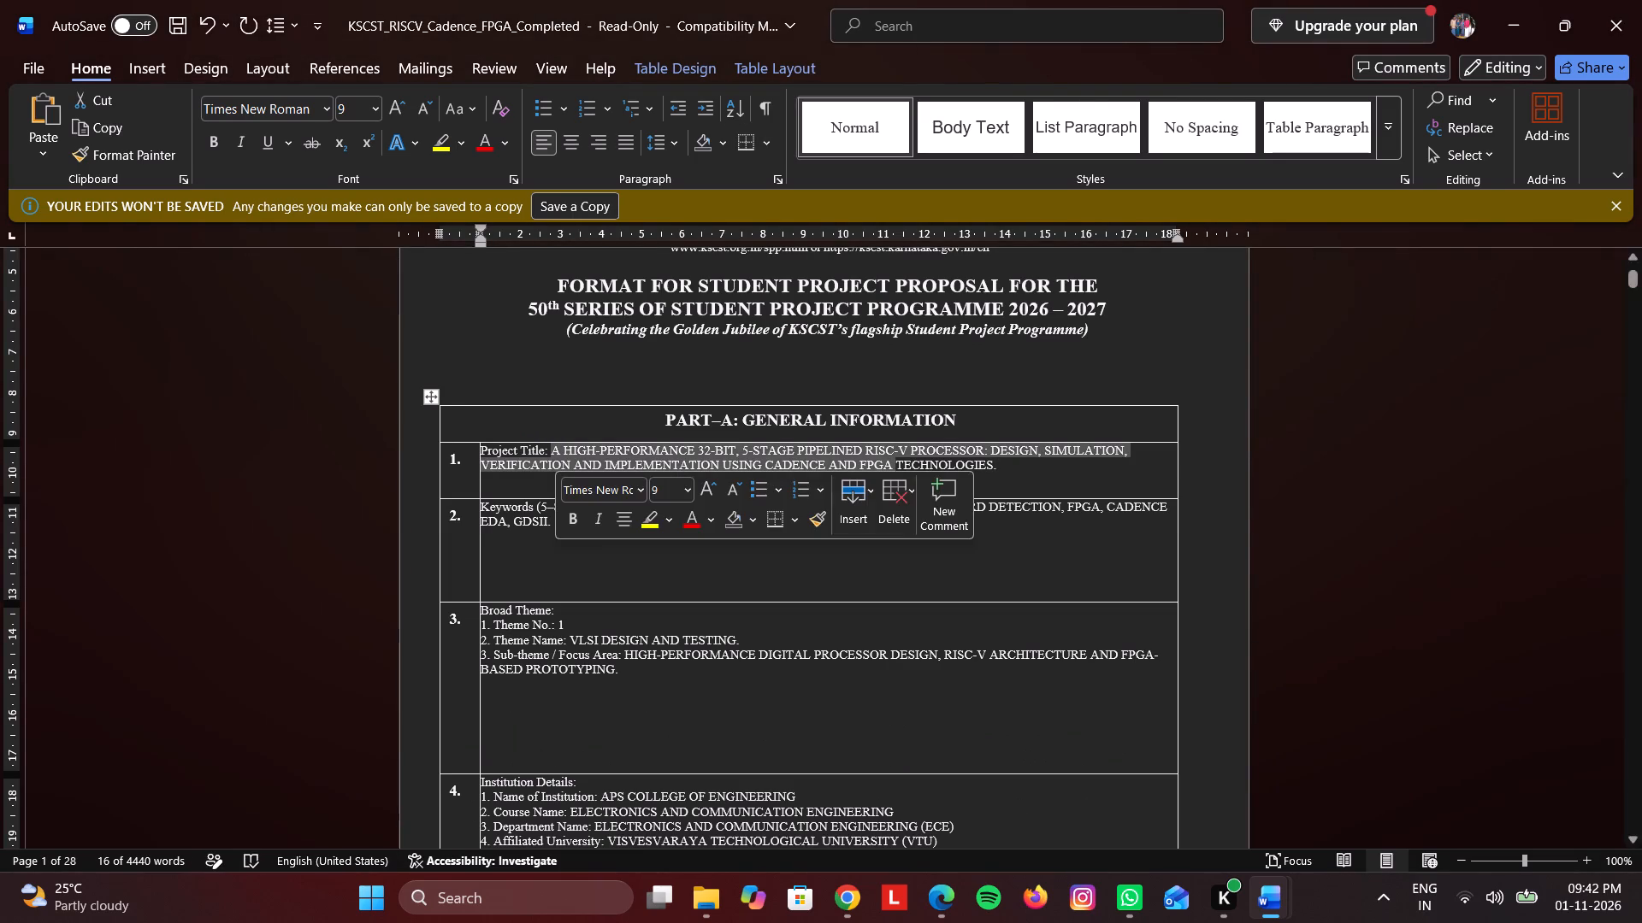
click(376, 107)
click(363, 243)
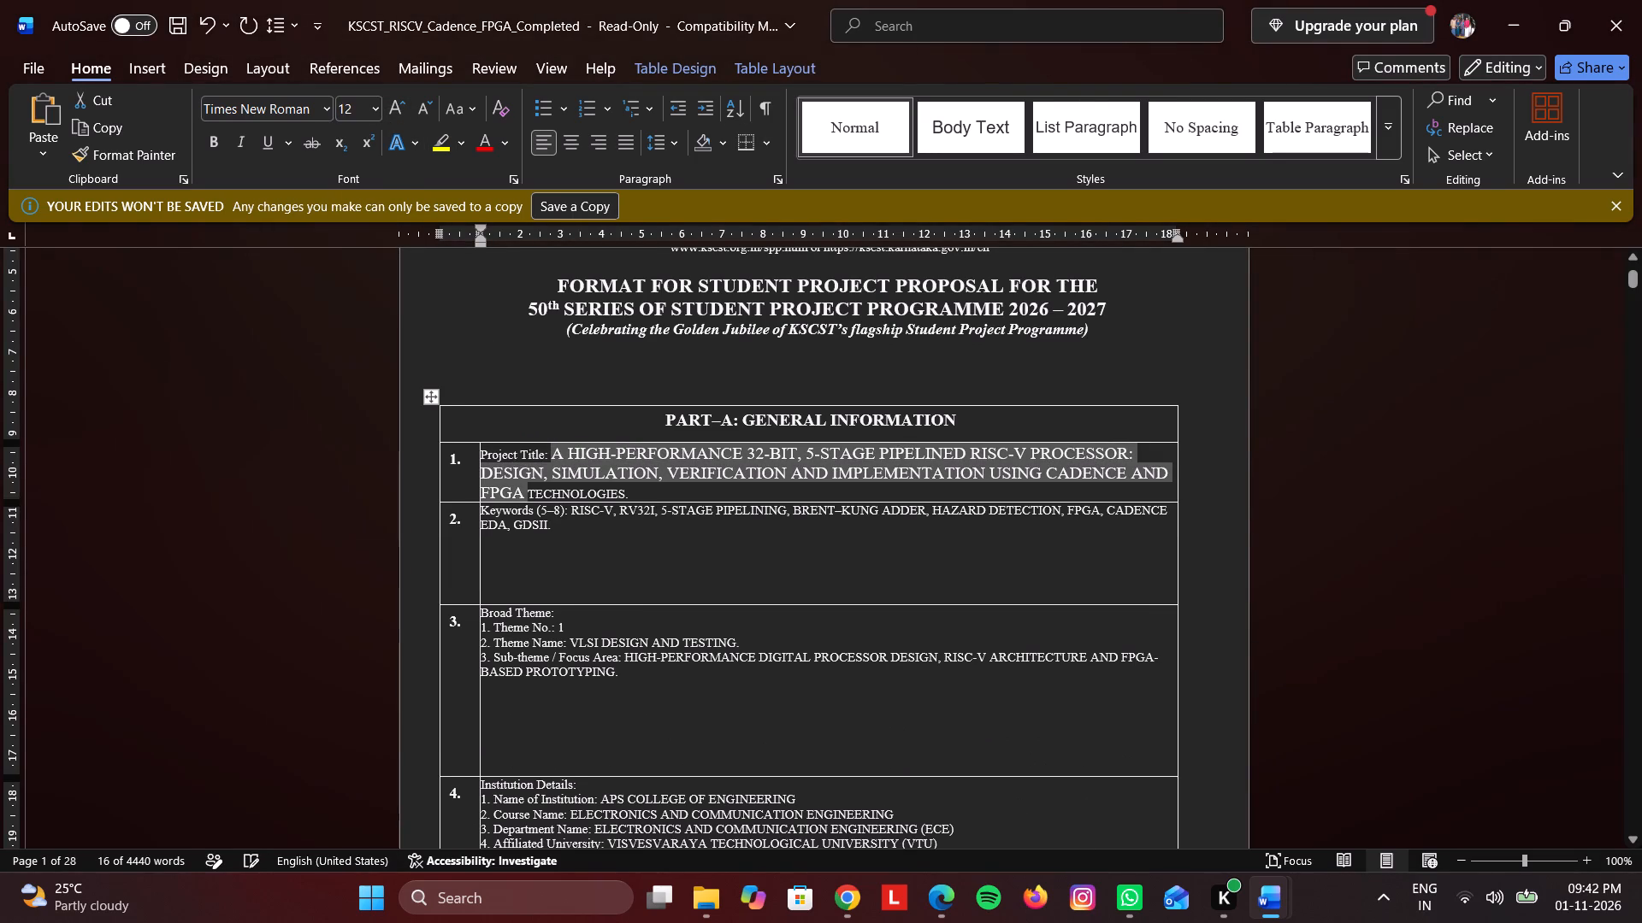
click(641, 491)
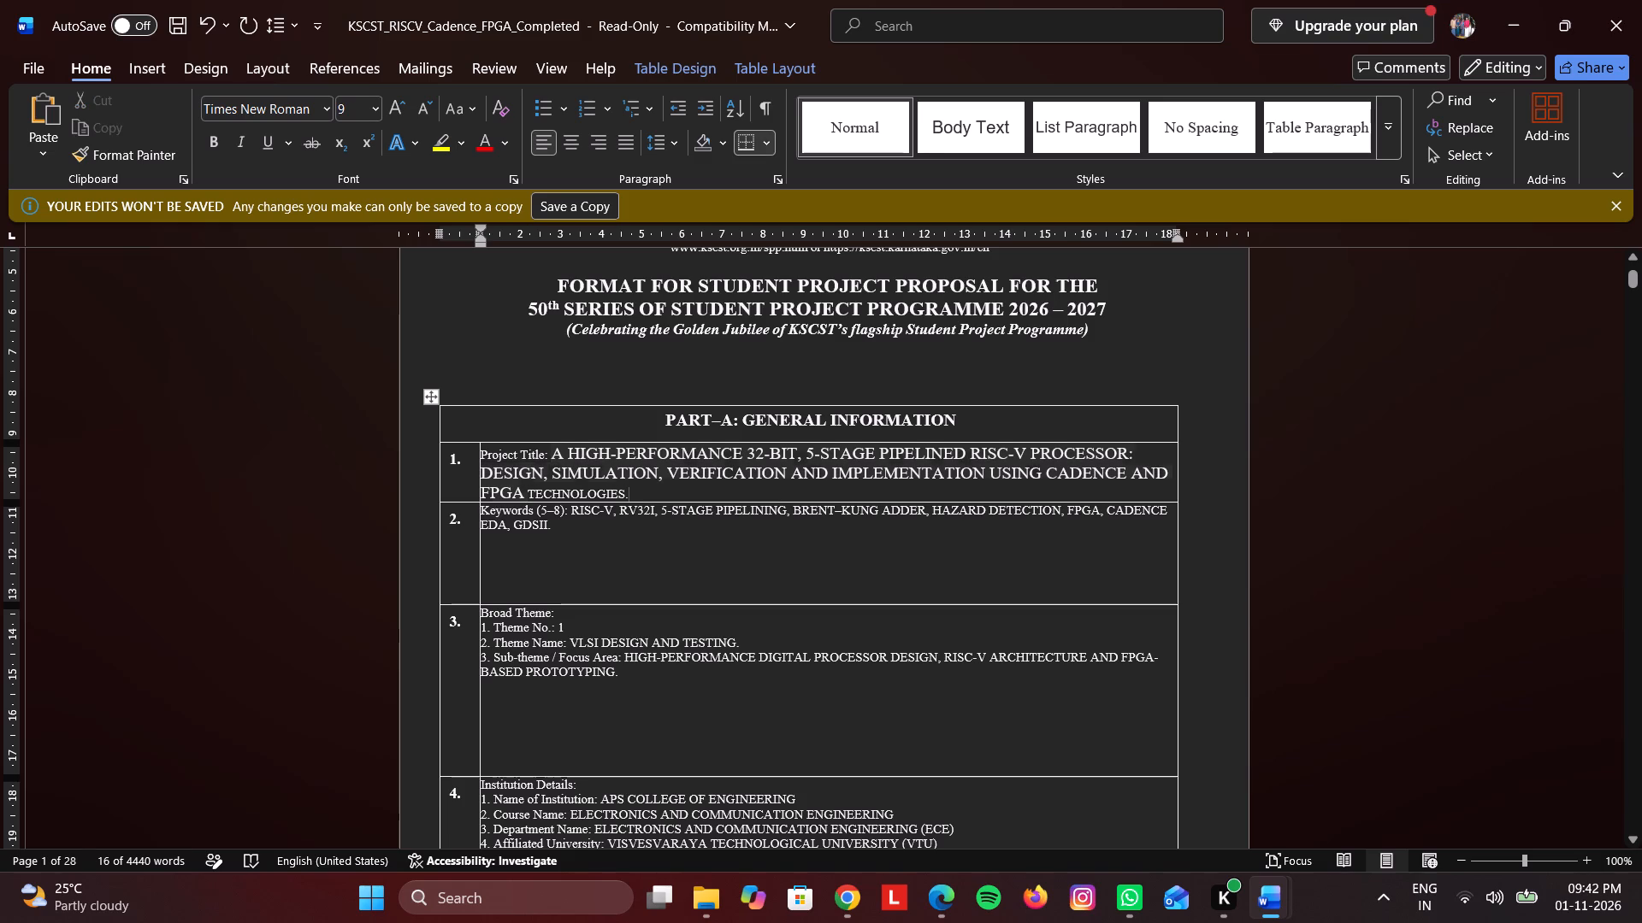
click(641, 491)
drag(629, 489, 605, 480)
click(579, 447)
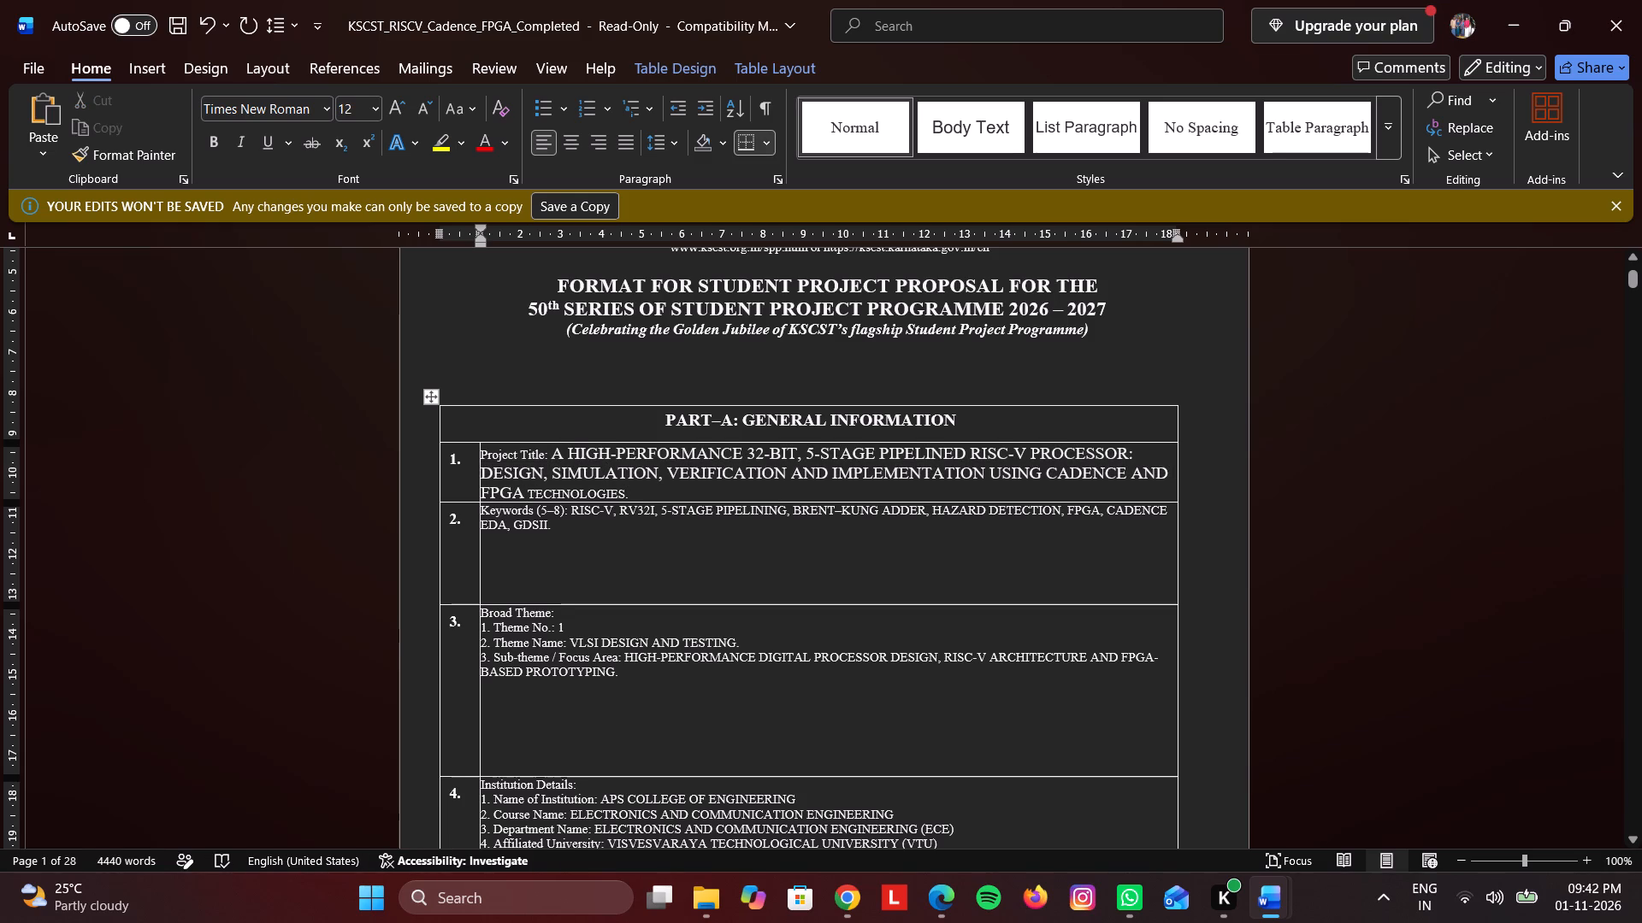
click(635, 492)
drag(634, 491, 570, 447)
double_click(561, 448)
drag(553, 454, 641, 493)
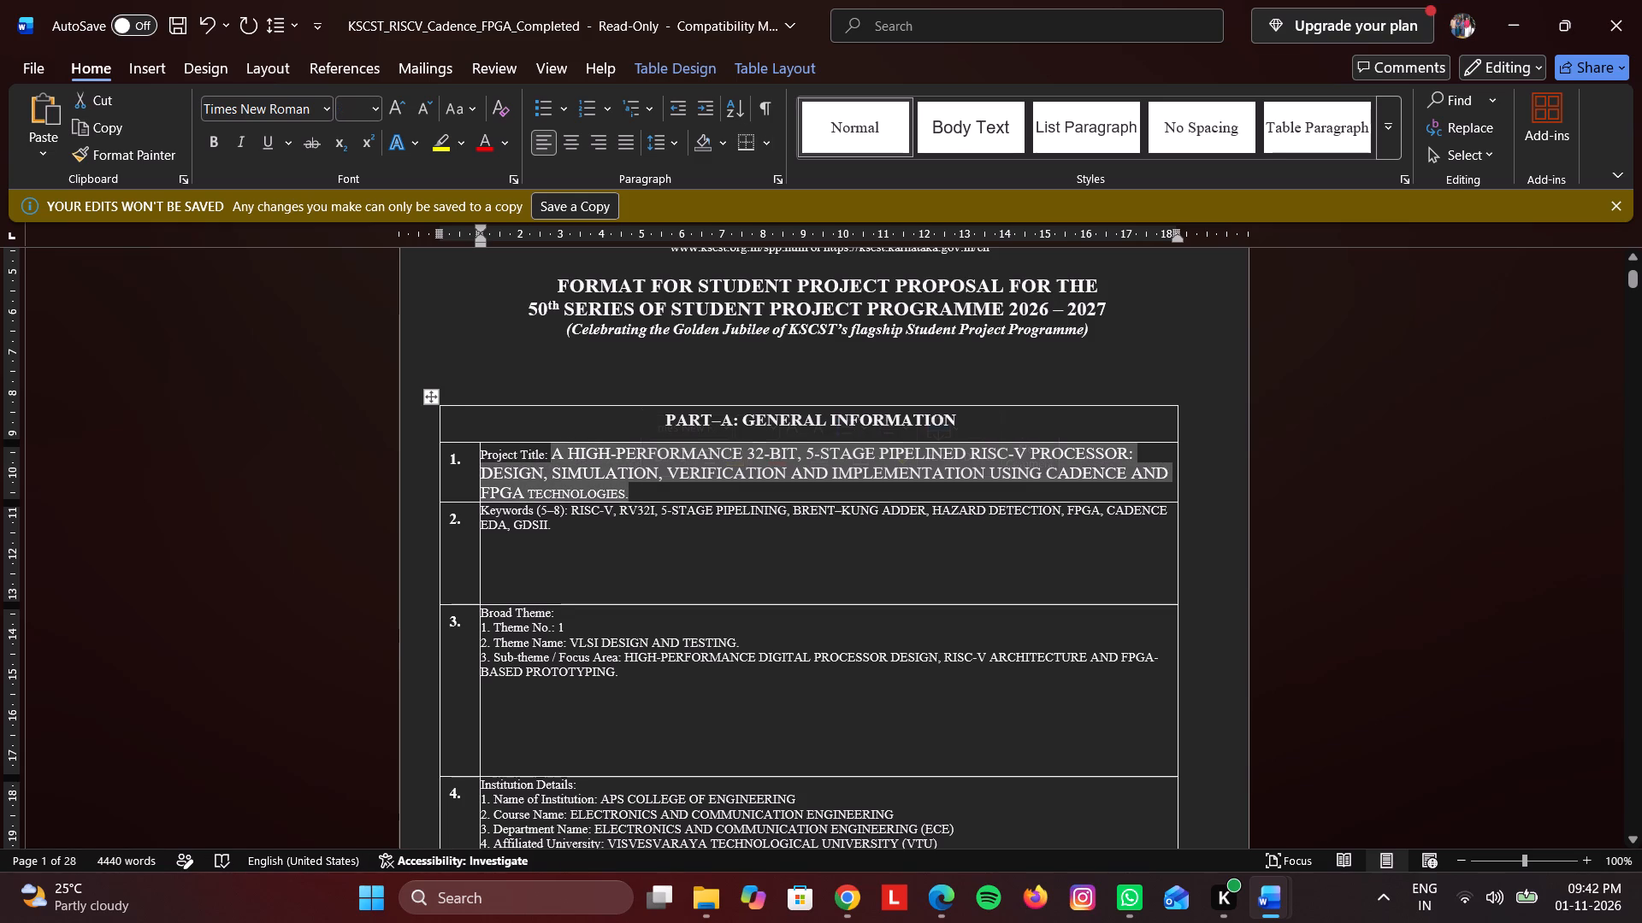
click(372, 112)
click(356, 243)
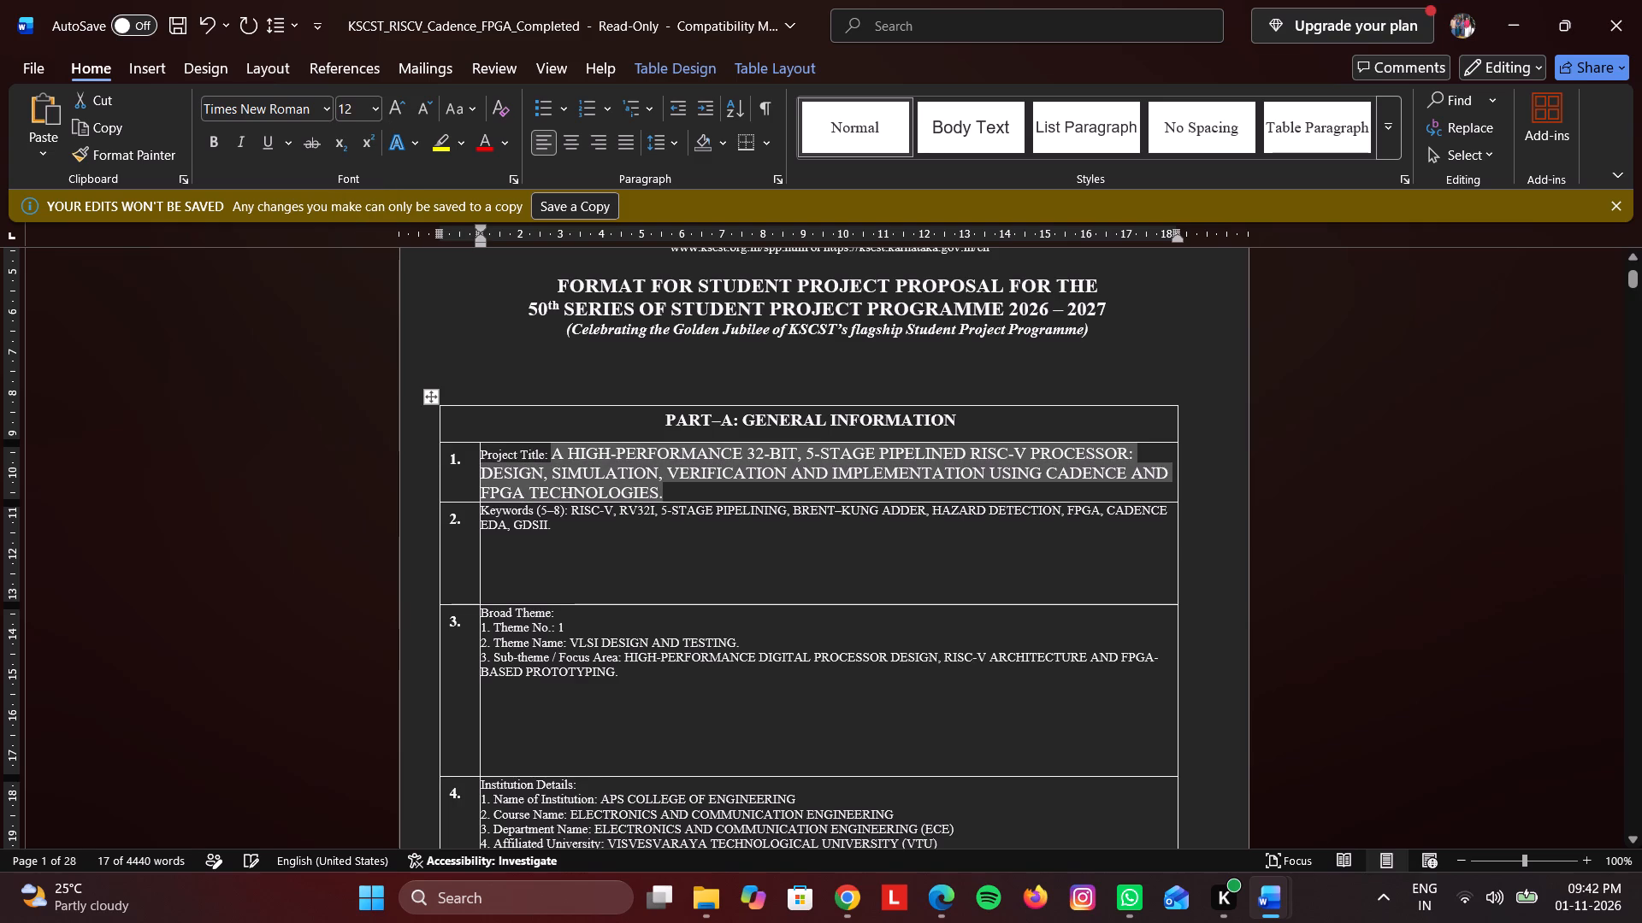
Set the "Project Title:" label in row 1 to font size 14 and make it bold.
click(567, 463)
click(548, 458)
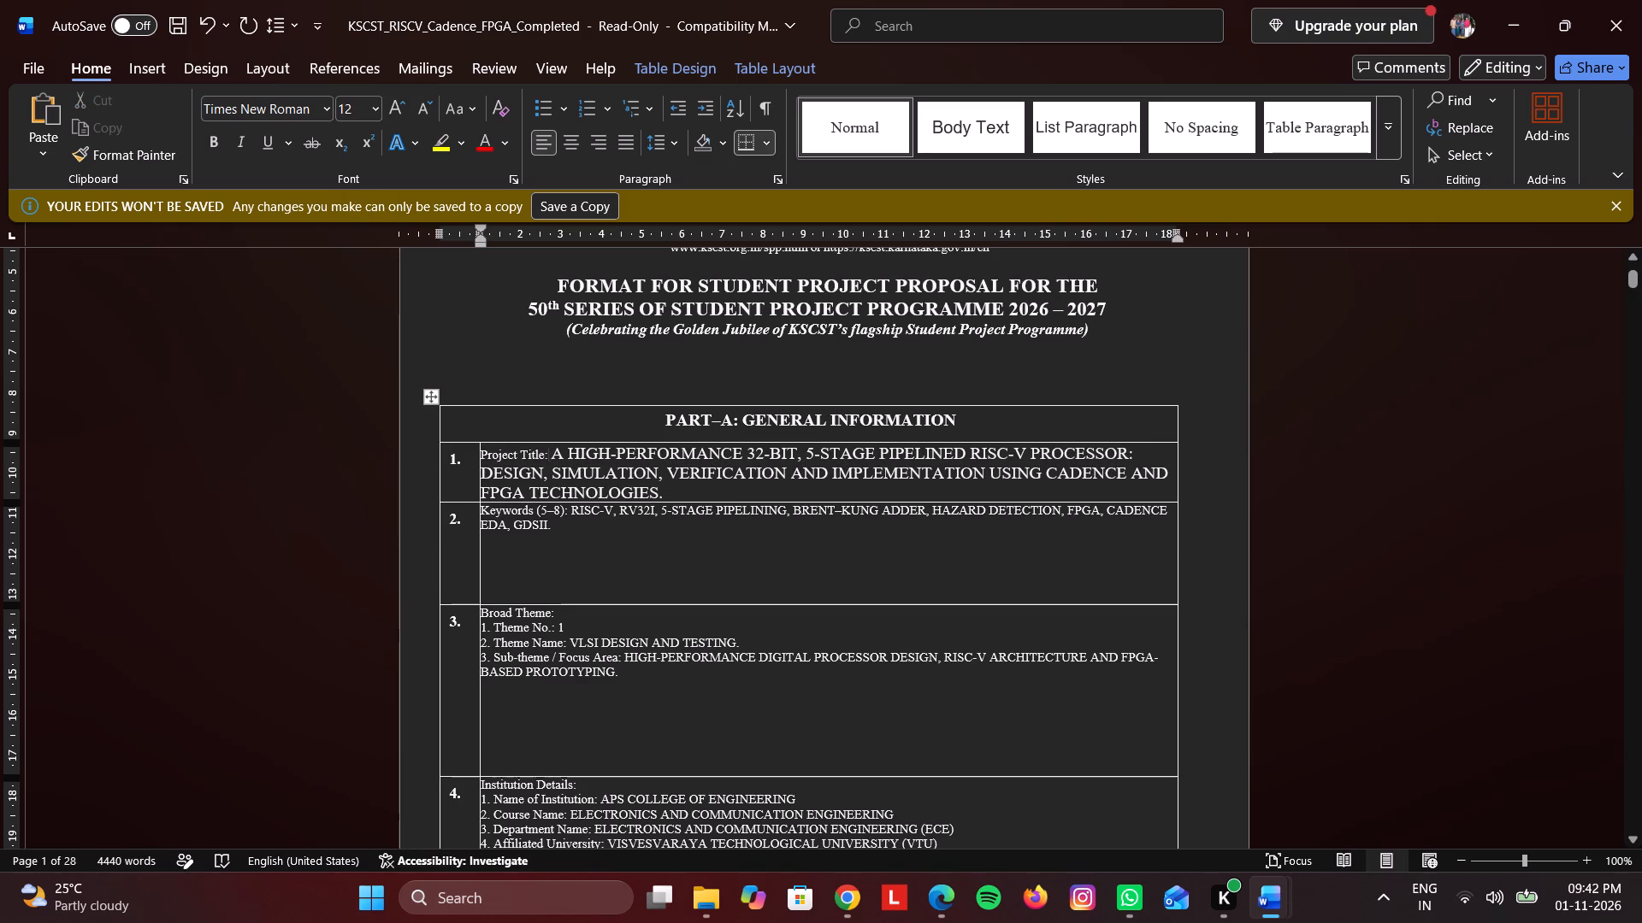
drag(548, 458, 501, 460)
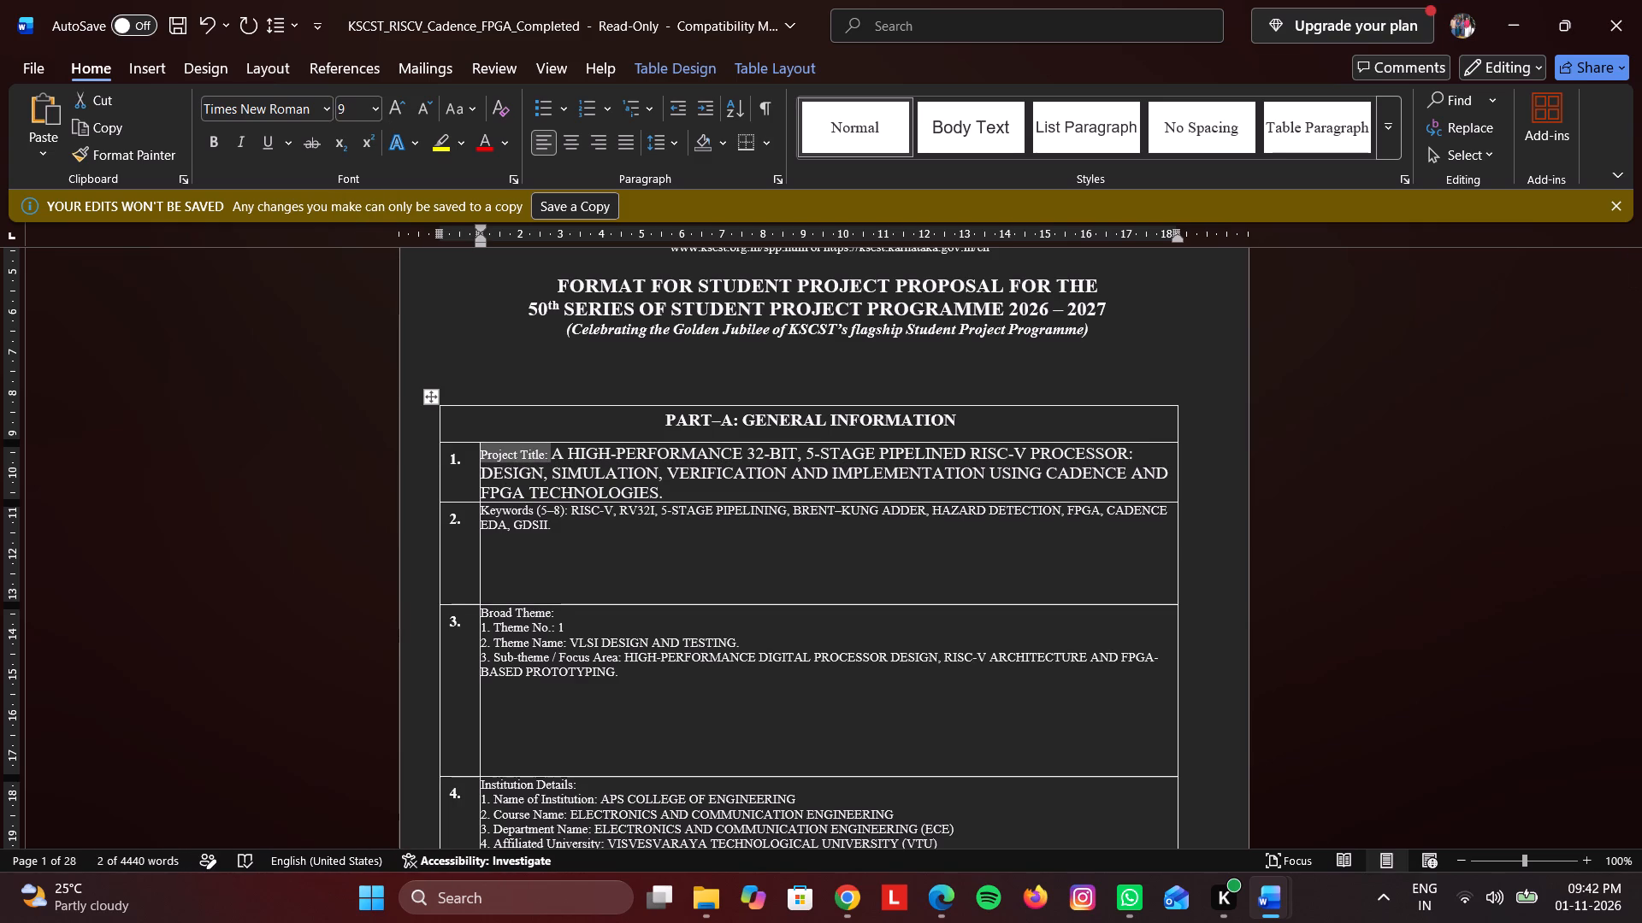
click(376, 104)
click(351, 270)
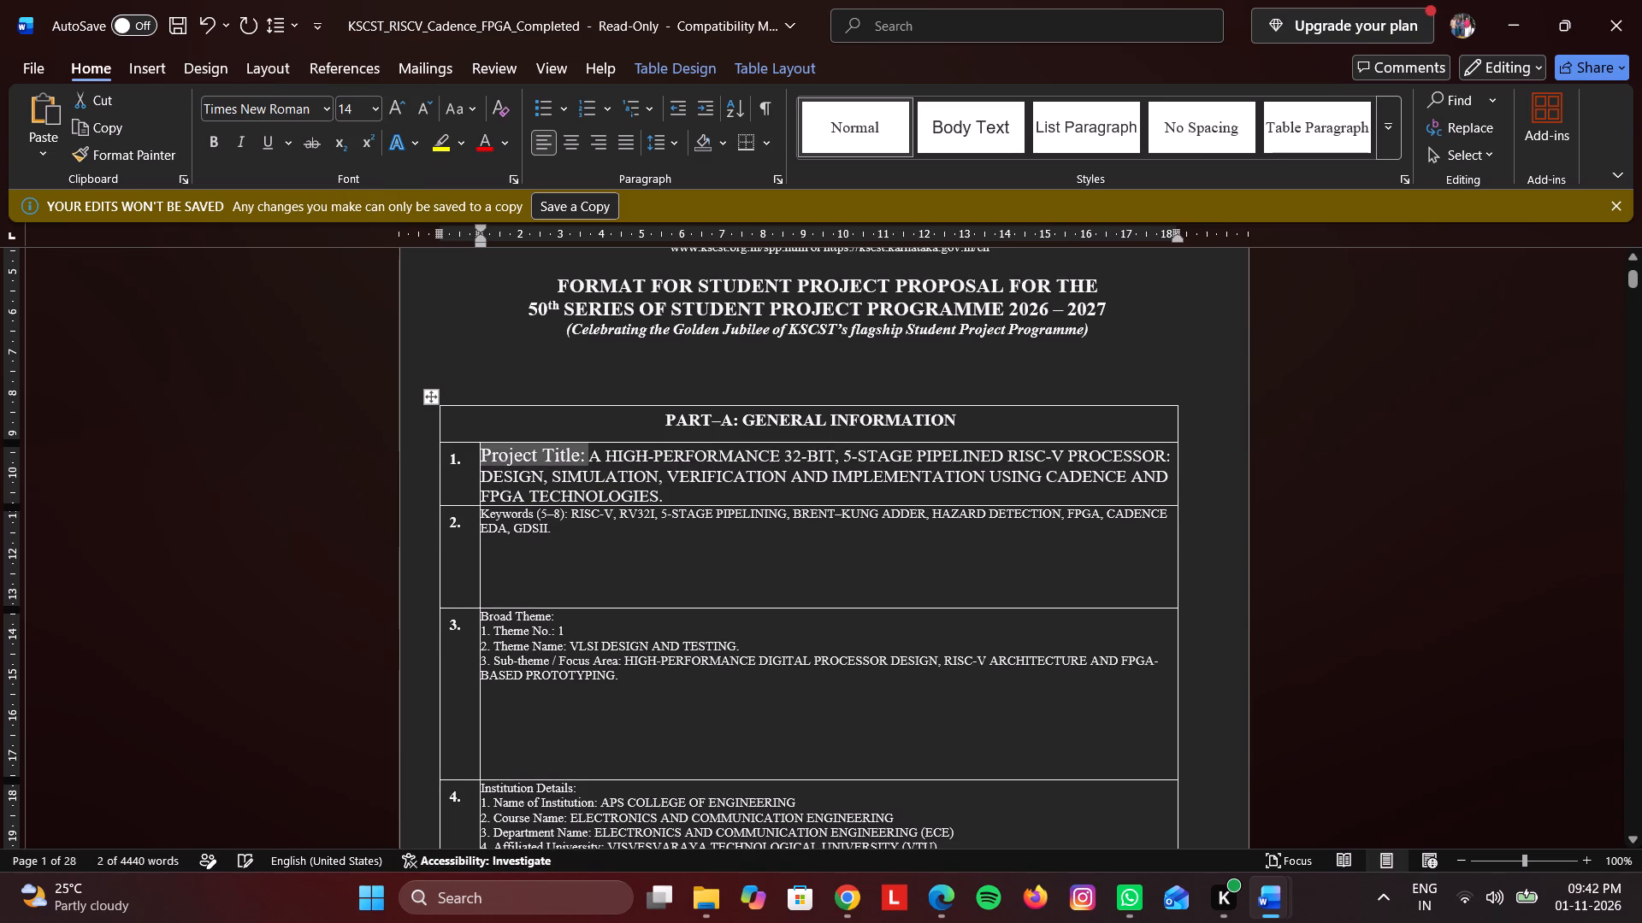
click(223, 136)
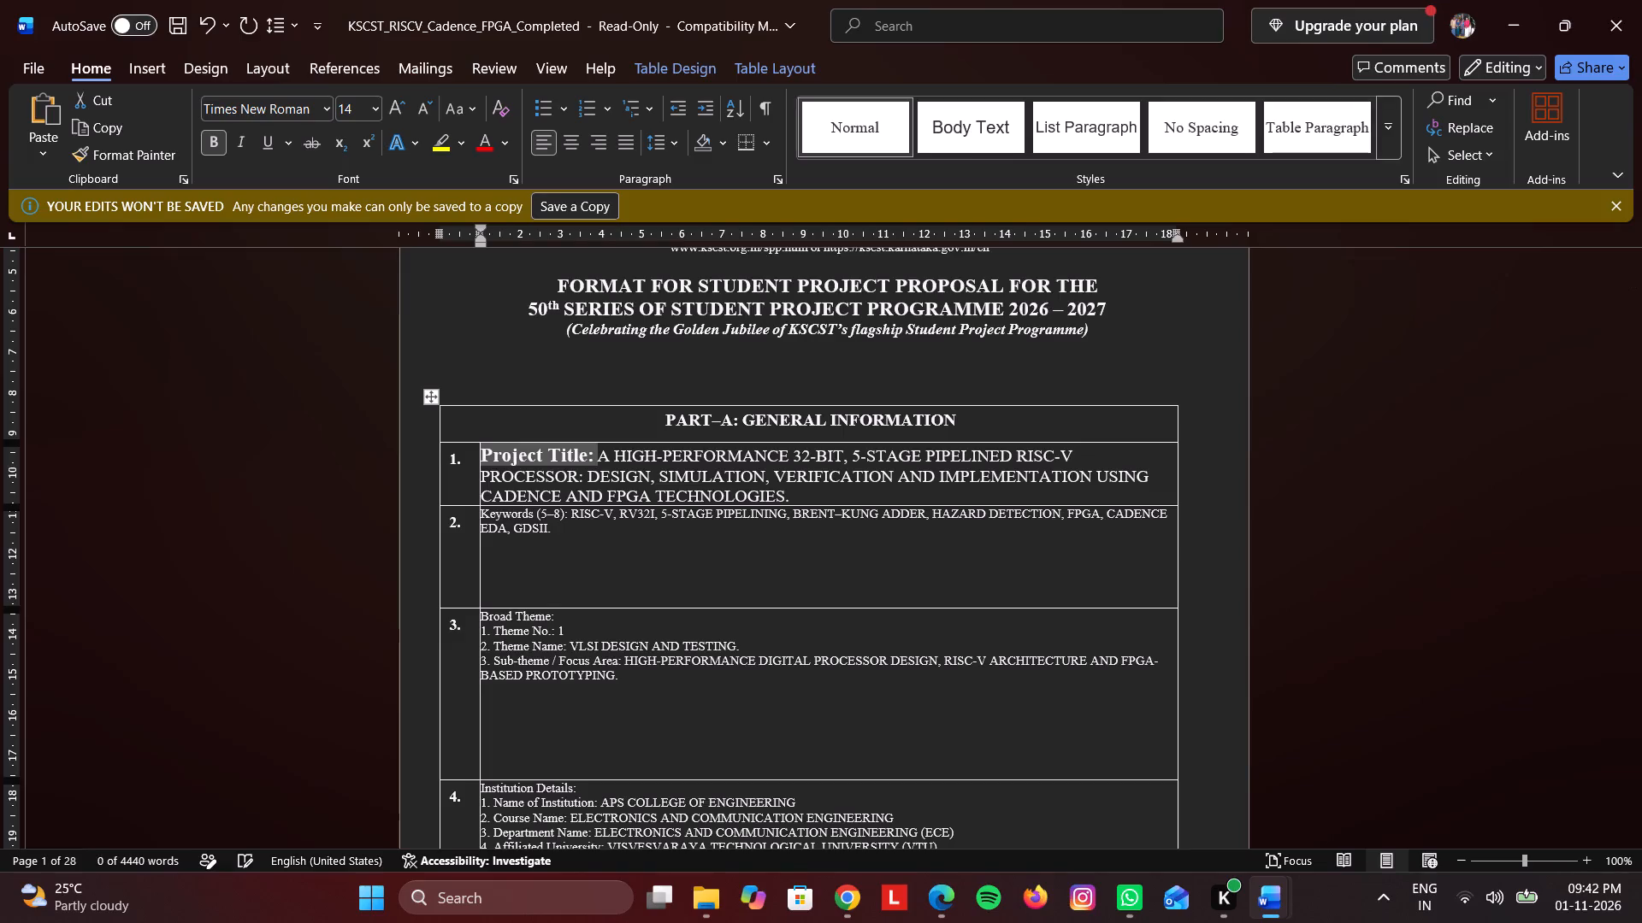
click(624, 491)
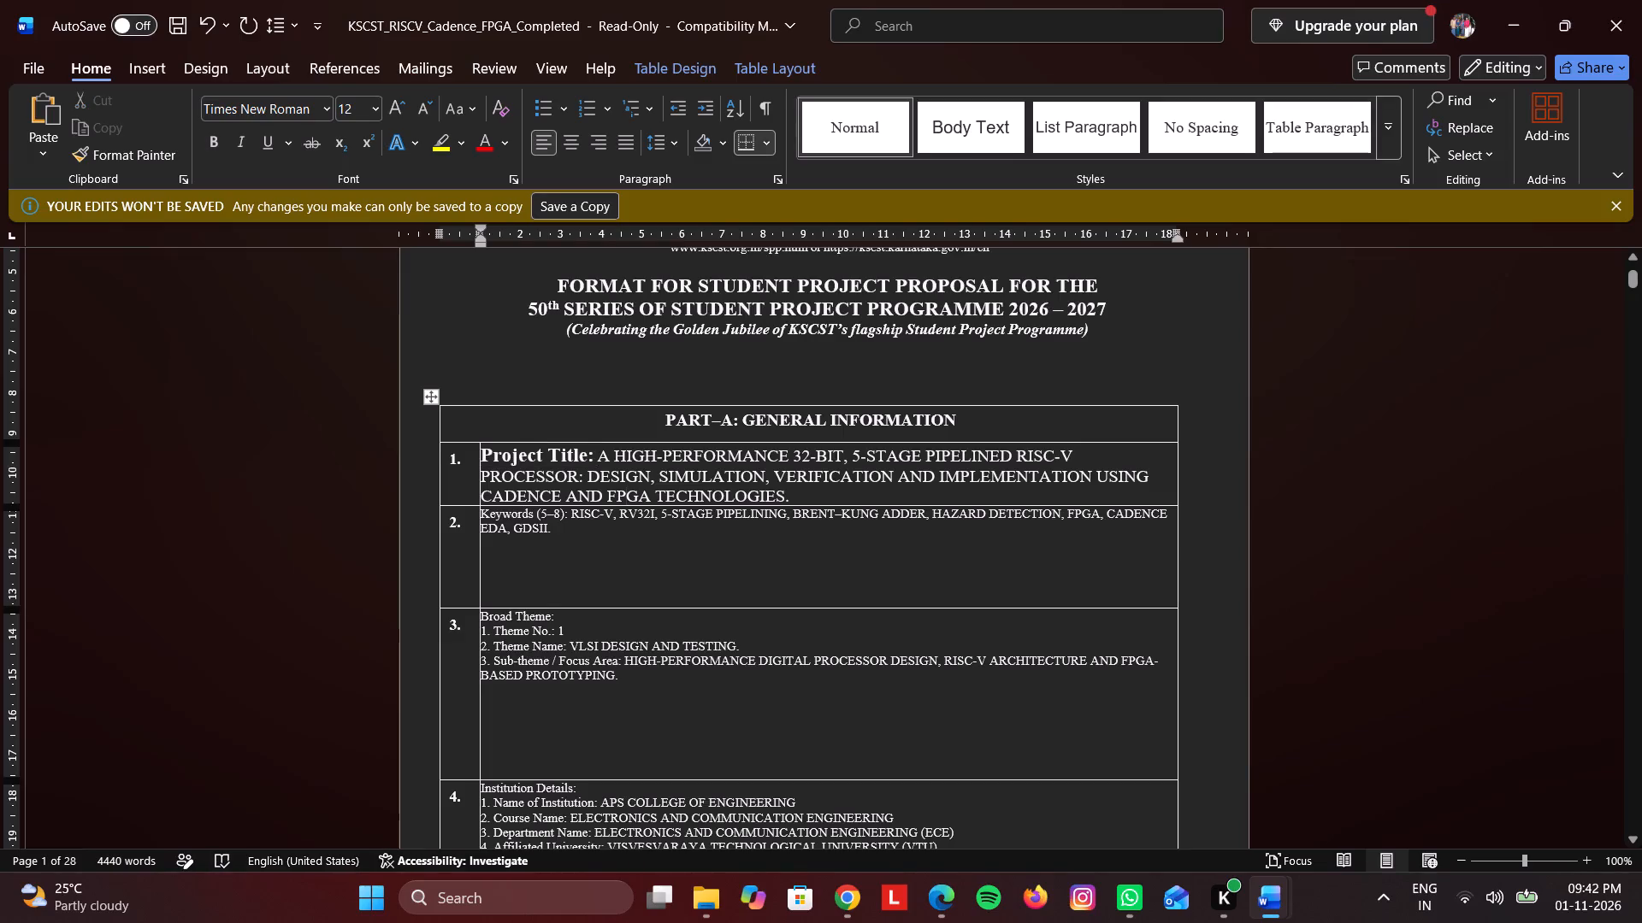
Check the original KSCST2 document's project title formatting, and set the generated proposal's whole title entry, label included, to font size 12.
key(alt+Tab)
scroll(928, 572, up, 7)
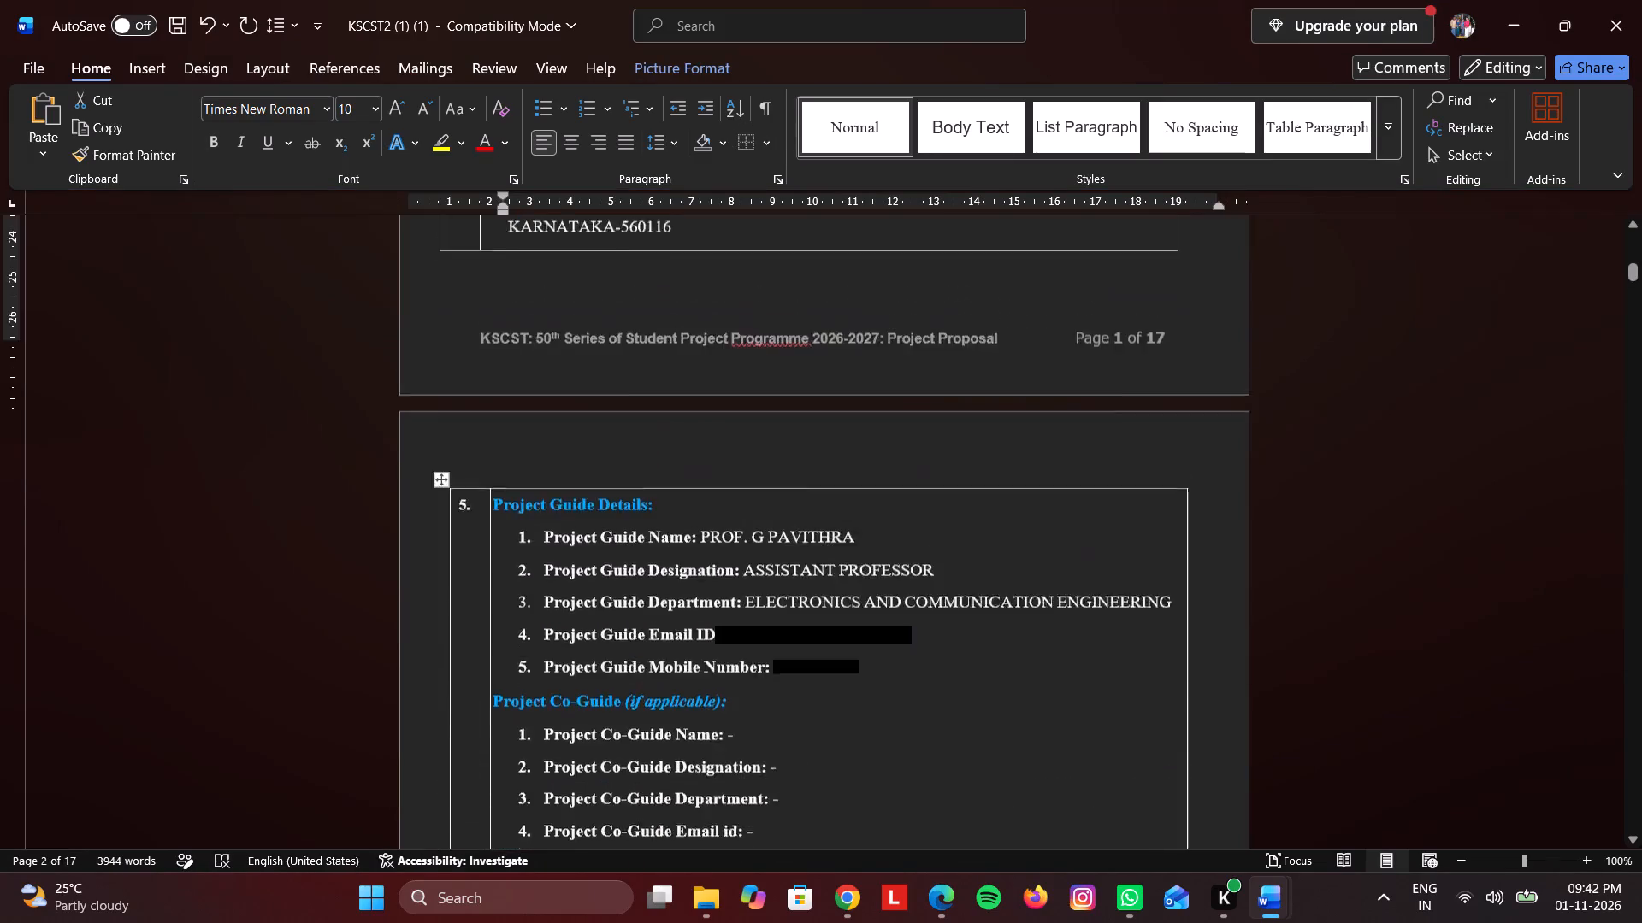
scroll(931, 569, up, 18)
click(885, 629)
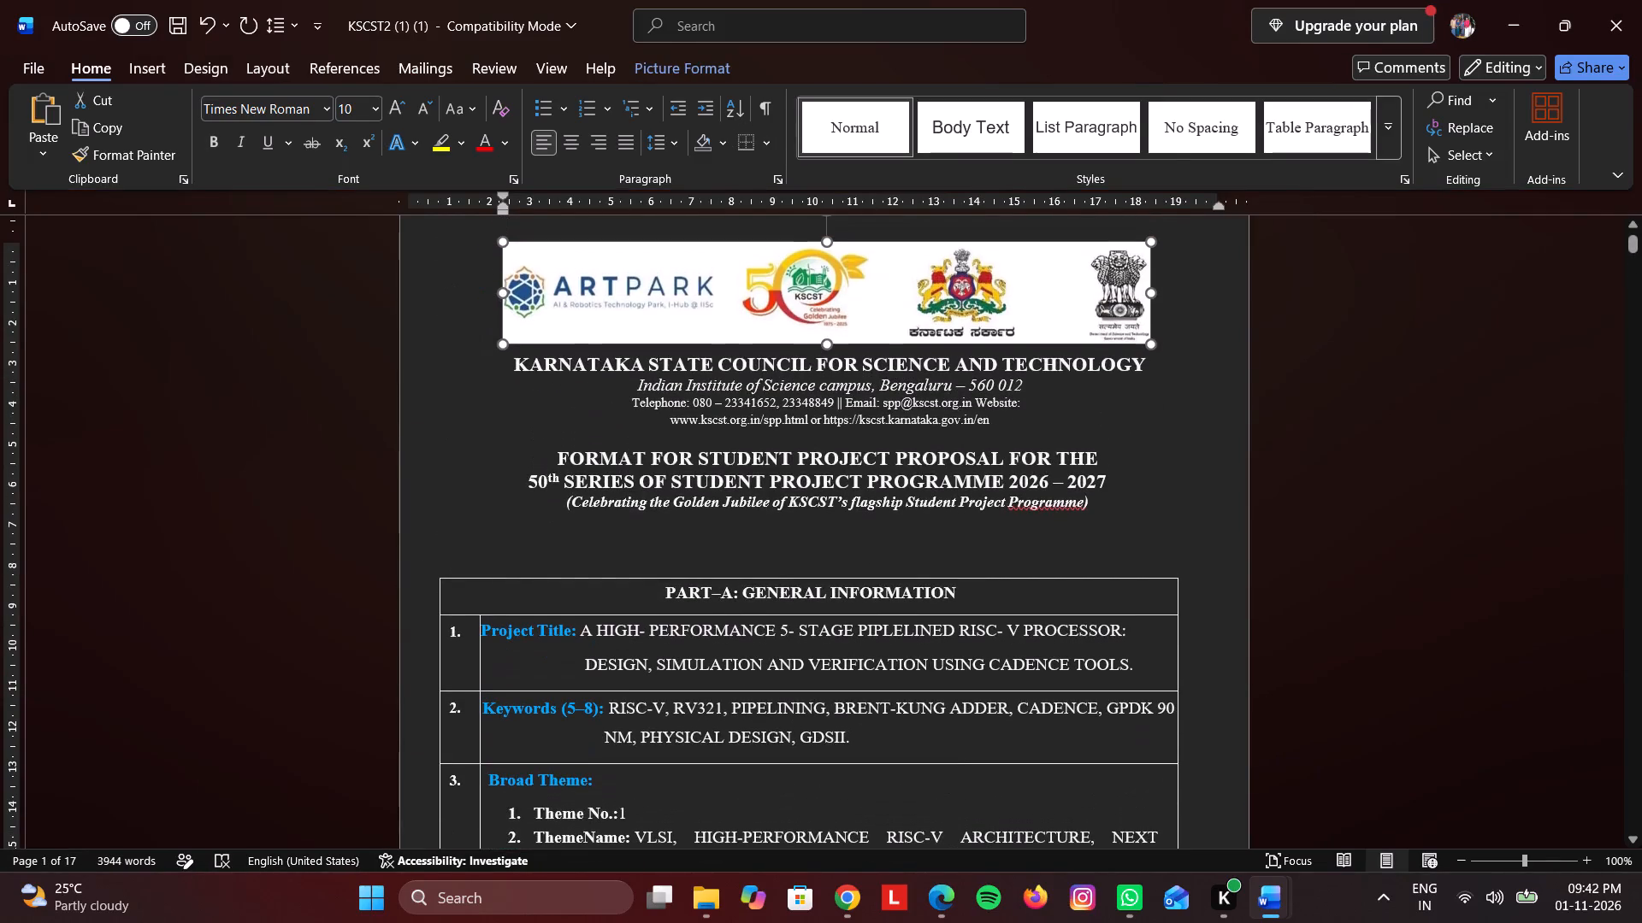
click(549, 638)
click(776, 662)
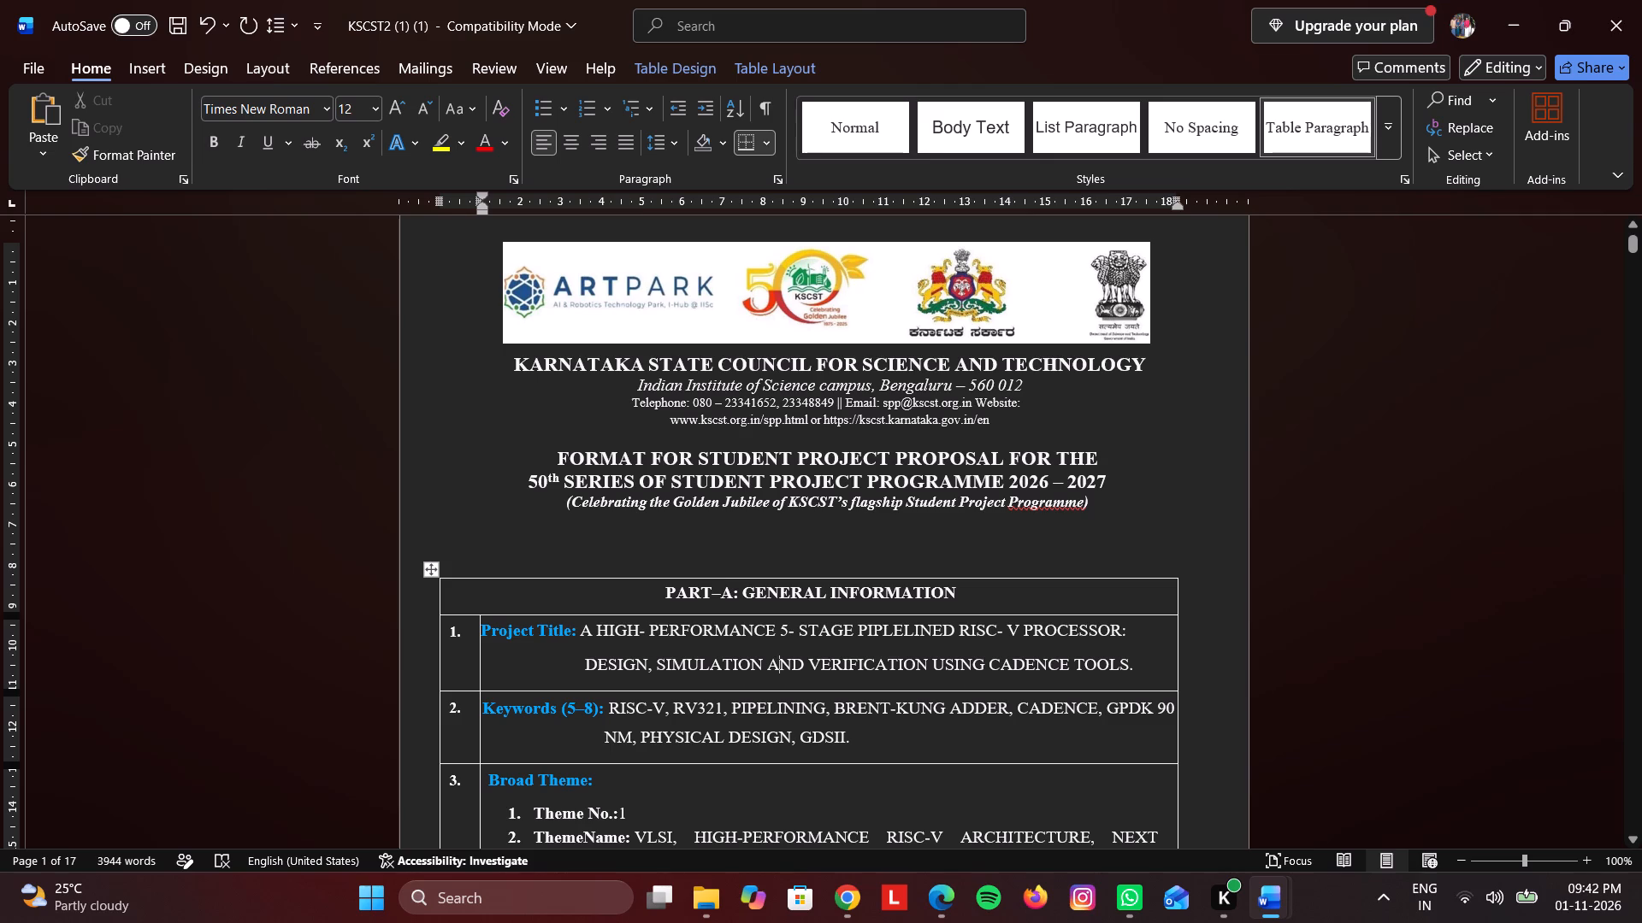
key(alt+Tab)
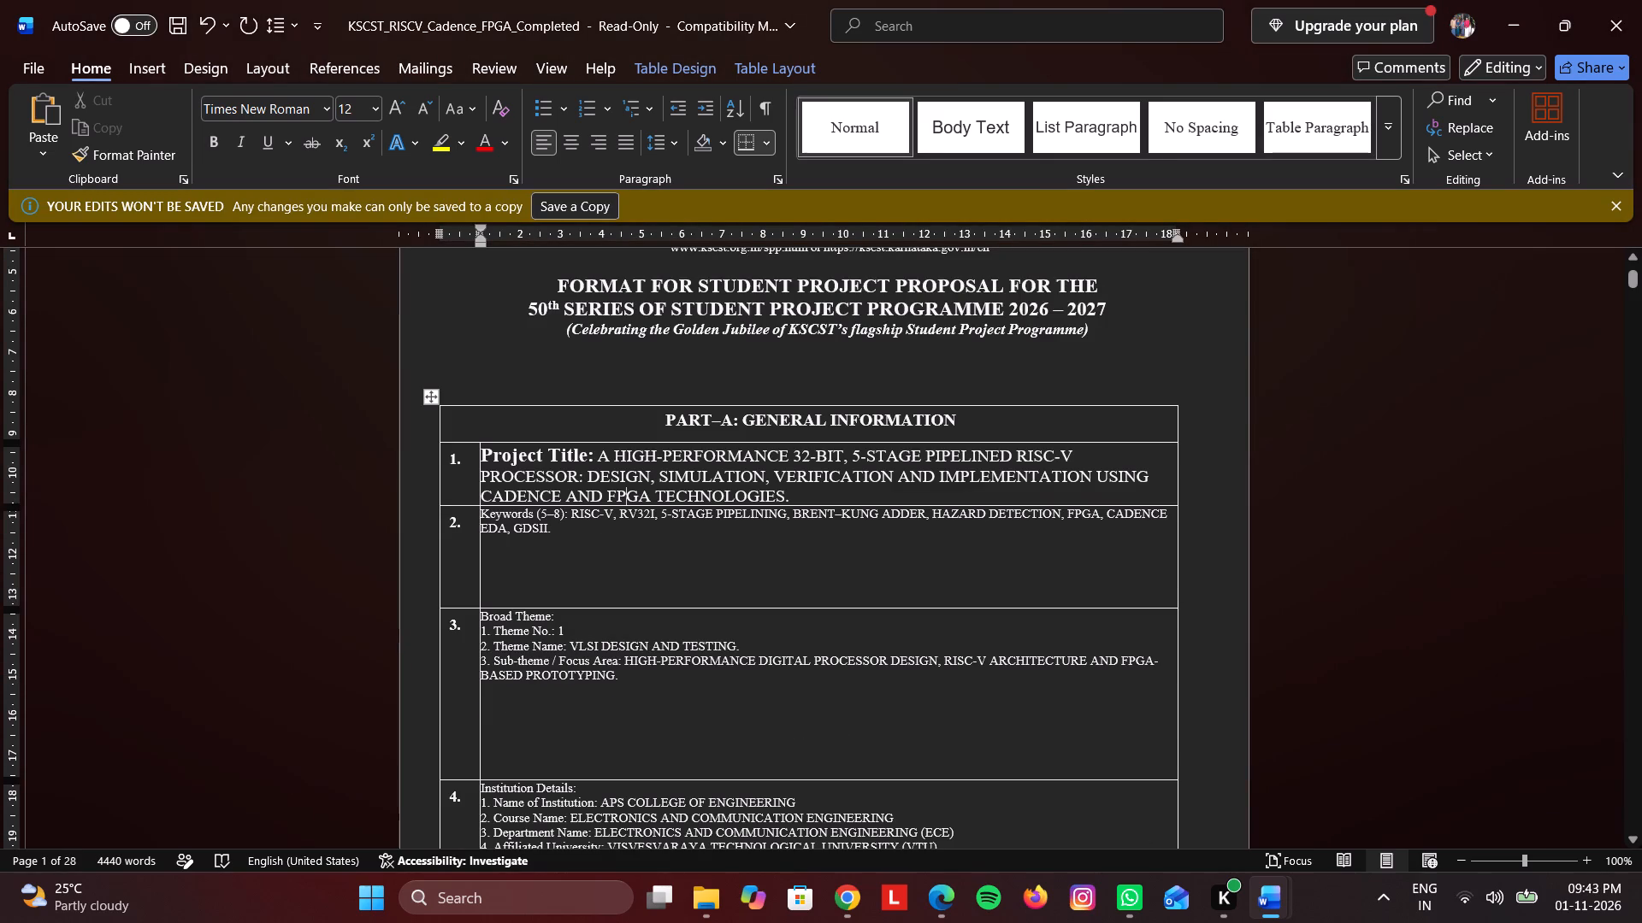
click(514, 458)
drag(794, 495, 496, 456)
click(374, 107)
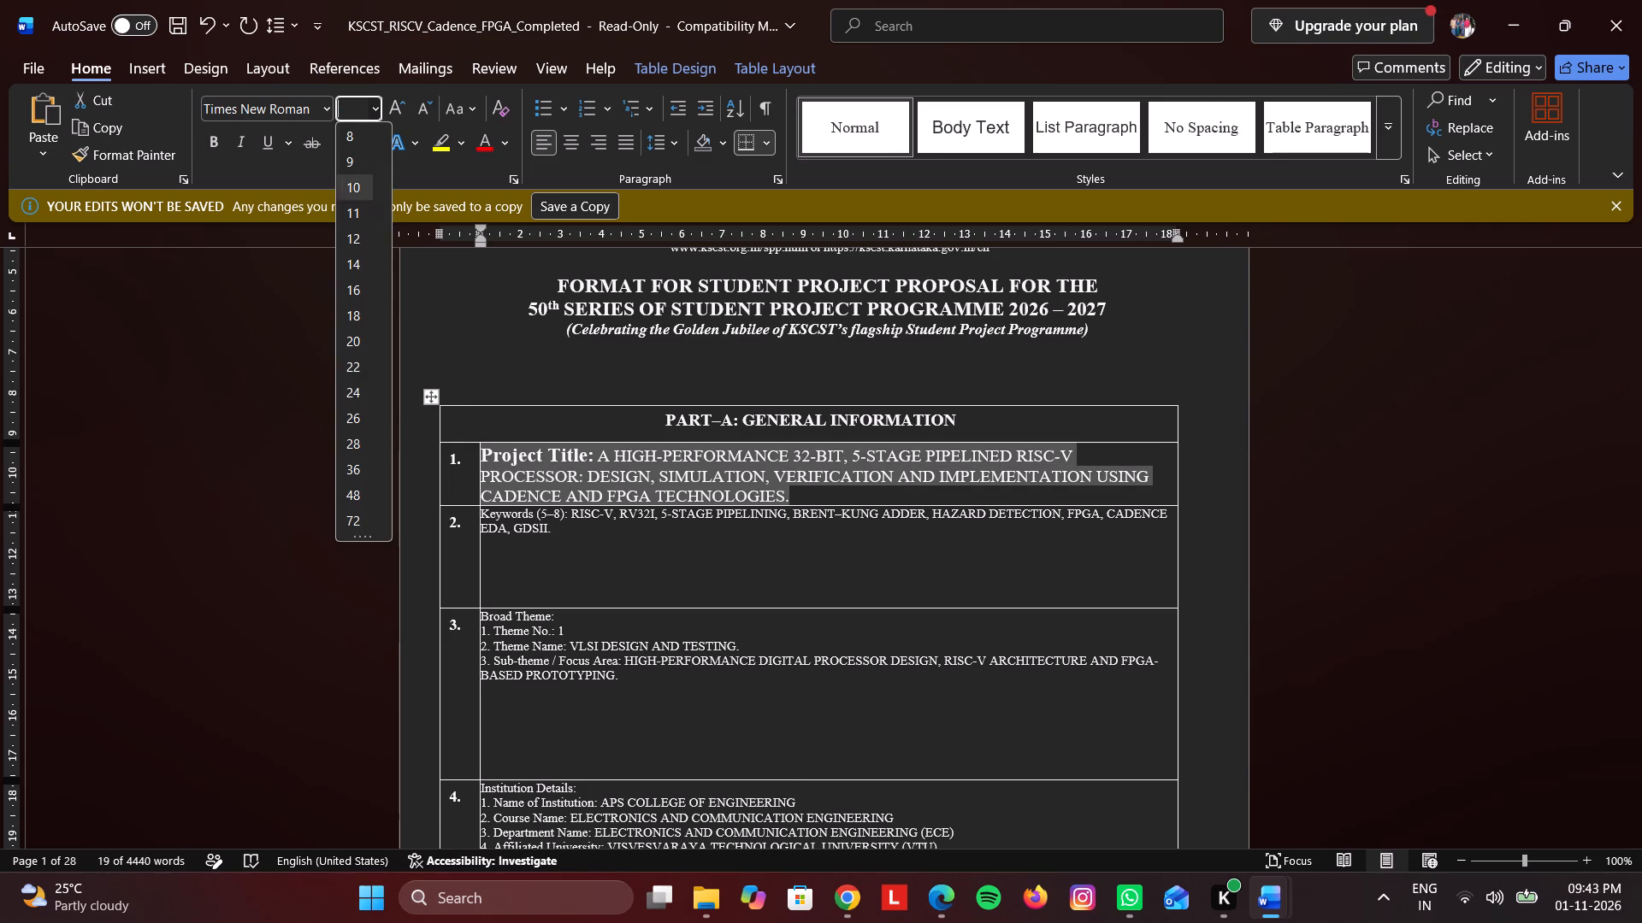
click(357, 238)
click(647, 470)
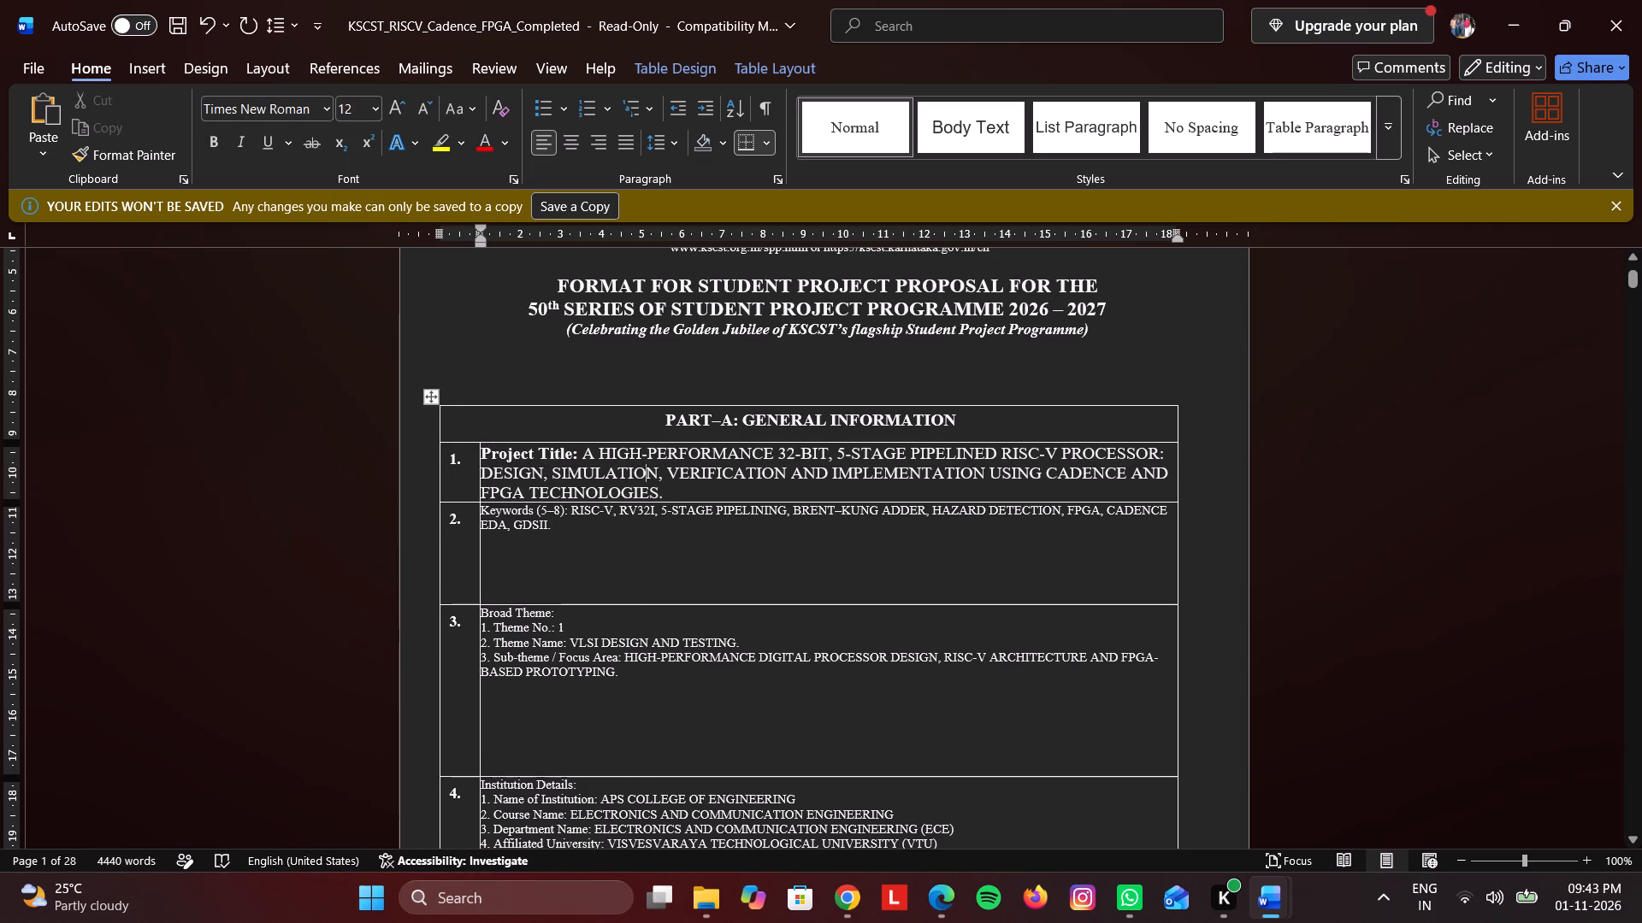
Indent the title's second line, starting "DESIGN, SIMULATION", so it aligns beneath the title text following the "Project Title:" label.
click(484, 470)
key(space)
key(space)
key(Return)
key(space)
key(space)
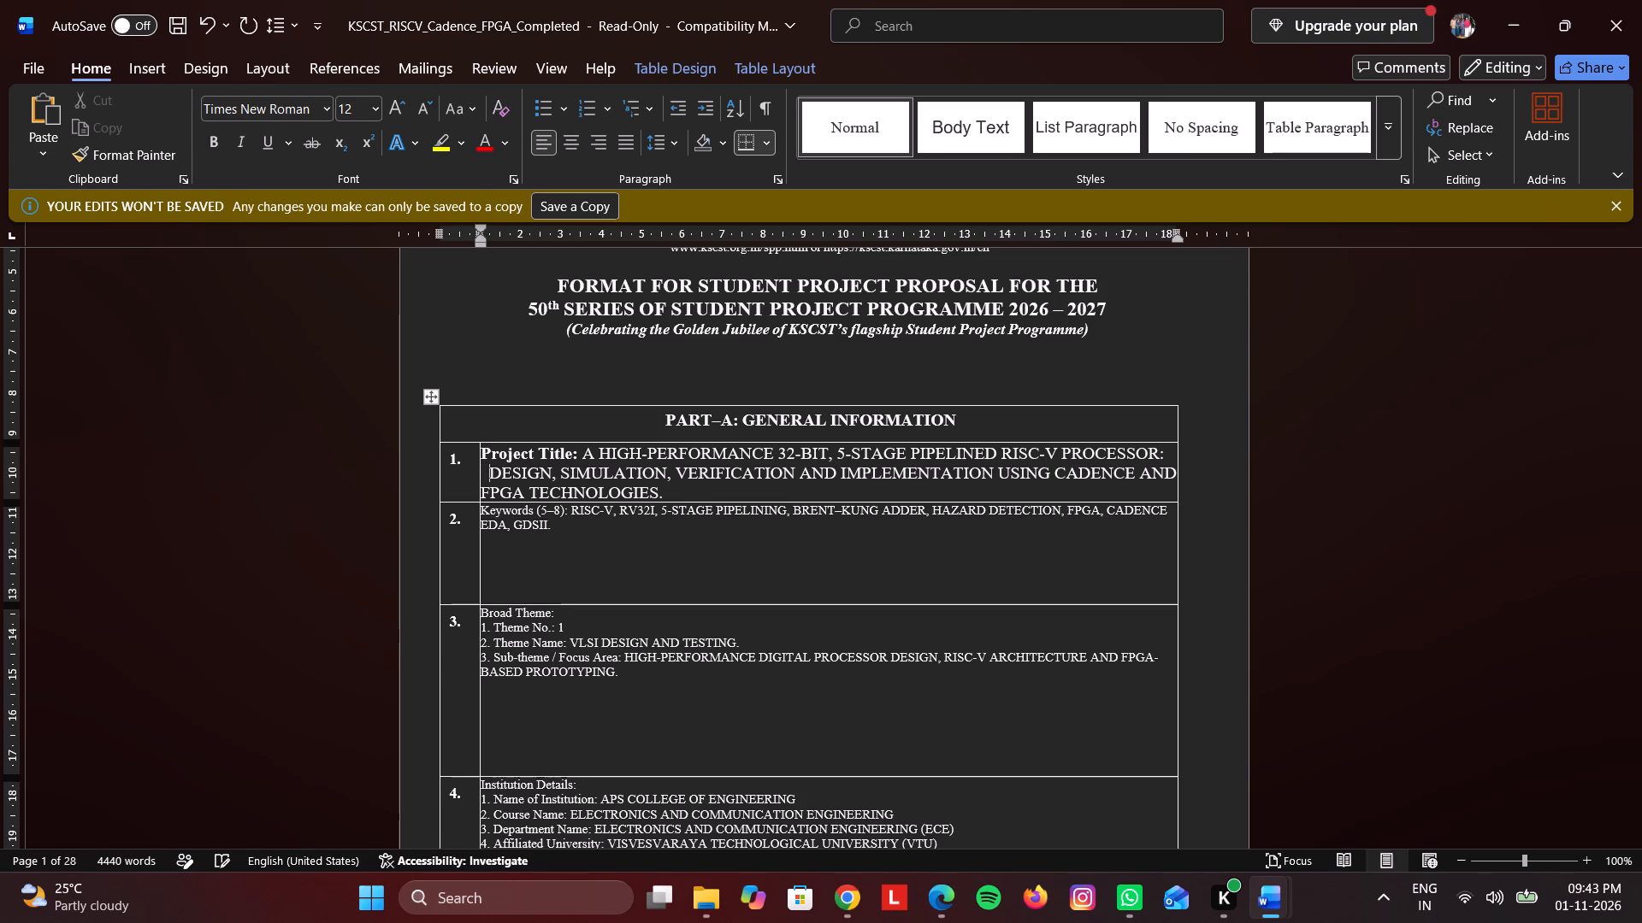
key(space)
key(space)
key(space)
key(space)
key(space)
key(space)
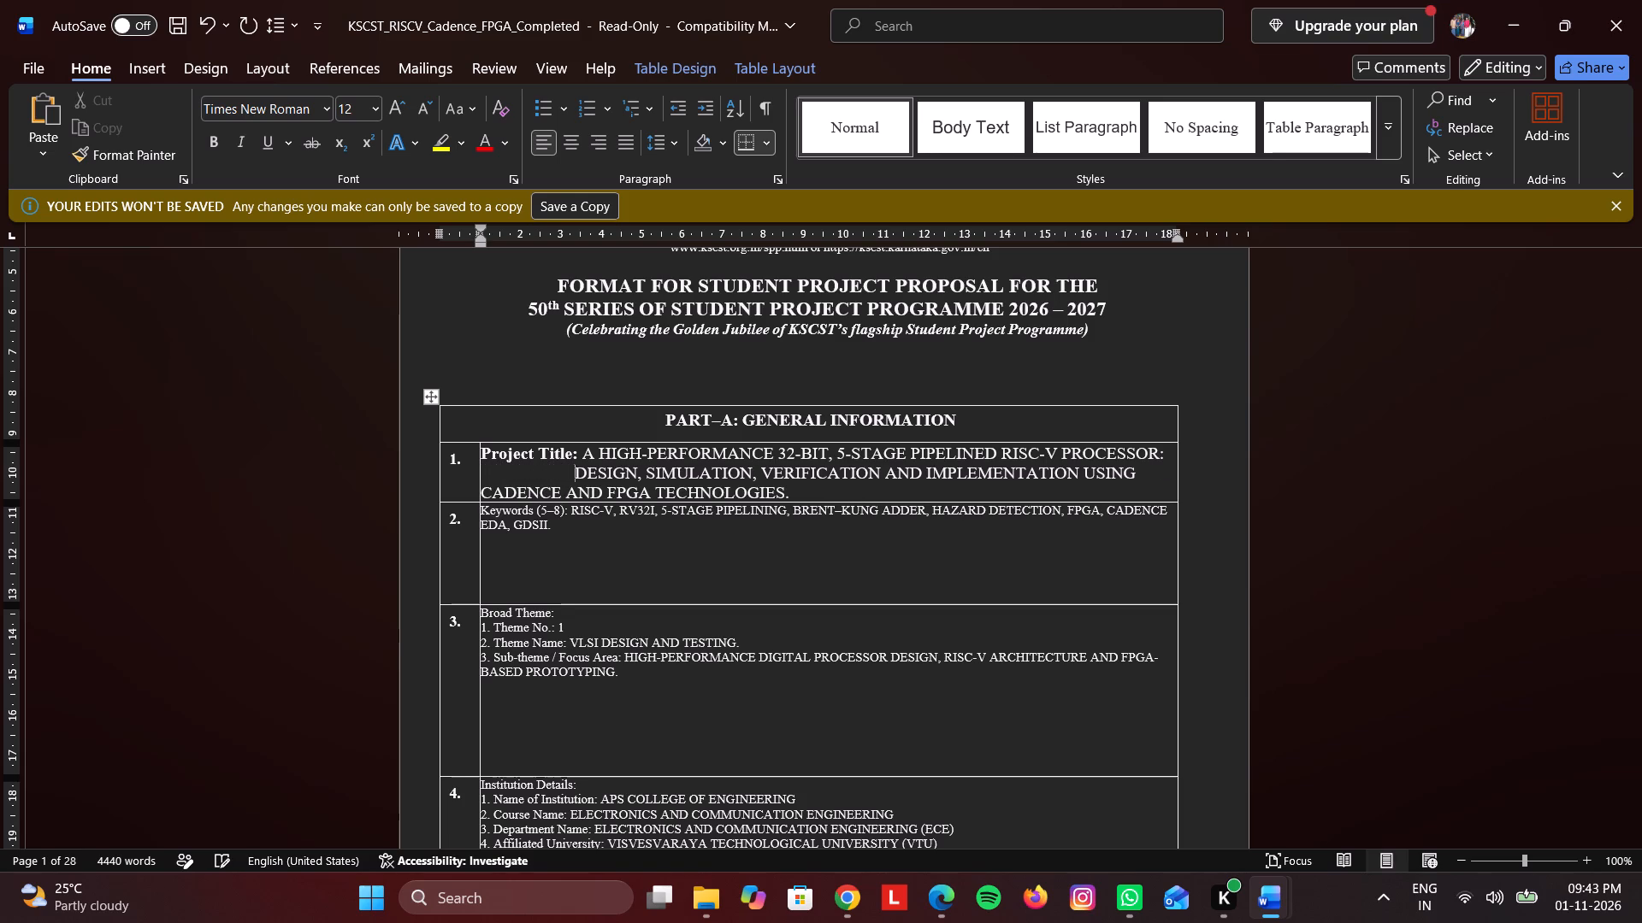
key(space)
key(space)
Put "CADENCE AND FPGA TECHNOLOGIES." on its own title line, indented to align with the title line above it.
click(482, 489)
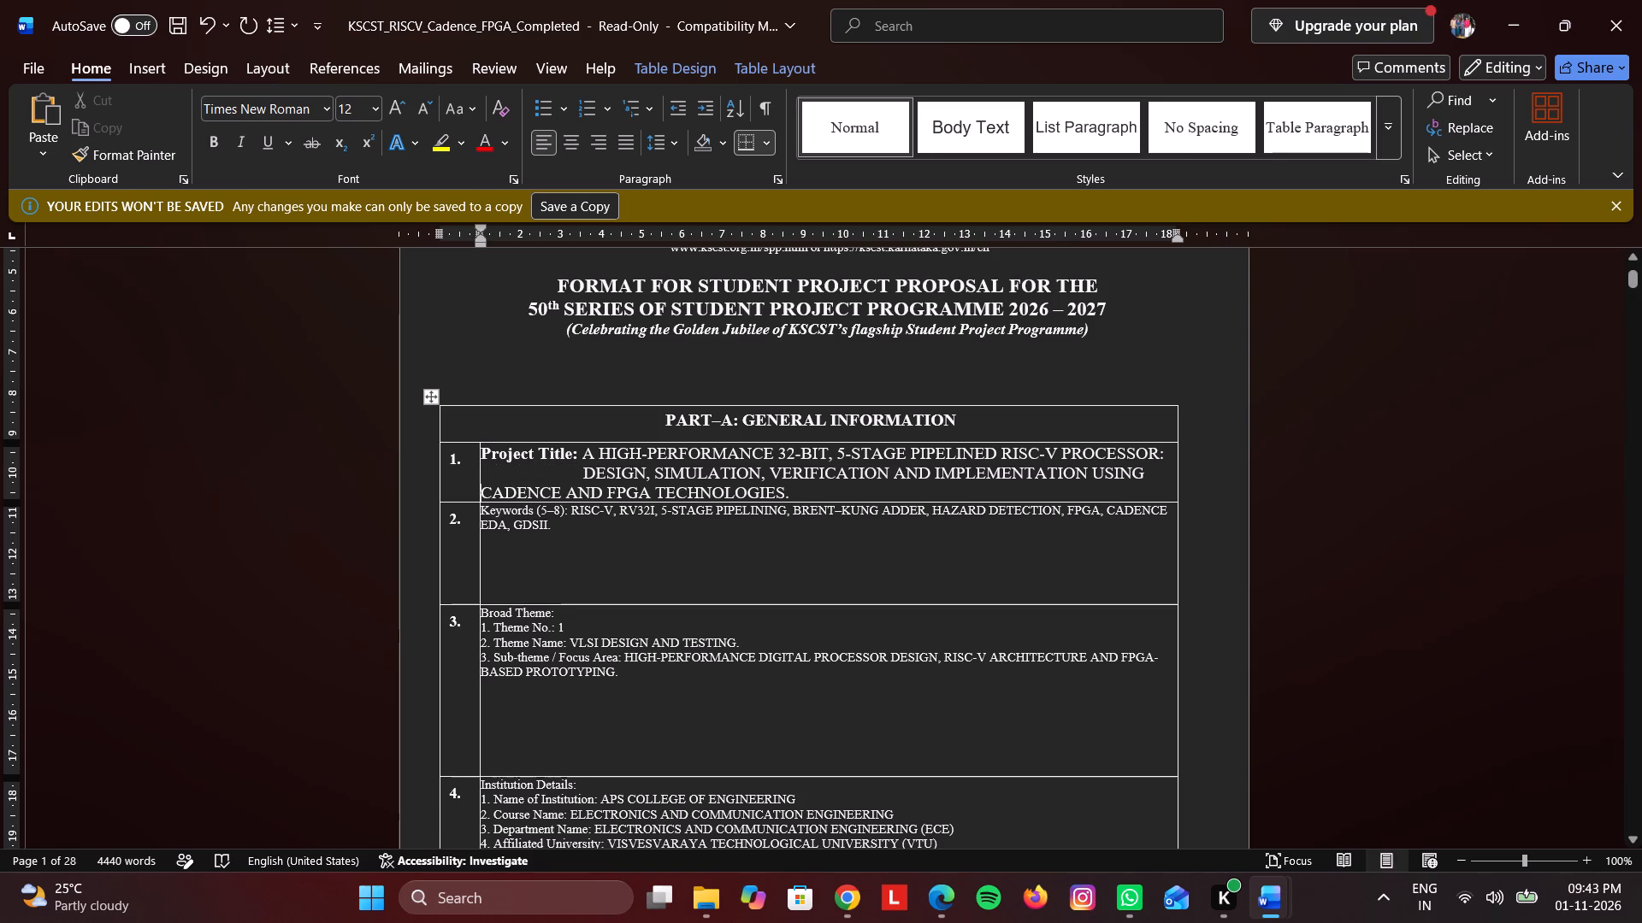
key(Return)
key(space)
key(space)
key(space)
key(space)
key(space)
key(space)
key(space)
key(space)
key(space)
key(space)
key(space)
key(space)
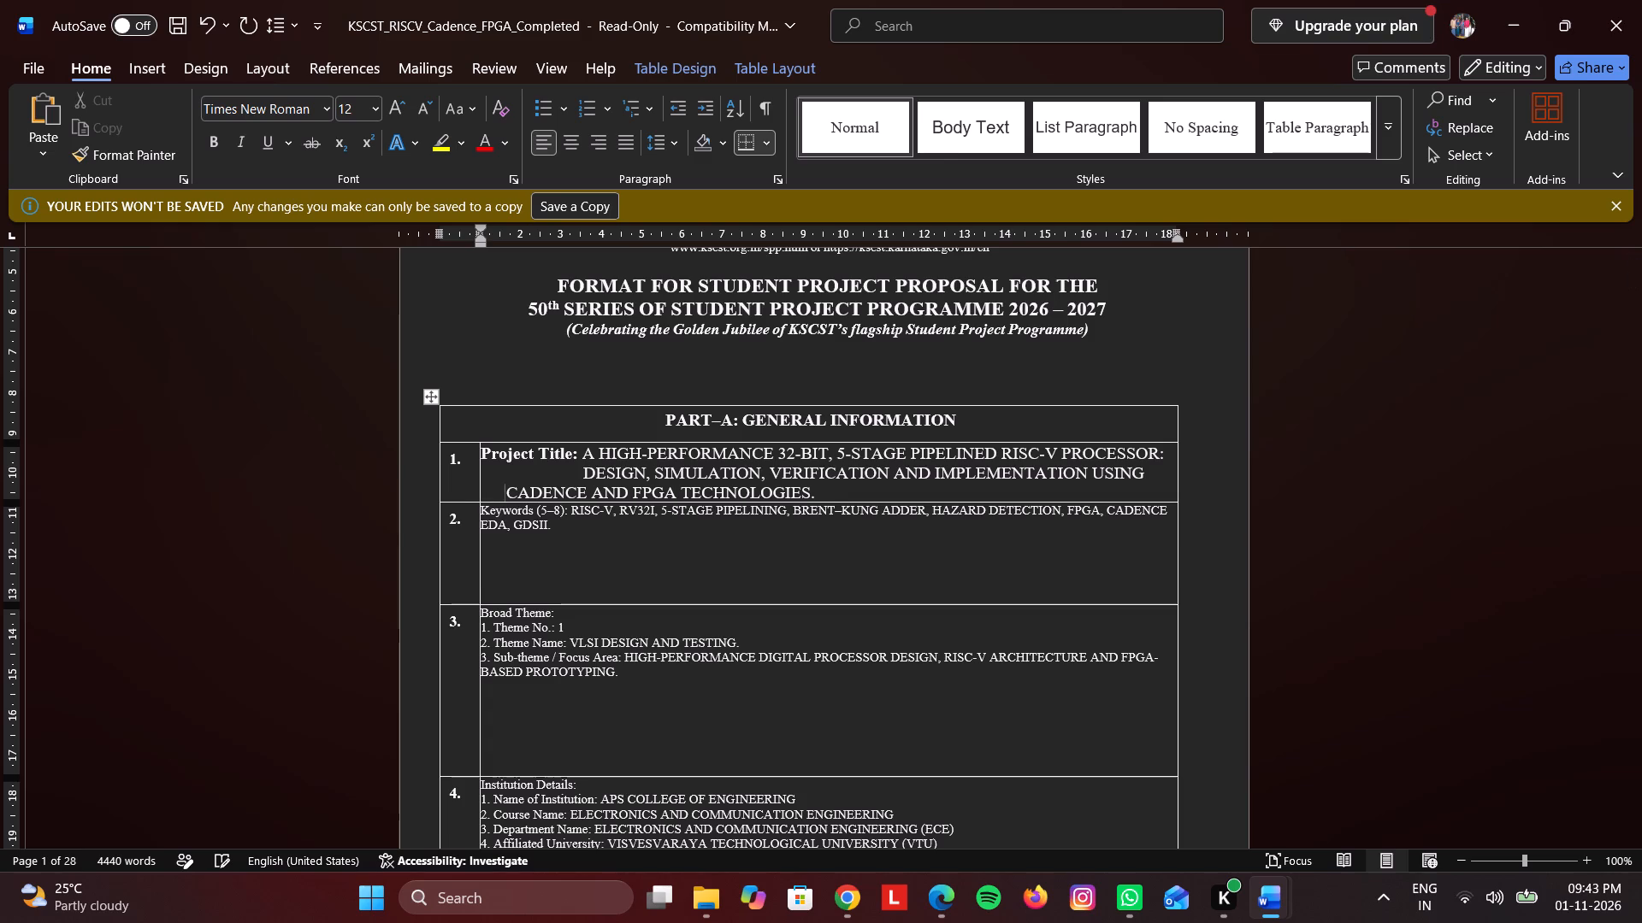
key(space)
key(space)
key(space)
key(space)
key(space)
key(space)
key(space)
key(space)
key(space)
key(space)
key(space)
key(space)
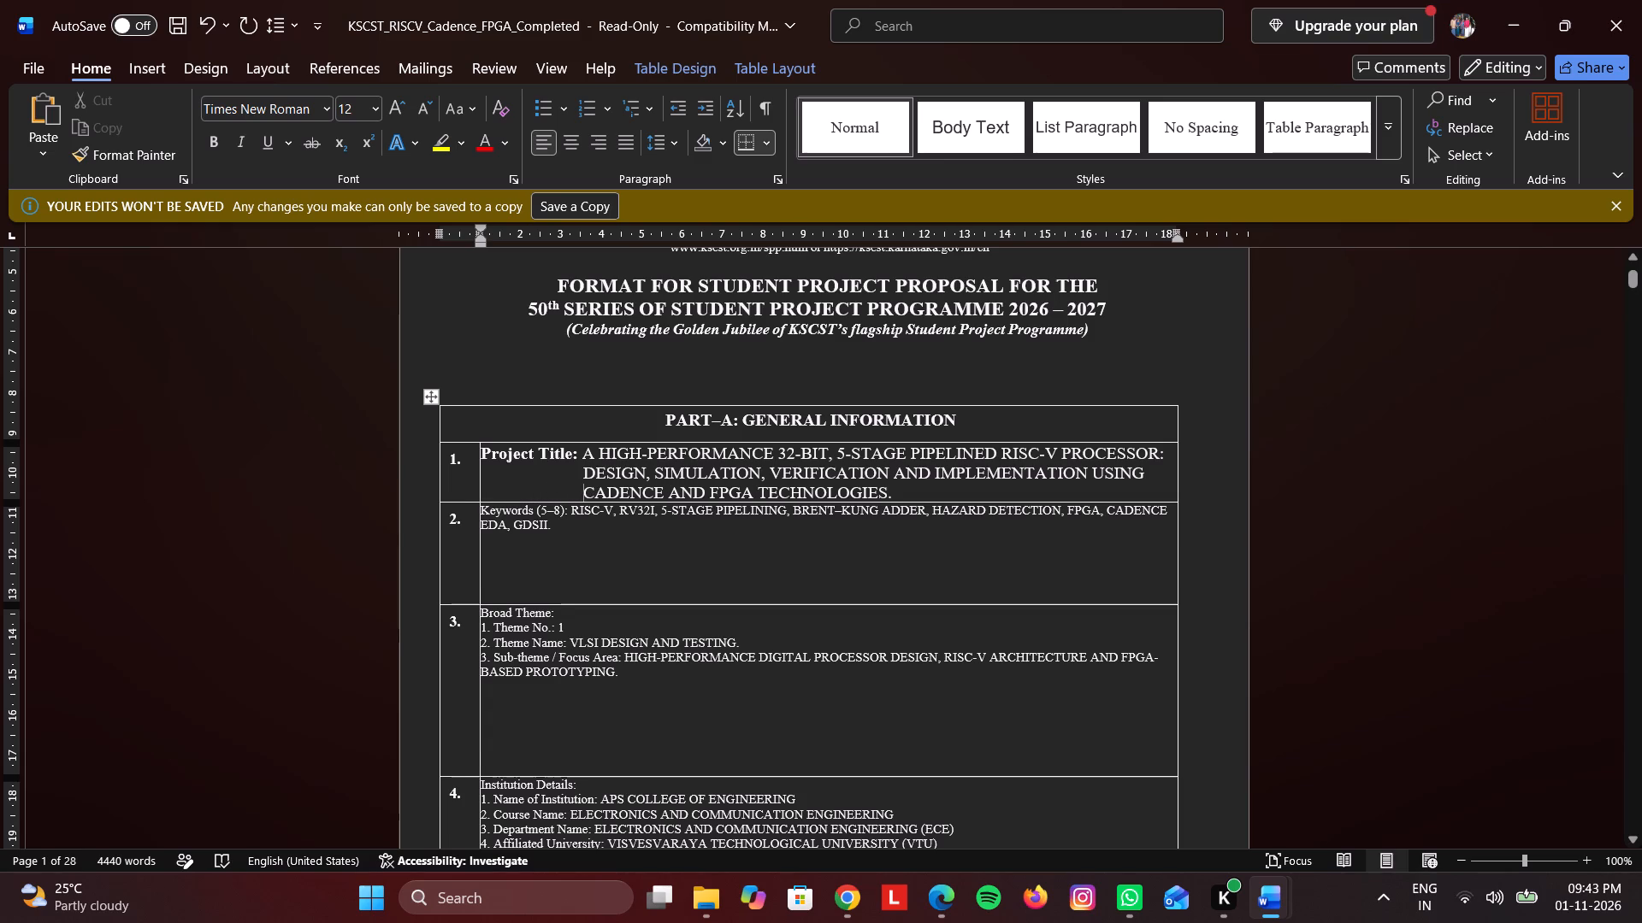
Reduce the height of the Keywords row in the Part A table to remove the empty space below its text.
click(582, 594)
drag(594, 604, 597, 555)
click(597, 555)
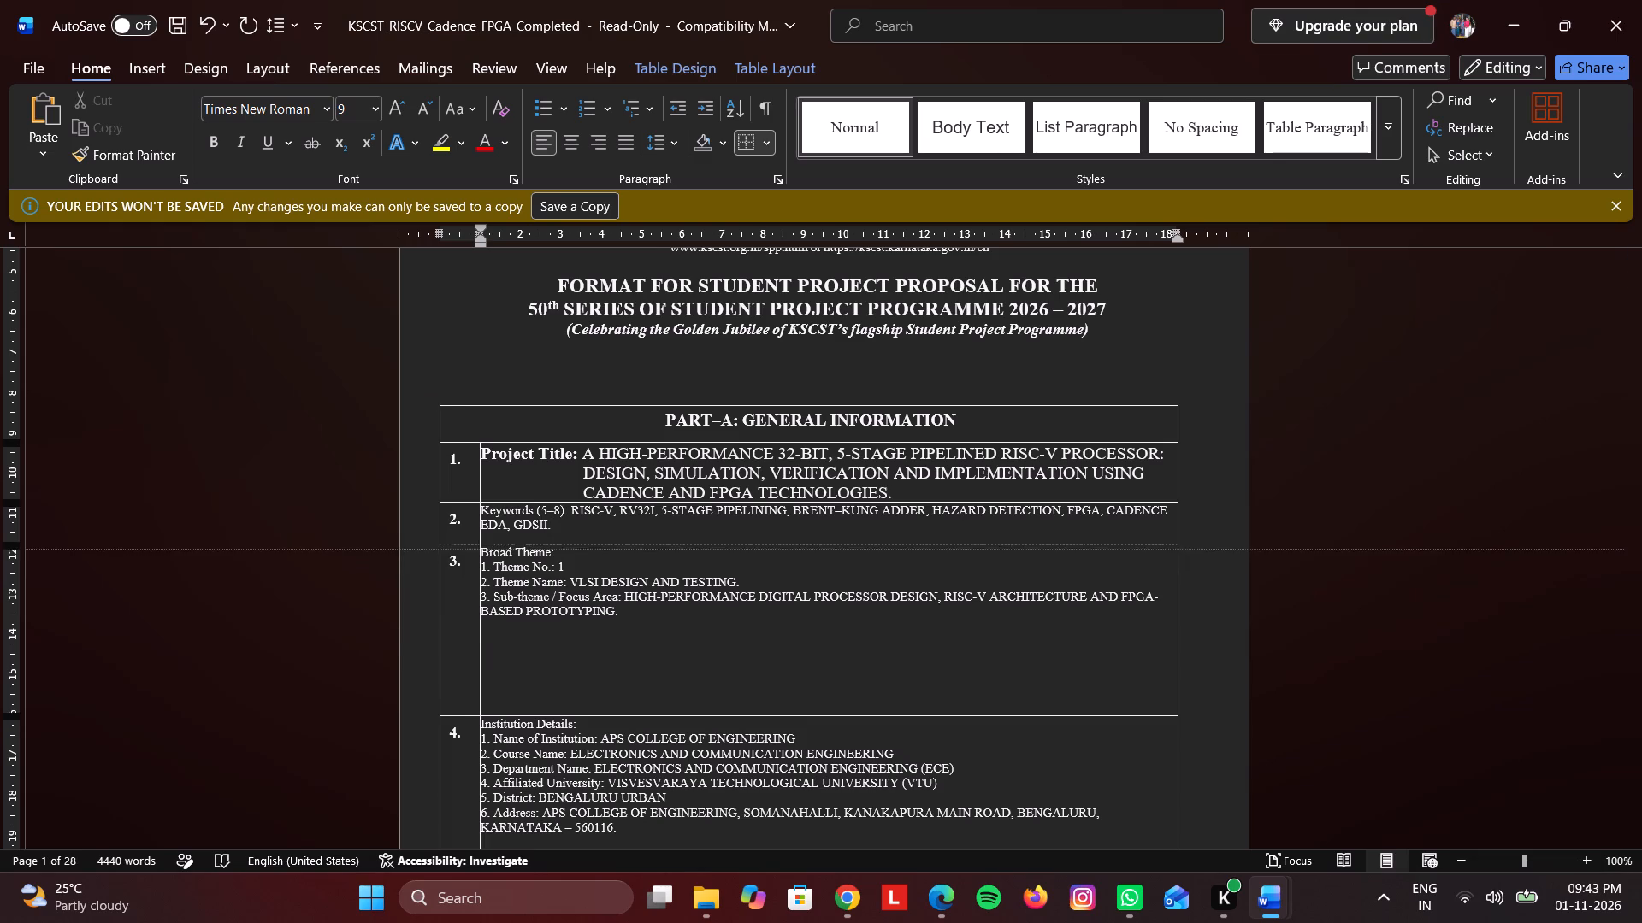
Add space after the project title paragraph and set the line spacing of the whole title entry to 1.15.
click(908, 494)
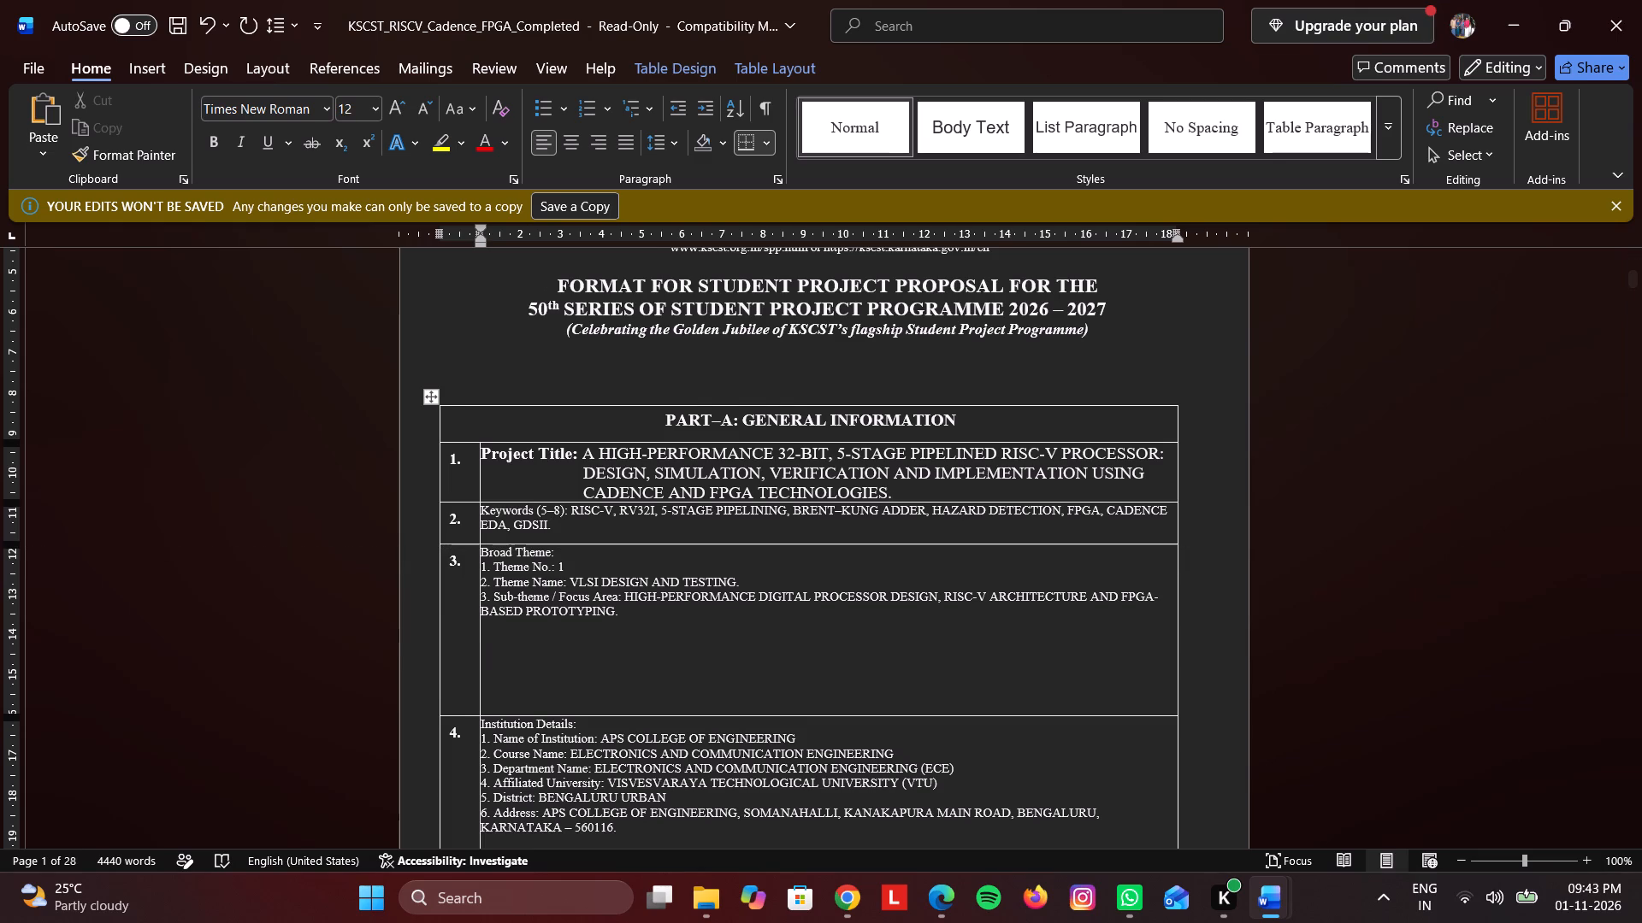
click(675, 140)
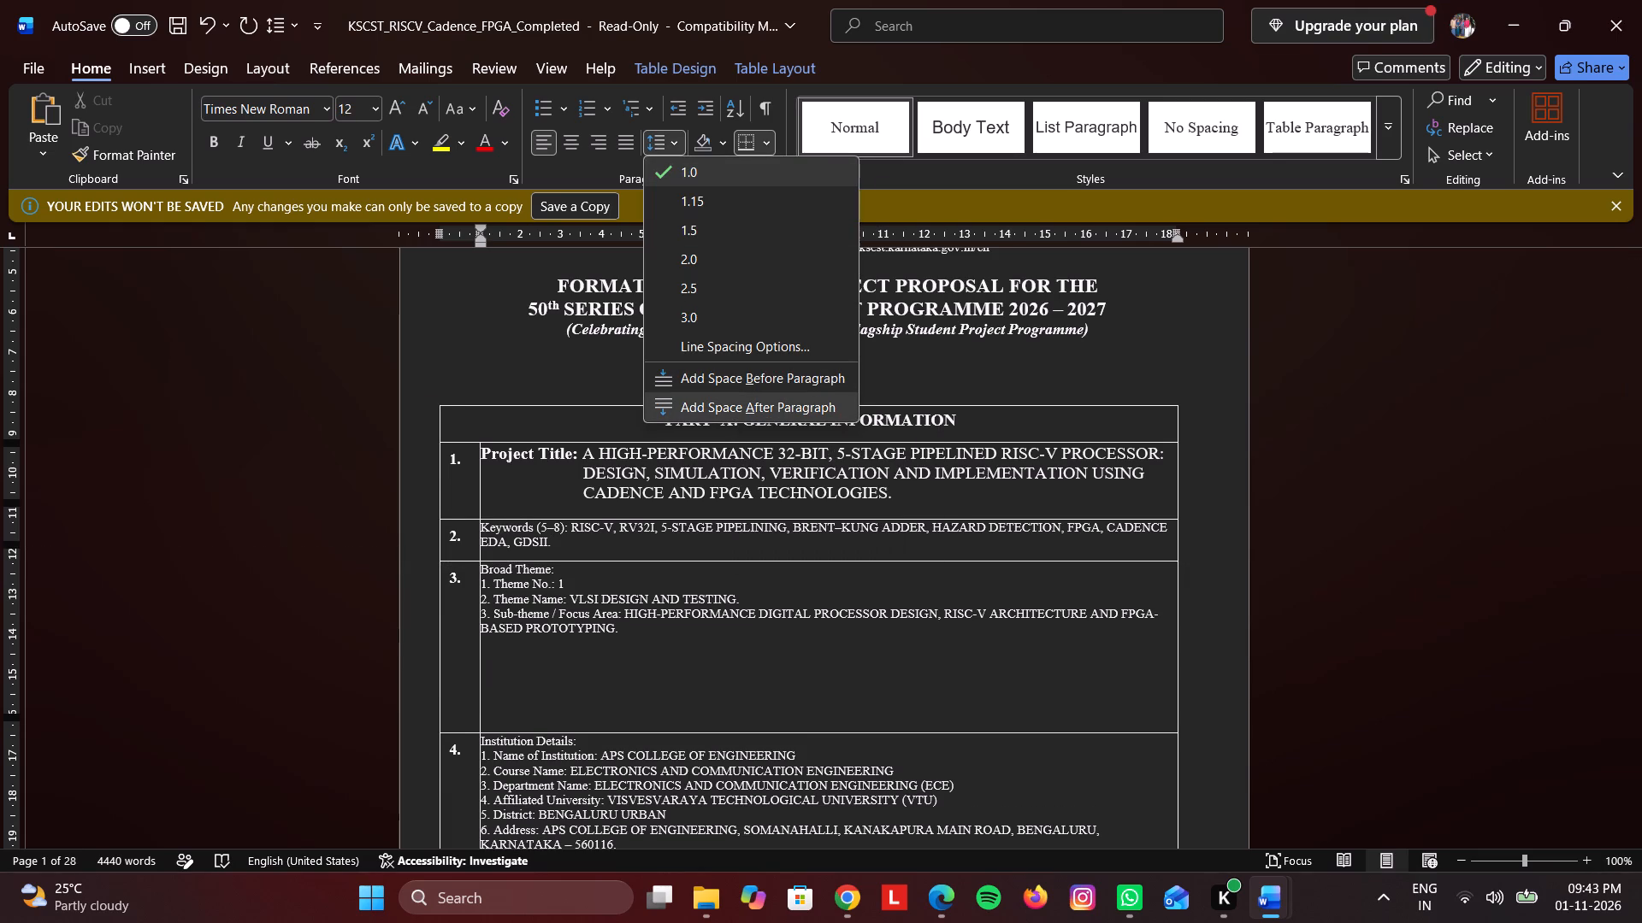
click(759, 405)
drag(917, 514, 869, 497)
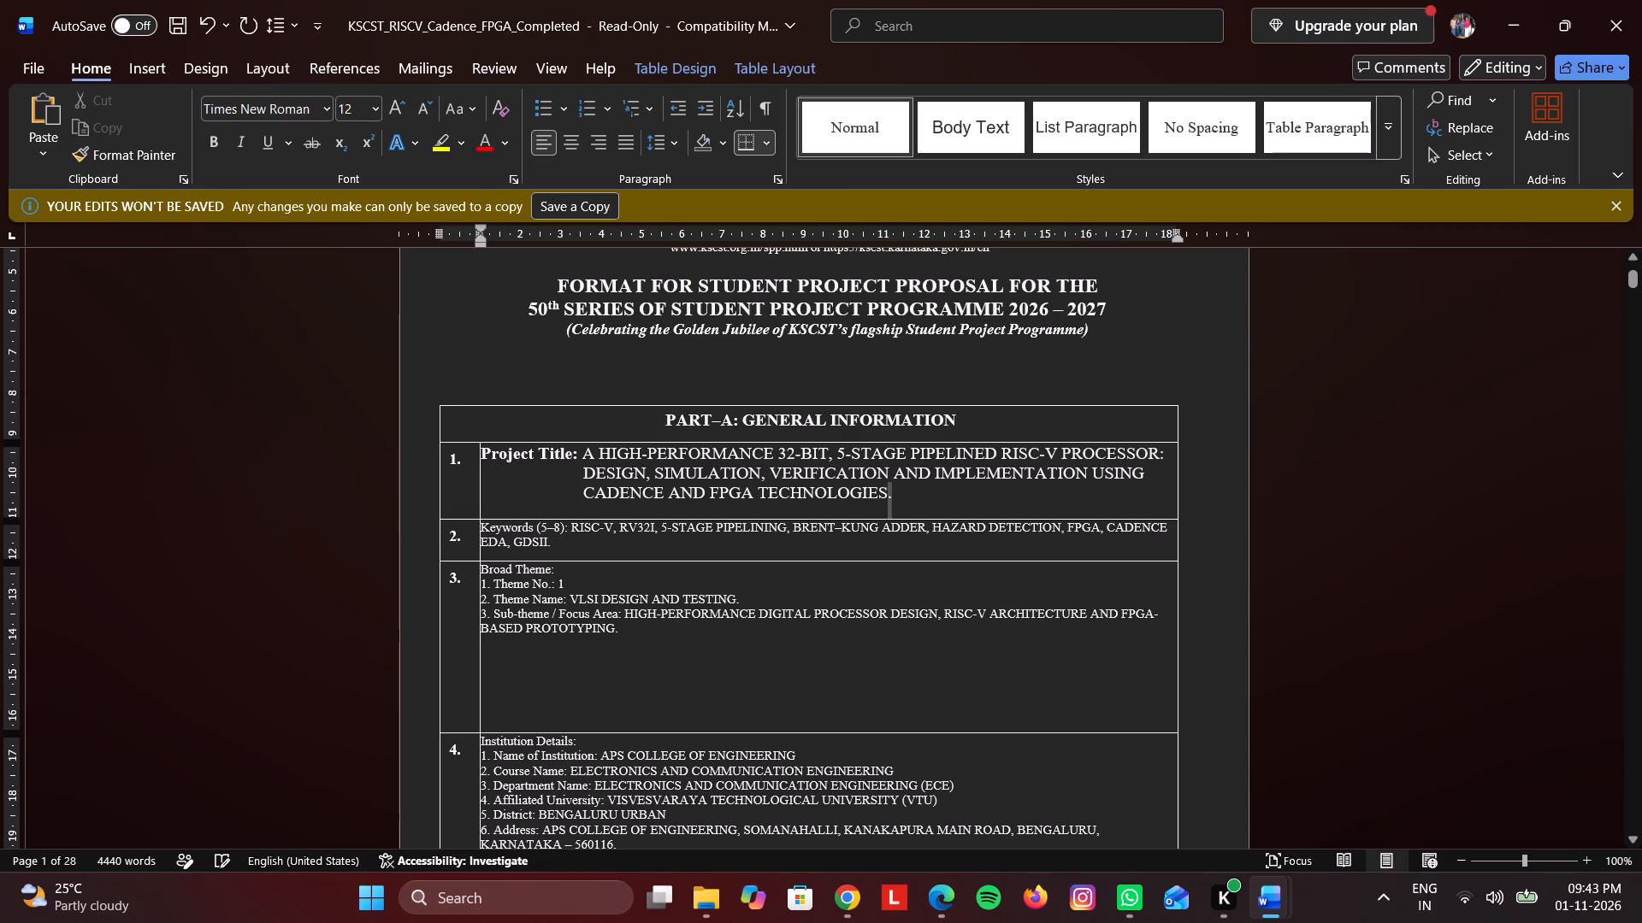
drag(869, 497, 492, 448)
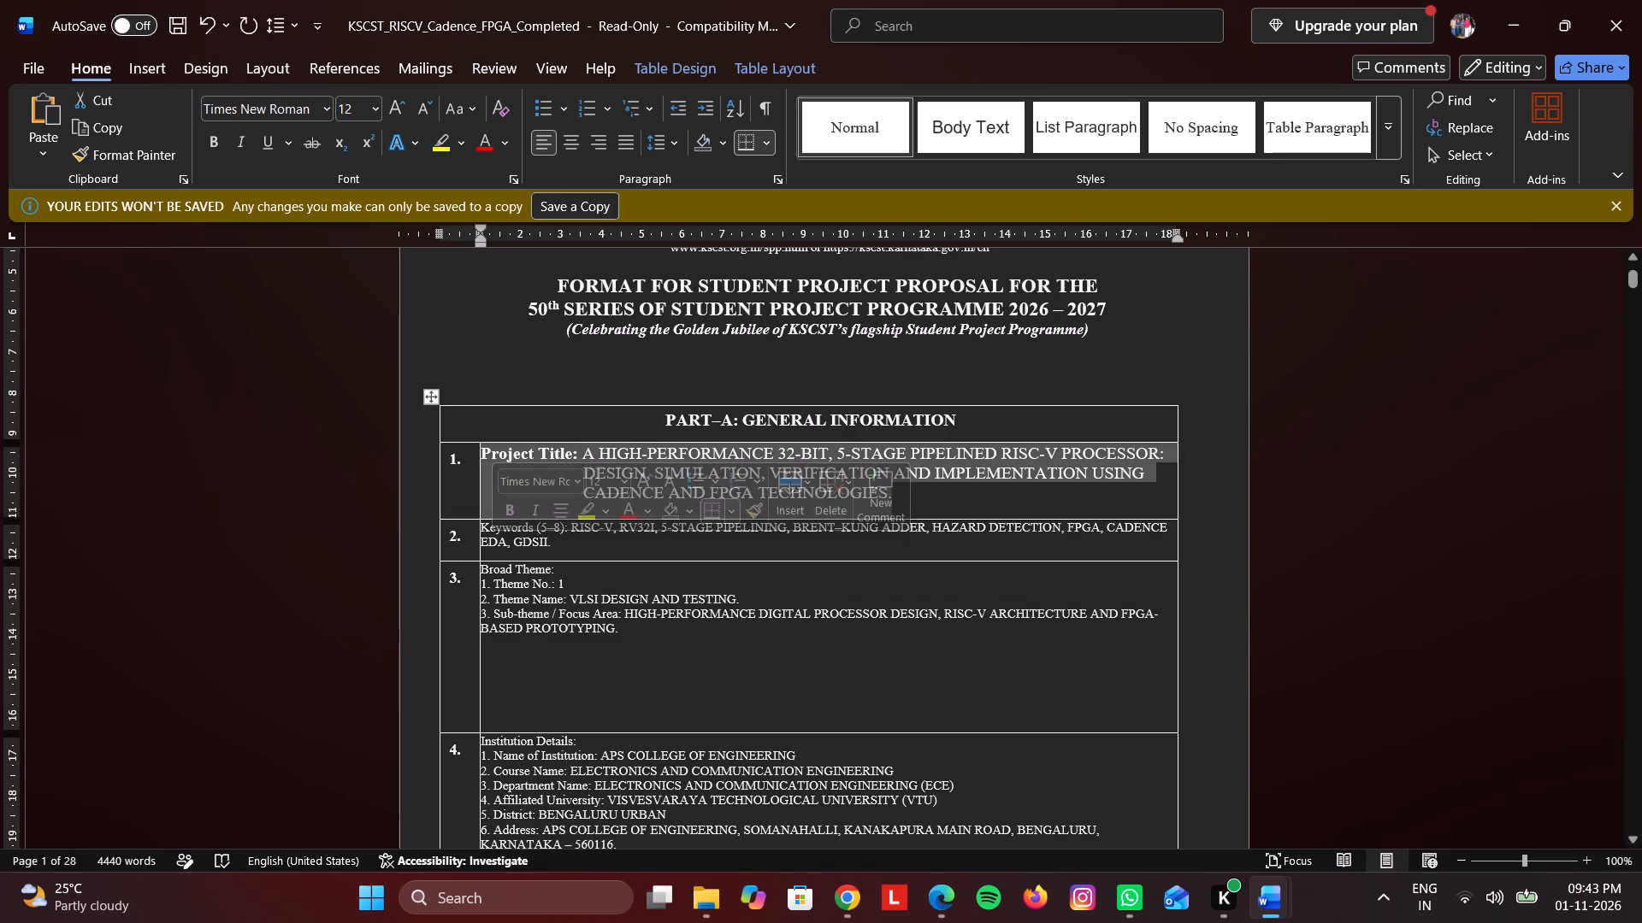
click(675, 140)
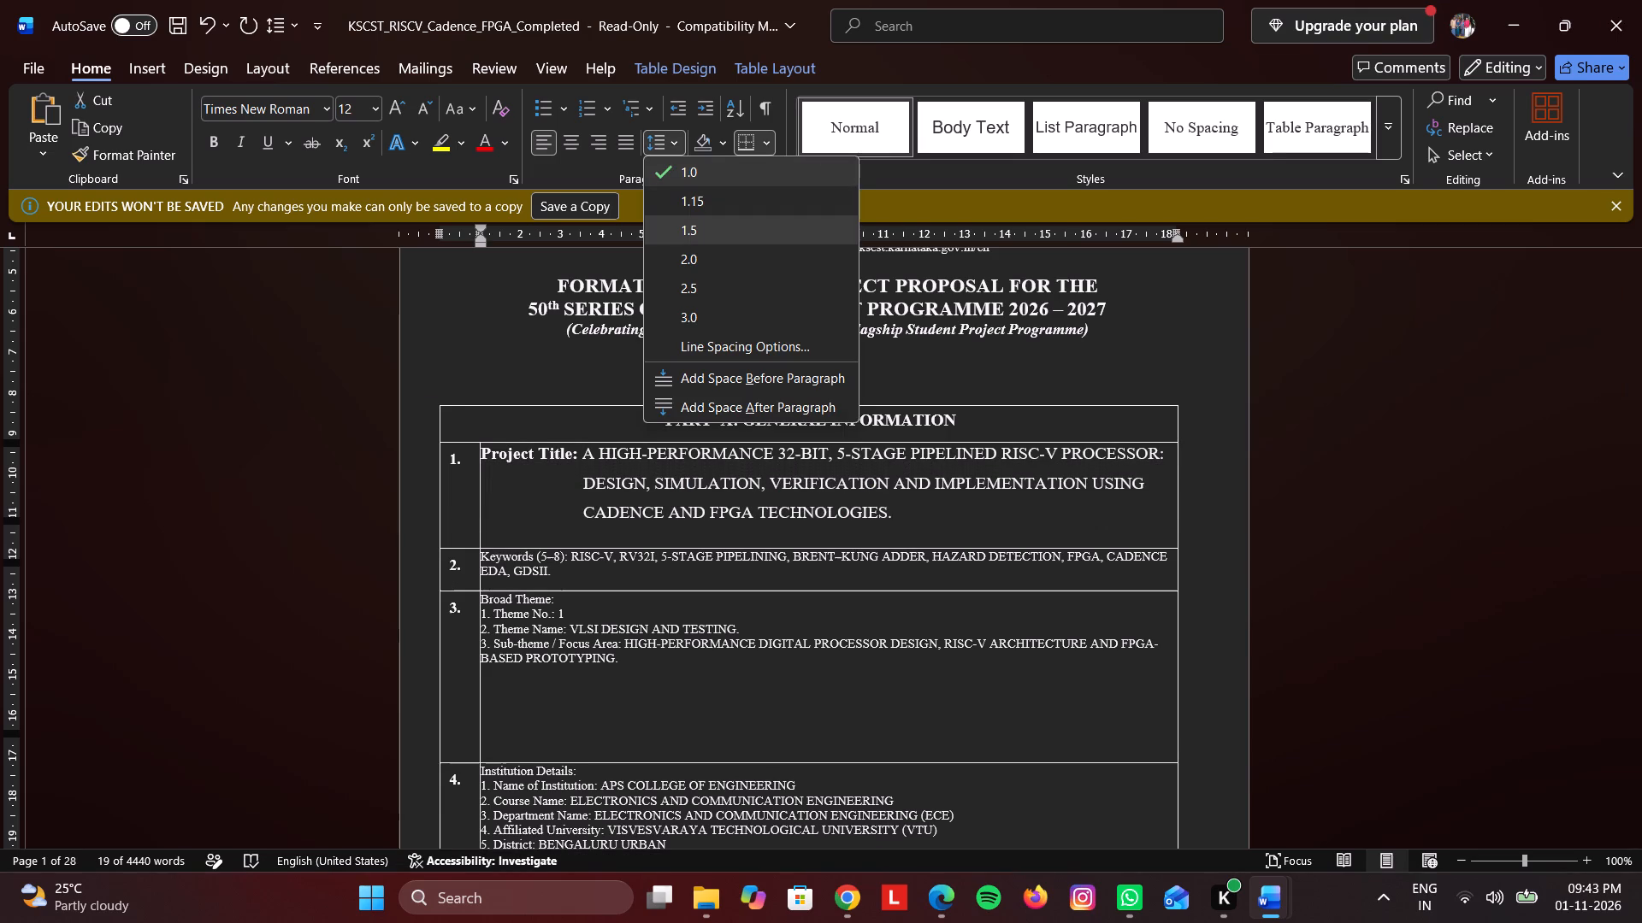
click(693, 204)
click(861, 514)
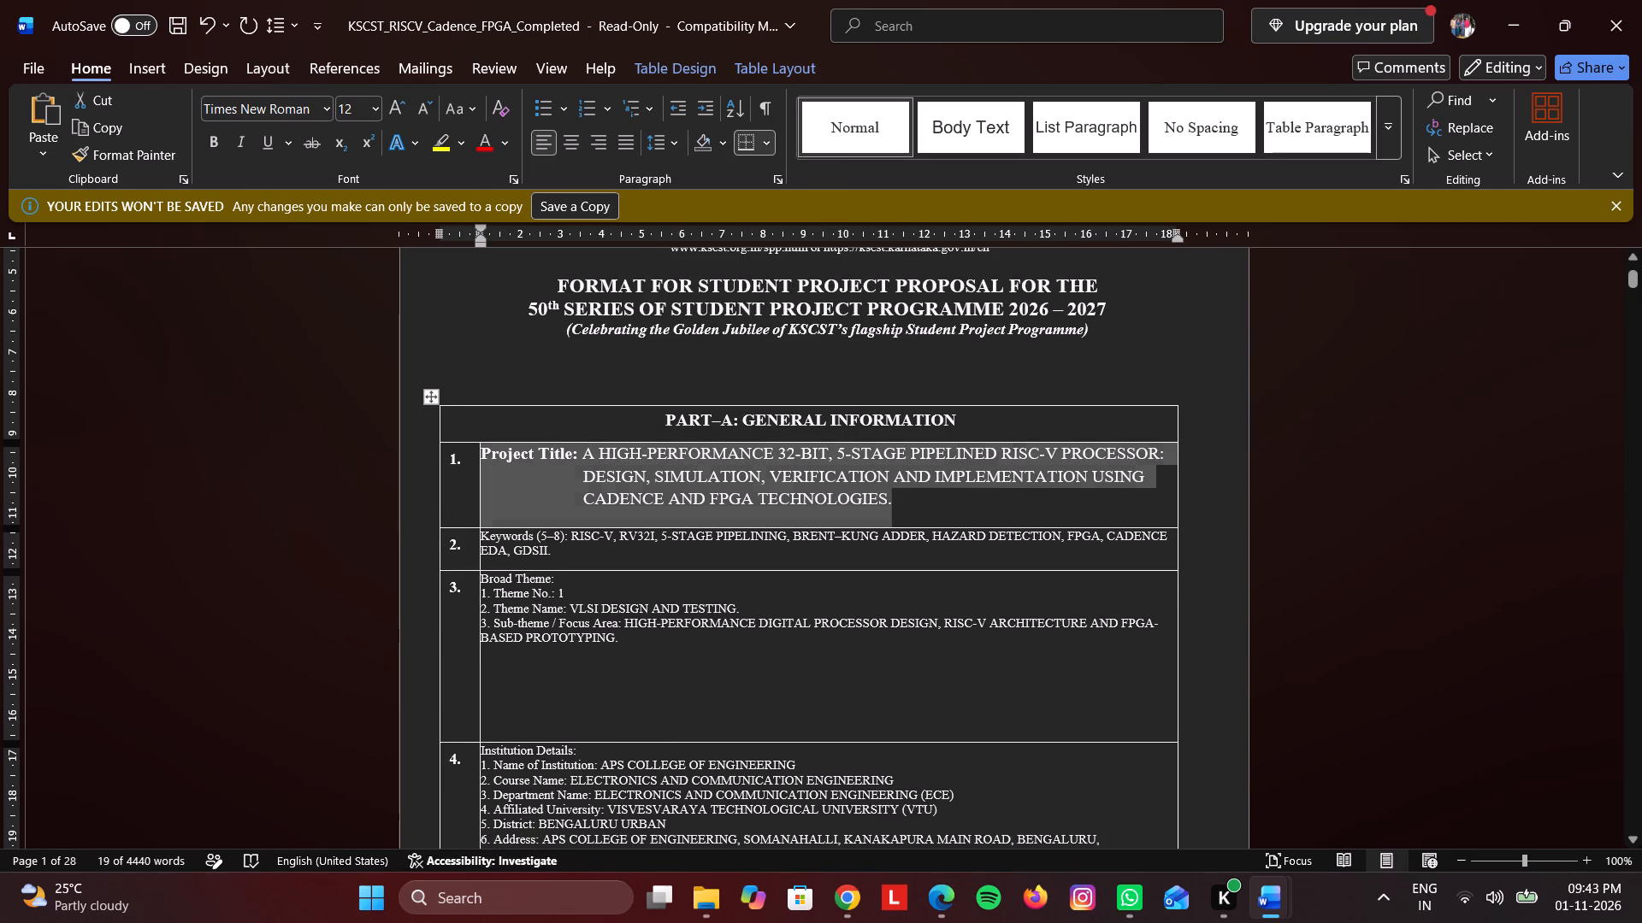
Set the font size of the entire Keywords entry in row 2 to 12.
drag(575, 565, 508, 536)
click(375, 111)
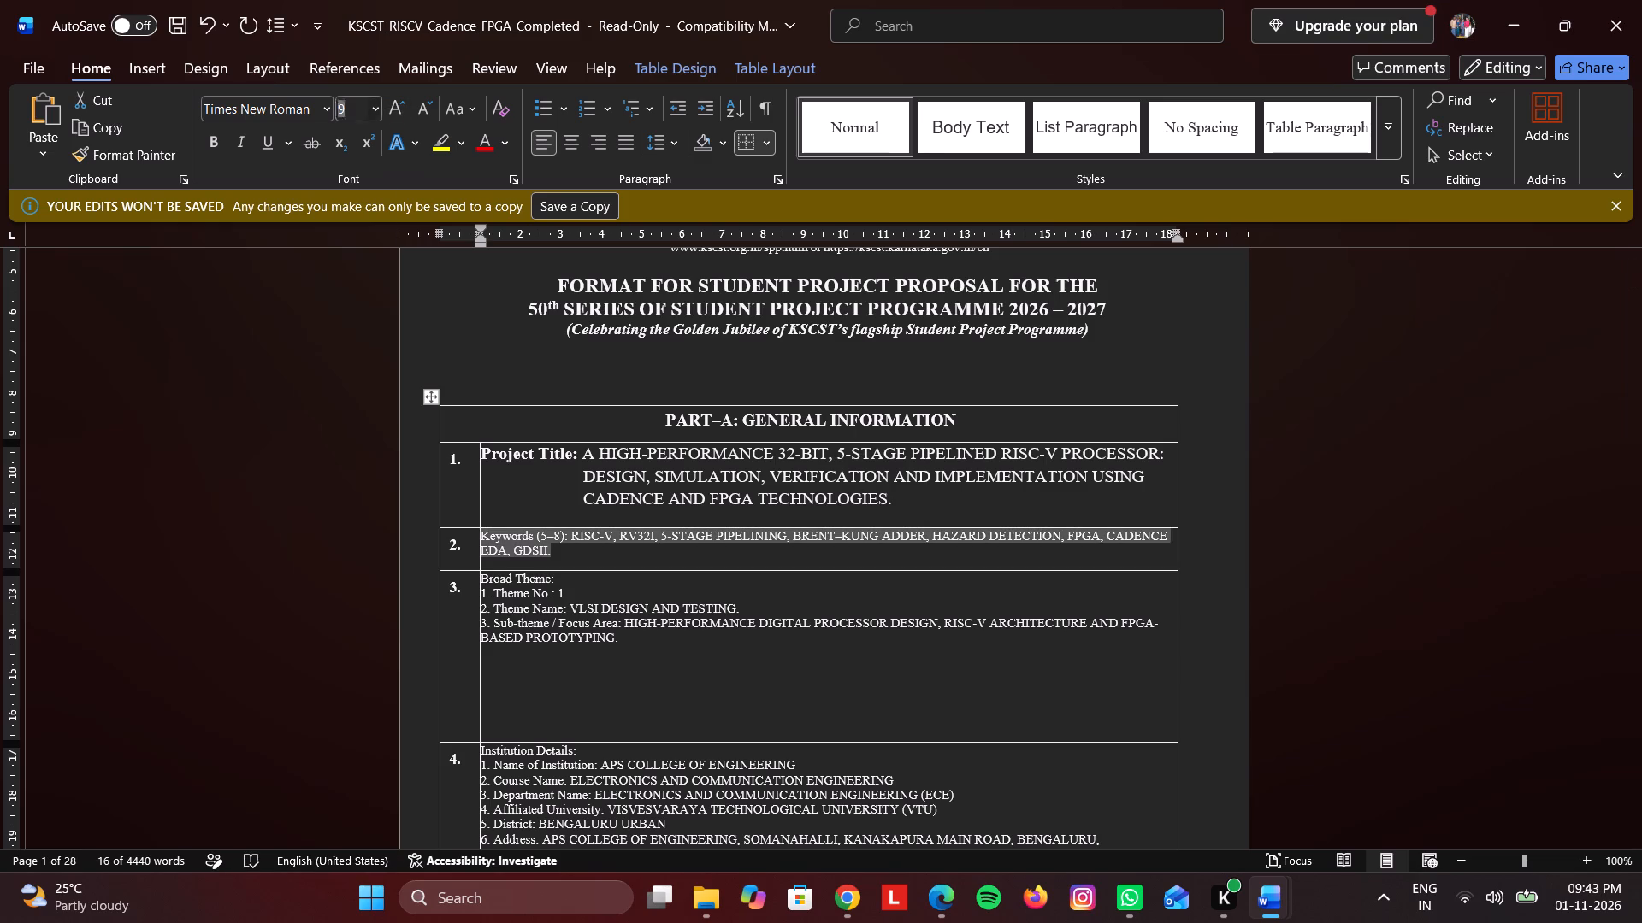
click(352, 240)
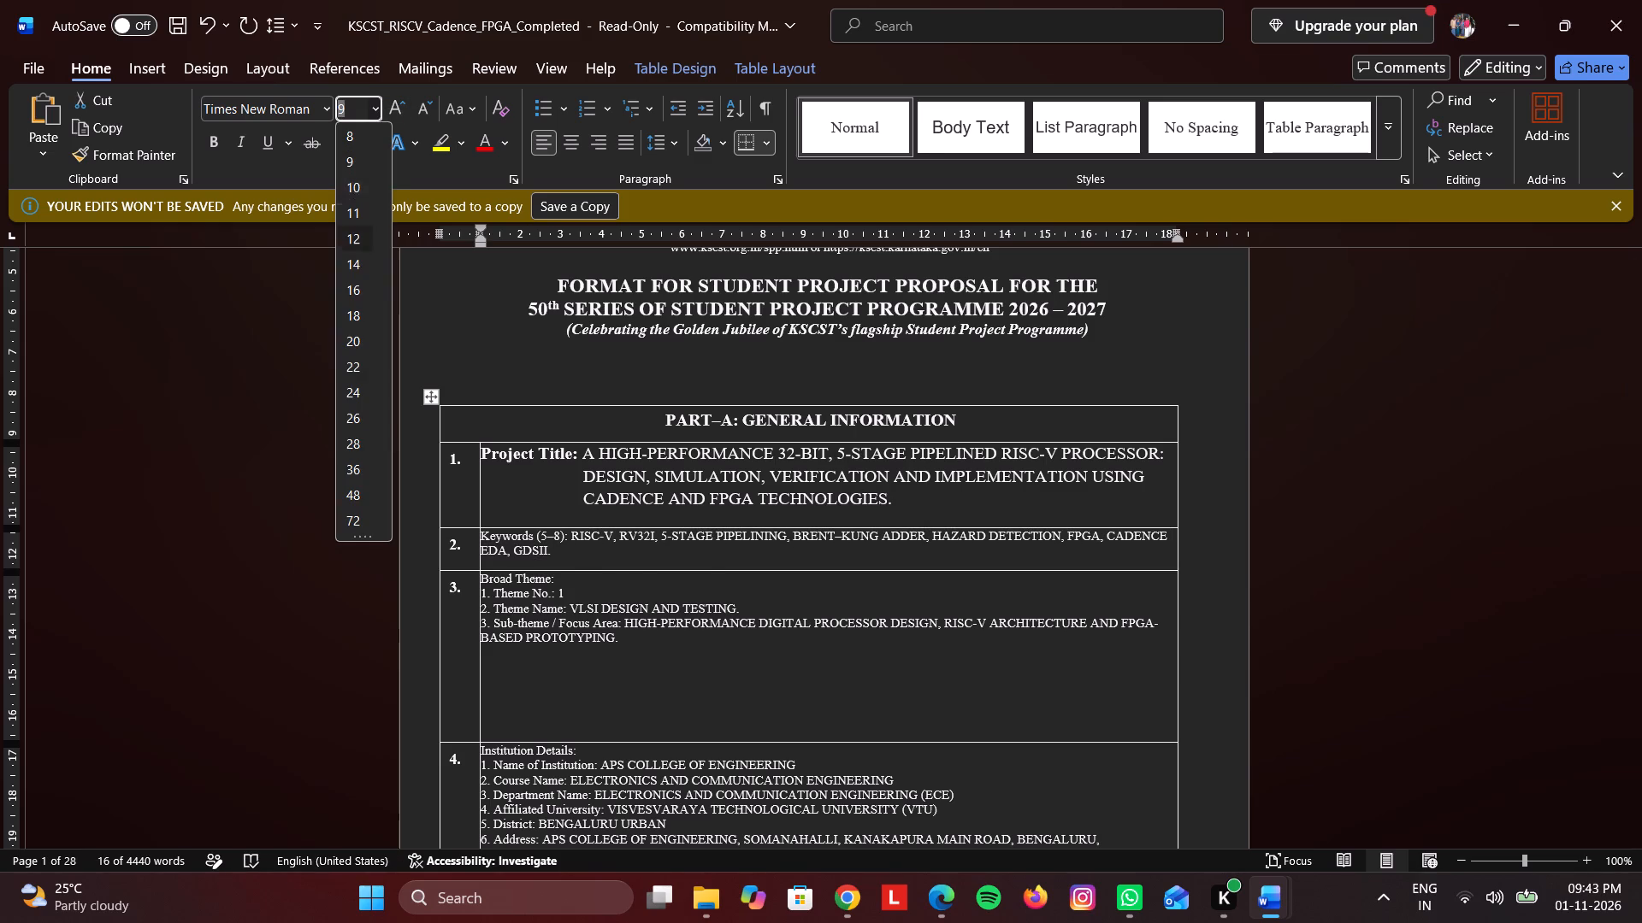
click(537, 529)
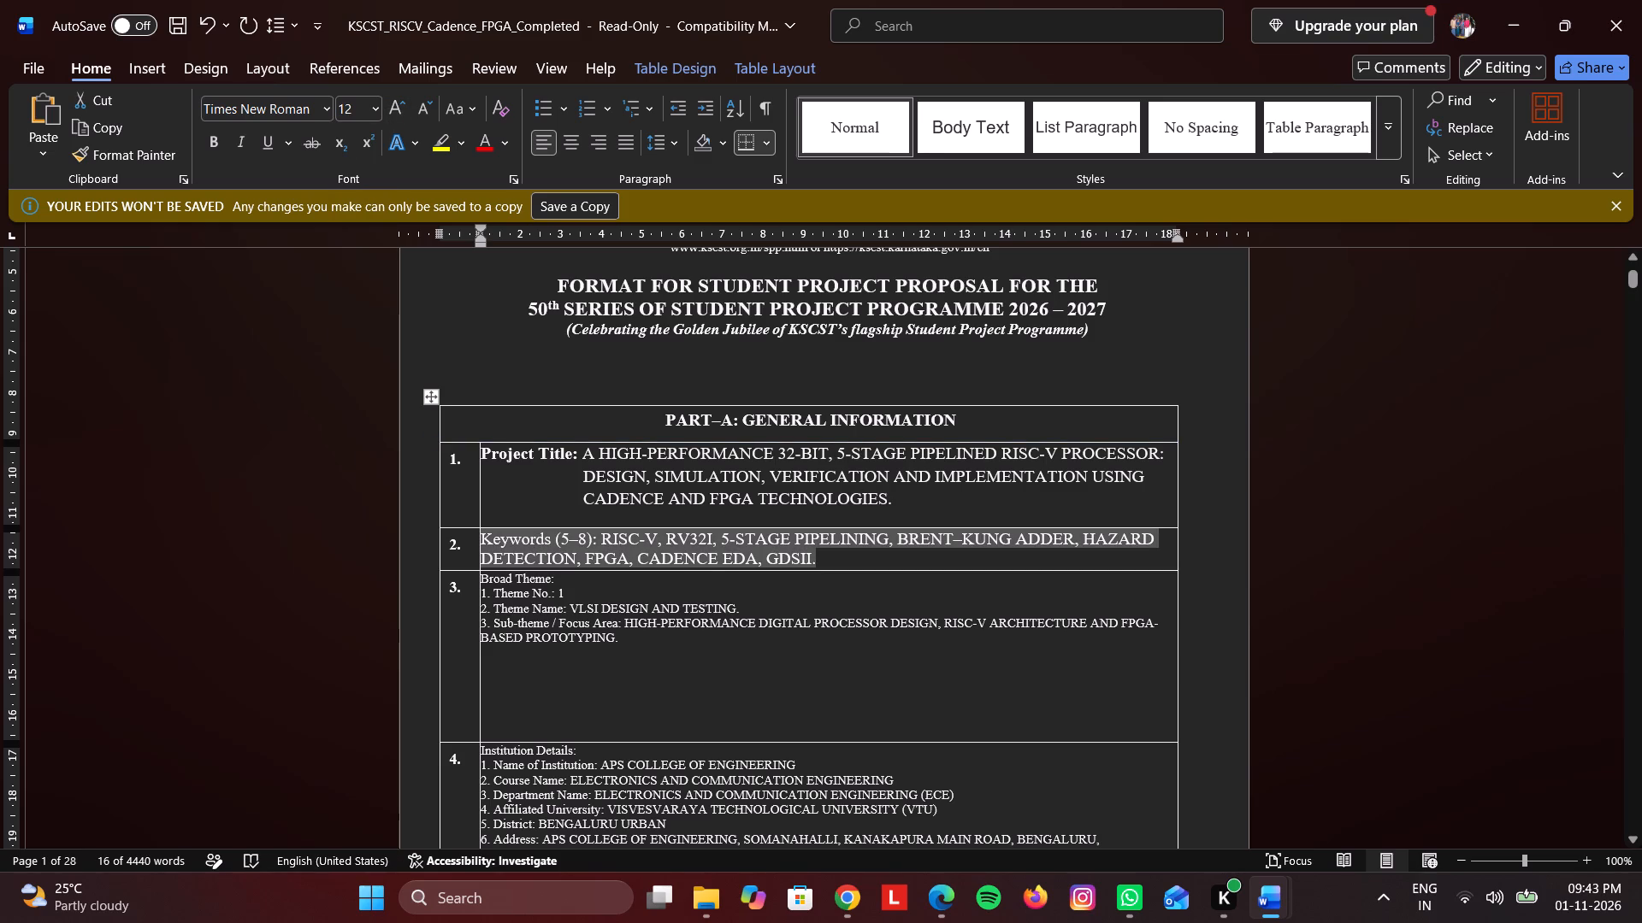
Make the "Keywords (5–8):" label in row 2 bold.
click(611, 531)
drag(599, 539, 499, 548)
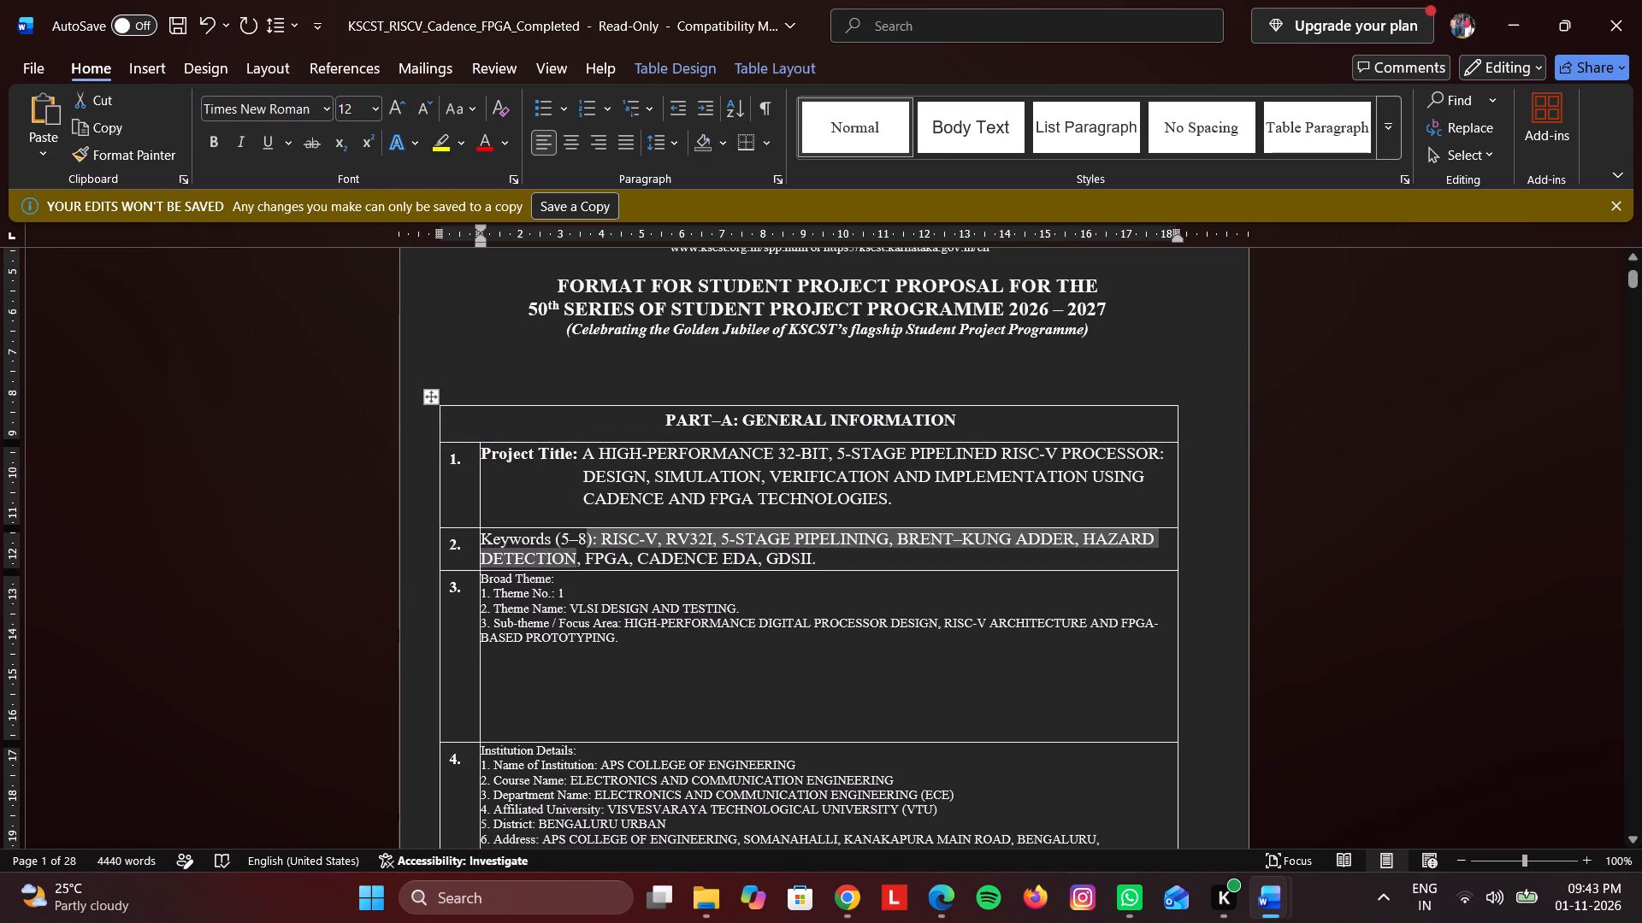
click(499, 548)
drag(601, 538, 486, 538)
click(511, 503)
click(644, 575)
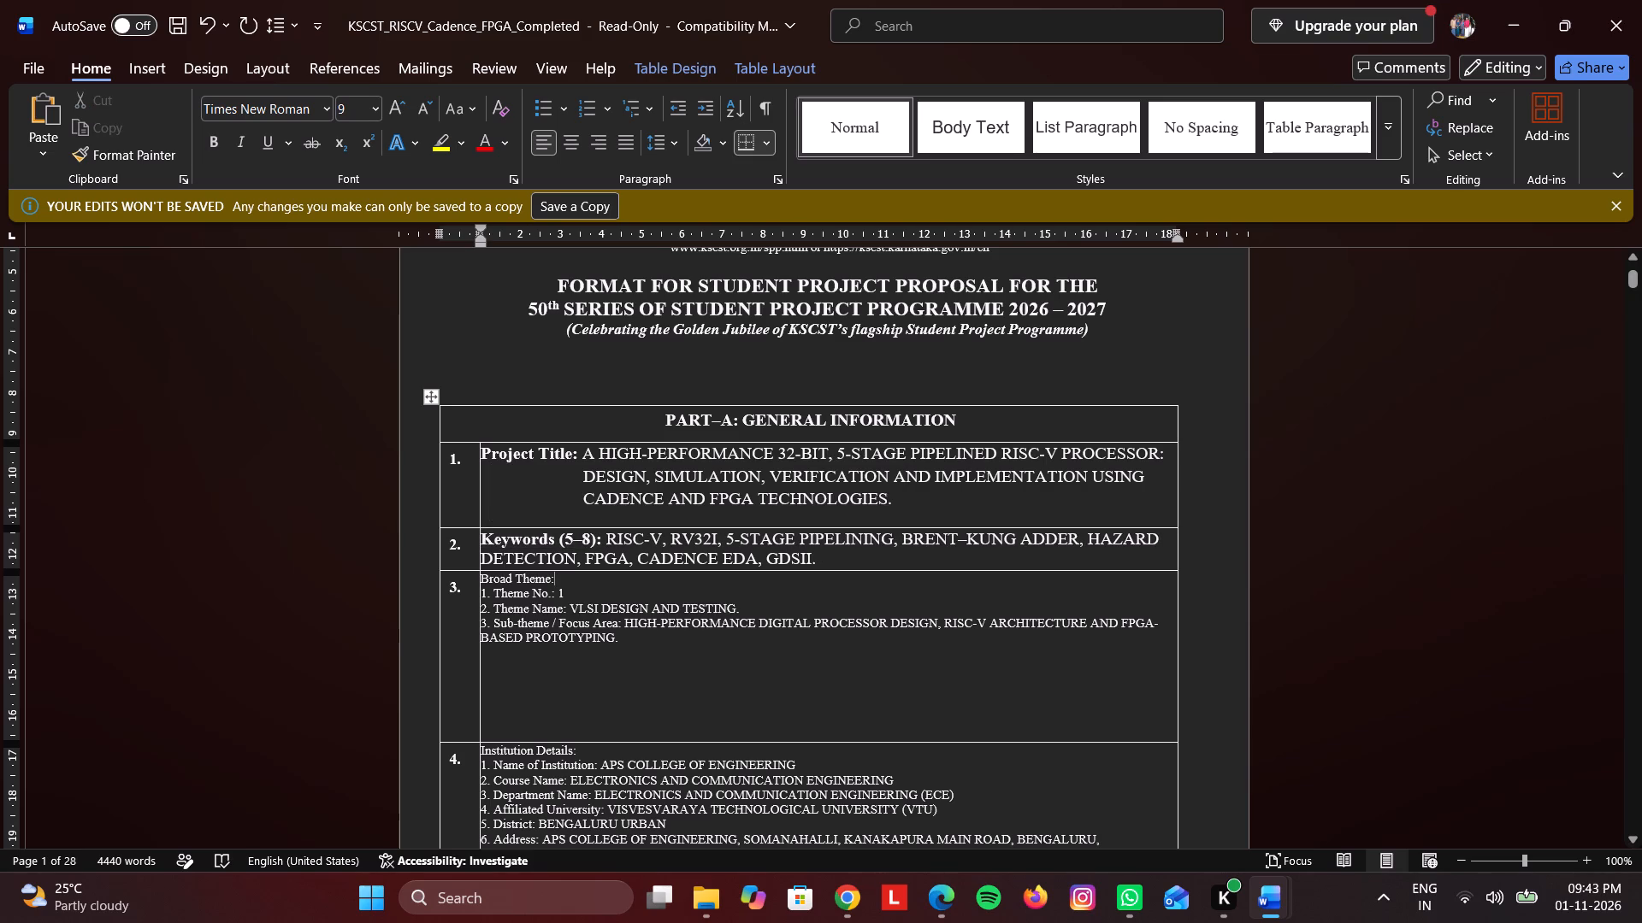
Indent the second keywords line, starting "DETECTION, FPGA", so it aligns beneath the keywords following the label.
click(487, 555)
key(Left)
key(Return)
key(space)
key(space)
key(space)
key(space)
key(space)
key(space)
key(space)
key(space)
key(space)
key(space)
key(space)
key(space)
key(space)
key(space)
key(space)
key(space)
key(space)
key(space)
key(space)
key(space)
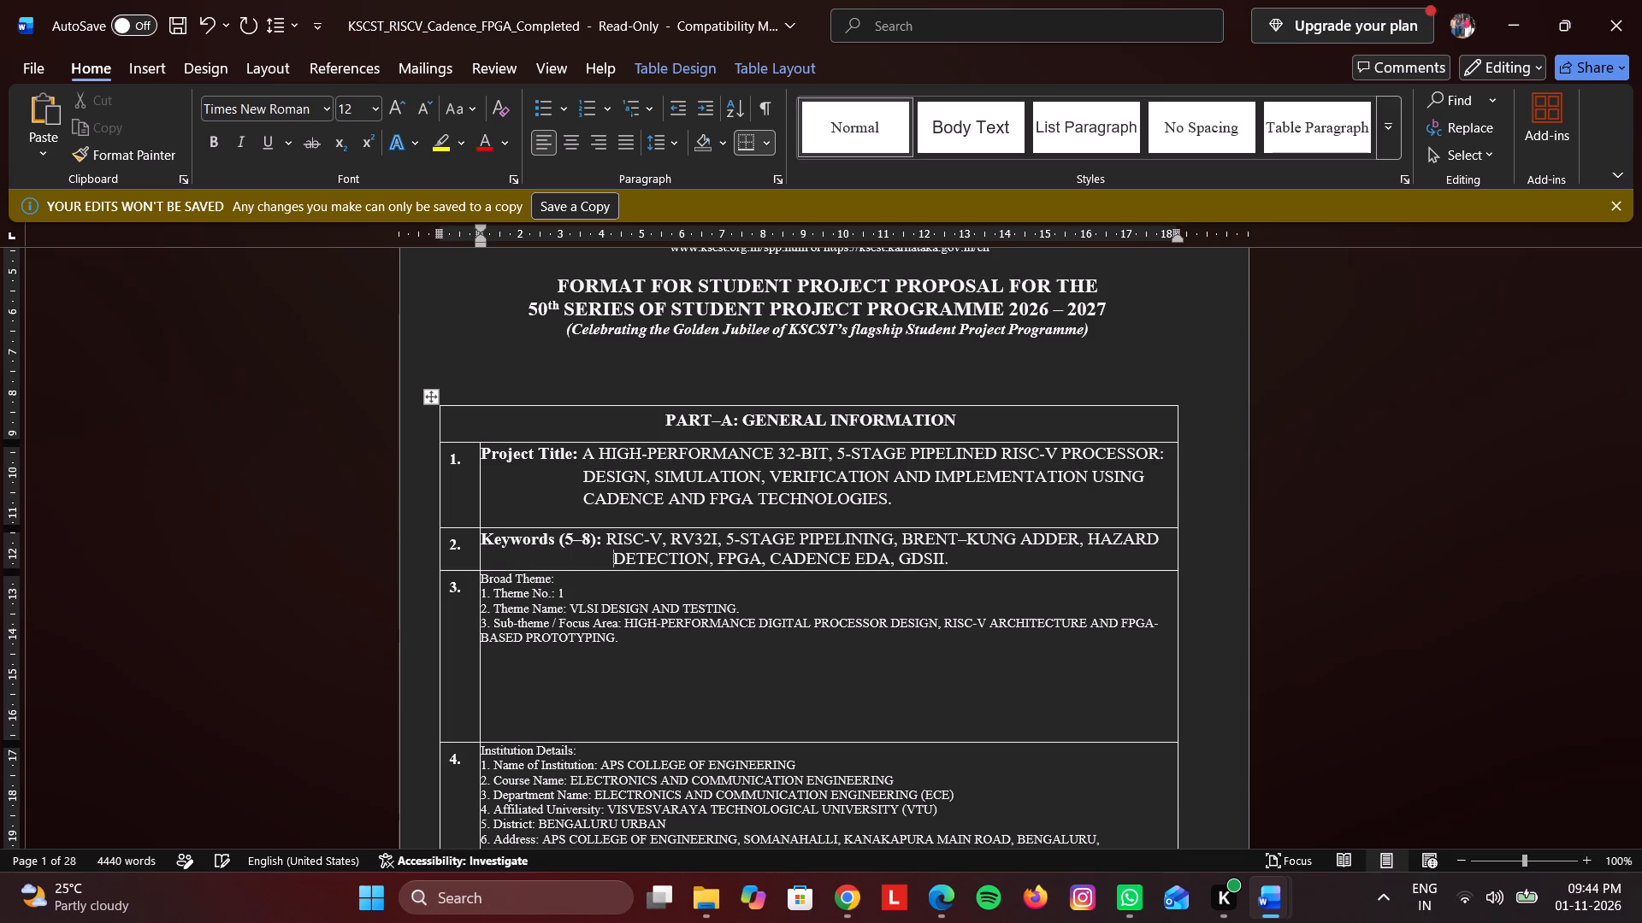
key(BackSpace)
key(BackSpace)
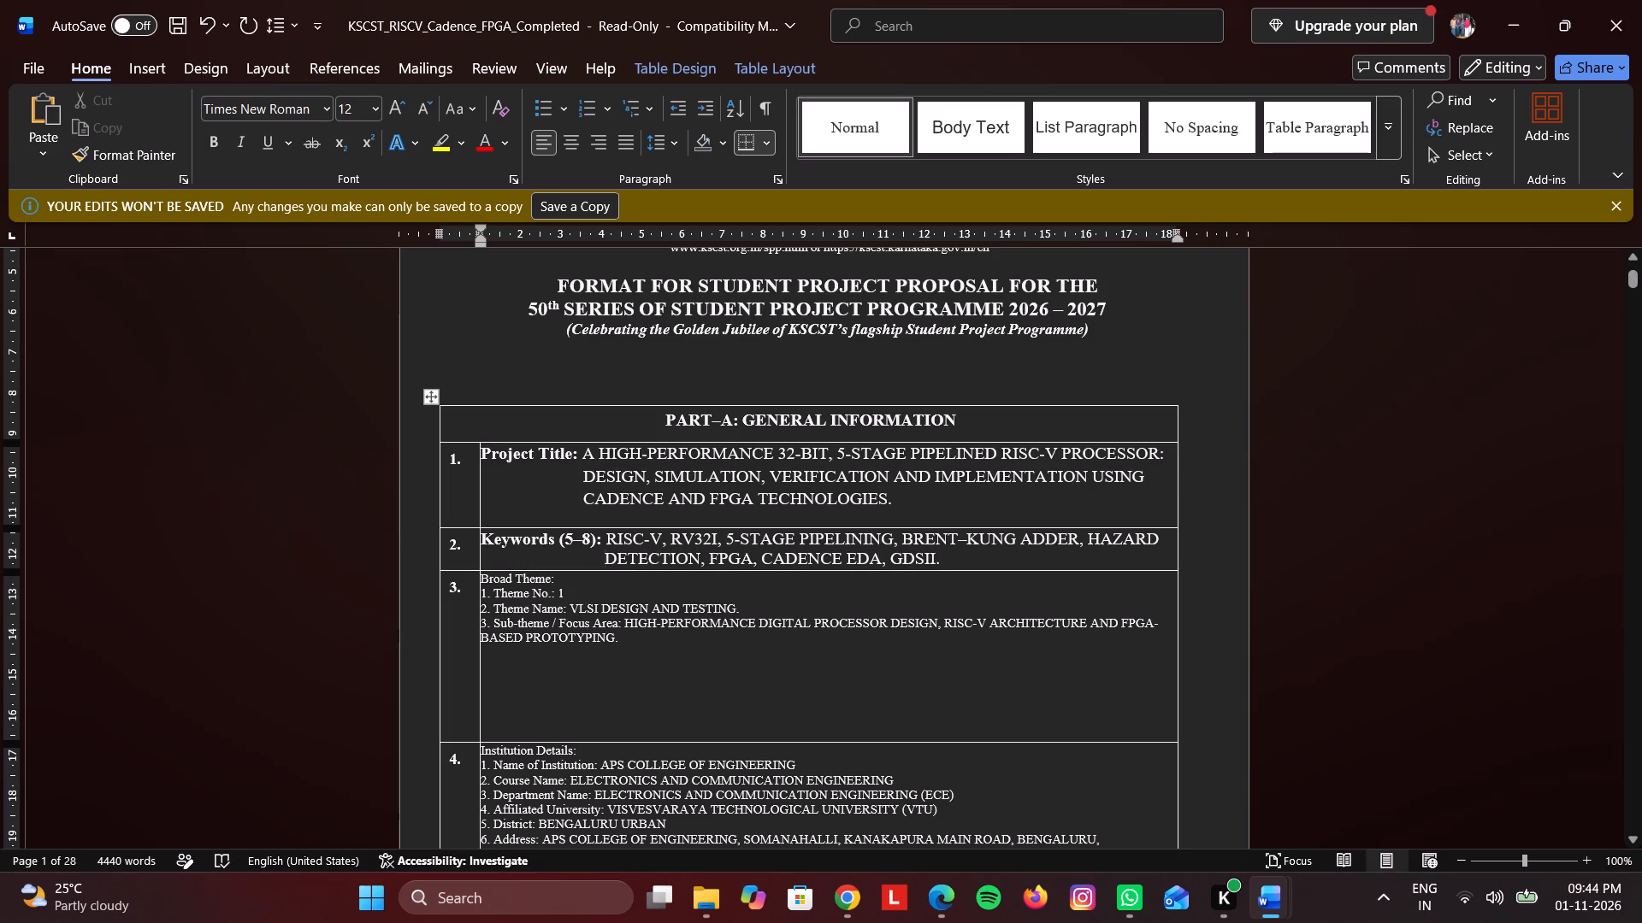
Add space after the keywords paragraph in row 2.
click(954, 562)
click(679, 136)
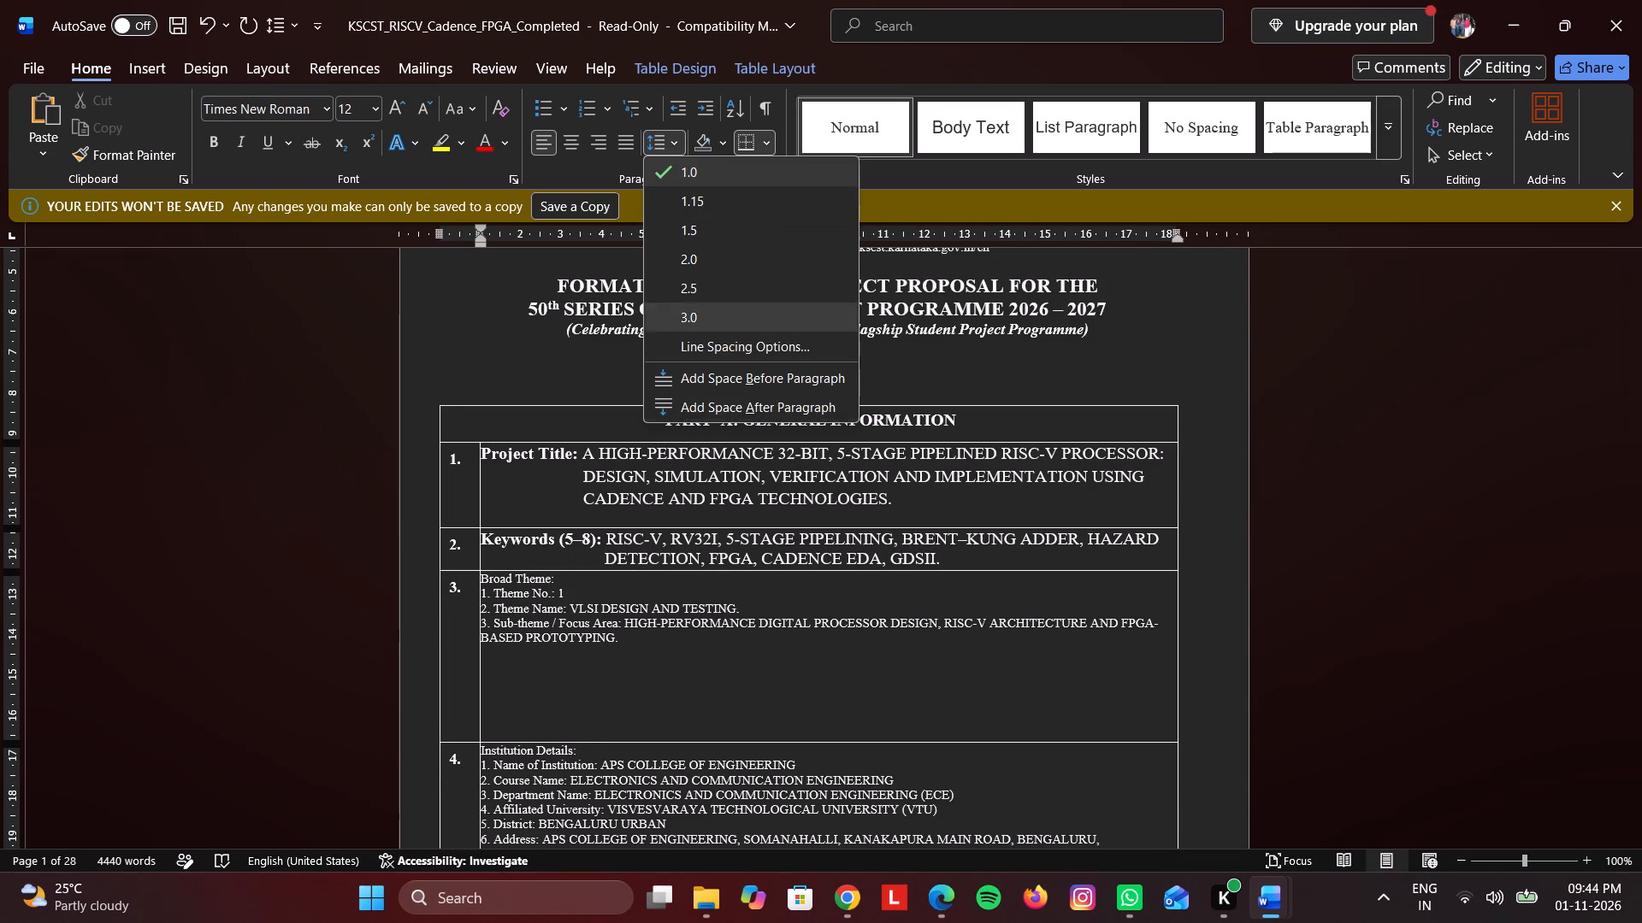
click(741, 409)
click(933, 561)
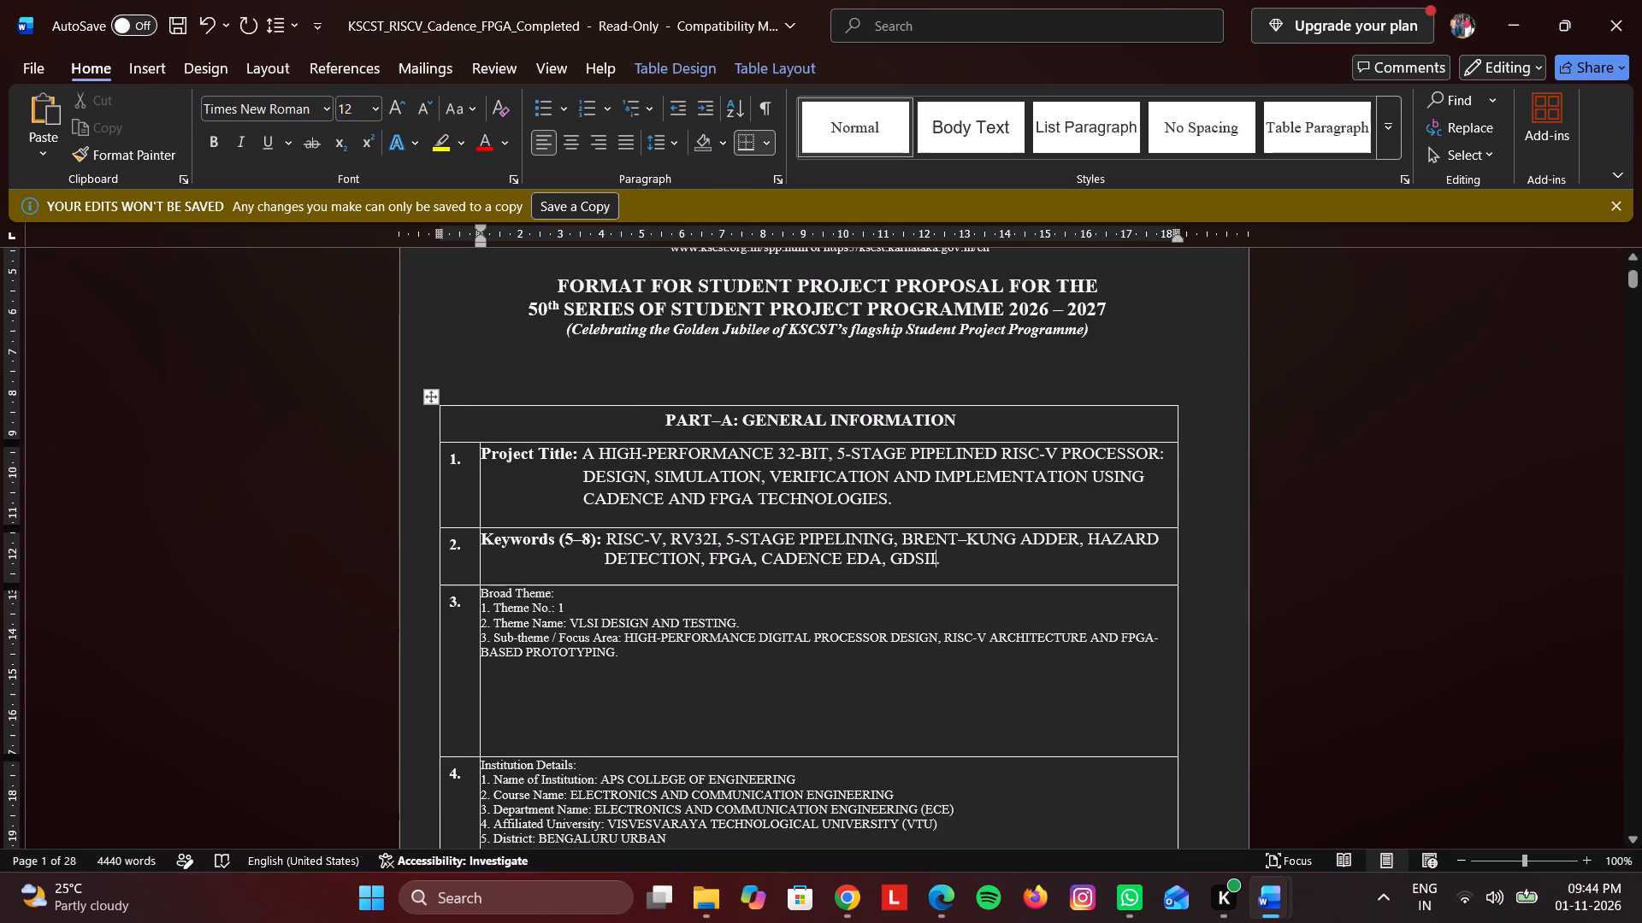
Reduce the height of the Broad Theme row to remove most of the empty space below its text.
scroll(964, 593, down, 3)
click(647, 591)
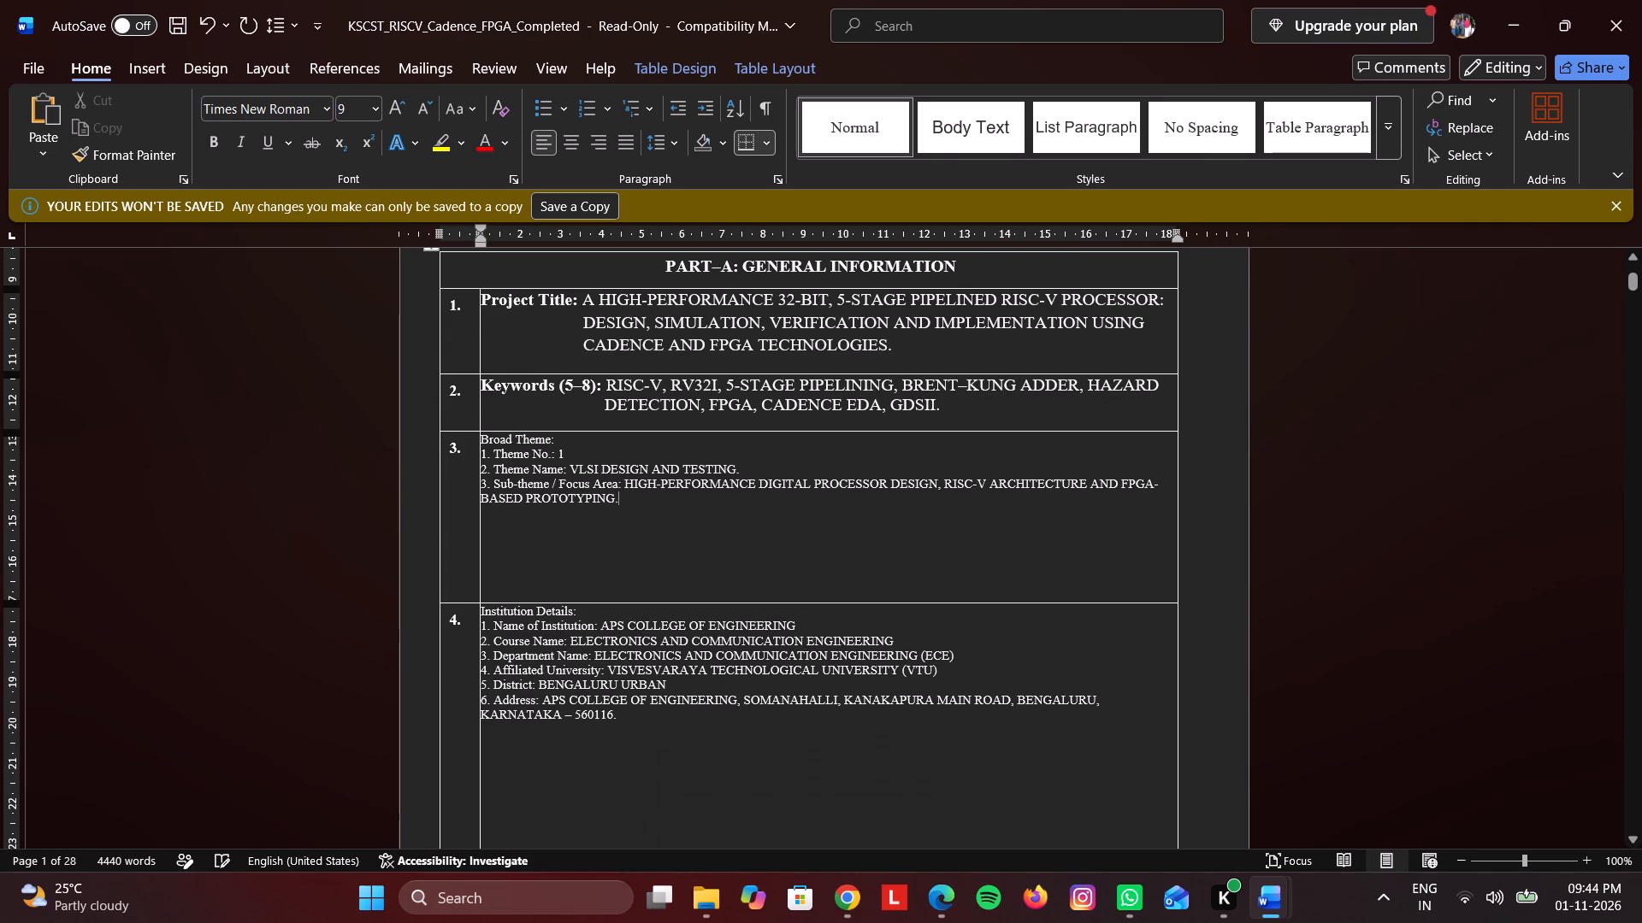
click(660, 600)
drag(660, 603, 653, 526)
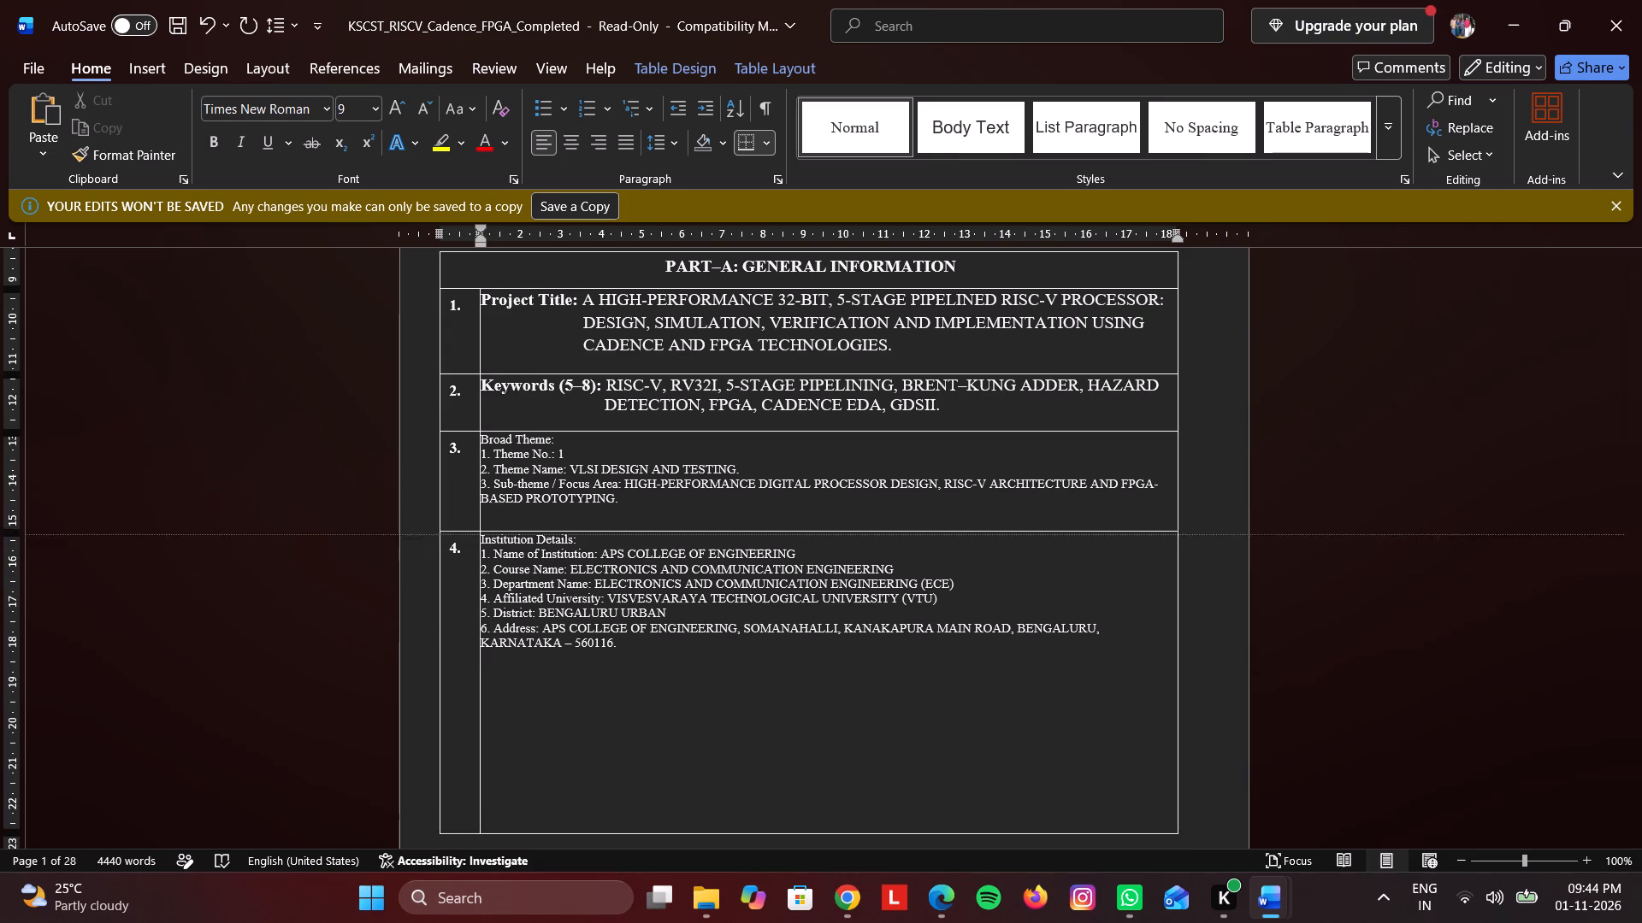
Shrink the Broad Theme row further to remove the remaining empty space below its text.
drag(653, 526, 653, 515)
Set the font size of all the Broad Theme text in row 3 to 12.
drag(645, 498, 644, 498)
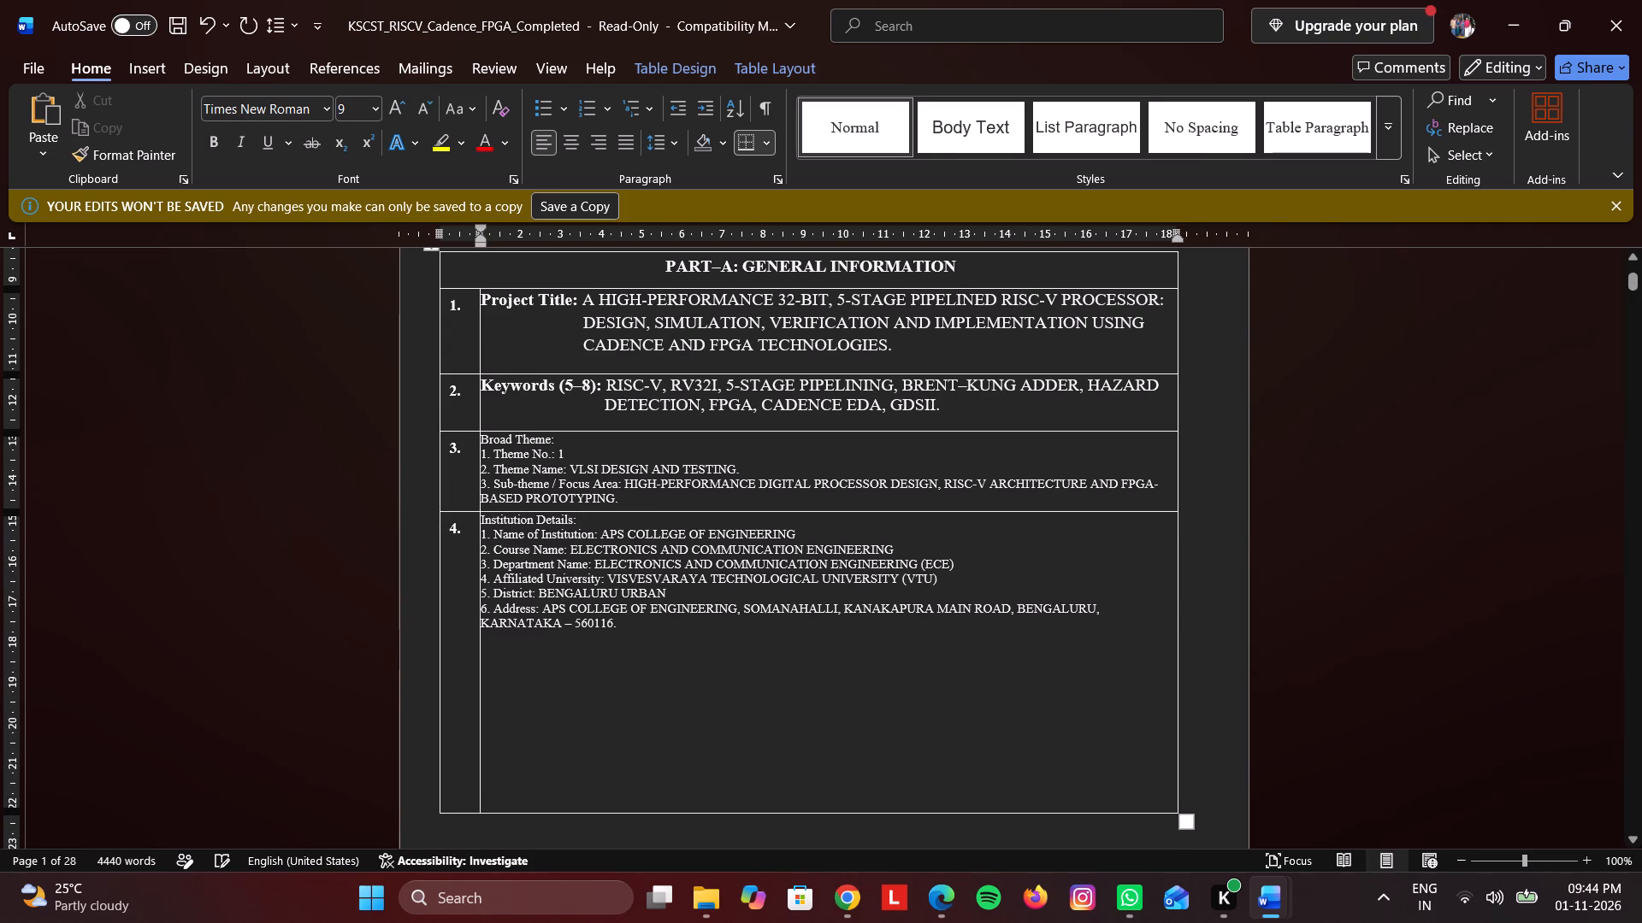
drag(644, 498, 499, 443)
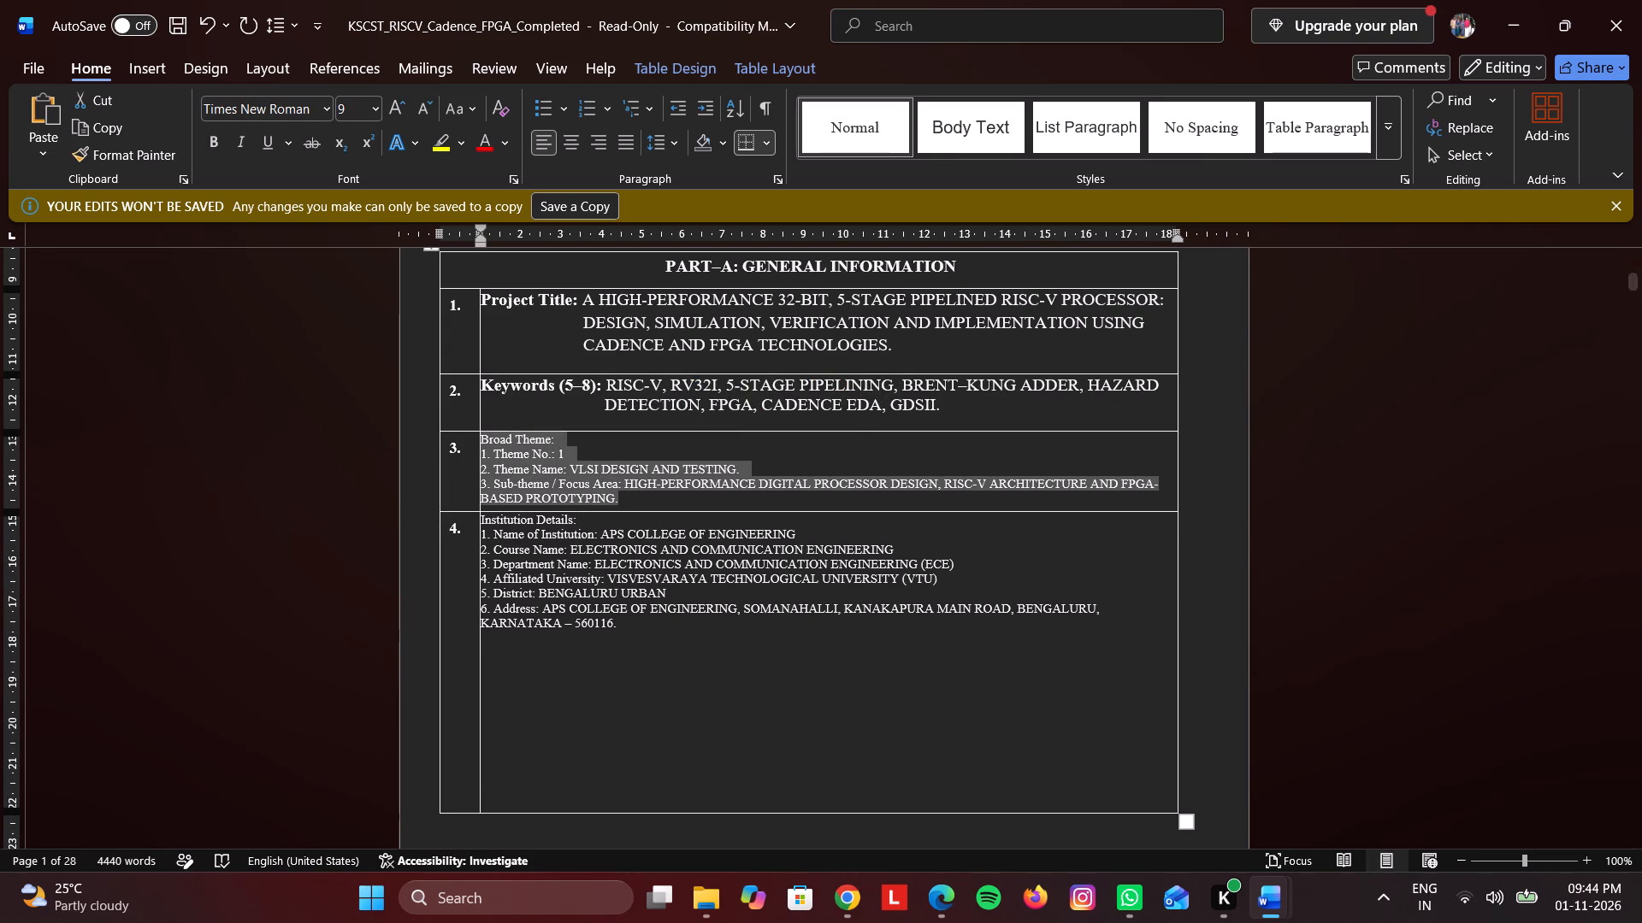
click(377, 114)
click(357, 238)
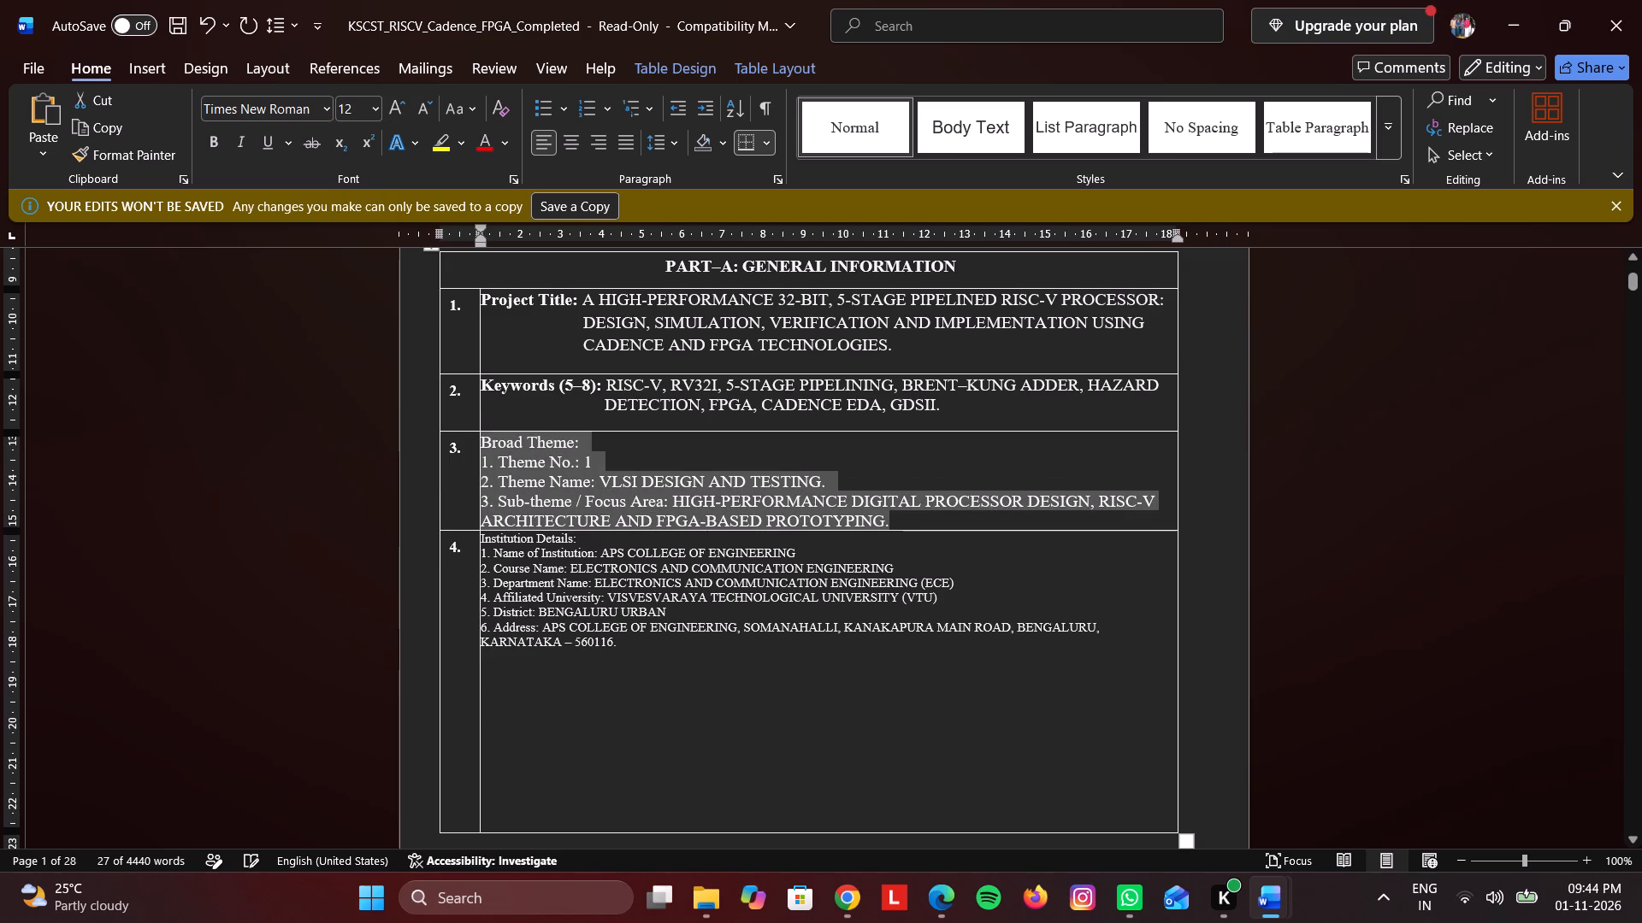
click(616, 538)
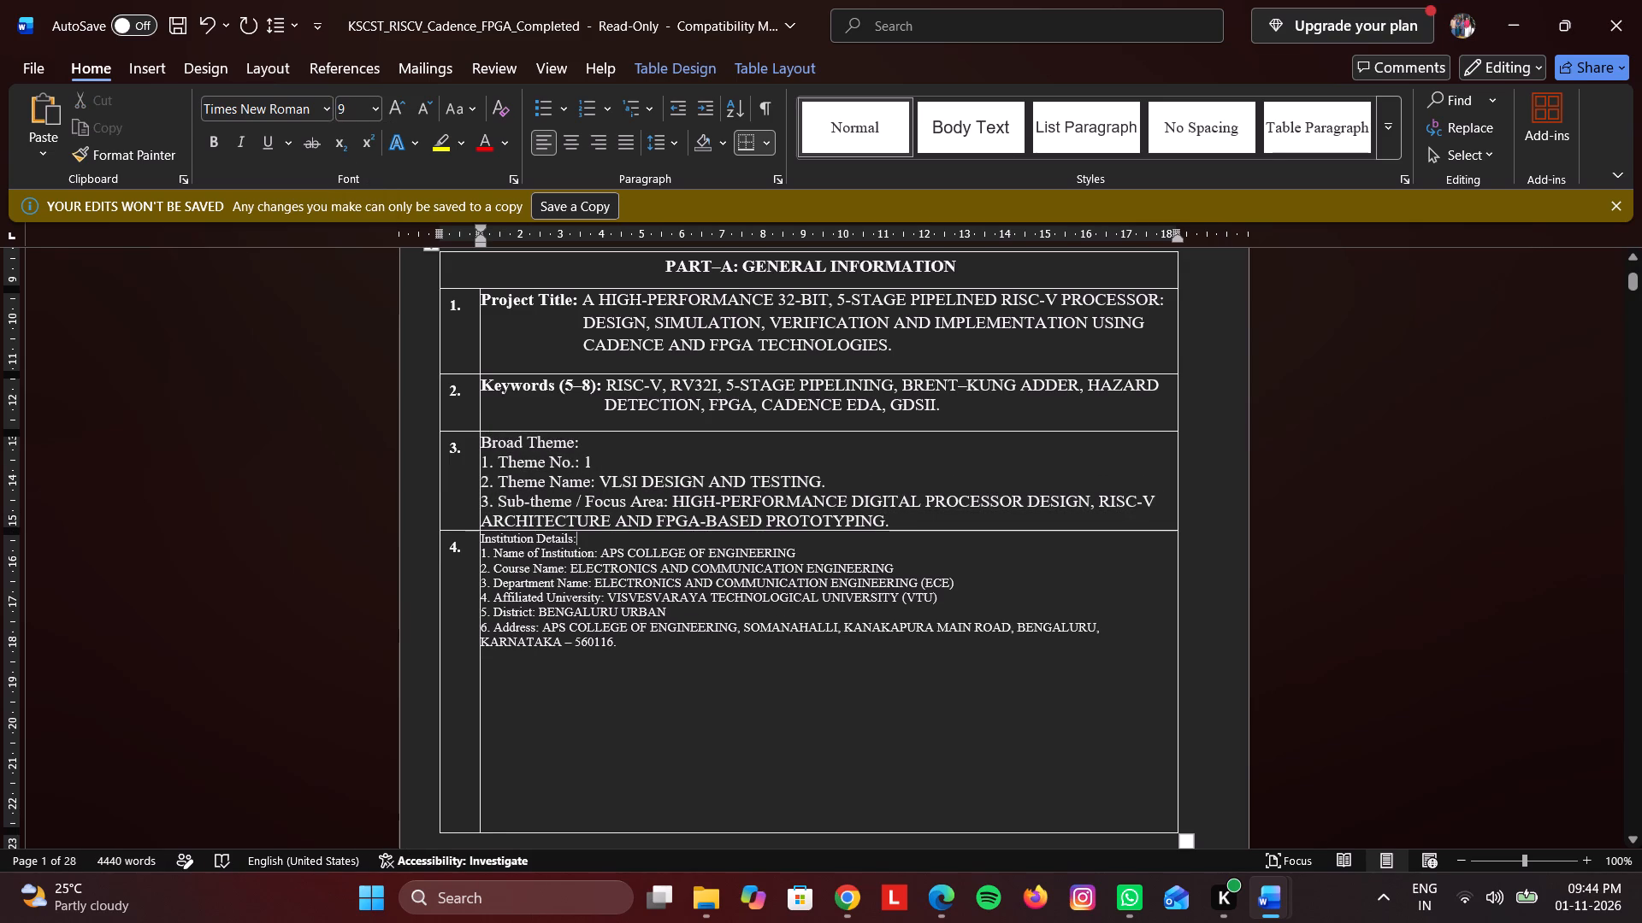
Make the "Broad Theme:" heading and the "1. Theme No.:", "2. Theme Name:" and "3. Sub-theme / Focus Area:" labels bold in row 3.
drag(485, 441, 548, 450)
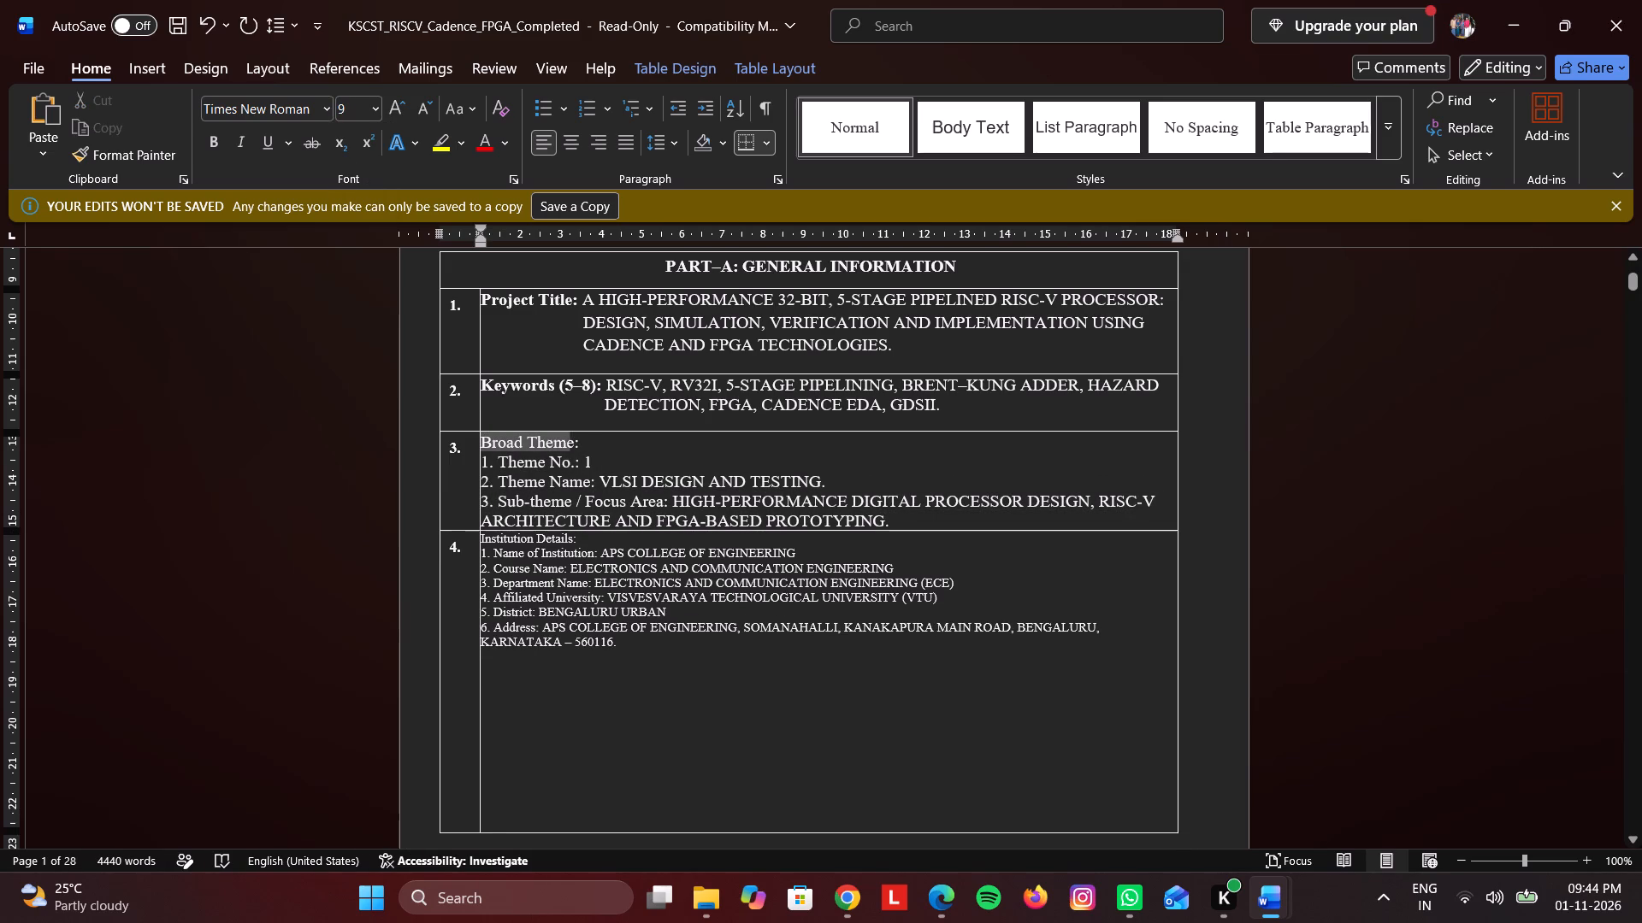
drag(548, 450, 600, 450)
click(623, 415)
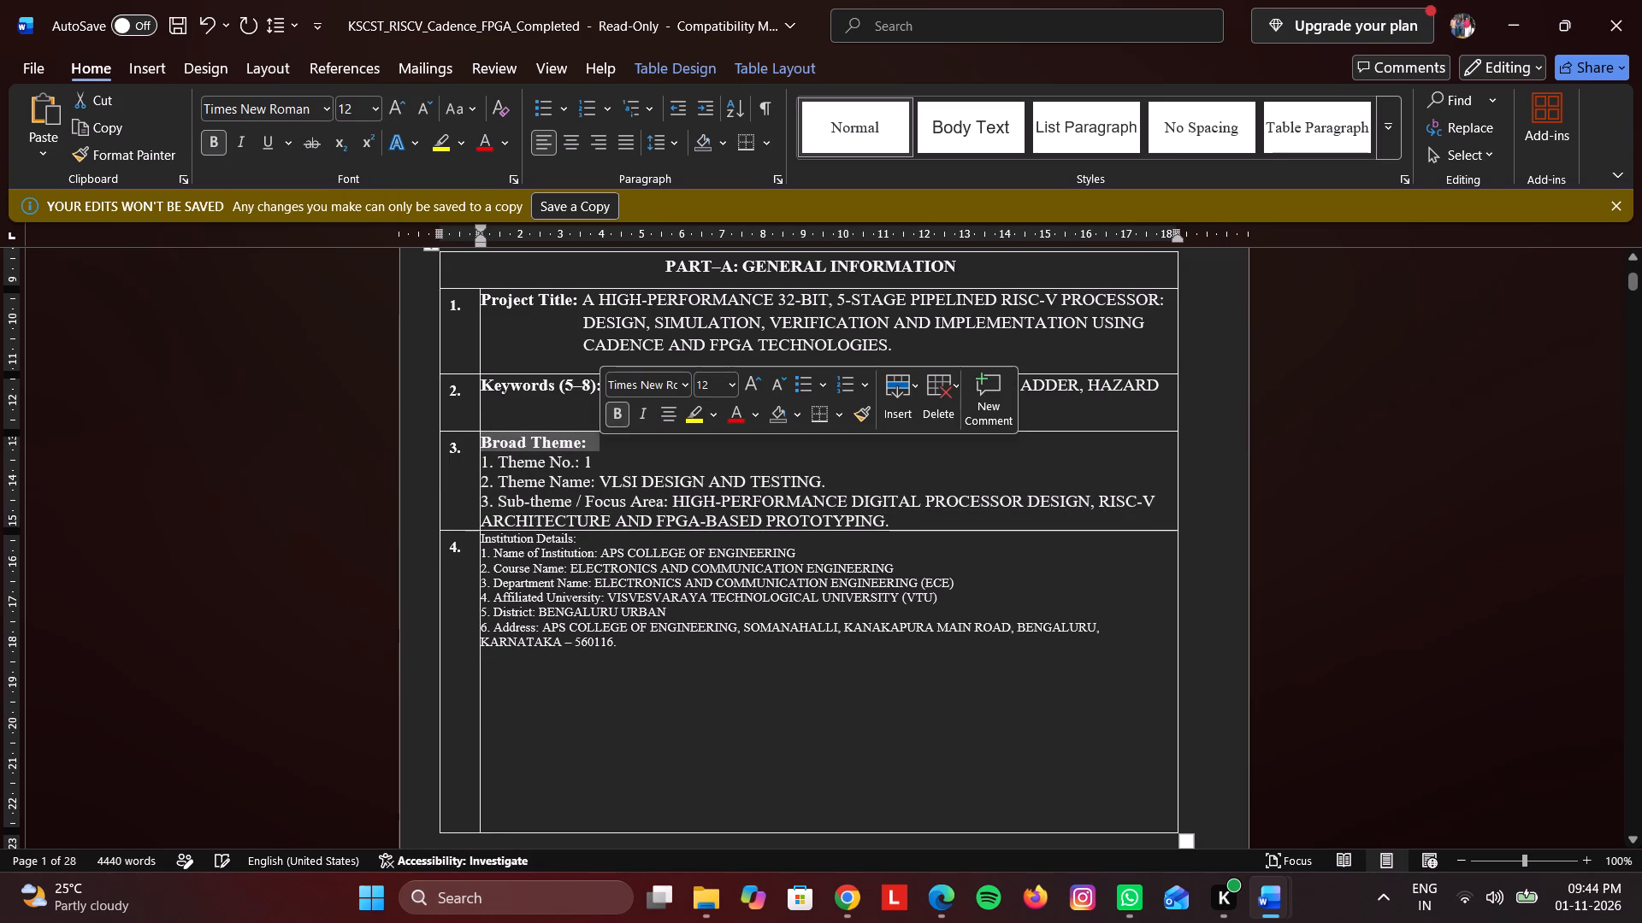
drag(484, 461, 582, 468)
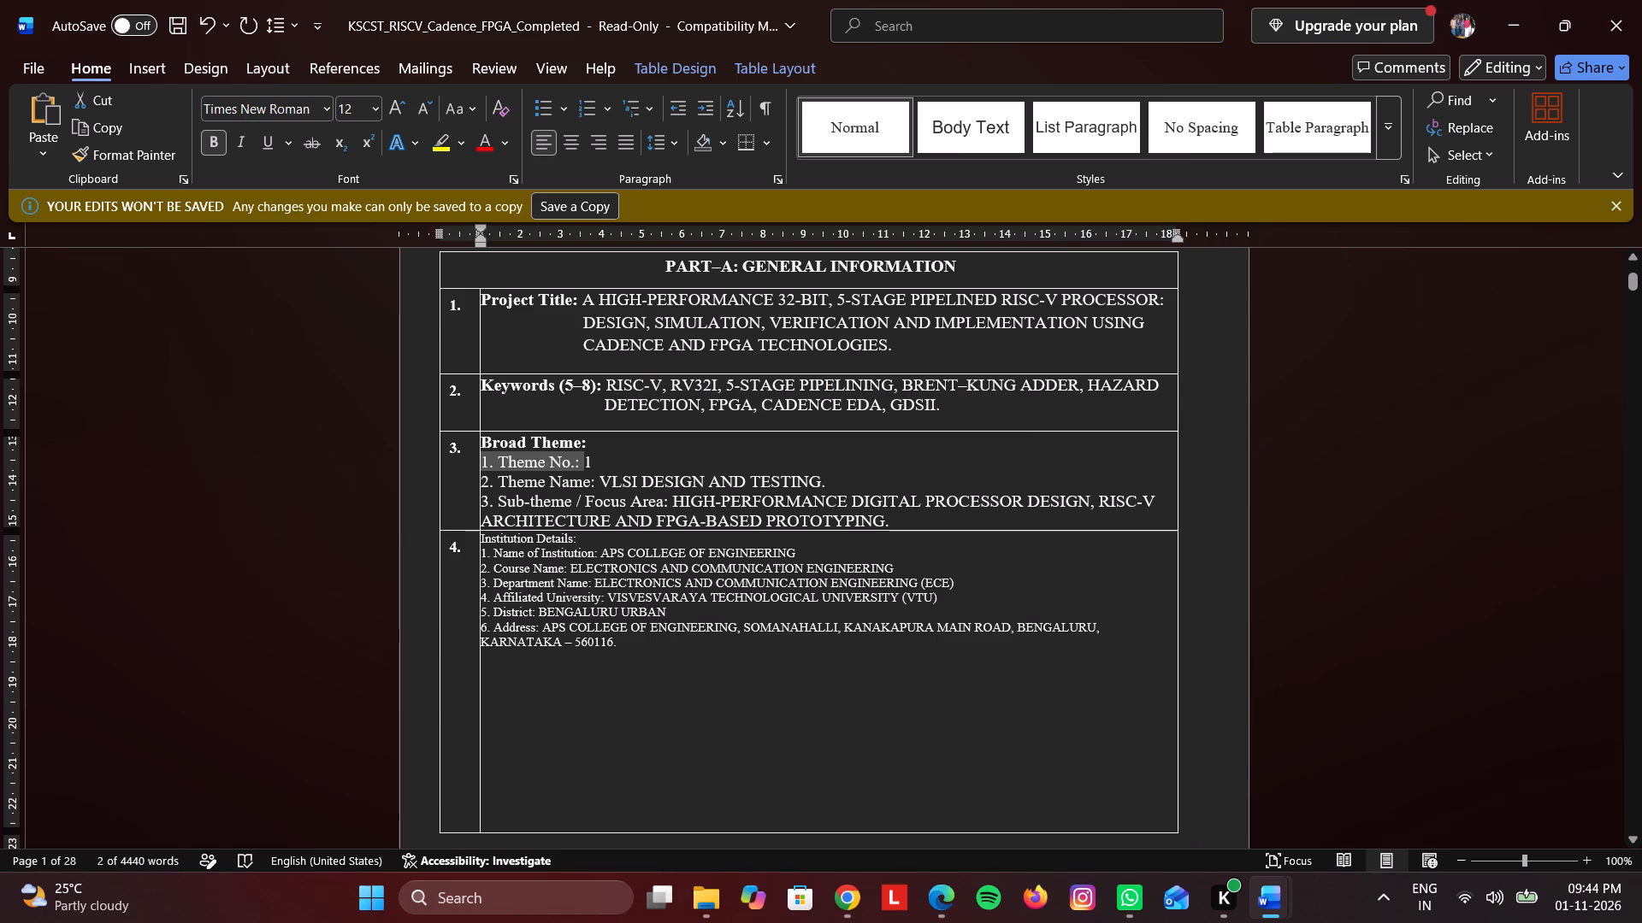
drag(582, 468, 581, 467)
click(606, 425)
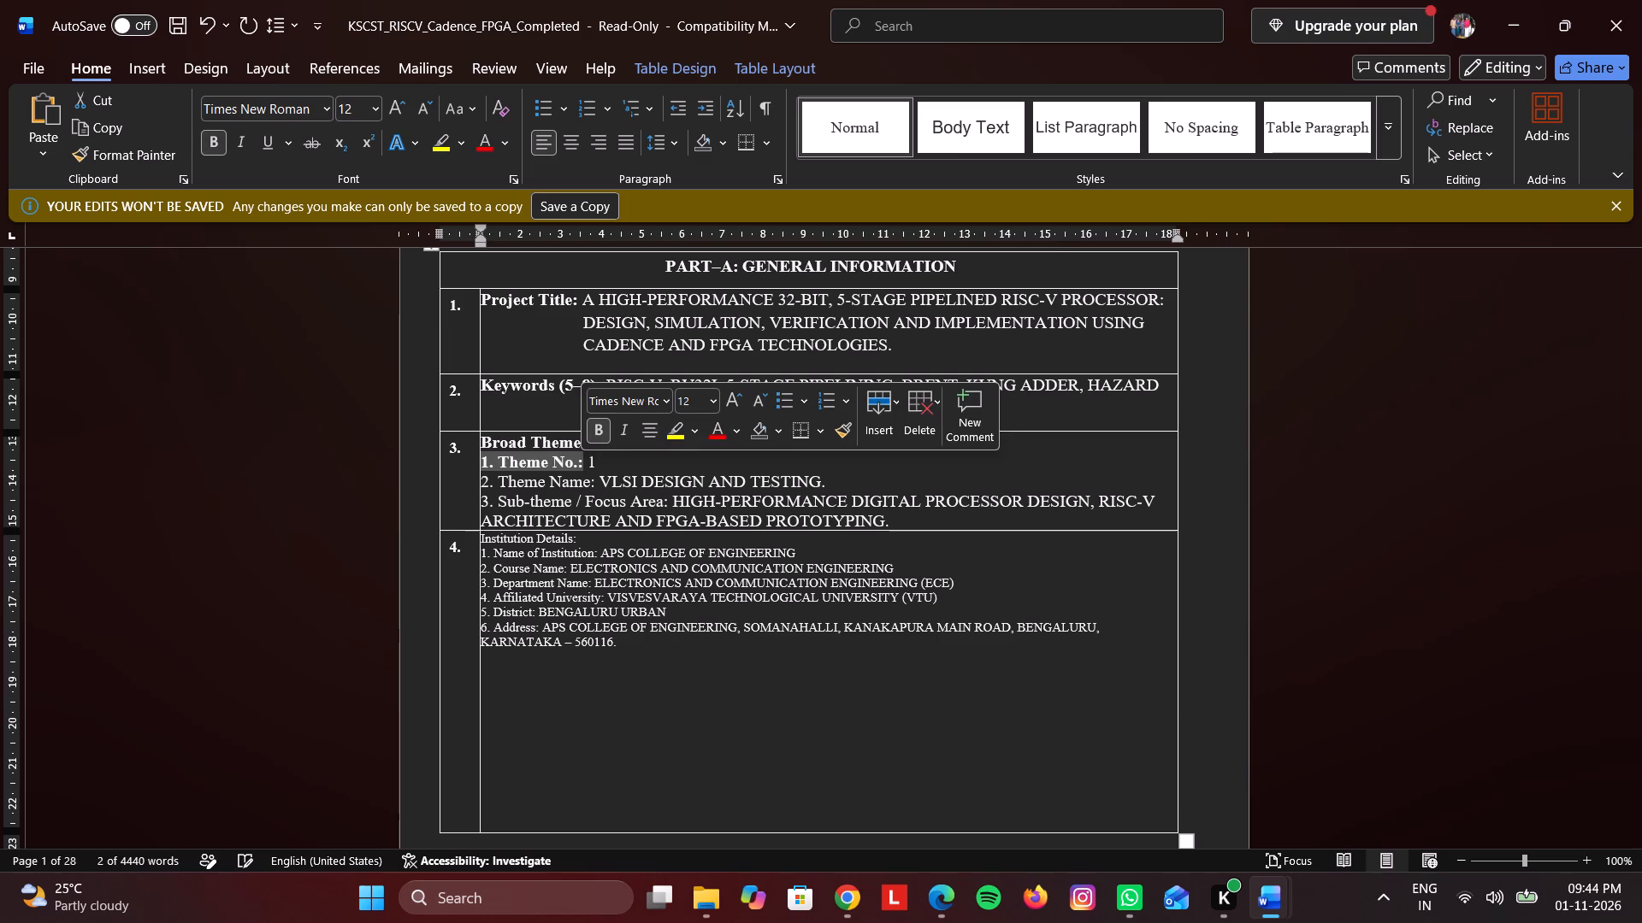
drag(484, 484, 582, 491)
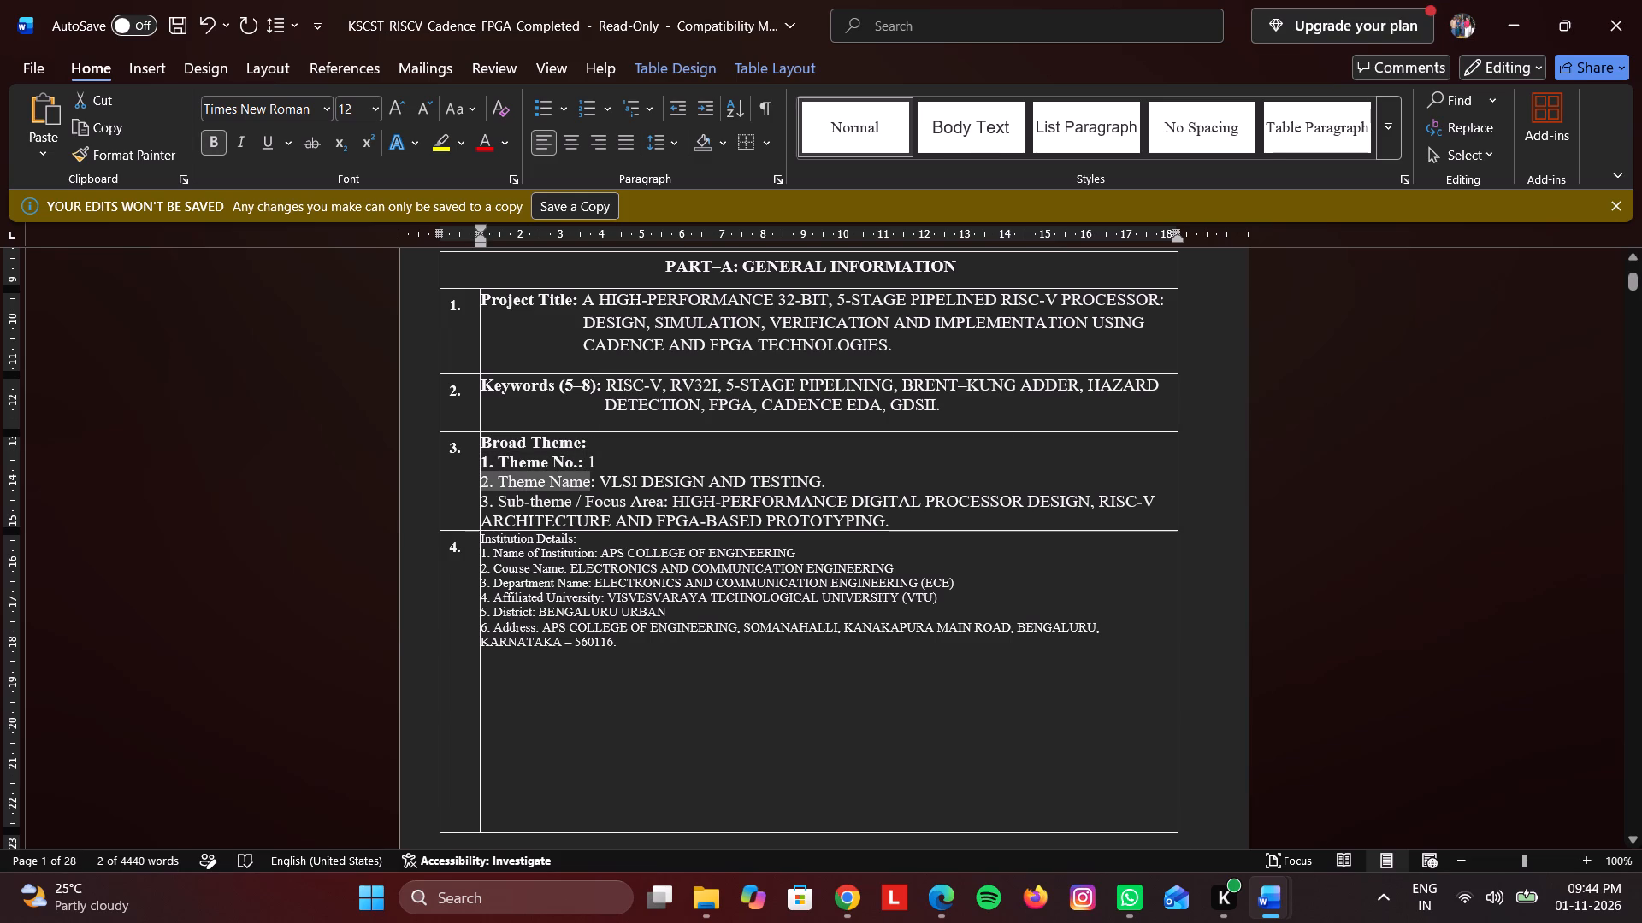
drag(582, 491, 594, 486)
click(611, 461)
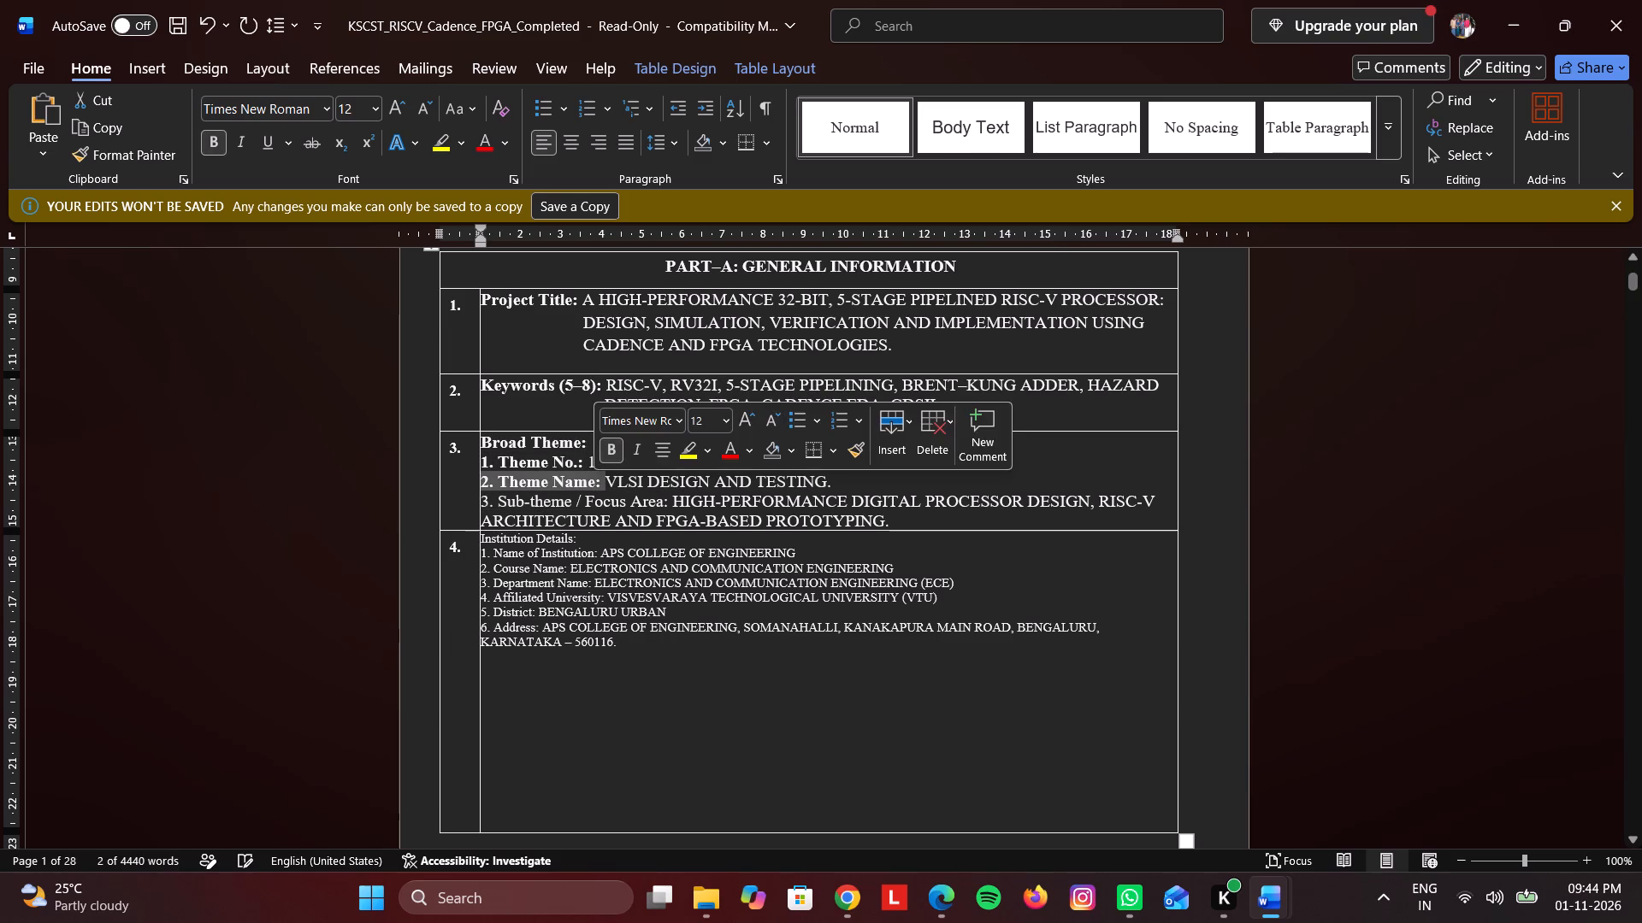
click(529, 516)
drag(483, 499, 578, 505)
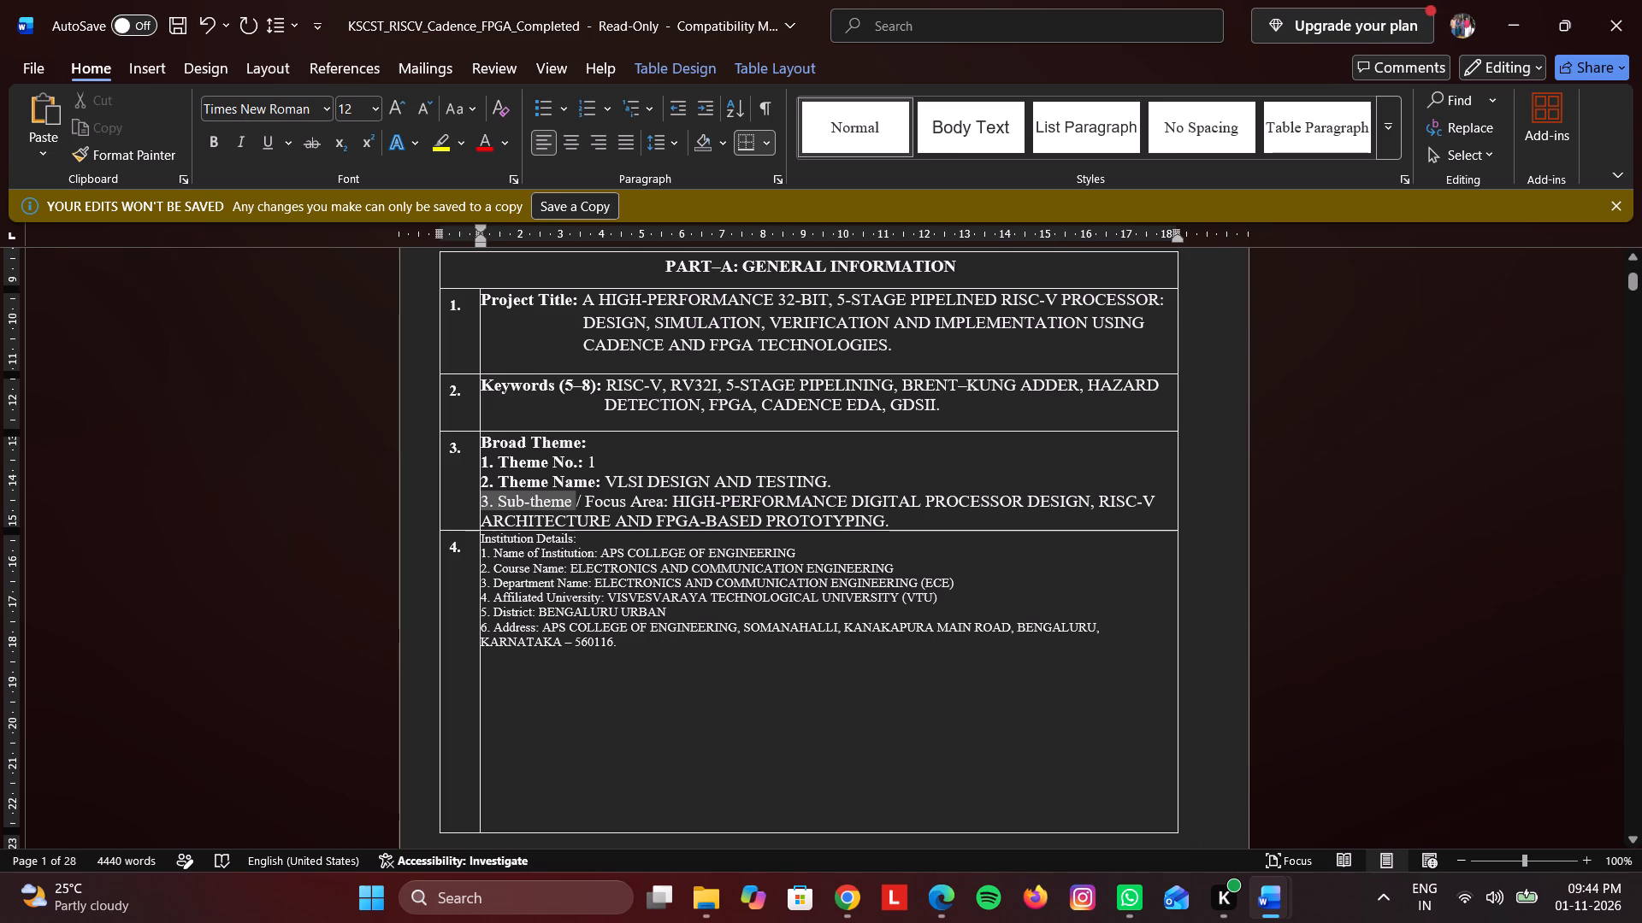
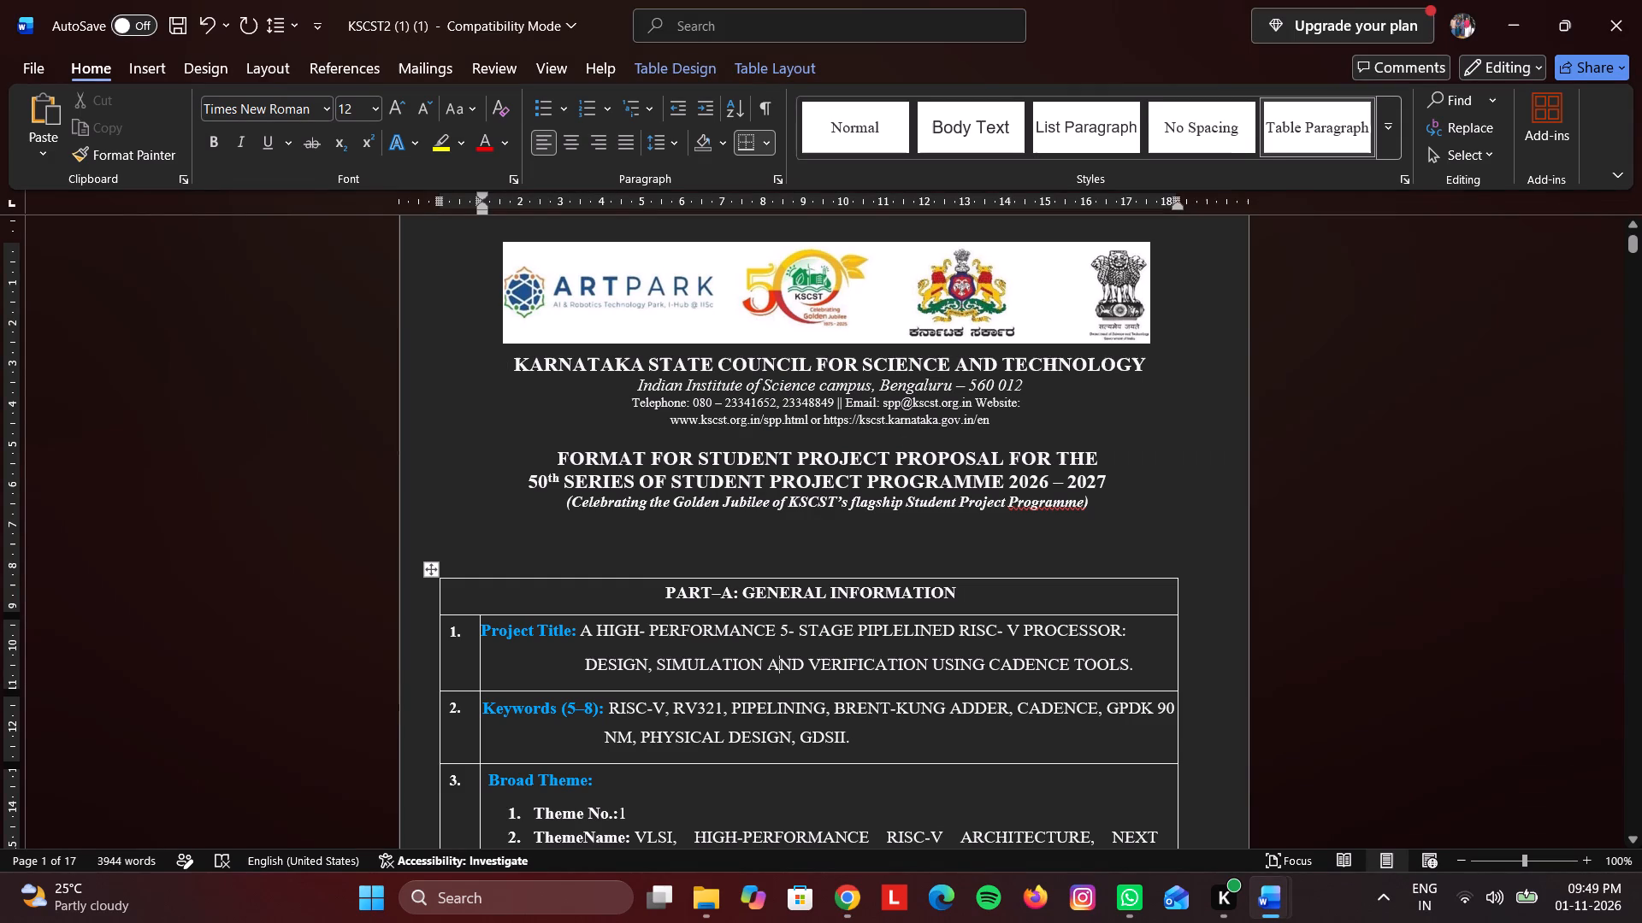
key(alt+Tab)
key(alt+Tab)
key(alt+Tab)
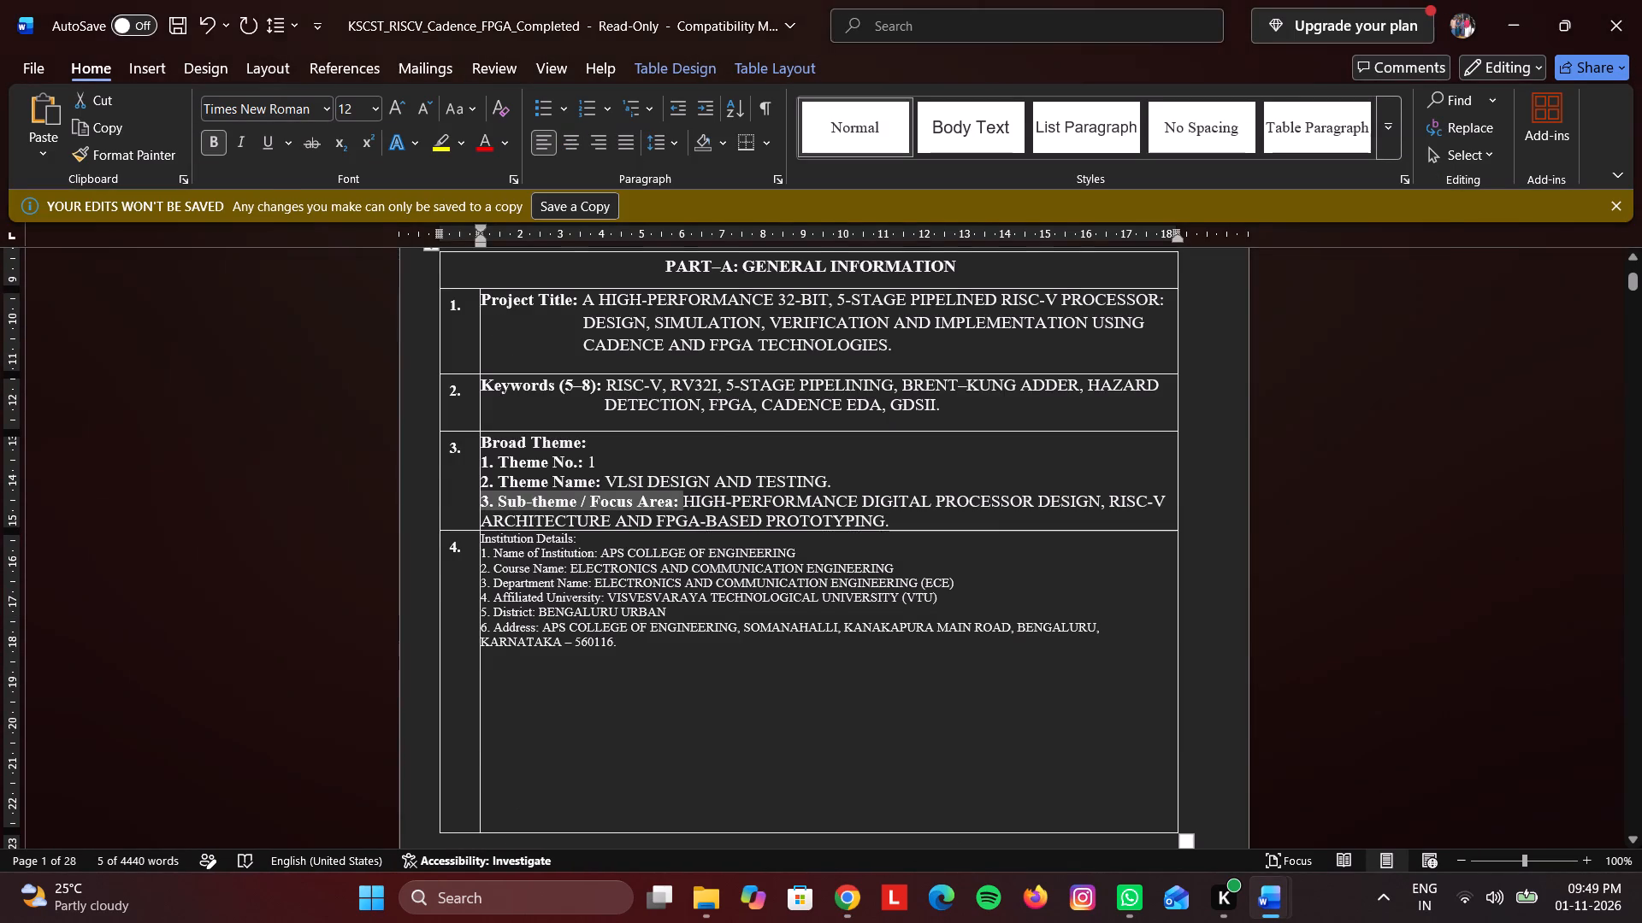
scroll(980, 360, down, 7)
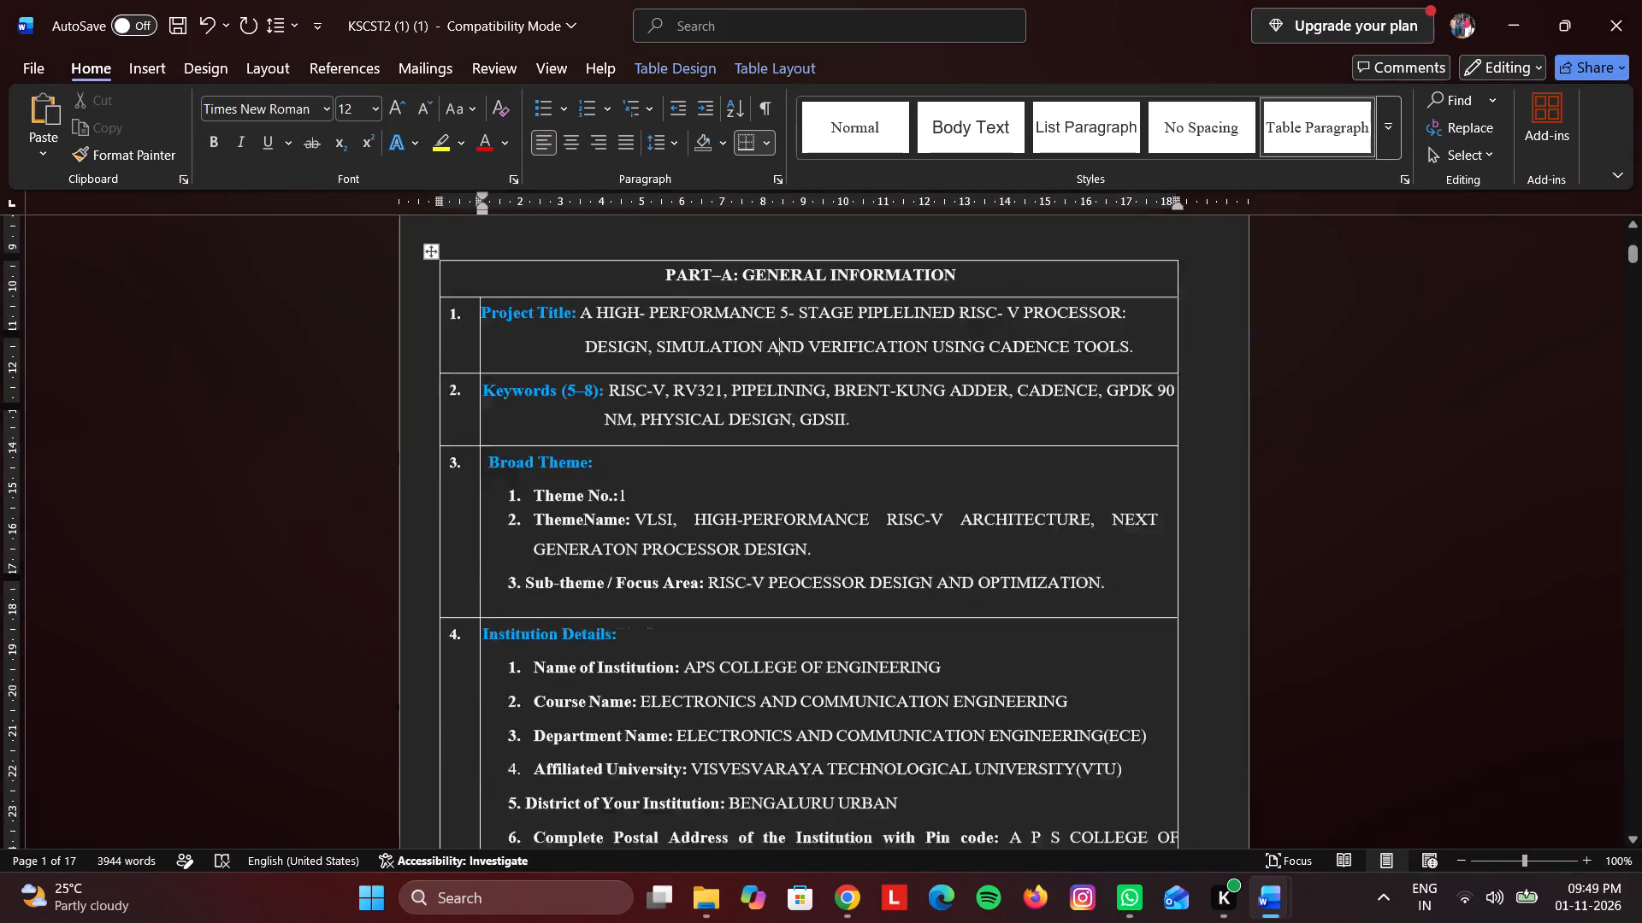
scroll(977, 368, down, 15)
scroll(977, 368, down, 14)
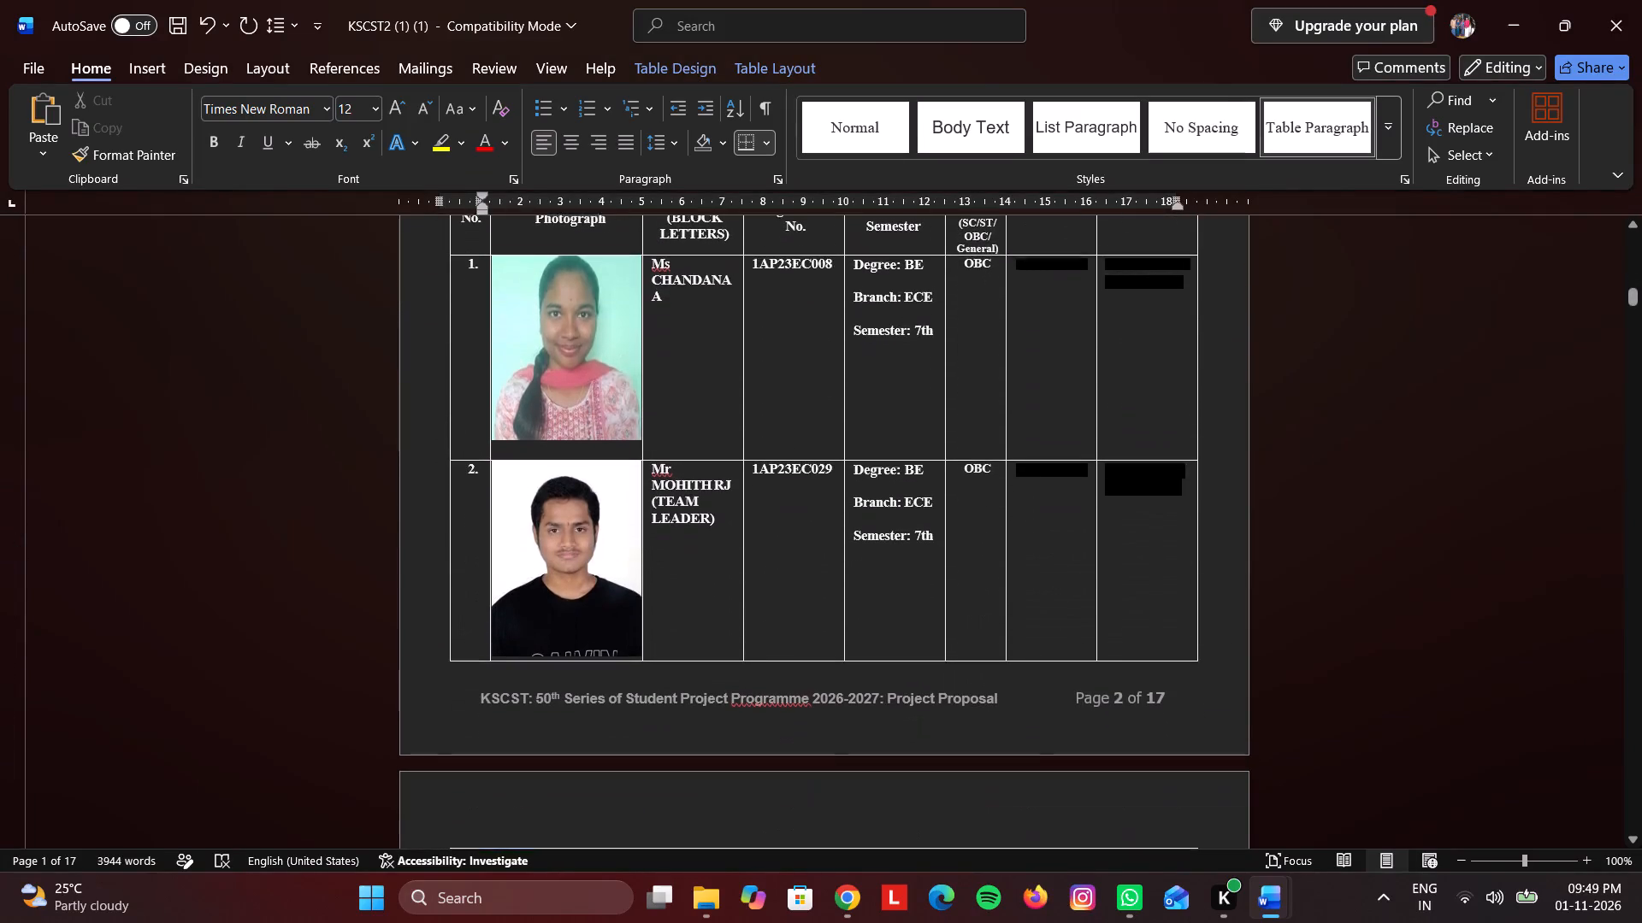
Close the KSCST2 (1) (1) document without saving its changes.
click(1618, 15)
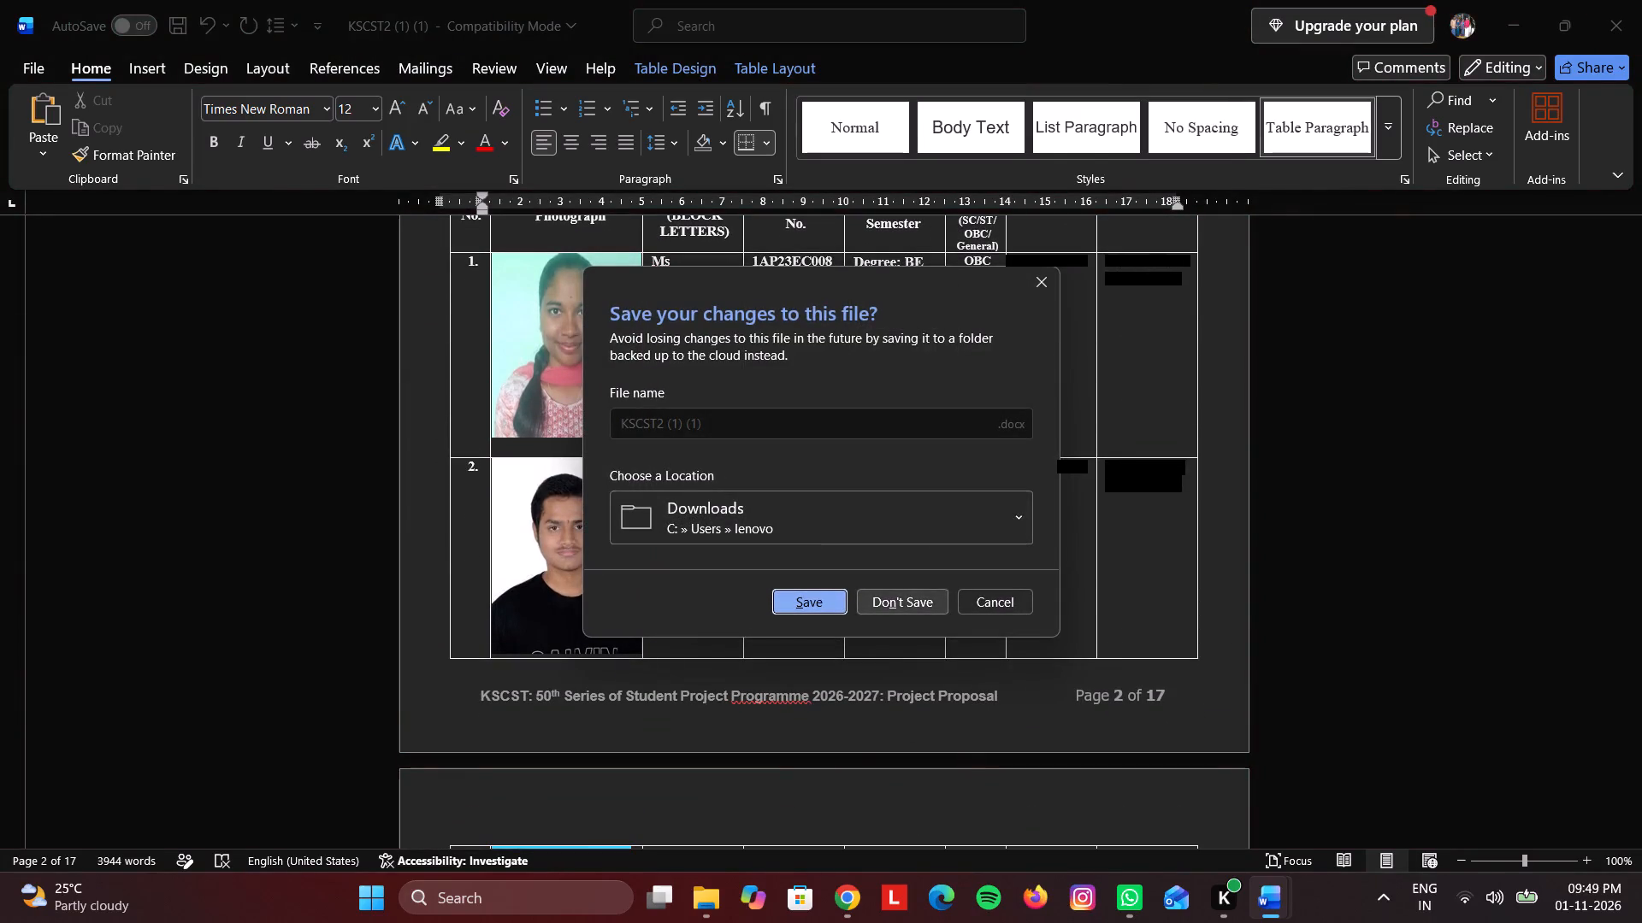
click(901, 603)
Open the Major Project KSCST Word file from the Major Project folder, then return to the KSCST_RISCV_Cadence_FPGA_Completed document.
scroll(1124, 539, up, 5)
scroll(1124, 539, down, 2)
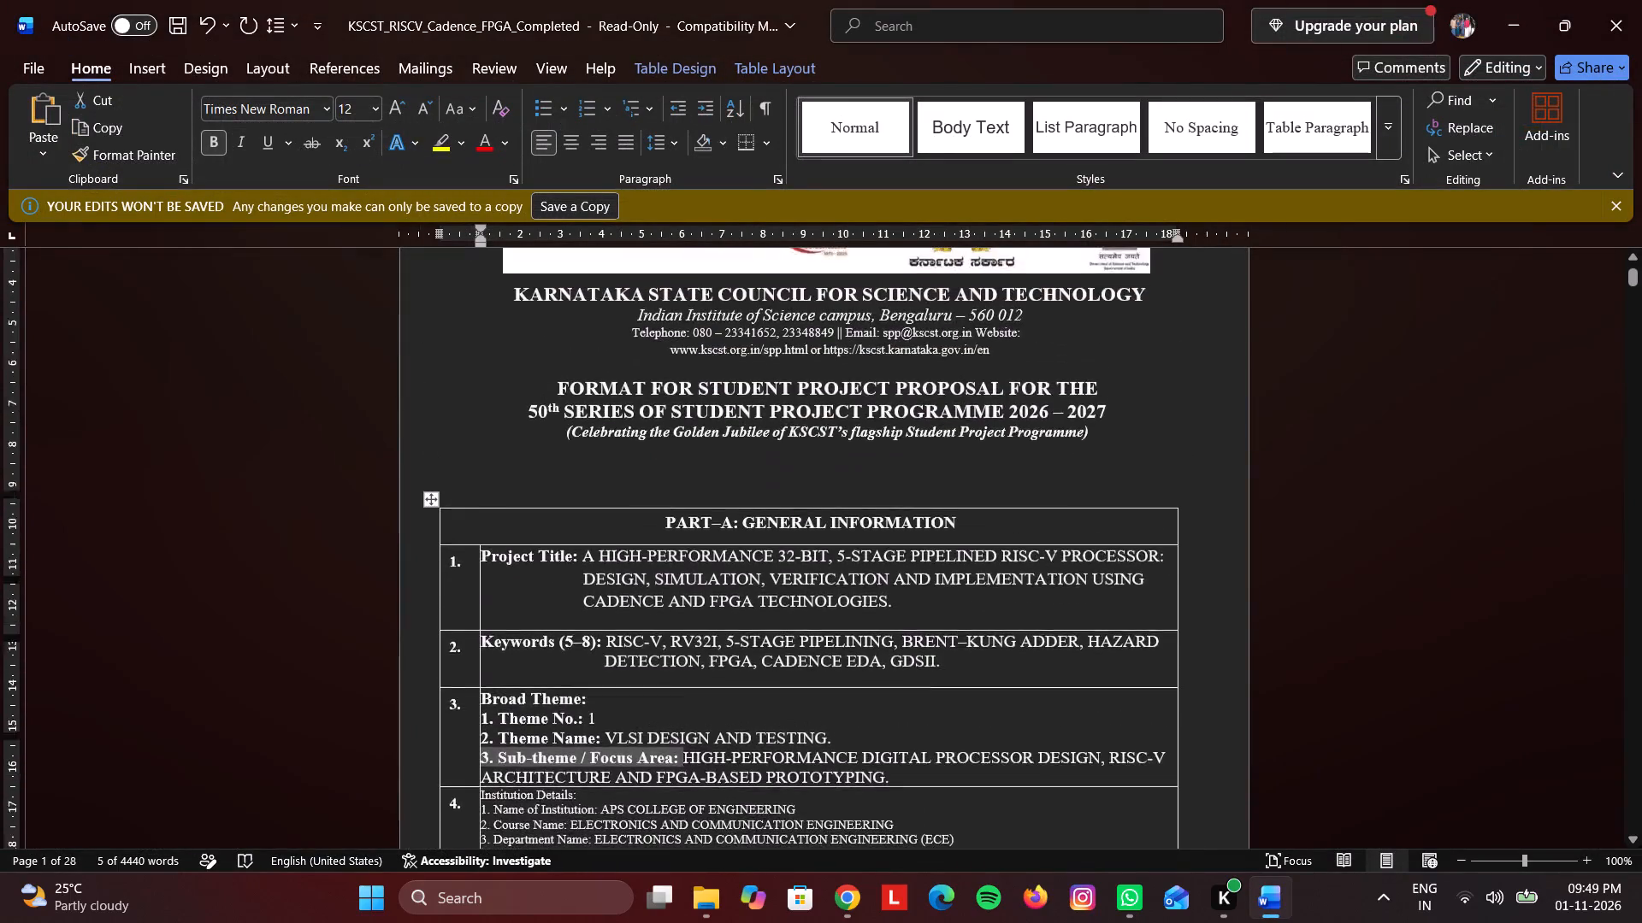
scroll(1124, 539, down, 3)
click(703, 912)
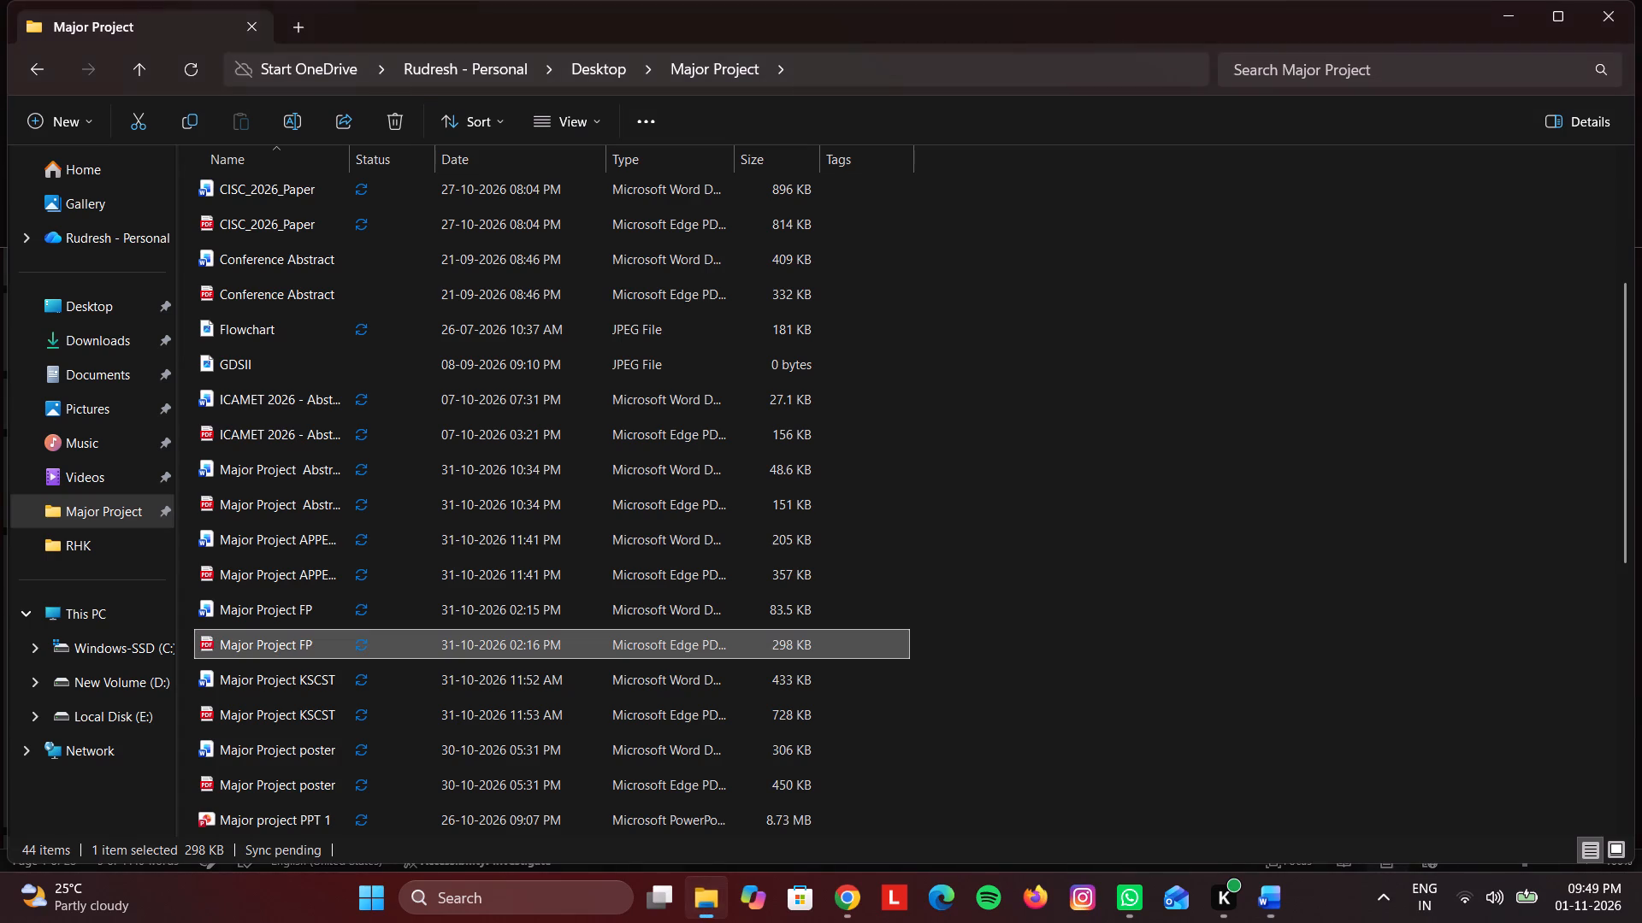
double_click(246, 693)
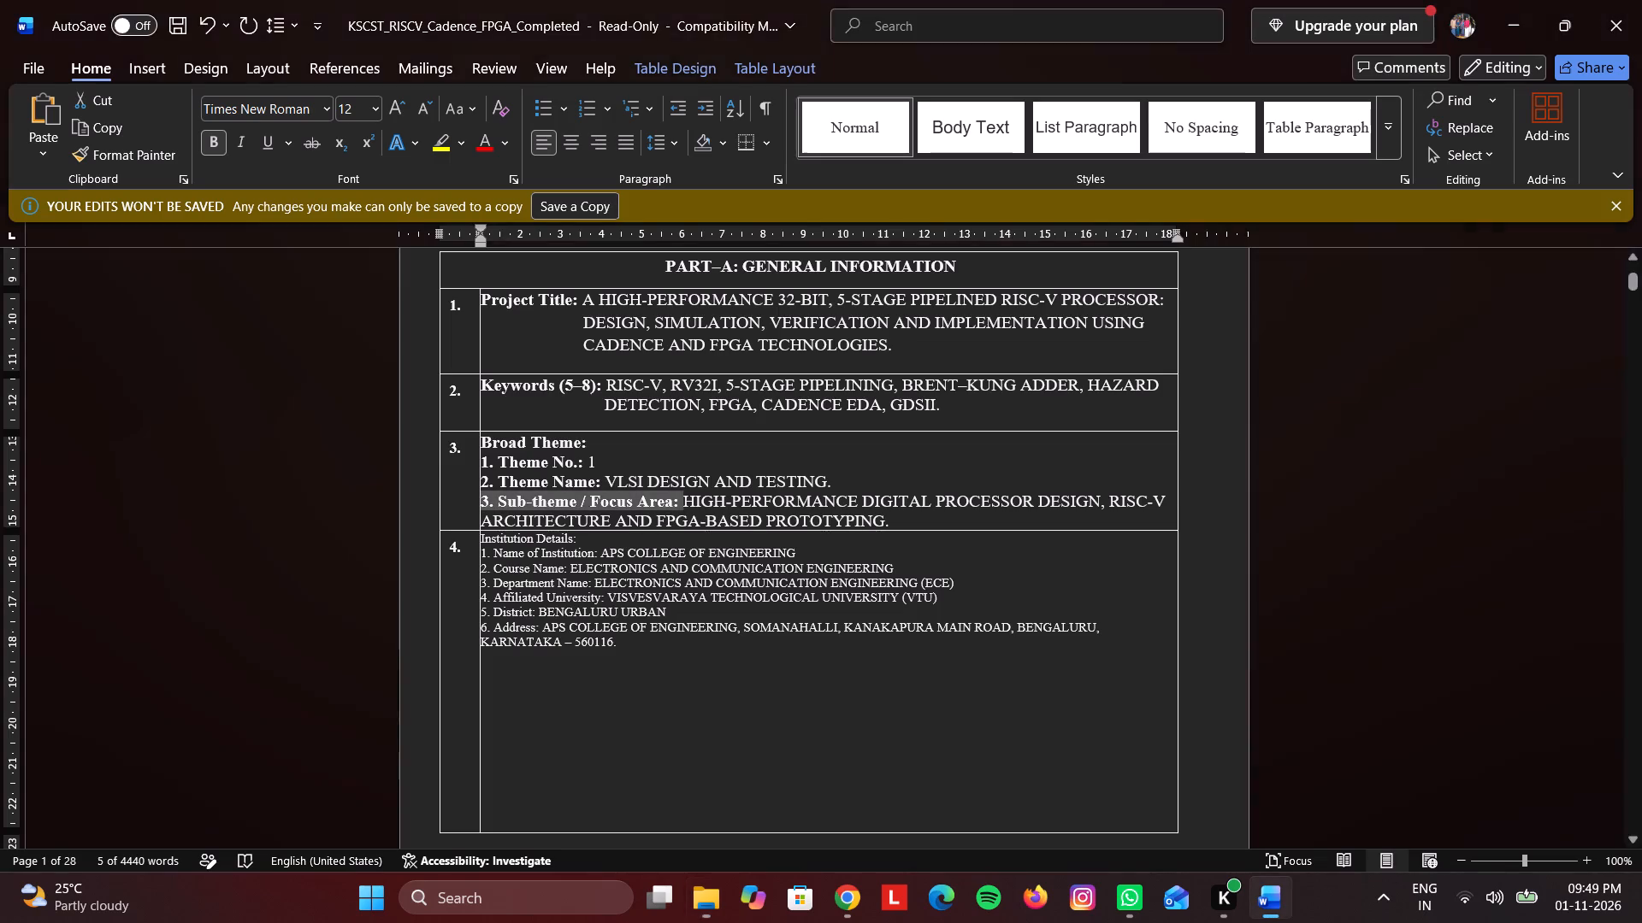
key(alt+Tab)
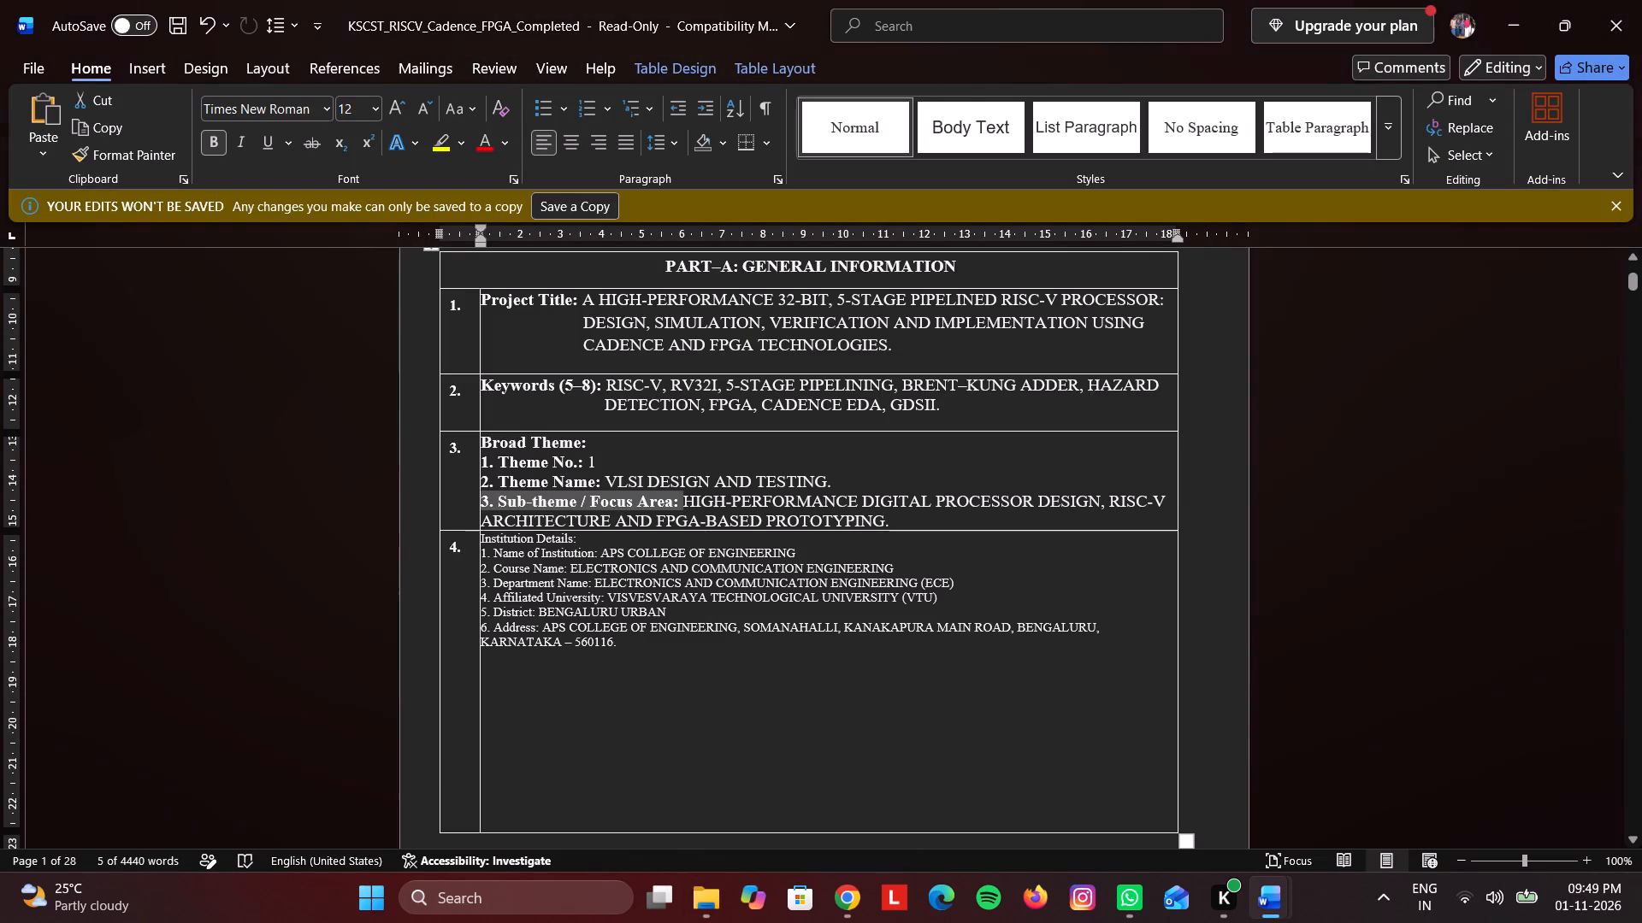
Set the font colour of the "Broad Theme:" heading in the Part–A table to light blue.
click(655, 526)
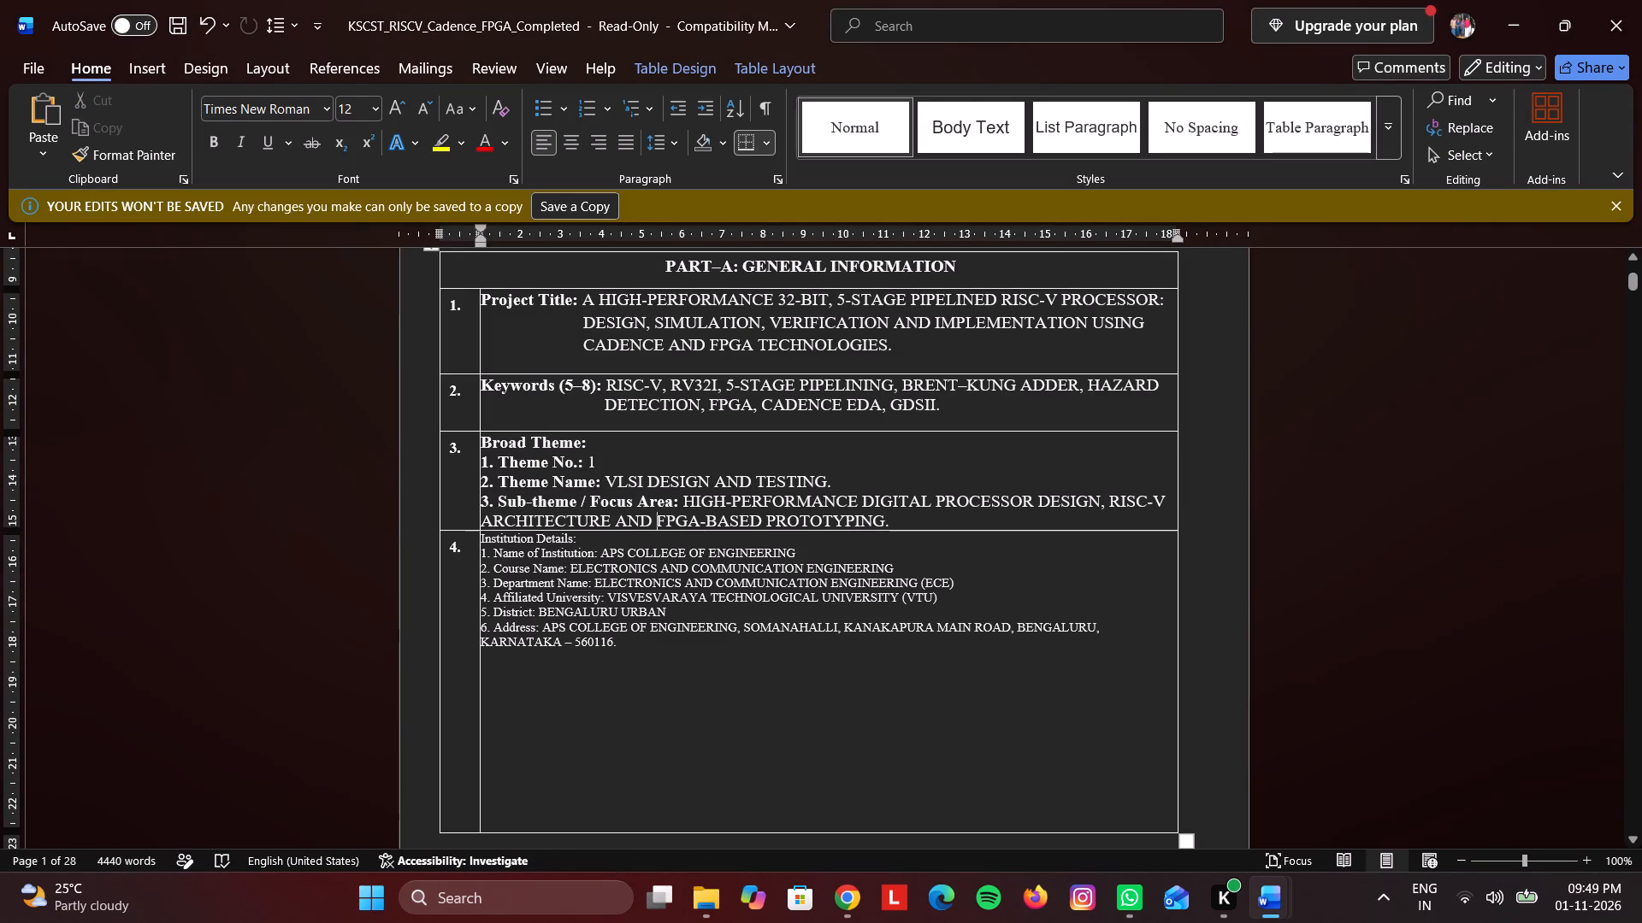
drag(591, 440, 492, 450)
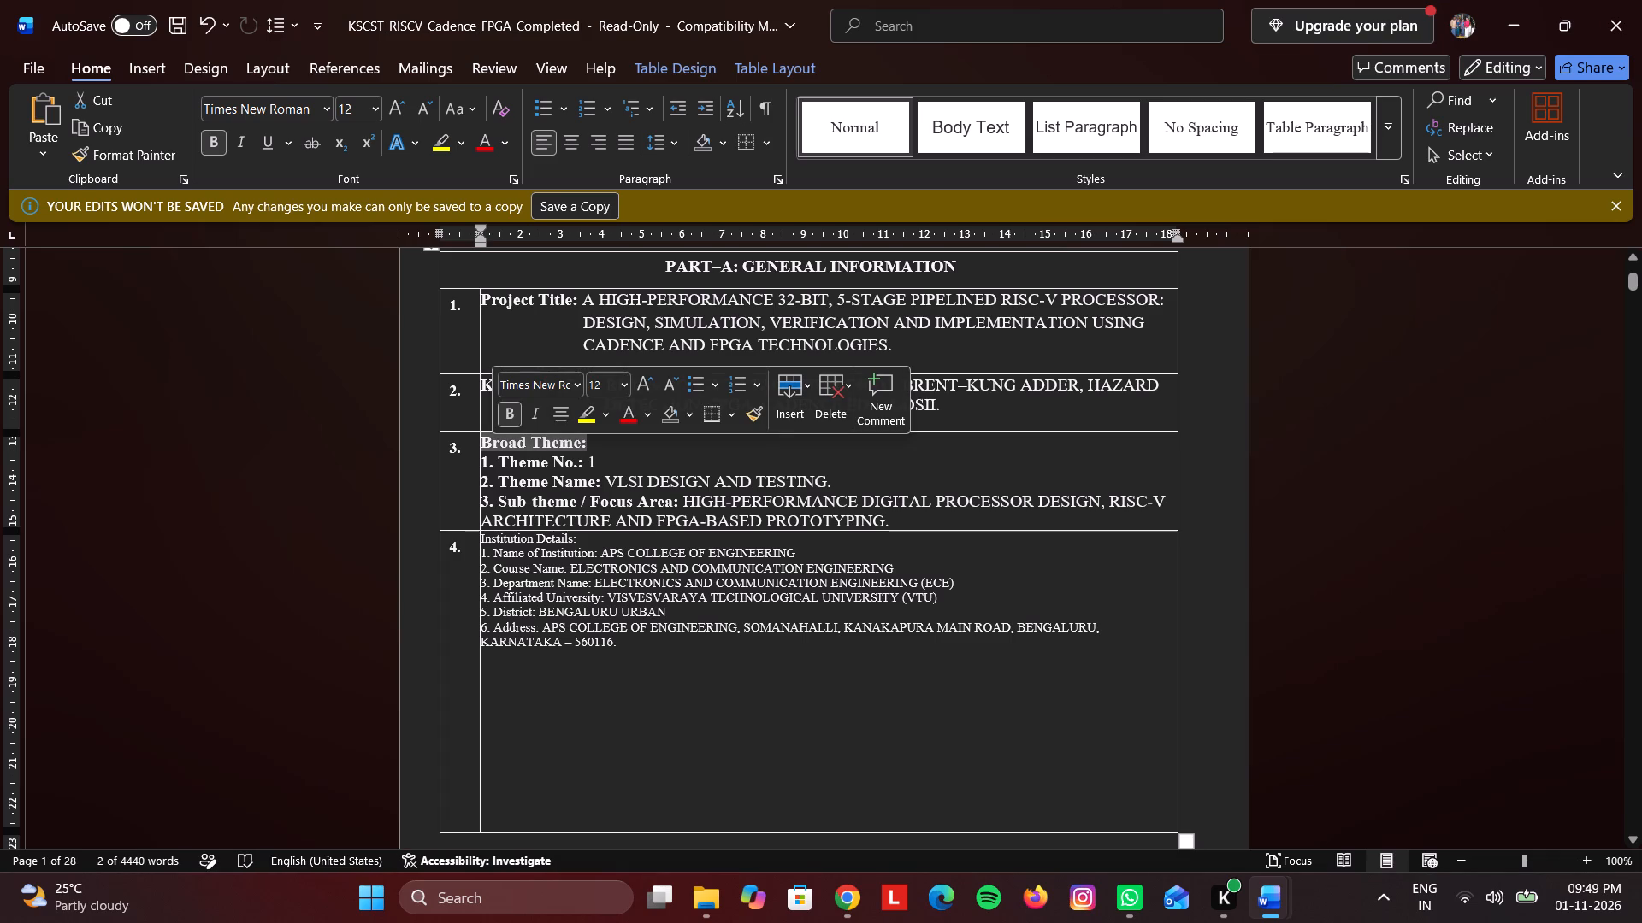
click(655, 409)
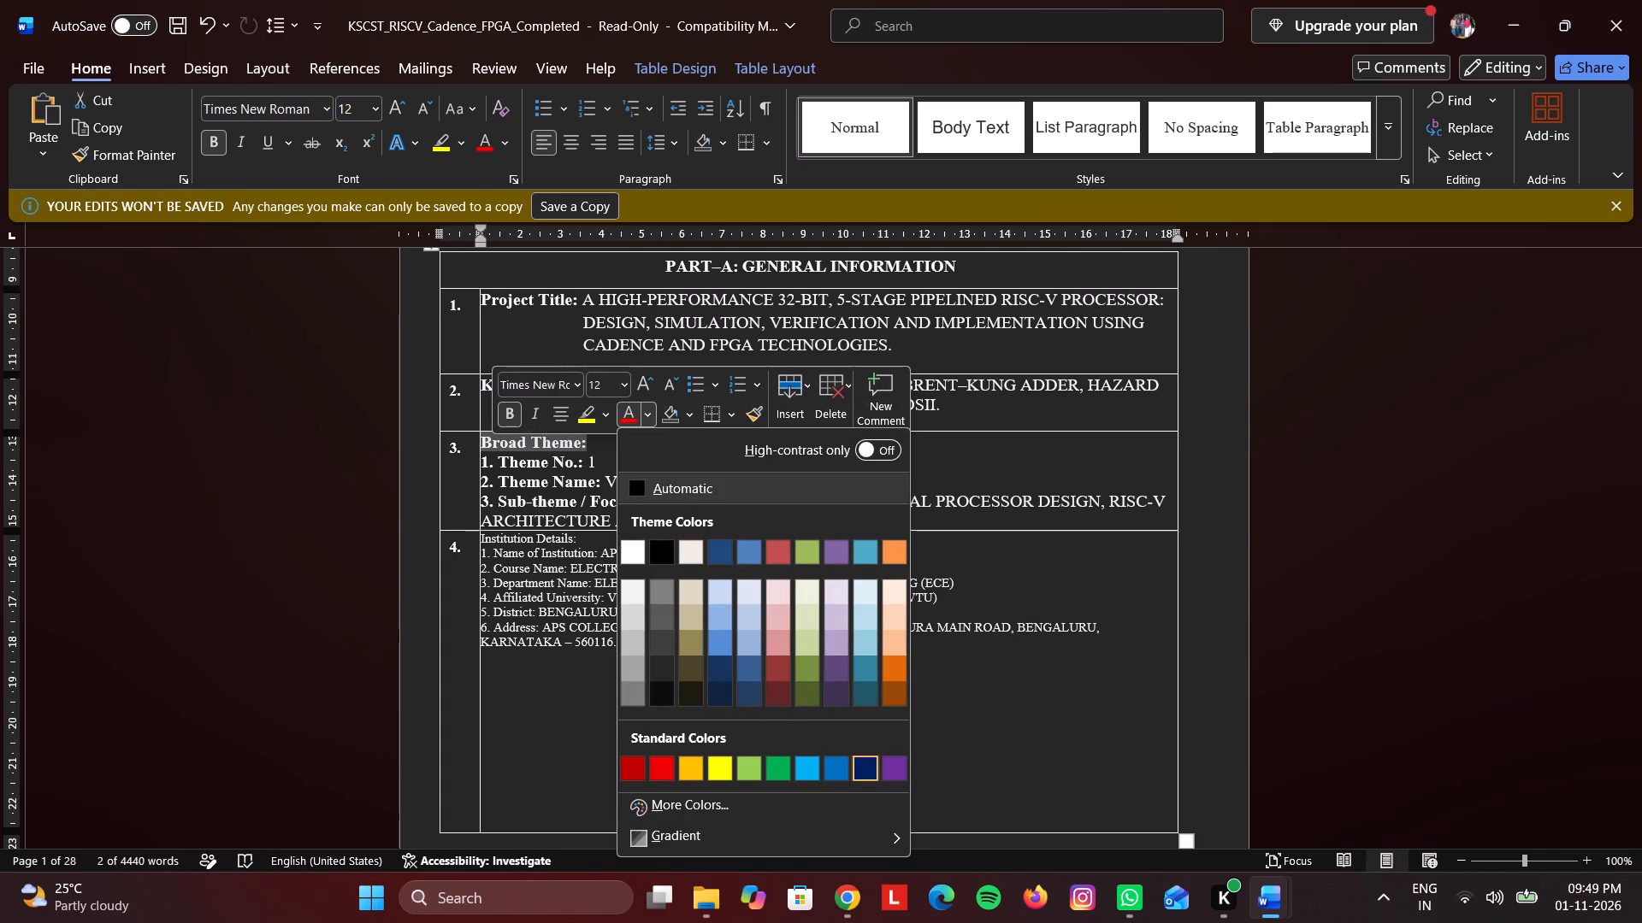
click(821, 771)
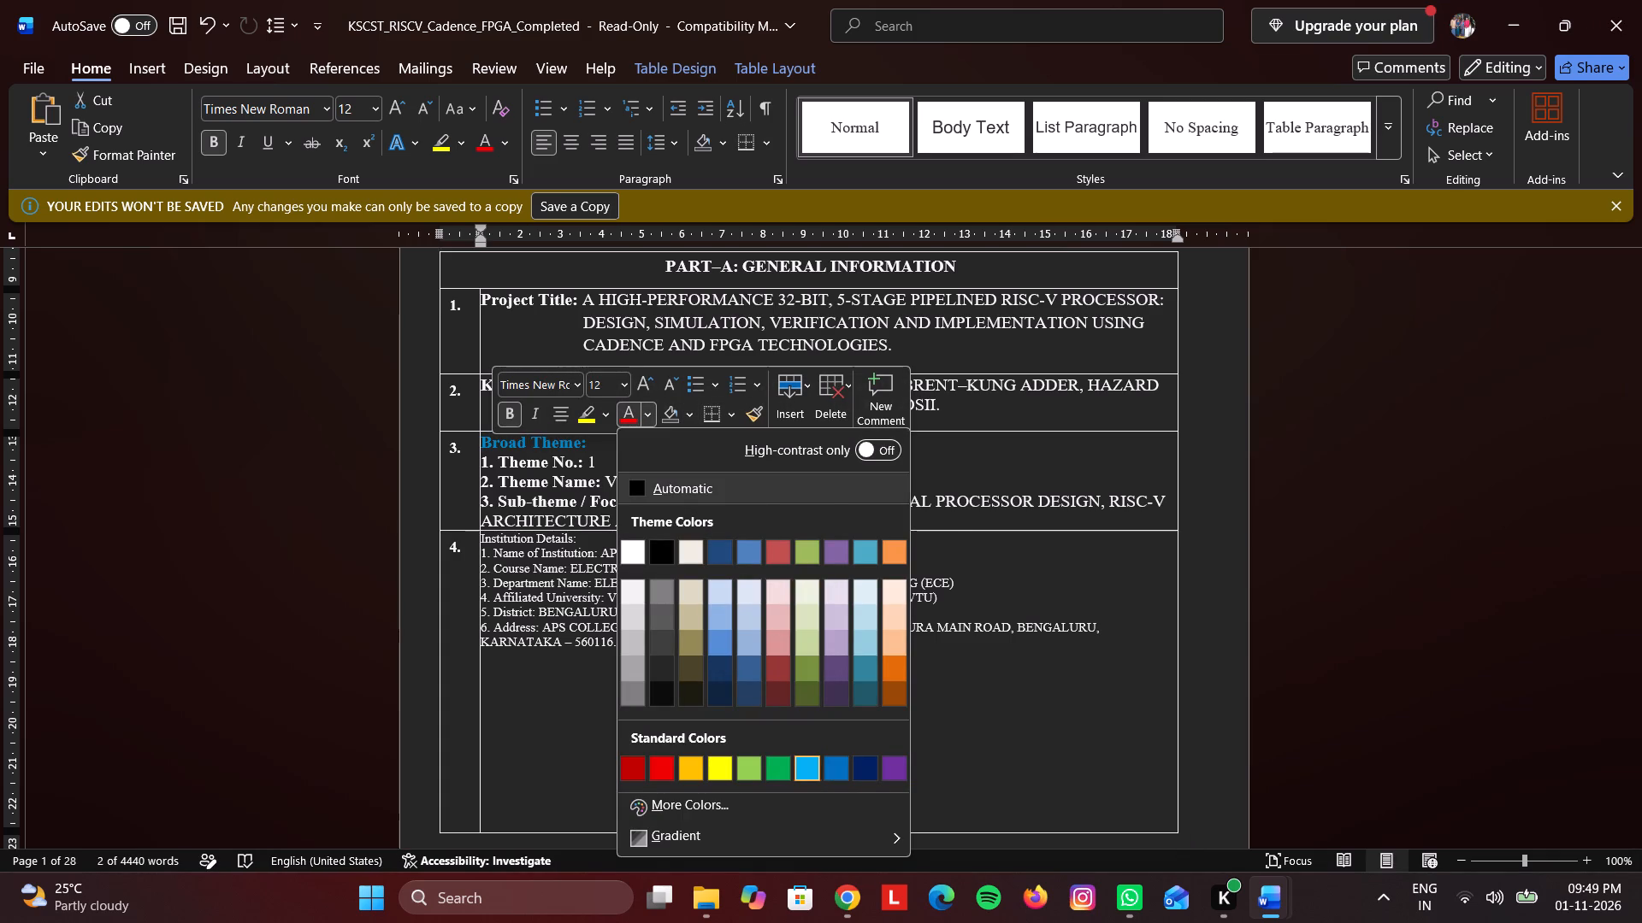
Set the font colour of the "Project Title:" heading in the Part–A table to light blue.
scroll(529, 503, up, 5)
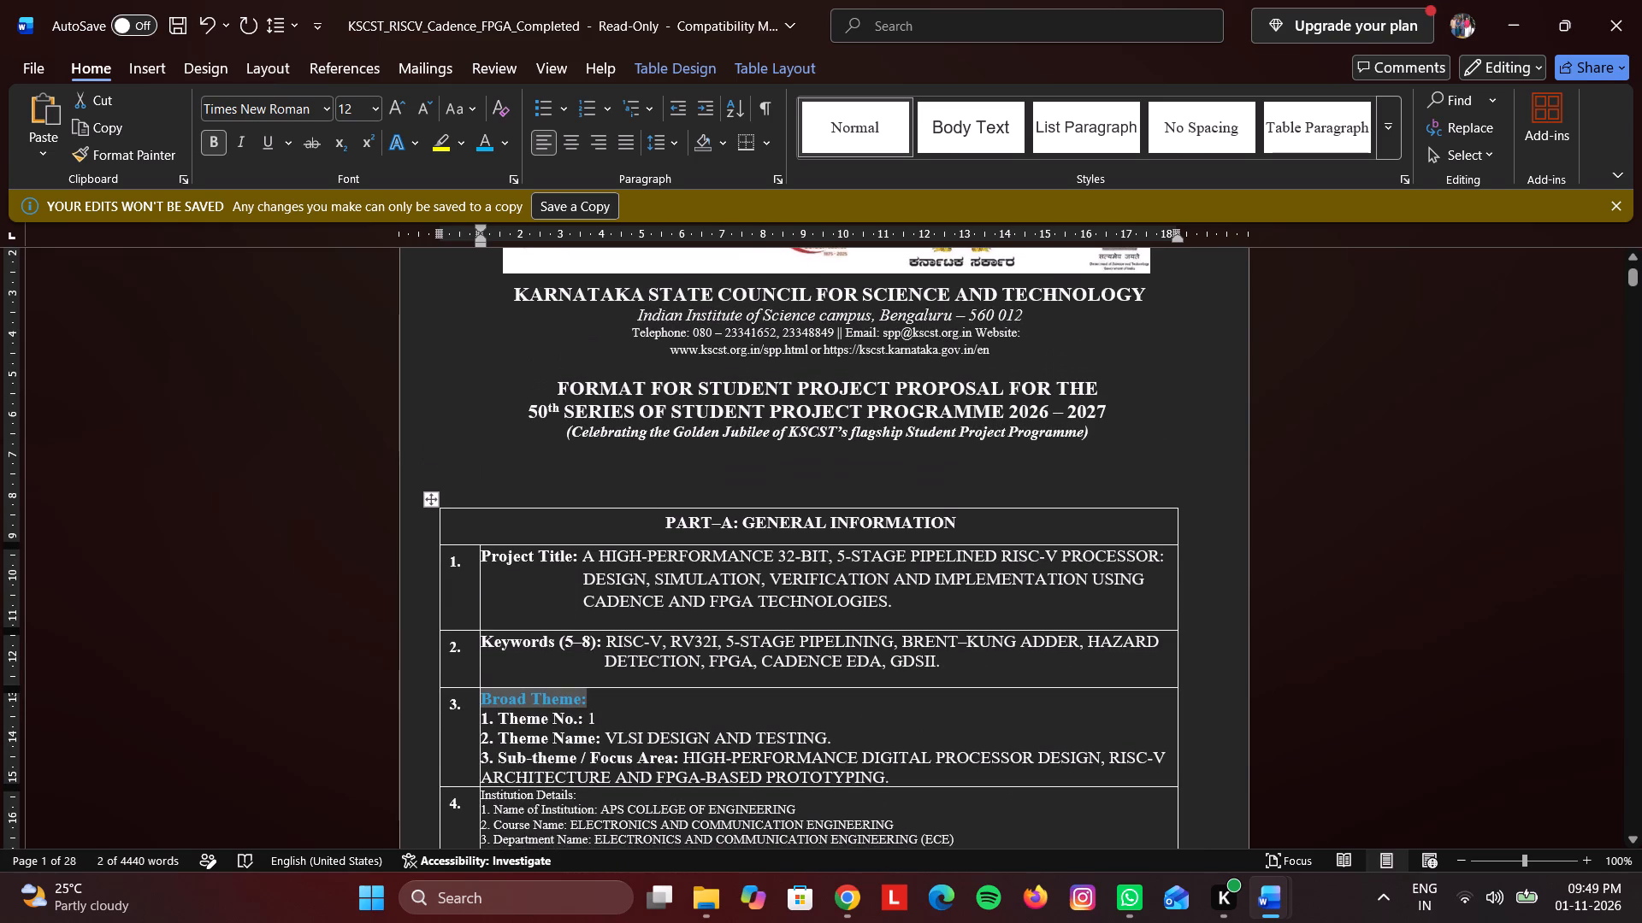
click(579, 558)
drag(549, 558, 501, 566)
click(505, 562)
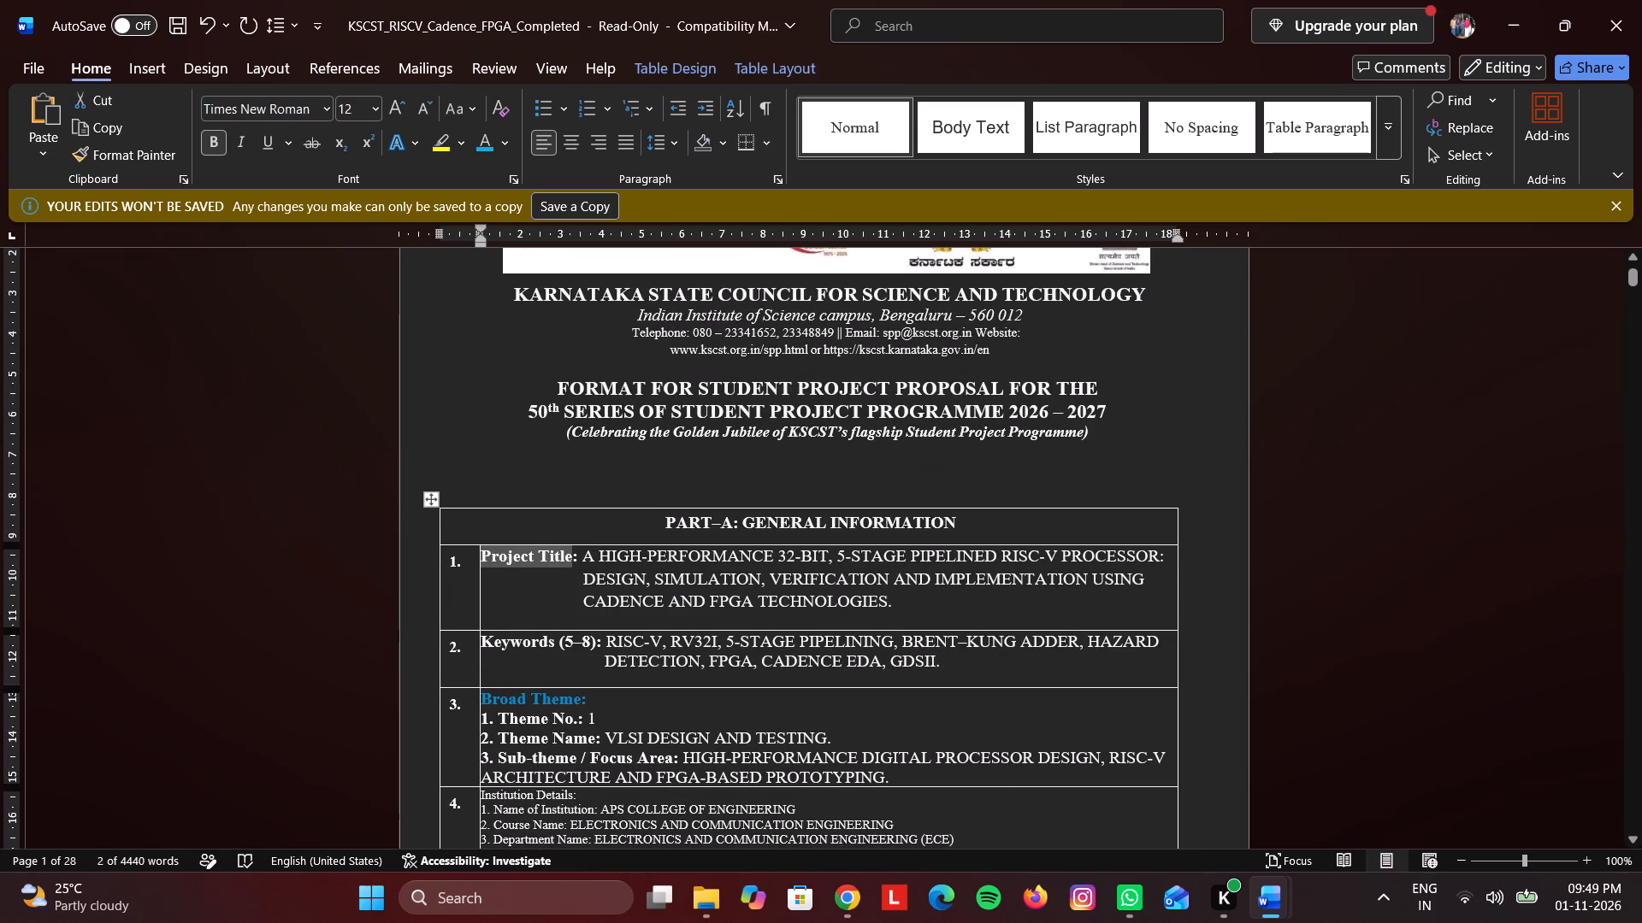
drag(581, 562, 481, 557)
click(481, 557)
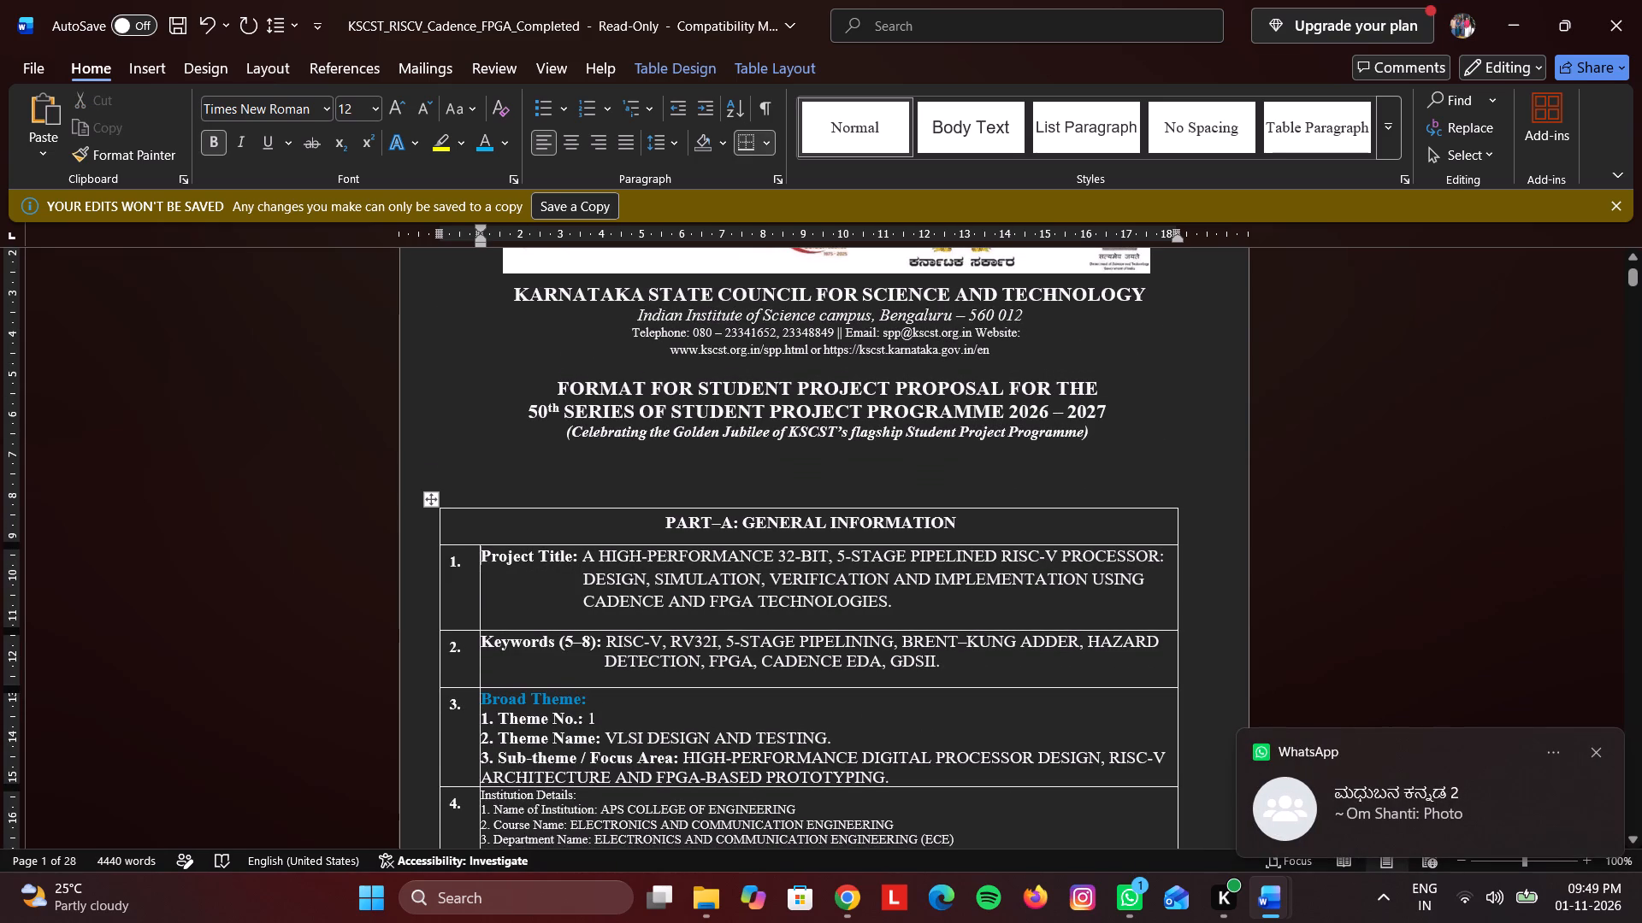
drag(482, 559, 582, 566)
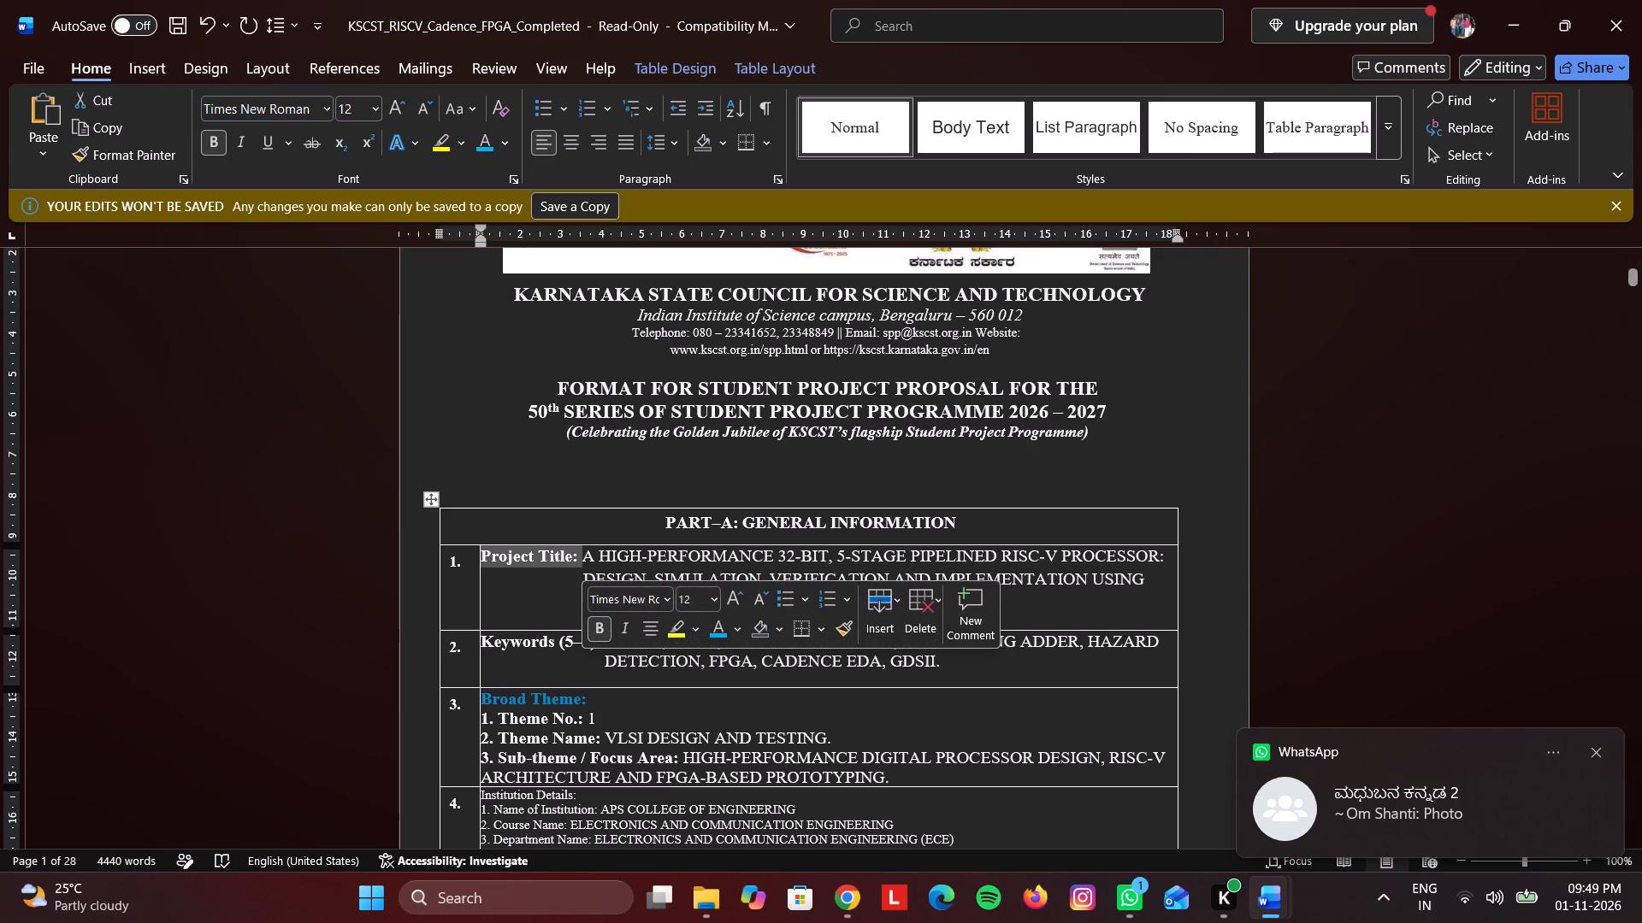
click(716, 630)
Set the font colour of the "Keywords (5–8):" heading in row 2 to the same light blue.
drag(486, 644, 585, 635)
click(585, 635)
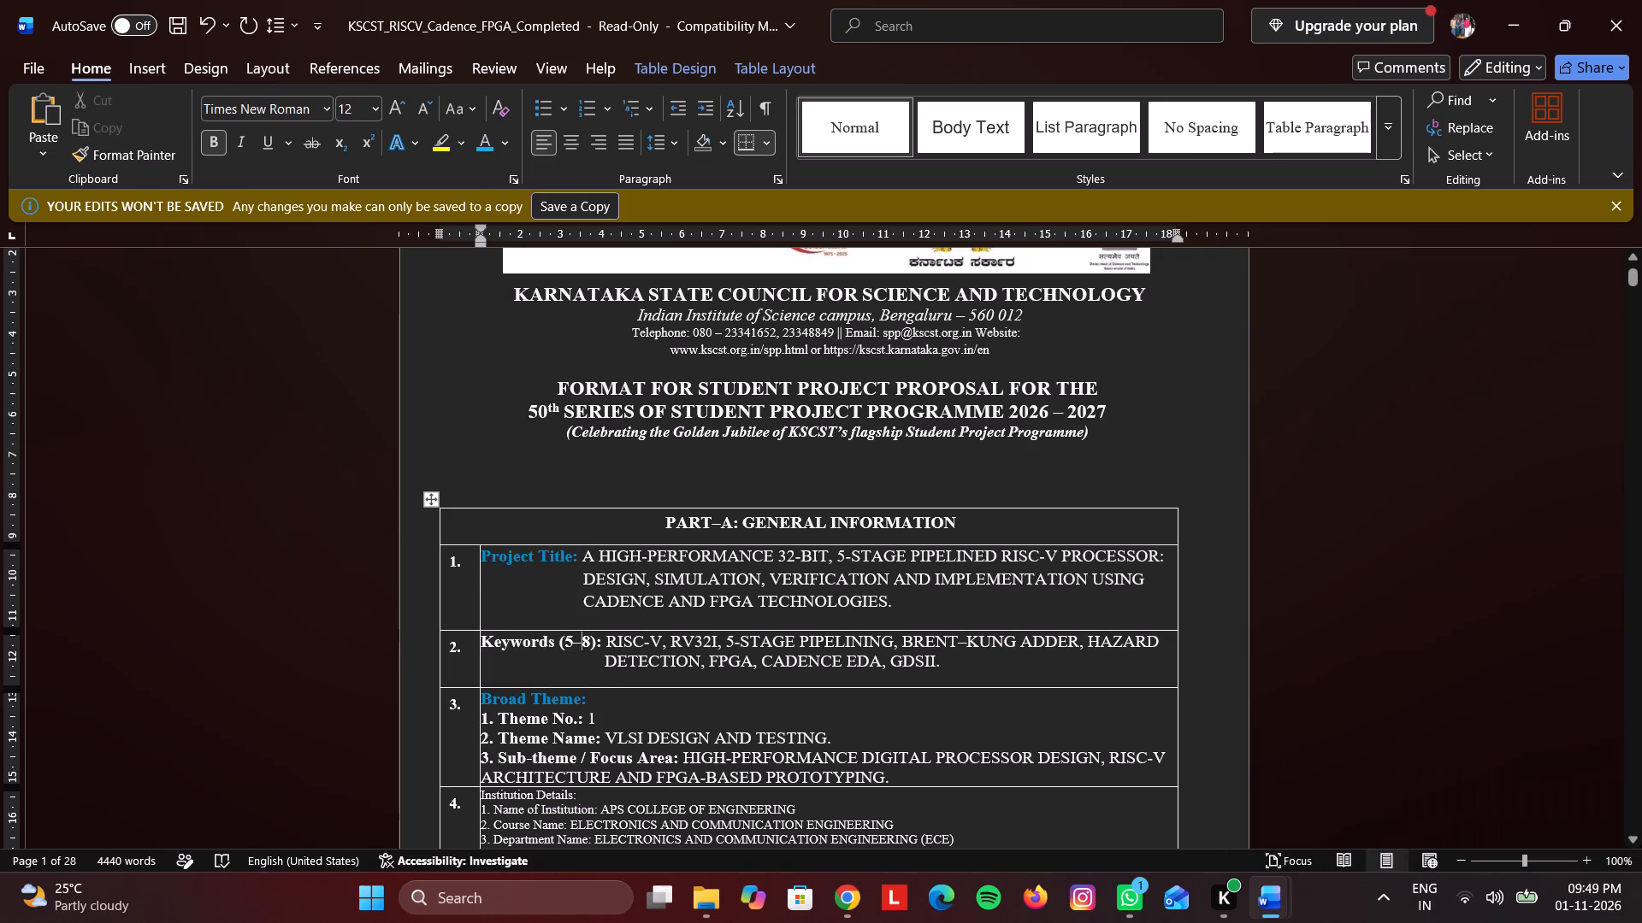
drag(489, 642, 563, 639)
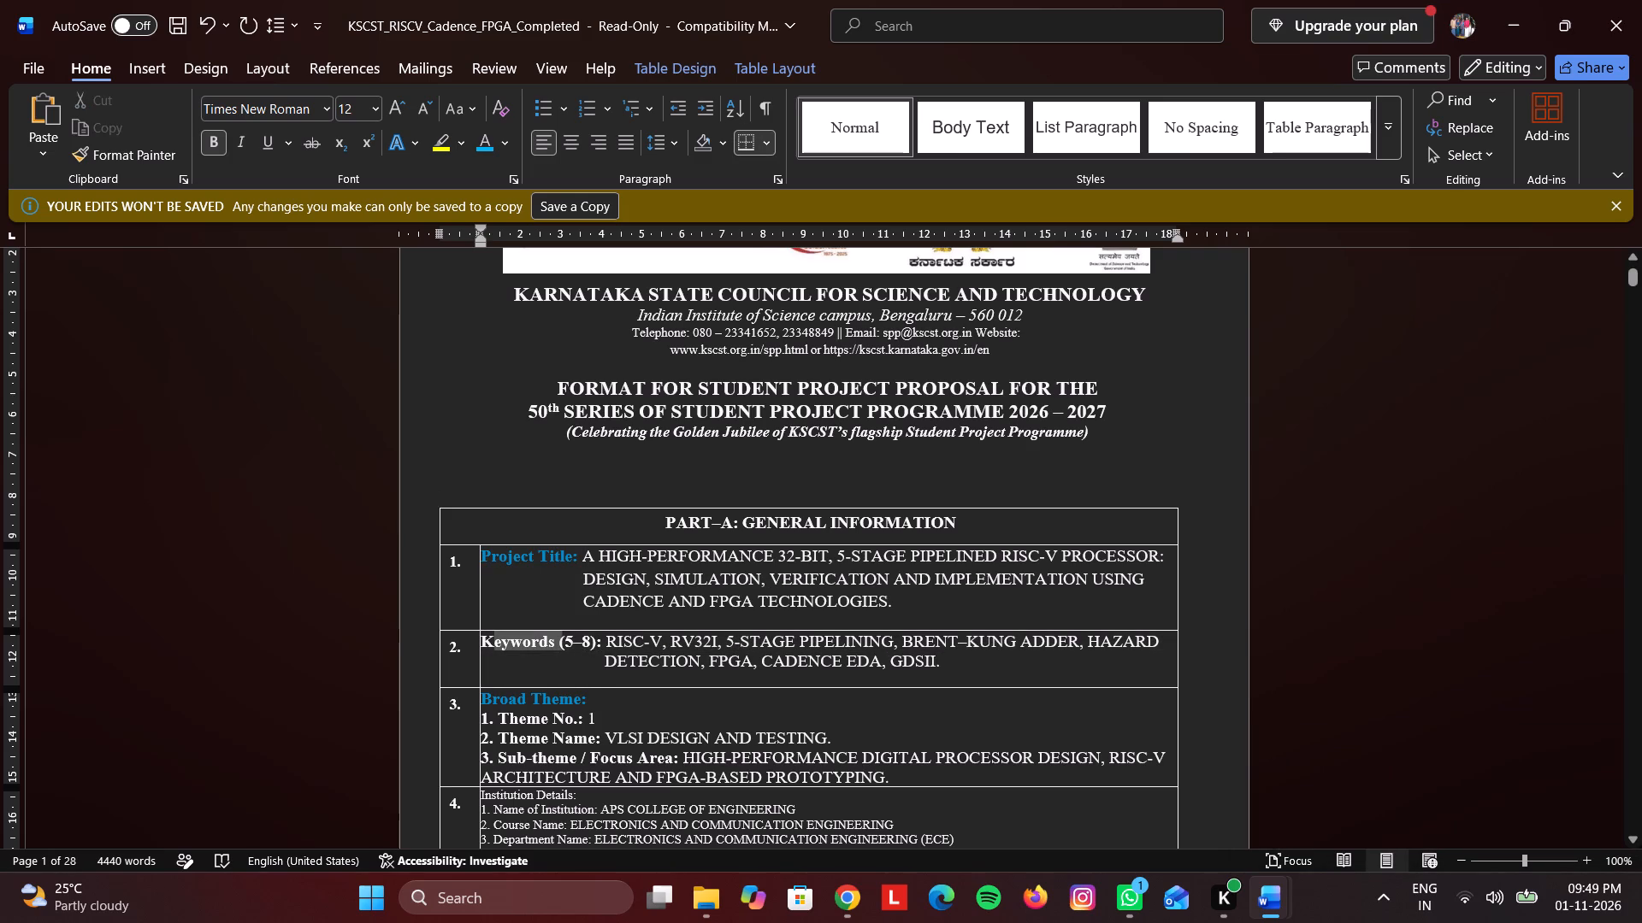
drag(563, 639, 586, 648)
click(580, 647)
drag(485, 643, 535, 649)
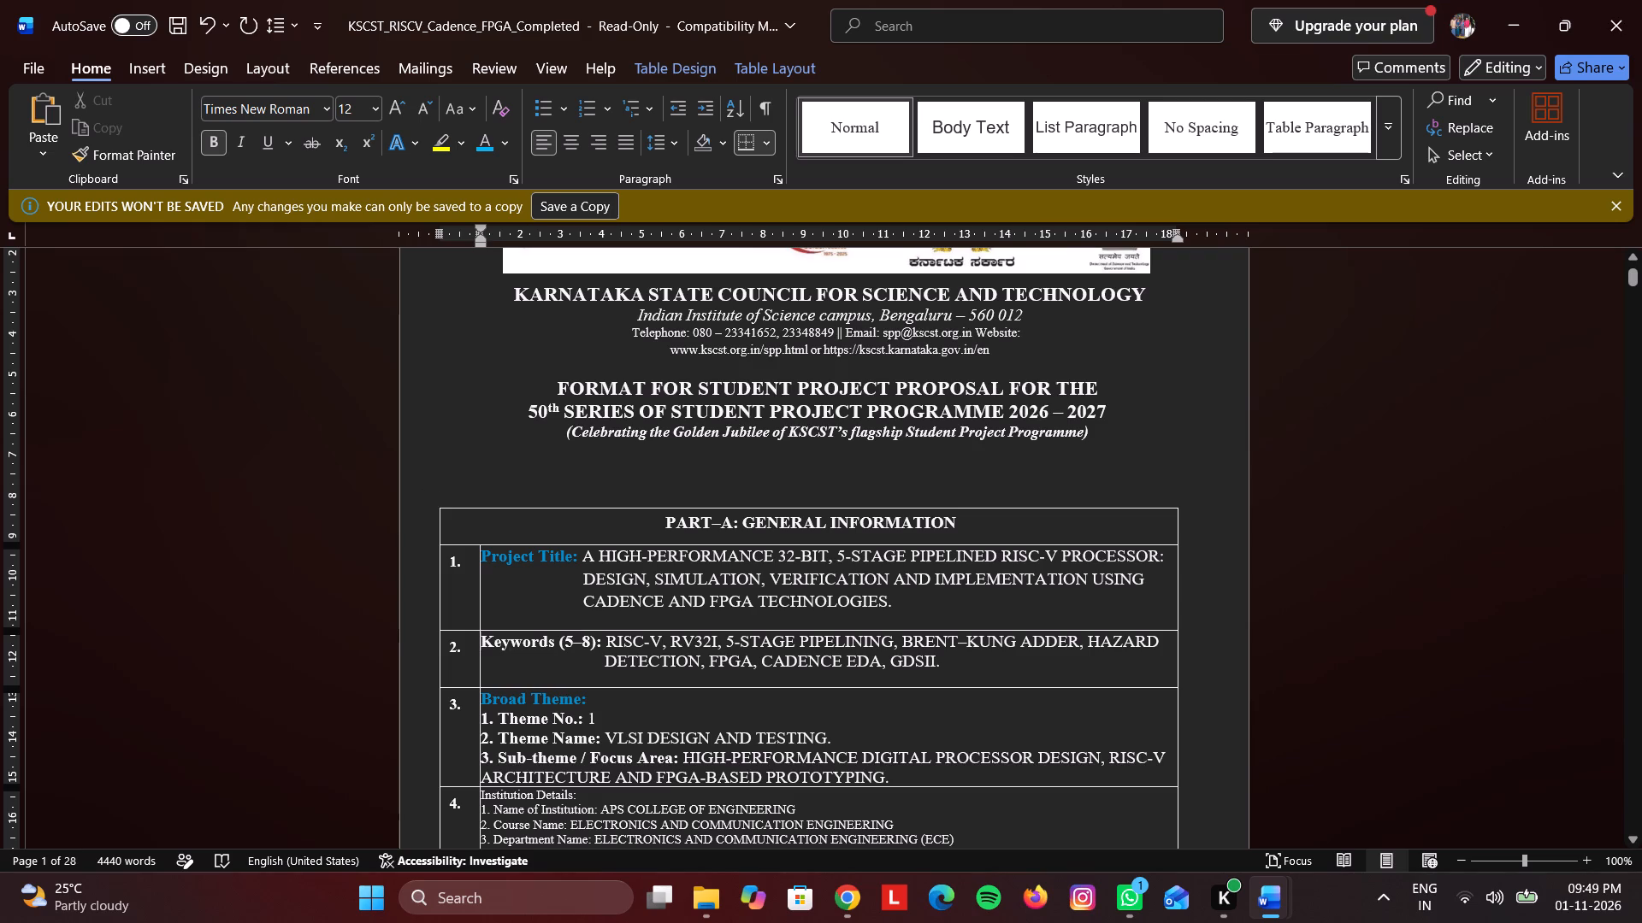
drag(535, 649, 600, 644)
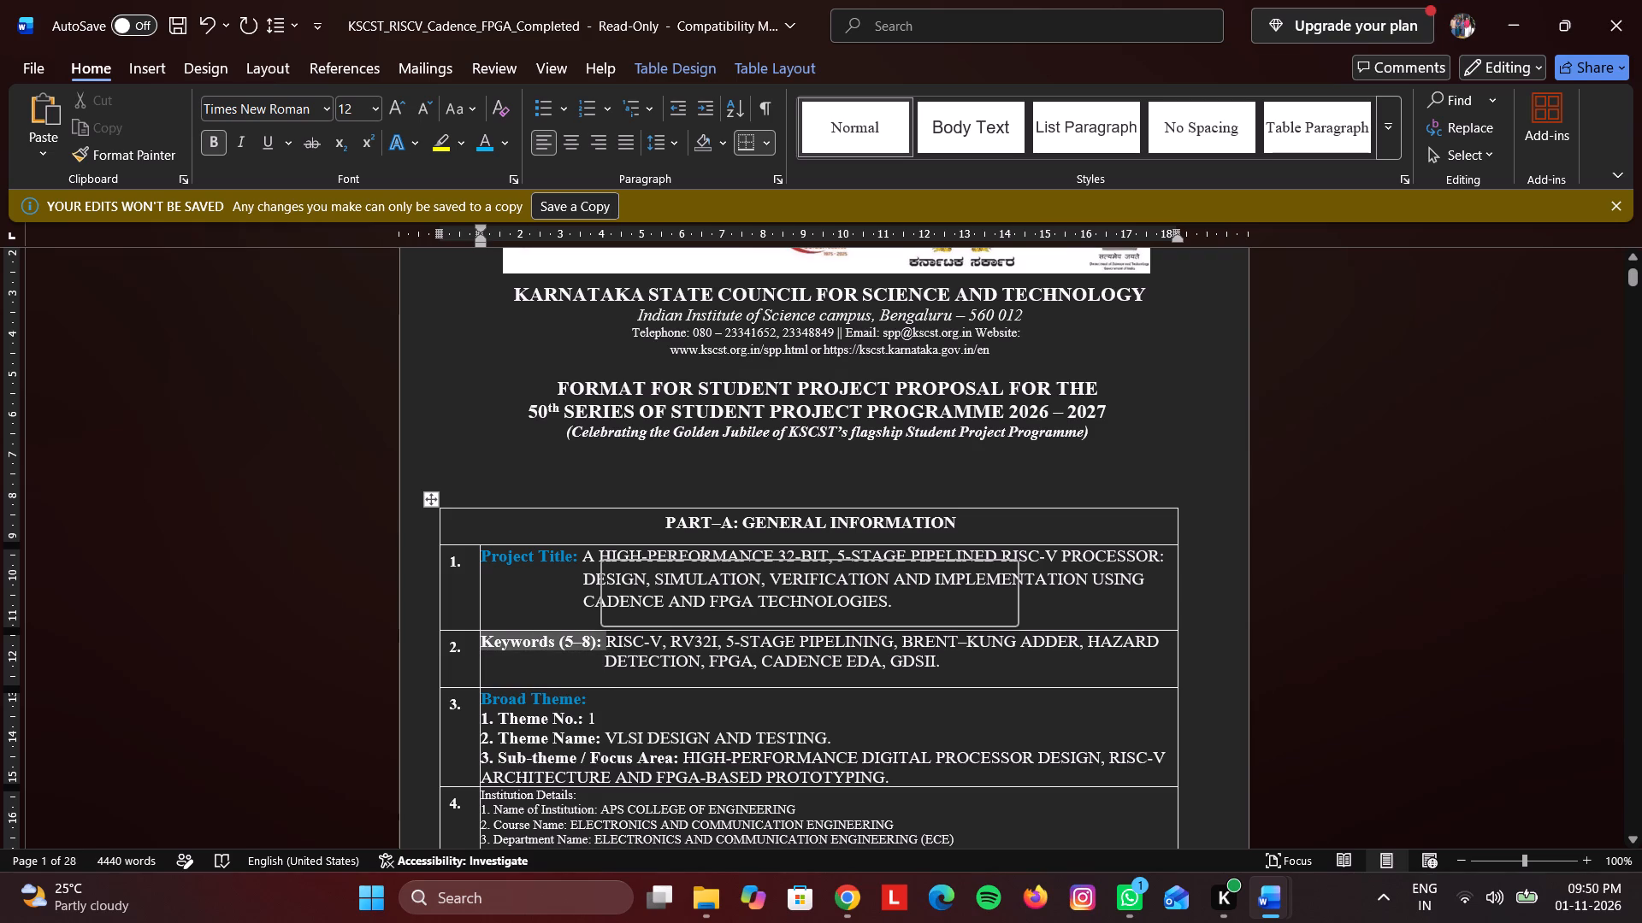
click(741, 610)
click(719, 661)
Set the font colour of the "Institution Details:" heading in row 4 to the same light blue.
scroll(719, 661, down, 3)
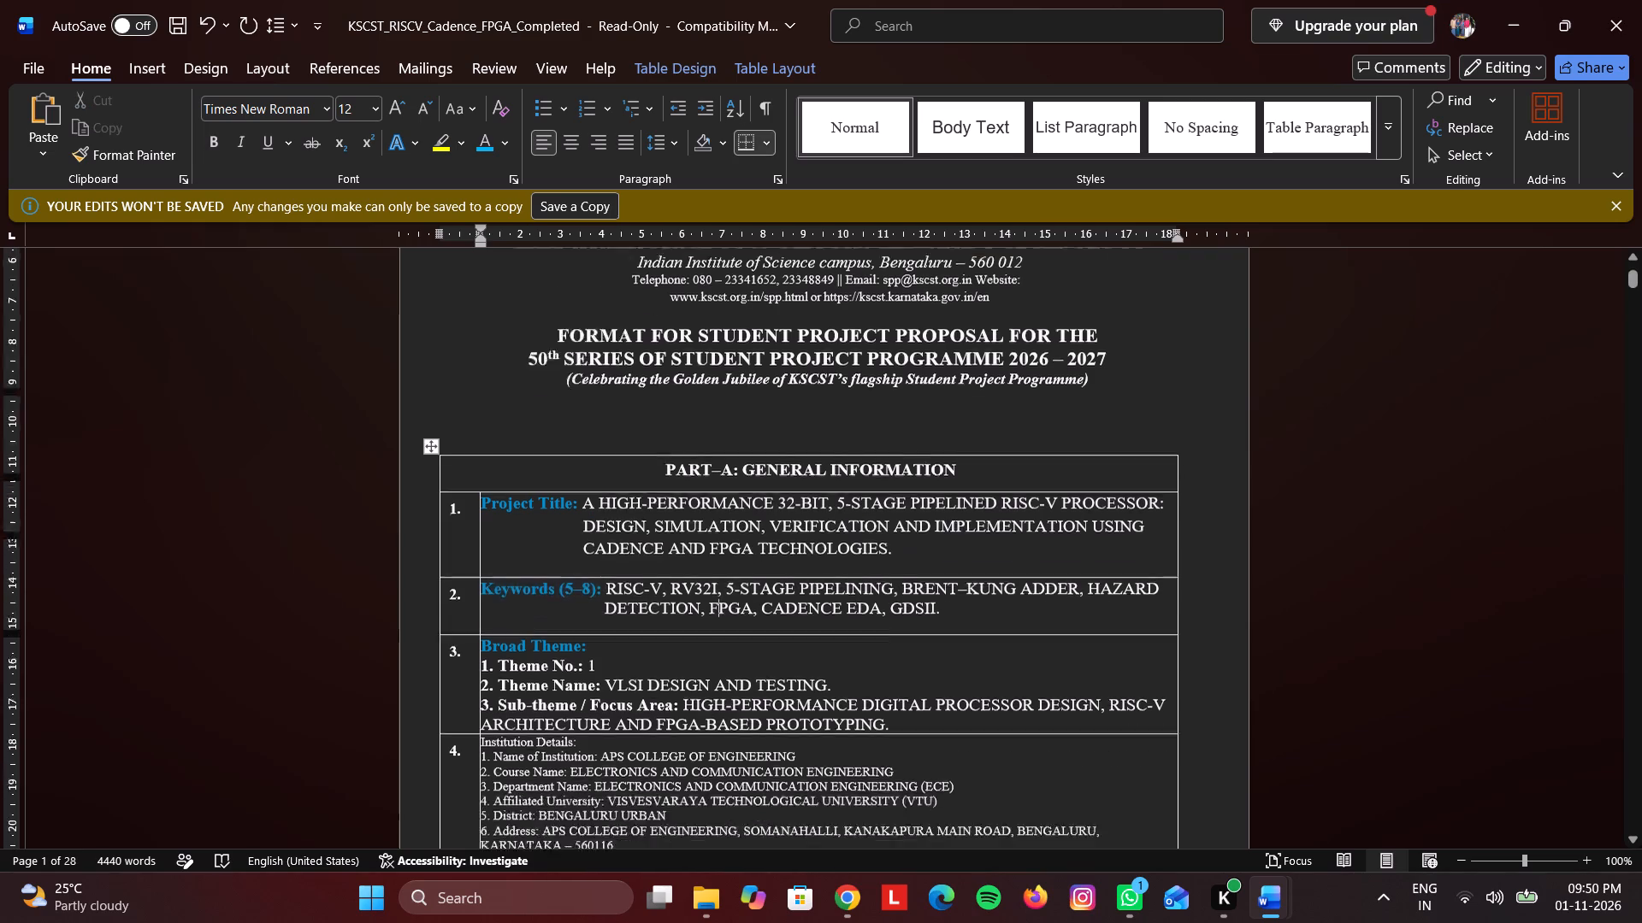
scroll(719, 661, down, 4)
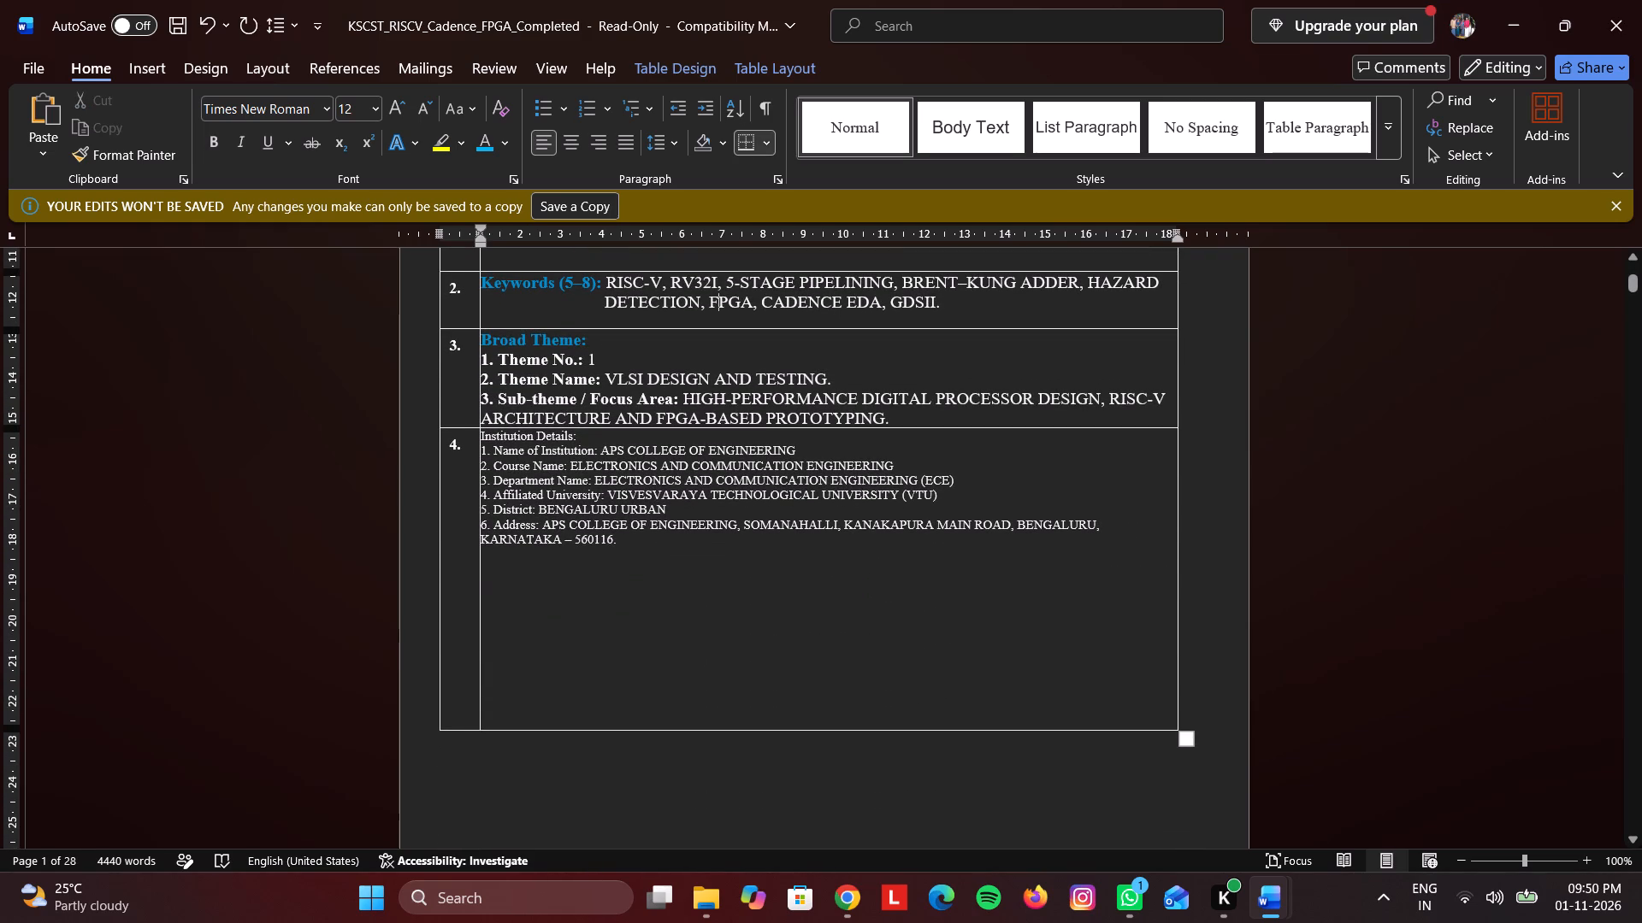
drag(482, 438, 590, 436)
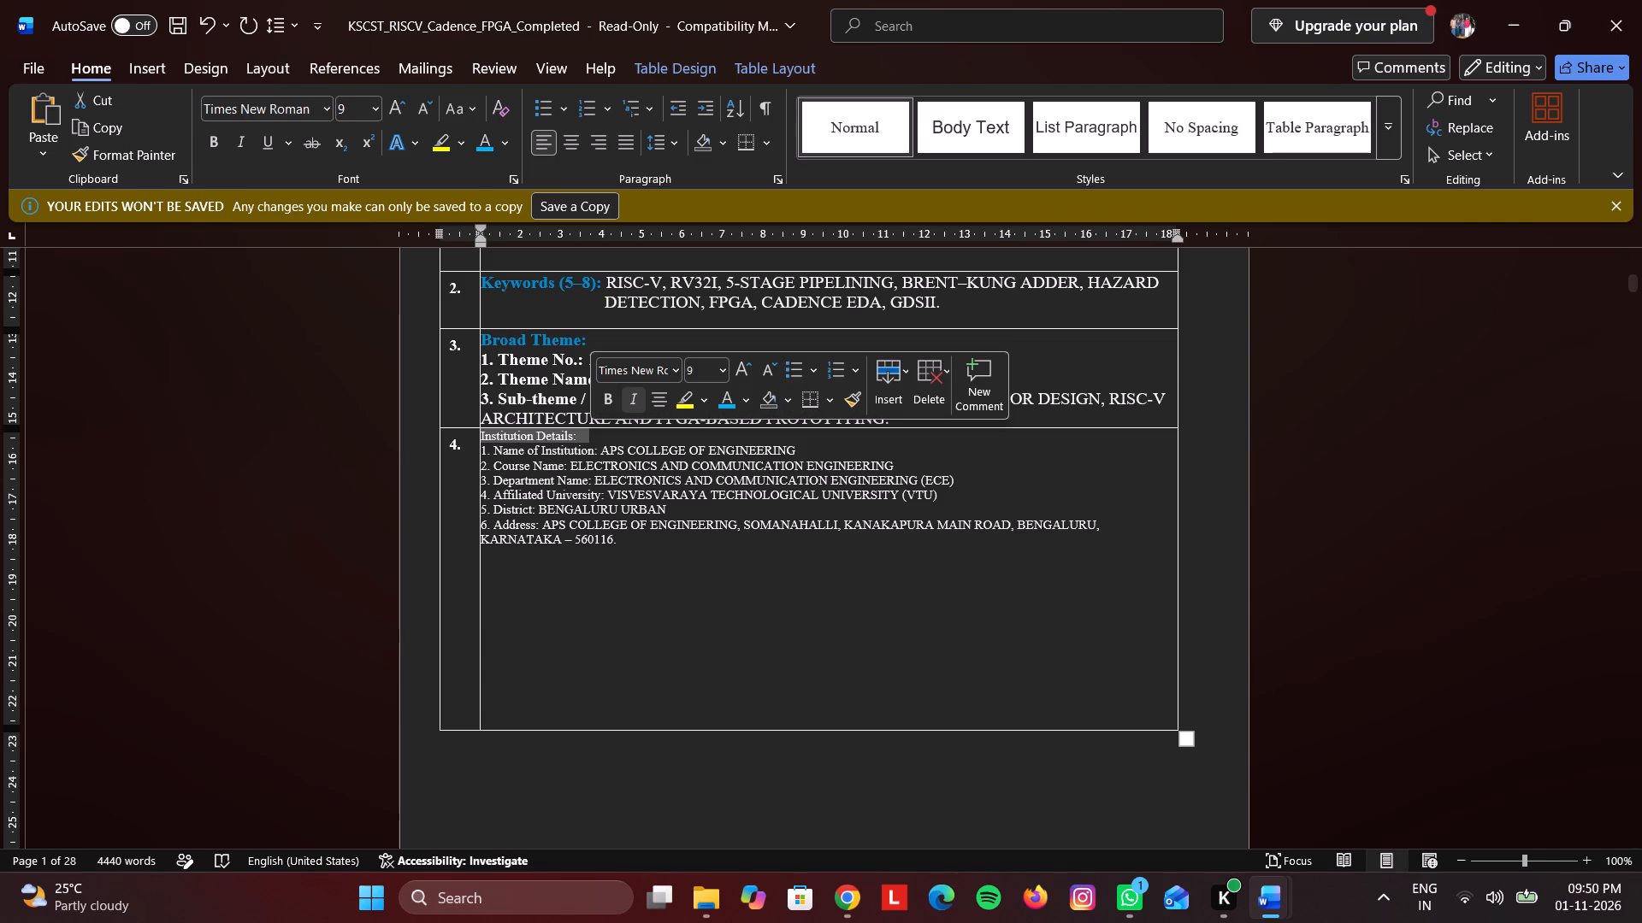
click(720, 394)
click(705, 499)
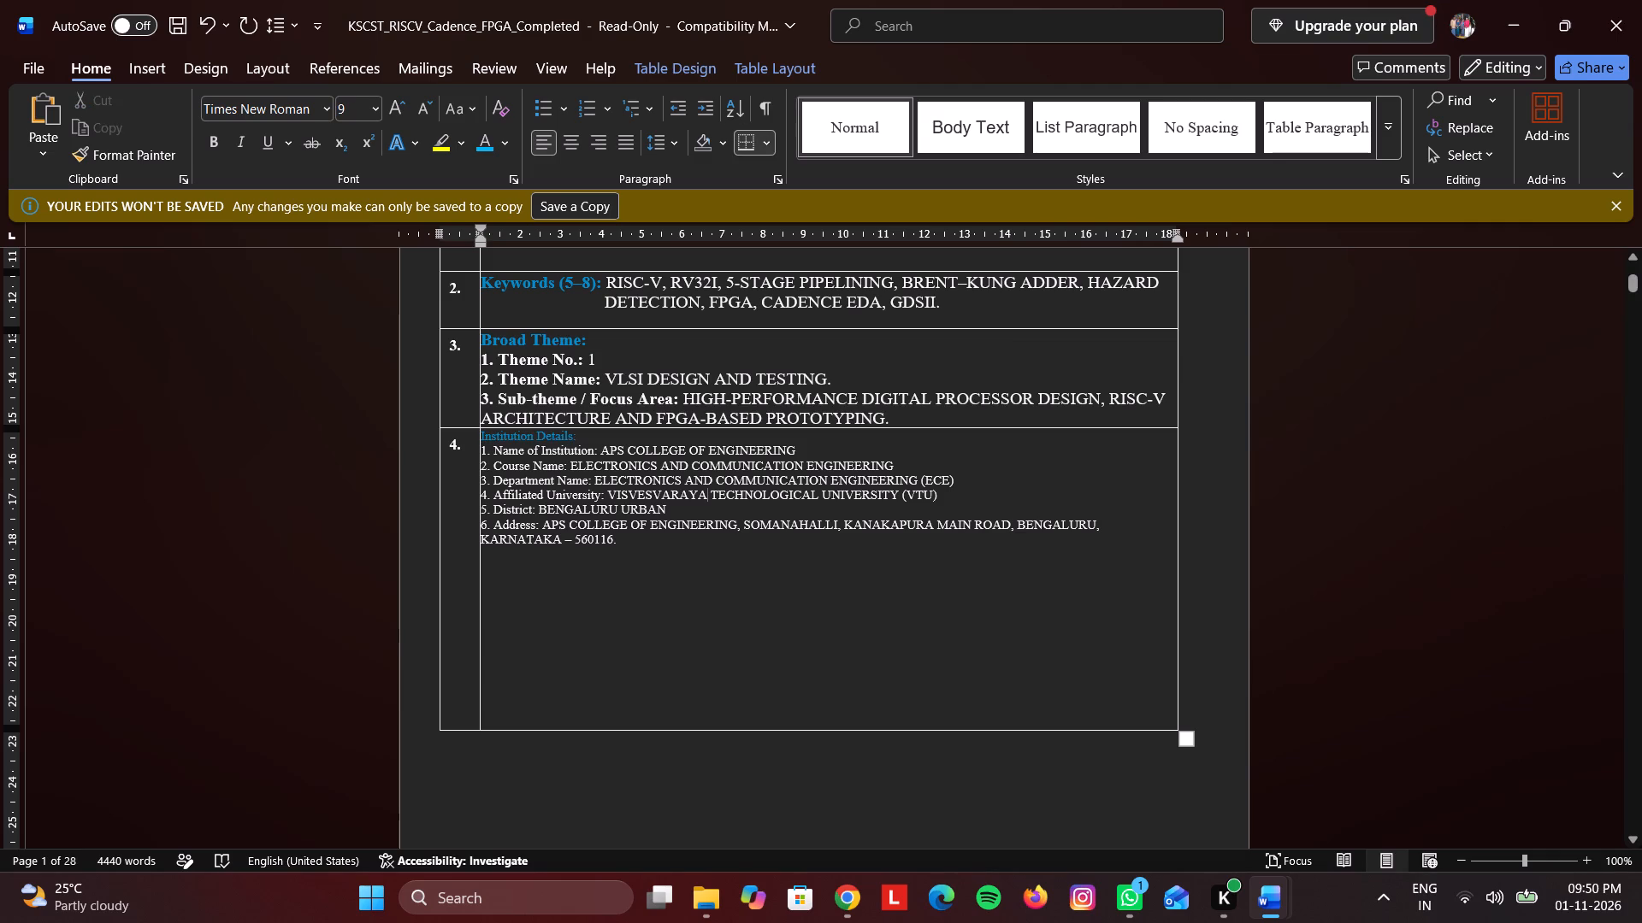
Set all the Institution Details text in row 4 to font size 12 with 1.5 line spacing.
drag(641, 541, 491, 446)
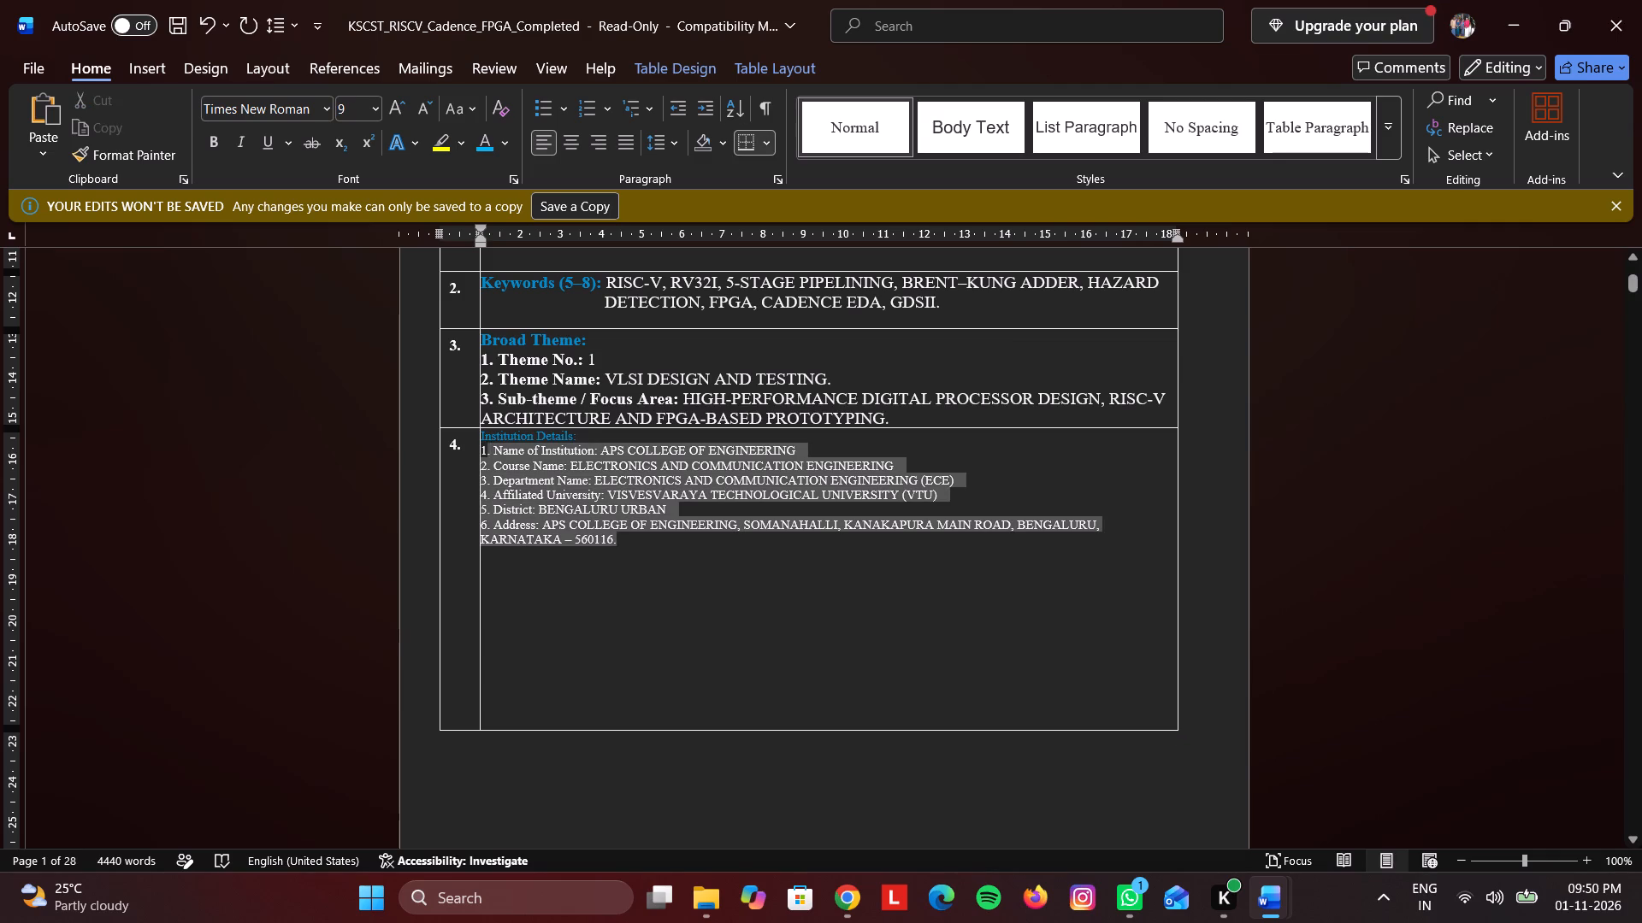
drag(491, 446, 485, 441)
click(369, 107)
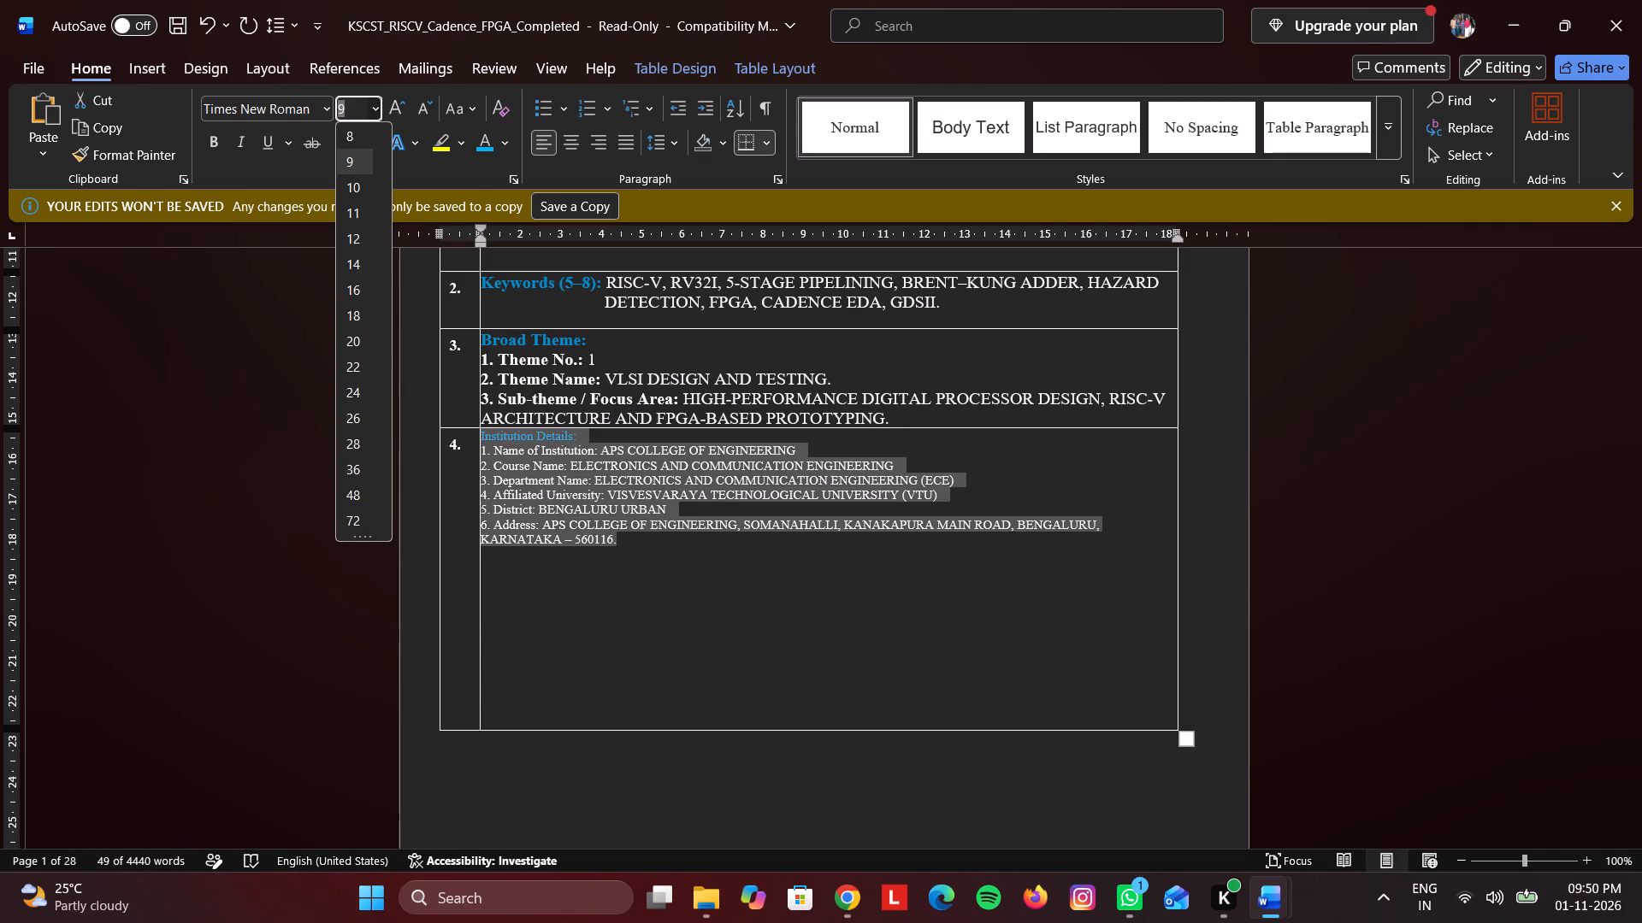
click(357, 246)
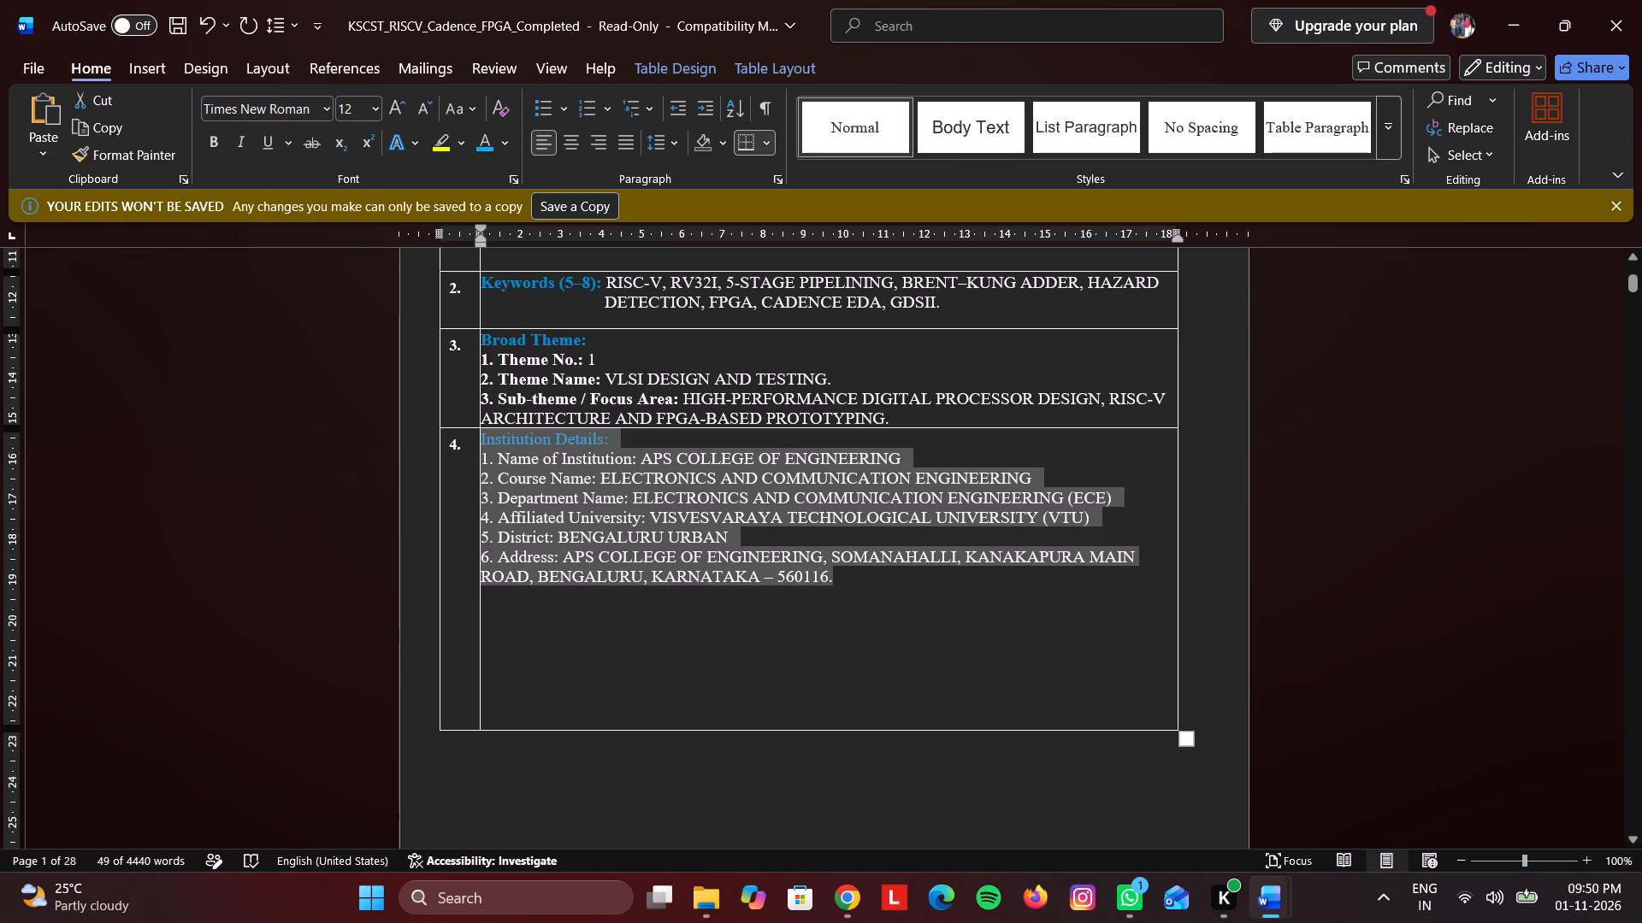
click(673, 148)
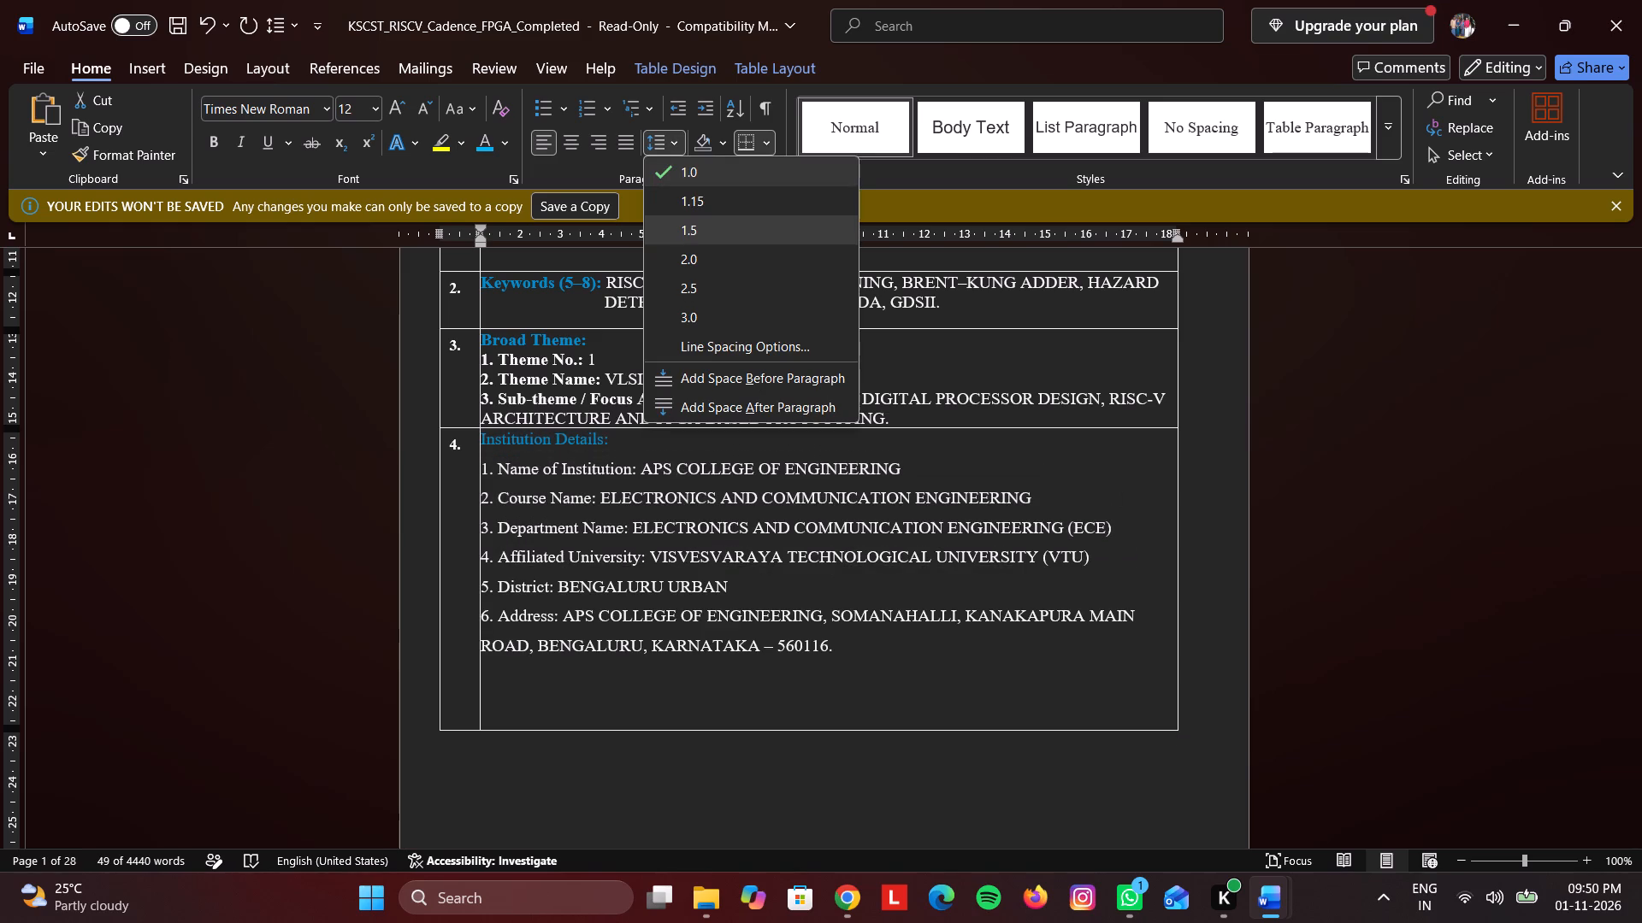
click(686, 237)
click(745, 340)
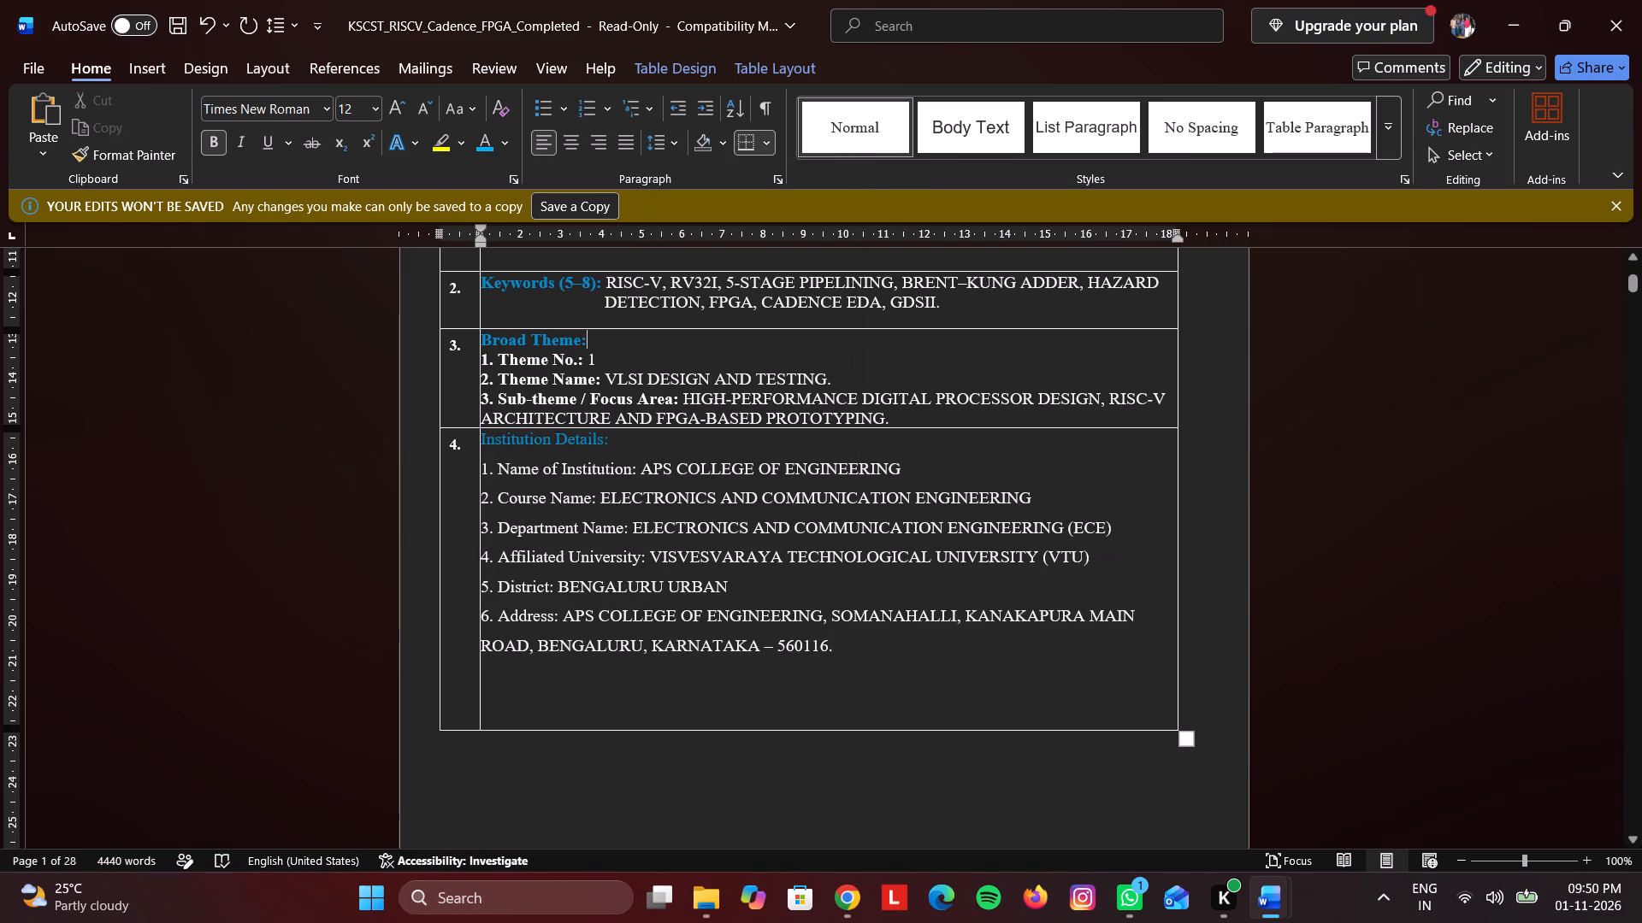
Set the line spacing of the Project Title, Keywords and Broad Theme rows to 1.5.
drag(899, 418, 783, 353)
scroll(783, 353, up, 5)
drag(783, 353, 735, 466)
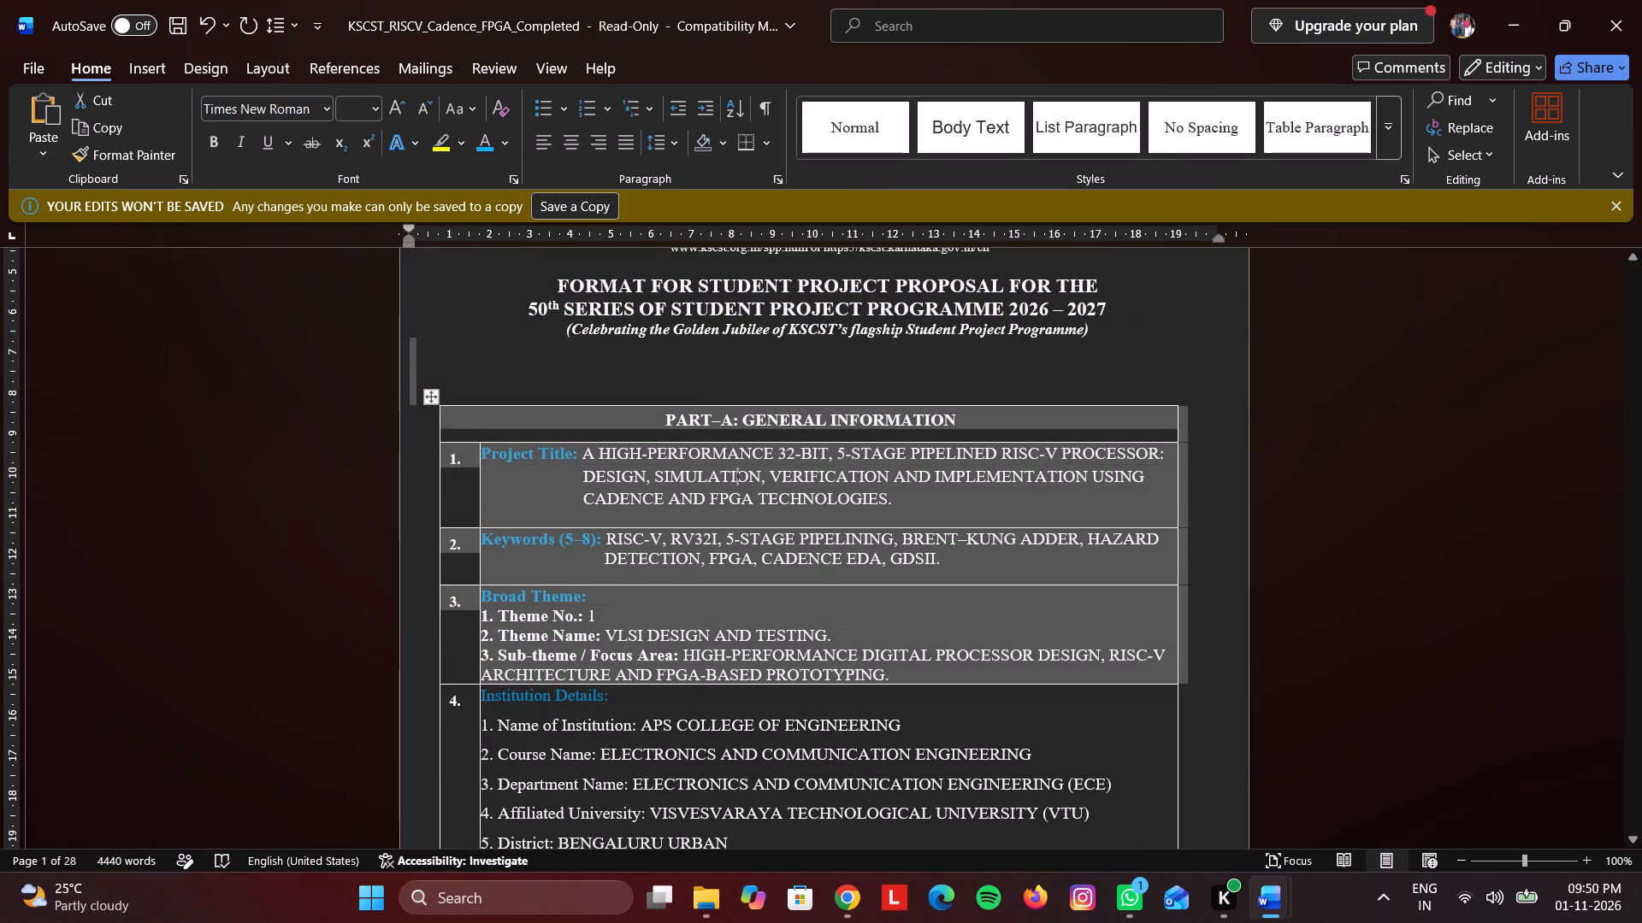
click(735, 467)
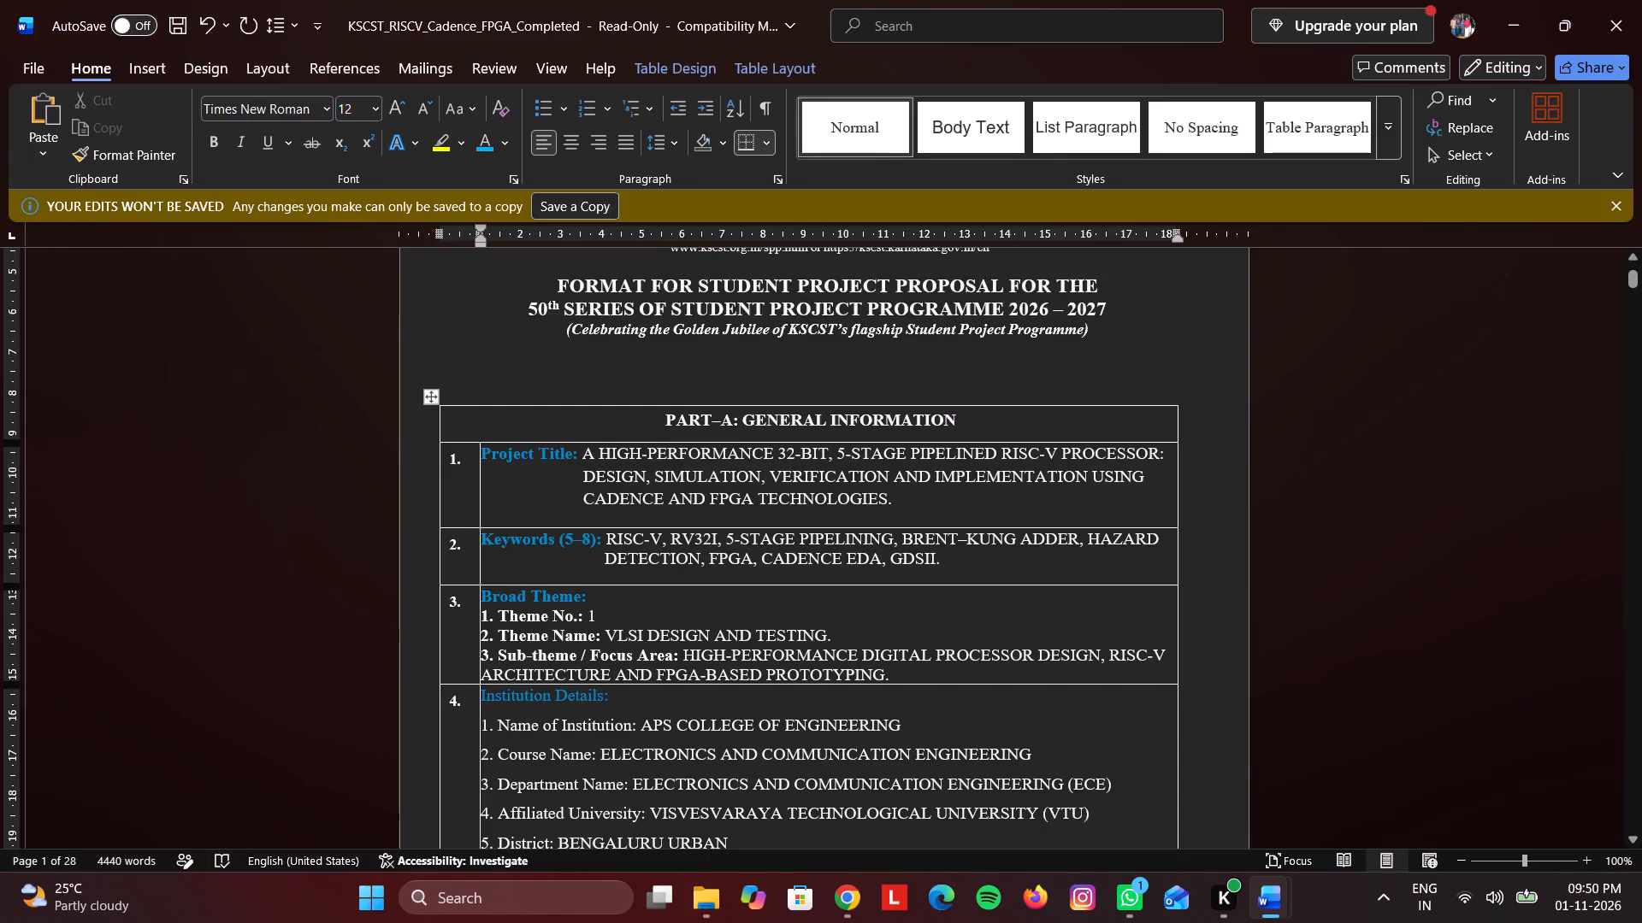
drag(487, 455, 853, 657)
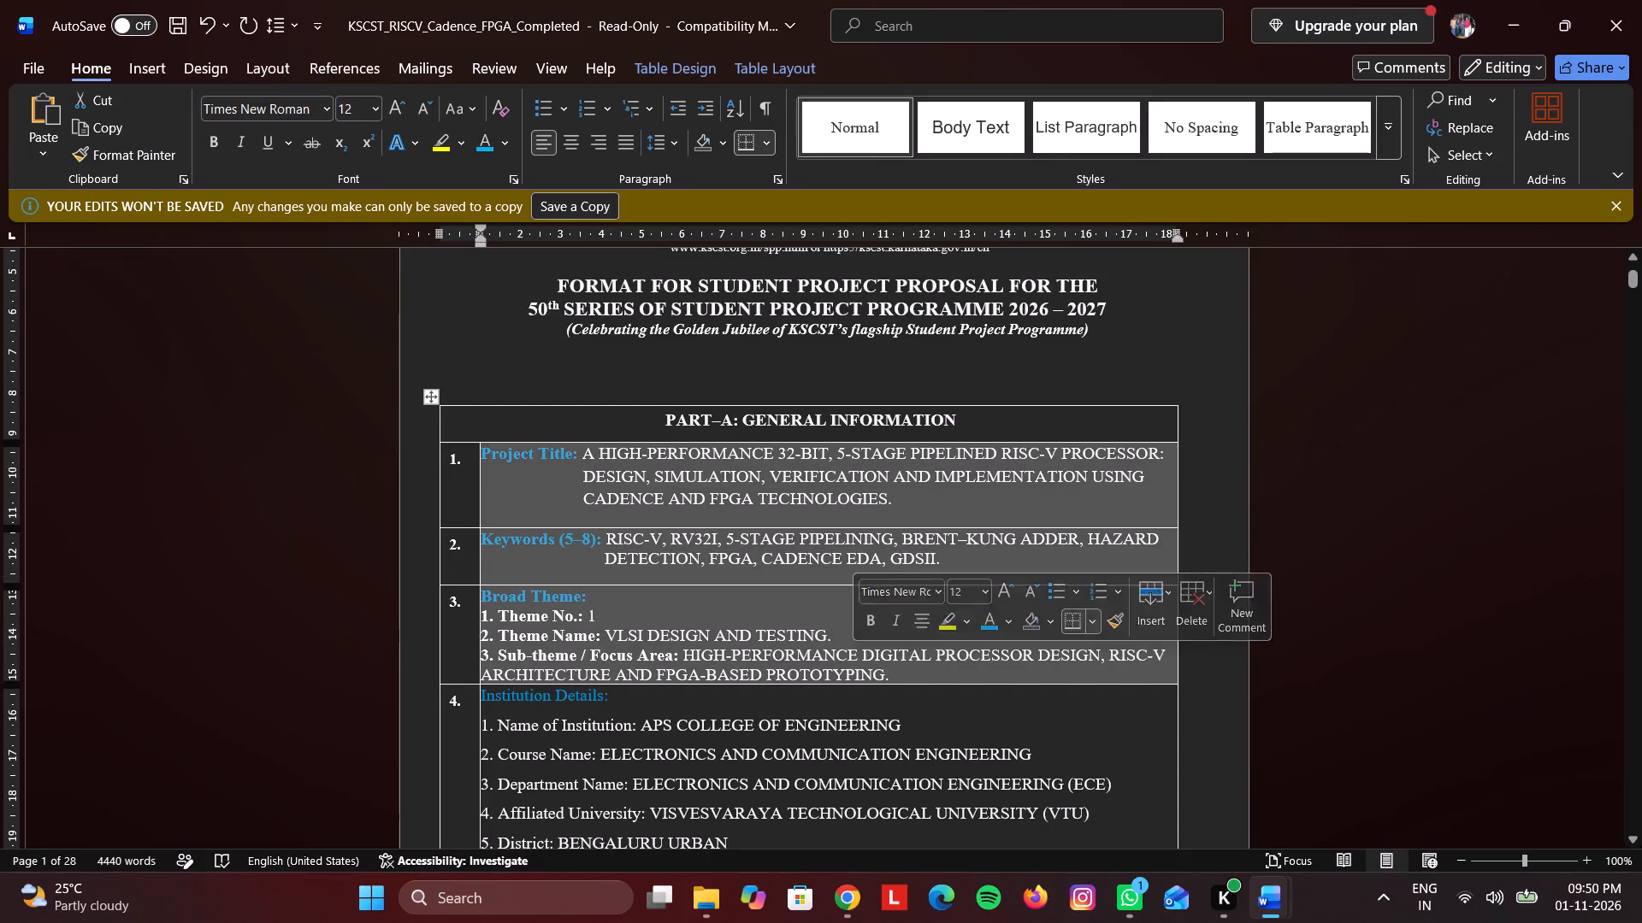
click(680, 151)
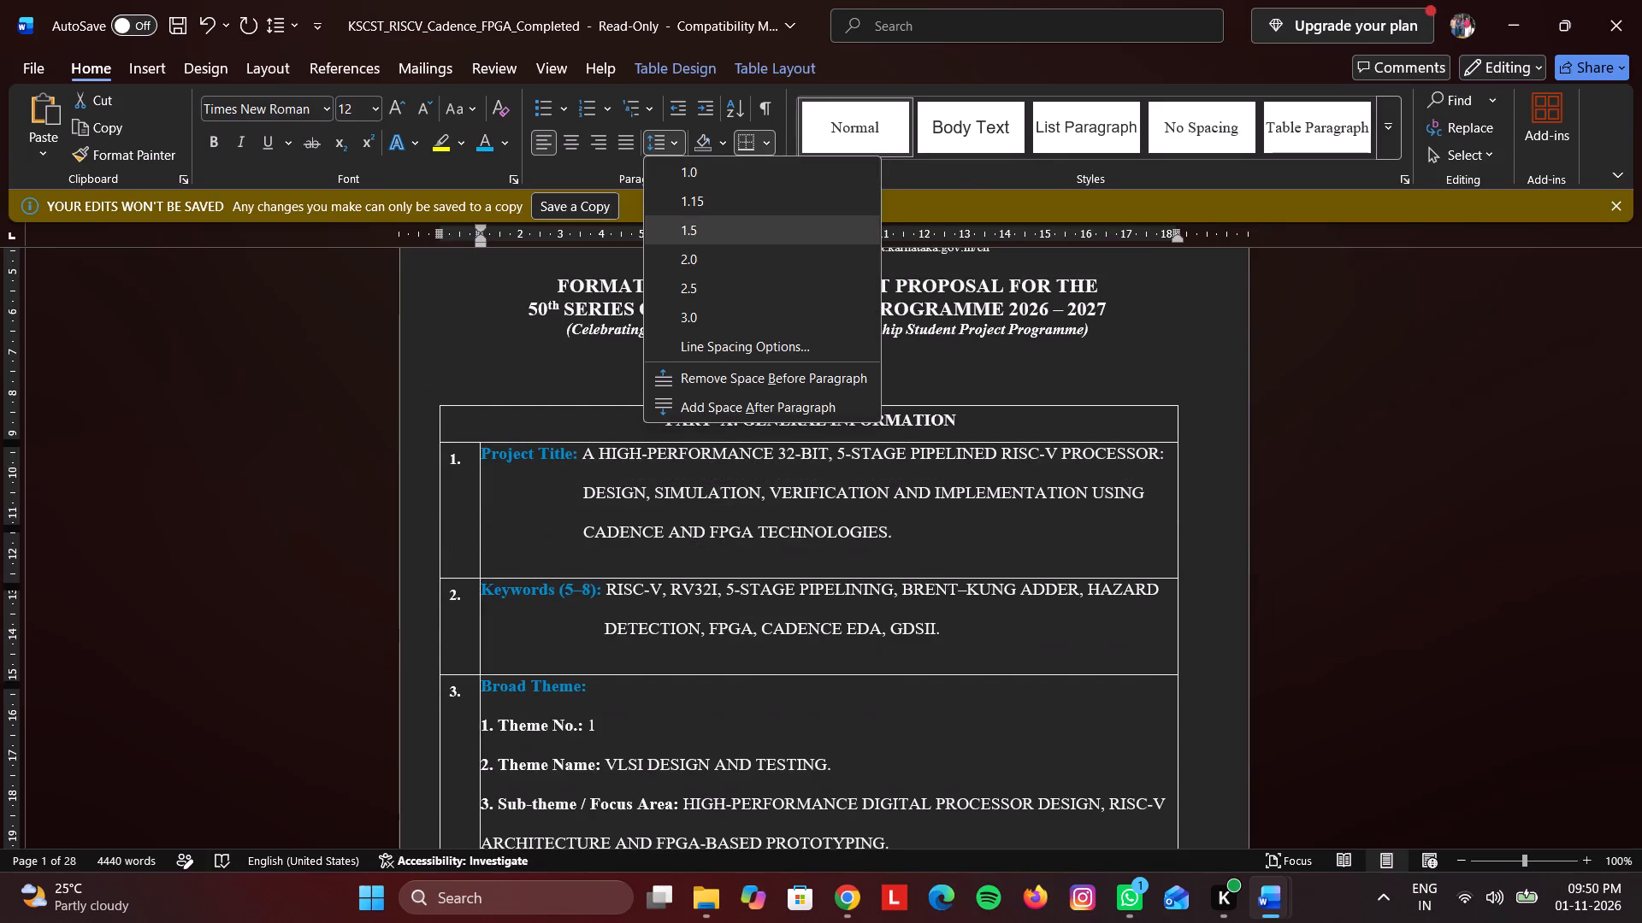
click(675, 236)
click(643, 588)
Add space after the last paragraph of the Broad Theme row, the "Sub-theme / Focus Area" entry.
scroll(643, 588, down, 13)
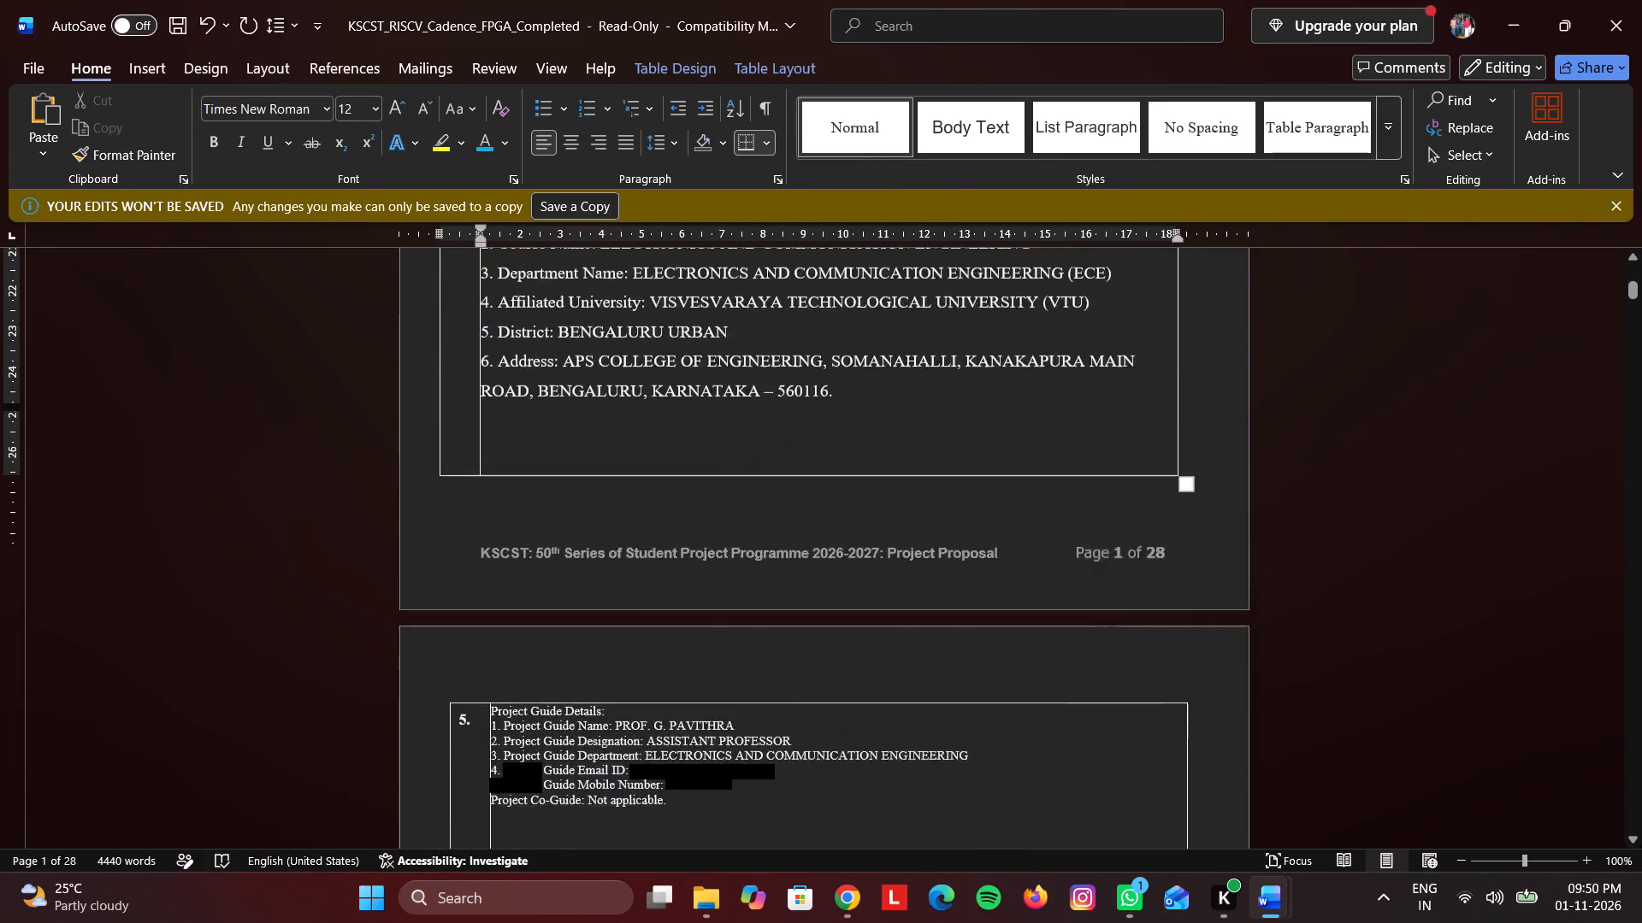
scroll(643, 588, up, 4)
click(650, 596)
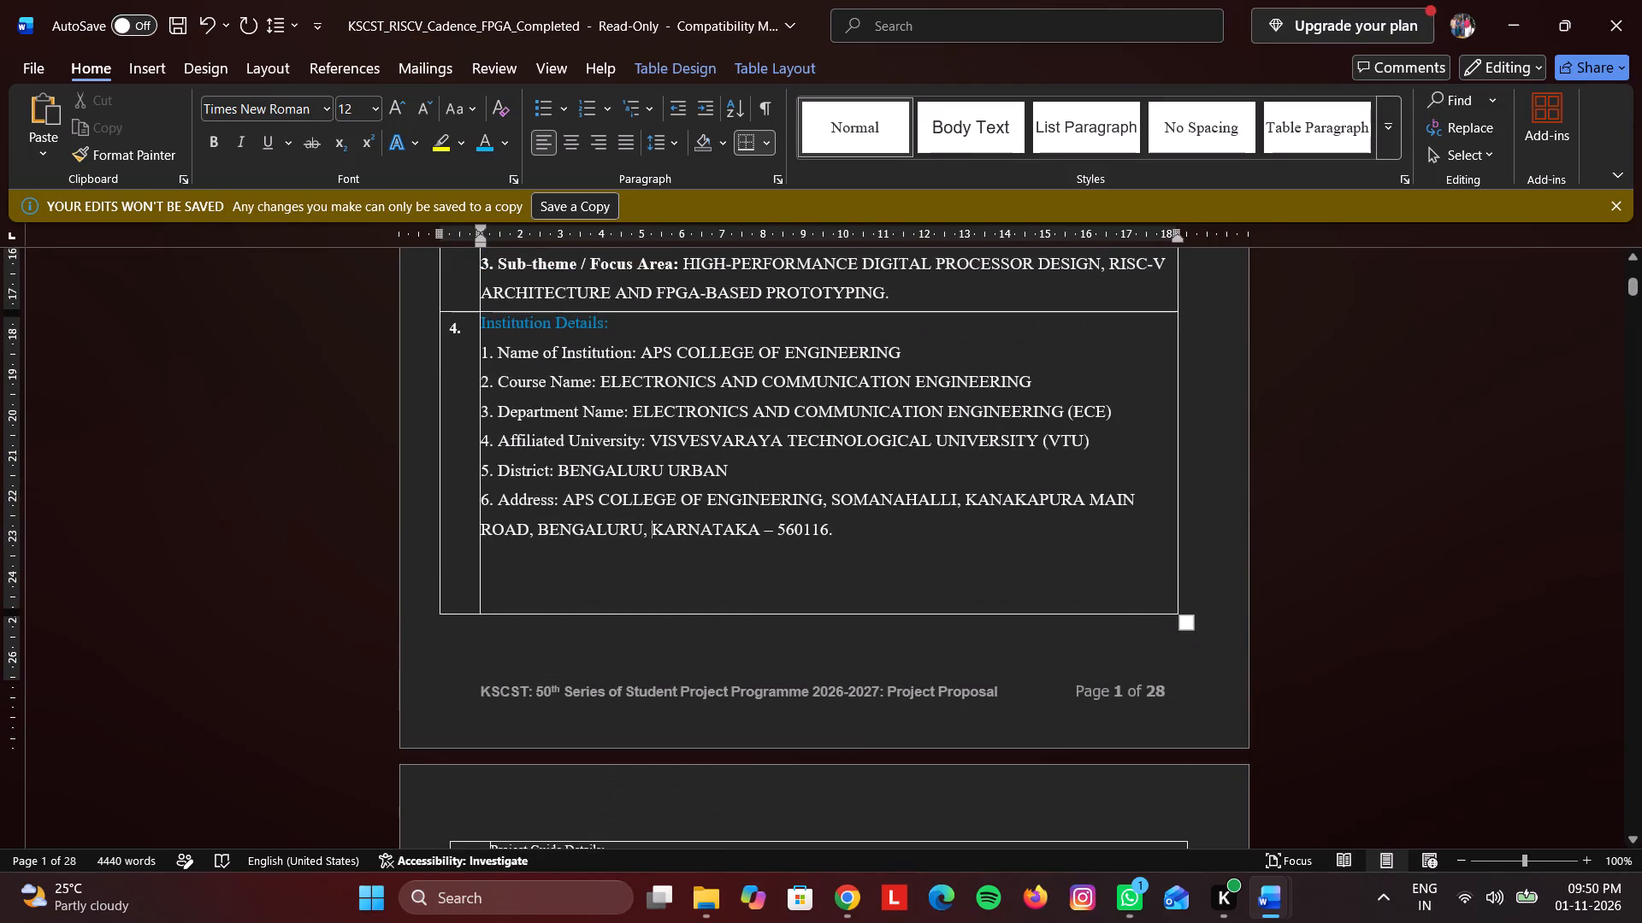
scroll(650, 599, up, 7)
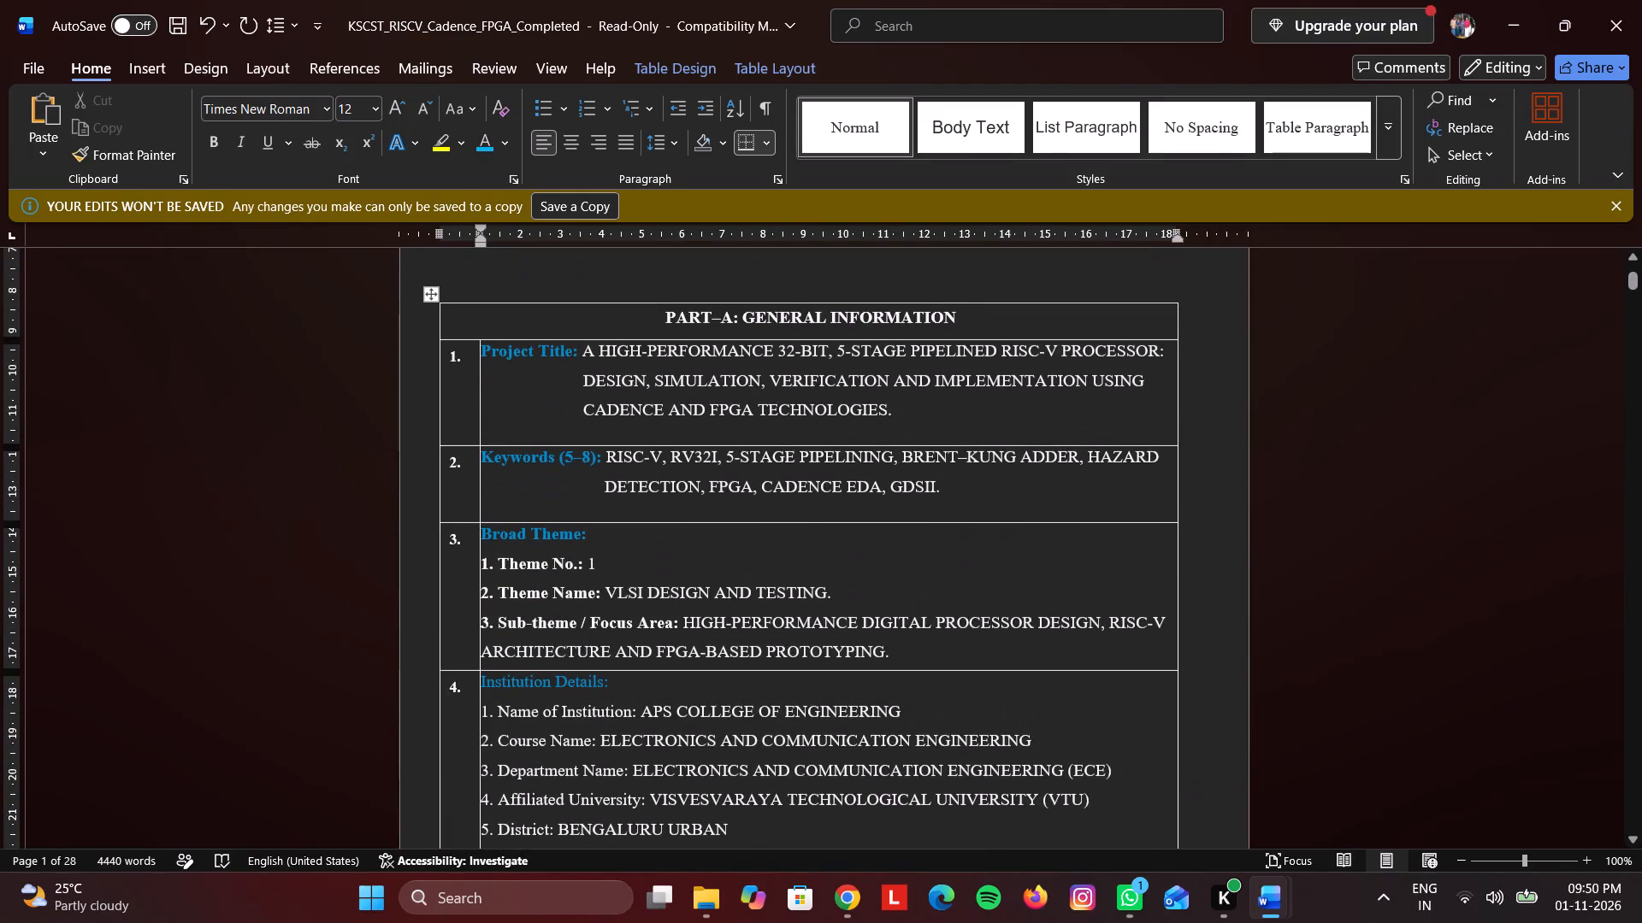
double_click(908, 656)
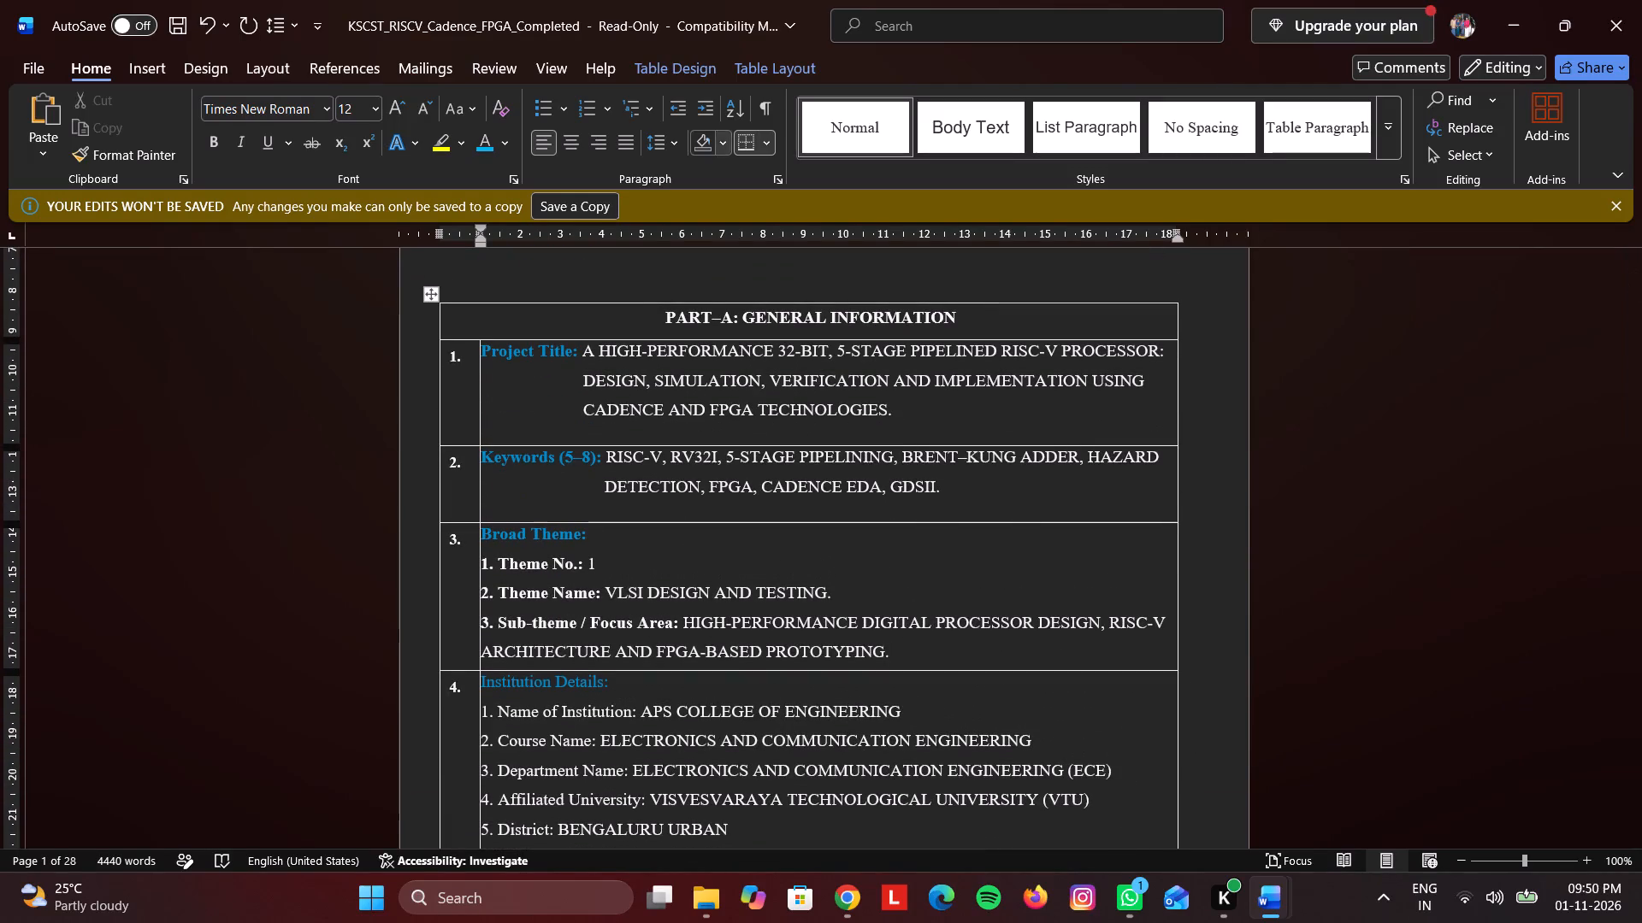
click(682, 141)
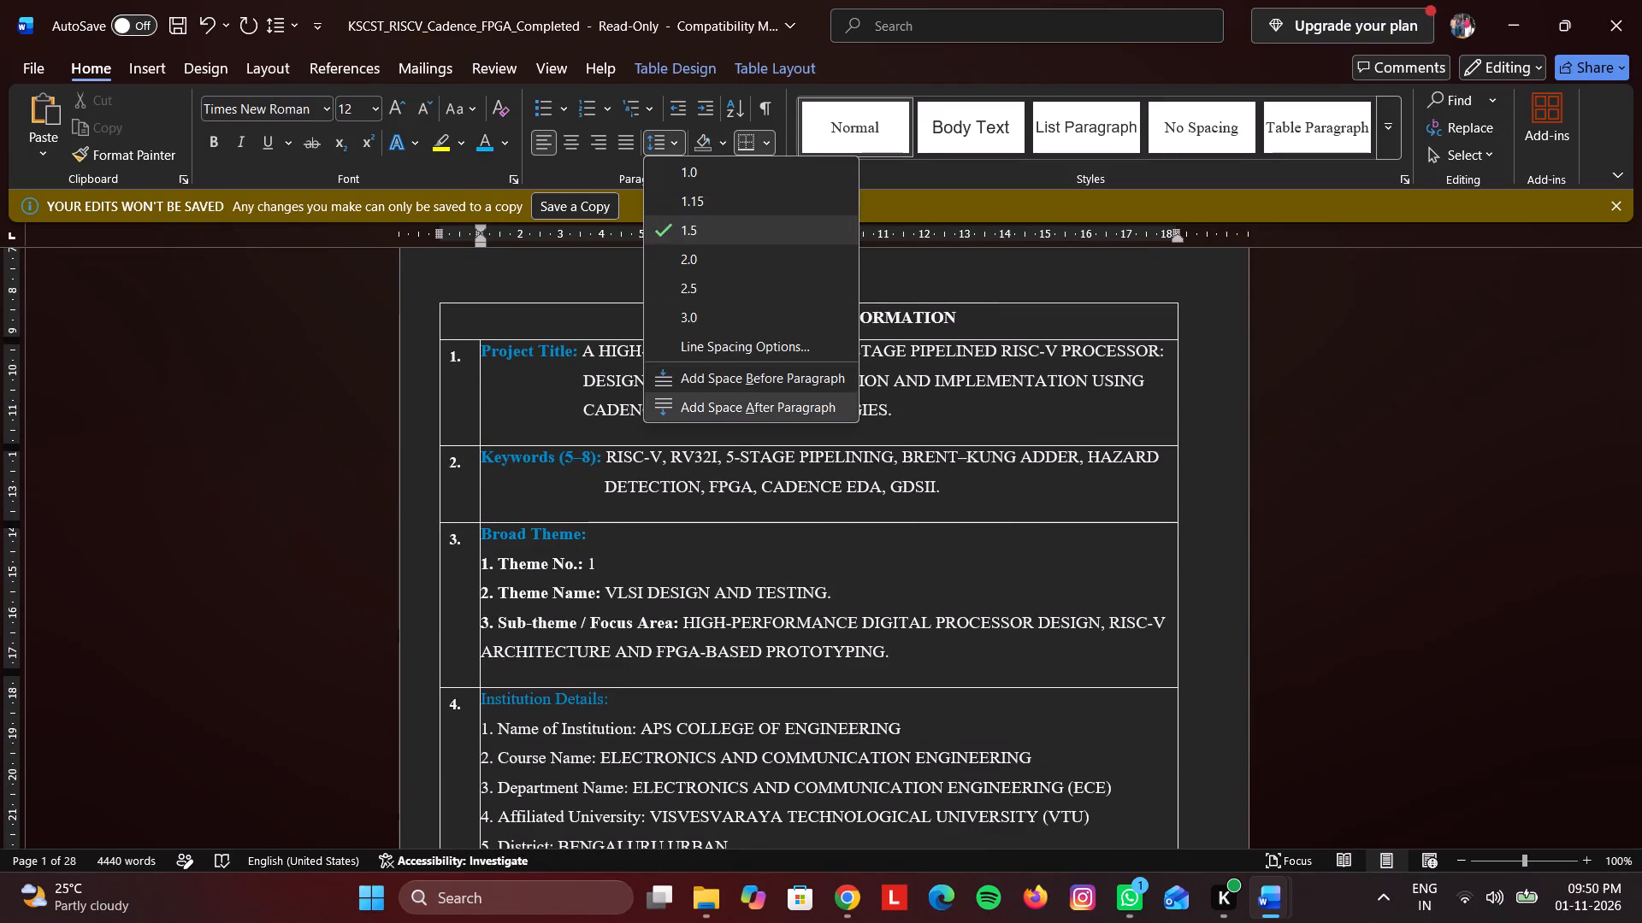
click(741, 410)
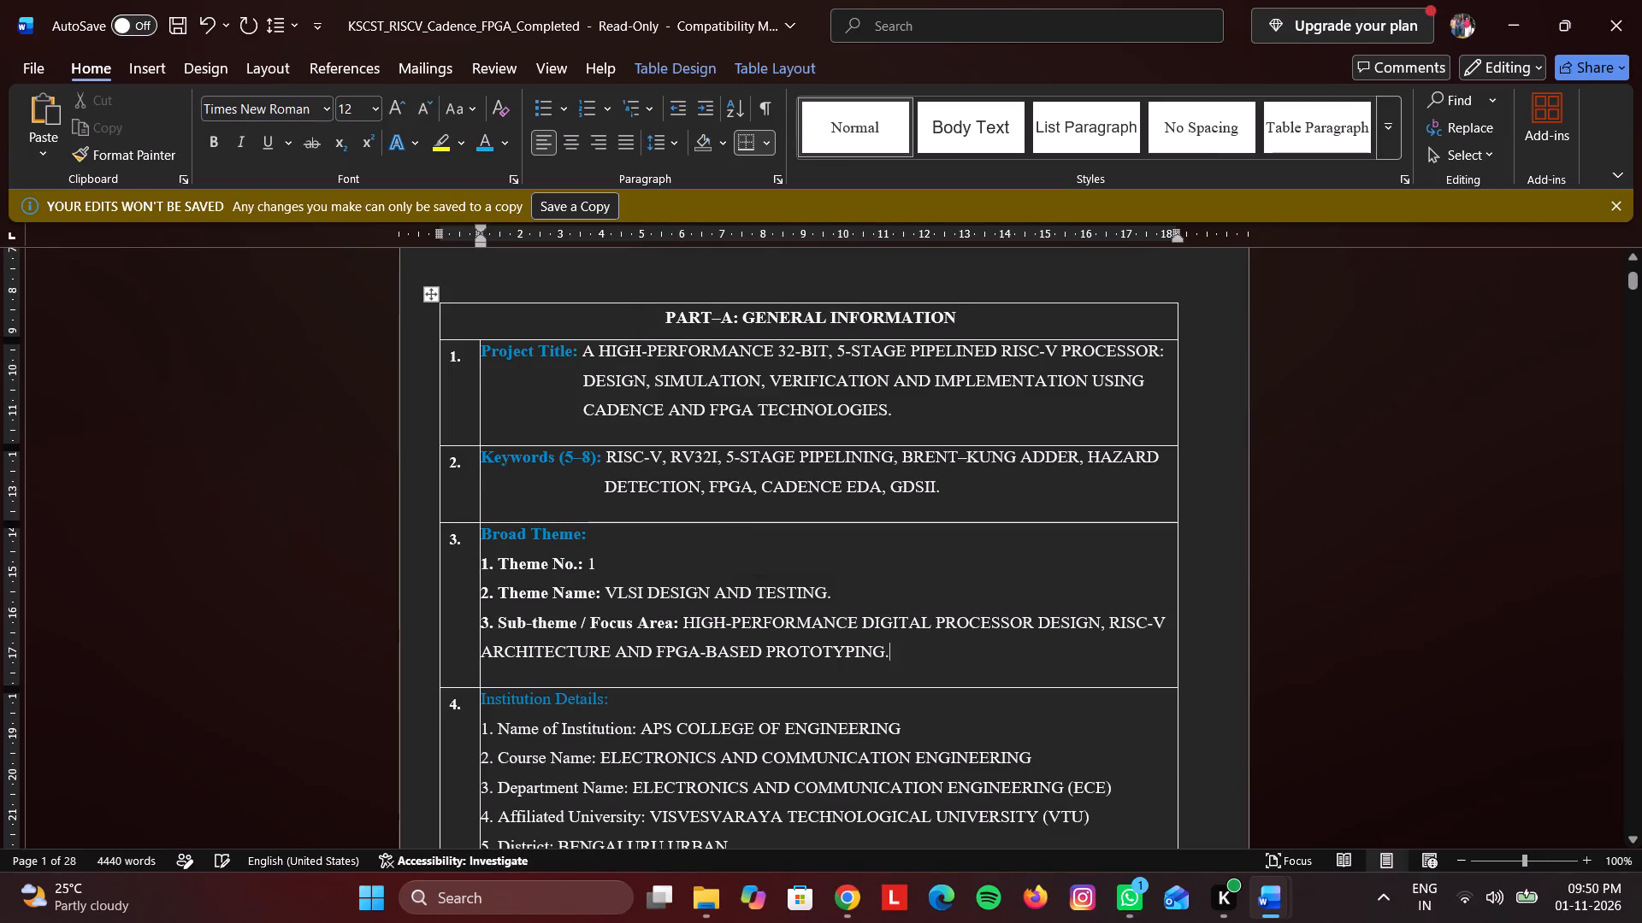
click(771, 557)
Compare the Institution Details label formatting with that in the Major Project KSCST document, then return to KSCST_RISCV_Cadence_FPGA_Completed.
scroll(771, 557, down, 12)
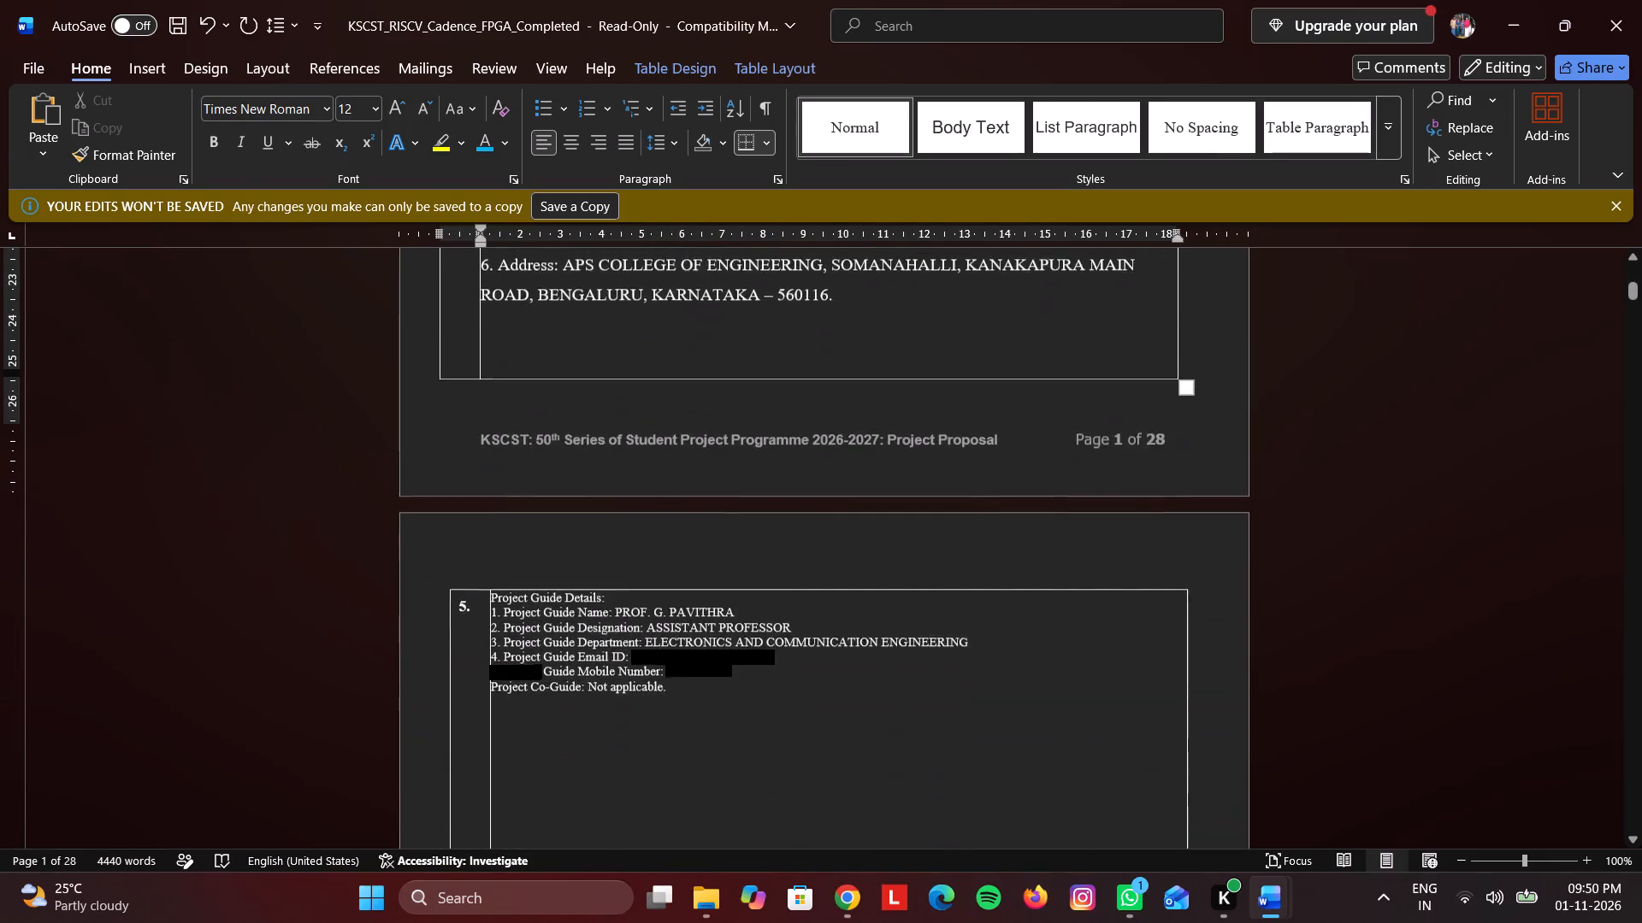
scroll(772, 552, up, 6)
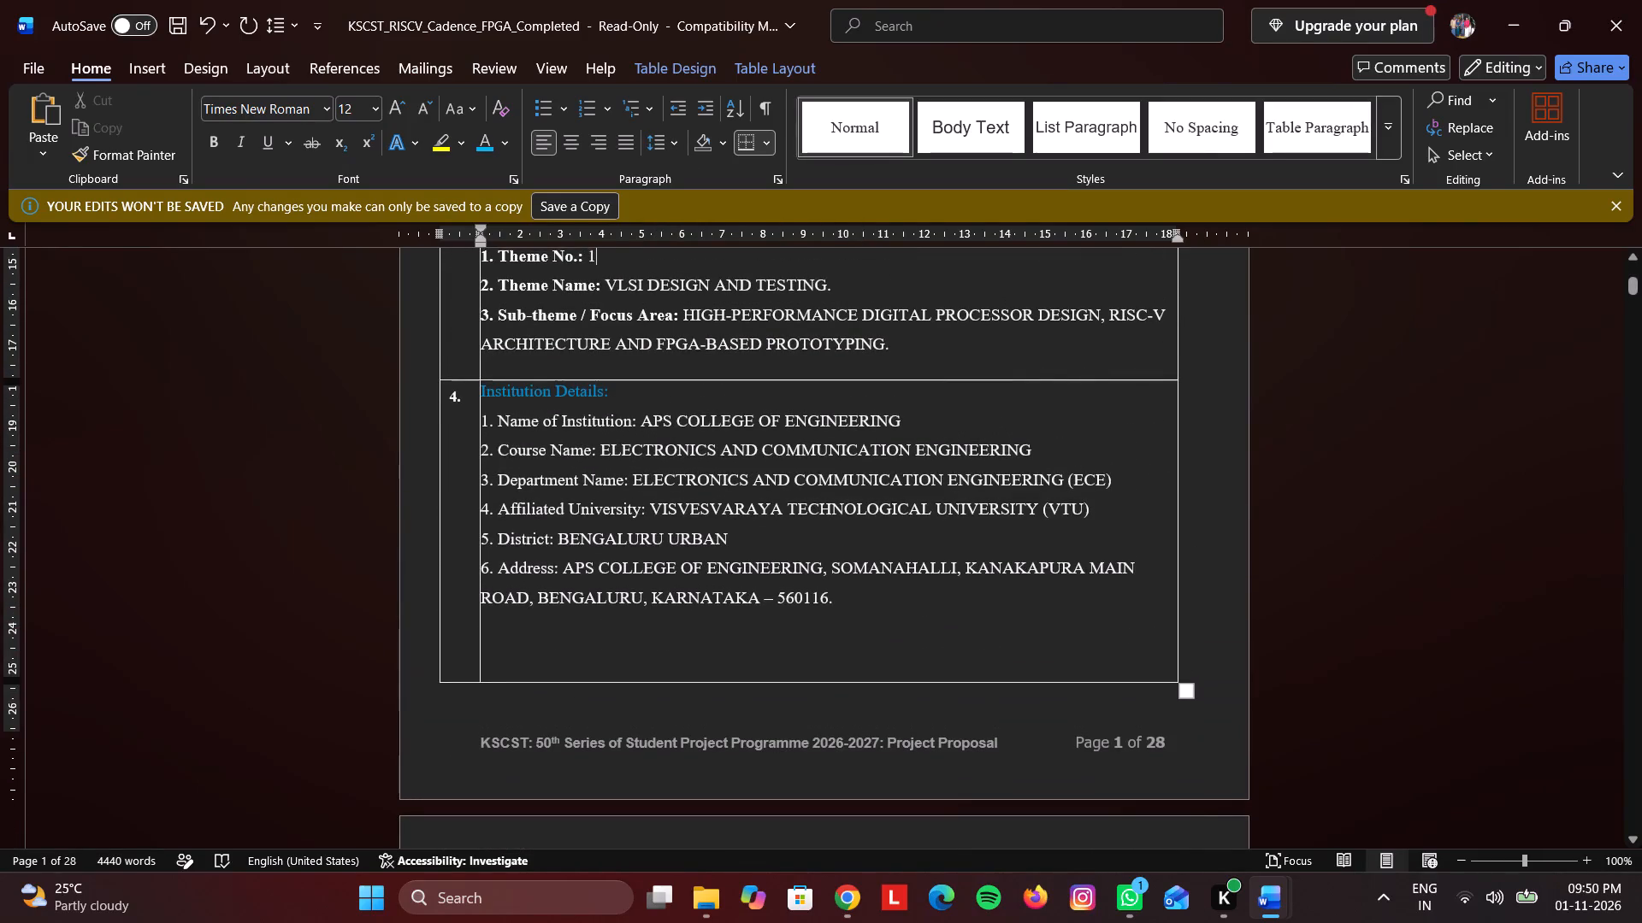
key(alt+Tab)
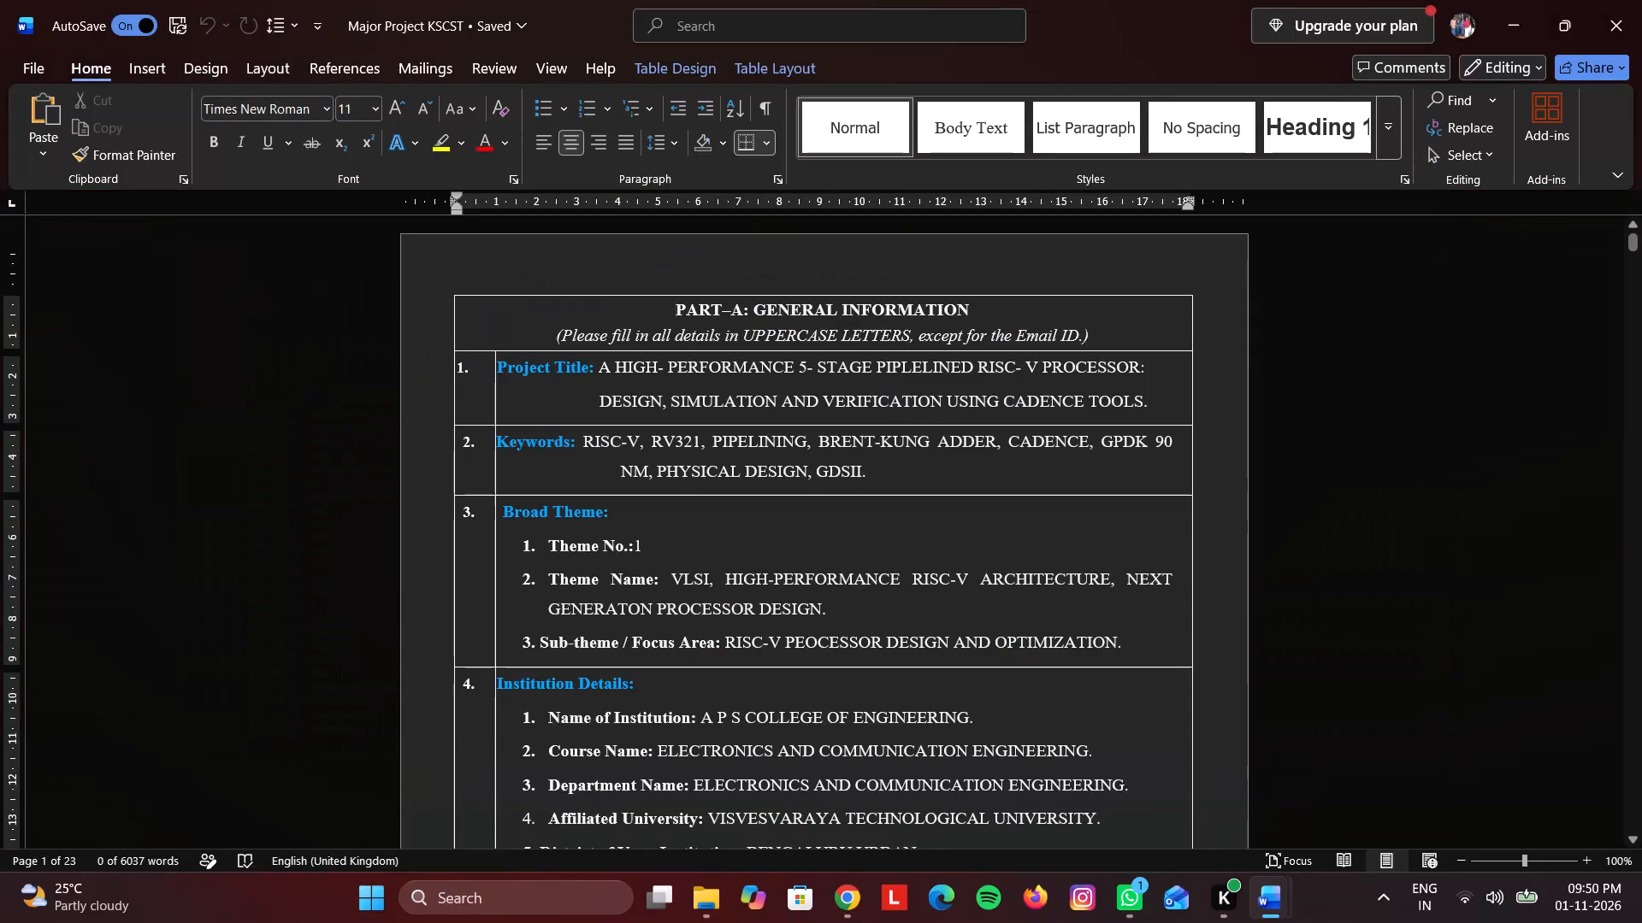
scroll(559, 467, down, 5)
key(alt+Tab)
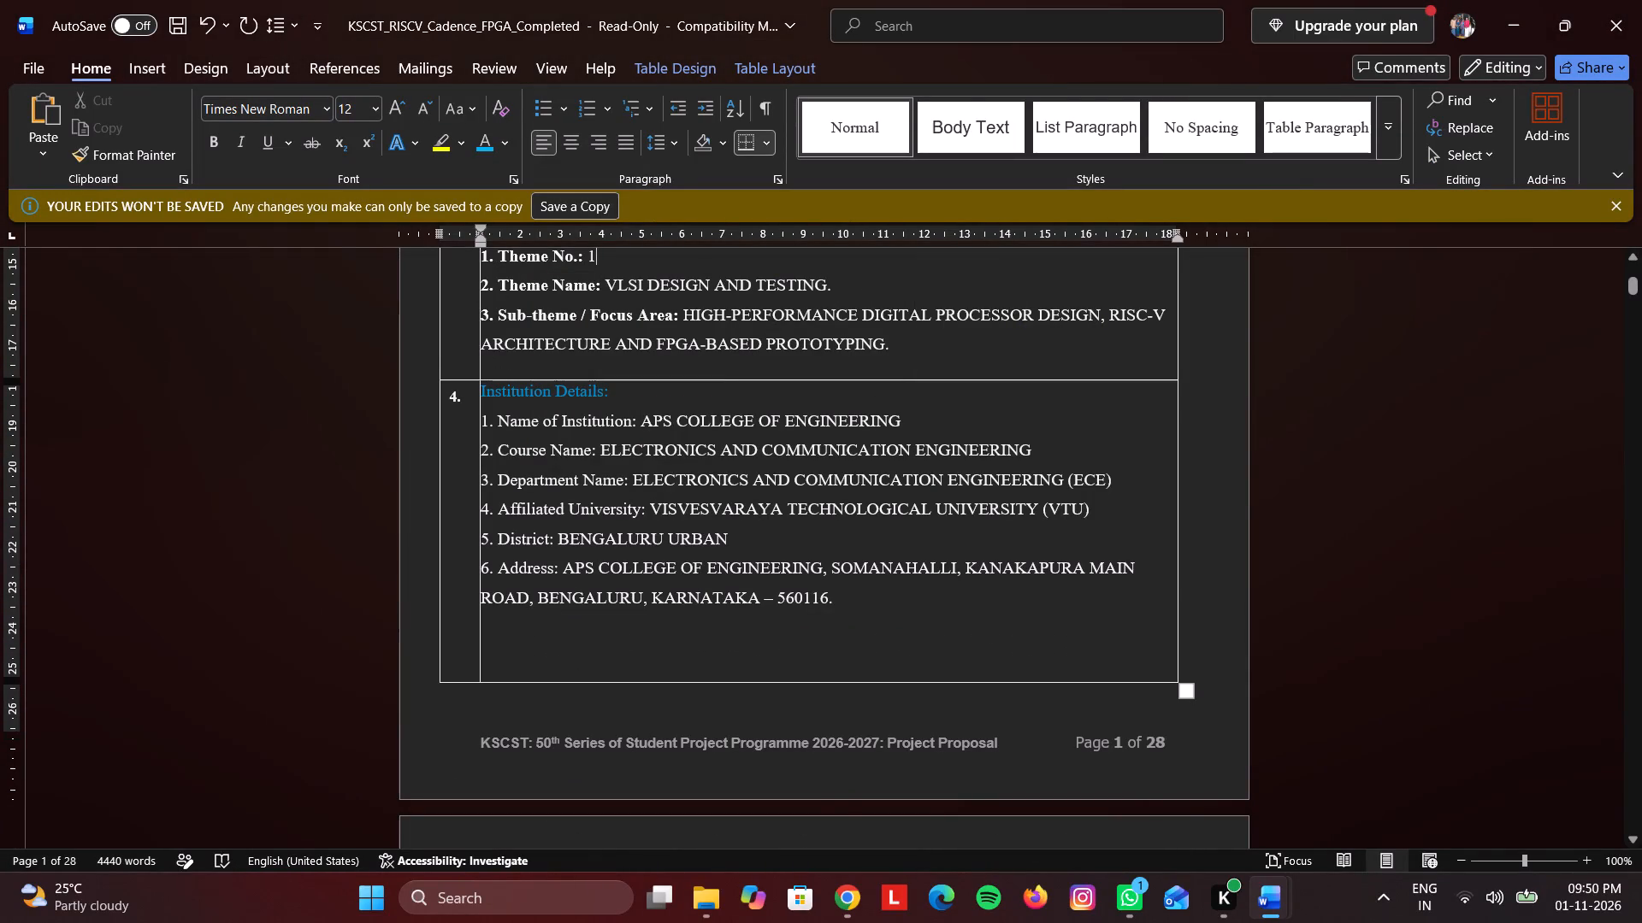
Make the "1. Name of Institution:" label under Institution Details bold.
drag(637, 423, 487, 426)
click(487, 426)
drag(482, 420, 633, 425)
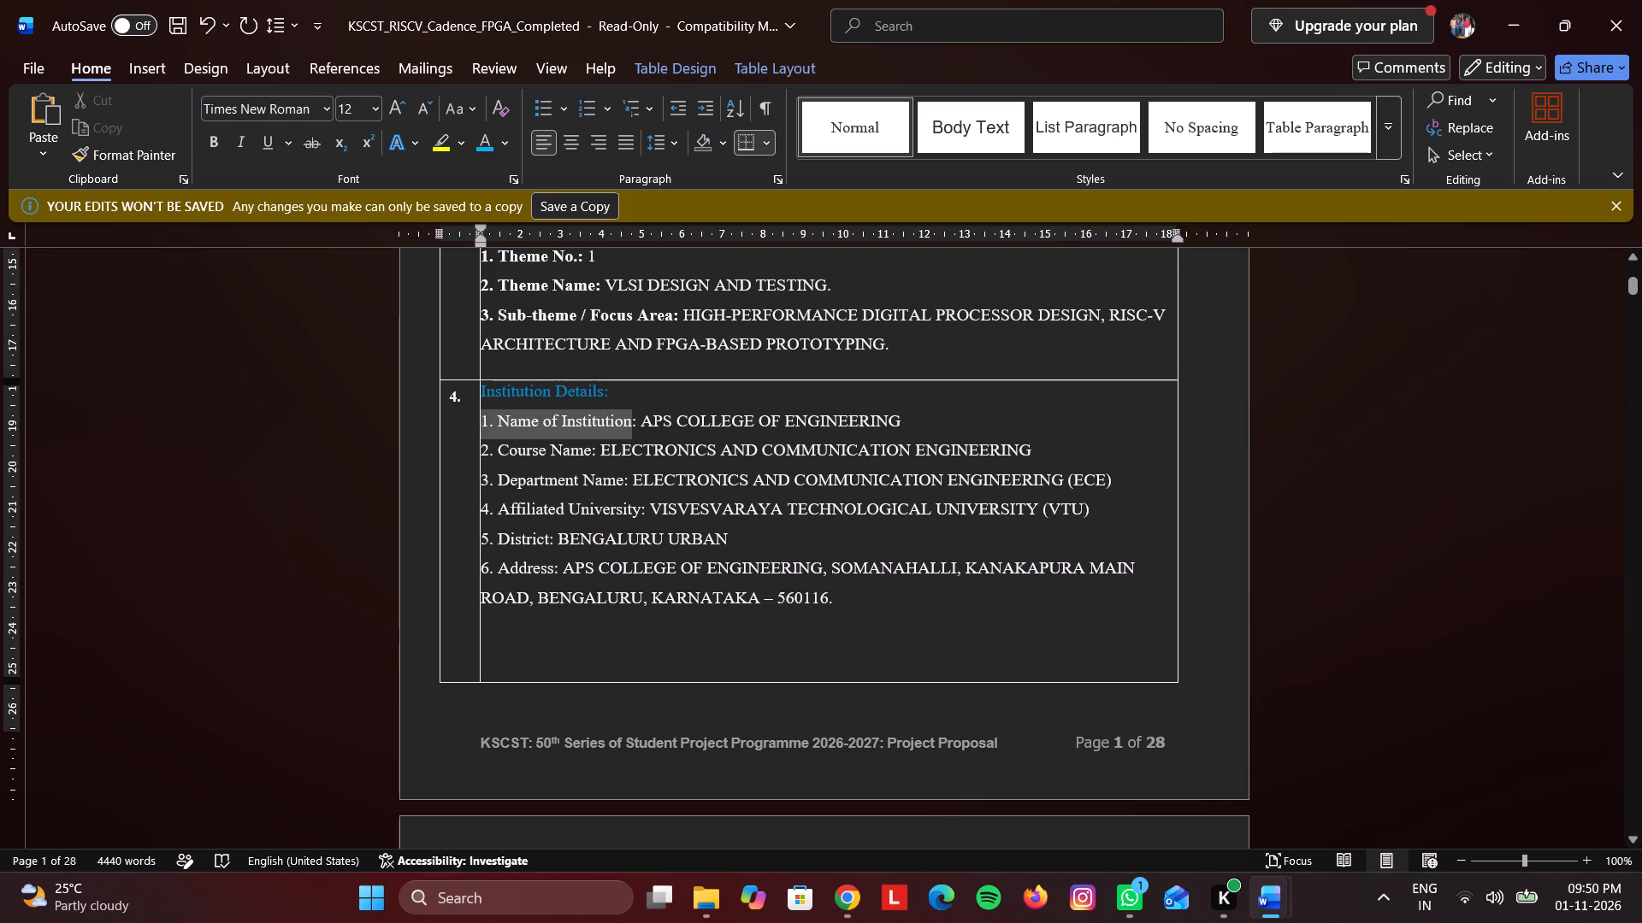
drag(633, 425, 635, 425)
click(647, 400)
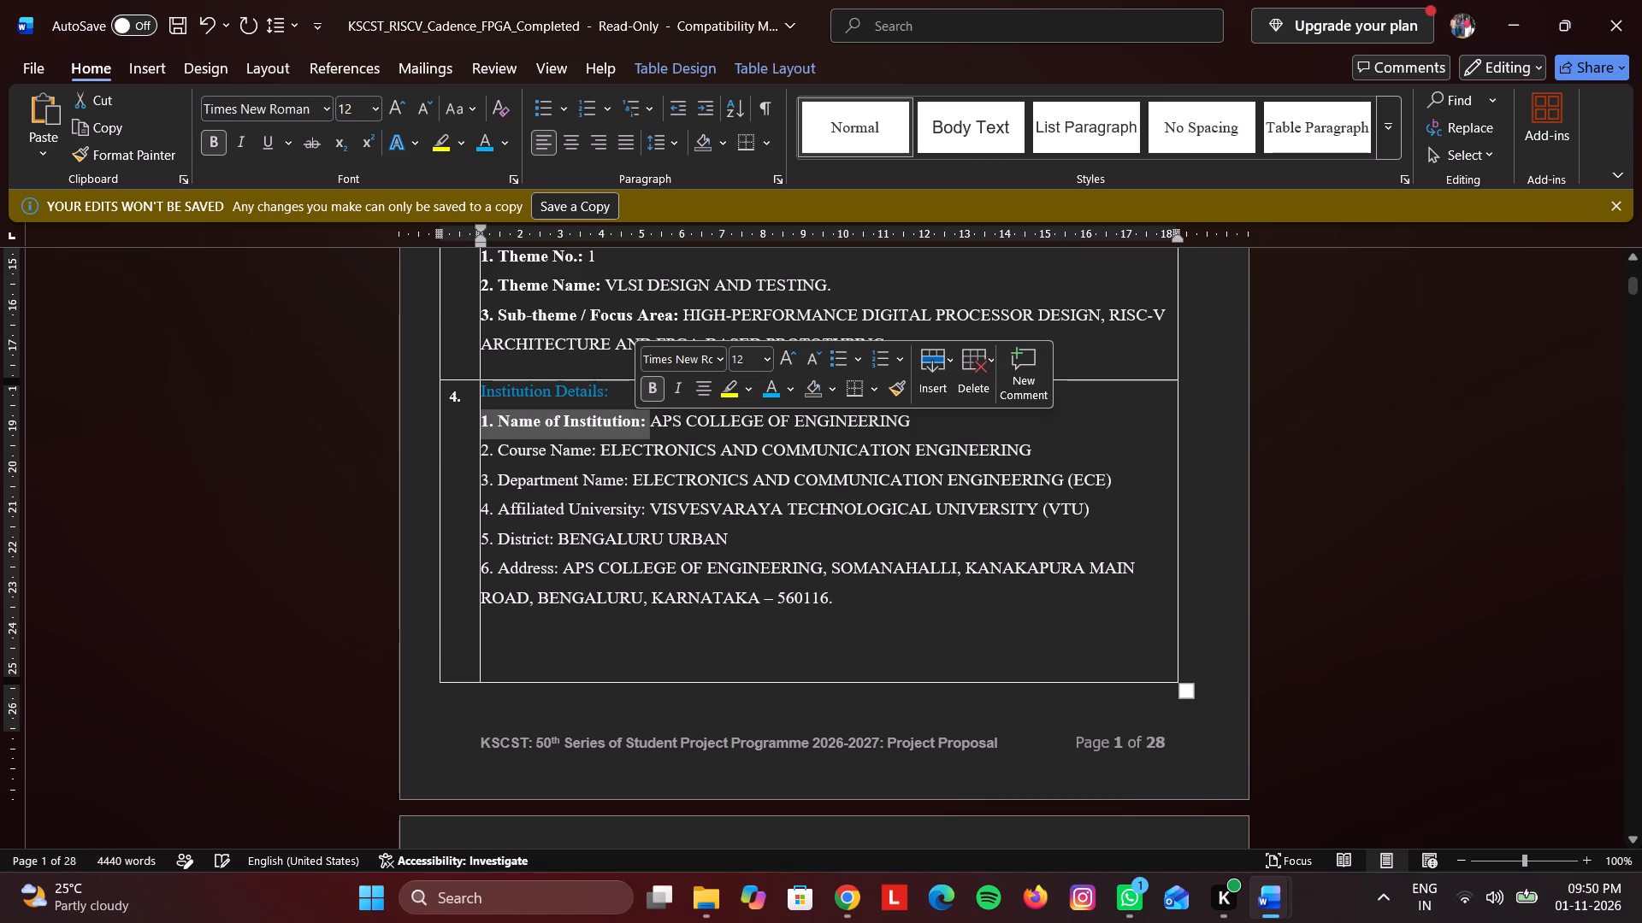
Make the "2. Course Name:", "3. Department Name:" and "4. Affiliated University:" labels under Institution Details bold.
drag(483, 446, 612, 461)
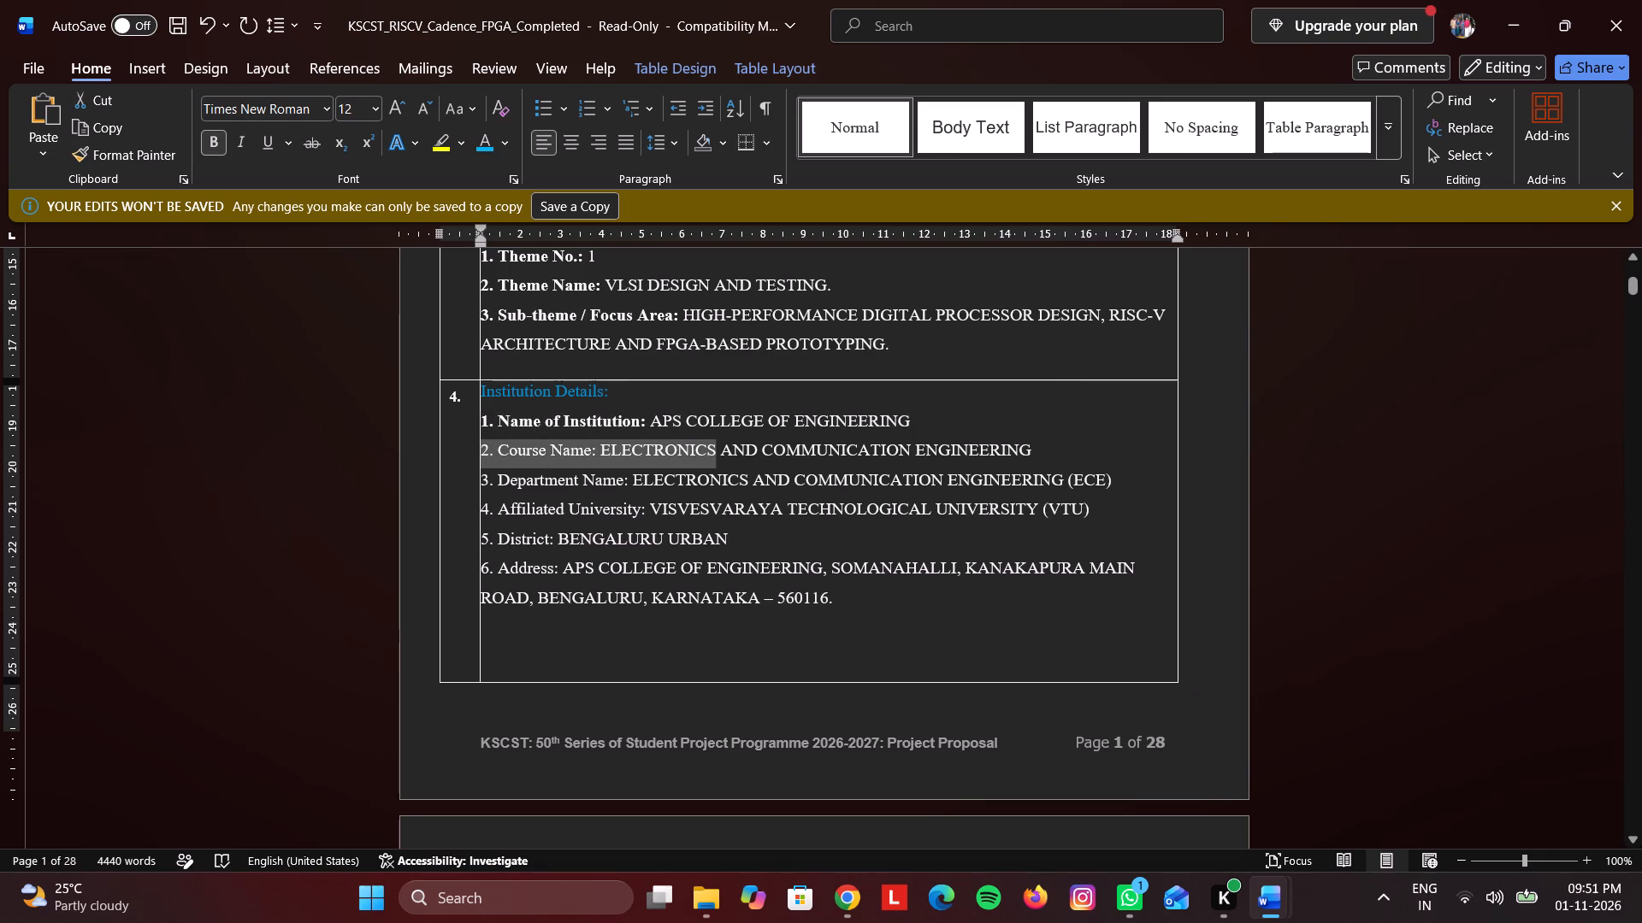
drag(612, 461, 595, 455)
click(611, 429)
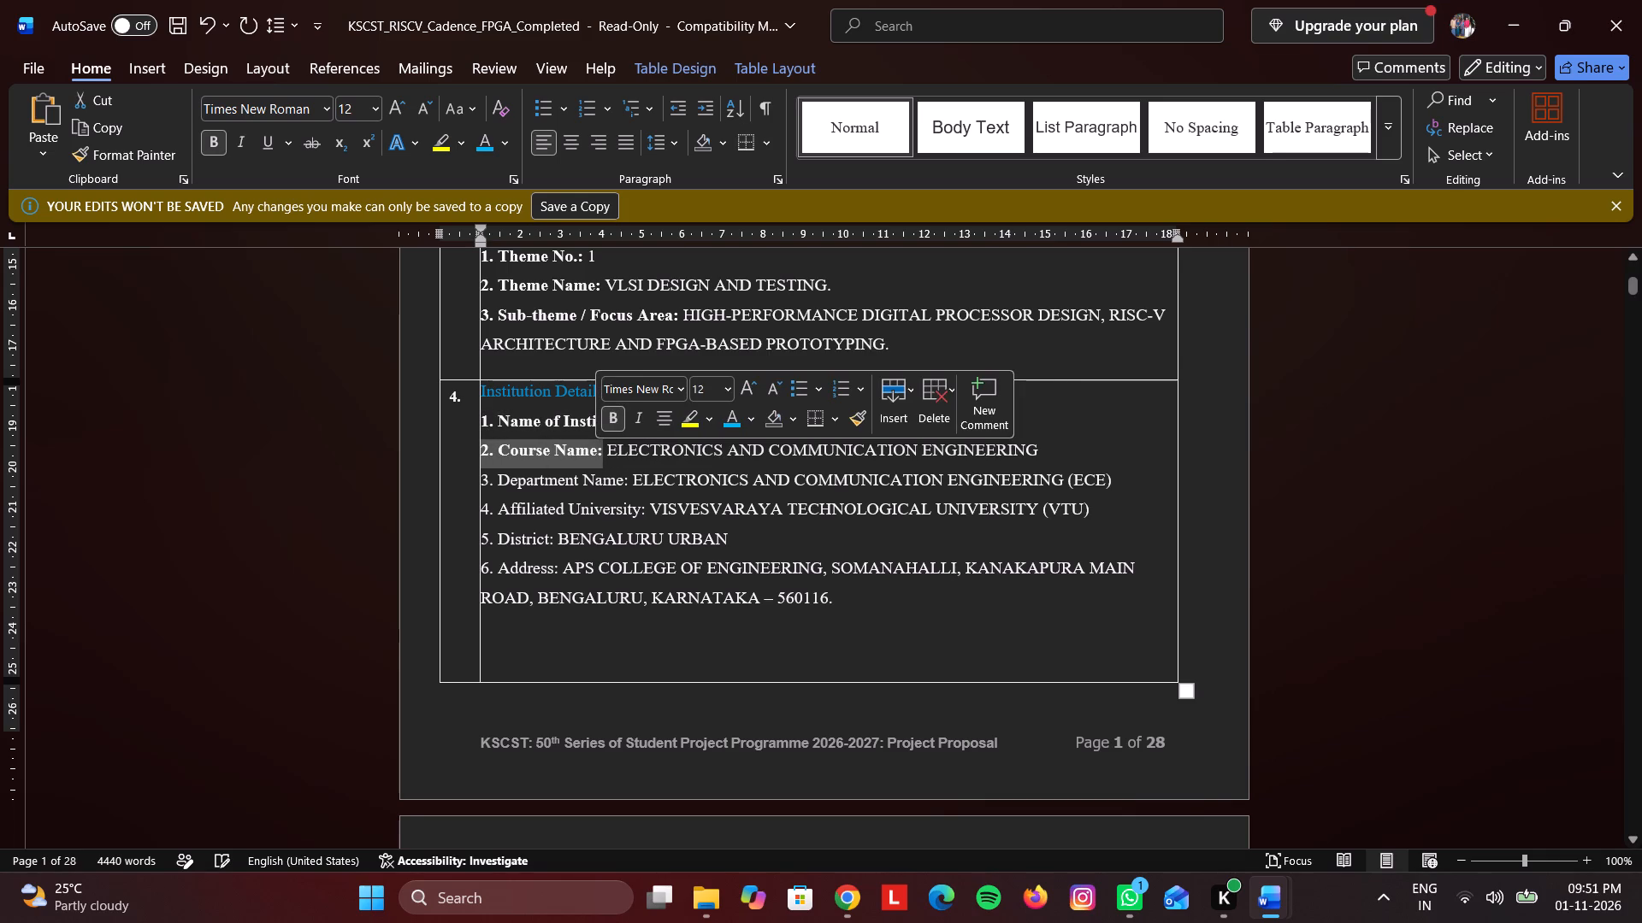
drag(482, 479, 612, 489)
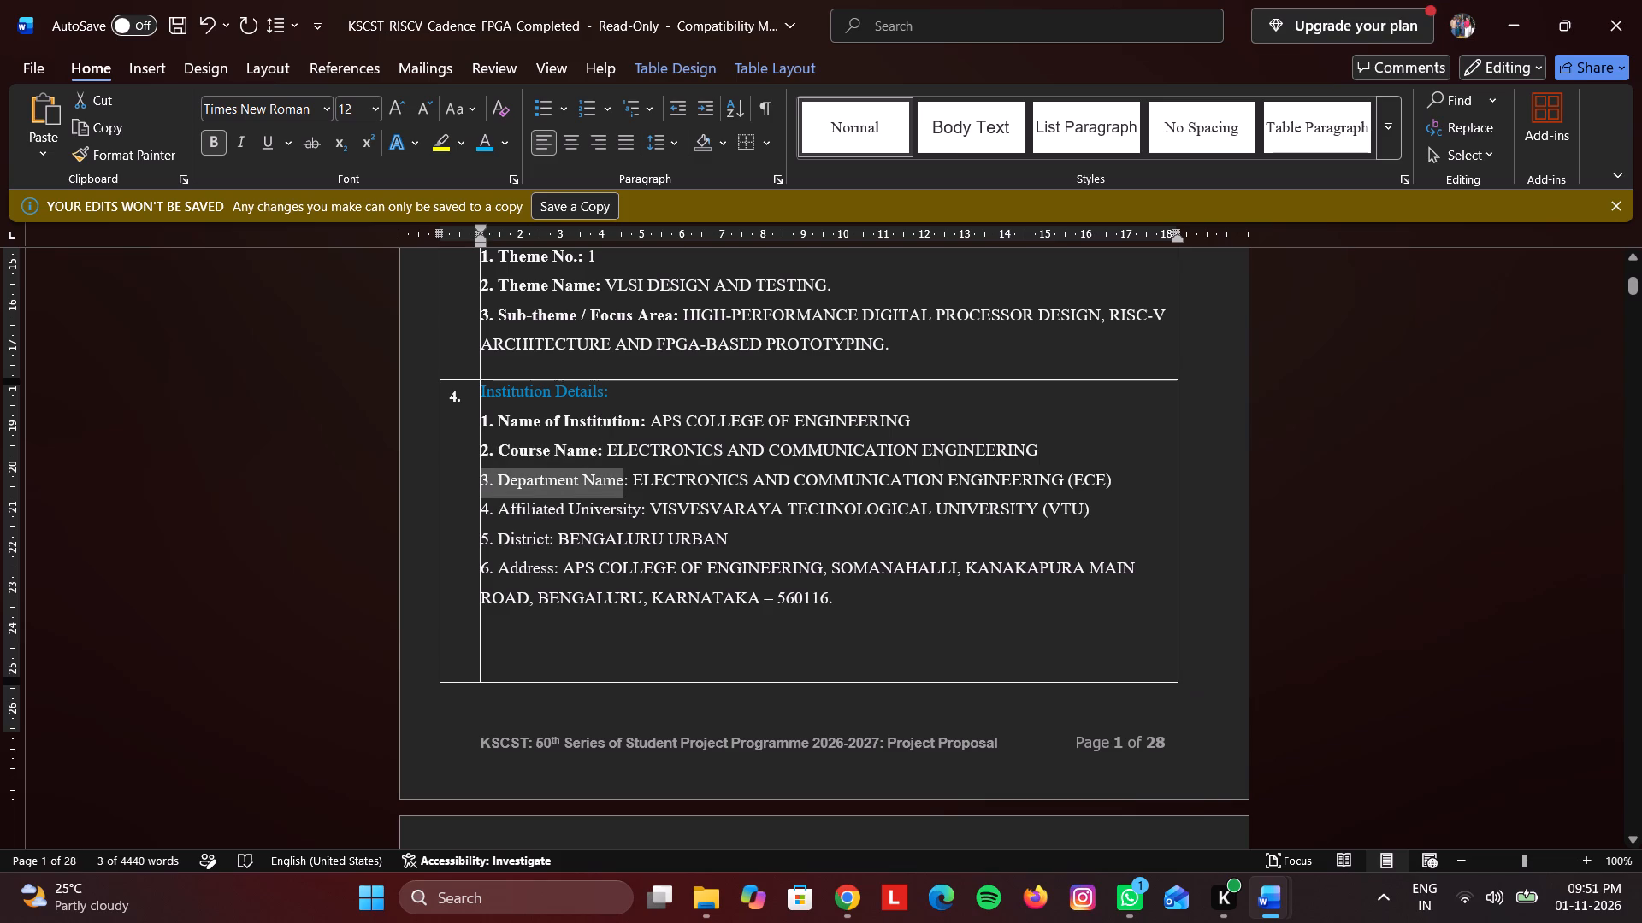
drag(612, 489, 628, 492)
click(647, 461)
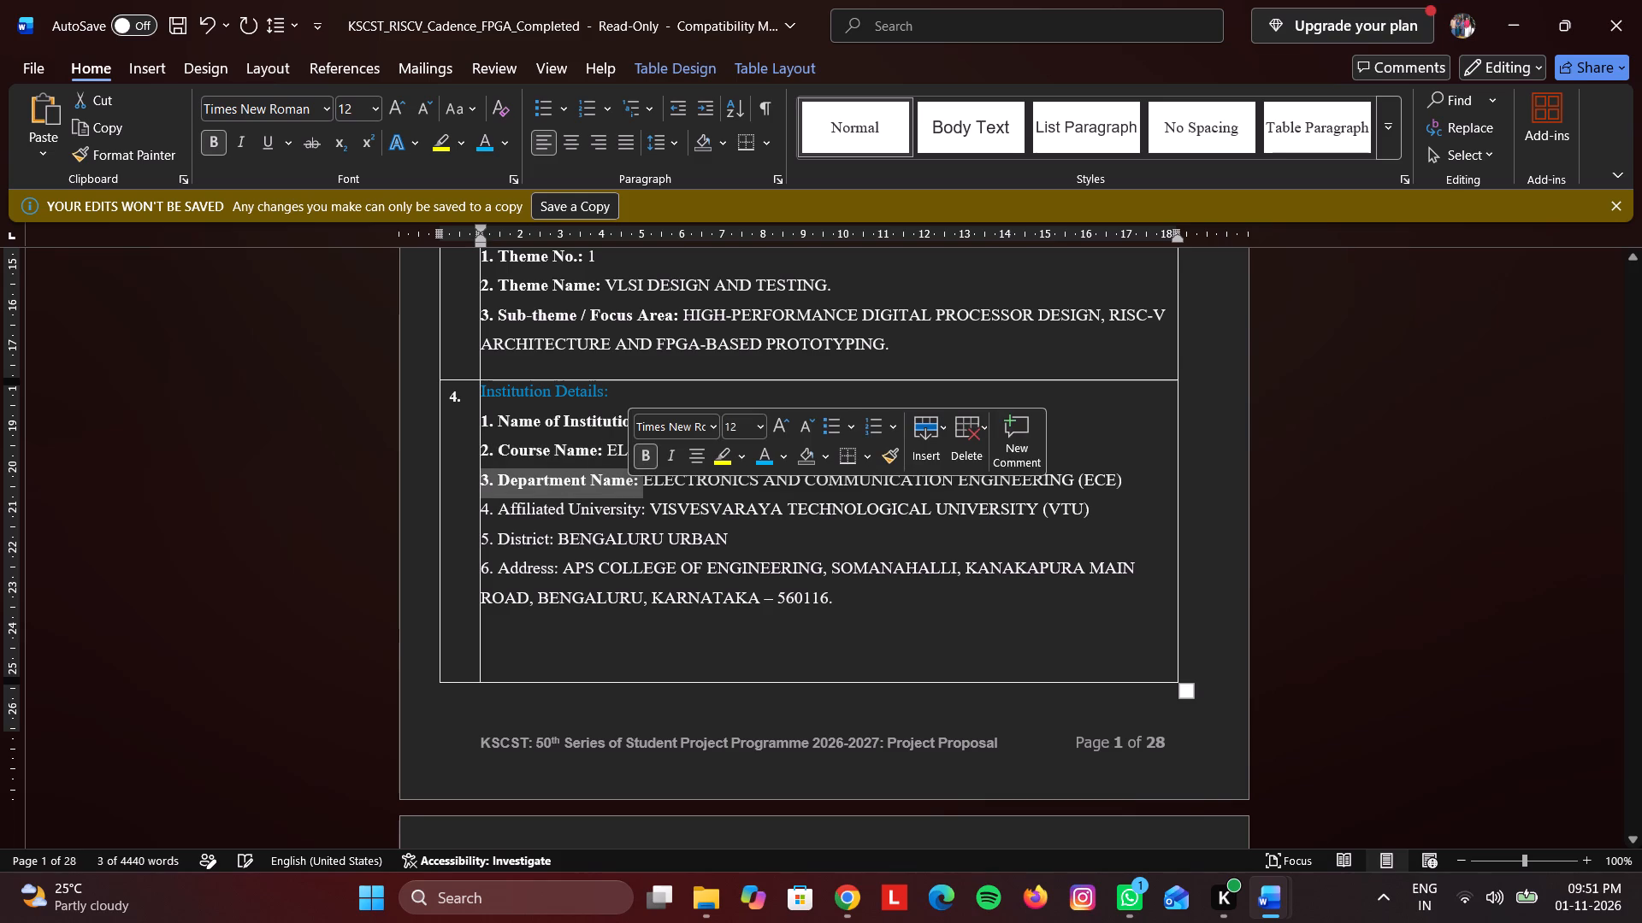
drag(484, 510, 617, 518)
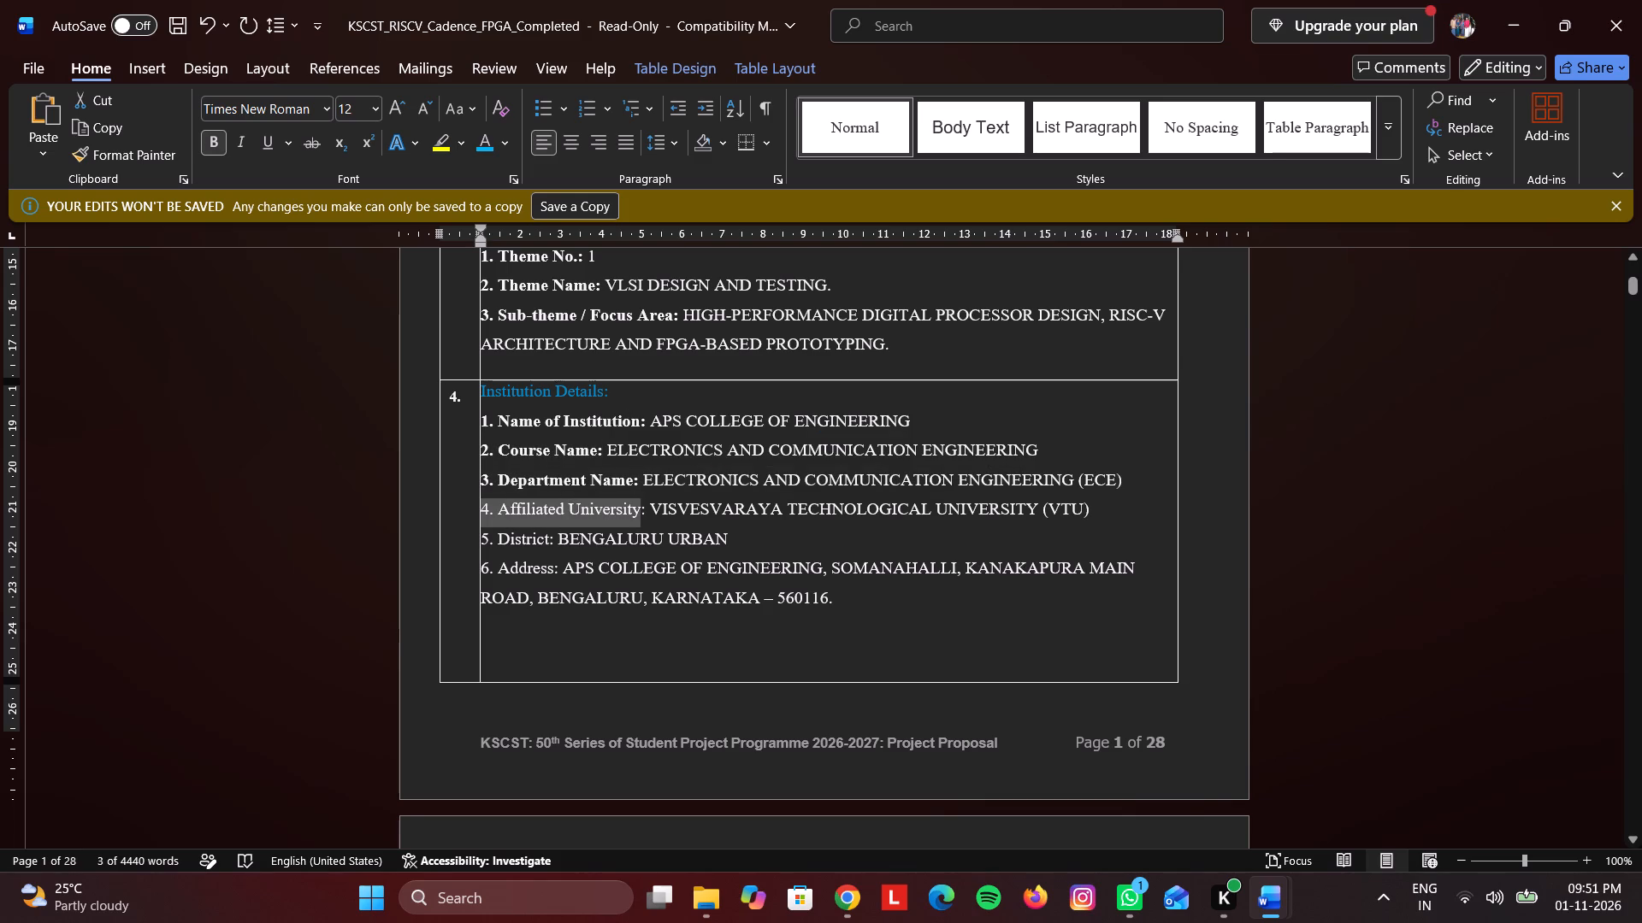
drag(617, 518, 644, 520)
click(663, 479)
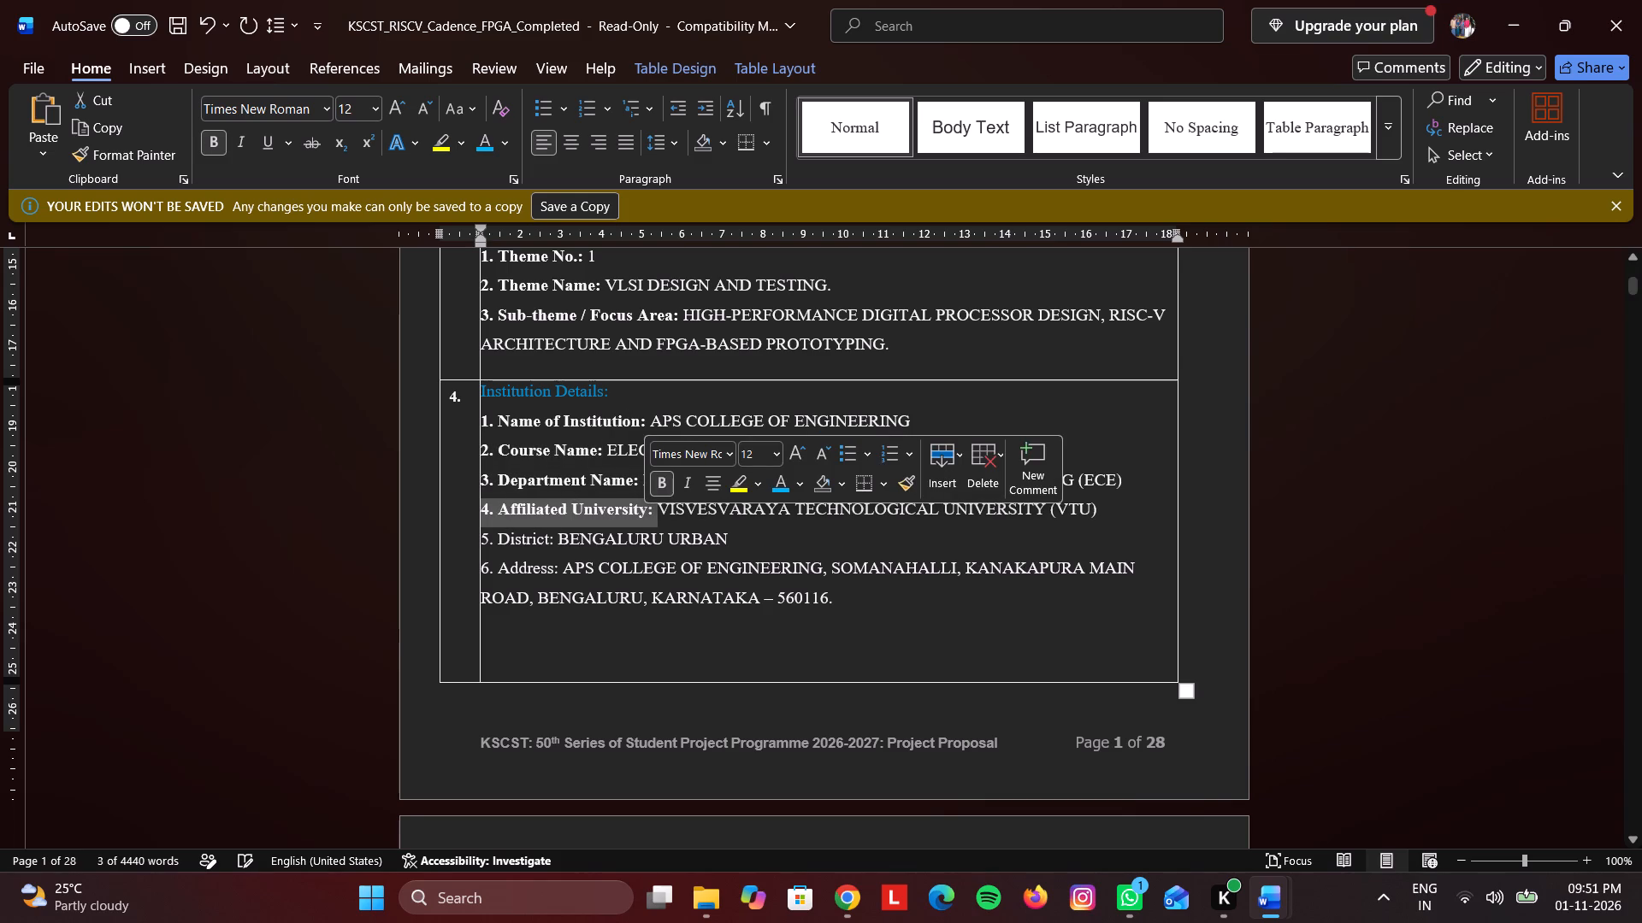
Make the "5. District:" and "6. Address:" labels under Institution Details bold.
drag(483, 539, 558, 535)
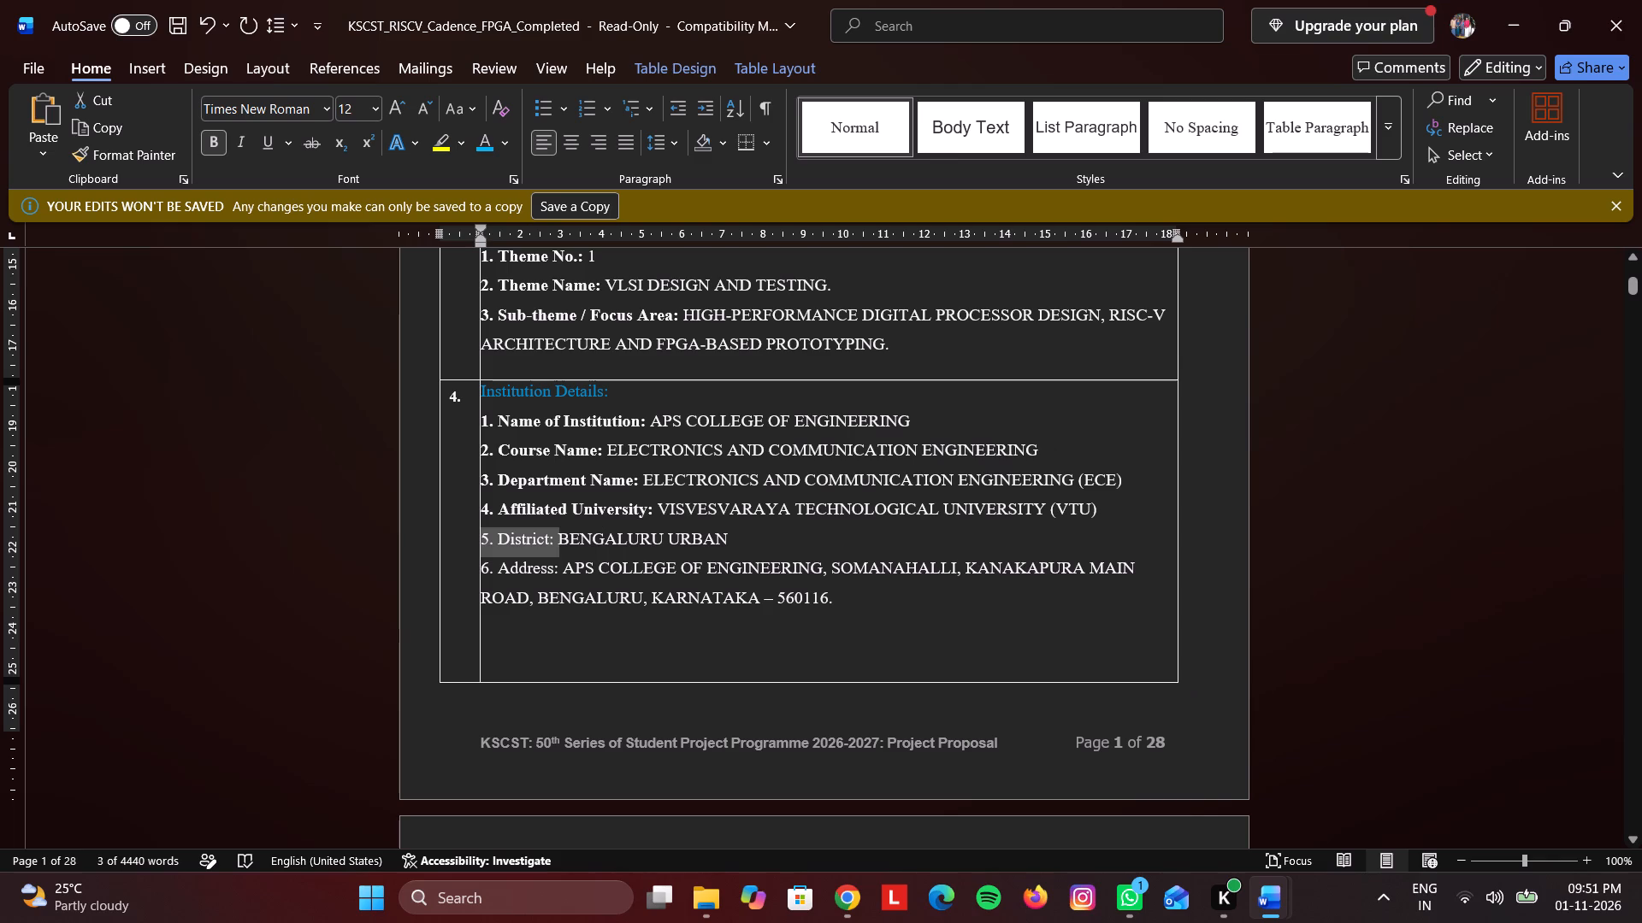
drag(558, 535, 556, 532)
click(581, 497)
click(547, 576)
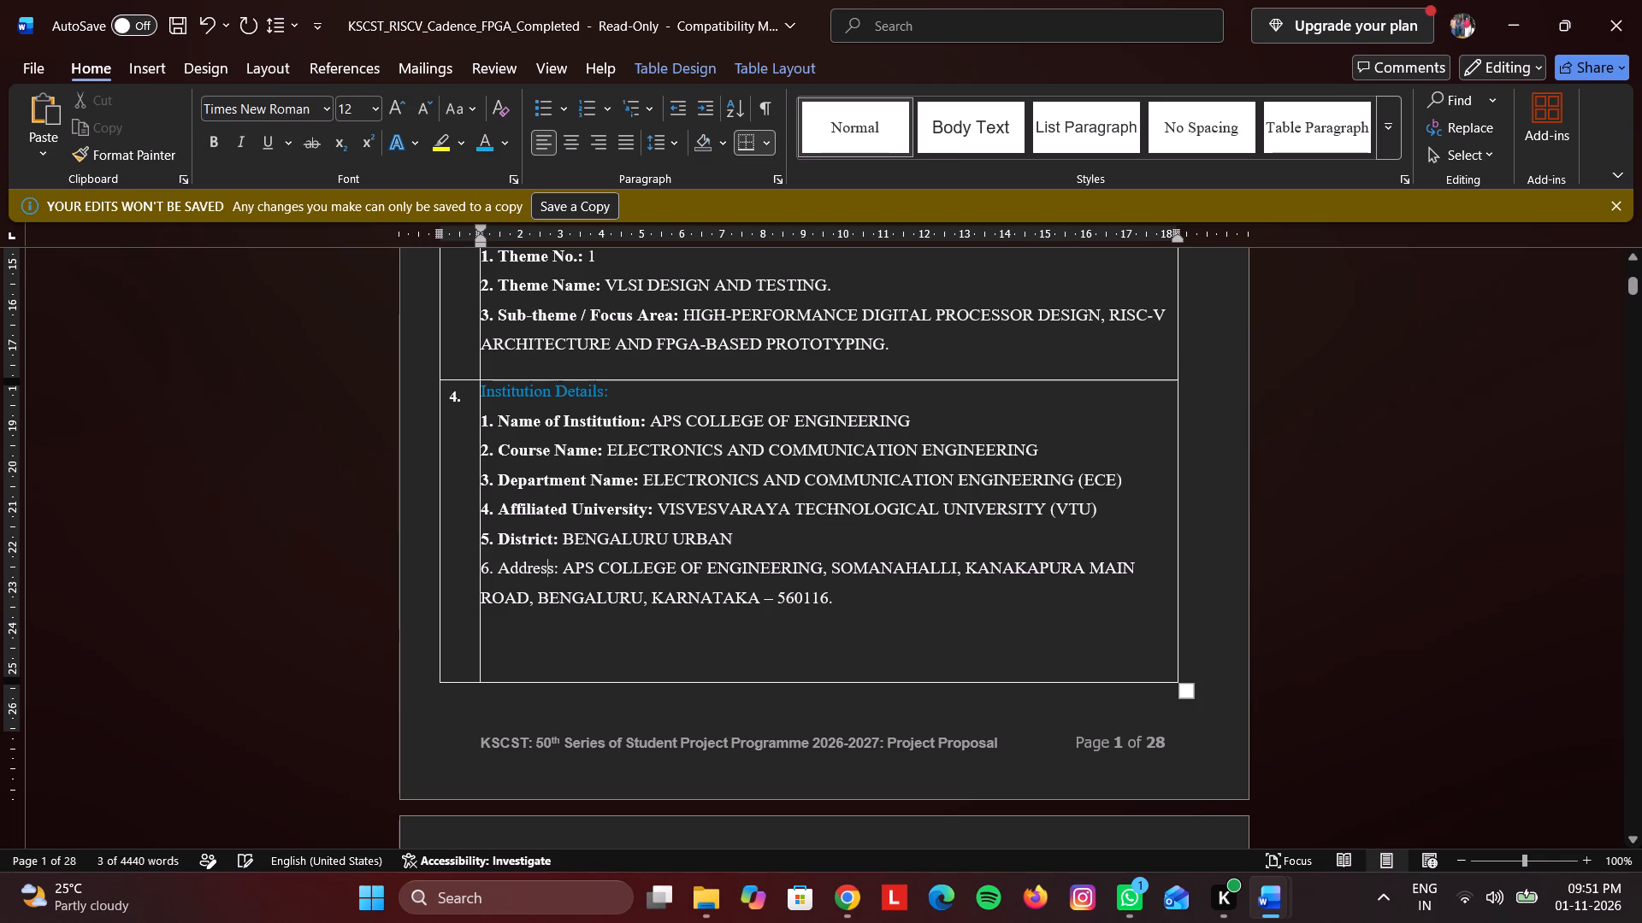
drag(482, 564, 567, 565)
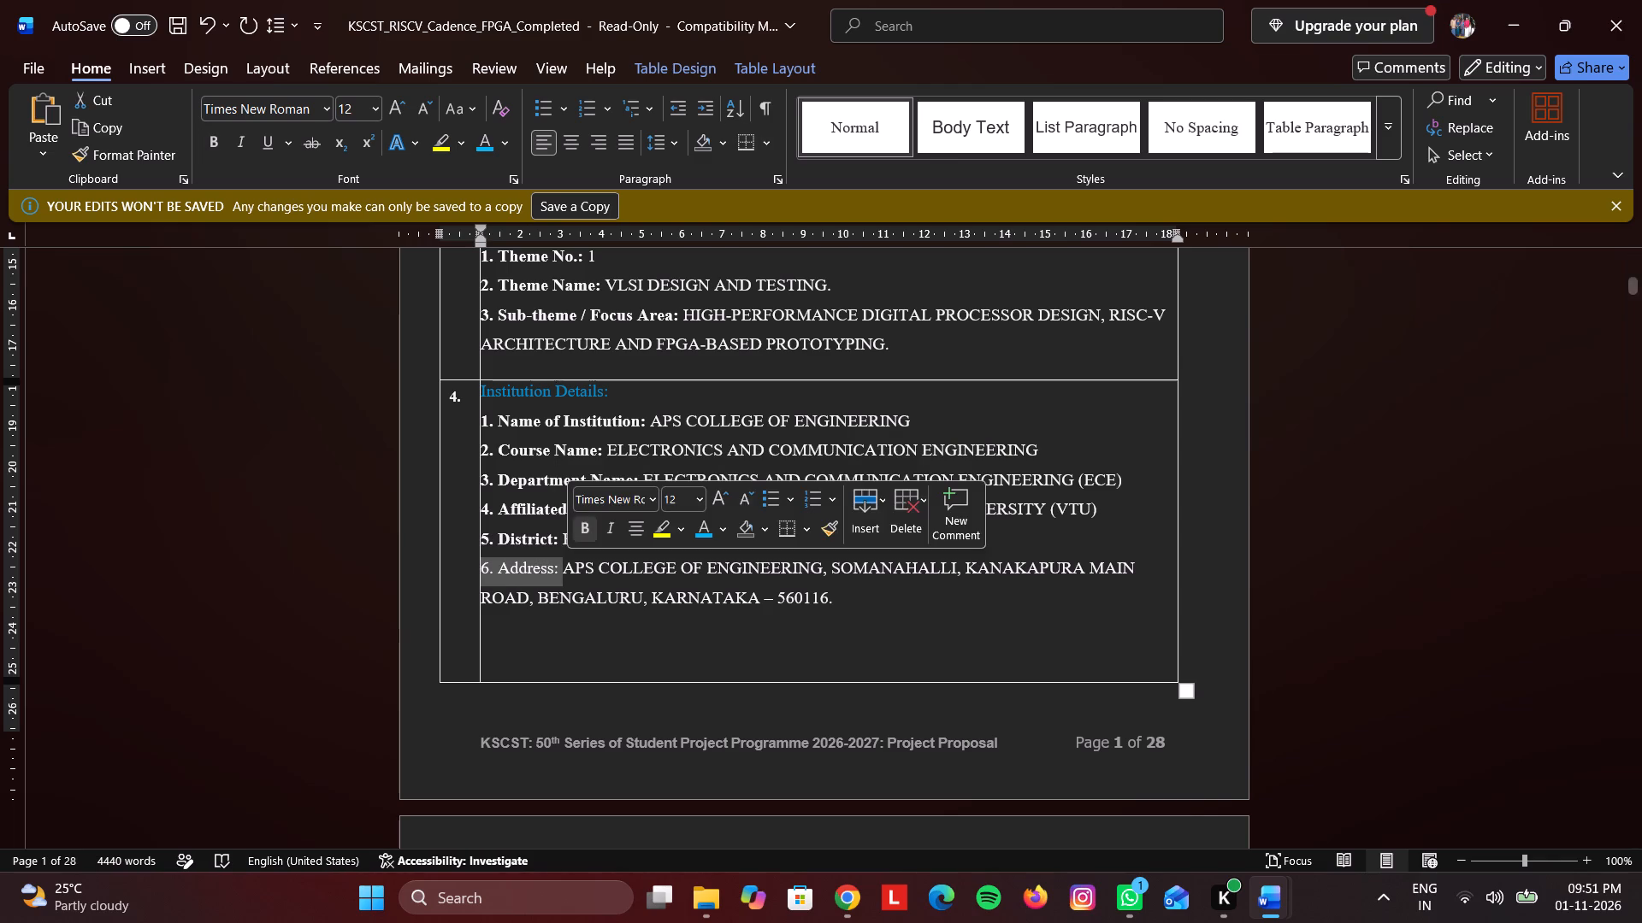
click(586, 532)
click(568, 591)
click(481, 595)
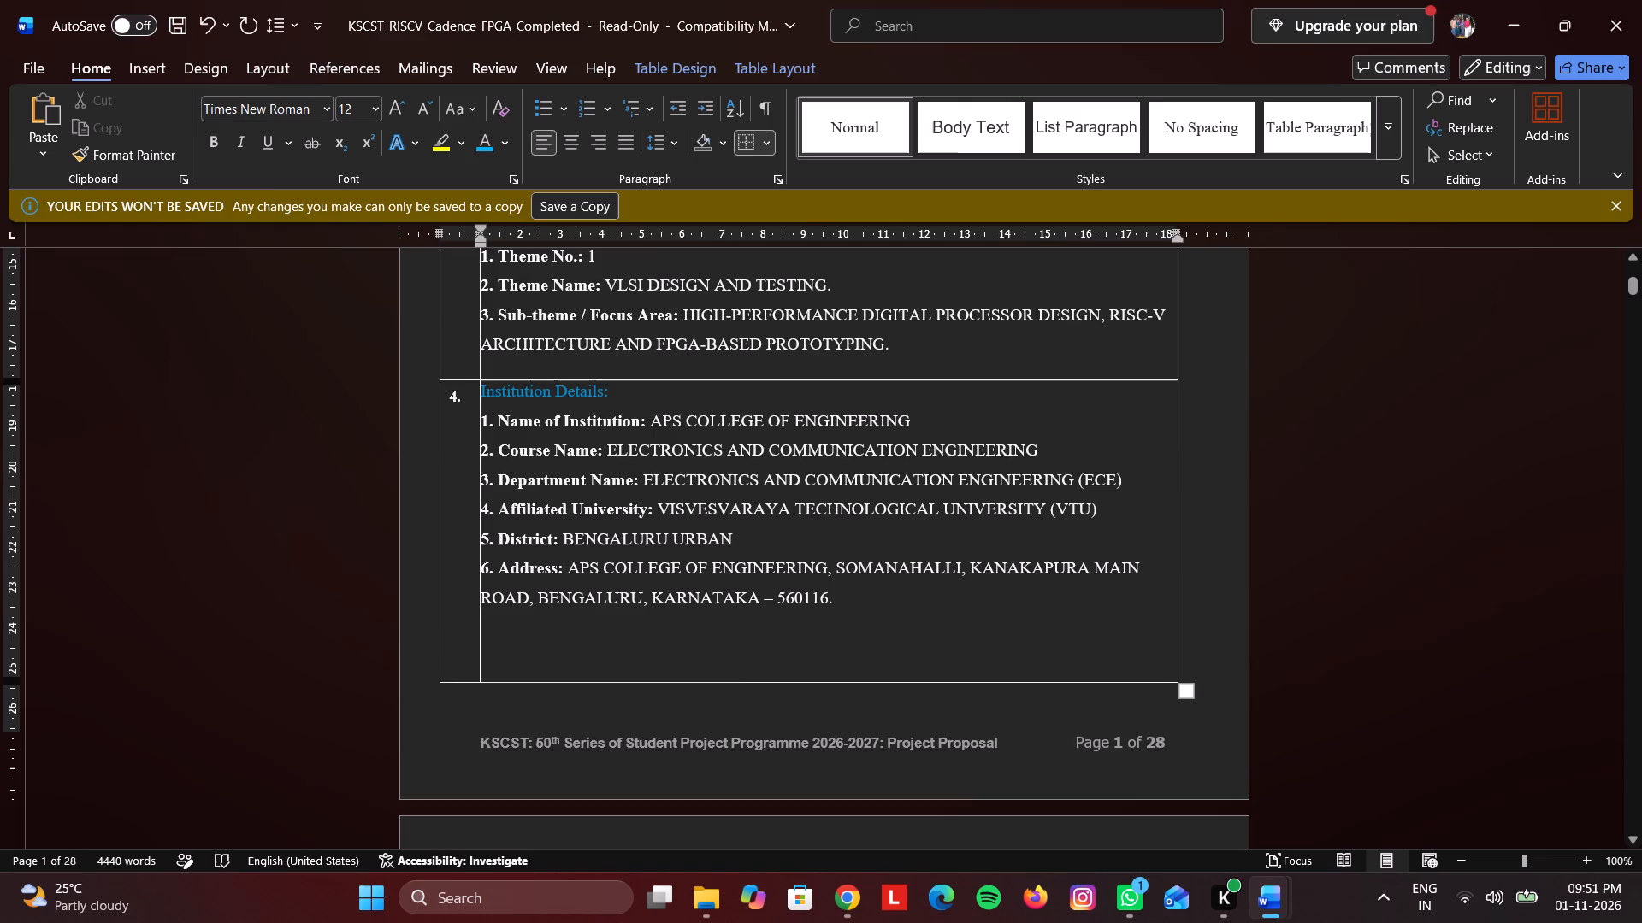
Replace the "5. District:" label with "5. District of Your Institution:" copied from the Major Project KSCST document.
key(alt+Tab)
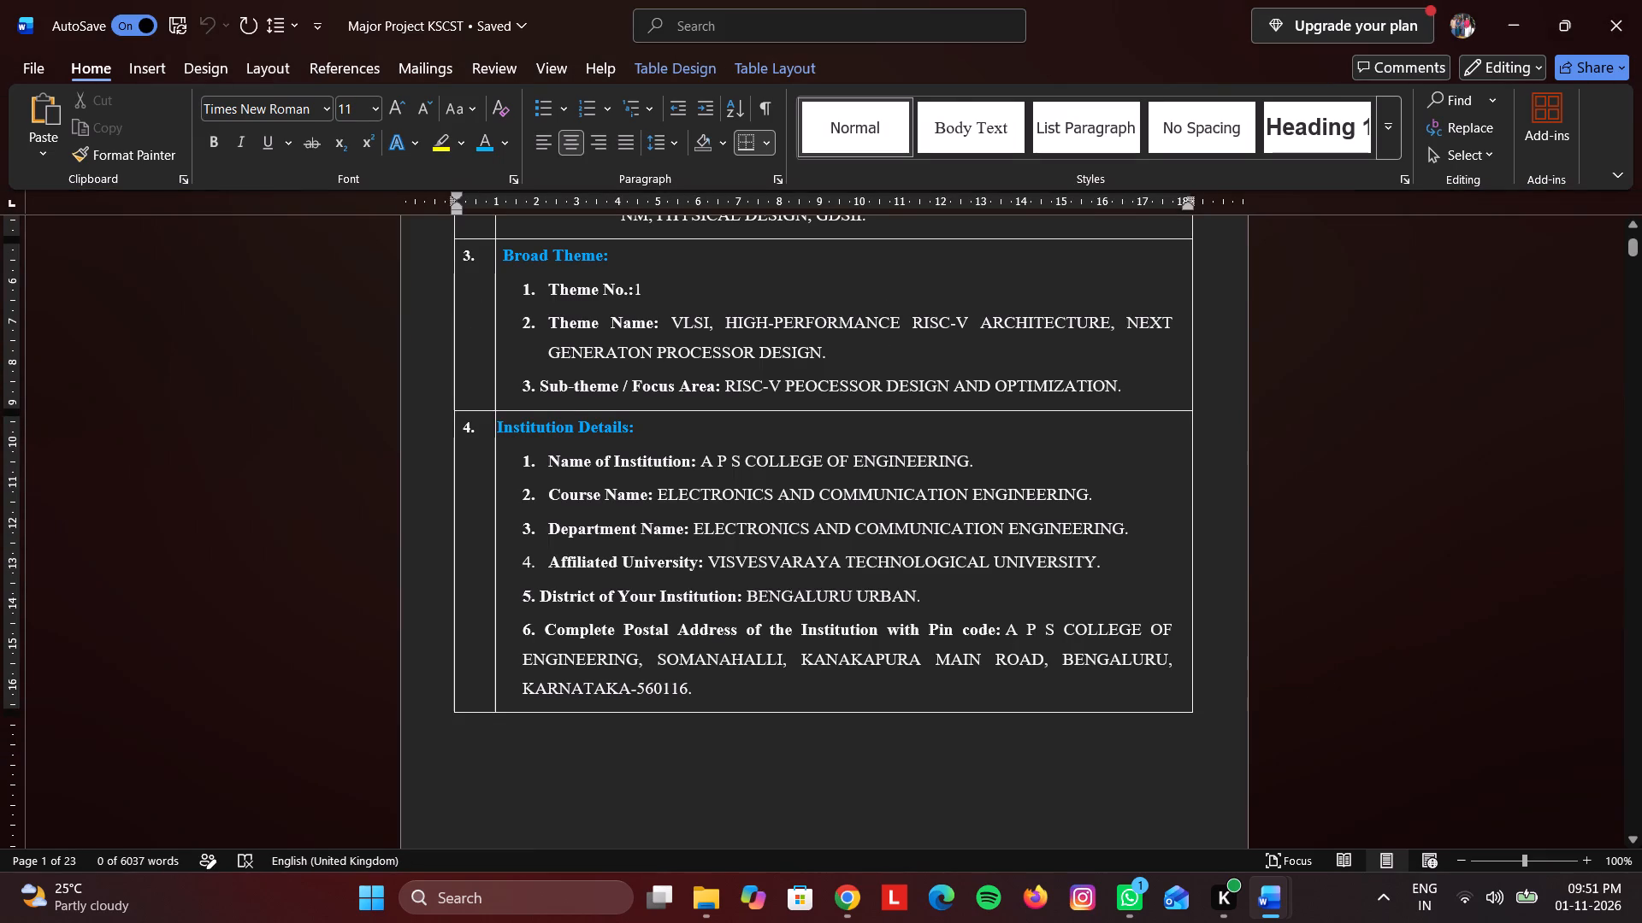
key(alt+Tab)
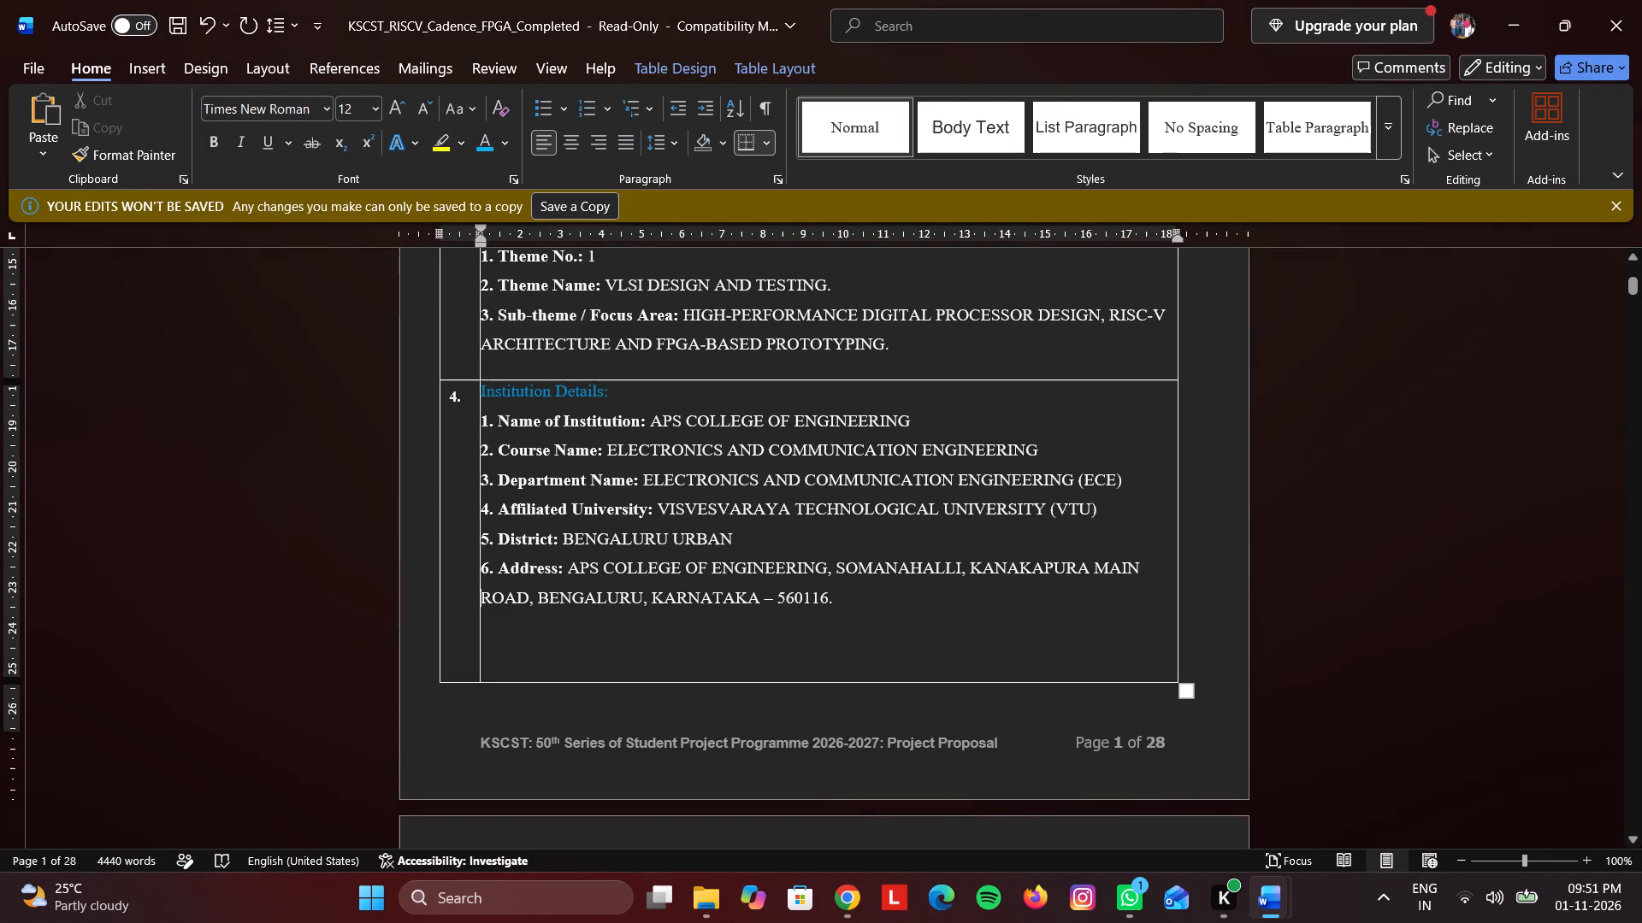
key(alt+Tab)
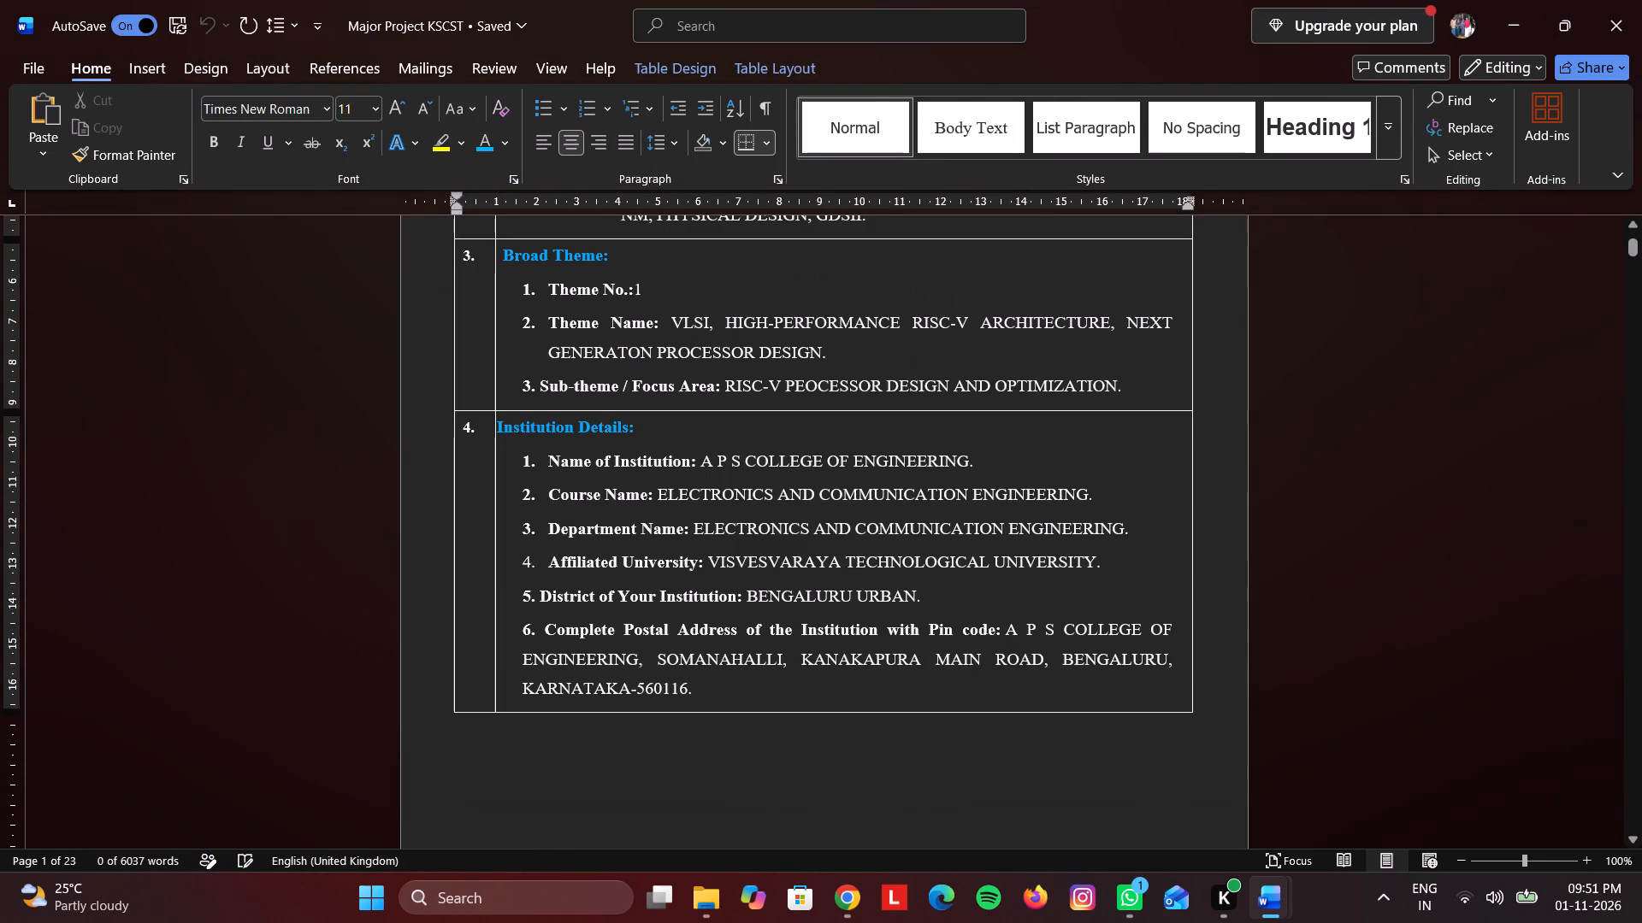
key(alt+Tab)
key(alt+Tab)
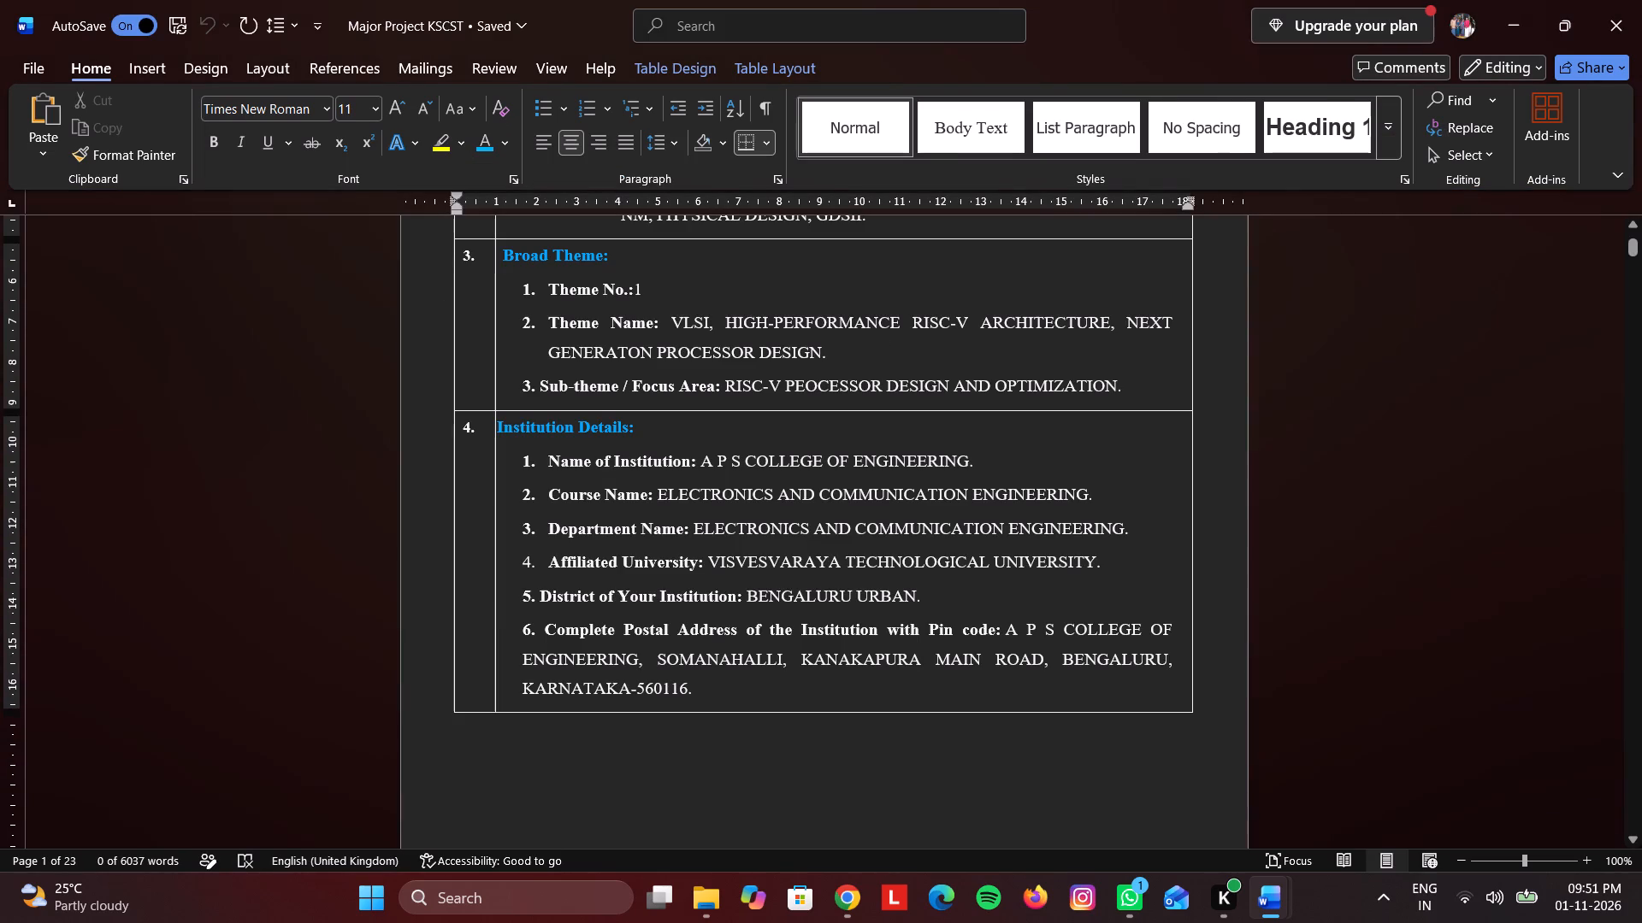
drag(522, 595, 723, 610)
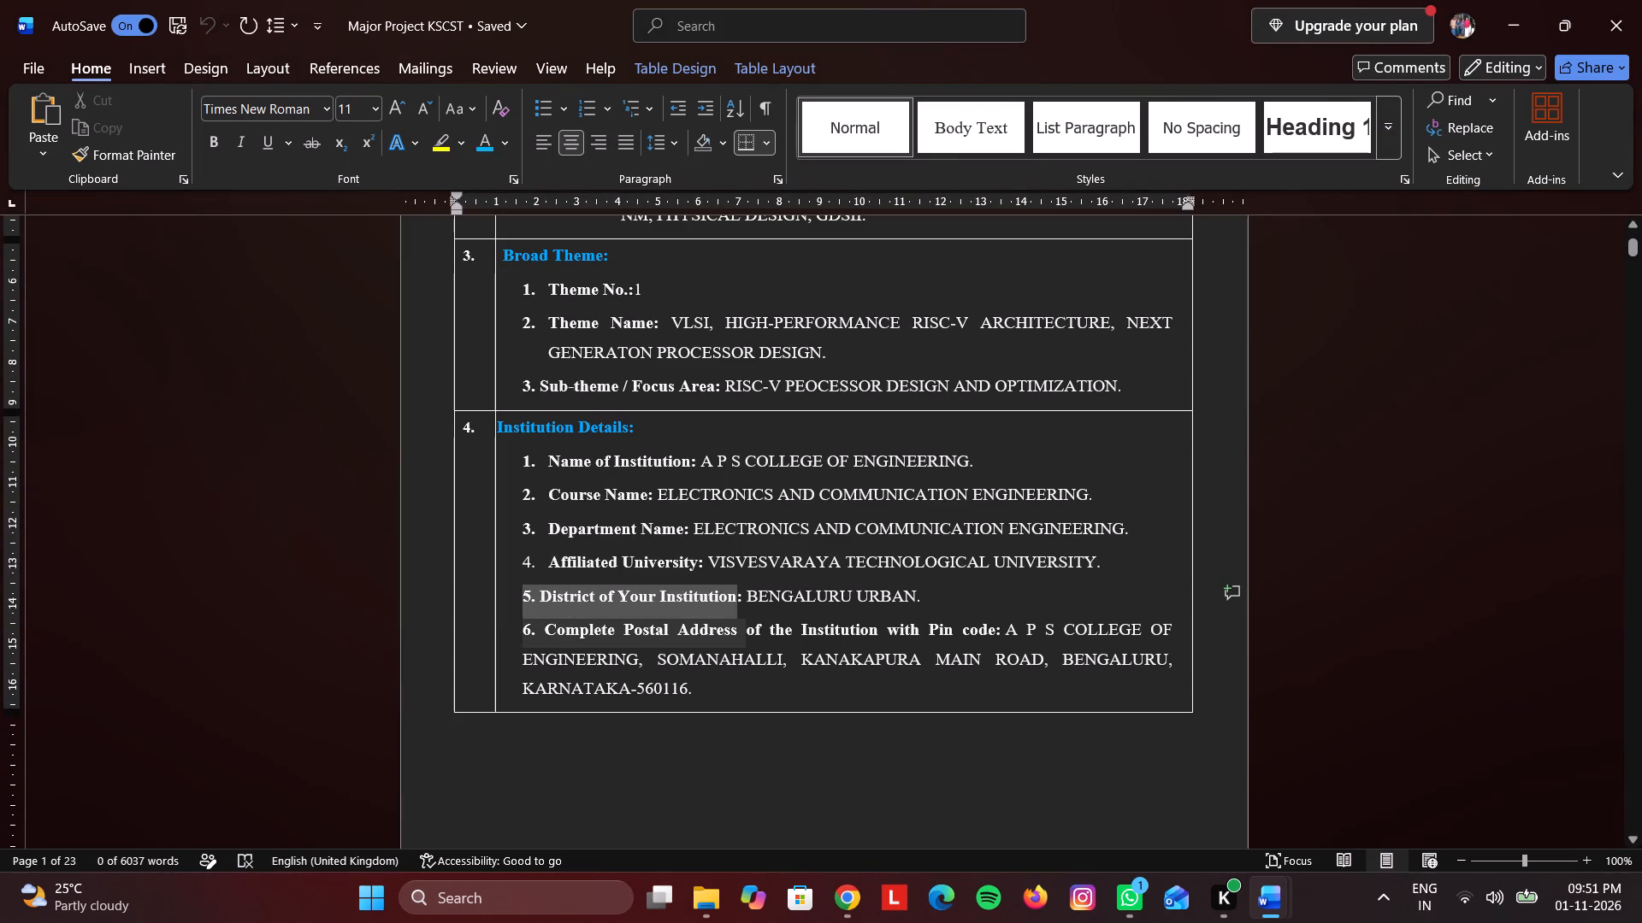
drag(723, 610, 742, 605)
key(ctrl+c)
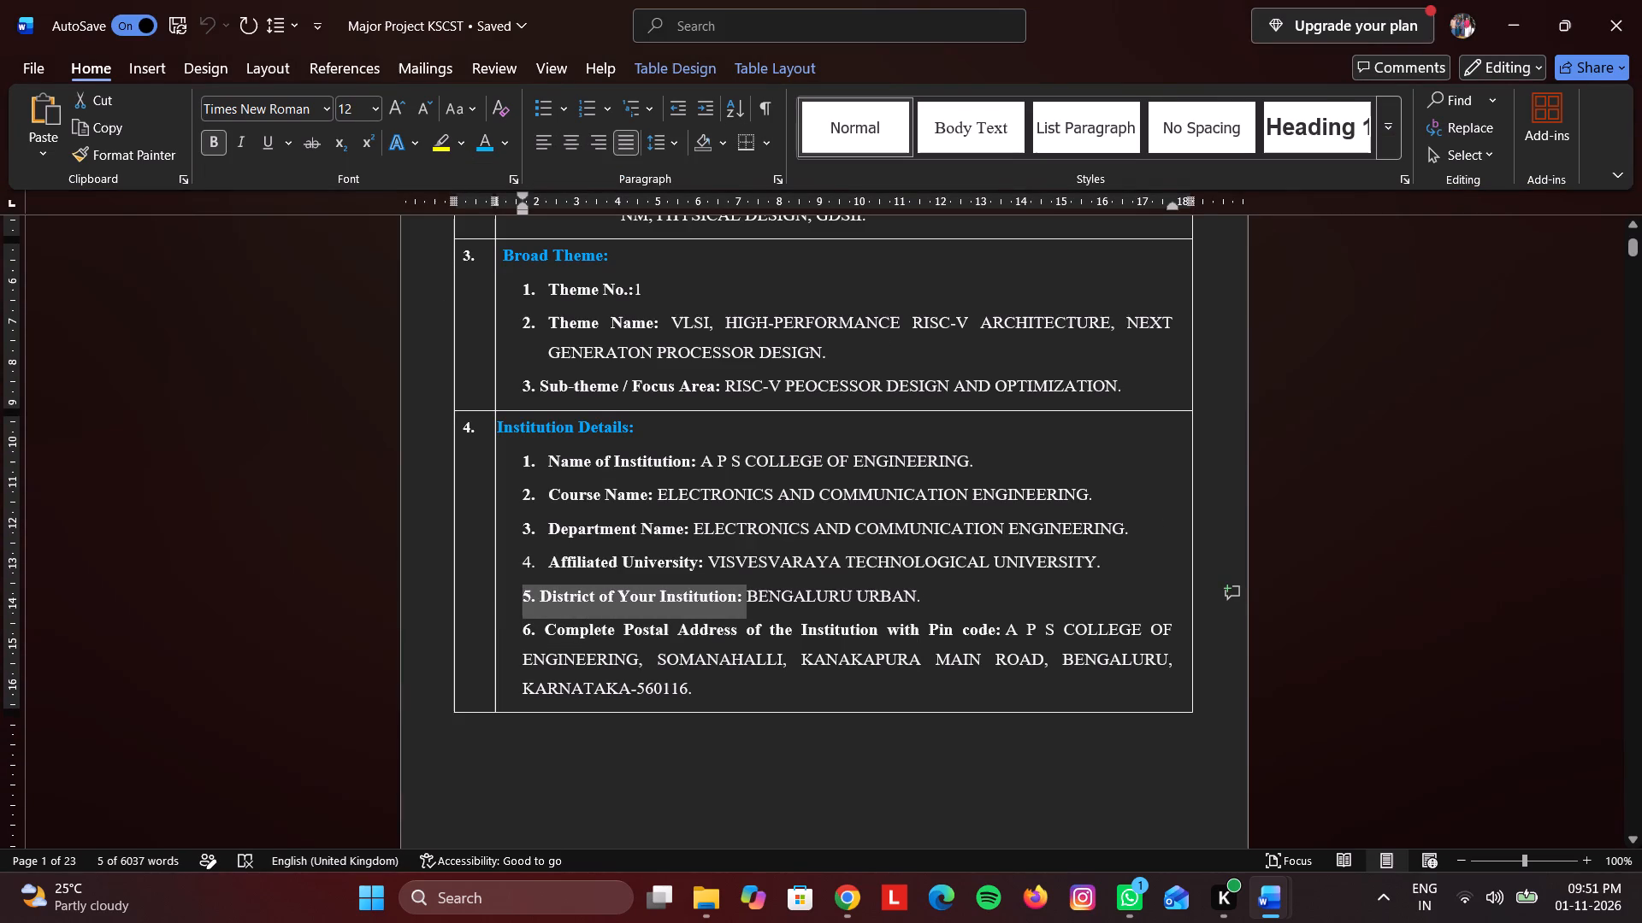
key(alt+Tab)
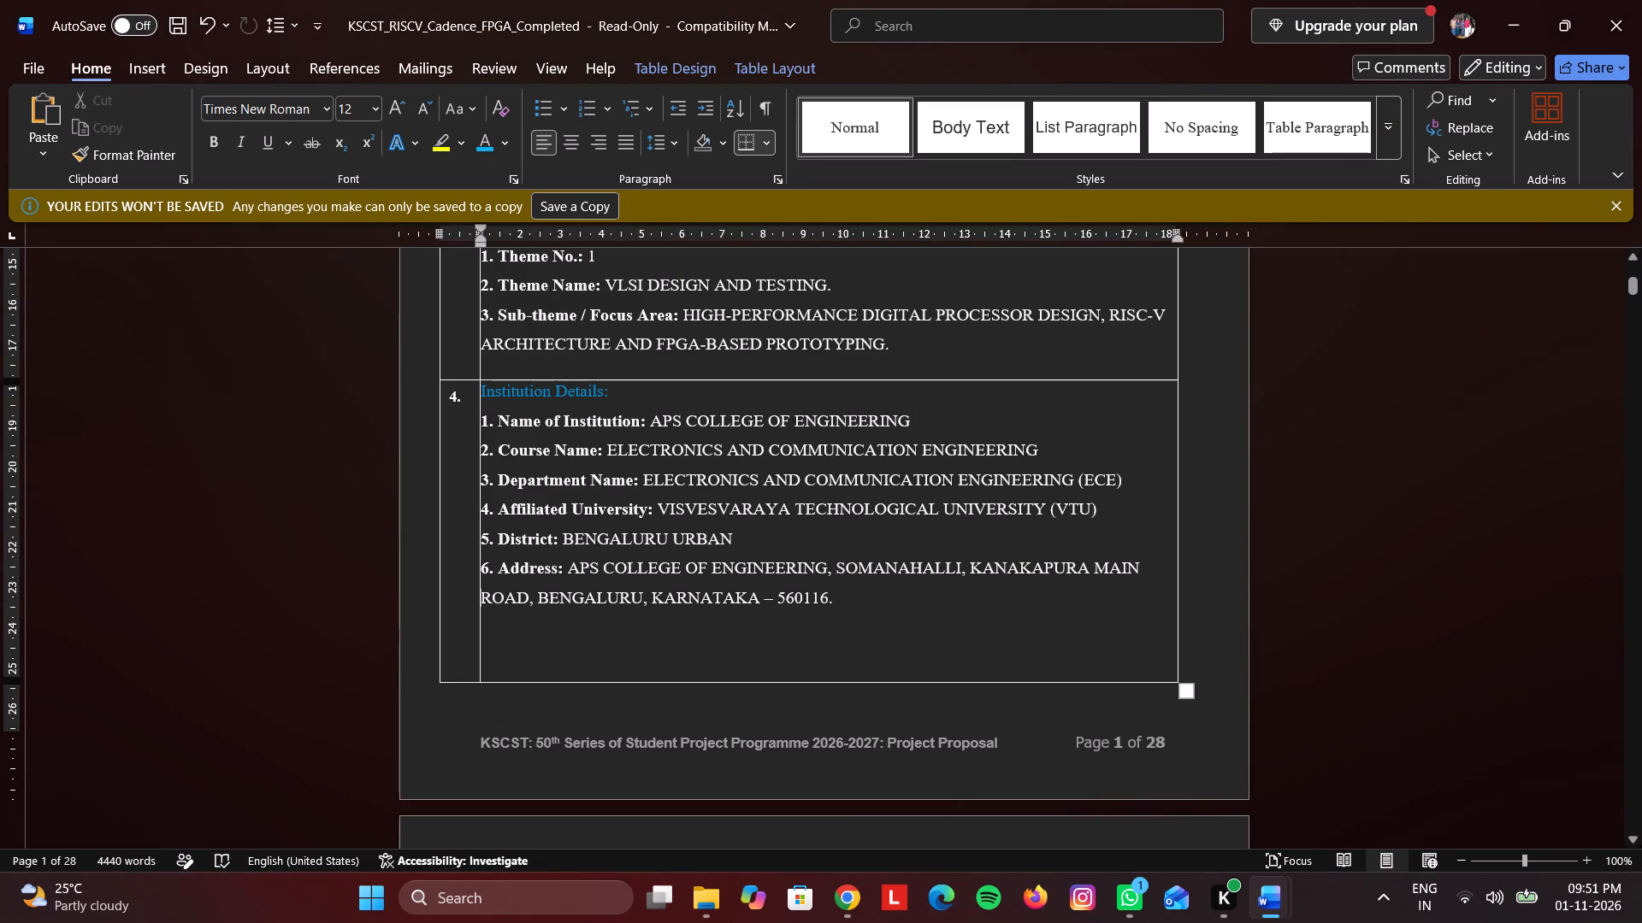
drag(482, 537, 558, 537)
key(ctrl+v)
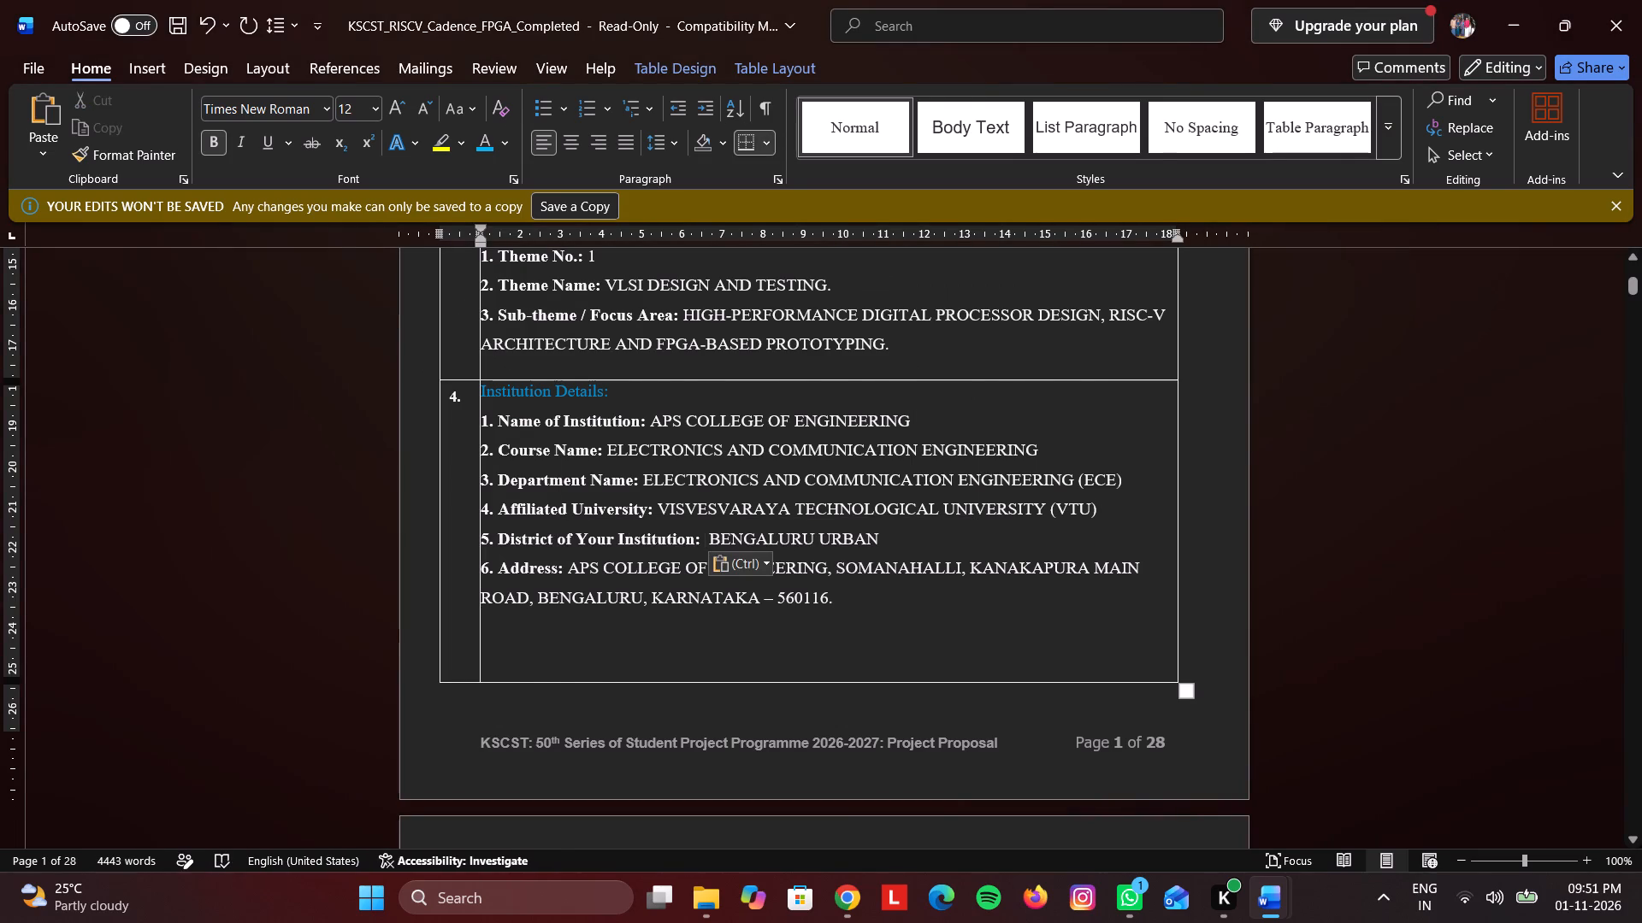
Replace the "6. Address:" label with "6. Complete Postal Address of the Institution with Pin code:" copied from the Major Project KSCST document.
key(alt+Tab)
drag(525, 630, 890, 628)
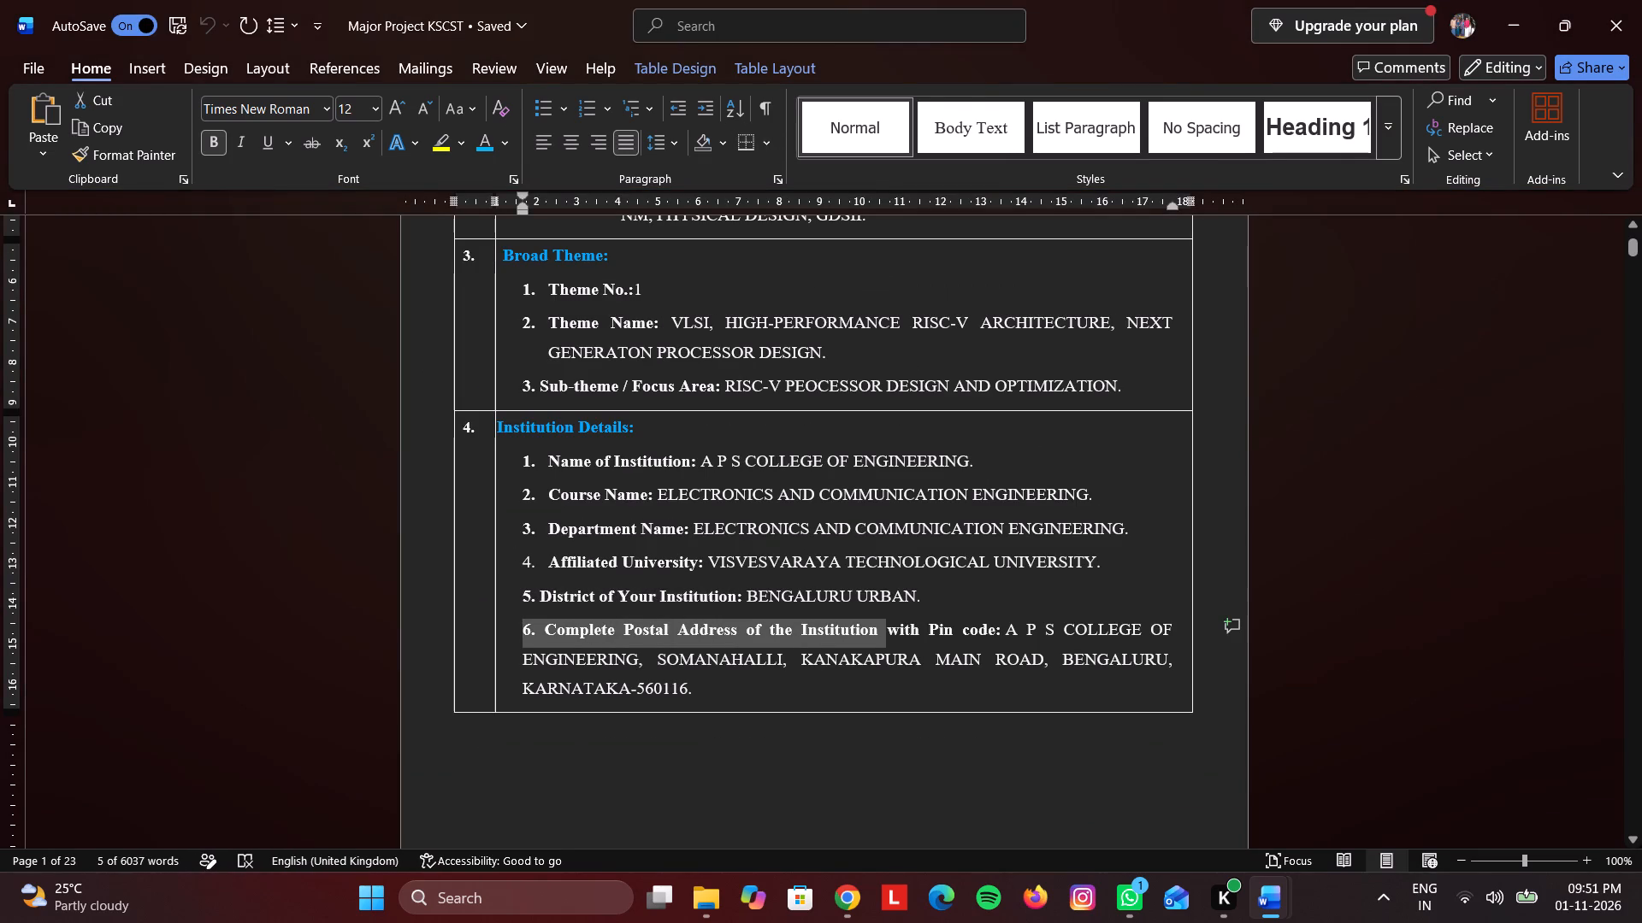
drag(890, 628, 1005, 630)
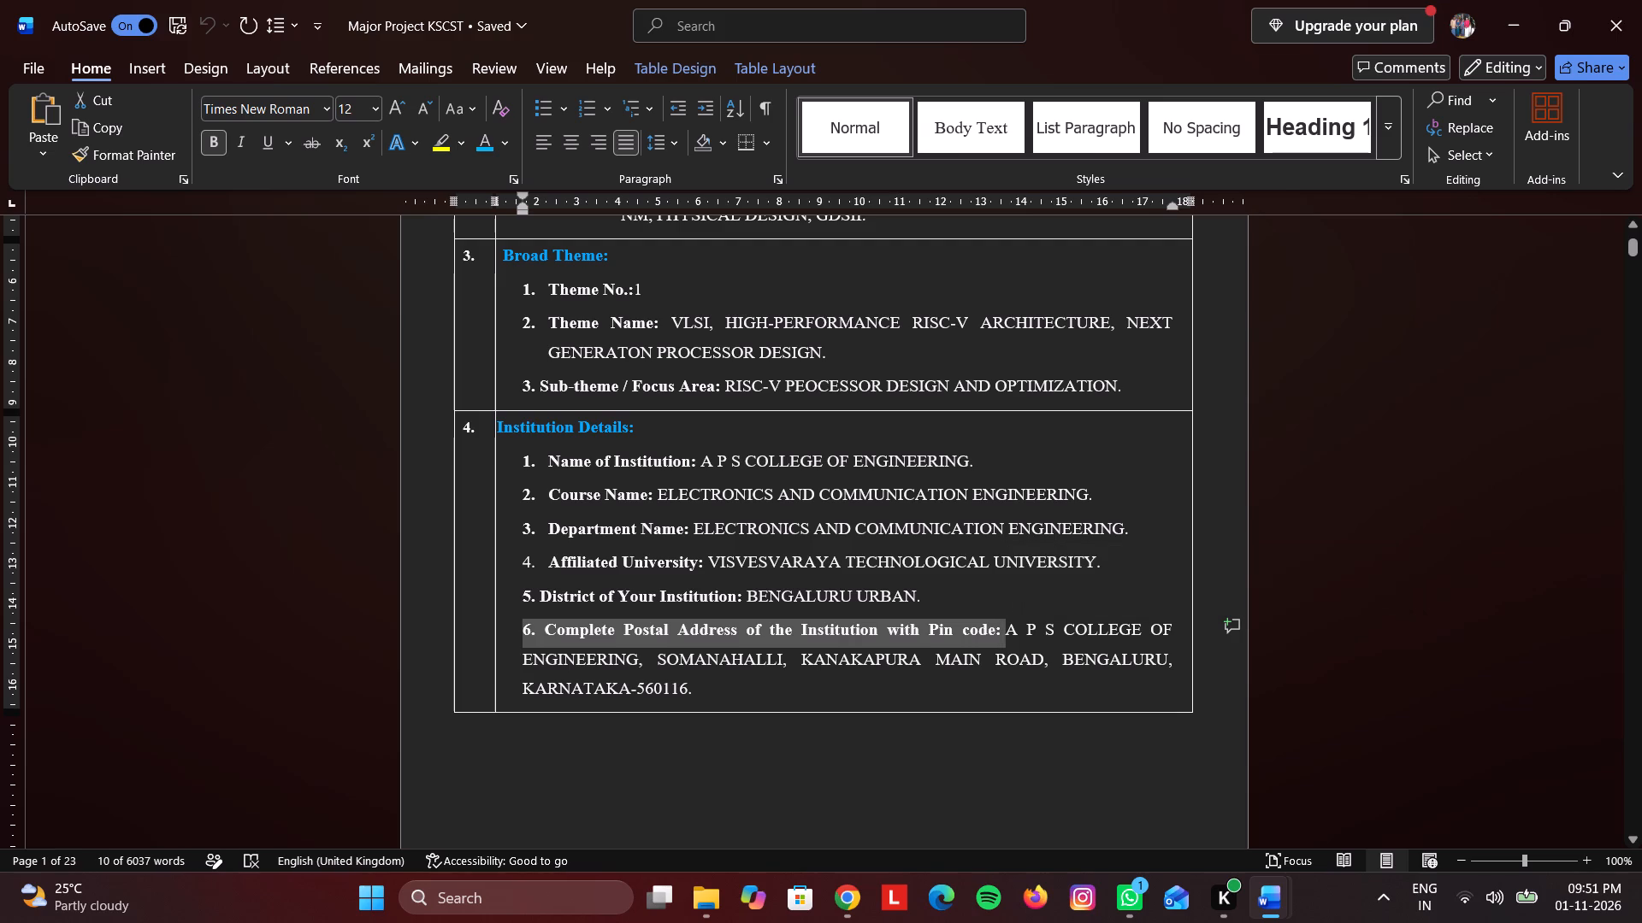
key(ctrl+c)
key(alt+Tab)
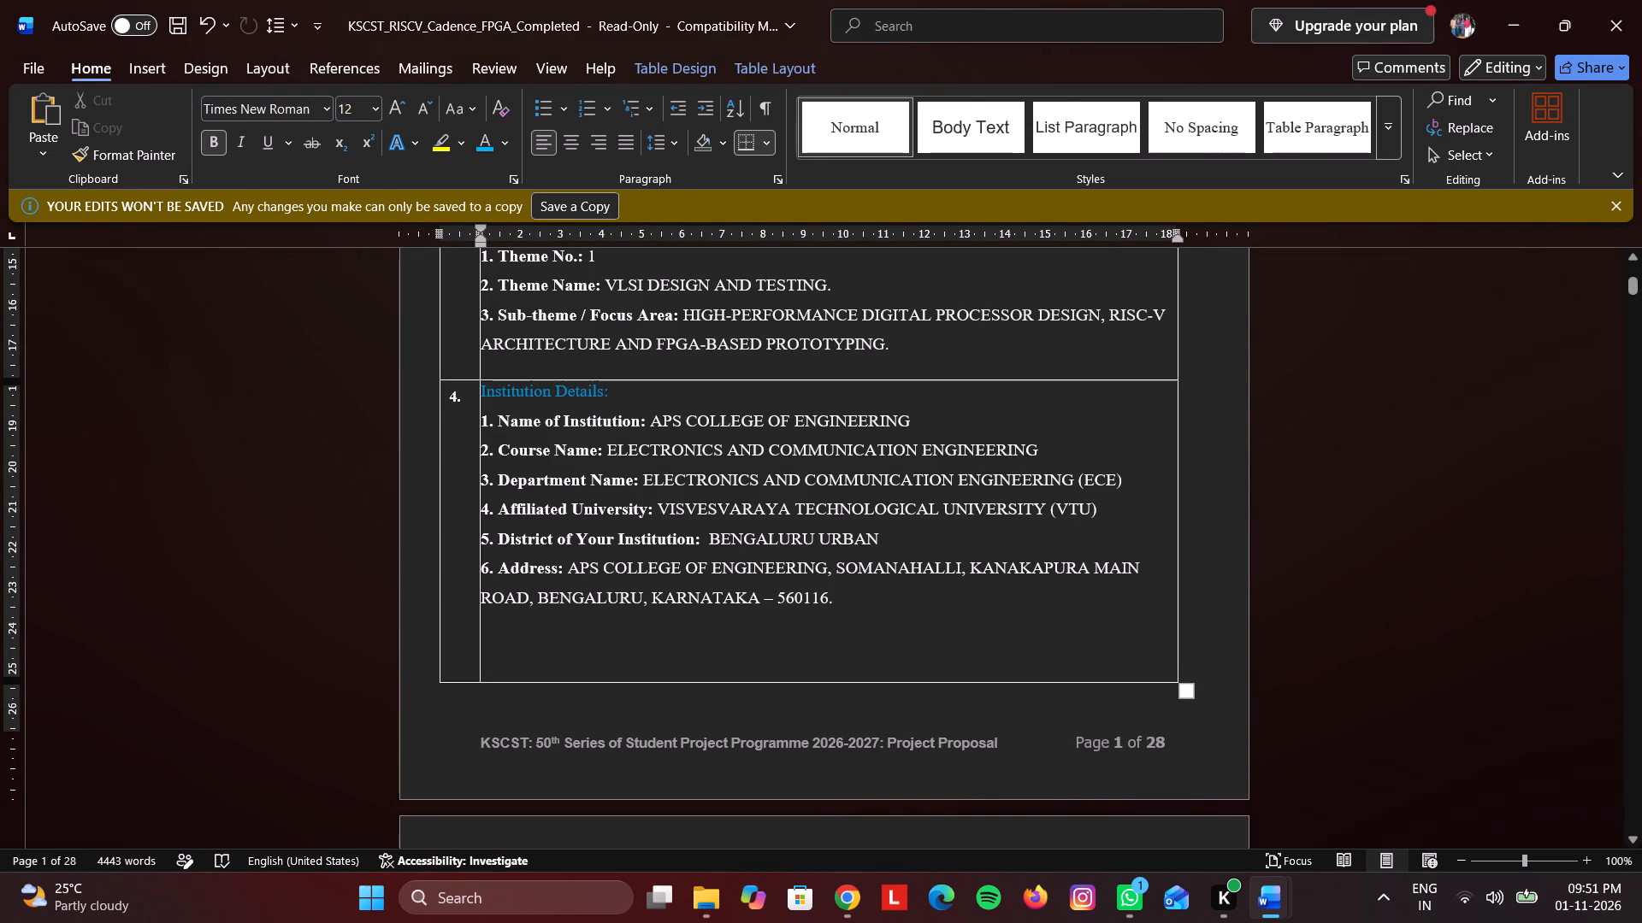
drag(484, 566, 531, 573)
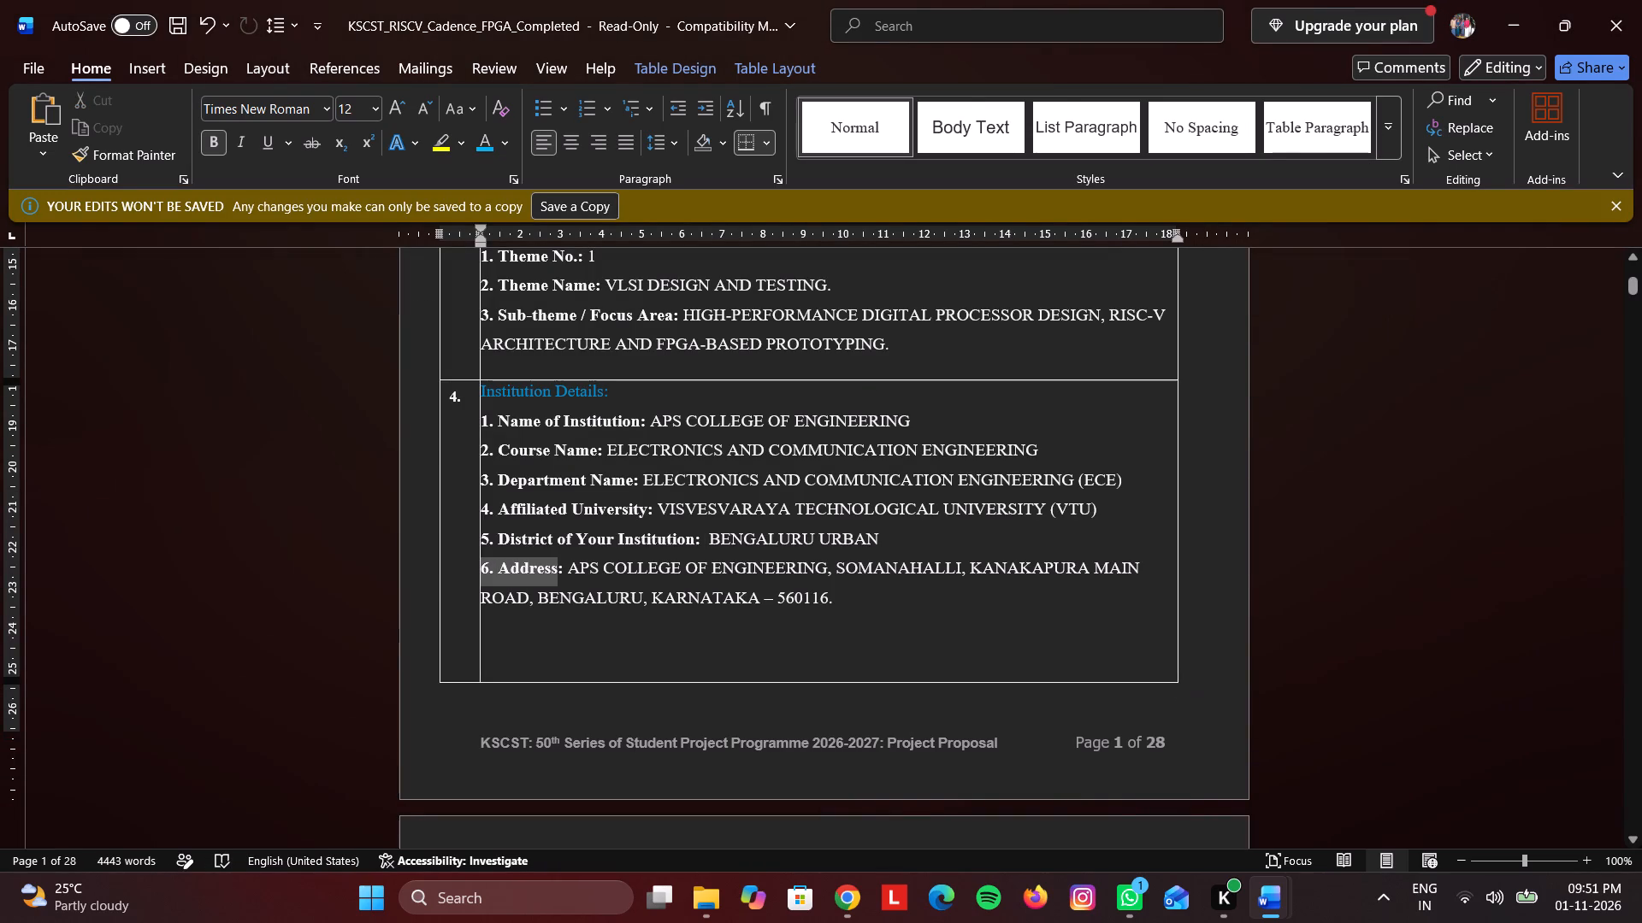
drag(531, 573, 564, 579)
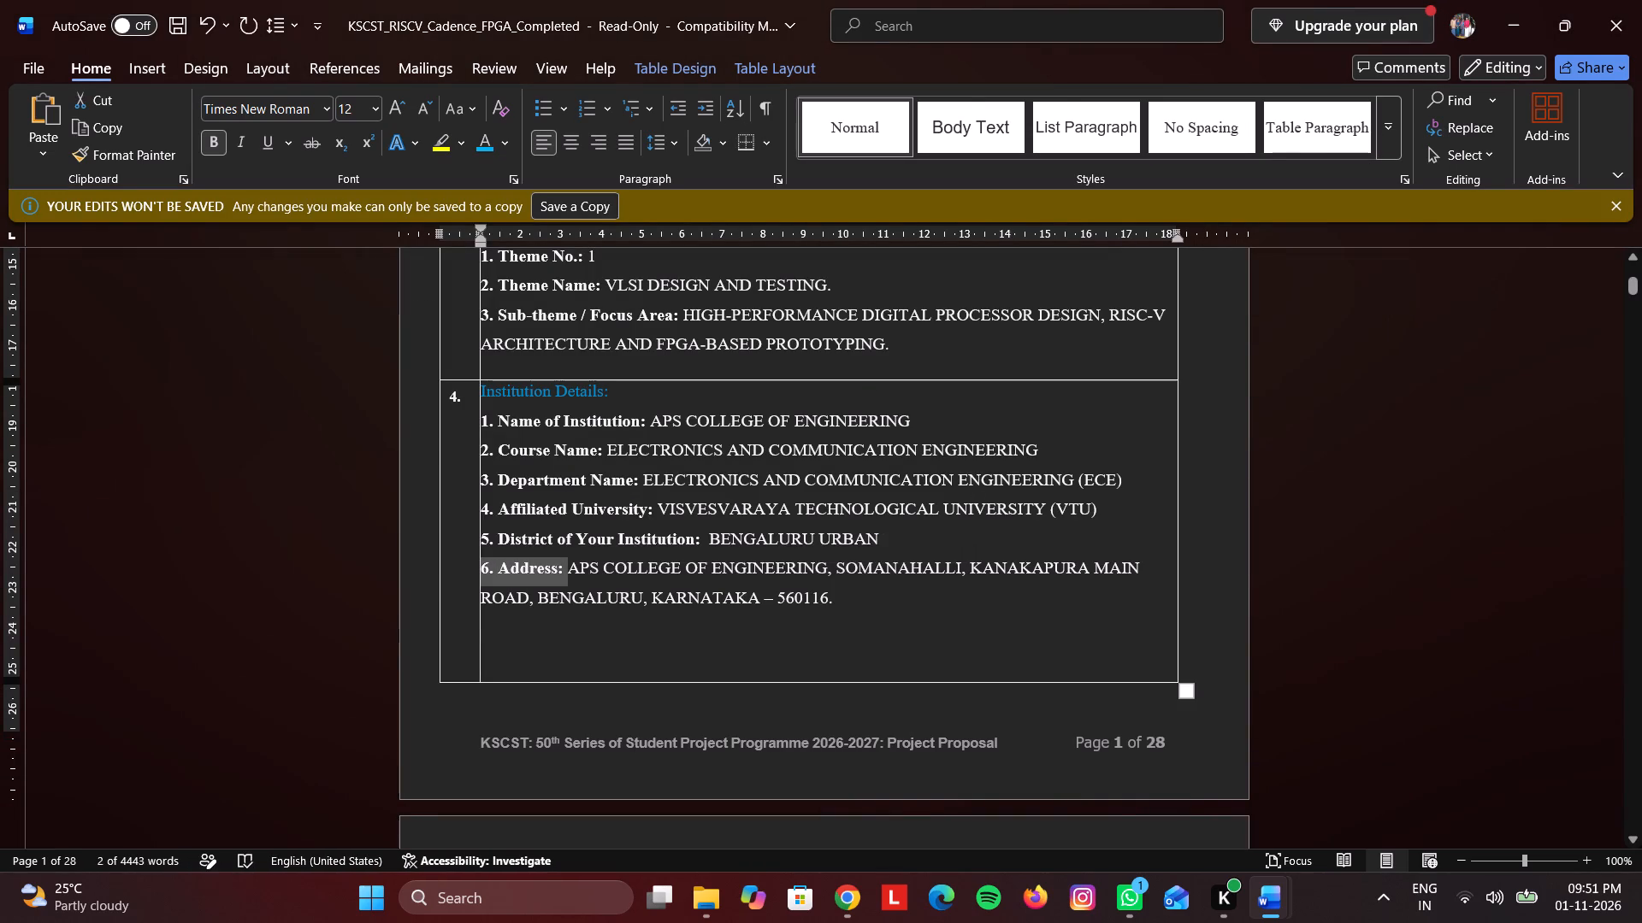
key(ctrl+v)
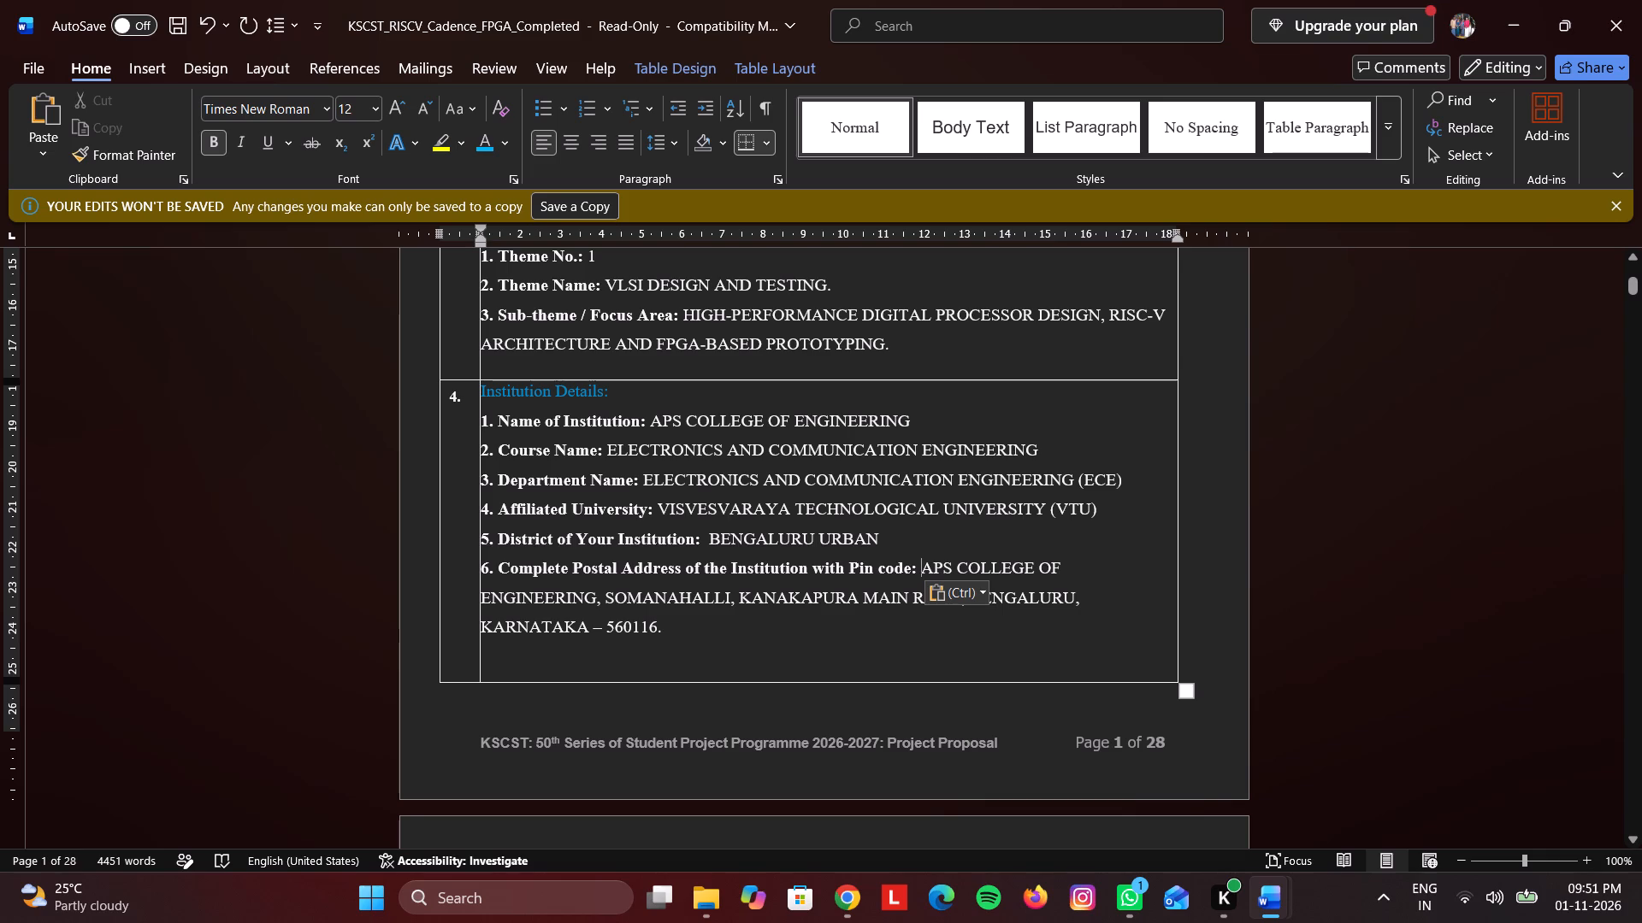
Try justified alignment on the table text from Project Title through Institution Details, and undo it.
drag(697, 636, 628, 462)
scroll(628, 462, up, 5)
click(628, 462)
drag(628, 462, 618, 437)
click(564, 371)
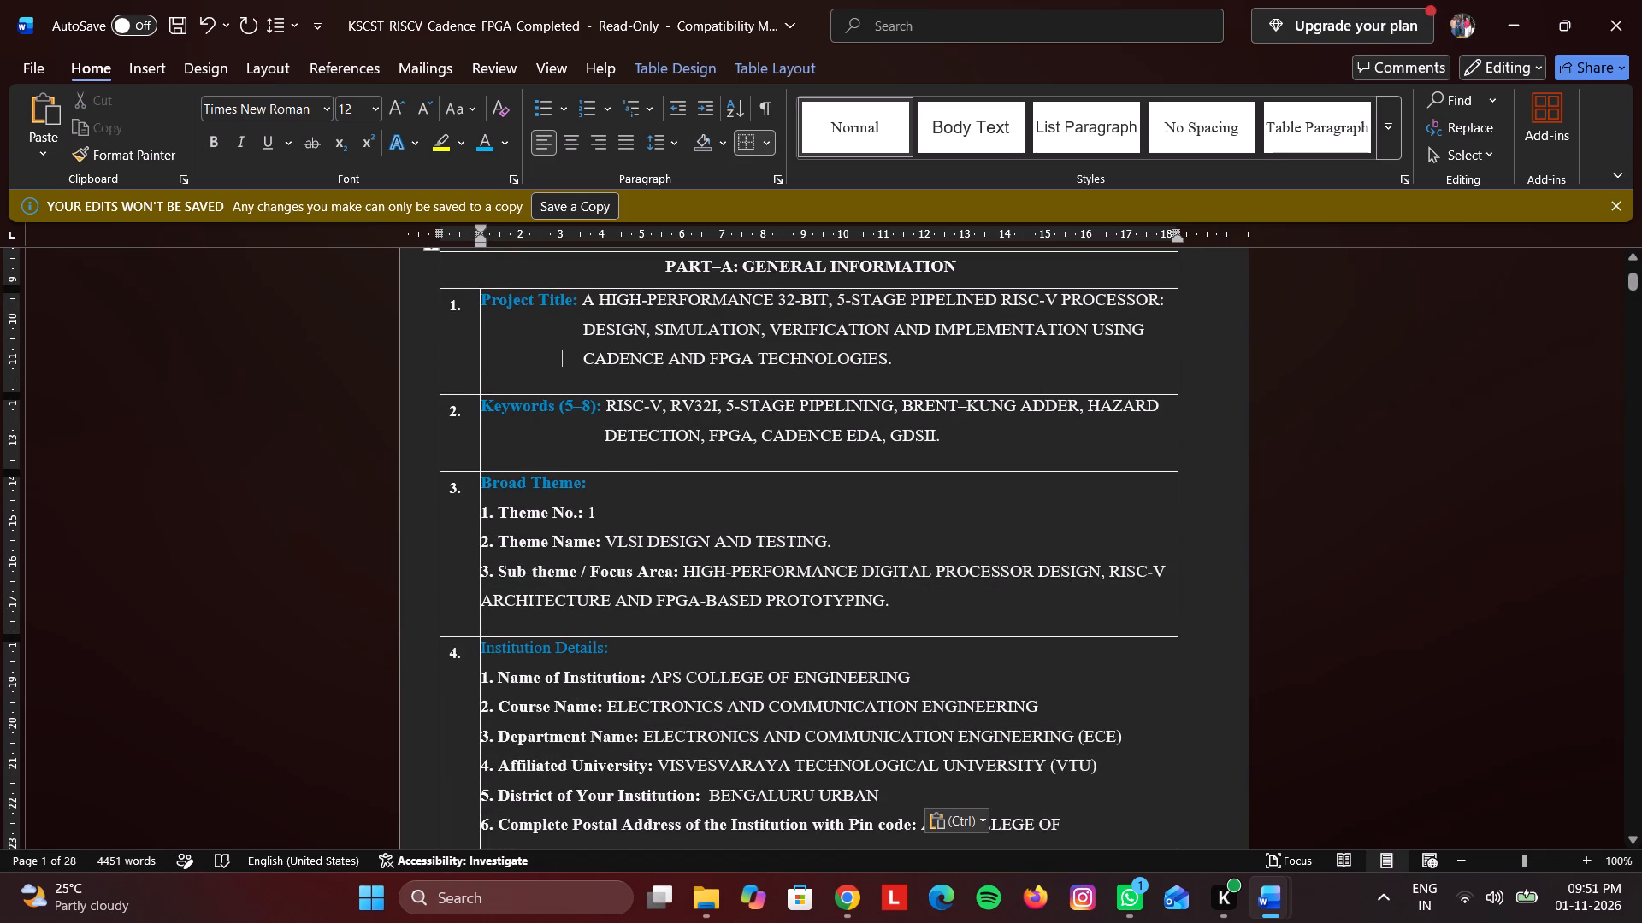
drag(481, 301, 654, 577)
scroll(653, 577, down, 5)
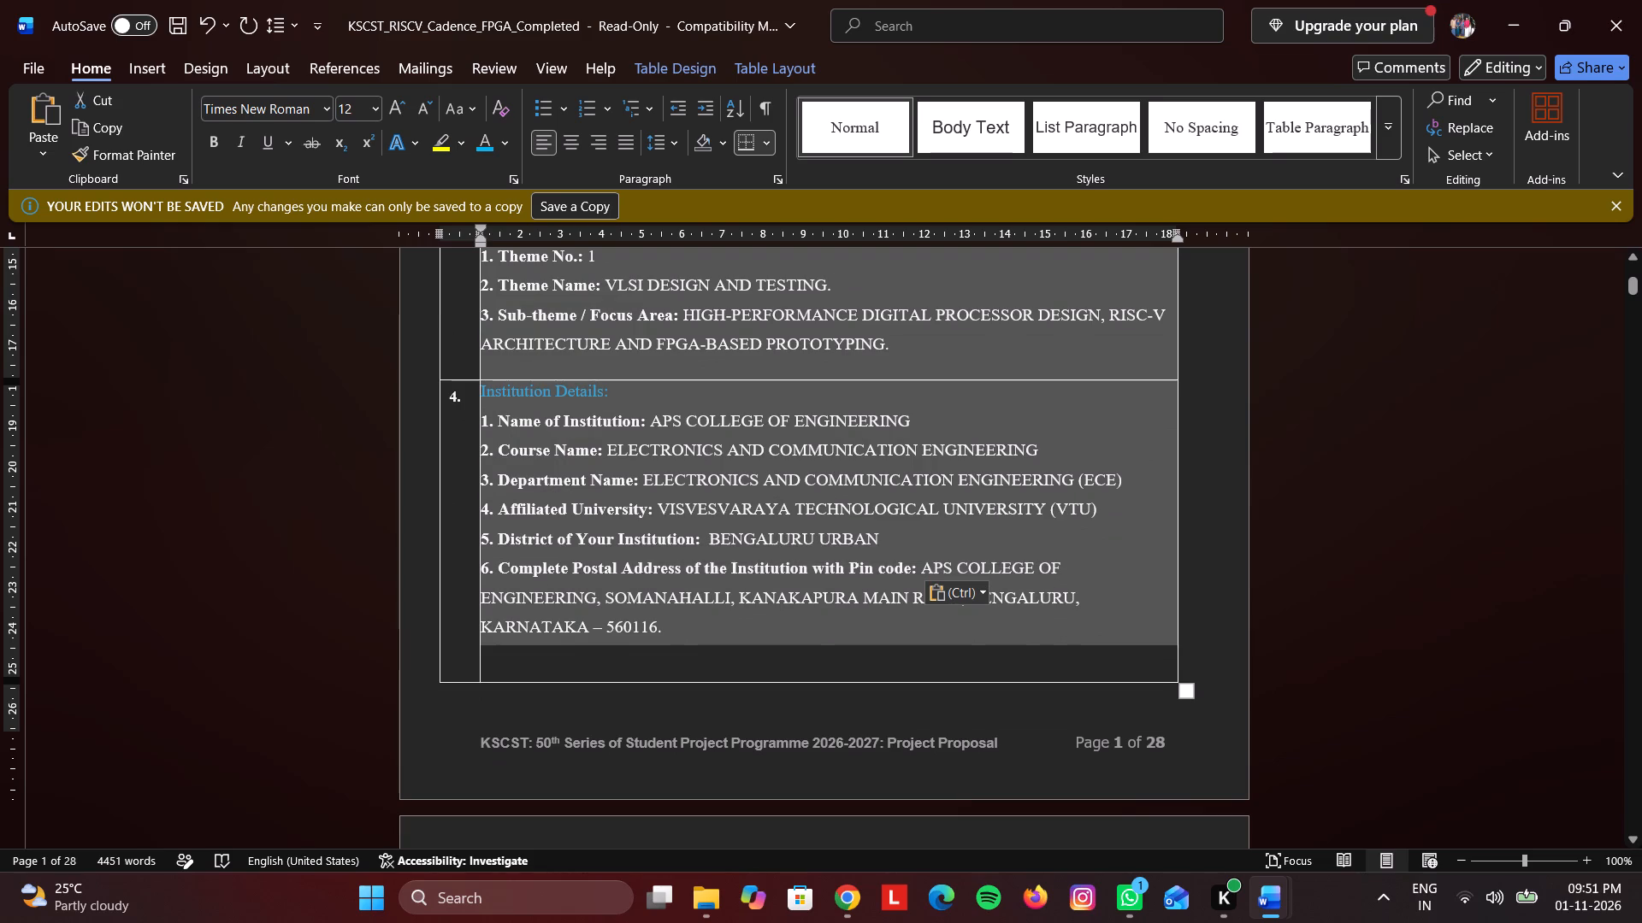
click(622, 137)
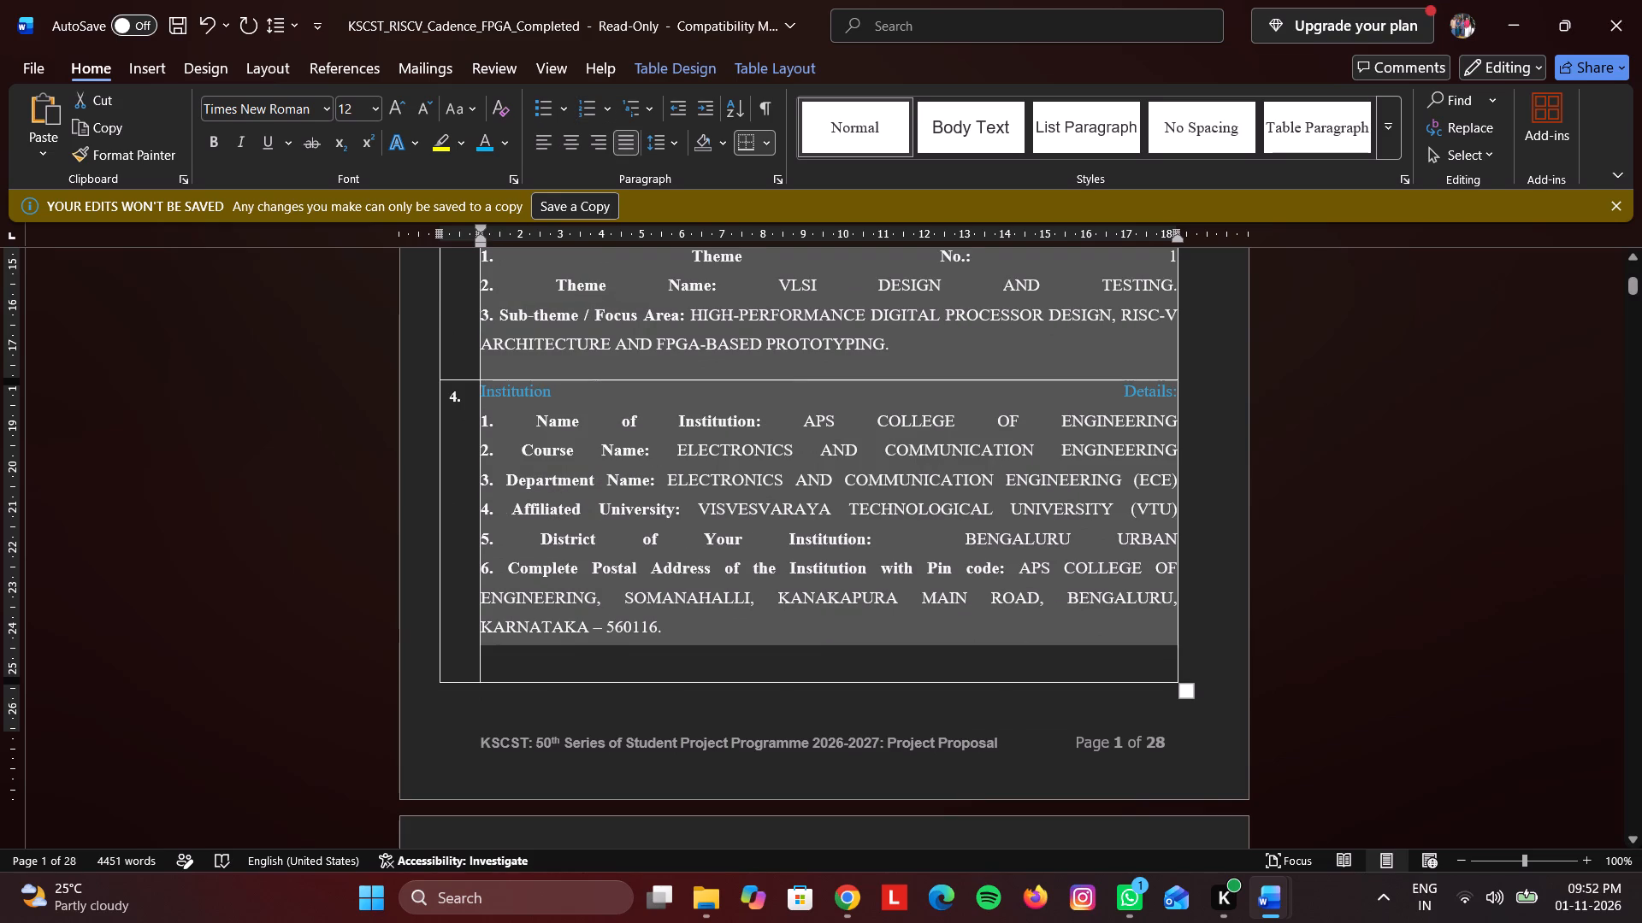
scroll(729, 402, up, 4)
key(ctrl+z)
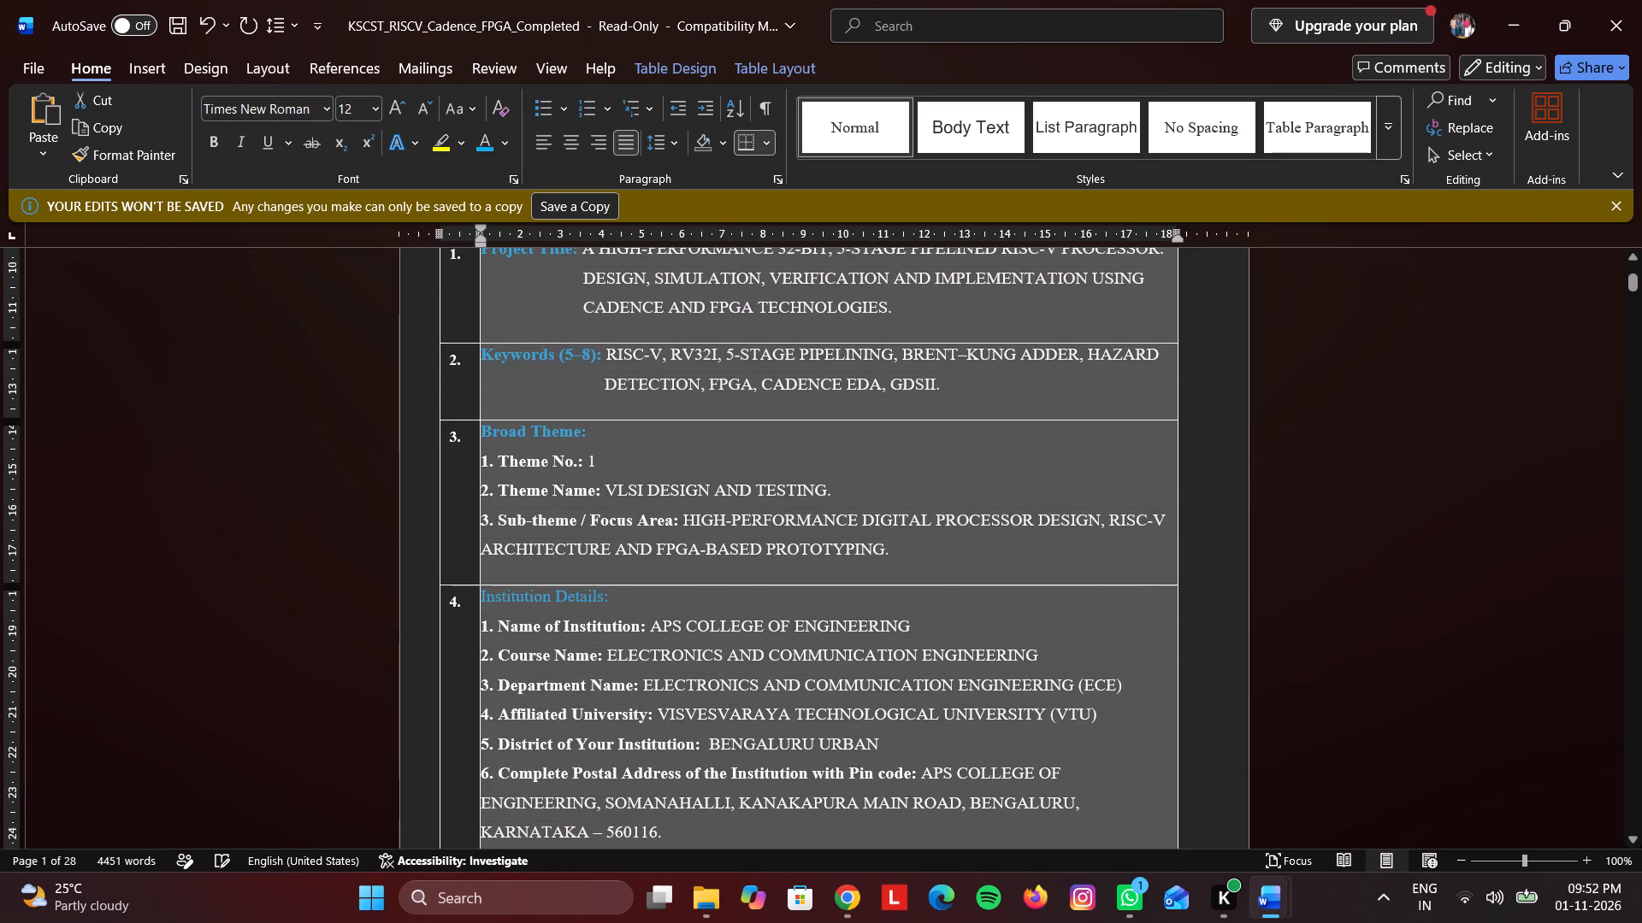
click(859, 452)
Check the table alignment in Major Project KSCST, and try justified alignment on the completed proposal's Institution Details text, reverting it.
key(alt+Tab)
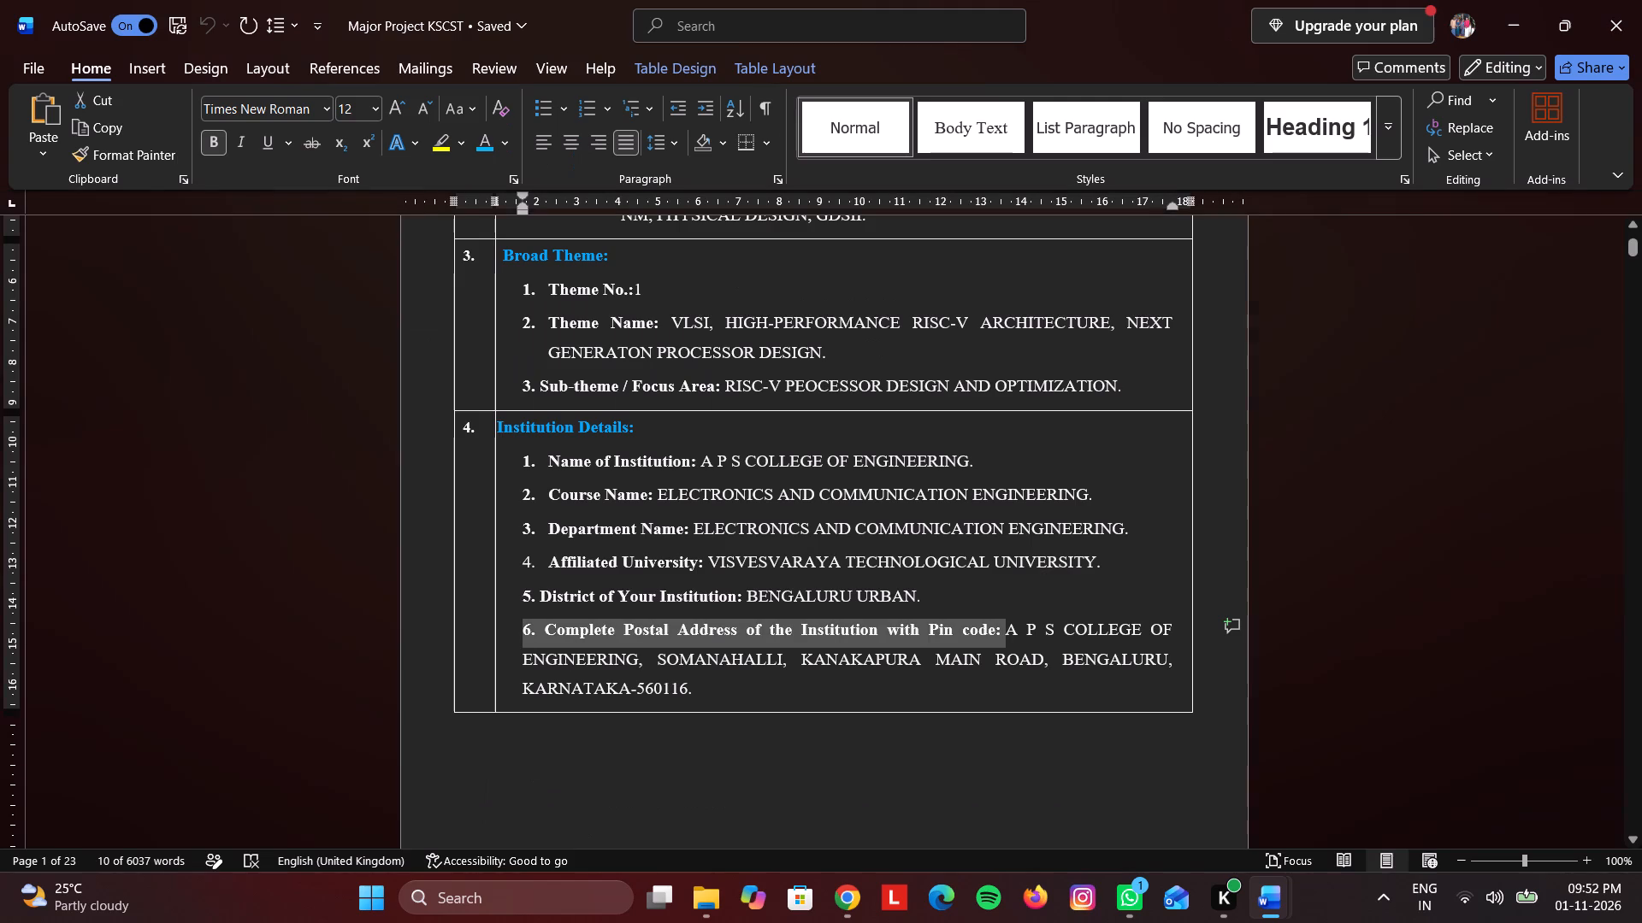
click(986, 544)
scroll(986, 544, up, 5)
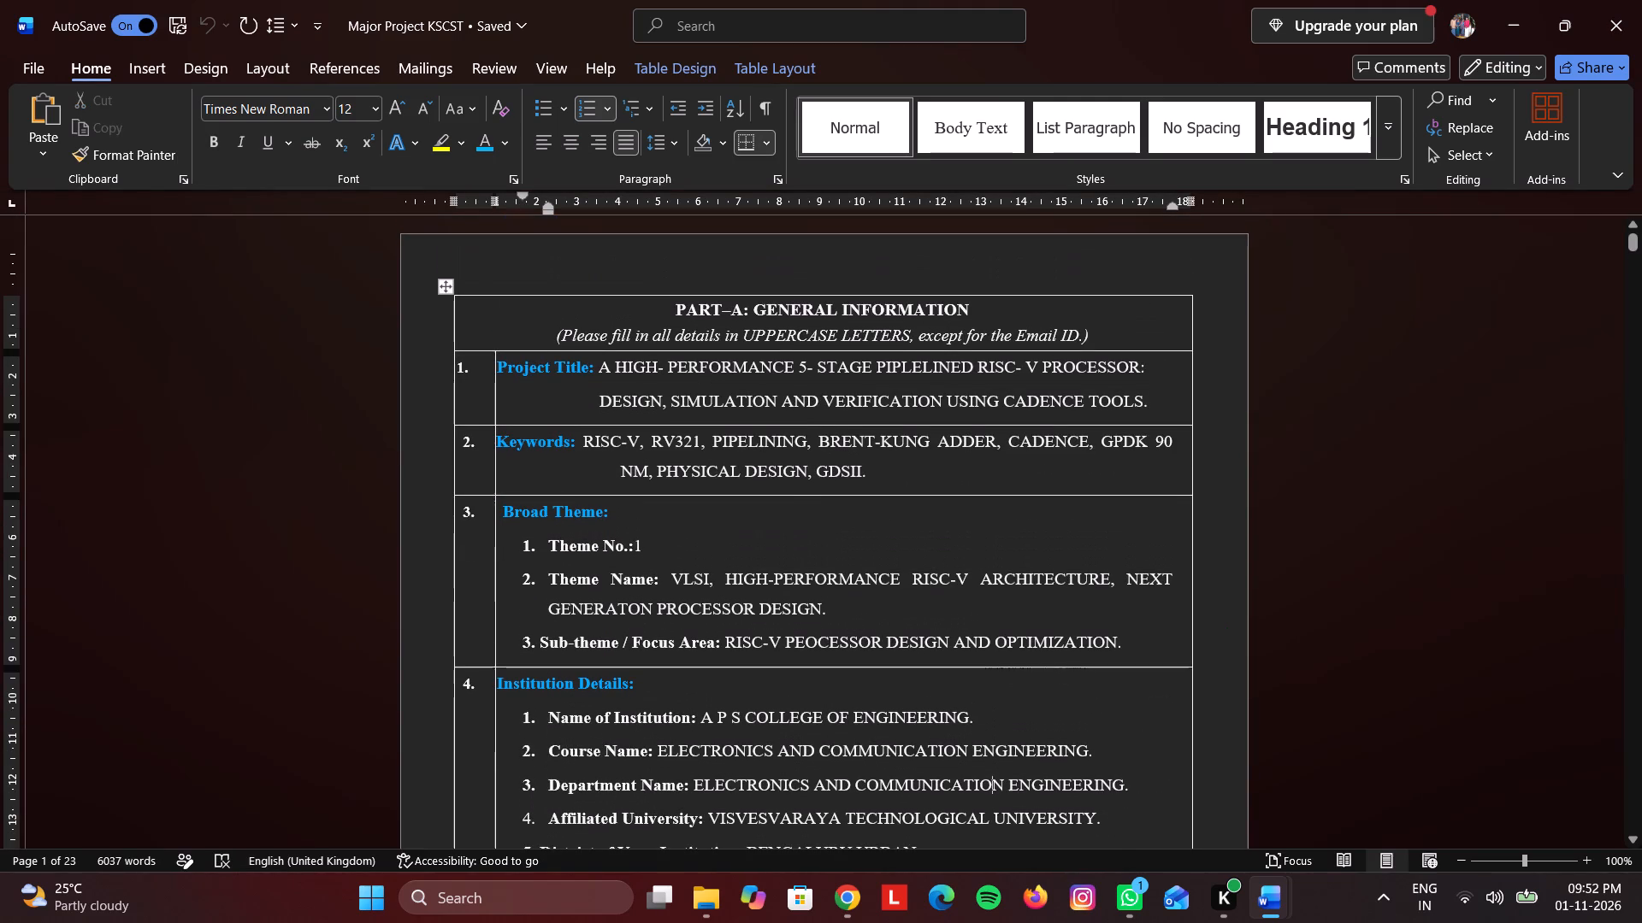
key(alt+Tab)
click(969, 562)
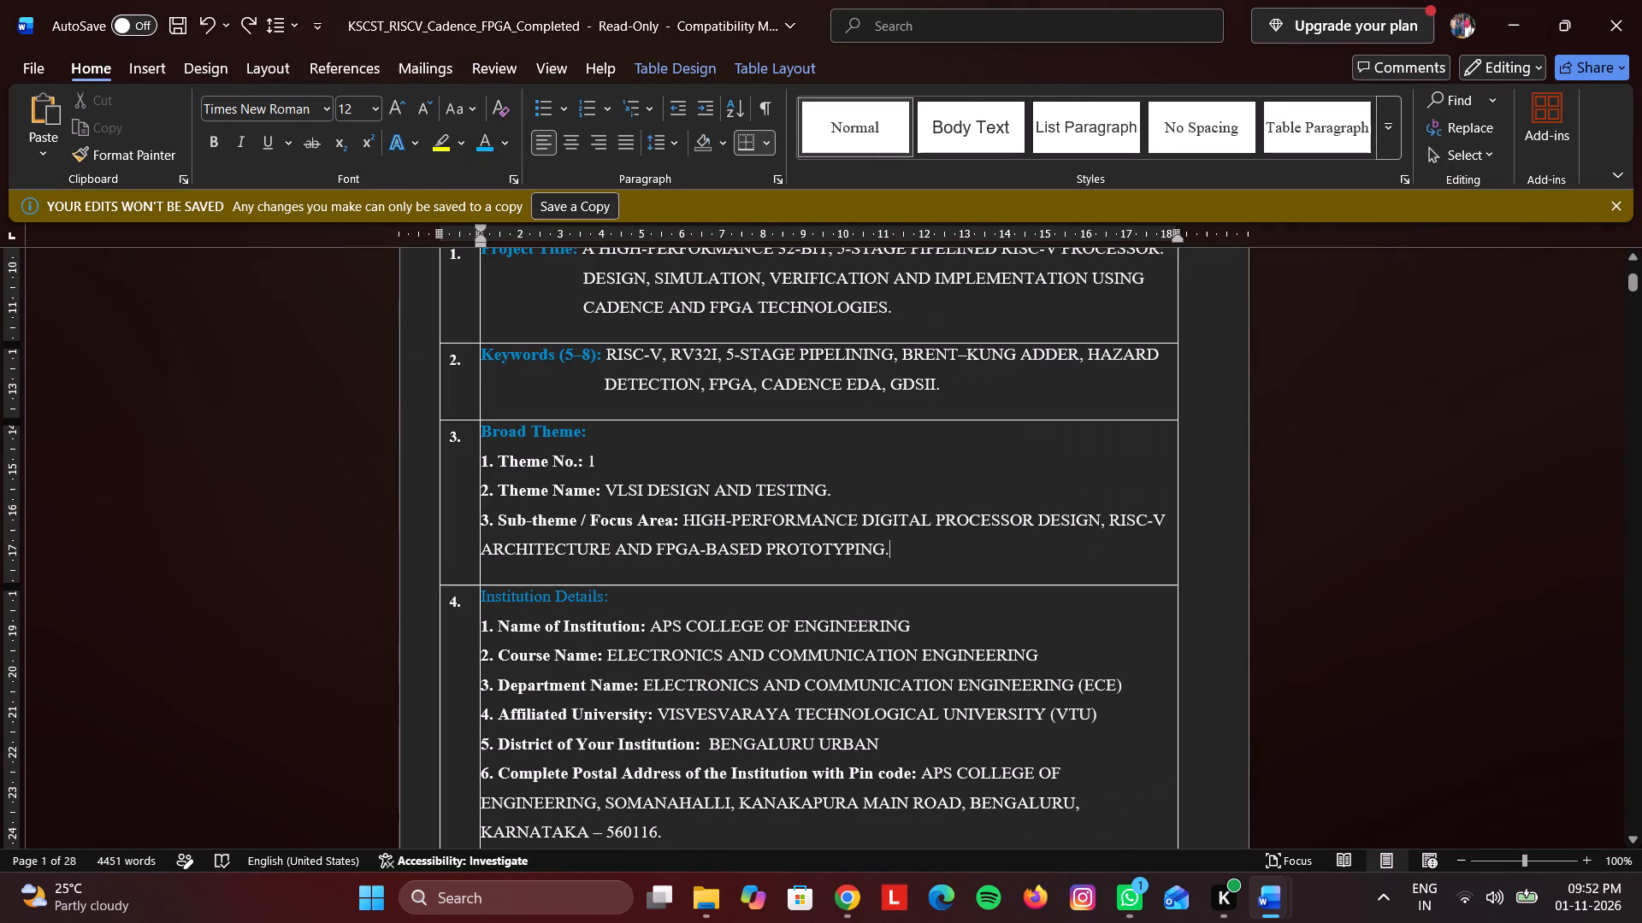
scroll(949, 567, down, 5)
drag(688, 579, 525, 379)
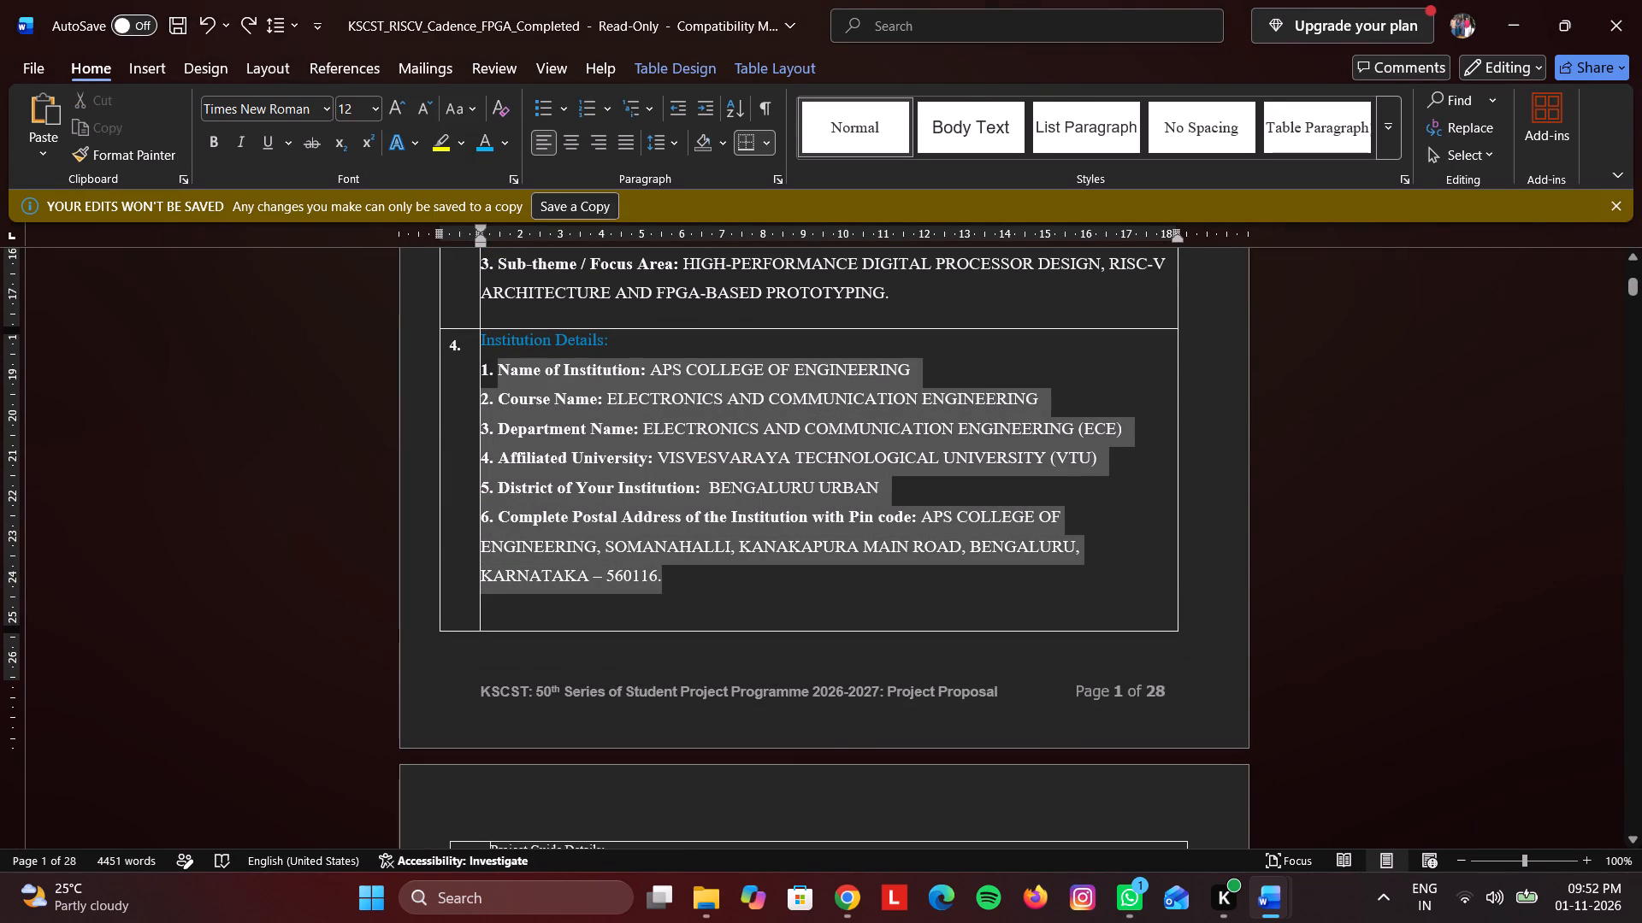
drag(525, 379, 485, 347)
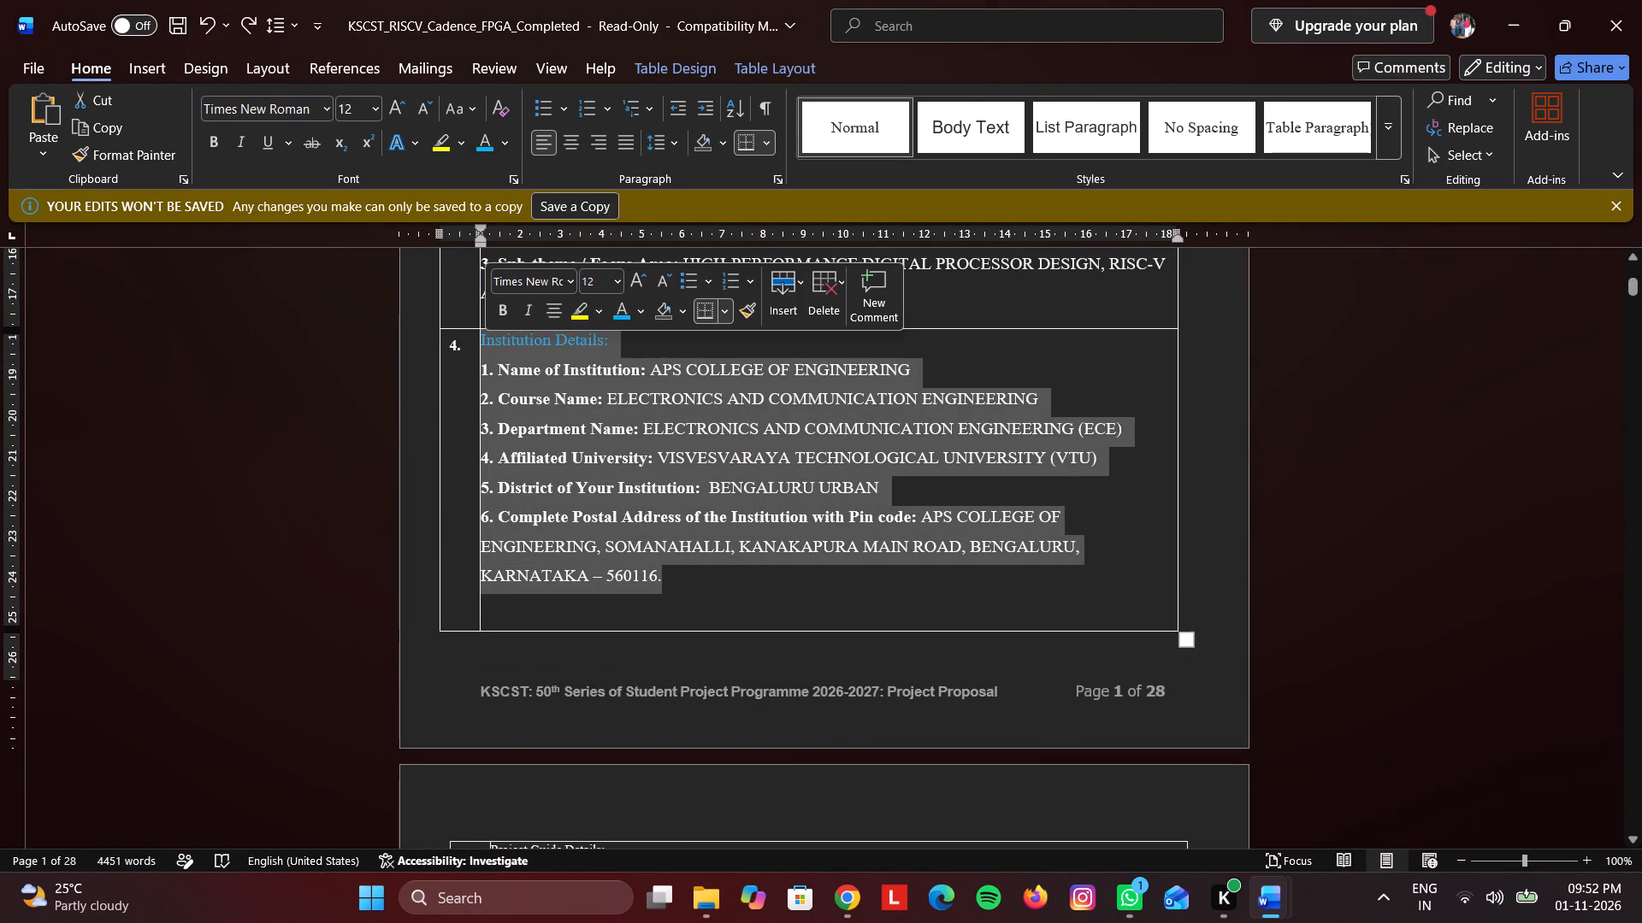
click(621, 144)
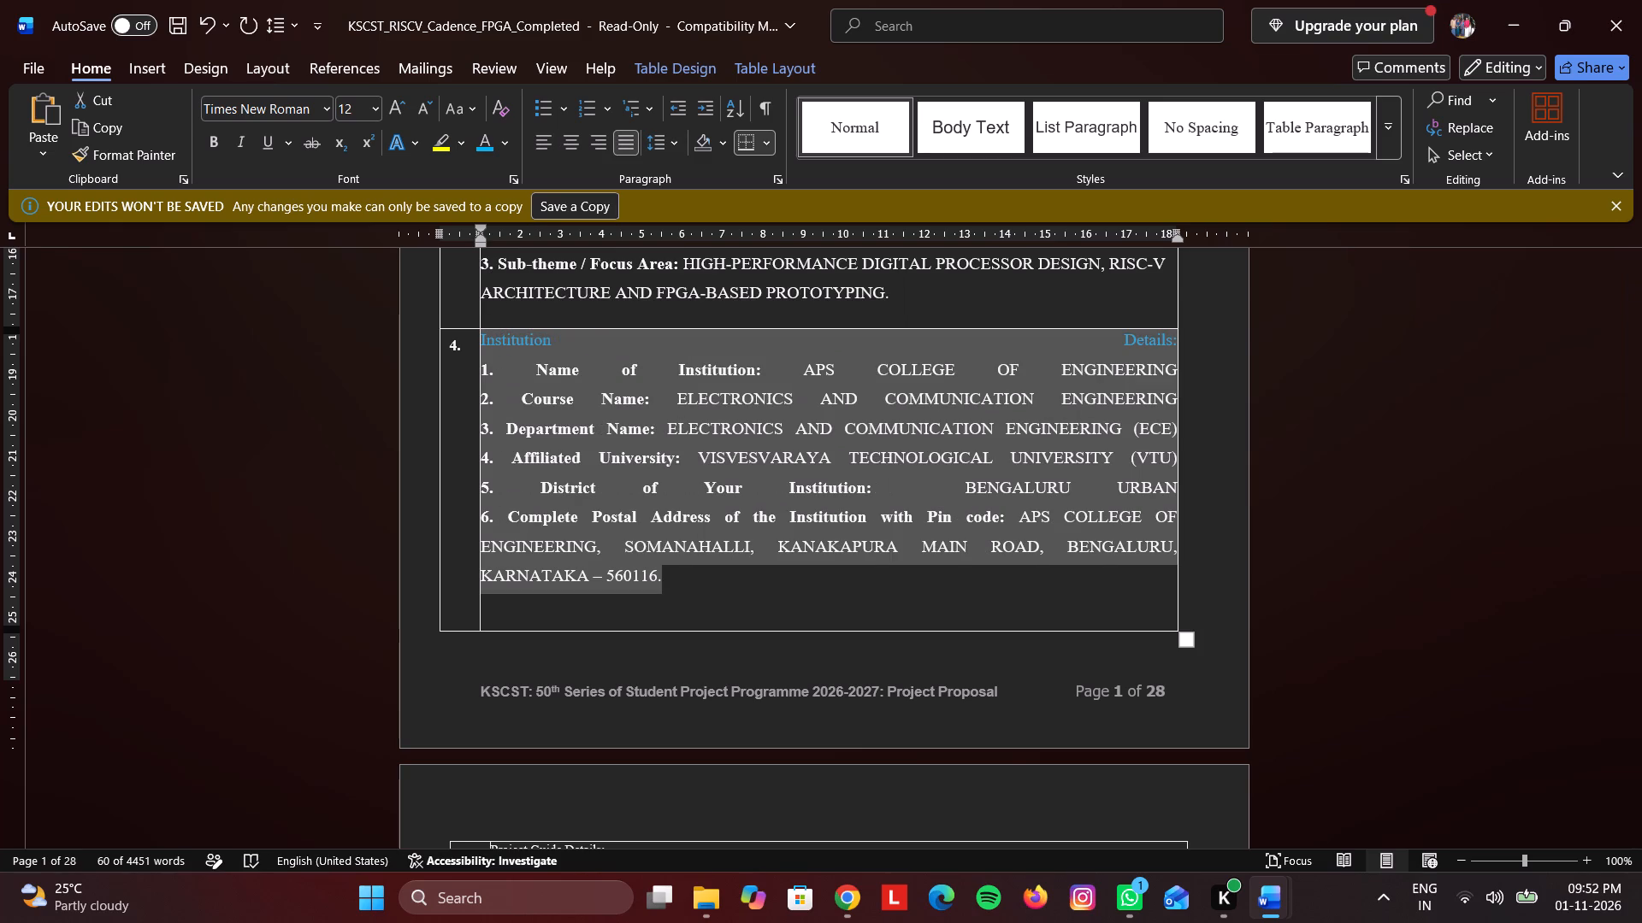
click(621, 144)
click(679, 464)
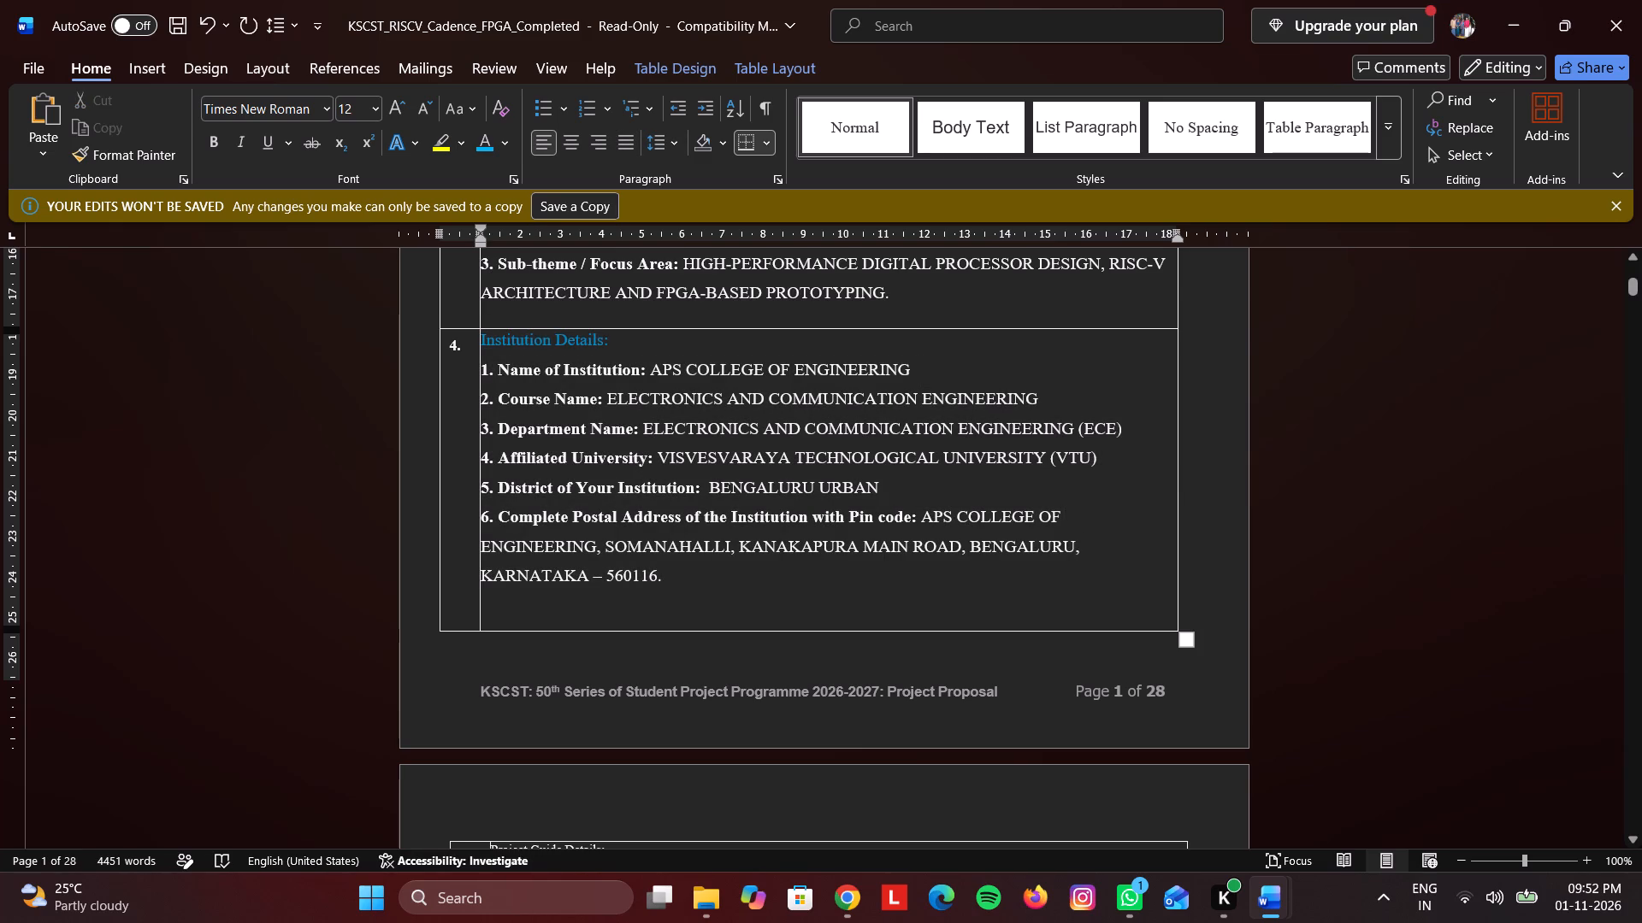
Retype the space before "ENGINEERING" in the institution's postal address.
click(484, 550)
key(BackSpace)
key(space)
Space out the college name in the postal address as "A P S COLLEGE OF ENGINEERING", following Major Project KSCST.
scroll(1137, 532, up, 4)
key(alt+Tab)
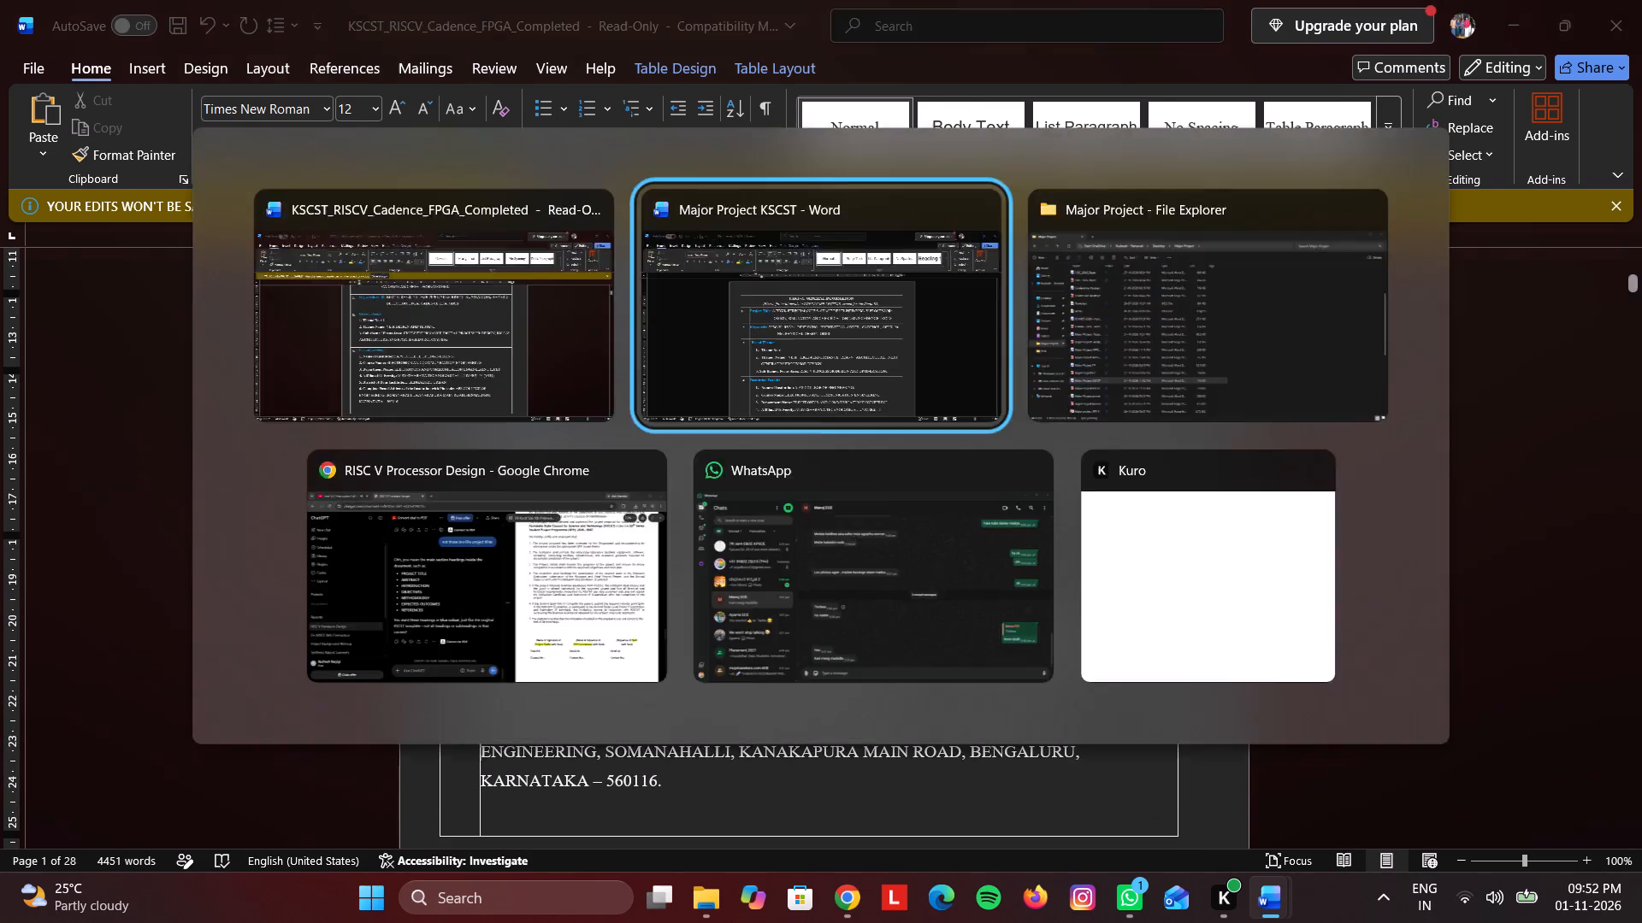
scroll(1140, 534, down, 4)
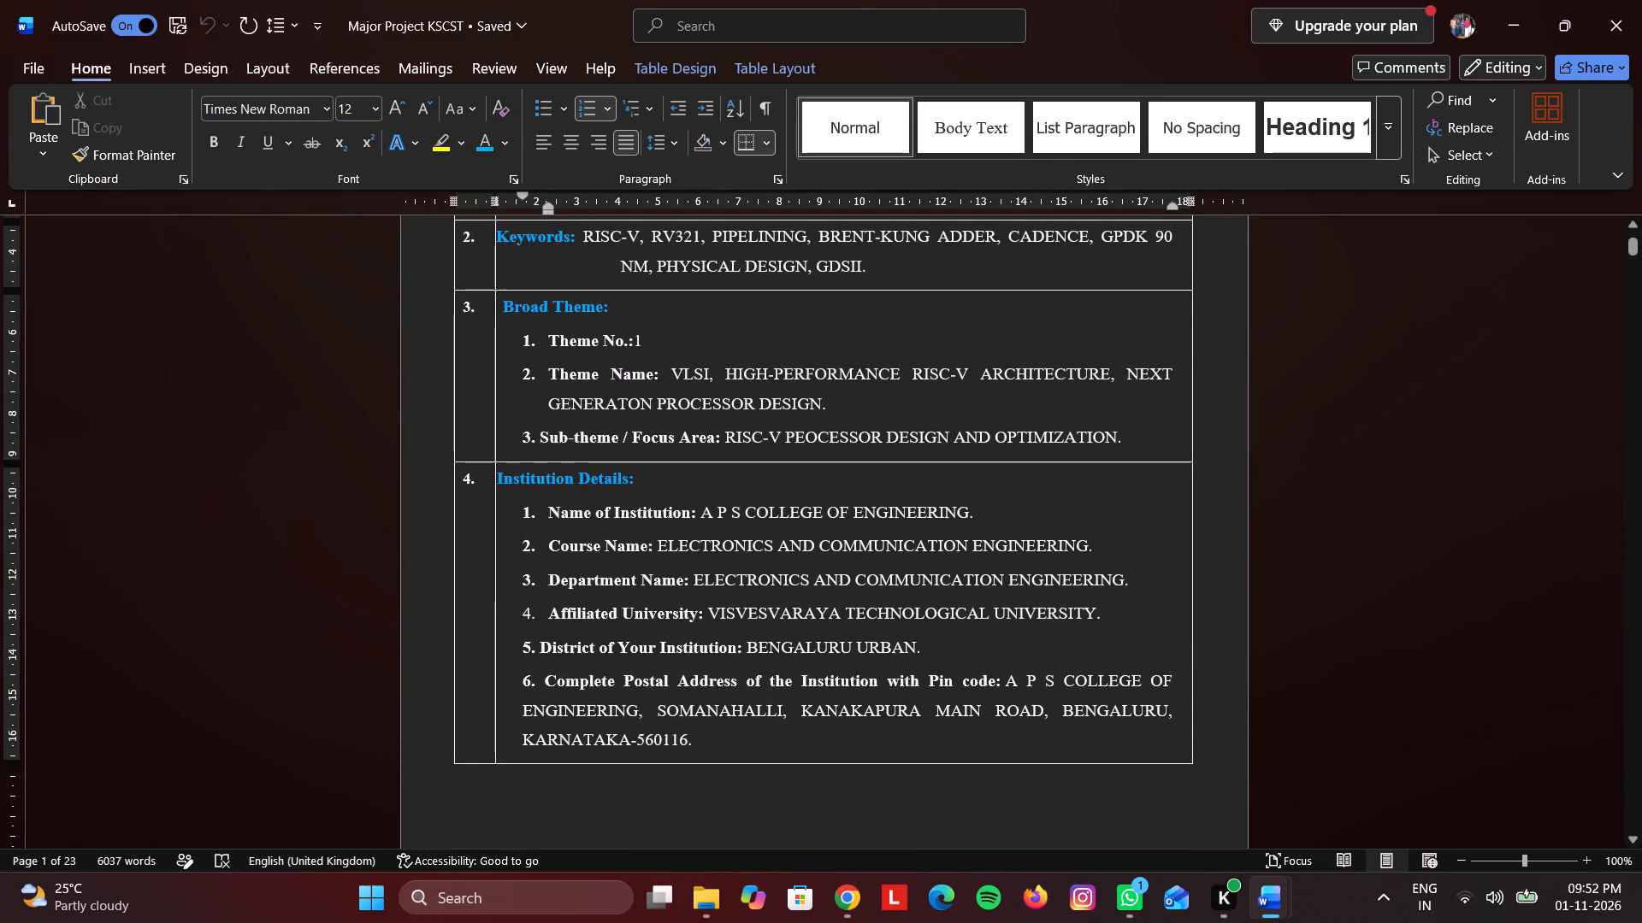
key(alt+Tab)
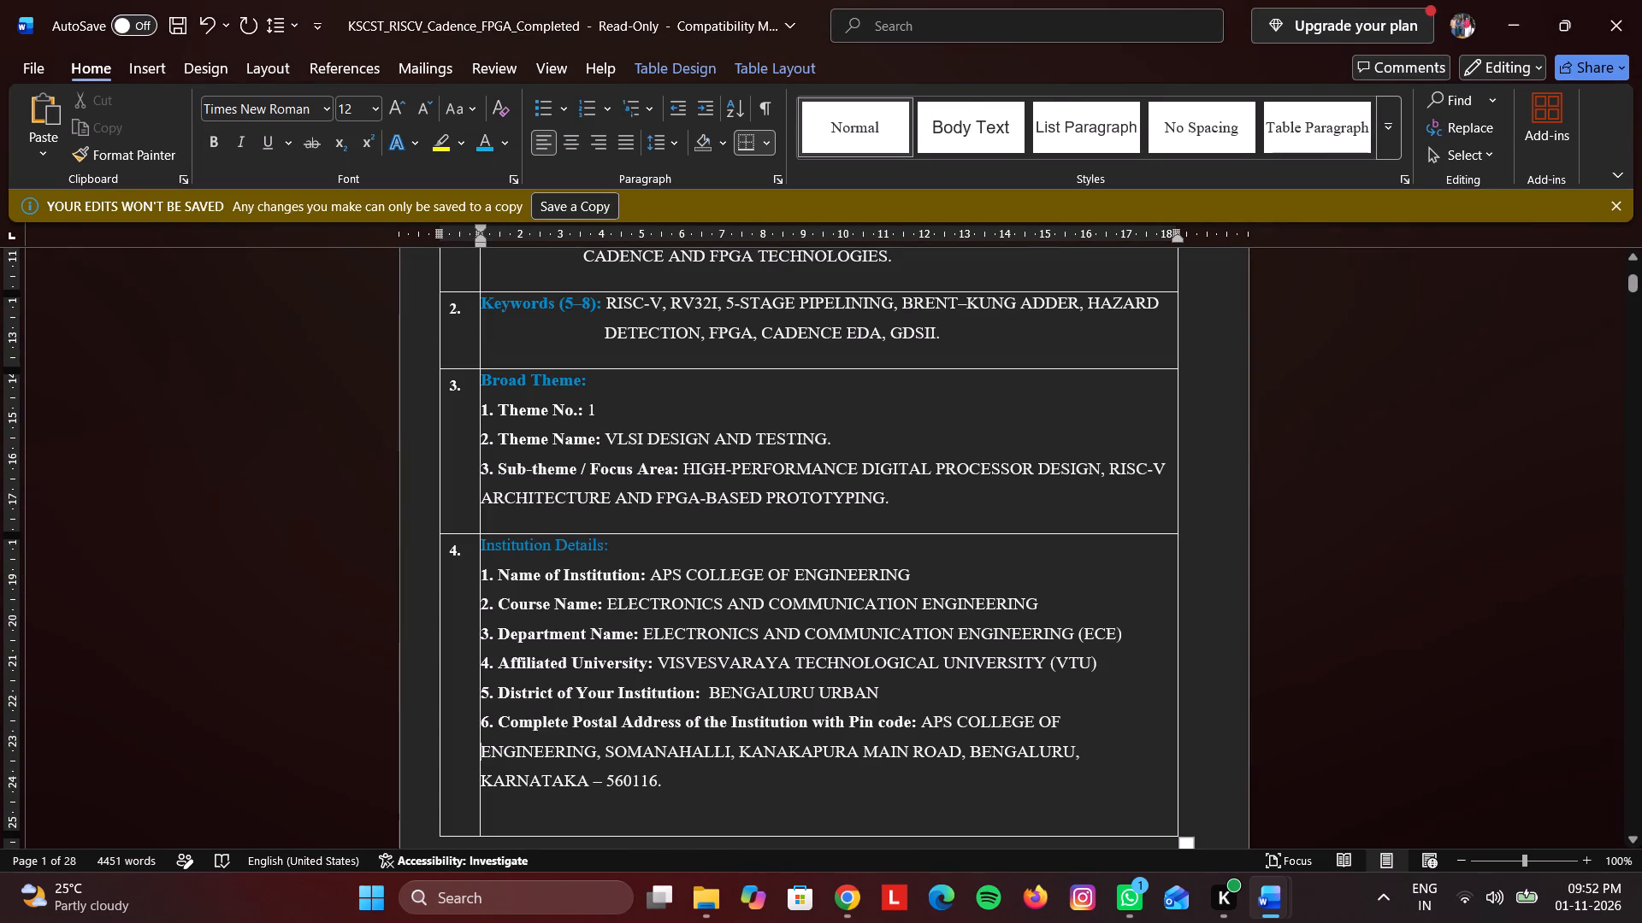
click(930, 726)
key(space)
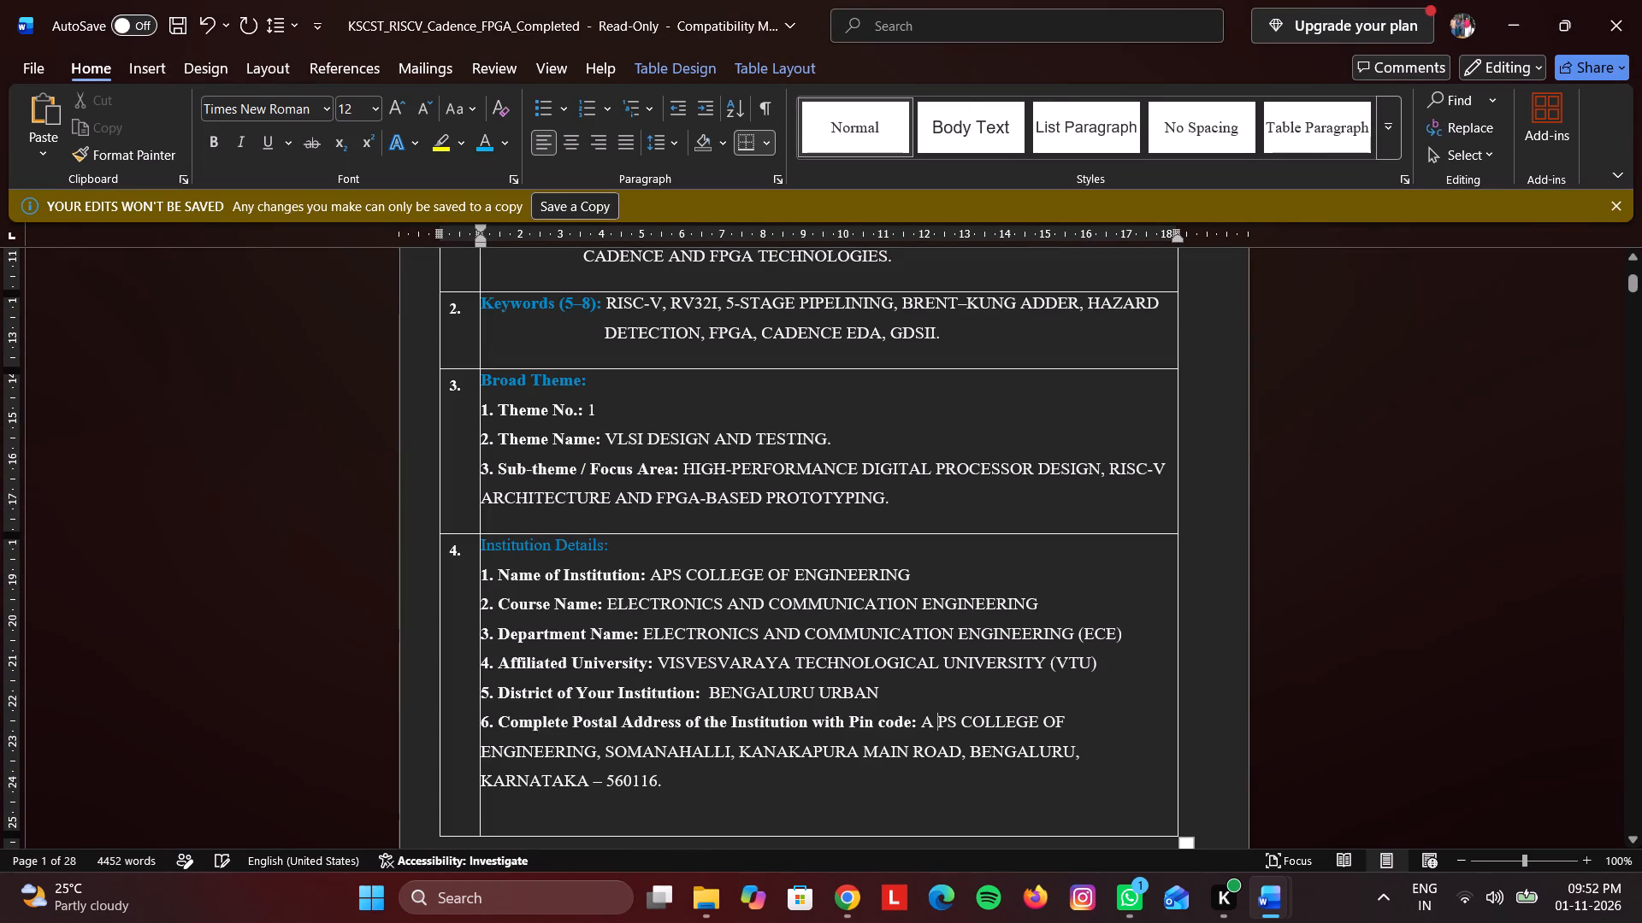
click(949, 724)
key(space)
Check the alignment of the postal address and district lines in Major Project KSCST.
key(alt+Tab)
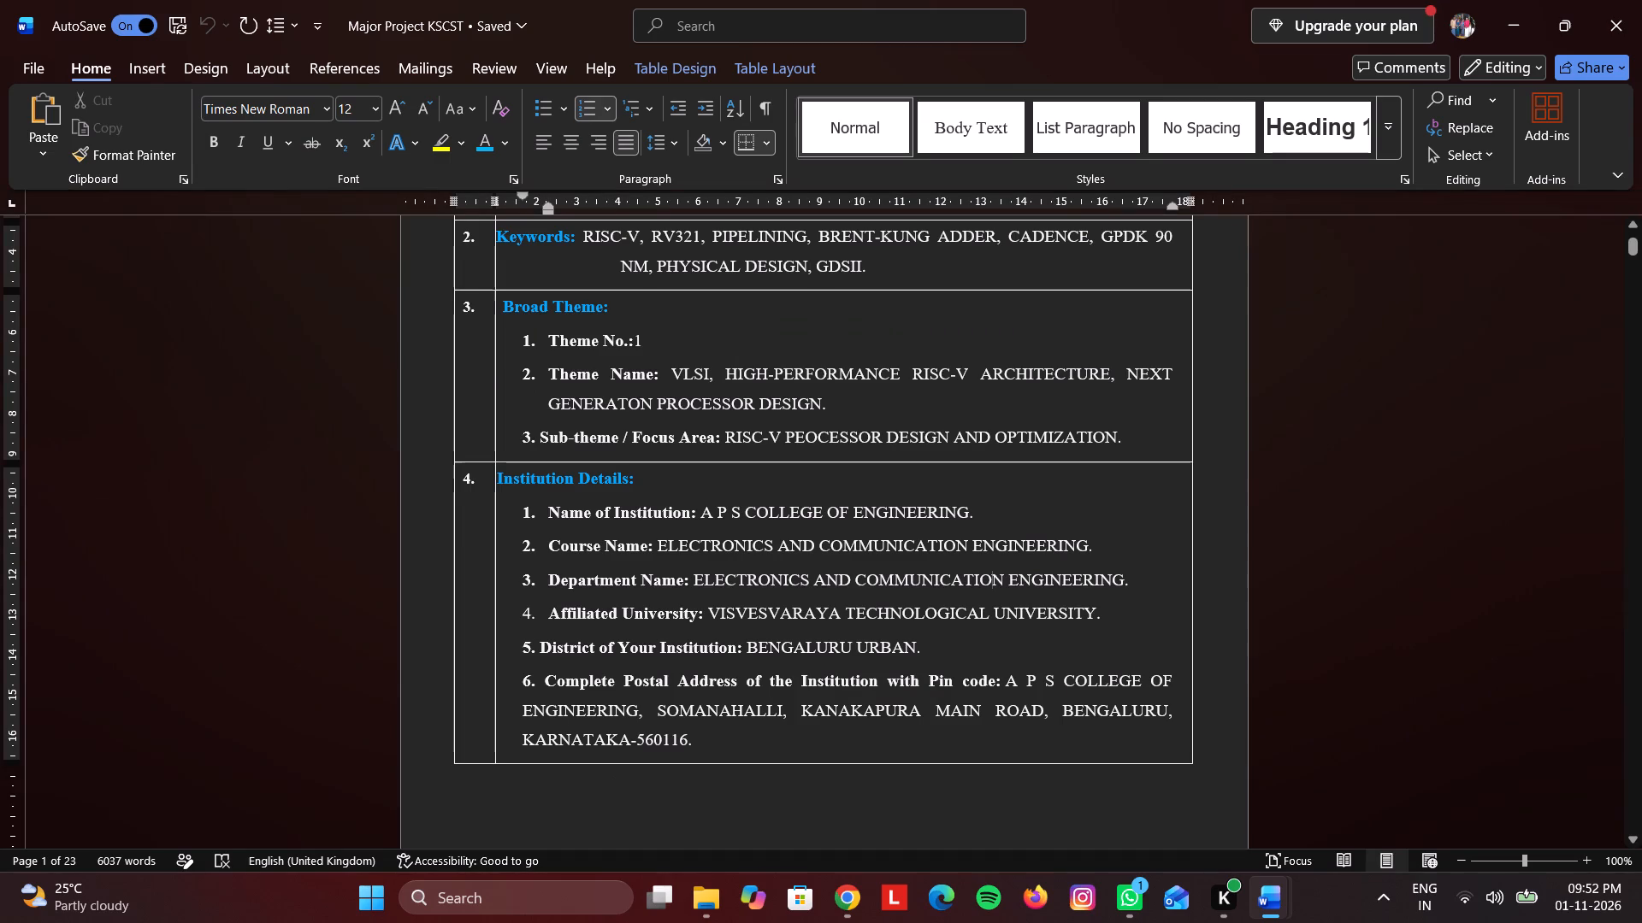
click(1084, 684)
click(1086, 708)
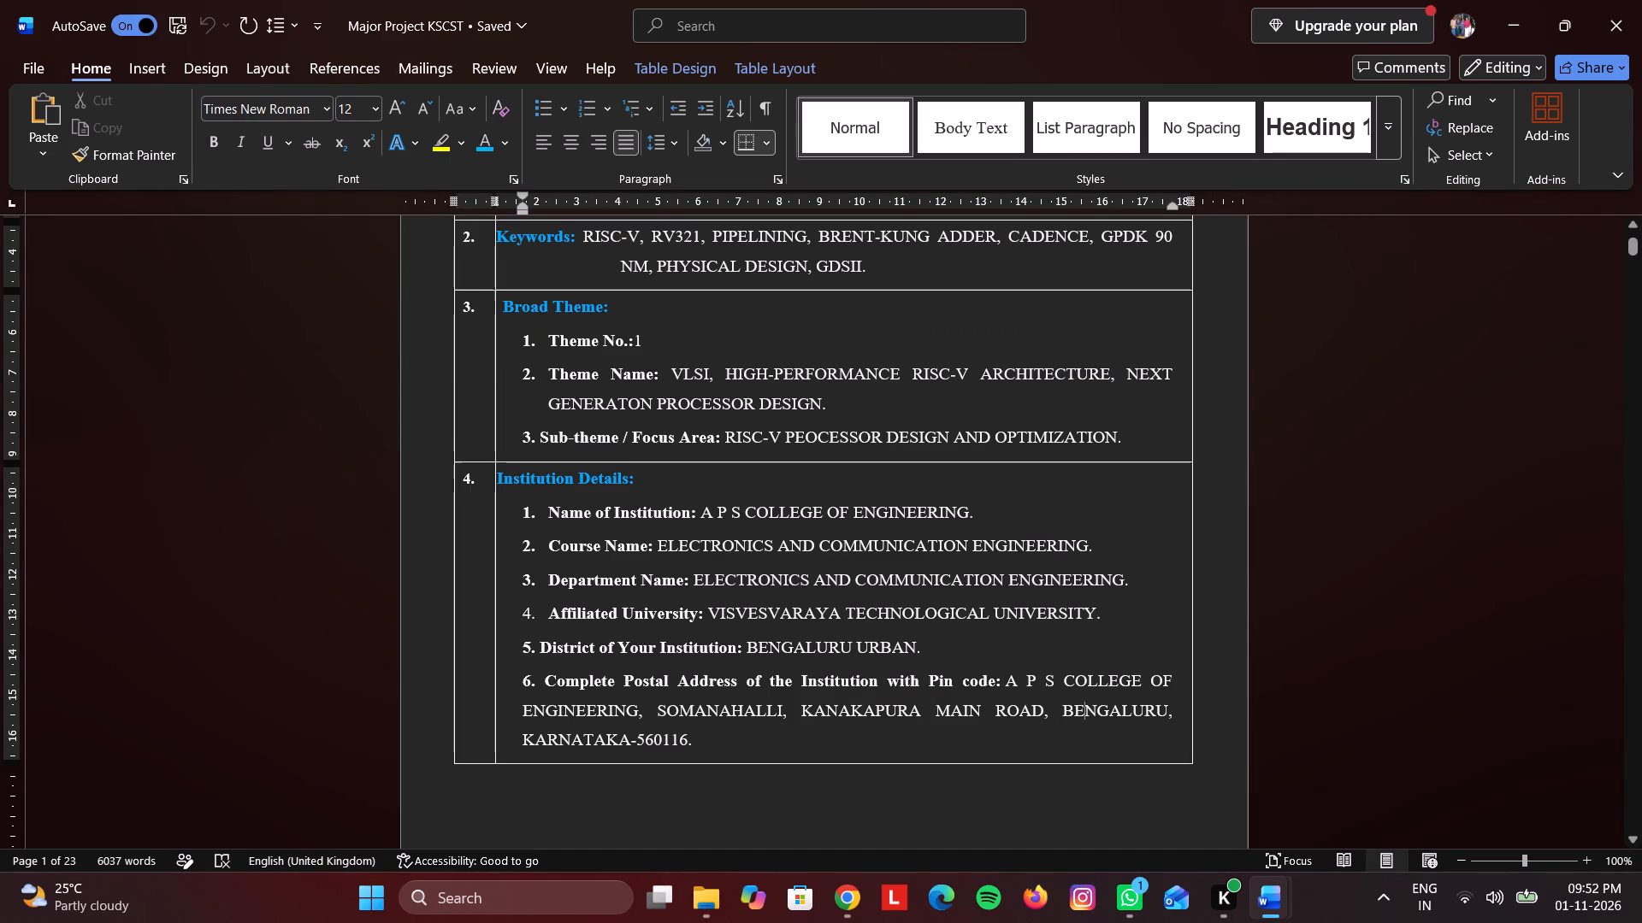
key(alt+Tab)
key(alt+Tab)
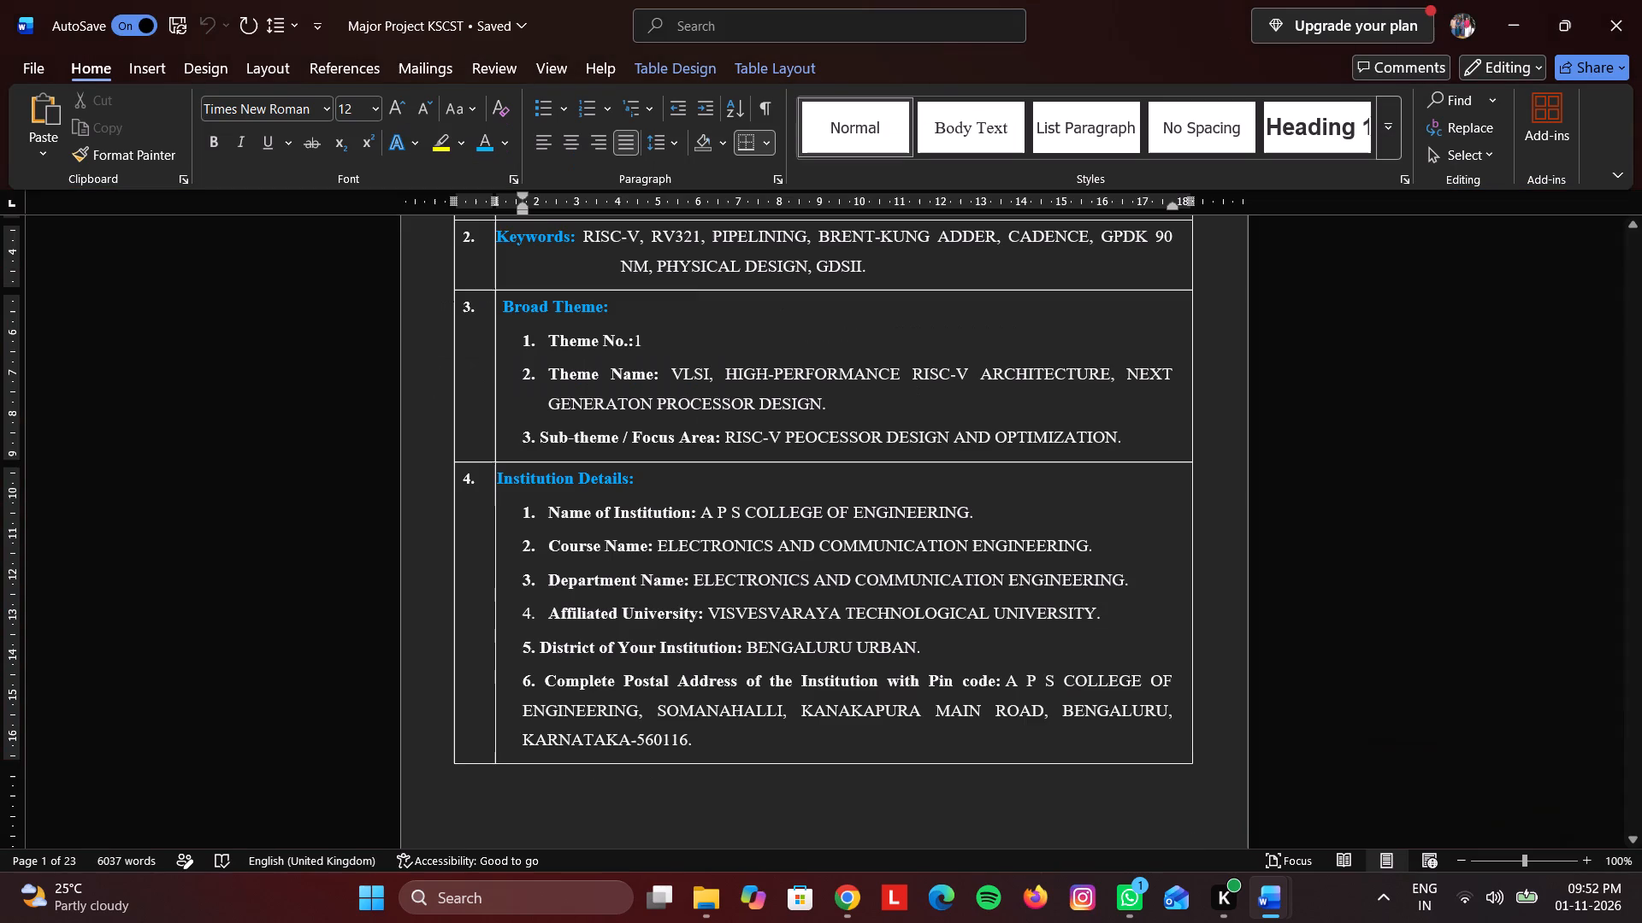
click(935, 638)
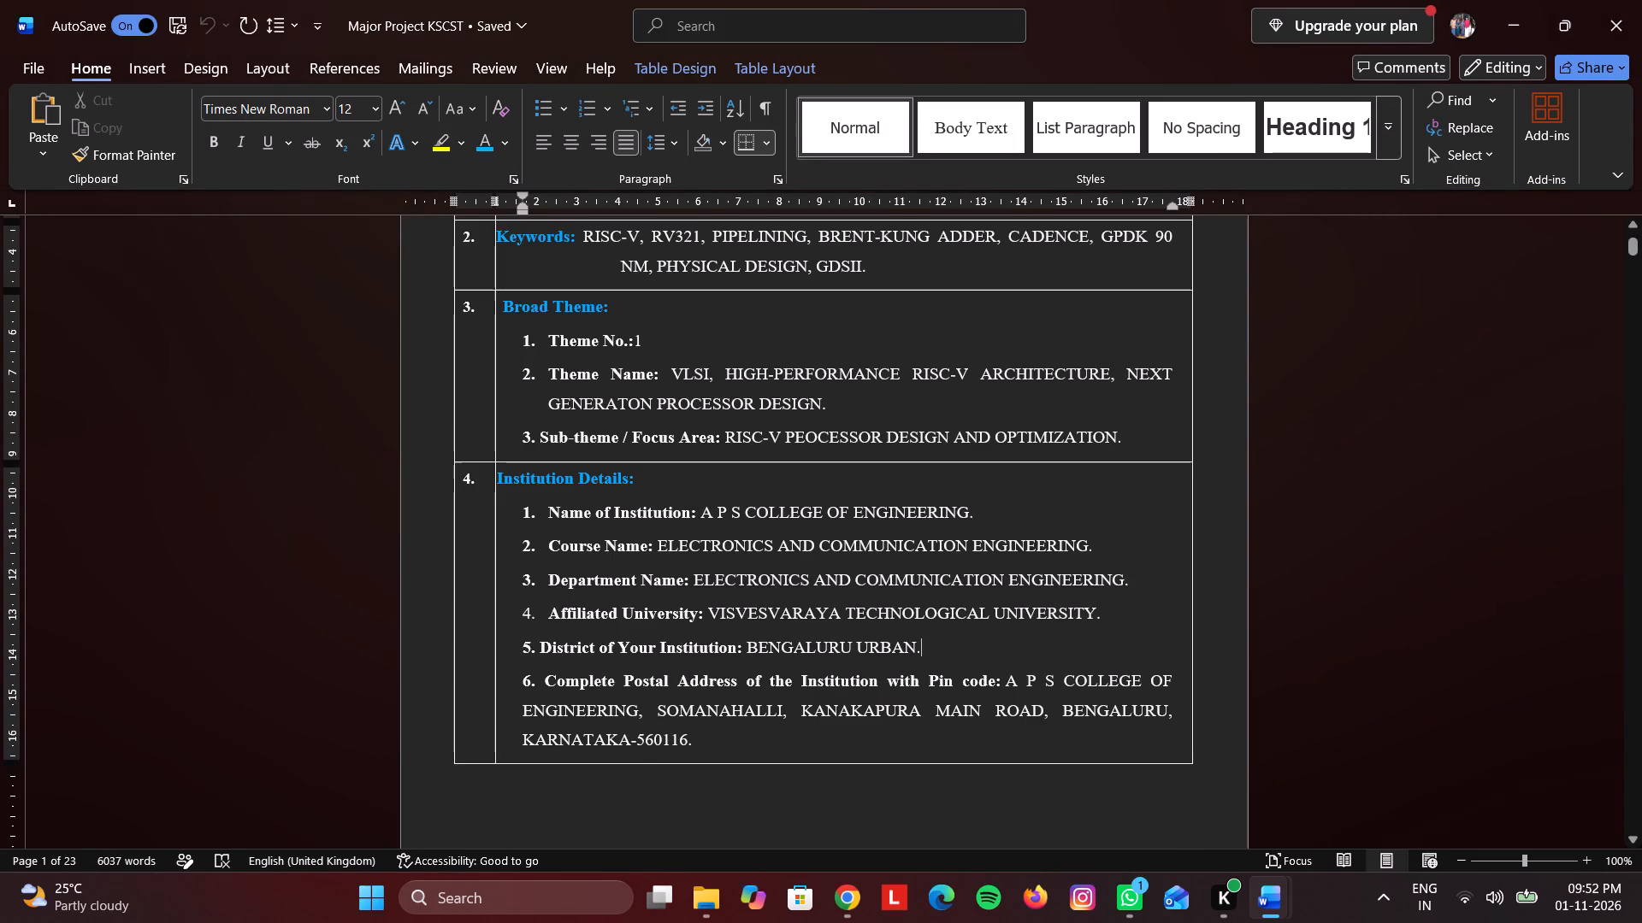
Compare the Part-A table's placement and alignment in Major Project KSCST with the completed proposal's table.
scroll(673, 668, up, 11)
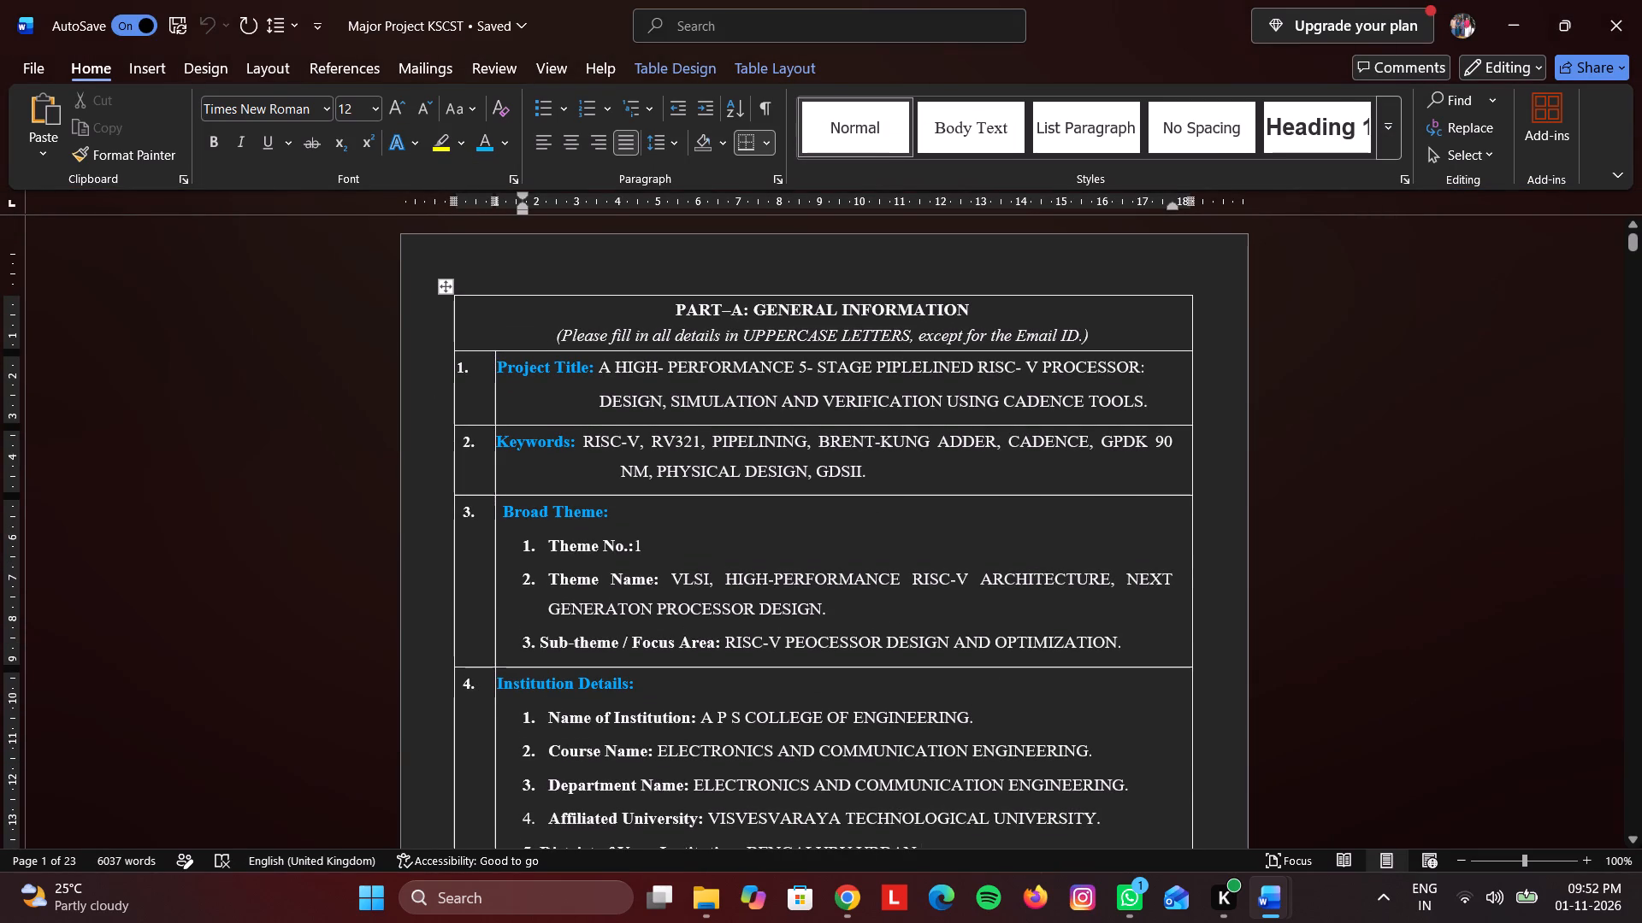
click(442, 288)
click(600, 374)
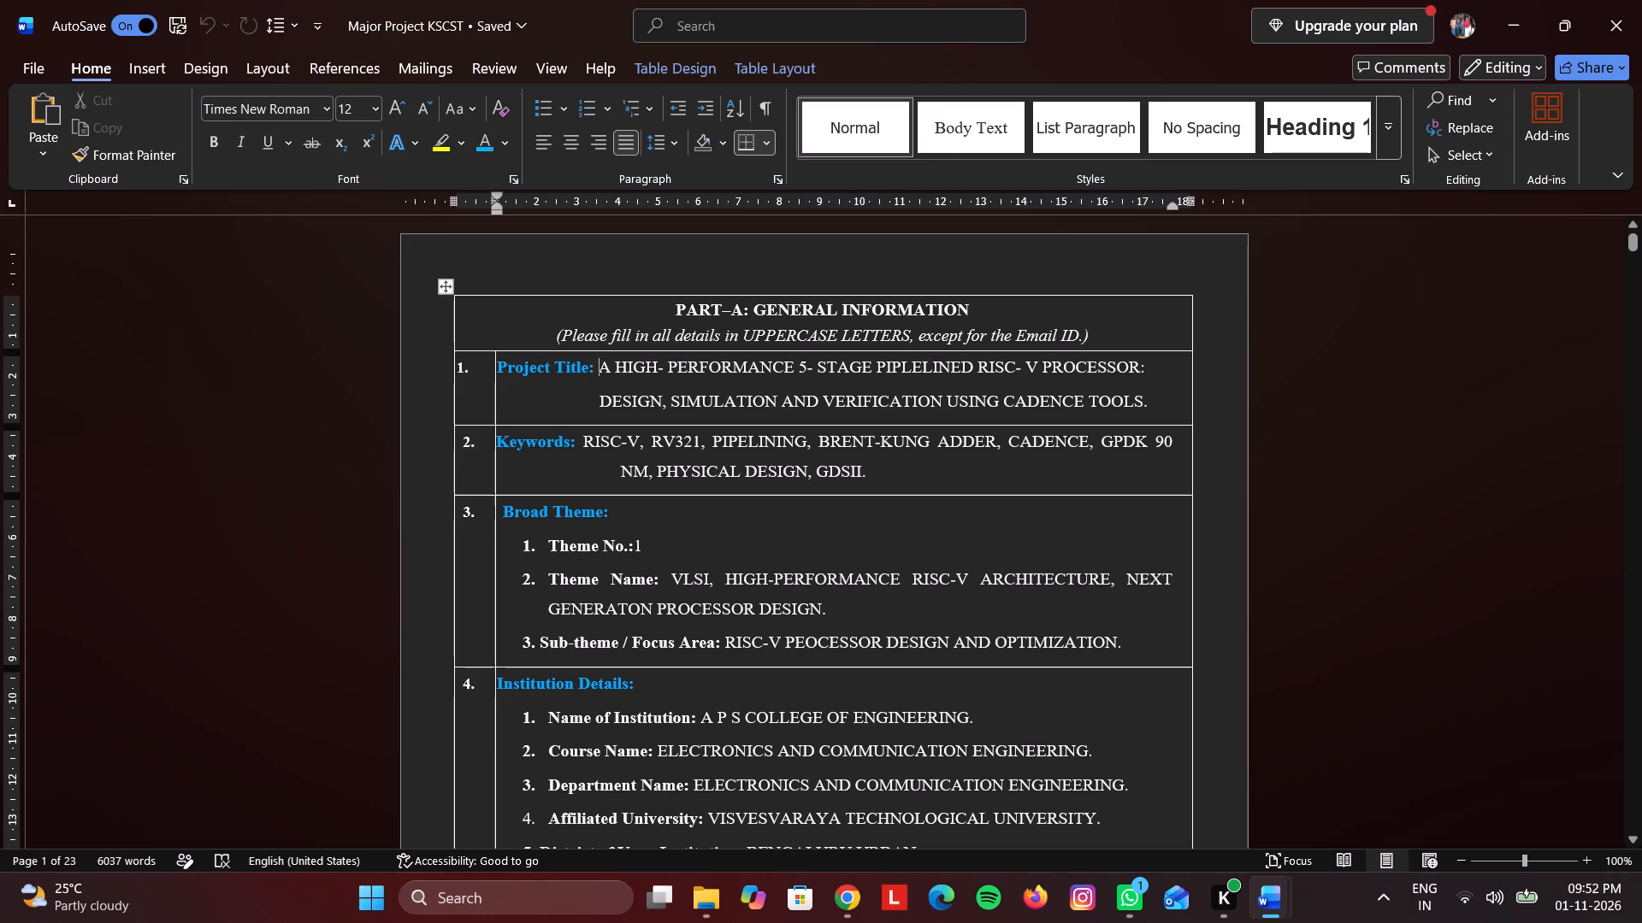
key(alt+Tab)
scroll(629, 421, up, 5)
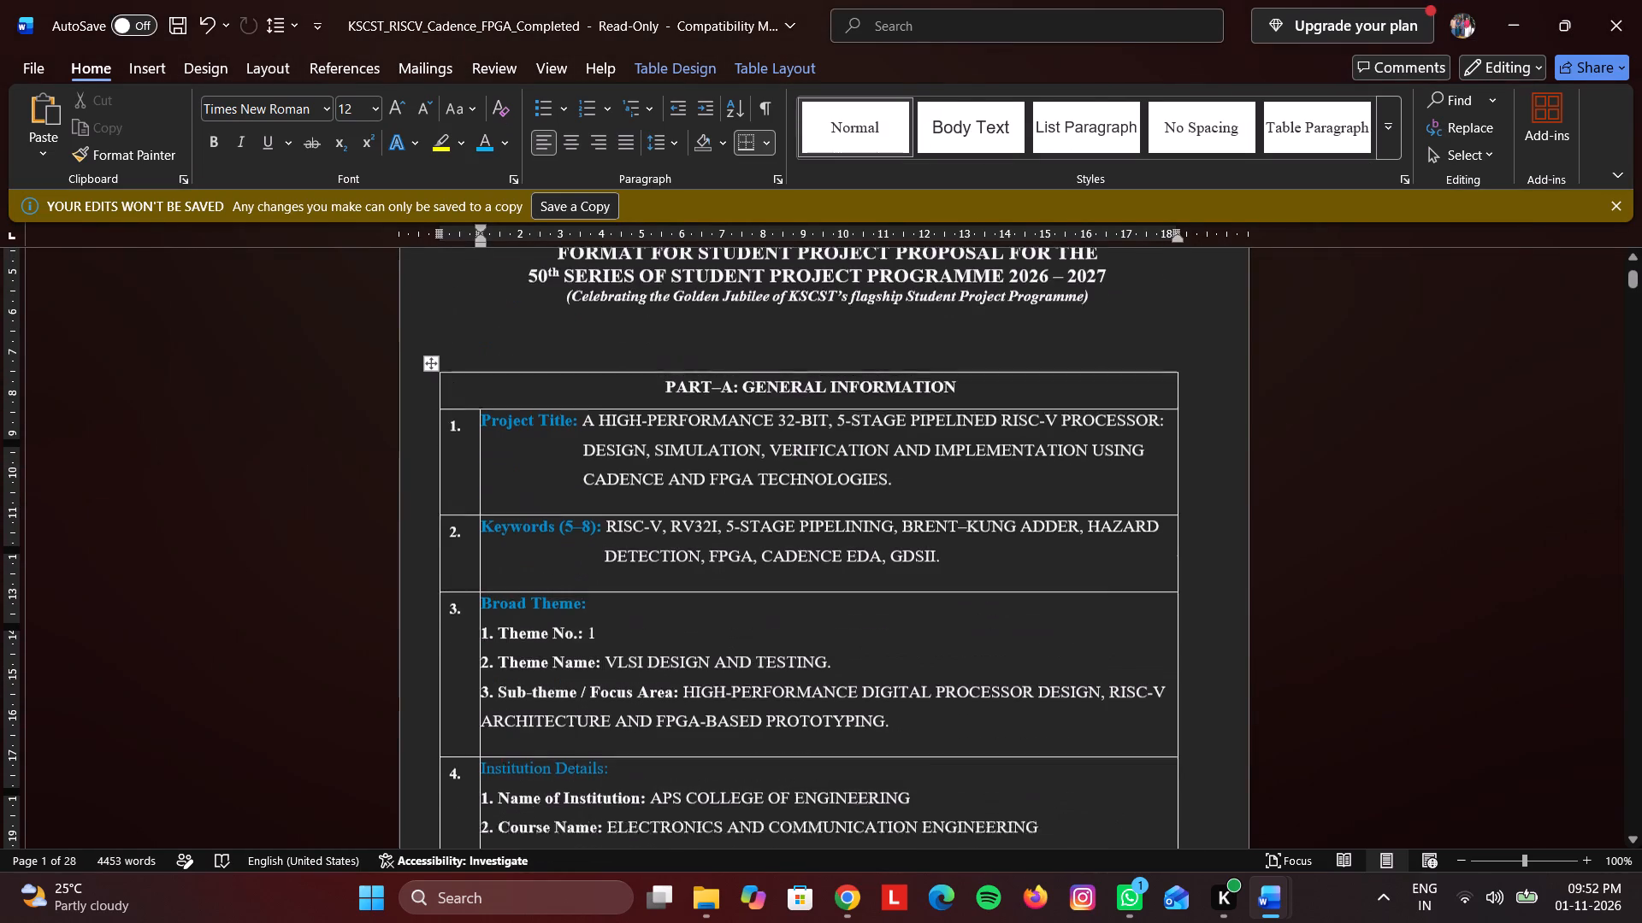
key(ctrl+a)
click(629, 452)
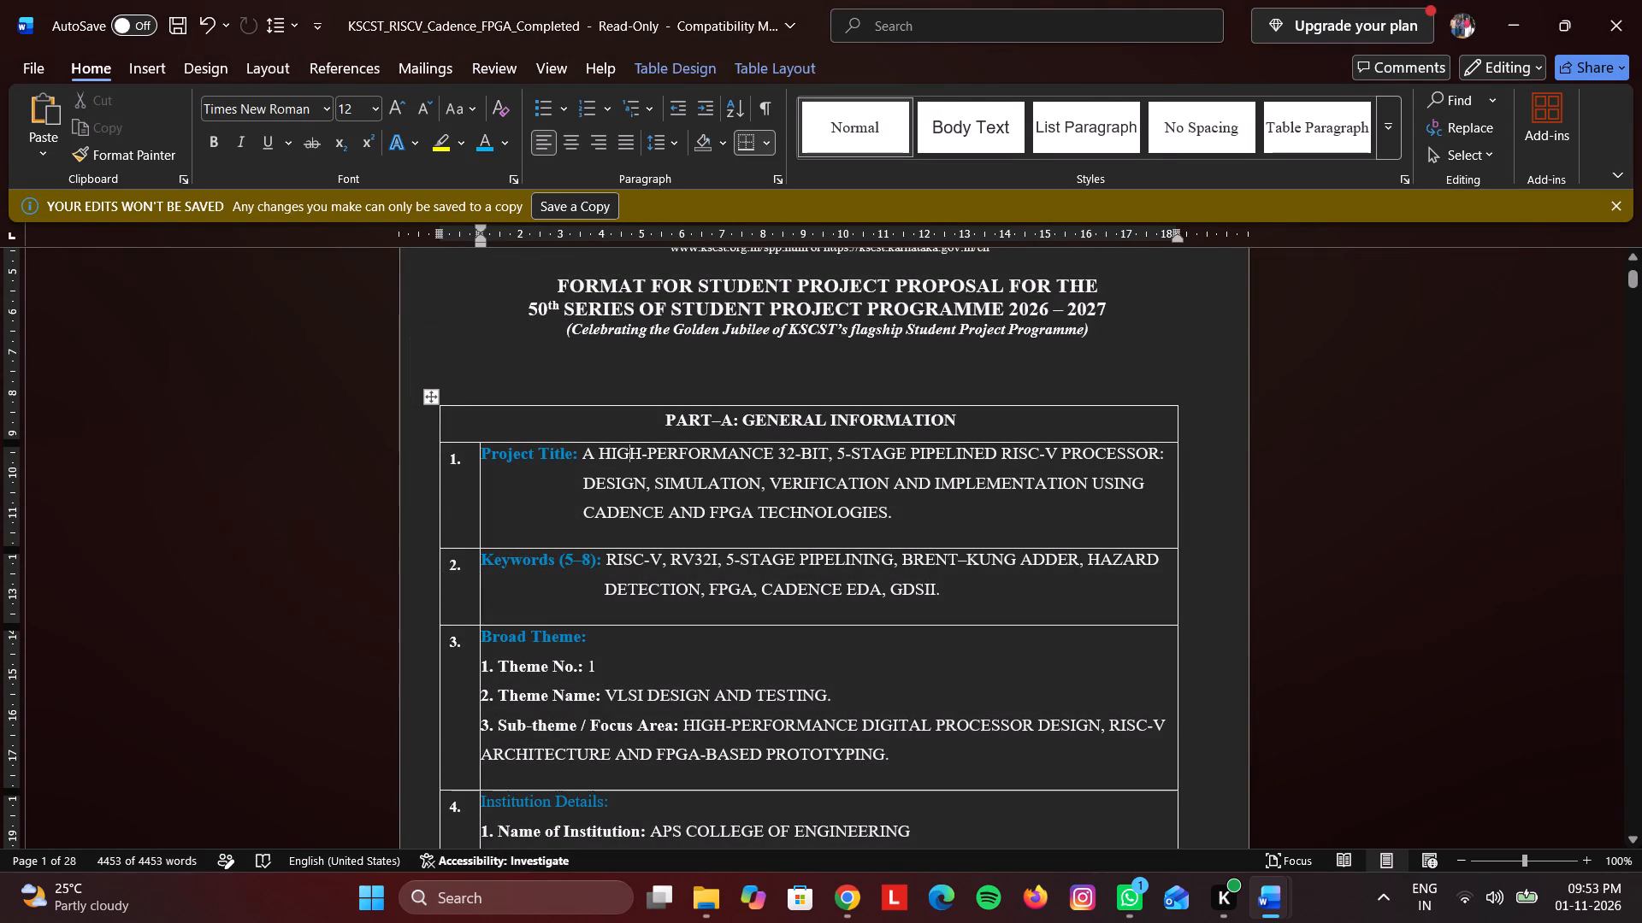
click(427, 399)
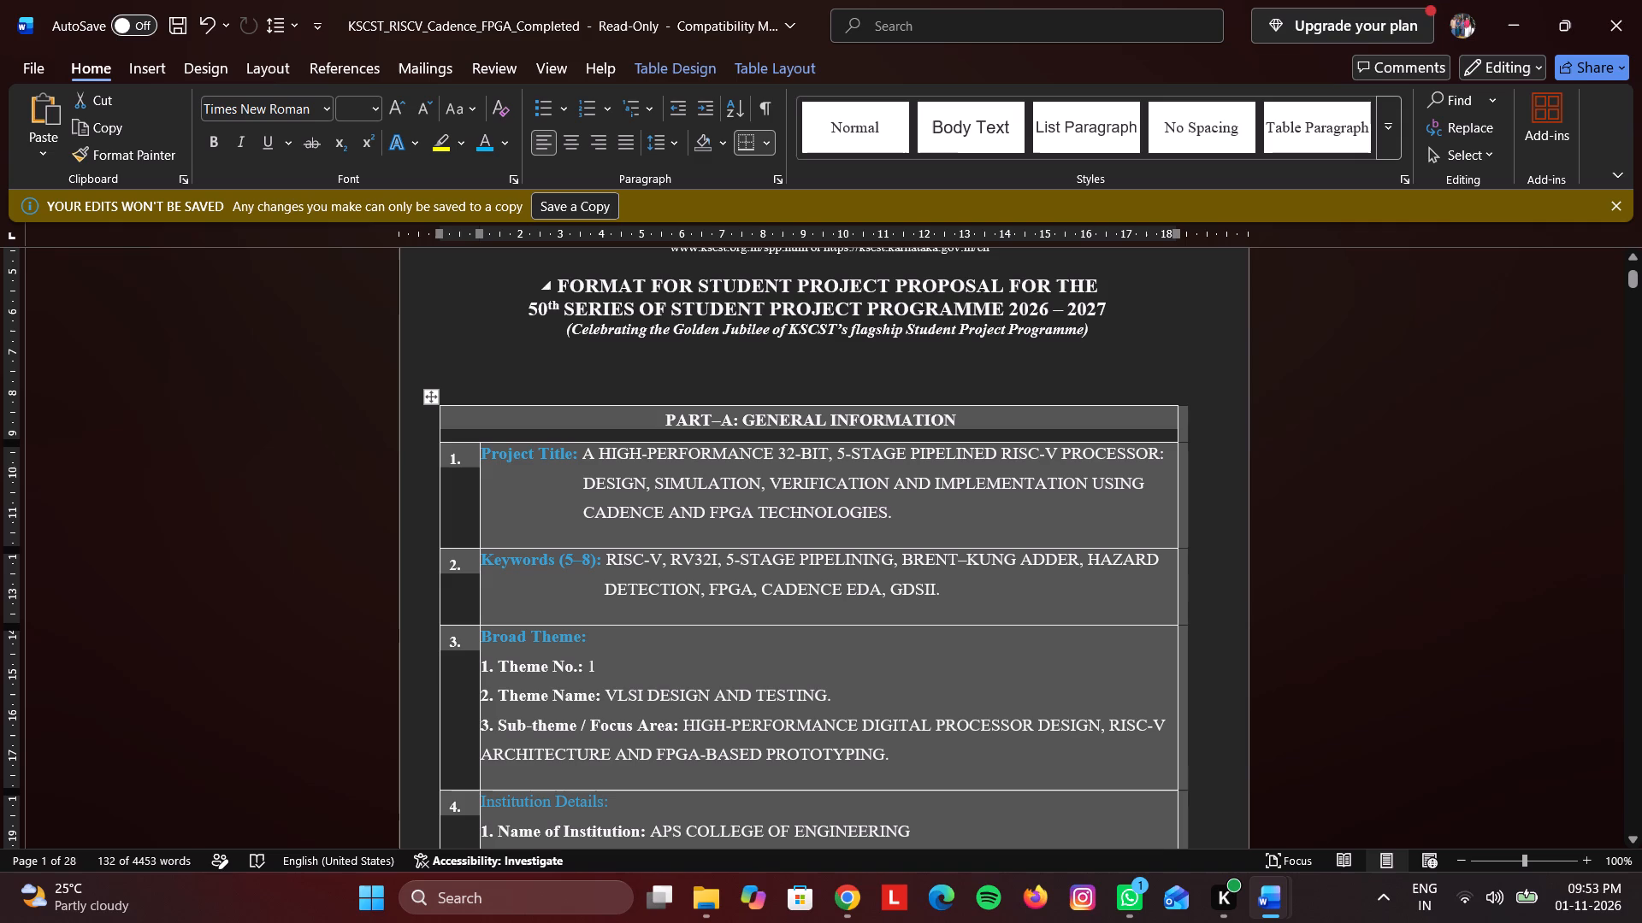
click(1109, 447)
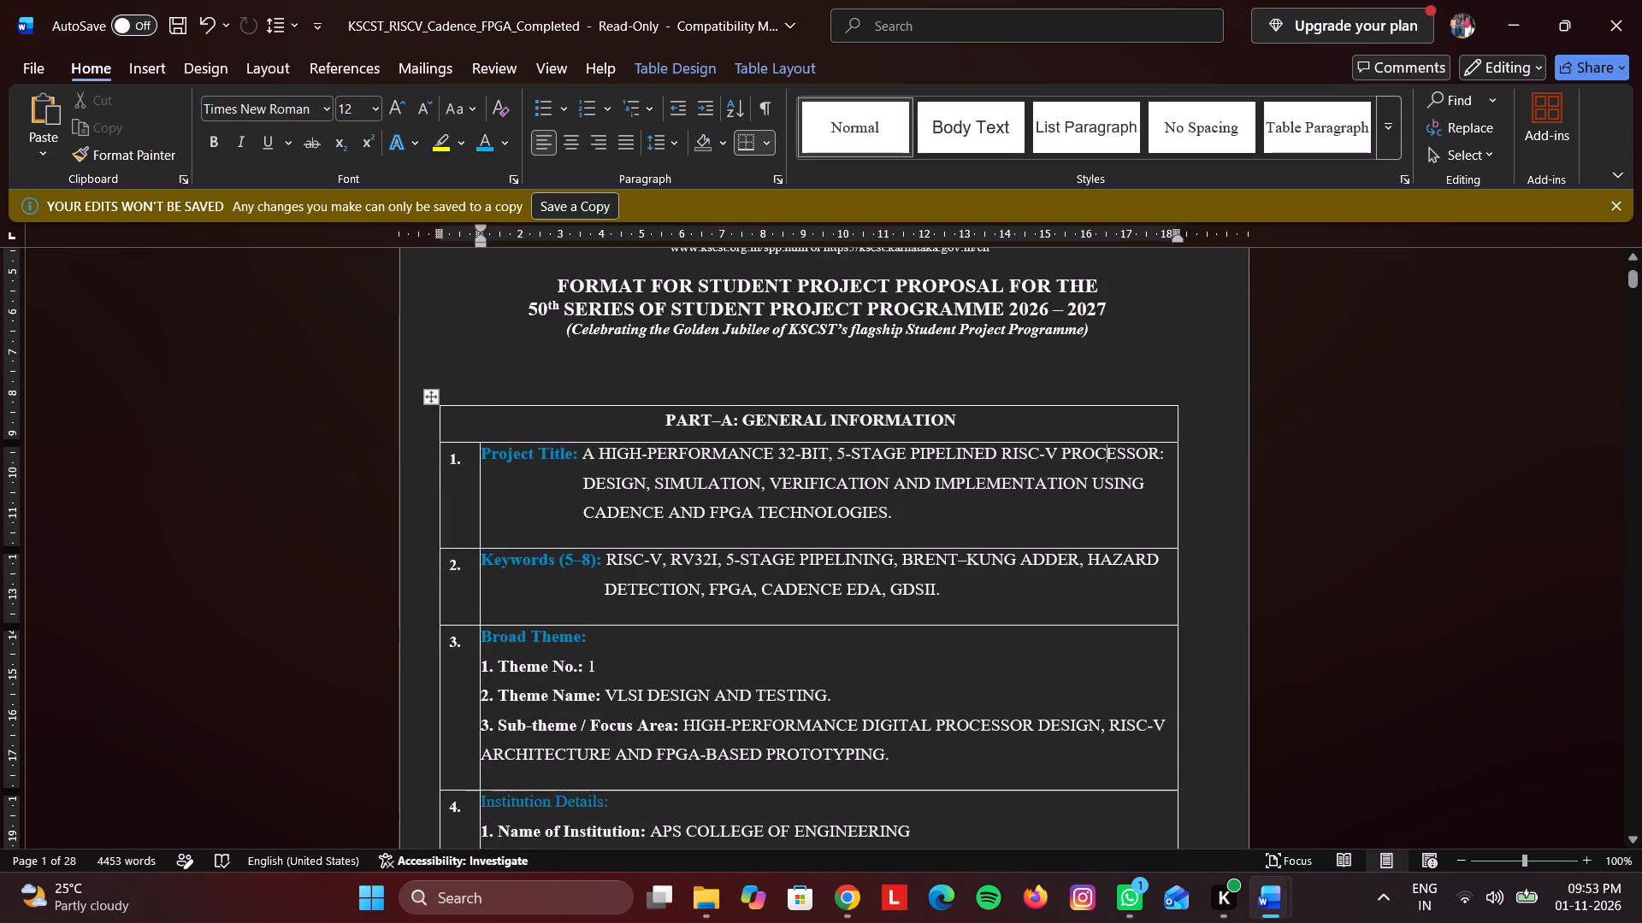
key(alt+Tab)
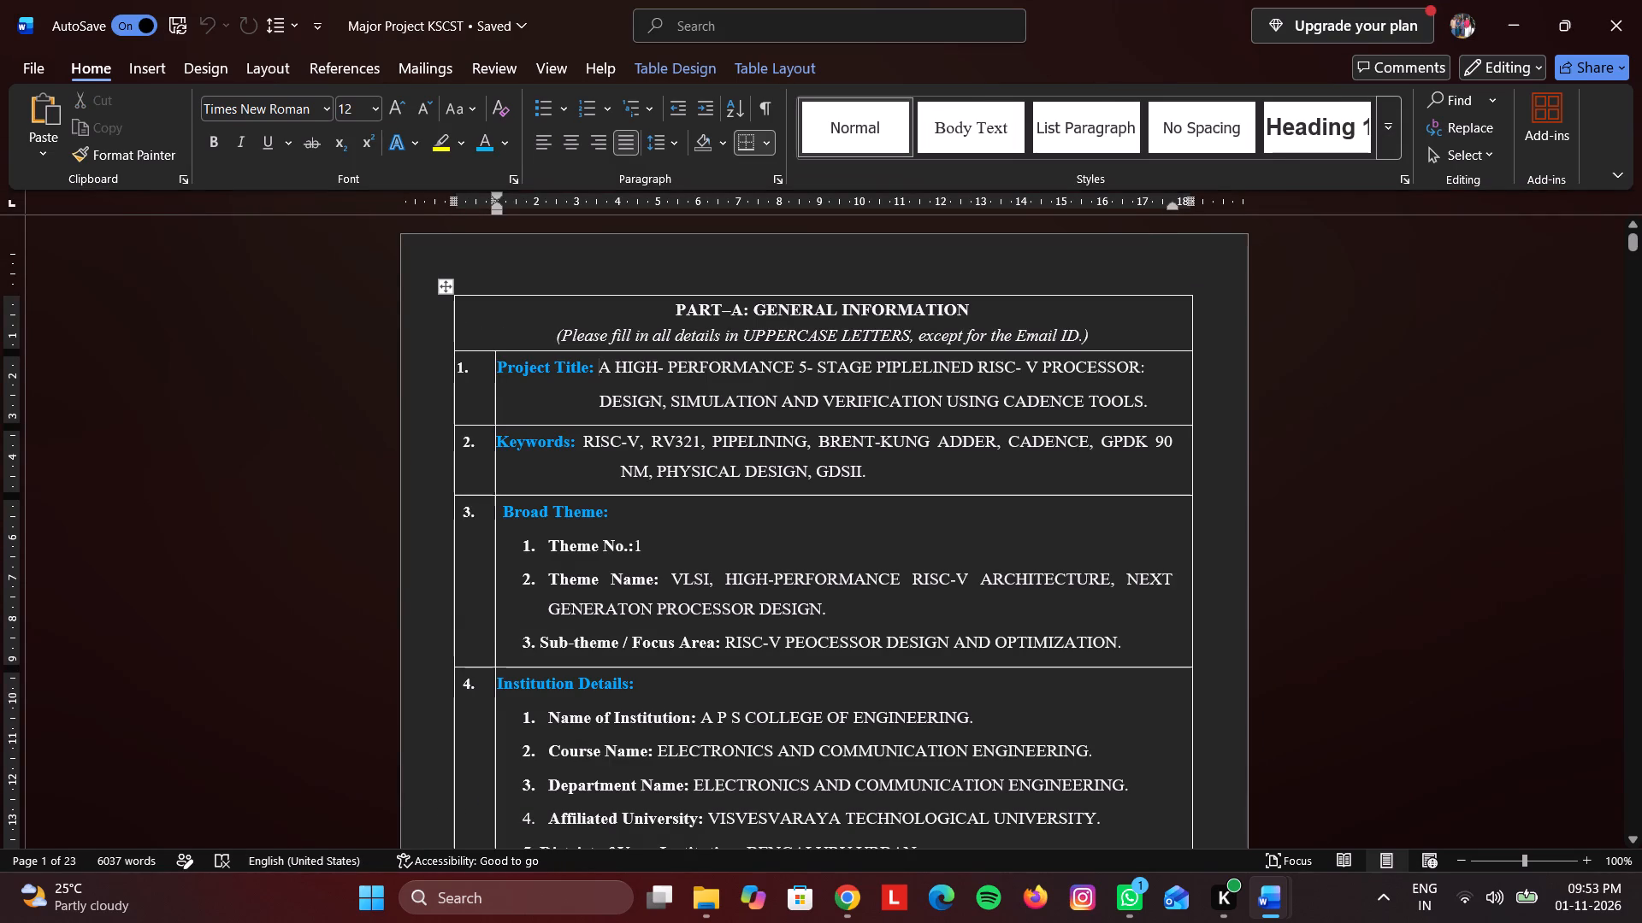
click(439, 280)
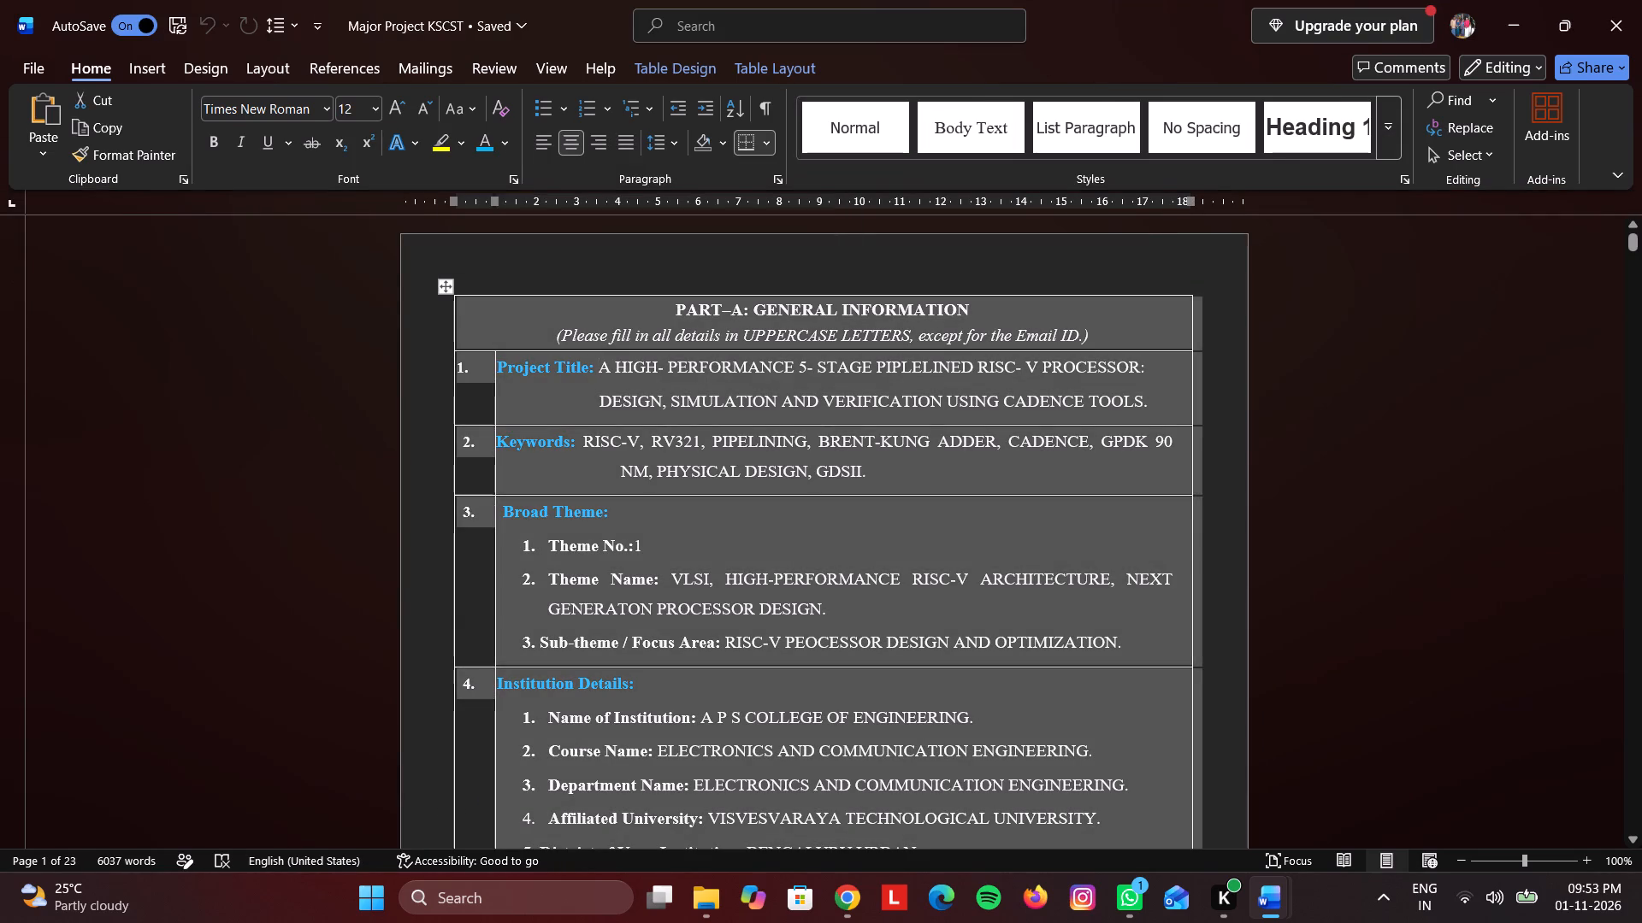
click(642, 399)
key(alt+Tab)
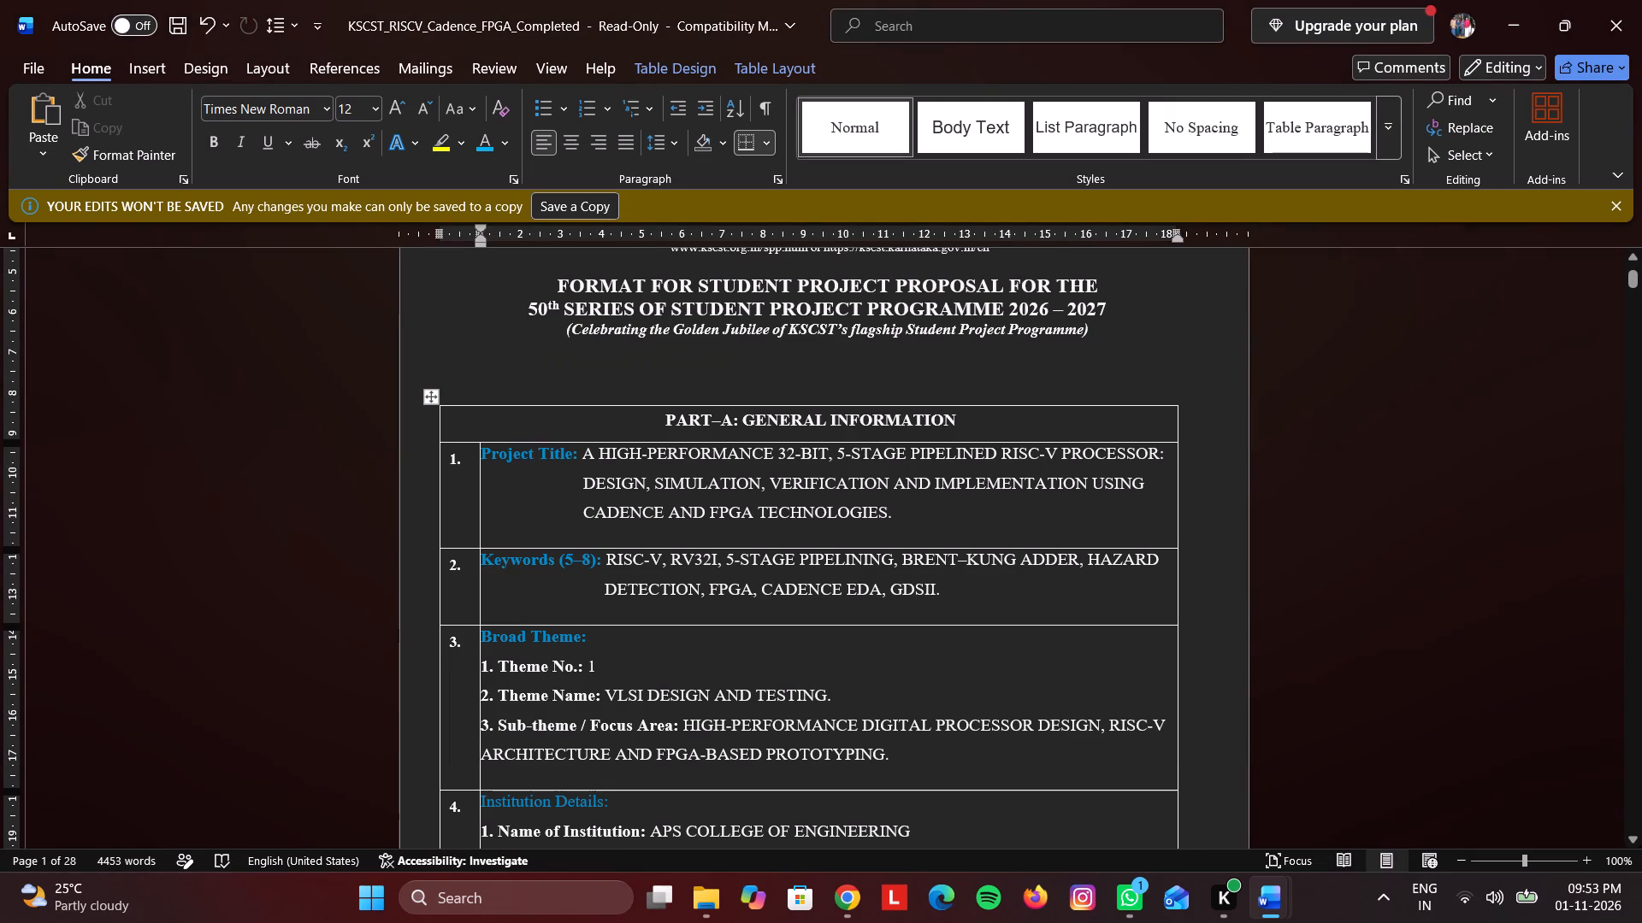
key(alt+Tab)
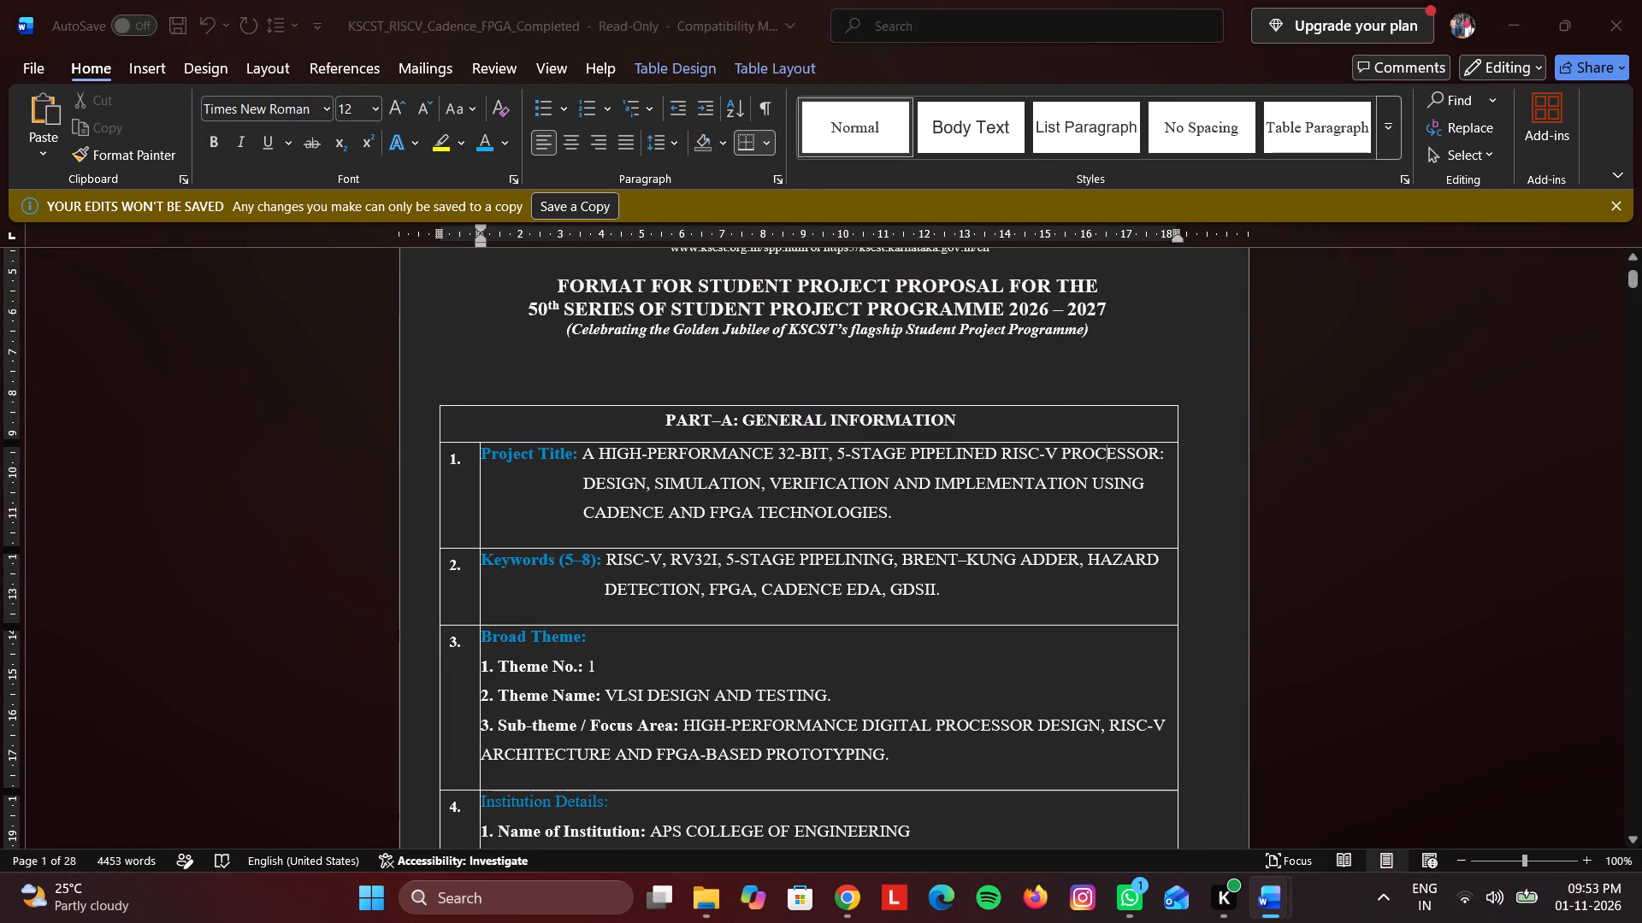
key(alt+Tab)
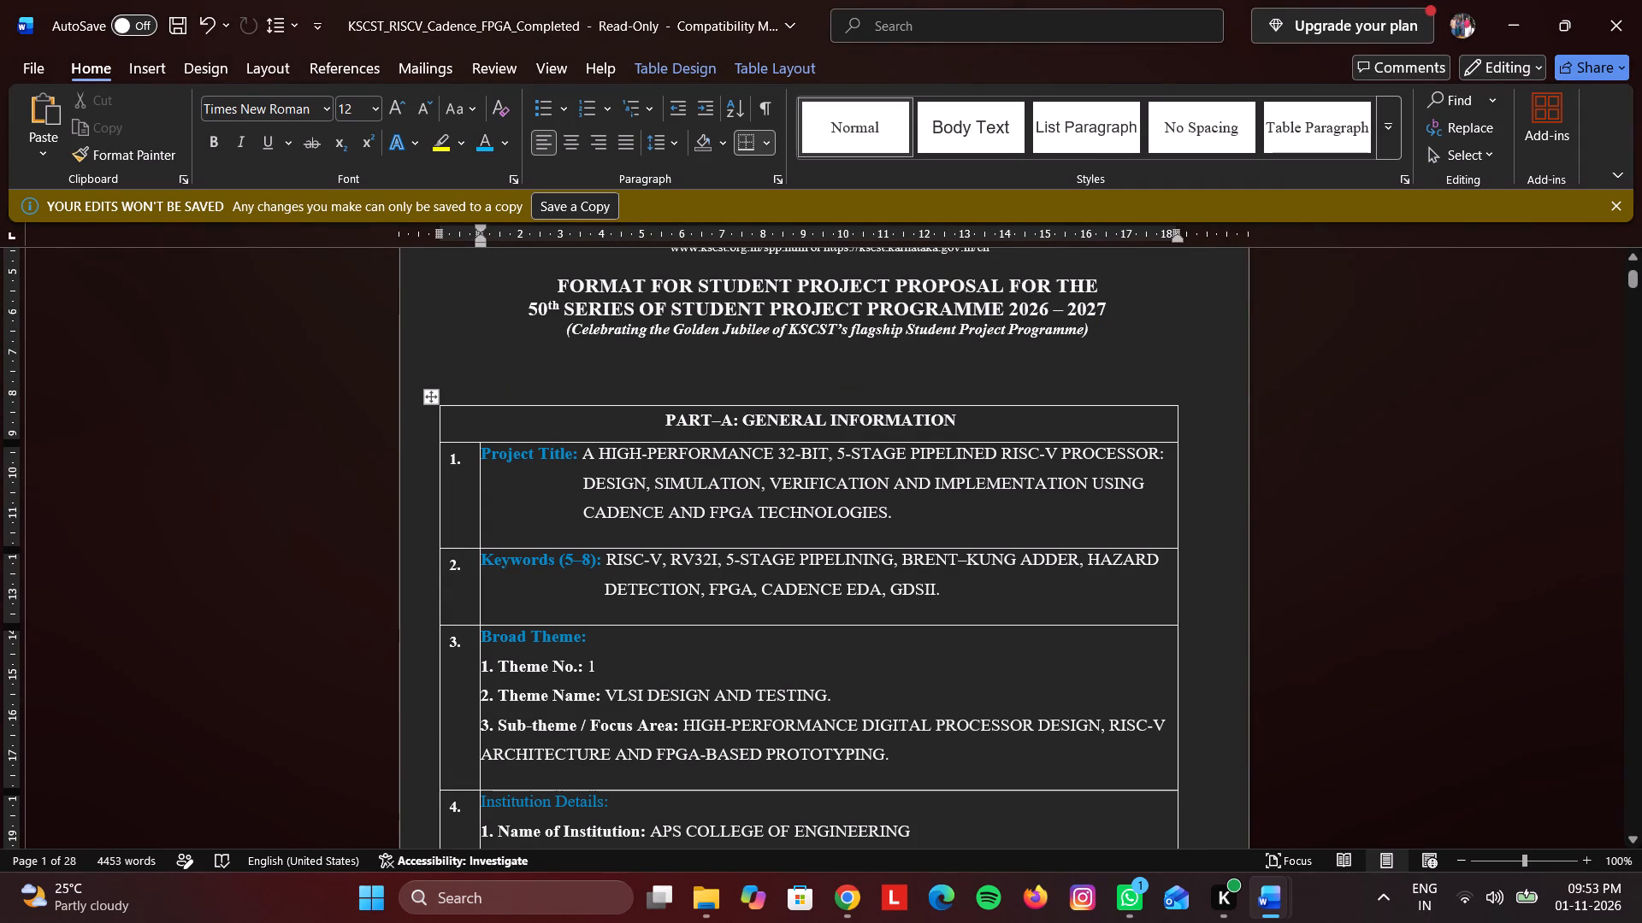
key(alt+Tab)
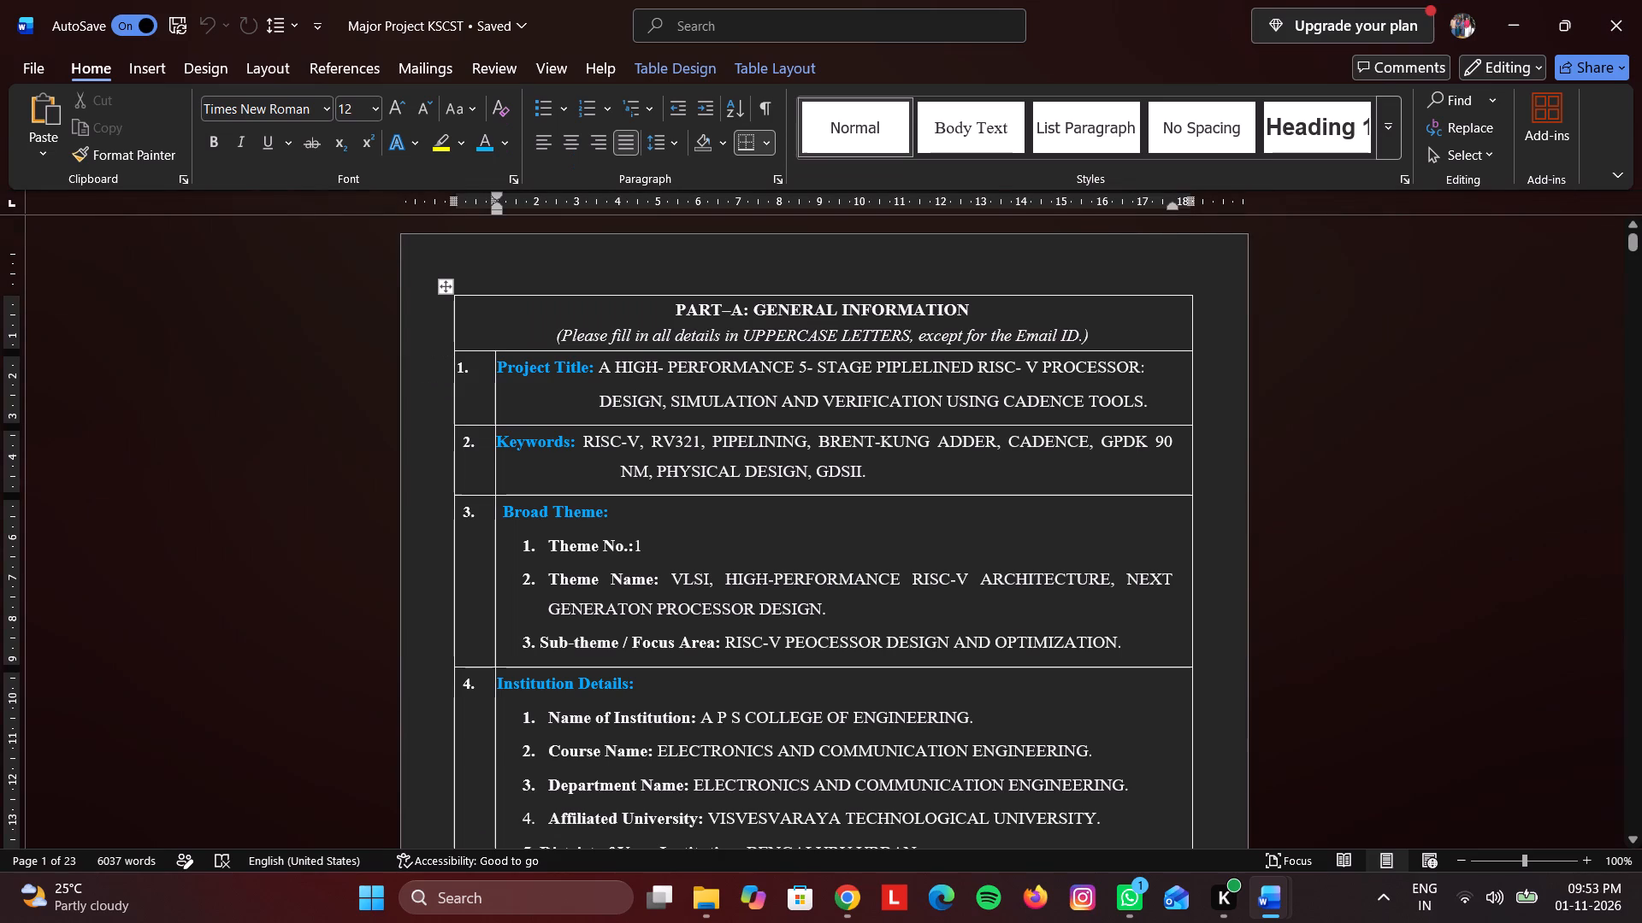
key(alt+Tab)
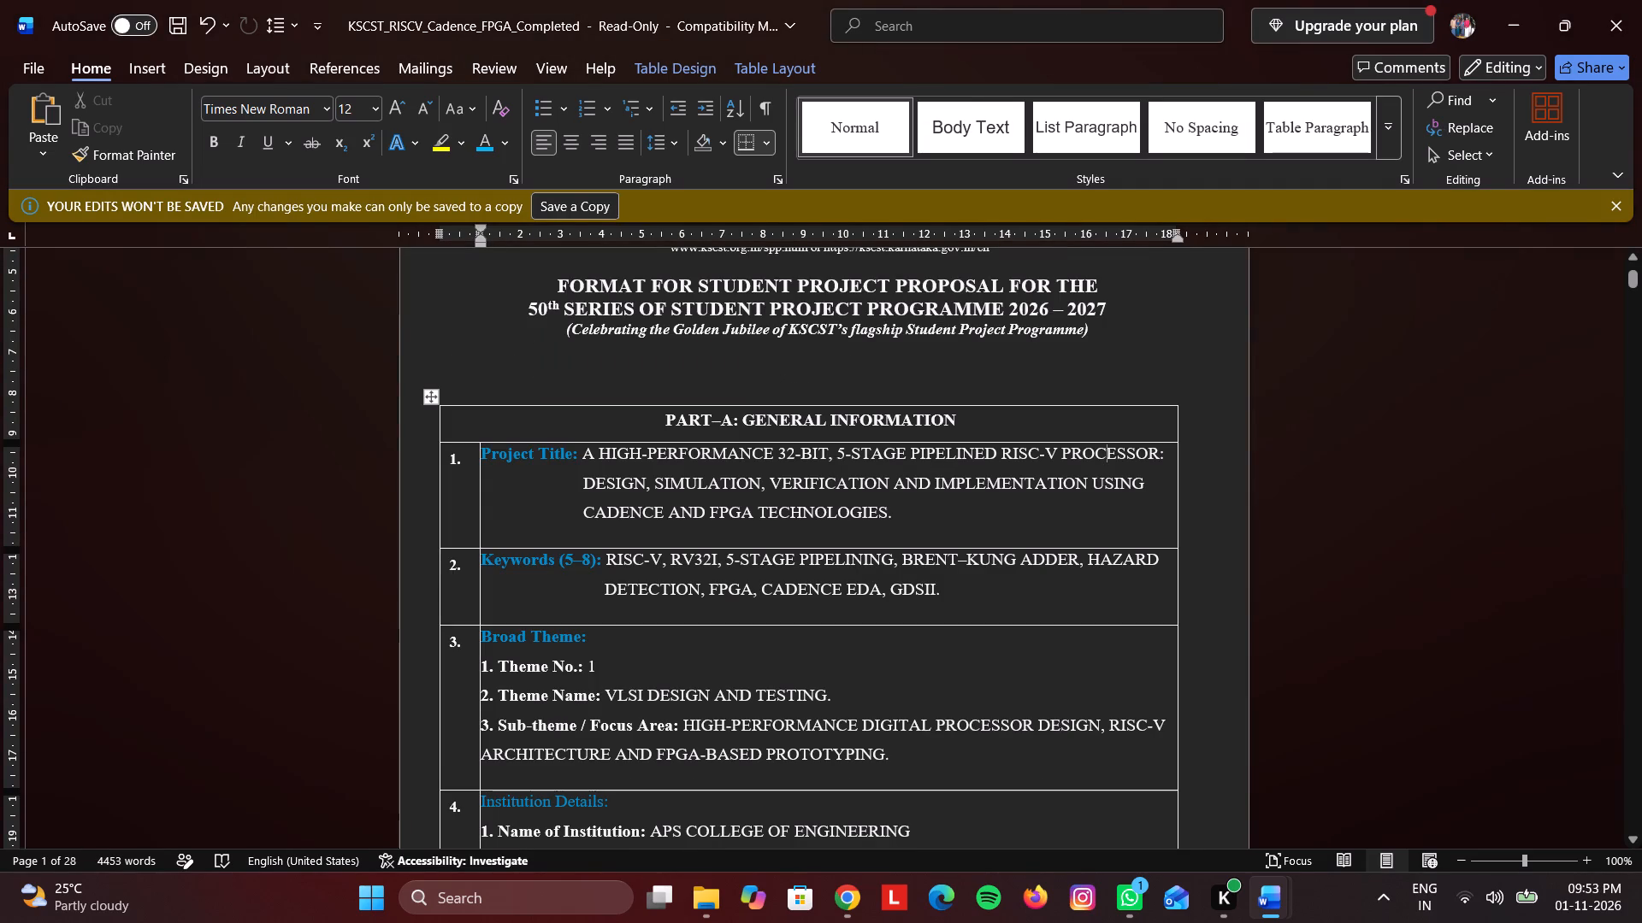
Move the completed proposal's Part-A table slightly rightward on the page to match the table position in Major Project KSCST.
click(429, 400)
key(Right)
key(Right)
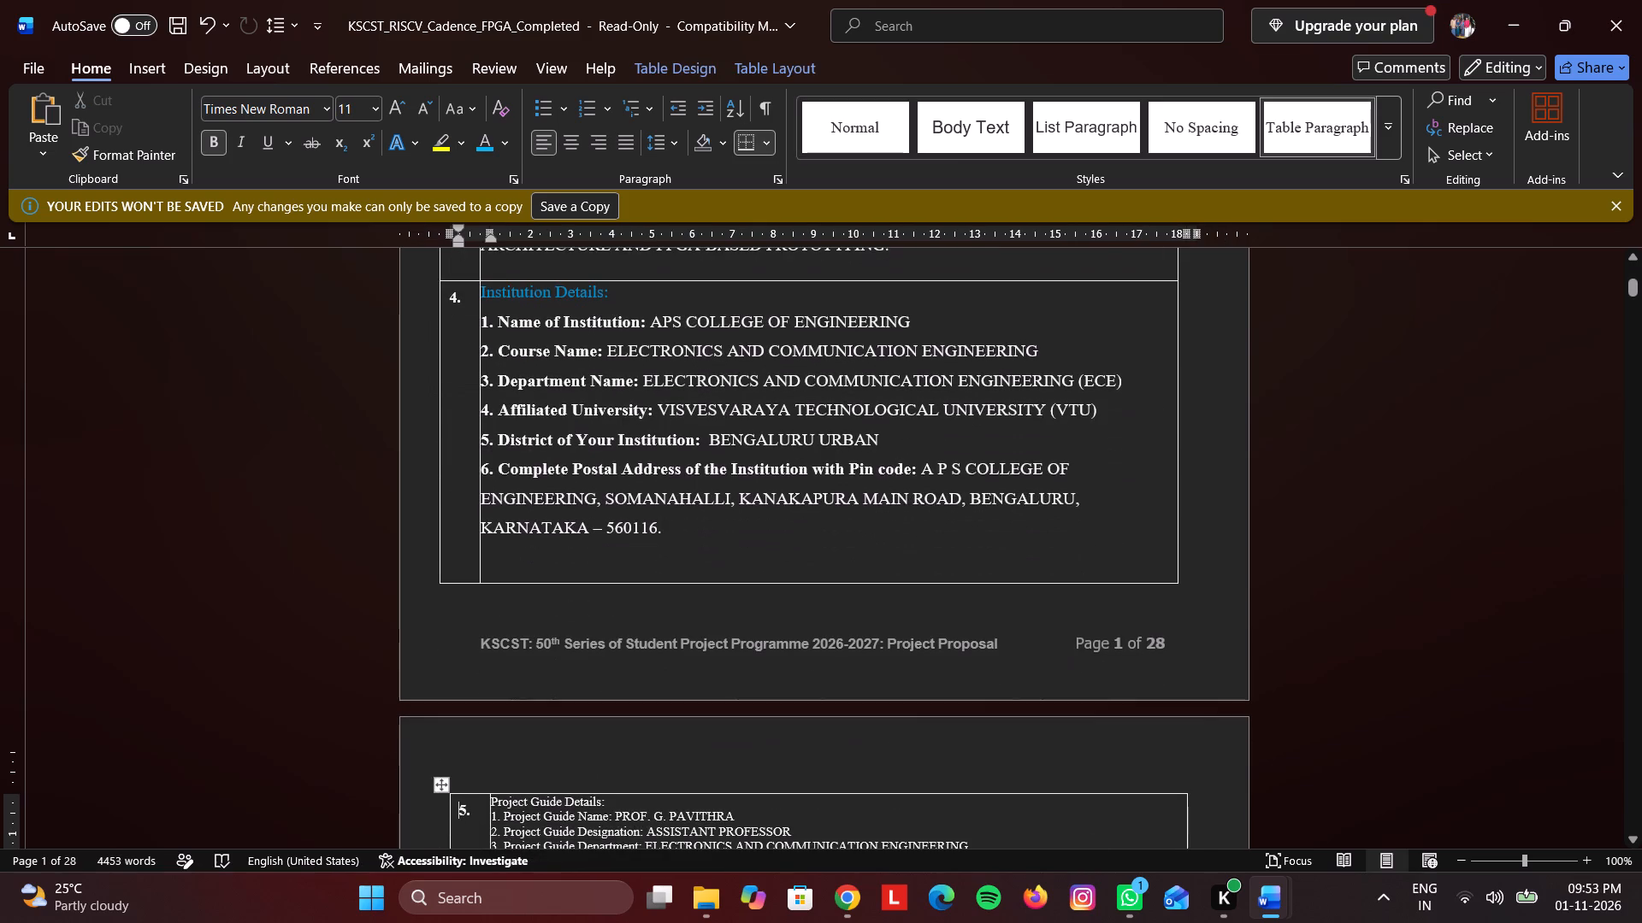
scroll(455, 490, up, 9)
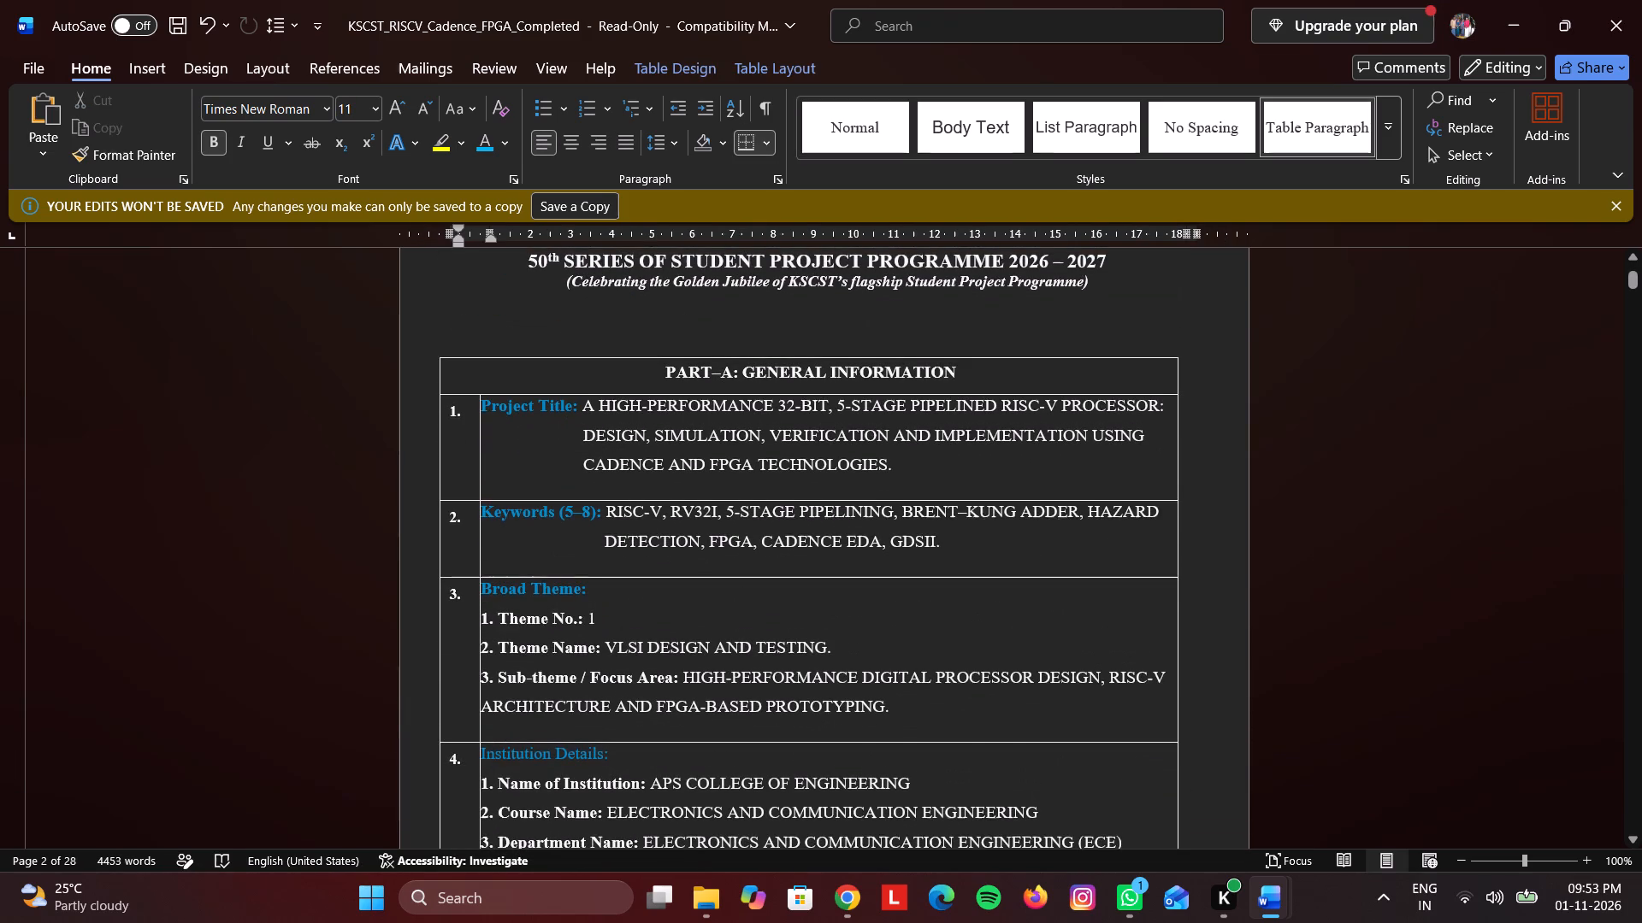
scroll(450, 469, up, 3)
click(439, 588)
click(442, 589)
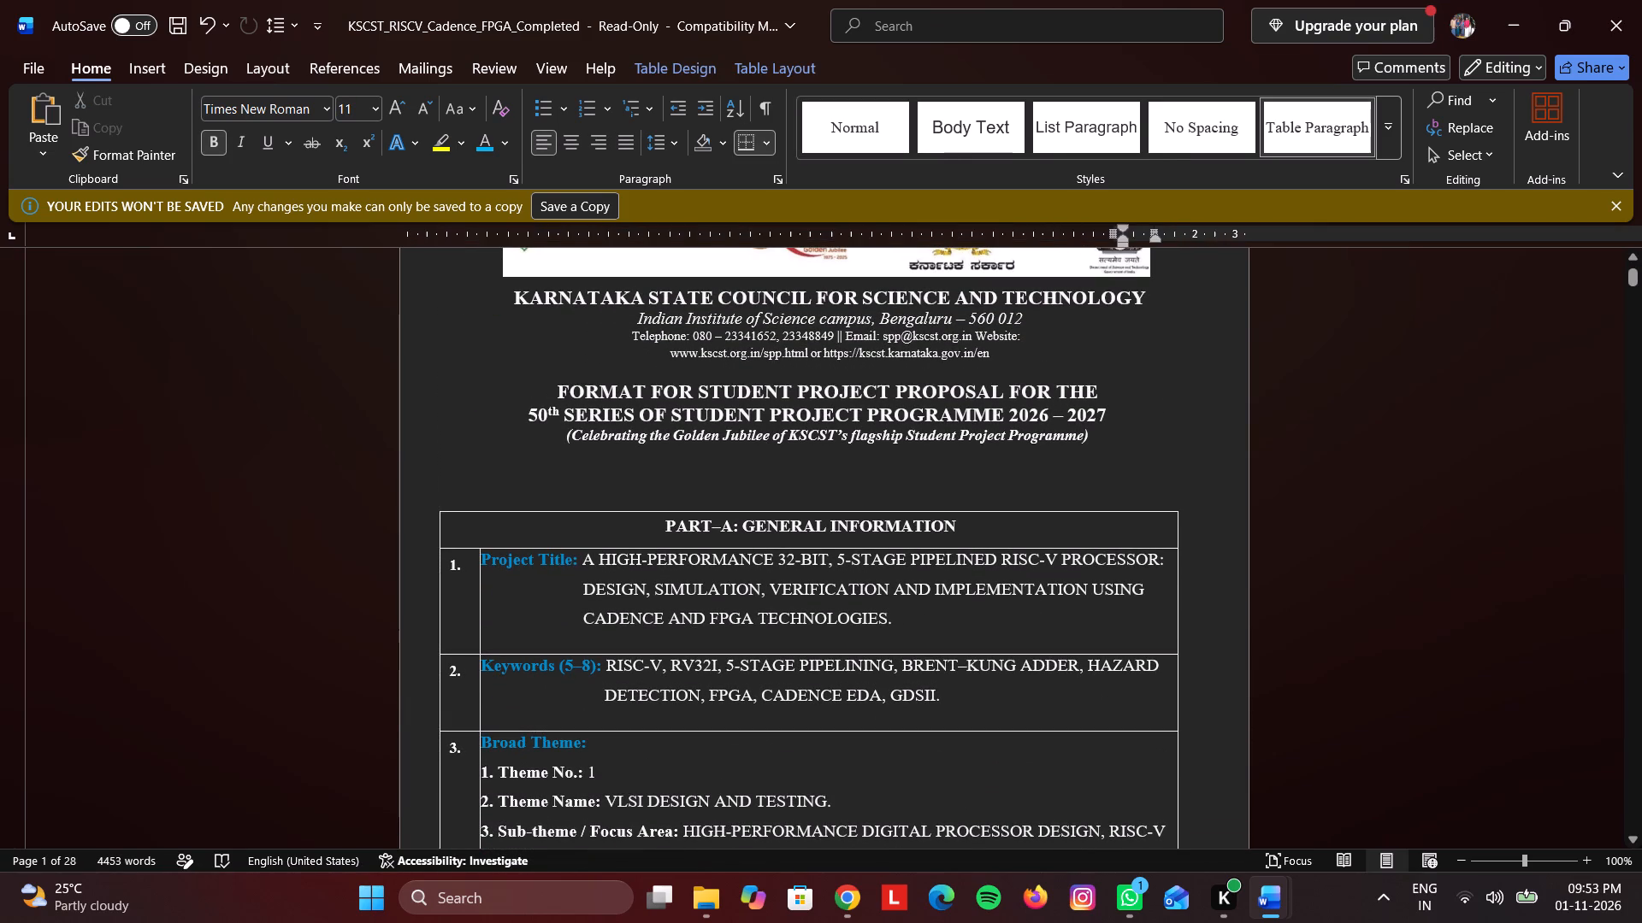
drag(430, 502, 470, 506)
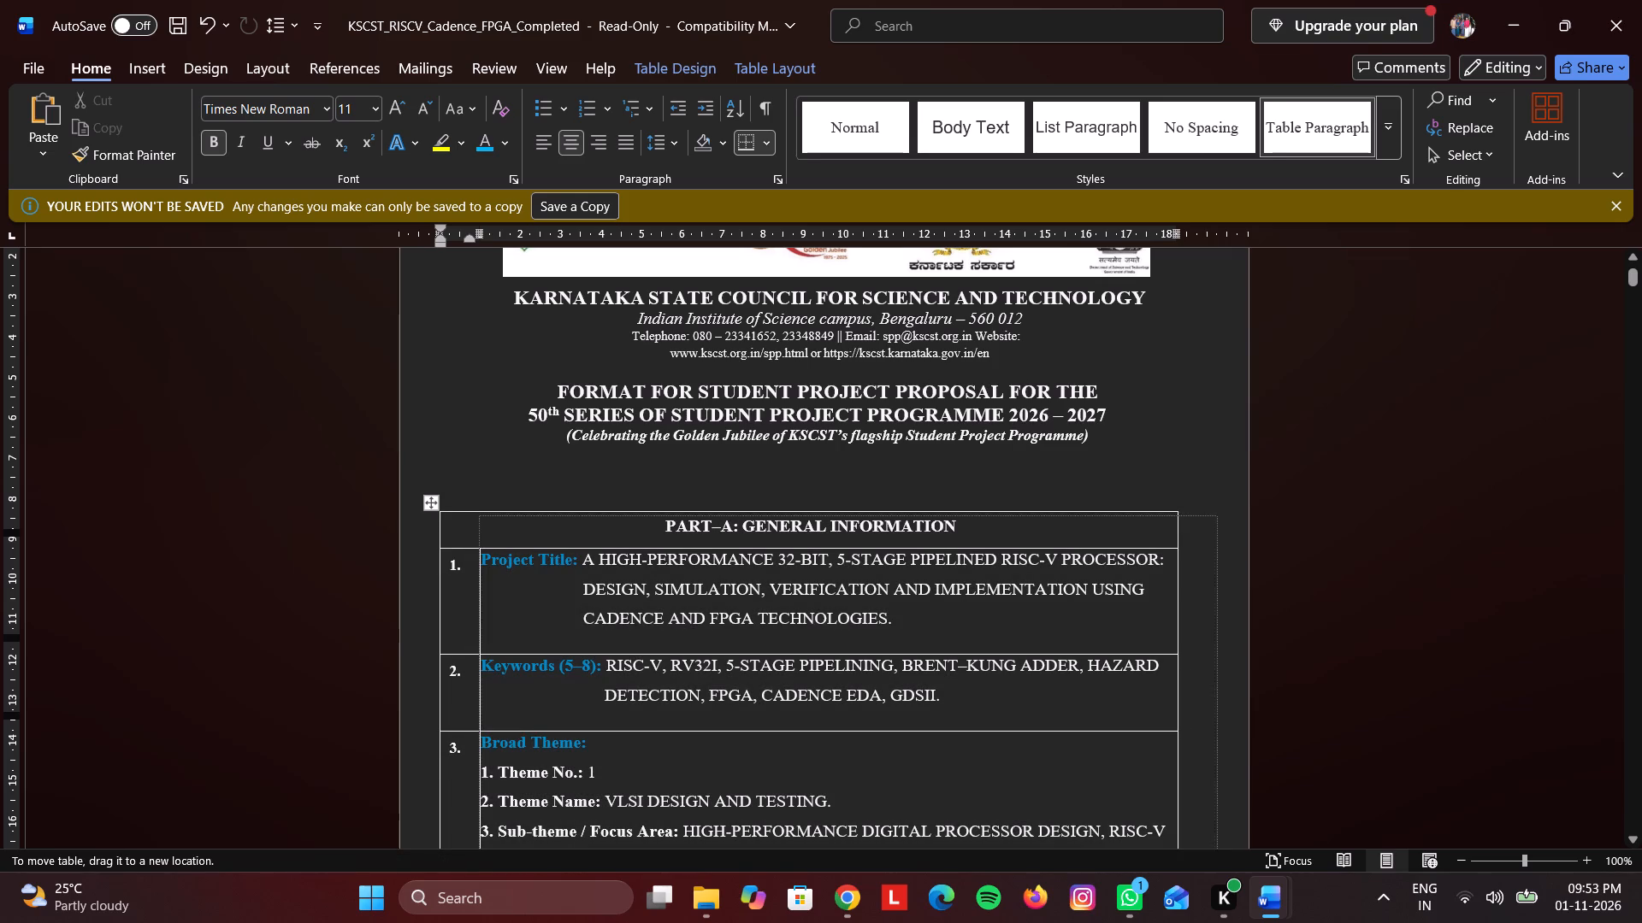
drag(470, 506, 447, 502)
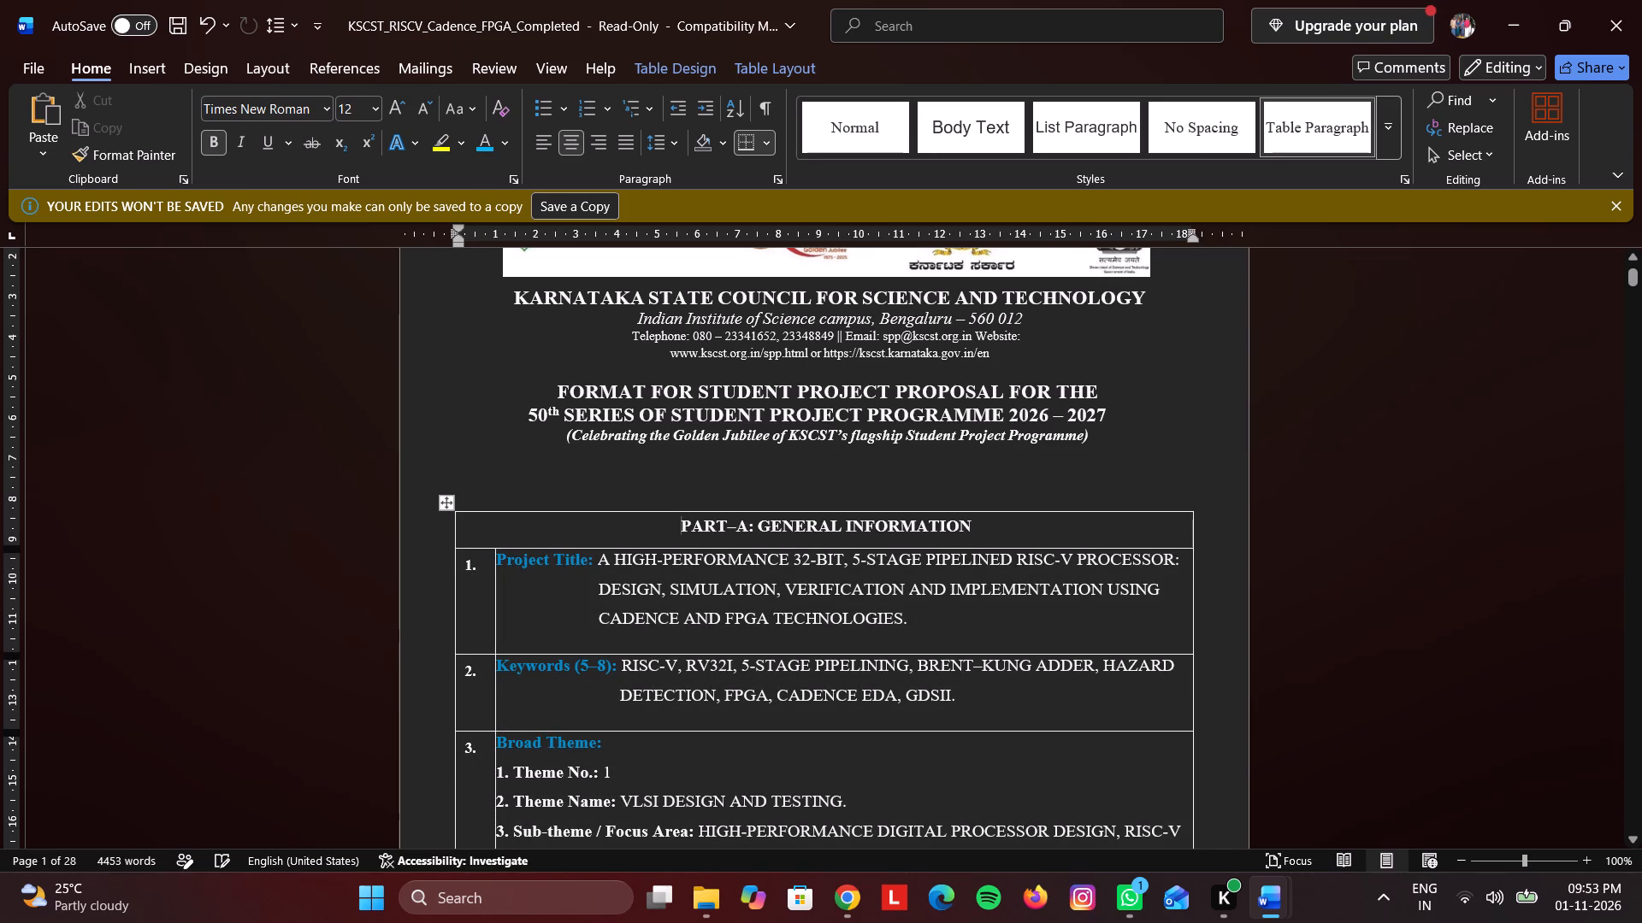
click(526, 491)
Delete the empty lines after the postal address in the Institution Details row.
scroll(596, 573, down, 3)
click(599, 586)
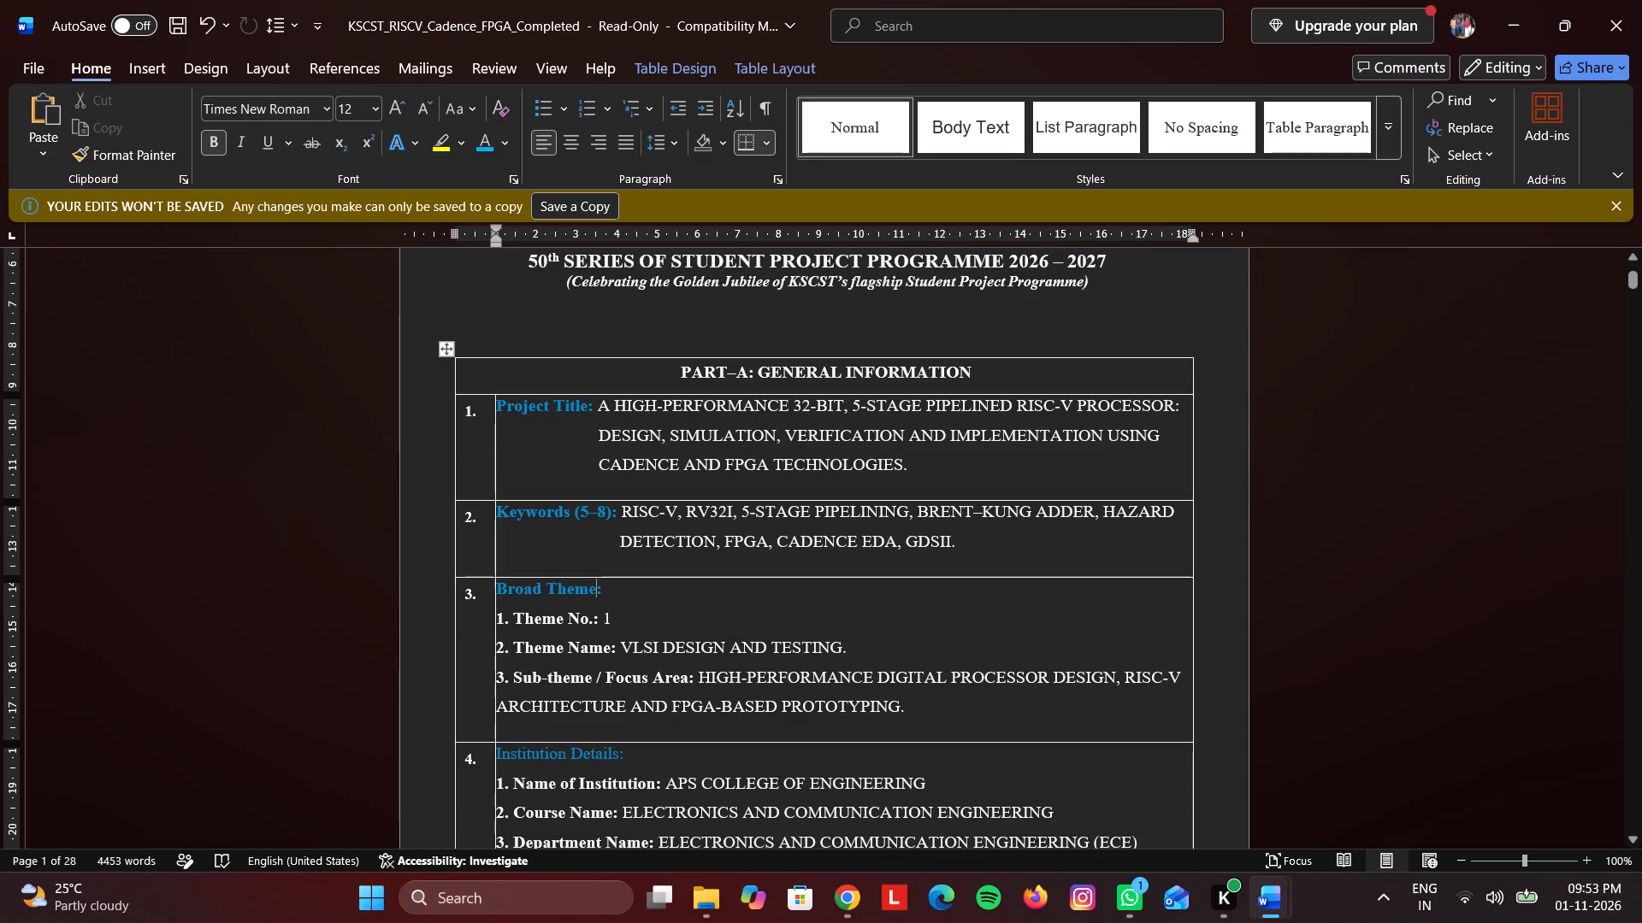
scroll(523, 474, down, 9)
click(660, 563)
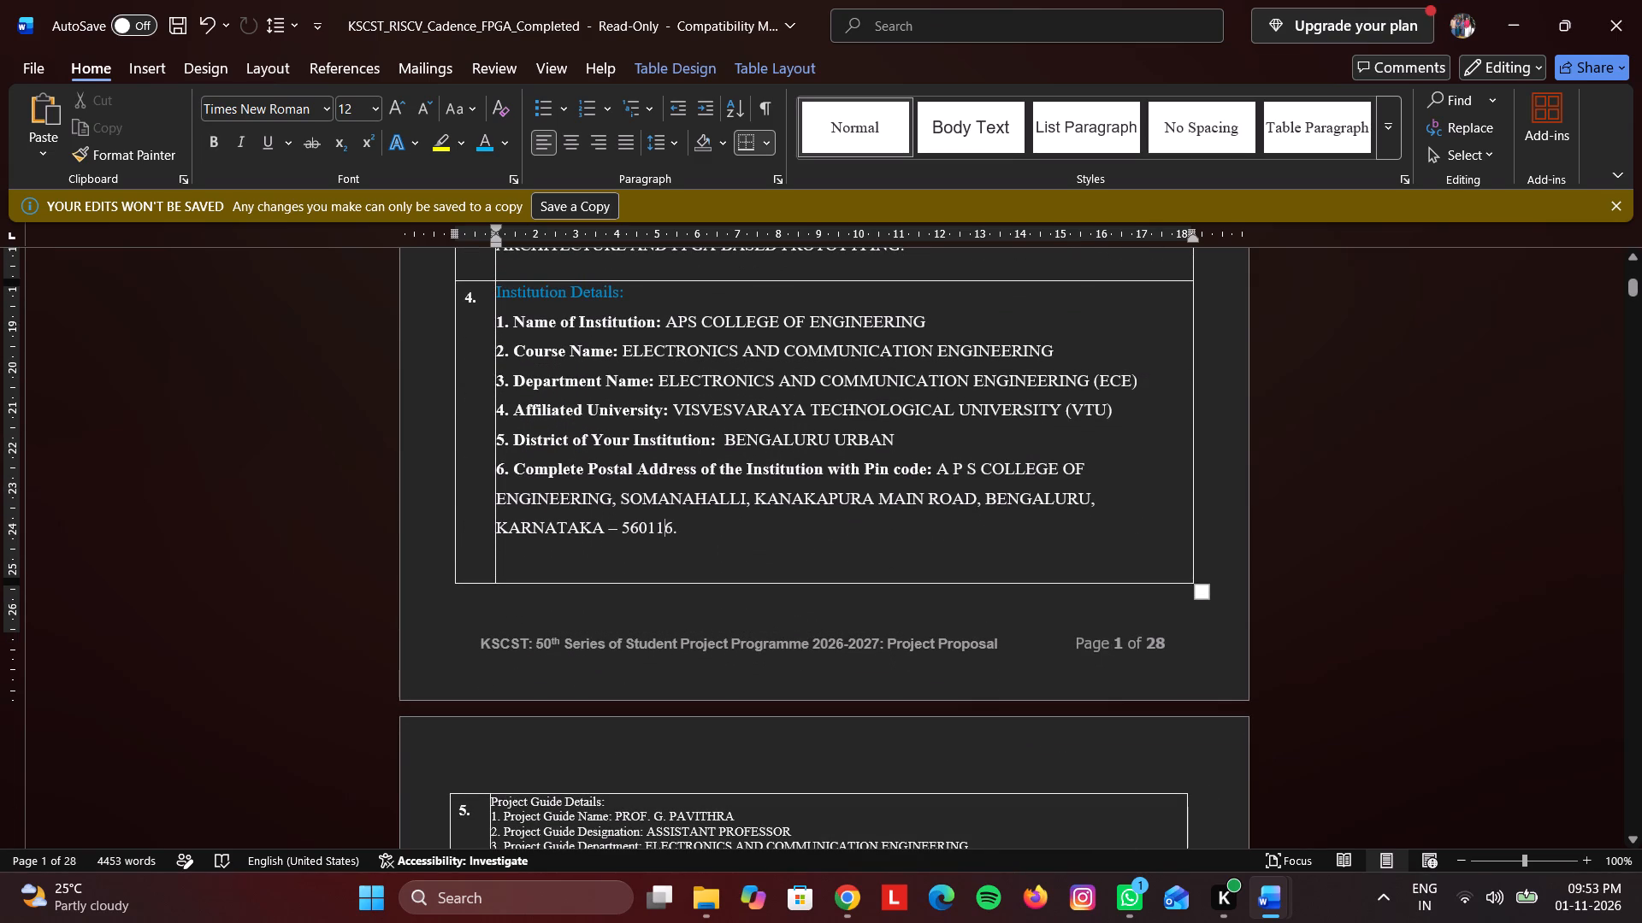
click(655, 579)
key(Down)
double_click(573, 573)
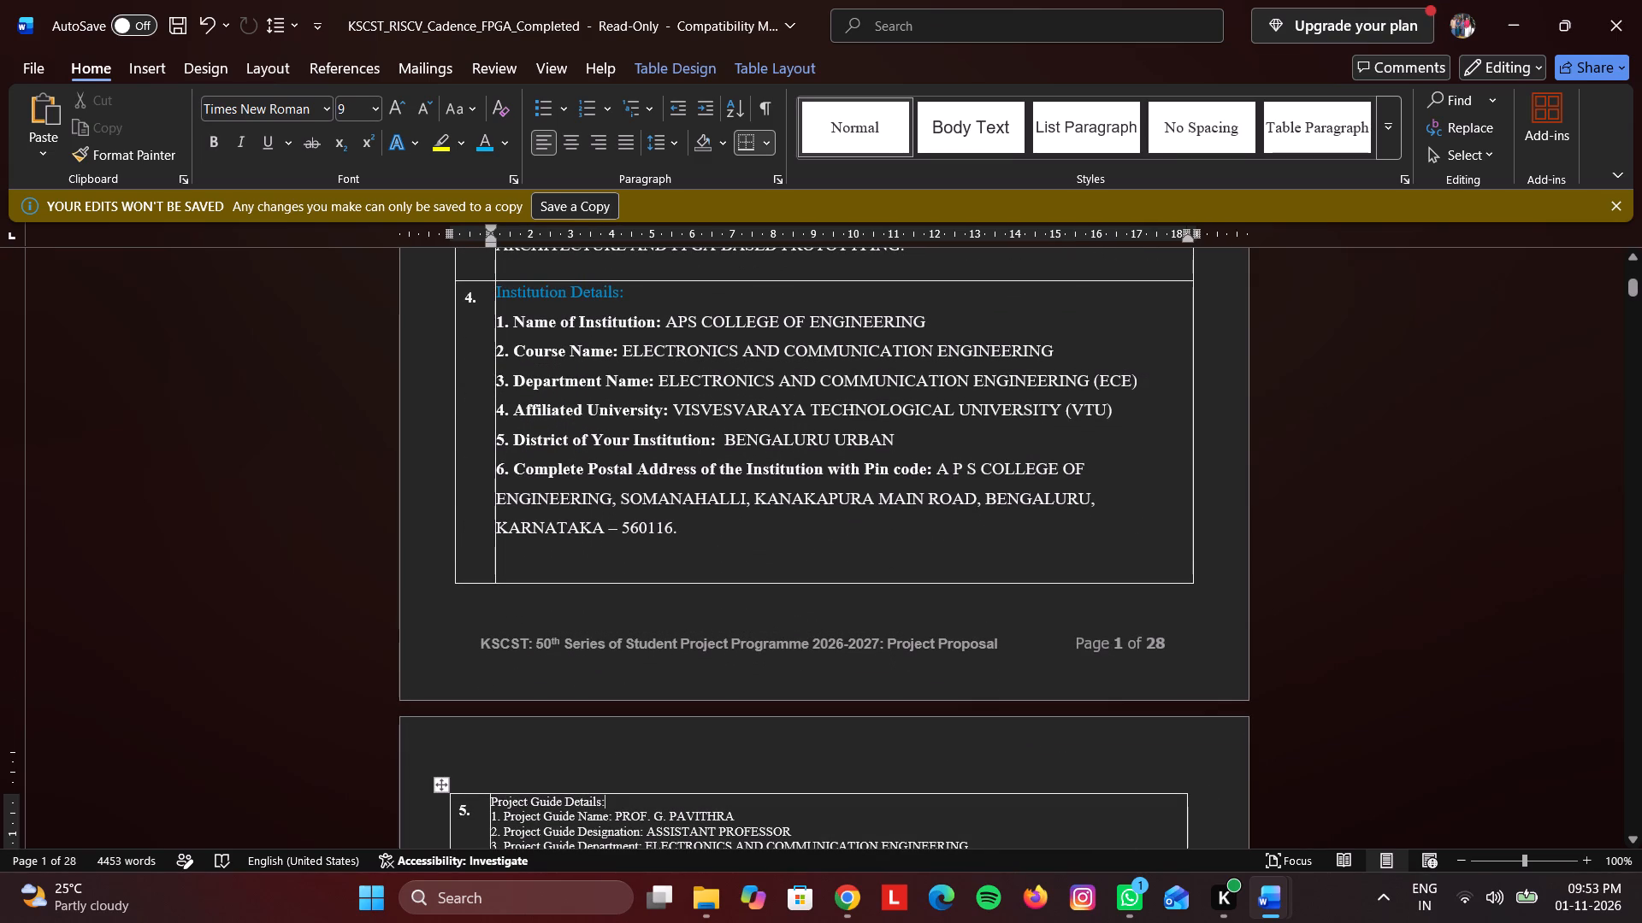
key(Delete)
key(BackSpace)
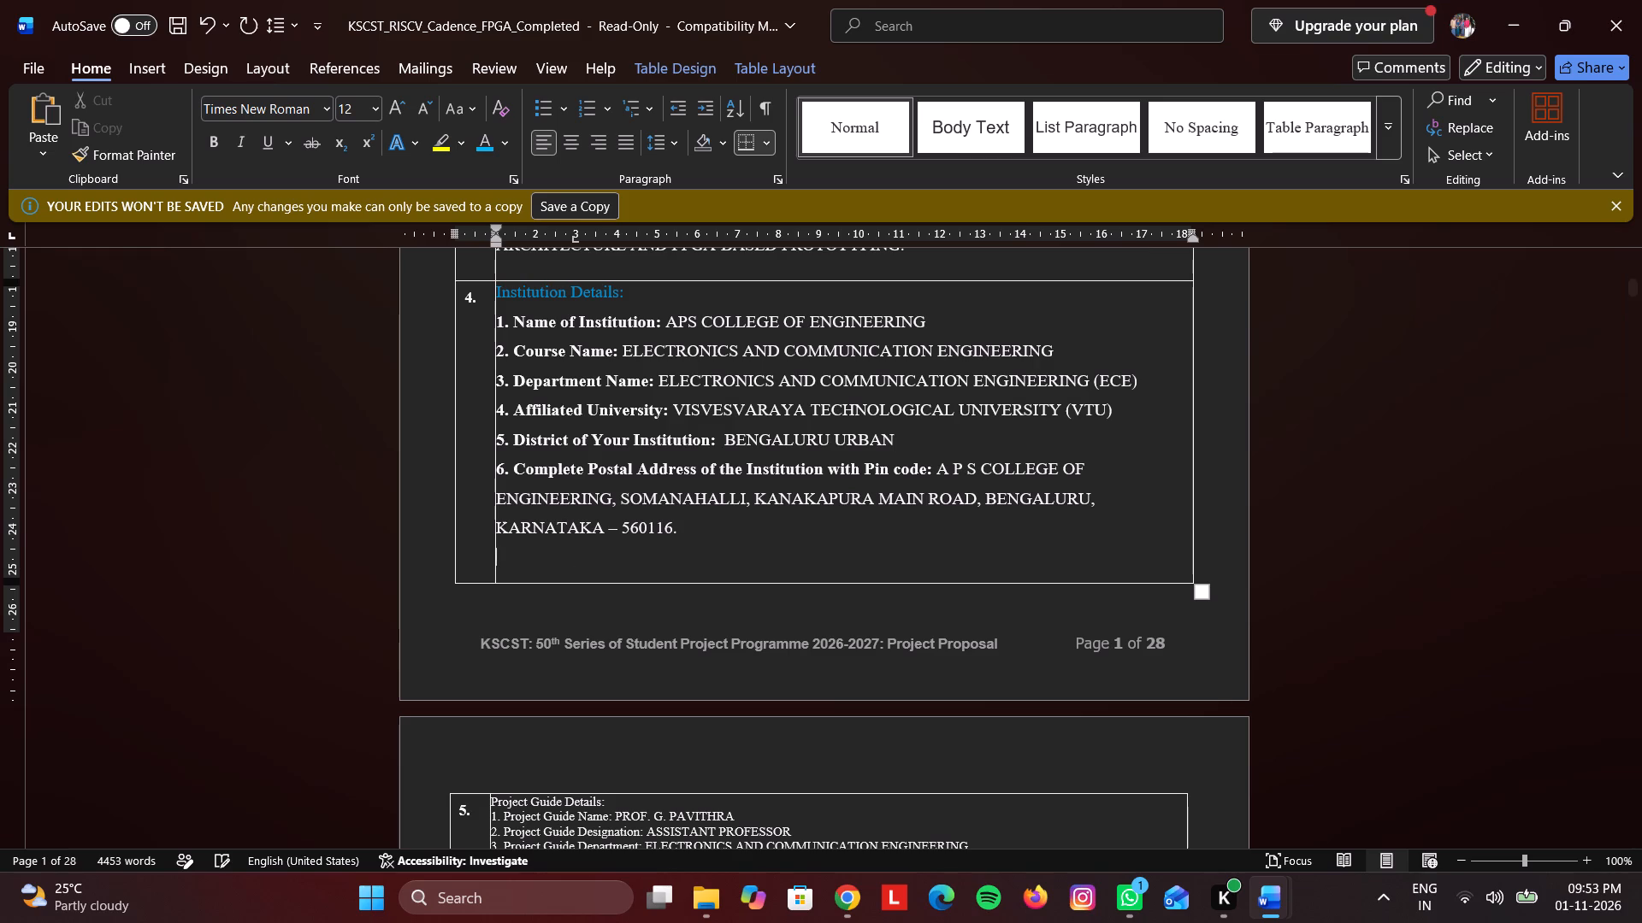
key(BackSpace)
Replace the postal address in the completed proposal's Institution Details with the address copied from Major Project KSCST.
scroll(628, 568, up, 2)
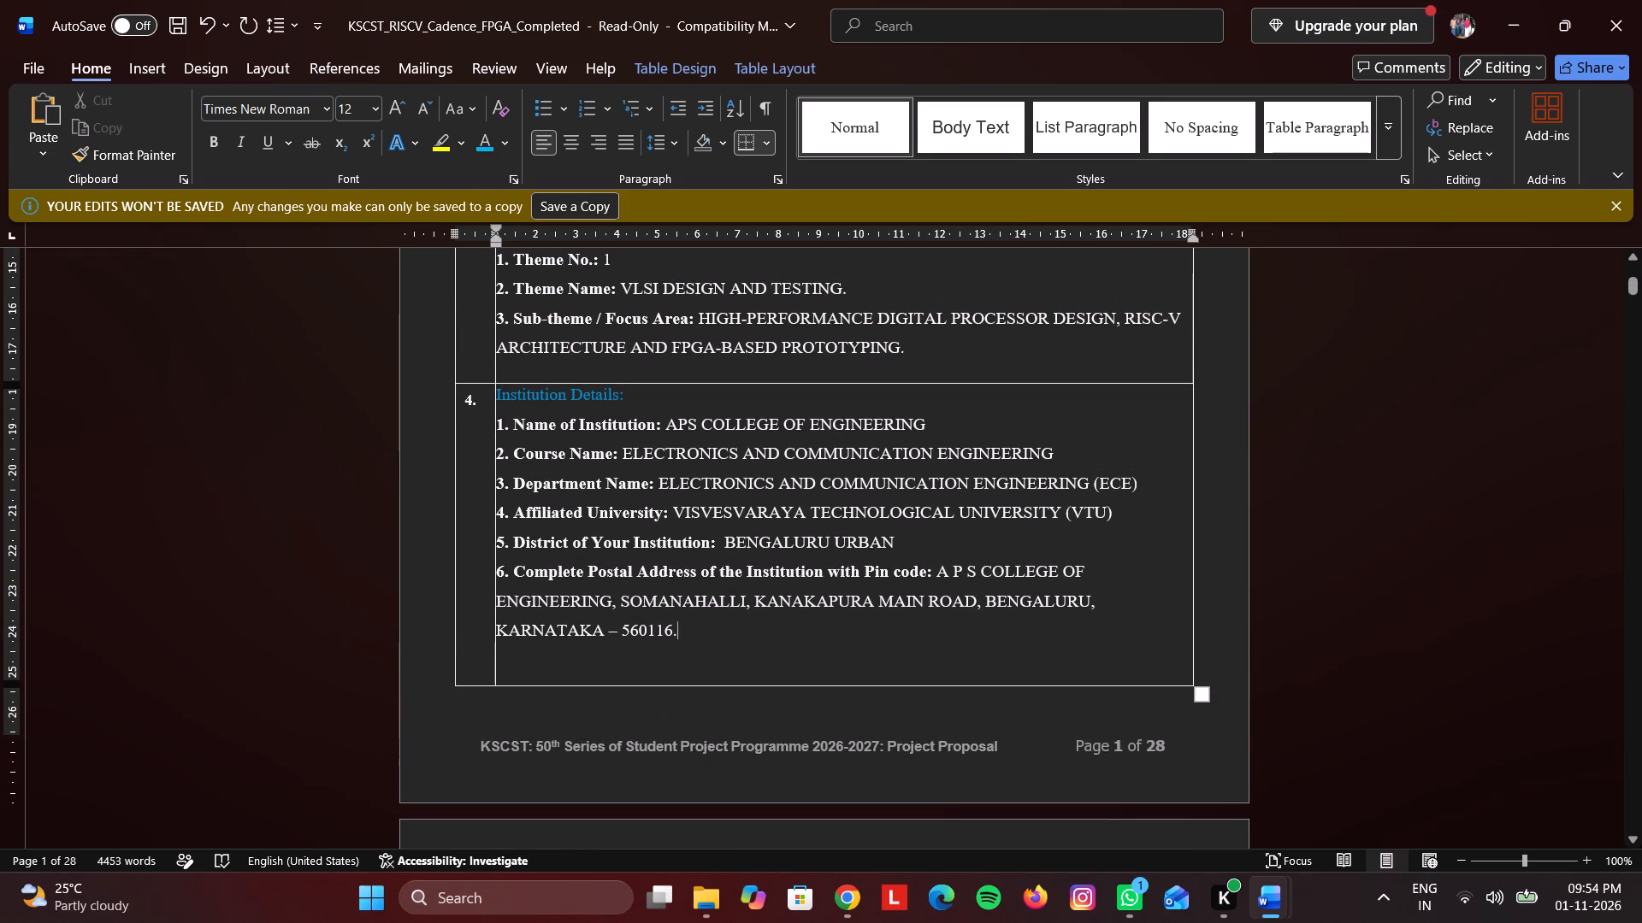
key(alt+Tab)
scroll(771, 605, down, 5)
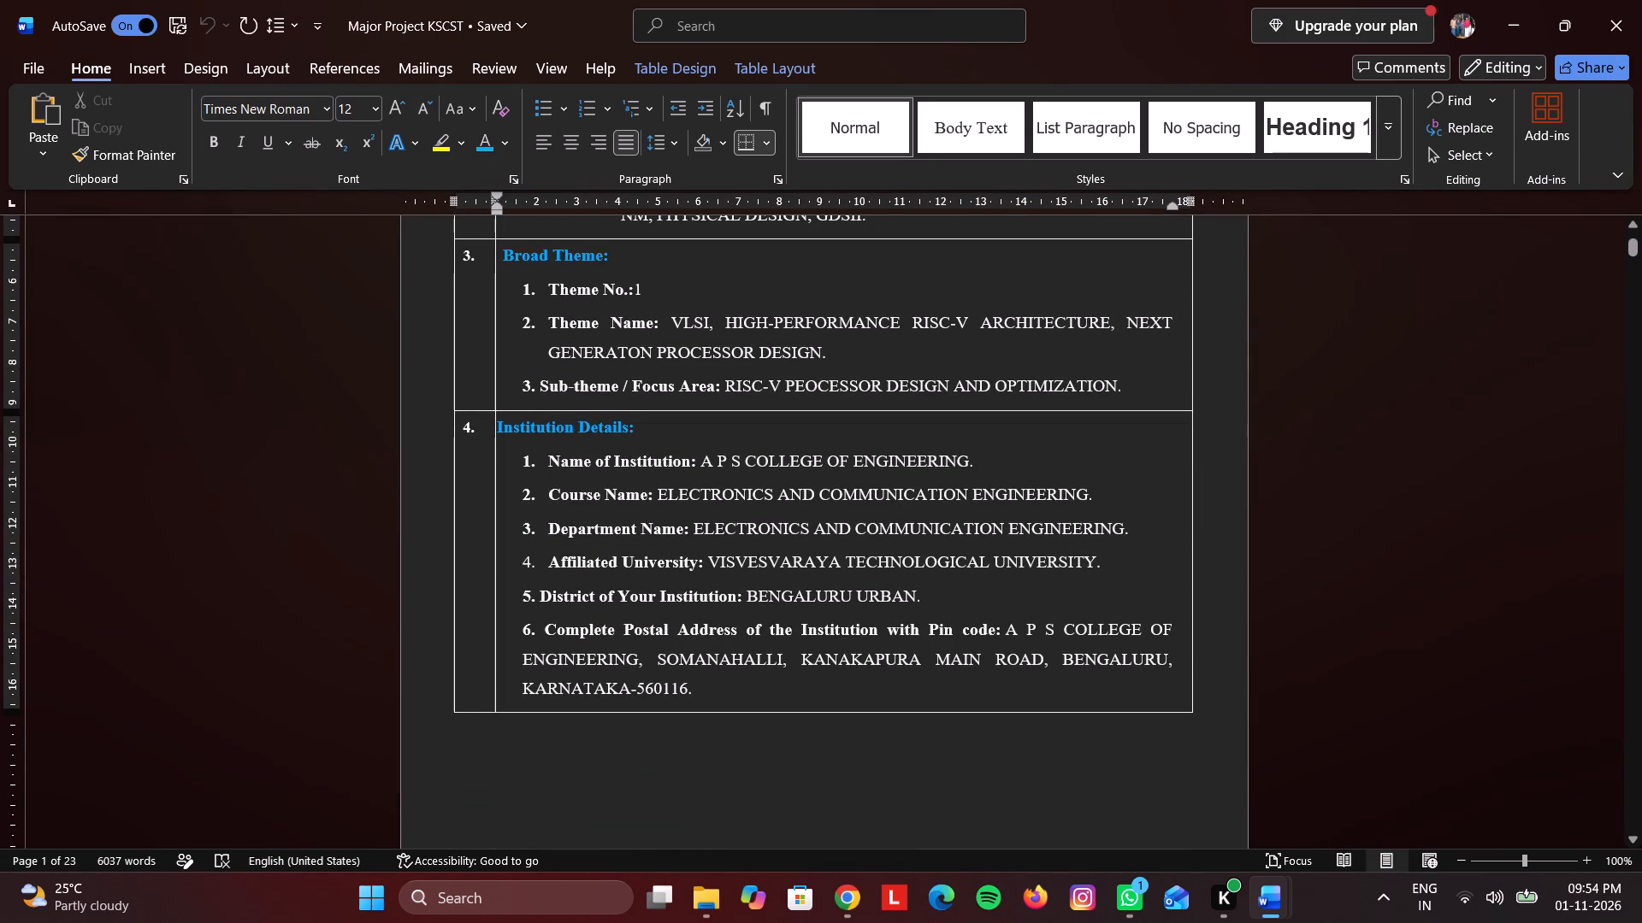
drag(1007, 627, 1015, 703)
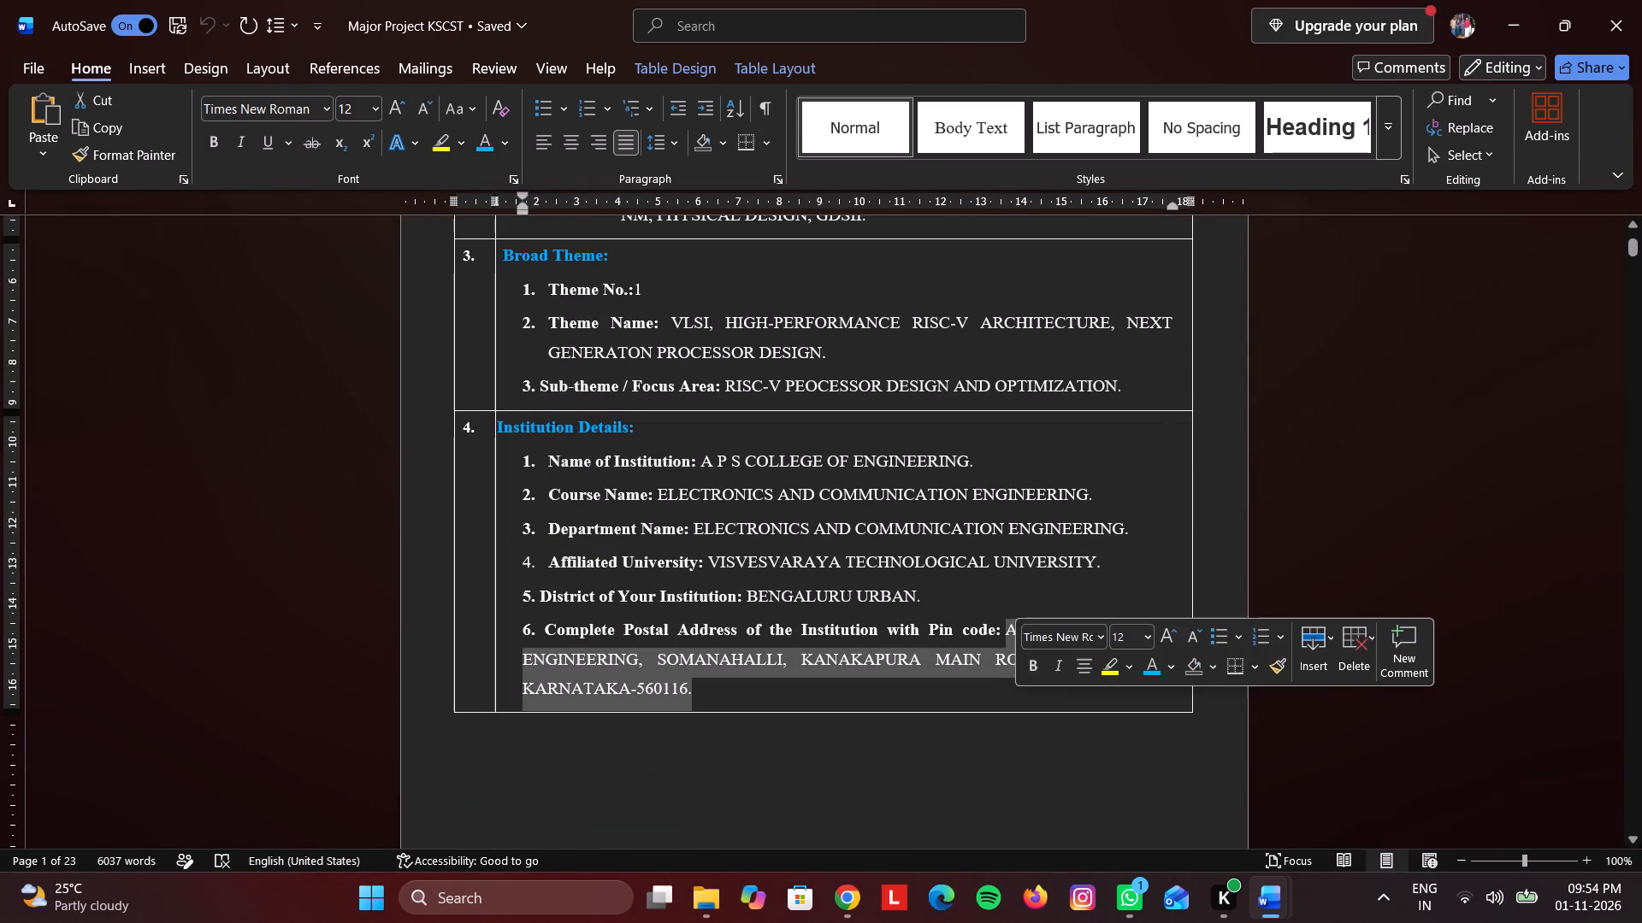
key(ctrl+c)
key(alt+Tab)
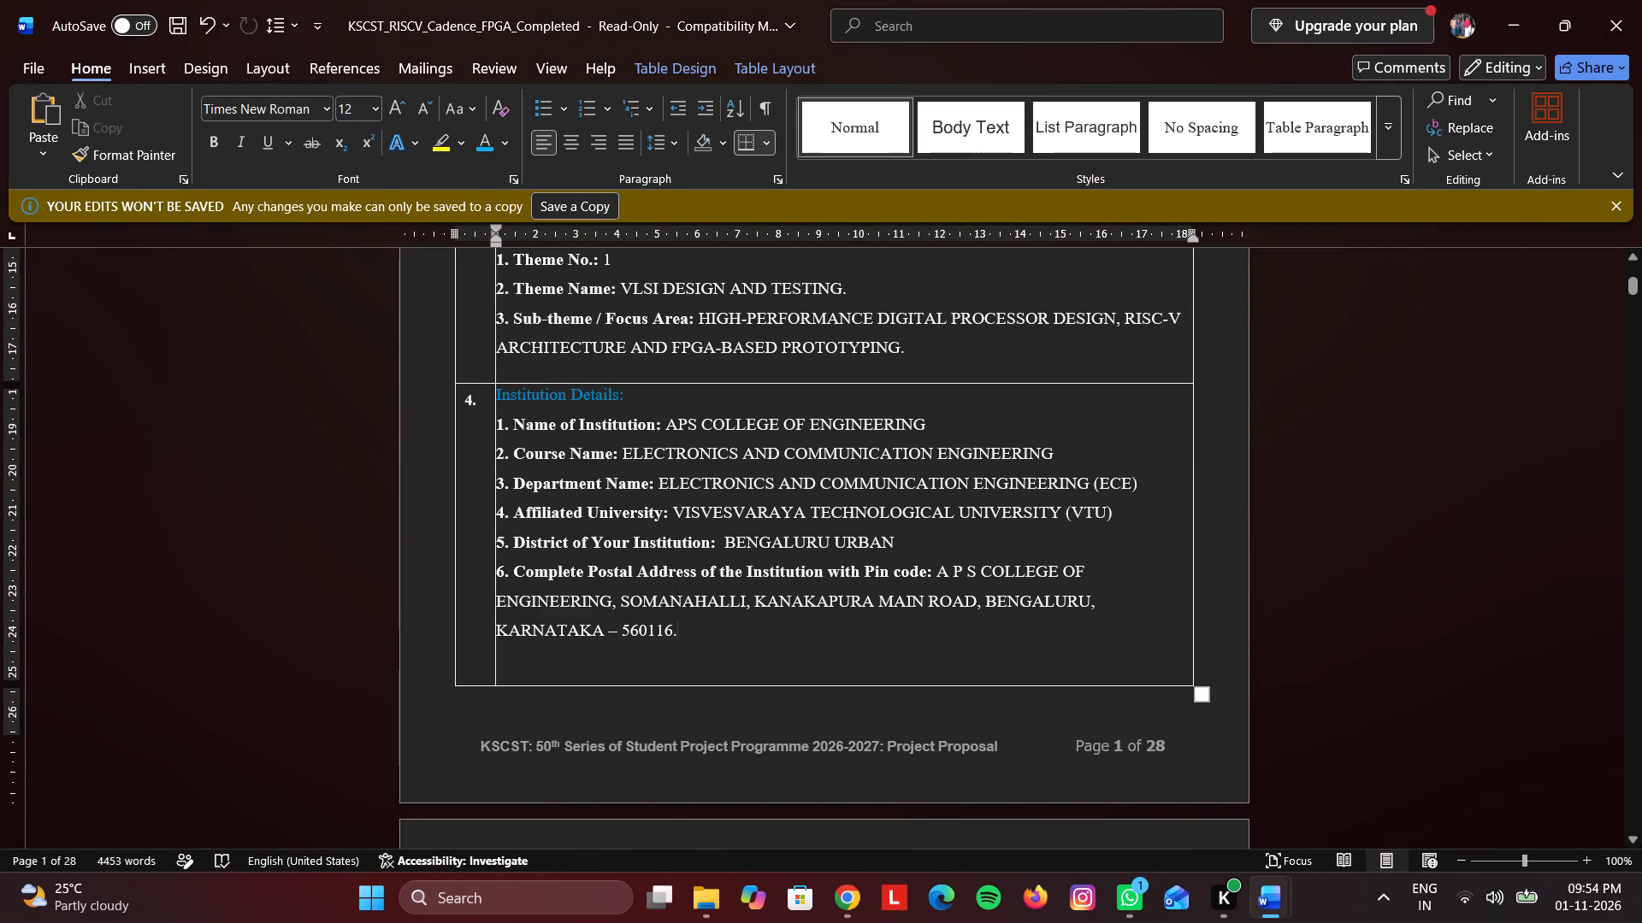
drag(935, 570, 948, 622)
click(949, 623)
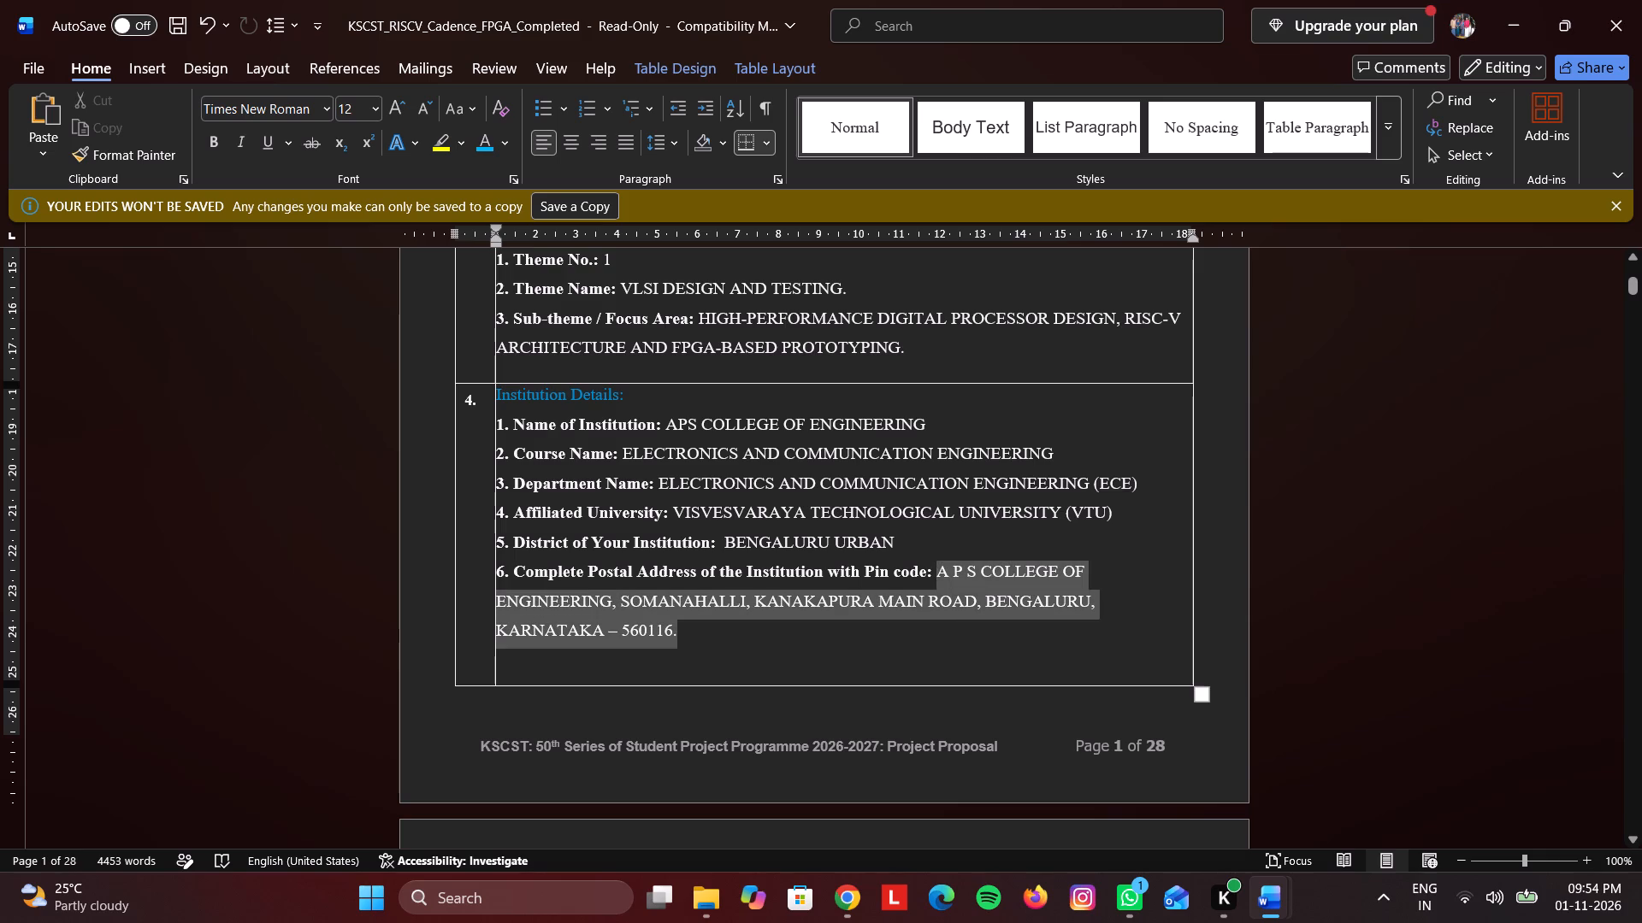
key(ctrl+v)
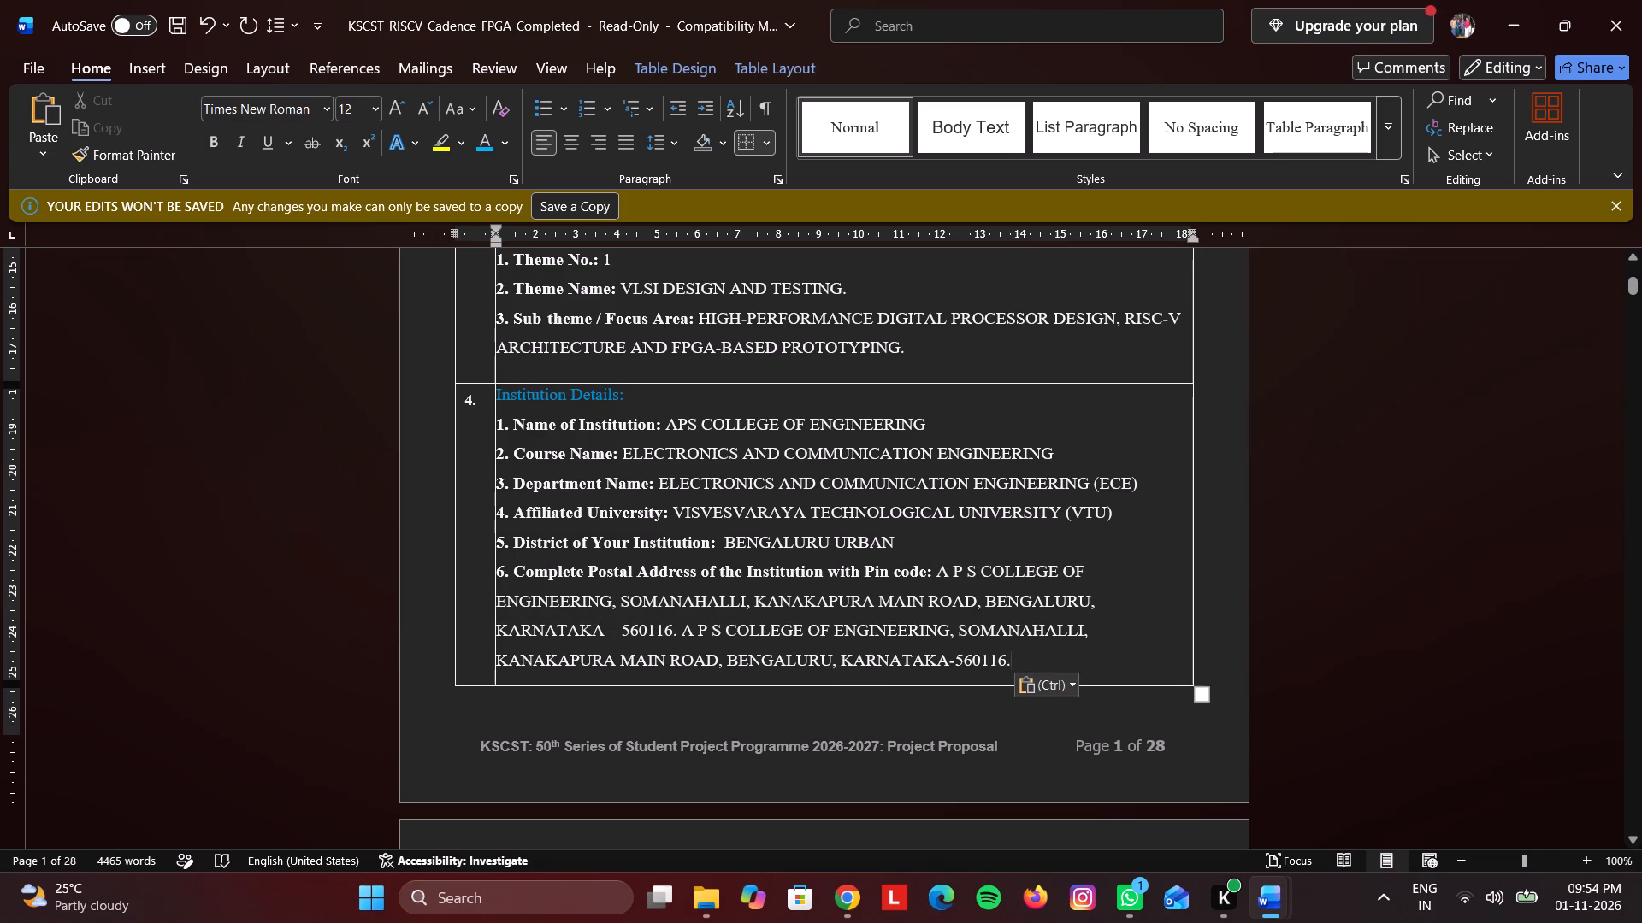
key(ctrl+z)
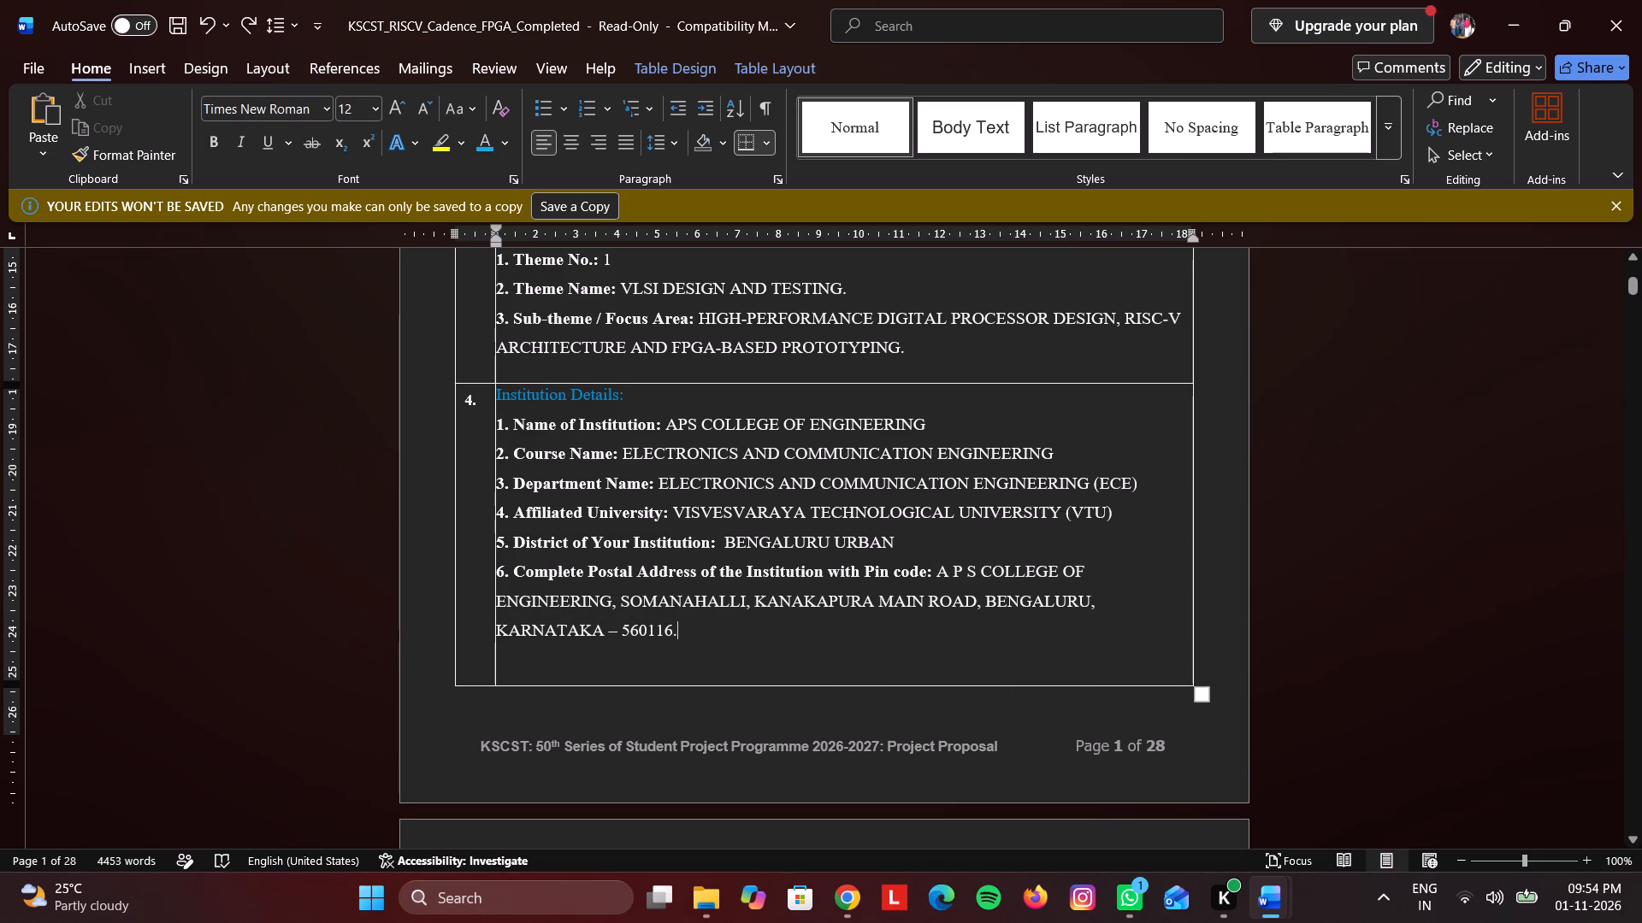
drag(942, 565, 972, 620)
key(ctrl+v)
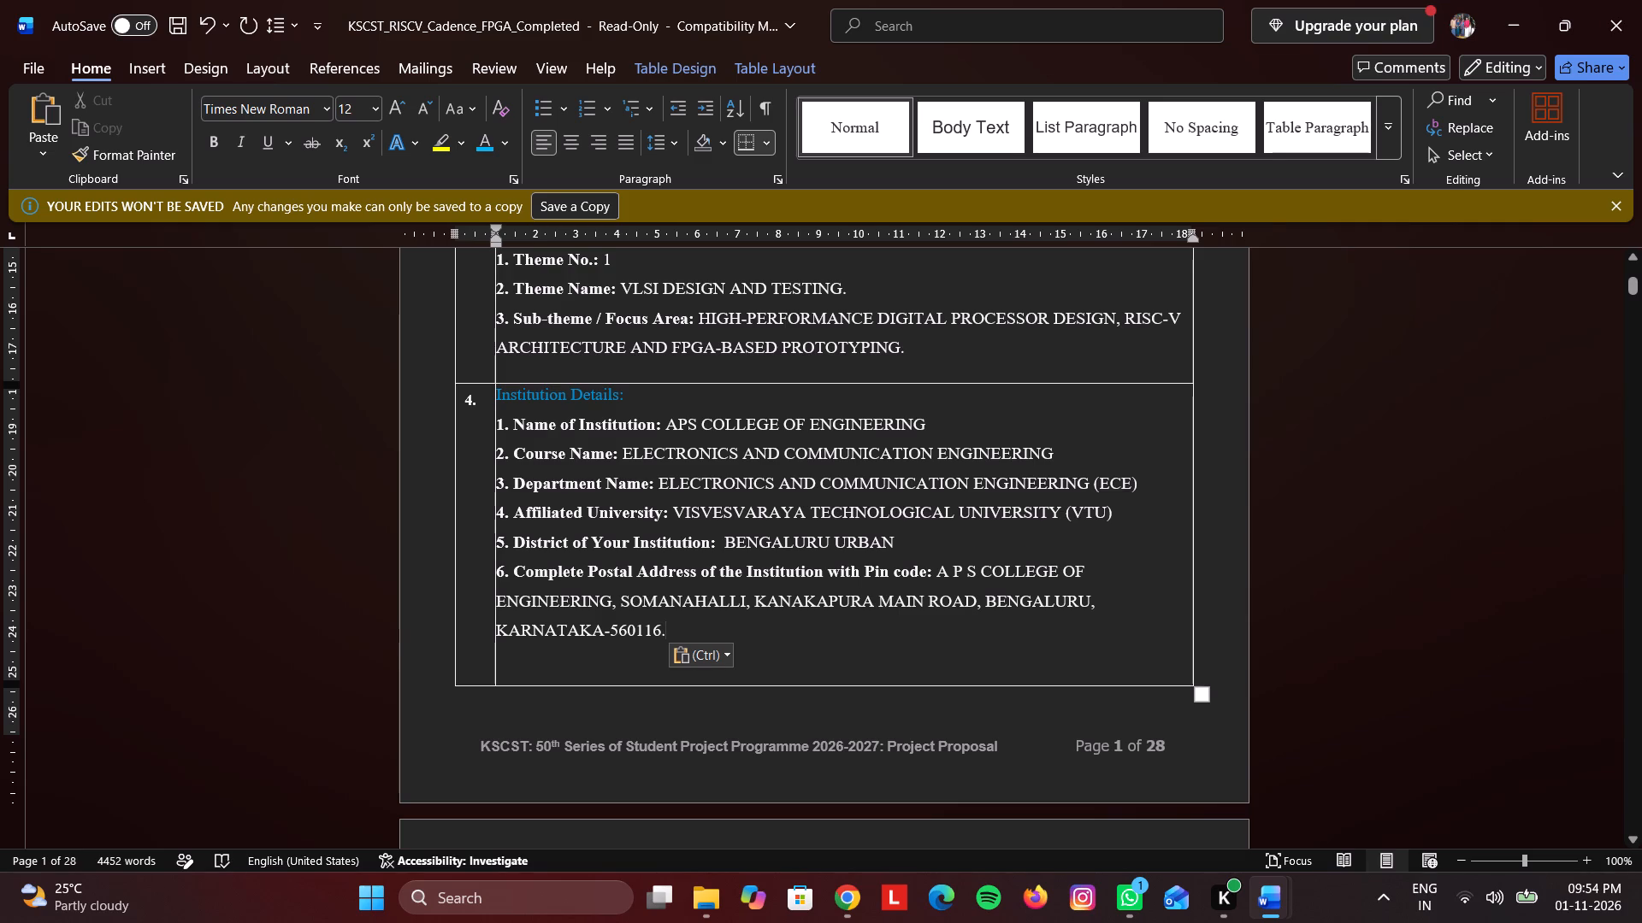
Indent the text of Part-A rows 1 to 4, from Project Title through Institution Details, slightly from the cells' left edge.
scroll(1072, 629, up, 3)
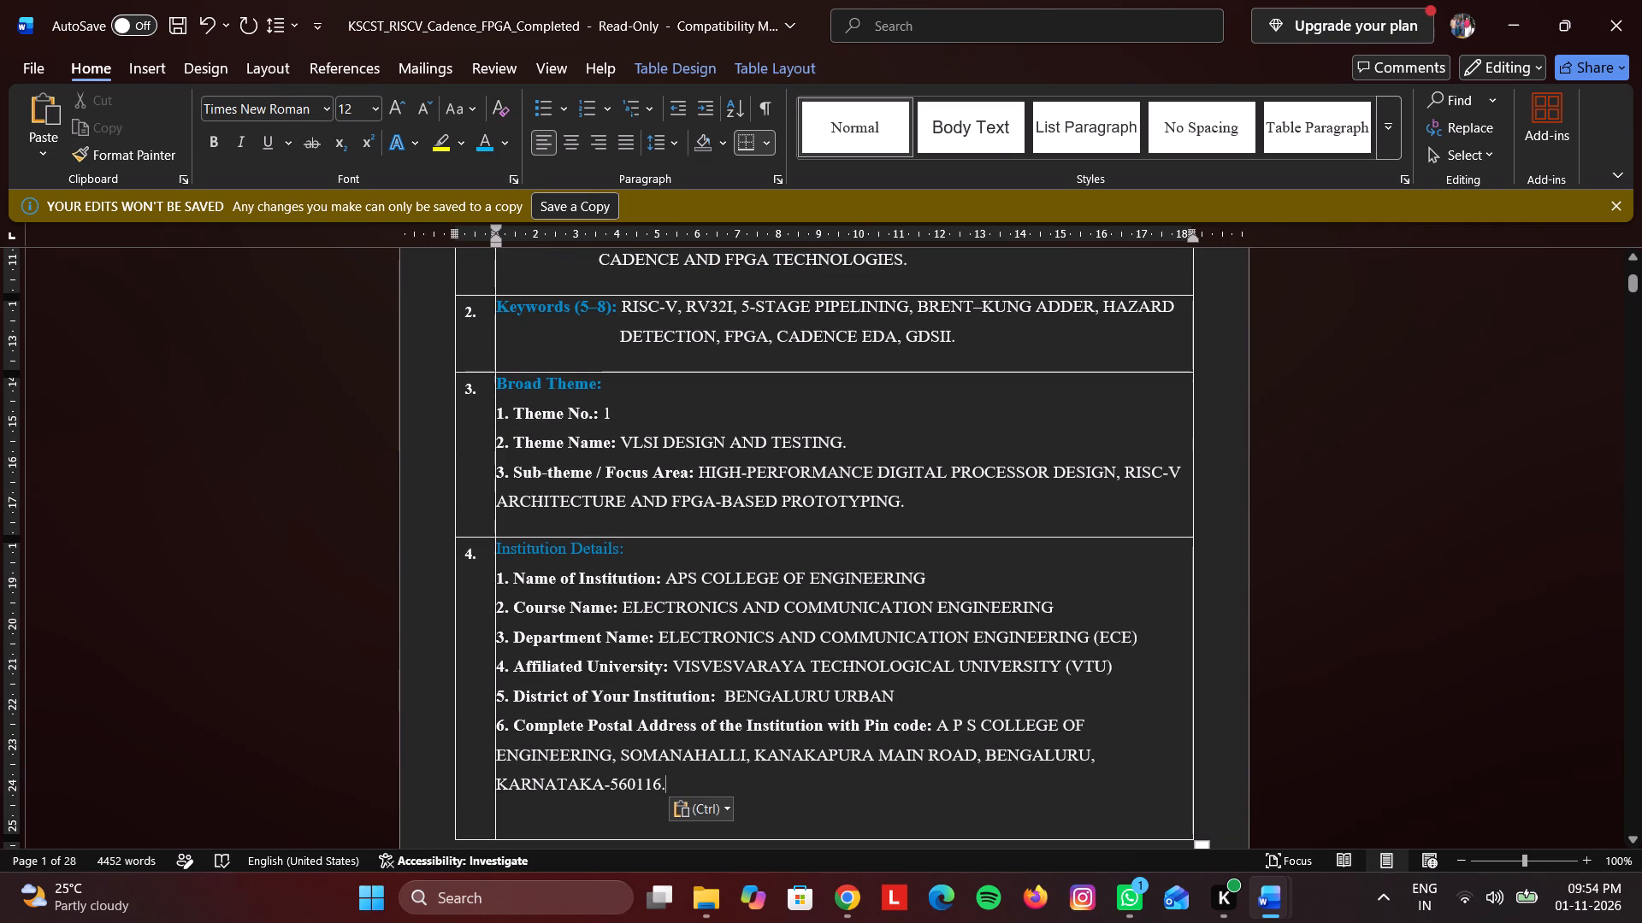
drag(670, 782, 540, 518)
scroll(578, 591, up, 4)
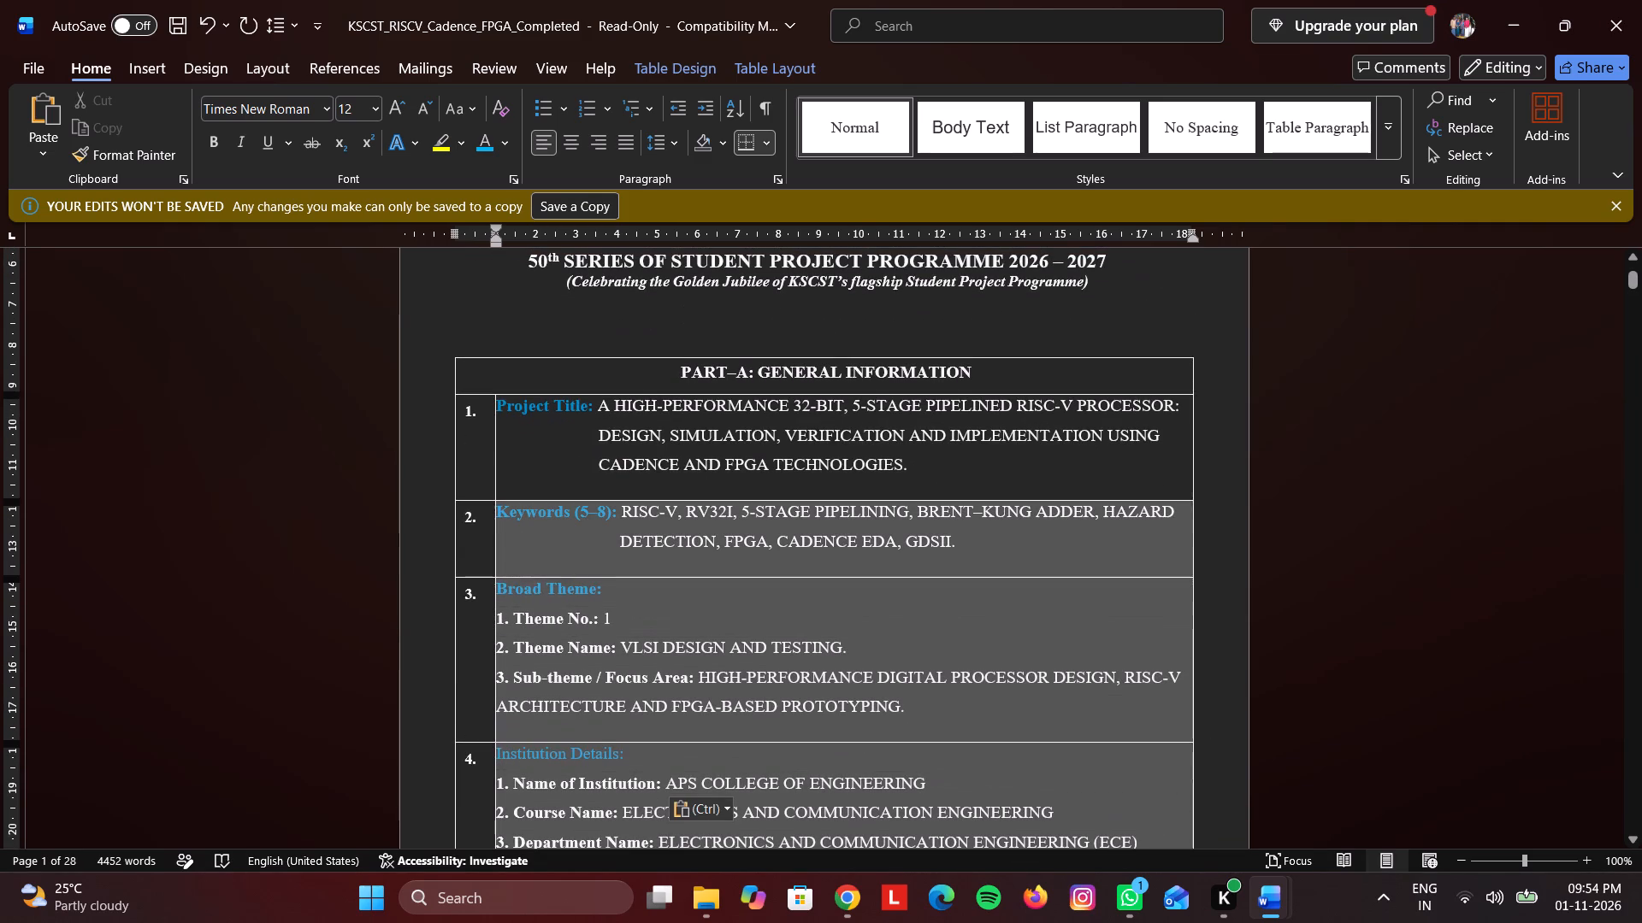
drag(540, 518, 526, 455)
click(526, 455)
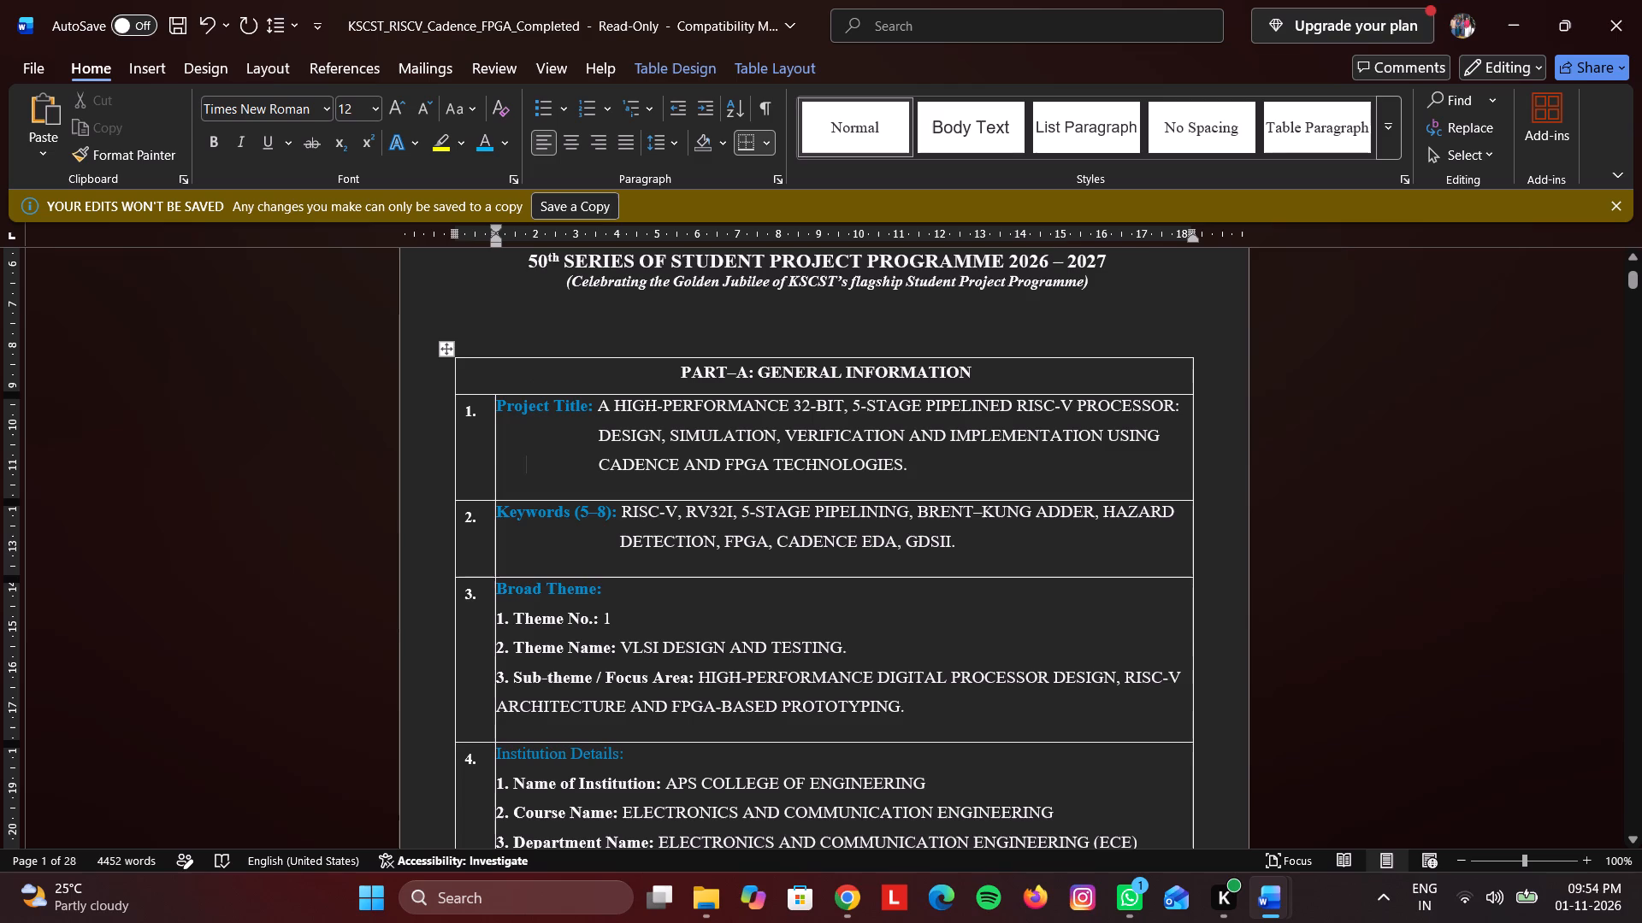
drag(501, 403, 647, 731)
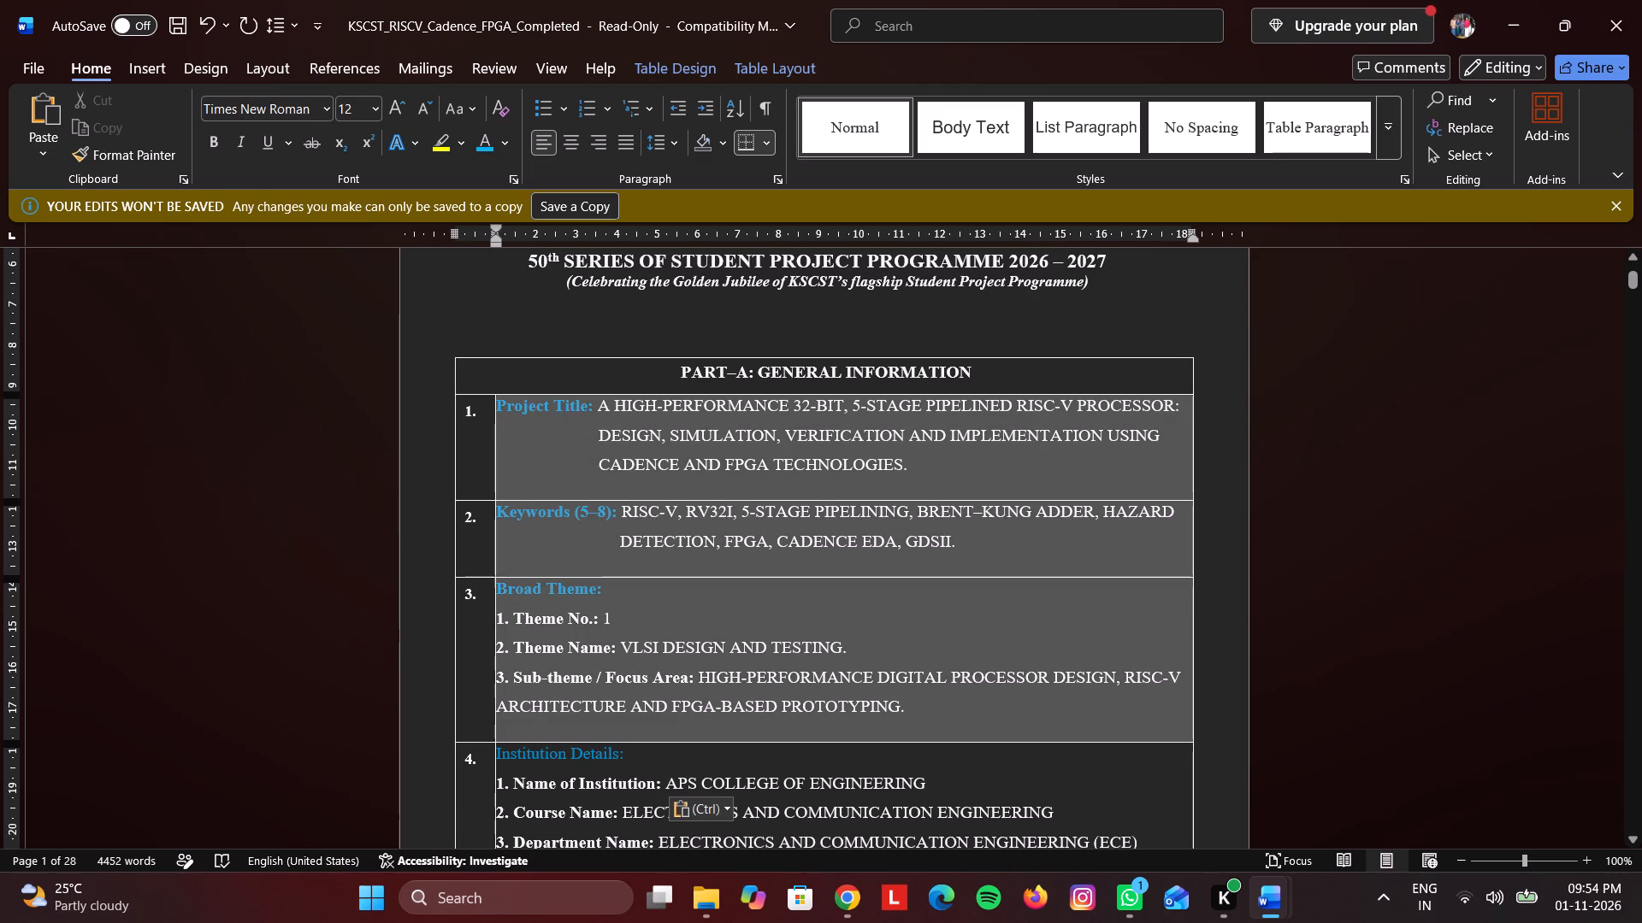
drag(647, 731, 642, 716)
scroll(647, 731, down, 4)
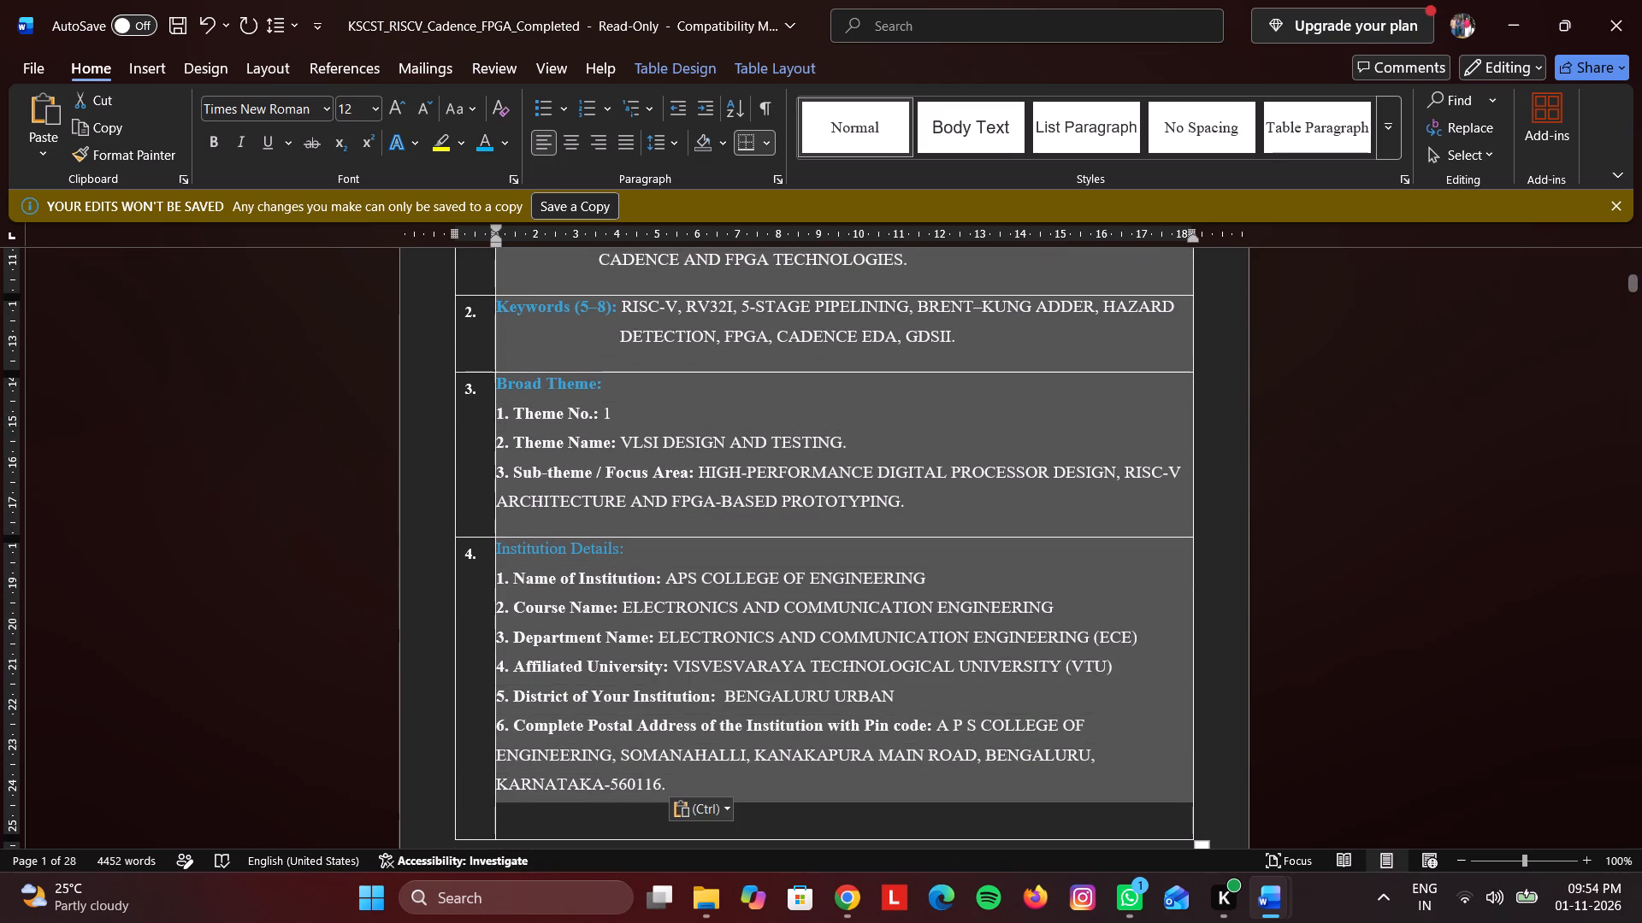
drag(495, 237, 509, 238)
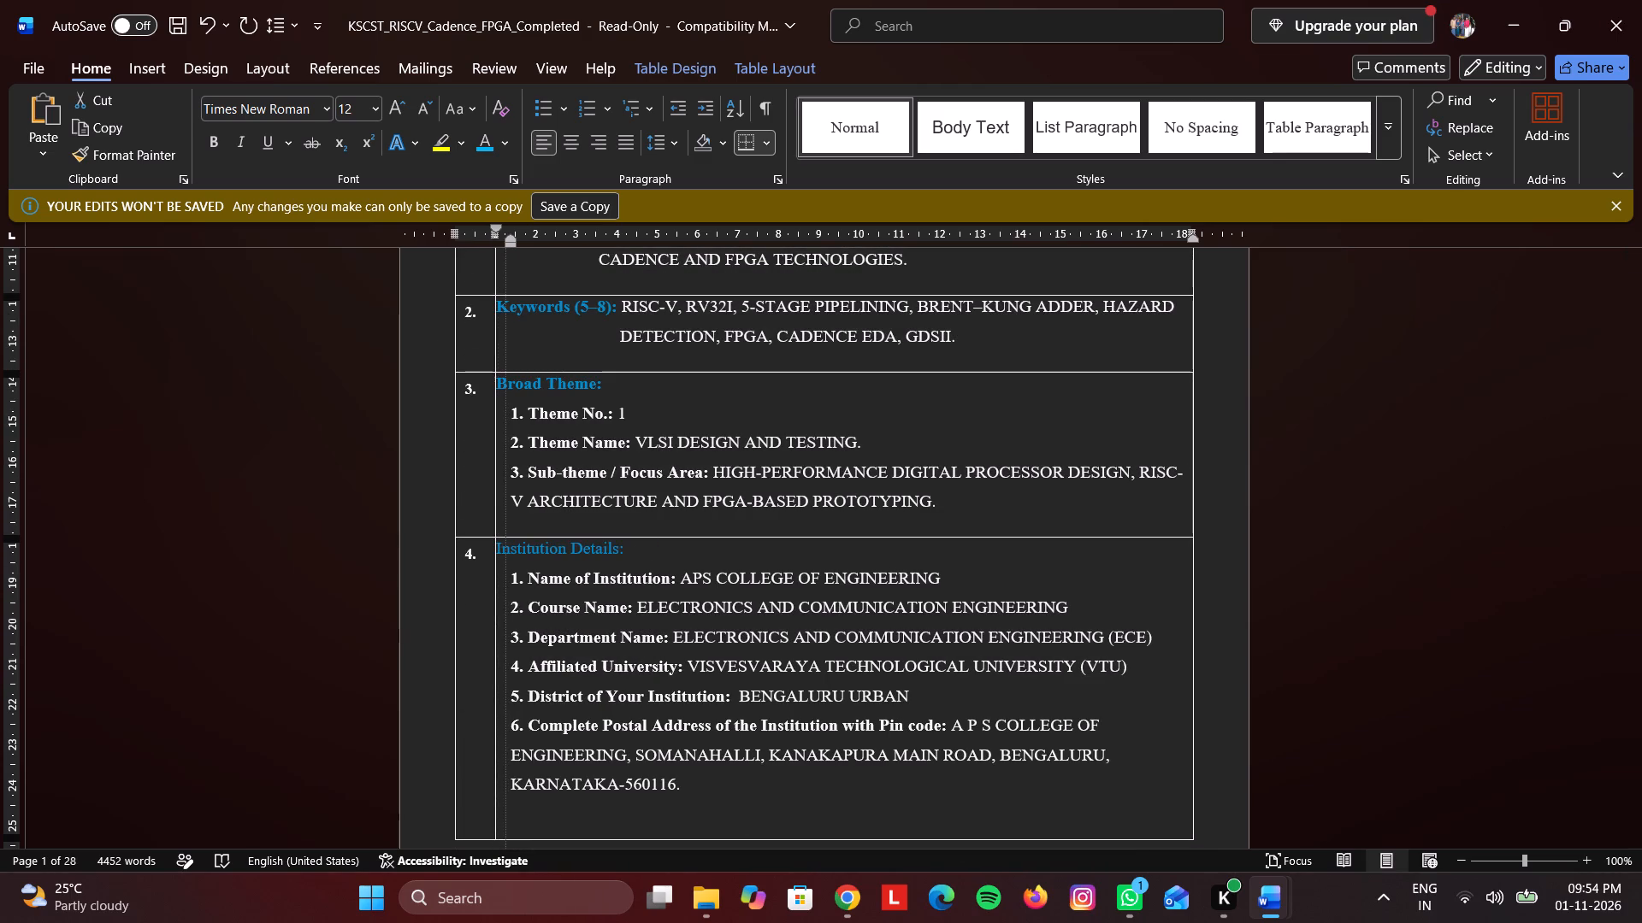
drag(509, 238, 510, 238)
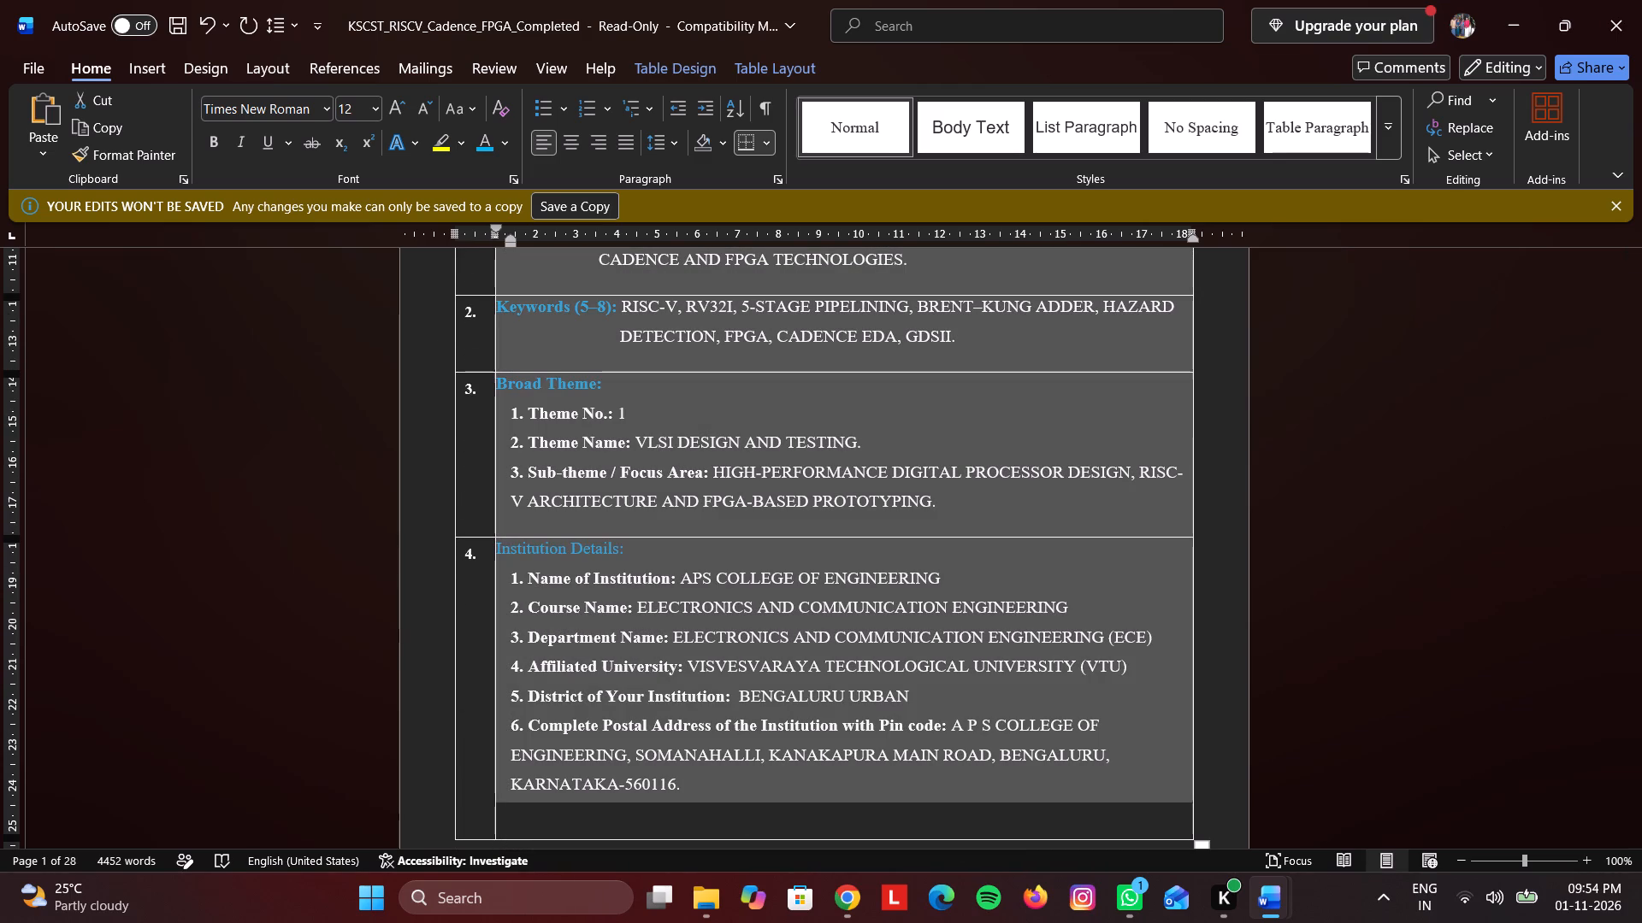
drag(497, 226, 504, 229)
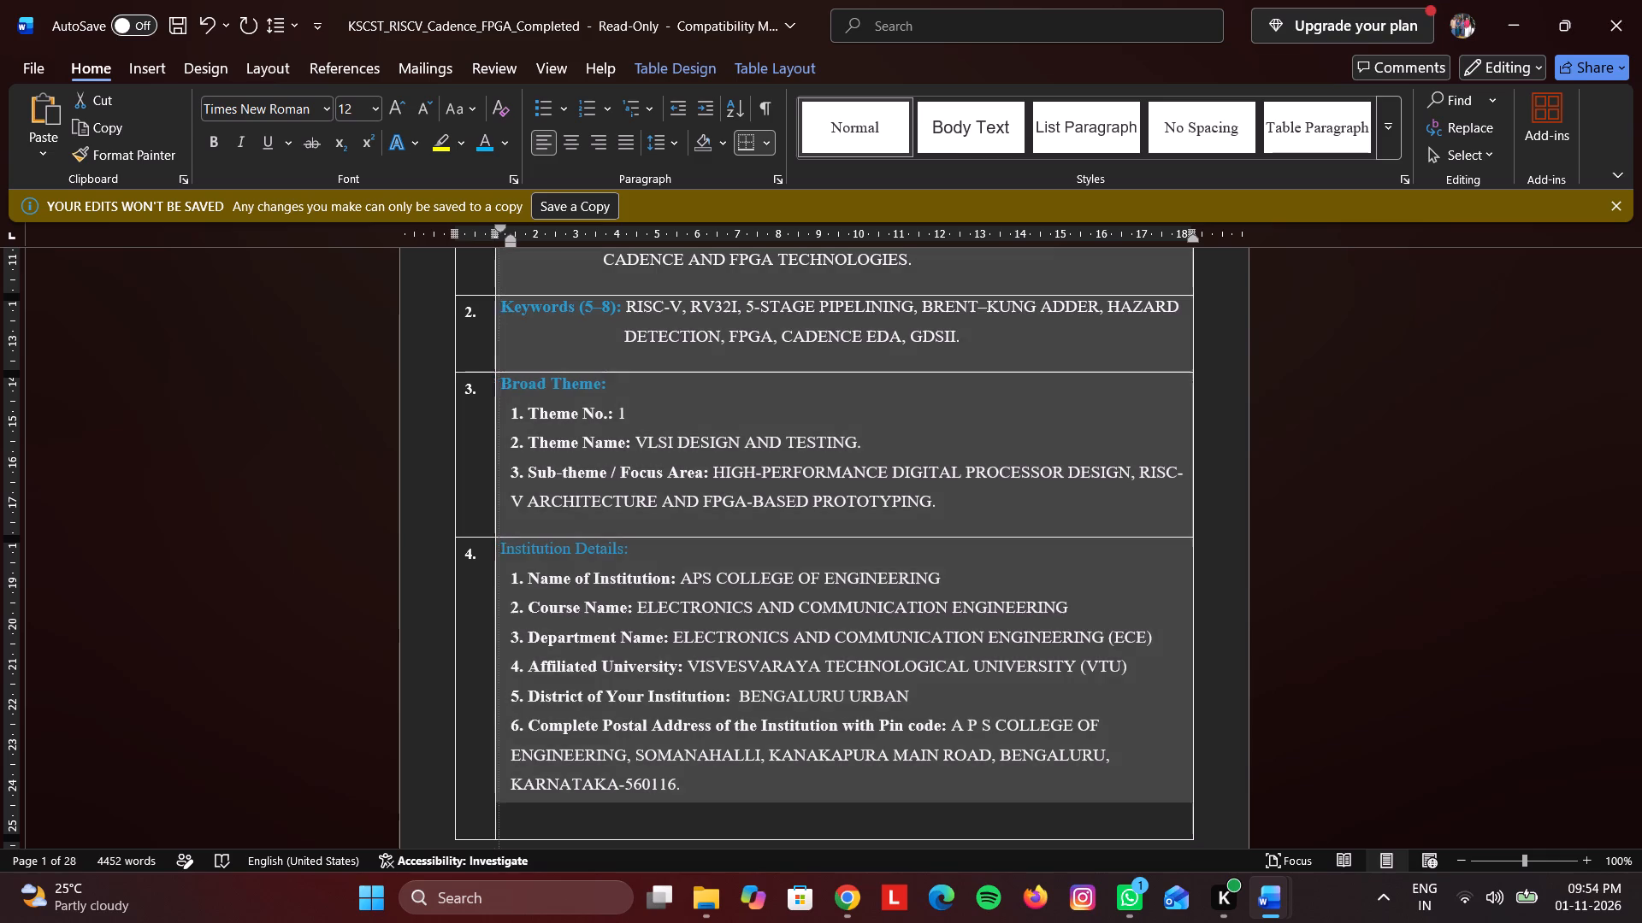
drag(504, 229, 509, 232)
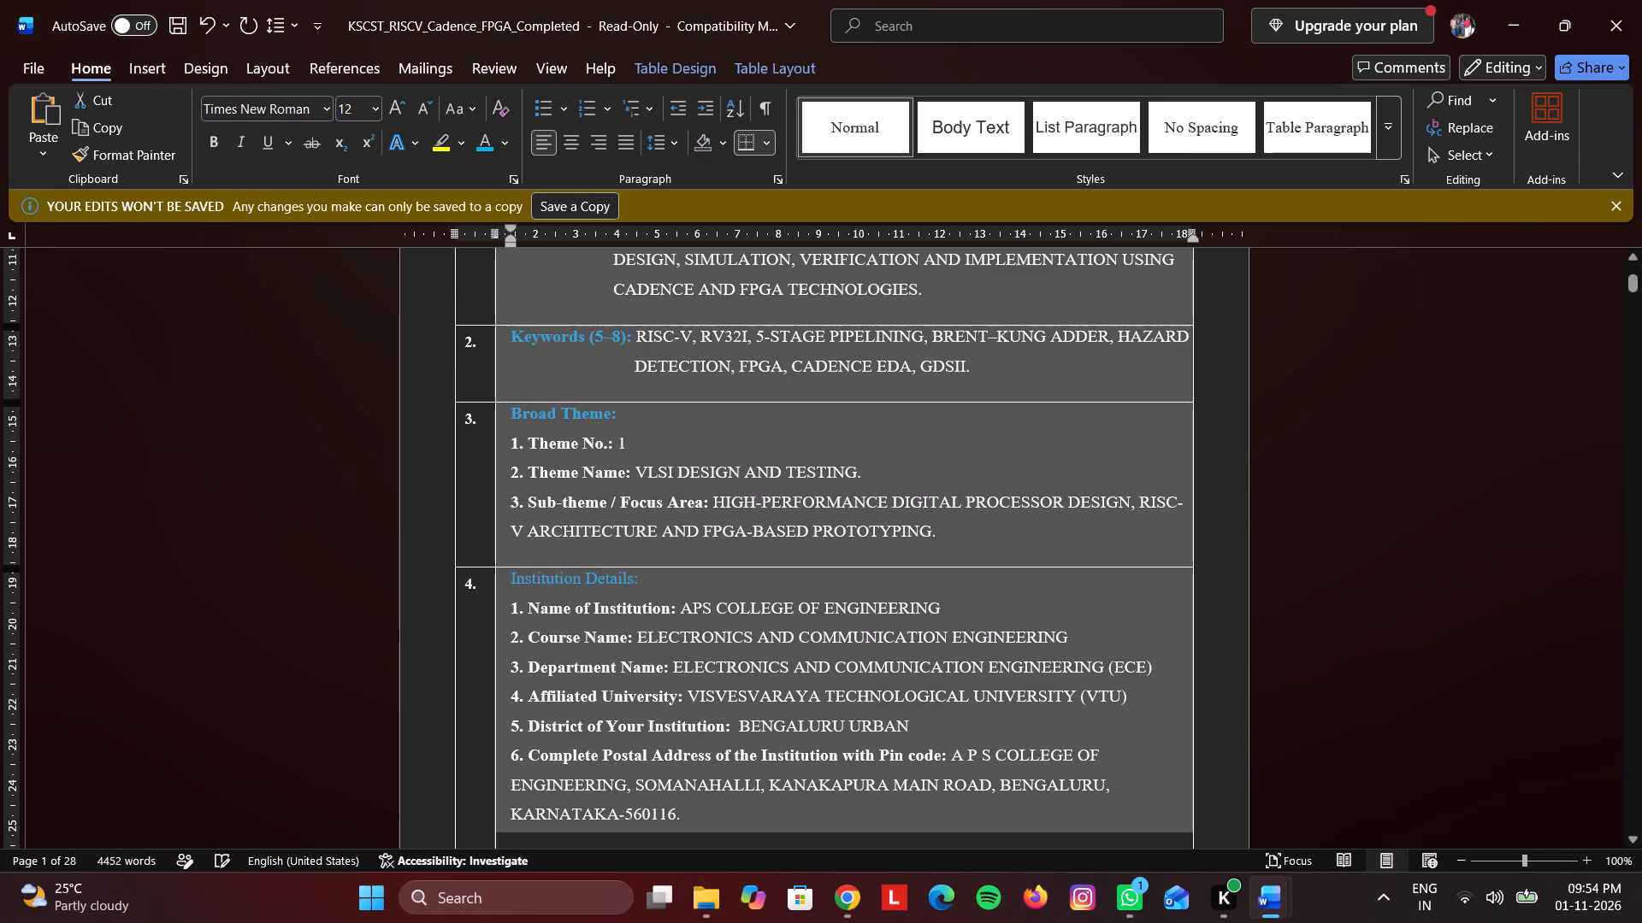
click(511, 242)
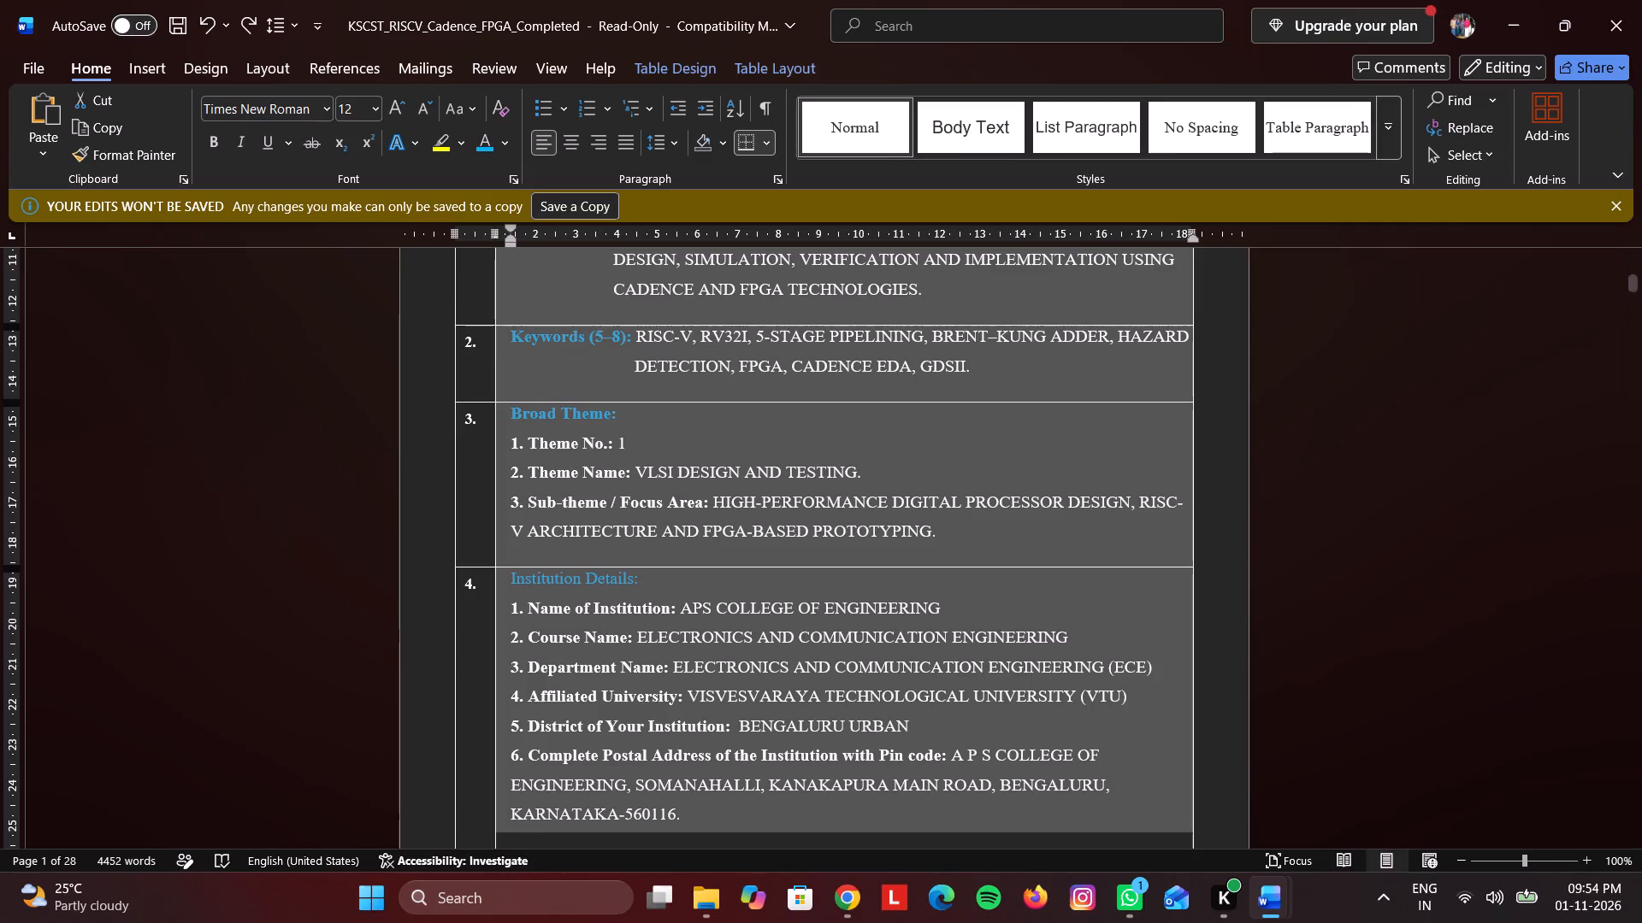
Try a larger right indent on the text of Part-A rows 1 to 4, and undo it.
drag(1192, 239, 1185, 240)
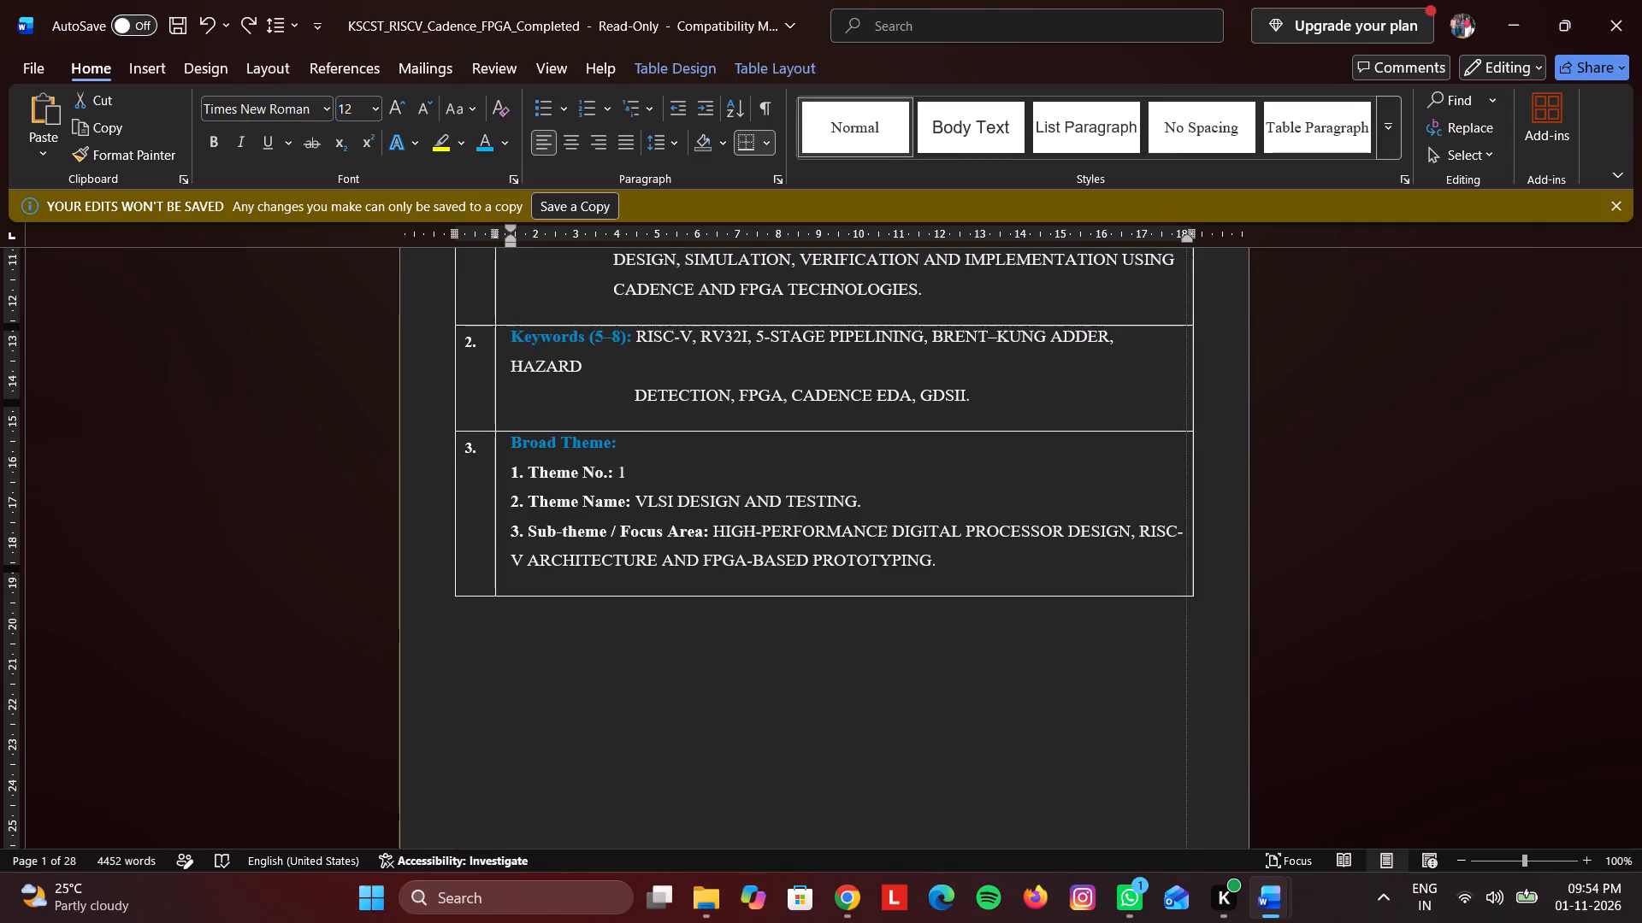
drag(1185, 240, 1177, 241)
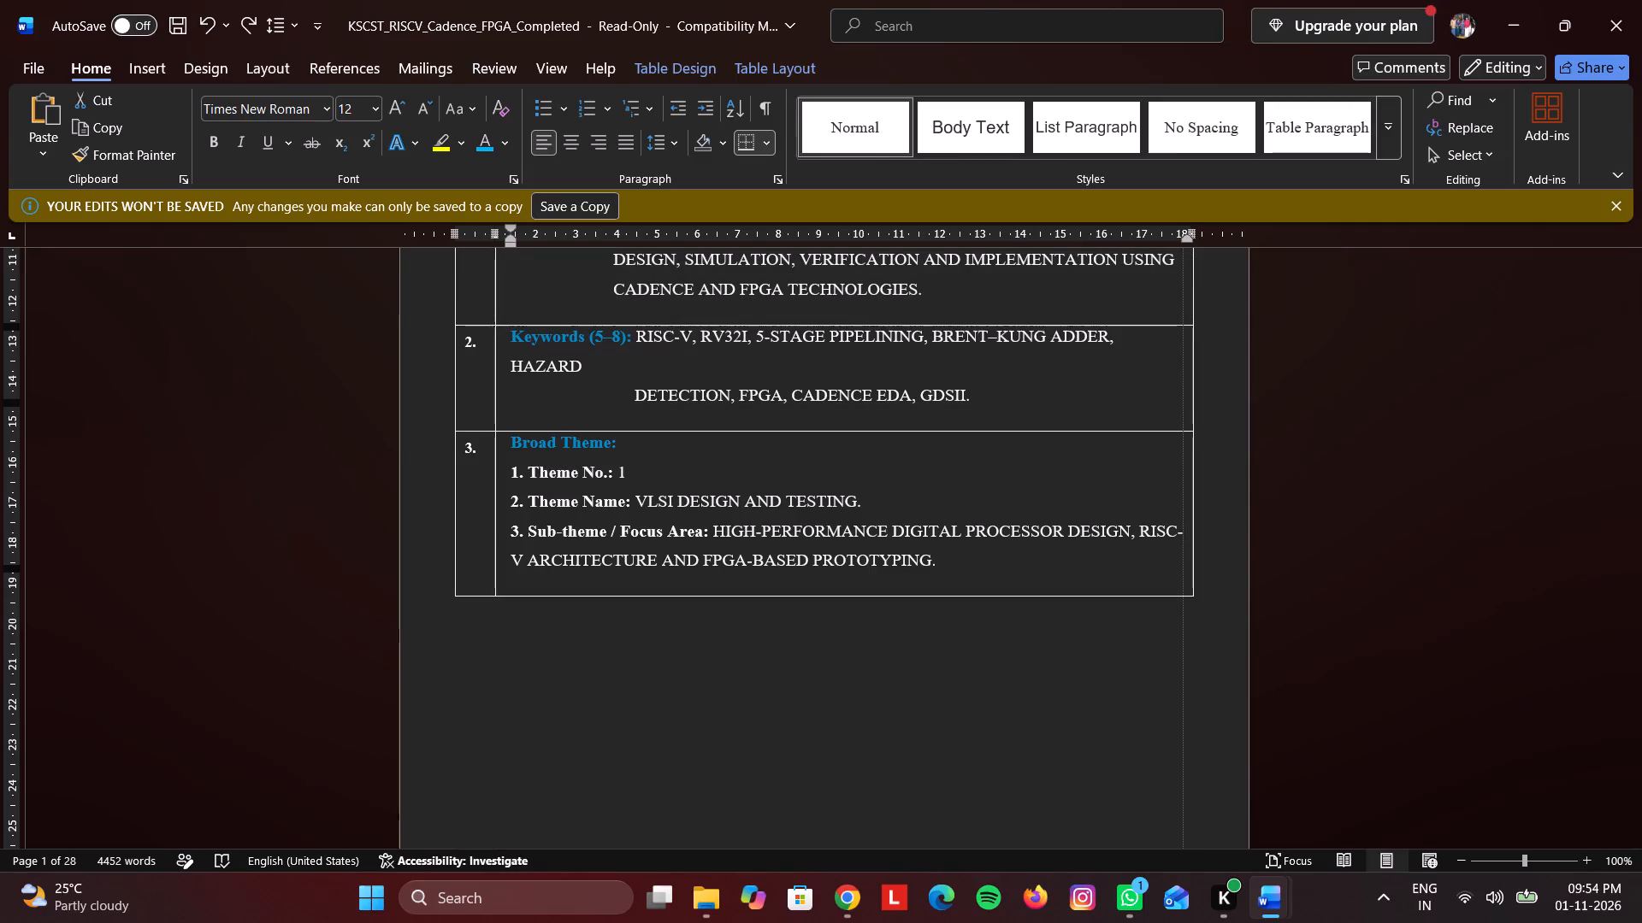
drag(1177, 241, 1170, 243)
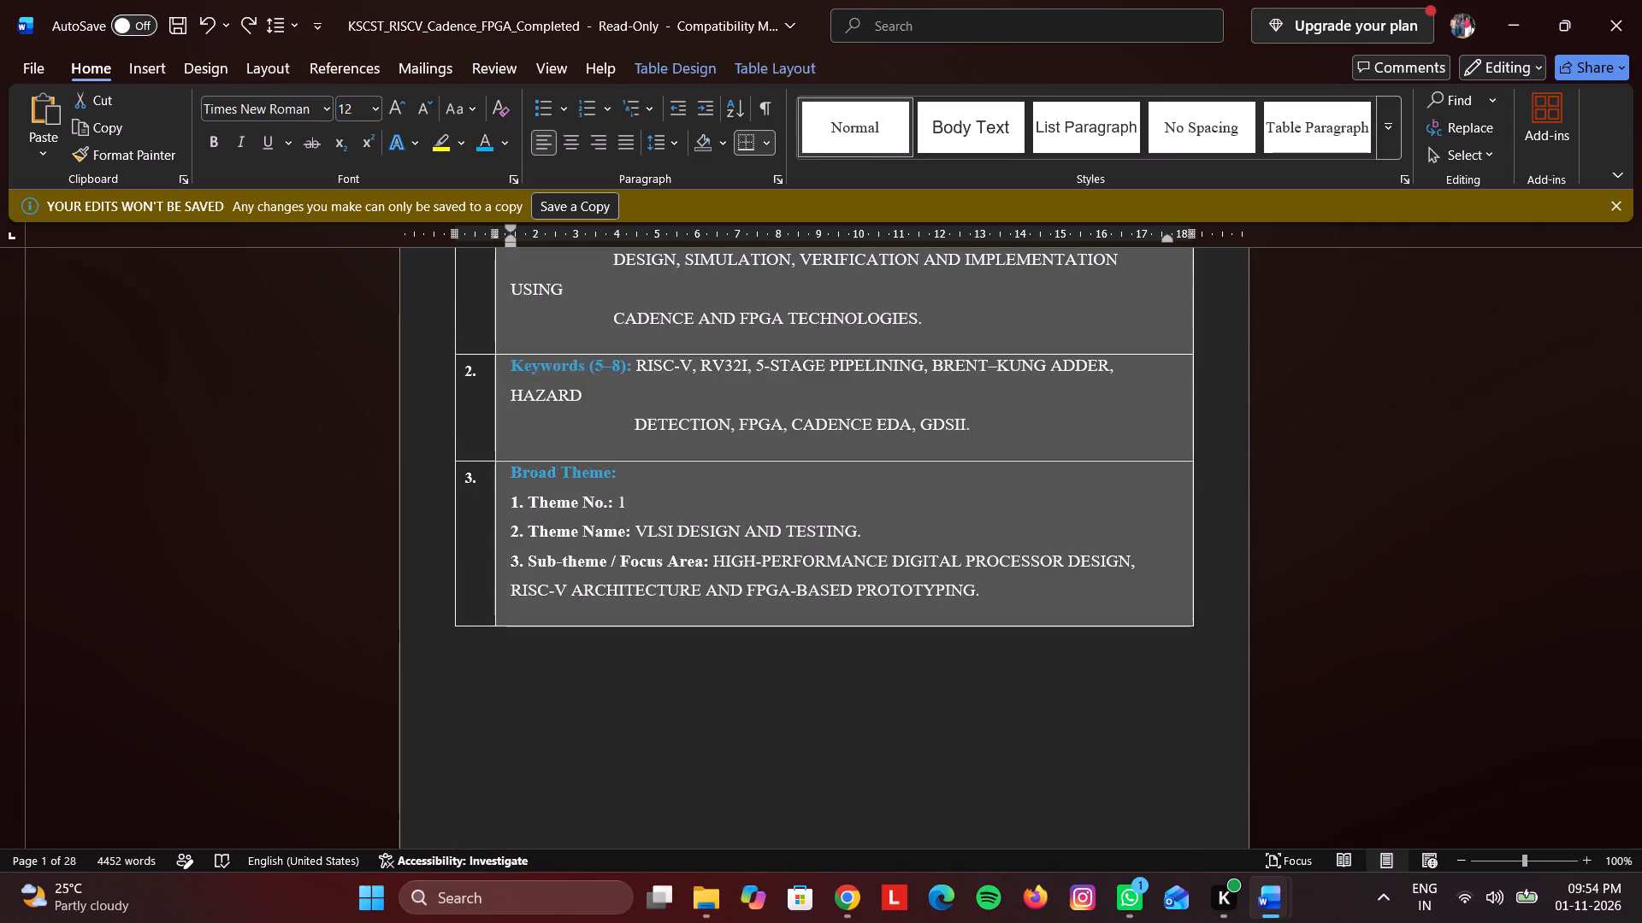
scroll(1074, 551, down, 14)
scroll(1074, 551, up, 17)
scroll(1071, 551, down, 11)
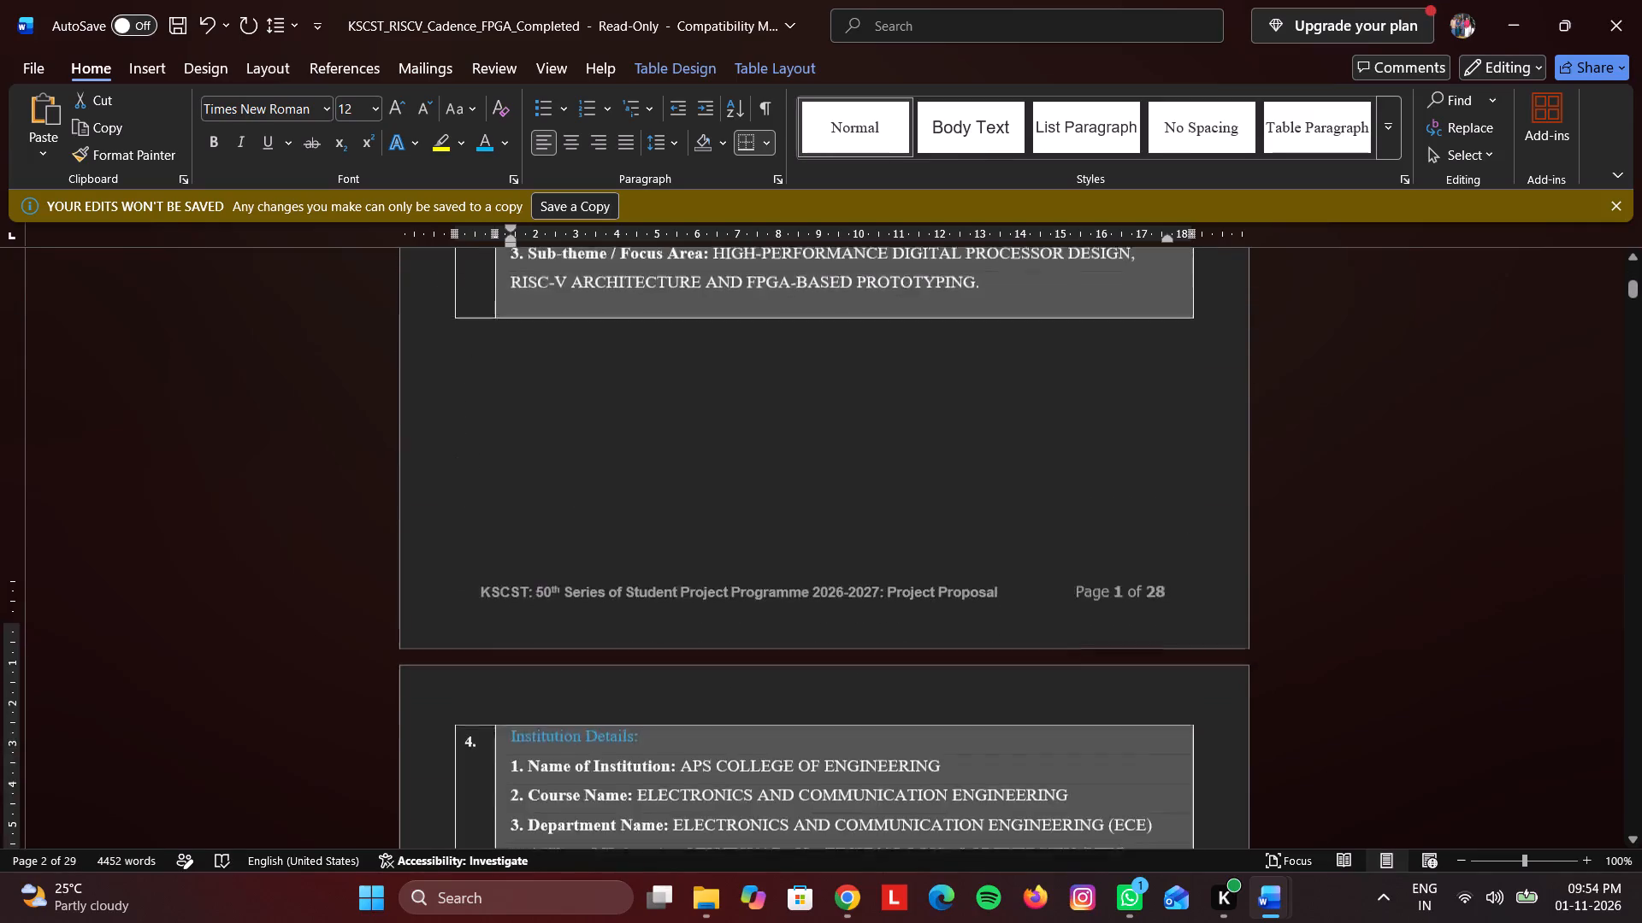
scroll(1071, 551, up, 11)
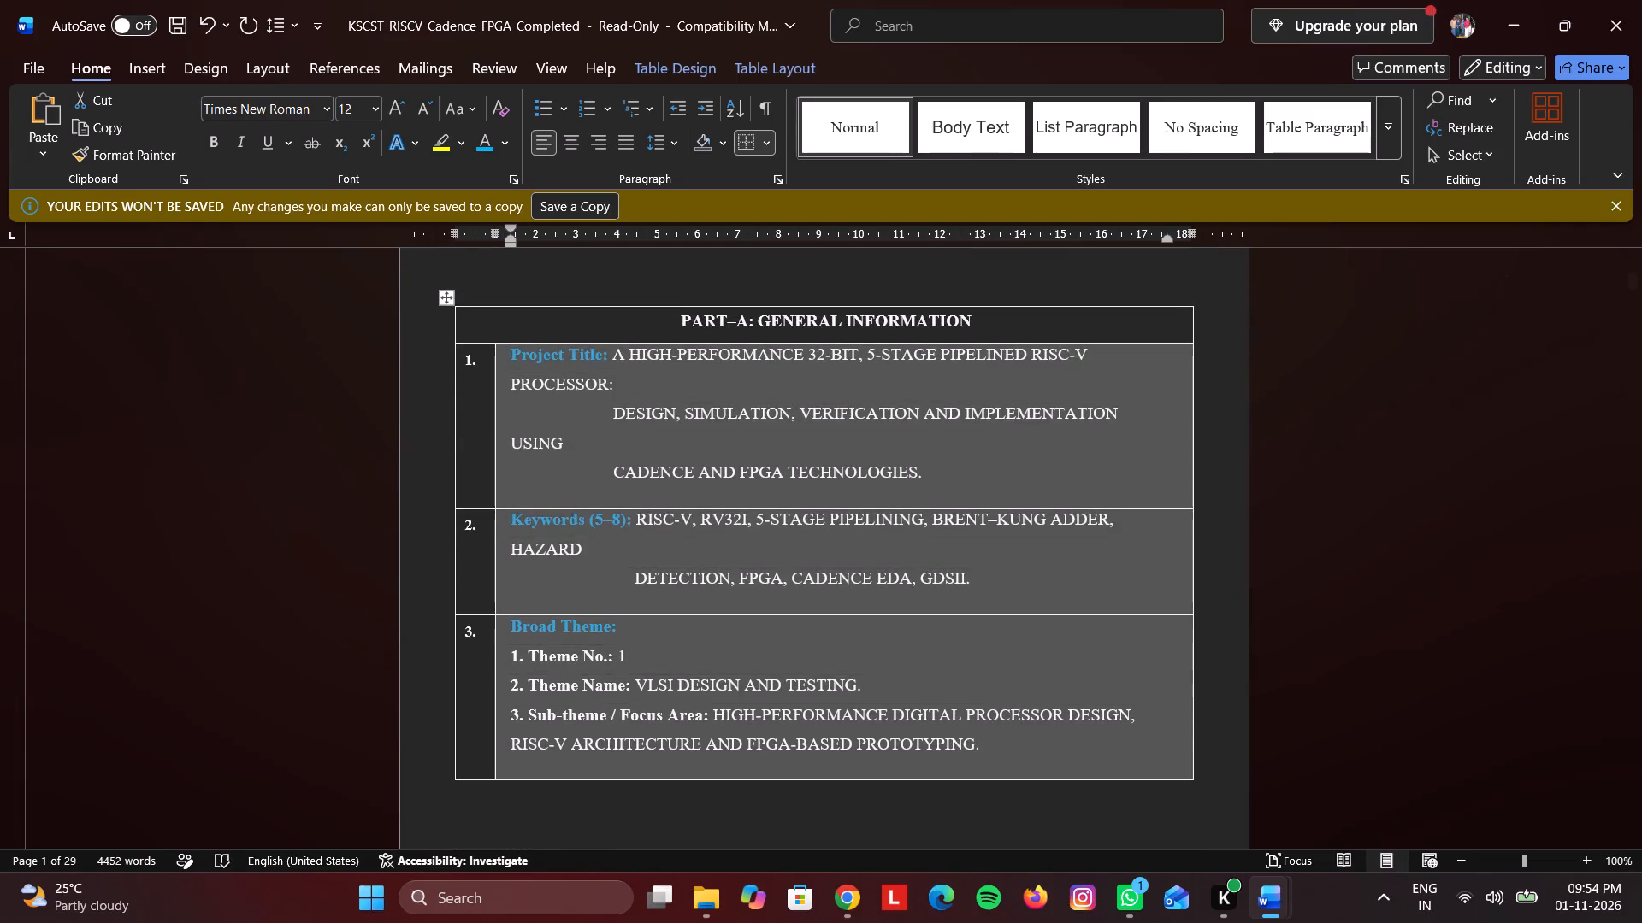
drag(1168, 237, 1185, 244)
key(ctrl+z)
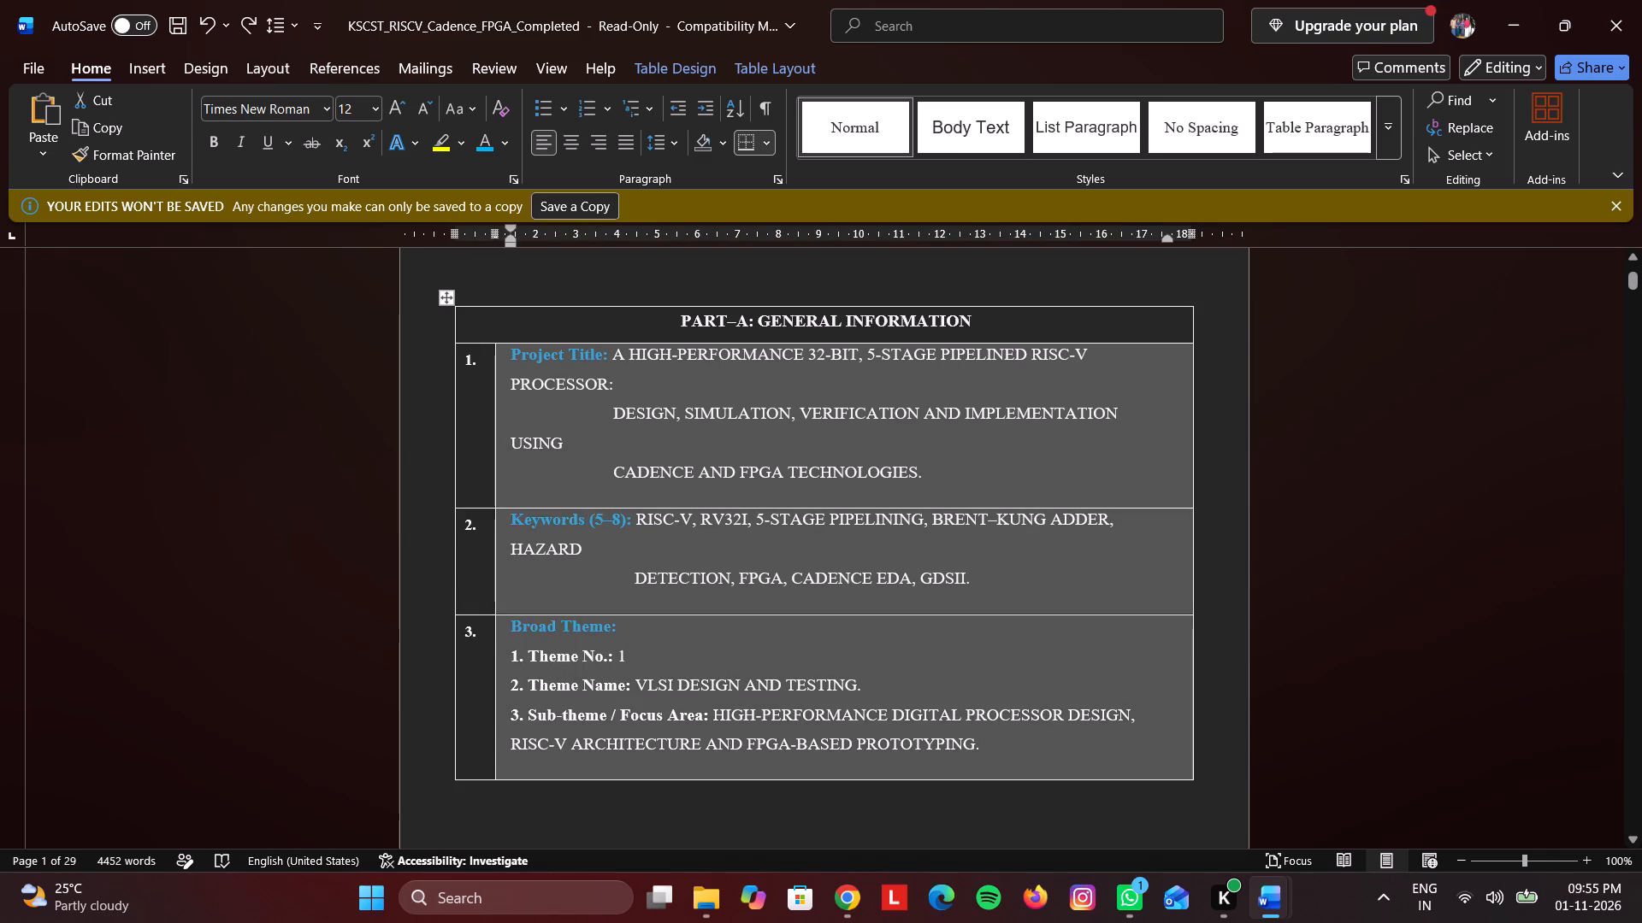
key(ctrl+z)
Shorten the run of leading spaces before "DESIGN, SIMULATION, VERIFICATION" in the Project Title row.
scroll(1077, 455, down, 6)
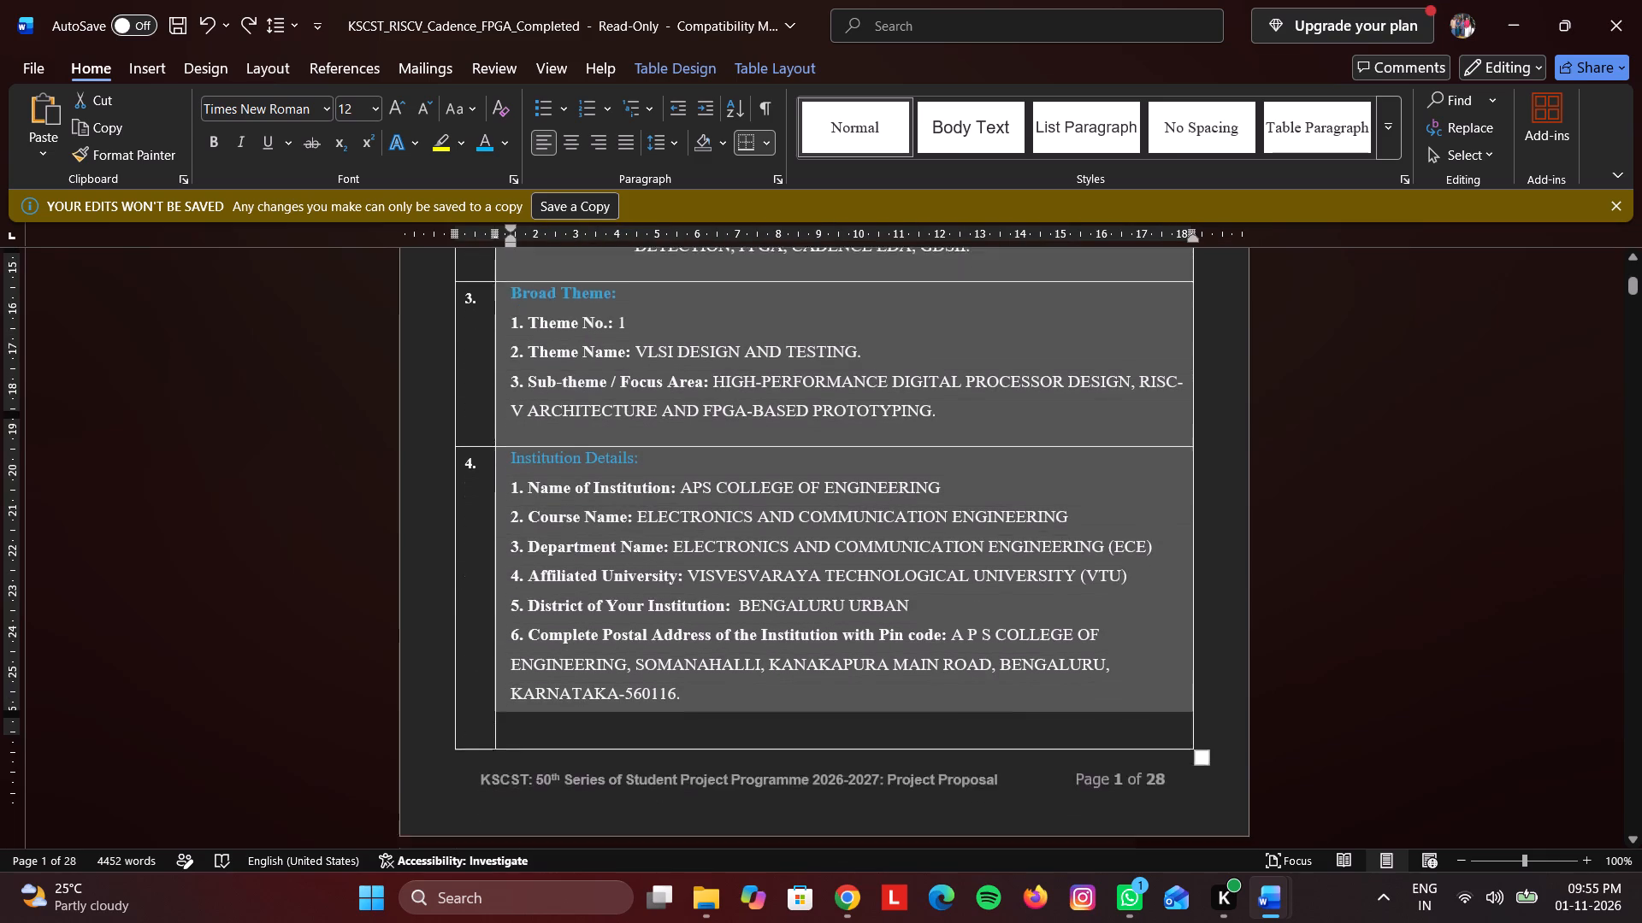
scroll(1076, 455, down, 1)
click(1060, 460)
scroll(1057, 459, up, 7)
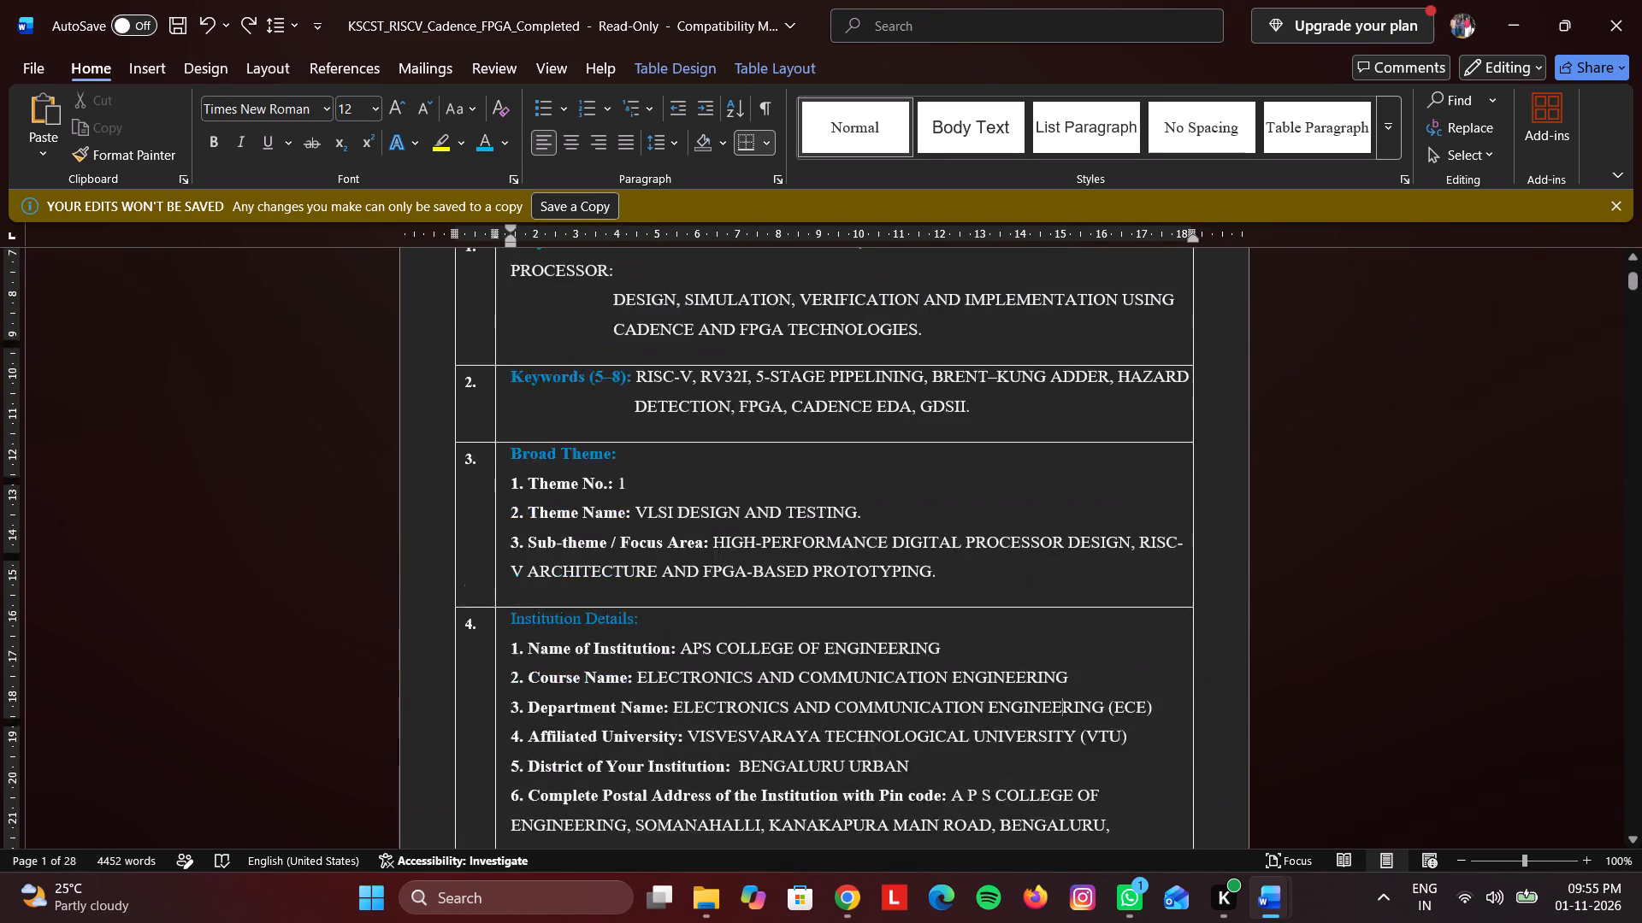
scroll(1057, 459, up, 1)
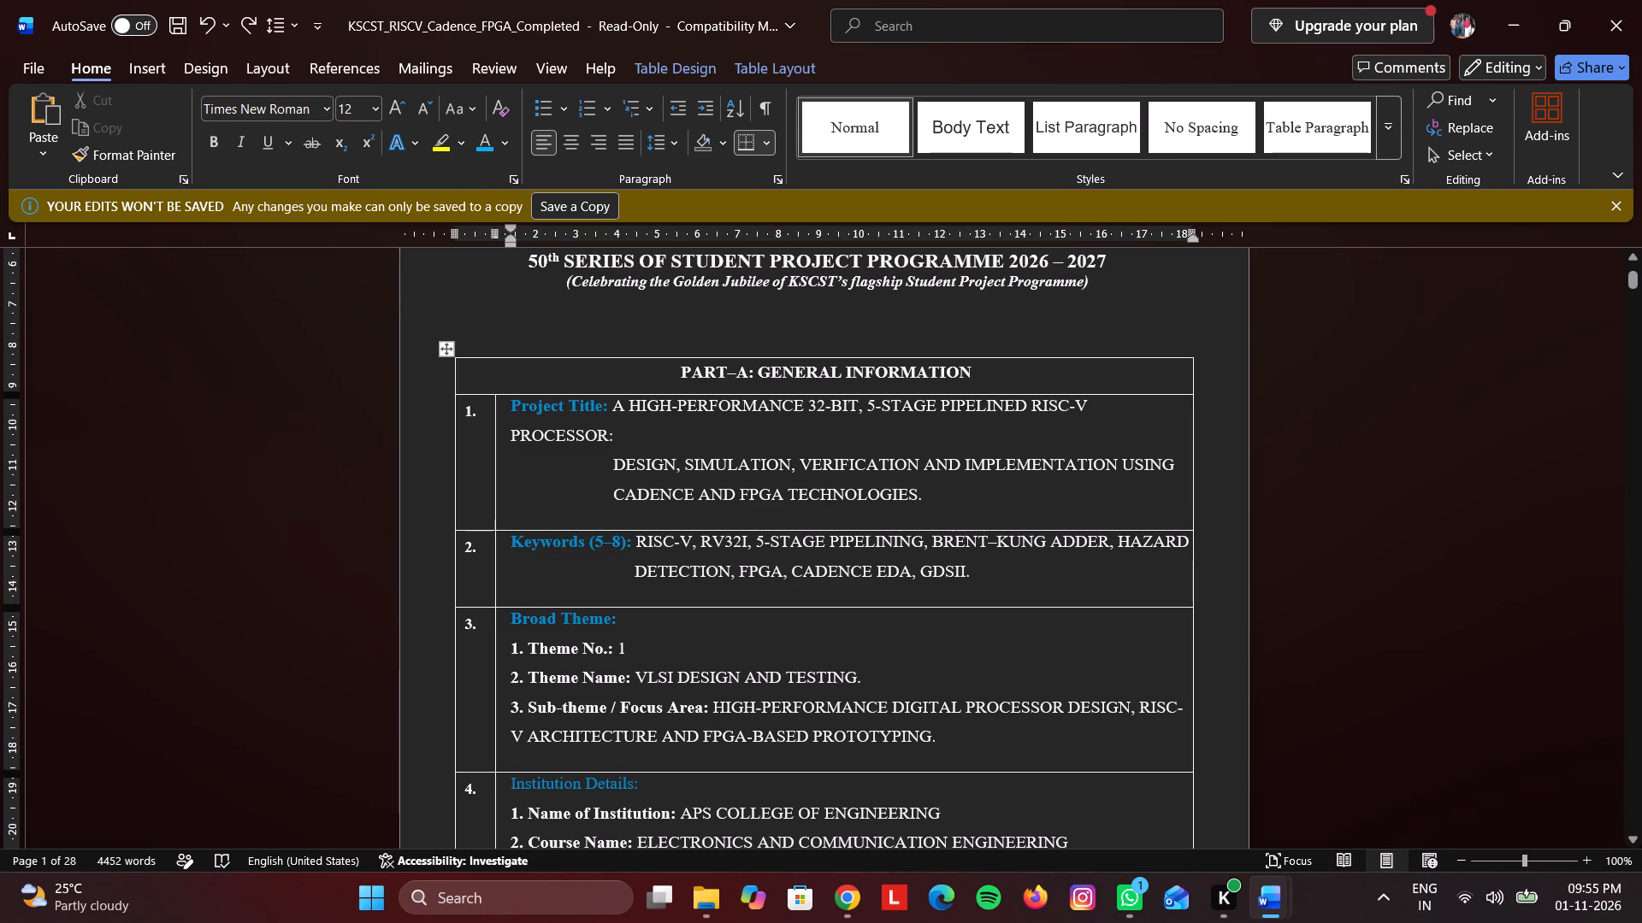
click(611, 465)
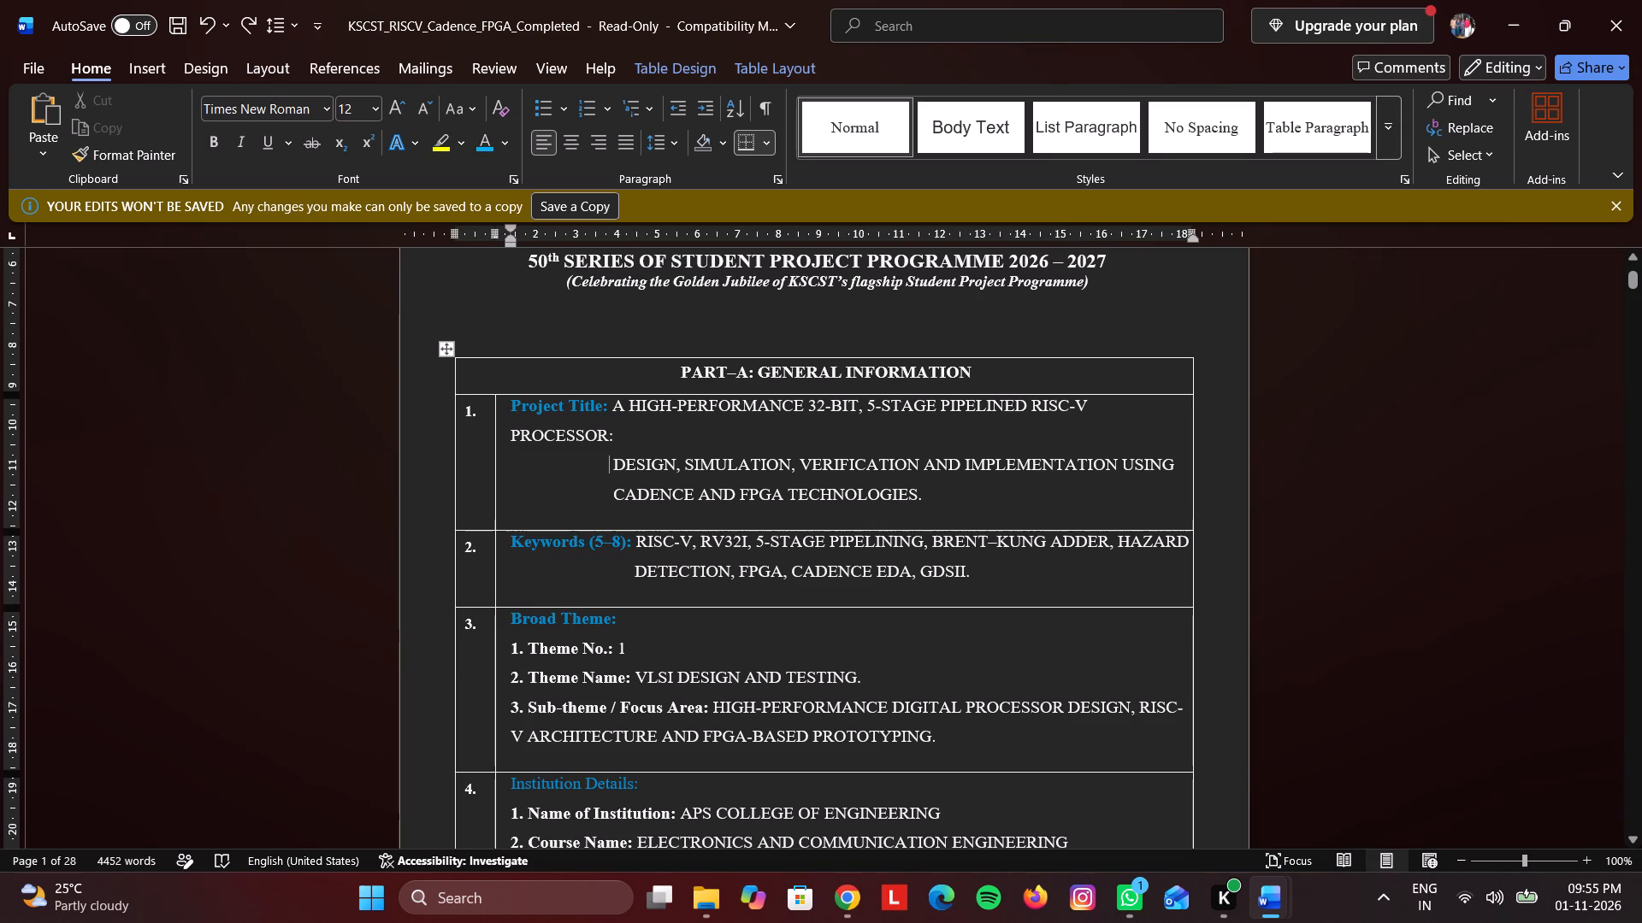
key(BackSpace)
key(BackSpace)
key(BackSpace)
key(BackSpace)
key(BackSpace)
key(BackSpace)
key(BackSpace)
key(BackSpace)
key(BackSpace)
key(BackSpace)
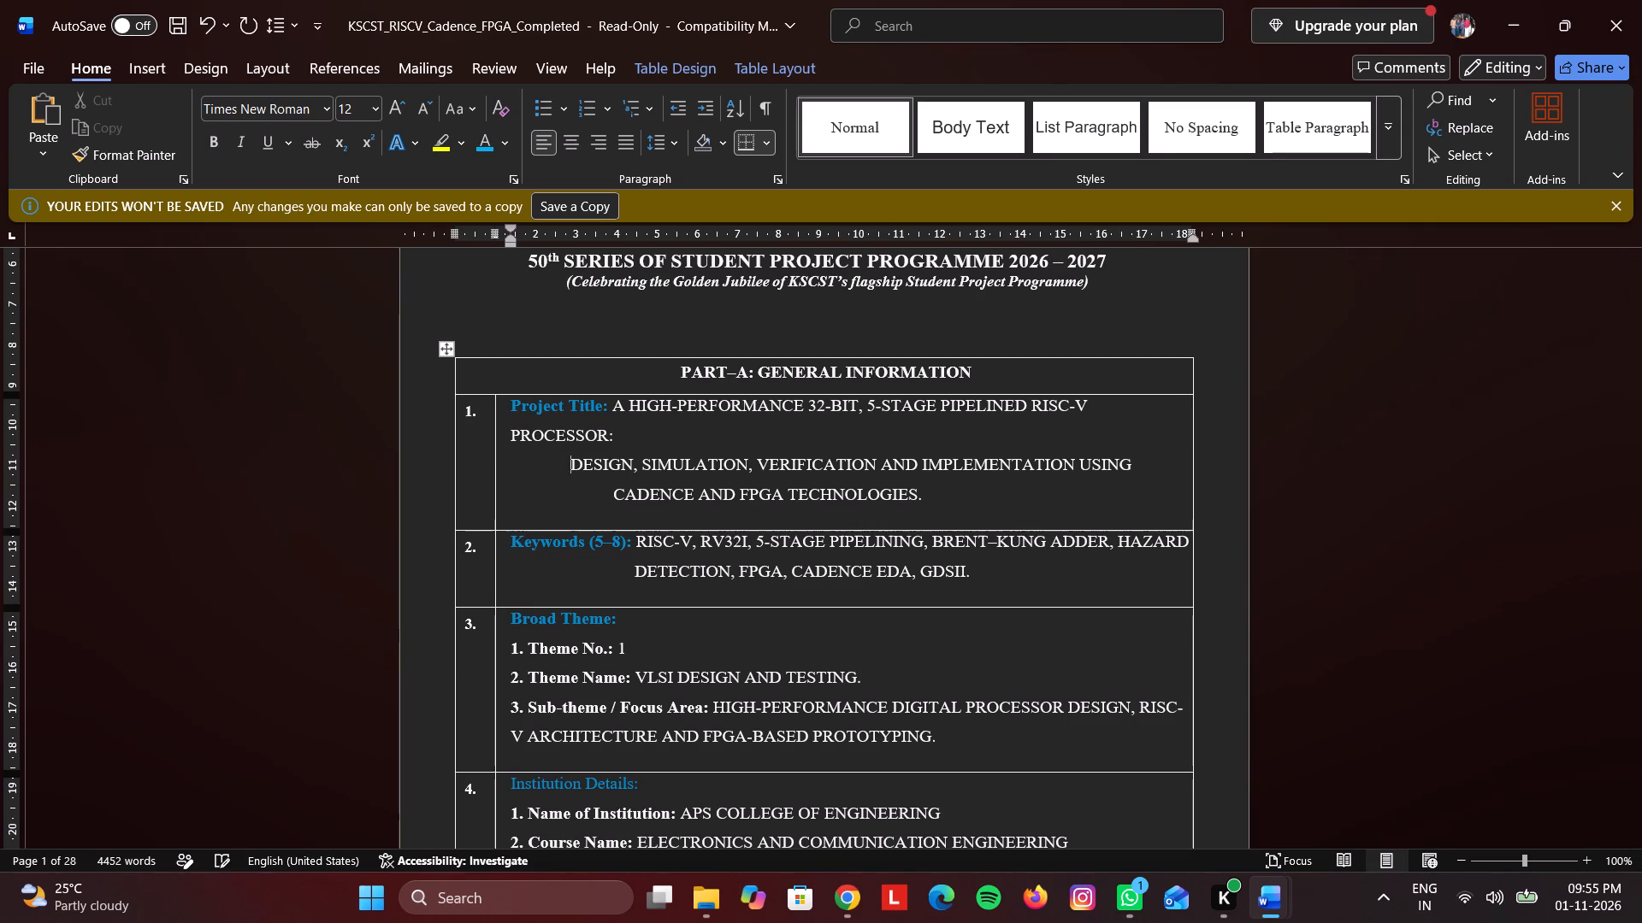
key(BackSpace)
key(BackSpace)
key(BackSpace)
key(BackSpace)
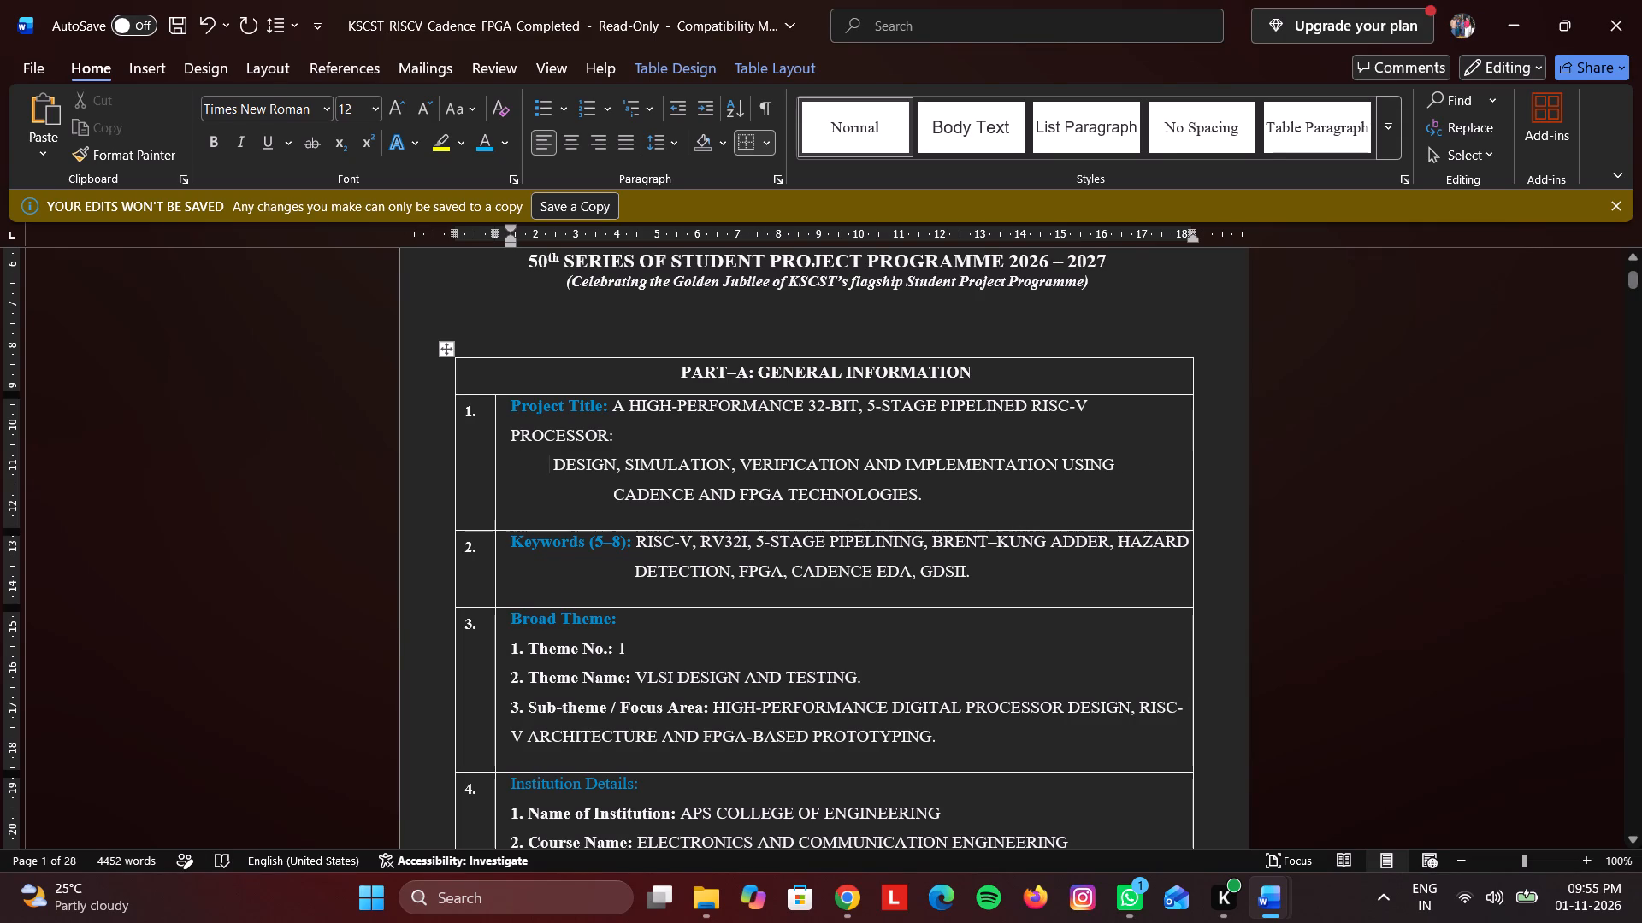
Extend the right indent of the project title's "DESIGN, SIMULATION" line slightly past the table's right border.
drag(1194, 237, 1208, 238)
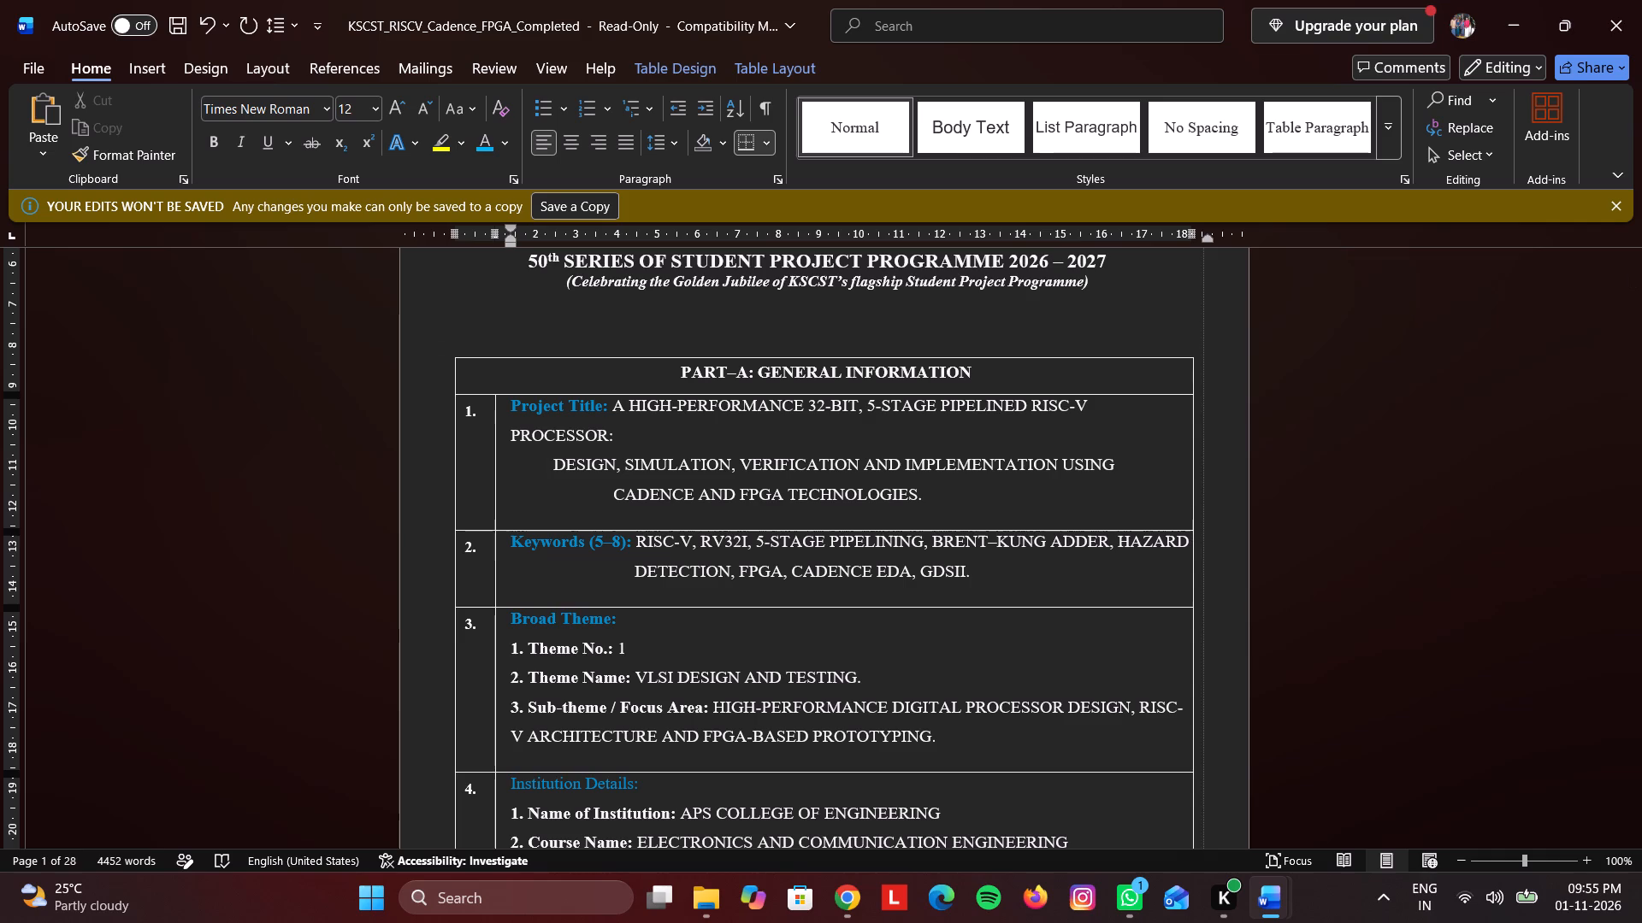
drag(1208, 238, 1220, 237)
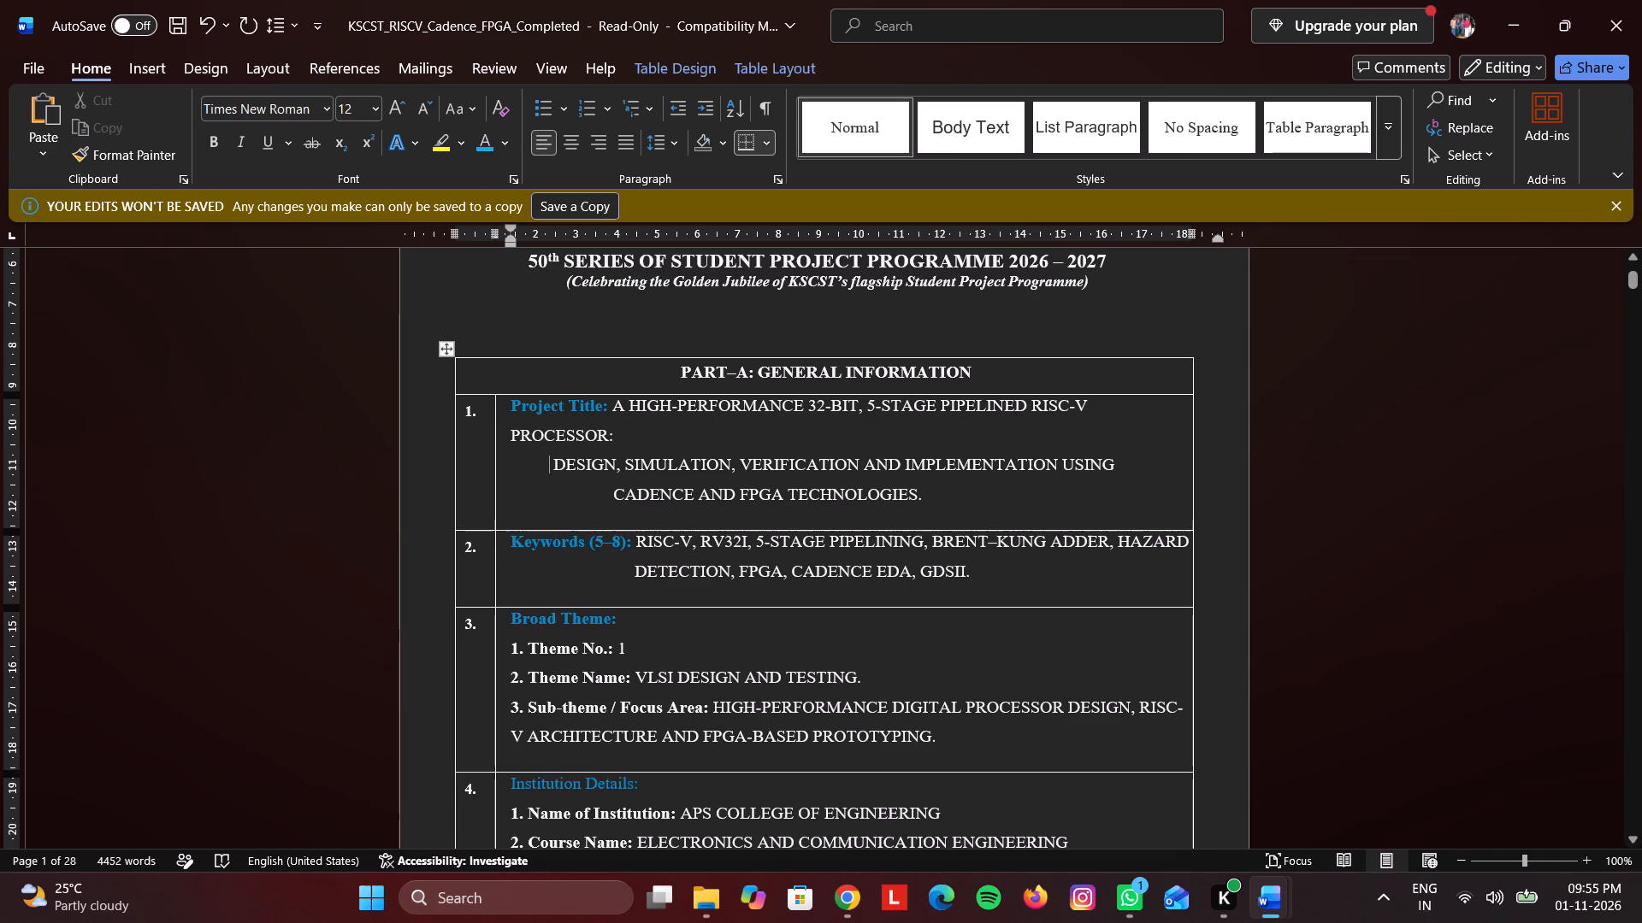
Delete the space between "RISC-V" and "PROCESSOR:" in the project title to pull the word onto the first line.
click(511, 438)
key(BackSpace)
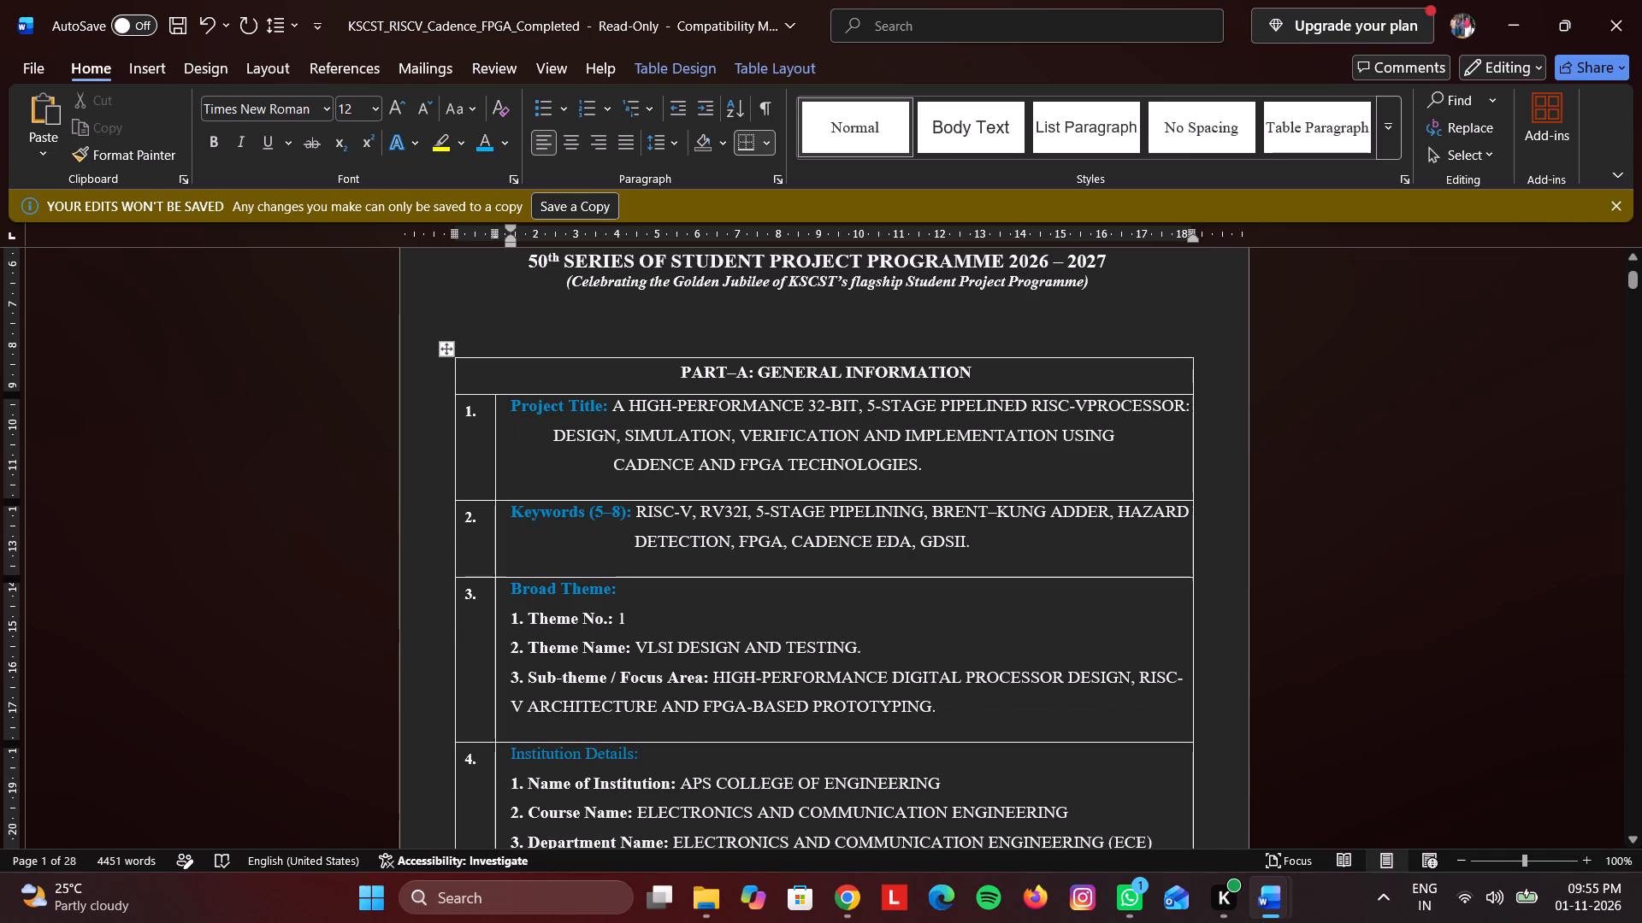
In the project title, delete the comma after "32-BIT" and restore the space between "RISC-V" and "PROCESSOR:".
click(998, 464)
click(868, 410)
key(Left)
key(BackSpace)
click(1083, 405)
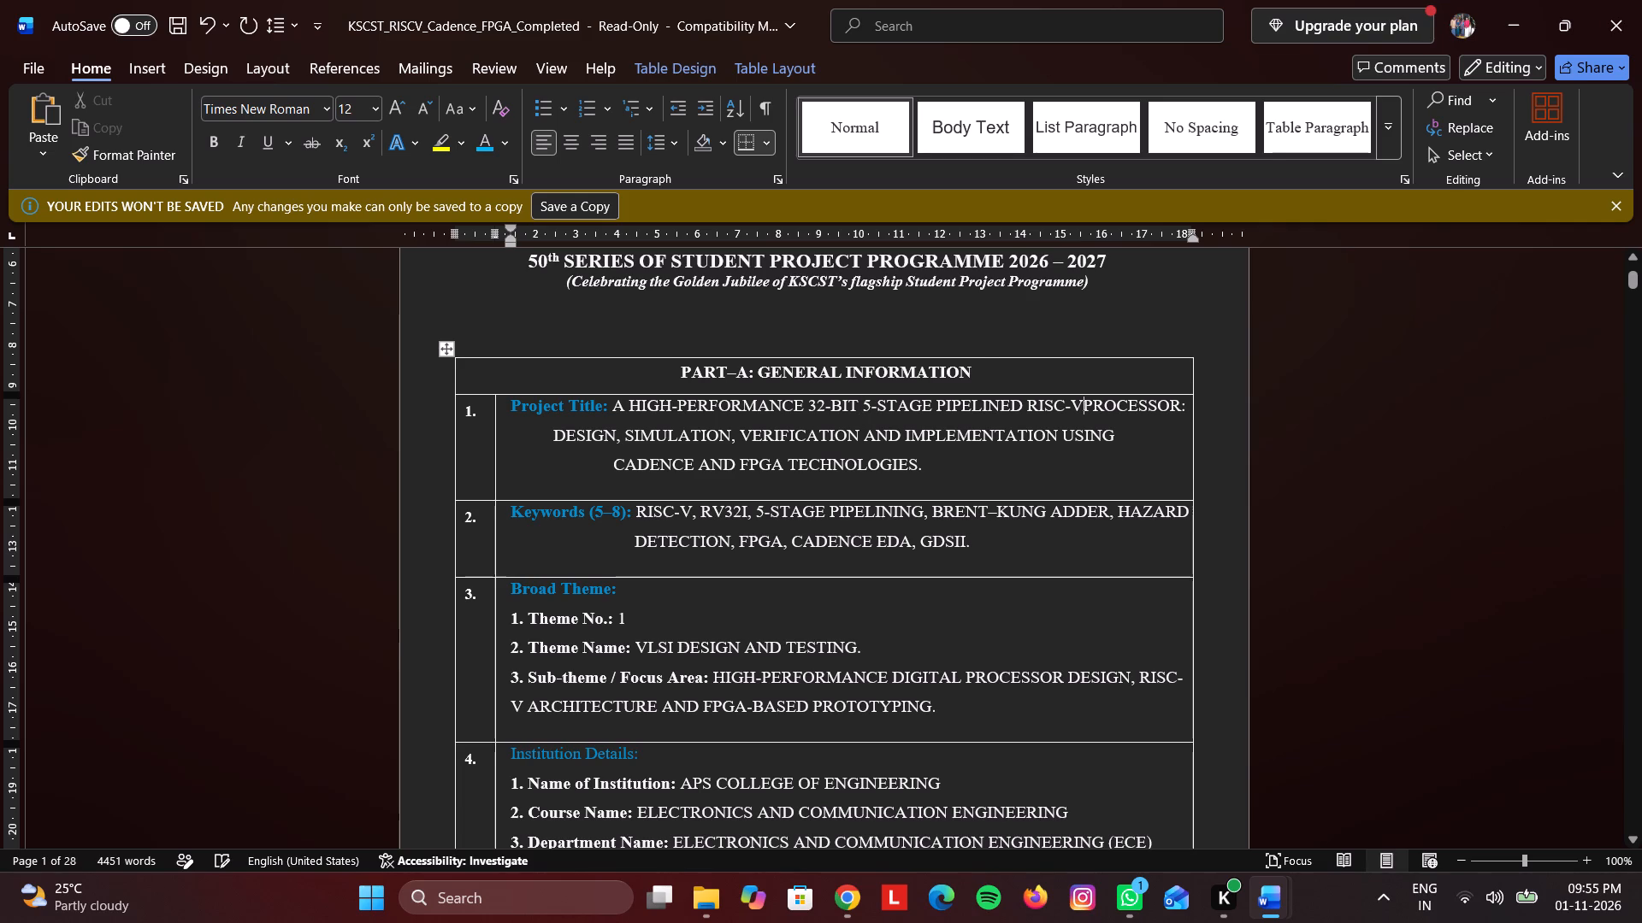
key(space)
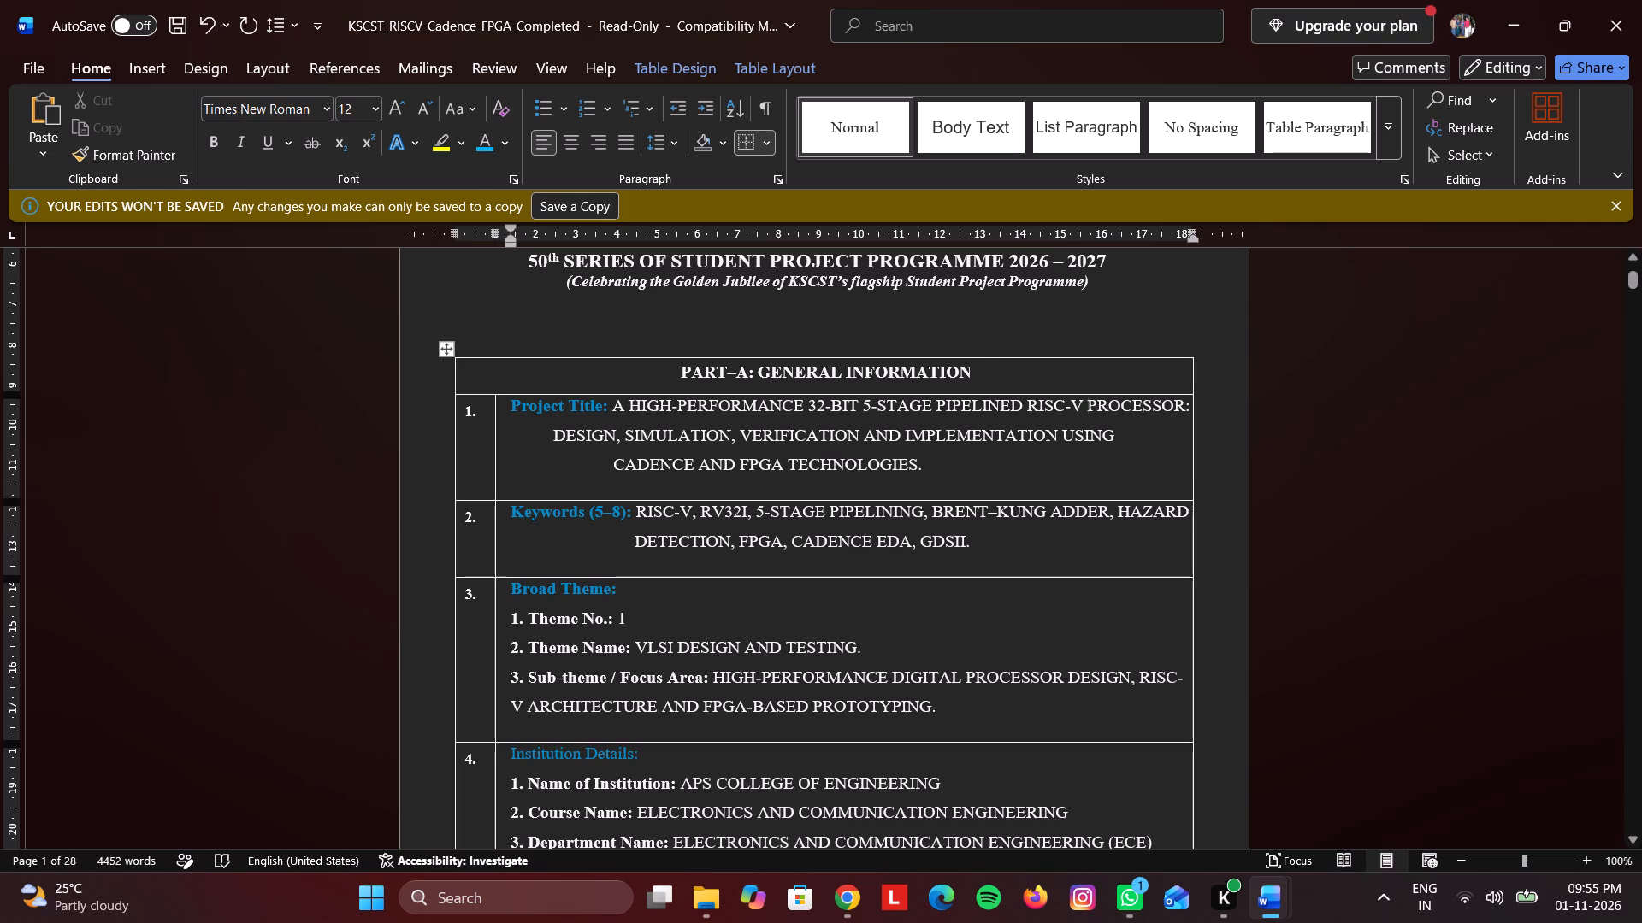
Add leading spaces before "DESIGN, SIMULATION, VERIFICATION" in the project title to align it with "A HIGH-PERFORMANCE" above and "CADENCE" below.
click(550, 432)
key(Tab)
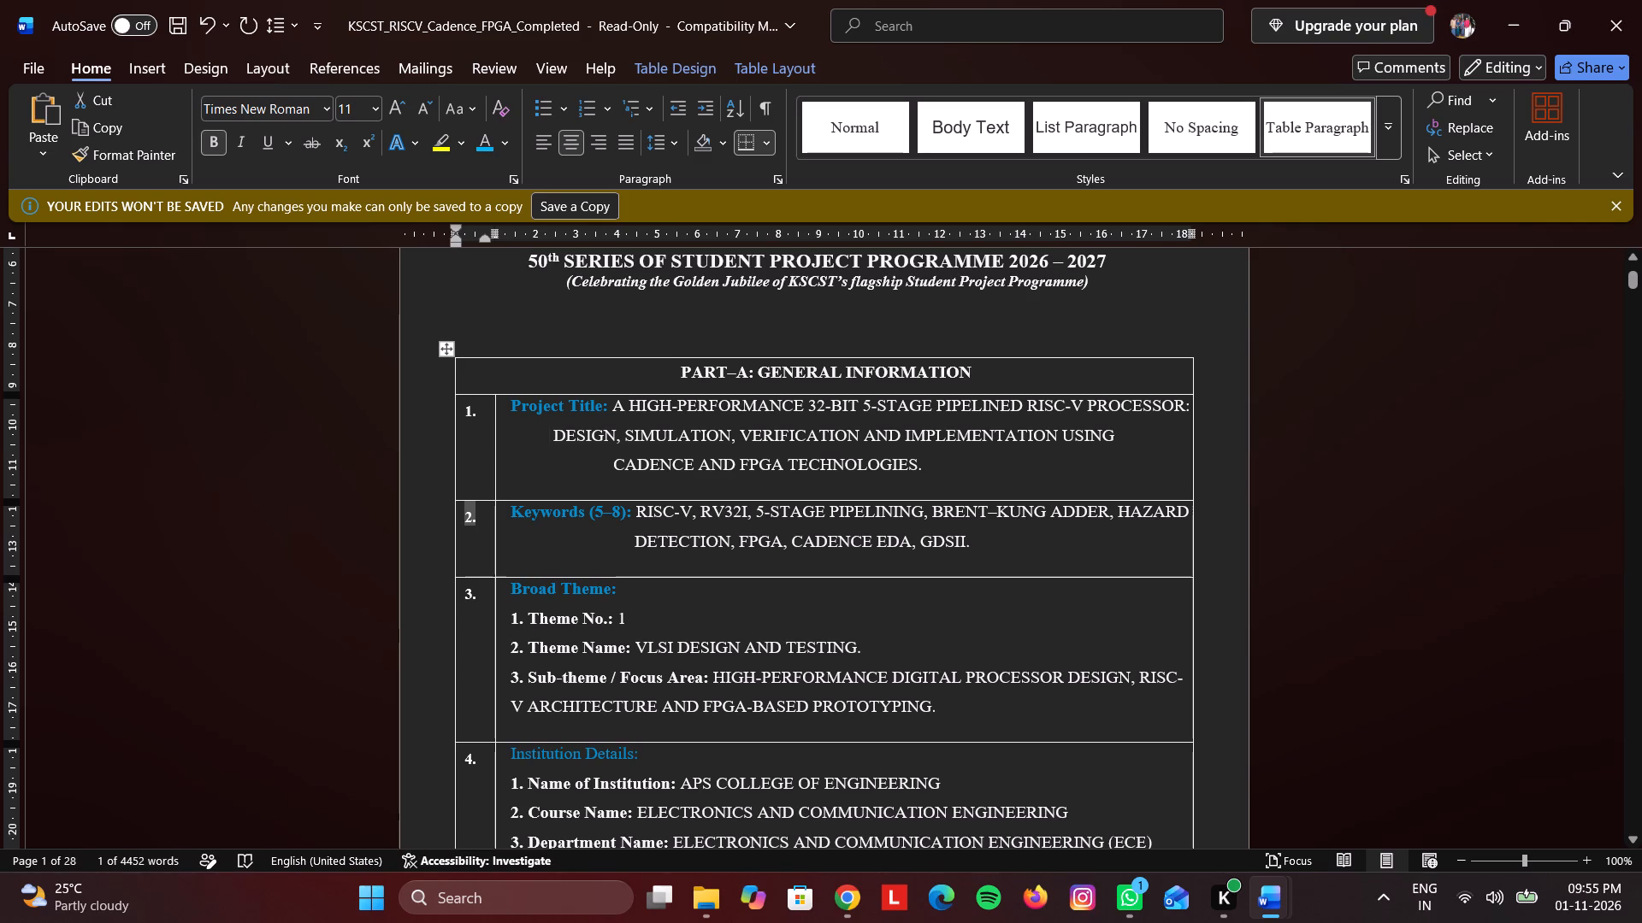
click(556, 428)
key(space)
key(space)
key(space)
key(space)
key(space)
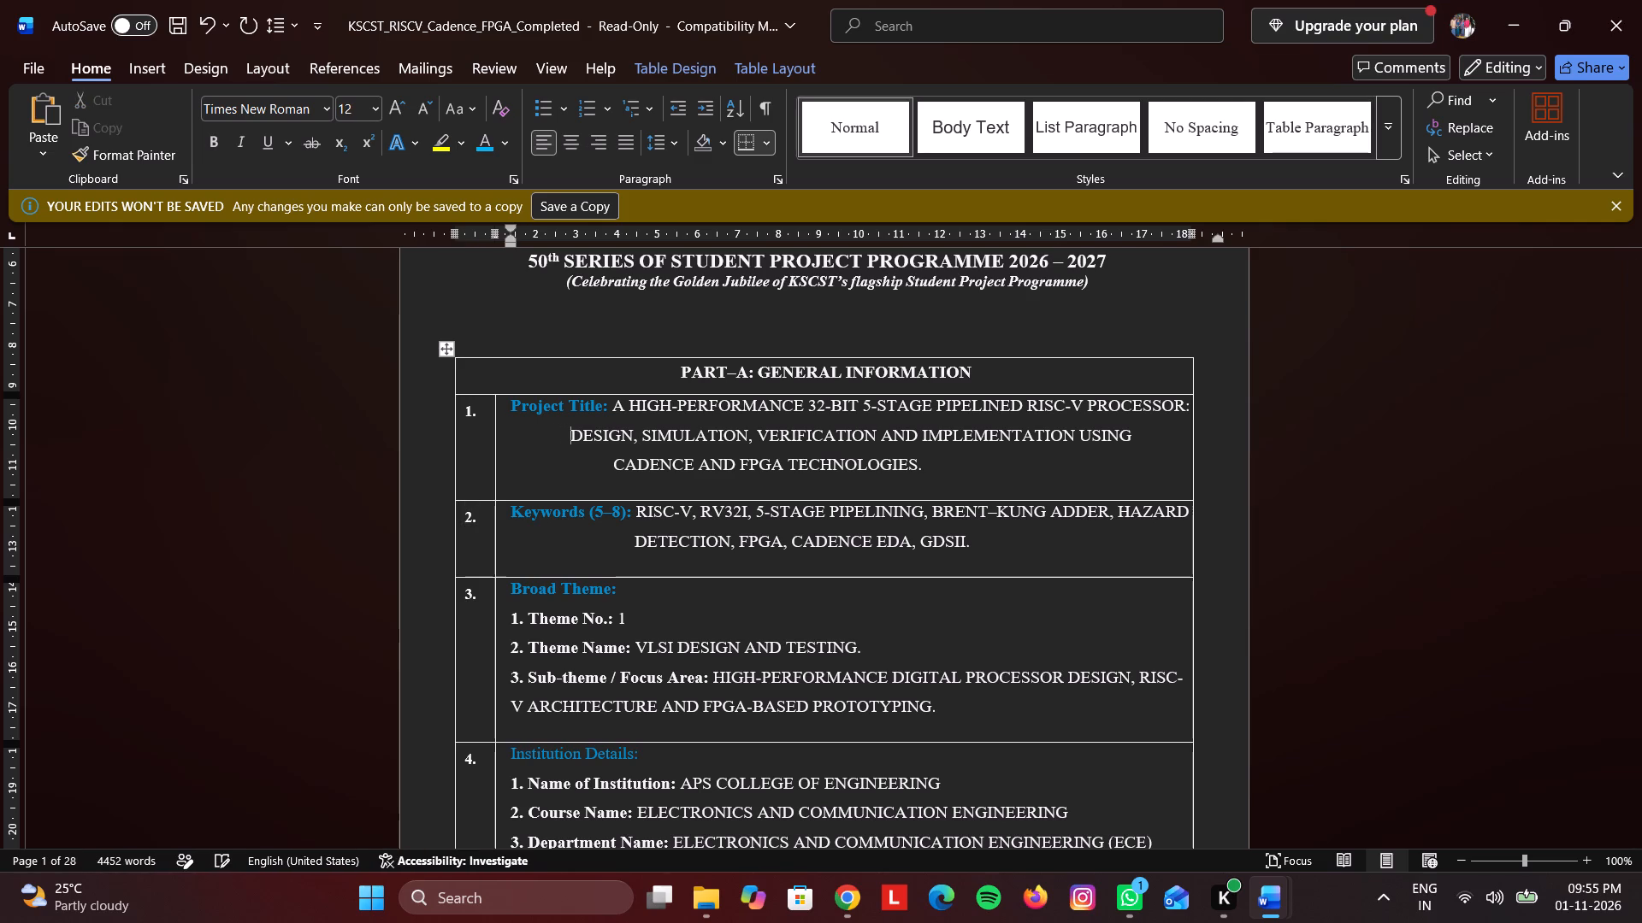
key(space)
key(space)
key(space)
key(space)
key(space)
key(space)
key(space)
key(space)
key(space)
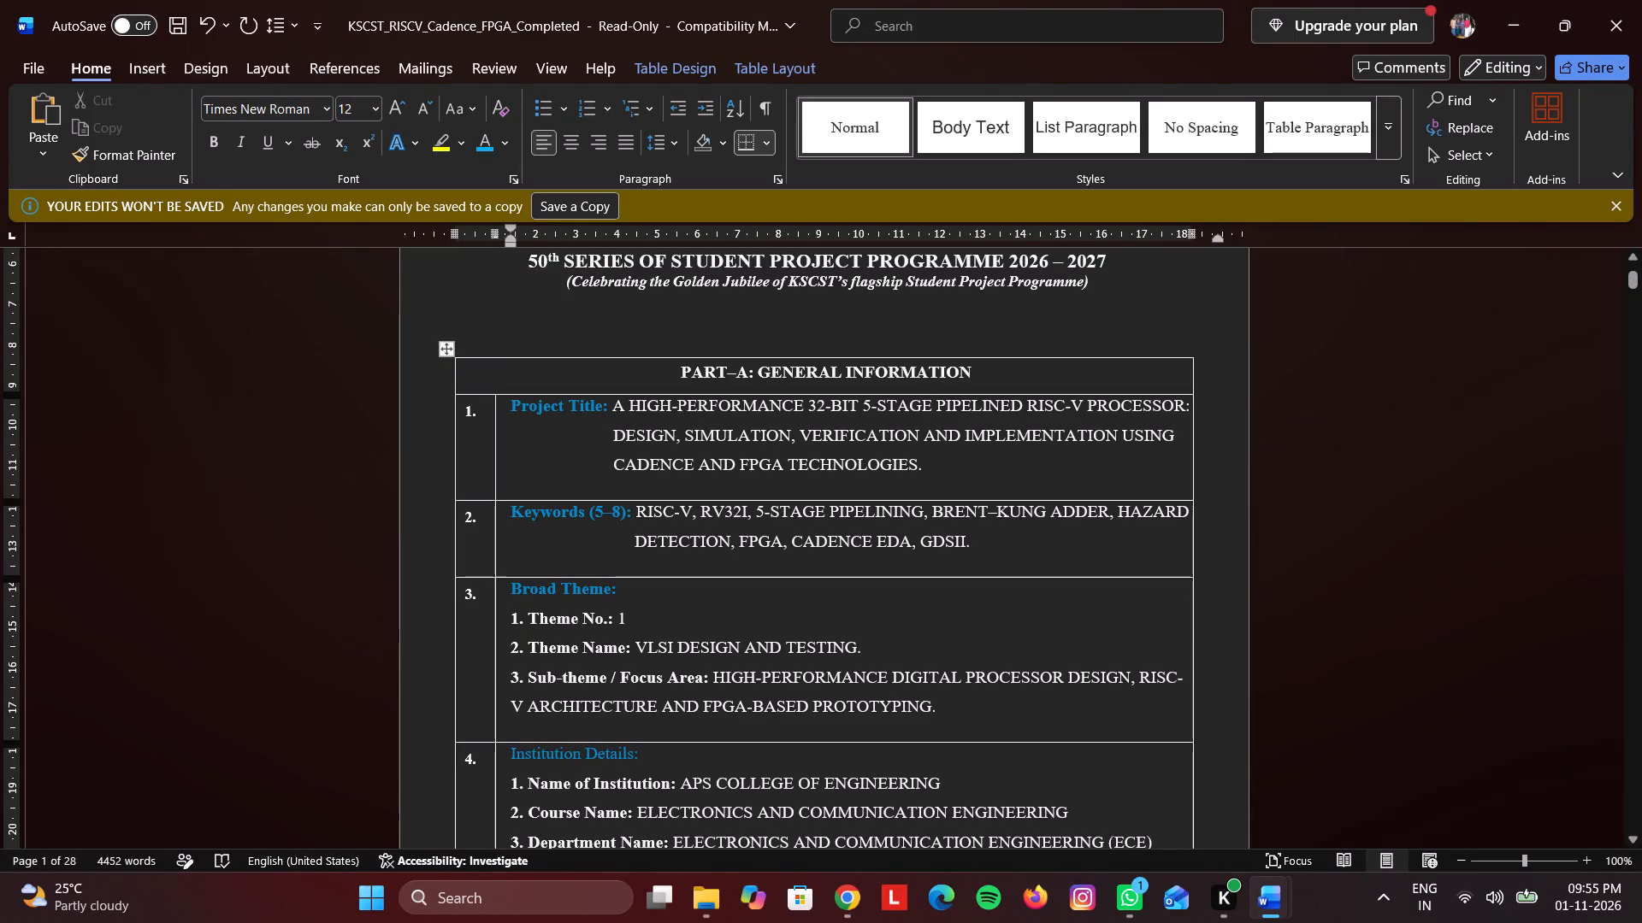
key(Down)
key(Right)
Make the "Institution Details:" heading in row 4 bold.
scroll(800, 468, down, 2)
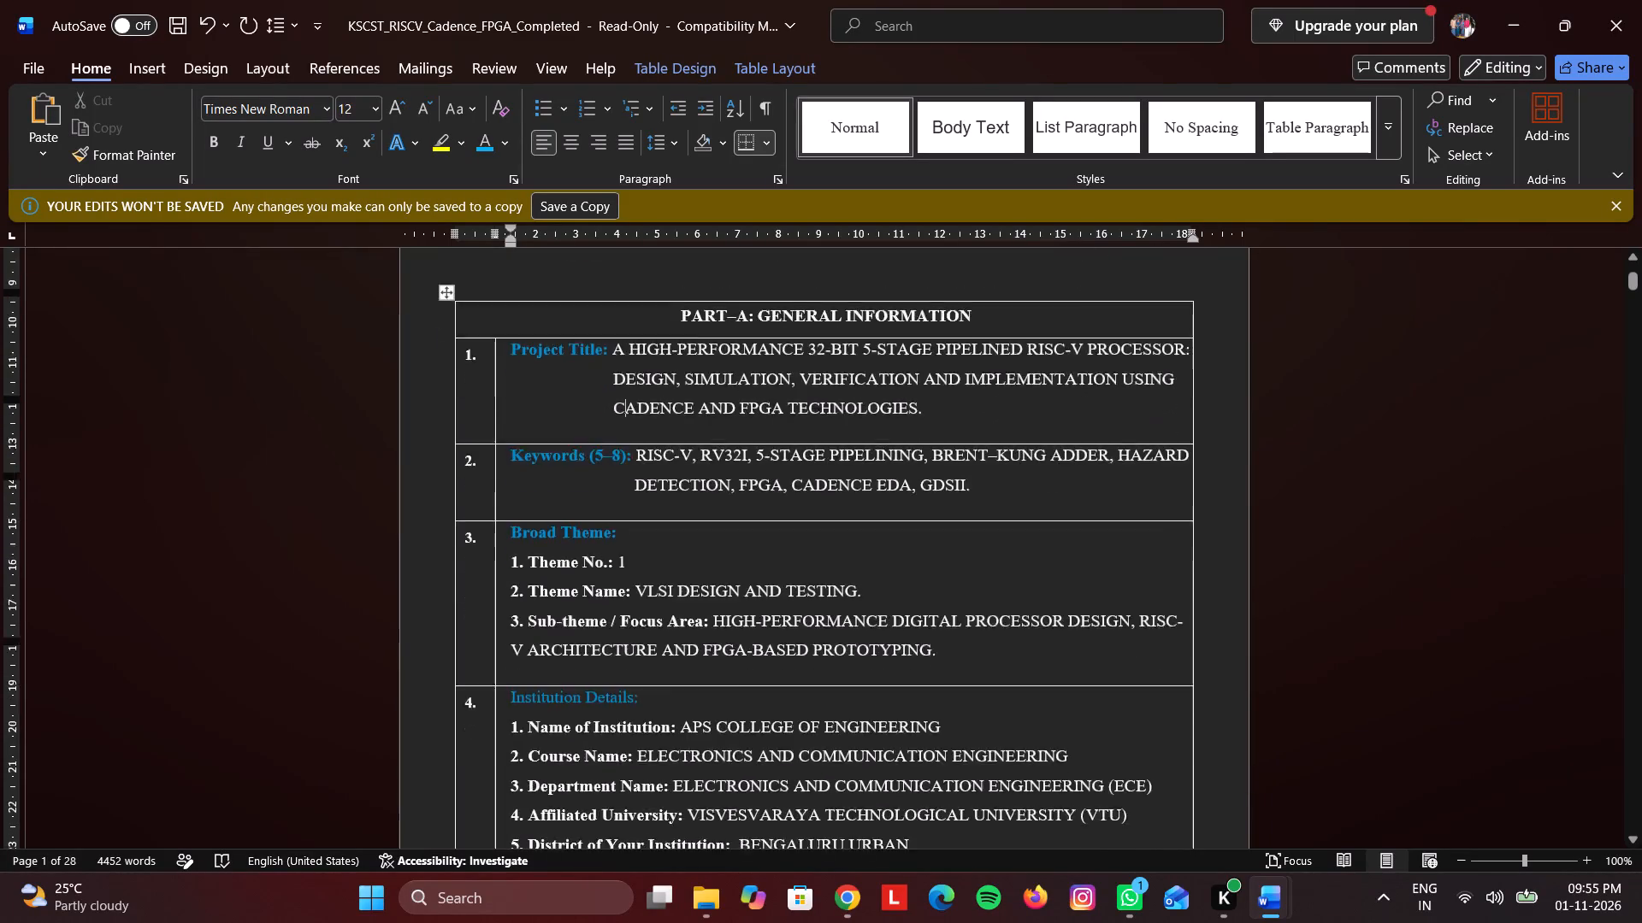
scroll(800, 477, down, 2)
scroll(800, 477, up, 5)
scroll(800, 477, down, 5)
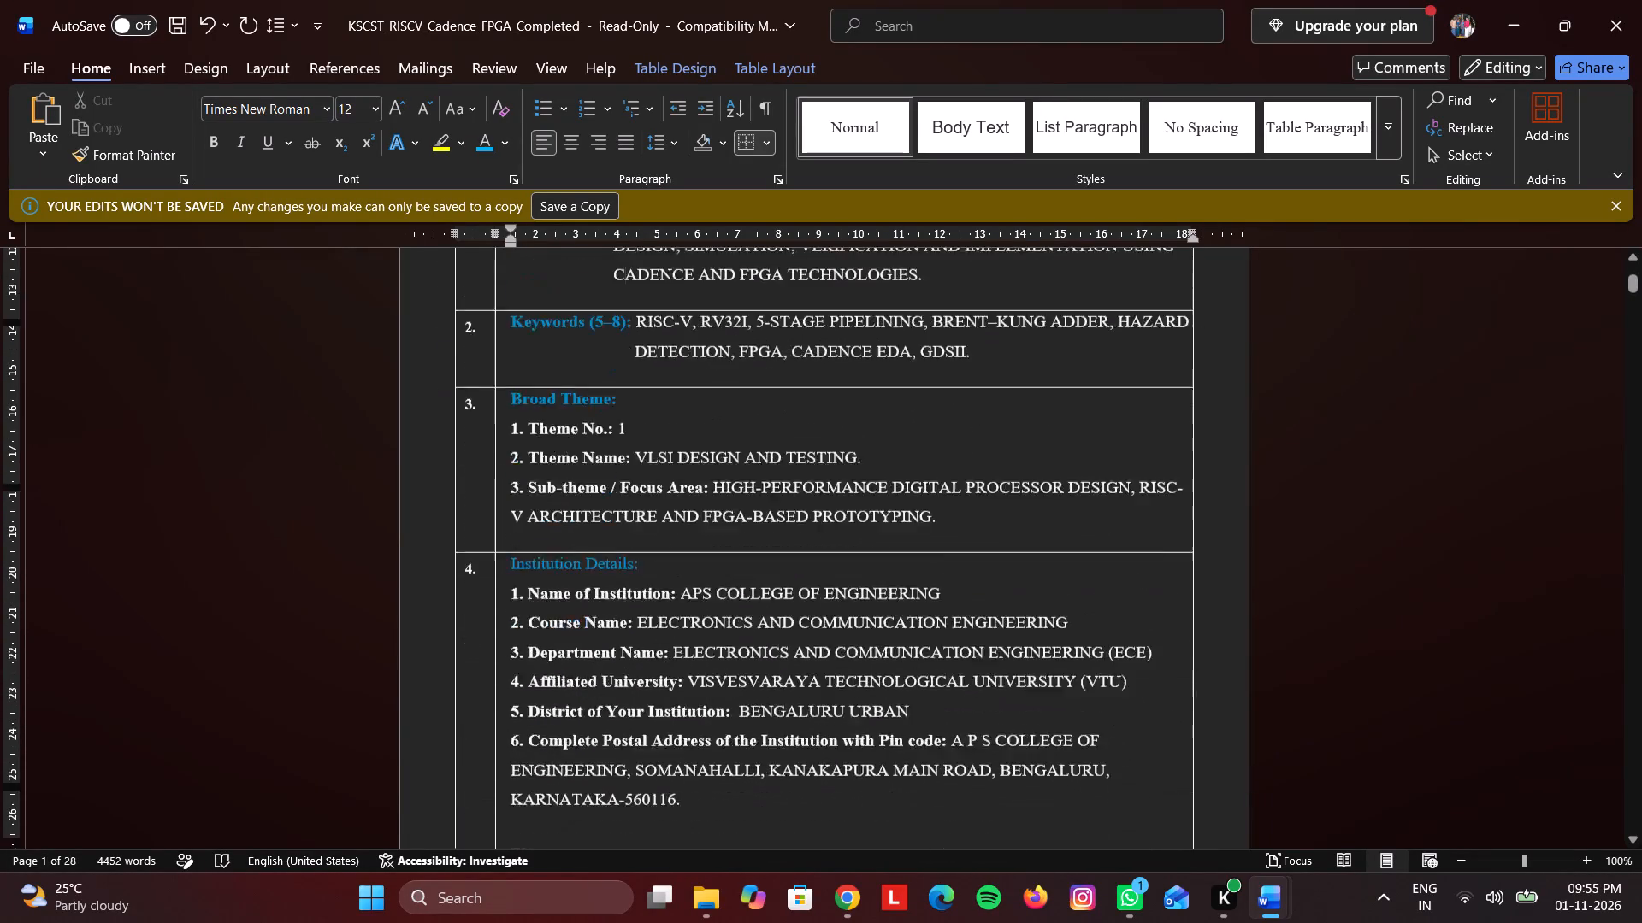
scroll(800, 477, down, 4)
scroll(800, 477, up, 4)
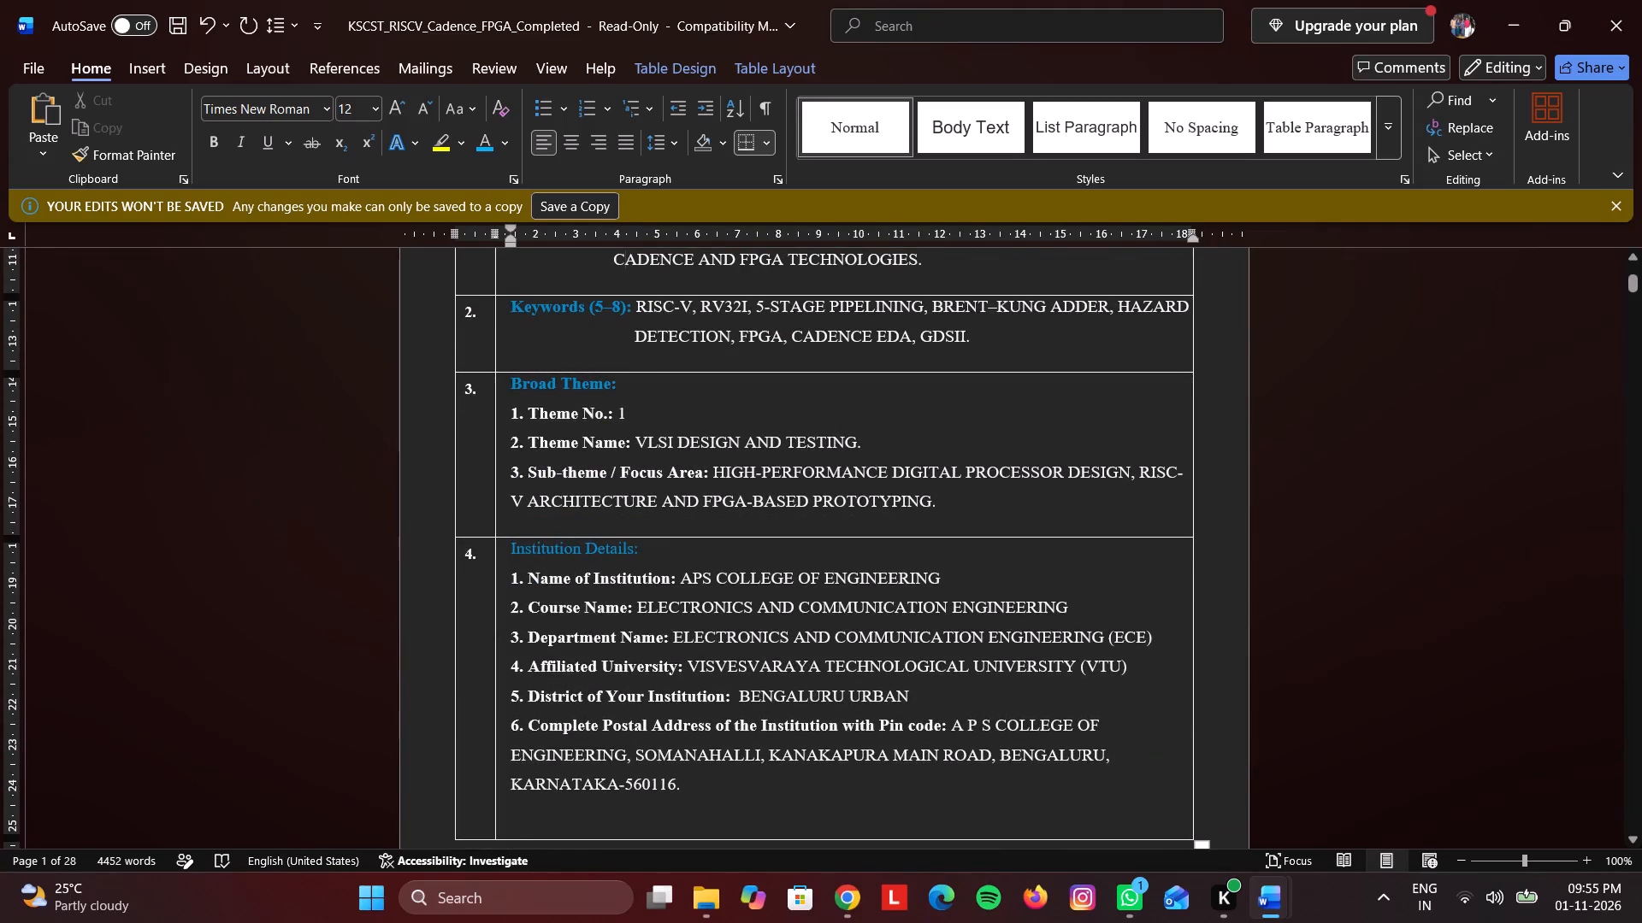
drag(671, 547, 523, 556)
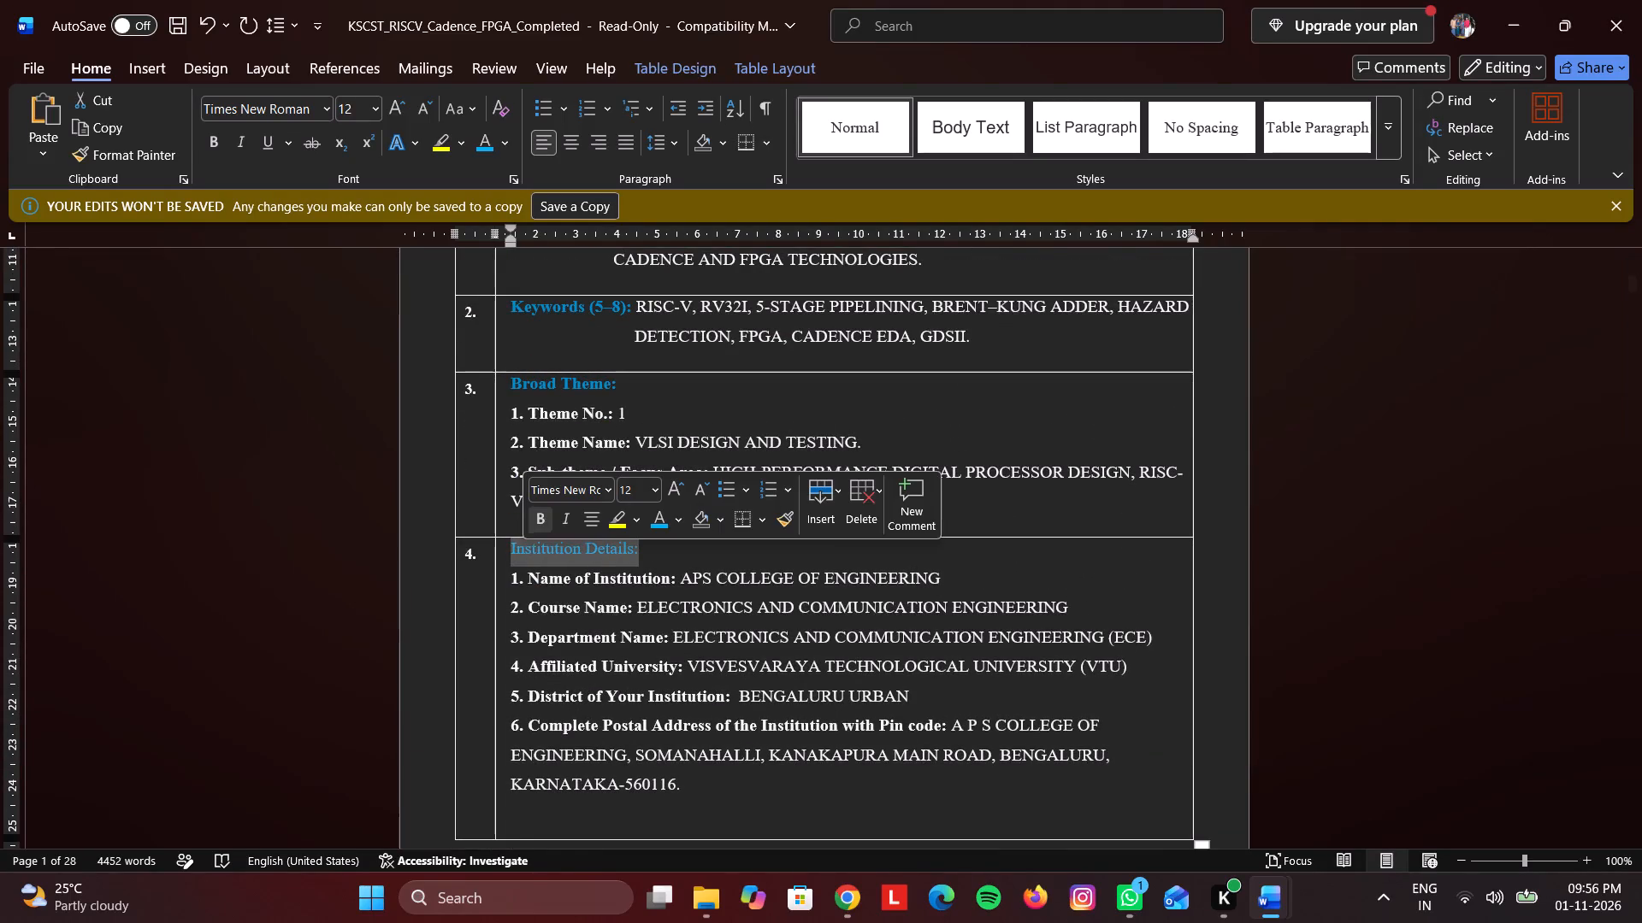
click(551, 518)
click(577, 583)
Set all the Project Guide Details text in row 5 to size 12 with 1.5 line spacing.
scroll(574, 525, up, 4)
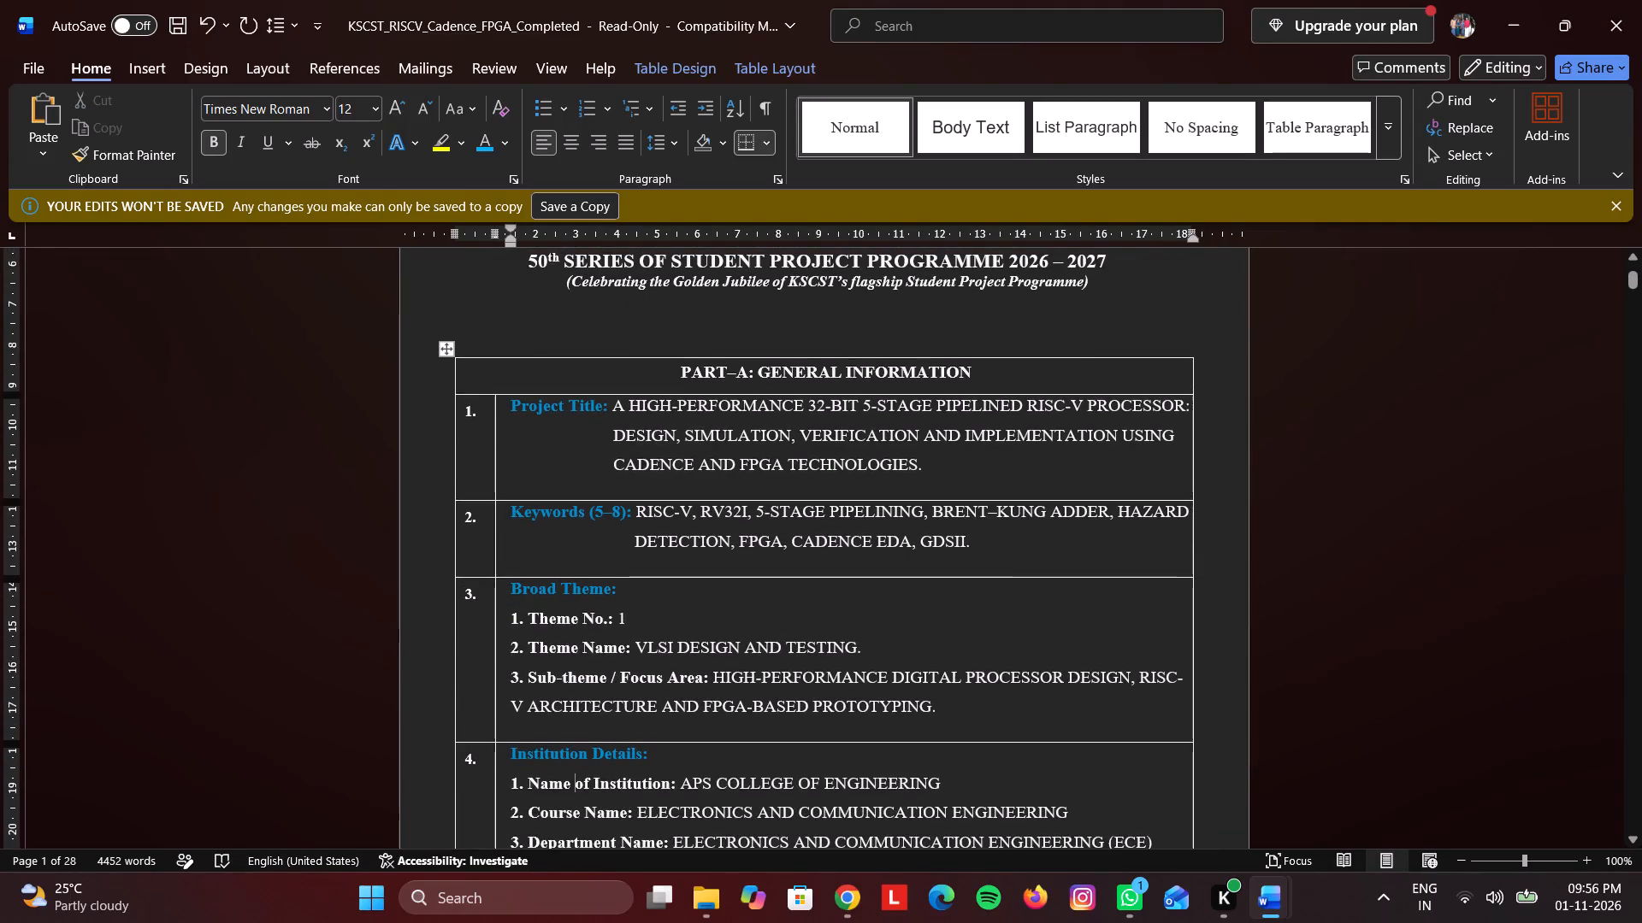
scroll(574, 525, down, 15)
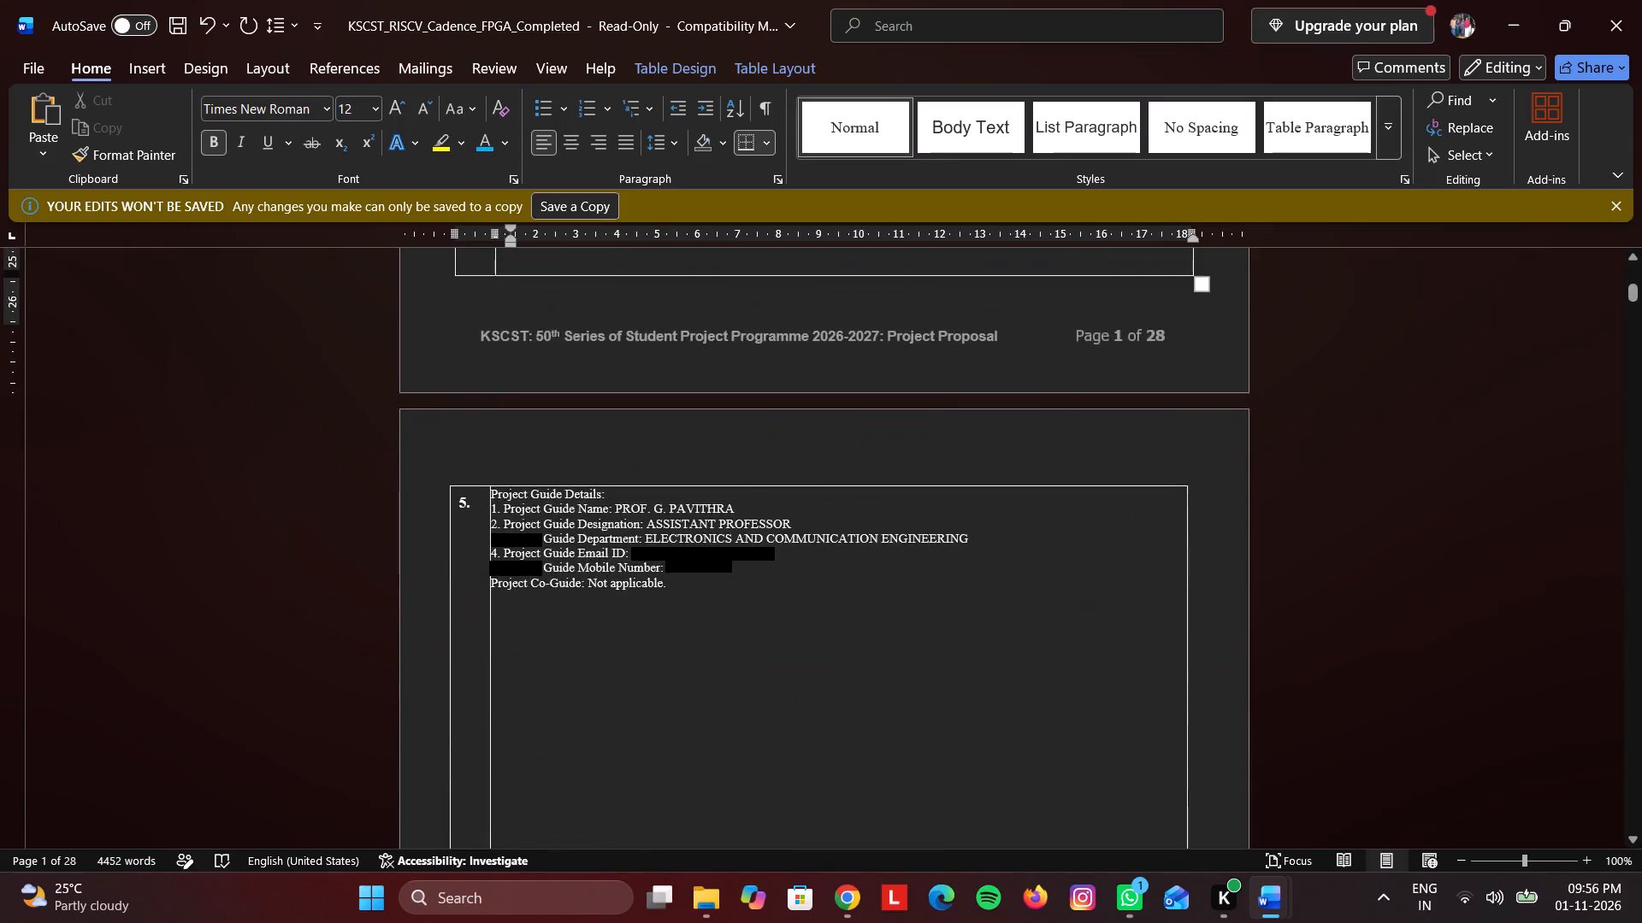
scroll(574, 525, down, 4)
scroll(574, 525, up, 4)
scroll(631, 630, down, 5)
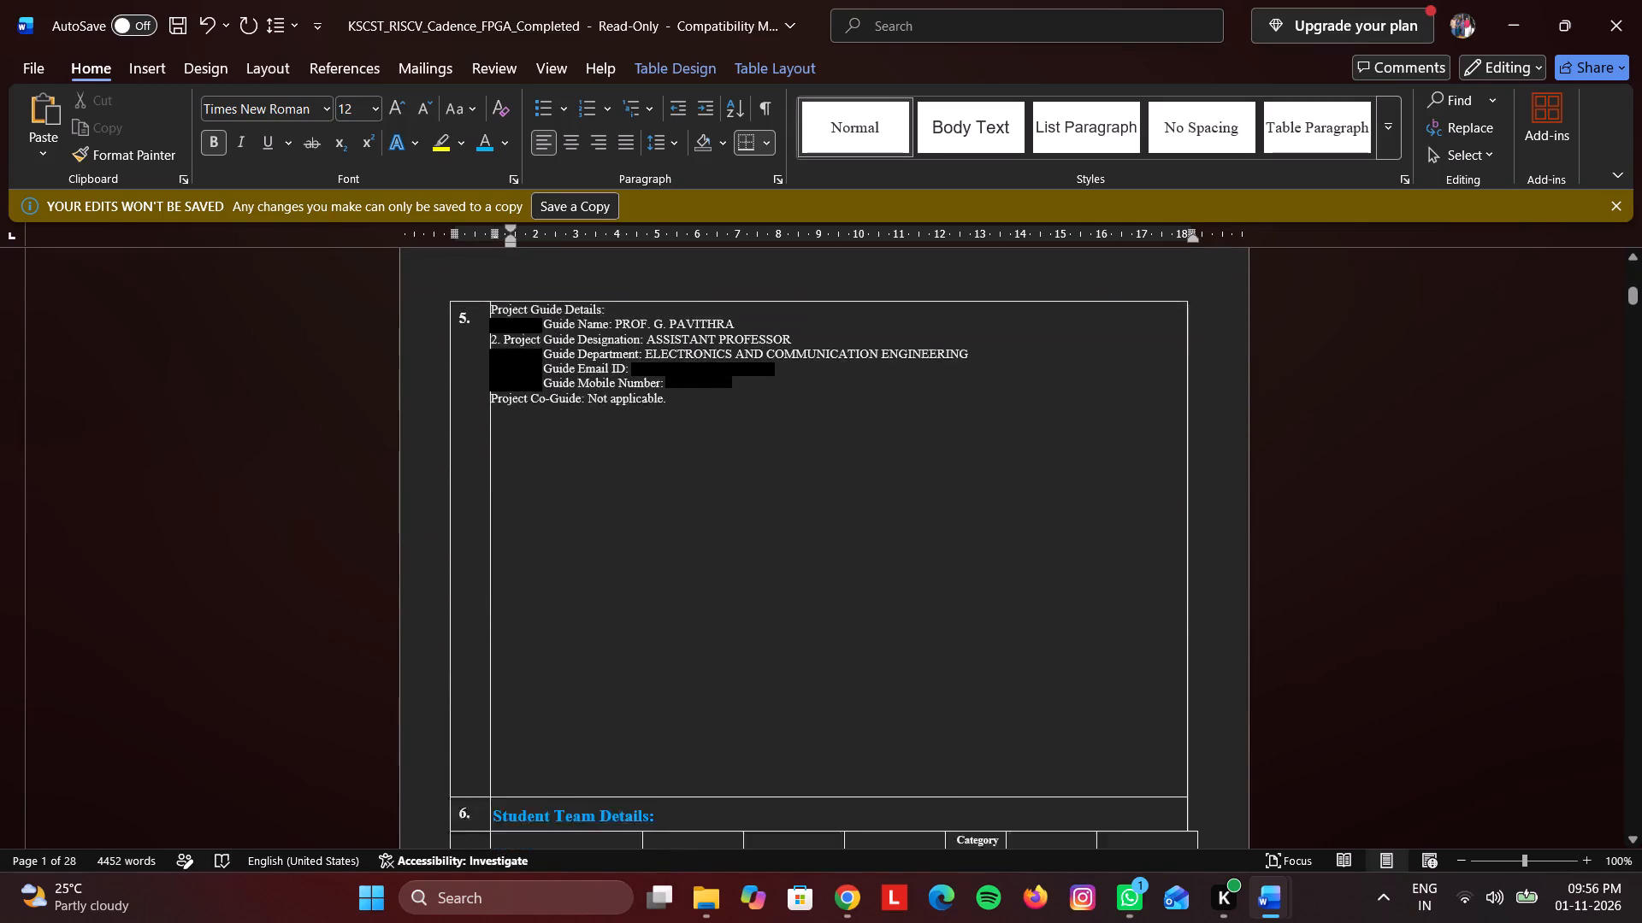
scroll(638, 662, up, 5)
drag(682, 592, 600, 544)
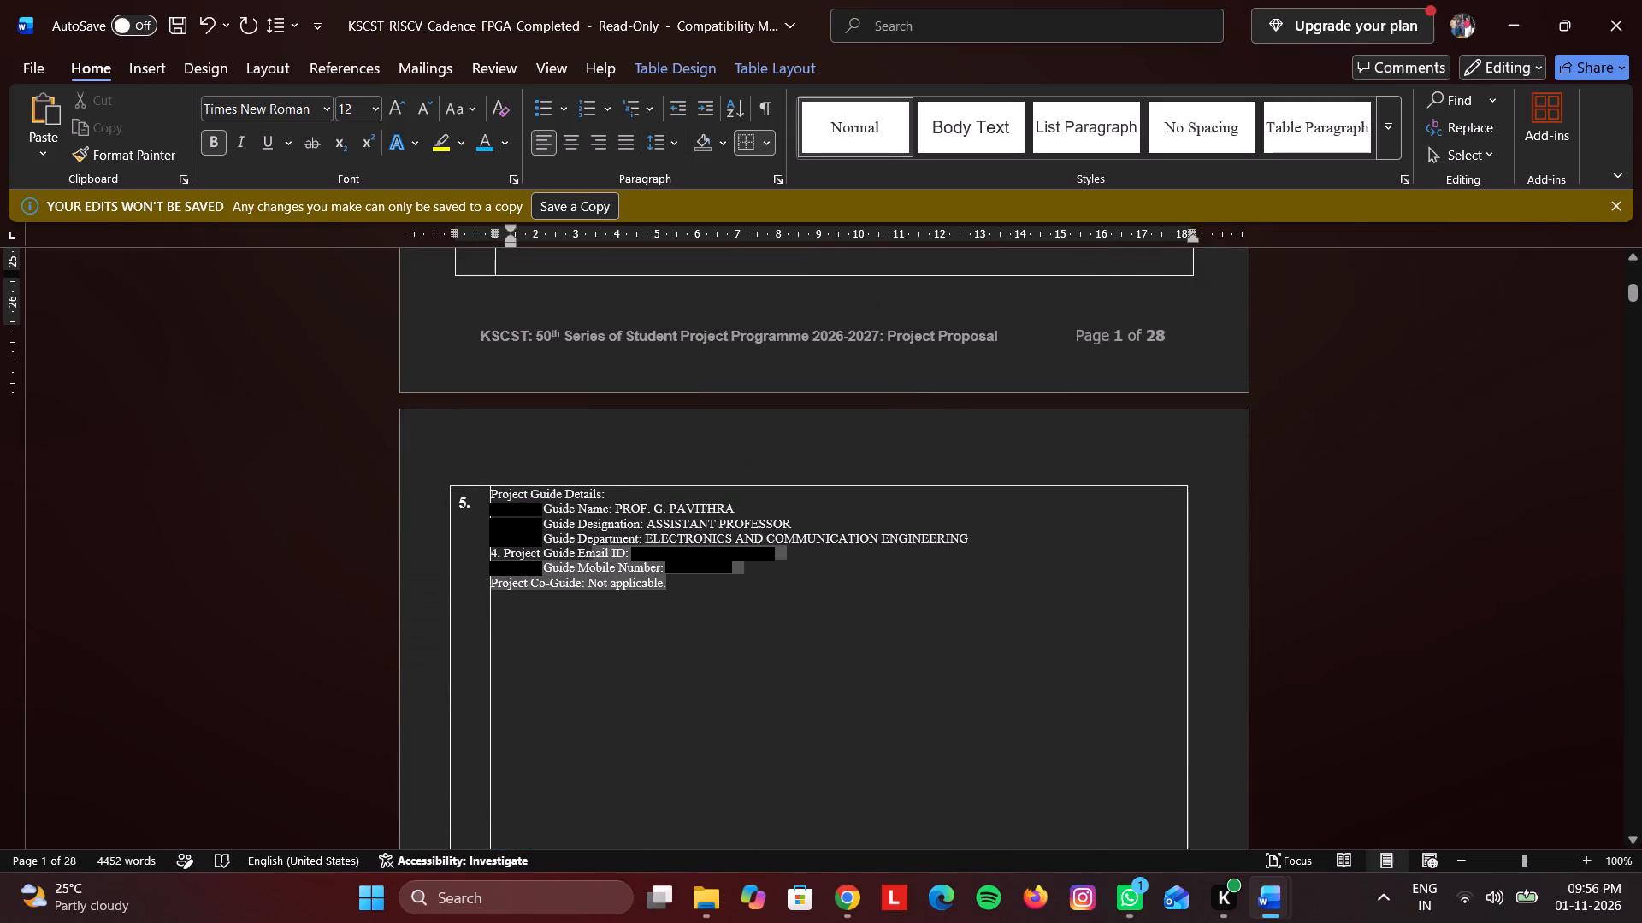
drag(600, 544, 495, 503)
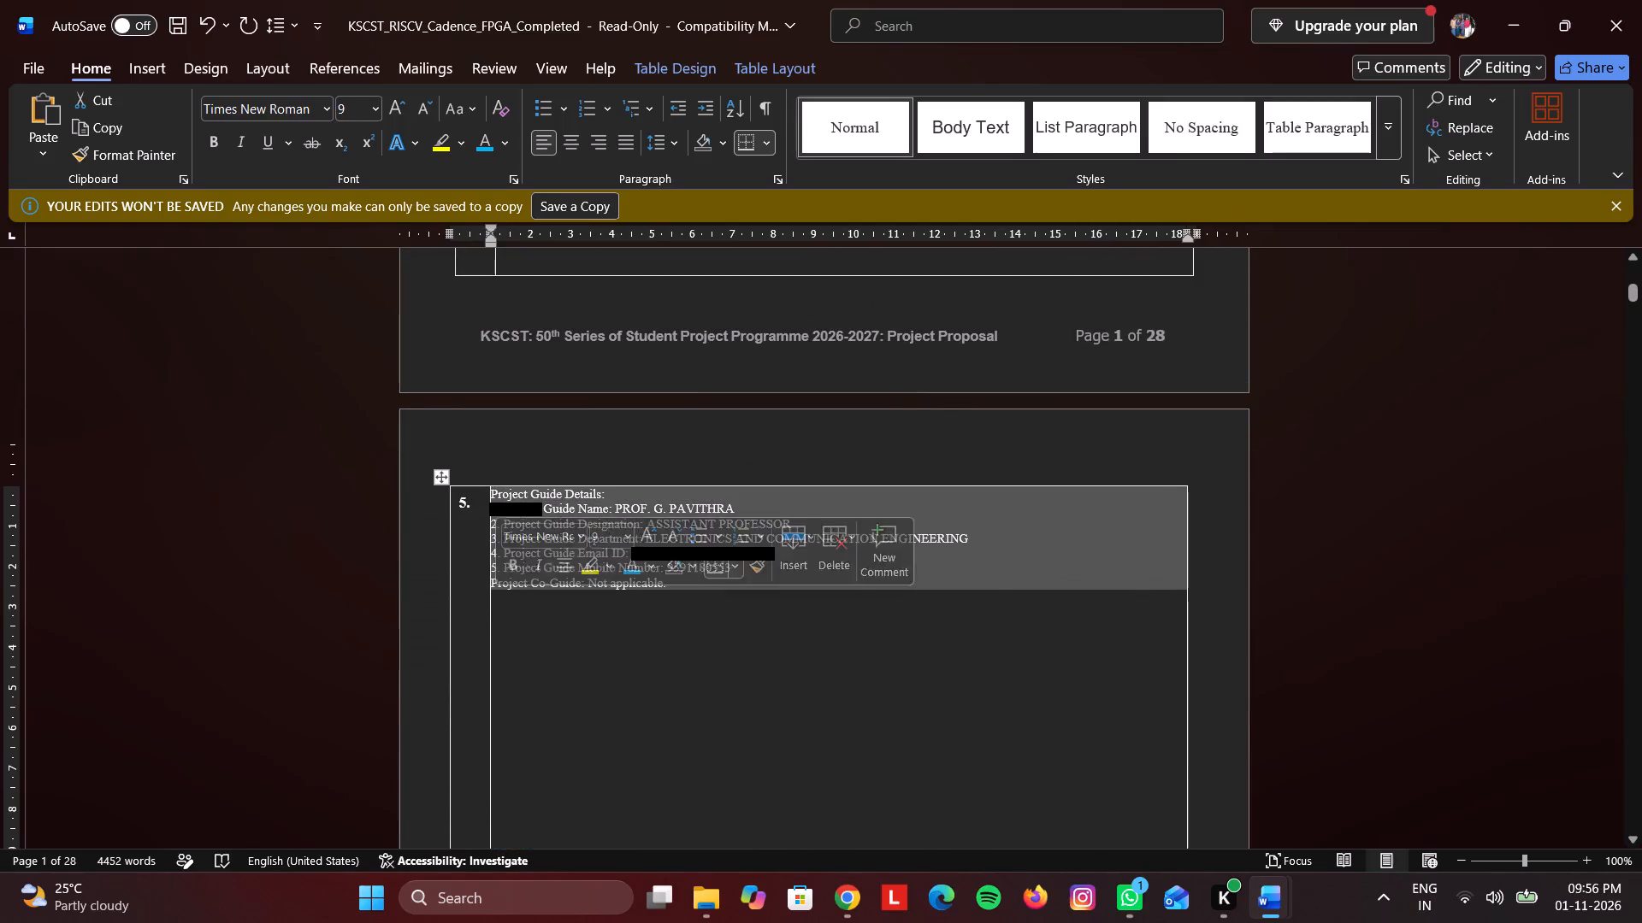
click(373, 110)
click(355, 242)
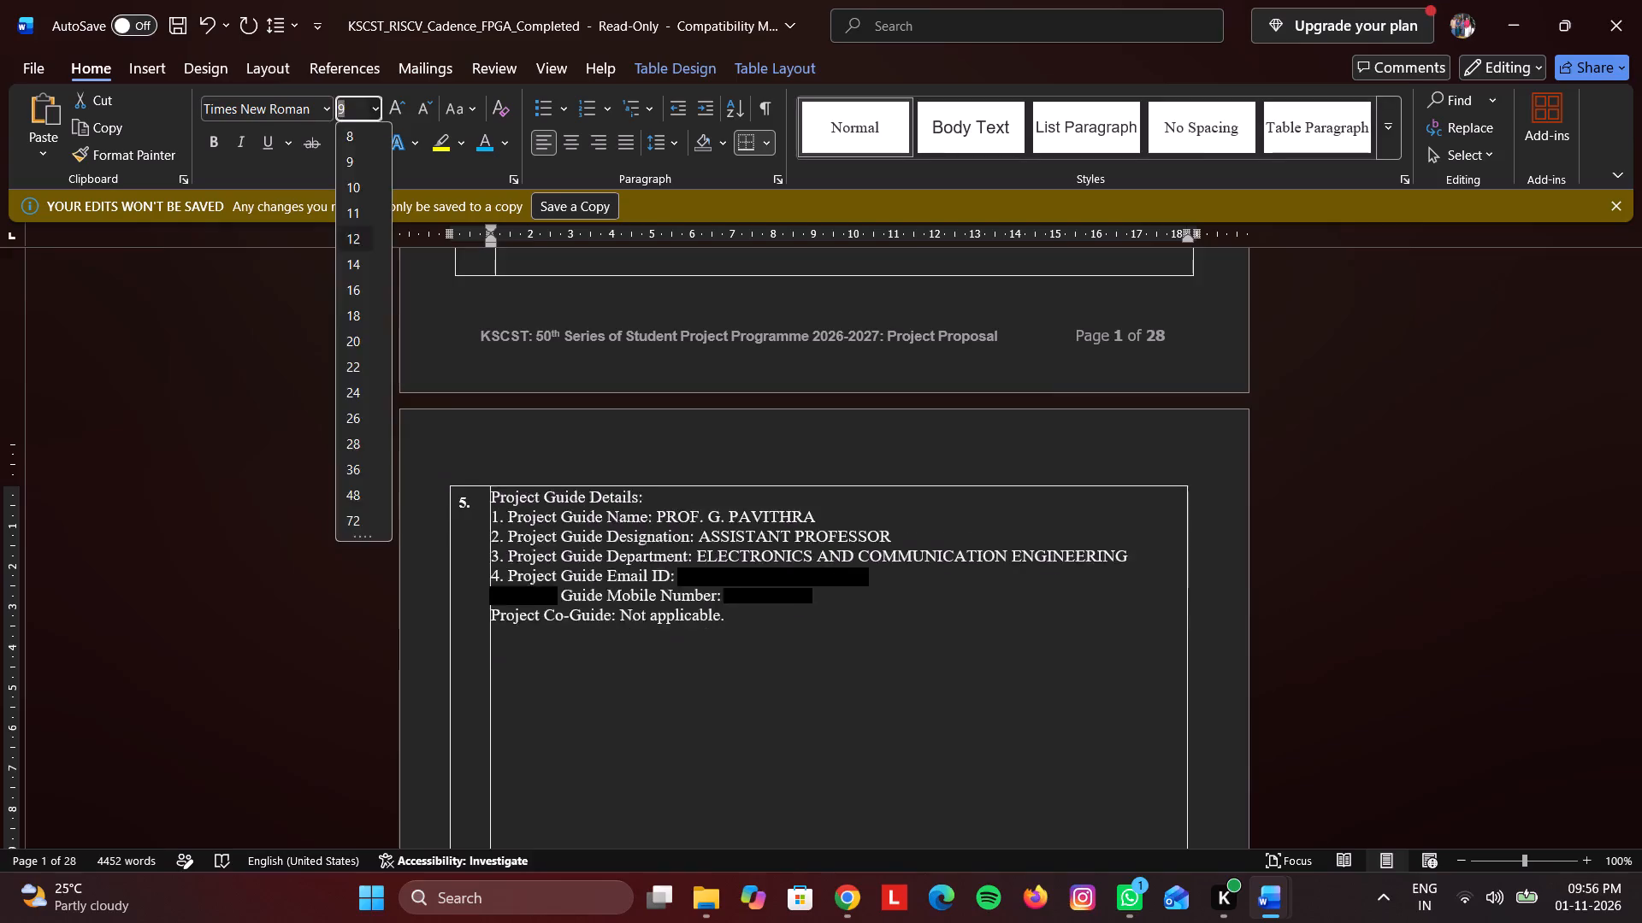
click(676, 144)
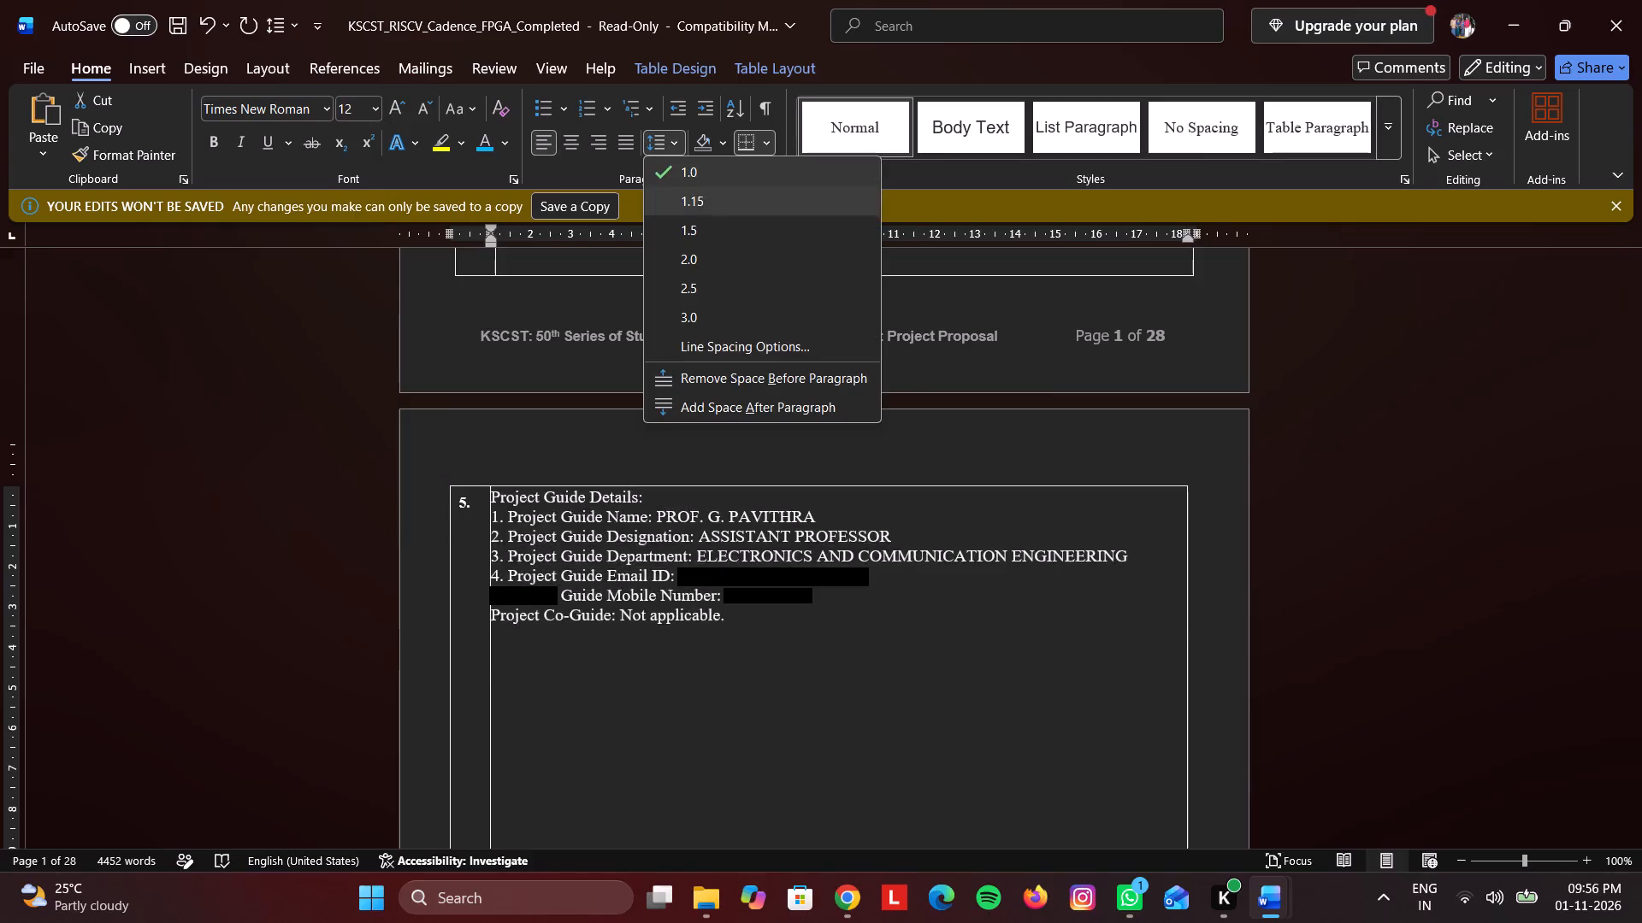
click(687, 232)
Review the heading and text formatting of Part-A rows 1 to 4 as reference for row 5.
scroll(715, 450, up, 5)
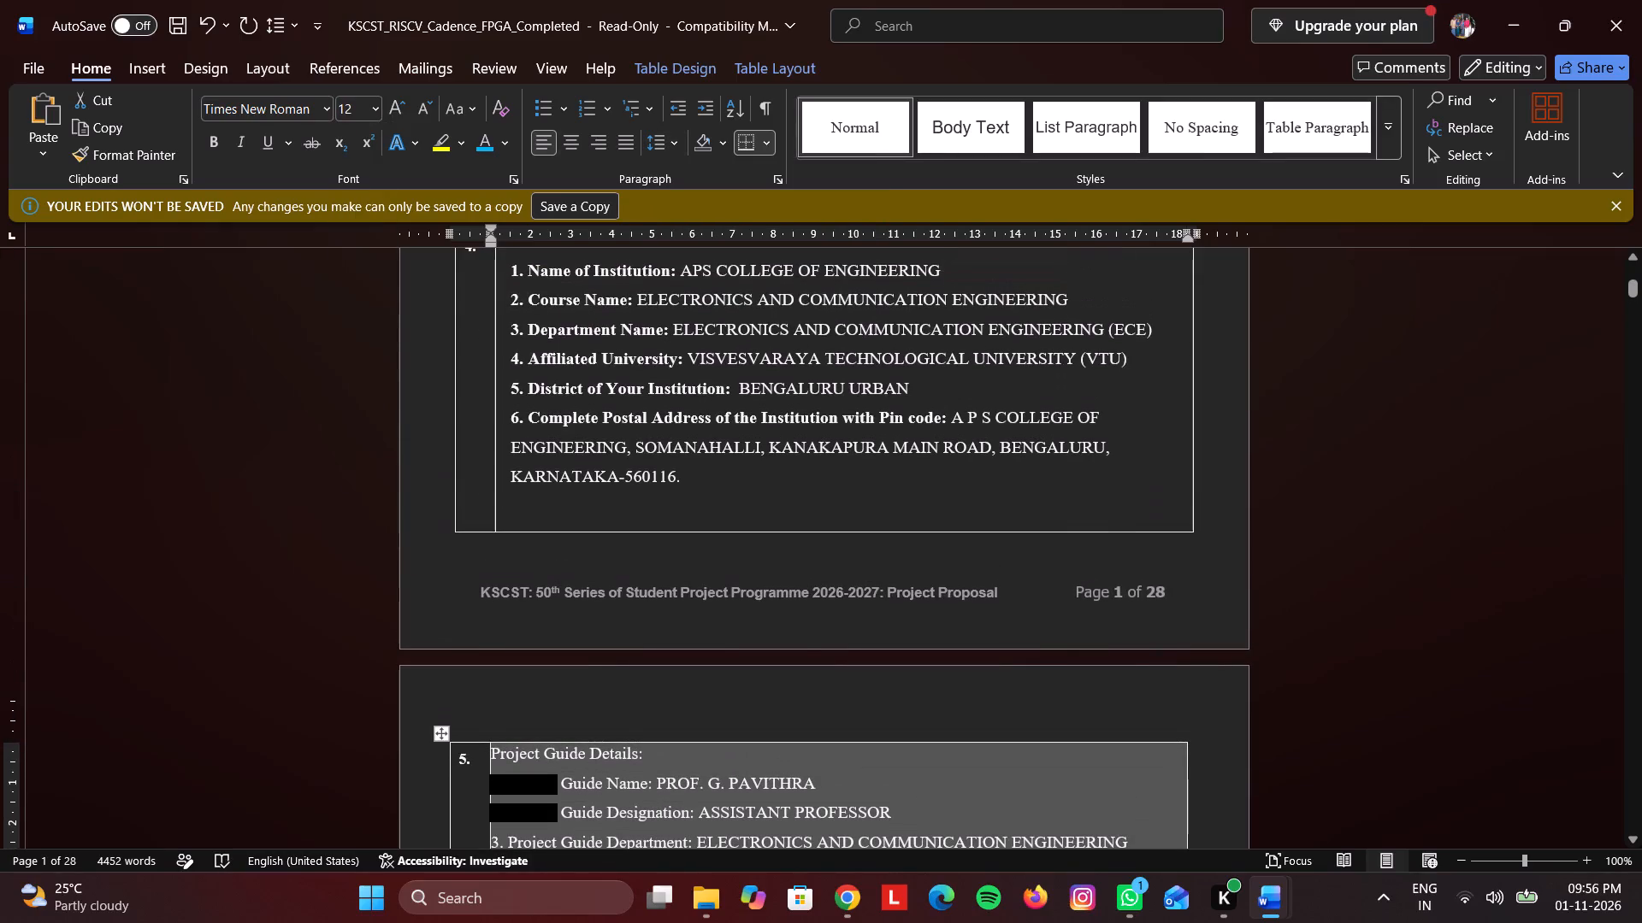
click(692, 379)
scroll(694, 387, up, 5)
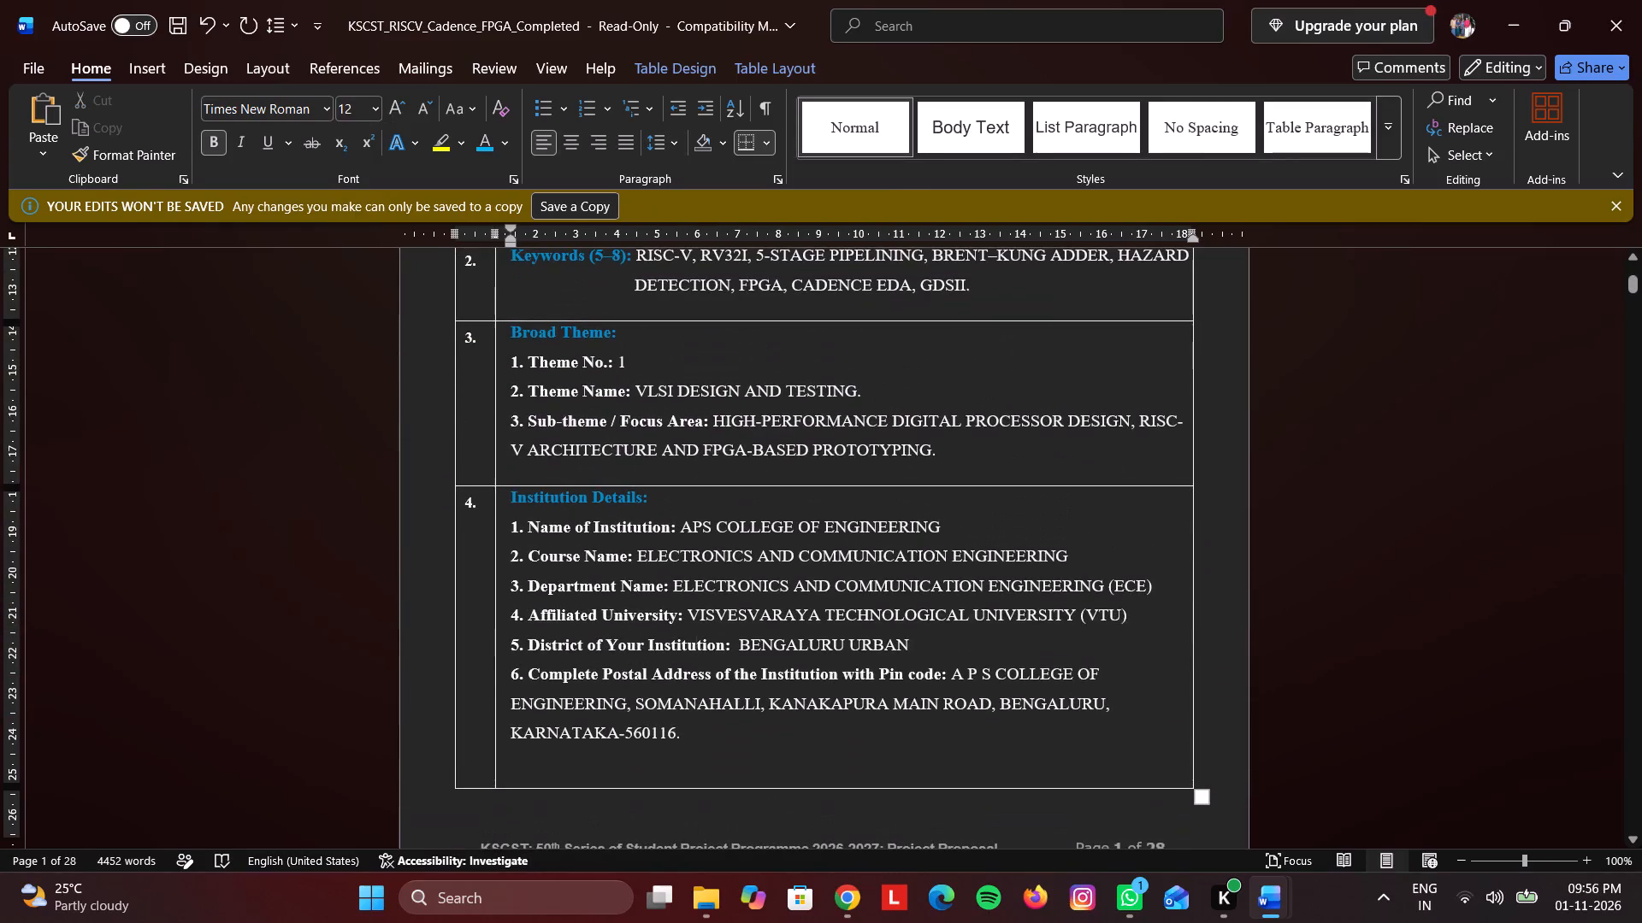
click(698, 407)
click(715, 296)
scroll(717, 290, up, 5)
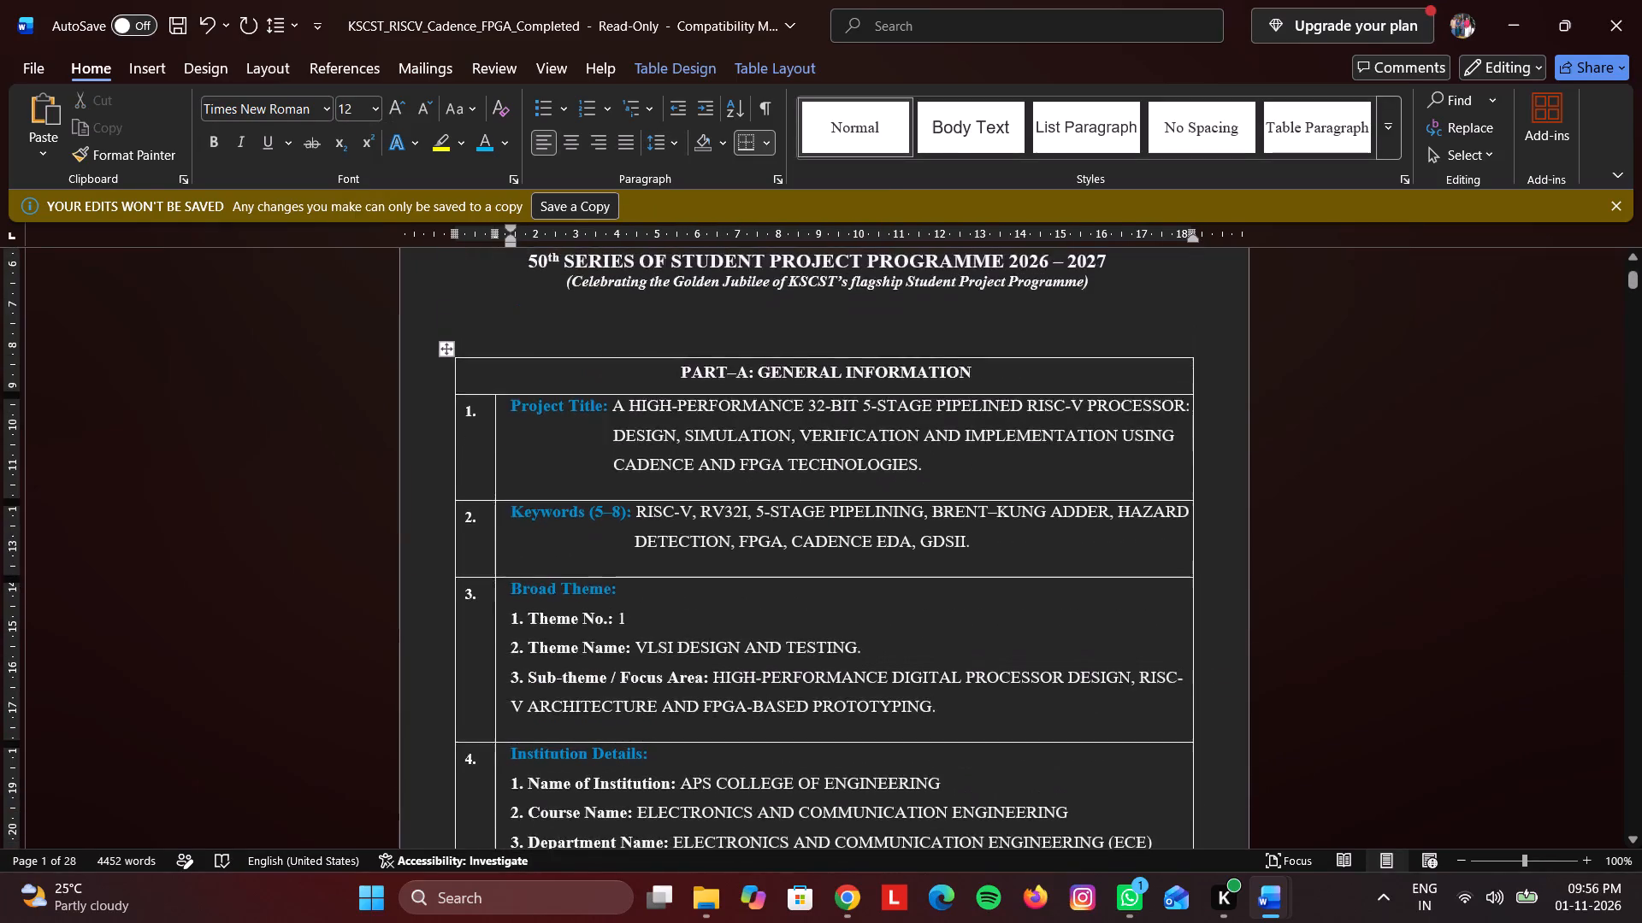
click(712, 425)
scroll(716, 428, down, 15)
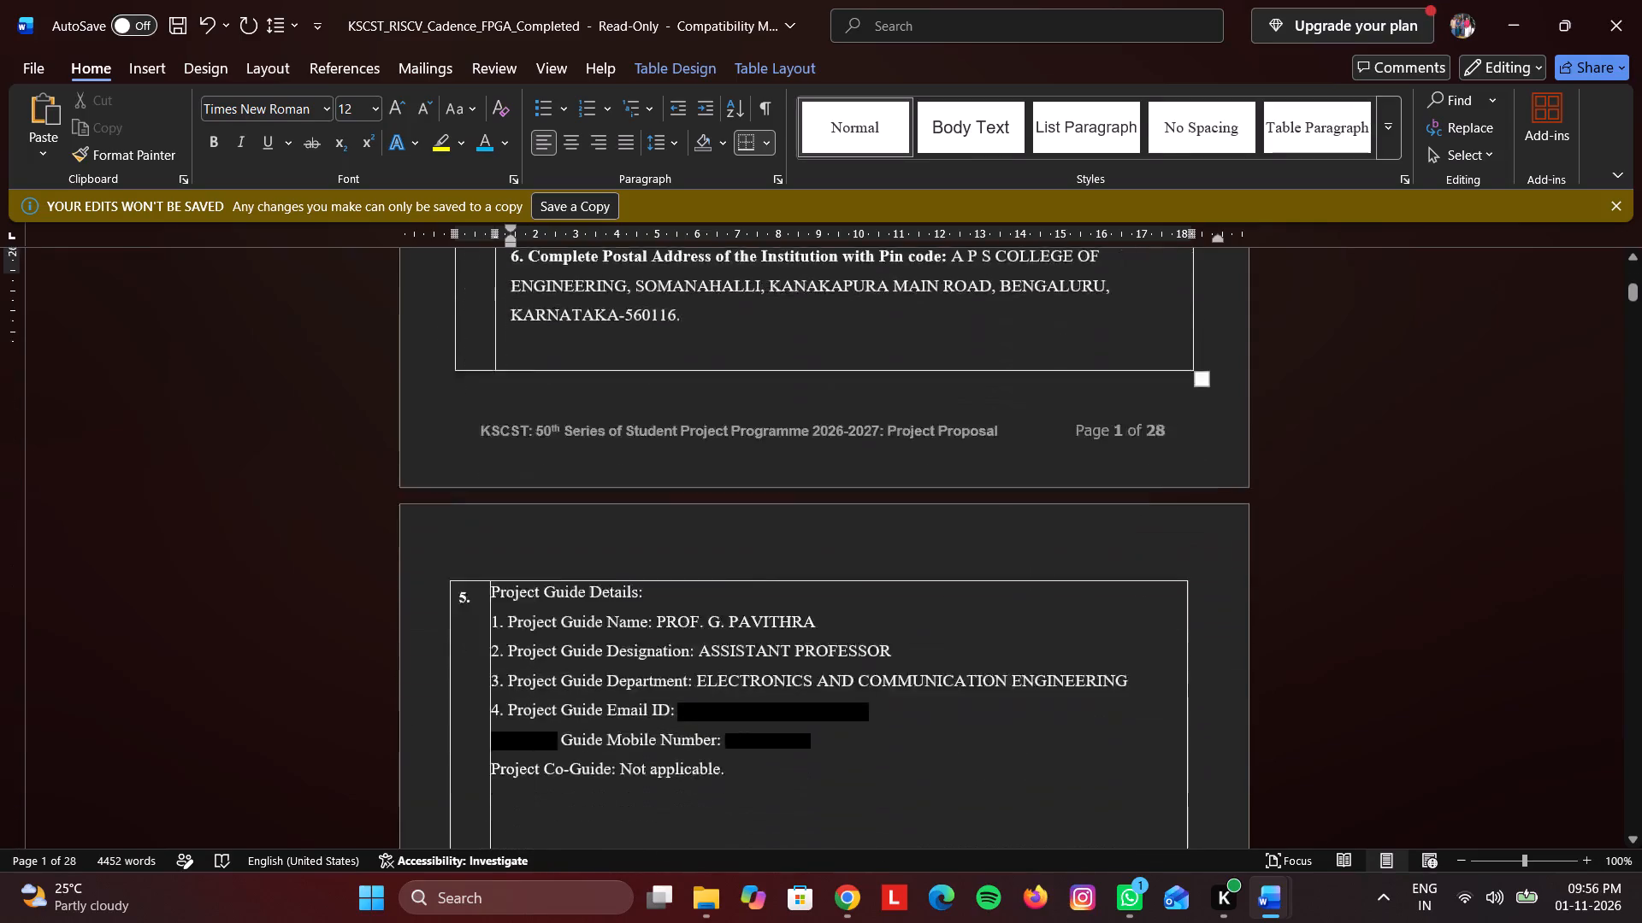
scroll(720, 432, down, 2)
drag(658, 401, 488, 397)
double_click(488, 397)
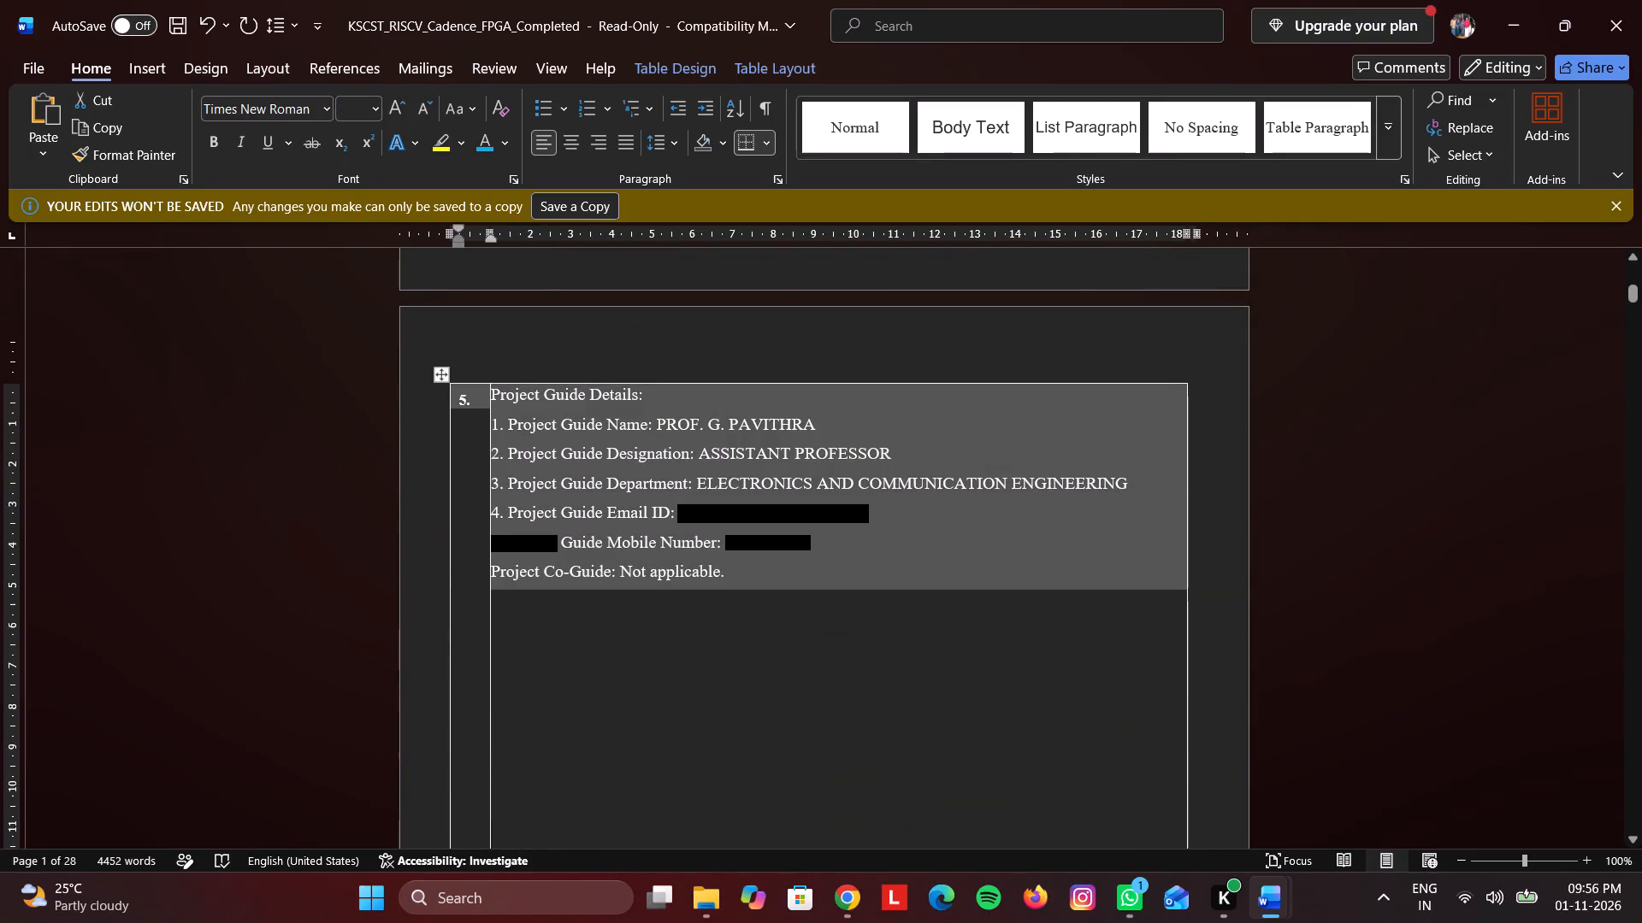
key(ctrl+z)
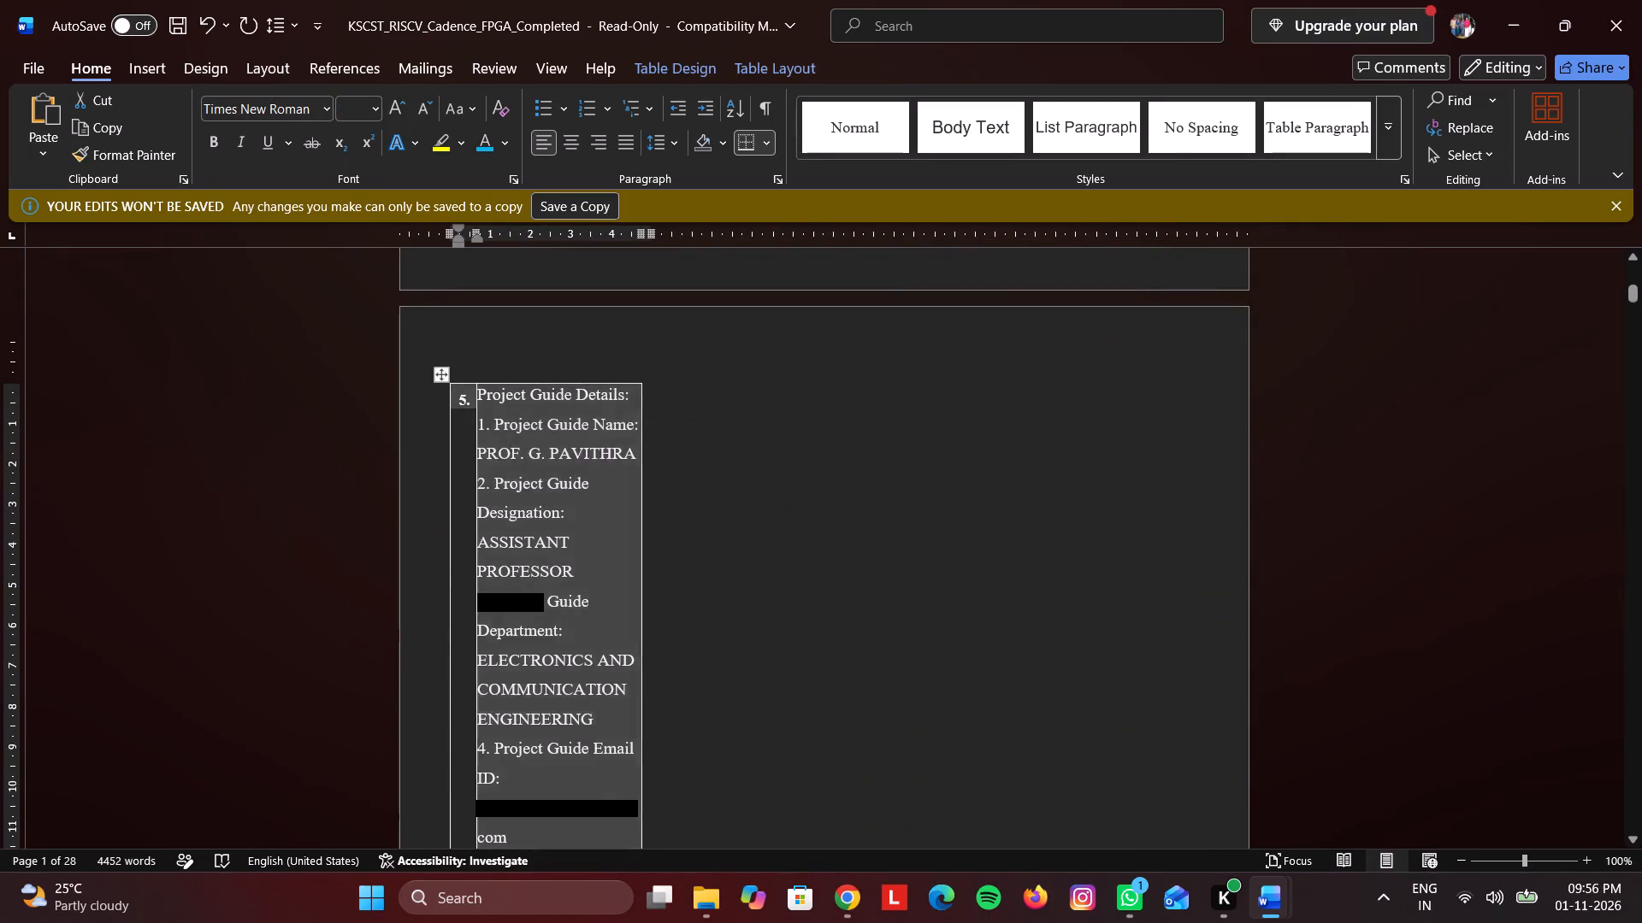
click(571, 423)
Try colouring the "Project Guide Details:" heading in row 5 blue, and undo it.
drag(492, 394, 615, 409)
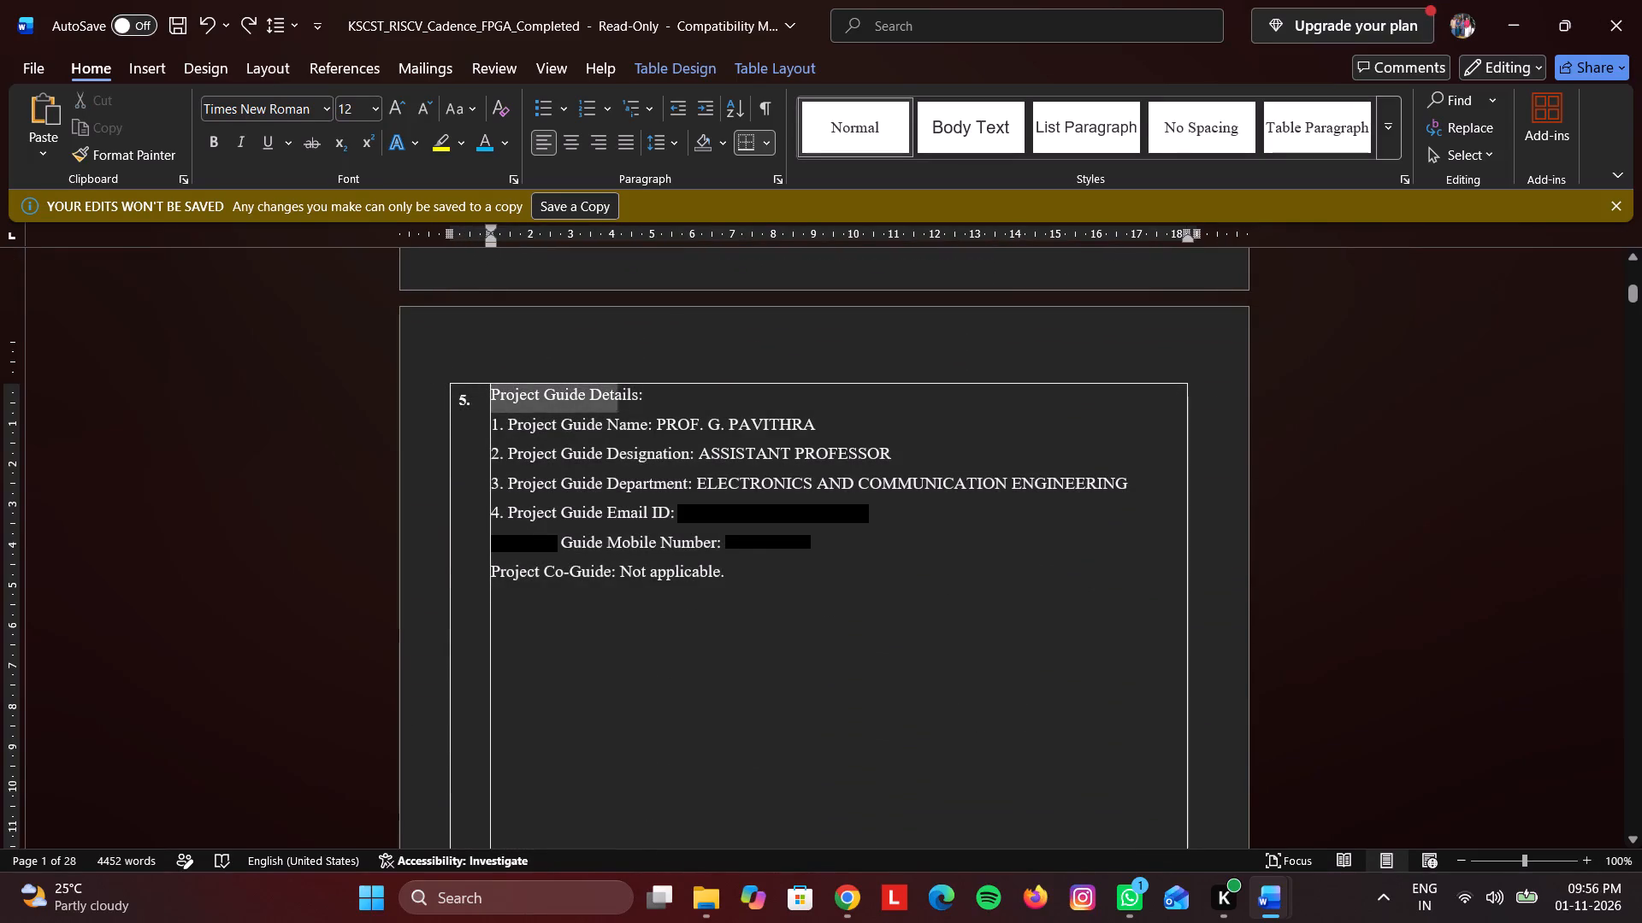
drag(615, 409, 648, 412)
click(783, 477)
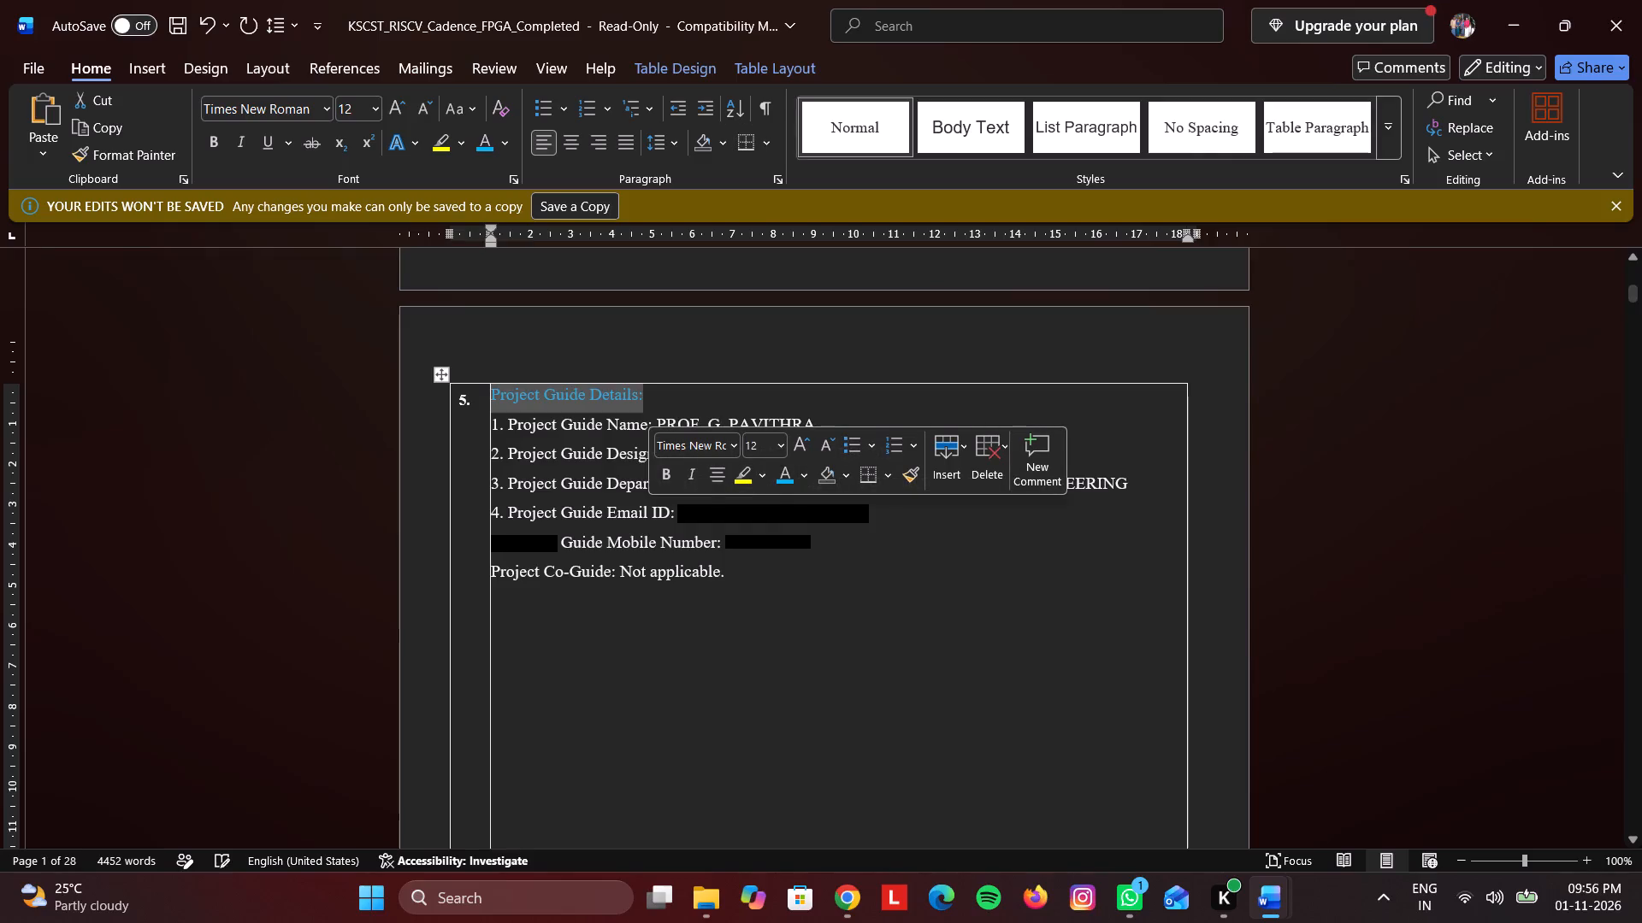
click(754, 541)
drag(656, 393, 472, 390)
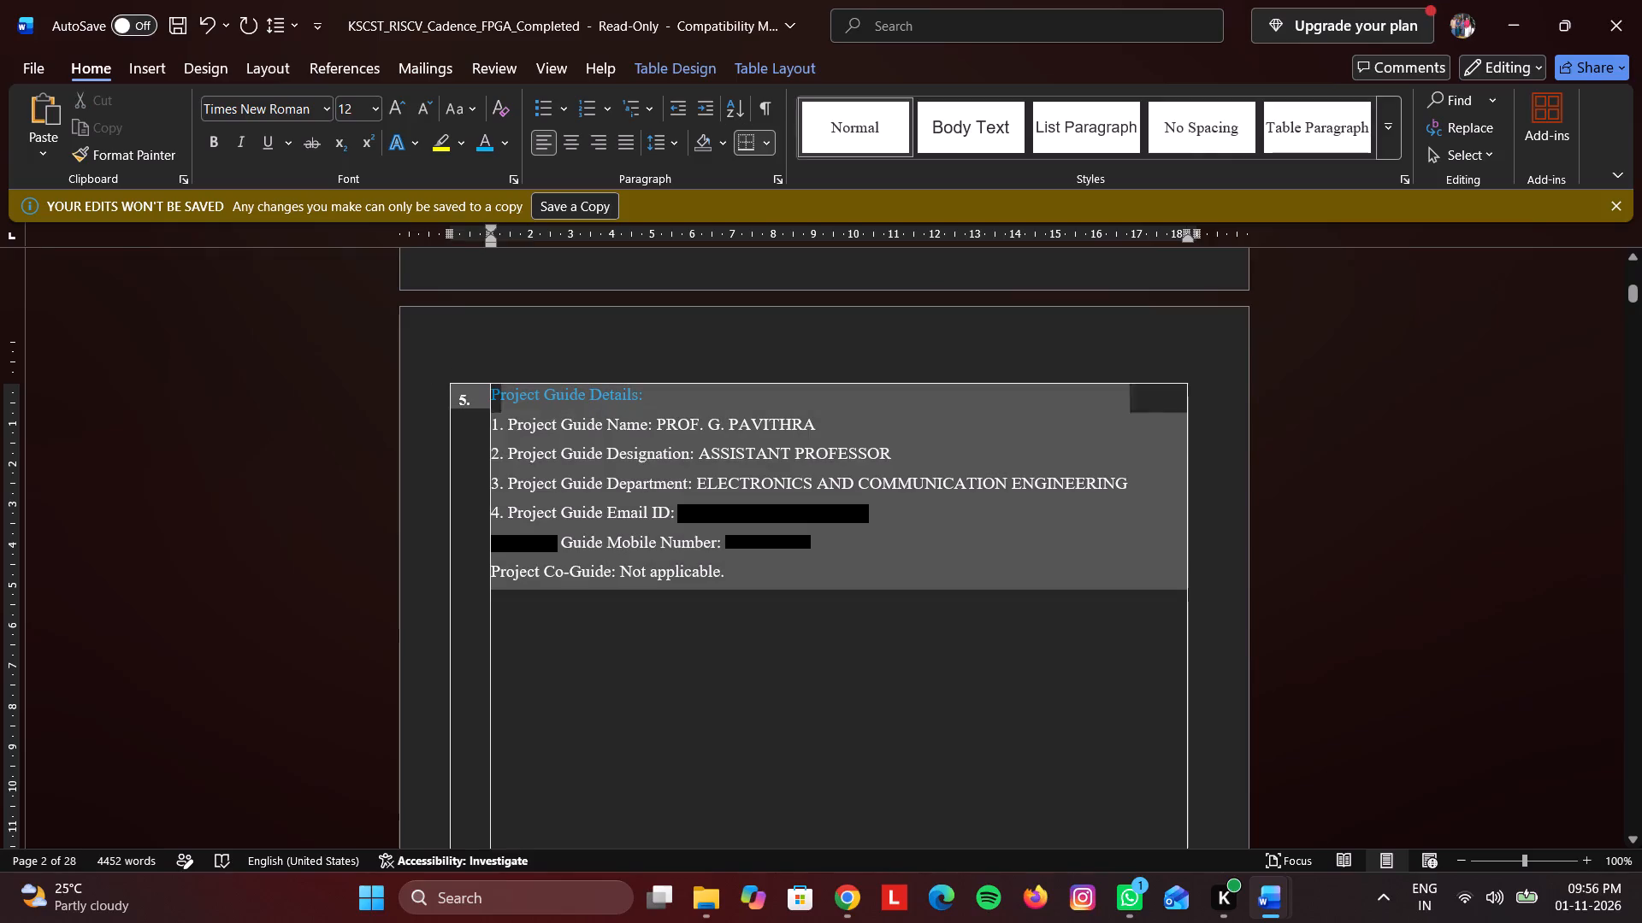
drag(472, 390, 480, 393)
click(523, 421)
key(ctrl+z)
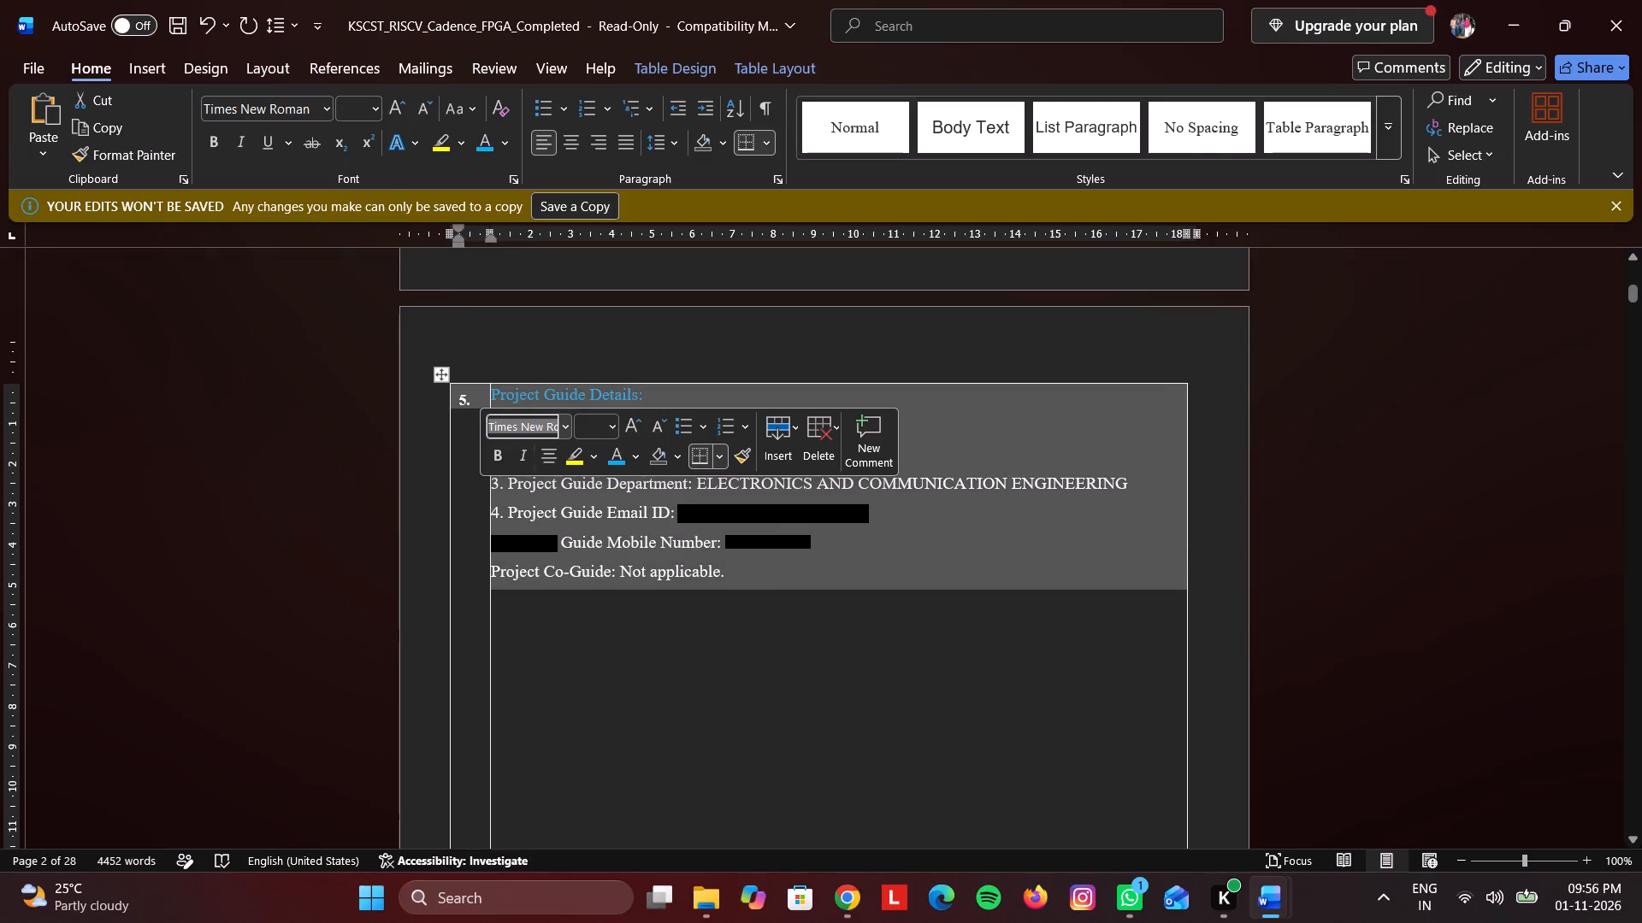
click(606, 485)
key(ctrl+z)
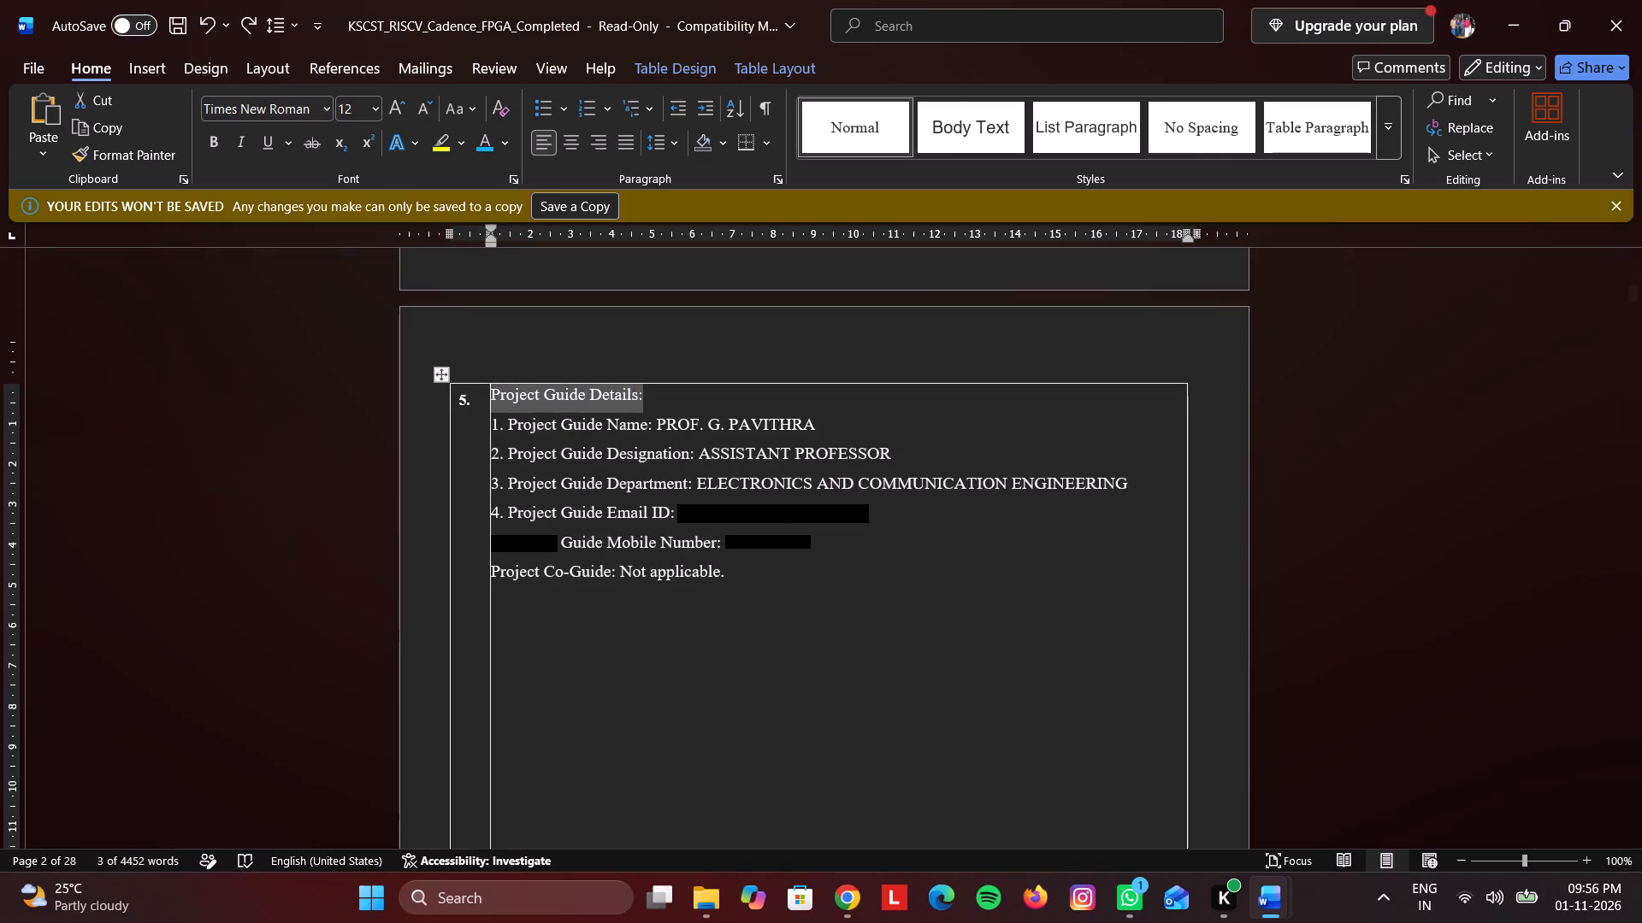
Make the "Project Guide Details:" heading in row 5 blue and bold.
click(488, 142)
click(210, 144)
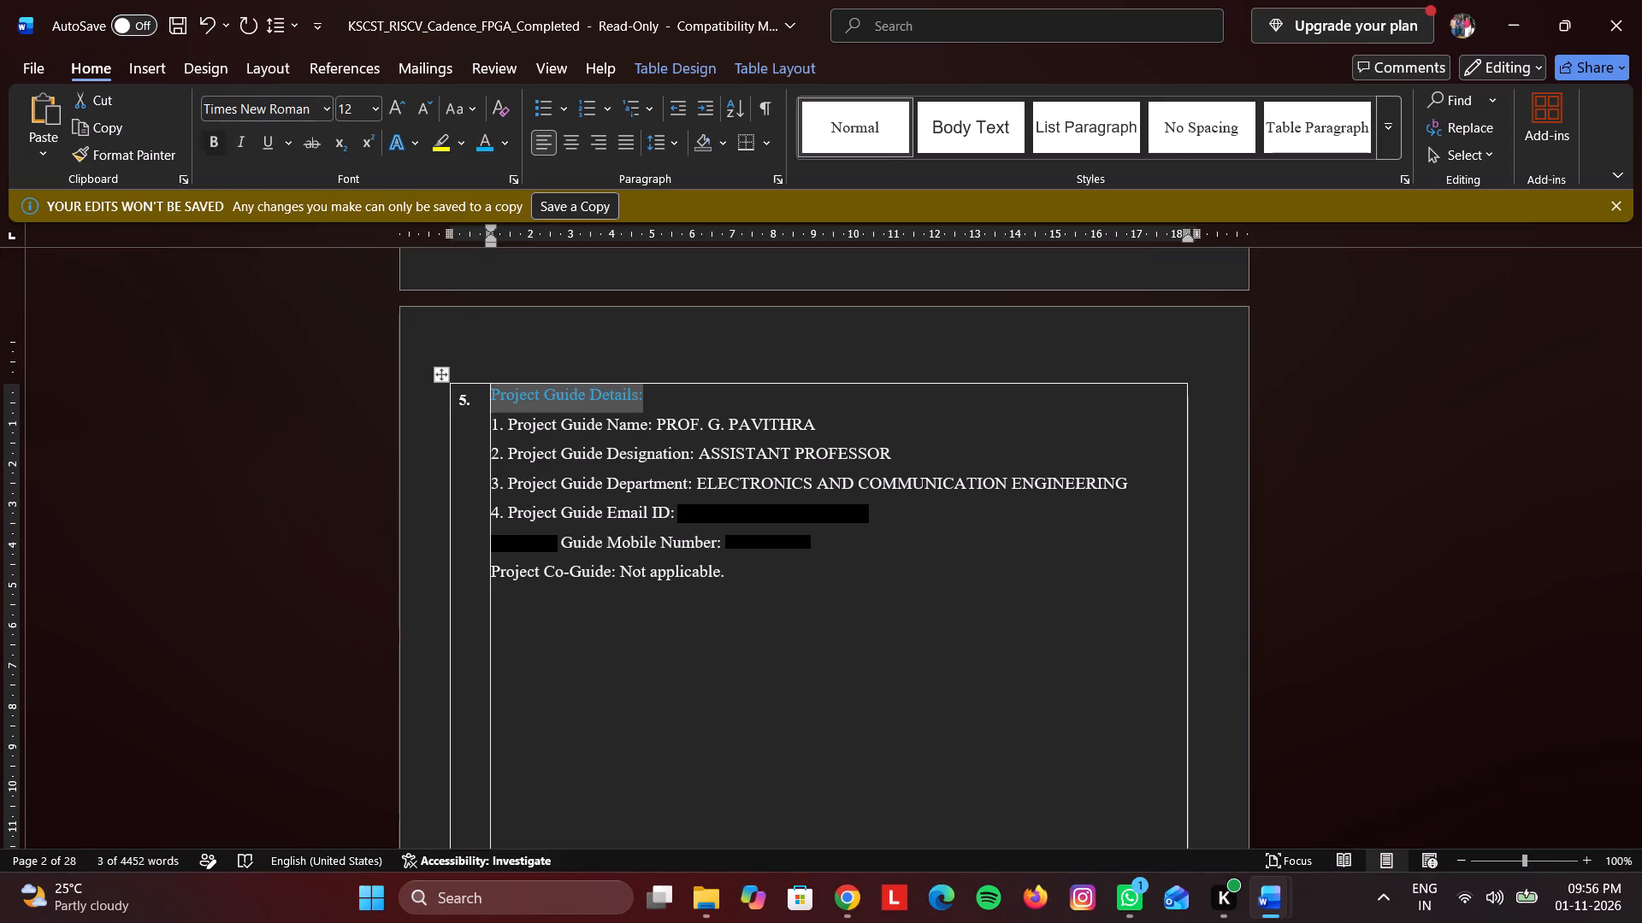
click(601, 509)
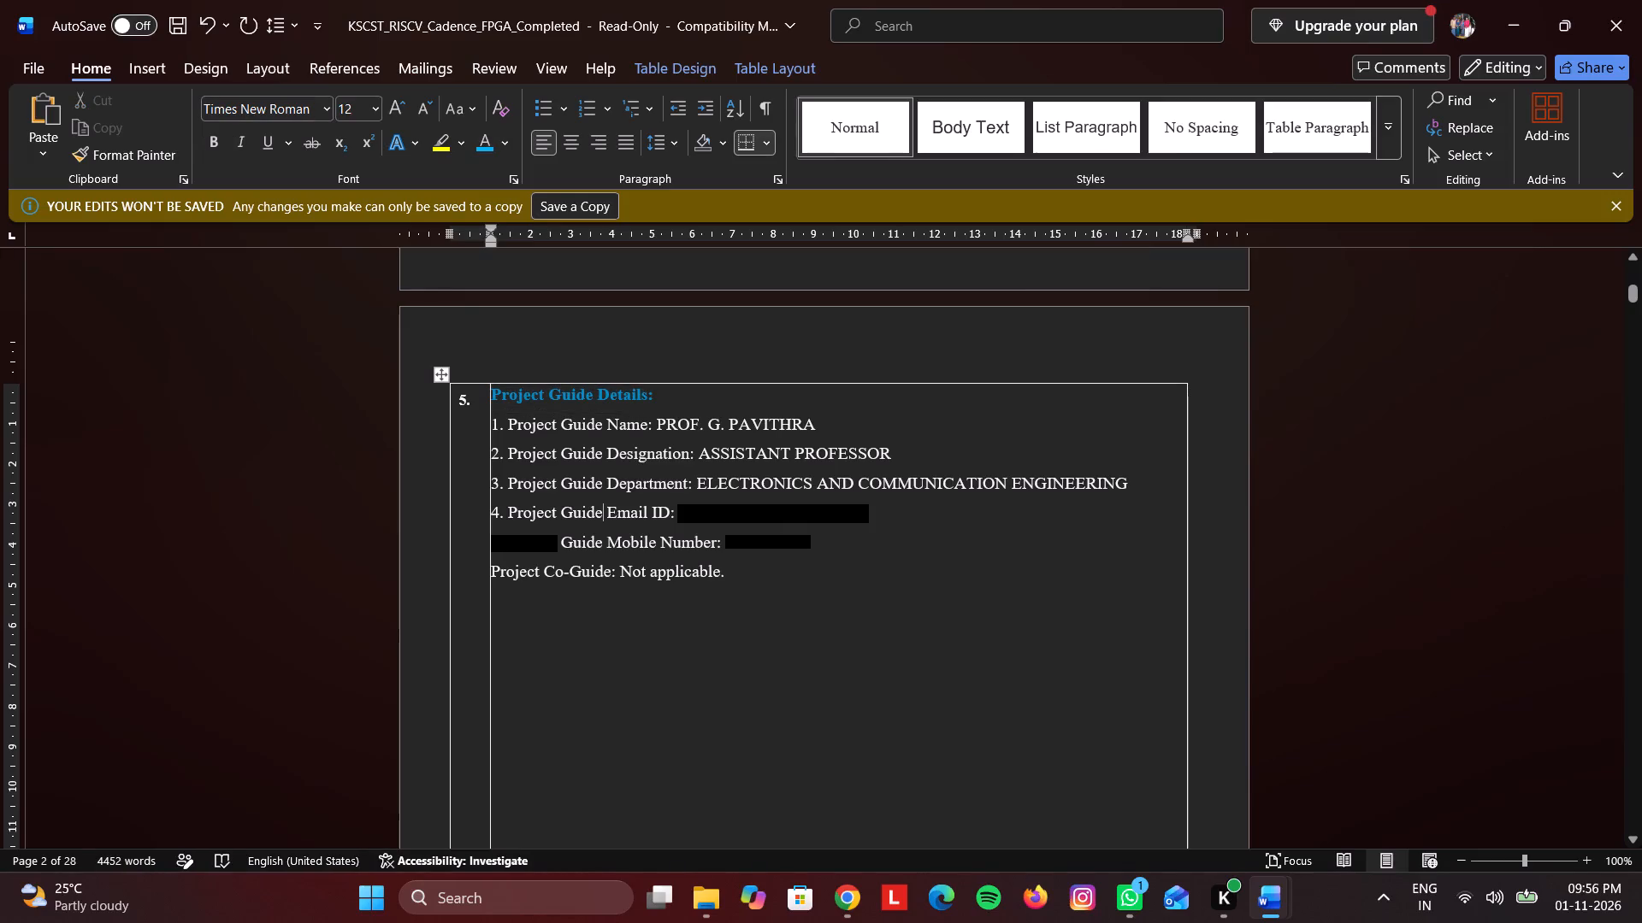
Check the Project Guide Details row's bolding and layout in the original Major Project KSCST document, and return to the proposal copy.
key(alt+Tab)
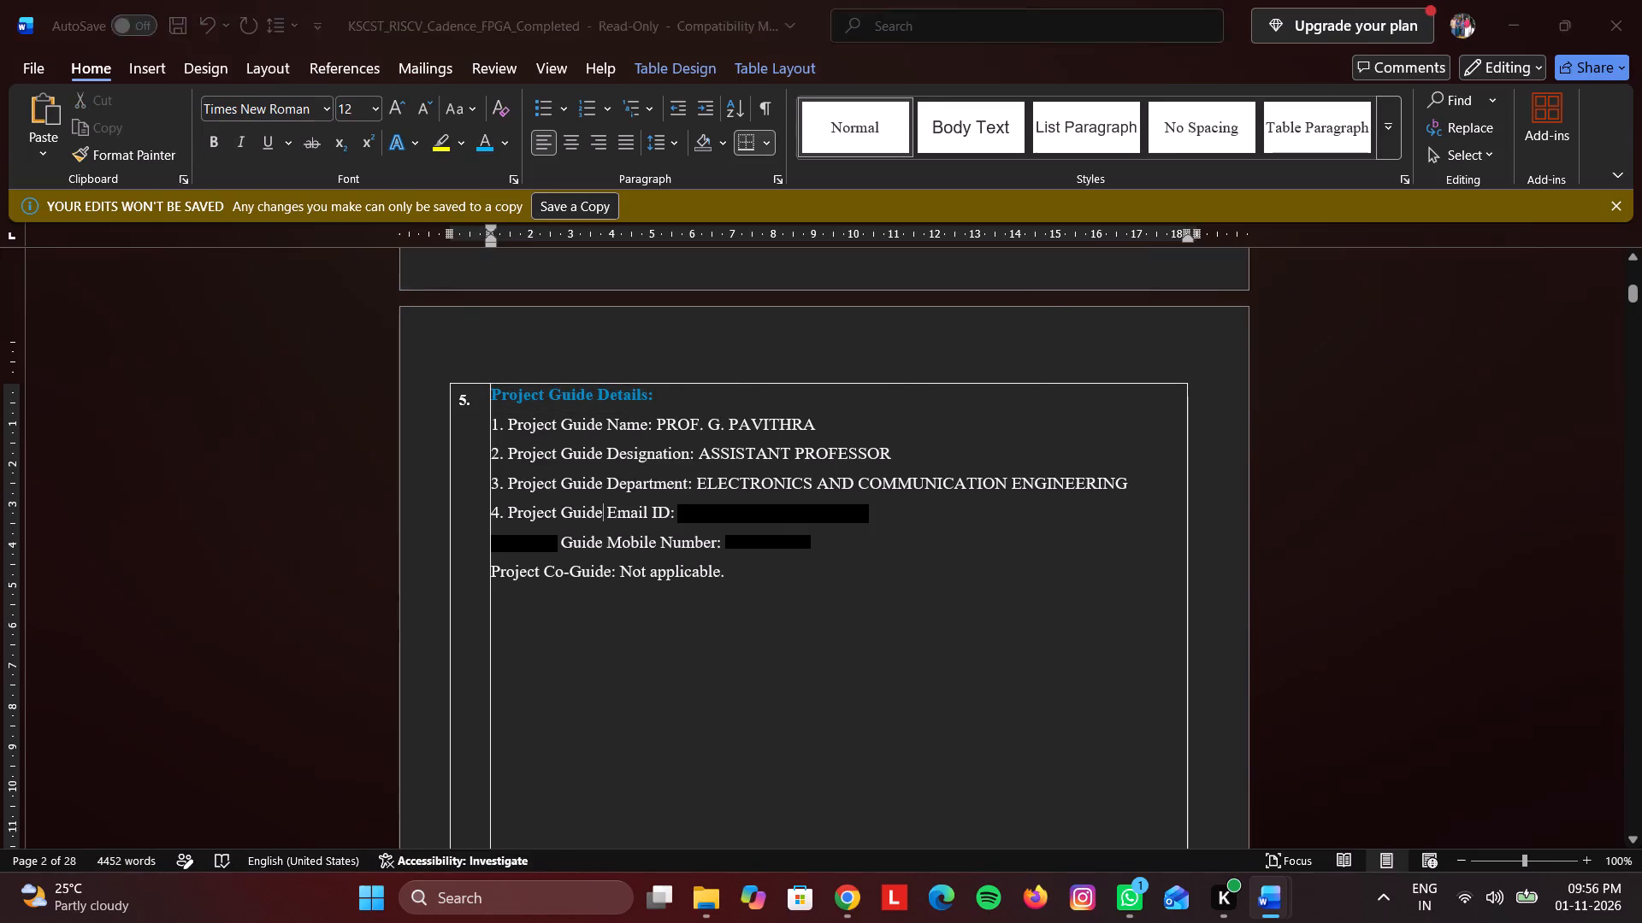
scroll(833, 586, down, 14)
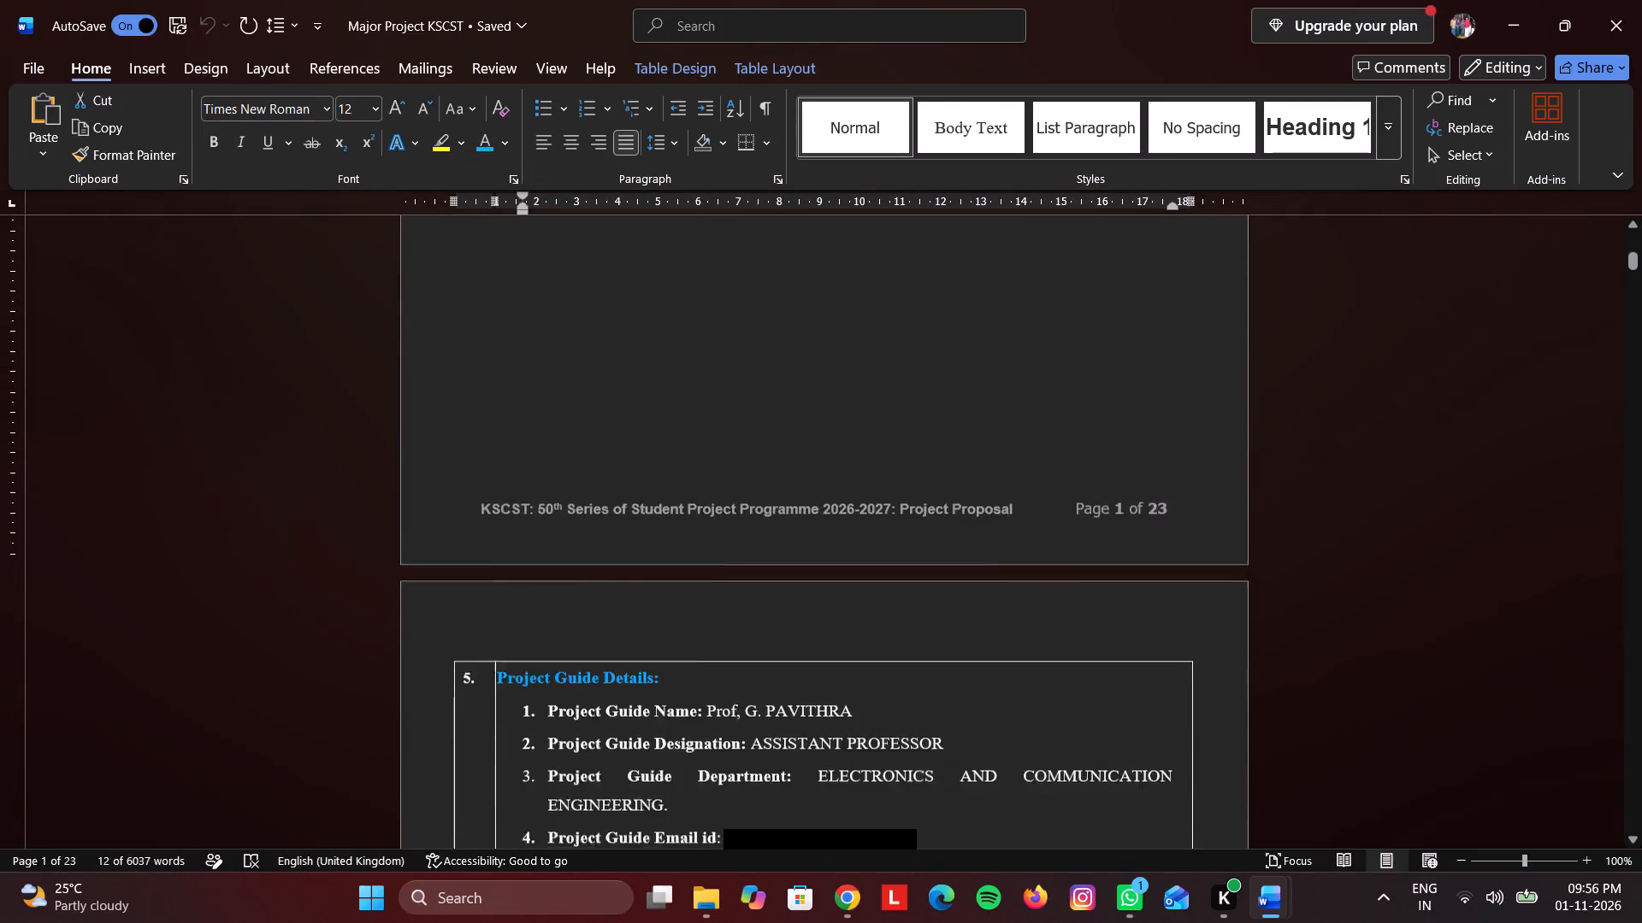
scroll(833, 586, down, 4)
key(alt+Tab)
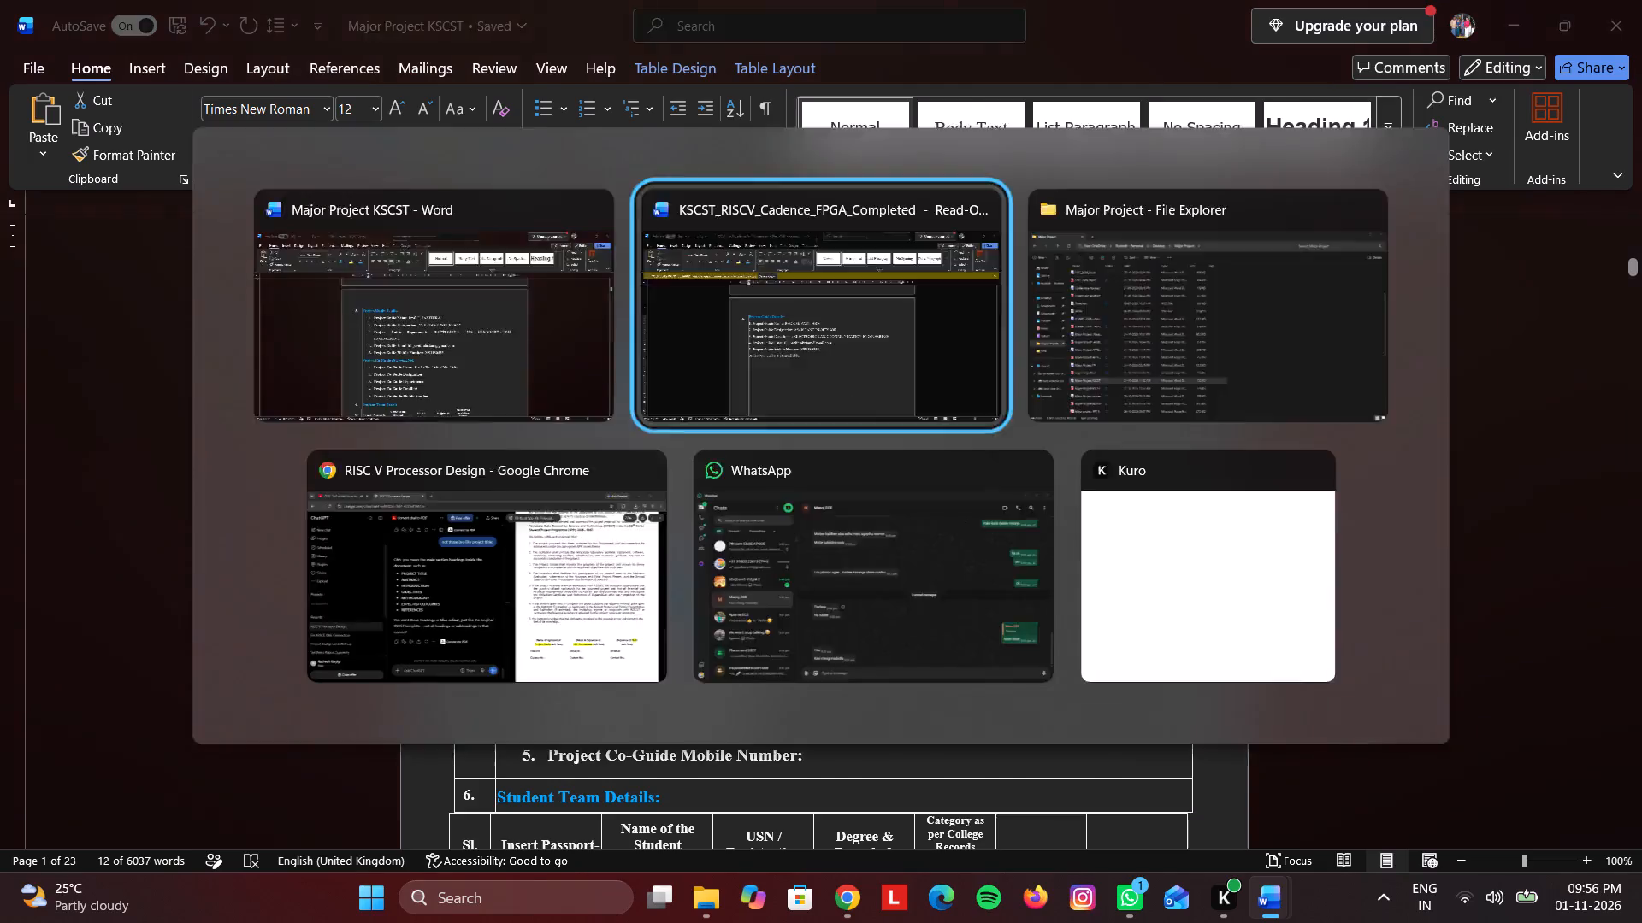
Bold the "Project Guide Name:", "Project Guide Designation:" and "Project Guide Department:" labels with their numbers in row 5.
drag(492, 426, 508, 430)
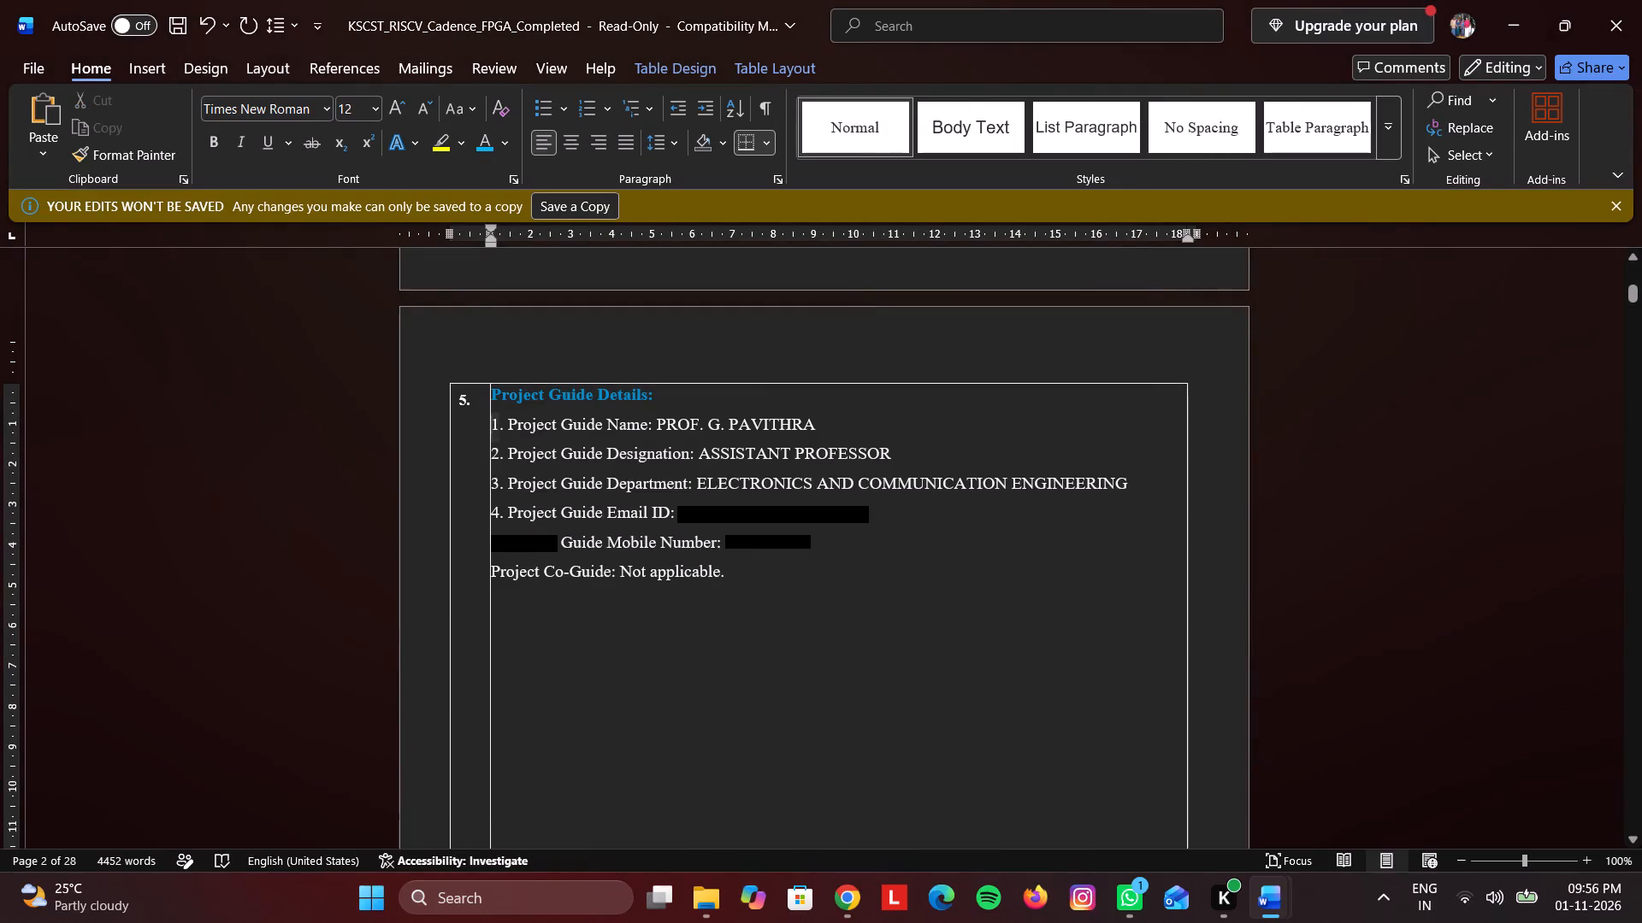
drag(508, 430, 654, 425)
click(670, 493)
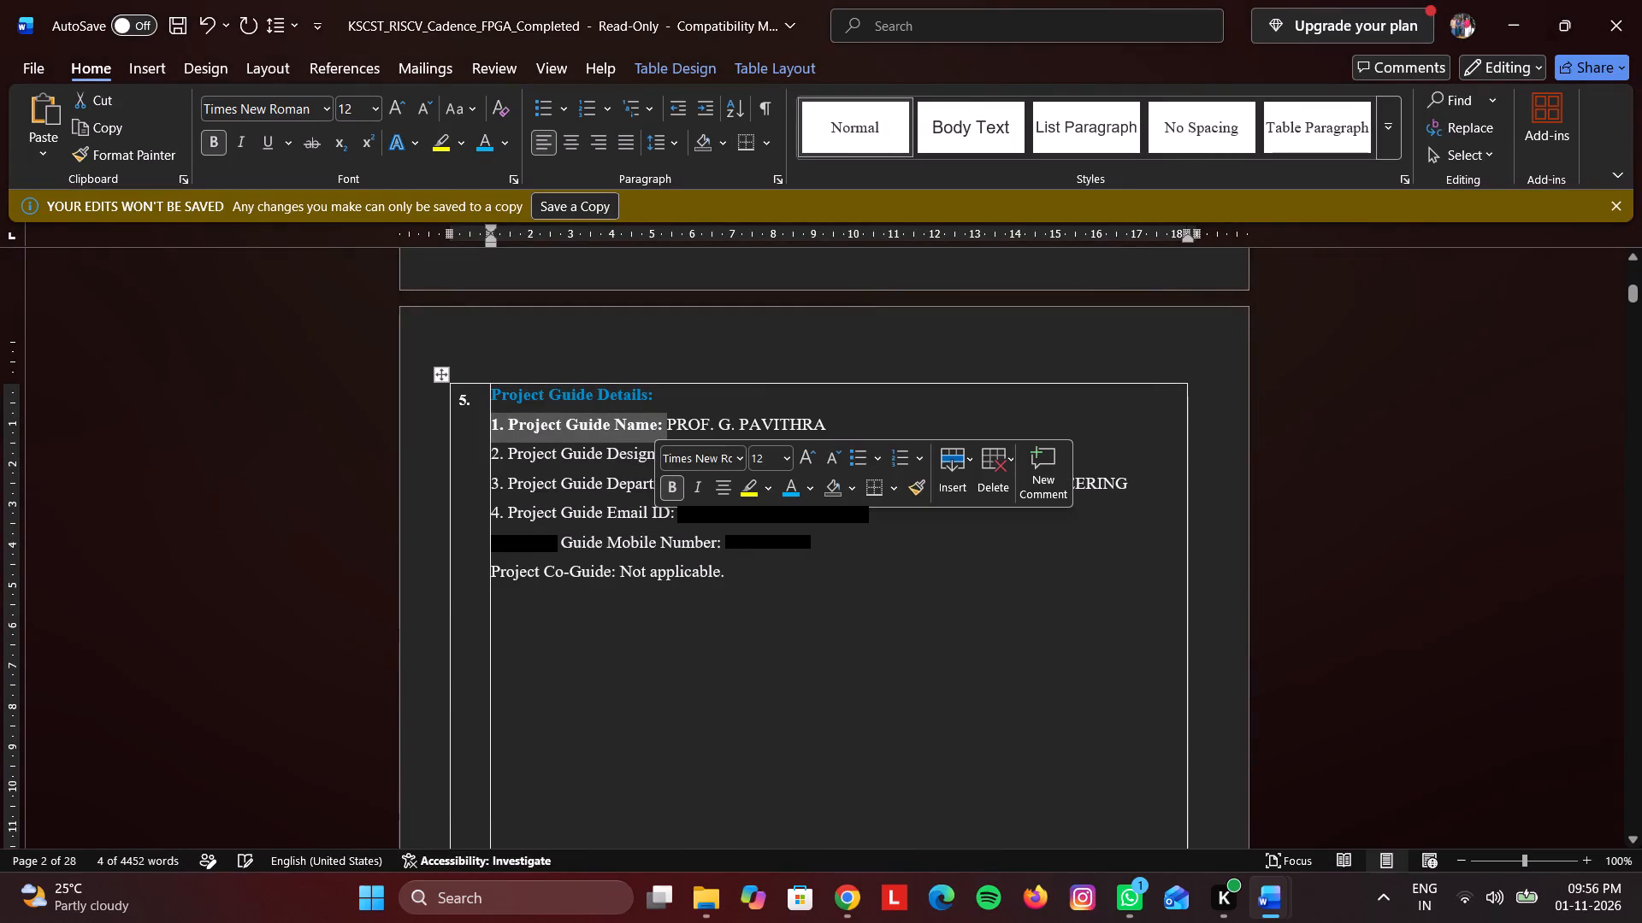
drag(493, 456, 688, 460)
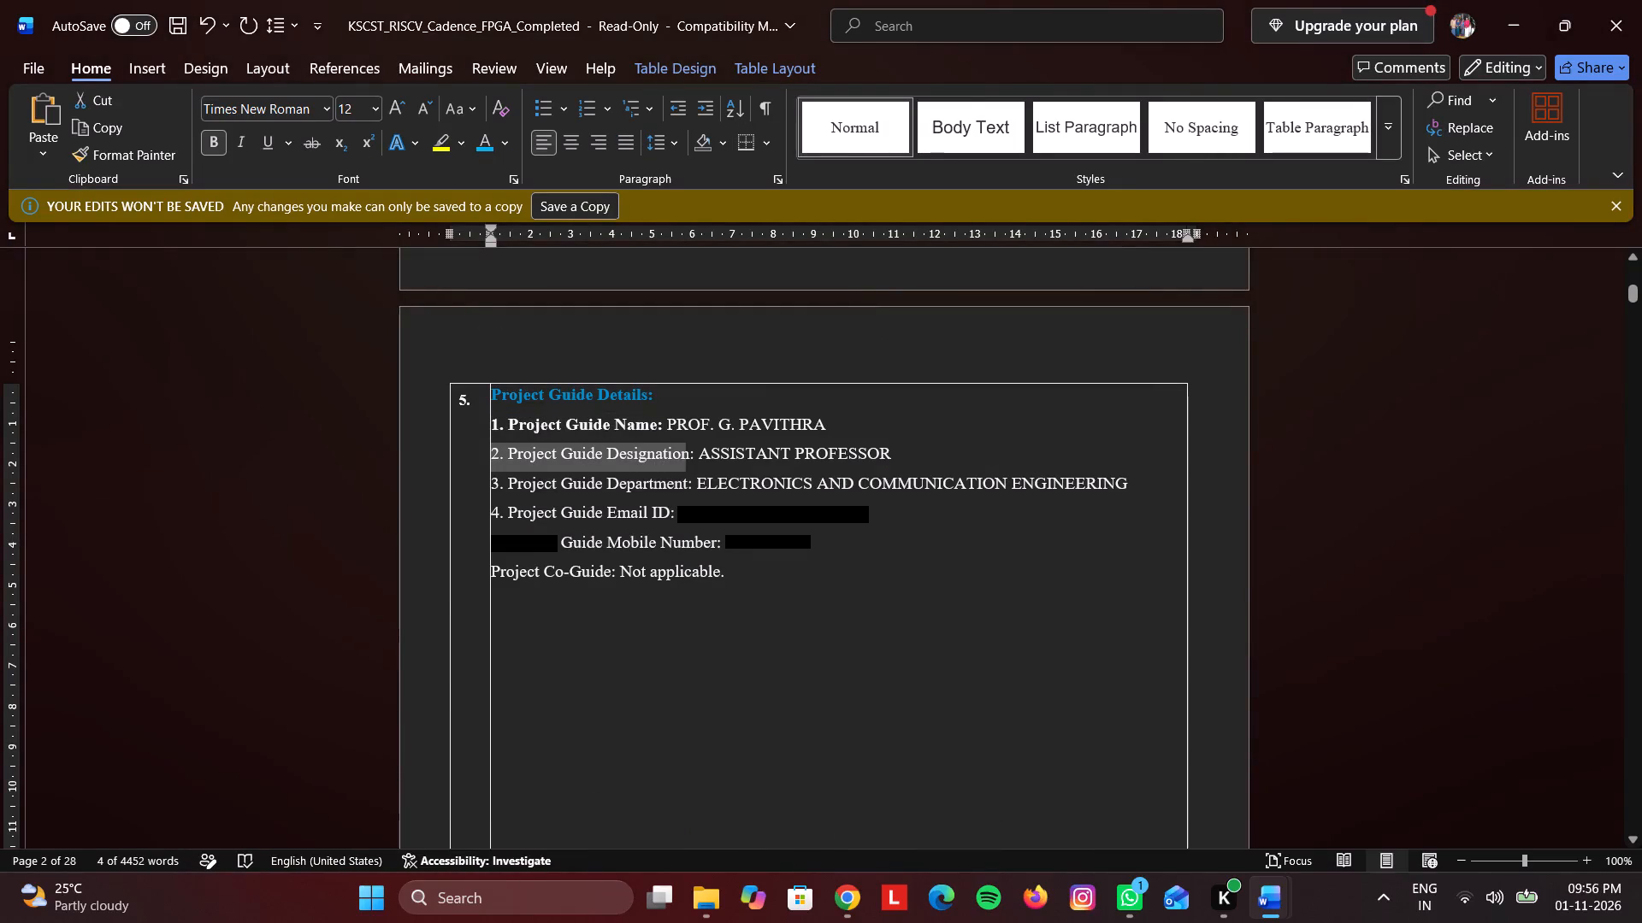
drag(688, 460, 693, 460)
click(702, 520)
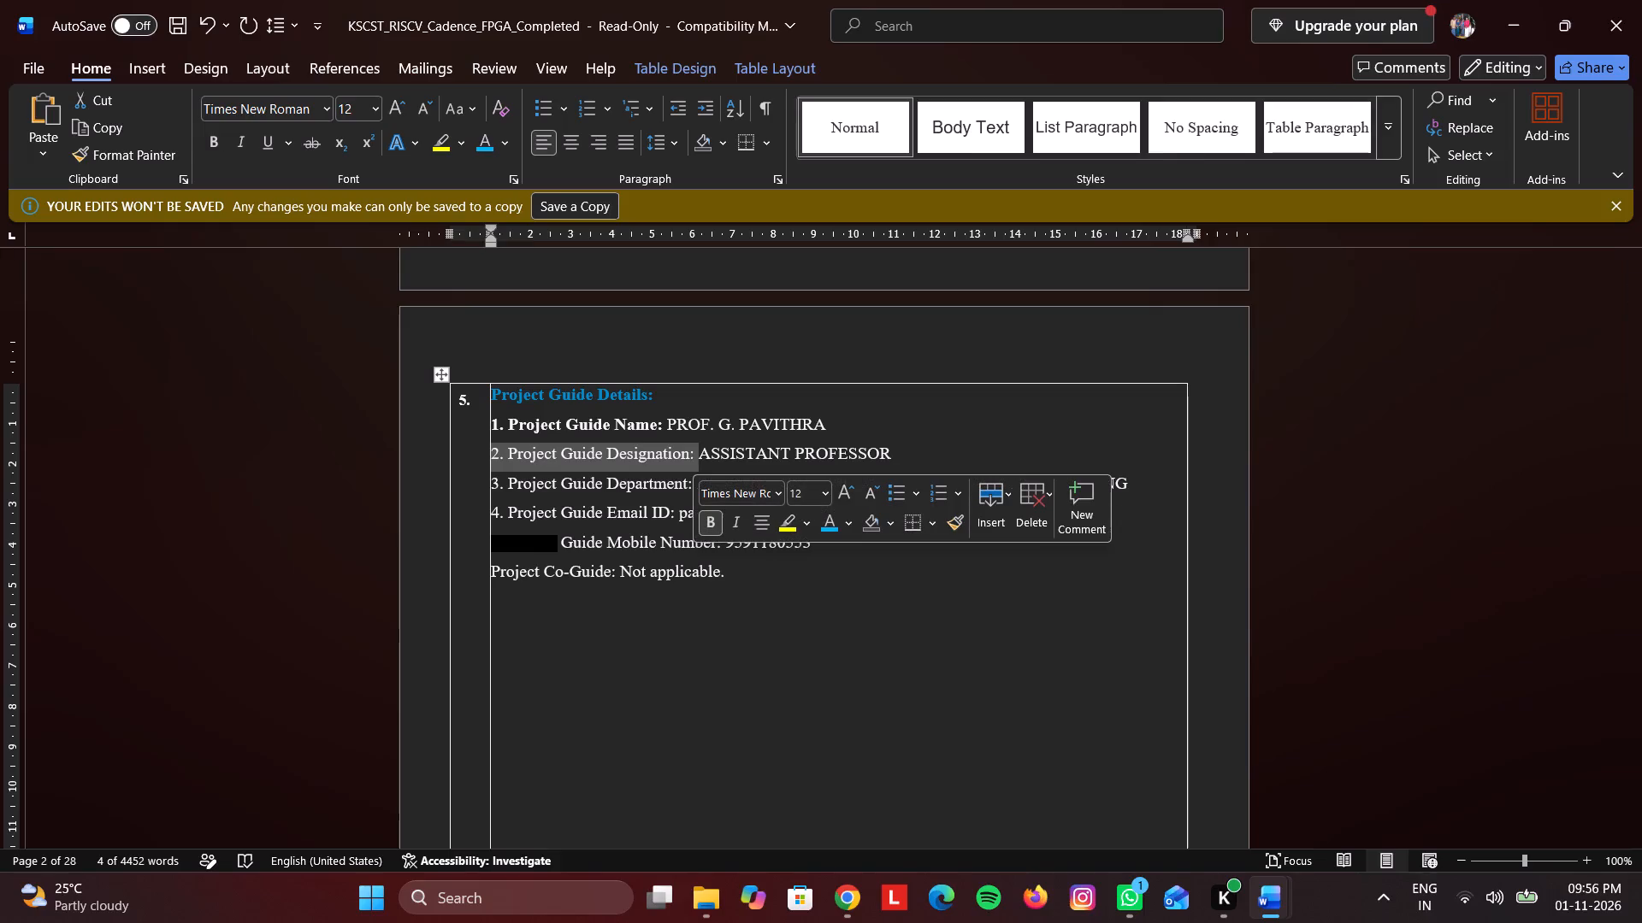
drag(495, 483, 556, 509)
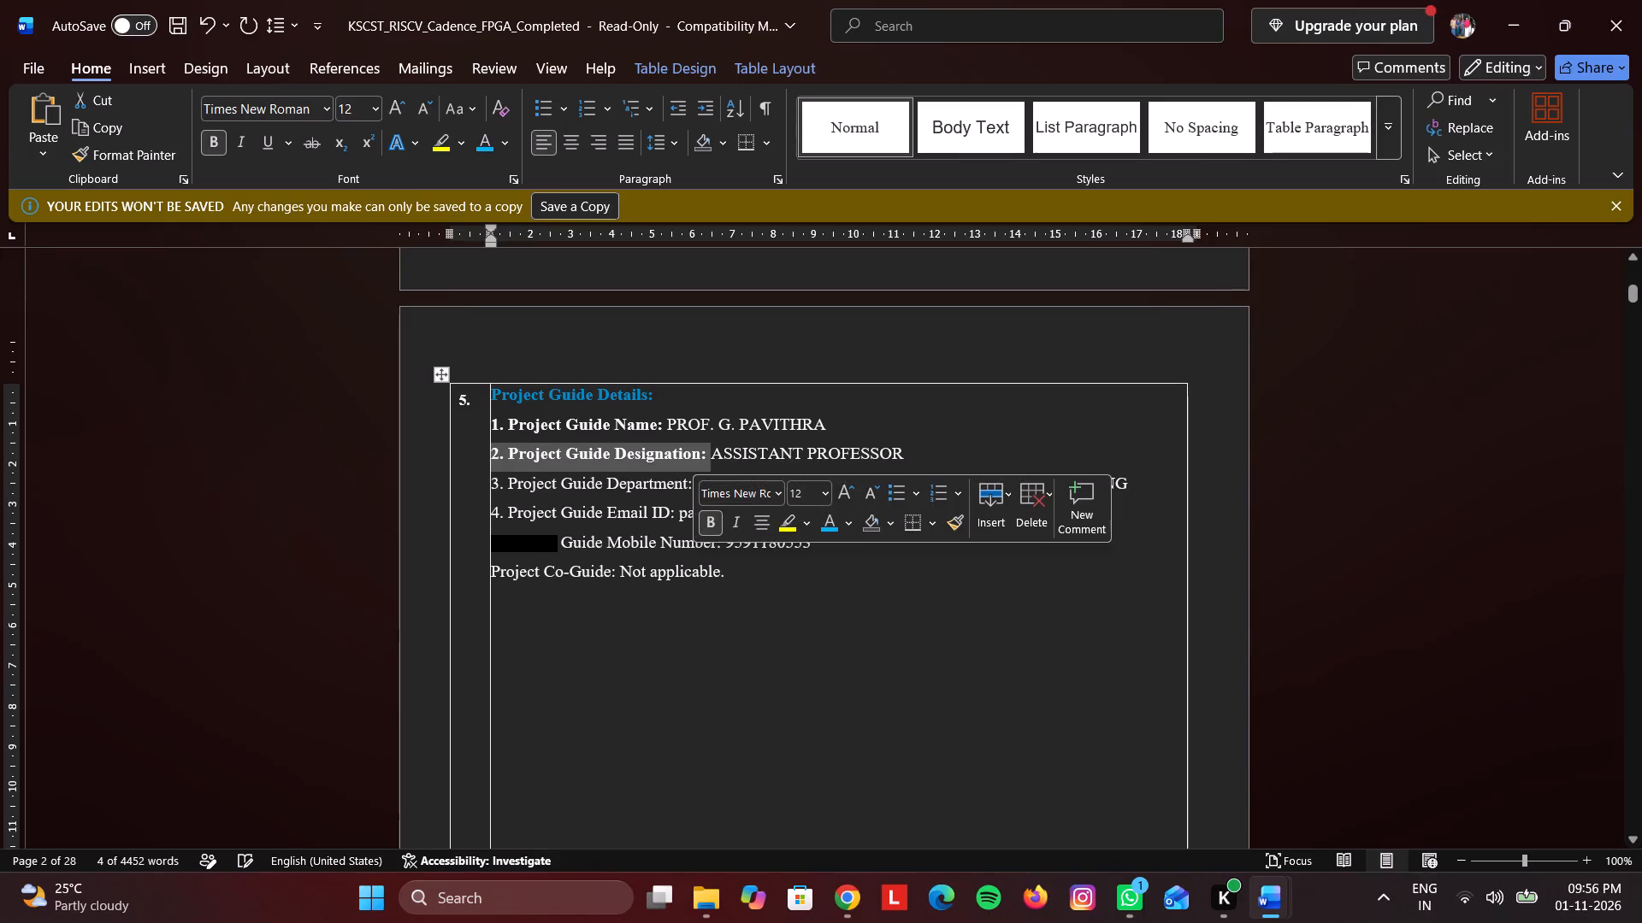
drag(556, 509, 641, 495)
click(638, 495)
drag(493, 485, 694, 485)
click(716, 457)
click(664, 555)
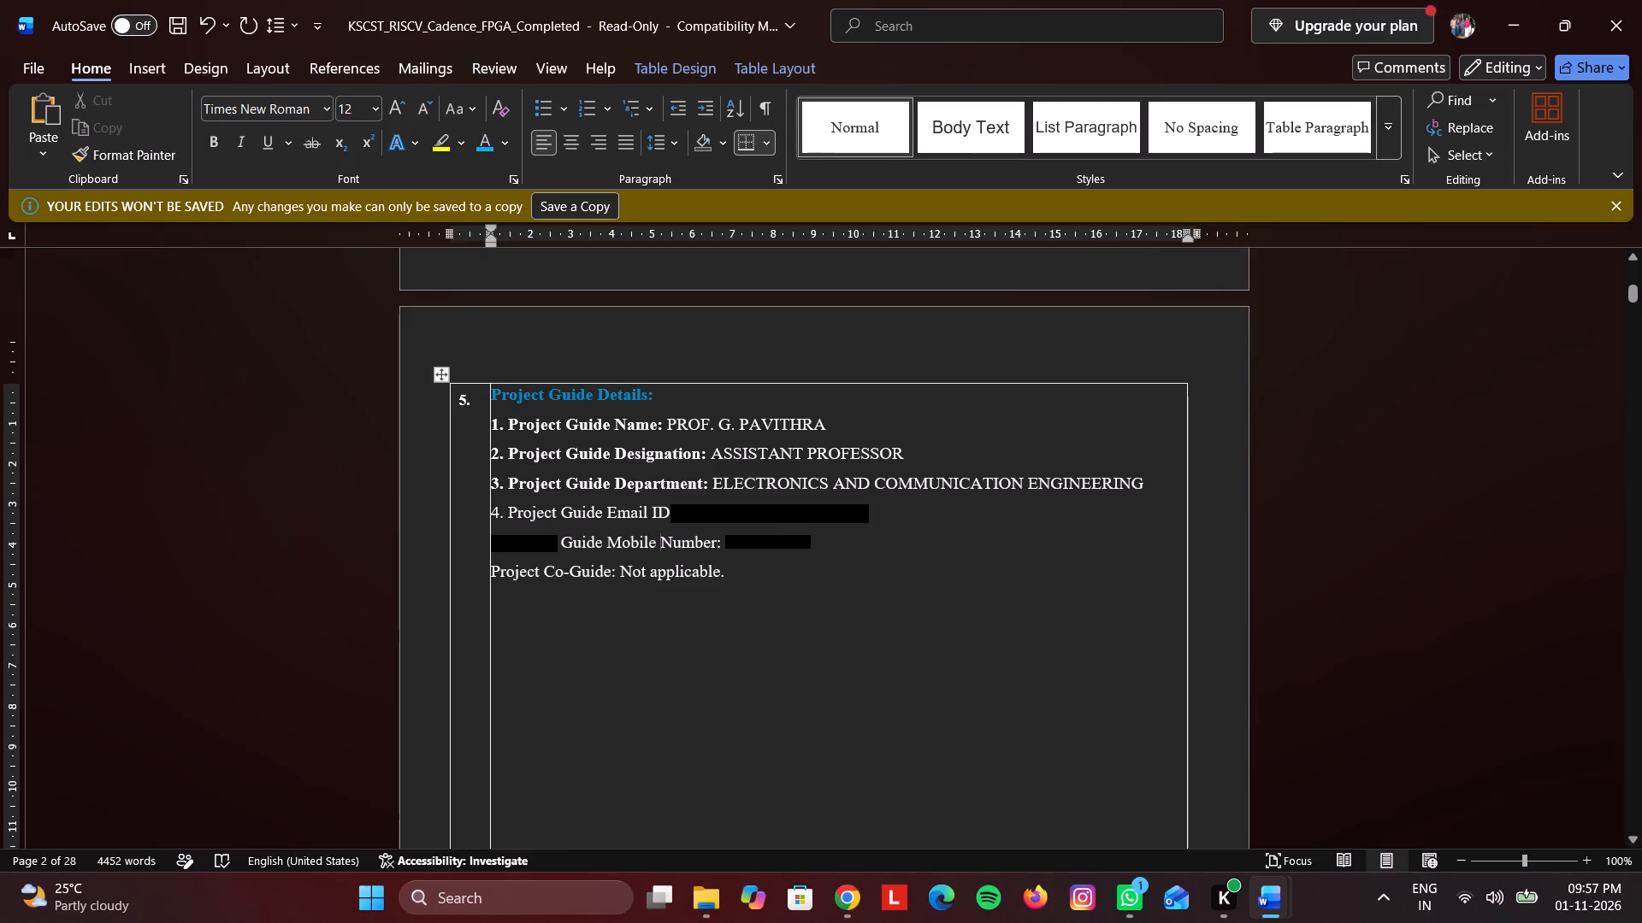
Bold the "Project Guide Email ID:" and "Project Guide Mobile Number:" labels with their numbers in row 5.
drag(493, 509, 673, 521)
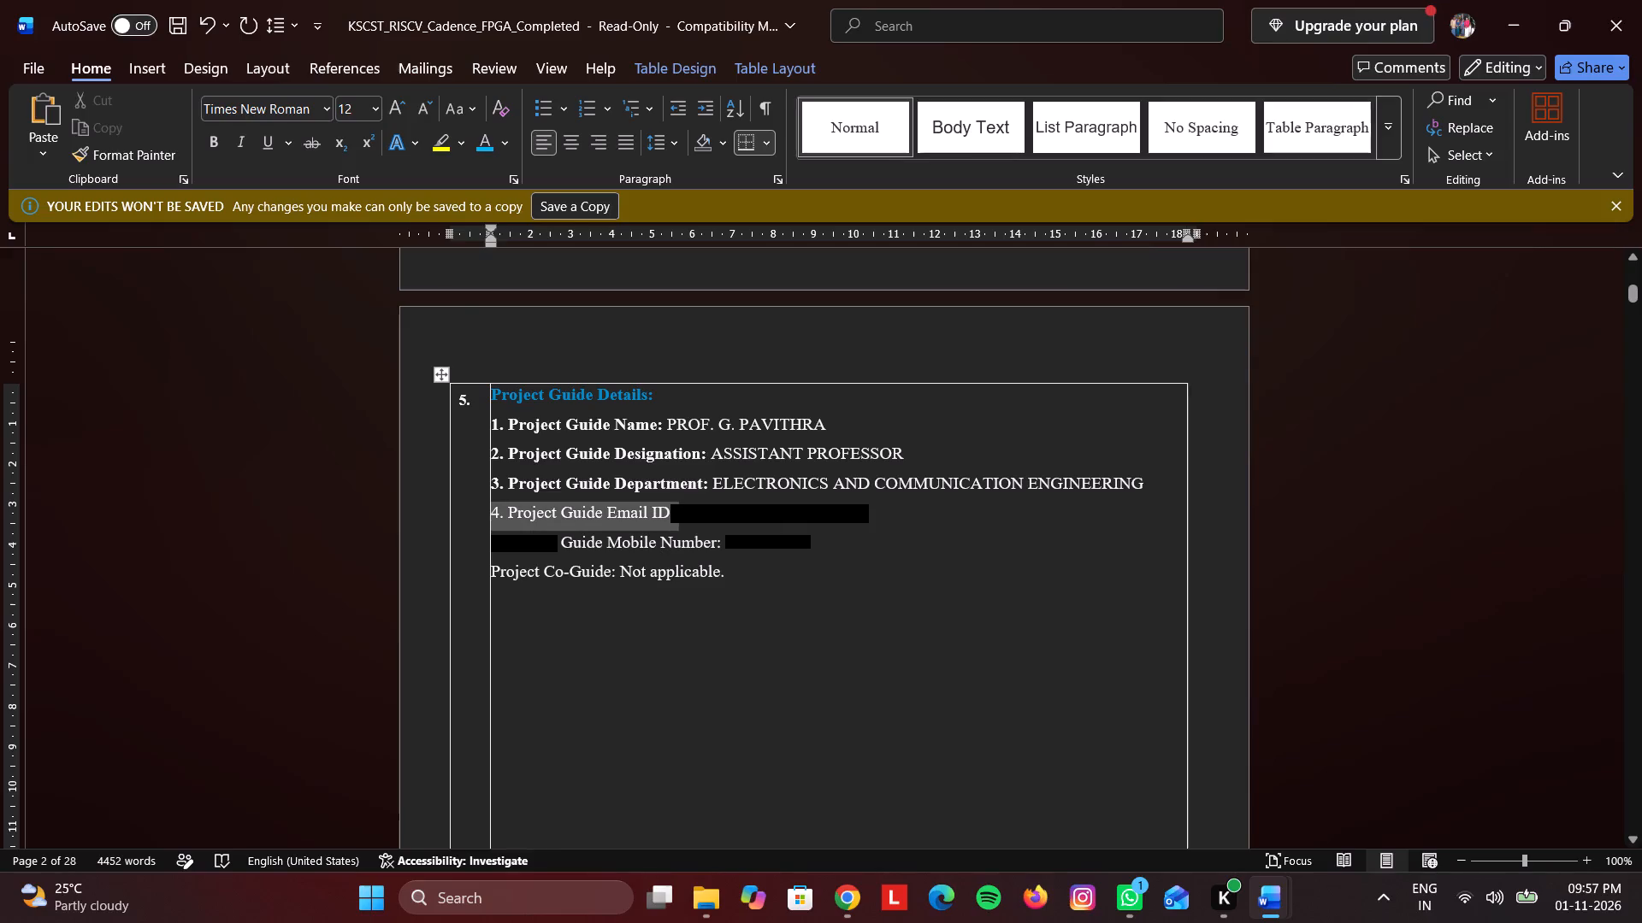
click(694, 497)
click(682, 548)
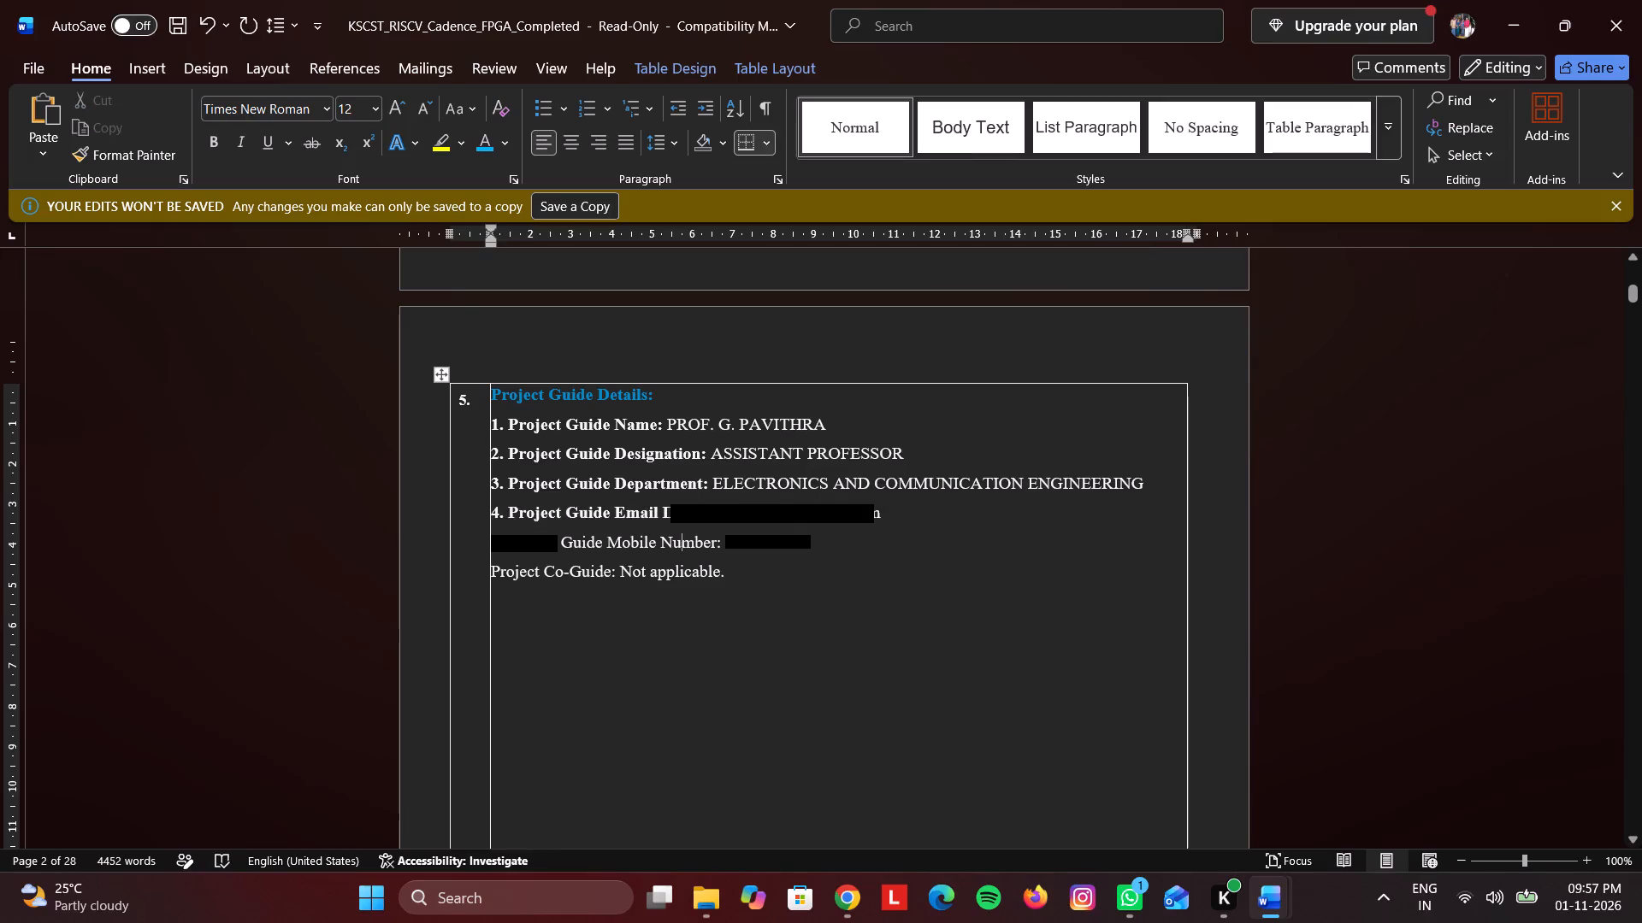
drag(495, 540, 596, 542)
click(596, 542)
drag(493, 542, 721, 551)
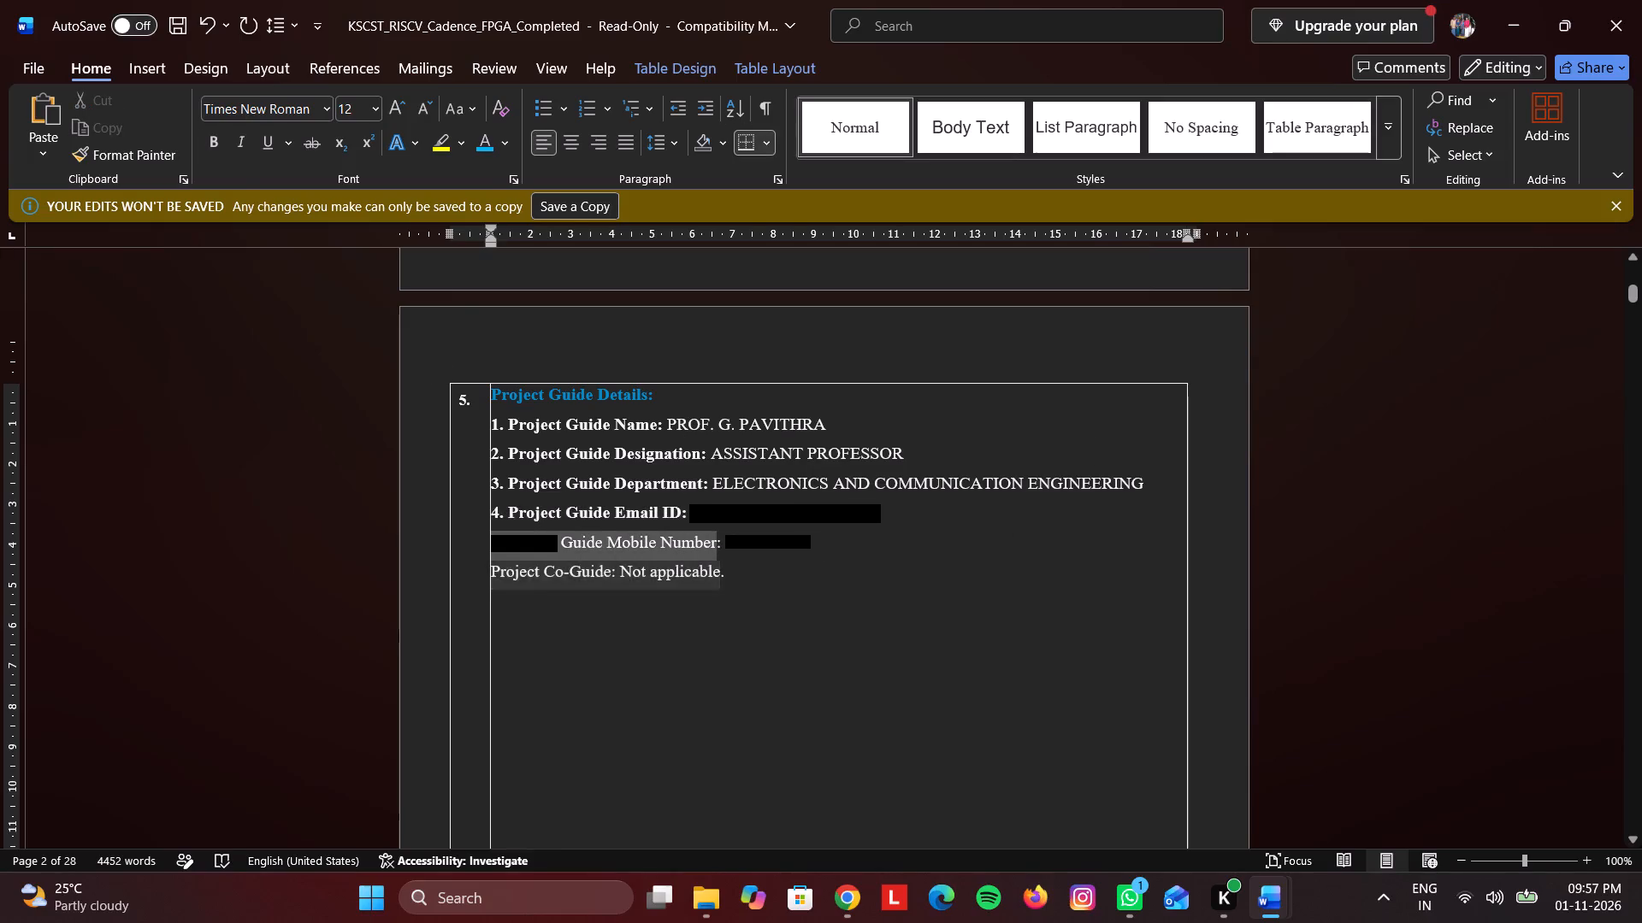
drag(721, 551, 722, 550)
click(741, 522)
click(724, 584)
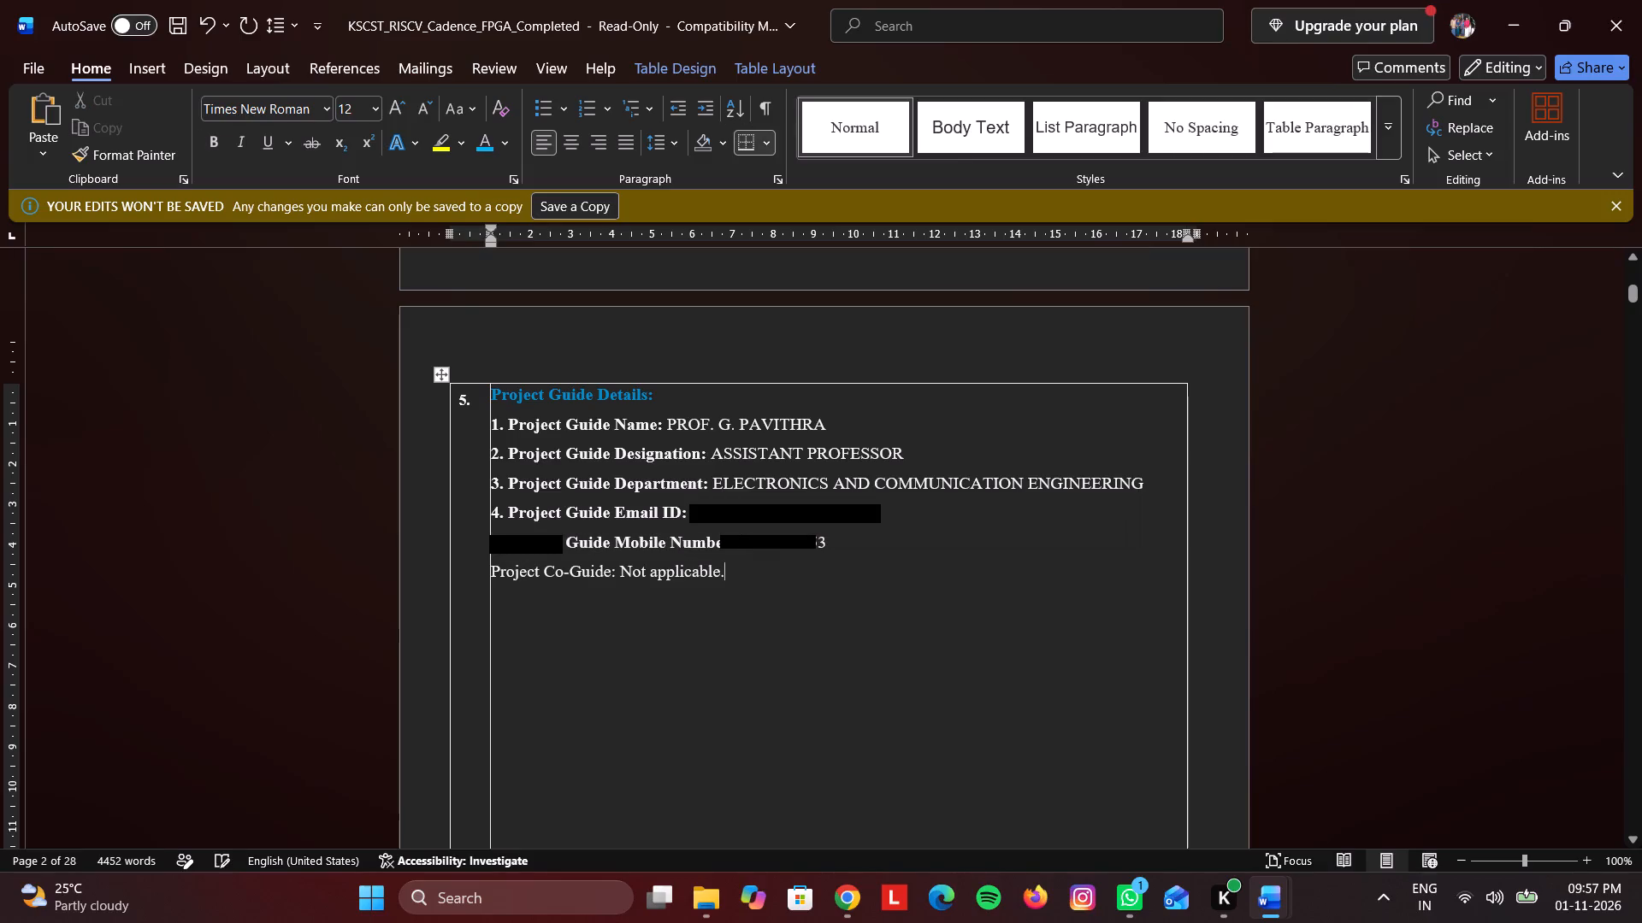
Examine the guide, co-guide and Student Team Details layout in the original Major Project KSCST document, and return to the start of the proposal copy.
key(alt+Tab)
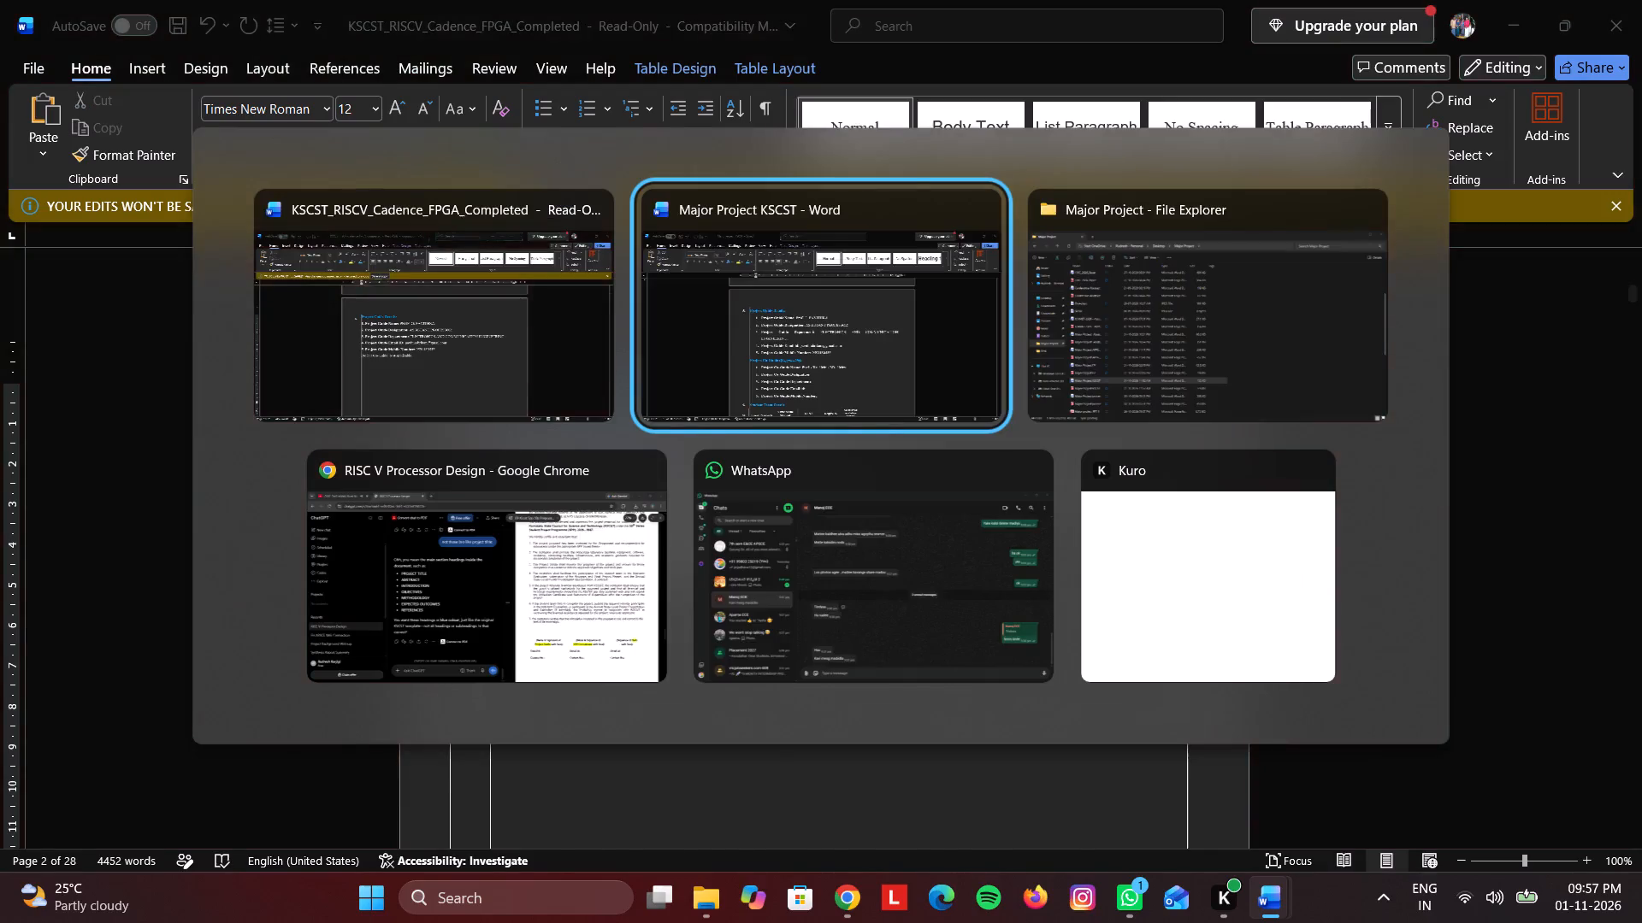
scroll(803, 597, up, 5)
scroll(803, 597, down, 6)
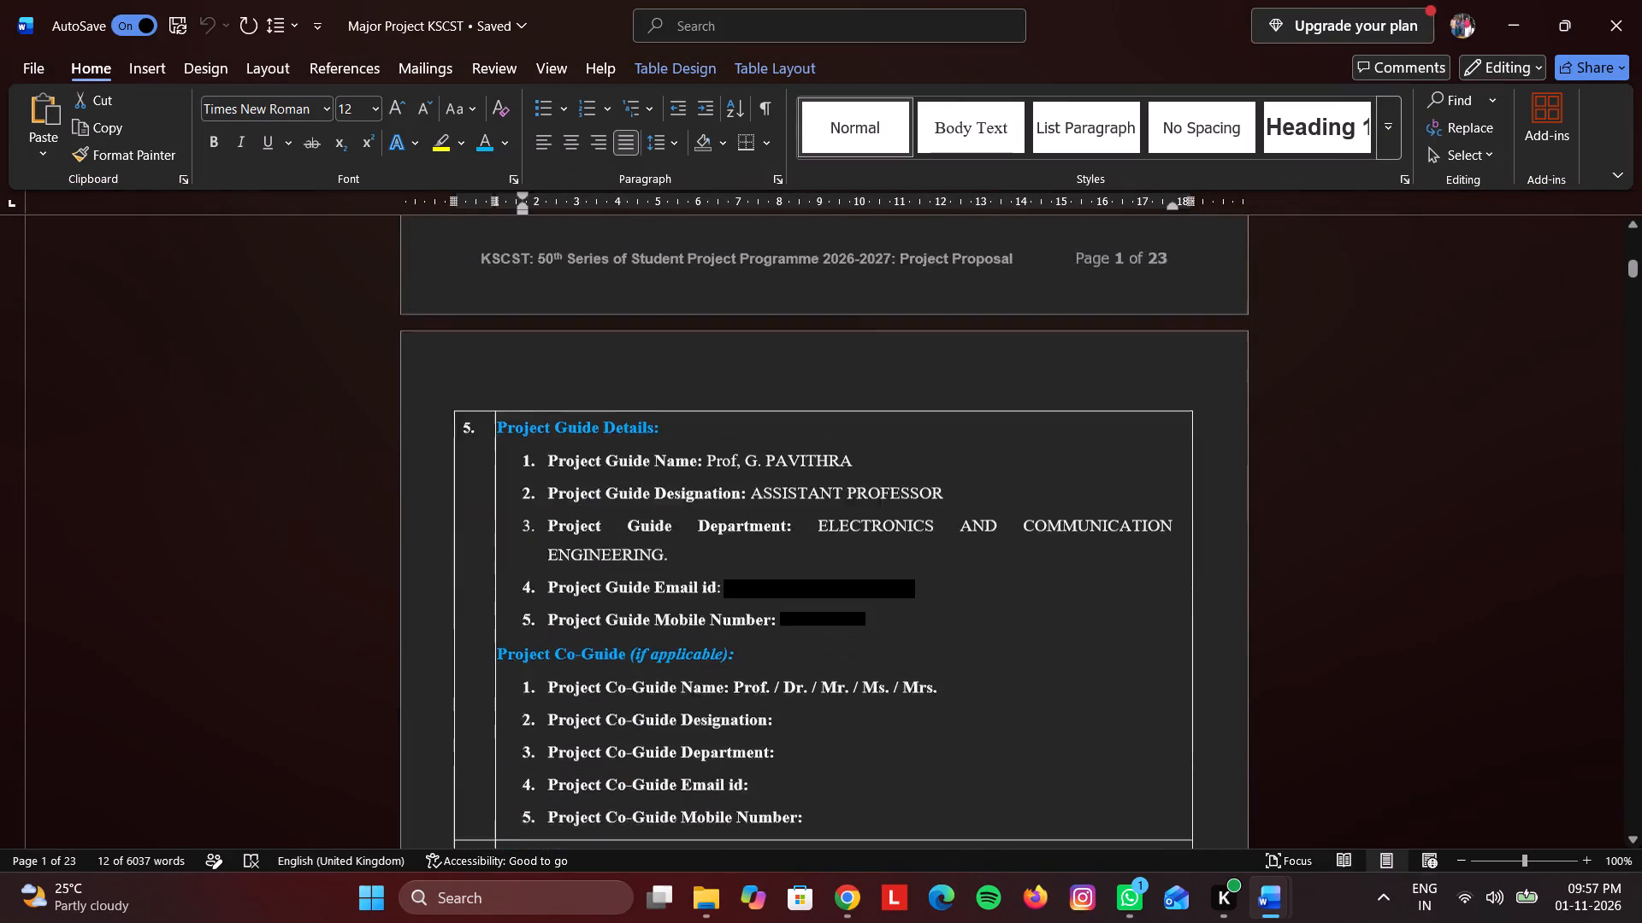
scroll(803, 597, down, 7)
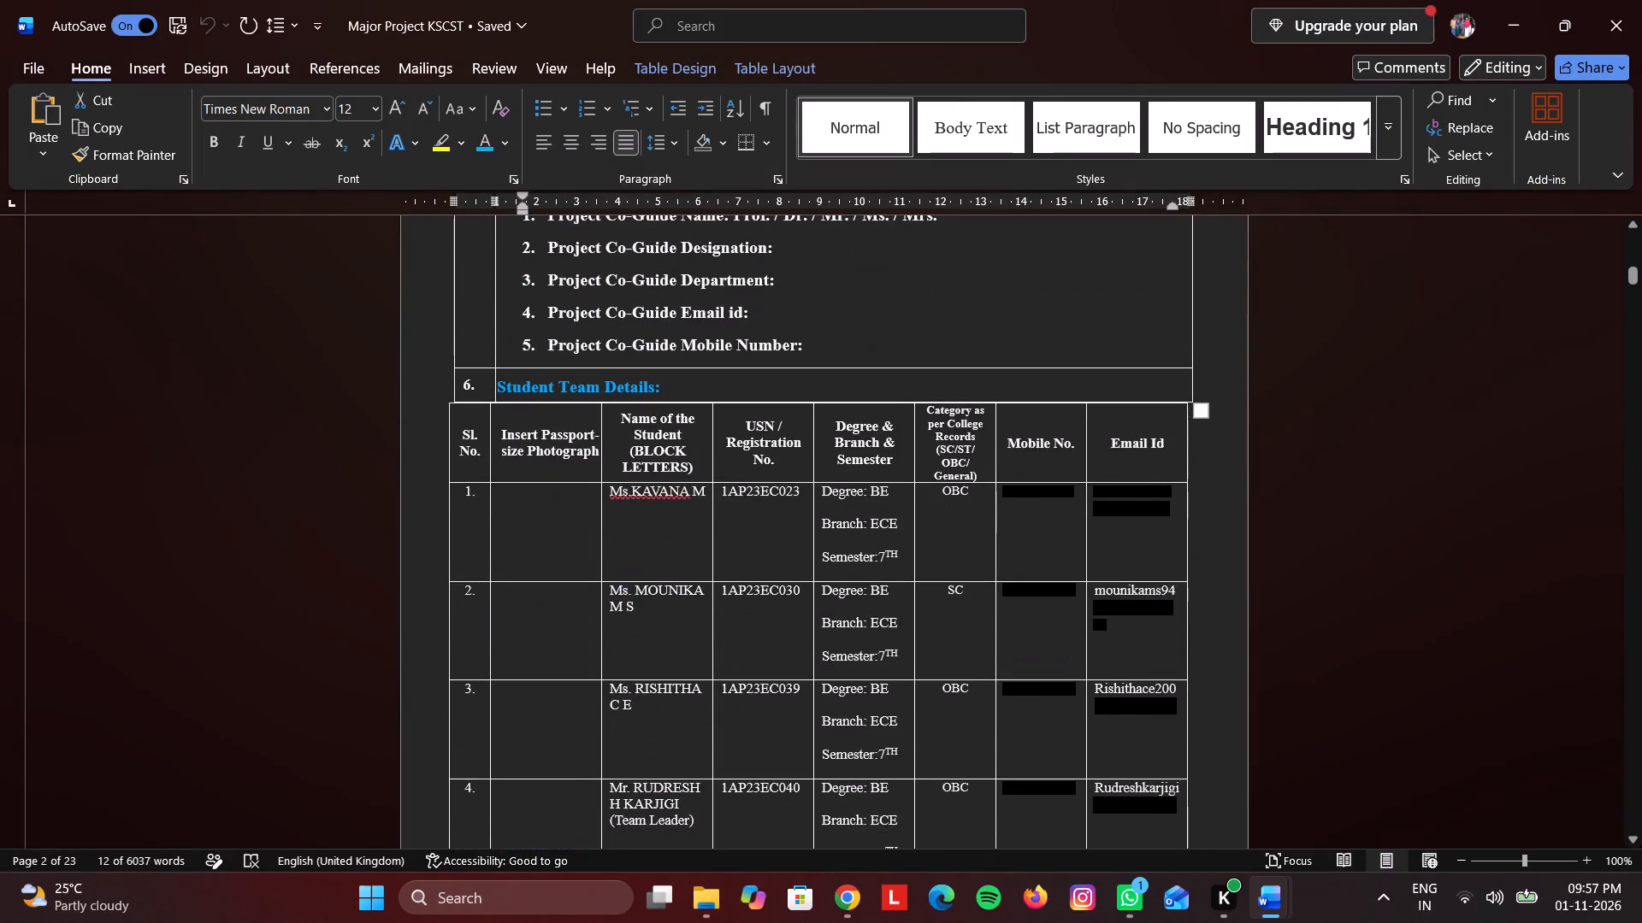
scroll(905, 779, up, 4)
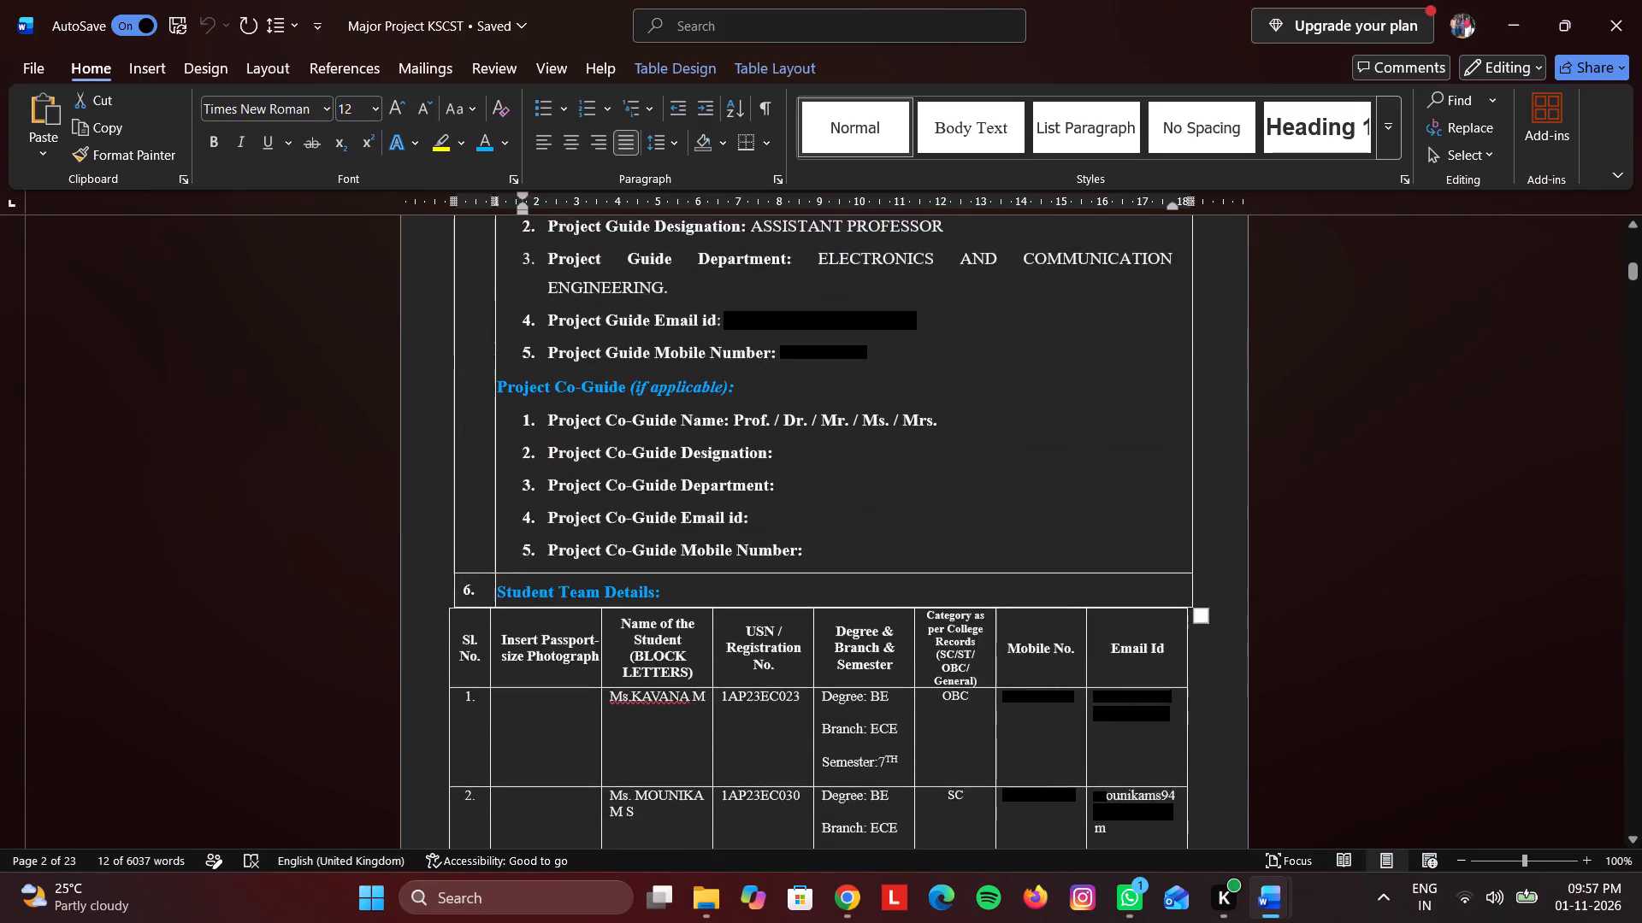
scroll(888, 773, up, 6)
key(alt+Tab)
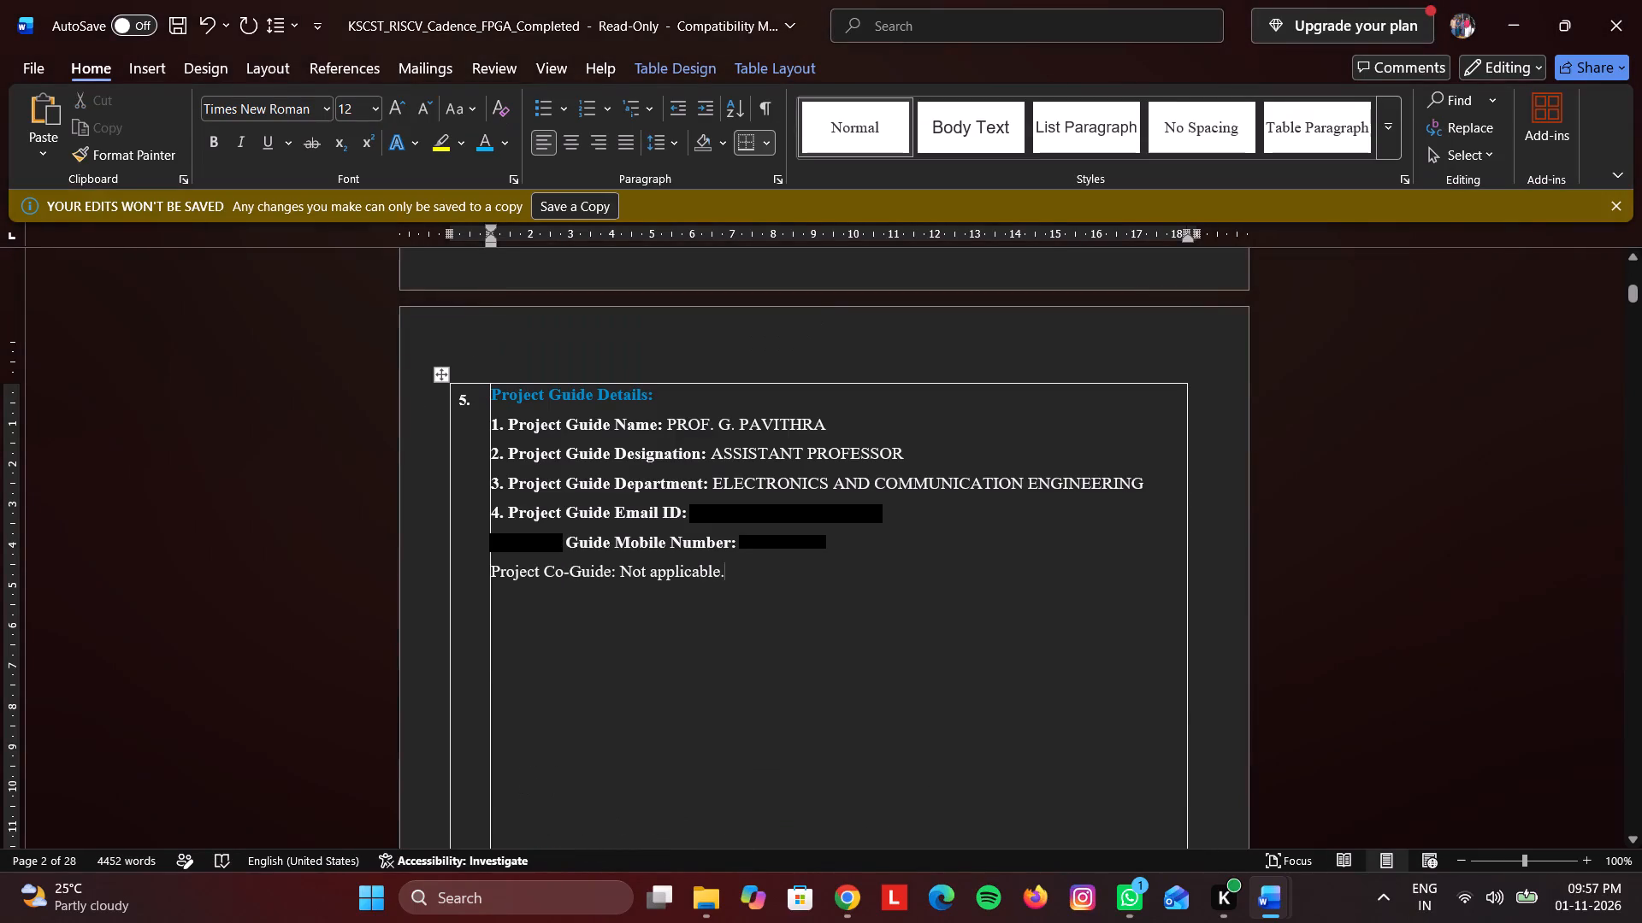
scroll(888, 773, up, 16)
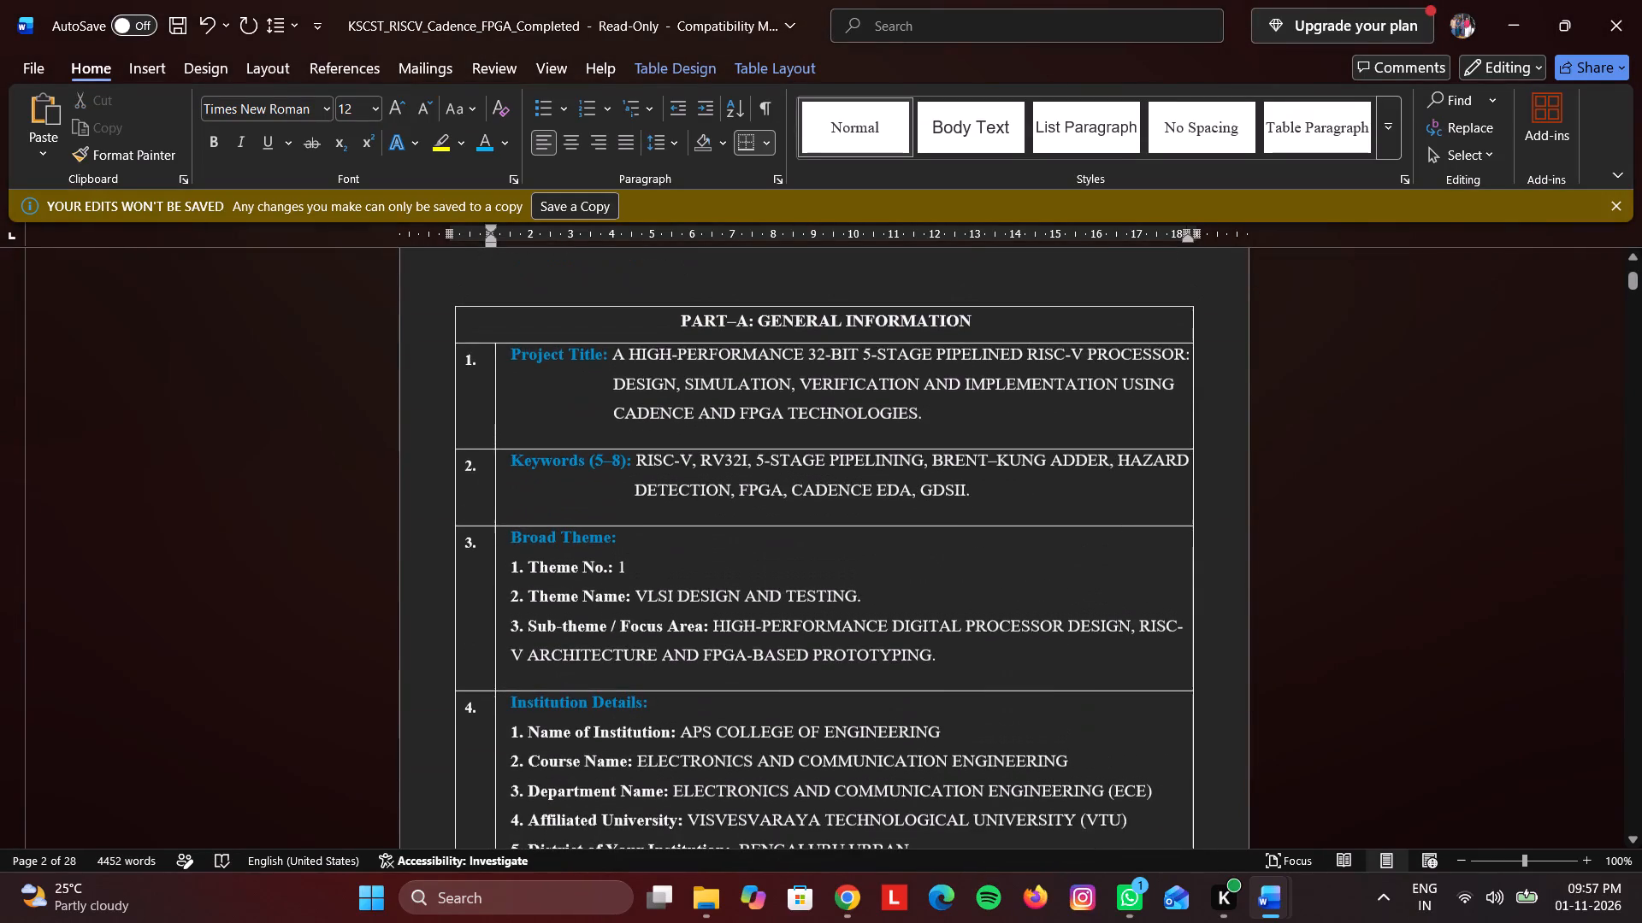
scroll(888, 773, up, 6)
Open the KSCST2 (1) (1) document from the Downloads folder and view its first page.
key(alt+Tab)
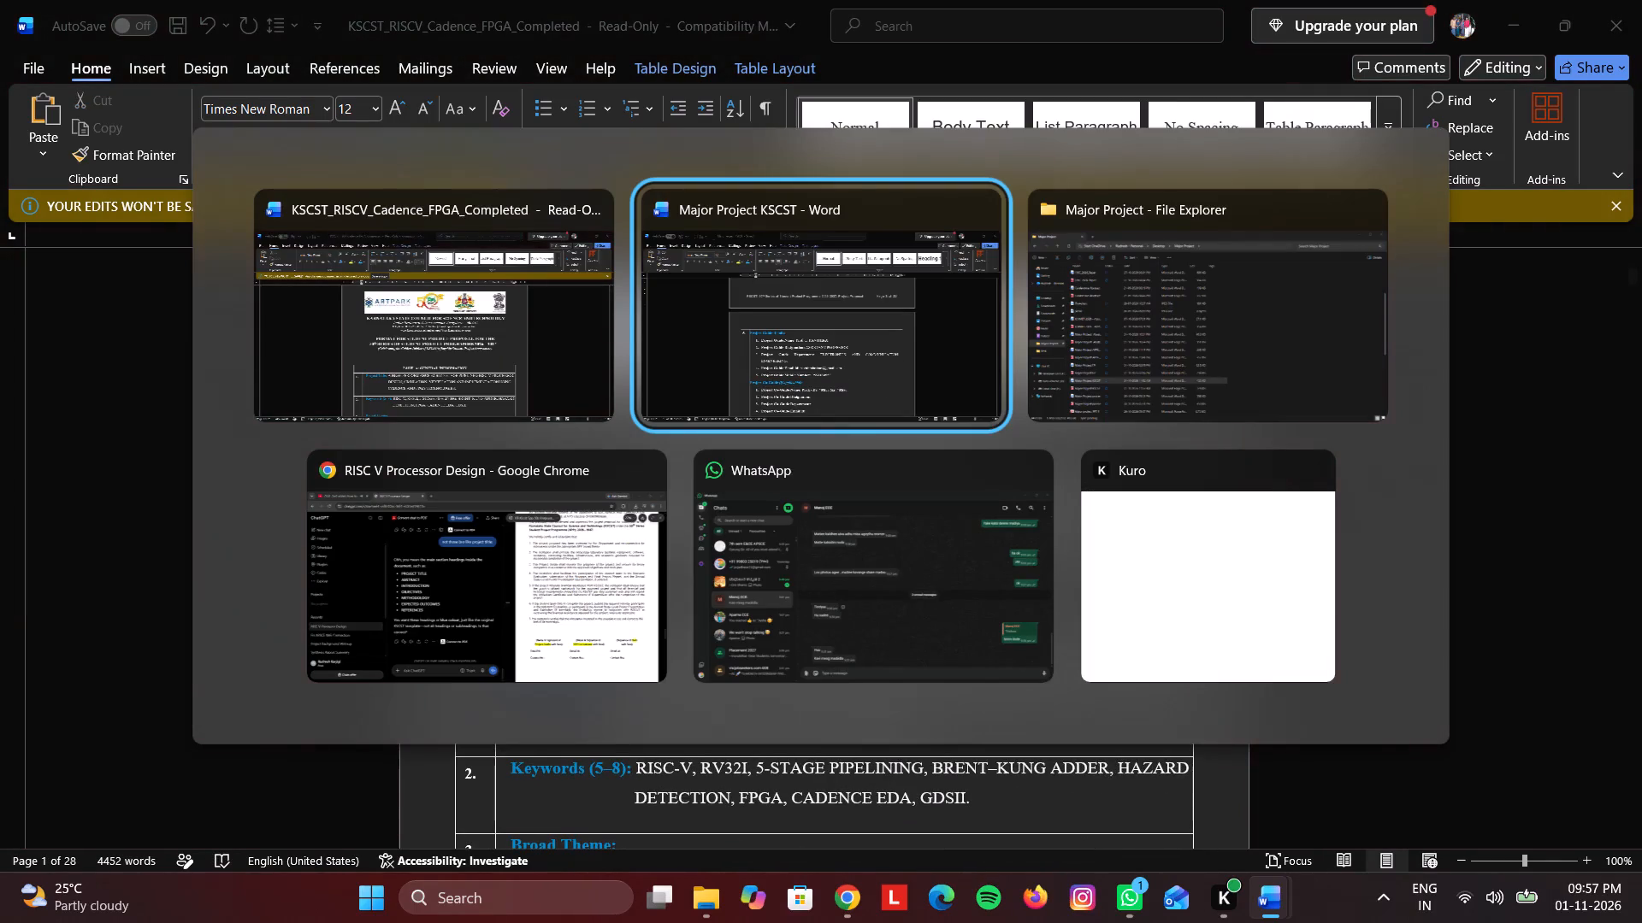
key(alt+Tab)
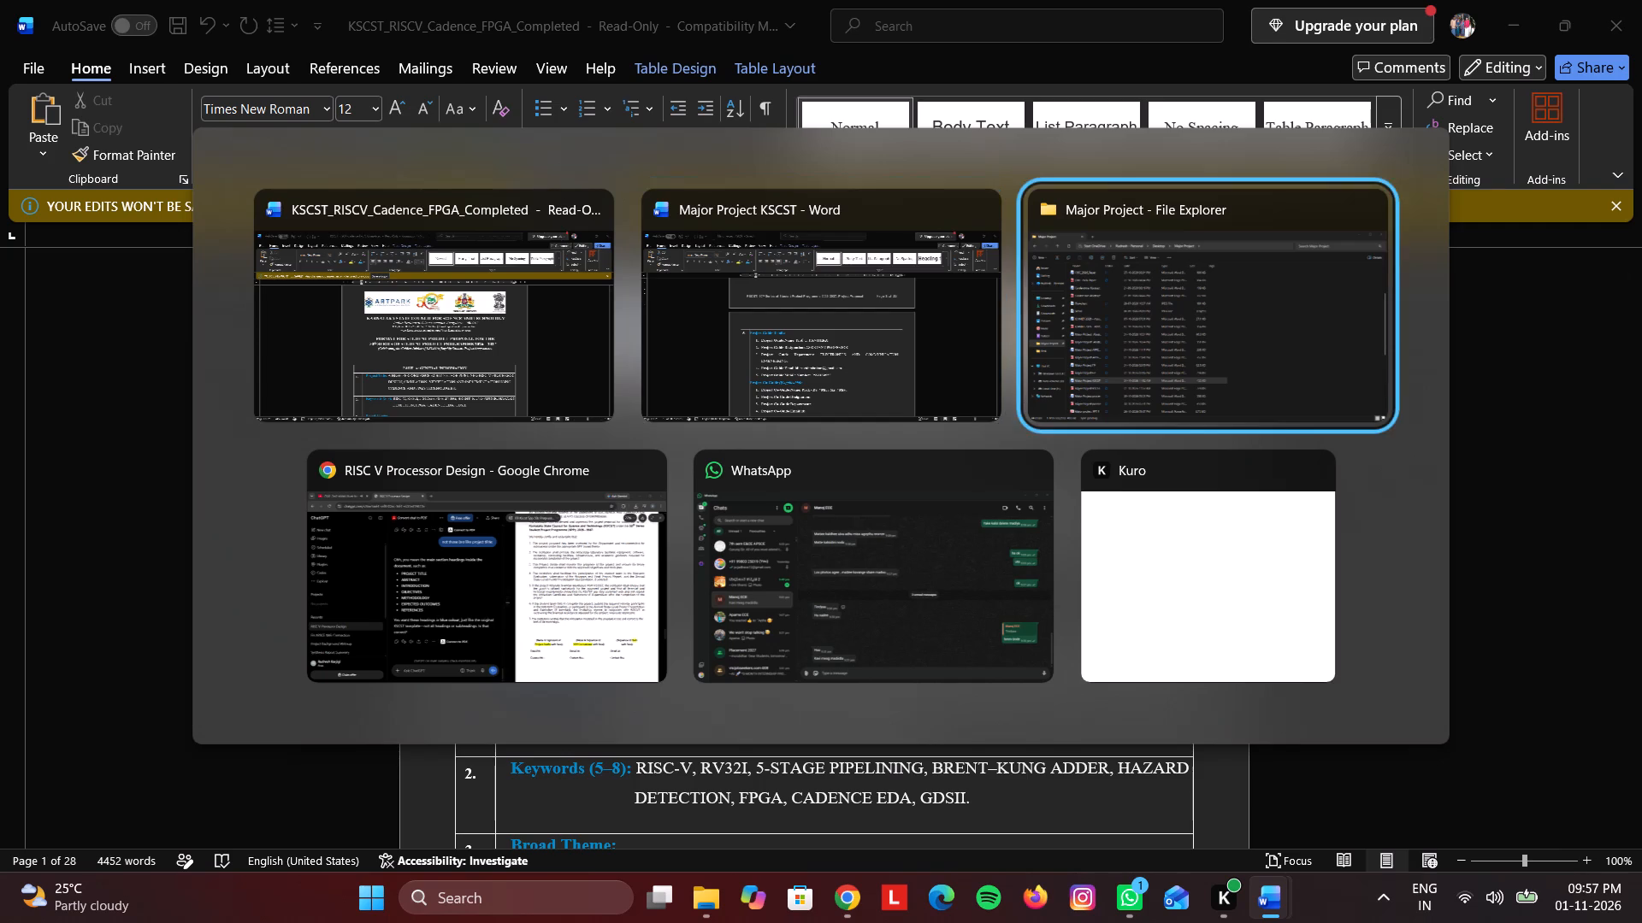
key(alt+Tab)
key(alt+Tab)
key(alt+Tab)
key(alt+Tab)
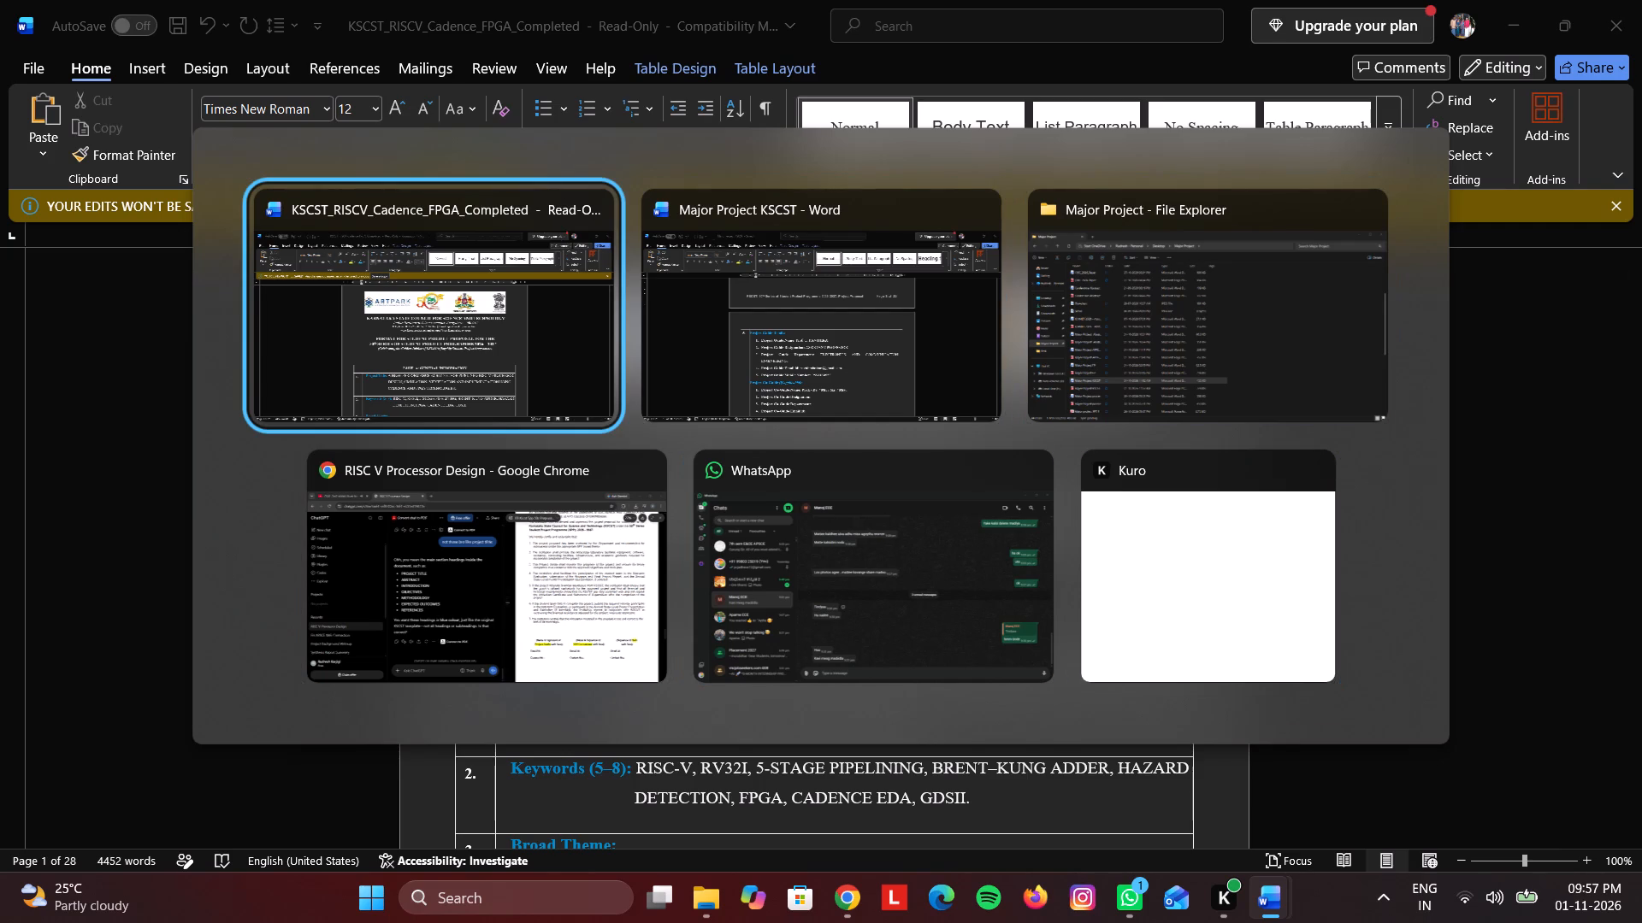
key(alt+Tab)
key(alt+Tab)
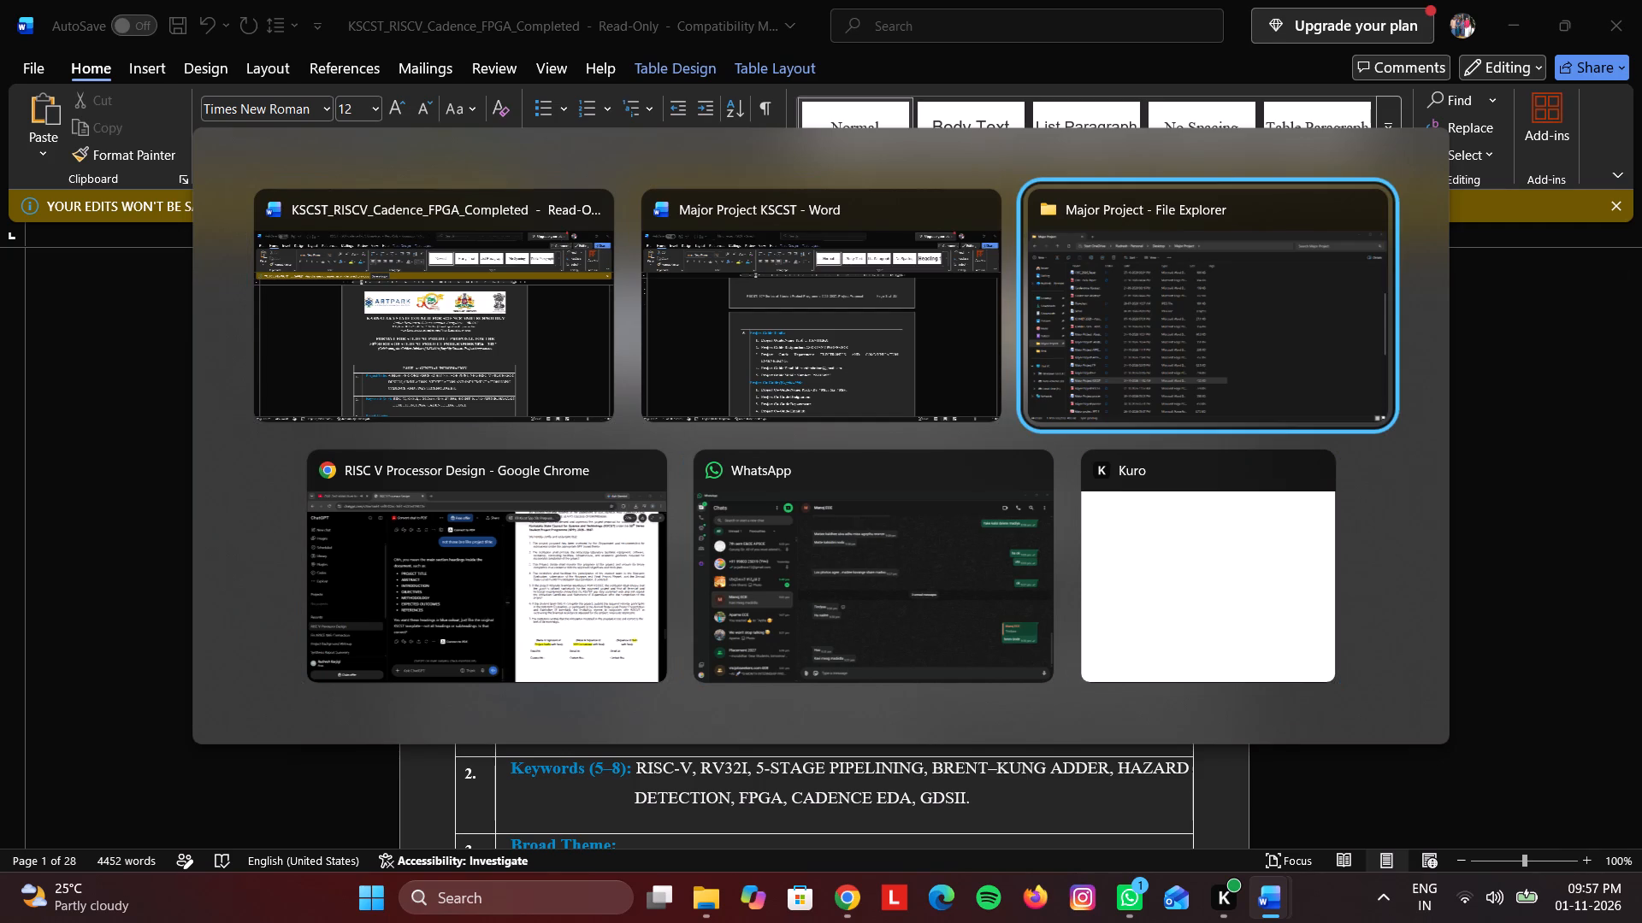
click(124, 347)
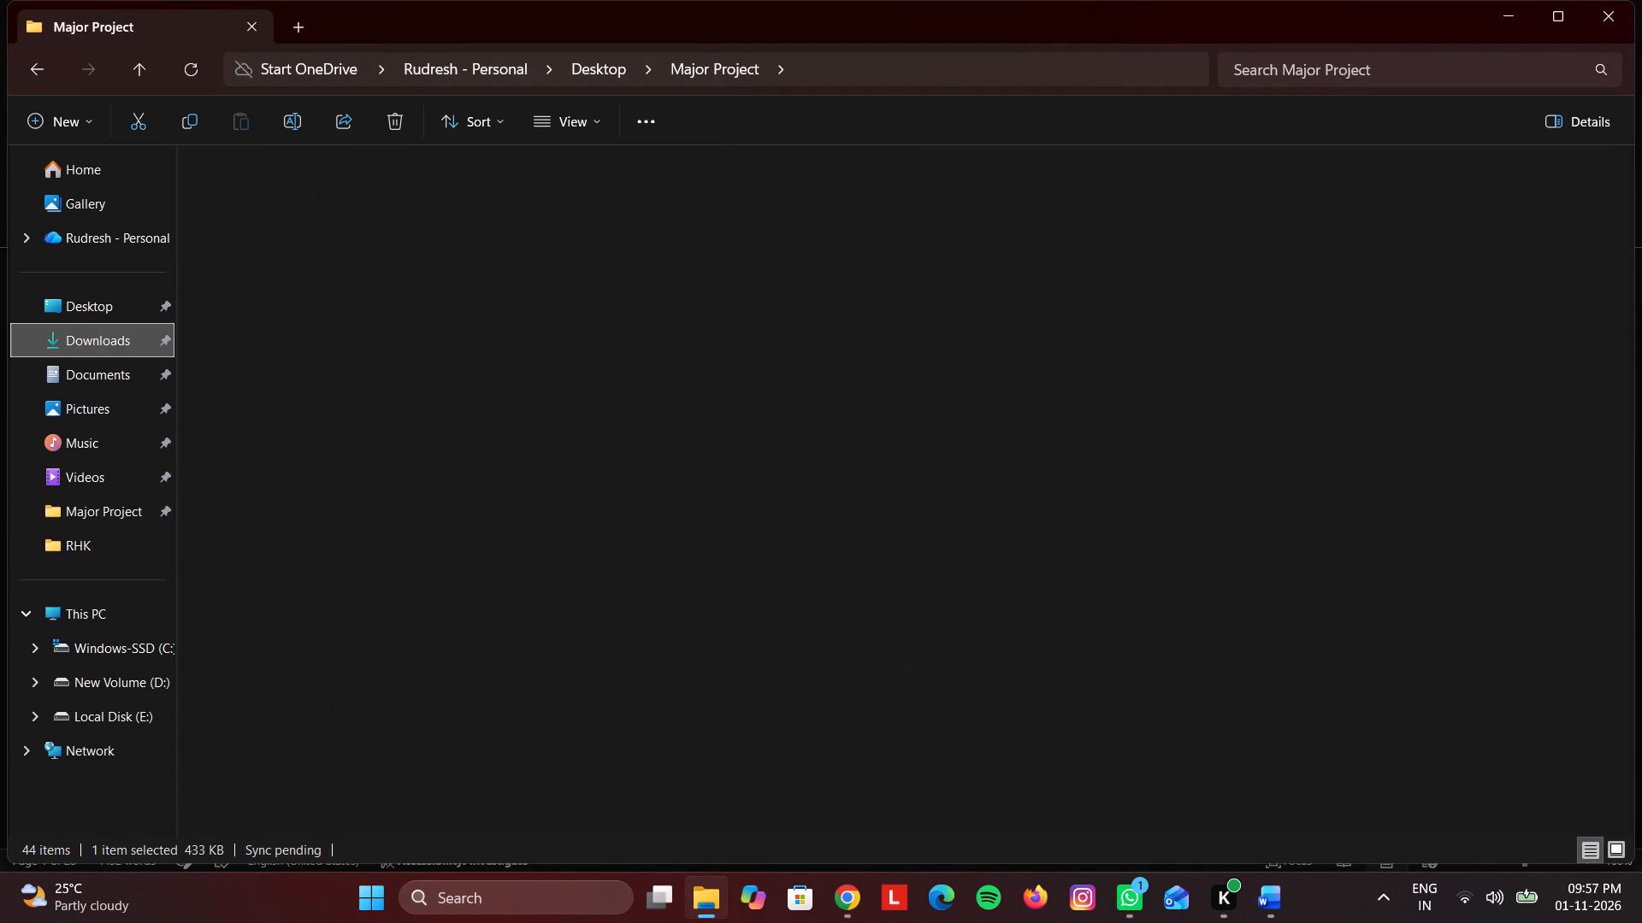
click(392, 219)
click(389, 219)
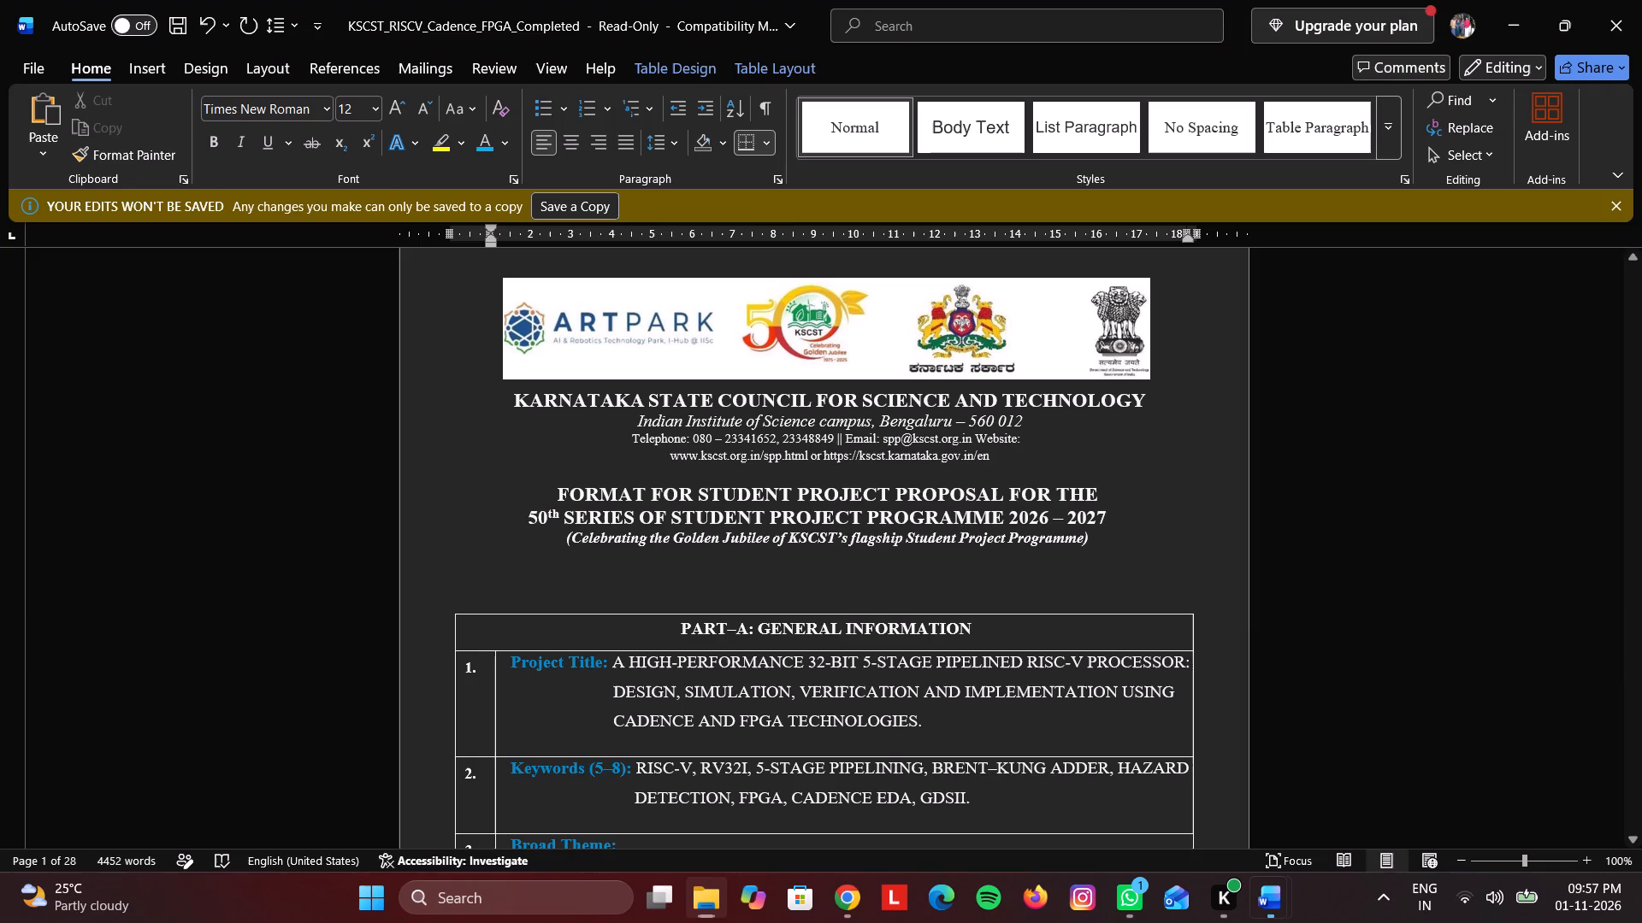
scroll(861, 476, down, 5)
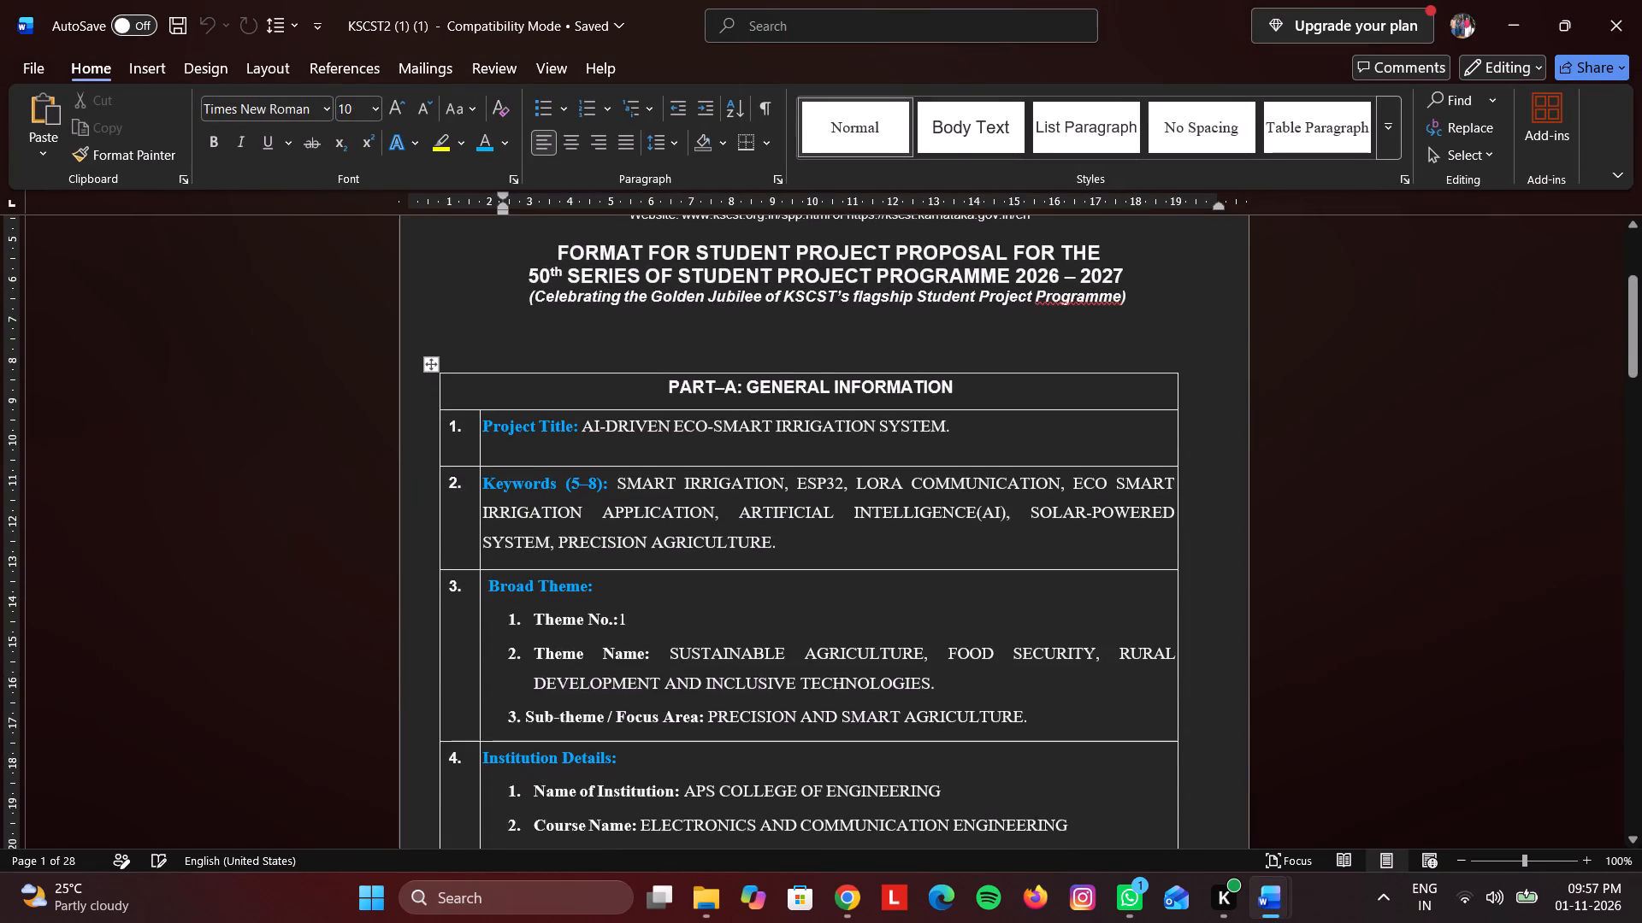
scroll(861, 476, up, 4)
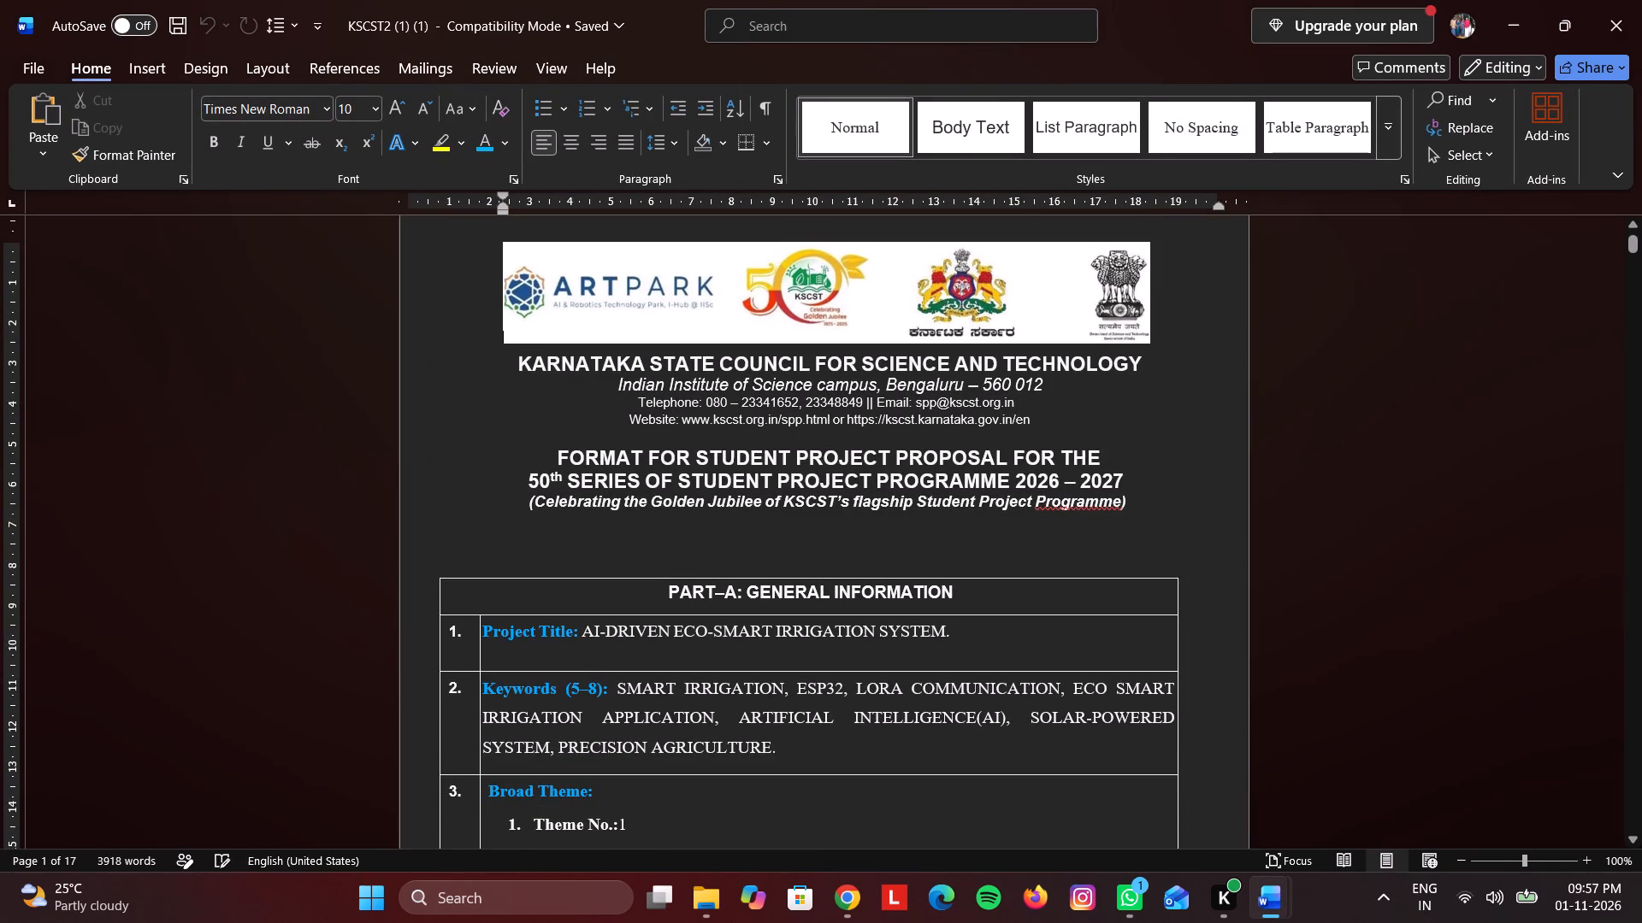
Set the font of the entire KSCST2 (1) (1) document to Times New Roman.
key(ctrl+a)
click(327, 113)
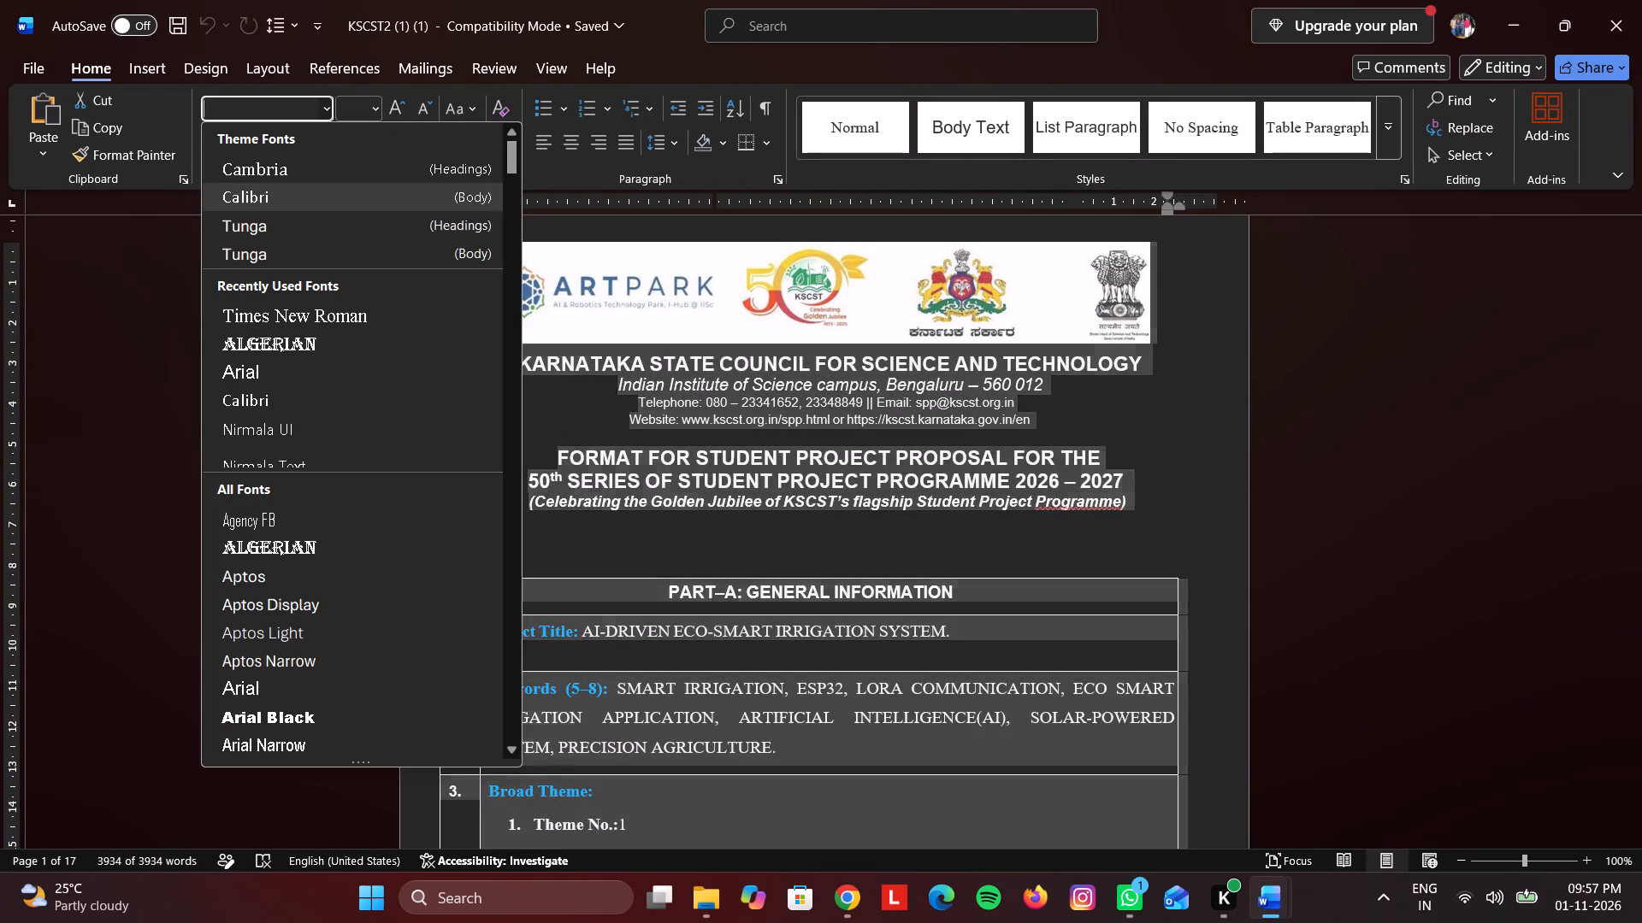
click(354, 307)
click(702, 446)
scroll(697, 451, down, 6)
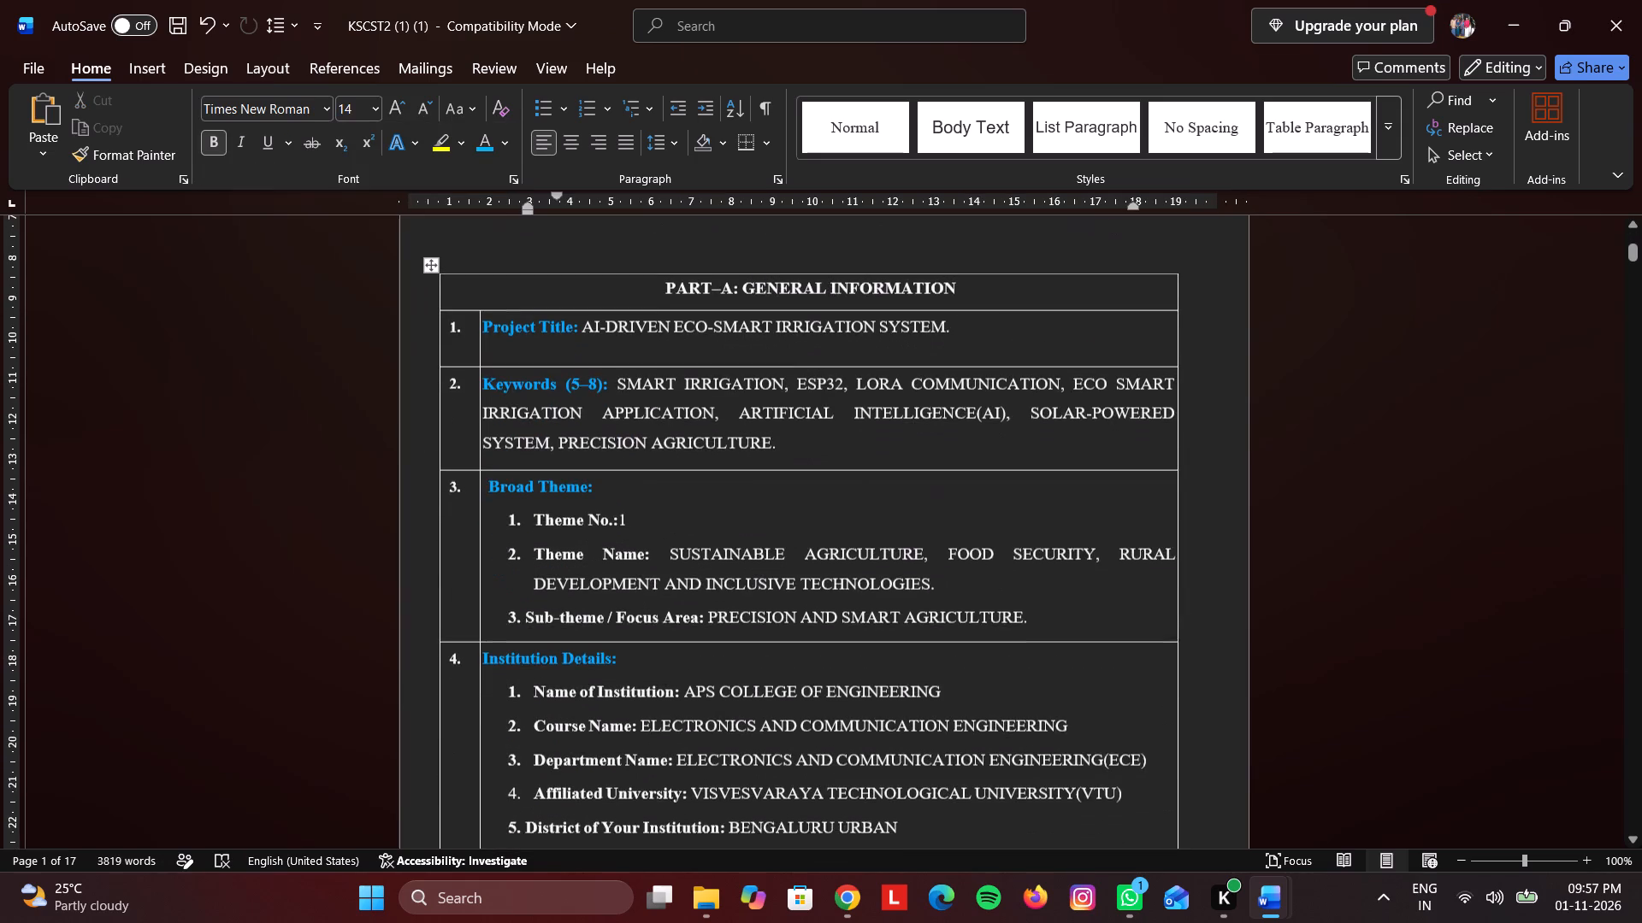
scroll(706, 468, up, 1)
Replace the irrigation project title in KSCST2 (1) (1) with the RISC-V processor title copied from KSCST_RISCV_Cadence_FPGA_Completed.
key(alt+Tab)
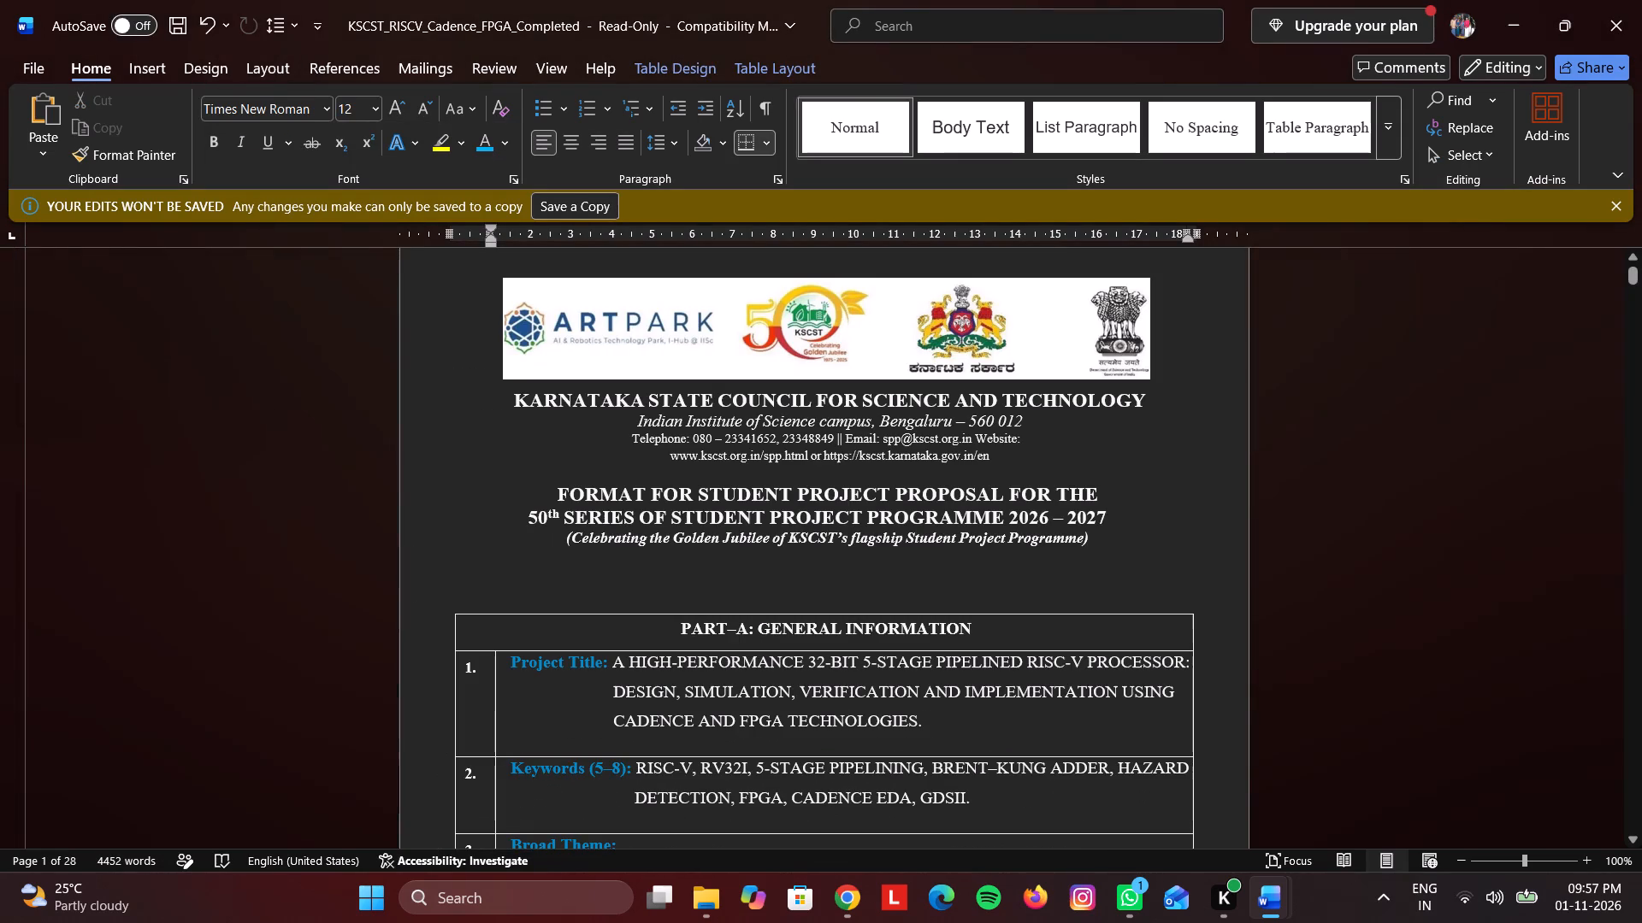
drag(615, 662, 935, 749)
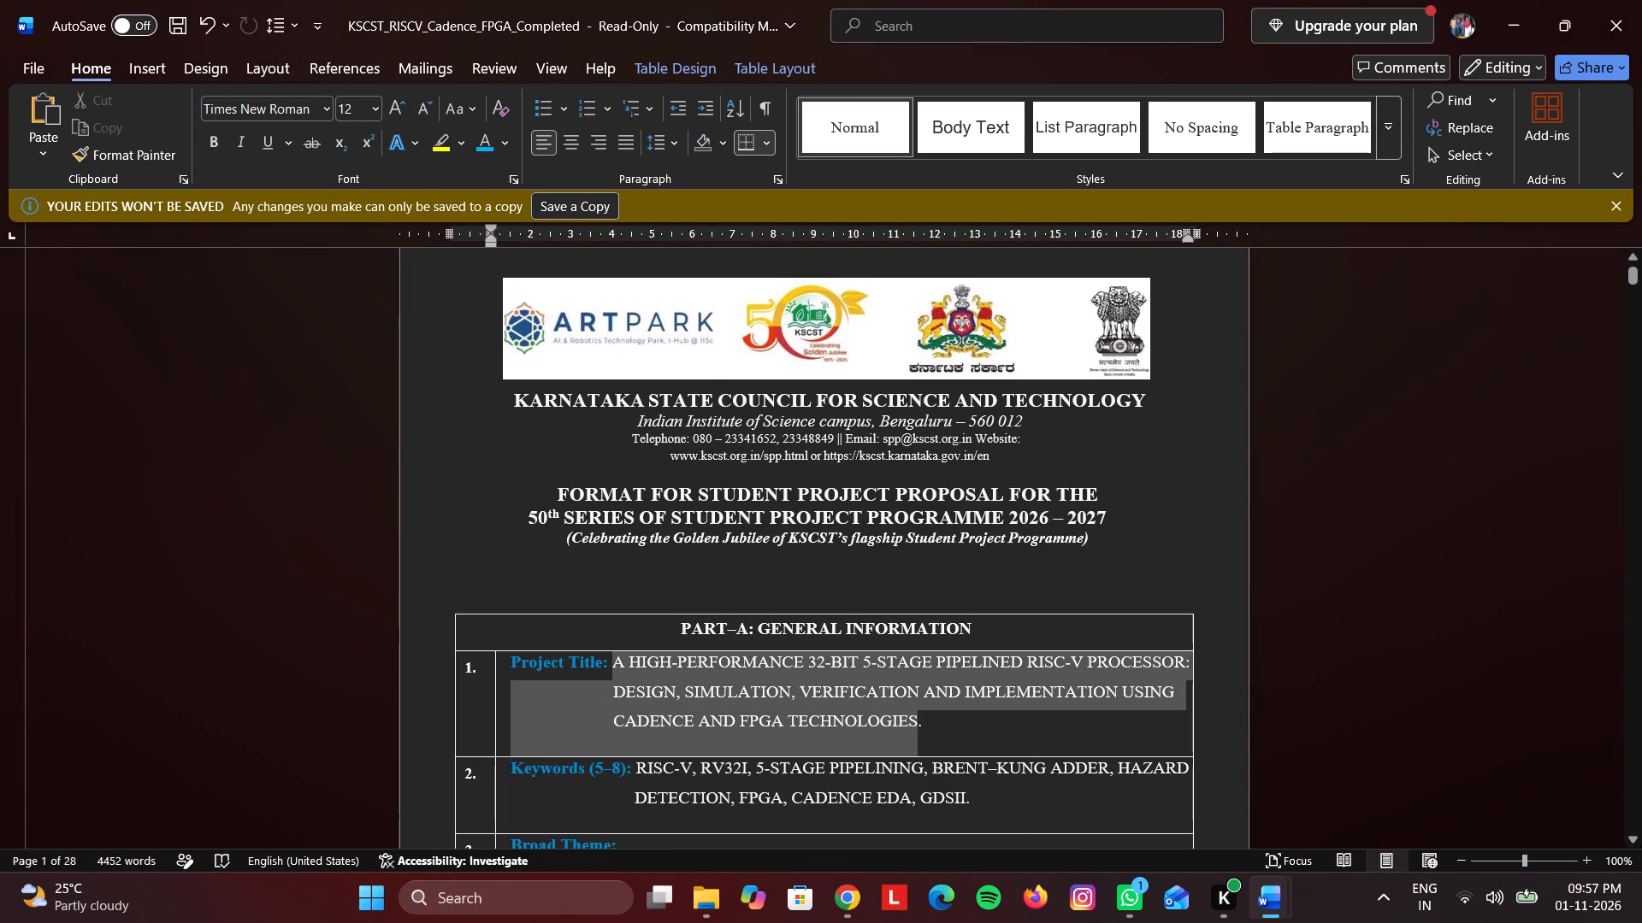
drag(935, 749, 936, 749)
key(ctrl+c)
key(alt+Tab)
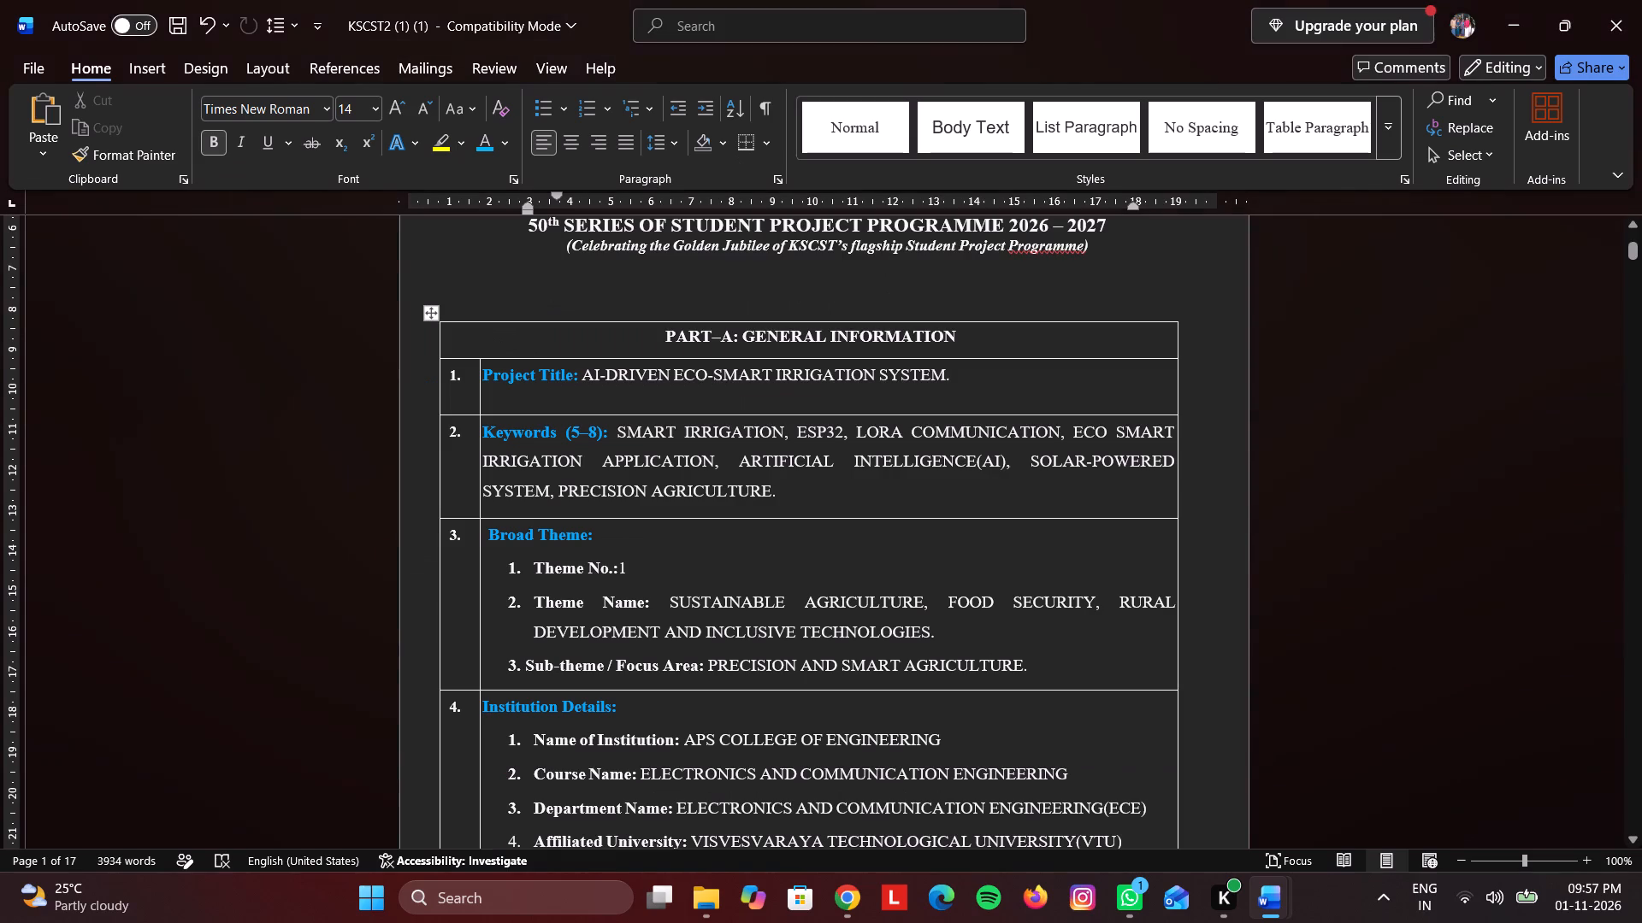
drag(581, 376, 954, 403)
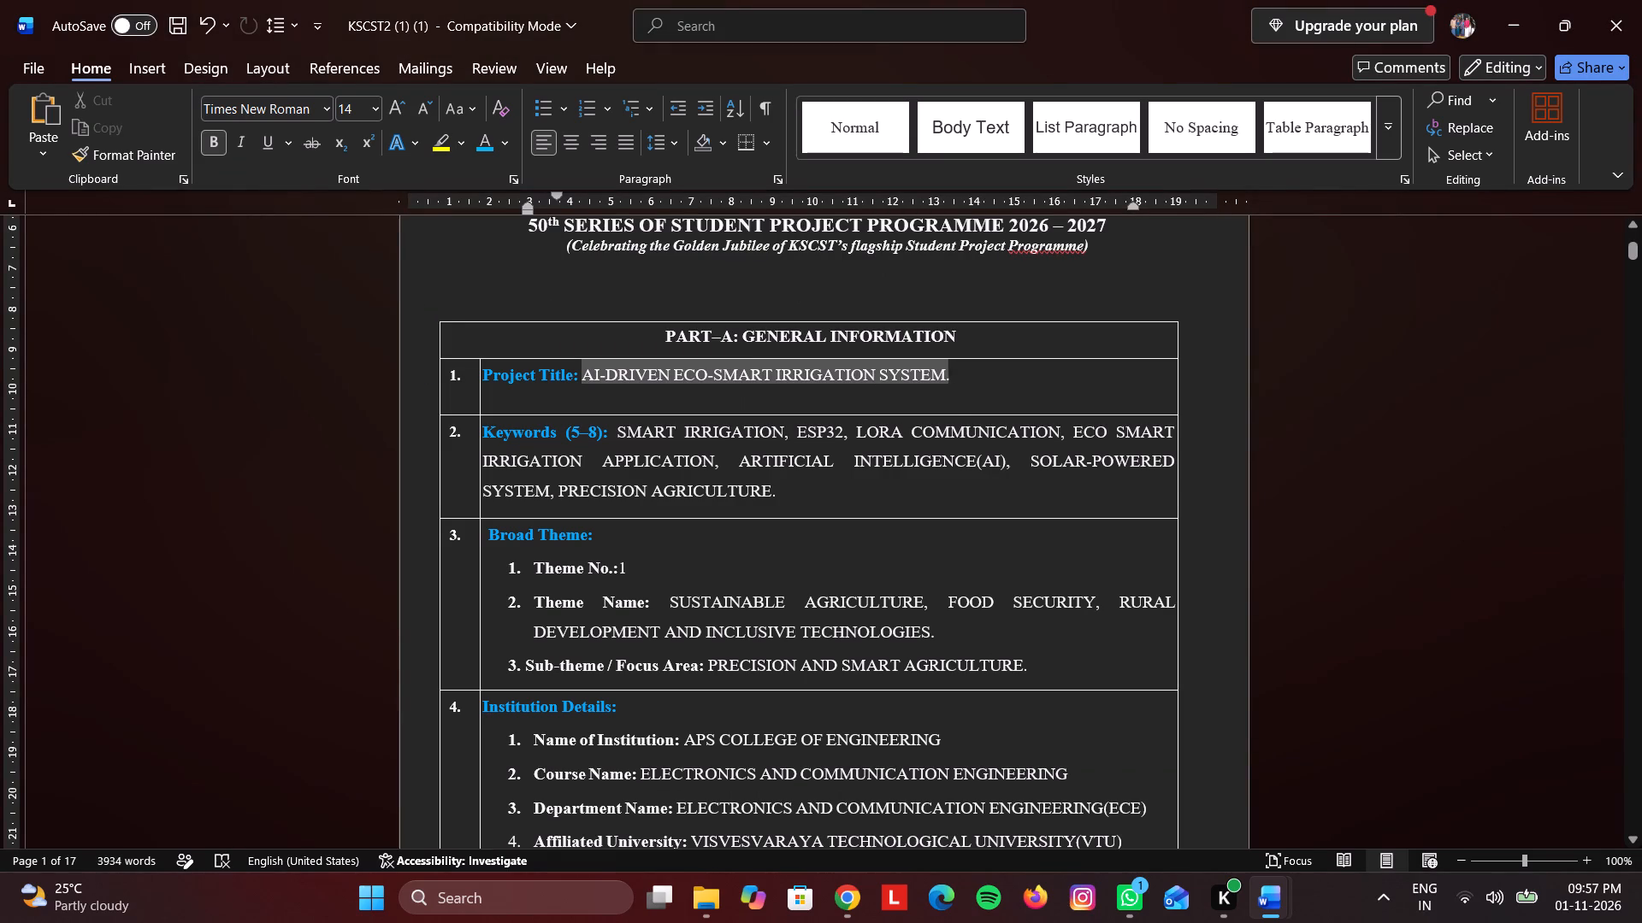
drag(954, 403, 955, 403)
key(ctrl+v)
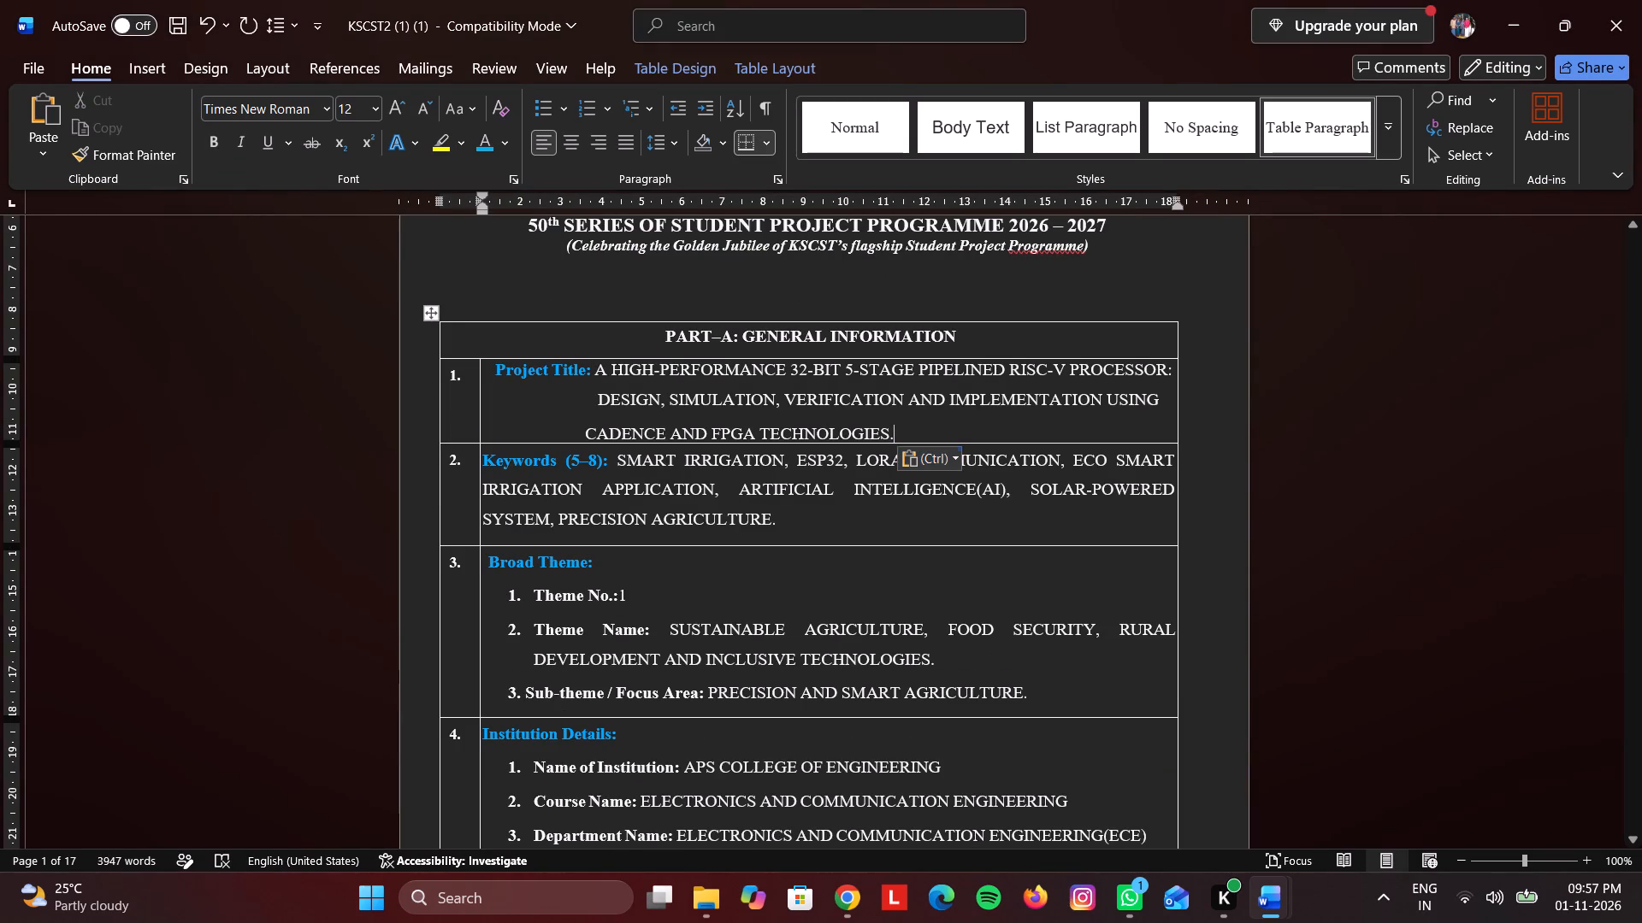
Indent the title's last line, "CADENCE AND FPGA TECHNOLOGIES.", with spaces so it aligns with the line above.
click(585, 431)
key(Tab)
click(588, 432)
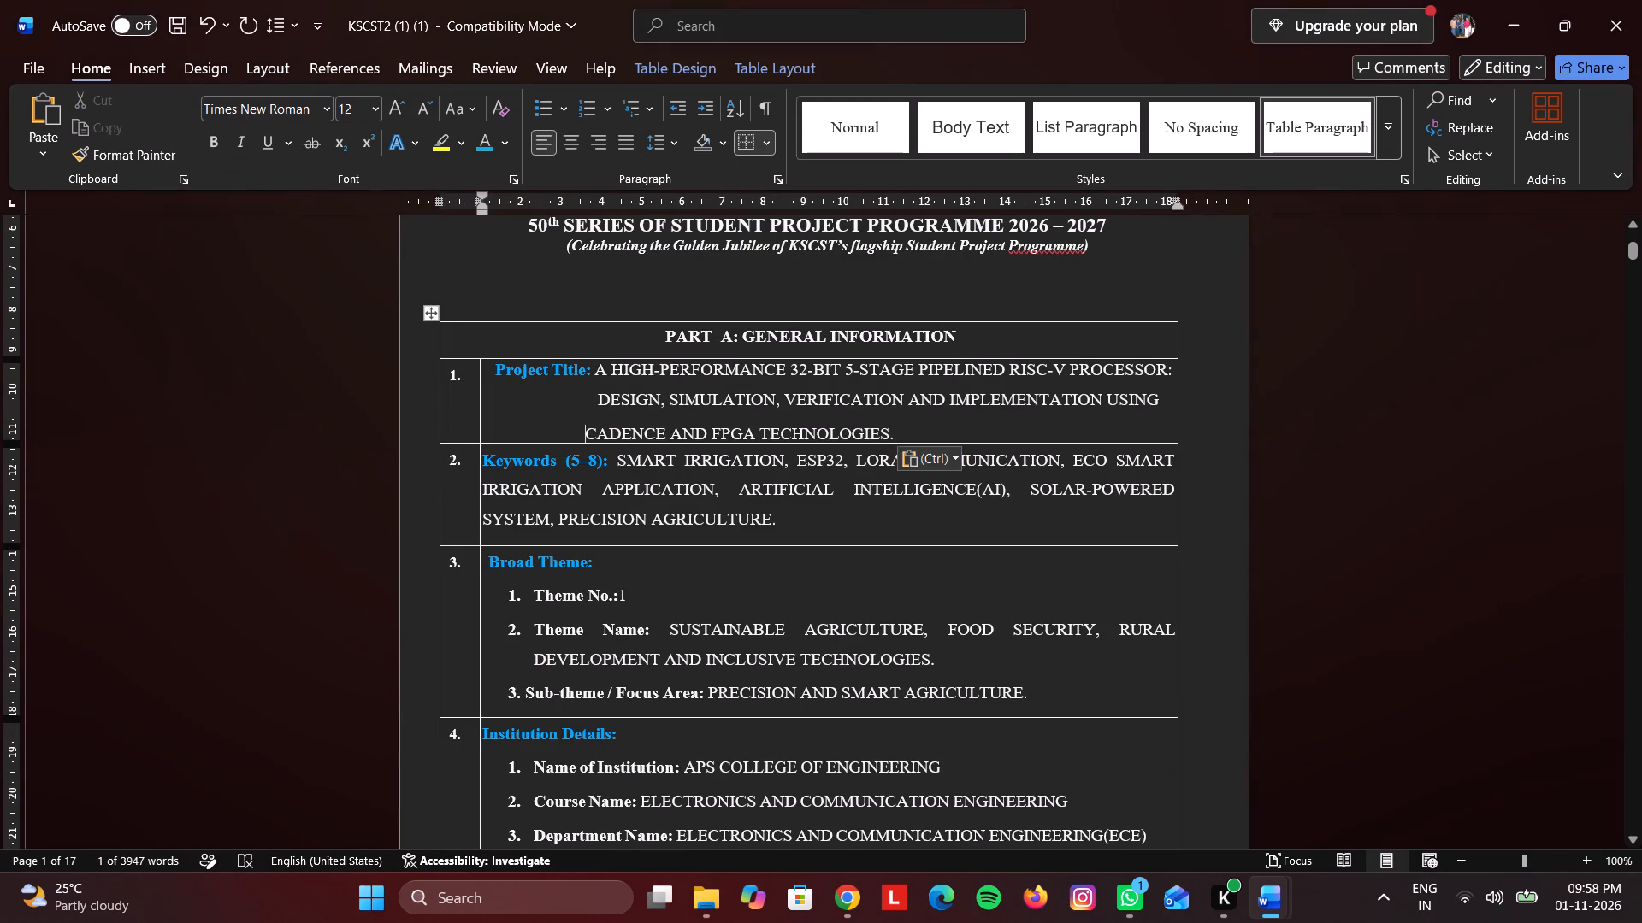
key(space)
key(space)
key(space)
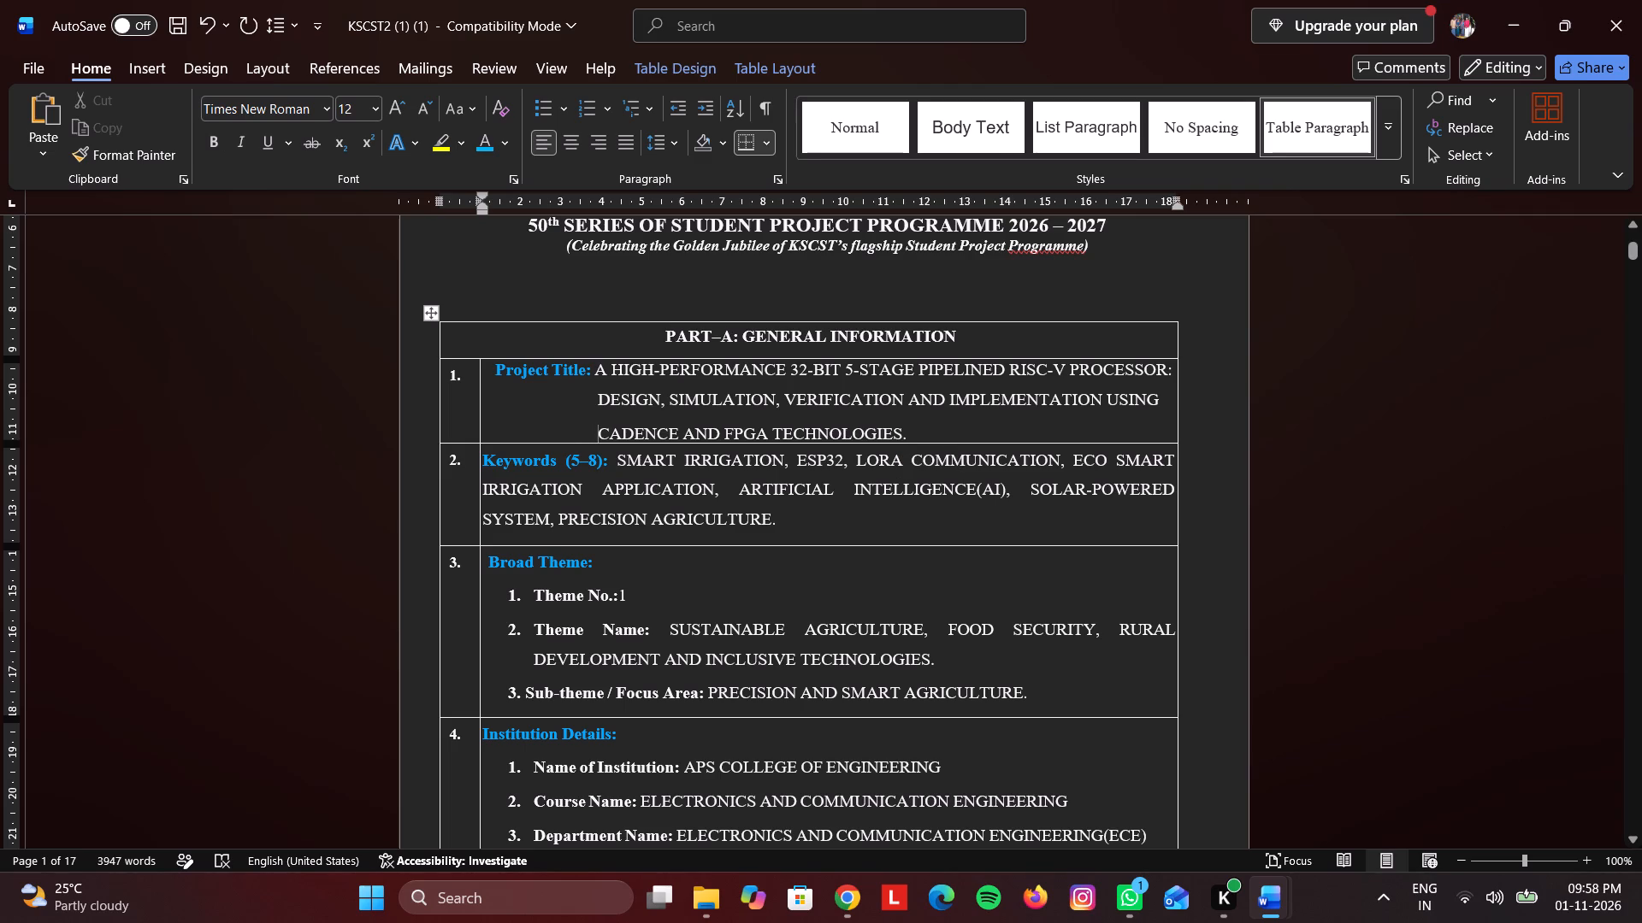
Replace the irrigation keywords in KSCST2 (1) (1) with the RISC-V keywords copied from KSCST_RISCV_Cadence_FPGA_Completed.
key(alt+Tab)
scroll(683, 621, down, 5)
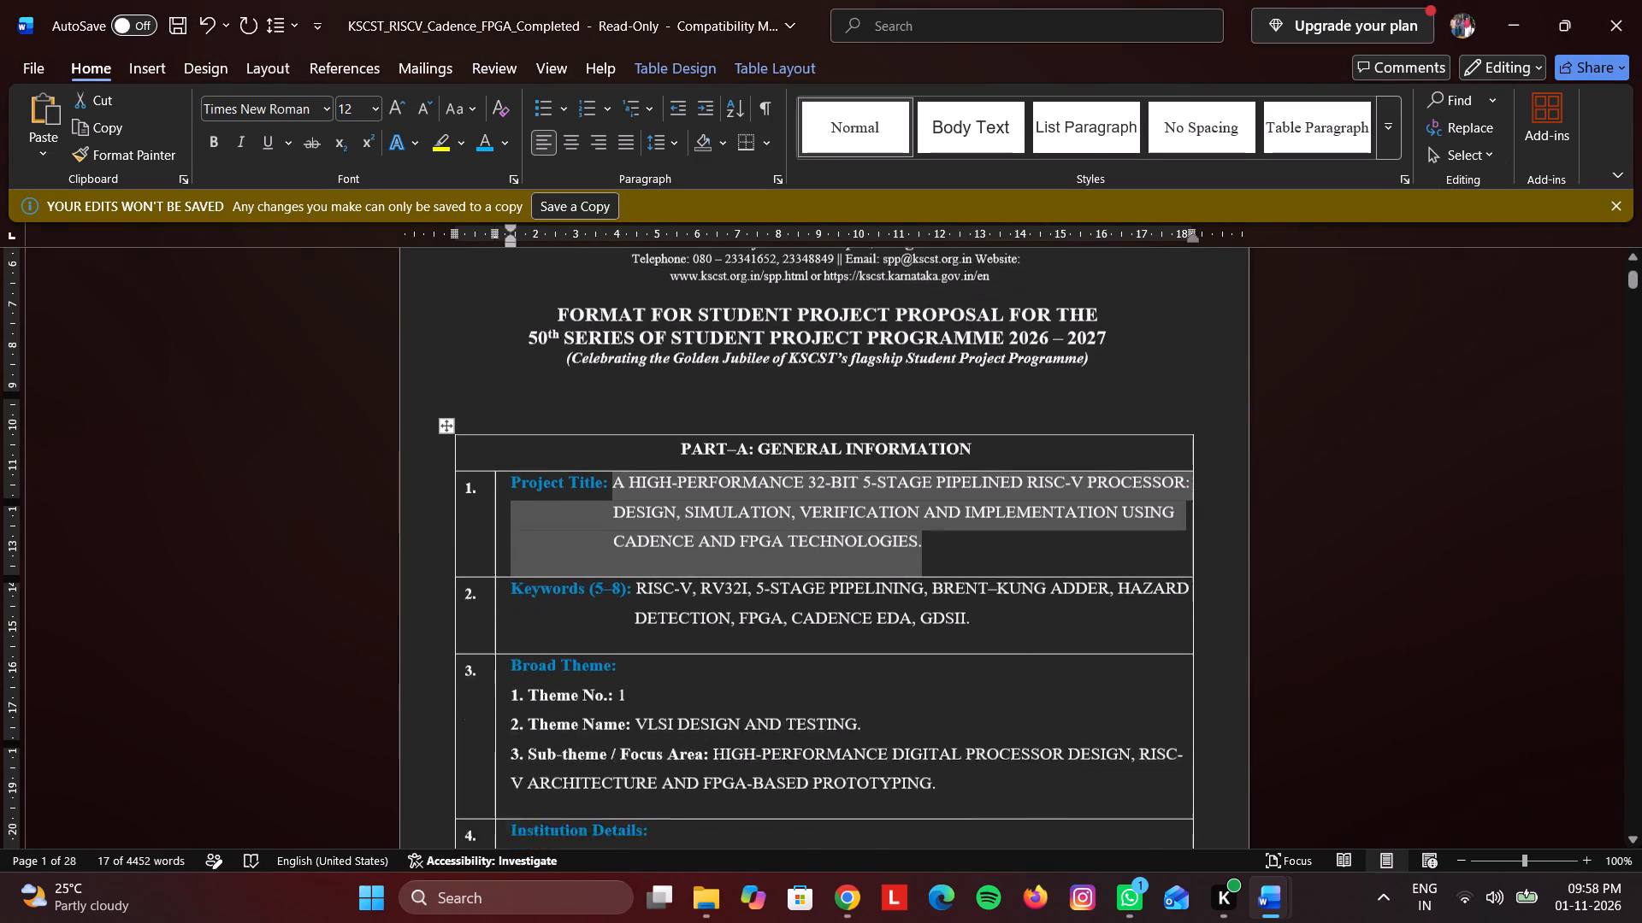
drag(638, 509, 998, 555)
key(ctrl+c)
key(alt+Tab)
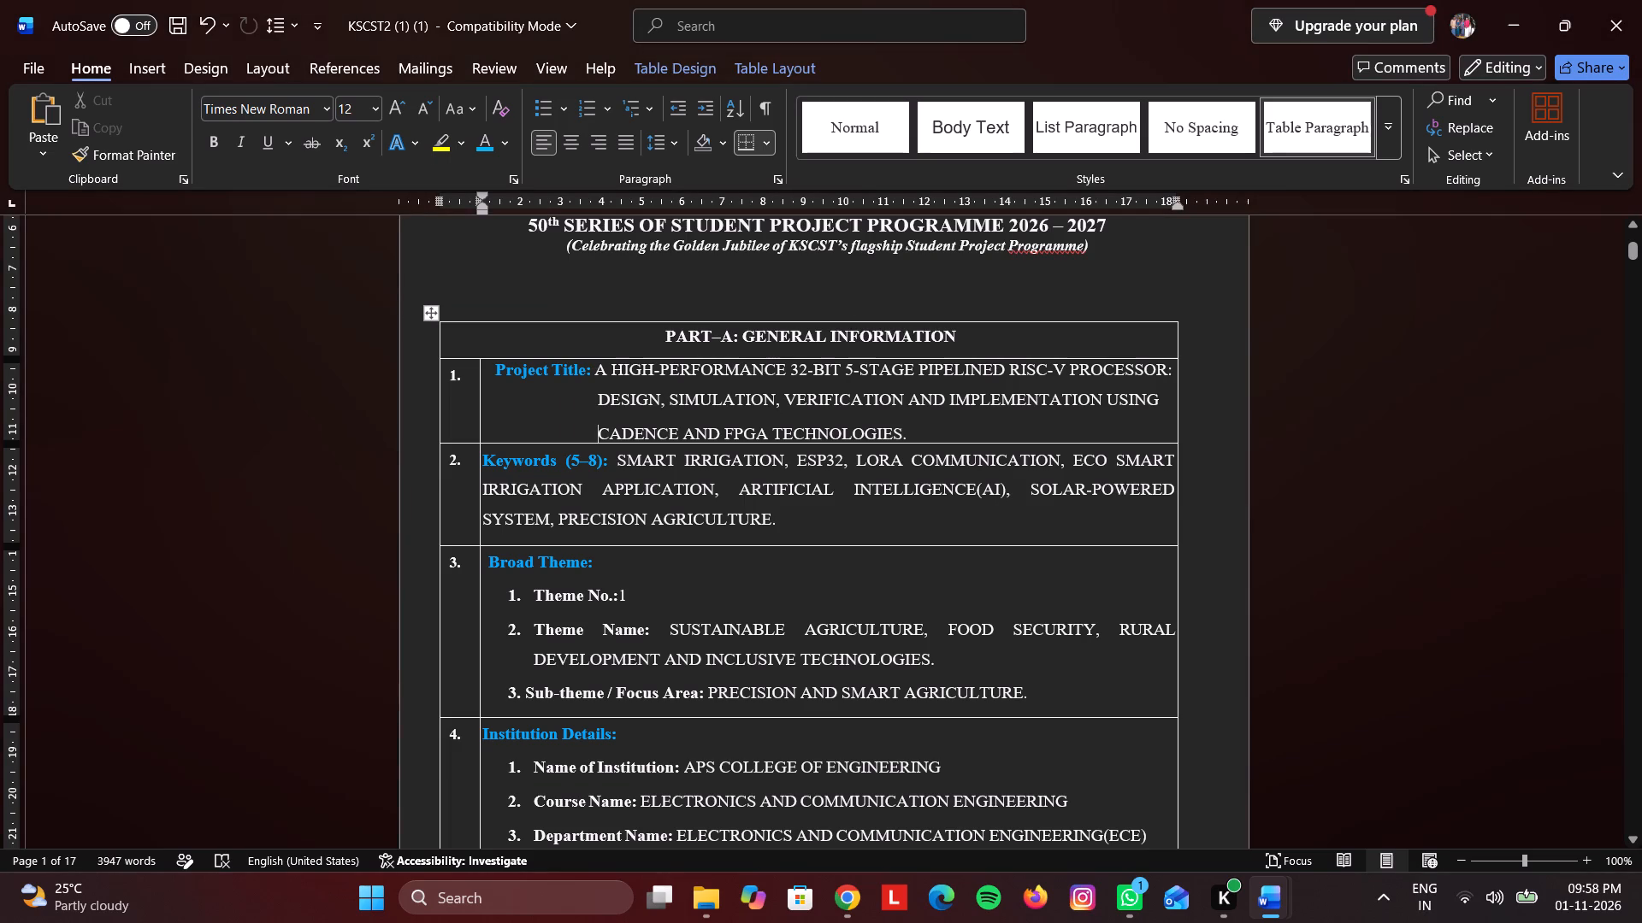
drag(617, 456, 794, 526)
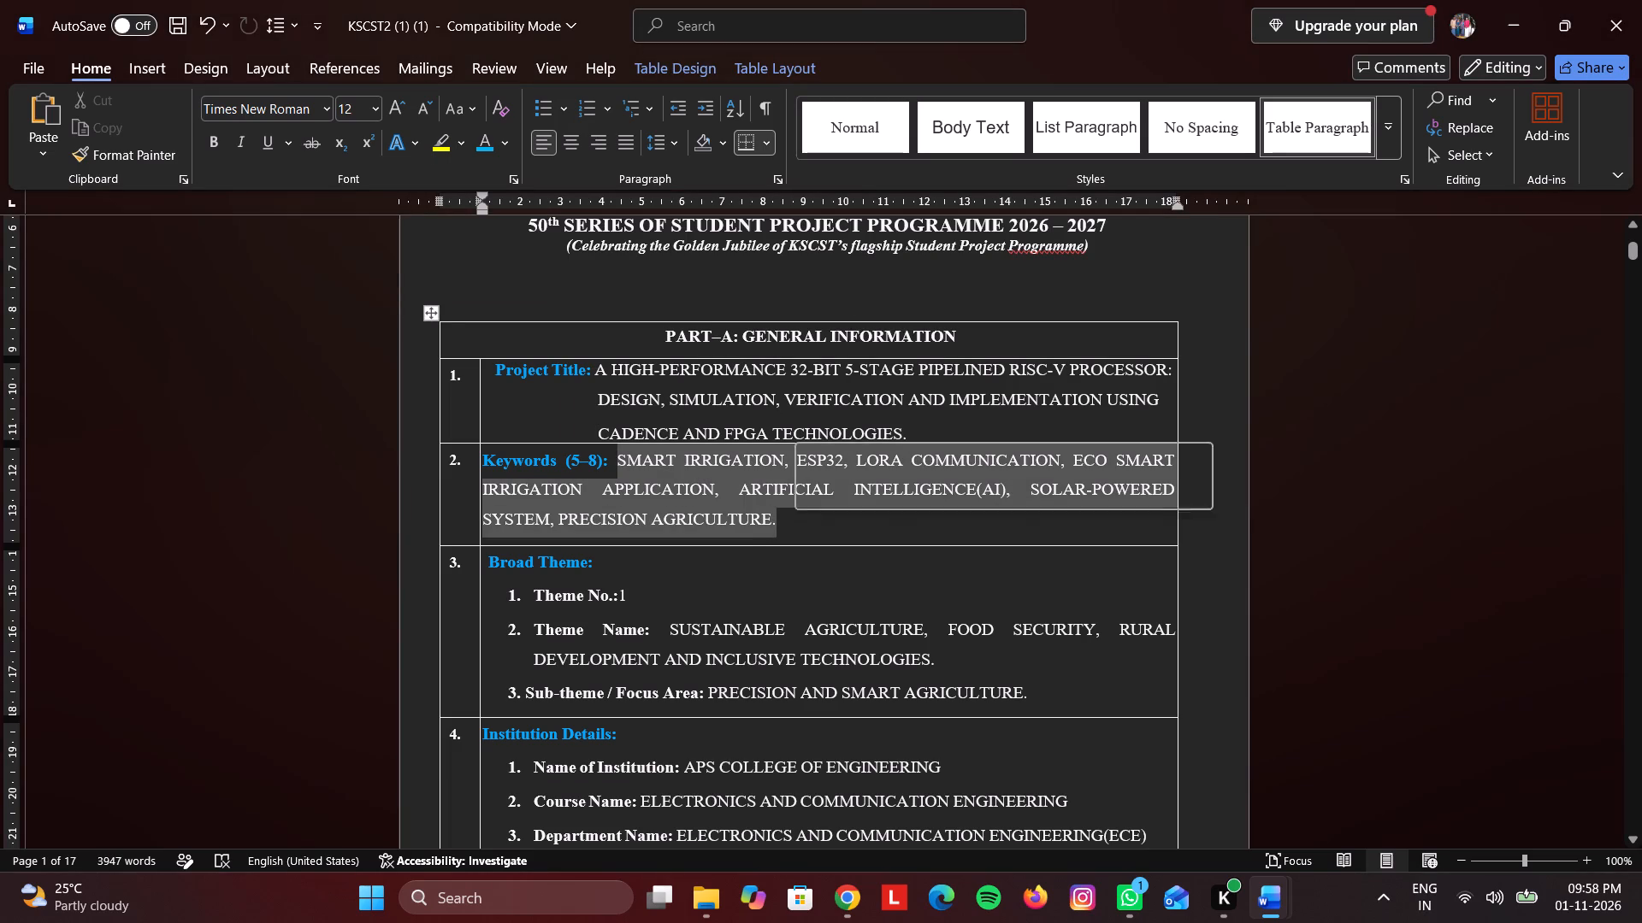
key(ctrl+v)
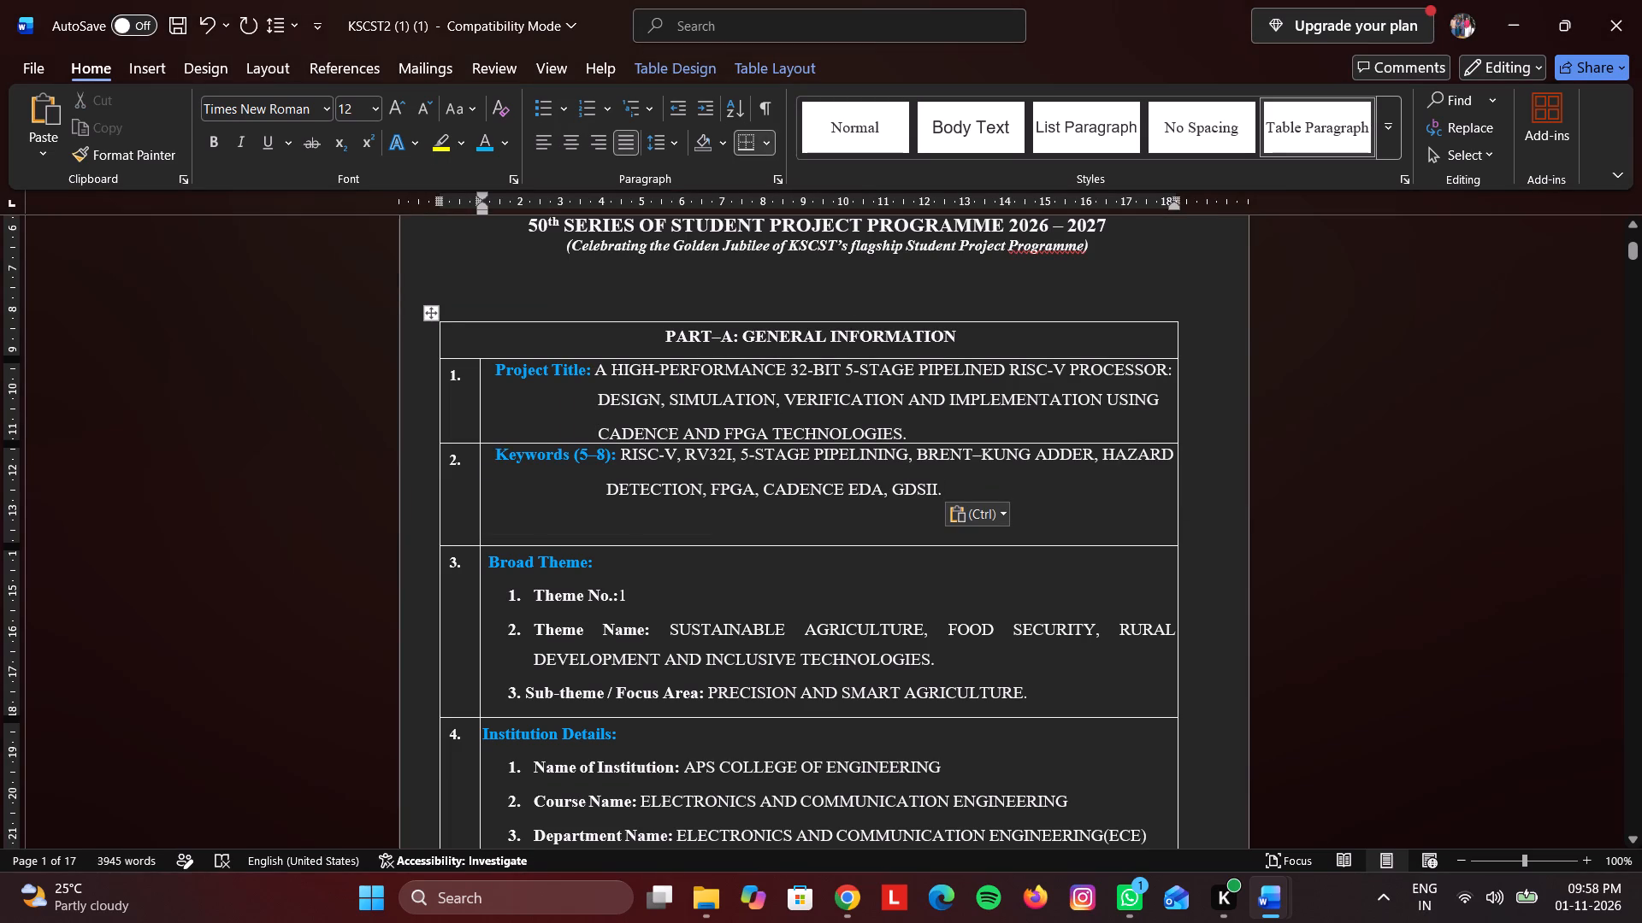
Add space after the project title's last line, "CADENCE AND FPGA TECHNOLOGIES.".
click(913, 430)
click(681, 143)
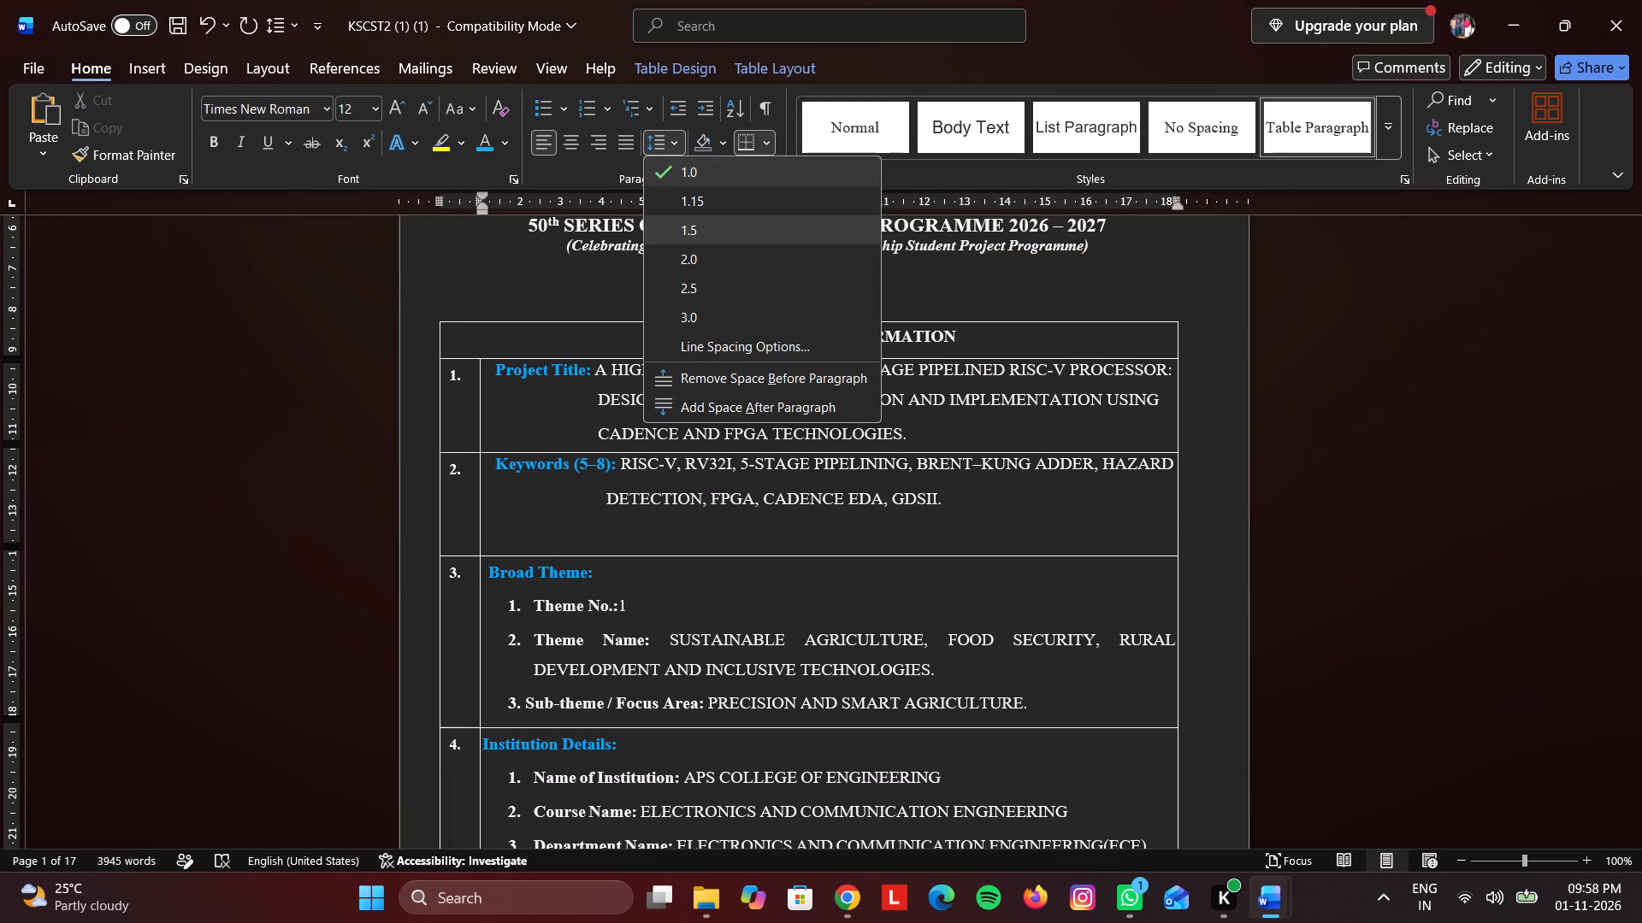
click(780, 399)
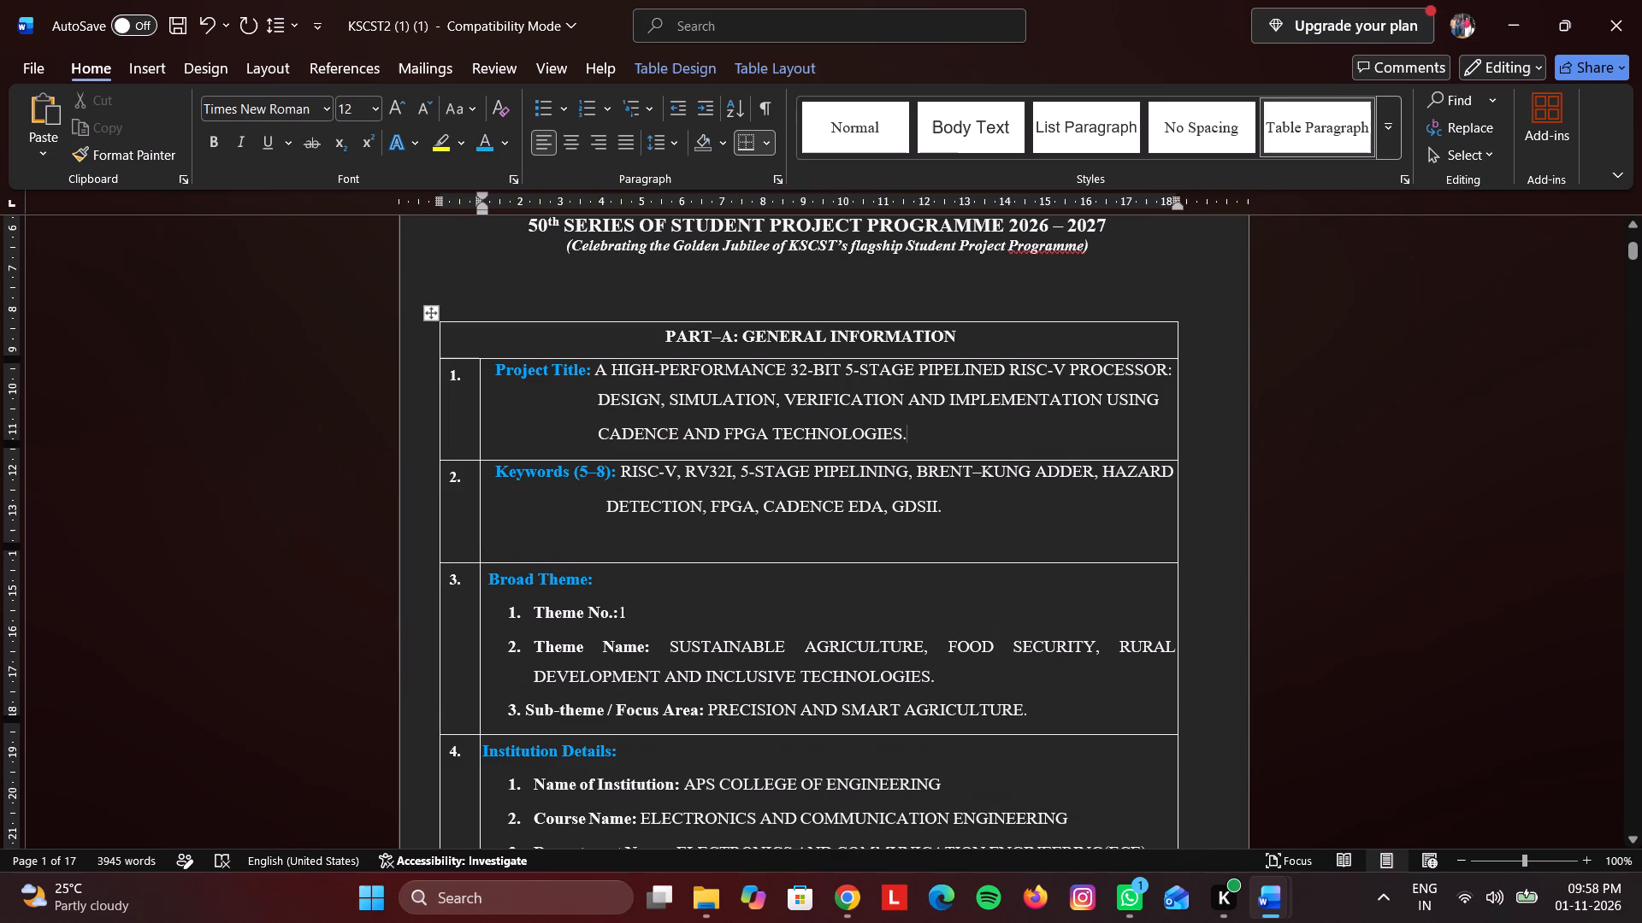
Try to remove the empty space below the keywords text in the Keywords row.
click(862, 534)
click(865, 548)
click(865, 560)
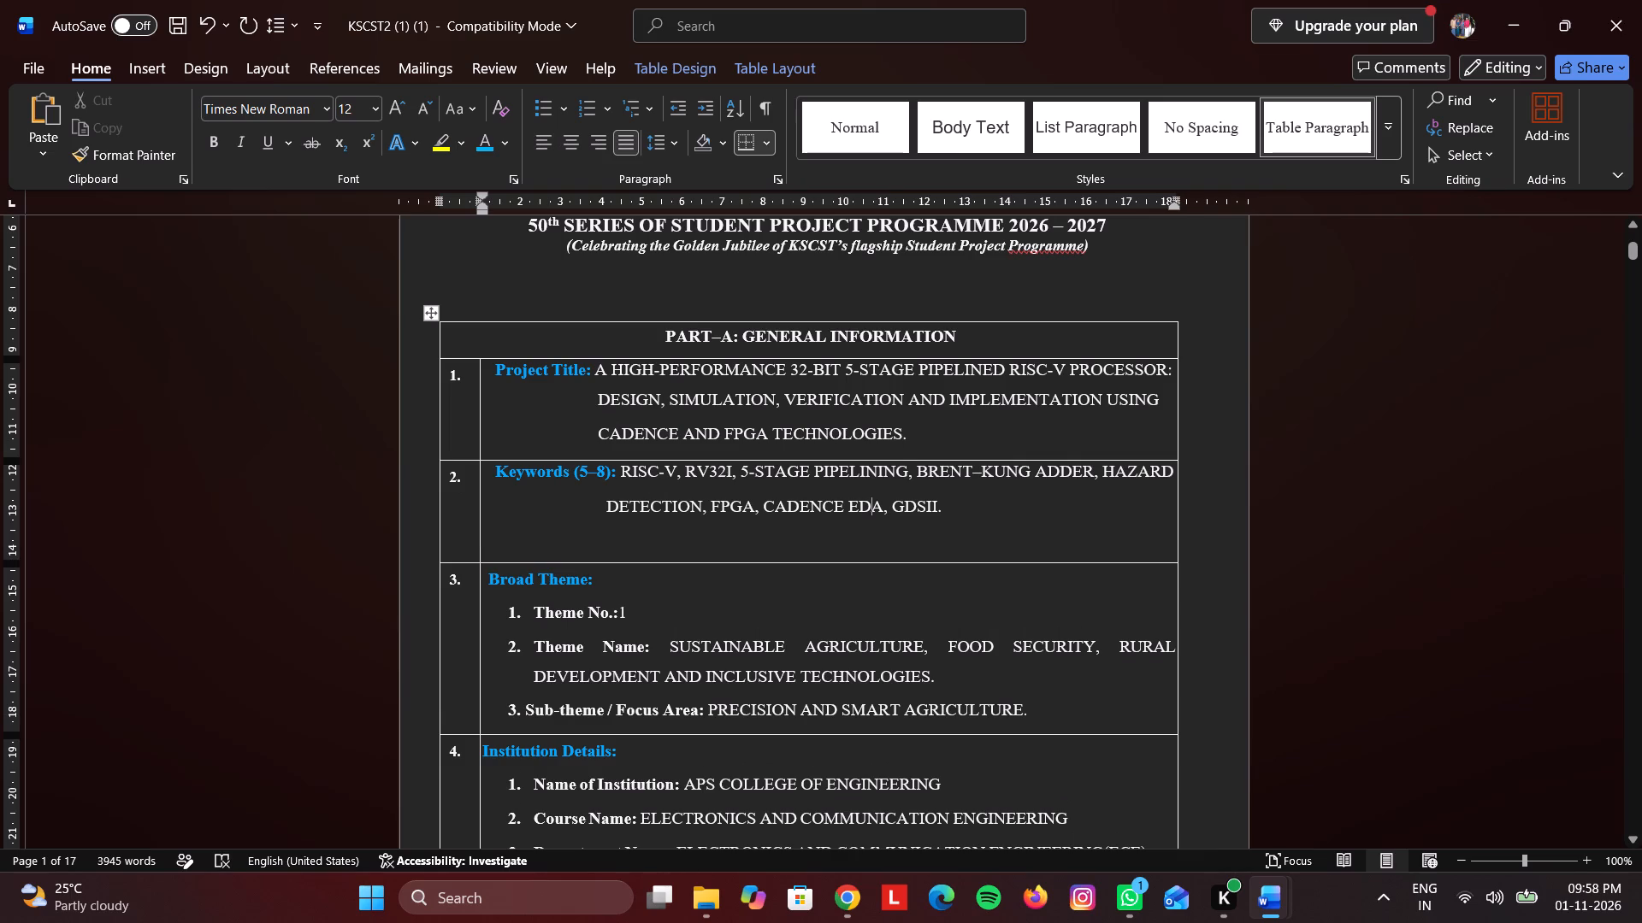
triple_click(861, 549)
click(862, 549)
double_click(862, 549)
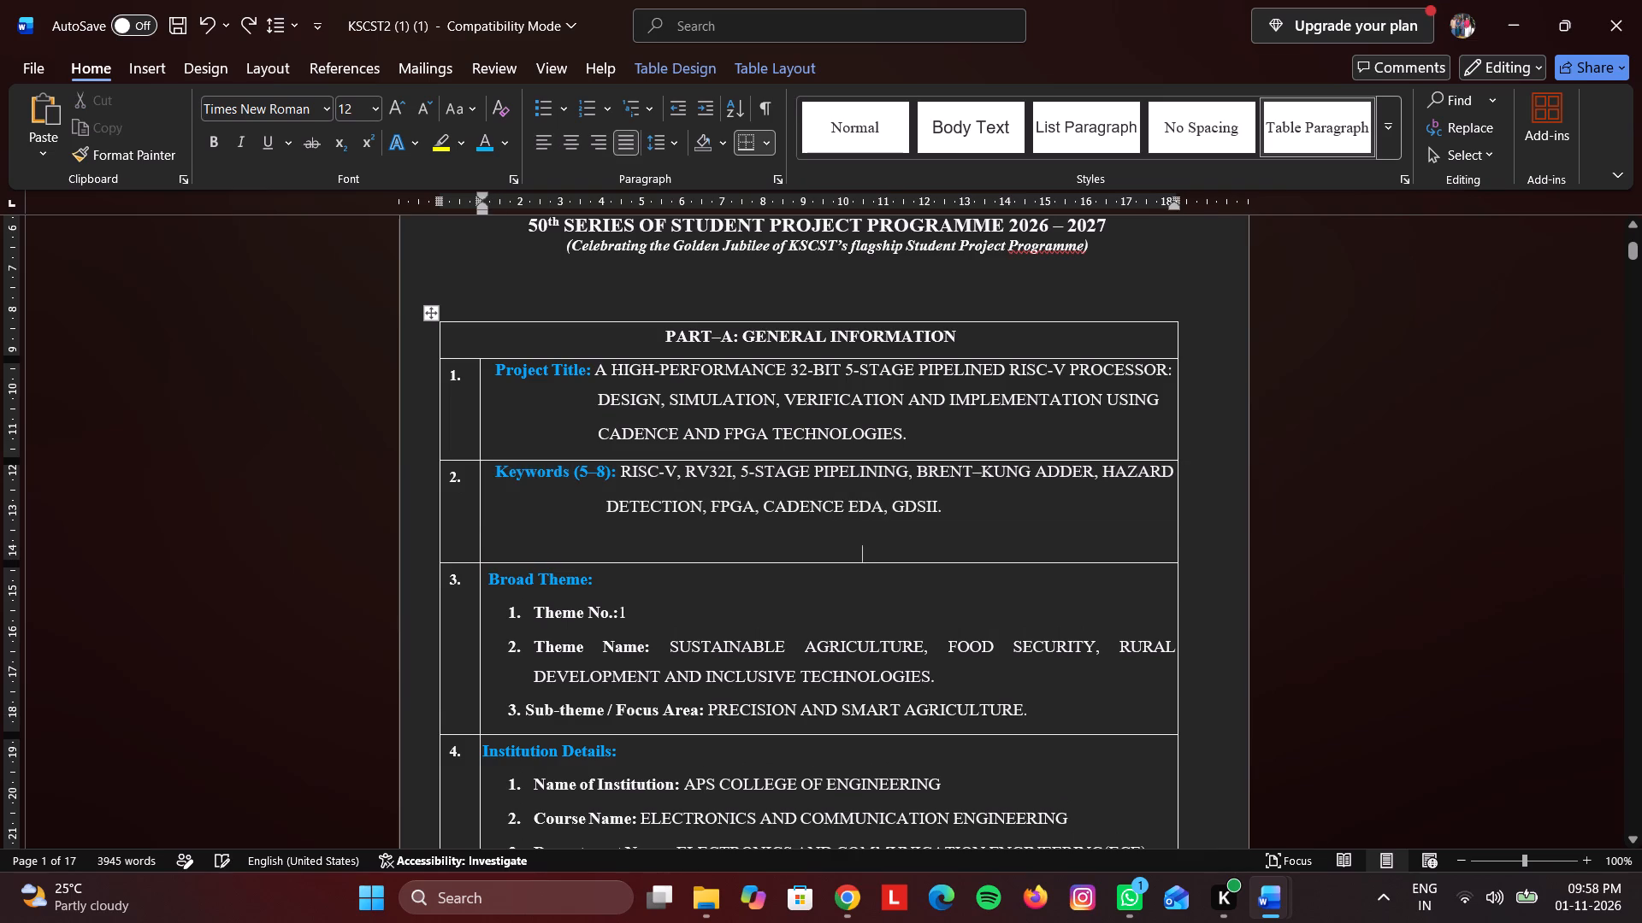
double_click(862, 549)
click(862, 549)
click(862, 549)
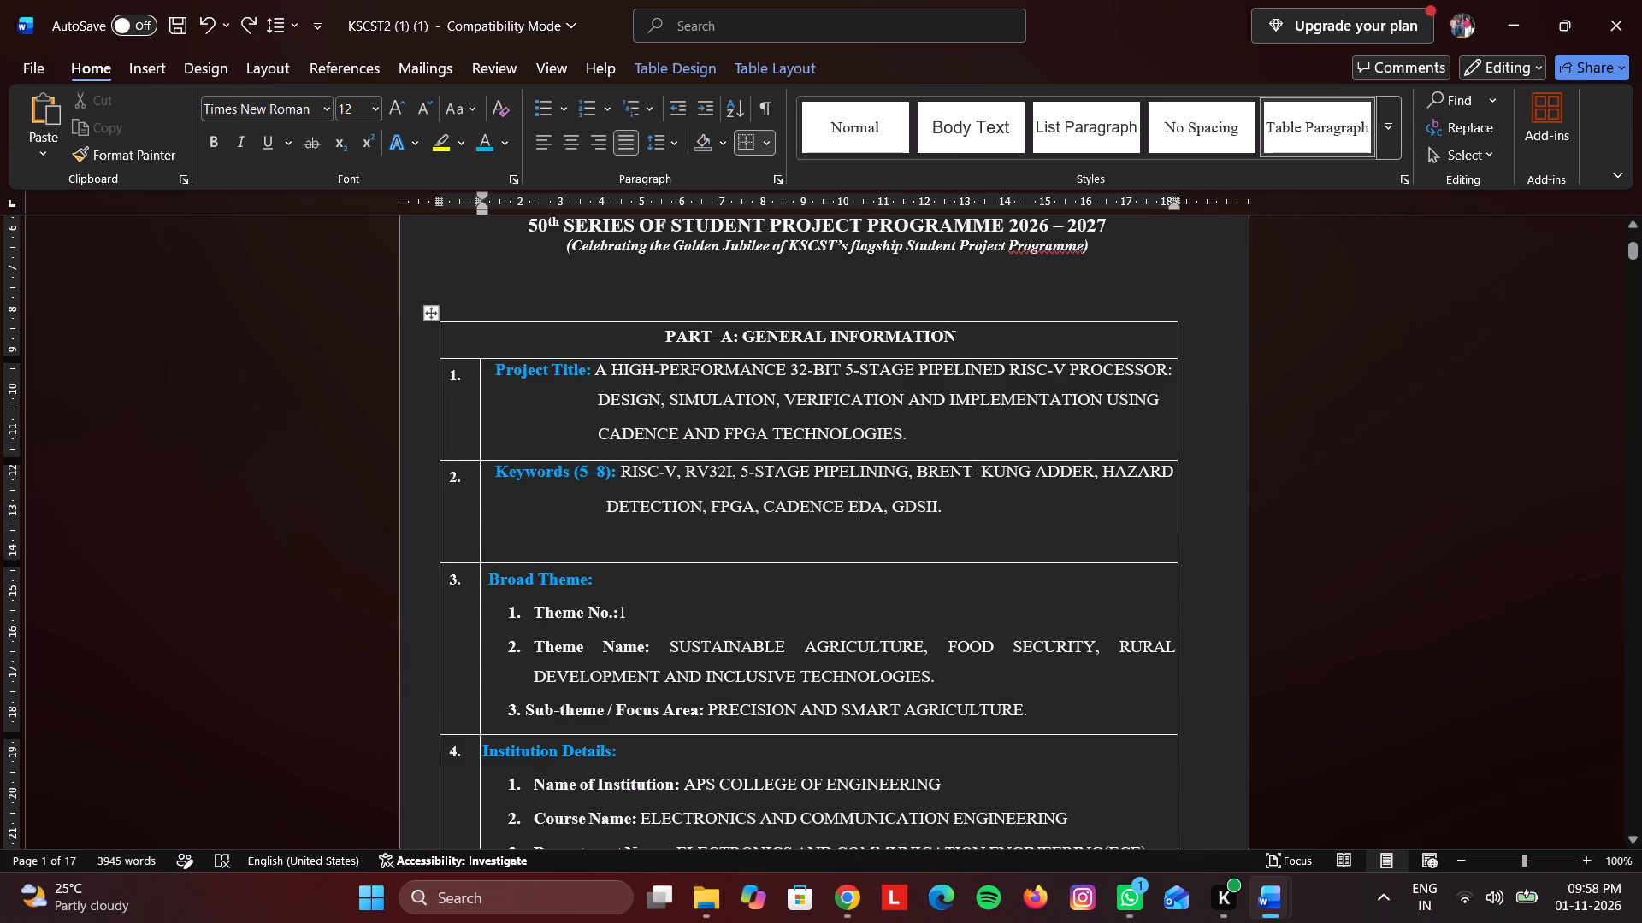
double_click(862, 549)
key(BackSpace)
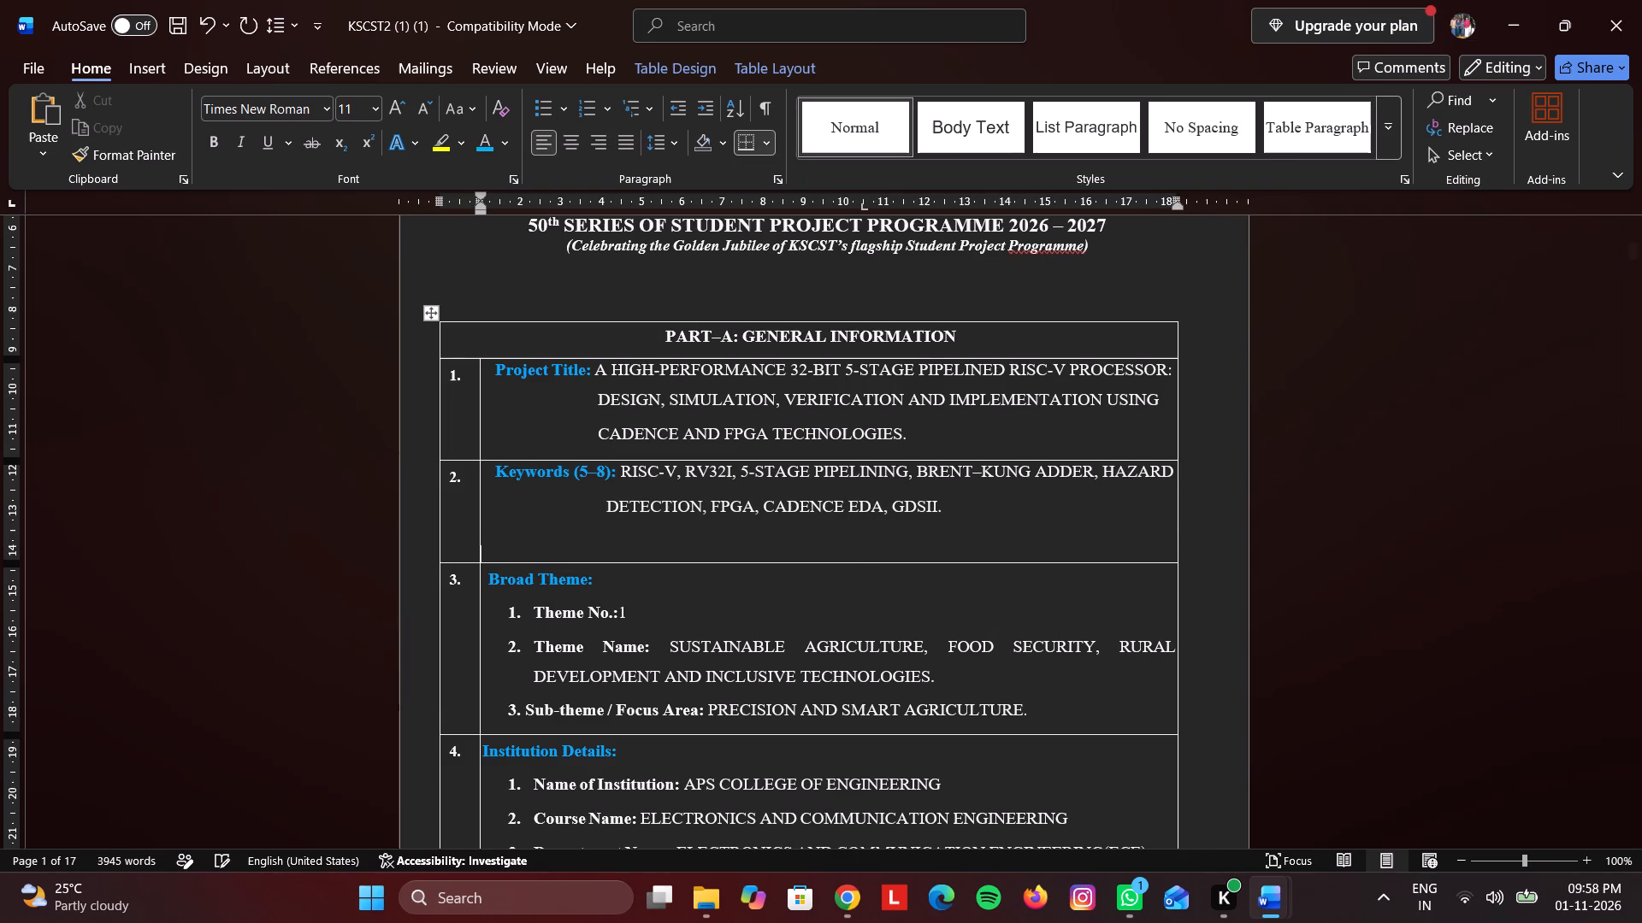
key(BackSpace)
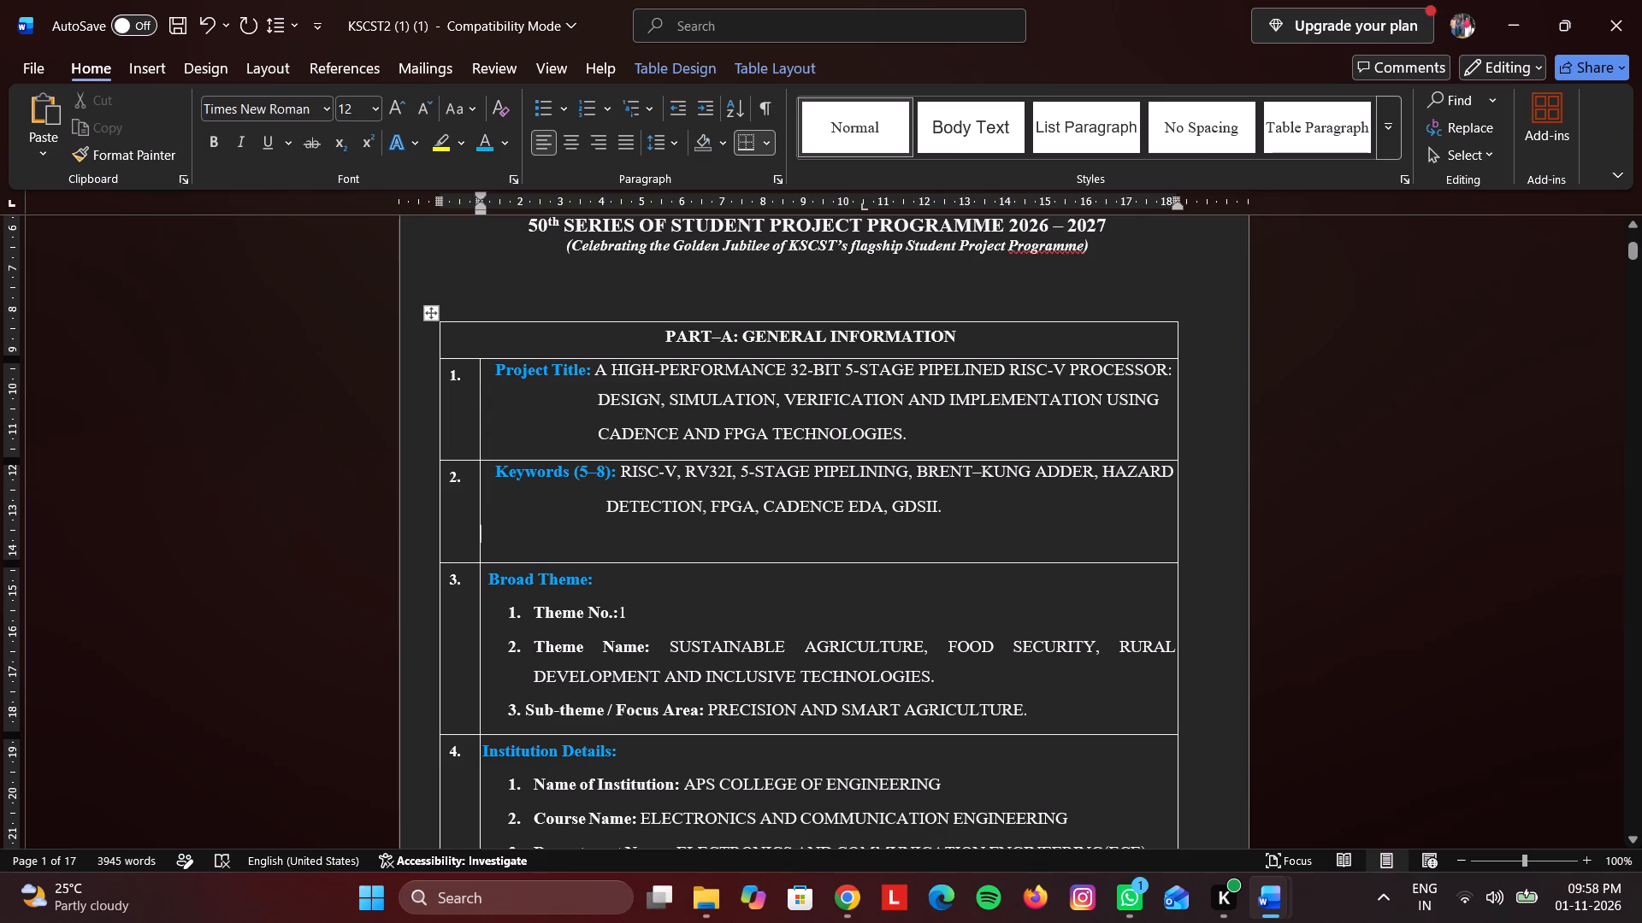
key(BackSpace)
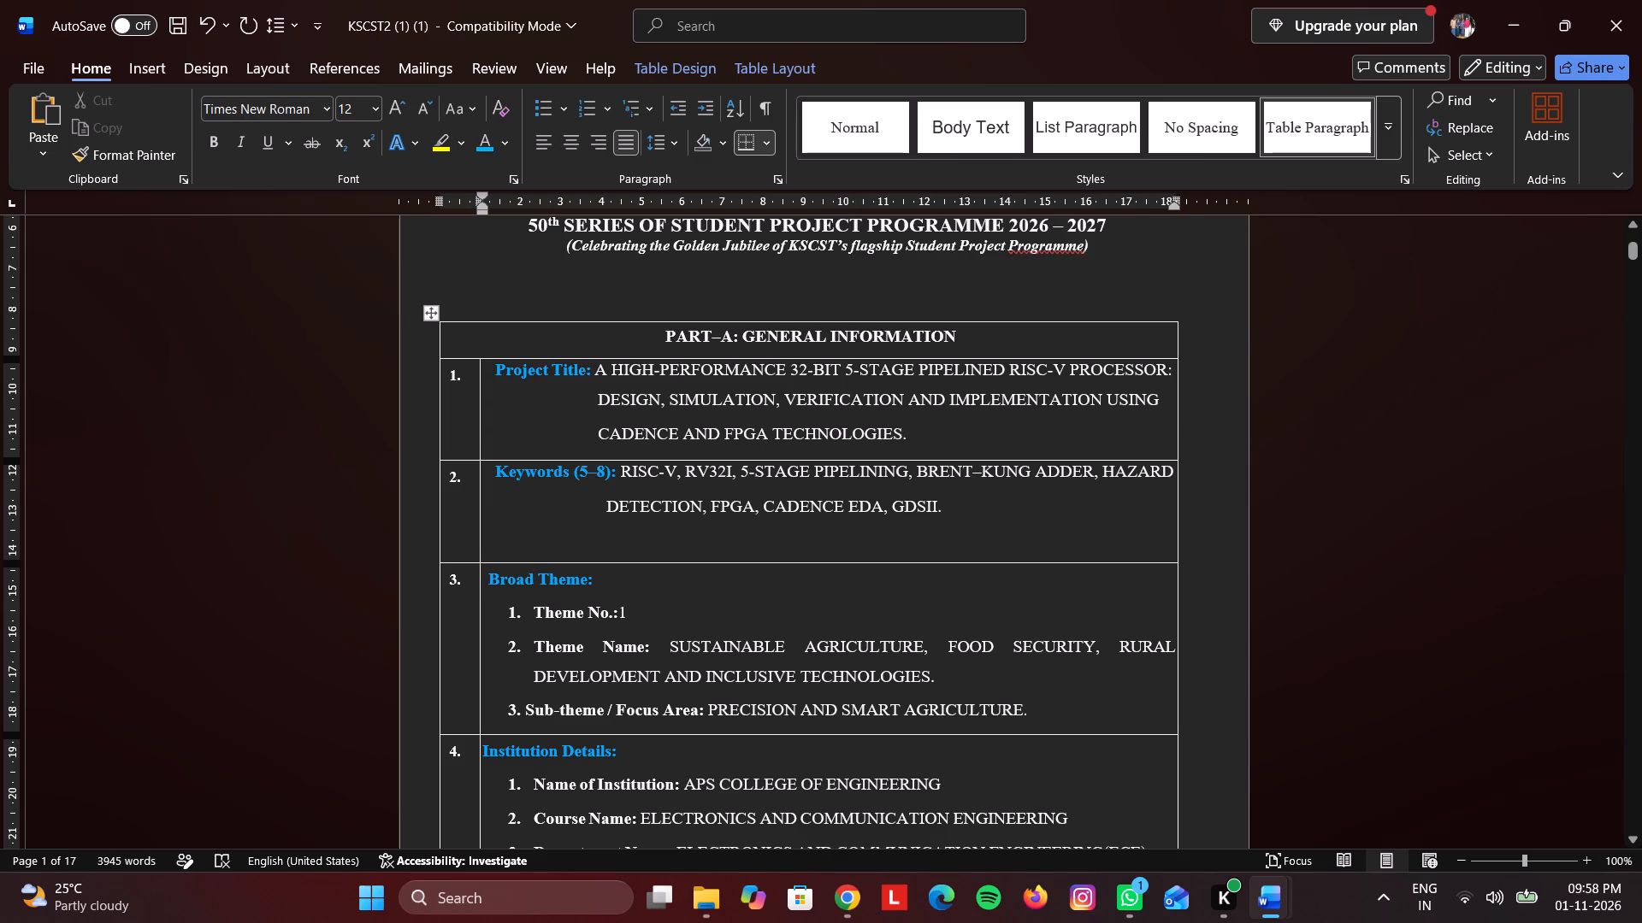
Shrink the Keywords row to fit its text and add space after the keywords paragraph.
drag(867, 565, 878, 519)
click(676, 142)
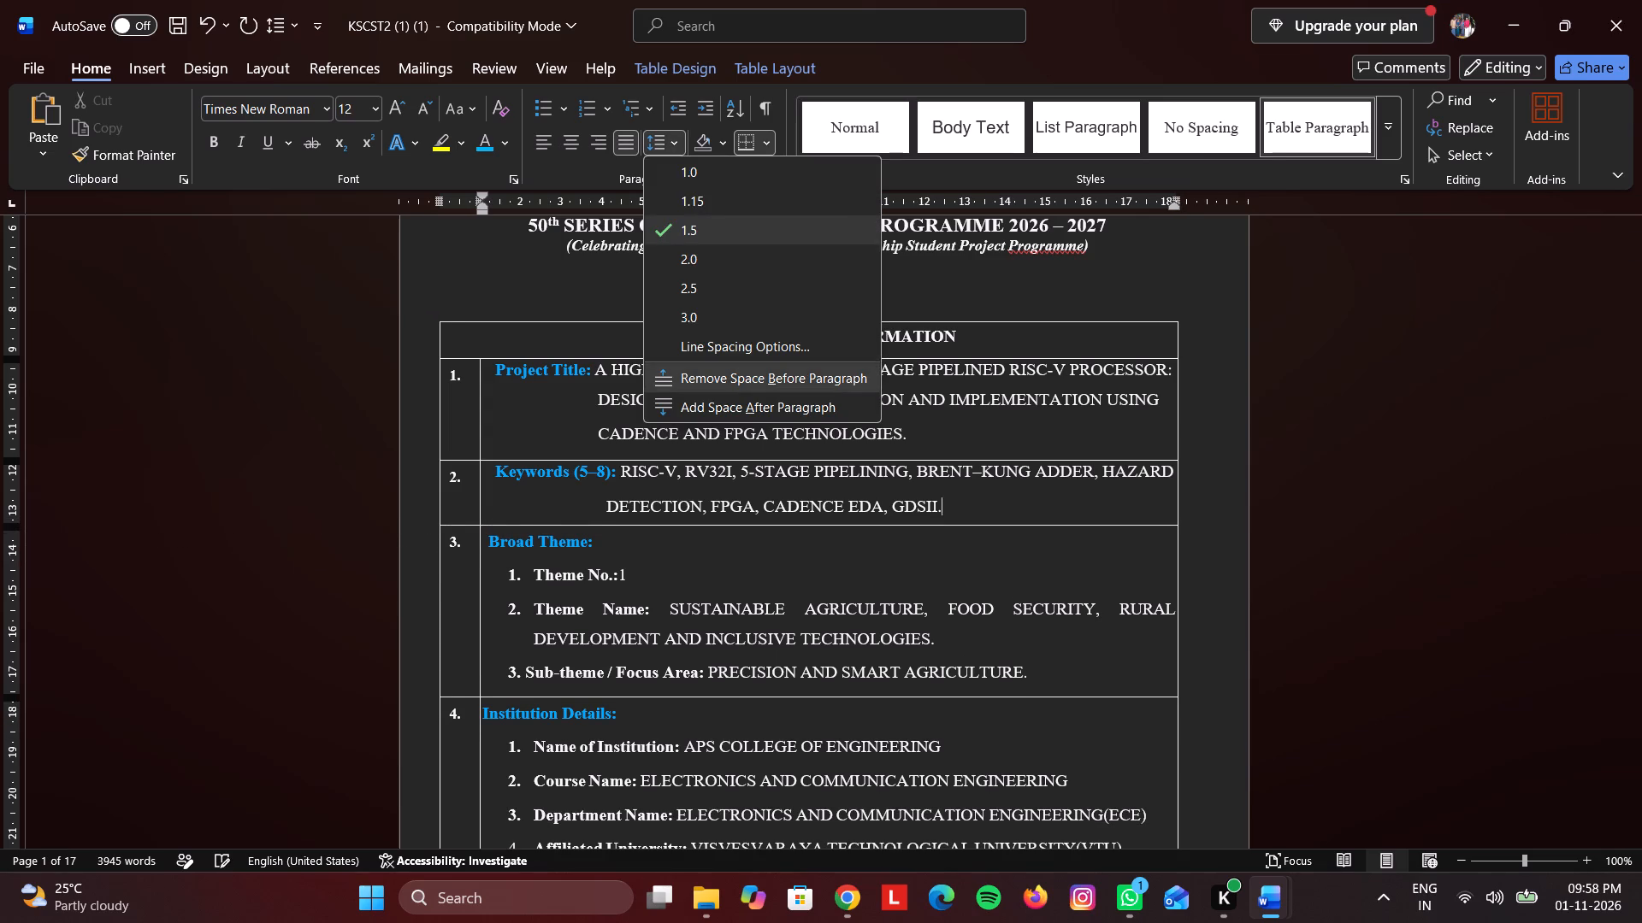
click(725, 396)
Replace the Theme Name text in KSCST2 (1) (1) with the VLSI and RISC-V theme name copied from Major Project KSCST.
scroll(753, 579, down, 1)
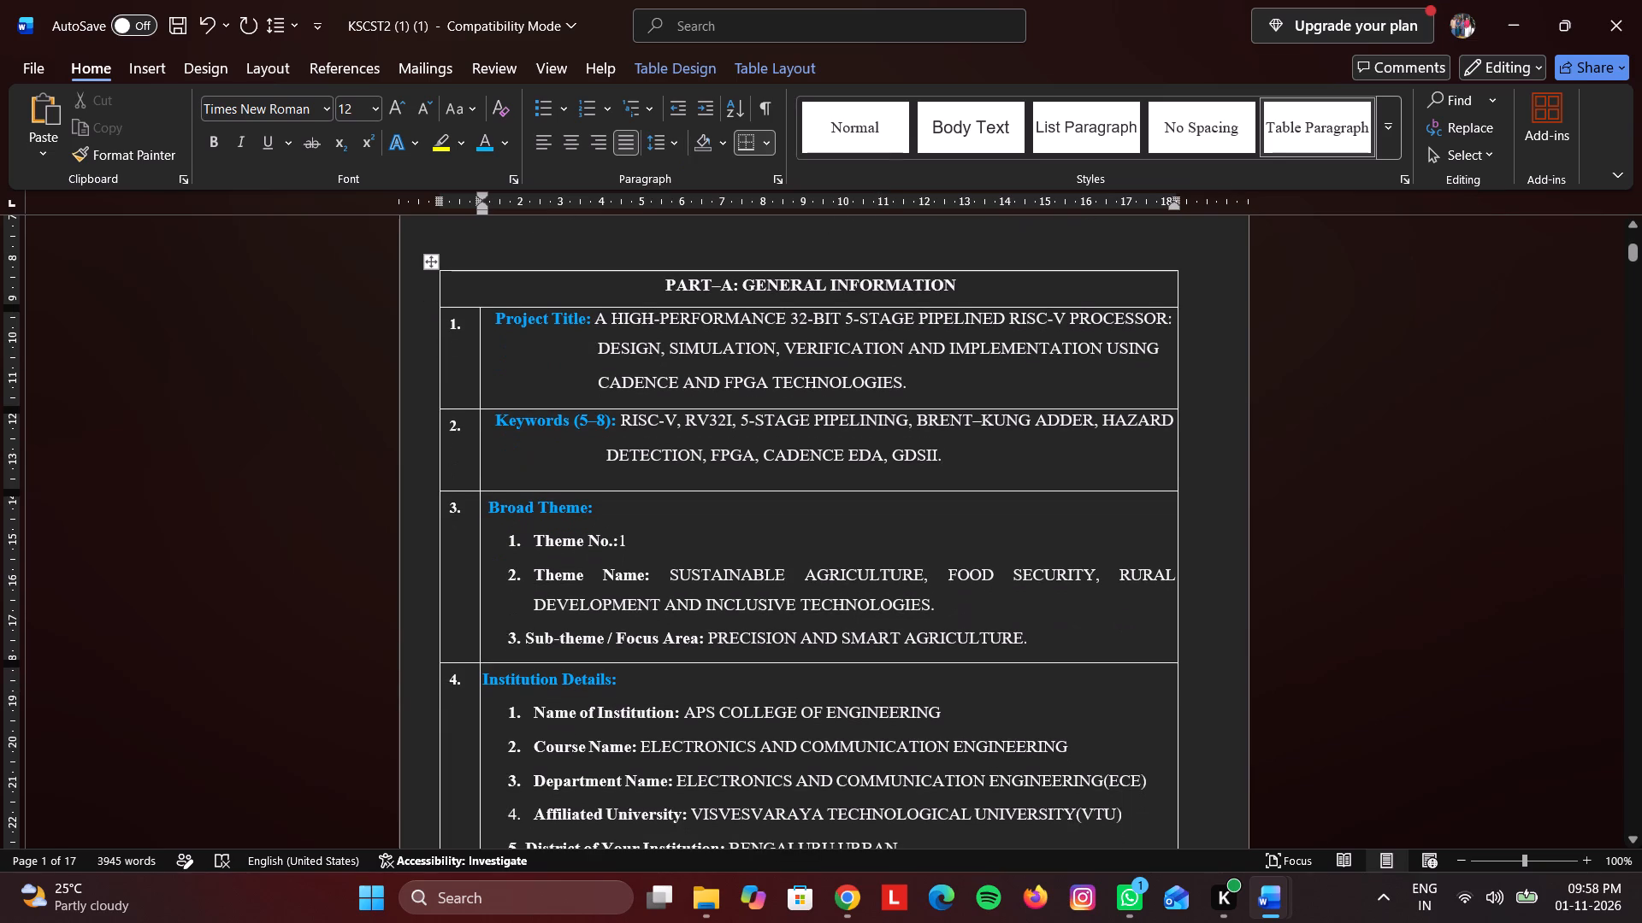
scroll(753, 579, down, 1)
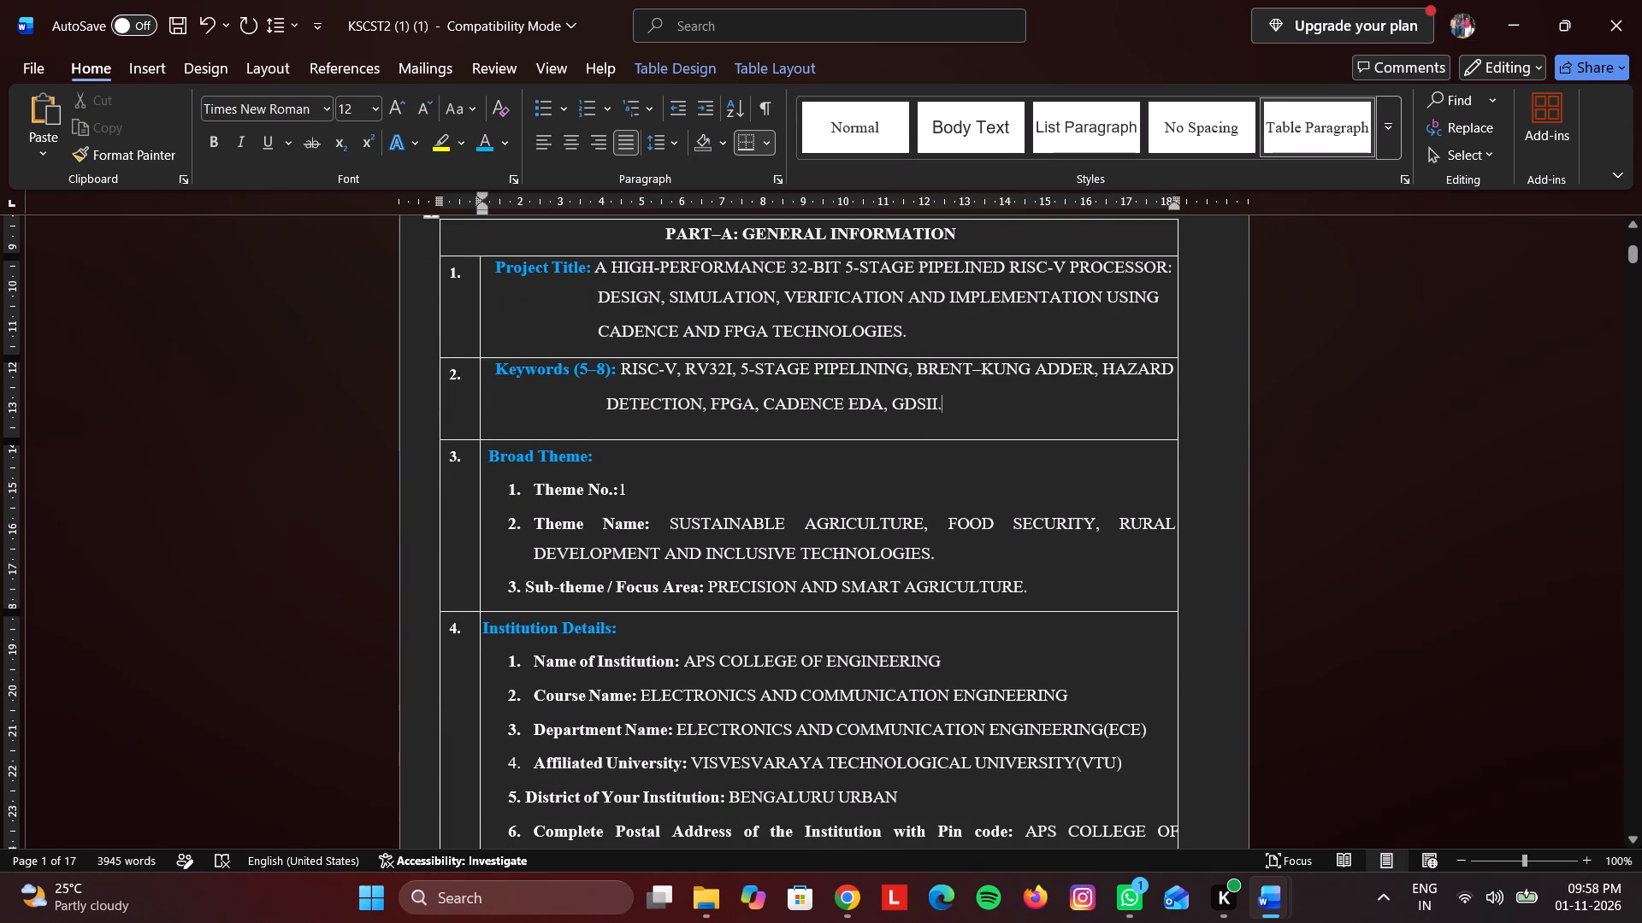
key(alt+Tab)
click(712, 539)
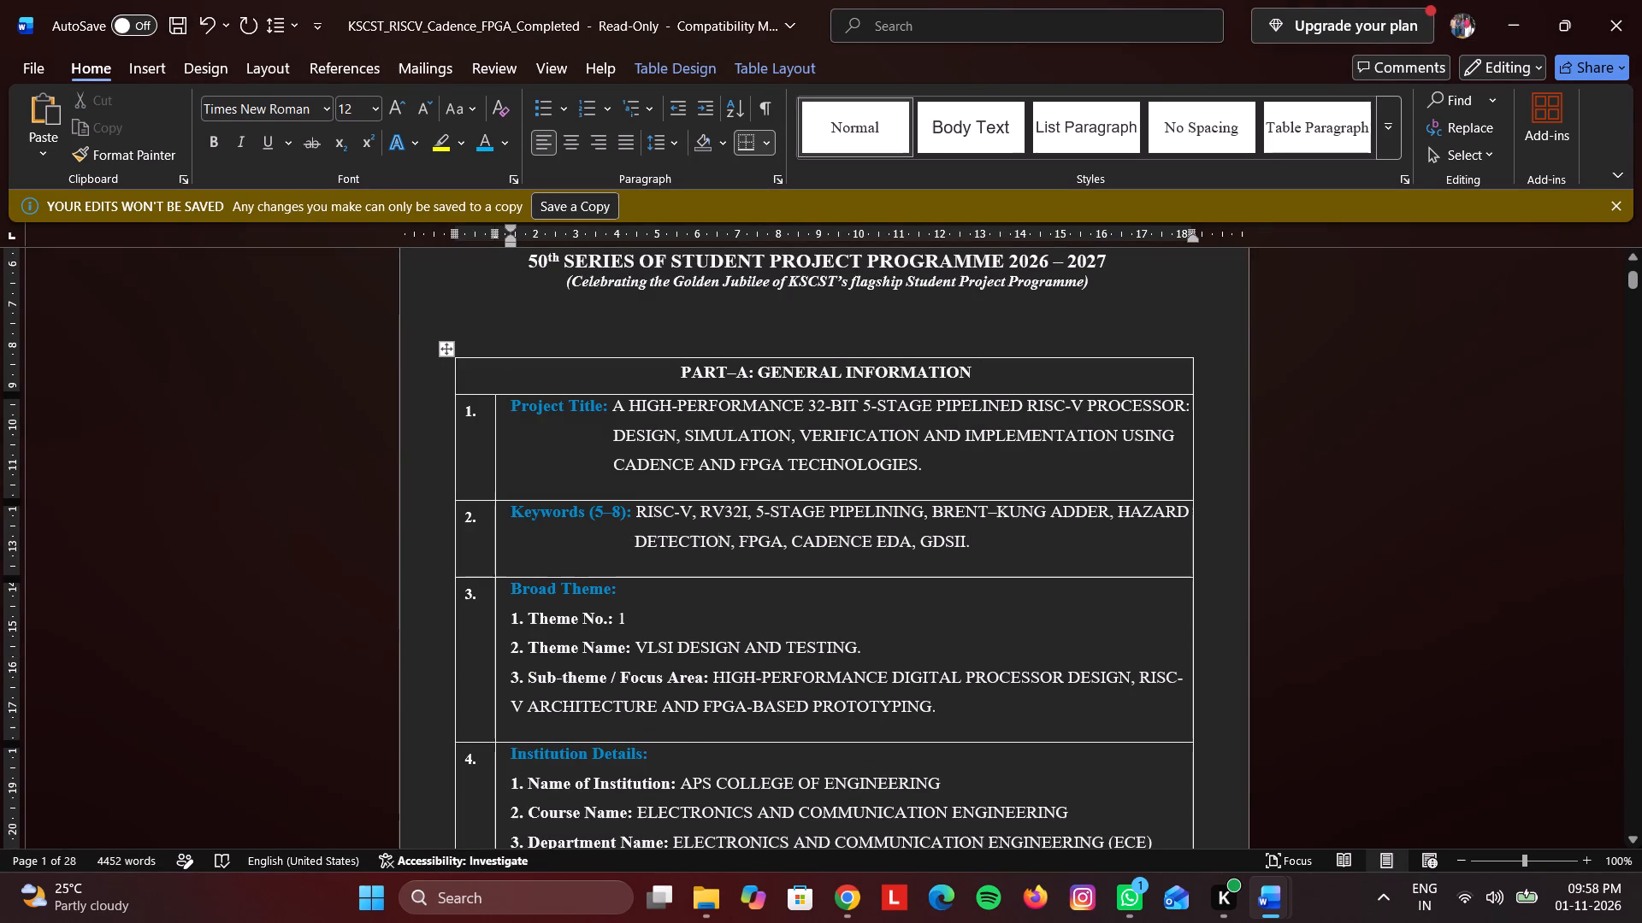
key(alt+Tab)
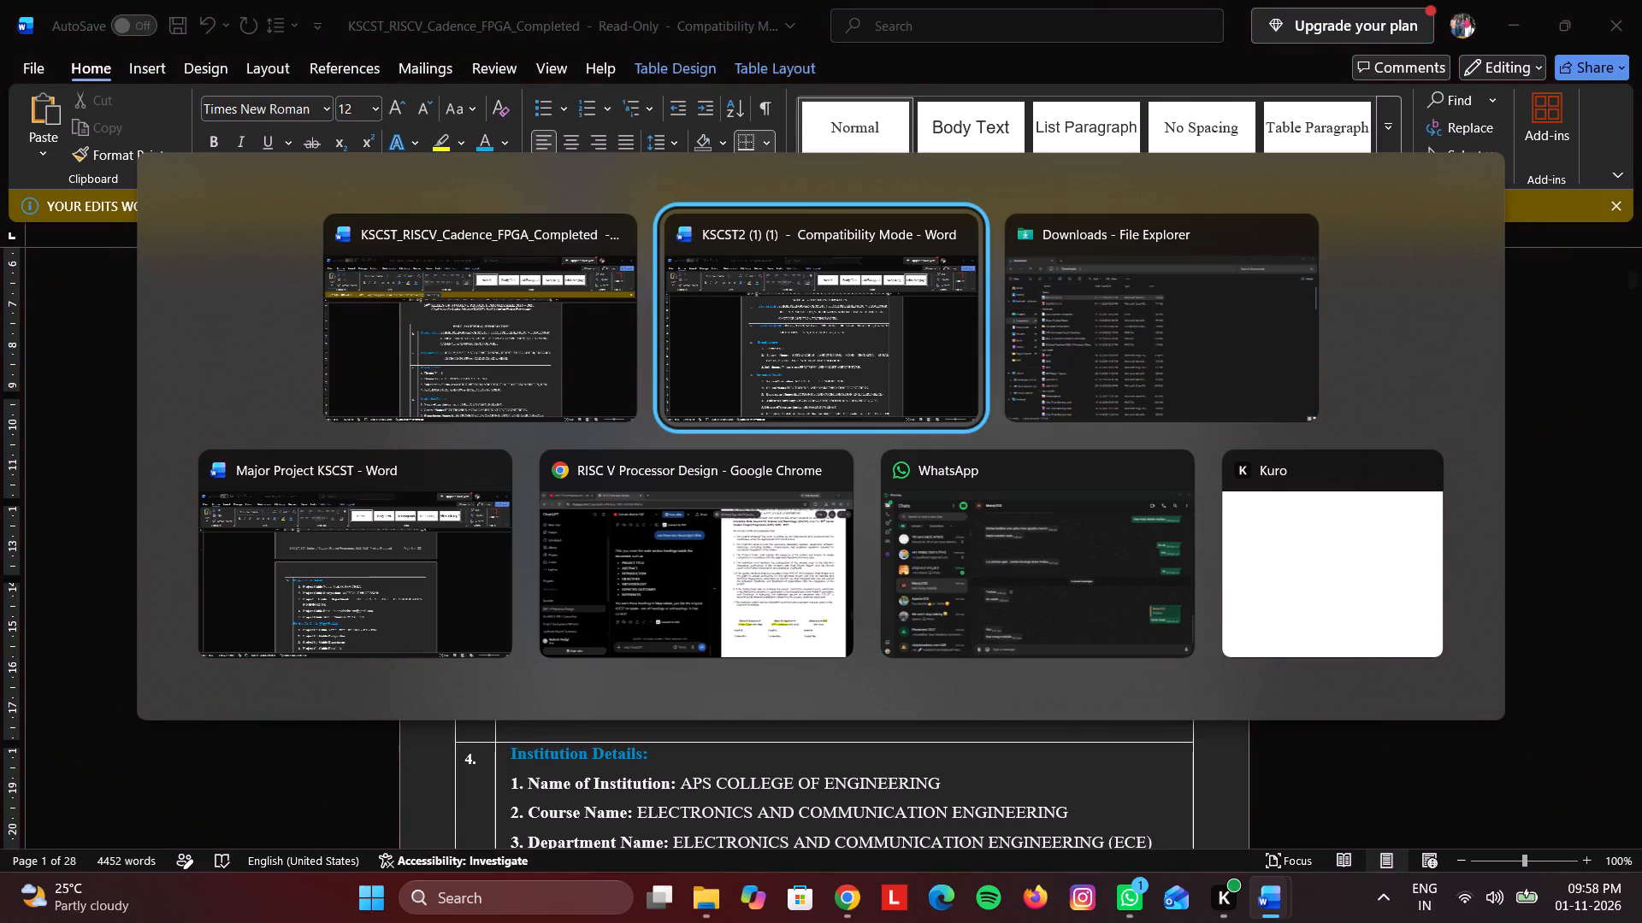
key(alt+Tab)
key(alt+Tab)
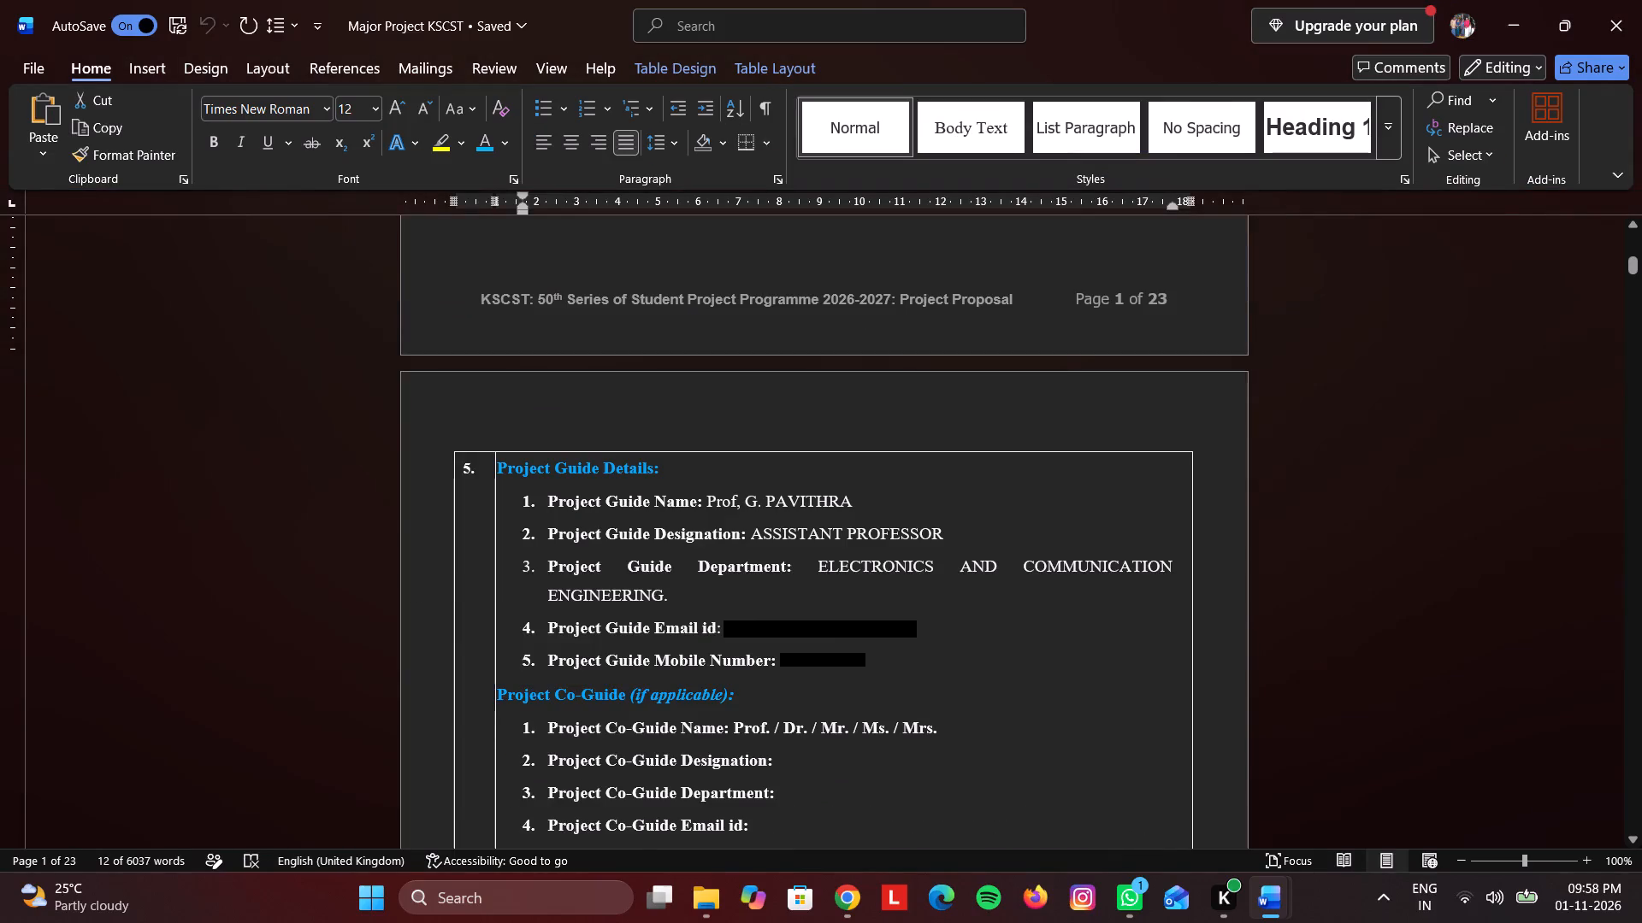
scroll(785, 623, up, 15)
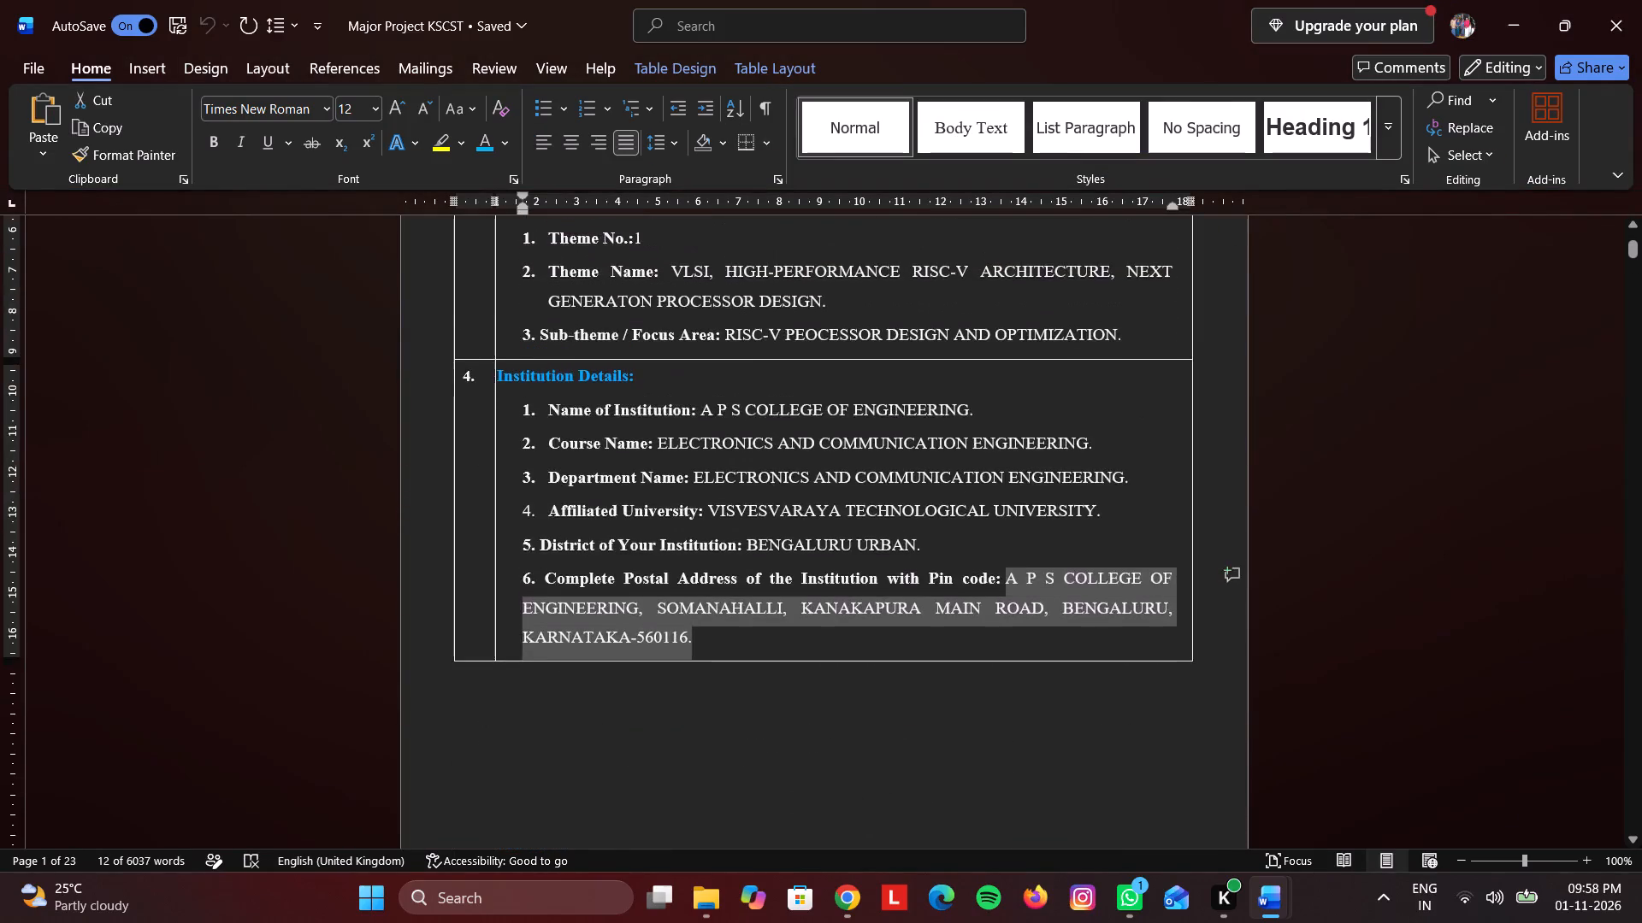
scroll(785, 623, up, 4)
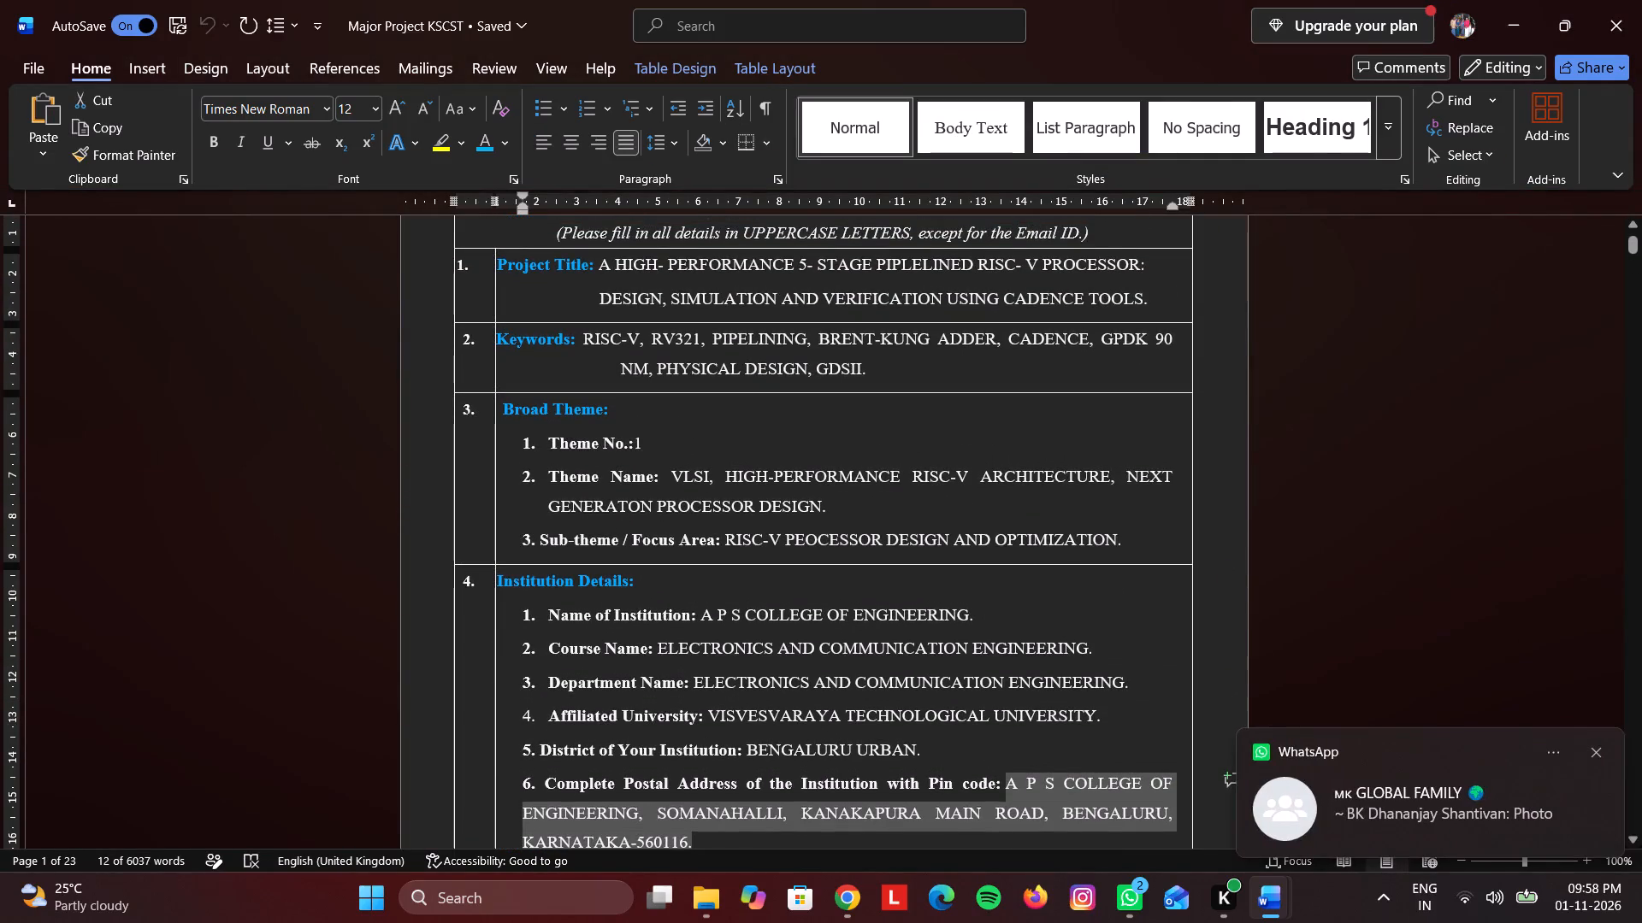
drag(675, 473, 842, 499)
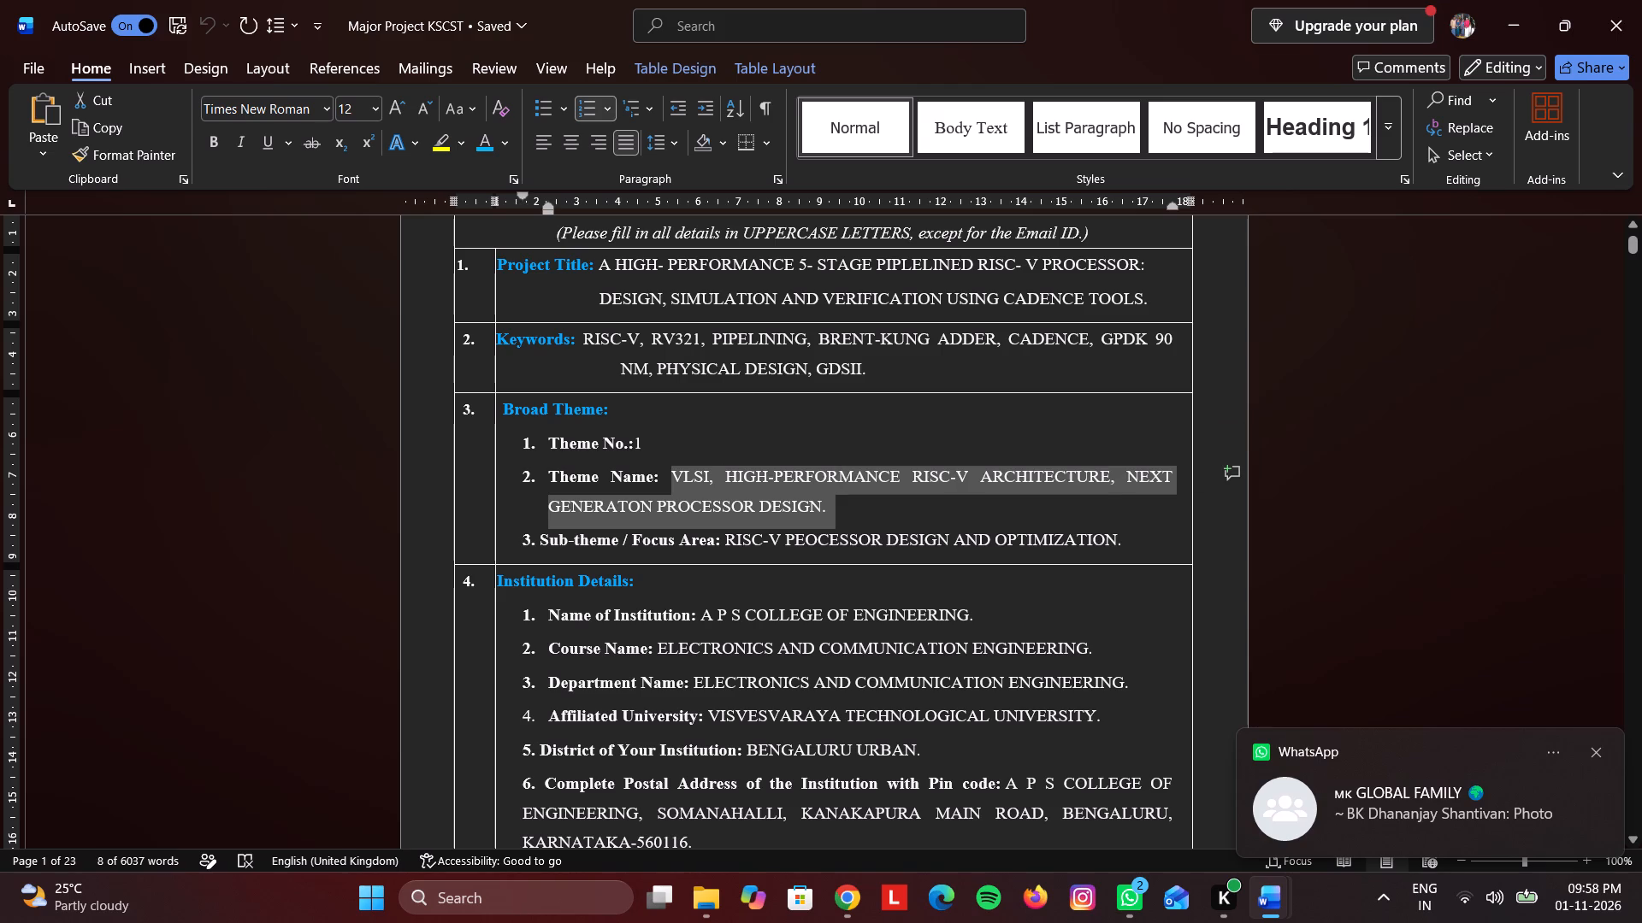
key(ctrl+c)
key(alt+Tab)
key(alt+Tab)
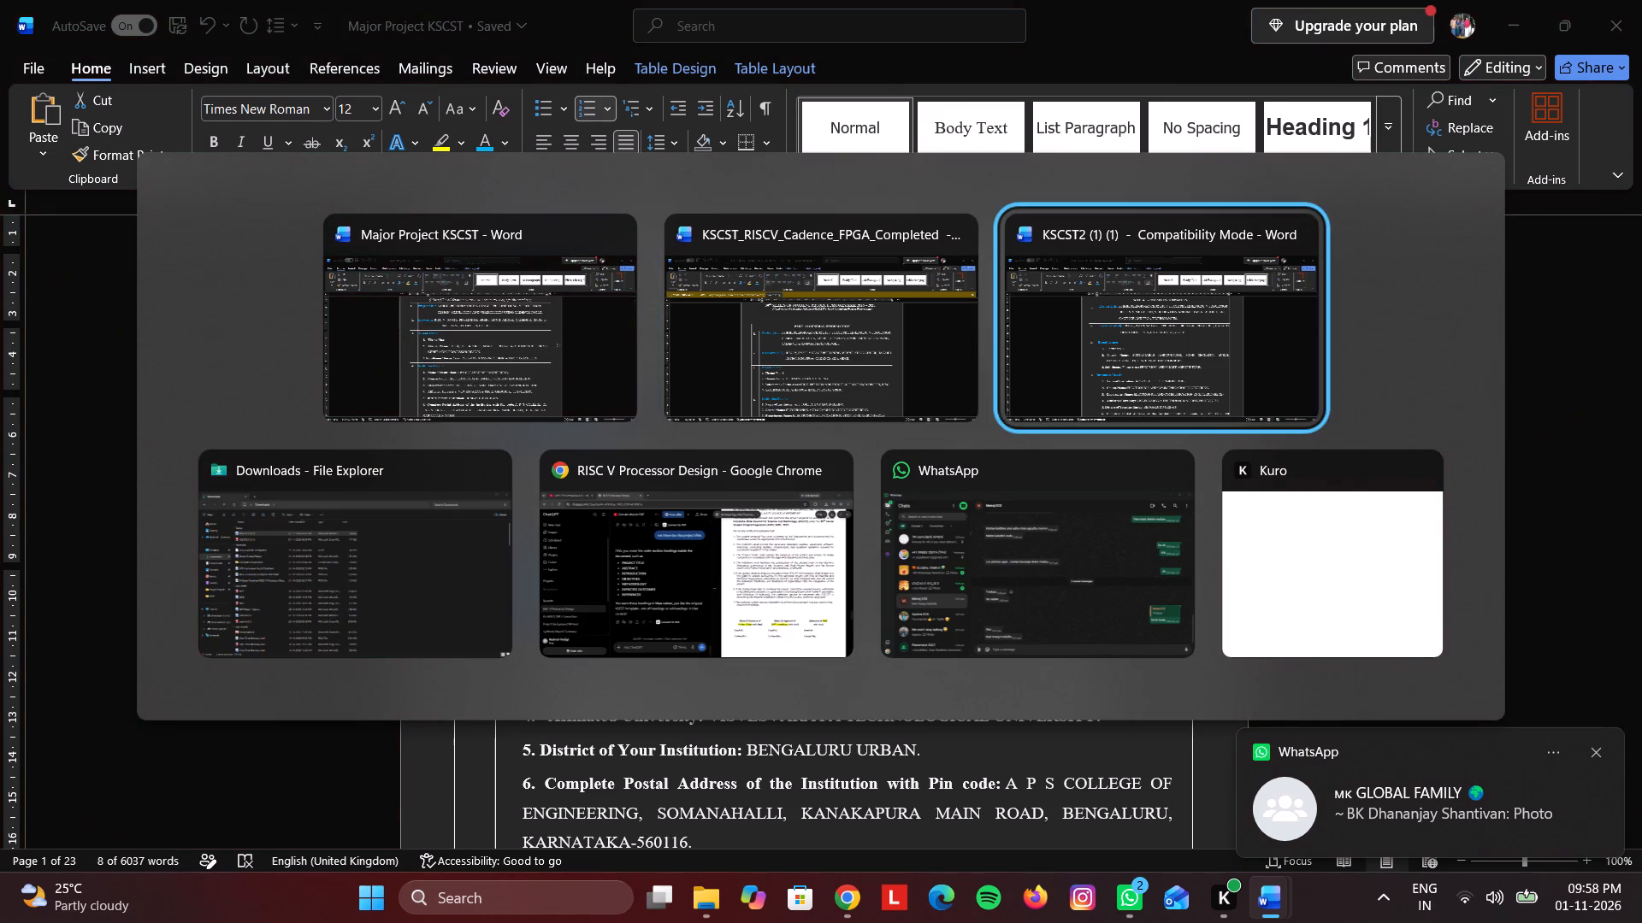
drag(669, 515, 901, 547)
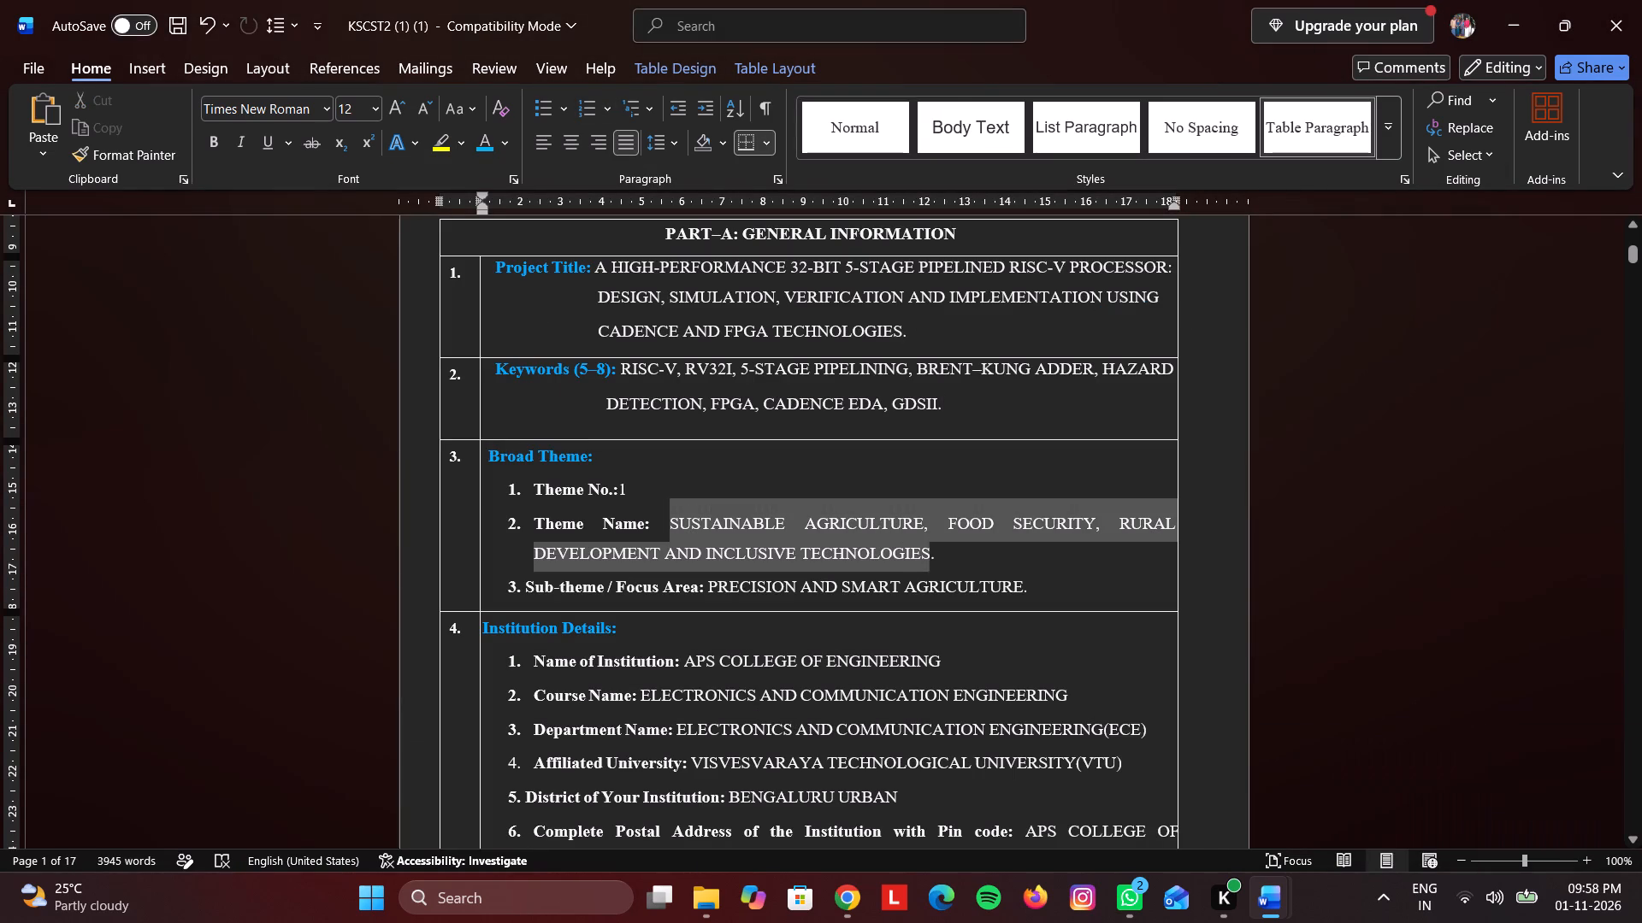
drag(901, 547, 938, 559)
key(ctrl+v)
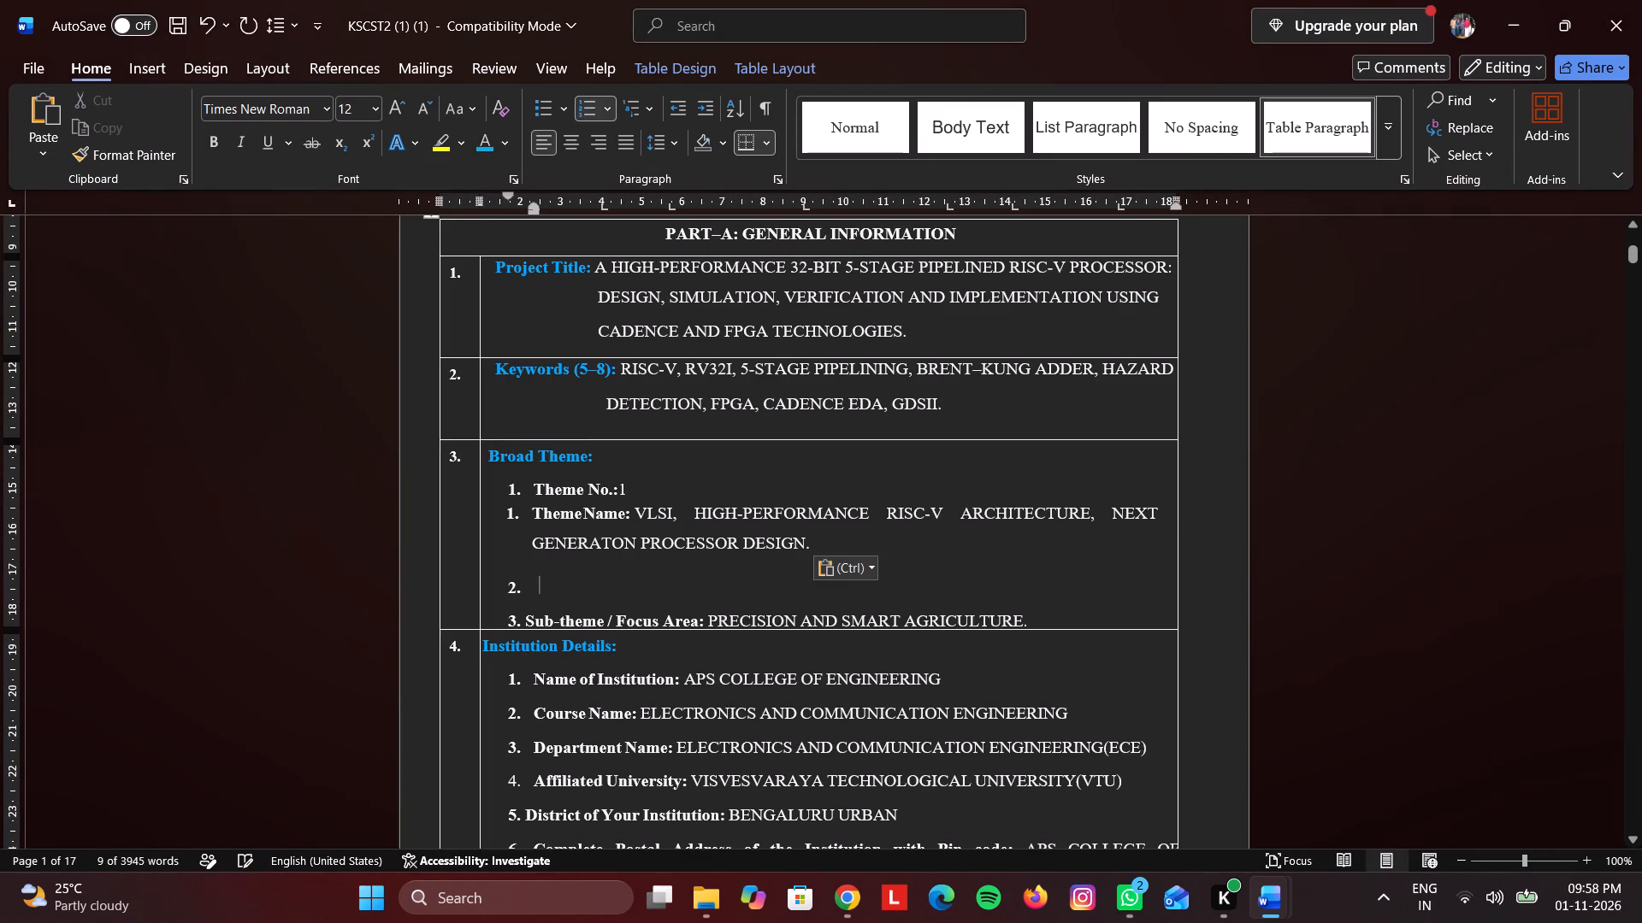
Renumber the pasted Theme Name line under Broad Theme as item 2.
click(511, 510)
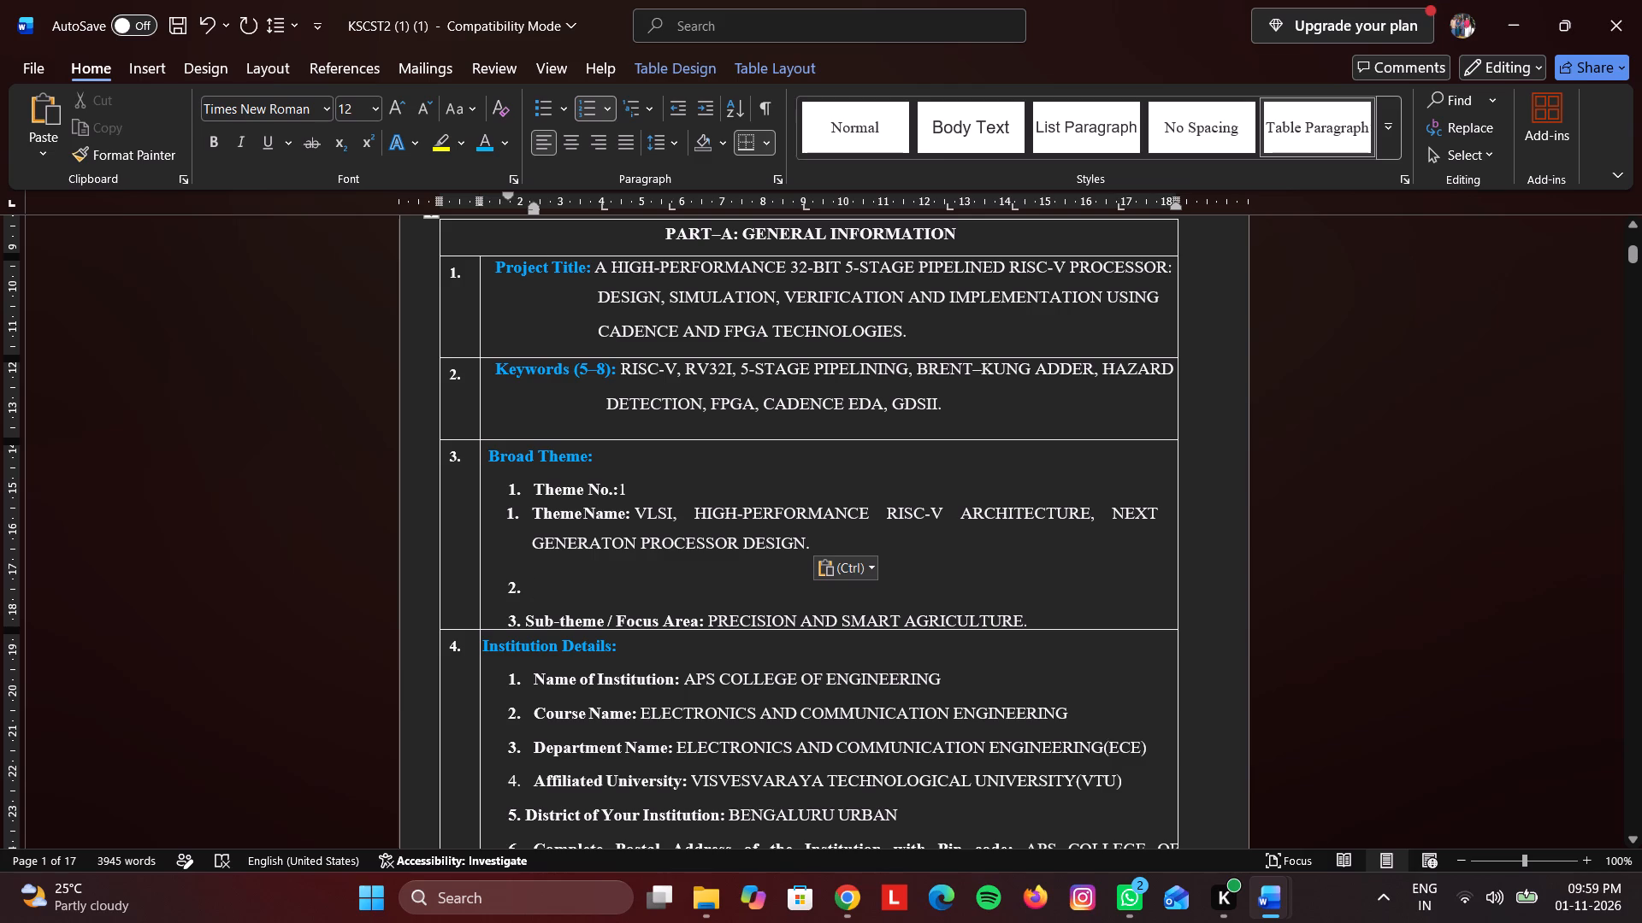
click(588, 97)
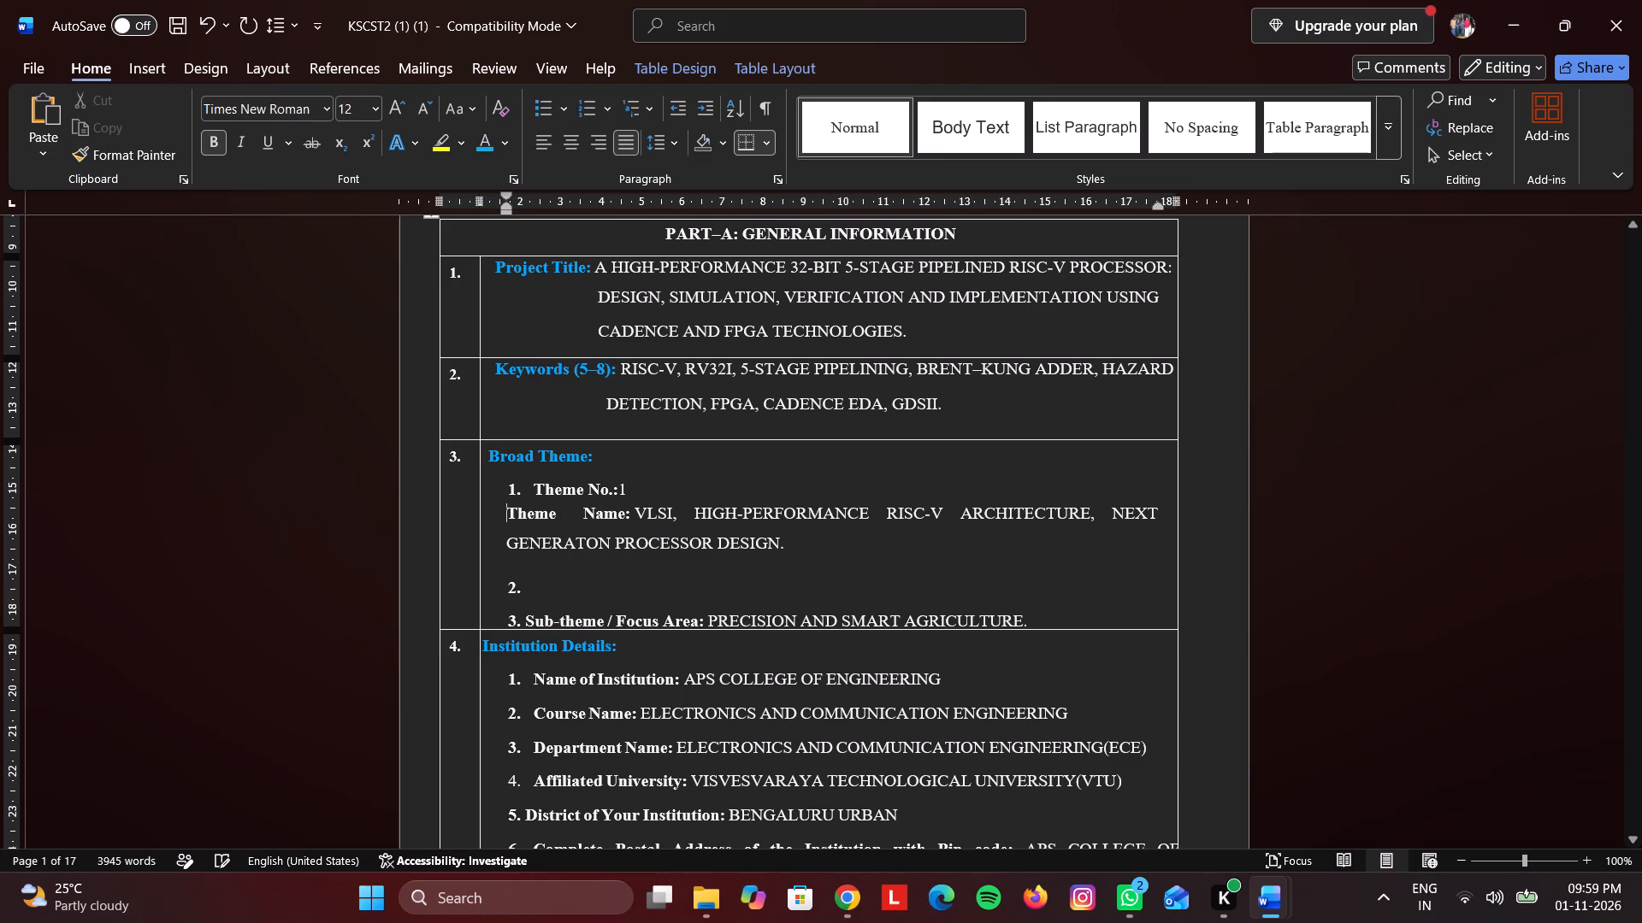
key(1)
key(BackSpace)
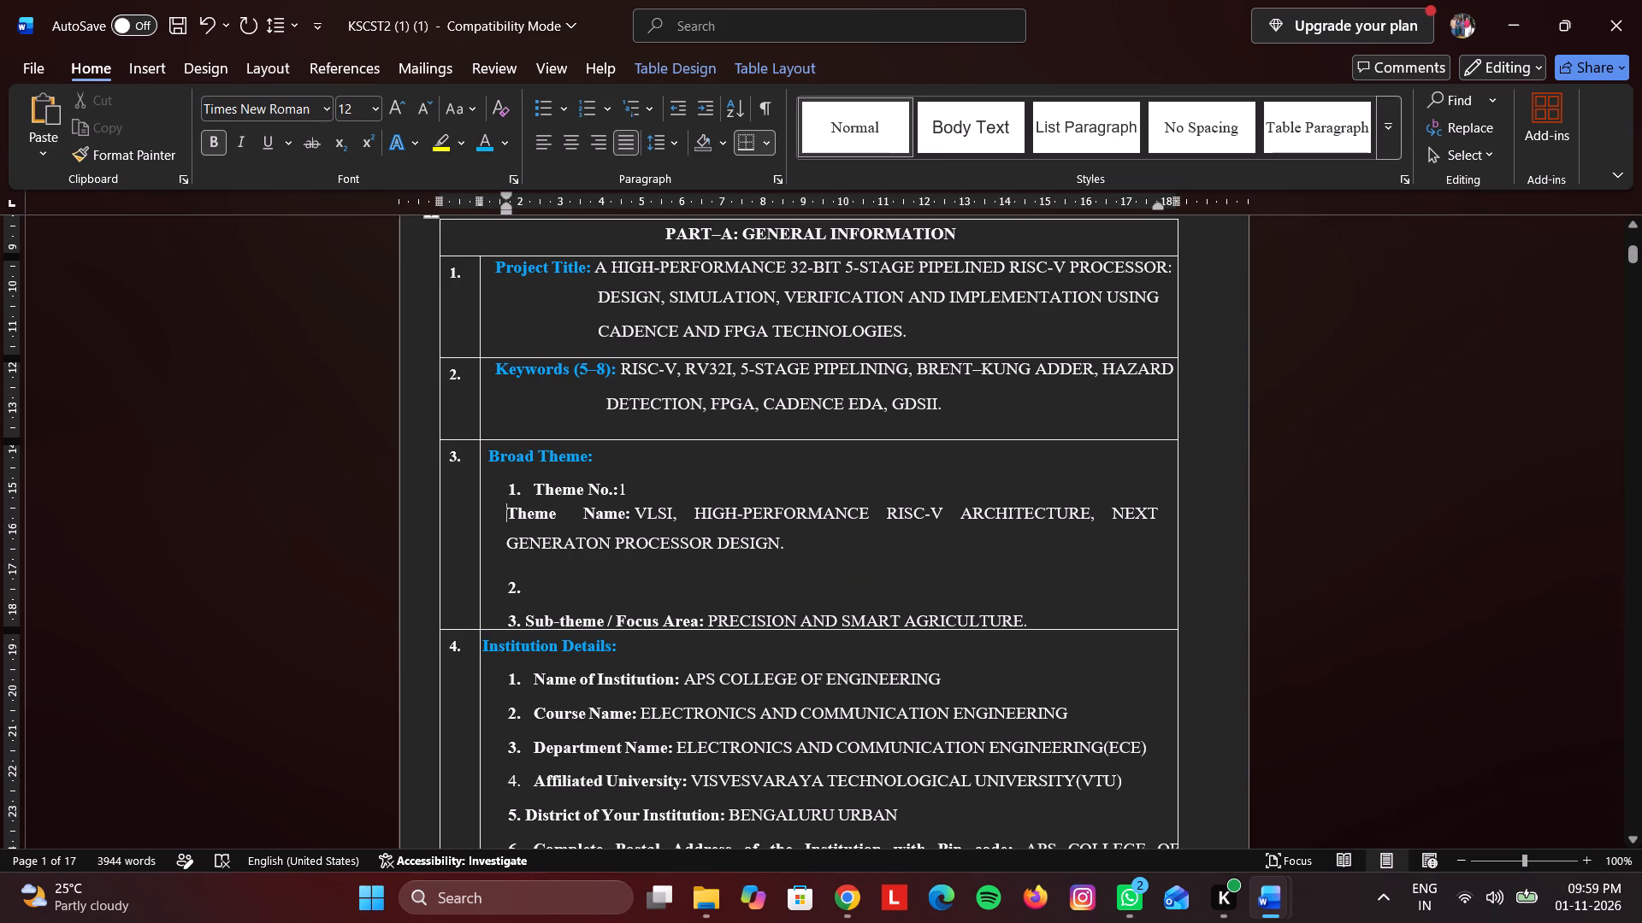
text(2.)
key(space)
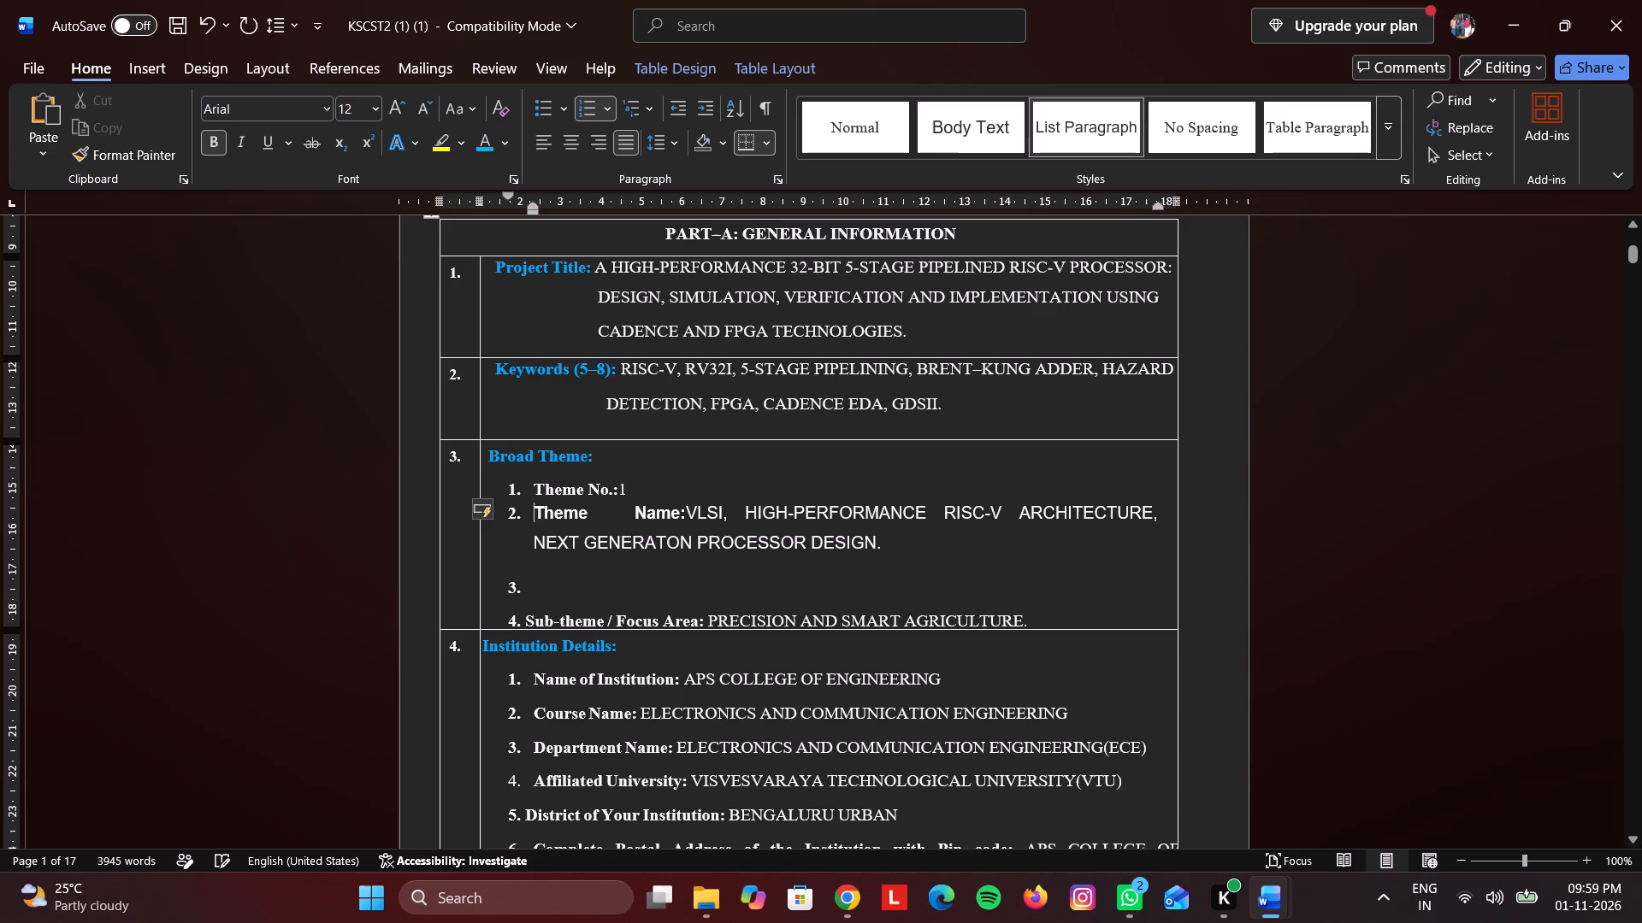
Delete the empty numbered item between the Theme Name and Sub-theme lines.
click(523, 591)
key(BackSpace)
key(BackSpace)
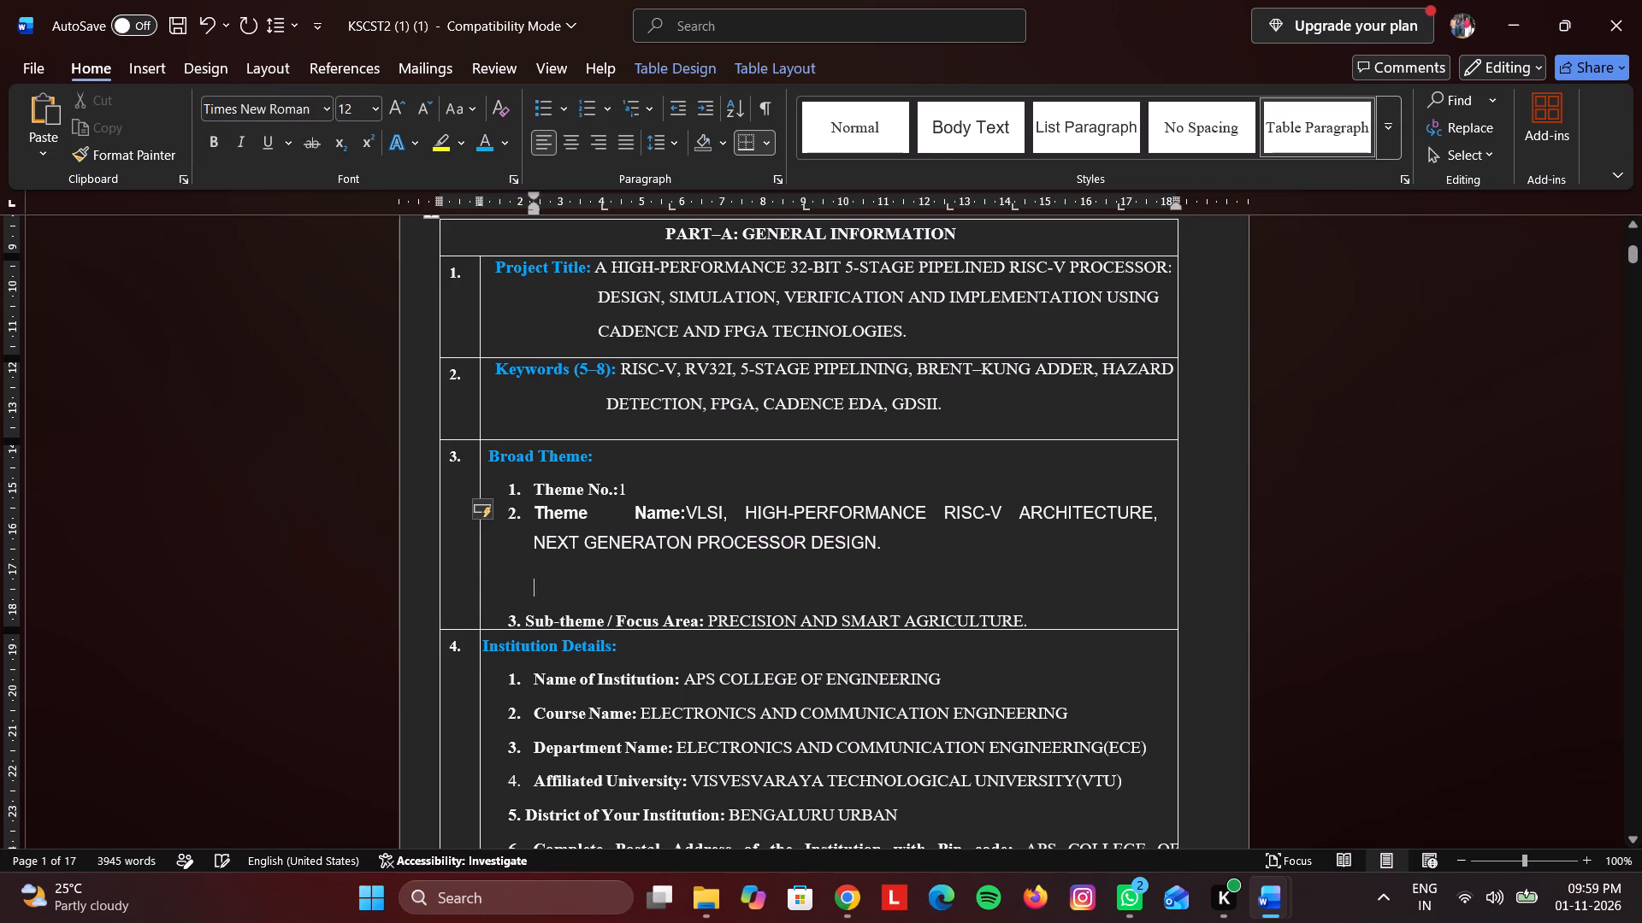
key(BackSpace)
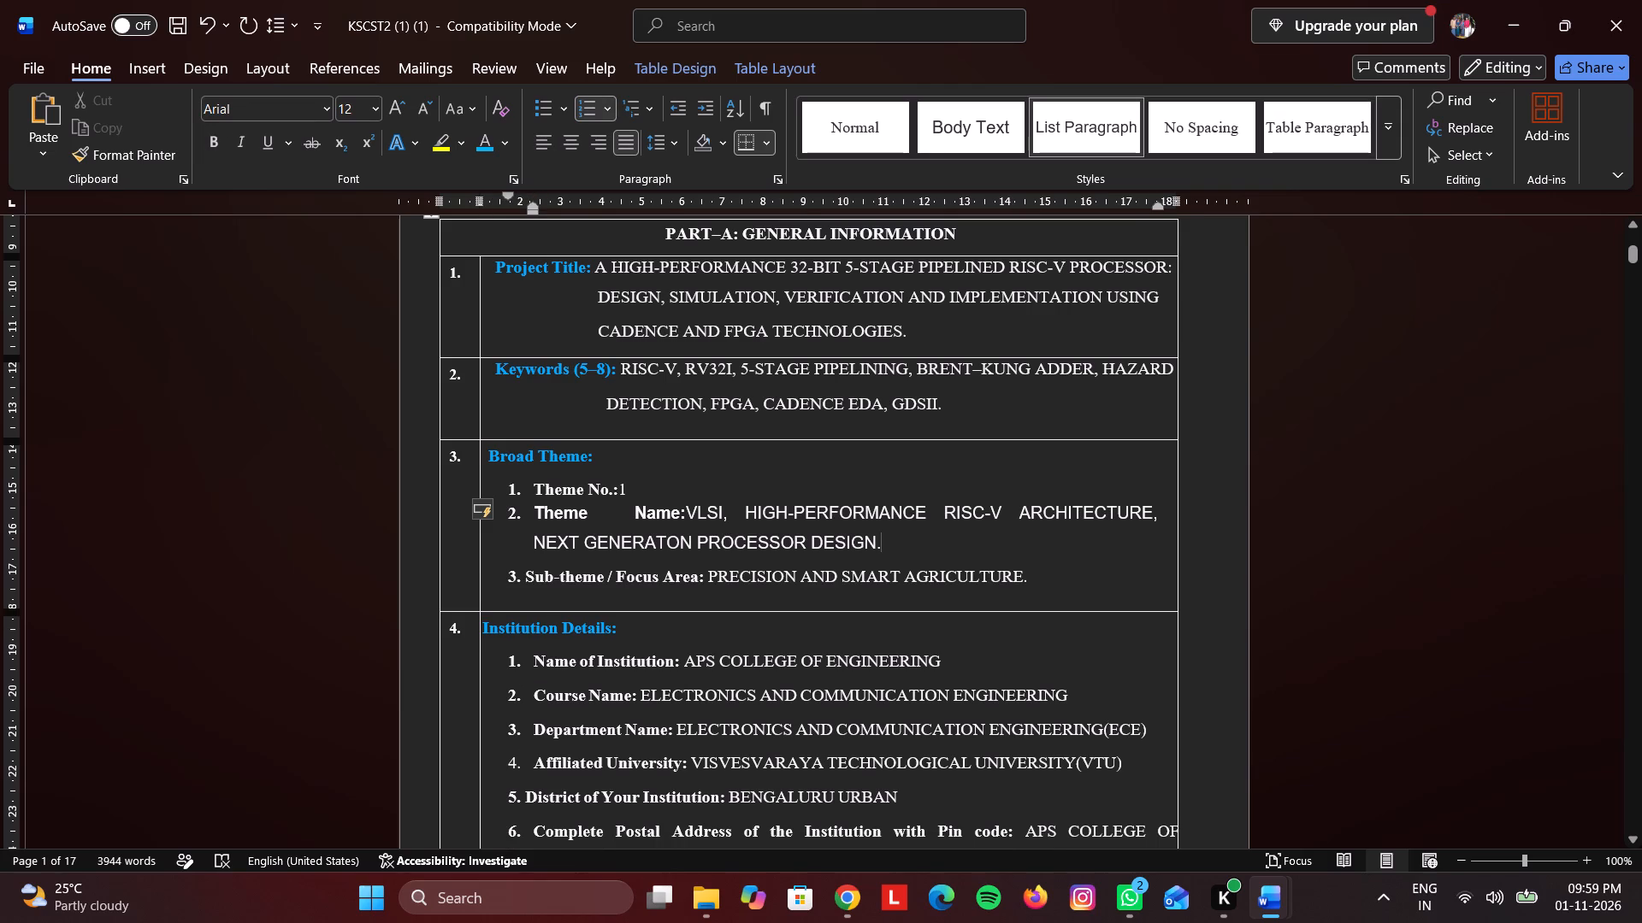
Replace the Sub-theme / Focus Area text in KSCST2 (1) (1) with RISC-V PEOCESSOR DESIGN AND OPTIMIZATION, copied from Major Project KSCST.
key(alt+Tab)
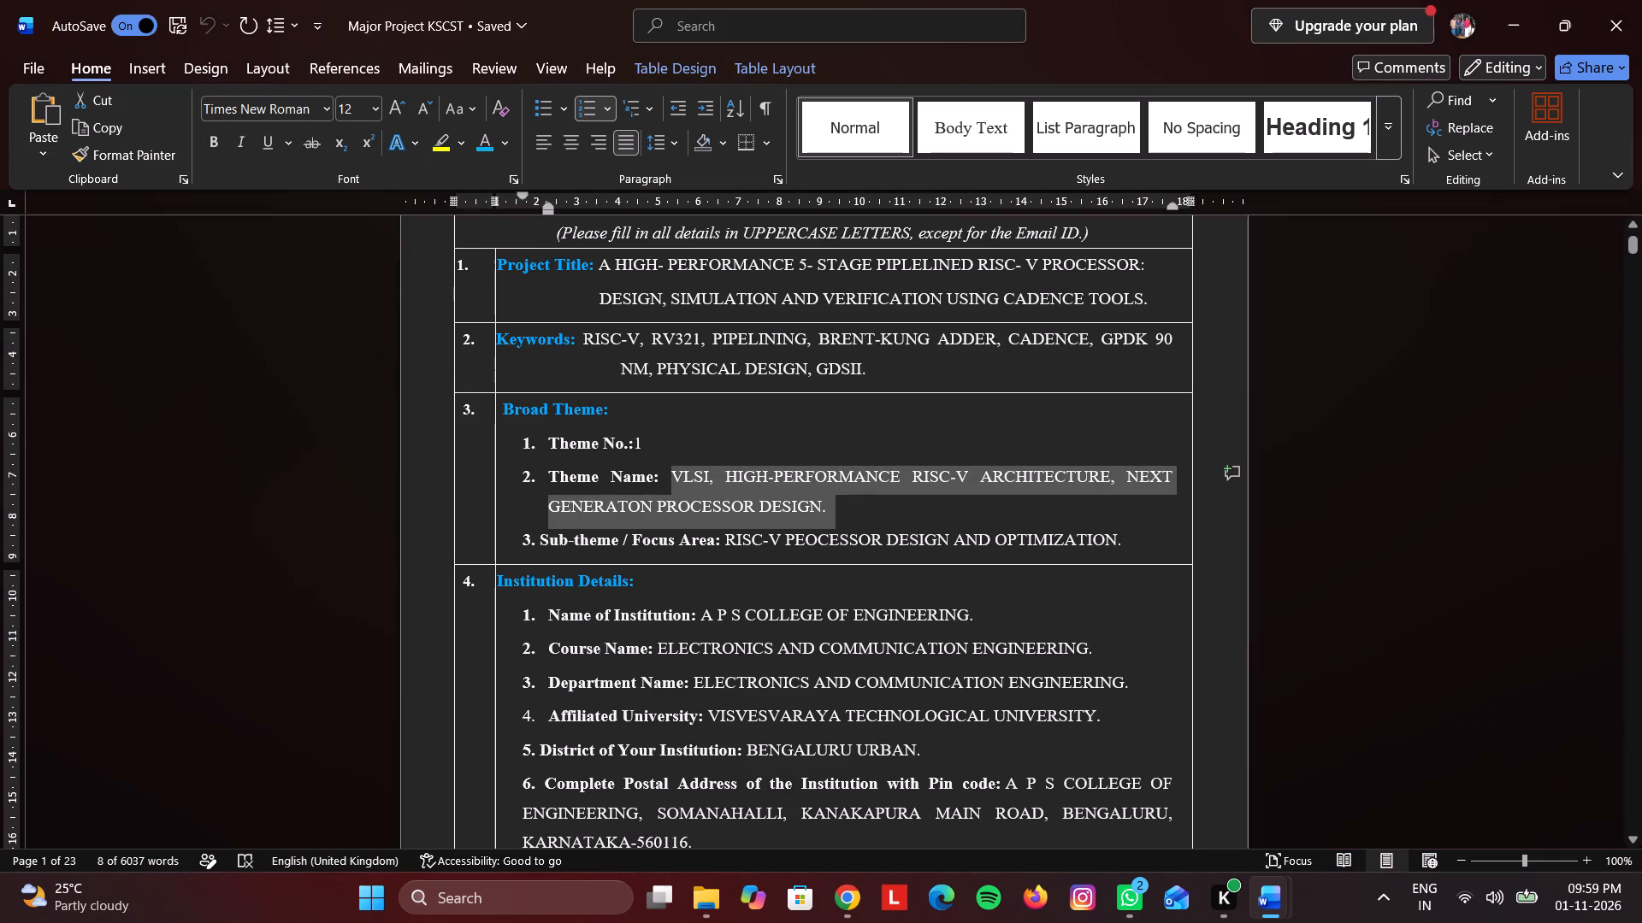
click(688, 548)
drag(725, 542, 1024, 551)
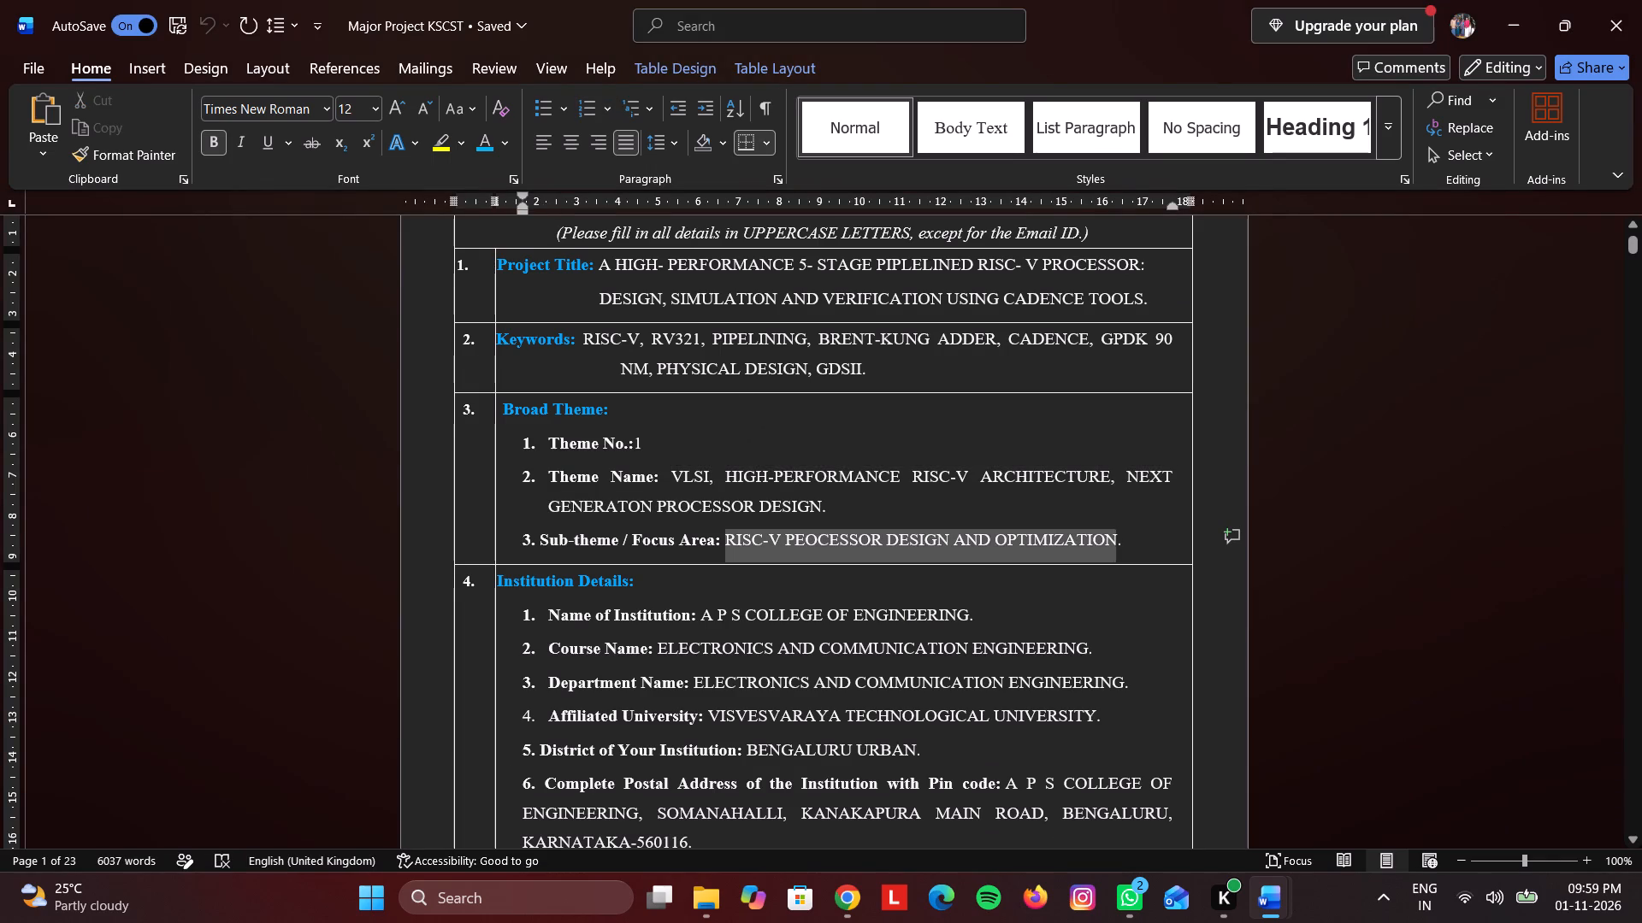
drag(1024, 551, 1042, 548)
drag(1058, 544, 1128, 541)
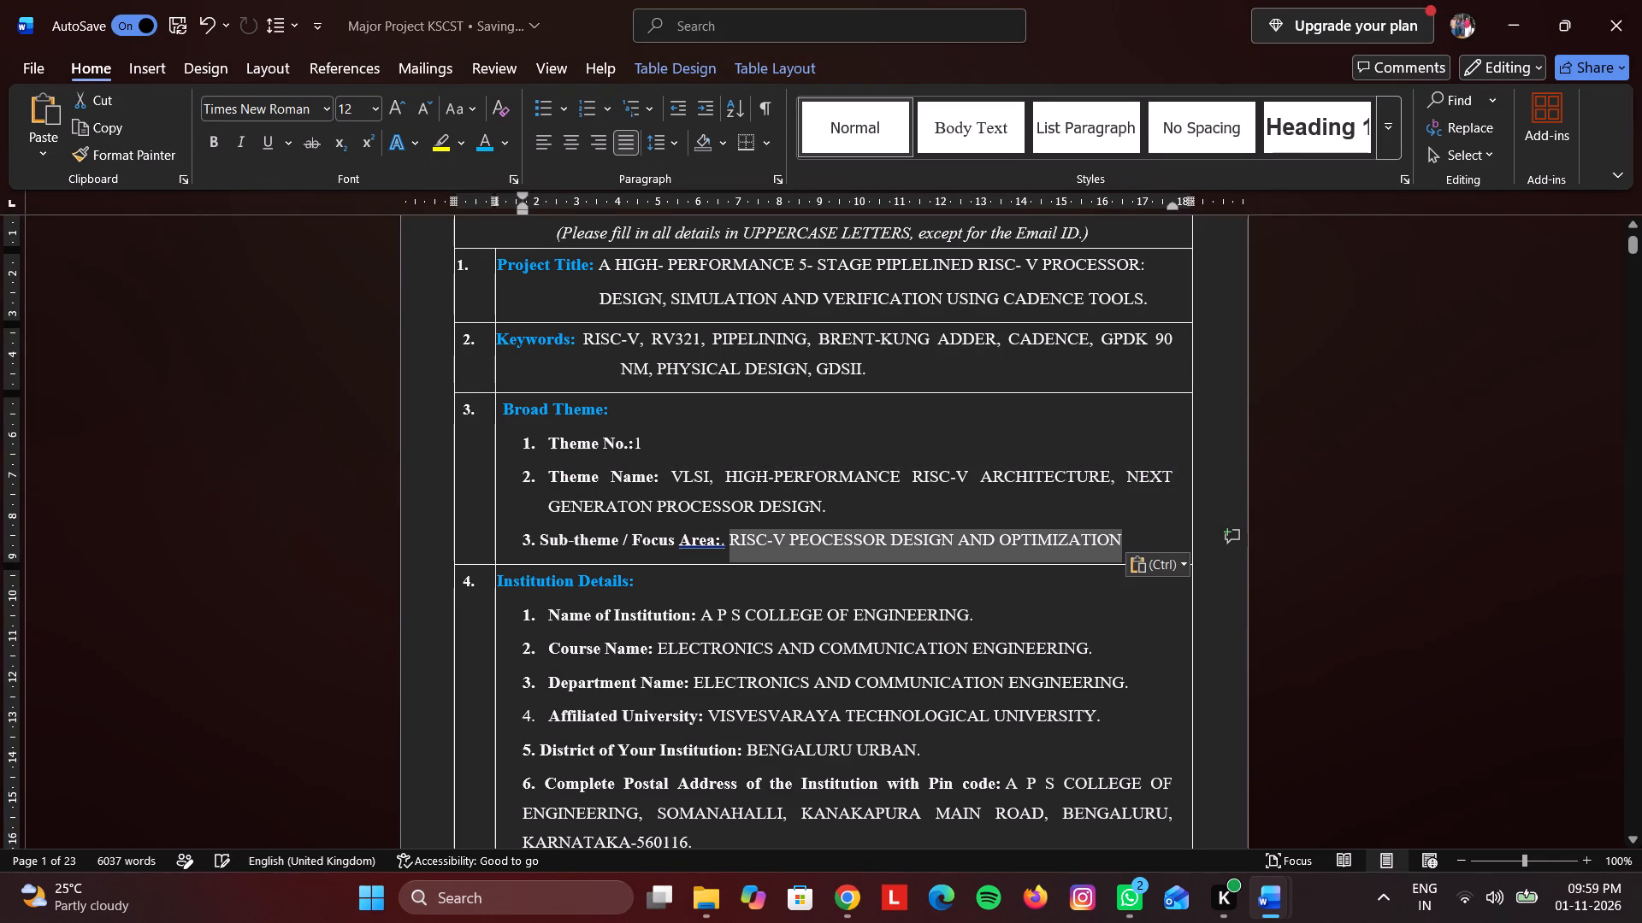
key(ctrl+z)
click(800, 554)
drag(727, 537, 1153, 546)
key(ctrl+c)
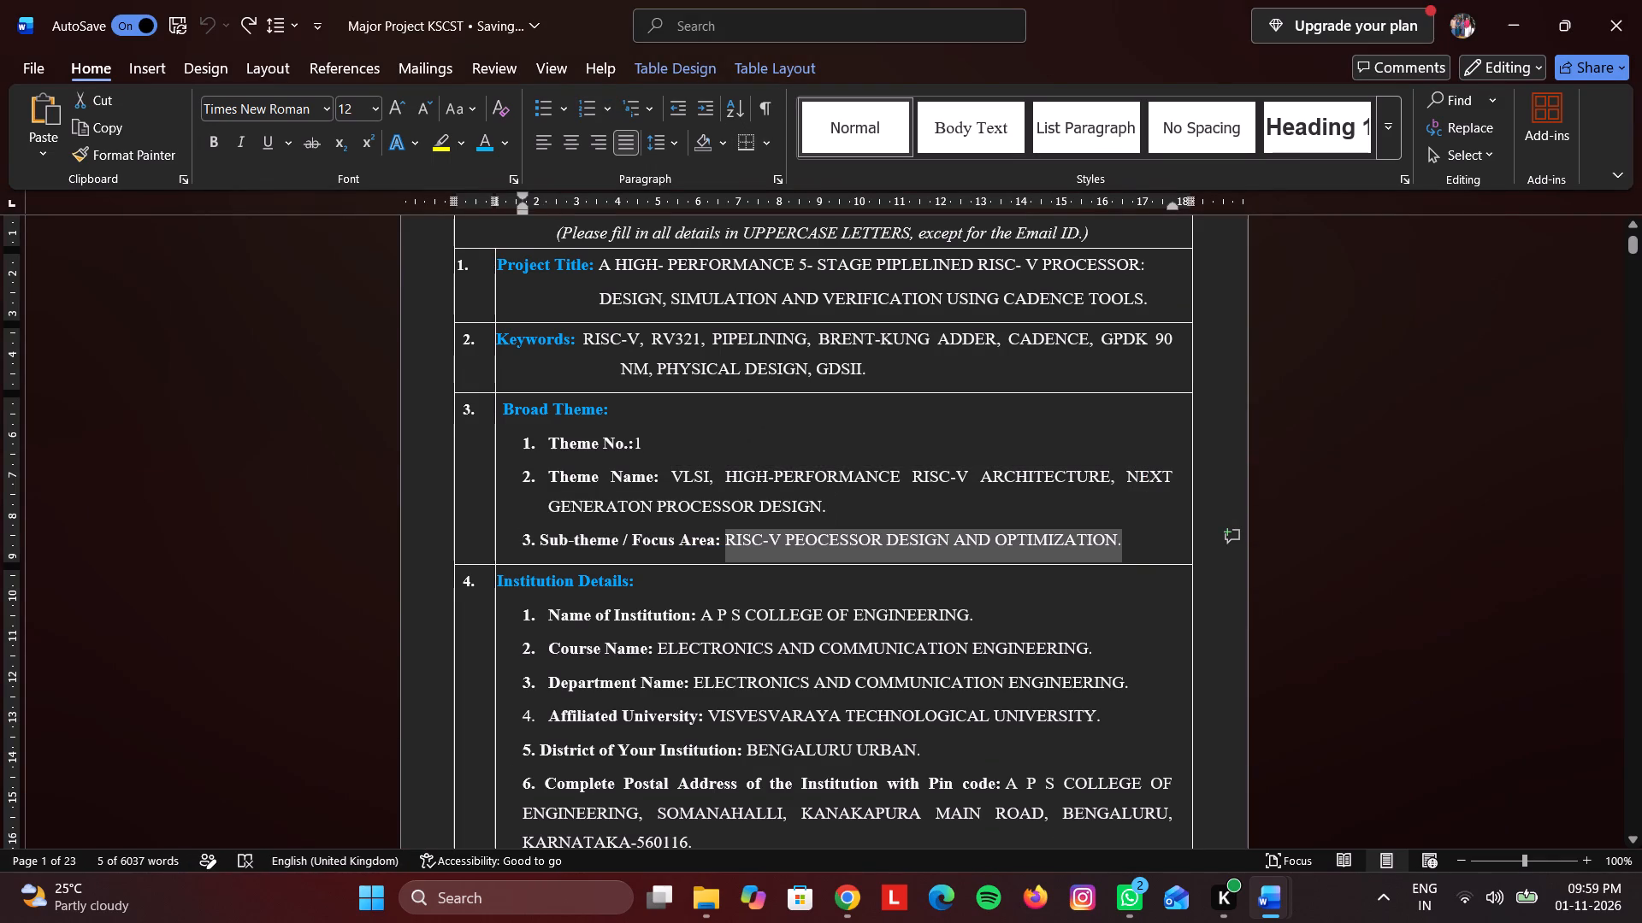
key(alt+Tab)
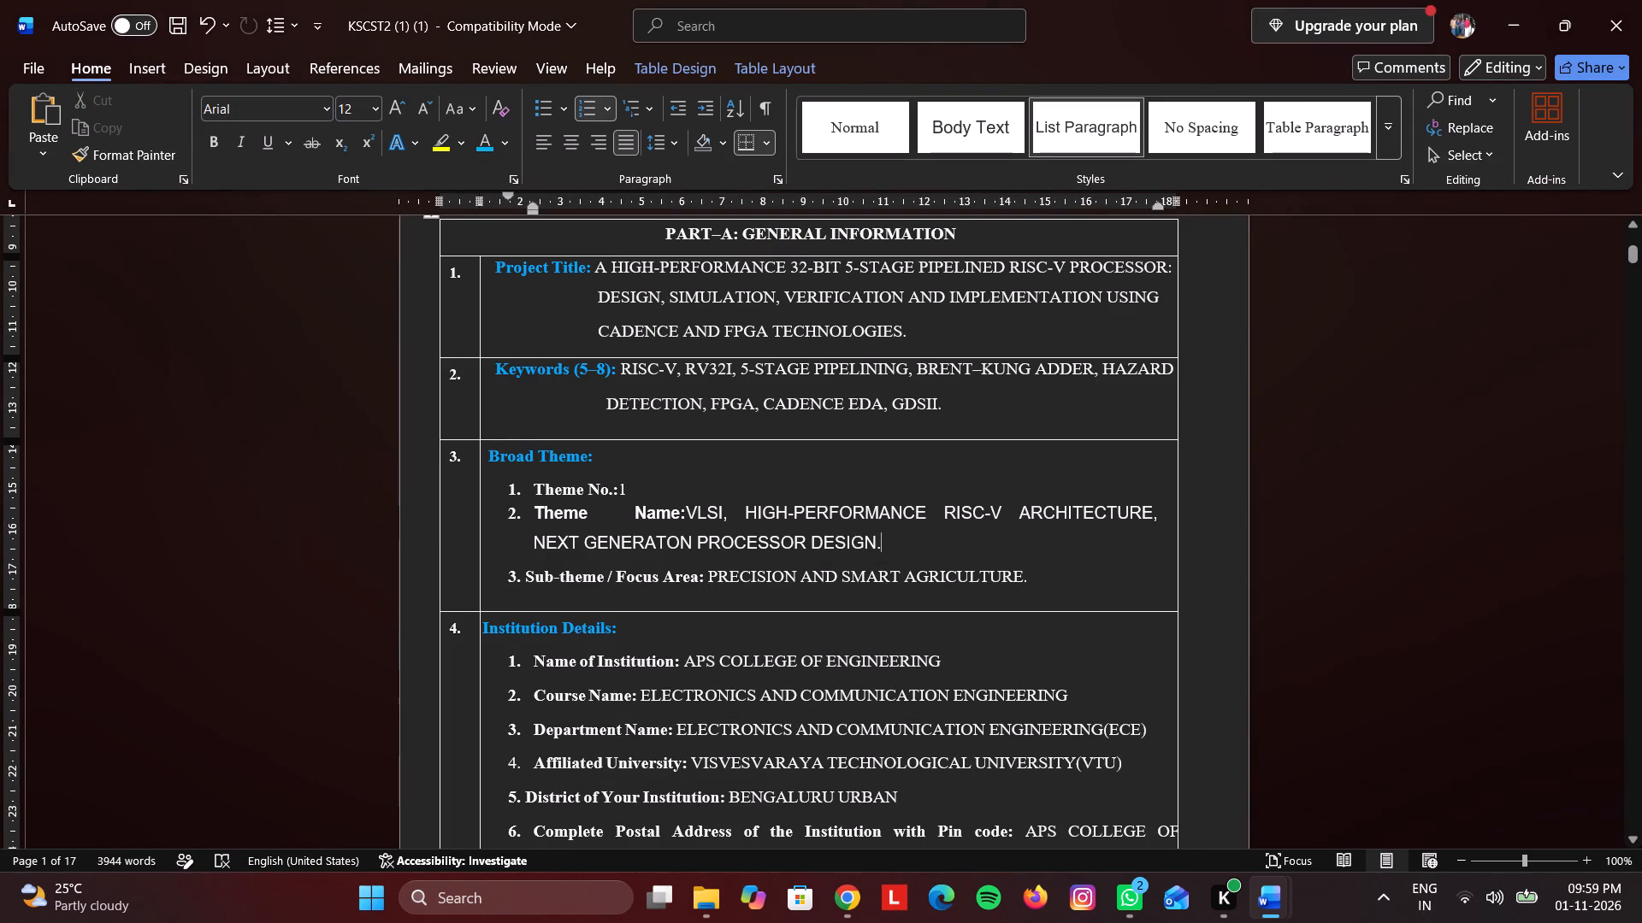
drag(711, 574, 828, 574)
drag(875, 574, 964, 571)
drag(982, 571, 1067, 583)
click(998, 567)
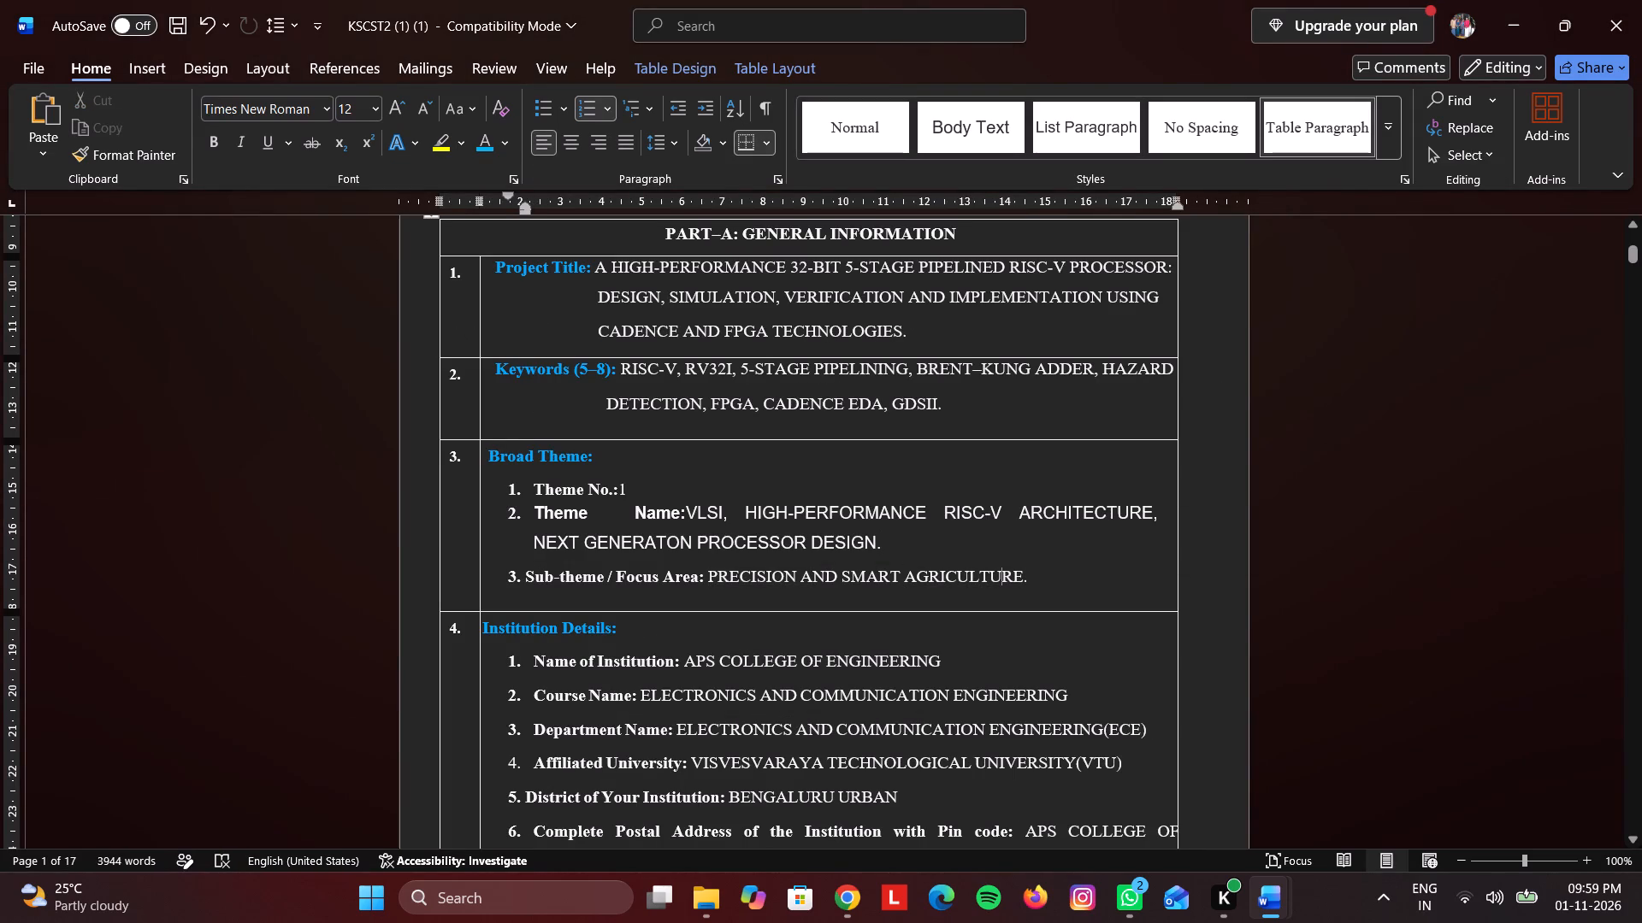
drag(710, 575, 1066, 573)
key(ctrl+v)
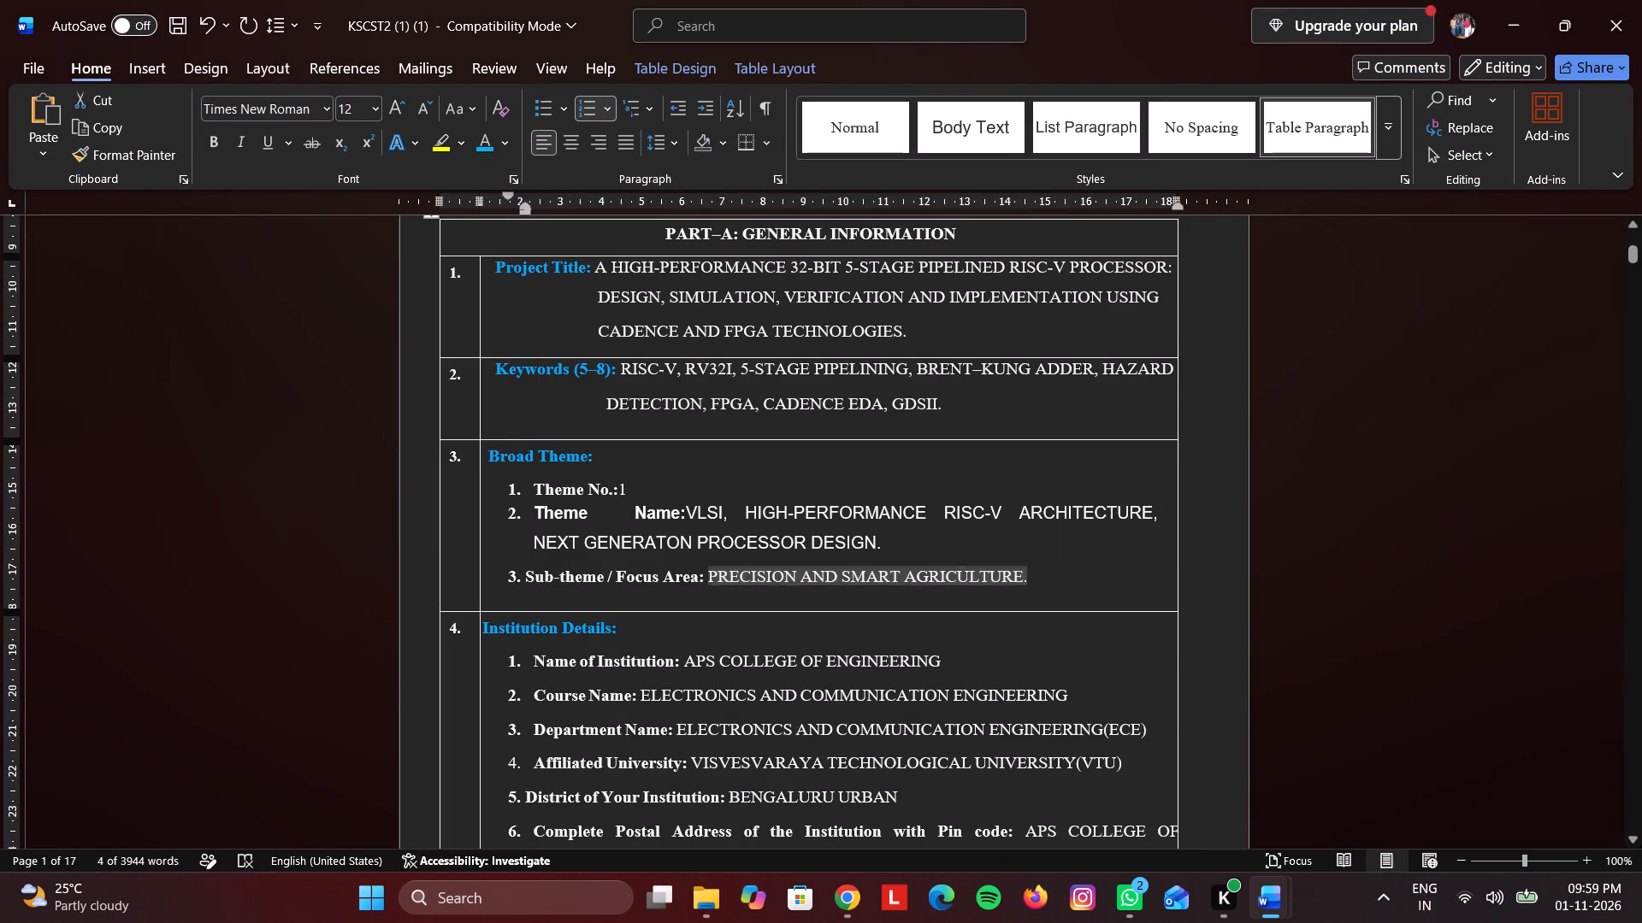
Set the font of the whole Theme Name item under Broad Theme to Times New Roman.
click(760, 571)
click(899, 544)
drag(896, 544, 728, 538)
drag(677, 528, 638, 522)
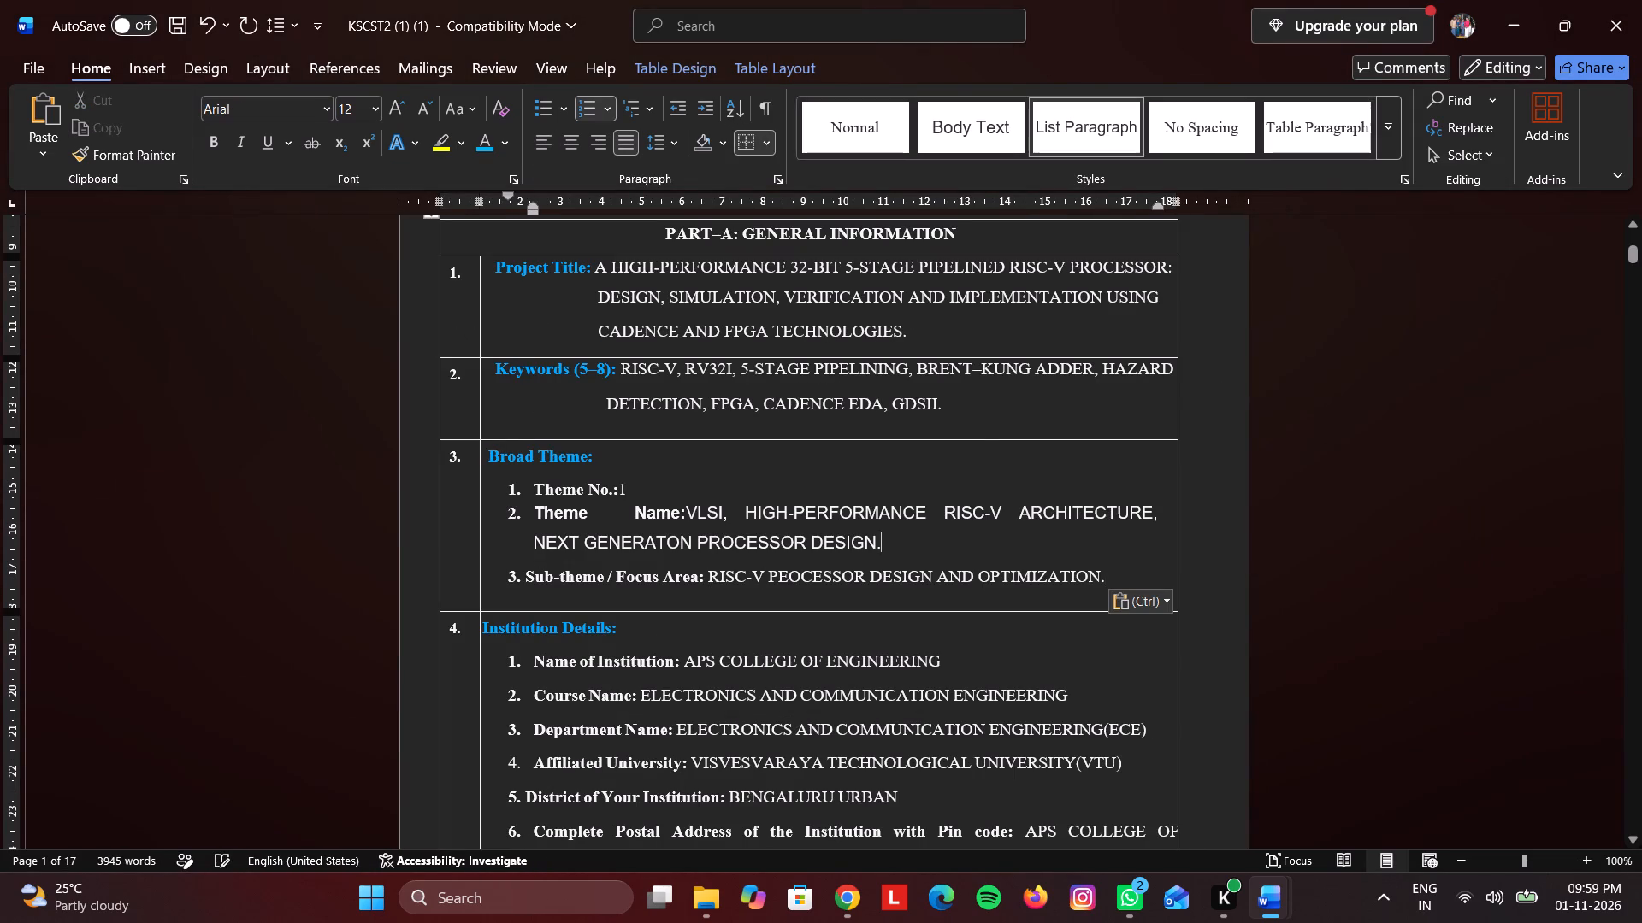
drag(638, 522, 565, 518)
click(558, 556)
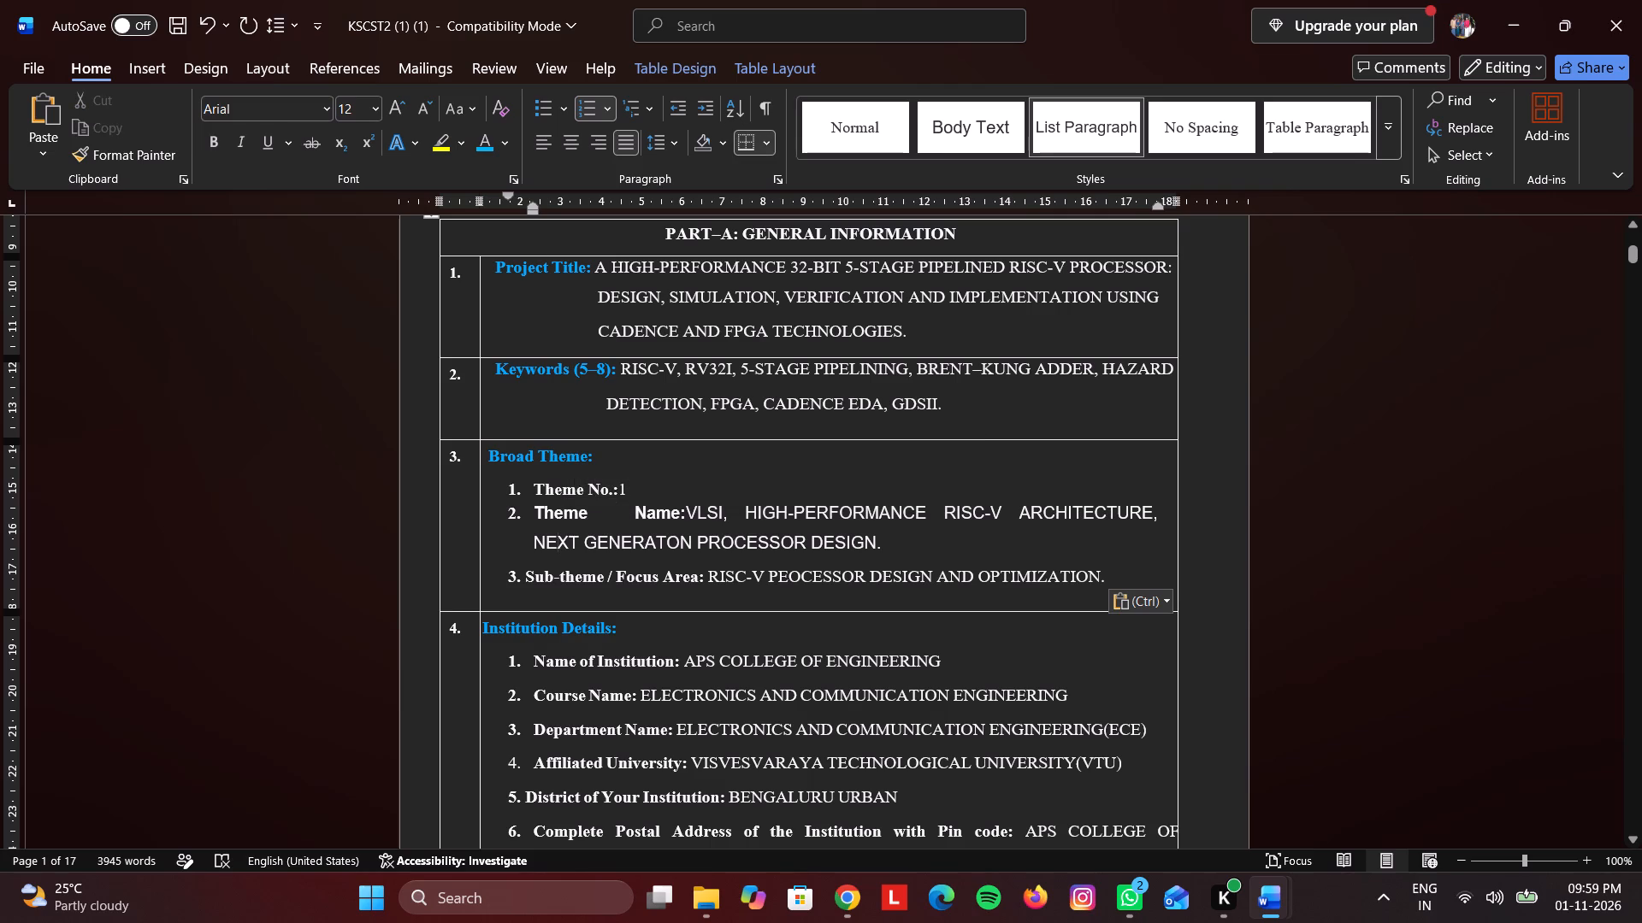
click(888, 552)
drag(888, 551, 605, 516)
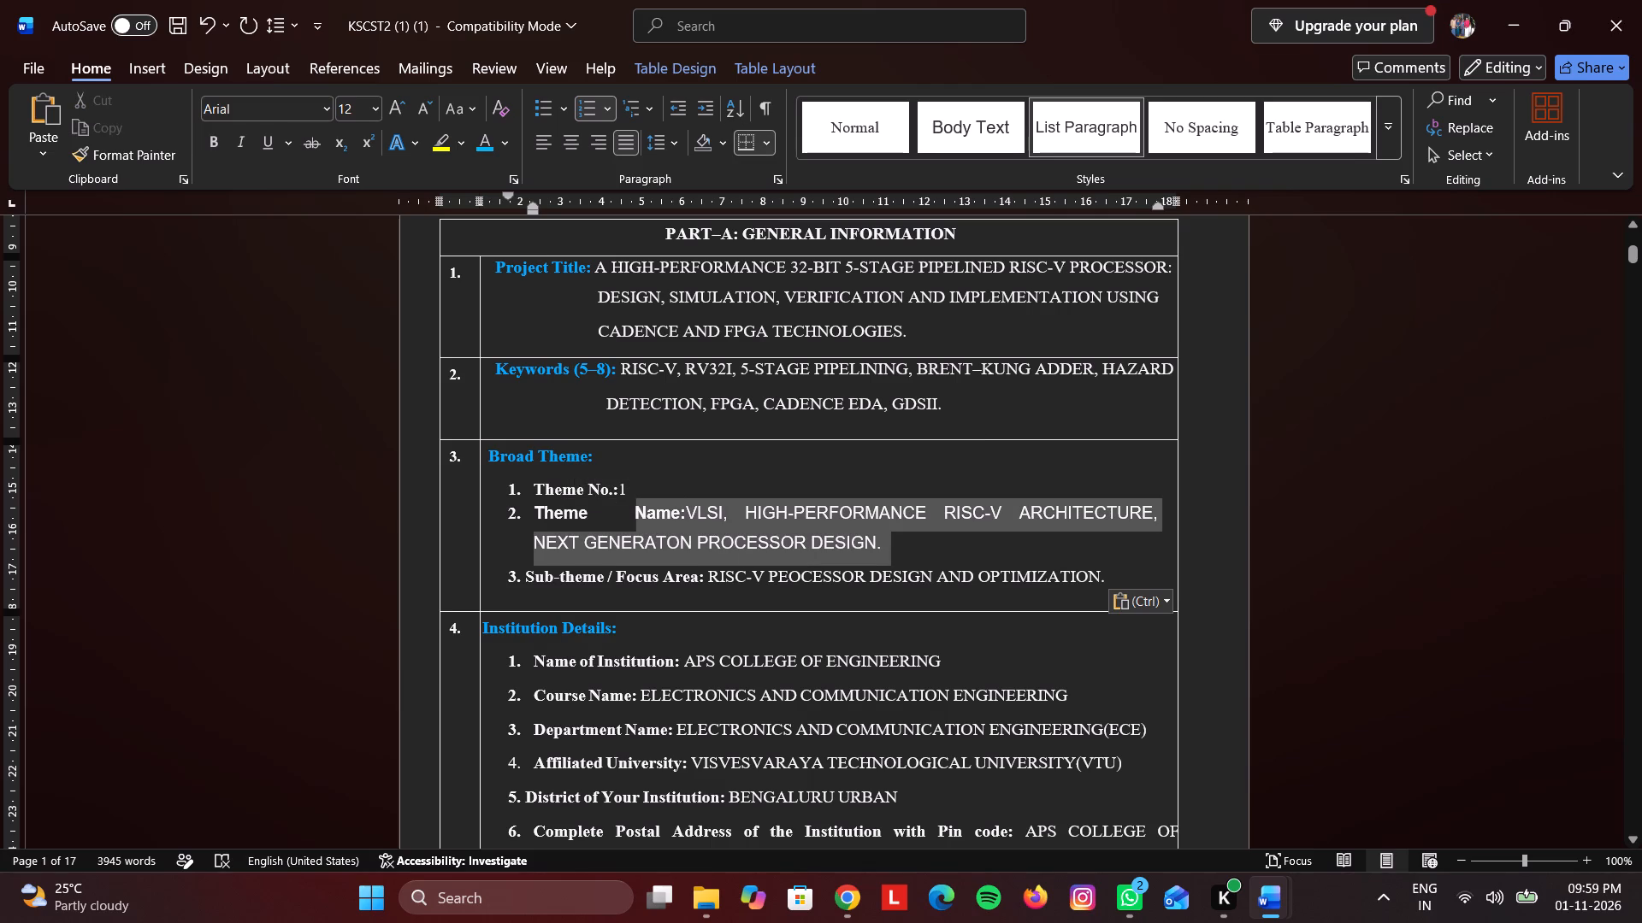
drag(605, 516, 560, 516)
click(644, 454)
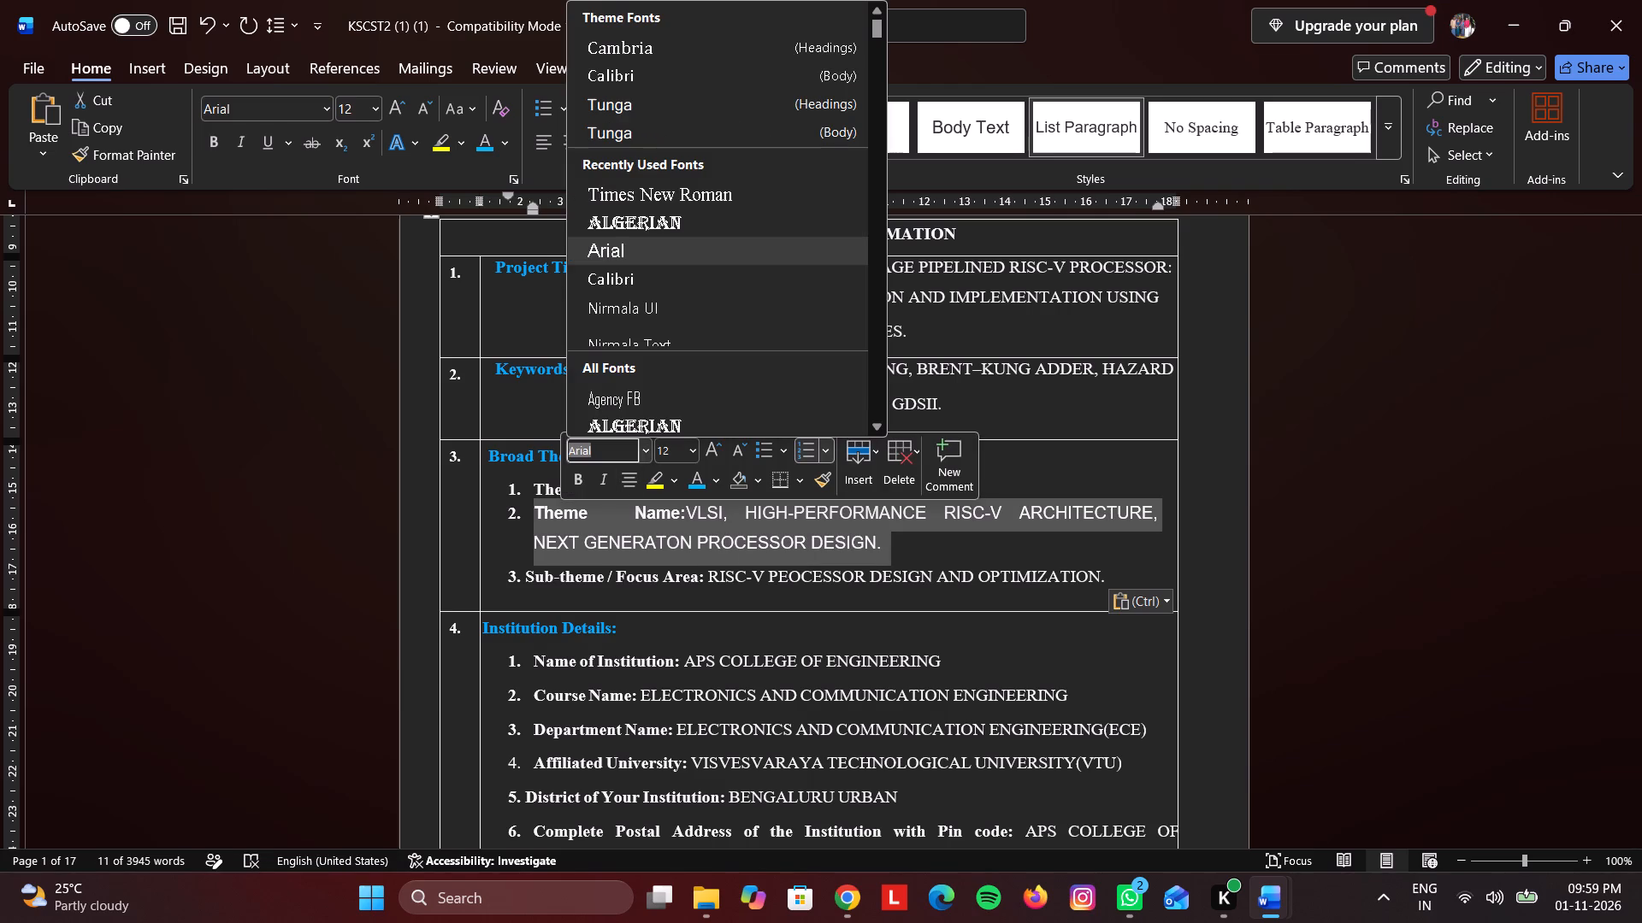
click(685, 198)
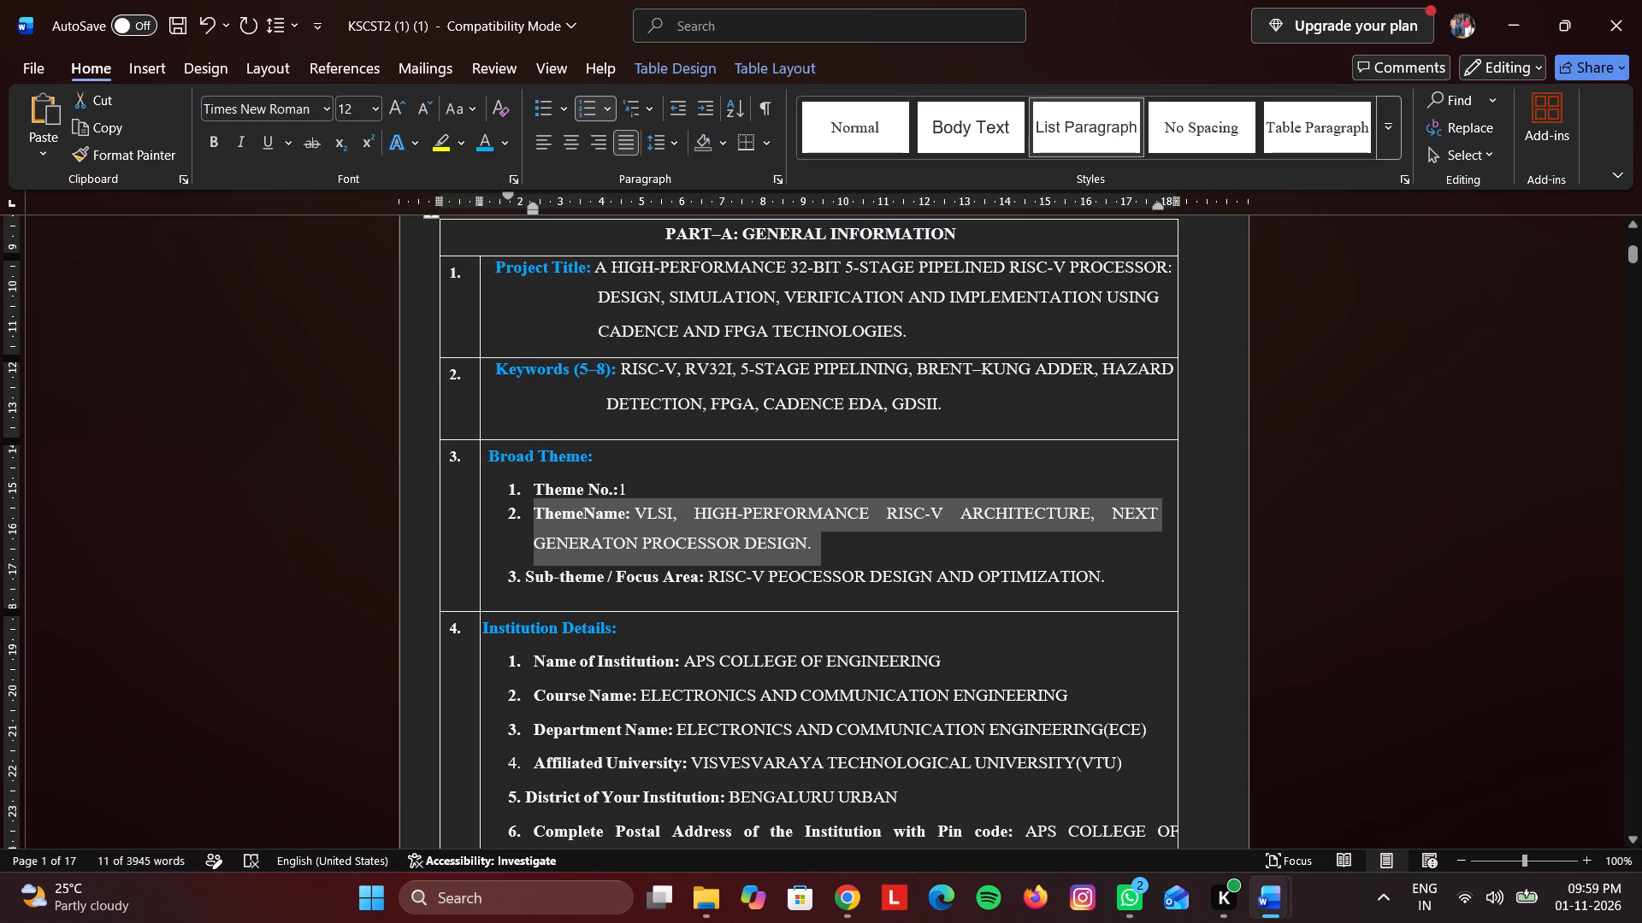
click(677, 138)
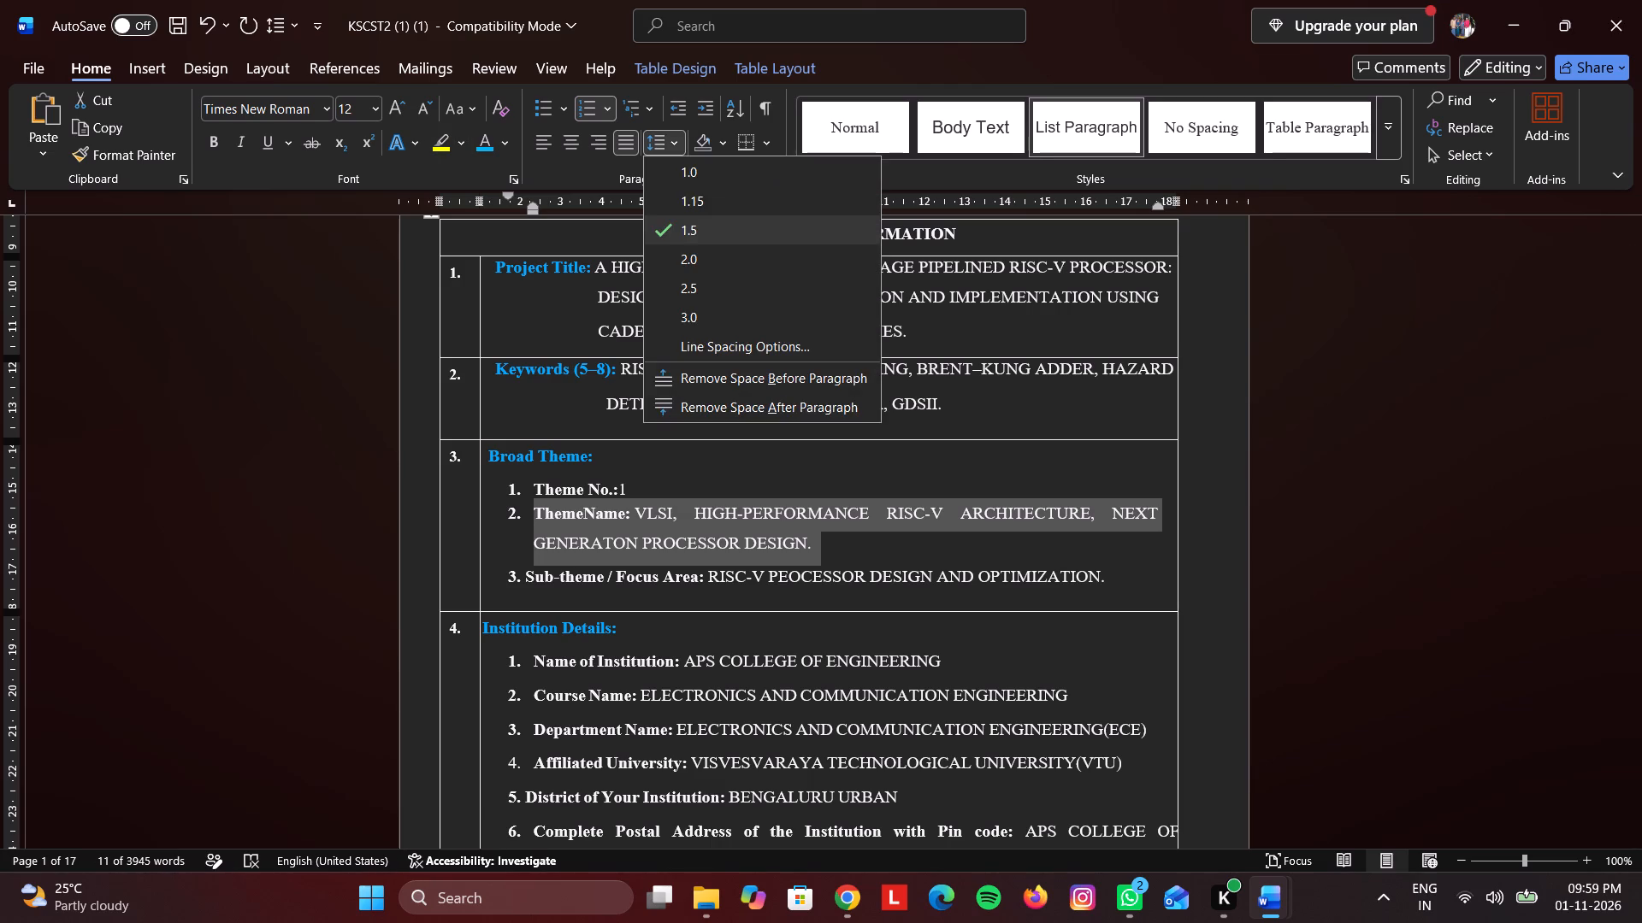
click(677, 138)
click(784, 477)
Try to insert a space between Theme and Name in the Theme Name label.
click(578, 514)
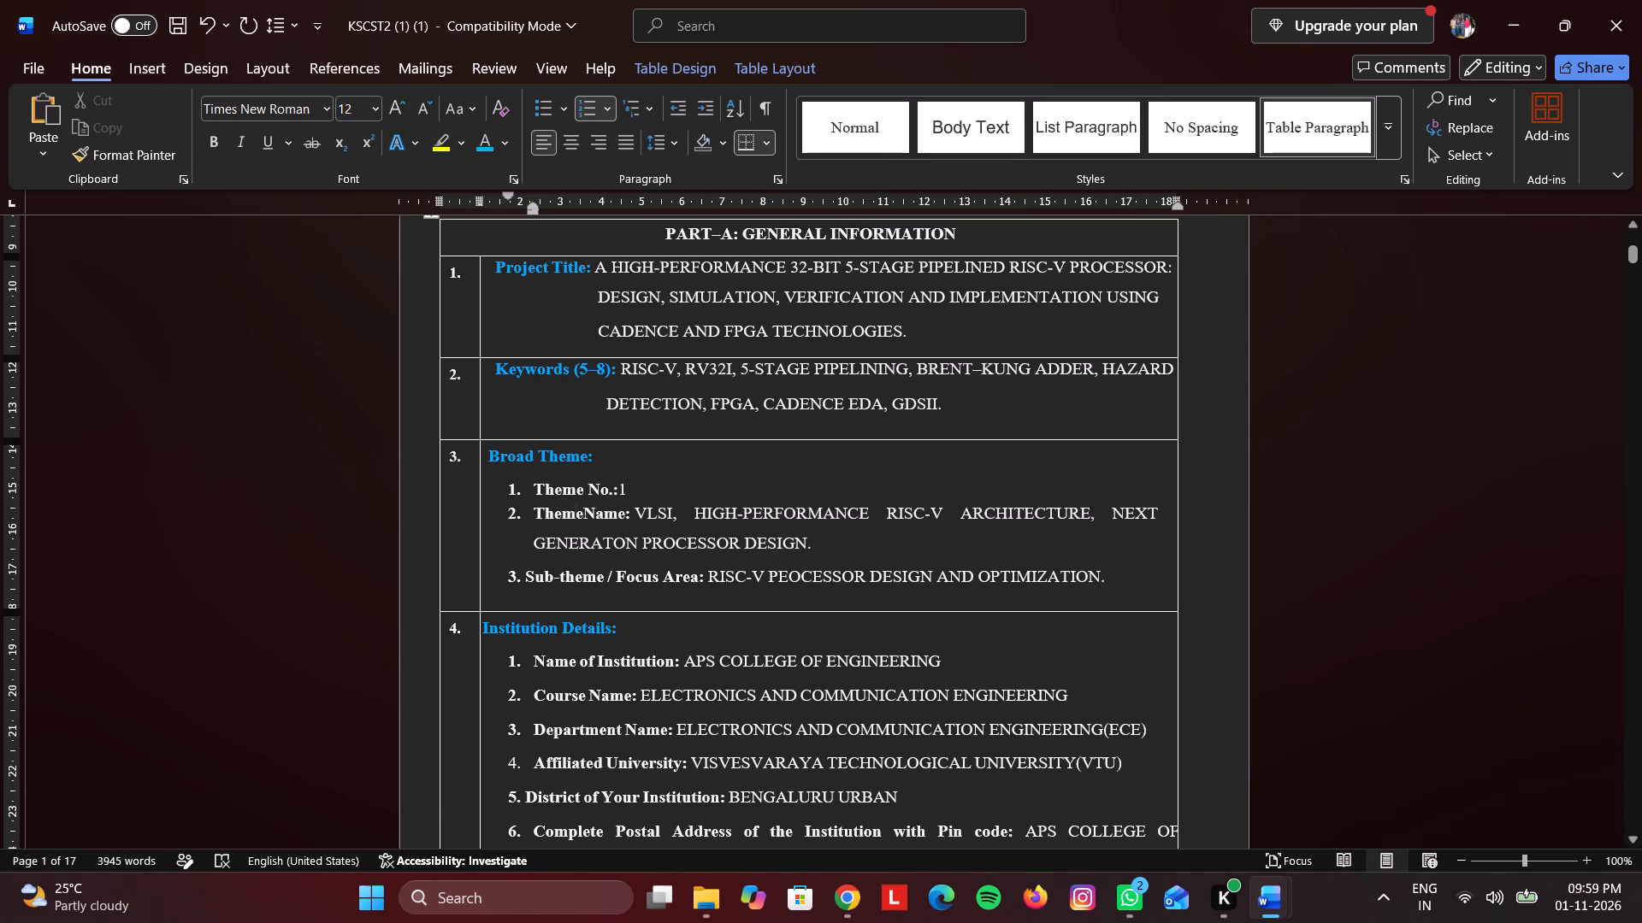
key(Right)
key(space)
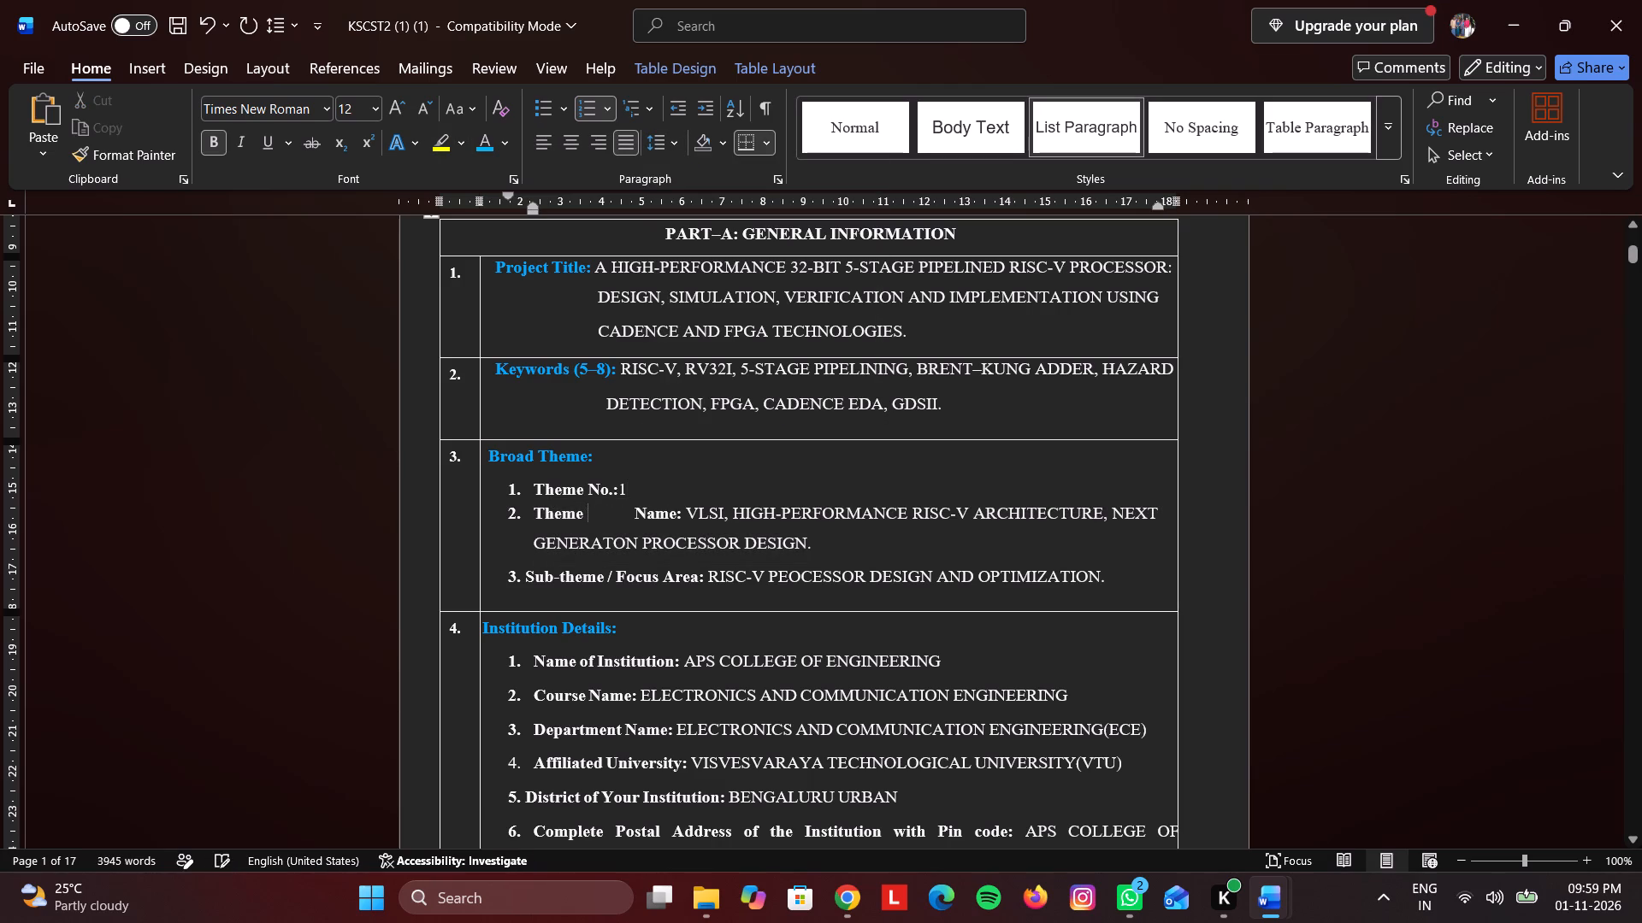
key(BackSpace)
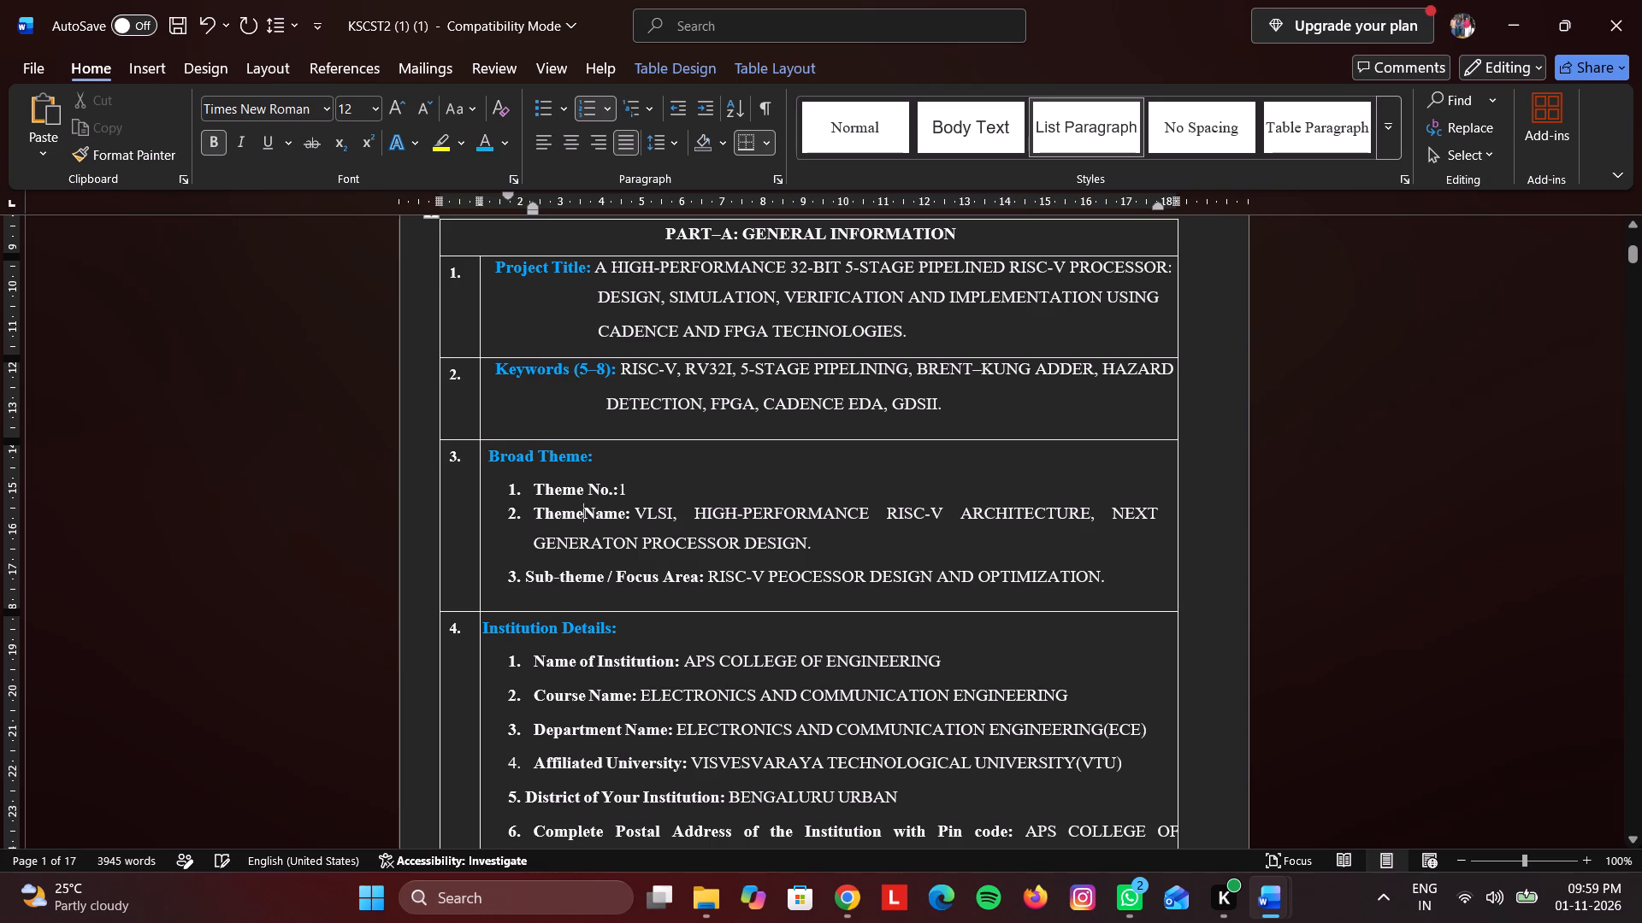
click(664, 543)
Break the Theme Name text before GENERATON, keeping the continuation as an unnumbered line within item 2.
scroll(762, 550, down, 1)
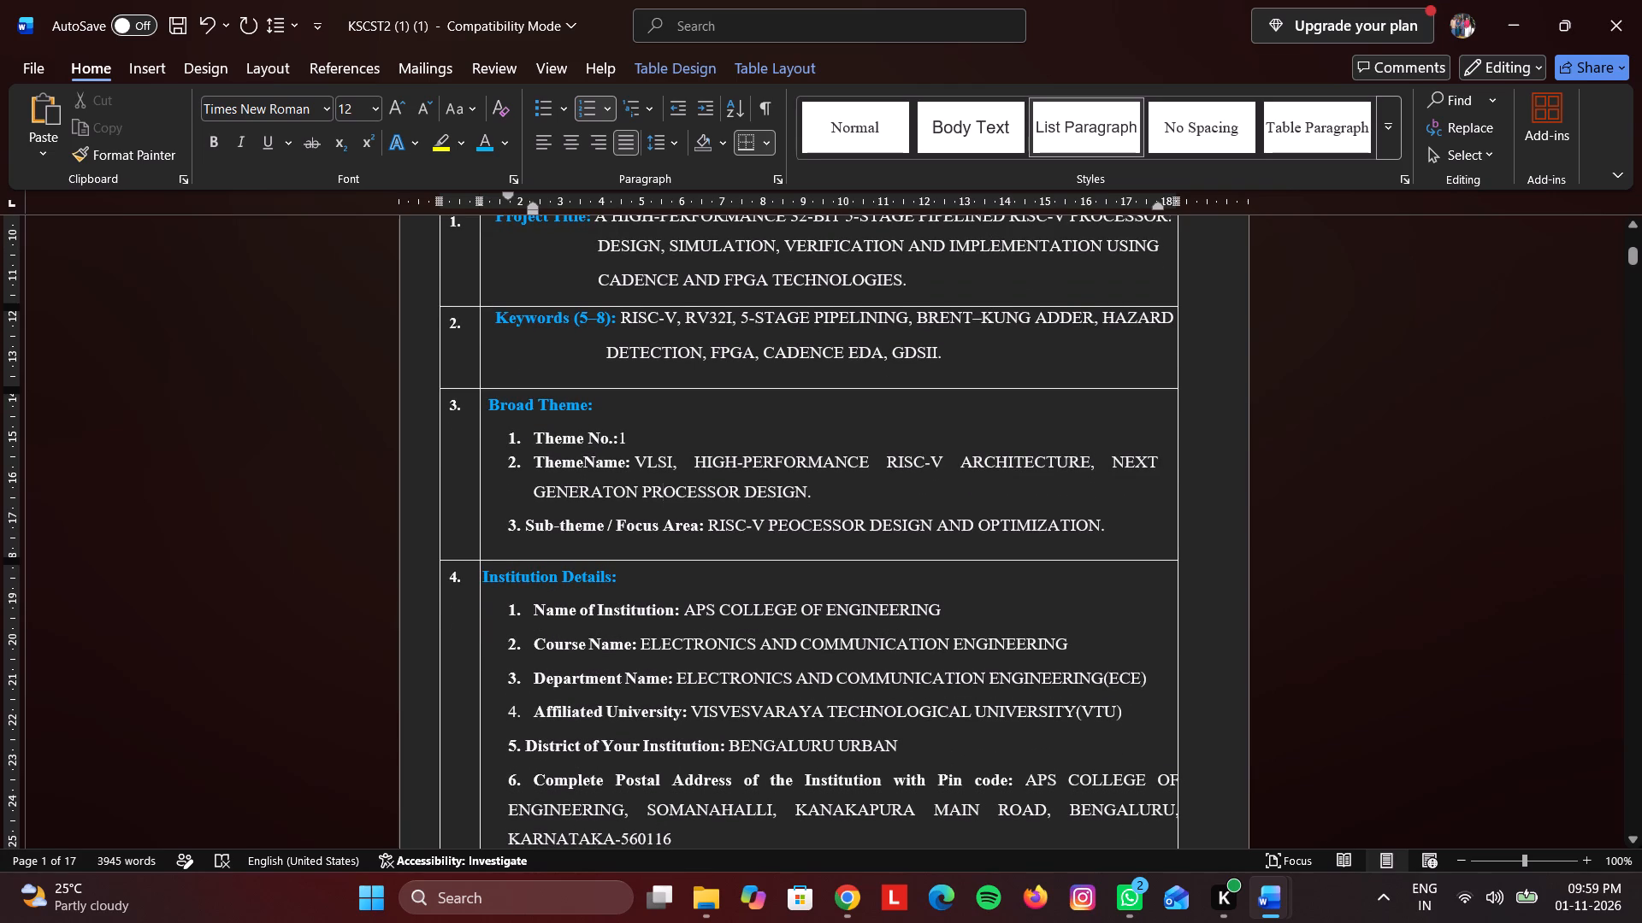
click(532, 495)
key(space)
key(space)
key(Return)
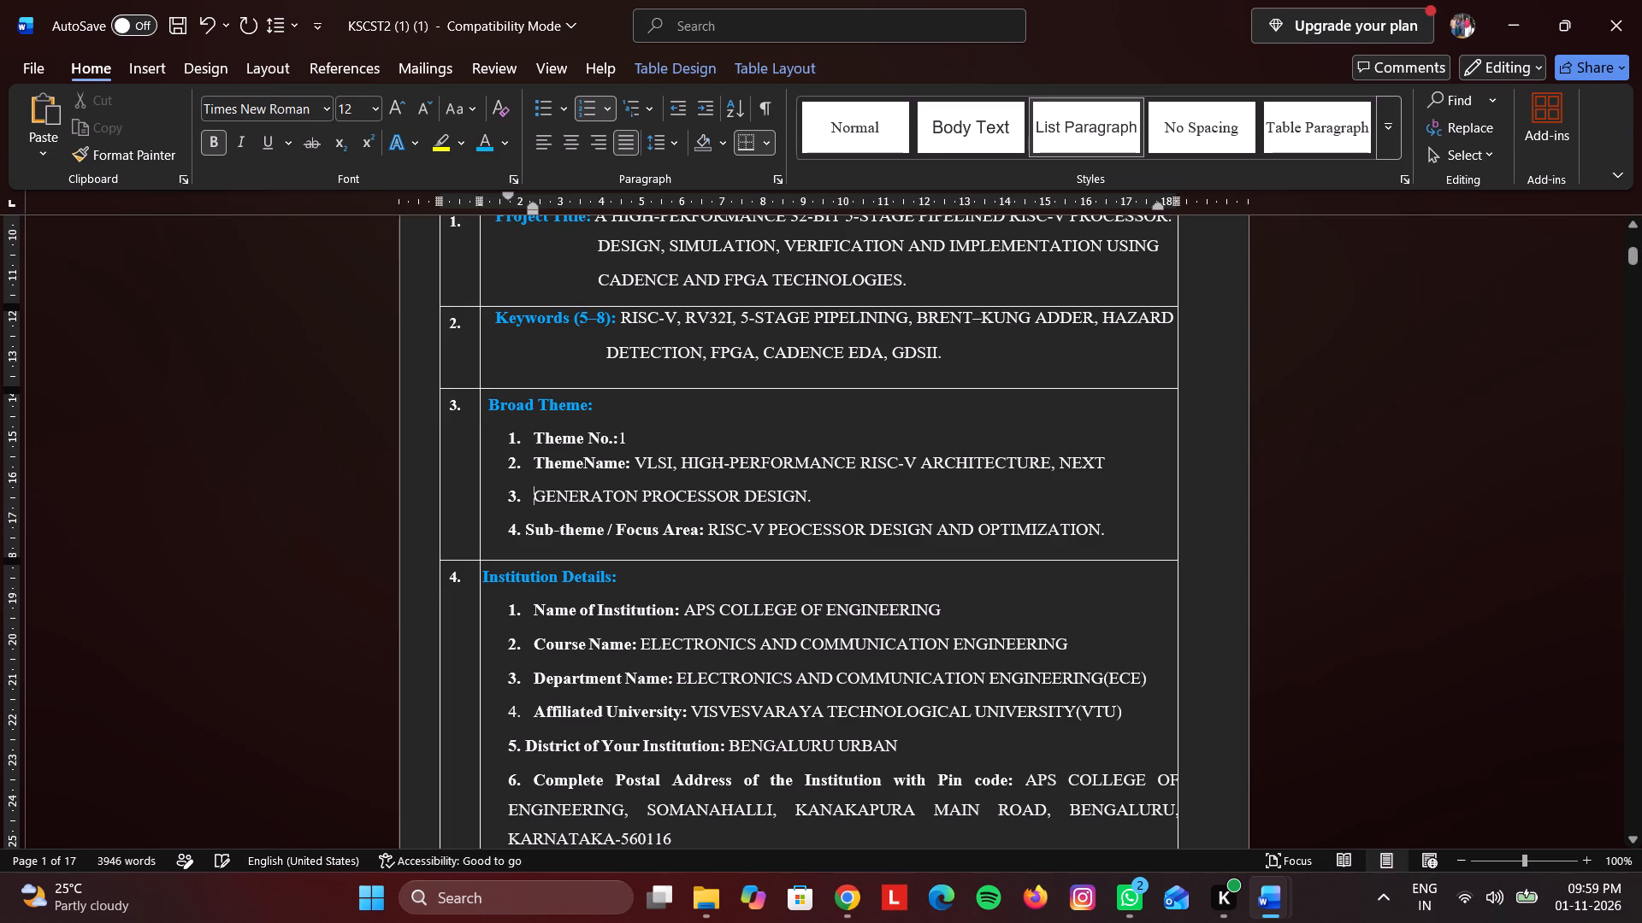
key(BackSpace)
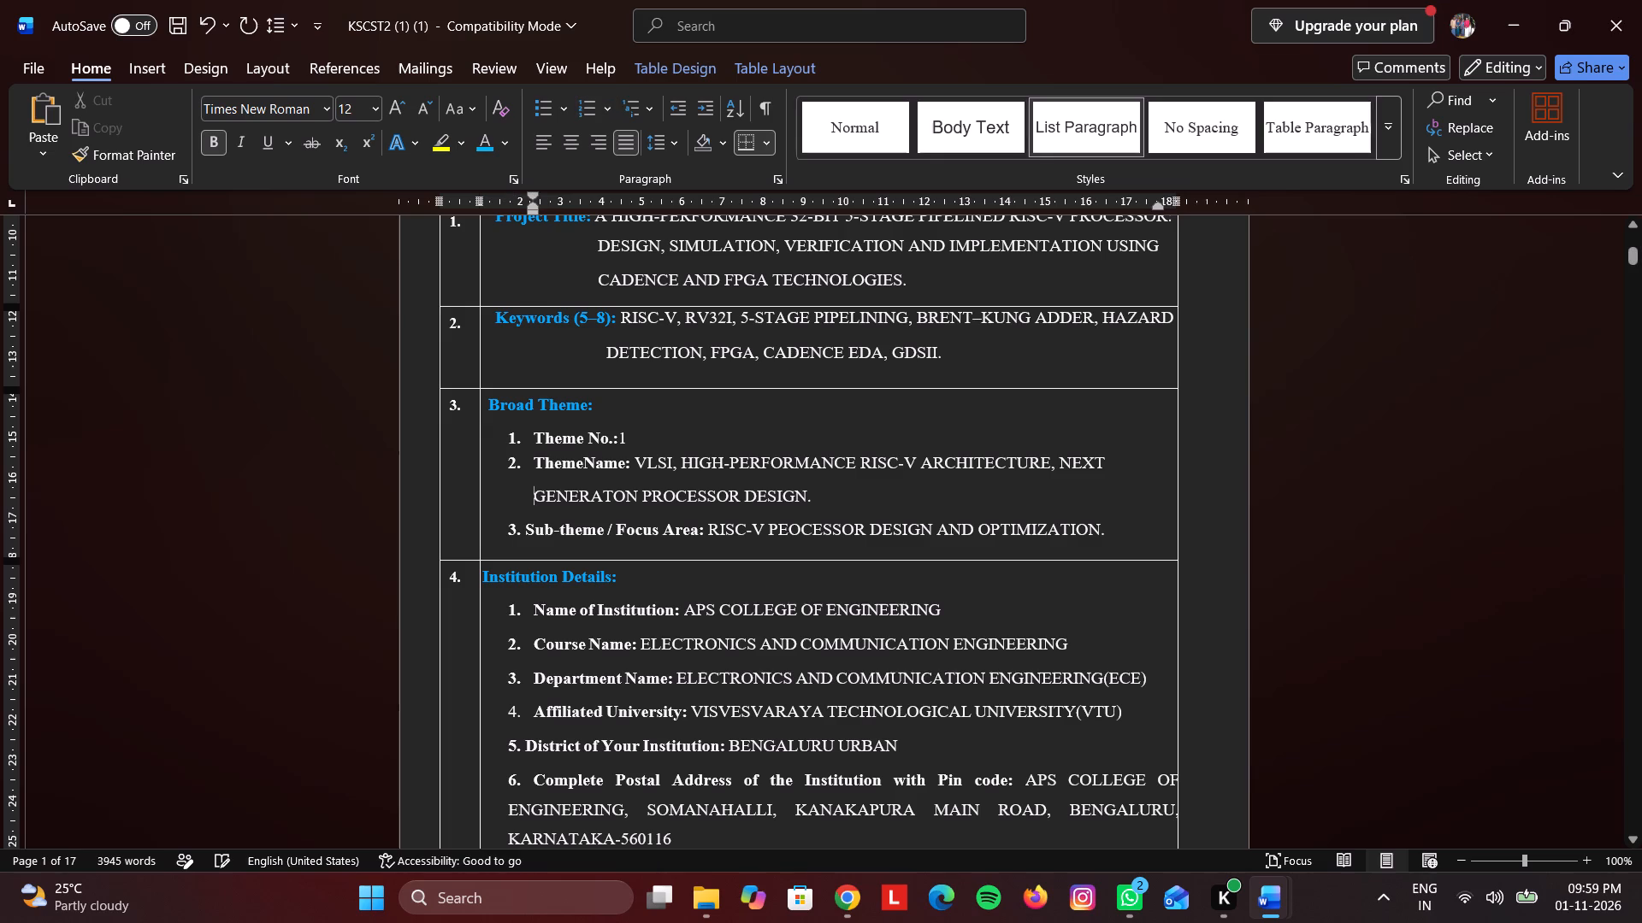
Indent the GENERATON PROCESSOR DESIGN line with spaces so it starts beneath VLSI in the line above.
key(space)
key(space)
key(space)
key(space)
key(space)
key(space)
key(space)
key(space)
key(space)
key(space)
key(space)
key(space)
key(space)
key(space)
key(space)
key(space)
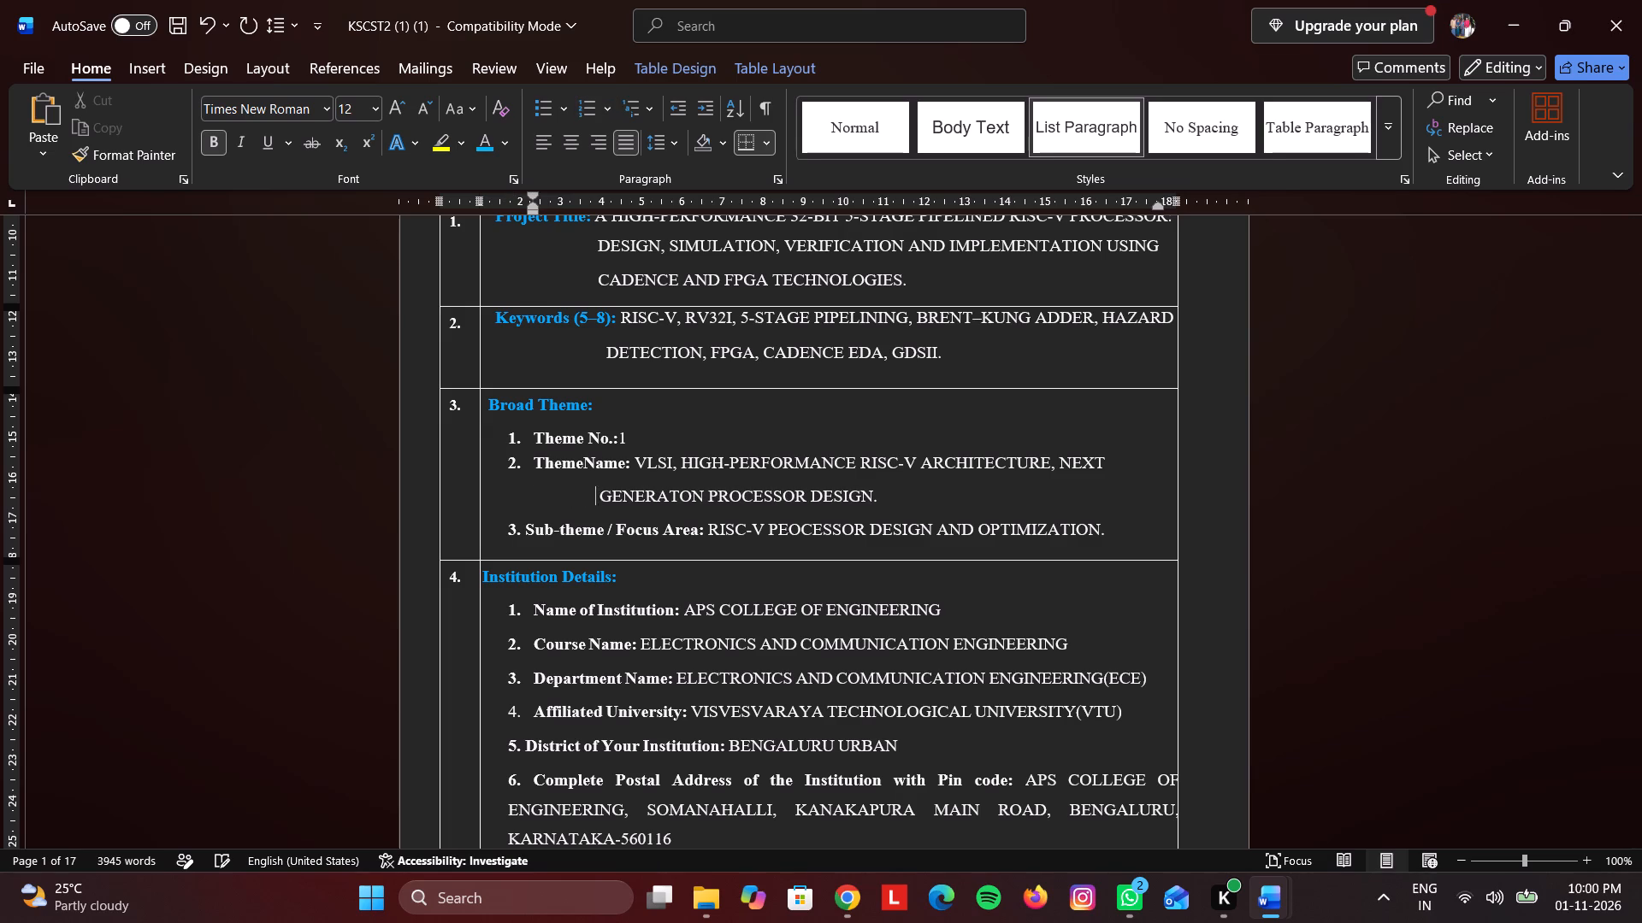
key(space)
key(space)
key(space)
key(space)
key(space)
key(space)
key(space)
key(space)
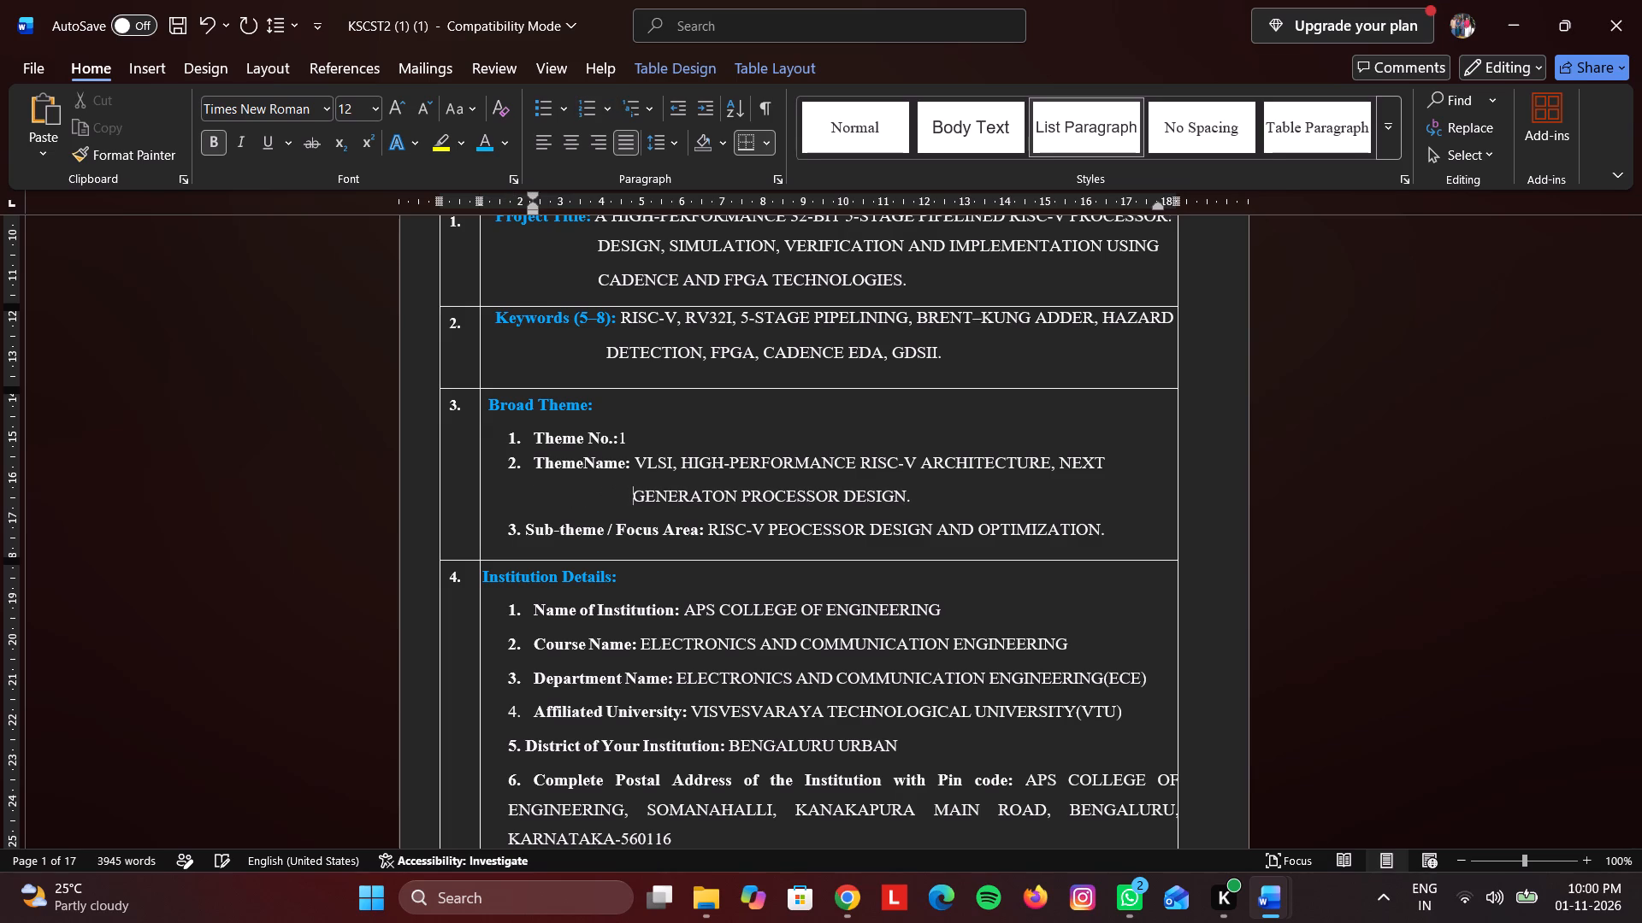
Fix the spacing in the Theme Name label, with one space between its two words and one after the colon.
click(585, 457)
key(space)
scroll(676, 484, down, 1)
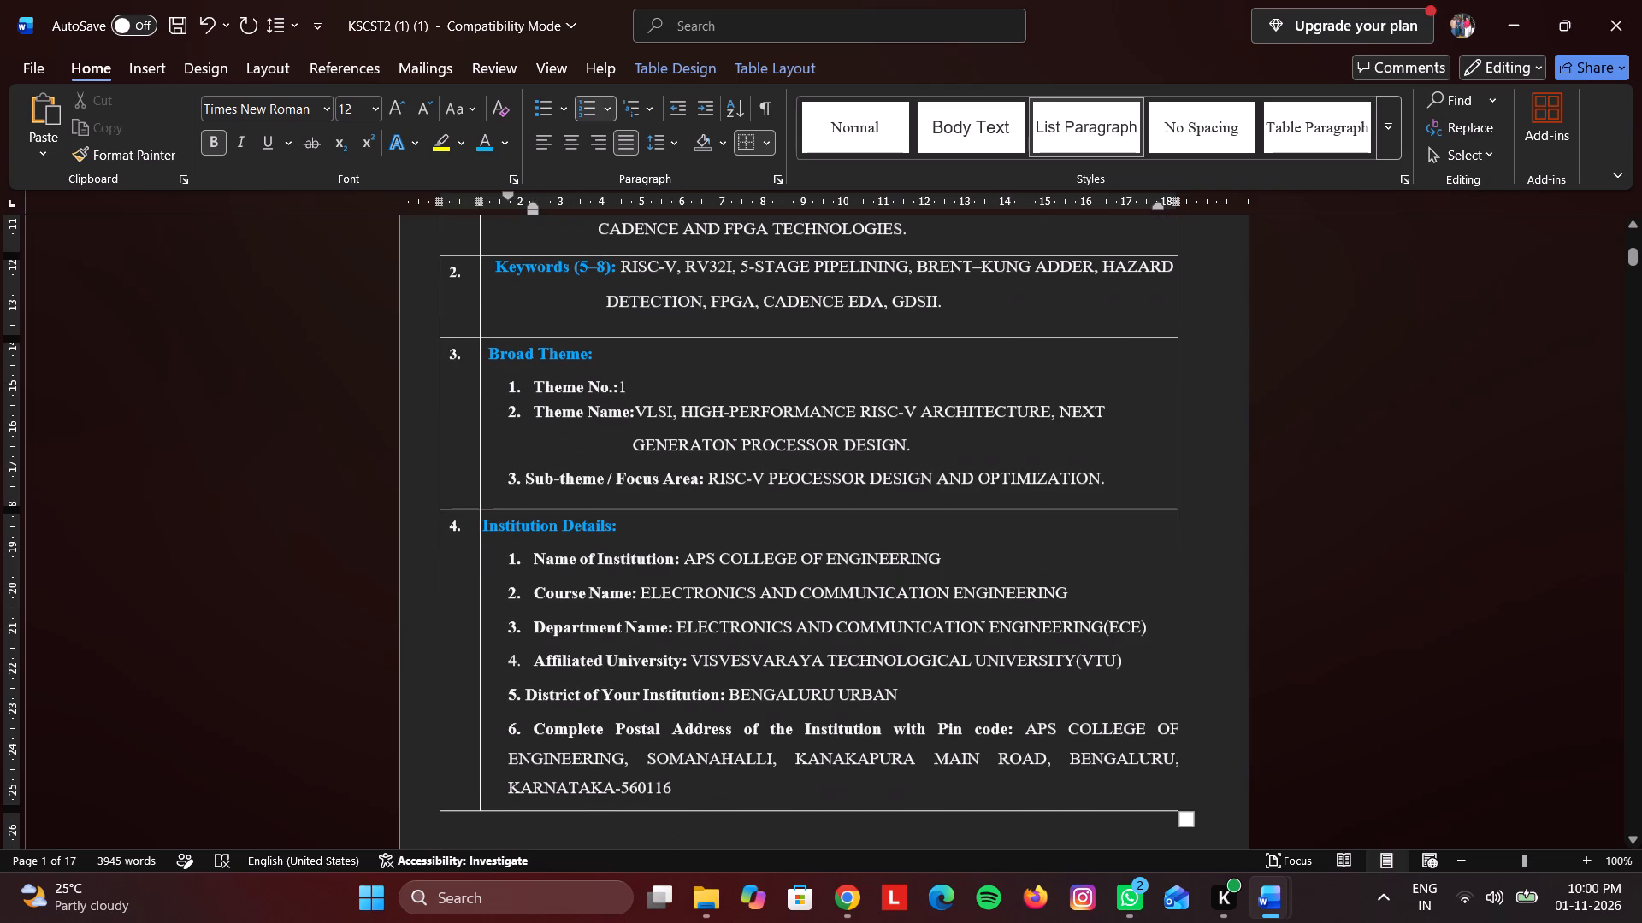
click(634, 407)
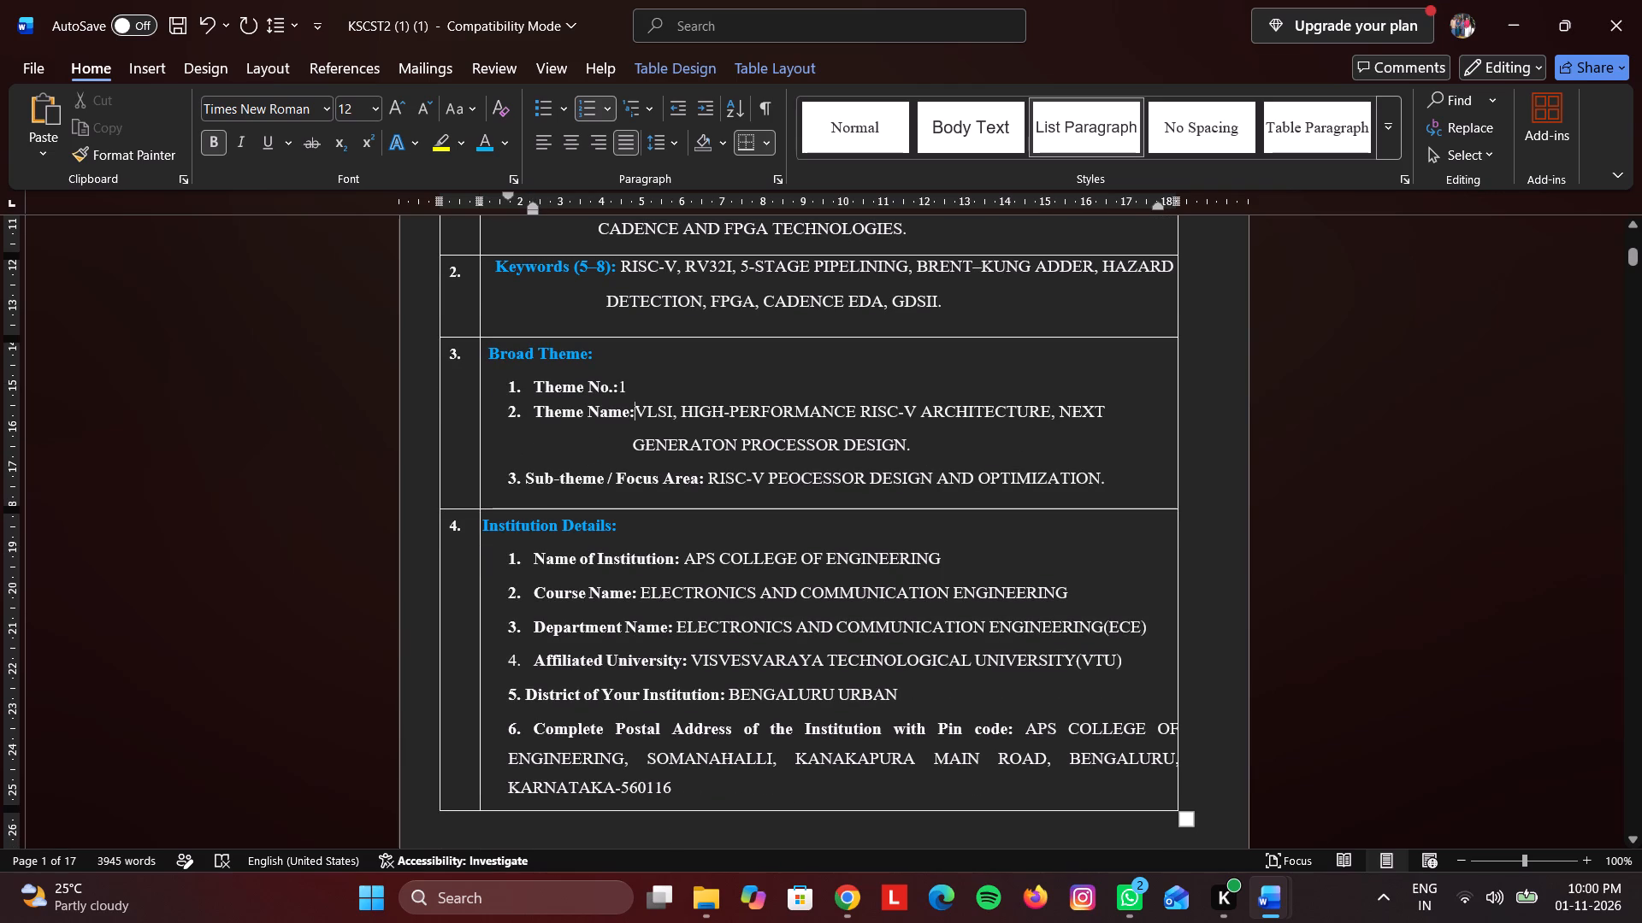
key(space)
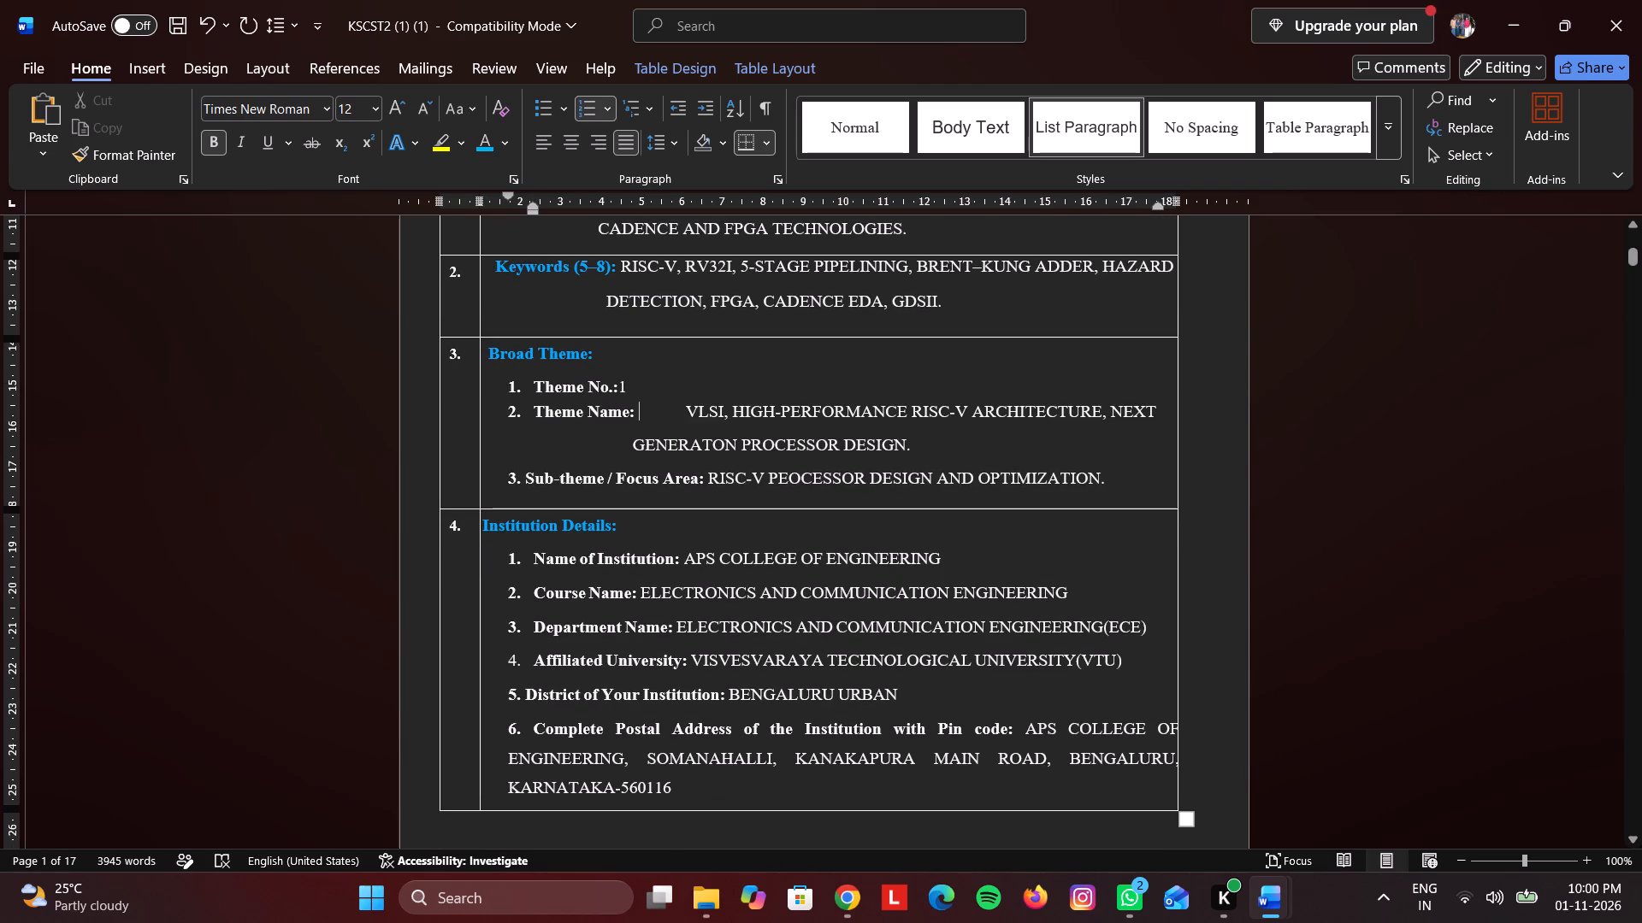
key(Right)
key(BackSpace)
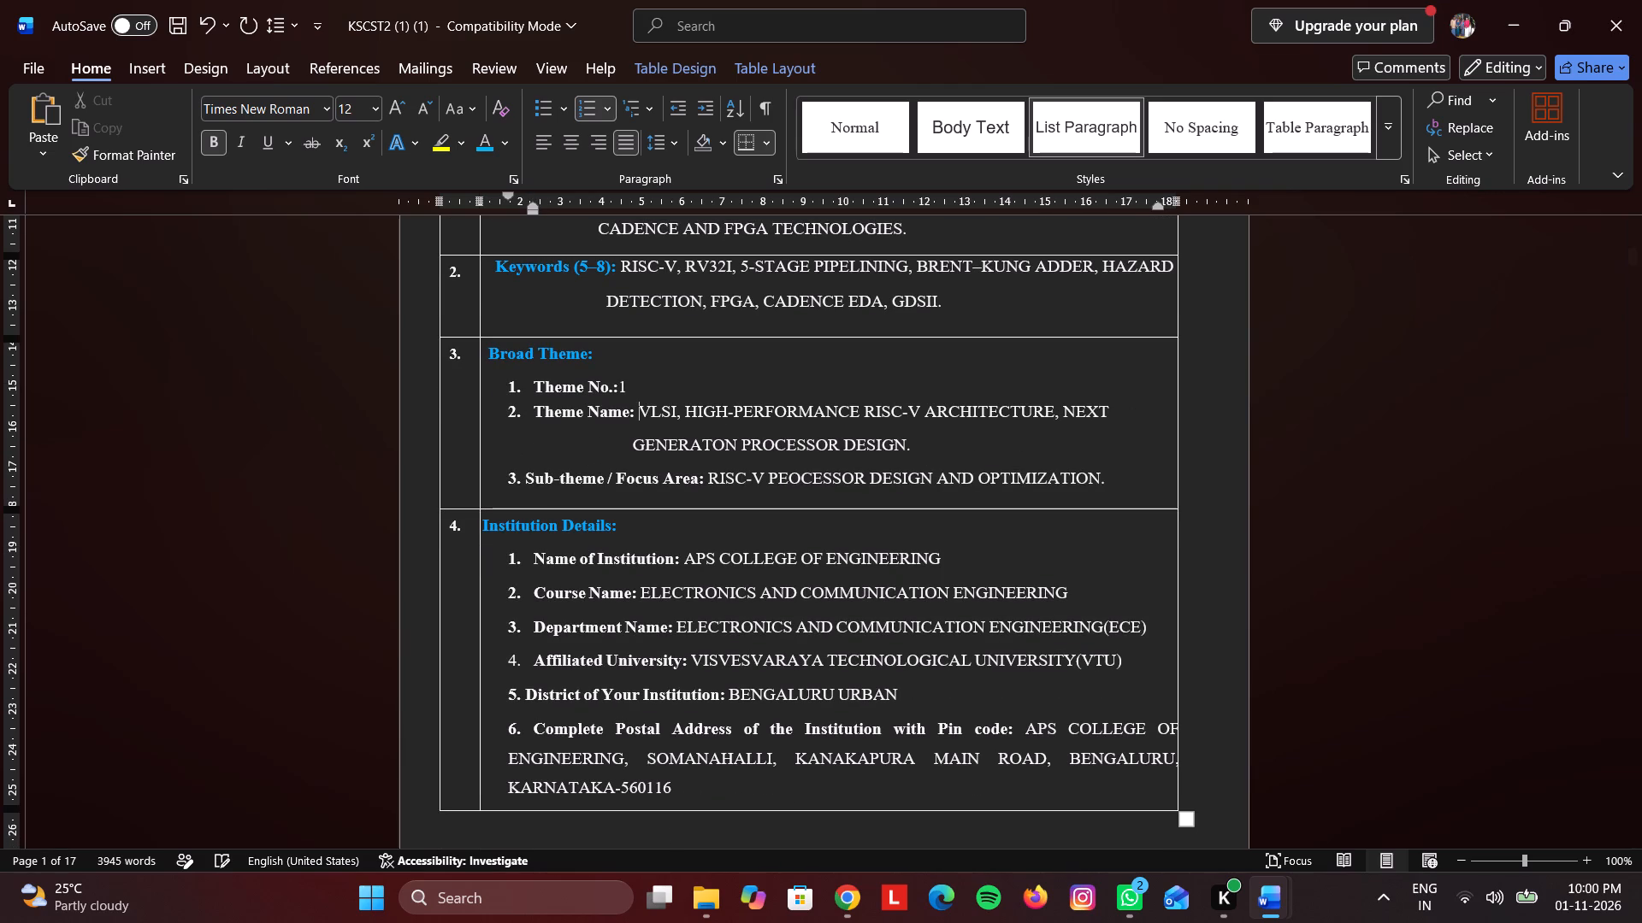
Replace the guide's name under Project Guide Details in KSCST2 (1) (1) with the one copied from Major Project KSCST.
scroll(721, 452, down, 1)
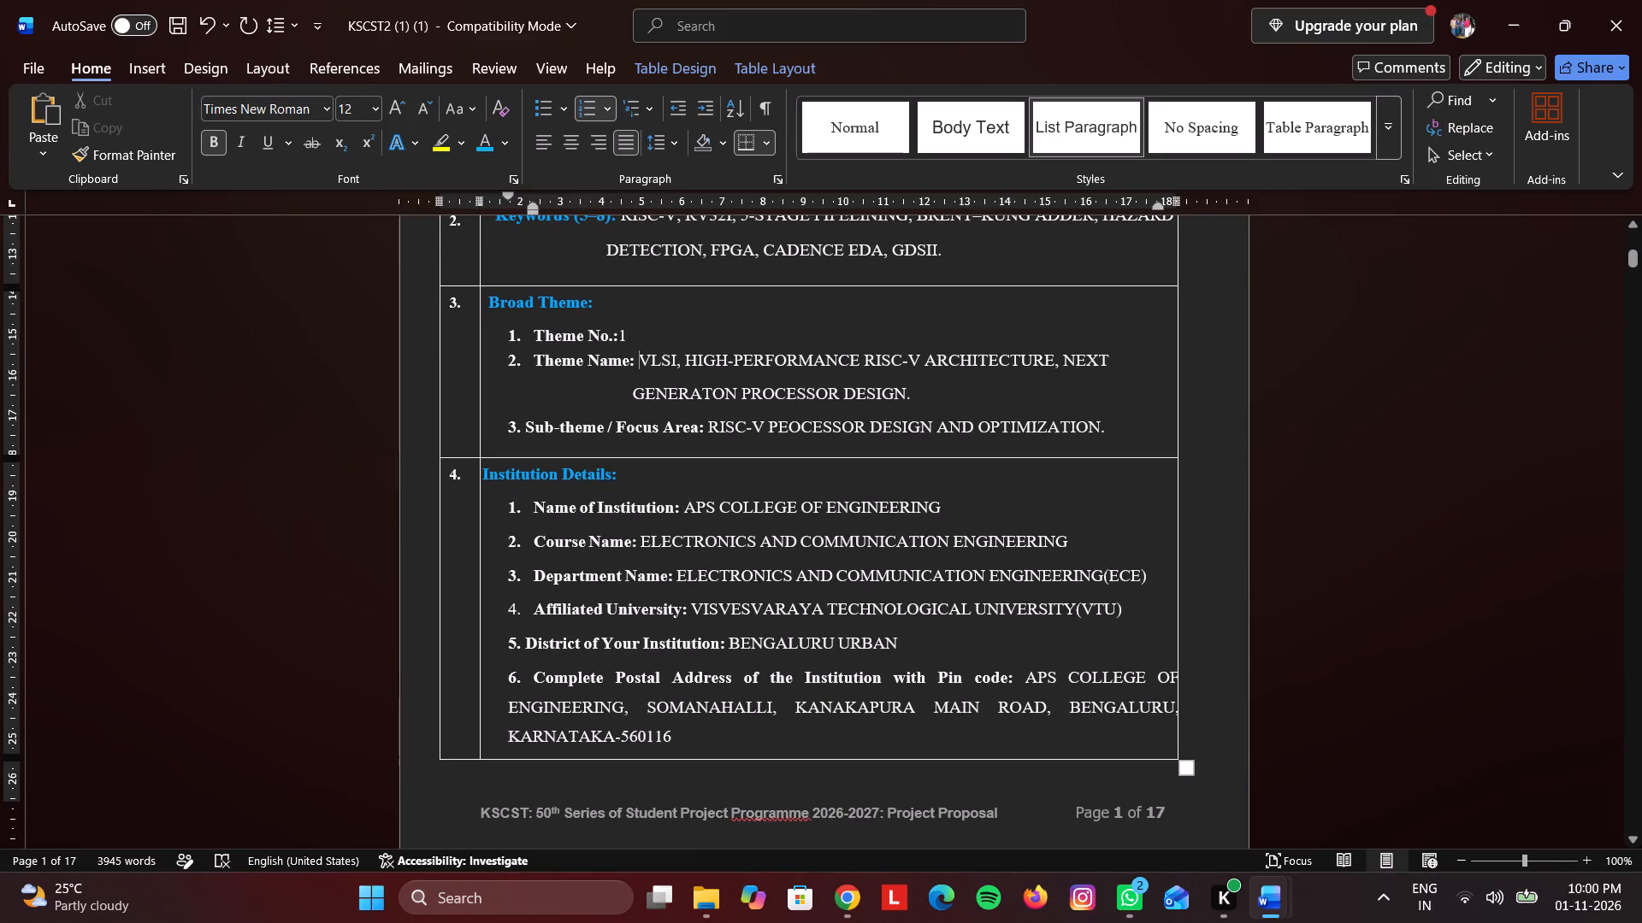
scroll(717, 463, down, 8)
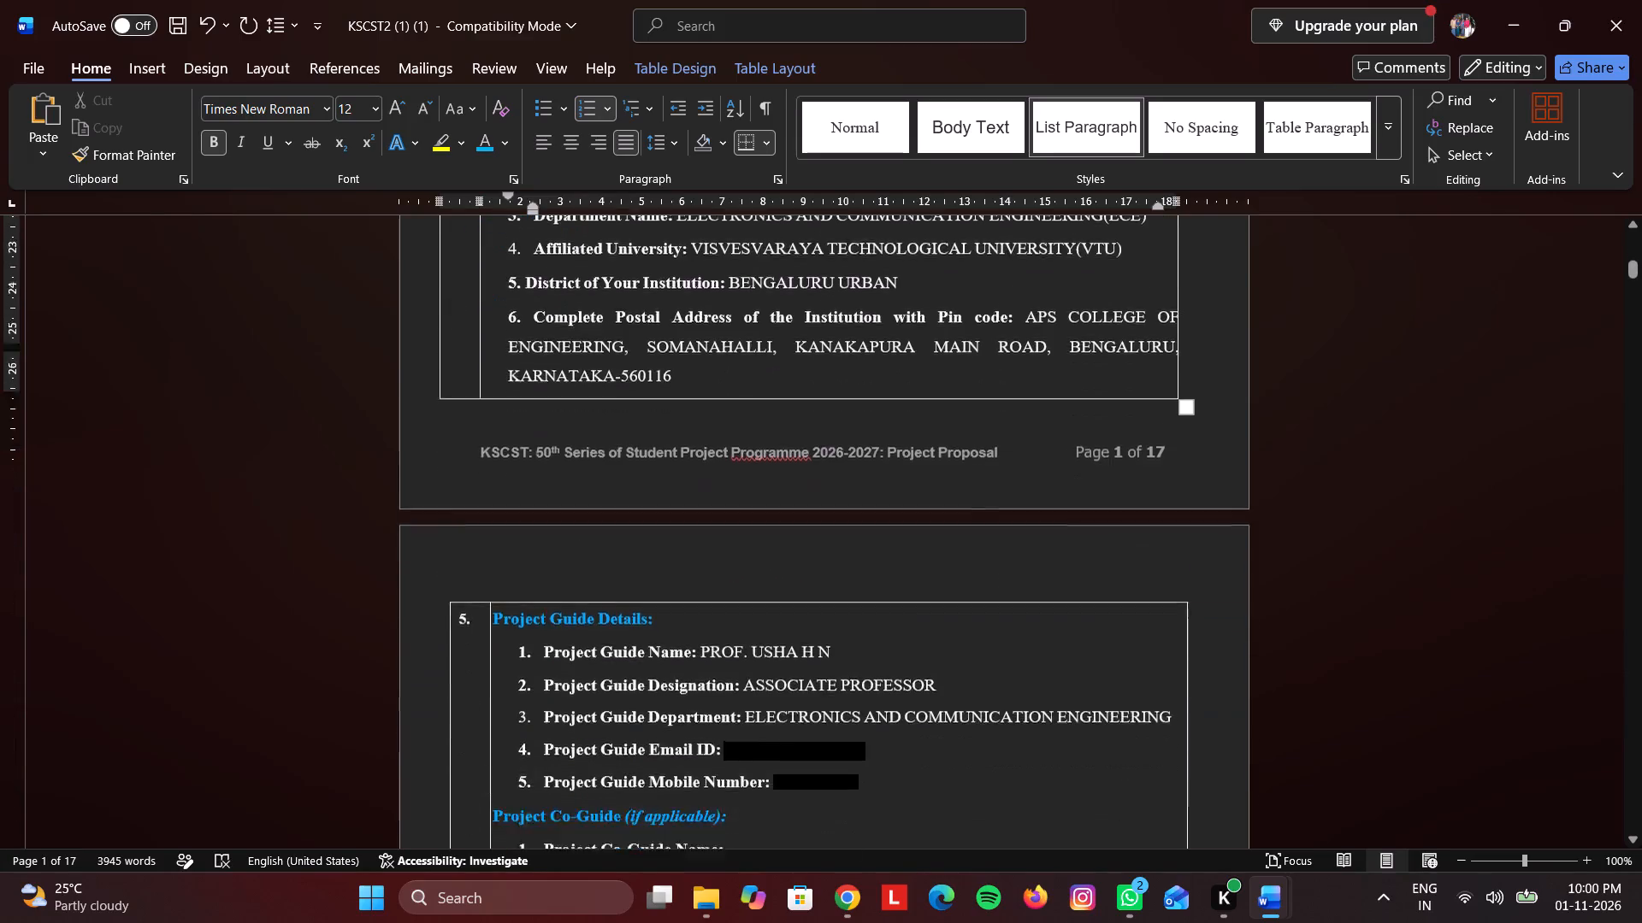
scroll(715, 467, down, 3)
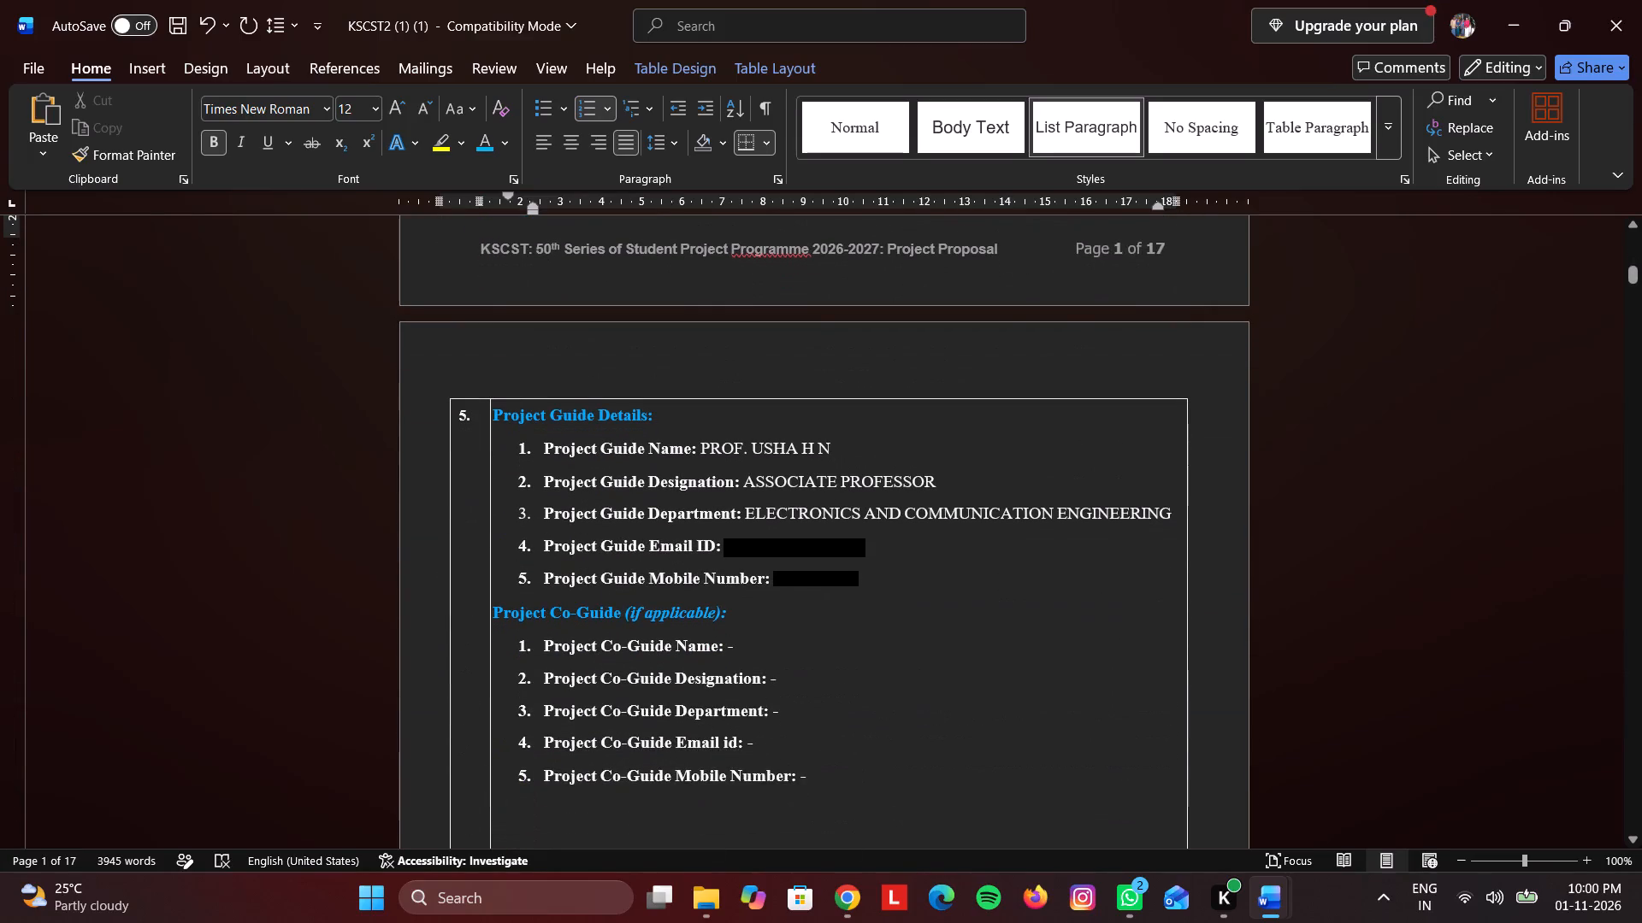
key(alt+Tab)
scroll(843, 558, down, 19)
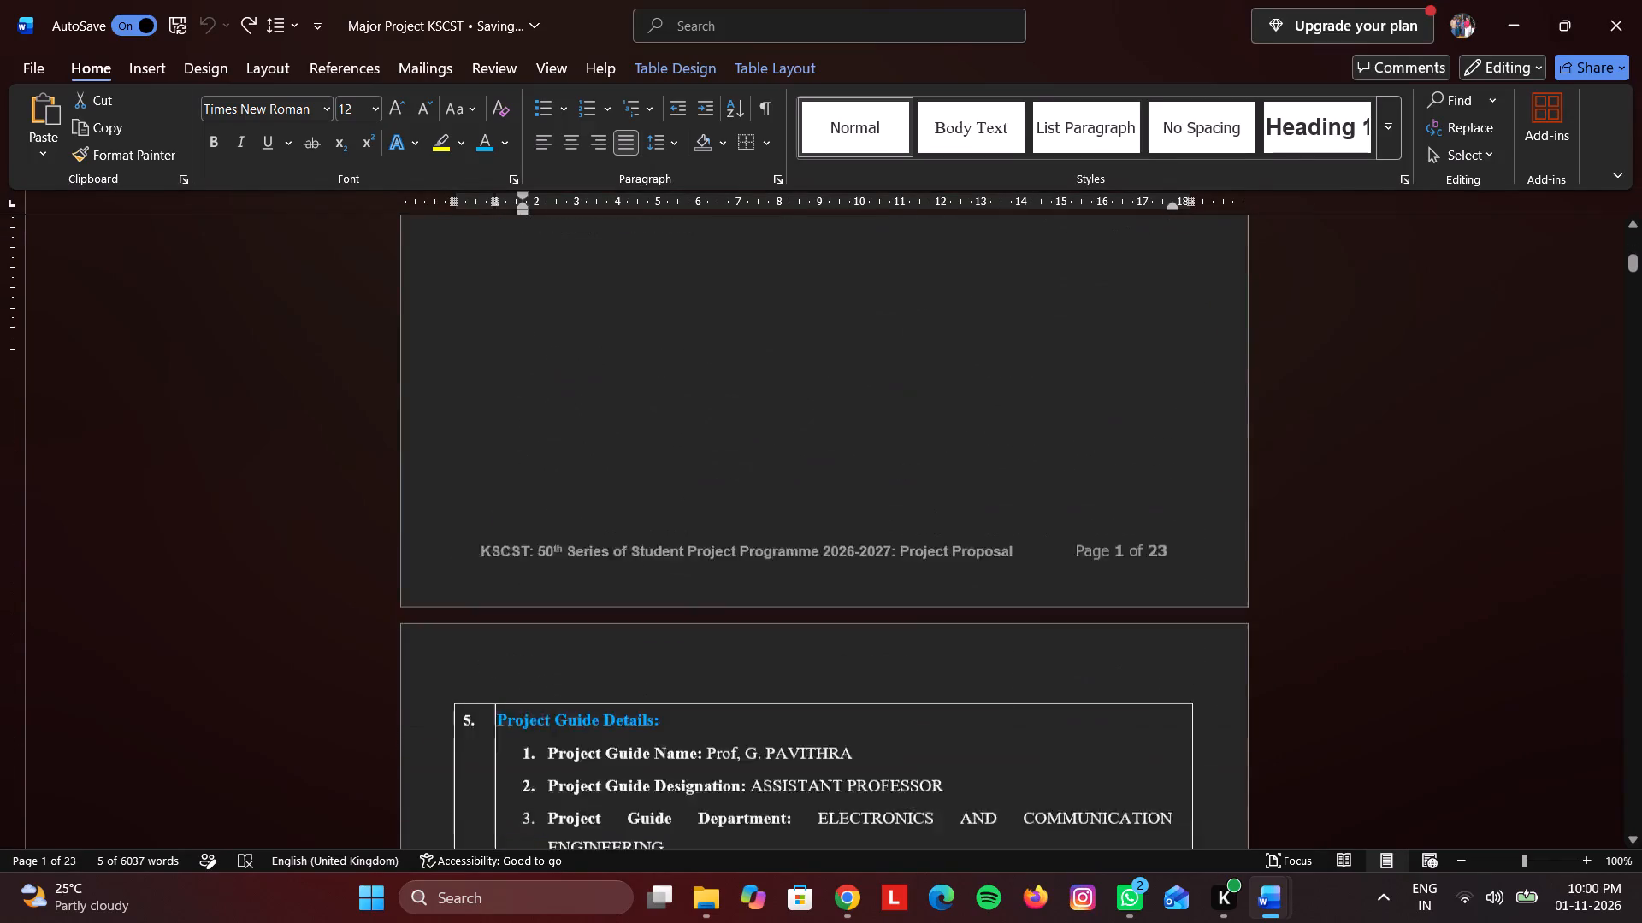
scroll(843, 559, down, 1)
click(745, 451)
drag(753, 450, 889, 450)
double_click(889, 450)
drag(745, 450, 865, 451)
key(ctrl+c)
key(alt+Tab)
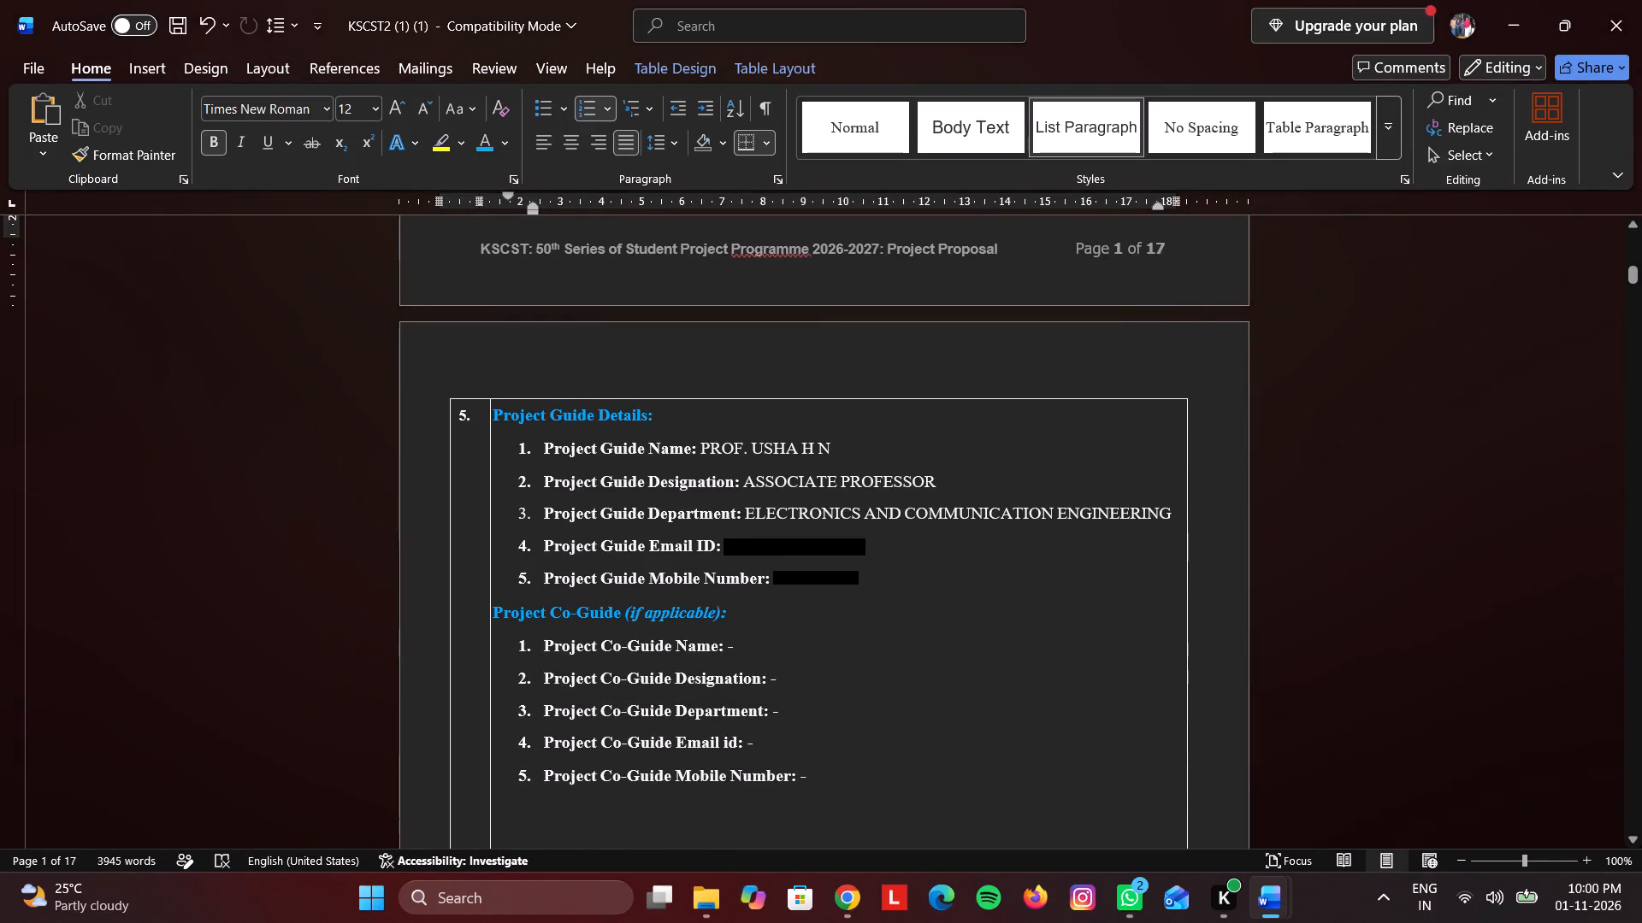
drag(752, 450, 845, 453)
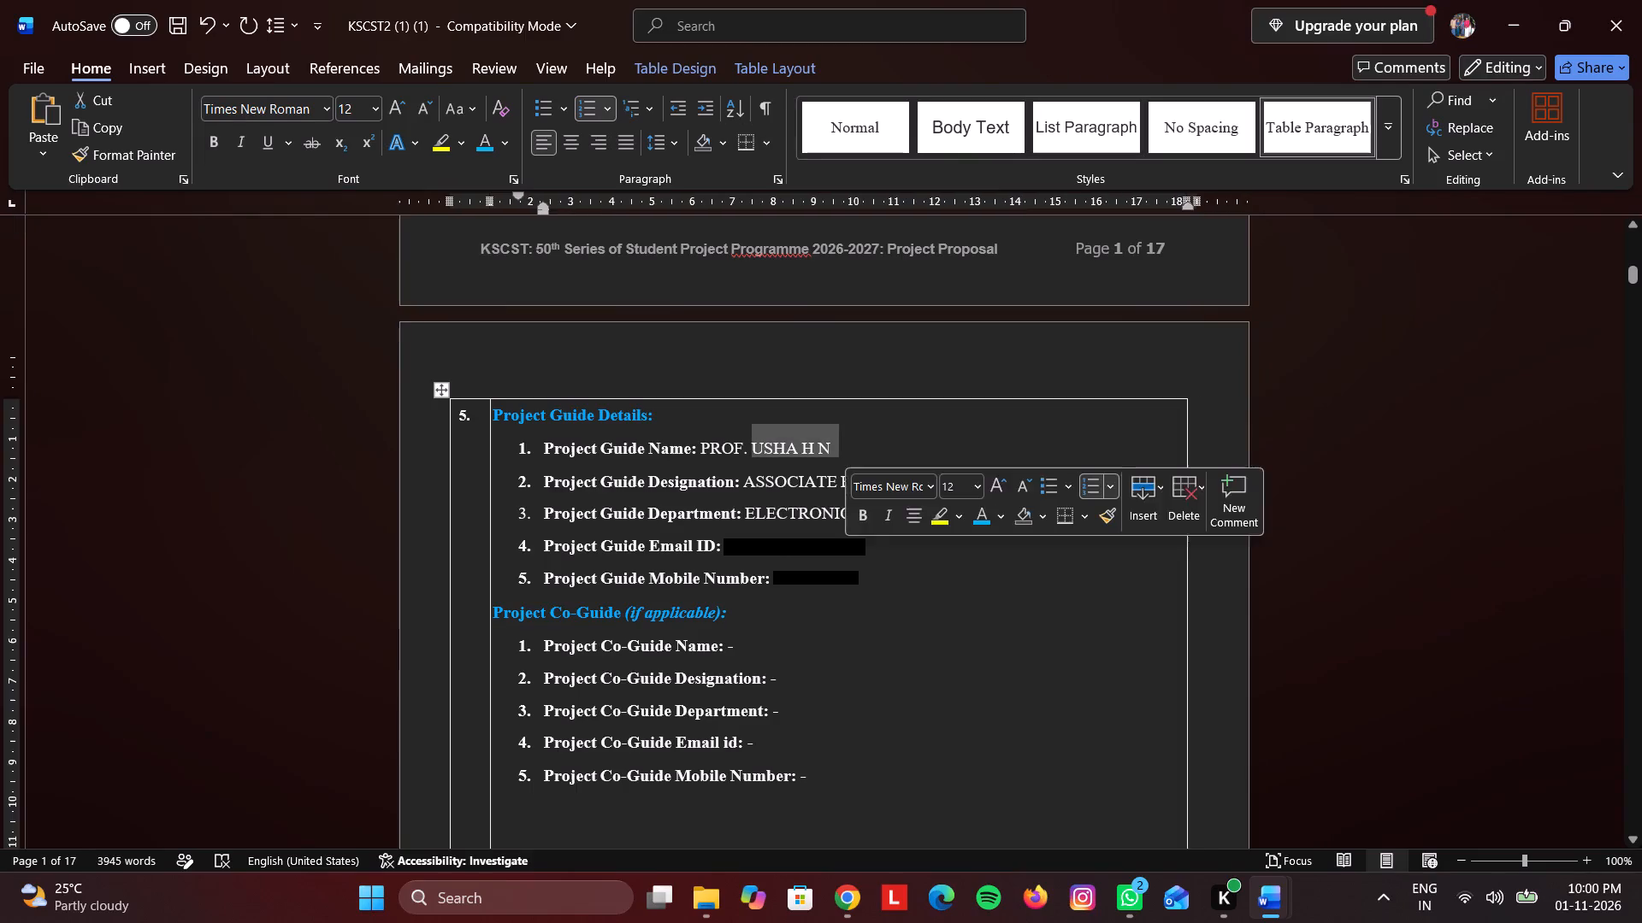
key(ctrl+v)
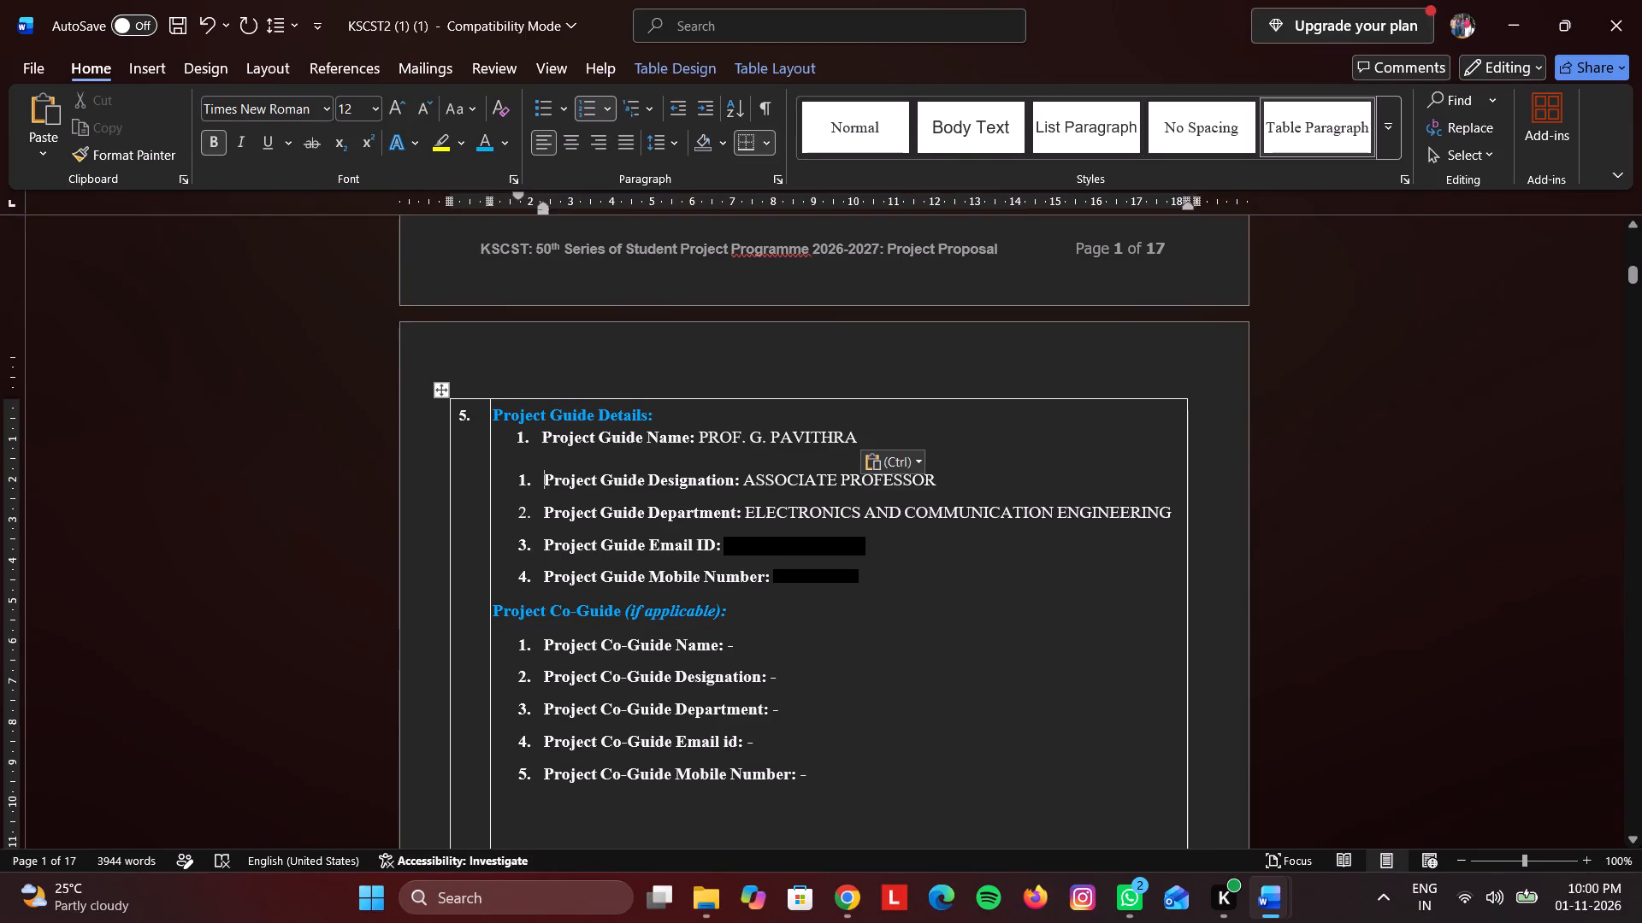
Replace the Project Guide Designation in KSCST2 (1) (1) with ASSISTANT PROFESSOR copied from Major Project KSCST.
key(alt+Tab)
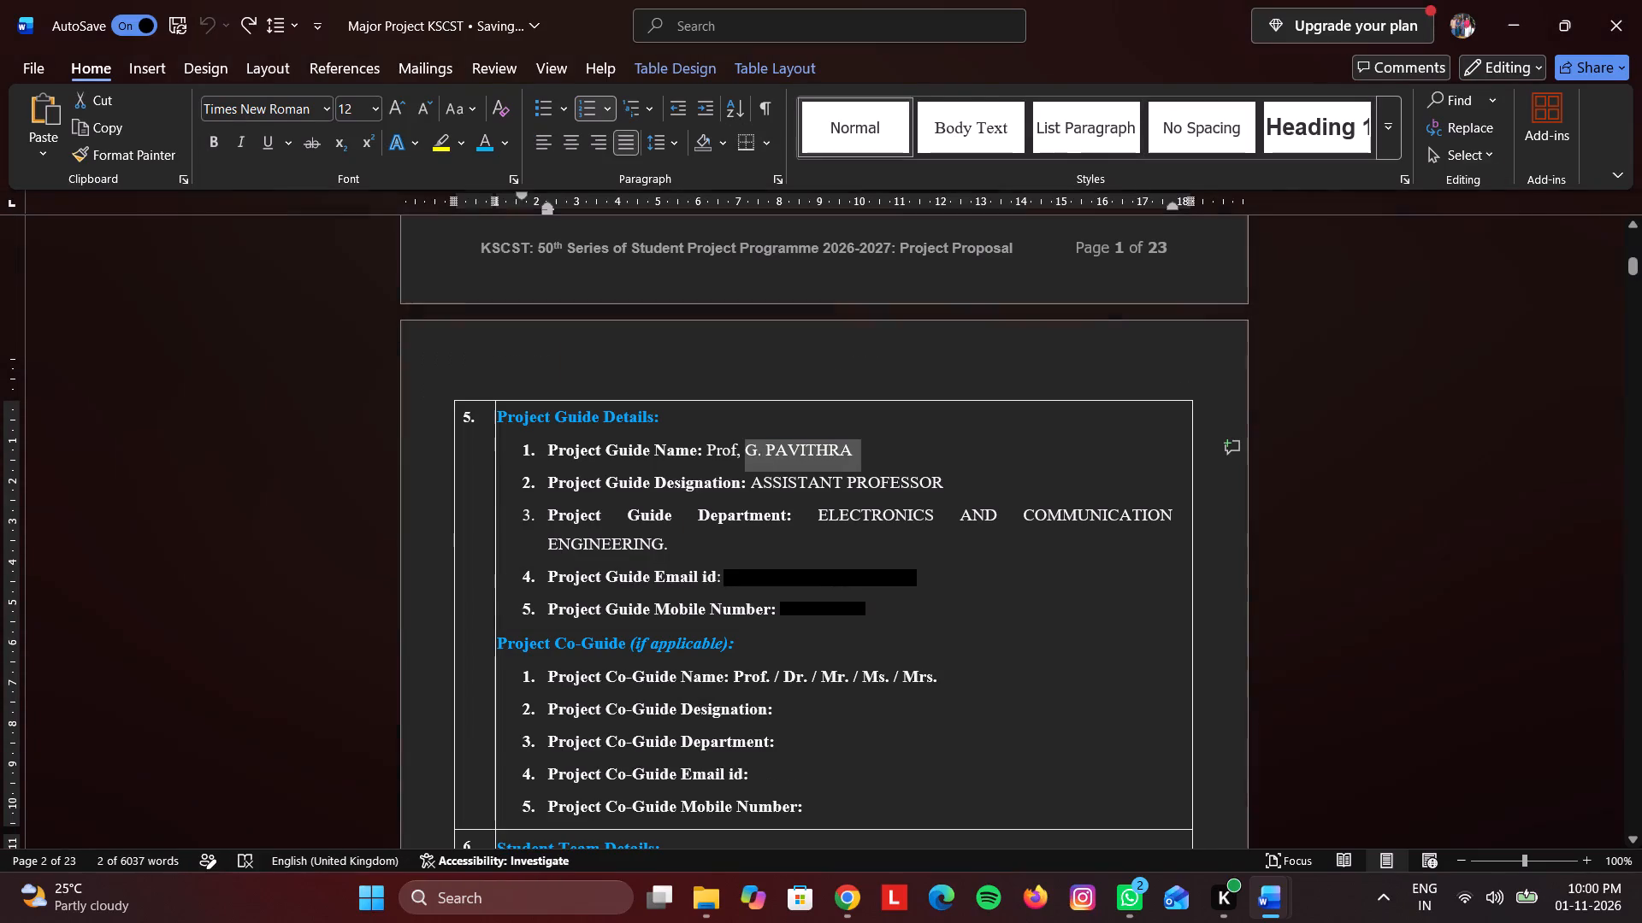
click(800, 520)
drag(754, 485, 915, 484)
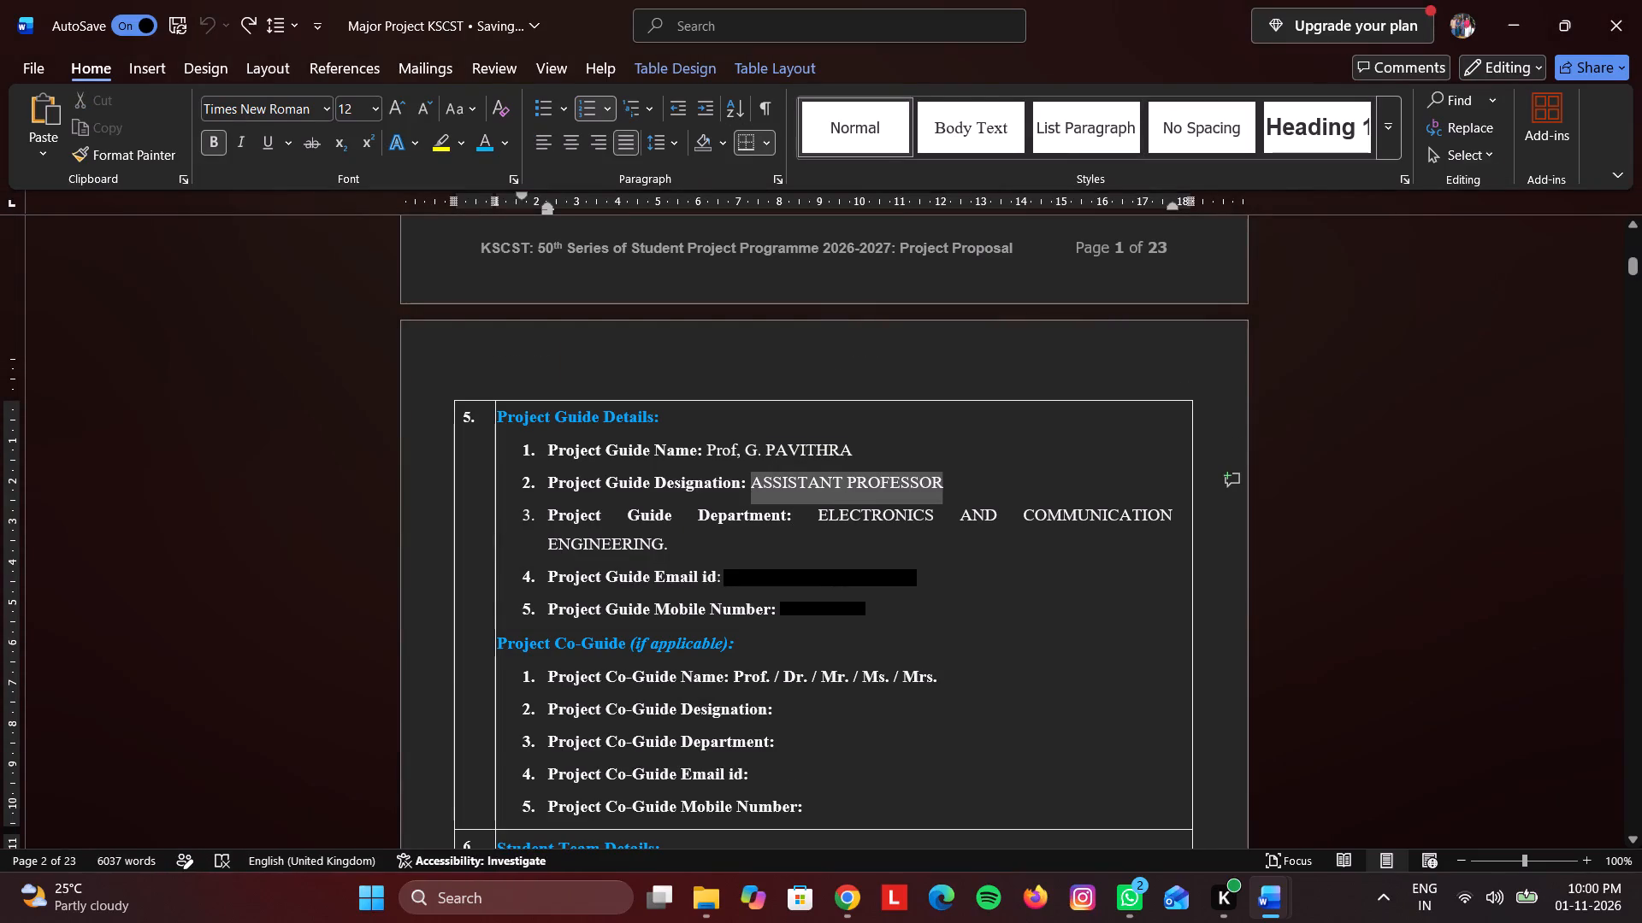
drag(915, 484, 916, 484)
key(ctrl+c)
key(alt+Tab)
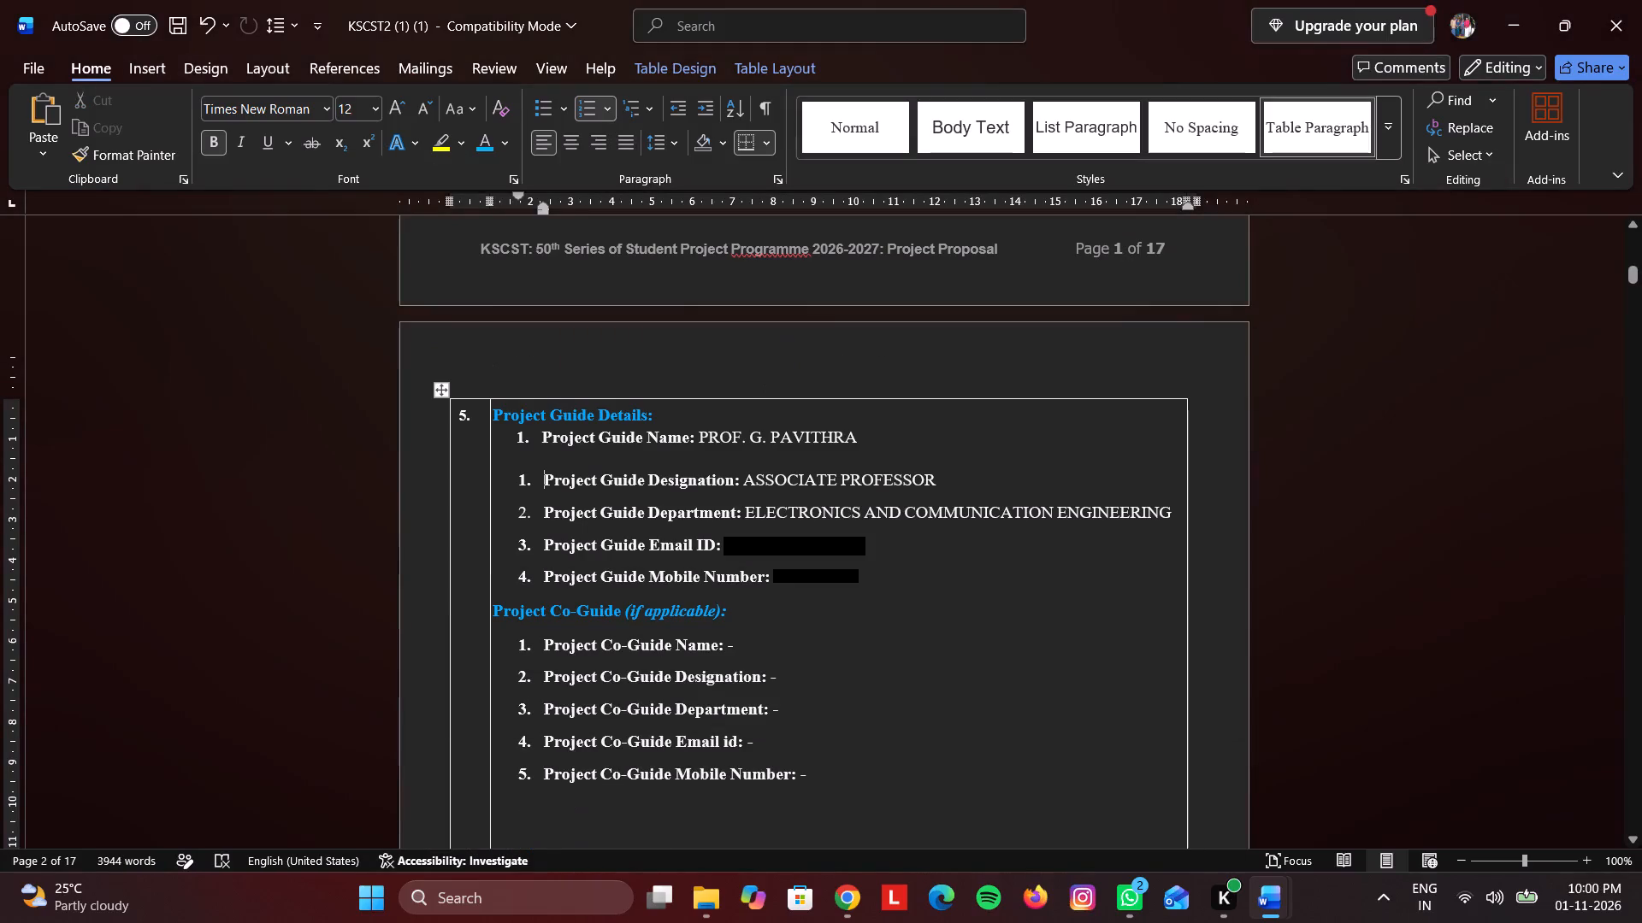
drag(749, 479, 893, 478)
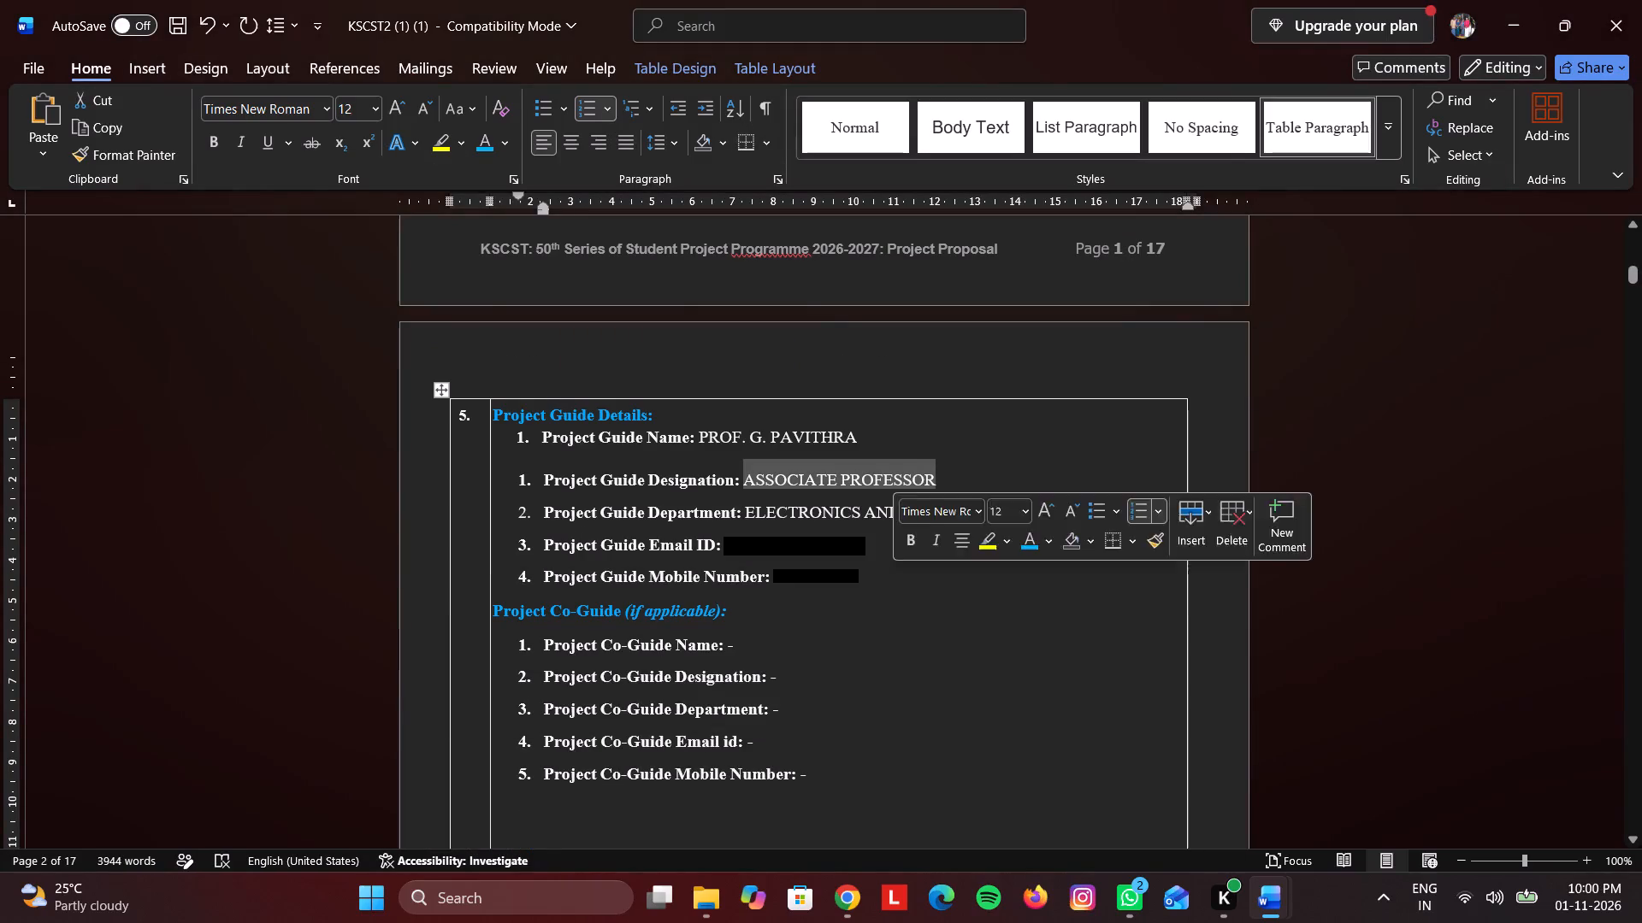
key(ctrl+v)
Replace the guide's email ID in KSCST2 (1) (1) with the one from Major Project KSCST, keeping Project Guide Mobile Number on its own numbered line.
key(alt+Tab)
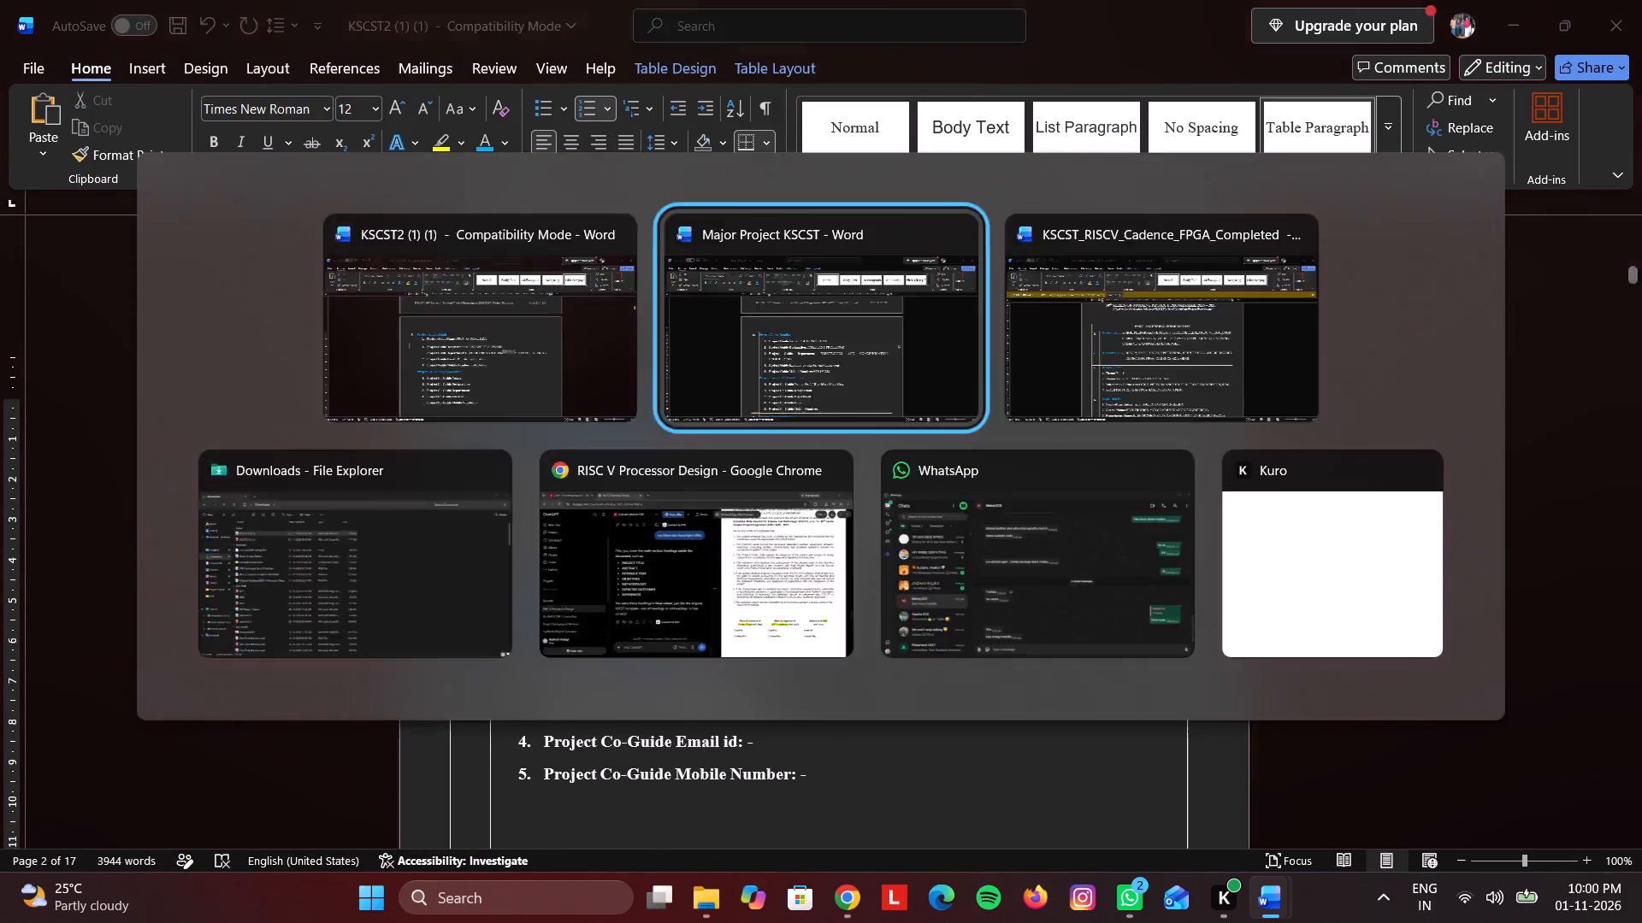
scroll(889, 507, down, 3)
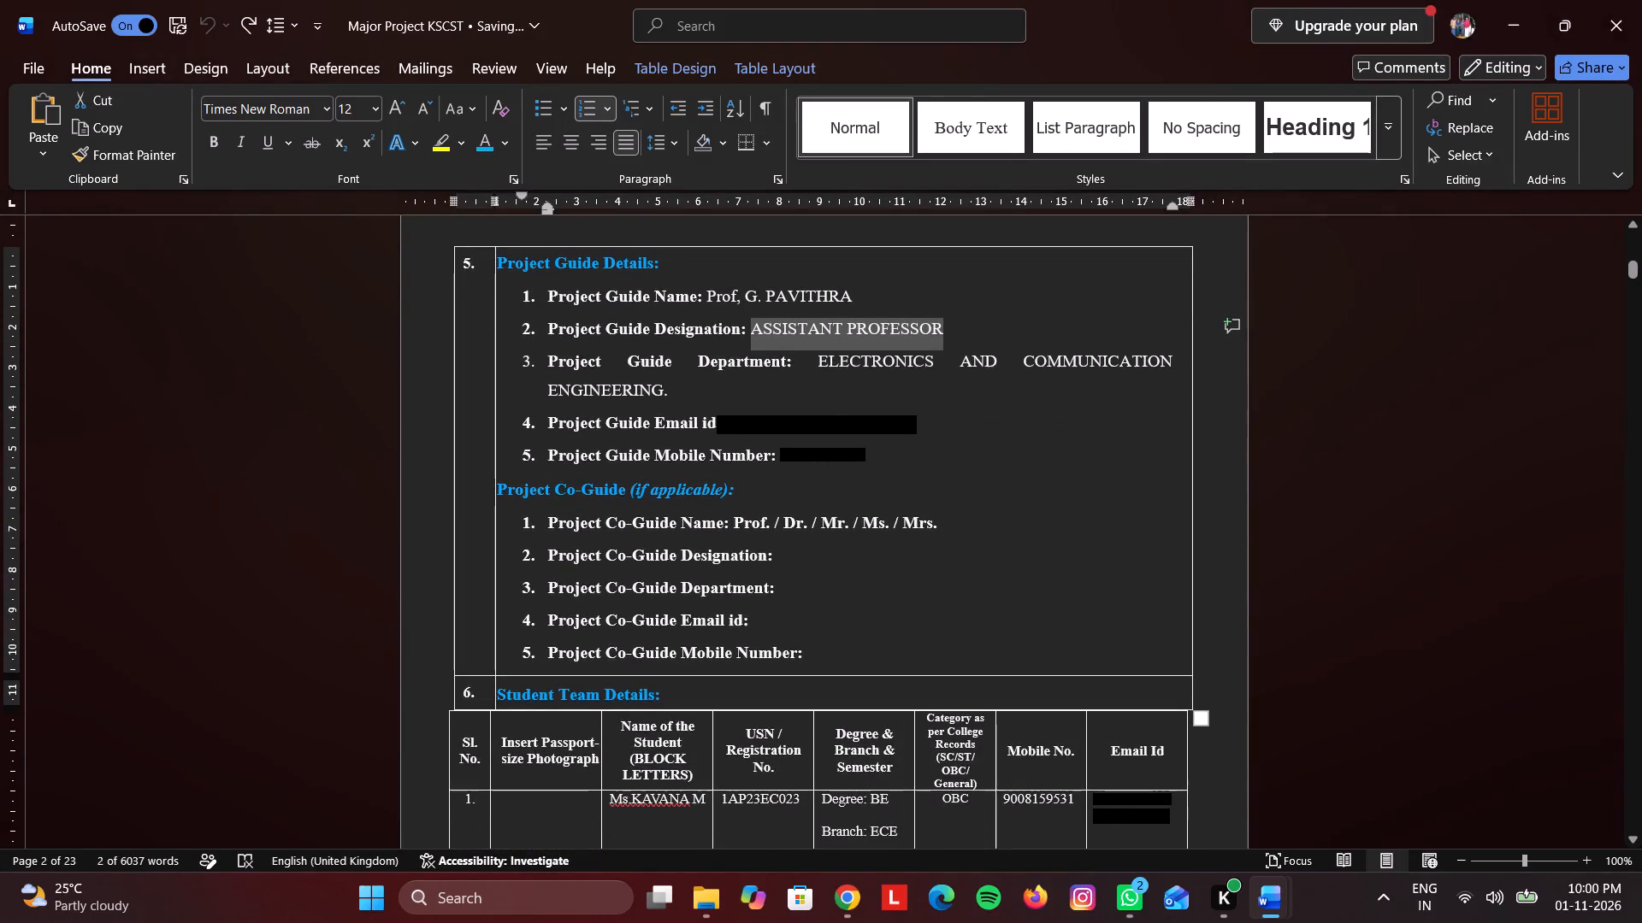
drag(726, 428, 914, 429)
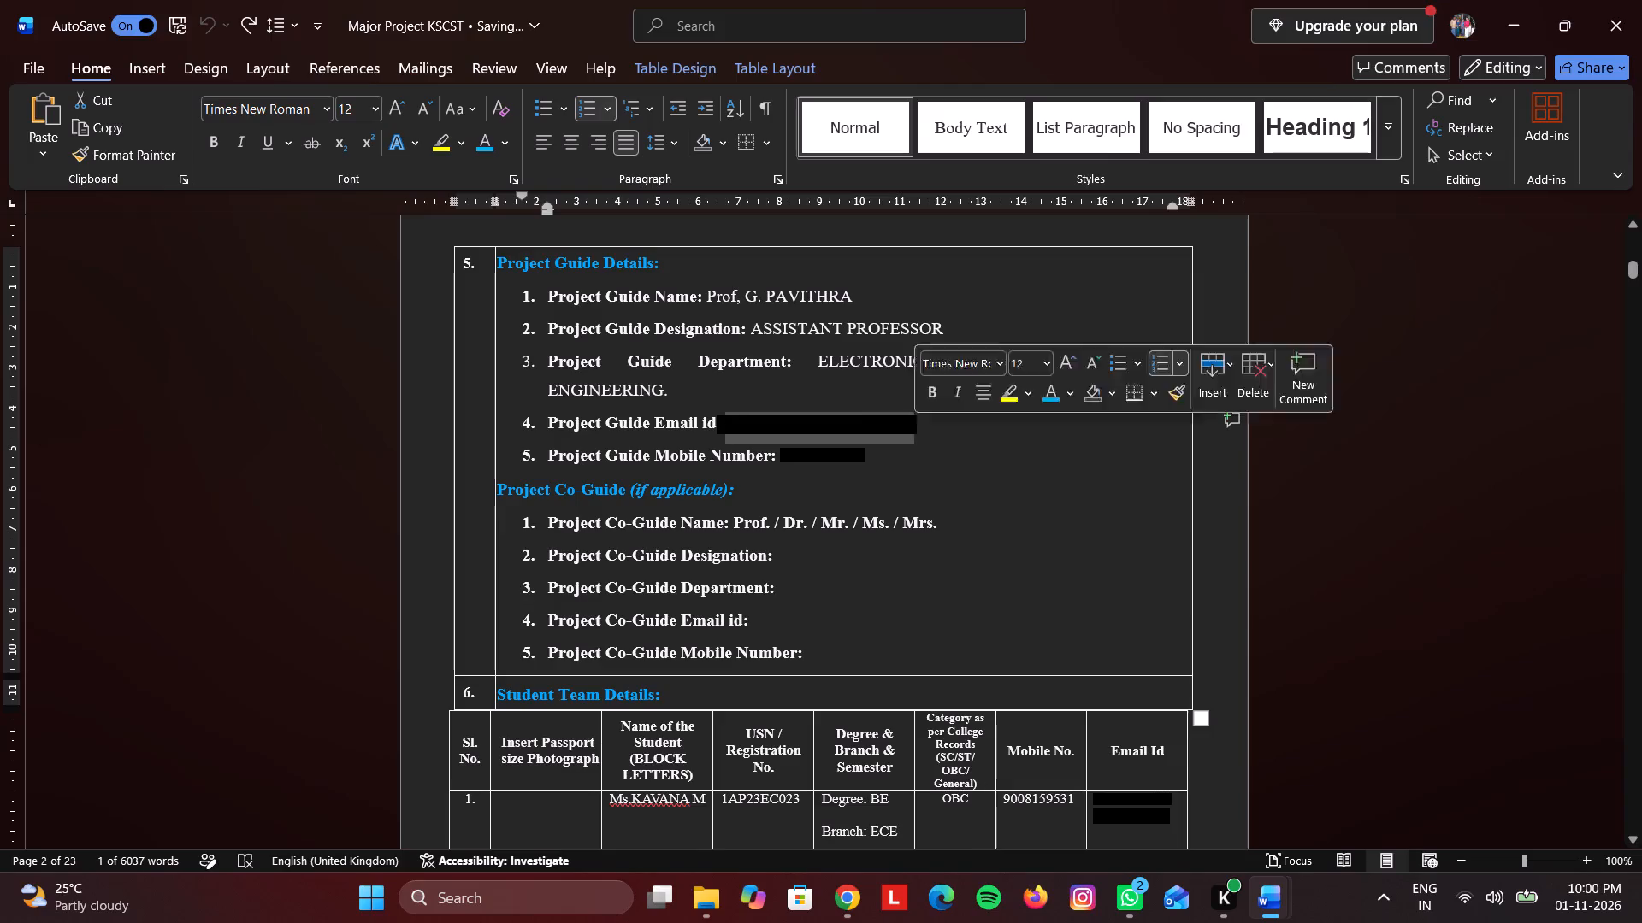
key(ctrl+c)
key(alt+Tab)
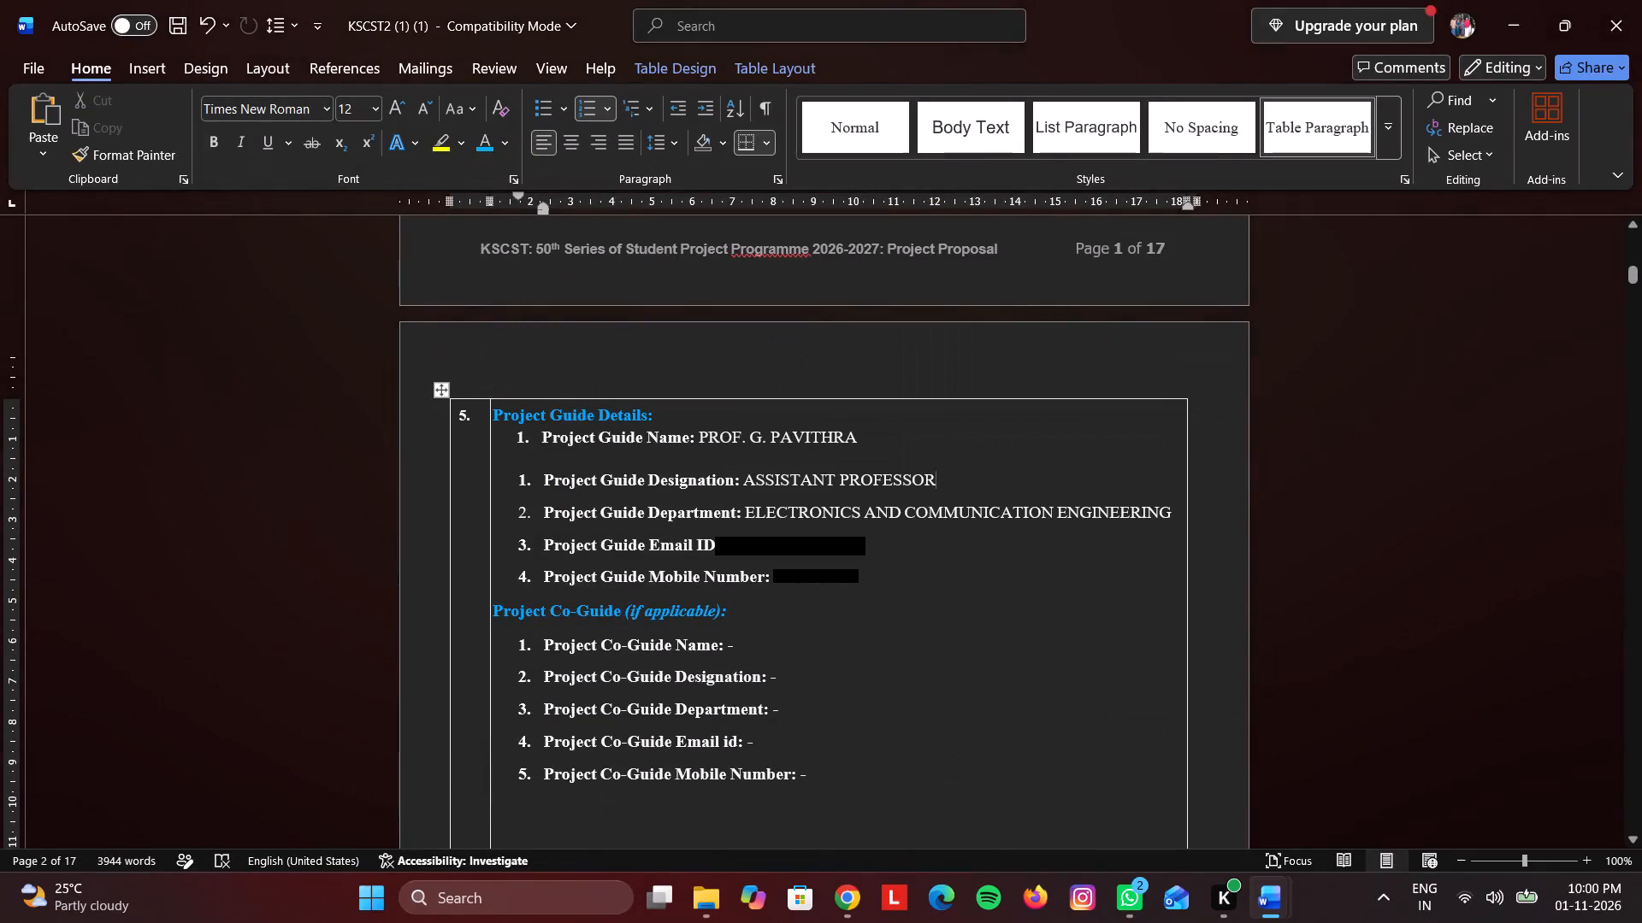
drag(729, 541, 827, 541)
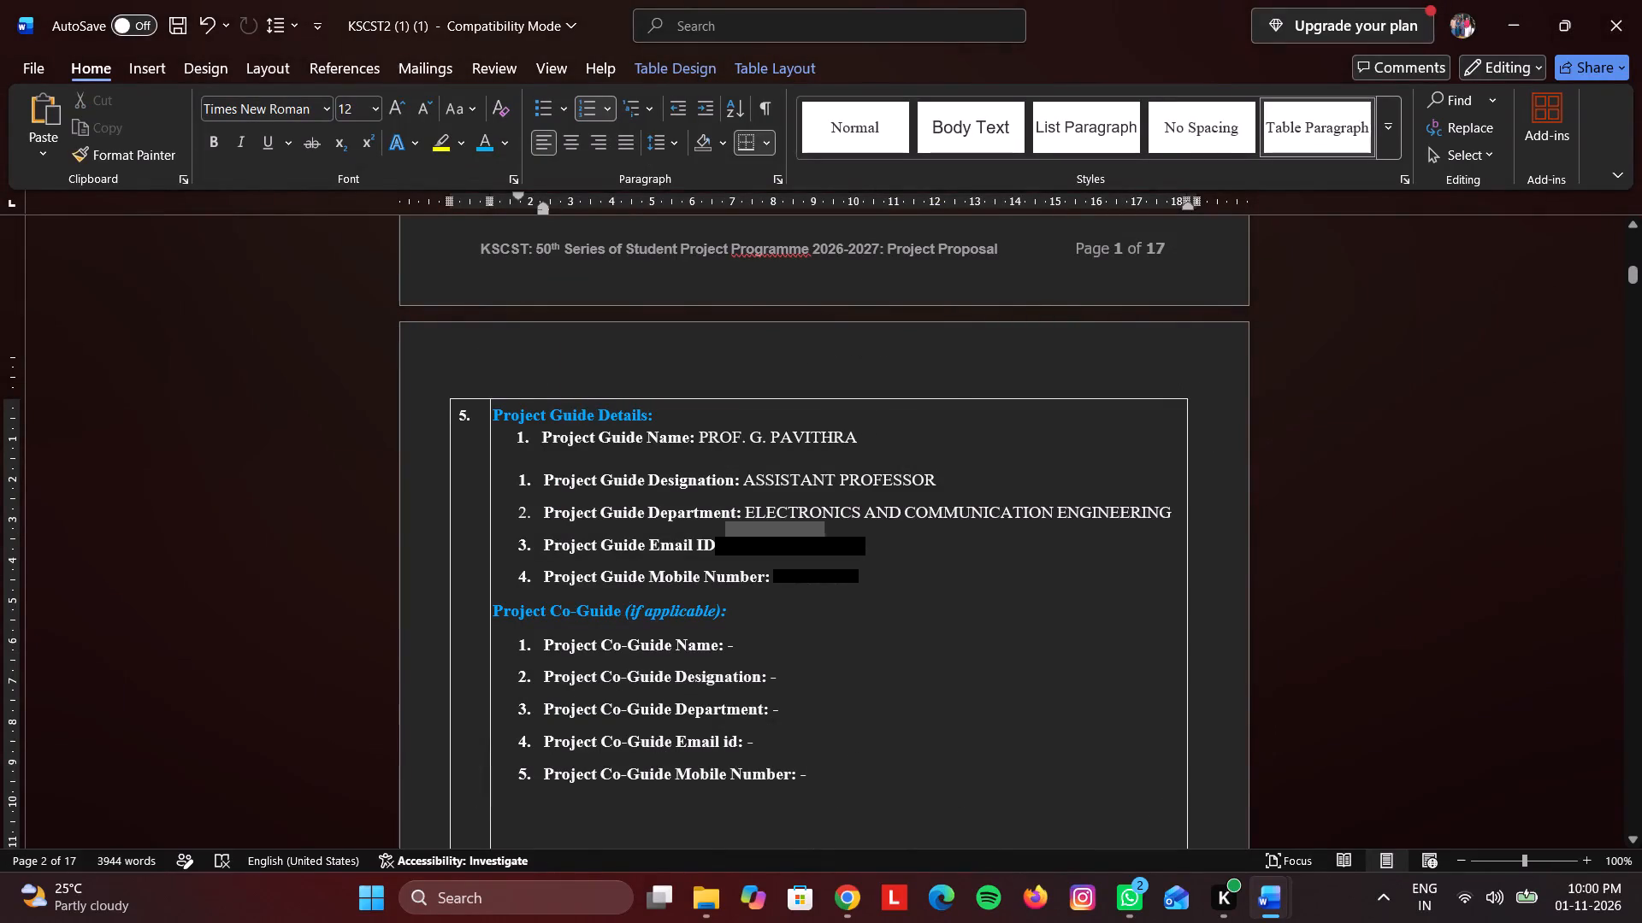
drag(827, 541, 869, 546)
key(ctrl+v)
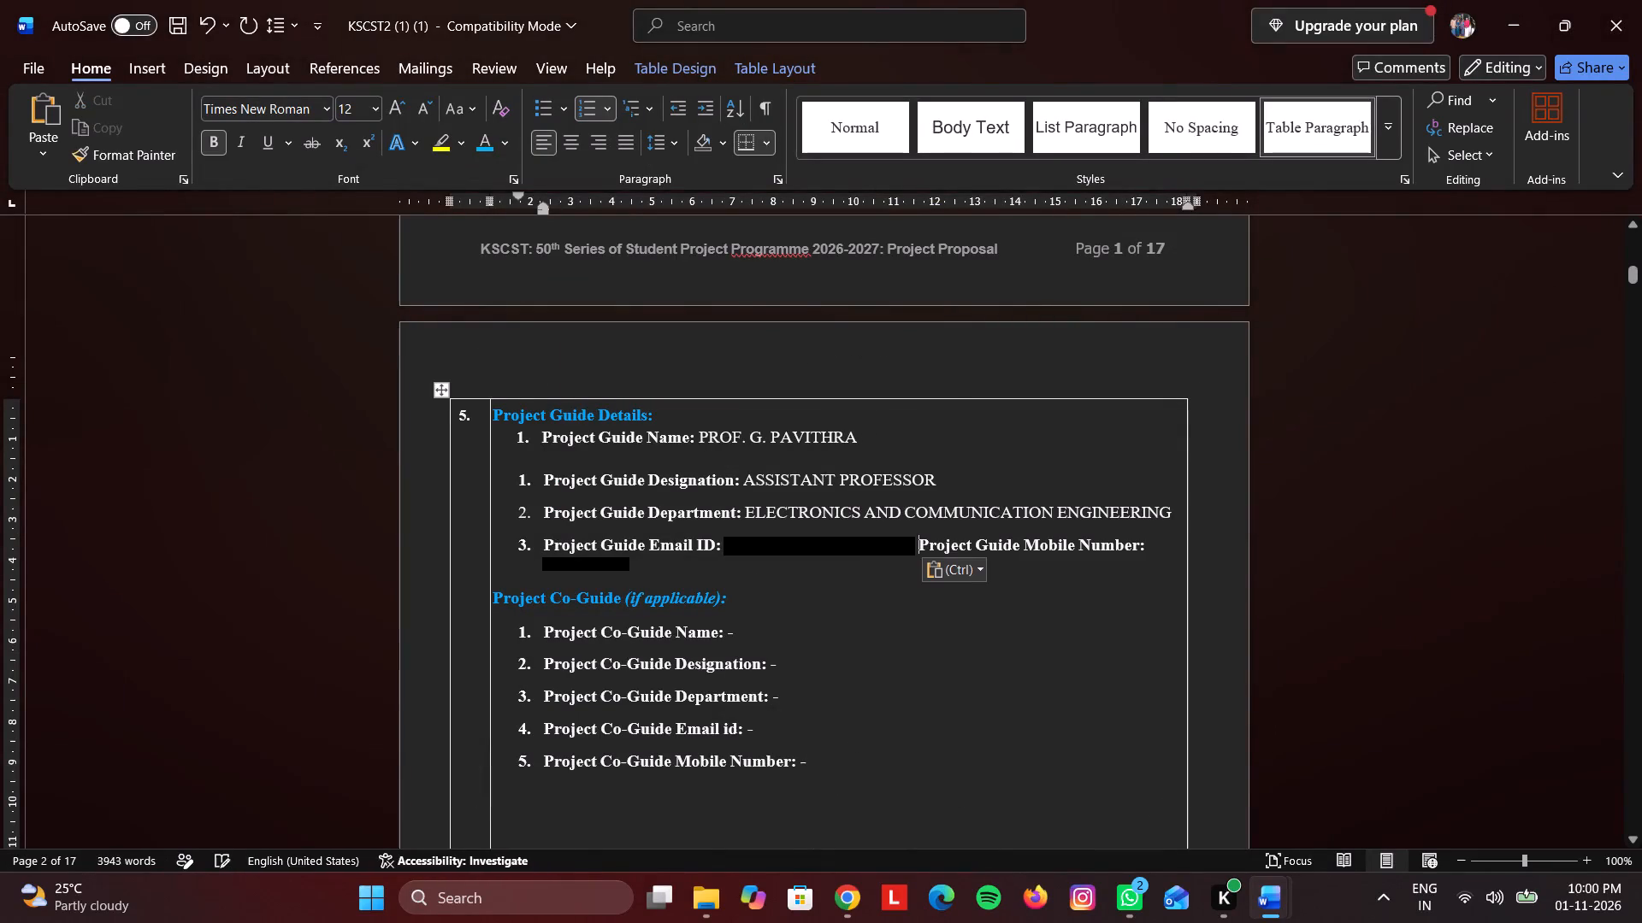
key(Return)
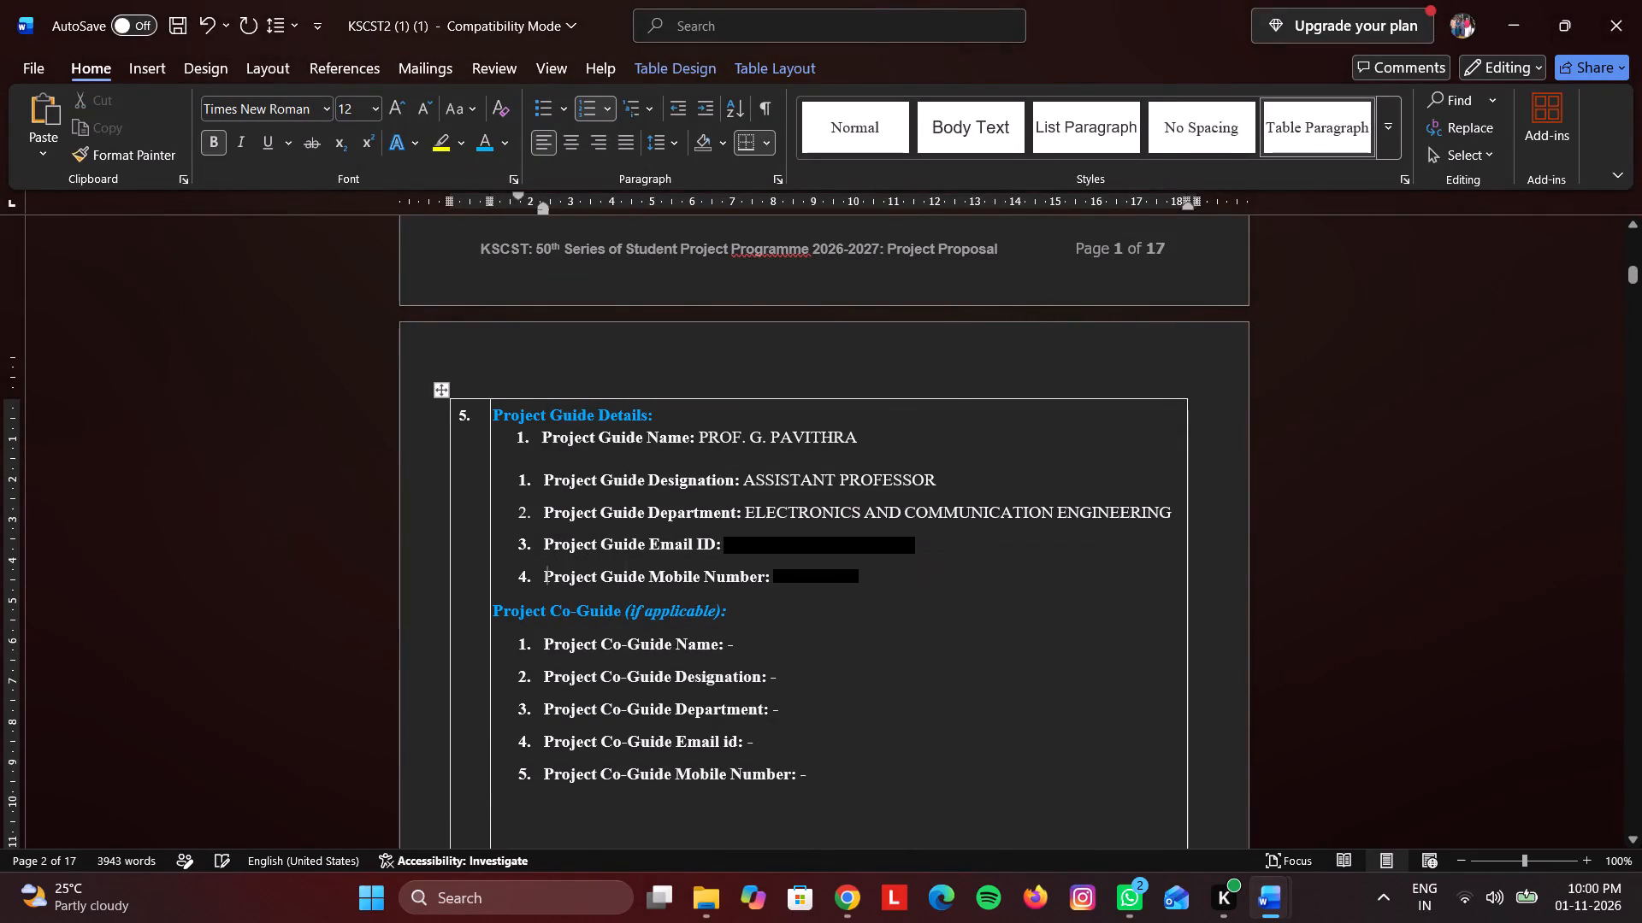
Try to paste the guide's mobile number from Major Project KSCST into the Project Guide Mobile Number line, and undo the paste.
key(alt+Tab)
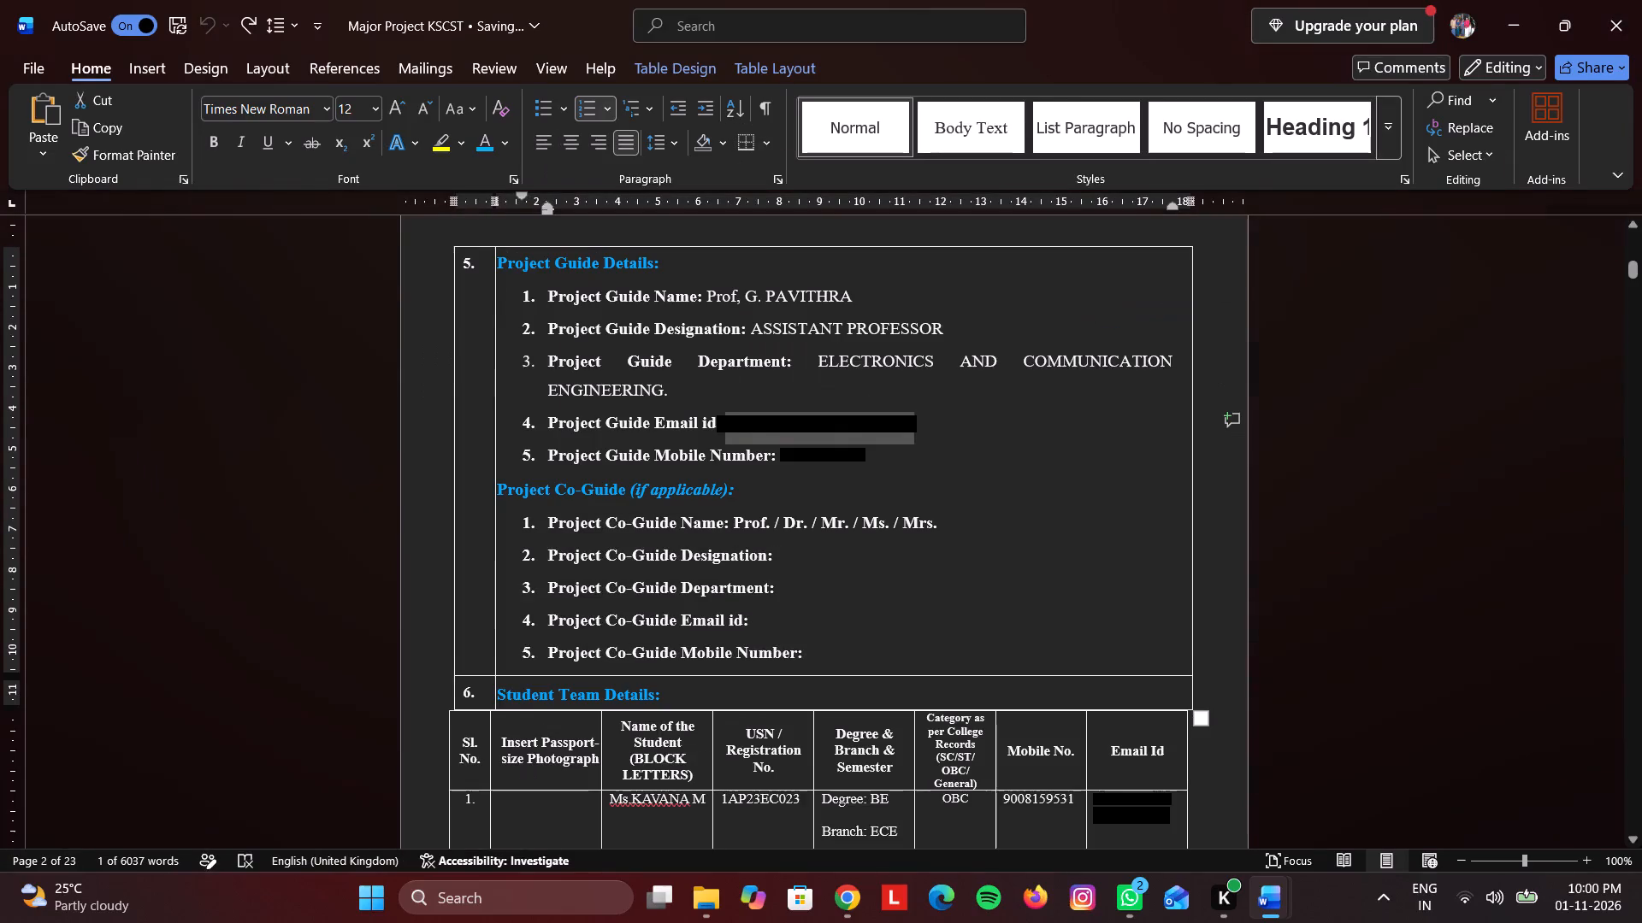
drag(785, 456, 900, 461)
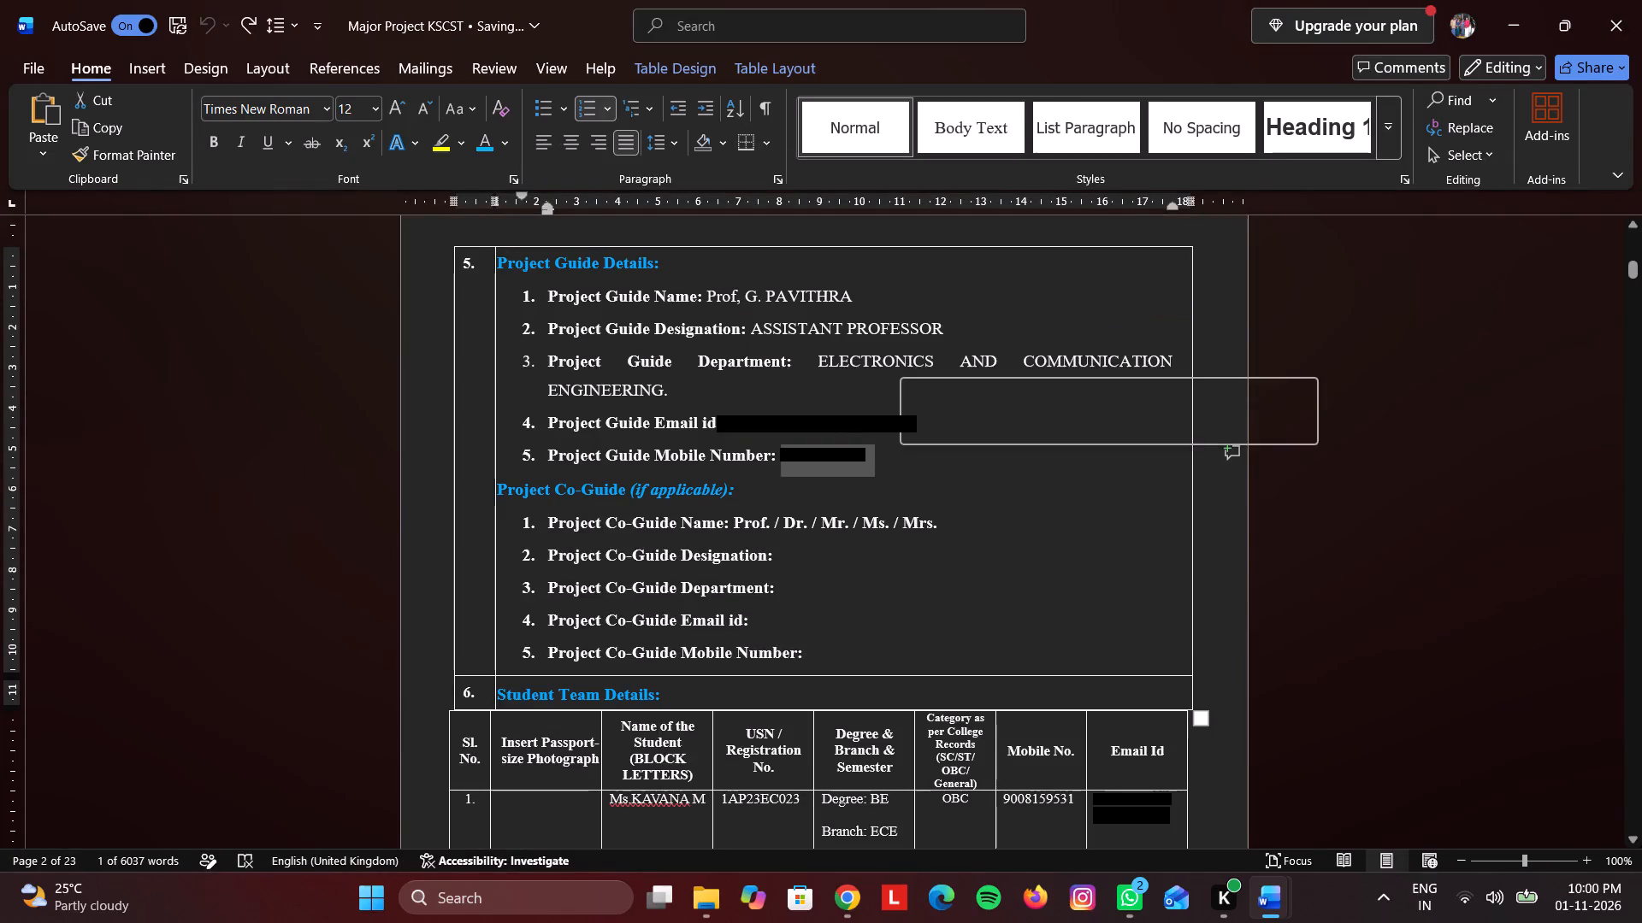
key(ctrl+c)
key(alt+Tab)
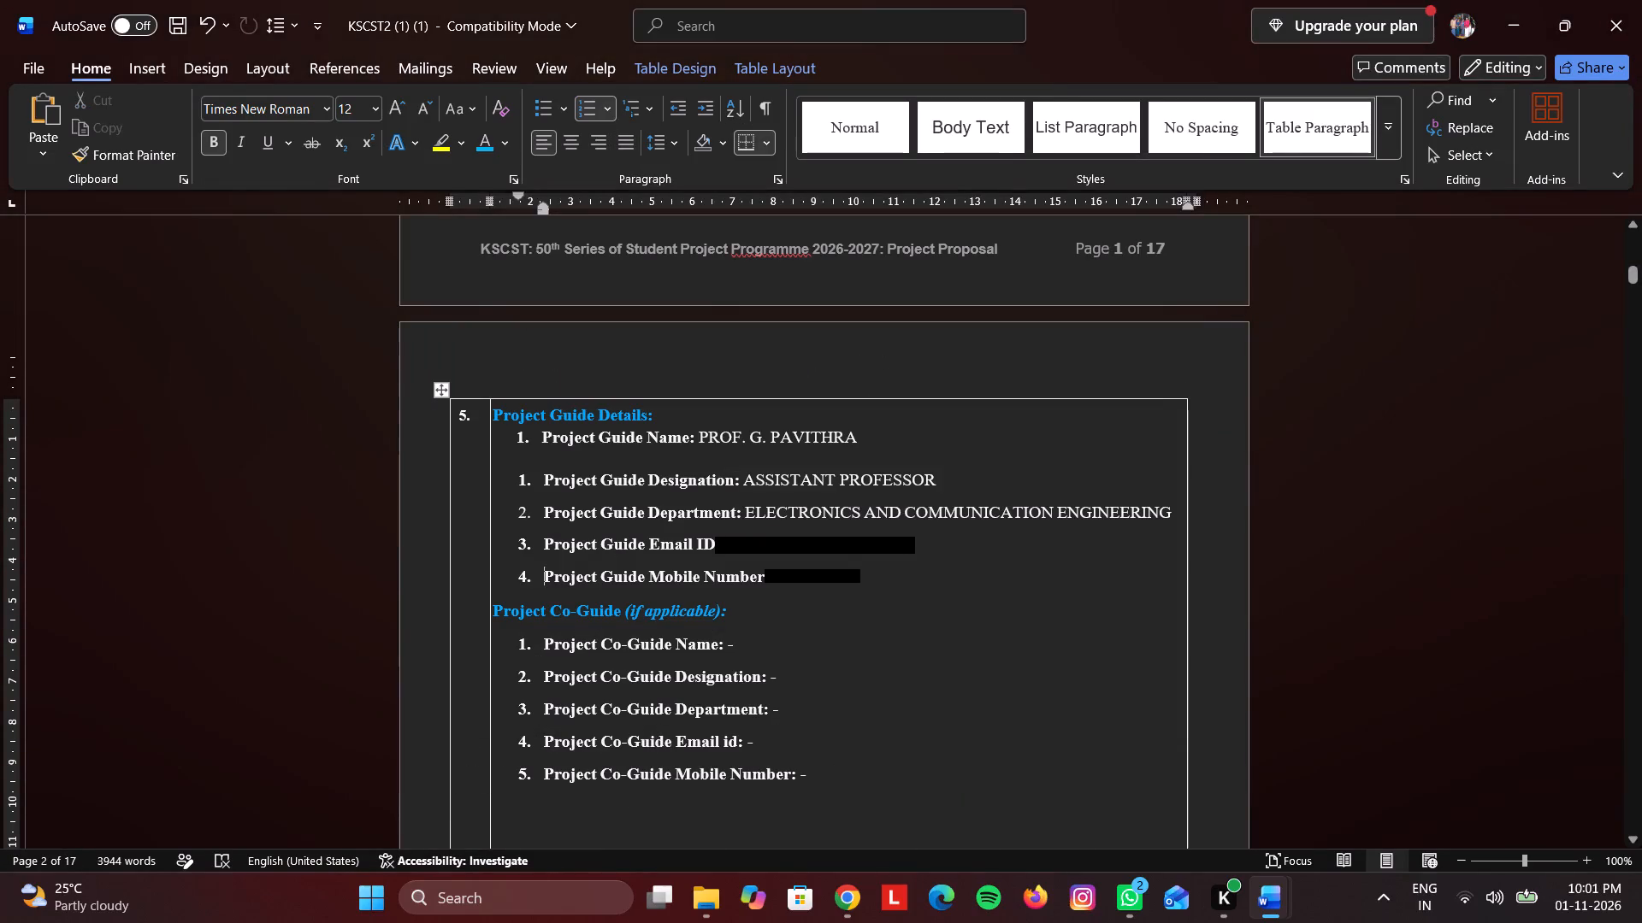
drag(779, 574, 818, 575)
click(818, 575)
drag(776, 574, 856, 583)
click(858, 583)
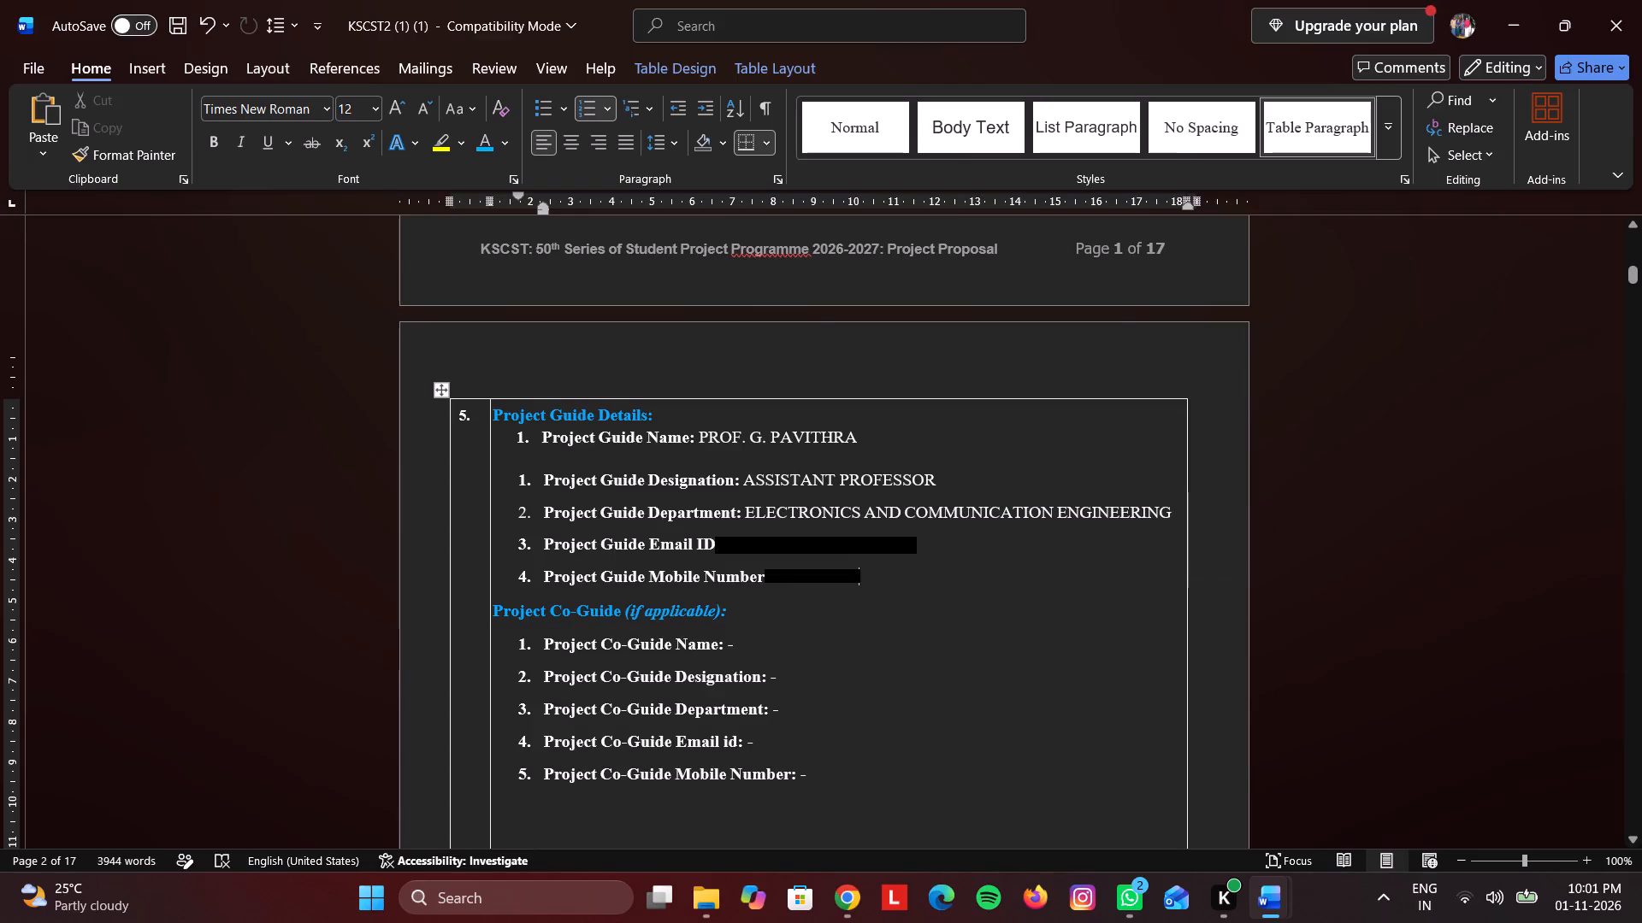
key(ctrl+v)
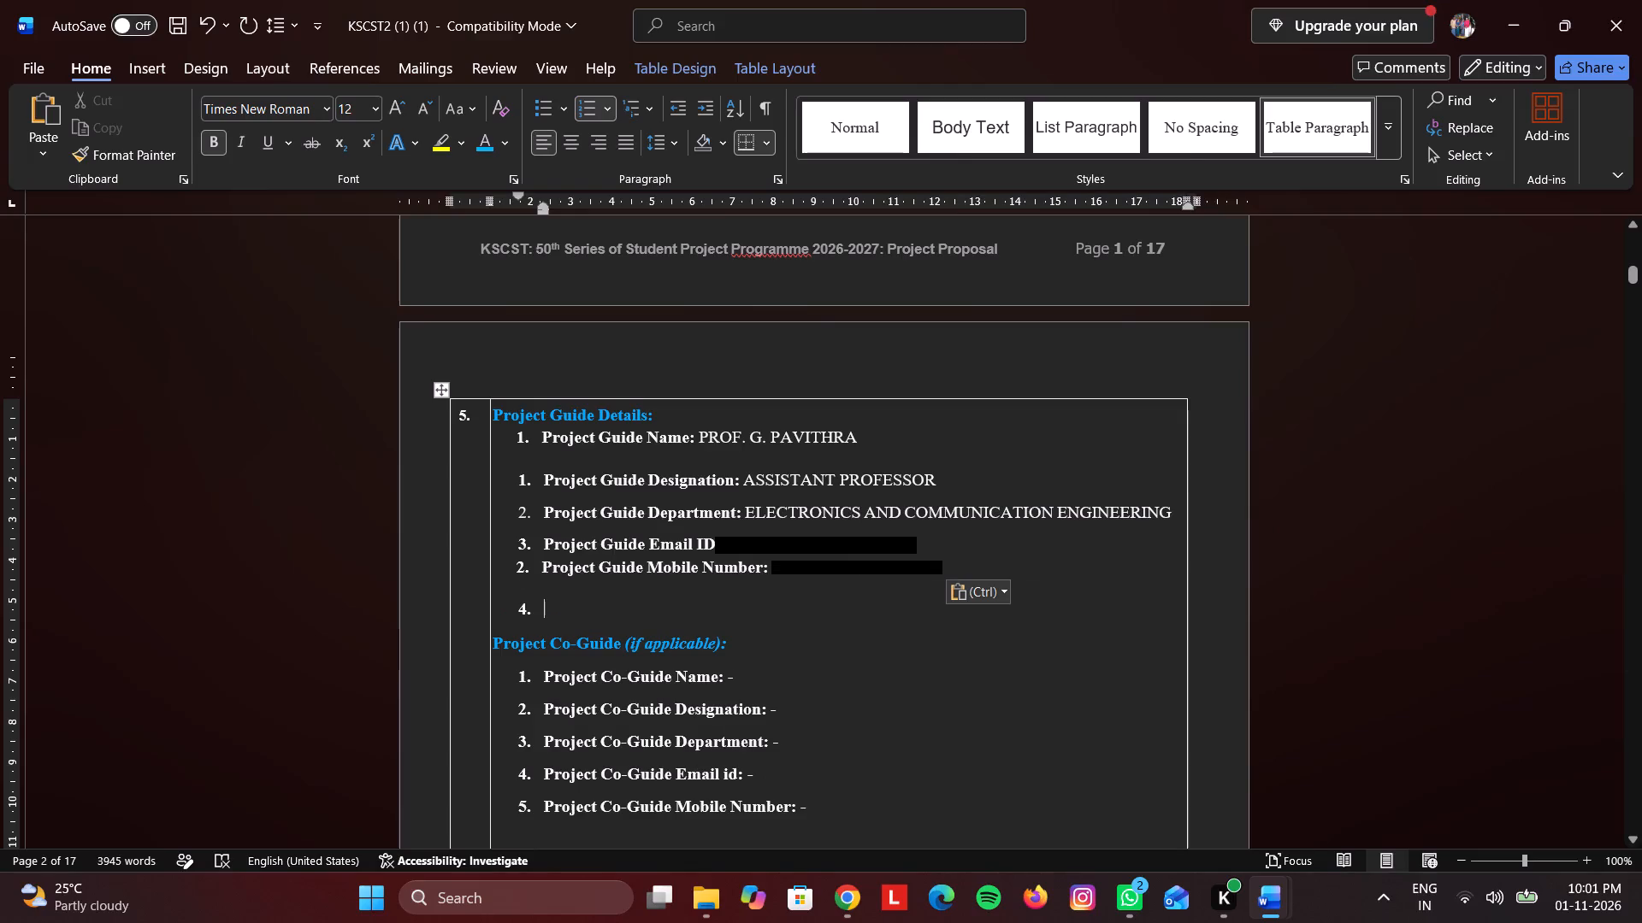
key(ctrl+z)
Replace the guide's mobile number in KSCST2 (1) (1) with the one copied again from Major Project KSCST.
key(alt+Tab)
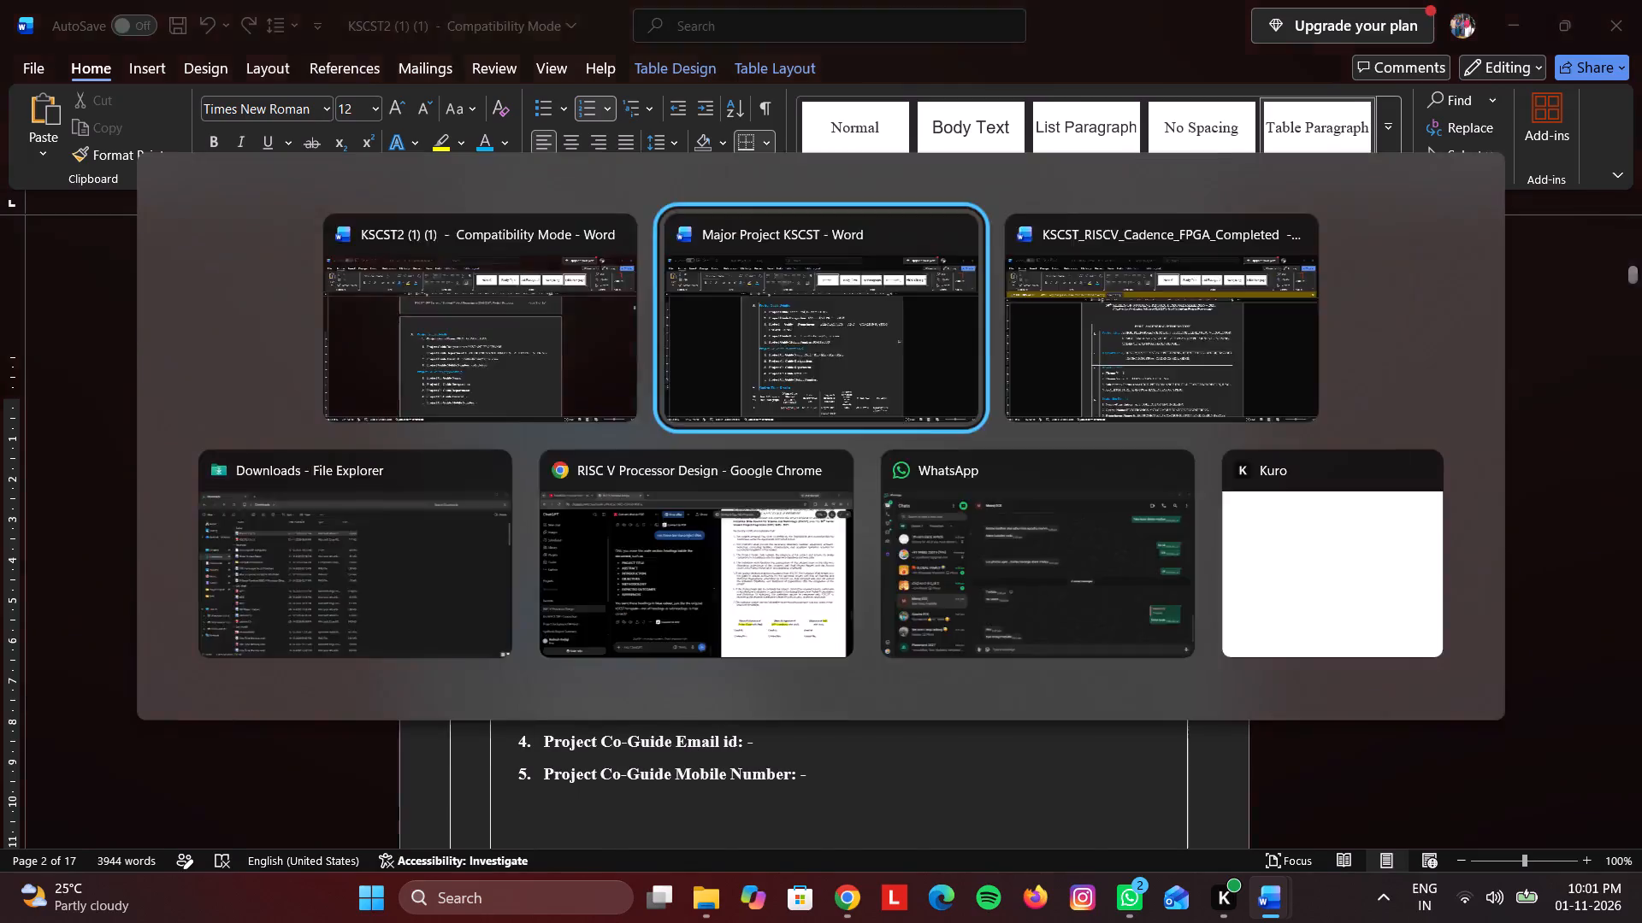
key(ctrl+c)
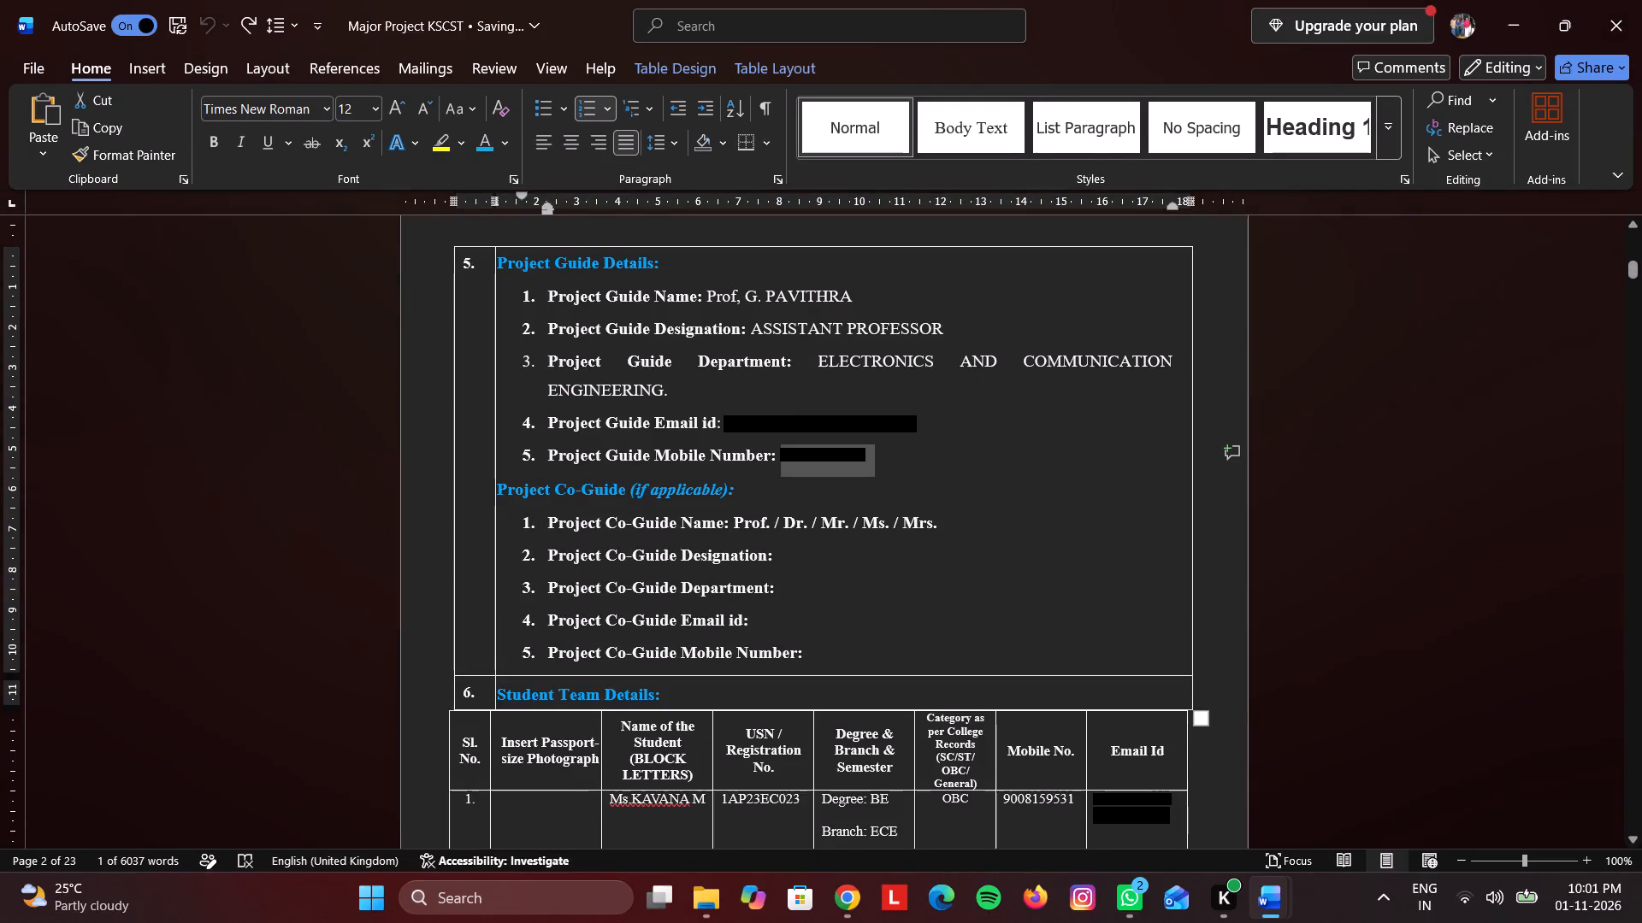
key(alt+Tab)
drag(773, 575, 800, 580)
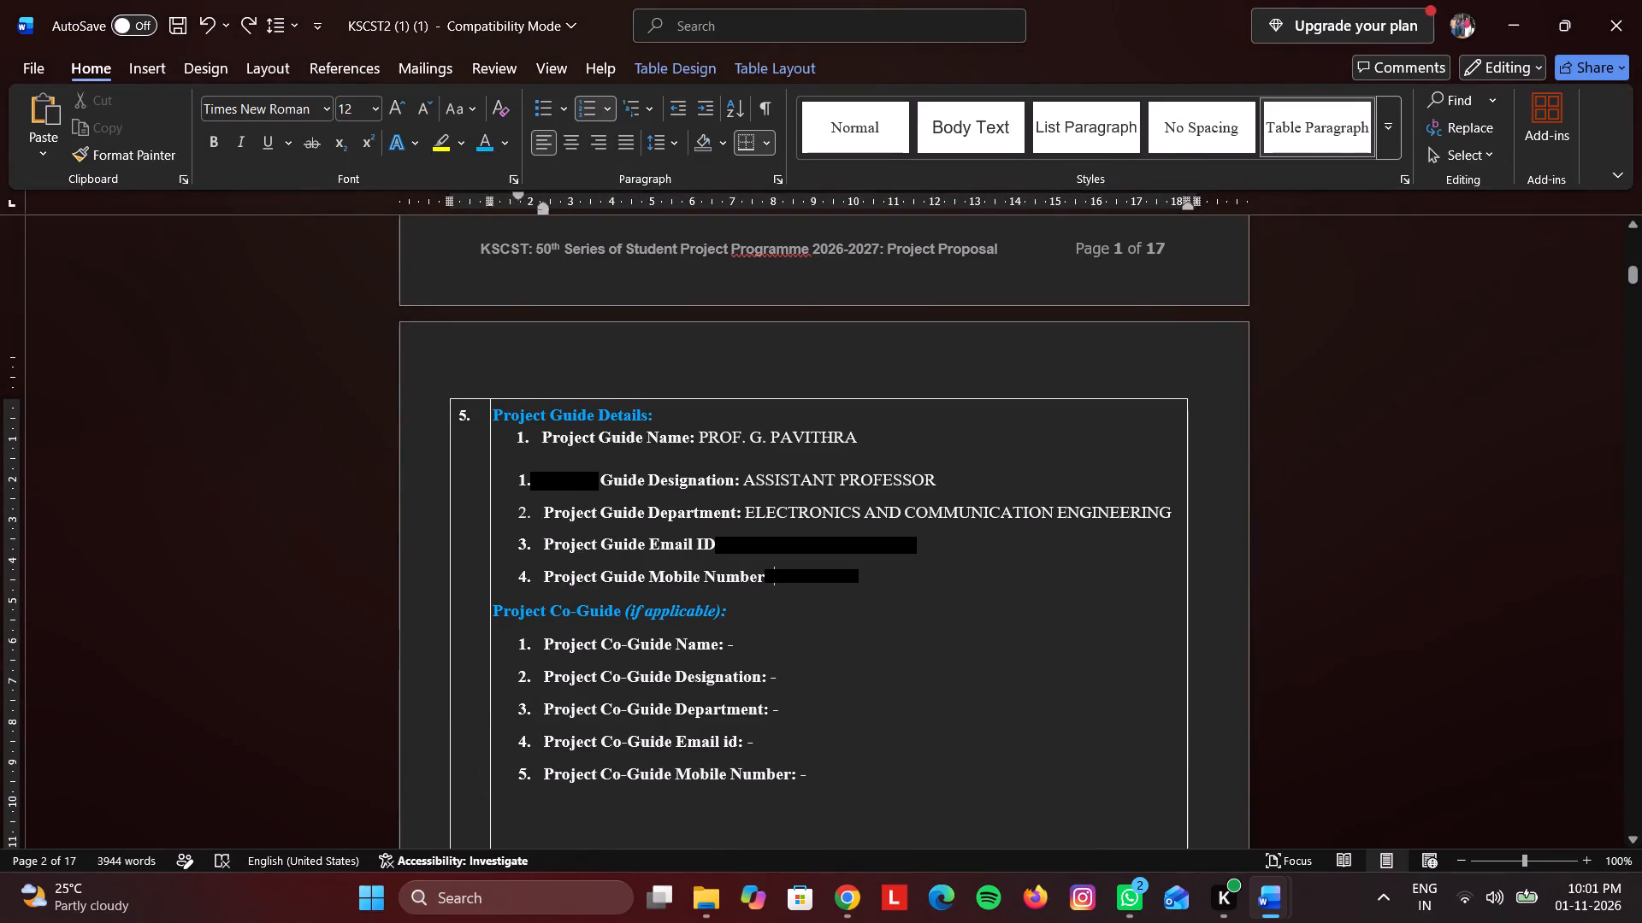
drag(800, 580, 871, 583)
key(ctrl+v)
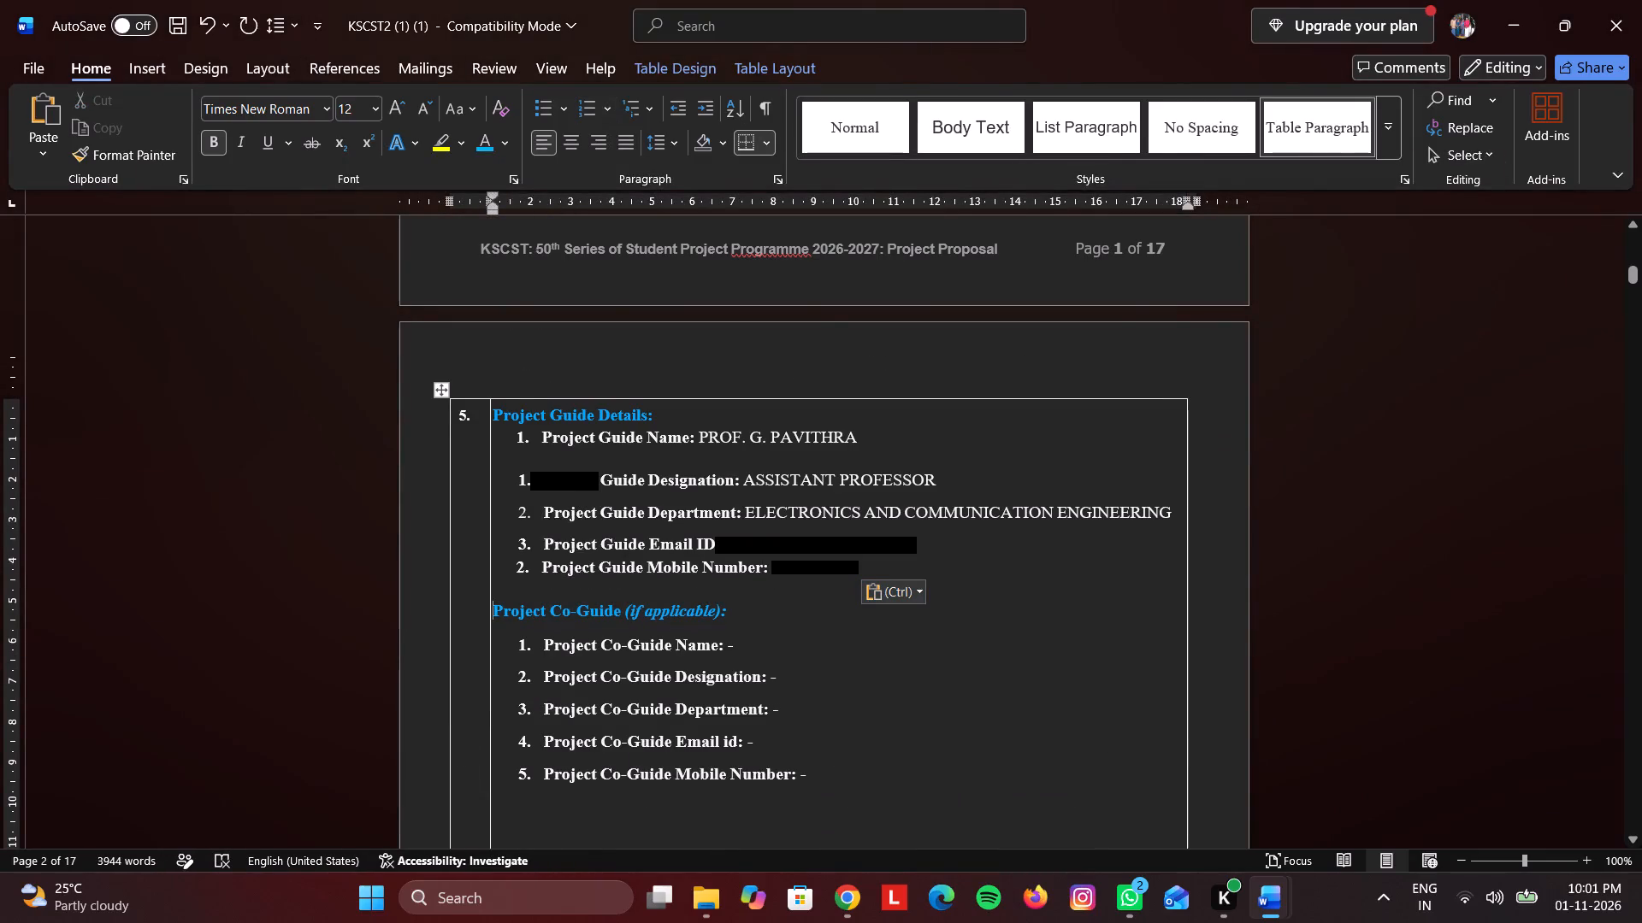
Remove the existing numbering from the Project Guide Name line and renumber it as item 1.
click(522, 436)
click(589, 108)
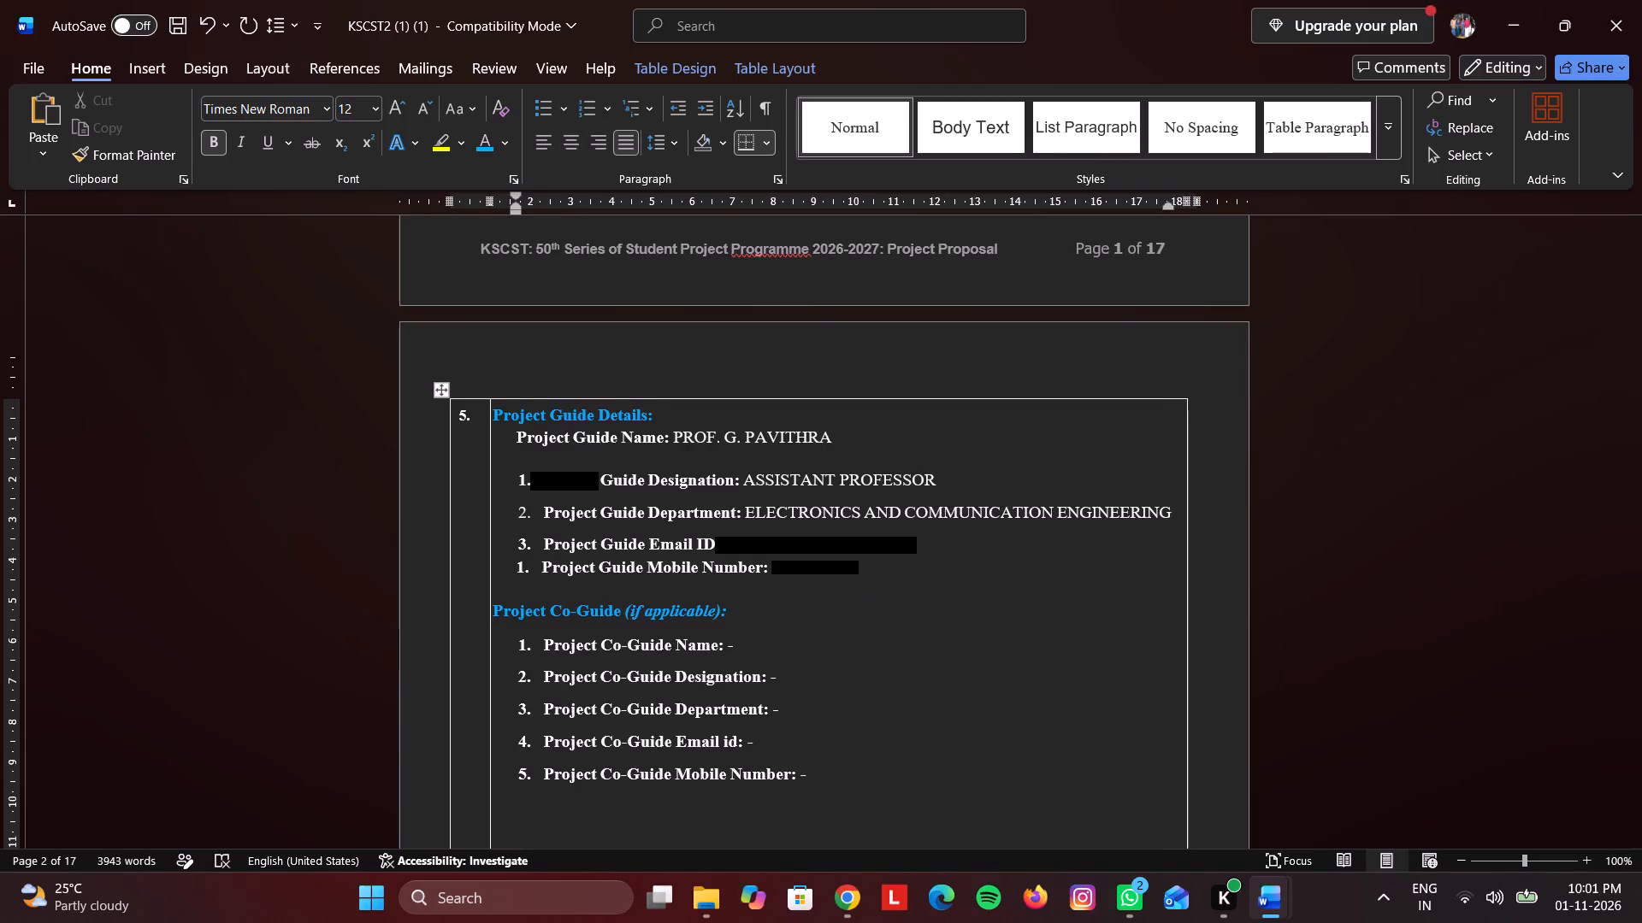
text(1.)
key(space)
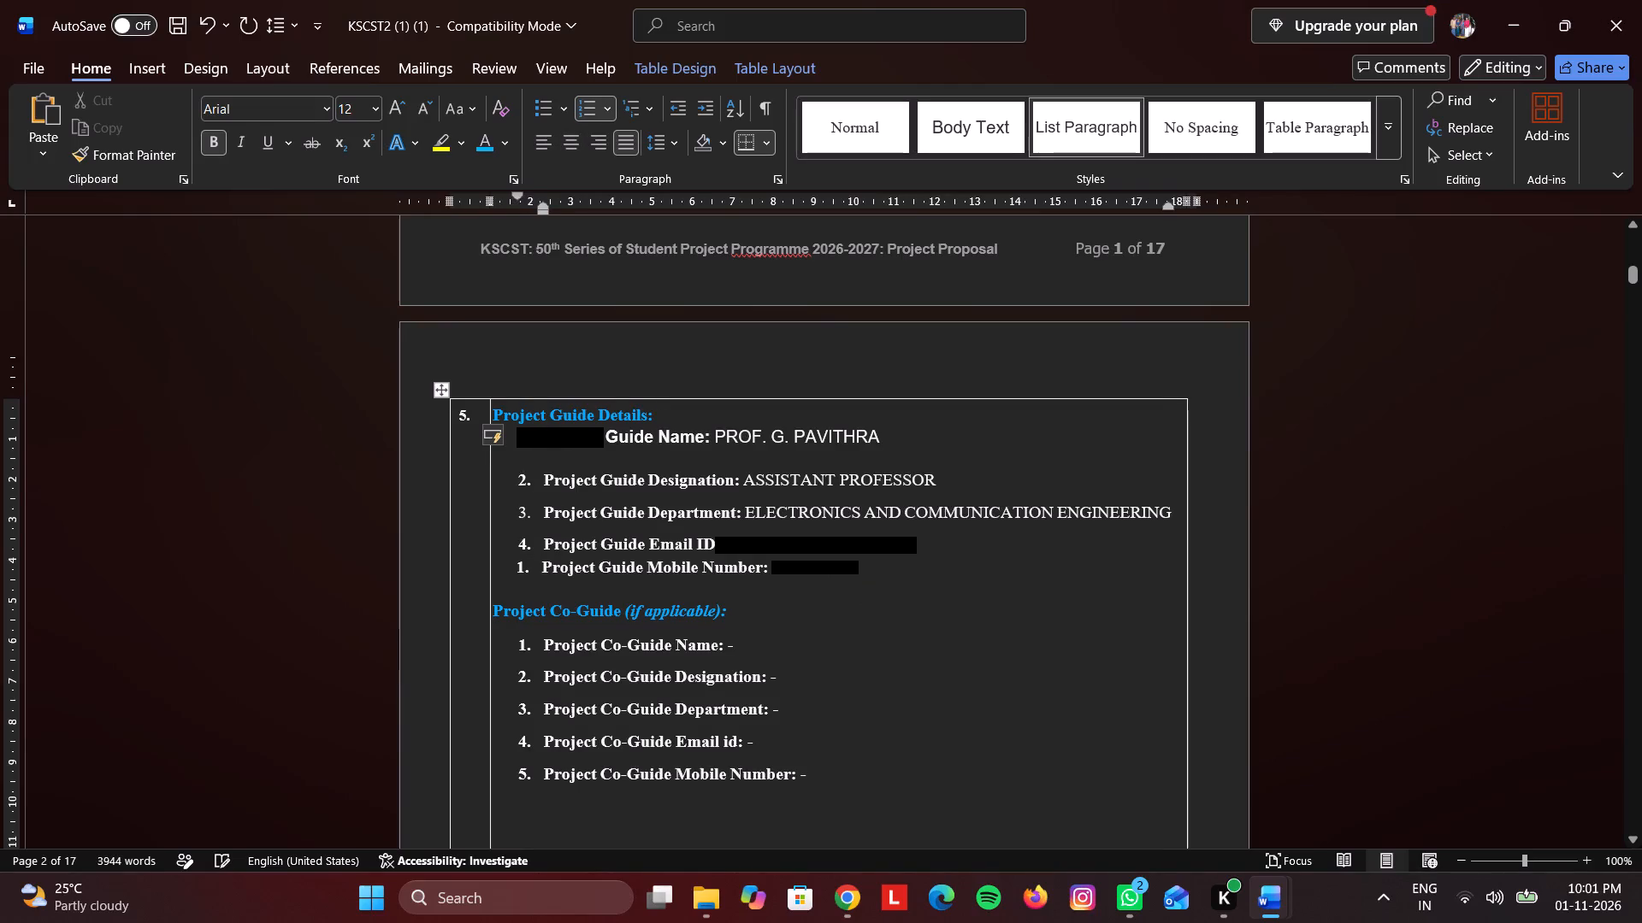
Remove the wrong numbering from the Project Guide Mobile Number line and renumber it as item 5.
click(518, 565)
click(594, 110)
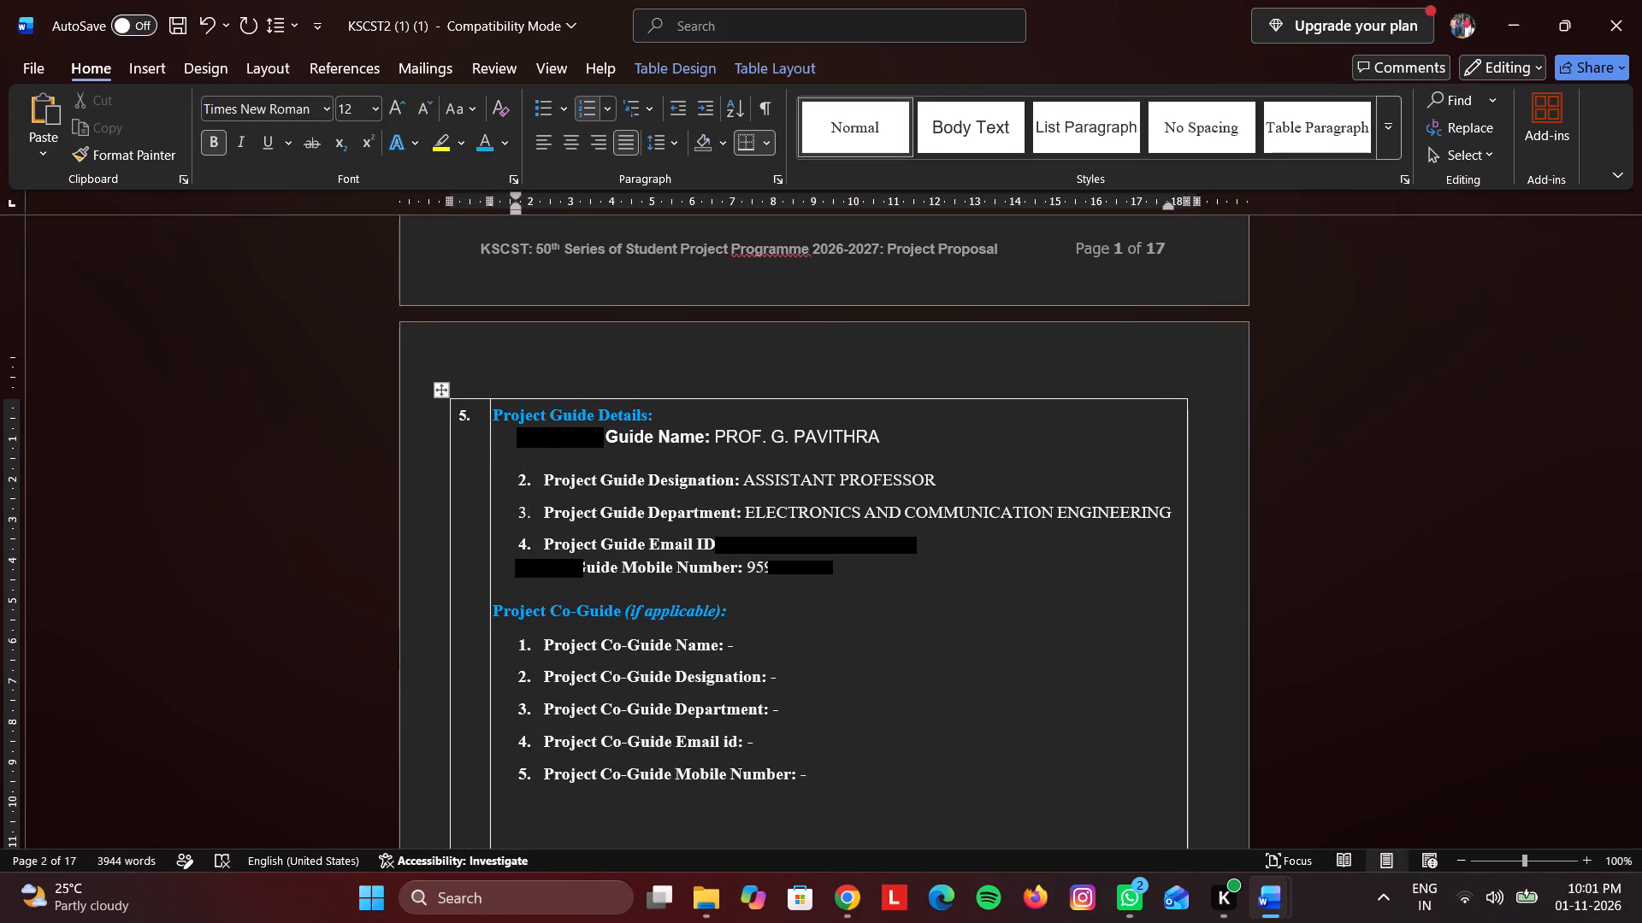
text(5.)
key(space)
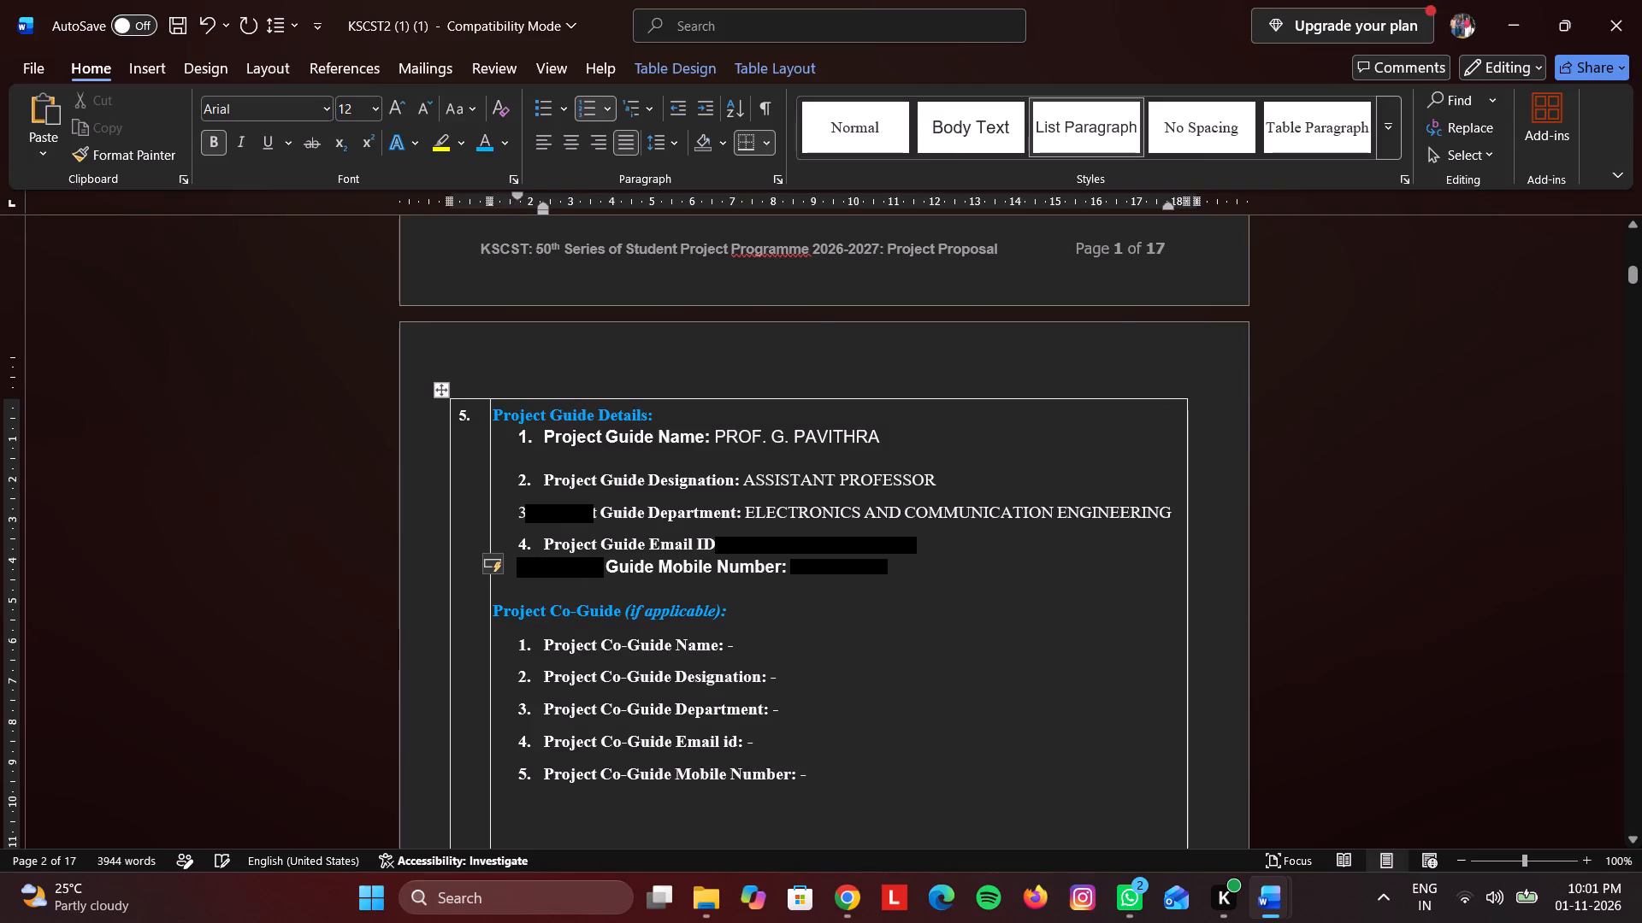
Set the font of all five Project Guide Details lines, from Name to Mobile Number, to Times New Roman.
drag(893, 572, 604, 420)
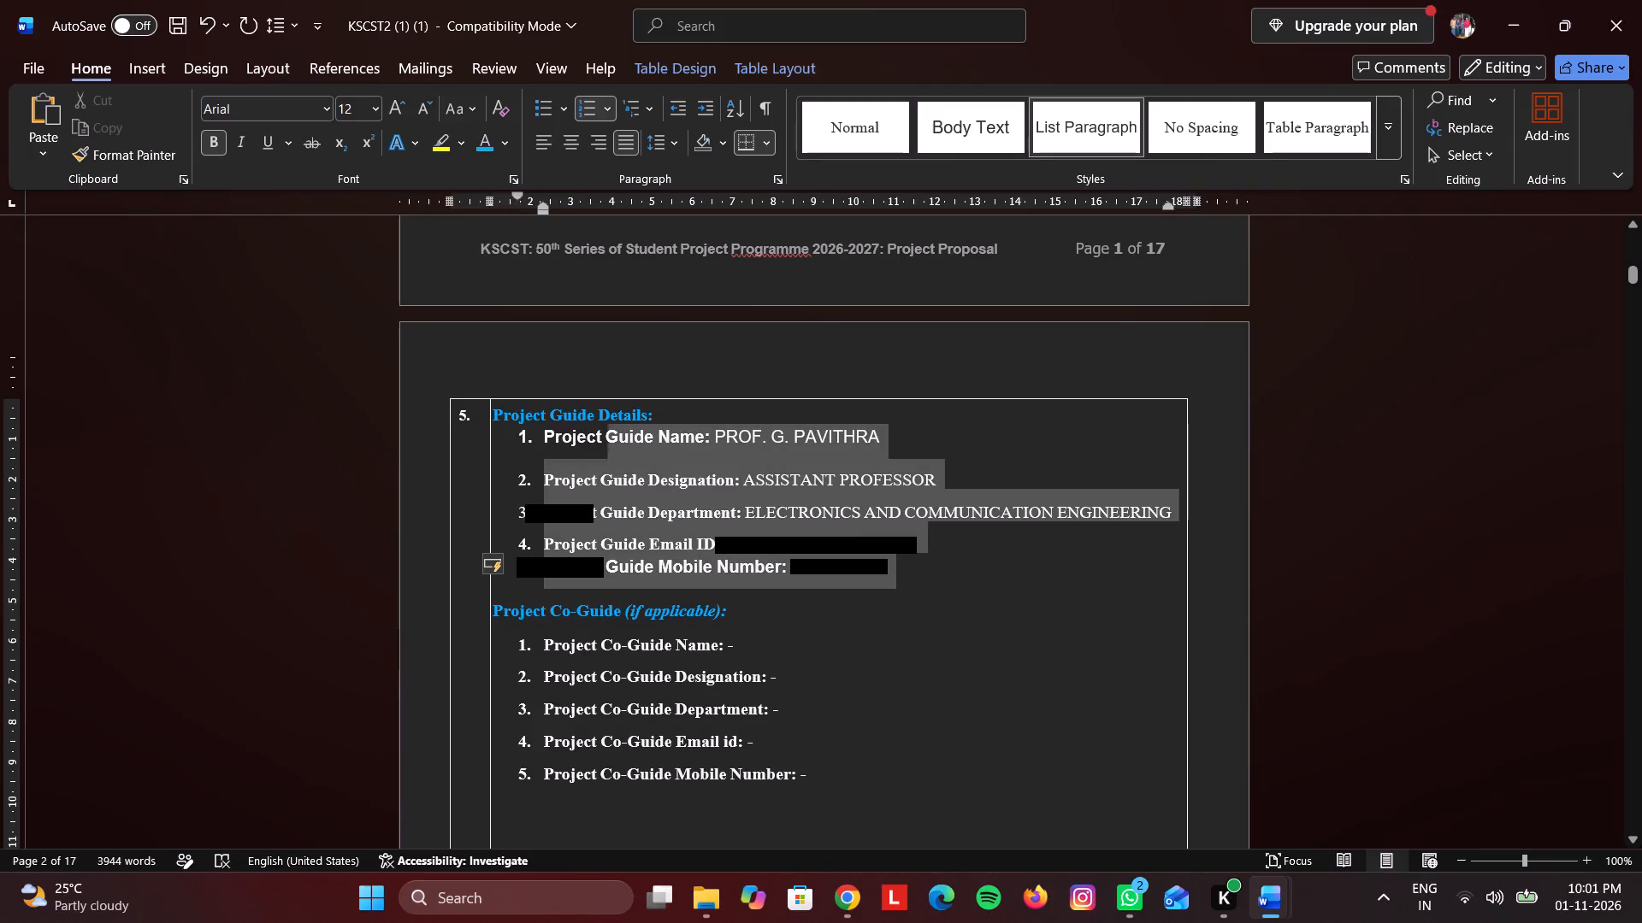
drag(604, 420, 543, 429)
click(328, 98)
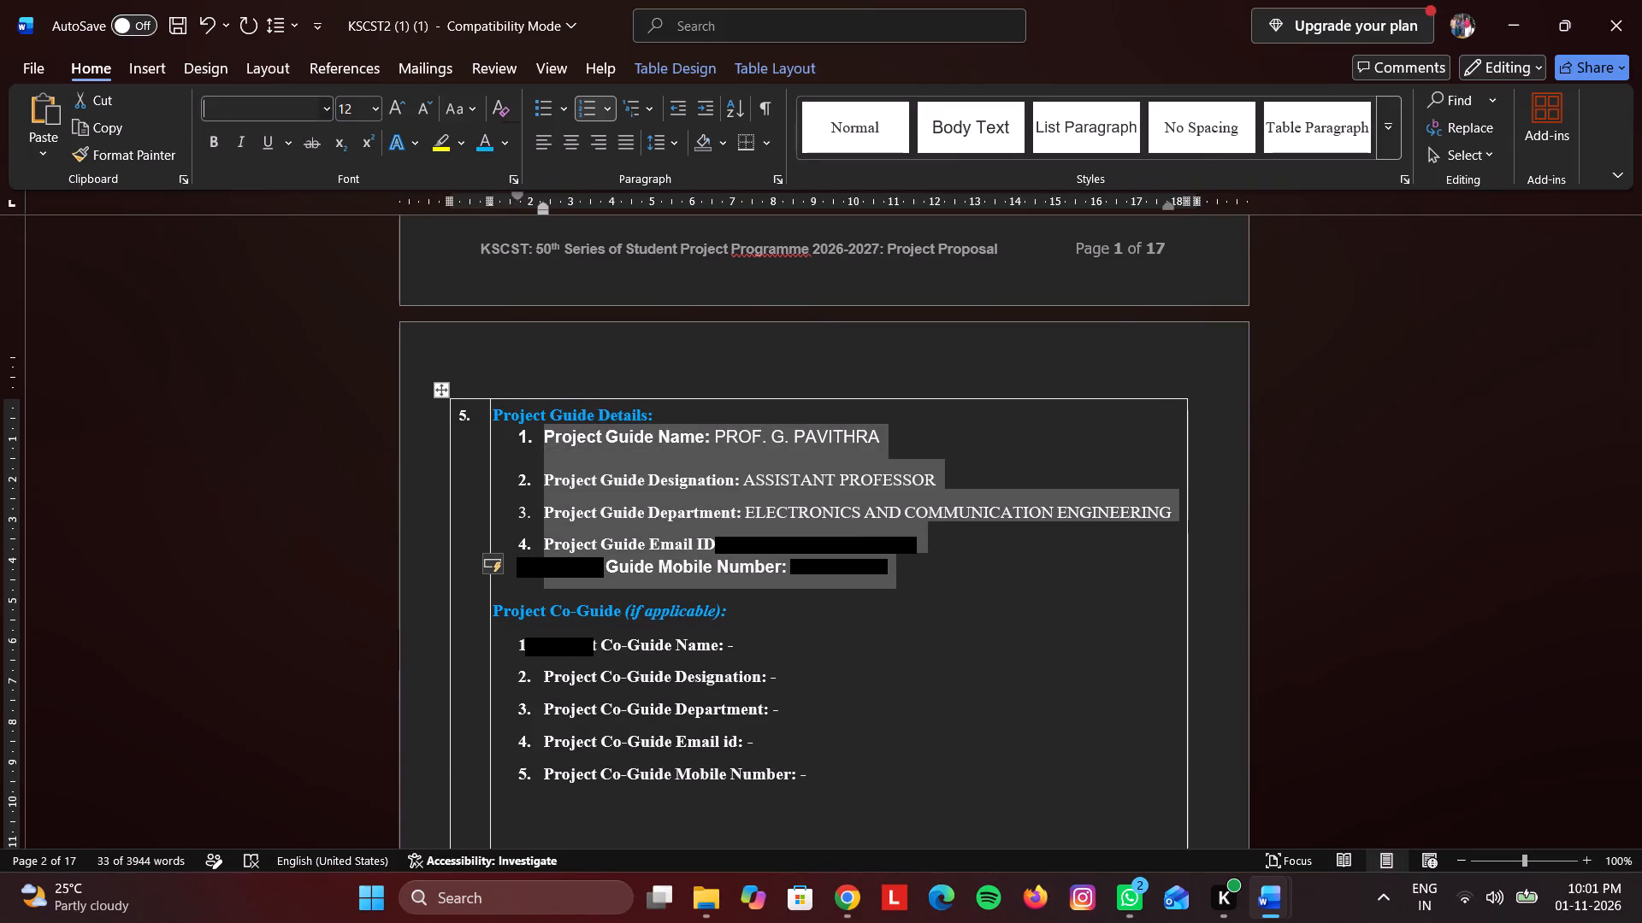
click(338, 317)
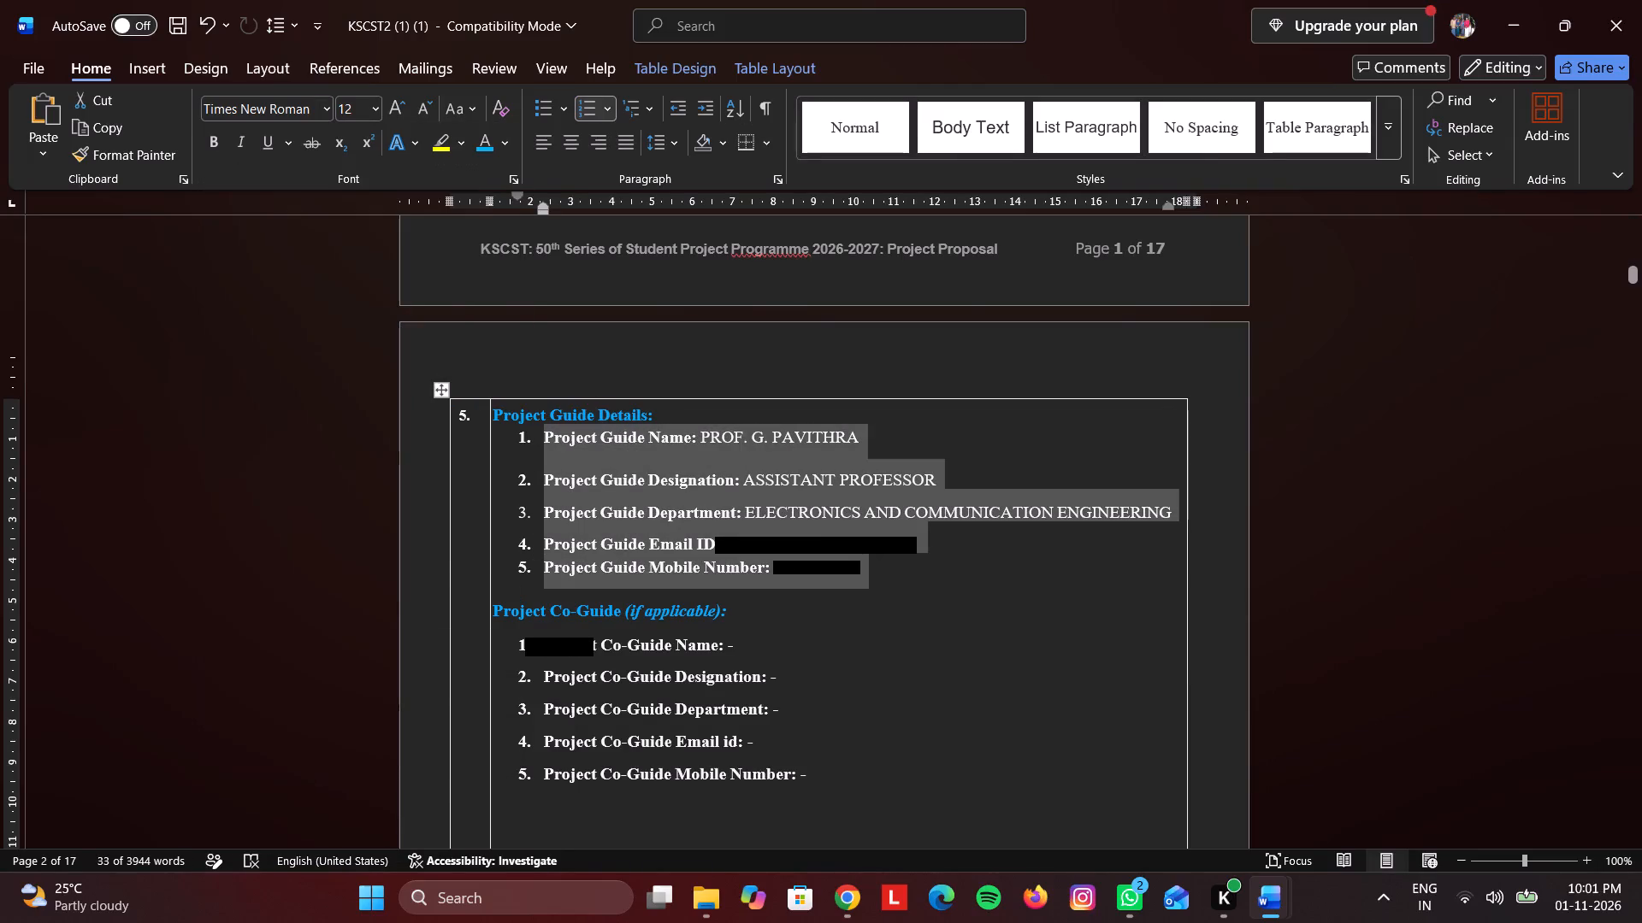
Set the line spacing of the five Project Guide Details lines to 1.5.
click(610, 109)
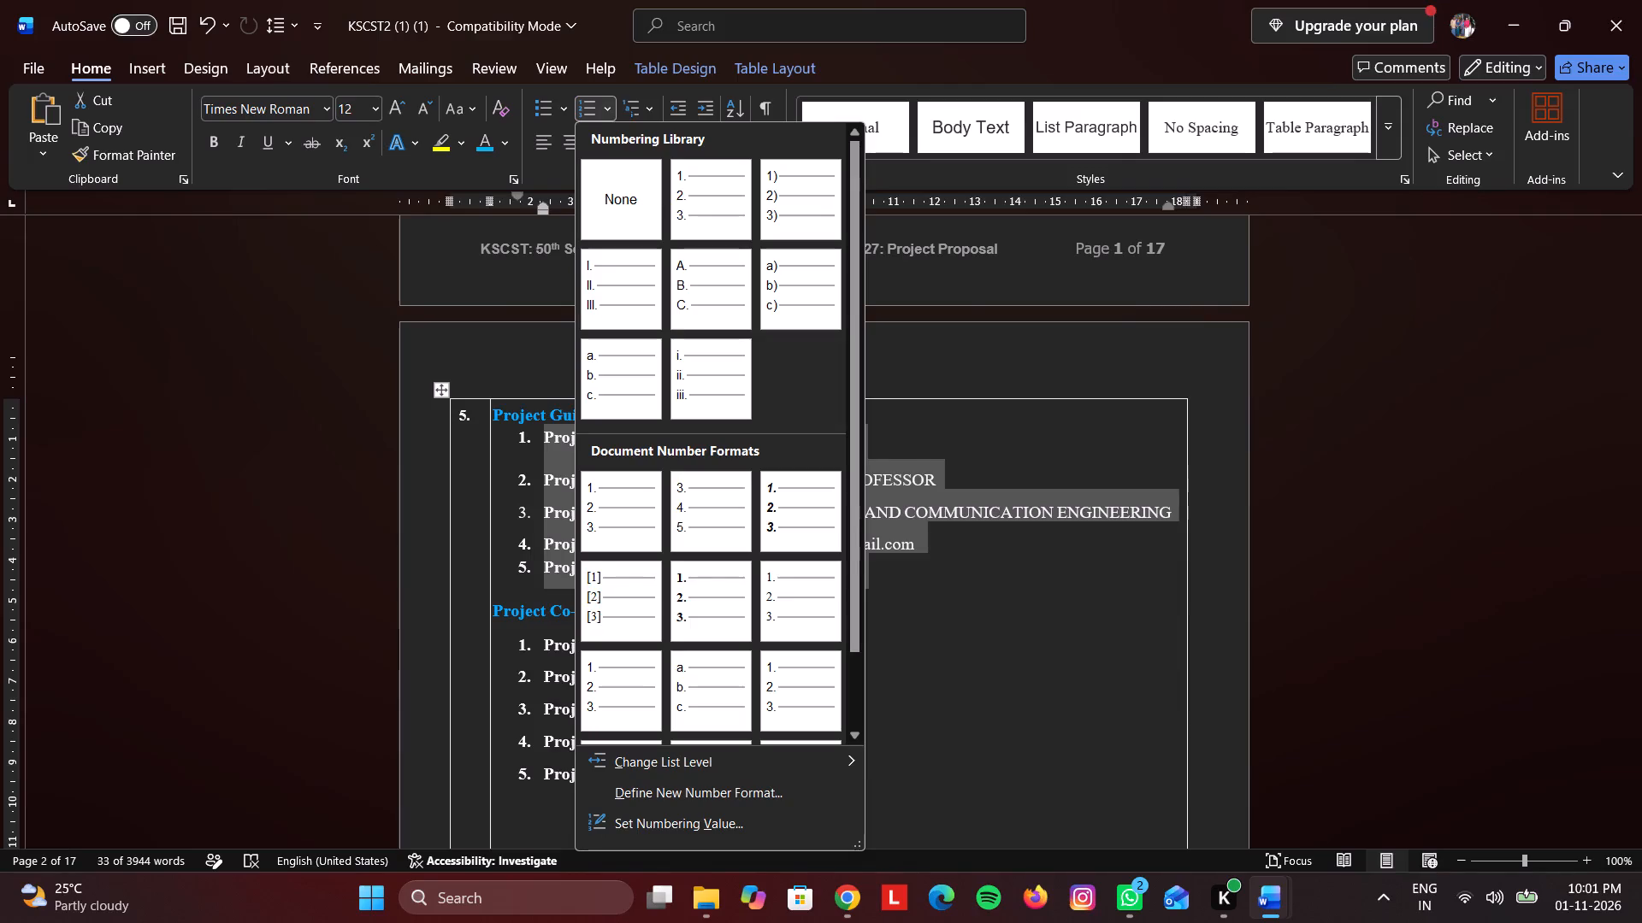
click(612, 109)
click(672, 140)
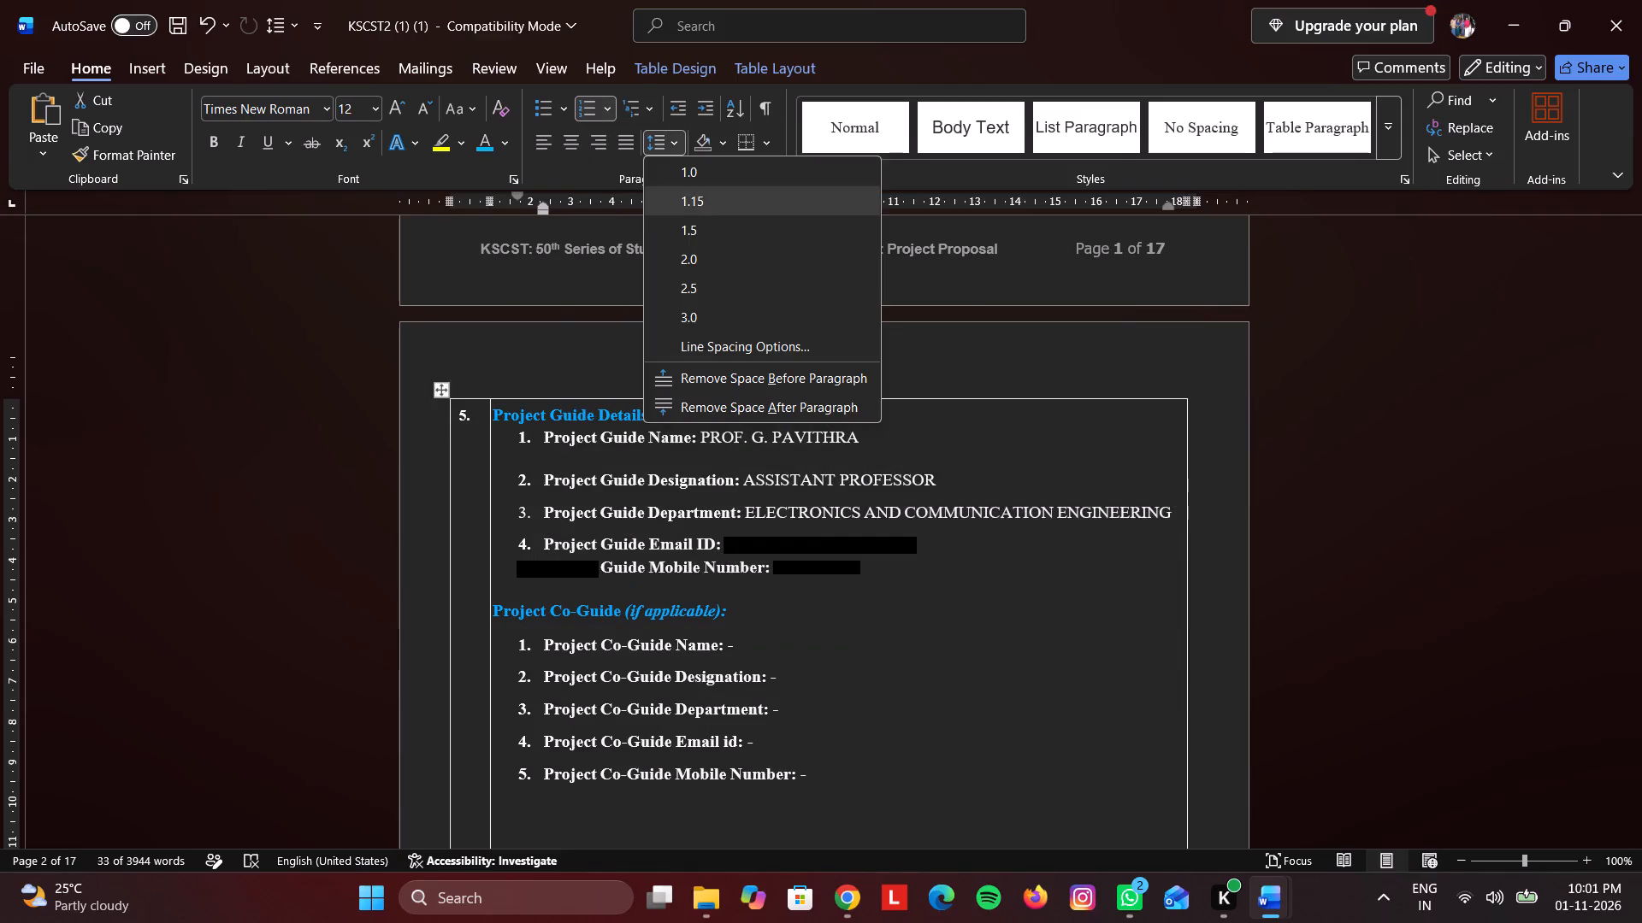
click(696, 220)
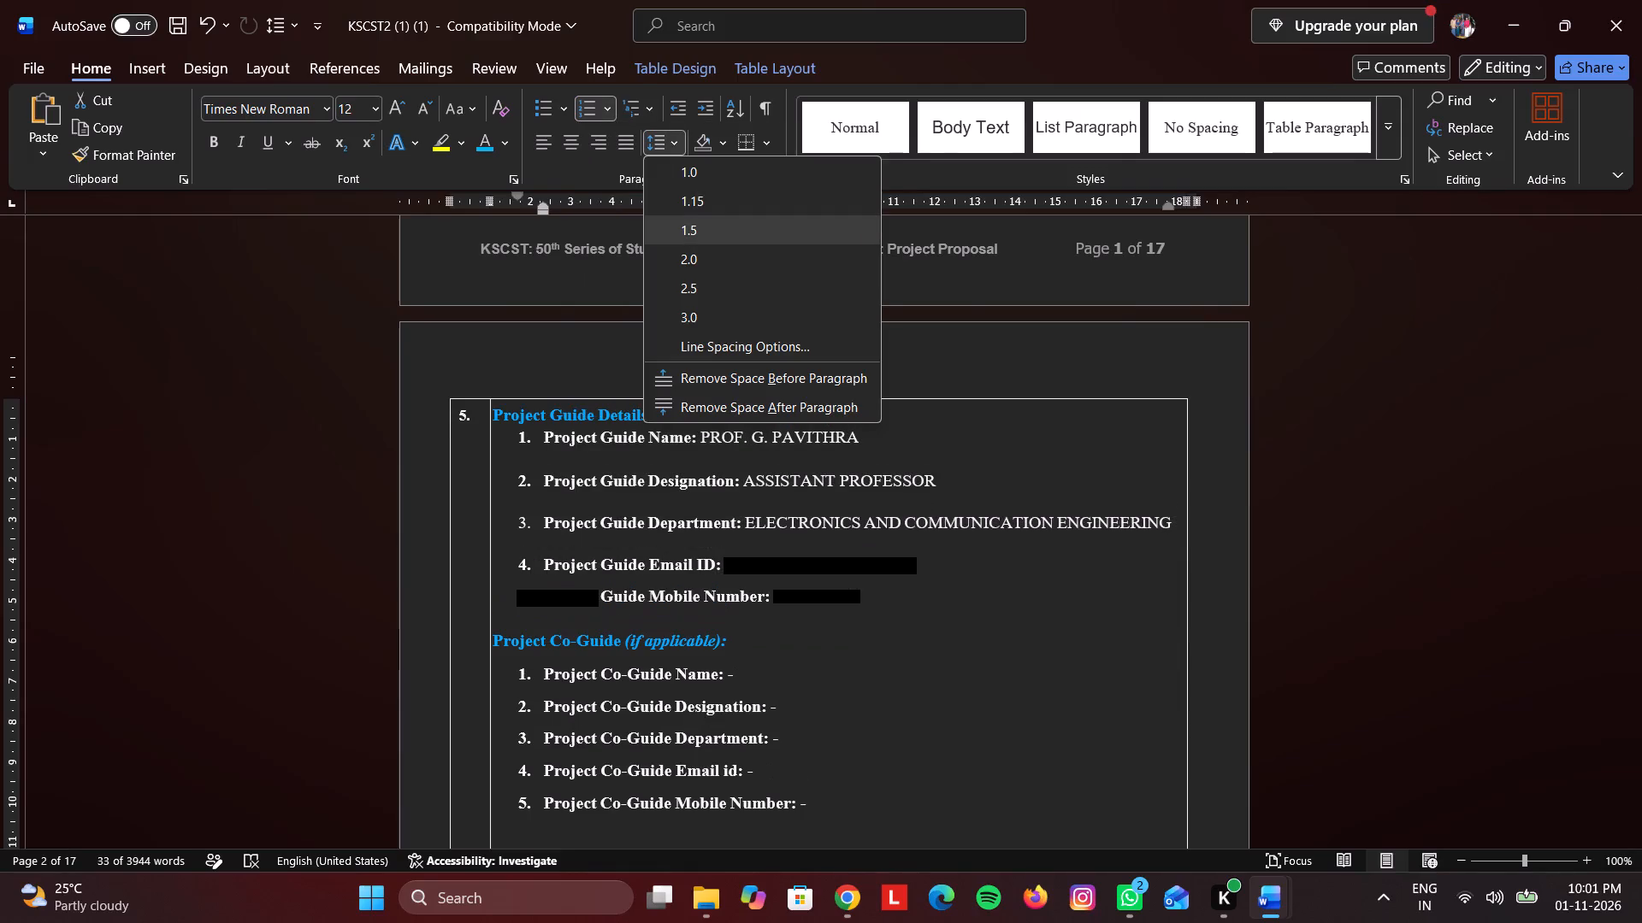
click(821, 433)
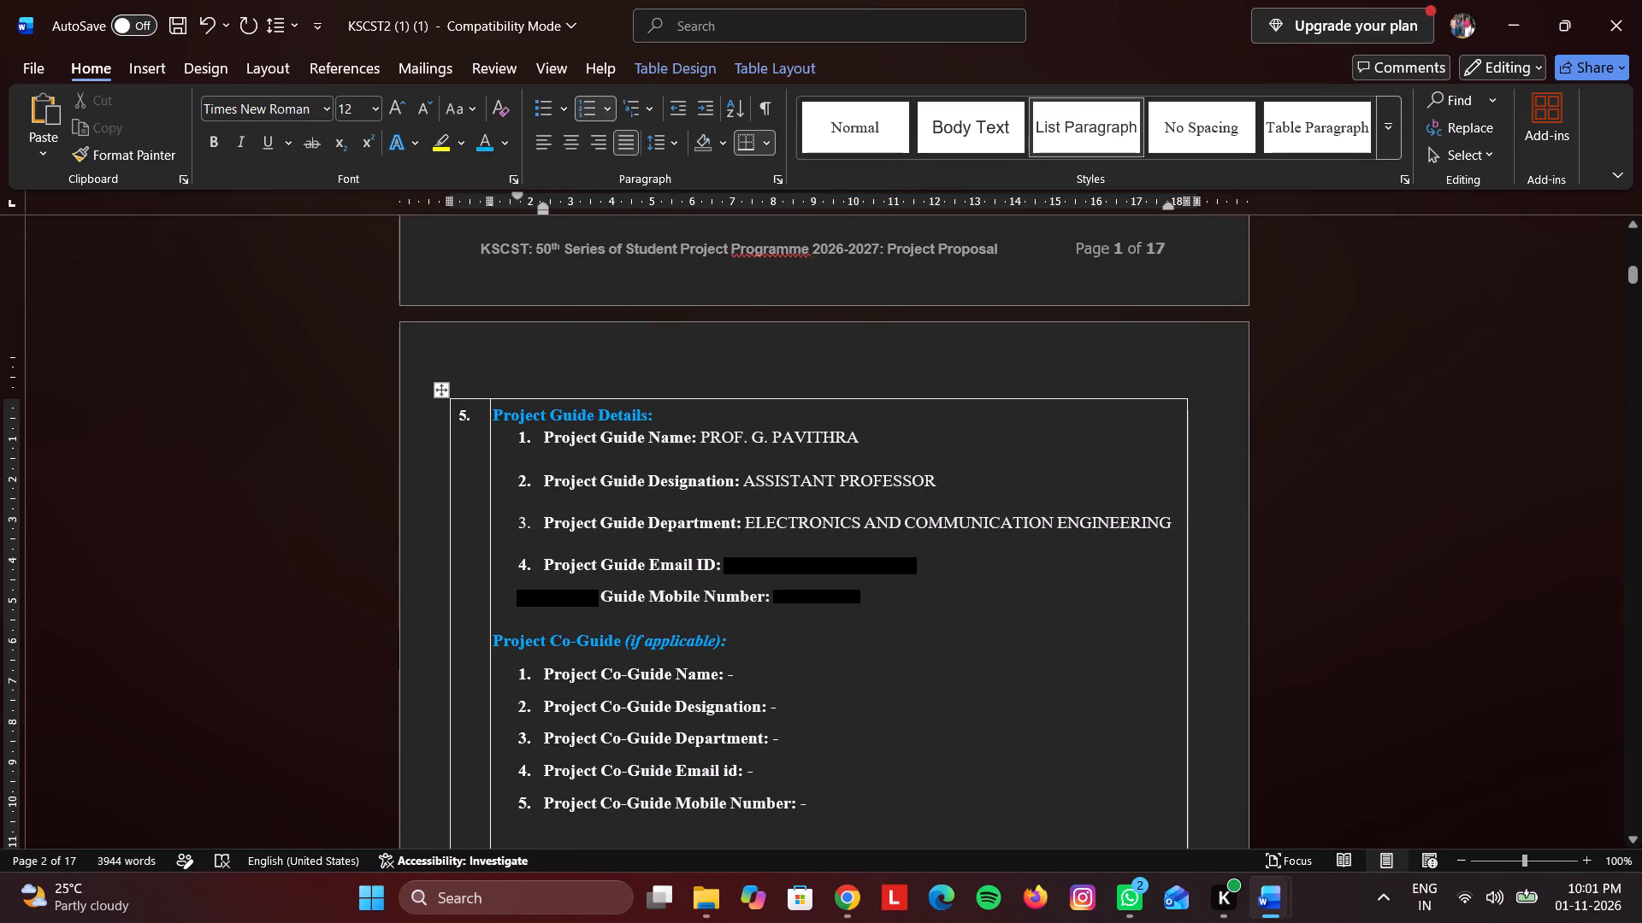
Remove the space after the paragraph from the Project Guide Name line and the Project Guide Mobile Number line.
drag(869, 450, 536, 456)
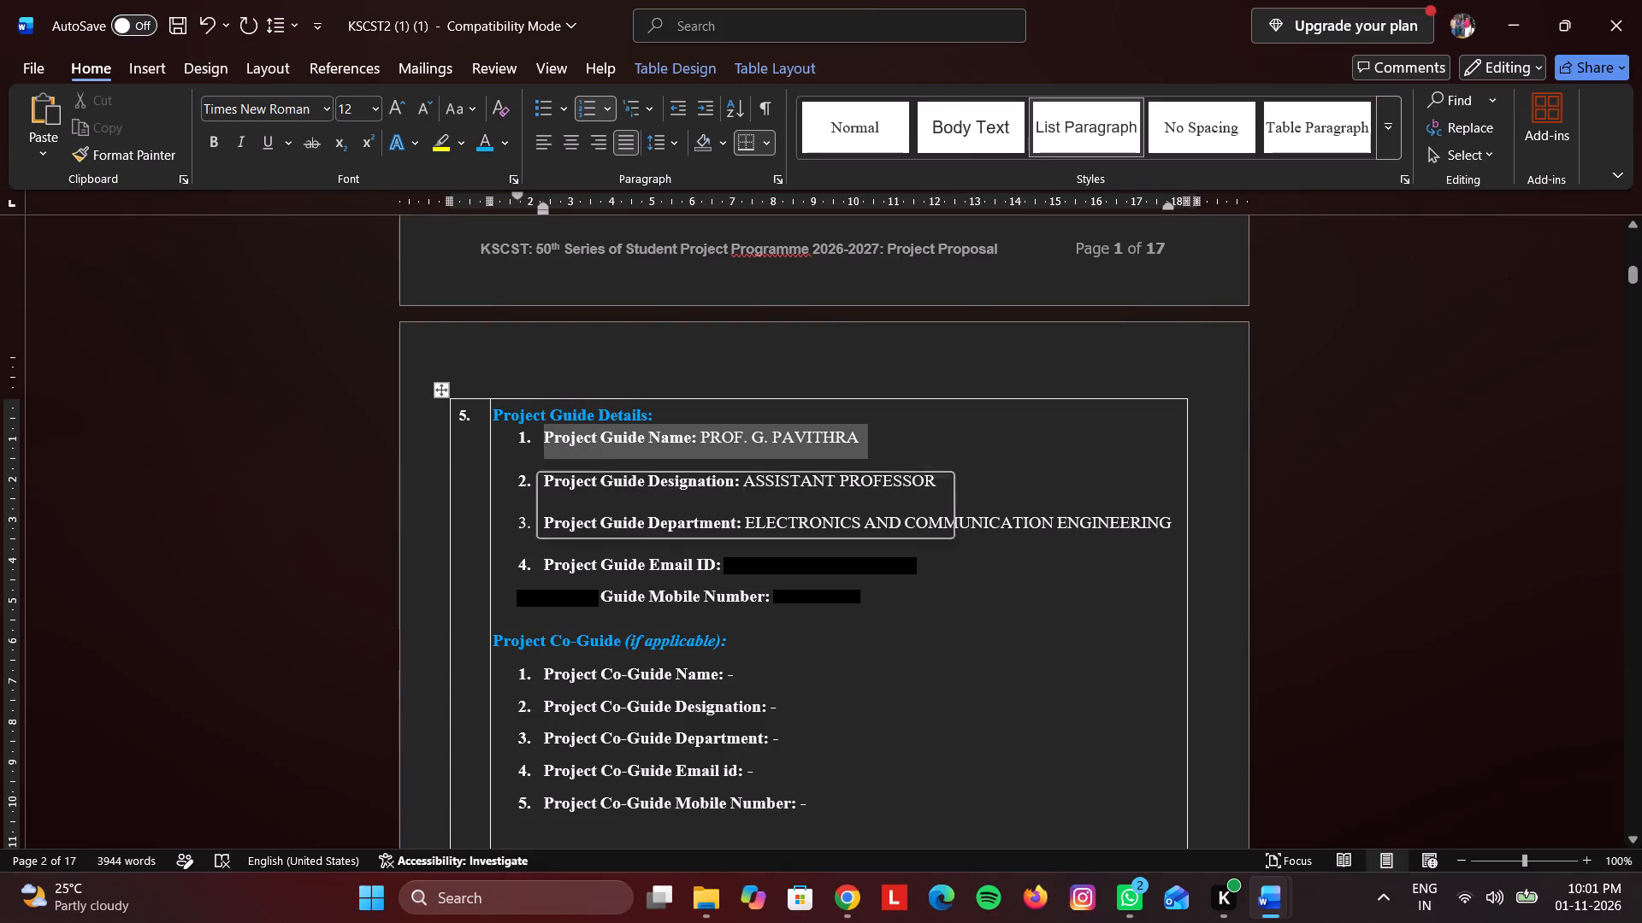
click(676, 141)
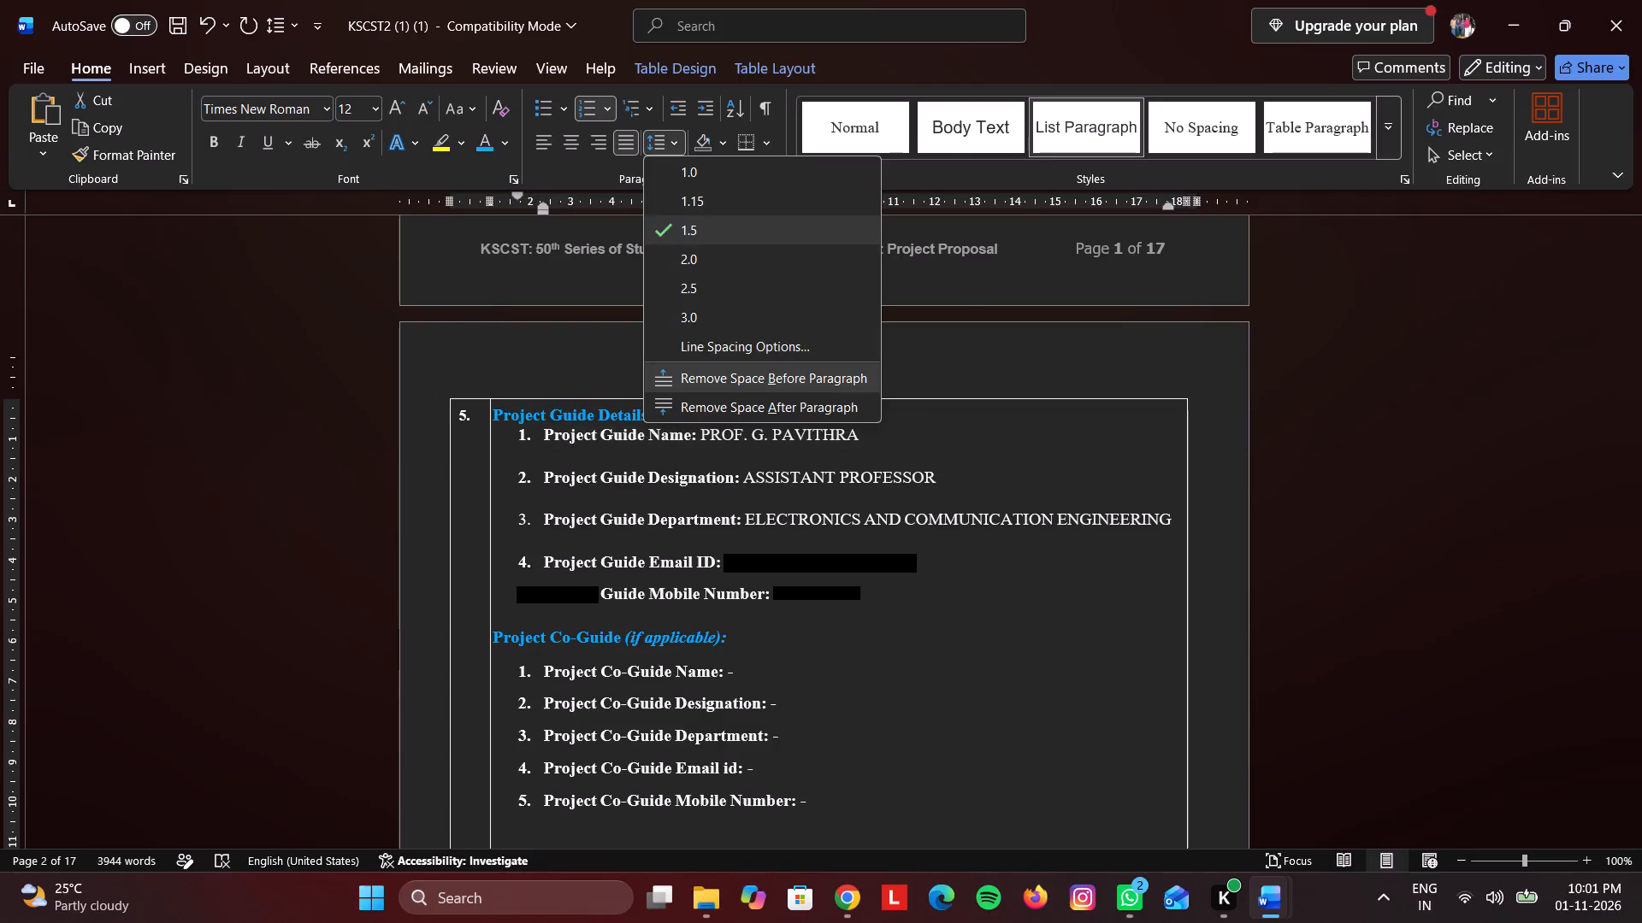
click(763, 403)
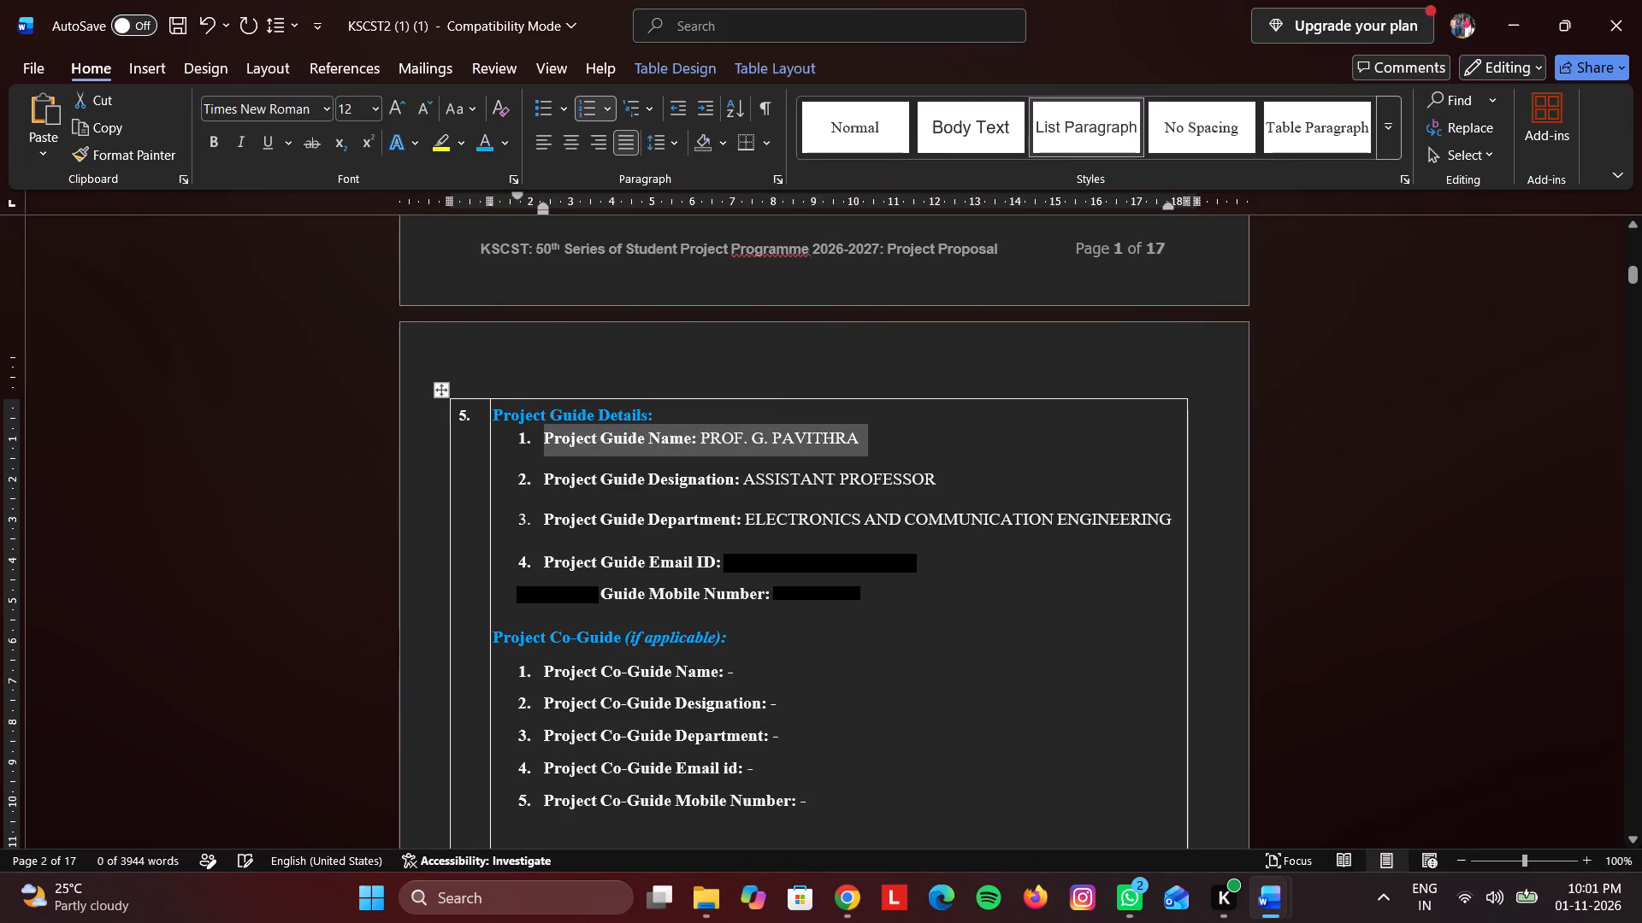
click(762, 479)
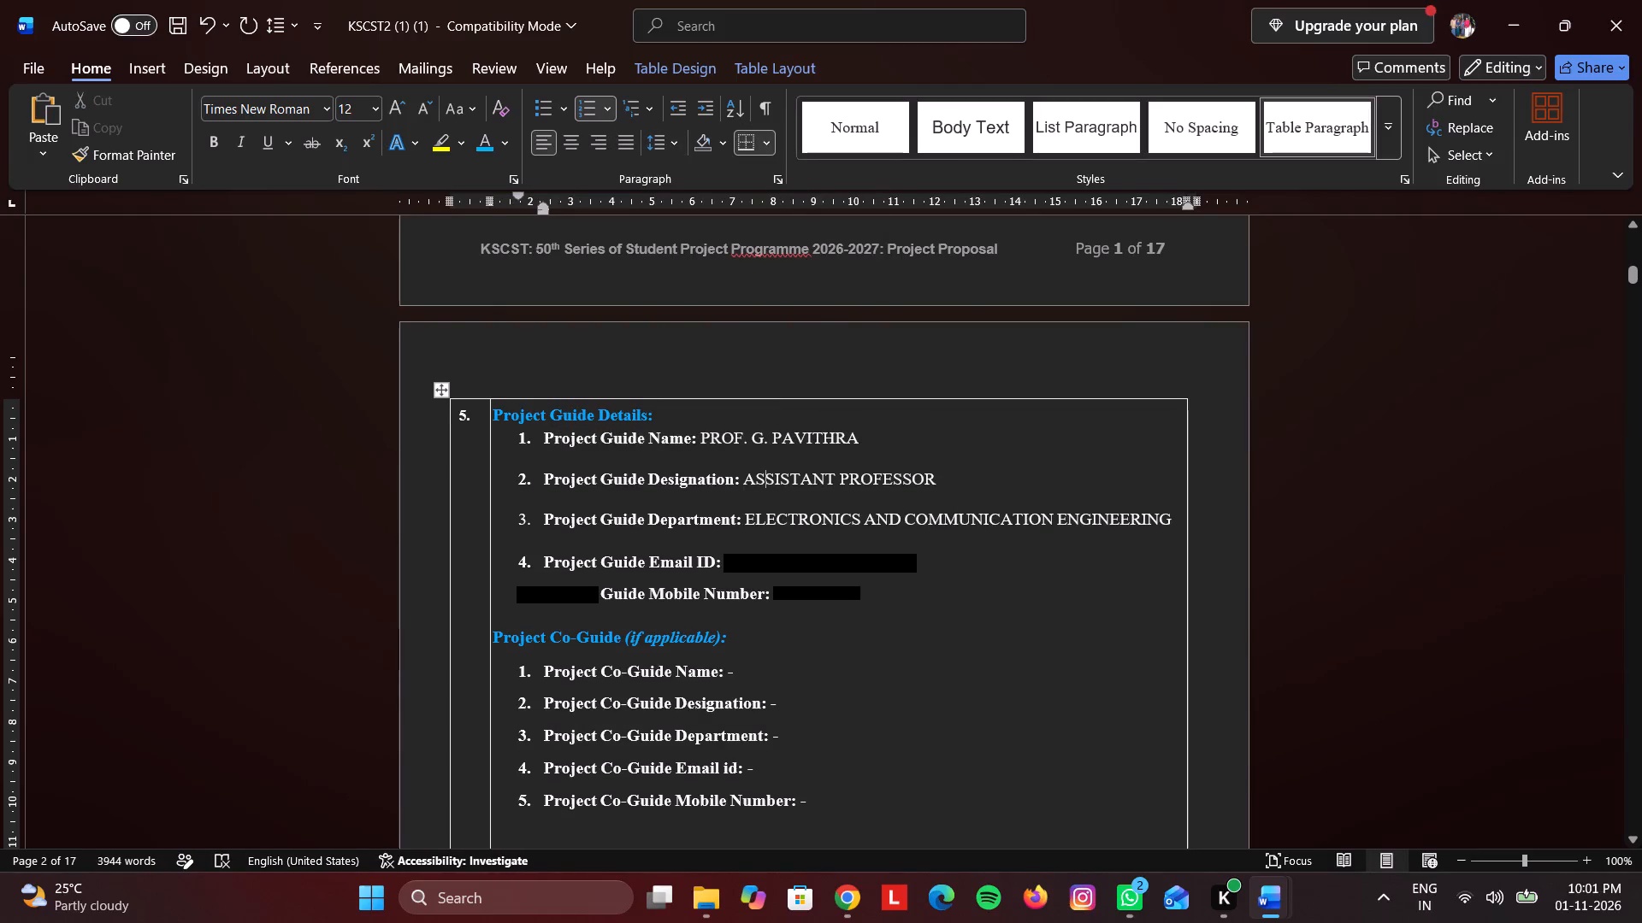
drag(866, 590, 534, 588)
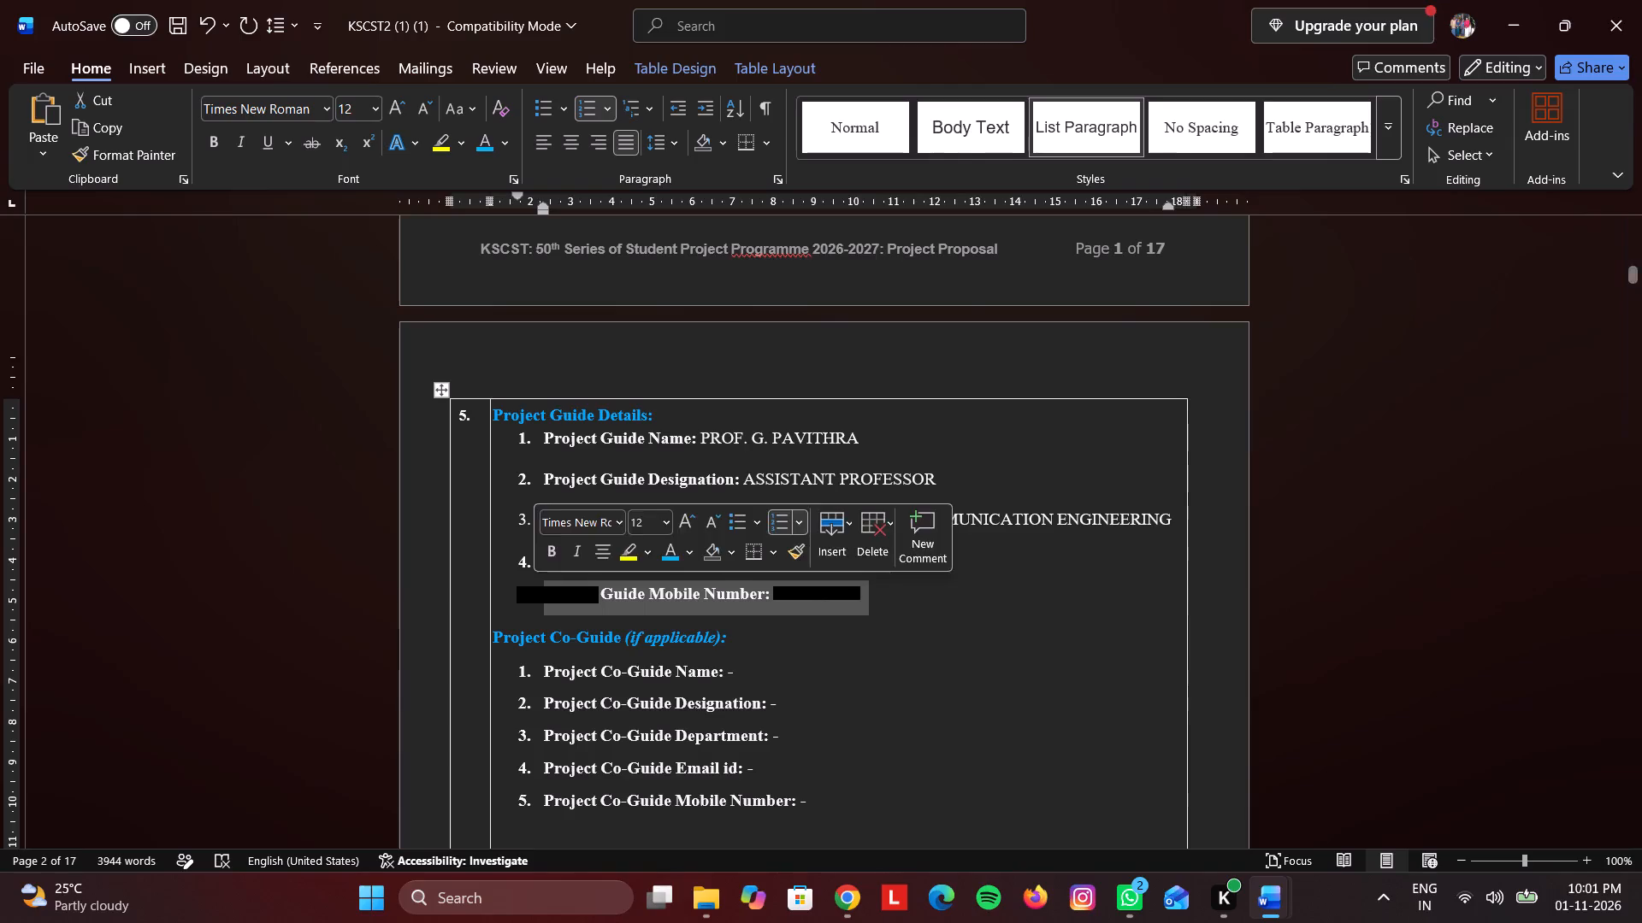
click(671, 148)
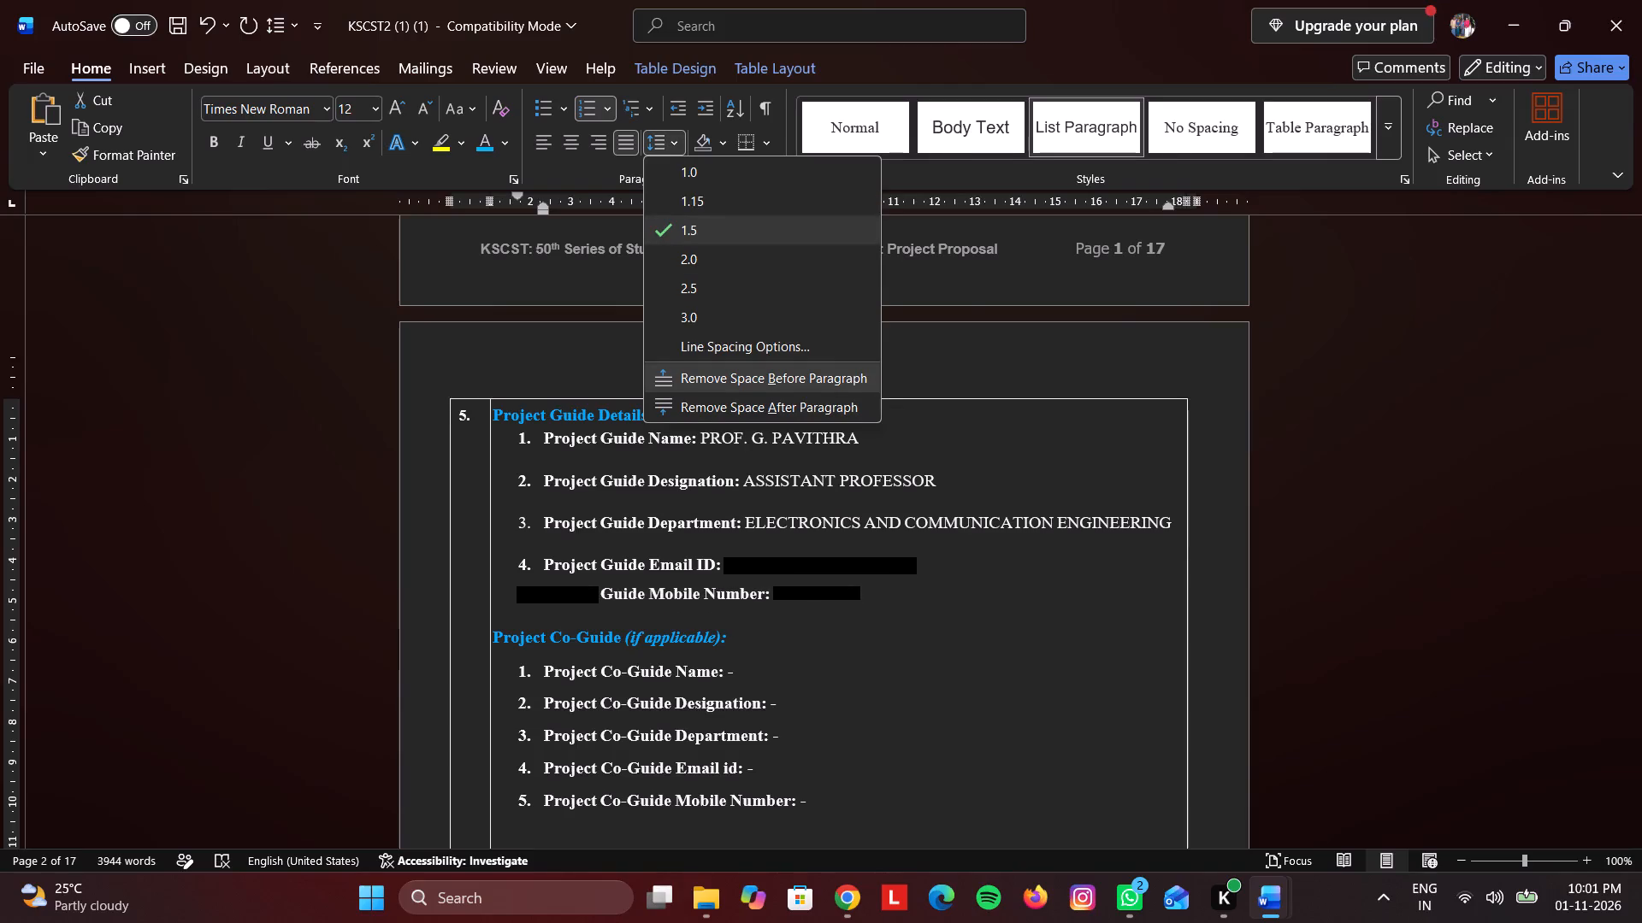
click(837, 407)
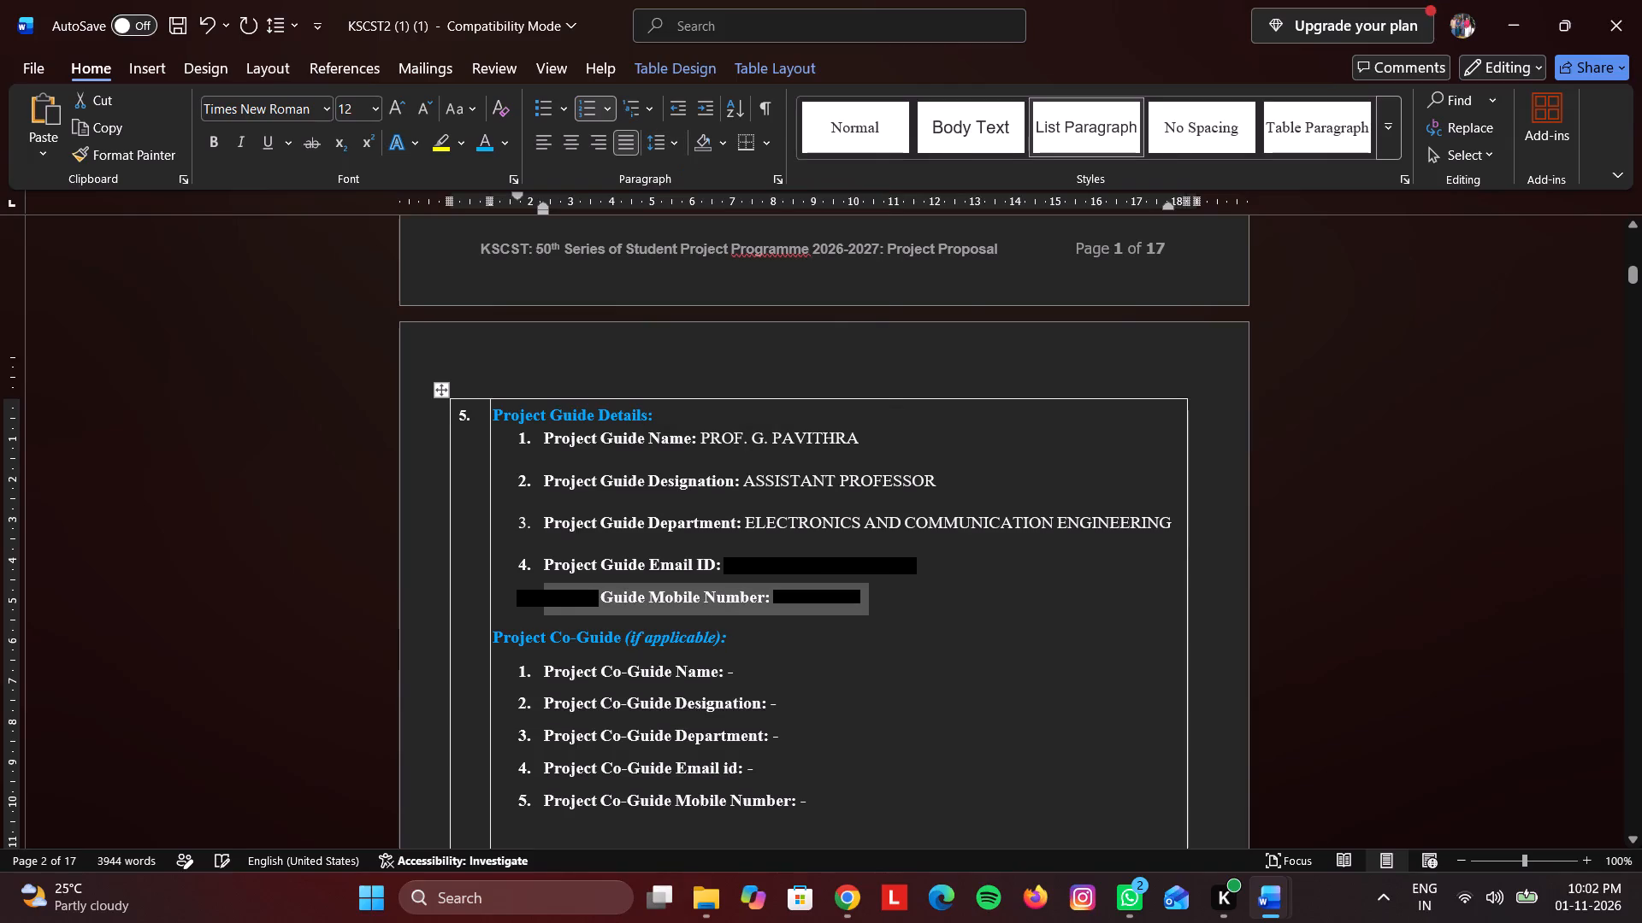
Remove the space before the paragraph from the Project Guide Email ID, Department and Designation lines.
click(896, 556)
drag(923, 568, 540, 553)
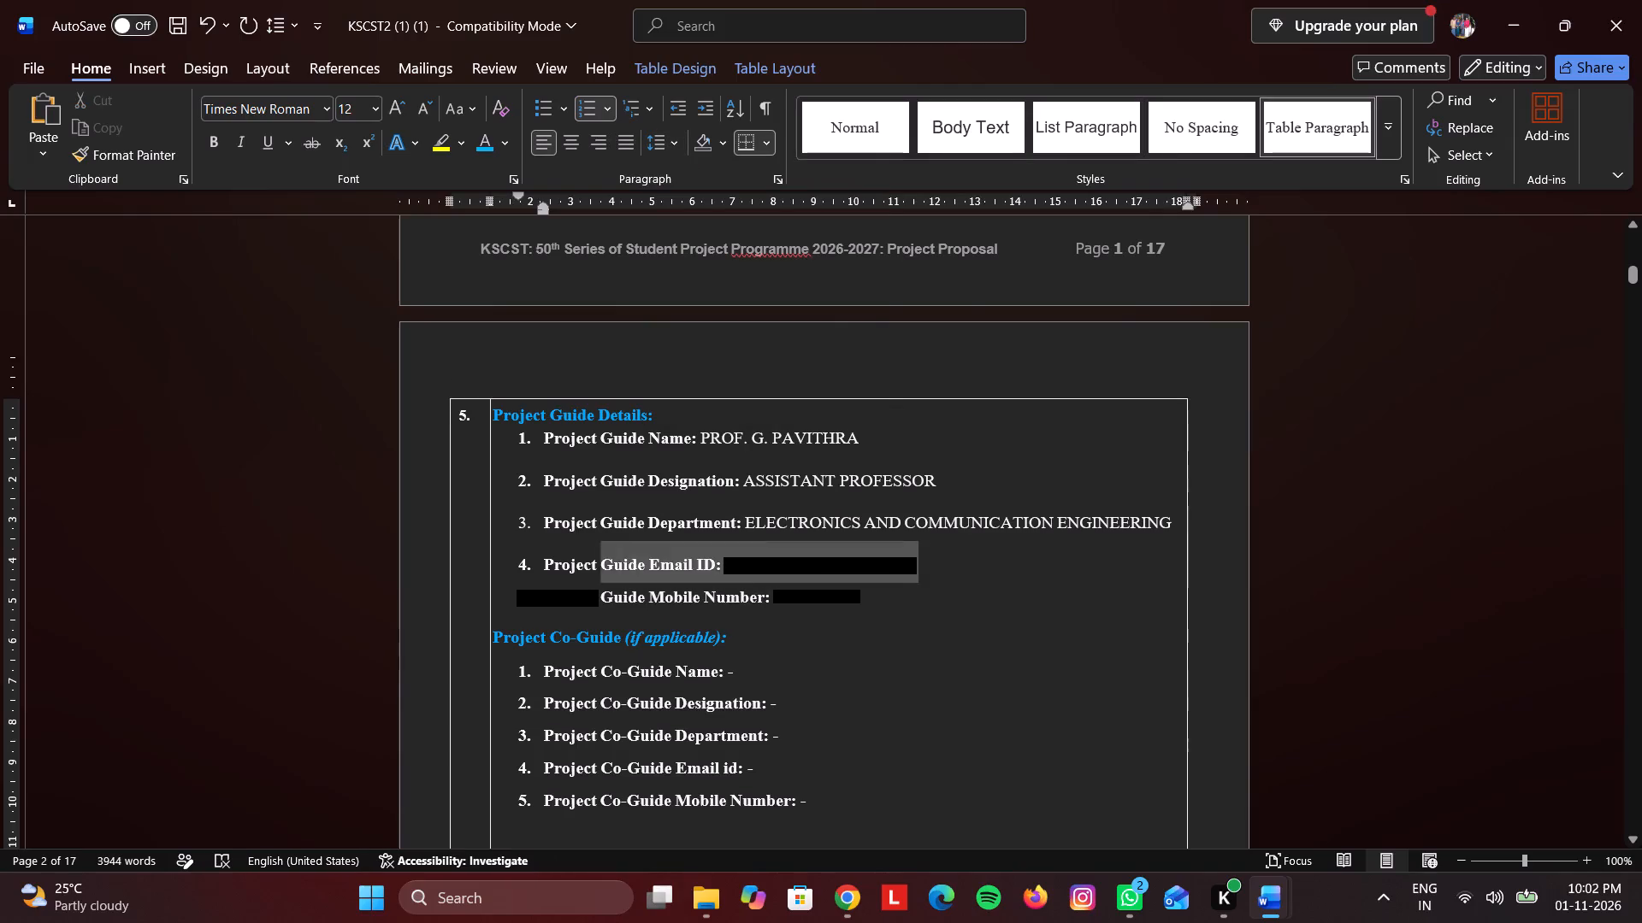
drag(540, 553, 522, 552)
click(672, 138)
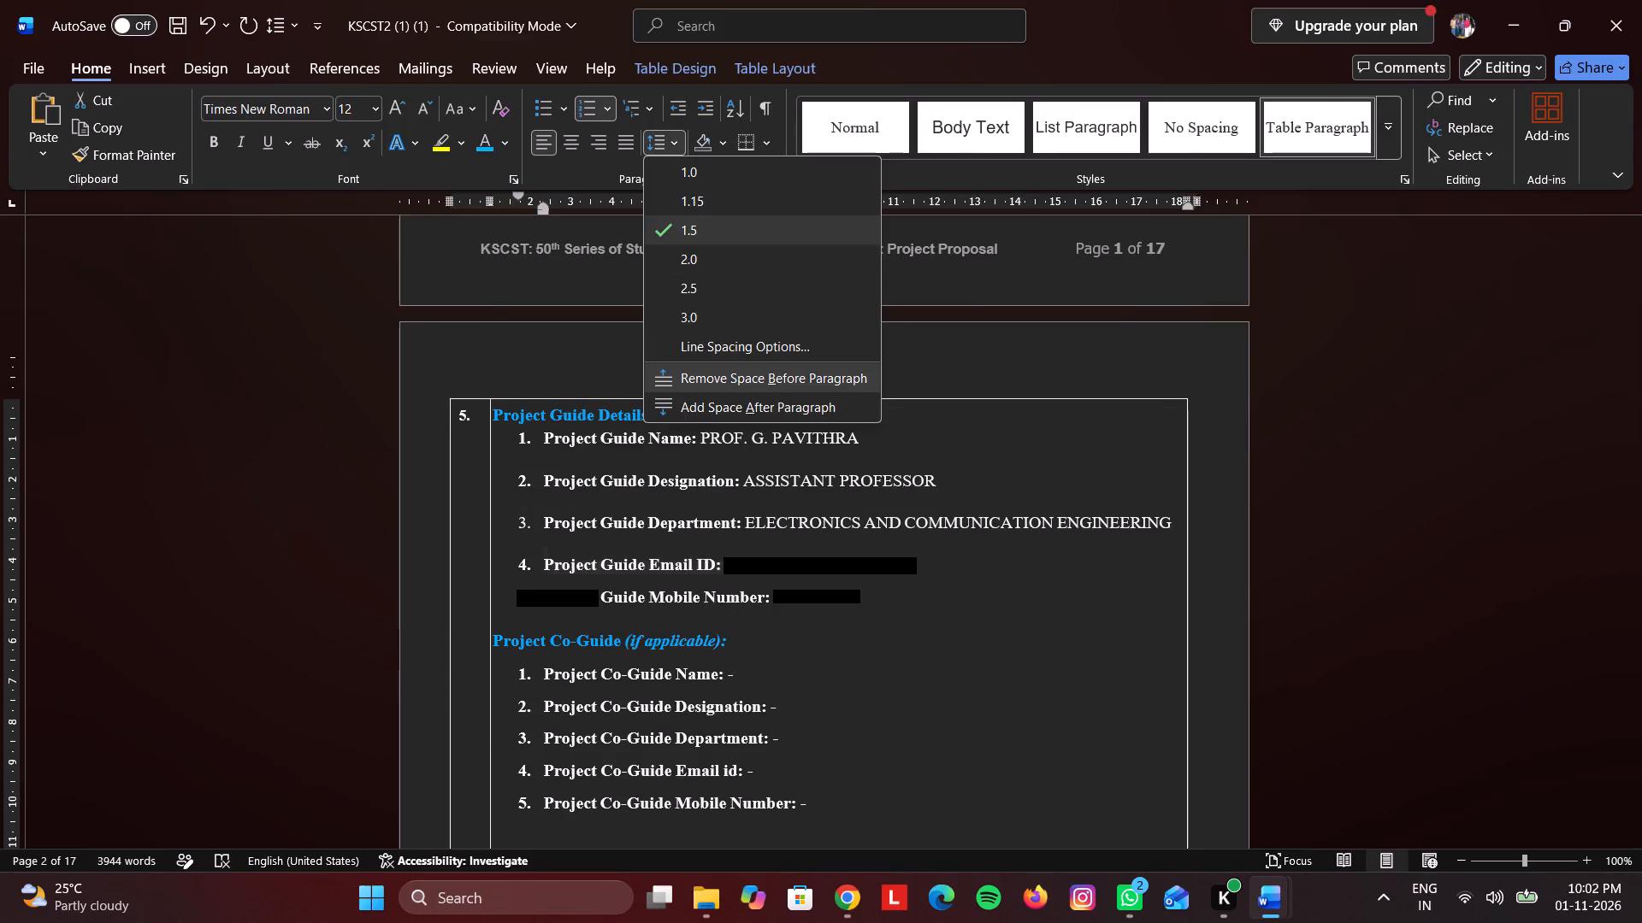
click(718, 380)
click(917, 564)
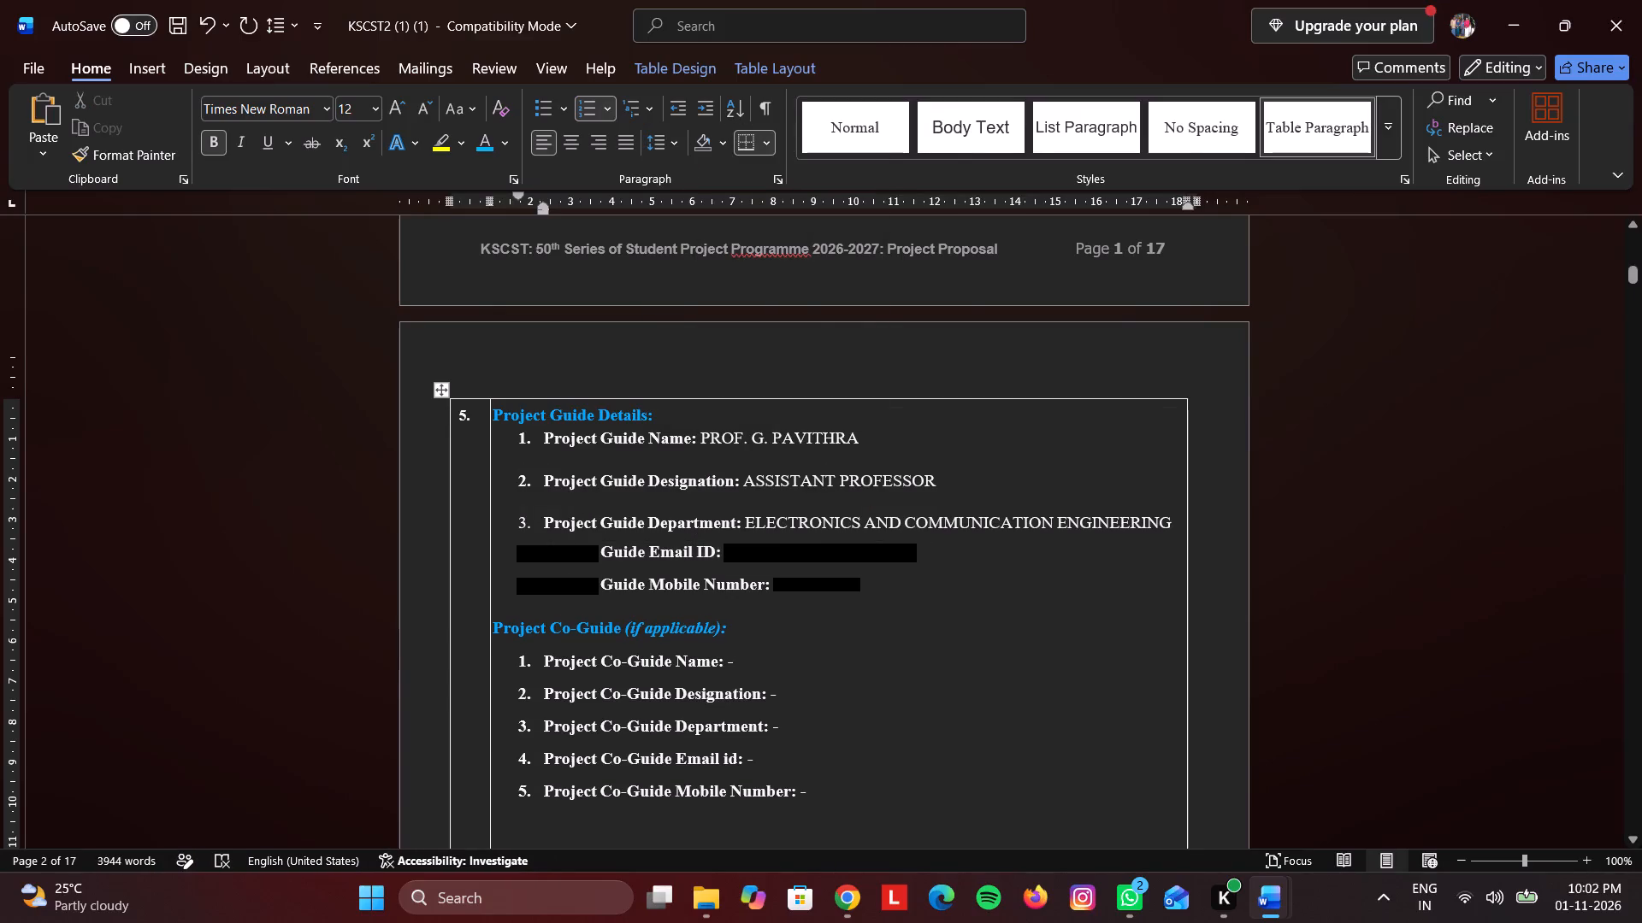
drag(1172, 524, 565, 523)
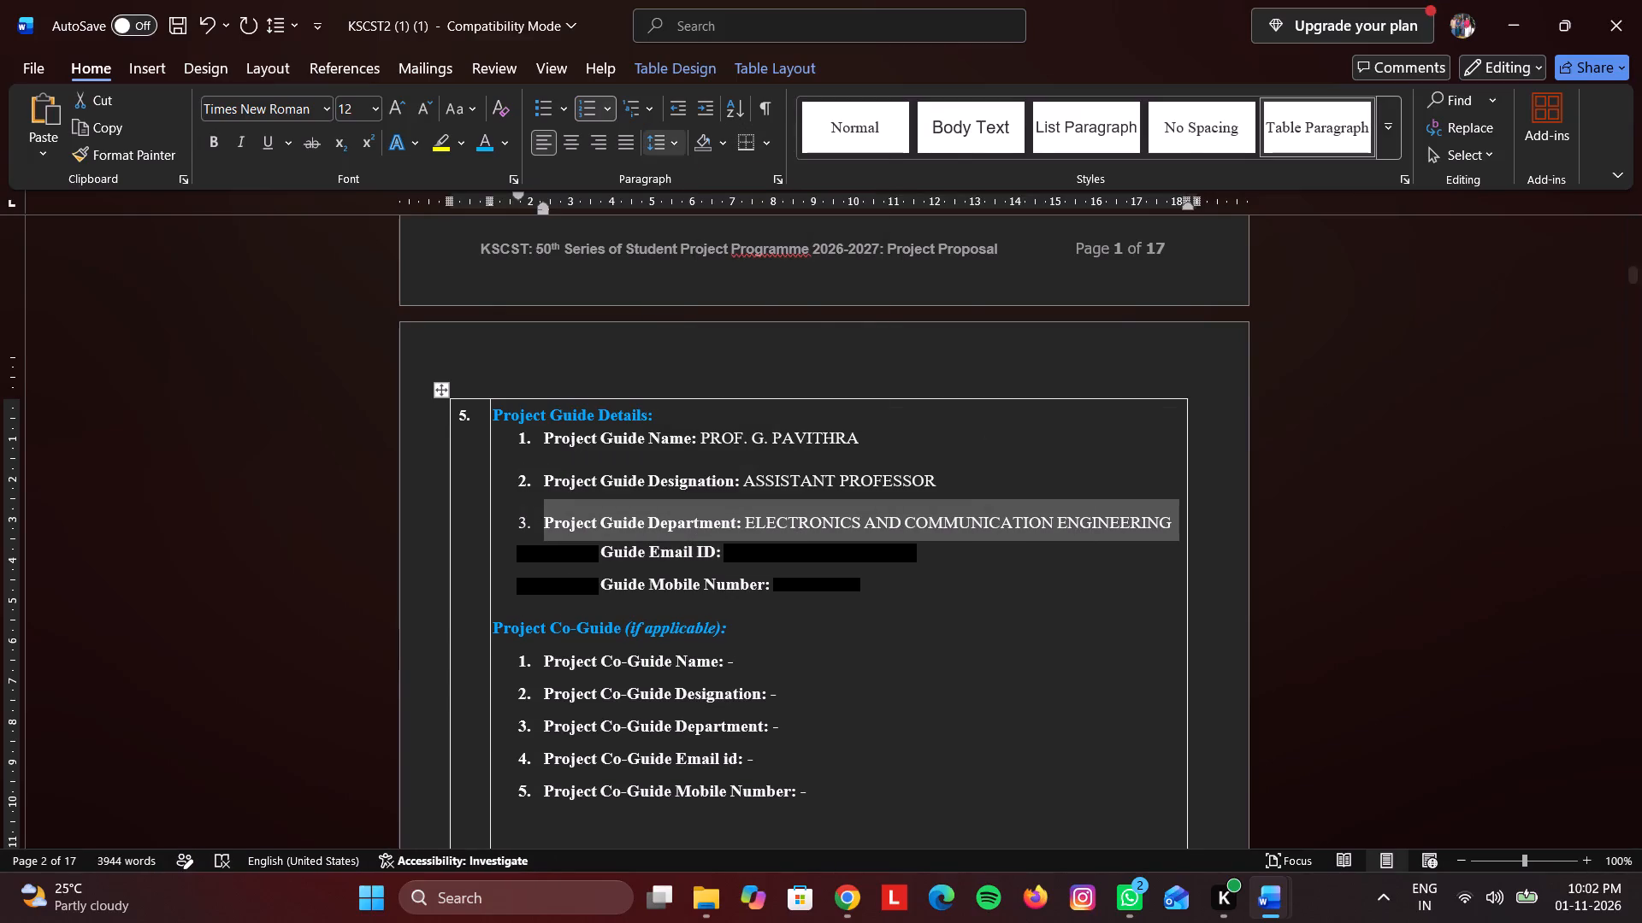
click(674, 136)
click(700, 371)
click(875, 502)
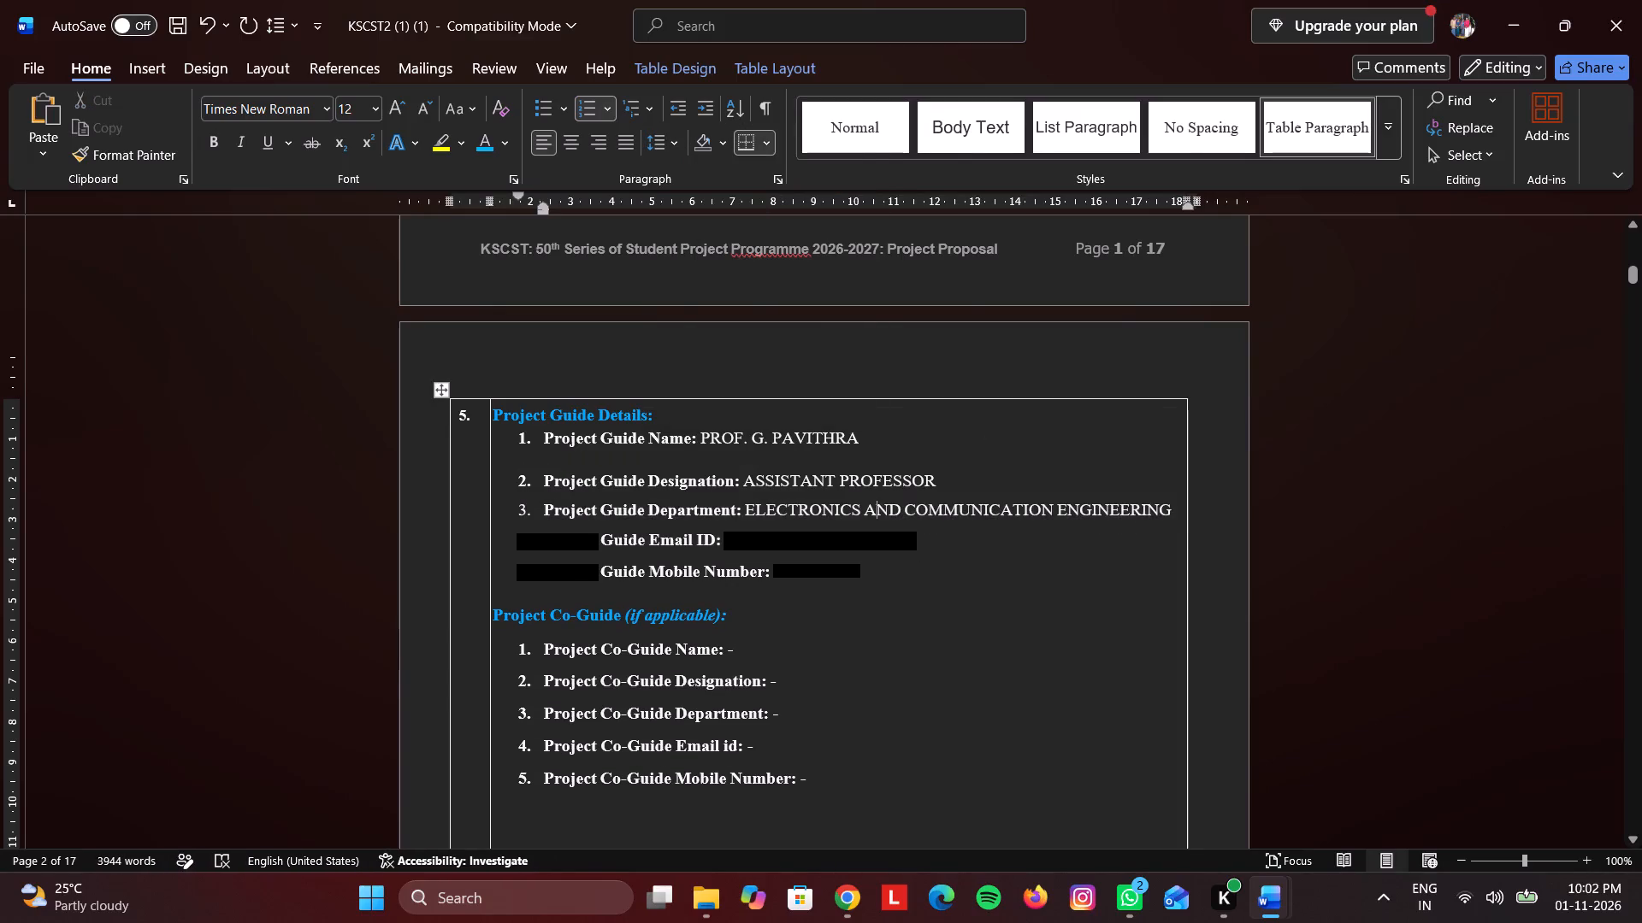
drag(936, 478, 563, 482)
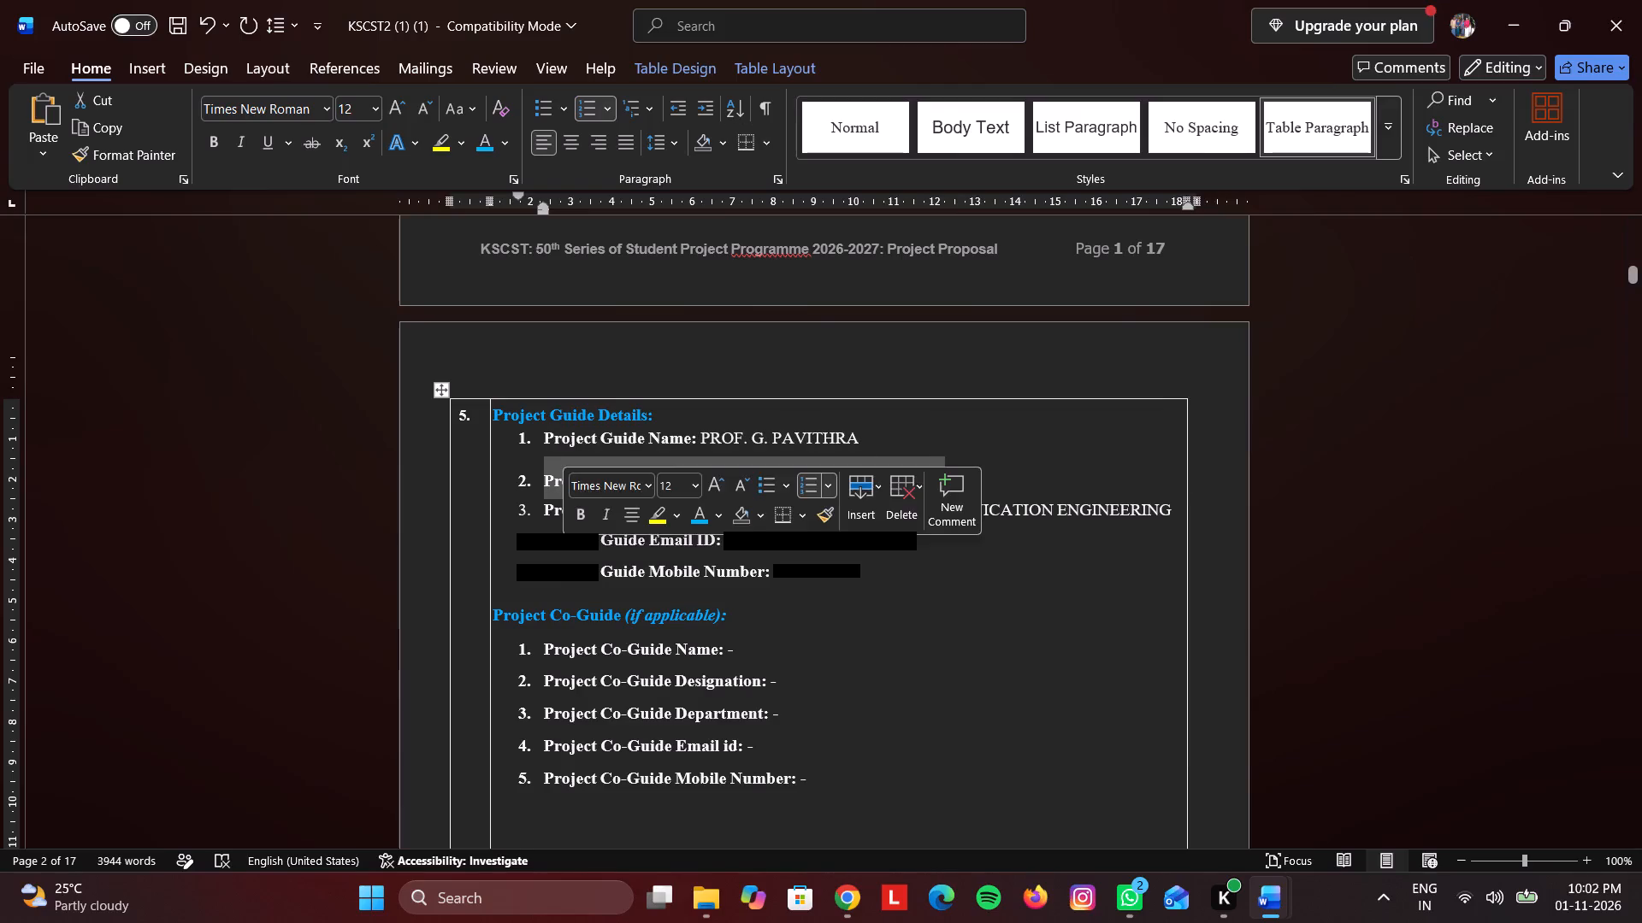
click(677, 139)
click(694, 371)
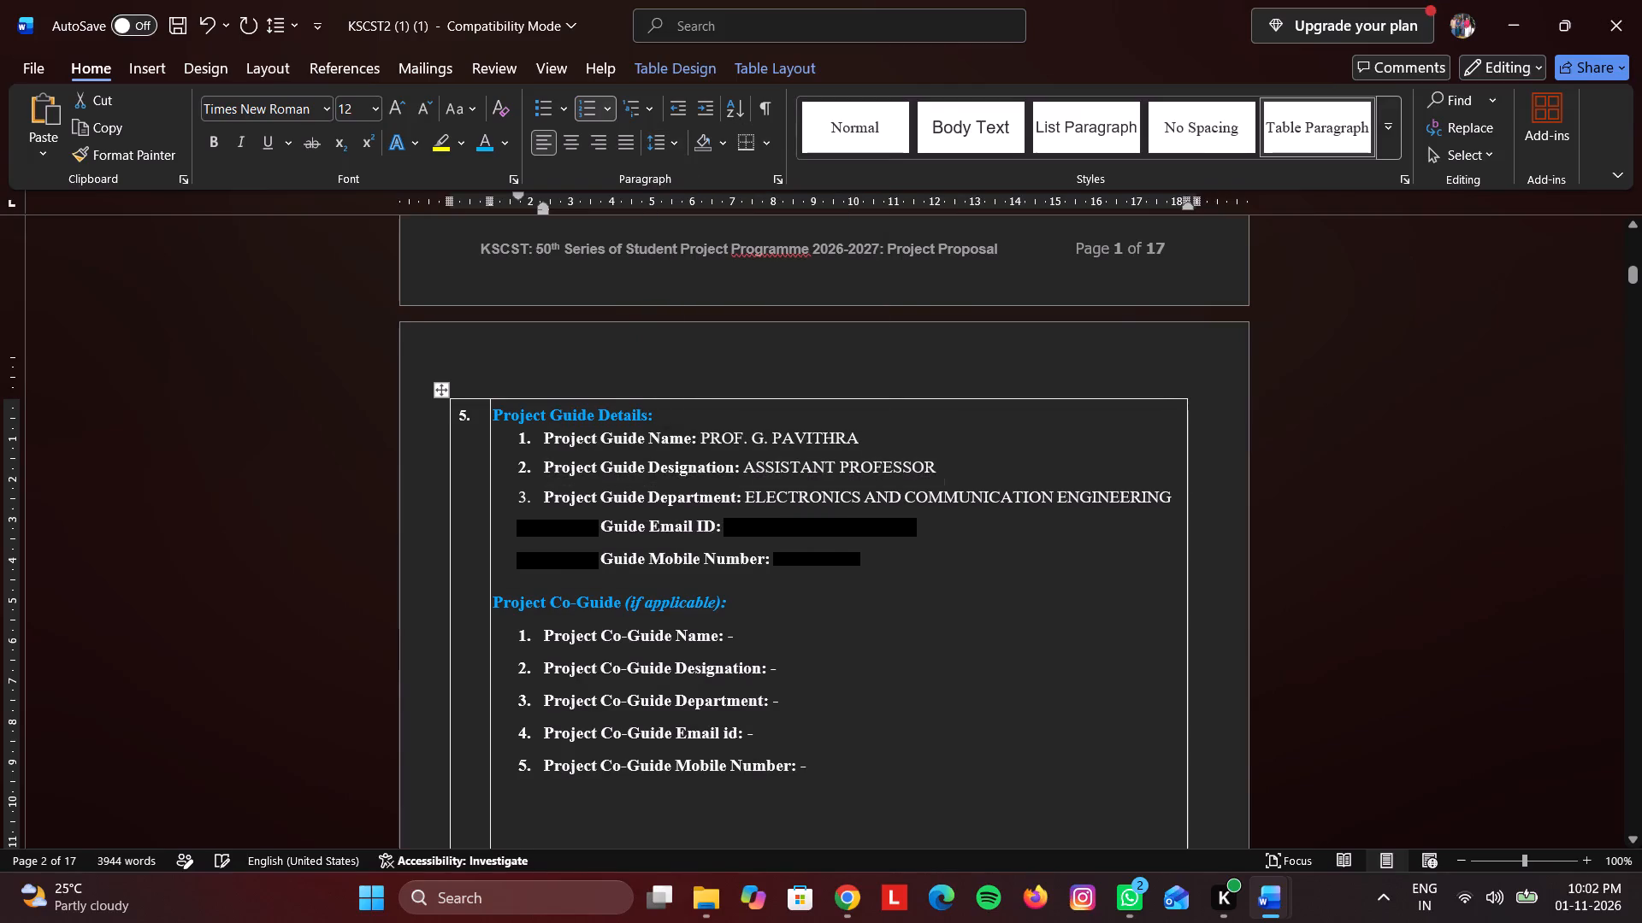
click(776, 493)
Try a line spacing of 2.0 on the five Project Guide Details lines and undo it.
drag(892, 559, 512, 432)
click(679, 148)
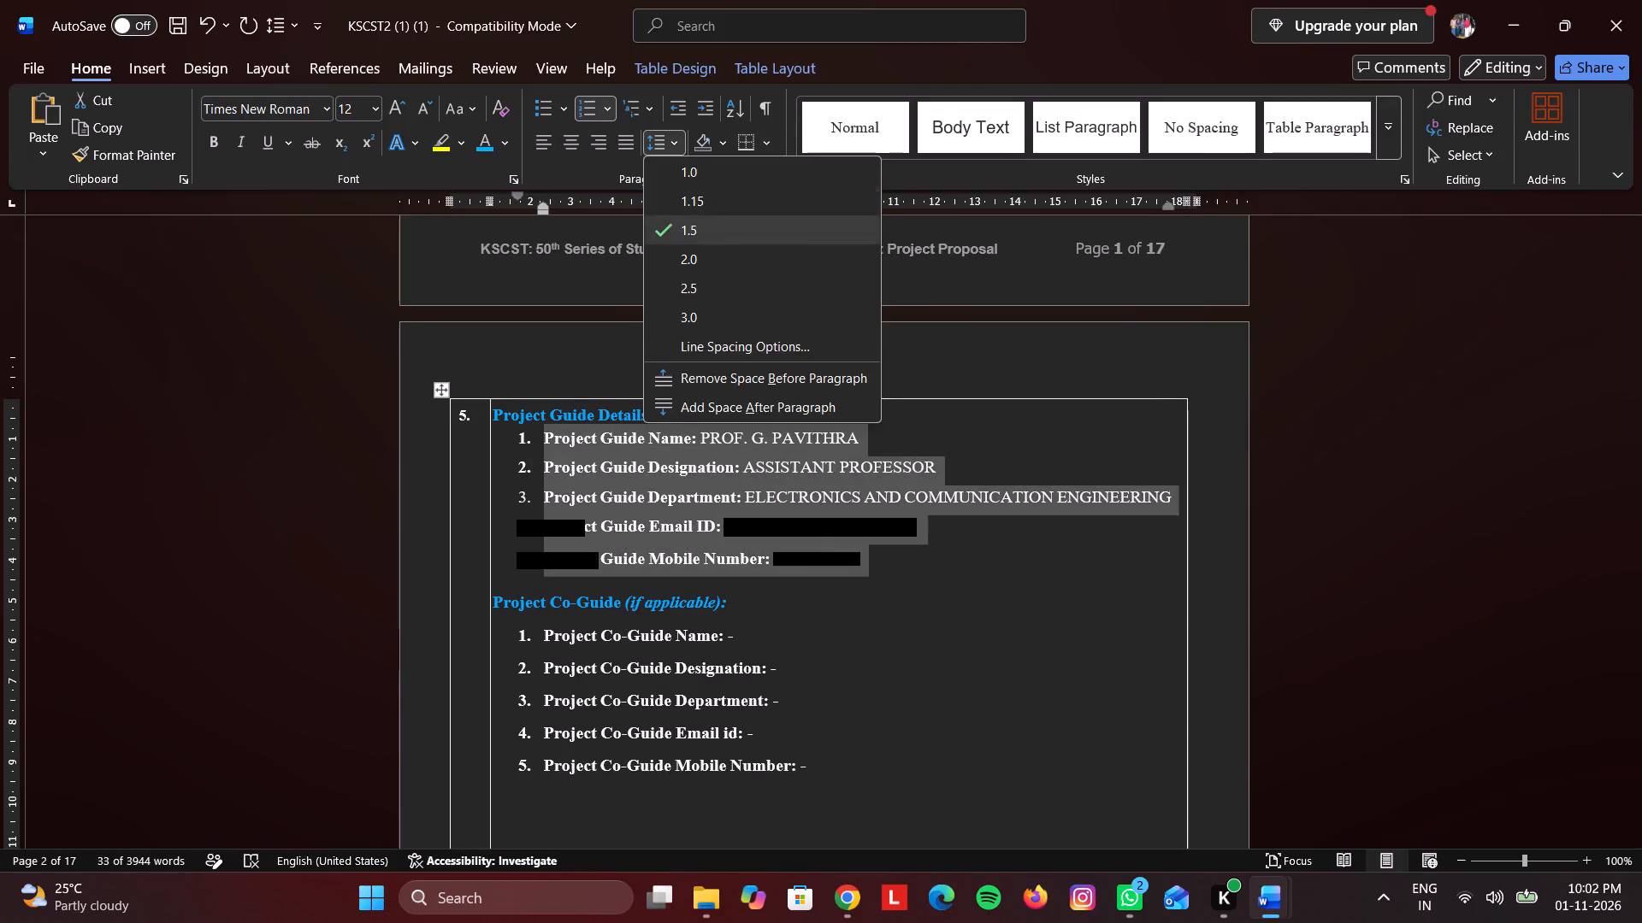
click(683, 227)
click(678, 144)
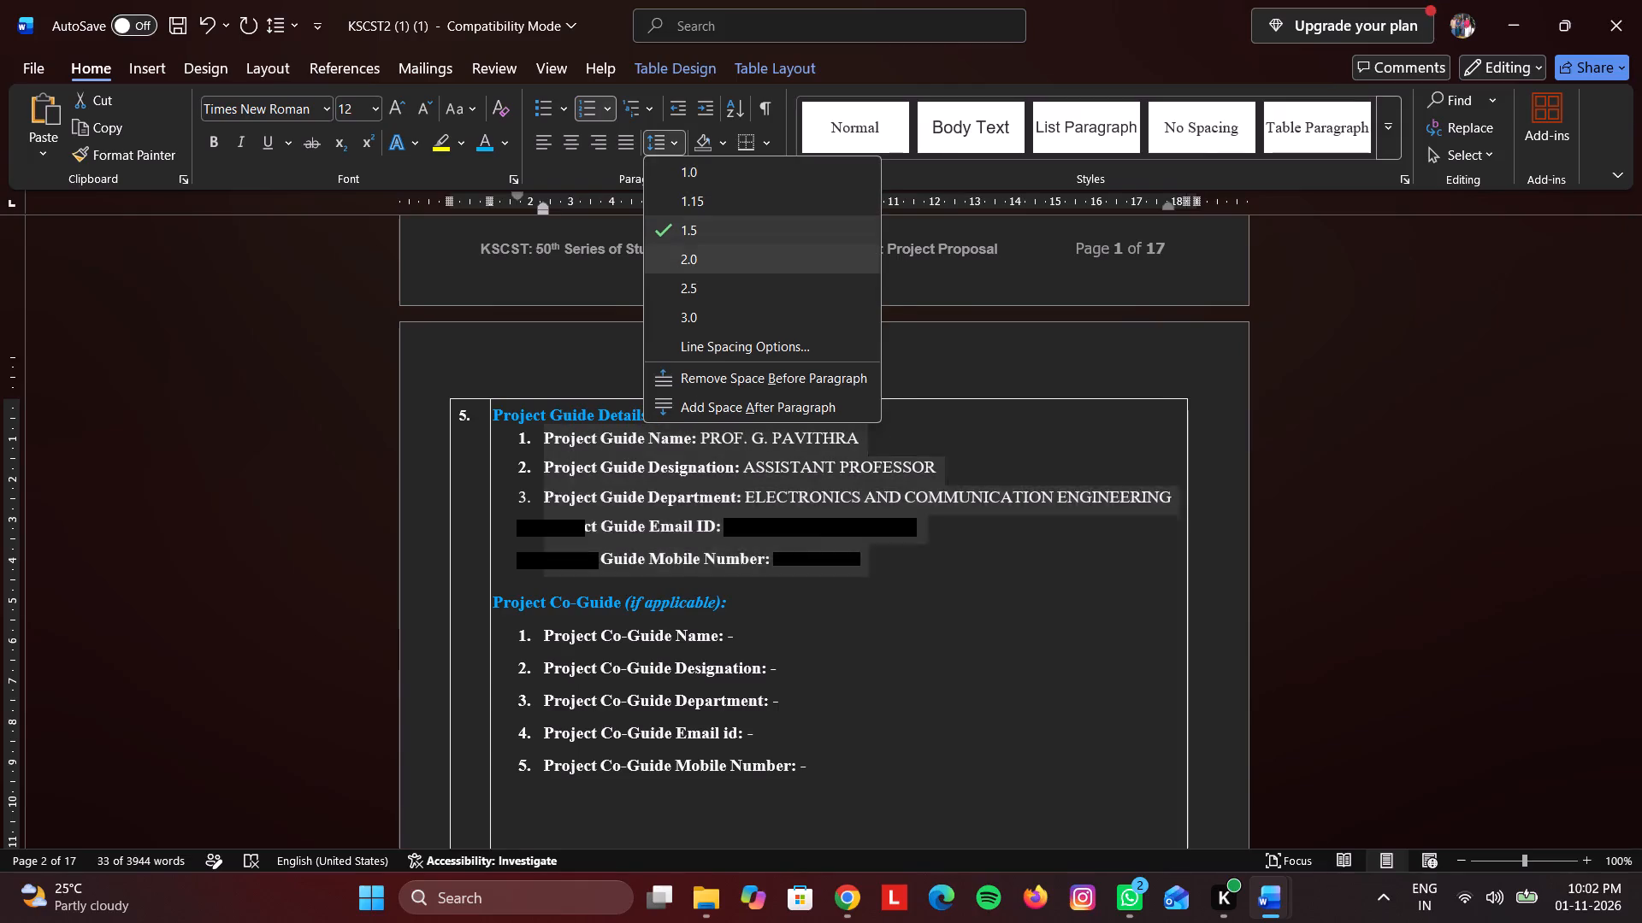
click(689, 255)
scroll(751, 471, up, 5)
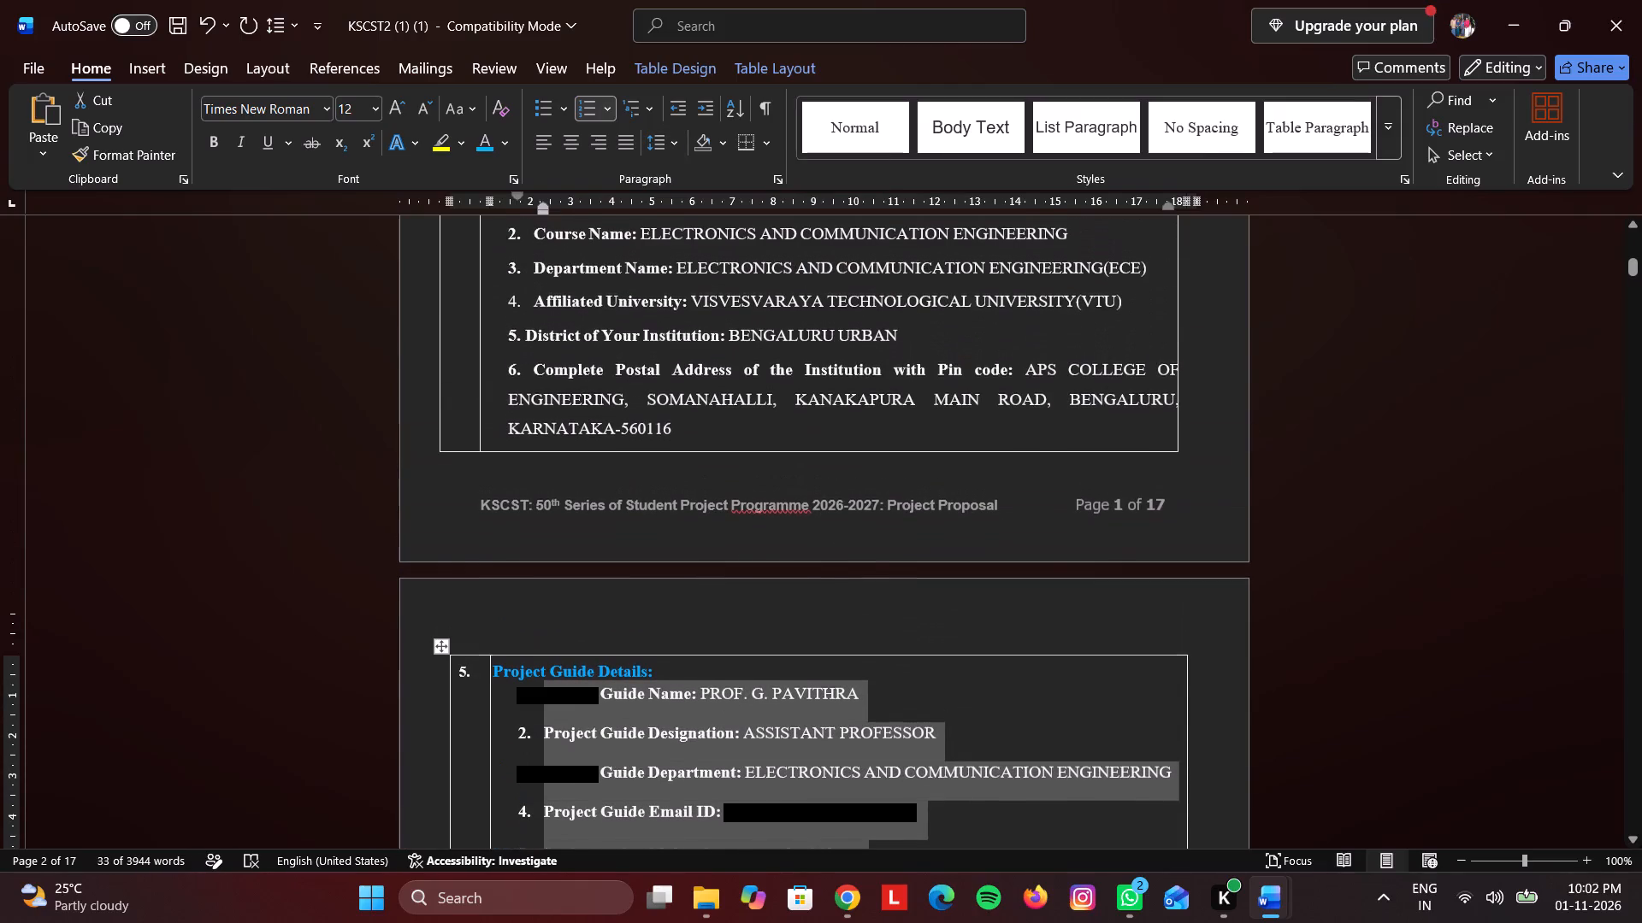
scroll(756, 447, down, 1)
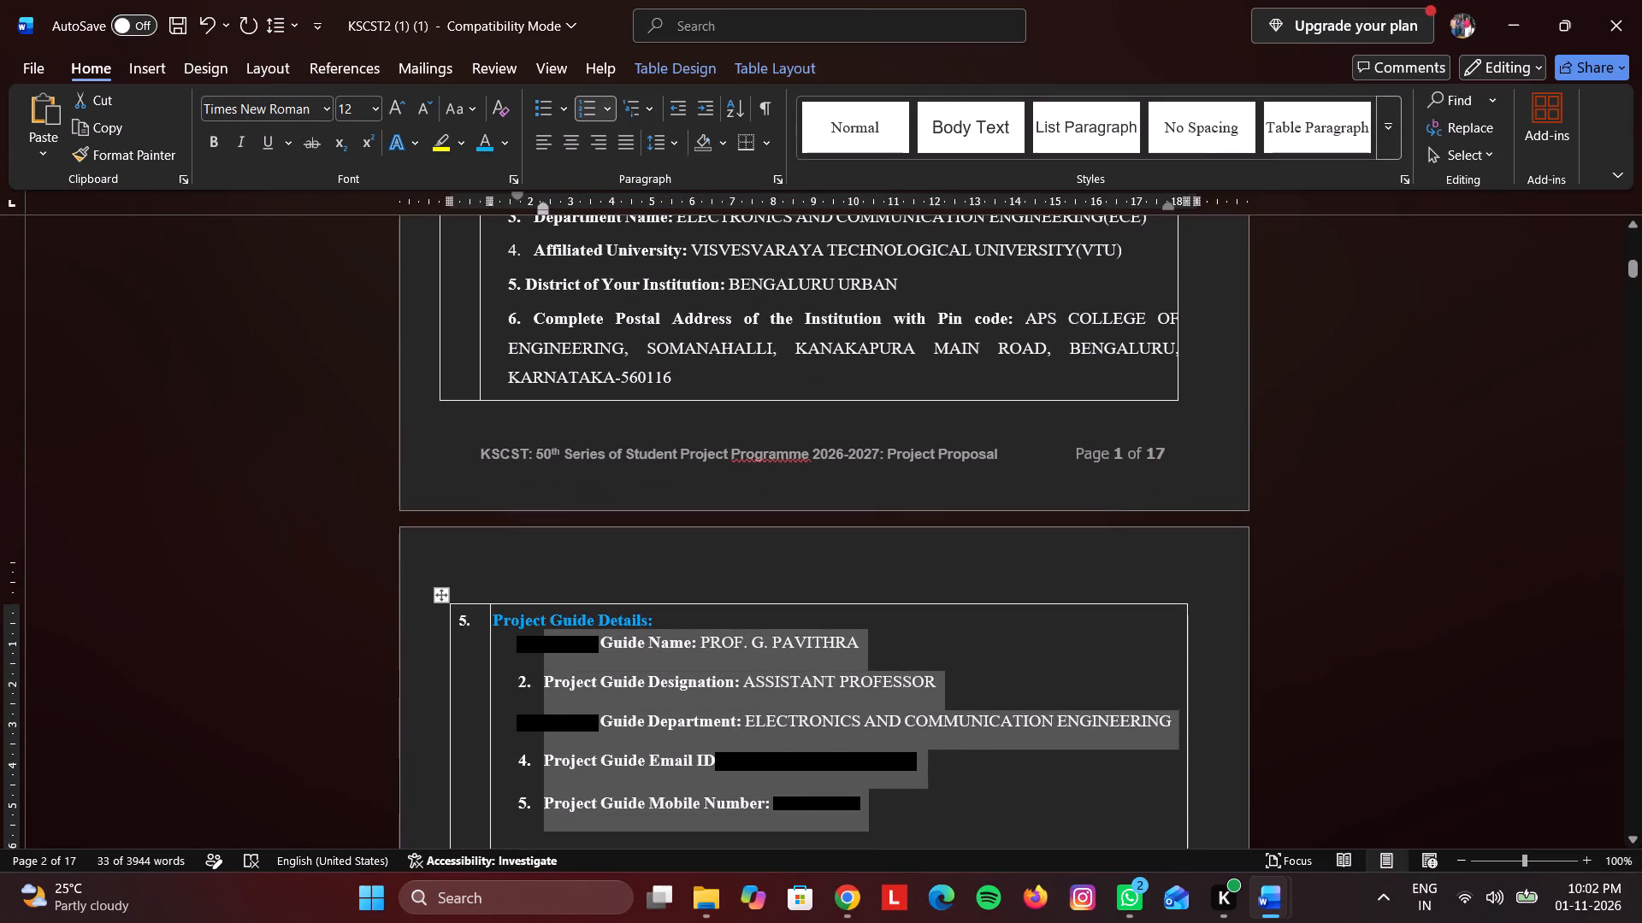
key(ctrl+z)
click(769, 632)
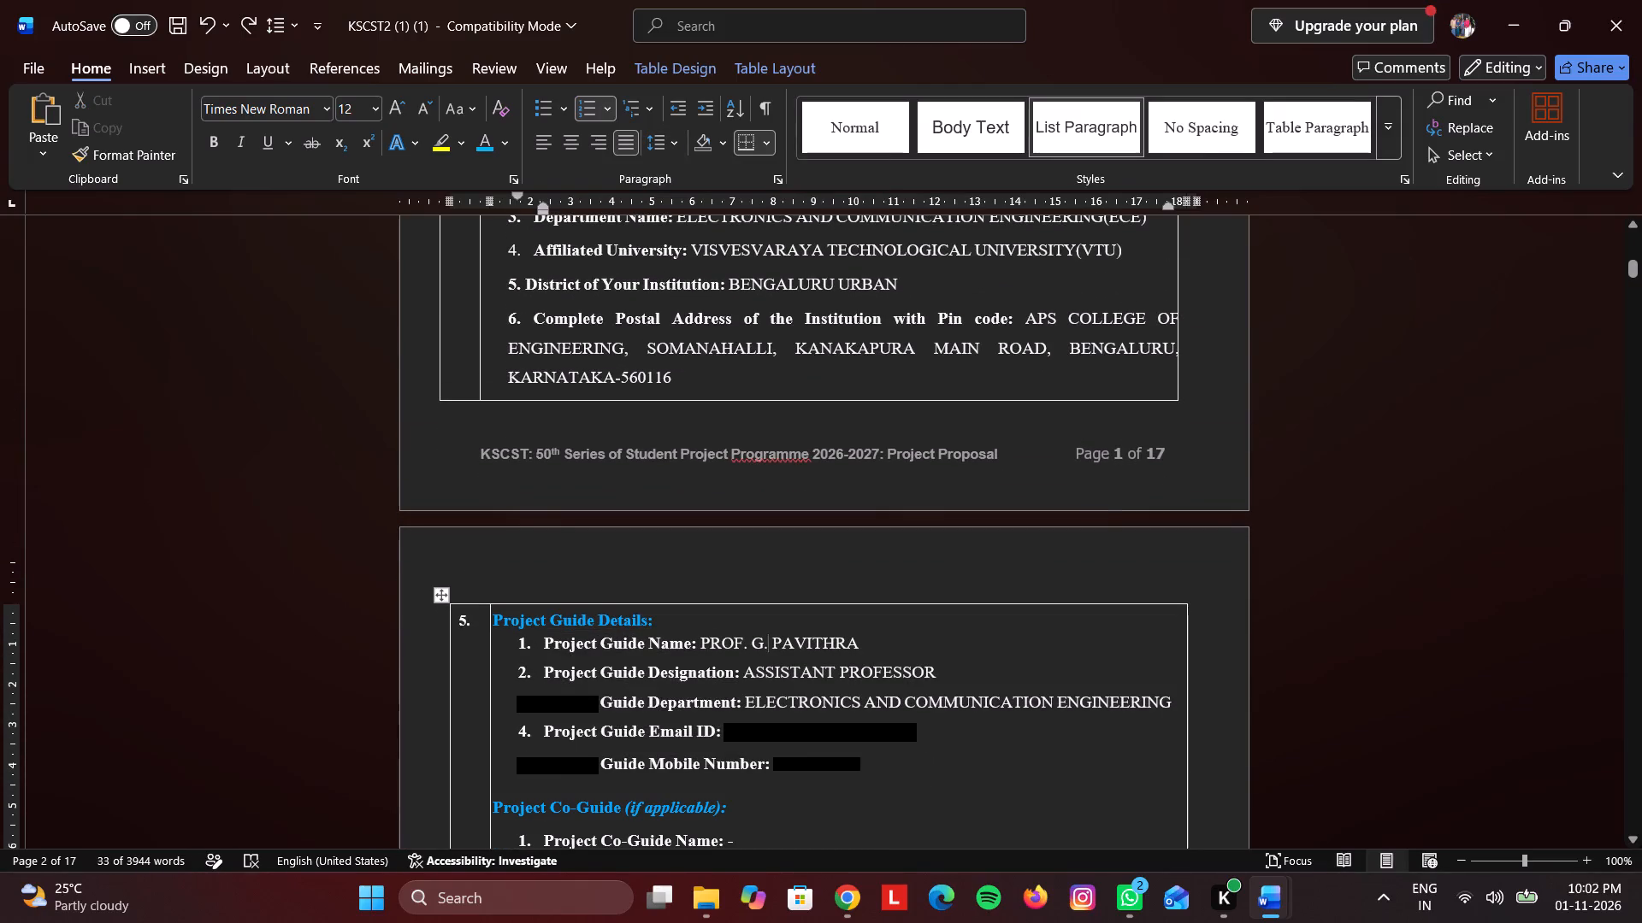
Replace the dash after Project Co-Guide Name with the SPP coordinator's name in capitals, titled DR.
key(alt+Tab)
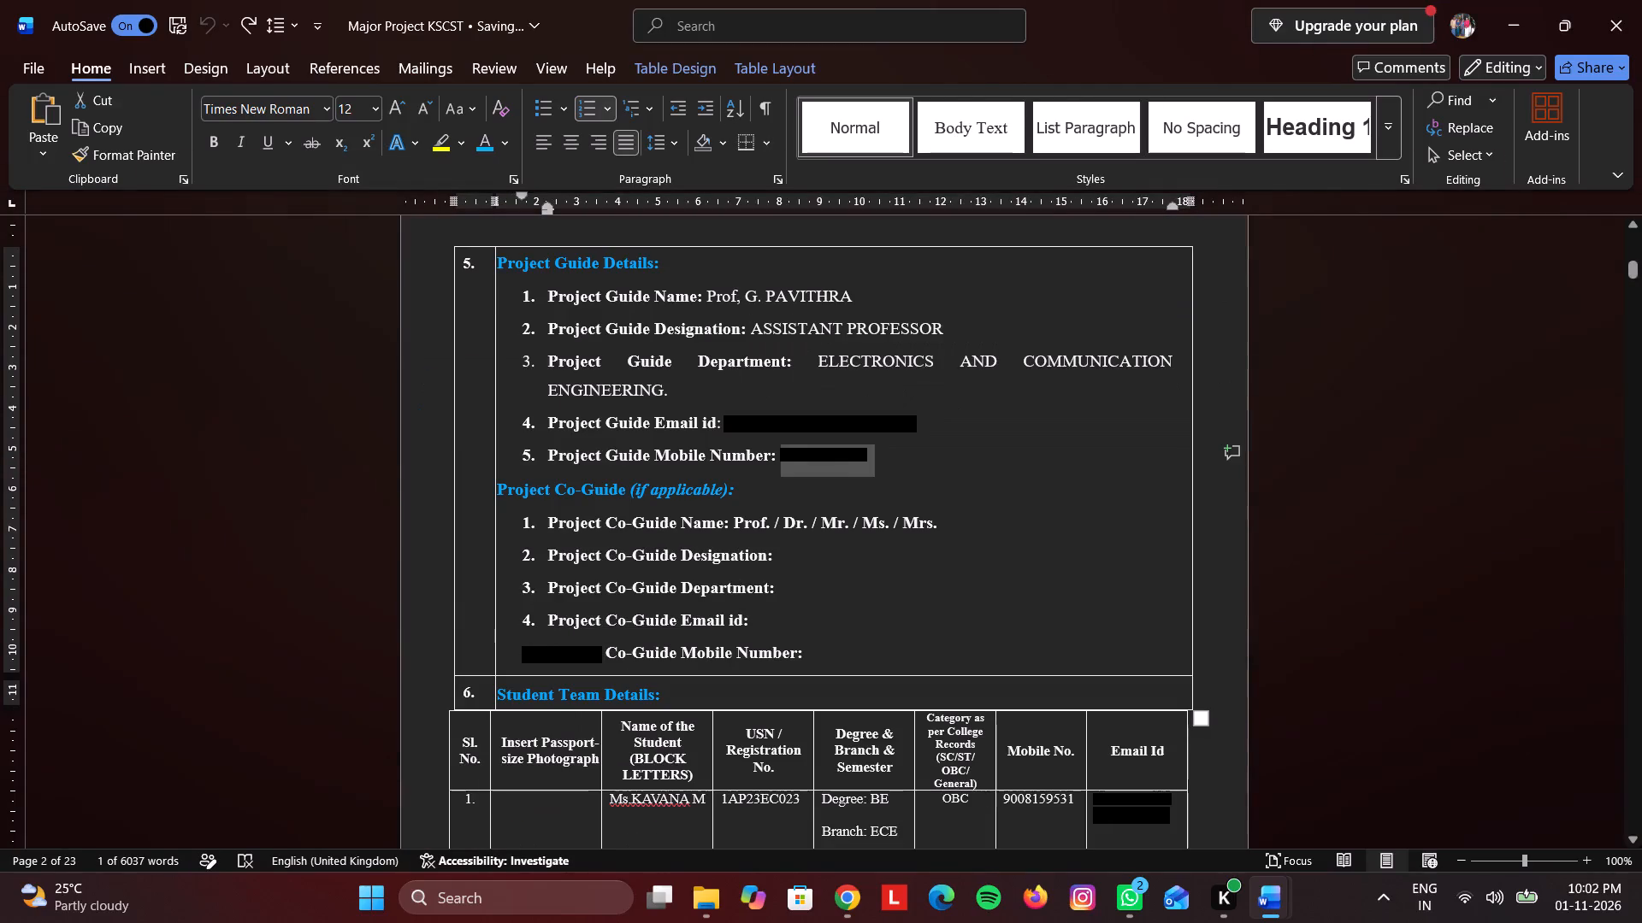
scroll(769, 632, down, 1)
key(alt+Tab)
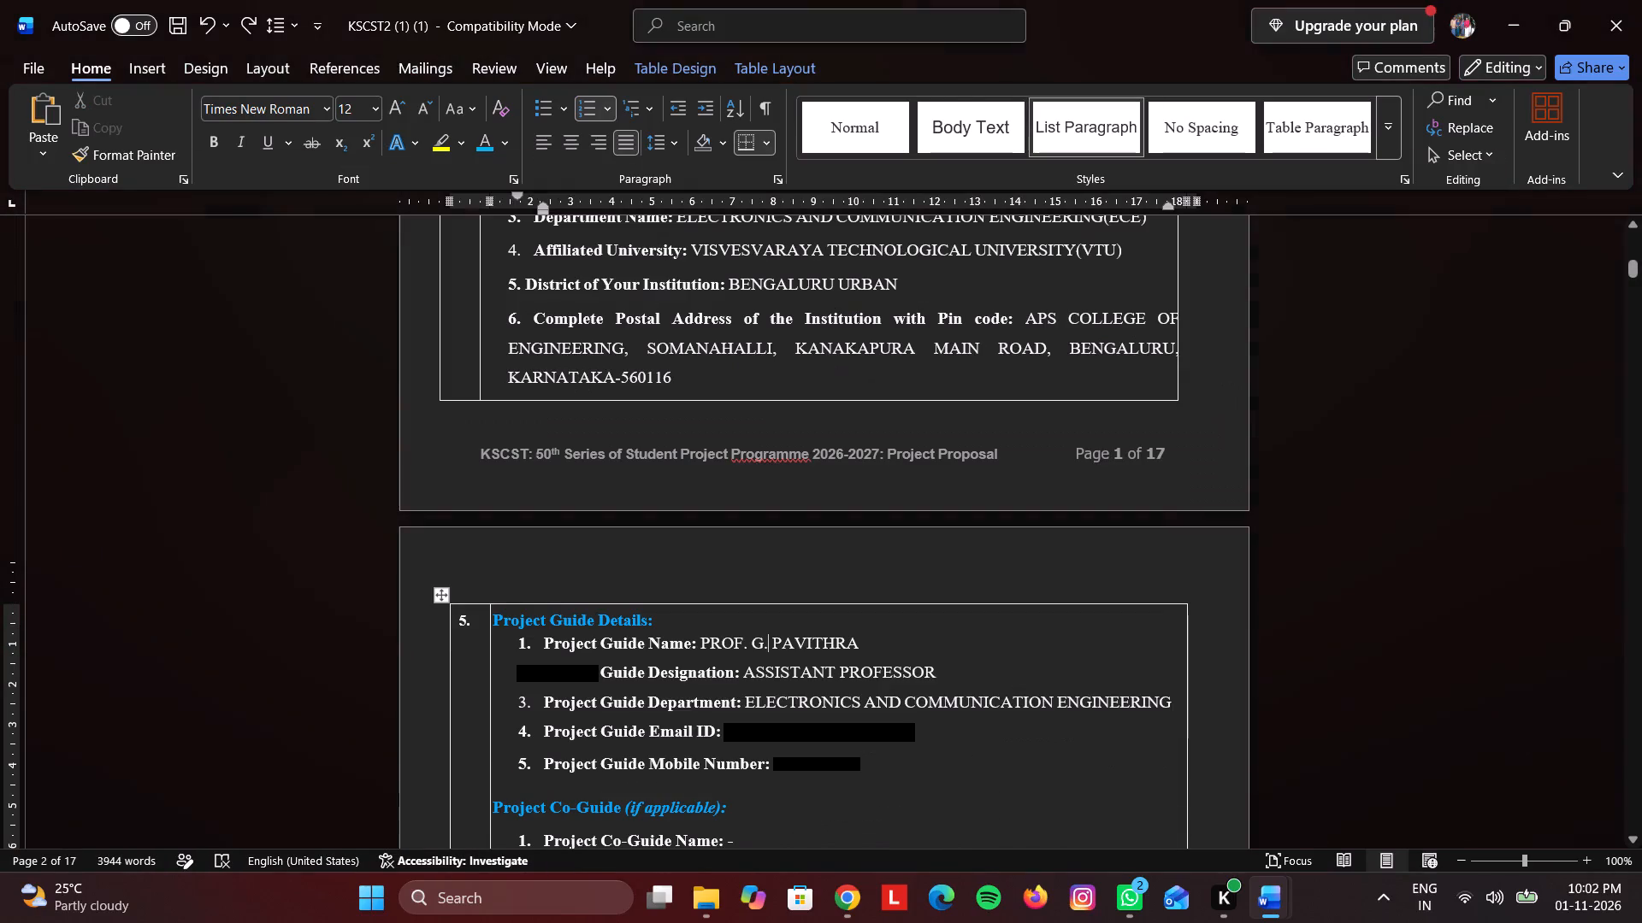
scroll(769, 632, down, 6)
click(760, 537)
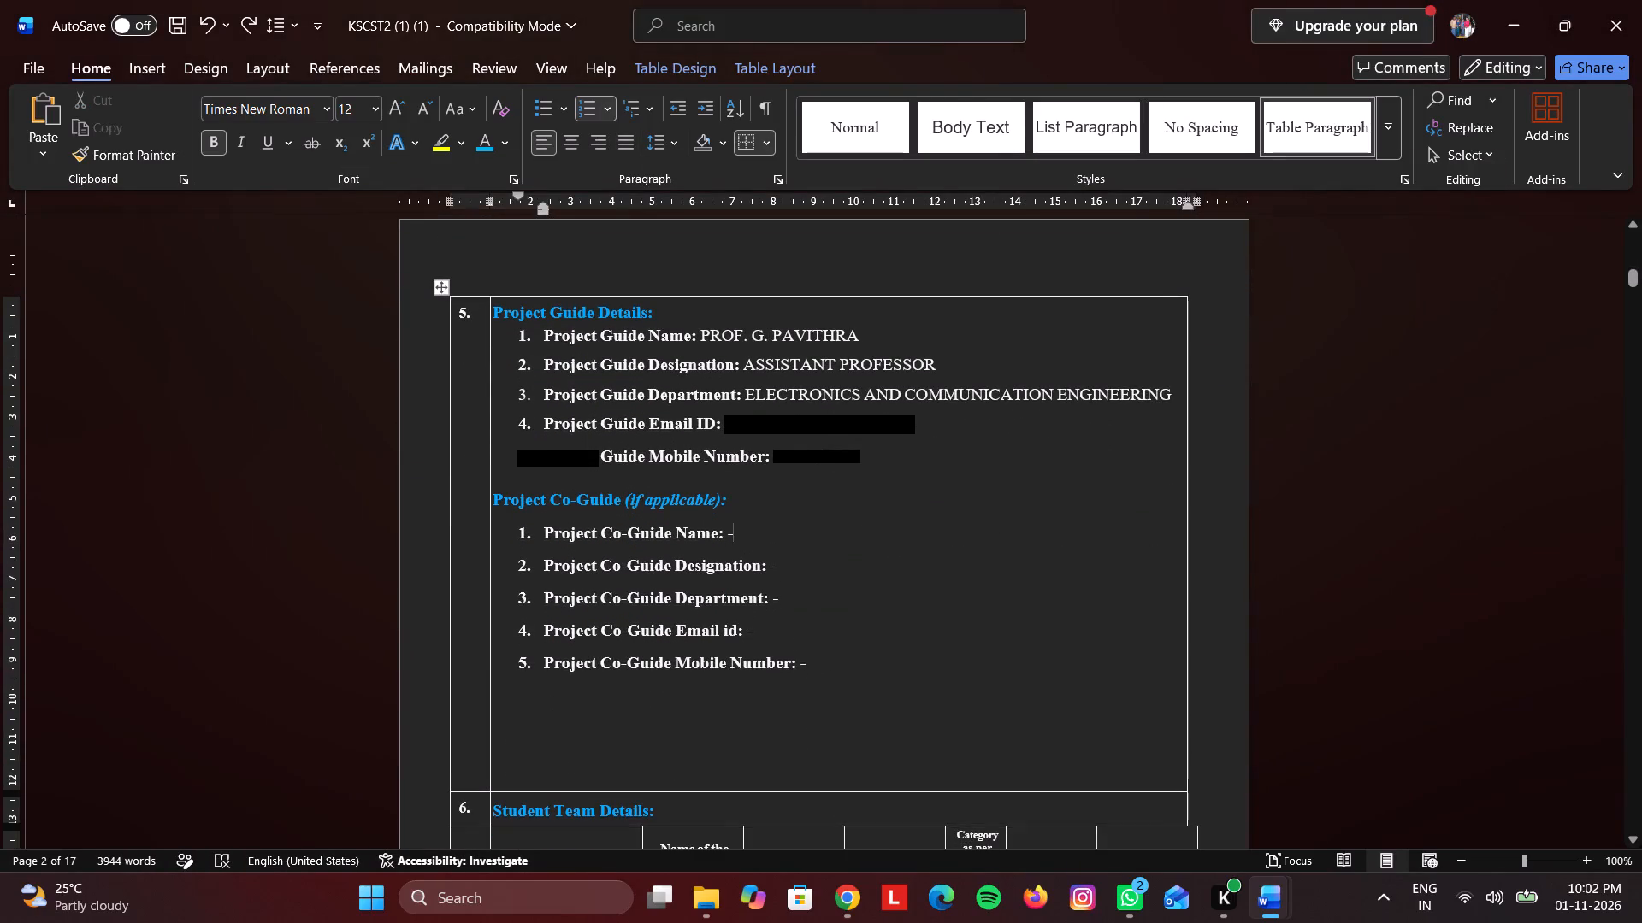
key(BackSpace)
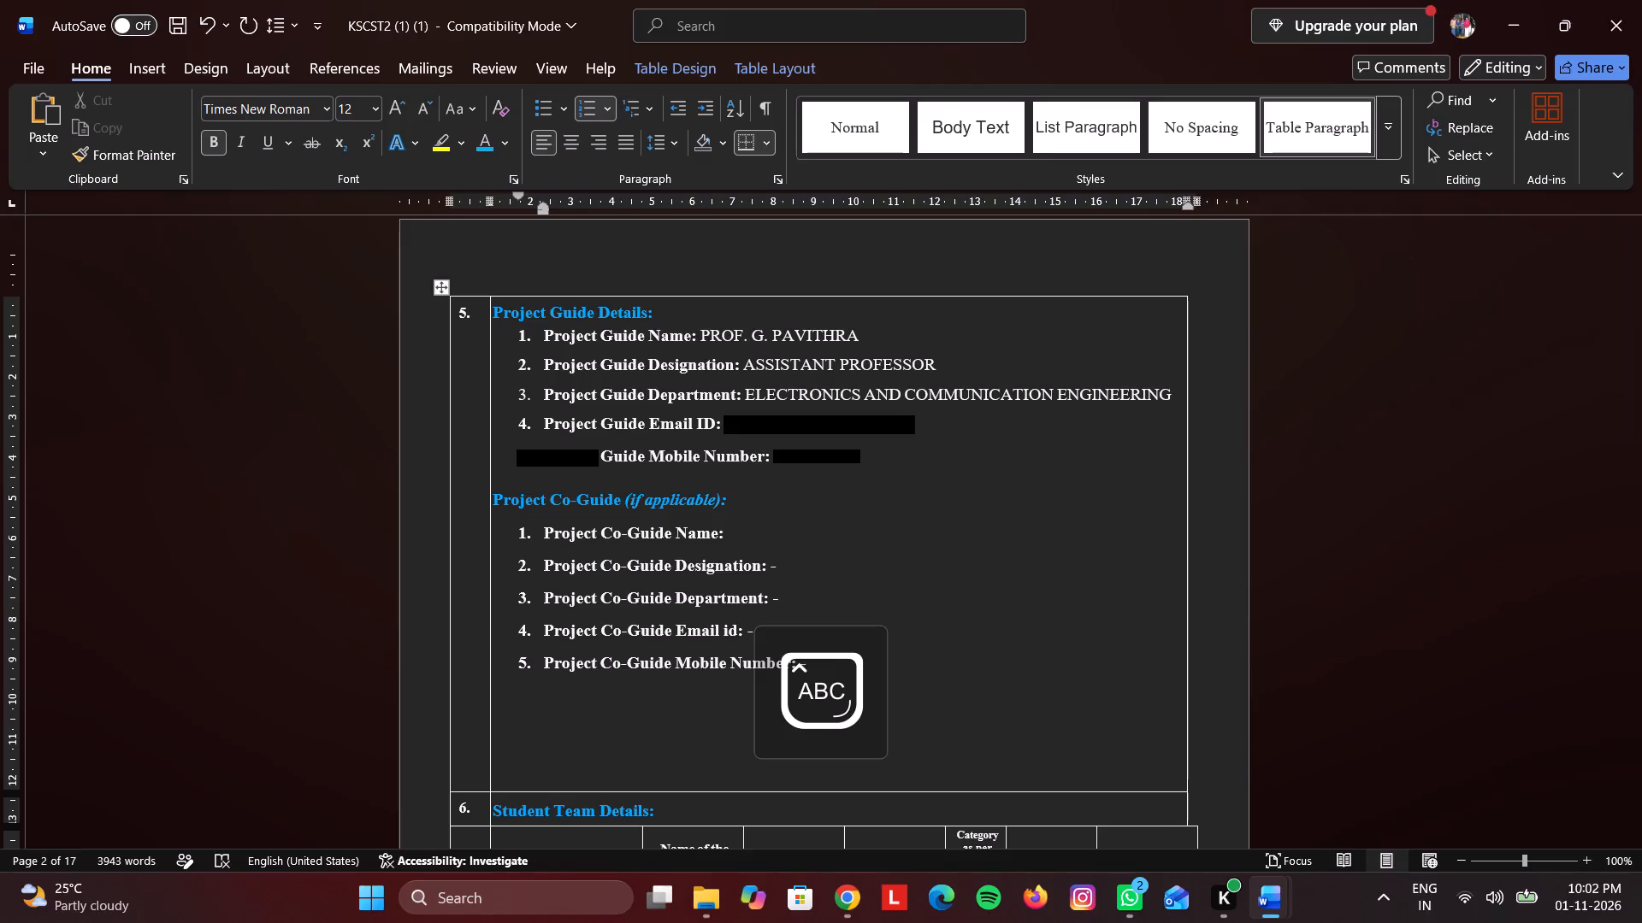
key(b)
key(BackSpace)
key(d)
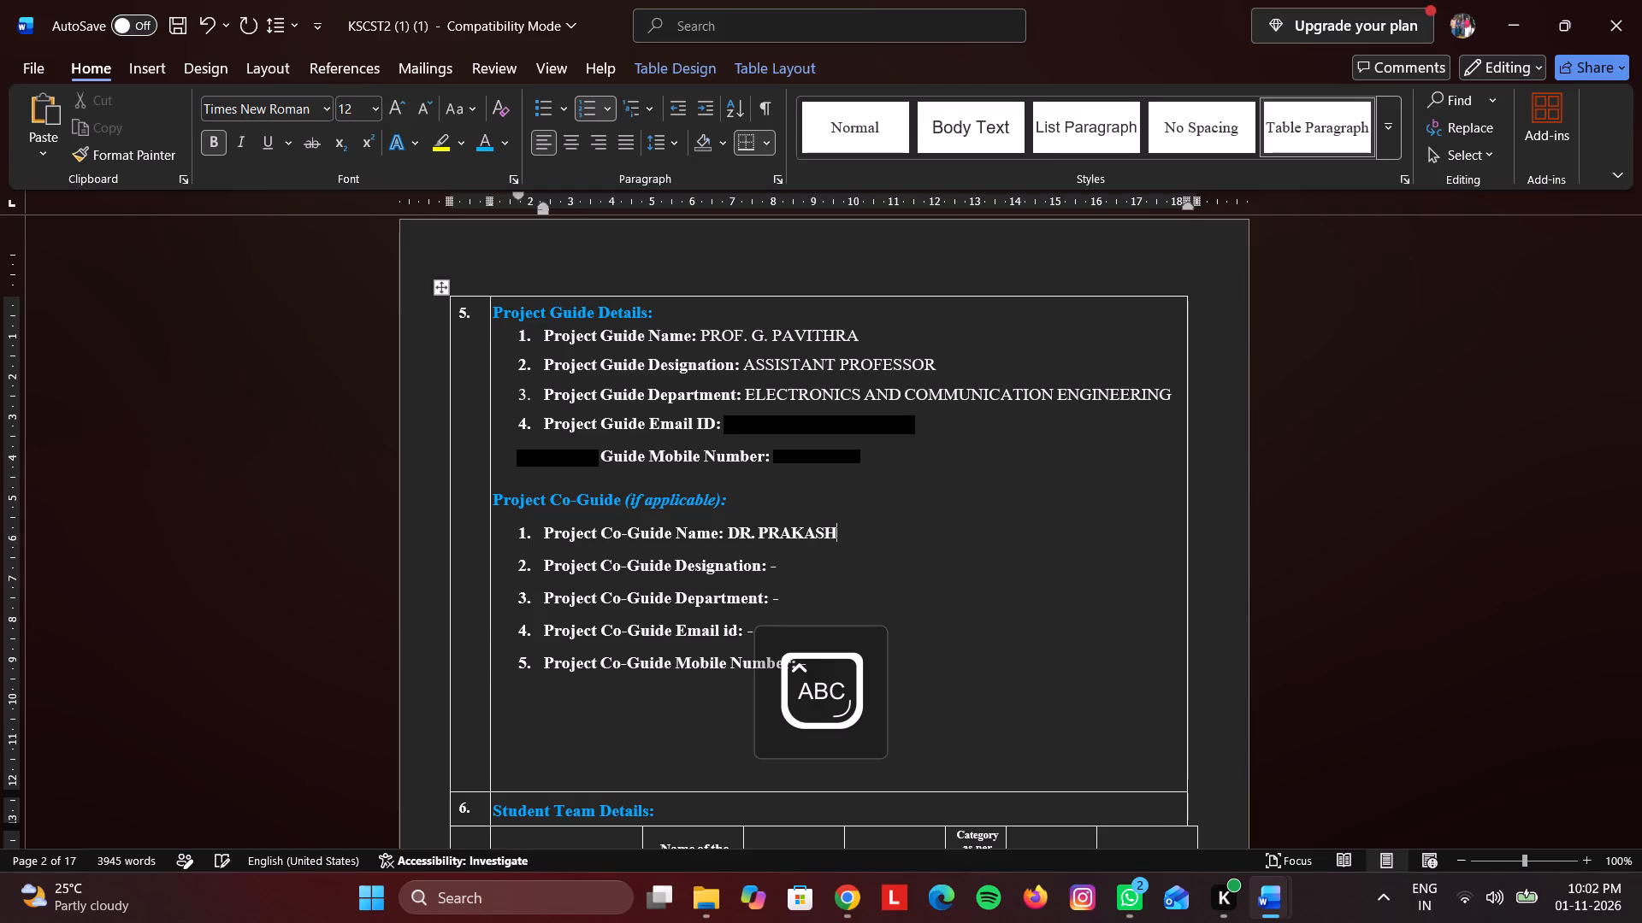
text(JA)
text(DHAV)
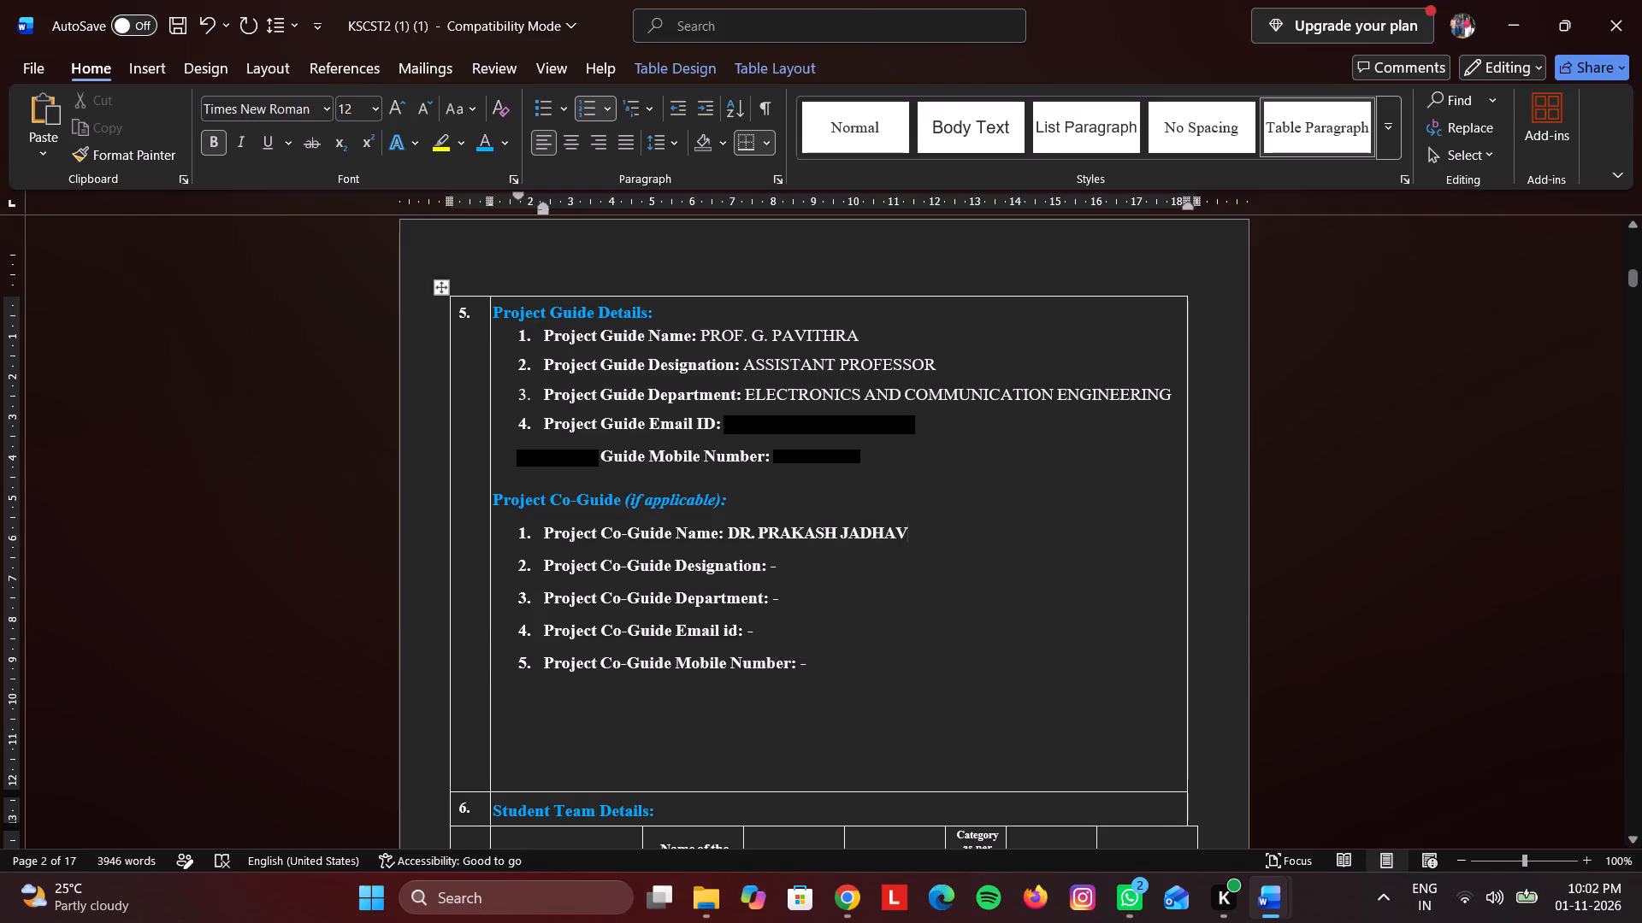
Remove the bold formatting from the co-guide's name.
drag(924, 532, 737, 531)
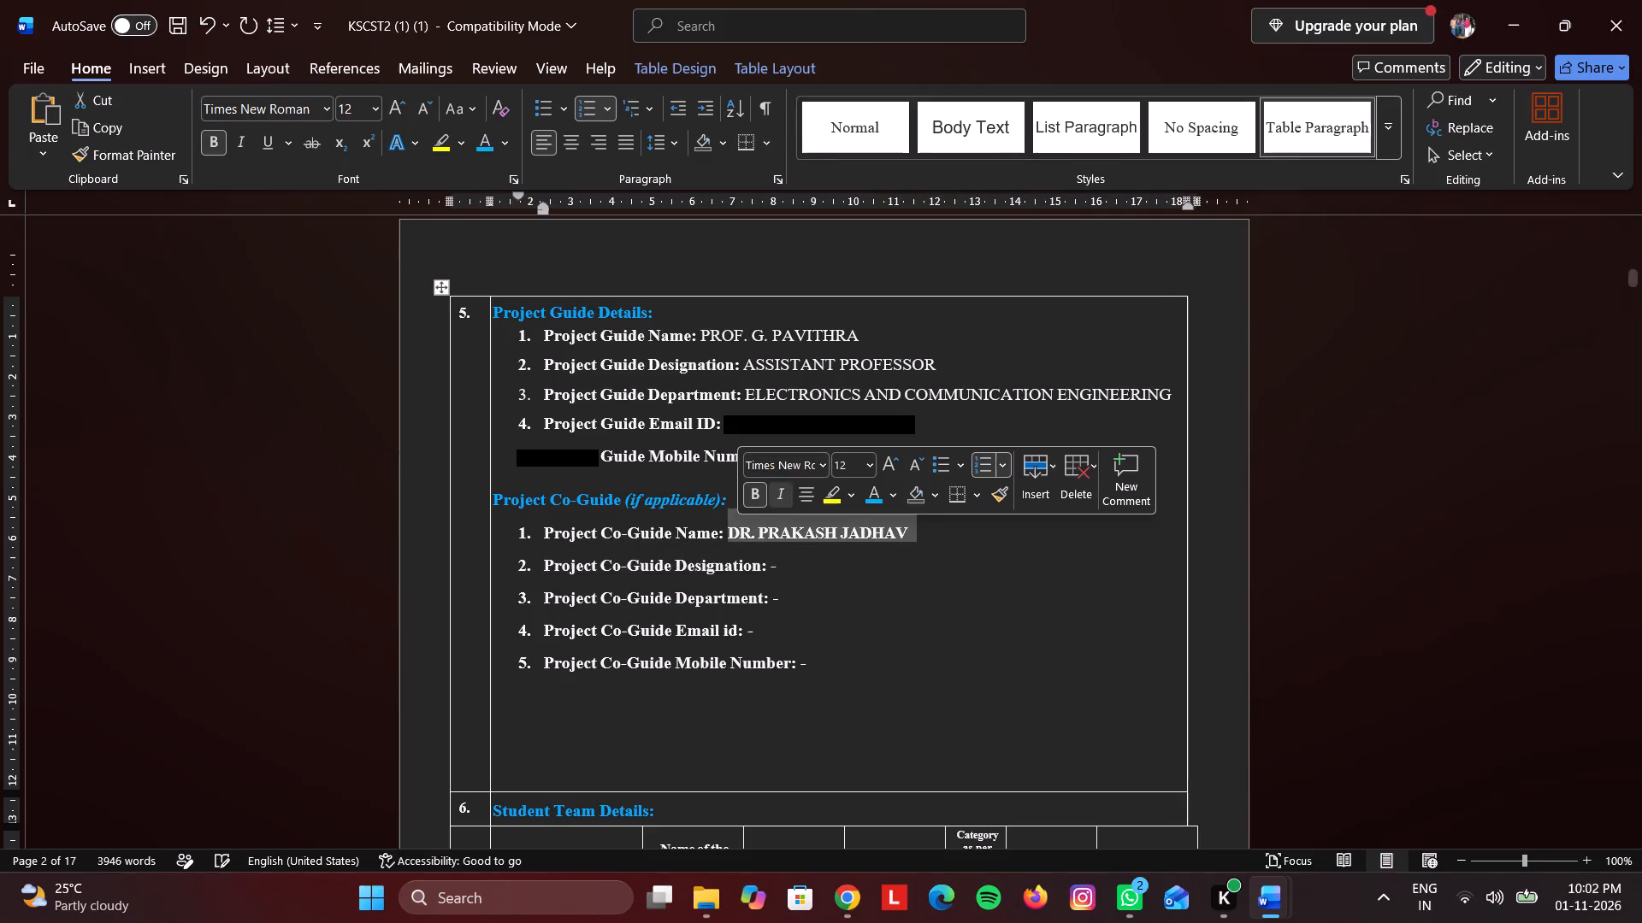
click(754, 492)
click(788, 600)
Replace the dash after Project Co-Guide Designation with HEAD OF DEPARTMENT copied from the SPP Coordinator Details, removing the extra empty list item.
click(785, 573)
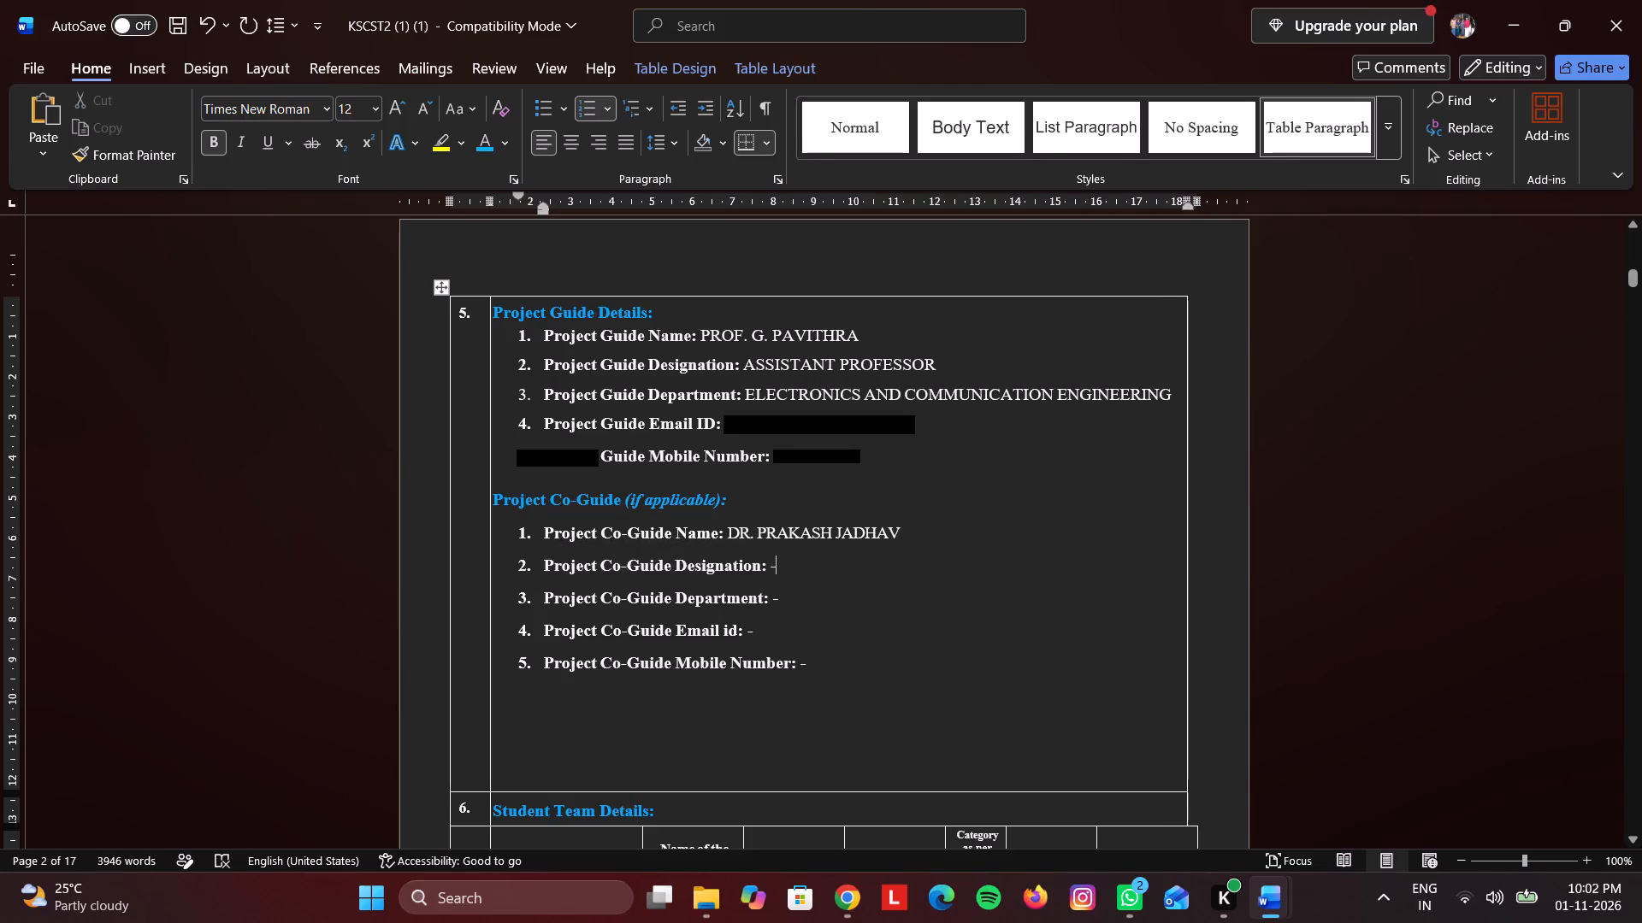
key(BackSpace)
scroll(802, 556, down, 11)
scroll(1054, 491, down, 4)
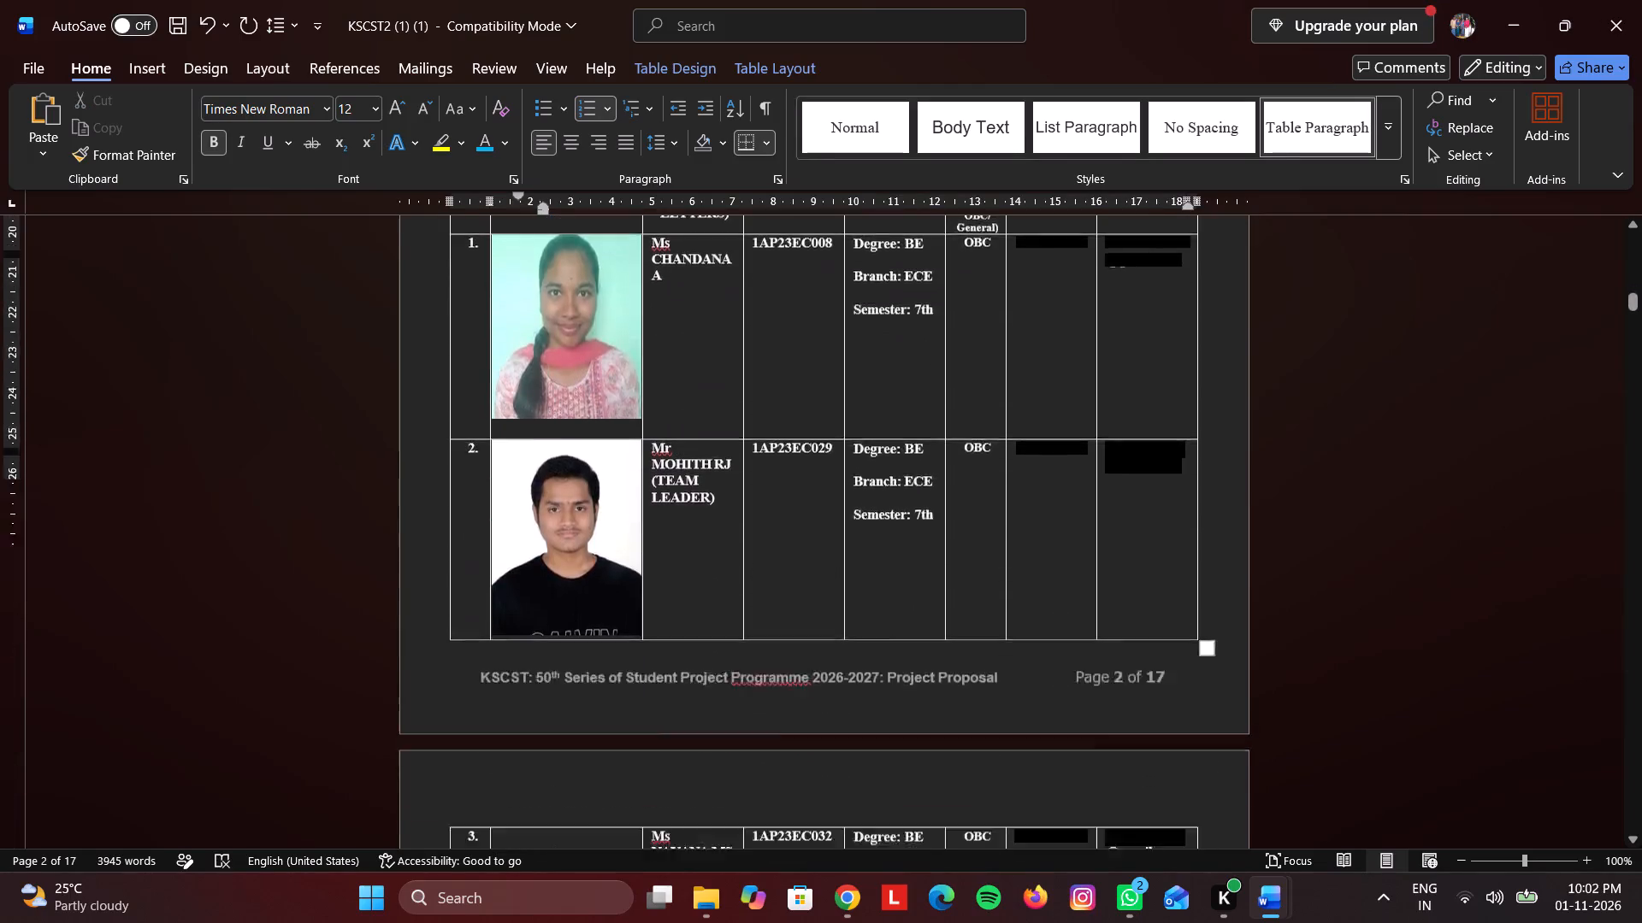
scroll(1054, 492, down, 16)
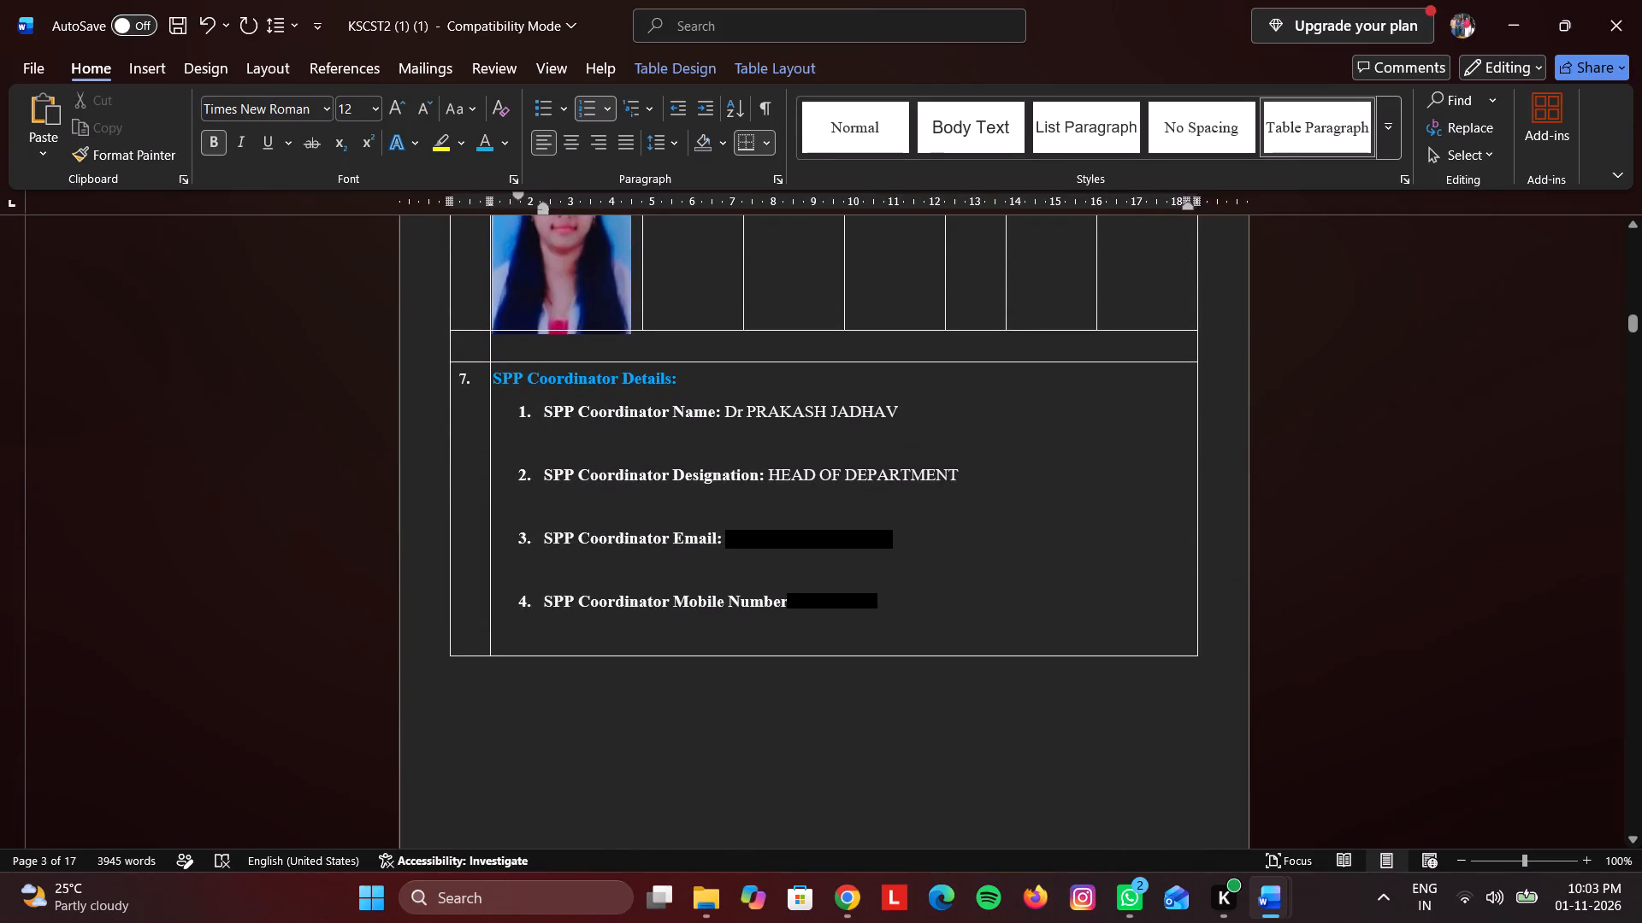
scroll(772, 474, up, 20)
scroll(772, 474, up, 2)
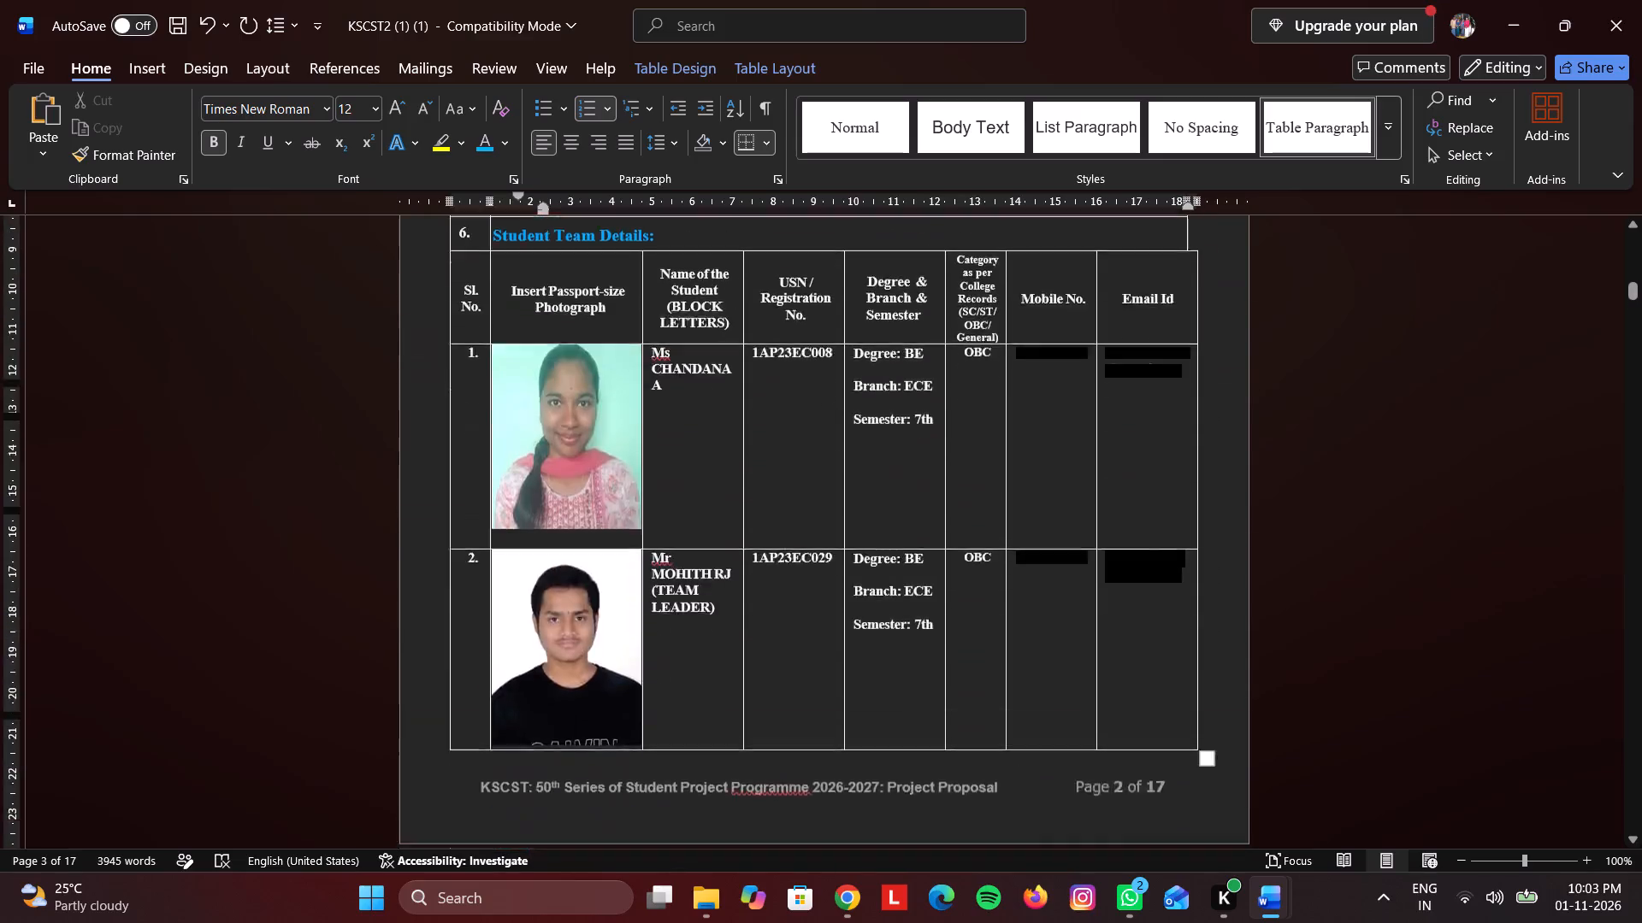
scroll(772, 474, up, 7)
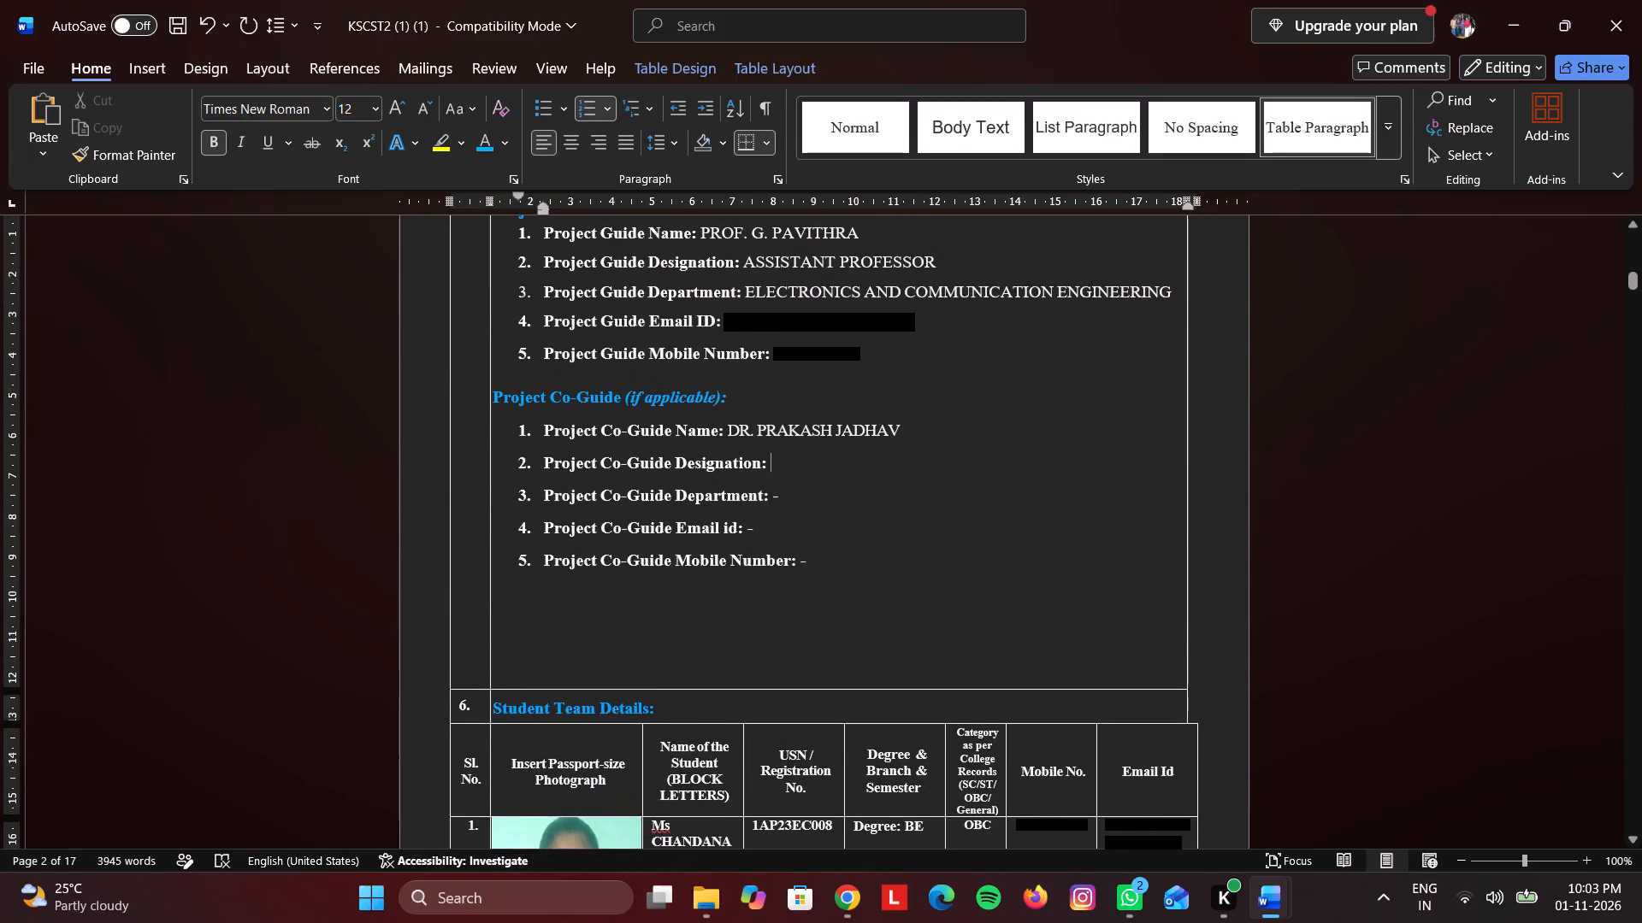
scroll(774, 475, down, 1)
scroll(774, 475, down, 20)
scroll(774, 475, down, 4)
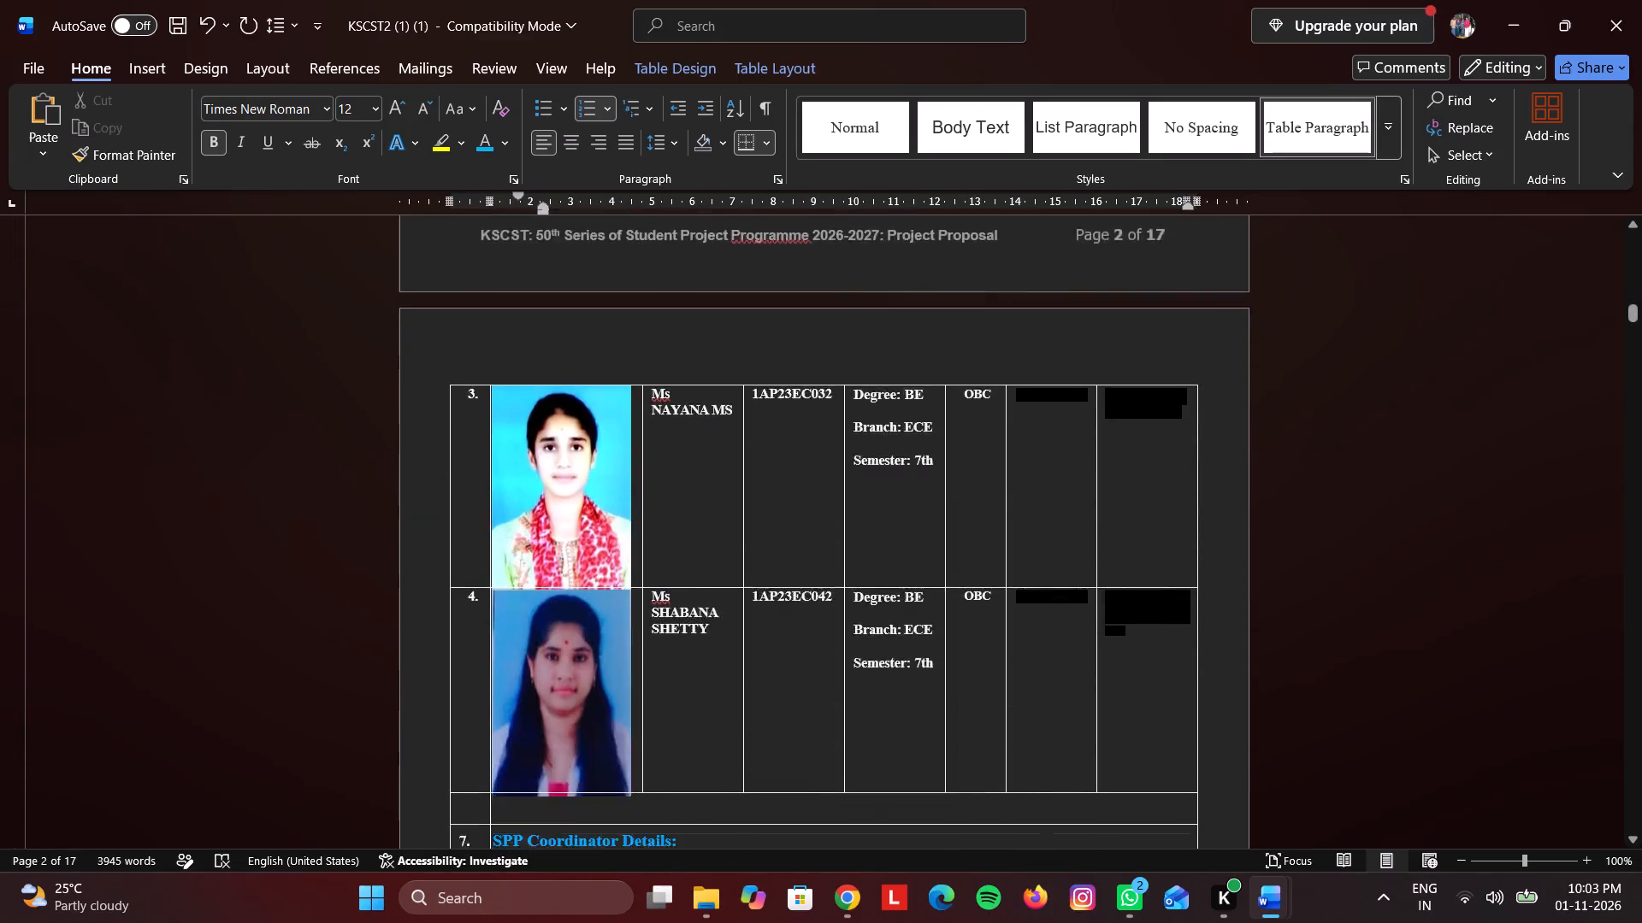
scroll(774, 475, down, 4)
drag(768, 473, 1131, 485)
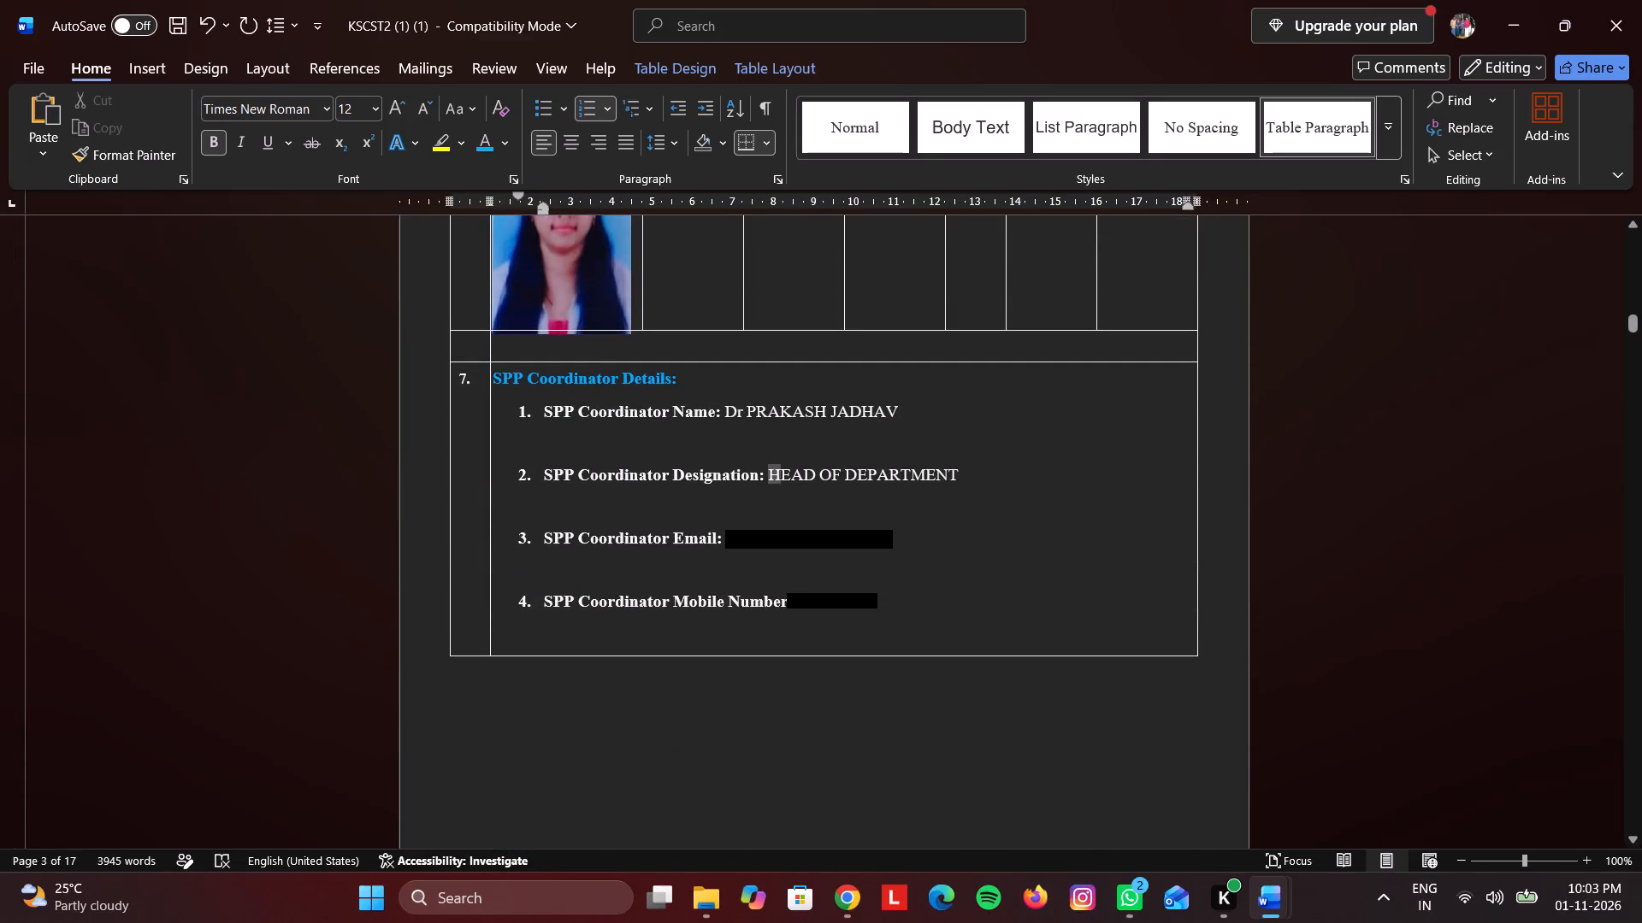
drag(1131, 485, 1117, 470)
key(ctrl+c)
scroll(1118, 470, up, 7)
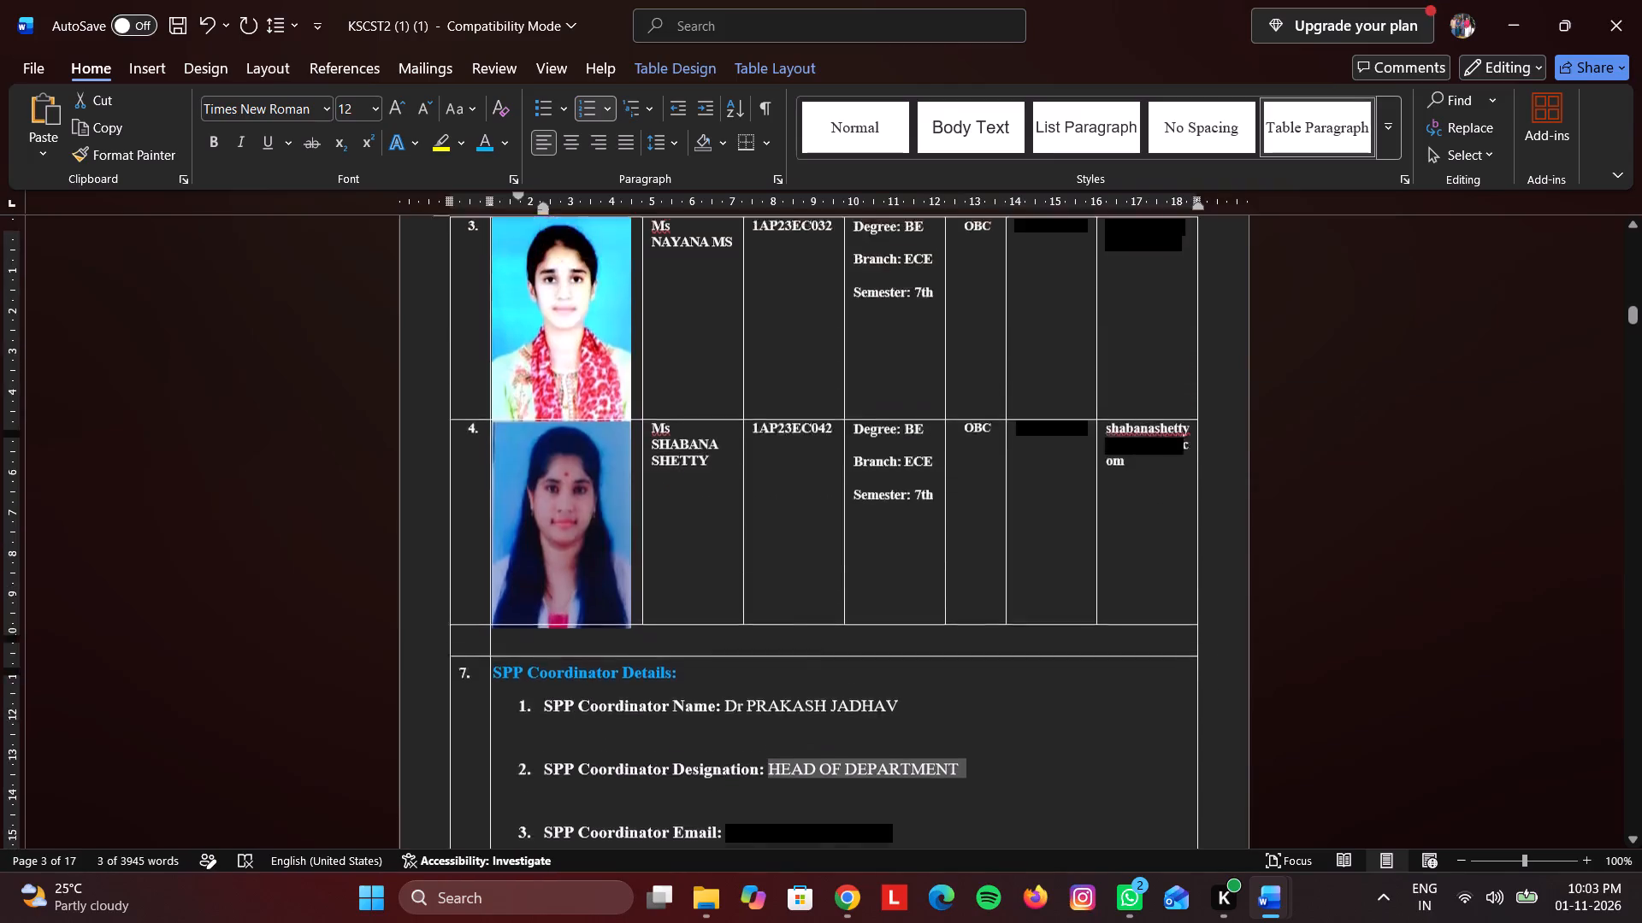
scroll(1118, 461, up, 20)
scroll(1118, 461, up, 3)
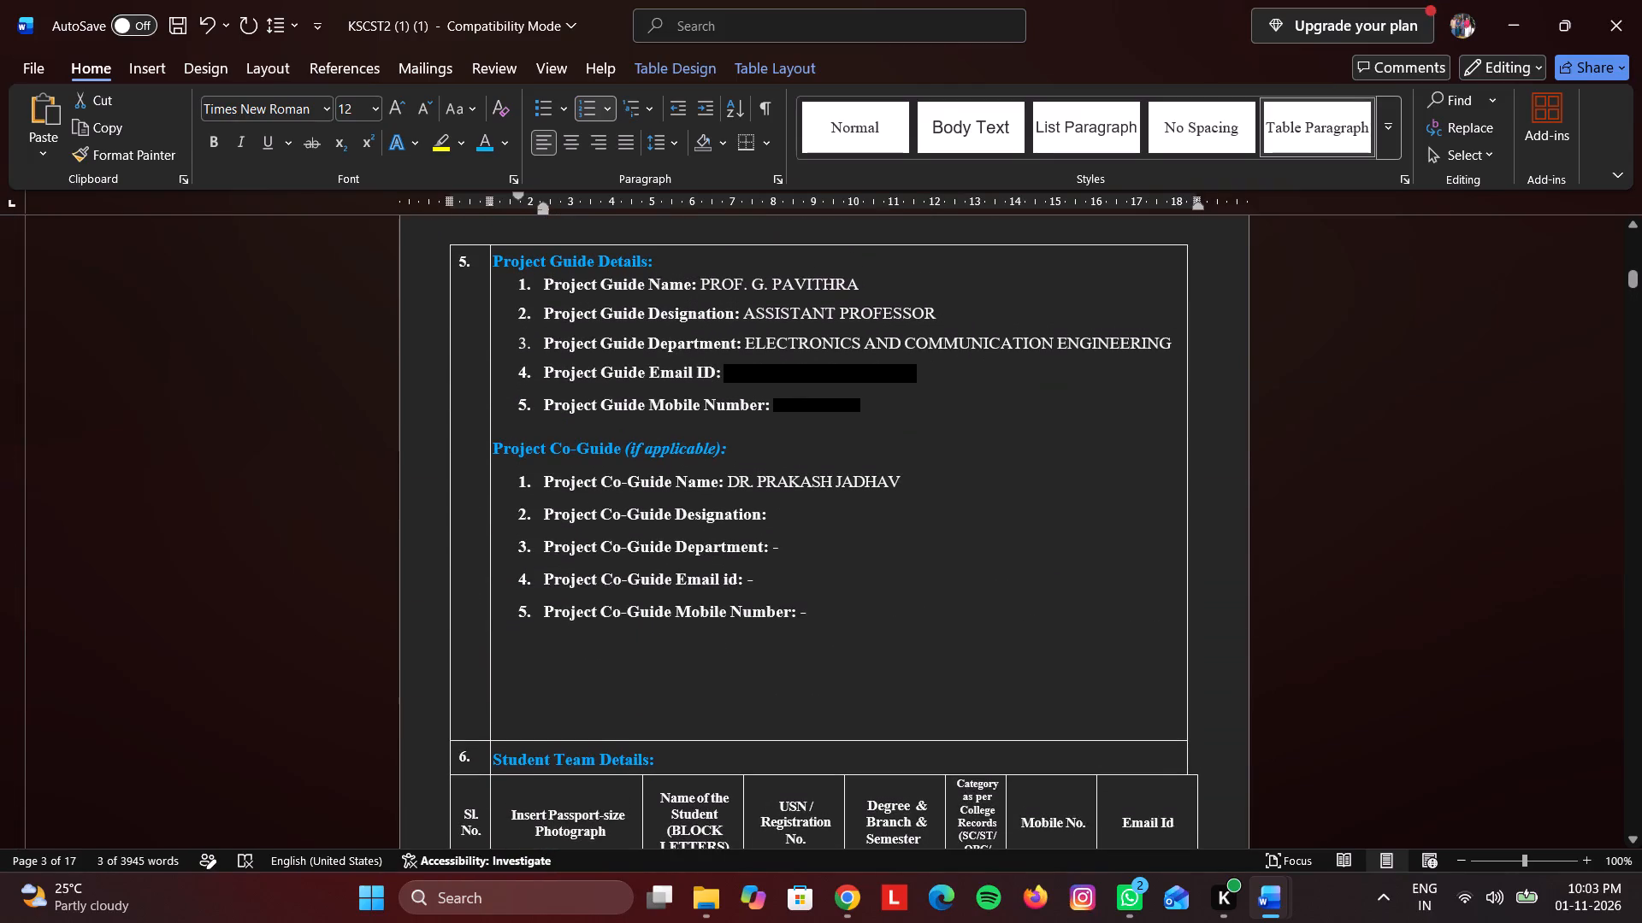
click(829, 513)
key(ctrl+v)
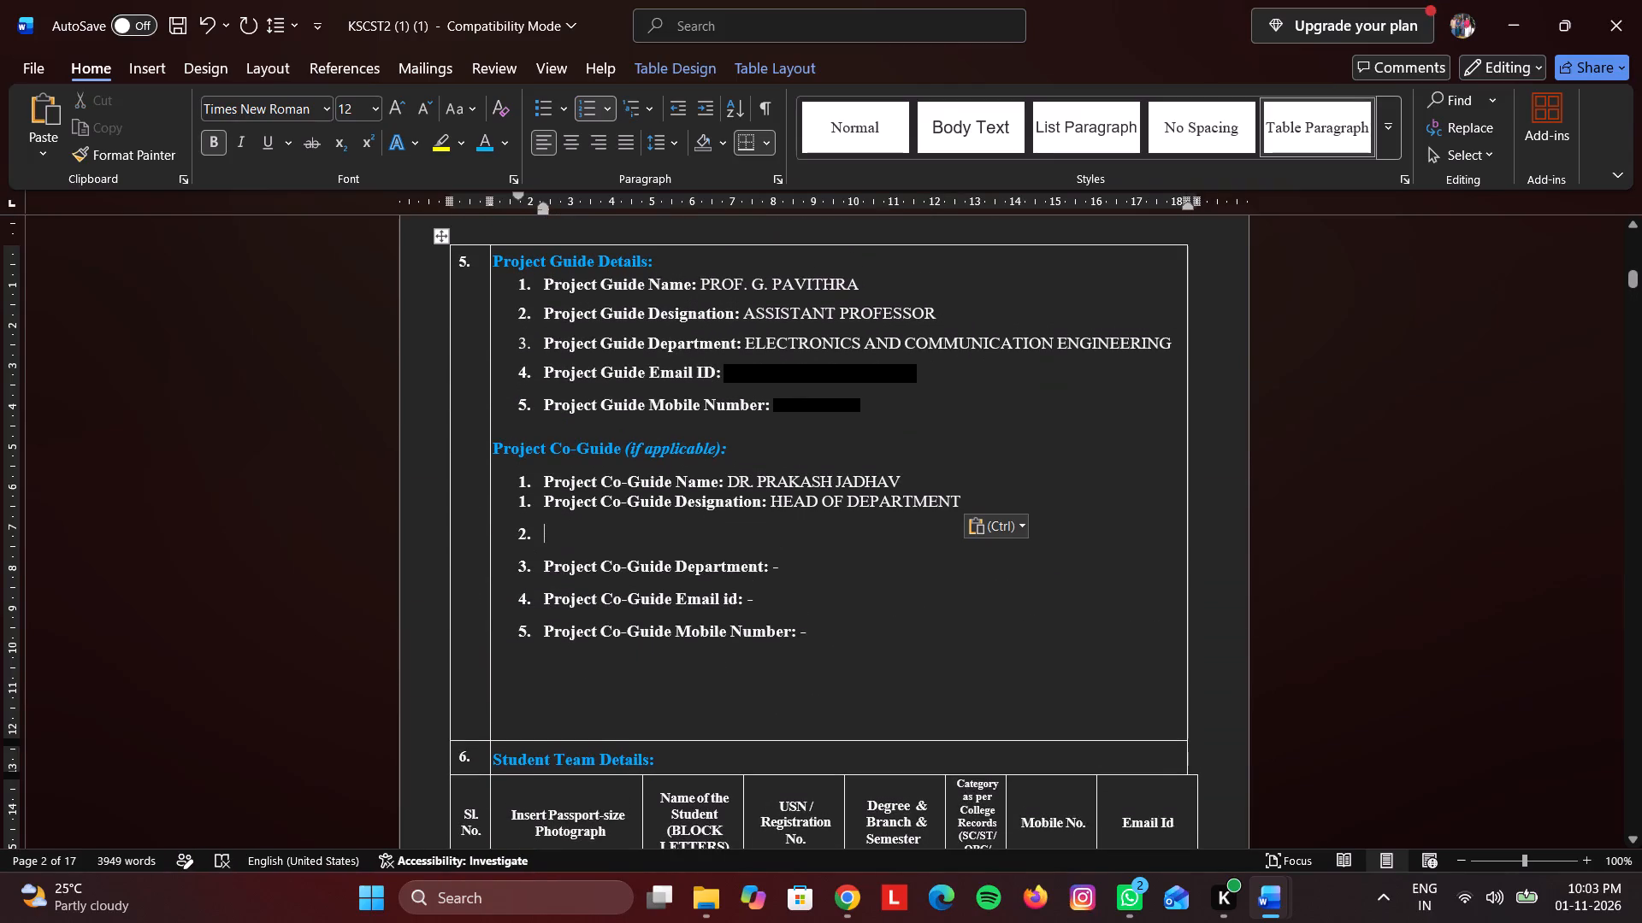
key(BackSpace)
key(BackSpace)
key(BackSpace)
Replace the dash after Project Co-Guide Department with ELECTRONICS AND COMMUNICATION ENGINEERING copied from the Project Guide Department line.
click(790, 531)
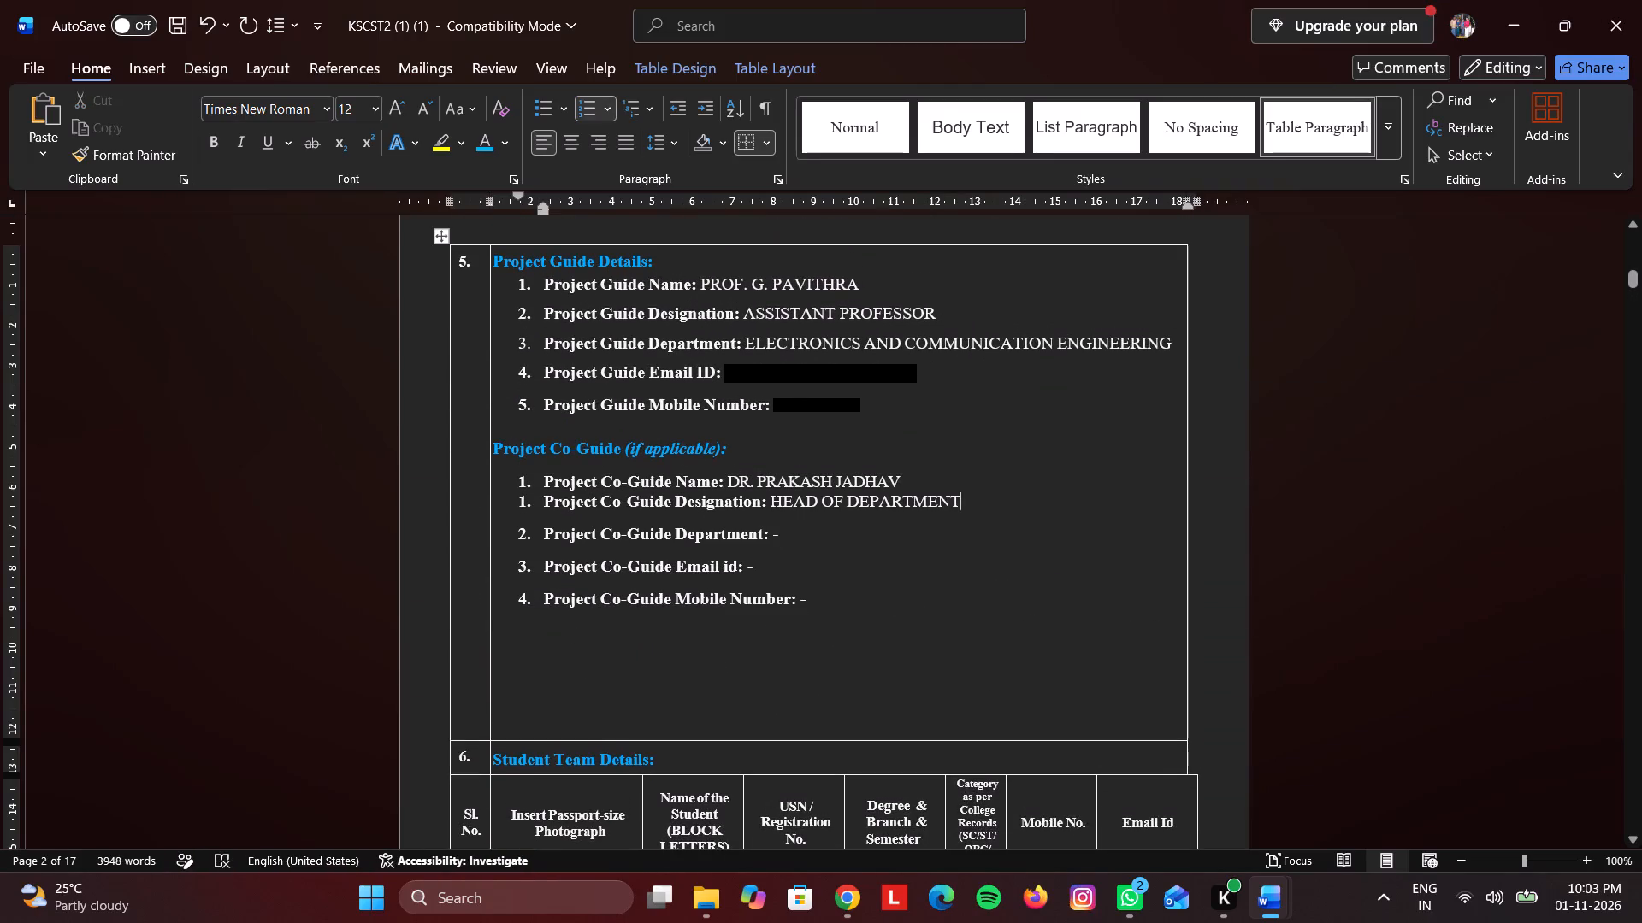
key(BackSpace)
scroll(833, 563, up, 2)
drag(745, 445, 746, 445)
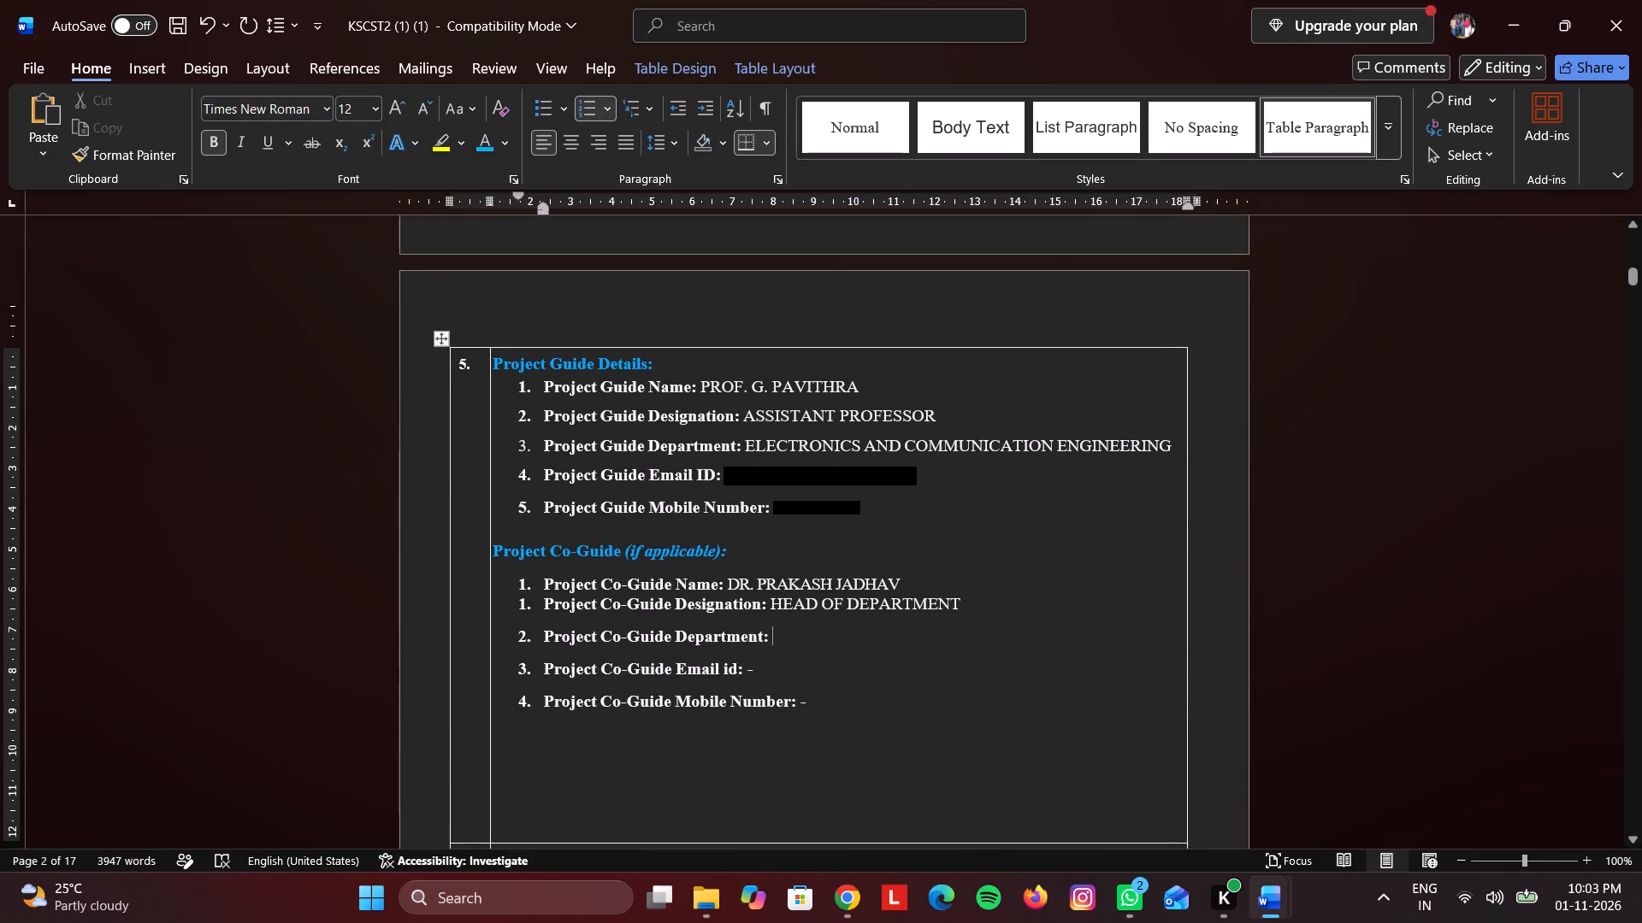
drag(746, 445, 1164, 446)
key(ctrl+c)
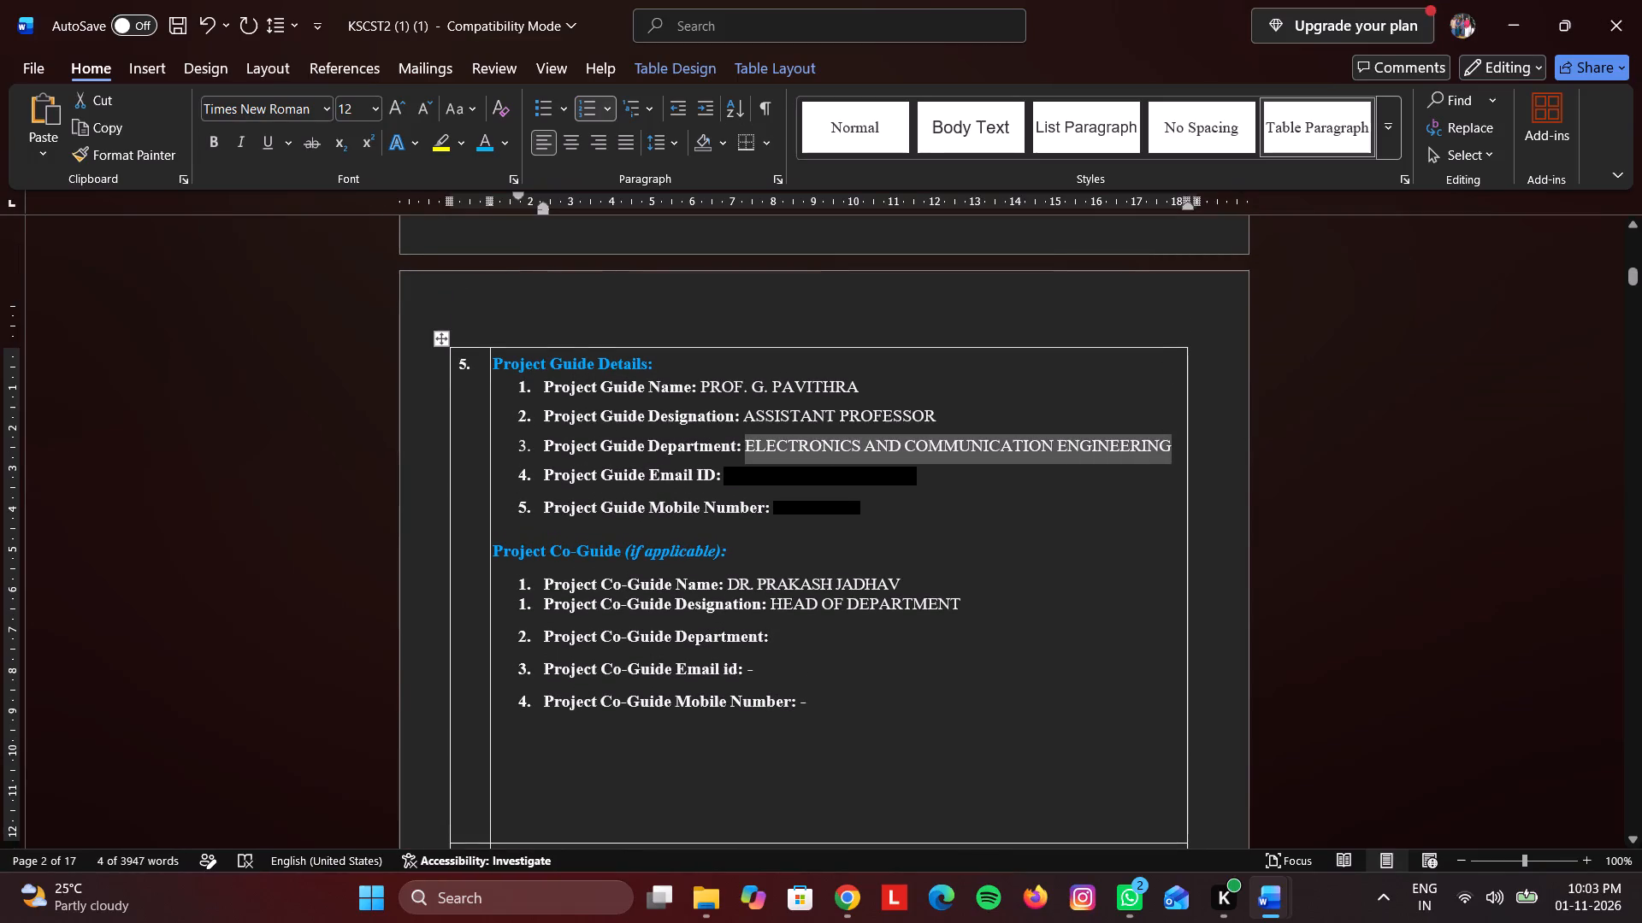
click(812, 627)
key(ctrl+v)
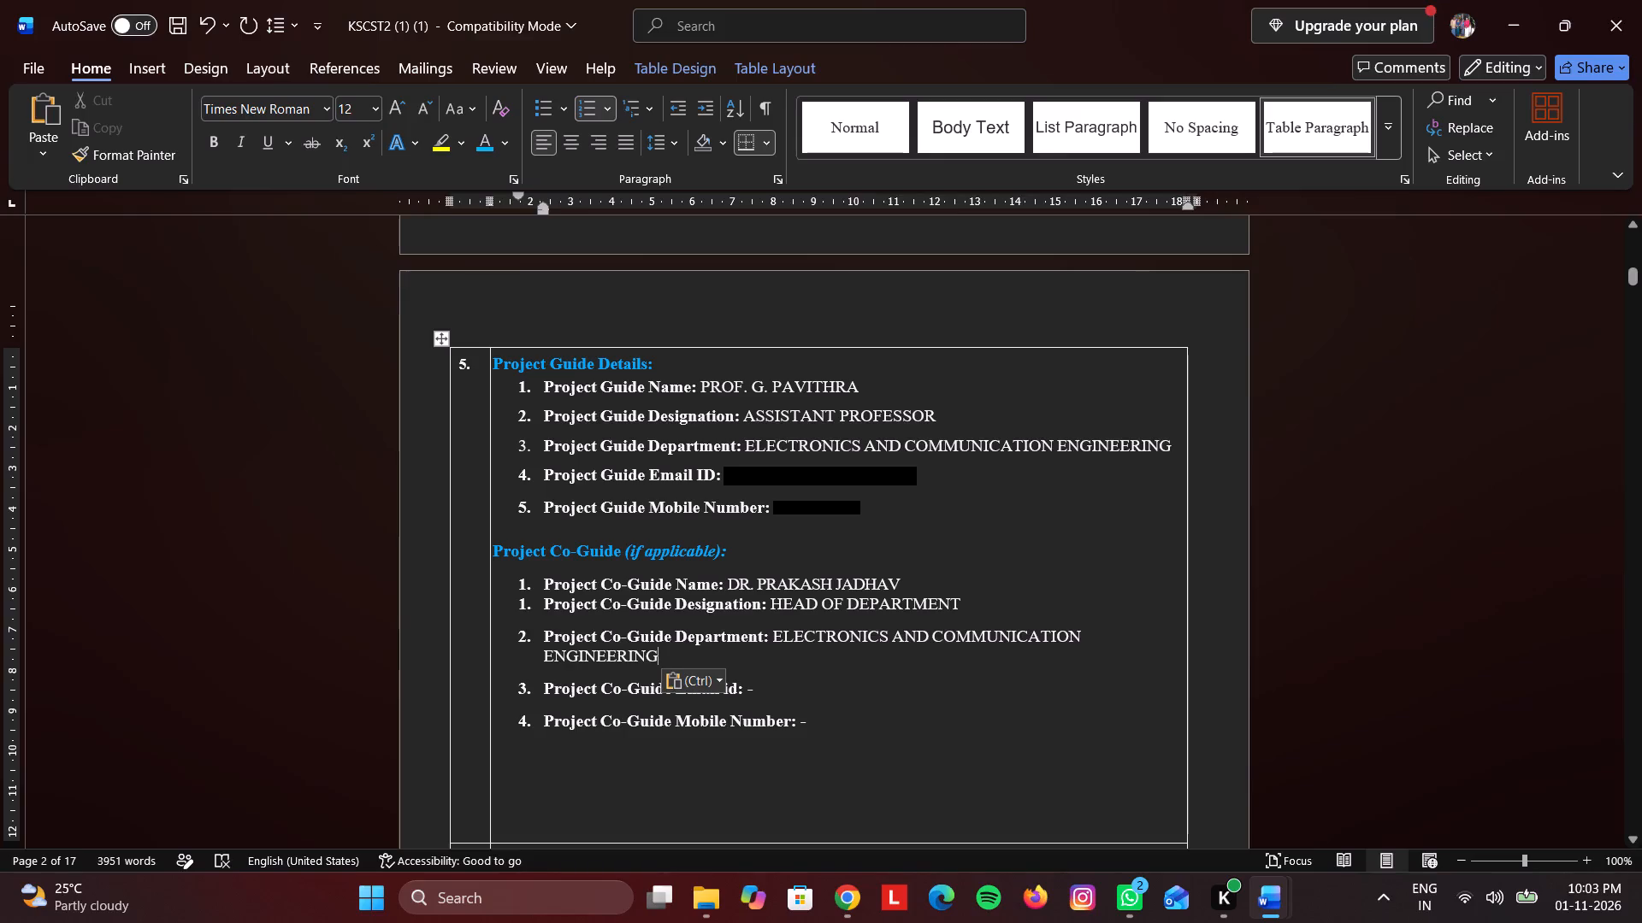
Replace the dash after Project Co-Guide Email id with the SPP coordinator's email copied from section 7, removing the extra empty lines.
scroll(828, 689, down, 6)
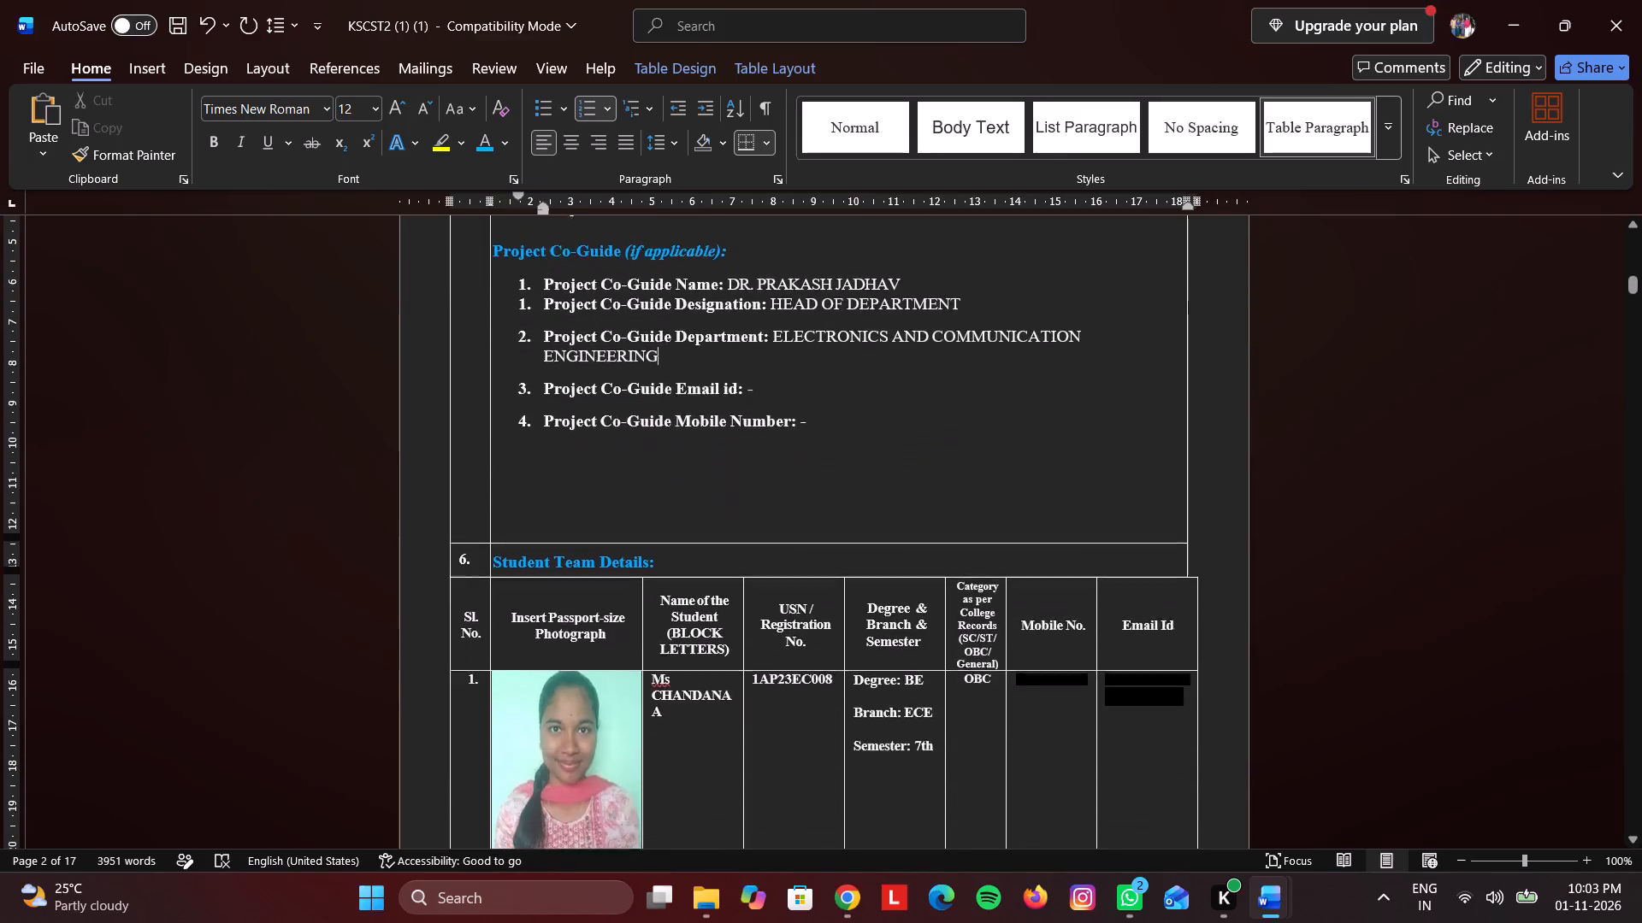
scroll(833, 667, down, 20)
scroll(833, 667, down, 11)
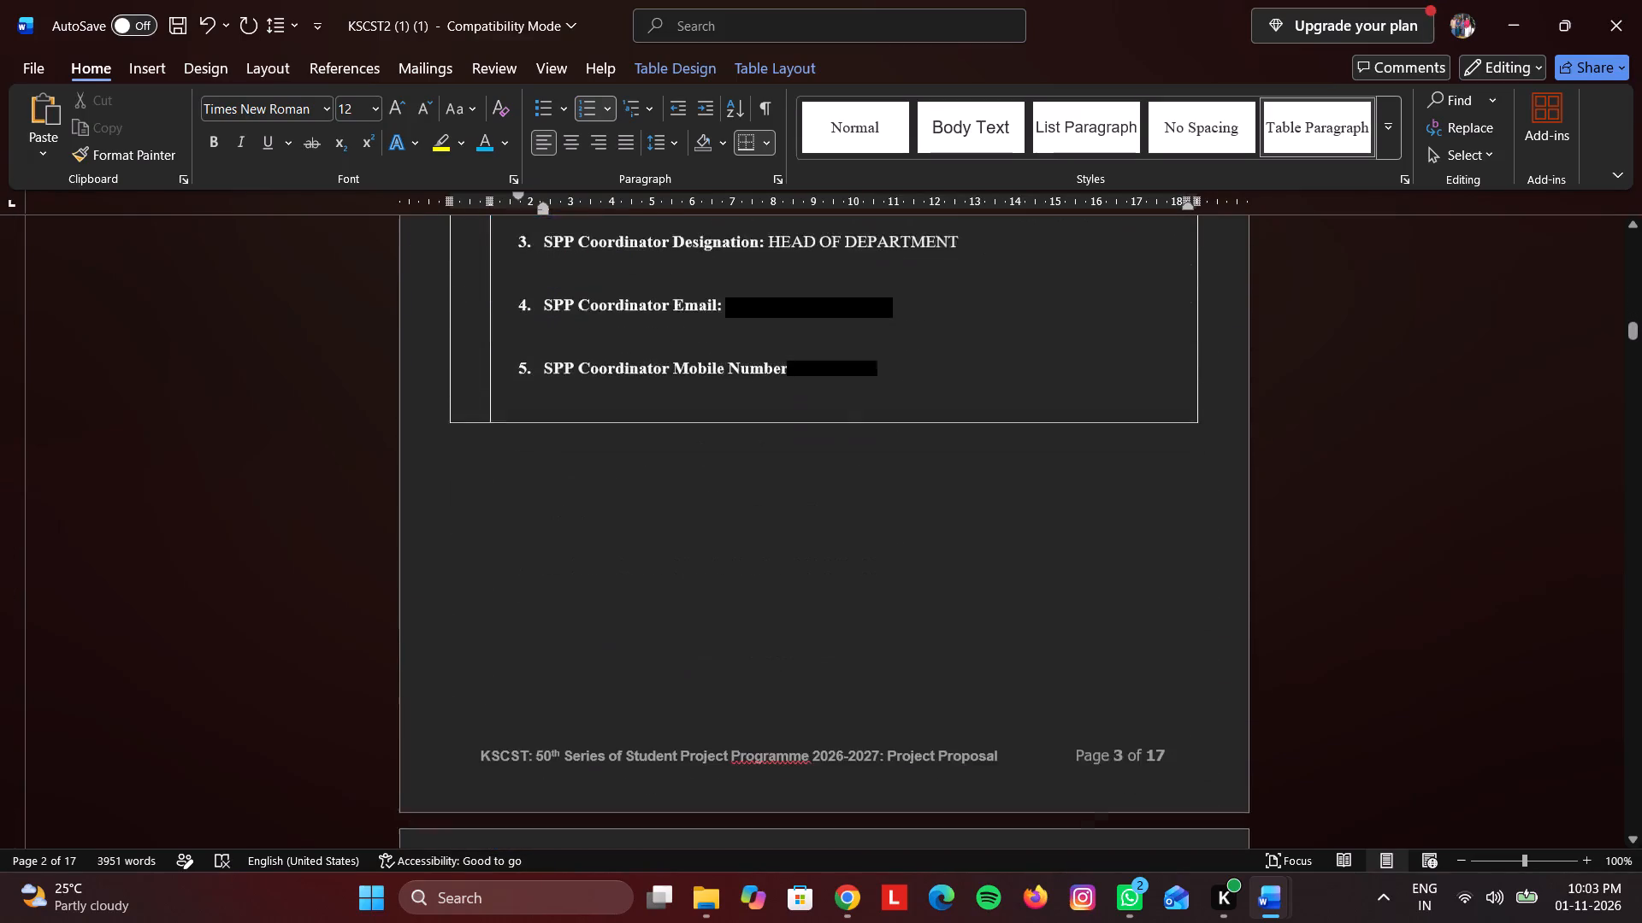
scroll(834, 664, up, 5)
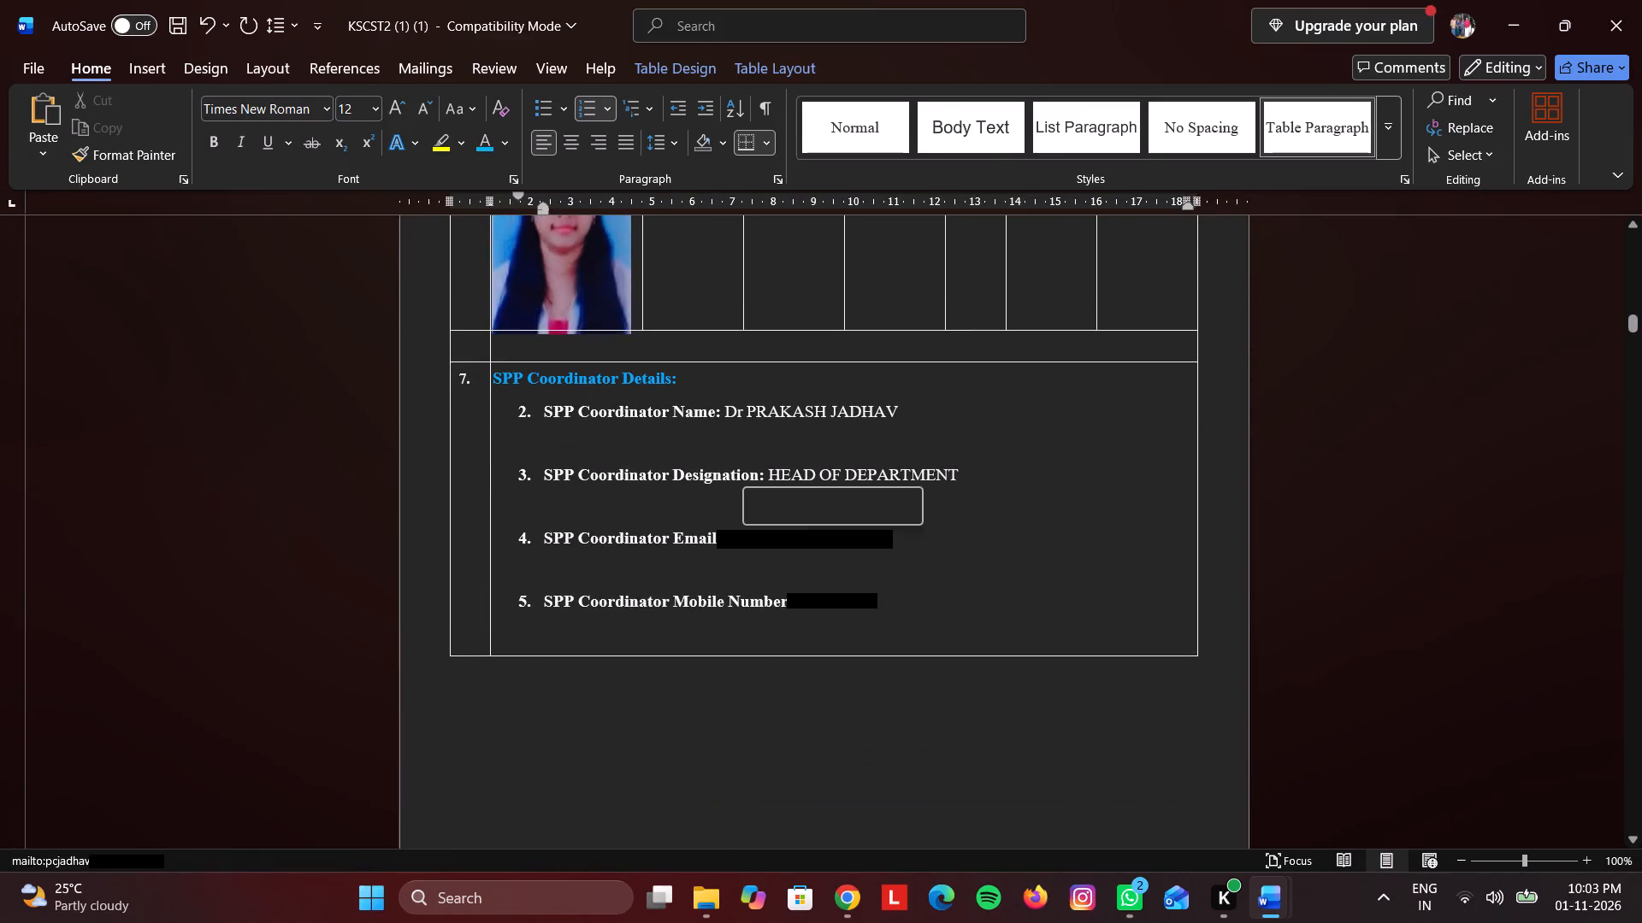
click(727, 535)
drag(727, 535, 809, 550)
drag(817, 552, 853, 550)
drag(727, 542, 839, 550)
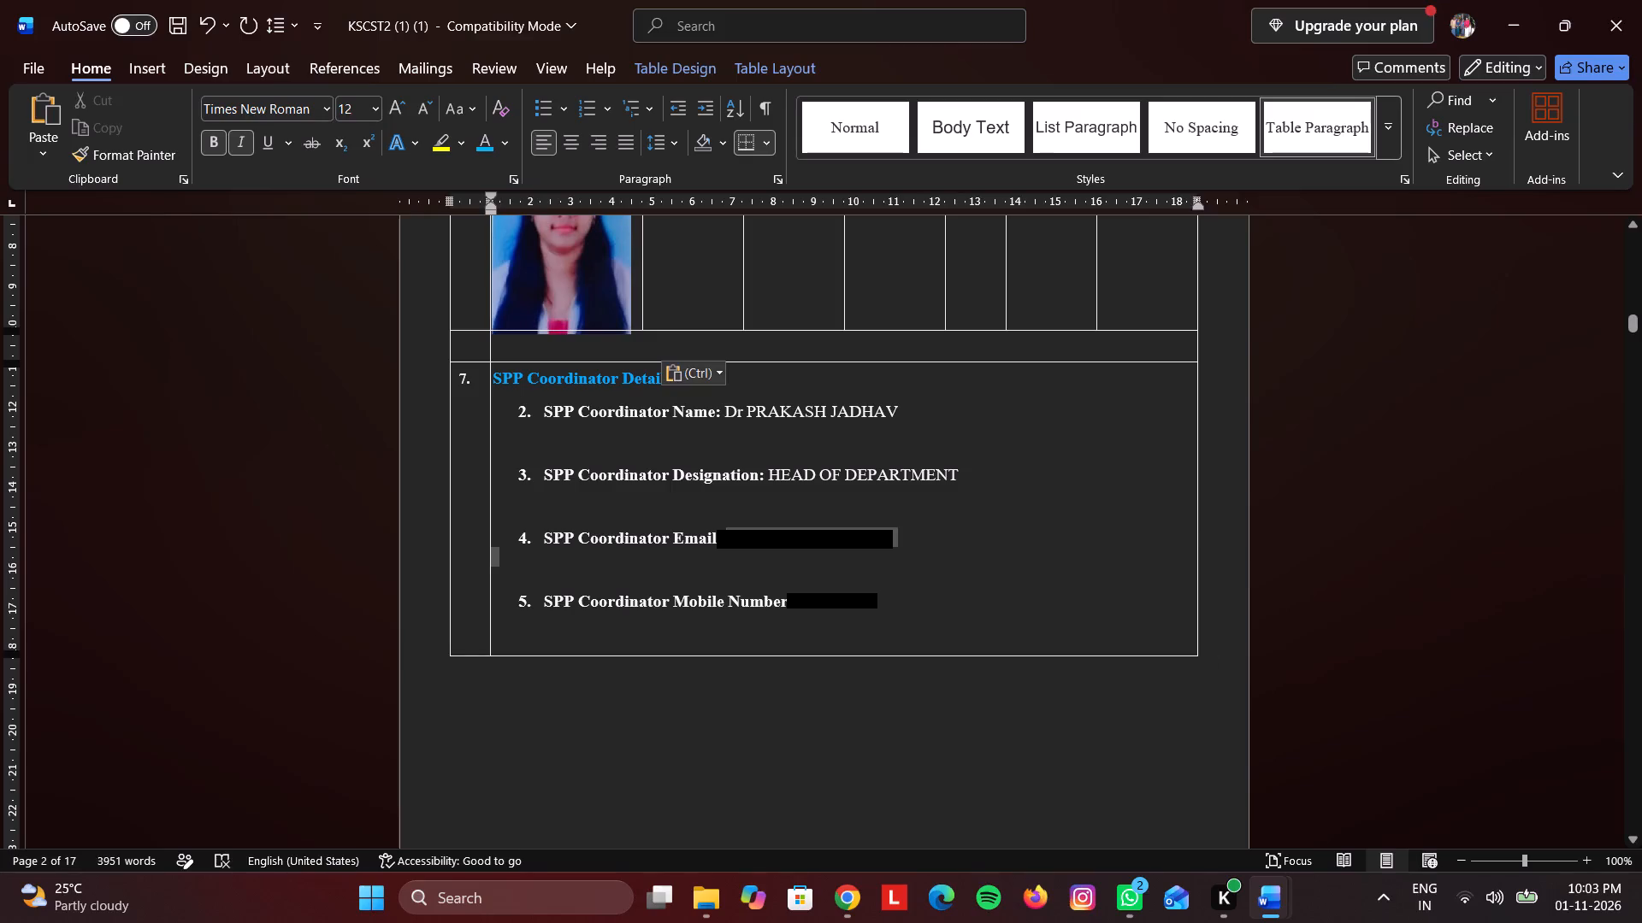
drag(839, 550, 866, 550)
key(ctrl+c)
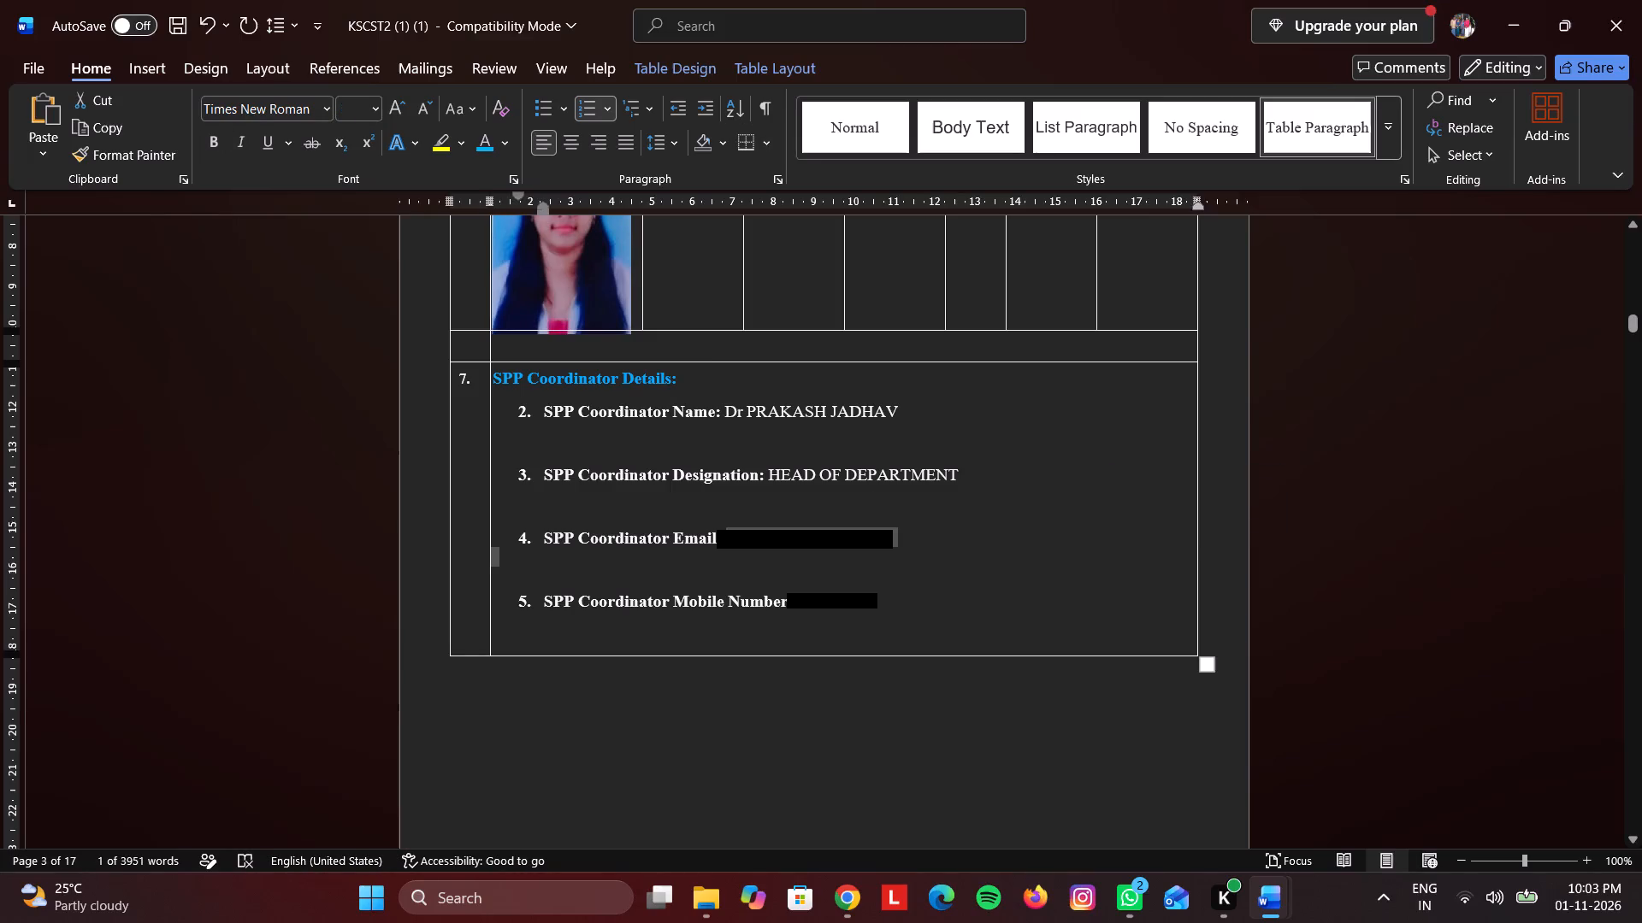
scroll(866, 550, up, 20)
scroll(866, 550, up, 10)
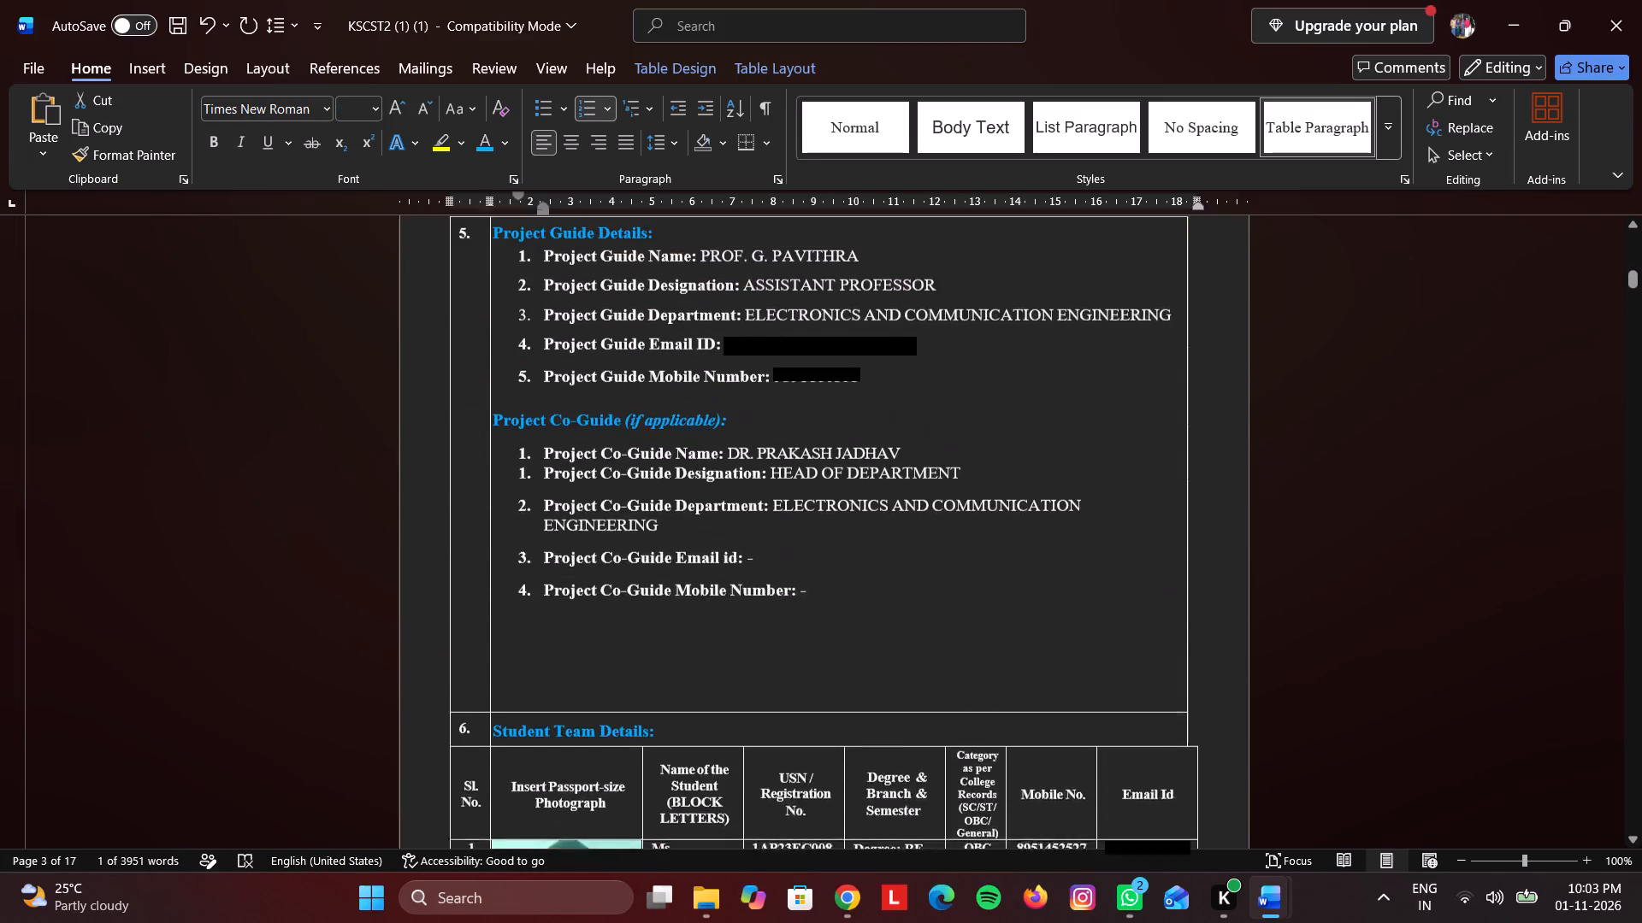
click(803, 579)
key(BackSpace)
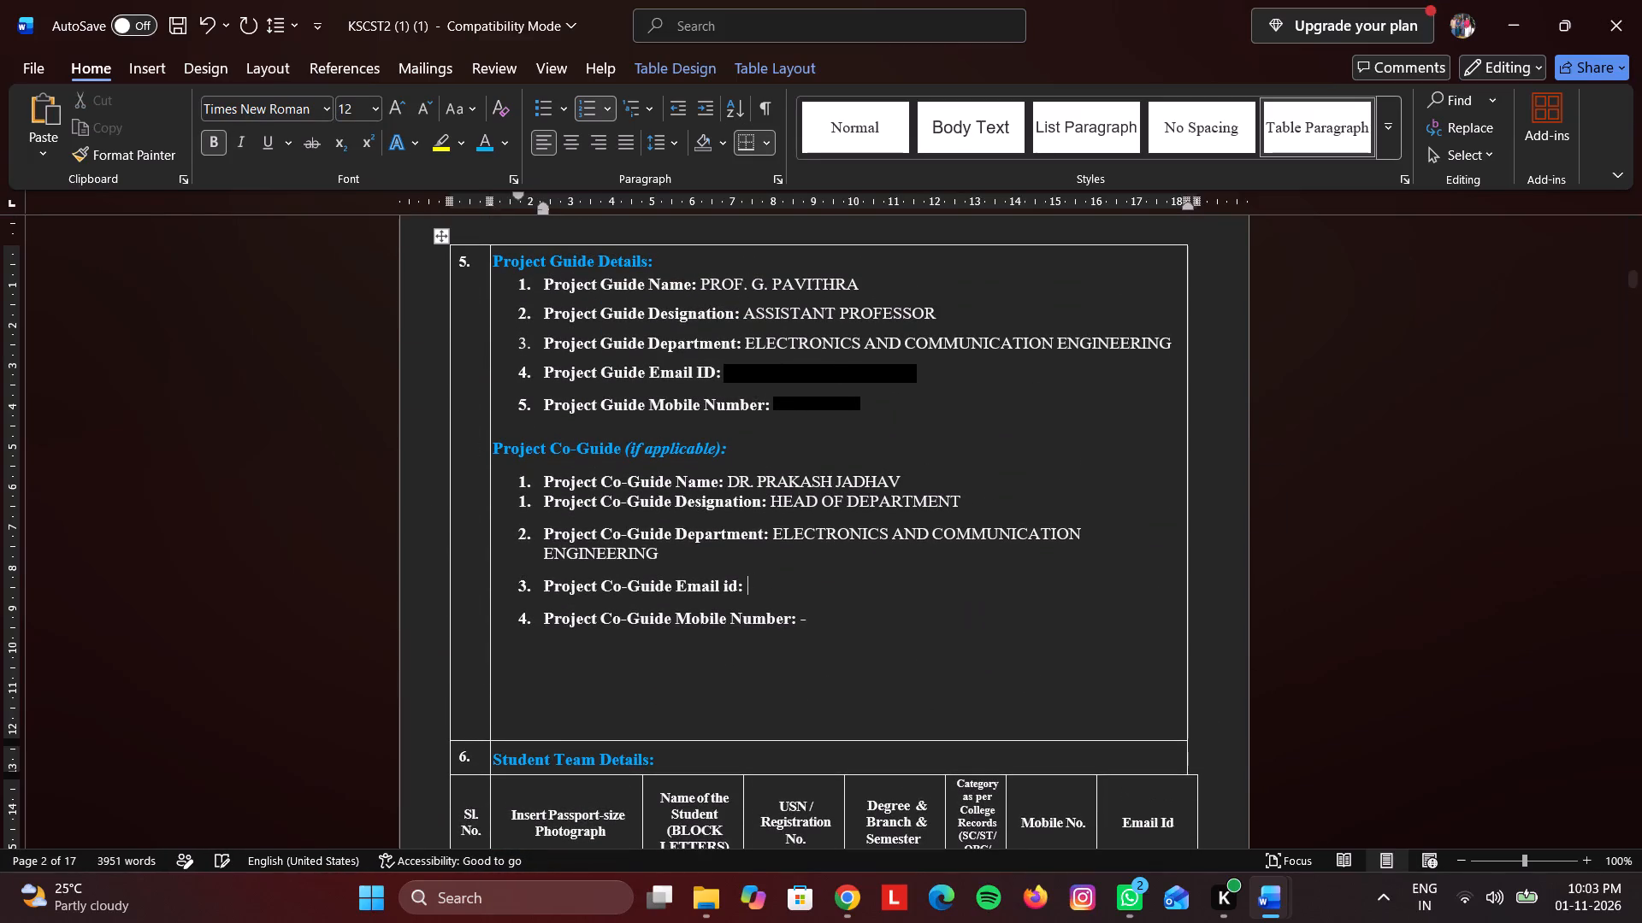
key(ctrl+v)
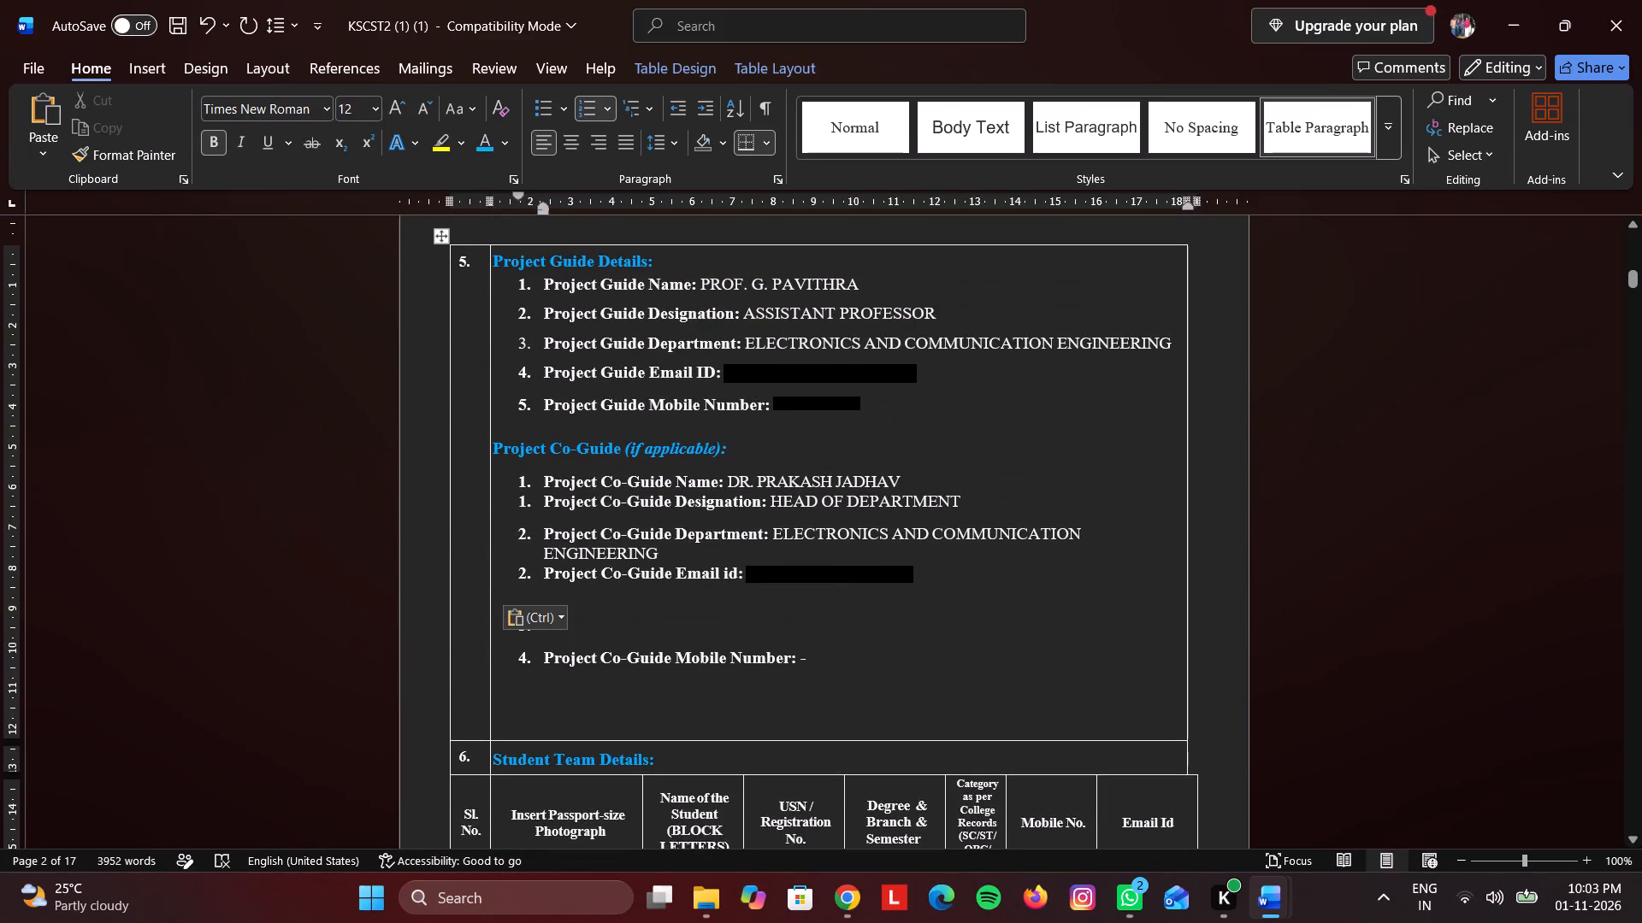
key(BackSpace)
key(BackSpace)
key(BackSpace)
key(BackSpace)
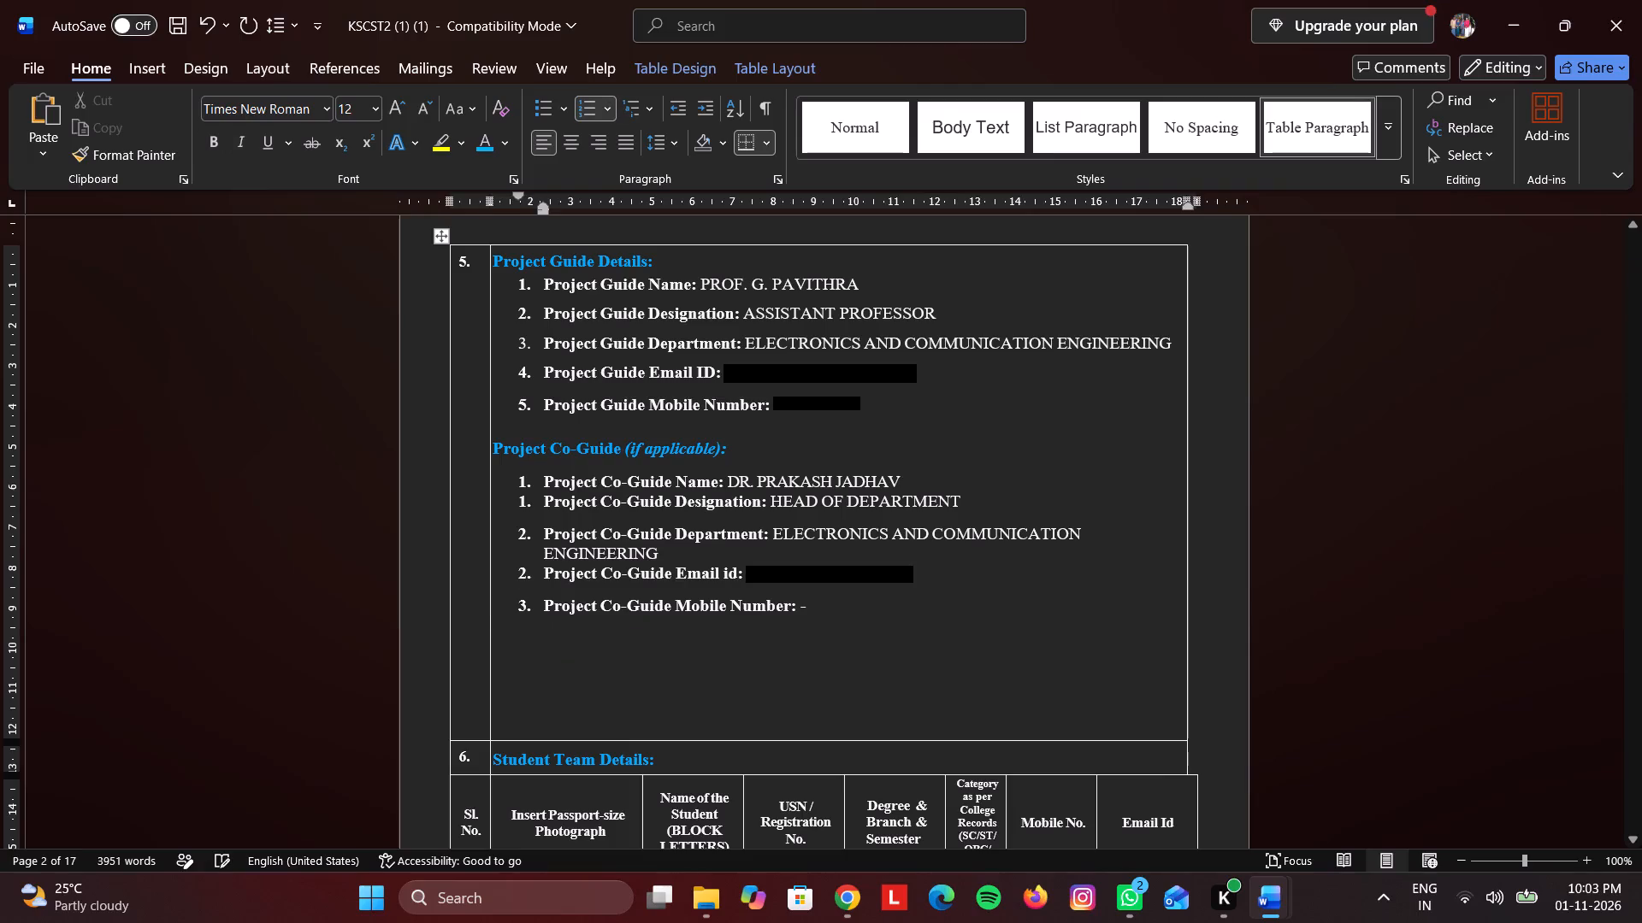
Replace the dash after Project Co-Guide Mobile Number with the SPP coordinator's mobile number copied from section 7.
scroll(842, 620, down, 20)
scroll(842, 620, down, 10)
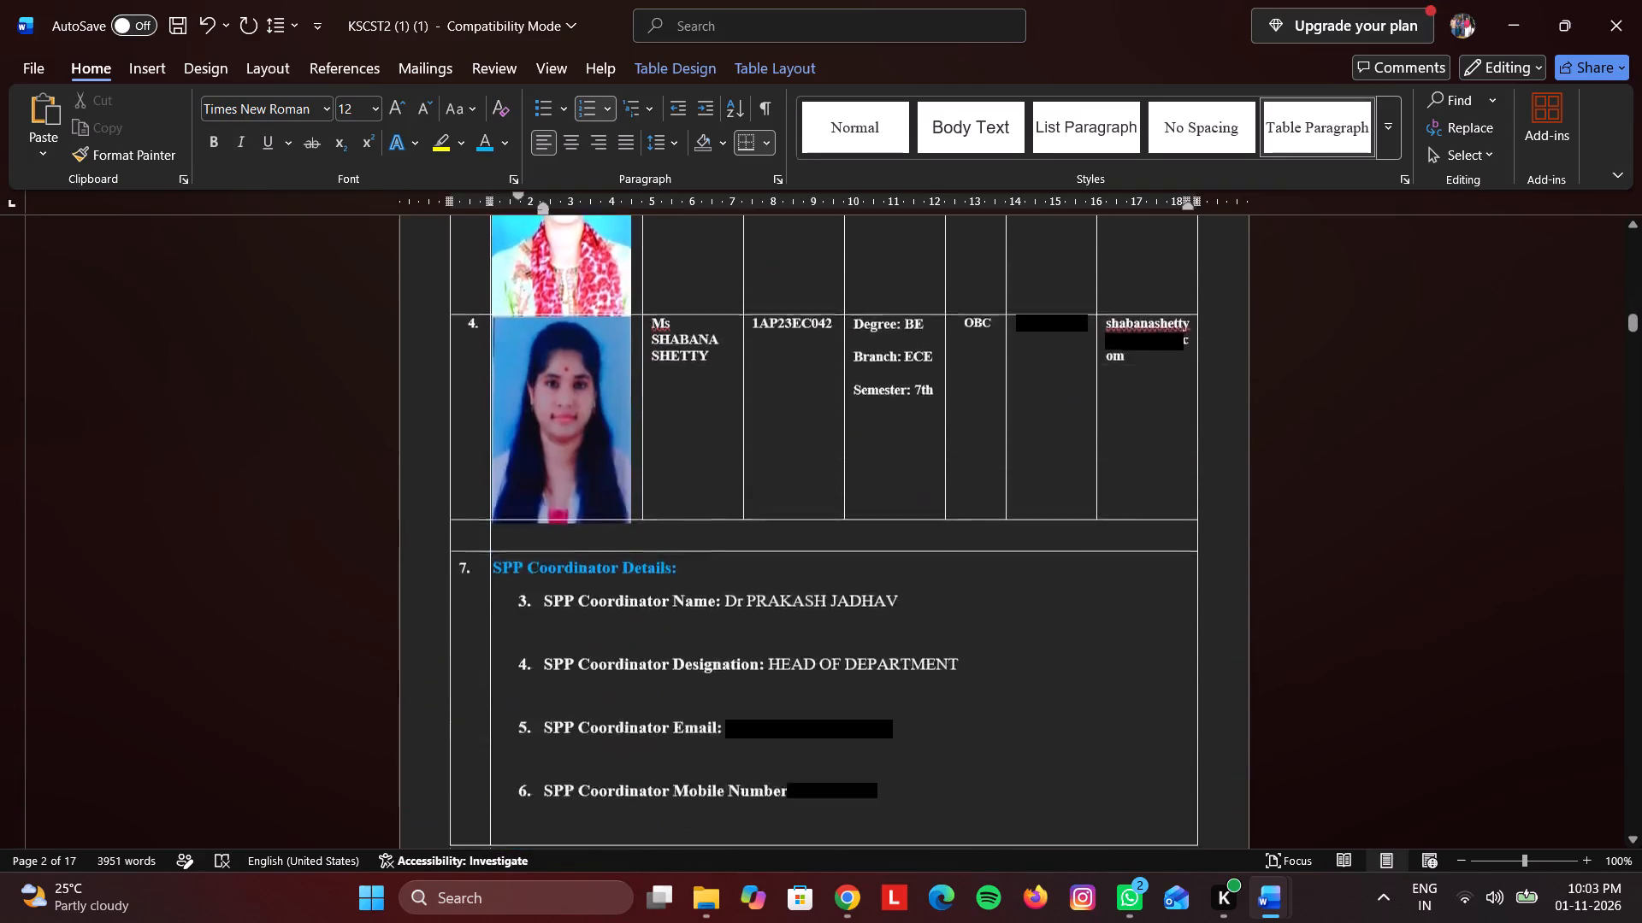
drag(795, 600, 839, 602)
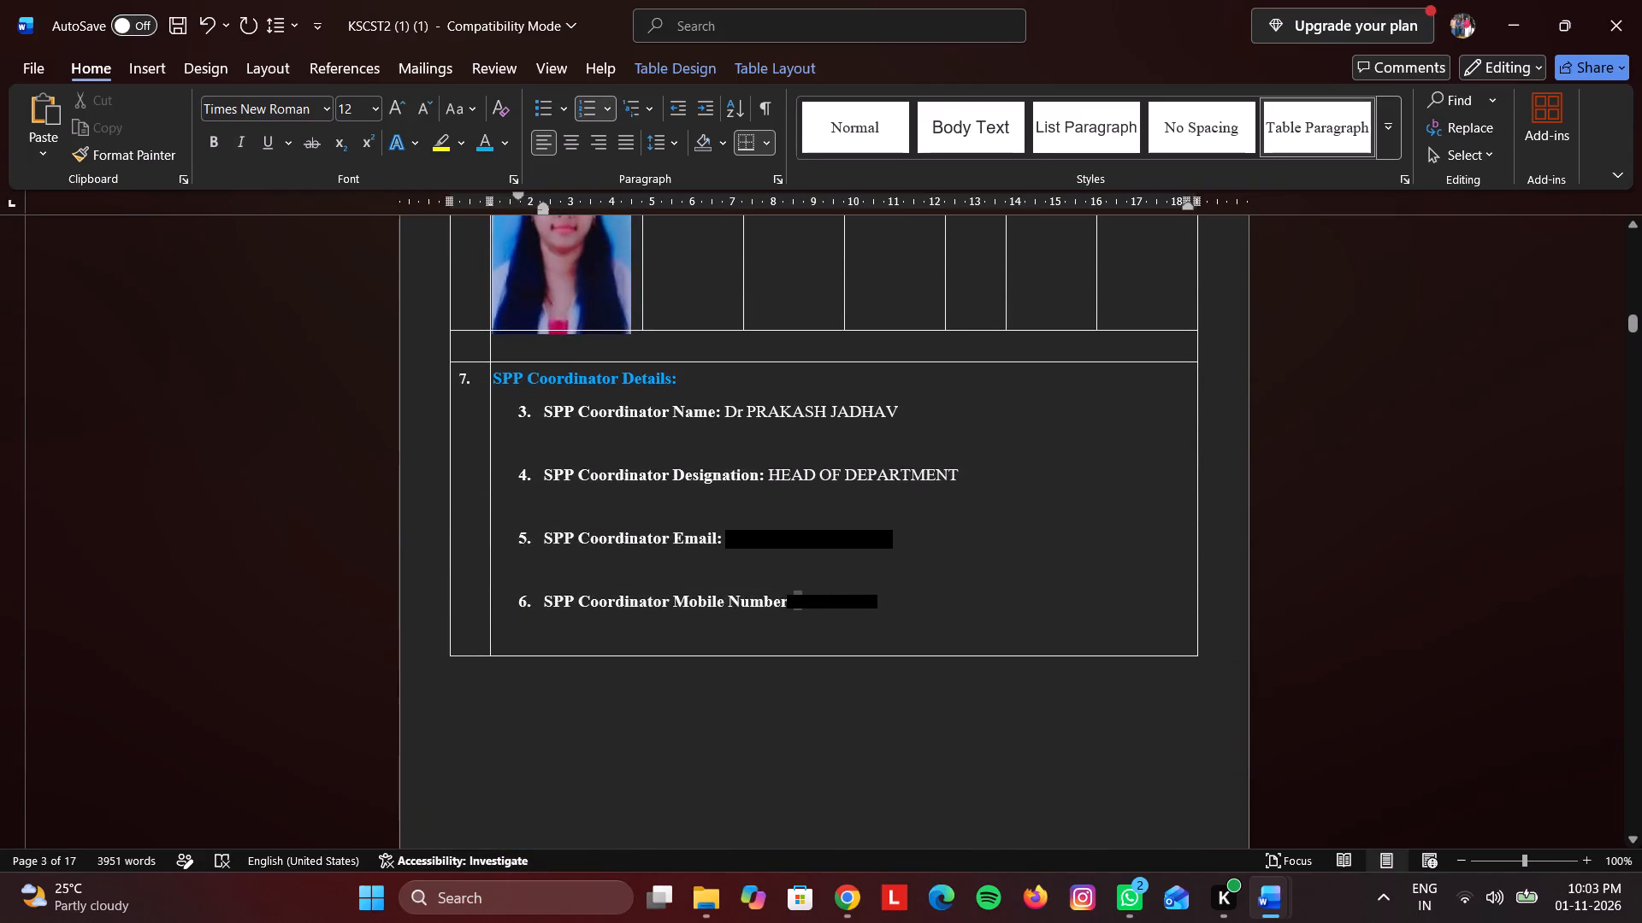
drag(839, 602, 881, 602)
key(ctrl+c)
scroll(881, 602, up, 10)
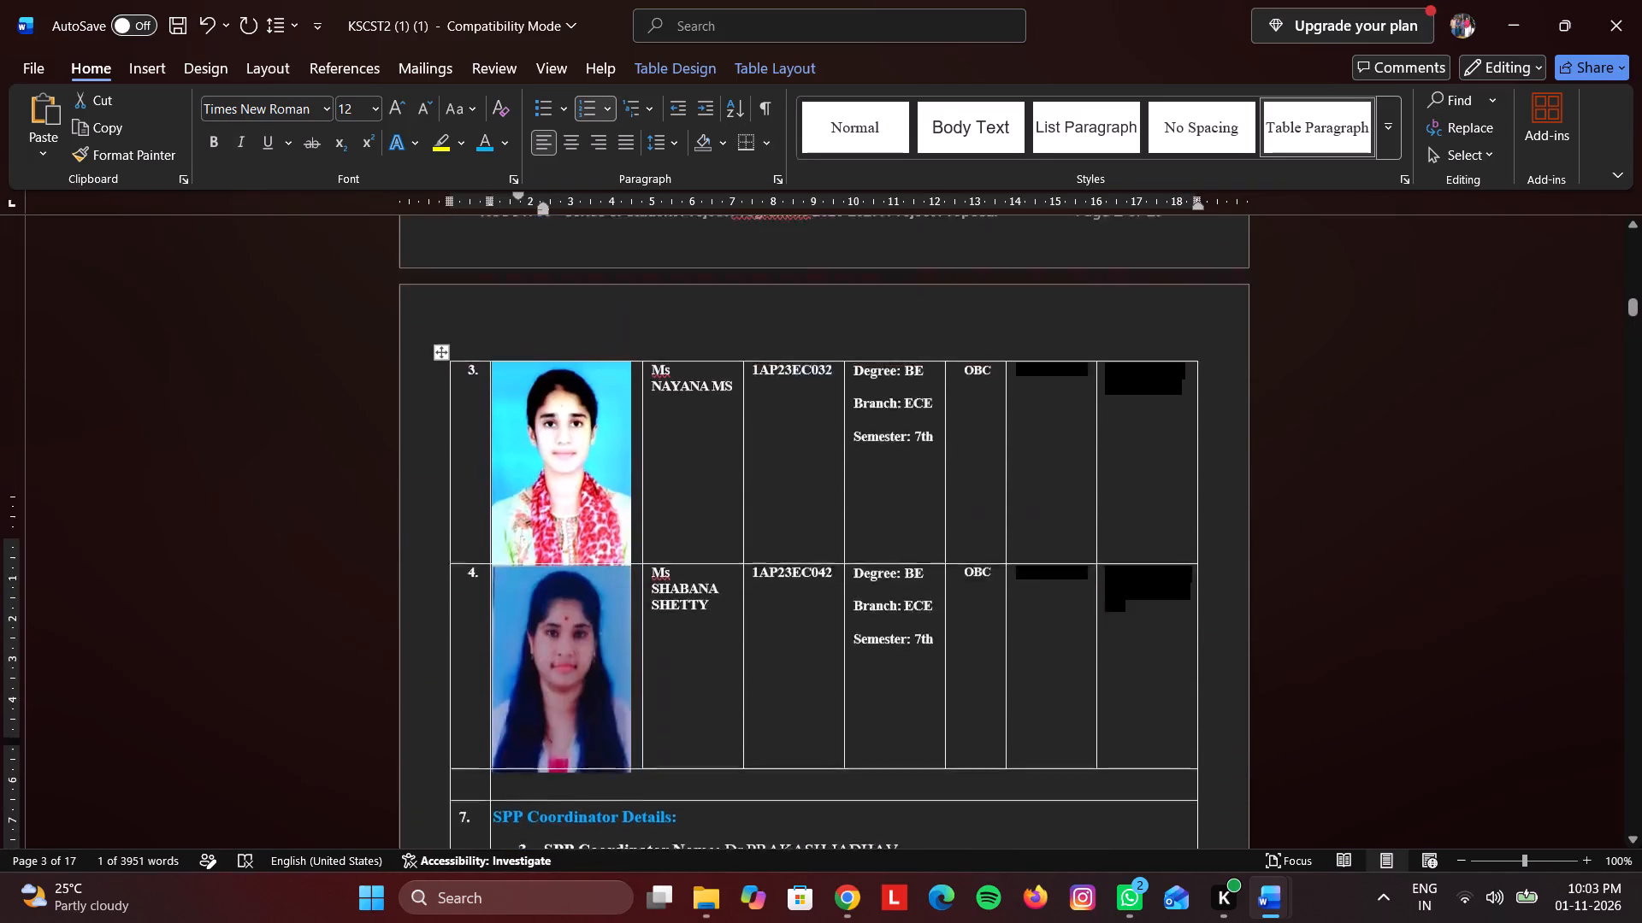
scroll(883, 596, up, 20)
click(846, 597)
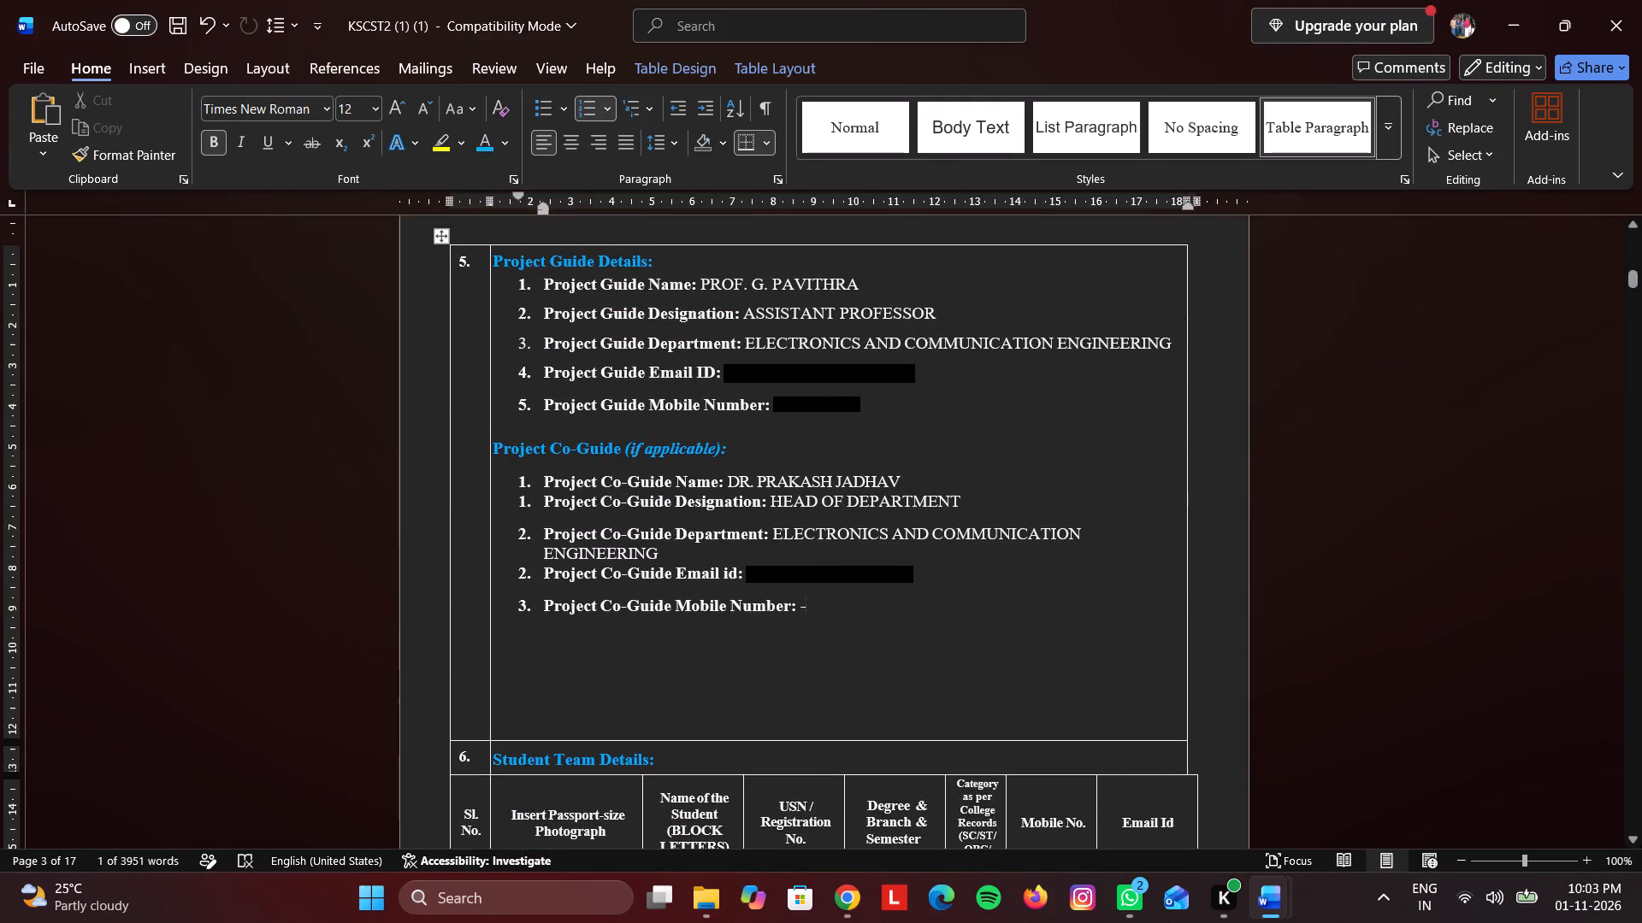
key(BackSpace)
key(ctrl+v)
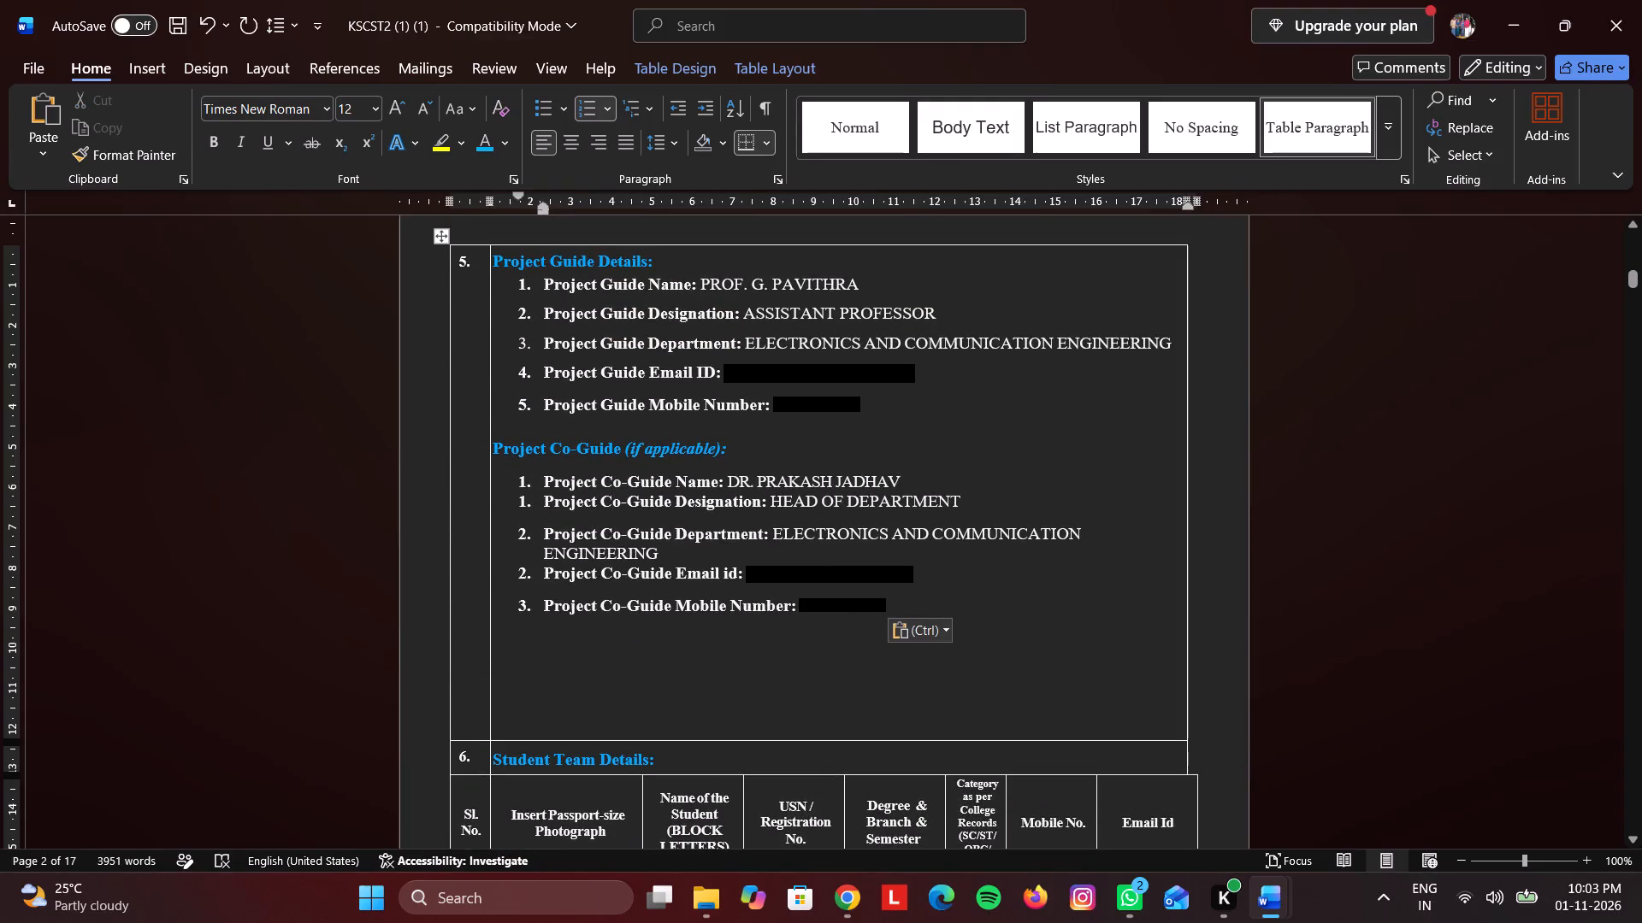
Remove the space before the paragraph from the Project Co-Guide Department and Mobile Number lines.
drag(669, 553, 535, 544)
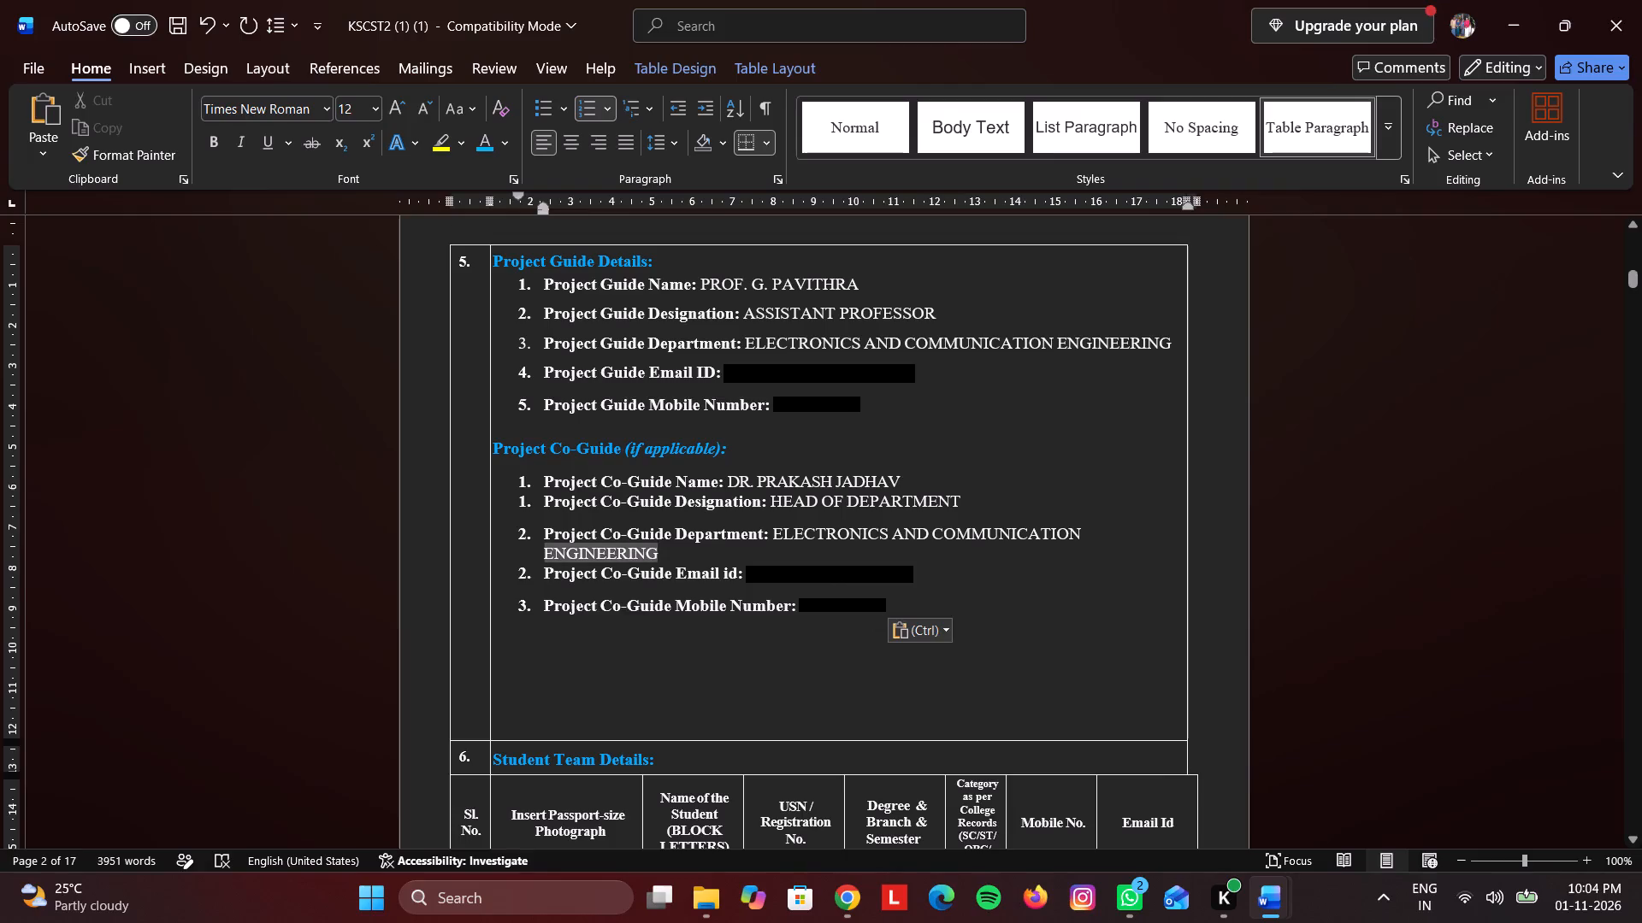
drag(535, 544, 535, 537)
click(675, 148)
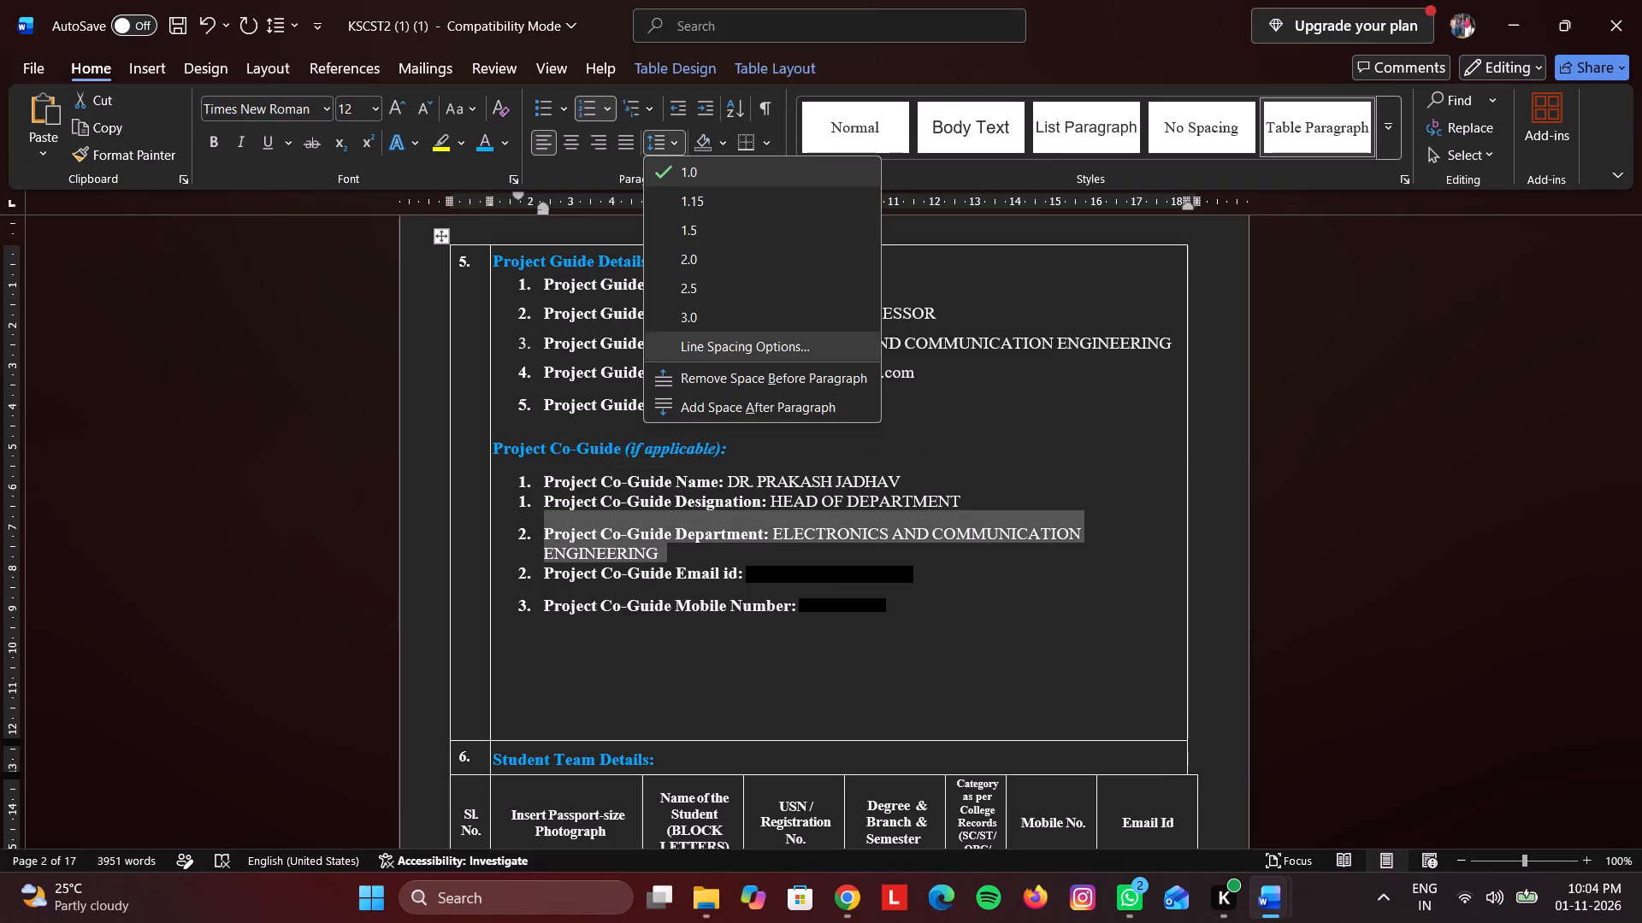
click(691, 372)
drag(899, 593, 798, 591)
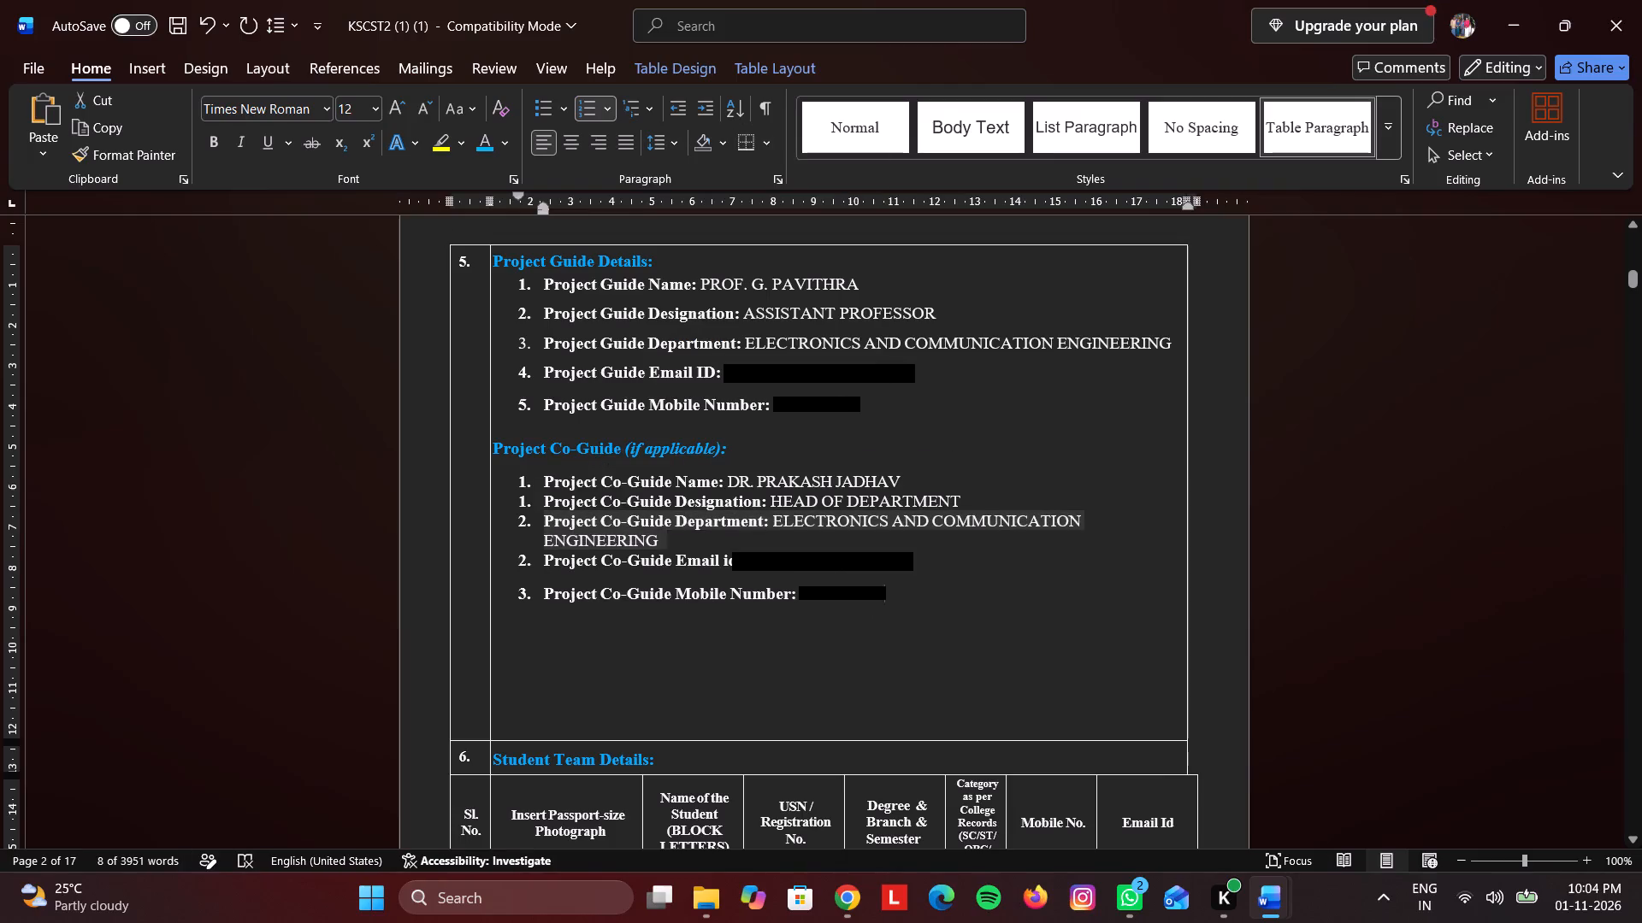
drag(798, 591, 558, 591)
click(670, 149)
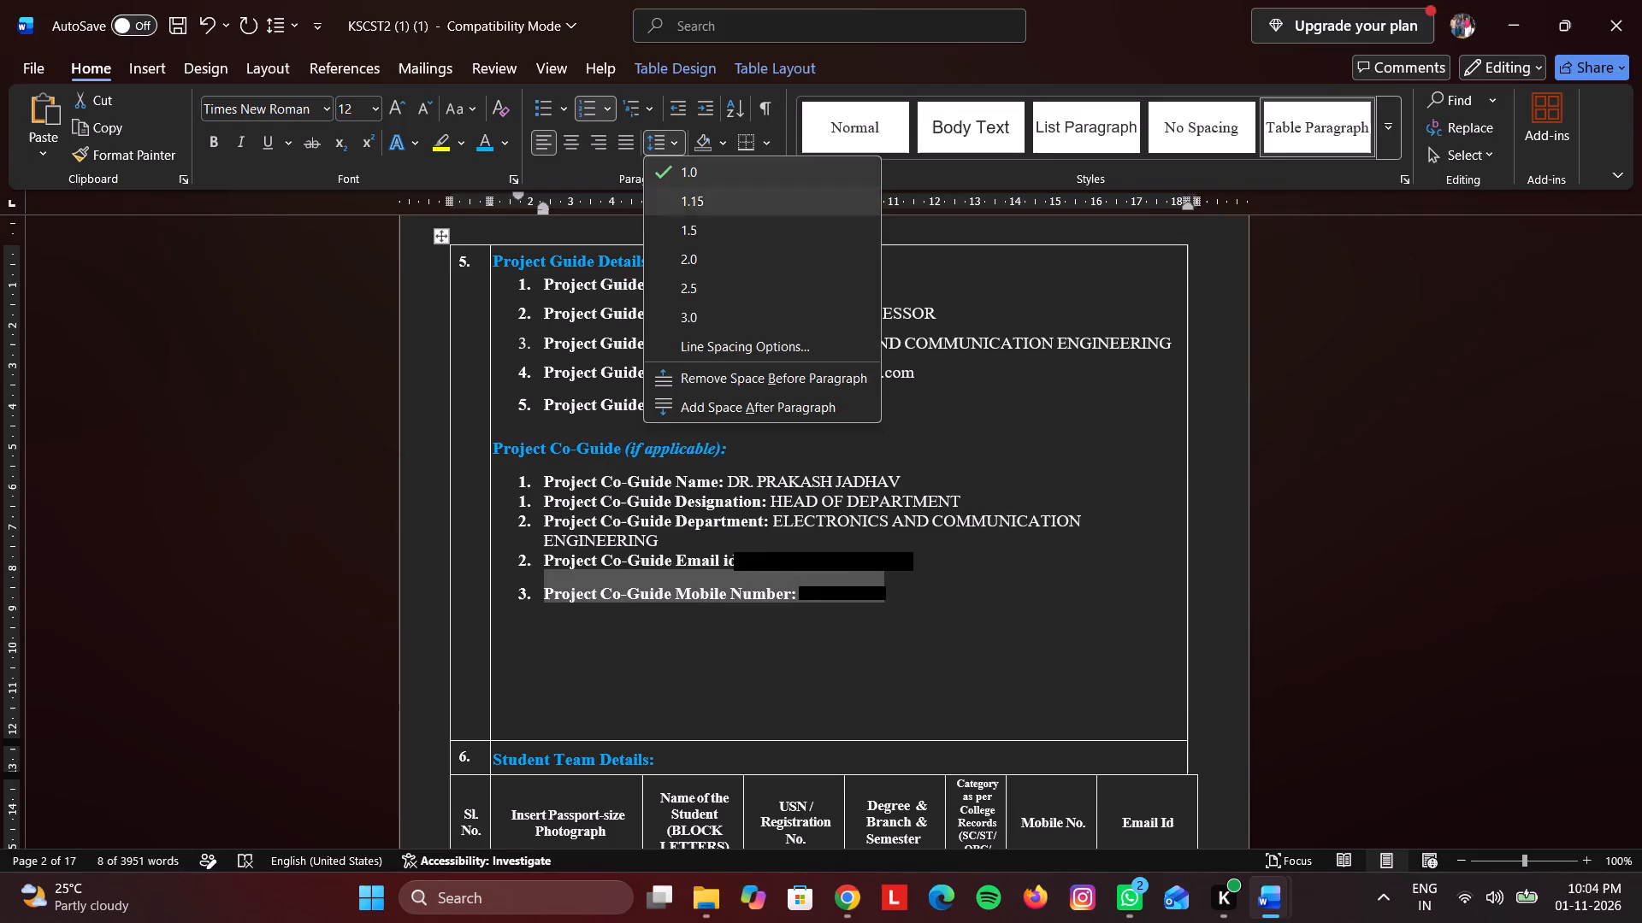
click(728, 380)
click(912, 594)
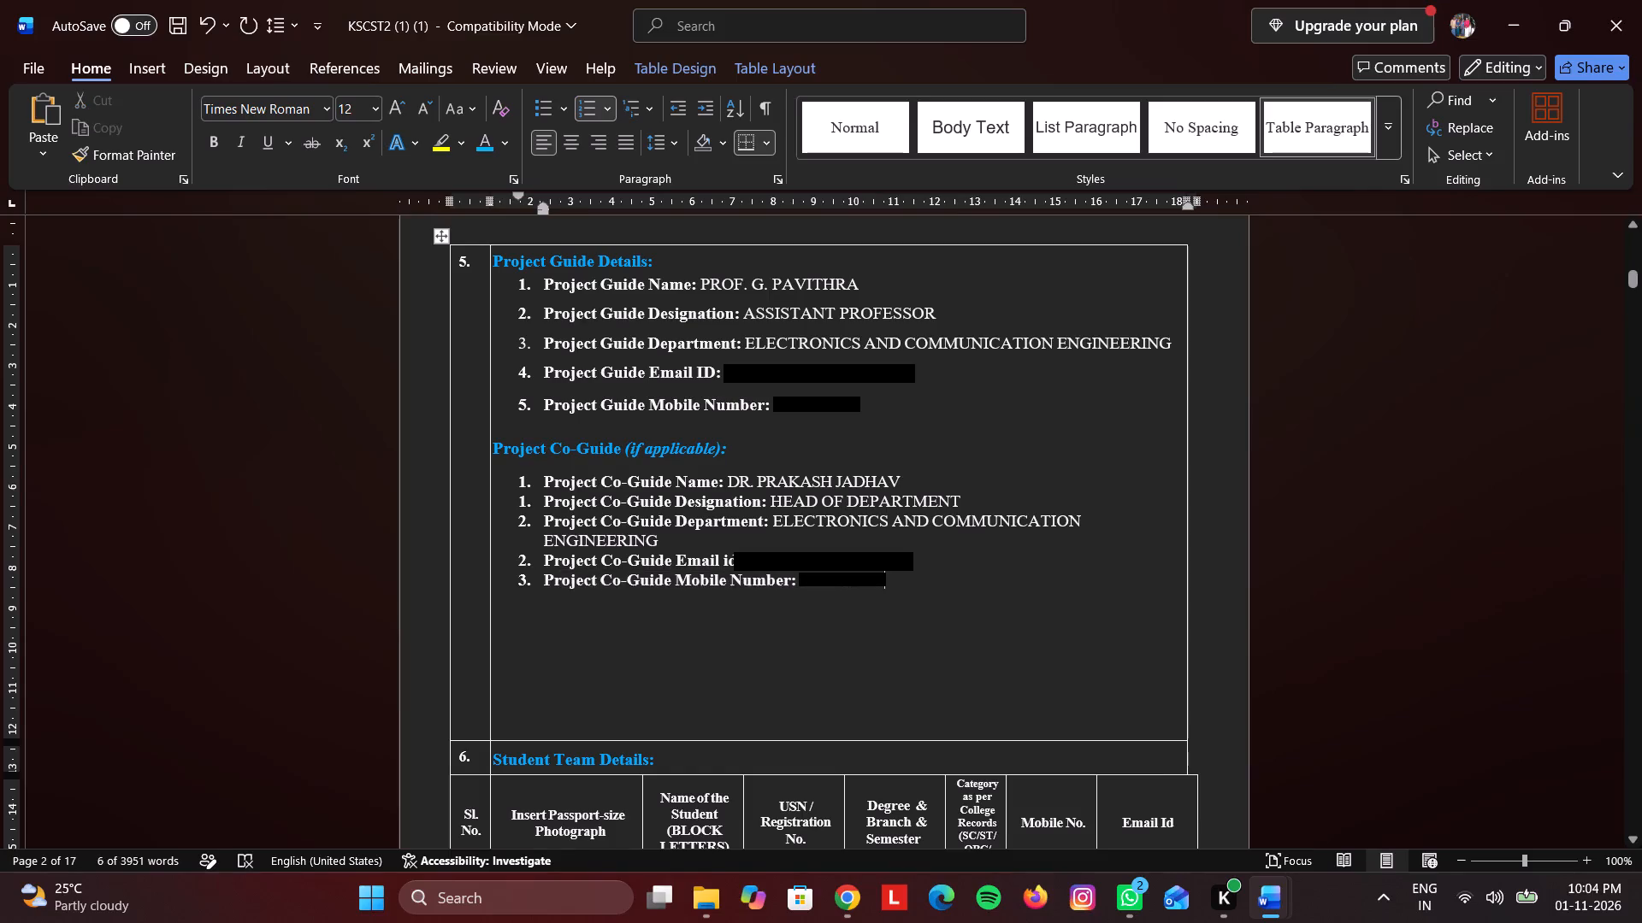
Set the five Project Co-Guide detail lines to 1.5 line spacing and font size 12.
drag(905, 586, 582, 479)
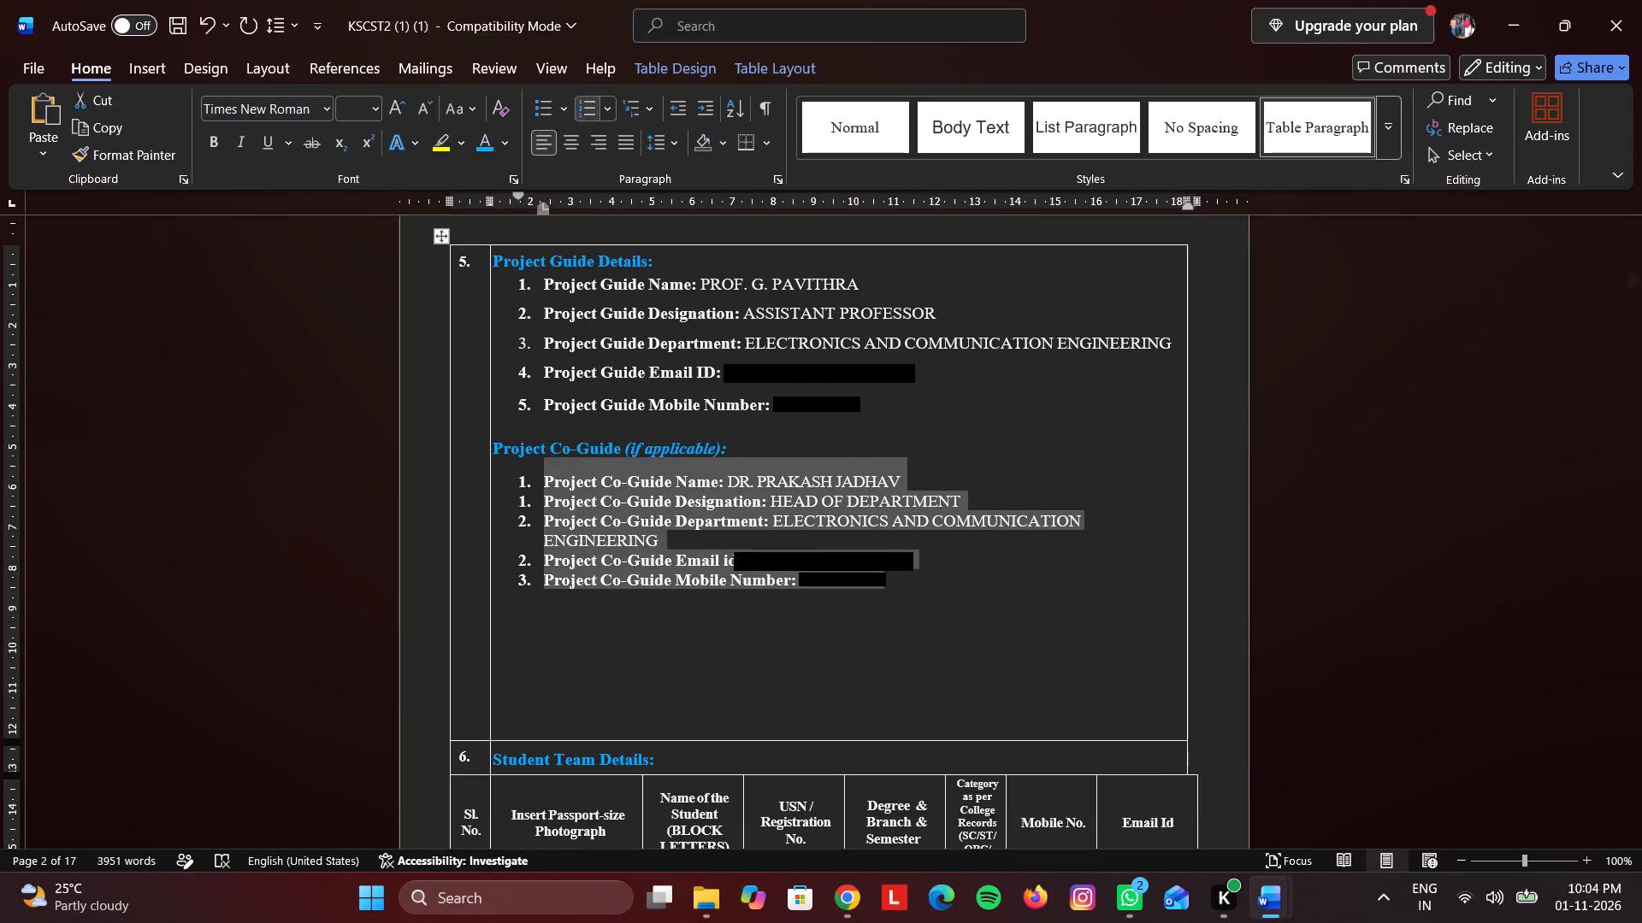
click(679, 141)
click(696, 229)
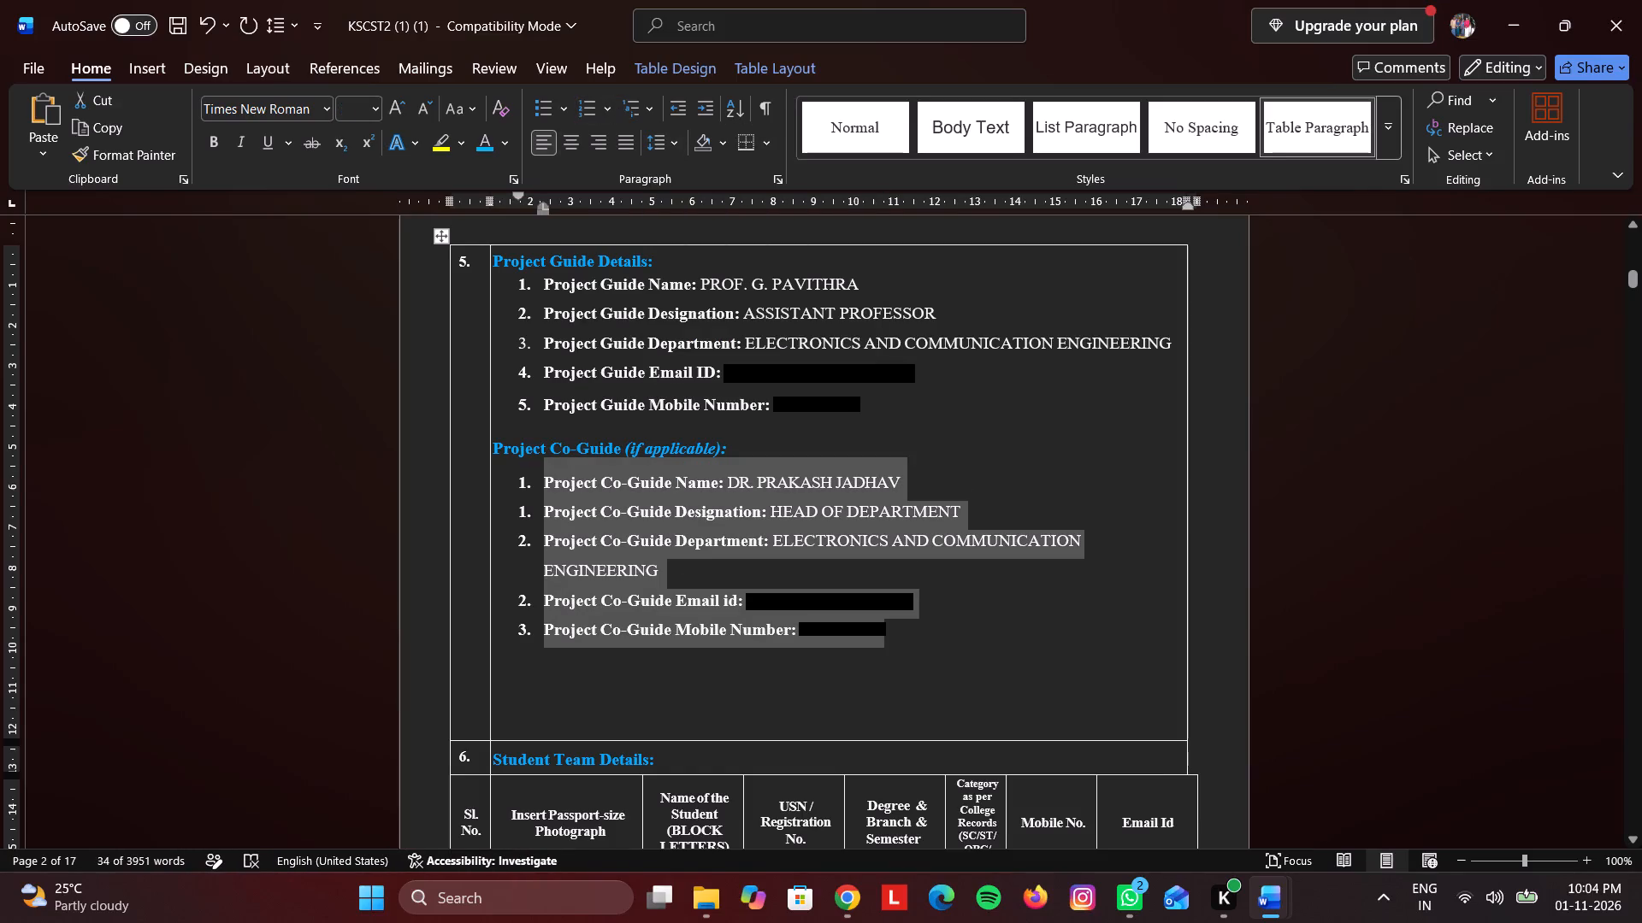
click(380, 115)
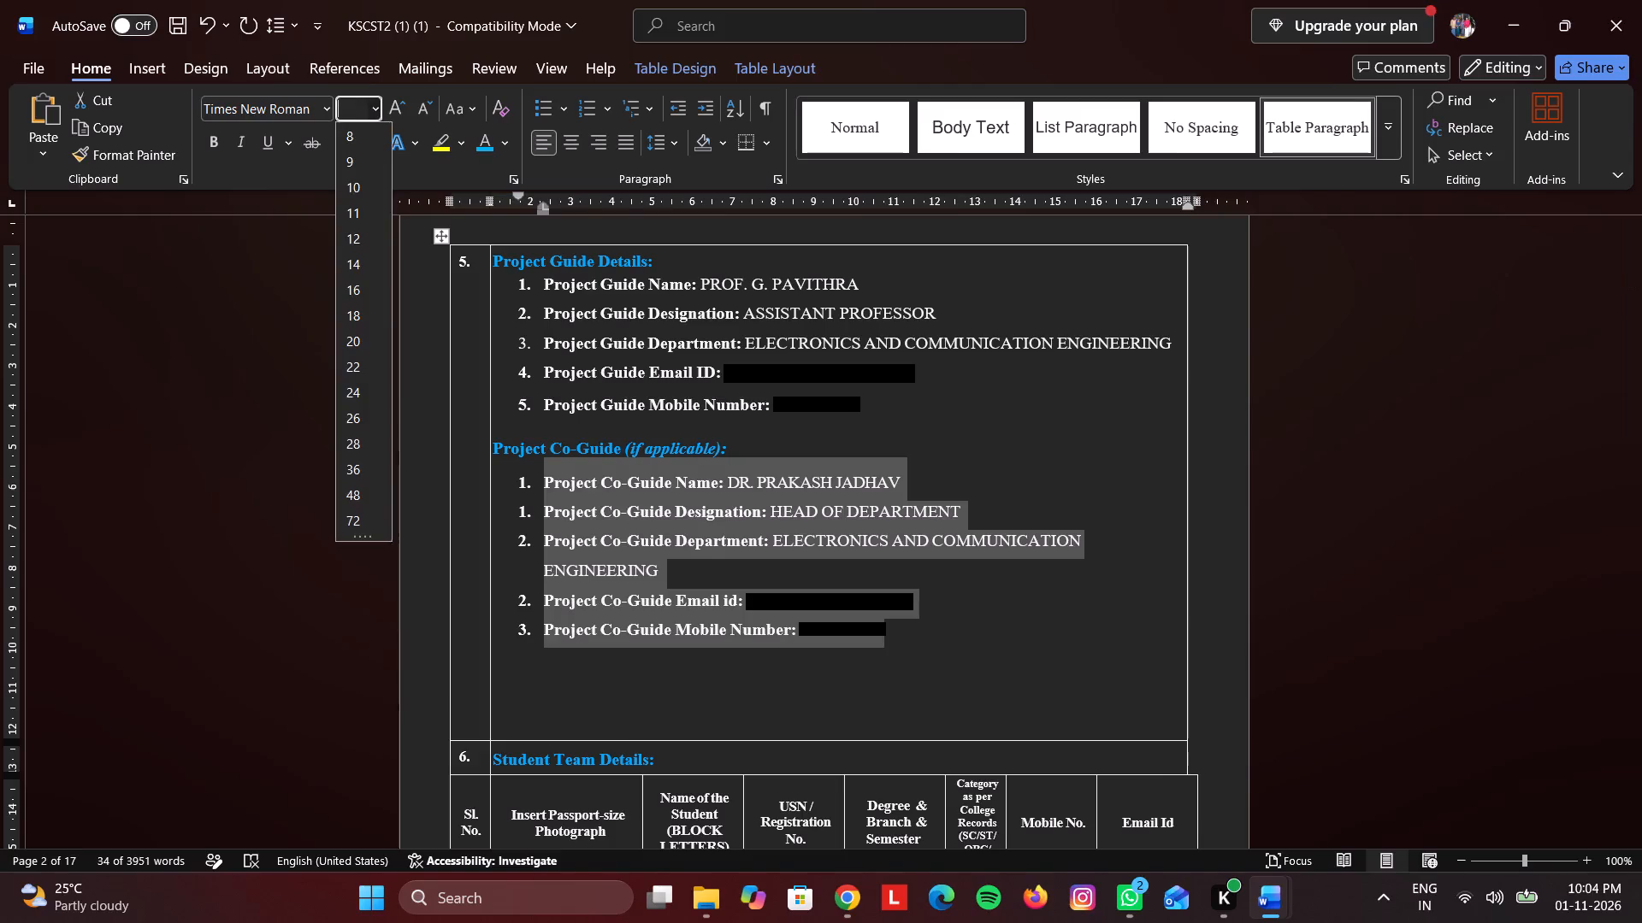
click(351, 247)
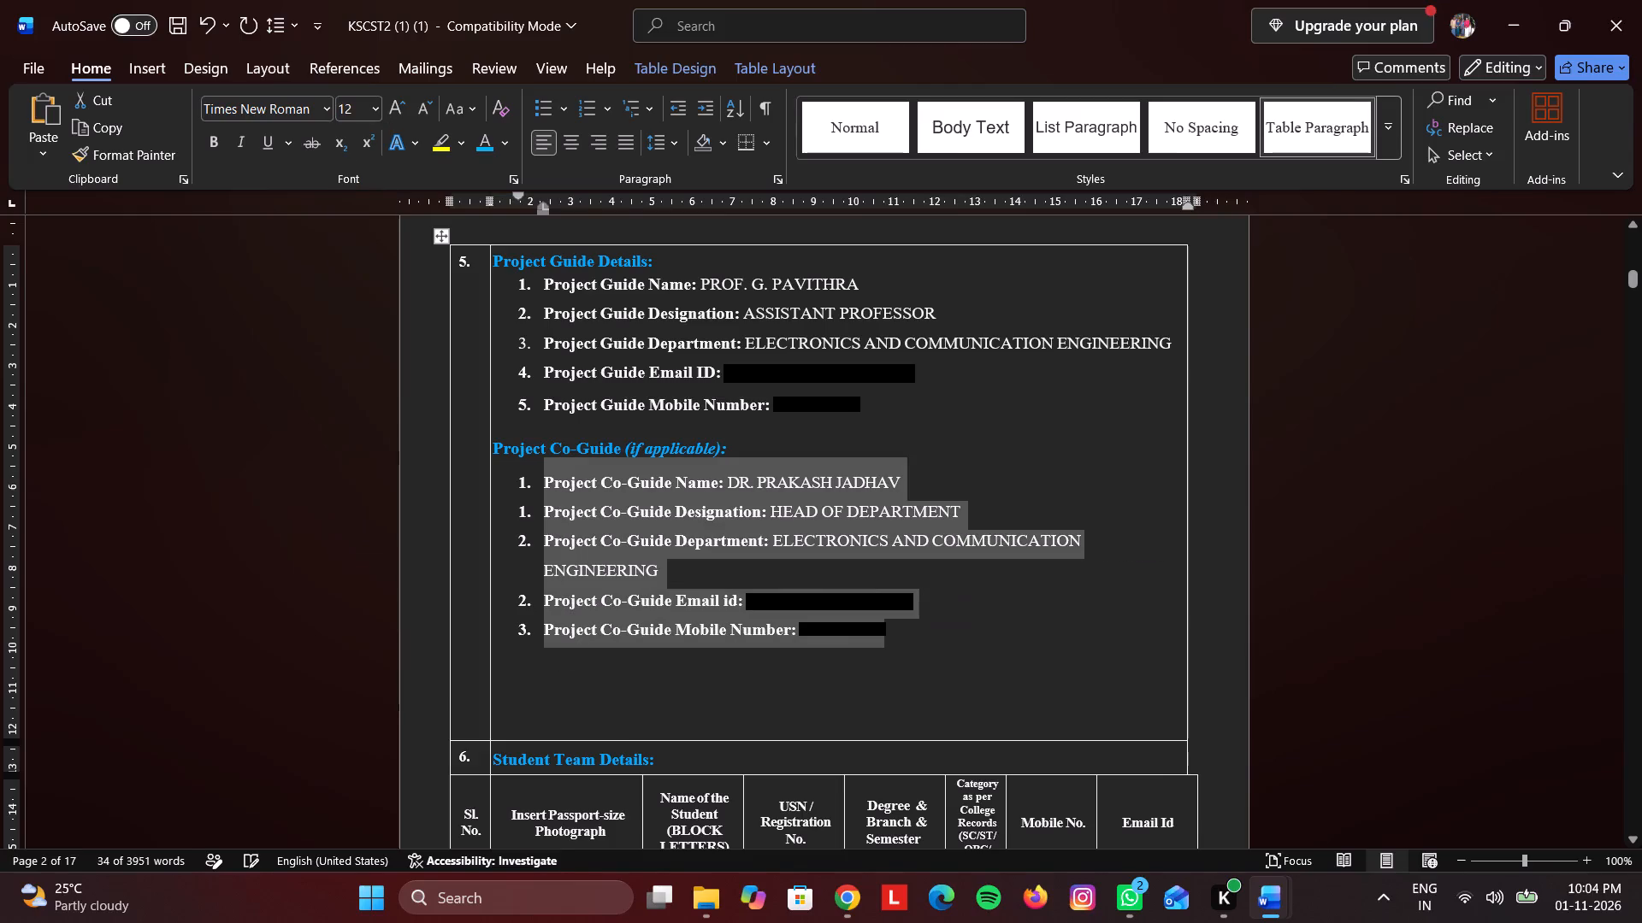
click(716, 565)
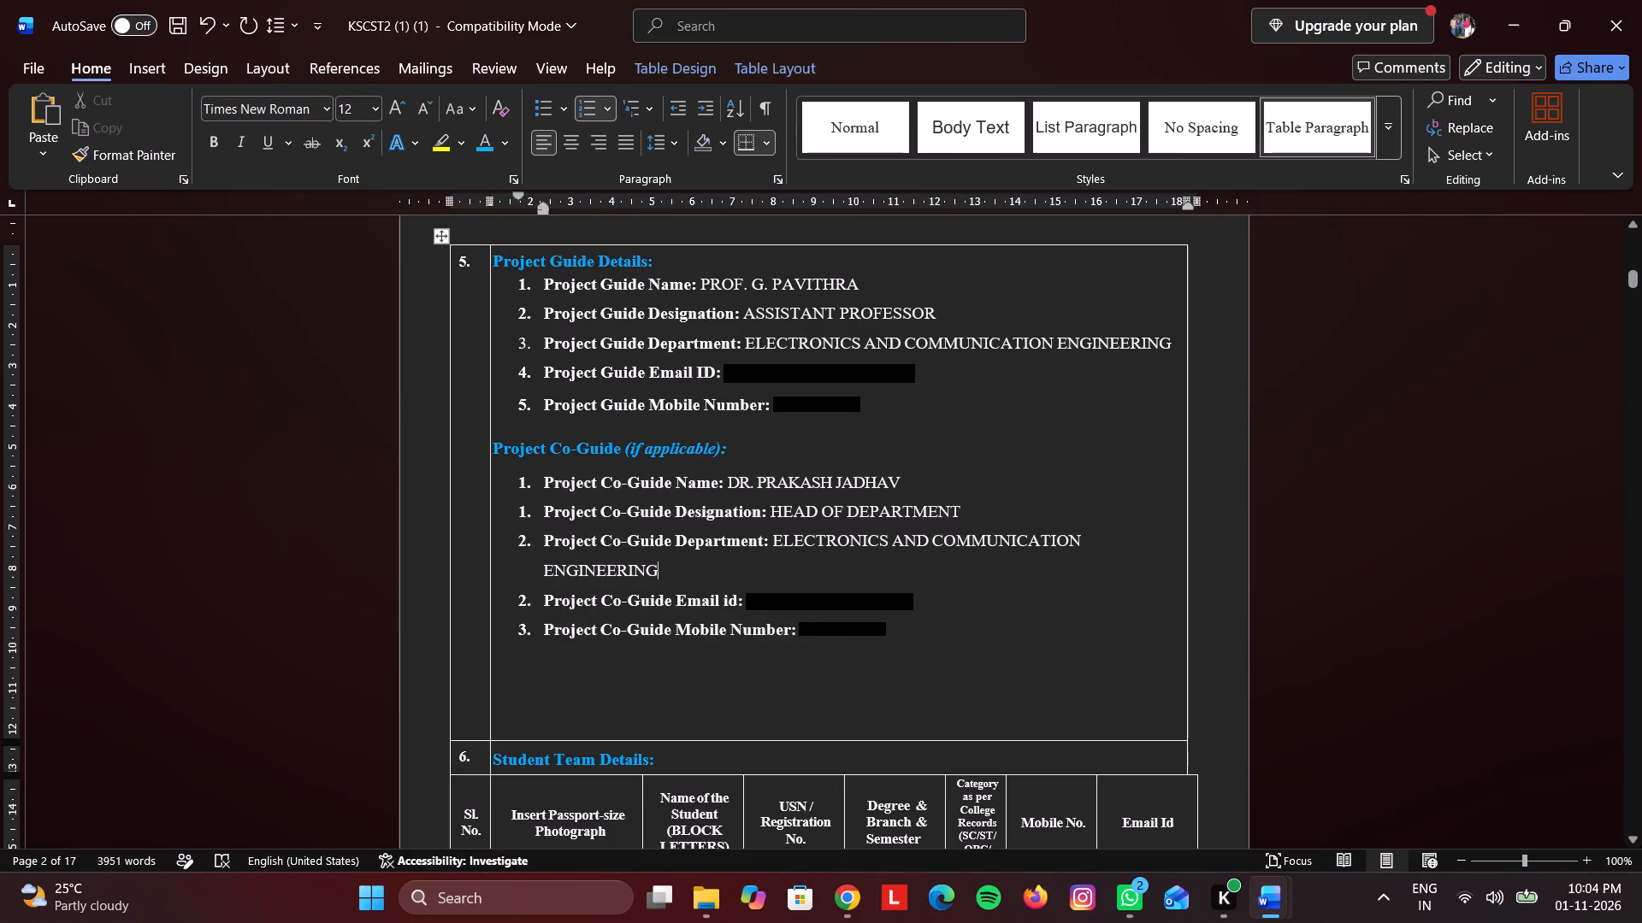
Delete the empty lines below the Project Co-Guide Mobile Number line in section 5.
click(650, 712)
click(599, 730)
click(596, 717)
triple_click(596, 717)
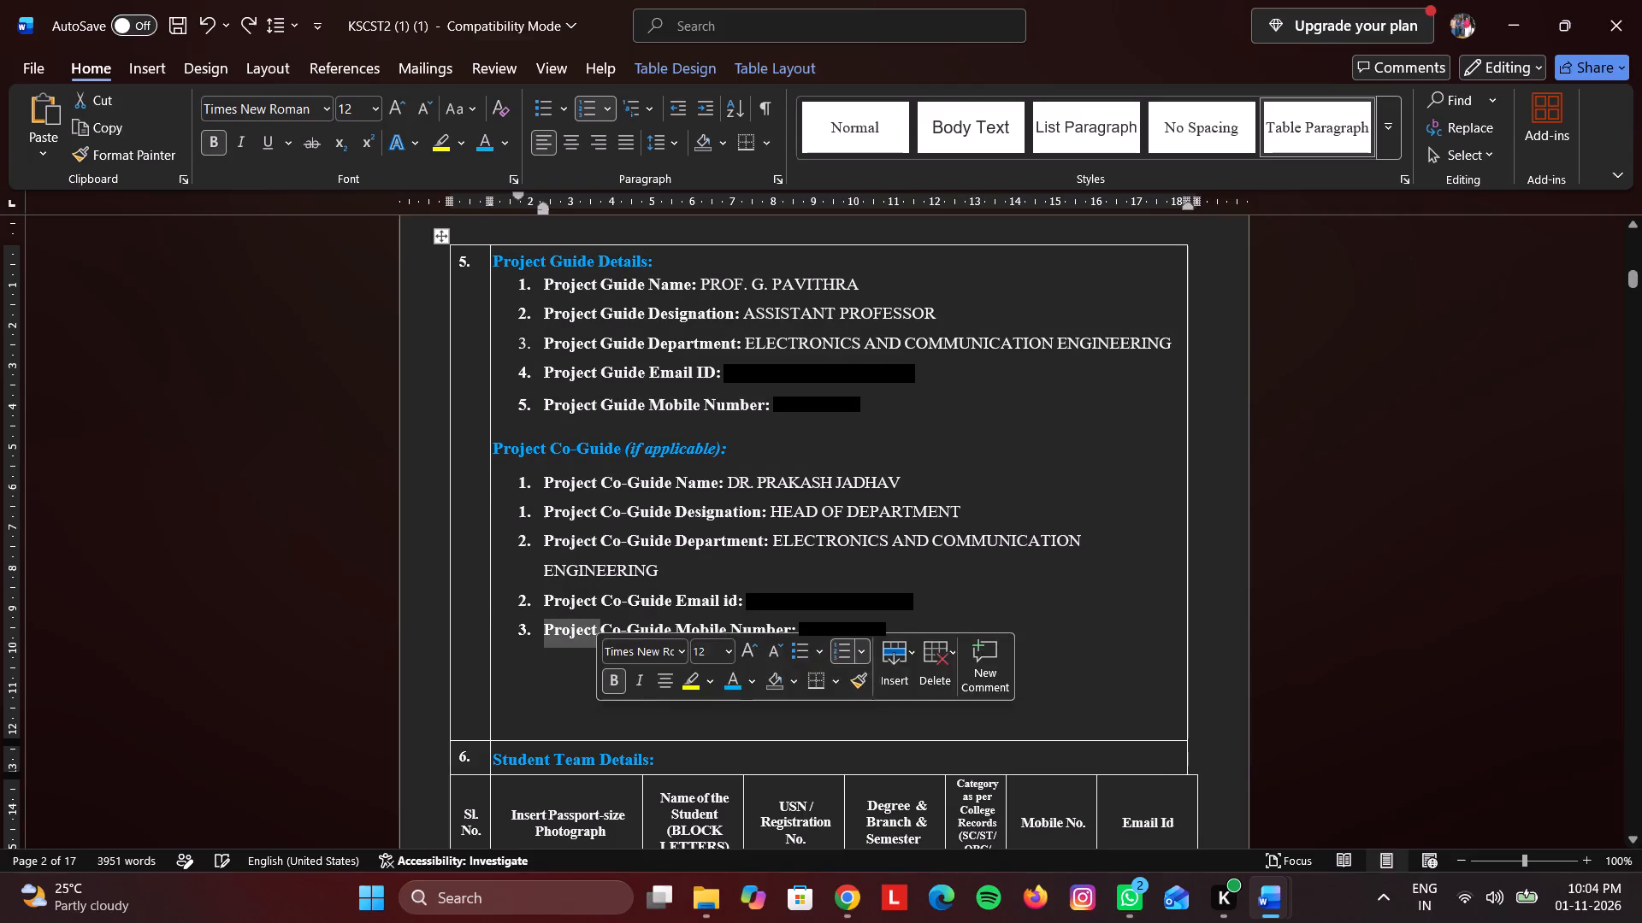
click(596, 717)
click(596, 720)
click(596, 720)
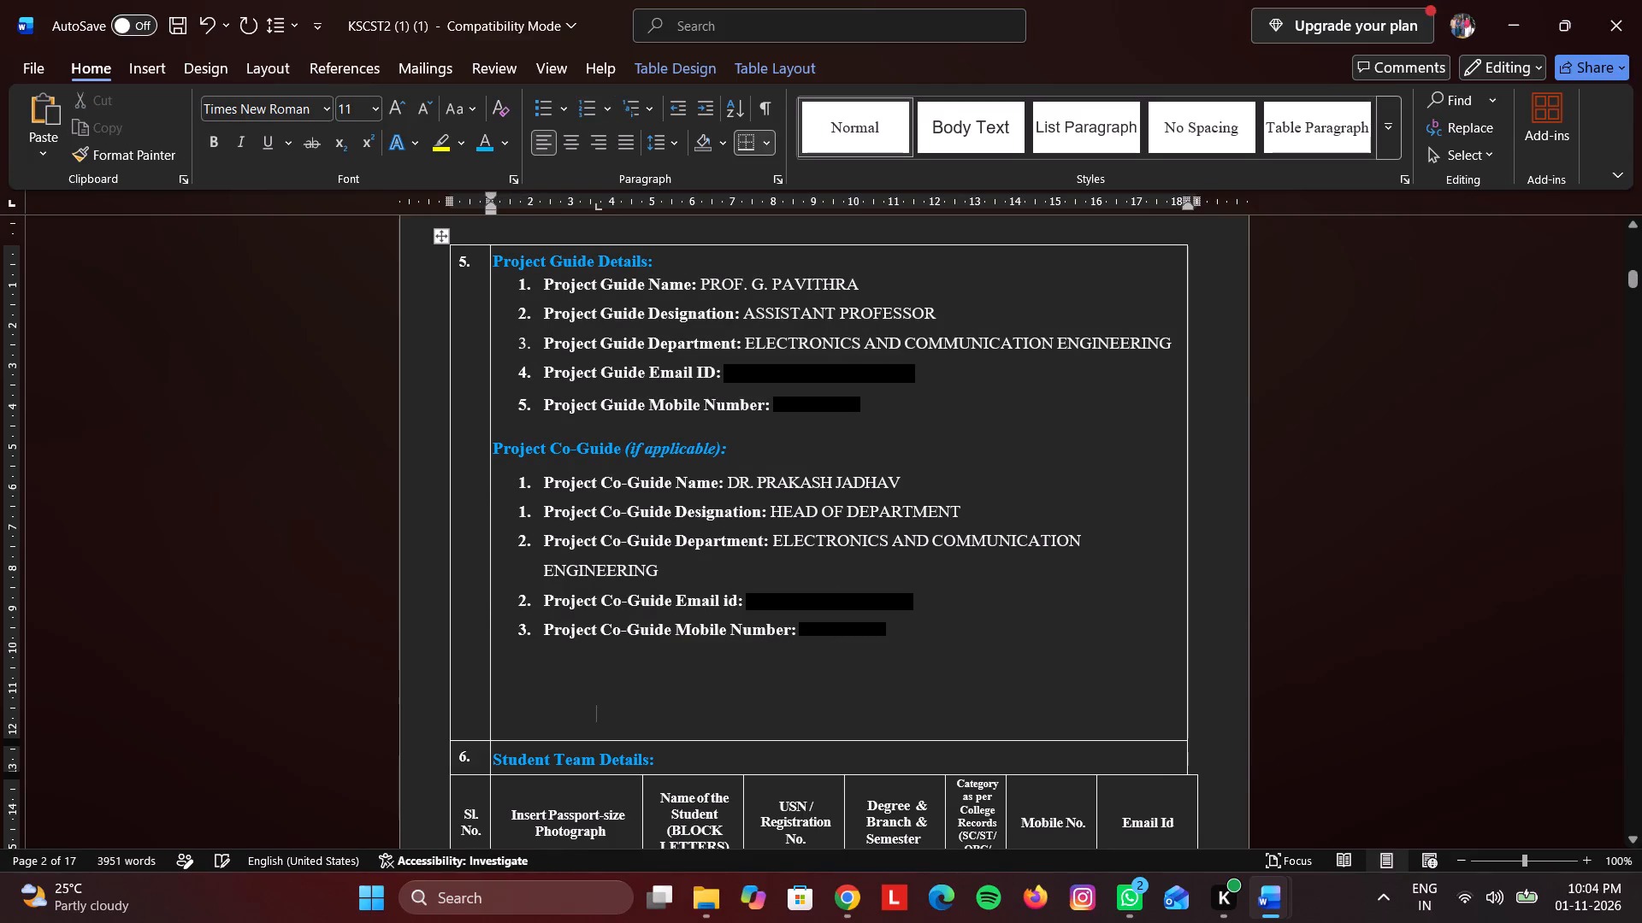
key(BackSpace)
key(BackSpace)
key(BackSpace)
key(BackSpace)
key(BackSpace)
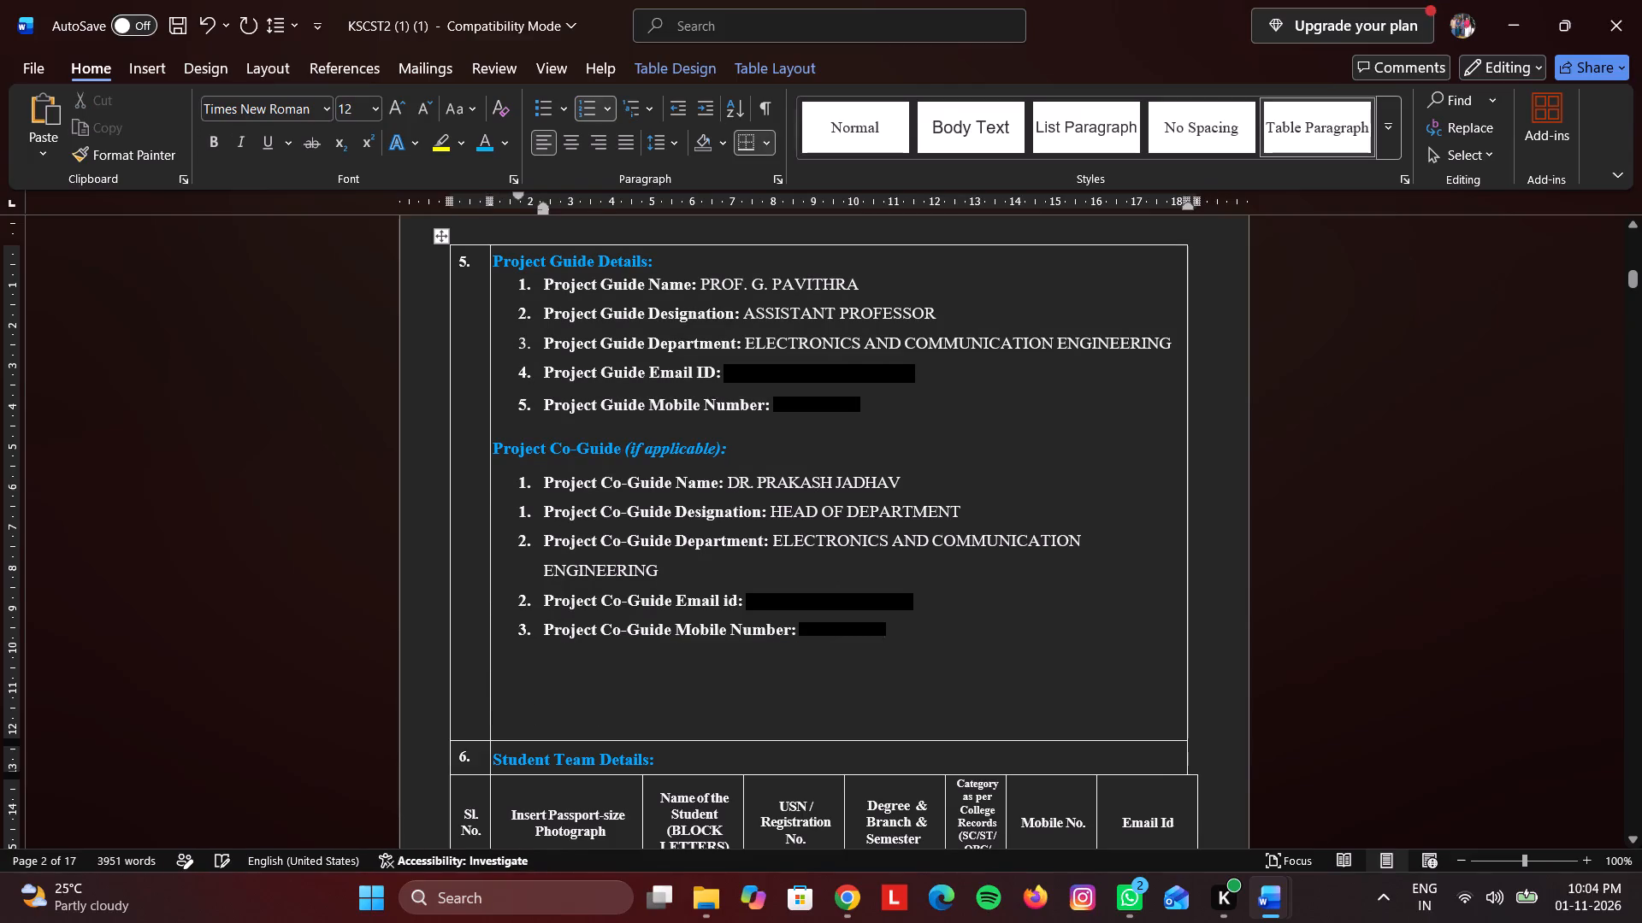
Shorten the section 5 table row so its bottom border sits just below the Project Co-Guide Mobile Number line.
double_click(723, 740)
drag(724, 731, 724, 715)
drag(729, 741, 729, 737)
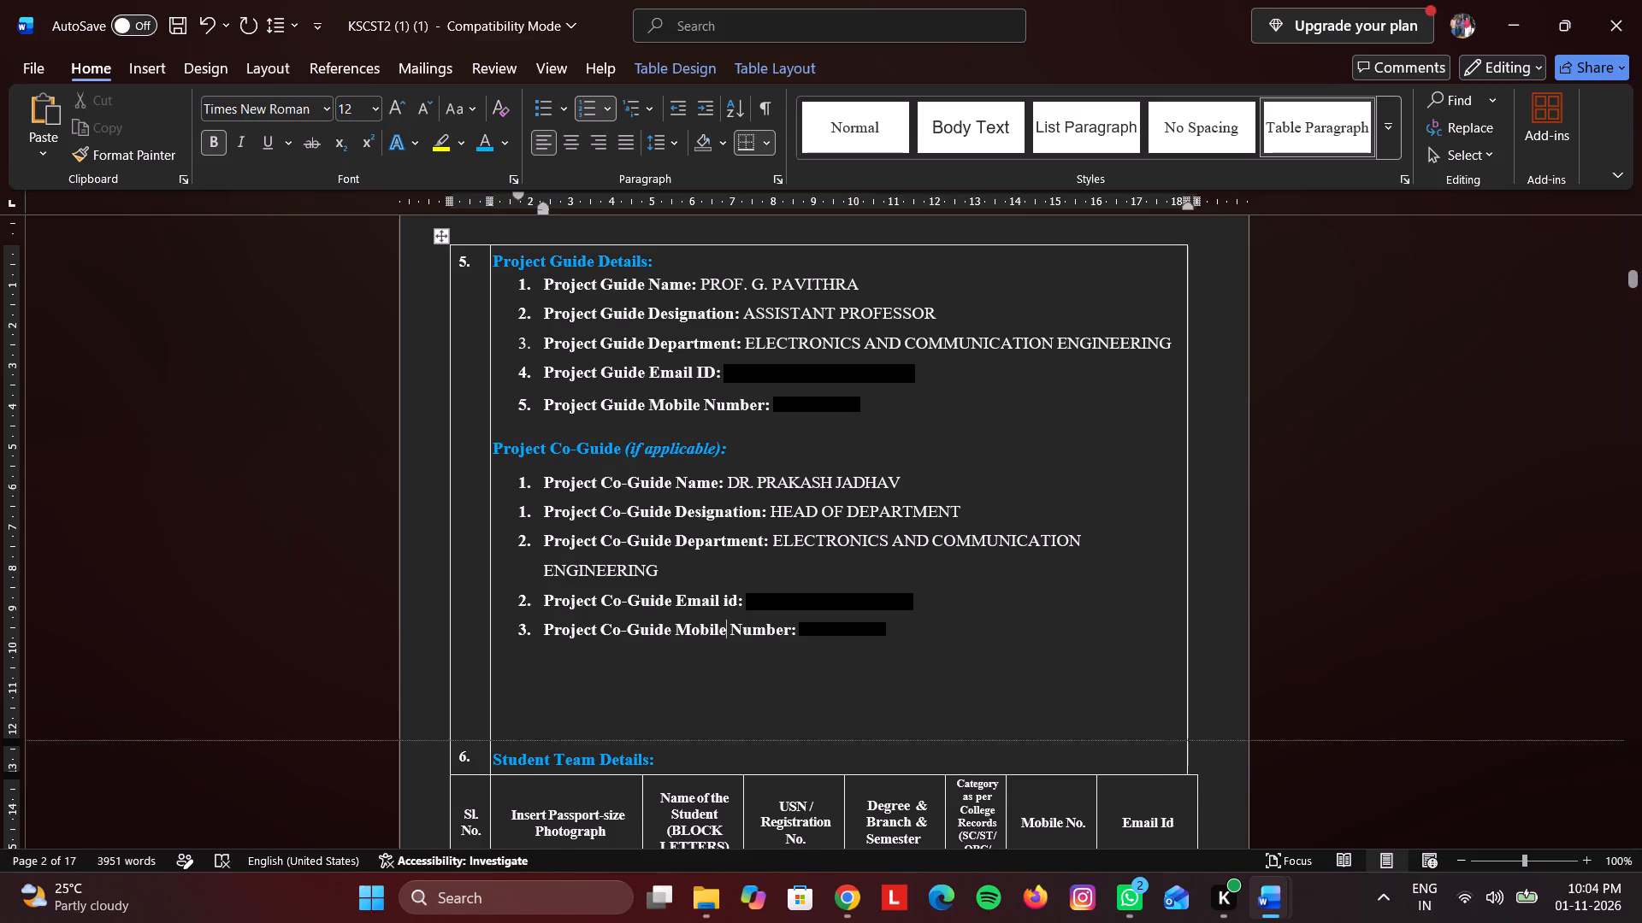
drag(729, 737, 737, 652)
Add space after the Project Co-Guide Mobile Number paragraph.
scroll(836, 750, down, 3)
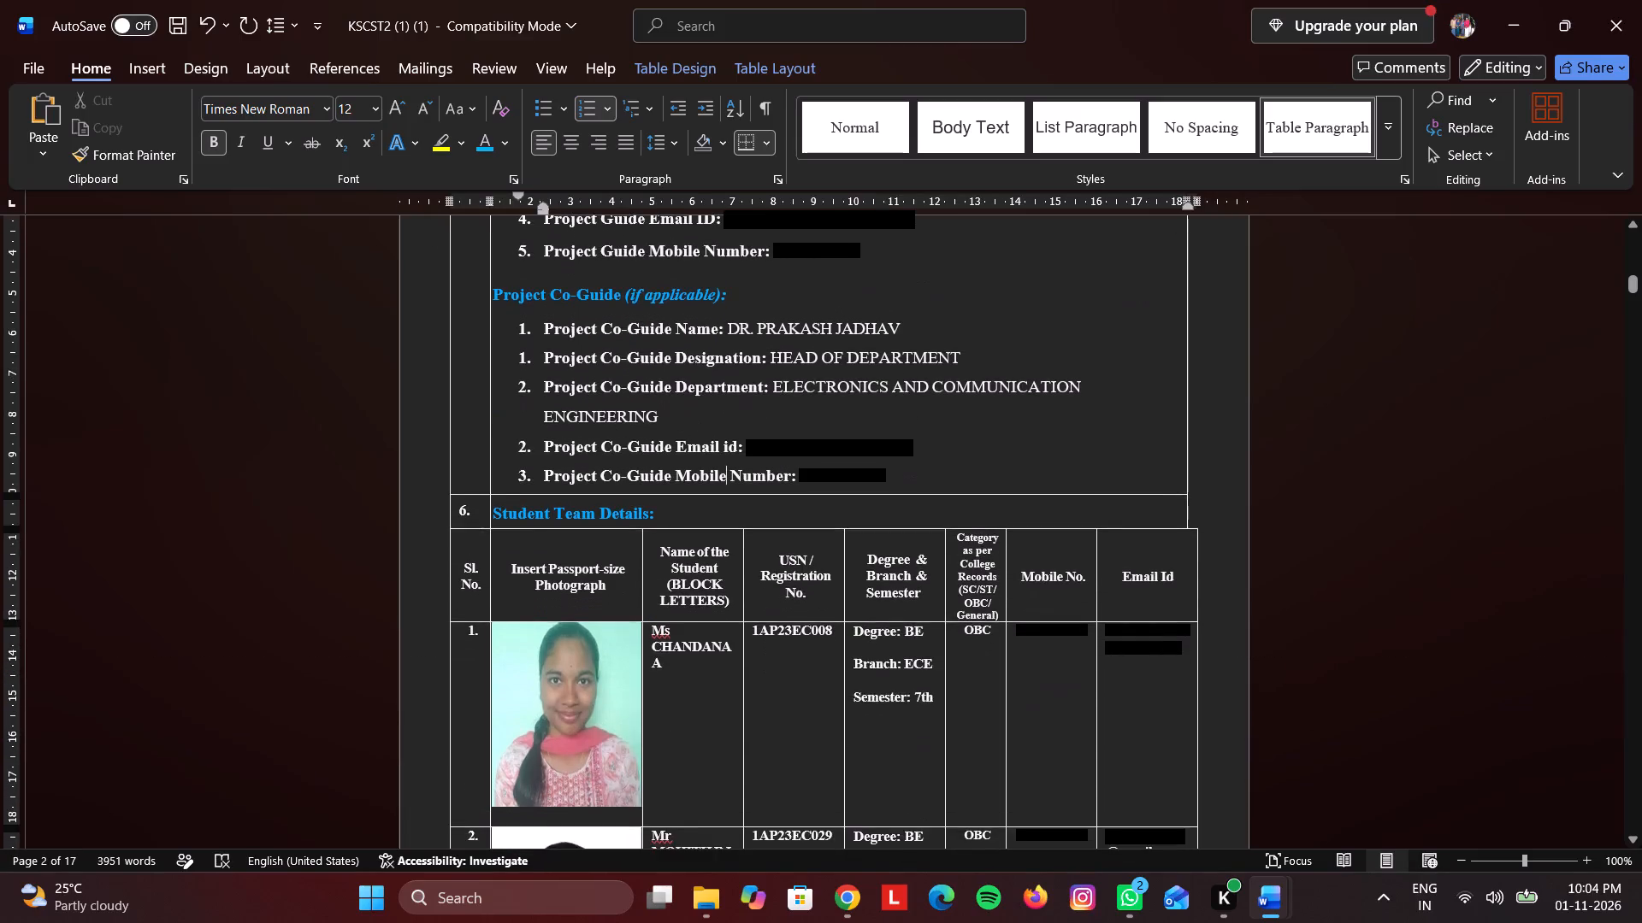
scroll(836, 750, down, 4)
scroll(836, 750, up, 7)
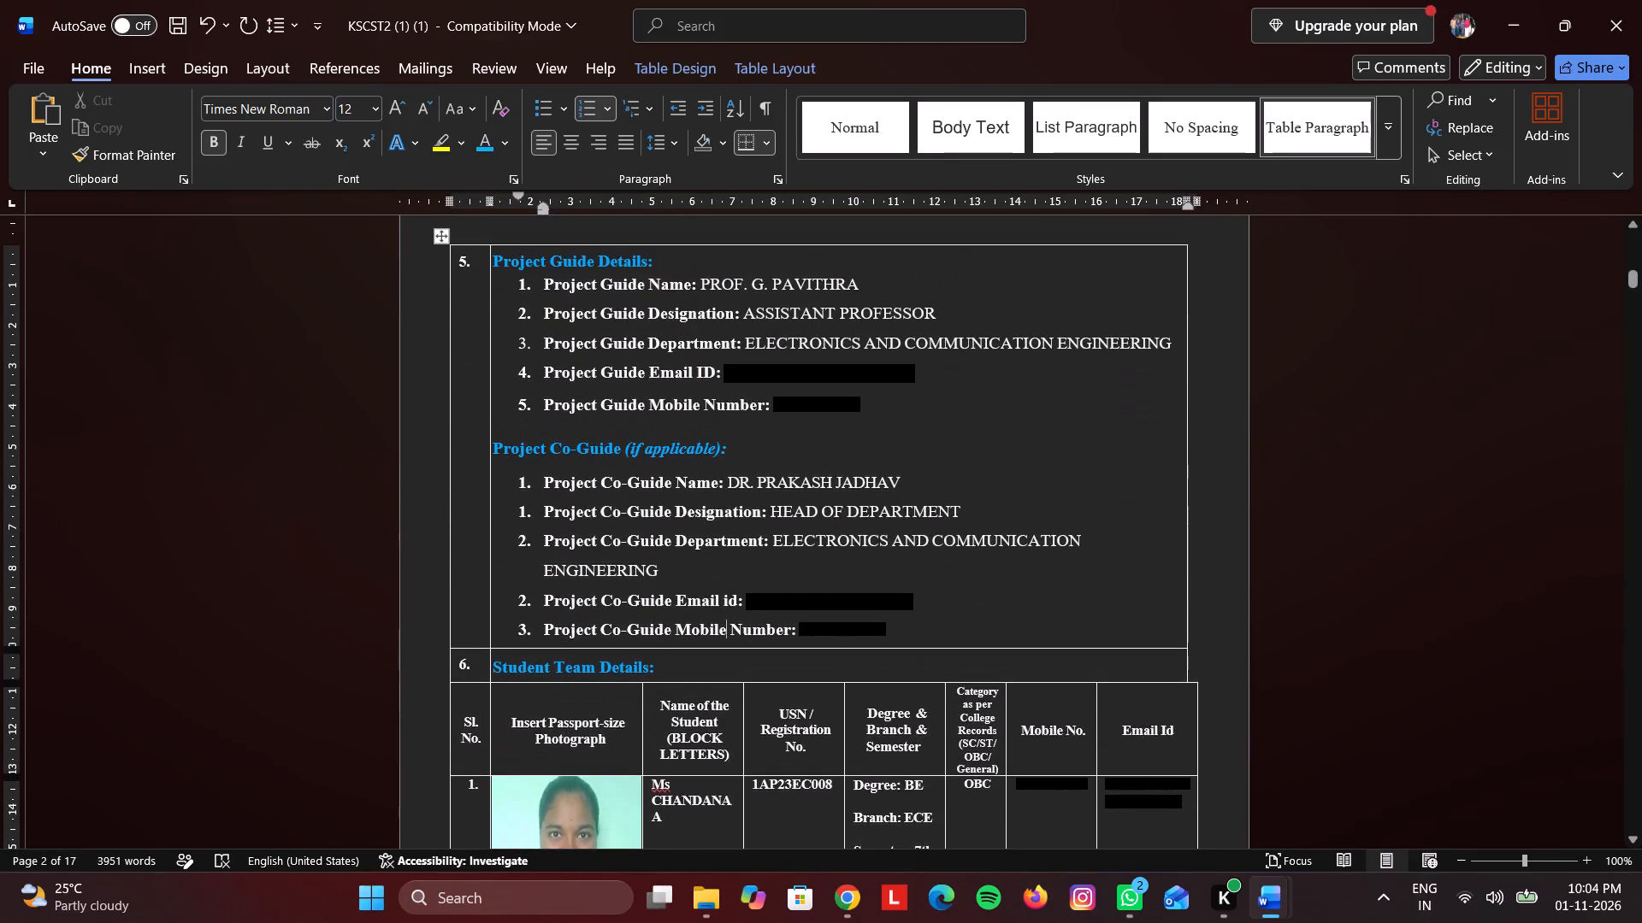
scroll(836, 750, up, 3)
click(912, 782)
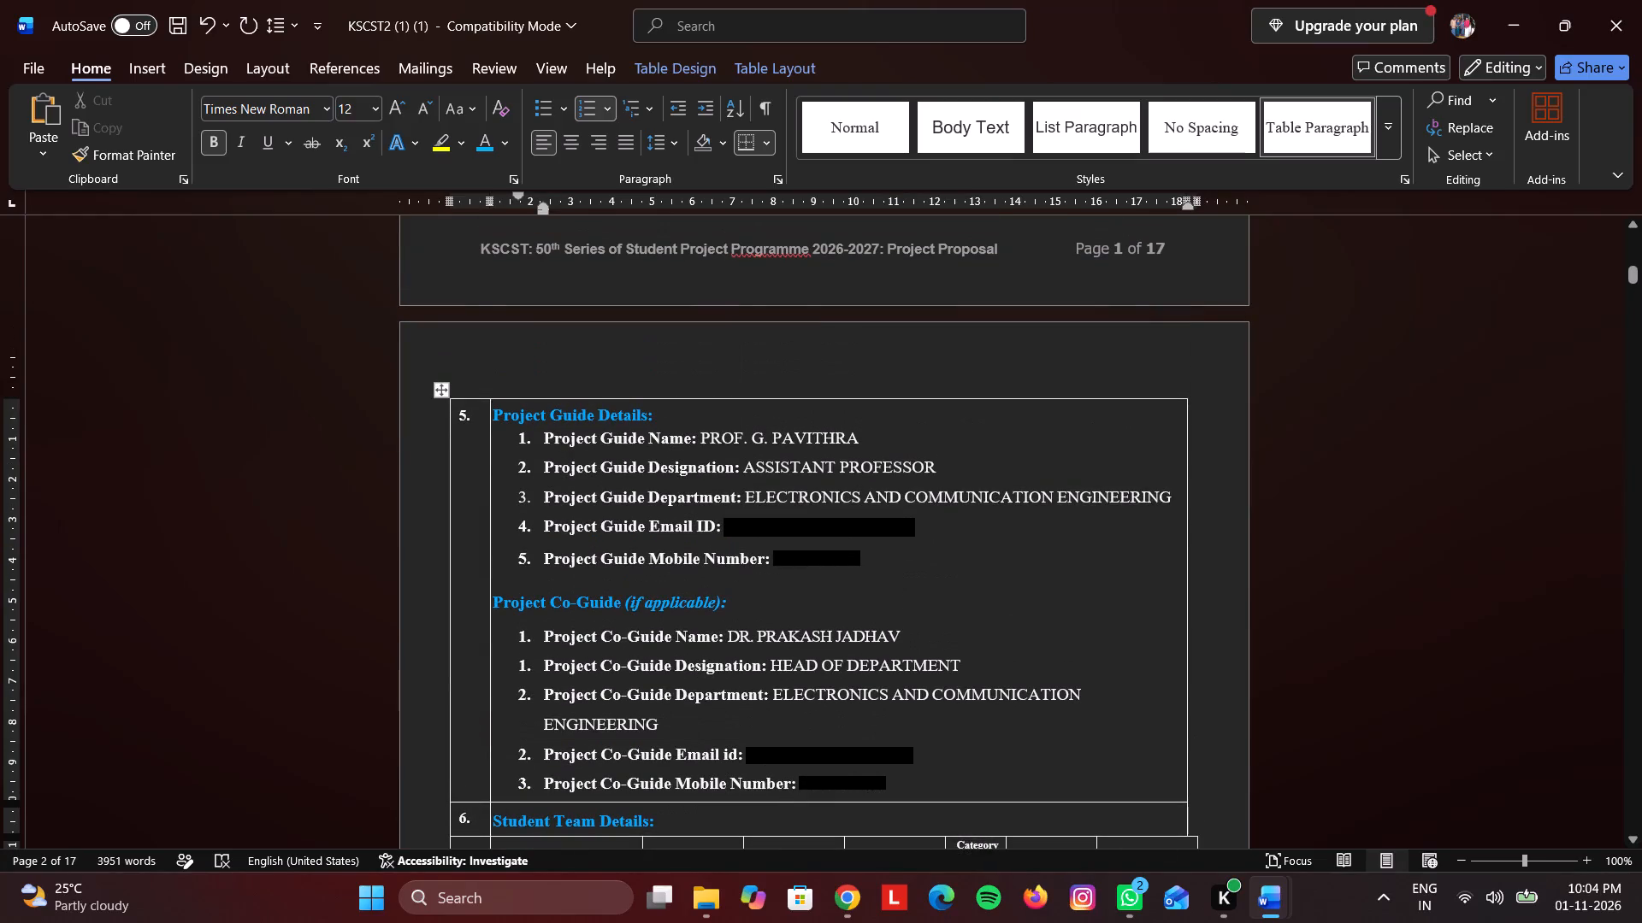
click(676, 150)
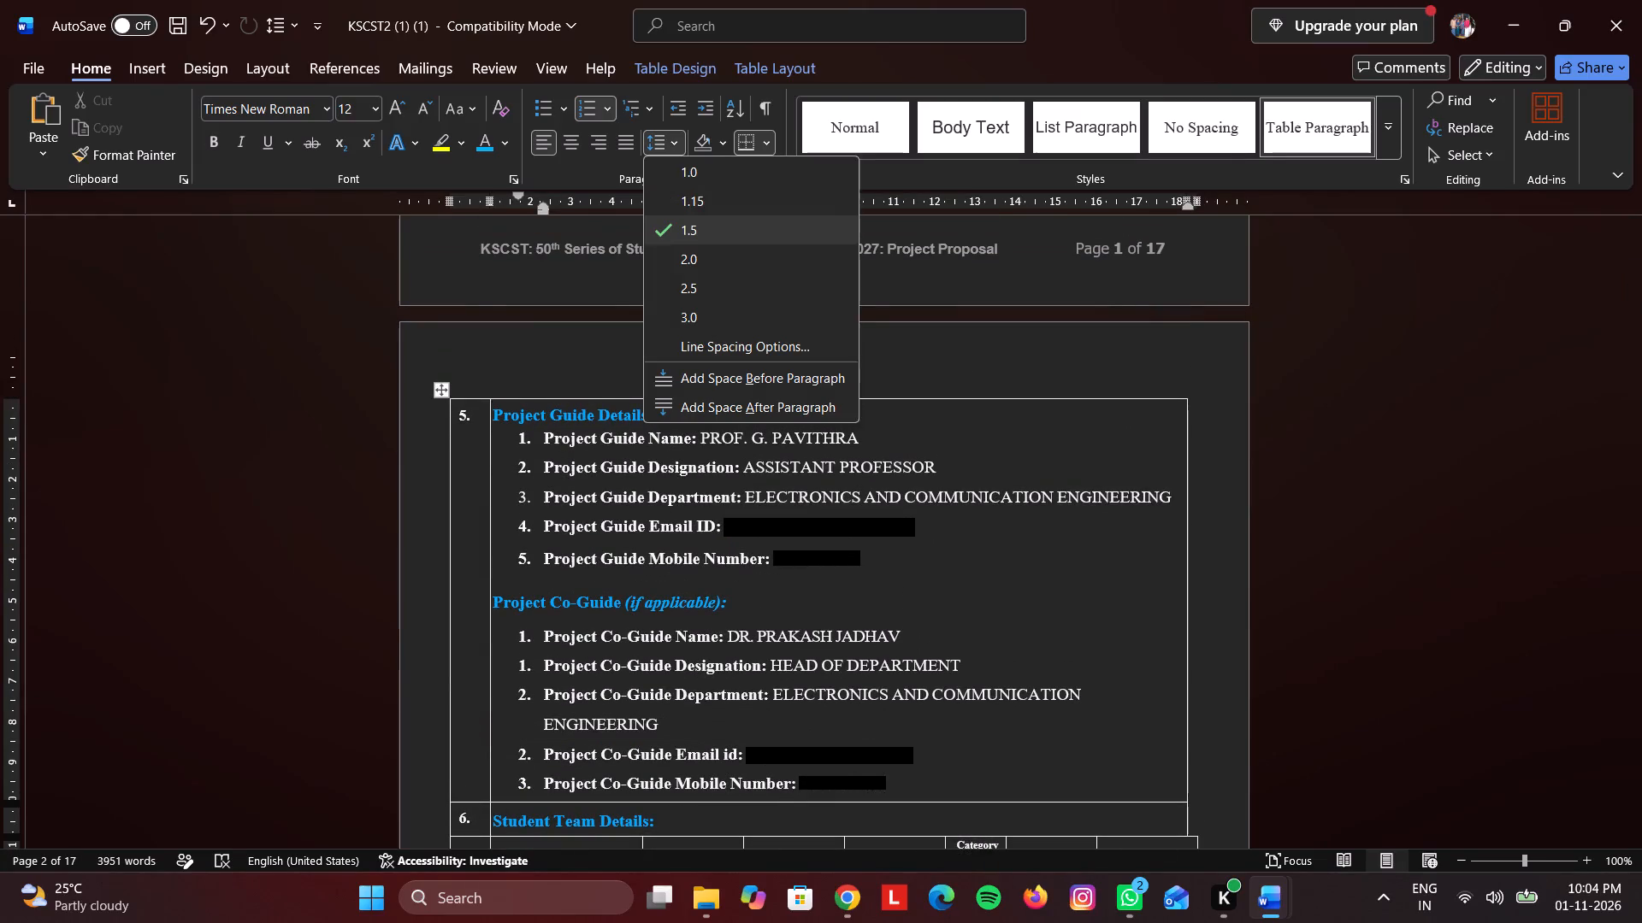
click(725, 397)
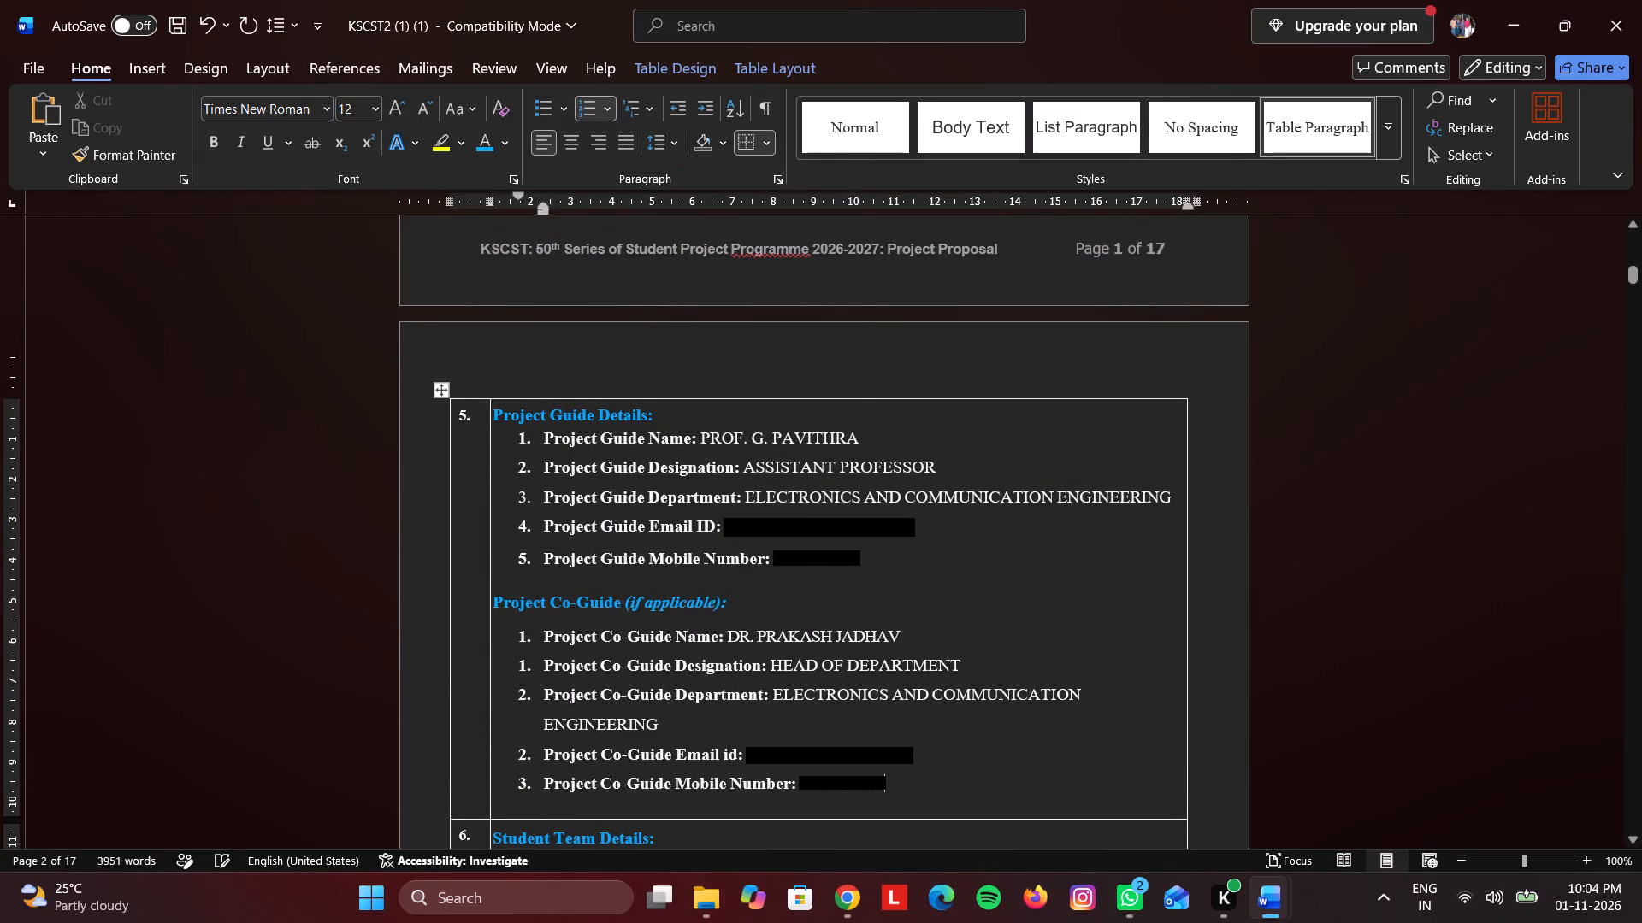
click(859, 670)
Add space after the institution's Complete Postal Address paragraph at the end of section 4.
scroll(860, 671, up, 5)
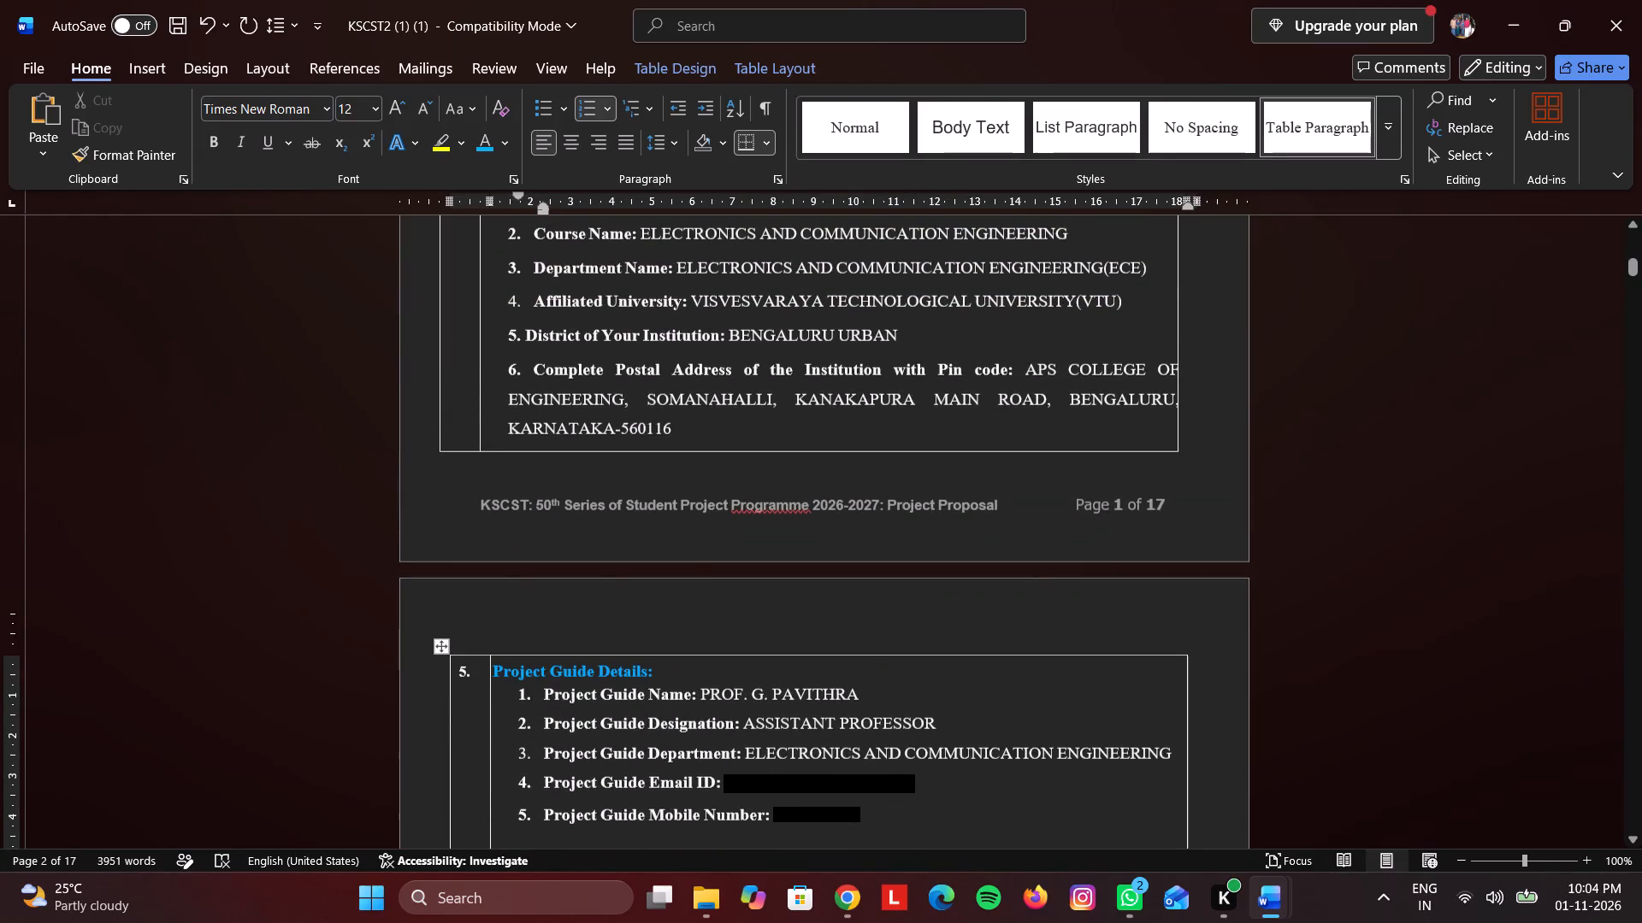
click(715, 437)
double_click(676, 141)
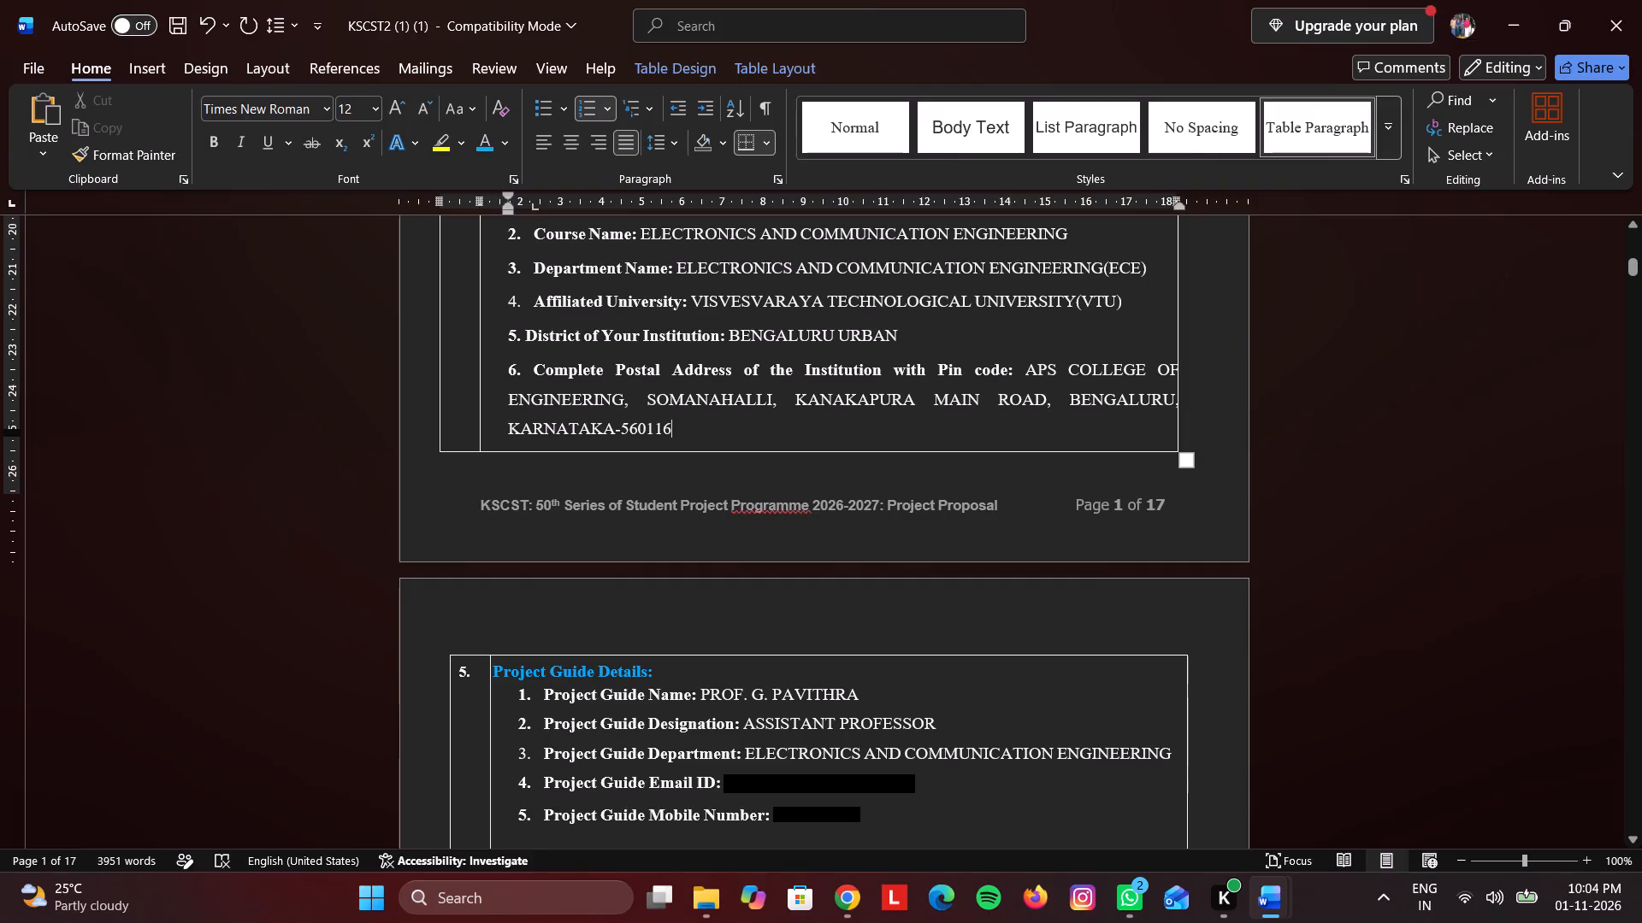
click(679, 148)
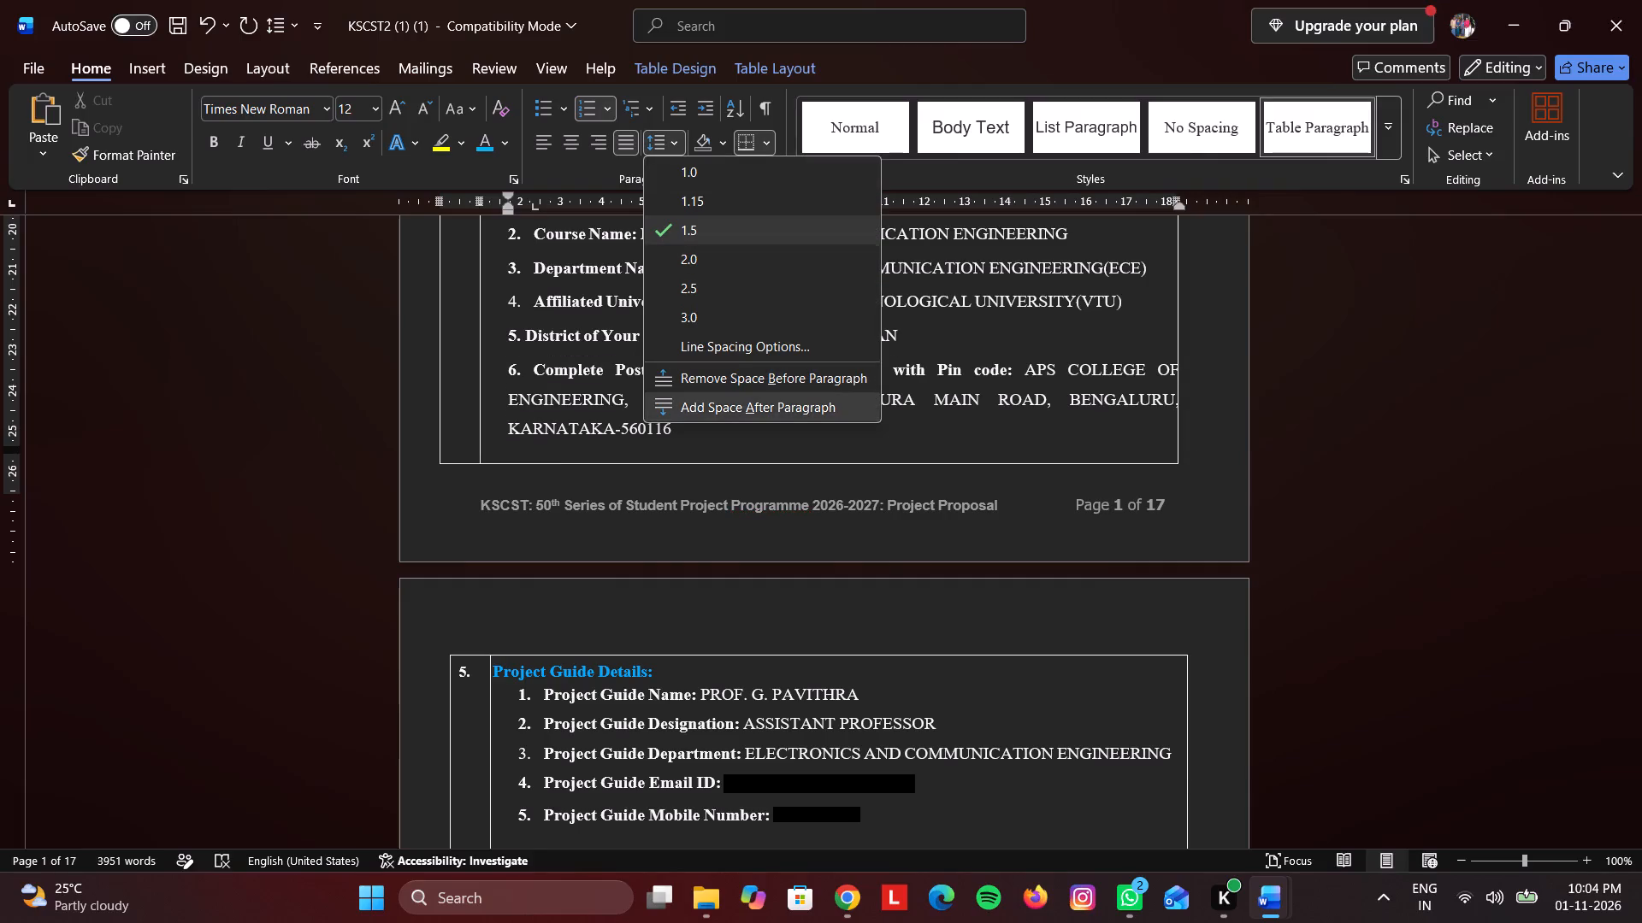
click(727, 408)
click(717, 479)
double_click(733, 440)
Shorten the Broad Theme row to end at the Sub-theme / Focus Area line and add space after that paragraph.
scroll(733, 440, up, 7)
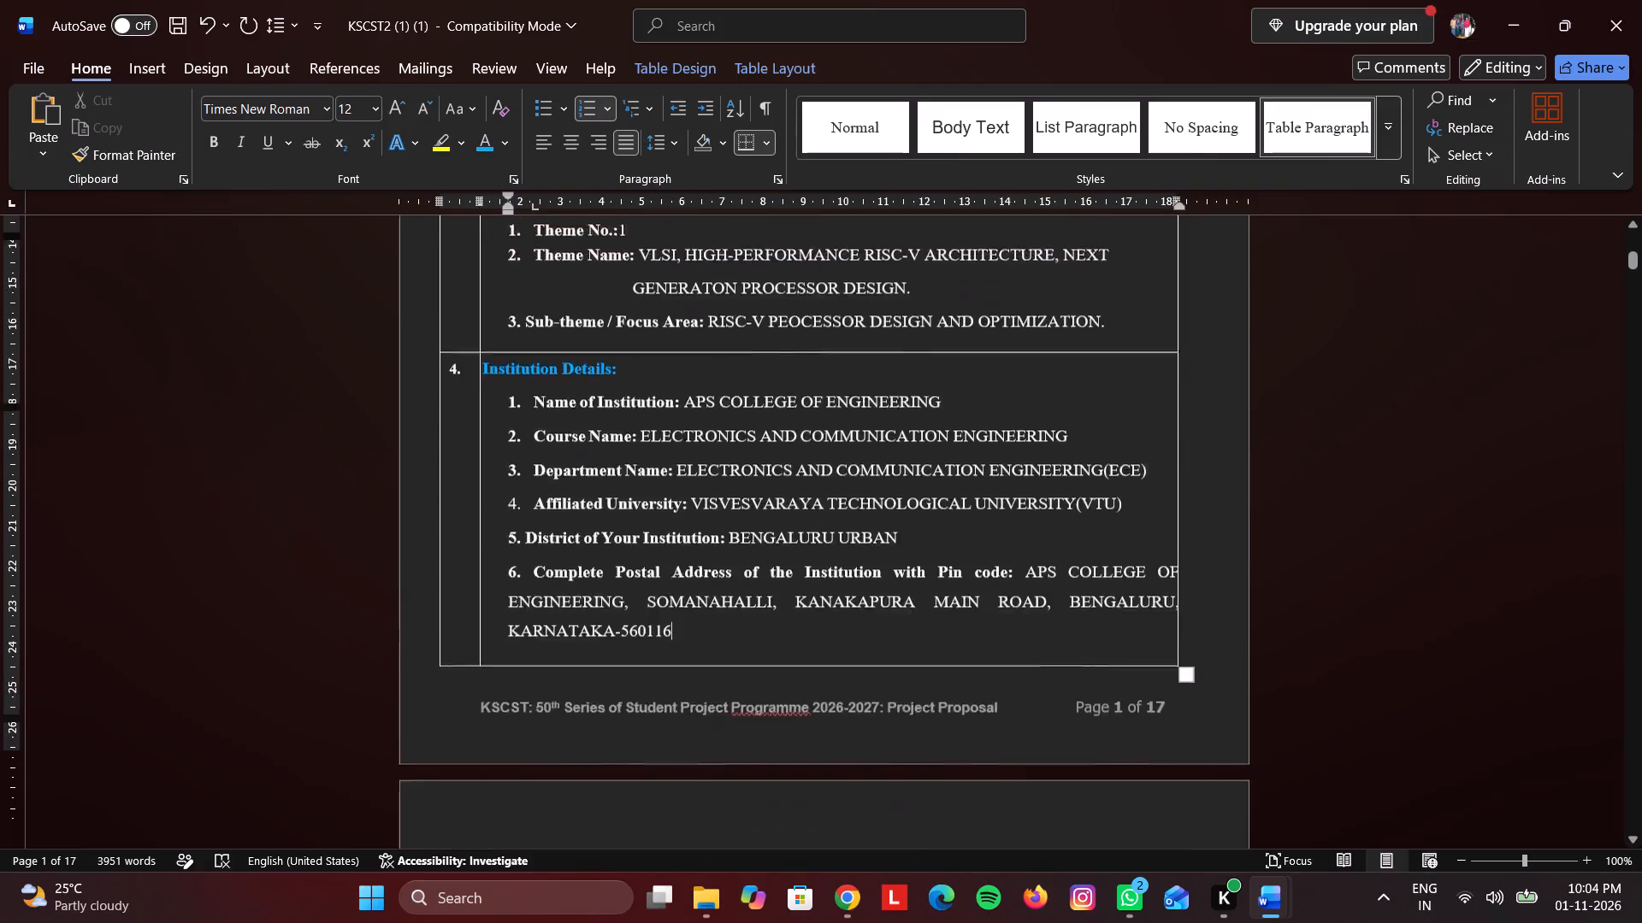
scroll(733, 440, up, 3)
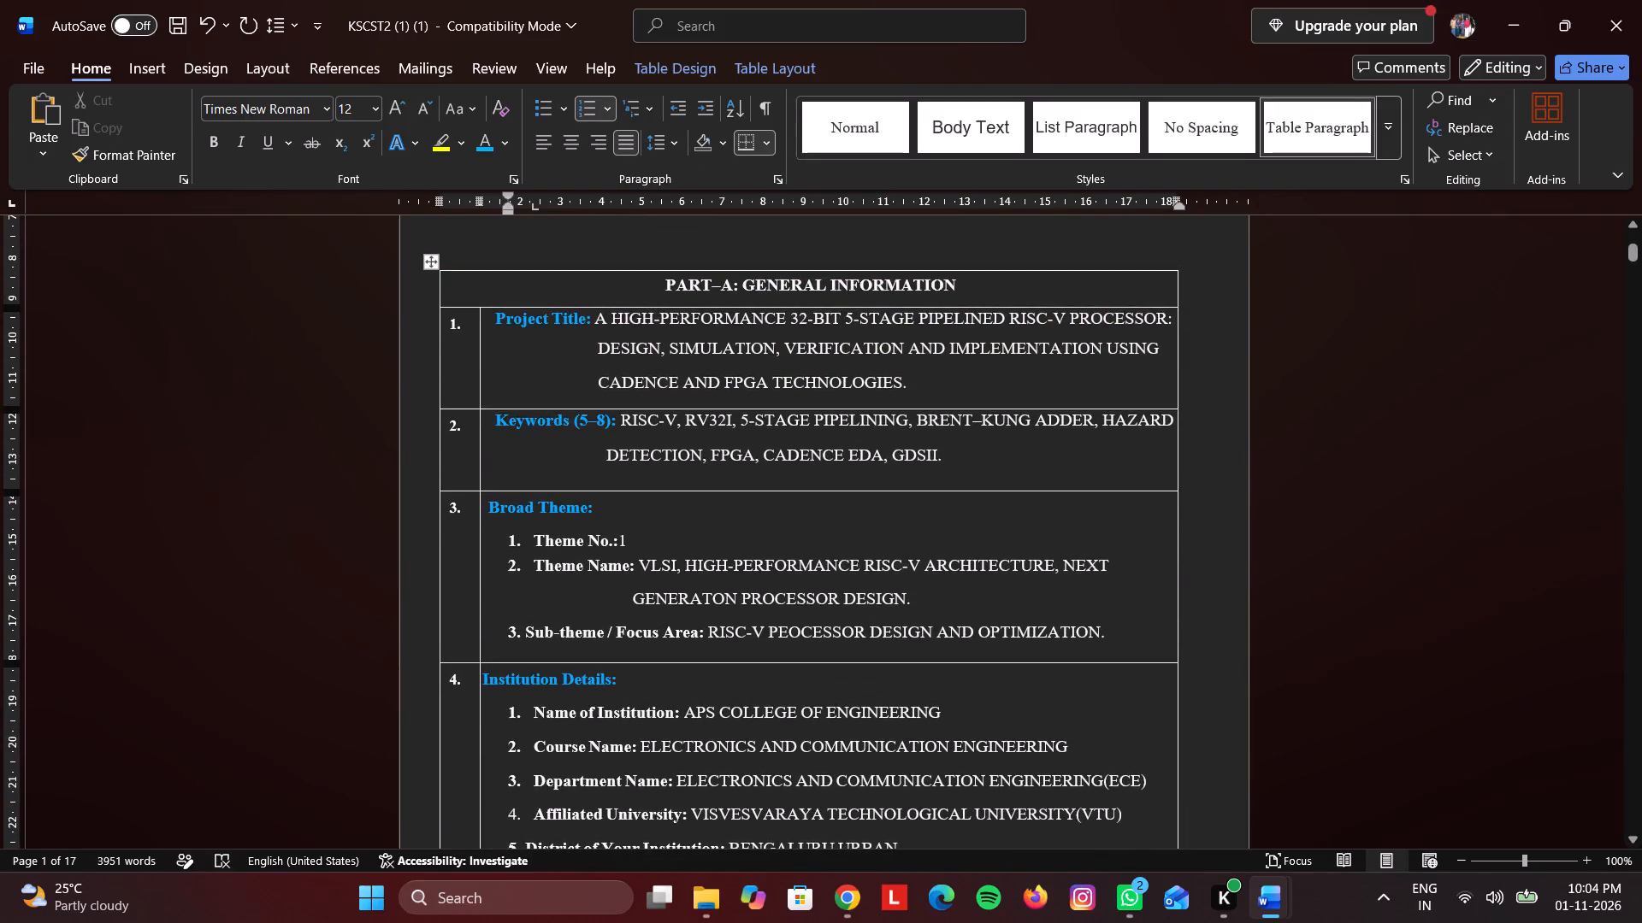
click(1113, 623)
drag(1072, 665, 1081, 645)
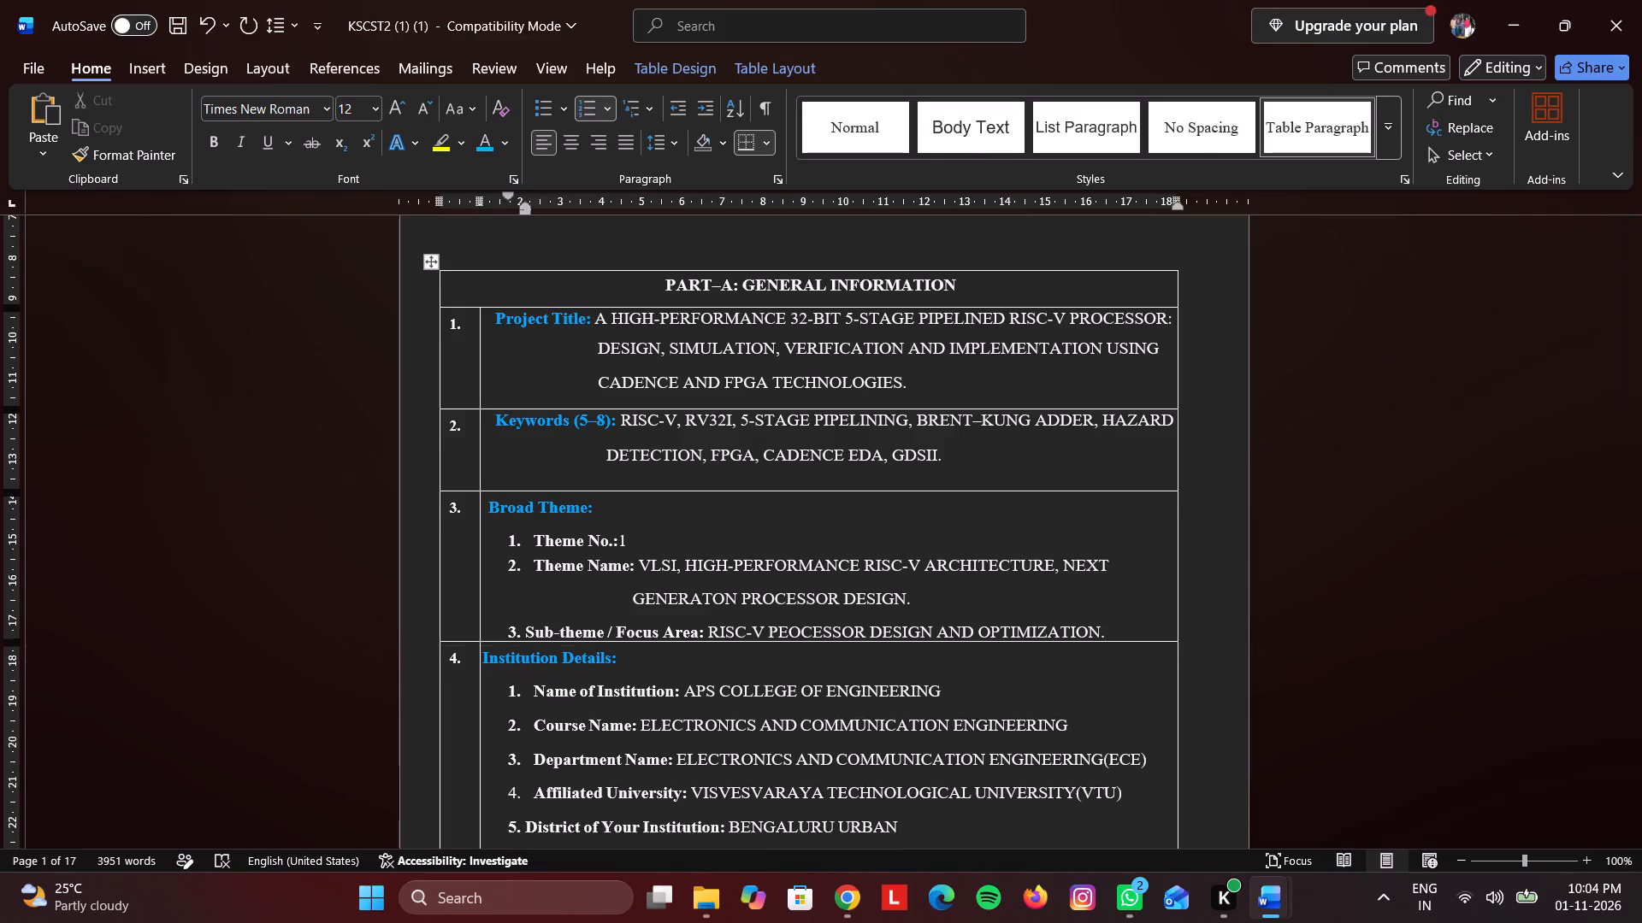
click(668, 140)
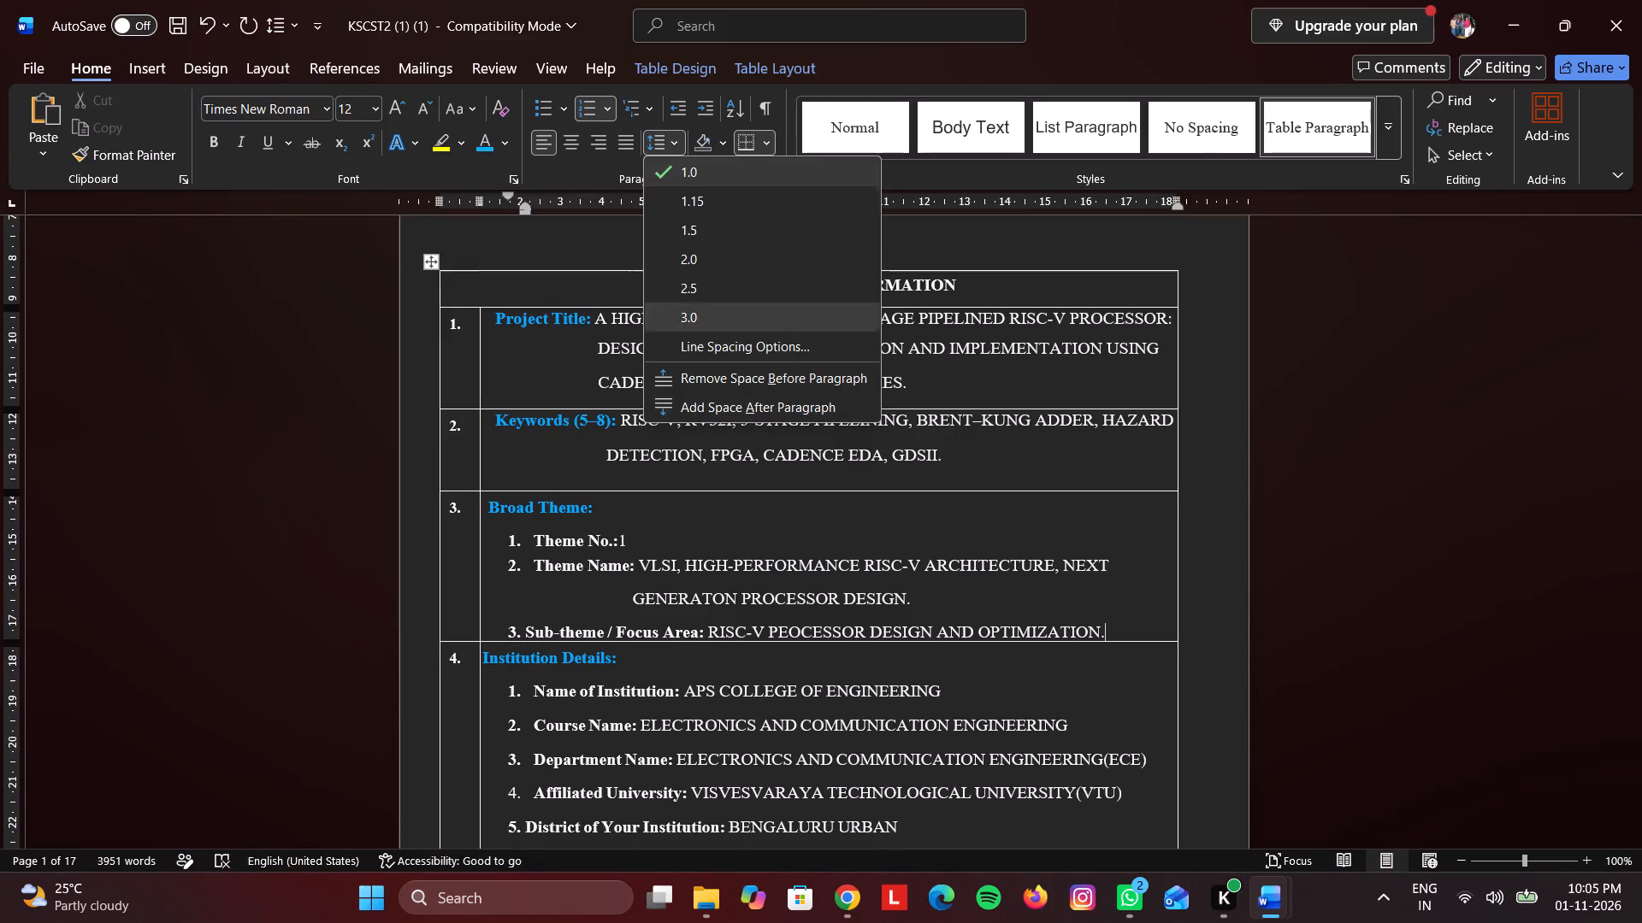
click(734, 403)
click(1073, 598)
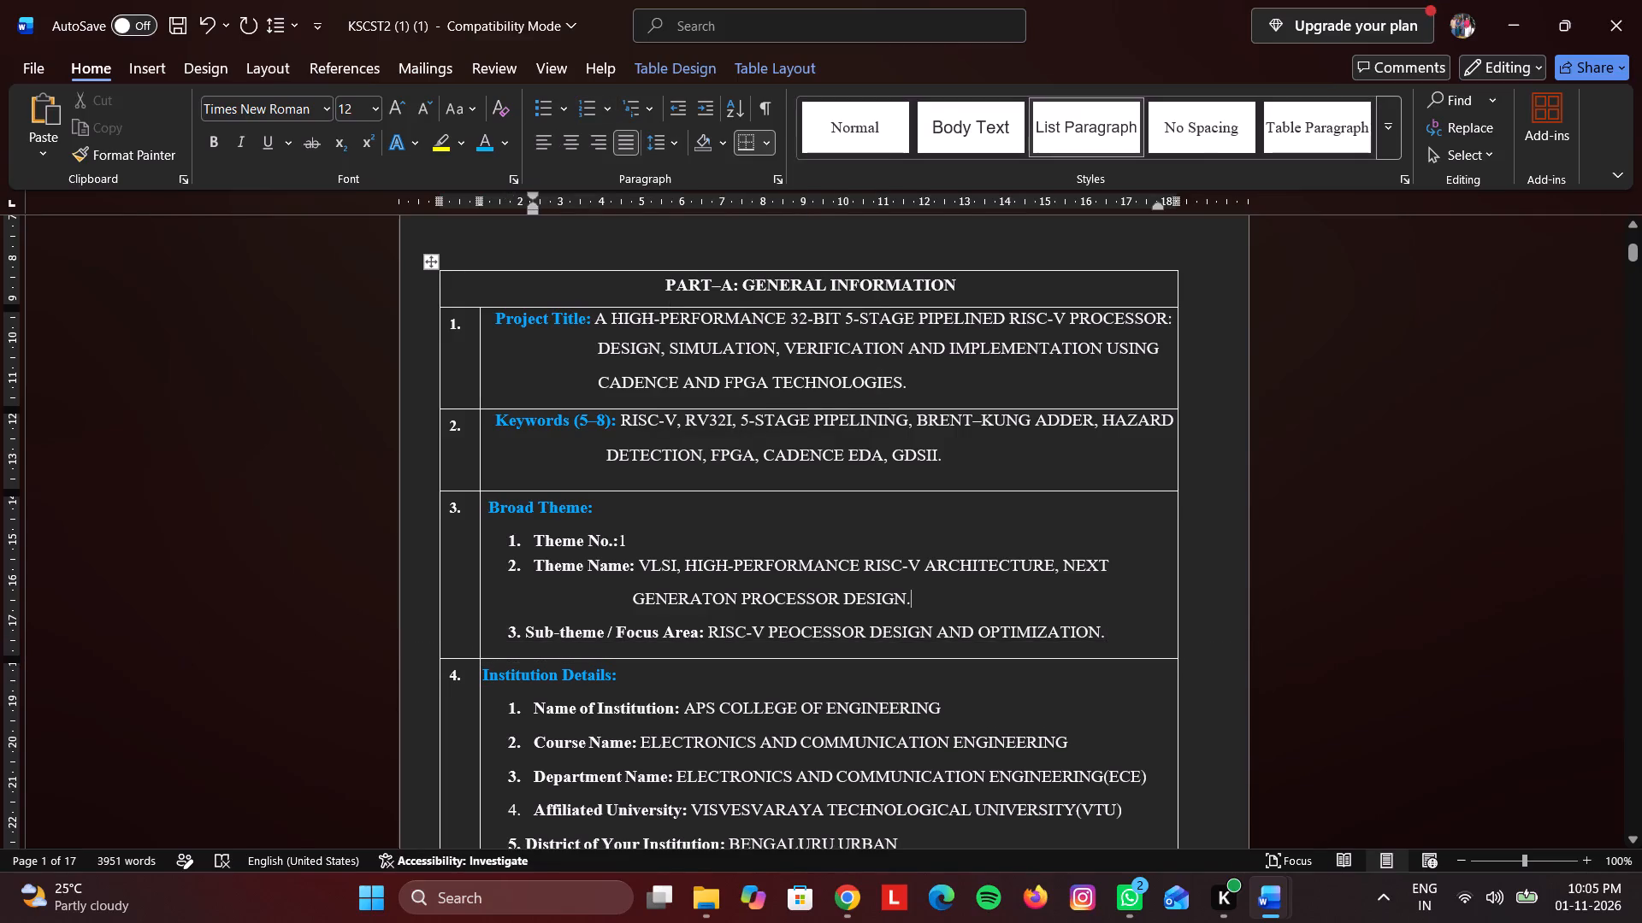
Remove "(if applicable)" from the Project Co-Guide heading in section 5 so that it reads "Project Co-Guide:".
scroll(1064, 596, down, 18)
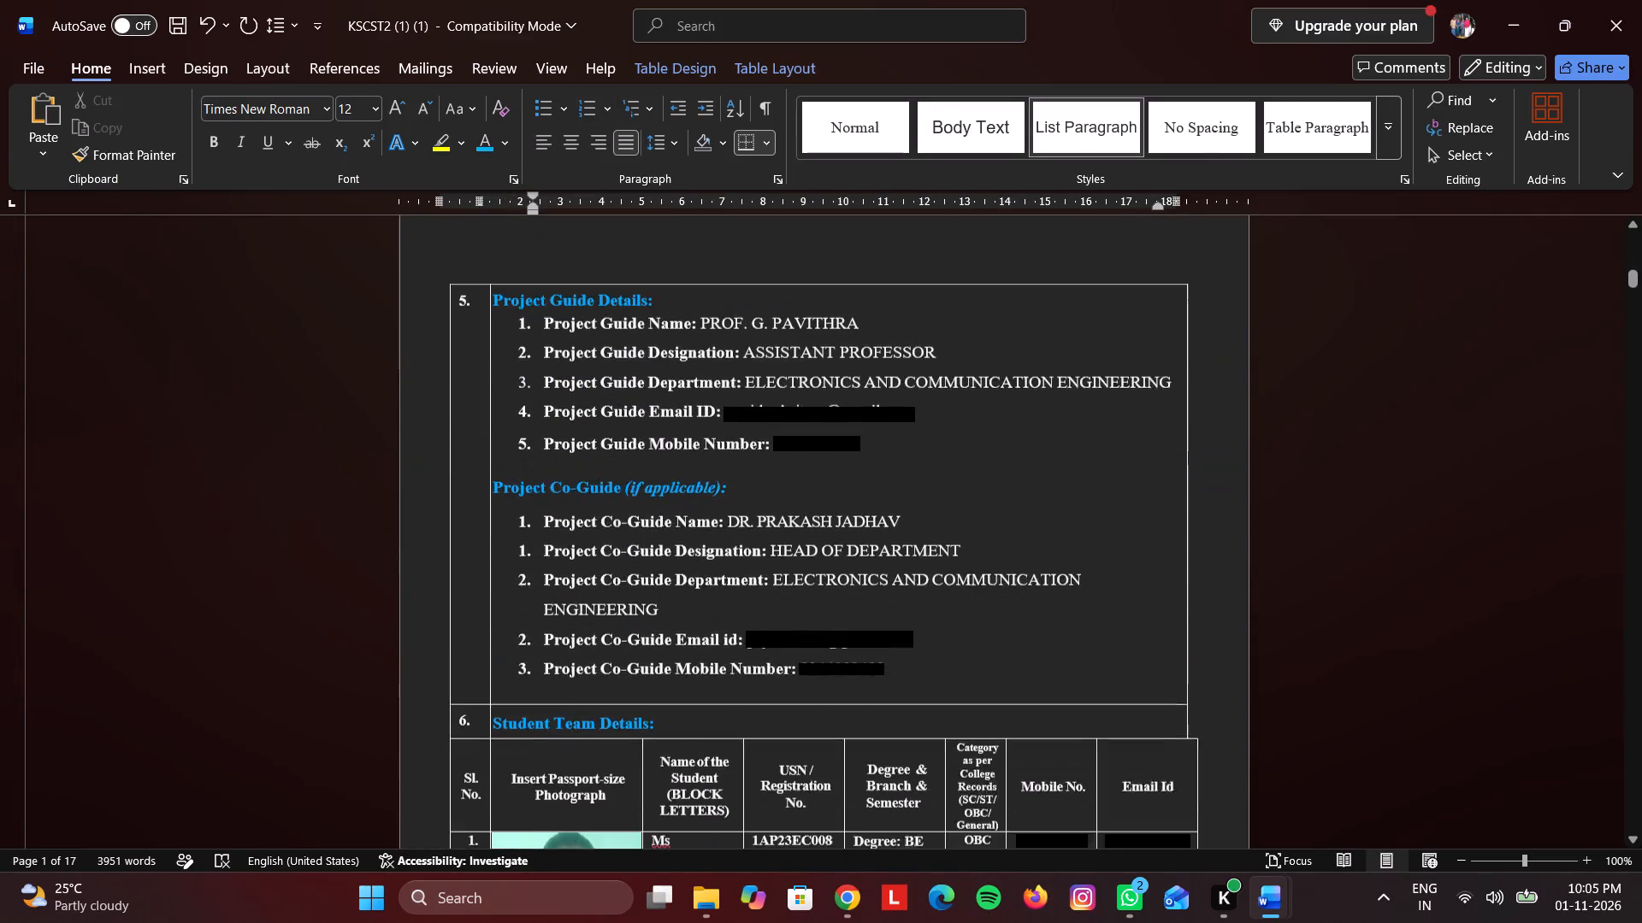
scroll(1054, 591, down, 3)
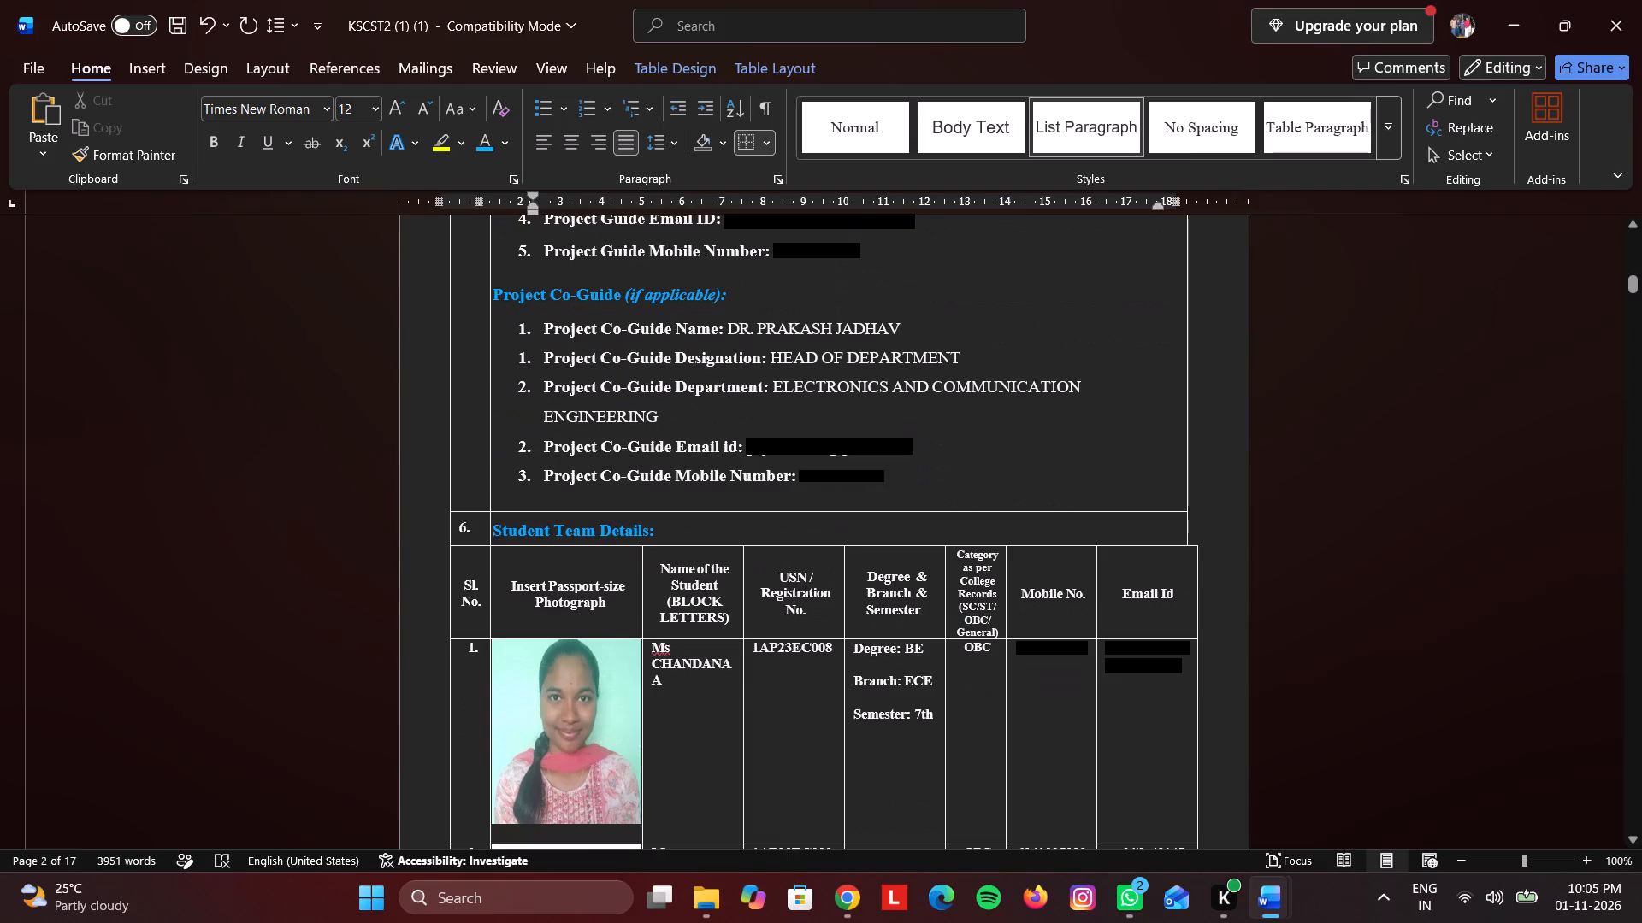
click(719, 292)
key(Right)
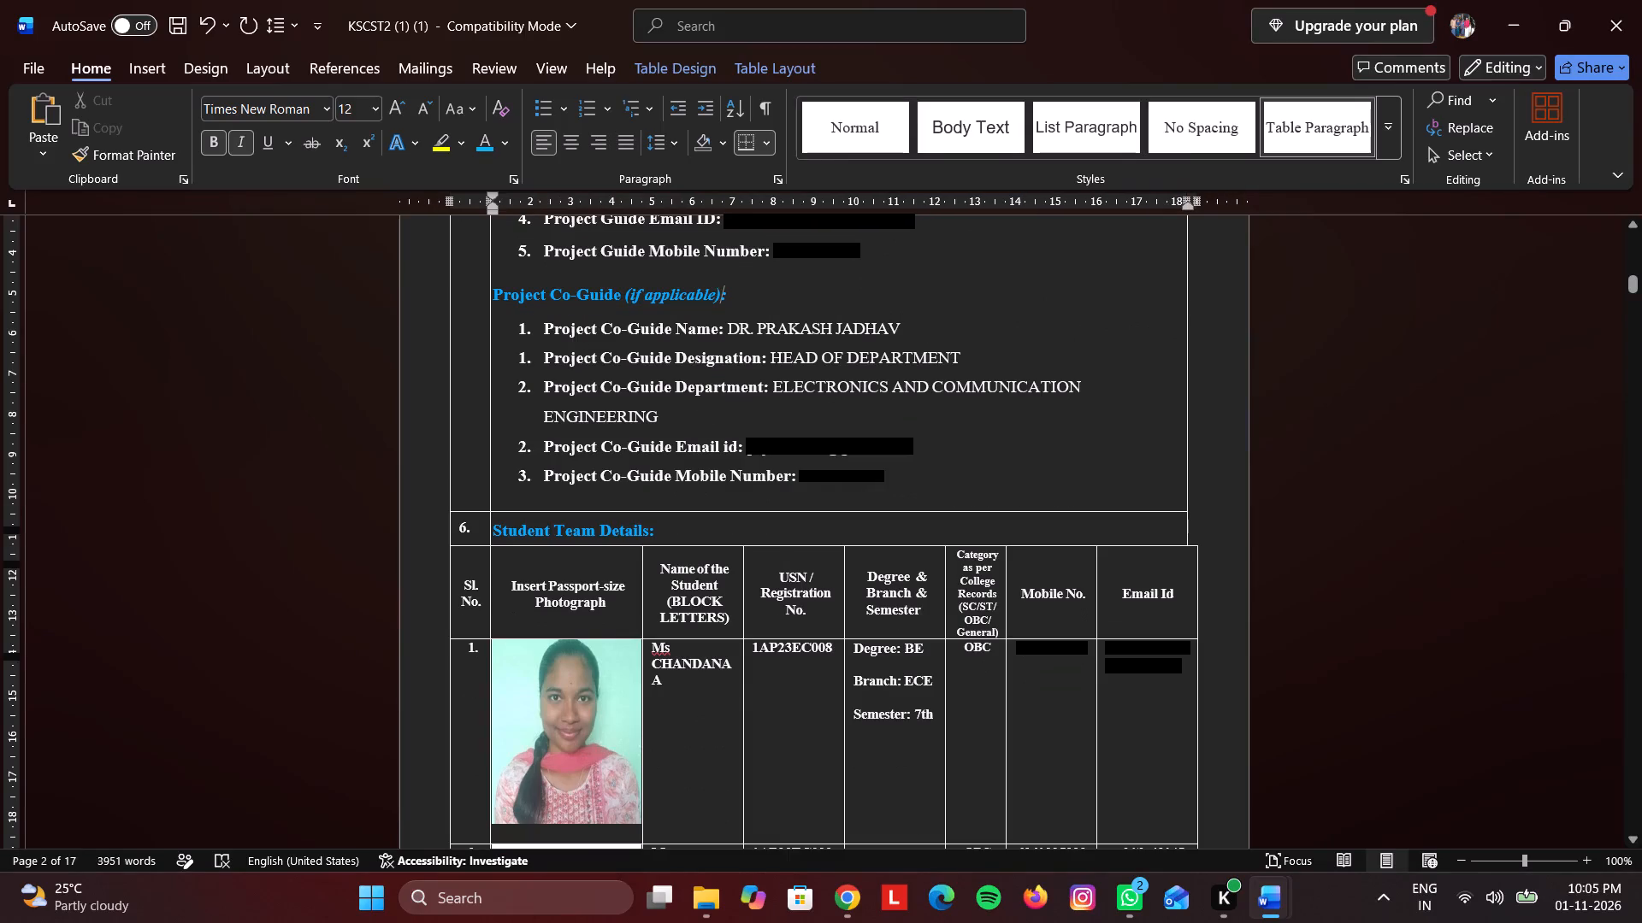
key(BackSpace)
key(BackSpace)
key(BackSpace)
key(BackSpace)
key(BackSpace)
key(BackSpace)
key(BackSpace)
key(BackSpace)
key(BackSpace)
key(BackSpace)
key(BackSpace)
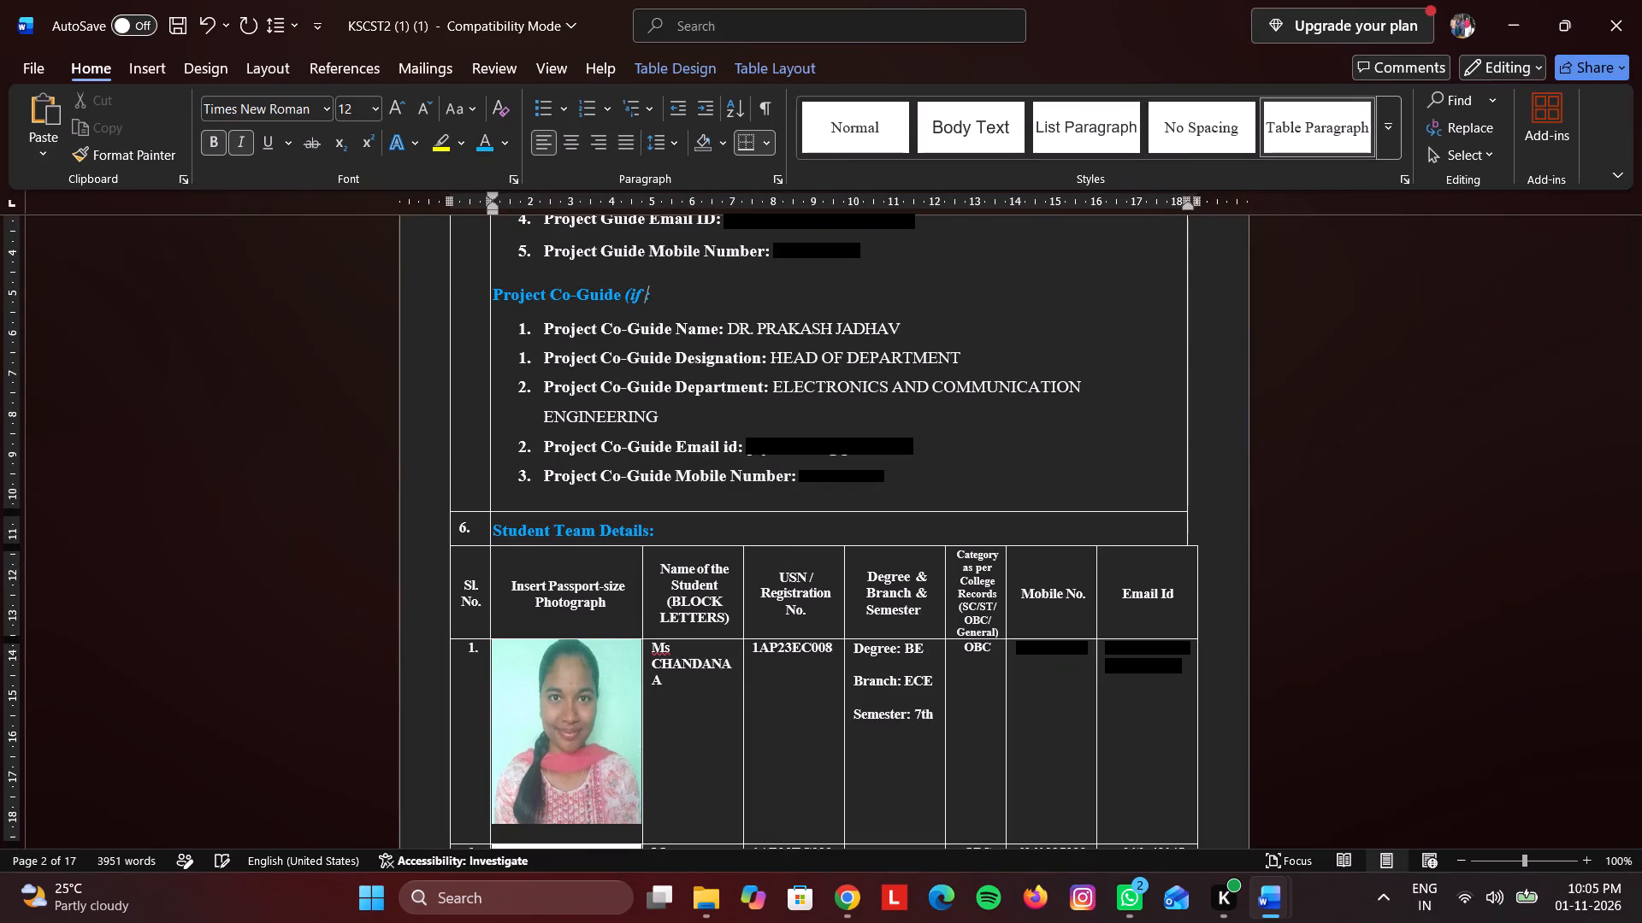
key(BackSpace)
key(BackSpace)
key(BackSpace)
key(BackSpace)
key(Right)
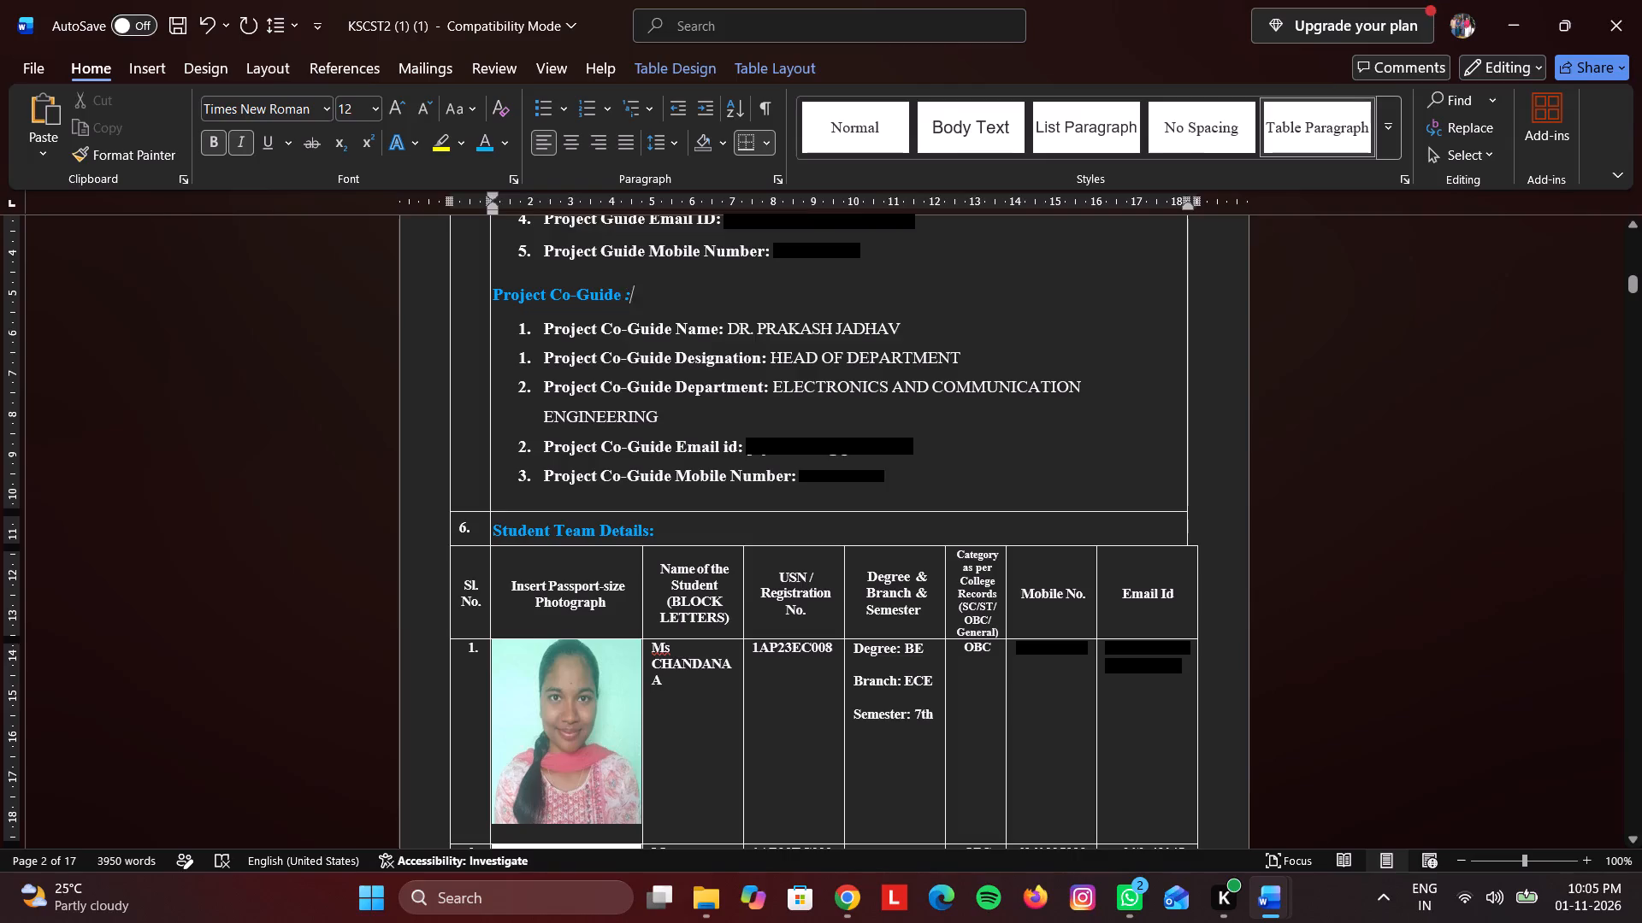
key(BackSpace)
key(BackSpace)
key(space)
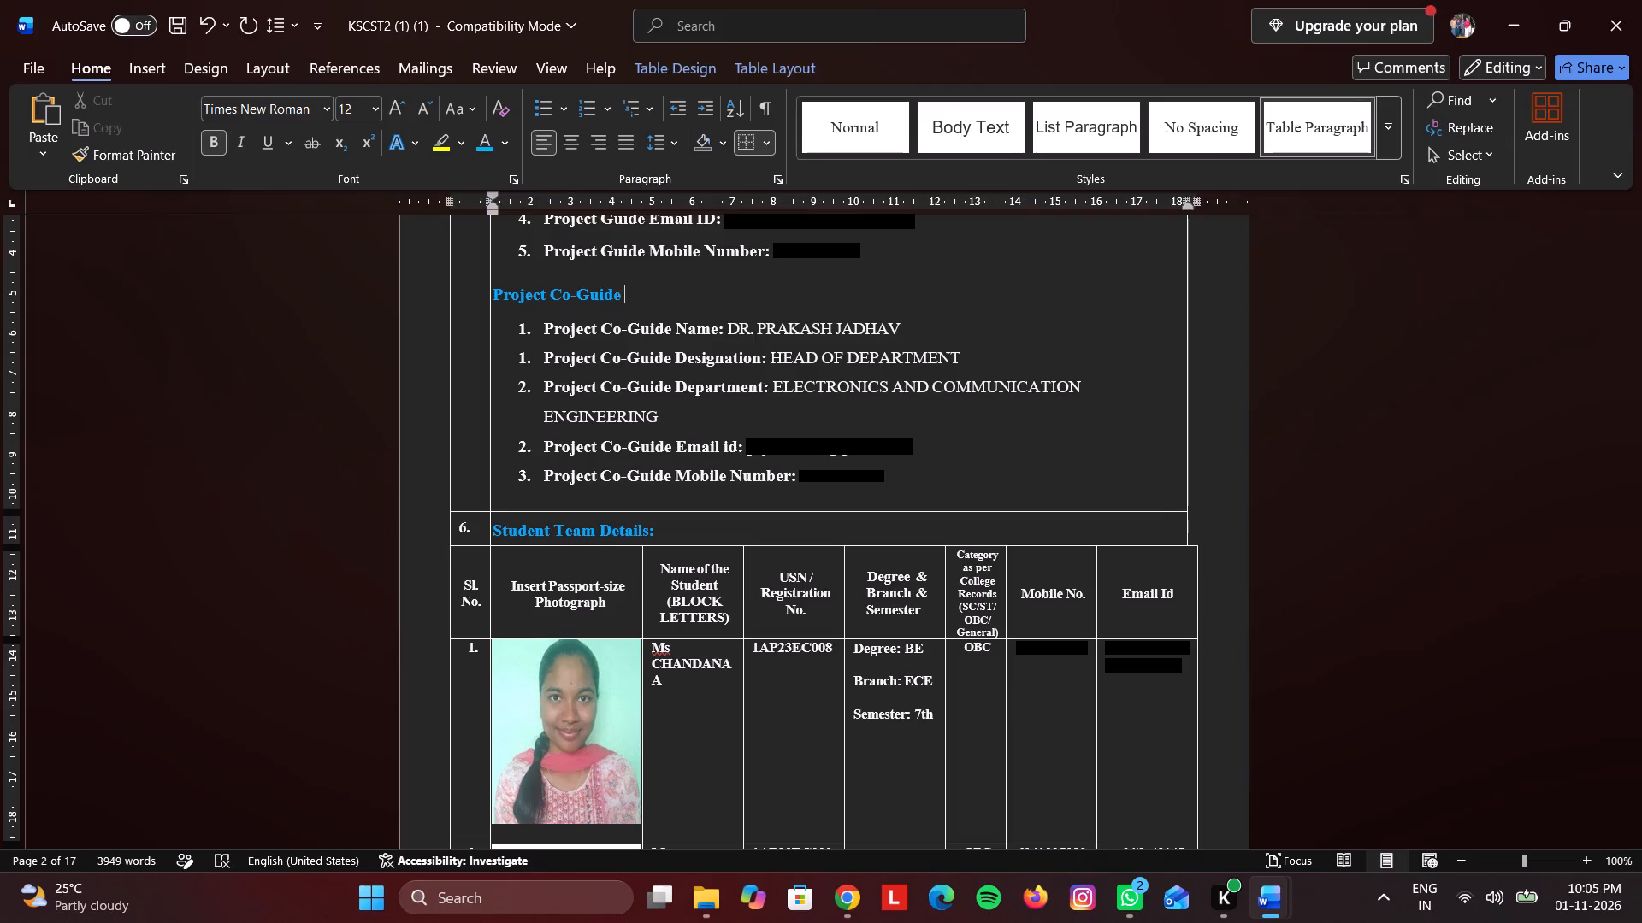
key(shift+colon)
scroll(713, 331, up, 4)
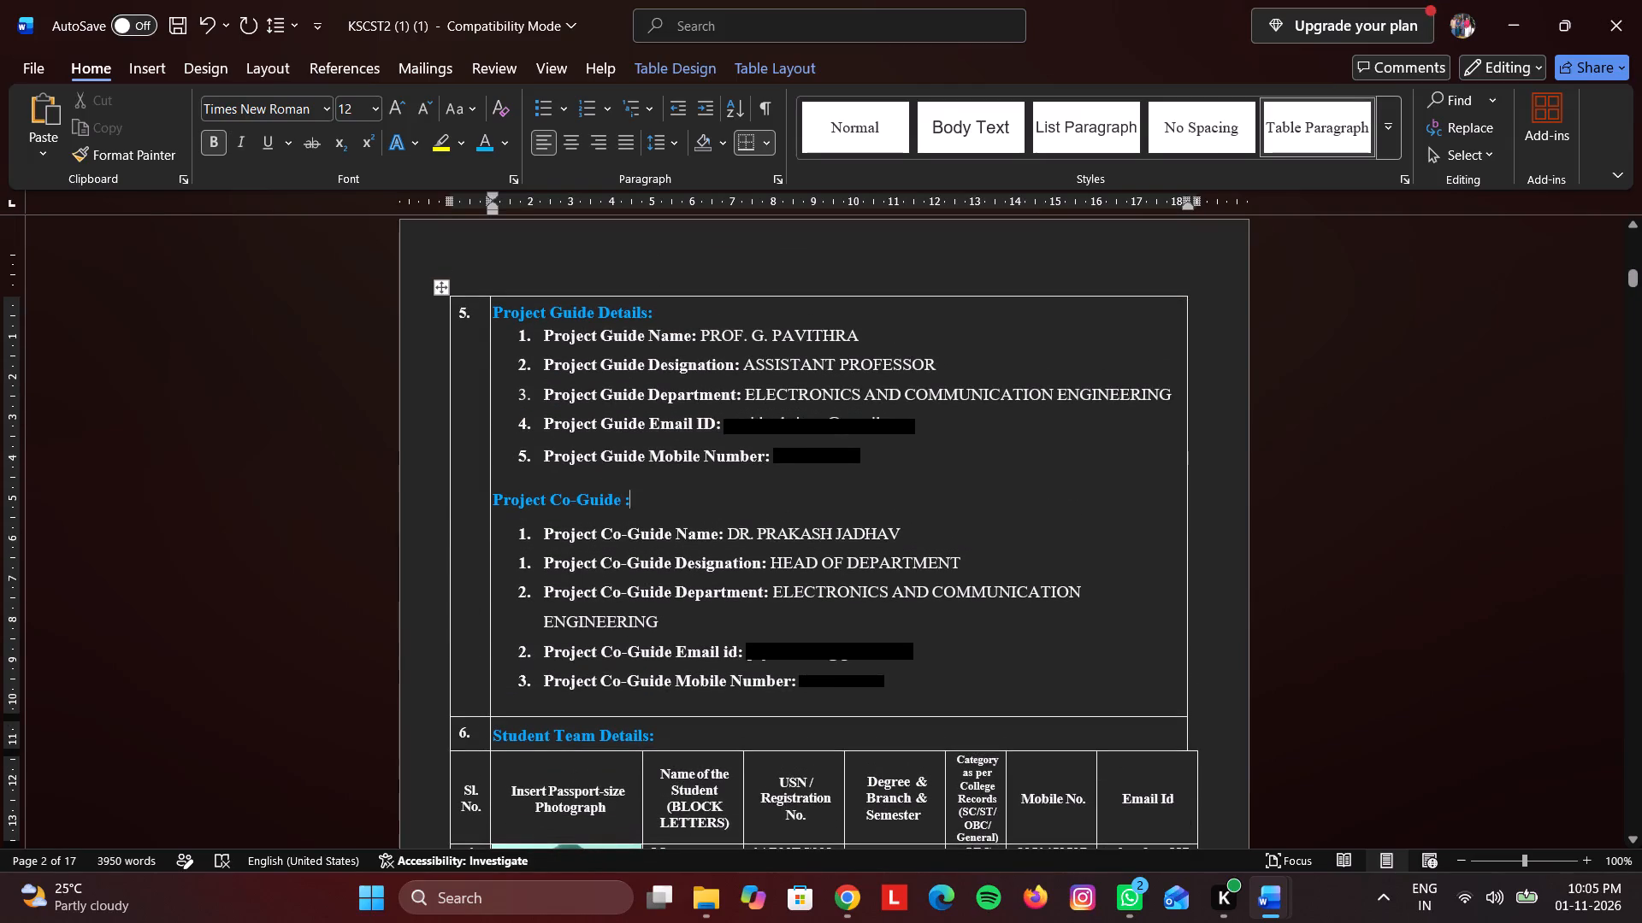
key(BackSpace)
key(BackSpace)
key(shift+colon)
Delete the first student's passport-size photograph from the Student Team Details table.
scroll(713, 331, down, 3)
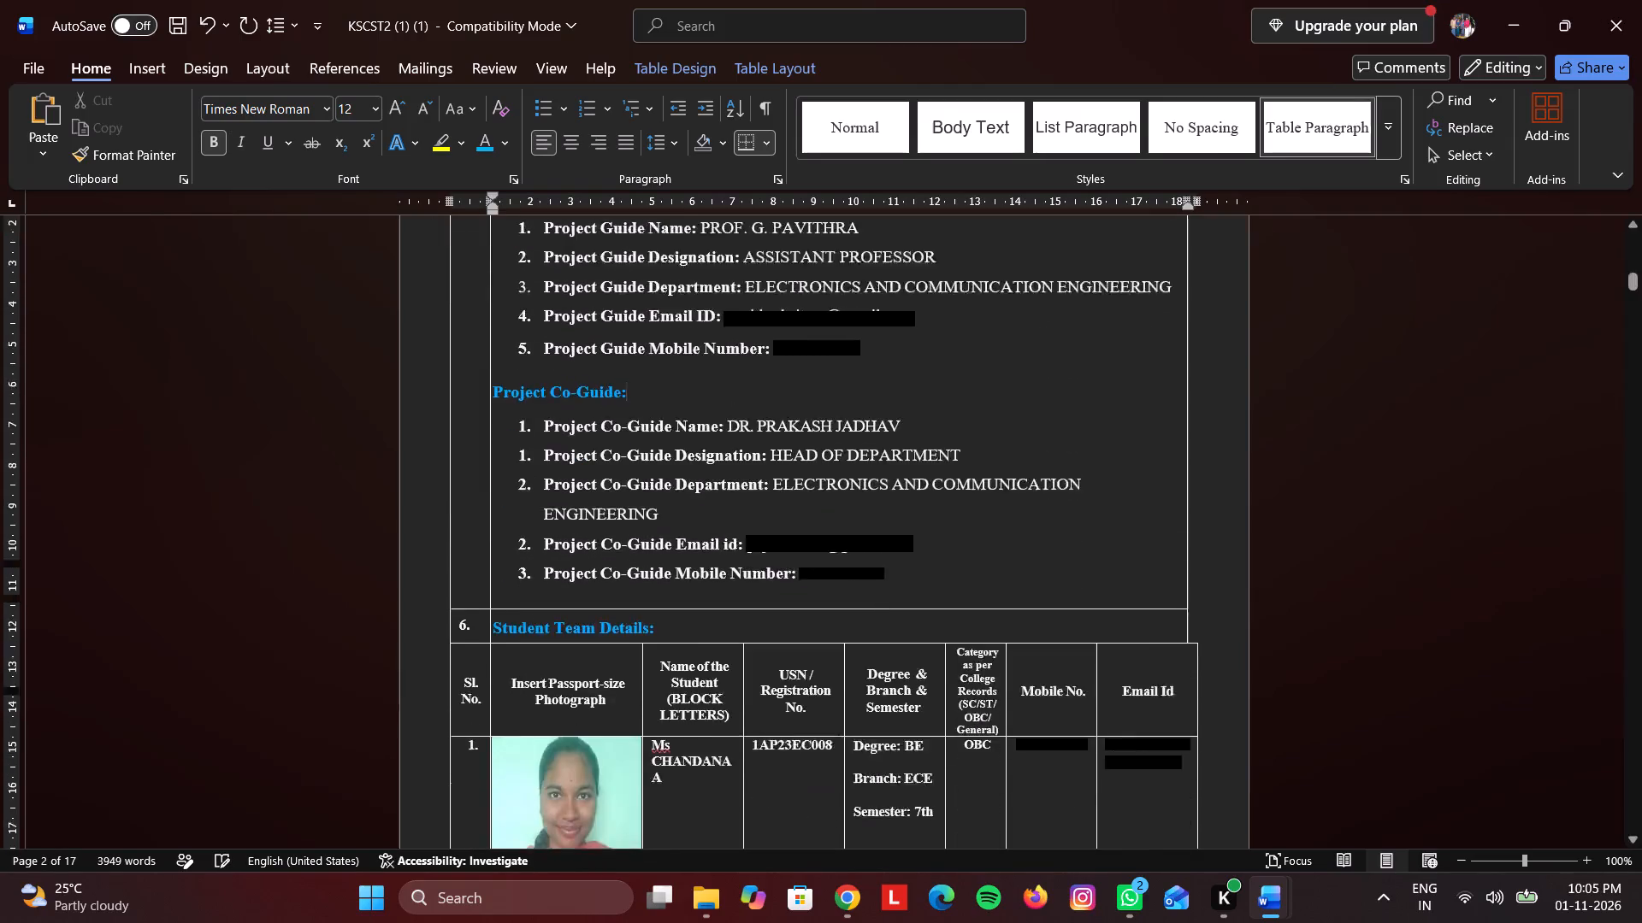
scroll(713, 331, down, 5)
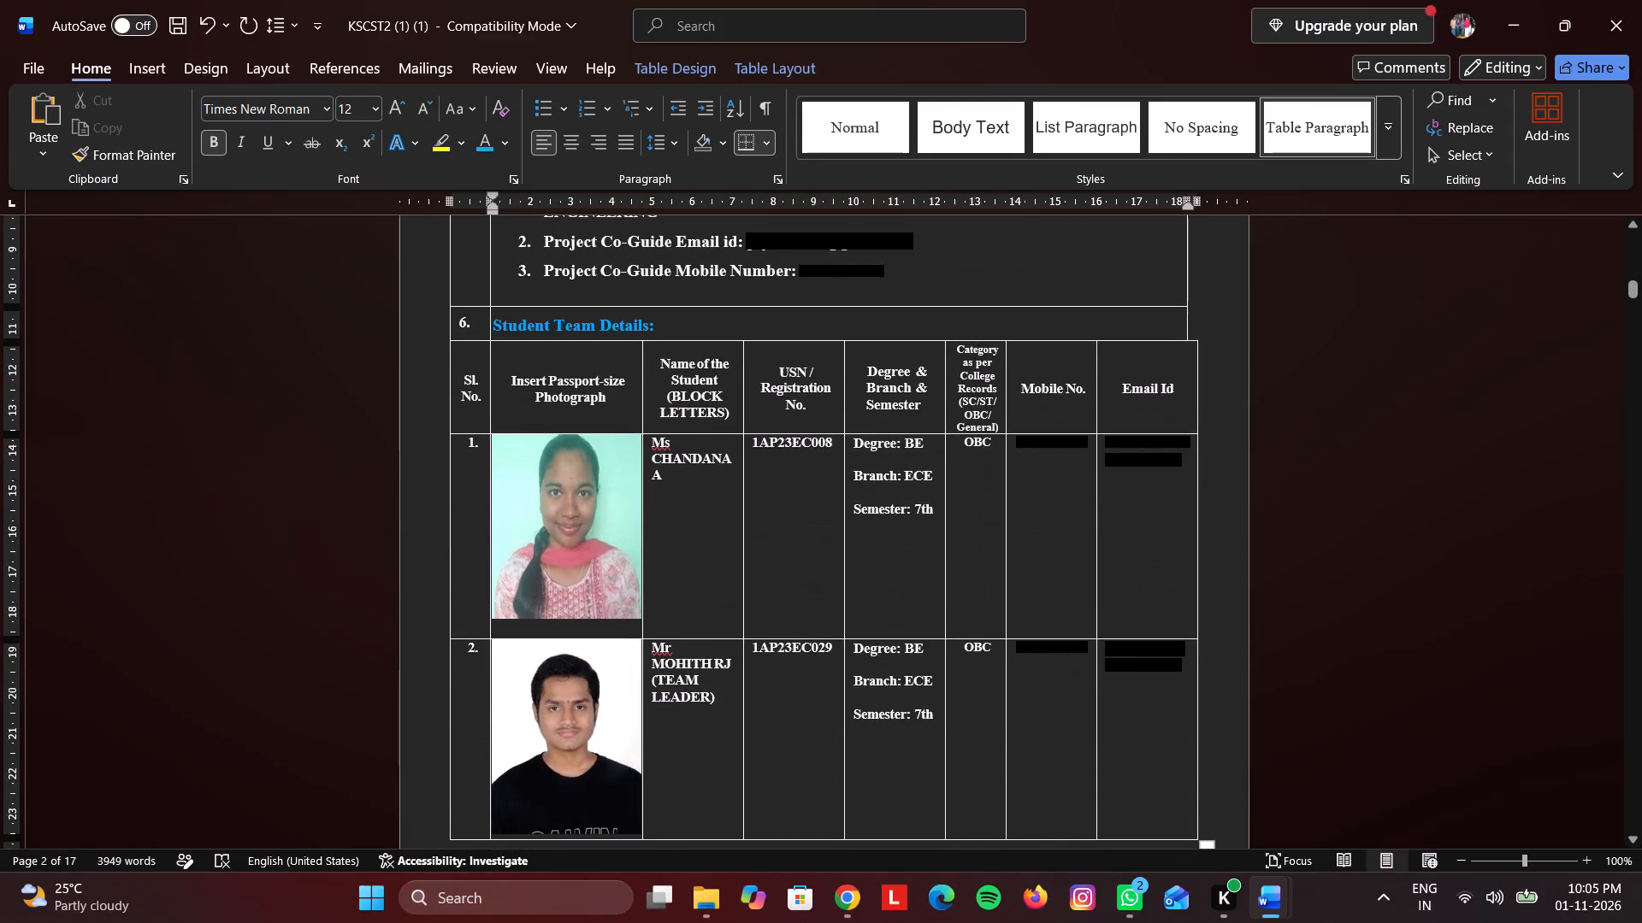
scroll(713, 331, down, 3)
scroll(713, 331, up, 2)
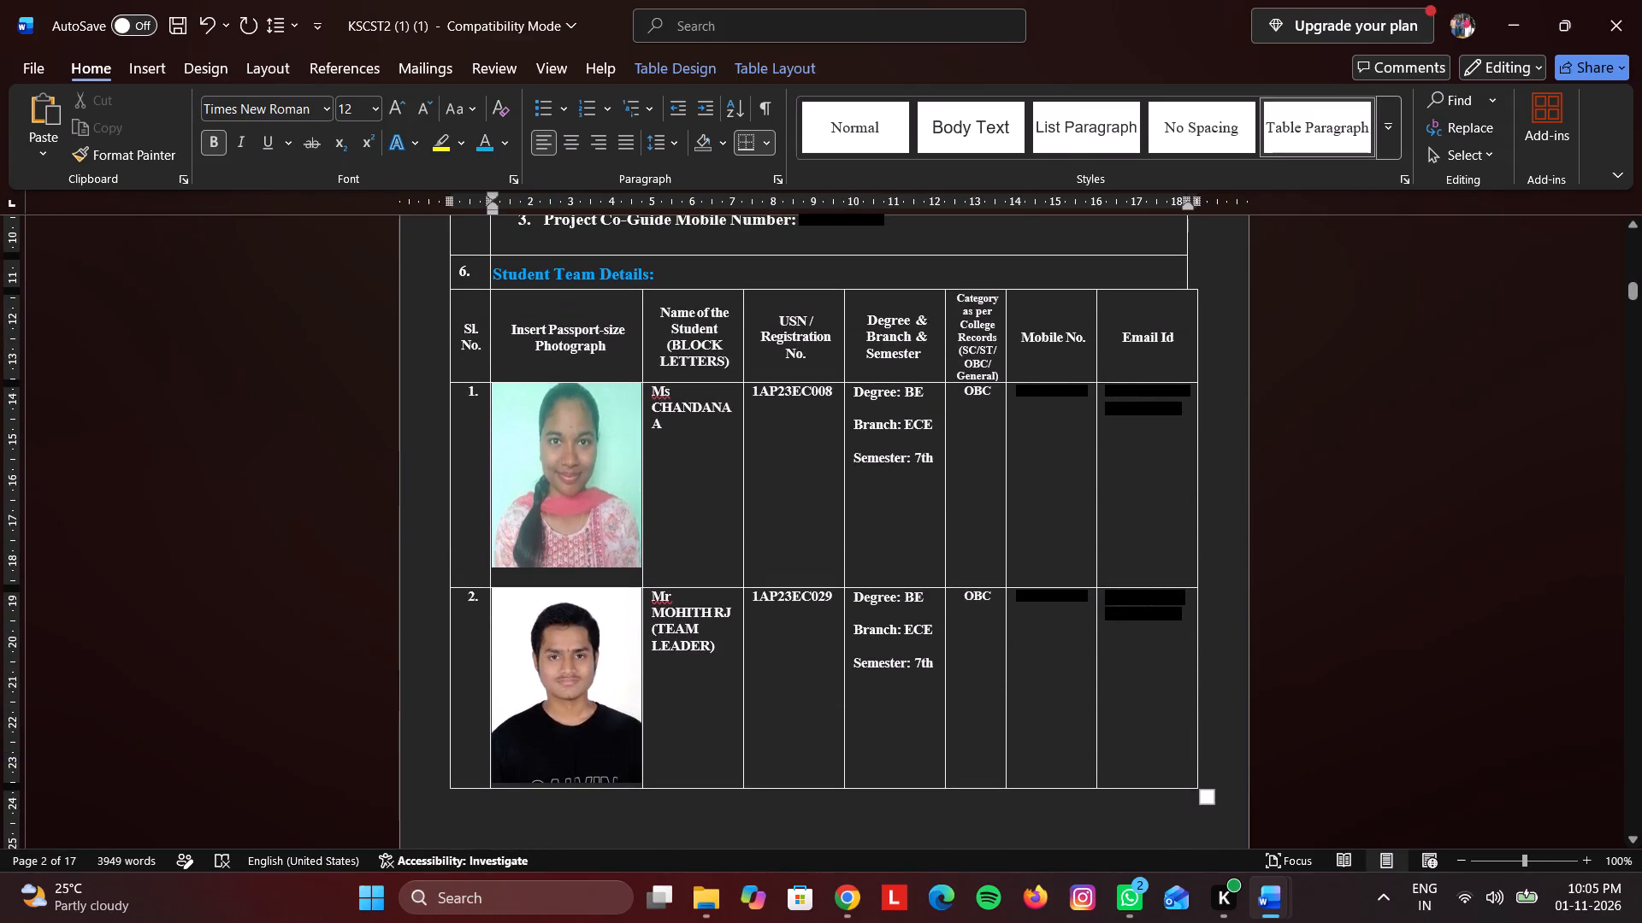
double_click(586, 506)
key(Delete)
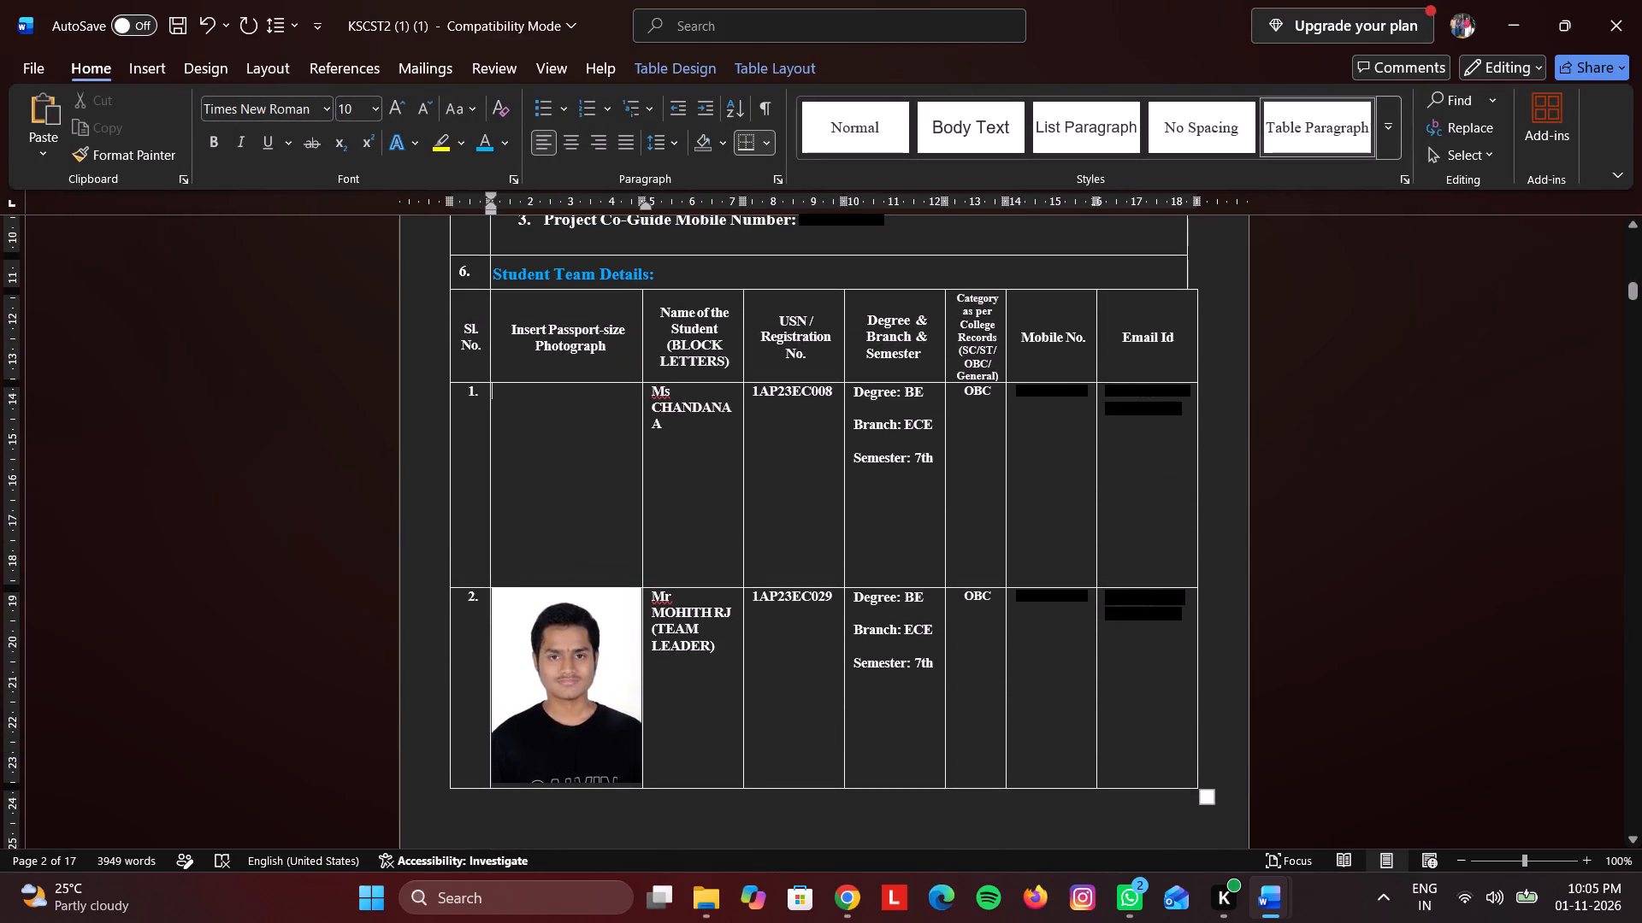
Replace the first student's name in the Student Team Details table with the new team member's name in block letters, titled "Ms.".
click(673, 426)
key(BackSpace)
key(BackSpace)
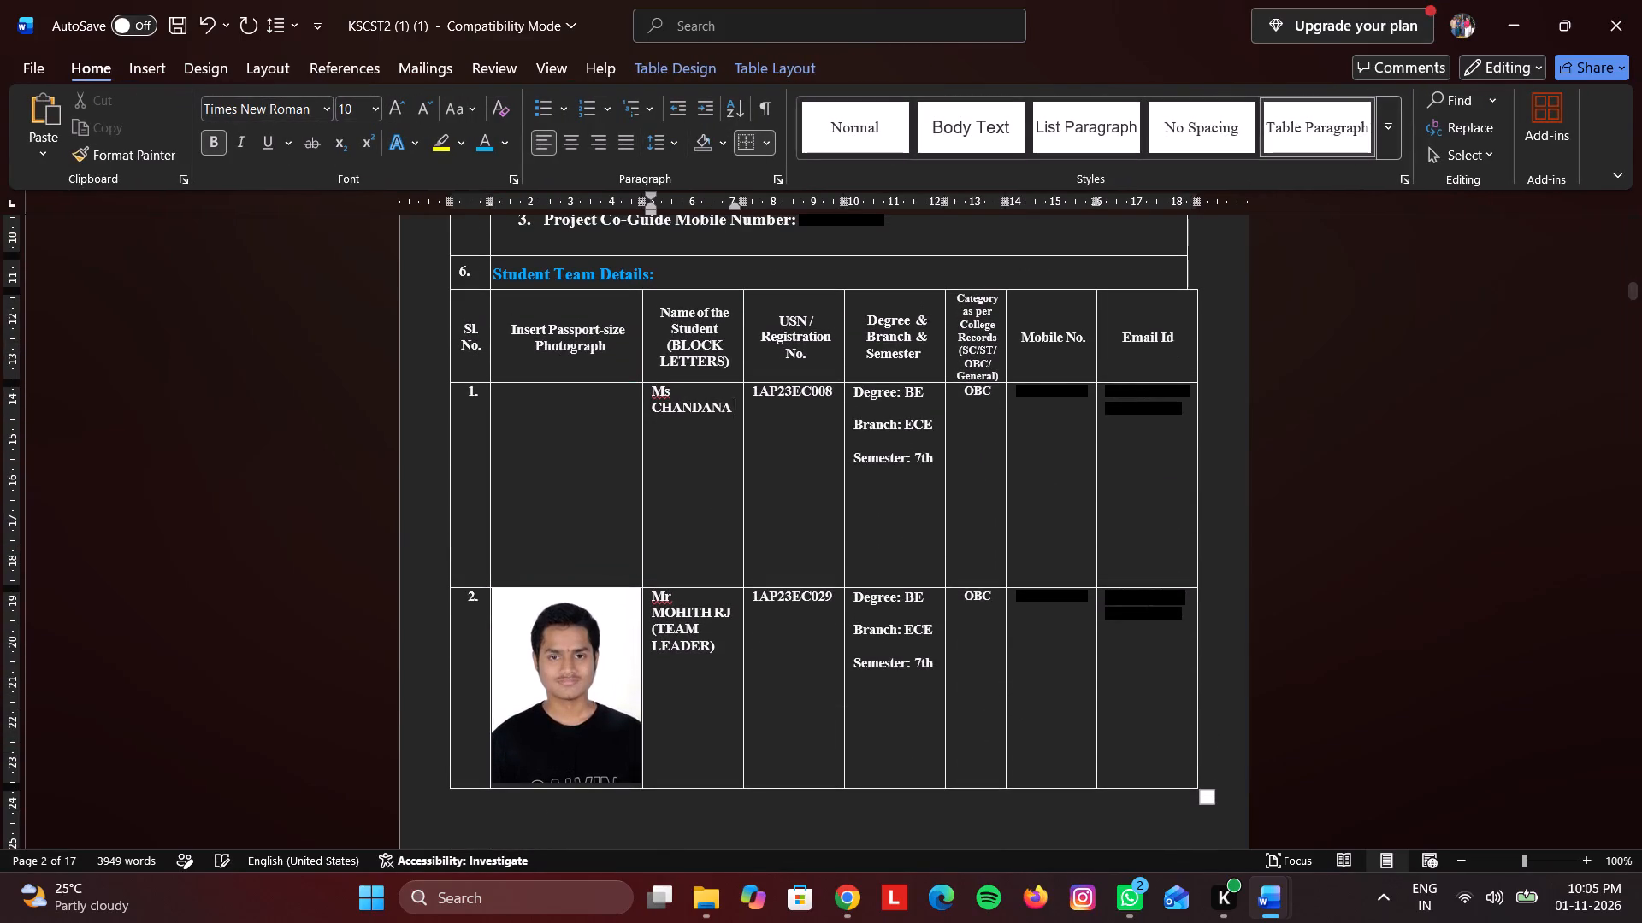
key(BackSpace)
key(BackSpace)
key(BackSpace)
key(BackSpace)
key(BackSpace)
key(BackSpace)
key(BackSpace)
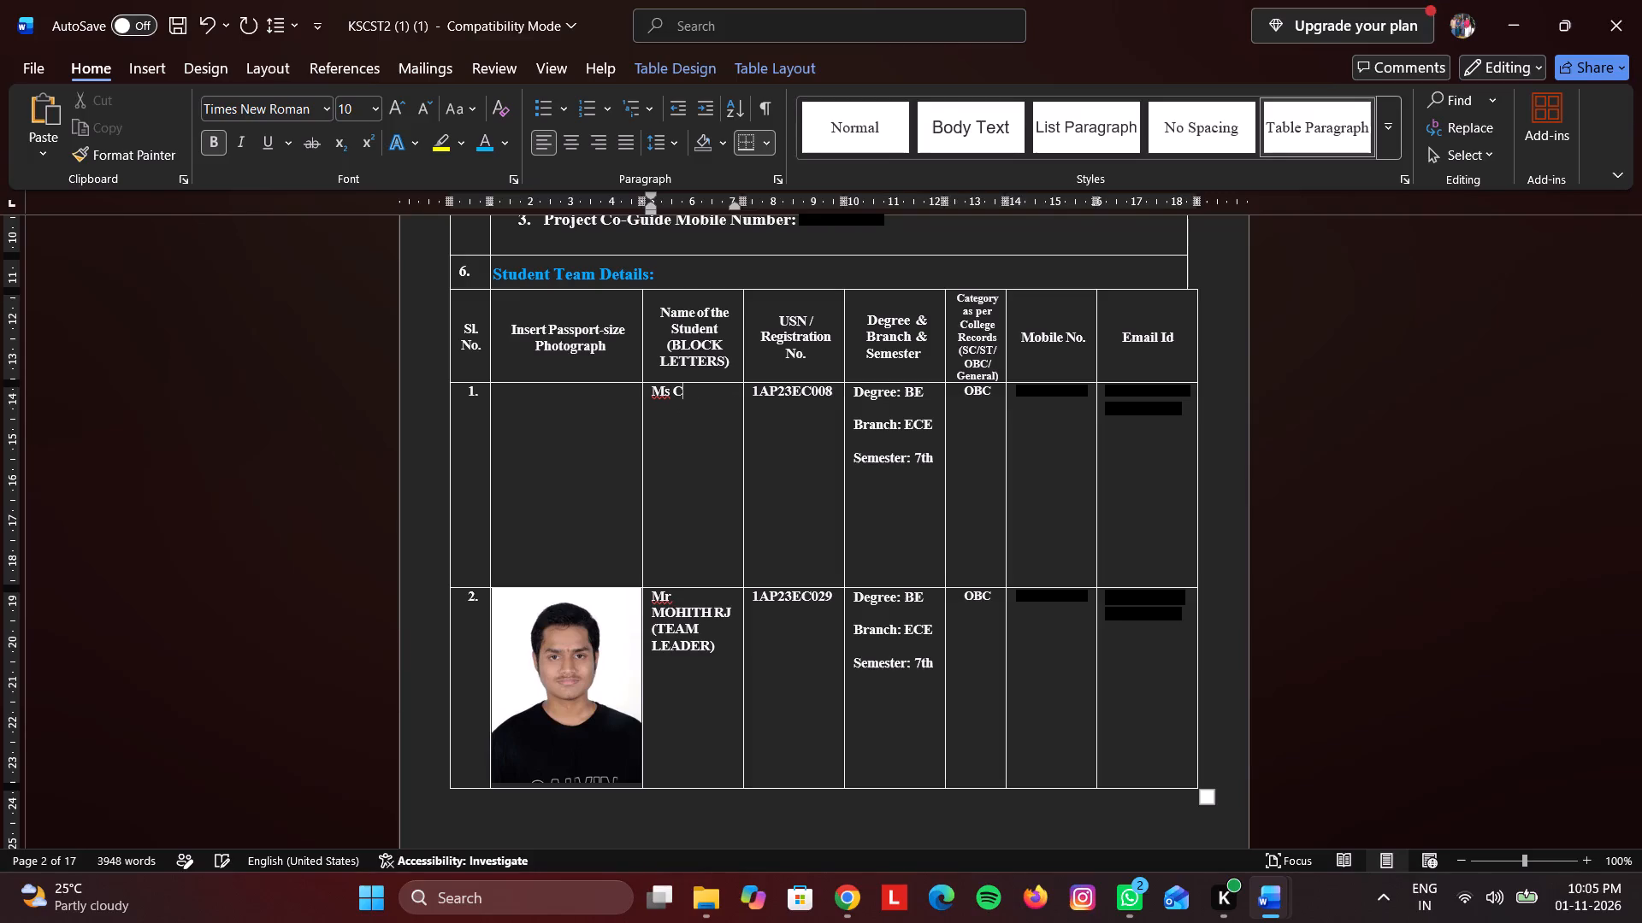
key(BackSpace)
key(BackSpace)
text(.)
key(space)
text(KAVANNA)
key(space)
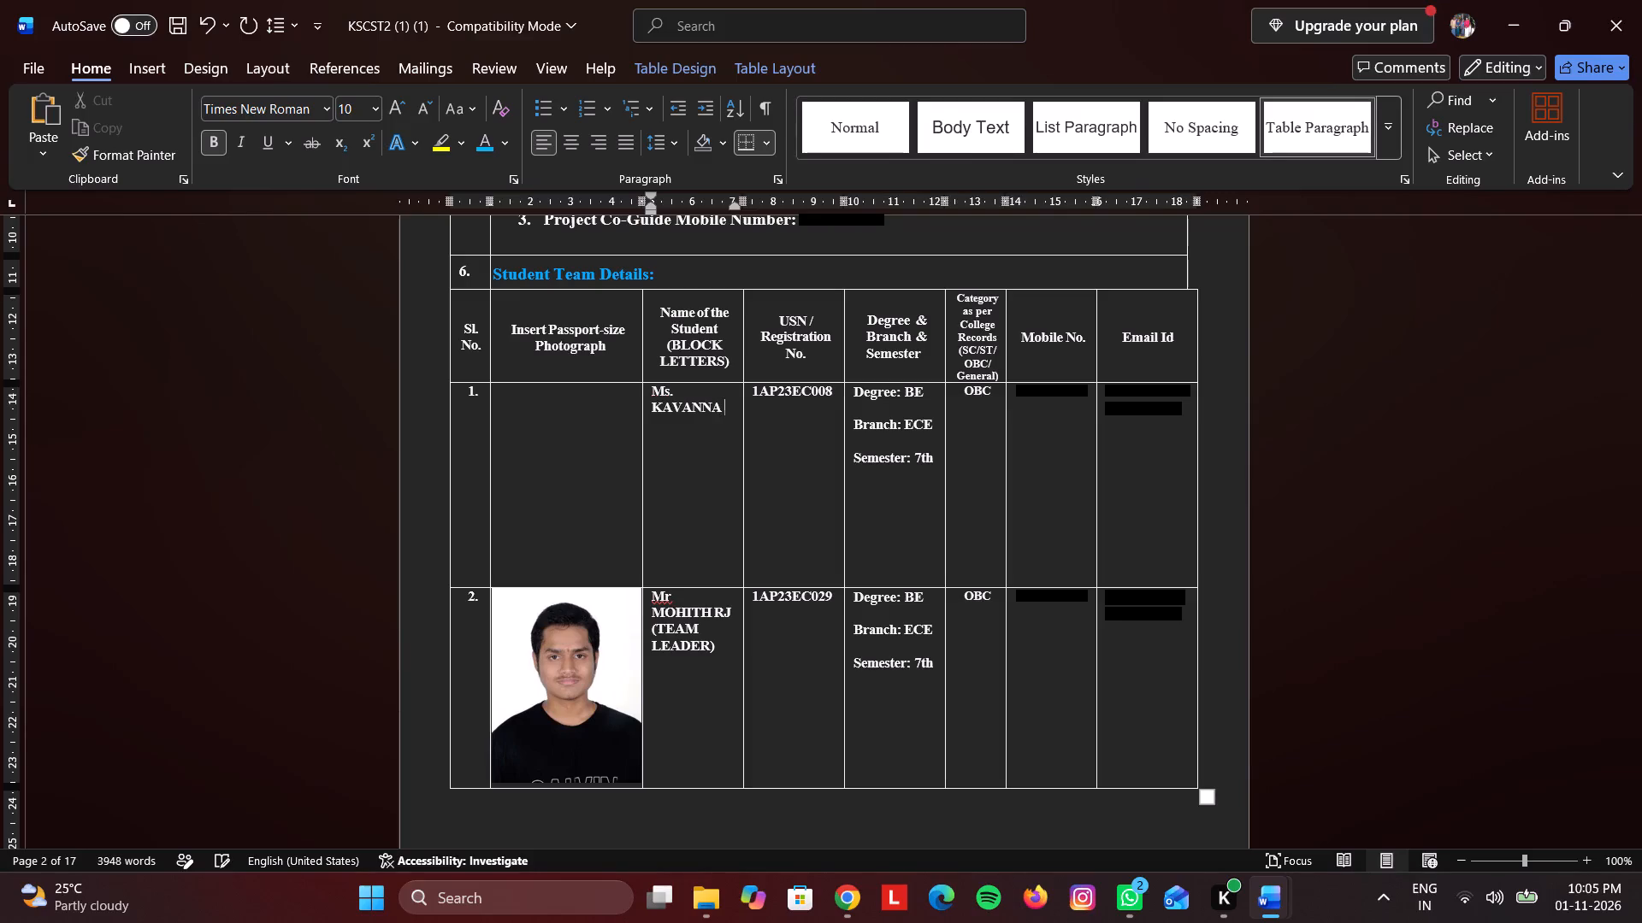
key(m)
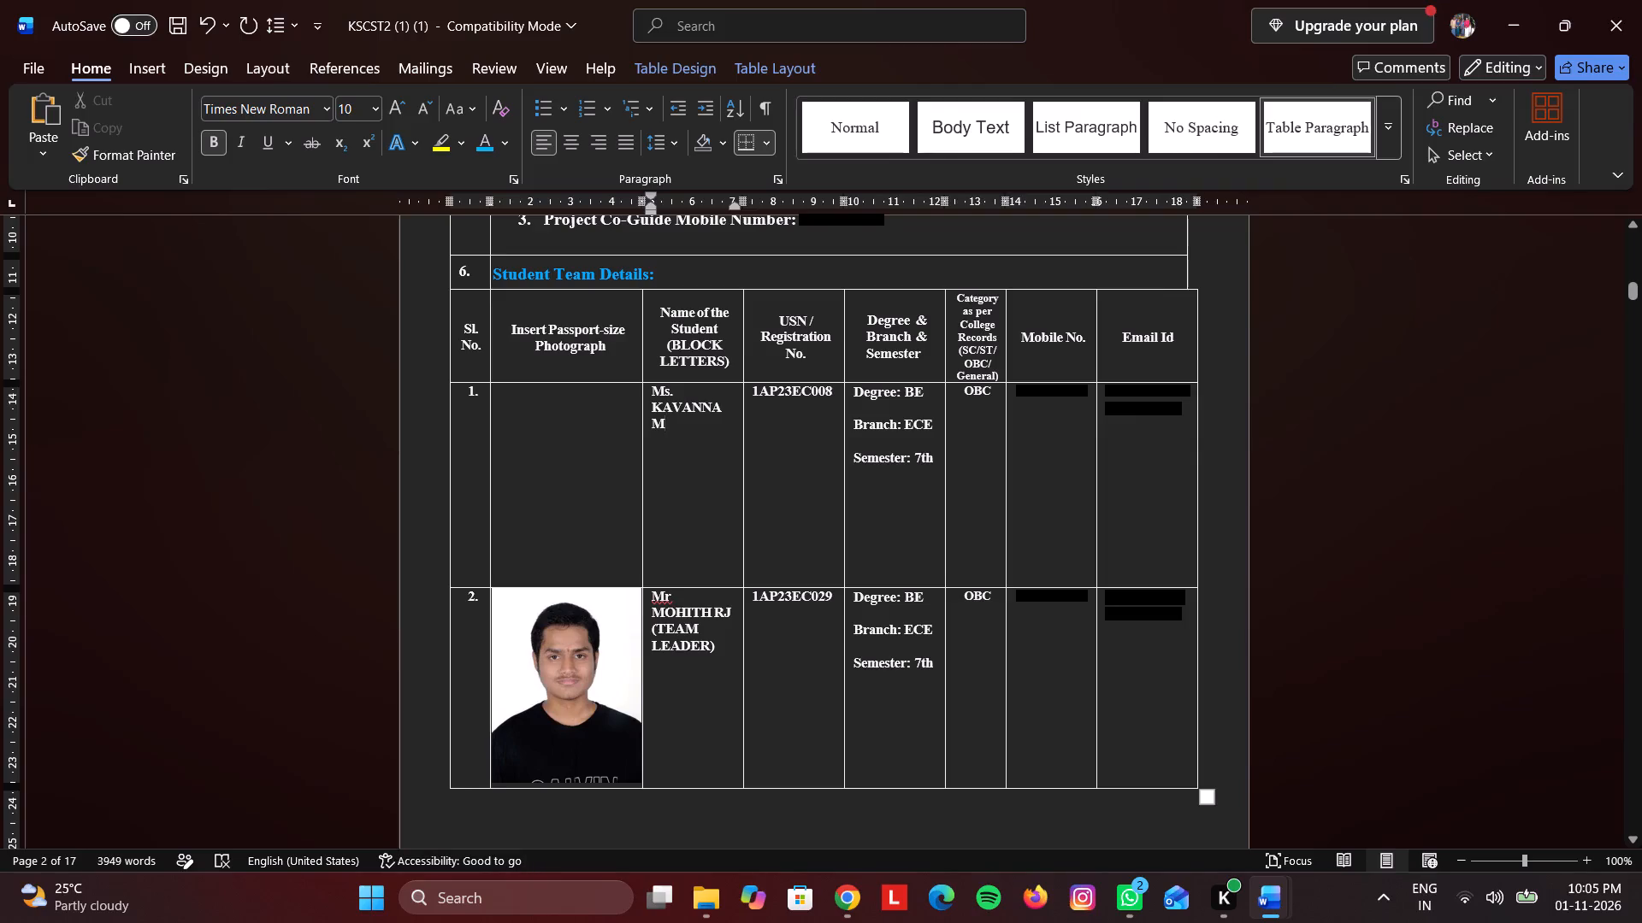
Replace the second student's name and "(TEAM LEADER)" note with the new member's name in block letters, titled "Ms.".
click(723, 645)
key(BackSpace)
key(BackSpace)
key(BackSpace)
key(BackSpace)
key(BackSpace)
key(BackSpace)
key(BackSpace)
key(BackSpace)
key(BackSpace)
key(BackSpace)
key(BackSpace)
key(BackSpace)
key(BackSpace)
key(BackSpace)
key(BackSpace)
key(BackSpace)
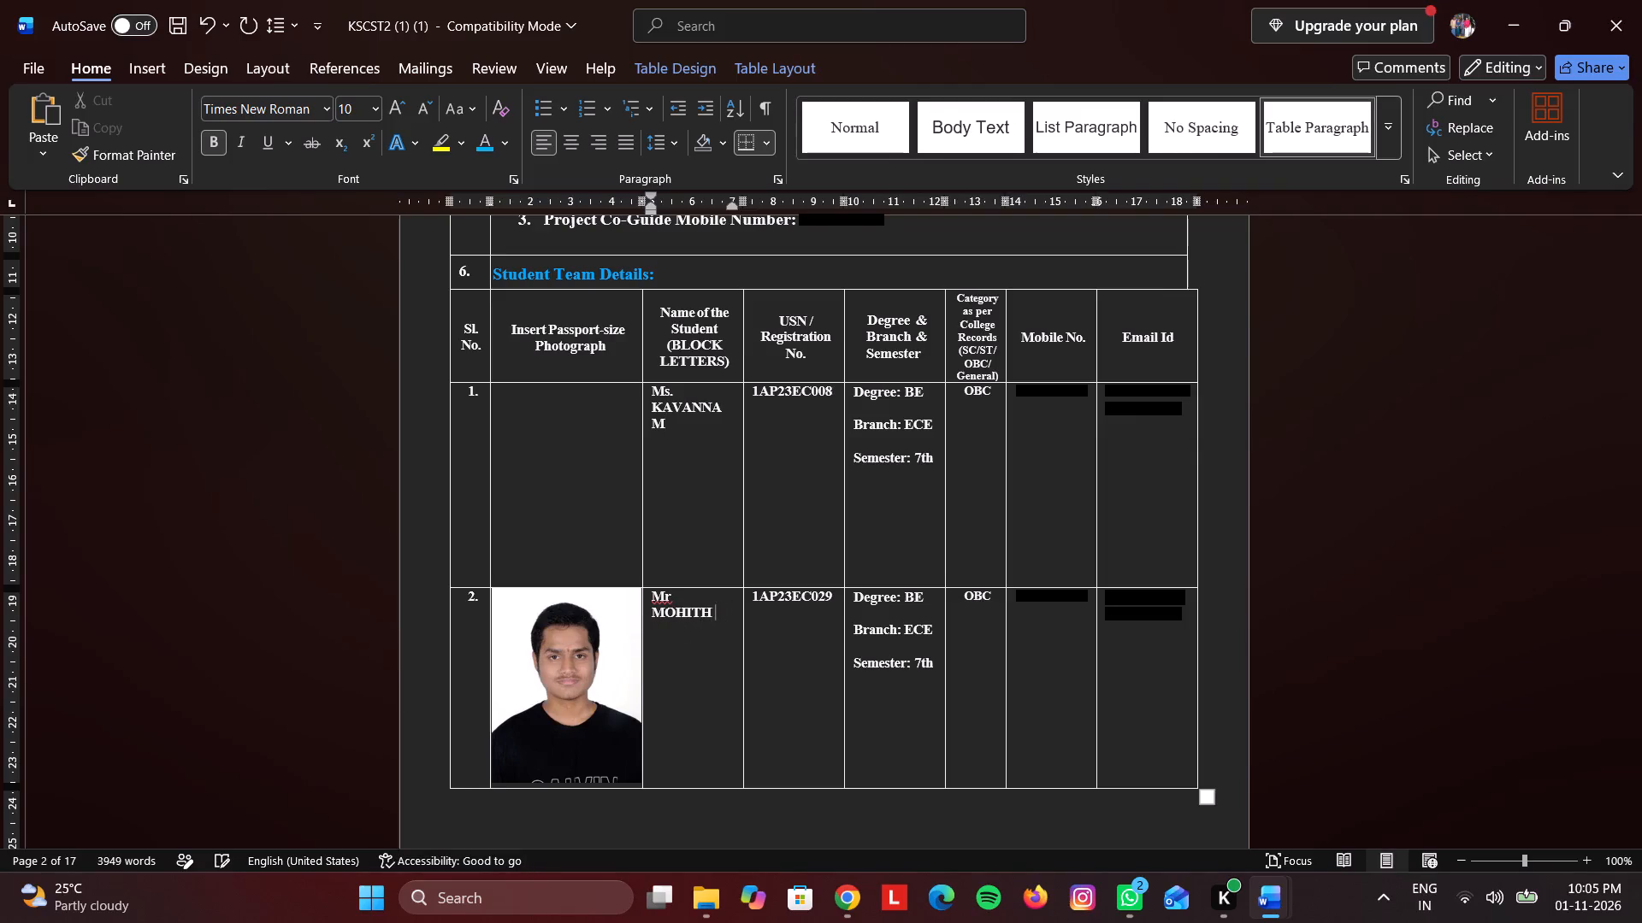
key(BackSpace)
key(BackSpace)
key(BackSpace)
key(BackSpace)
key(BackSpace)
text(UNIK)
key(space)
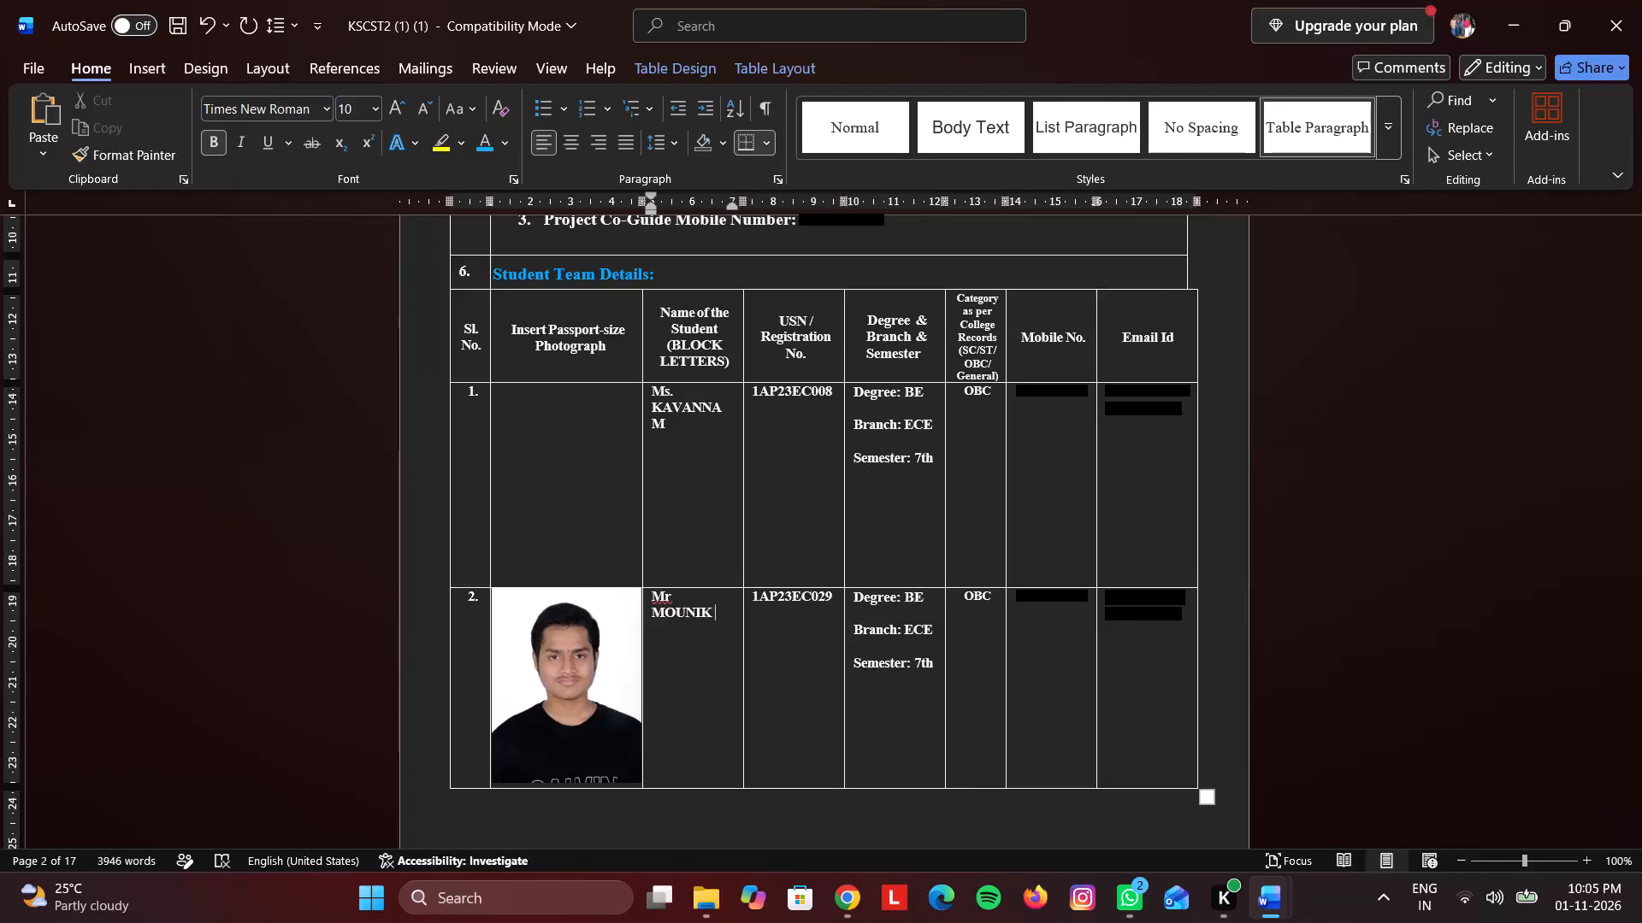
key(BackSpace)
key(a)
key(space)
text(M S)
click(684, 598)
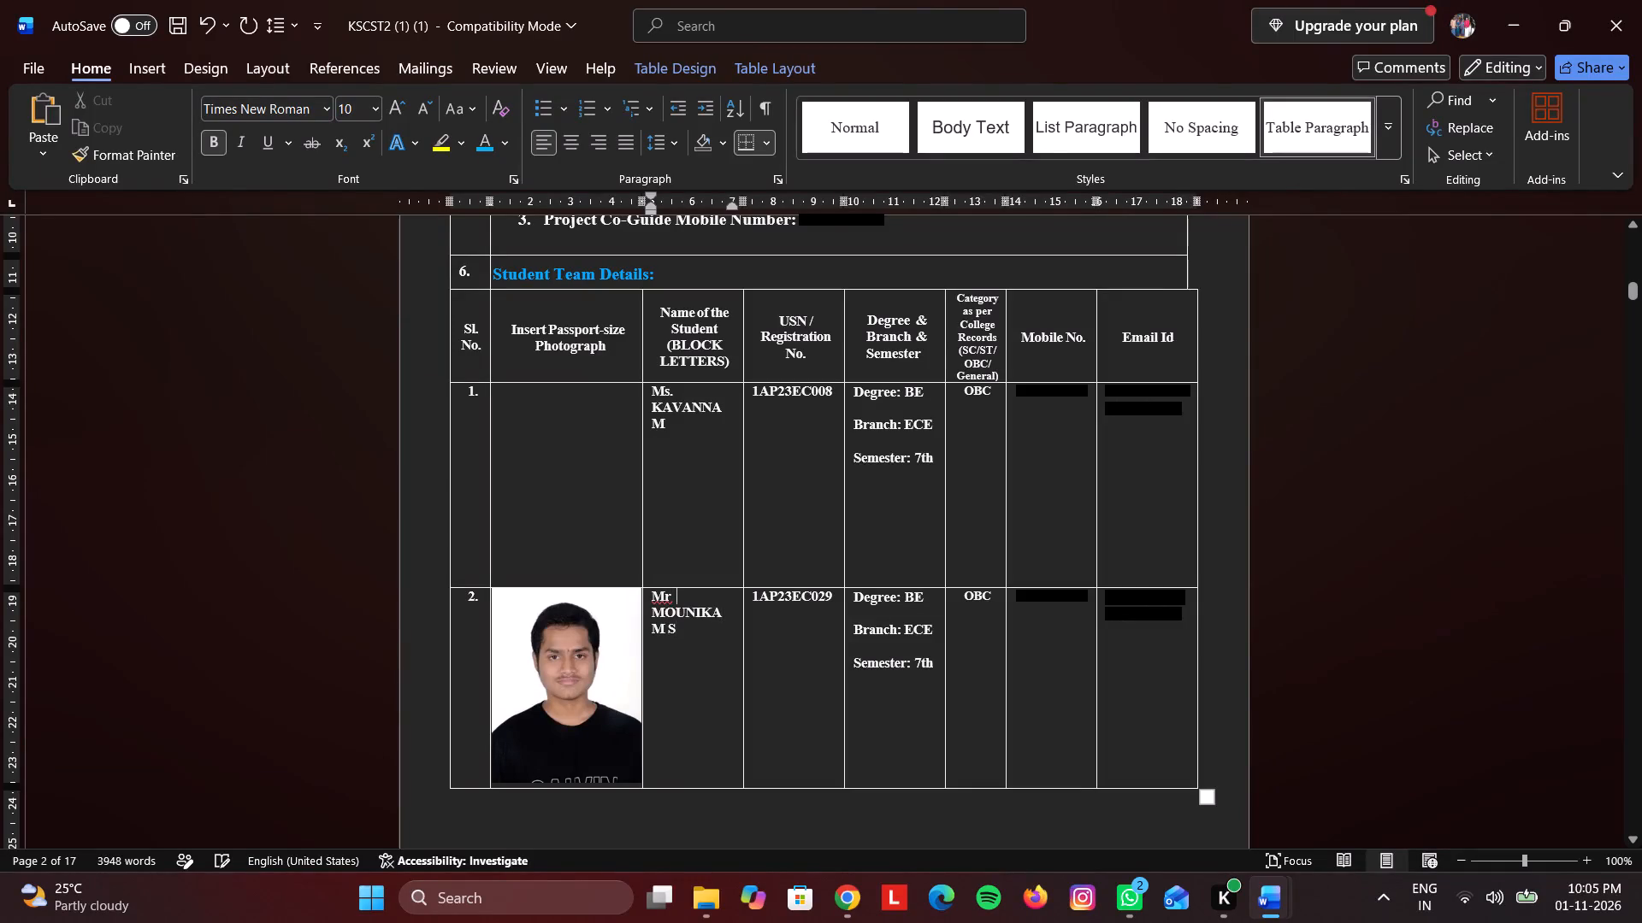
key(Left)
key(BackSpace)
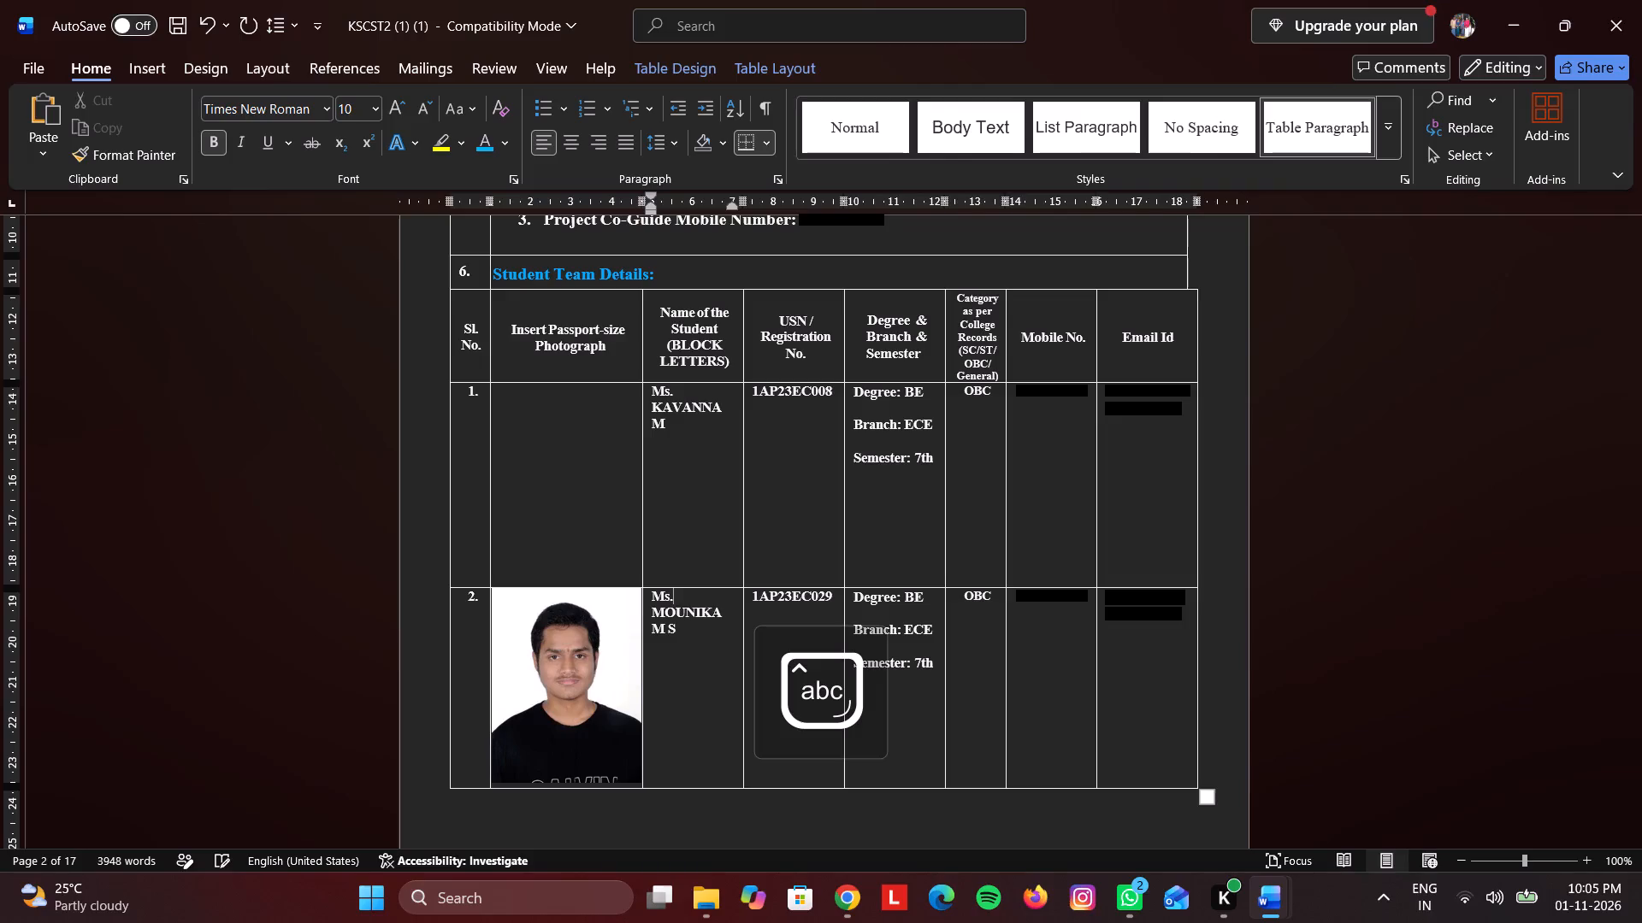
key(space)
key(BackSpace)
Update the final digits of the USN / Registration No. entries for the first and second students.
scroll(710, 585, down, 2)
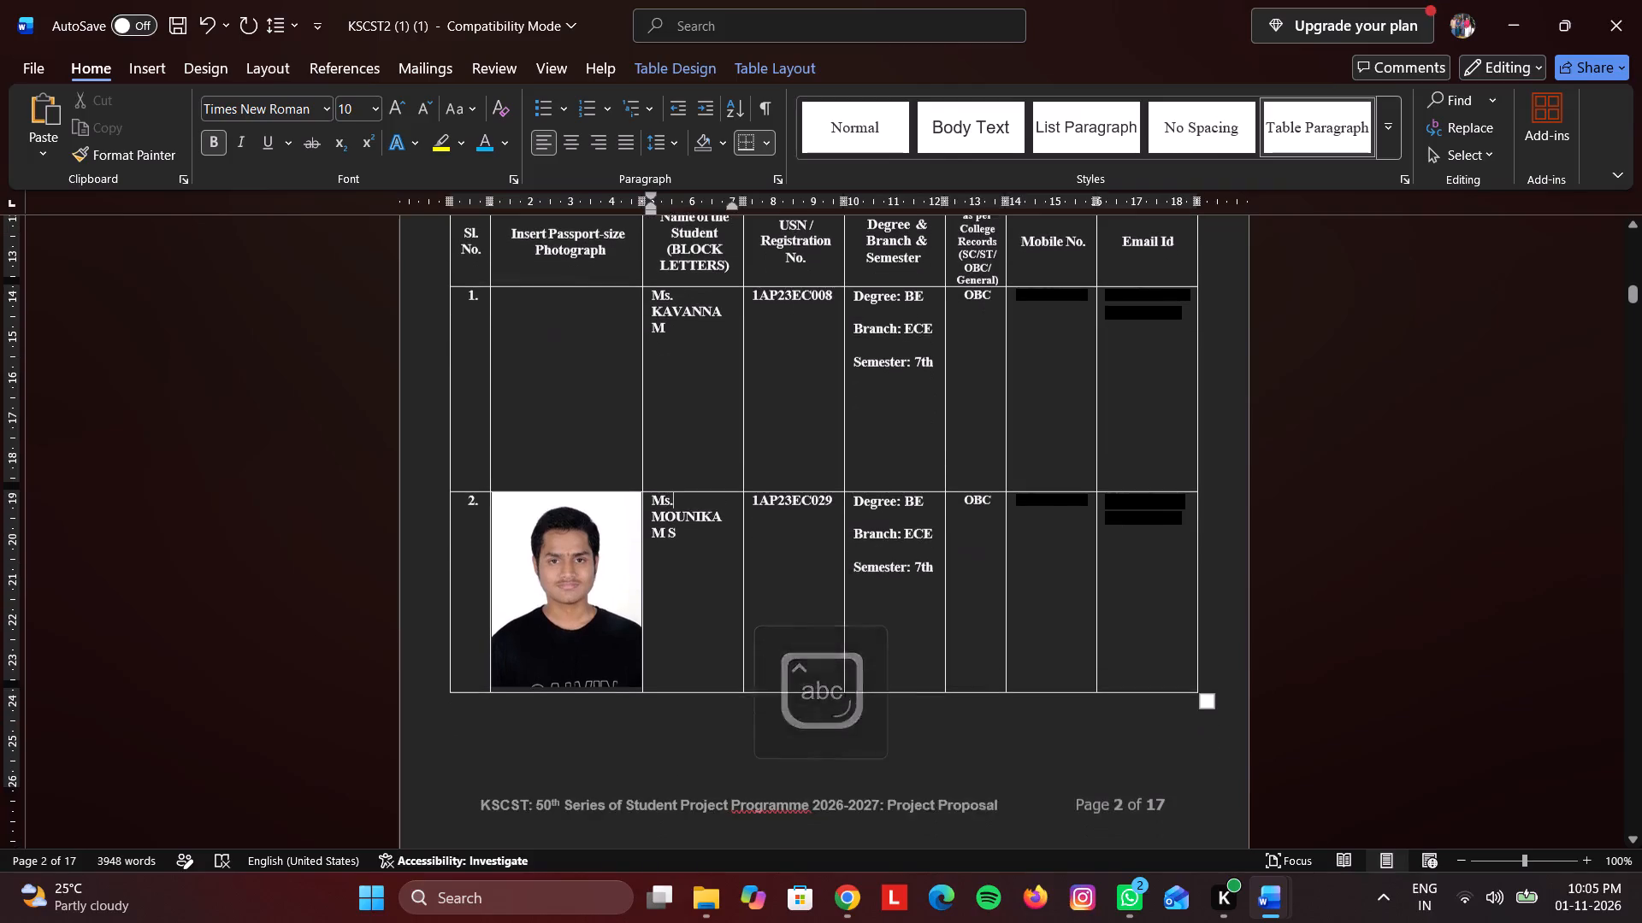
click(828, 287)
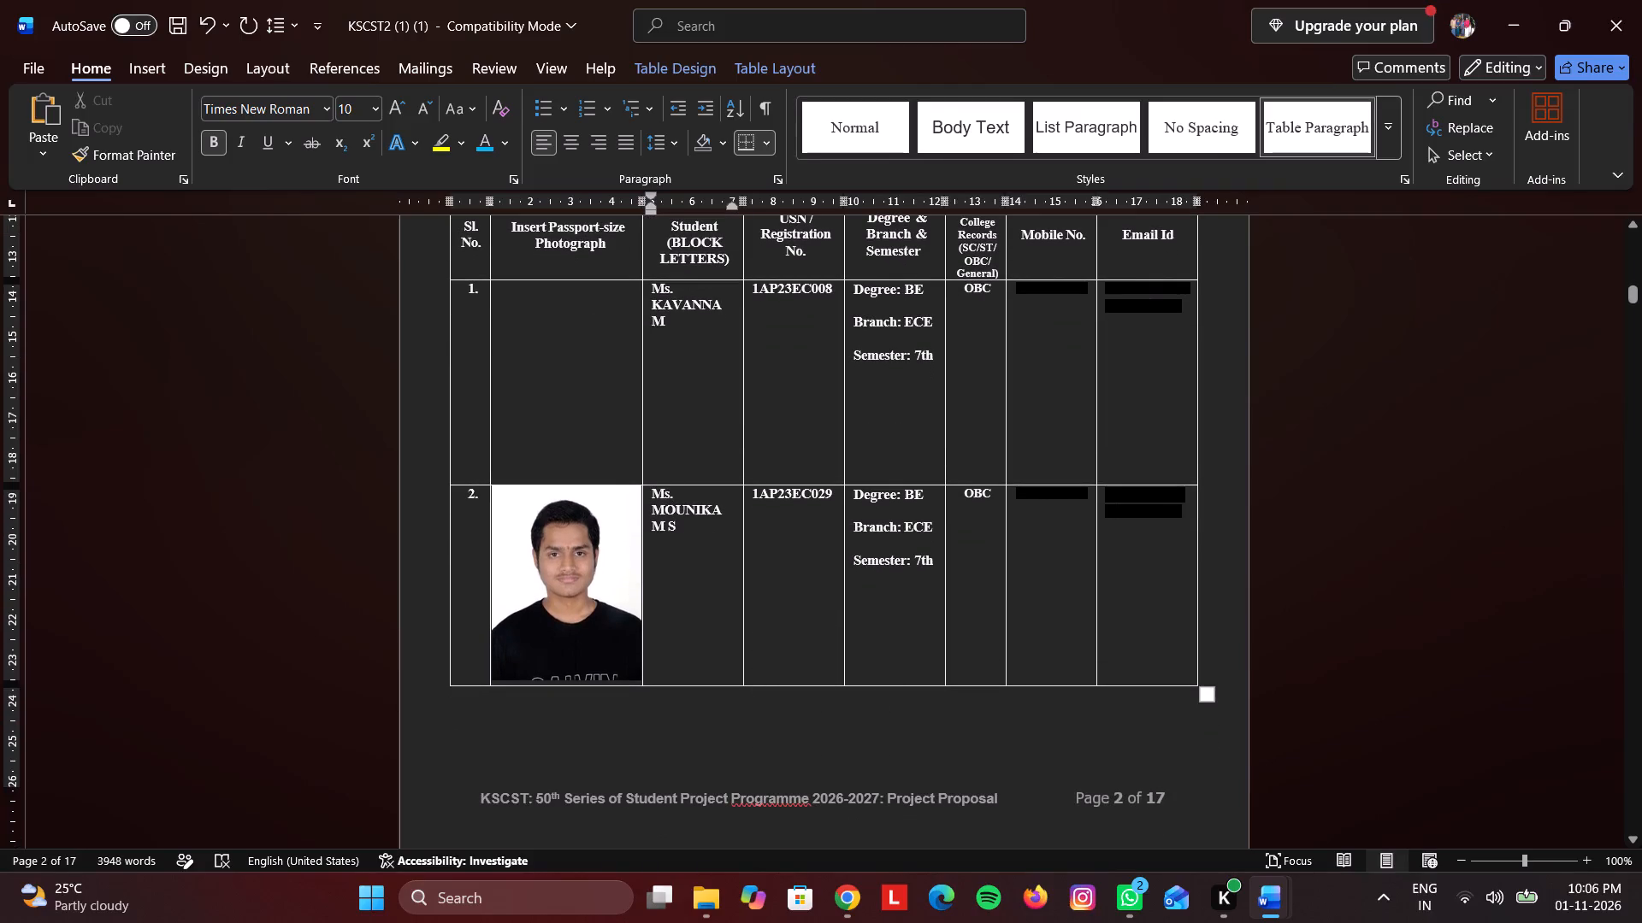
key(Right)
key(BackSpace)
key(BackSpace)
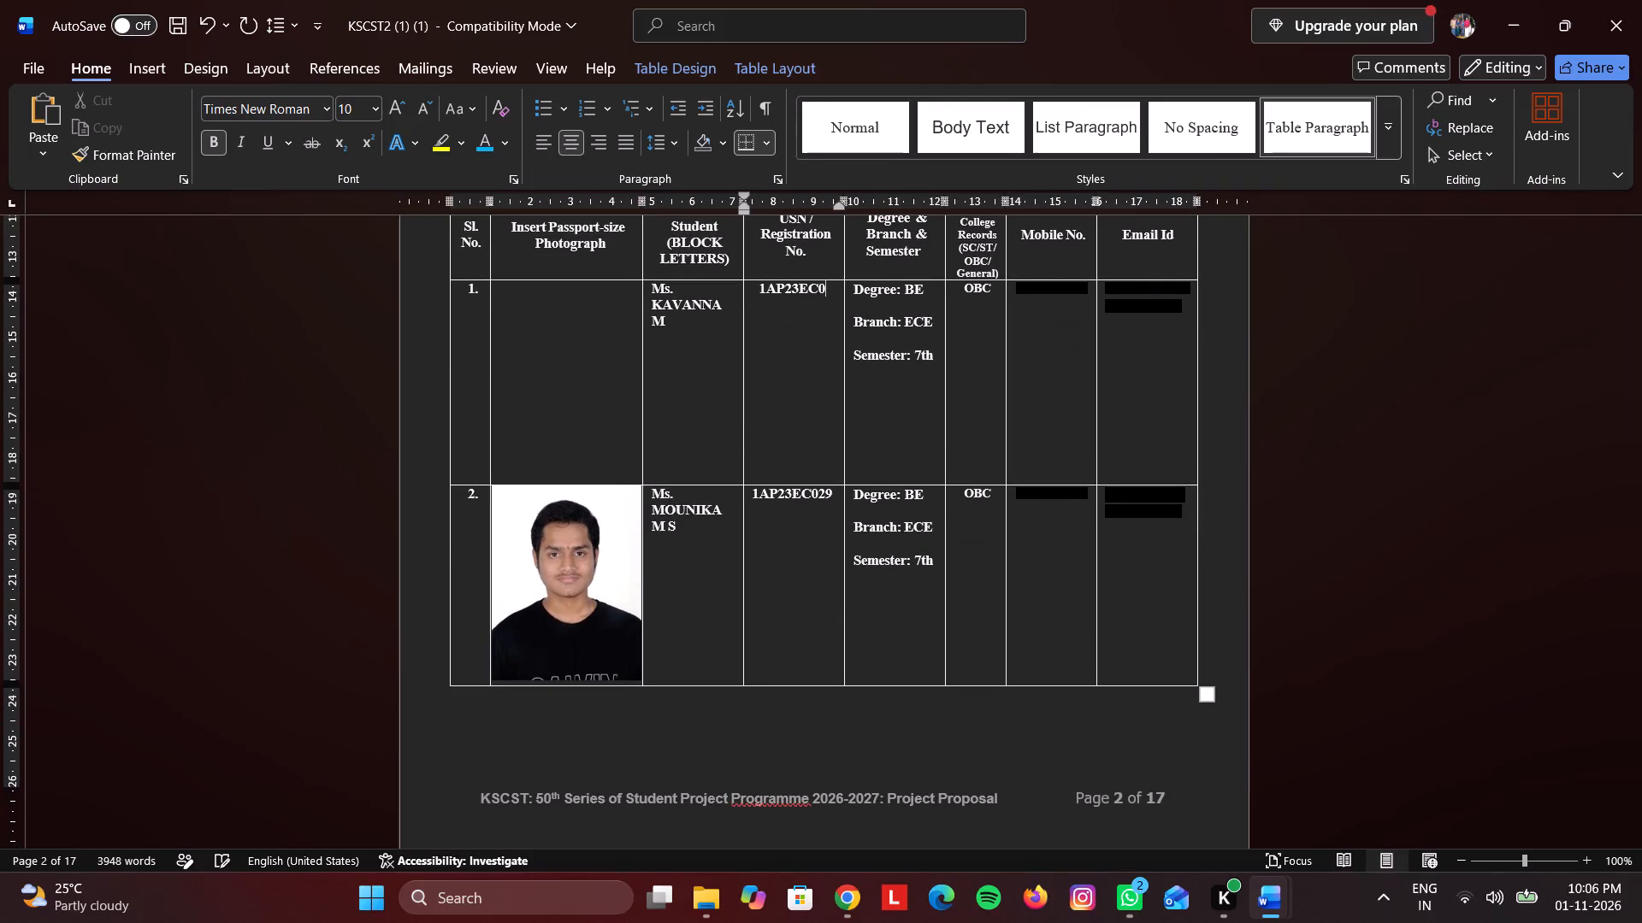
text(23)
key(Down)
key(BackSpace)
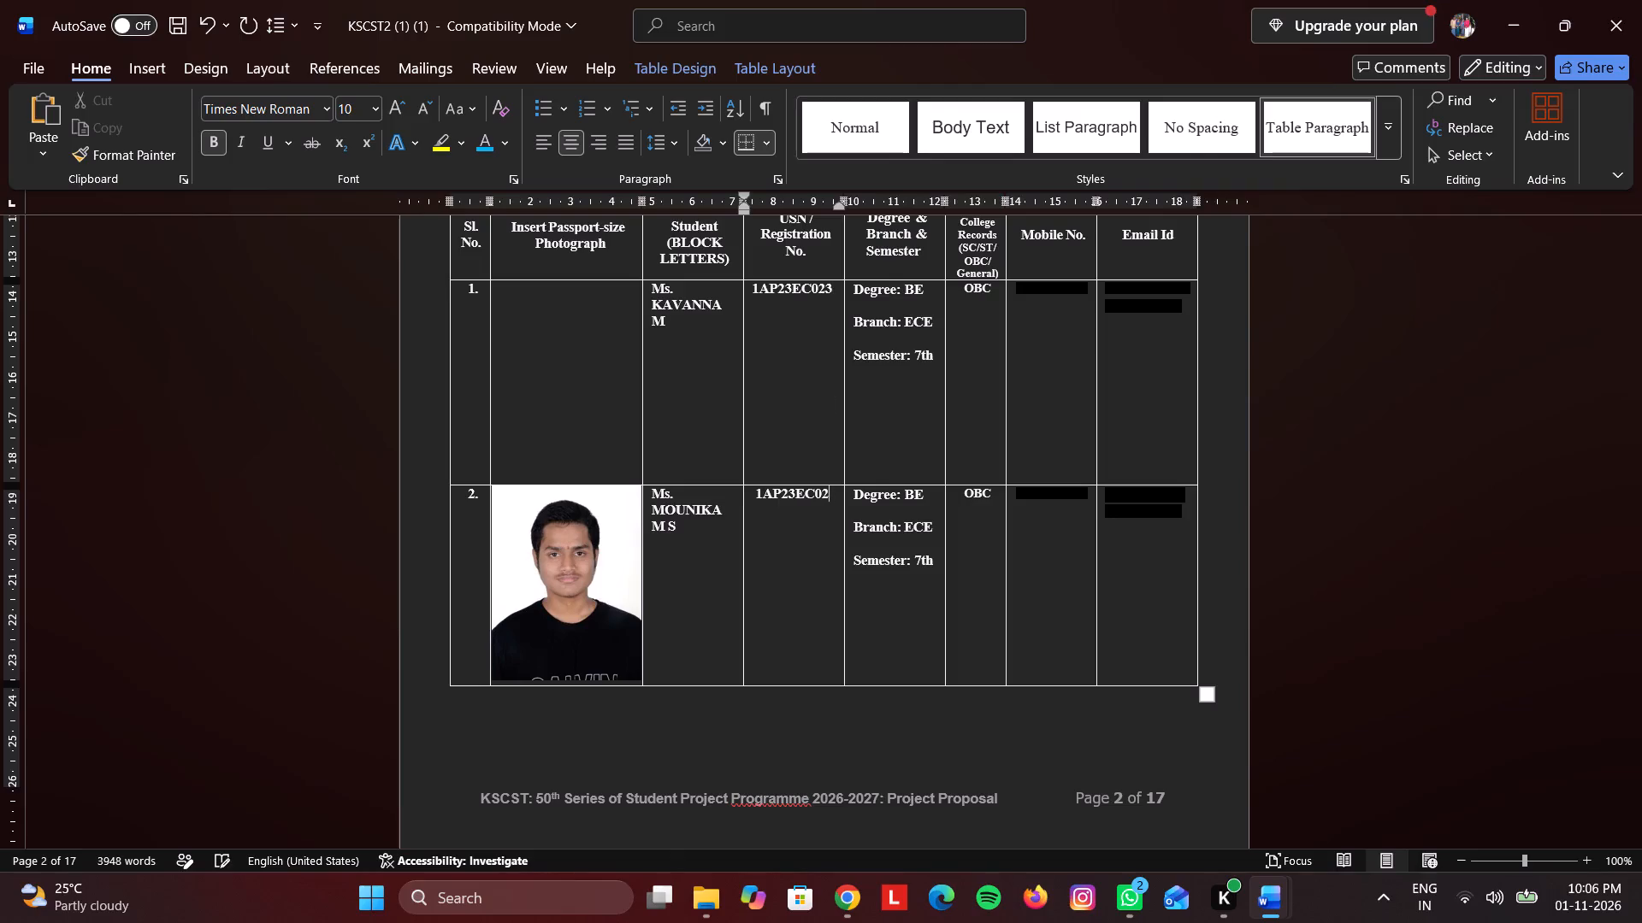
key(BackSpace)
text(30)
Delete the second student's passport-size photograph from the Student Team Details table.
click(582, 529)
key(Delete)
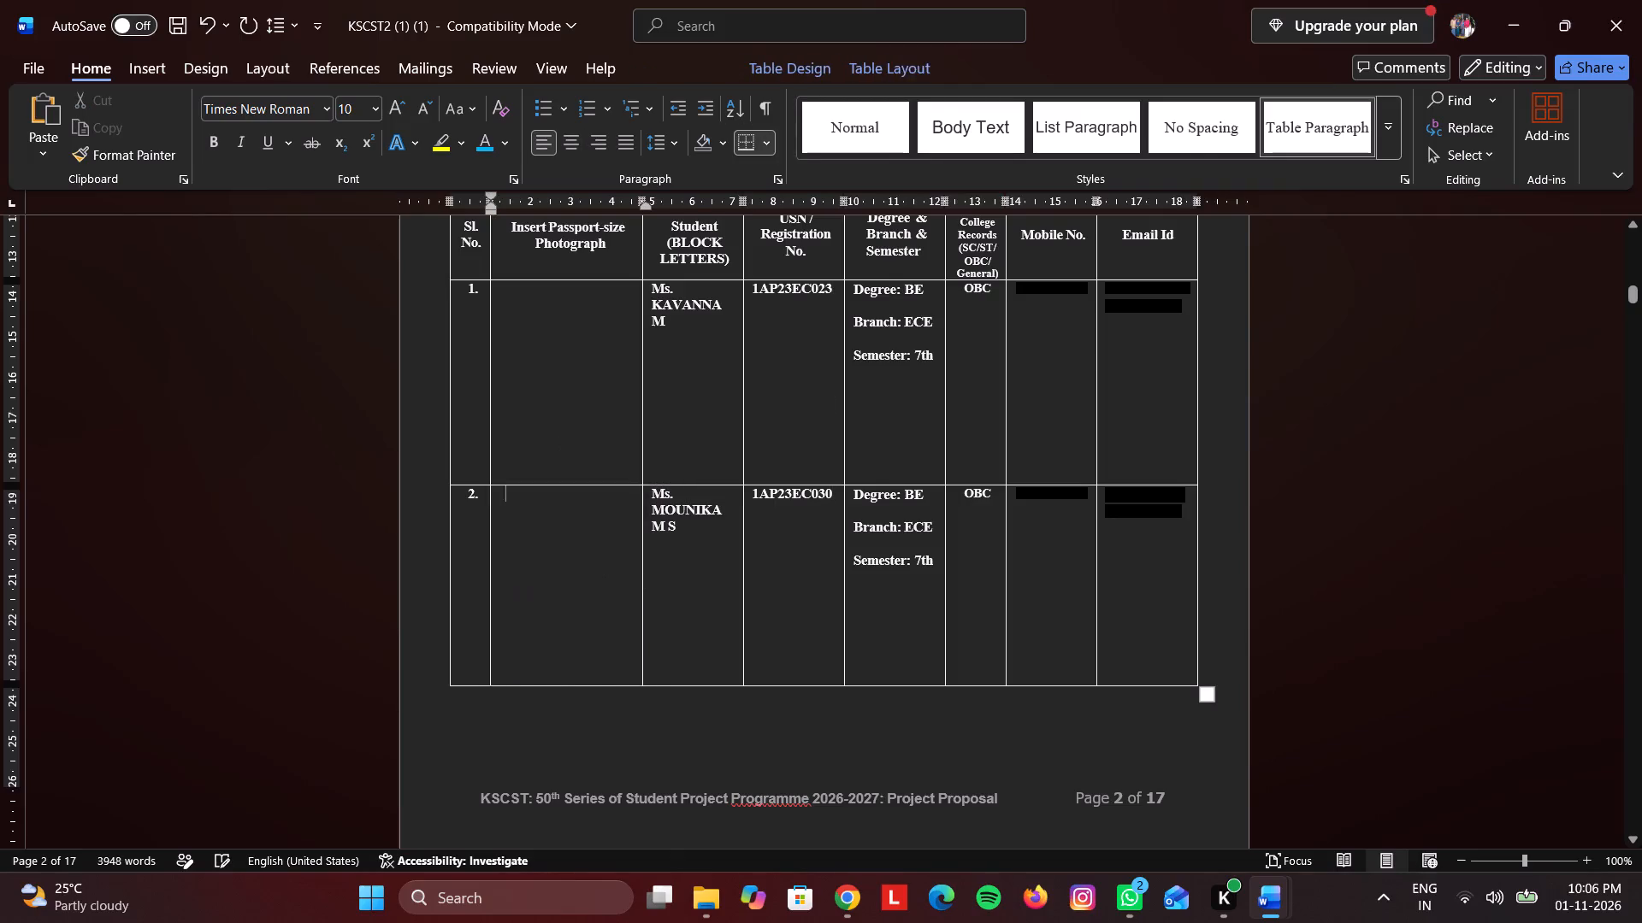
Replace the third student's name with the new team member's name in block letters, titled "Ms.".
scroll(585, 543, down, 5)
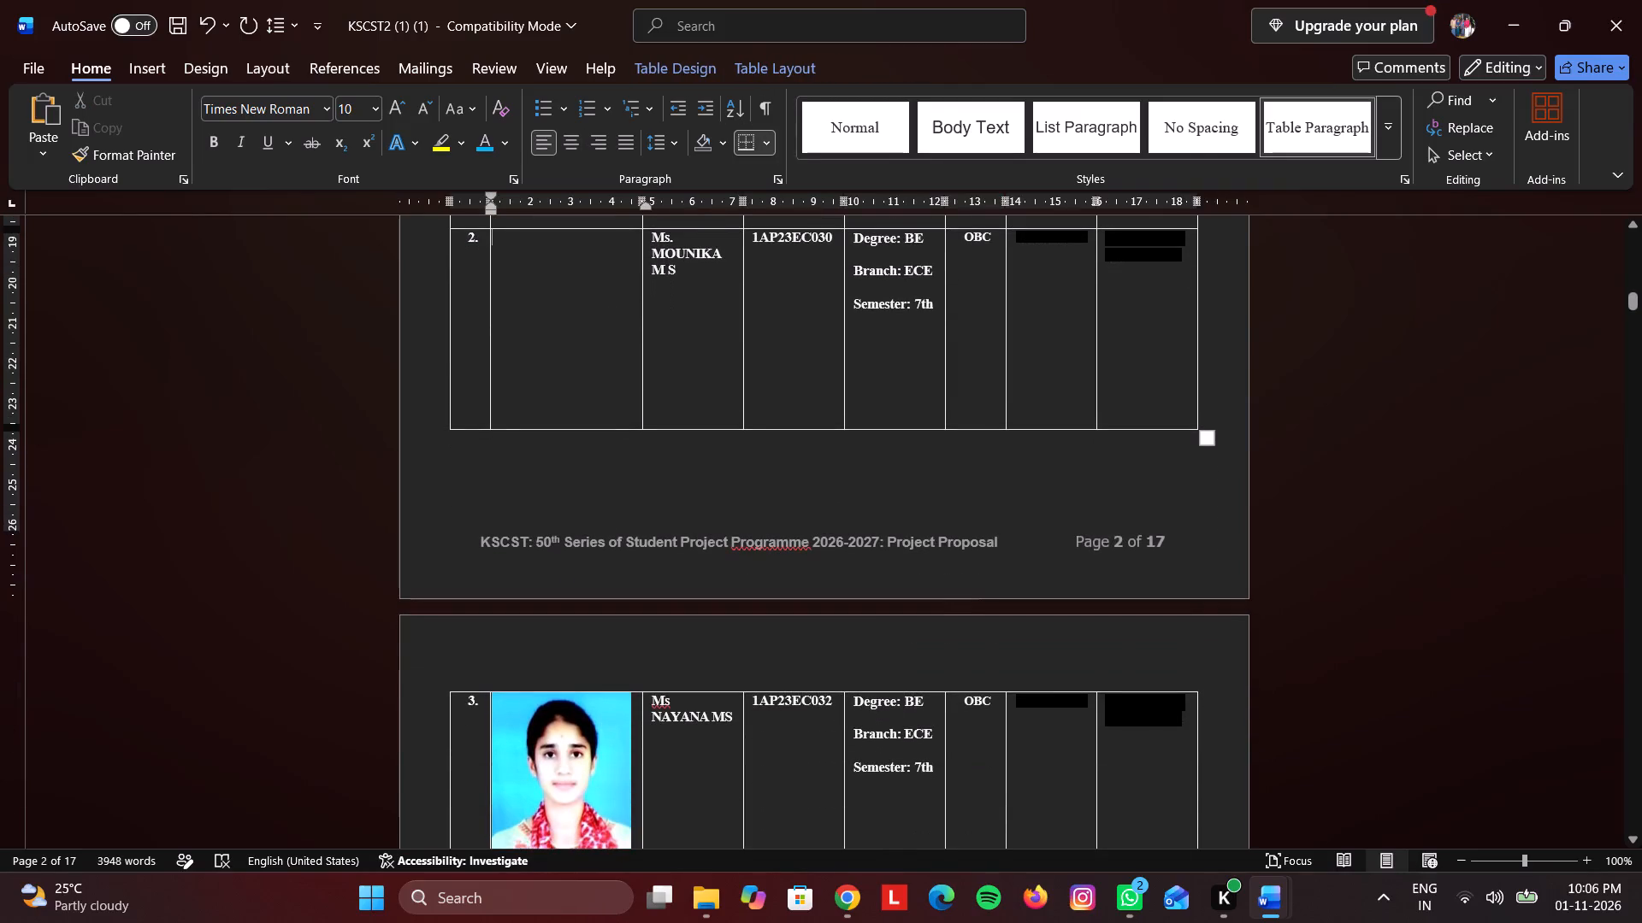
scroll(581, 785, down, 3)
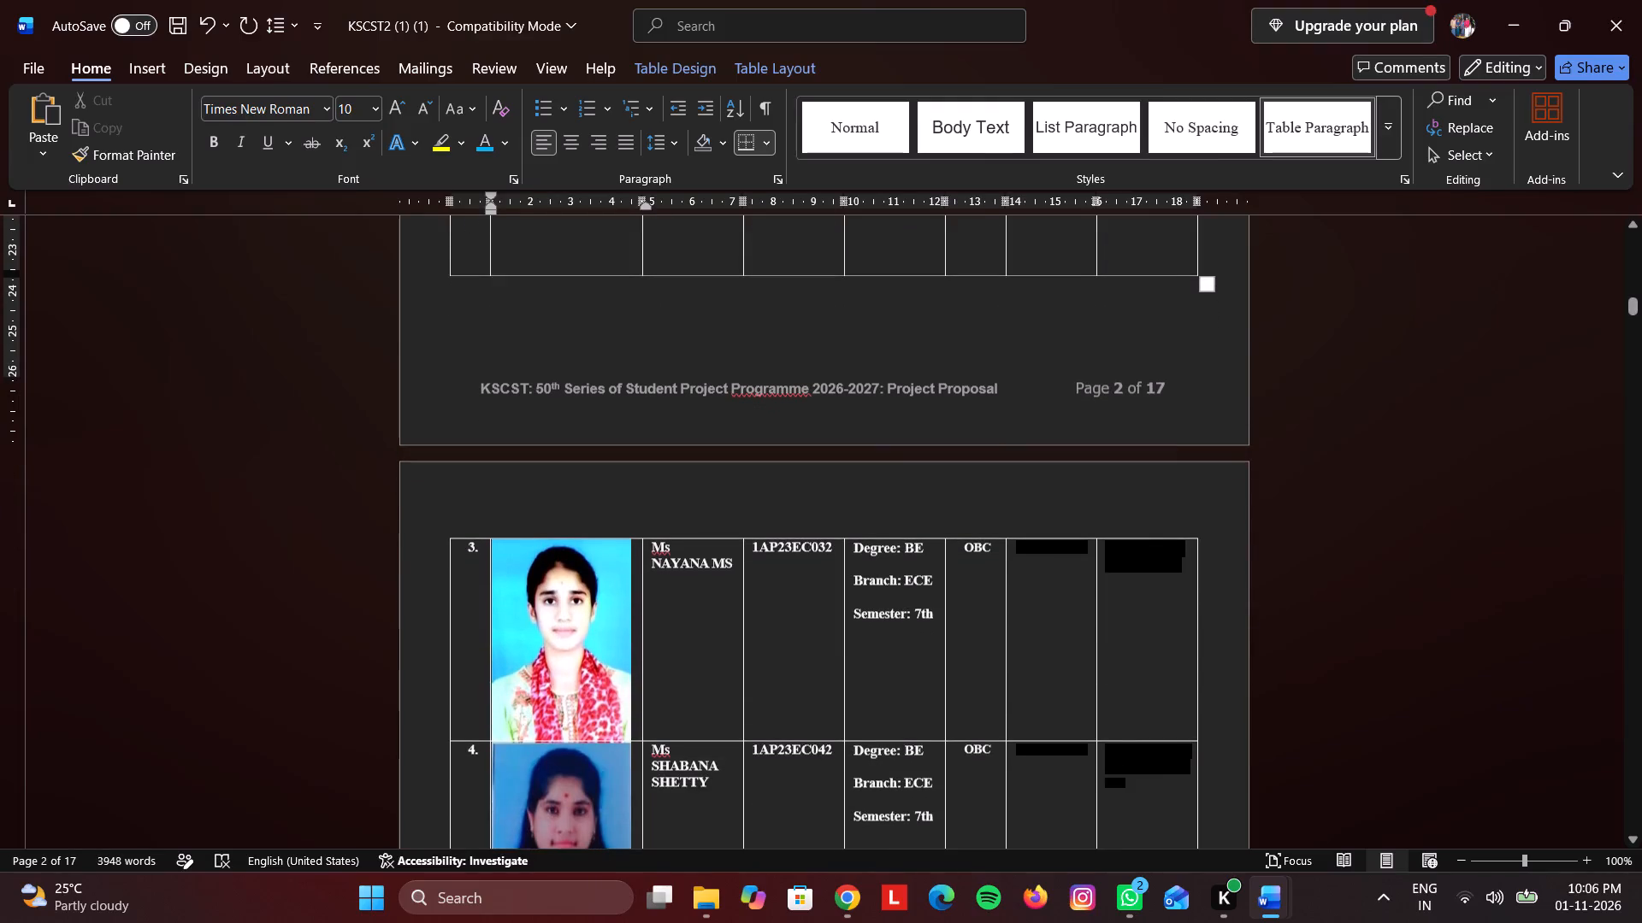
click(676, 541)
click(679, 556)
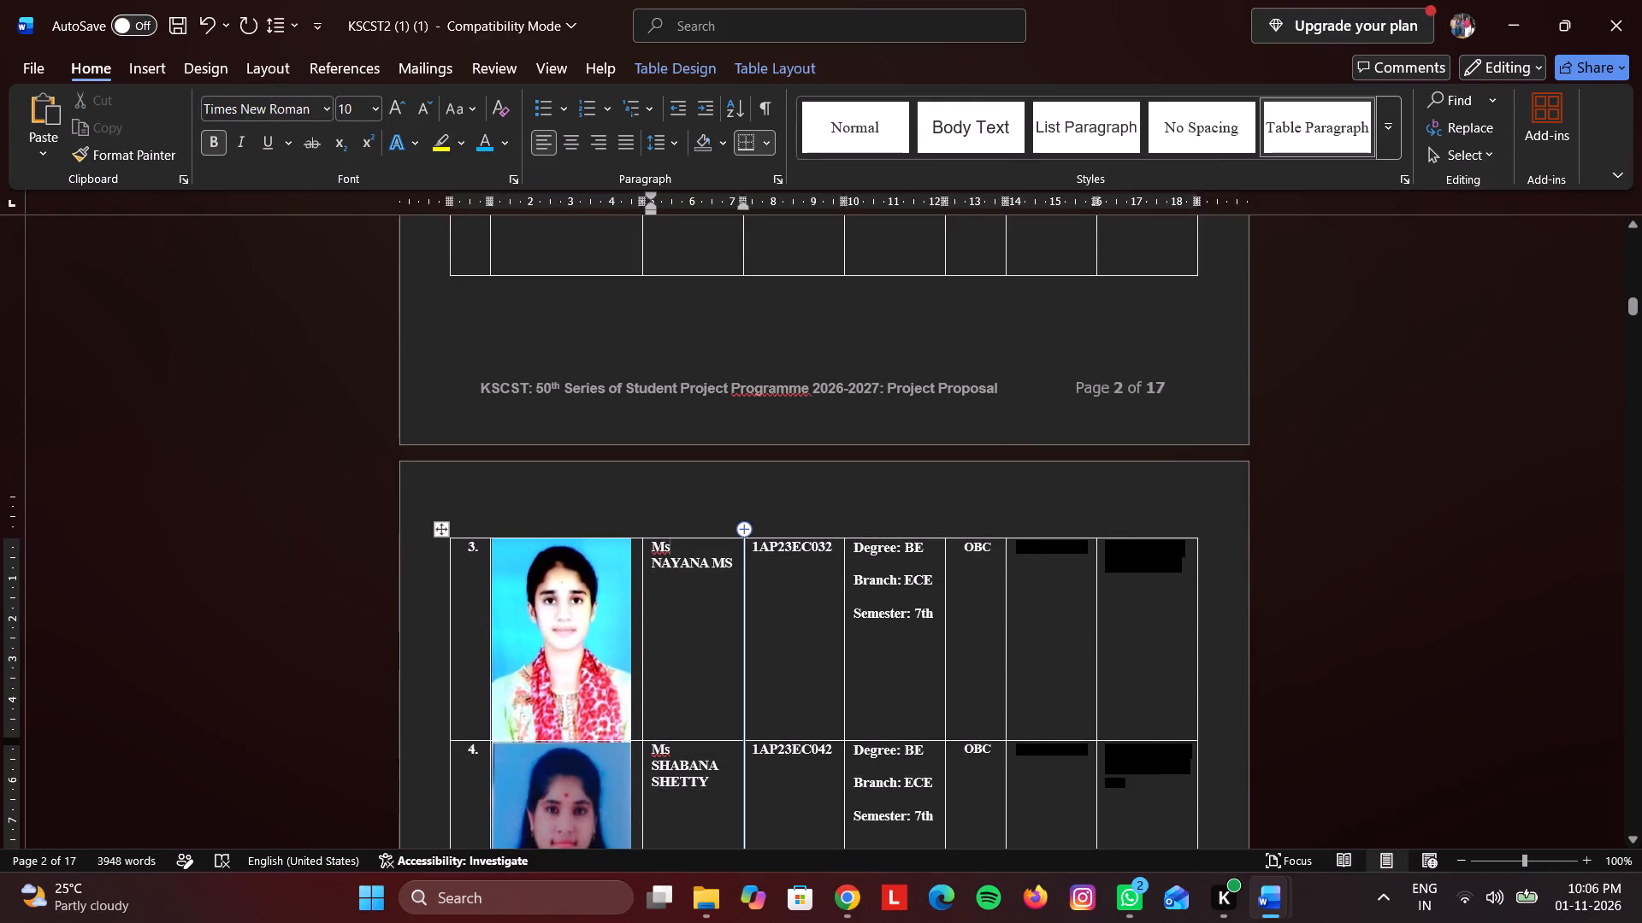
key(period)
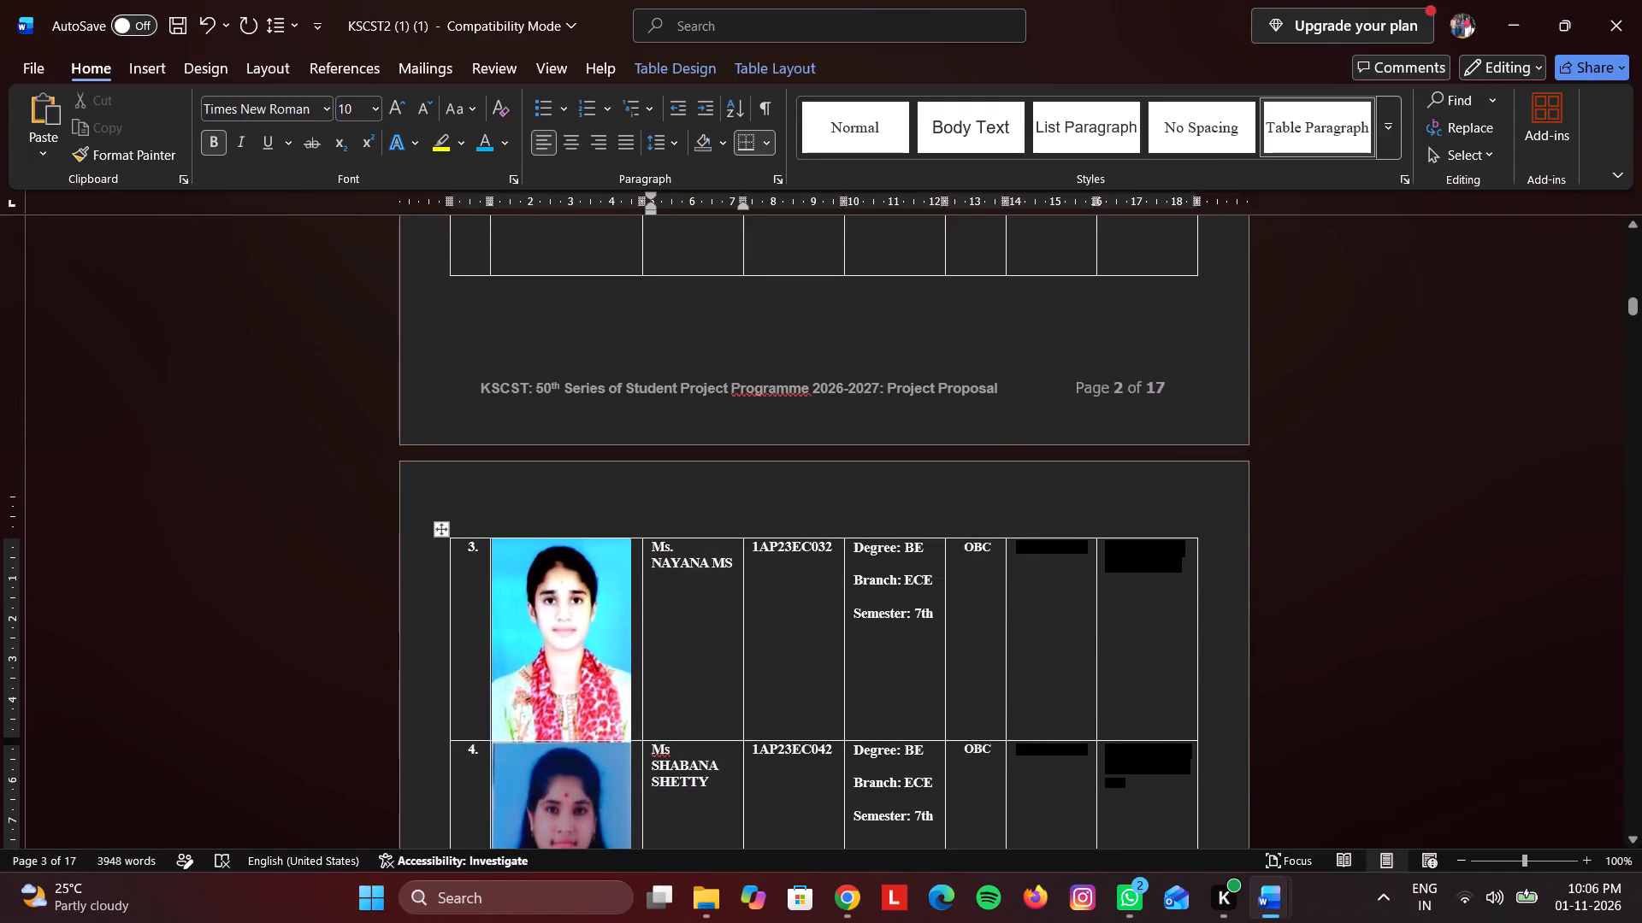
click(733, 566)
key(BackSpace)
key(BackSpace)
key(BackSpace)
key(BackSpace)
key(BackSpace)
key(BackSpace)
key(BackSpace)
key(BackSpace)
key(BackSpace)
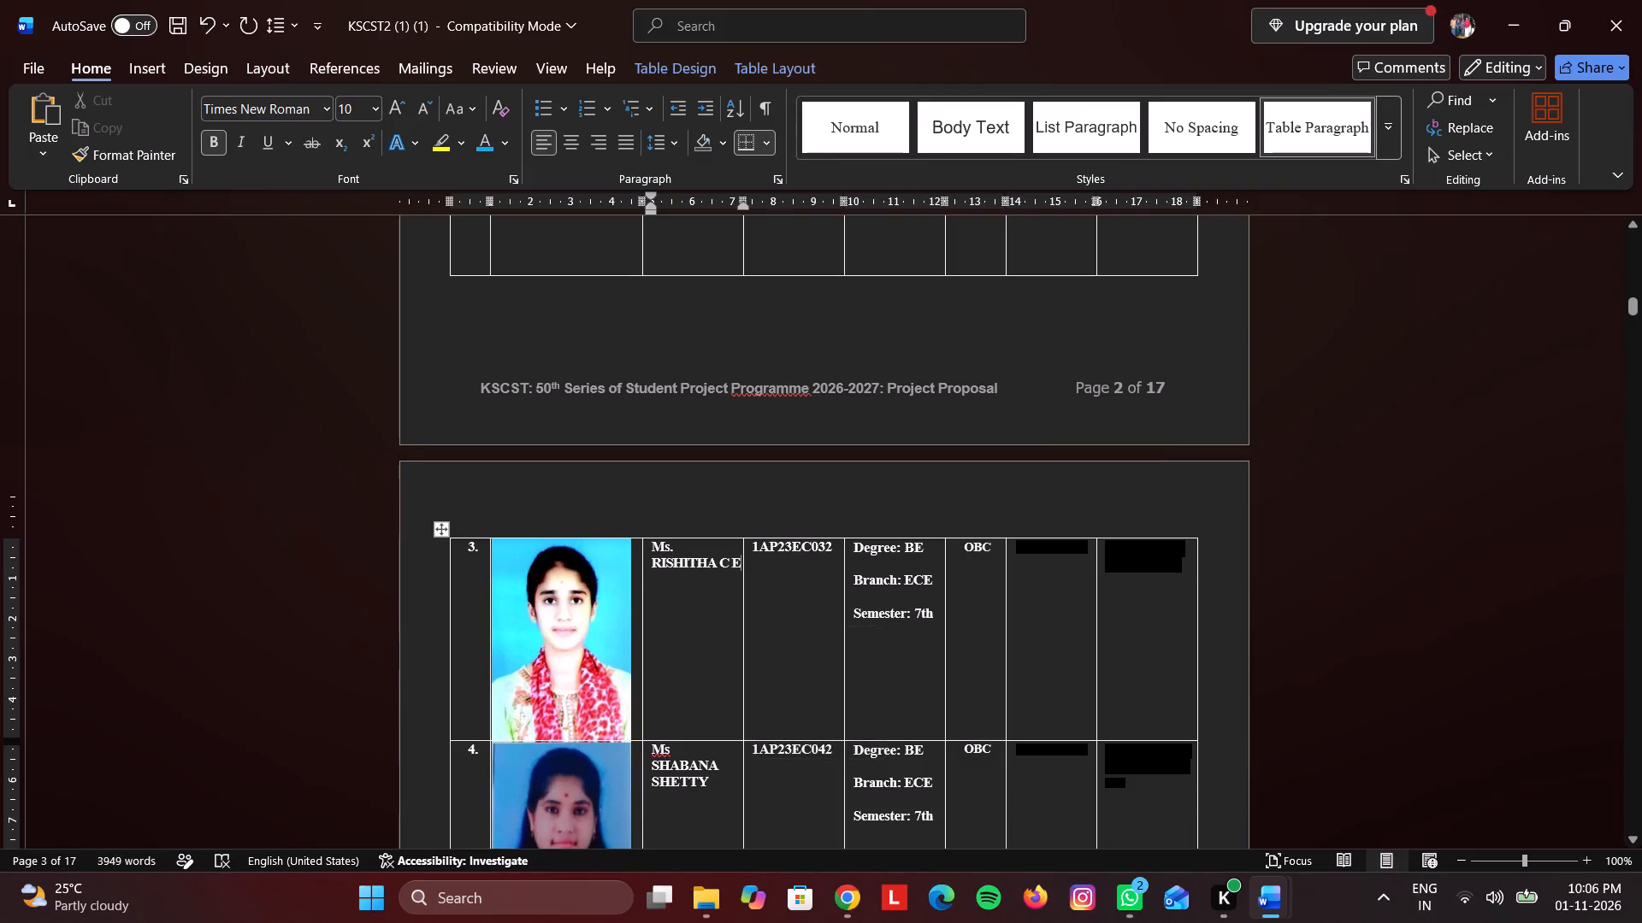
Replace the fourth student's name with the new team member's name in block letters, titled "Mr.".
scroll(706, 725, down, 2)
click(718, 685)
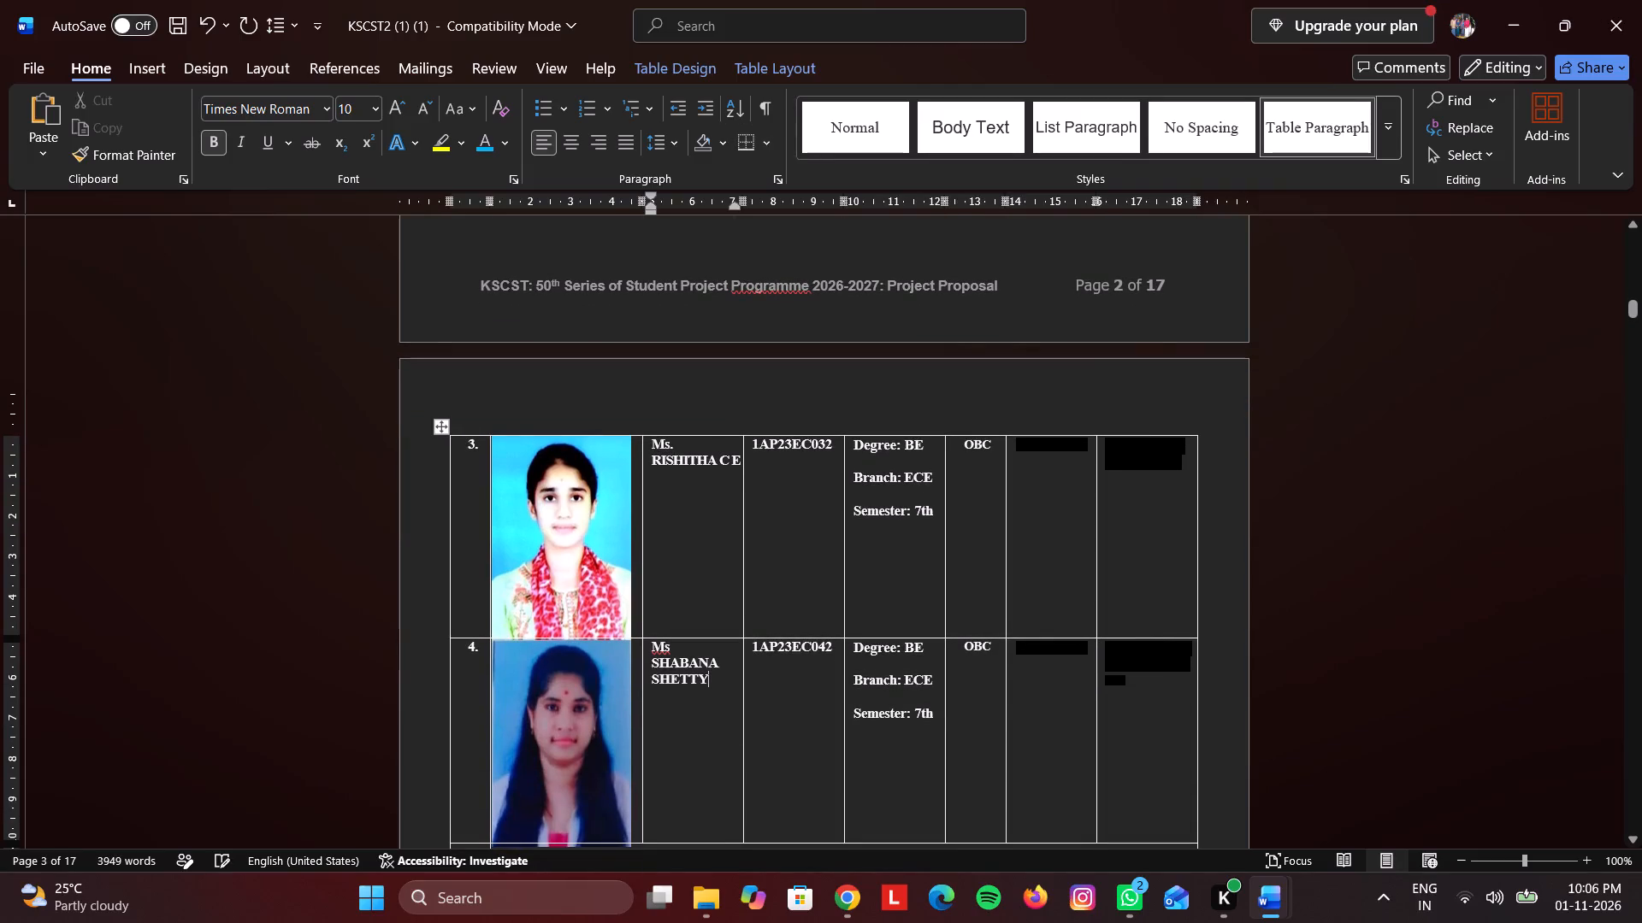
key(BackSpace)
key(BackSpace)
key(BackSpace)
key(BackSpace)
key(BackSpace)
key(BackSpace)
key(BackSpace)
key(BackSpace)
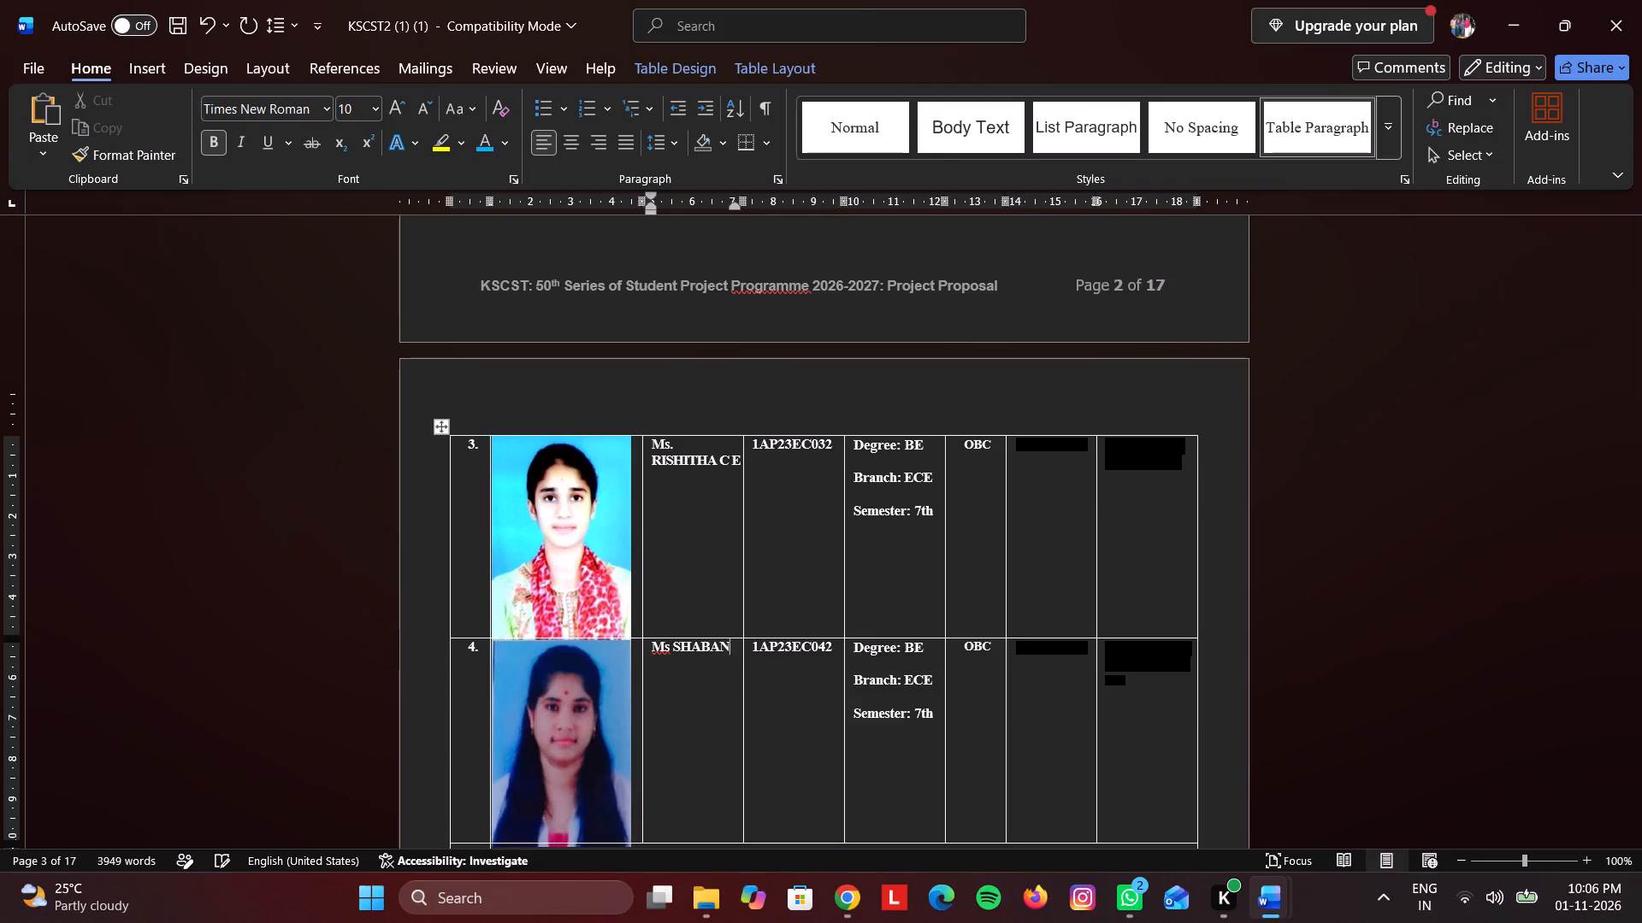
key(BackSpace)
key(BackSpace)
key(BackSpace)
key(BackSpace)
key(BackSpace)
key(BackSpace)
key(BackSpace)
key(BackSpace)
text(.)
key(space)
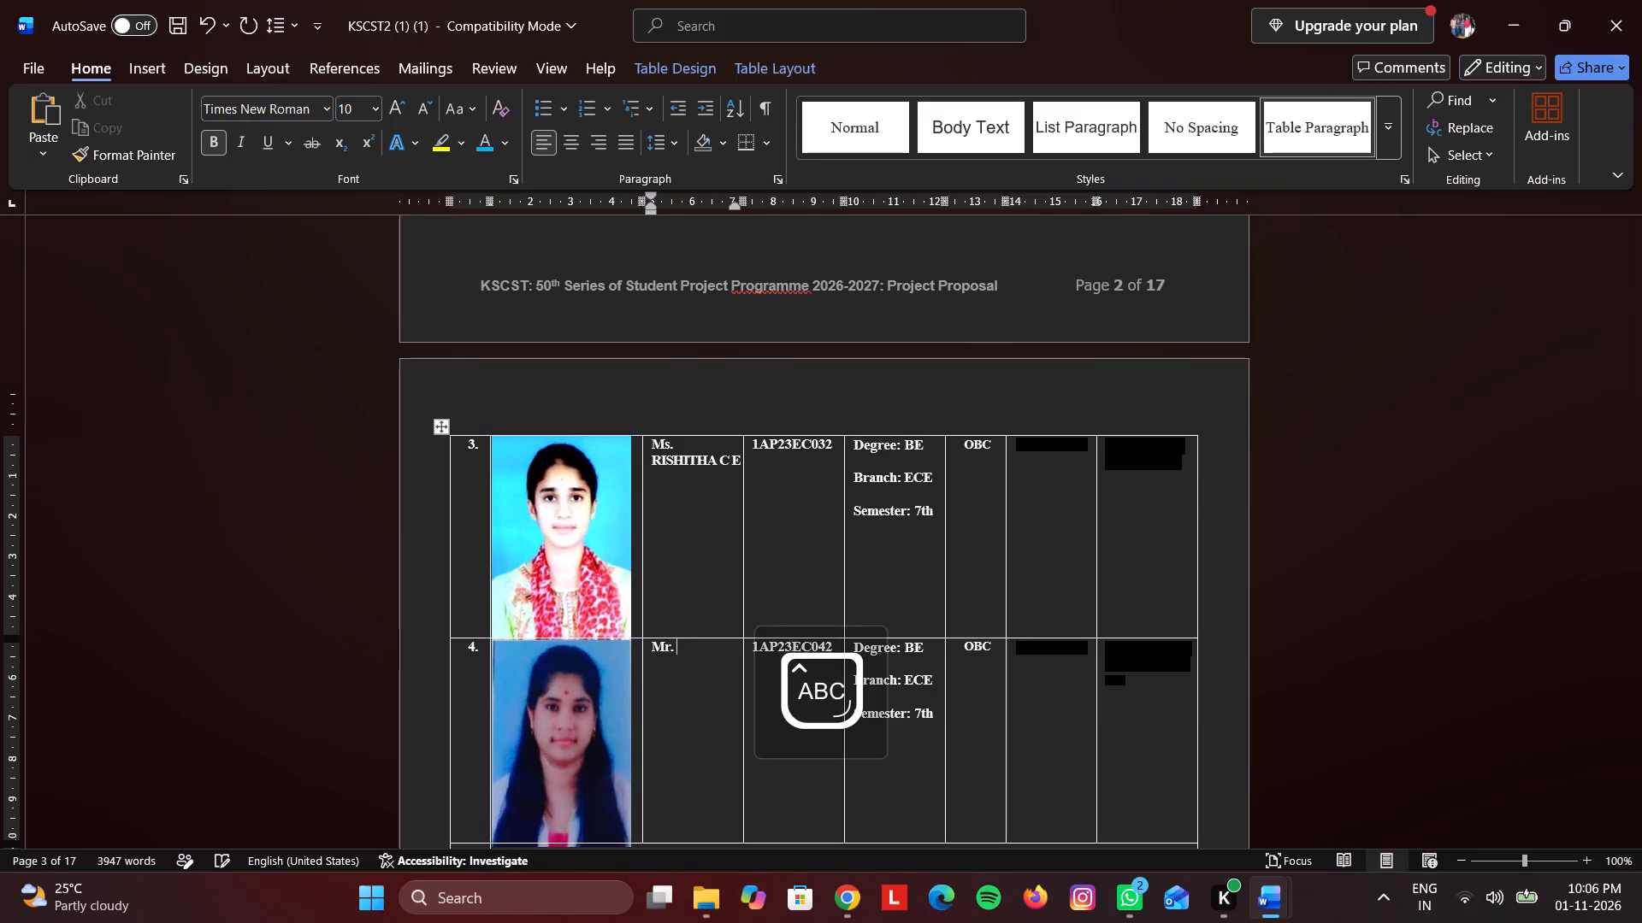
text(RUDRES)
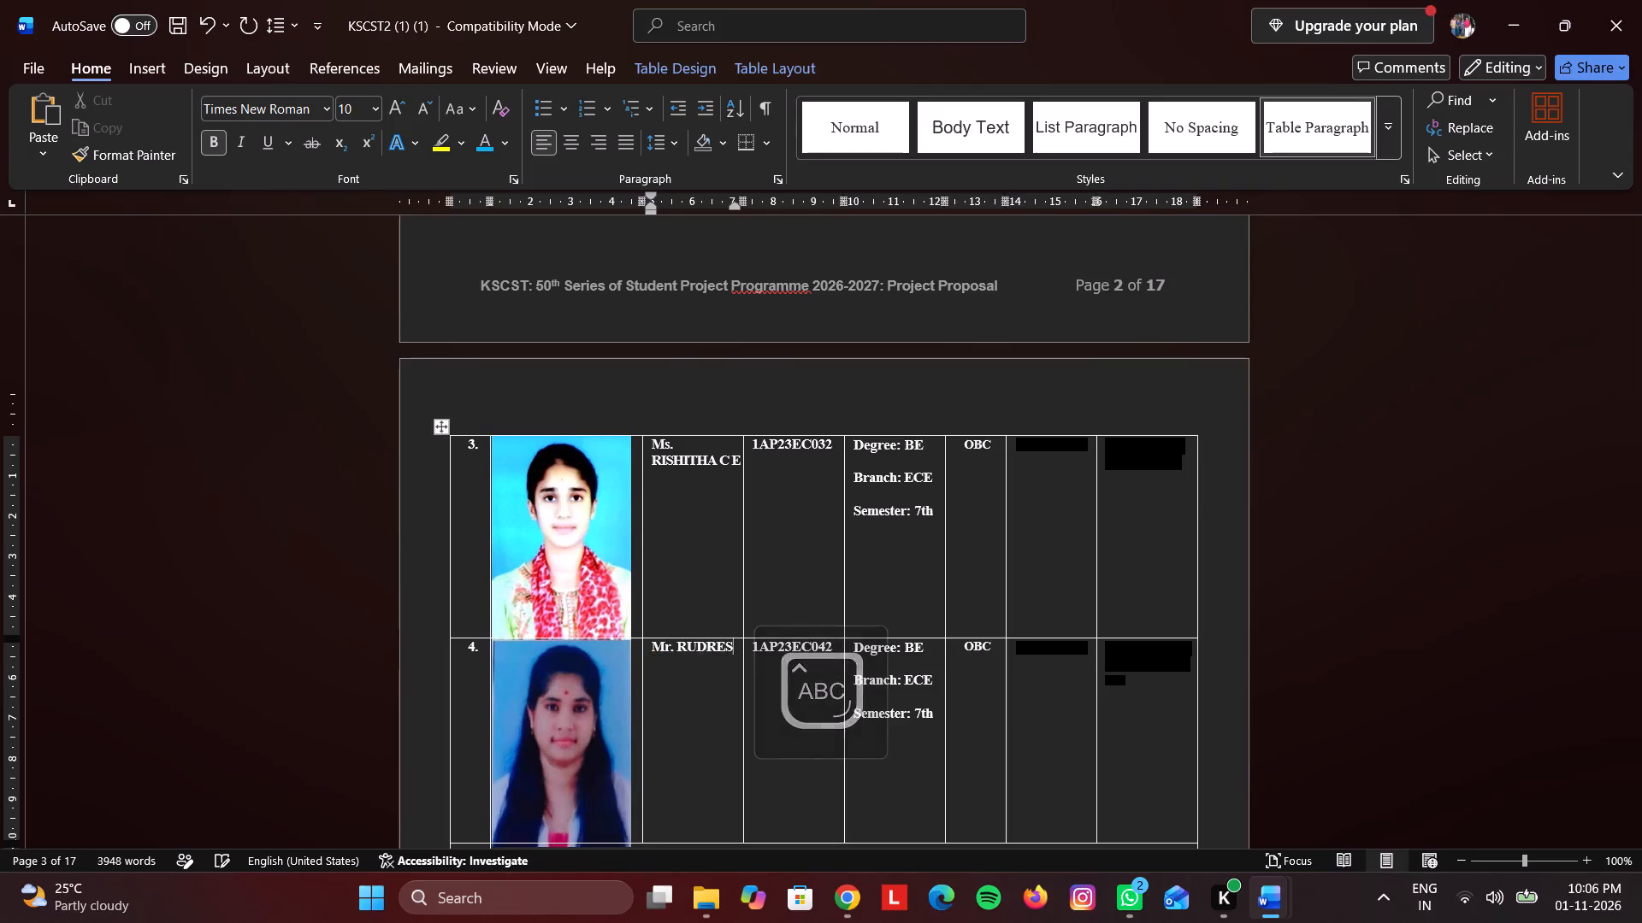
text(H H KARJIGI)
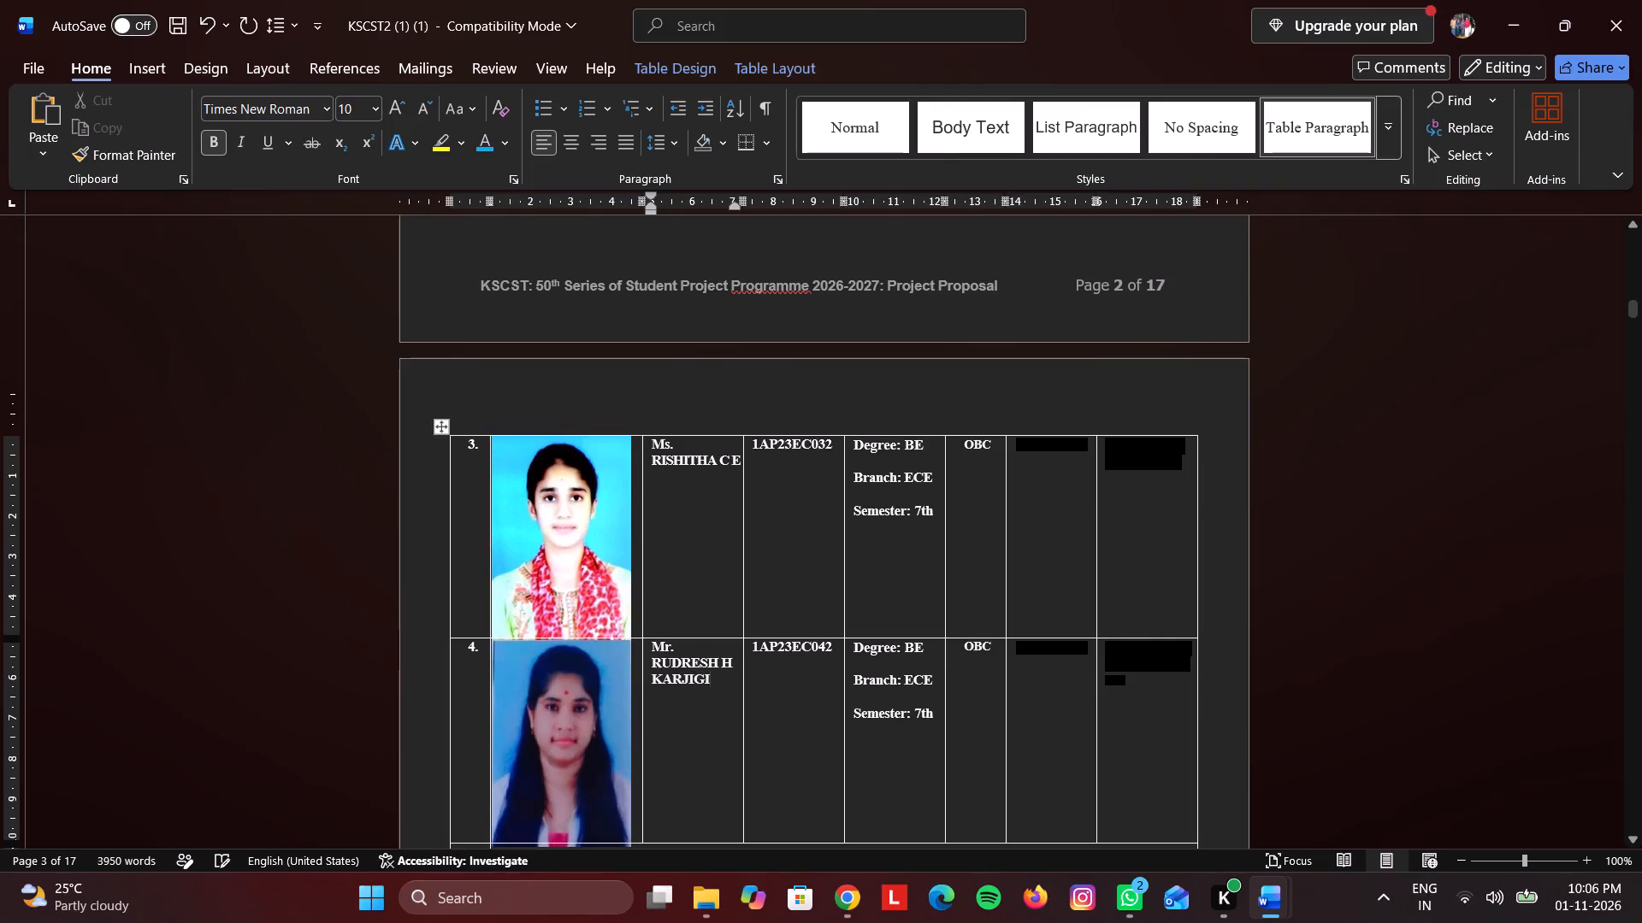
Update the last digit of the USN / Registration No. entries for the fourth and third students.
click(830, 652)
key(BackSpace)
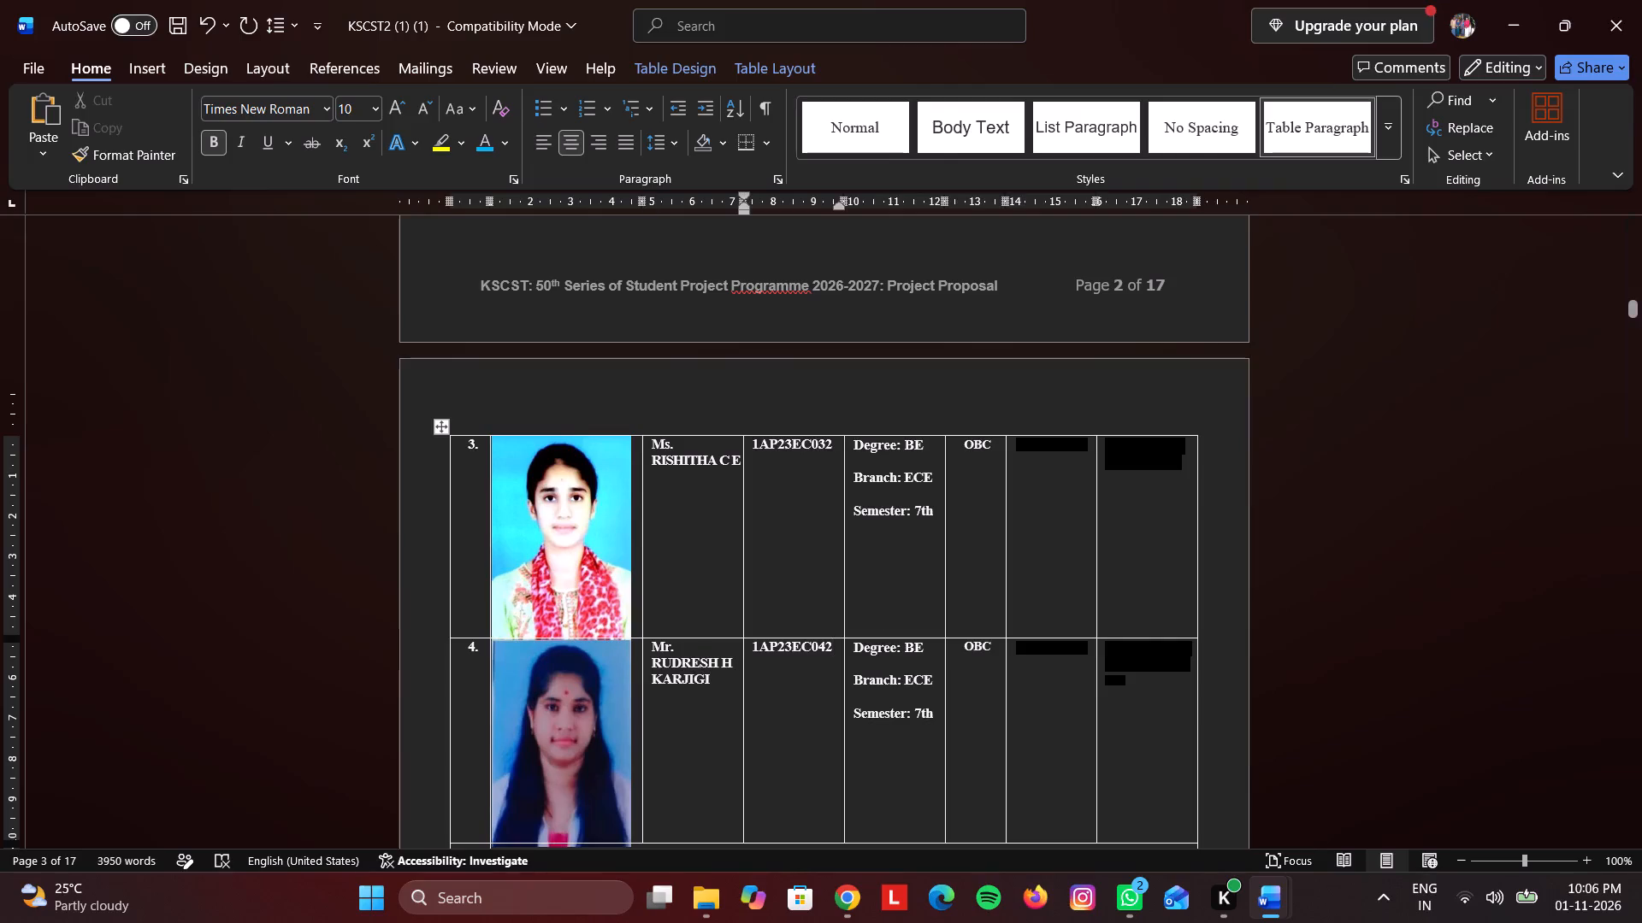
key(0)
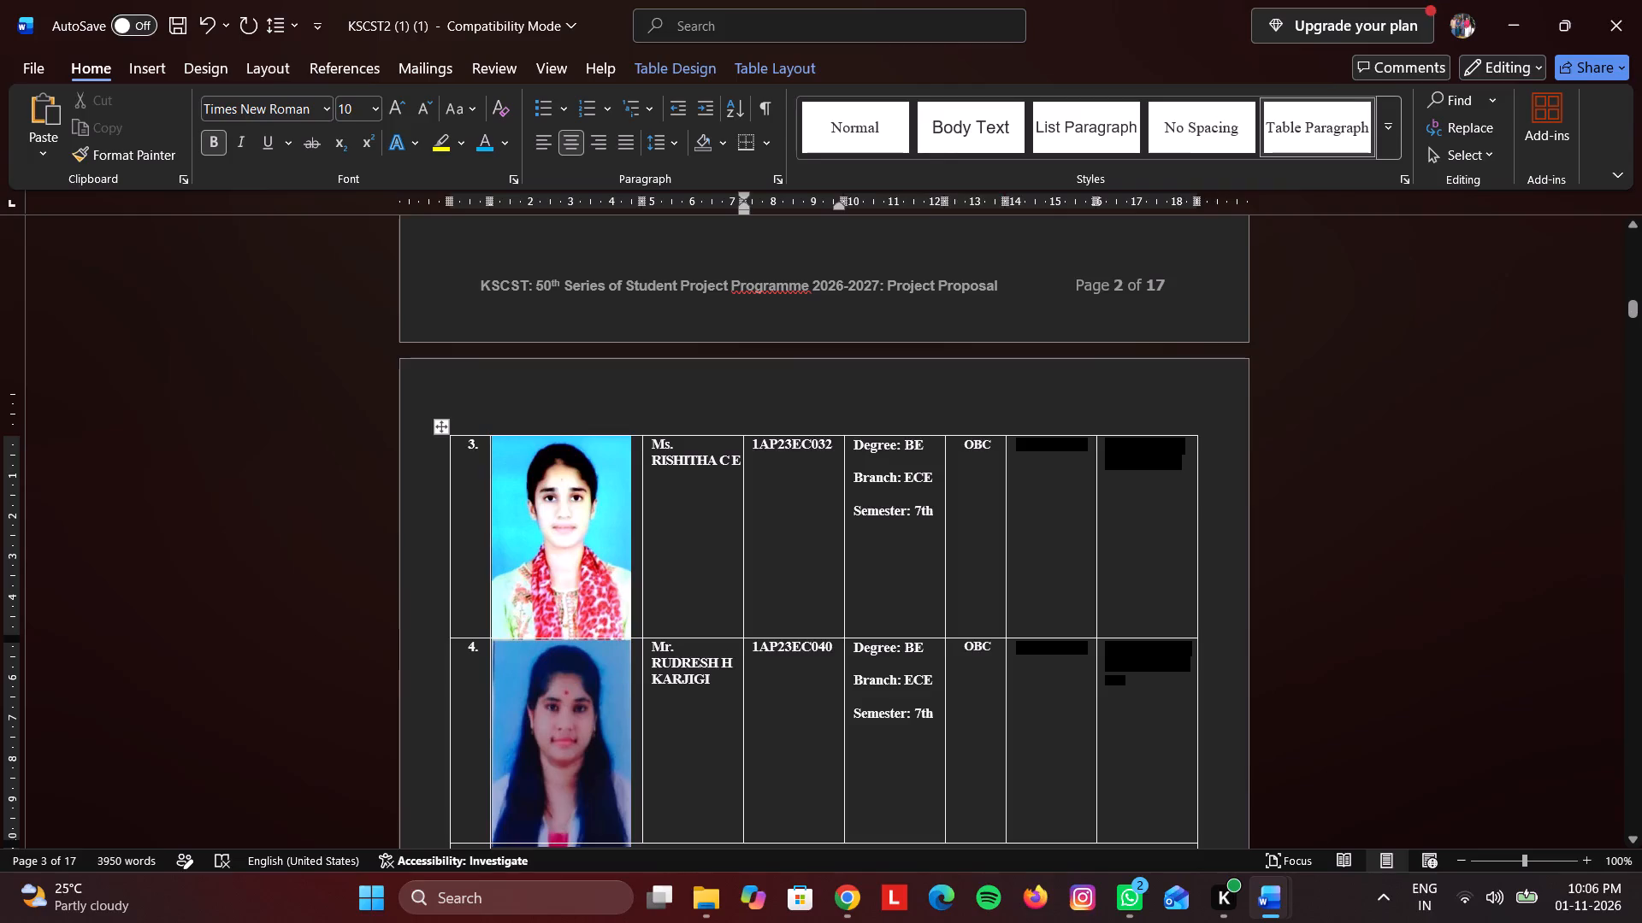
click(828, 448)
key(Right)
key(BackSpace)
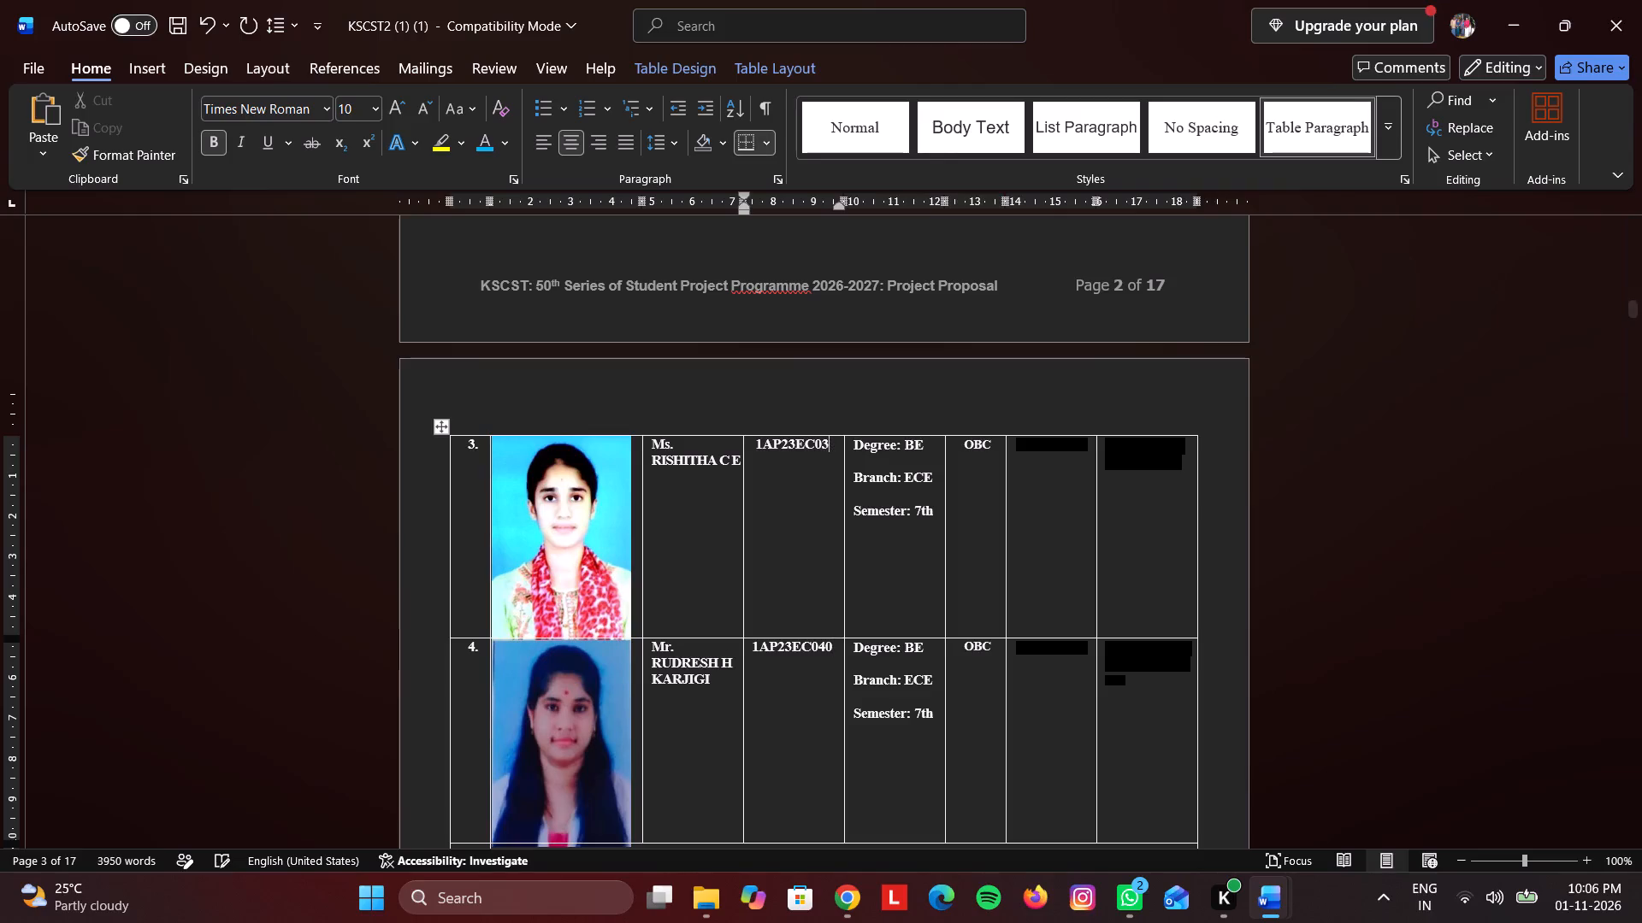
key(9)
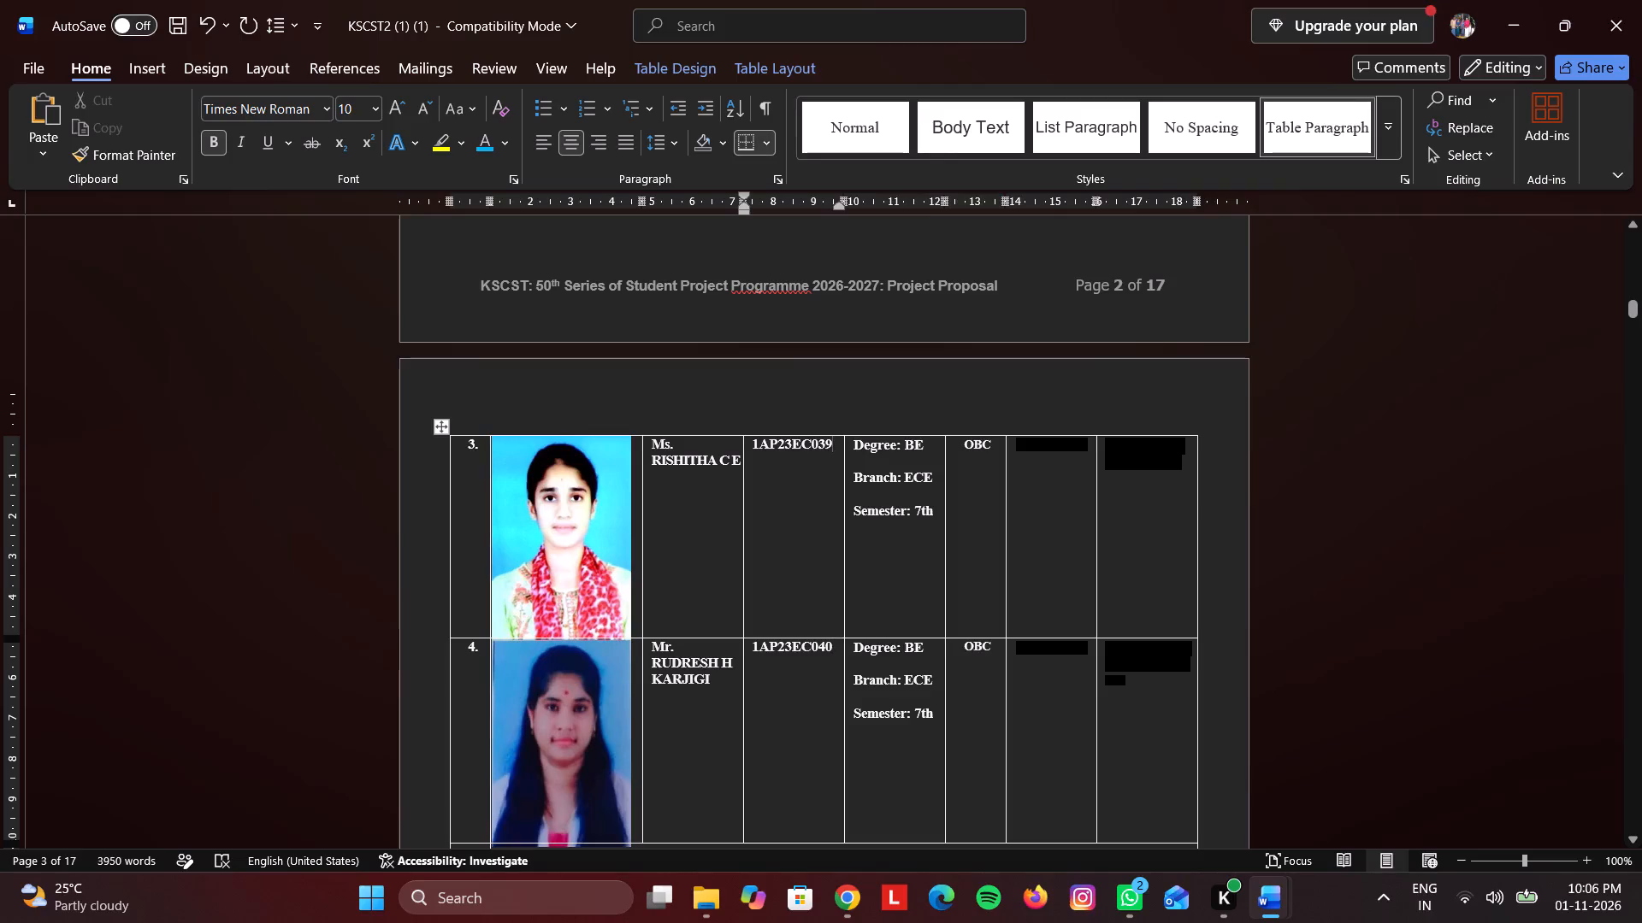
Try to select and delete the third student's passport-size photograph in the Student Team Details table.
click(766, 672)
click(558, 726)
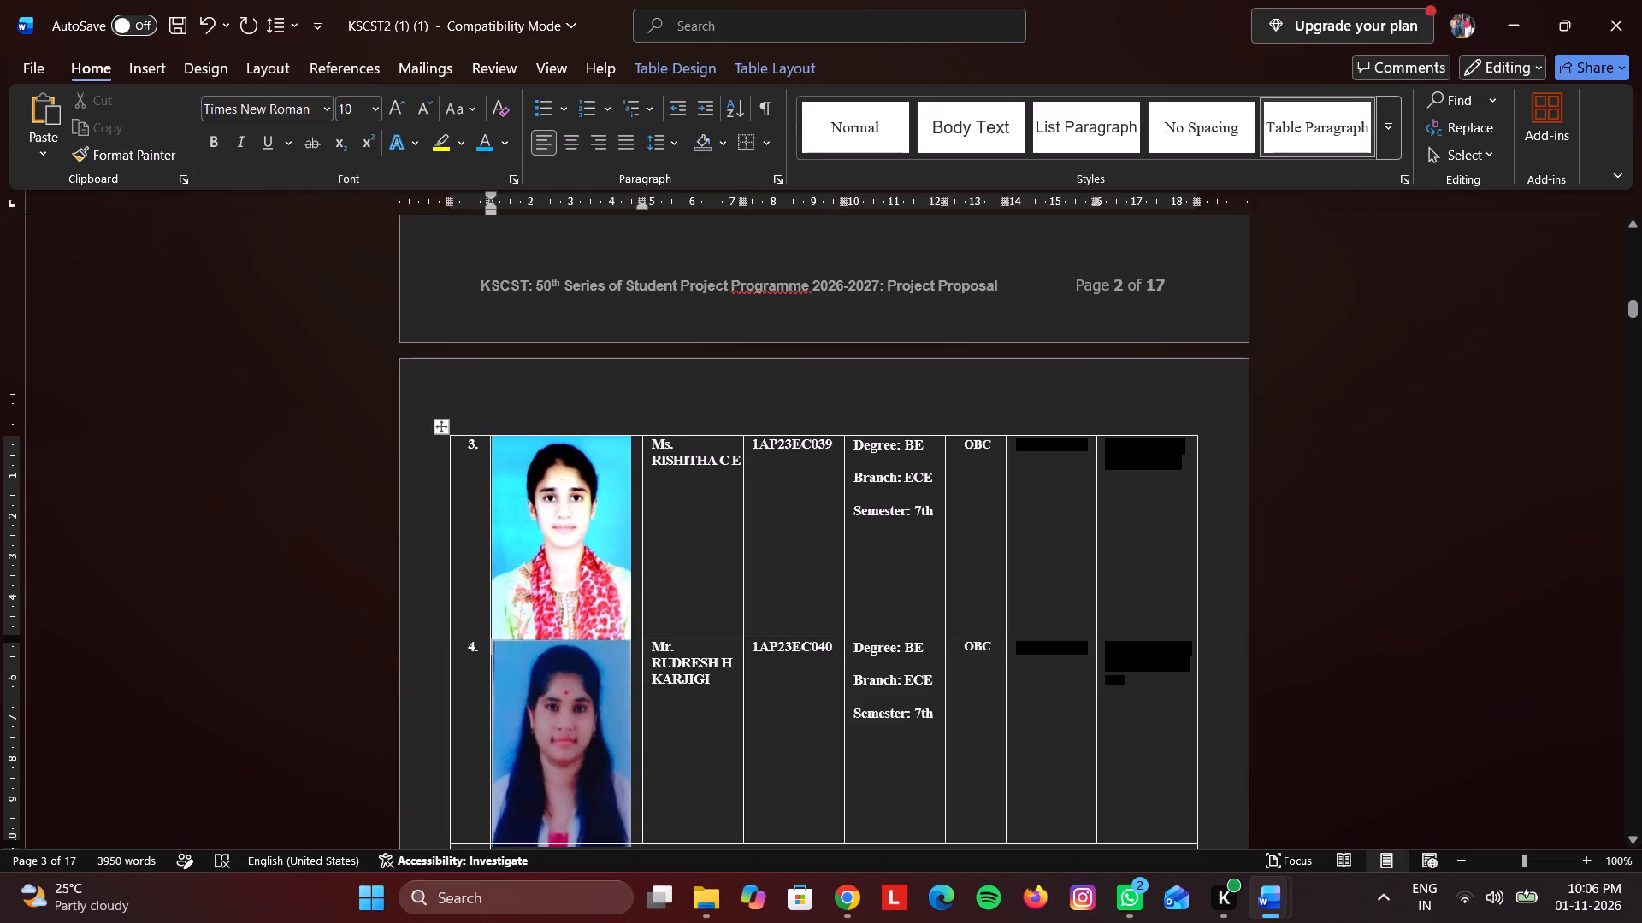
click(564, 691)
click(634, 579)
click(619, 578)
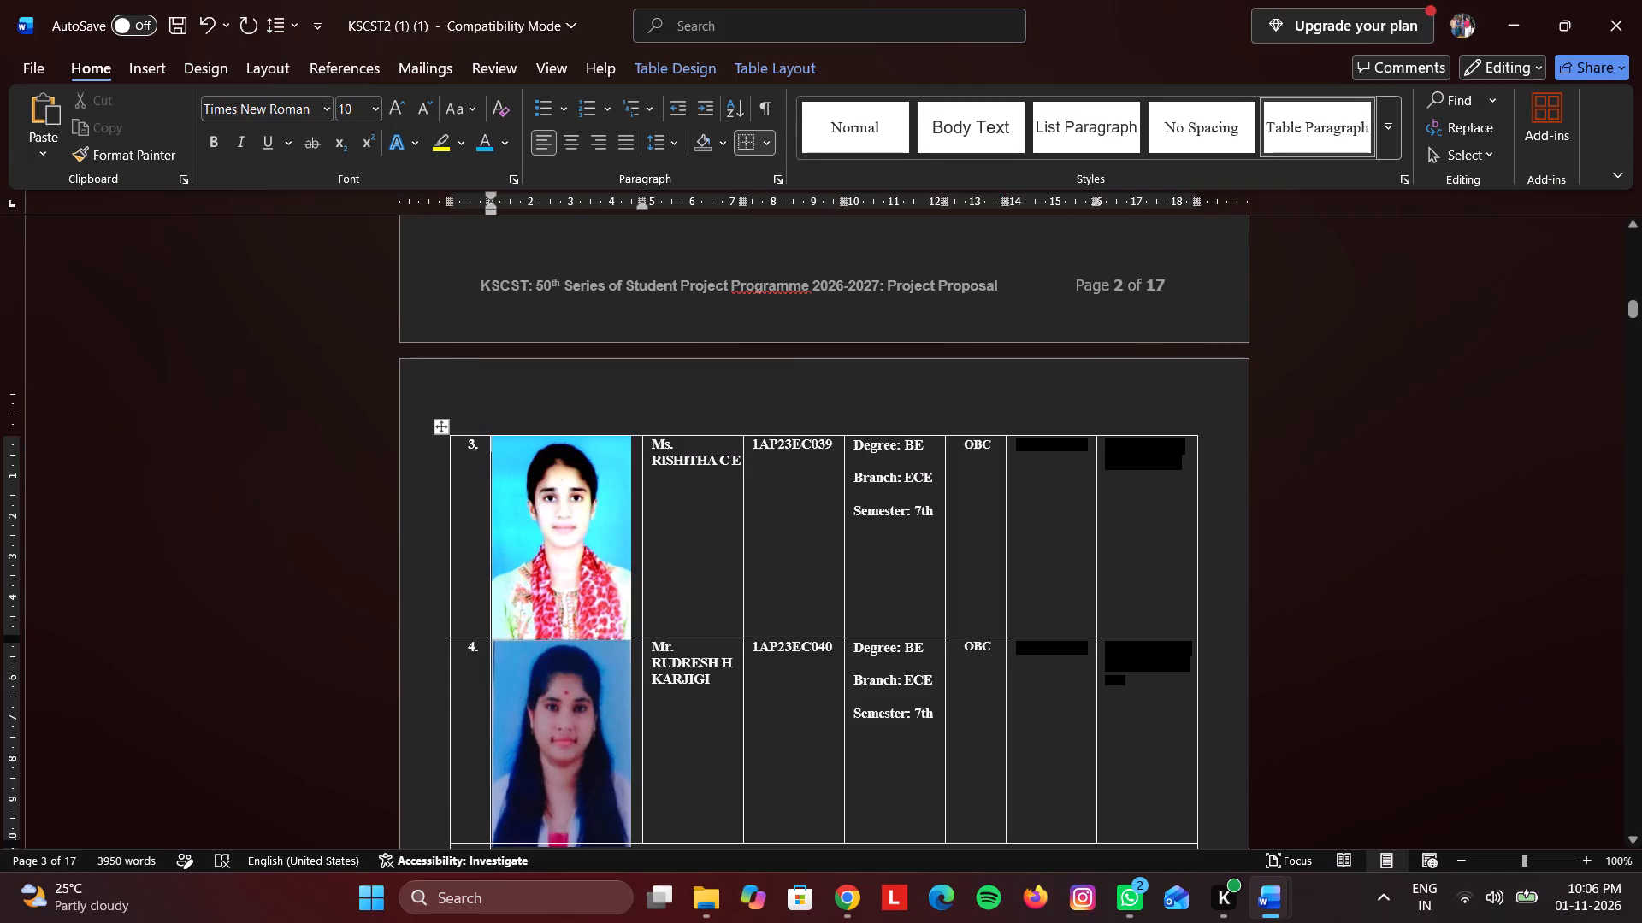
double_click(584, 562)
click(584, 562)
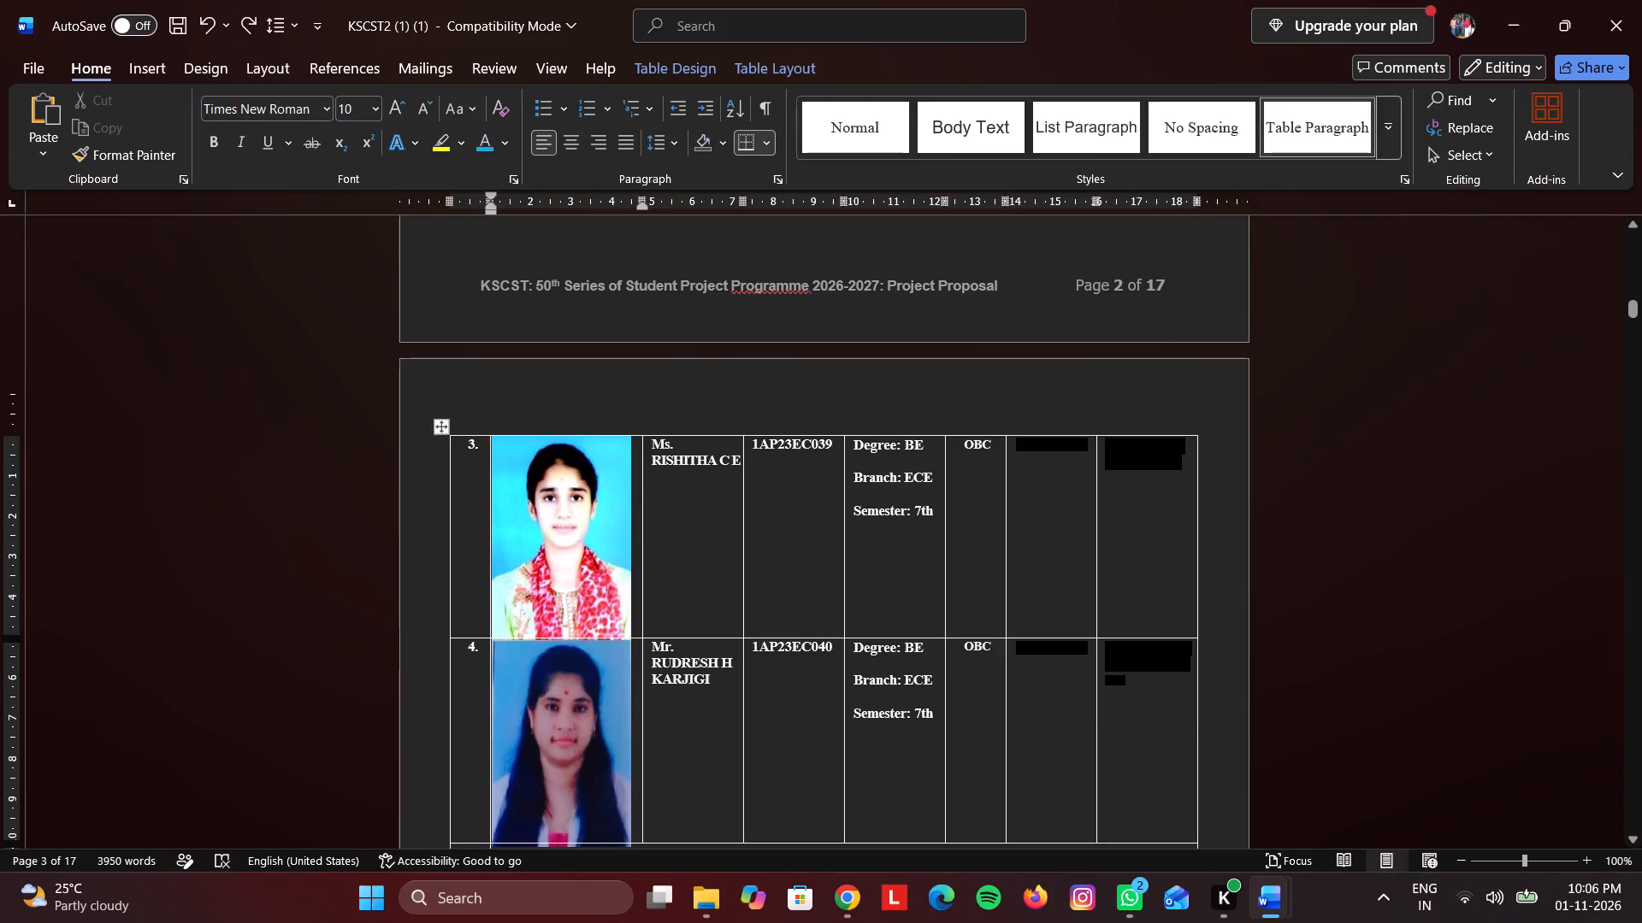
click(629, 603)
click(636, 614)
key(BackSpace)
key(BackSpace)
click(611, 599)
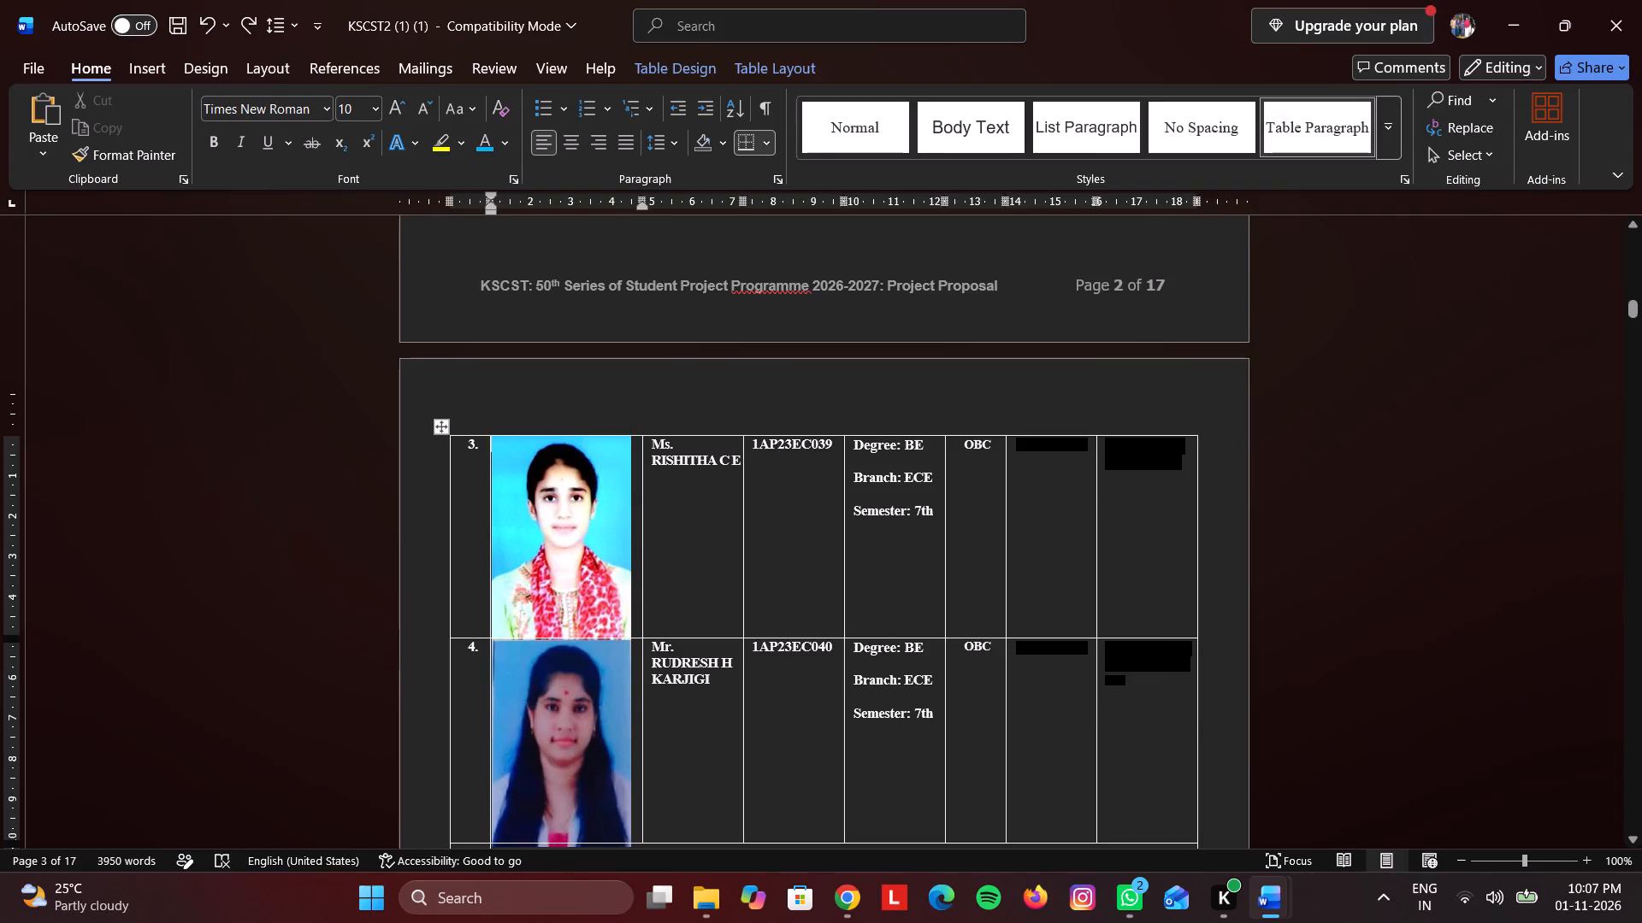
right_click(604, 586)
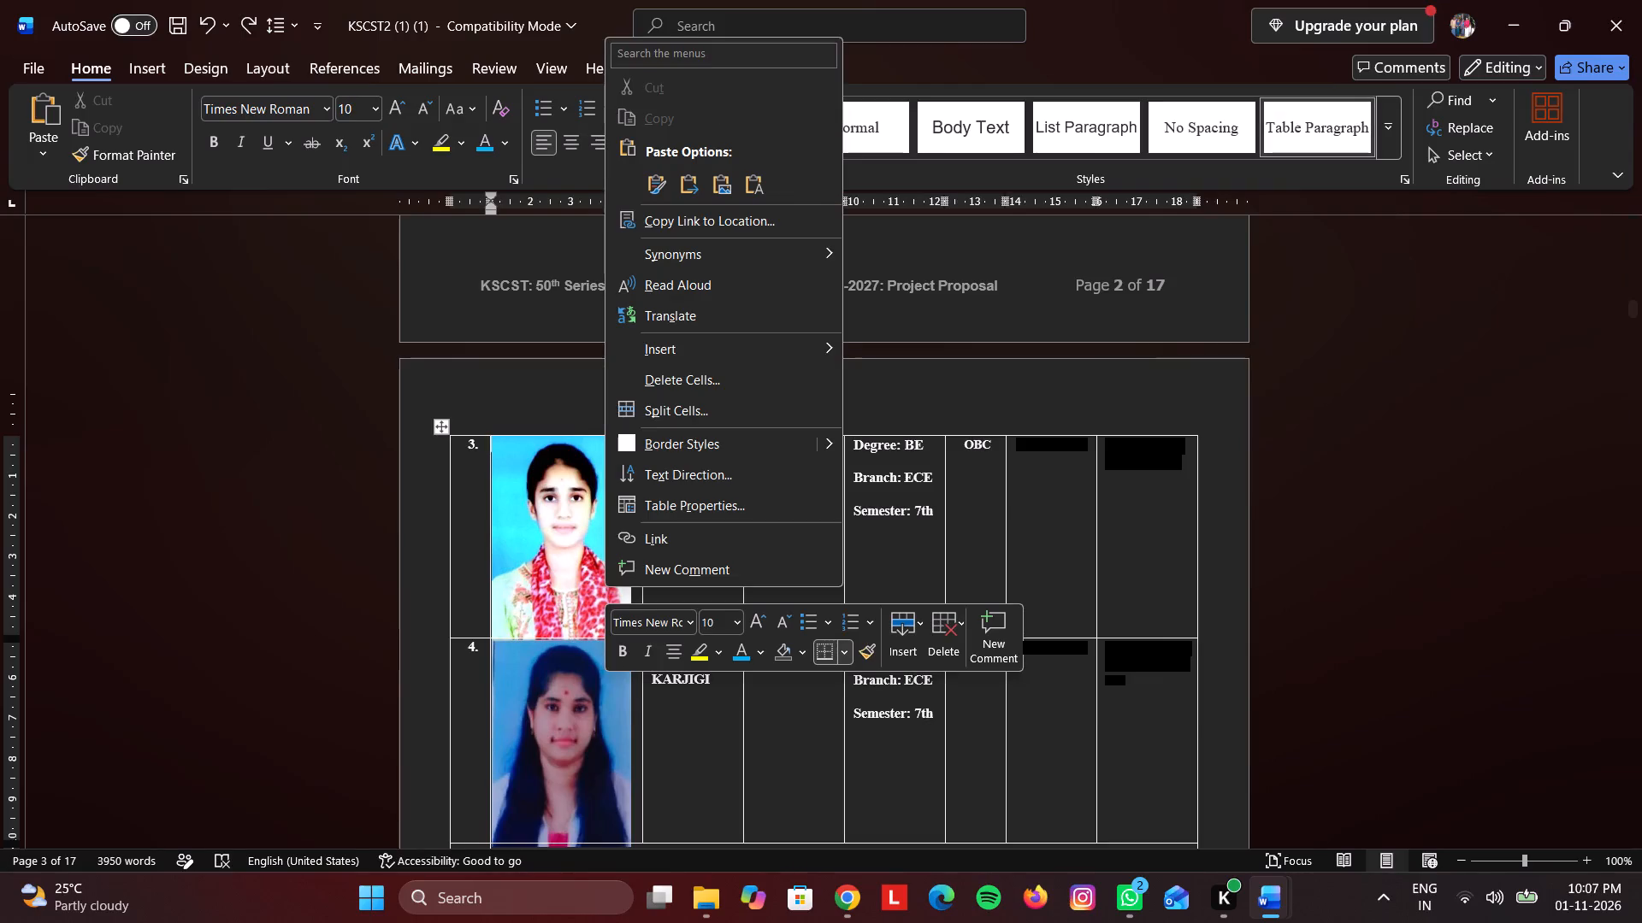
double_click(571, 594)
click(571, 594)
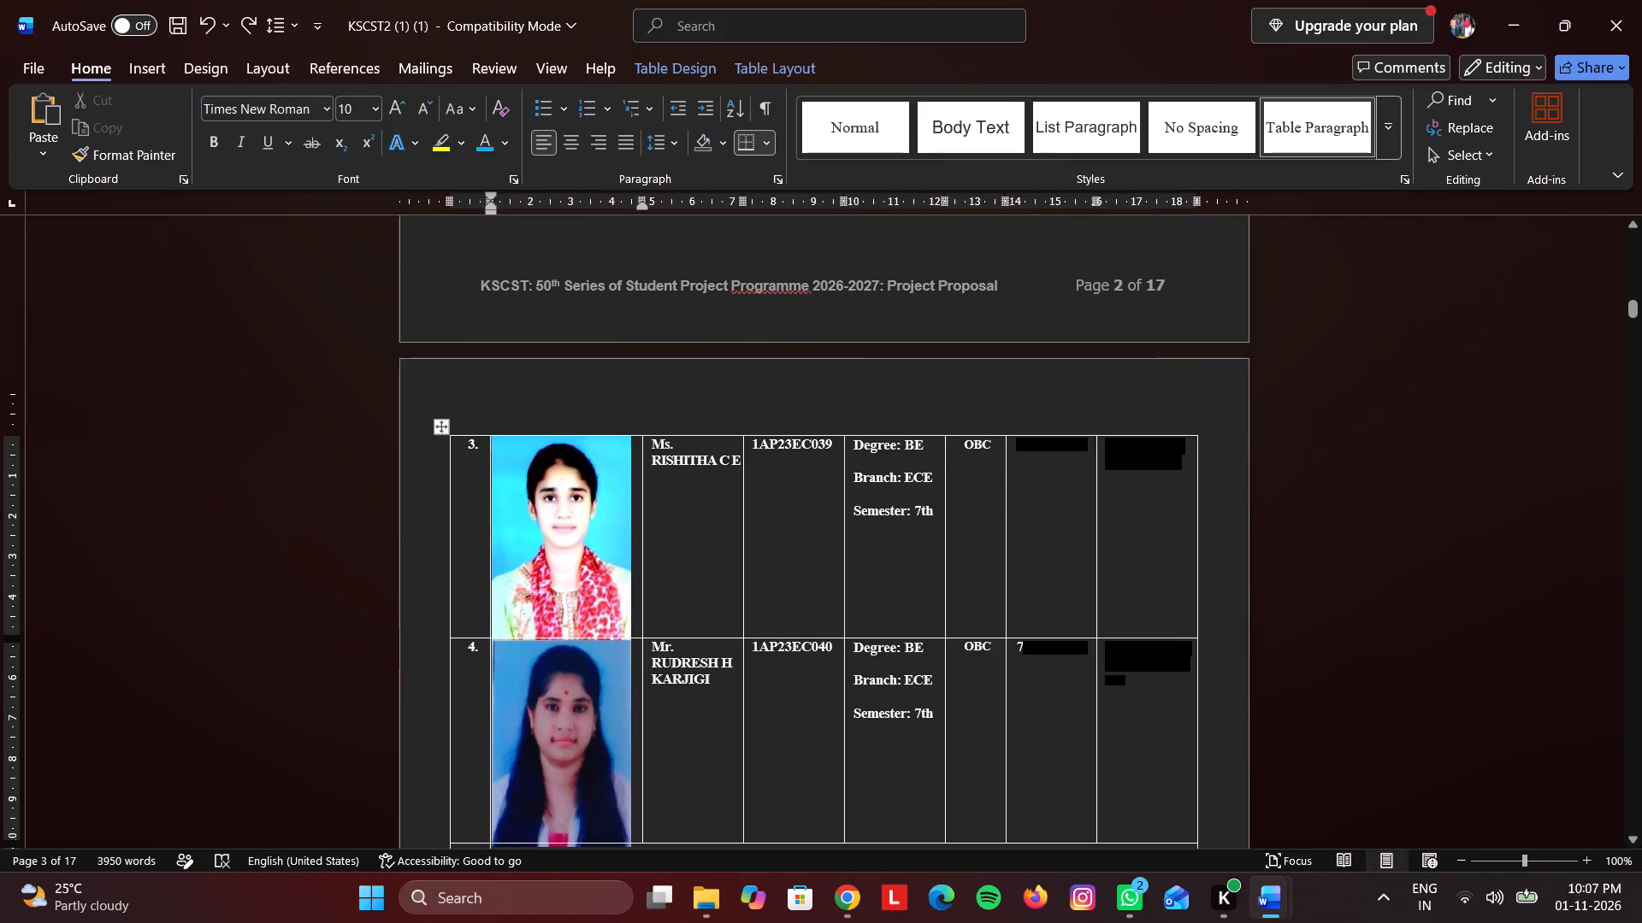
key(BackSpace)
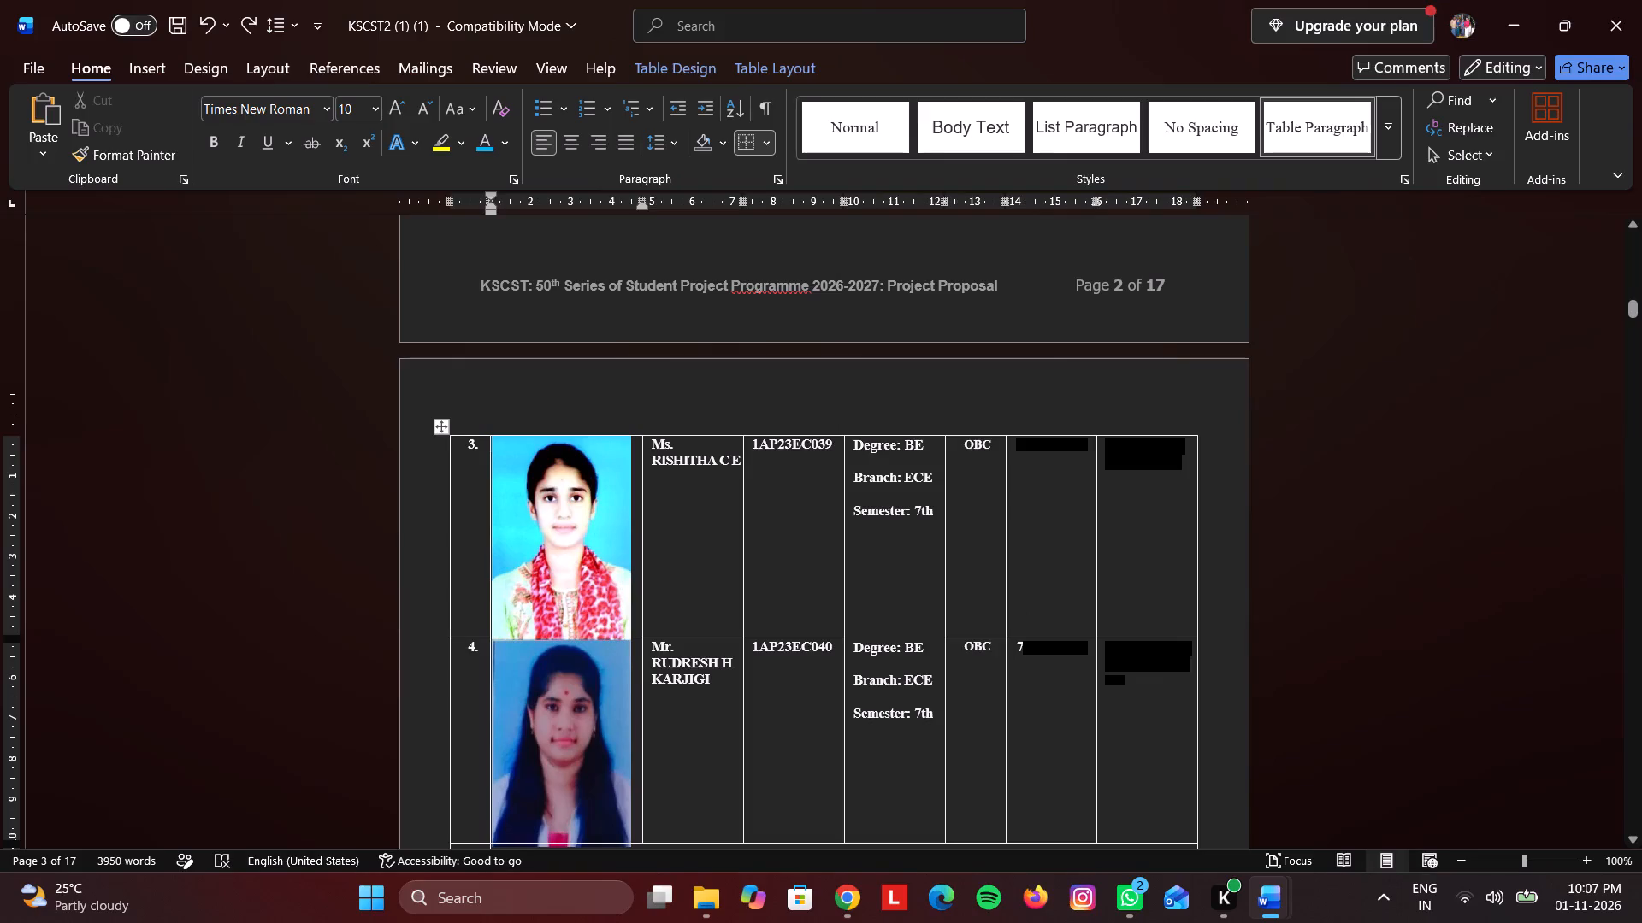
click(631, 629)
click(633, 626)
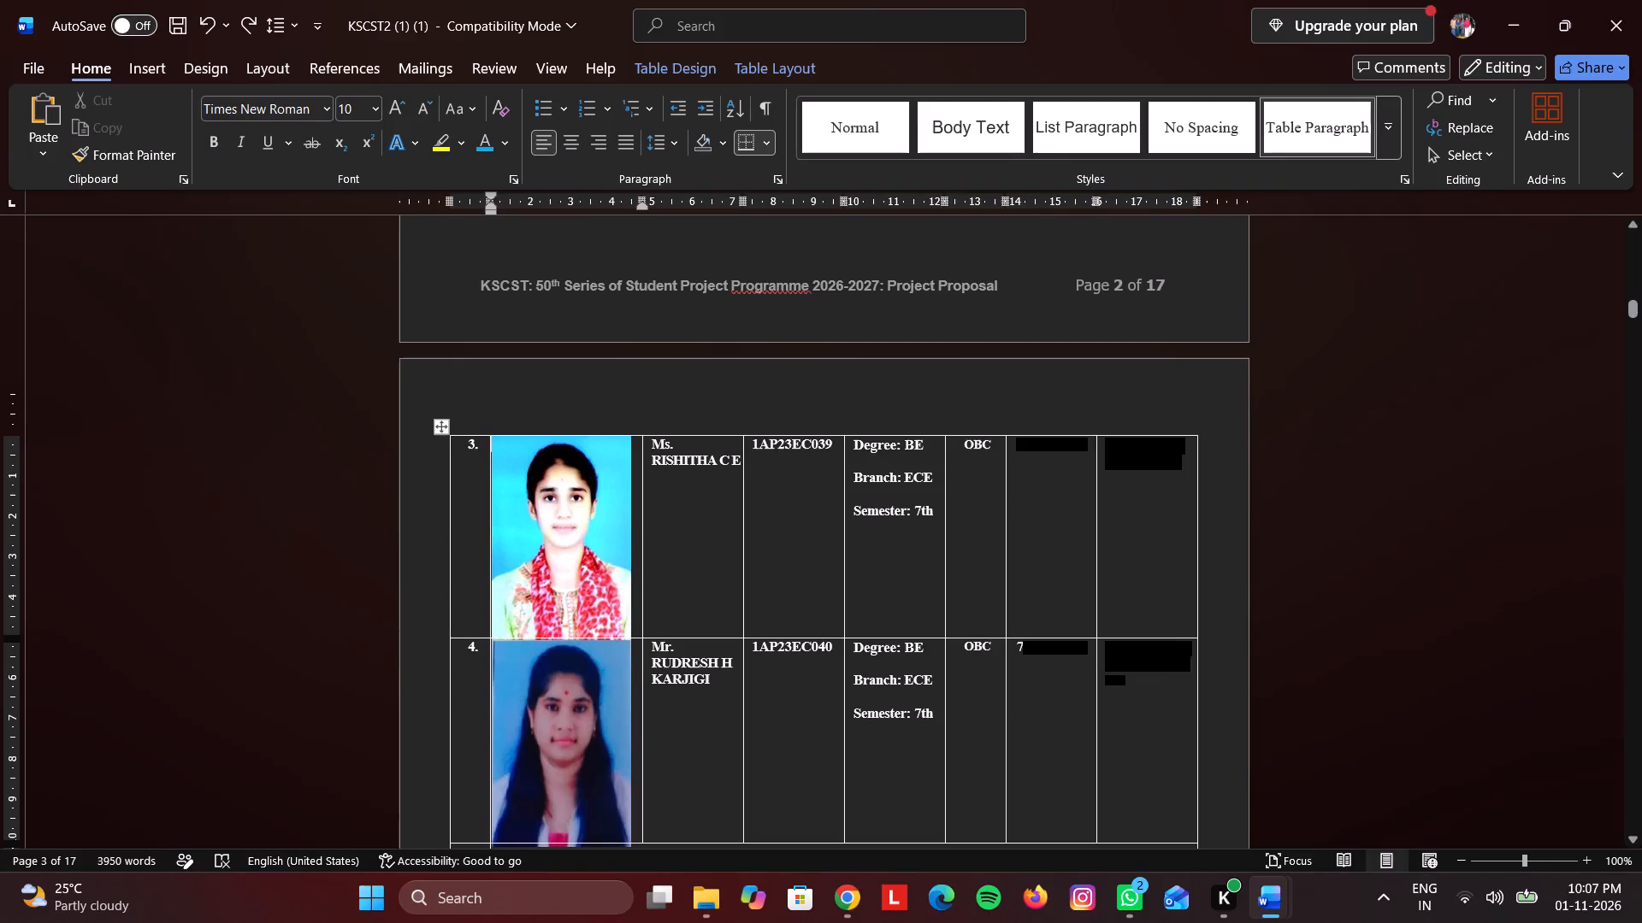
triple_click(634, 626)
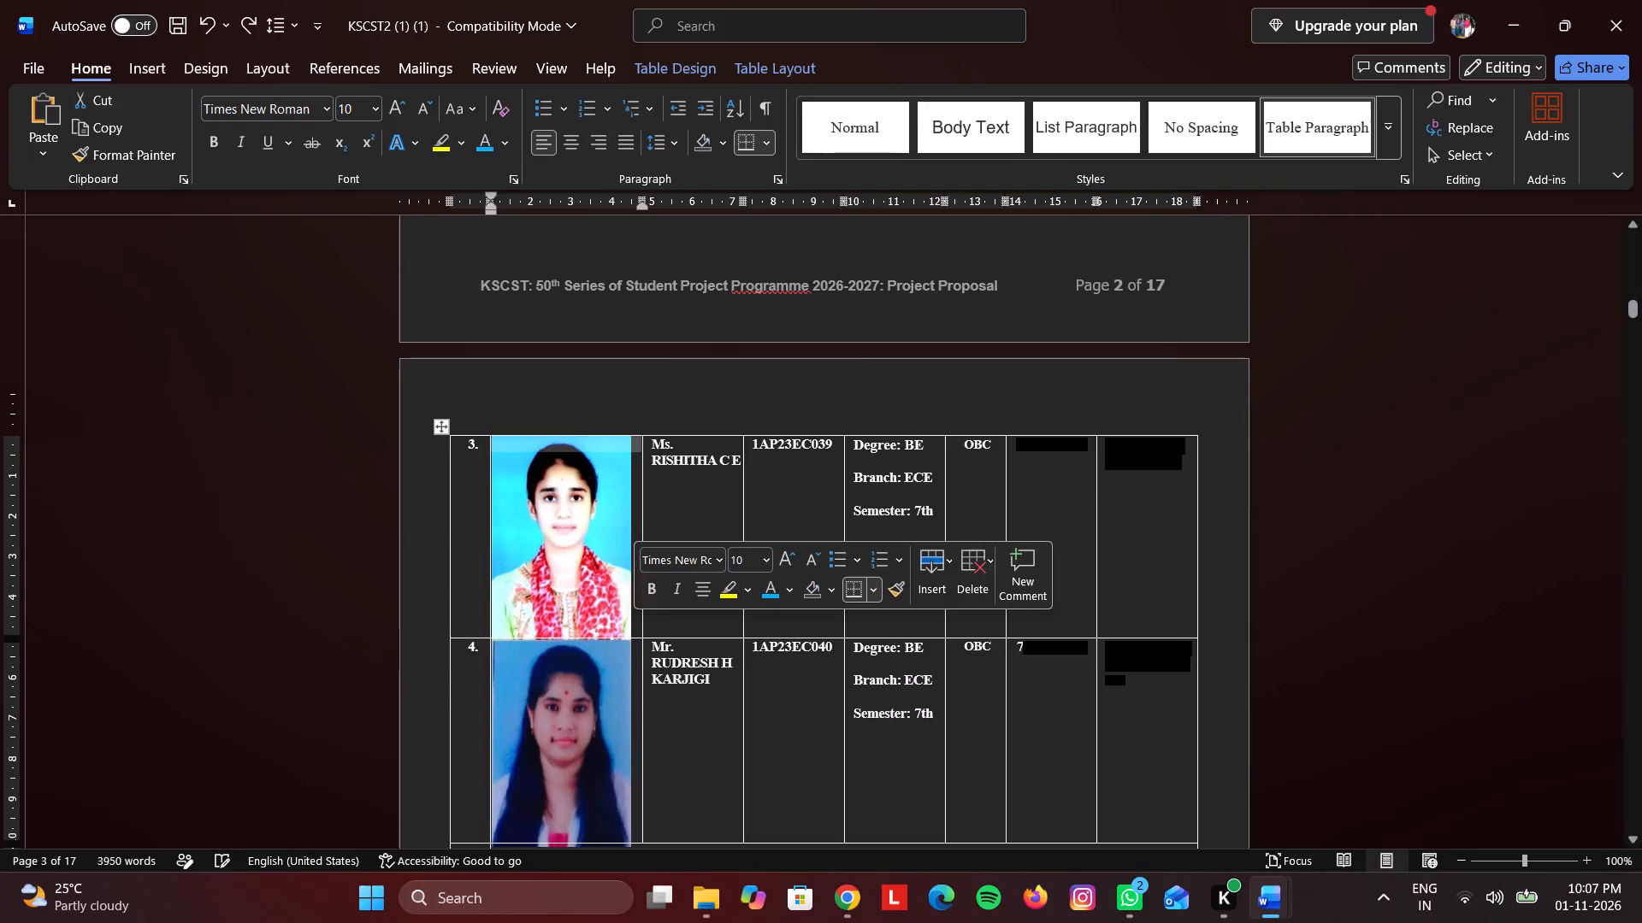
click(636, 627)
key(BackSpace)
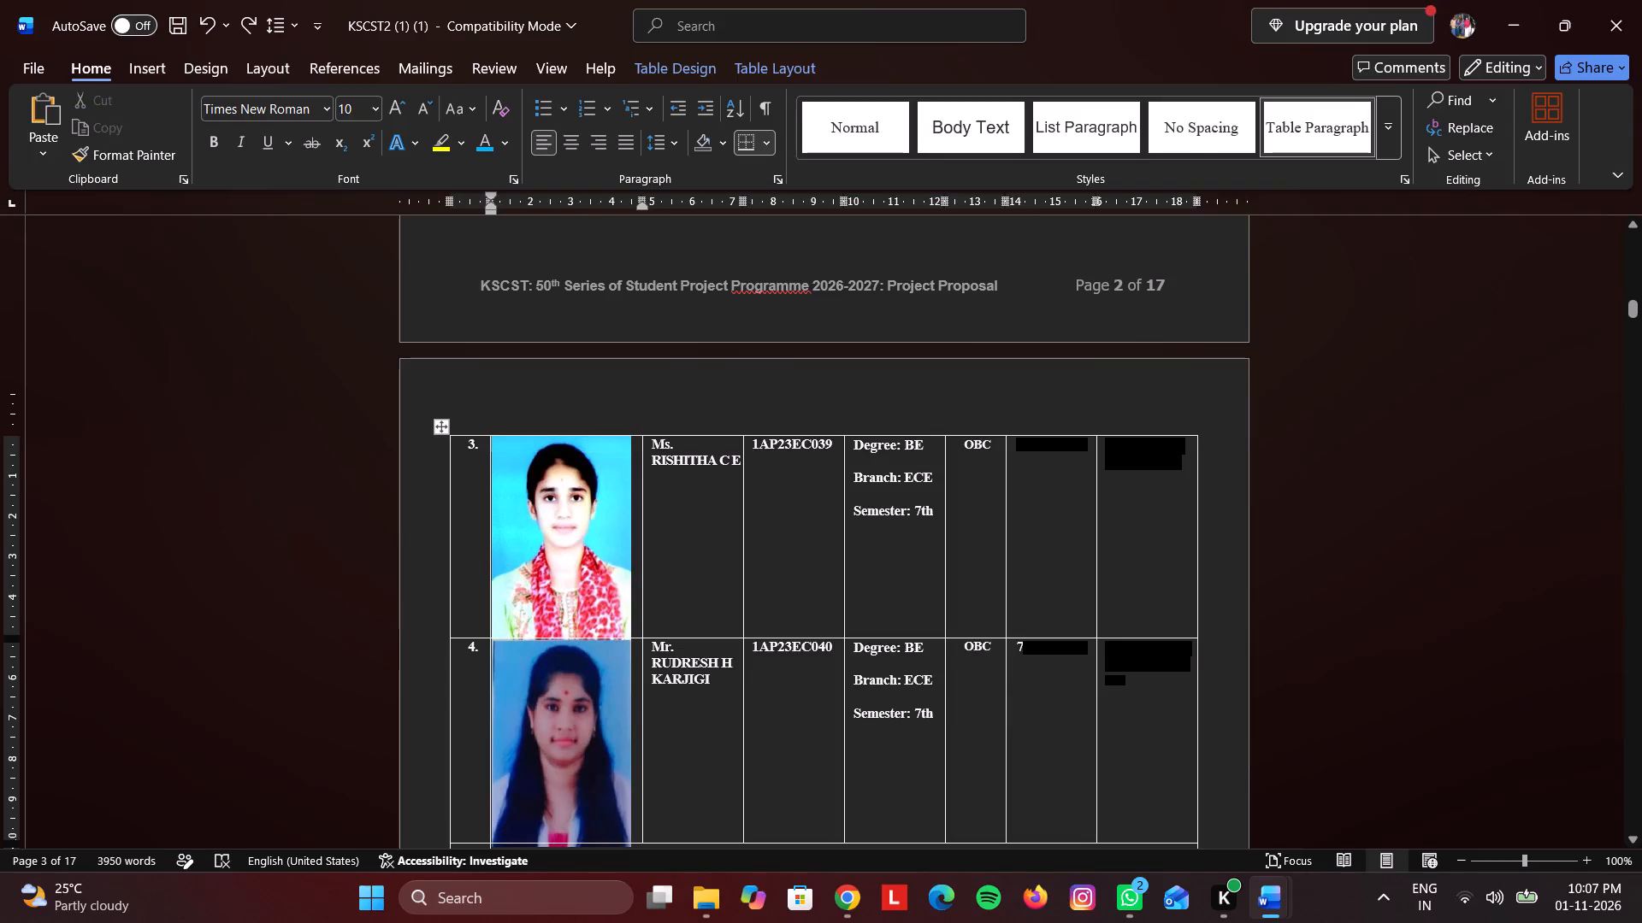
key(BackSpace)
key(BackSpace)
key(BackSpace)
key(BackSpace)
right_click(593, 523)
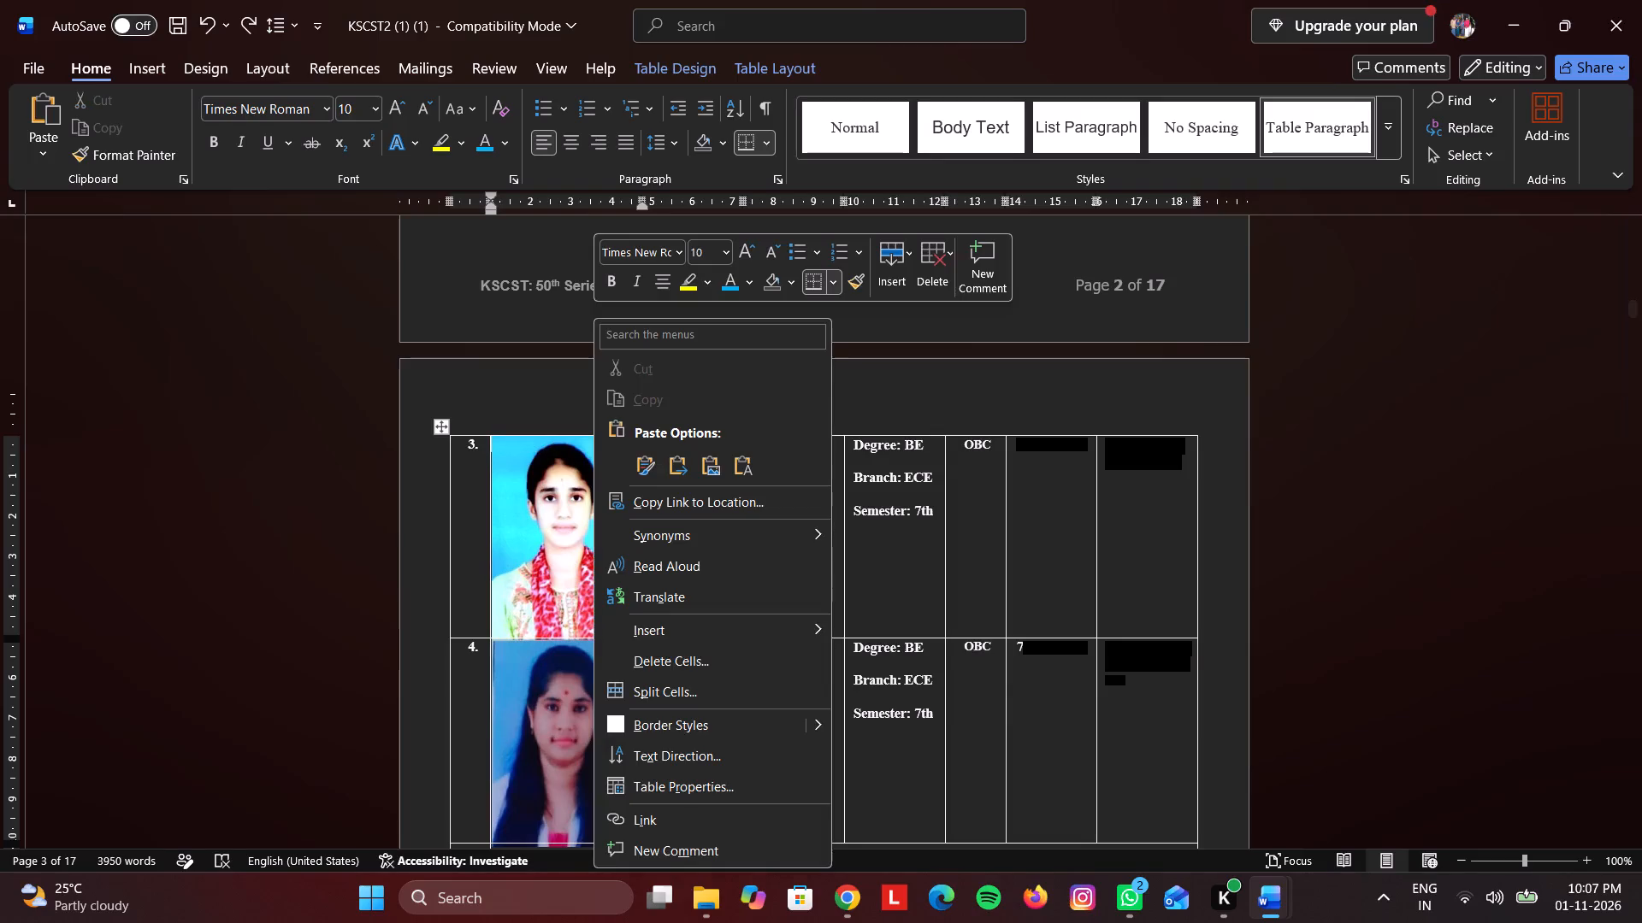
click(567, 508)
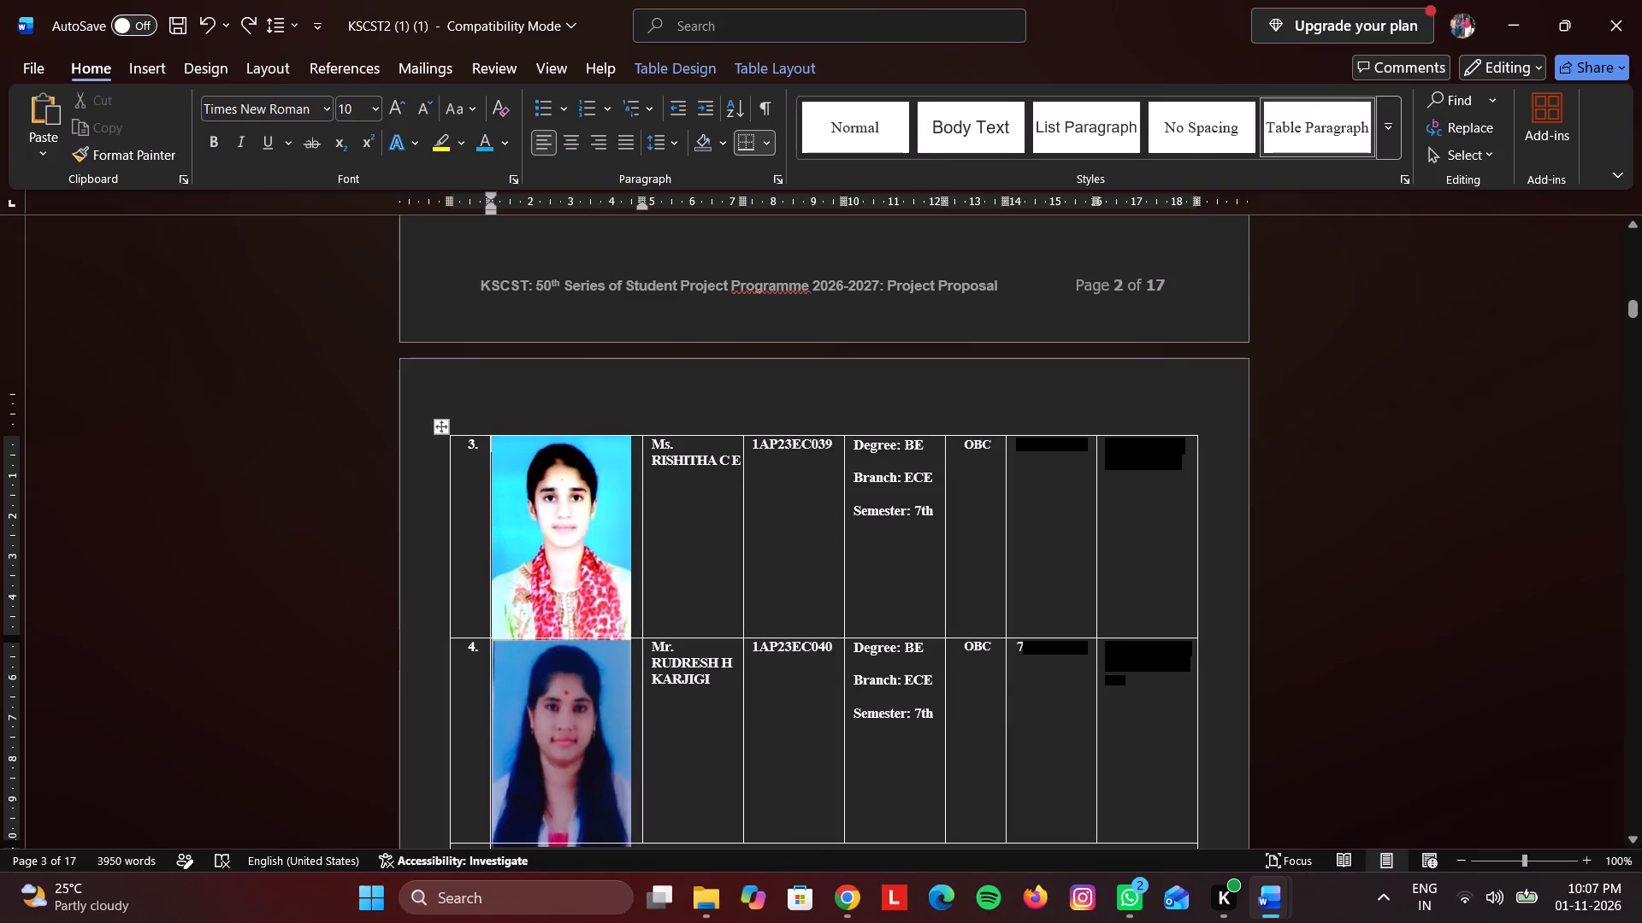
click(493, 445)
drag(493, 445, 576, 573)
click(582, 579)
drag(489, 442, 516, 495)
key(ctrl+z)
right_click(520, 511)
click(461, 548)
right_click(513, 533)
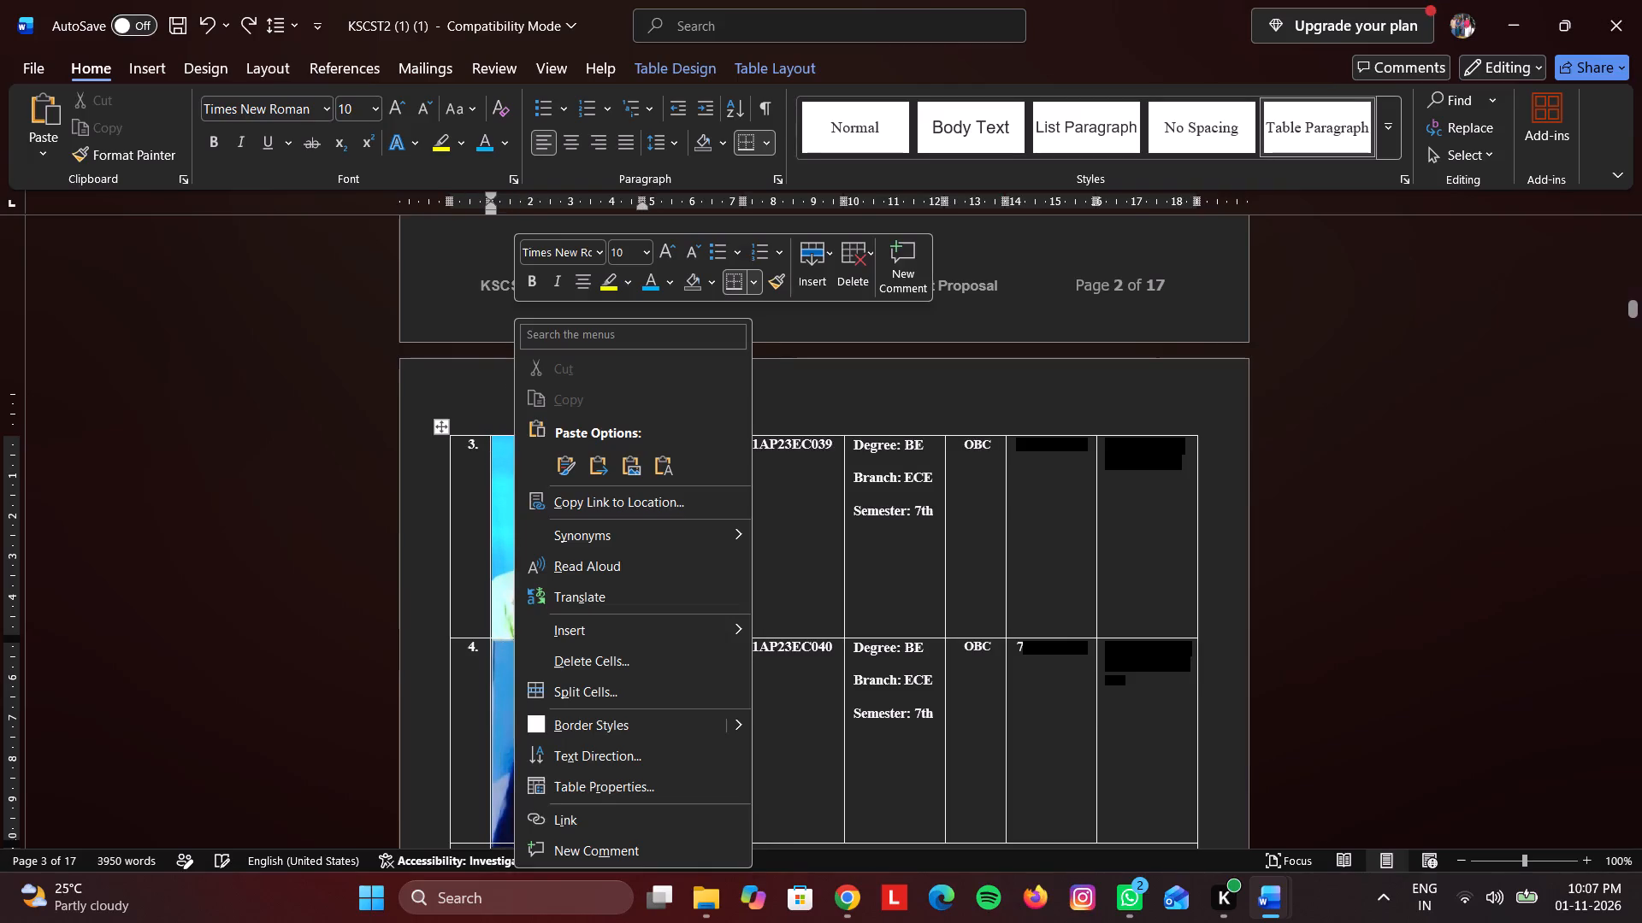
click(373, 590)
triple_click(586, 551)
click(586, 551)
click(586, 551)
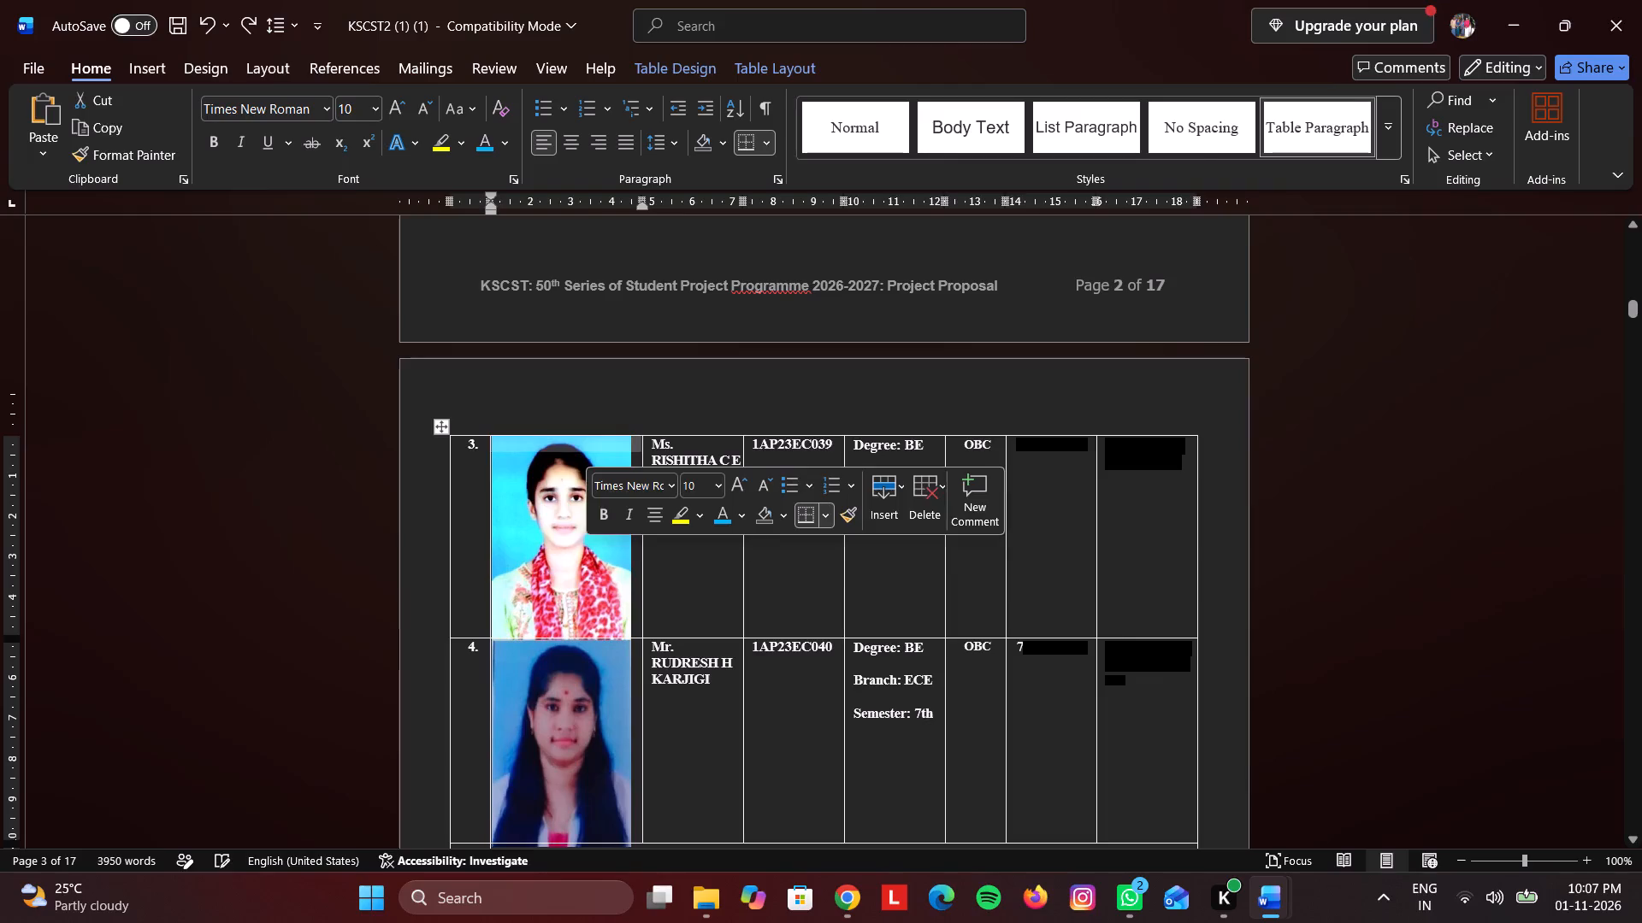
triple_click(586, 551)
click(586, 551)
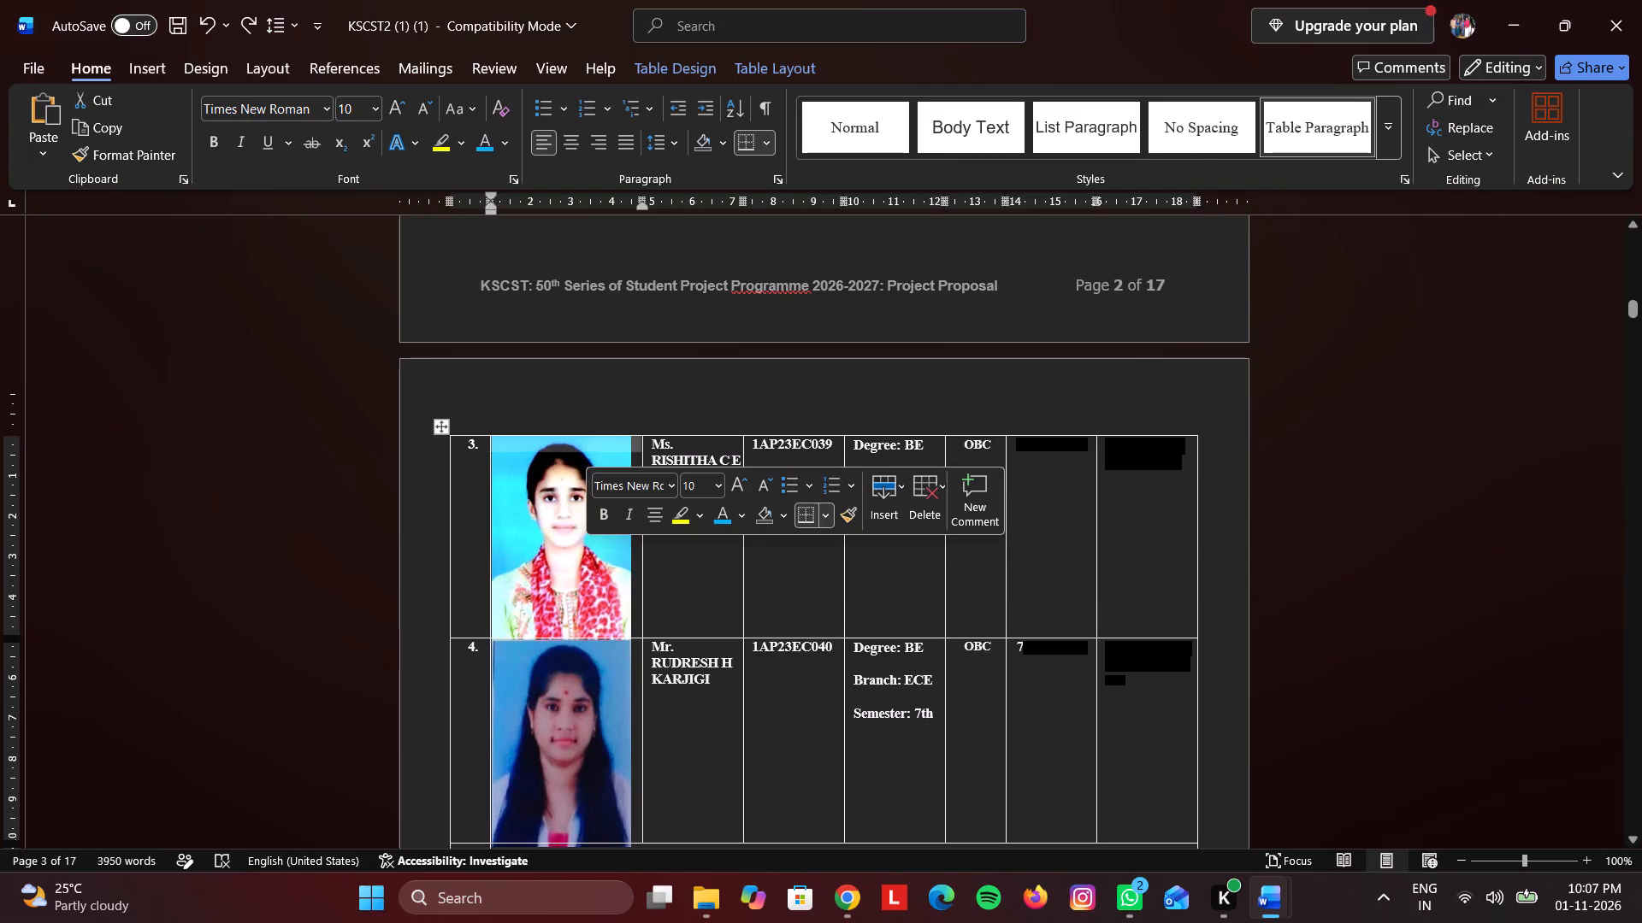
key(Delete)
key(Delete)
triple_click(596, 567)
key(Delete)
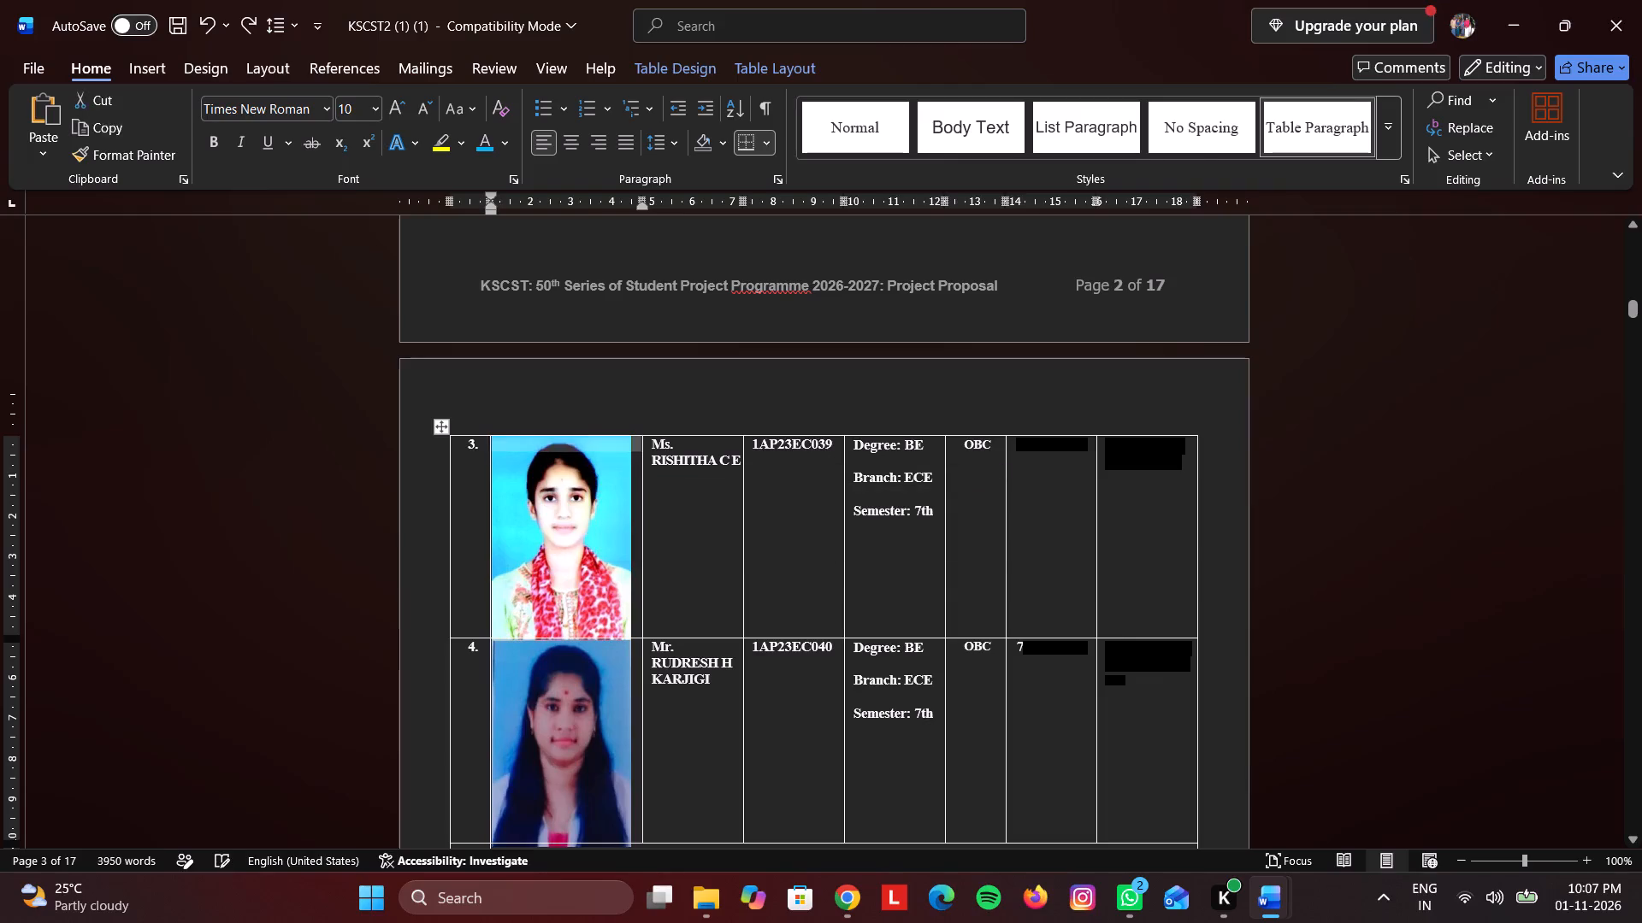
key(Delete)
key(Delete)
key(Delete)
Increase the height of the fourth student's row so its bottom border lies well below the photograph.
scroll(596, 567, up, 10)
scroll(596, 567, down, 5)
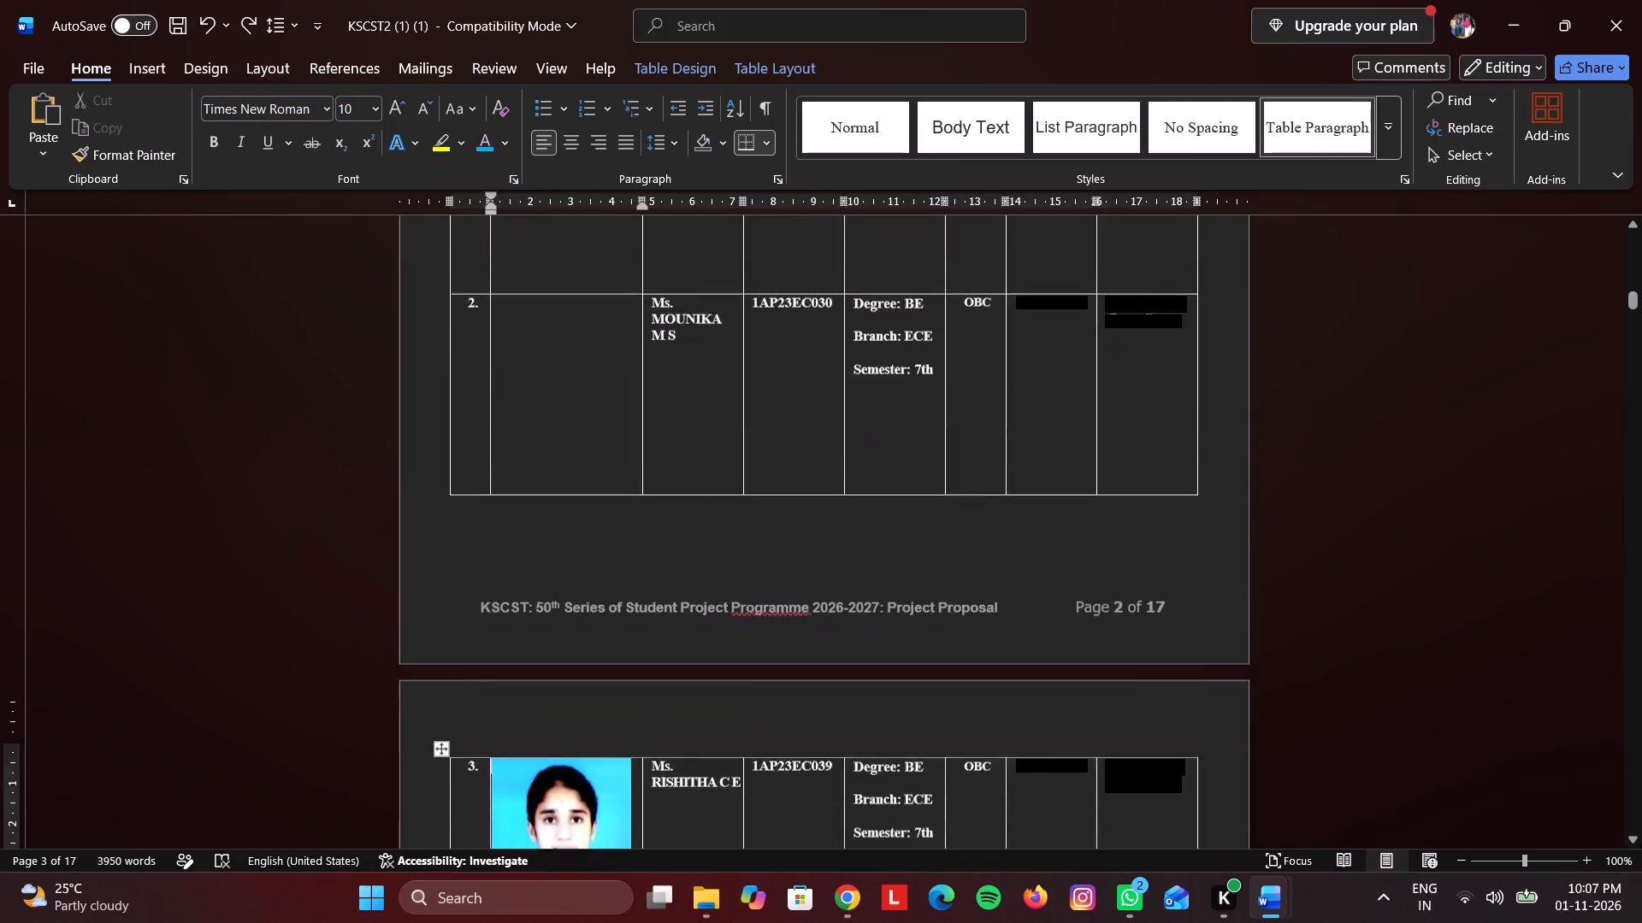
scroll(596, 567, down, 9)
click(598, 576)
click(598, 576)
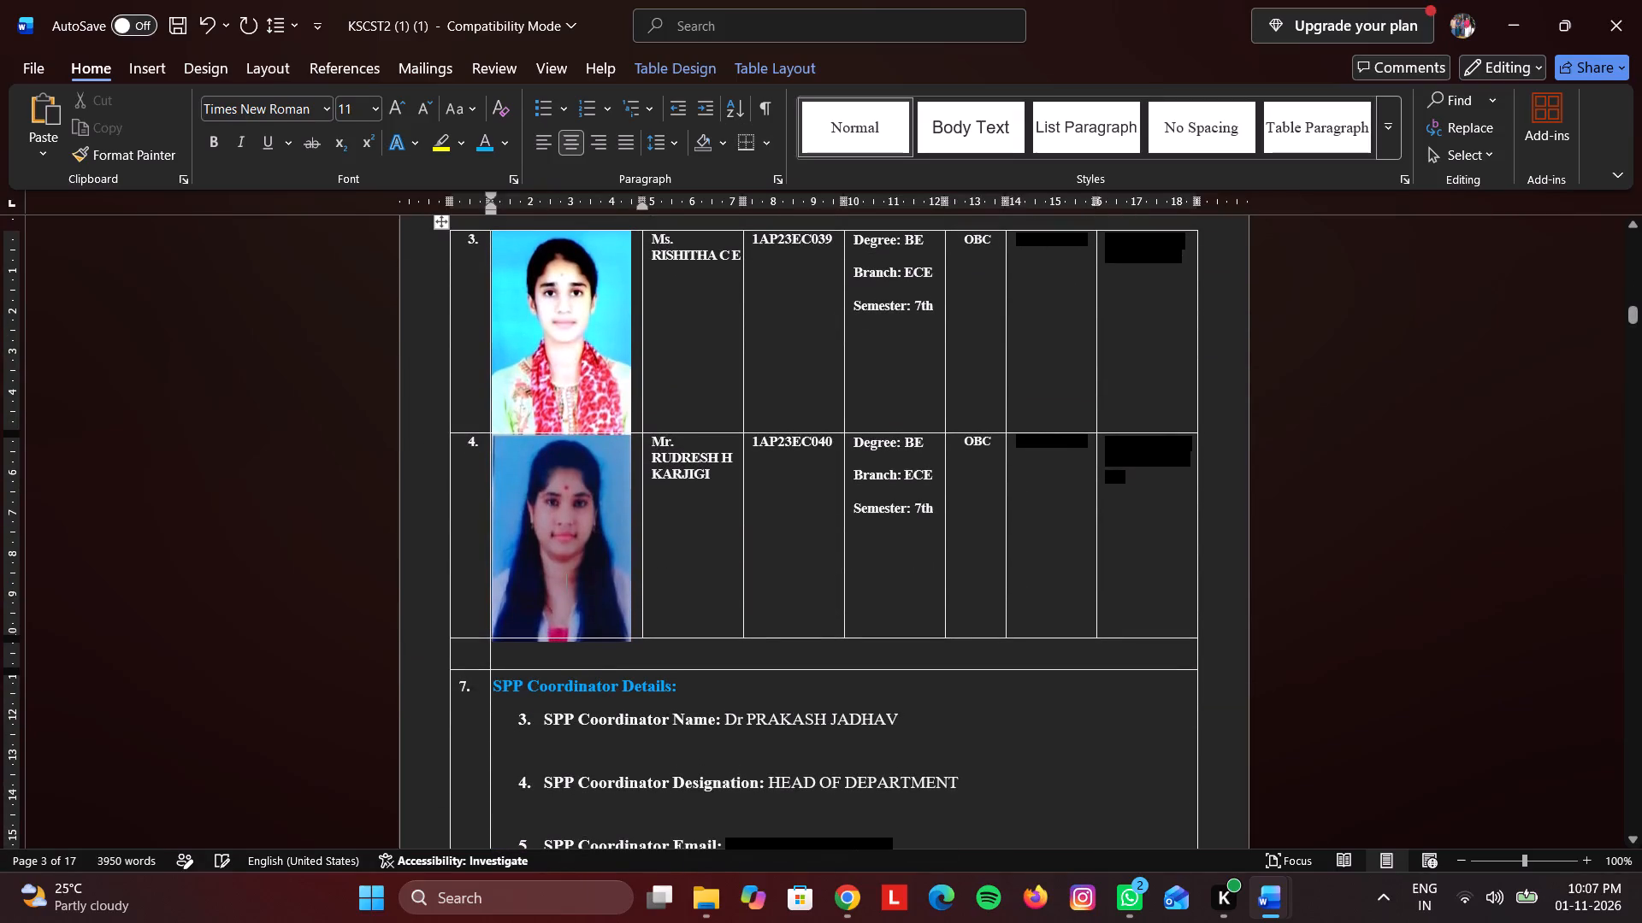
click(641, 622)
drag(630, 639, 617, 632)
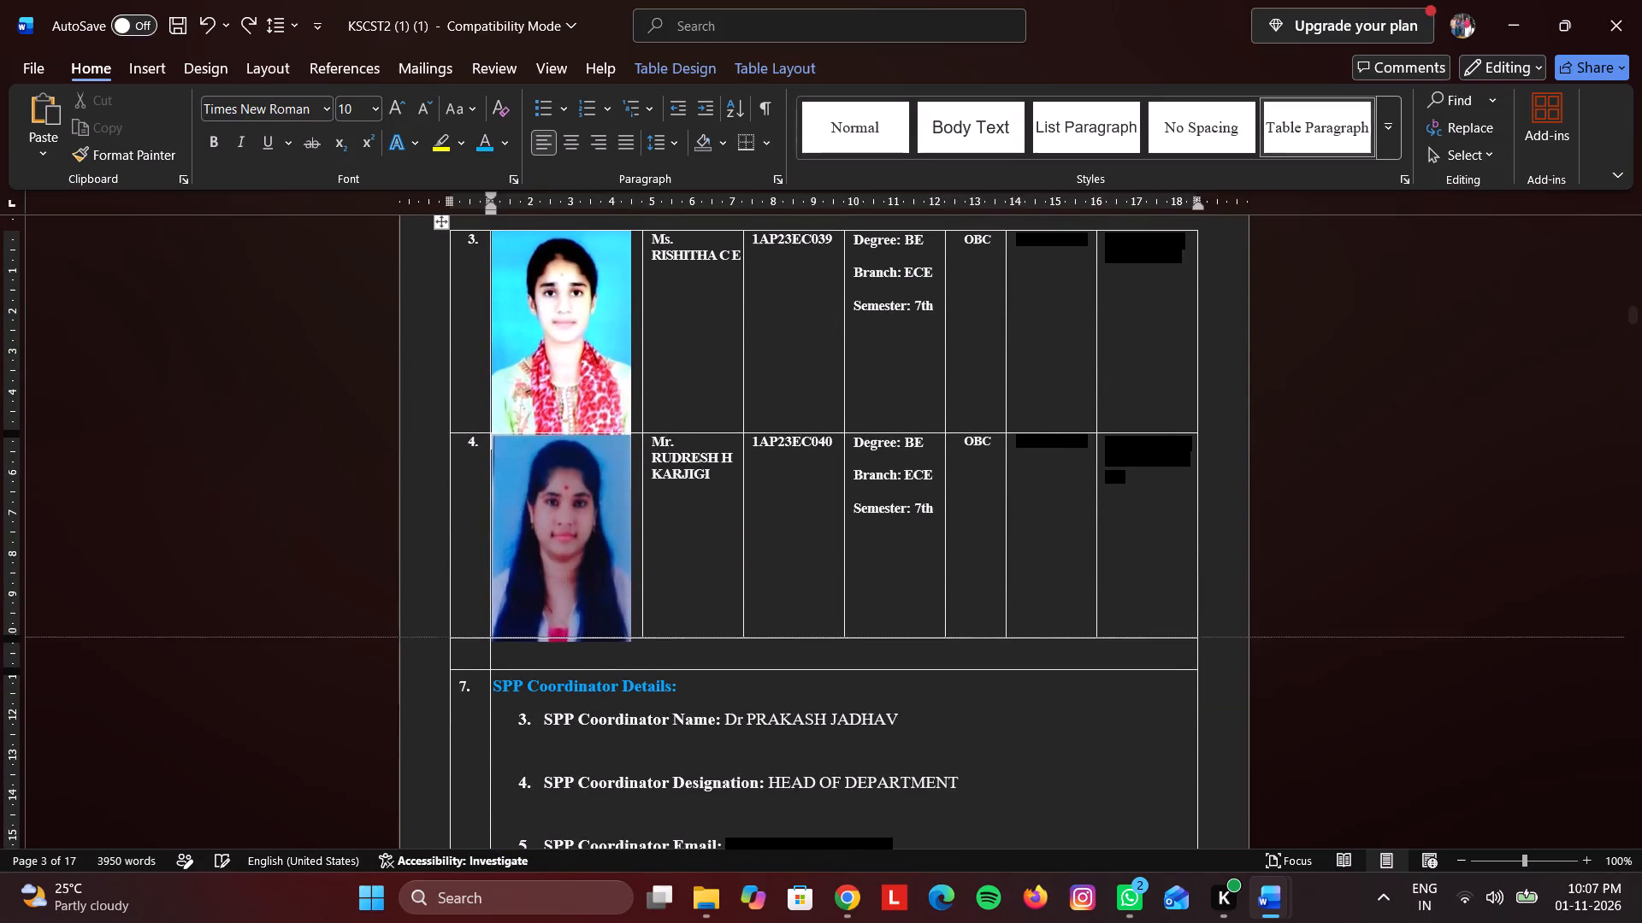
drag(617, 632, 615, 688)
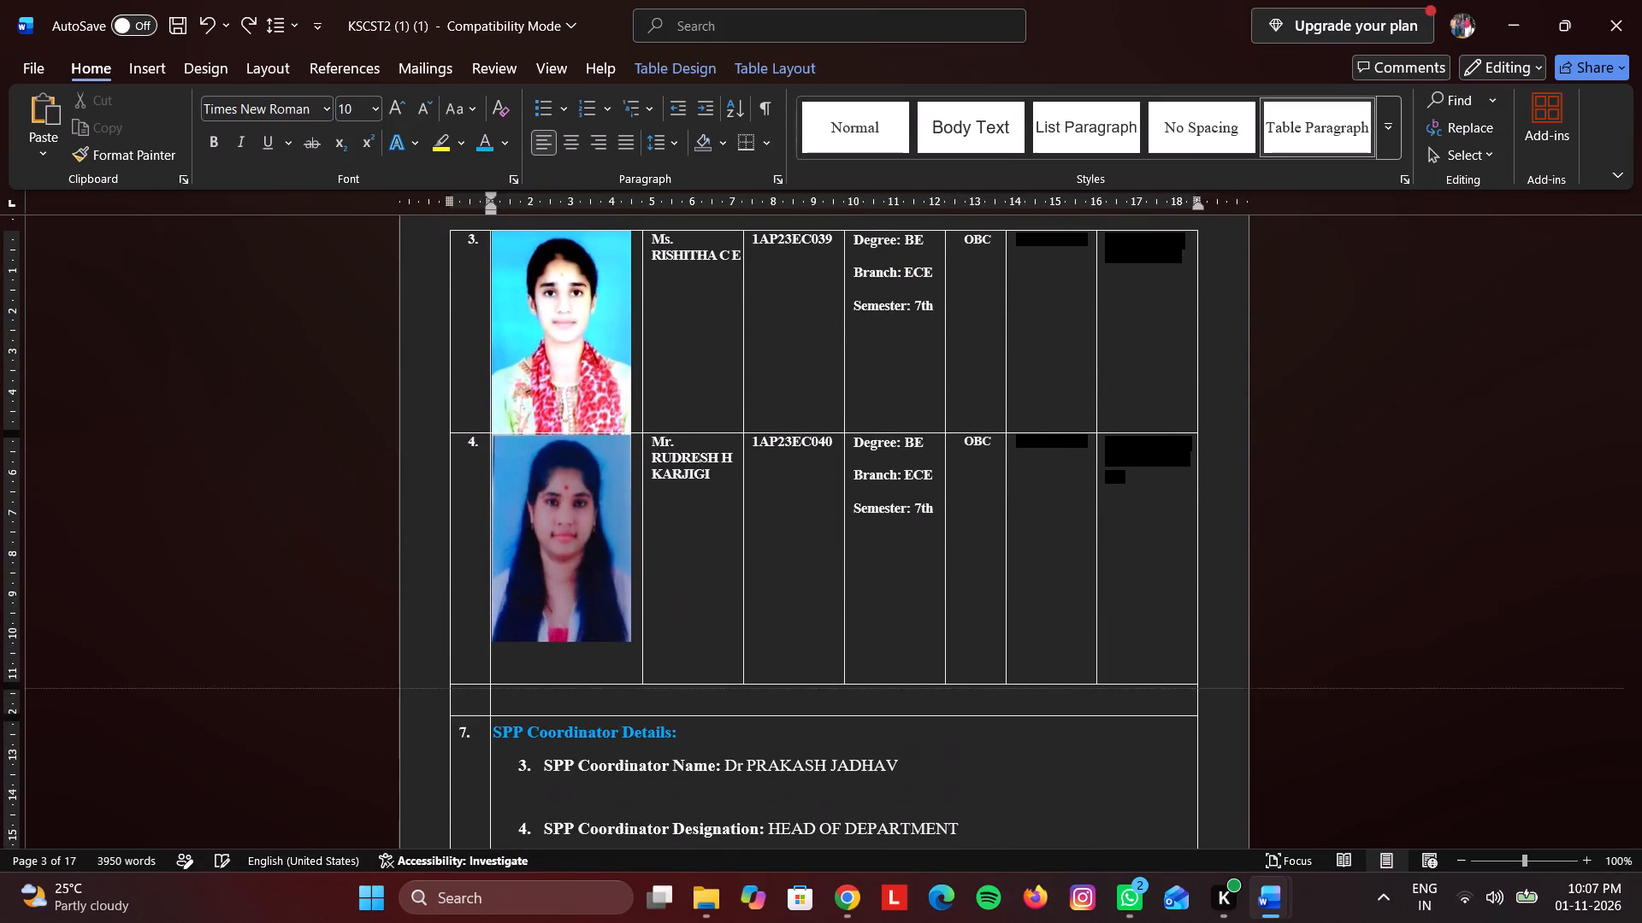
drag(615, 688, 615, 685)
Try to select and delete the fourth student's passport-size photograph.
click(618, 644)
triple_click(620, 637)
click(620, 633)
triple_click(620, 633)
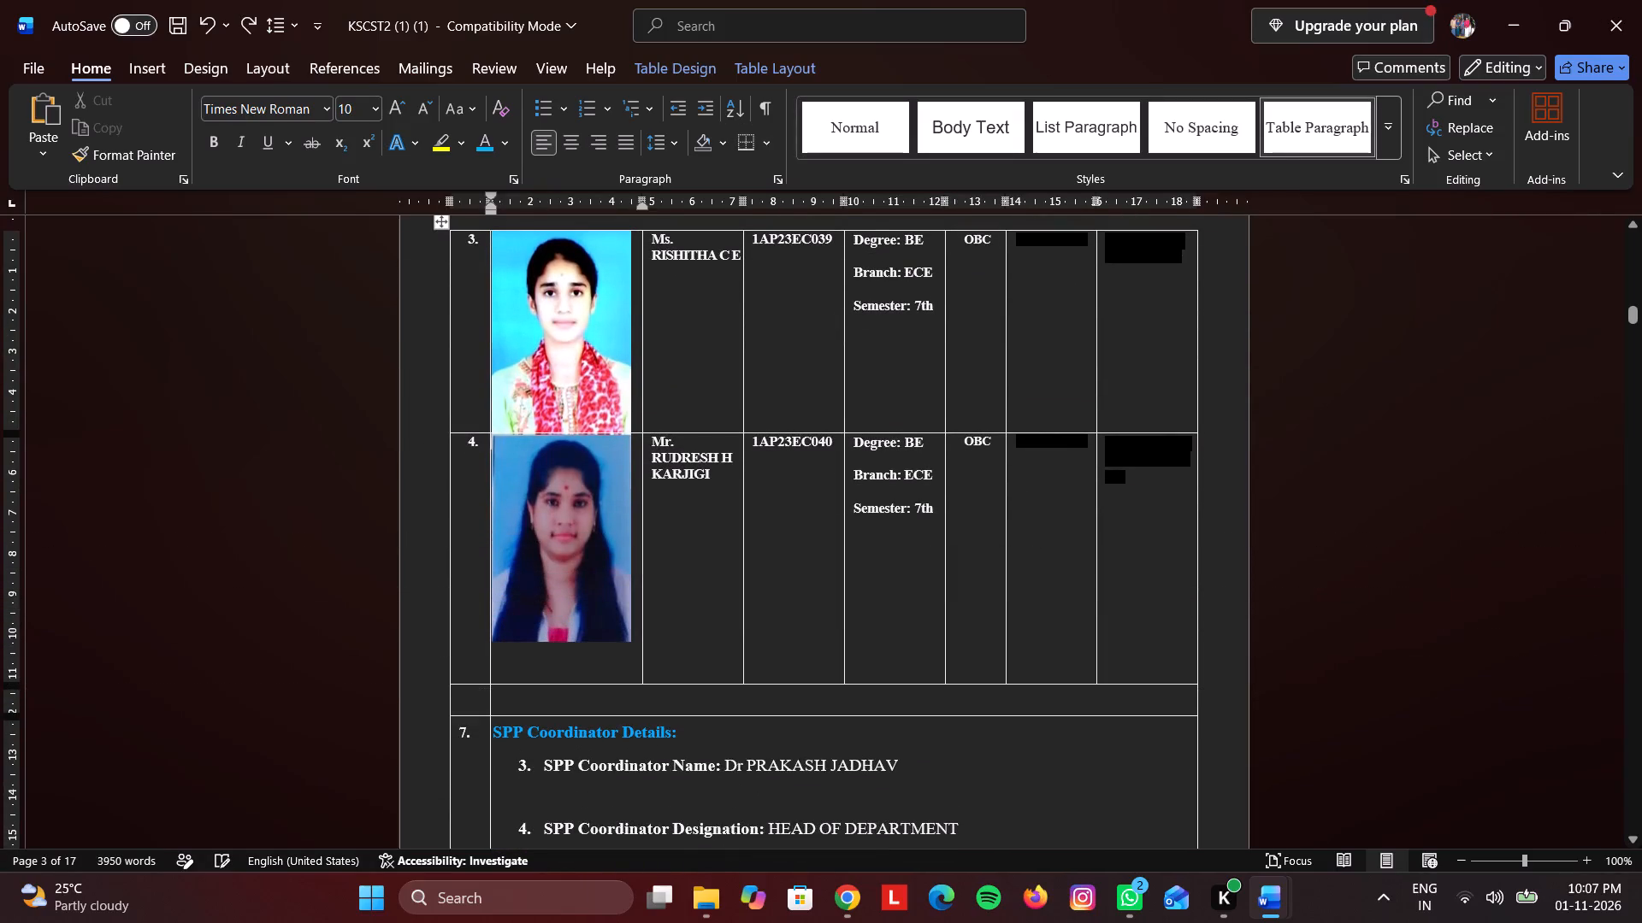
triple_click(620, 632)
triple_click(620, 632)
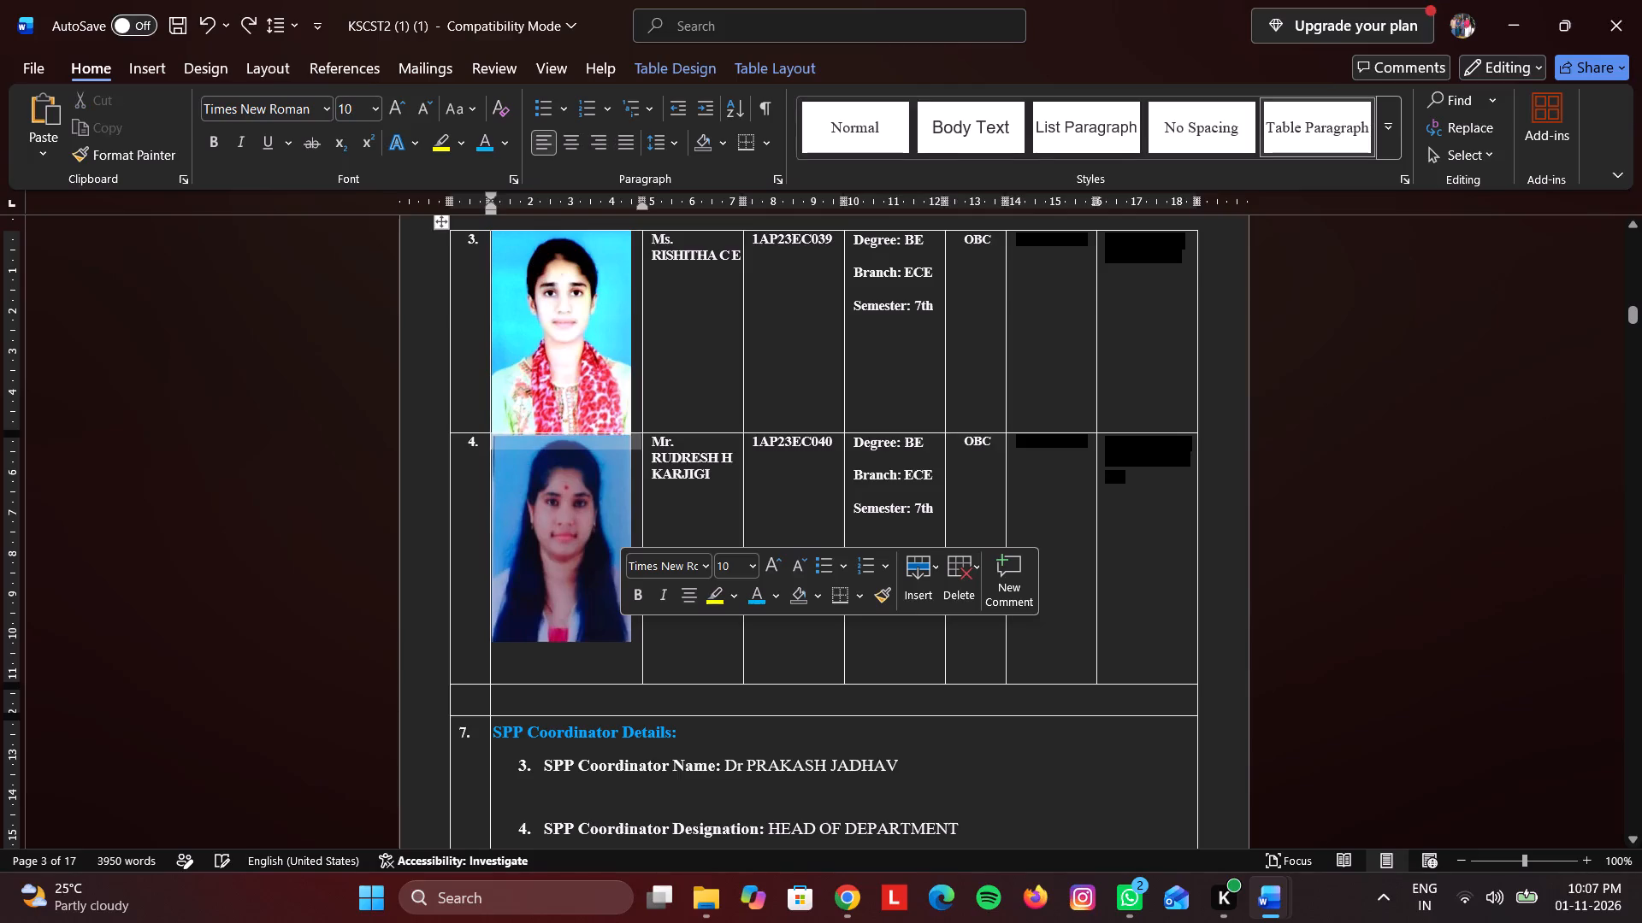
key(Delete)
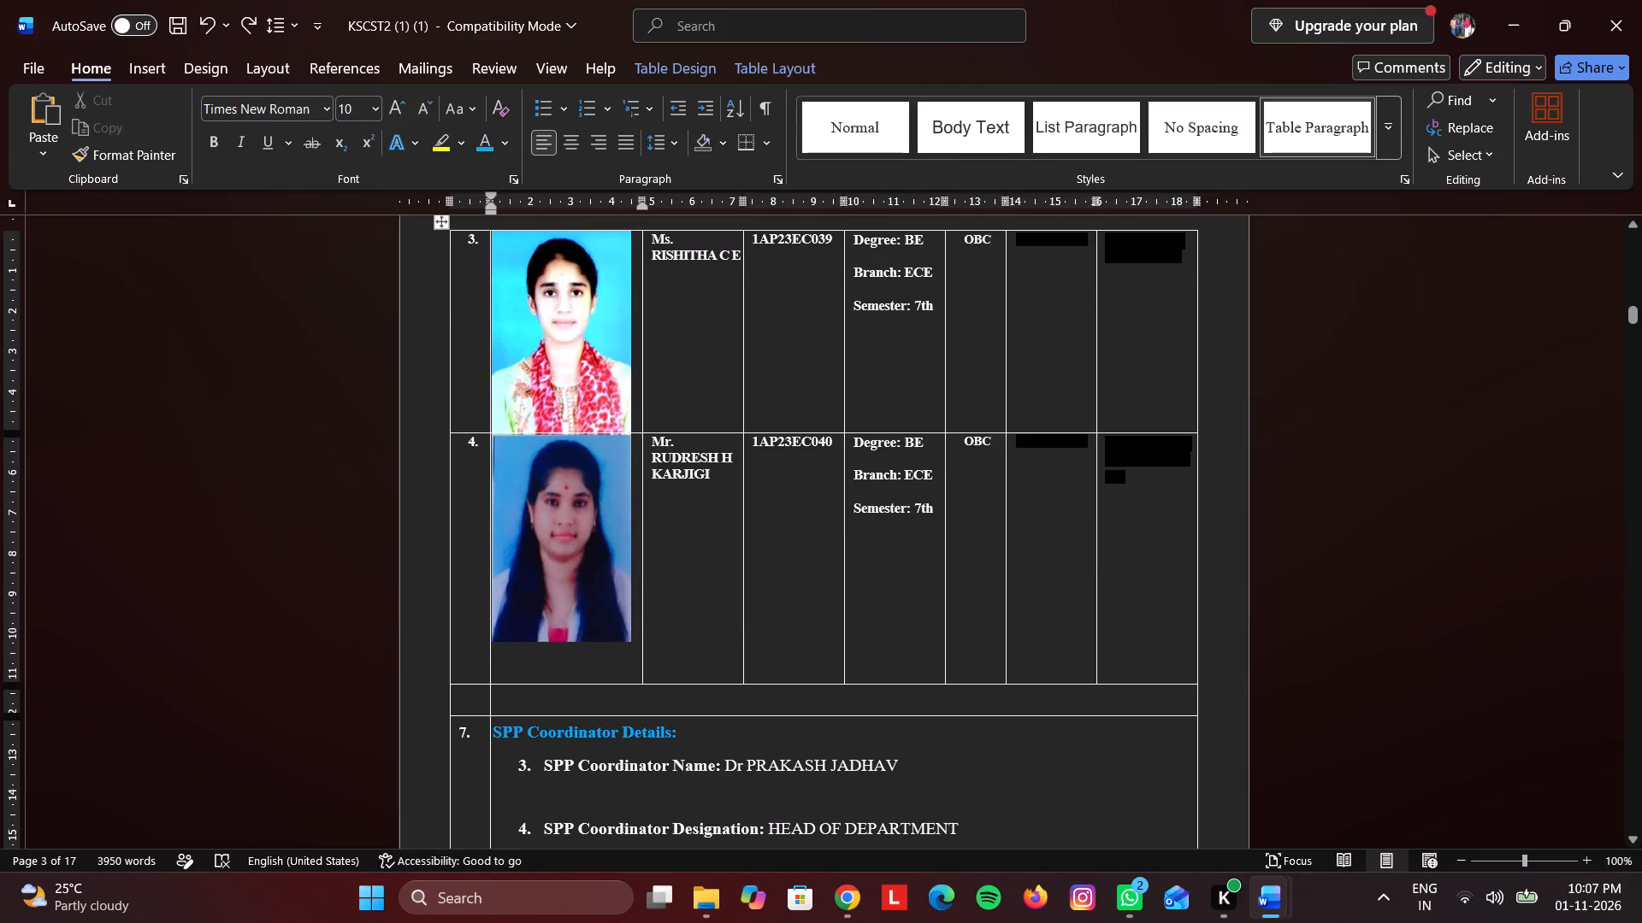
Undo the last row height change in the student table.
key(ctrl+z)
Extend the fourth student's row slightly so that its bottom border sits just below the photograph.
scroll(620, 632, up, 3)
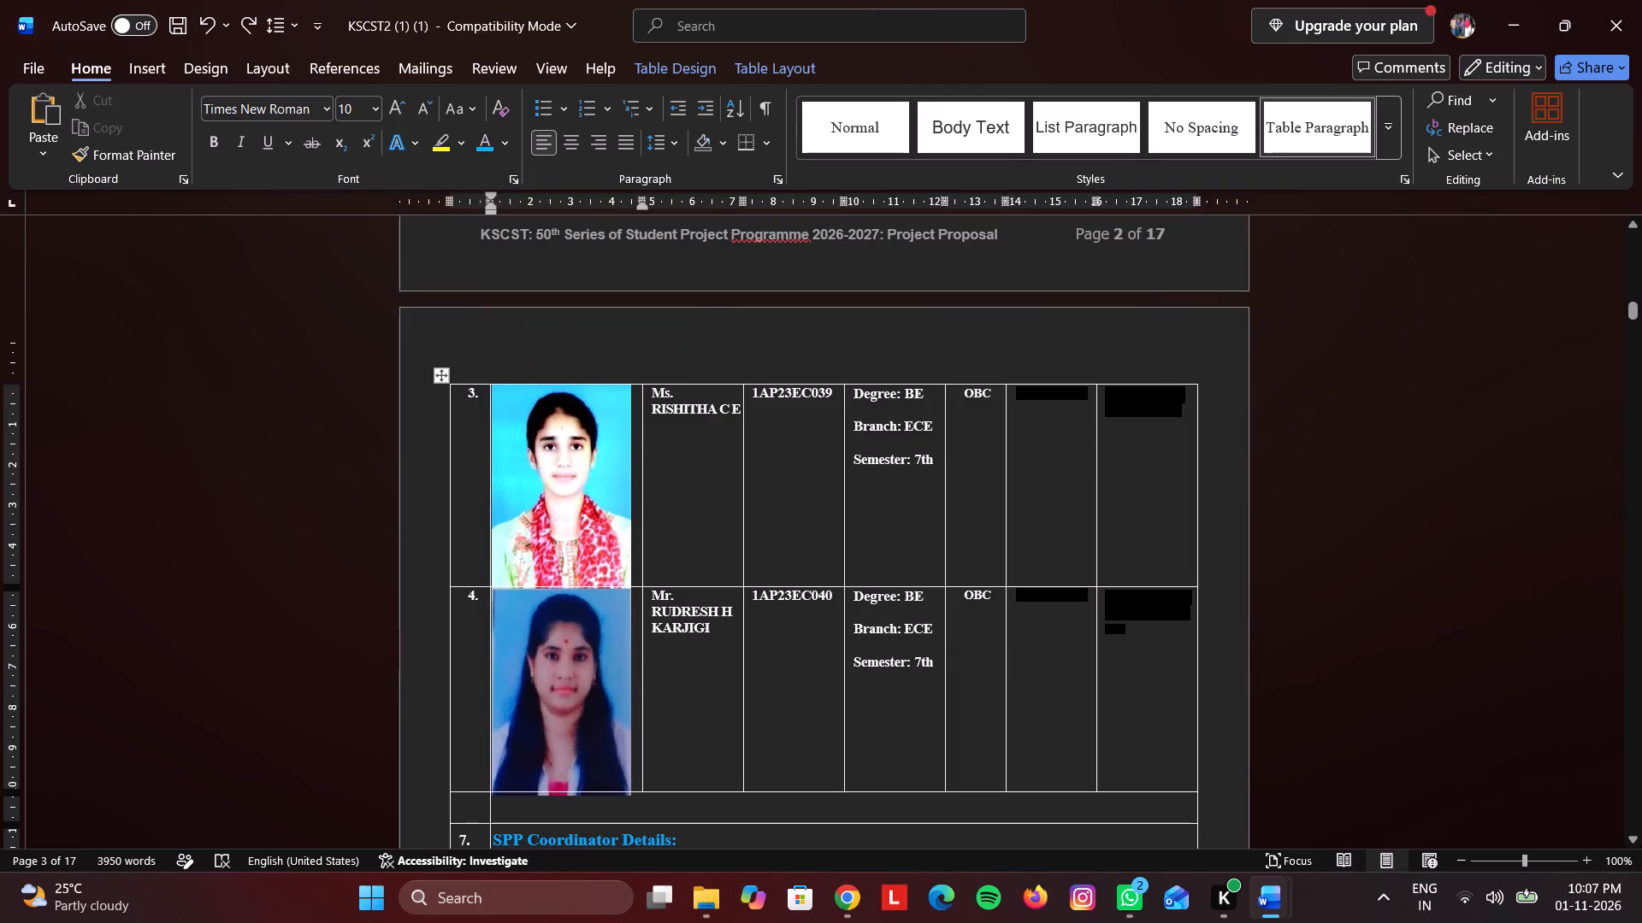
scroll(620, 632, down, 4)
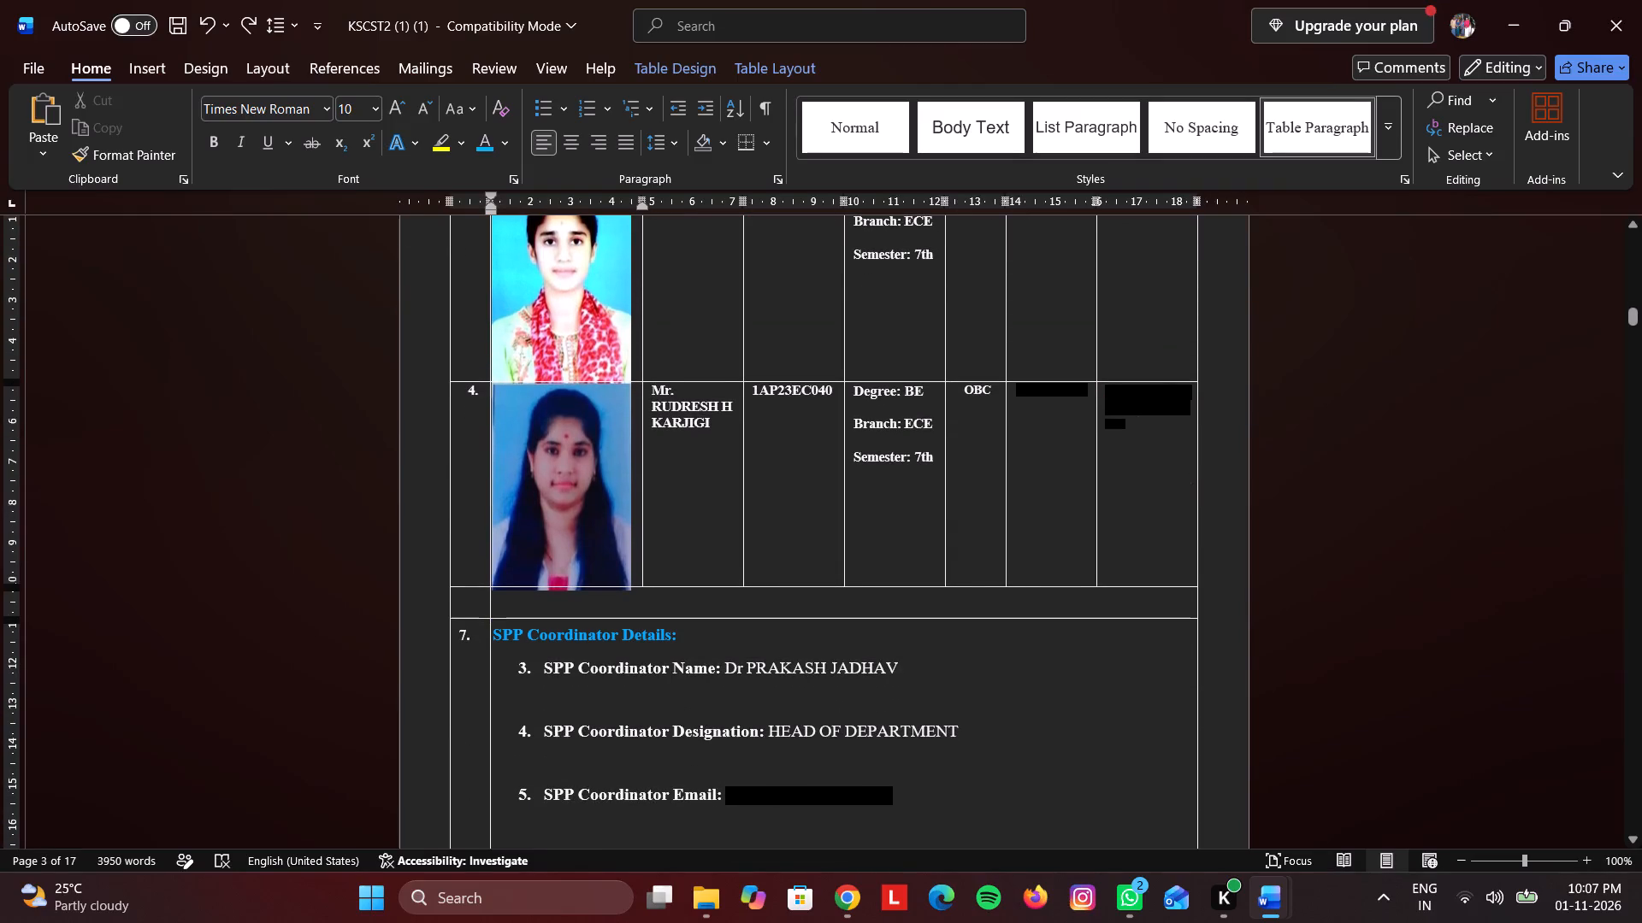
scroll(614, 767, up, 1)
scroll(540, 679, up, 1)
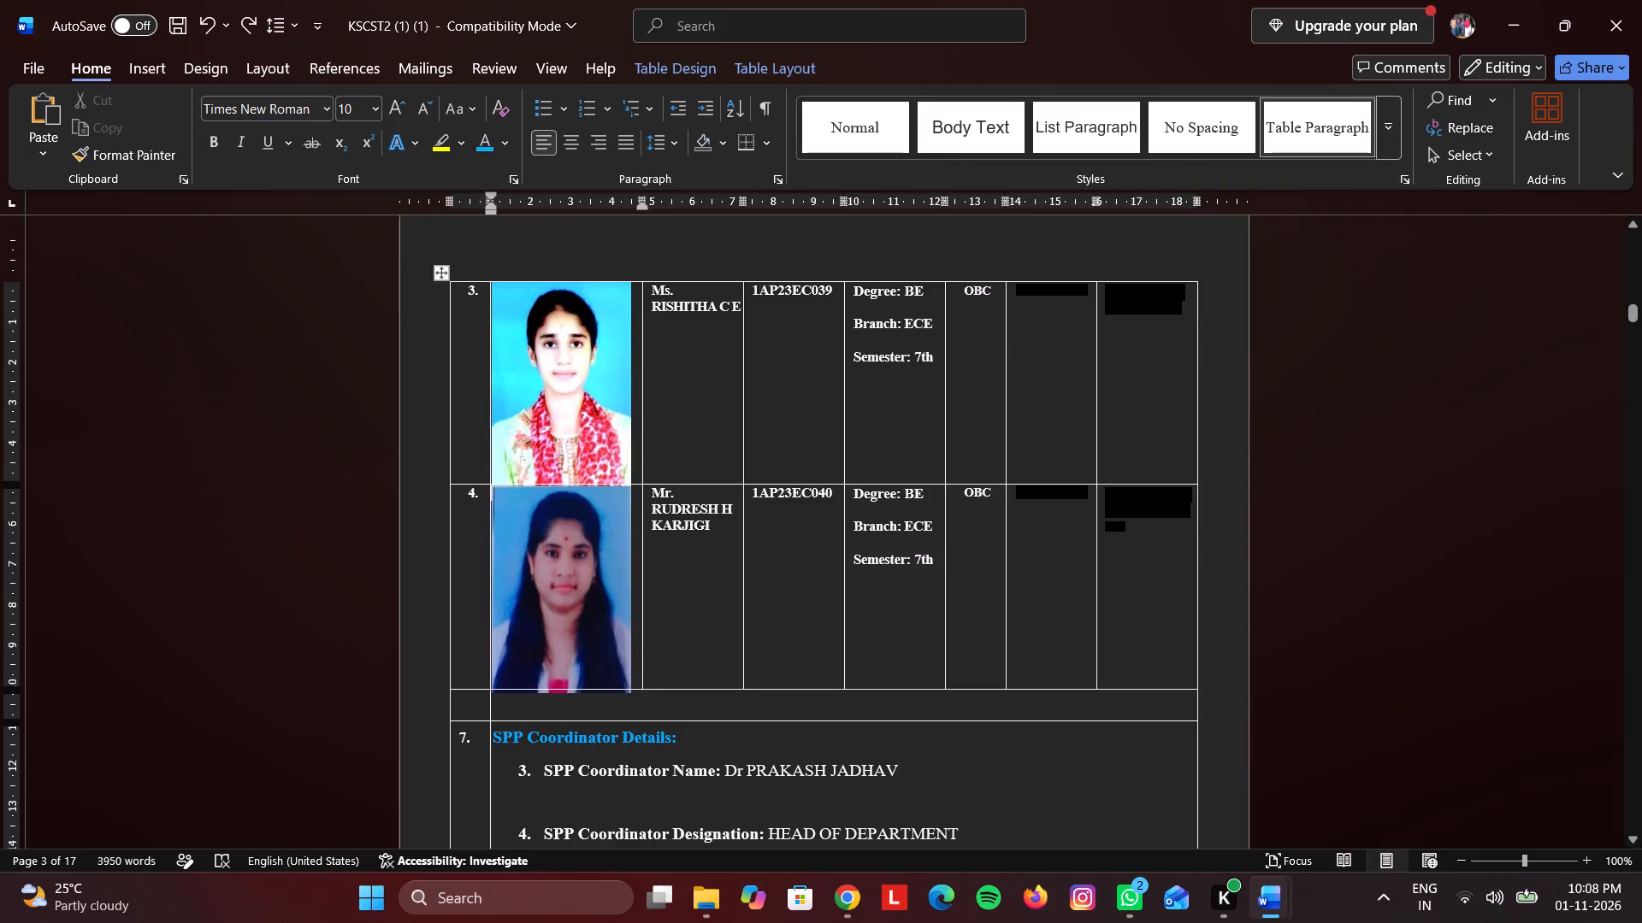
drag(634, 689, 635, 704)
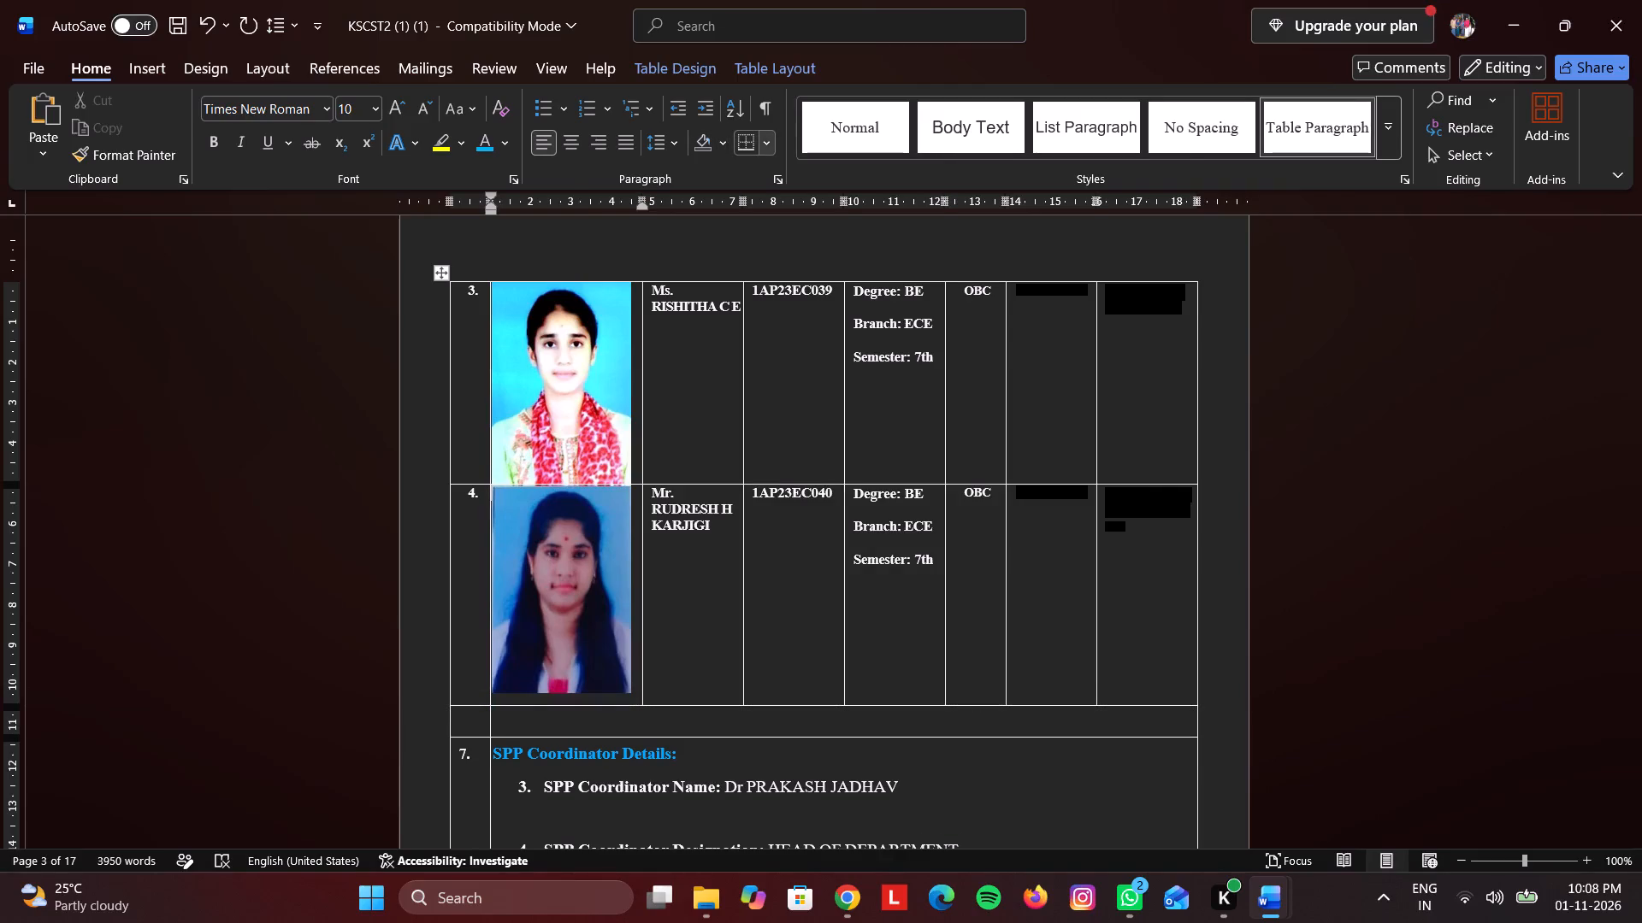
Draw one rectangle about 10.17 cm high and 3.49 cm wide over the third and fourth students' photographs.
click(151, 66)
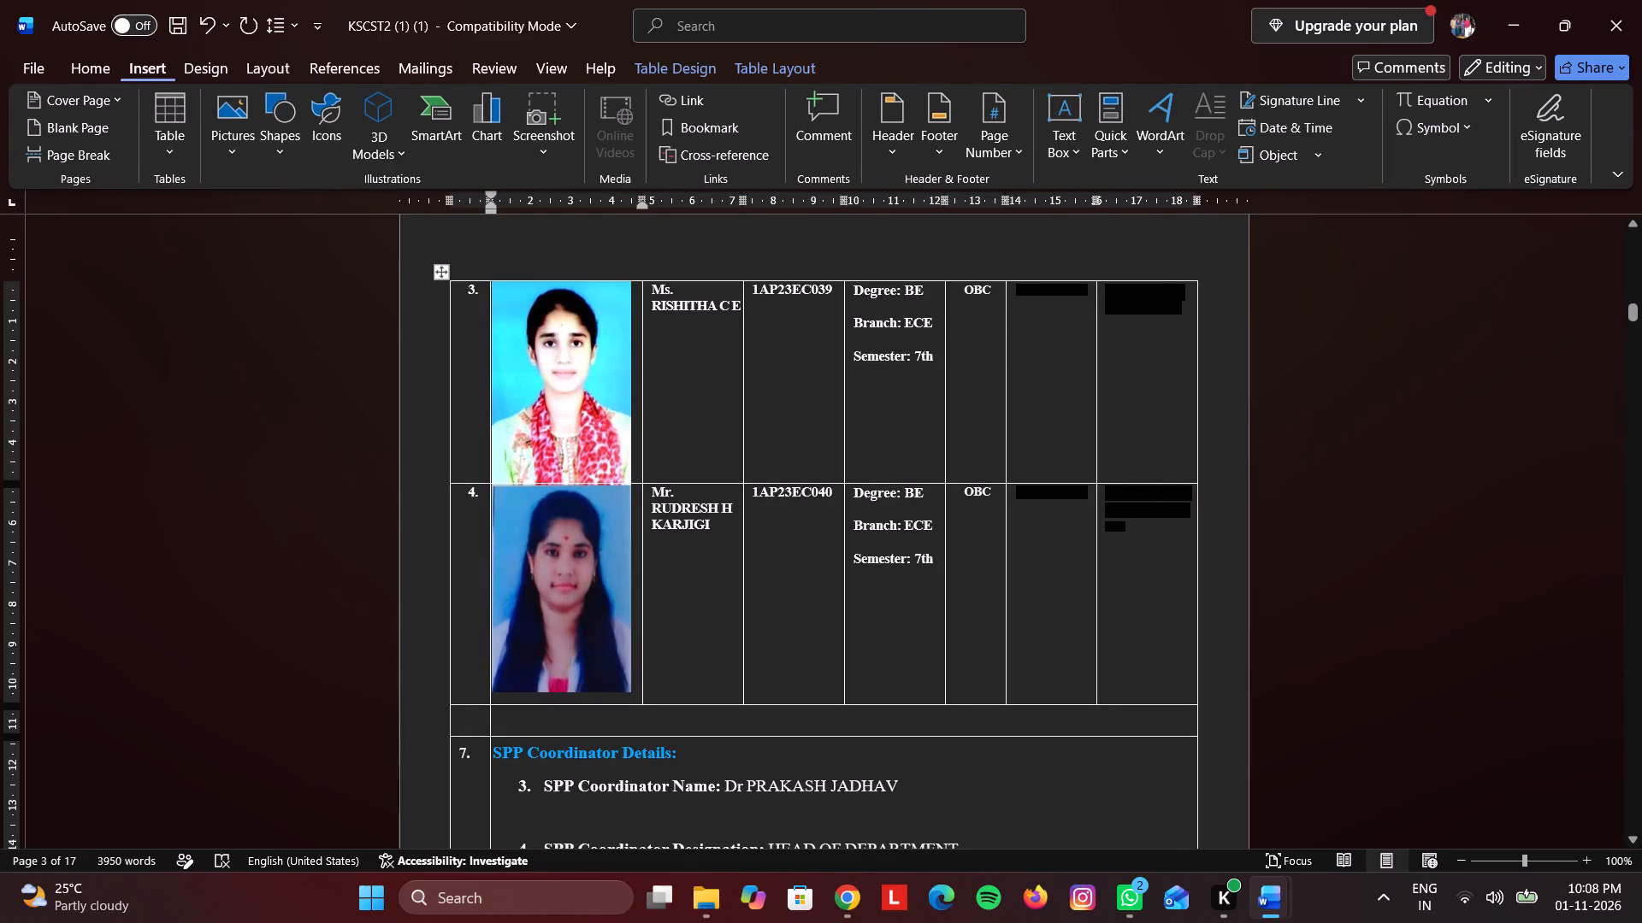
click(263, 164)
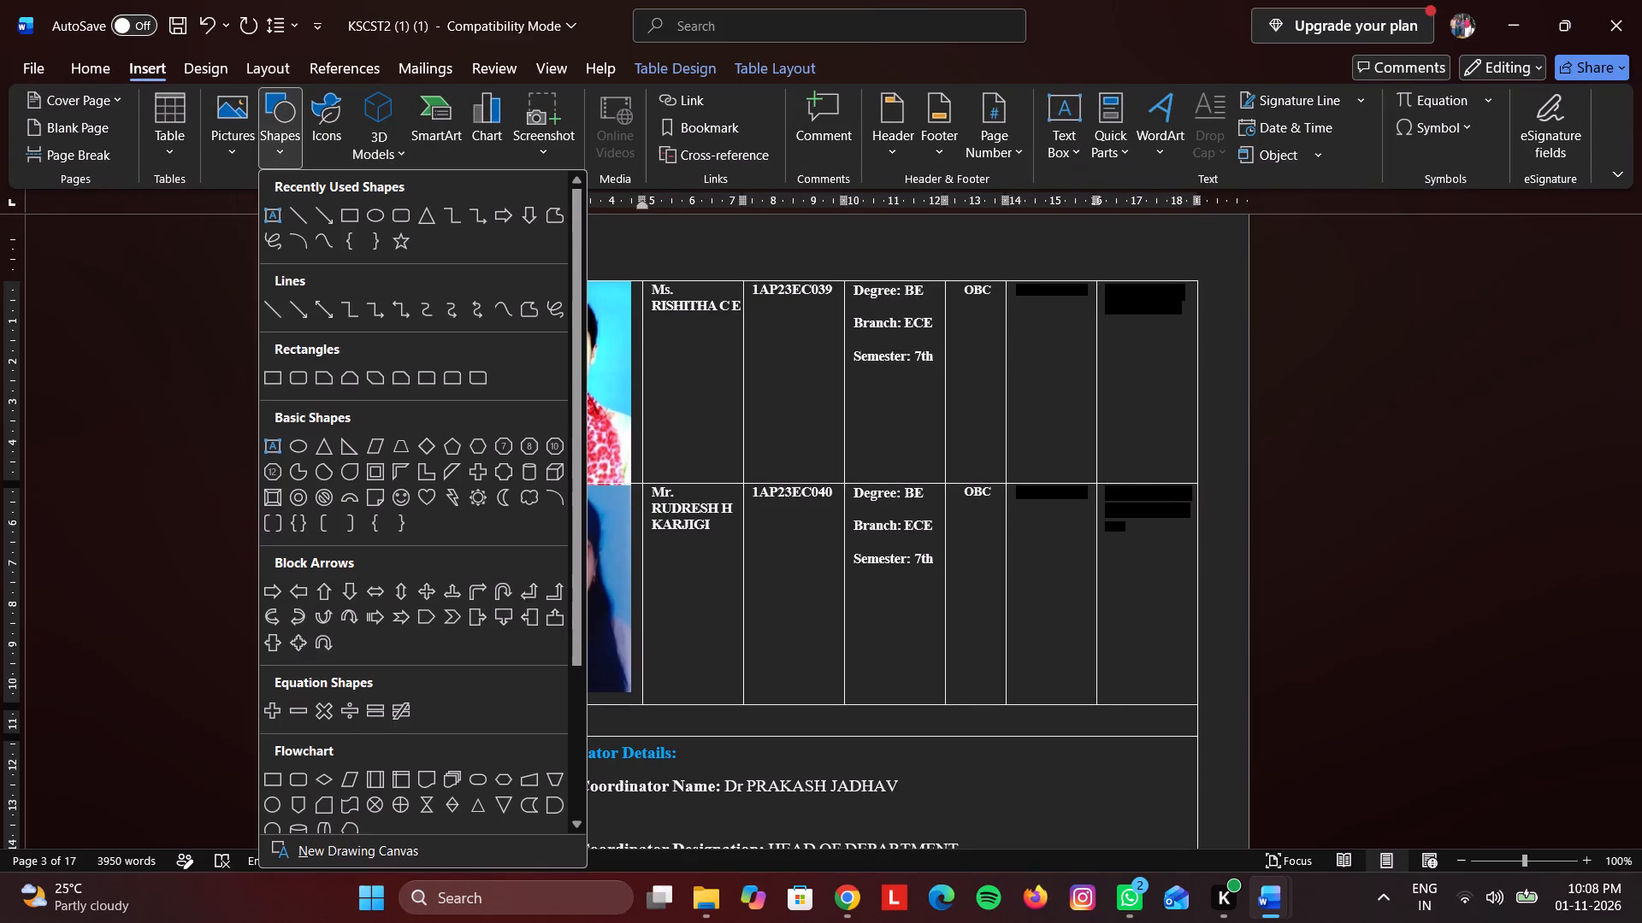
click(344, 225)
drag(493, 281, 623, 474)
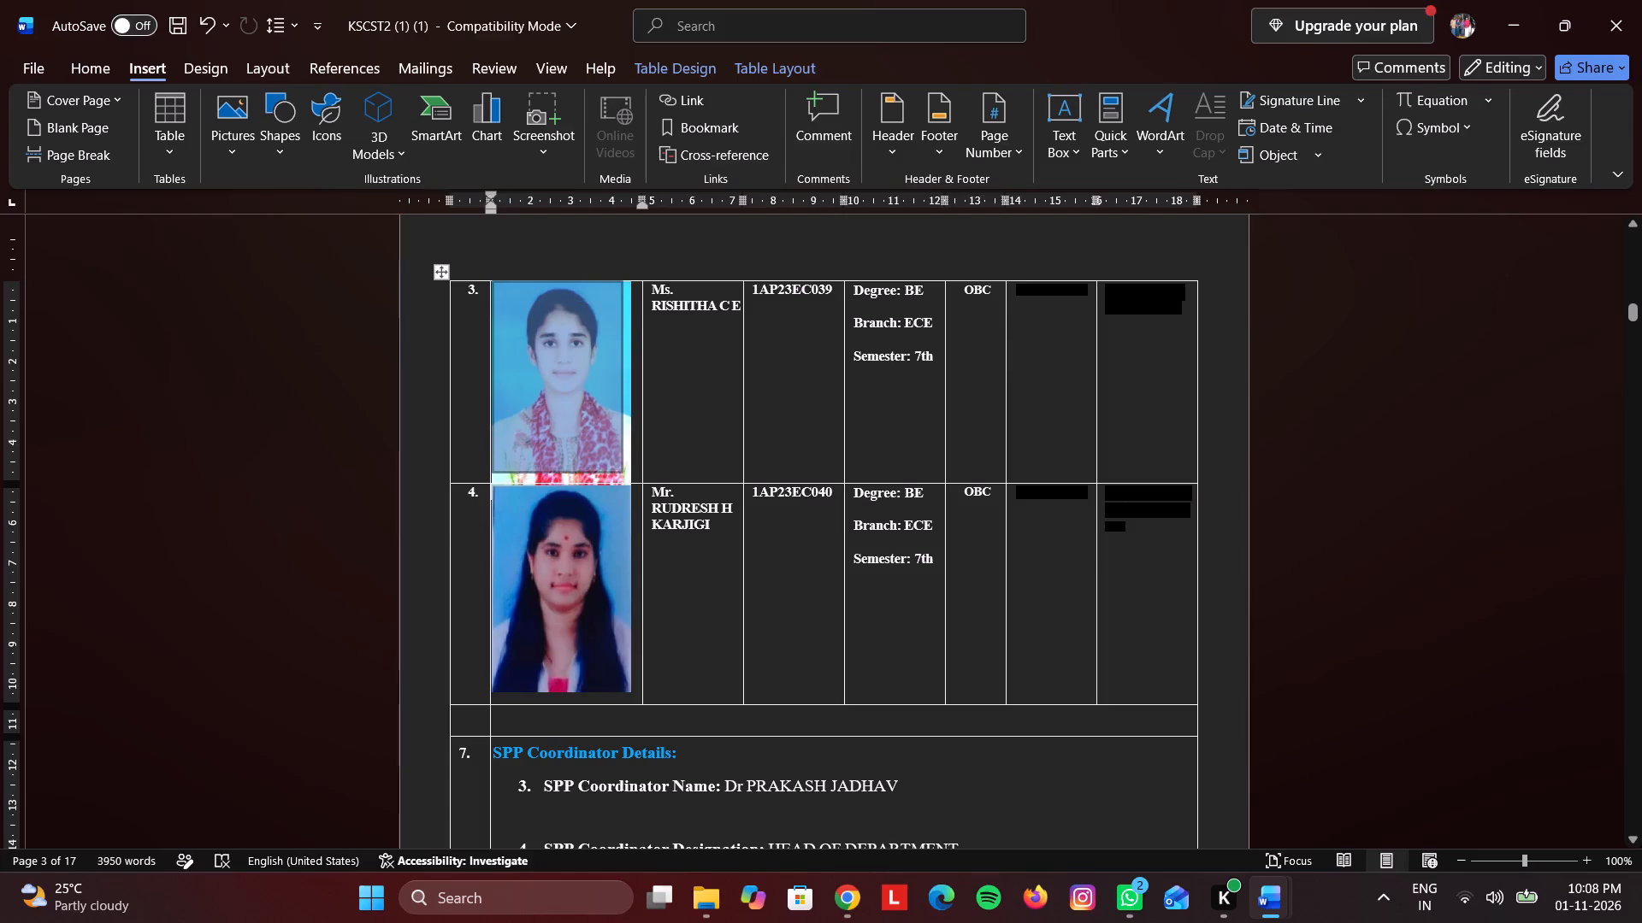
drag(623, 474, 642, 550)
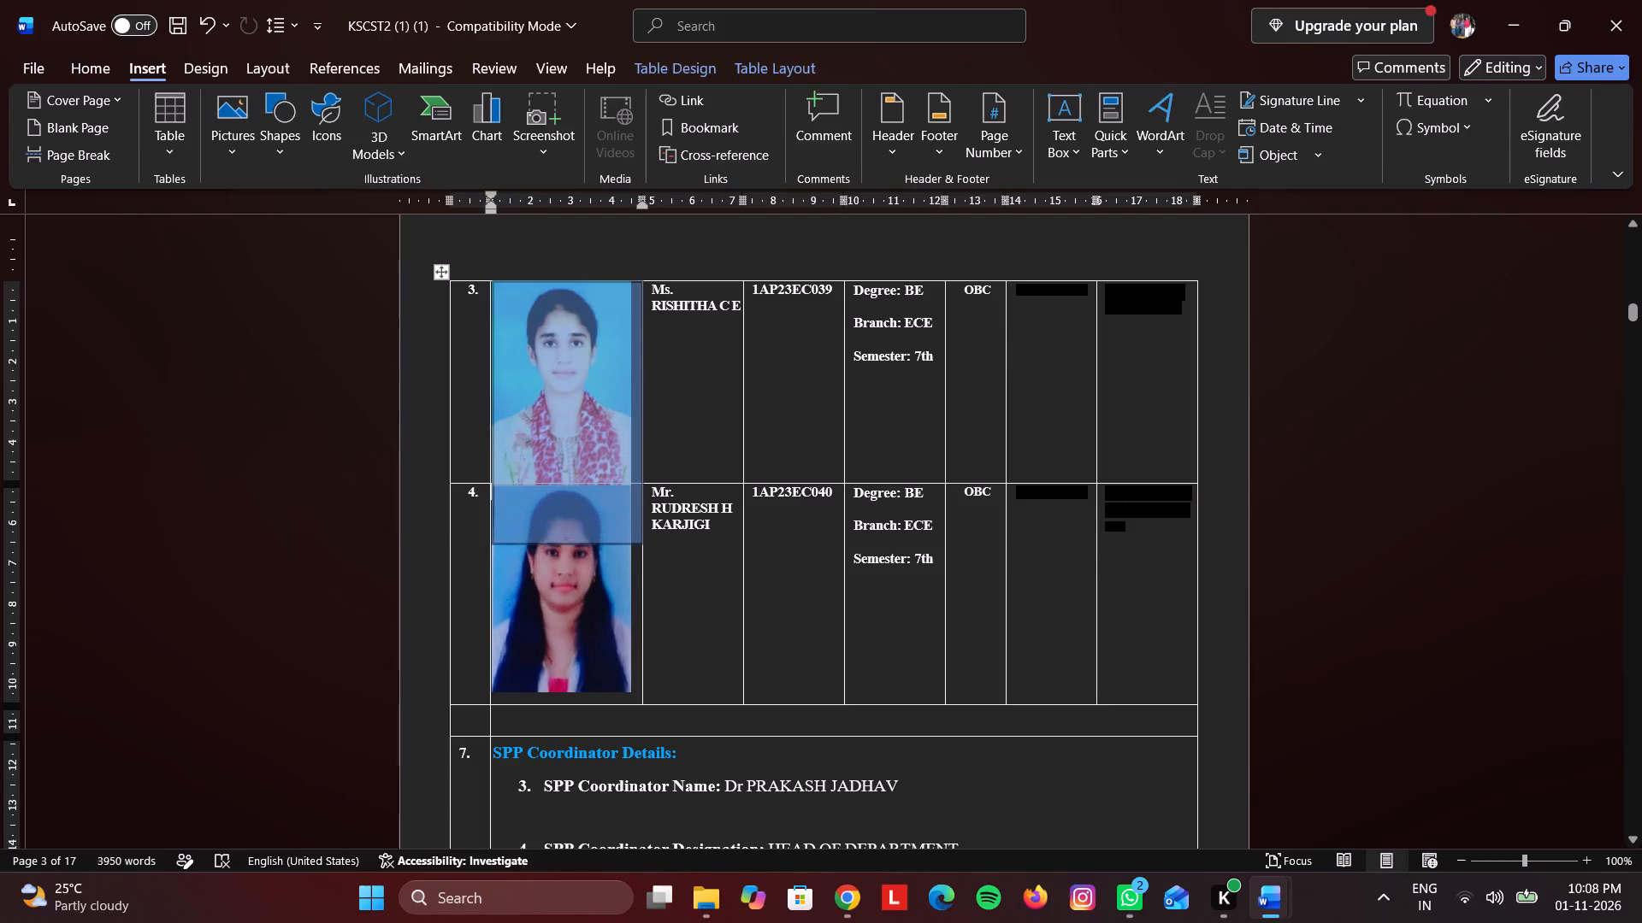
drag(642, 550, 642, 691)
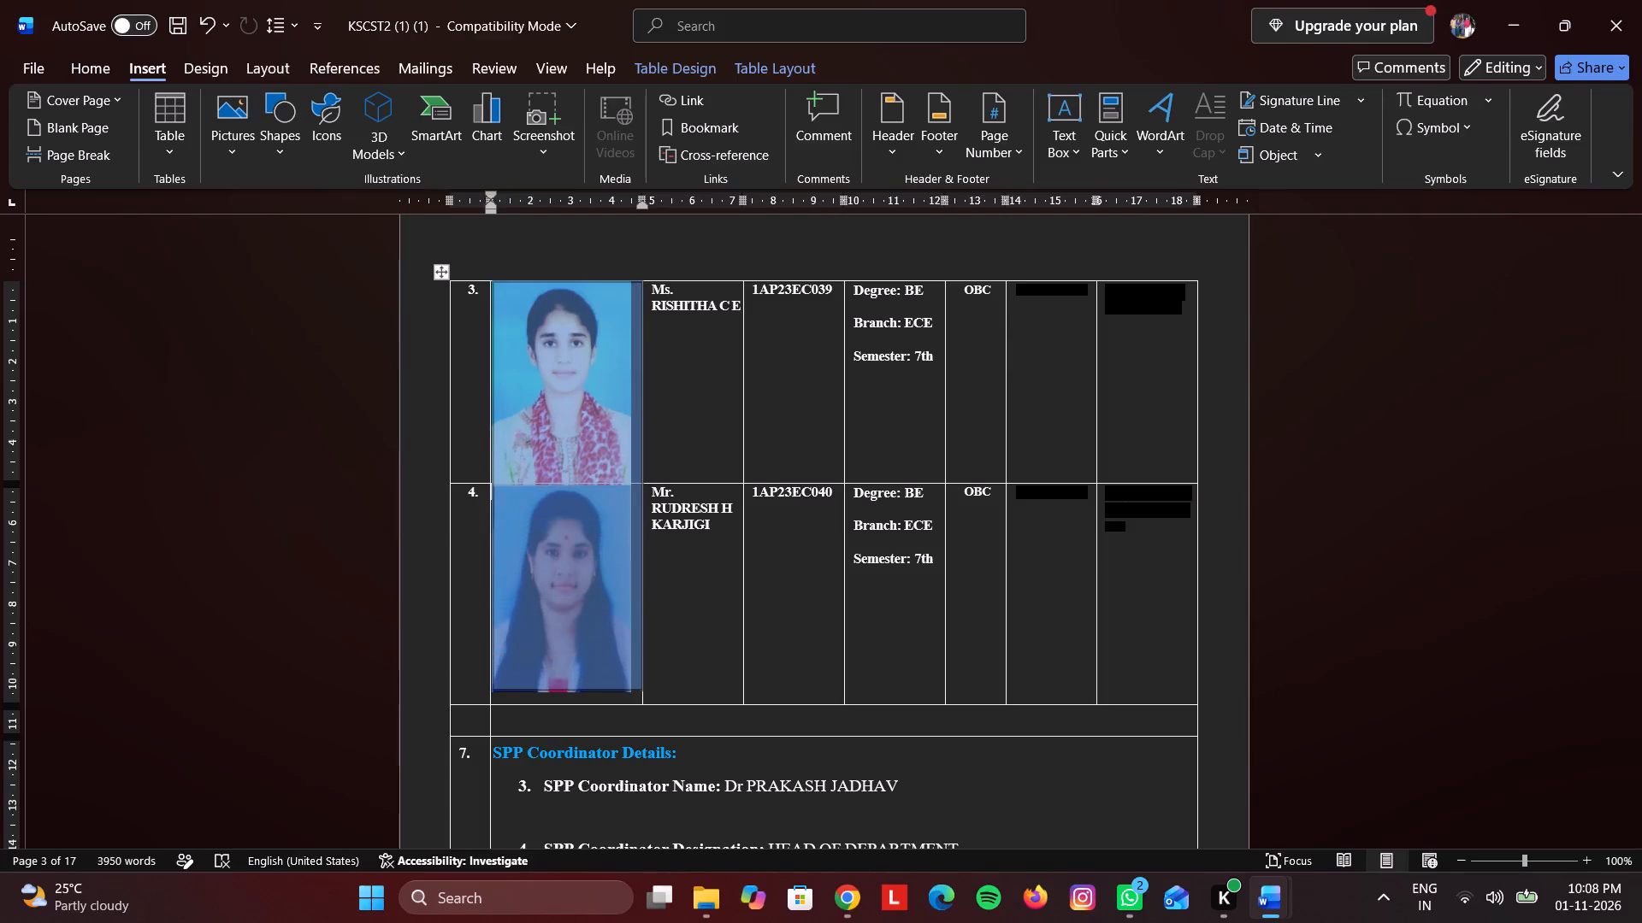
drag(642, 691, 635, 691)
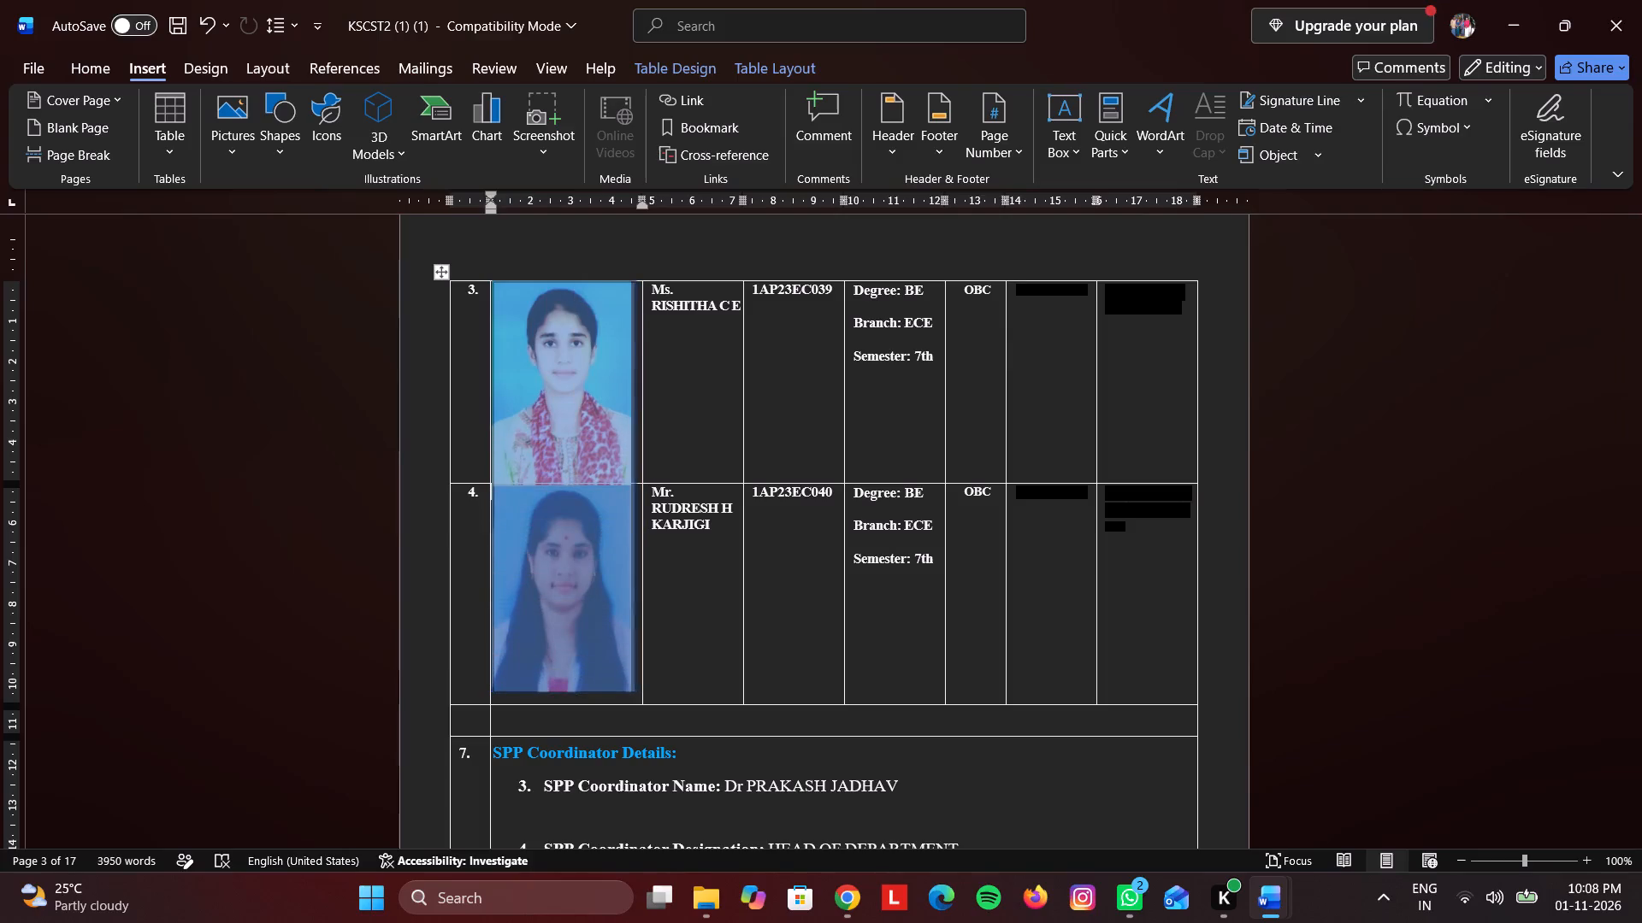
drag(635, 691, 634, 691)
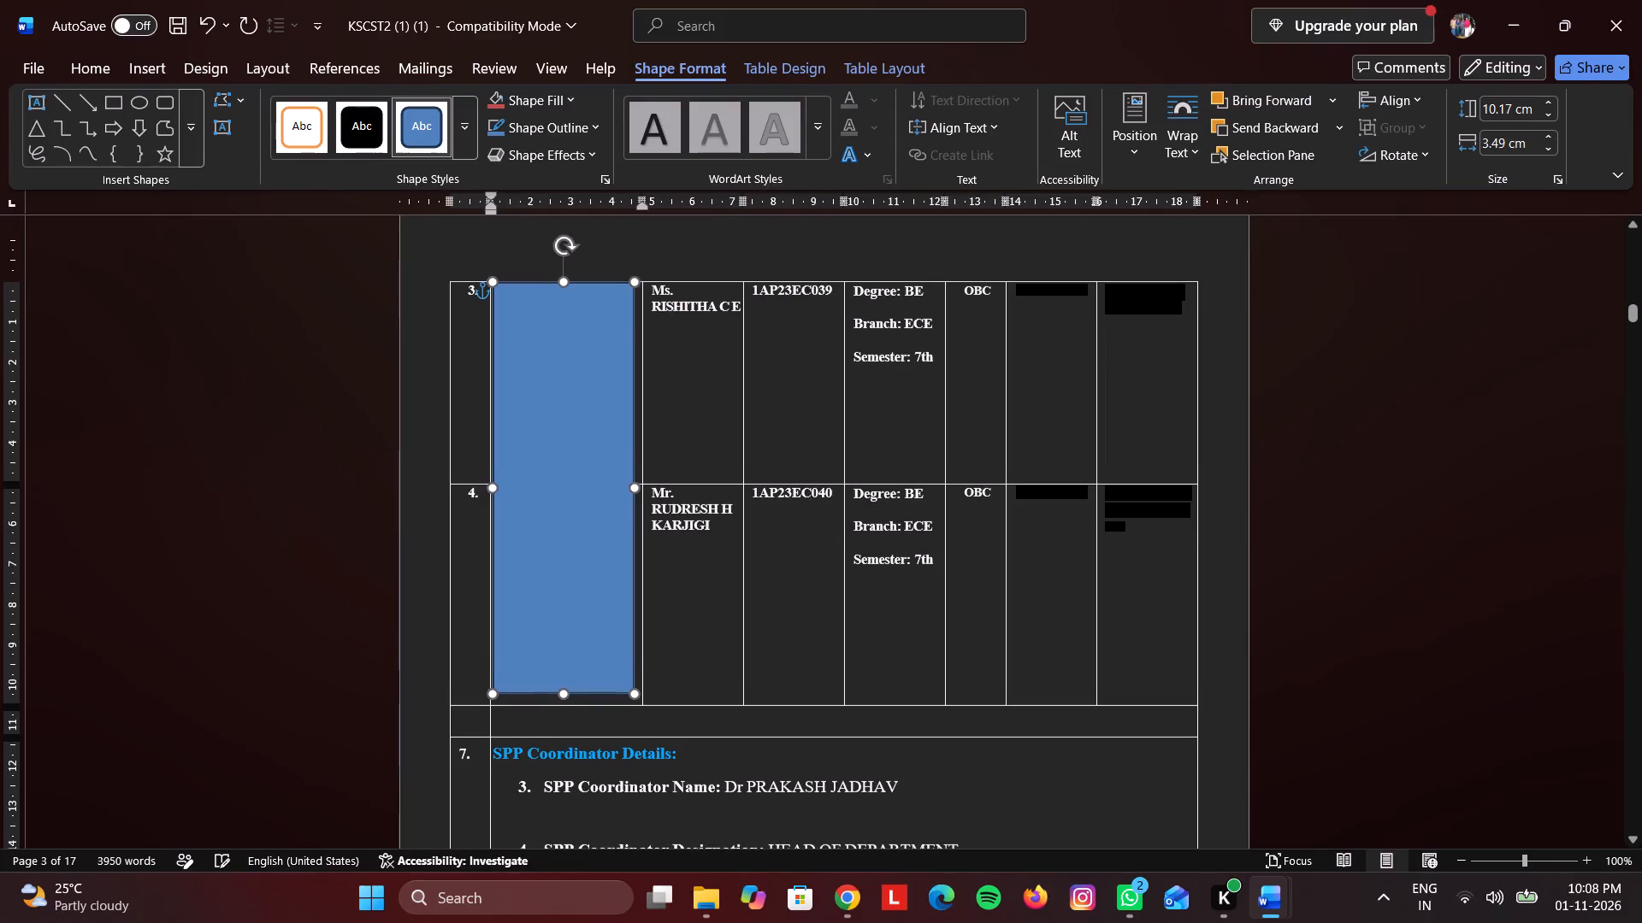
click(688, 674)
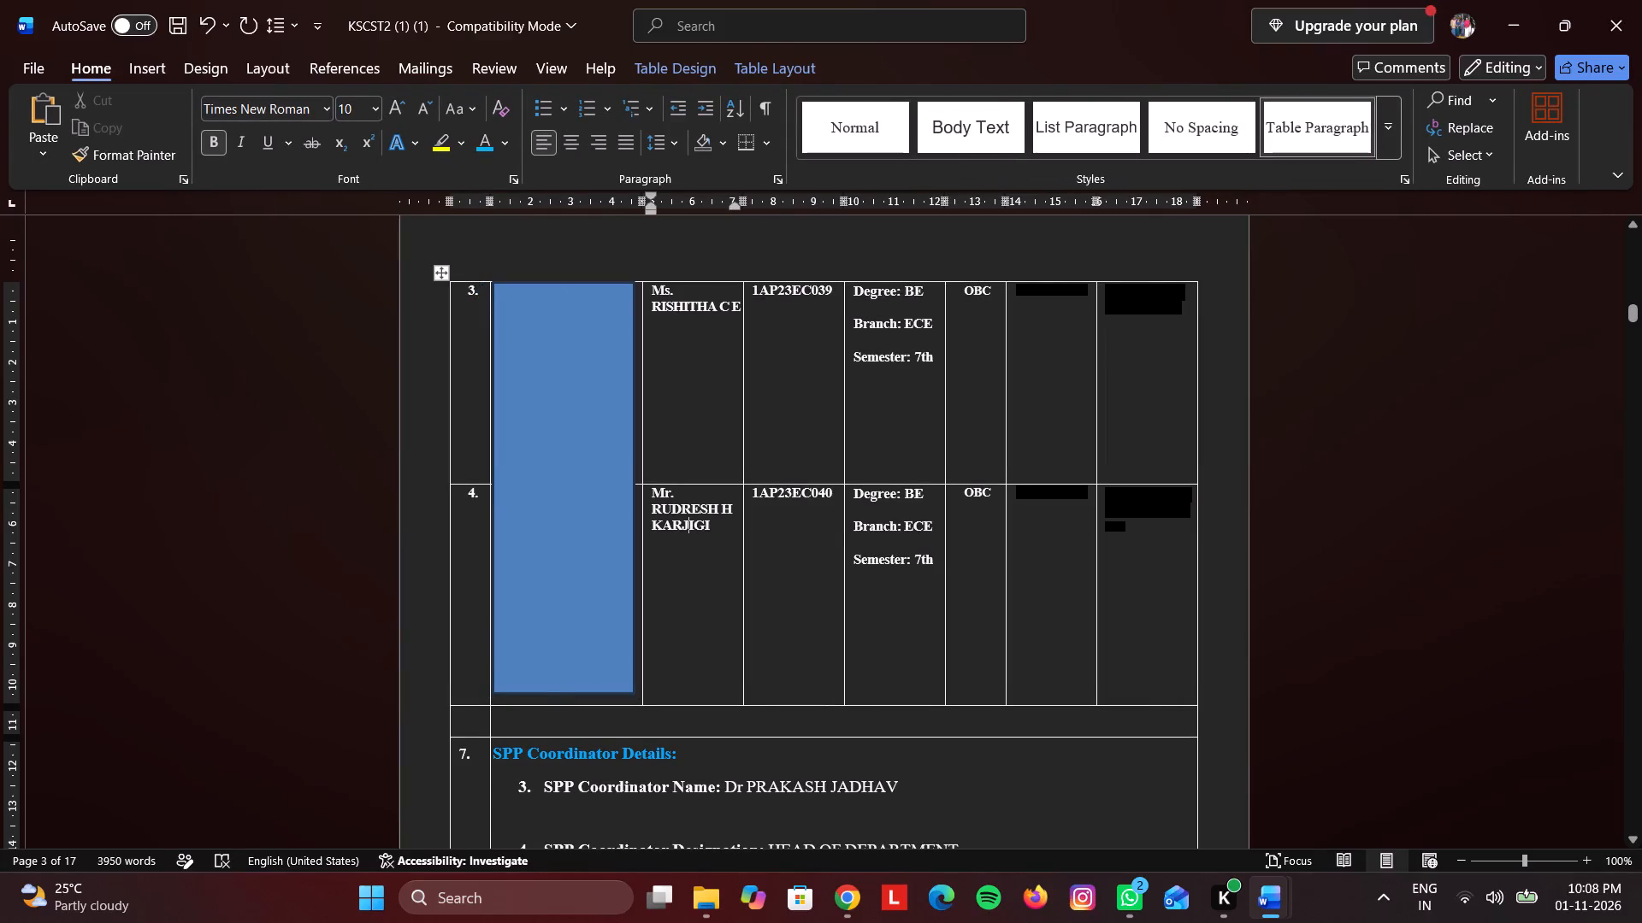
Undo the covering rectangle and the fourth row's last height change, then restore the final 9 of the third student's registration number.
key(ctrl+z)
key(ctrl+z)
key(ctrl+z)
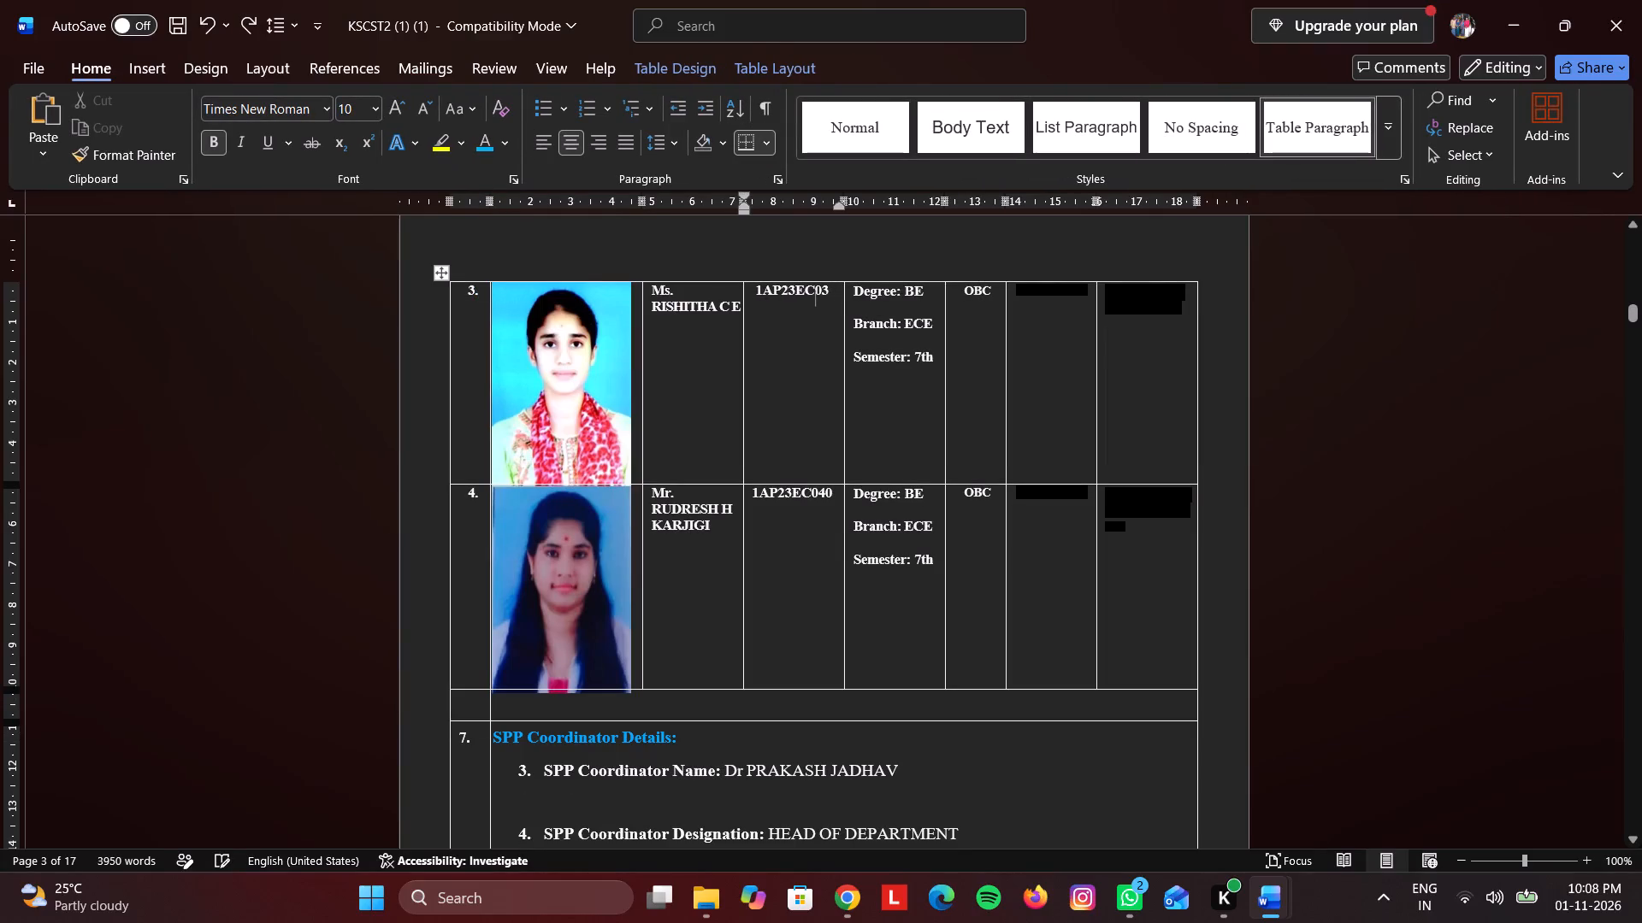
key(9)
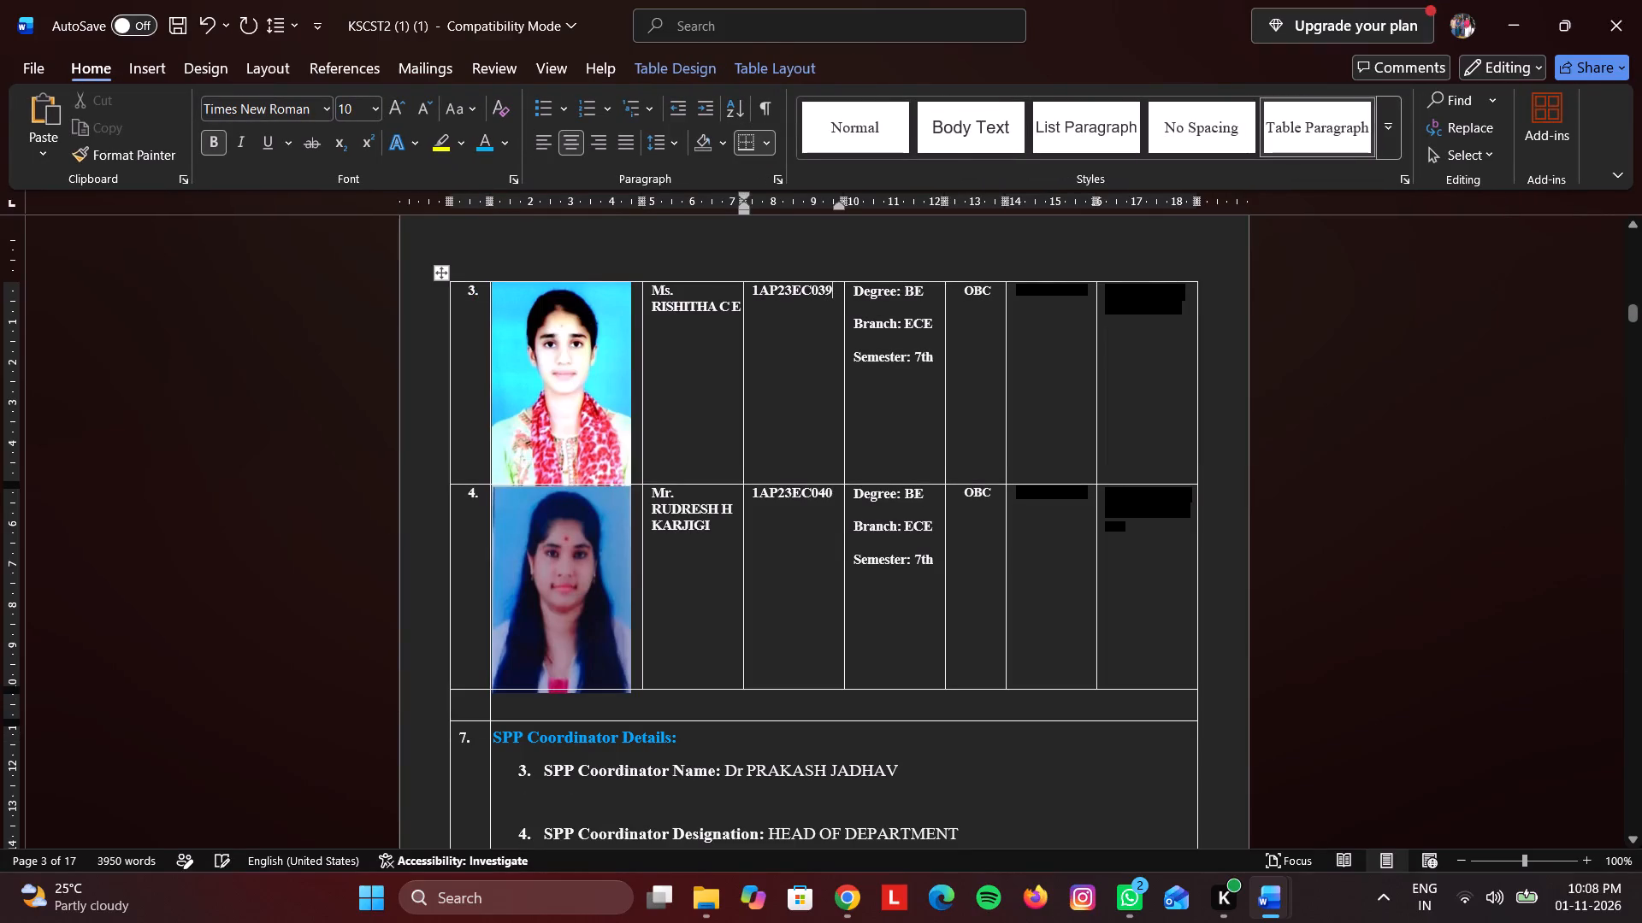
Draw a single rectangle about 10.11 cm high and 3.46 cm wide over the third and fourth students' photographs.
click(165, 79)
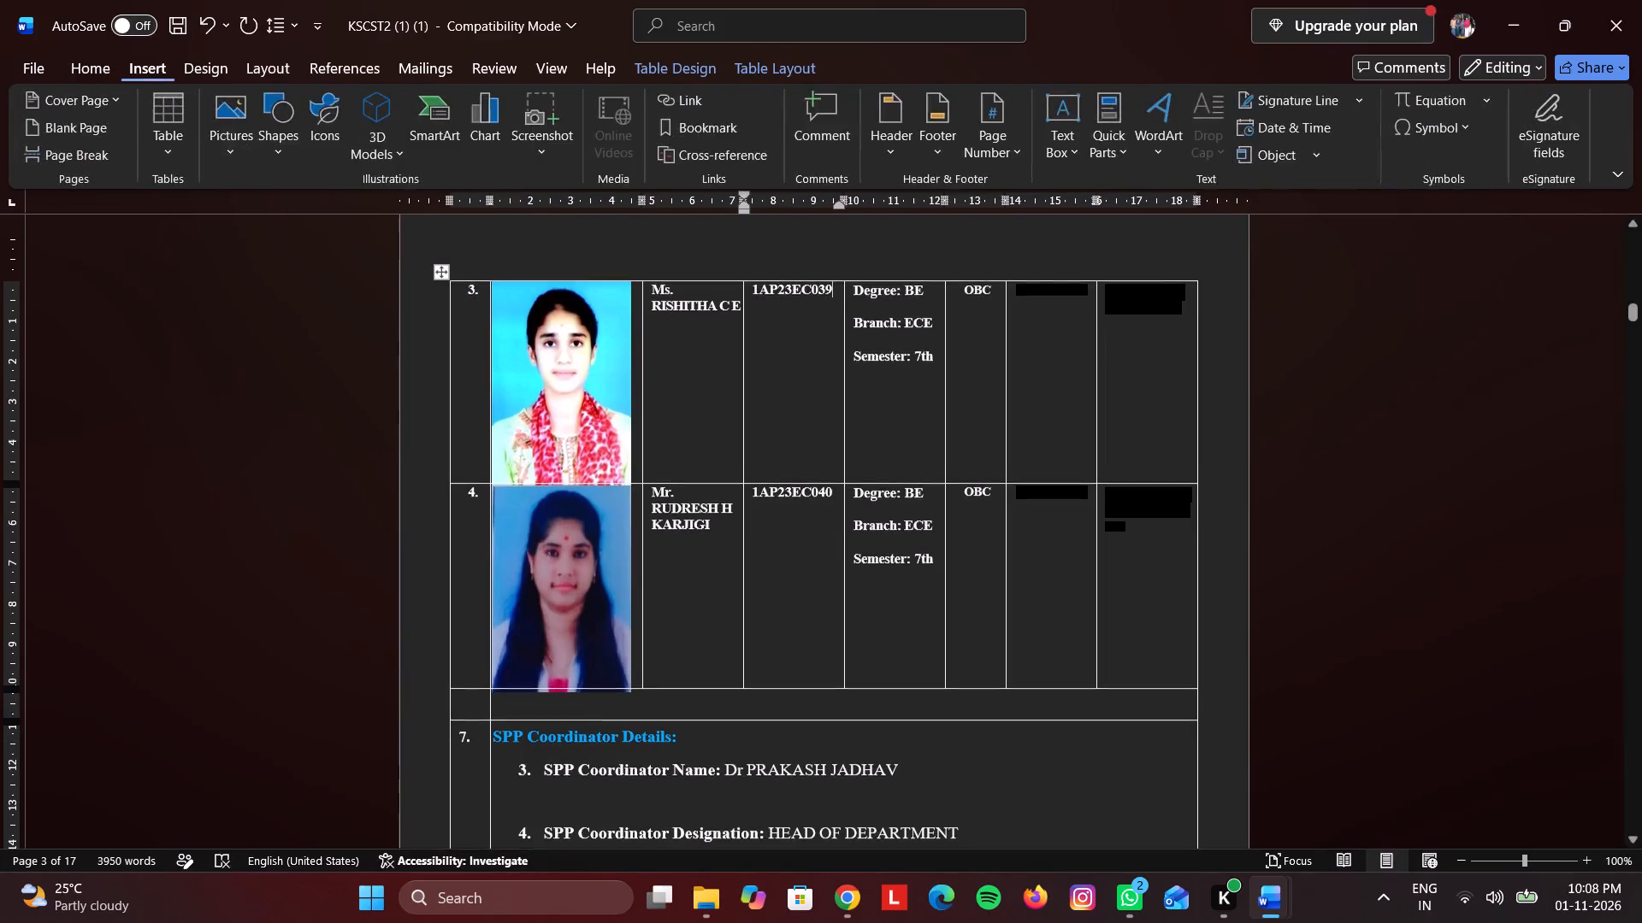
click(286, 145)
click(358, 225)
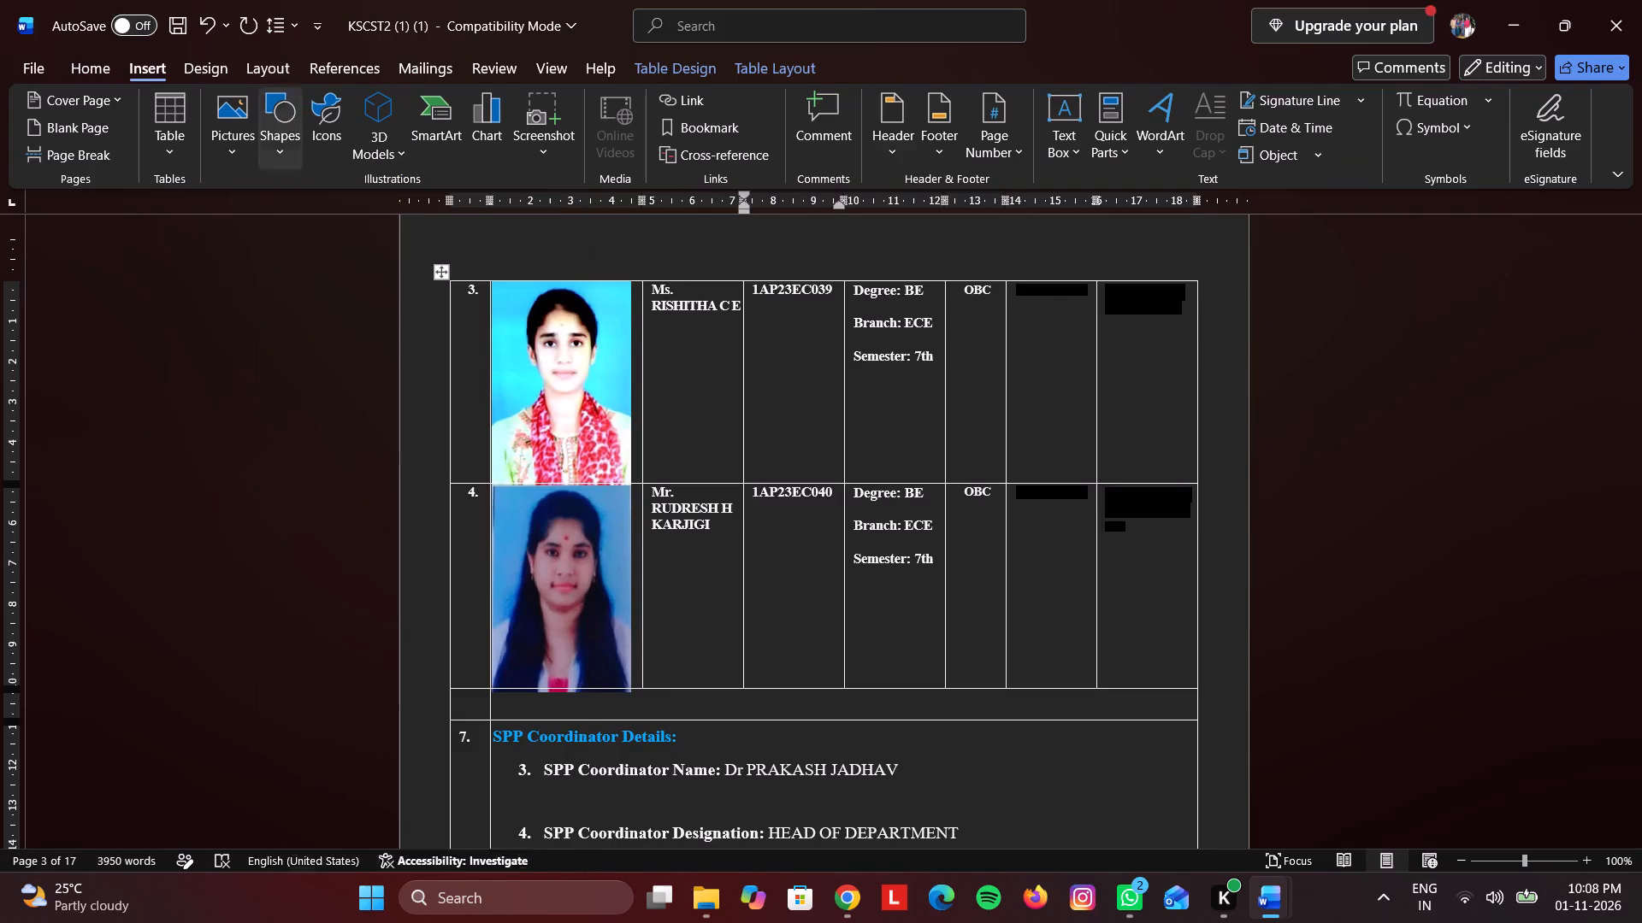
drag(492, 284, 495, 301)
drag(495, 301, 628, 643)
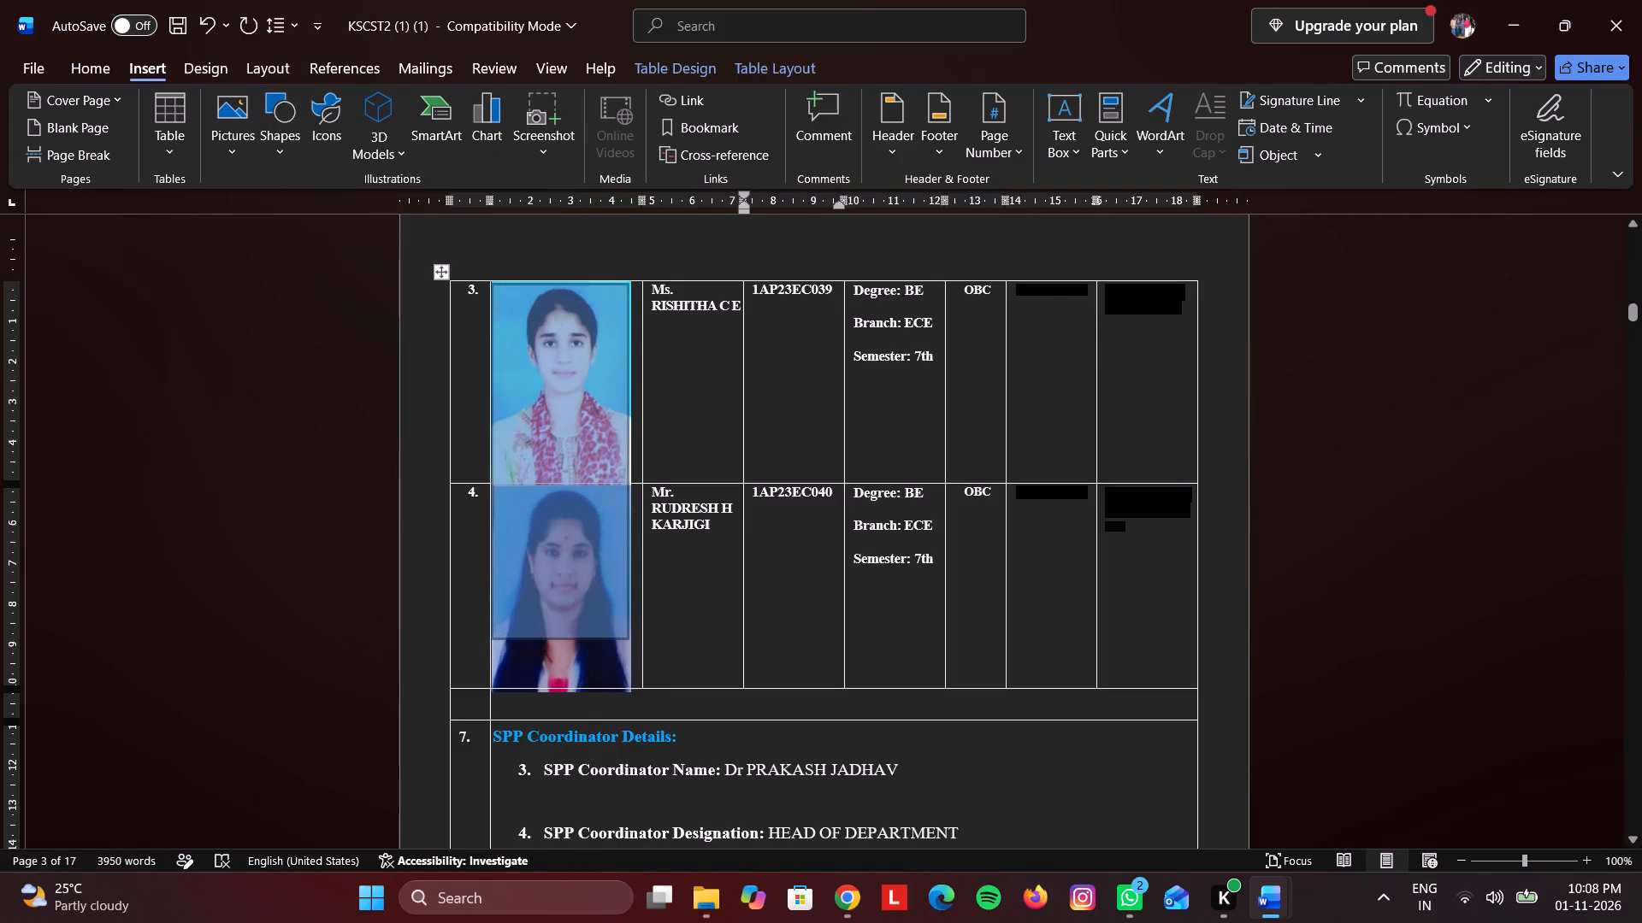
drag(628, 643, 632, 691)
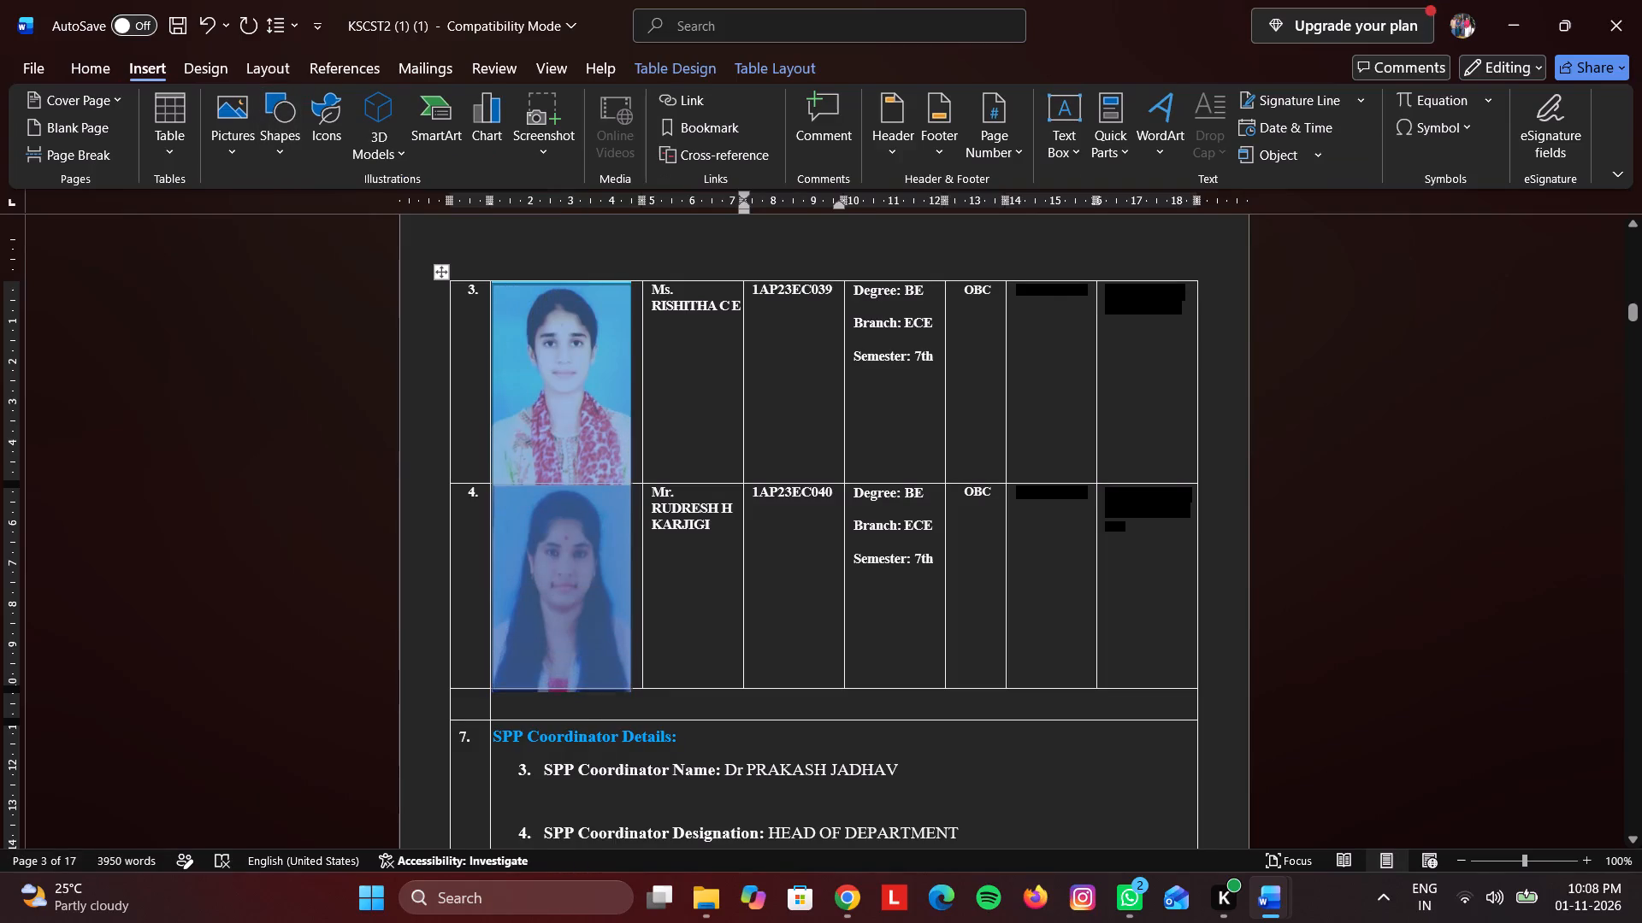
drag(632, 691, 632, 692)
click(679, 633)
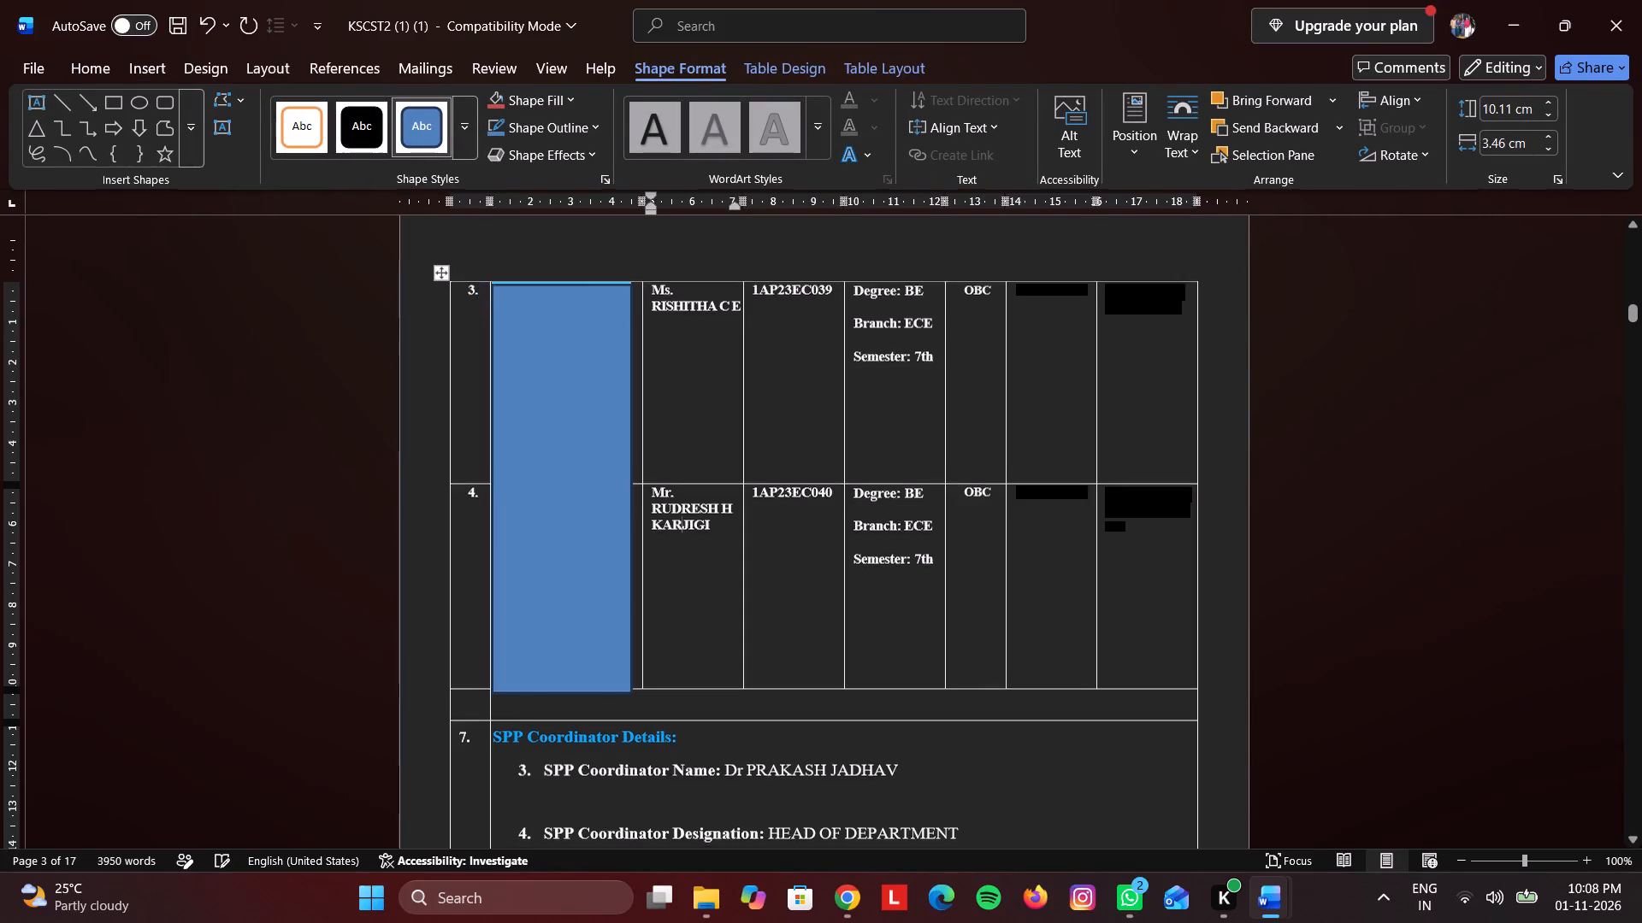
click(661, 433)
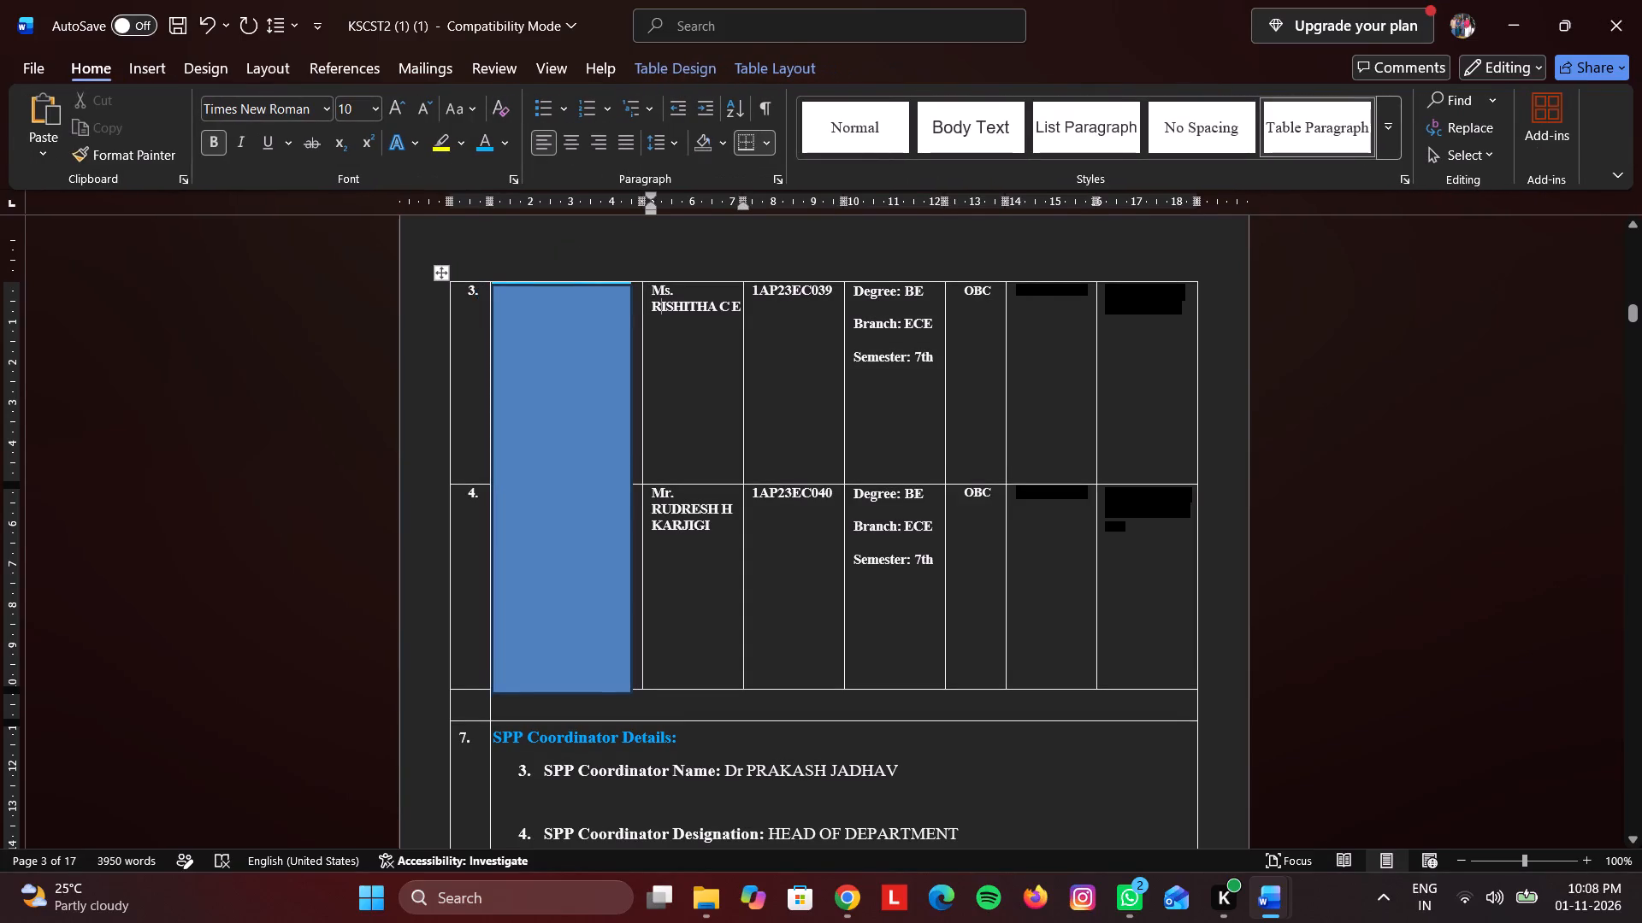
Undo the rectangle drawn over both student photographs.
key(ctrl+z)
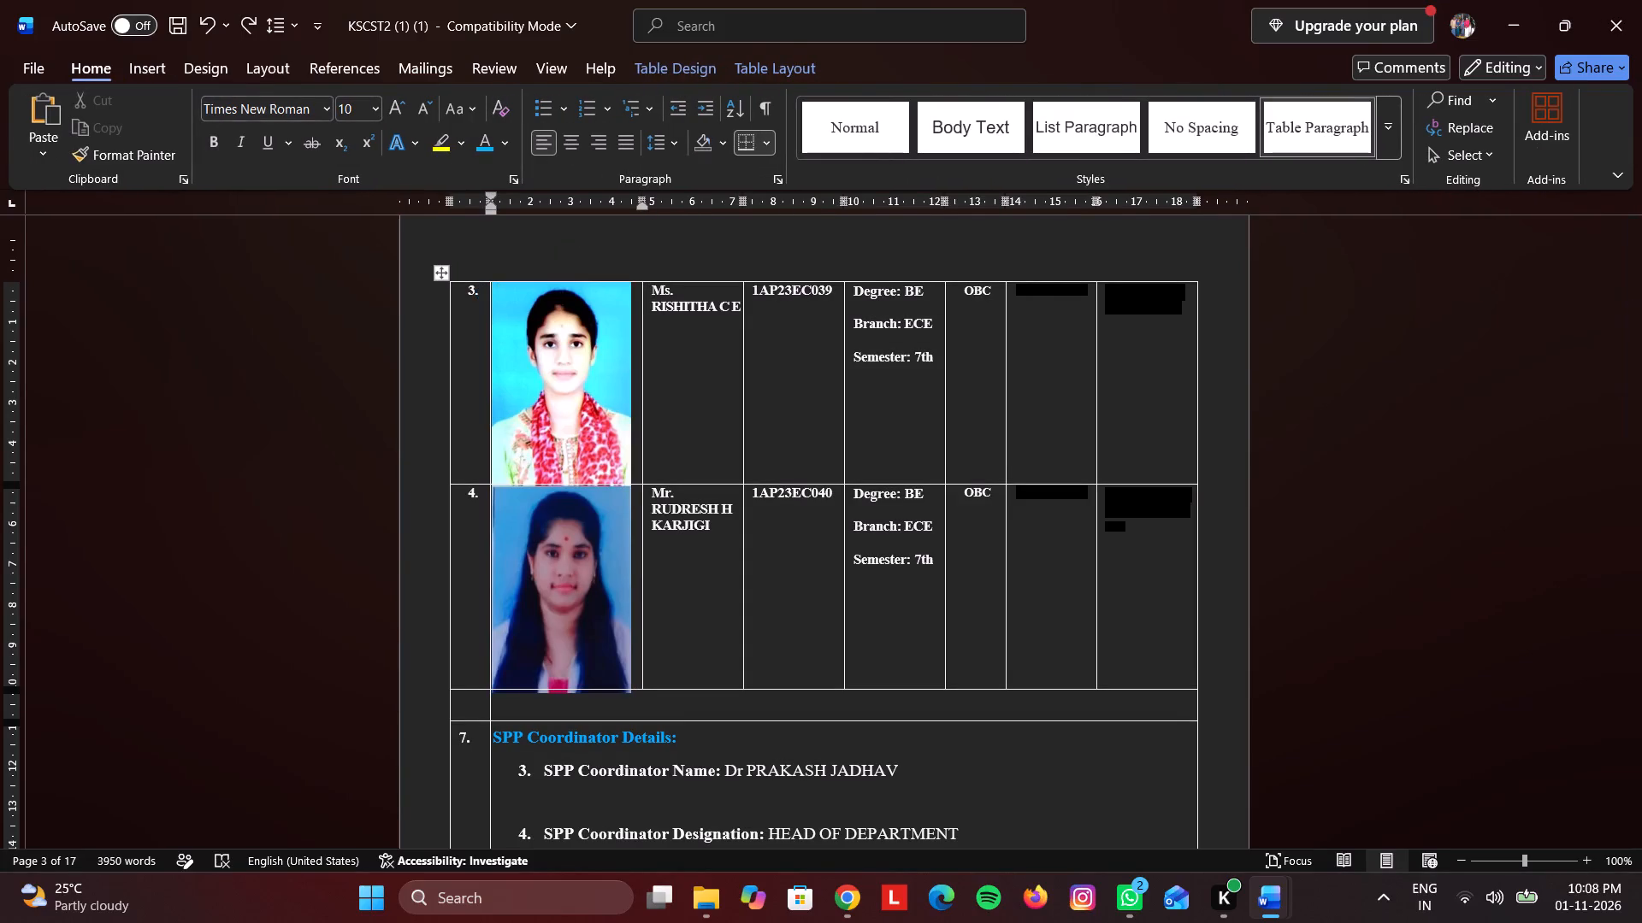
Draw a rectangle about 4.95 cm high and 3.41 cm wide over only the third student's photograph and align it with the photo's edge.
click(139, 79)
click(272, 140)
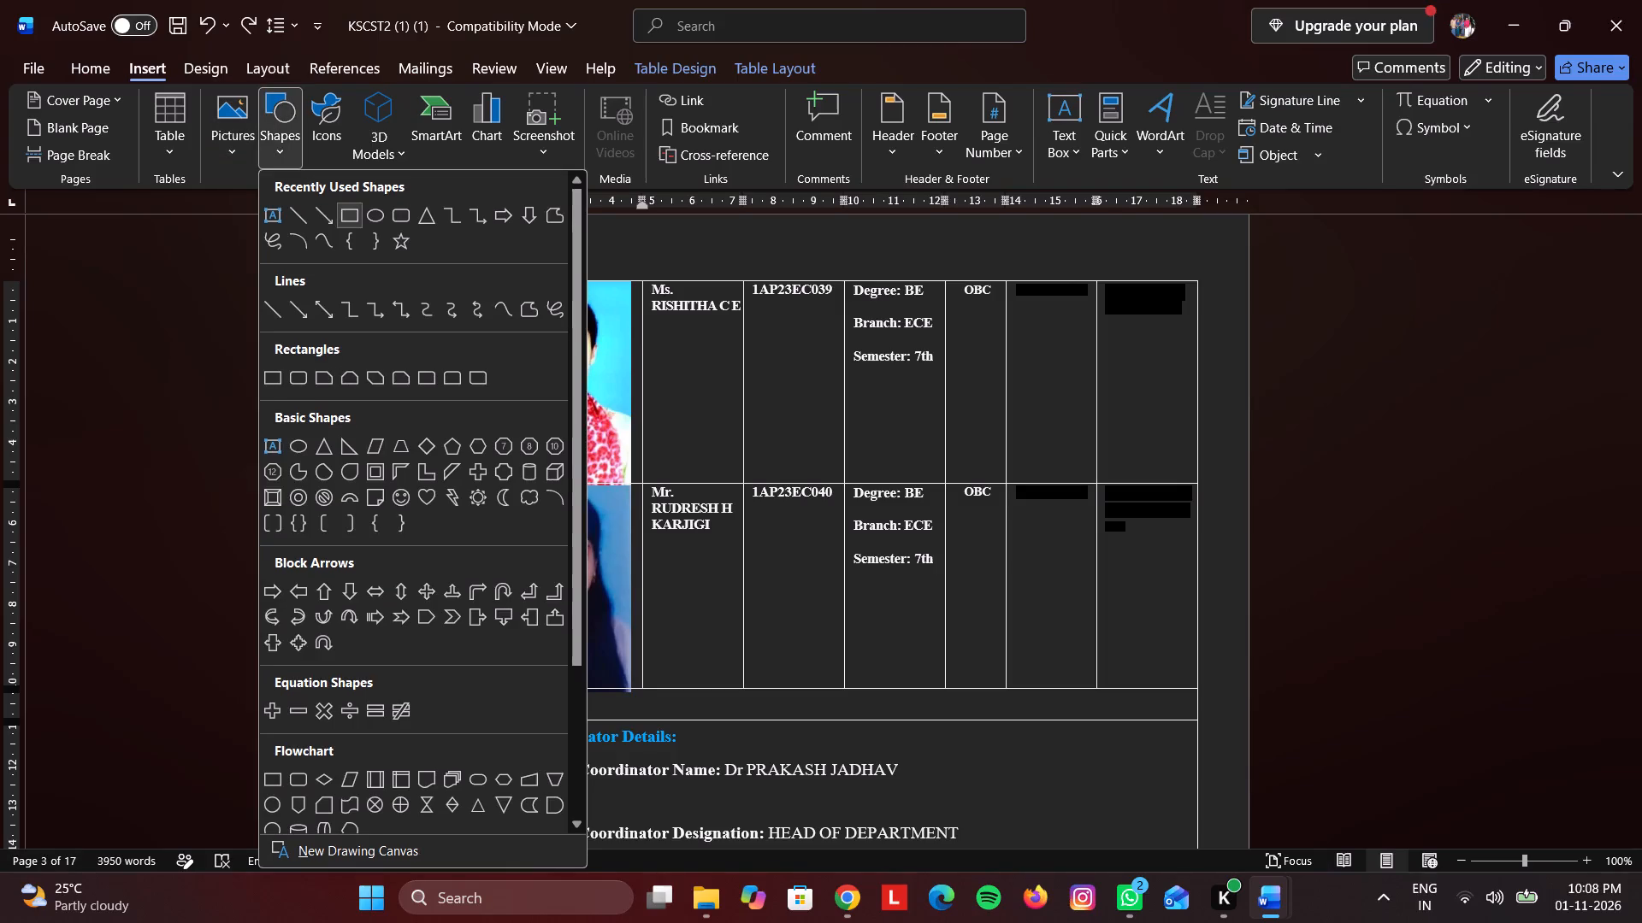
click(347, 221)
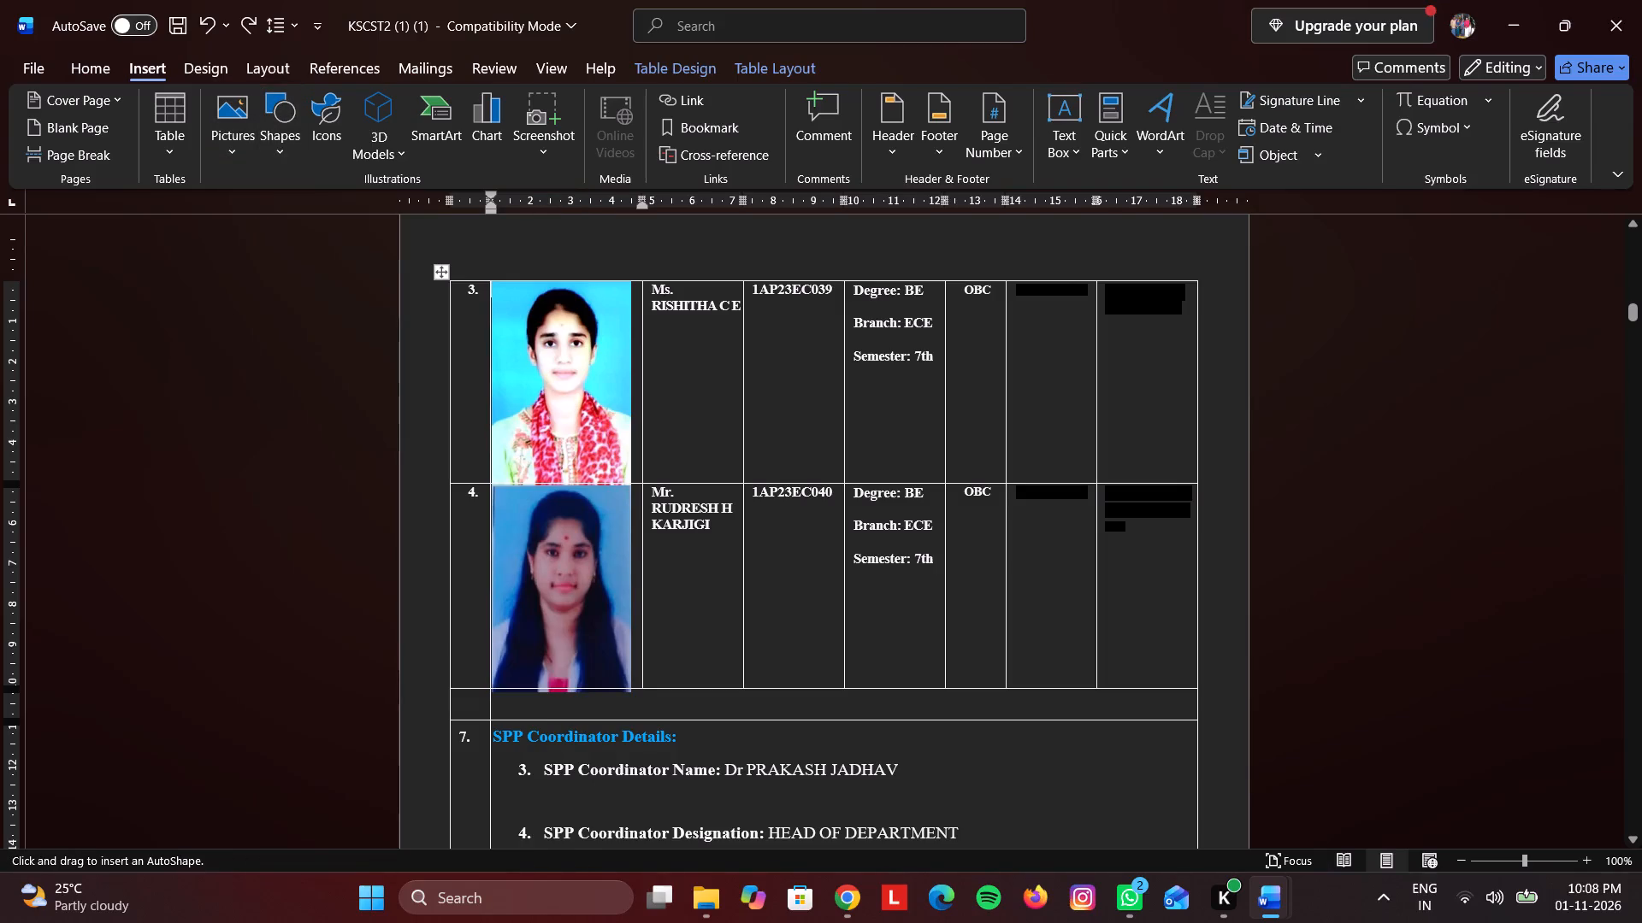
drag(493, 281, 594, 450)
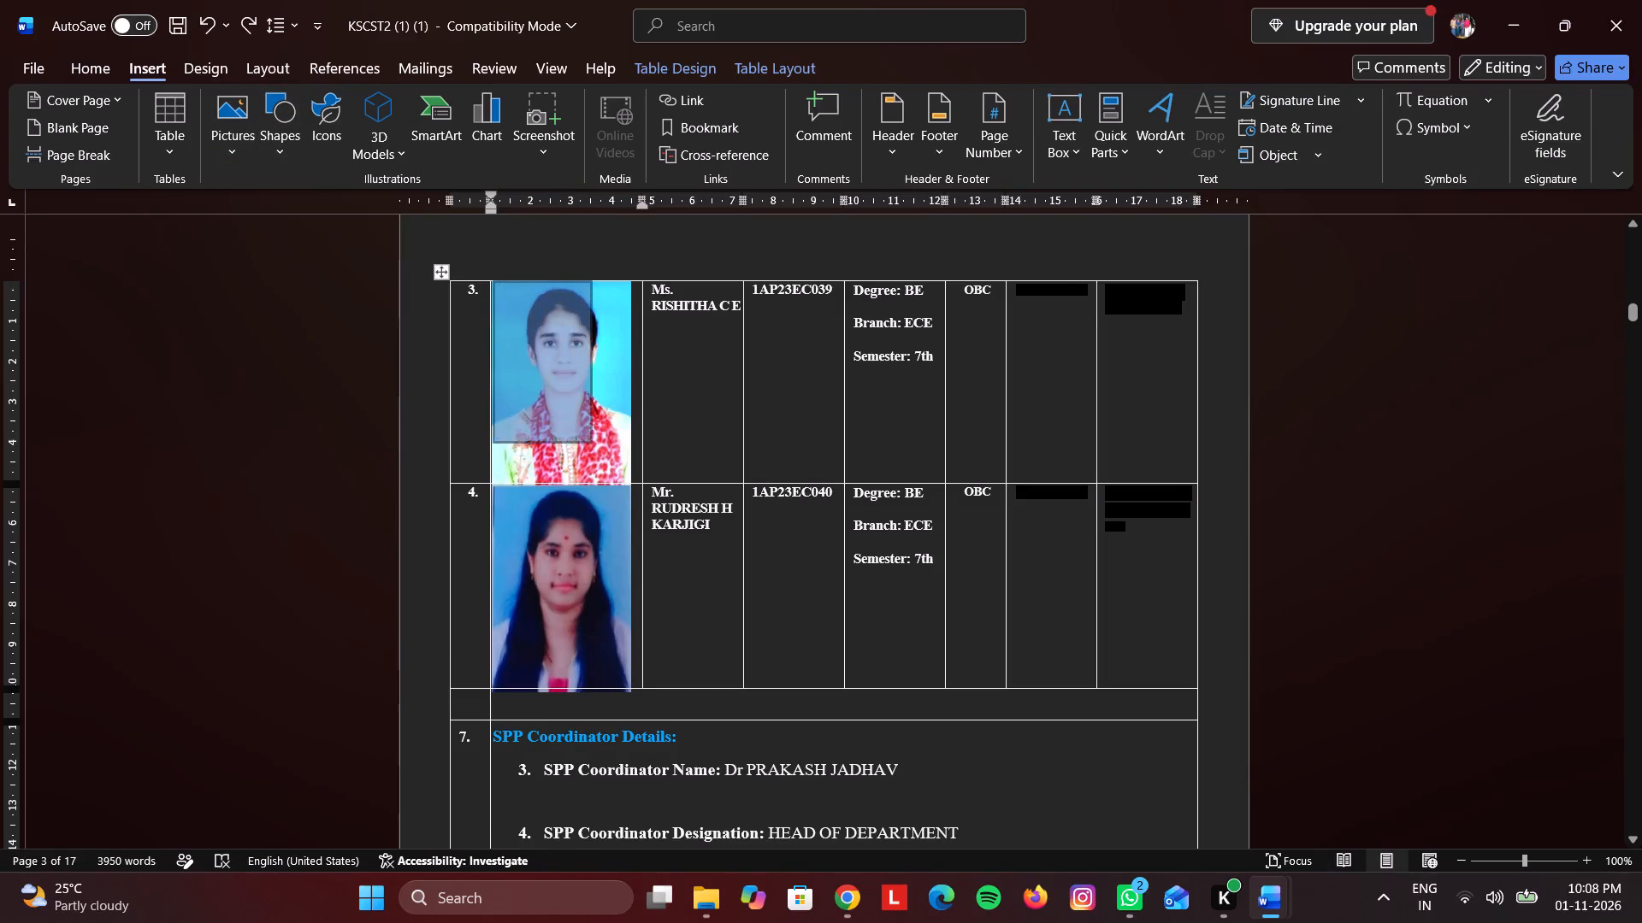
drag(594, 450, 632, 479)
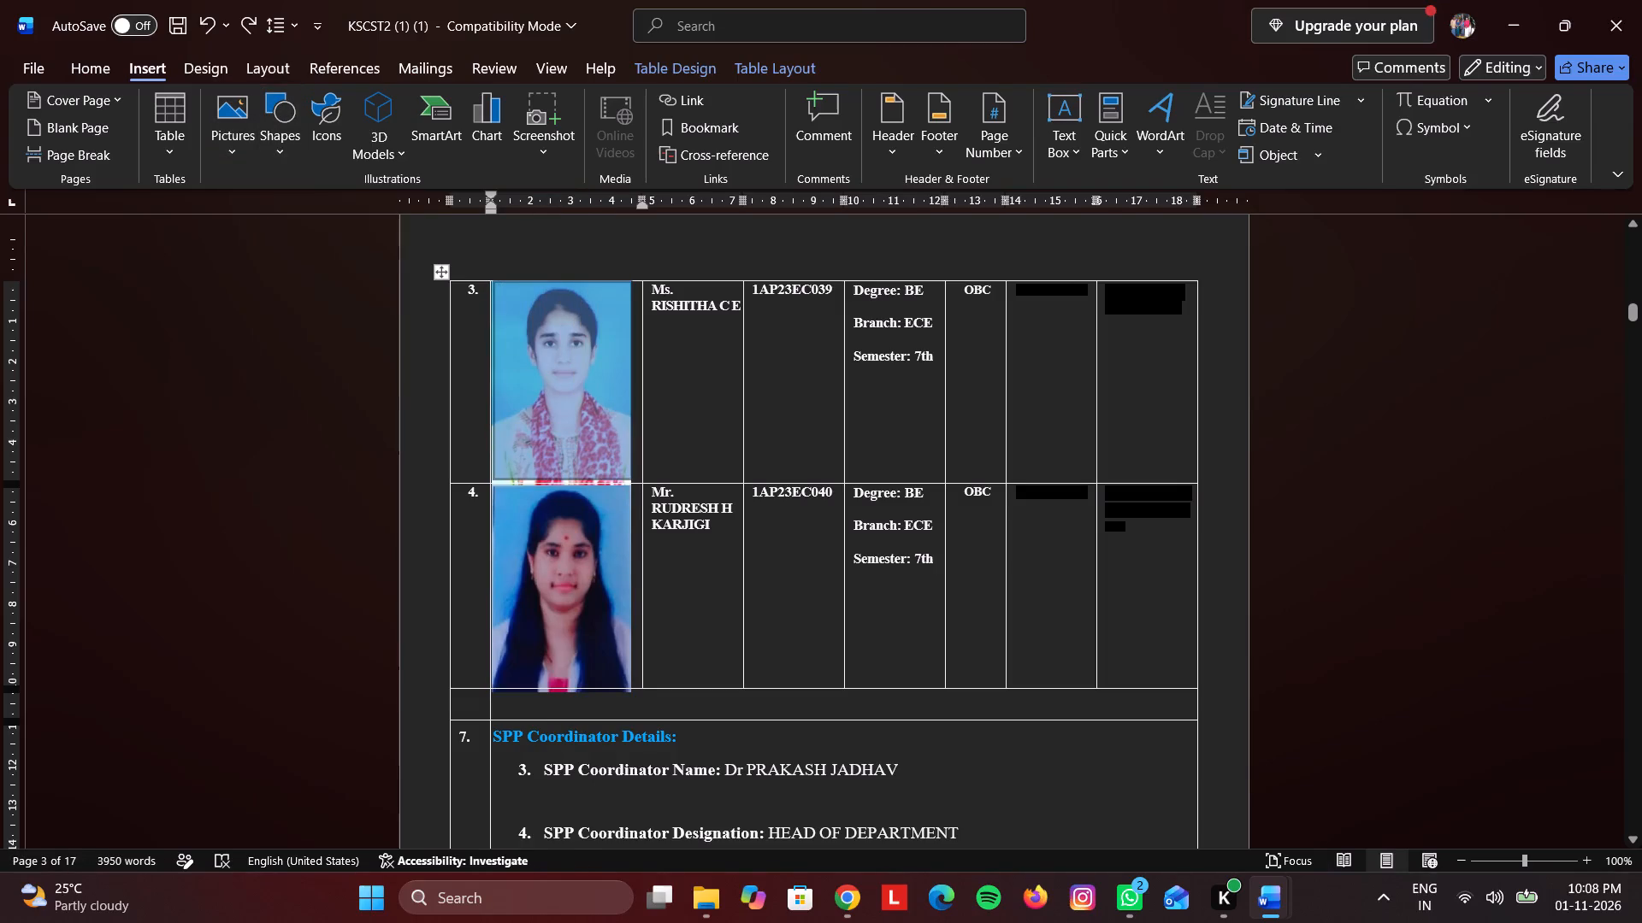
drag(632, 479, 633, 483)
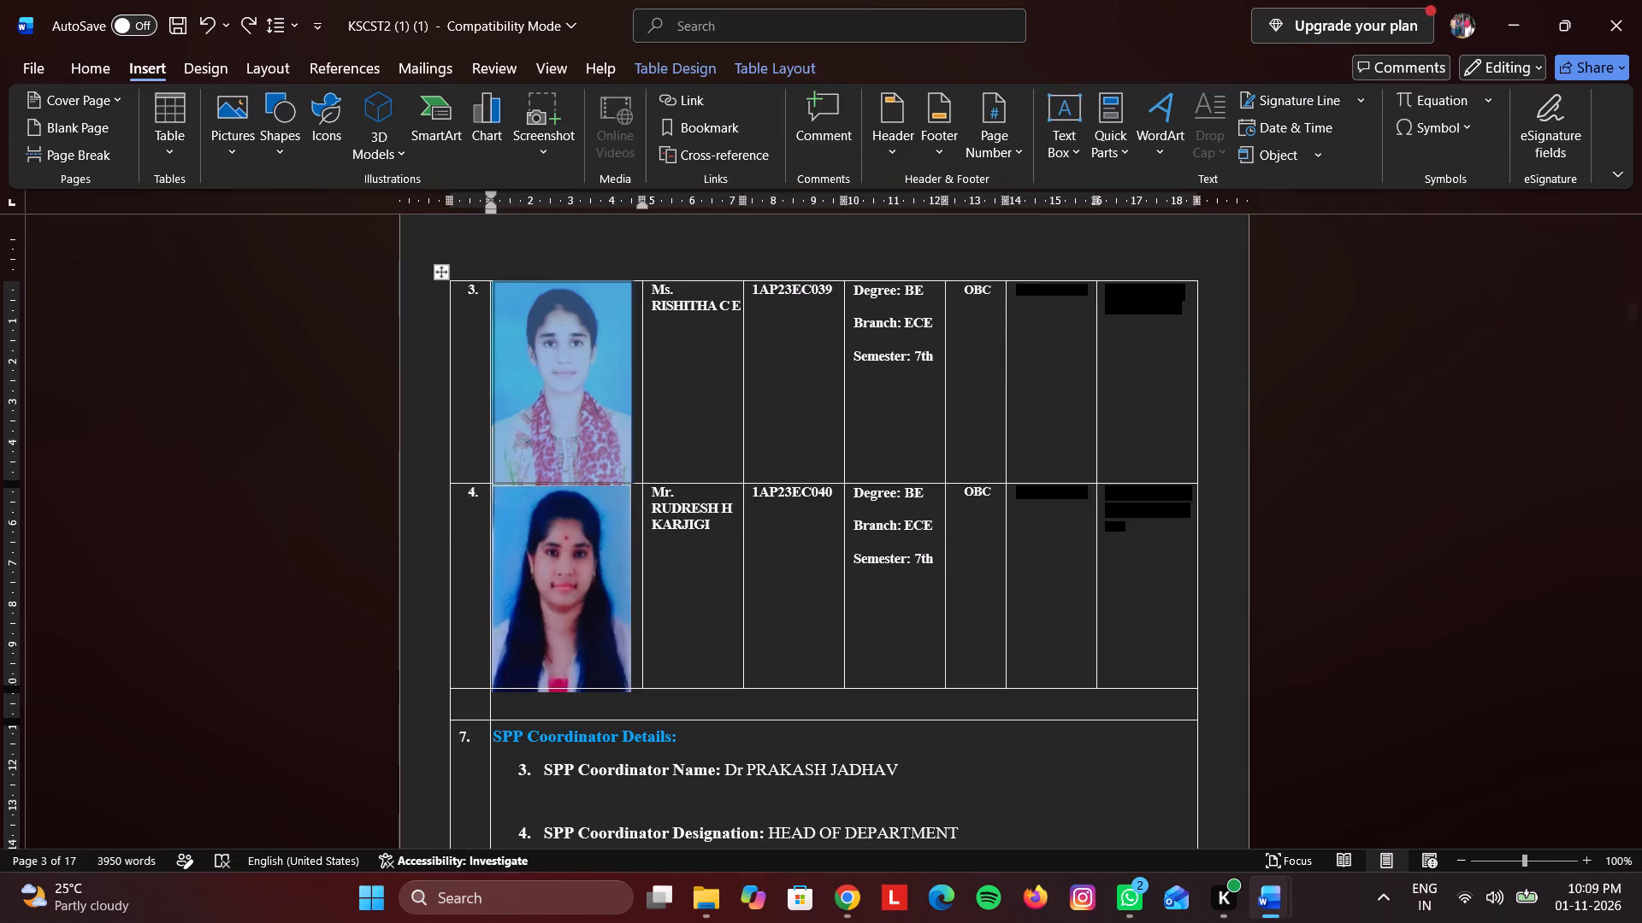
drag(633, 483, 632, 480)
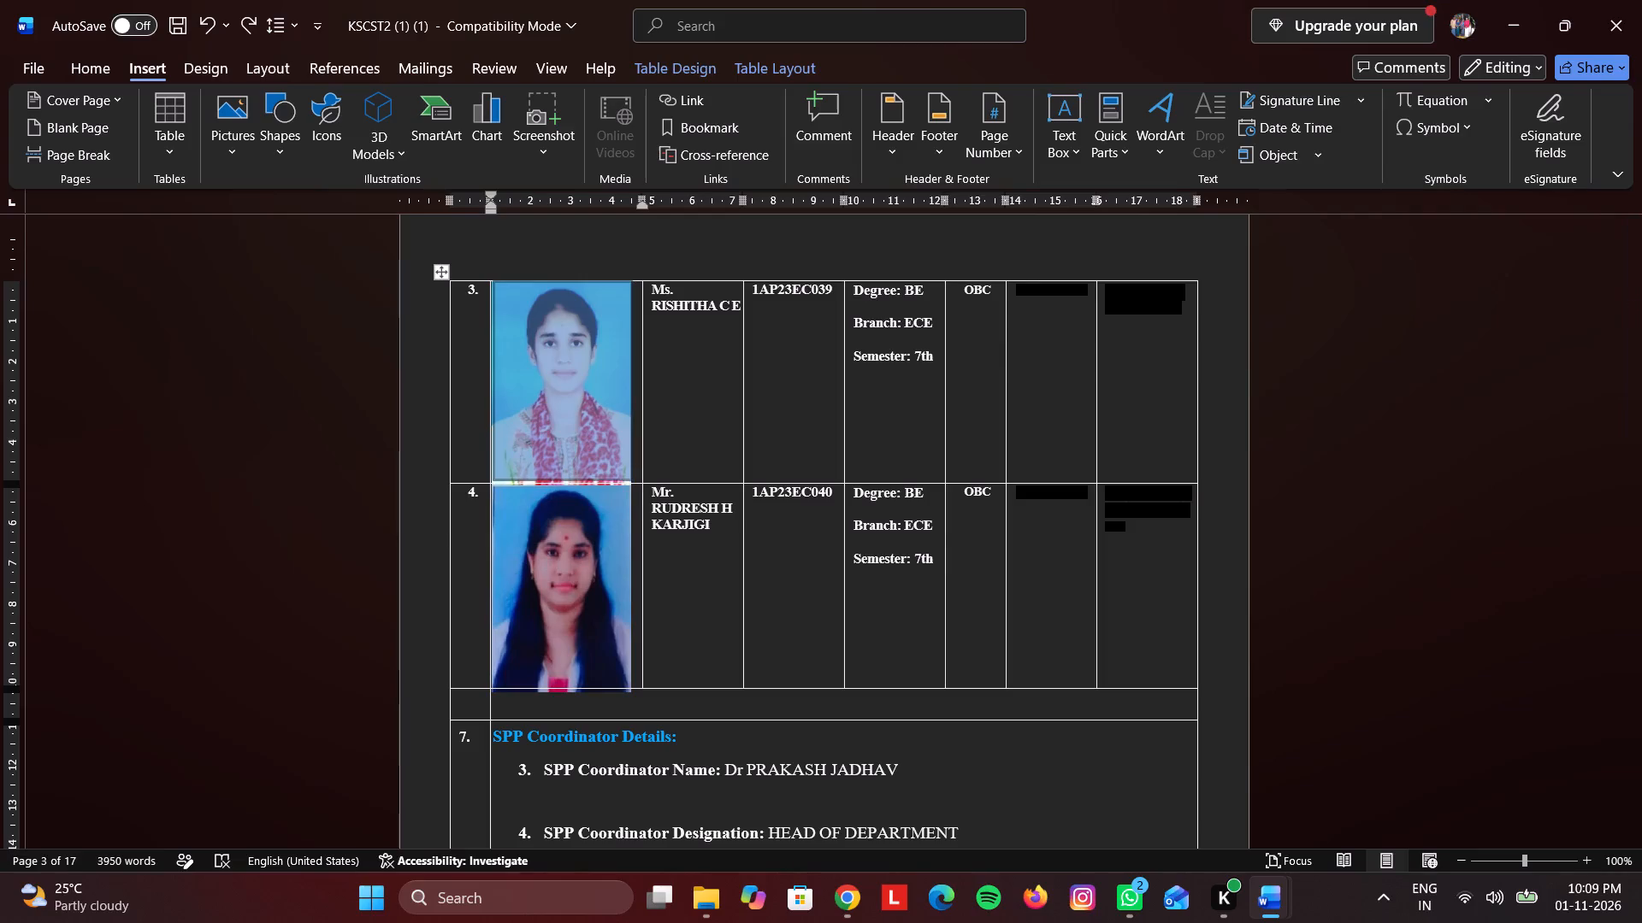
drag(632, 480, 632, 482)
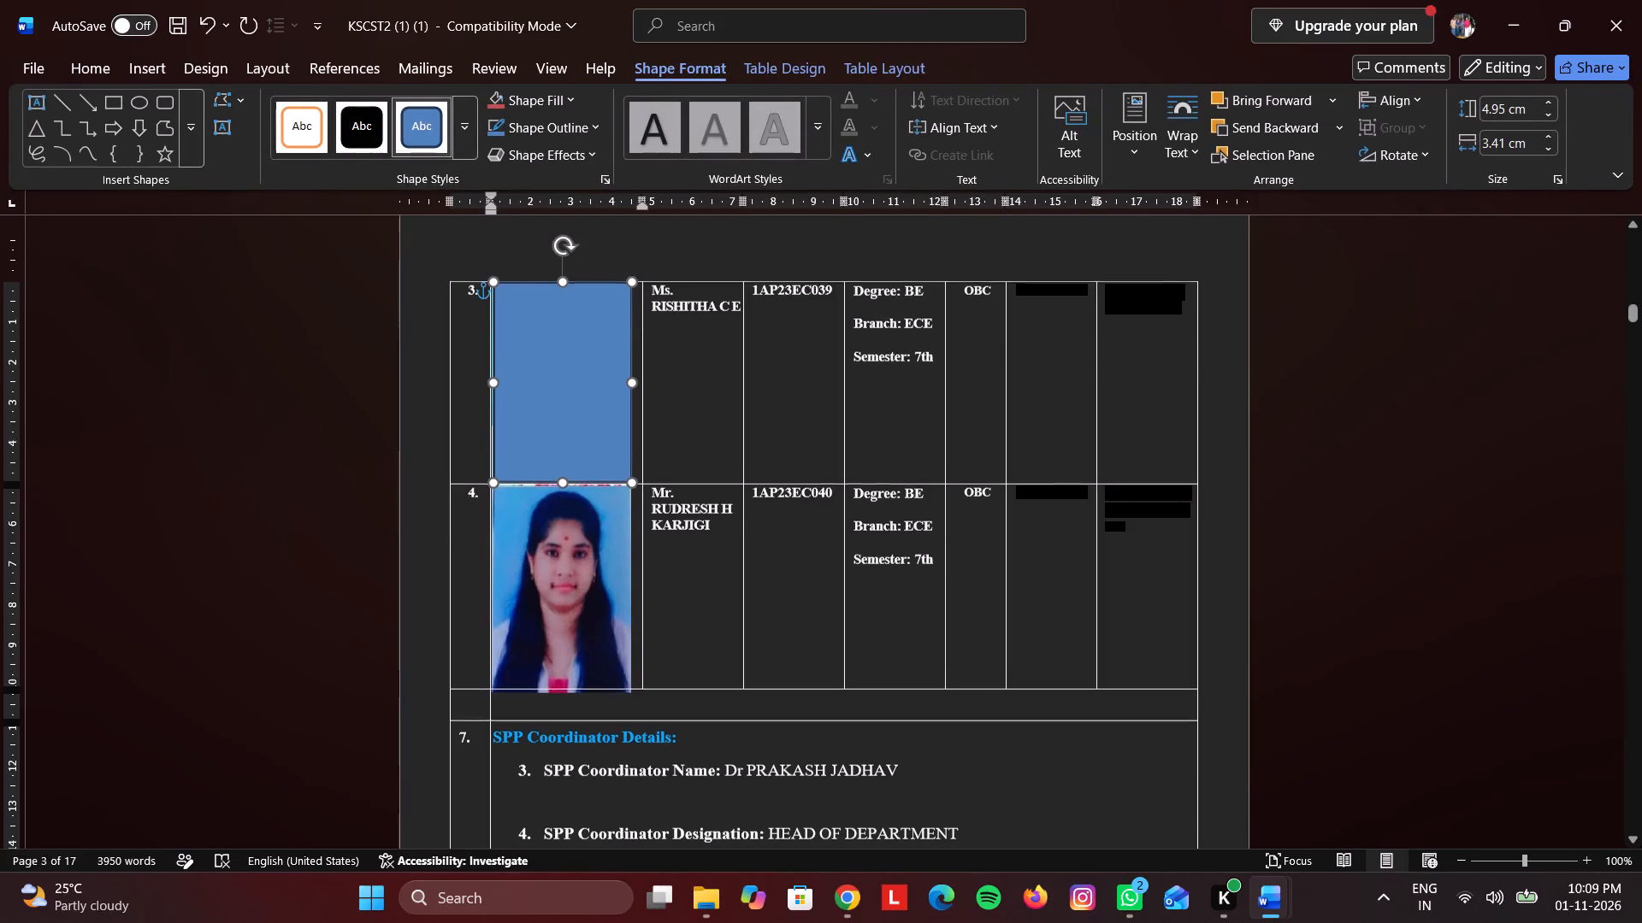
click(495, 381)
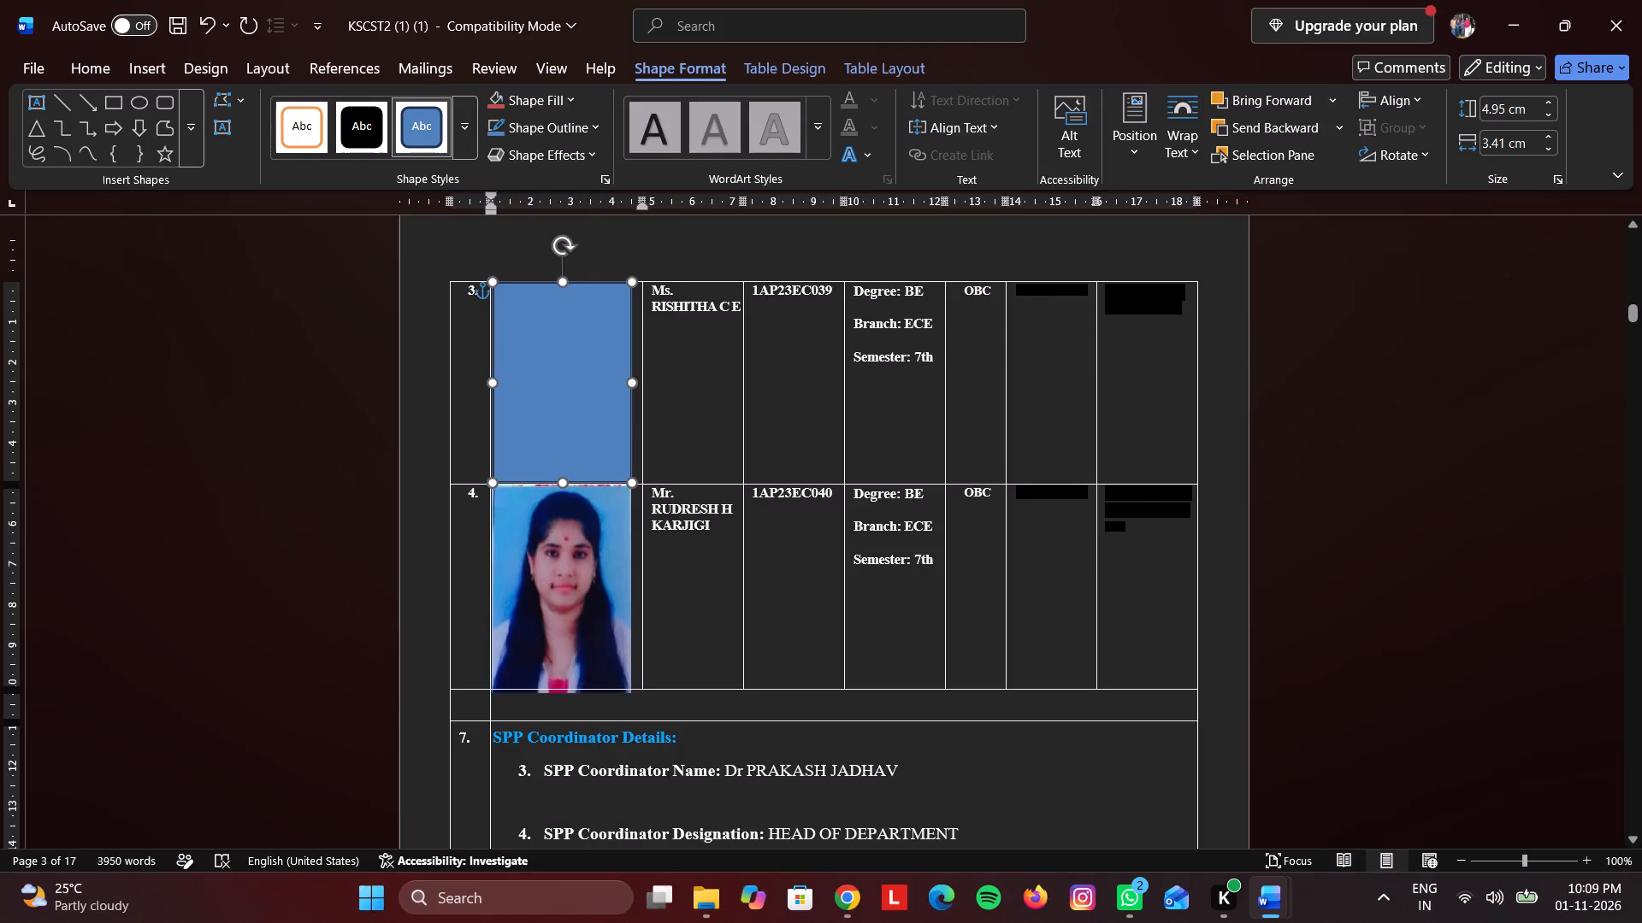
click(549, 546)
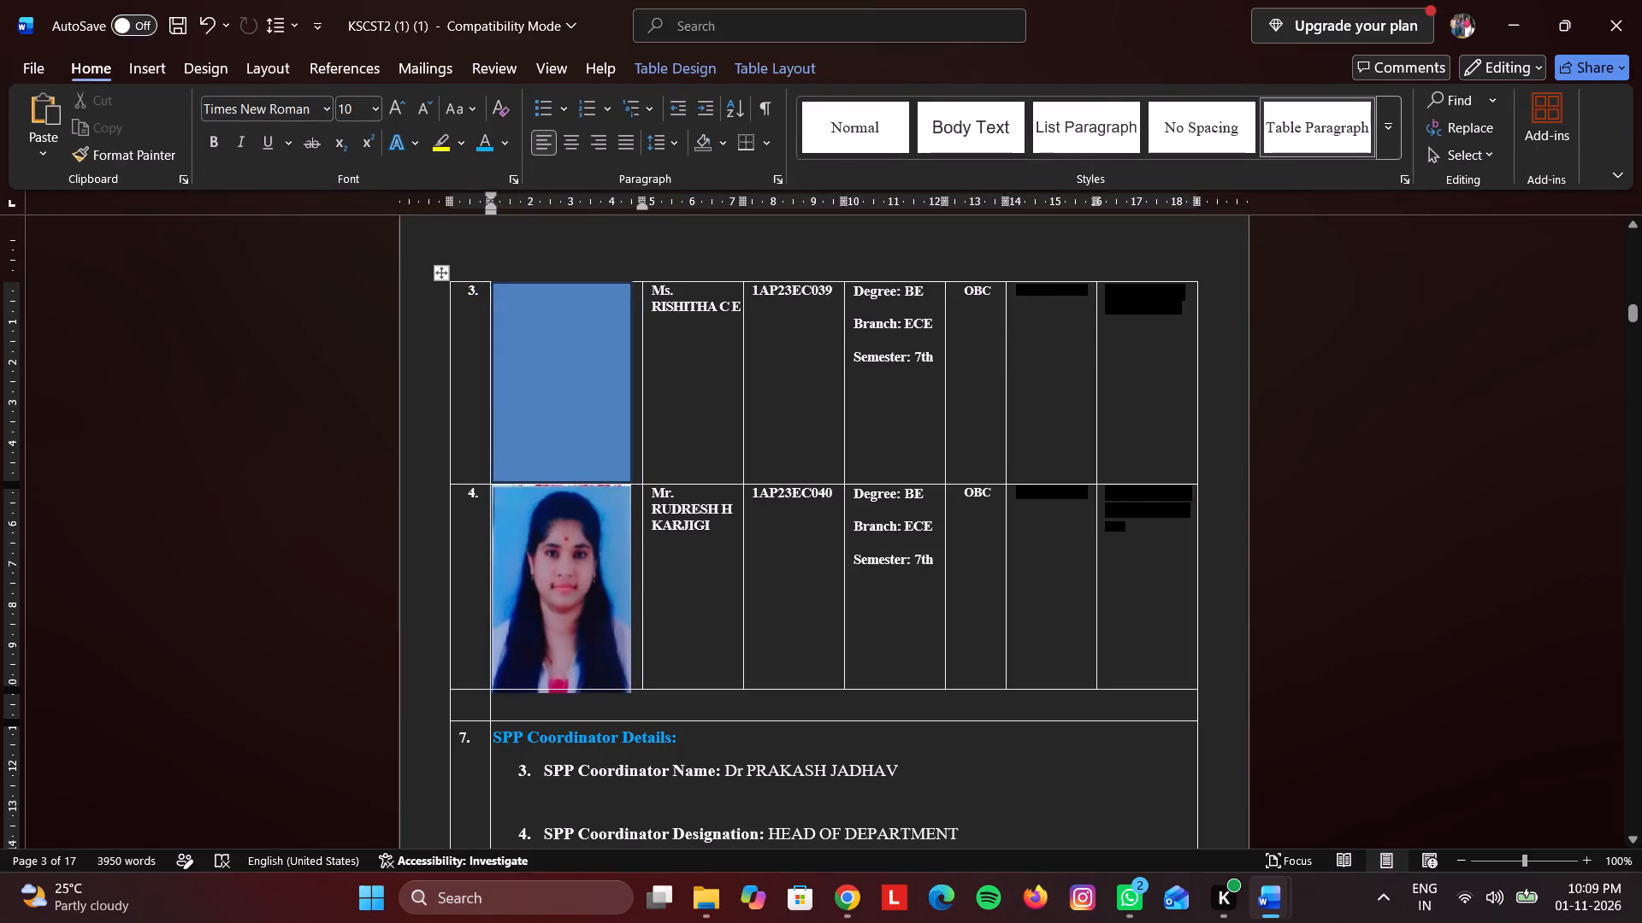
Copy the third student's covering rectangle onto the fourth student's photograph and stretch it down to the row's bottom border.
click(565, 373)
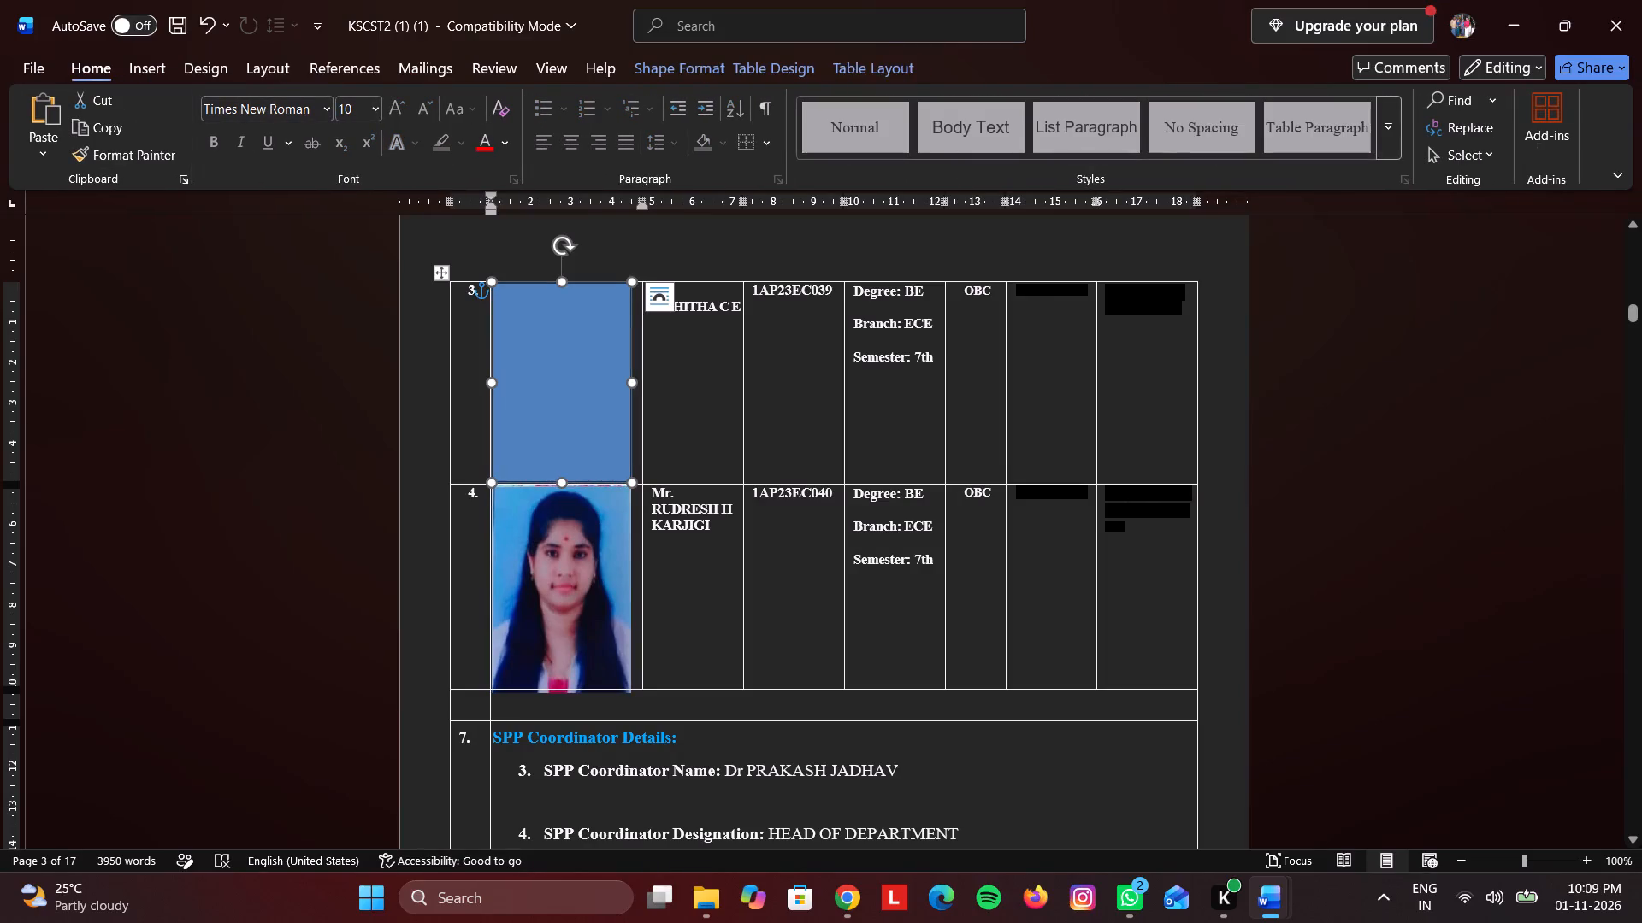
key(ctrl+c)
click(579, 567)
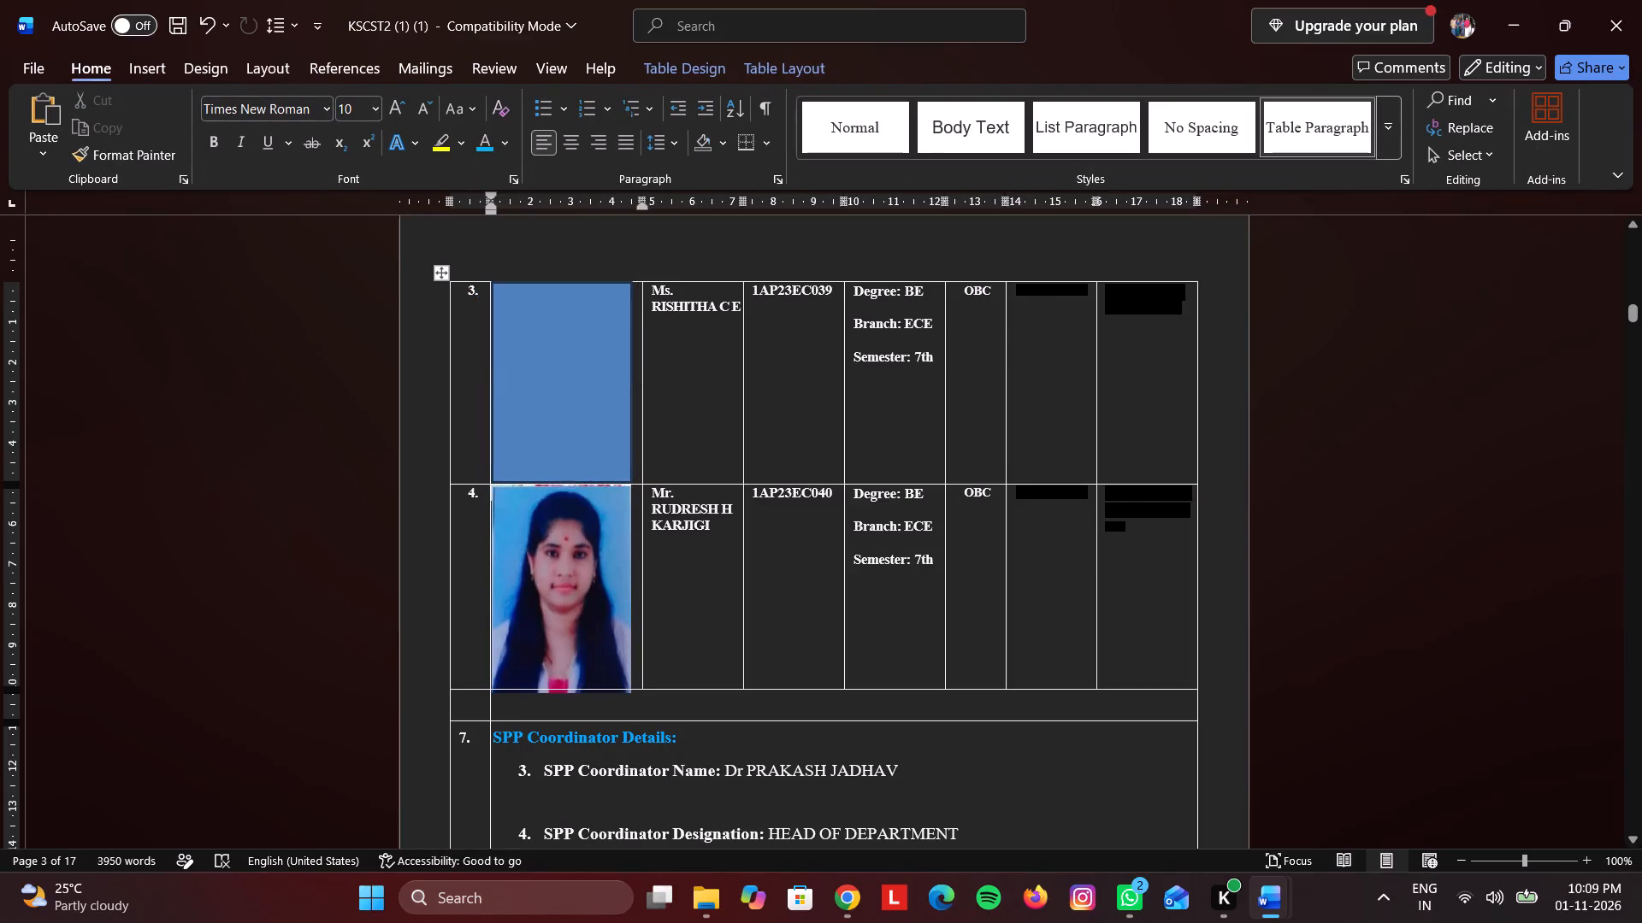
key(ctrl+v)
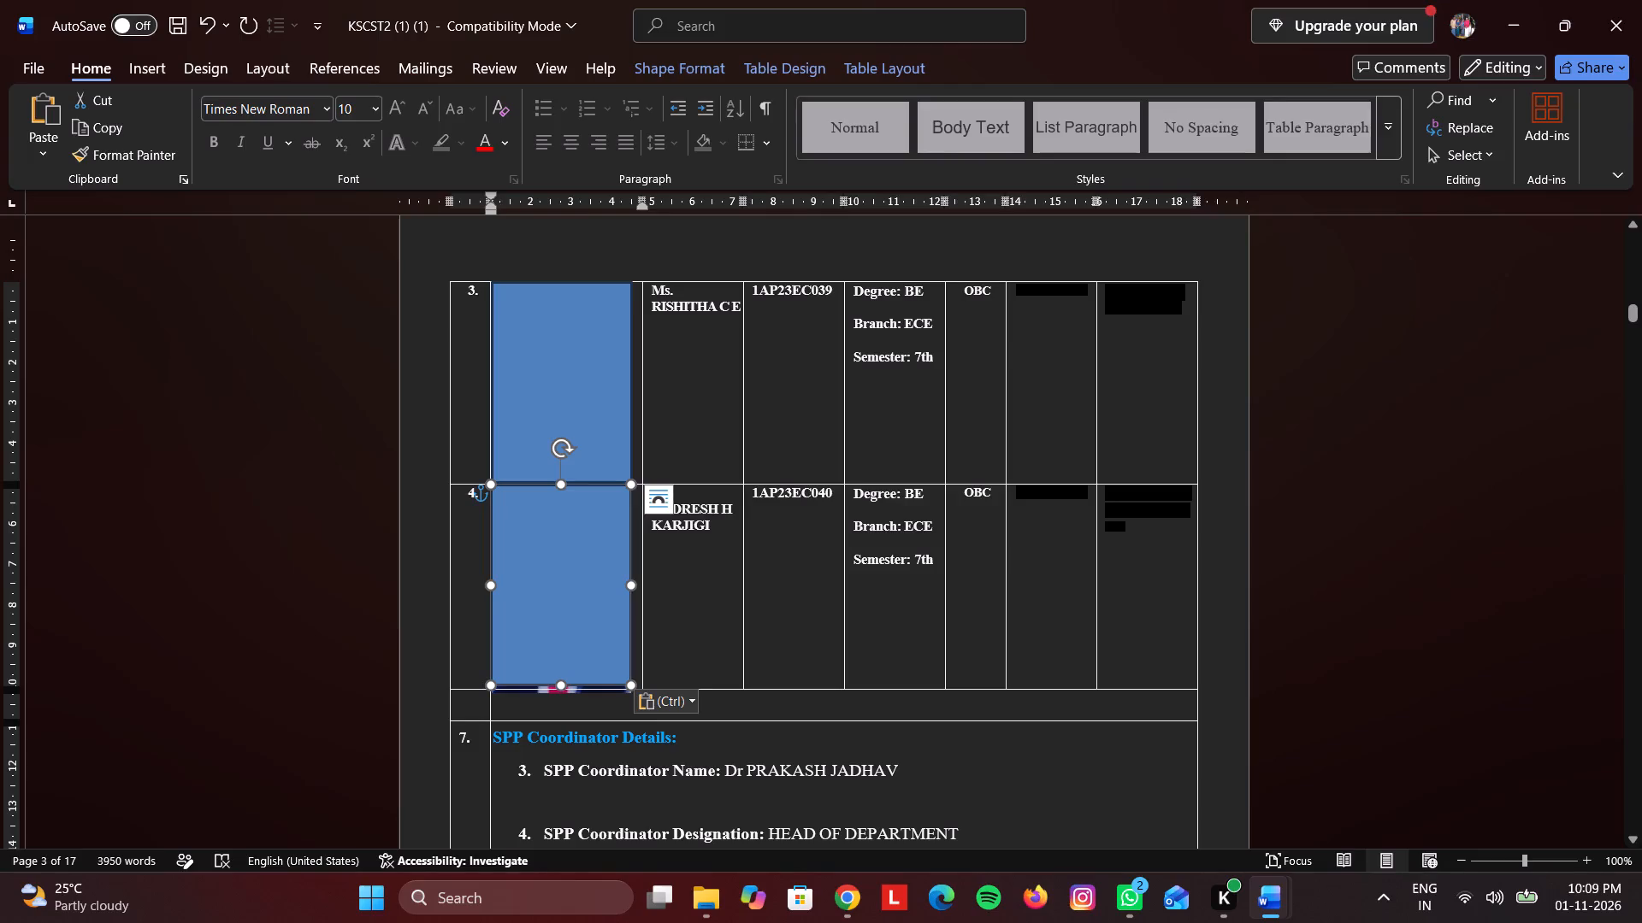
click(559, 685)
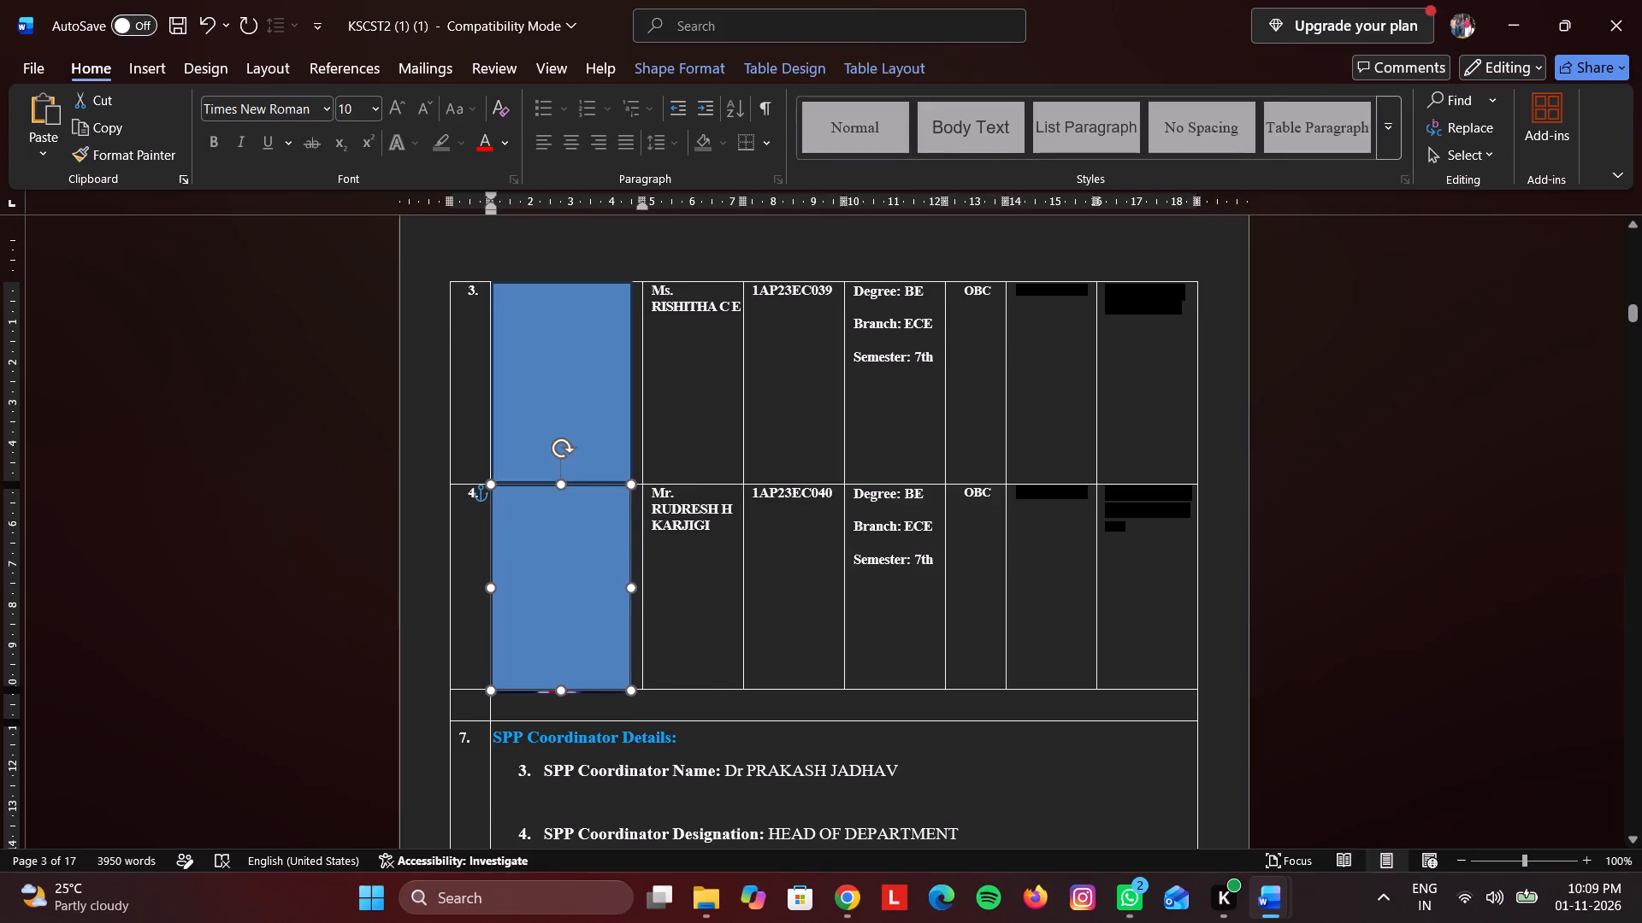
click(716, 642)
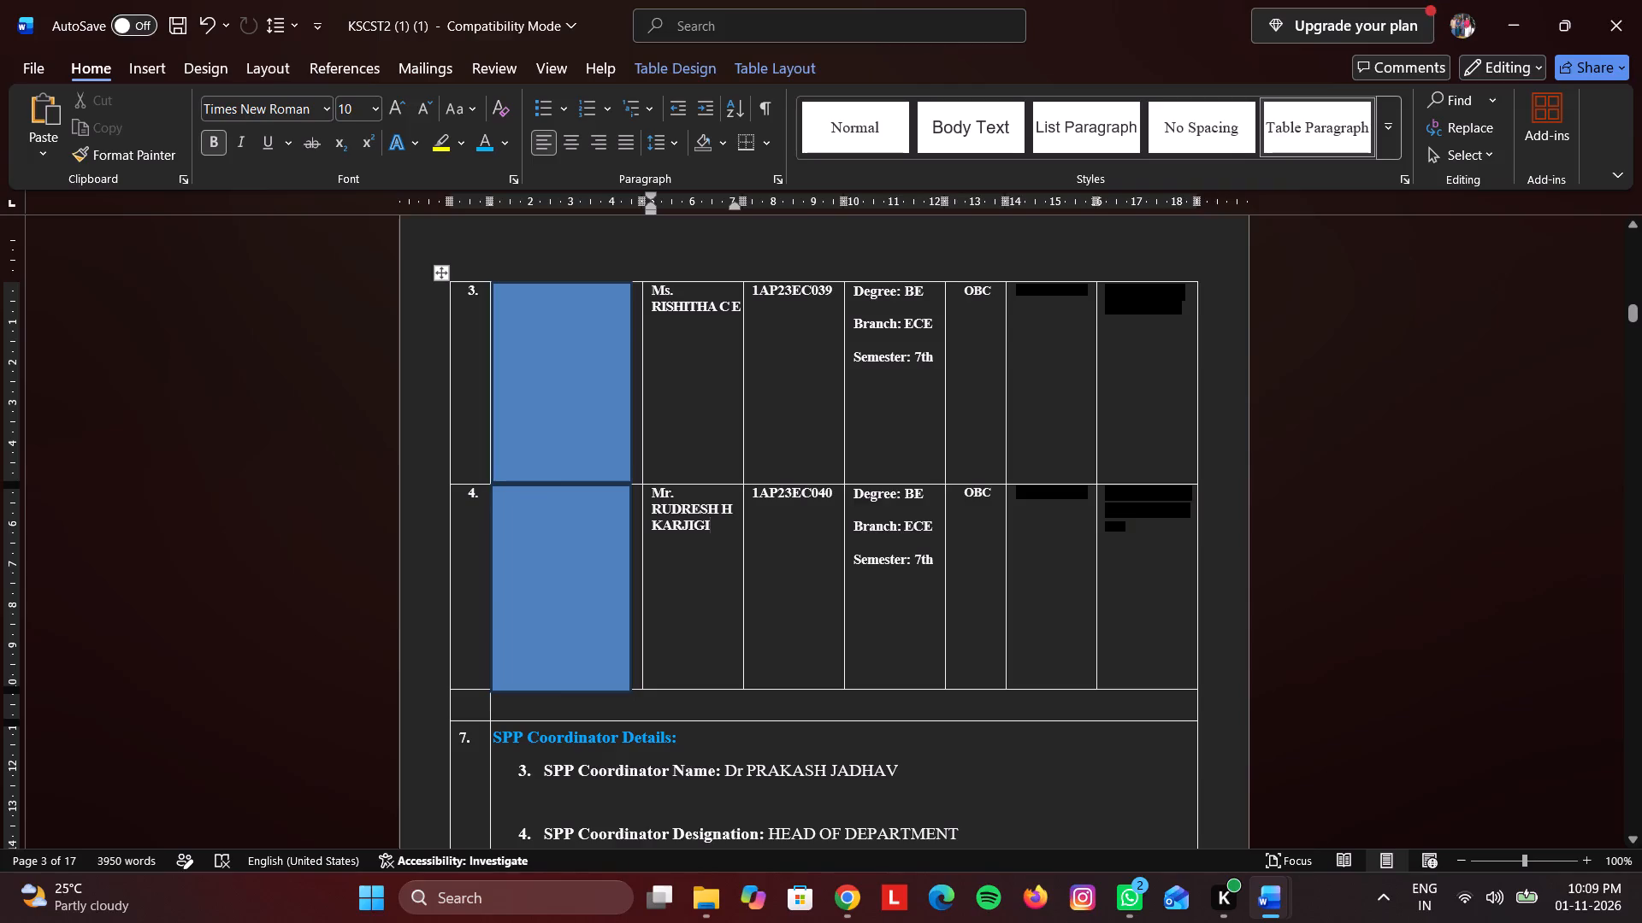
Nudge the rectangle covering the fourth student's photograph slightly to the right.
scroll(678, 614, up, 3)
click(751, 564)
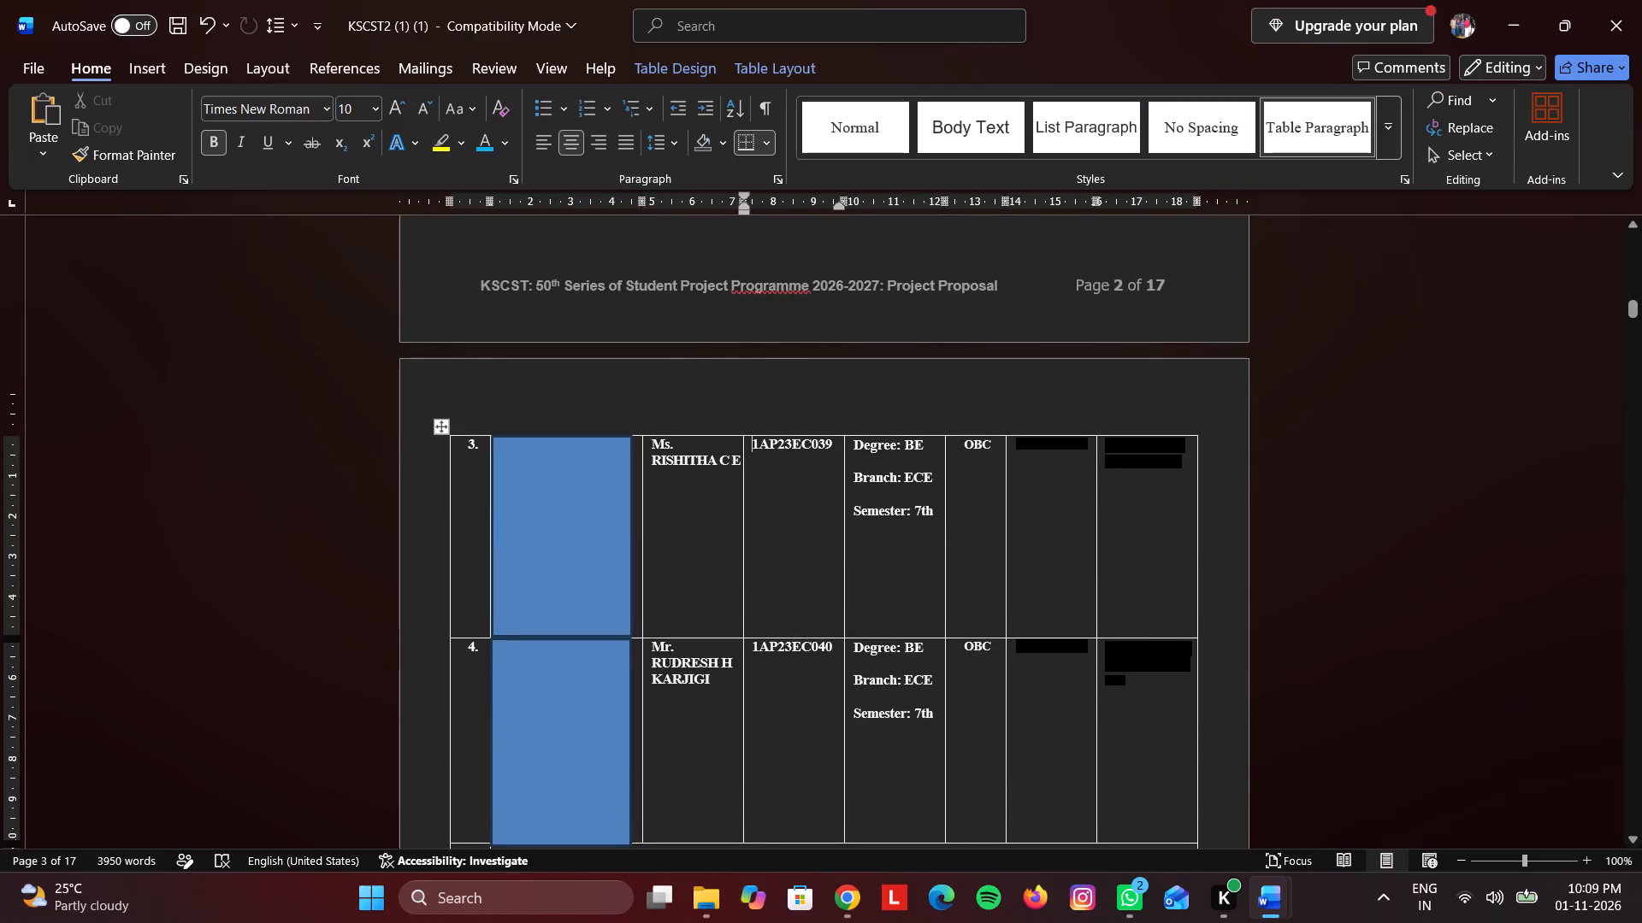
click(451, 698)
click(506, 695)
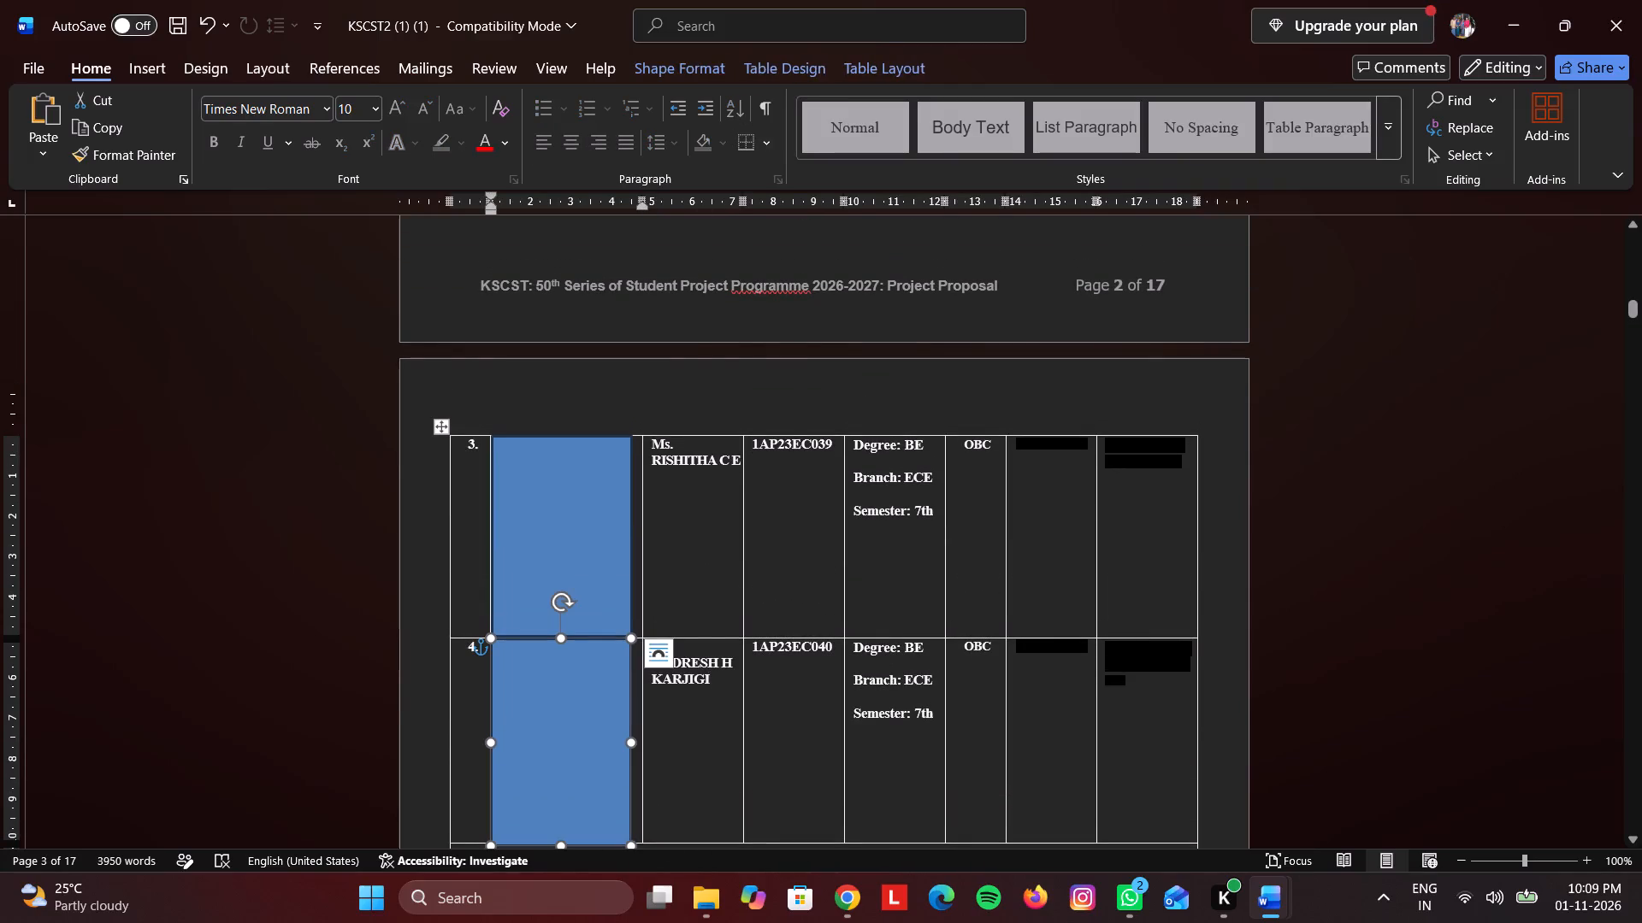
key(Right)
click(718, 729)
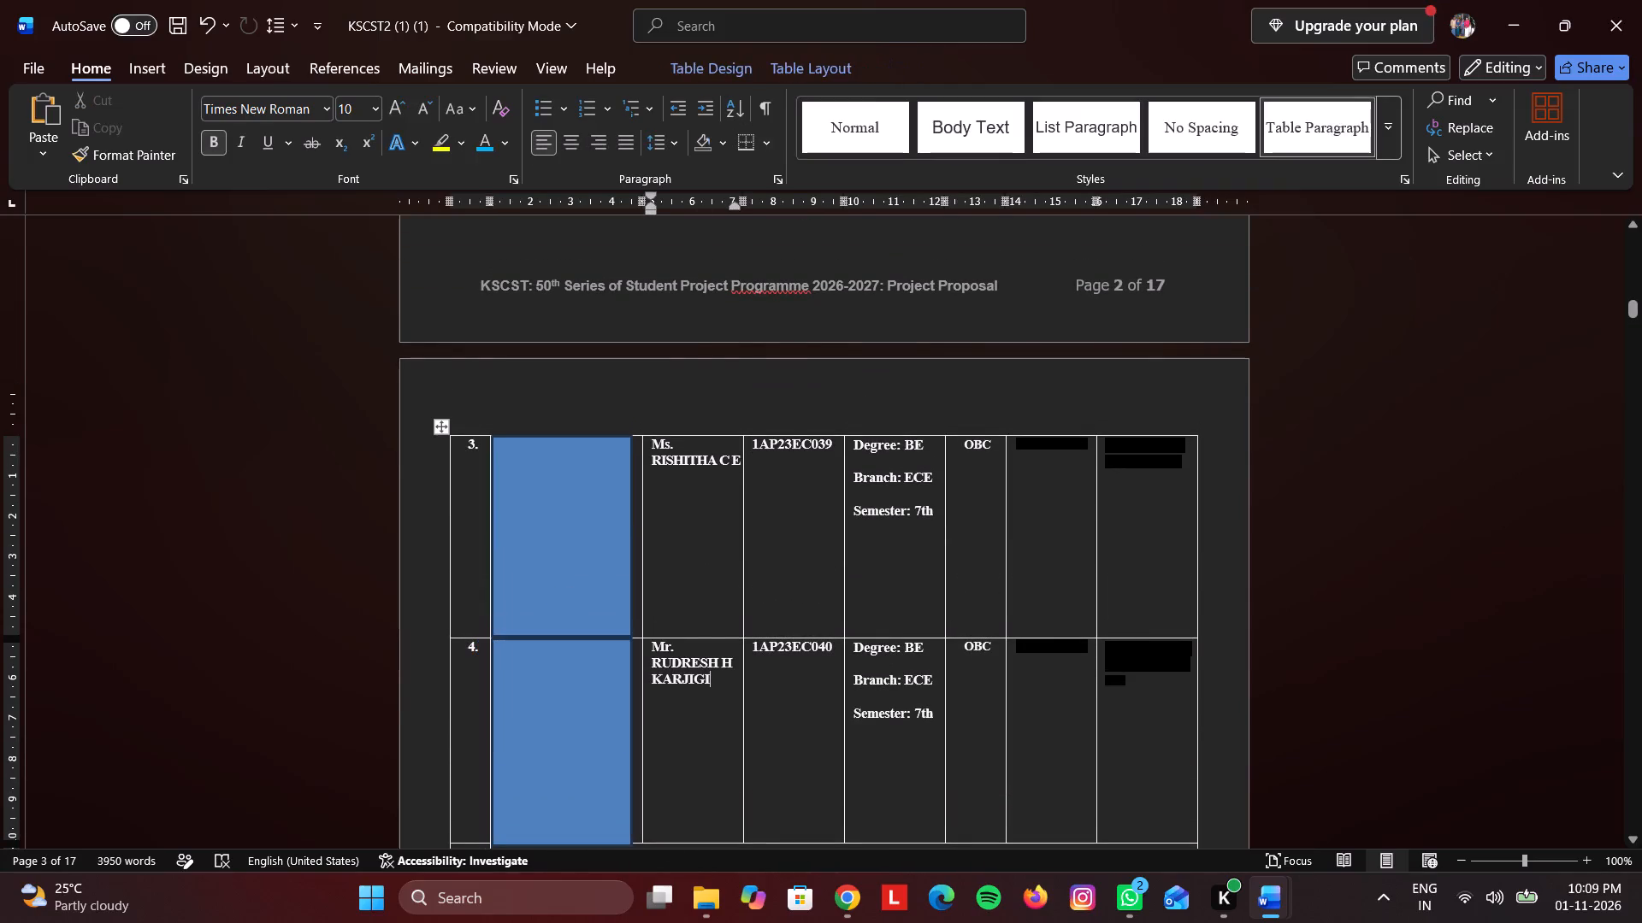
Review the photograph, mobile number and email cells of all four students in the Student Team Details table.
scroll(762, 709, down, 3)
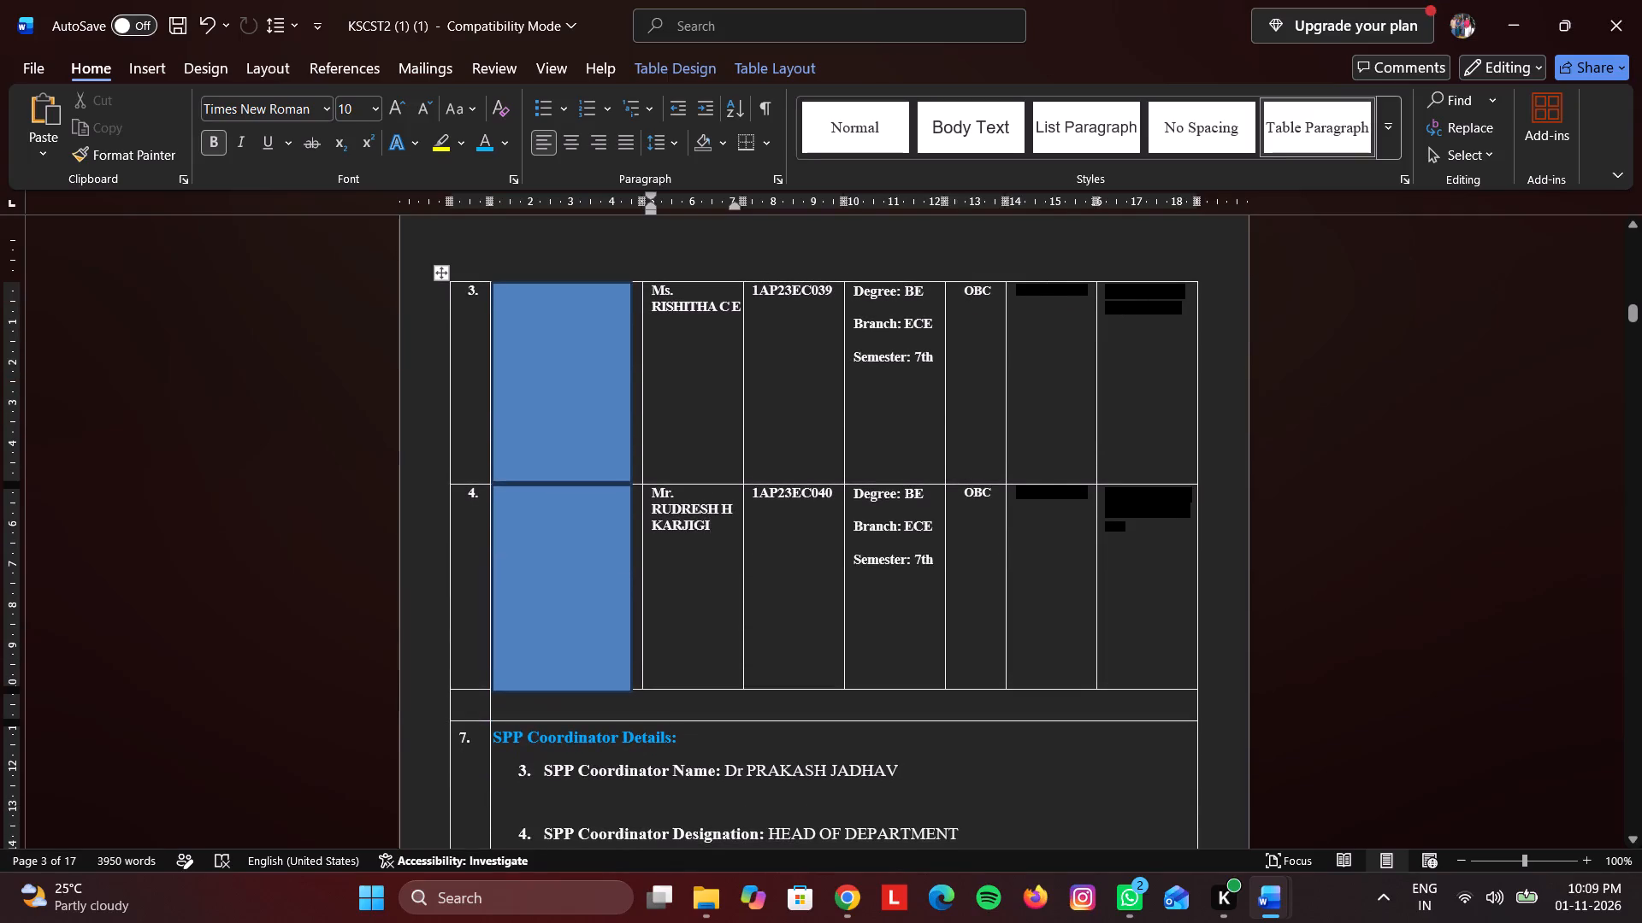
scroll(895, 552, up, 4)
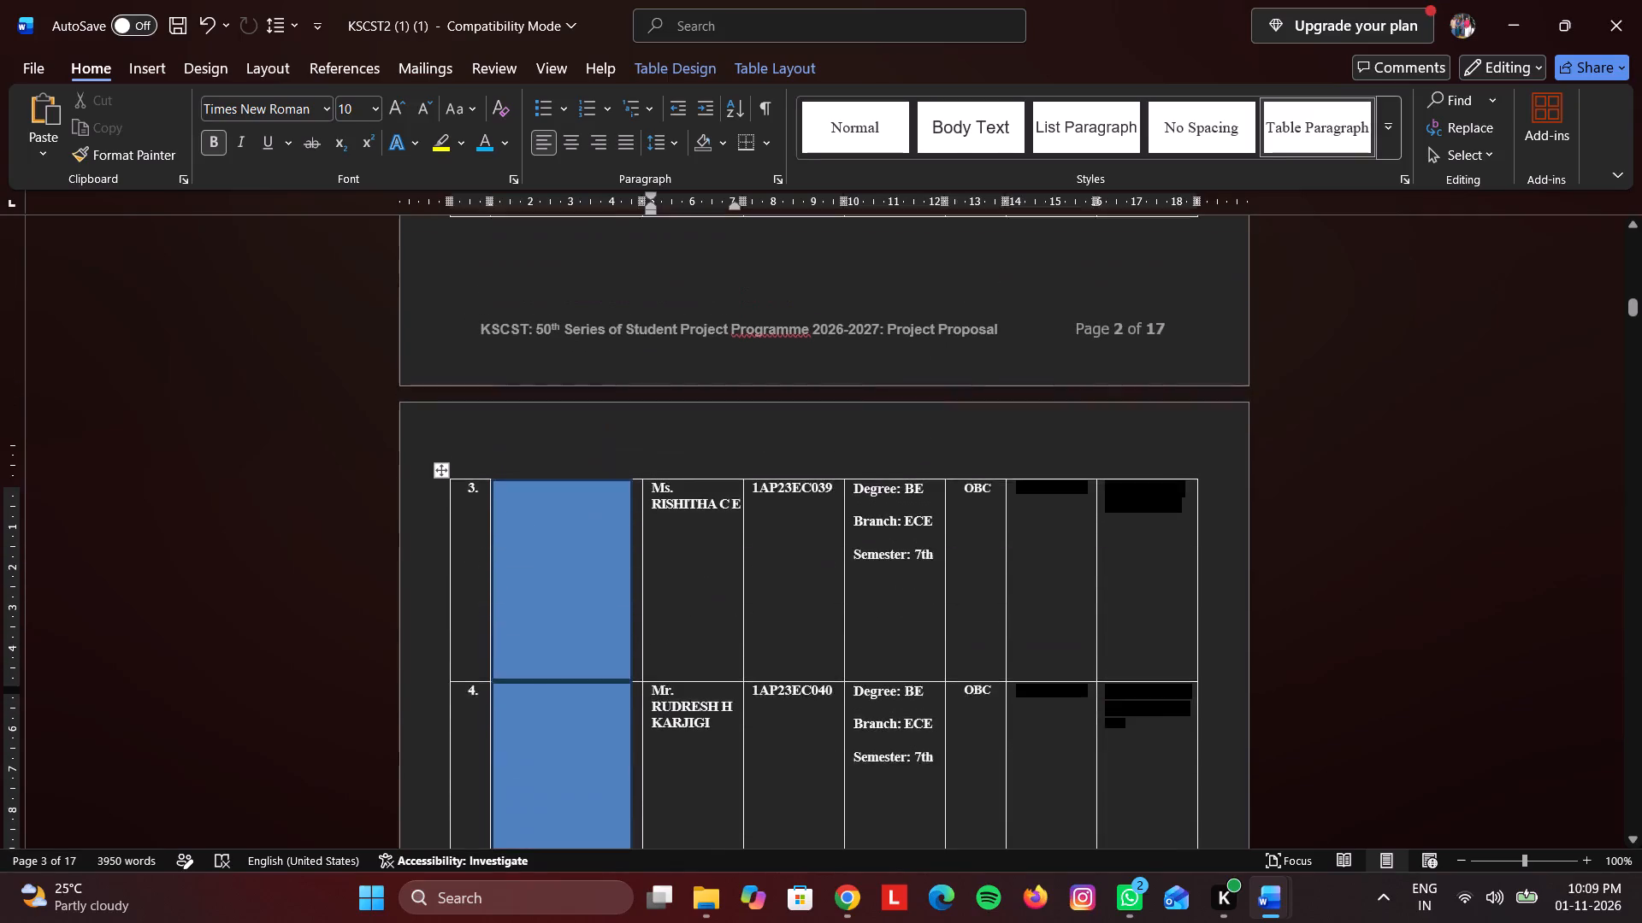
scroll(956, 583, up, 9)
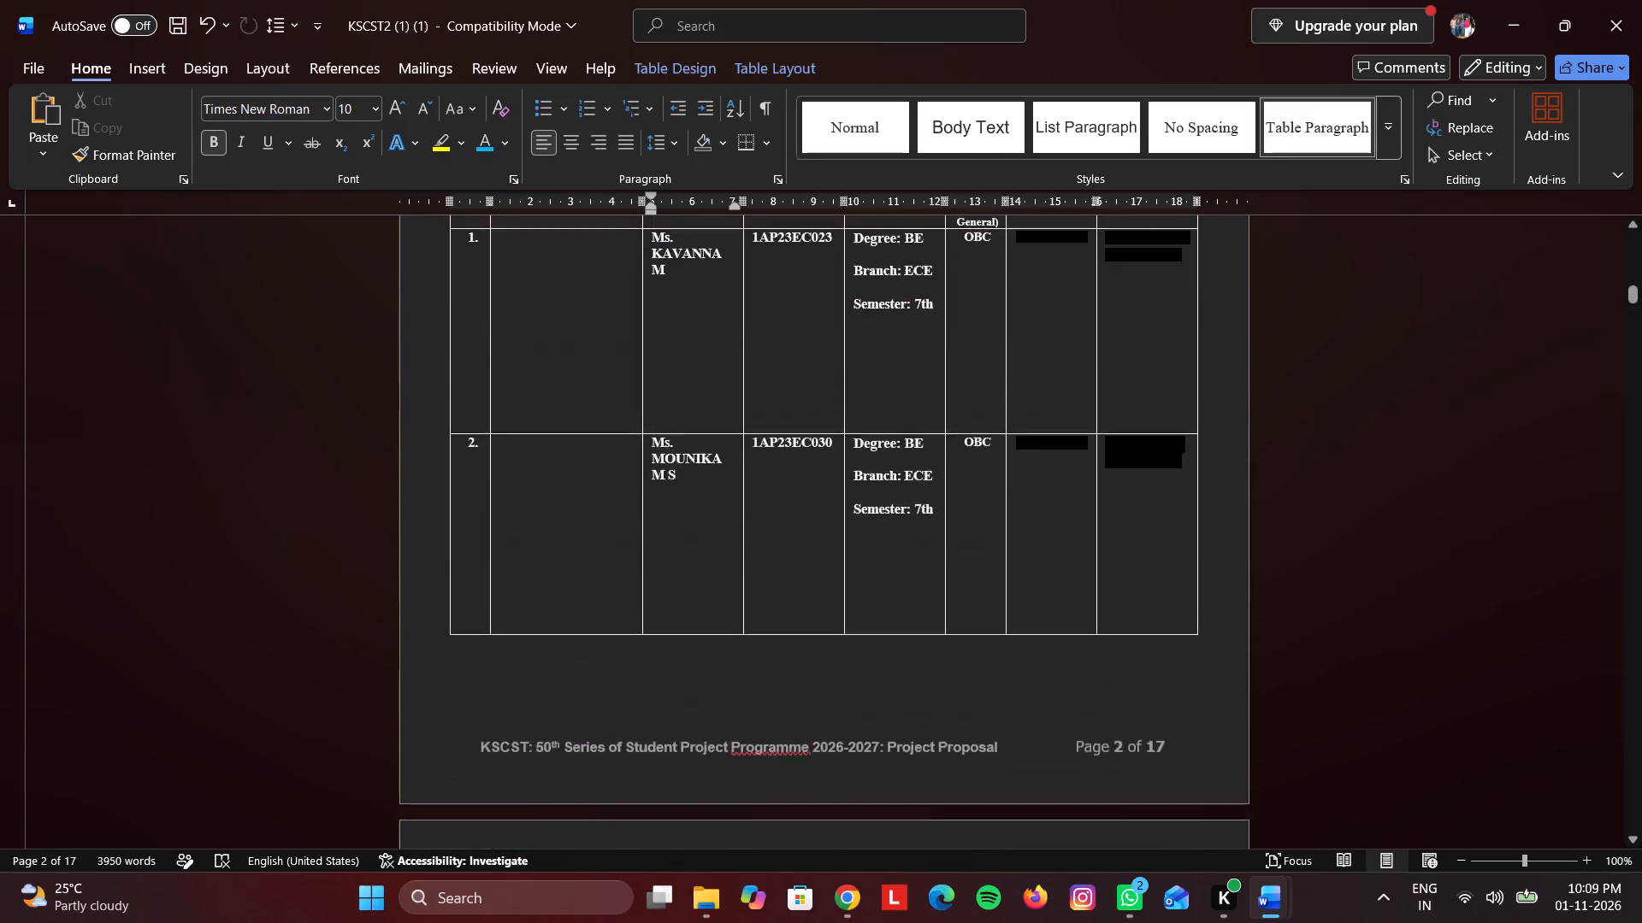
scroll(957, 583, up, 2)
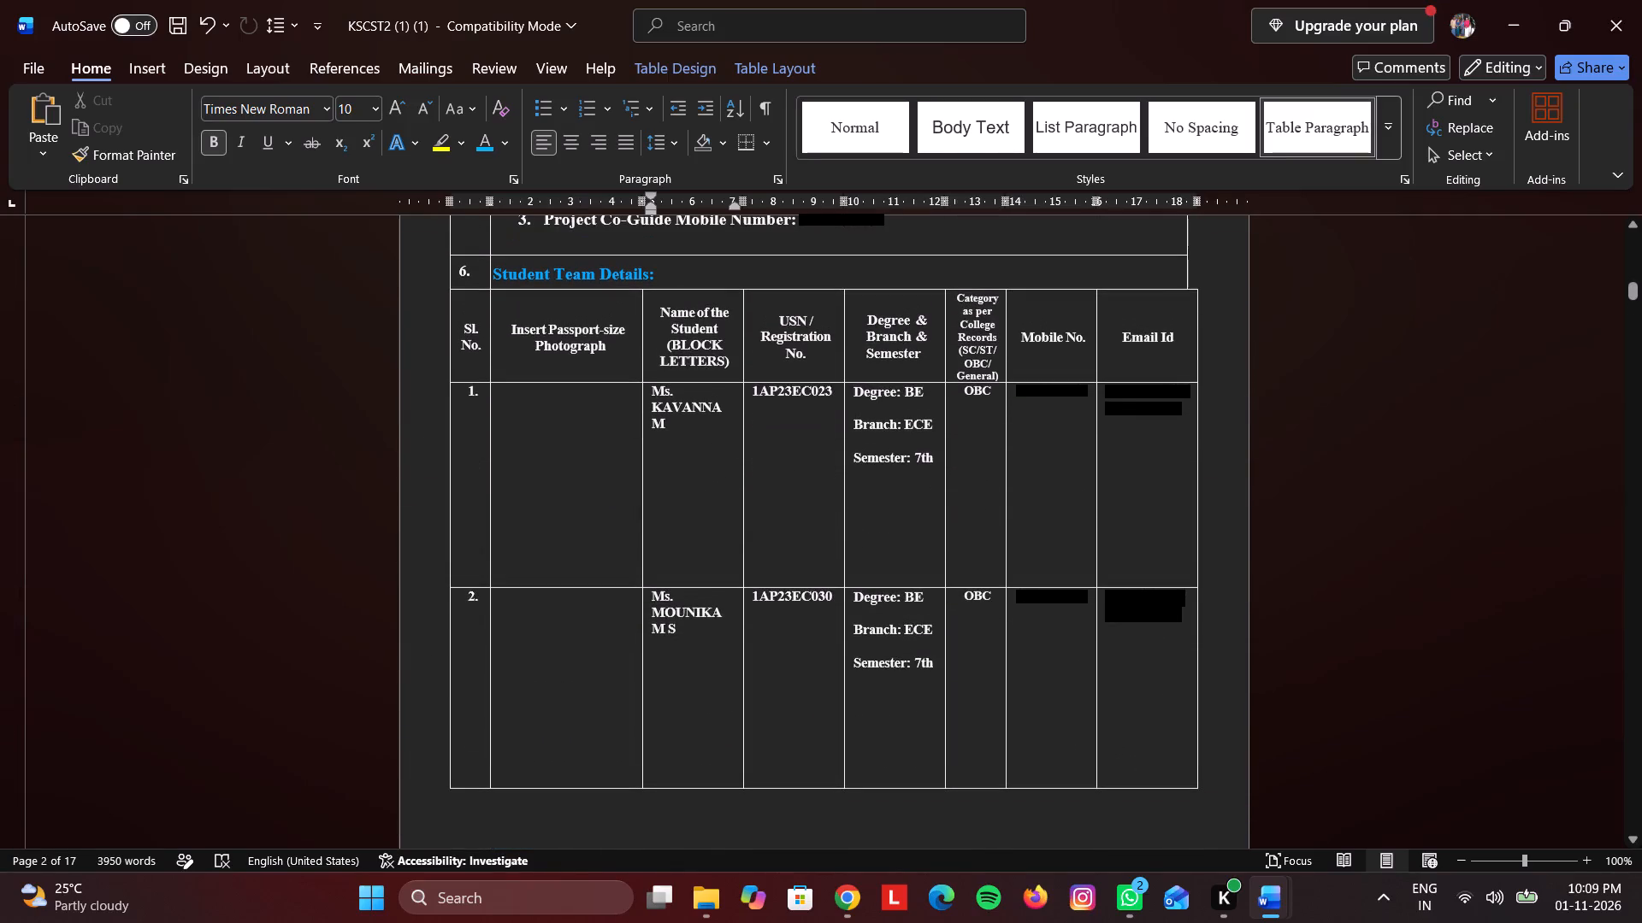
scroll(957, 583, down, 1)
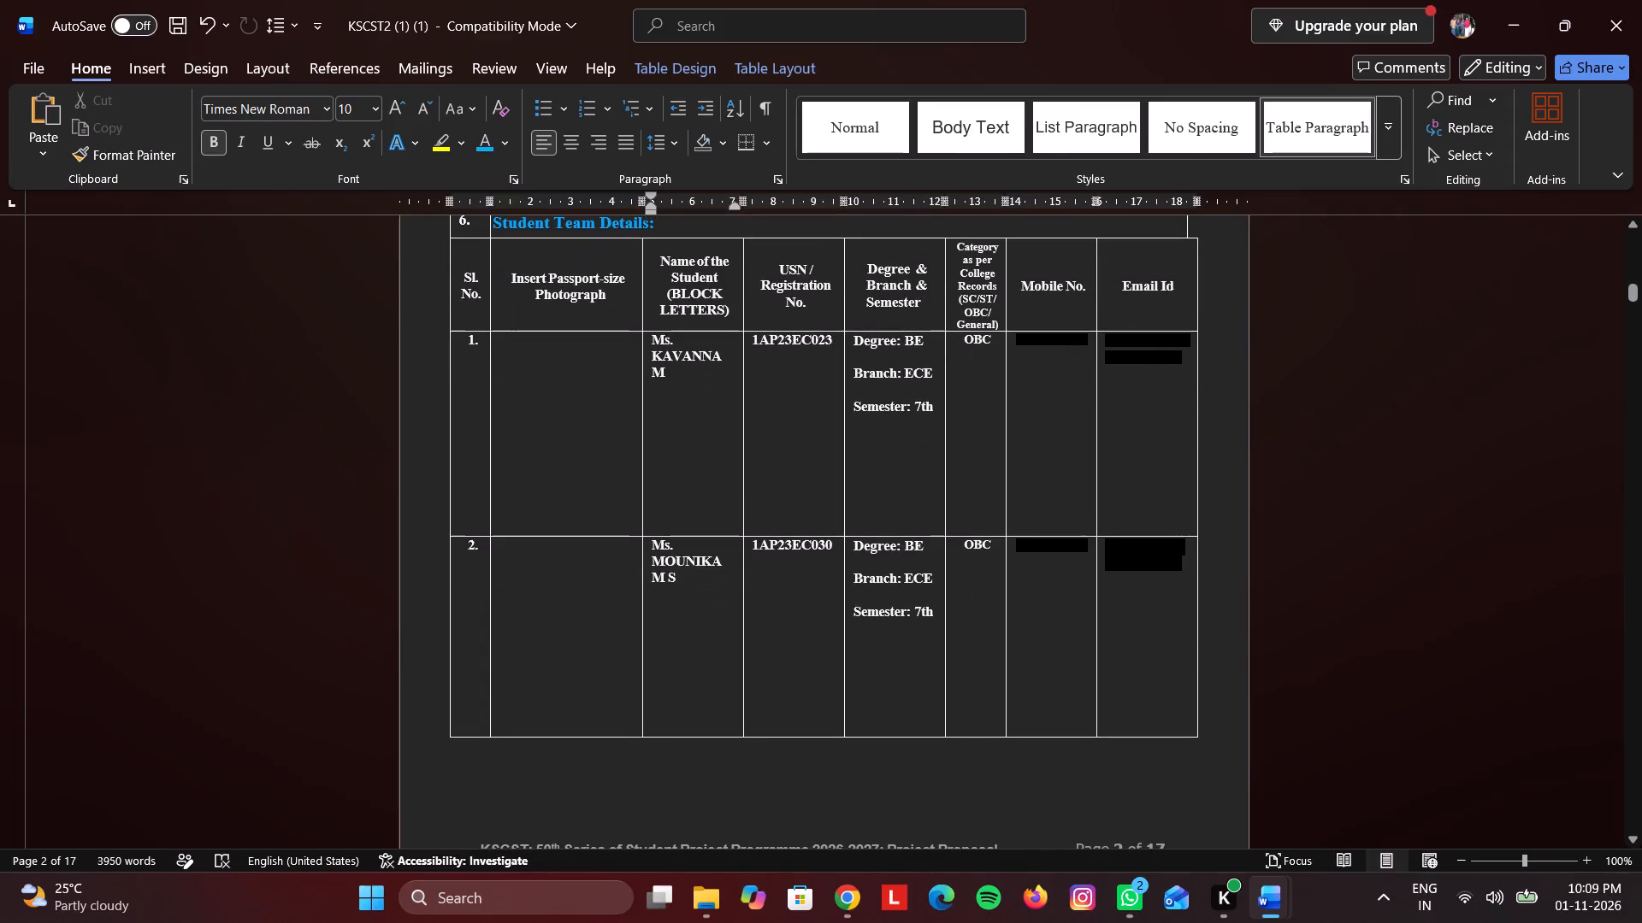
scroll(957, 583, down, 1)
Replace the first student's mobile number in KSCST2 (1) (1) with the one copied from the Major Project KSCST document.
key(alt+Tab)
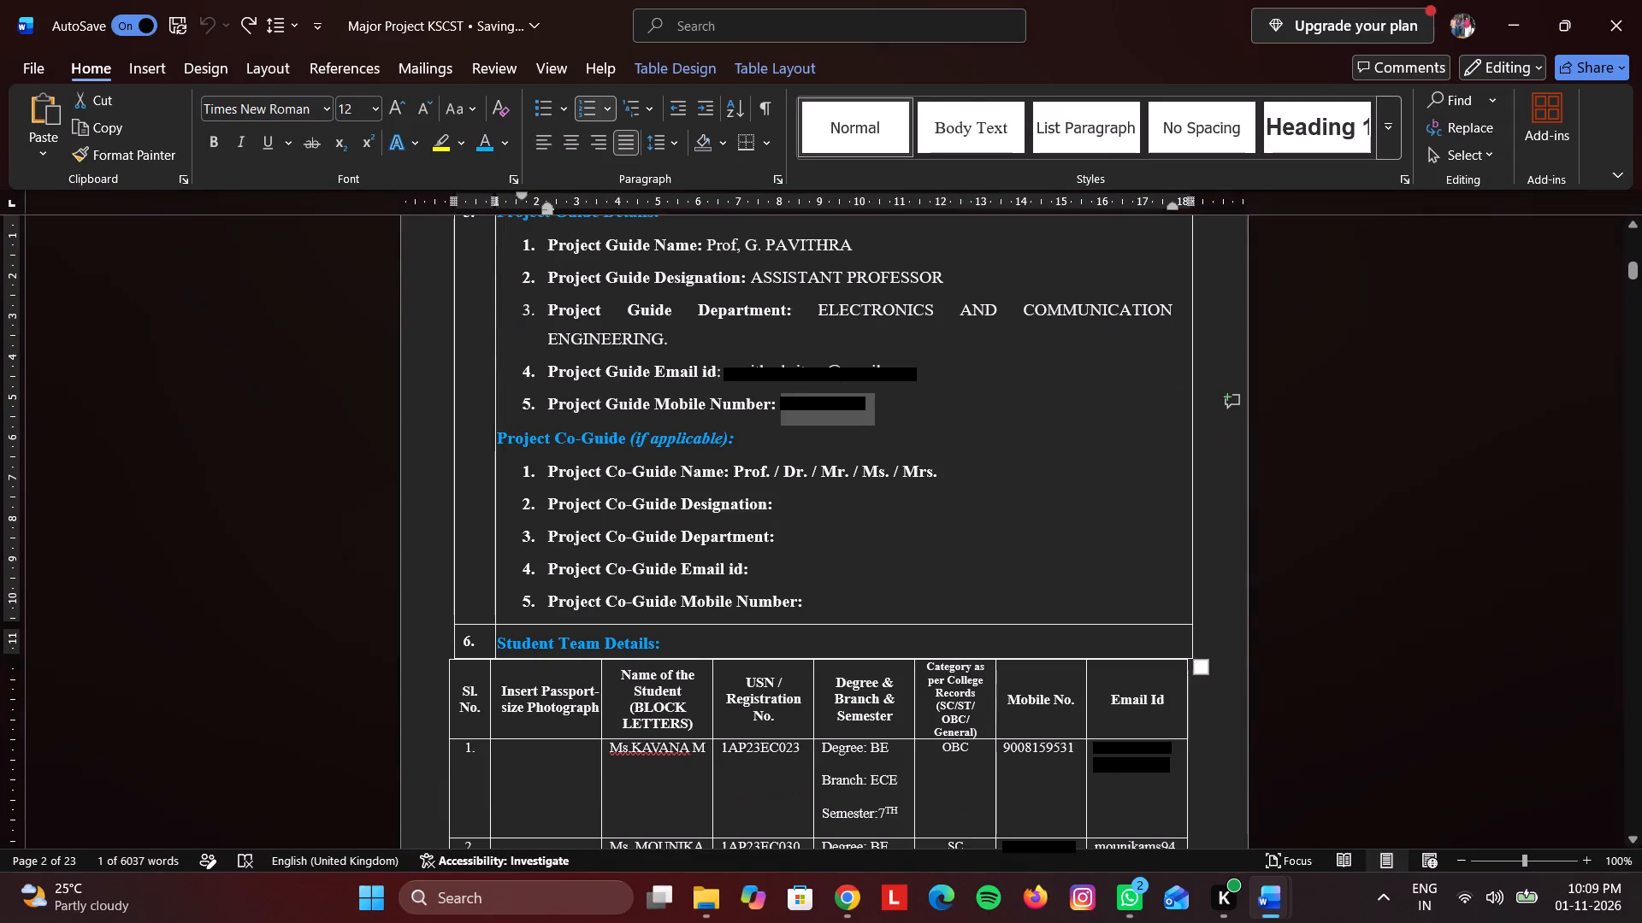
scroll(1048, 737, down, 3)
drag(1005, 595, 1031, 594)
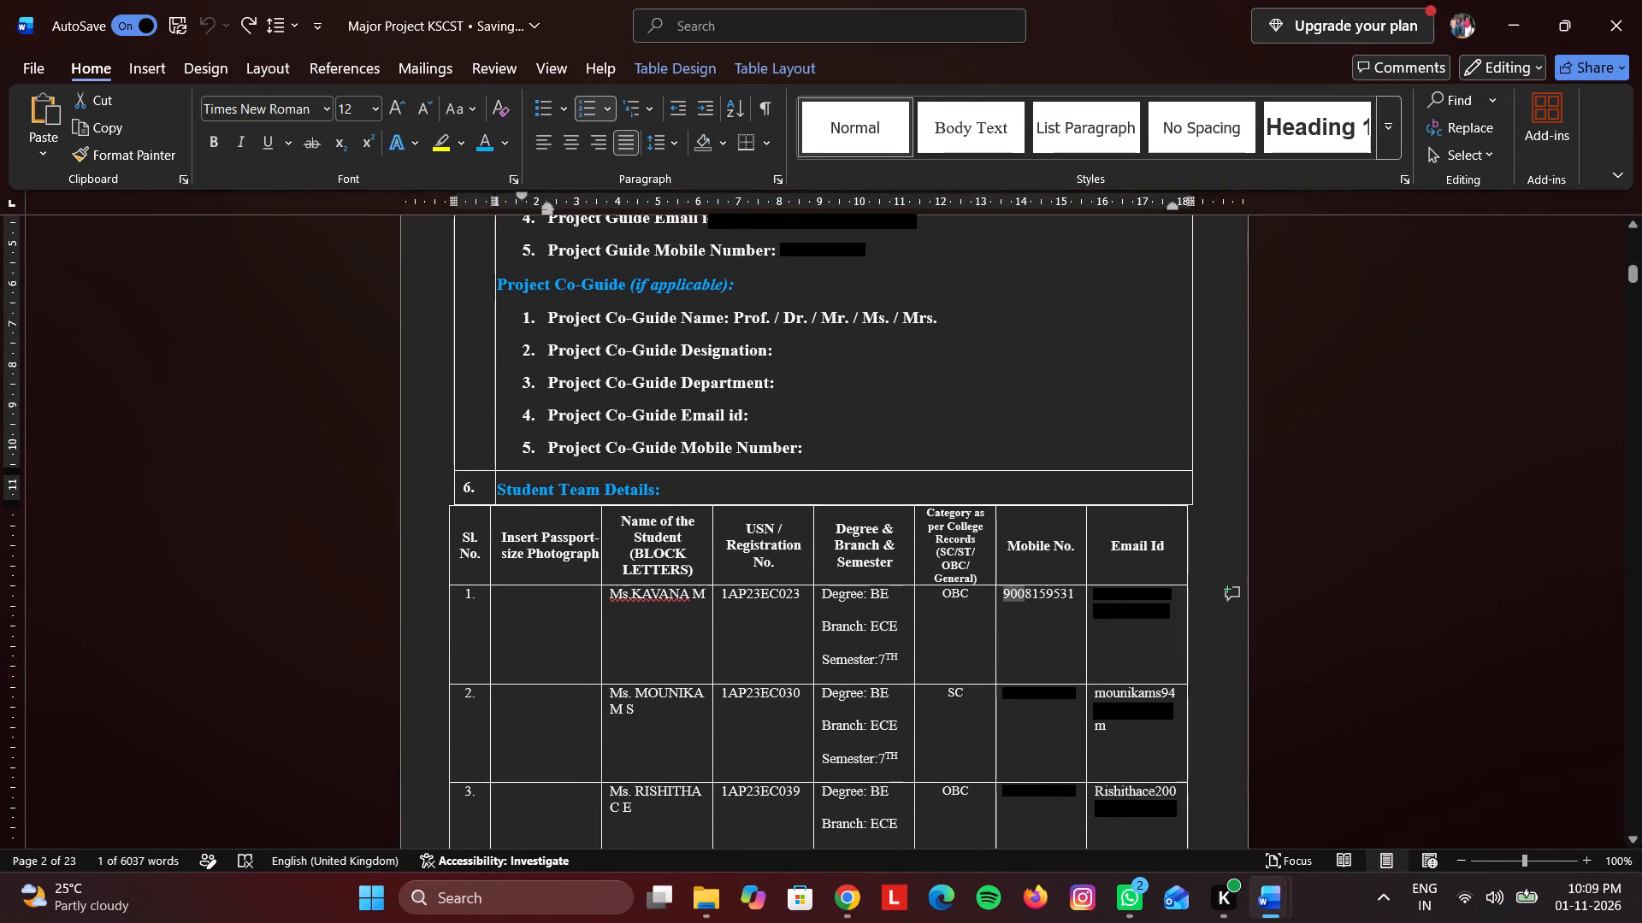
drag(1031, 594, 1072, 606)
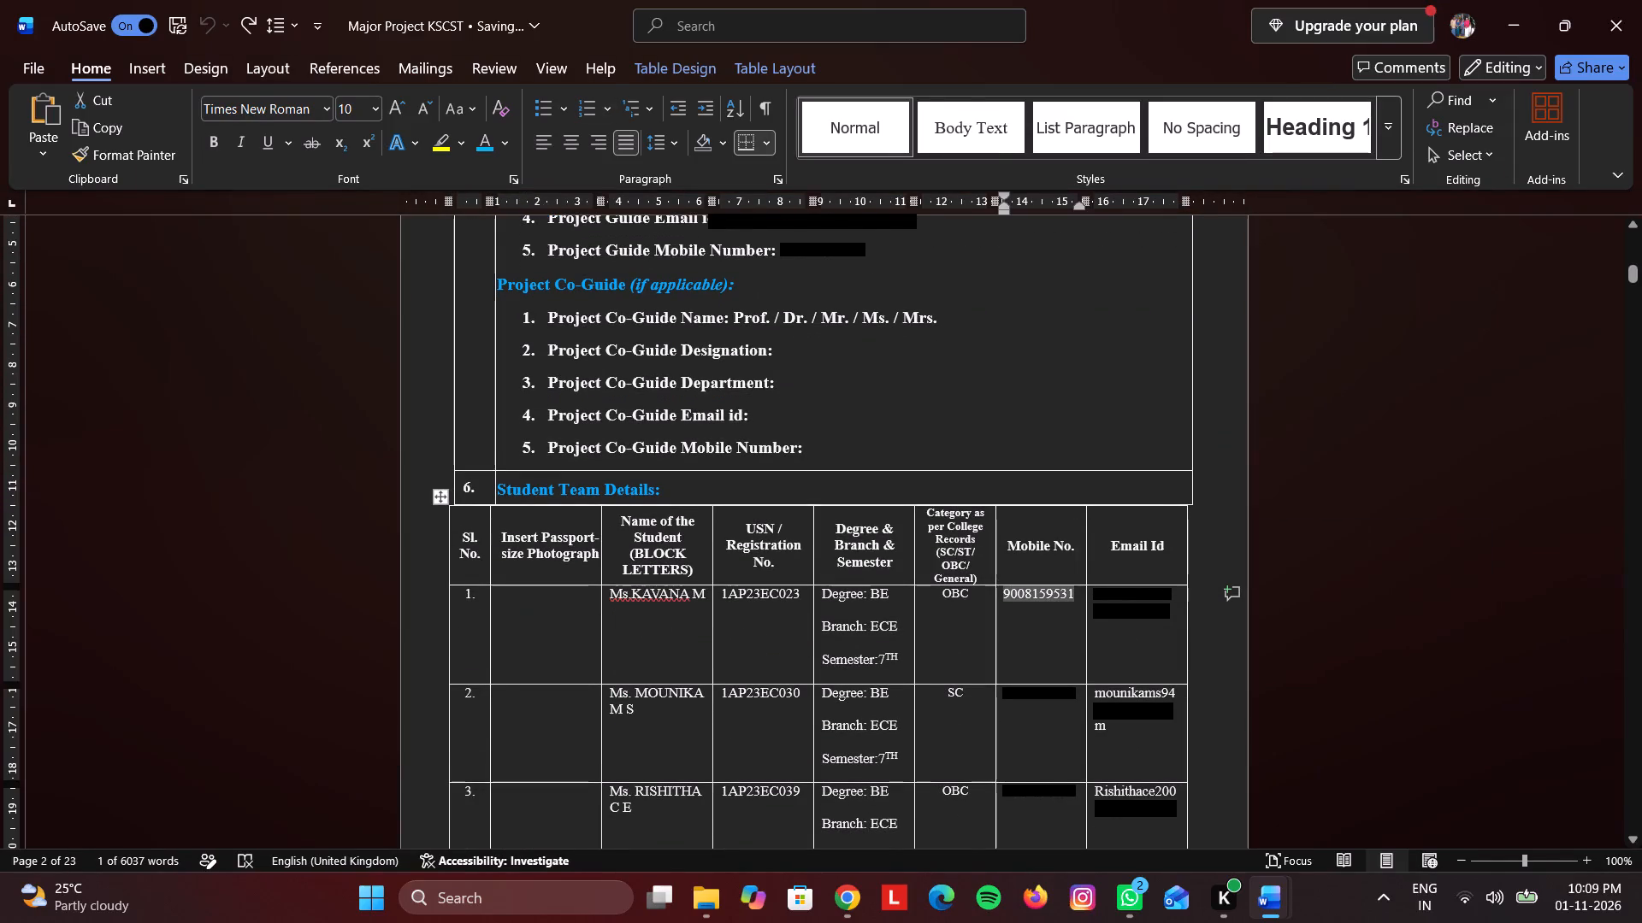
key(ctrl+c)
key(alt+Tab)
scroll(1072, 478, up, 4)
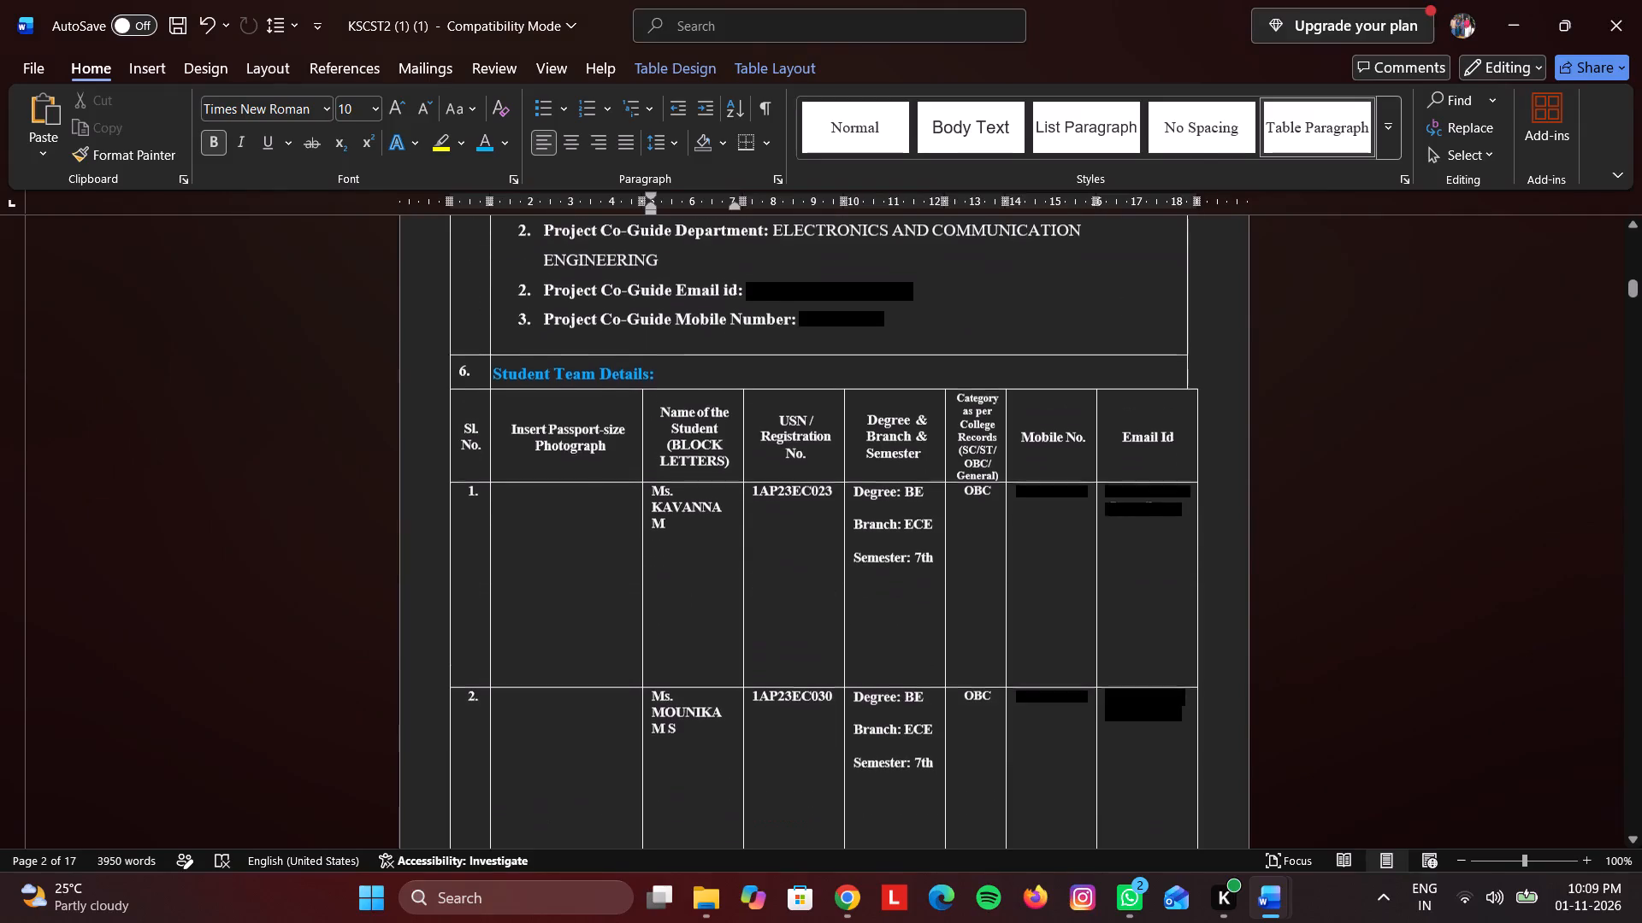
drag(1086, 498, 1019, 503)
key(ctrl+v)
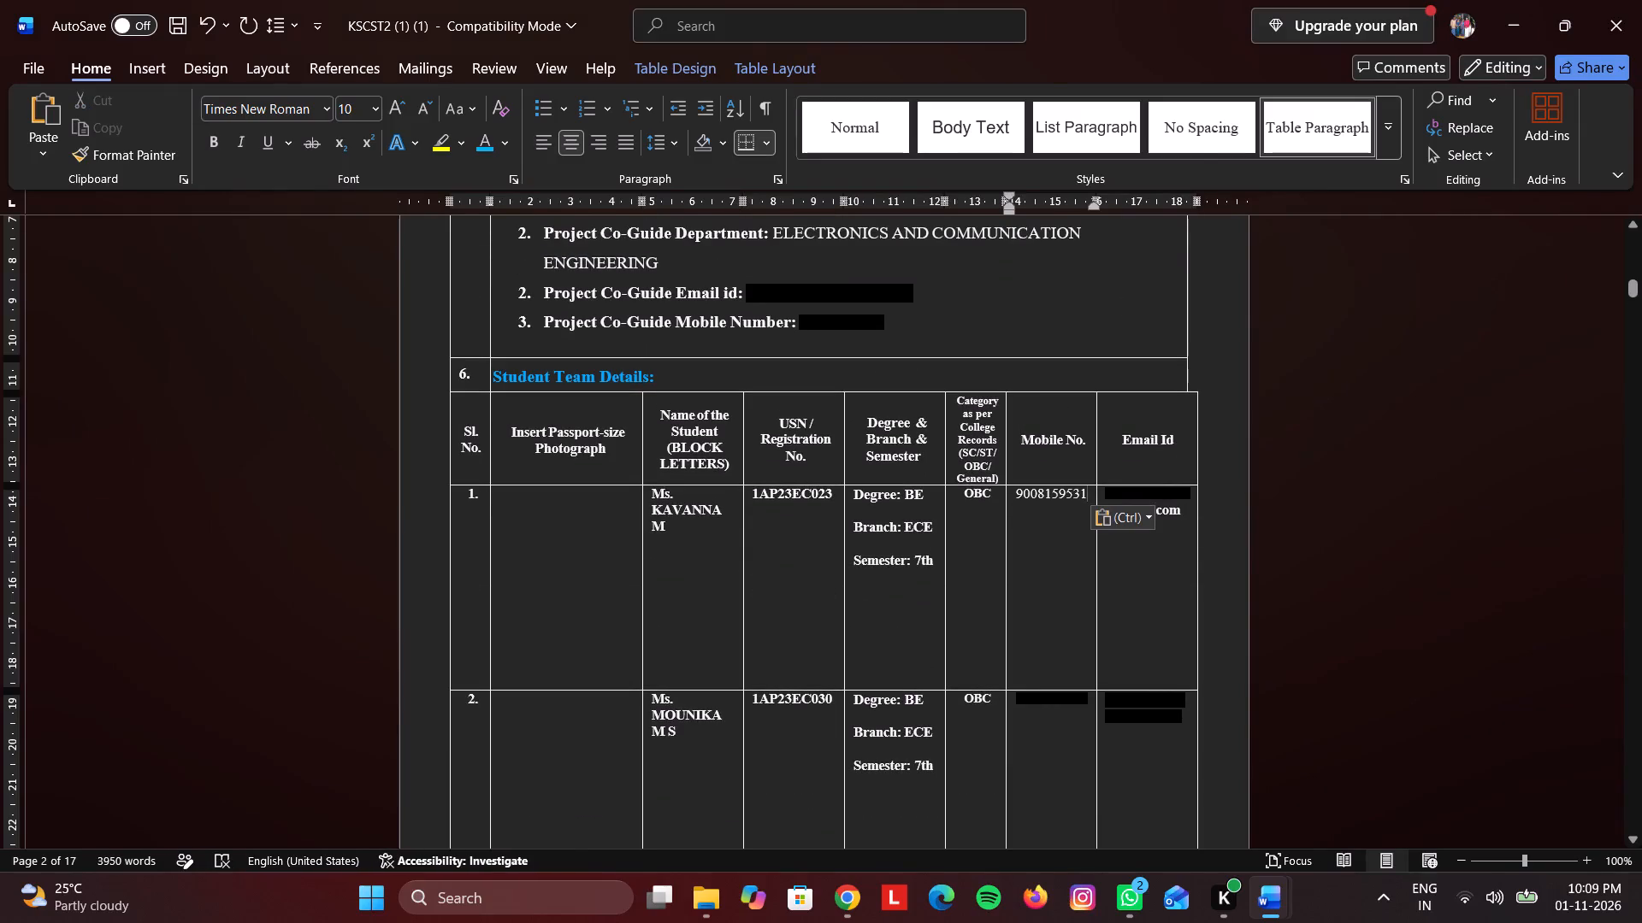
Replace the second student's mobile number in KSCST2 (1) (1) with the one copied from Major Project KSCST.
key(alt+Tab)
scroll(1090, 702, down, 2)
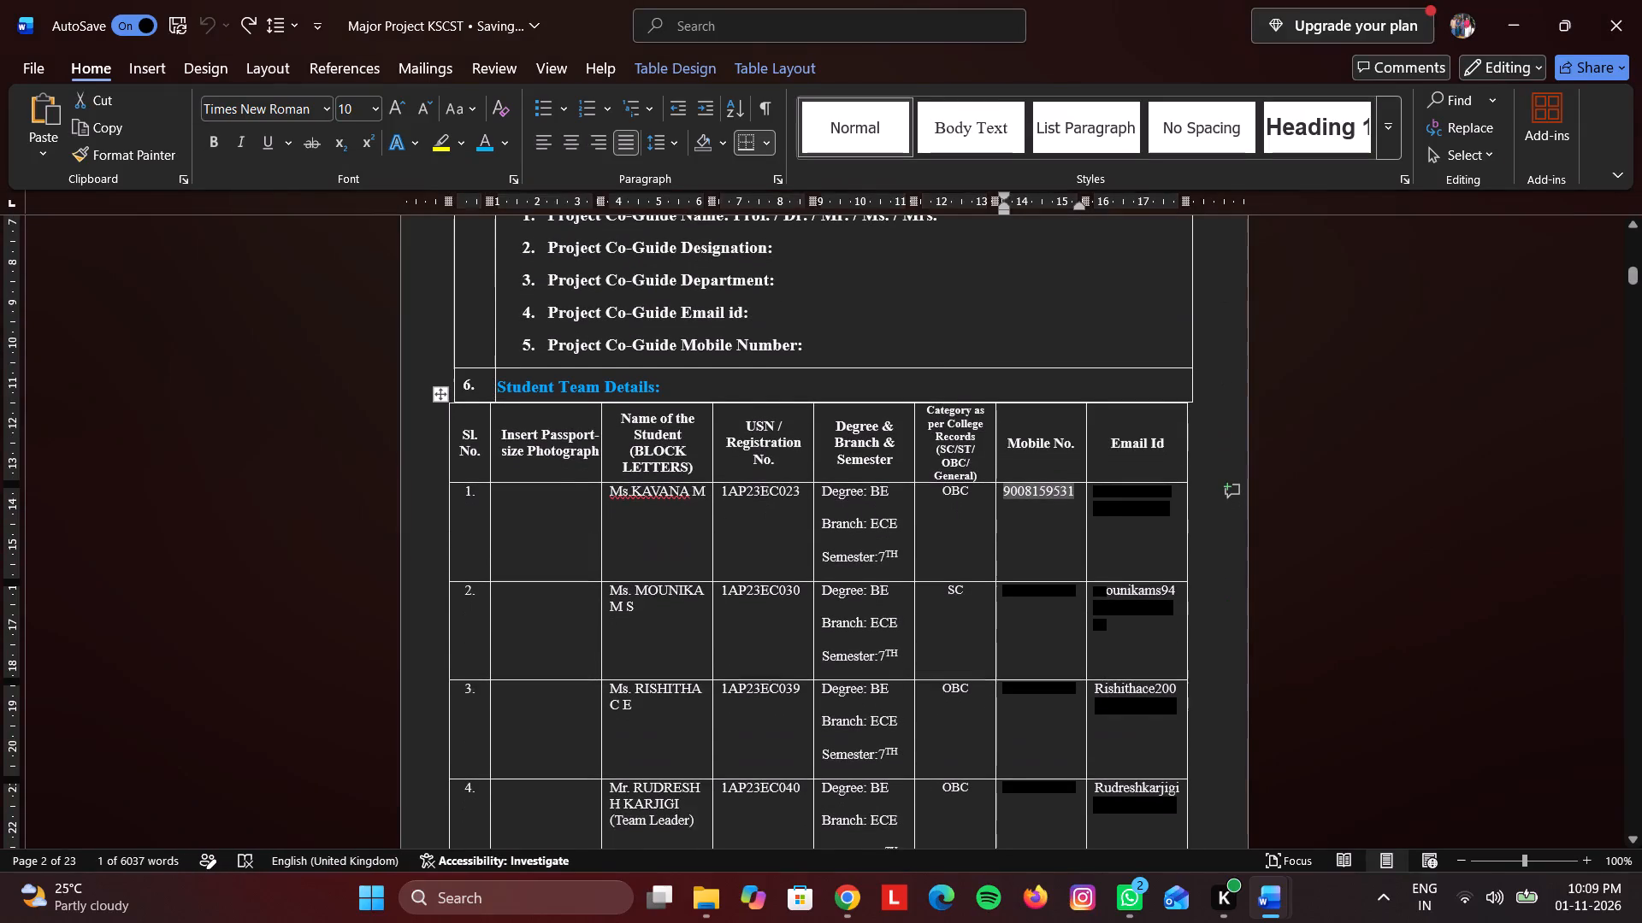
drag(1079, 596, 1005, 598)
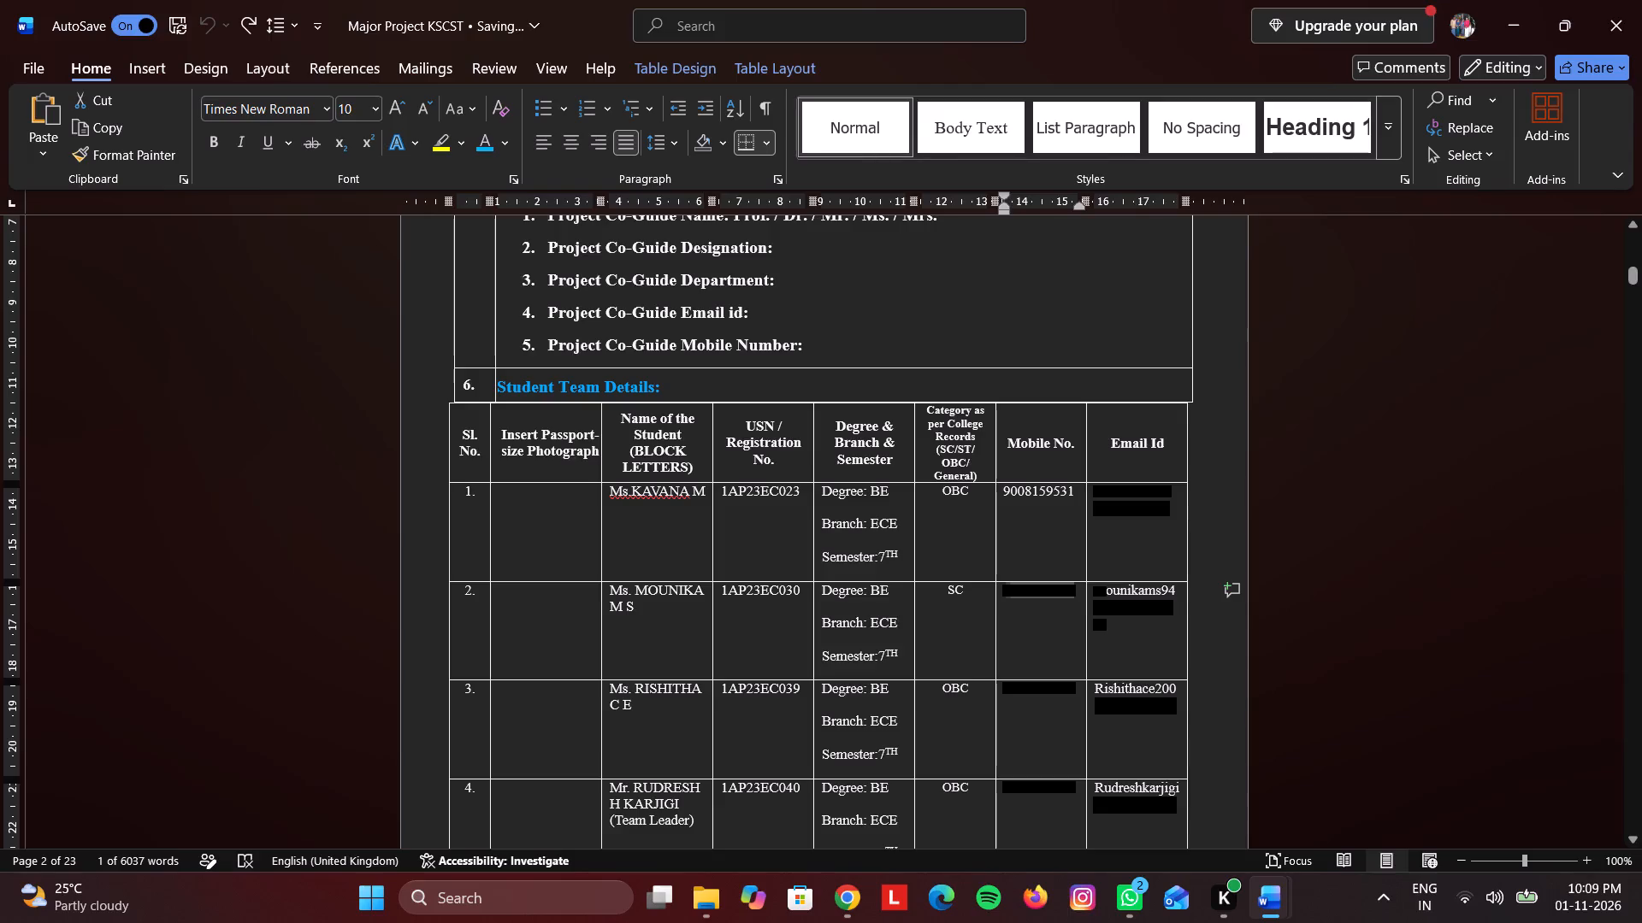
drag(1005, 598, 1001, 600)
key(ctrl+c)
key(alt+Tab)
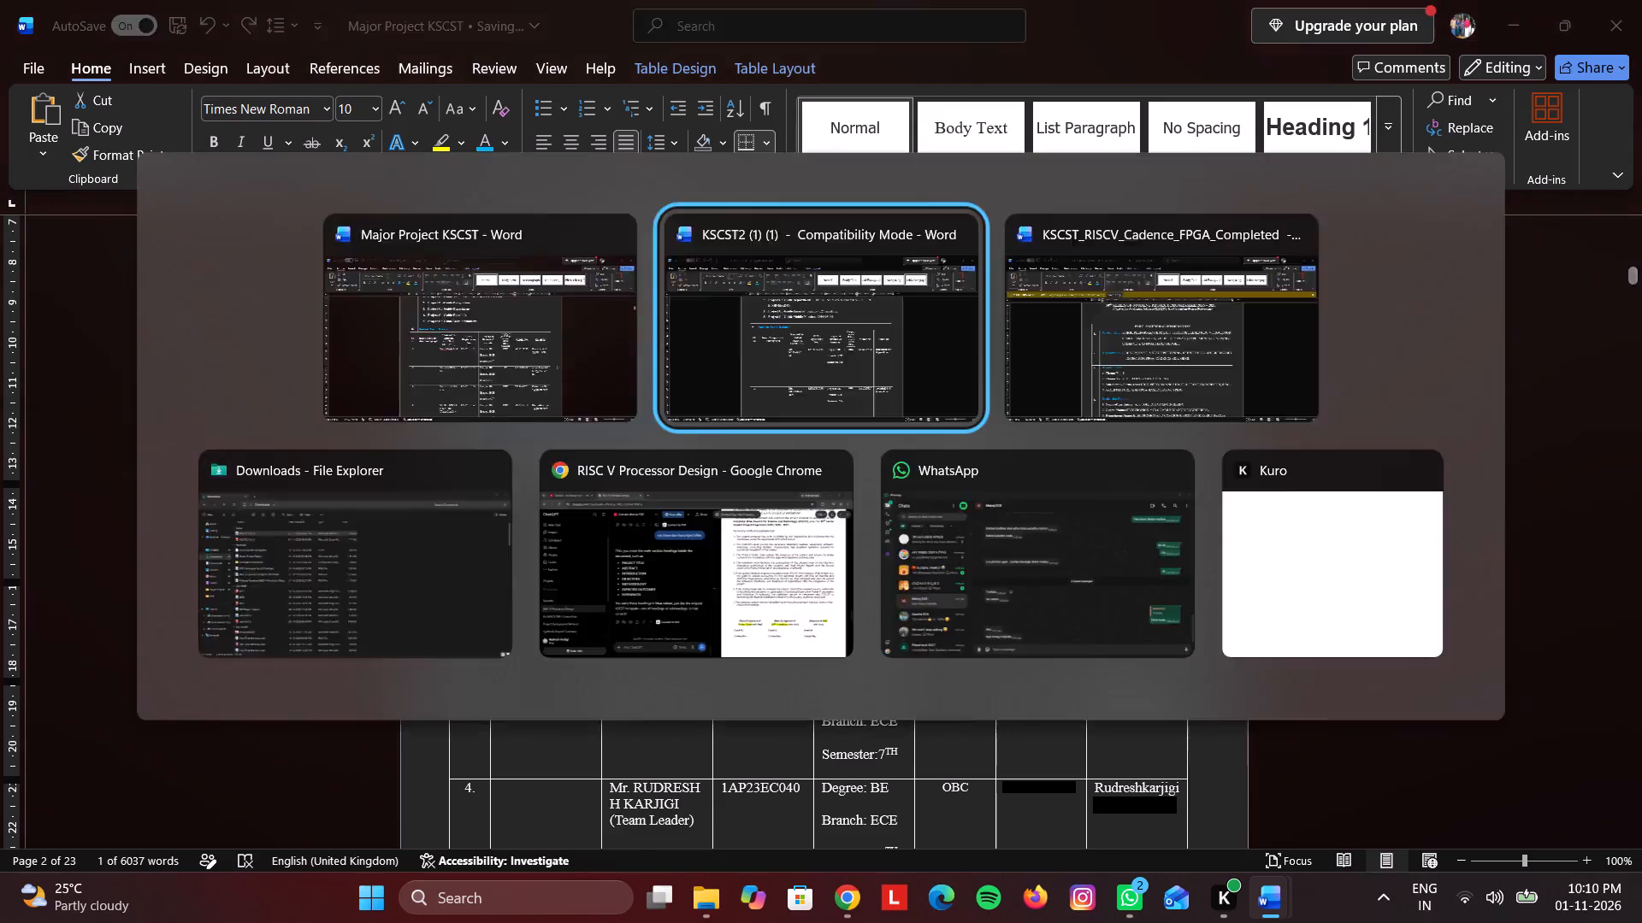
drag(1084, 701, 1037, 702)
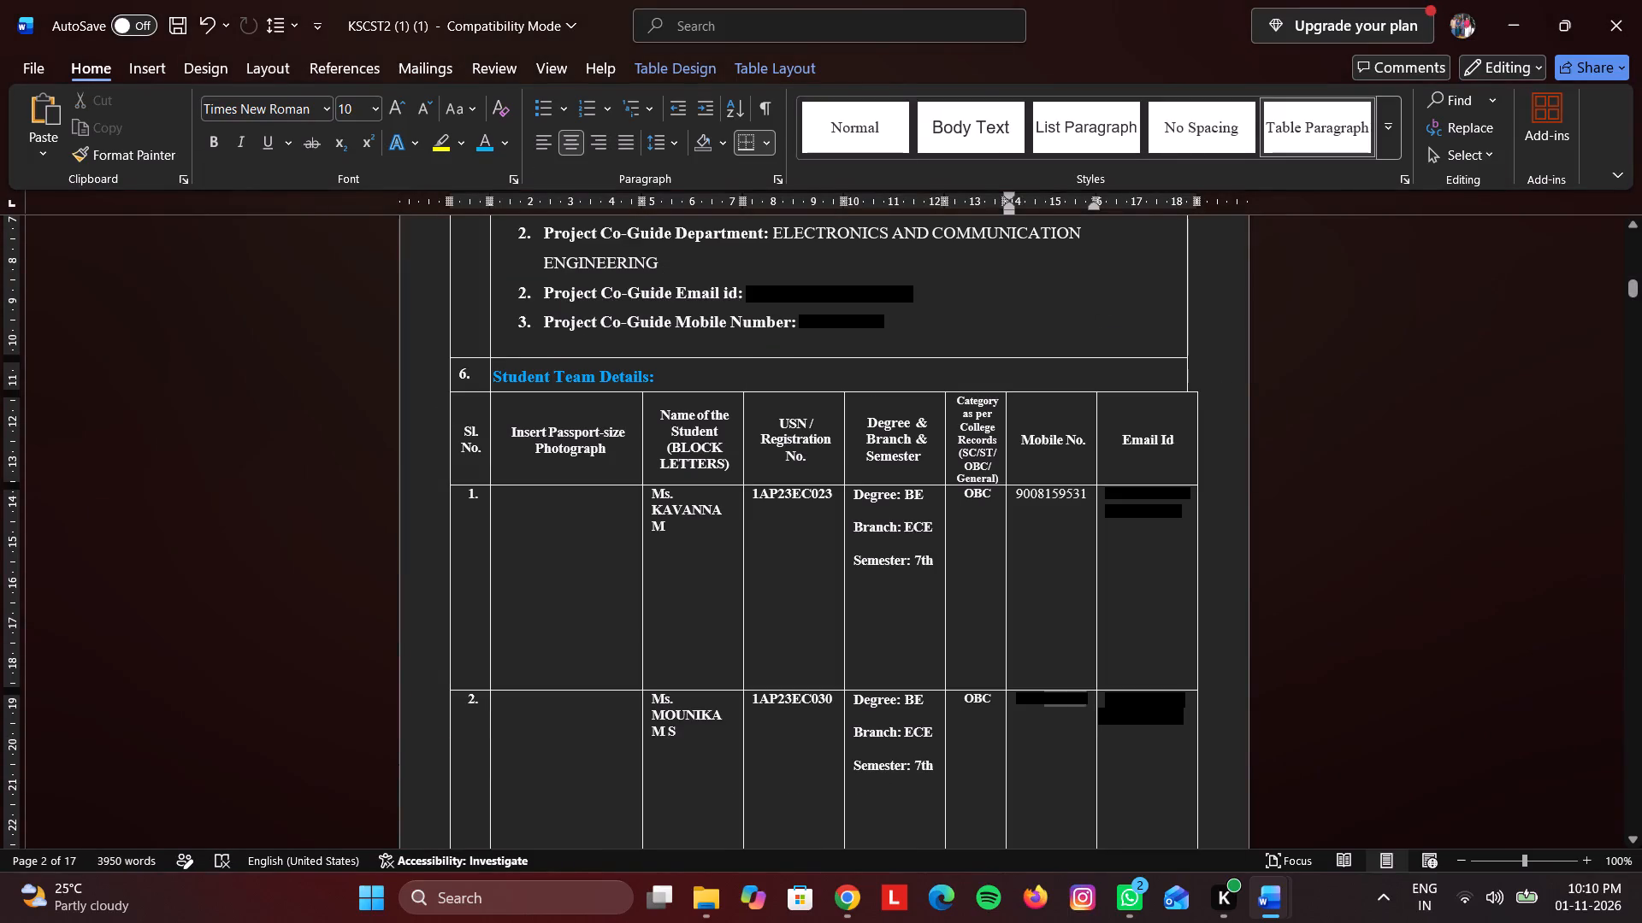
drag(1037, 702, 1024, 705)
key(ctrl+v)
Replace the third student's mobile number in KSCST2 (1) (1) with the one copied from Major Project KSCST.
key(alt+Tab)
scroll(1019, 709, down, 5)
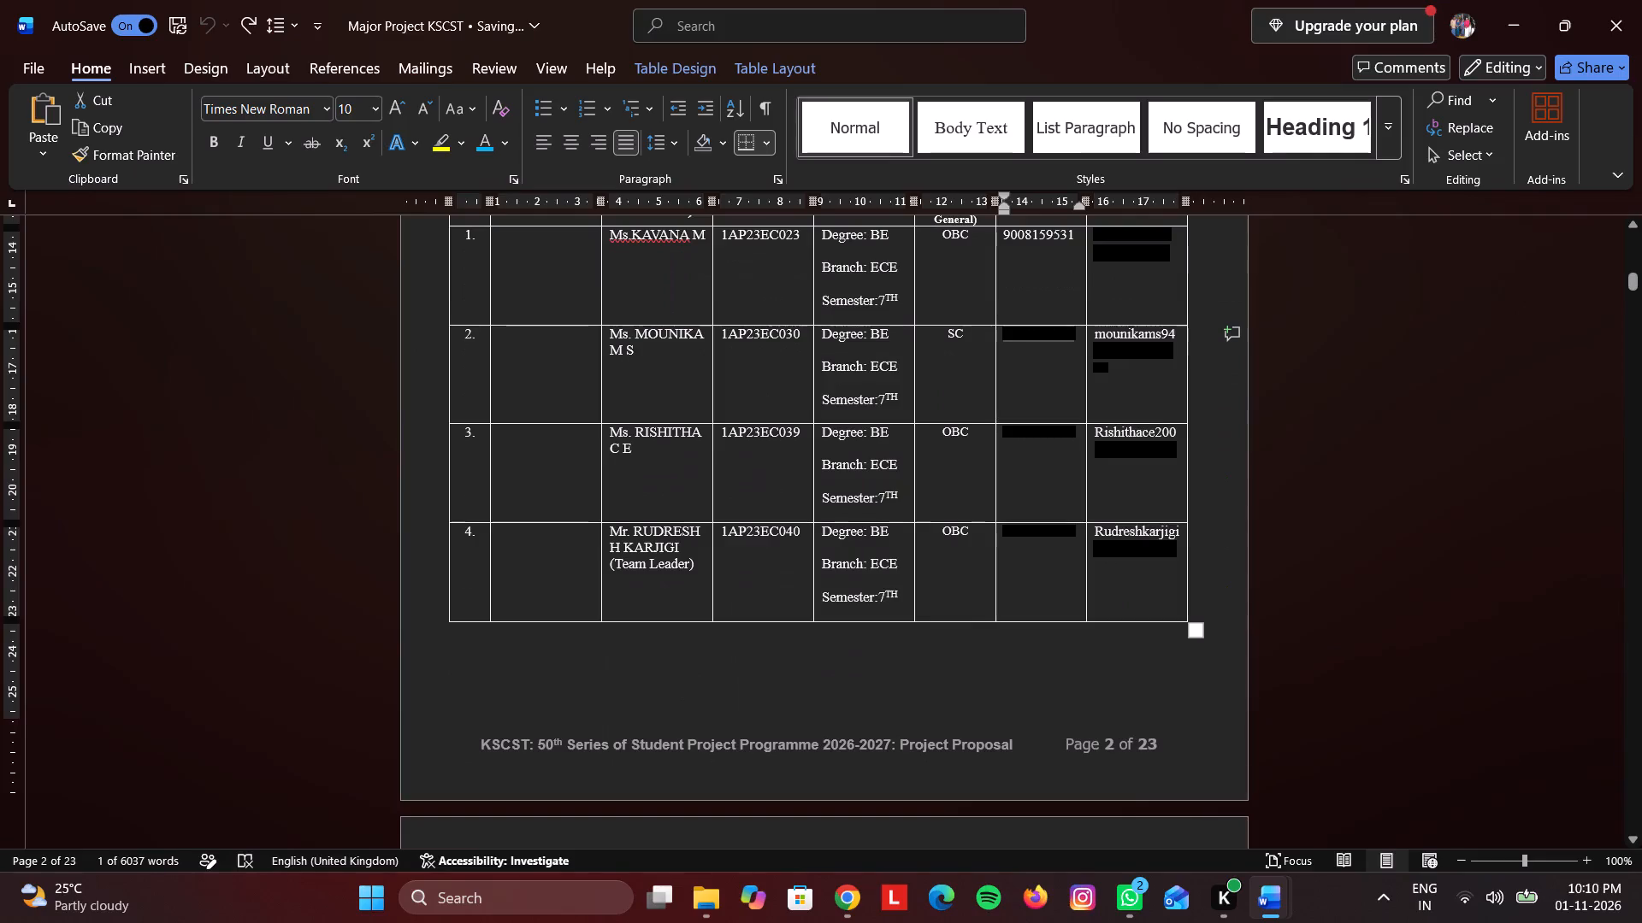
drag(1078, 438, 1006, 442)
key(ctrl+c)
key(alt+Tab)
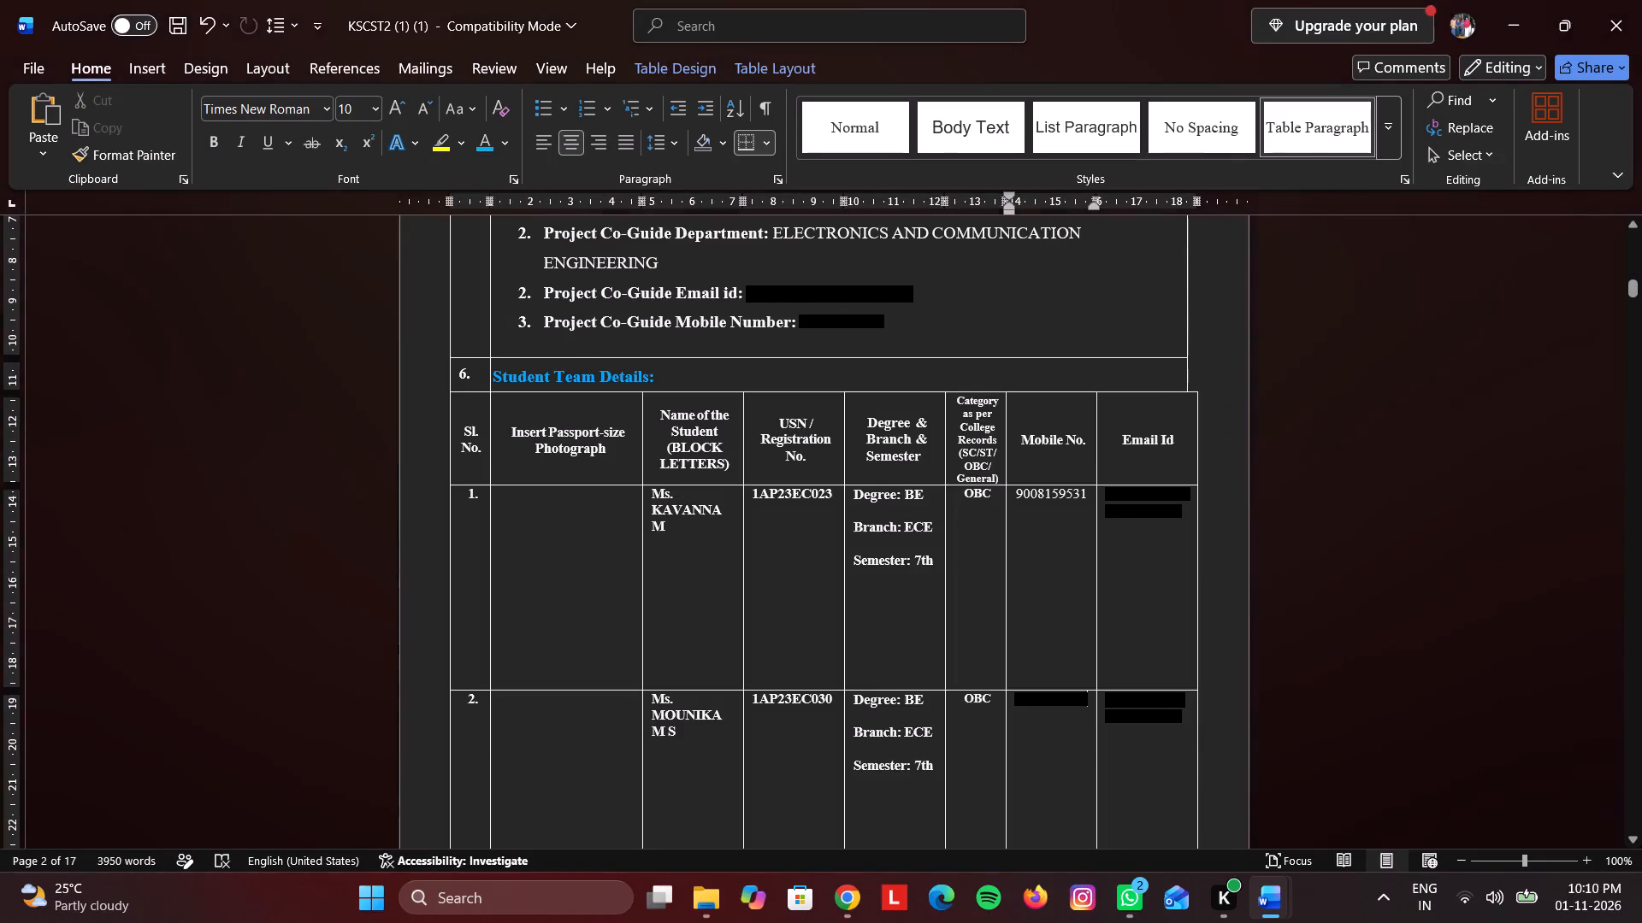
scroll(1095, 709, down, 14)
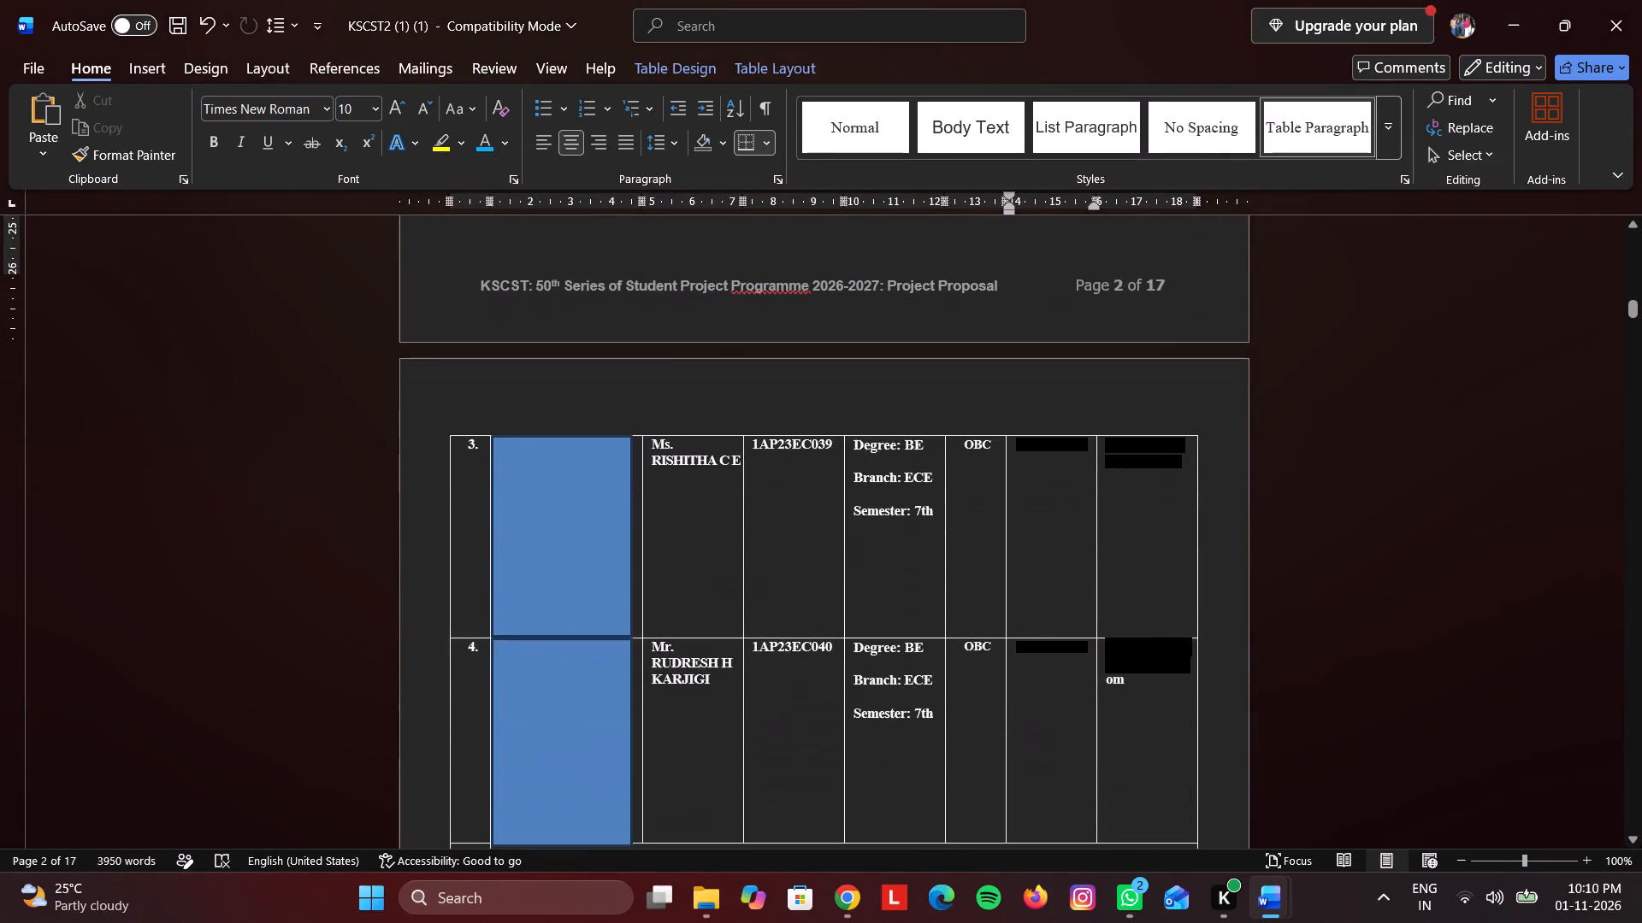
drag(1088, 450, 1023, 441)
drag(1023, 441, 1019, 444)
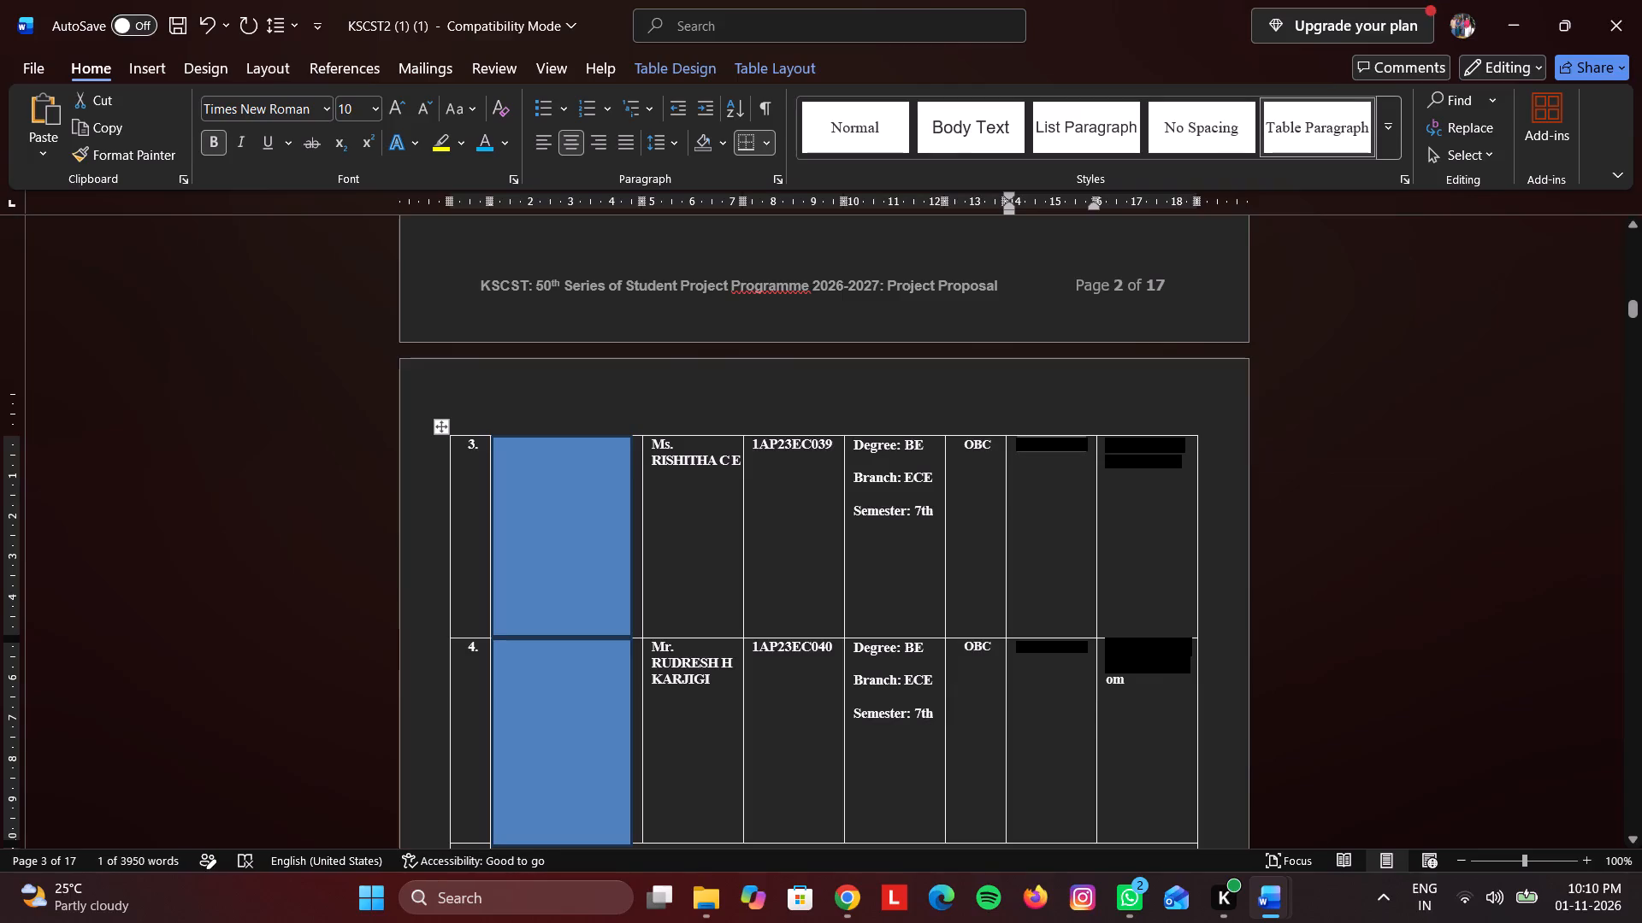
key(ctrl+v)
Replace the fourth student's mobile number in KSCST2 (1) (1) with the one copied from Major Project KSCST.
key(alt+Tab)
scroll(1054, 662, down, 3)
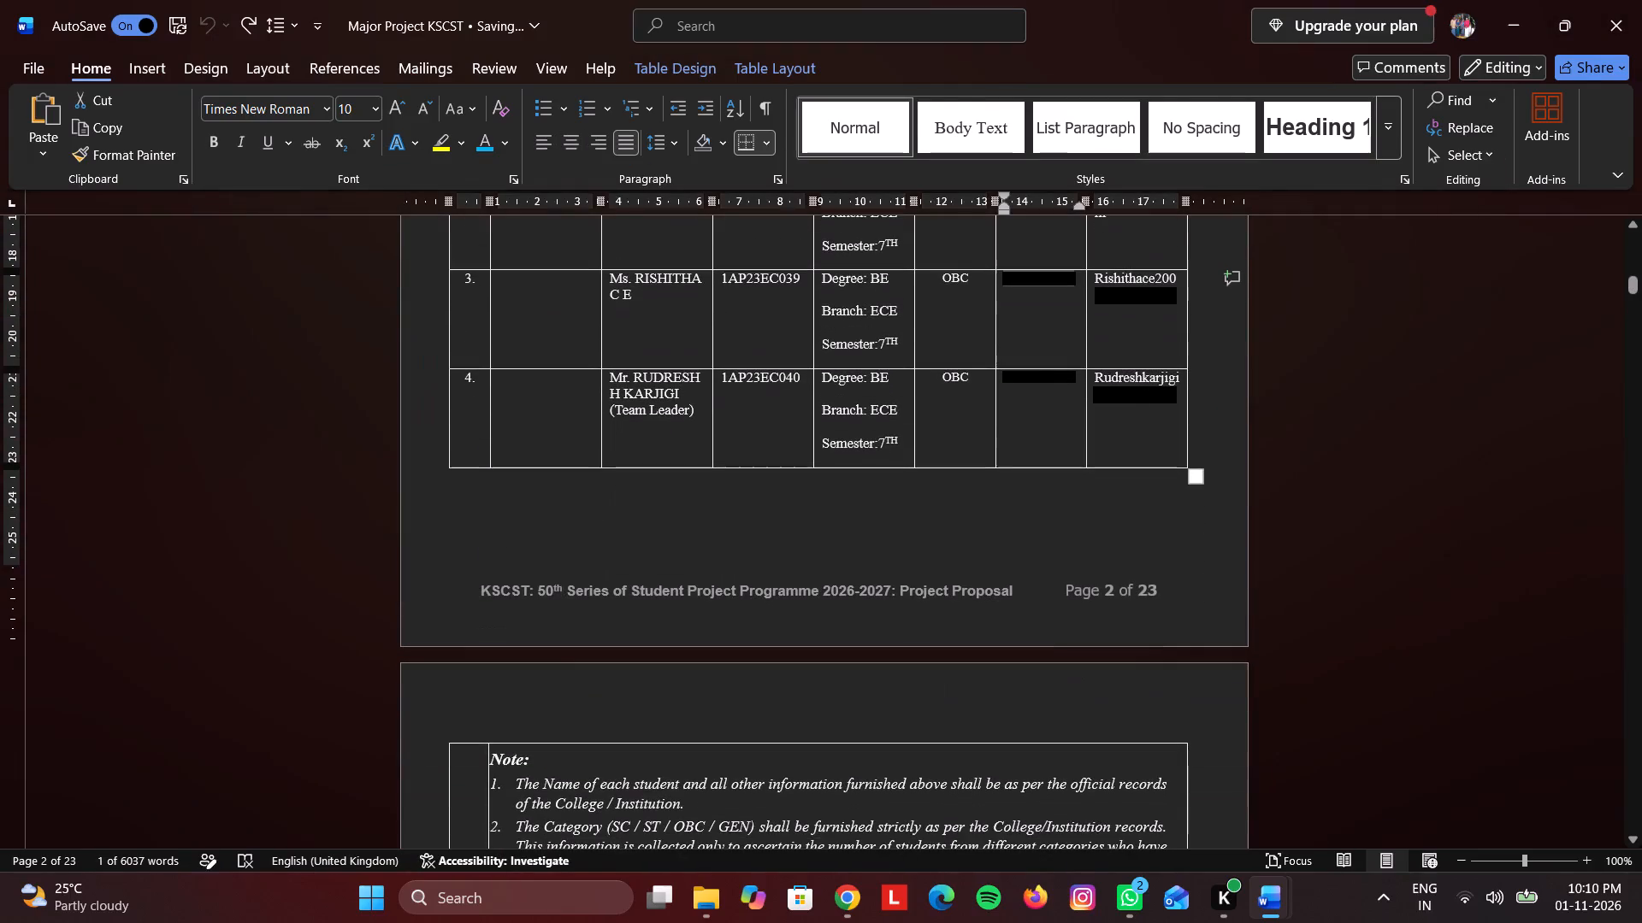
drag(1075, 380, 1001, 372)
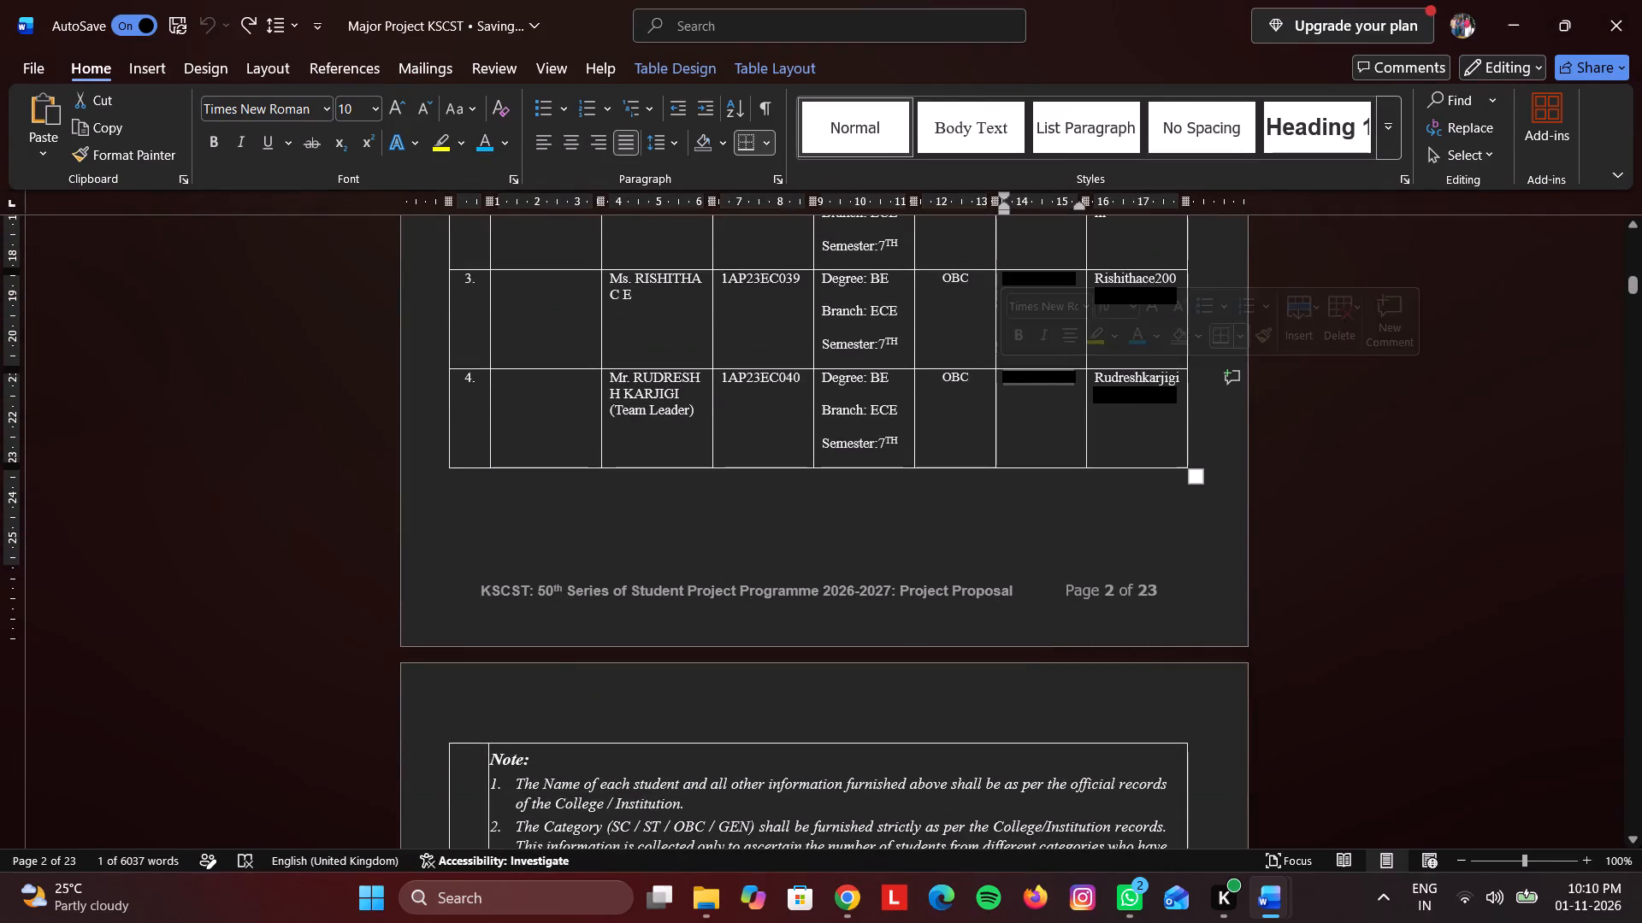
key(ctrl+c)
key(alt+Tab)
scroll(1058, 608, down, 2)
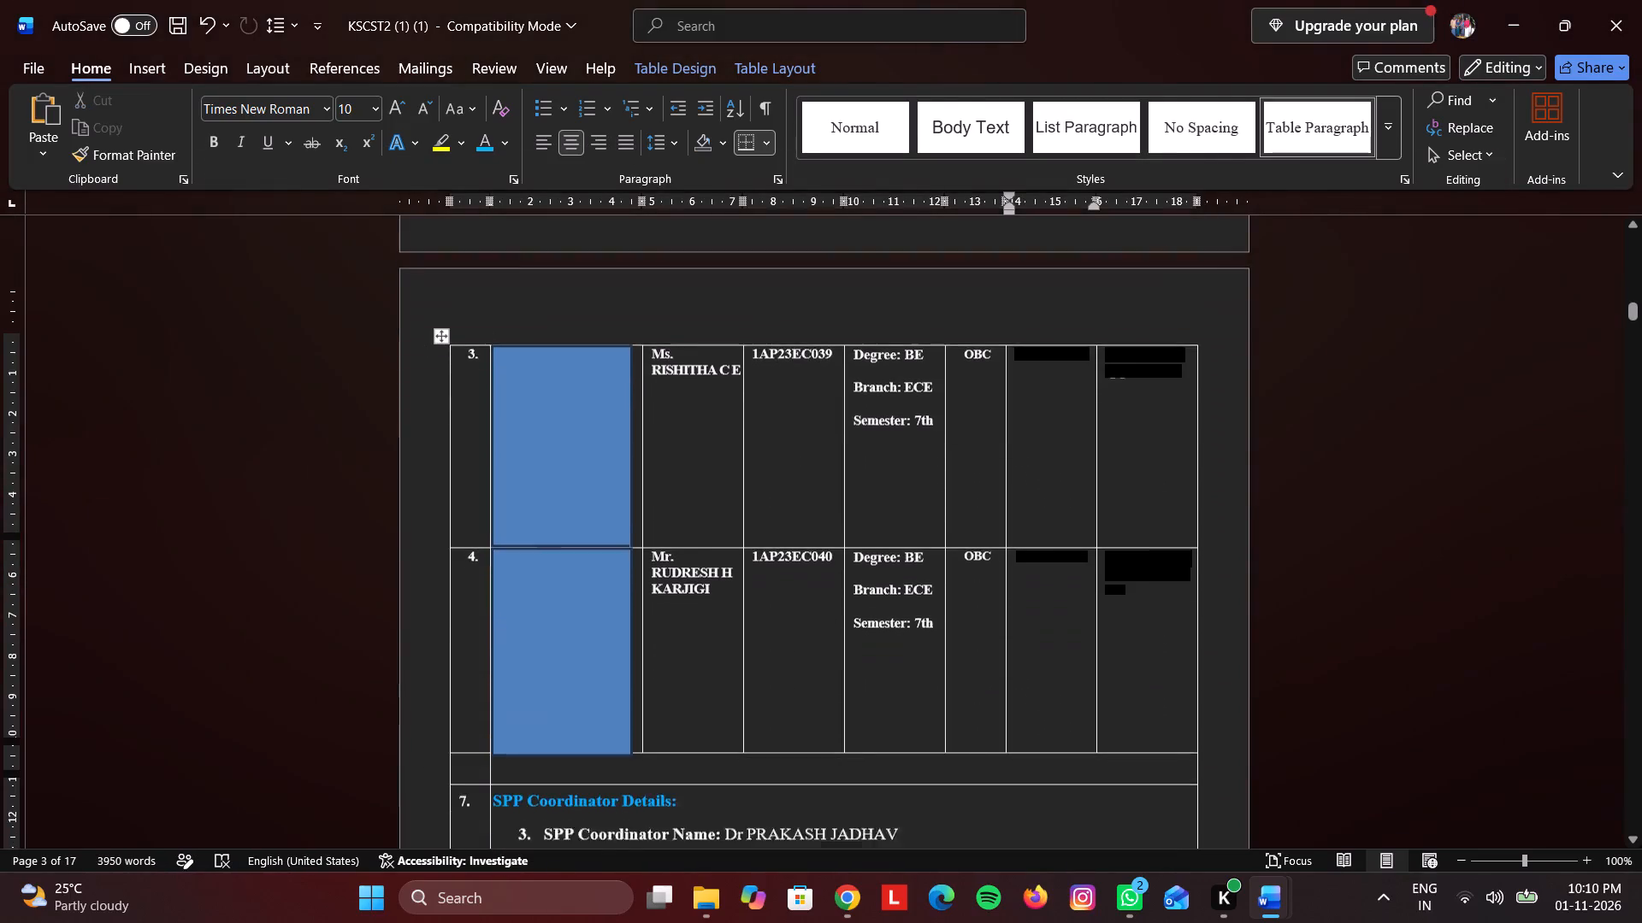
drag(1088, 548, 1028, 551)
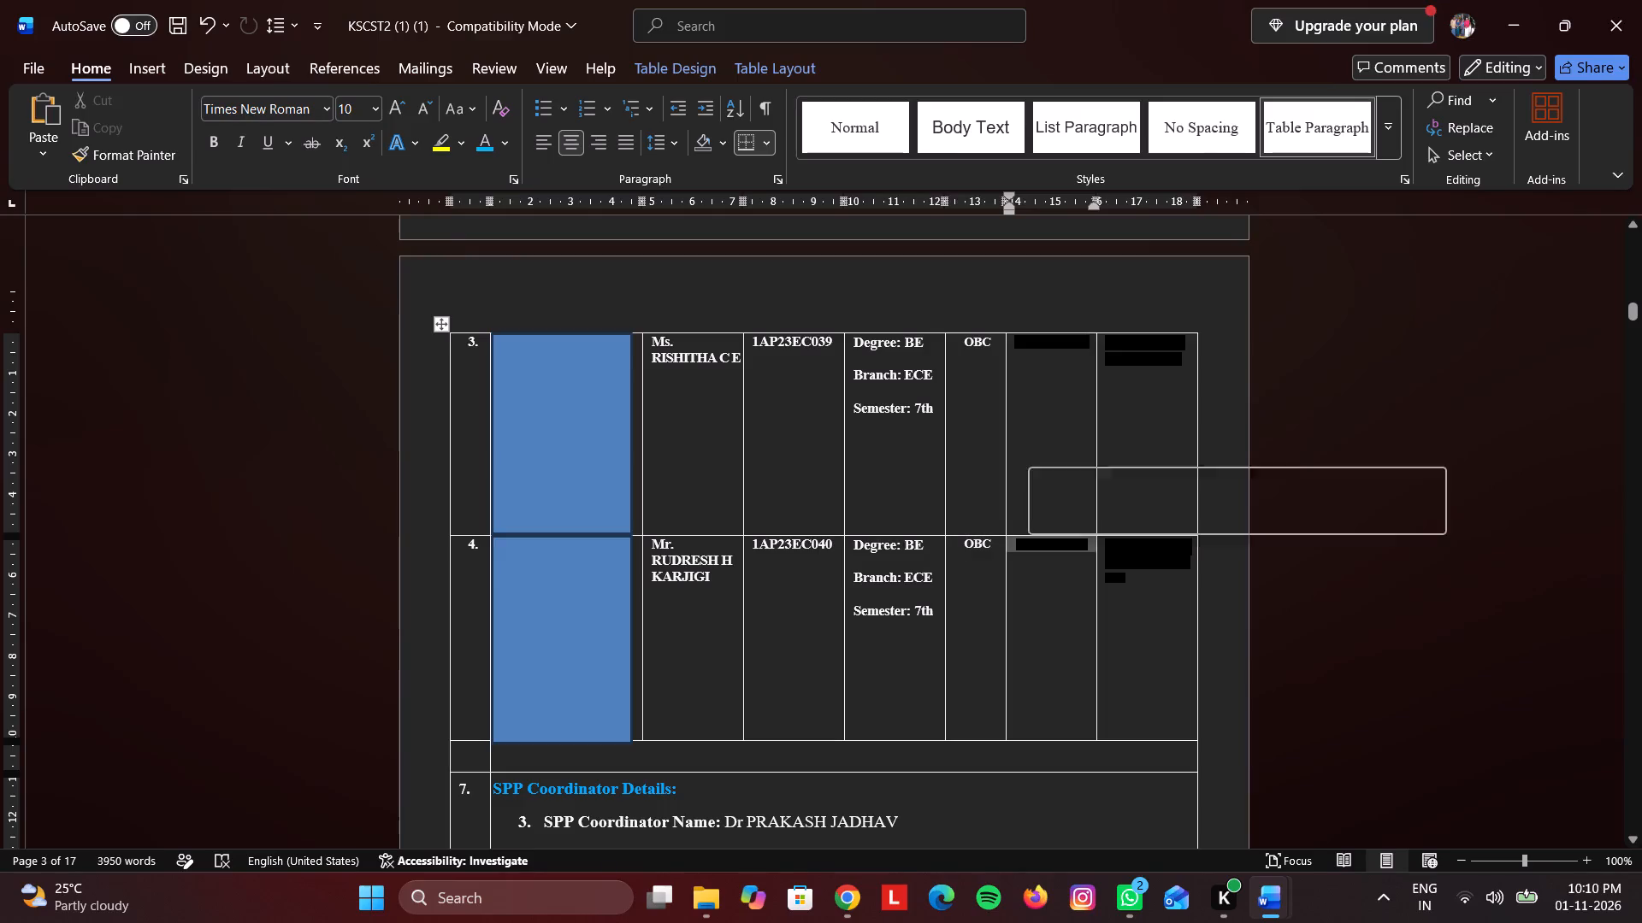
key(ctrl+v)
scroll(1024, 584, down, 3)
scroll(1022, 590, up, 4)
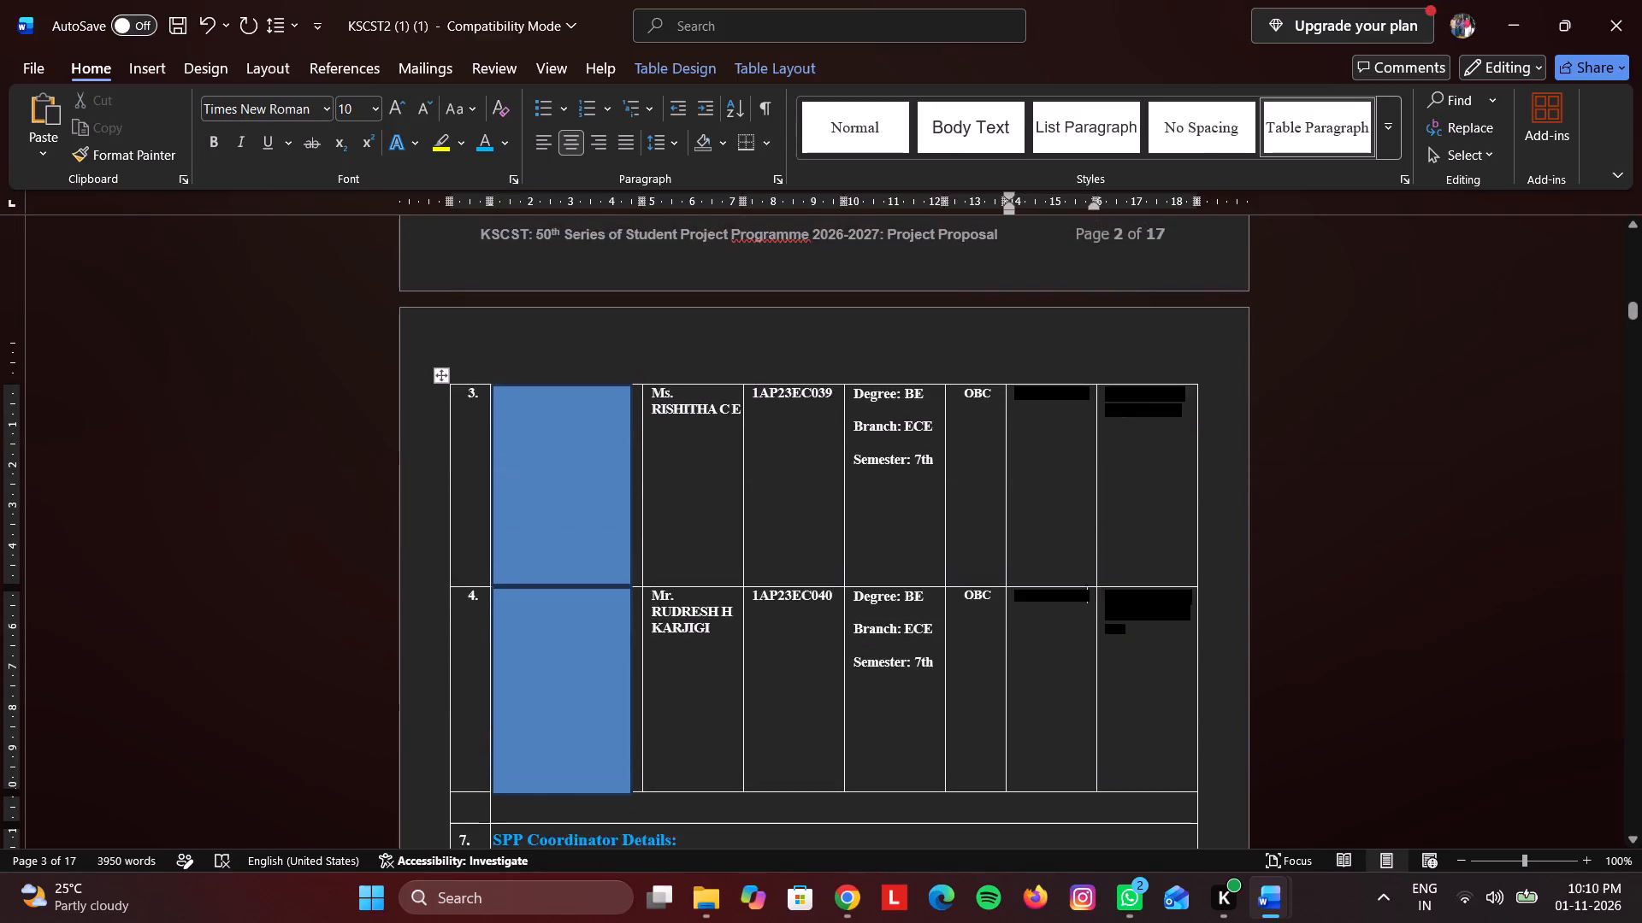
Paste the first student's email address from Major Project KSCST into the Email Id cell of KSCST2 (1) (1) and delete surplus text there.
scroll(1022, 590, up, 10)
key(alt+Tab)
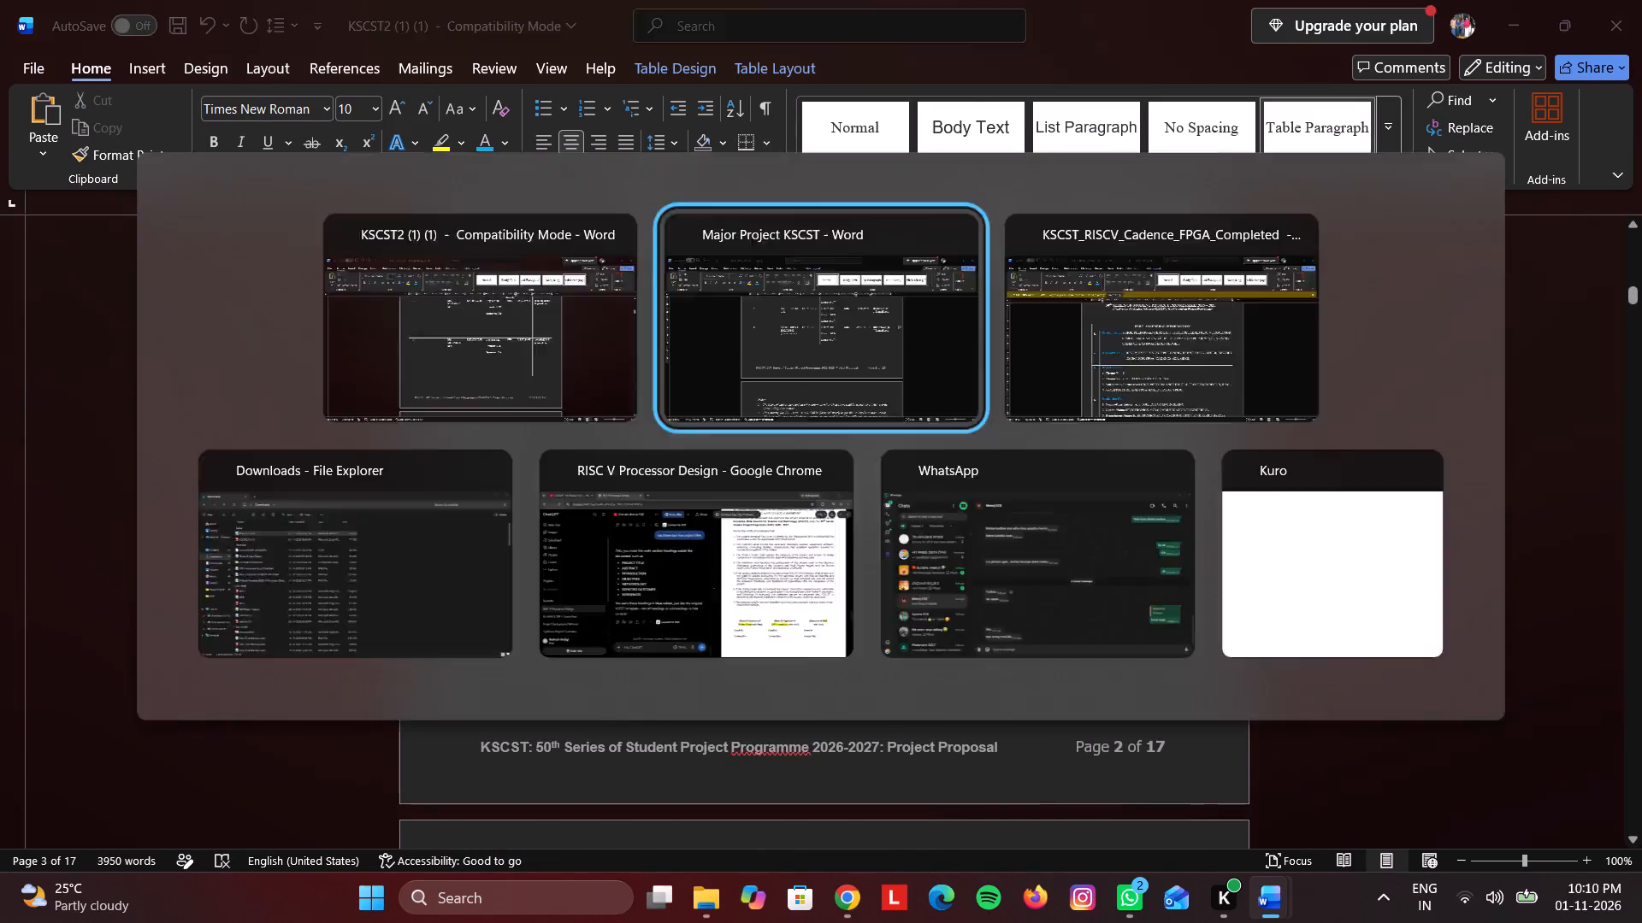
scroll(1024, 590, up, 5)
drag(1170, 356, 1171, 355)
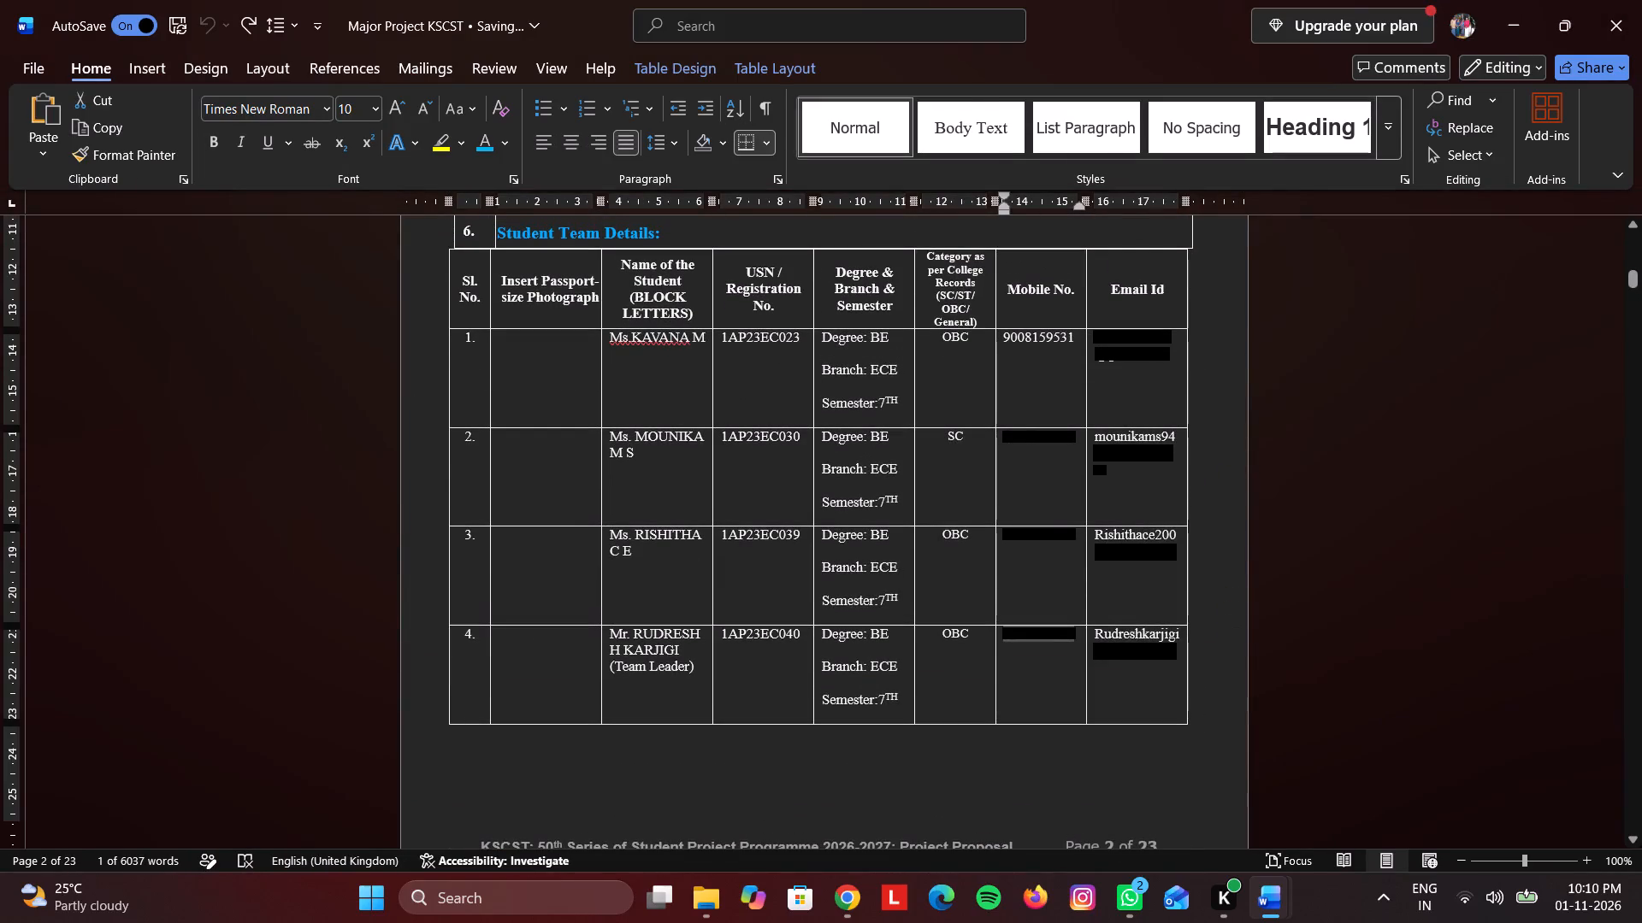
drag(1171, 355, 1129, 336)
key(ctrl+c)
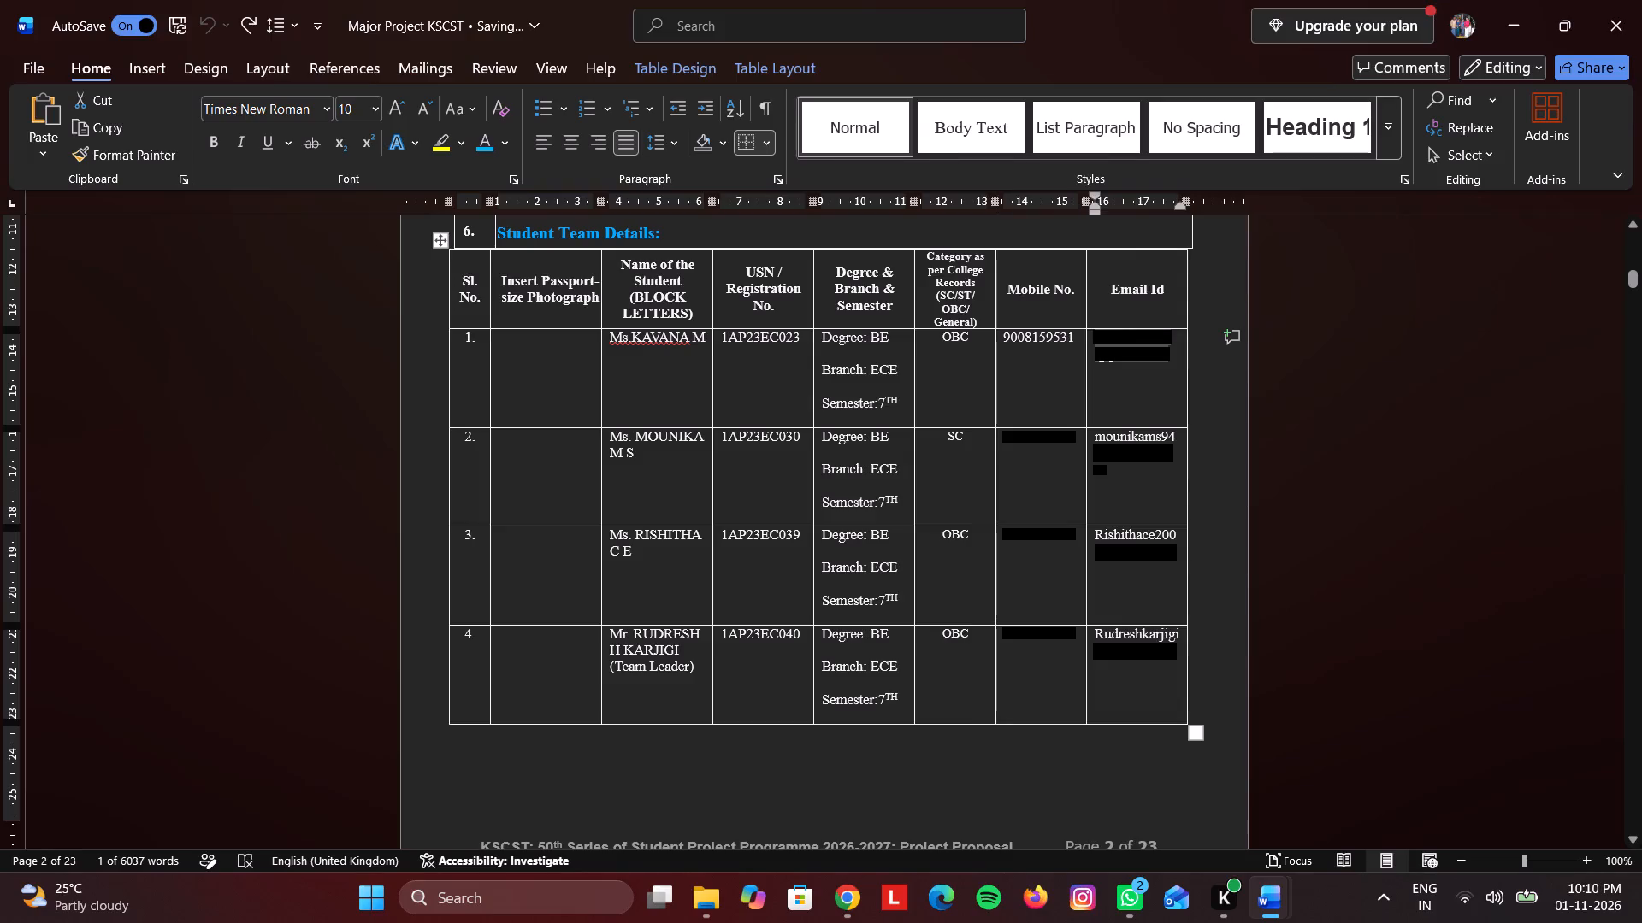
key(alt+Tab)
scroll(1182, 314, up, 4)
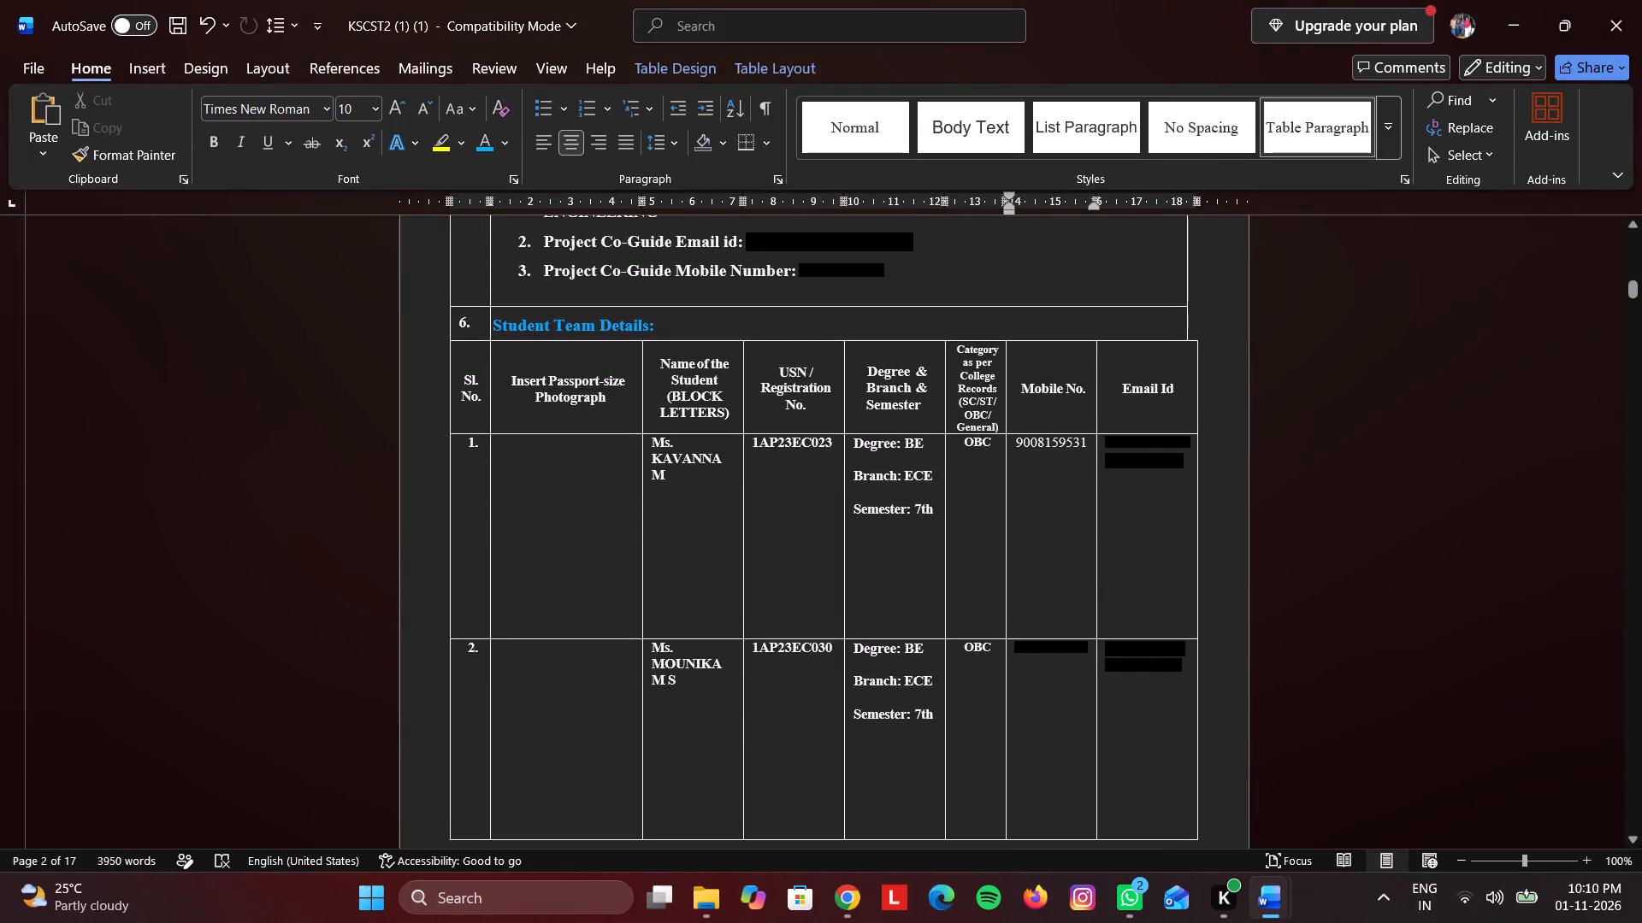
drag(1184, 458, 1106, 449)
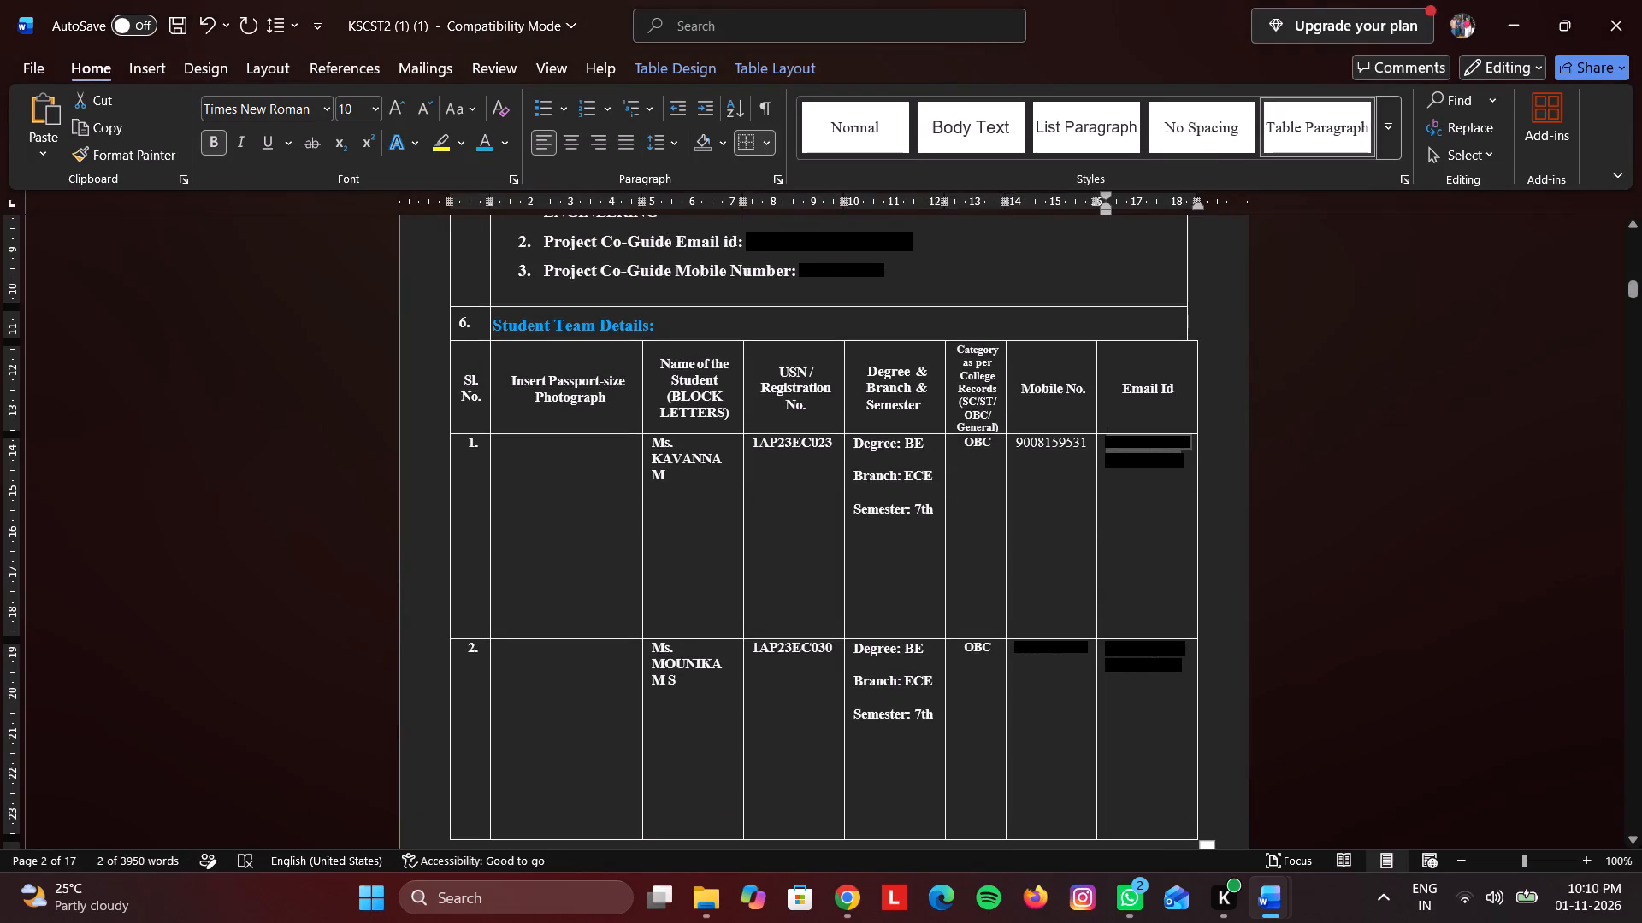
key(ctrl+v)
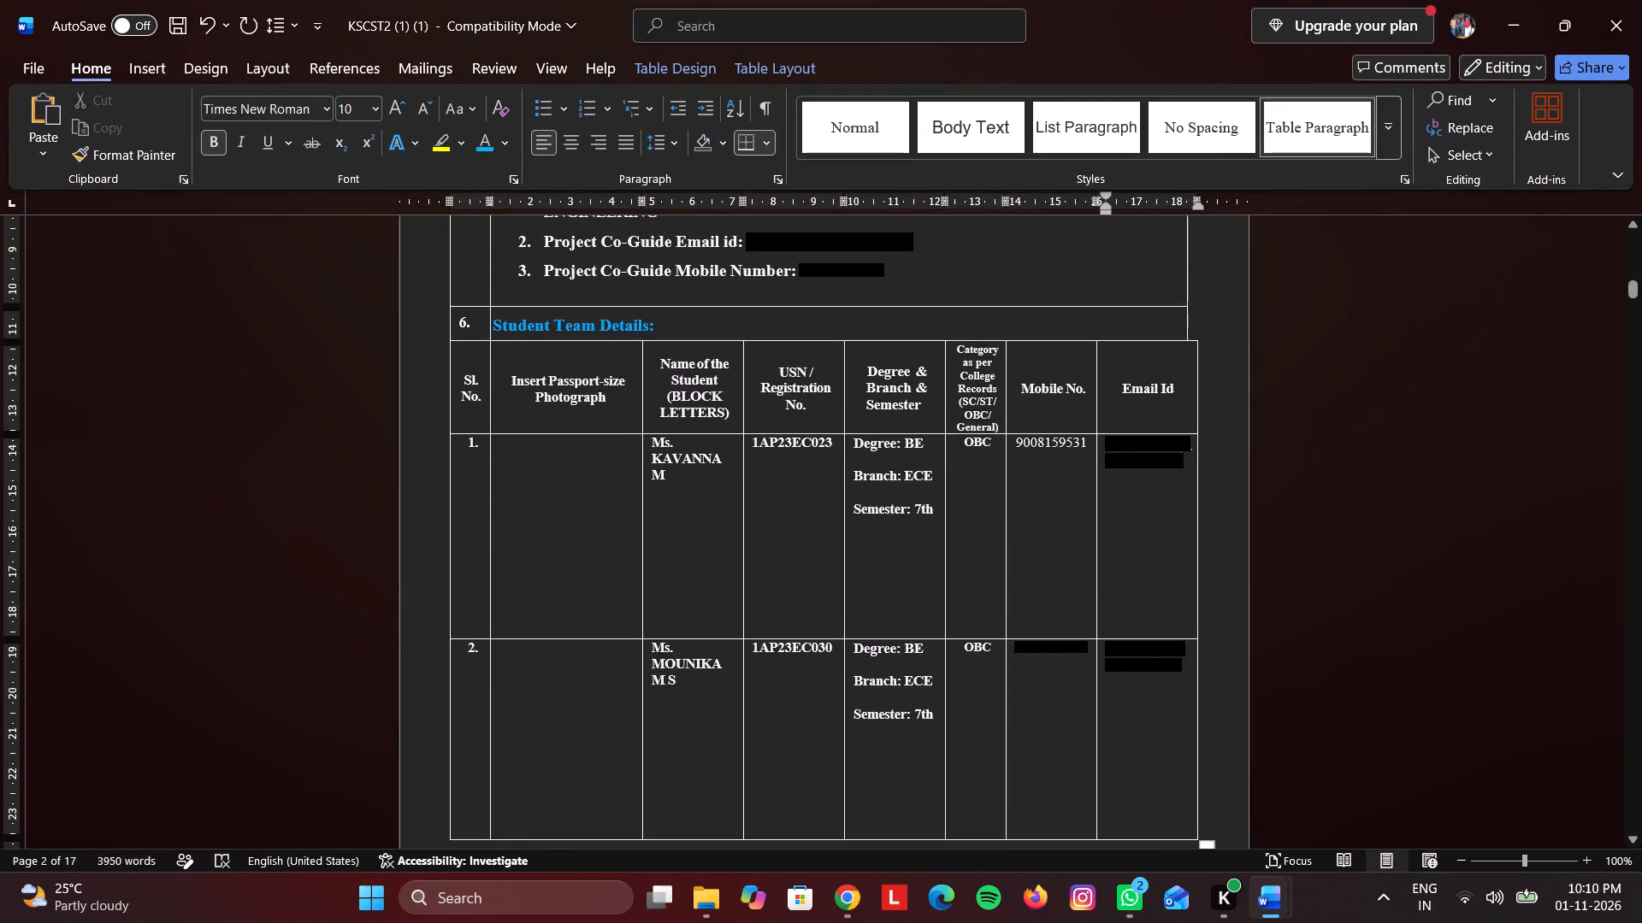
key(ctrl+v)
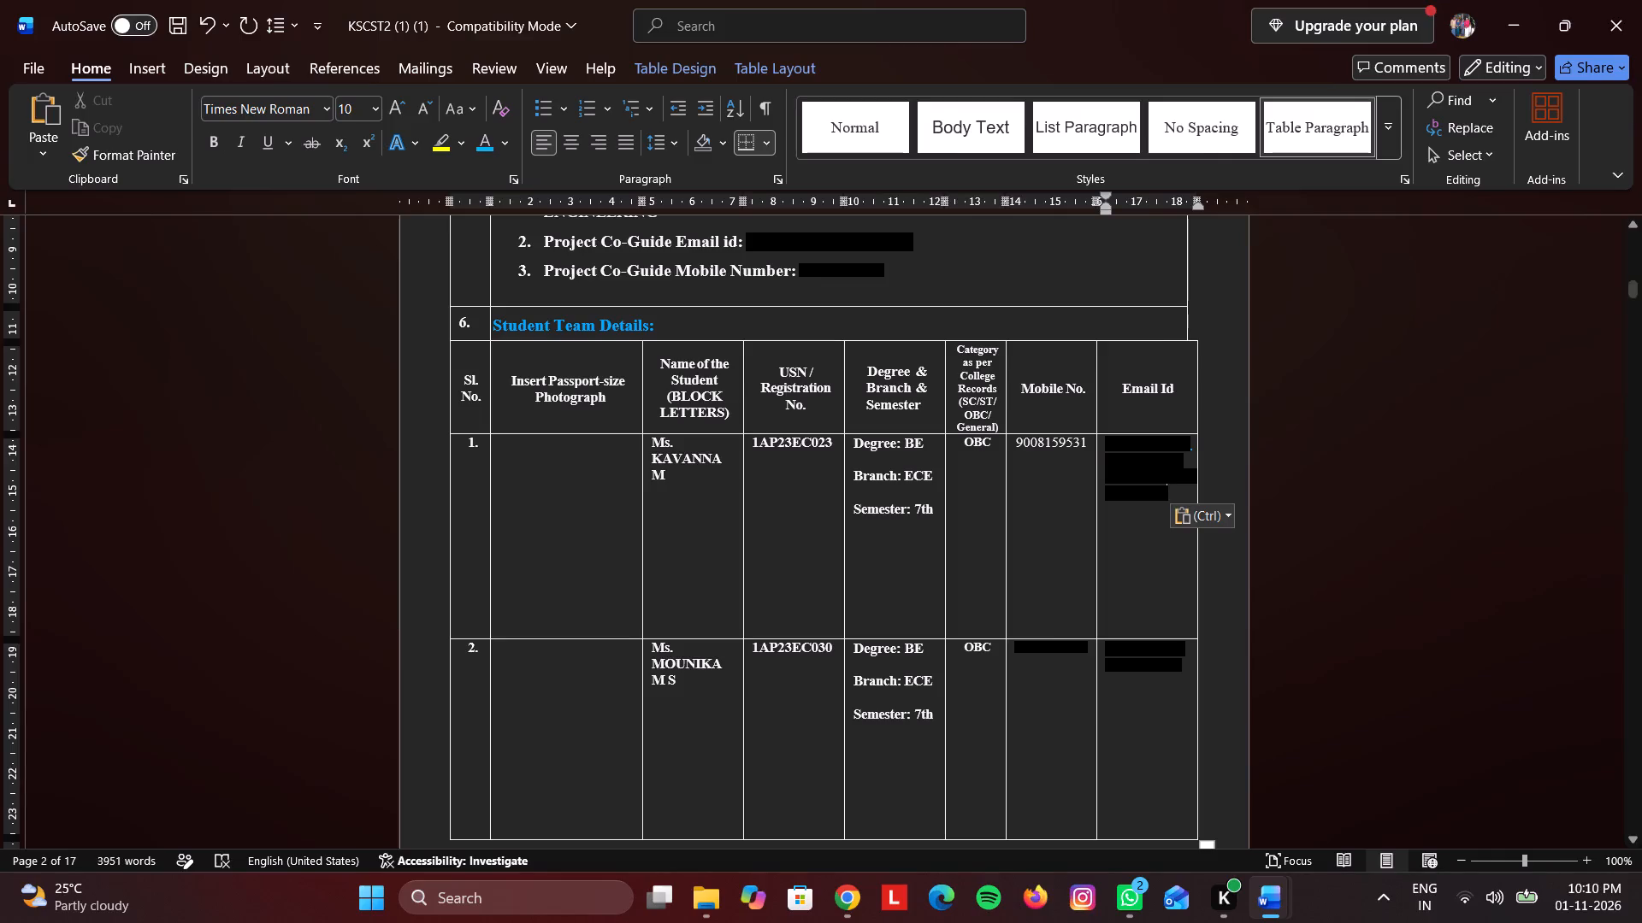
drag(1184, 459, 1168, 447)
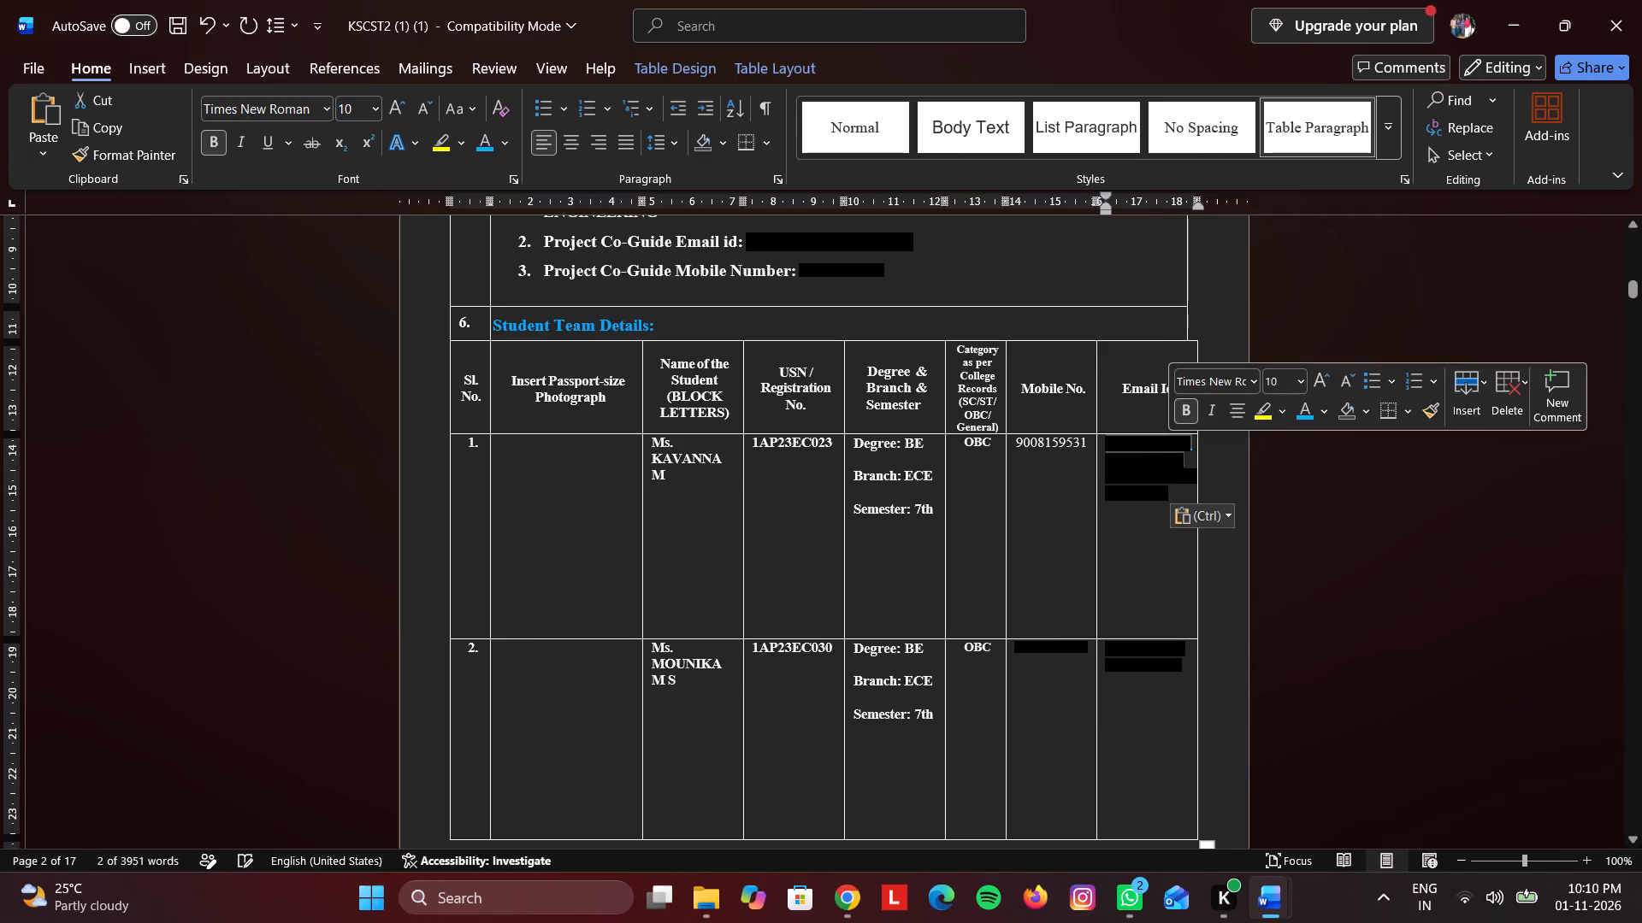
key(Delete)
Replace the second student's email address in KSCST2 (1) (1) with the one copied from Major Project KSCST.
key(alt+Tab)
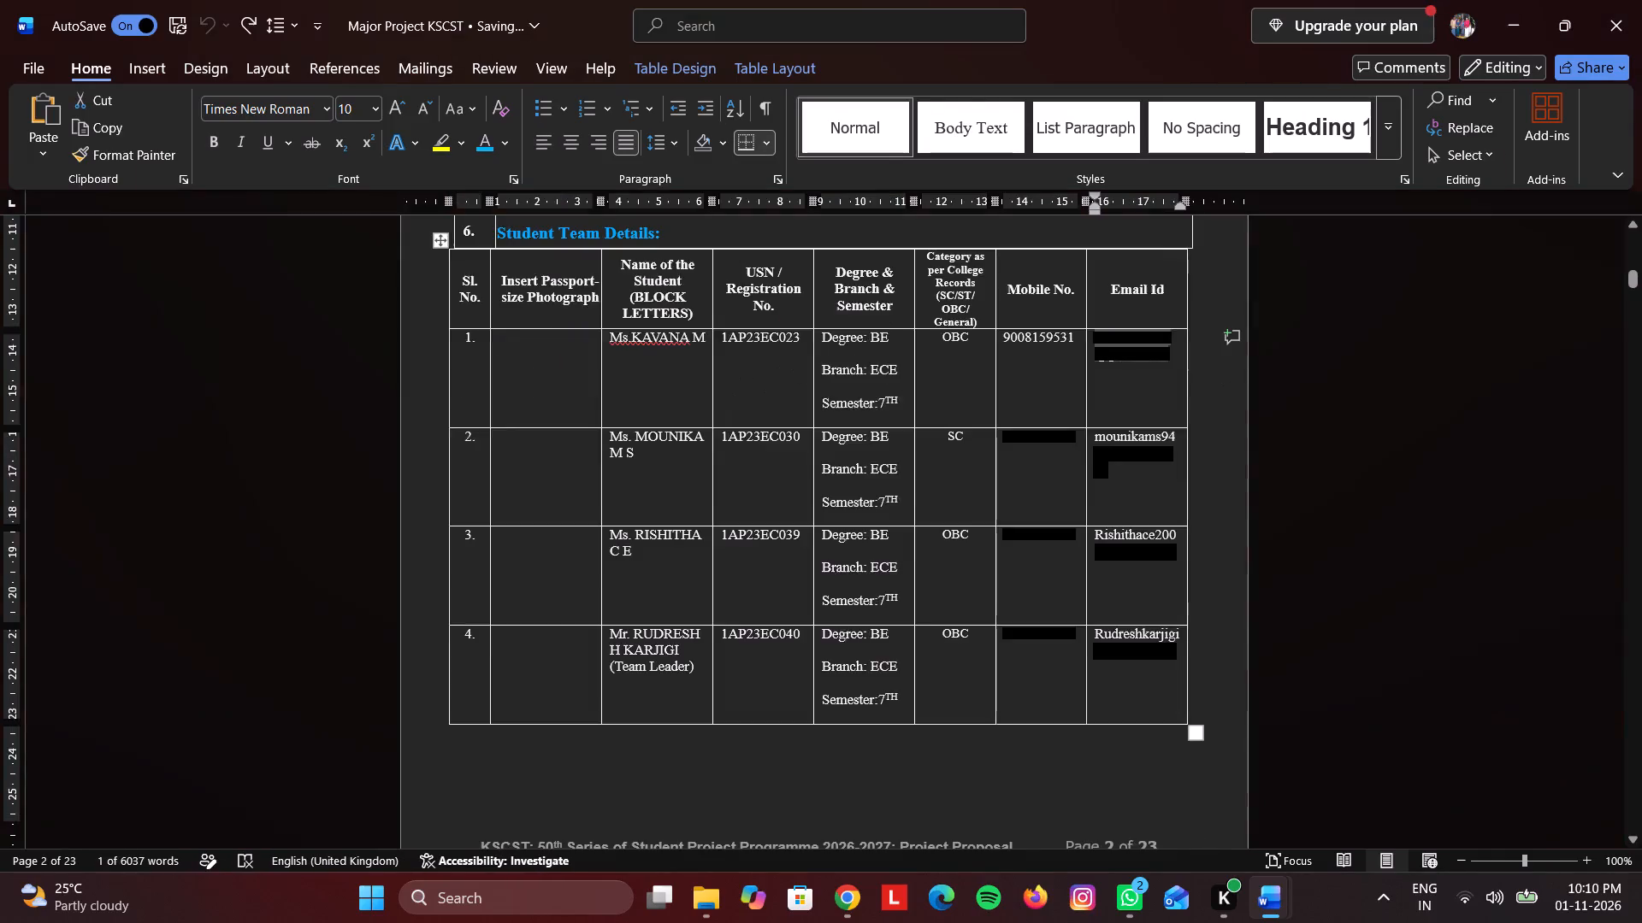
scroll(1063, 624, down, 2)
drag(1113, 367, 1102, 345)
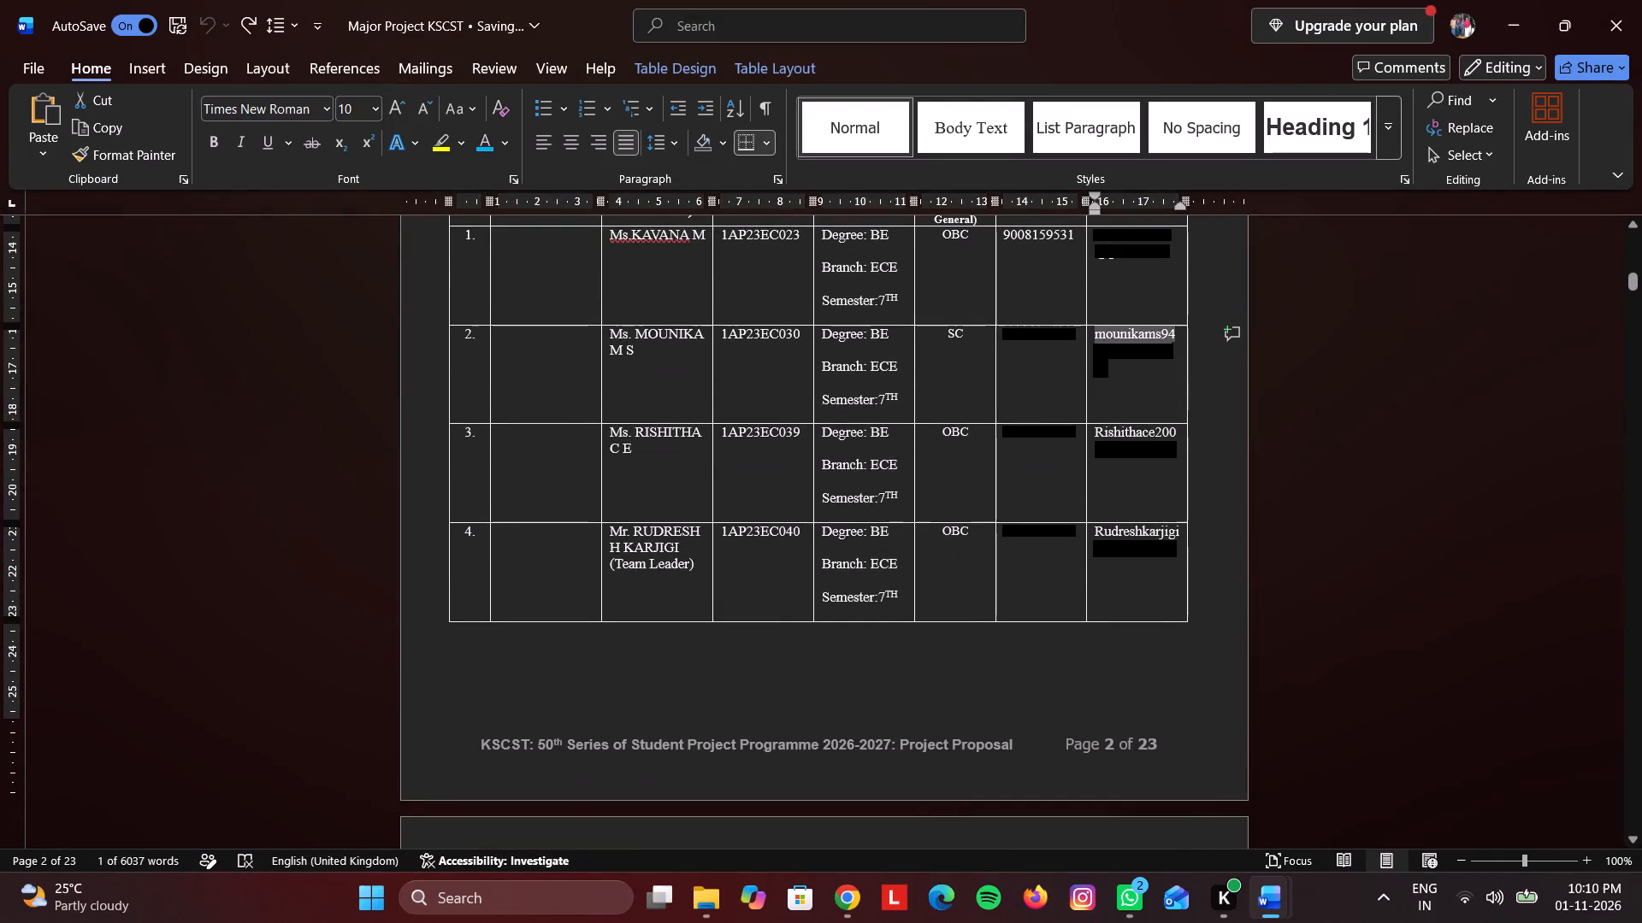
drag(1102, 345, 1102, 344)
key(ctrl+c)
key(alt+Tab)
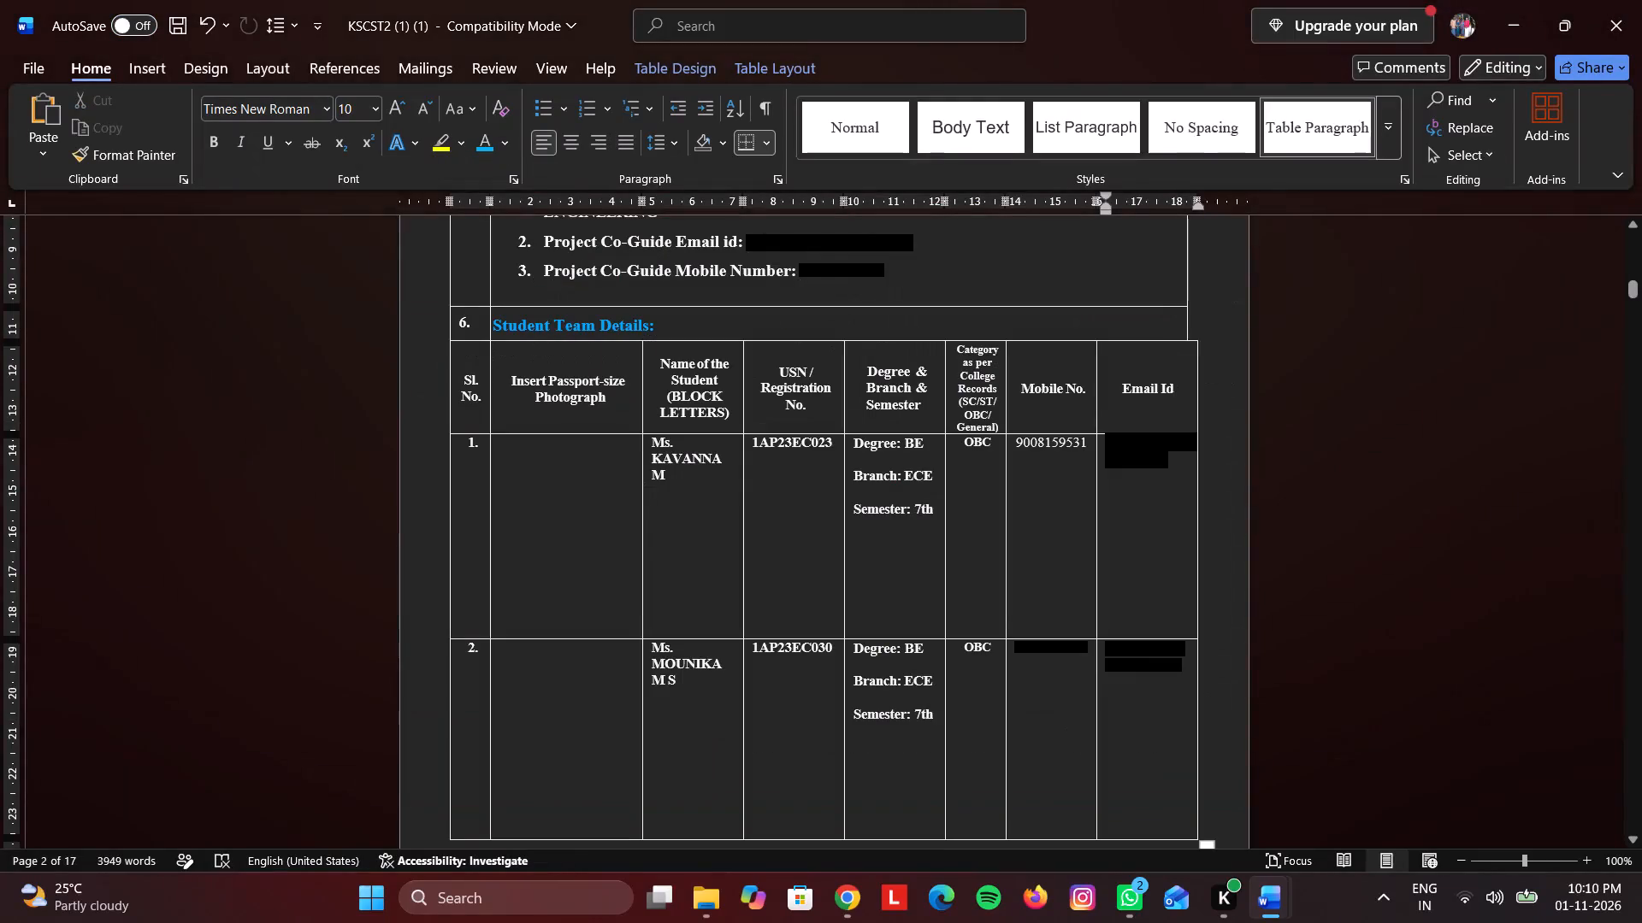
drag(1181, 667, 1143, 655)
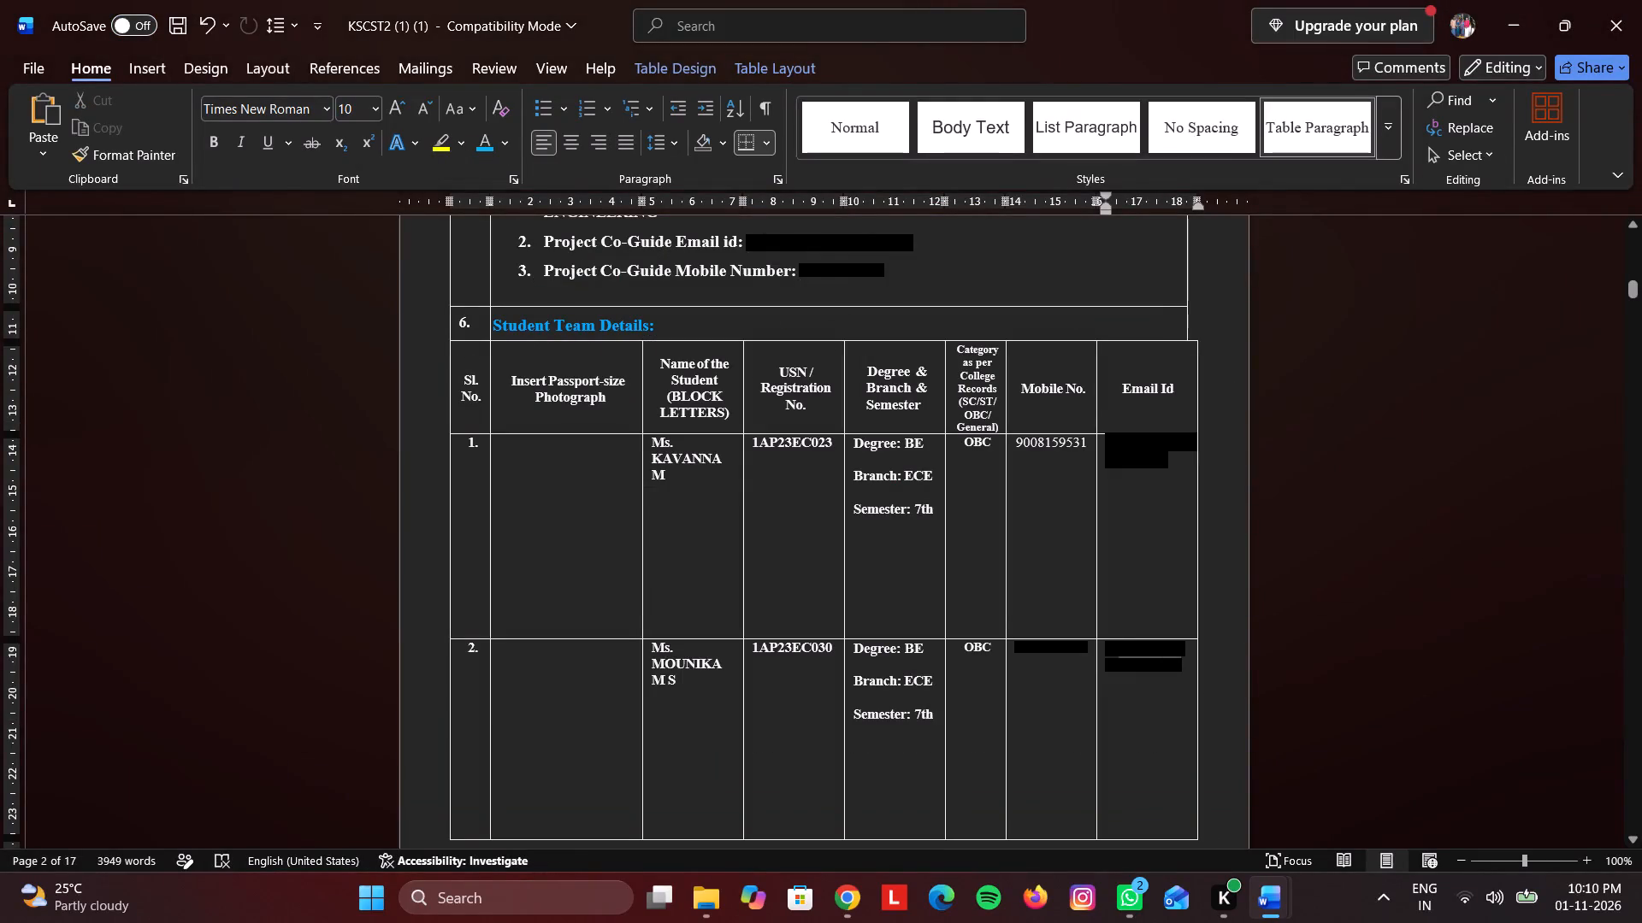
drag(1143, 655, 1137, 655)
key(ctrl+v)
key(BackSpace)
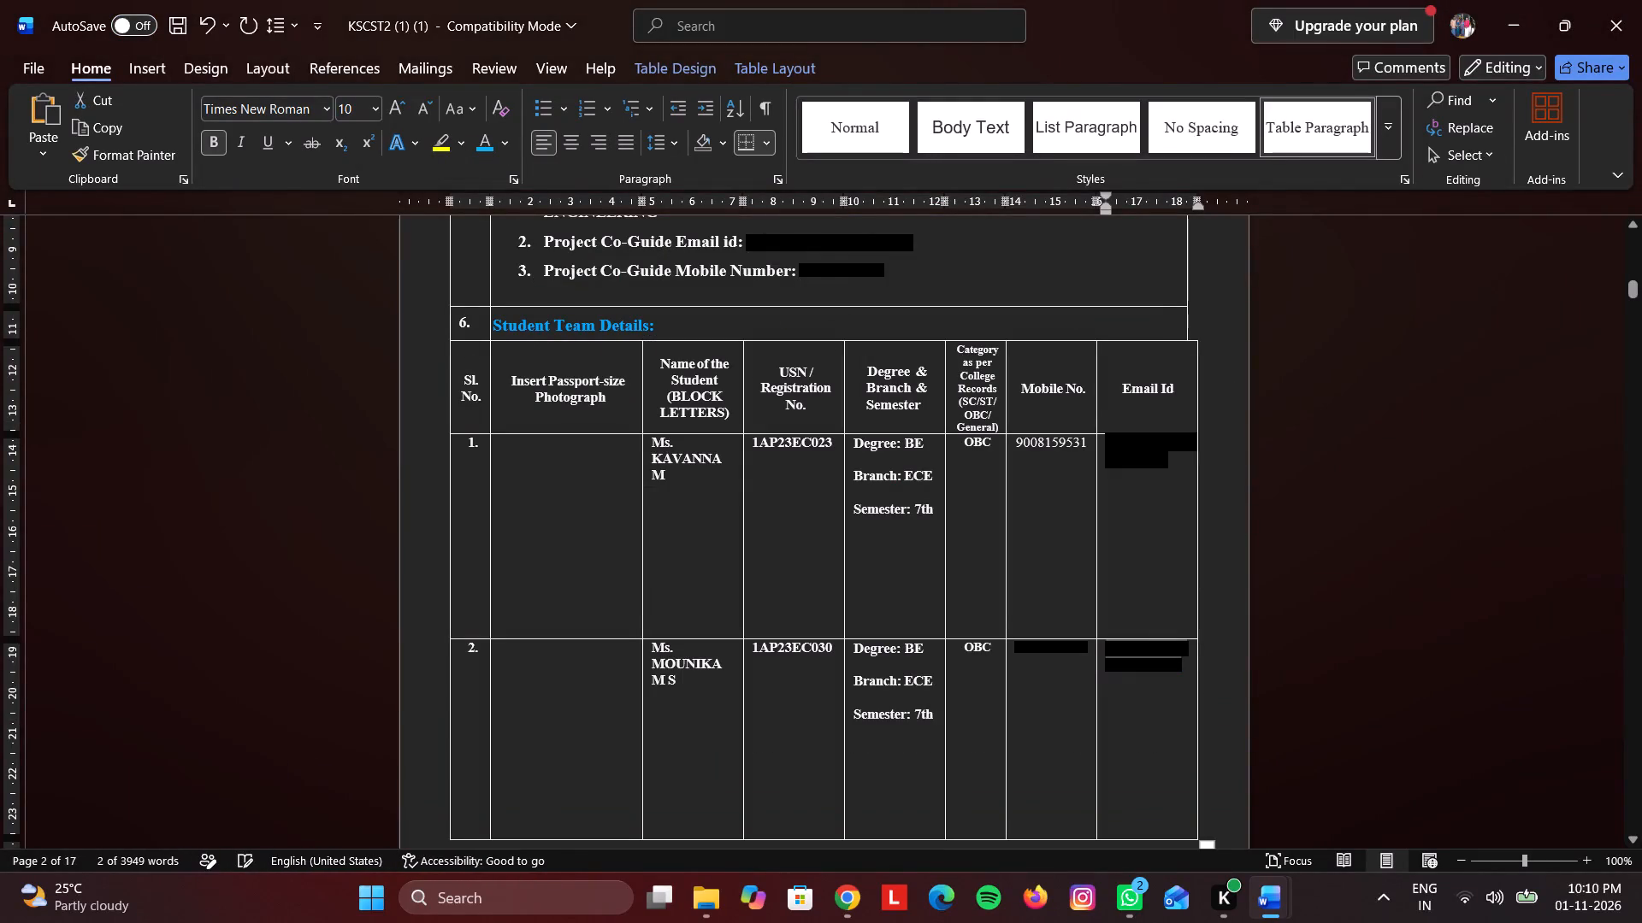
key(Delete)
key(ctrl+v)
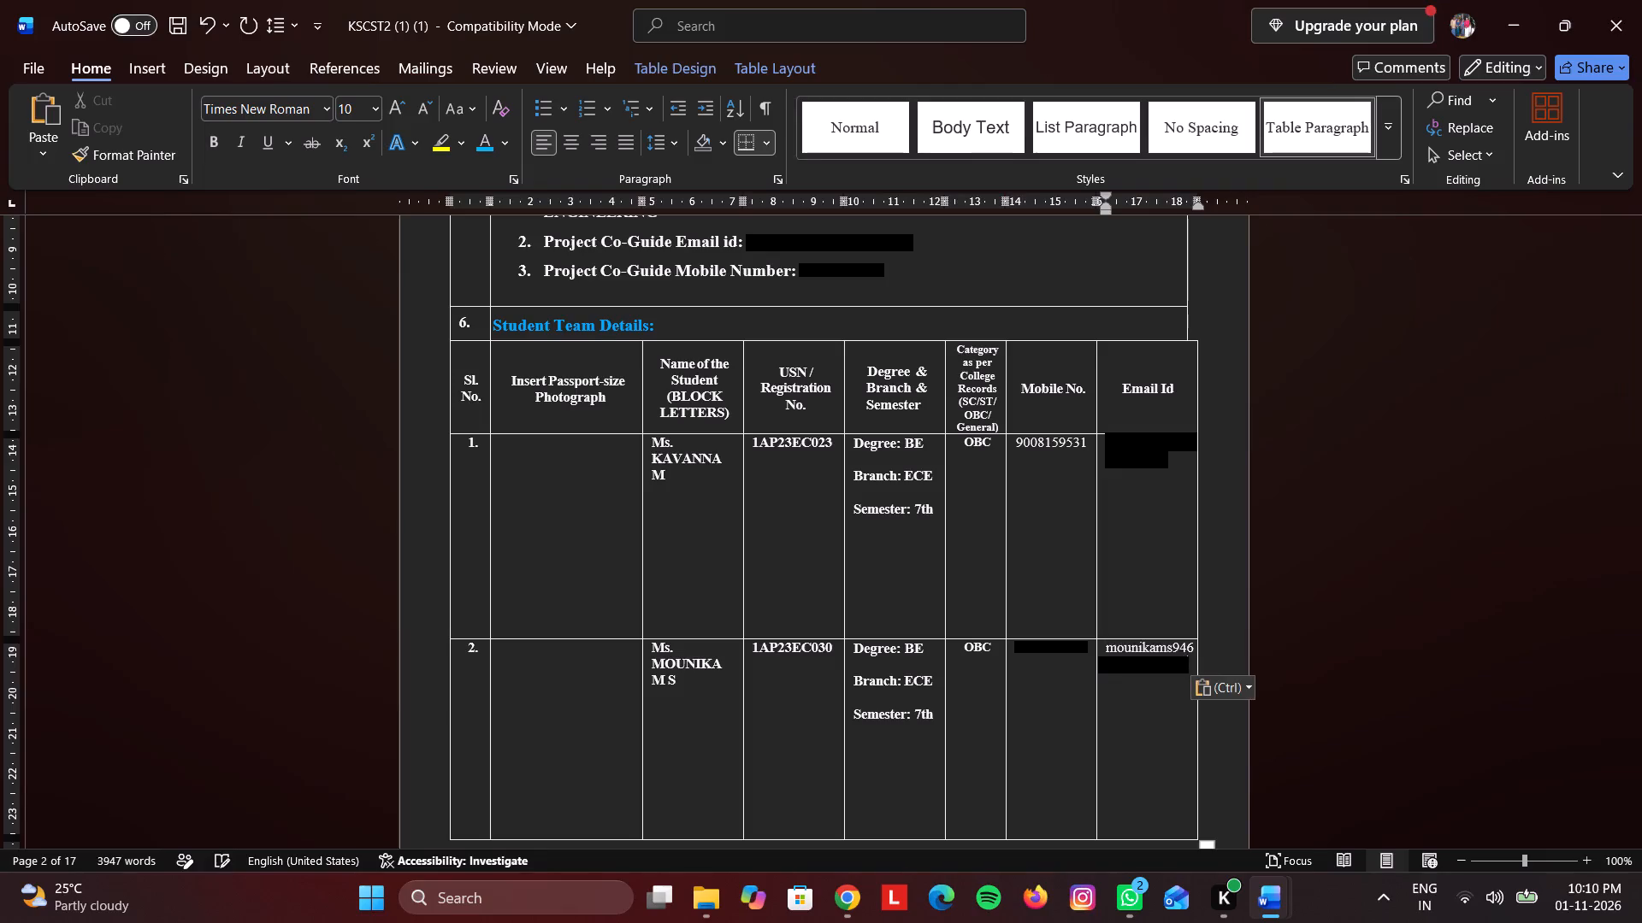
Replace the third student's email address in KSCST2 (1) (1) with the one copied from Major Project KSCST.
scroll(1137, 655, down, 5)
key(alt+Tab)
scroll(1137, 655, down, 3)
scroll(1148, 632, up, 2)
drag(1177, 405, 1176, 403)
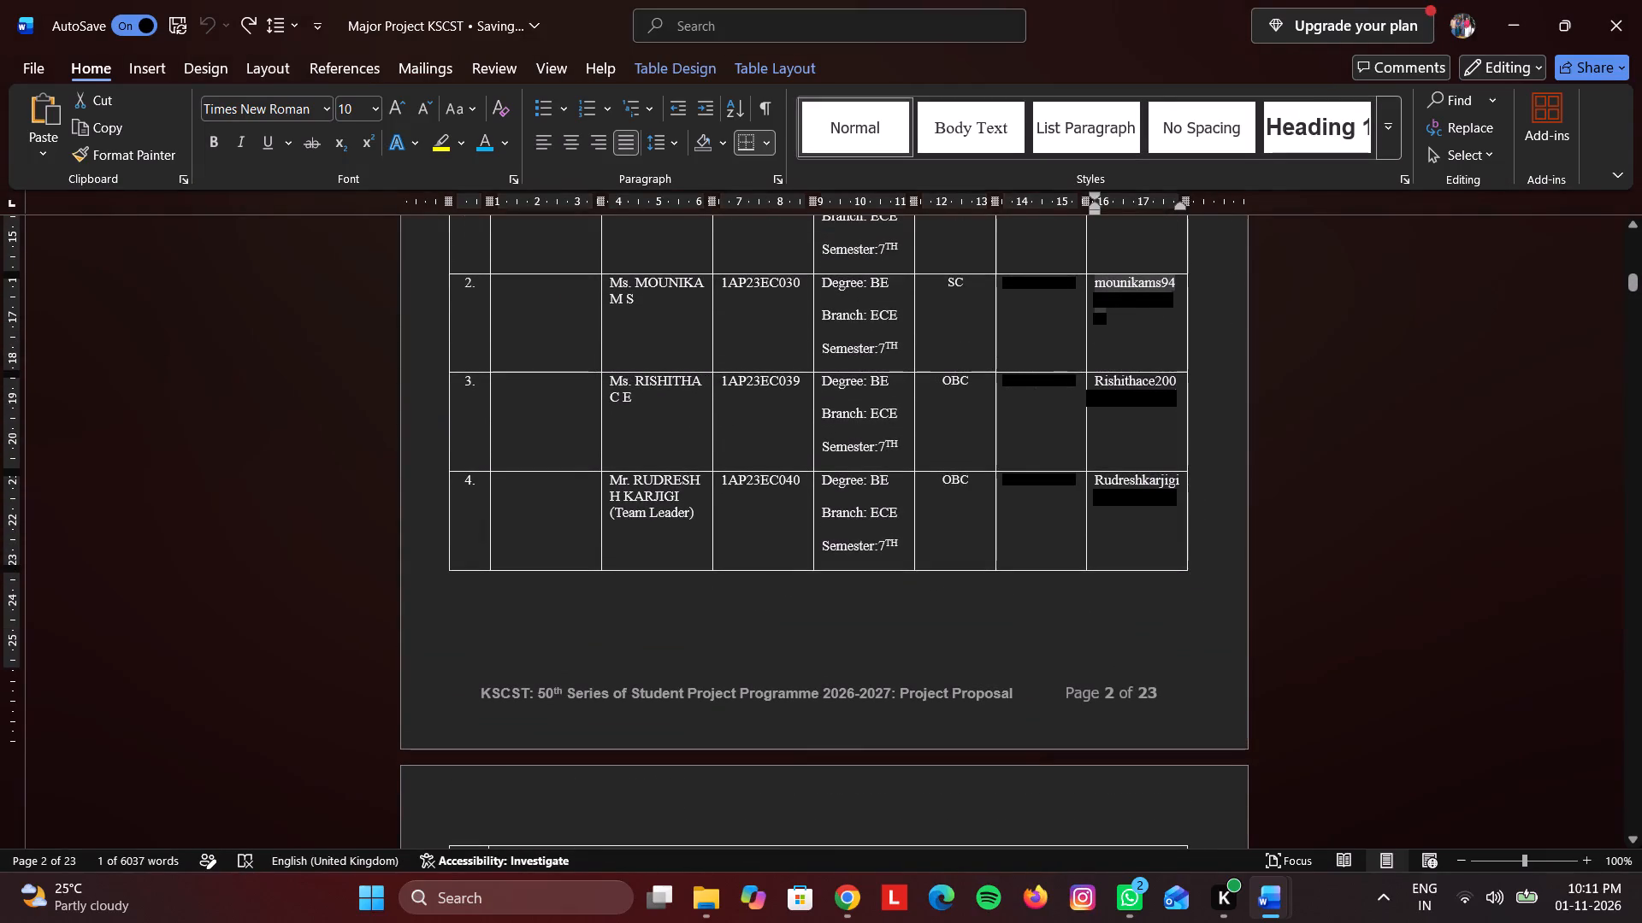
drag(1176, 403, 1097, 373)
key(ctrl+c)
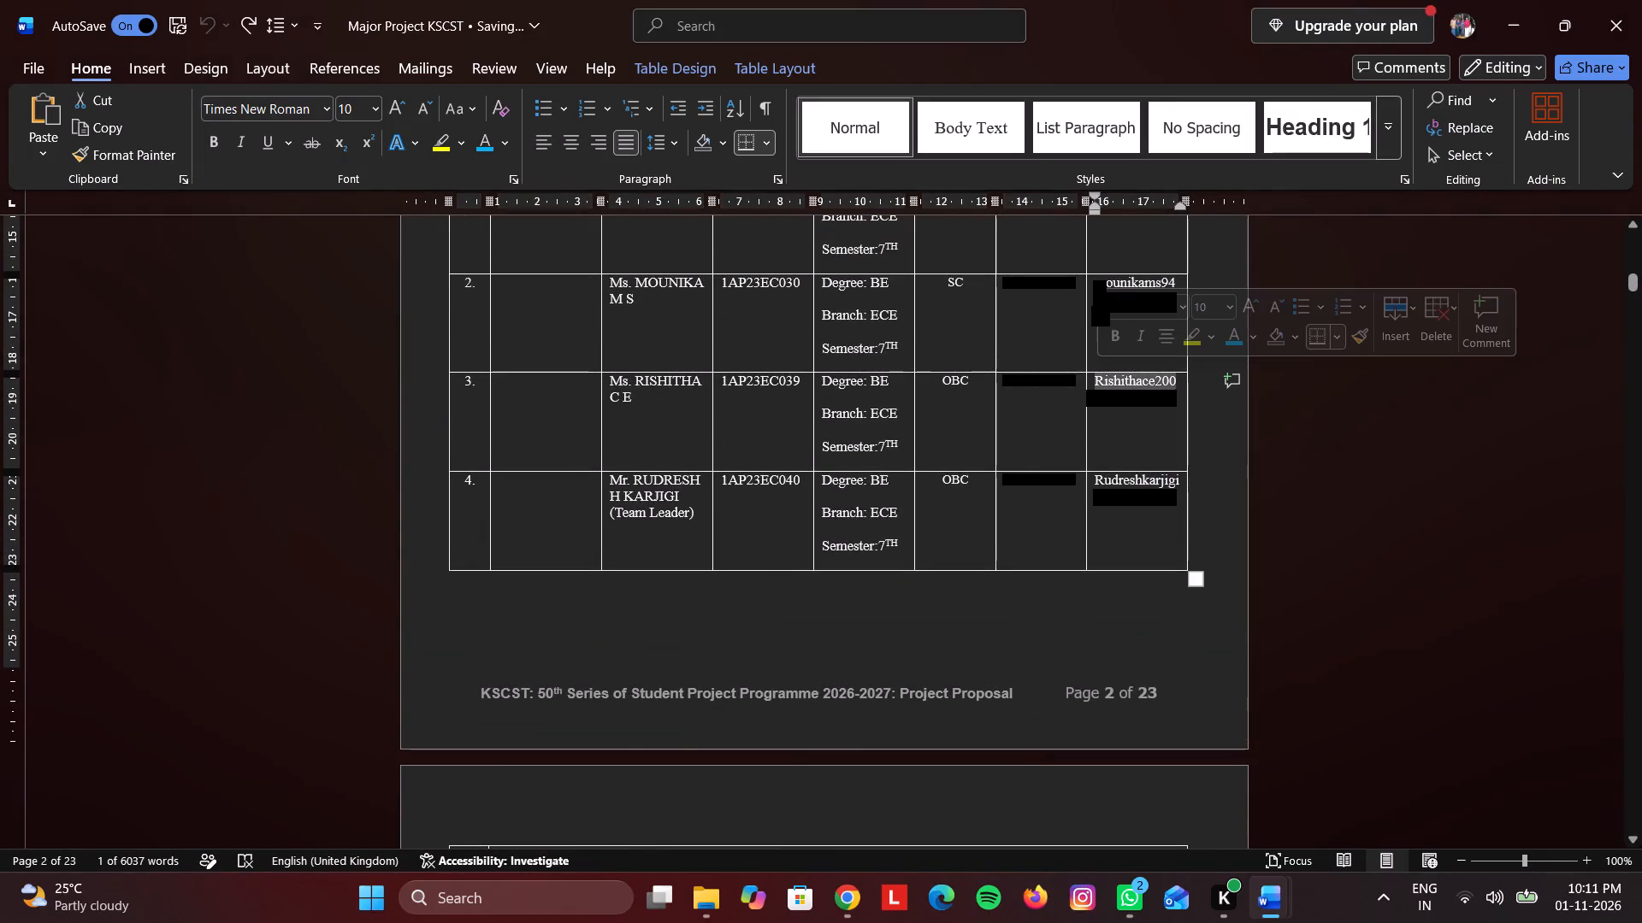
key(alt+Tab)
scroll(1116, 544, down, 5)
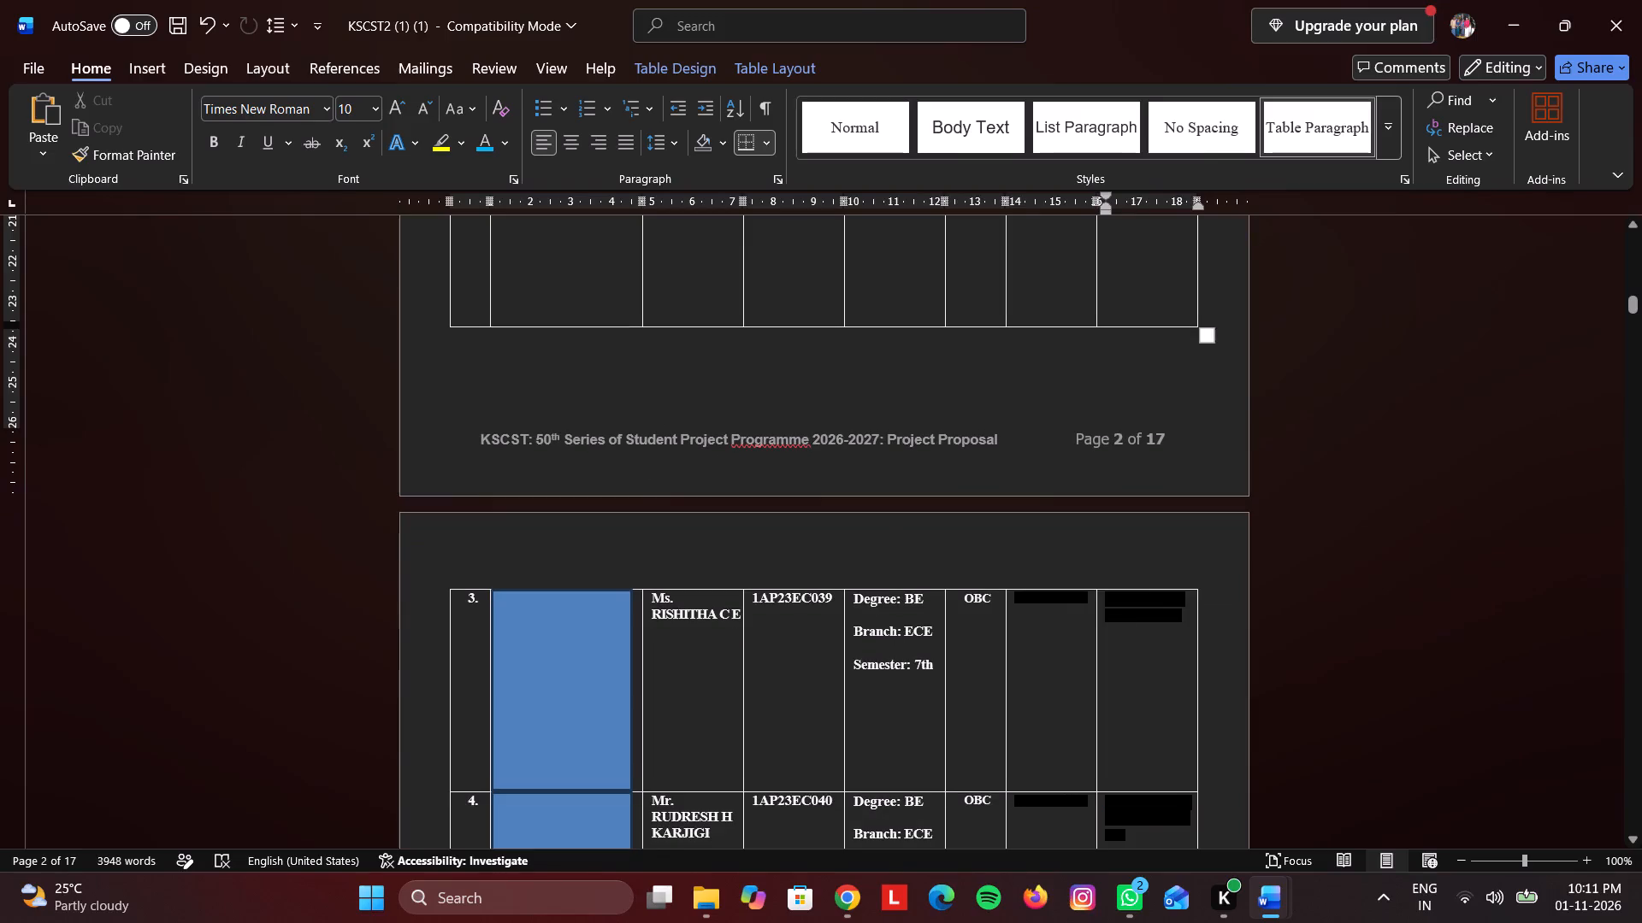
drag(1183, 616, 1140, 603)
key(Delete)
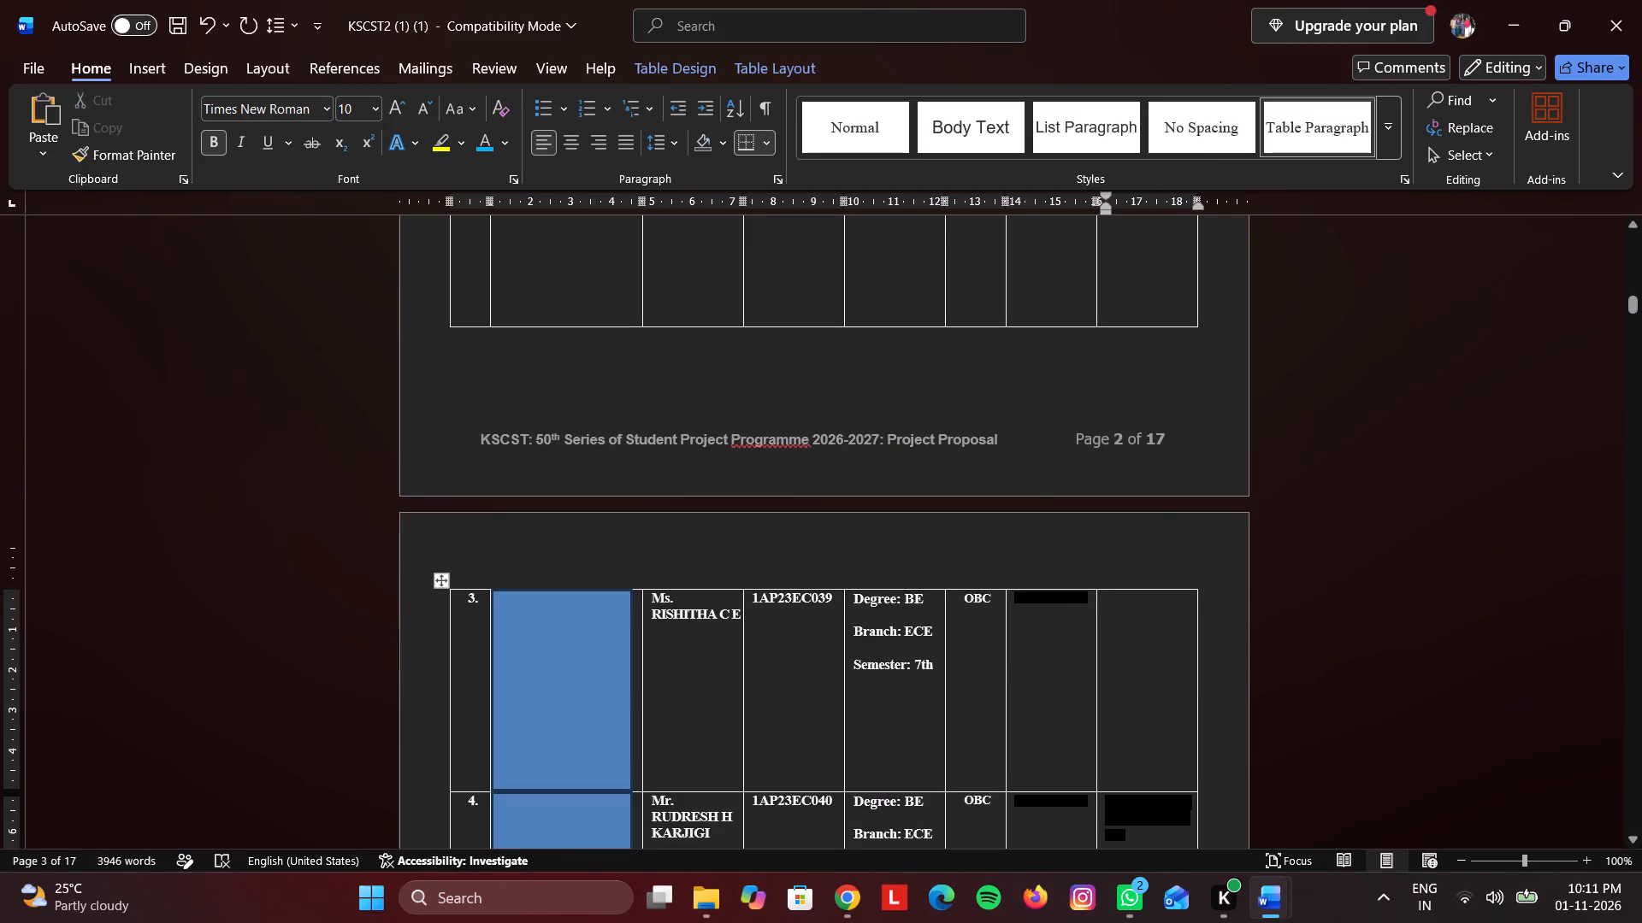
key(ctrl+v)
Replace the fourth student's email address in KSCST2 (1) (1) with the one copied from Major Project KSCST.
key(alt+Tab)
scroll(1140, 603, down, 4)
scroll(1140, 603, up, 3)
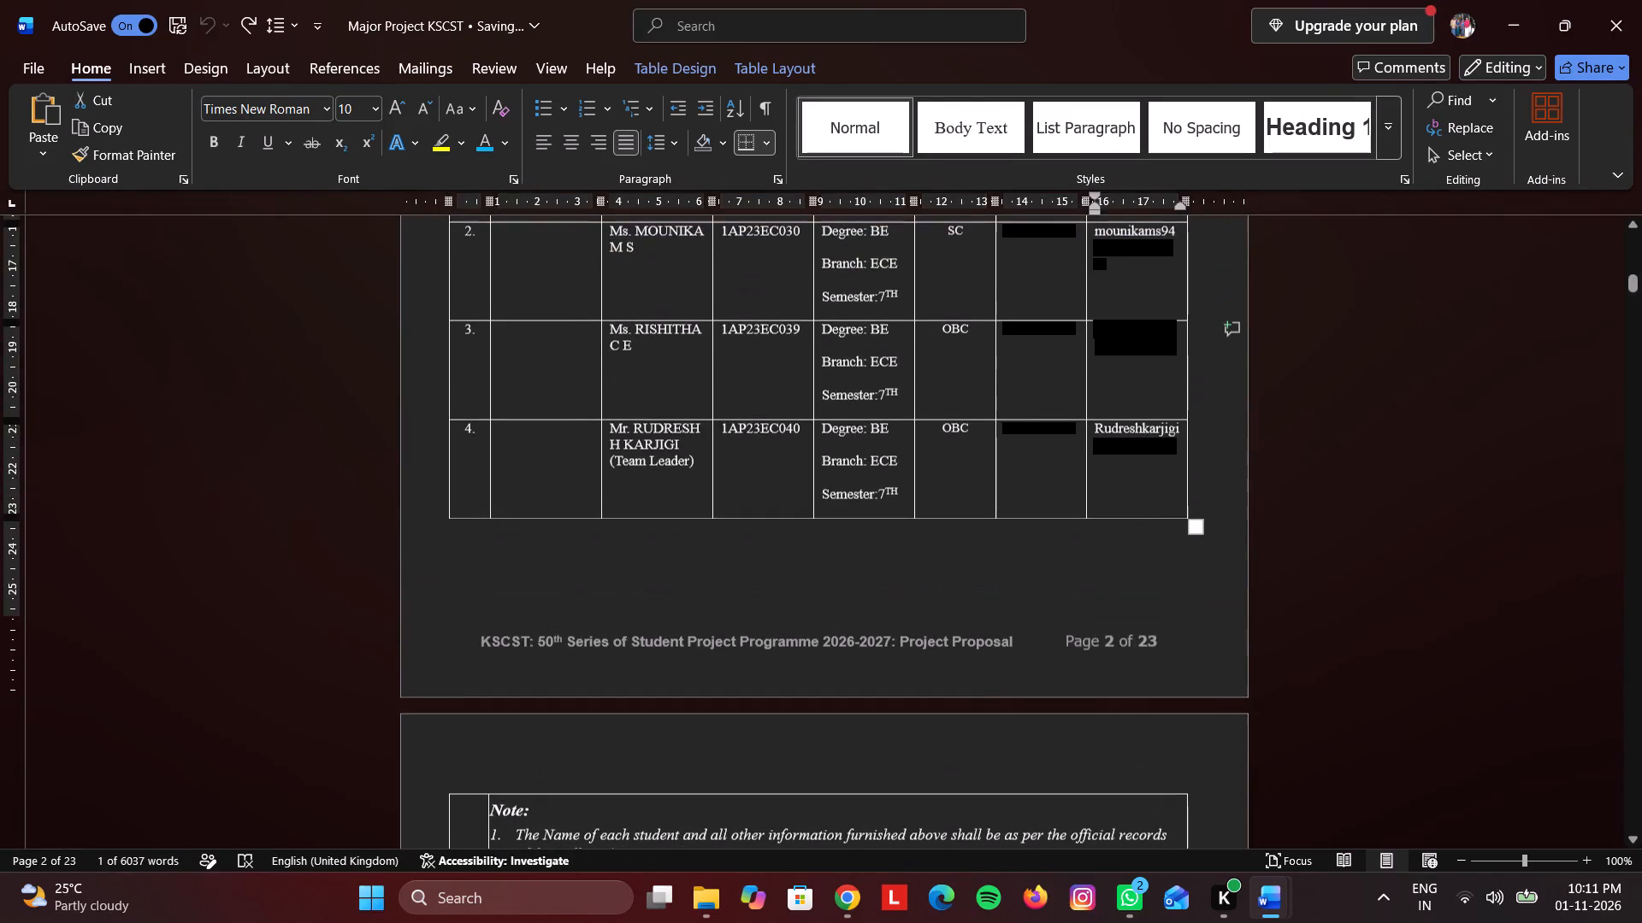
scroll(1153, 477, up, 2)
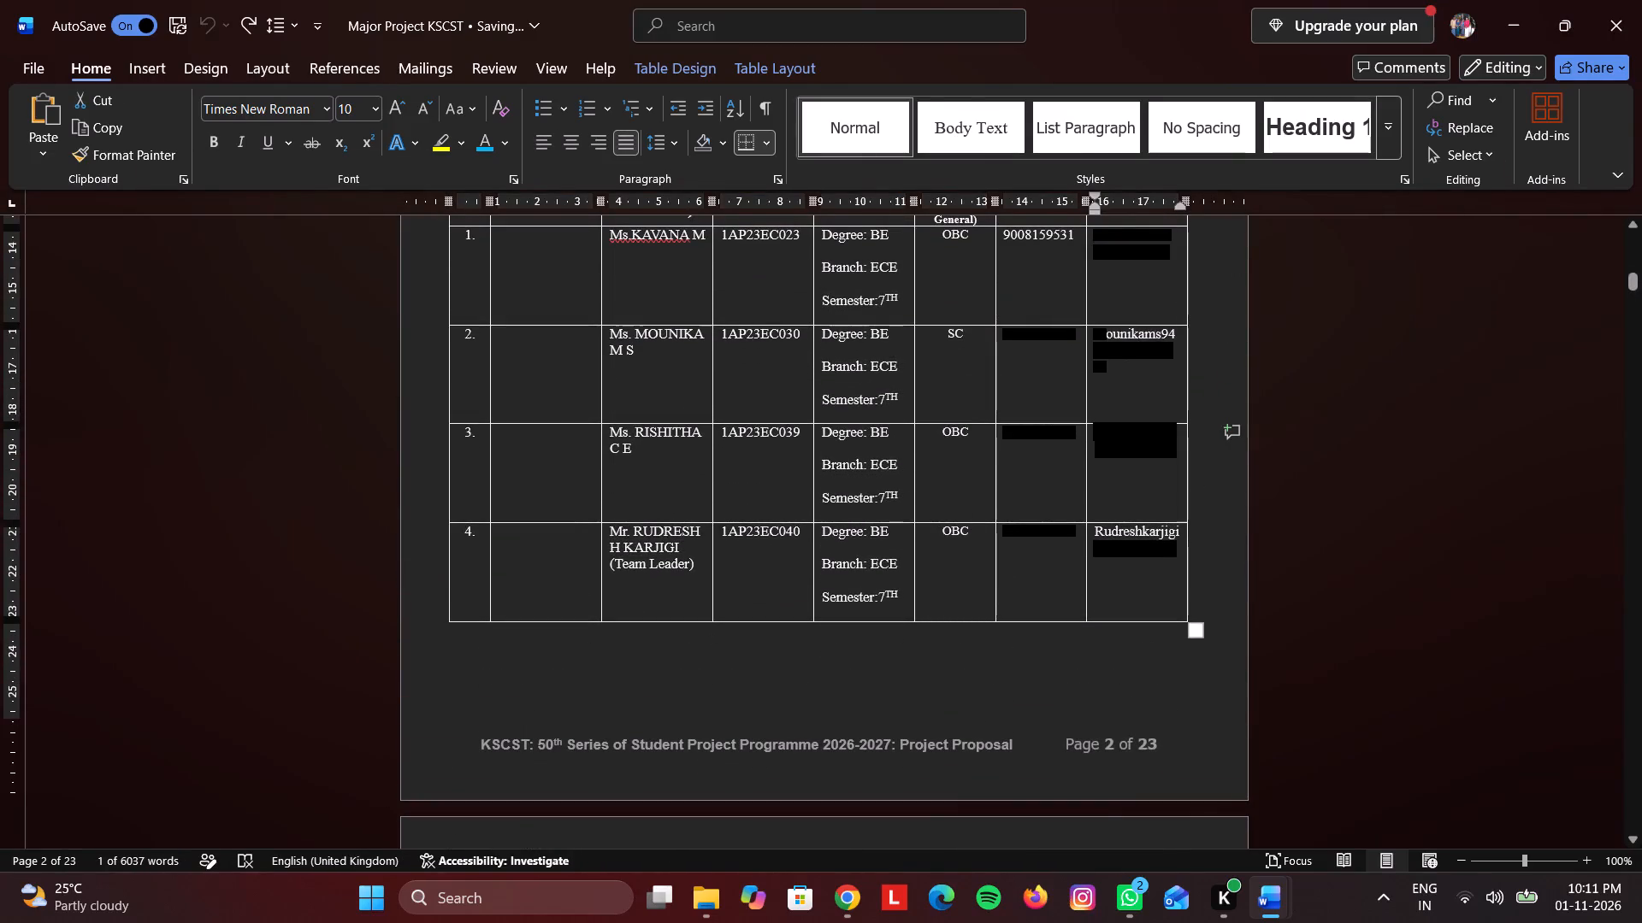
drag(1179, 551, 1125, 538)
key(ctrl+c)
scroll(1125, 538, up, 5)
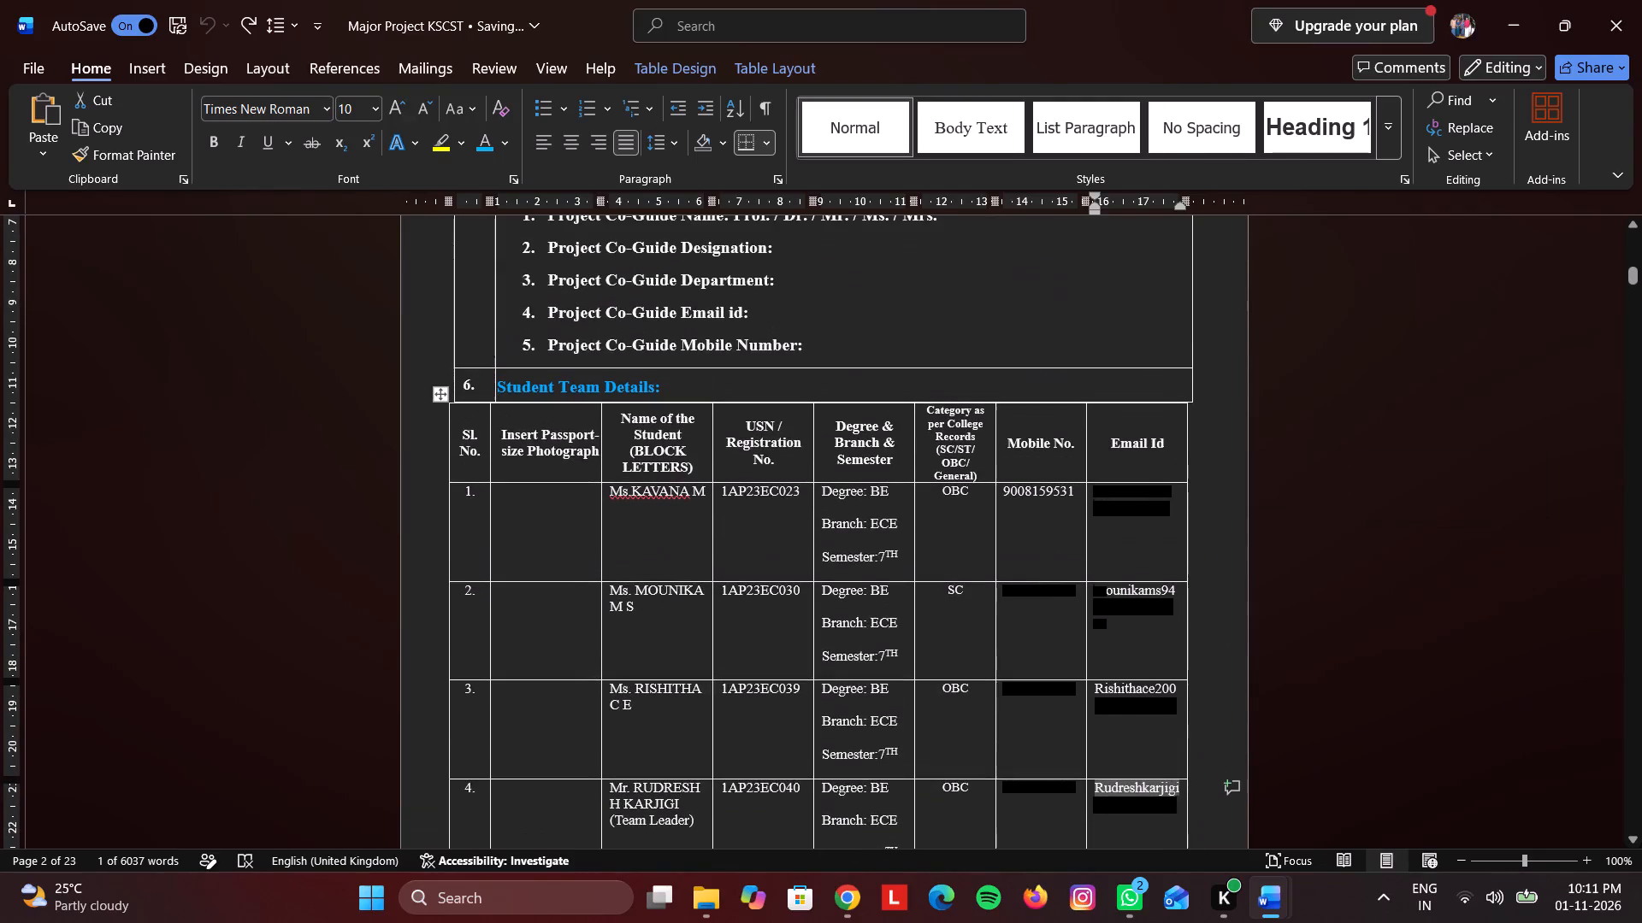
key(alt+Tab)
scroll(1155, 654, down, 4)
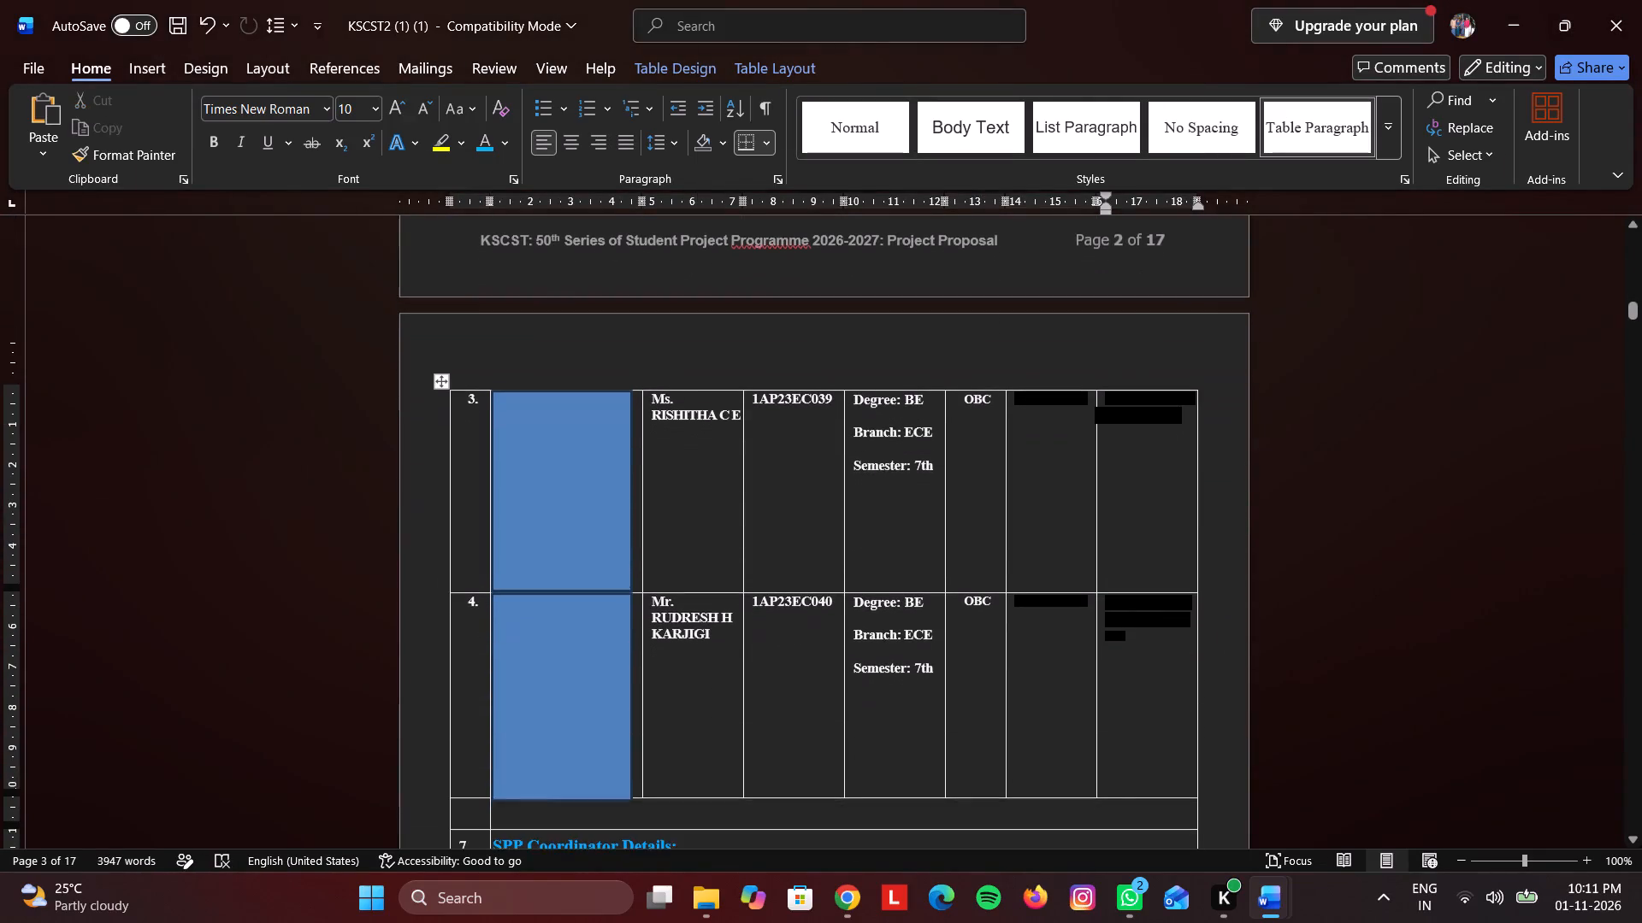
drag(1136, 634, 1121, 605)
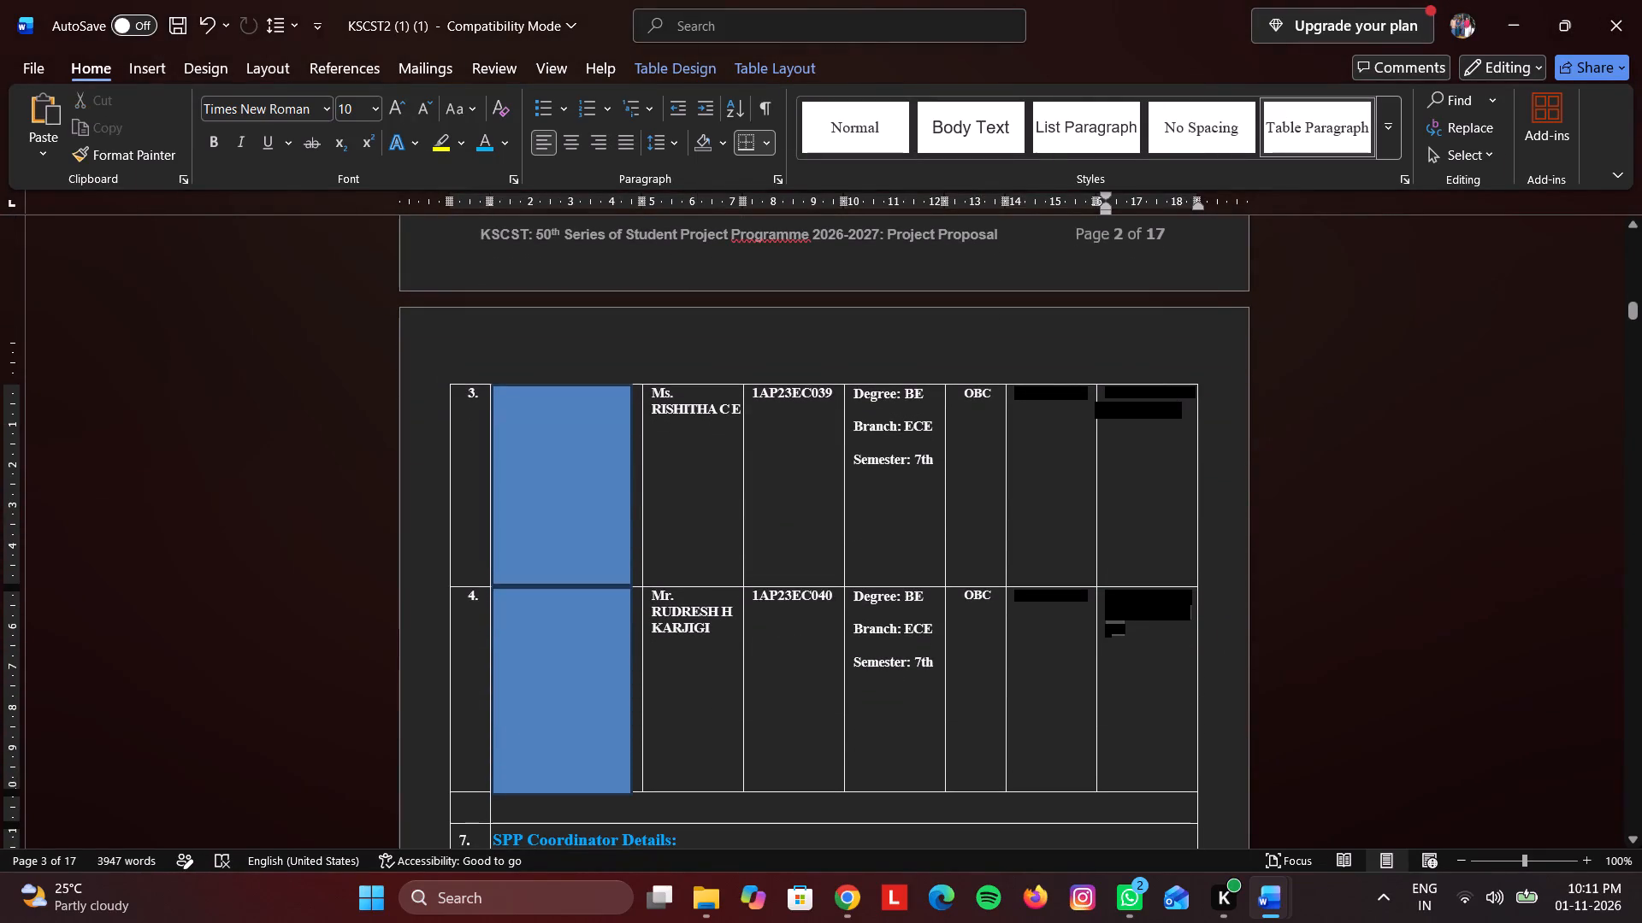
drag(1121, 605, 1121, 601)
key(ctrl+v)
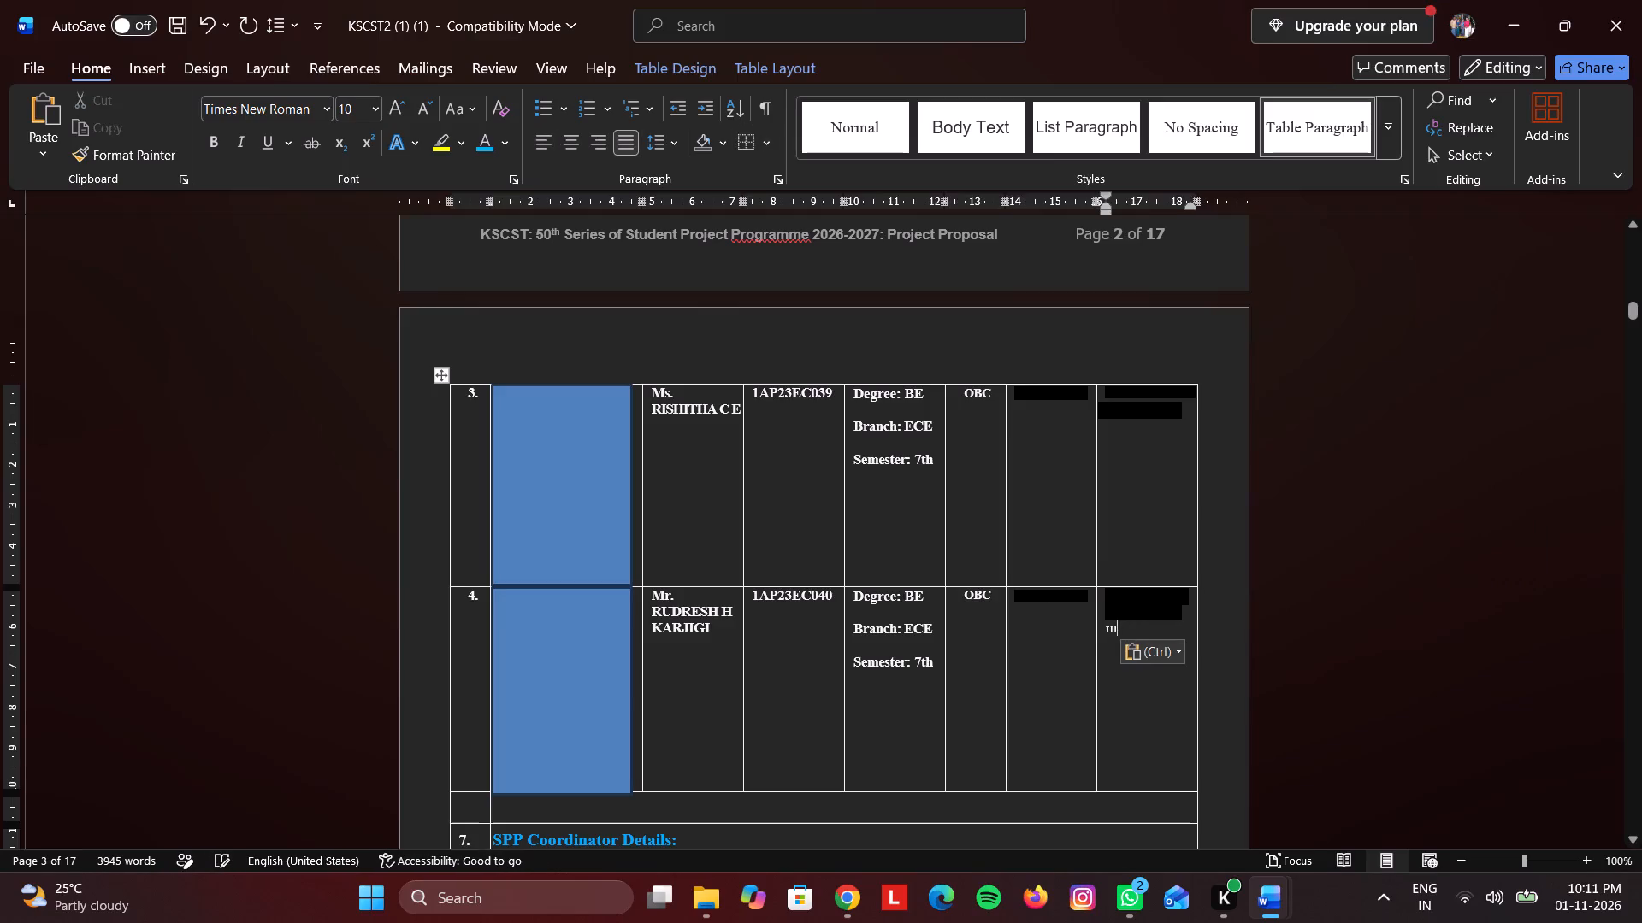
Change the initial letter of the fourth, third and first students' email addresses to lowercase.
click(1118, 595)
key(BackSpace)
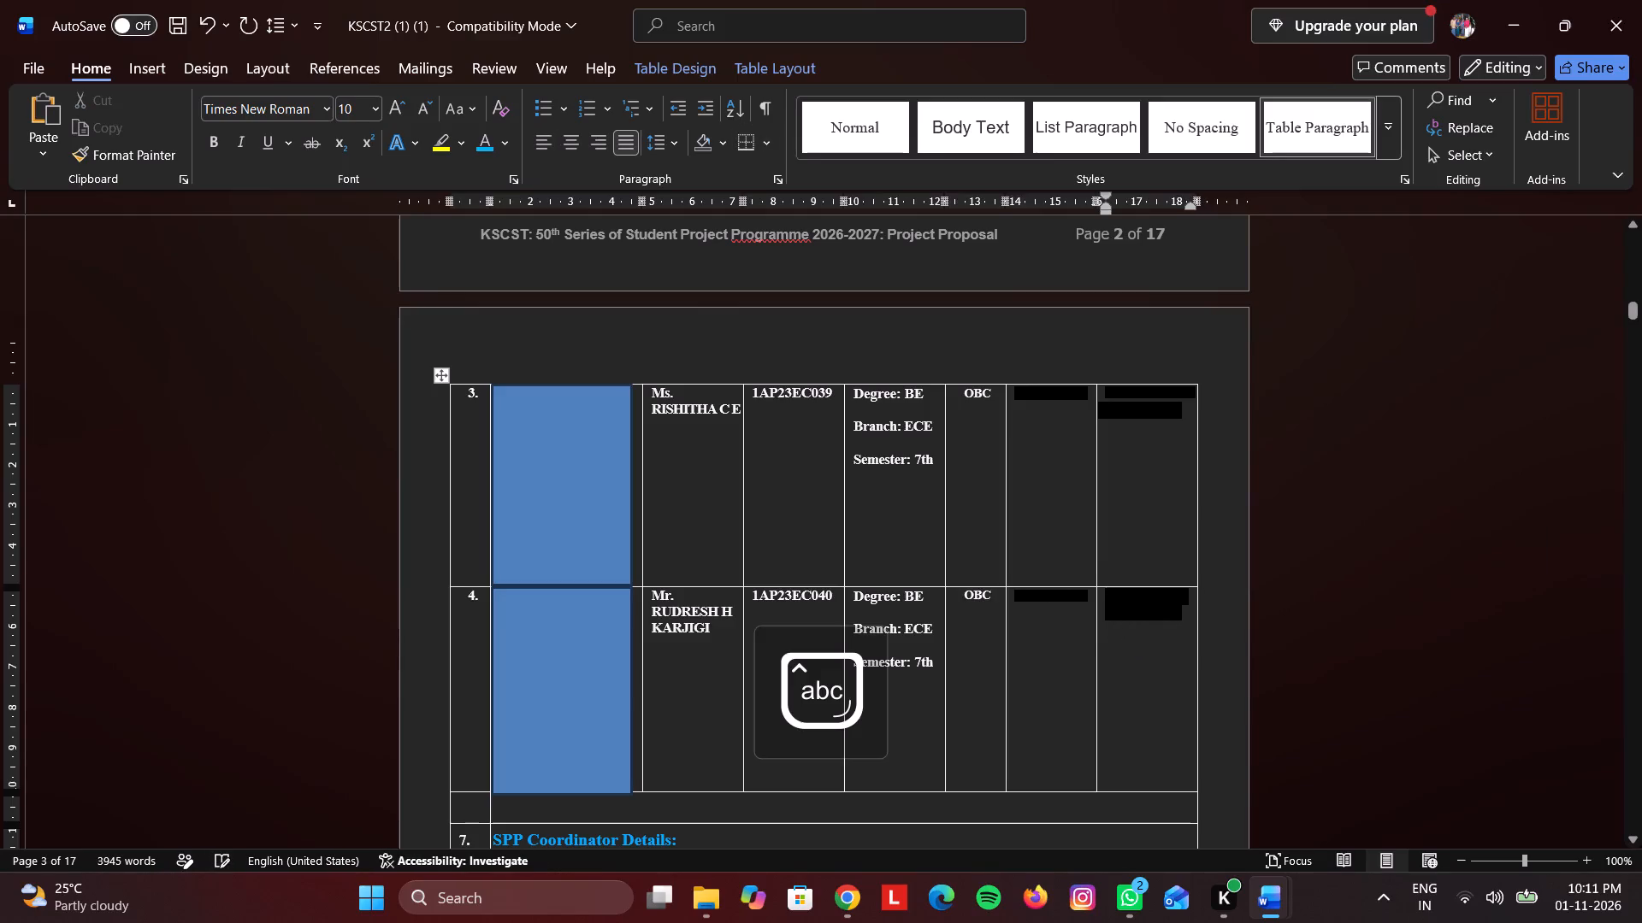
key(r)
scroll(1195, 597, up, 4)
click(1118, 600)
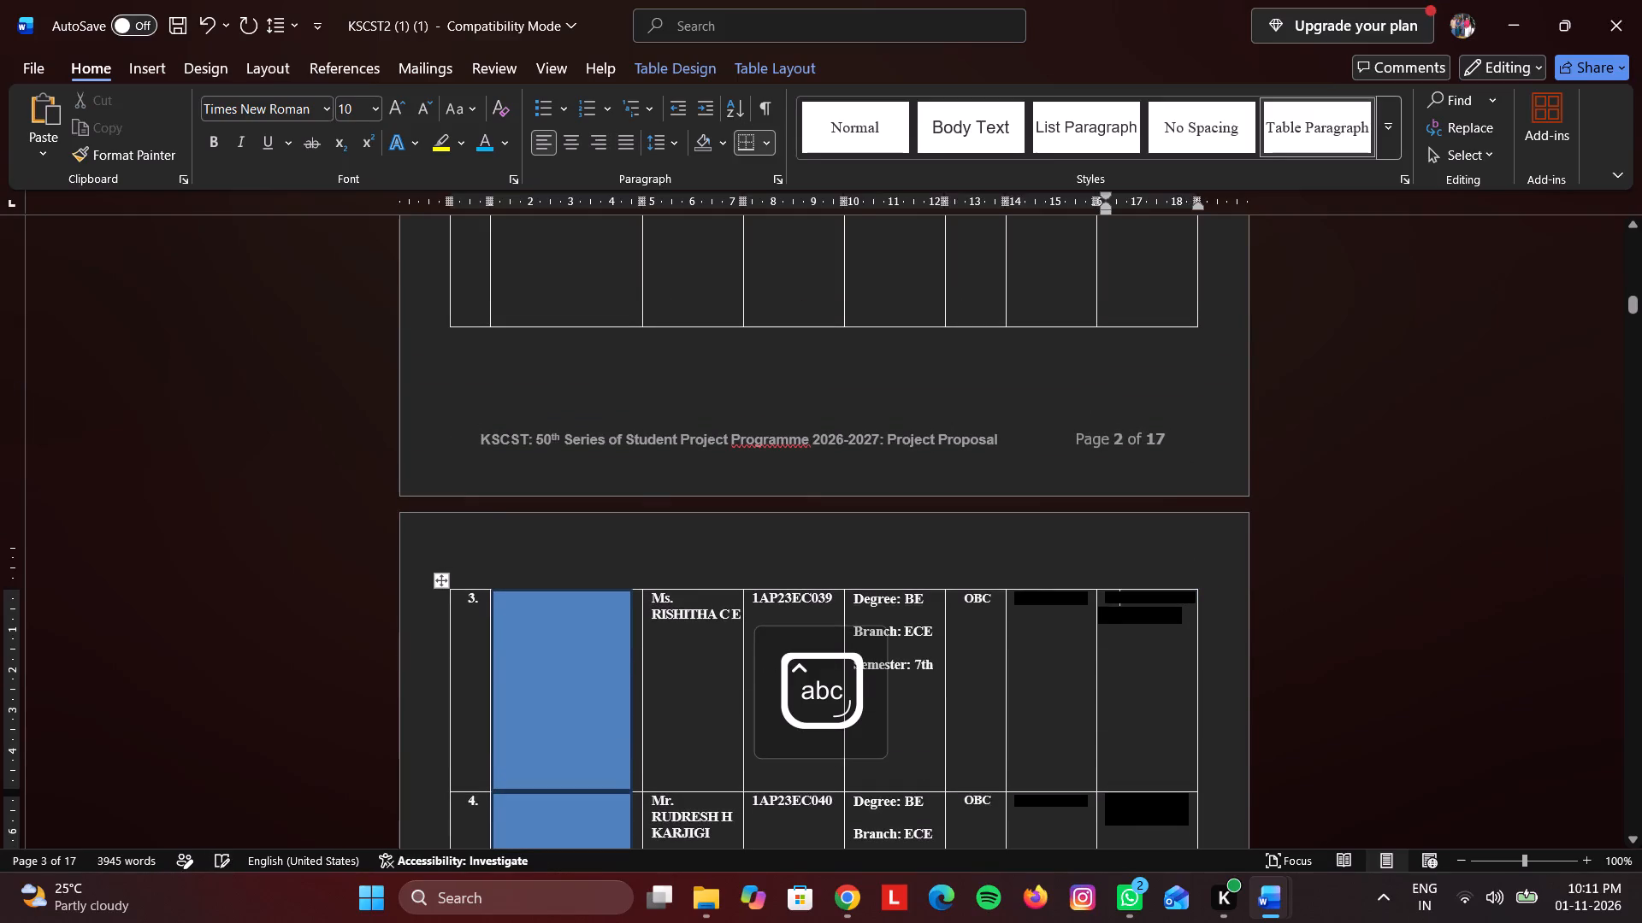
key(Left)
key(BackSpace)
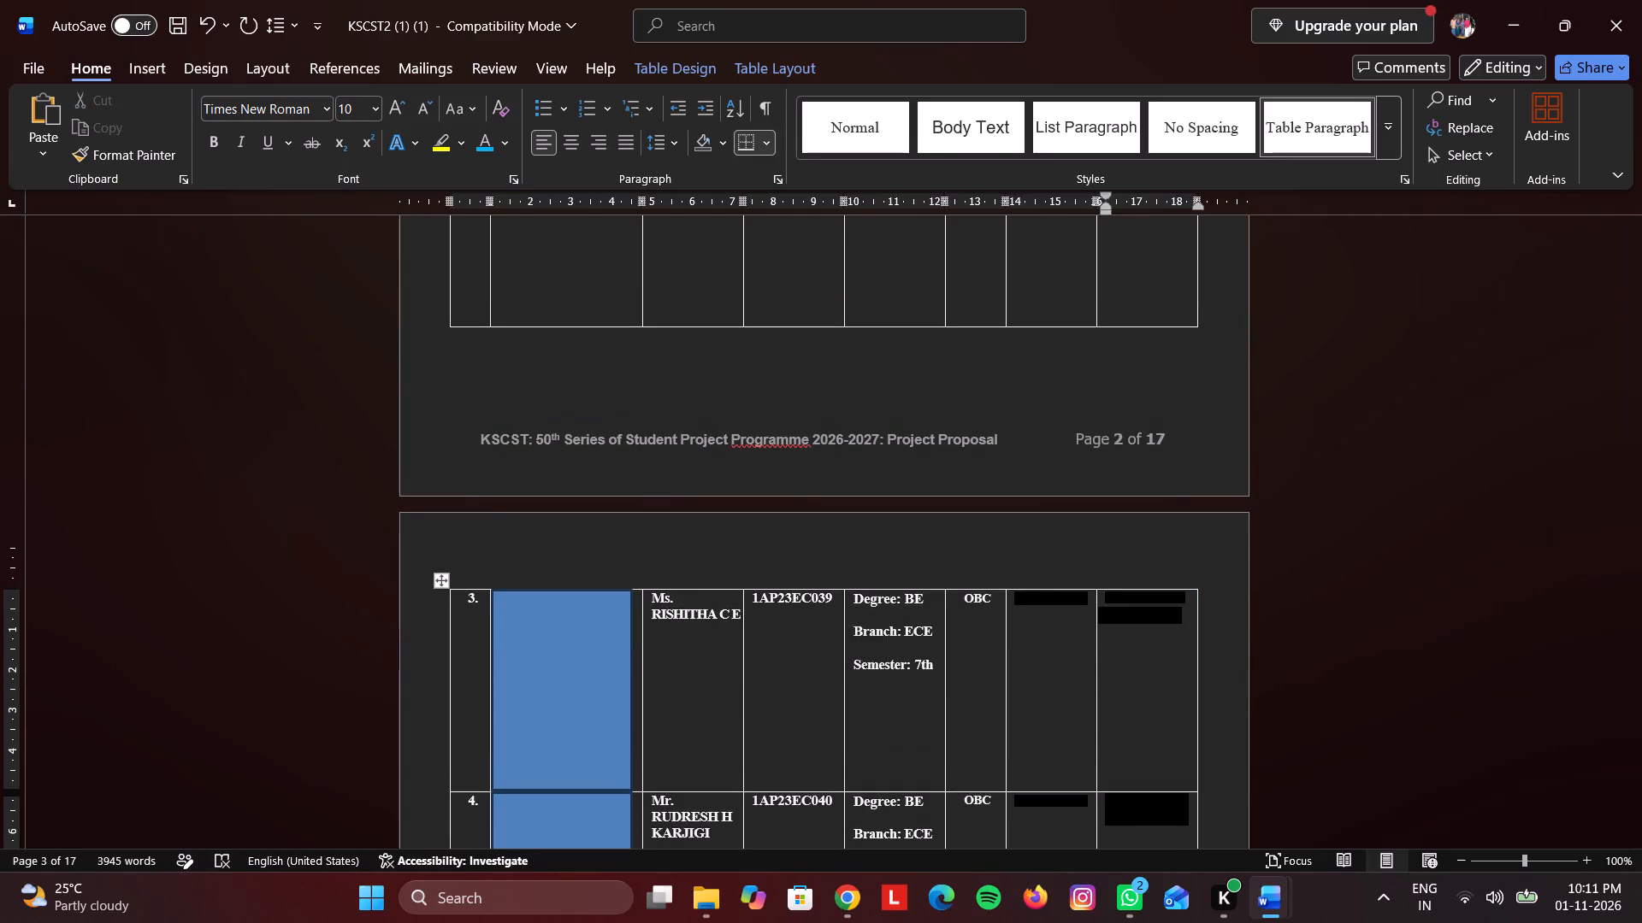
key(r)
scroll(1168, 664, up, 9)
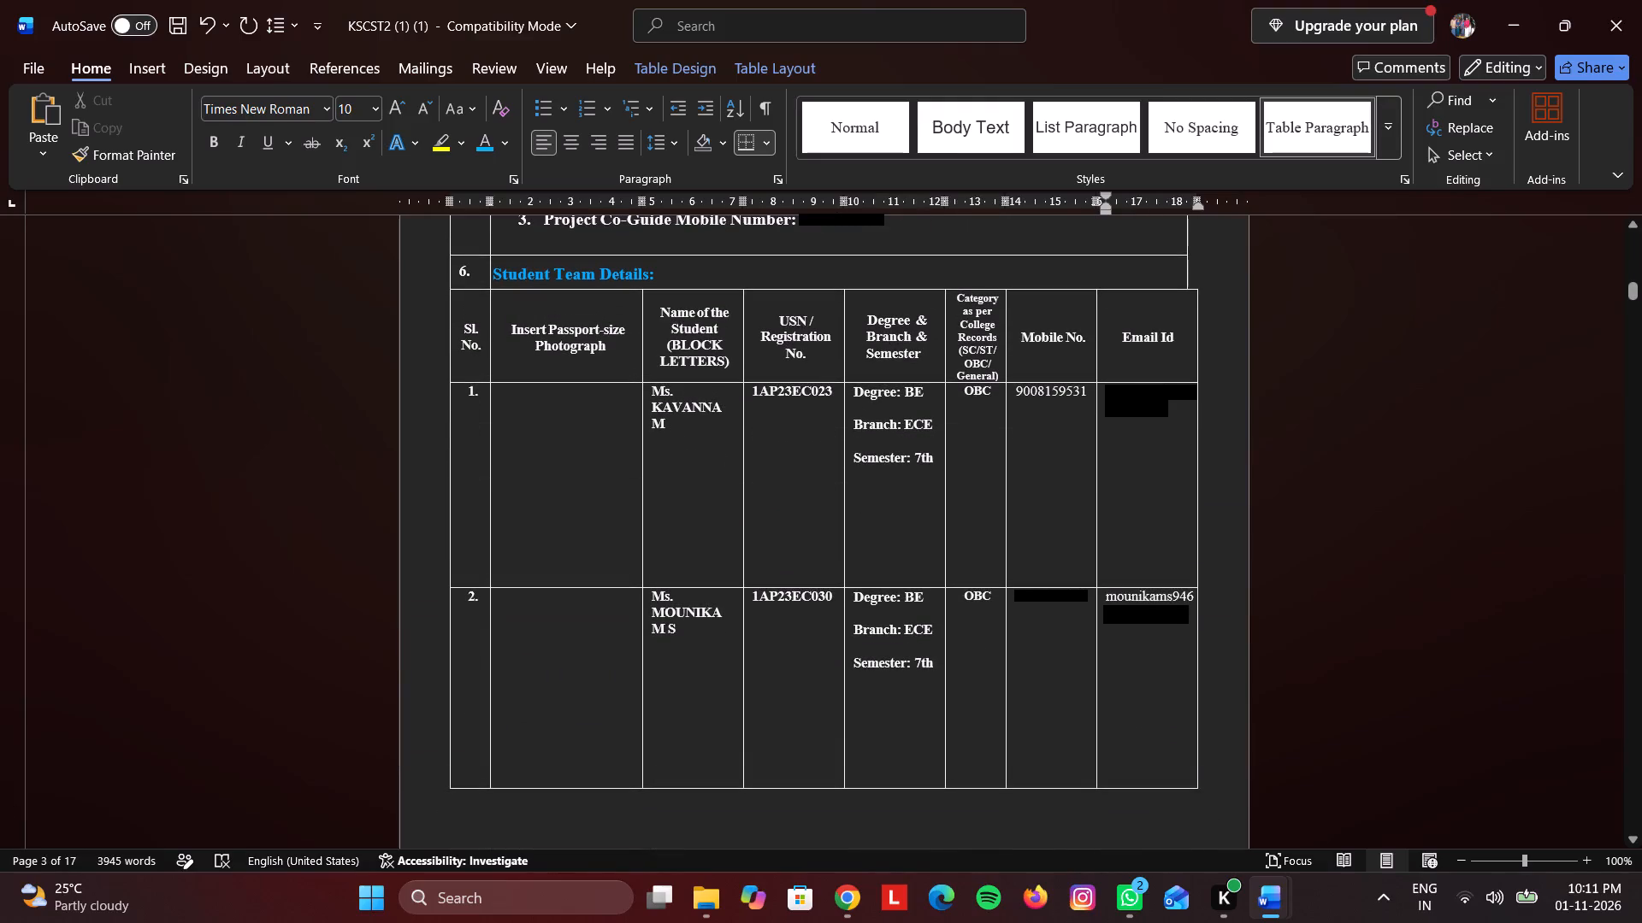
click(1118, 387)
key(BackSpace)
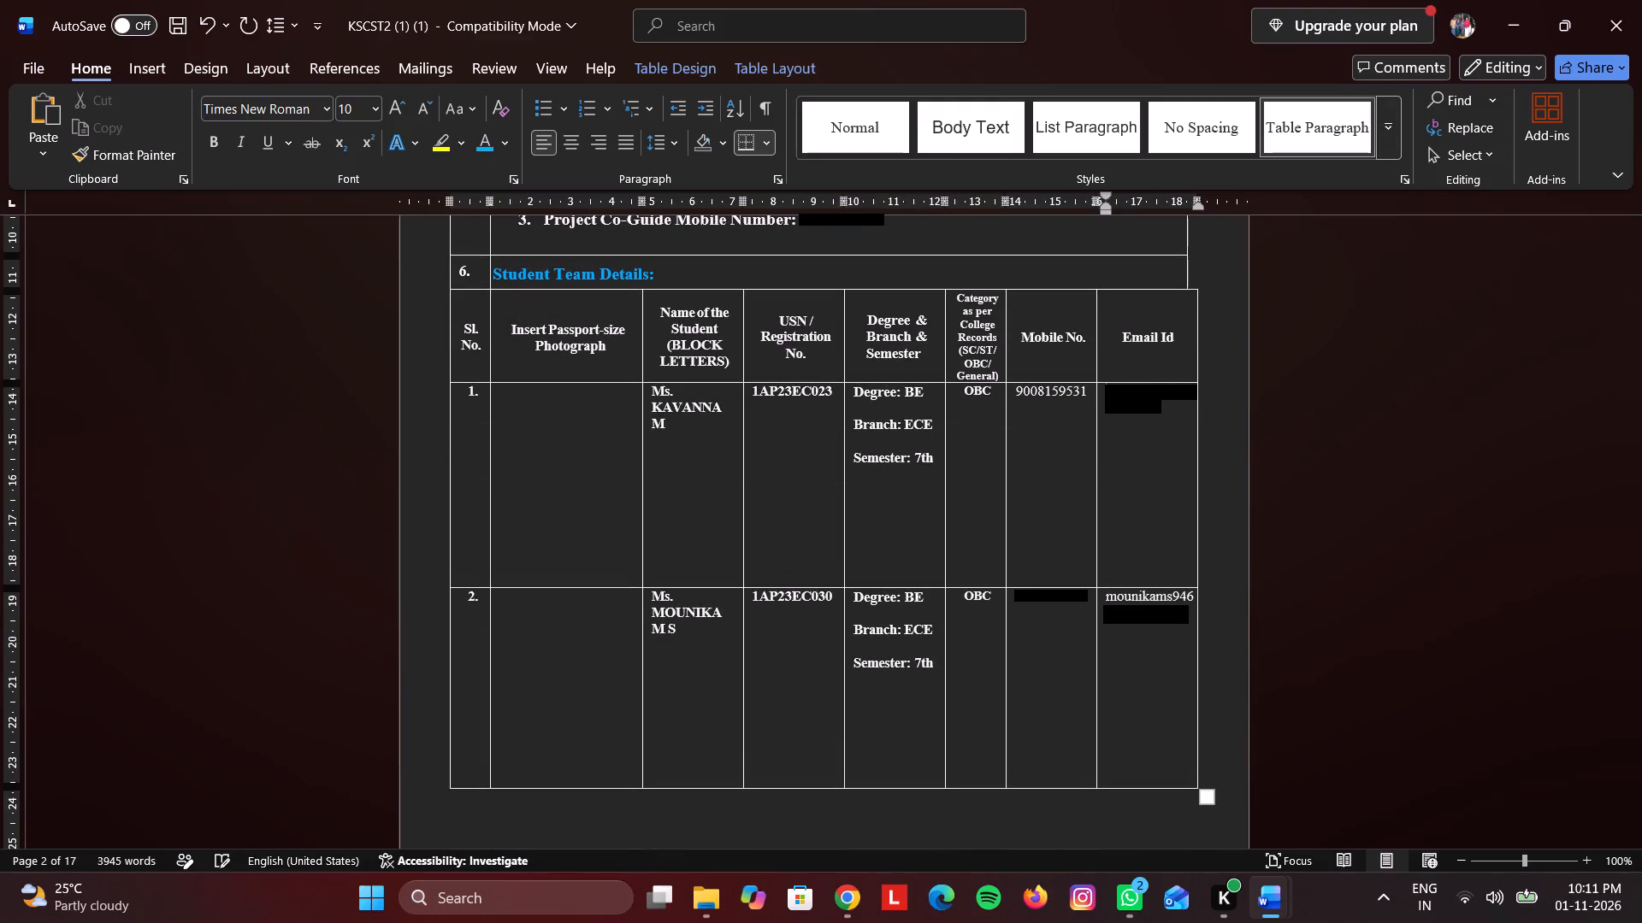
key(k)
Turn each of the four students' email addresses into a hyperlink by adding a line break after it.
click(1170, 409)
key(Return)
click(1187, 616)
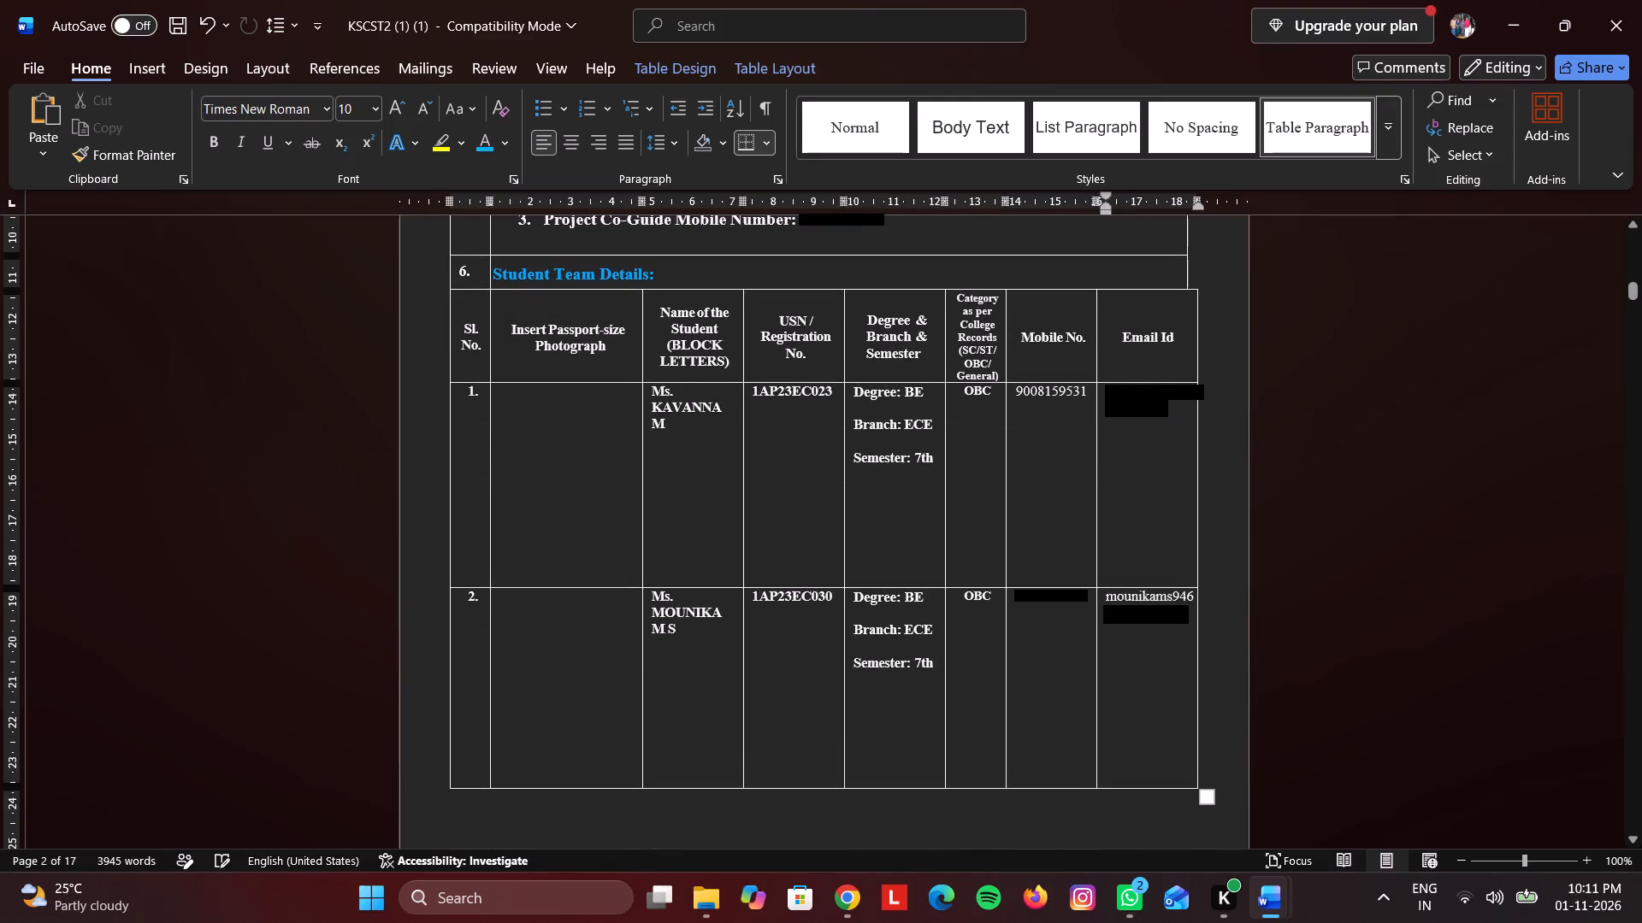
key(Return)
scroll(1241, 625, down, 5)
scroll(1200, 697, down, 4)
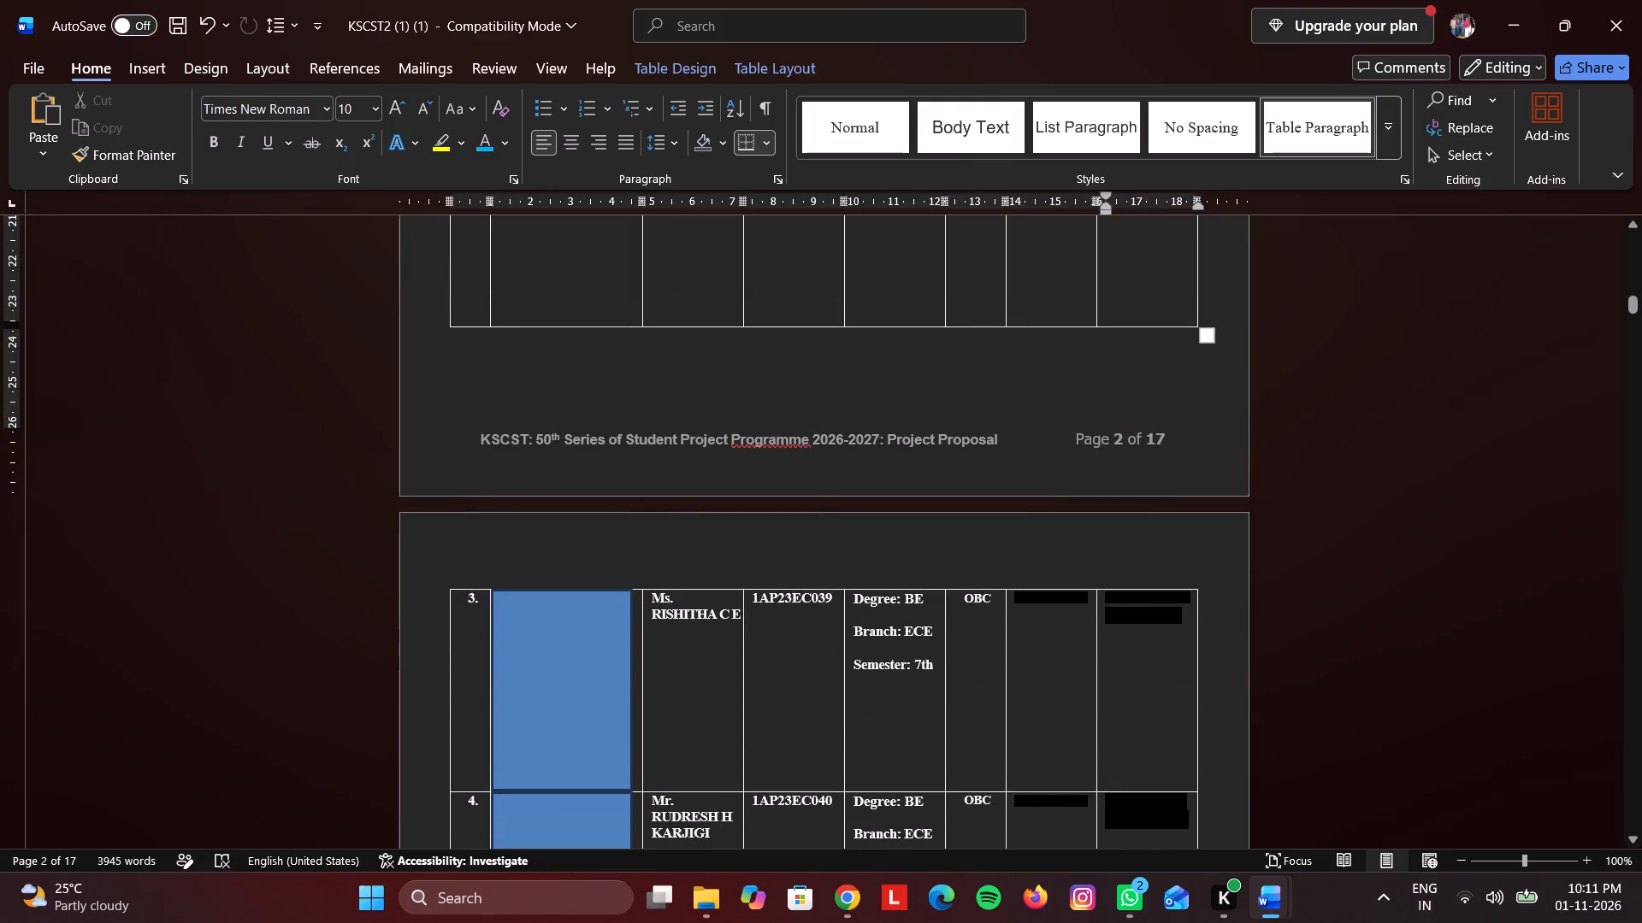
click(1181, 620)
key(Return)
scroll(1205, 676, down, 2)
click(1187, 714)
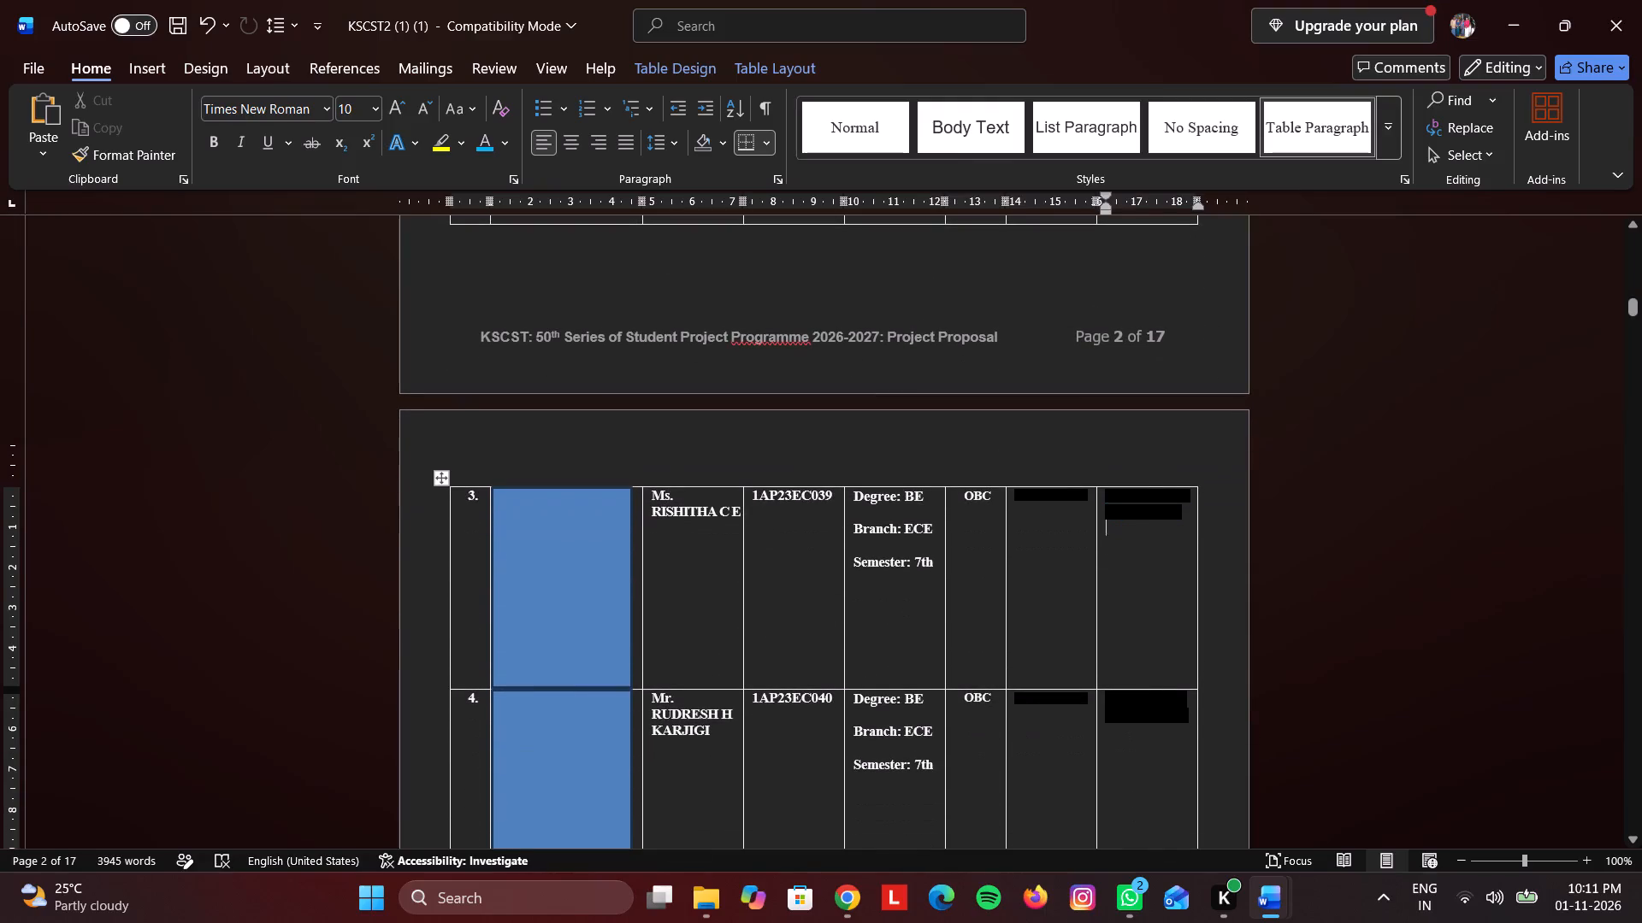
key(Return)
Format the text of student rows 2 to 4 in the Student Team Details table as bold, size 10.
scroll(1279, 684, down, 6)
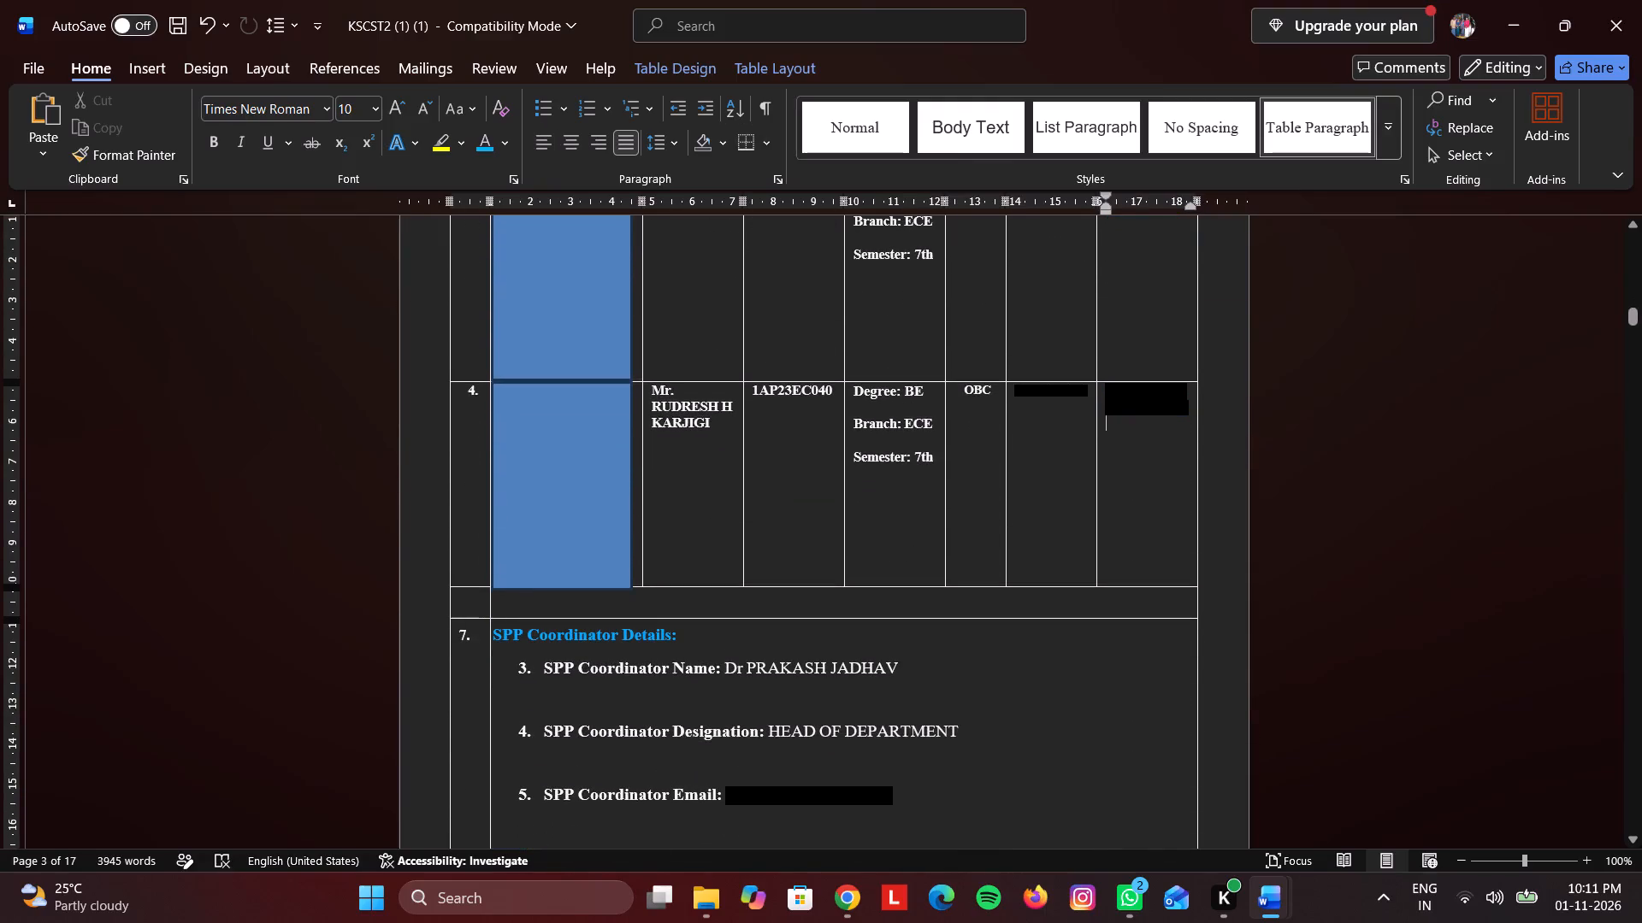
scroll(841, 685, up, 4)
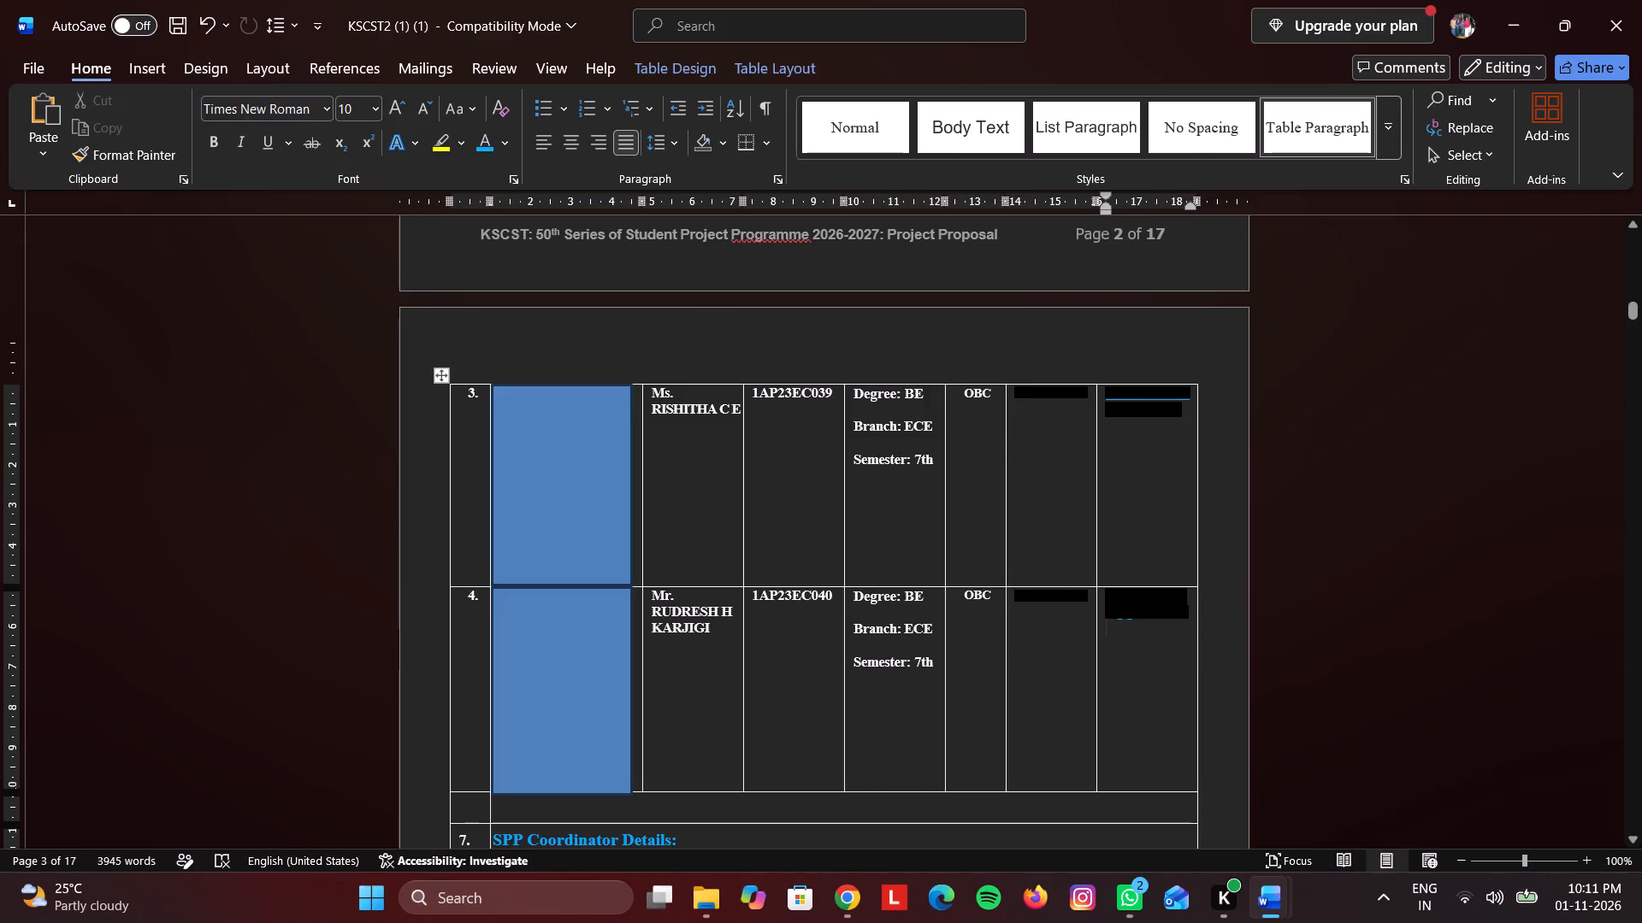
drag(1143, 679, 1046, 522)
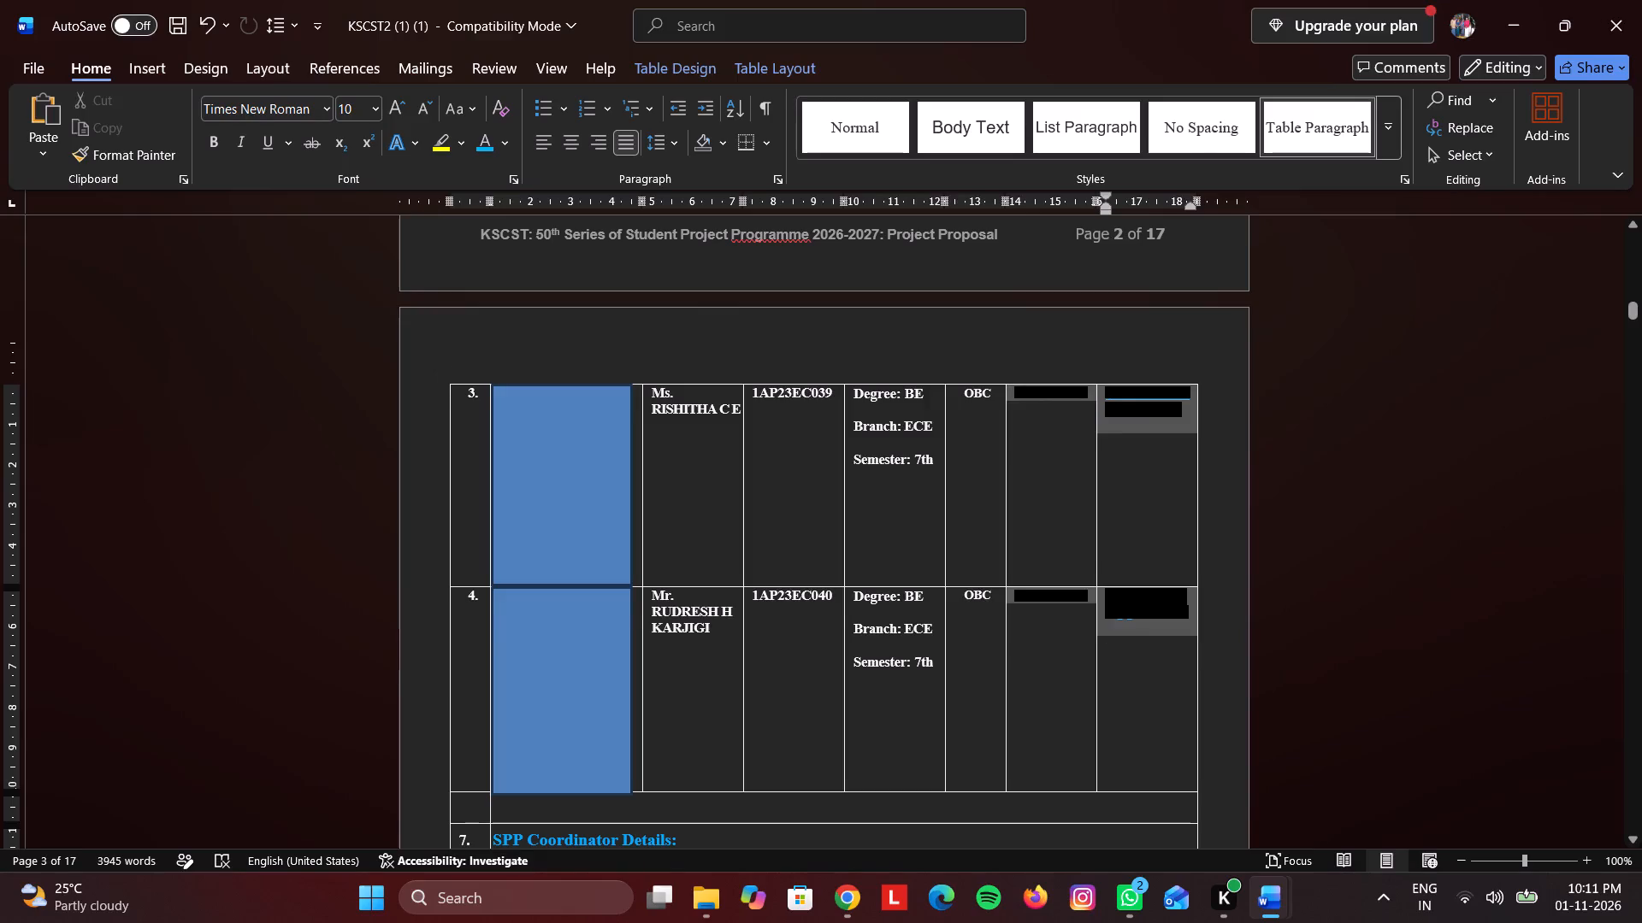
drag(1046, 522, 1009, 411)
scroll(1040, 514, up, 8)
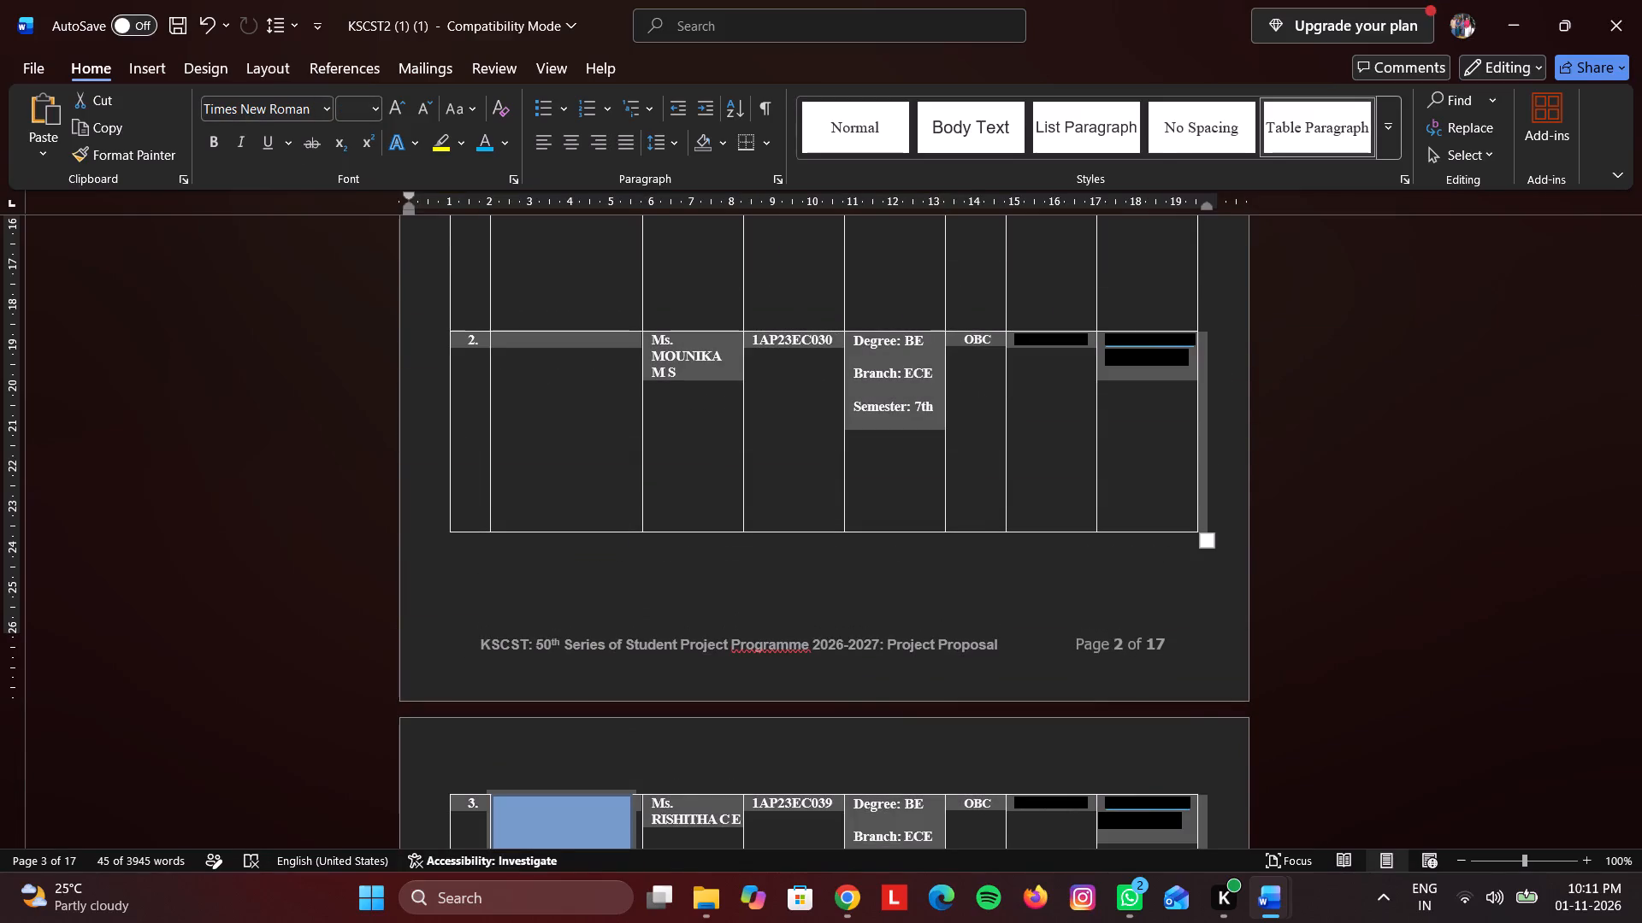
click(213, 138)
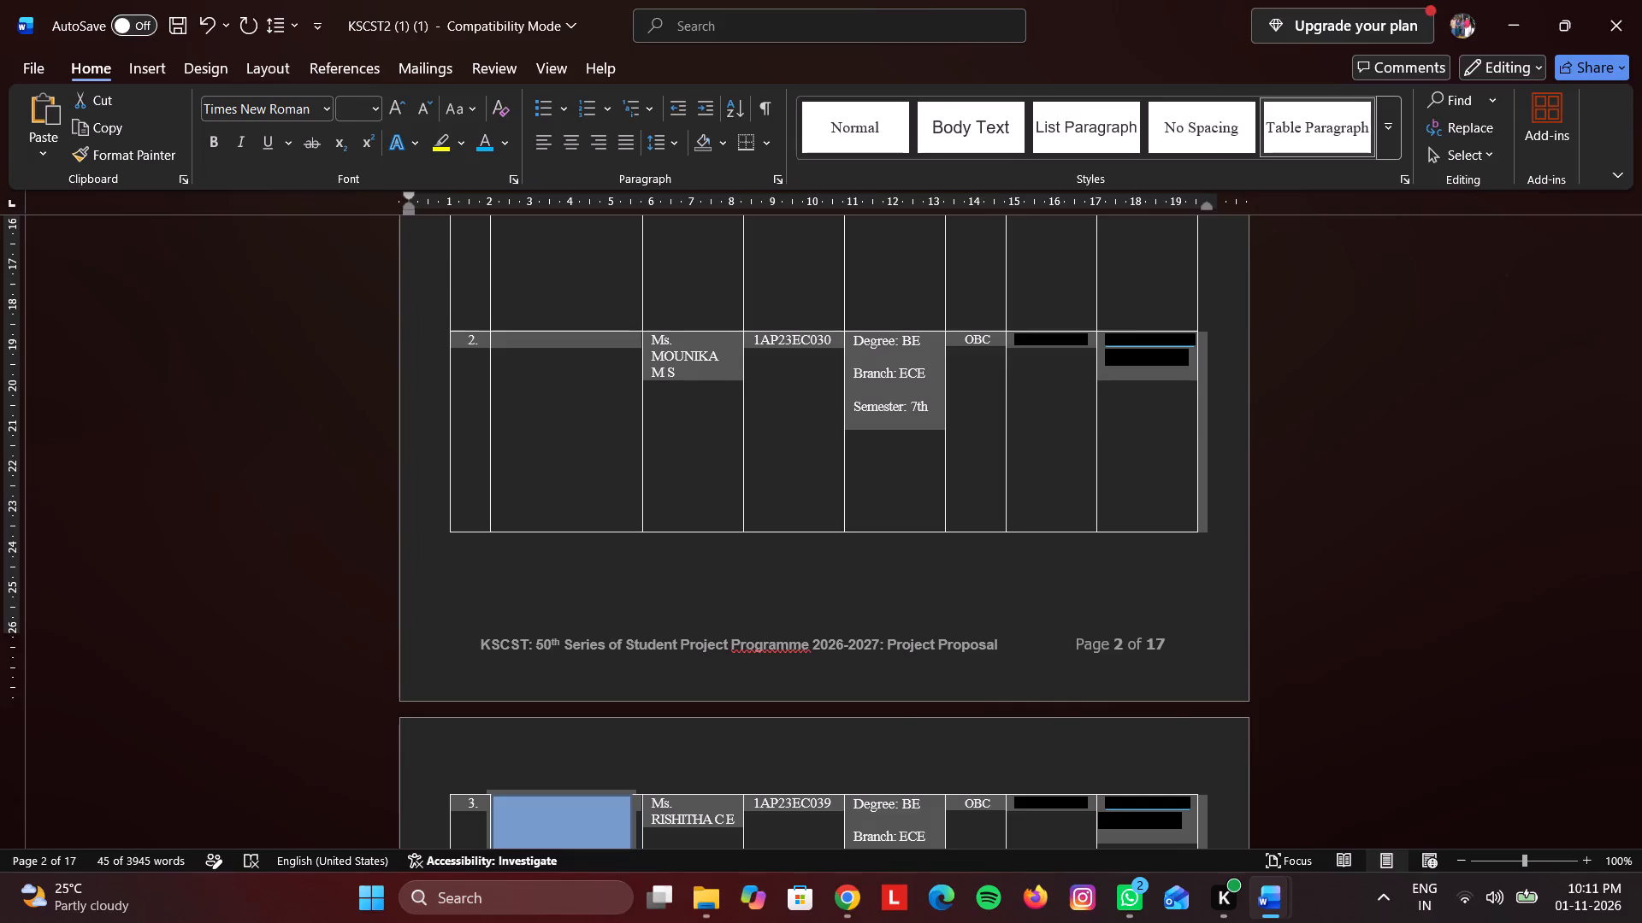
click(375, 108)
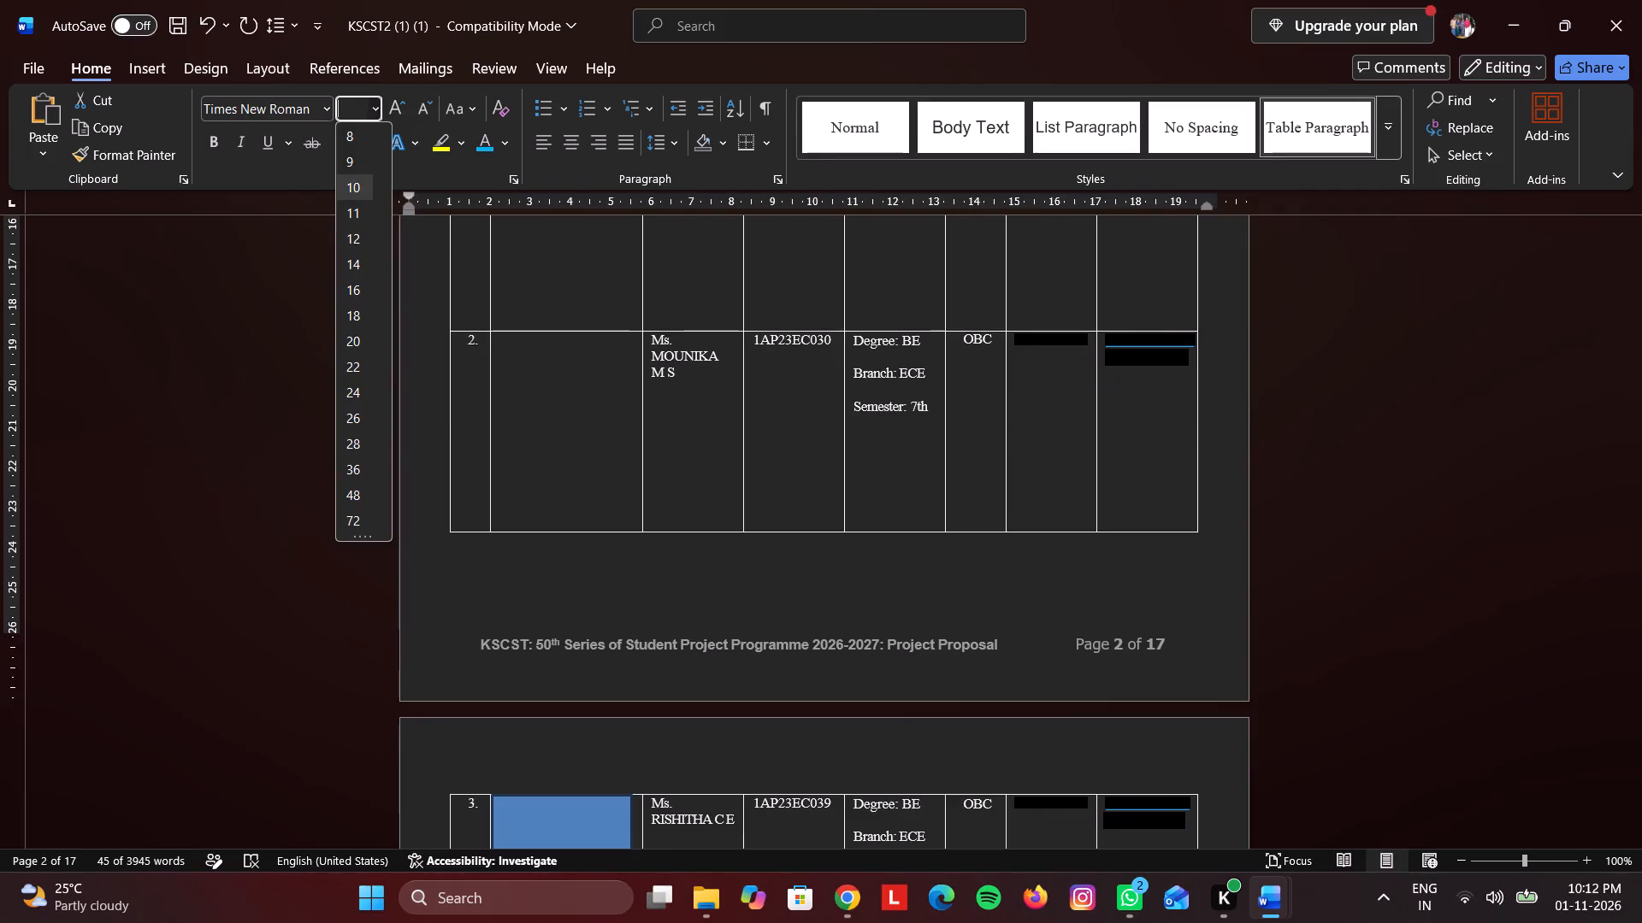
click(357, 195)
click(212, 140)
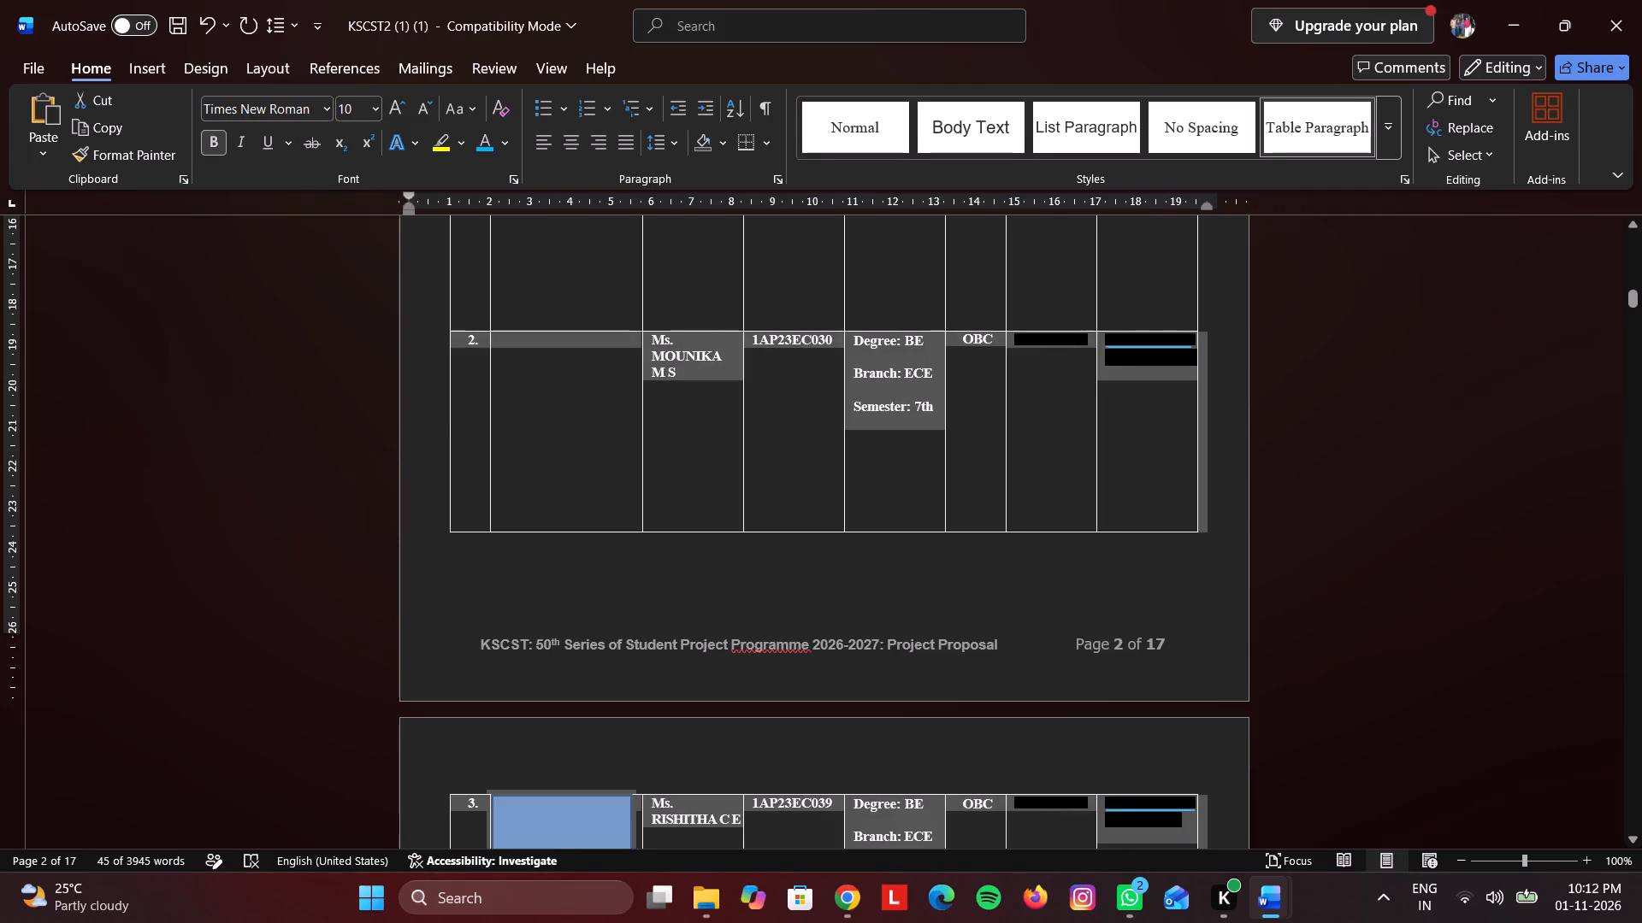
click(713, 424)
scroll(771, 469, up, 5)
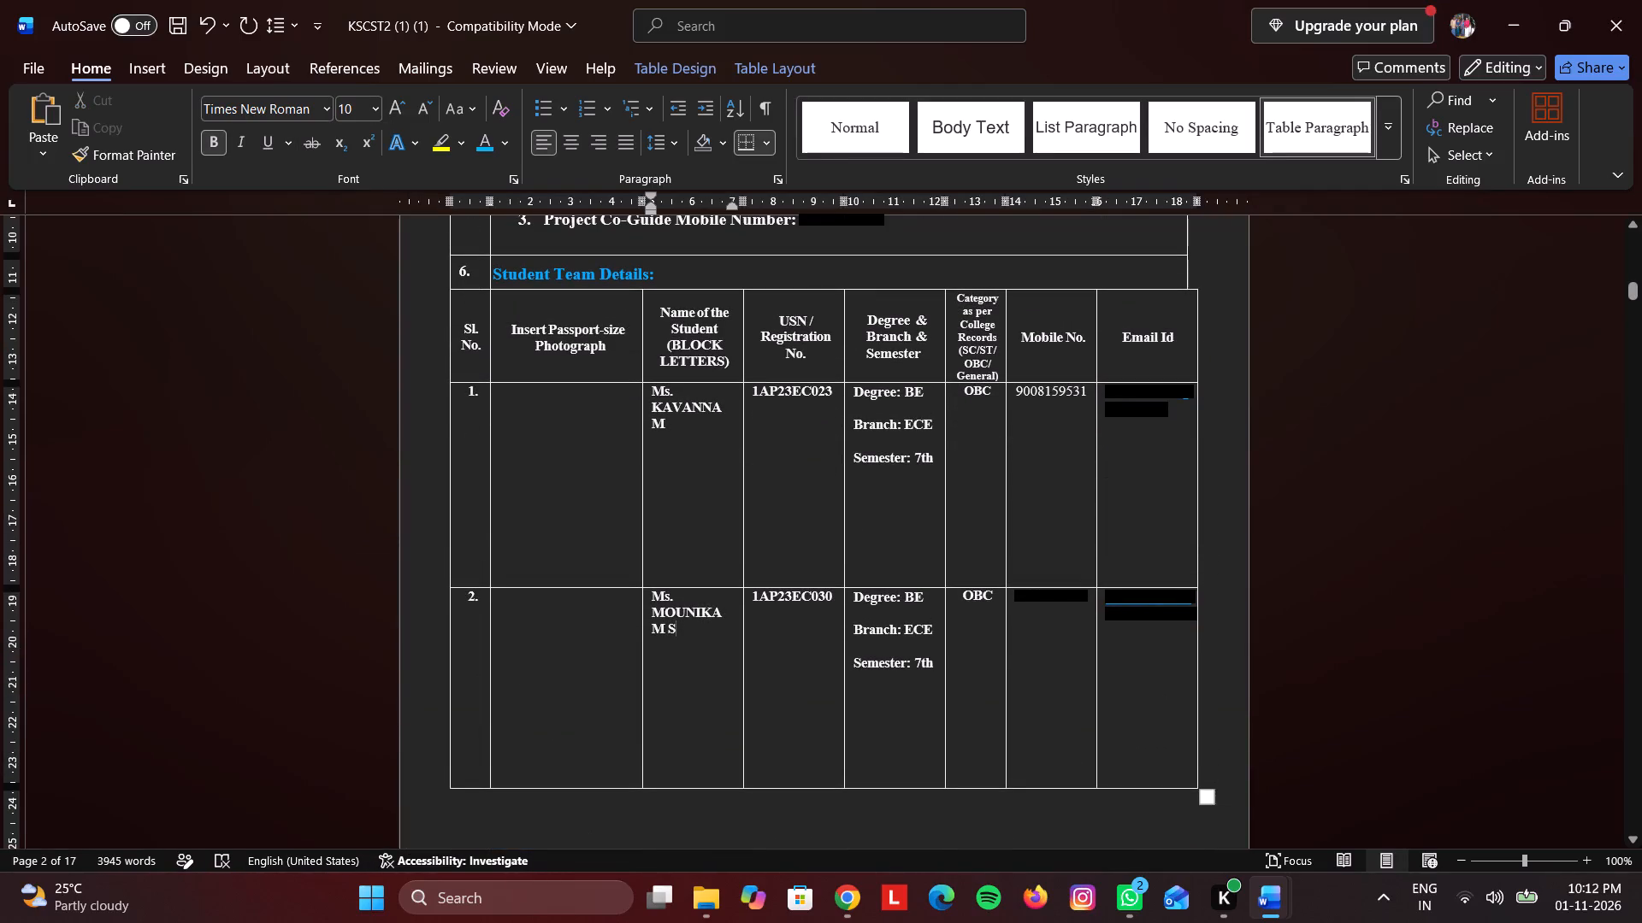
scroll(629, 514, down, 16)
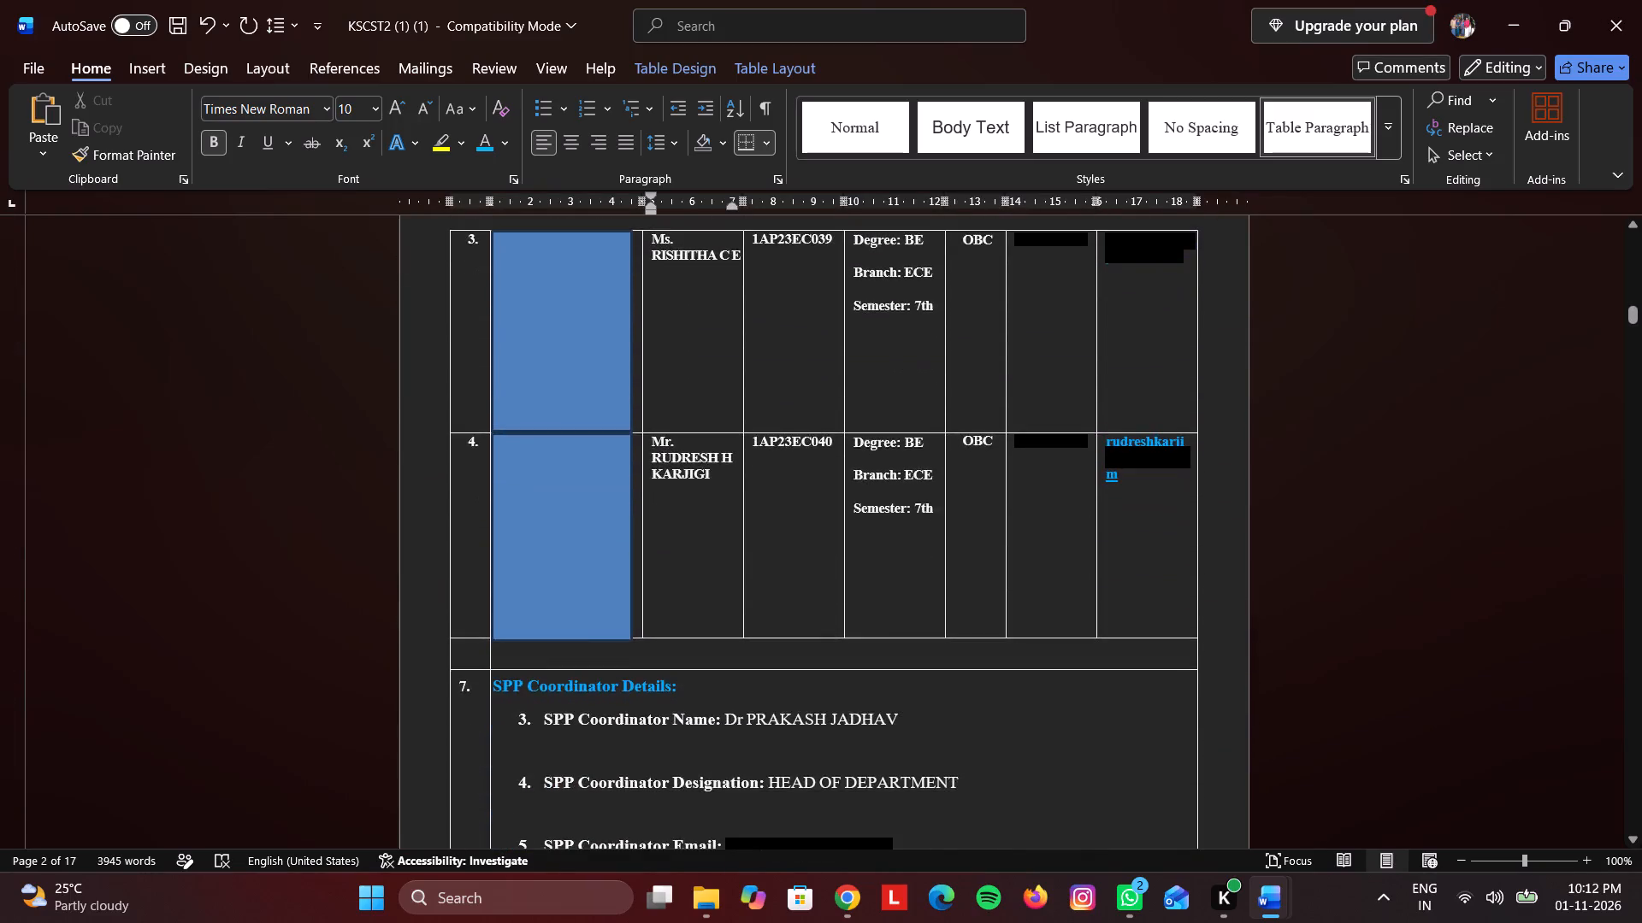
Compare the SPP Coordinator Details and the start of Part B in KSCST2 (1) (1) with those sections in Major Project KSCST.
scroll(628, 512, down, 7)
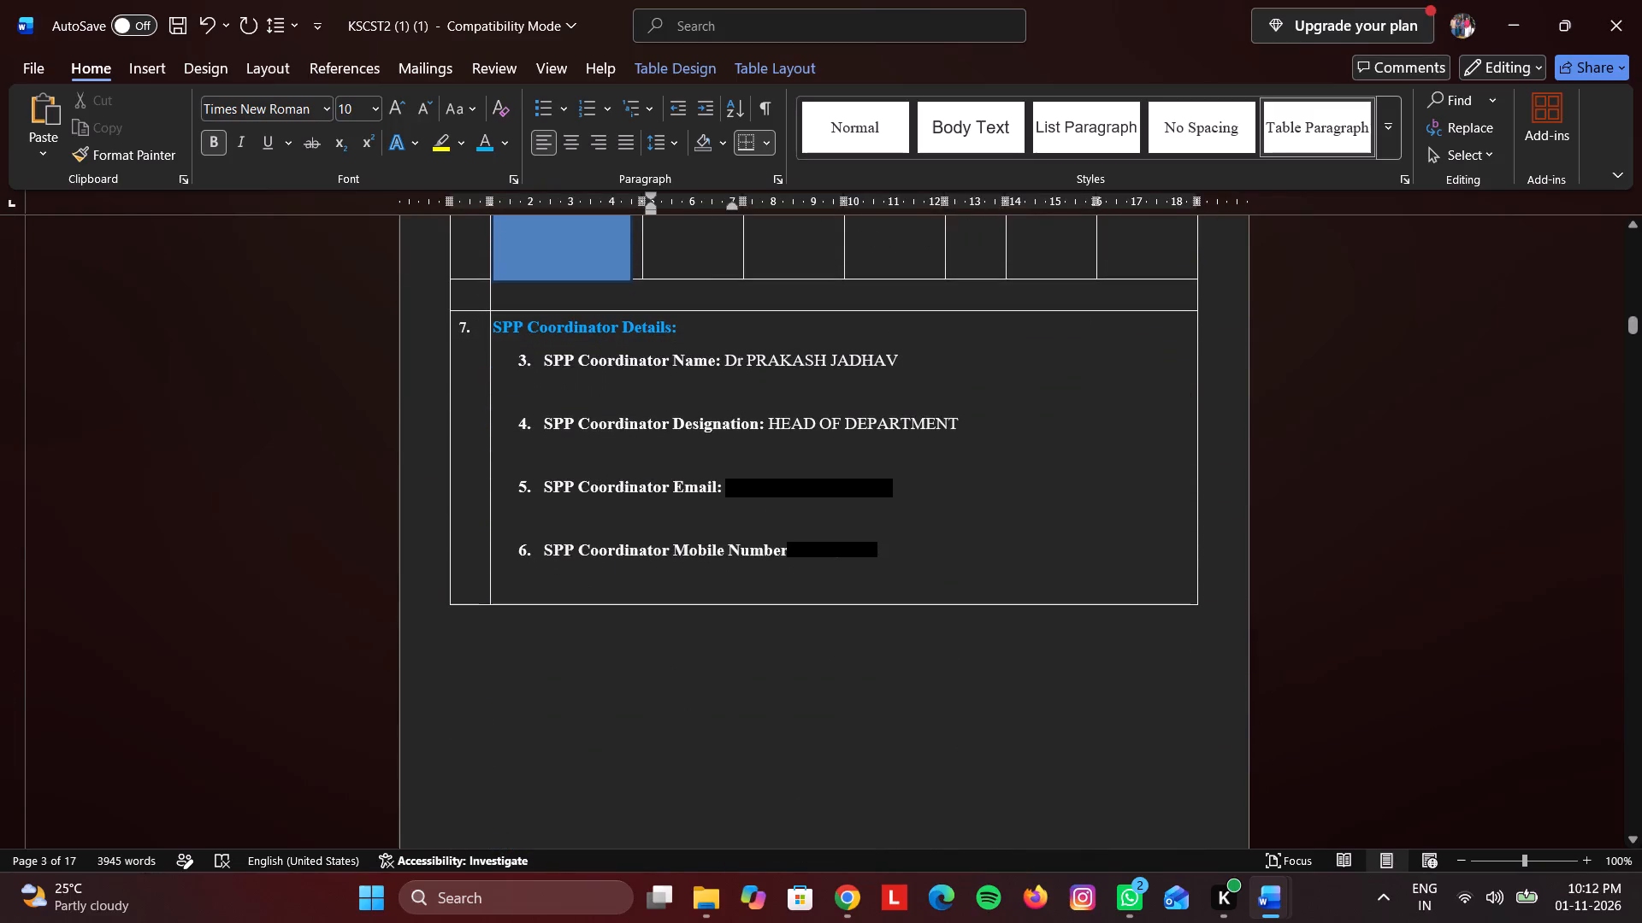
scroll(867, 464, down, 14)
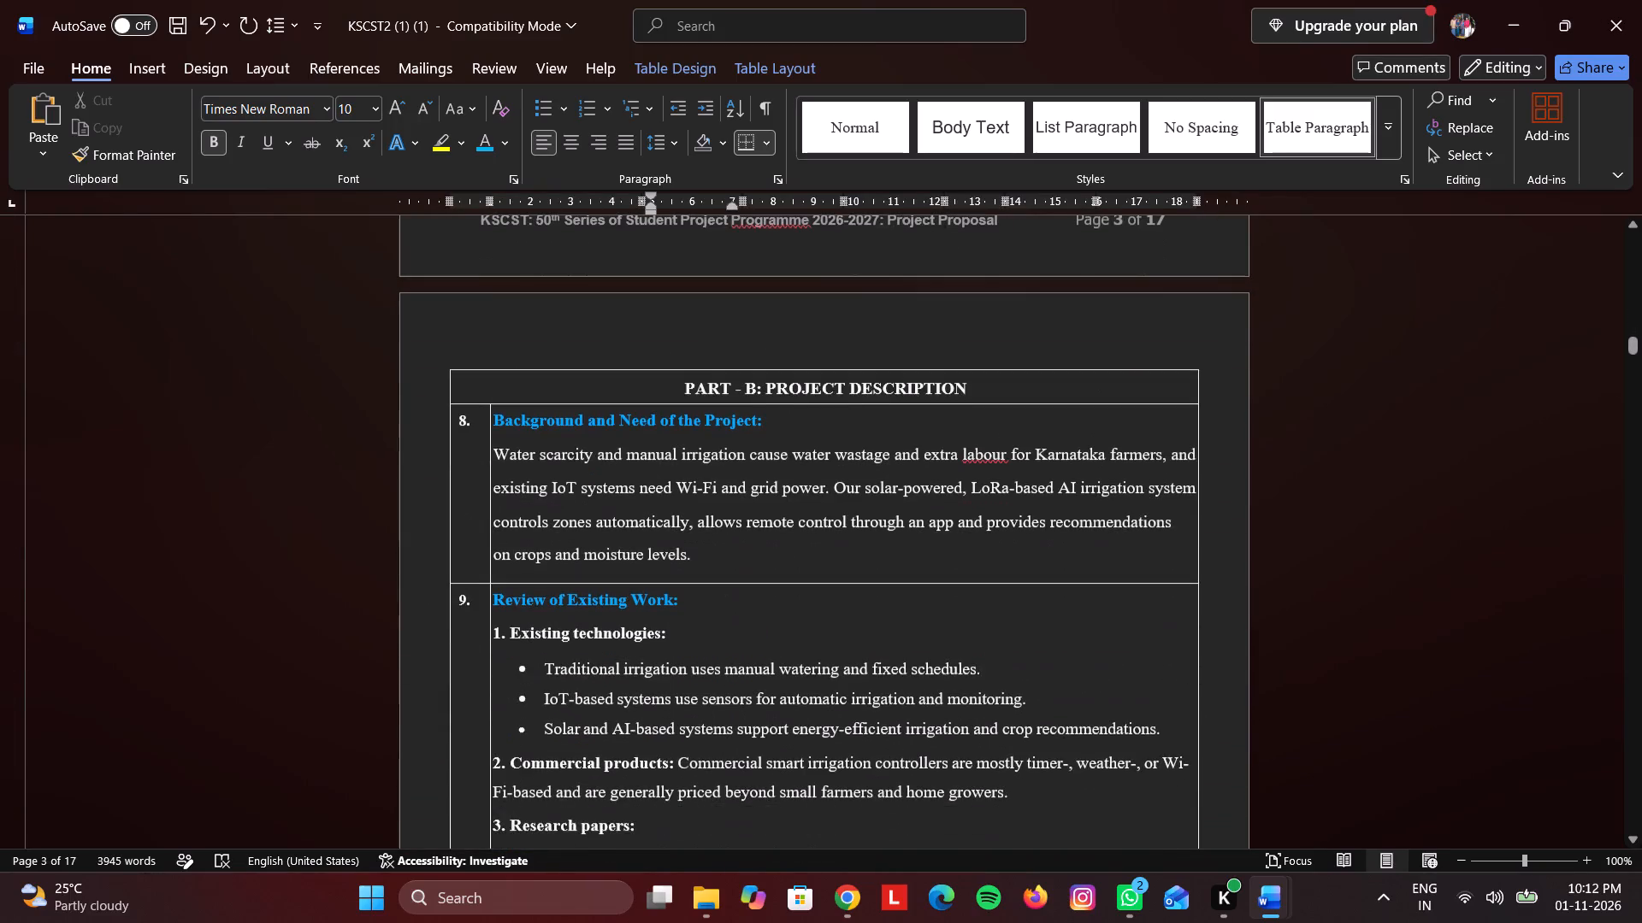
scroll(869, 469, down, 1)
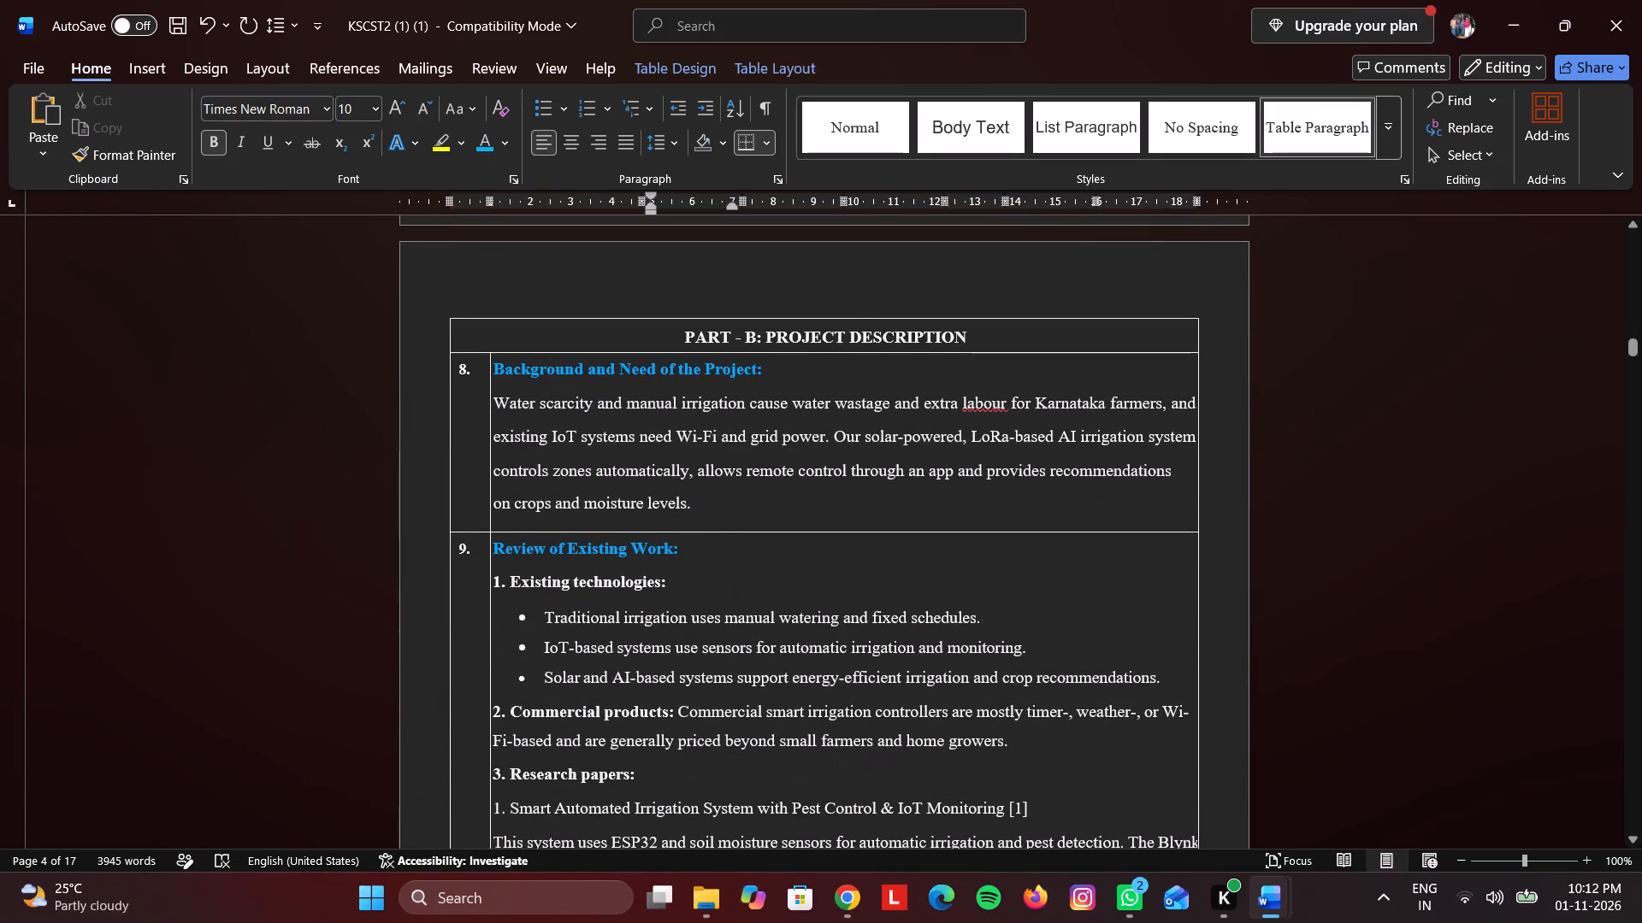
key(alt+Tab)
scroll(782, 571, down, 5)
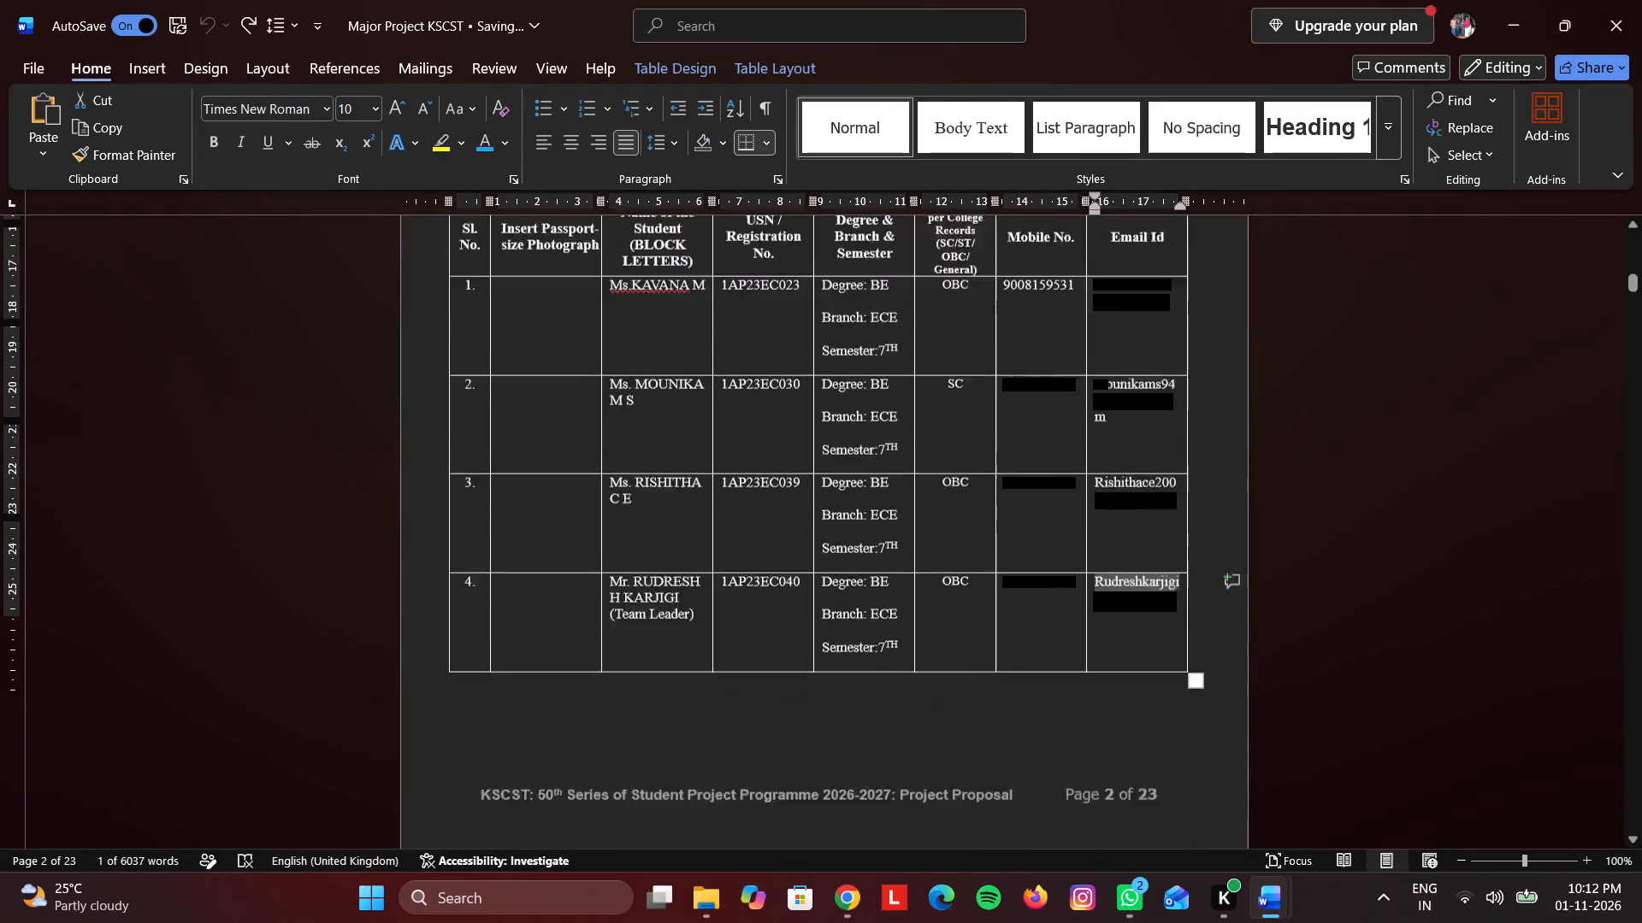
scroll(781, 584, down, 15)
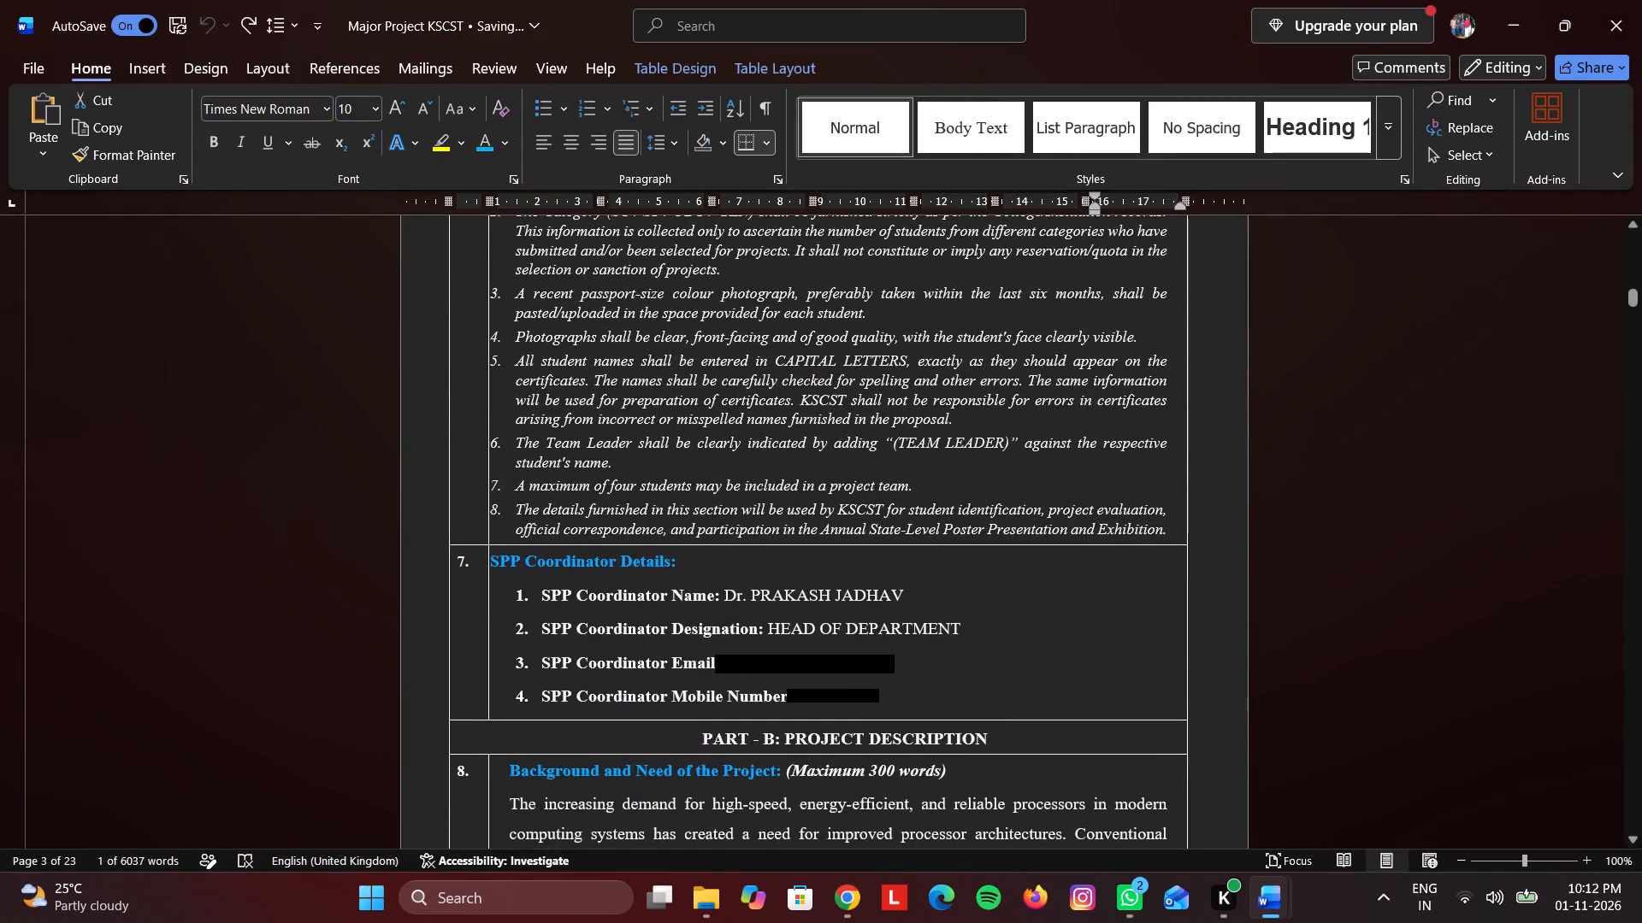
scroll(781, 585, up, 6)
key(alt+Tab)
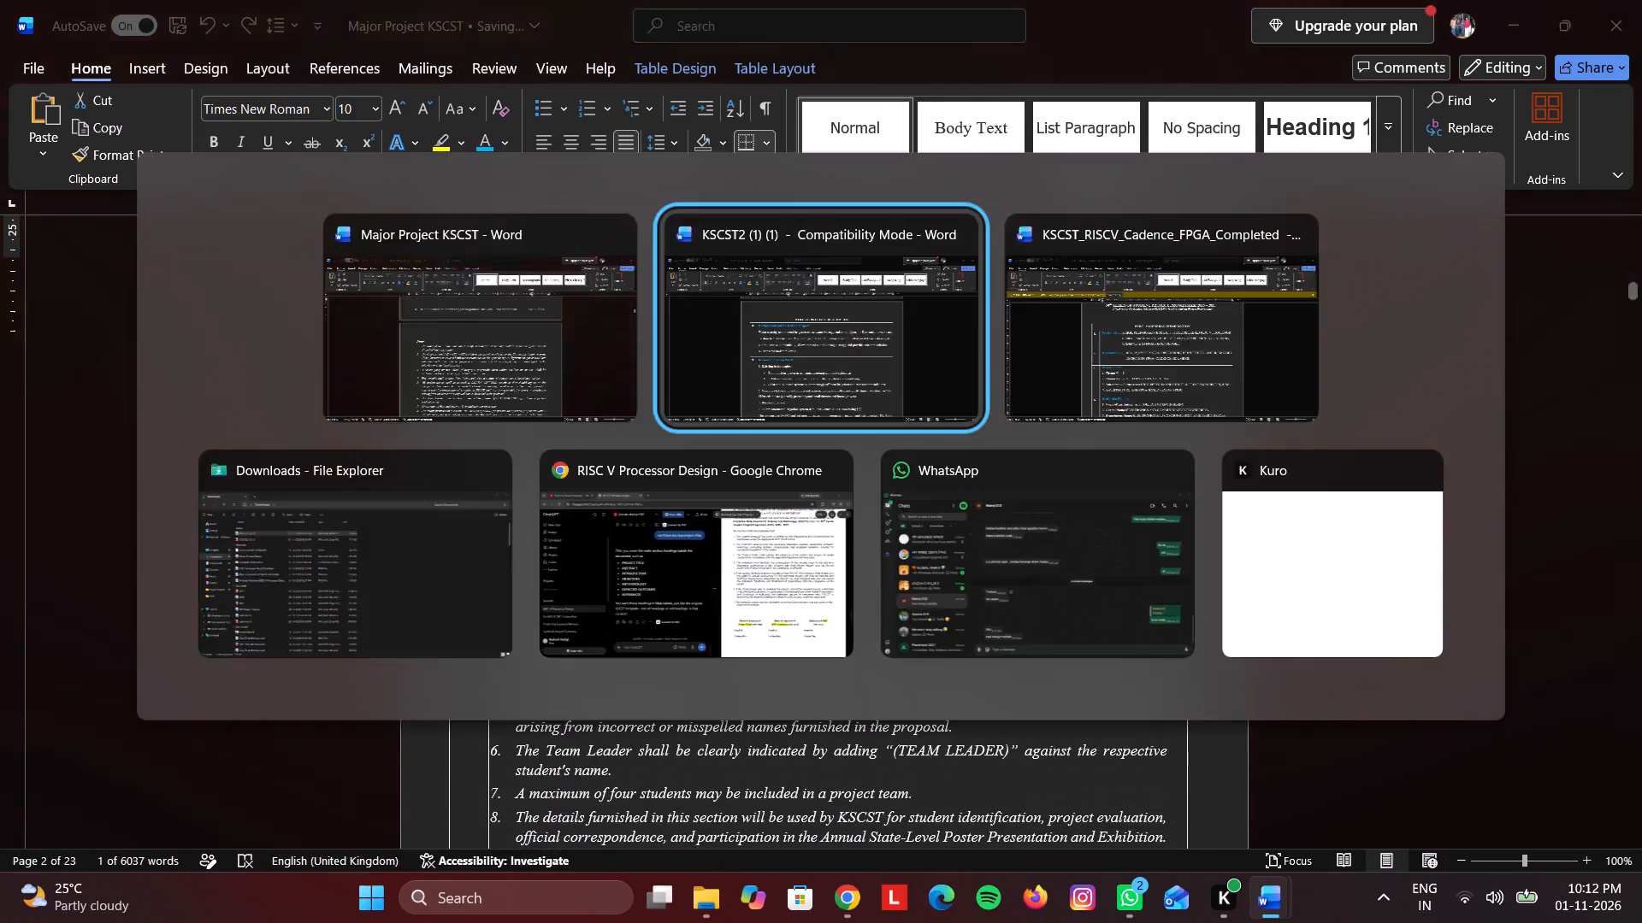
key(alt+Tab)
scroll(773, 585, up, 3)
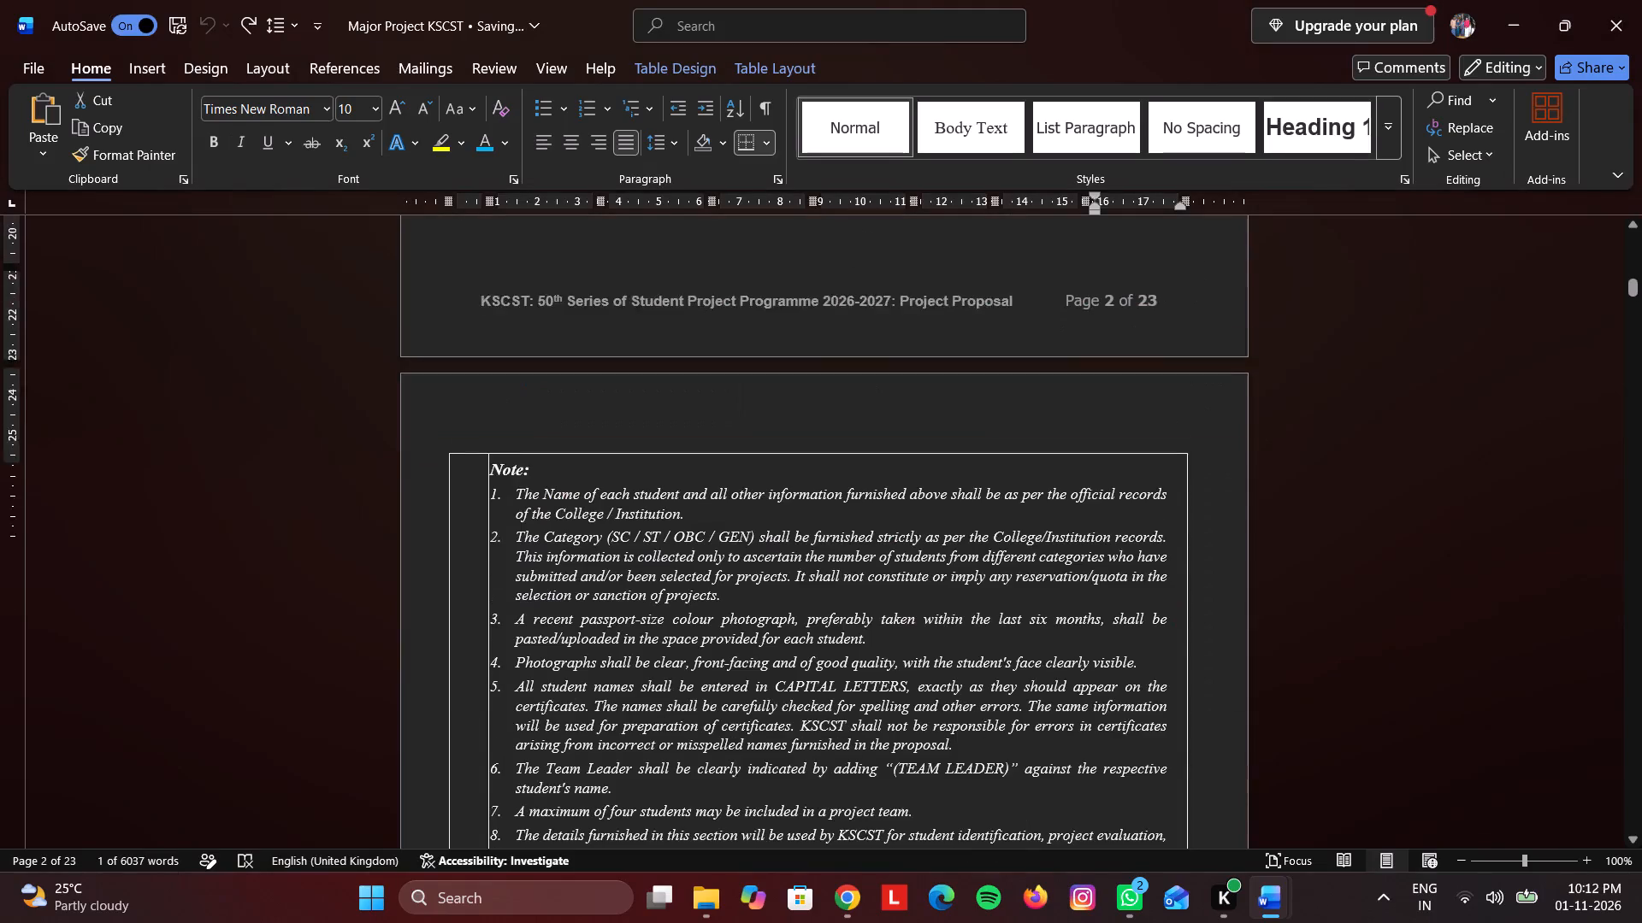
scroll(773, 585, up, 16)
scroll(773, 585, down, 10)
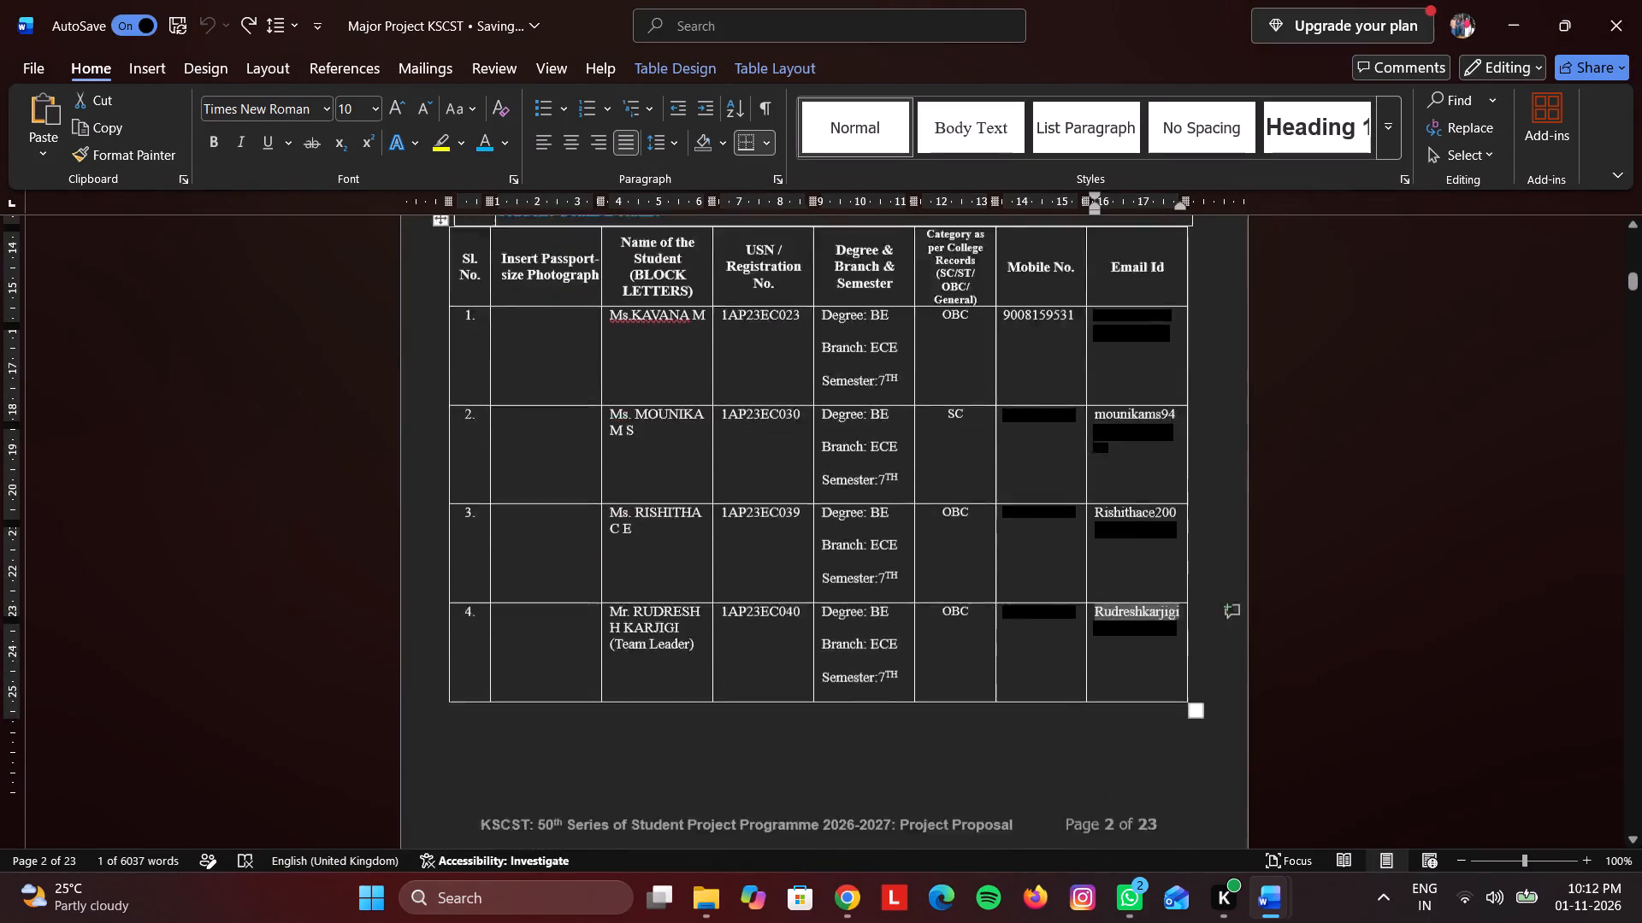
scroll(773, 585, down, 19)
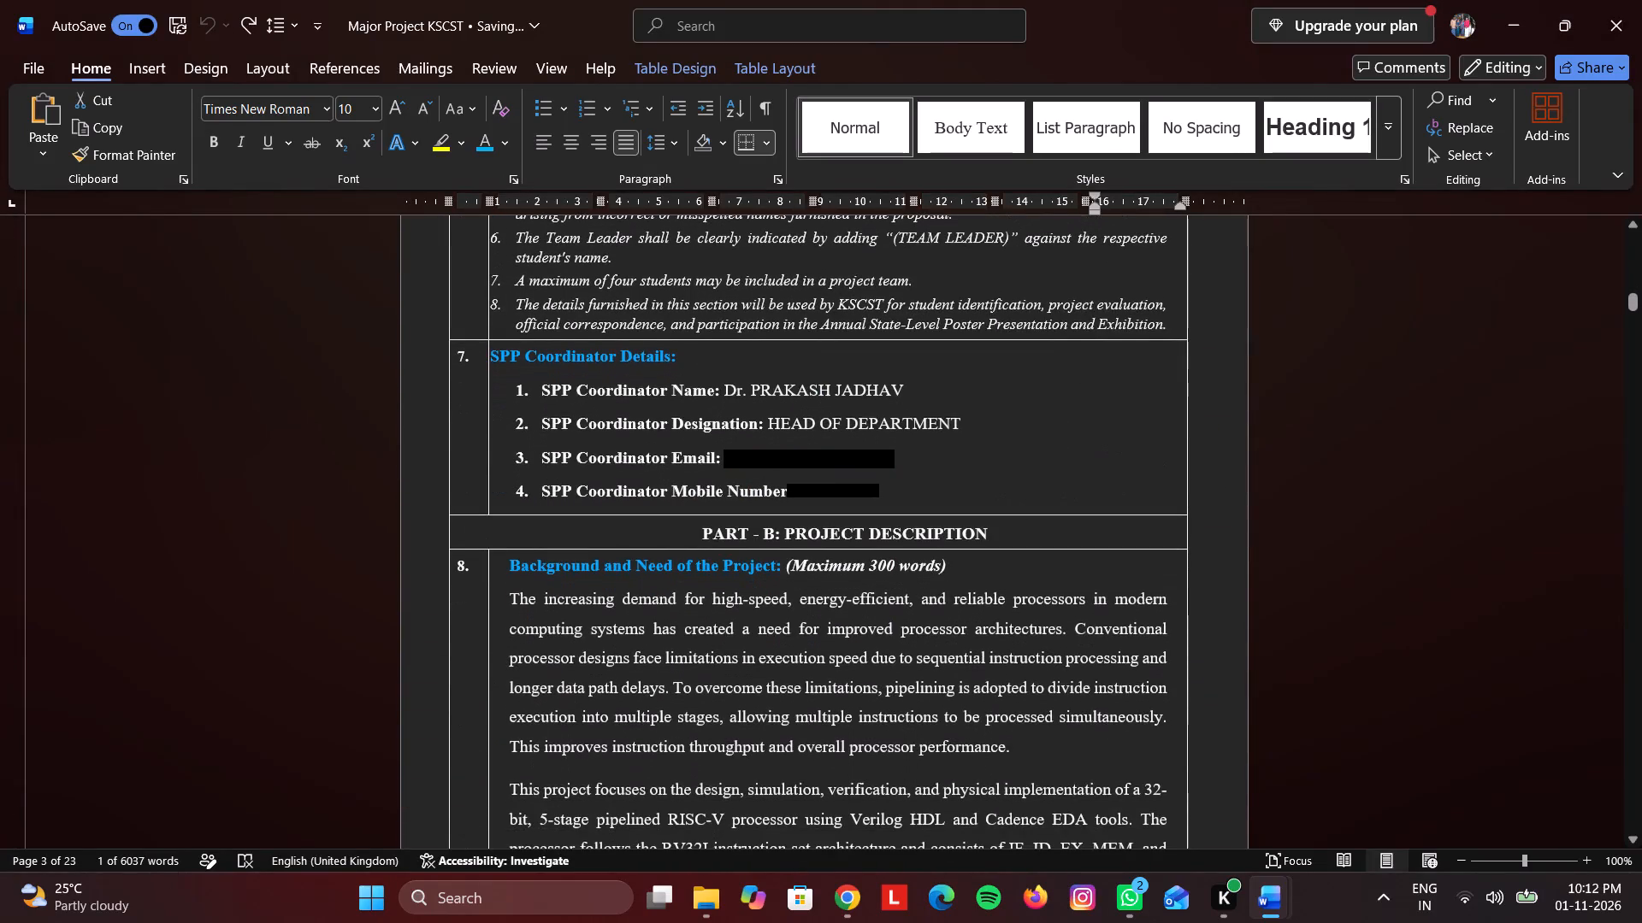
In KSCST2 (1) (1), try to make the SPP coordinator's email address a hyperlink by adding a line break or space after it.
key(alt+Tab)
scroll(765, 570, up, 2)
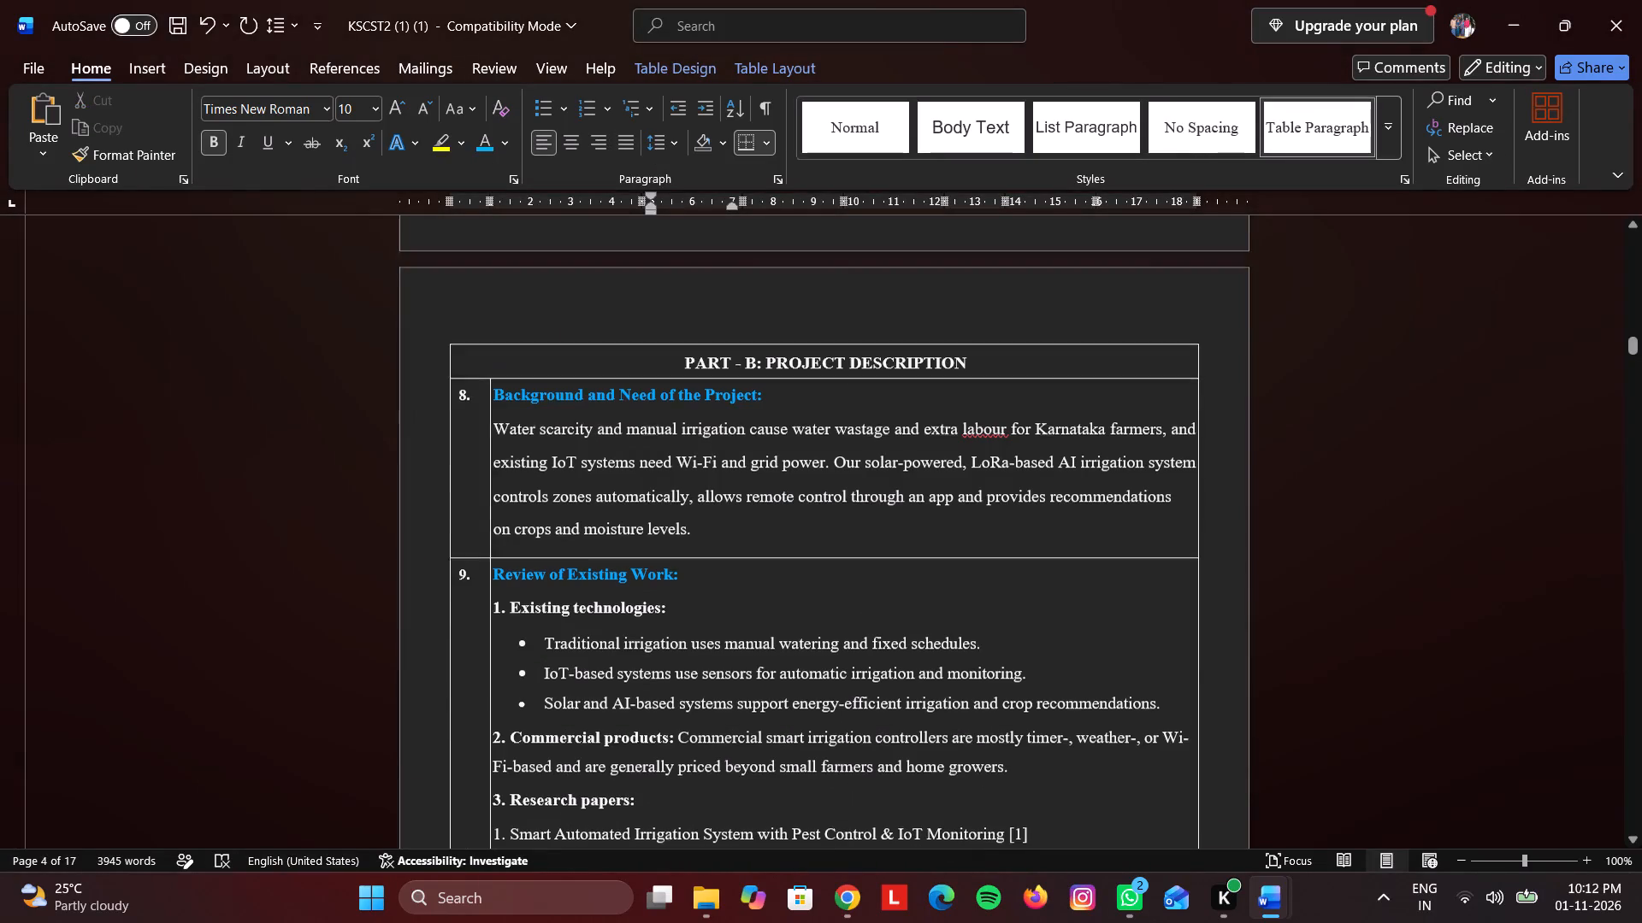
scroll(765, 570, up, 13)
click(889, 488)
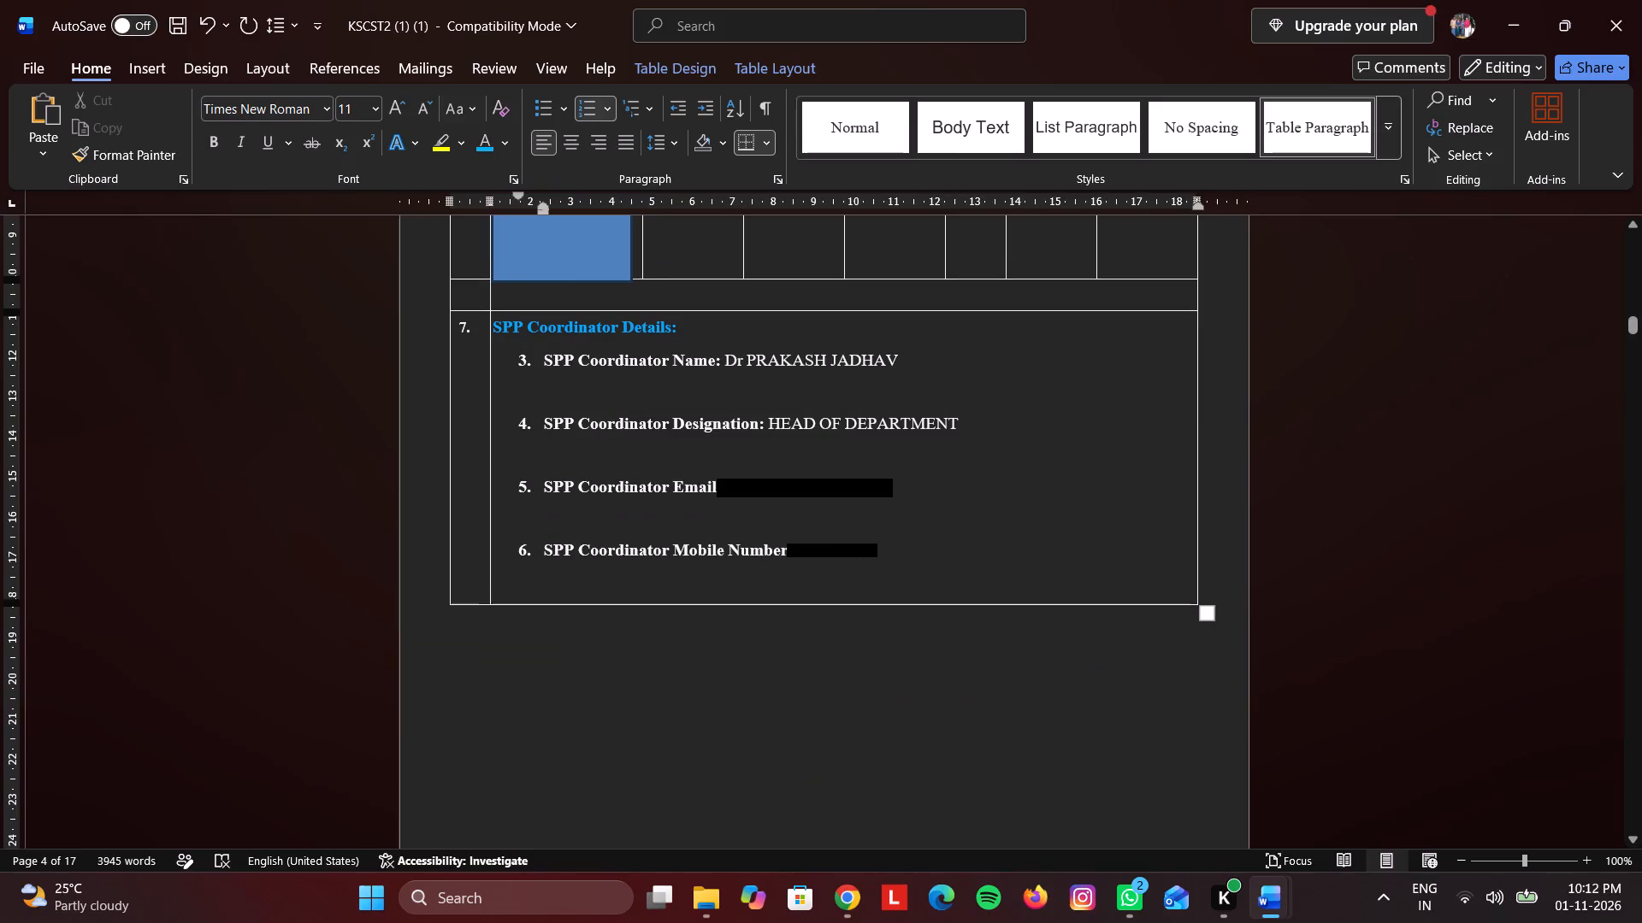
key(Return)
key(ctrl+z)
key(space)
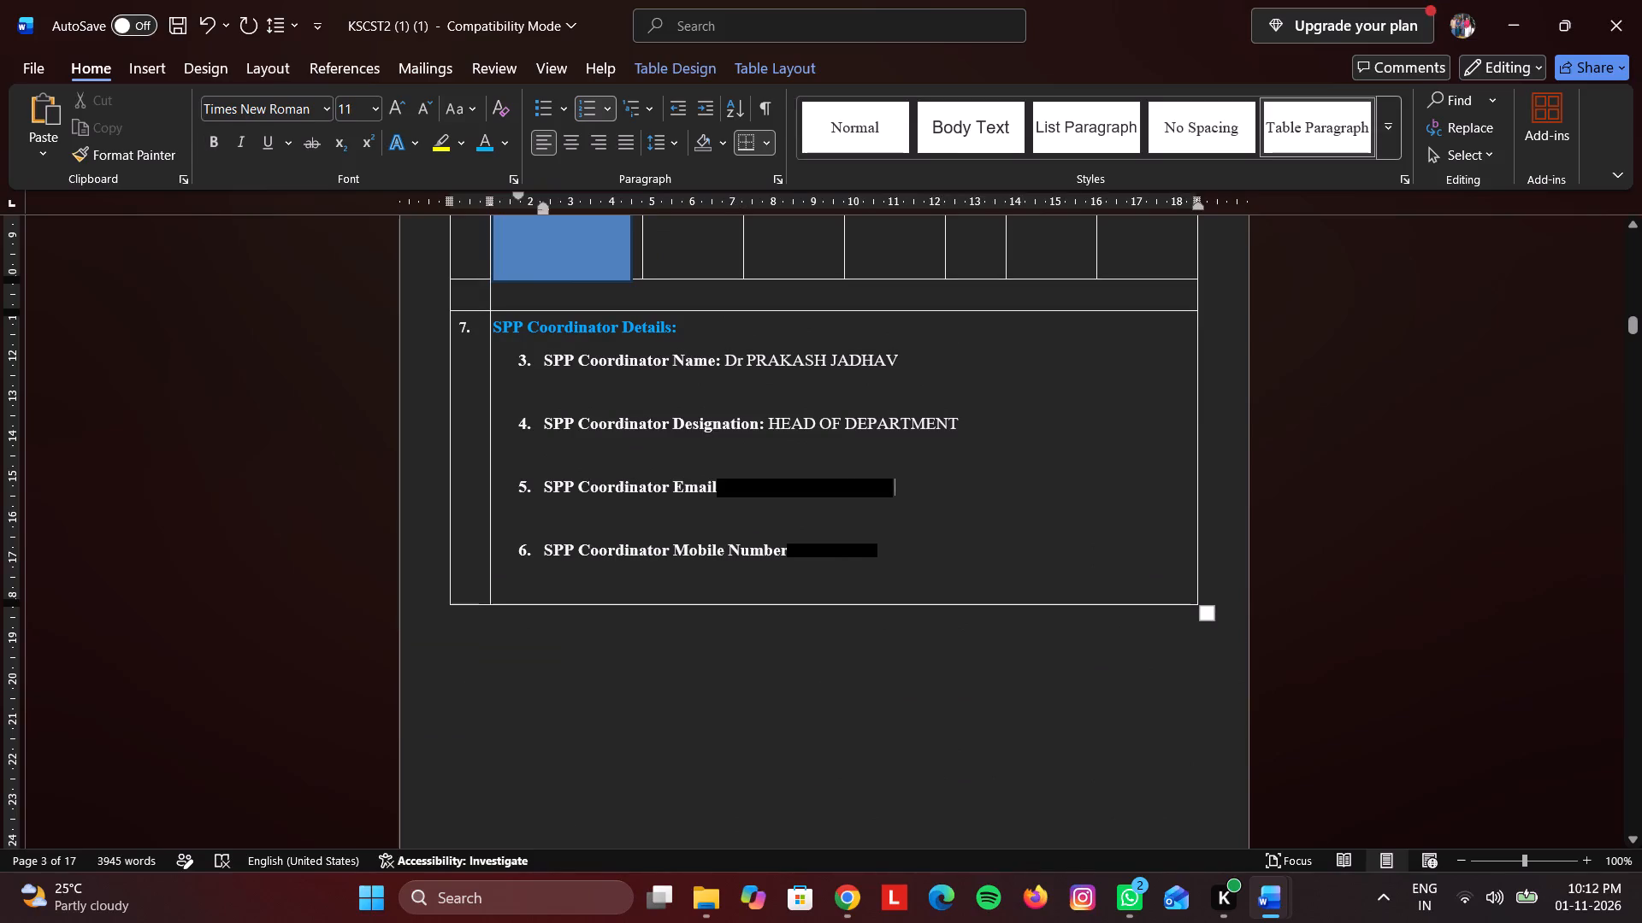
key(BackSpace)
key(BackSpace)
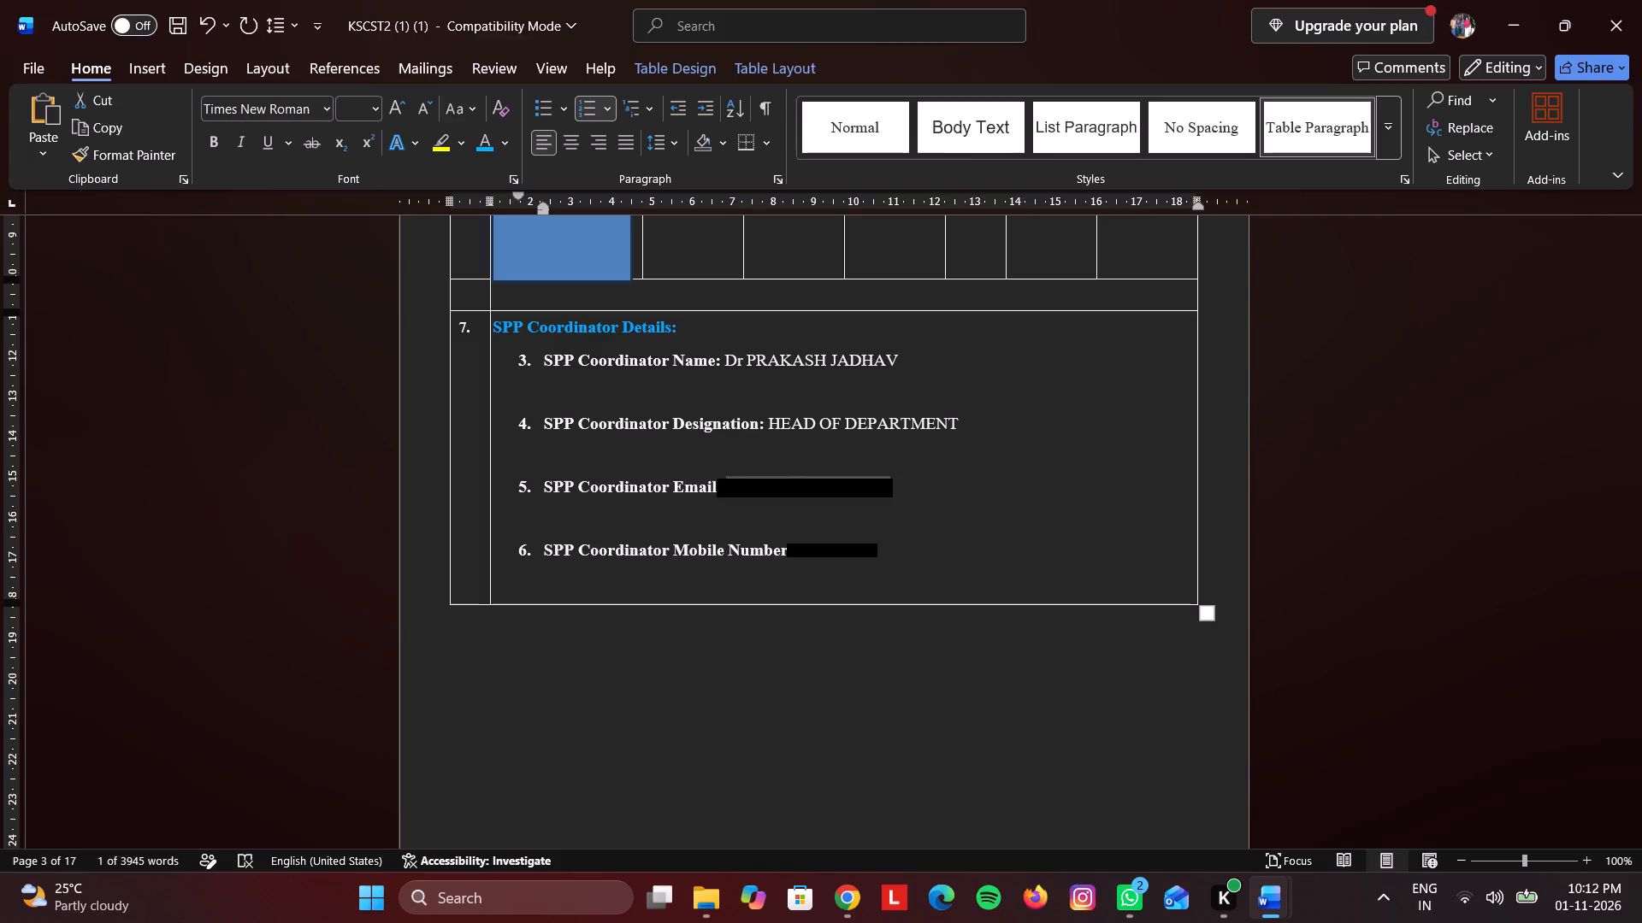
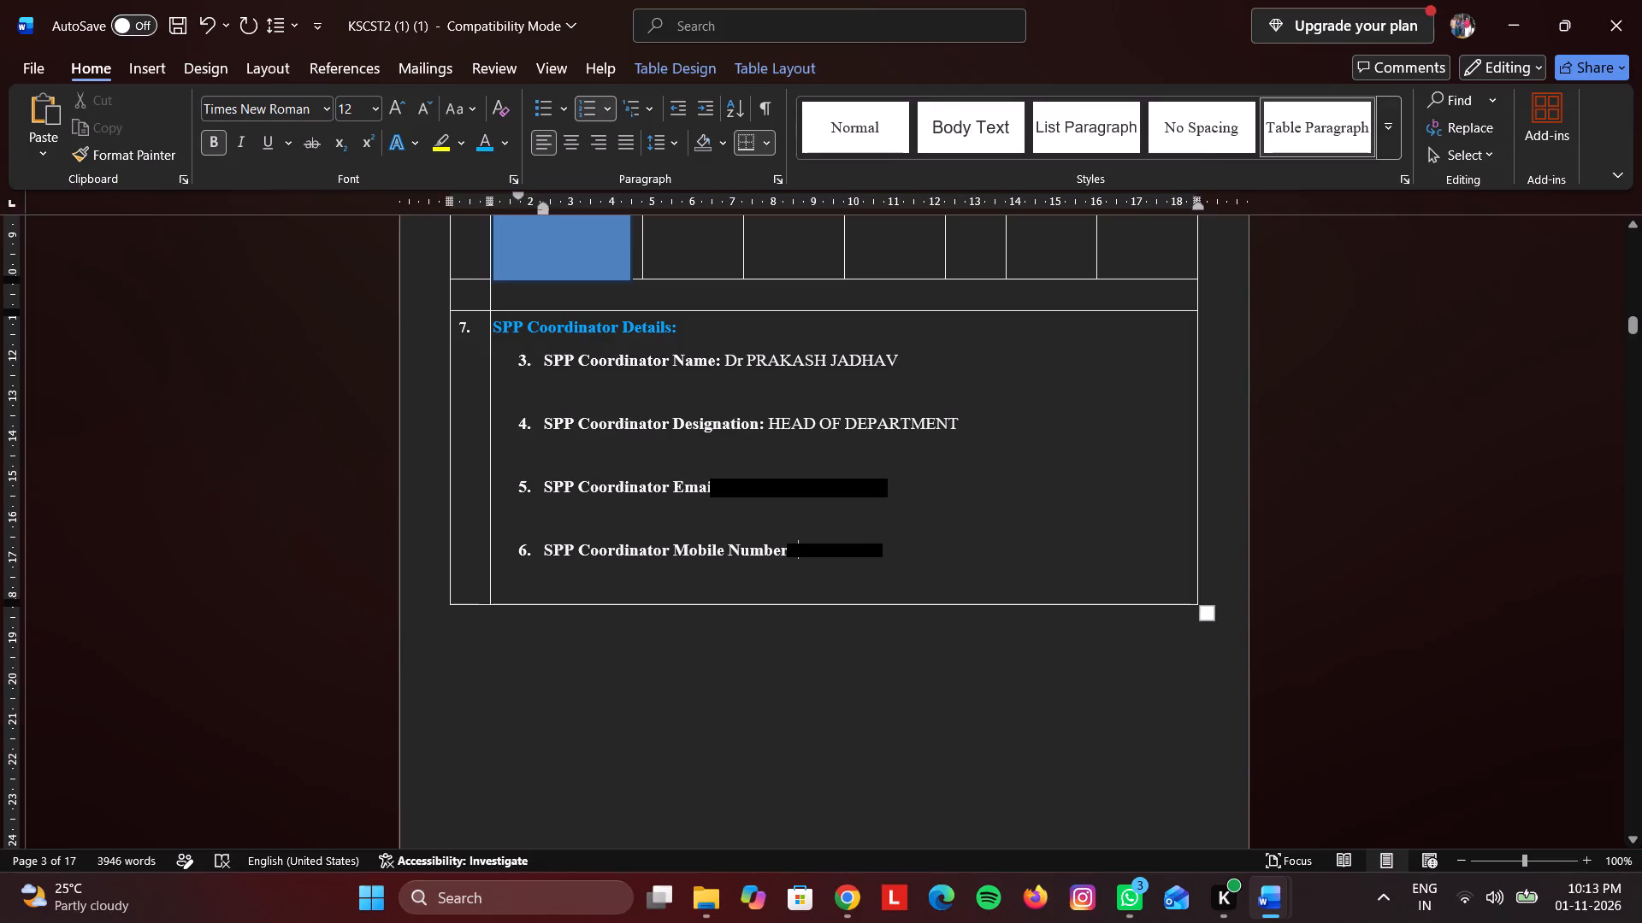
Compare the SPP Coordinator Details section with the same section in the Major Project KSCST document.
key(alt+Tab)
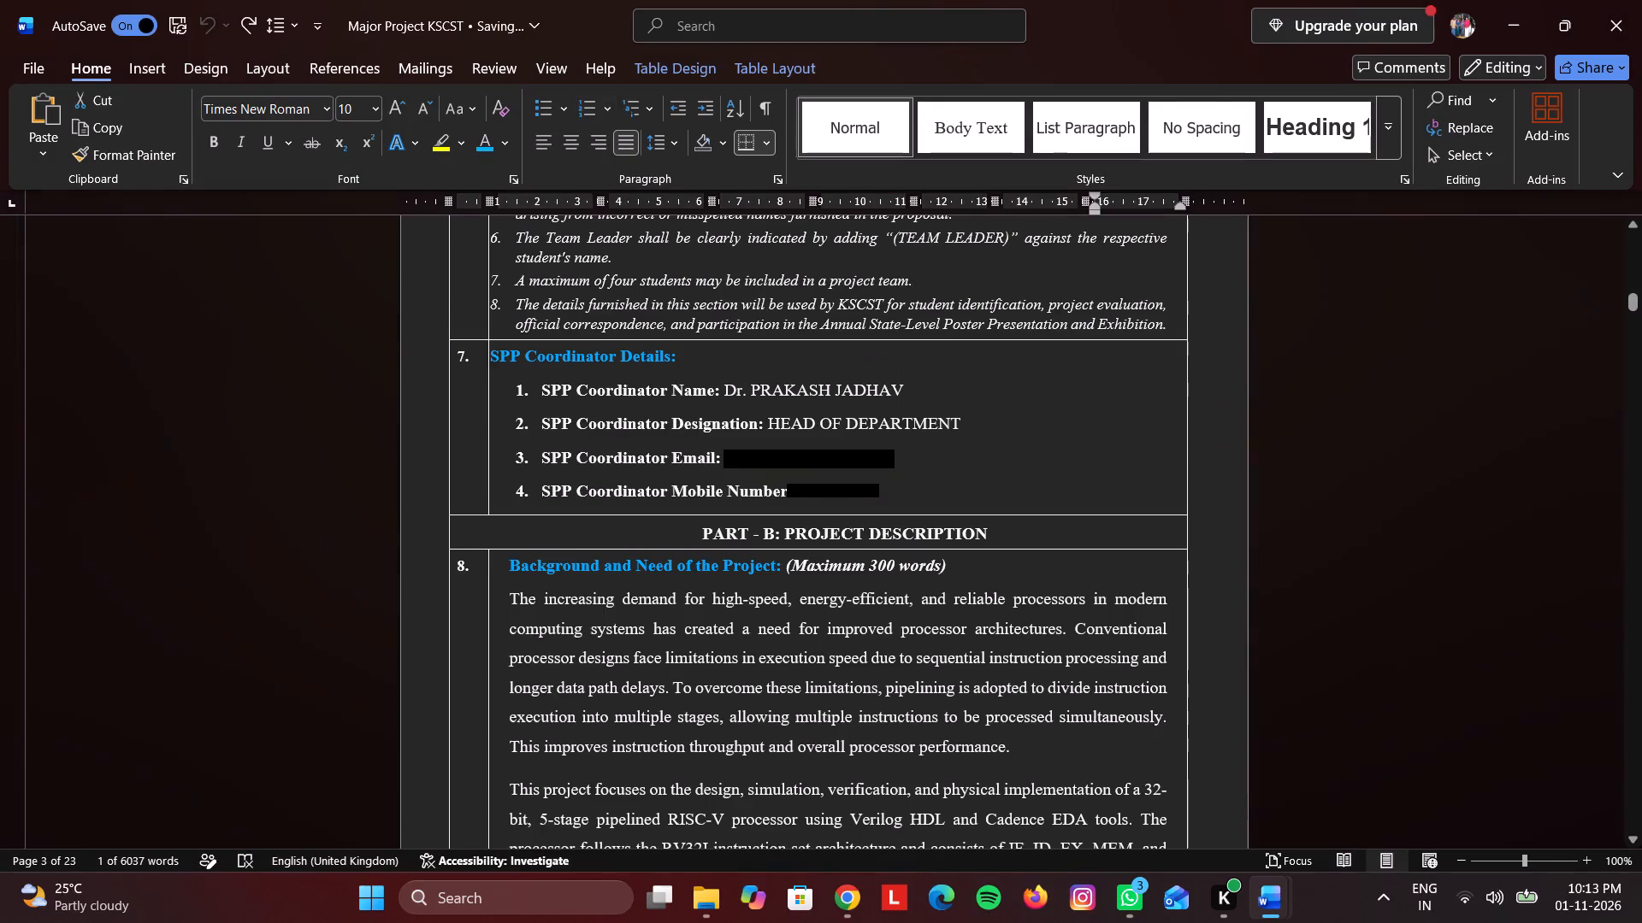
key(alt+Tab)
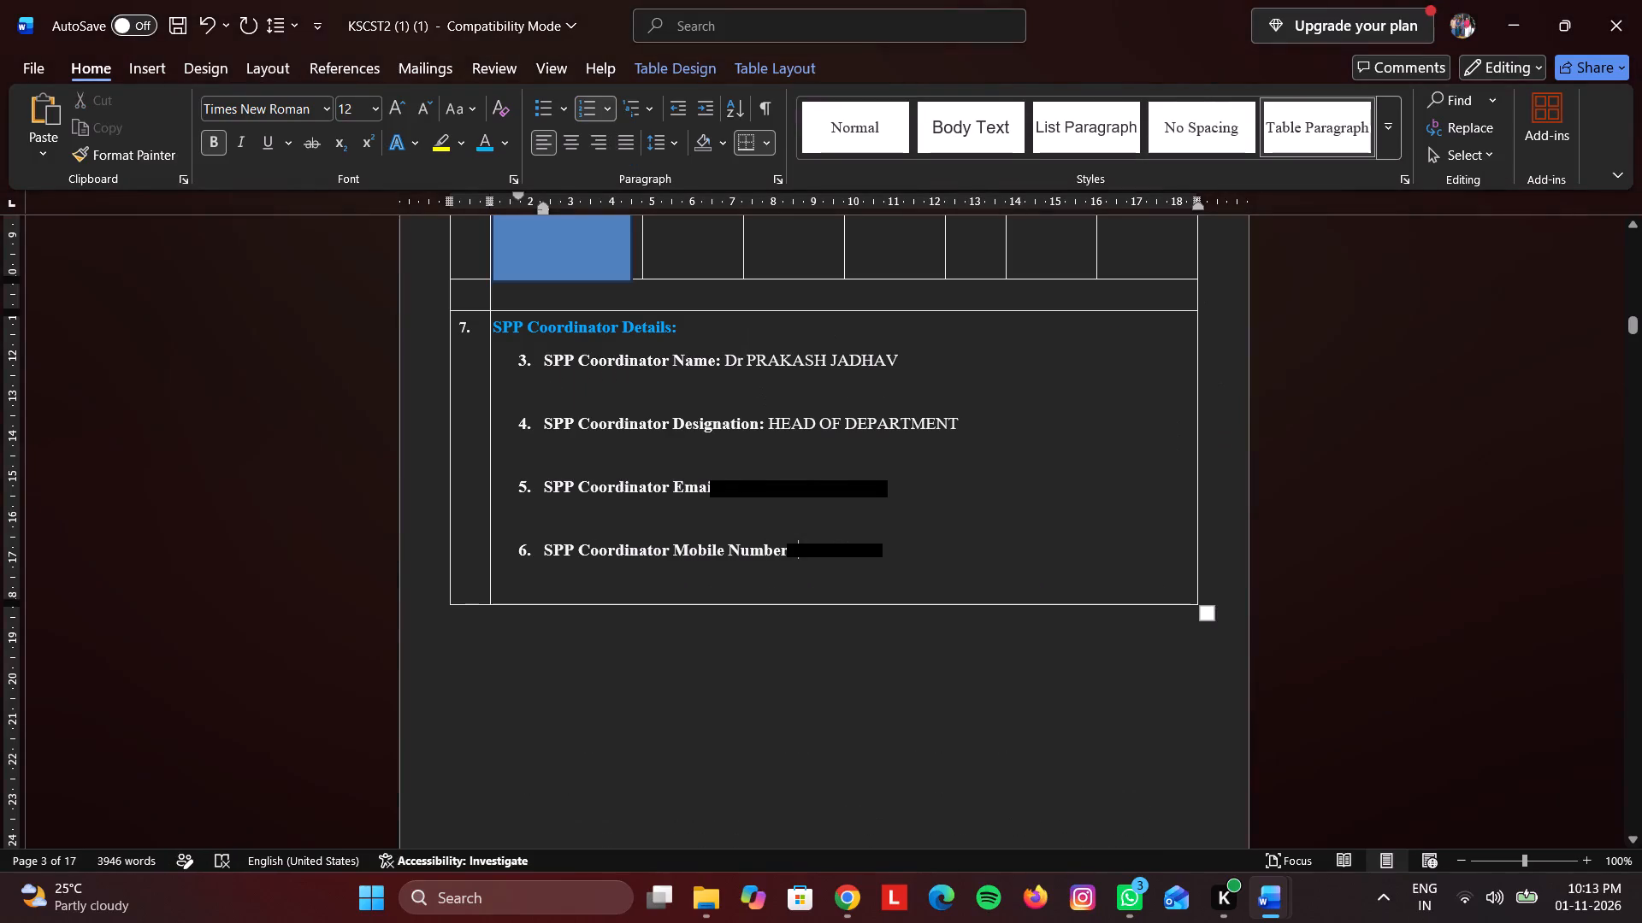
key(alt+Tab)
key(alt+Tab)
drag(896, 551, 587, 369)
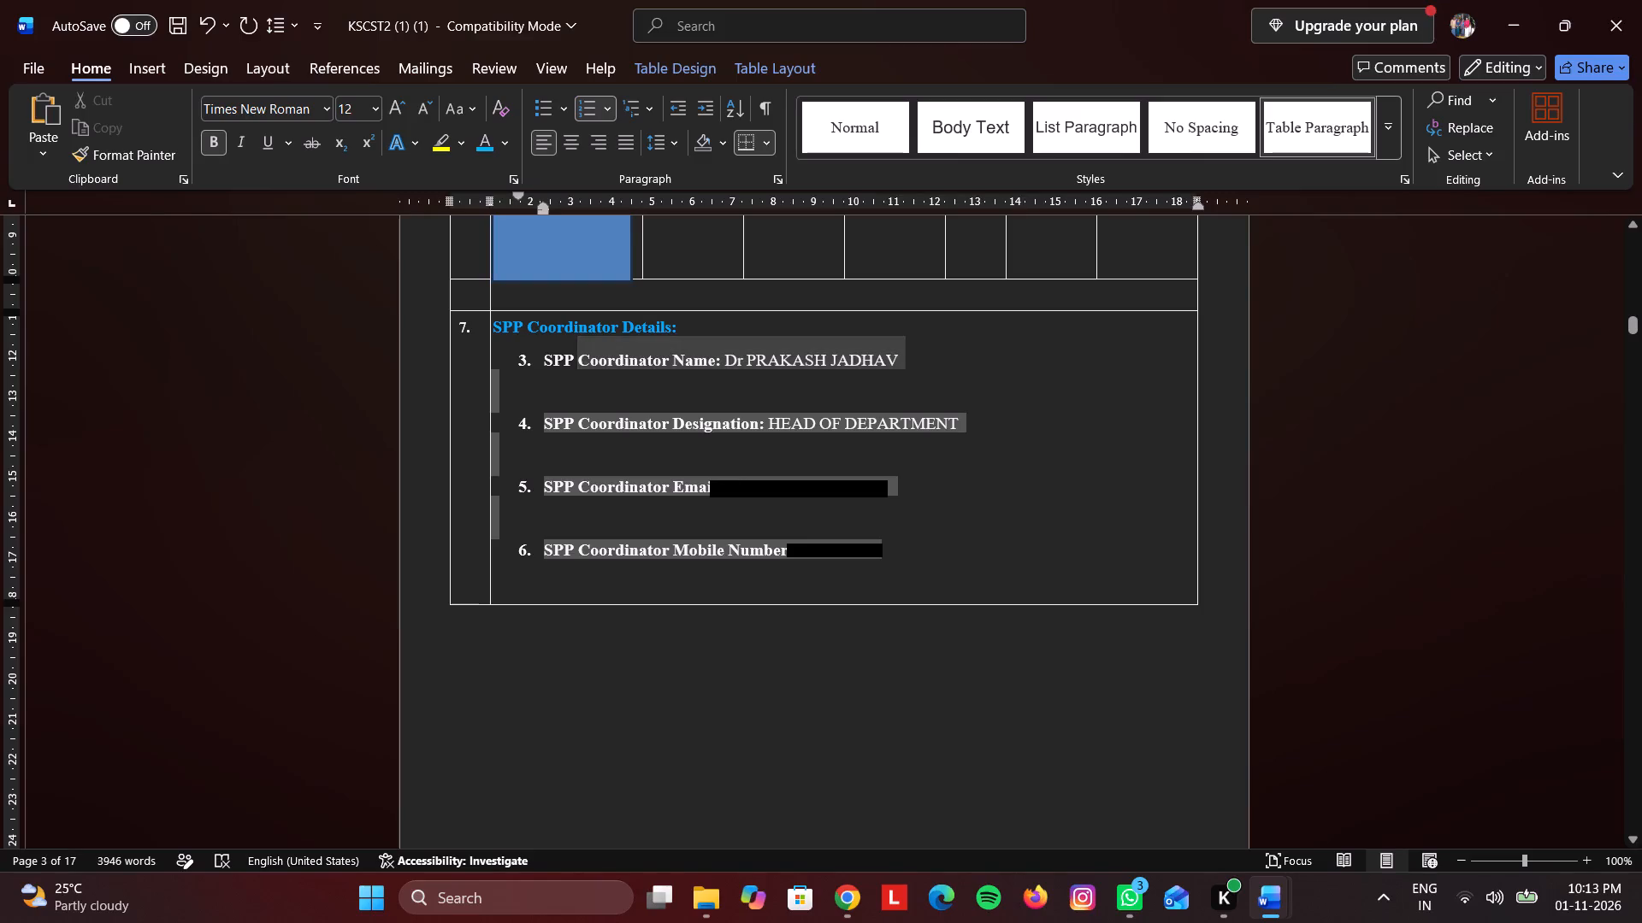
drag(587, 369, 554, 359)
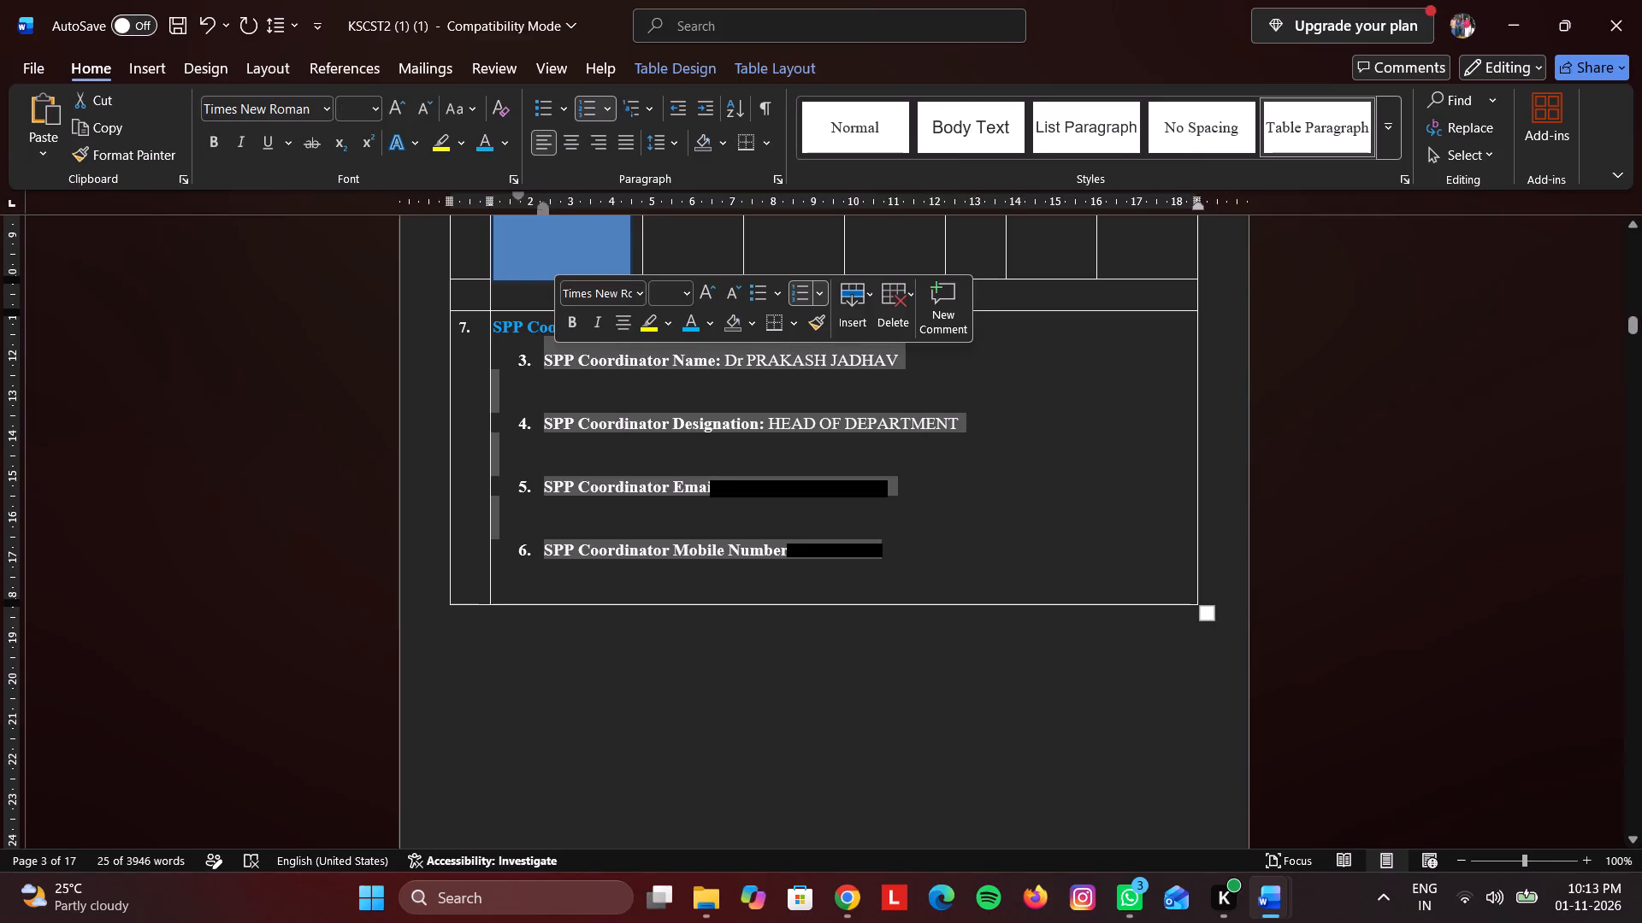
Renumber the Project Co-Guide Designation line as 2 in the Project Co-Guide list.
scroll(682, 432, up, 17)
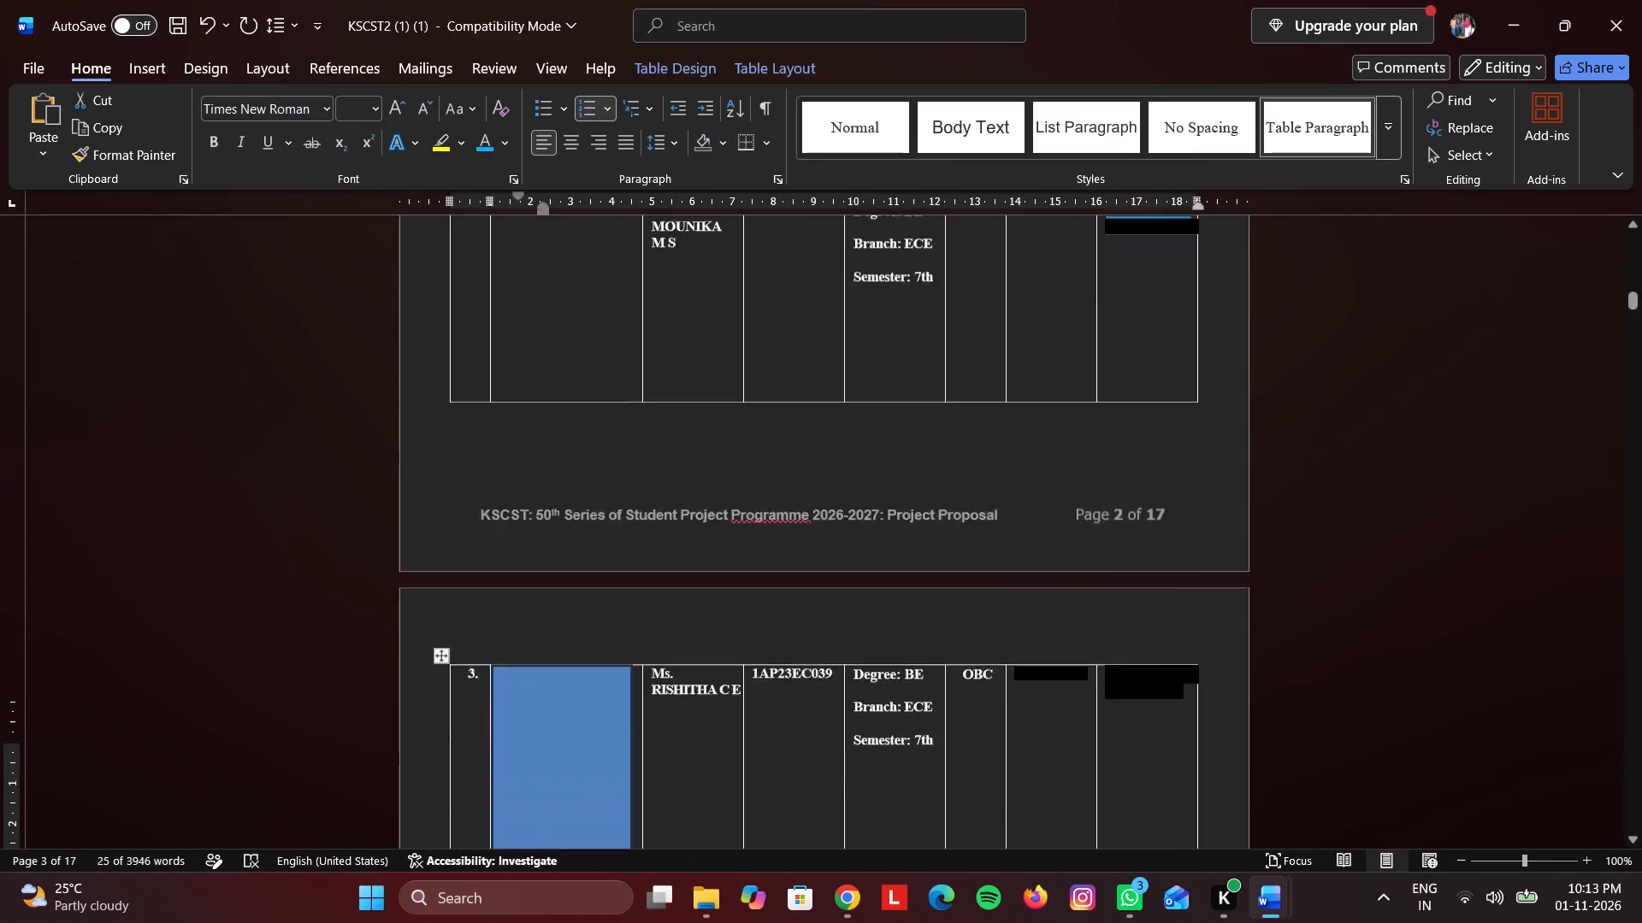
scroll(682, 432, up, 12)
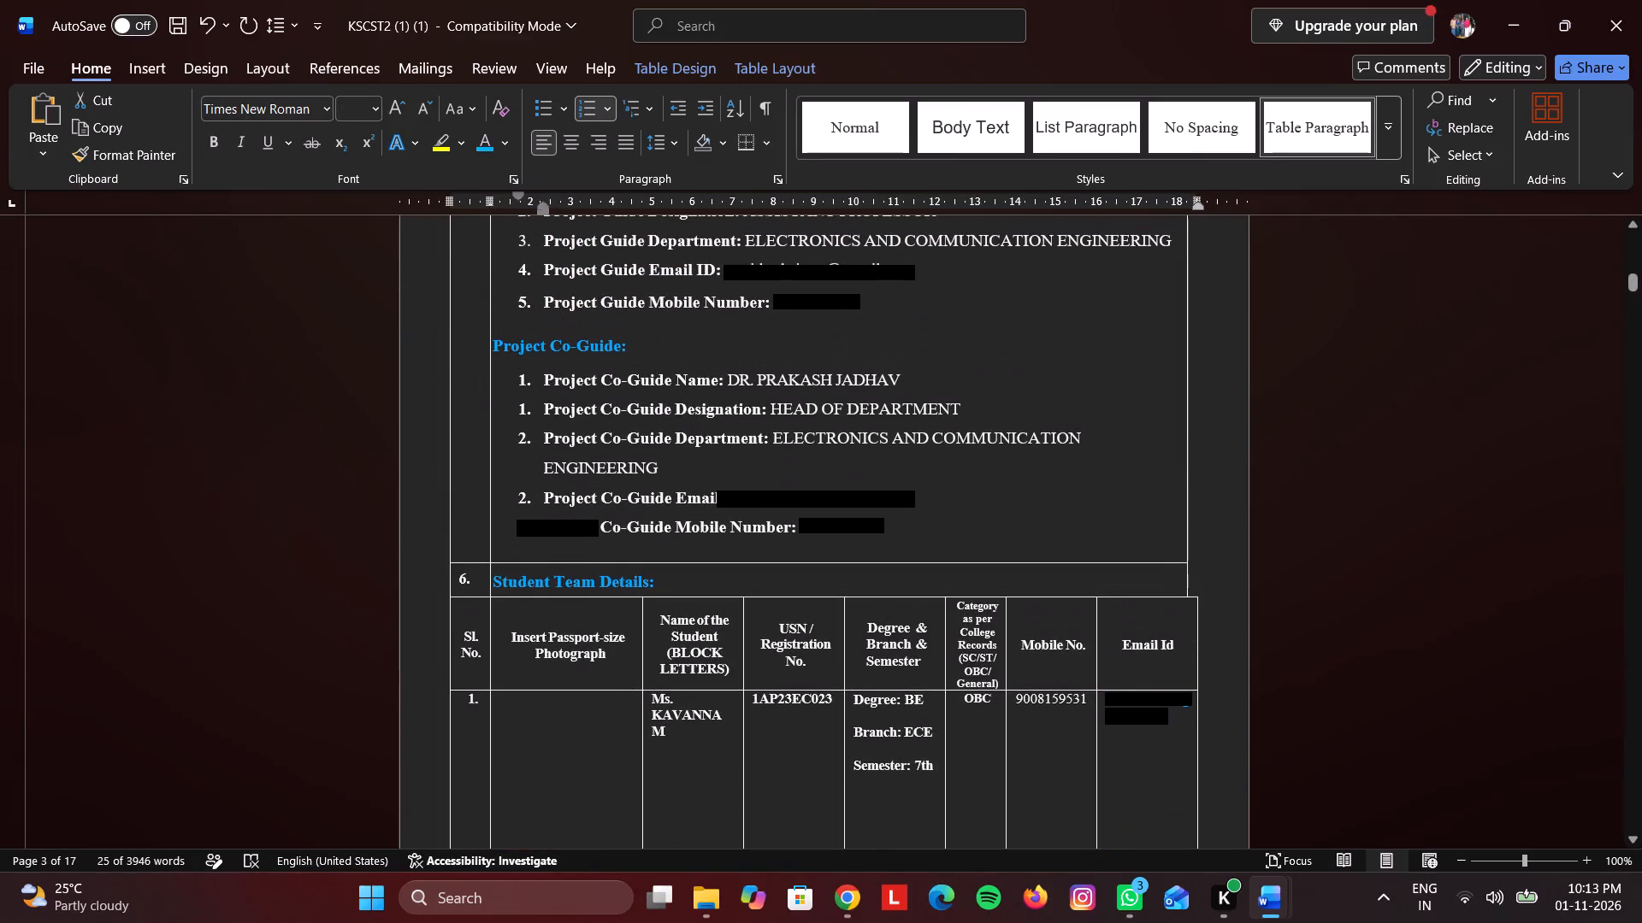
scroll(602, 416, up, 4)
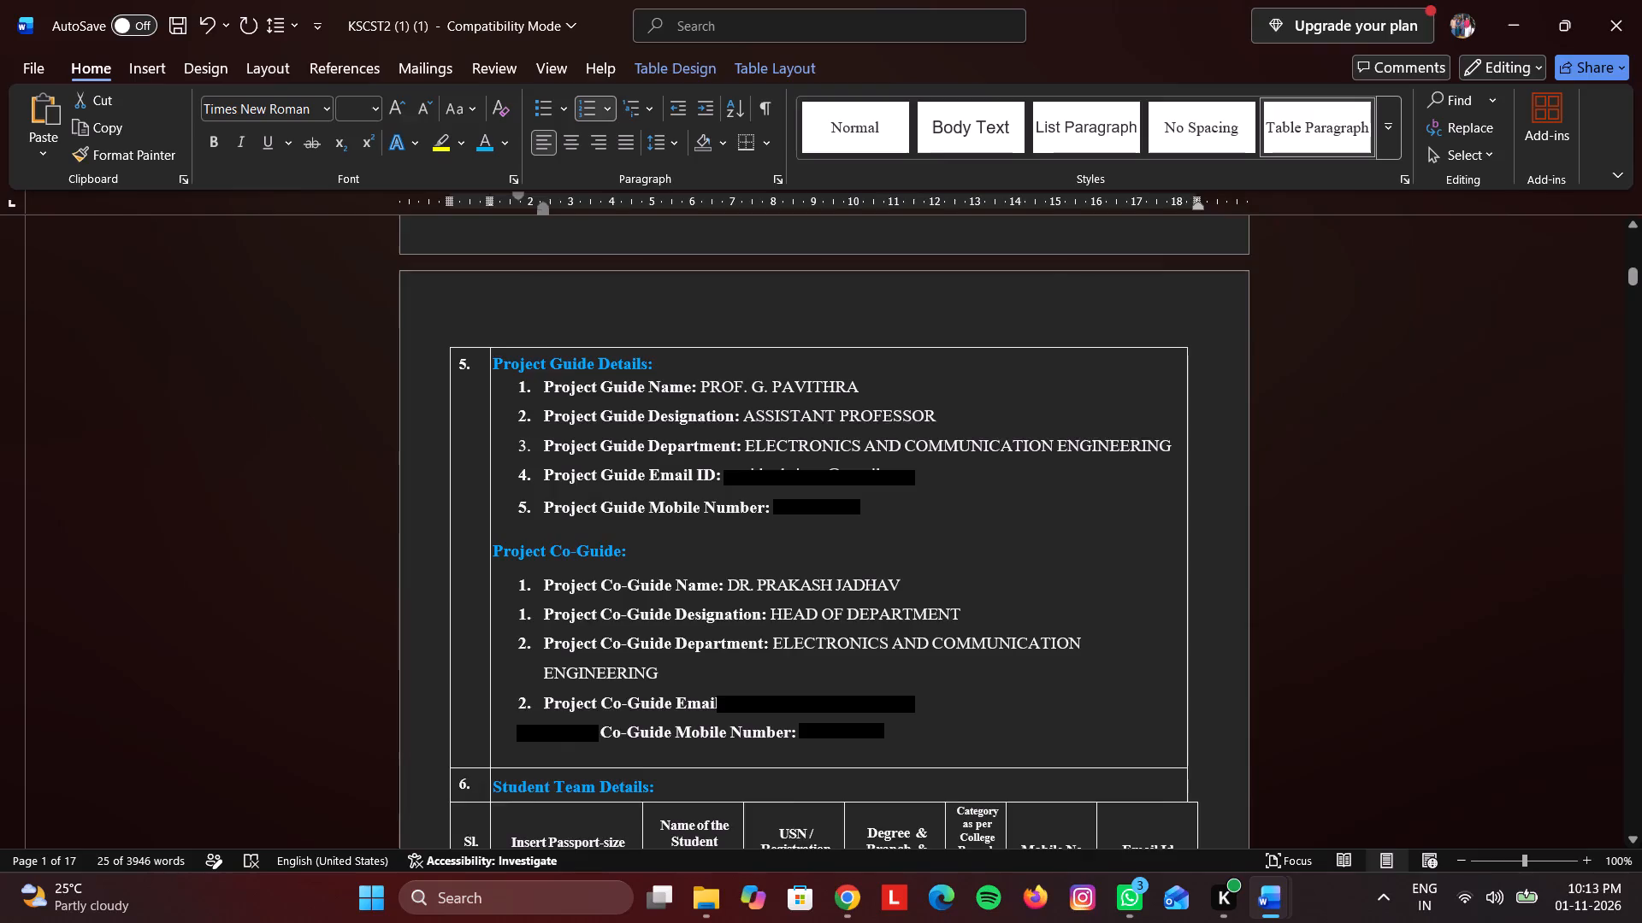
scroll(572, 600, down, 6)
scroll(569, 602, up, 5)
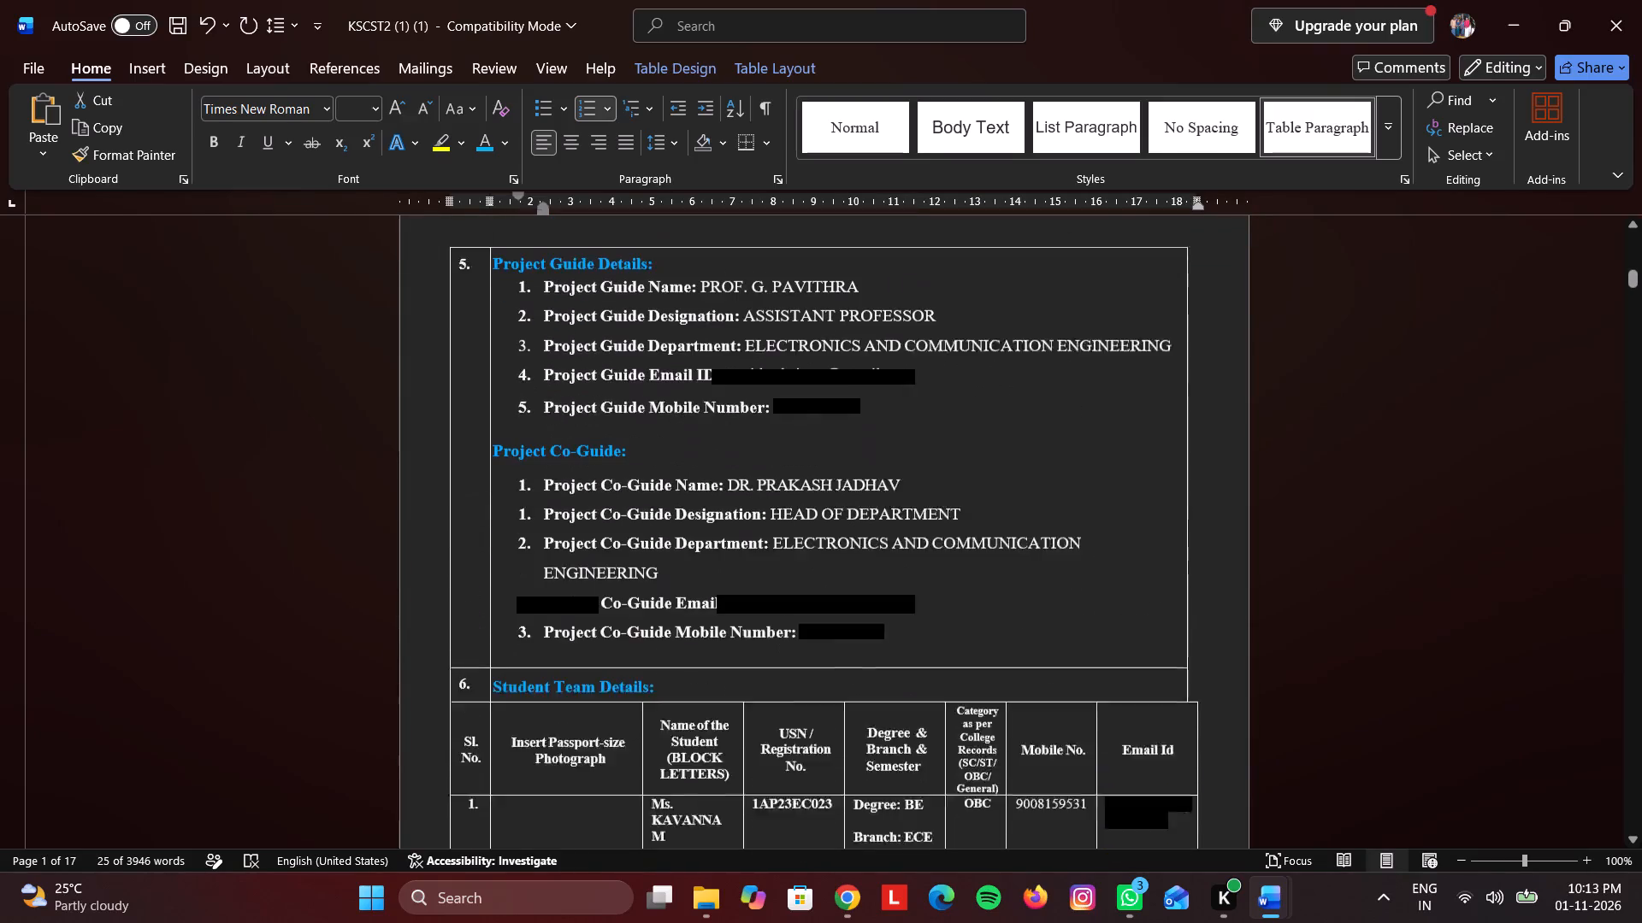
click(523, 536)
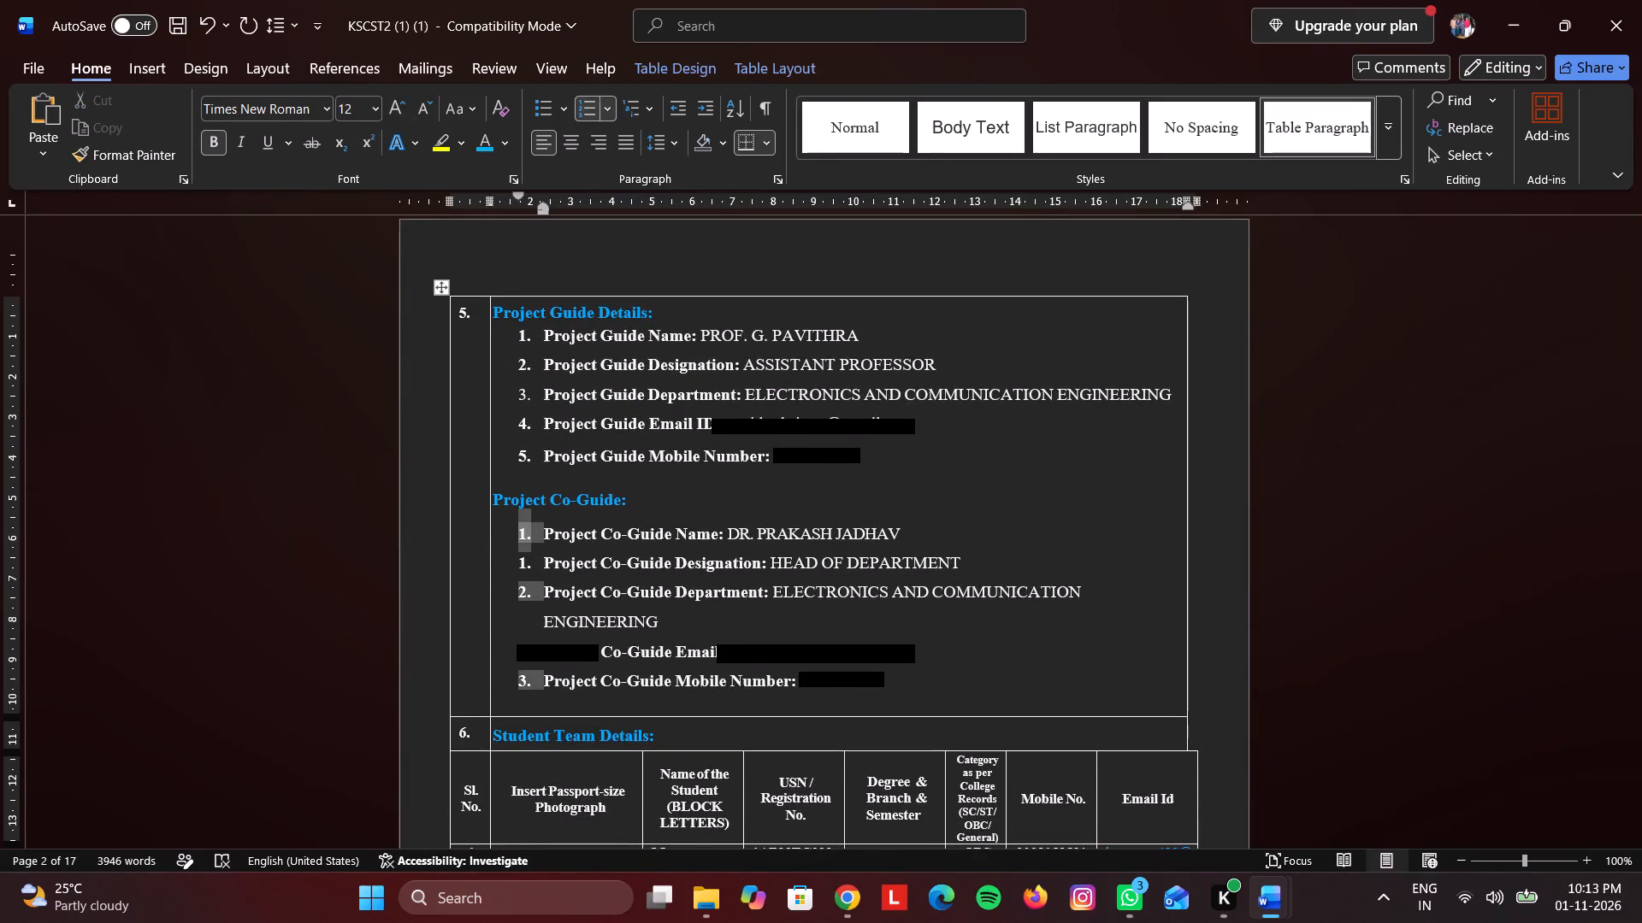
click(523, 563)
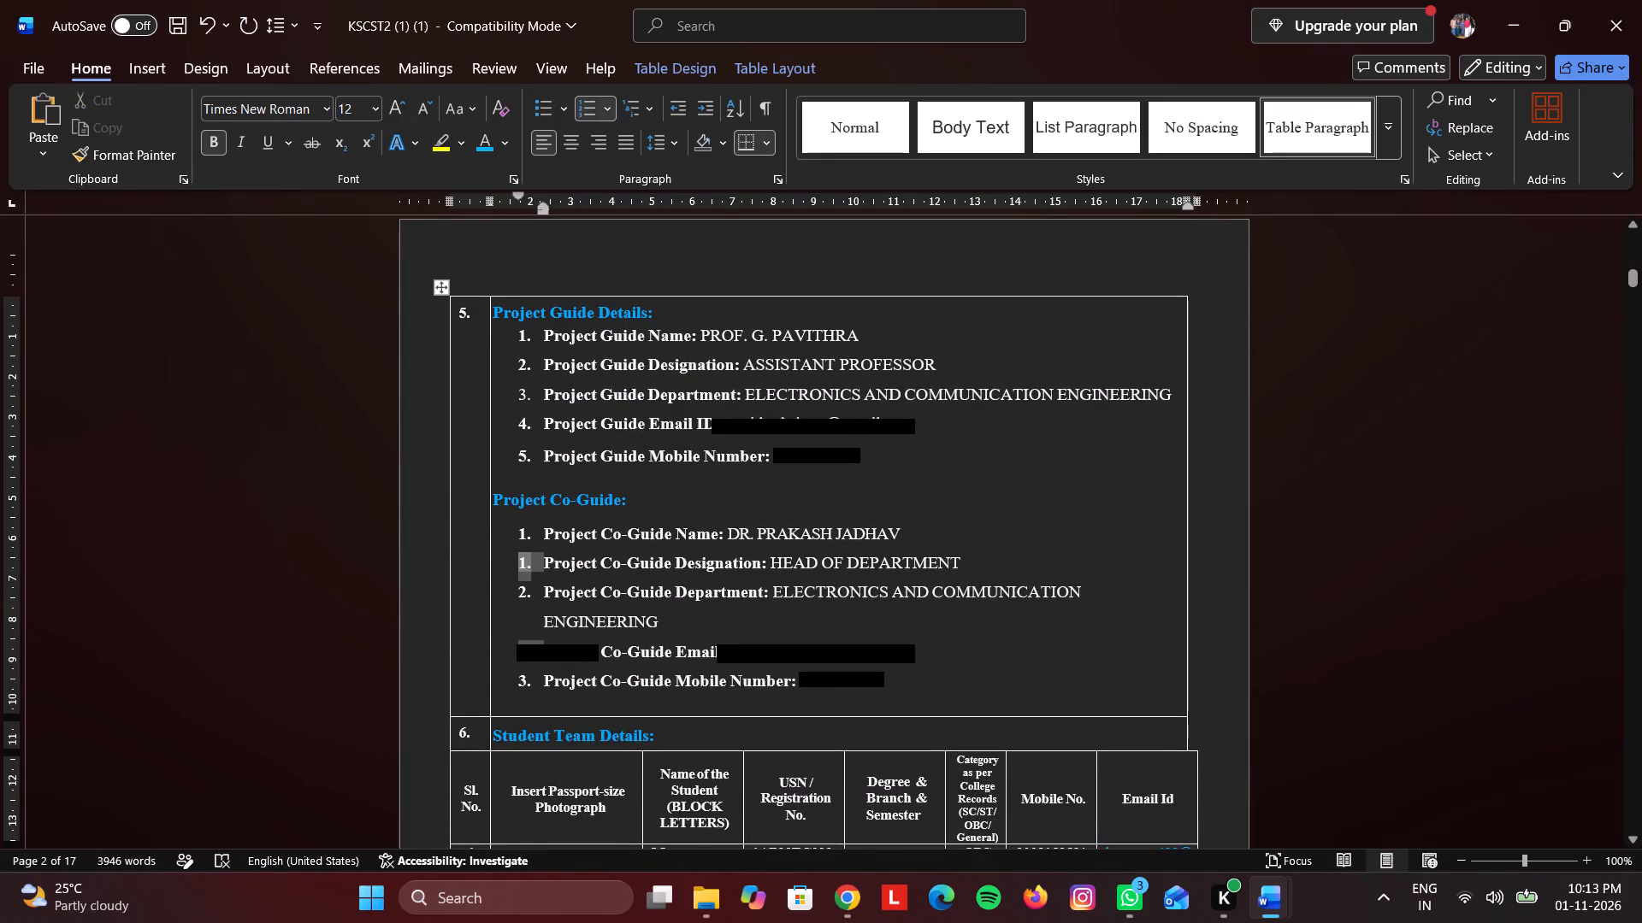
click(591, 106)
text(2.)
key(space)
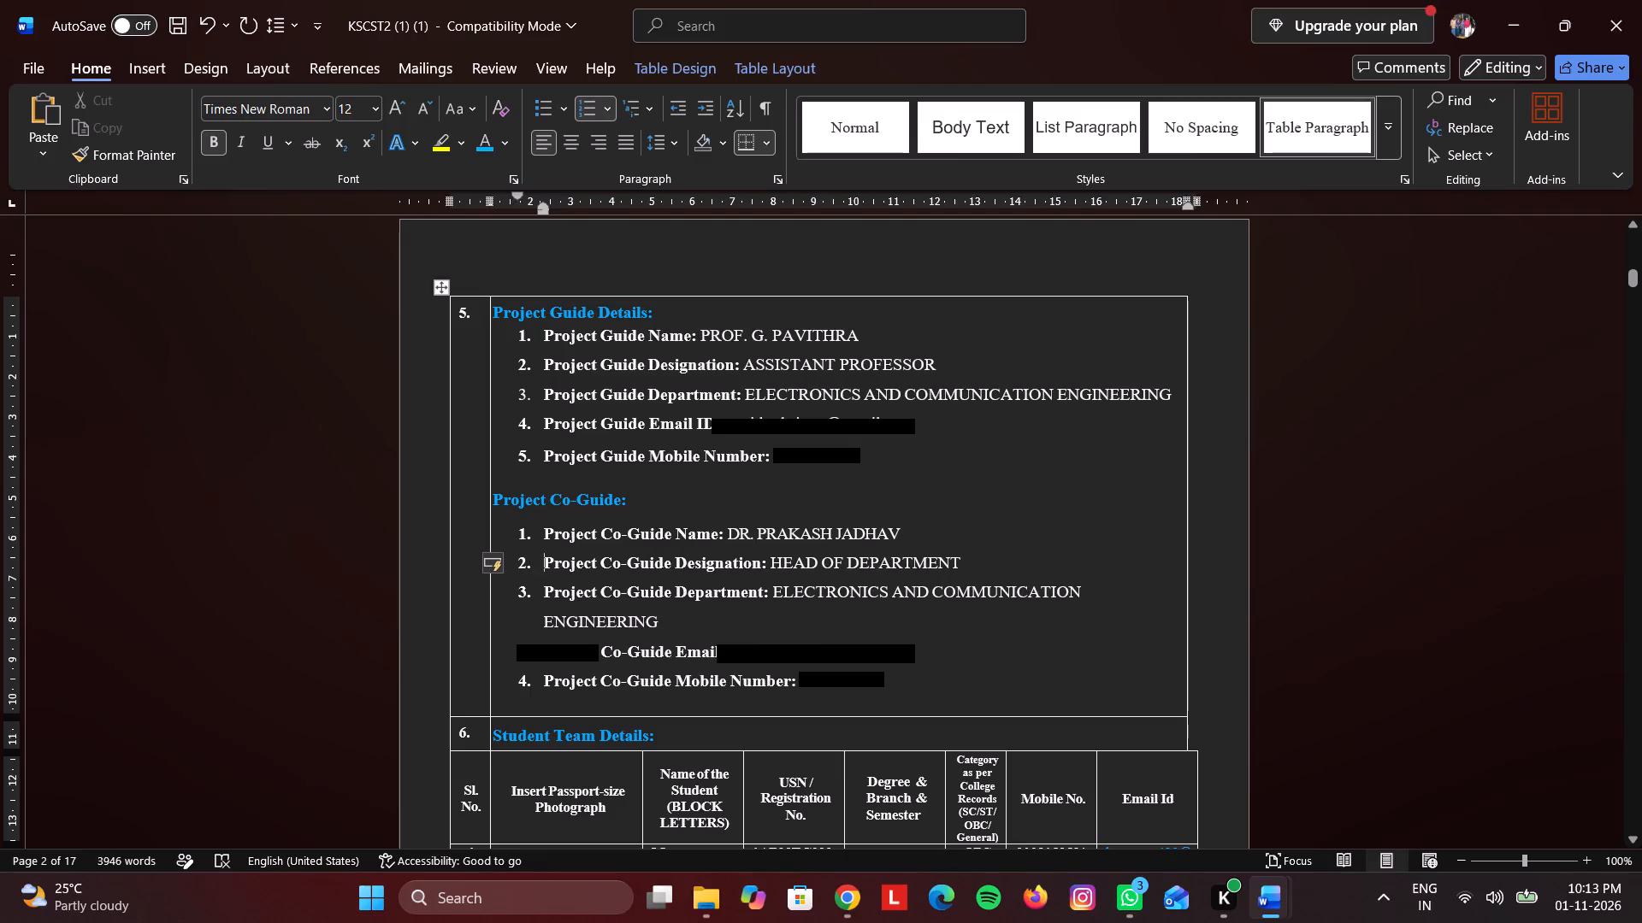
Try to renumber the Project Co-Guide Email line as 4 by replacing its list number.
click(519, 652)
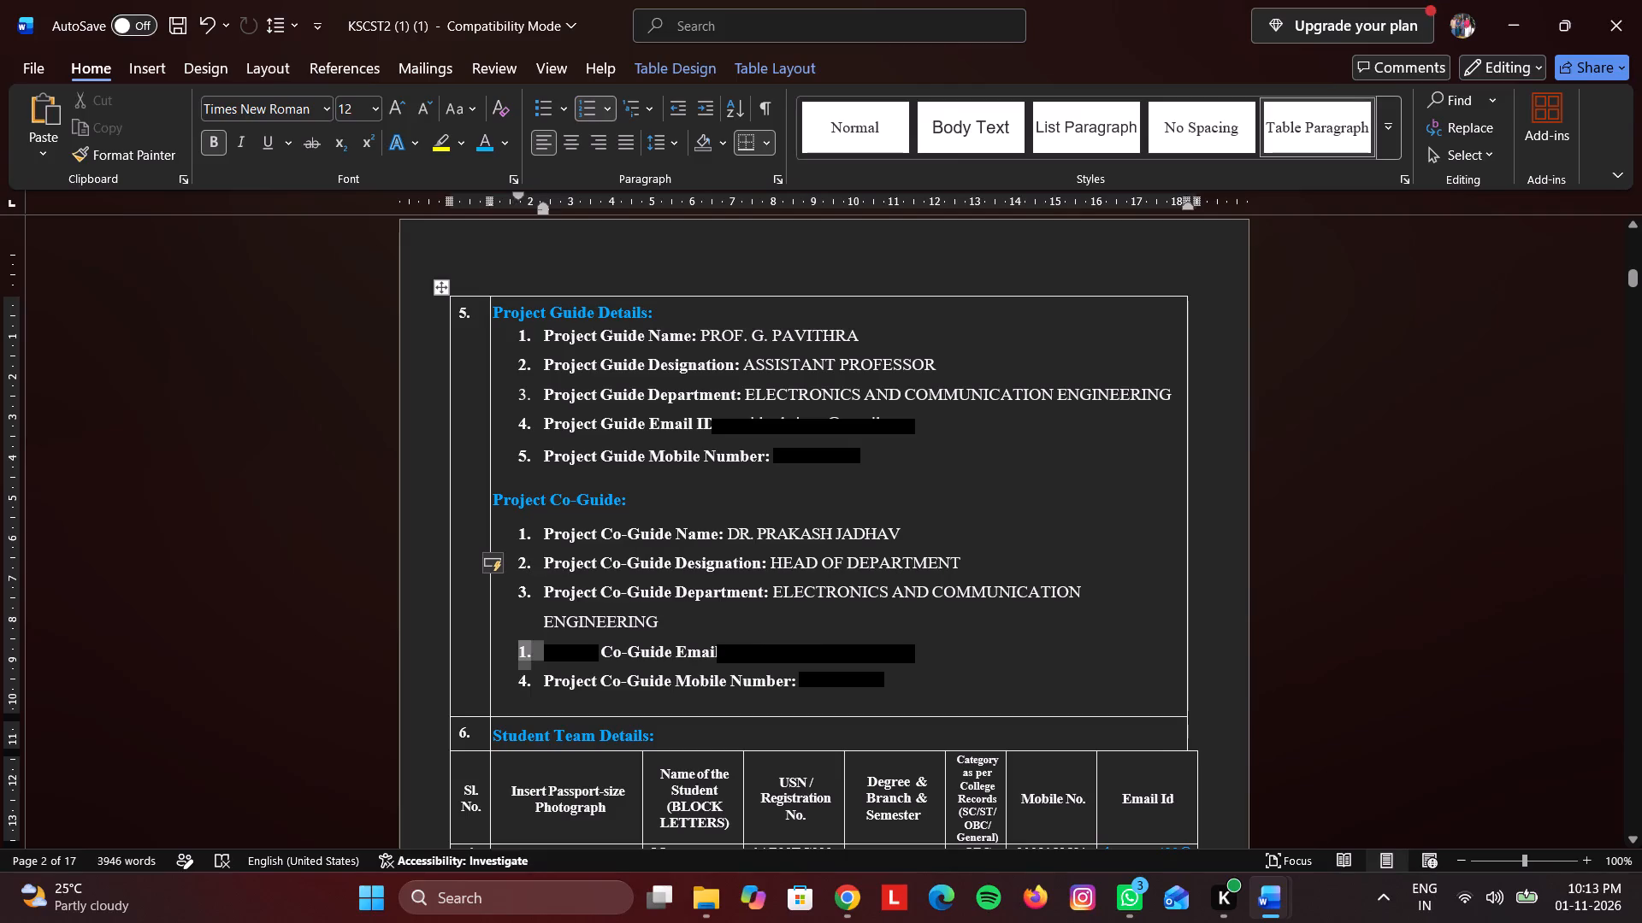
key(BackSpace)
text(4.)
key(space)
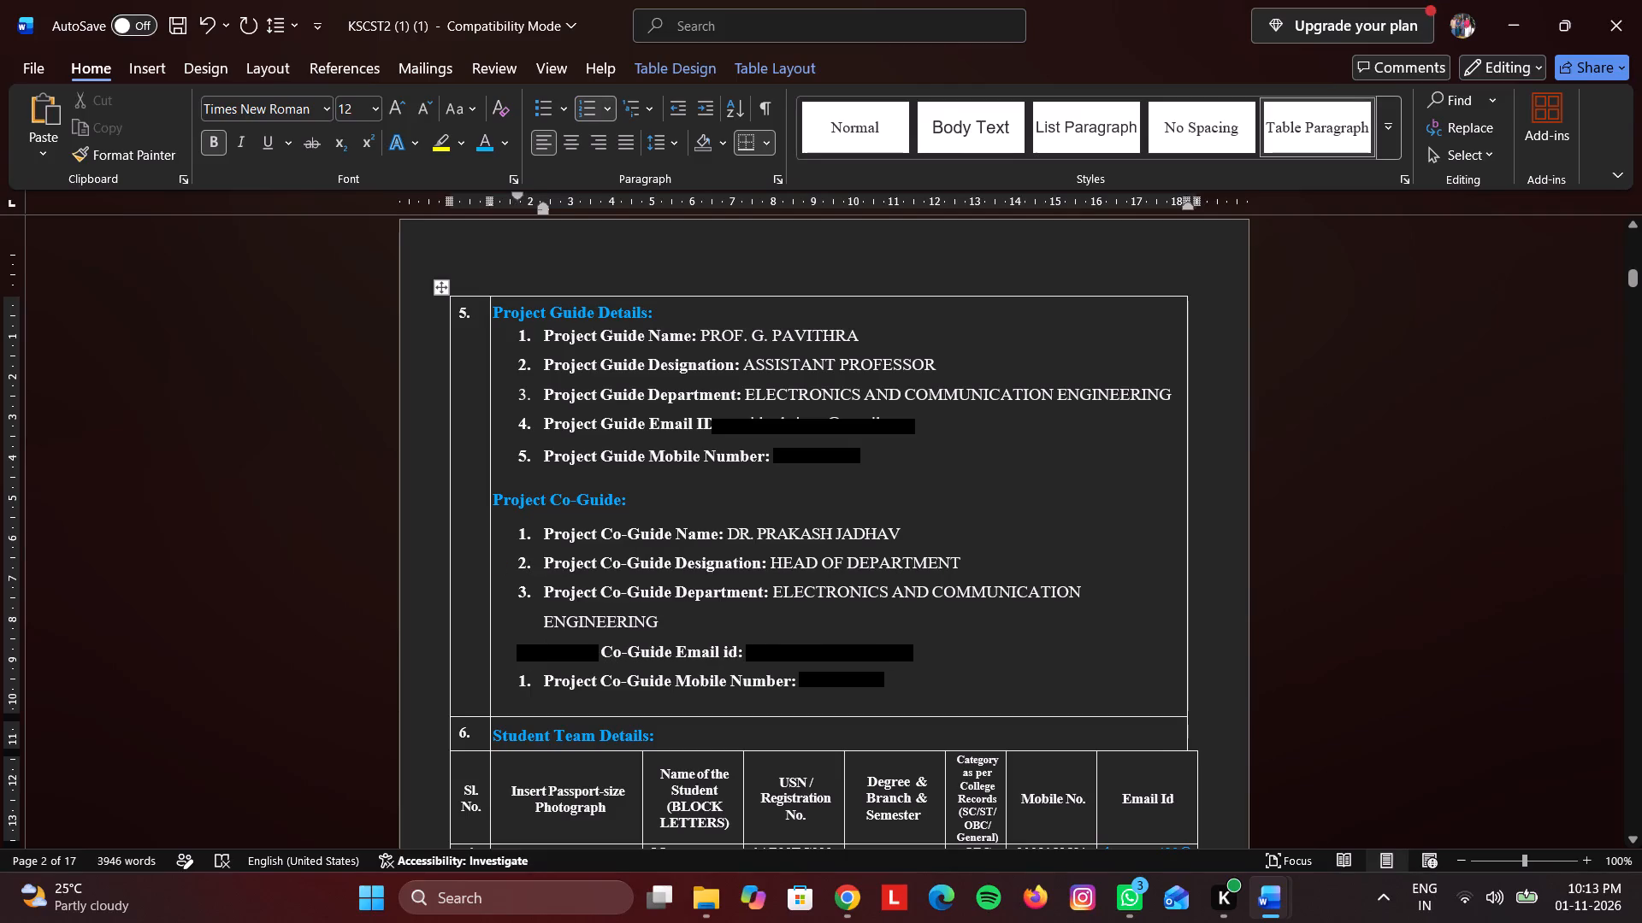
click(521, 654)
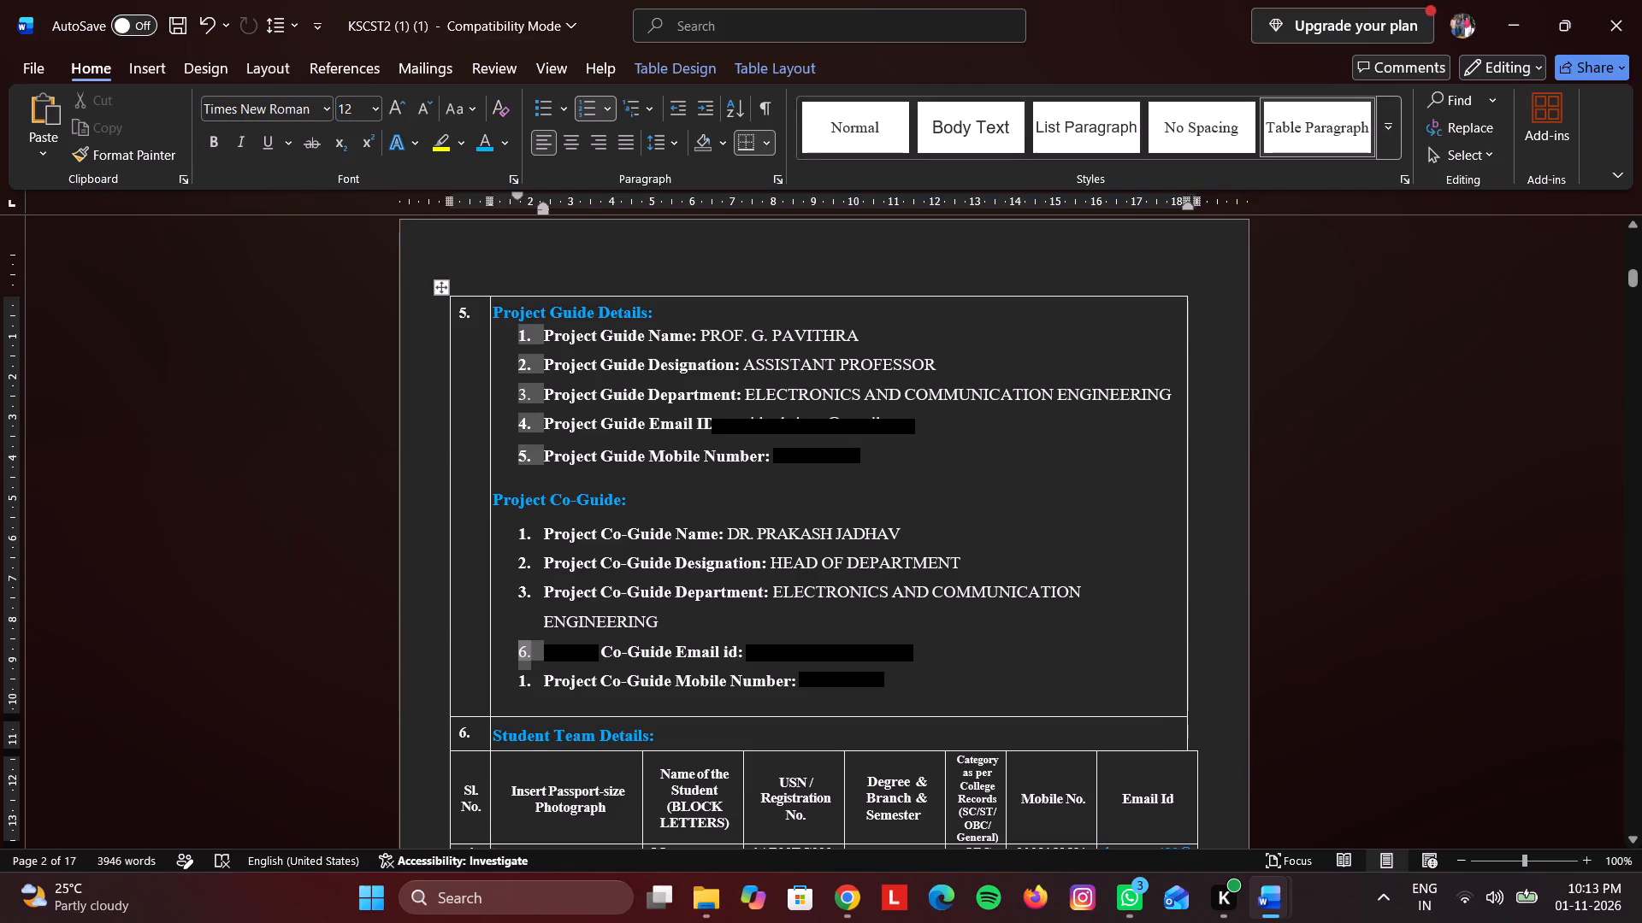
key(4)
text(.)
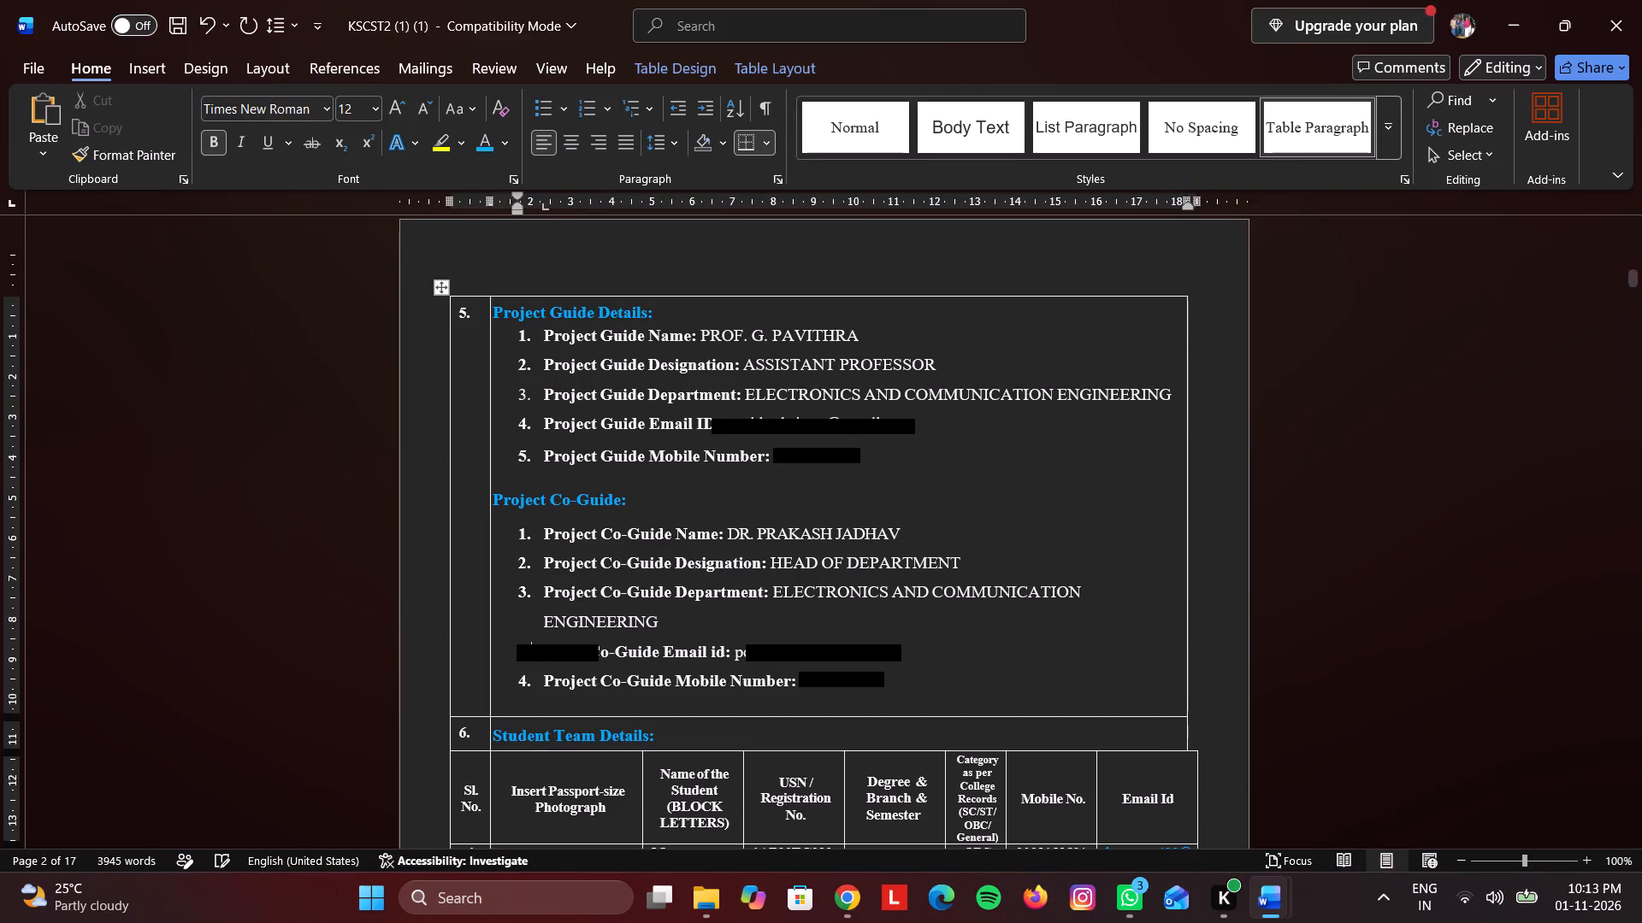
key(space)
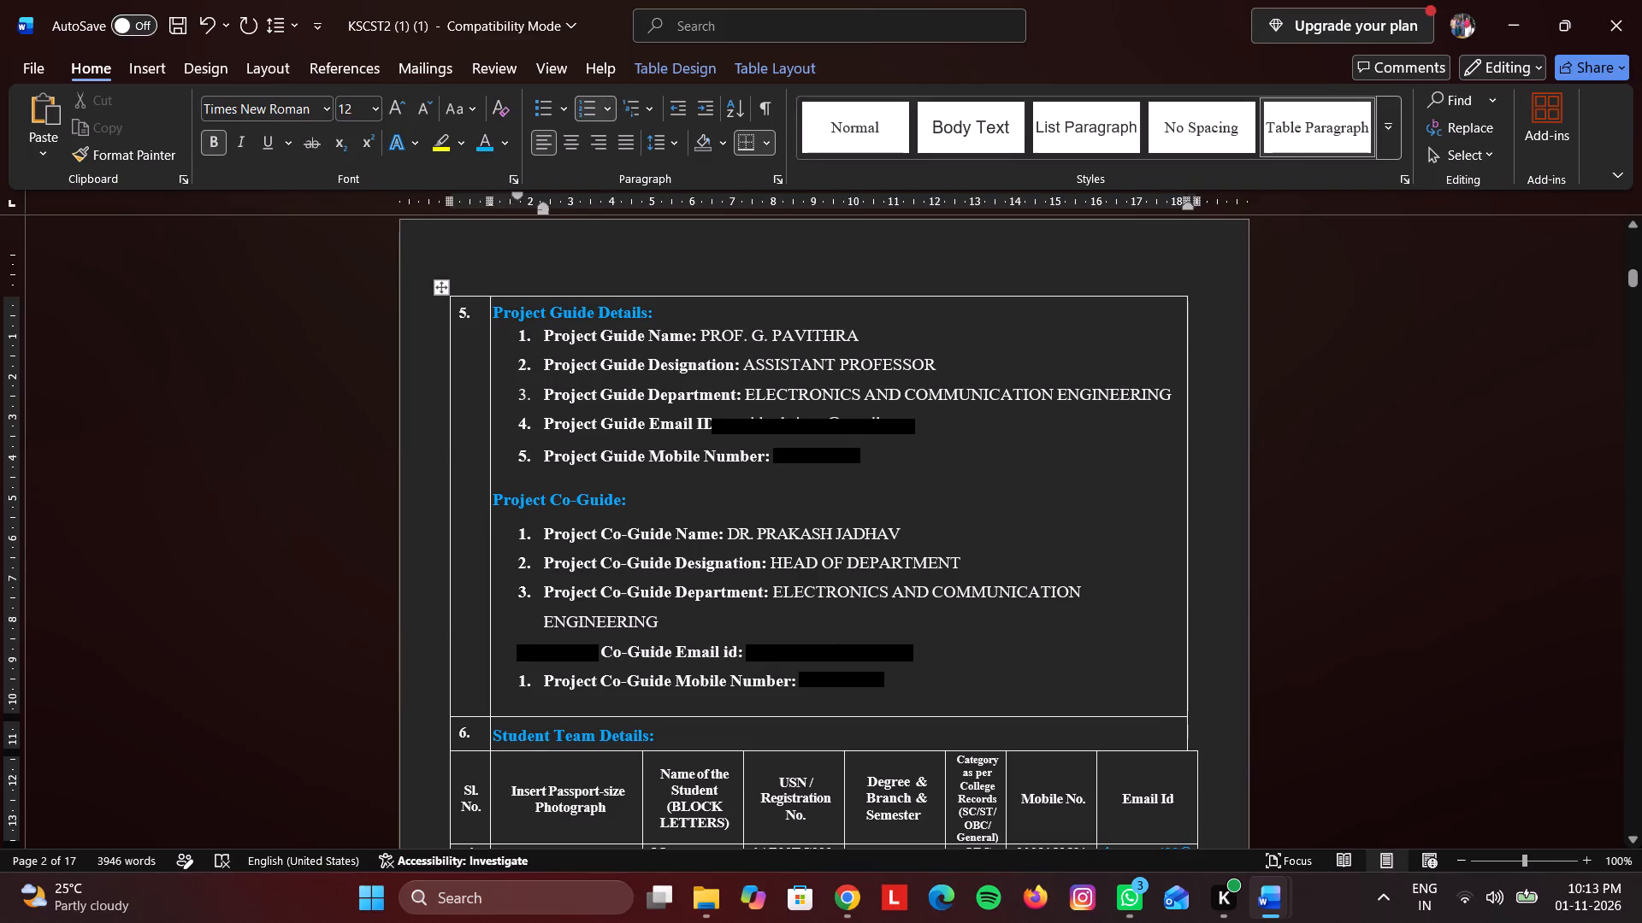
Remove the list number and indent from the Project Co-Guide Email line and number it as 4.
click(521, 644)
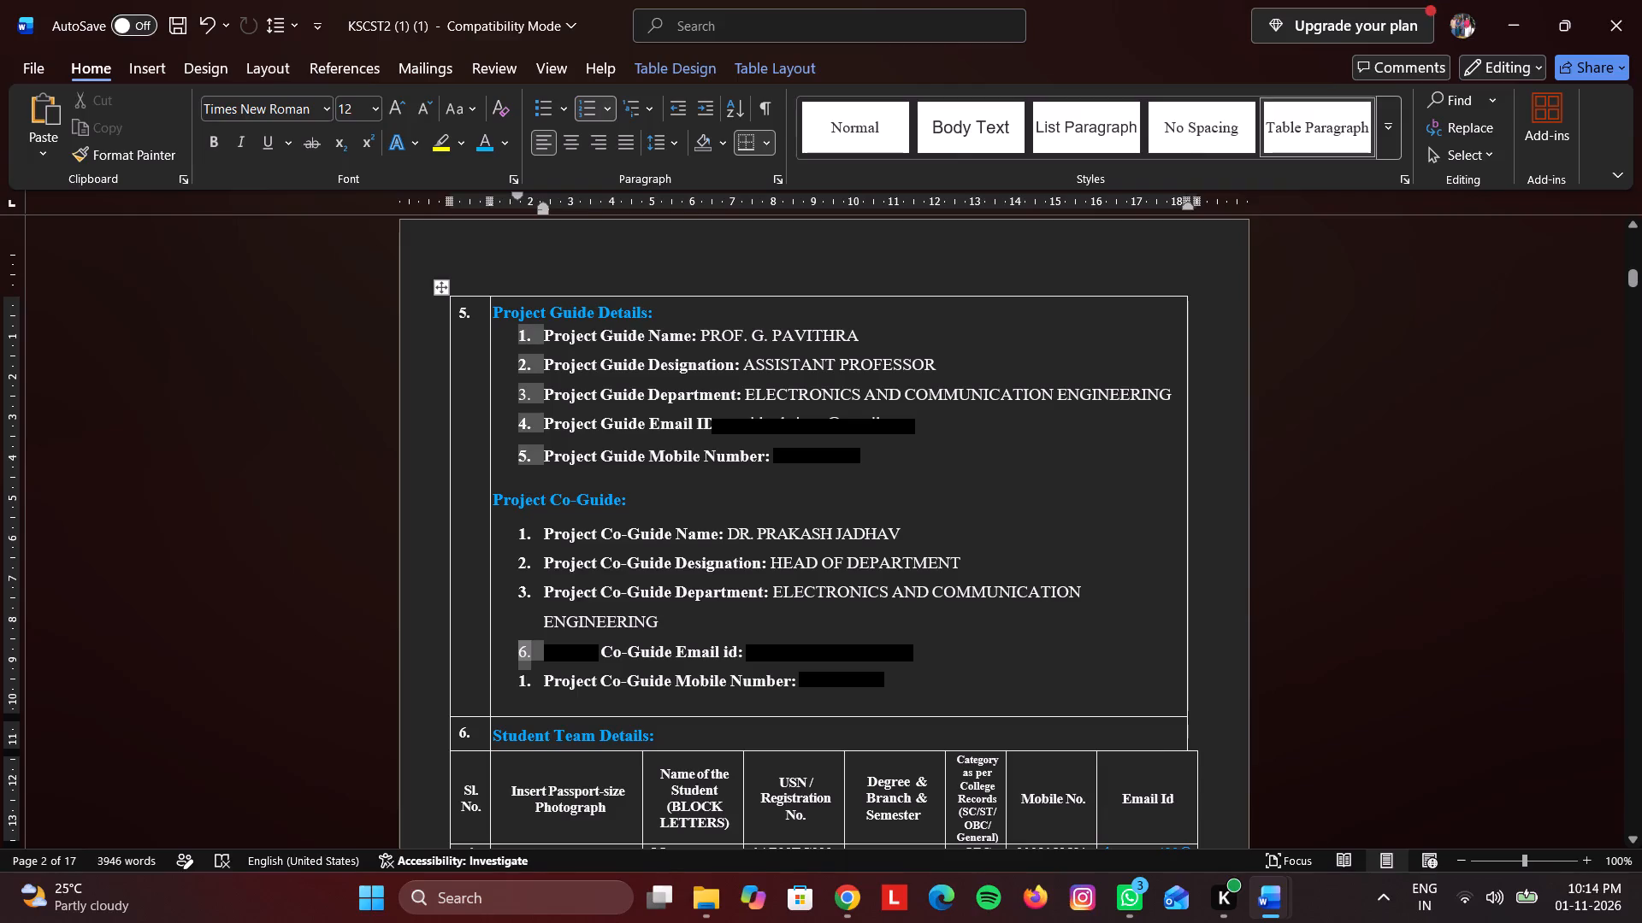
click(523, 591)
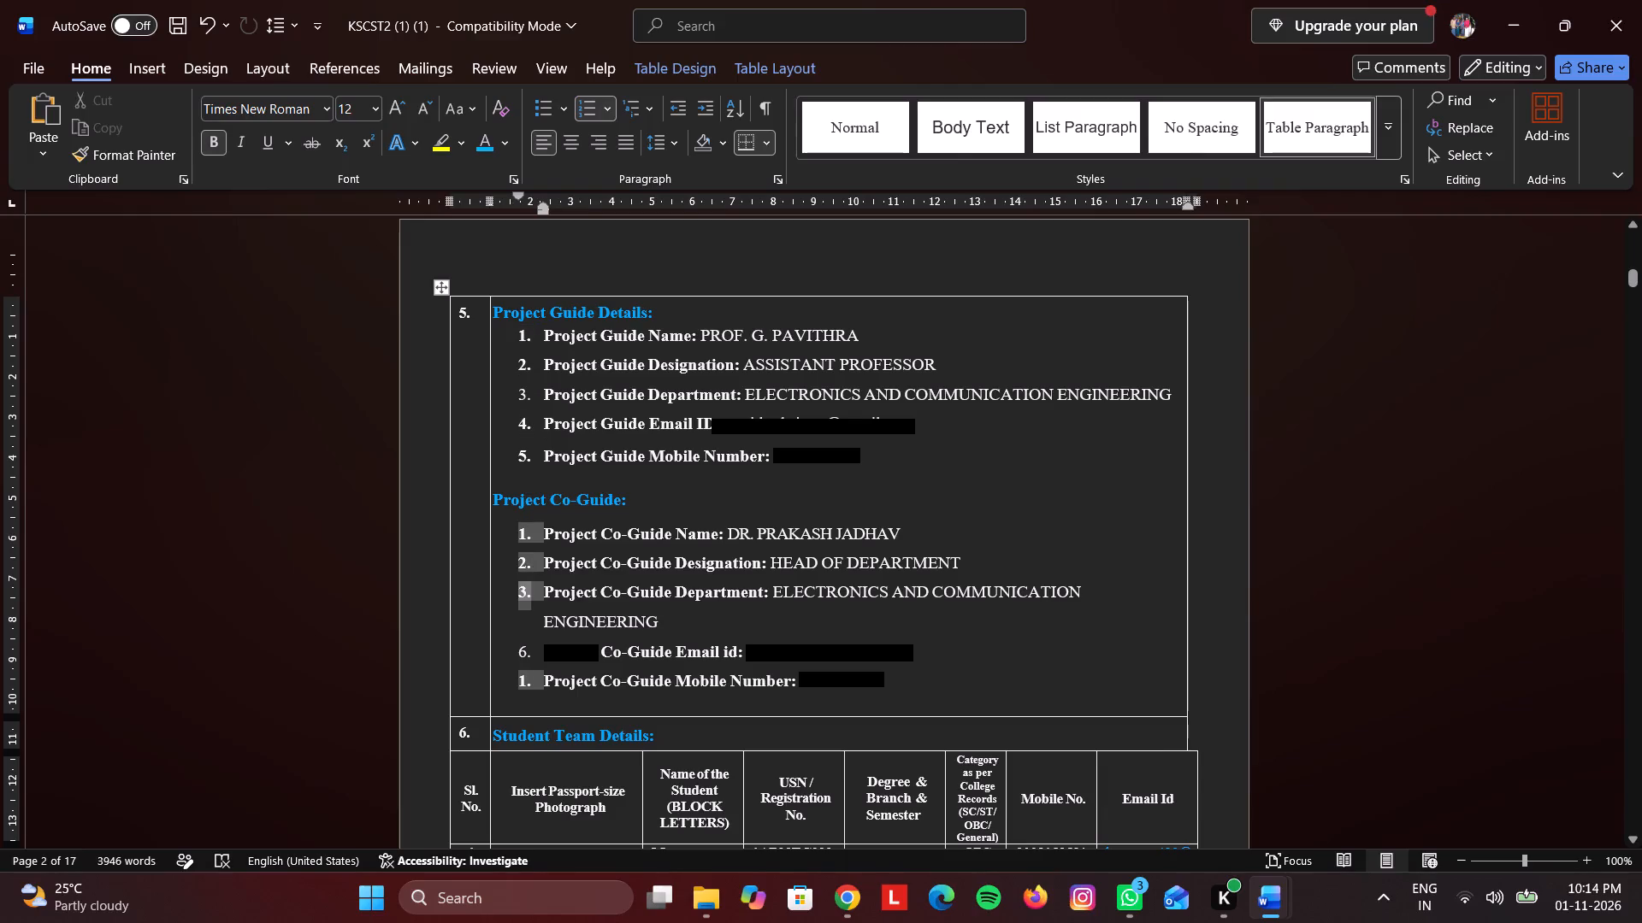
click(524, 652)
click(524, 647)
click(525, 653)
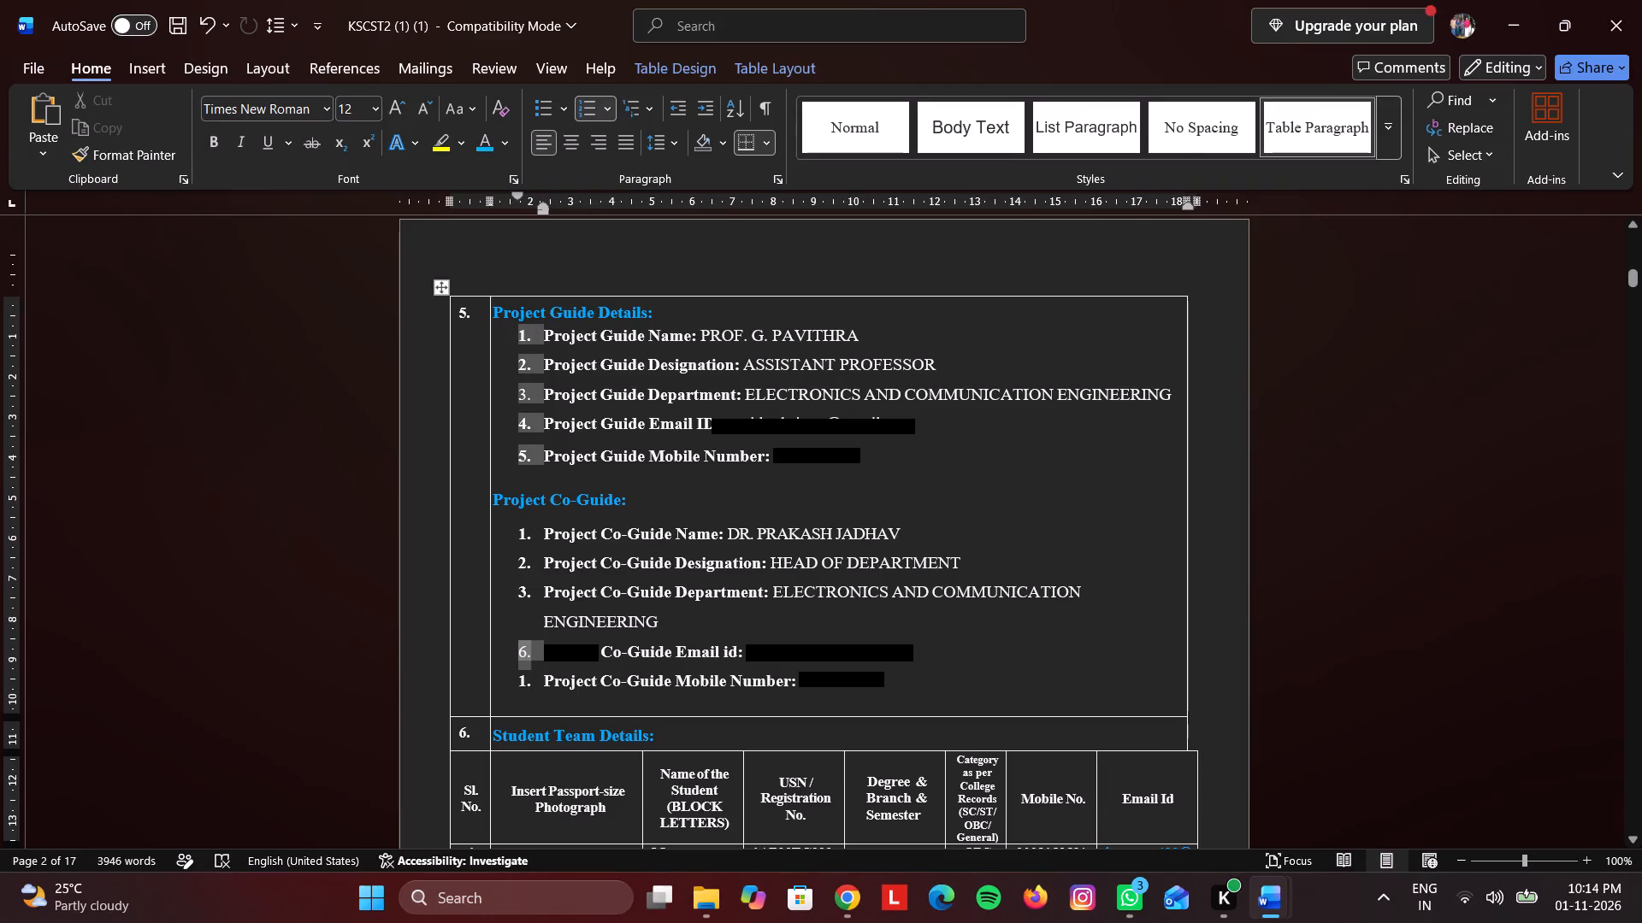
click(551, 655)
click(544, 651)
key(BackSpace)
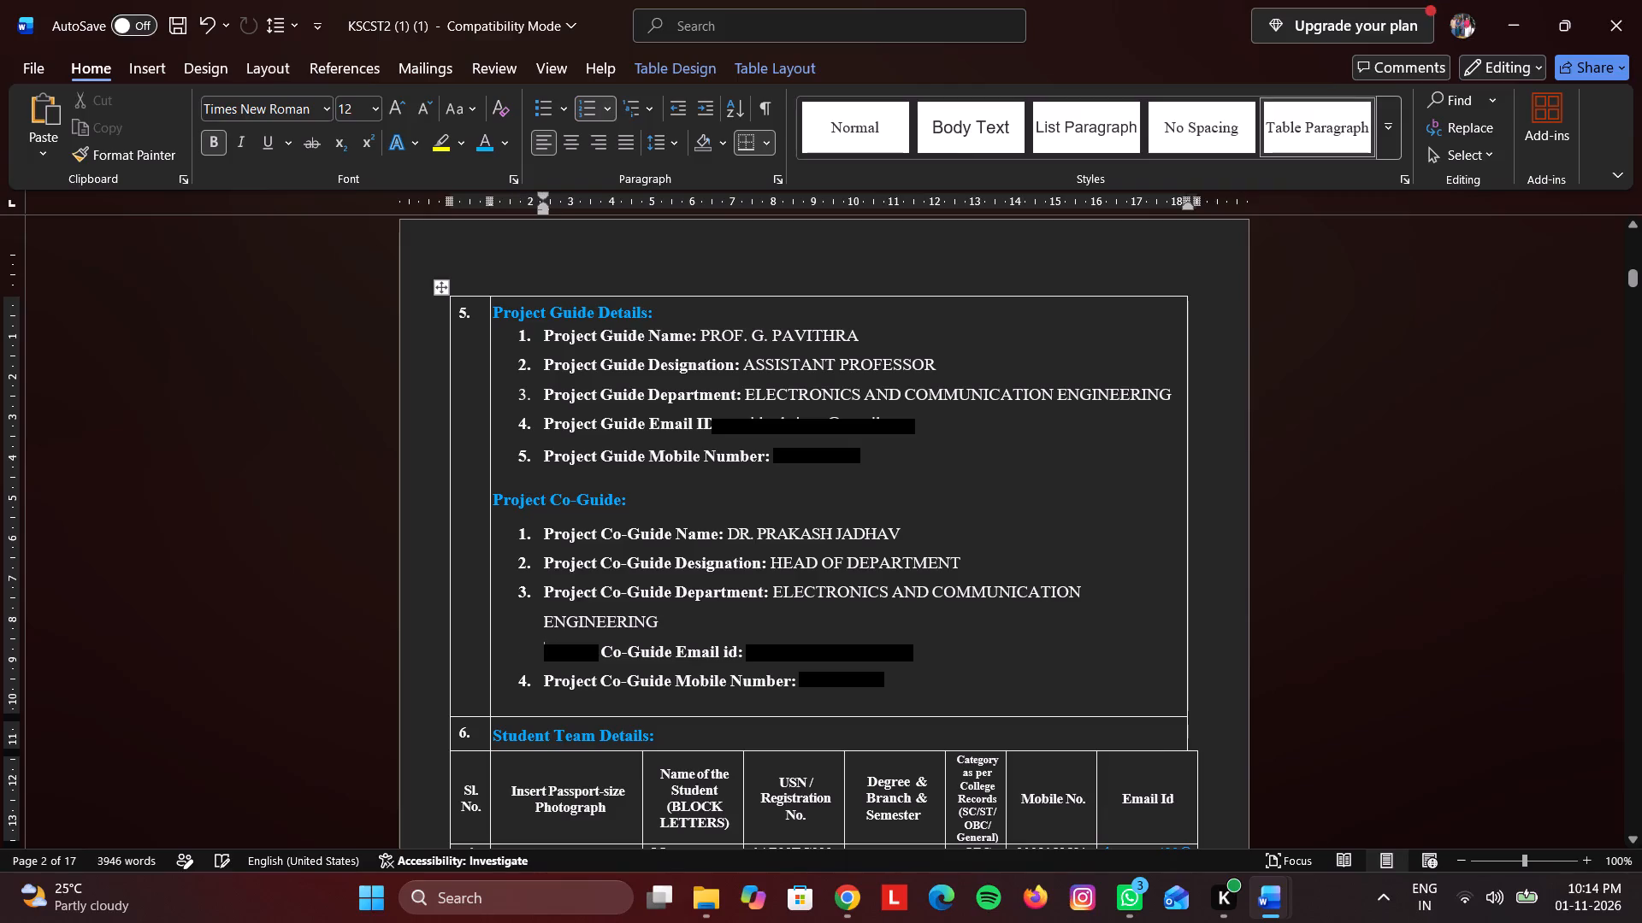
key(BackSpace)
key(6)
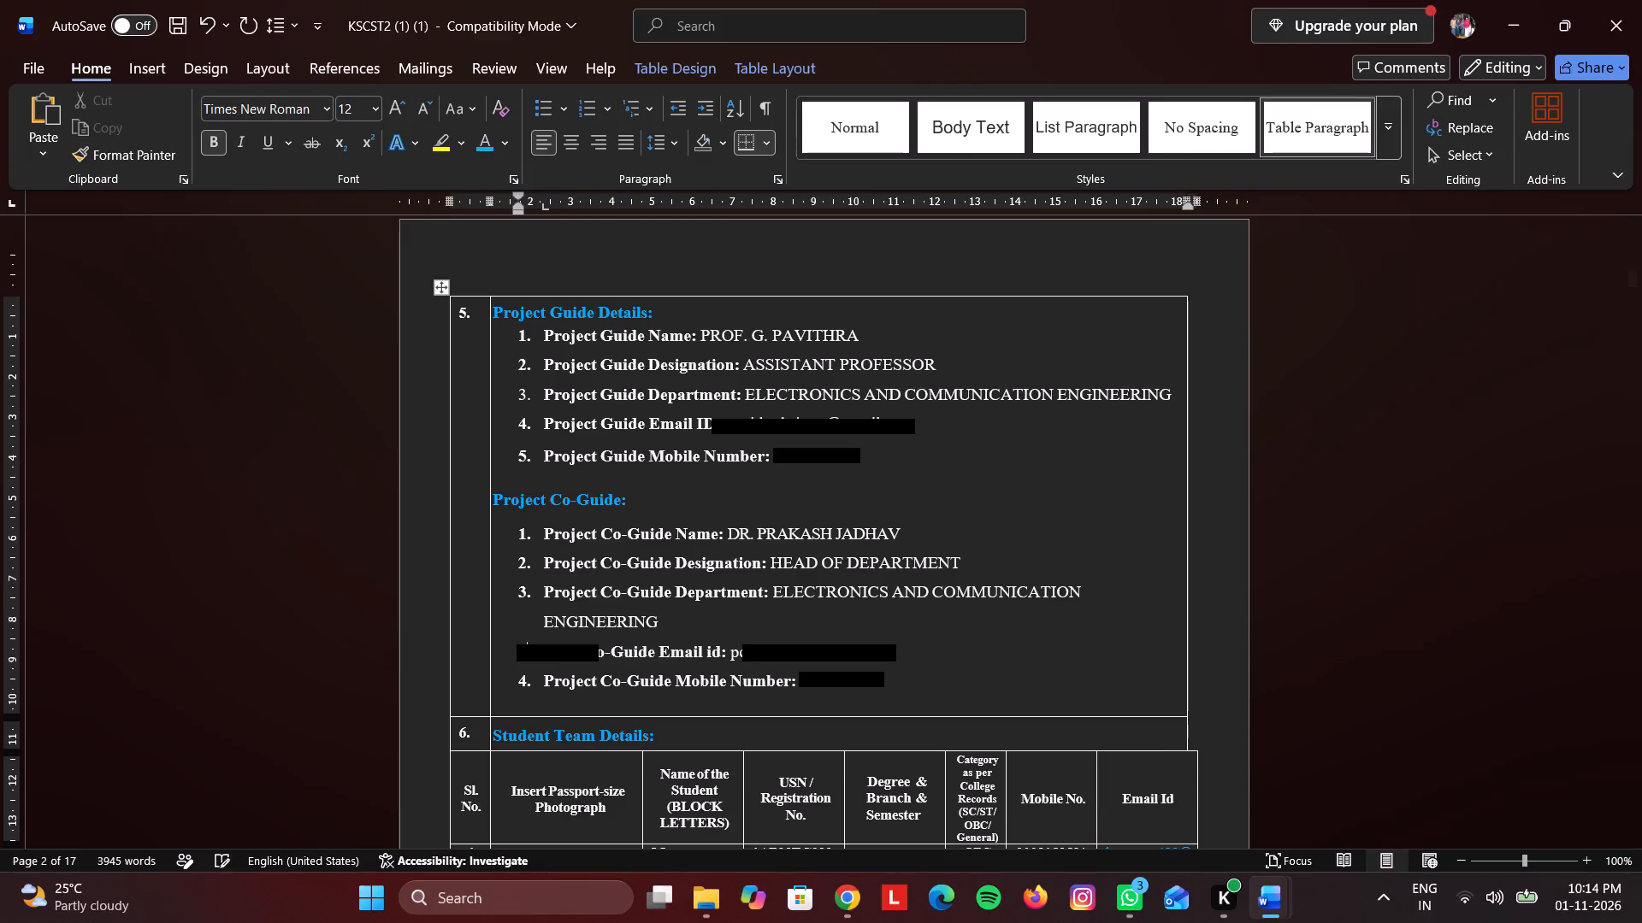
key(BackSpace)
key(4)
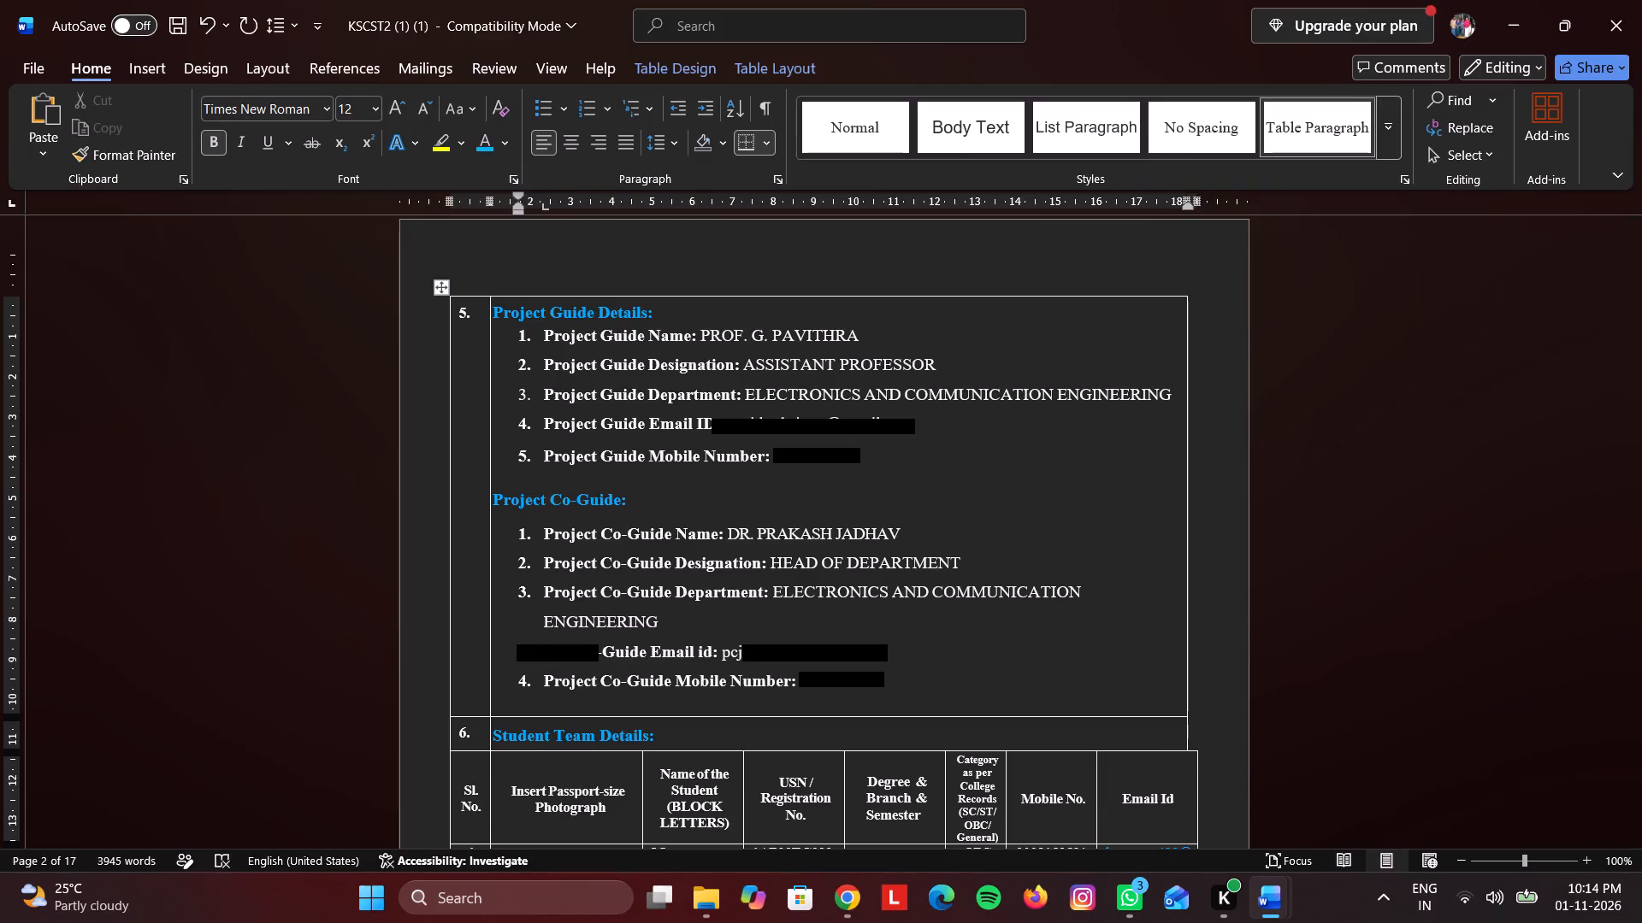
key(period)
key(space)
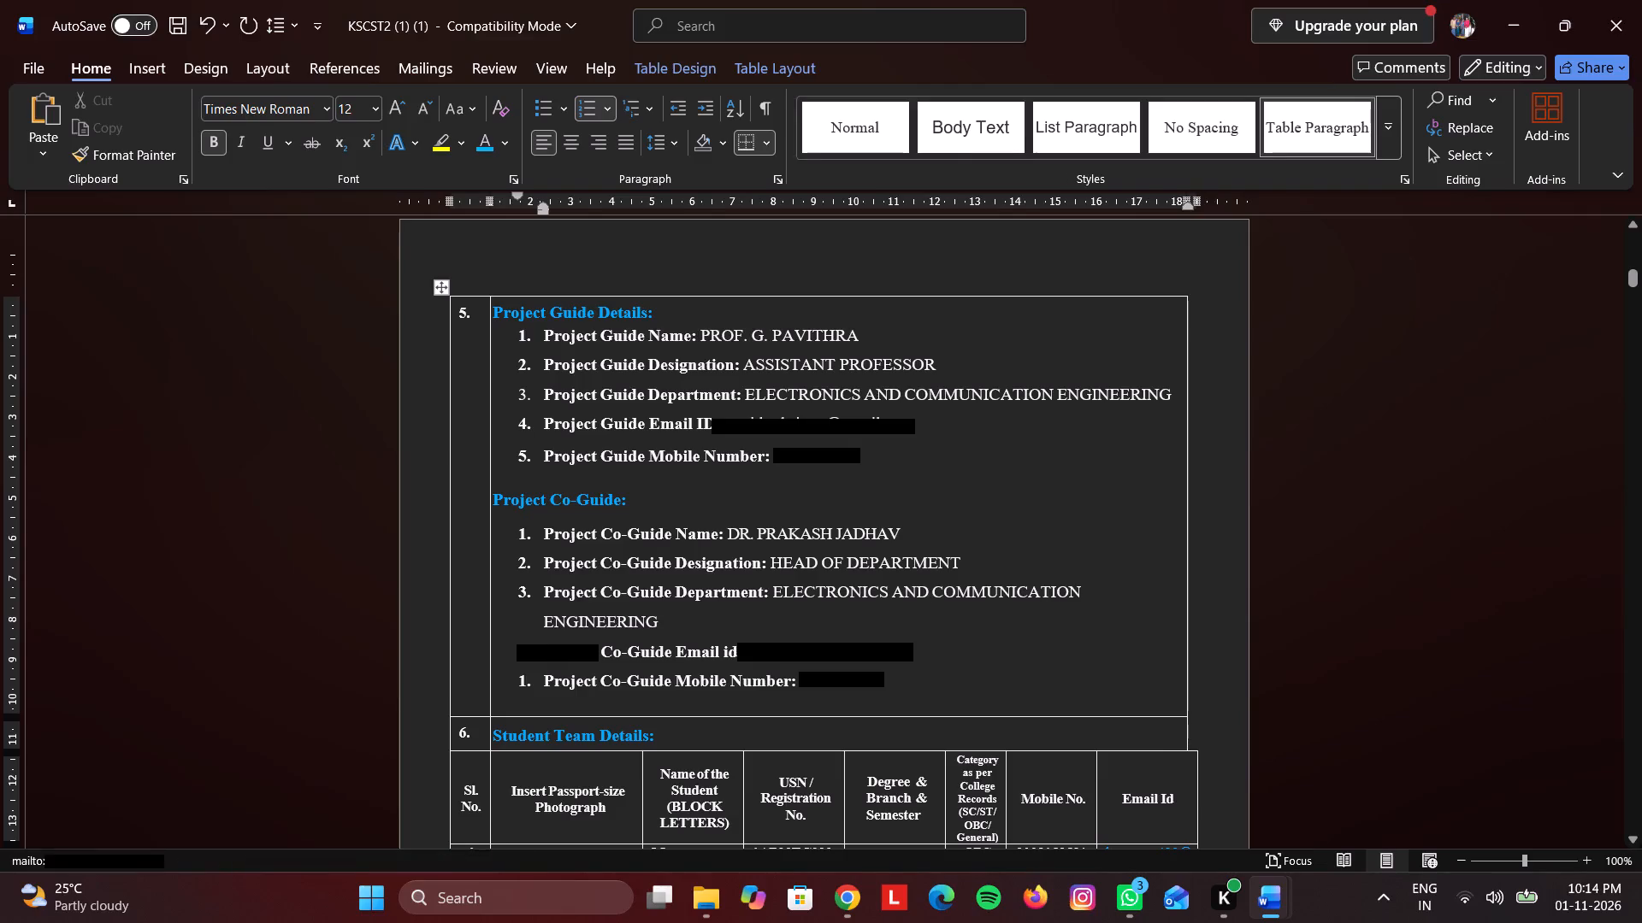
Add a trailing space after the Co-Guide email address and re-enter the one after the Project Guide email address.
click(912, 654)
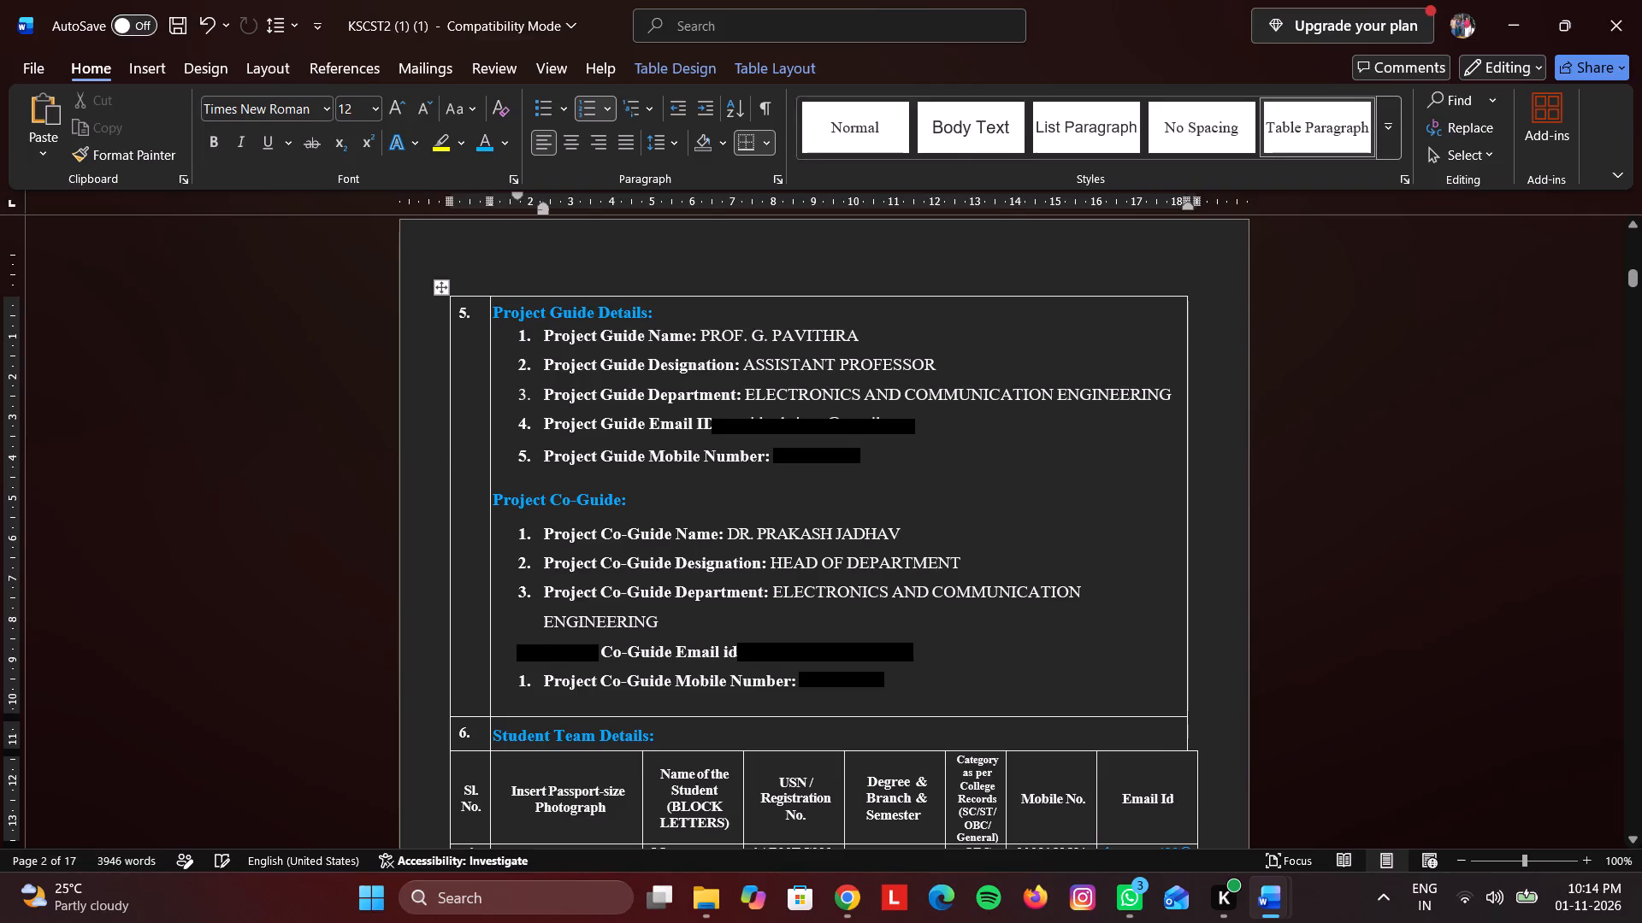
key(space)
drag(918, 426, 926, 426)
key(BackSpace)
key(space)
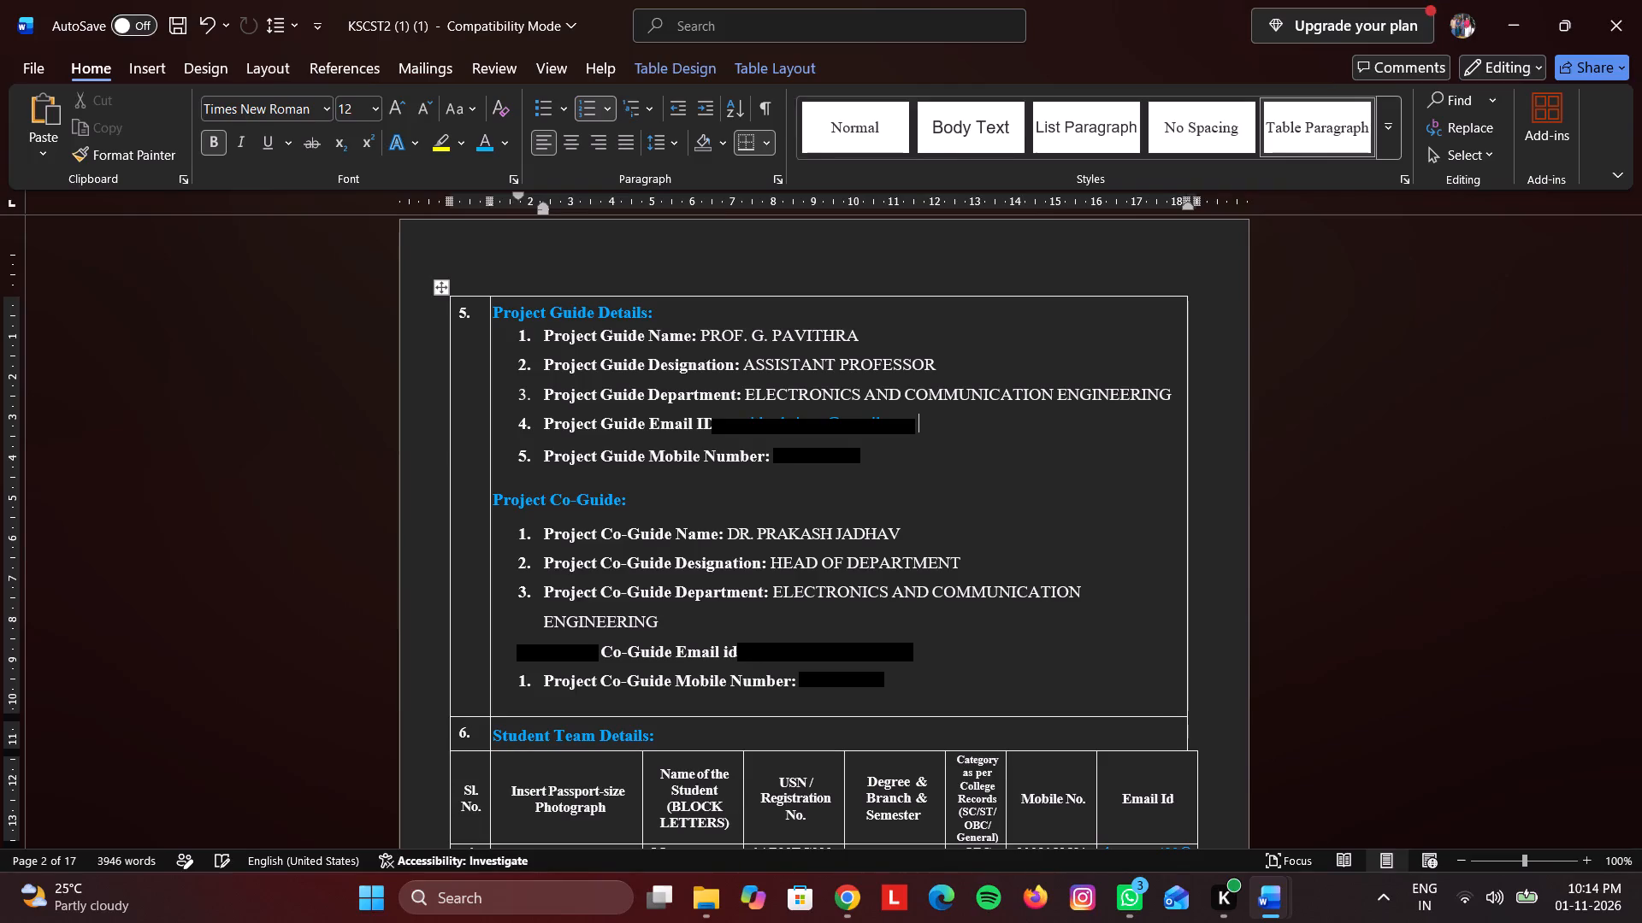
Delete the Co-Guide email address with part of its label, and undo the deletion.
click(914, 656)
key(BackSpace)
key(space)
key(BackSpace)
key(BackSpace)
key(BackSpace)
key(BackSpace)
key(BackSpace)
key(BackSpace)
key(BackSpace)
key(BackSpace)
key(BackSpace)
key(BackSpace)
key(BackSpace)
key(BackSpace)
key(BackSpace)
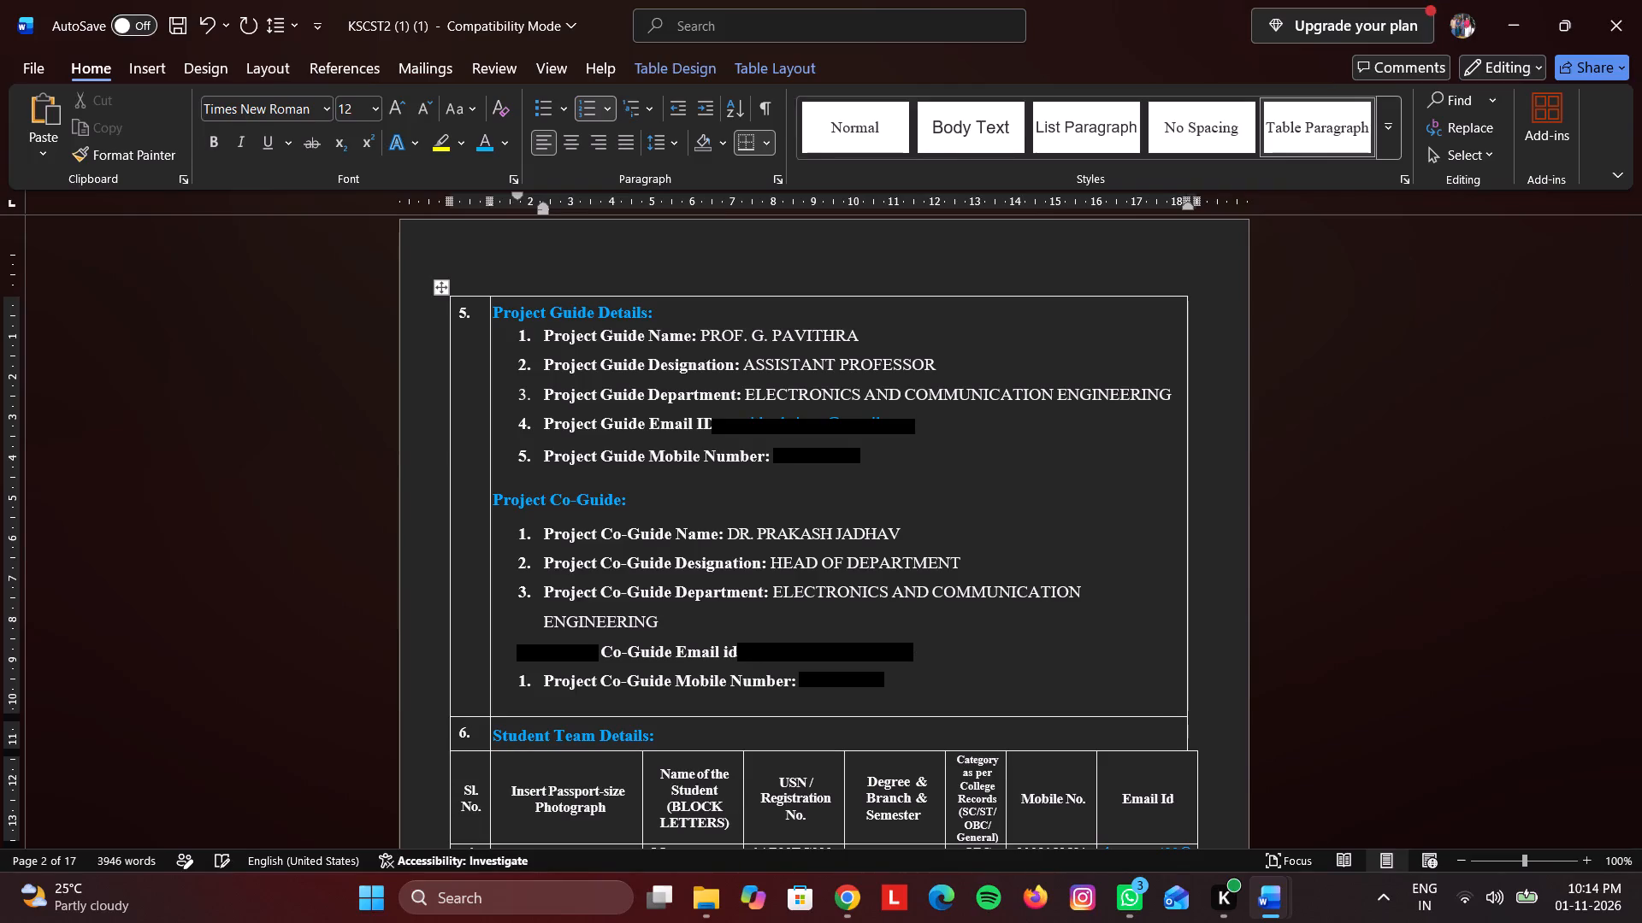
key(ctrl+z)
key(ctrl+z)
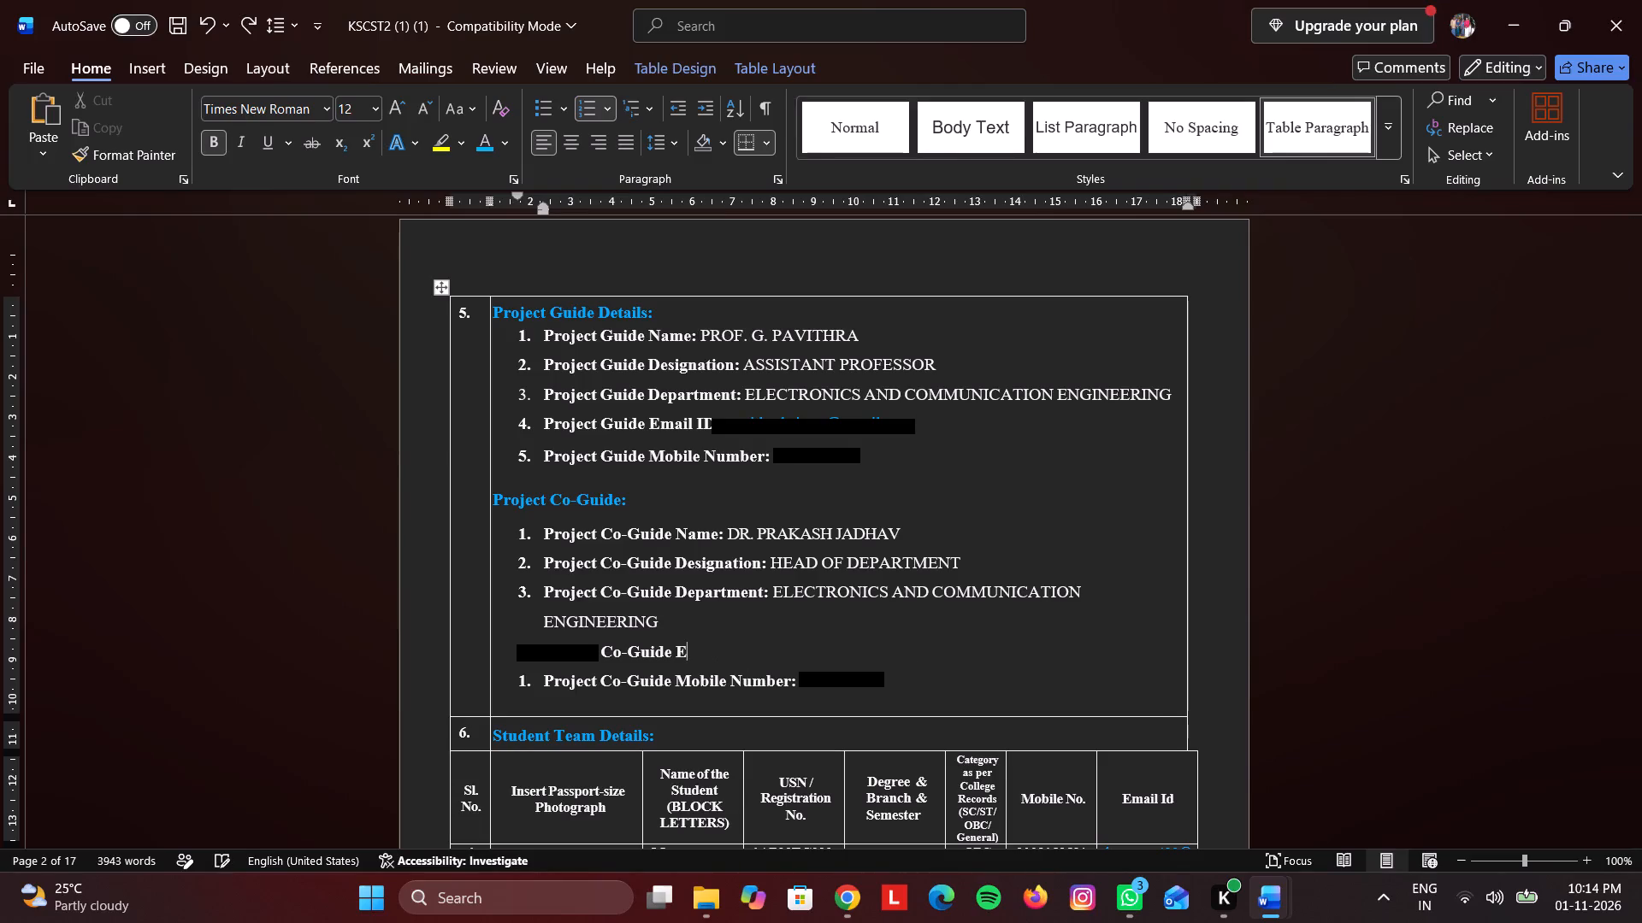
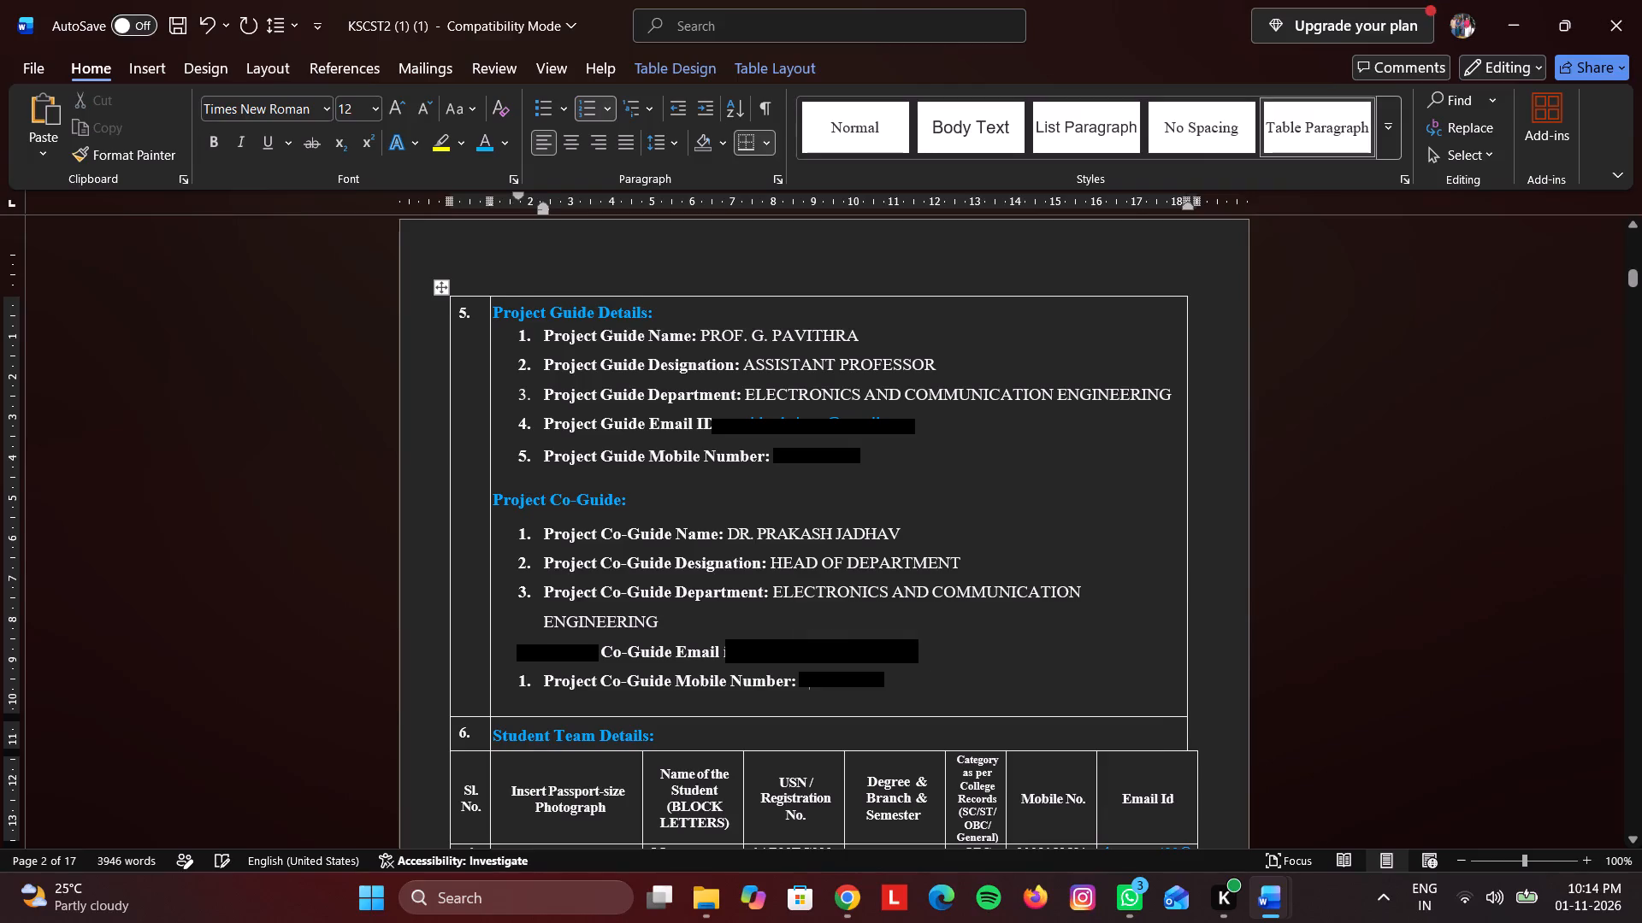
Make the list numbers of the Project Guide Details entries bold, including the number of the Project Guide Department line.
scroll(698, 661, up, 2)
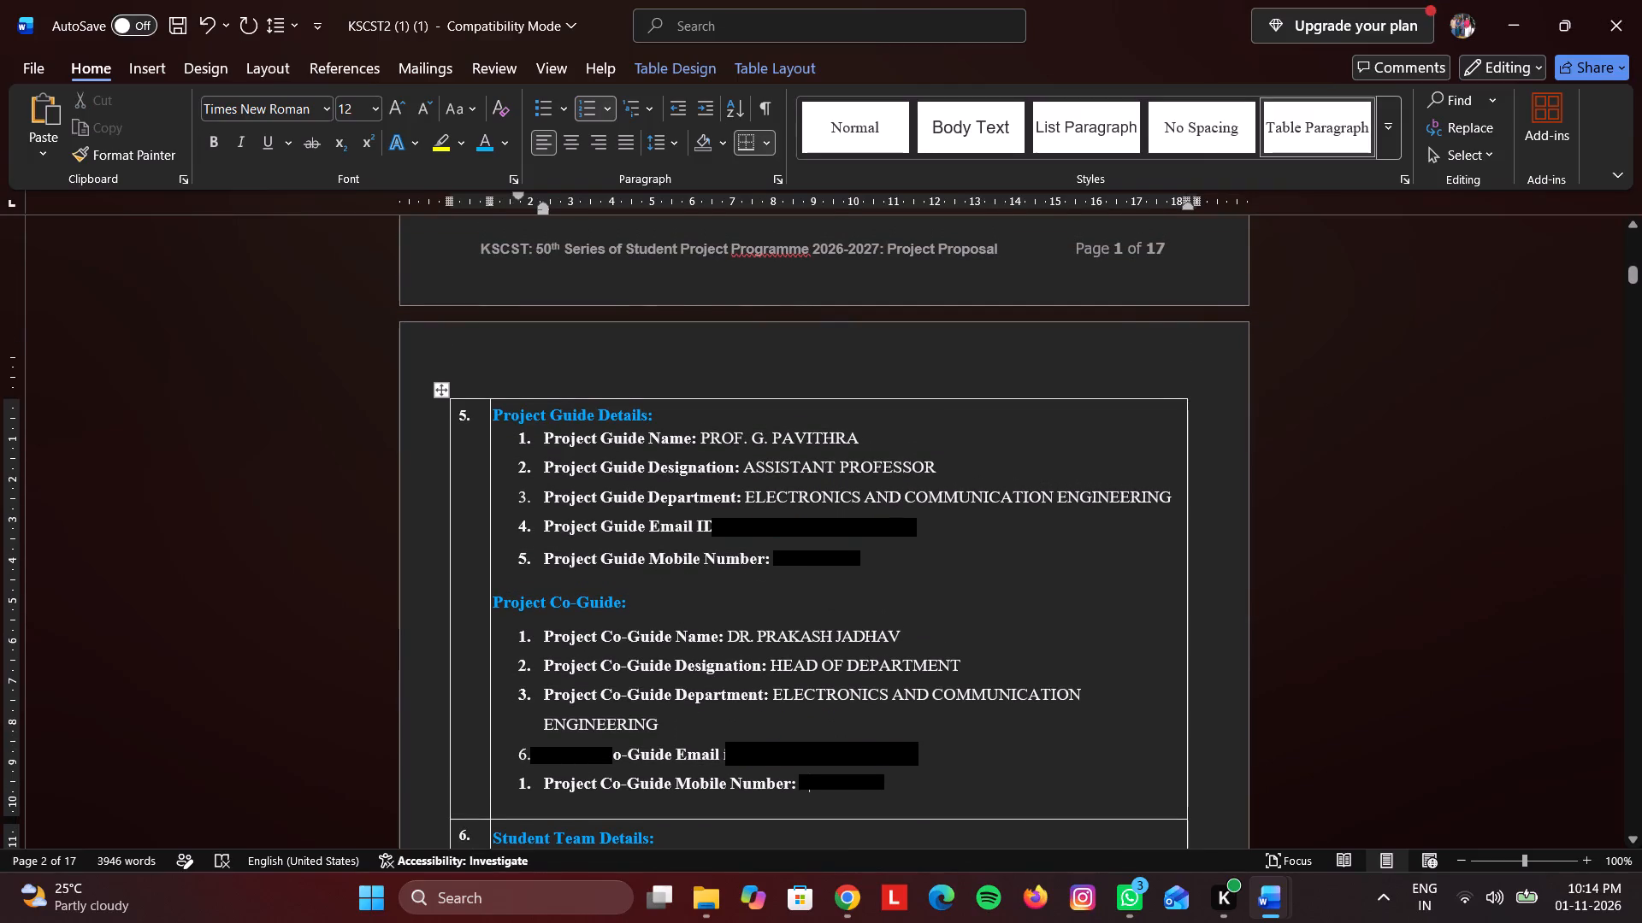
click(521, 497)
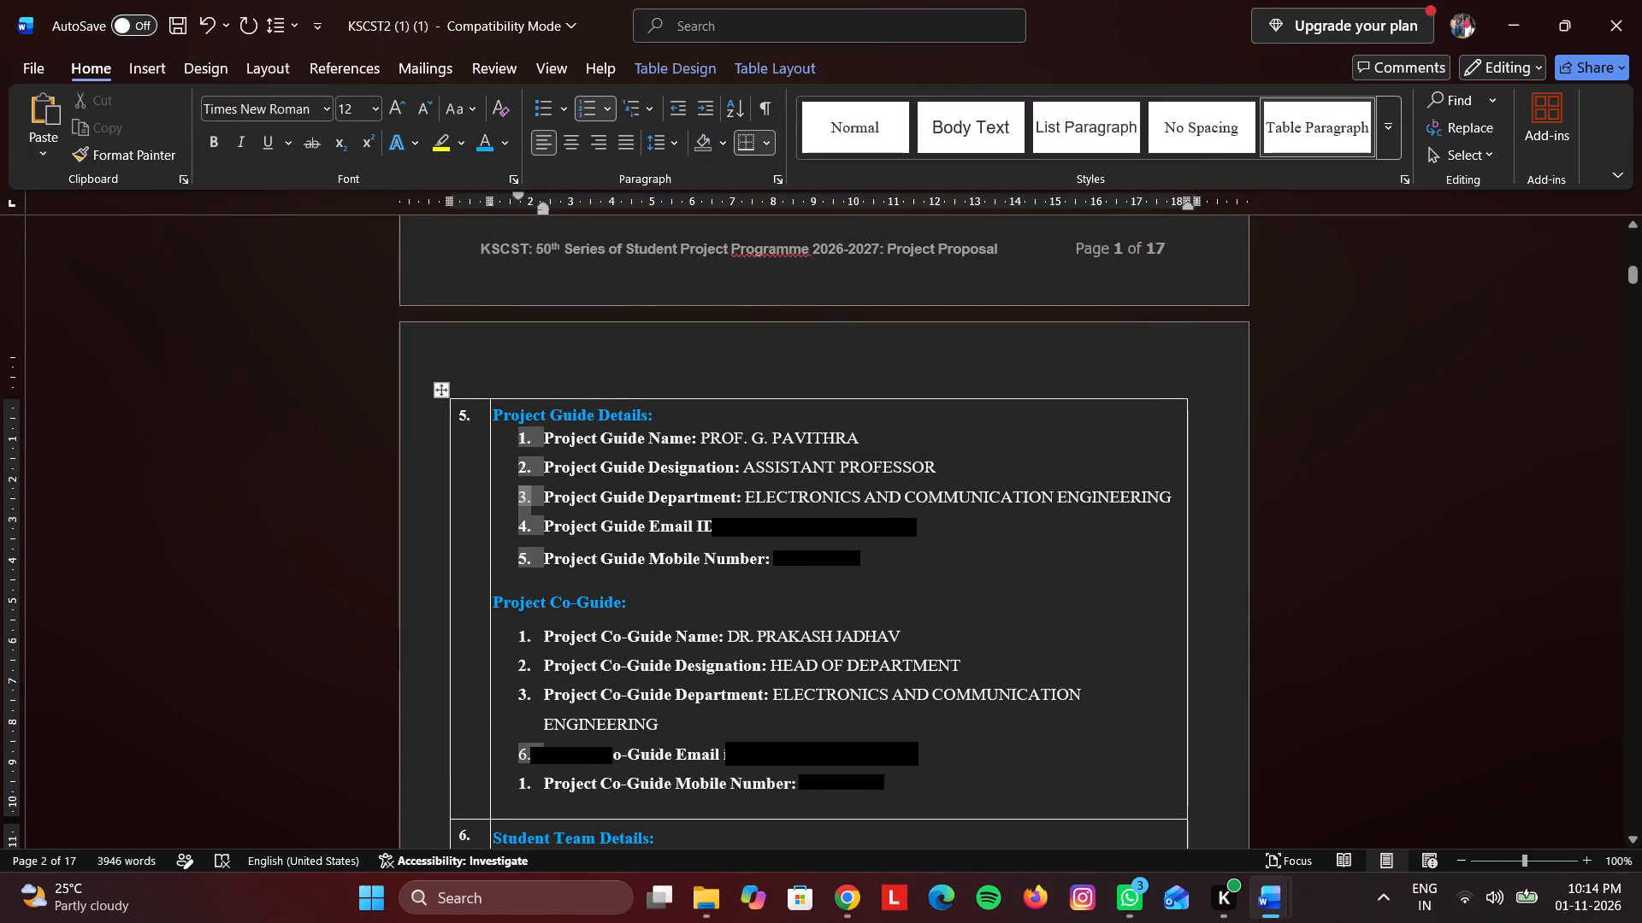
click(210, 138)
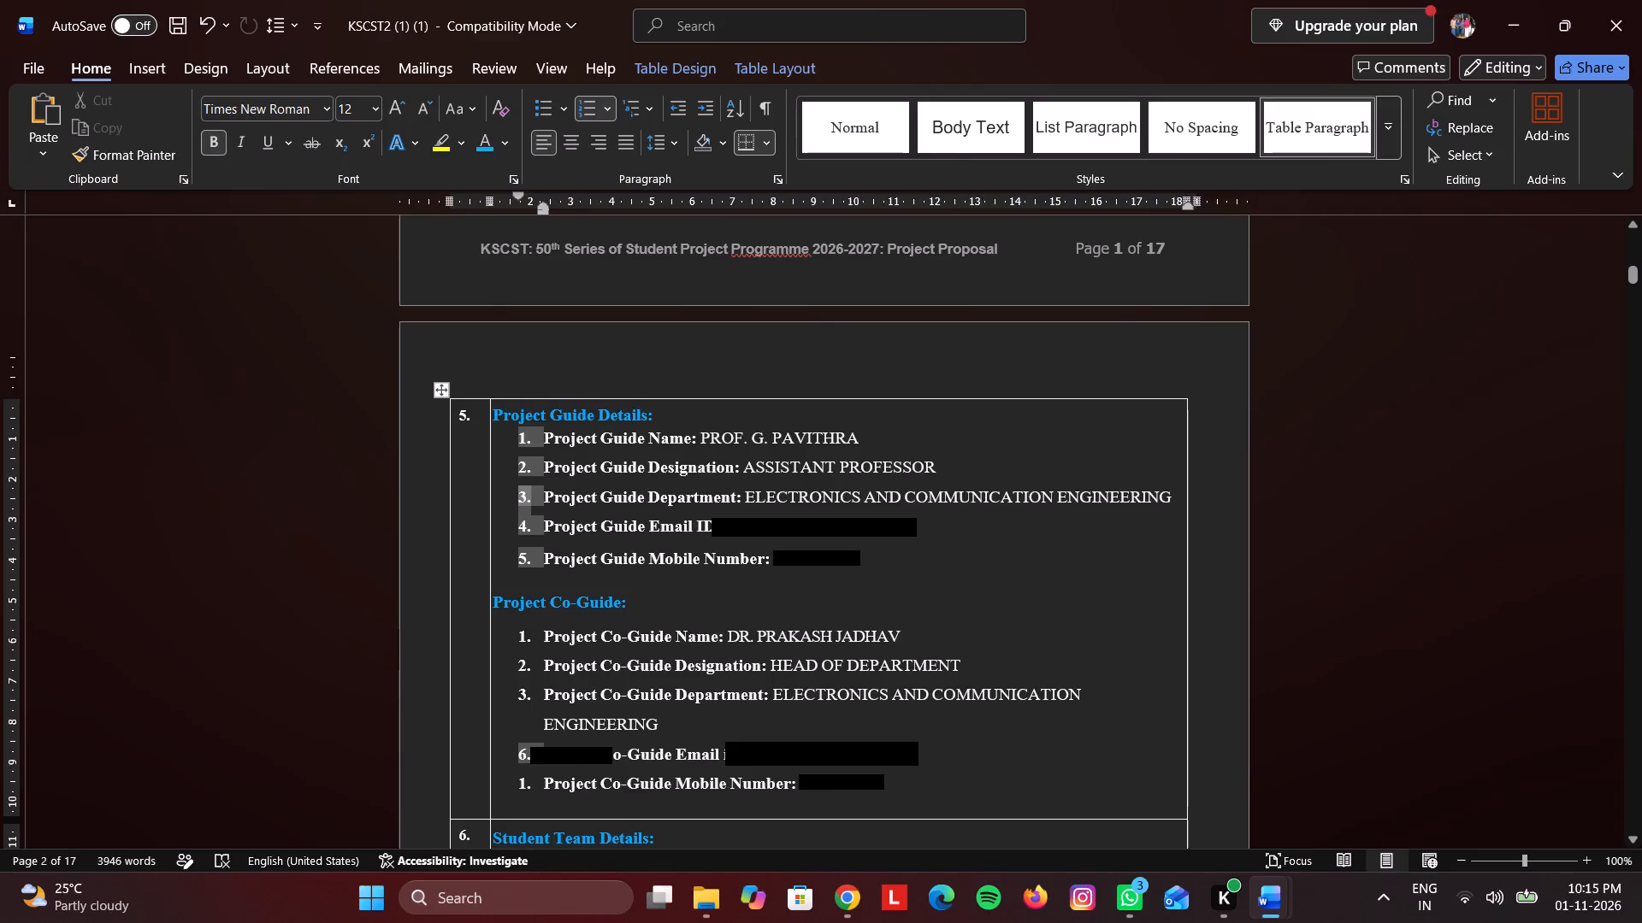
click(534, 558)
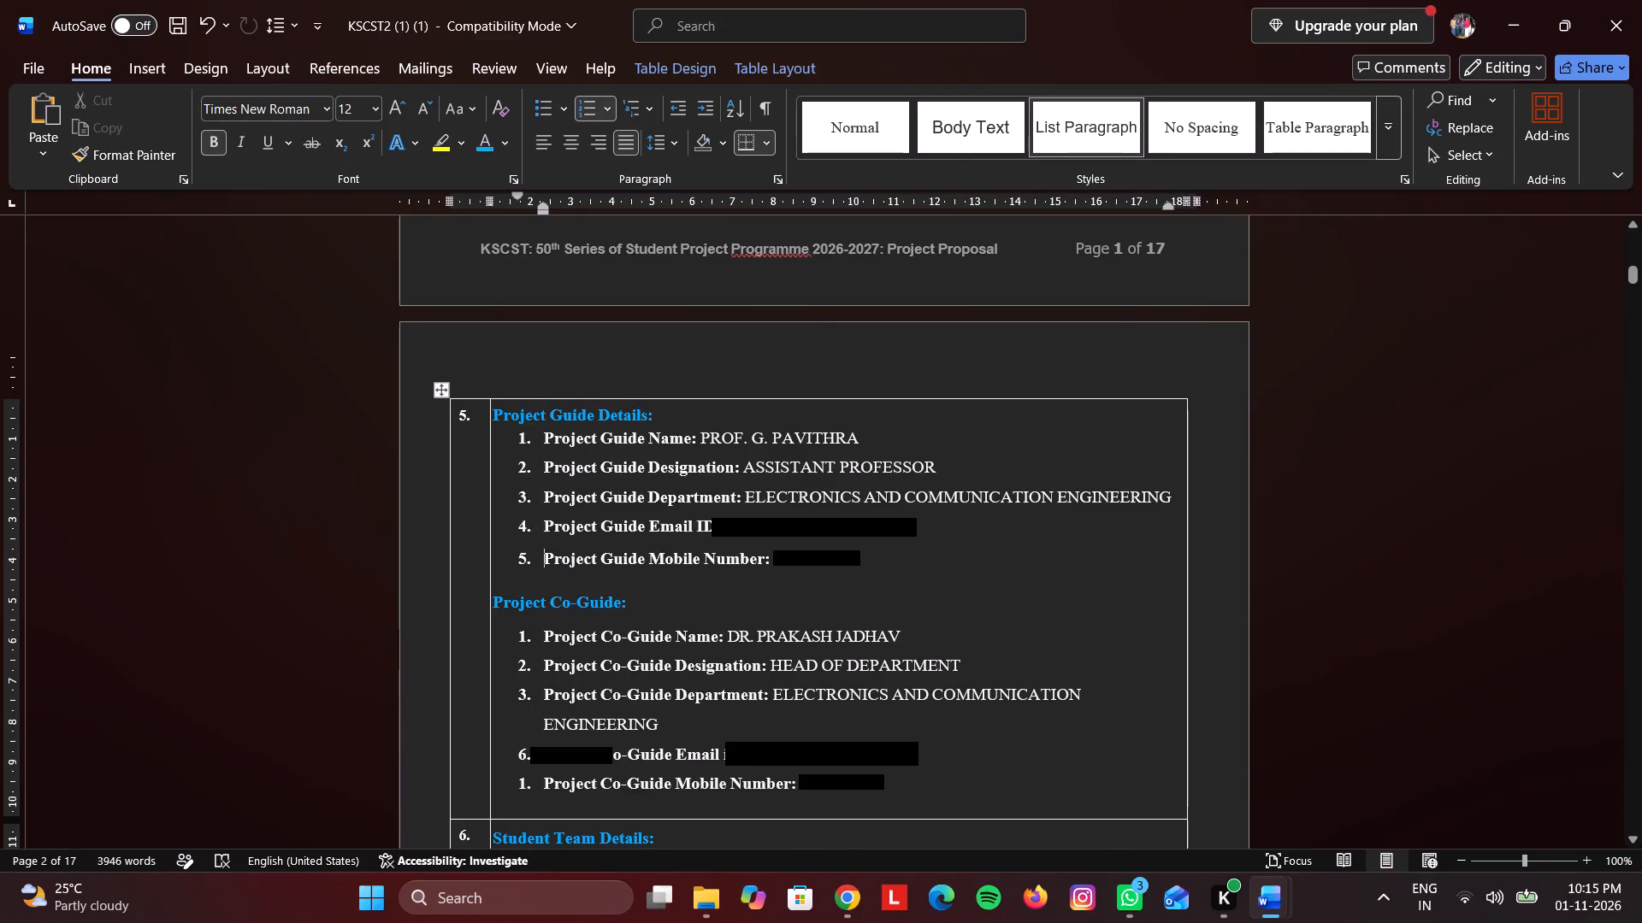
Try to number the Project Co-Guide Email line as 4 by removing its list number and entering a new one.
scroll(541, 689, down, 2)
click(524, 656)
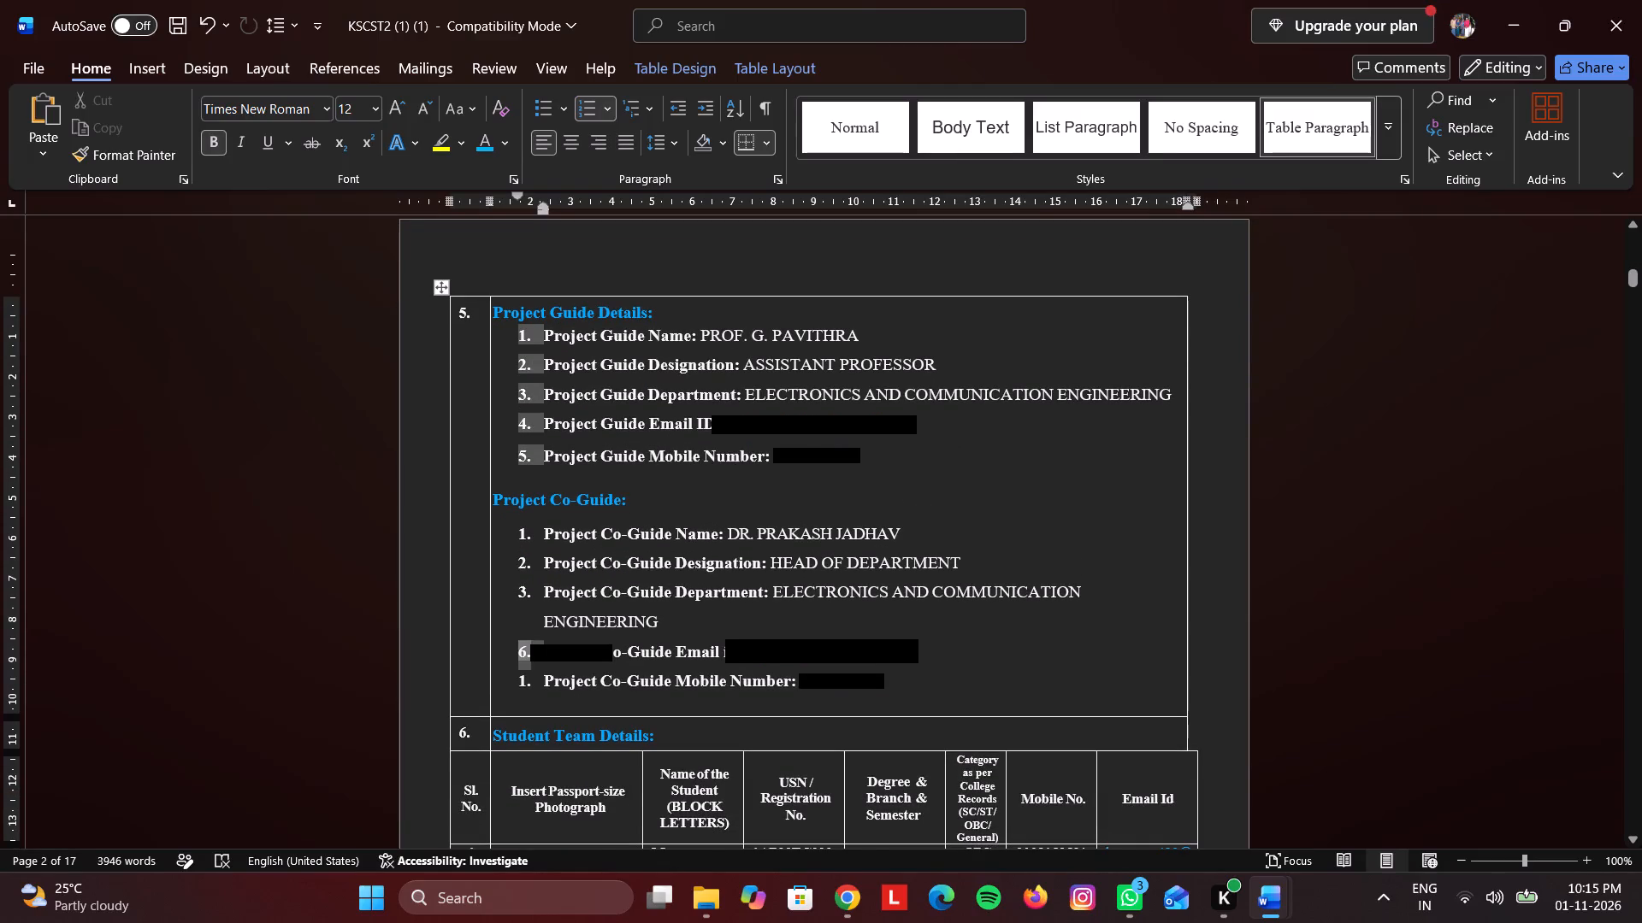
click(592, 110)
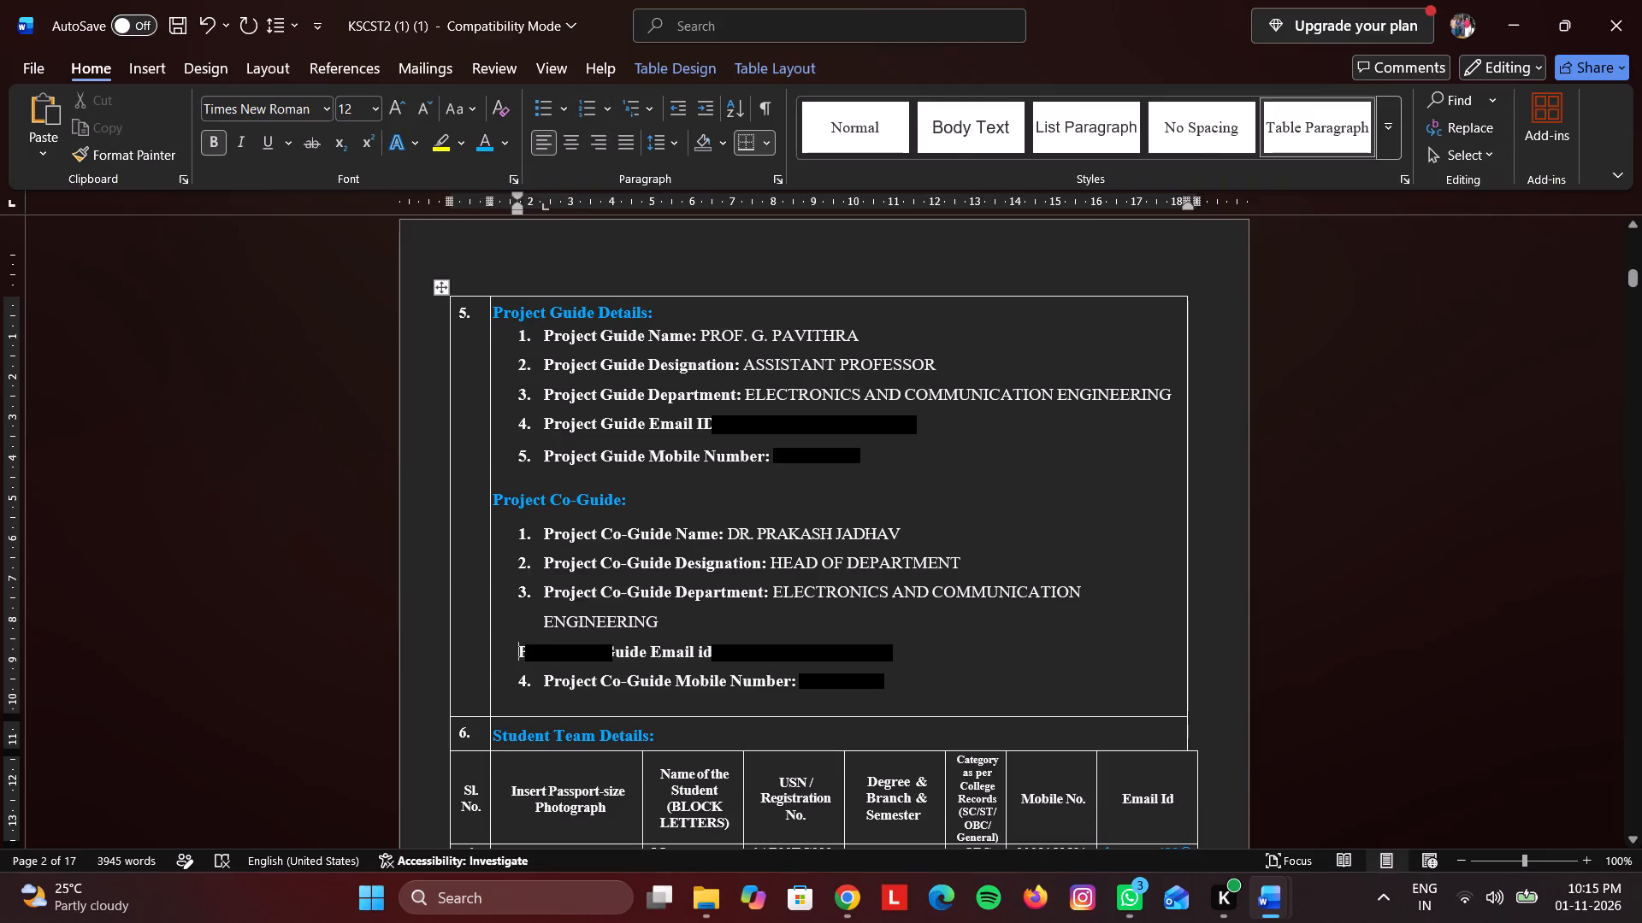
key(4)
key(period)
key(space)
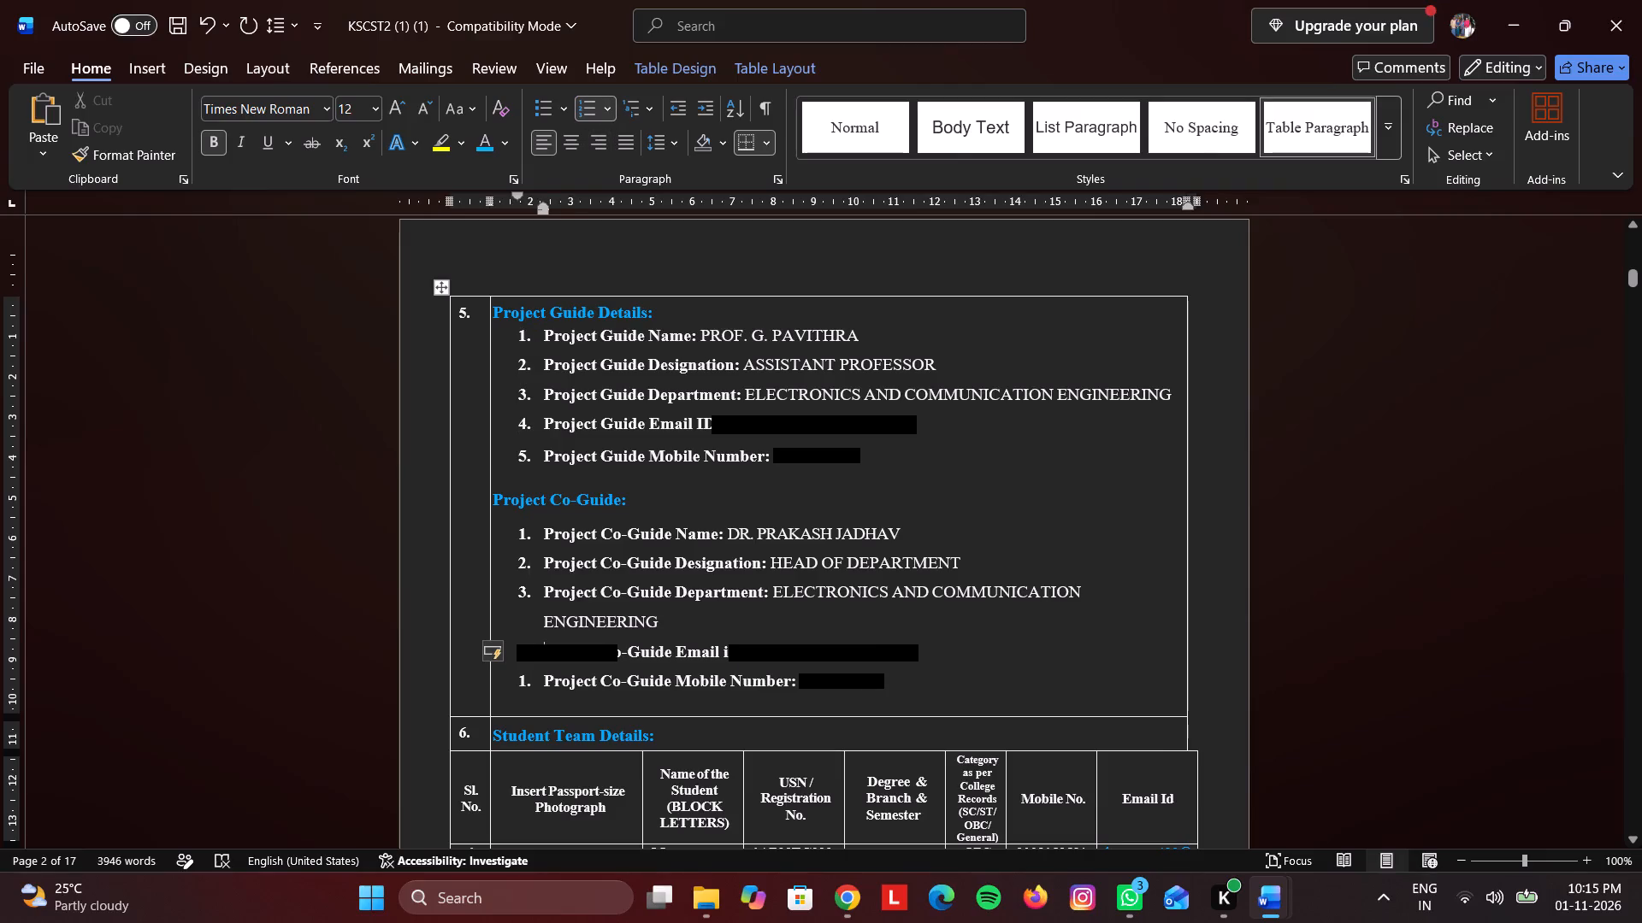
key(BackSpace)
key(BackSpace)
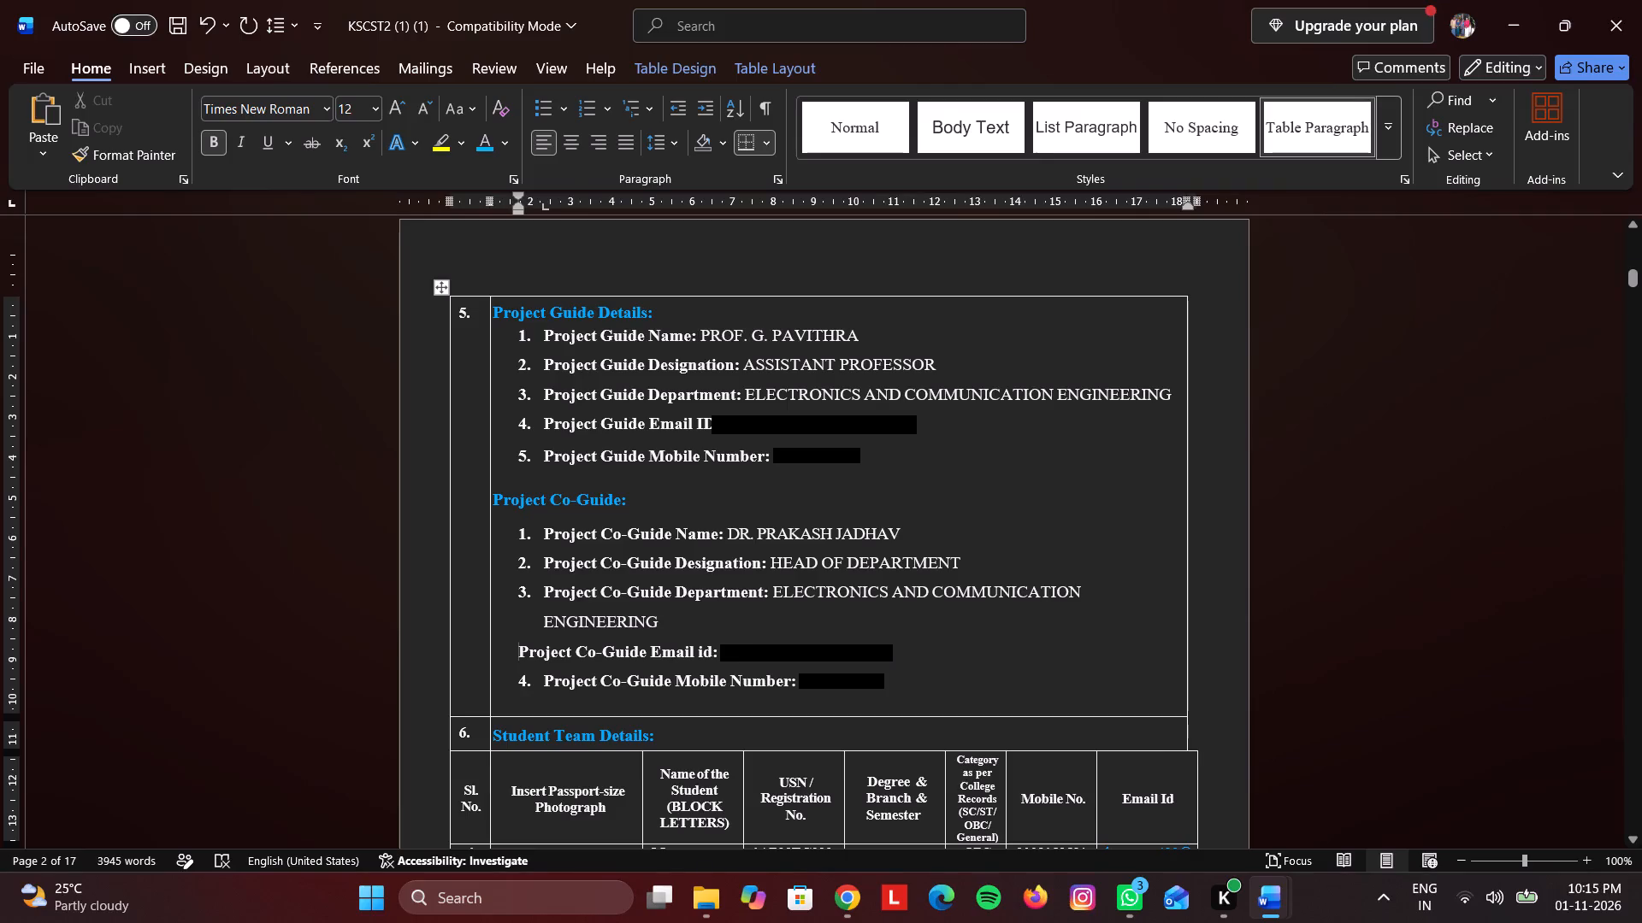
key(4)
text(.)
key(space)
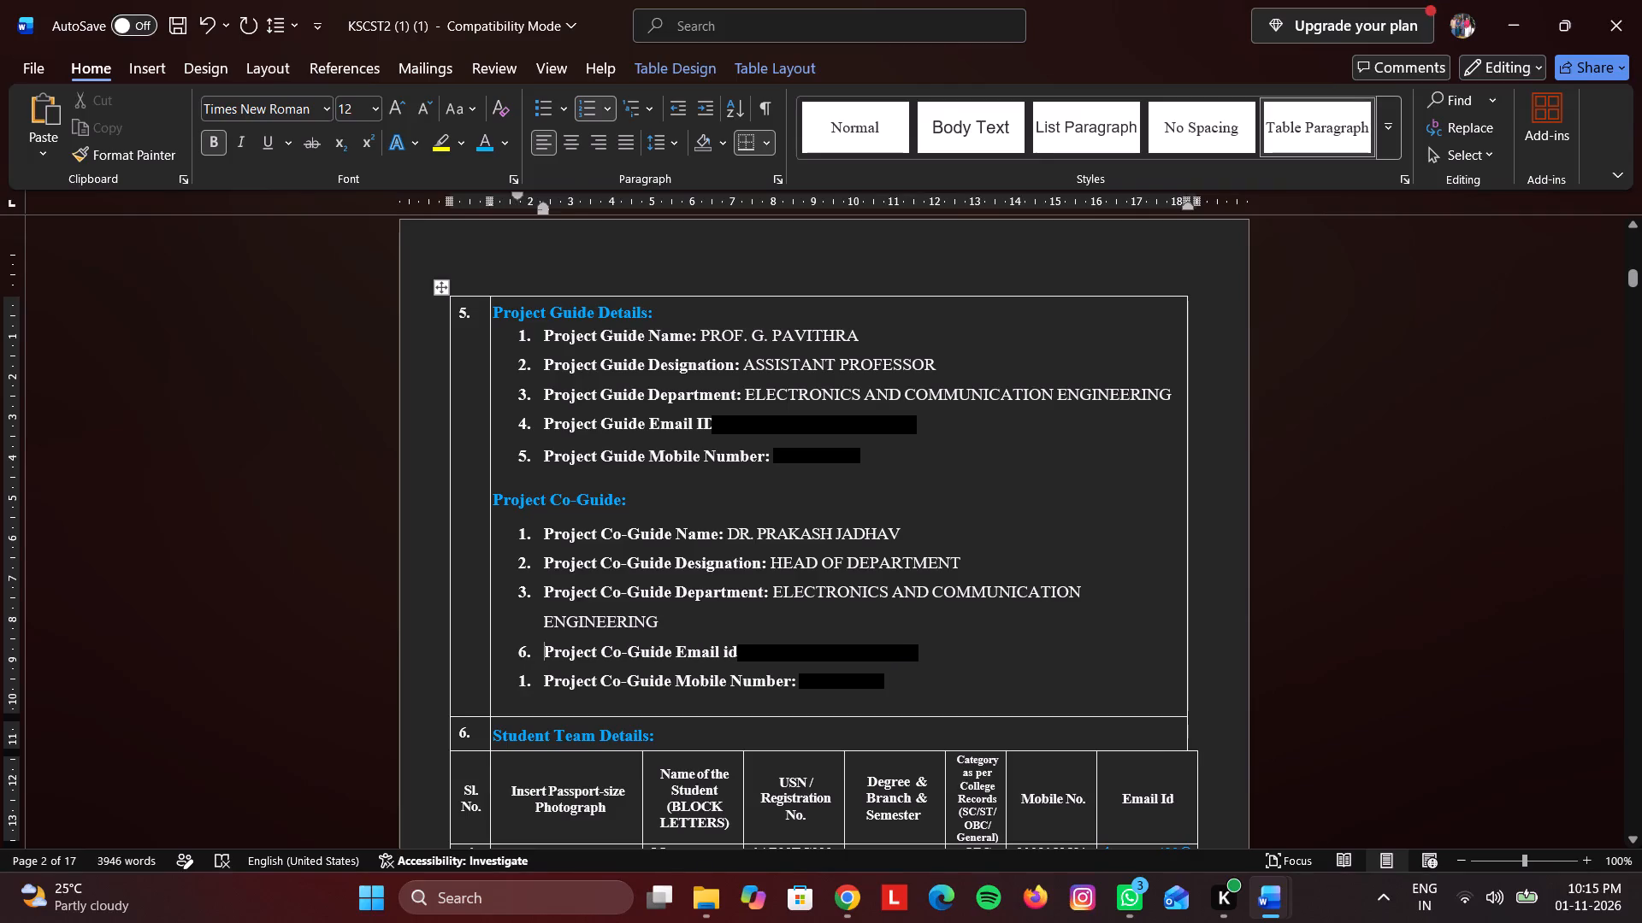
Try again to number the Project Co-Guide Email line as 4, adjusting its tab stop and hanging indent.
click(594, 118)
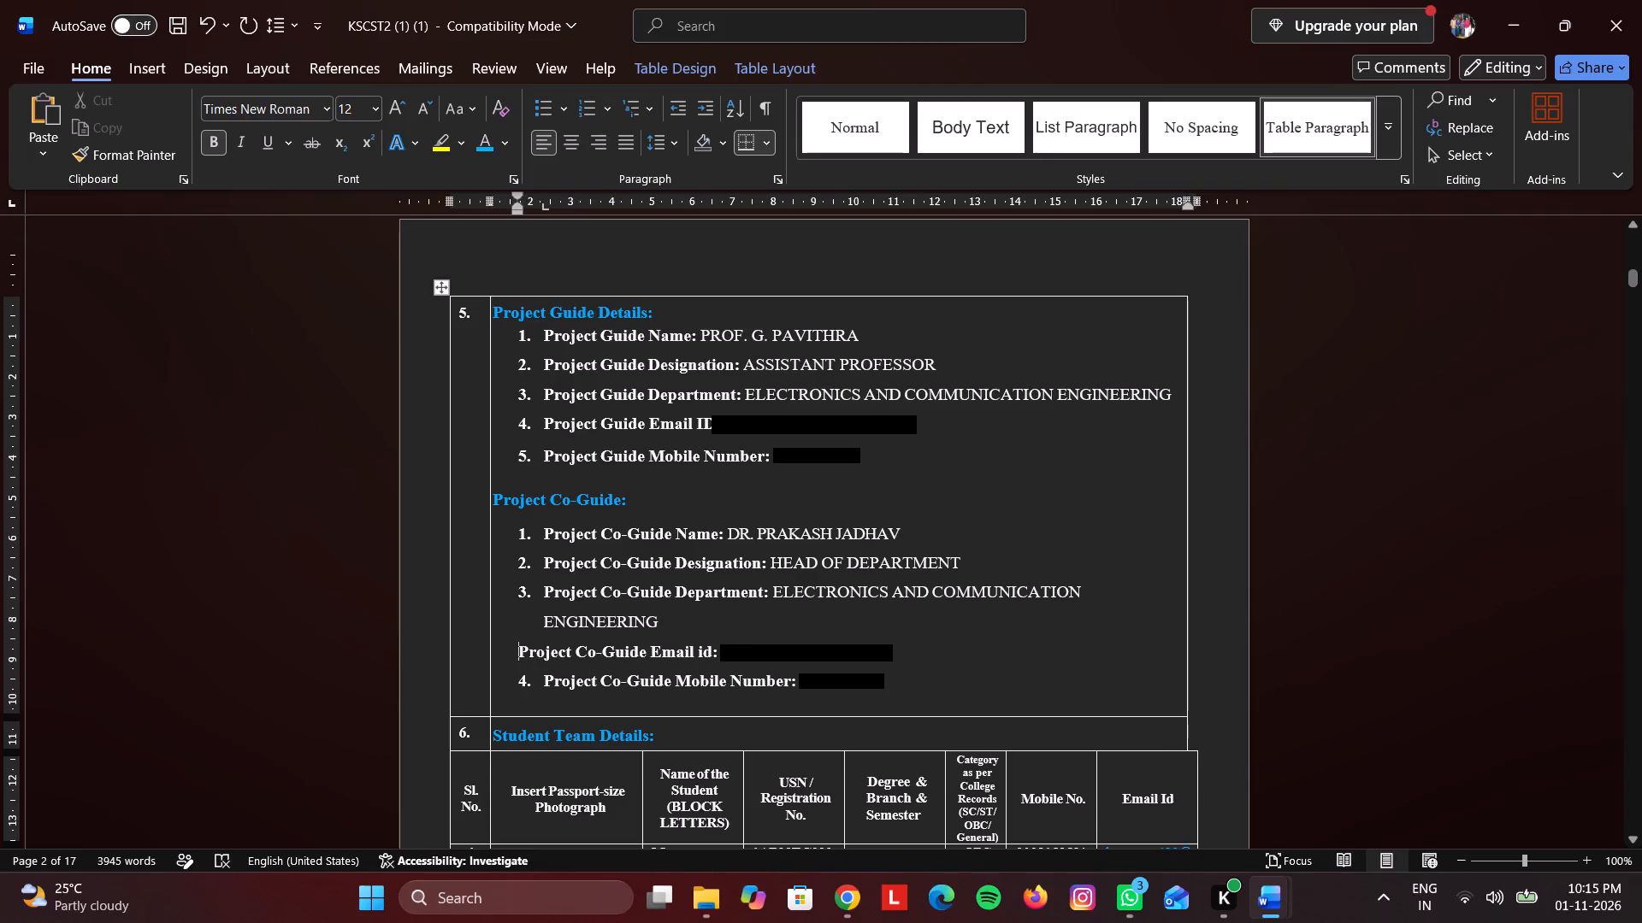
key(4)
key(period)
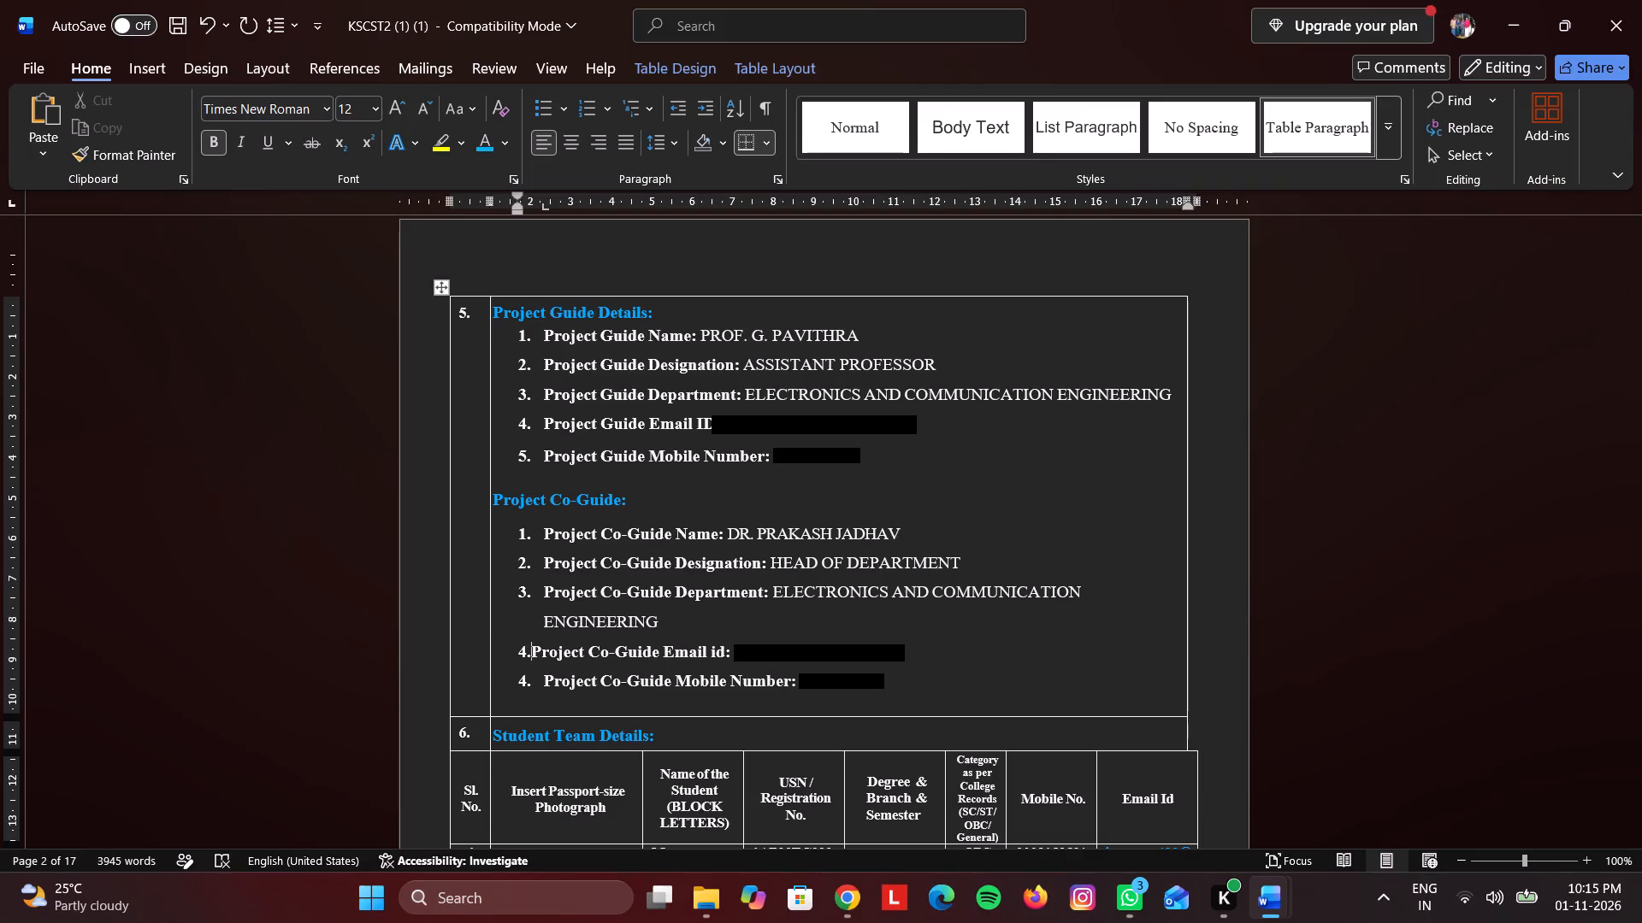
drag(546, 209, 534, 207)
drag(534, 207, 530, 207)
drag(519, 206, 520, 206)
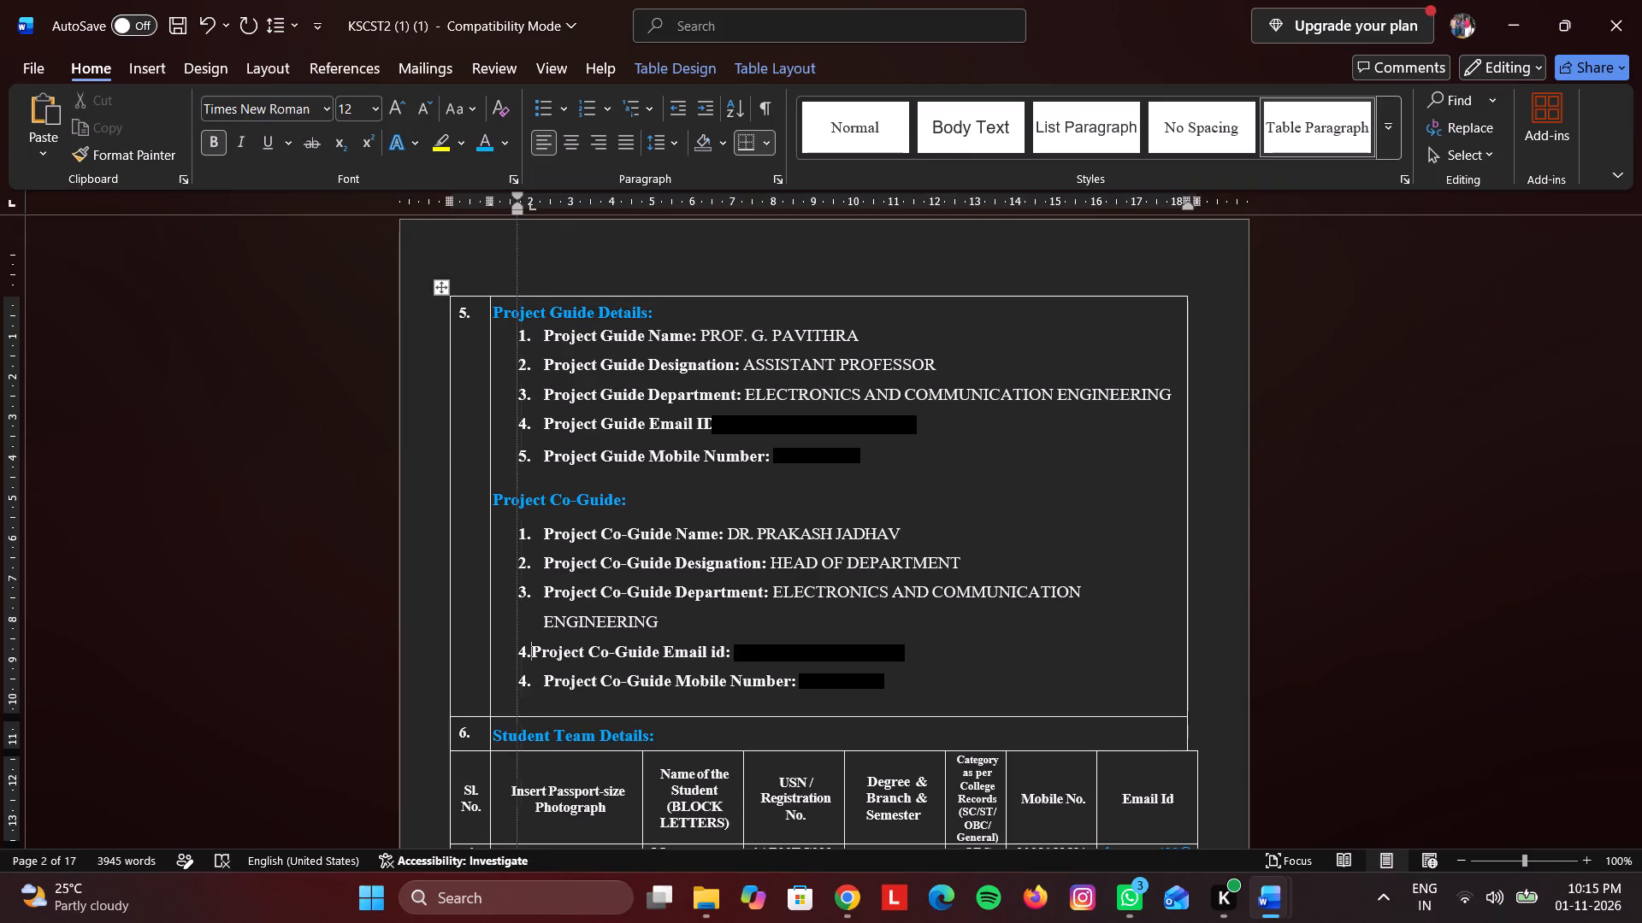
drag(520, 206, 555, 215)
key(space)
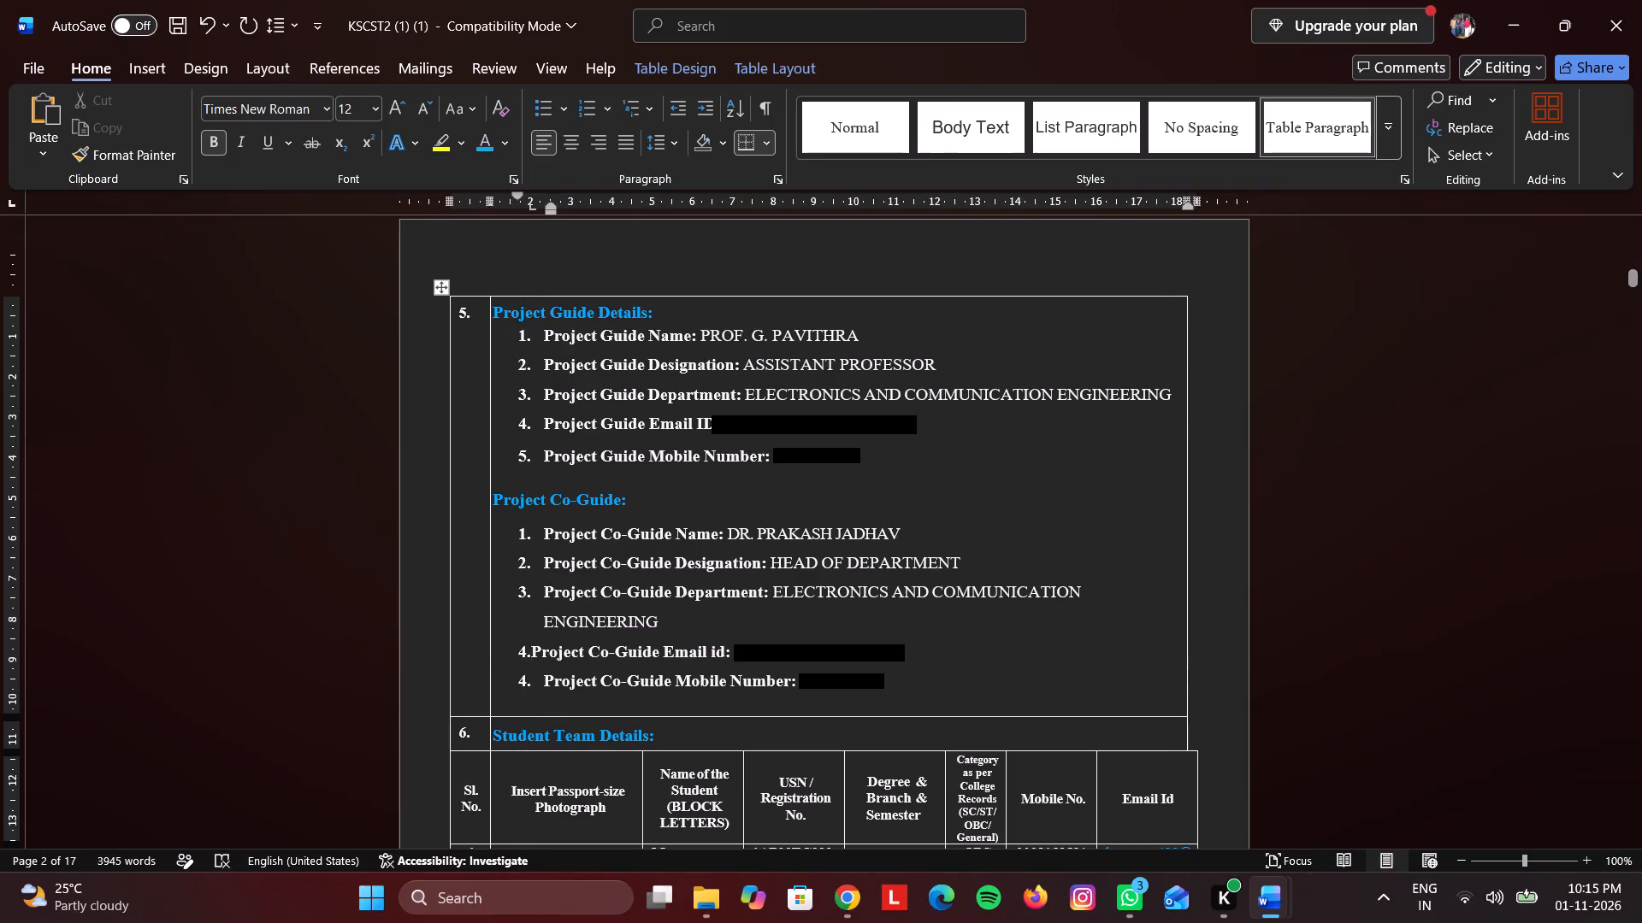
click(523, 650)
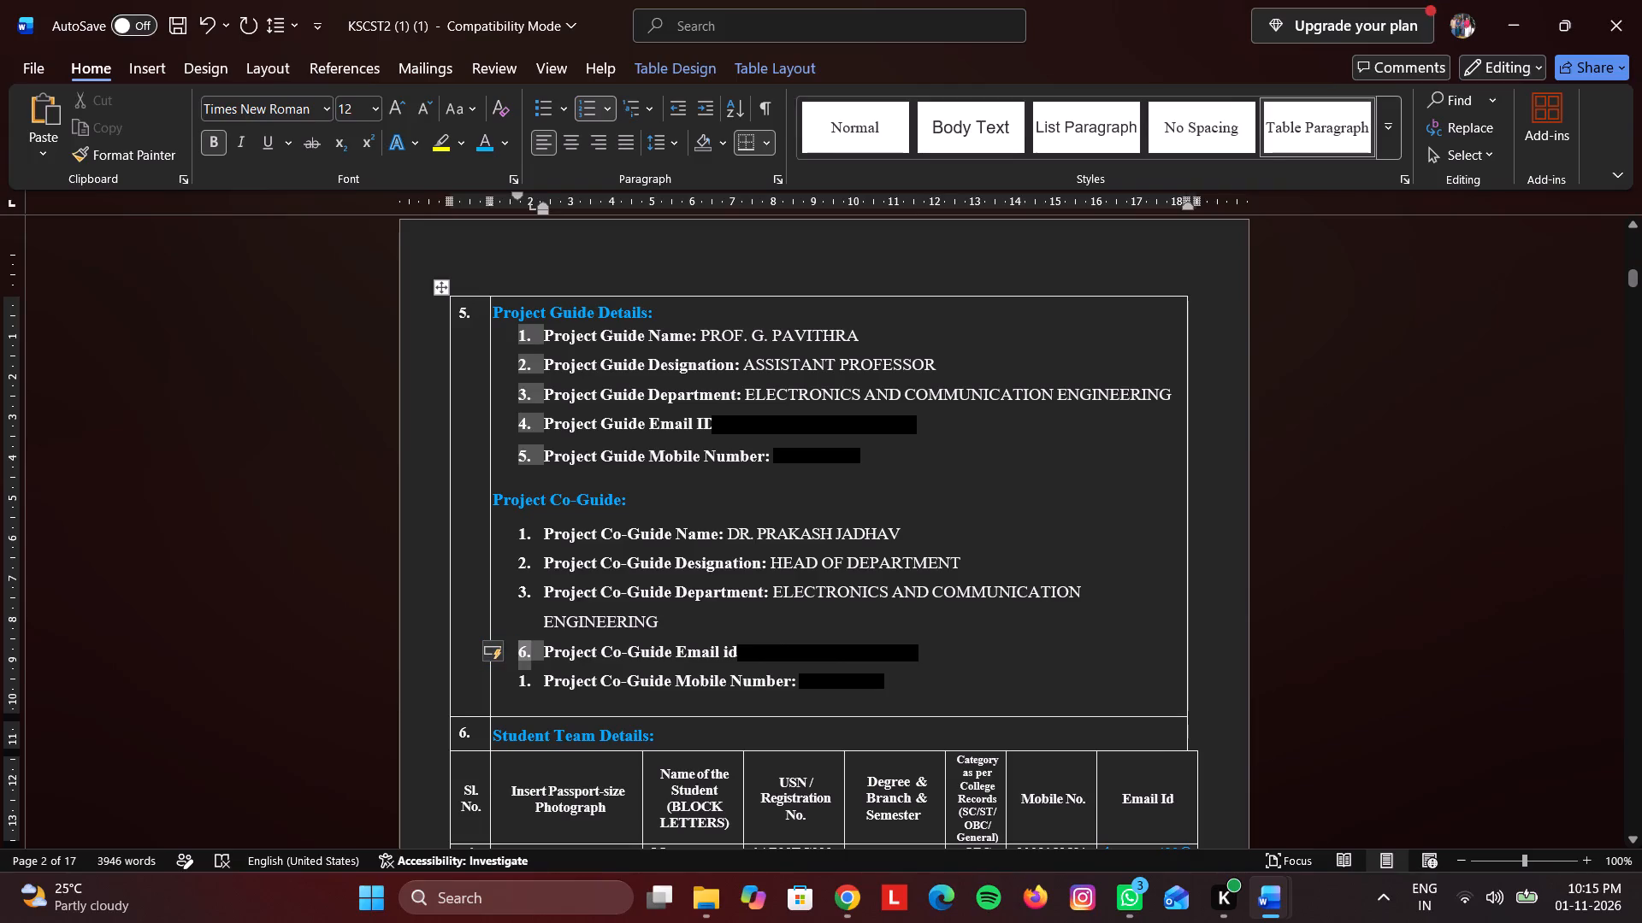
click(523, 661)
Remove the list number from the Project Co-Guide Mobile Number line and enter 5 as its new number.
click(526, 676)
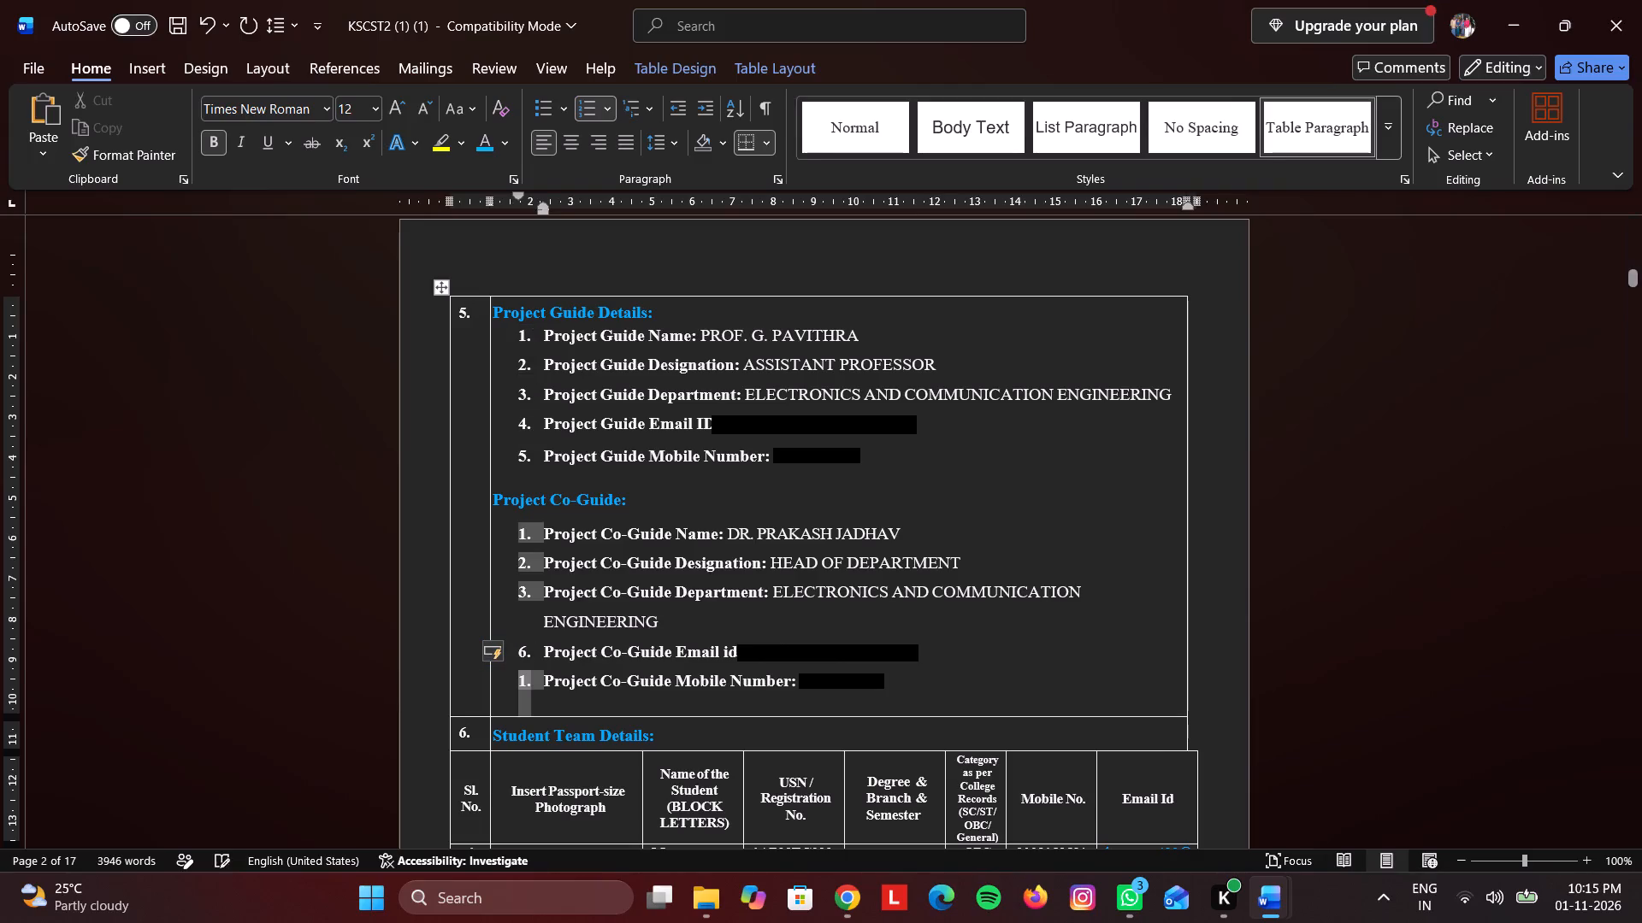
click(588, 110)
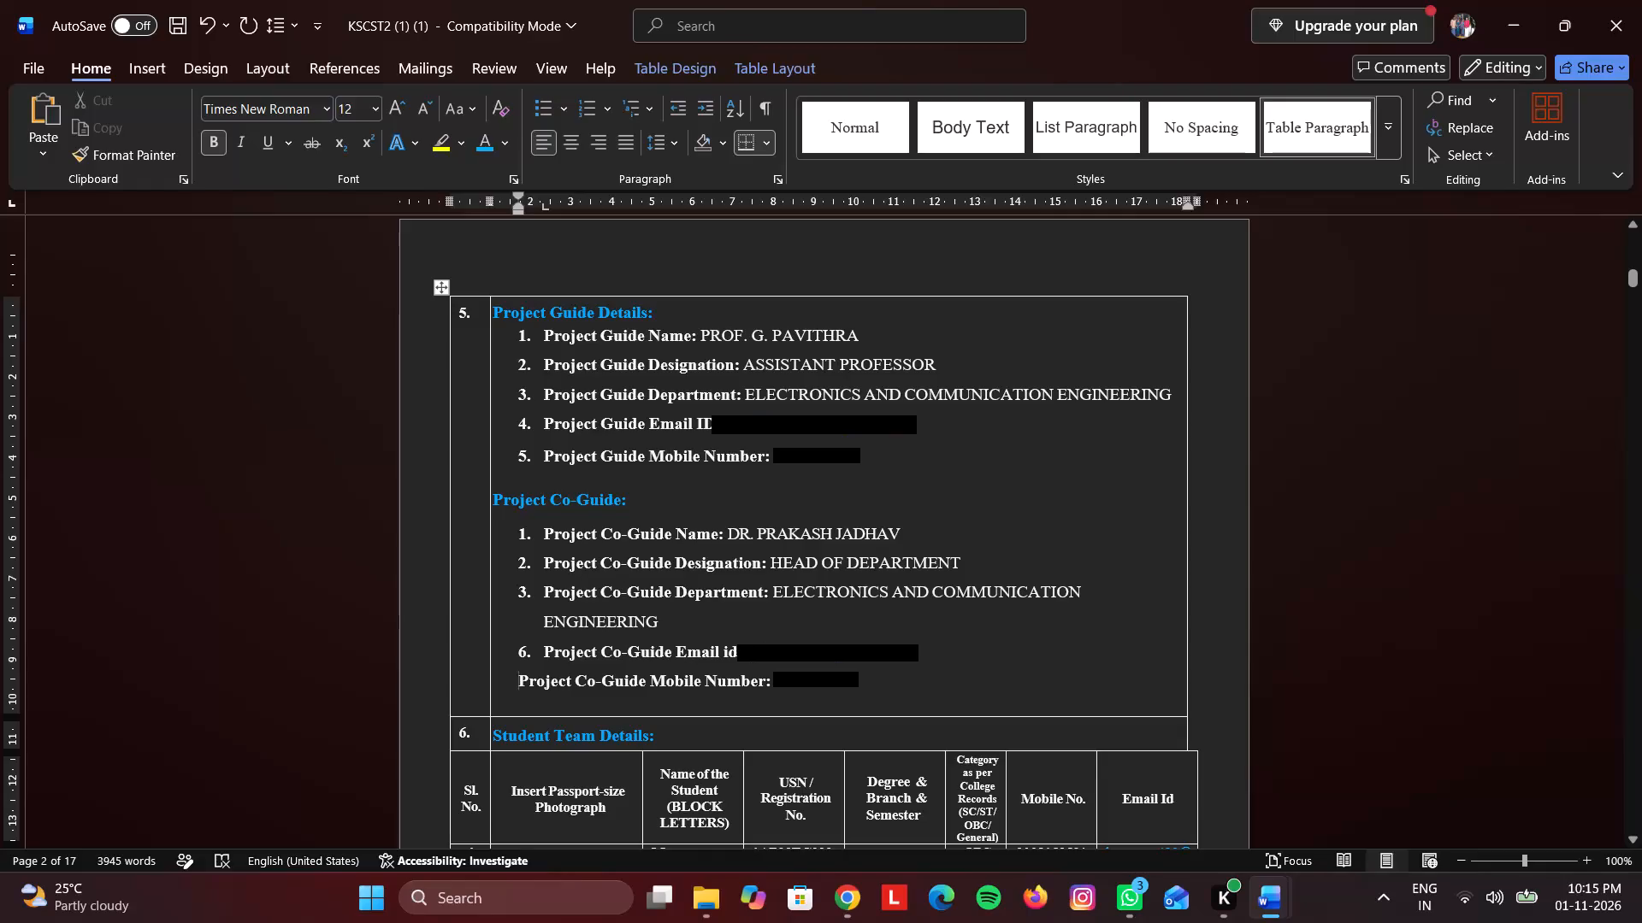
key(5)
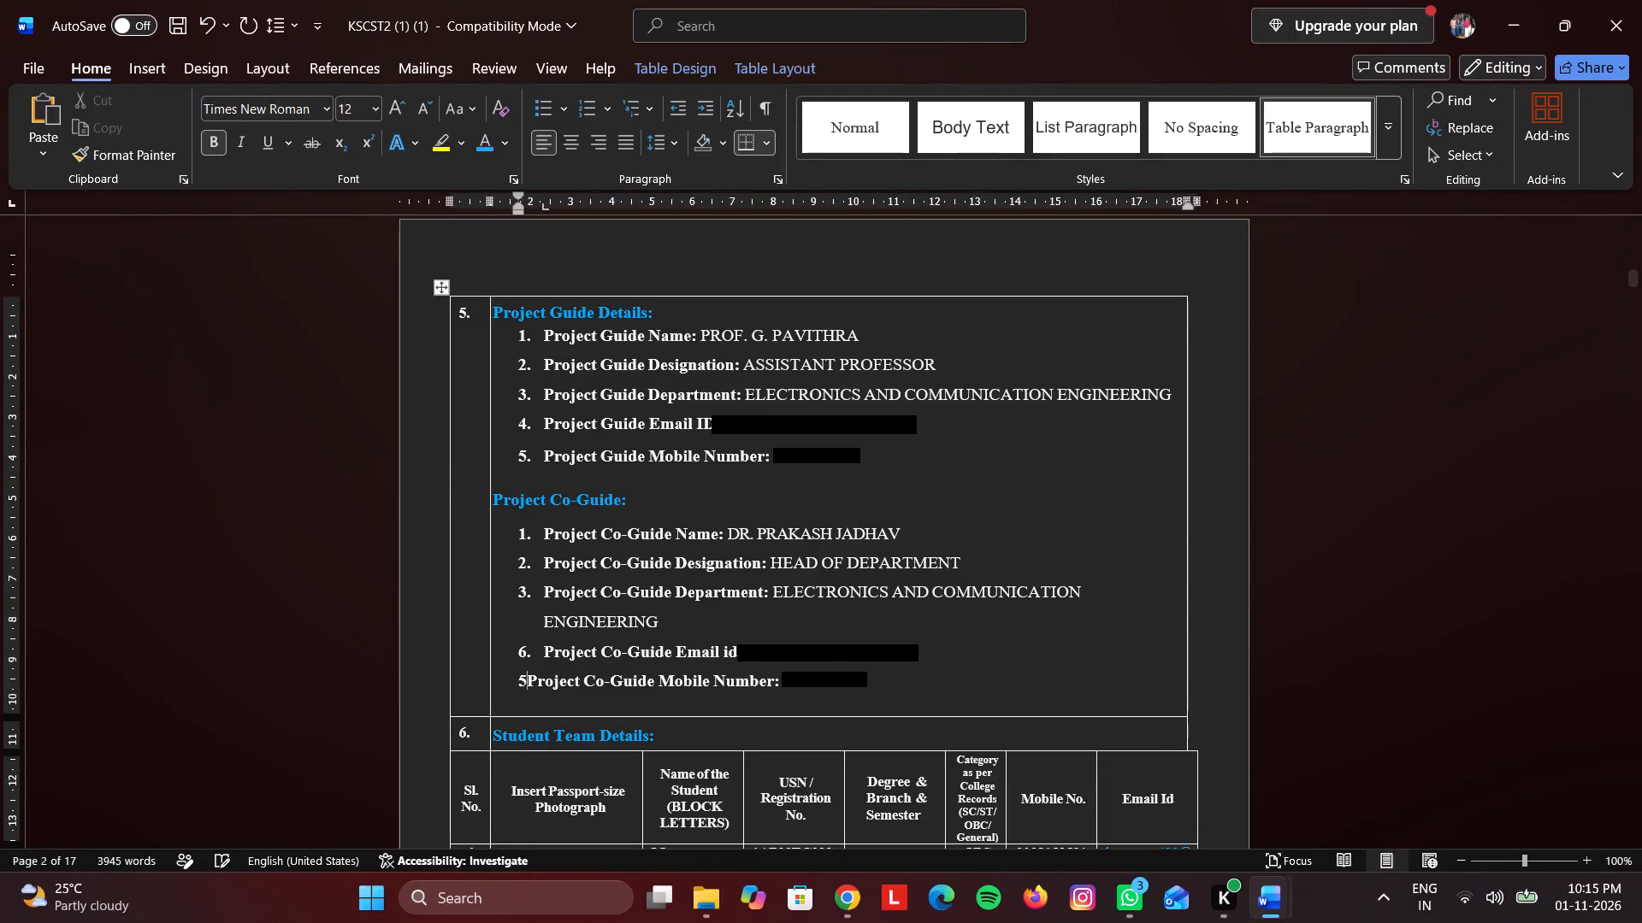
text(.)
key(space)
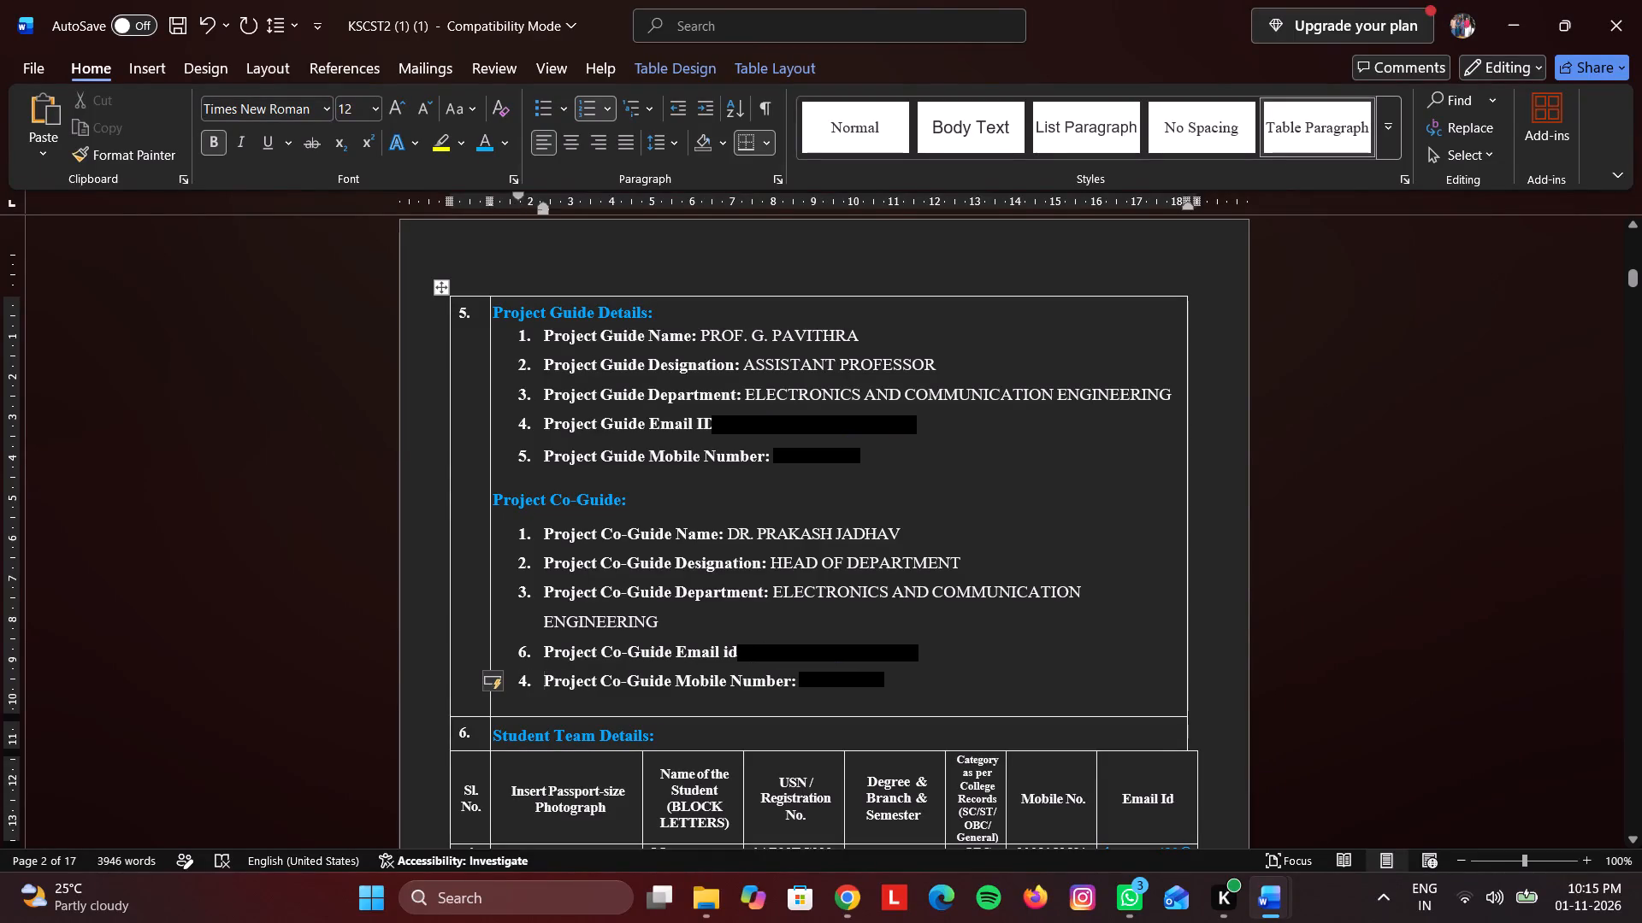
Remove the list numbering from the five Project Guide lines, from Name through Mobile Number.
double_click(522, 656)
click(522, 656)
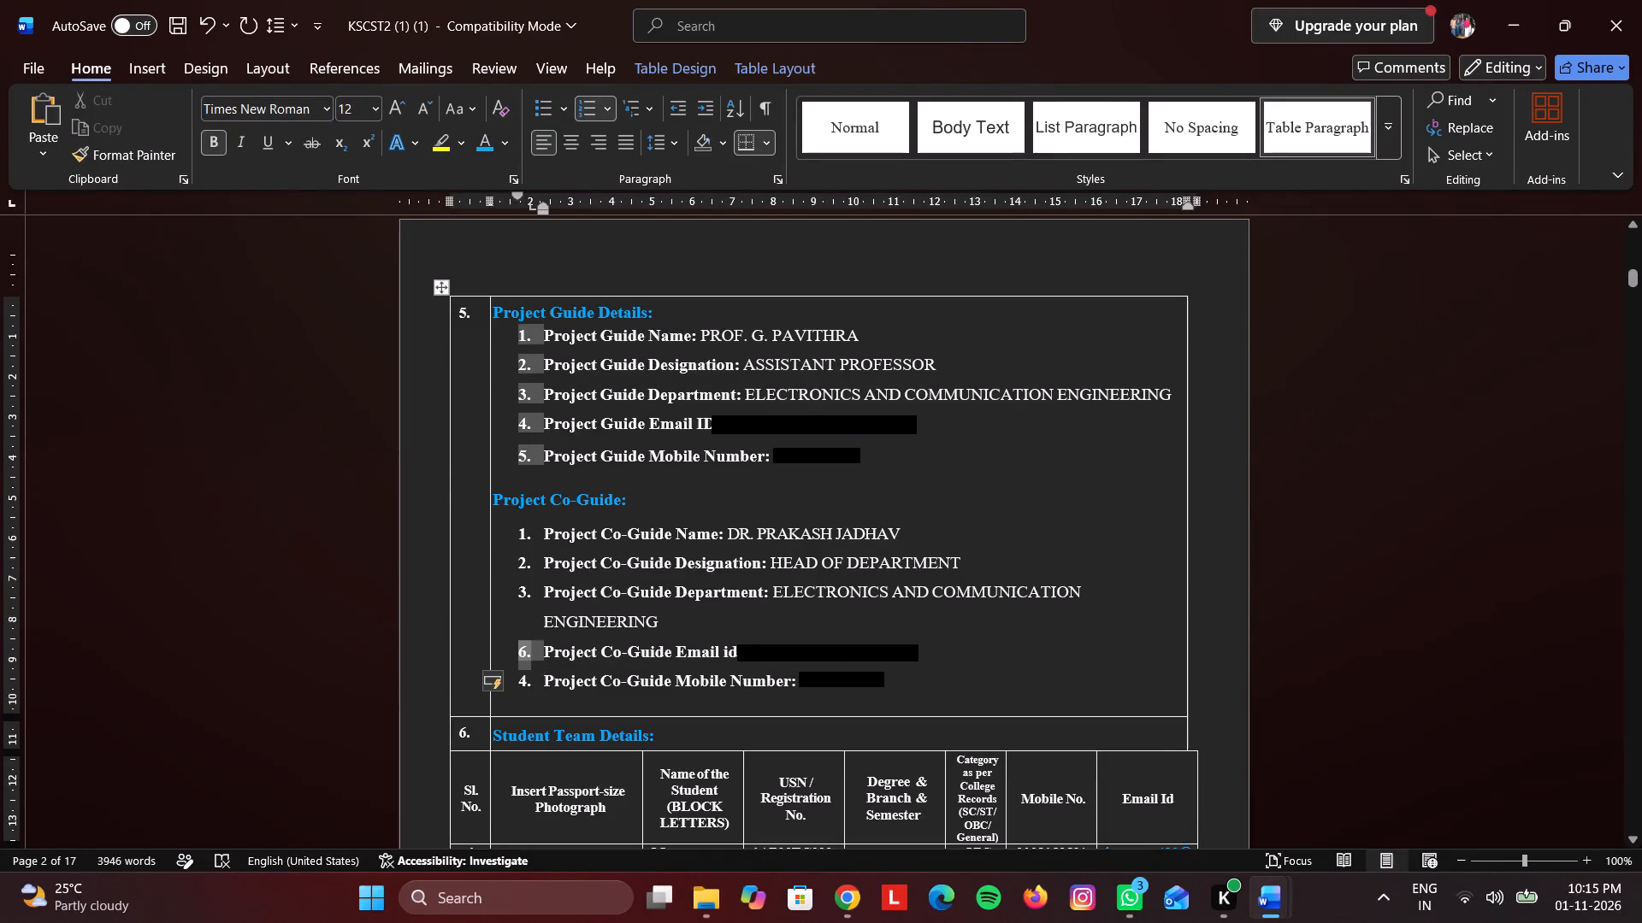
click(522, 655)
drag(888, 456, 547, 338)
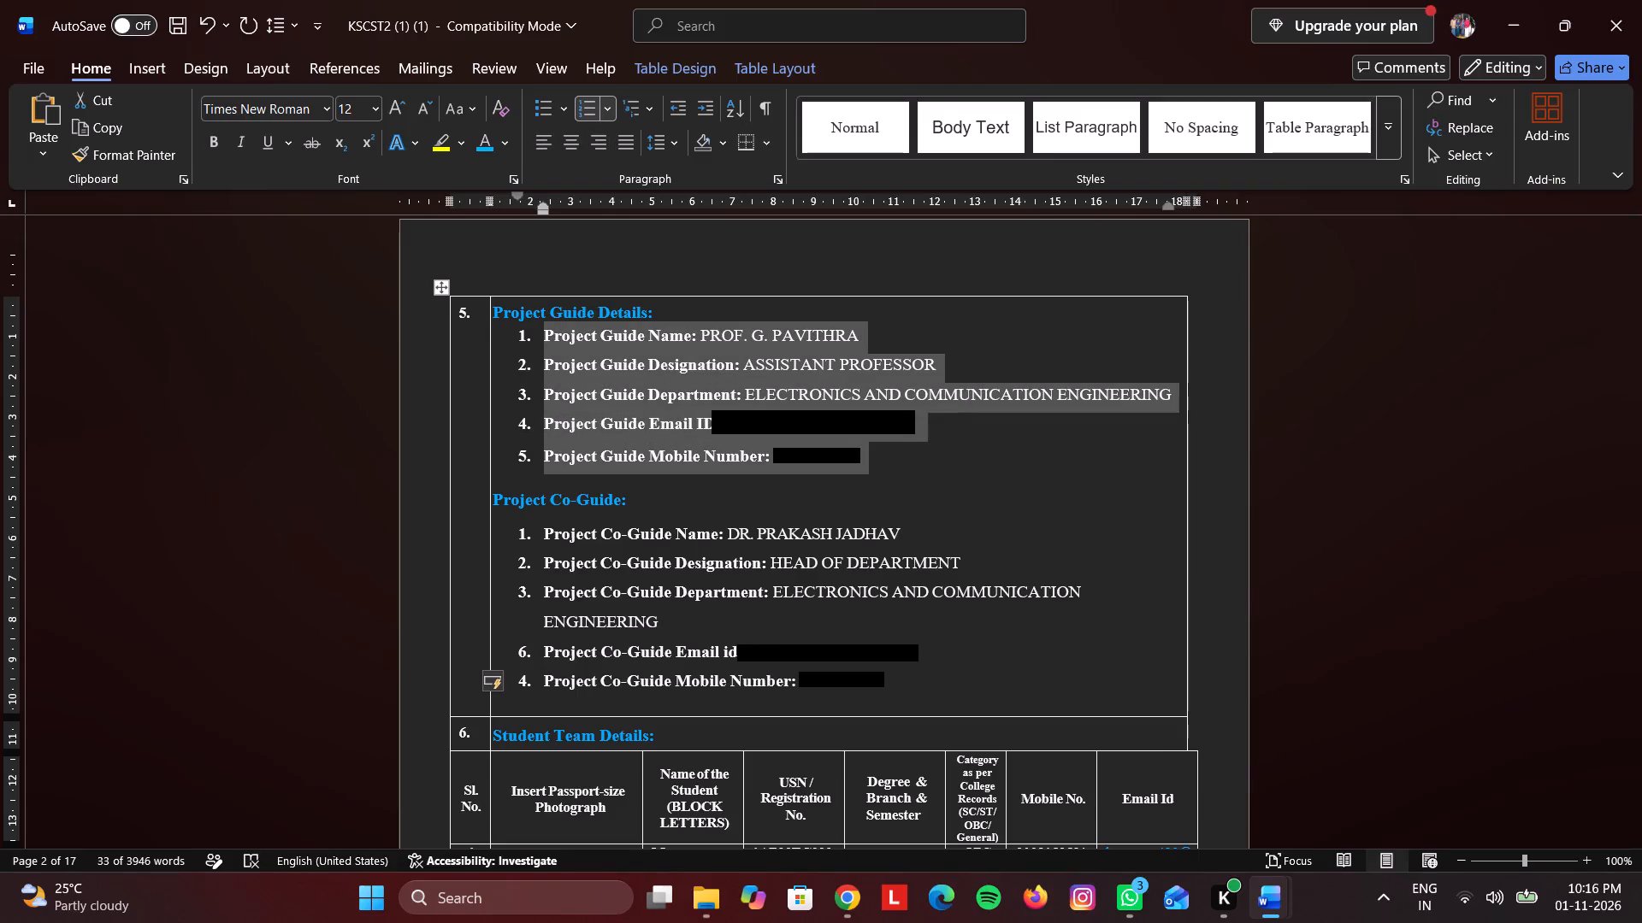
click(584, 110)
click(584, 110)
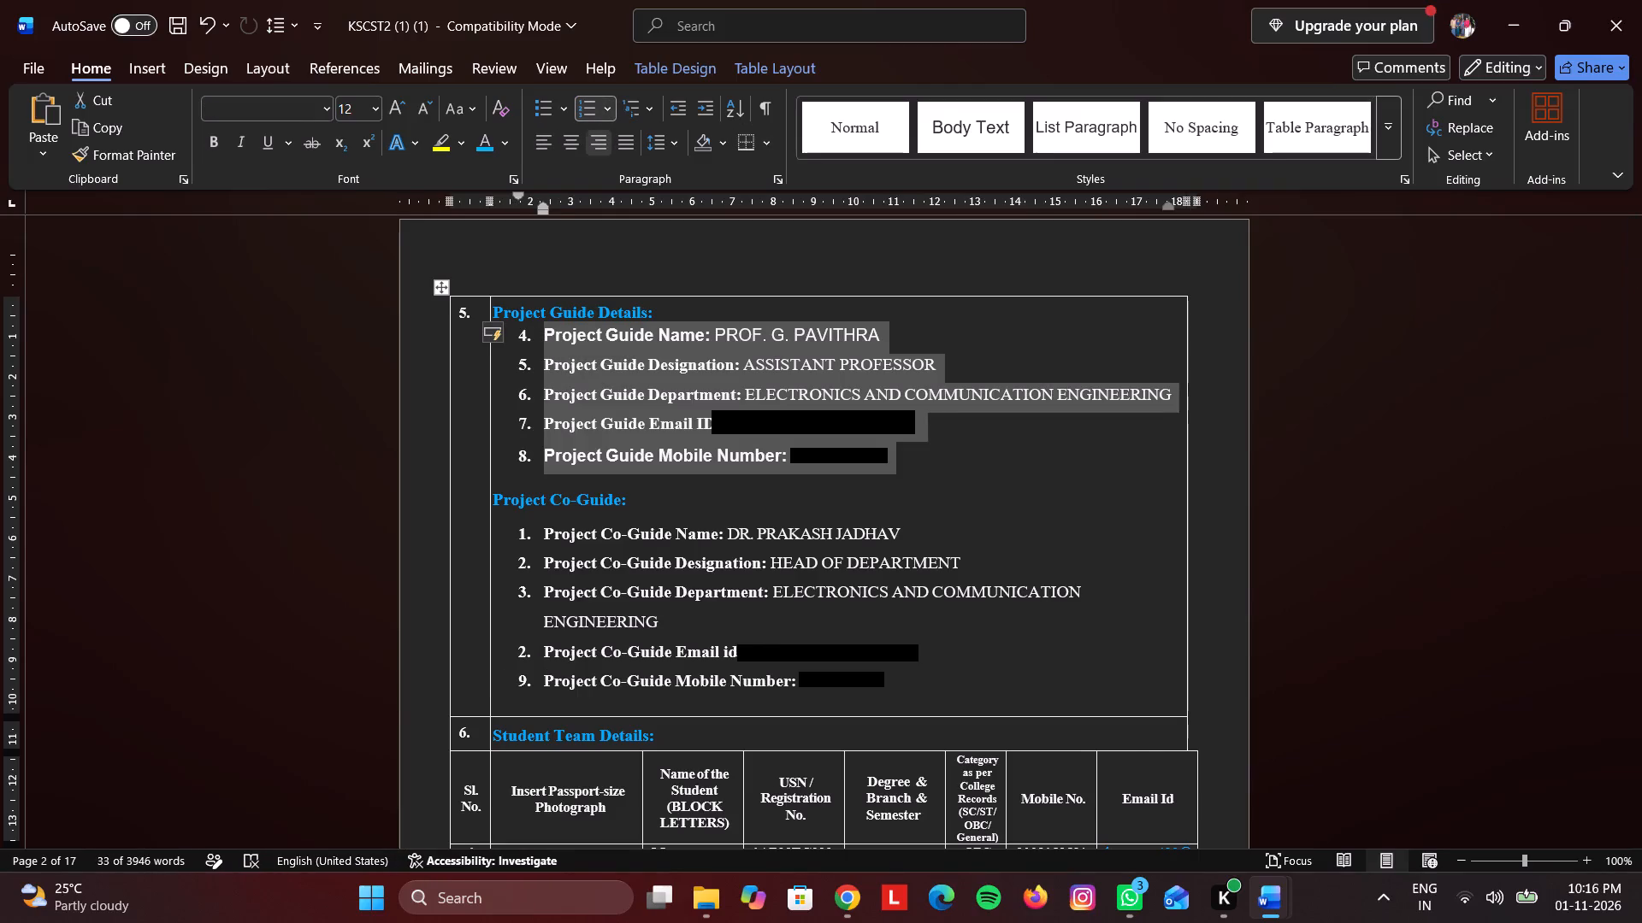
click(588, 107)
Make all list numbers in the Institution Details section bold, including the one for Affiliated University.
scroll(657, 355, up, 8)
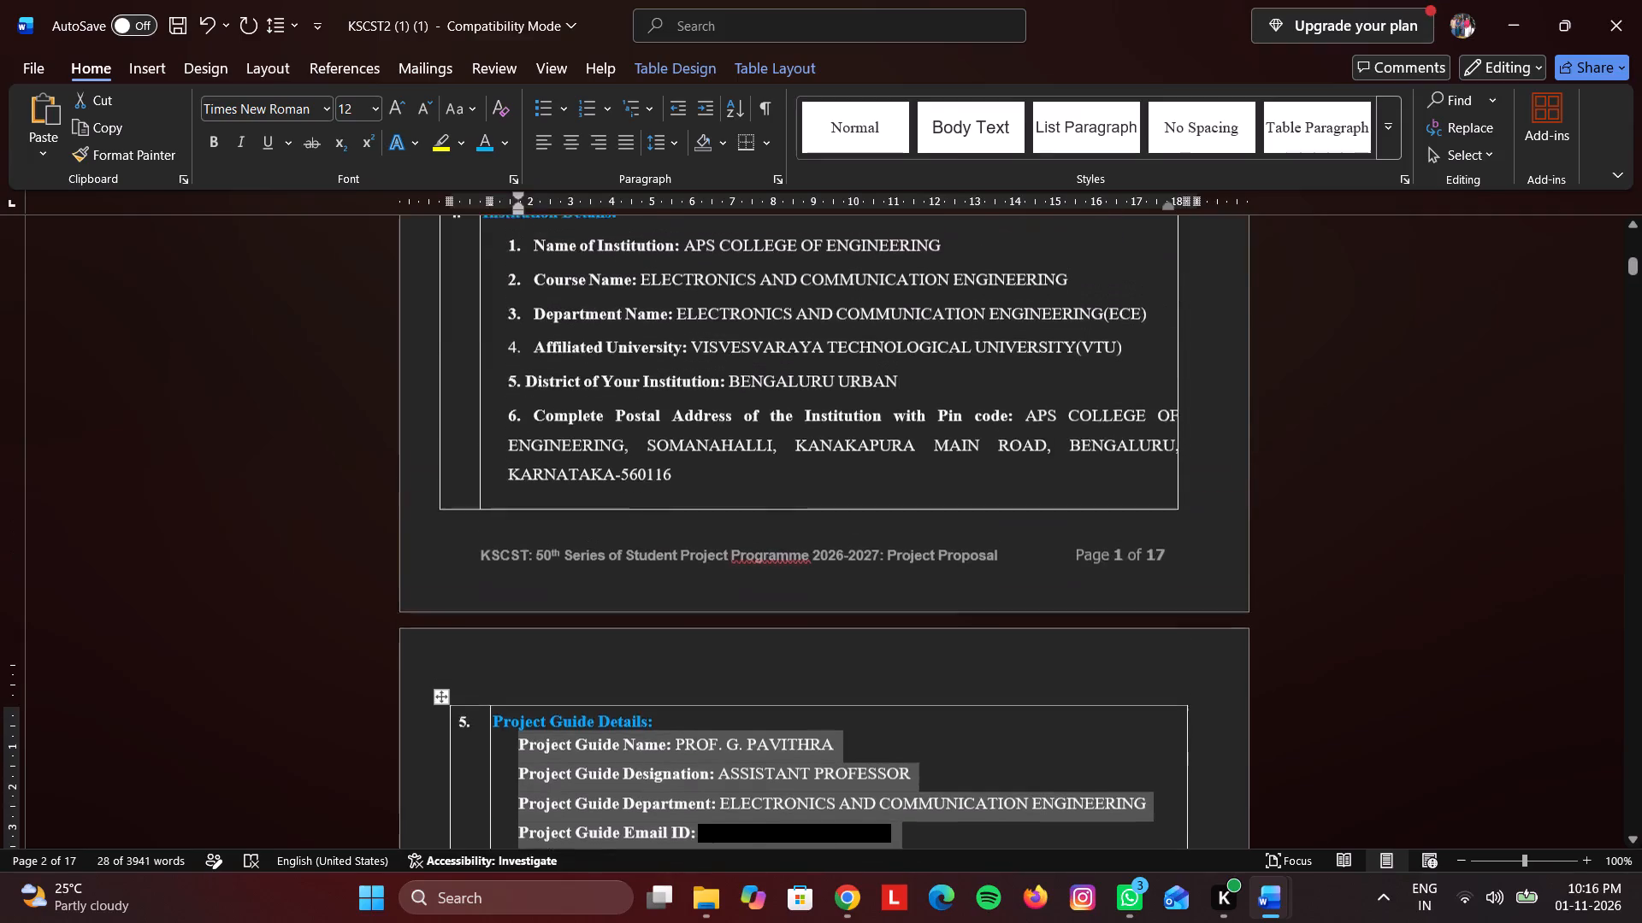
scroll(657, 355, up, 1)
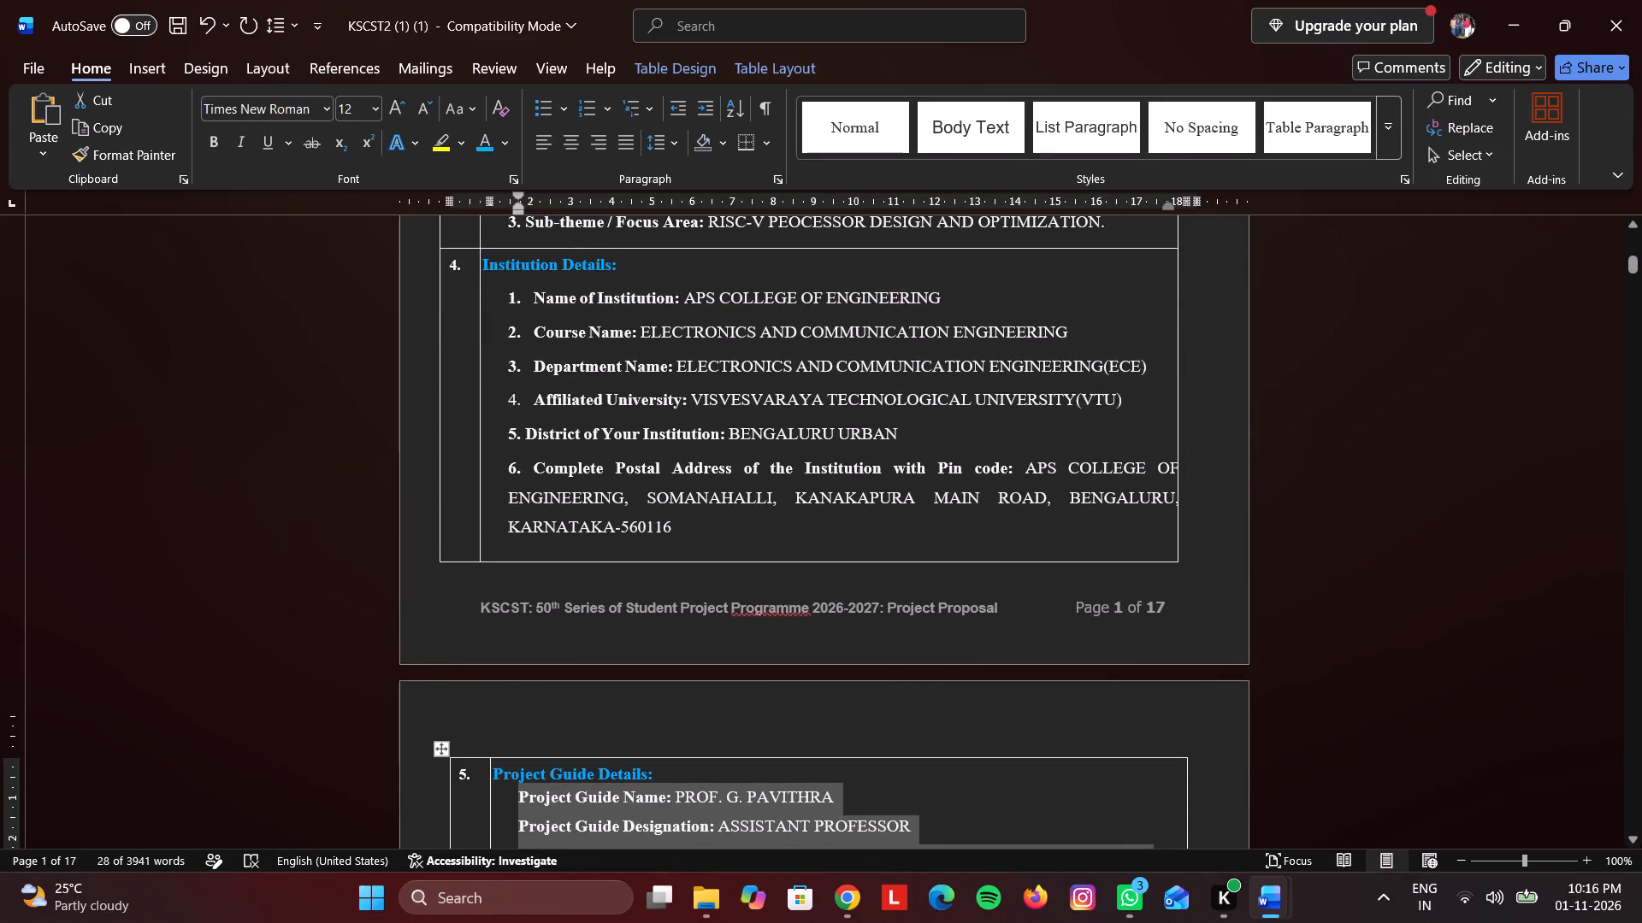
click(514, 297)
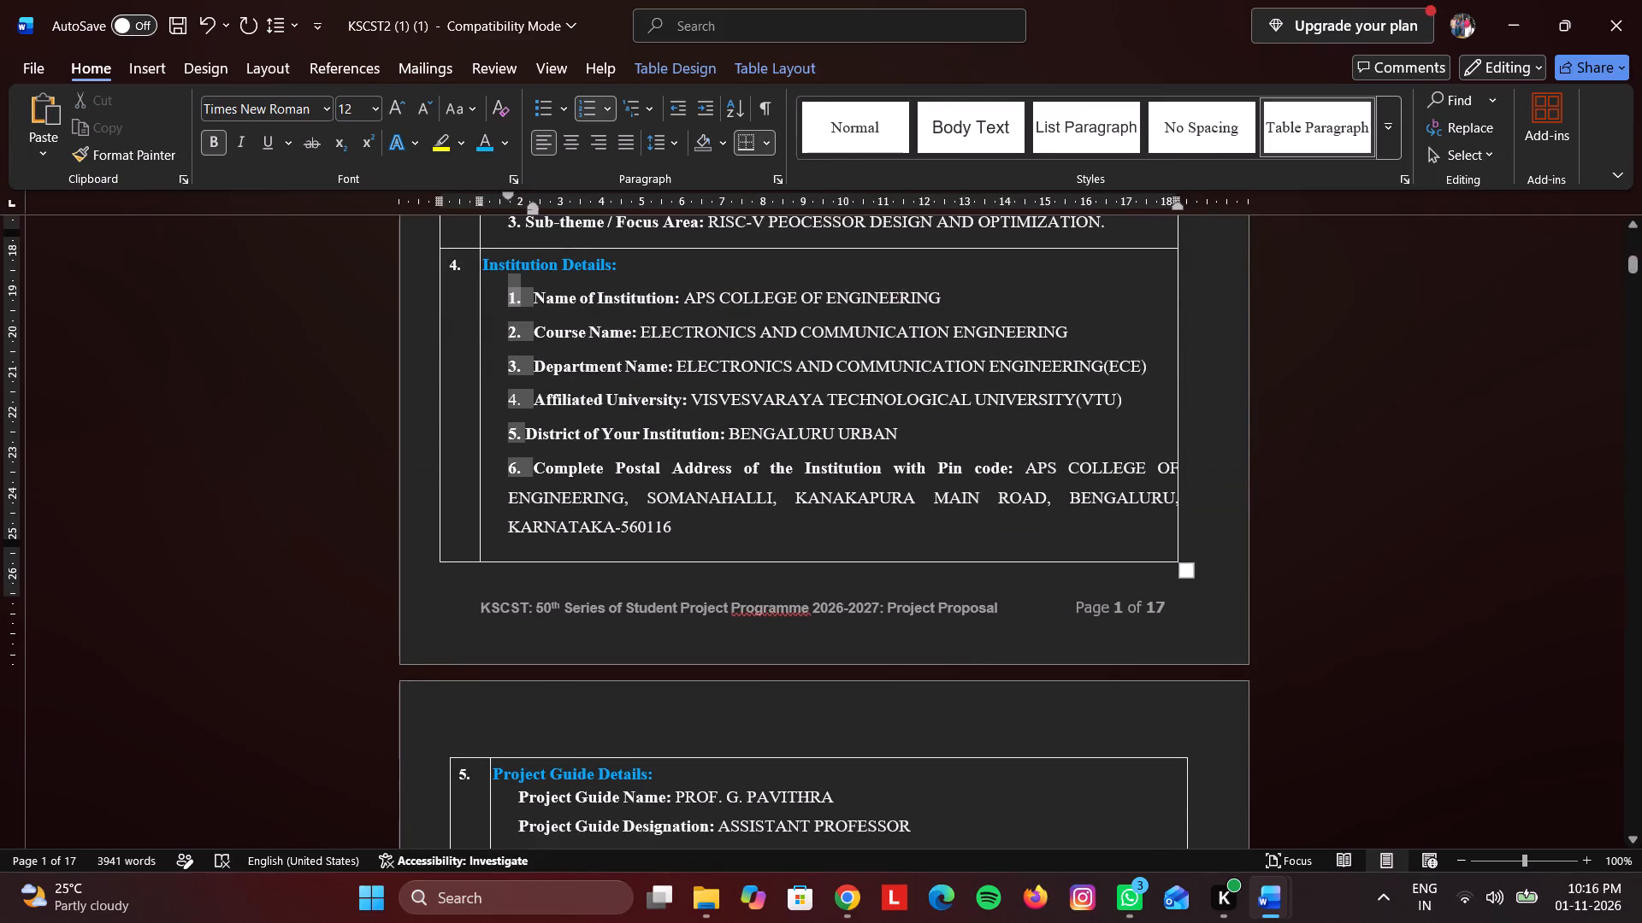
click(220, 139)
click(220, 139)
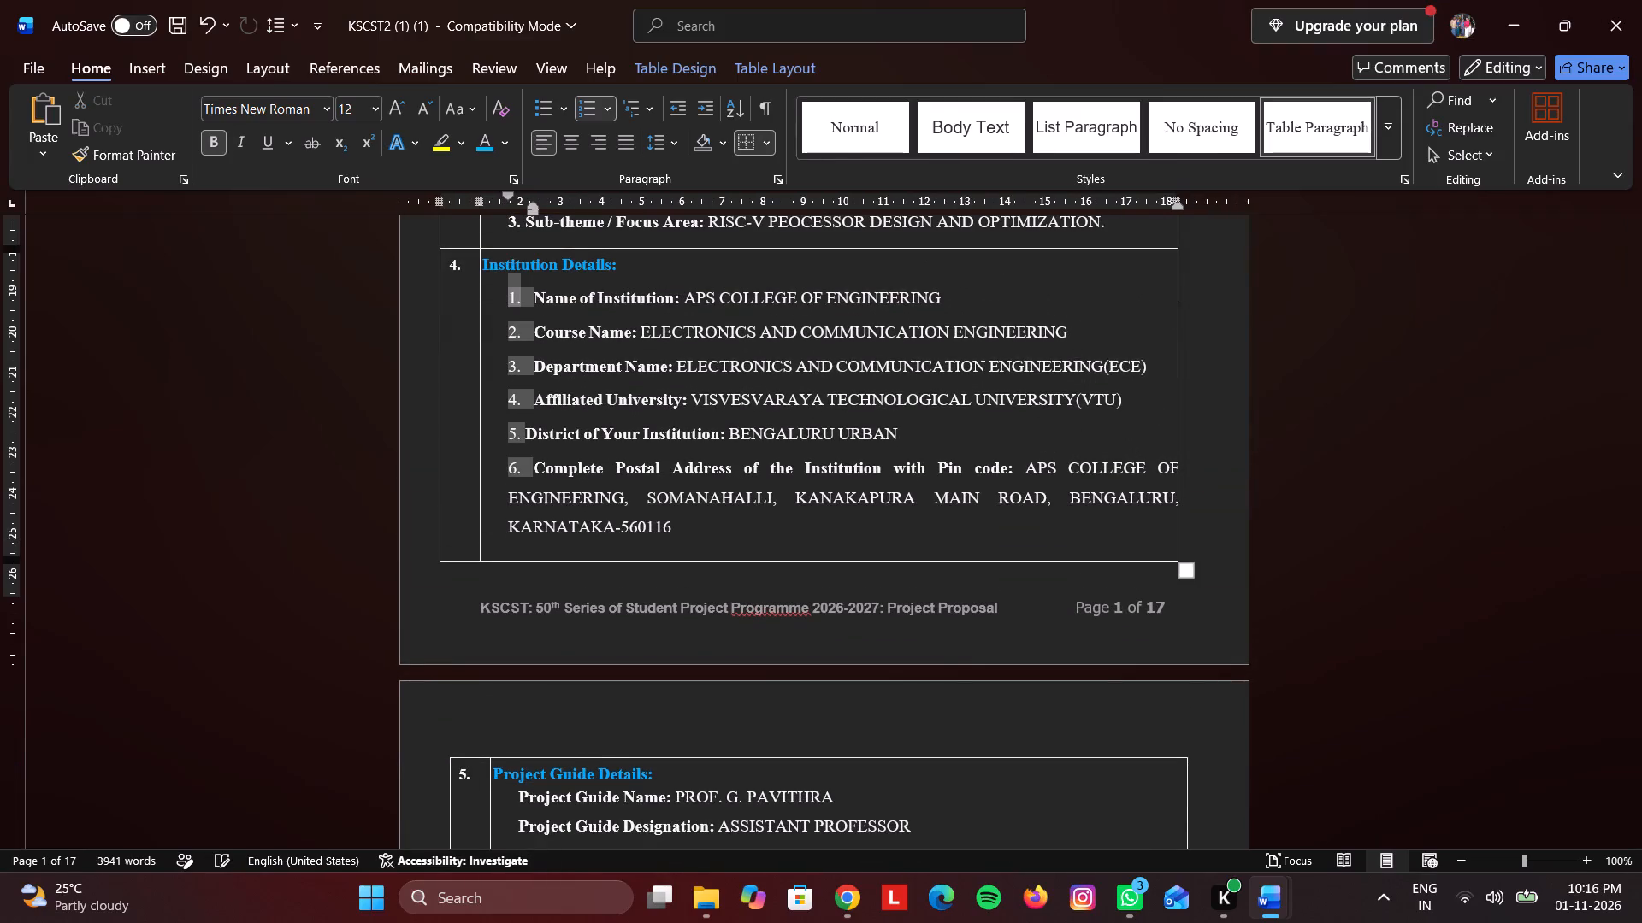
Number the Project Guide Name line as 1 and the Project Guide Designation line as 2.
scroll(735, 456, up, 8)
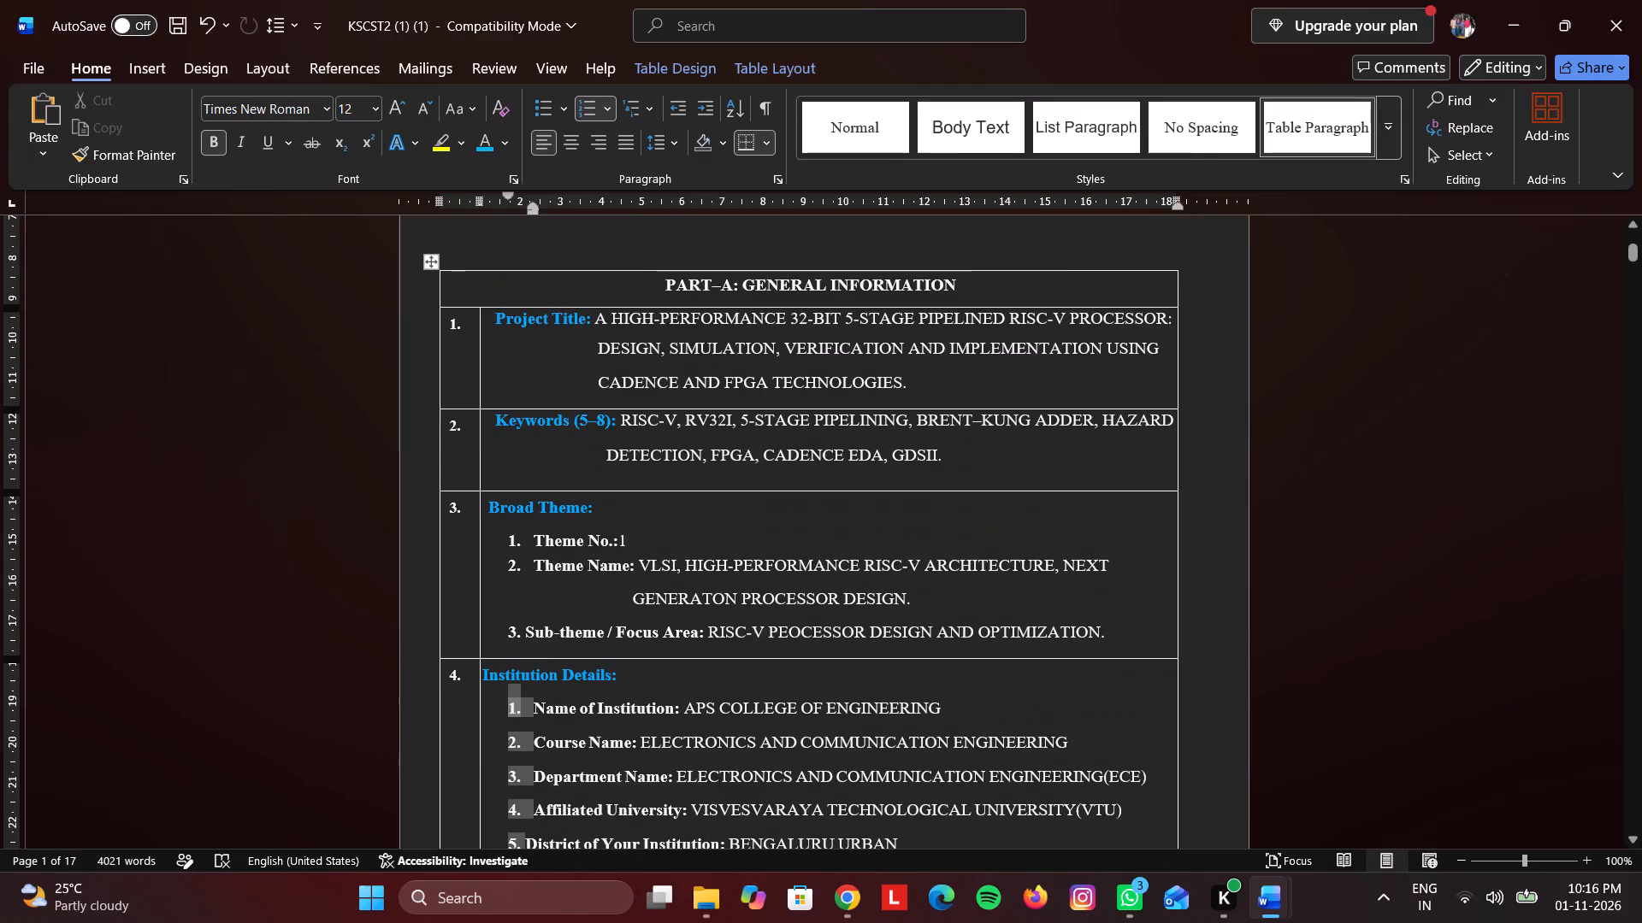
scroll(735, 468, down, 17)
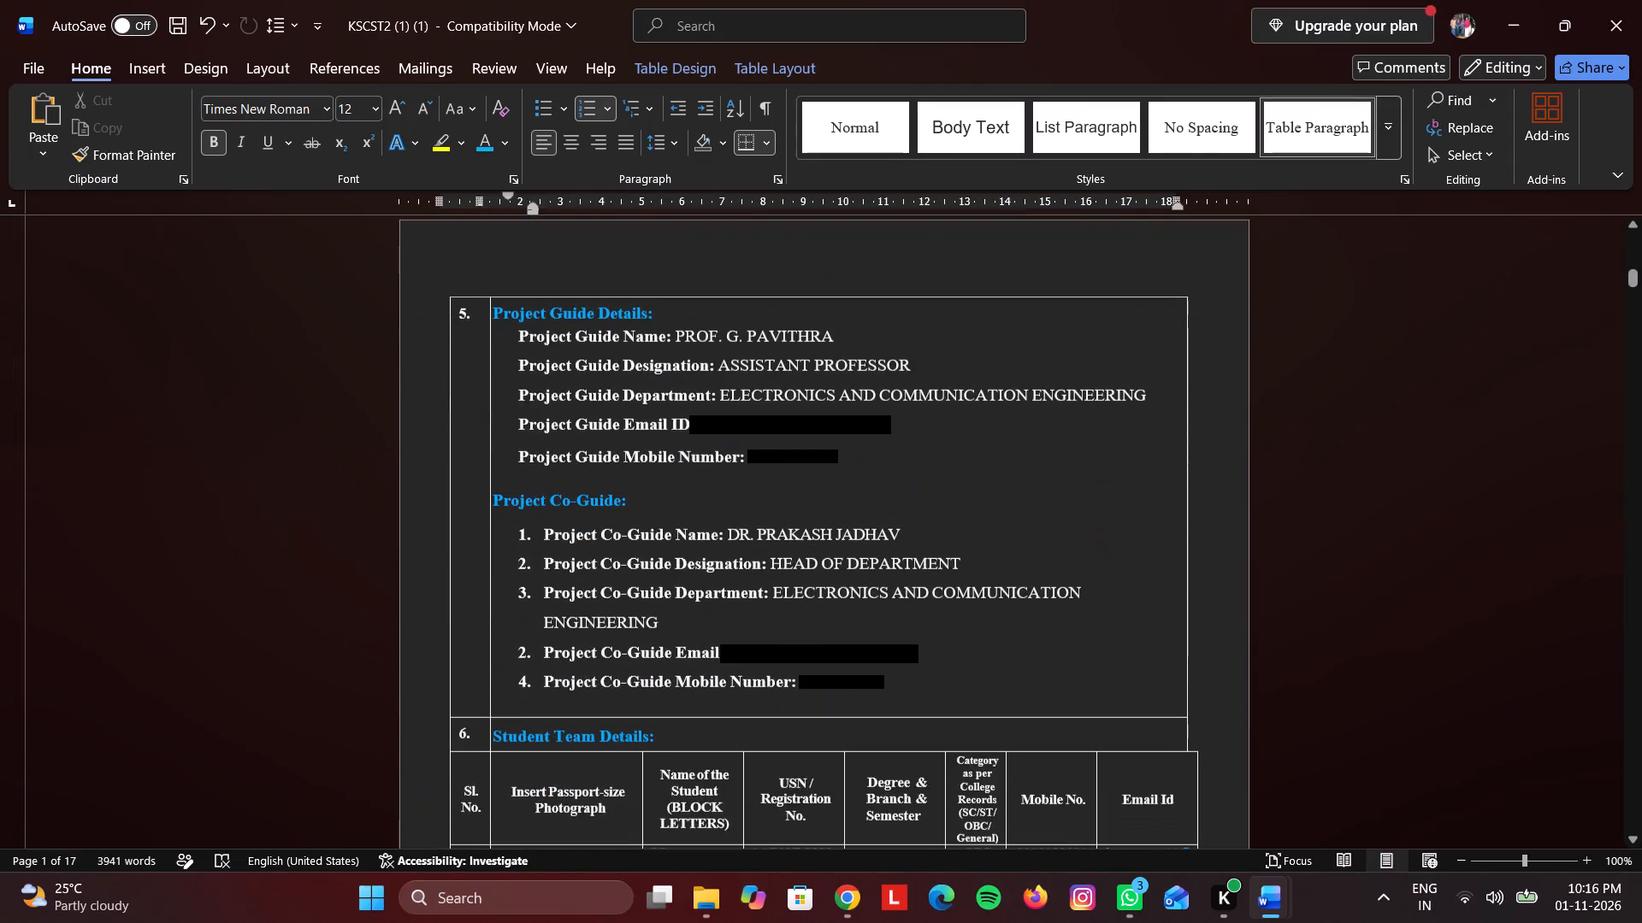
click(688, 414)
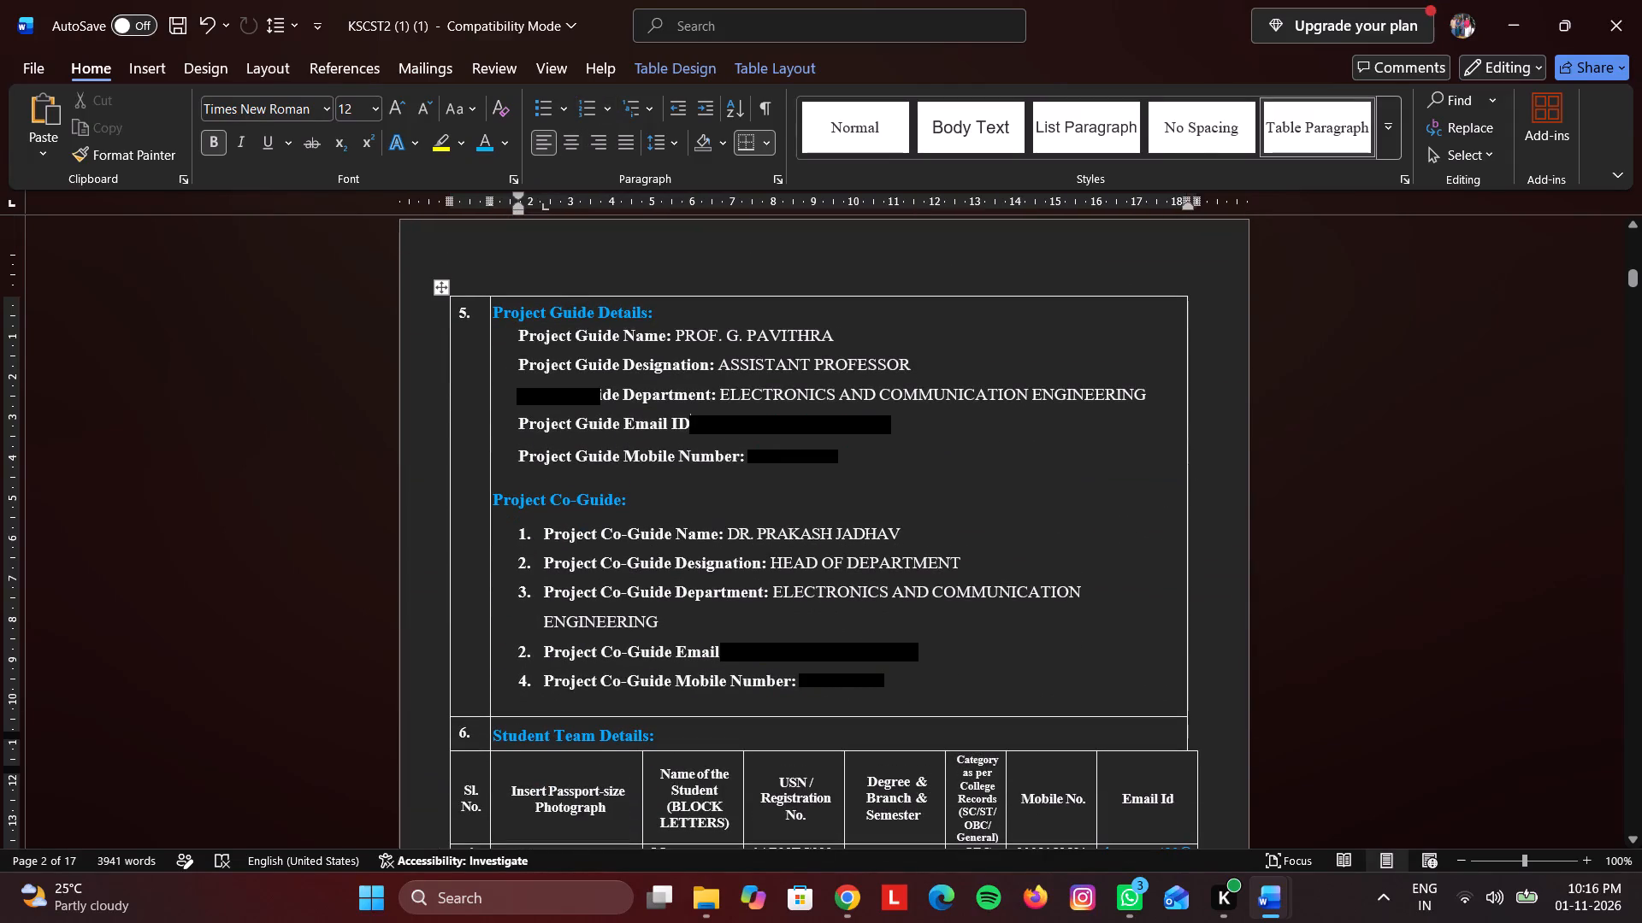
click(520, 337)
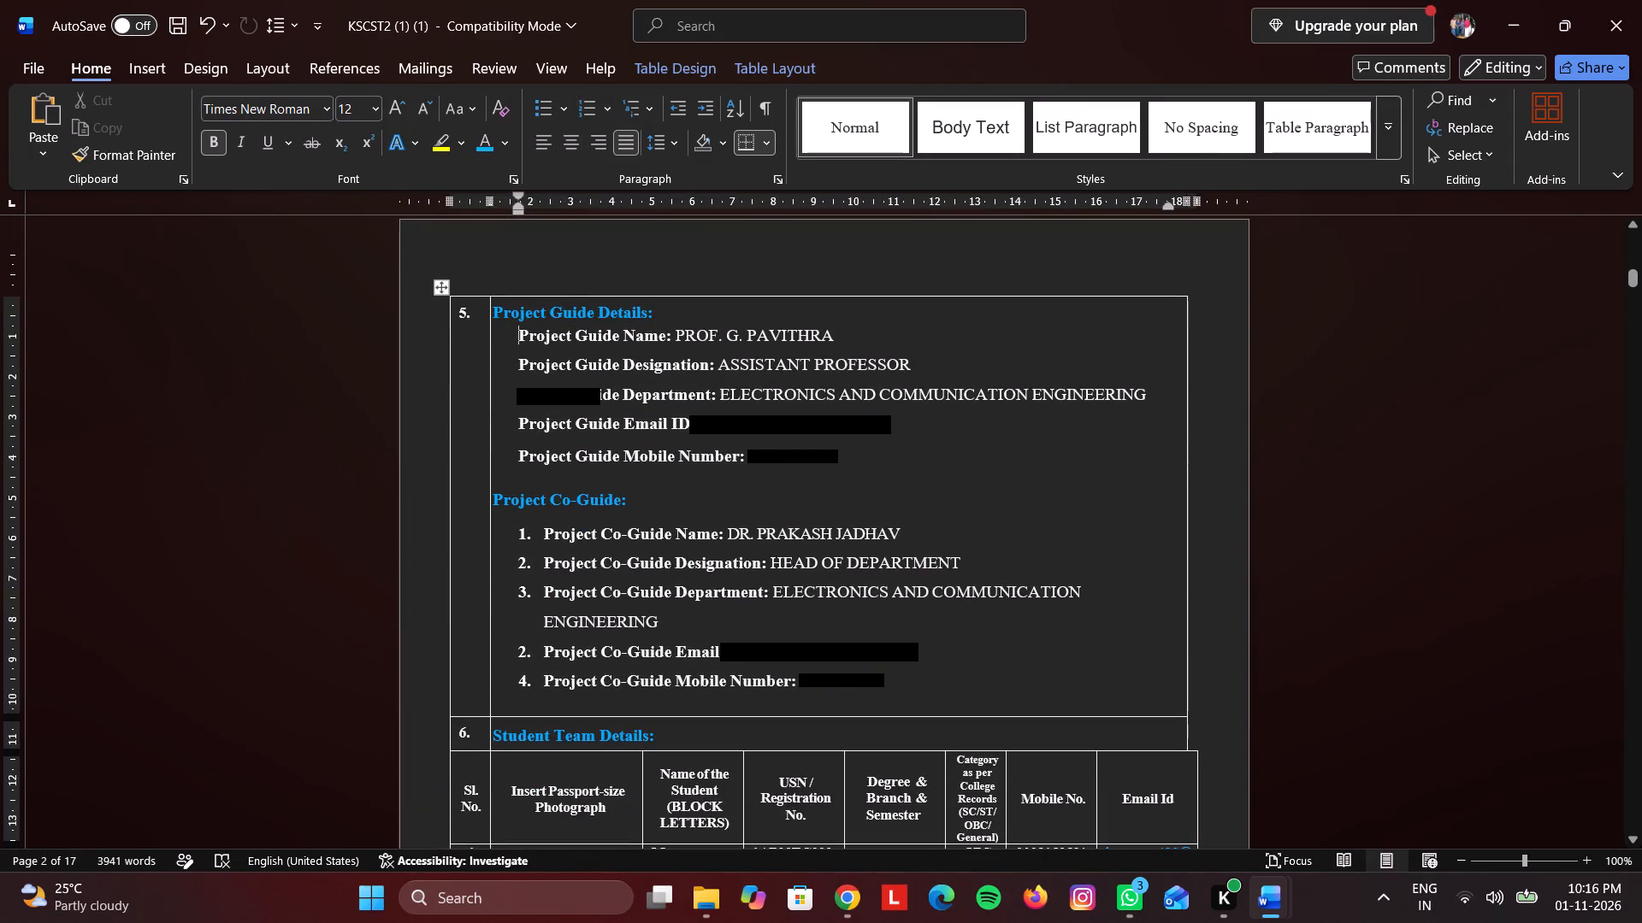
text(1.)
key(space)
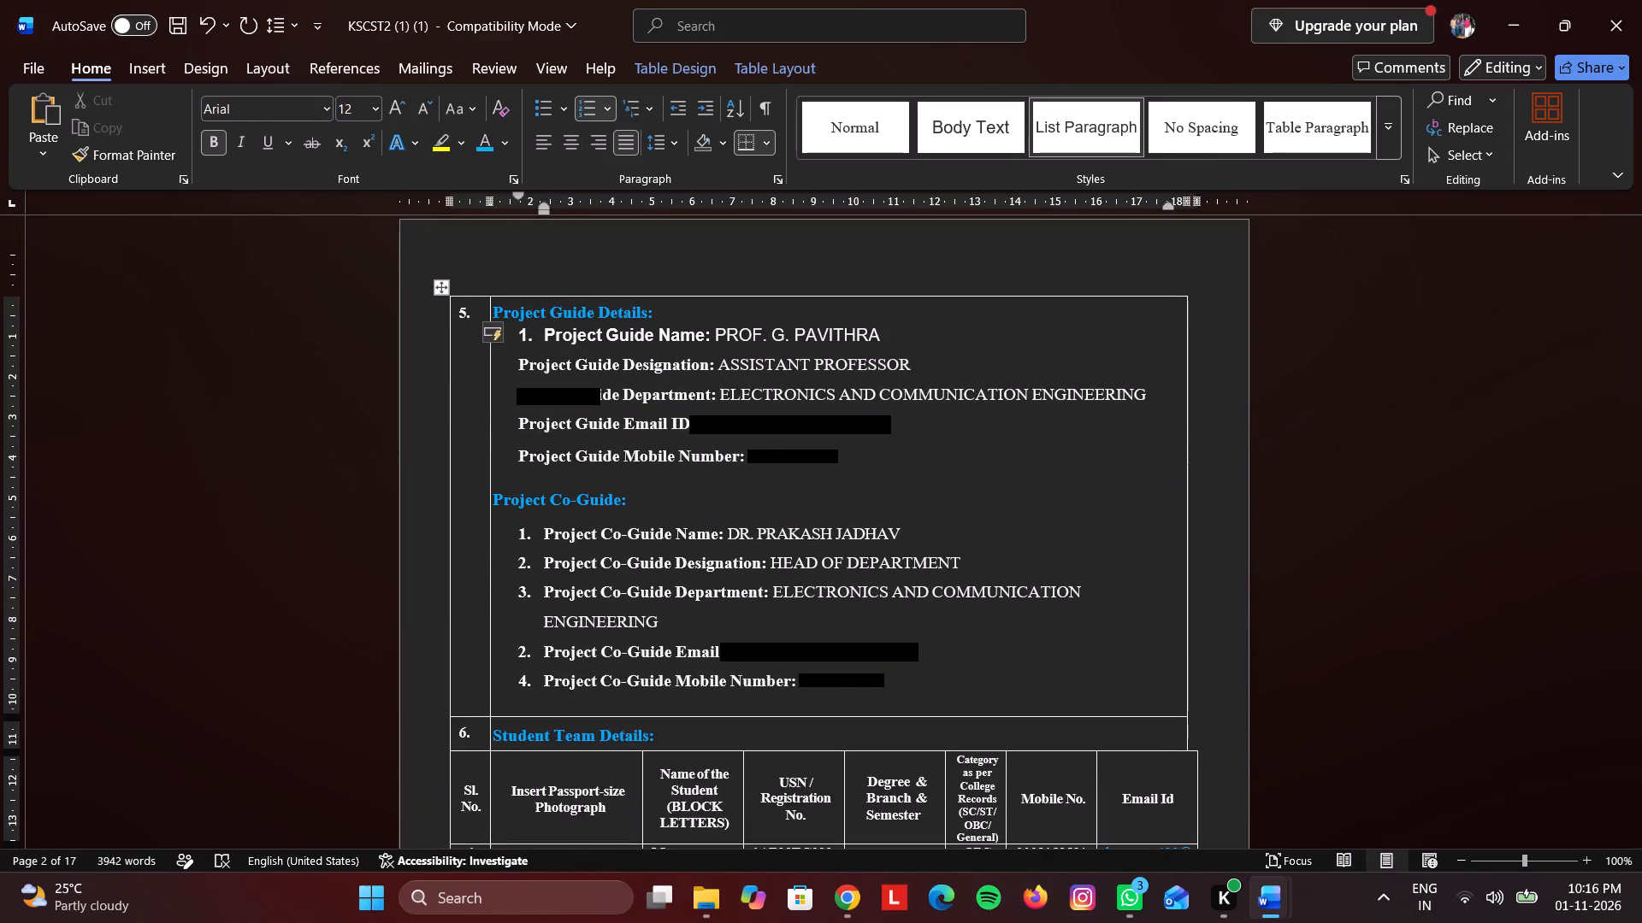
key(Down)
key(Left)
key(Left)
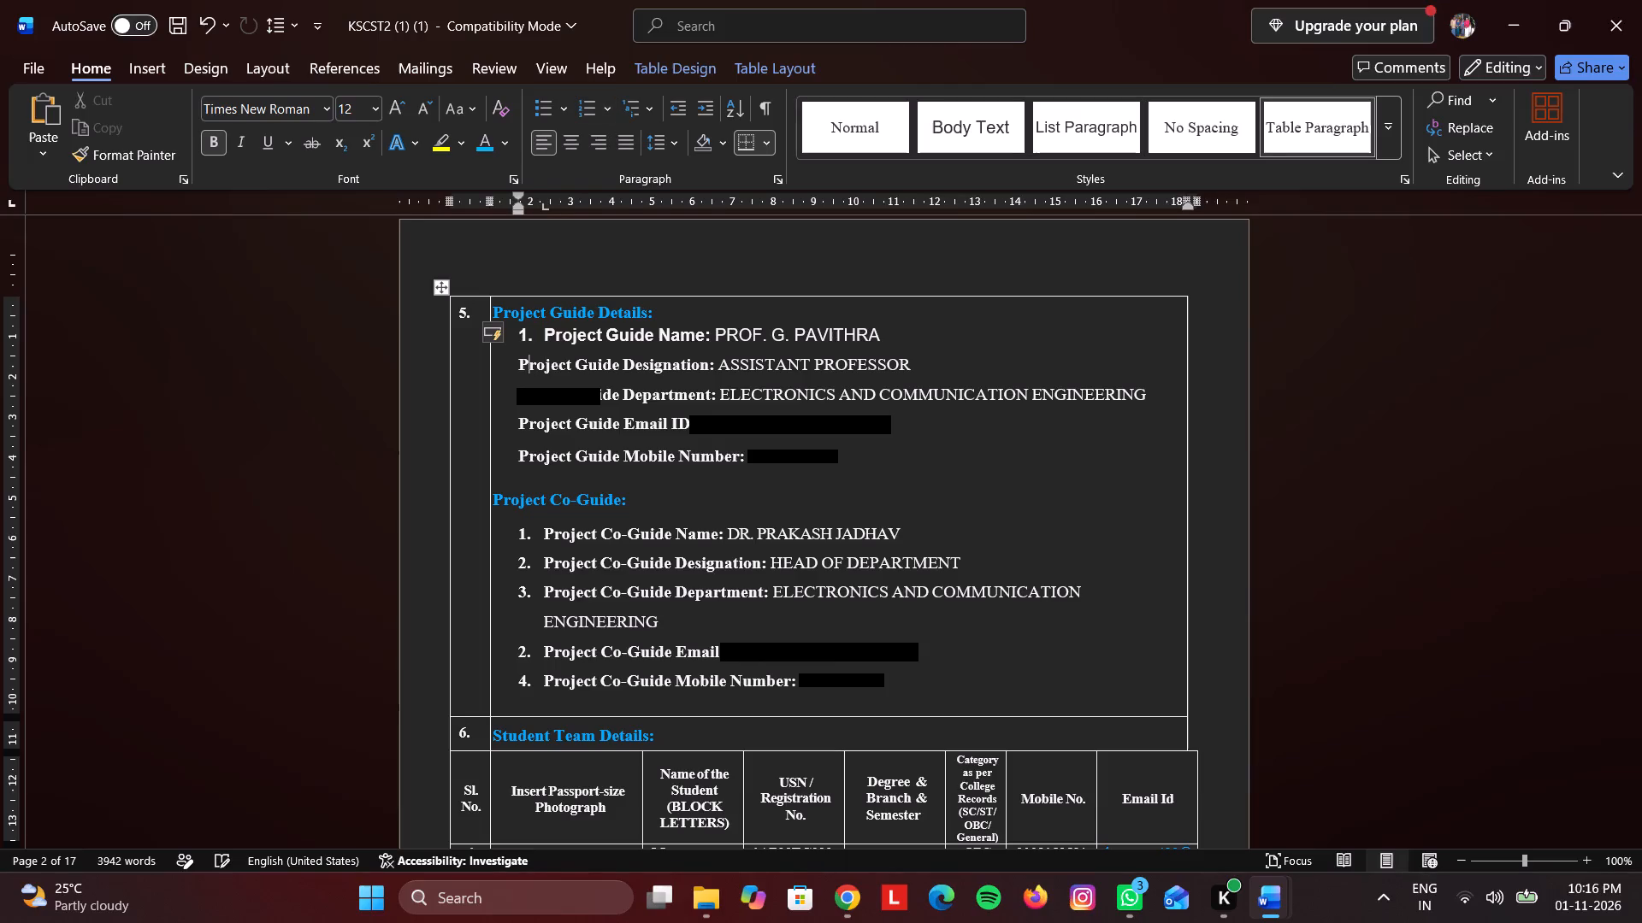
key(Left)
text(2.)
key(space)
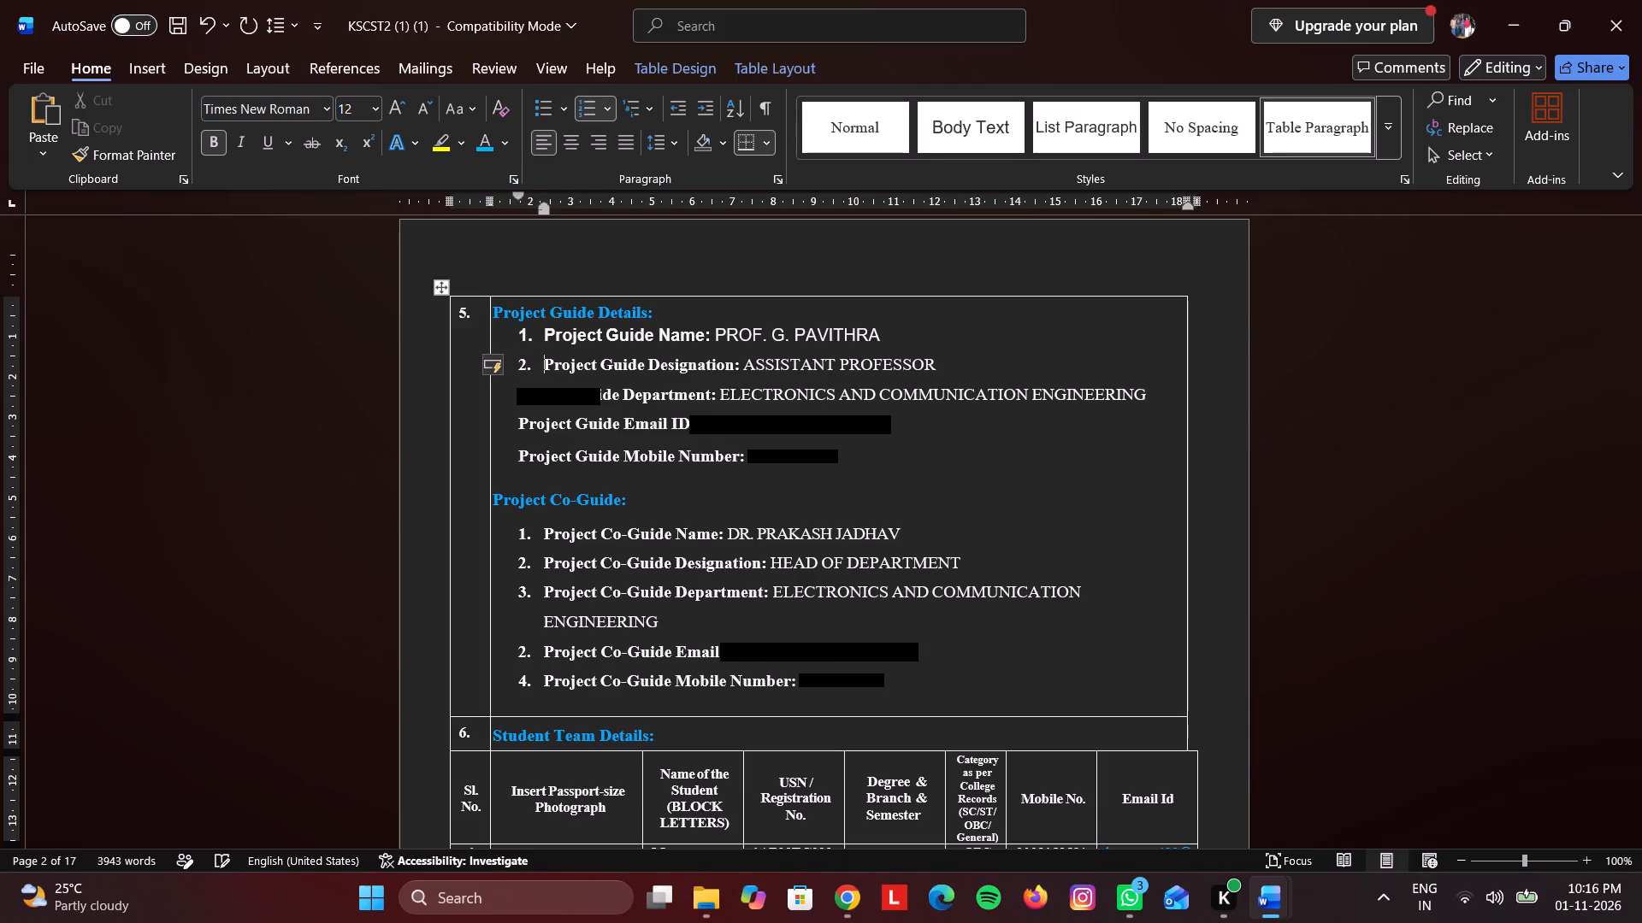
Number the Project Guide Department line as 3 and the Project Guide Email ID line as 4.
key(Down)
key(Left)
key(Left)
key(Left)
text(3.)
key(space)
key(Down)
key(Left)
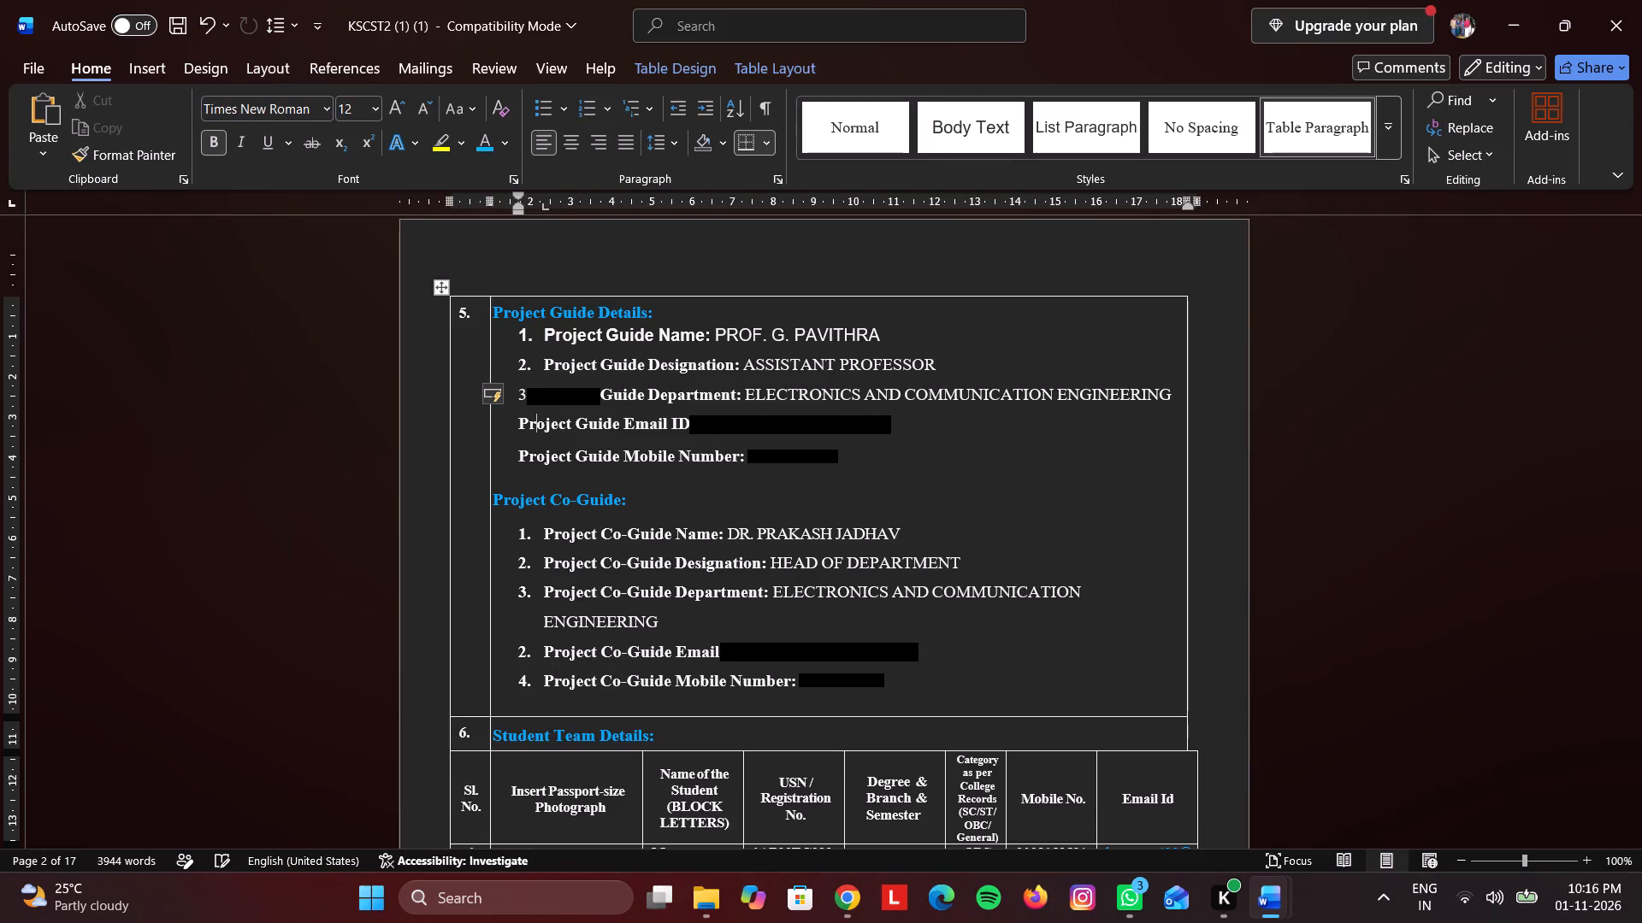
key(Left)
key(Left)
text(4.)
key(space)
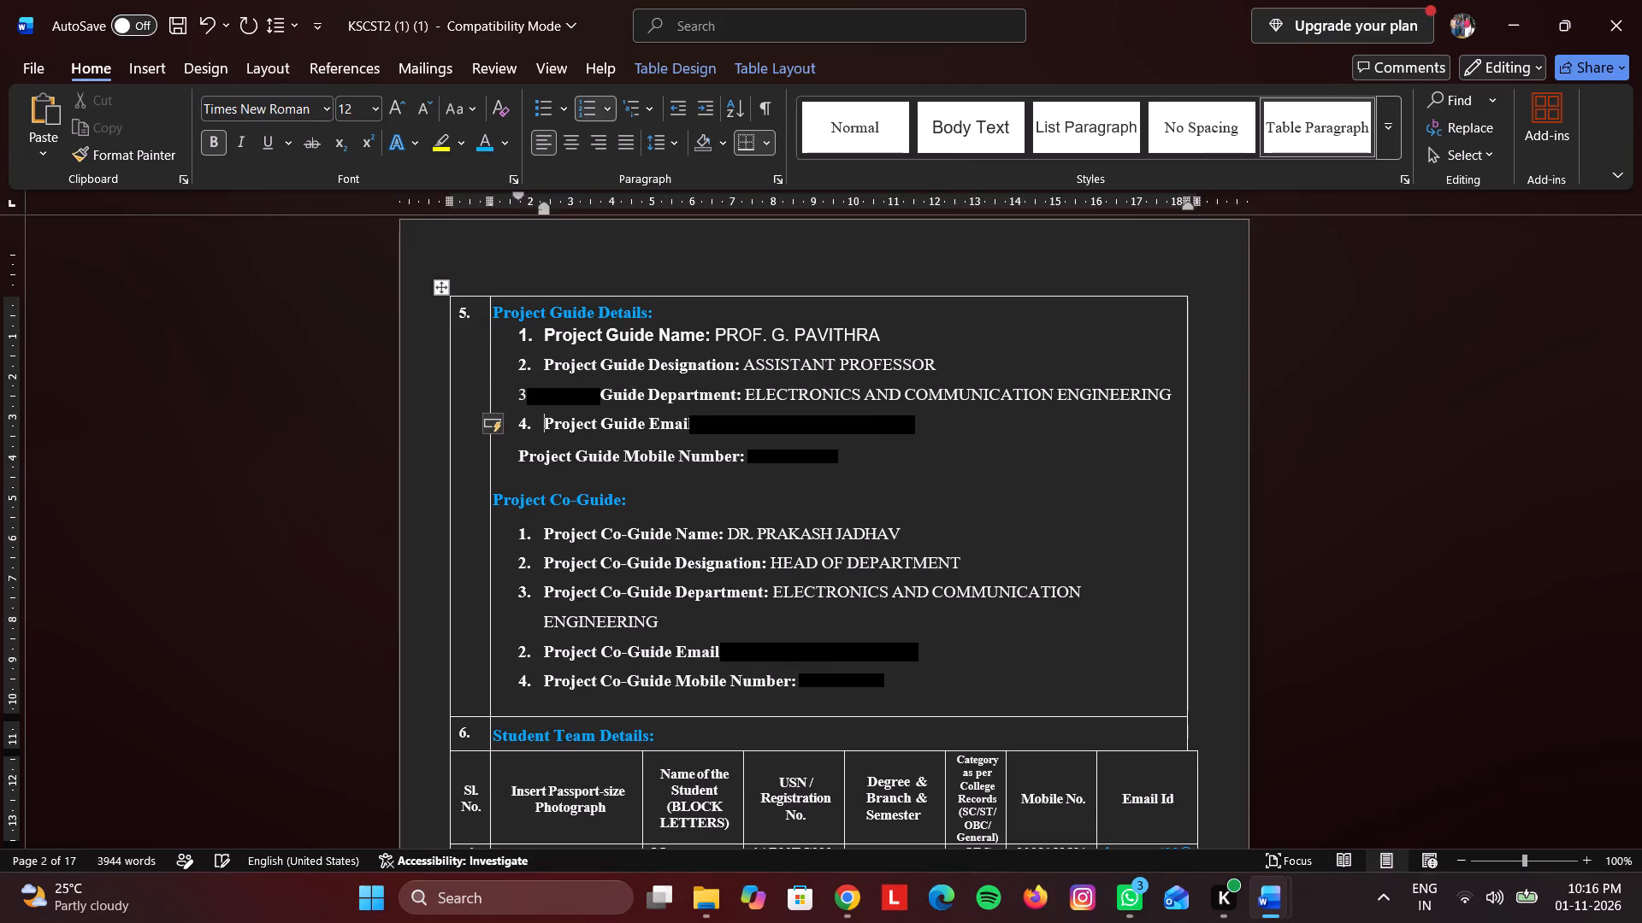
Number the Project Guide Mobile Number line as 5.
key(Down)
key(Left)
key(Left)
key(Left)
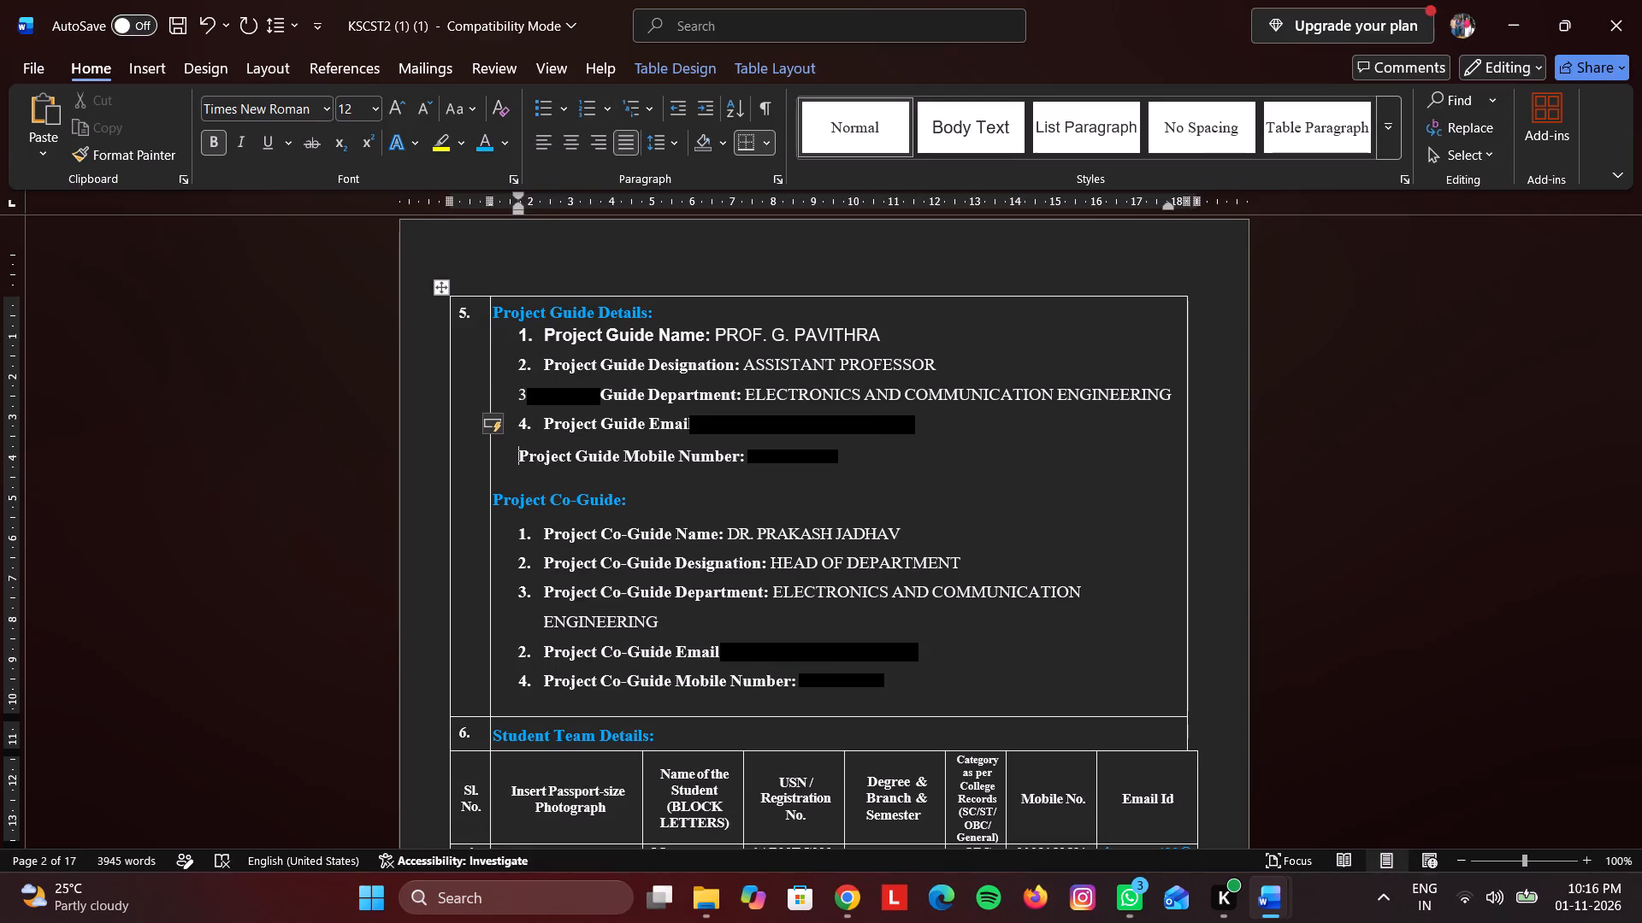
text(5.)
key(space)
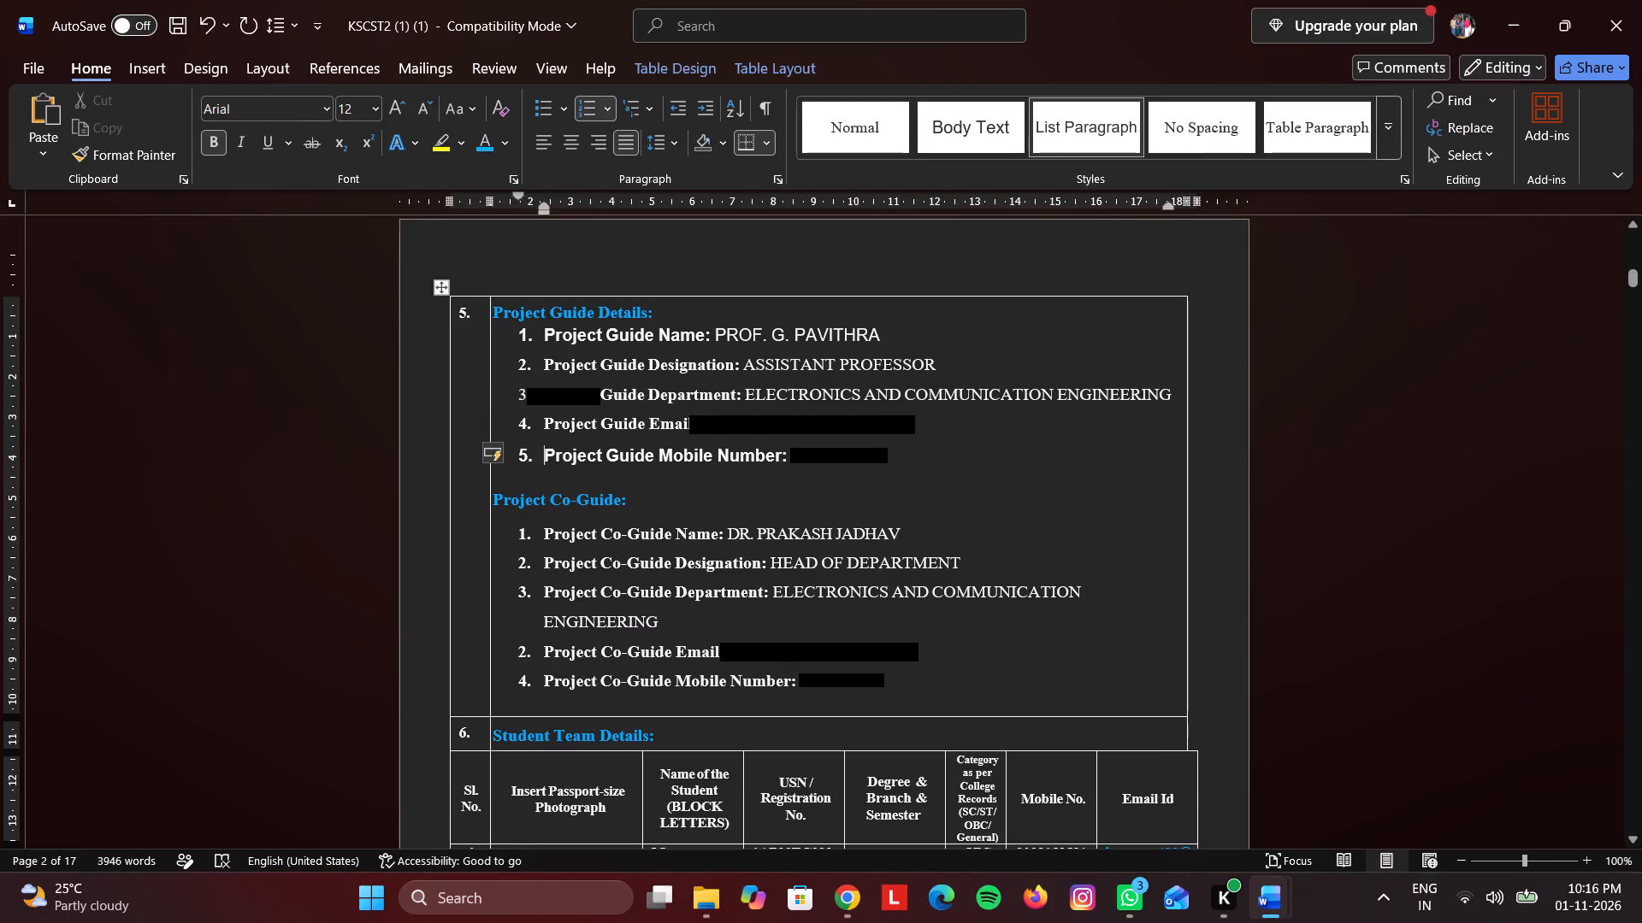
Set the font of all five Project Guide lines, from Name through Mobile Number, to Times New Roman.
drag(900, 450, 561, 345)
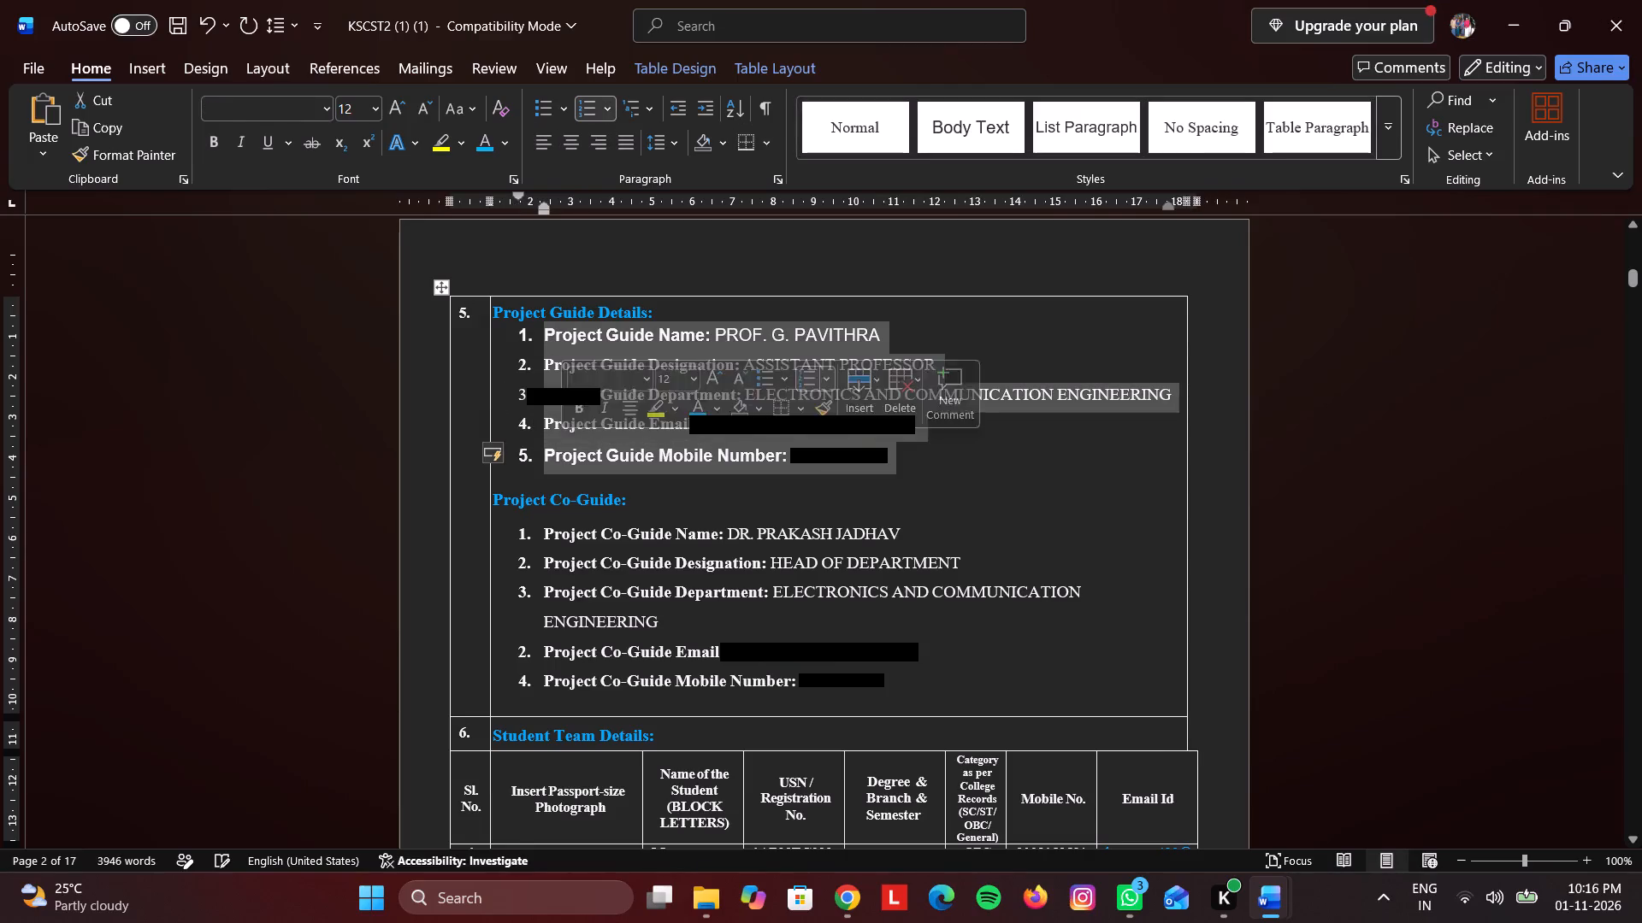
click(327, 107)
click(361, 316)
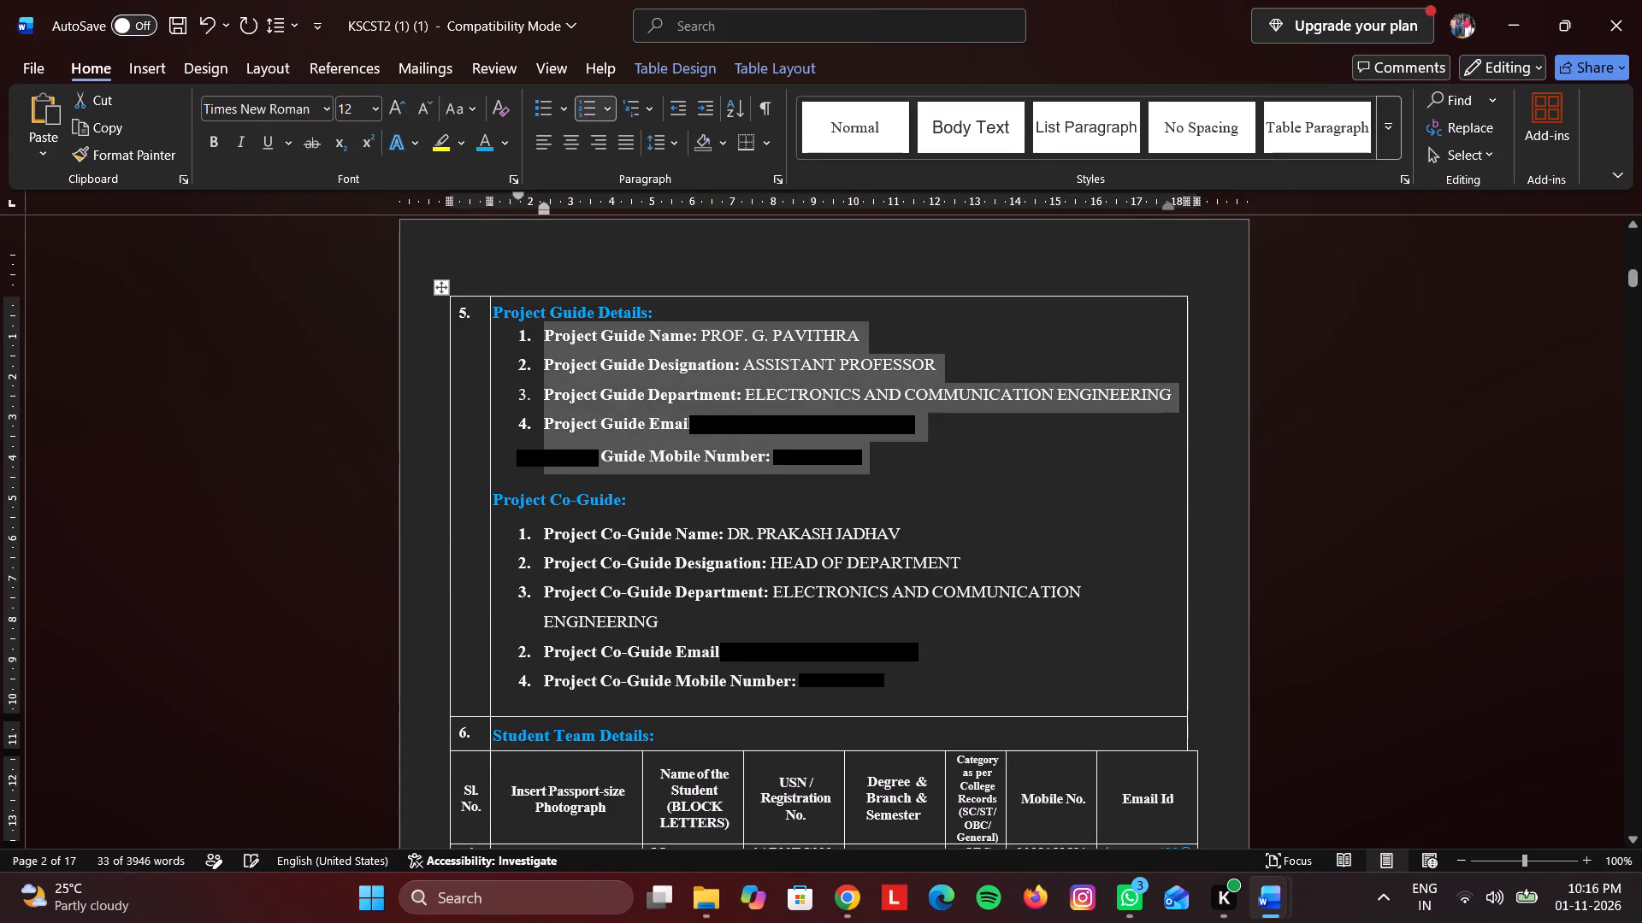
click(707, 424)
Remove the list numbering from all five Project Co-Guide lines, from Name through Mobile Number.
scroll(717, 472, down, 3)
drag(895, 532, 859, 509)
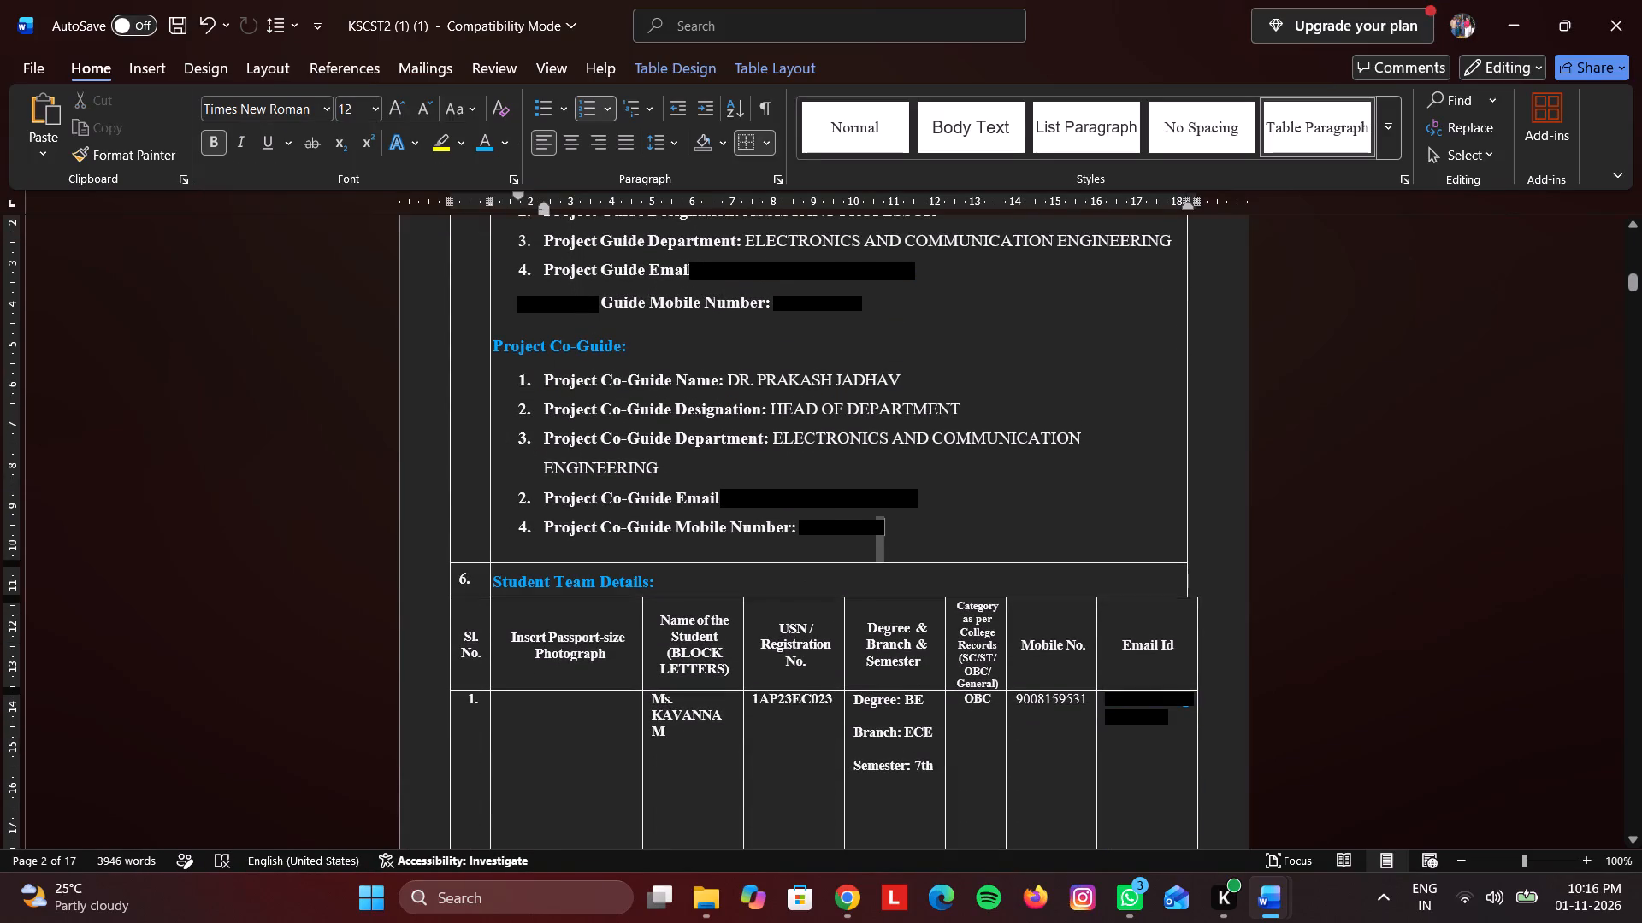
drag(859, 509, 558, 391)
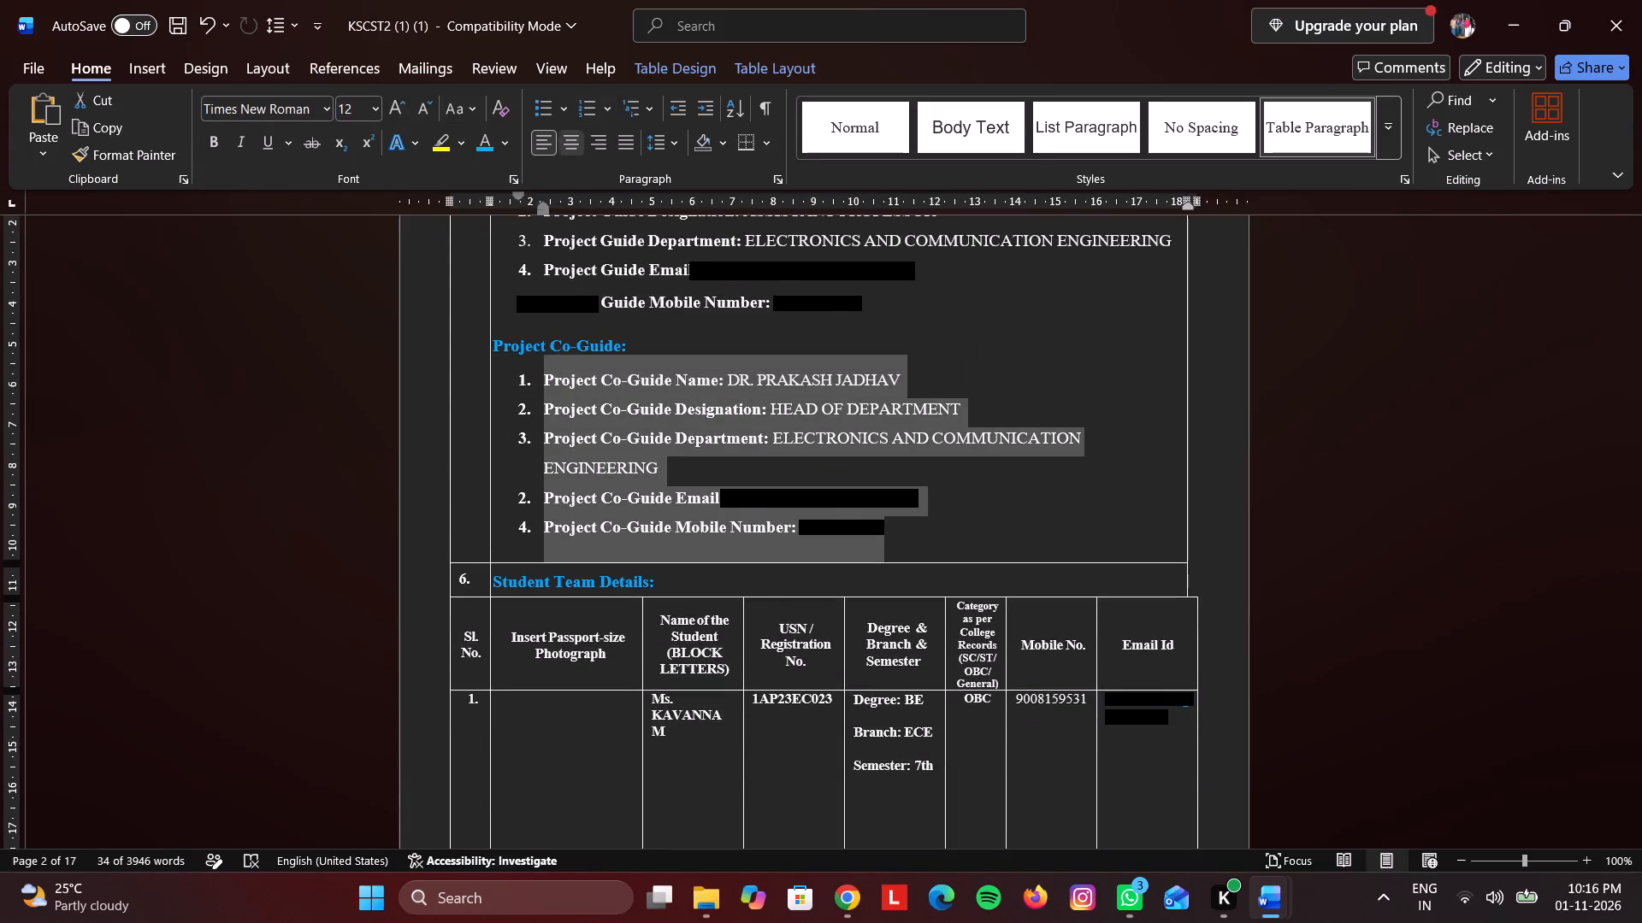
click(593, 100)
click(593, 100)
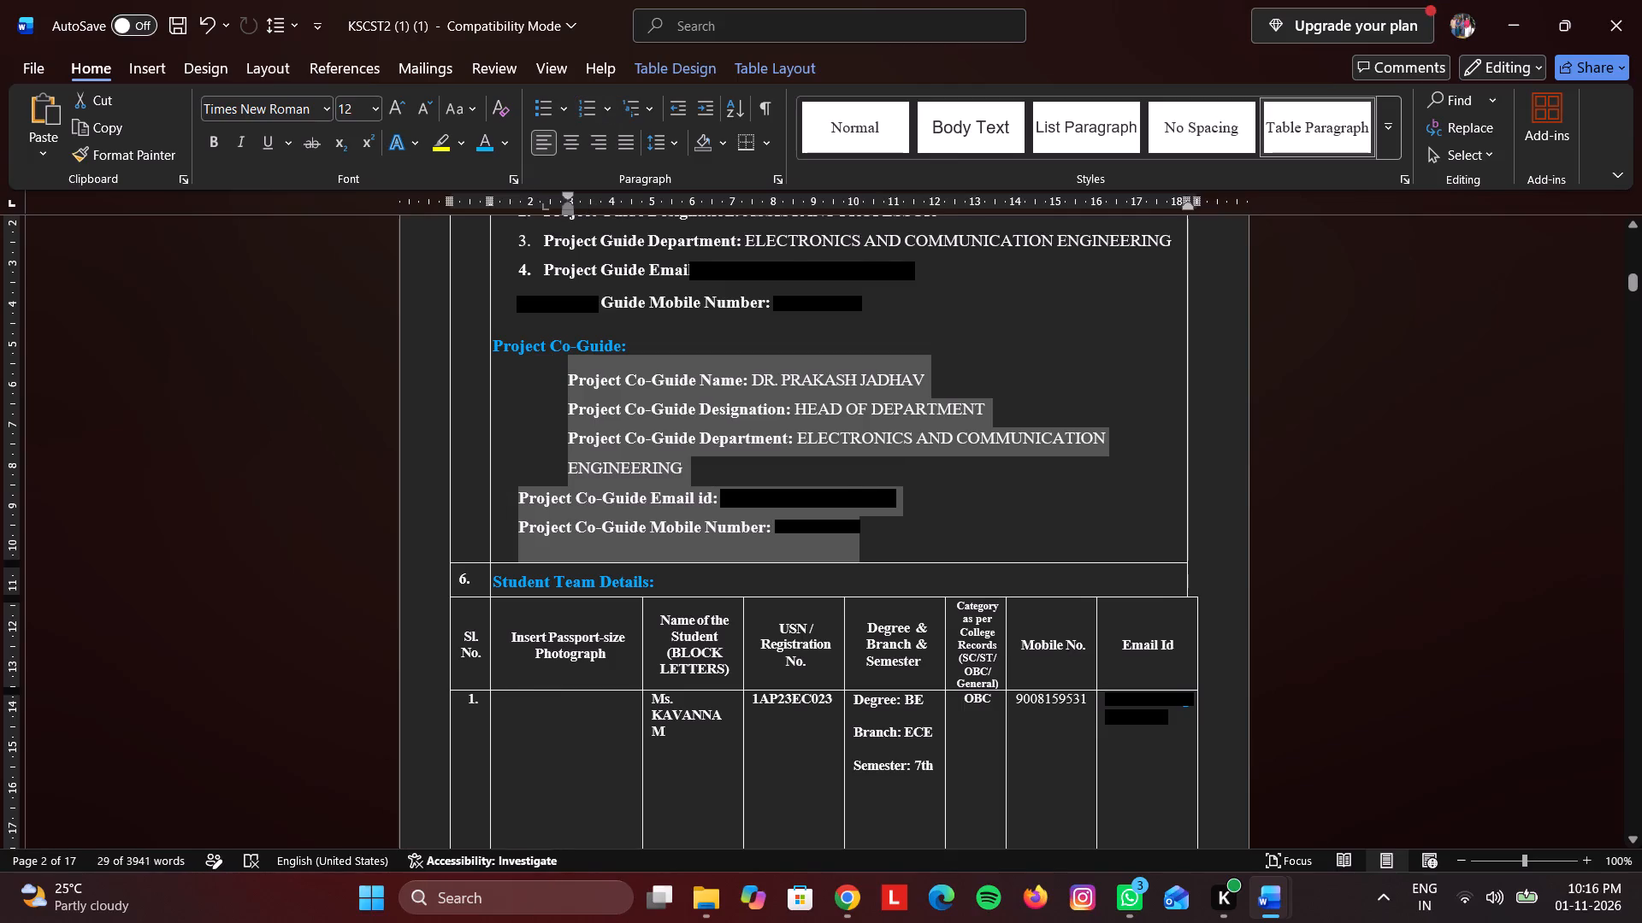
Reduce the indent of the Project Co-Guide Name, Designation and Department lines to align them with the Email id line.
click(568, 403)
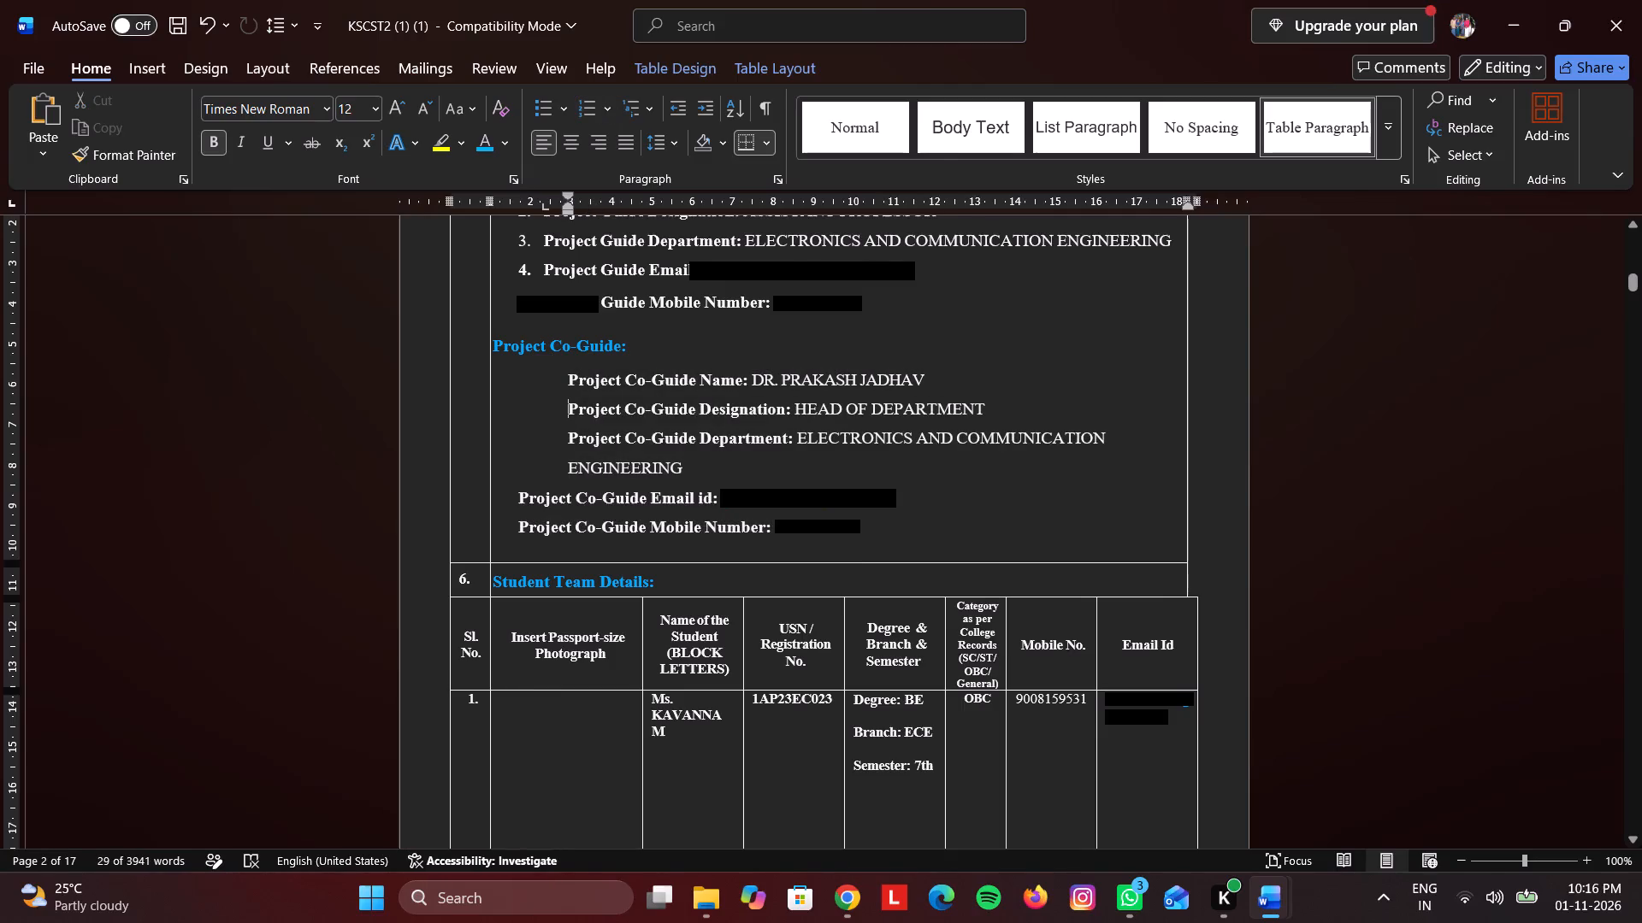
drag(697, 477, 583, 390)
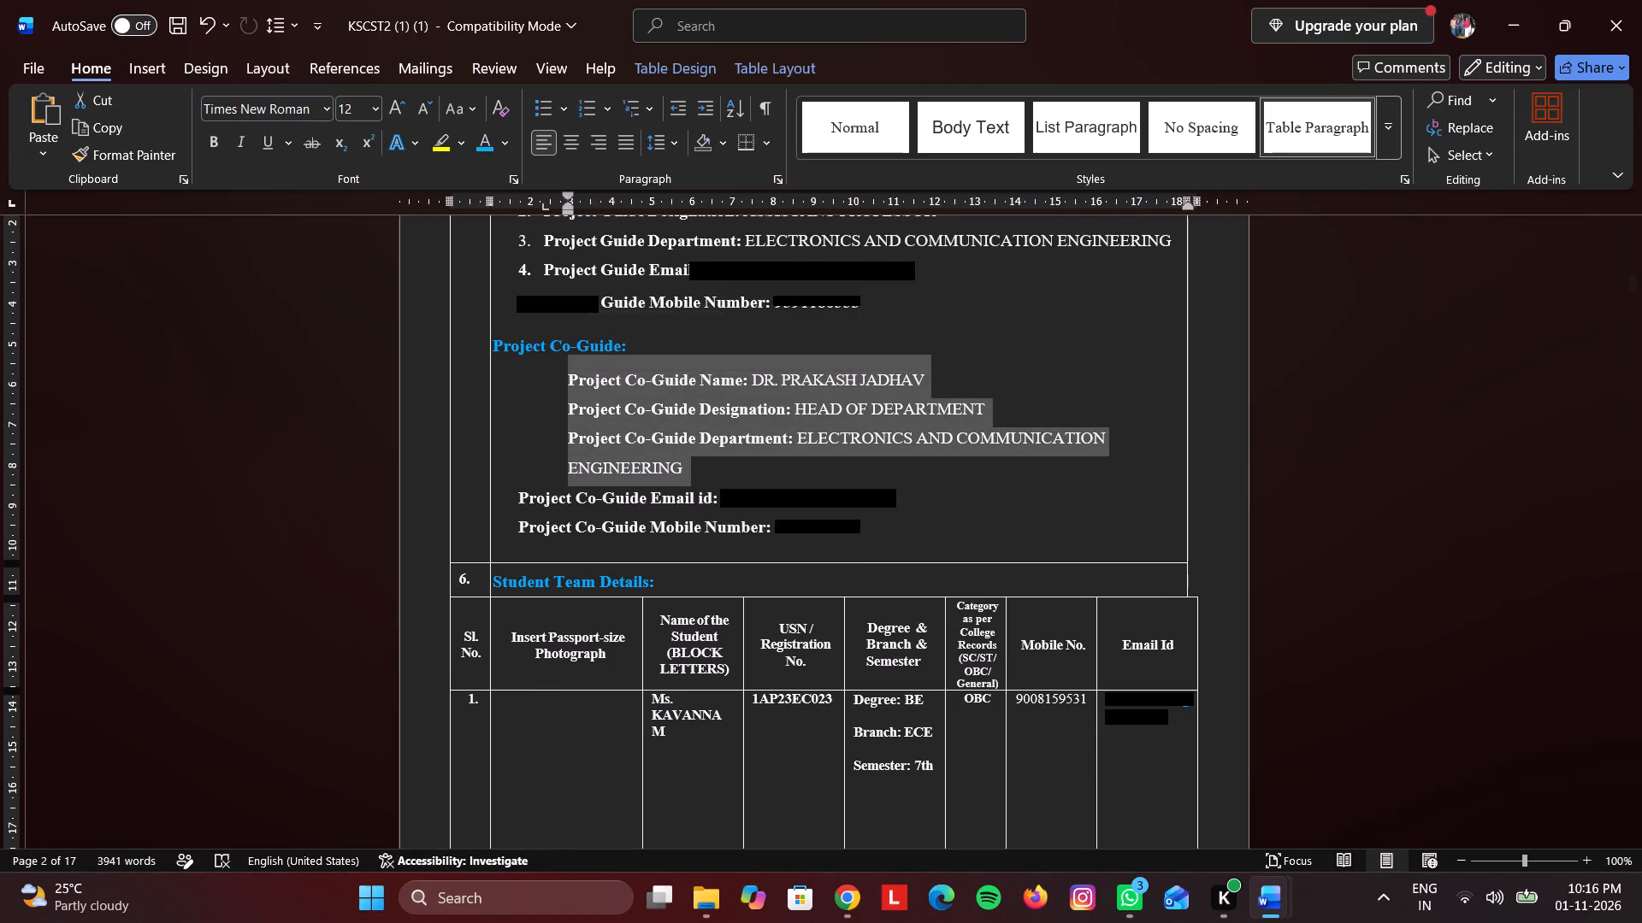
drag(570, 207, 511, 217)
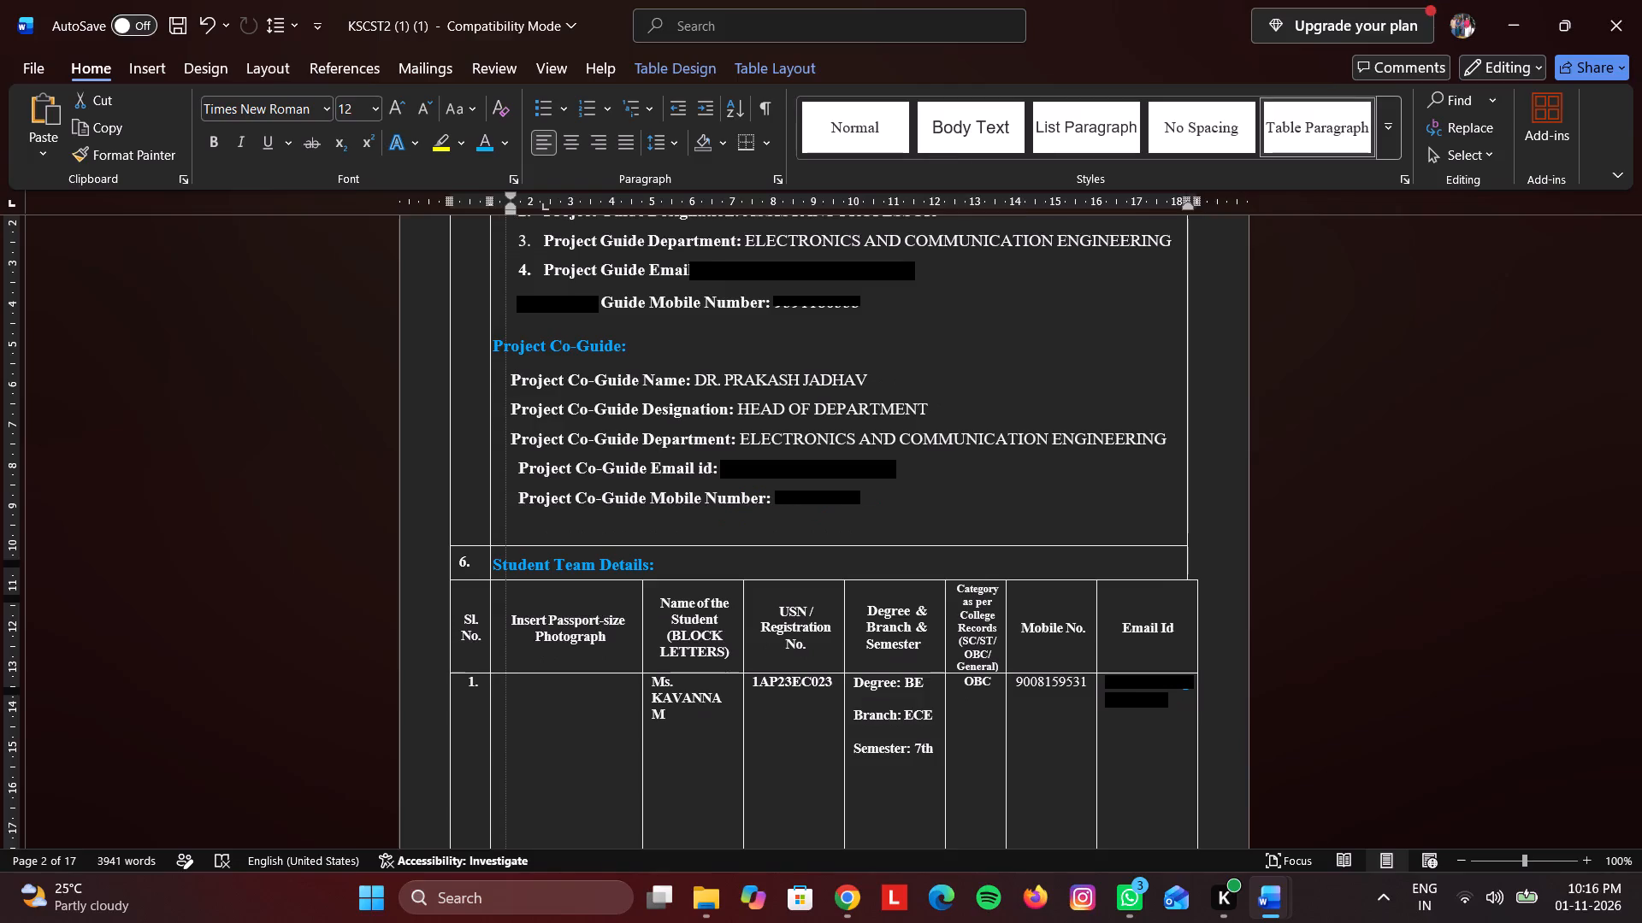
drag(511, 217, 519, 223)
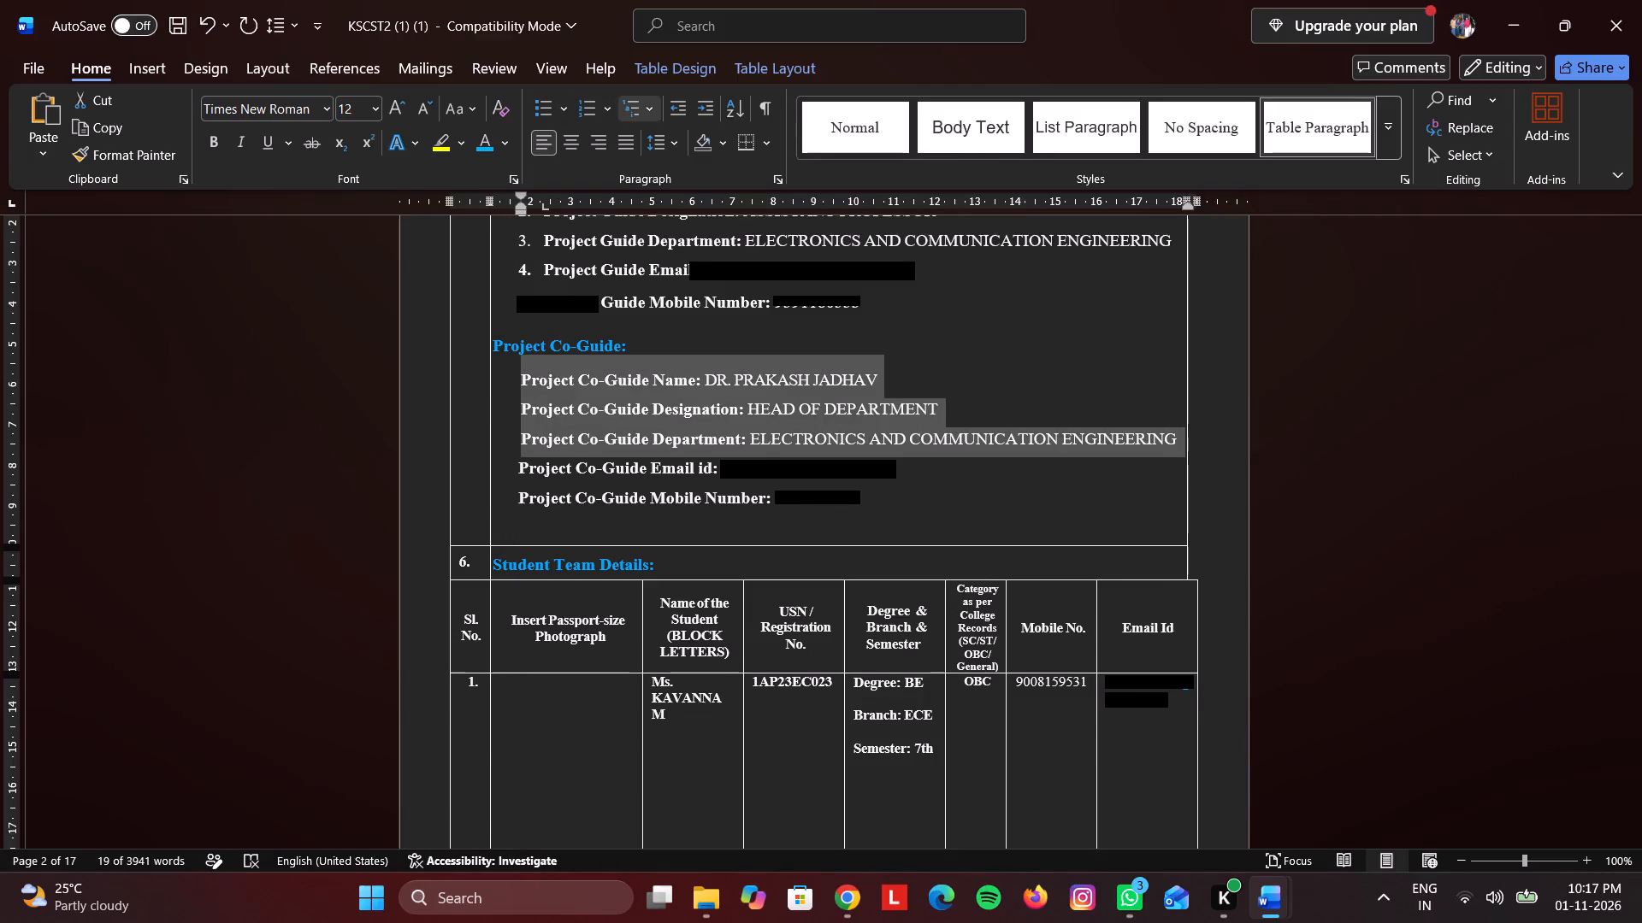
Apply 1., 2., 3. numbering to the Project Co-Guide Name, Designation and Department lines.
click(605, 112)
click(629, 185)
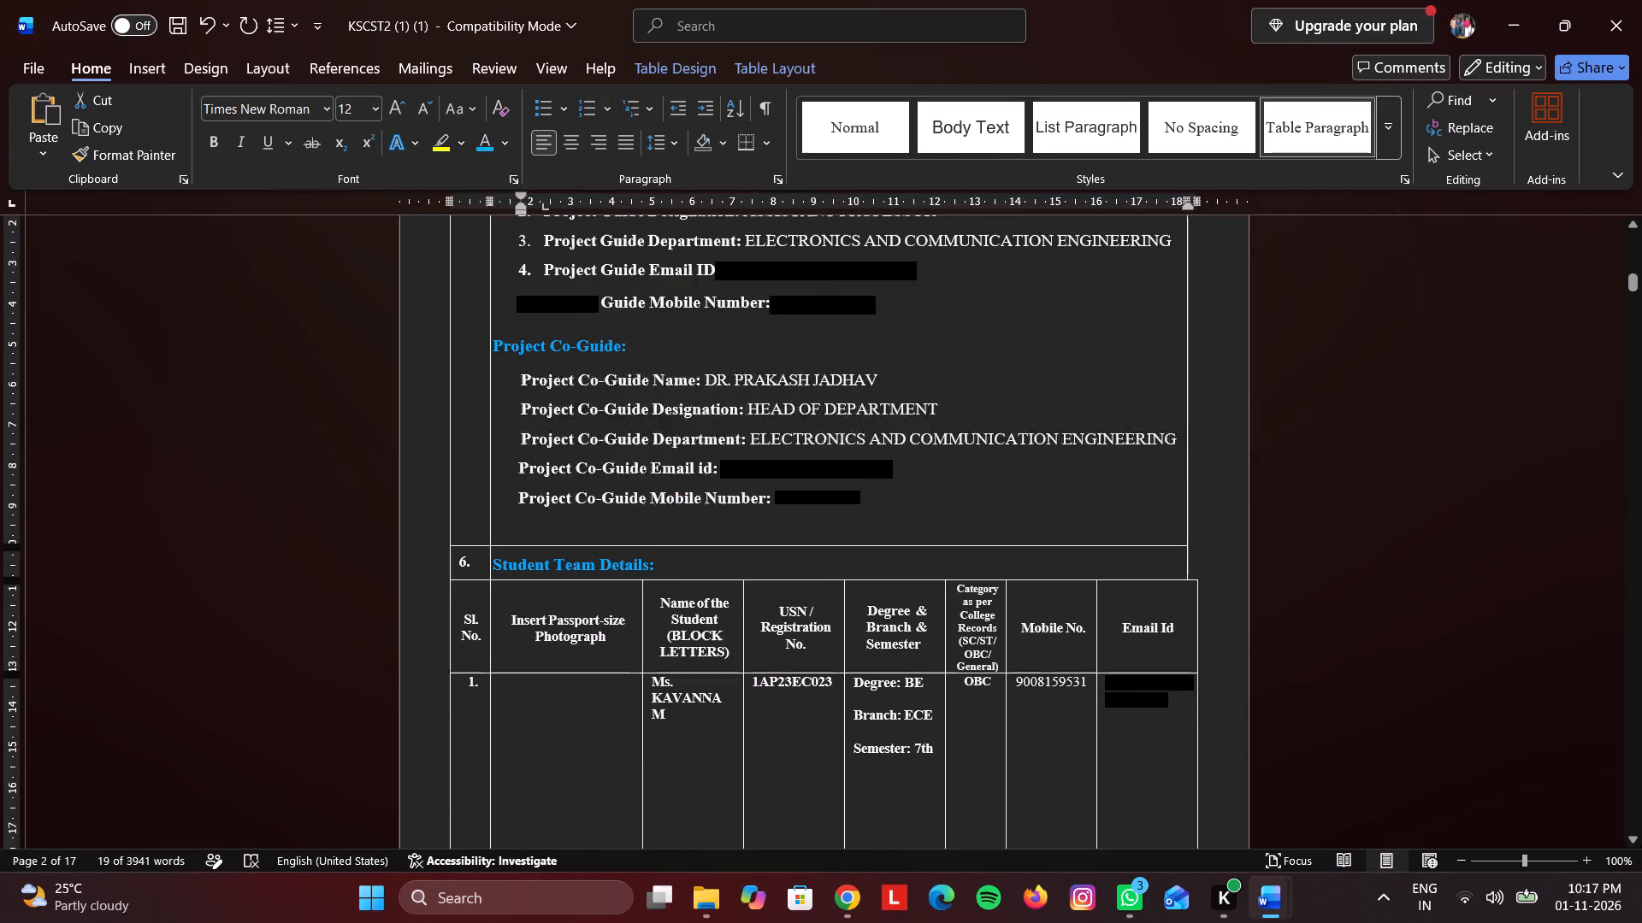
click(656, 416)
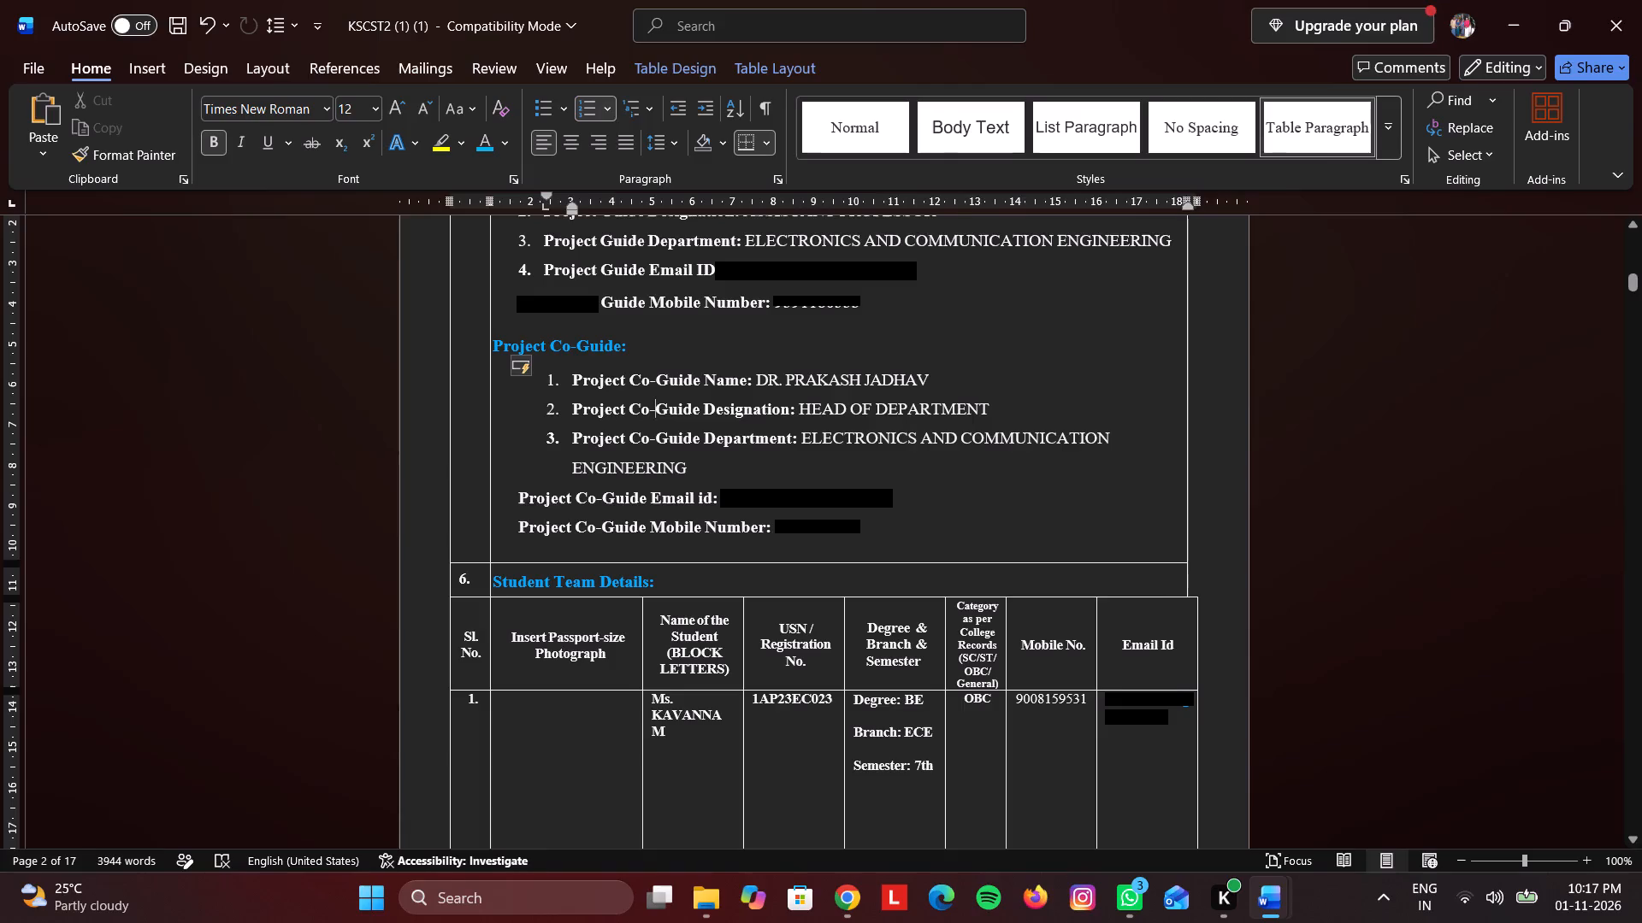
Number the Project Co-Guide Email id line as 4 and the Project Co-Guide Mobile Number line as 5.
click(516, 500)
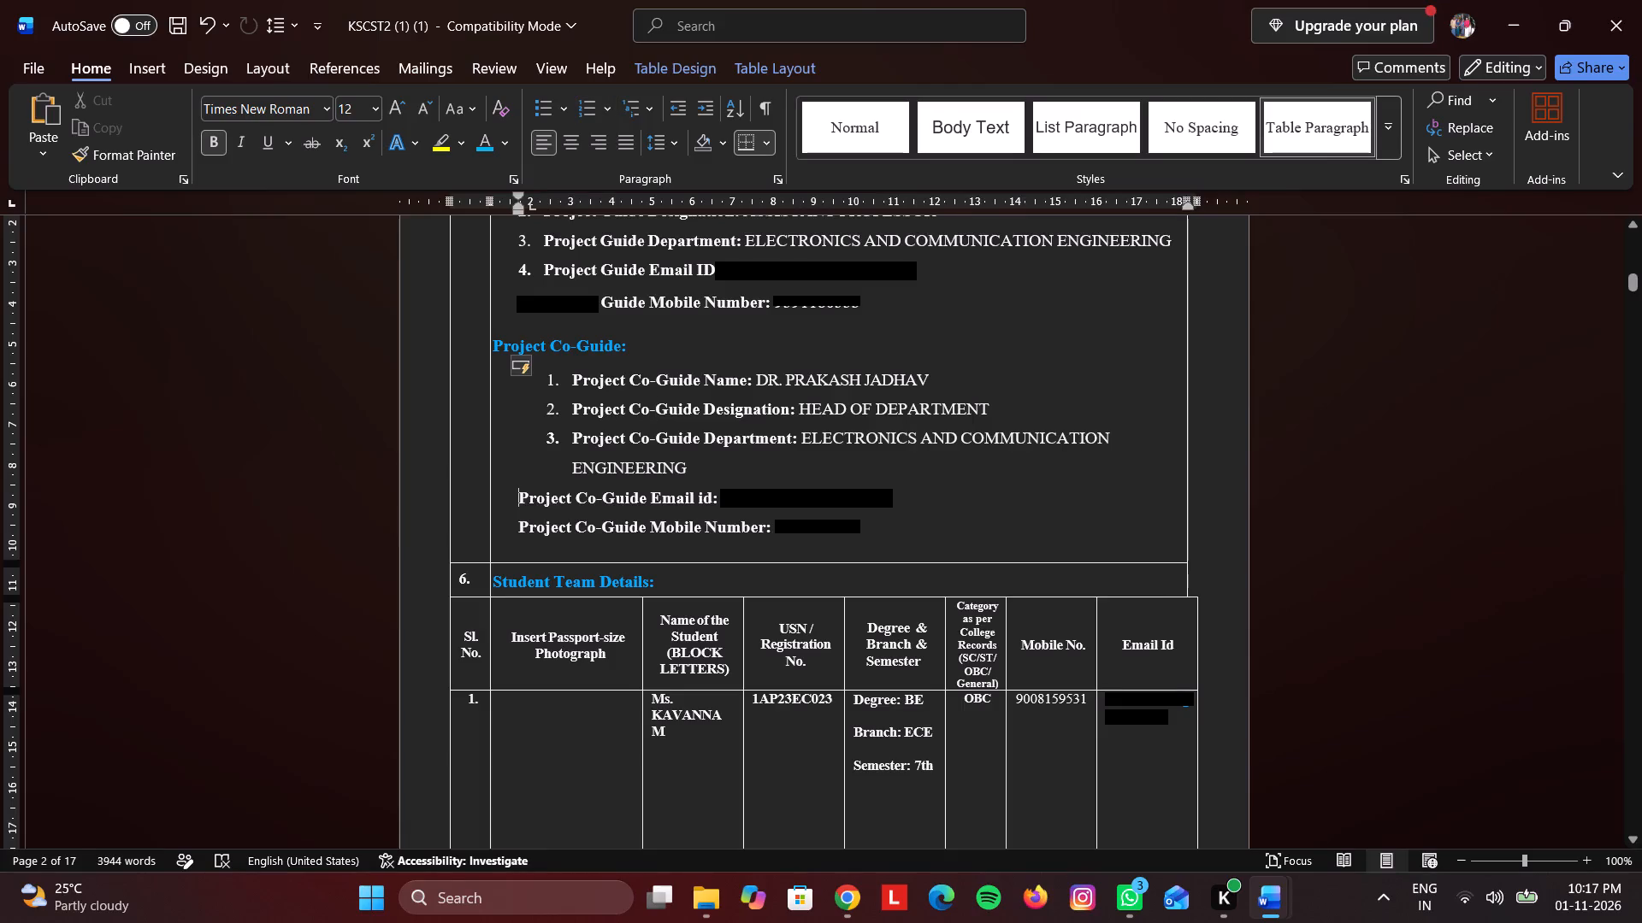
text(4.)
key(space)
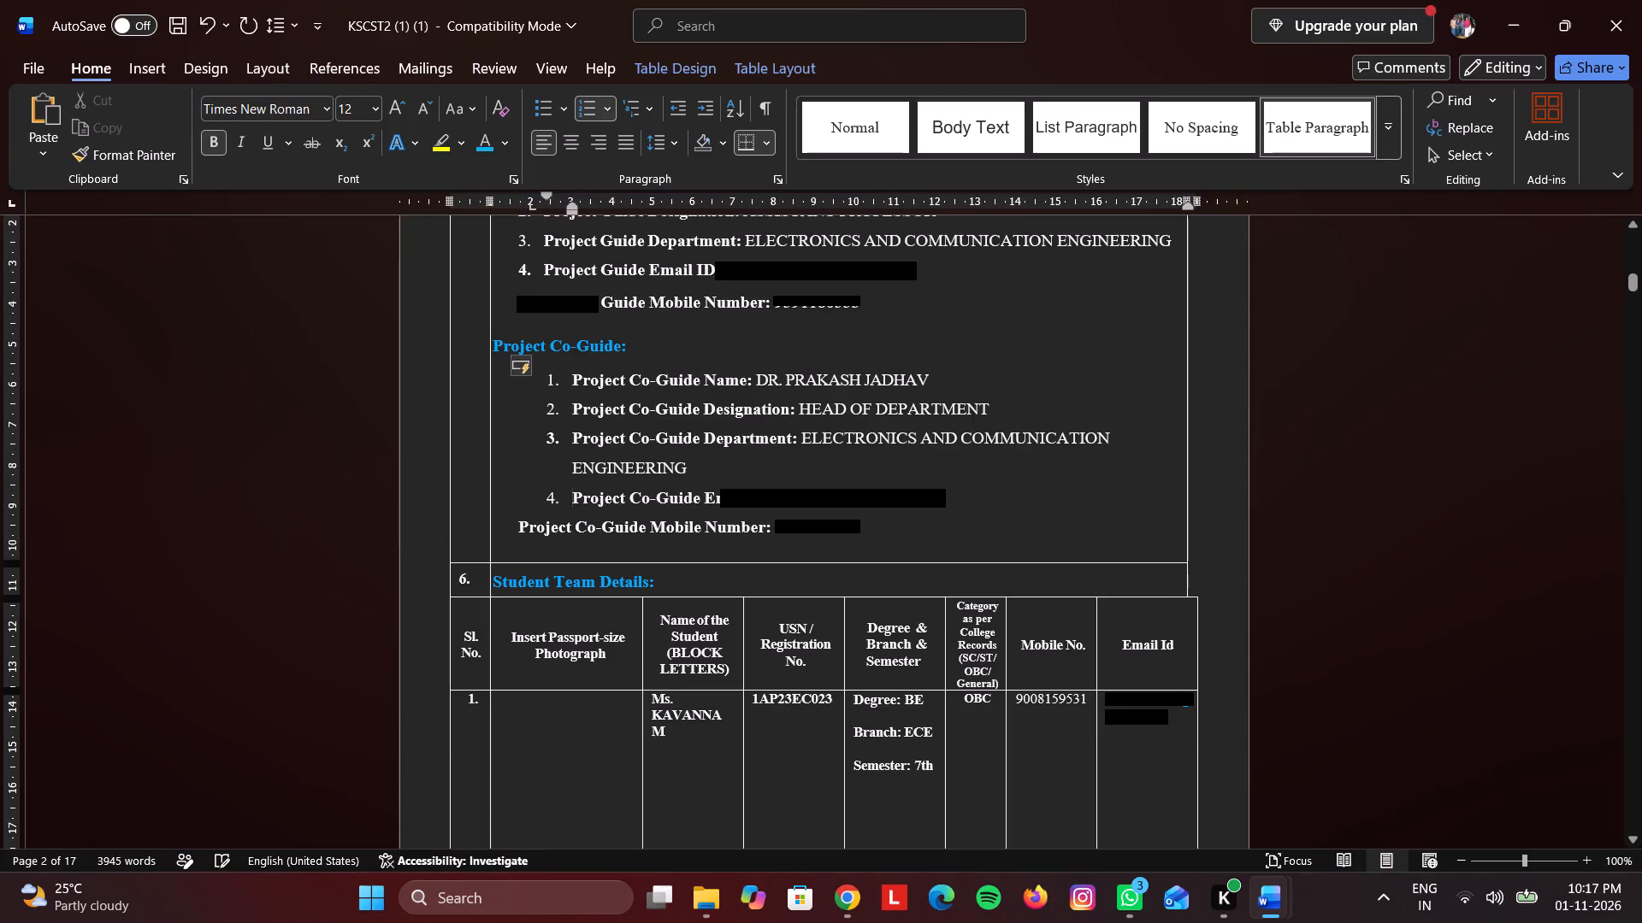
click(519, 523)
text(5.)
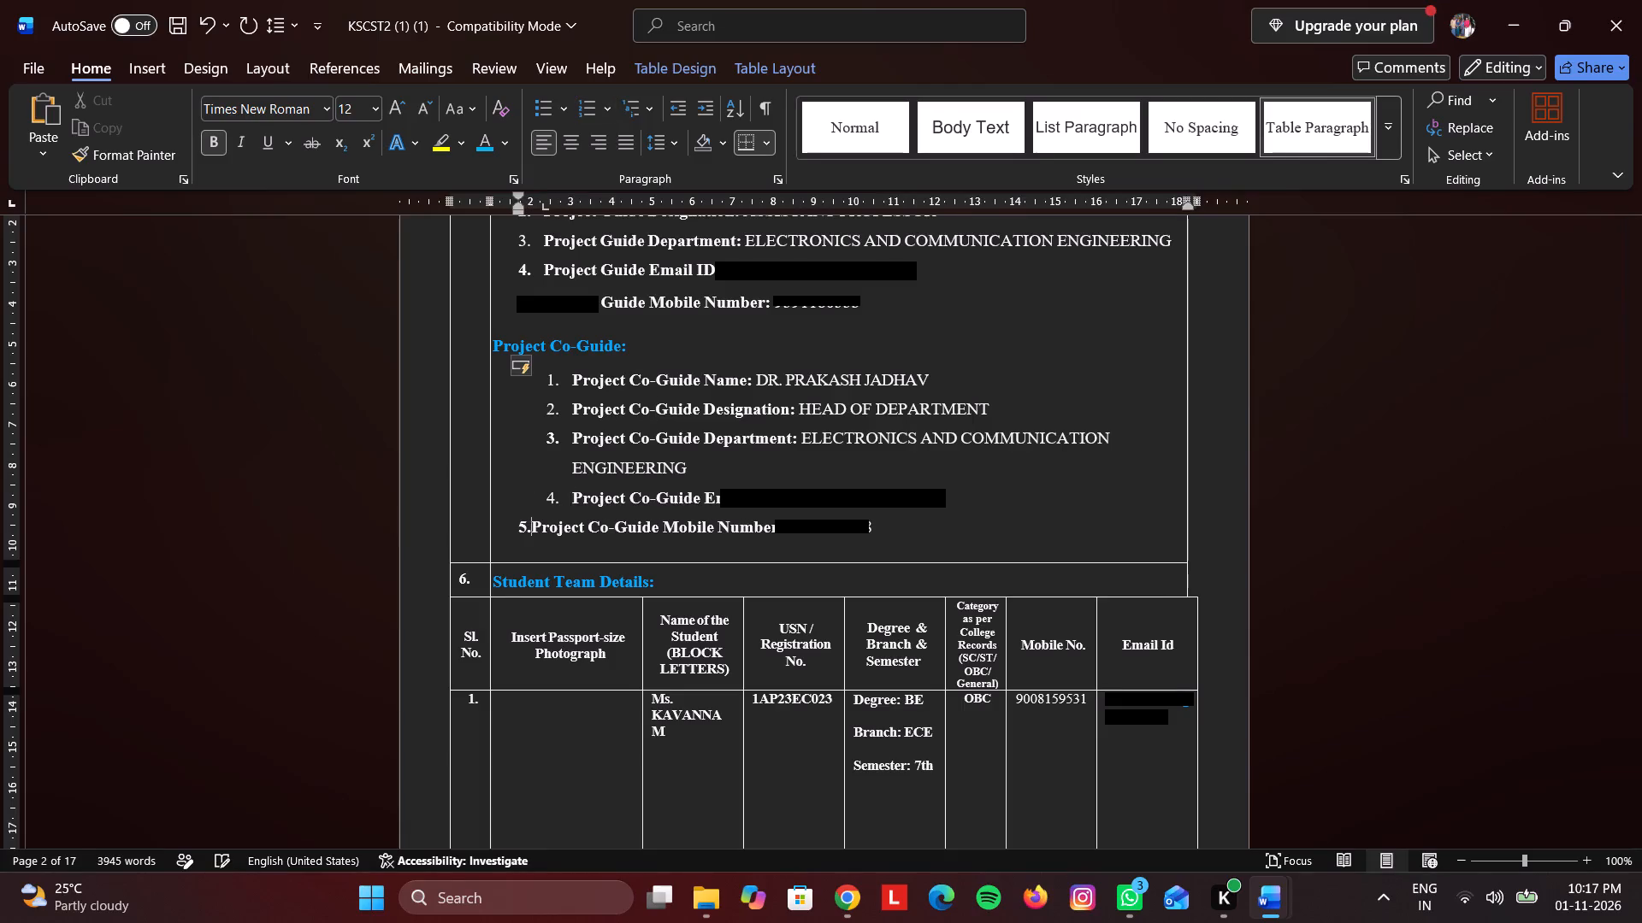
key(space)
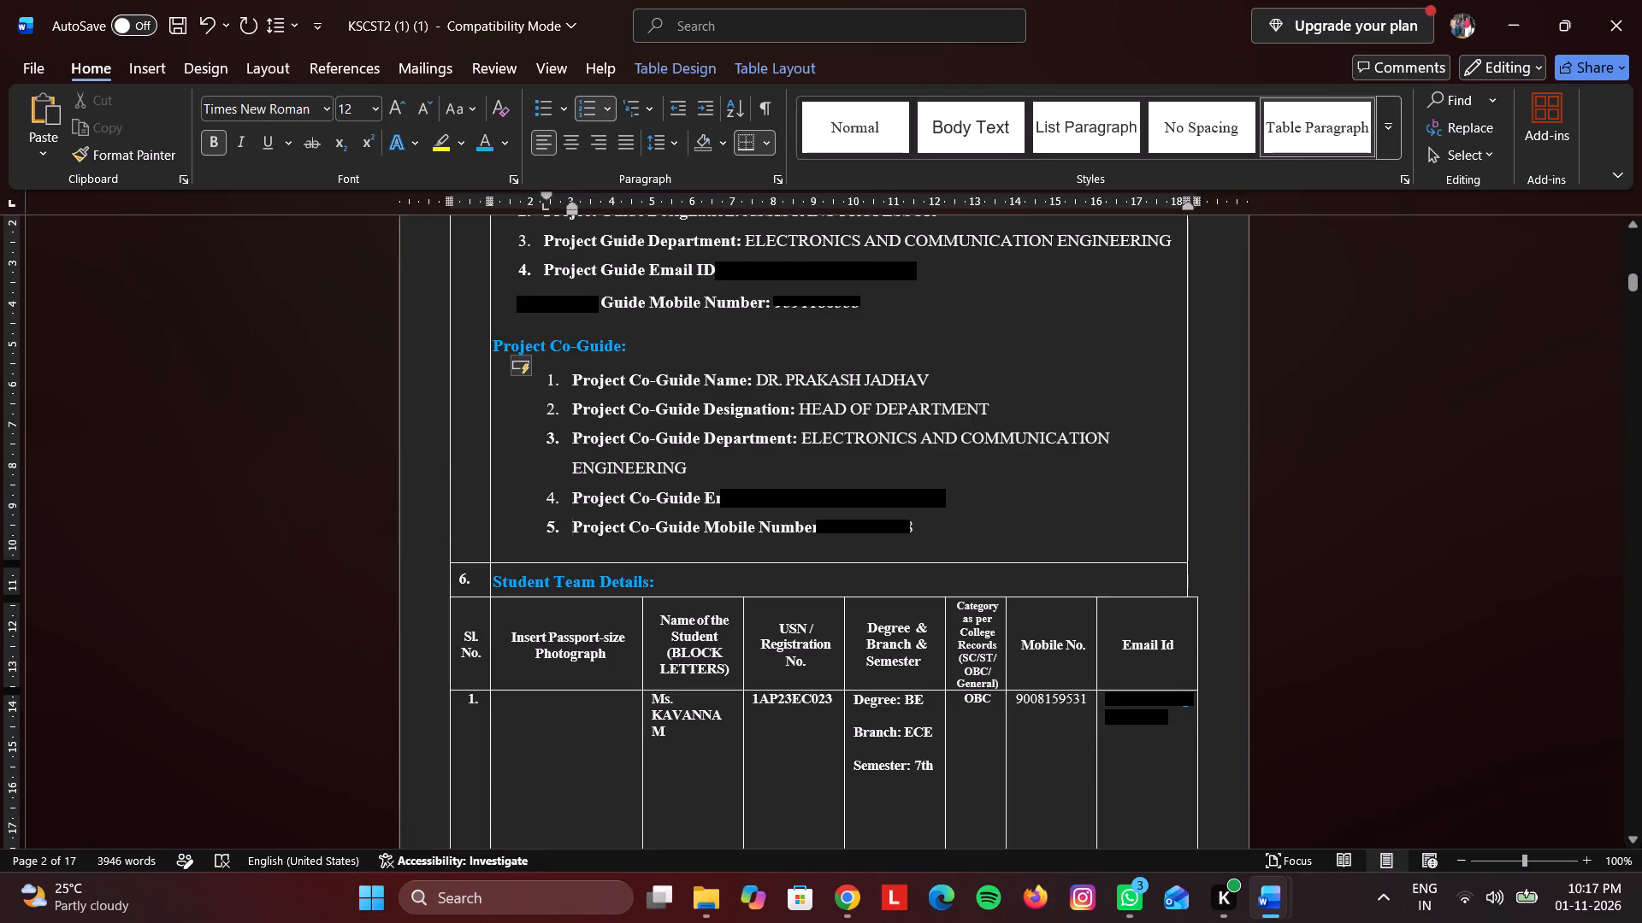
Make all five list numbers in the Project Co-Guide section bold.
click(549, 375)
click(221, 140)
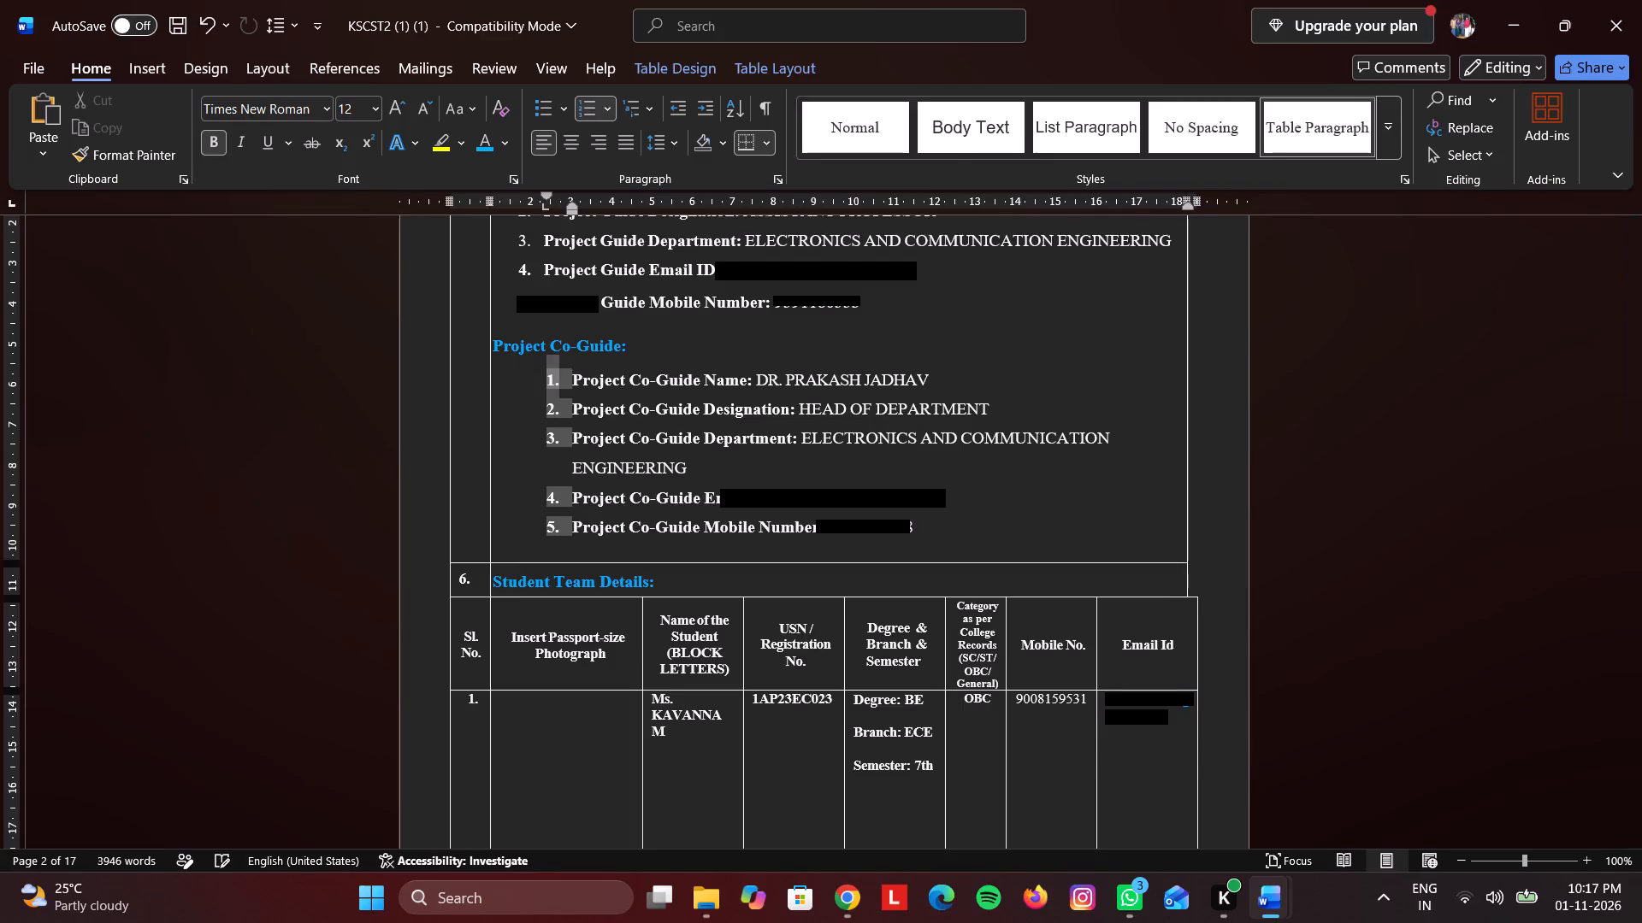
click(221, 140)
click(221, 140)
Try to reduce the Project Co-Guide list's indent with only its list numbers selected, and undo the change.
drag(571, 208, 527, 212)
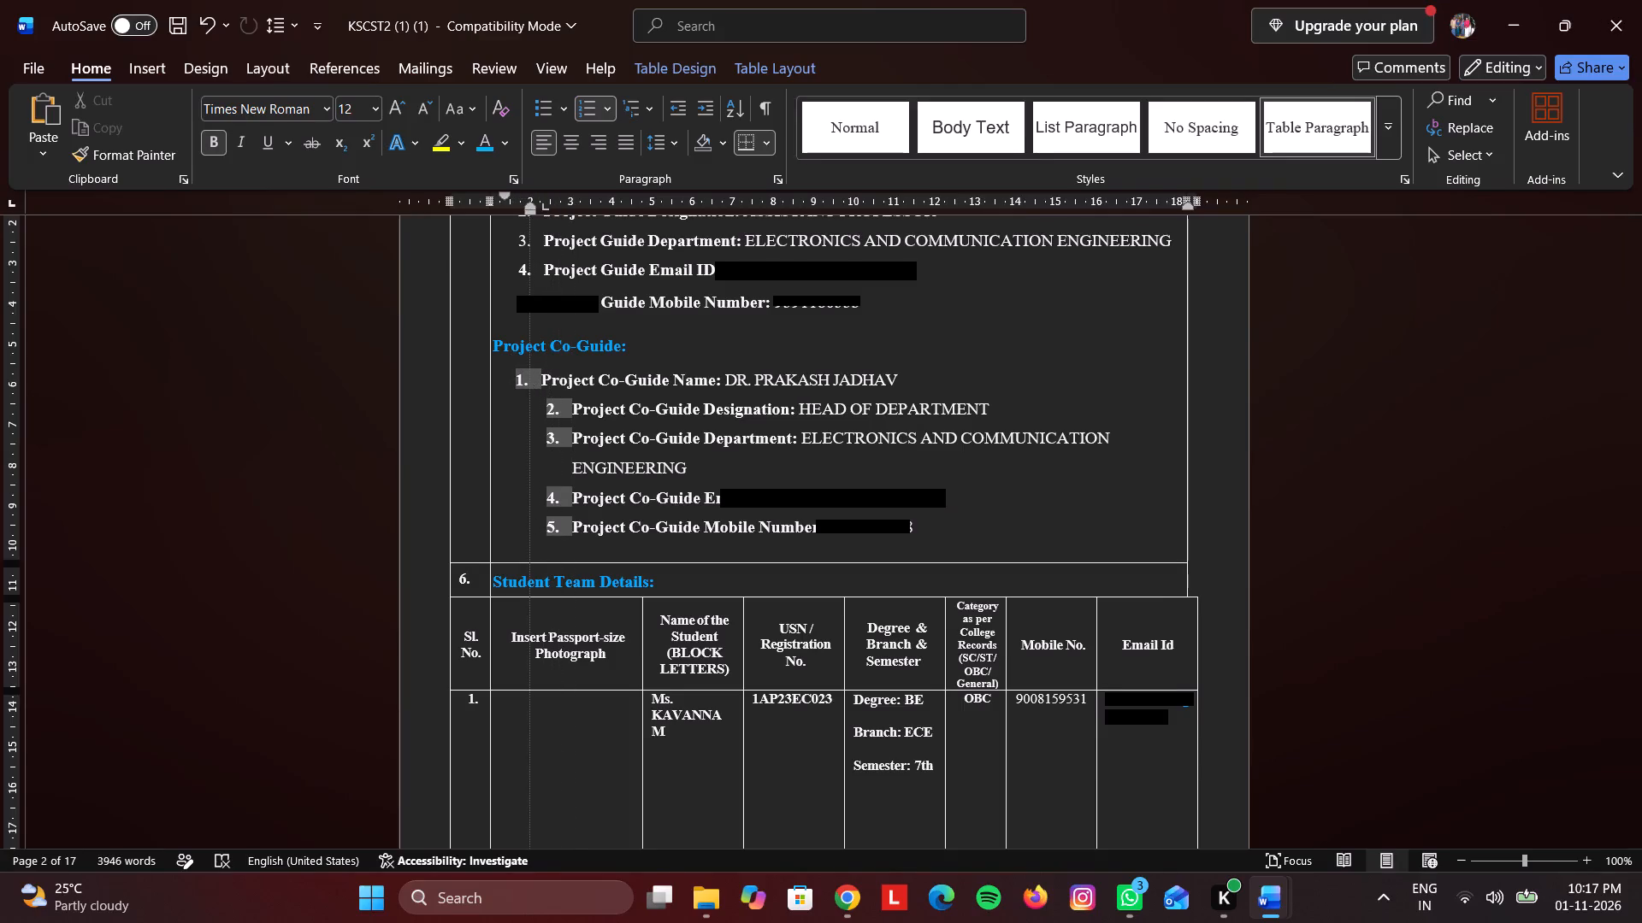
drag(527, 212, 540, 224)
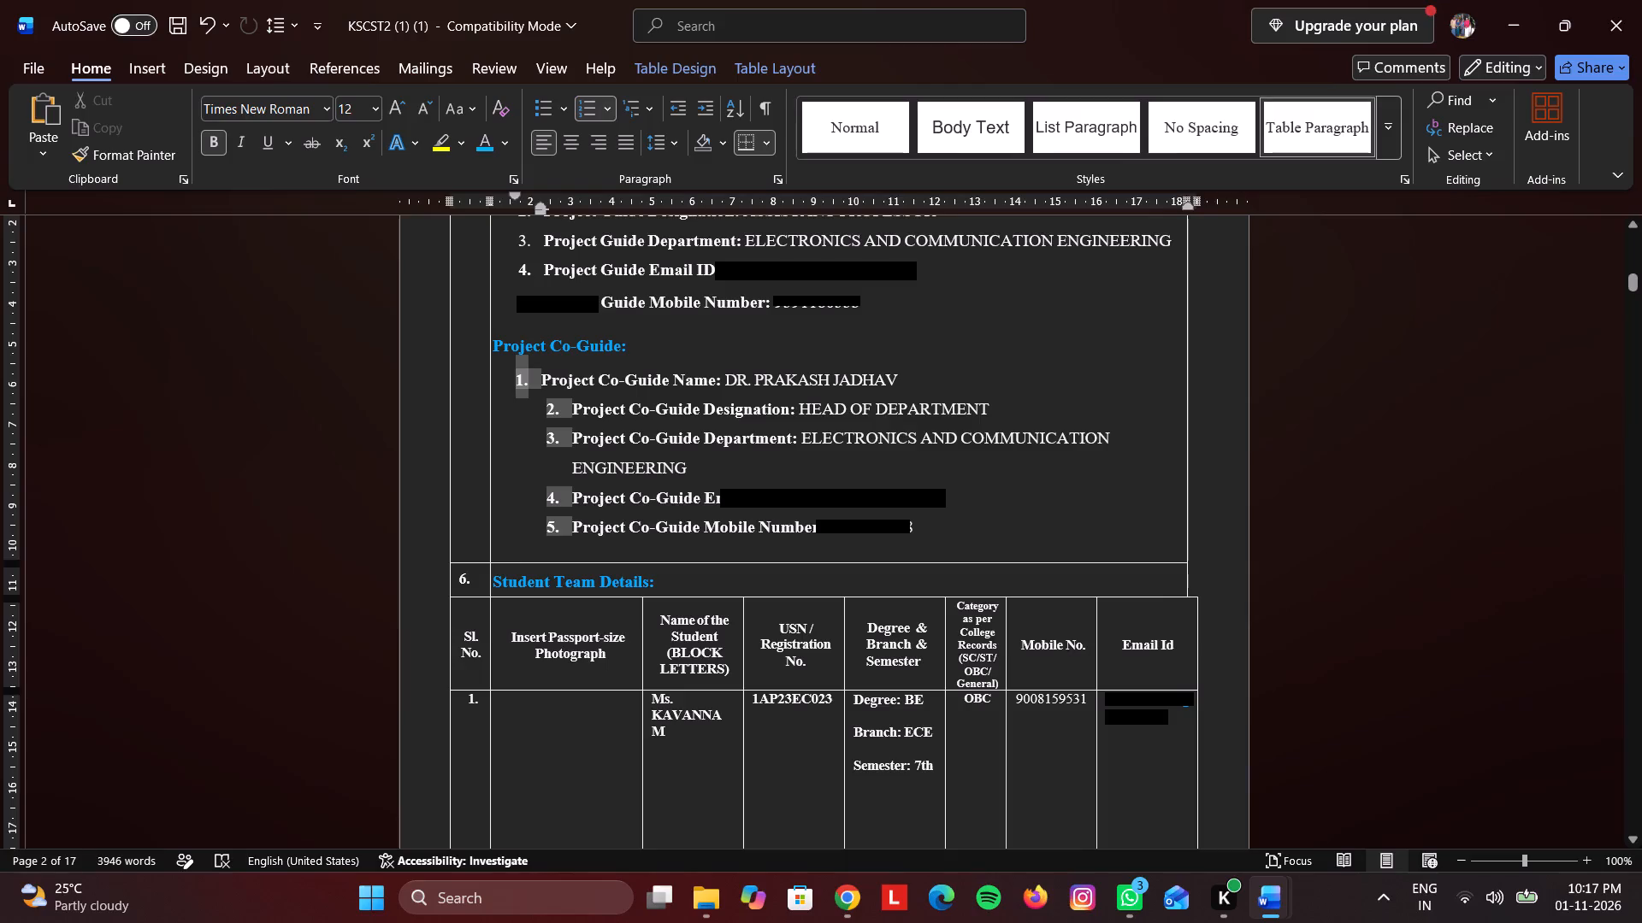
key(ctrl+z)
Reduce the indent of the whole Project Co-Guide list, Name through Mobile Number, to roughly match the Project Guide list.
drag(925, 529, 569, 377)
drag(573, 207, 555, 211)
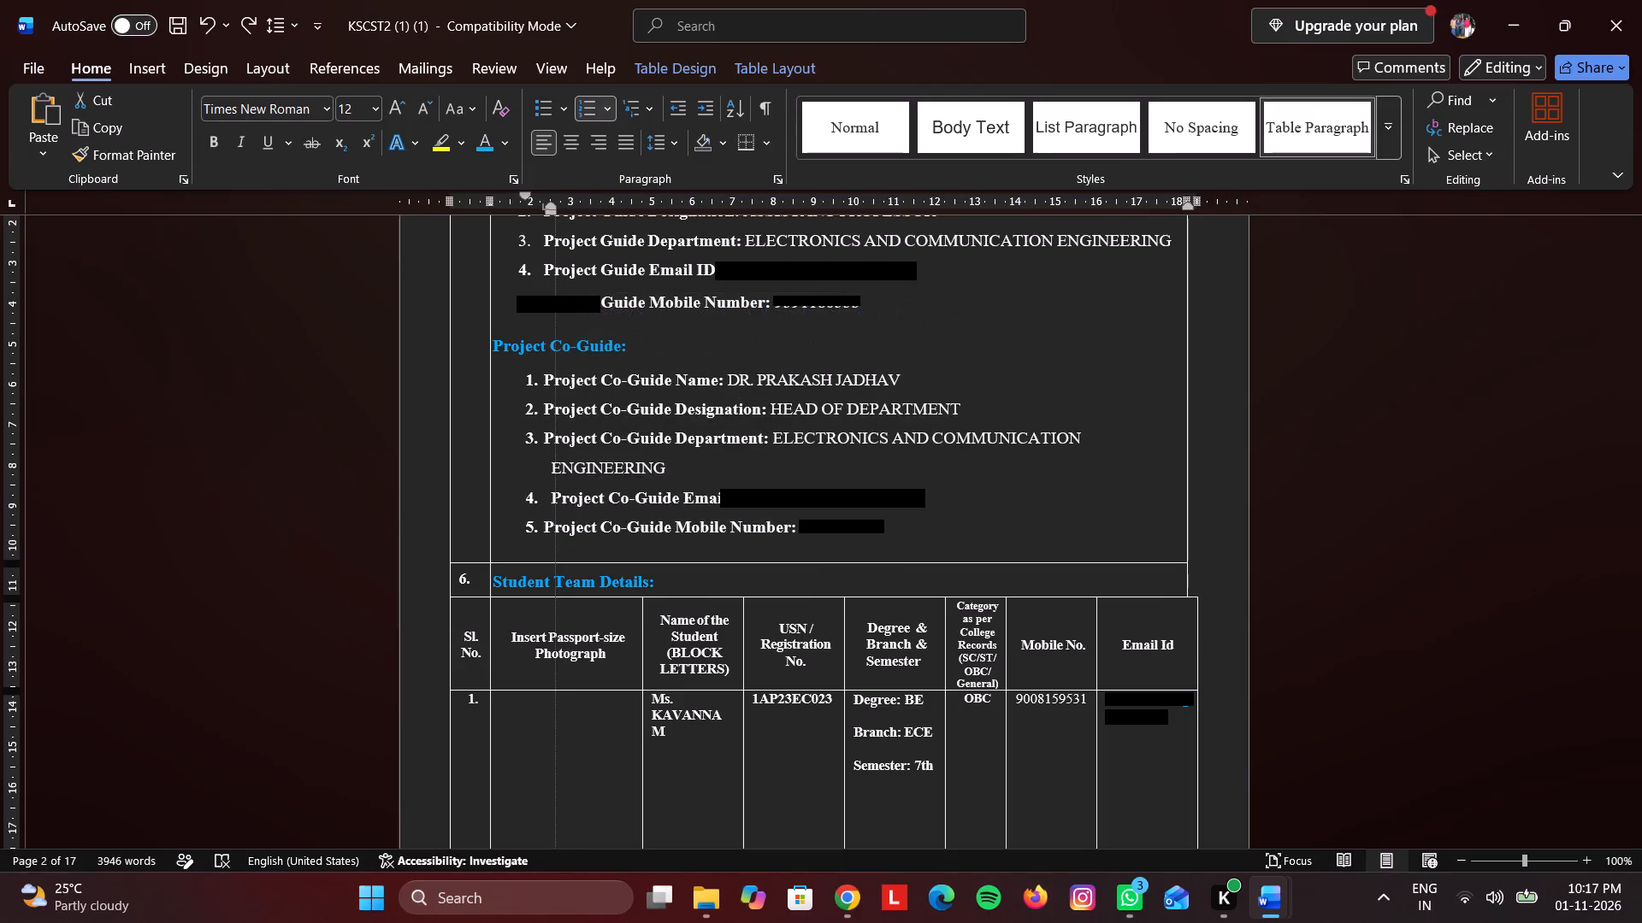
drag(555, 211, 541, 217)
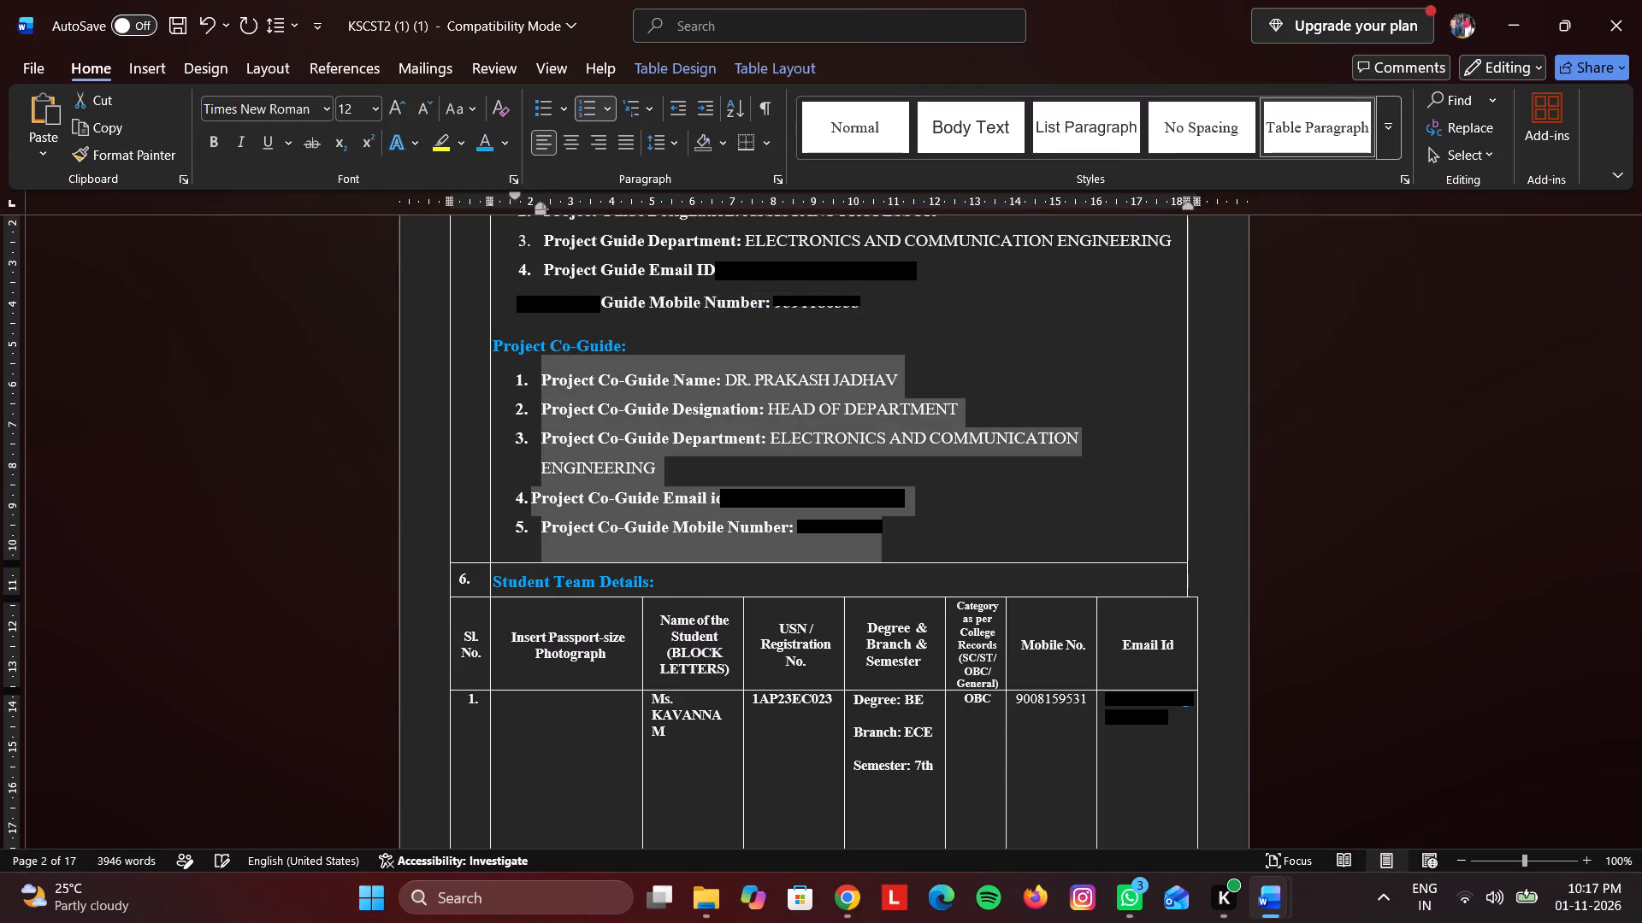
click(707, 440)
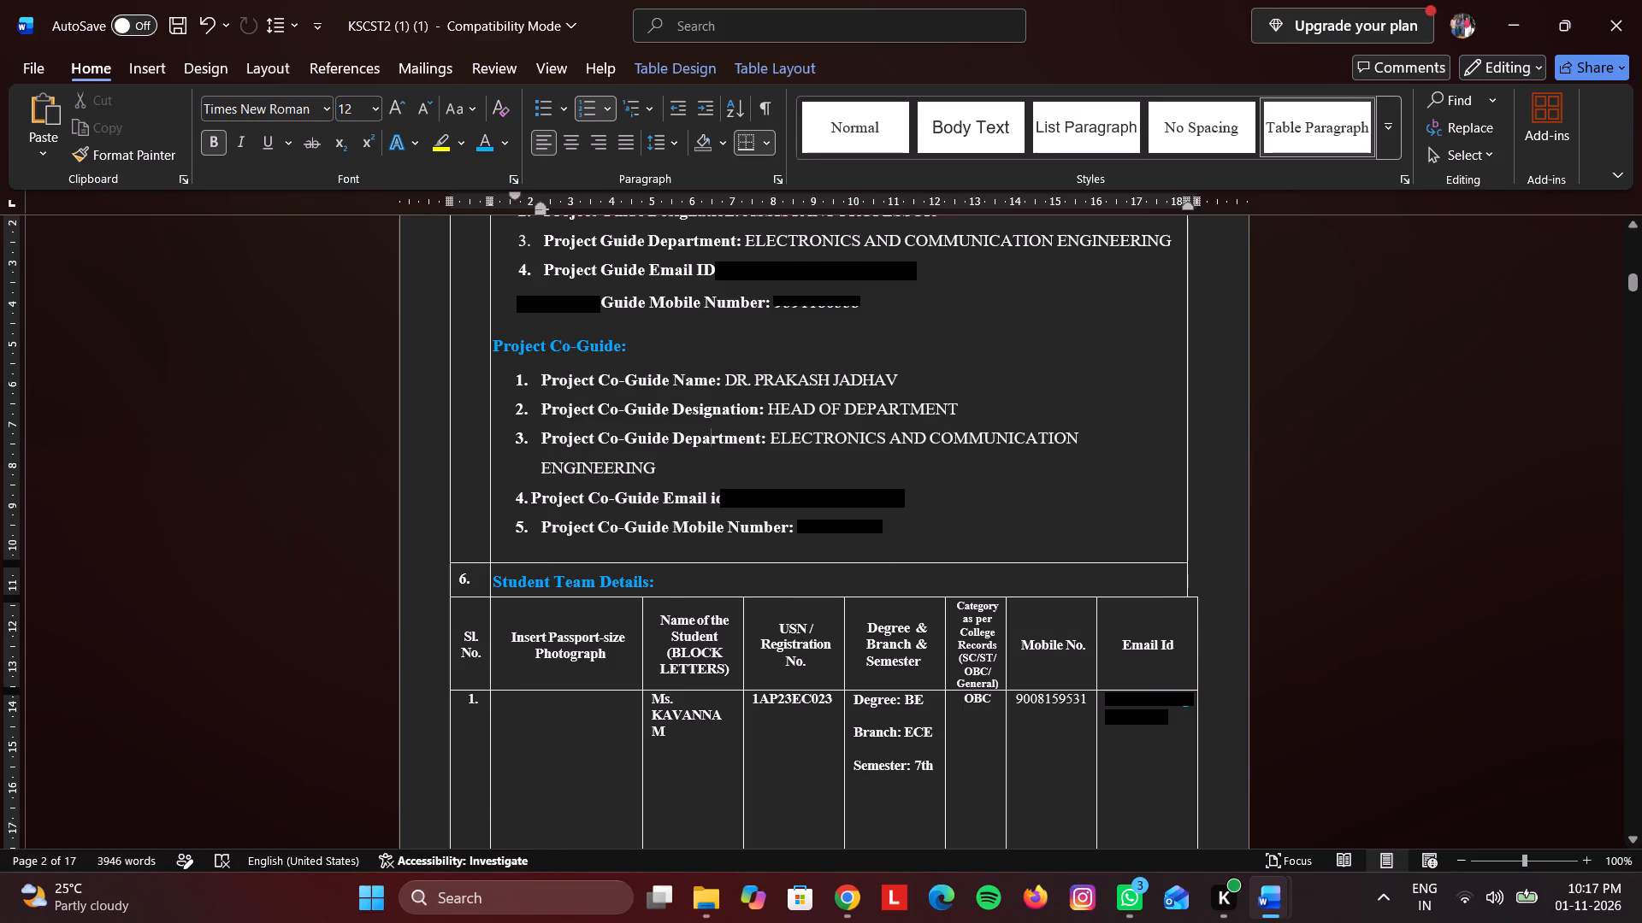
Adjust the hanging indent of the Project Co-Guide Email id line so its text aligns with the other list items.
click(534, 503)
drag(529, 206, 541, 214)
Delete the blank lines between the four numbered entries in the SPP Coordinator Details section.
scroll(659, 455, down, 2)
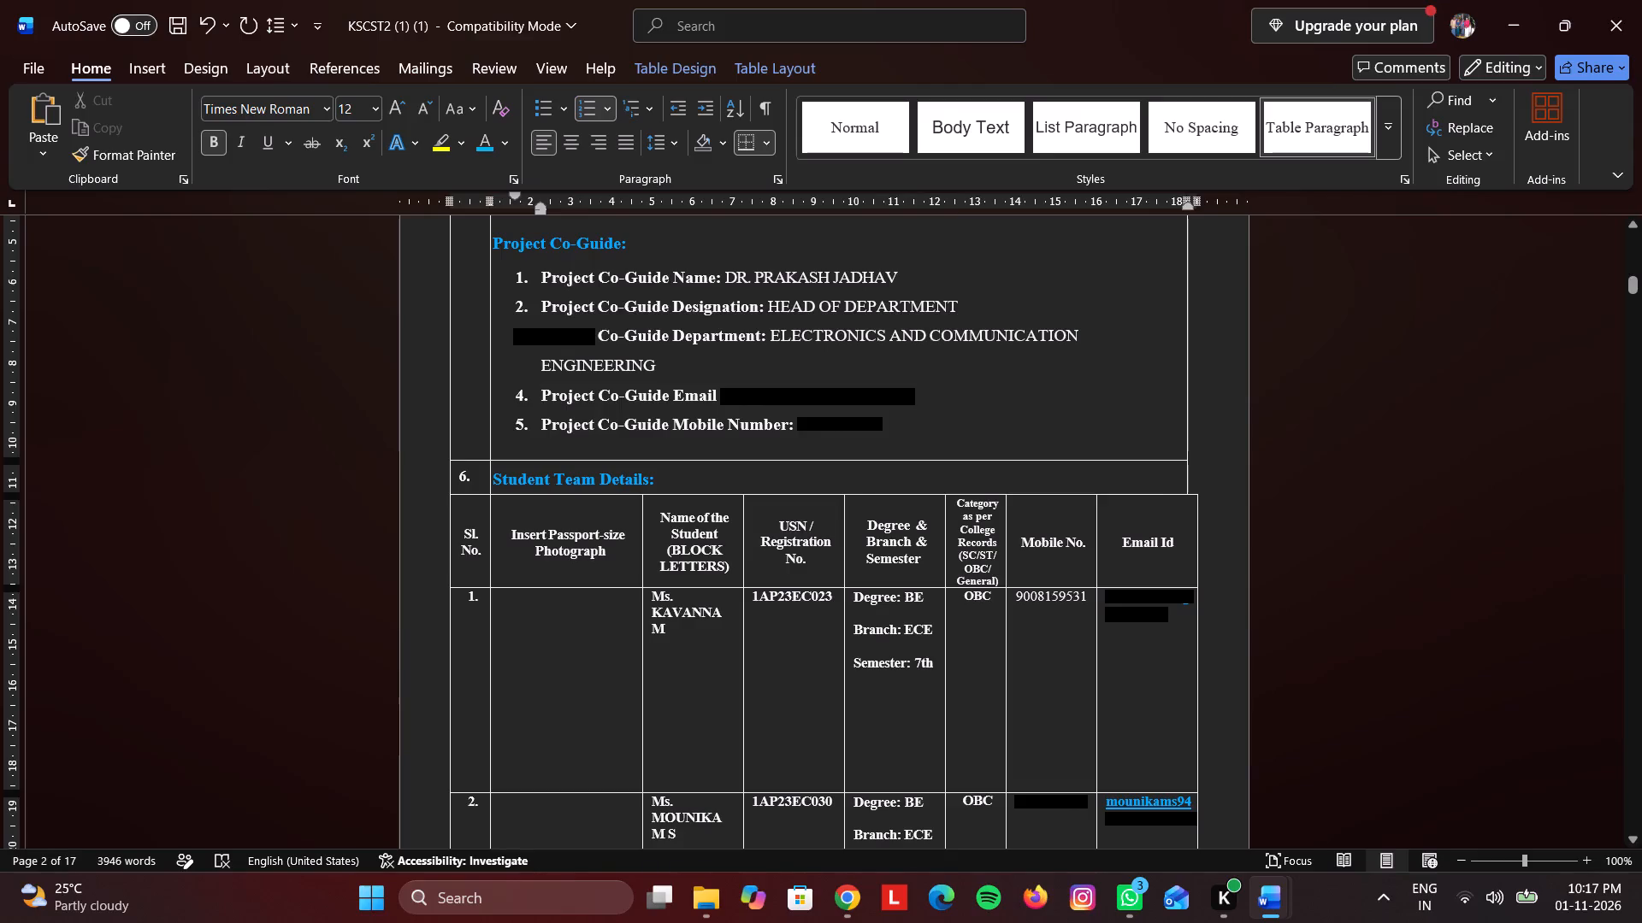
scroll(694, 485, down, 14)
scroll(694, 485, down, 13)
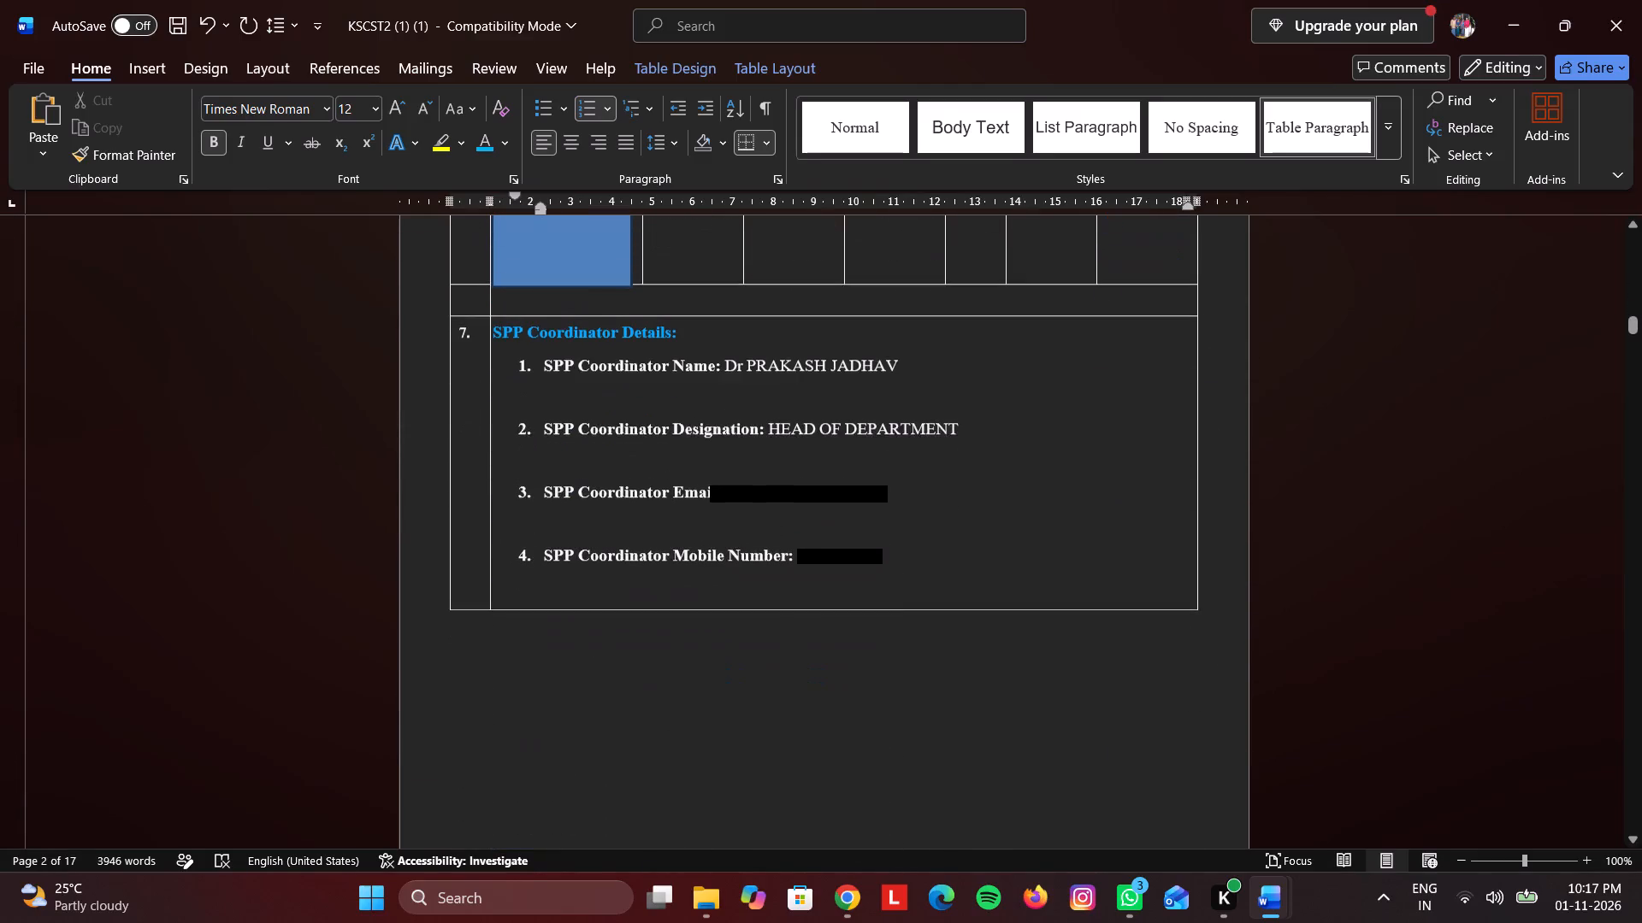
drag(903, 556, 589, 381)
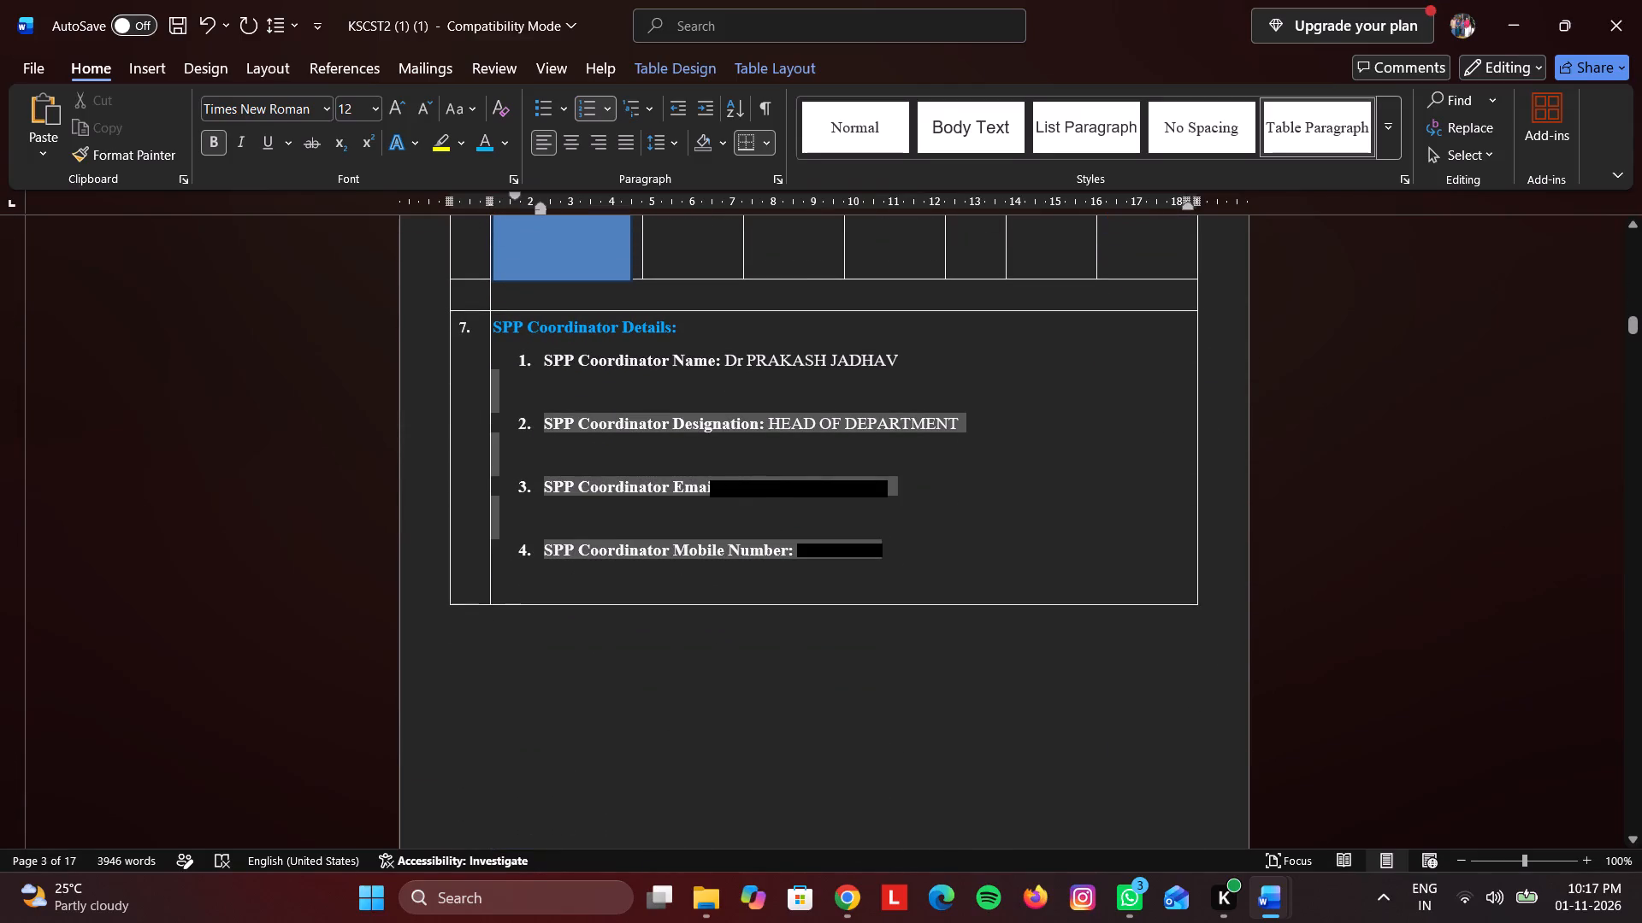
drag(589, 381, 554, 362)
click(555, 382)
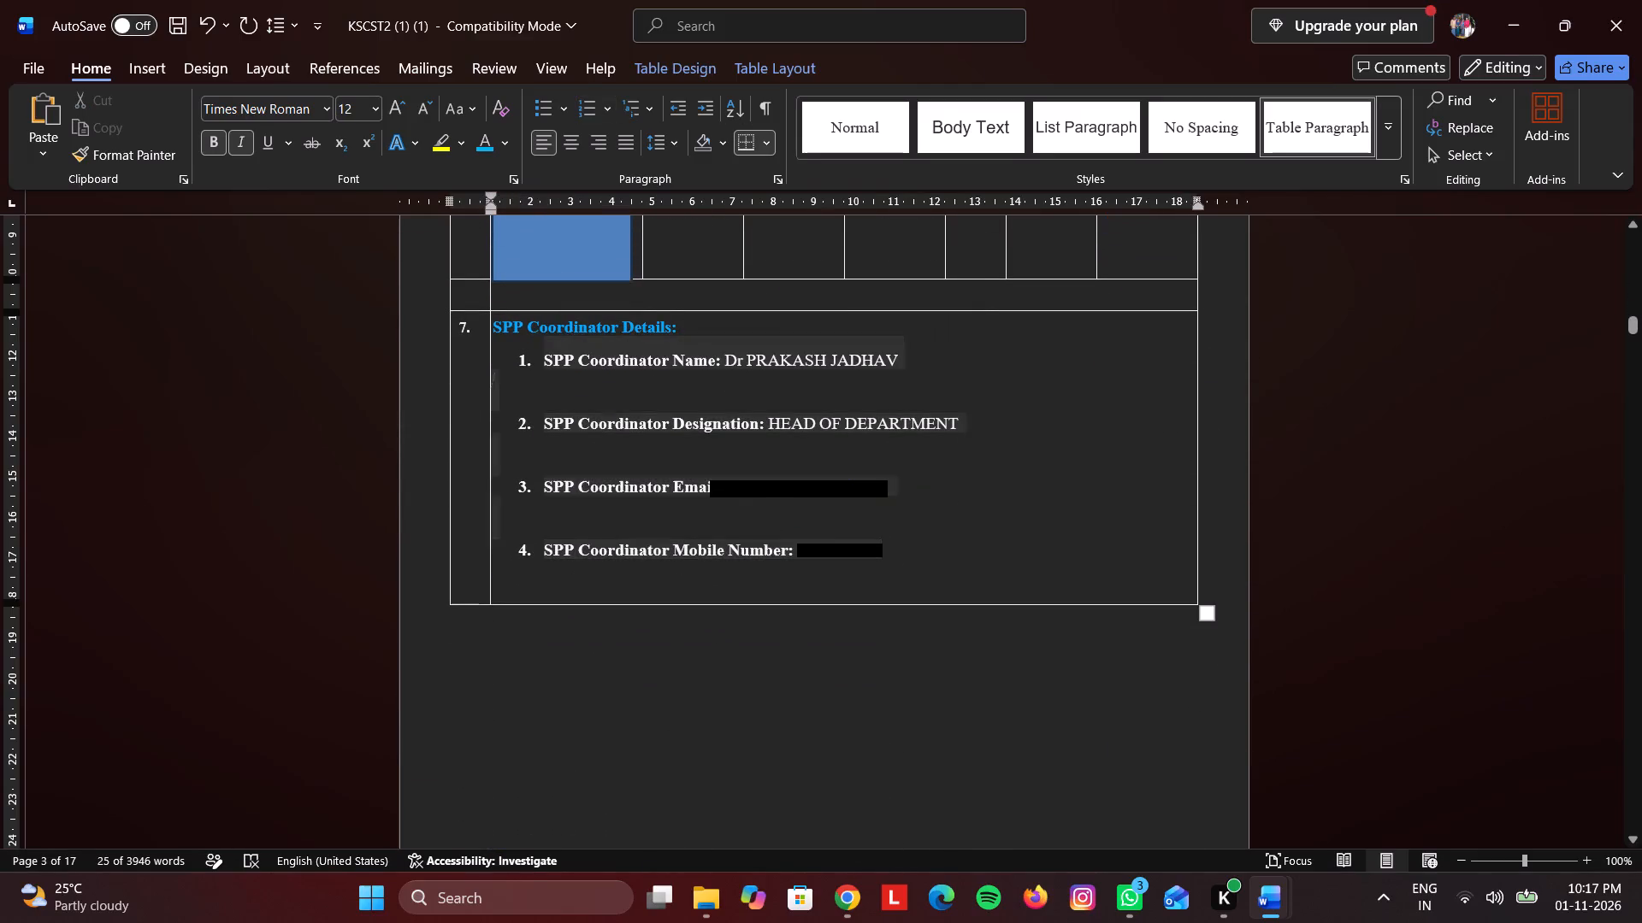
click(562, 399)
key(BackSpace)
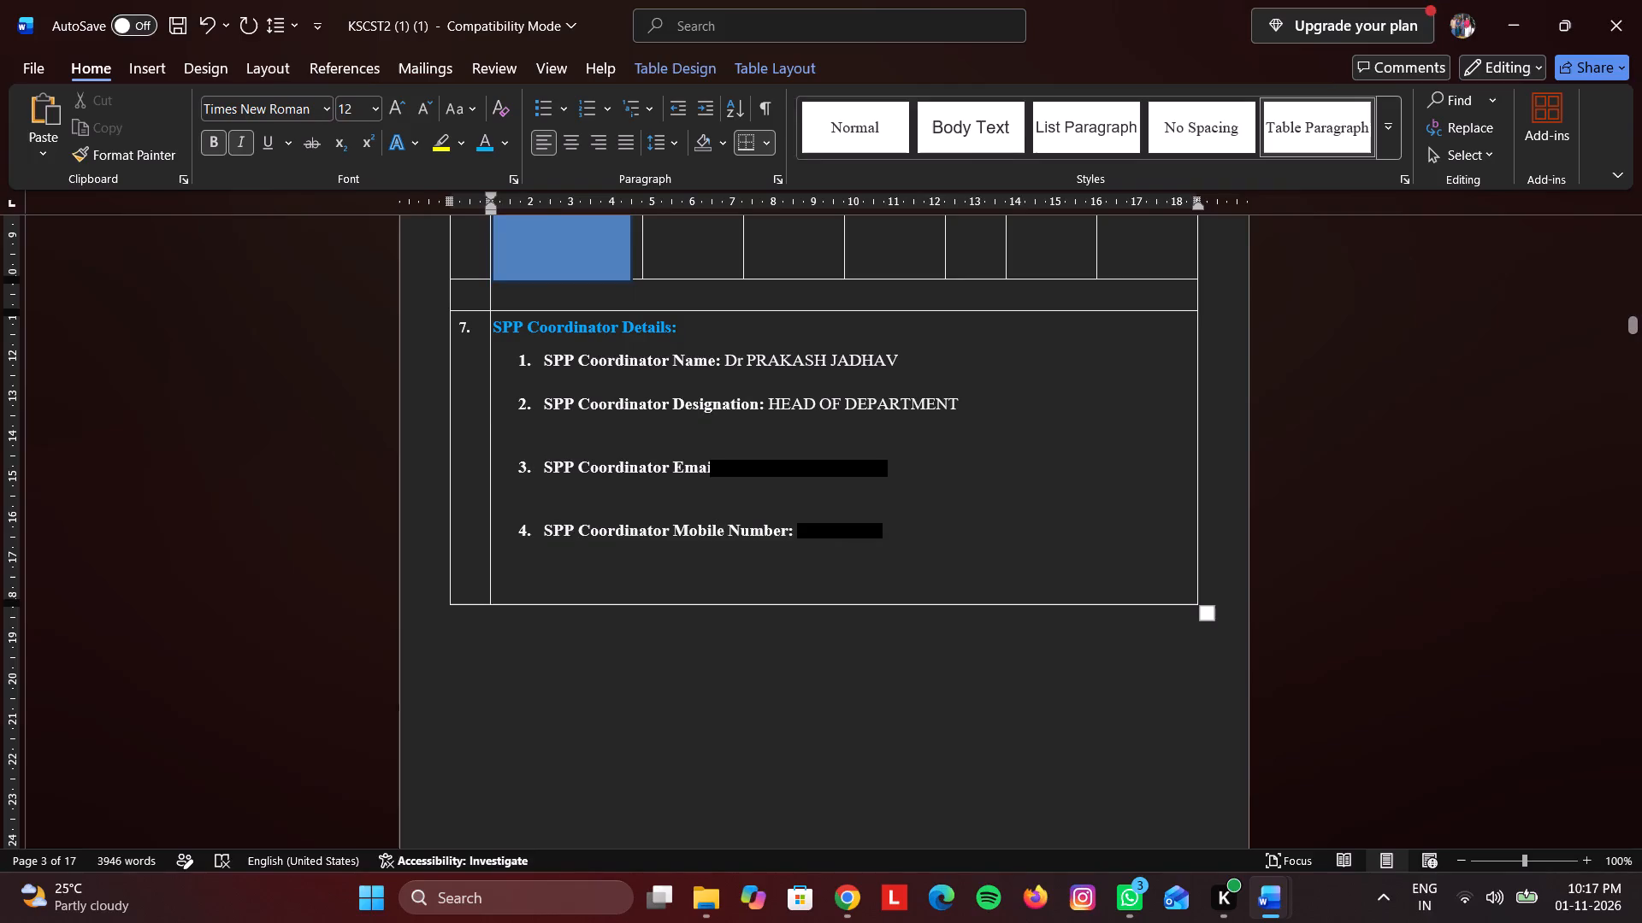
key(BackSpace)
click(571, 419)
key(BackSpace)
key(BackSpace)
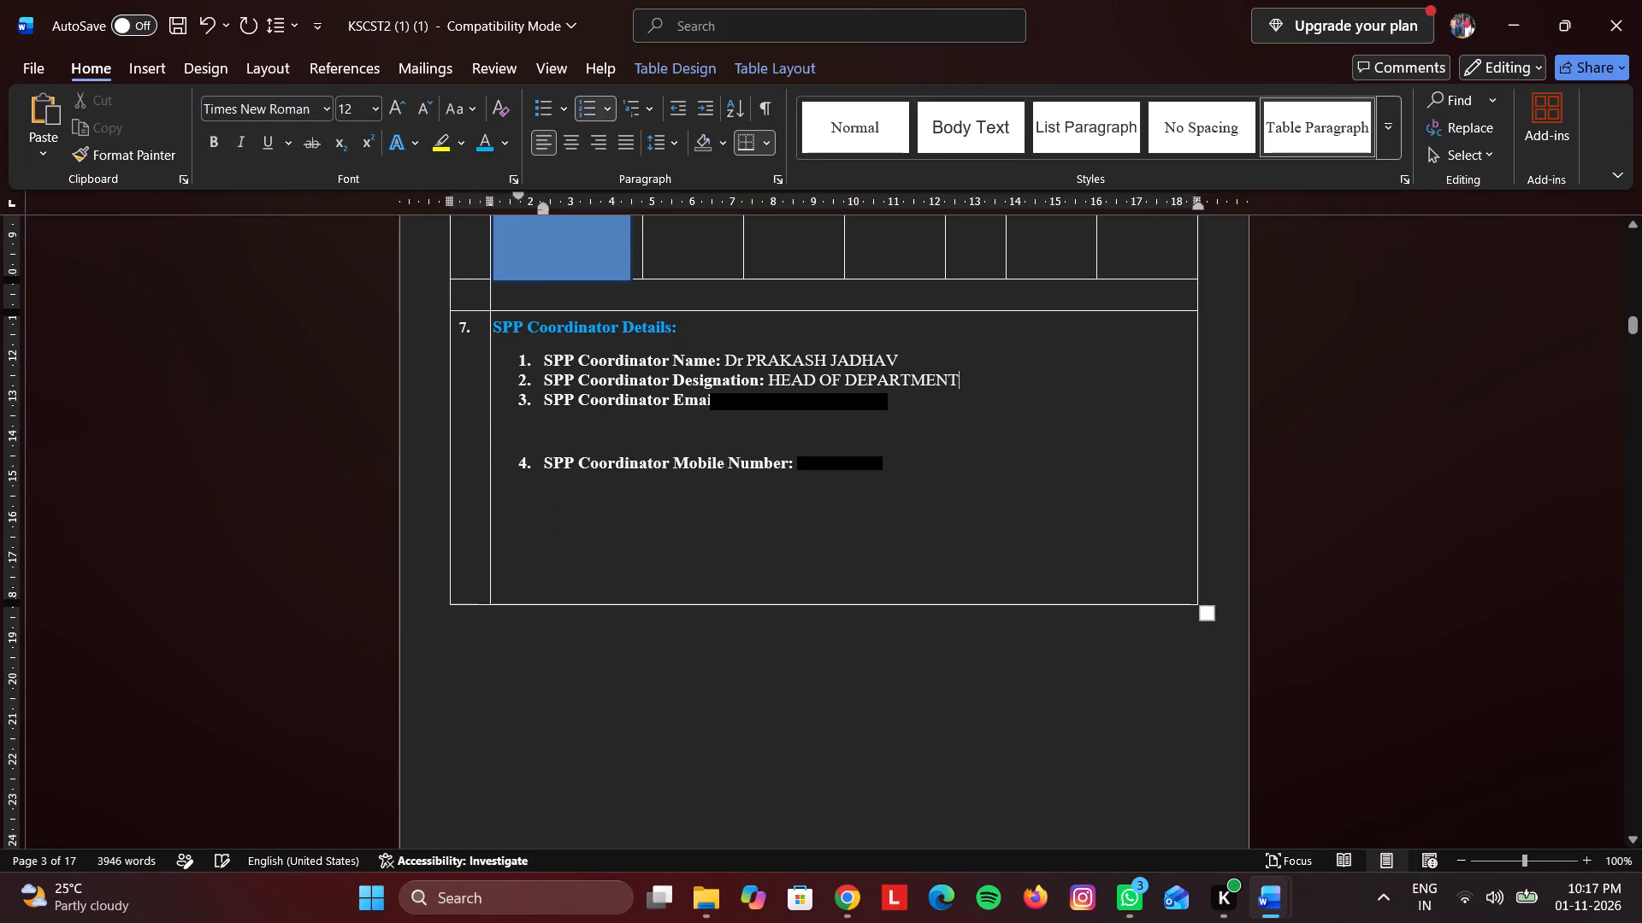
click(583, 451)
key(BackSpace)
key(BackSpace)
Set the line spacing of the four SPP Coordinator entries, Name through Mobile Number, to 1.5.
drag(903, 422, 777, 382)
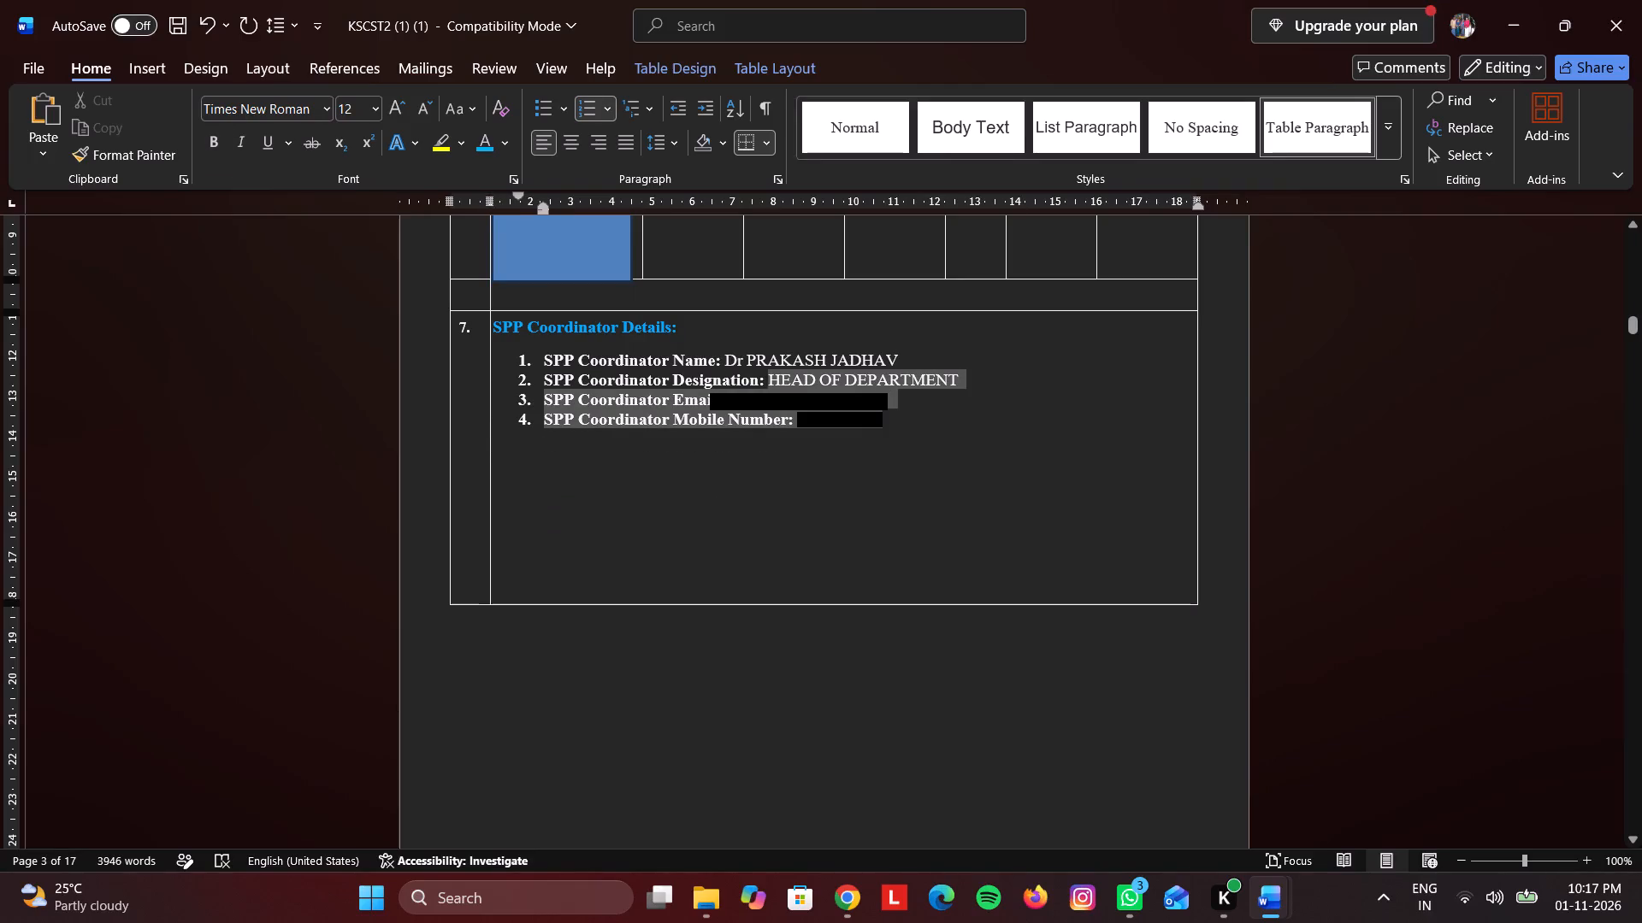
drag(777, 382, 558, 365)
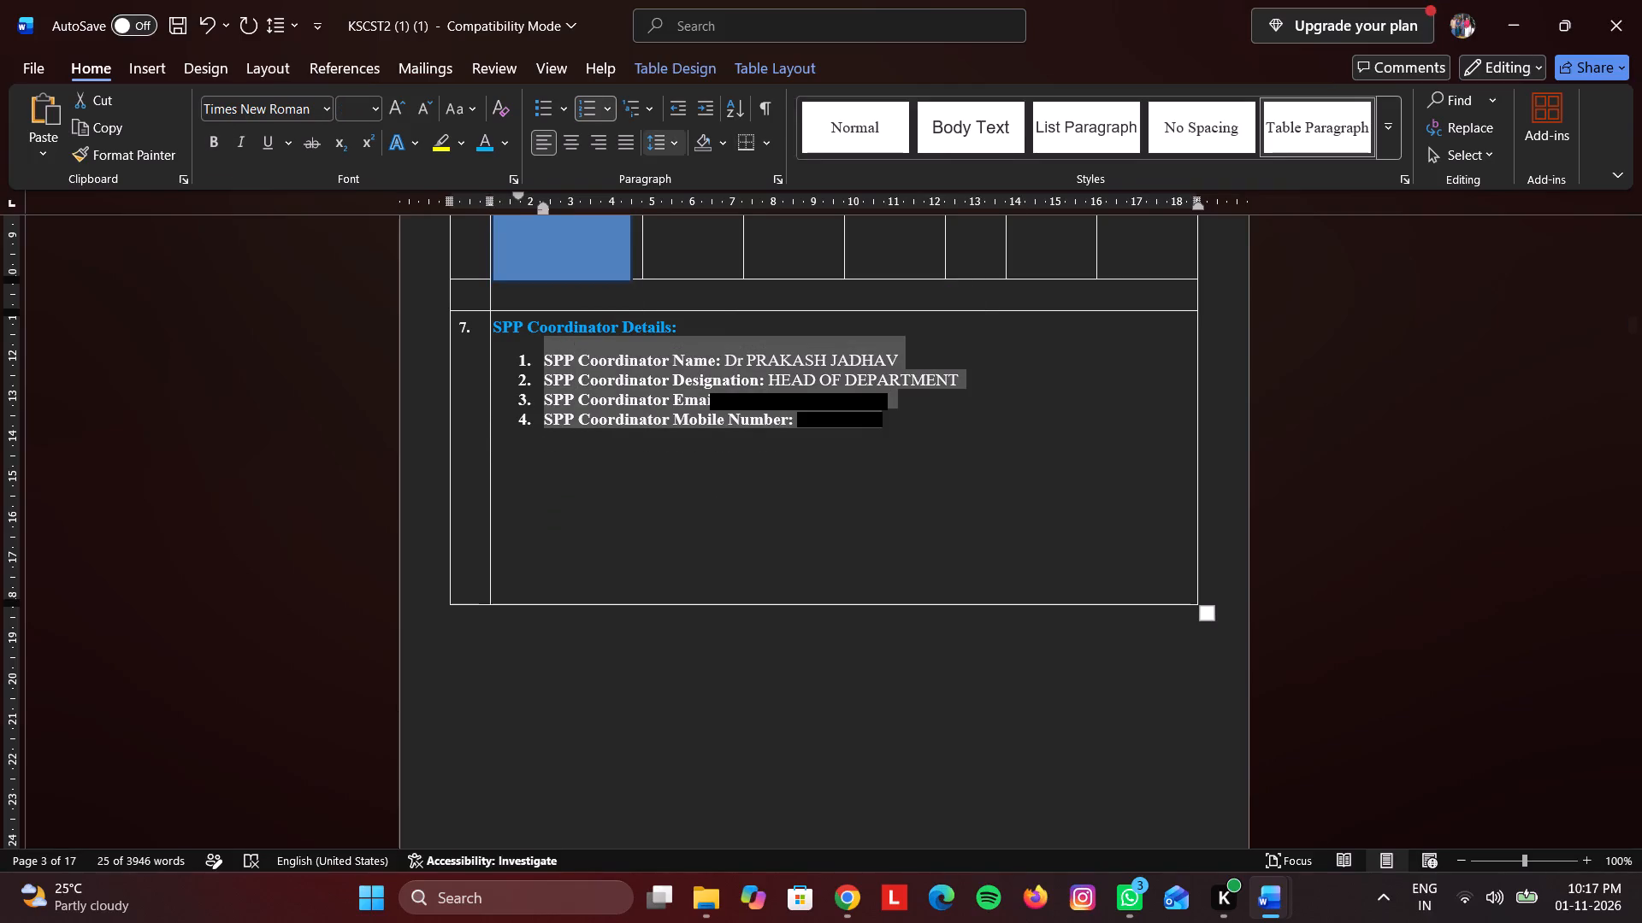
click(681, 142)
click(677, 239)
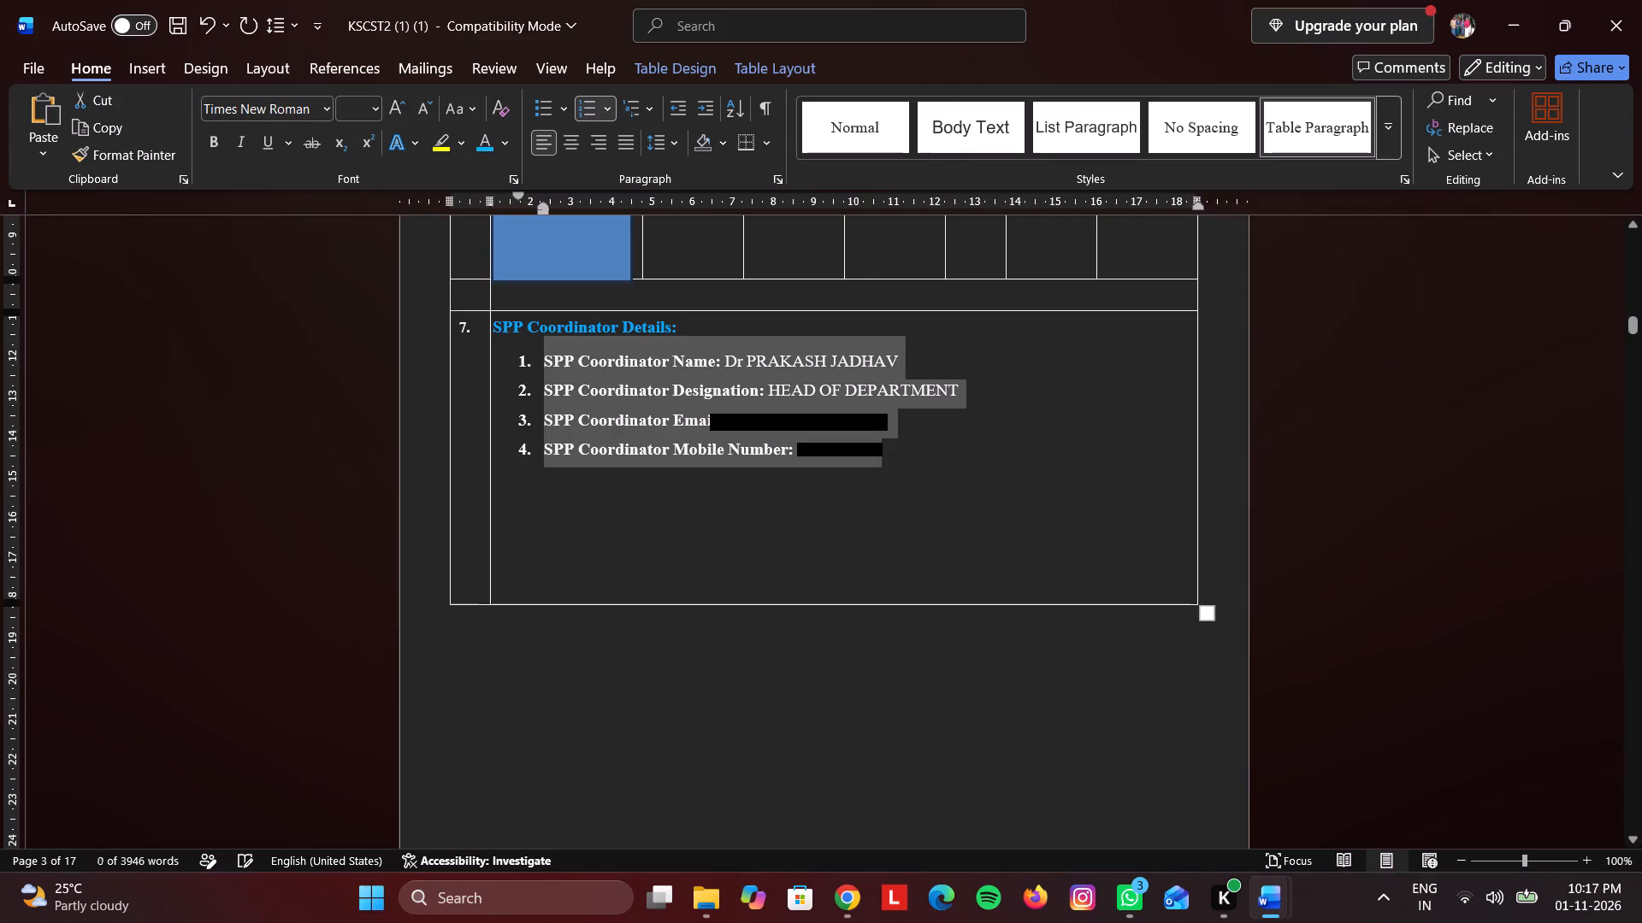
click(736, 388)
Review the proposal's formatting from the start of Part B back up to the heading on page 1.
scroll(756, 450, down, 12)
scroll(756, 450, up, 3)
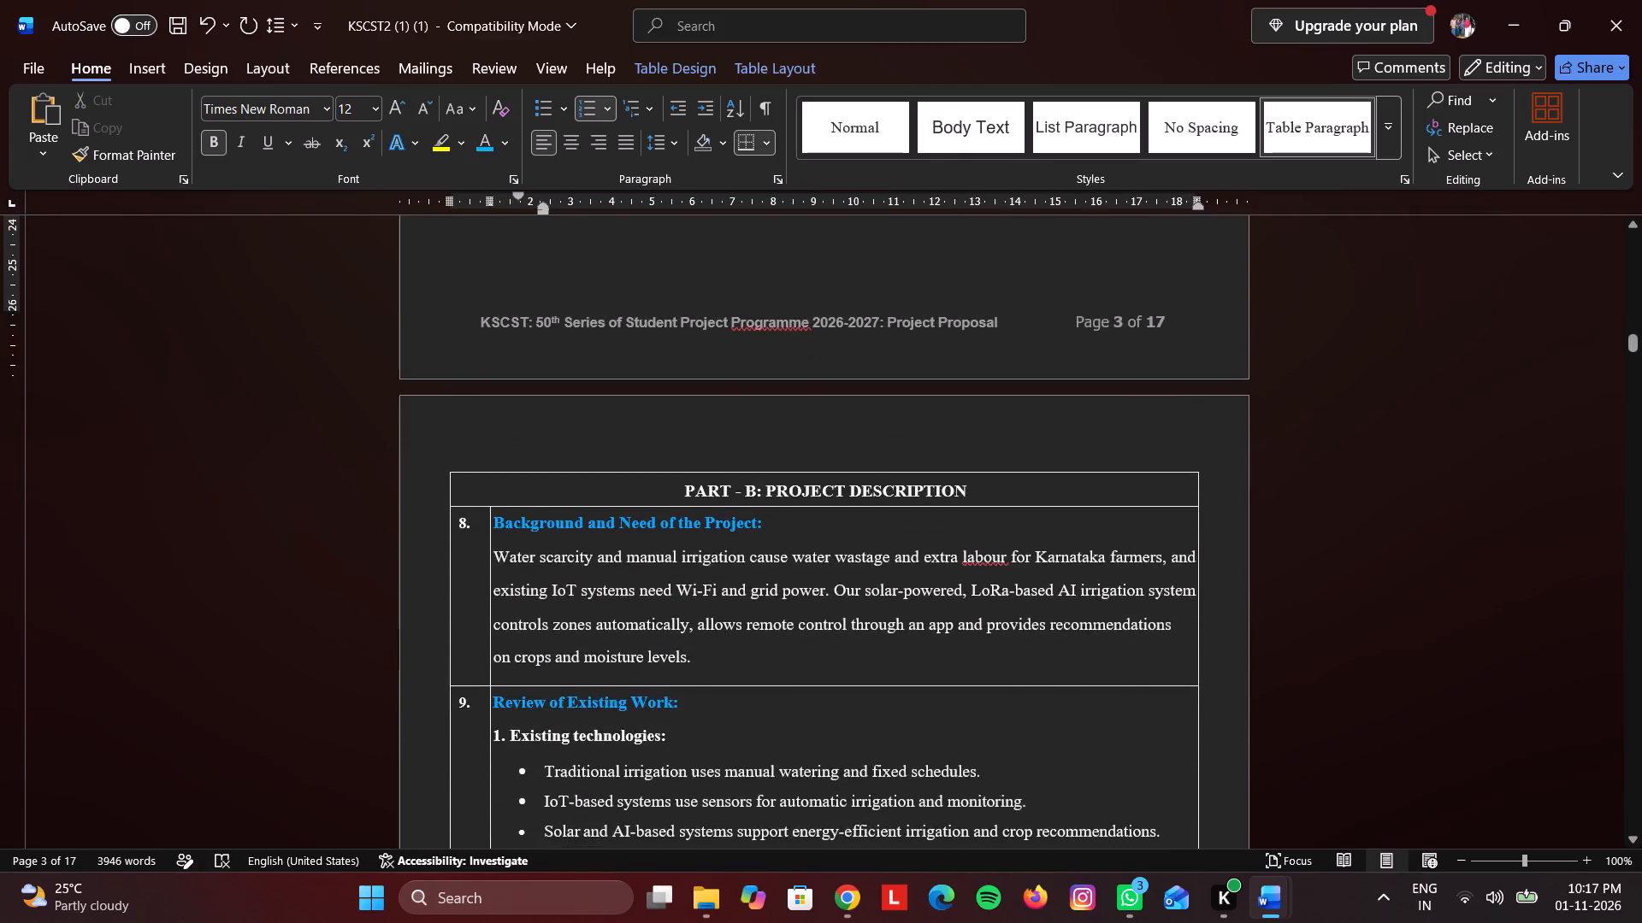
scroll(756, 450, up, 9)
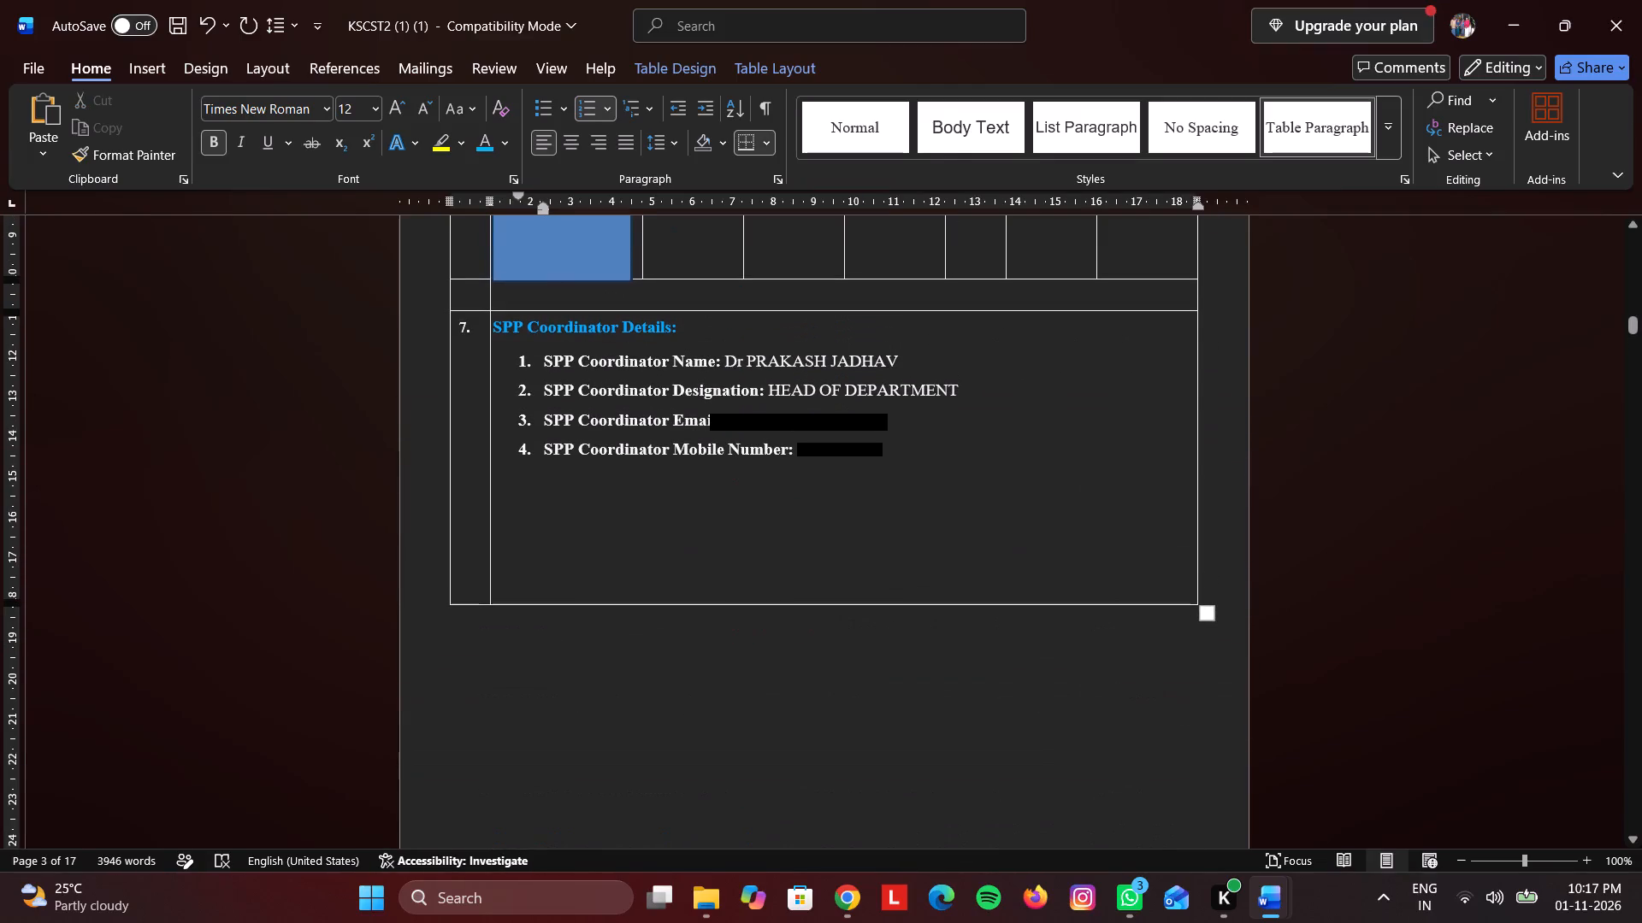
scroll(756, 450, up, 18)
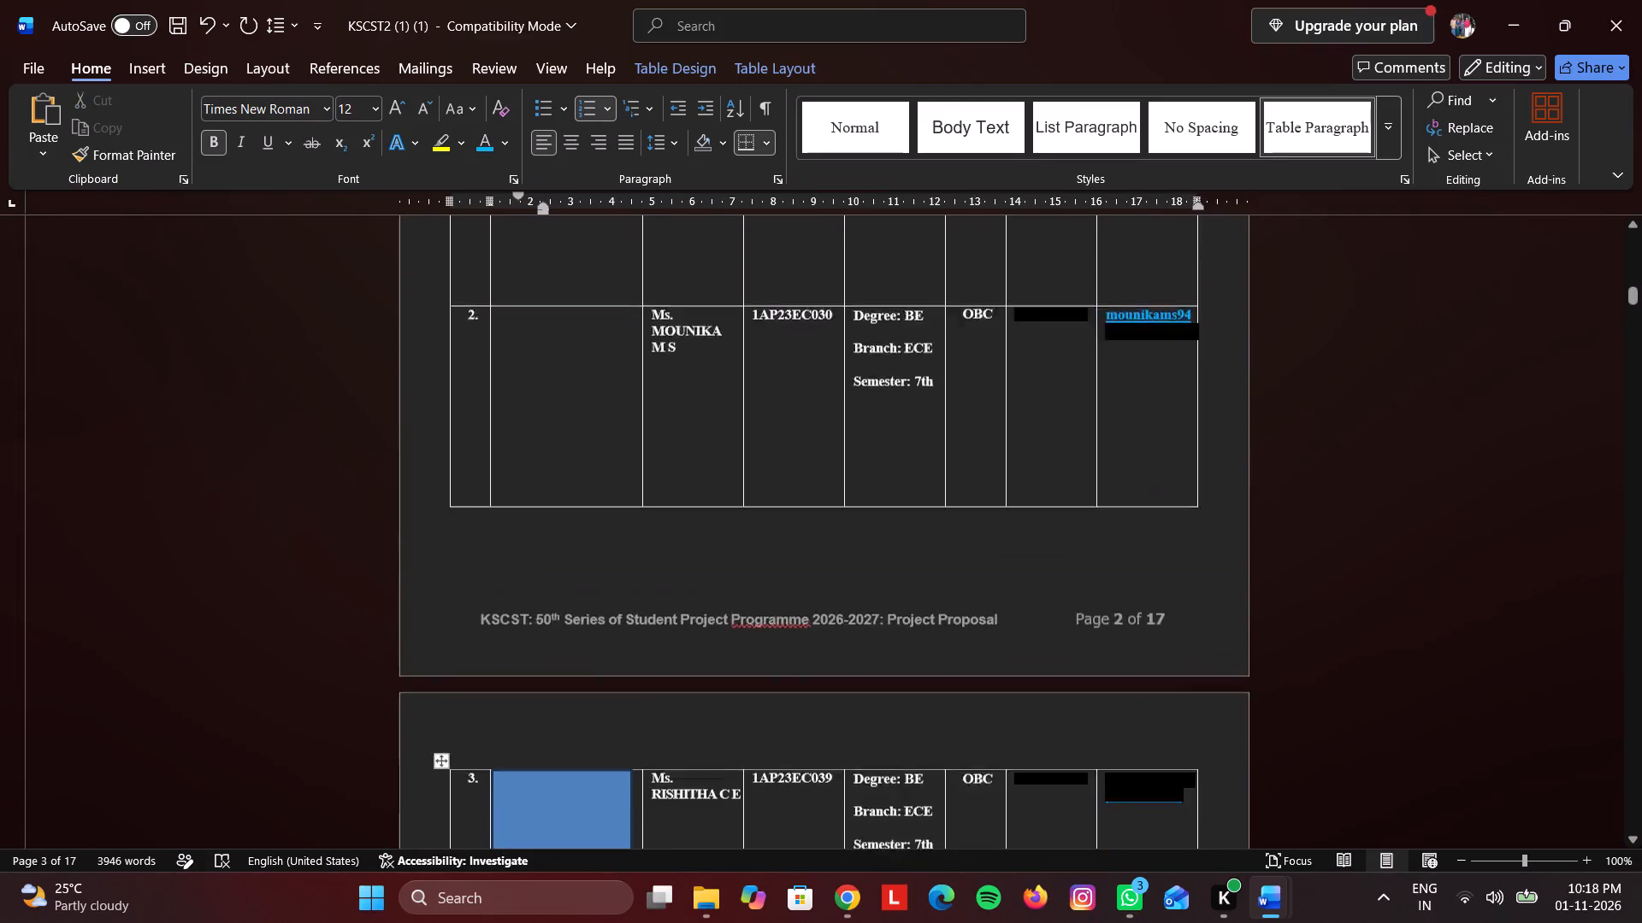
scroll(756, 450, up, 15)
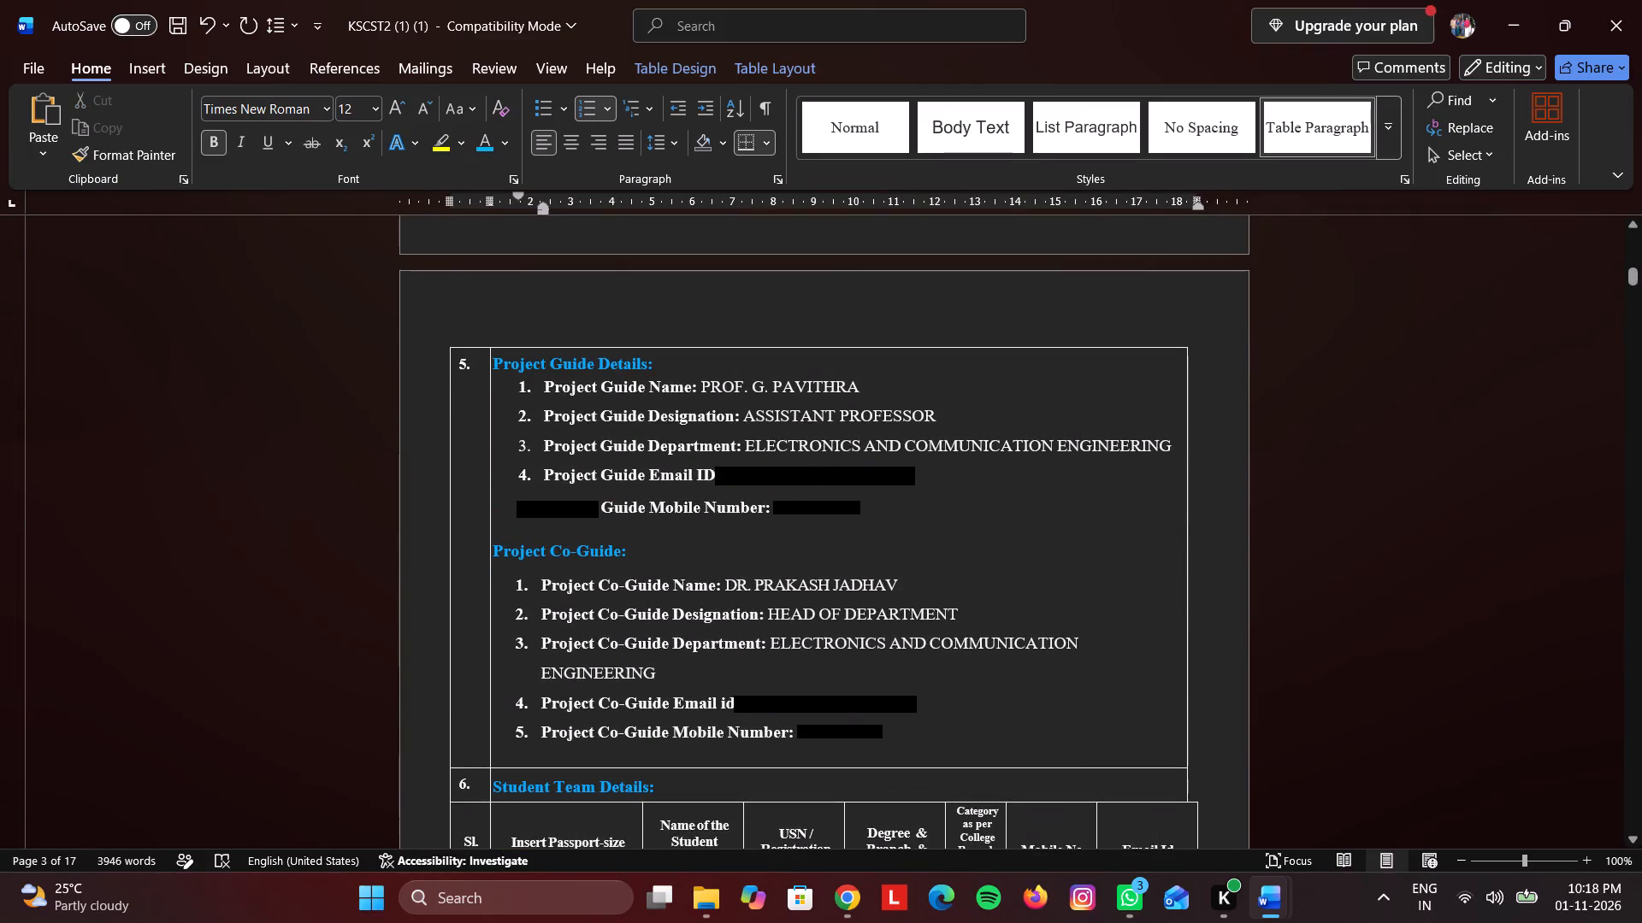
scroll(839, 578, up, 9)
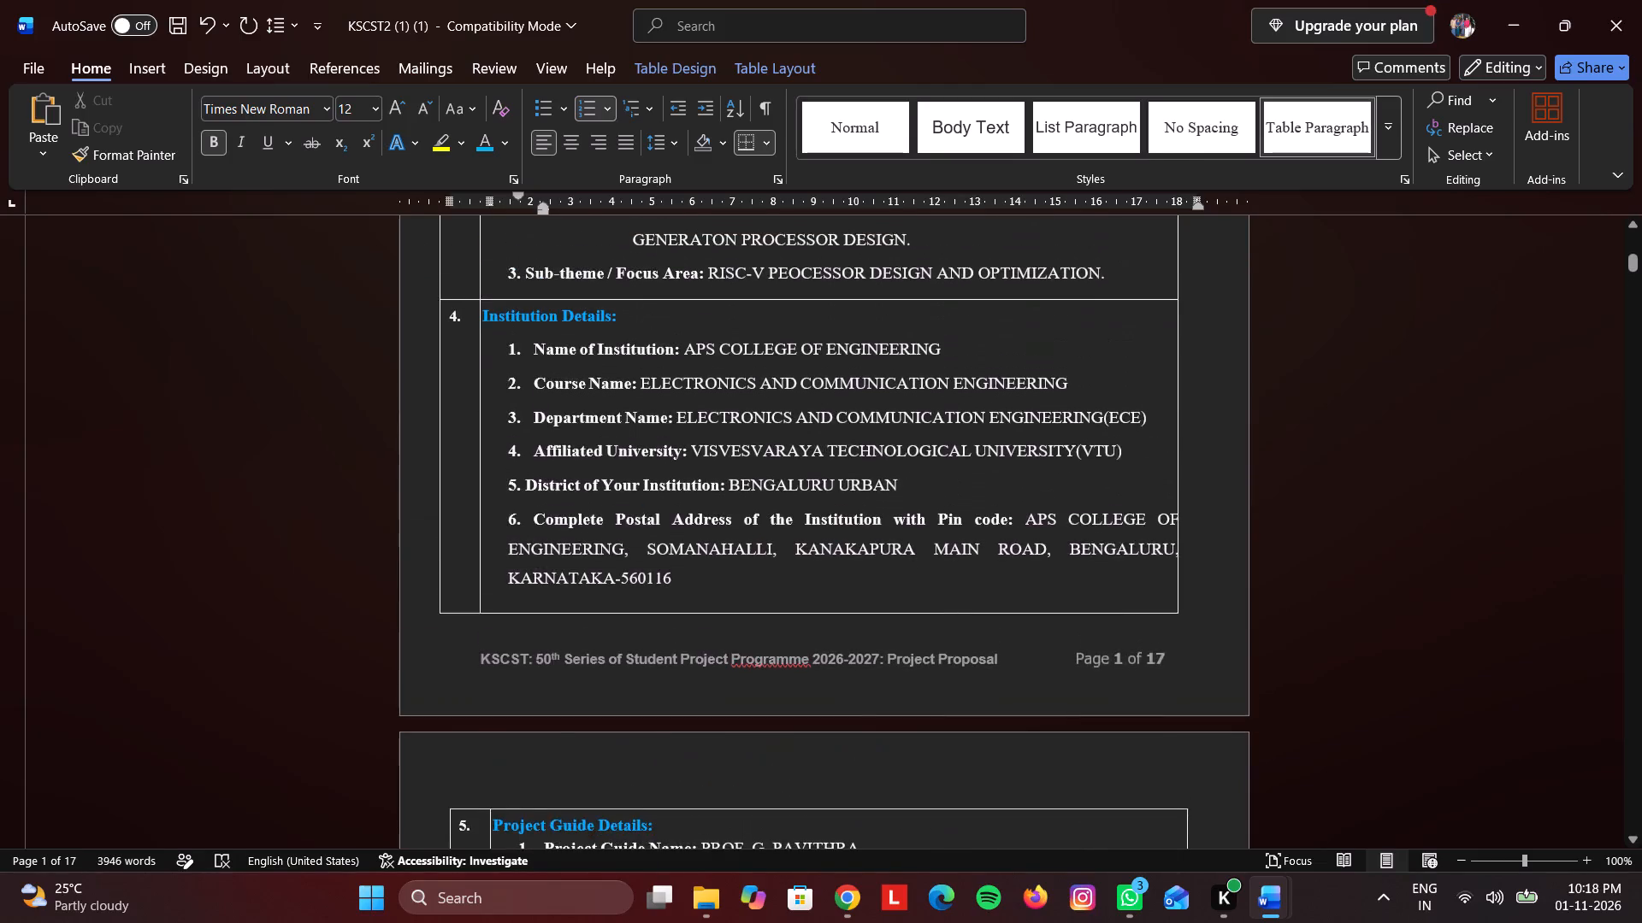
scroll(839, 578, up, 11)
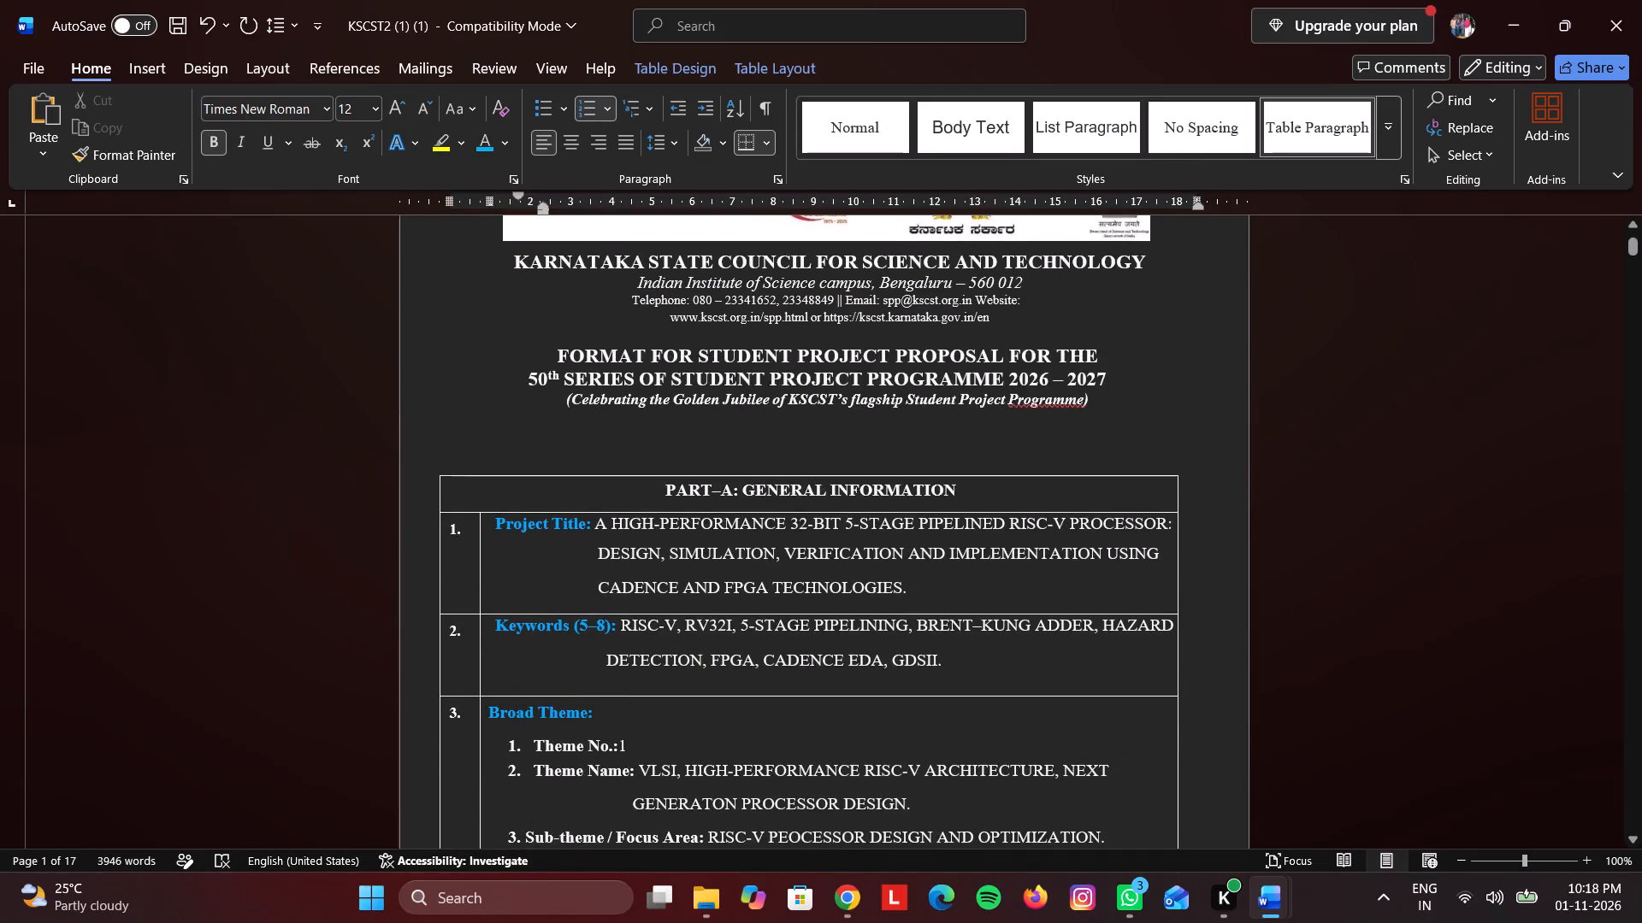
scroll(951, 586, down, 5)
scroll(951, 586, up, 9)
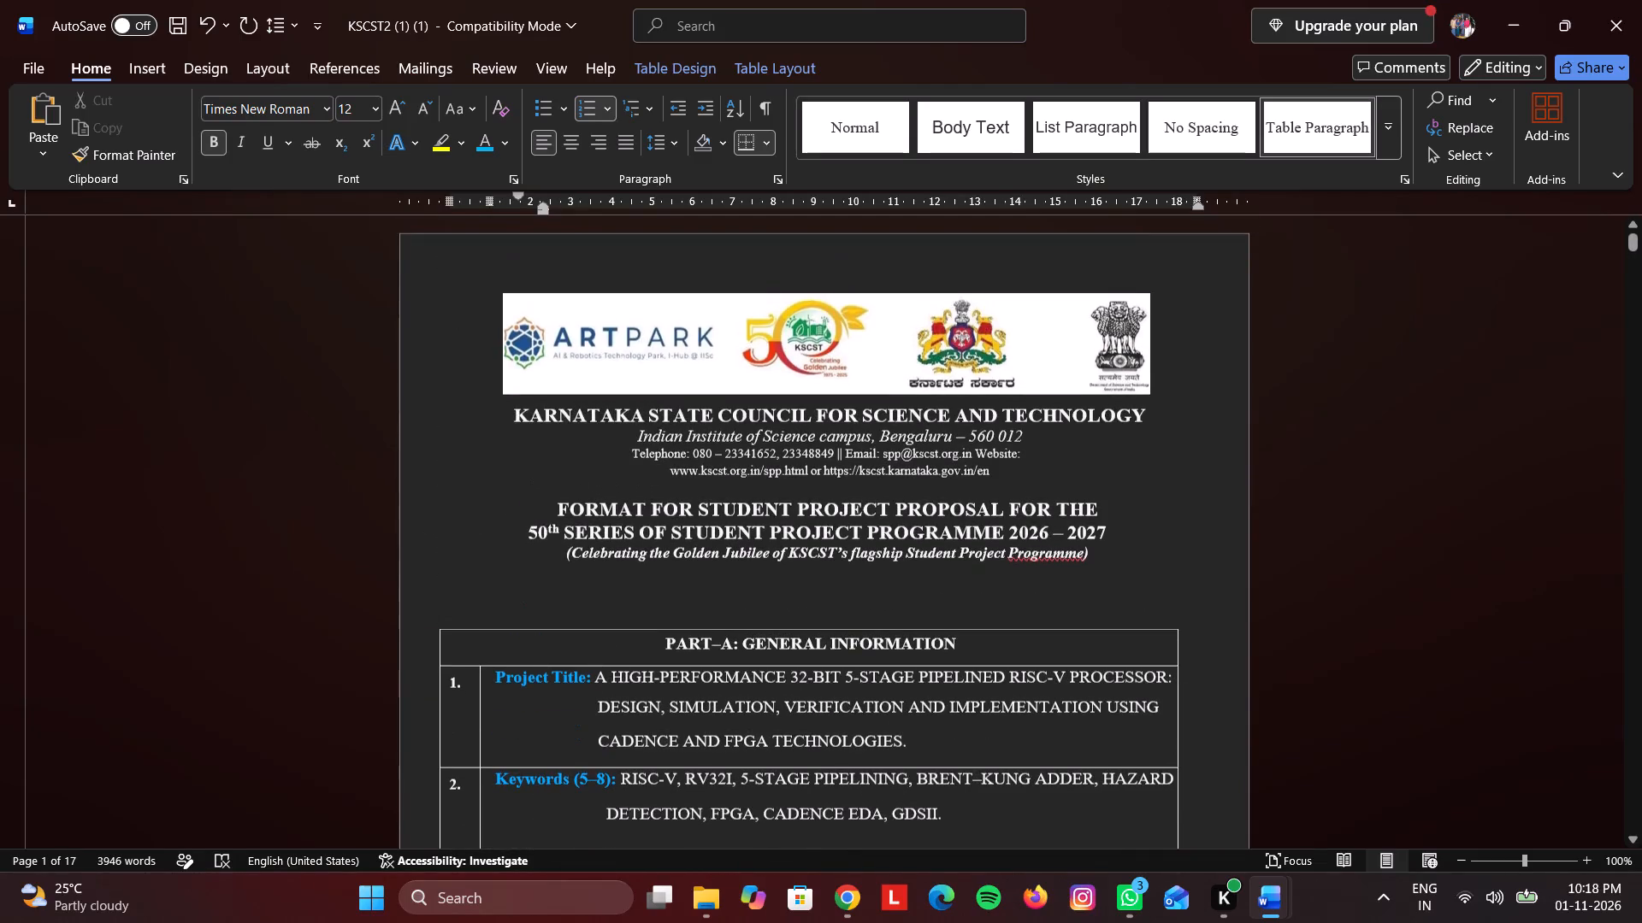
Set 1.5 line spacing on the heading text, from Karnataka State Council for Science and Technology through the Golden Jubilee line.
drag(1100, 558, 666, 422)
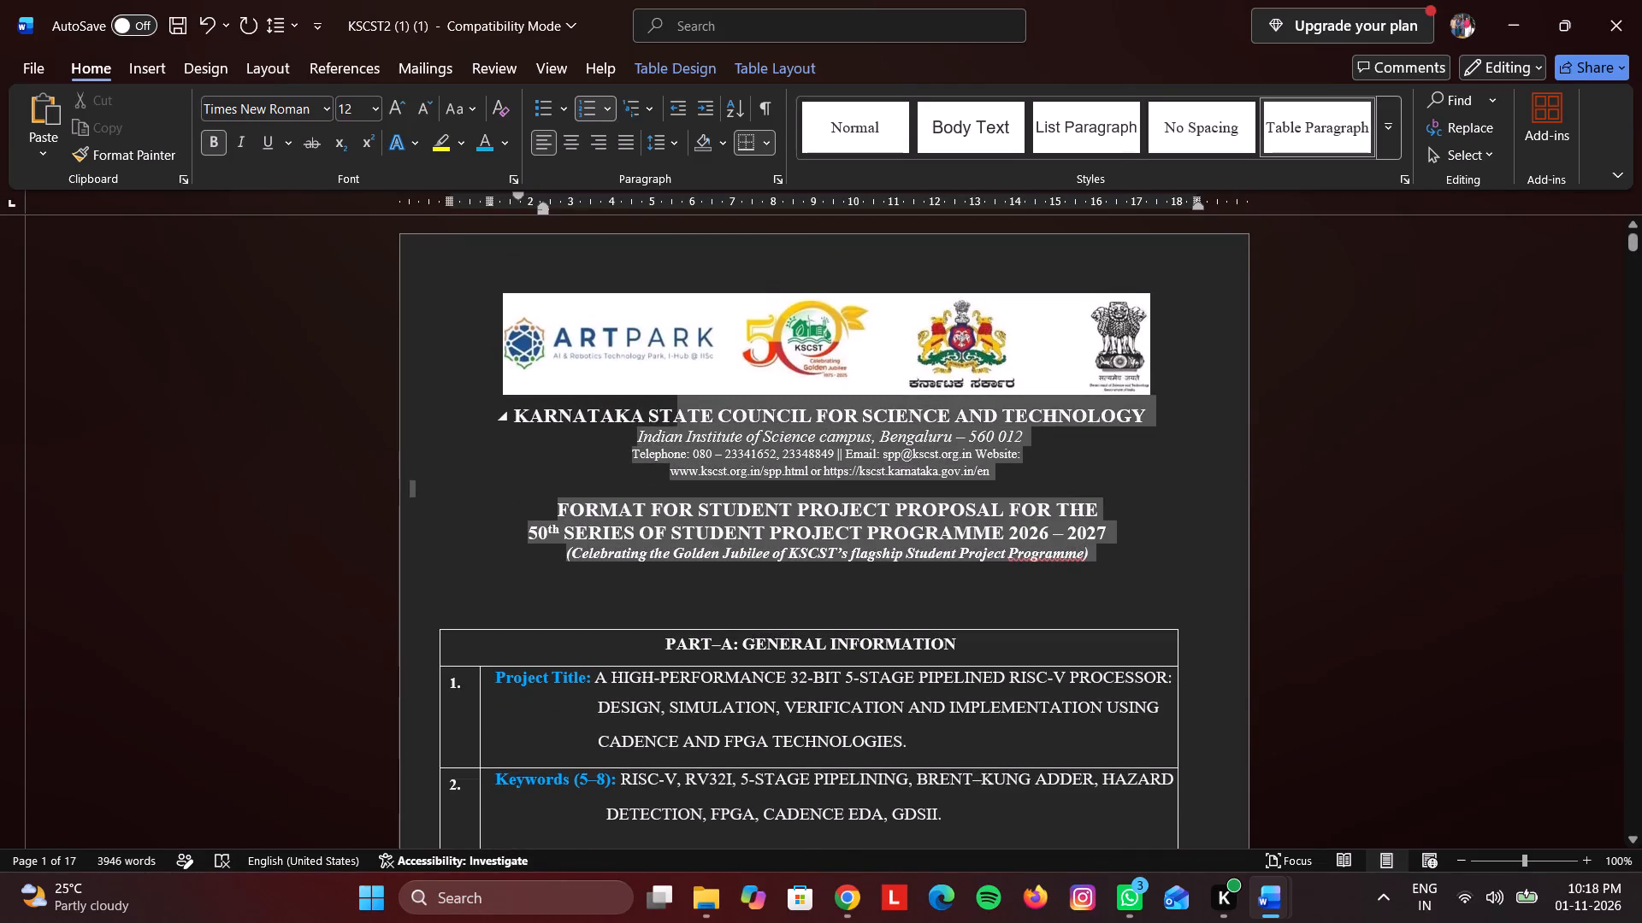
drag(666, 422, 535, 422)
click(677, 142)
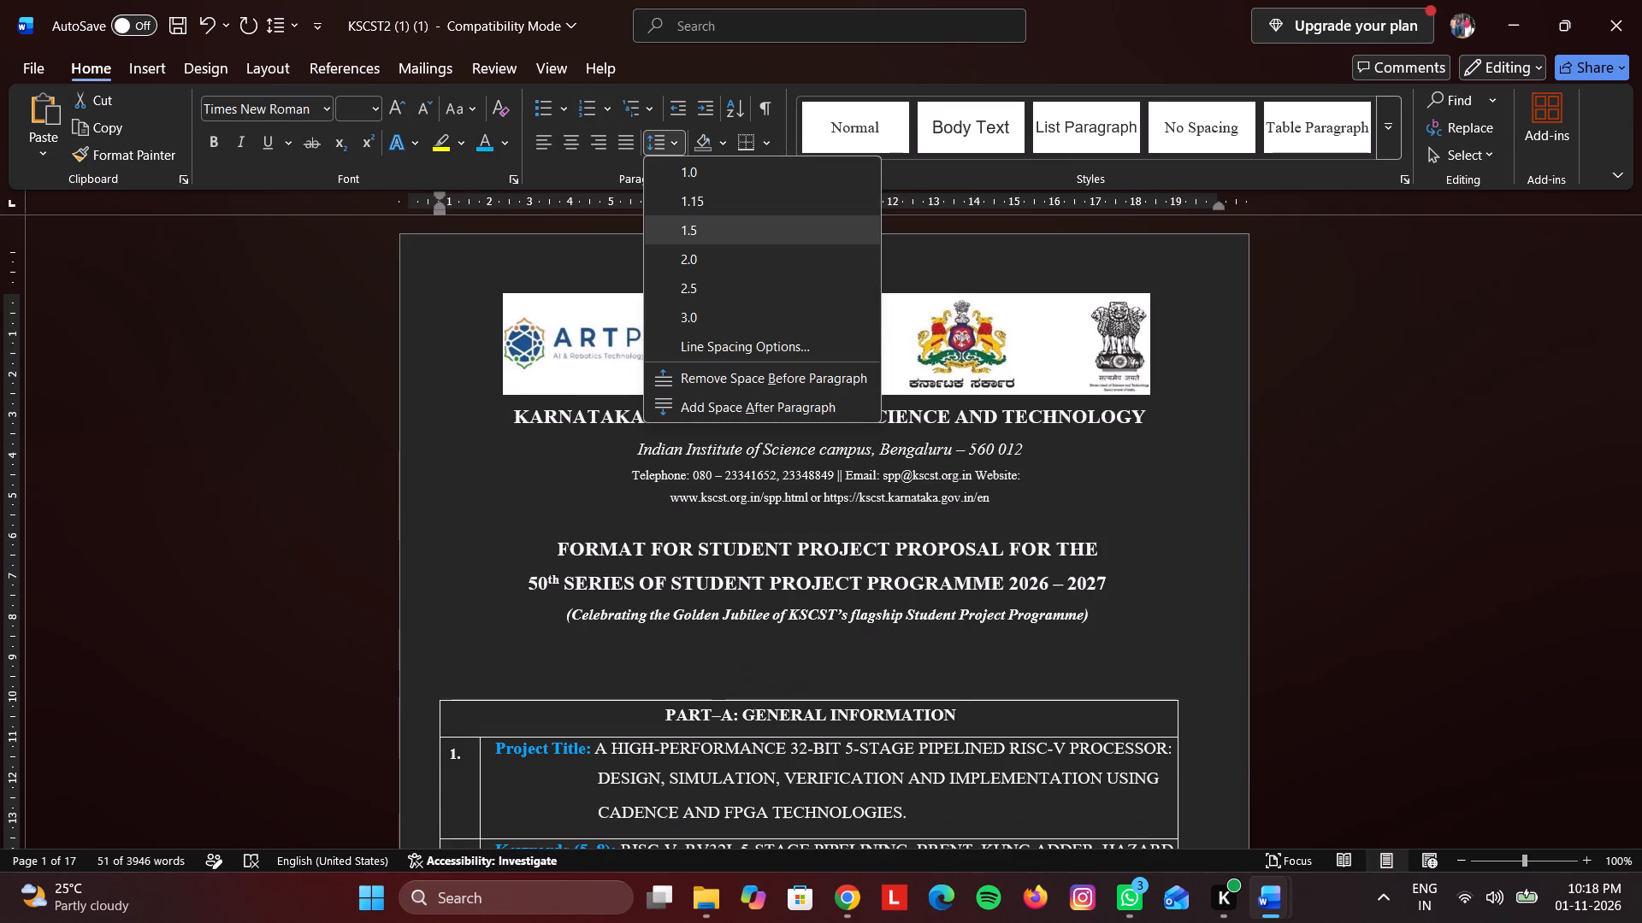
click(736, 238)
Delete blank lines between the Golden Jubilee line and the Part-A table so the Institution Details section fits on page 1.
scroll(841, 616, down, 18)
scroll(842, 620, up, 2)
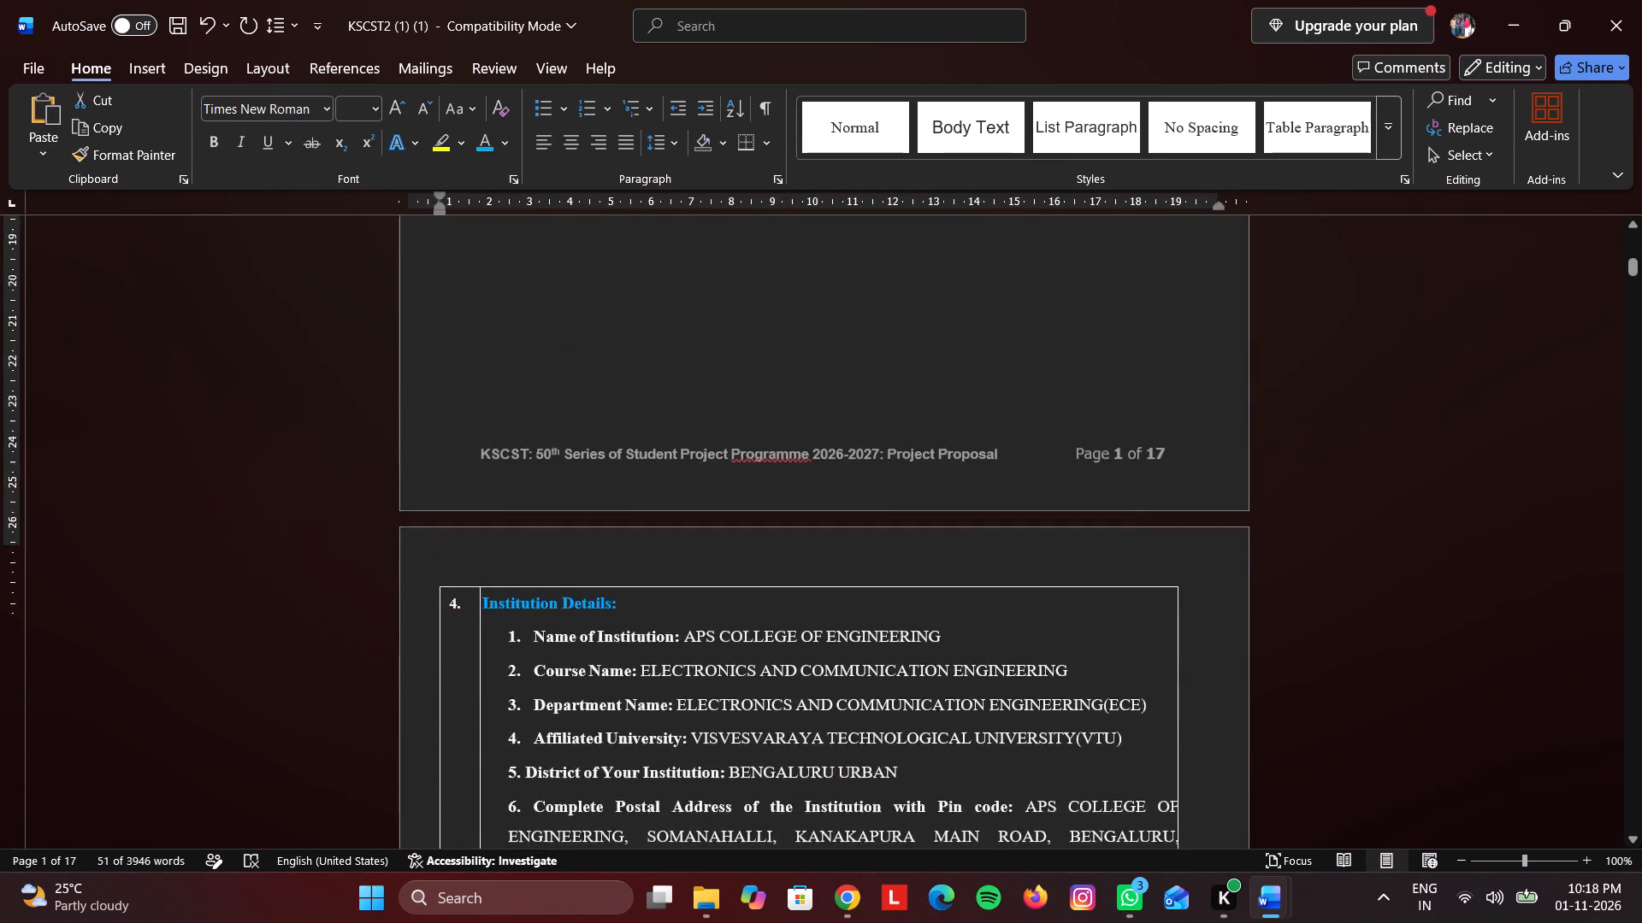
scroll(842, 620, up, 15)
click(862, 636)
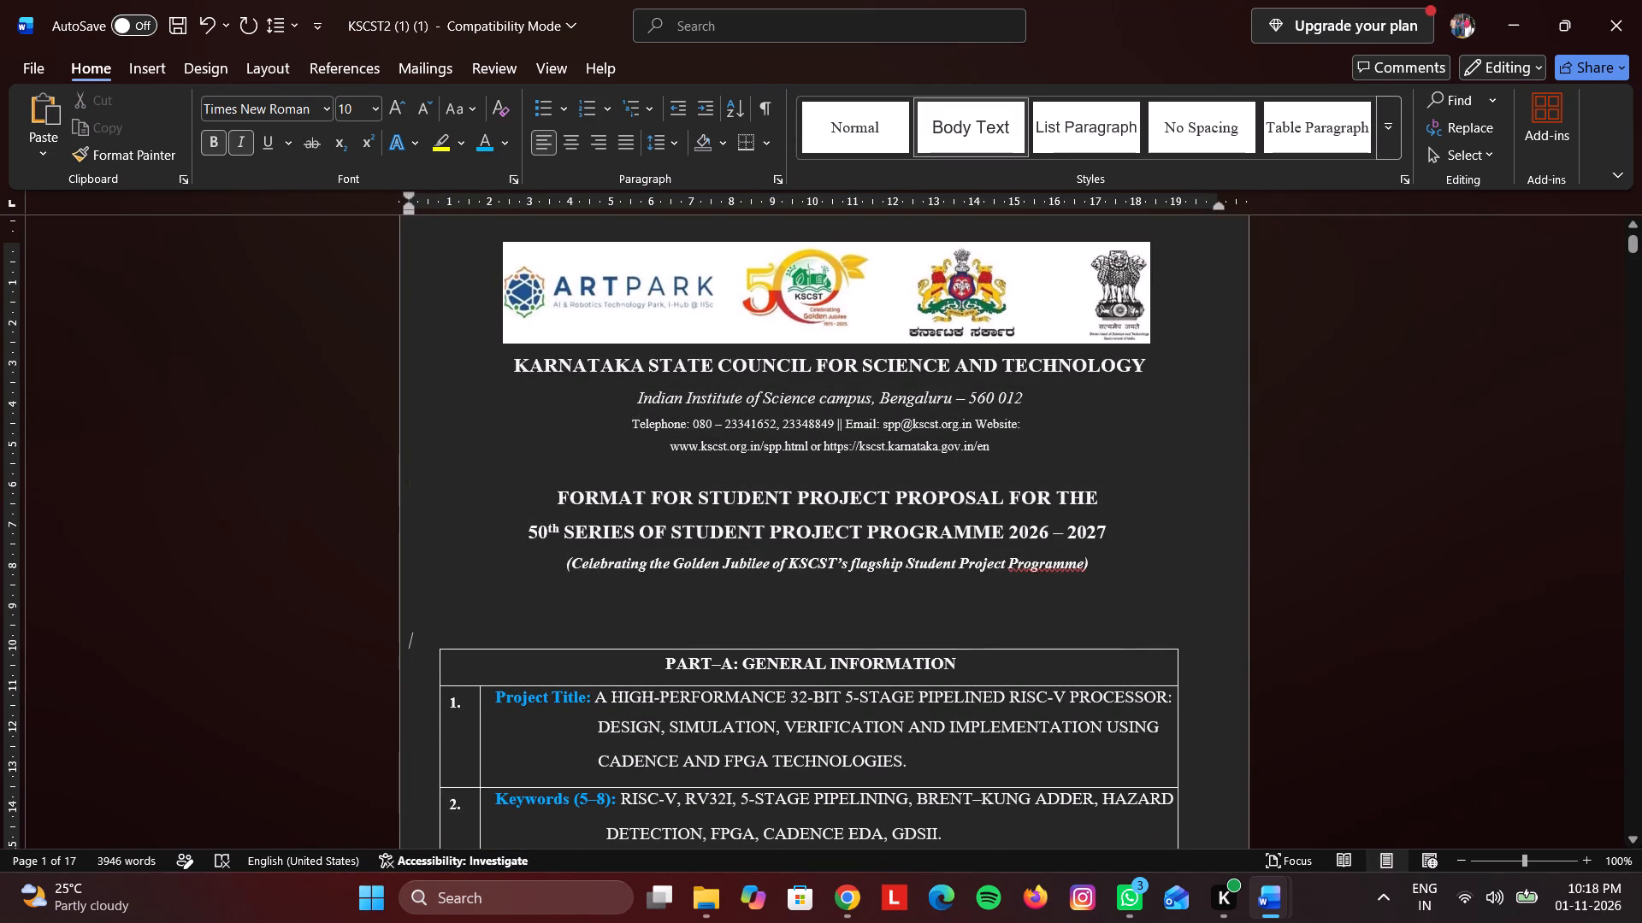
scroll(882, 614, down, 4)
right_click(882, 614)
scroll(882, 614, up, 5)
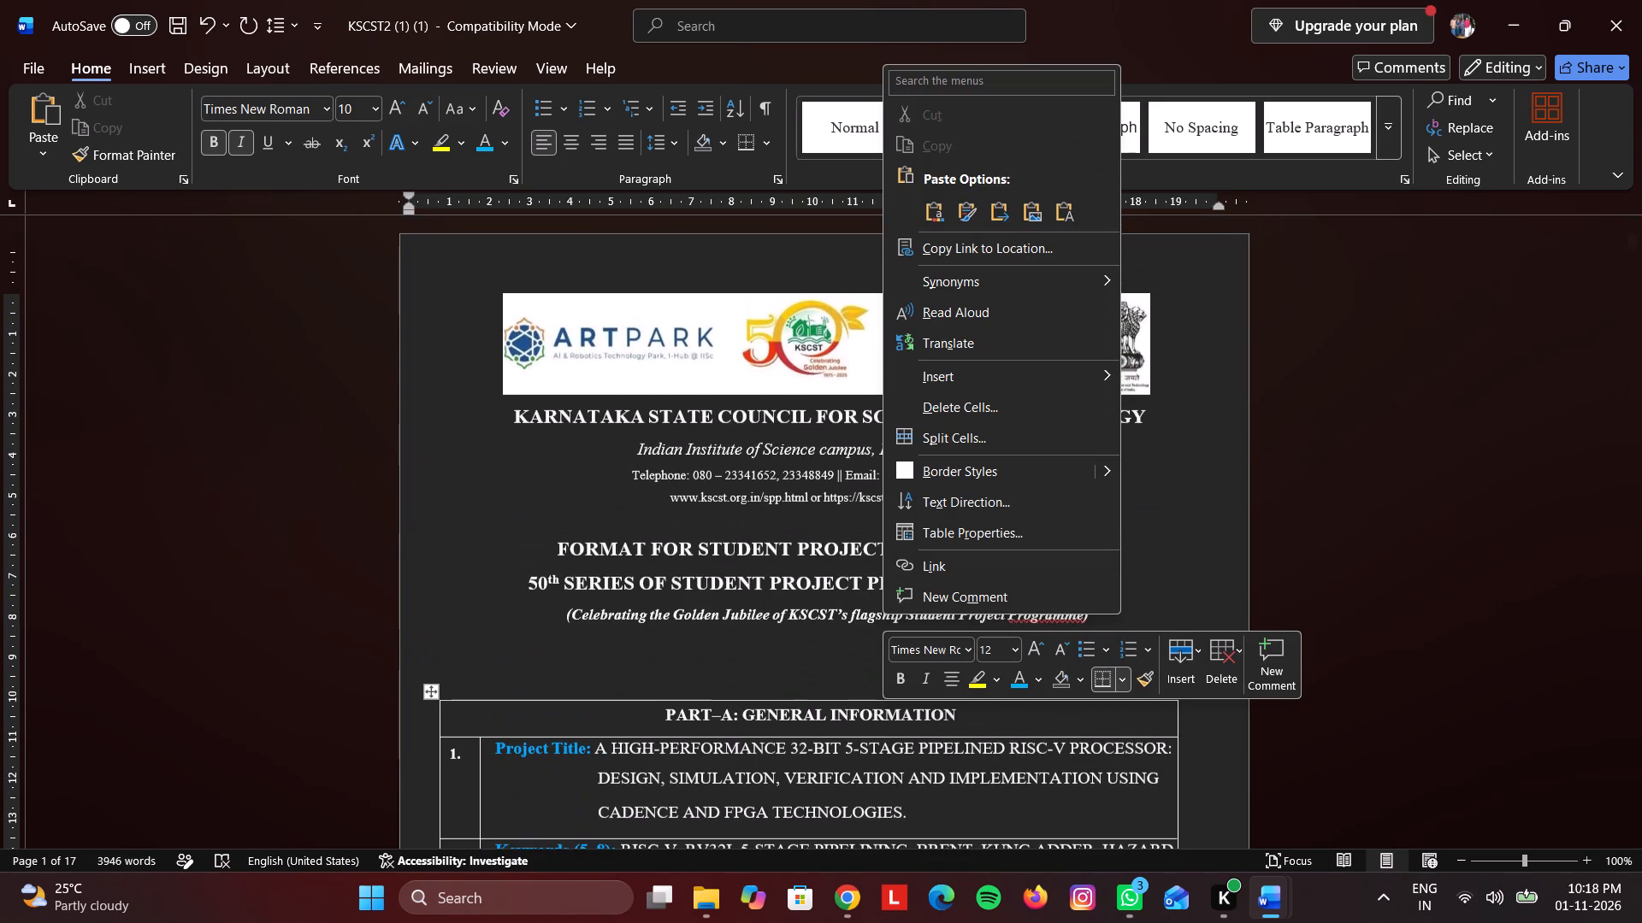
click(704, 655)
click(732, 616)
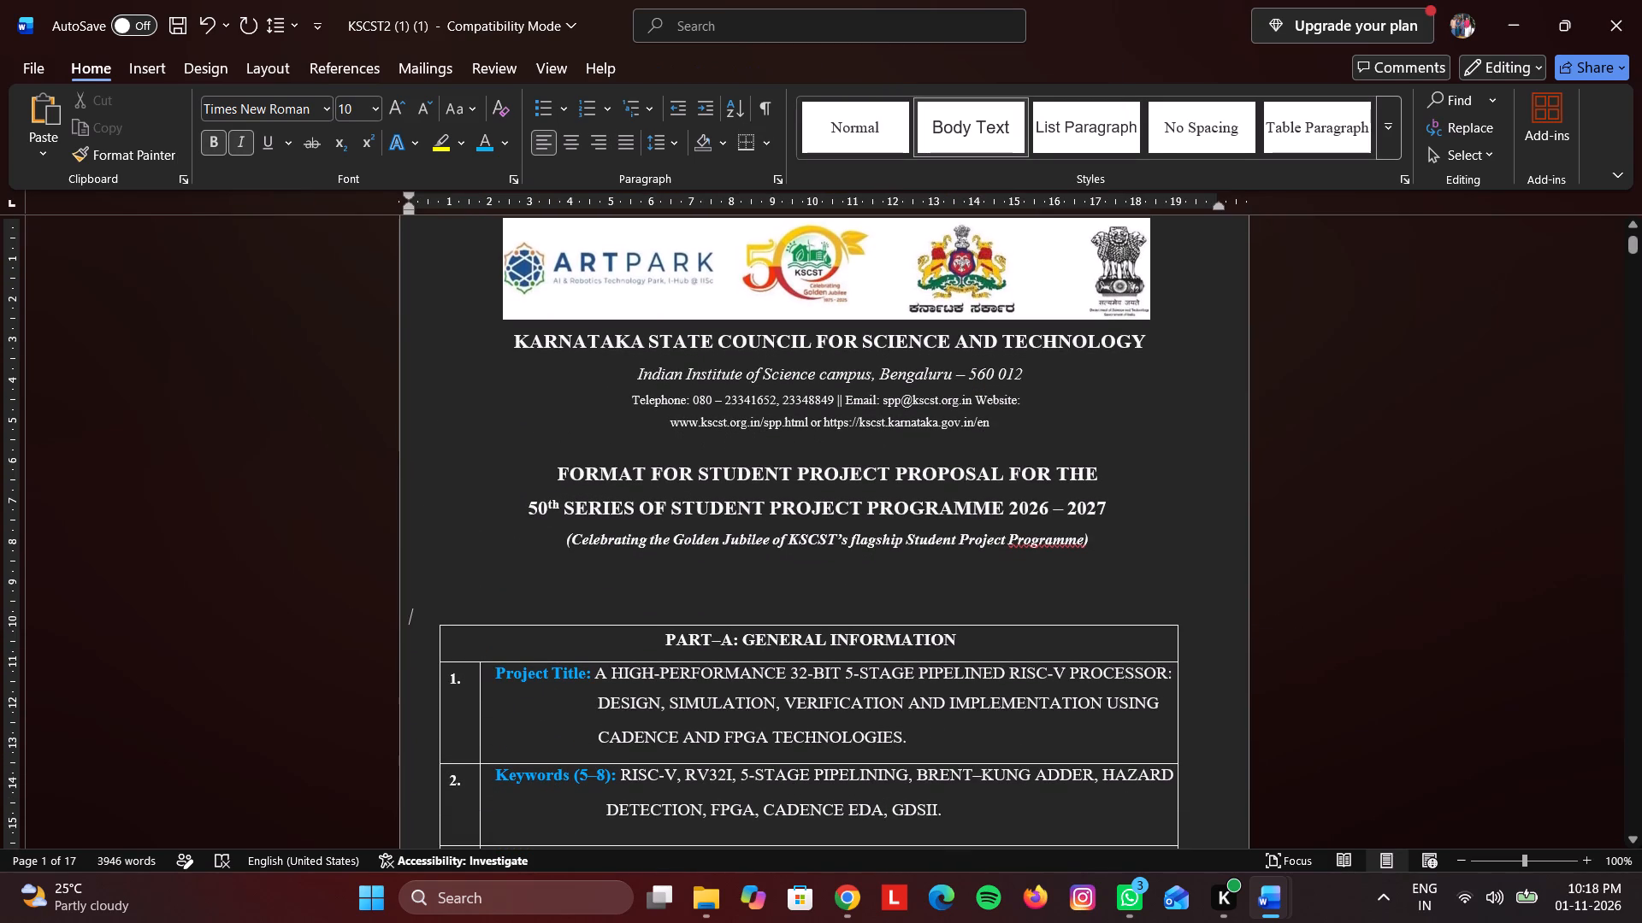
key(BackSpace)
key(BackSpace)
scroll(847, 602, down, 6)
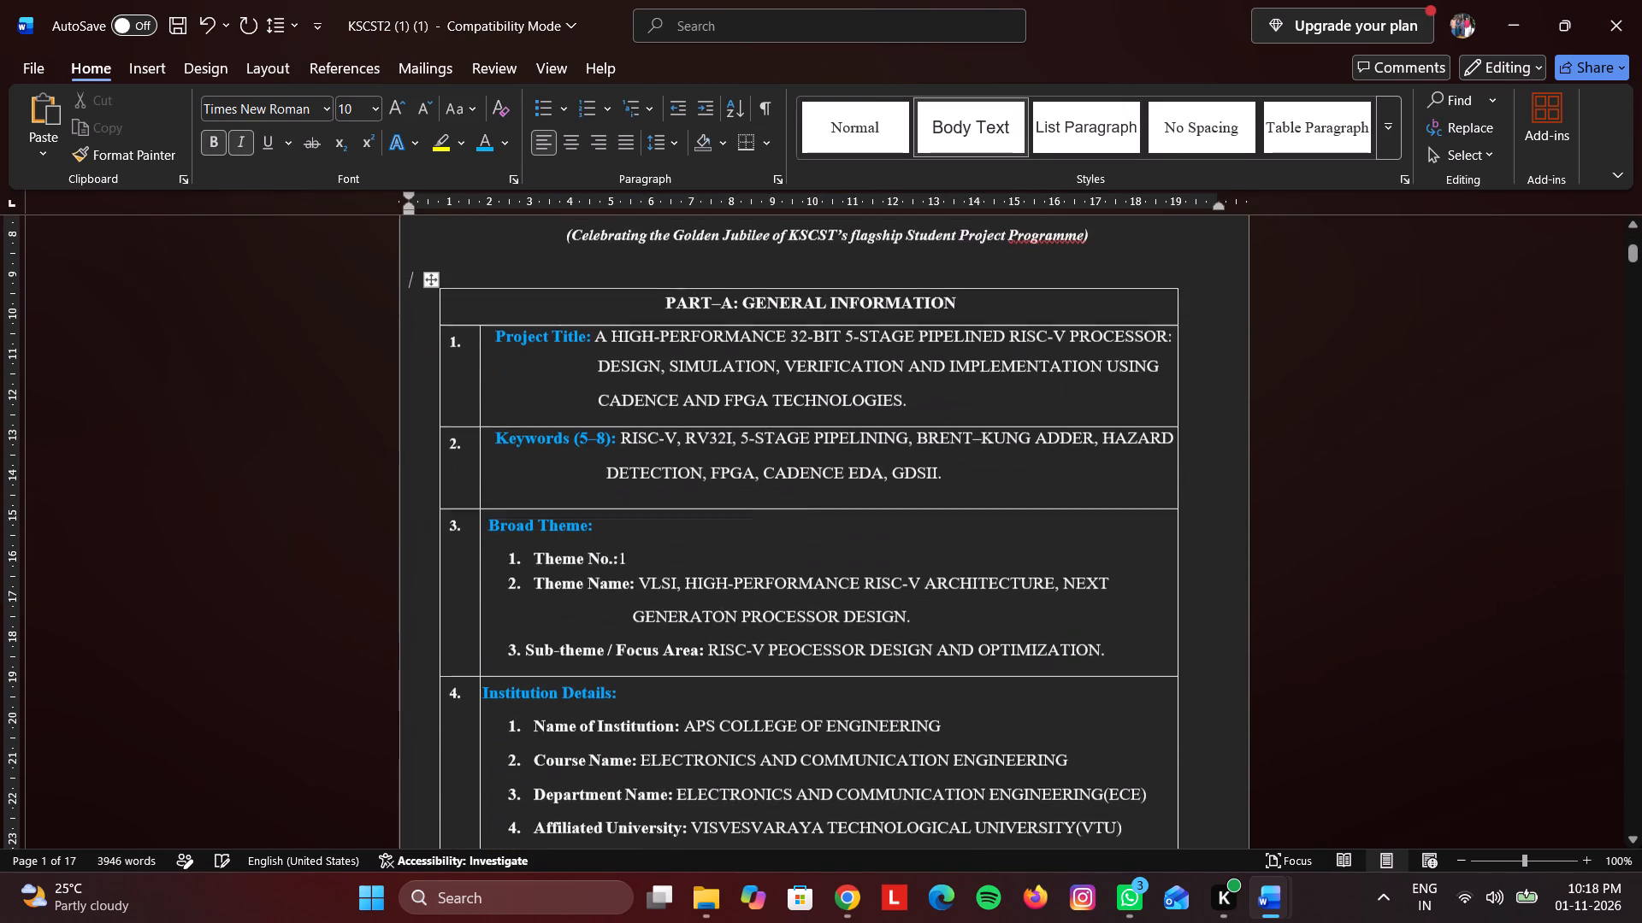
scroll(848, 602, down, 6)
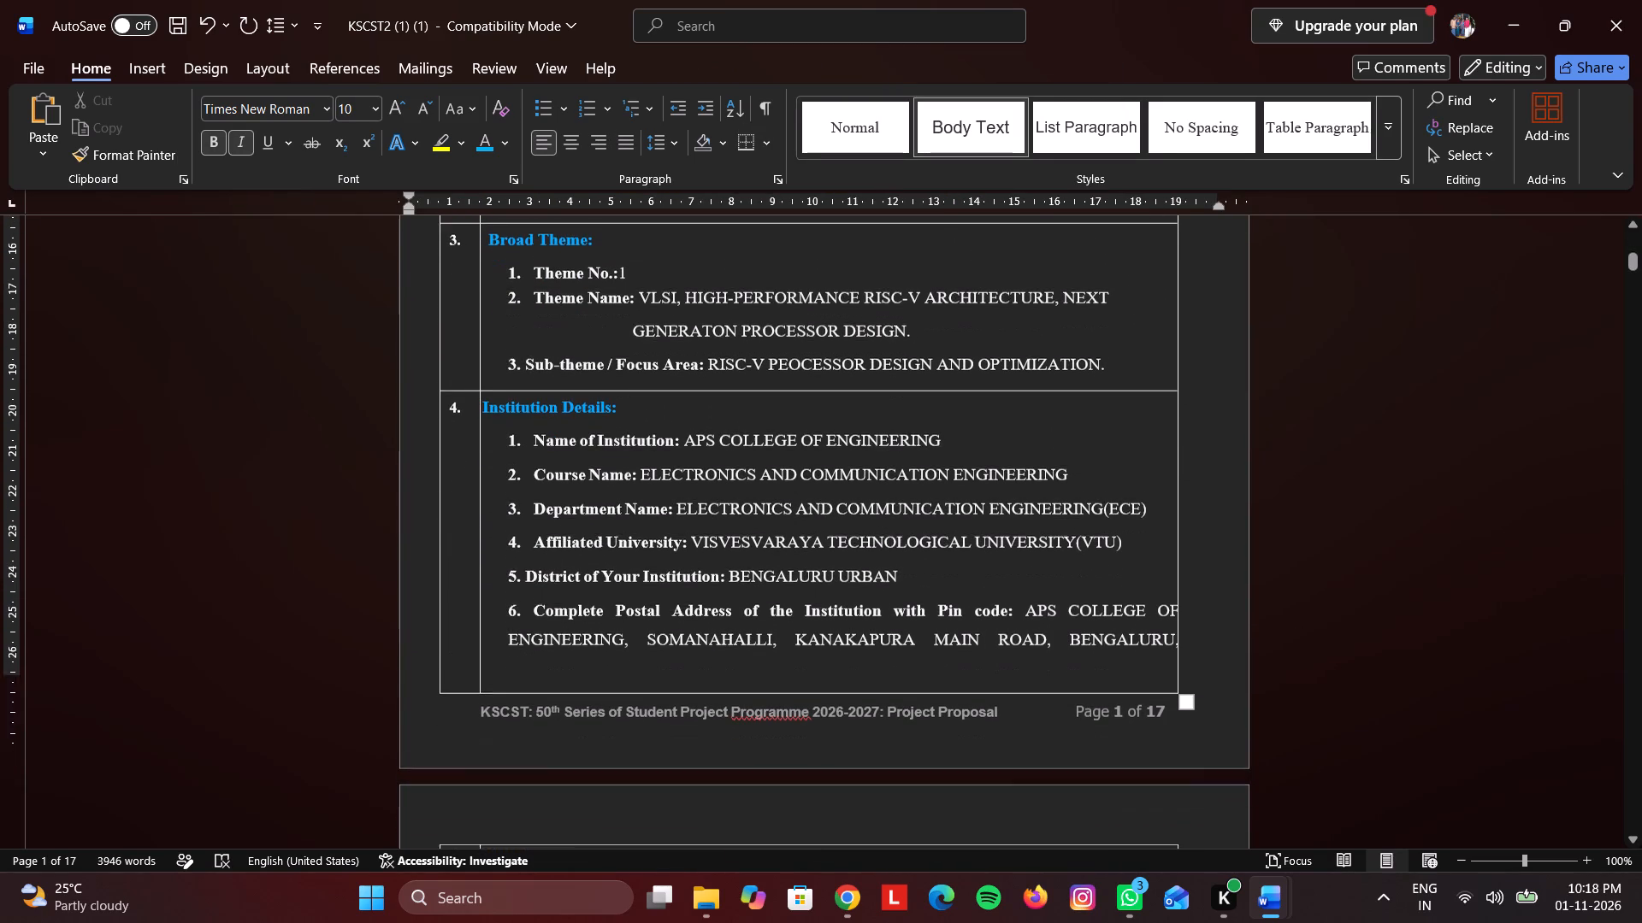
scroll(848, 602, down, 5)
scroll(848, 601, up, 11)
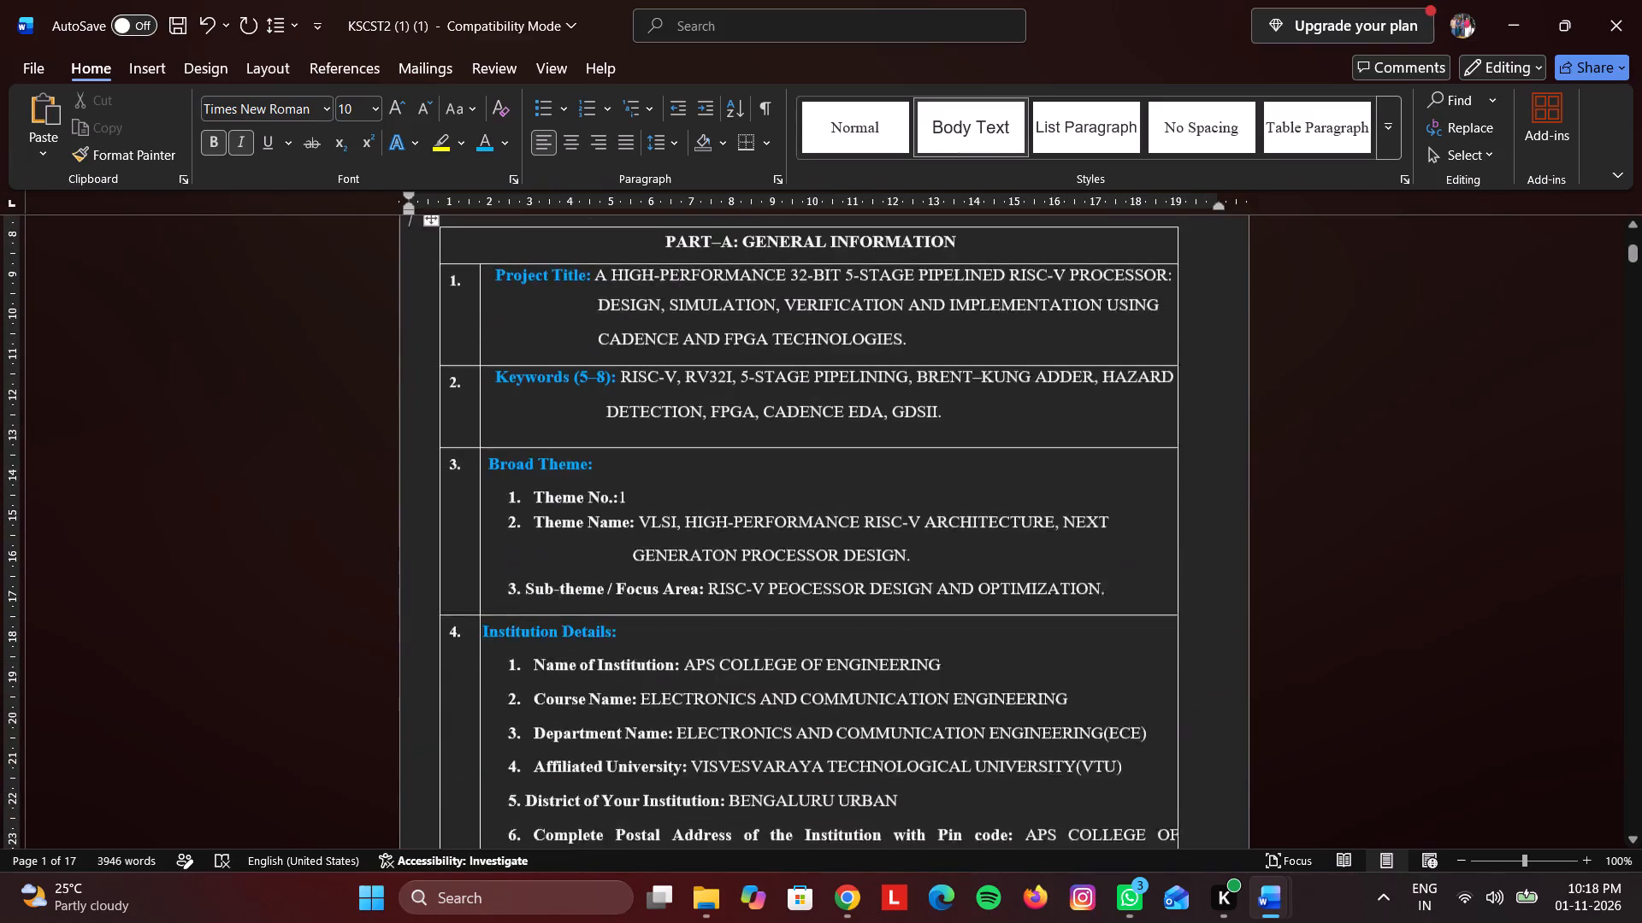
scroll(848, 601, up, 3)
key(BackSpace)
Check the page breaks and spacing from the Part-A table through the guide, student team and SPP Coordinator sections.
scroll(848, 600, down, 6)
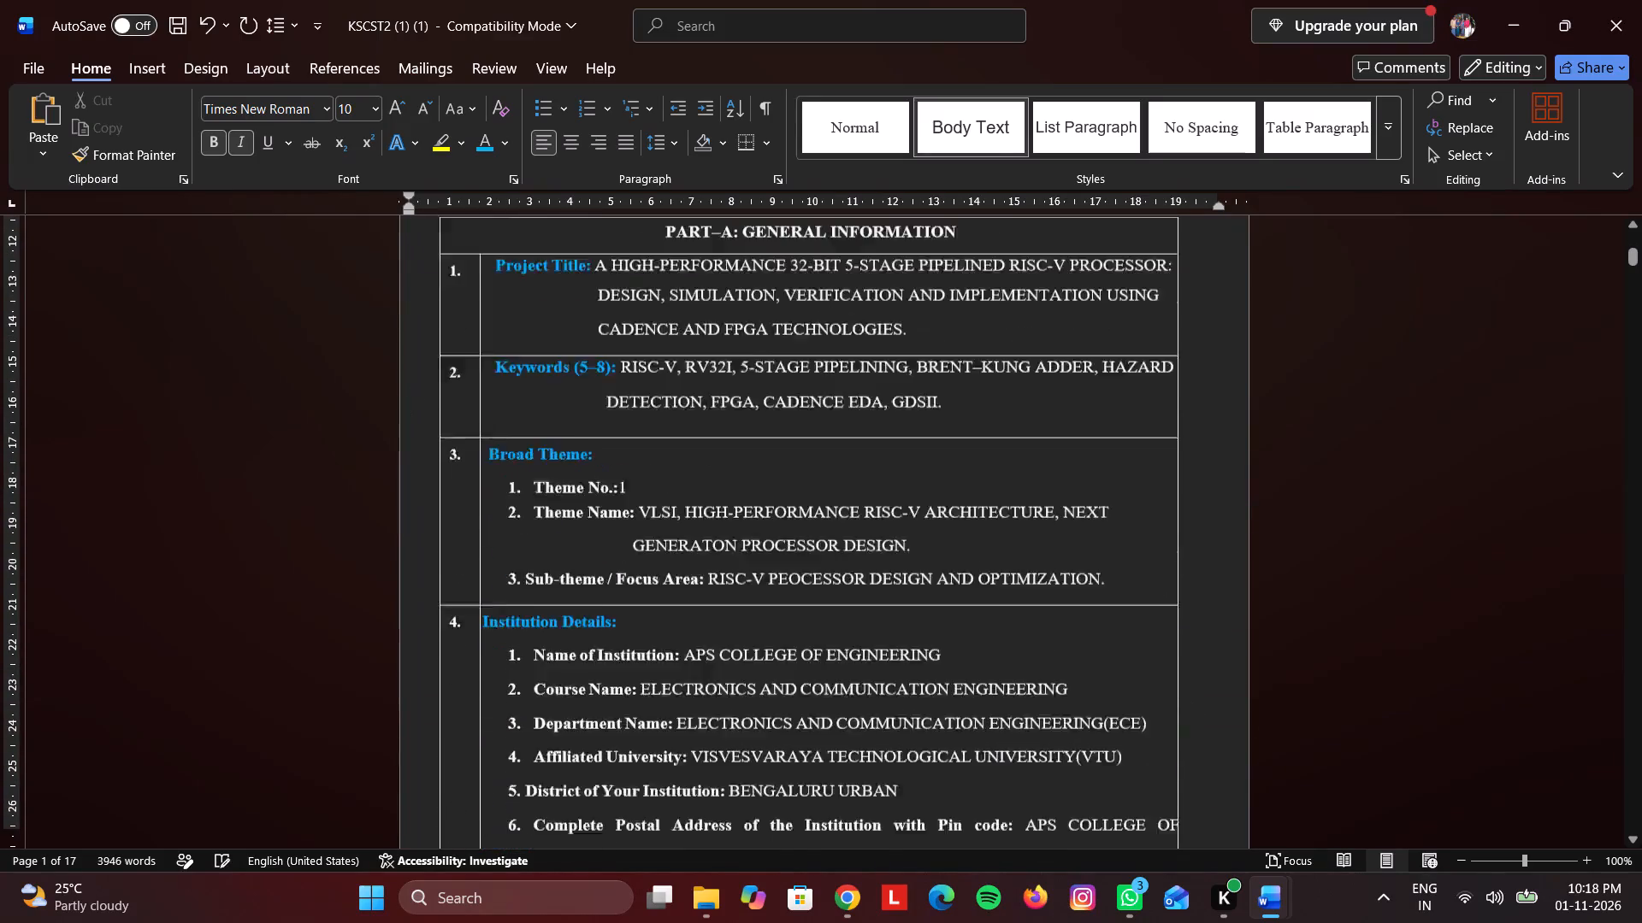
scroll(848, 600, down, 7)
scroll(848, 600, up, 8)
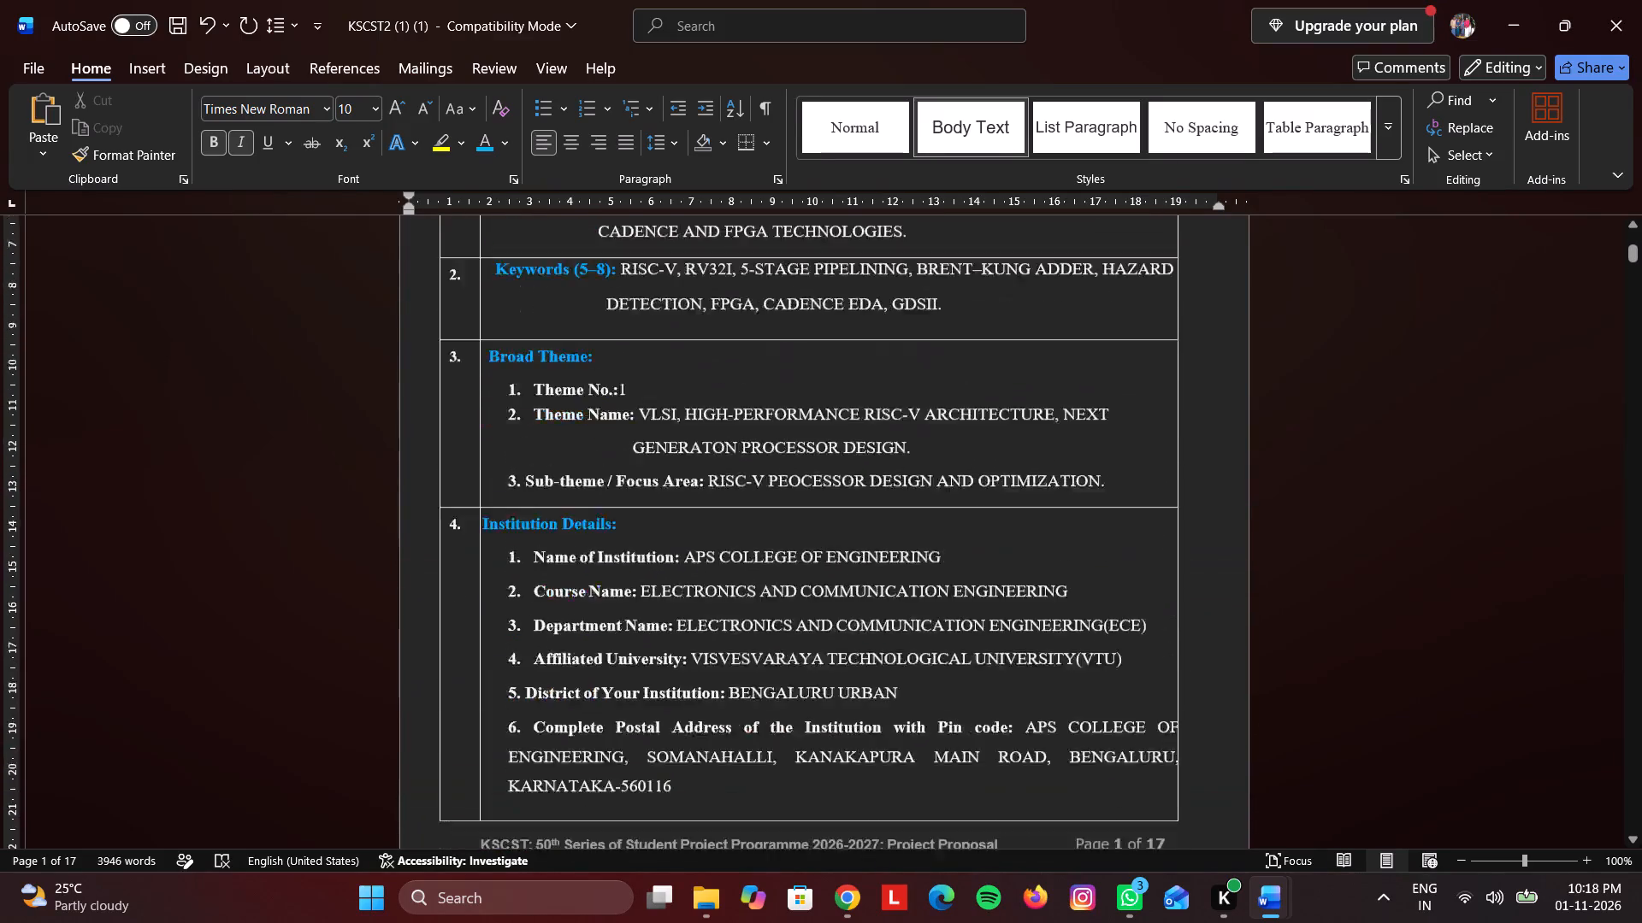
scroll(848, 600, up, 8)
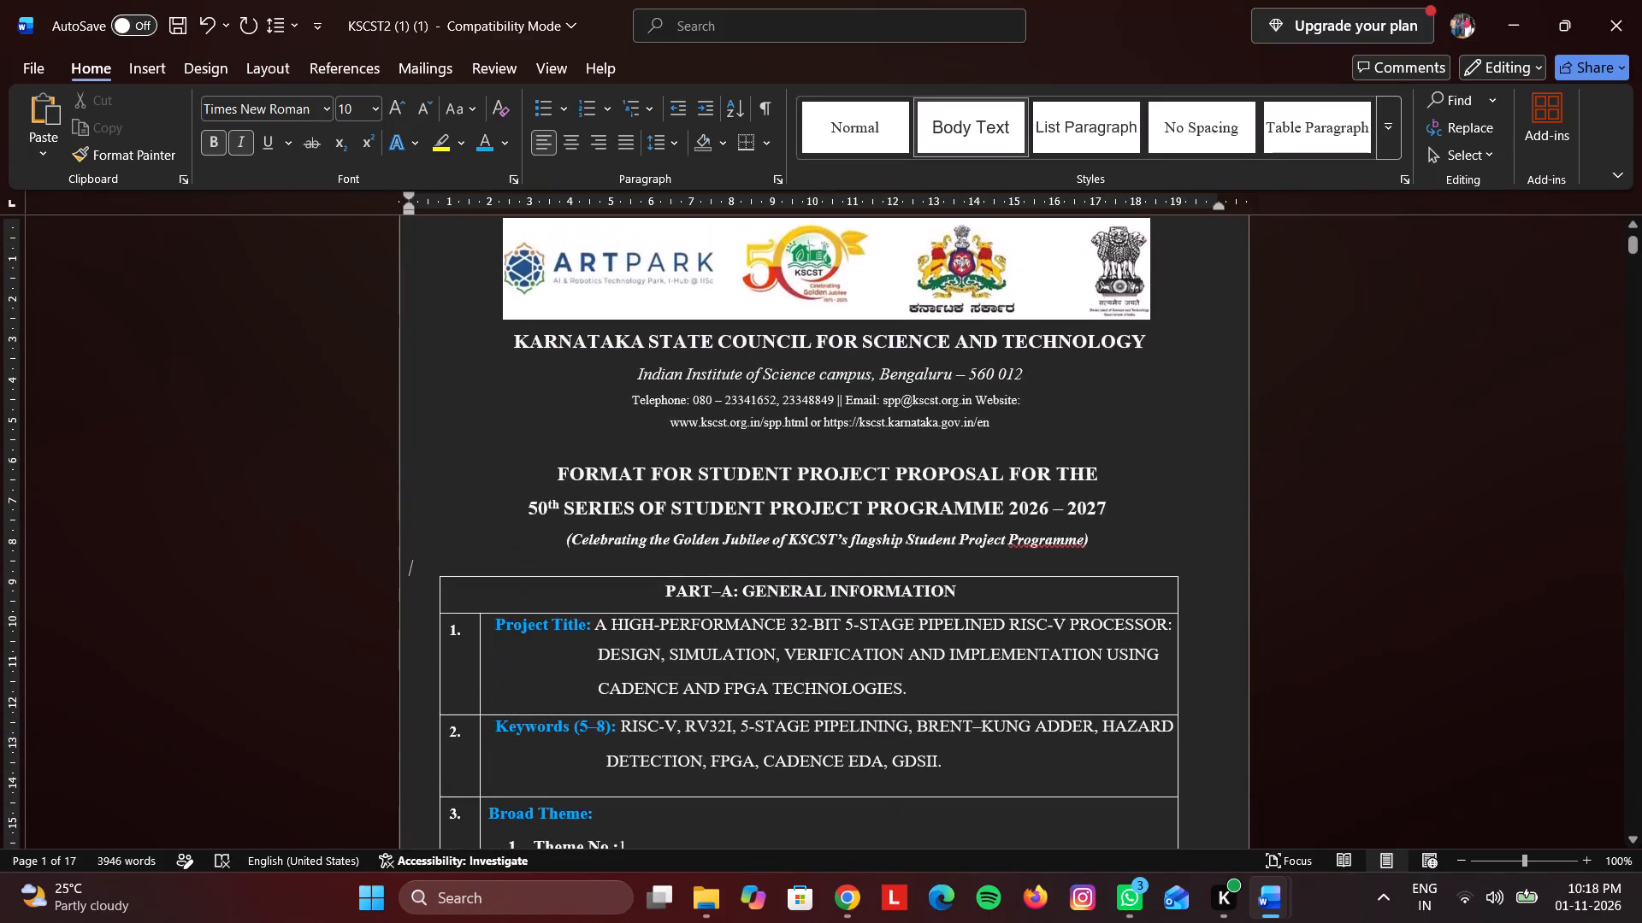
scroll(848, 600, down, 1)
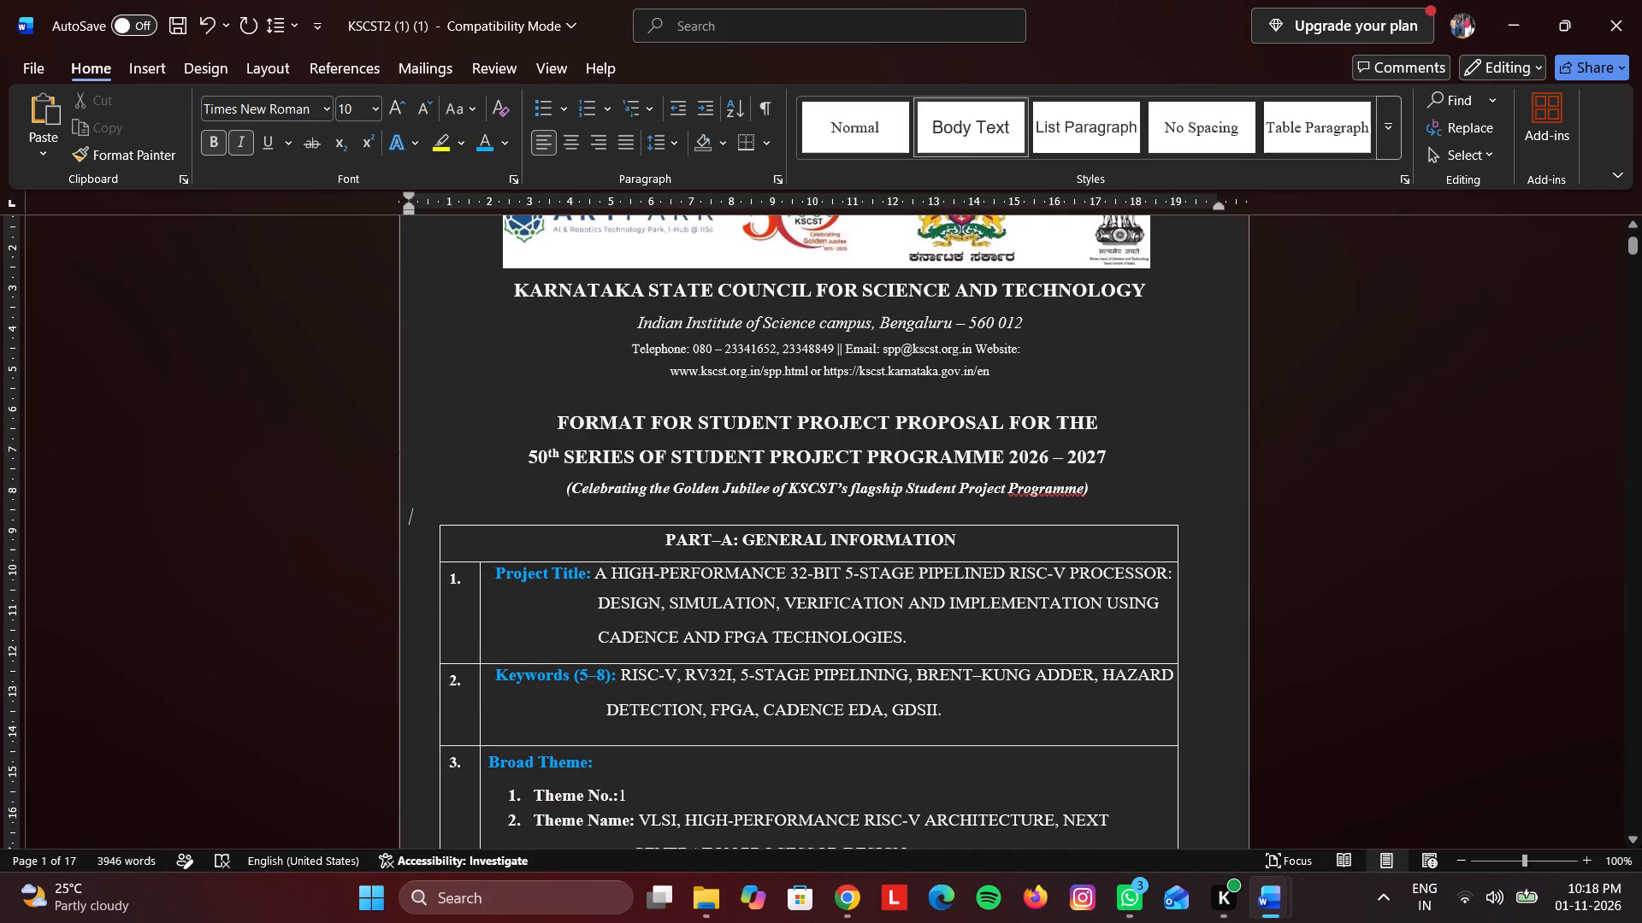
scroll(848, 600, down, 9)
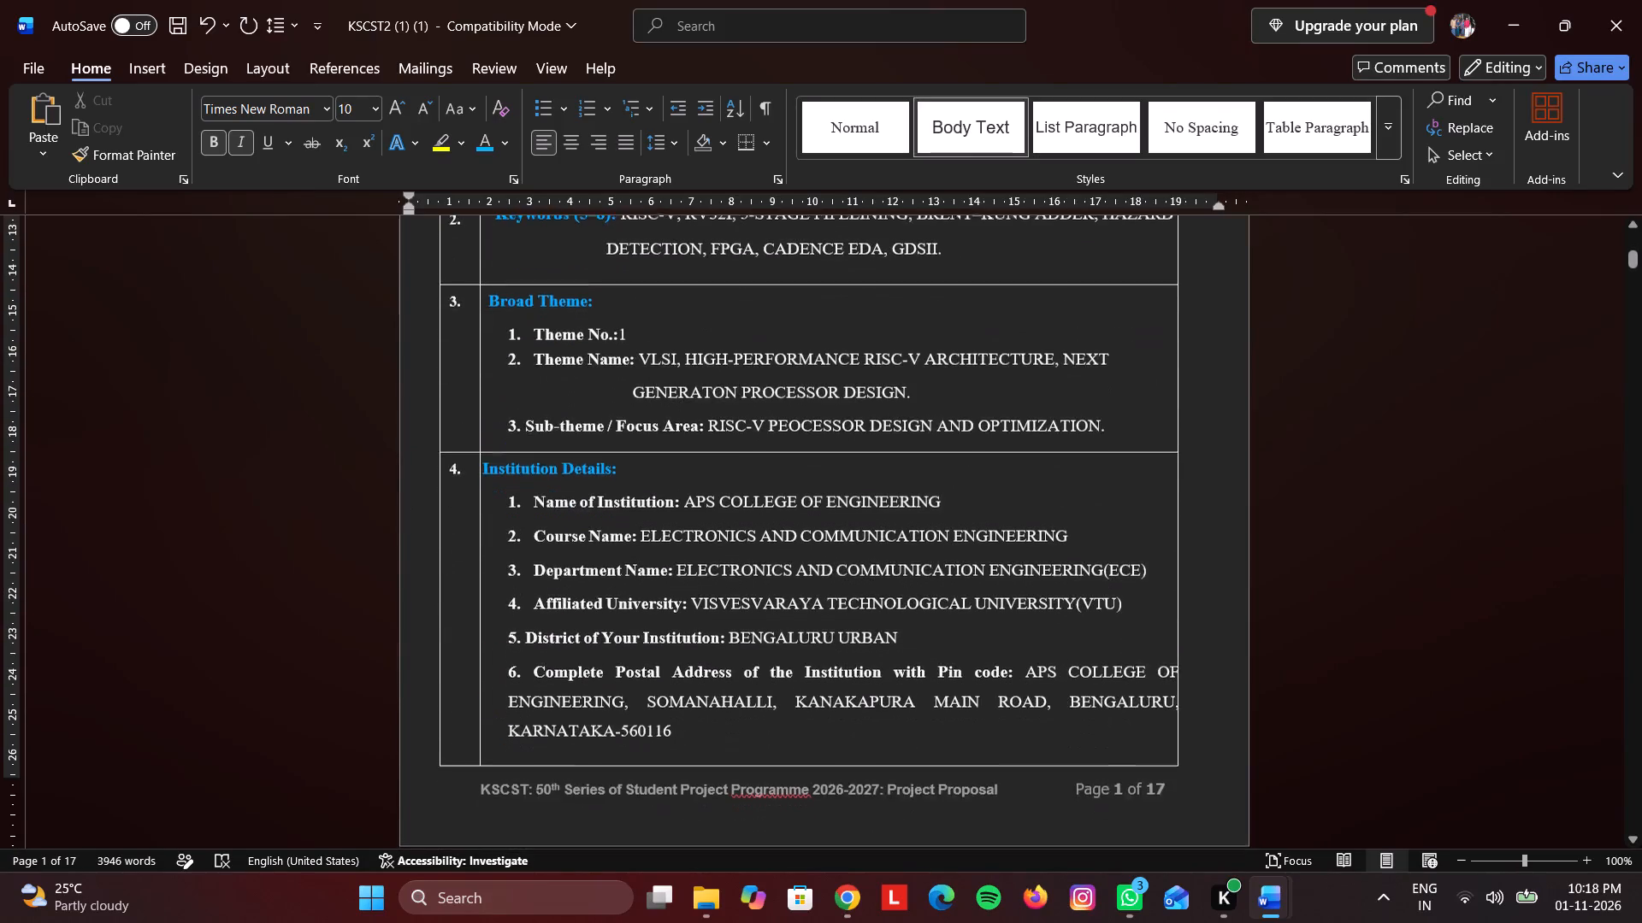
scroll(848, 600, down, 3)
scroll(848, 600, up, 4)
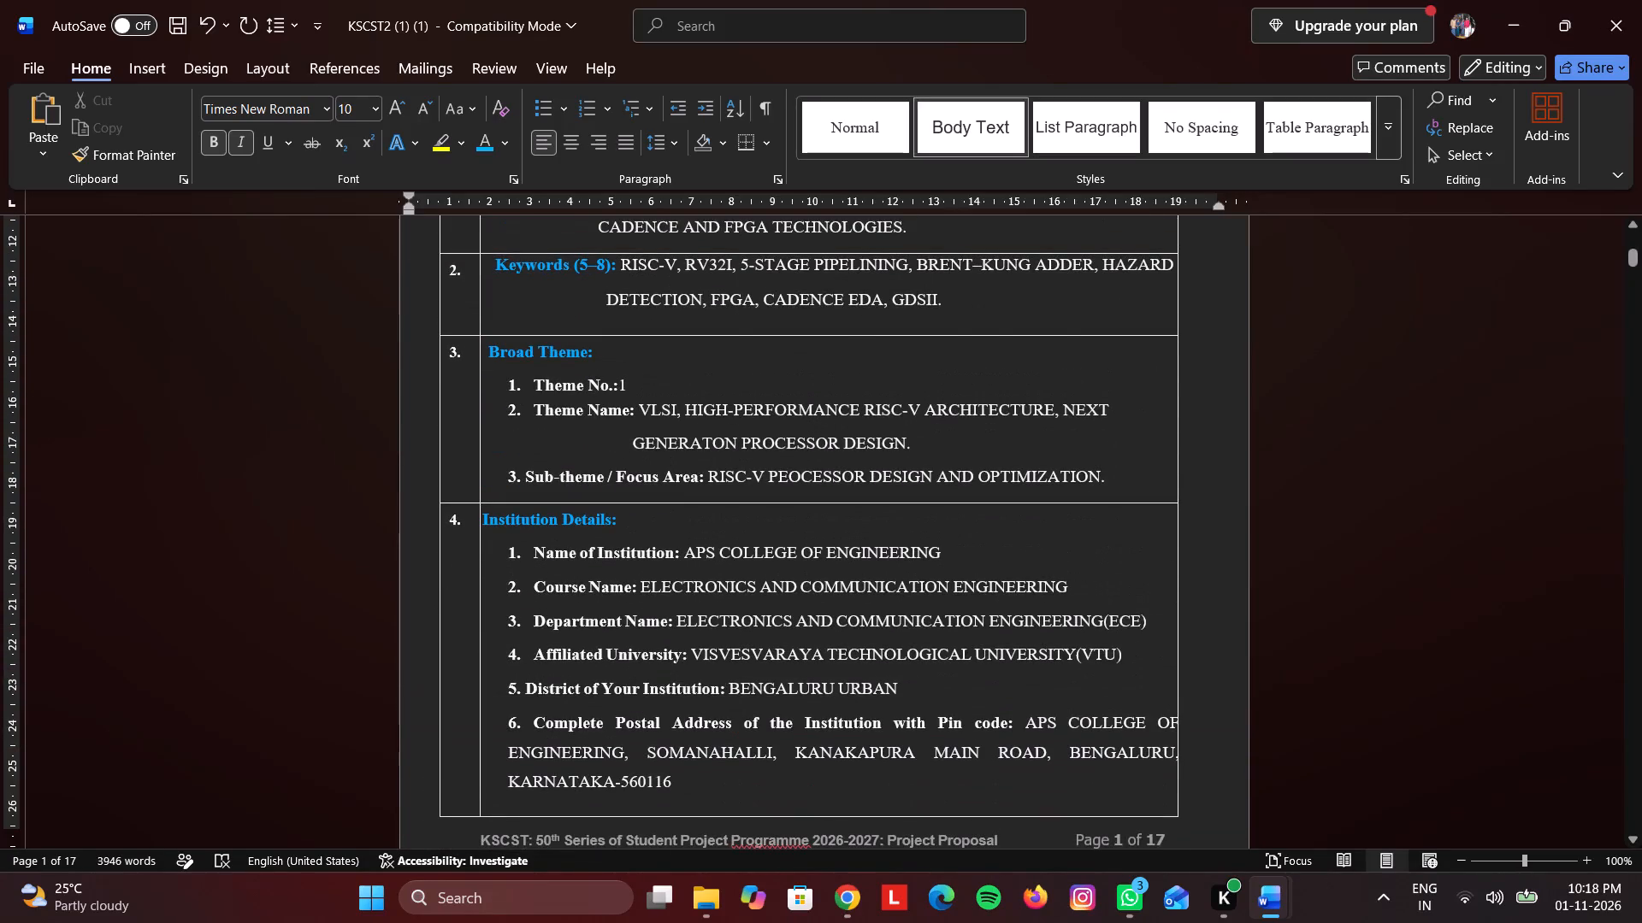
scroll(848, 600, down, 5)
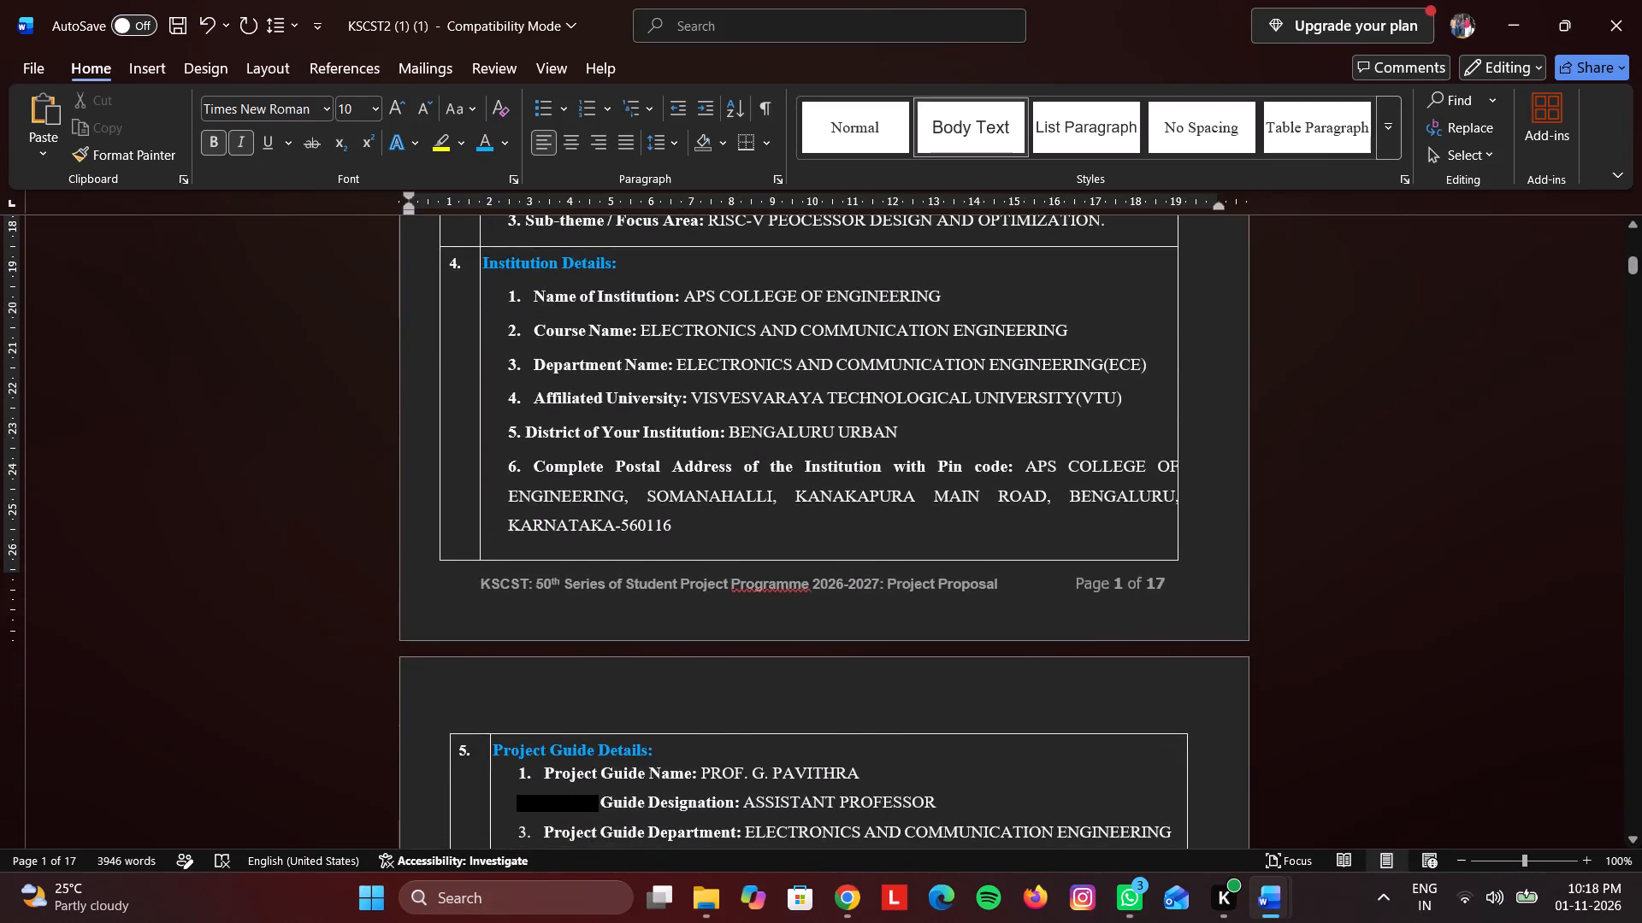
scroll(848, 600, down, 12)
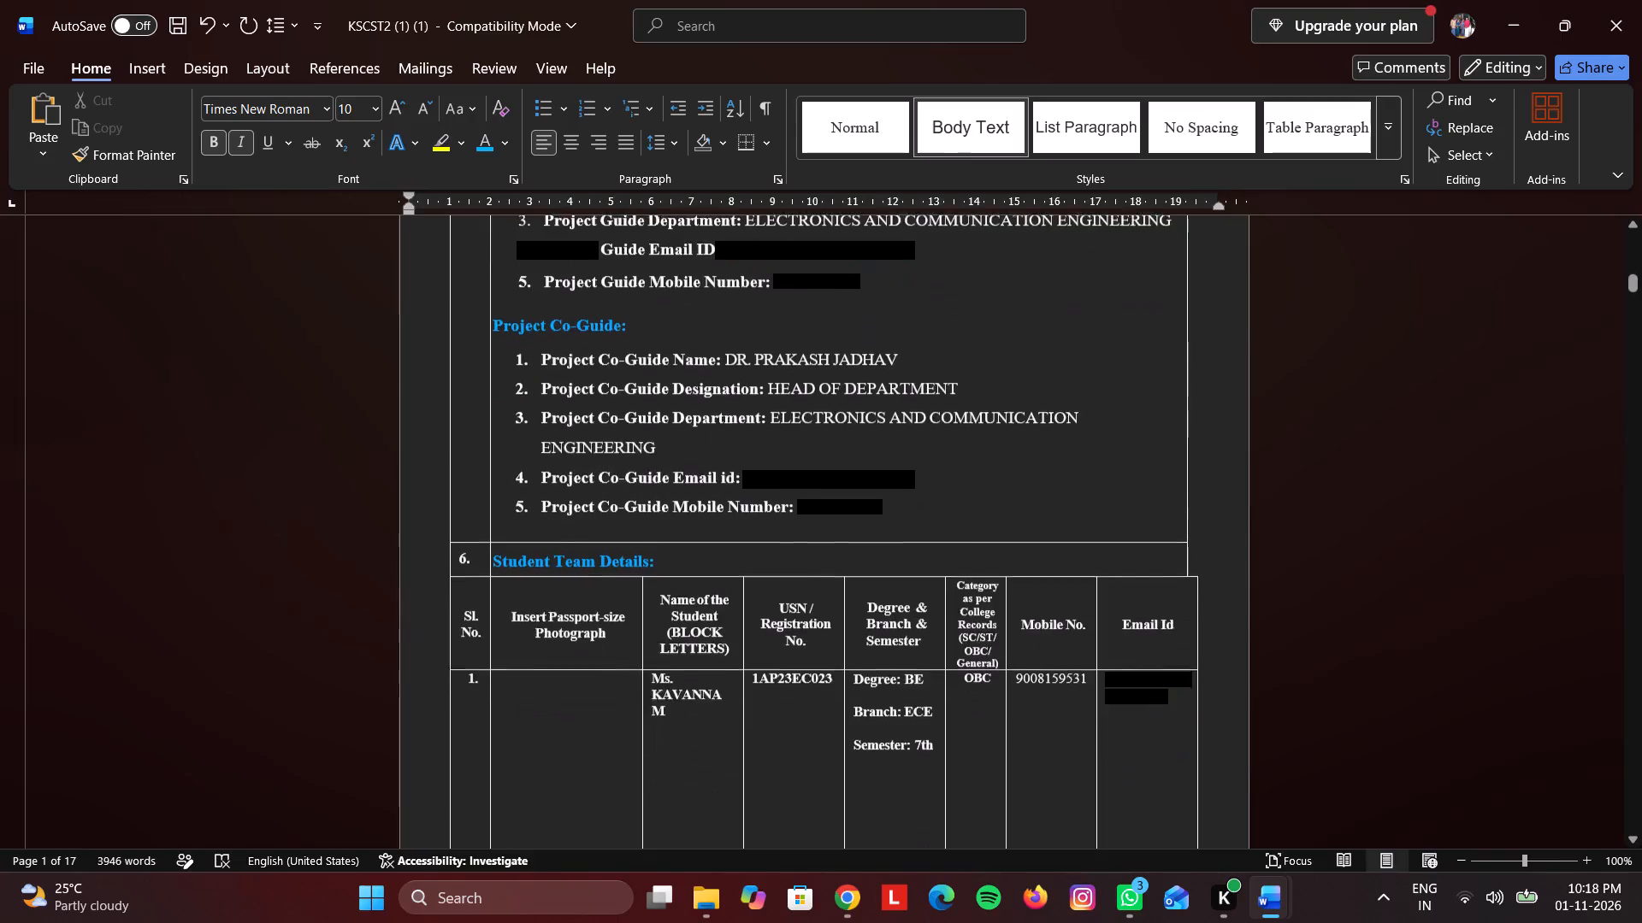
scroll(848, 600, up, 2)
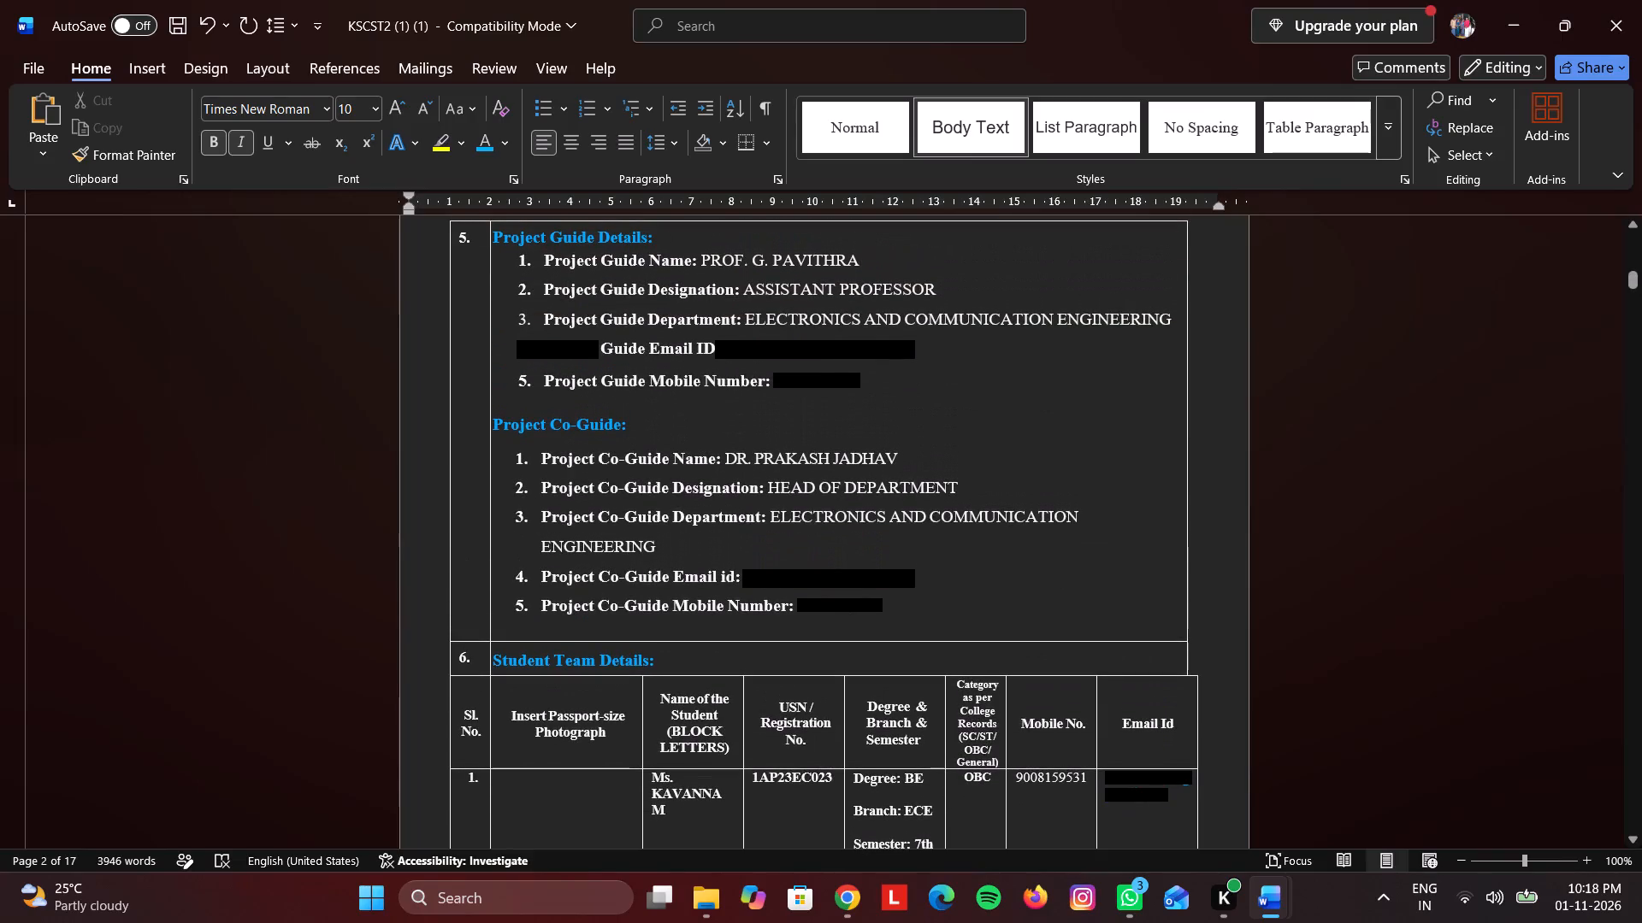
scroll(930, 571, down, 5)
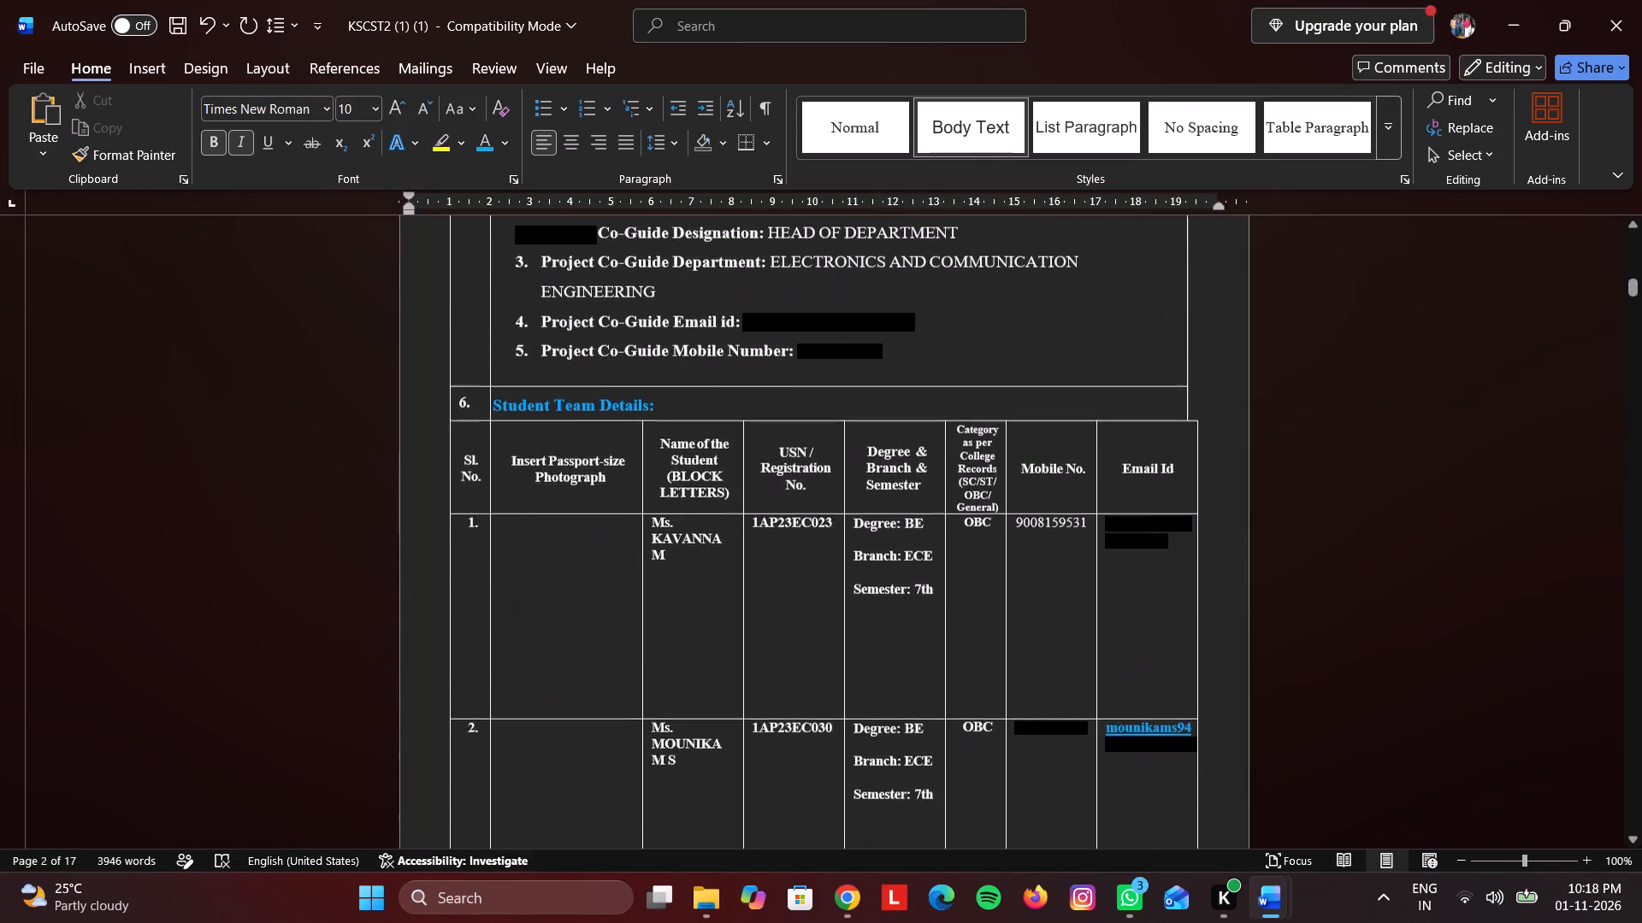
scroll(929, 572, up, 3)
scroll(929, 572, down, 8)
scroll(929, 572, up, 1)
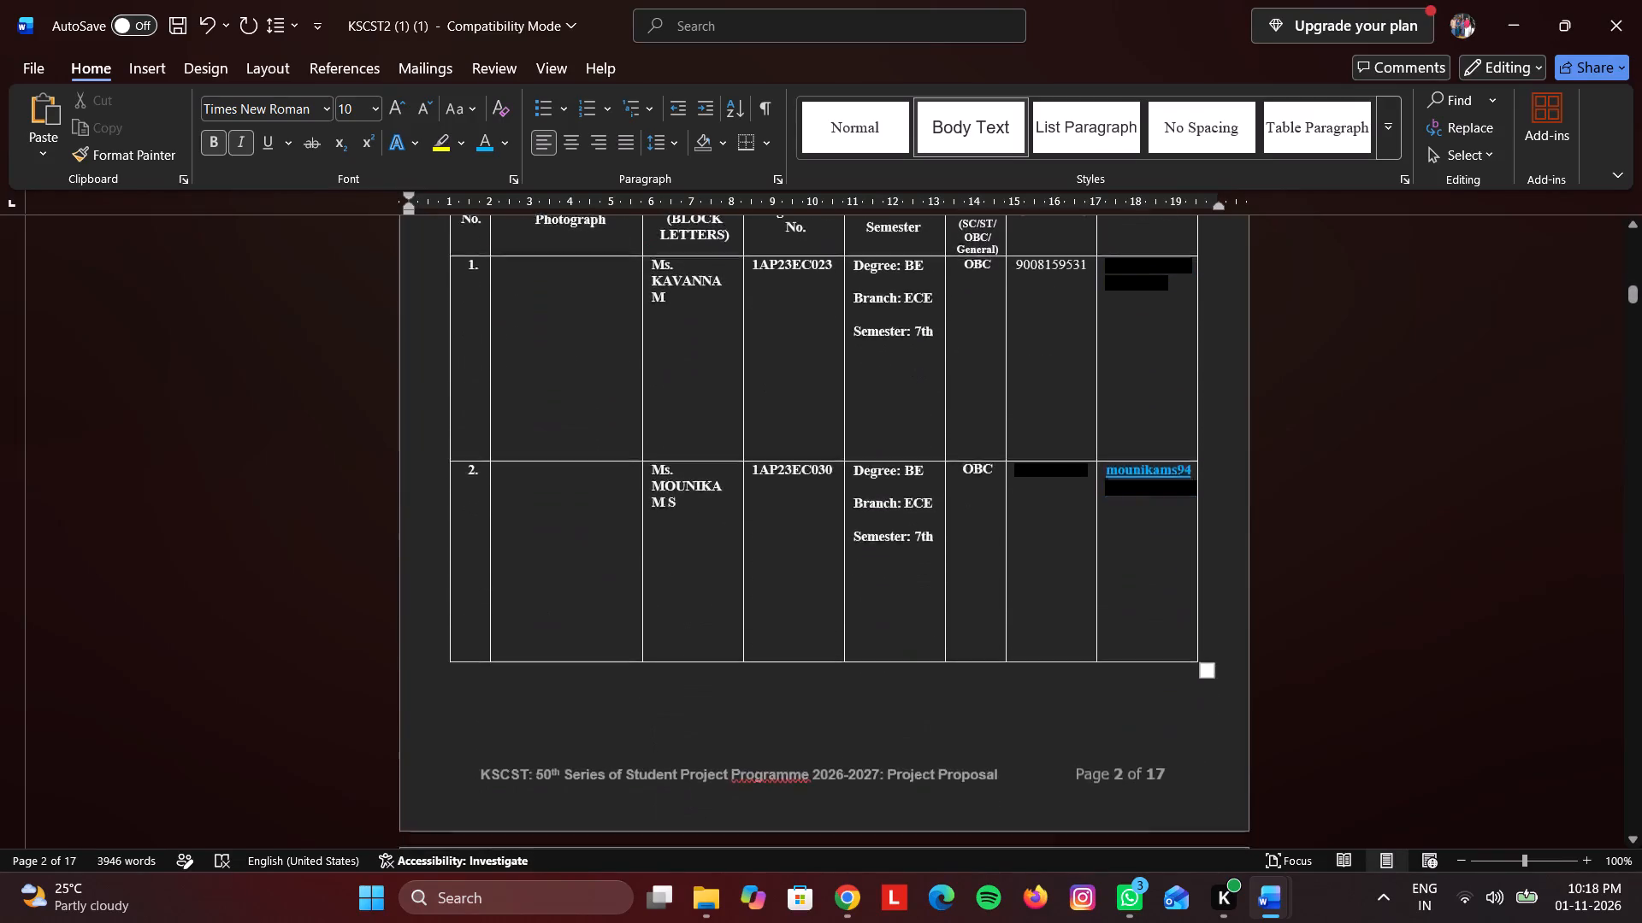
scroll(929, 572, down, 3)
scroll(929, 572, down, 18)
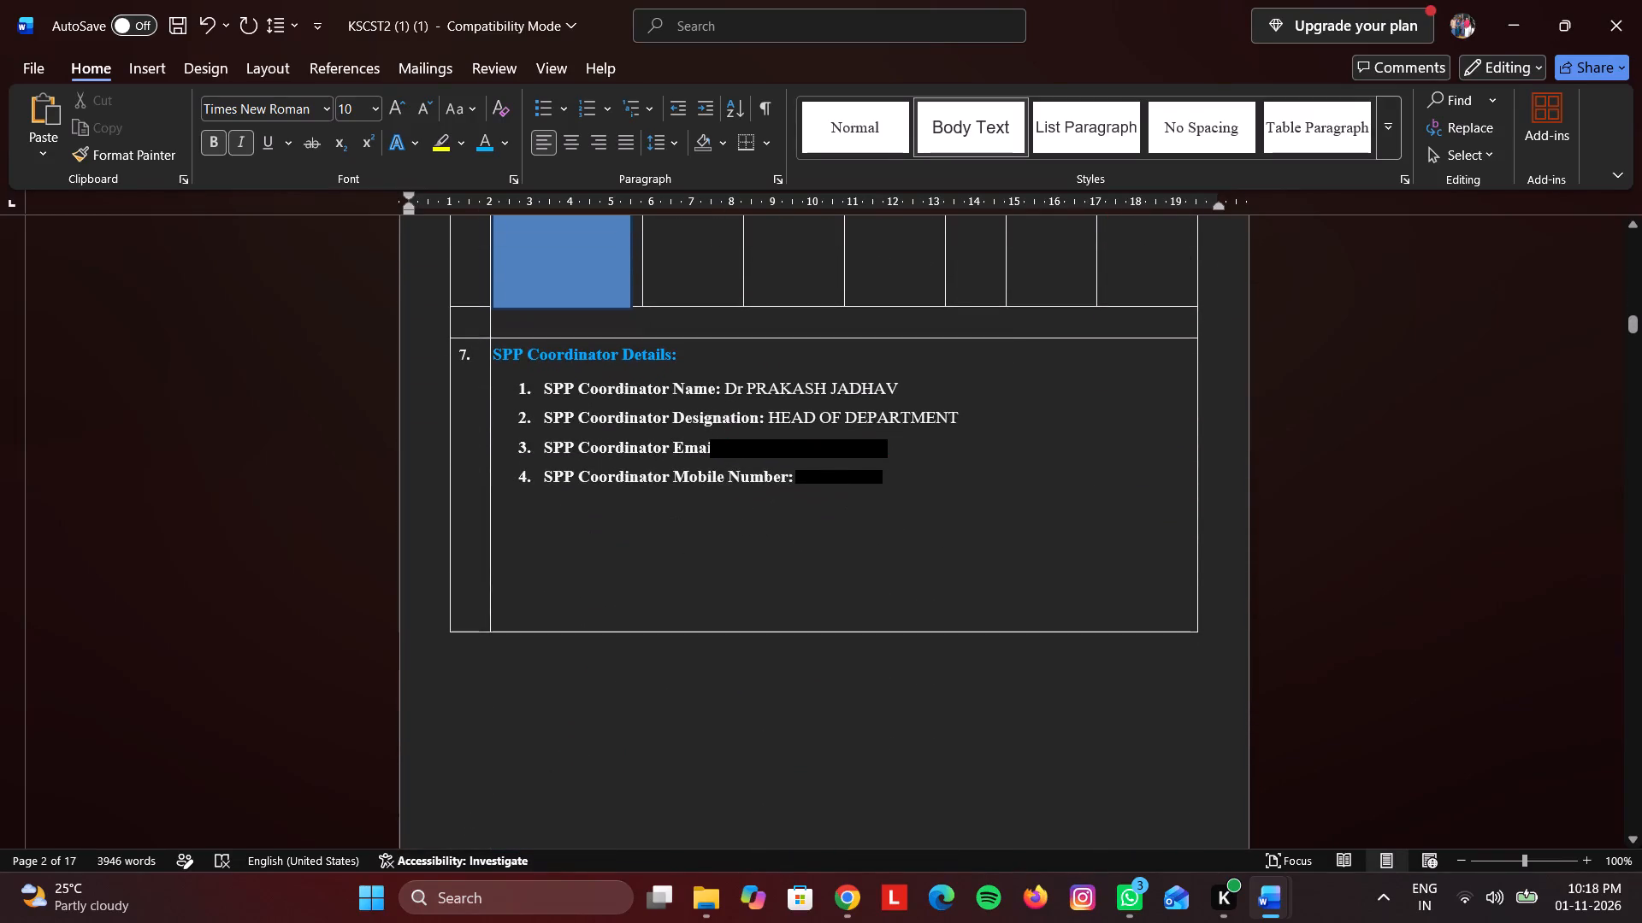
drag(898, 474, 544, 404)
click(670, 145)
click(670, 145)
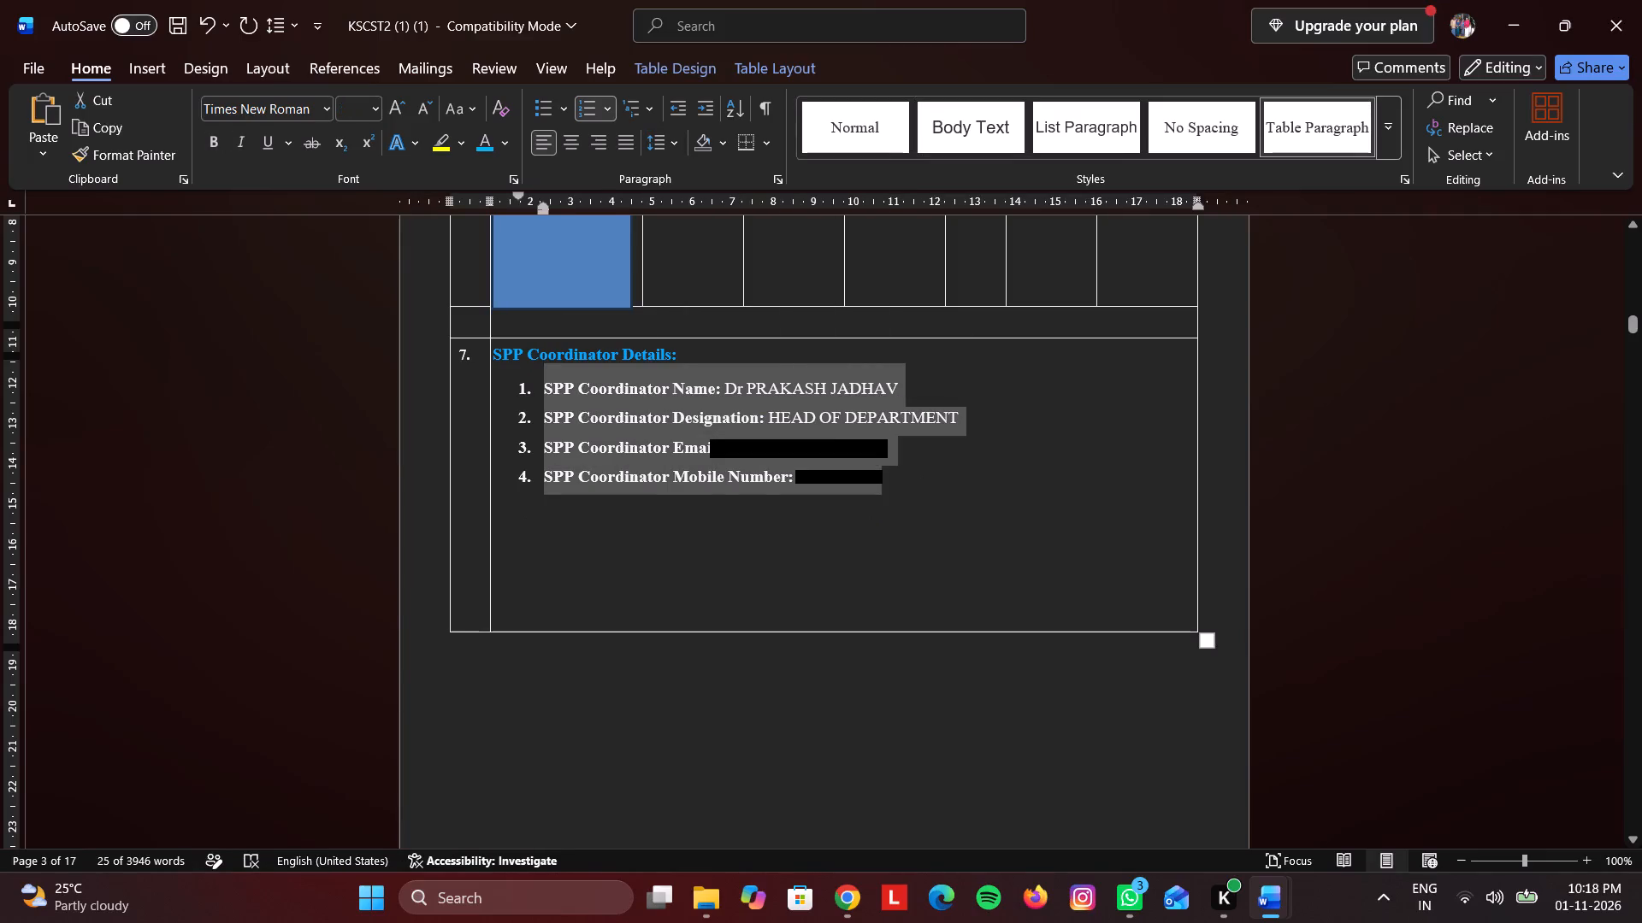
Shrink the SPP Coordinator Details row so its bottom border sits just below the Mobile Number entry.
click(724, 558)
click(714, 615)
drag(718, 632, 729, 465)
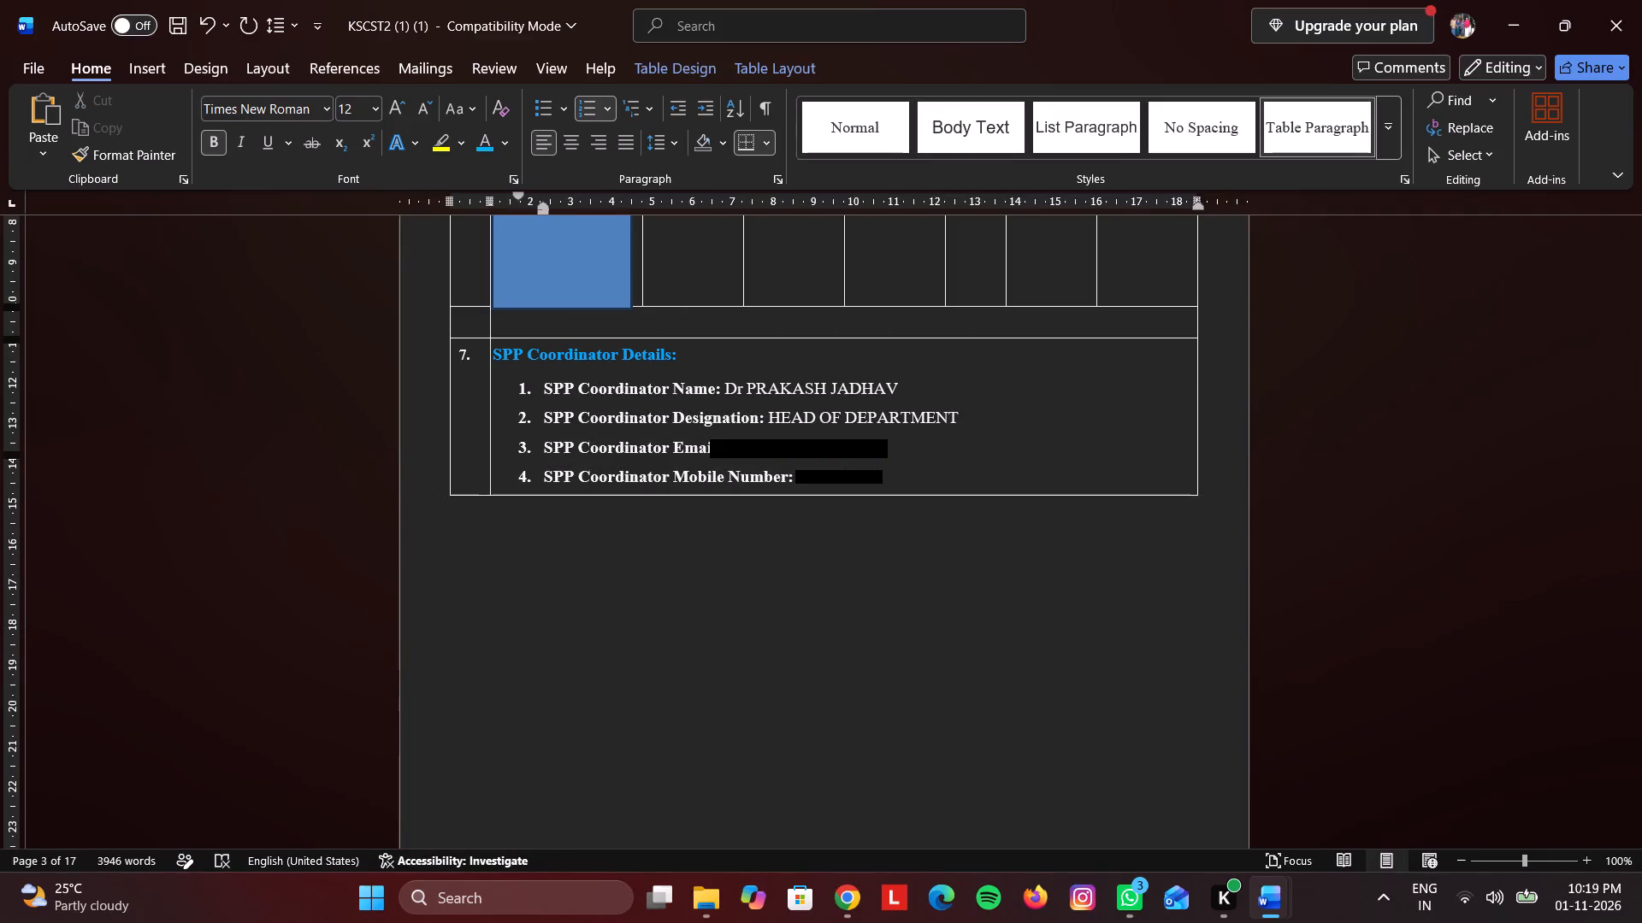
Add space after the SPP Coordinator Mobile Number paragraph.
click(890, 479)
click(677, 148)
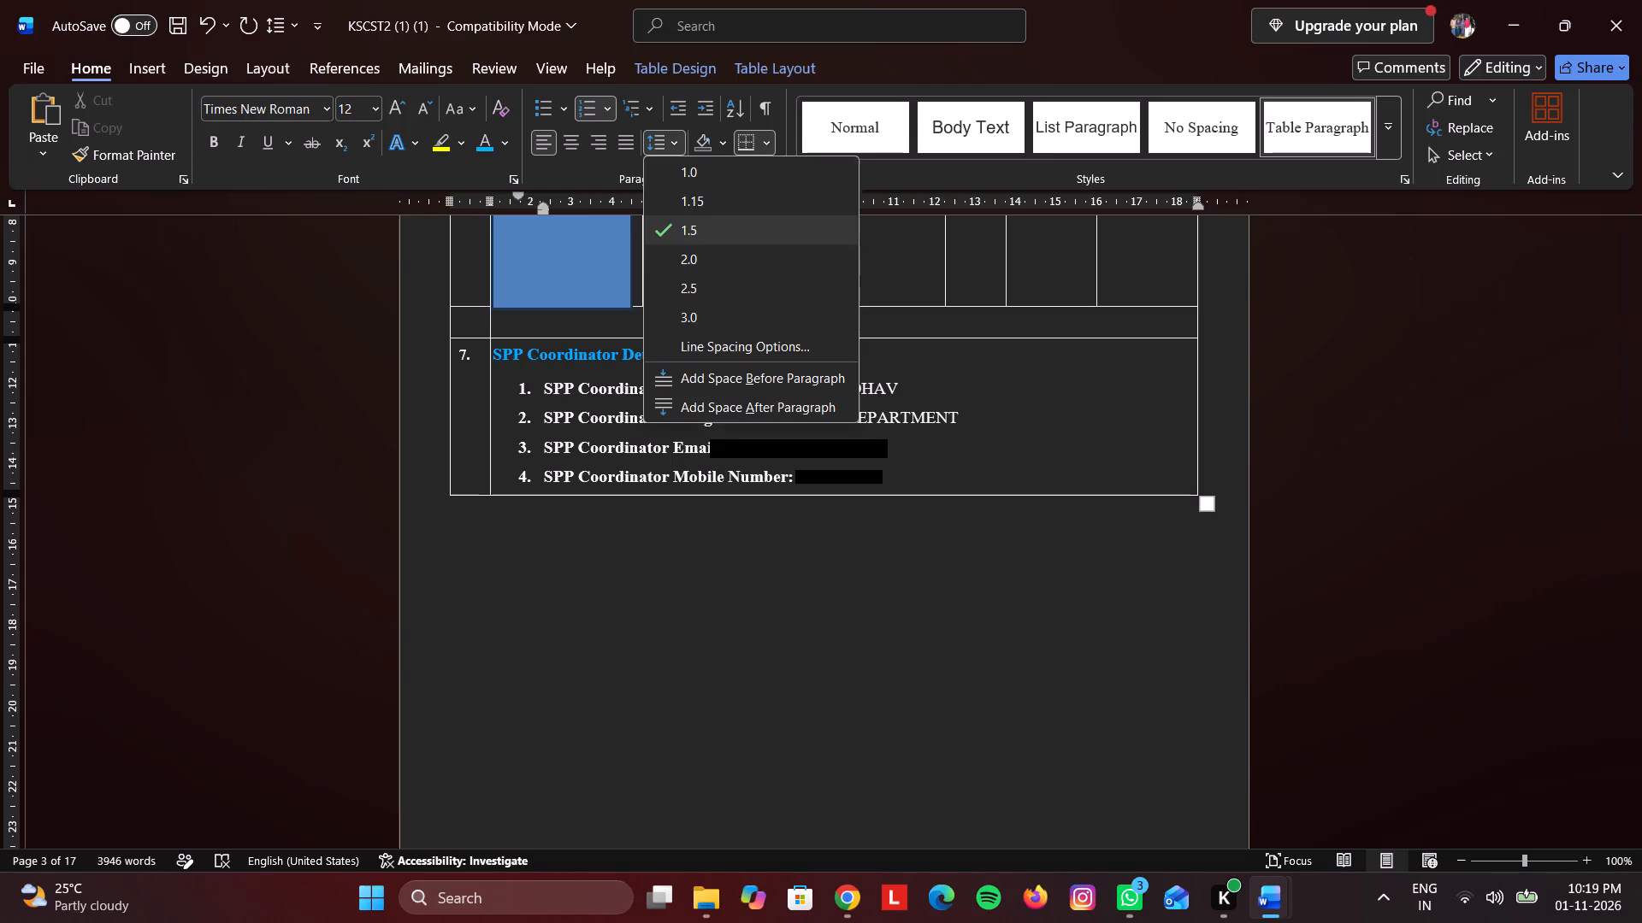
click(772, 403)
click(962, 513)
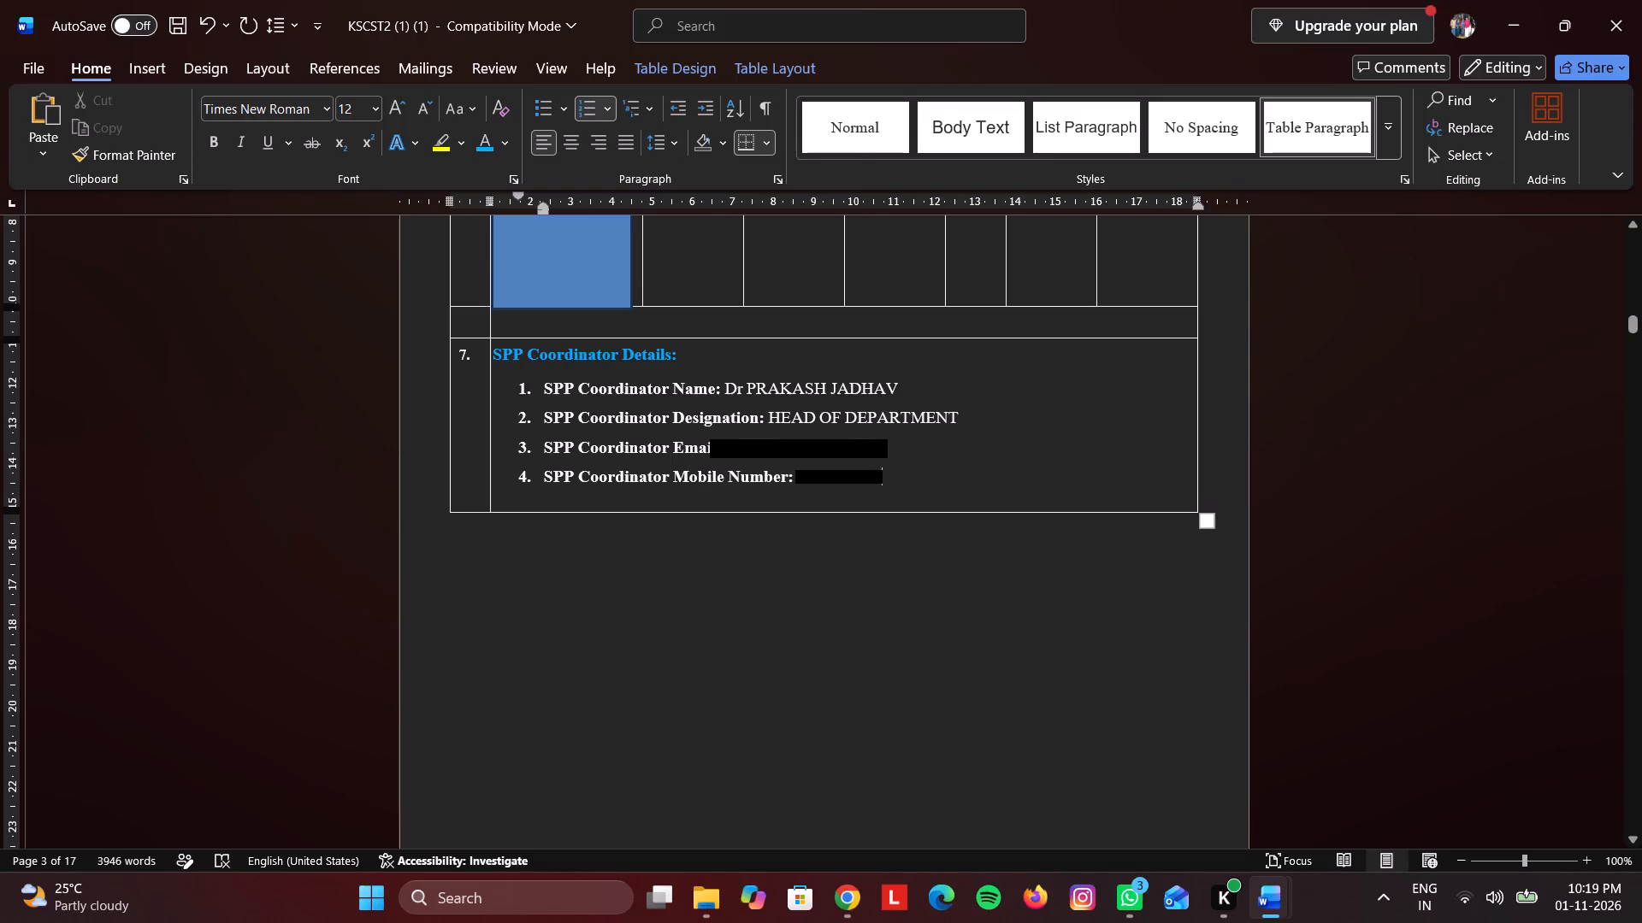
Compare the Part-B Background and Need of the Project section in KSCST2 with the one in the Major Project KSCST document.
scroll(962, 513, down, 18)
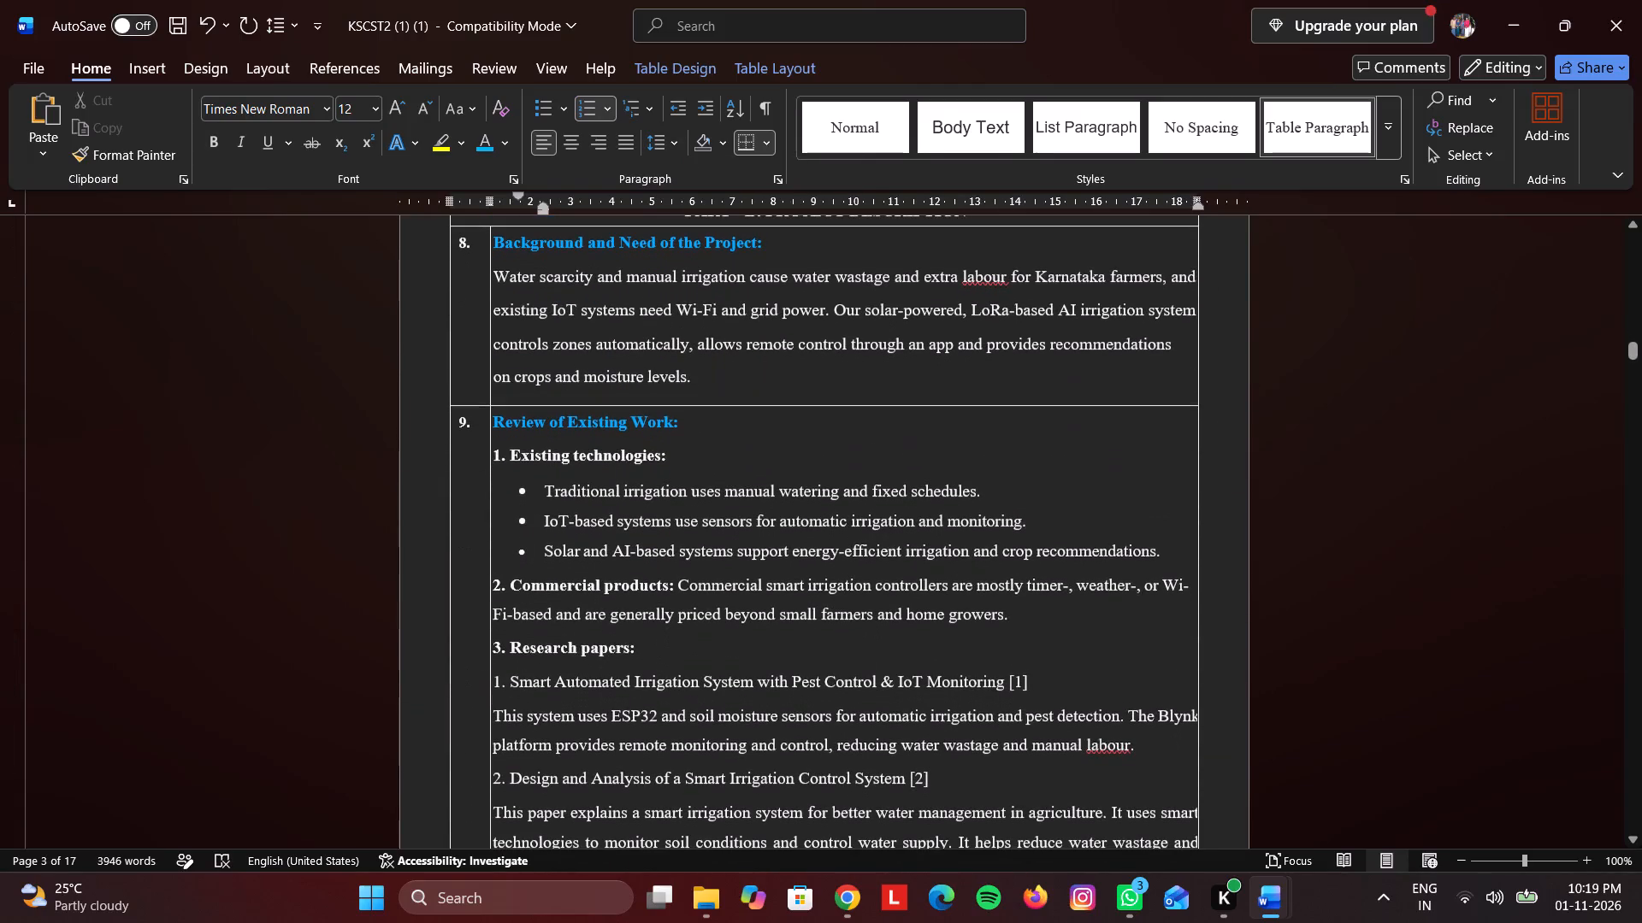
key(alt+Tab)
scroll(907, 571, down, 12)
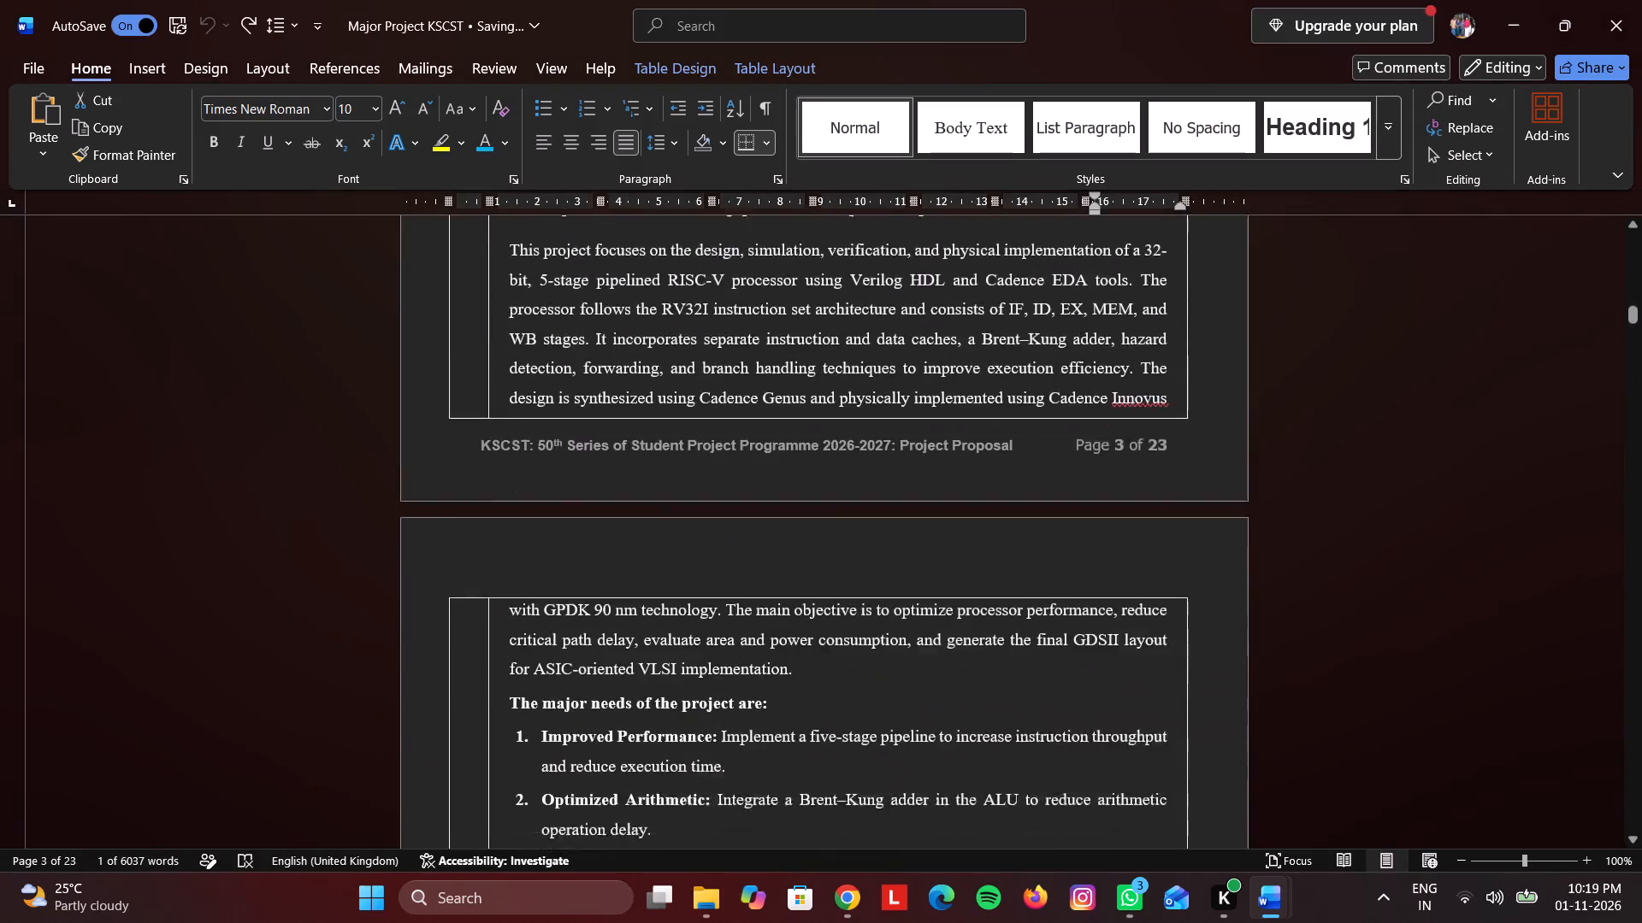
scroll(897, 583, down, 5)
scroll(894, 585, up, 3)
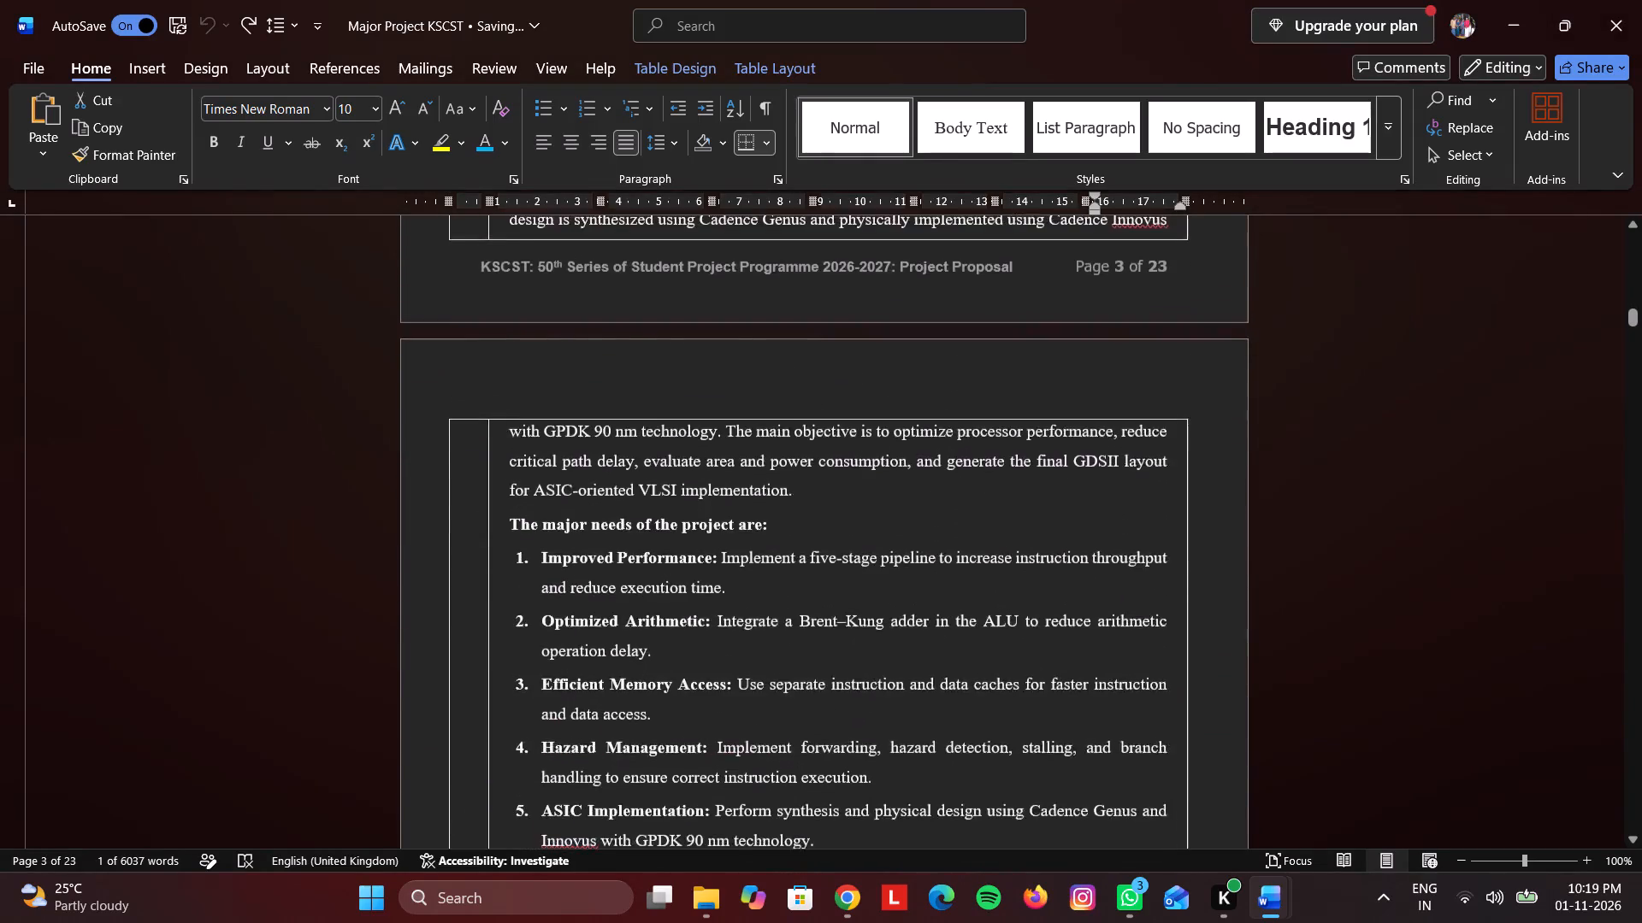
scroll(894, 585, up, 6)
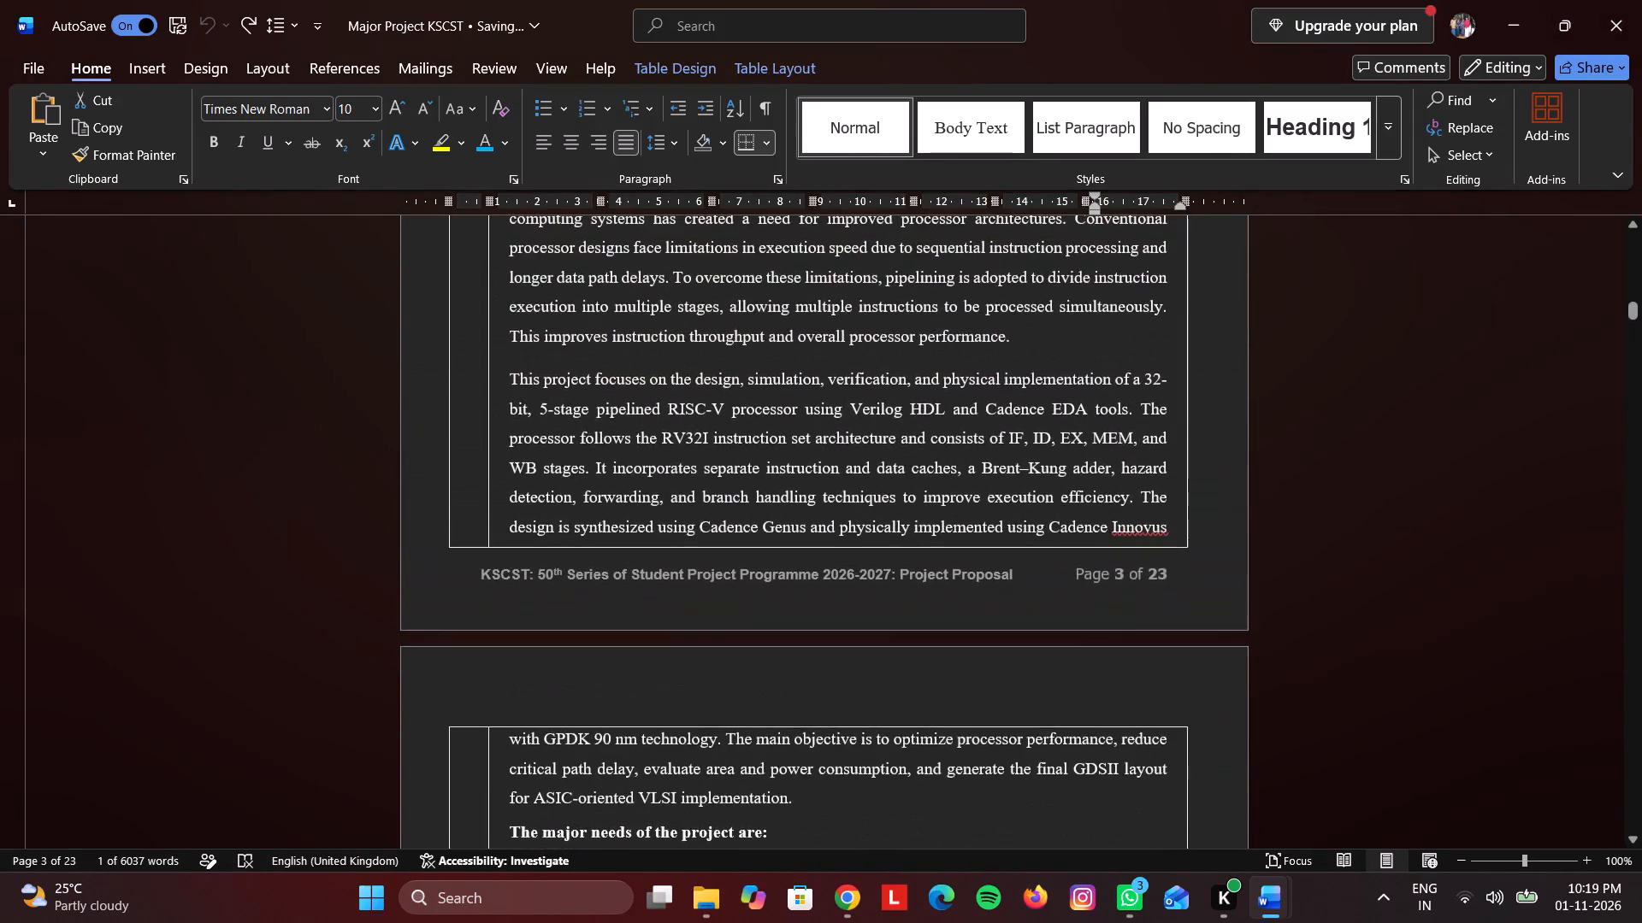
scroll(894, 584, up, 2)
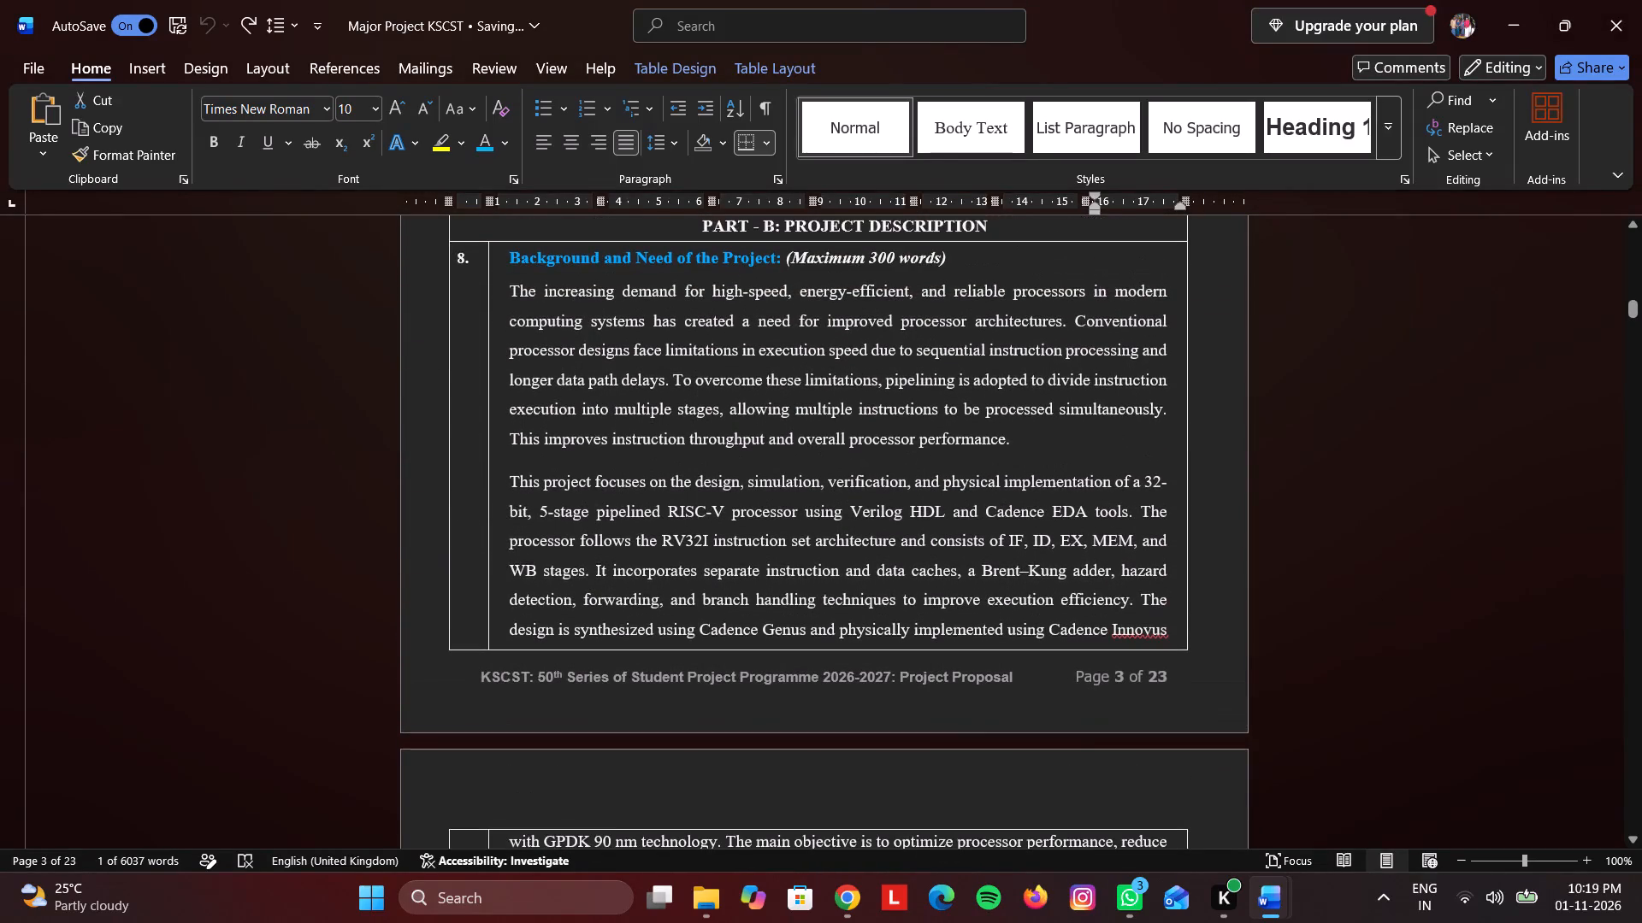
Copy the whole Background and Need of the Project text, including its heading line, from the KSCST_RISCV_Cadence_FPGA_Completed document.
key(alt+Tab)
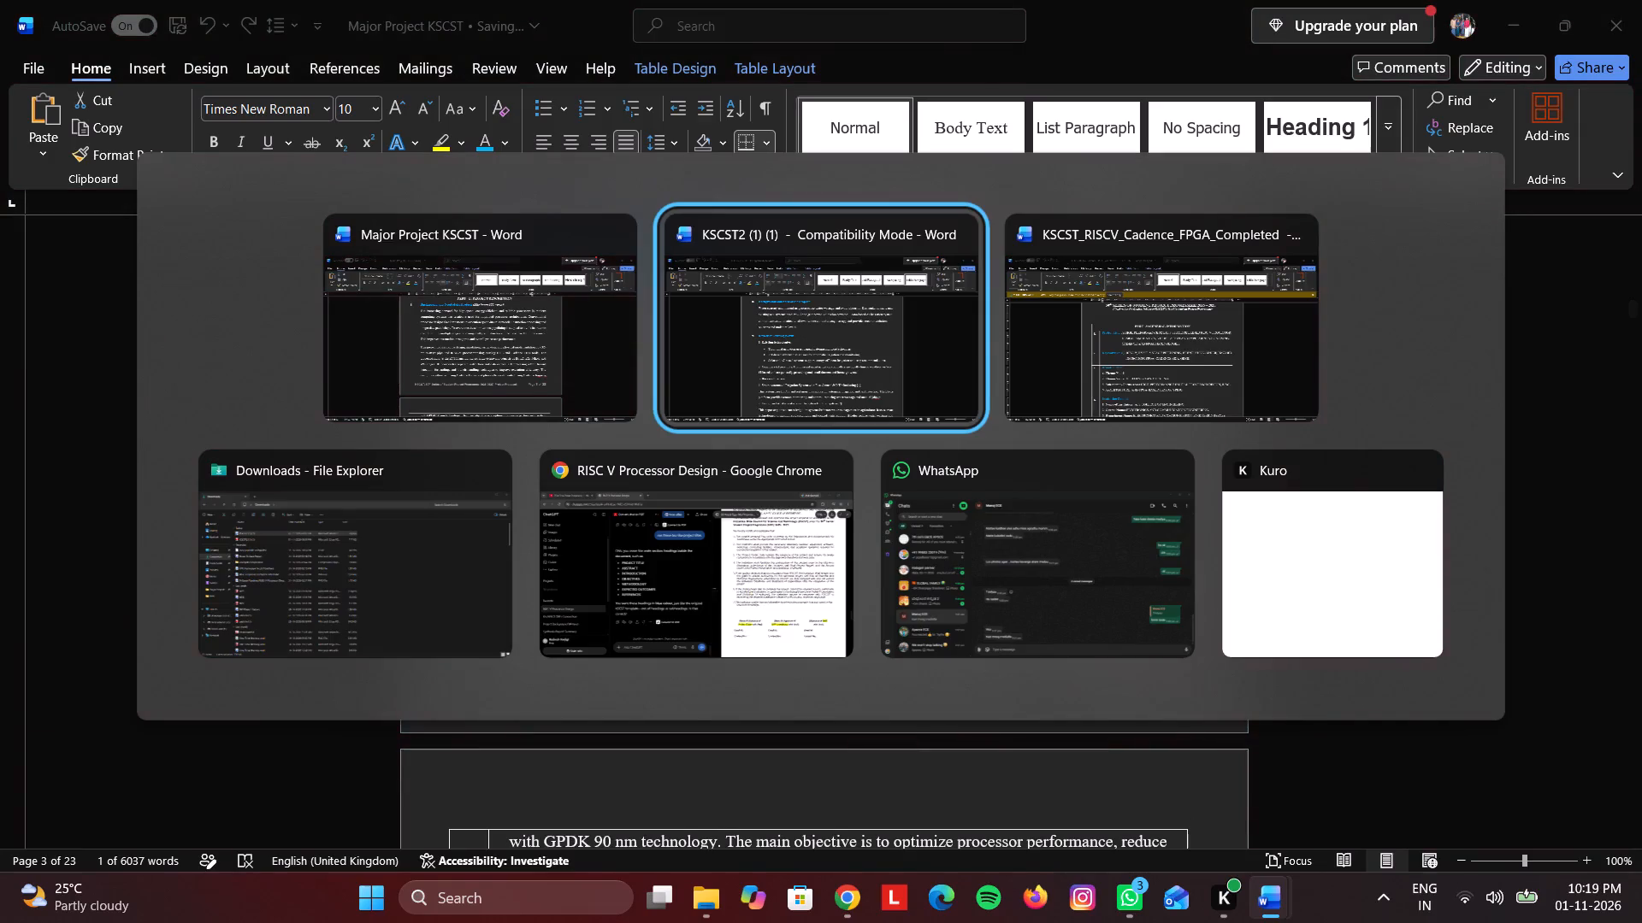
key(alt+Tab)
scroll(794, 608, down, 15)
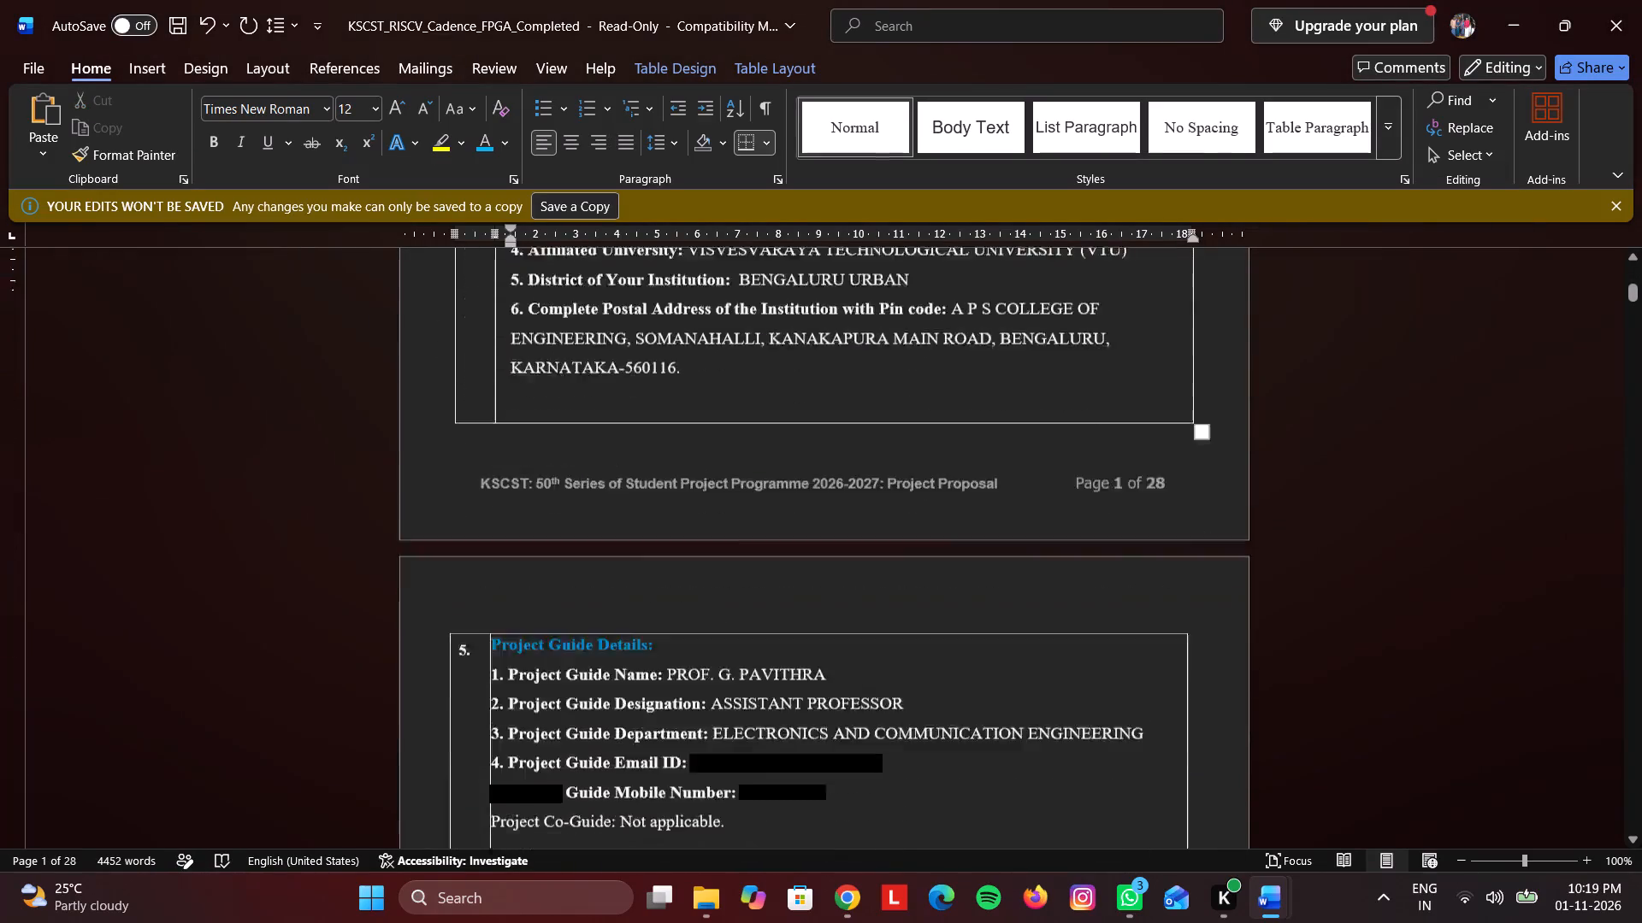
scroll(798, 605, down, 20)
scroll(798, 605, down, 18)
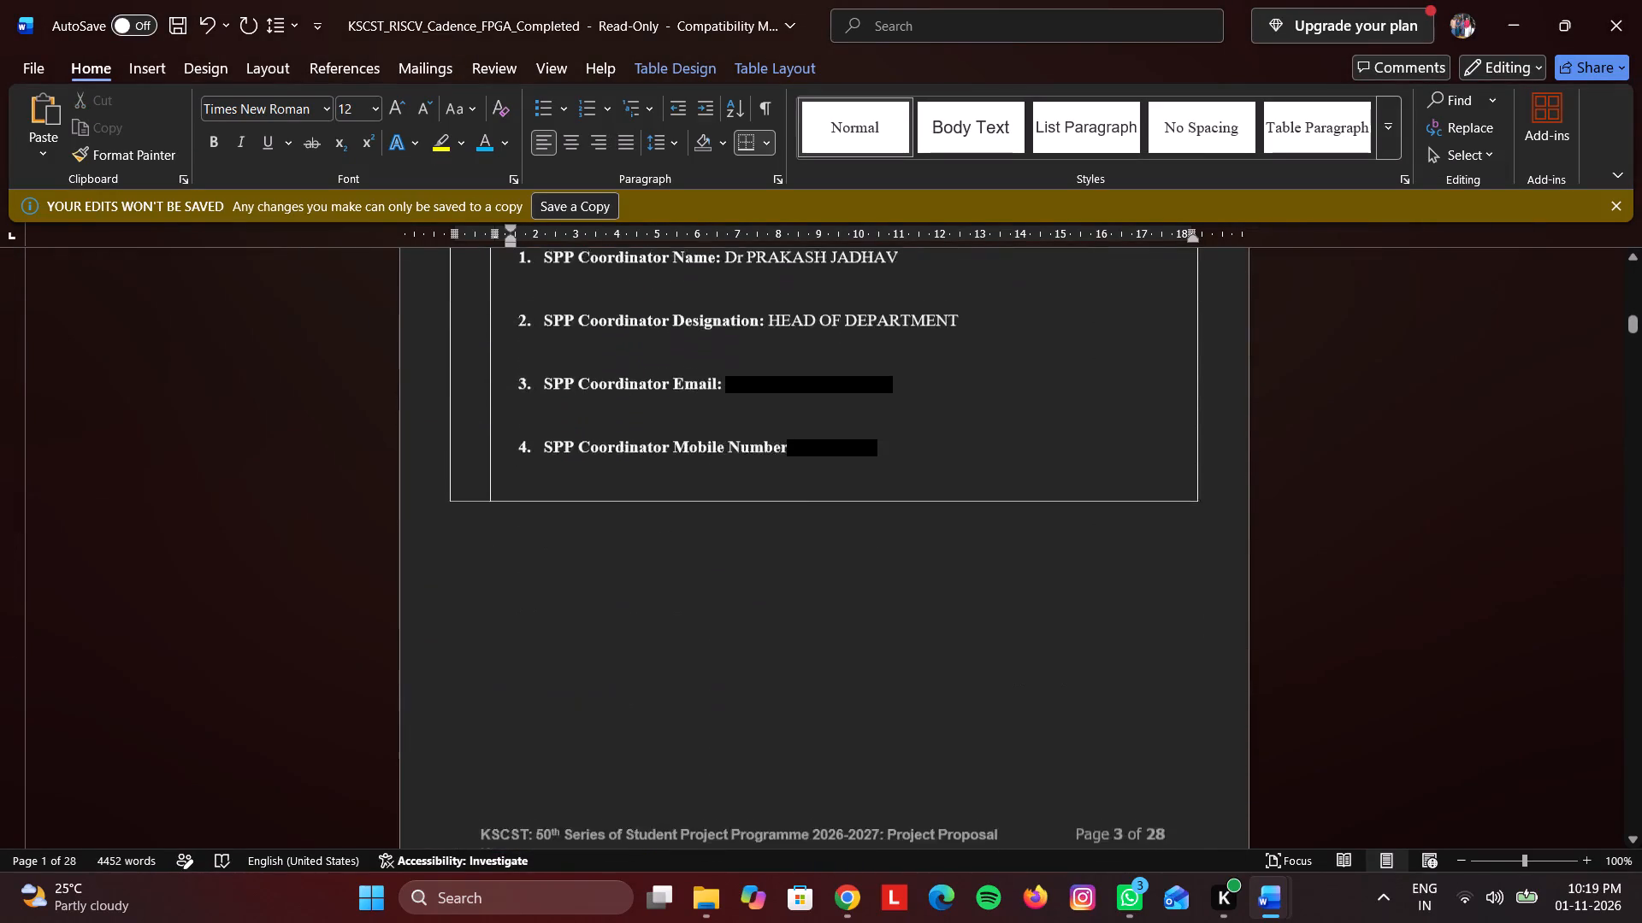
scroll(800, 601, up, 5)
click(564, 311)
scroll(605, 424, down, 11)
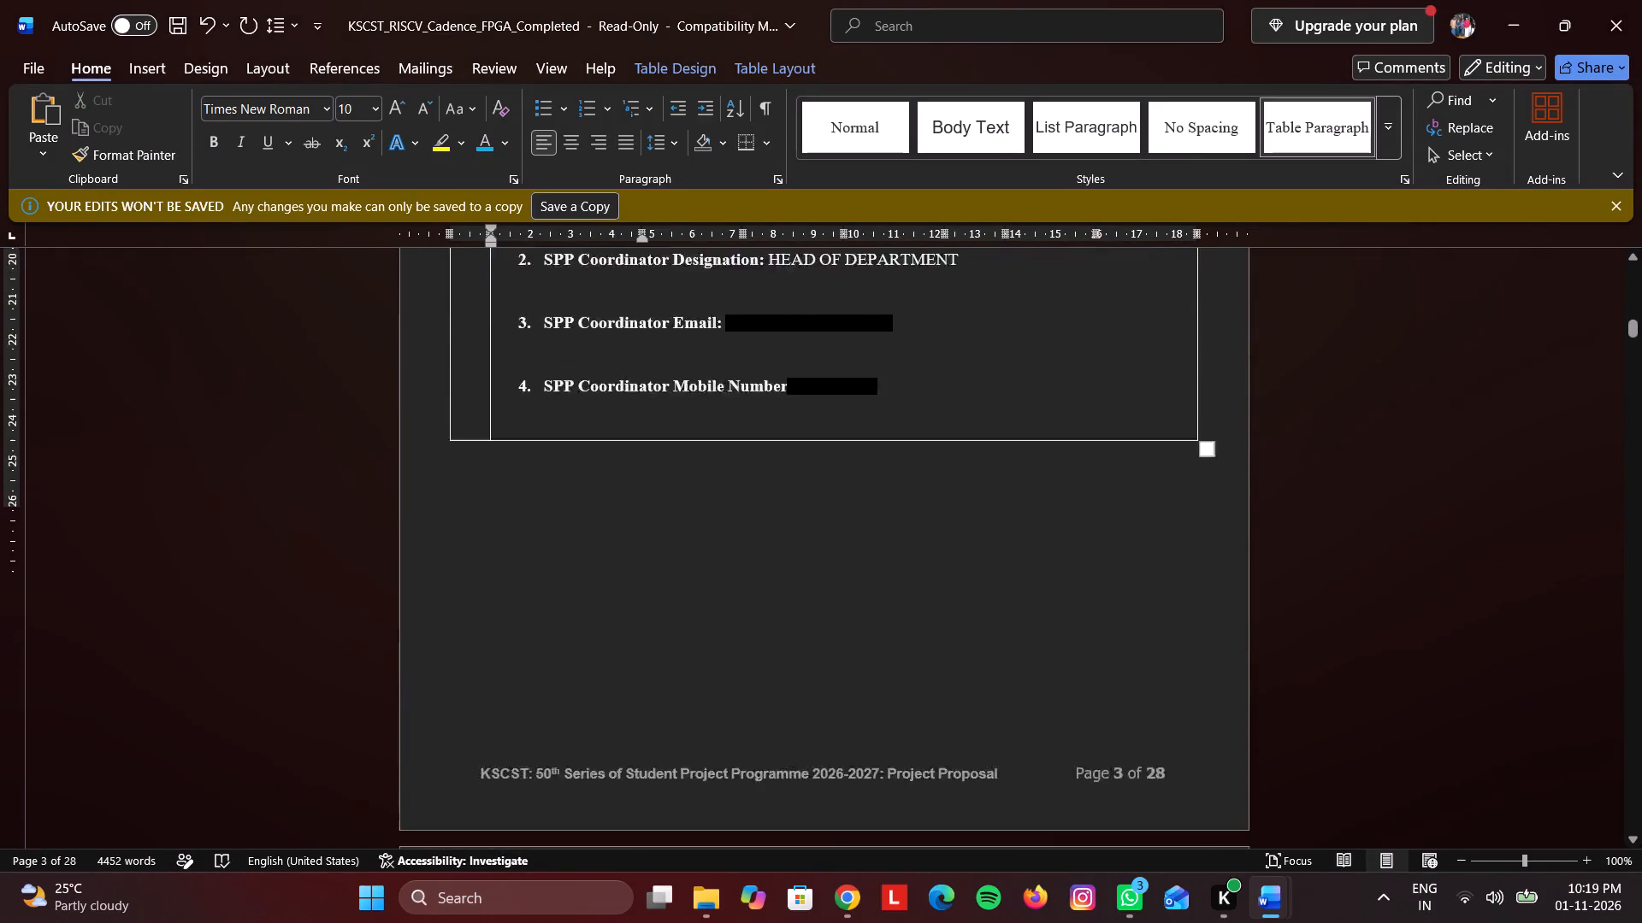
scroll(608, 432, down, 8)
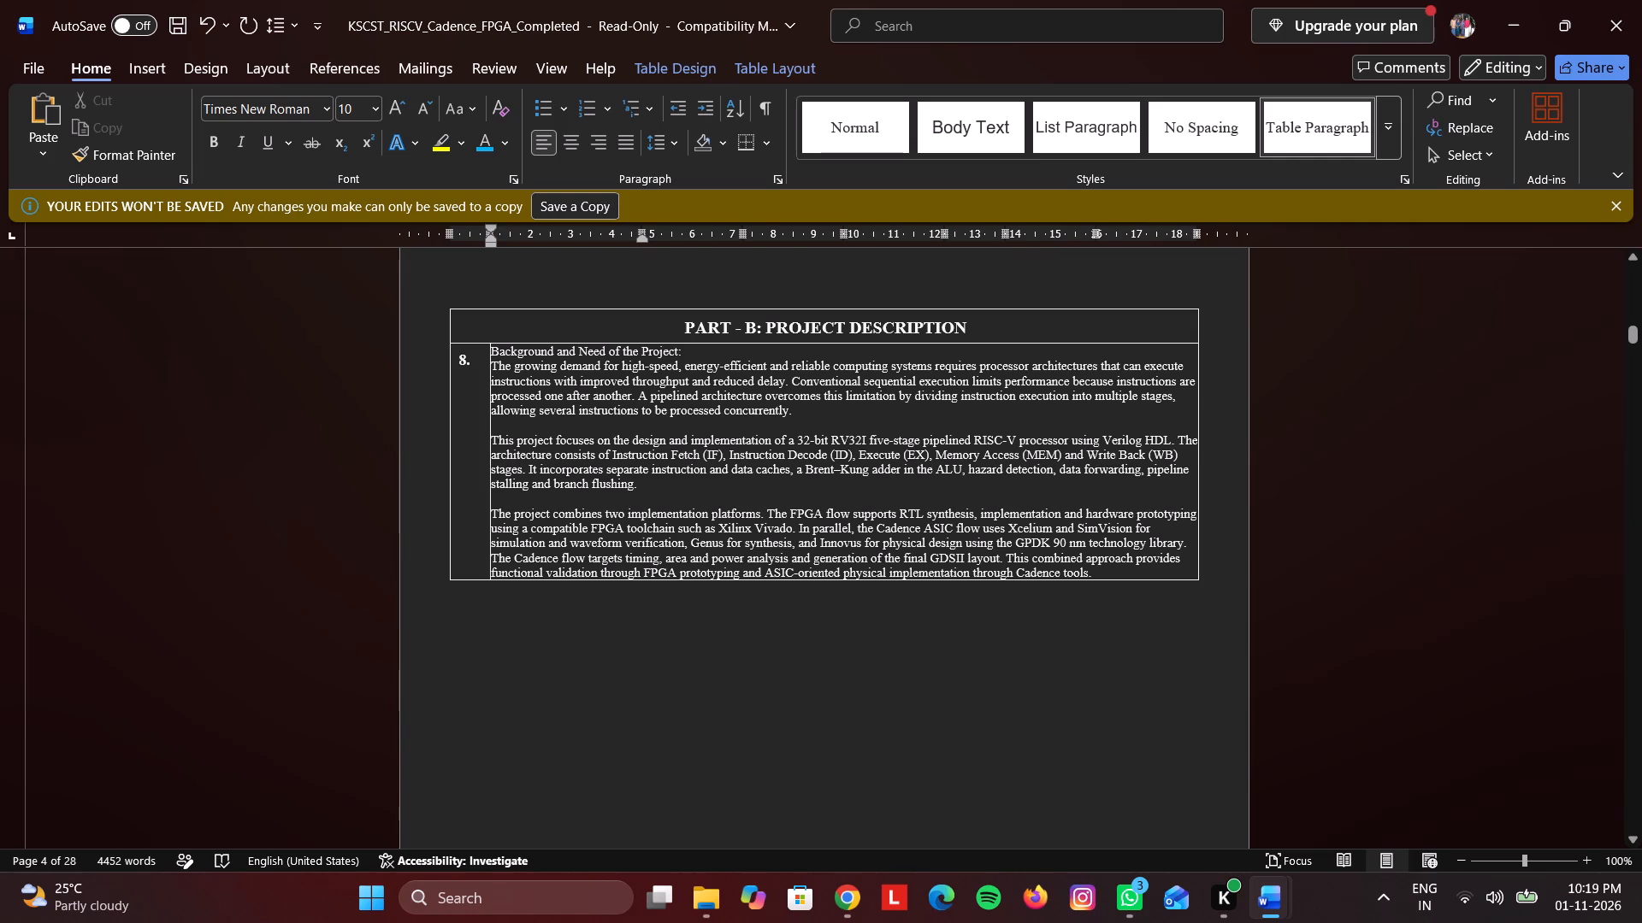
drag(1100, 573, 908, 472)
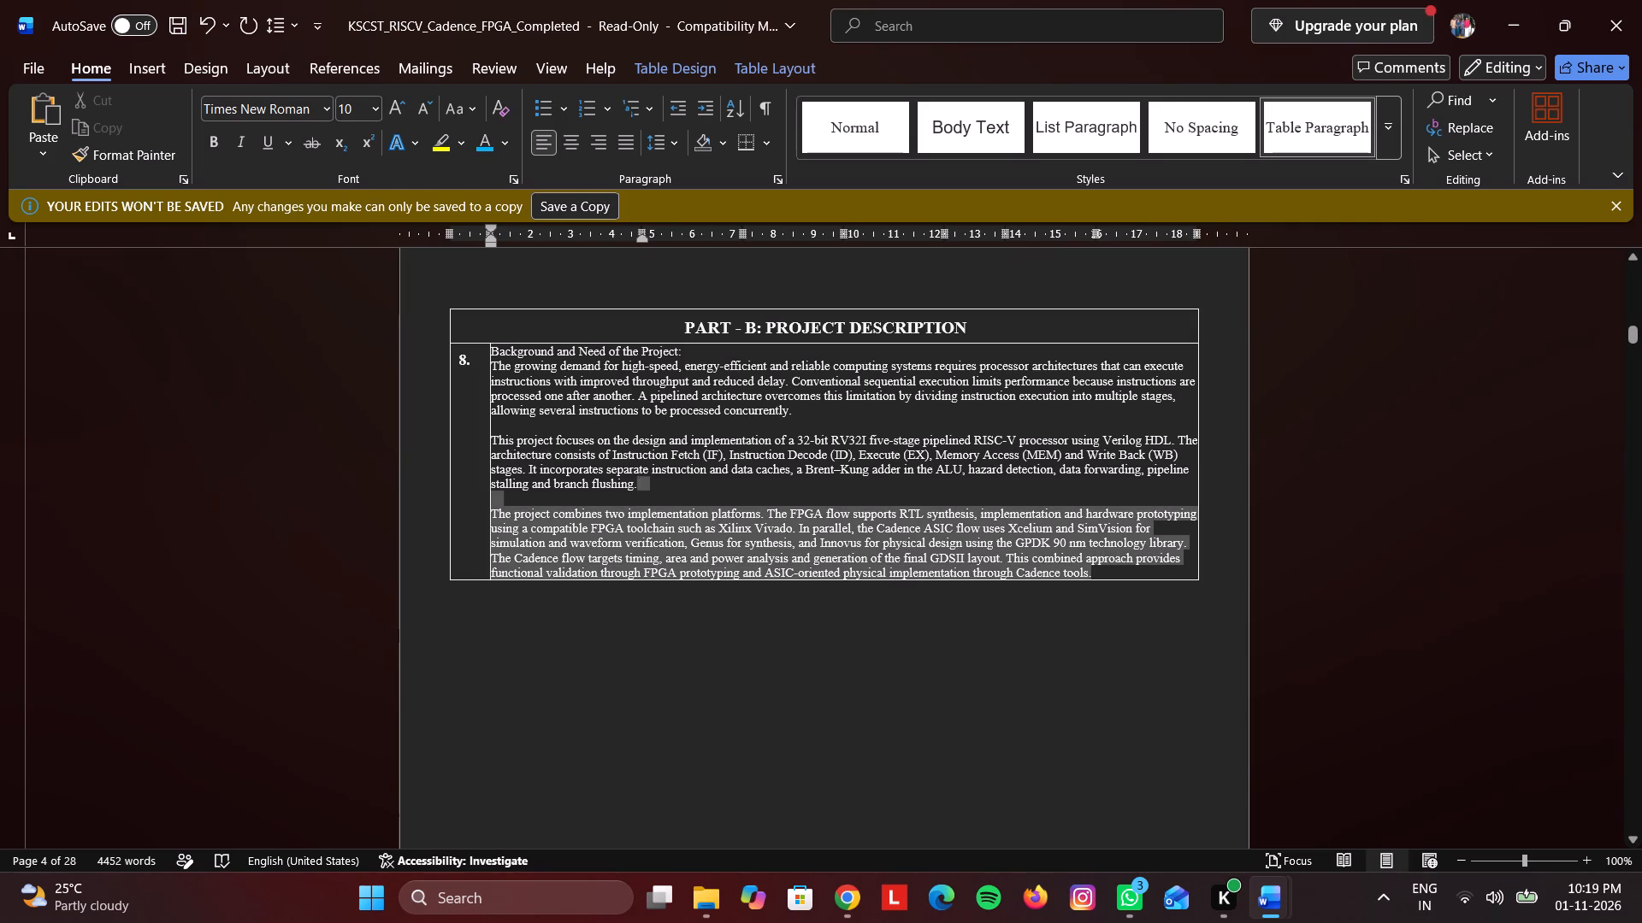
drag(908, 472, 522, 344)
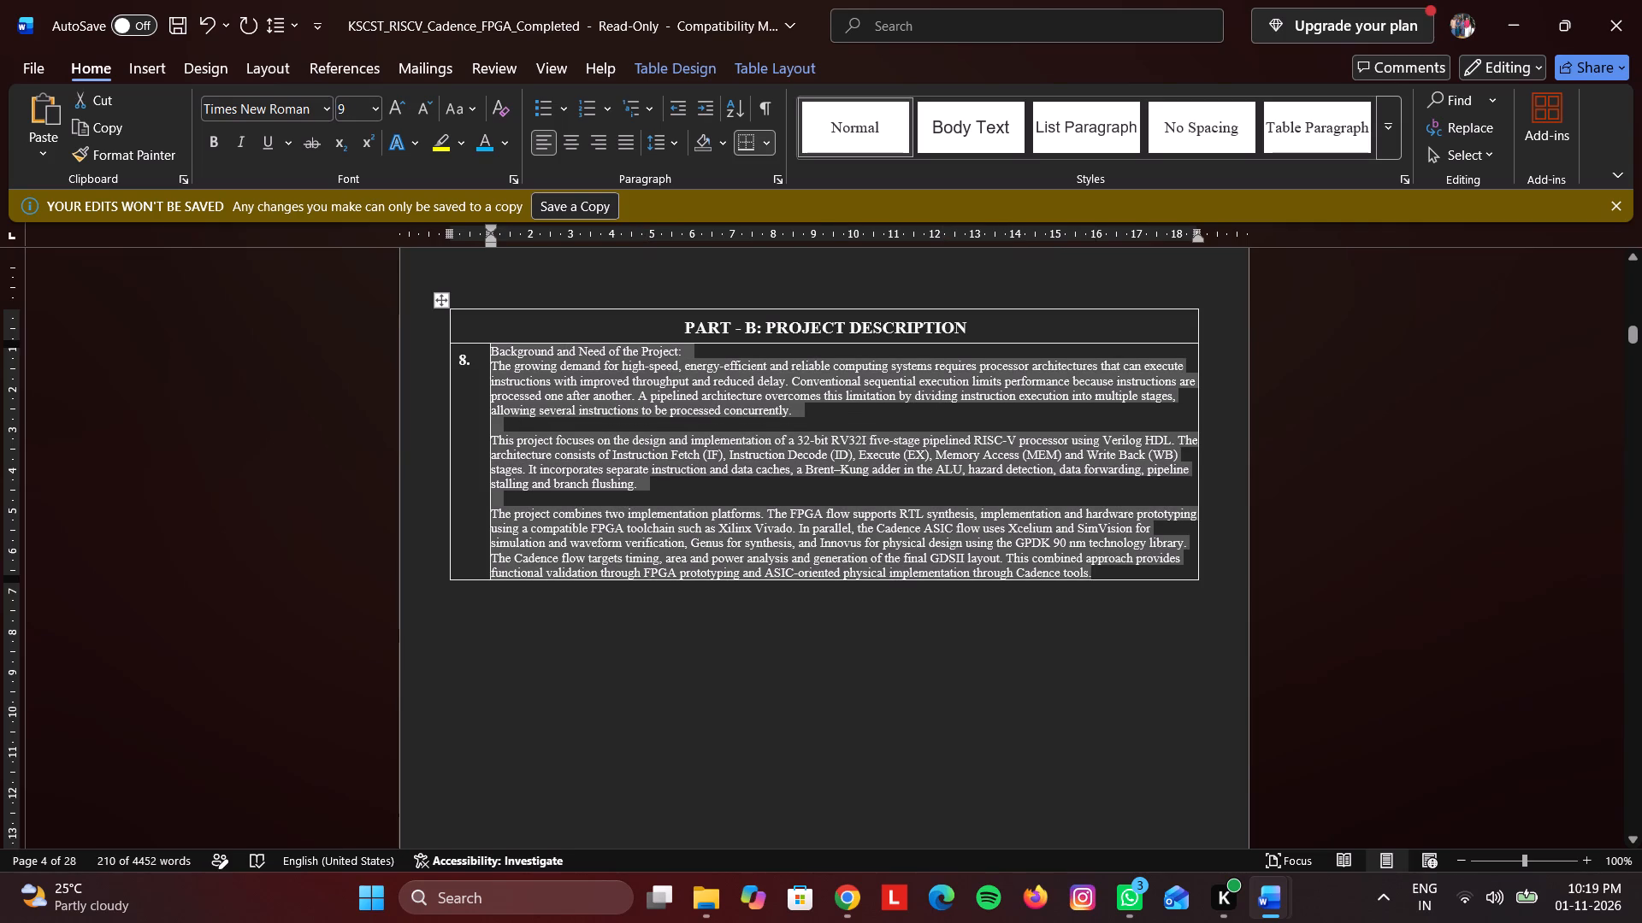
key(ctrl+c)
In KSCST2, replace the irrigation paragraph under Background and Need of the Project with the copied RISC-V text.
key(alt+Tab)
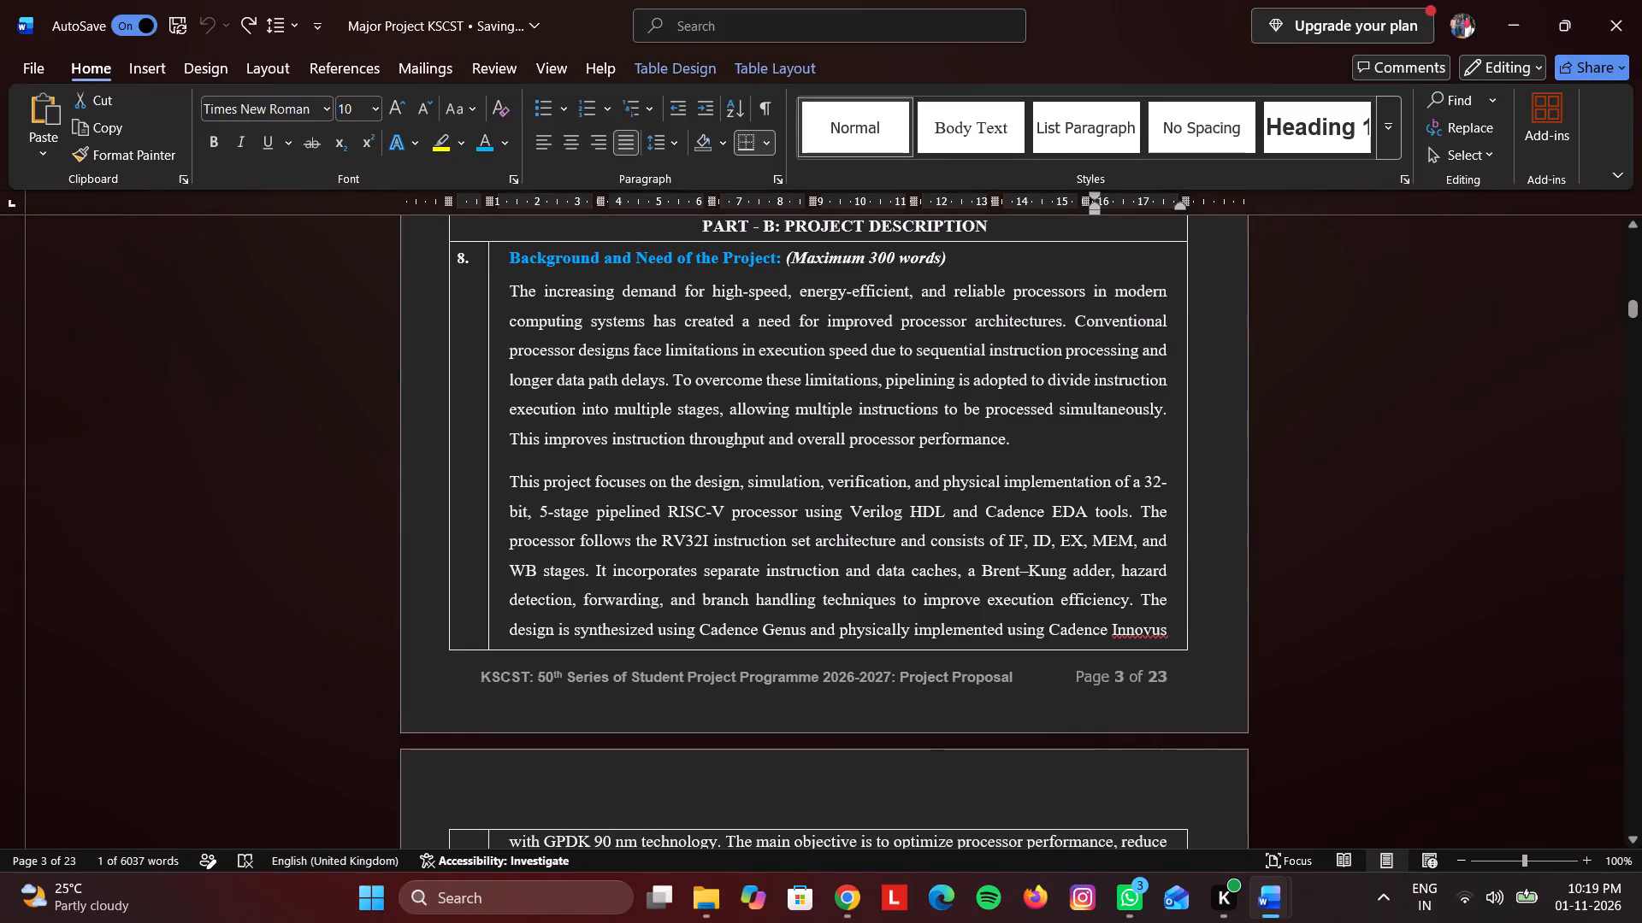
scroll(939, 435, up, 2)
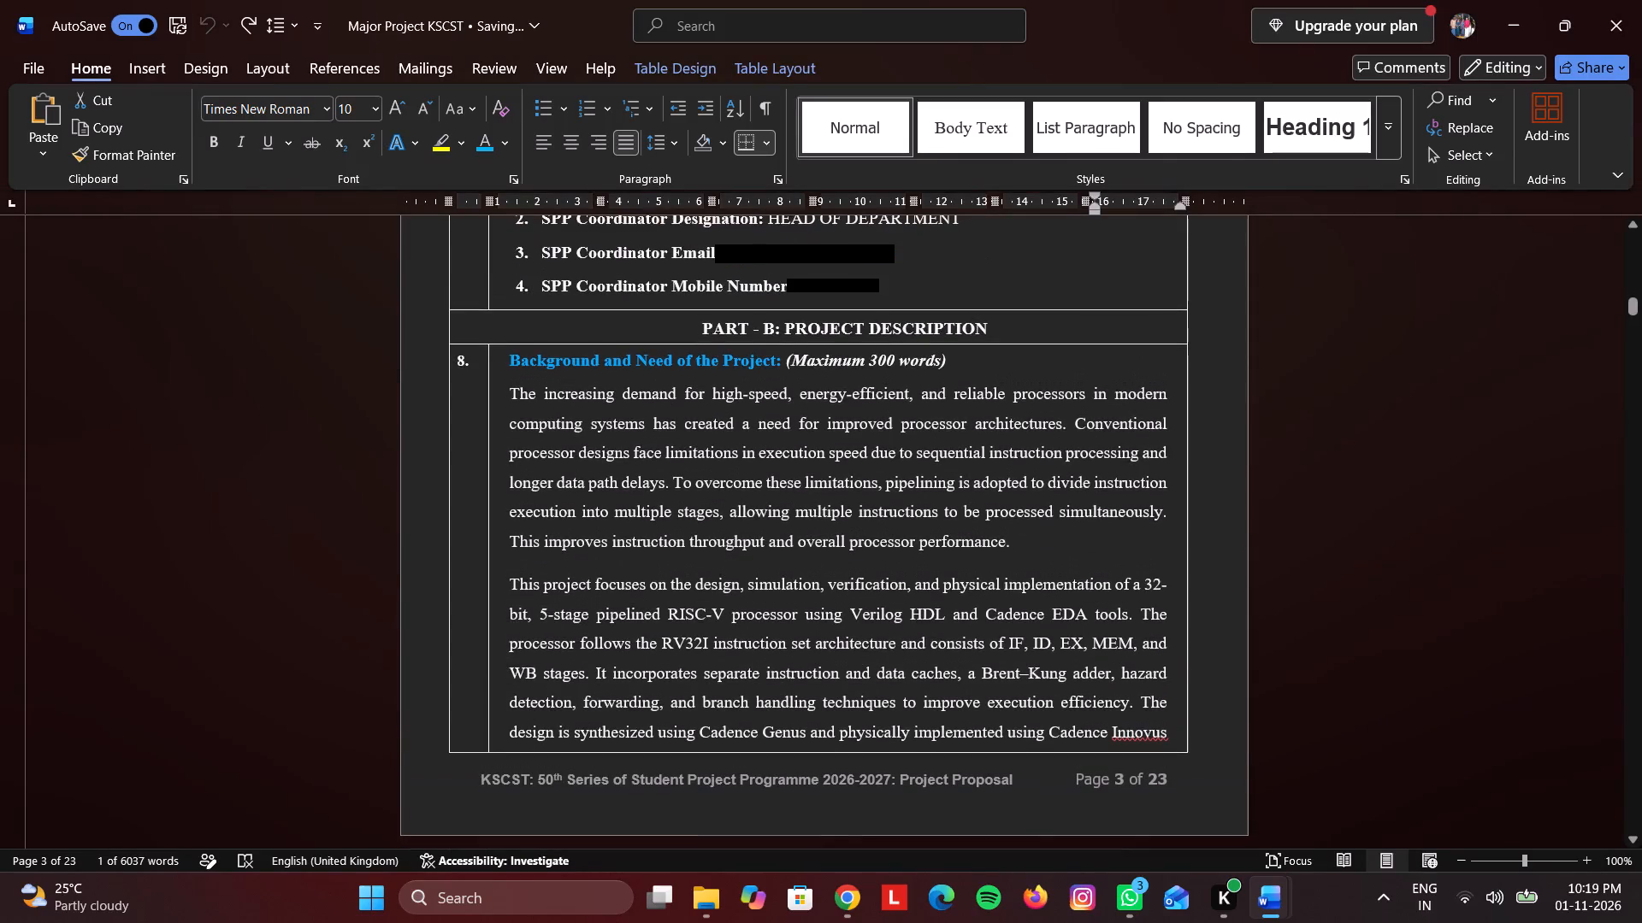
key(alt+Tab)
key(alt+Tab)
scroll(961, 450, down, 2)
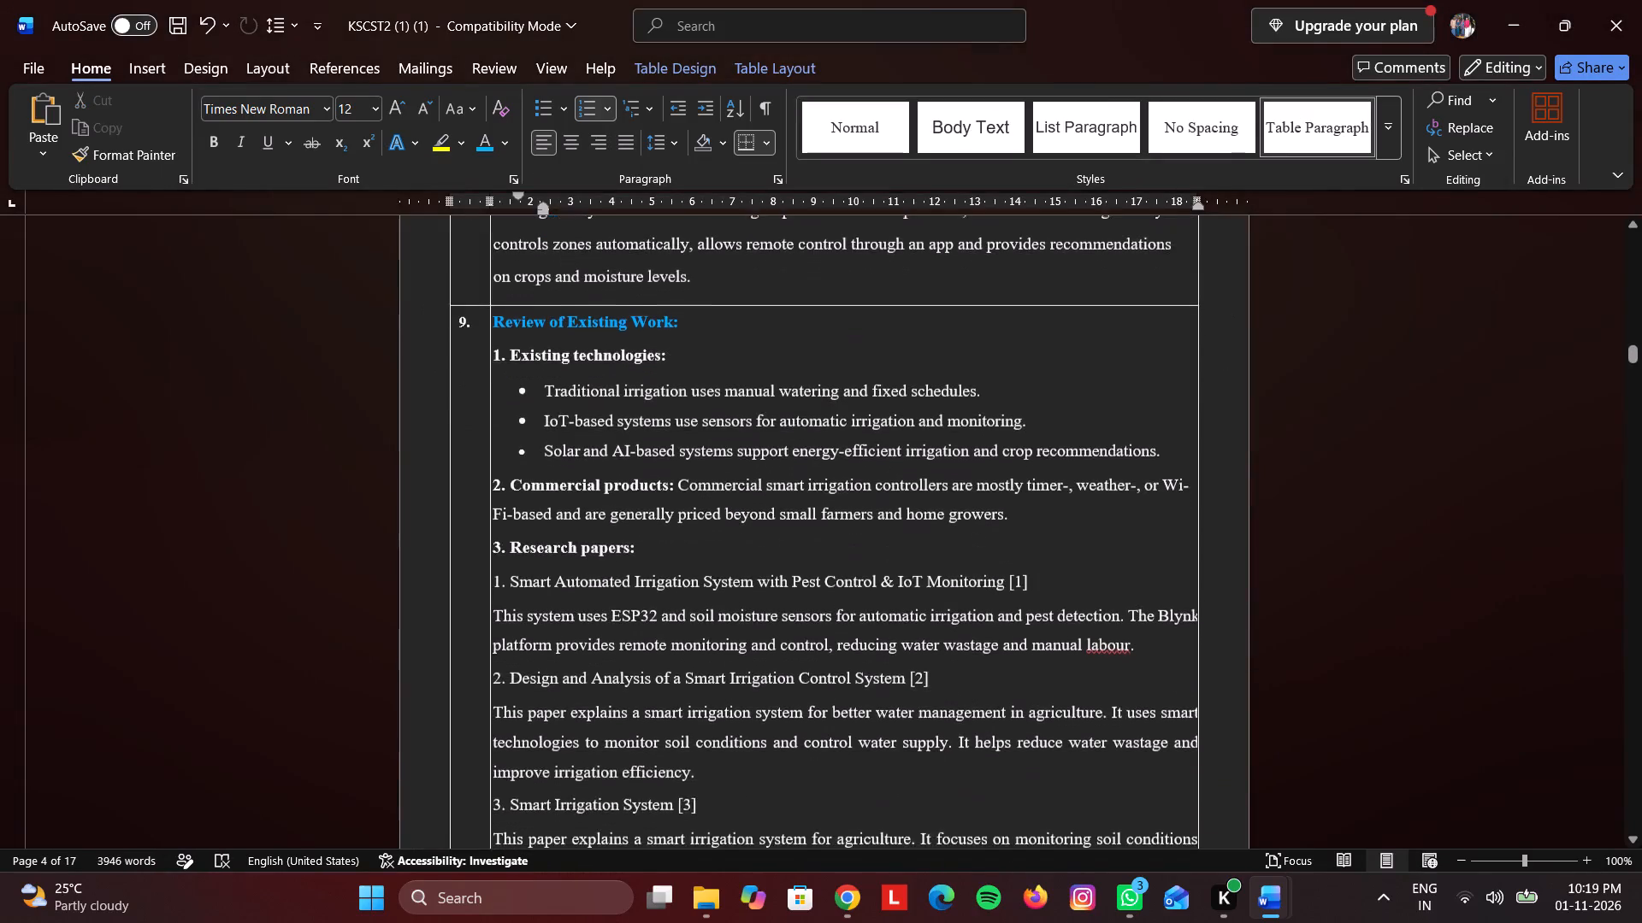
scroll(961, 450, down, 2)
scroll(962, 529, up, 7)
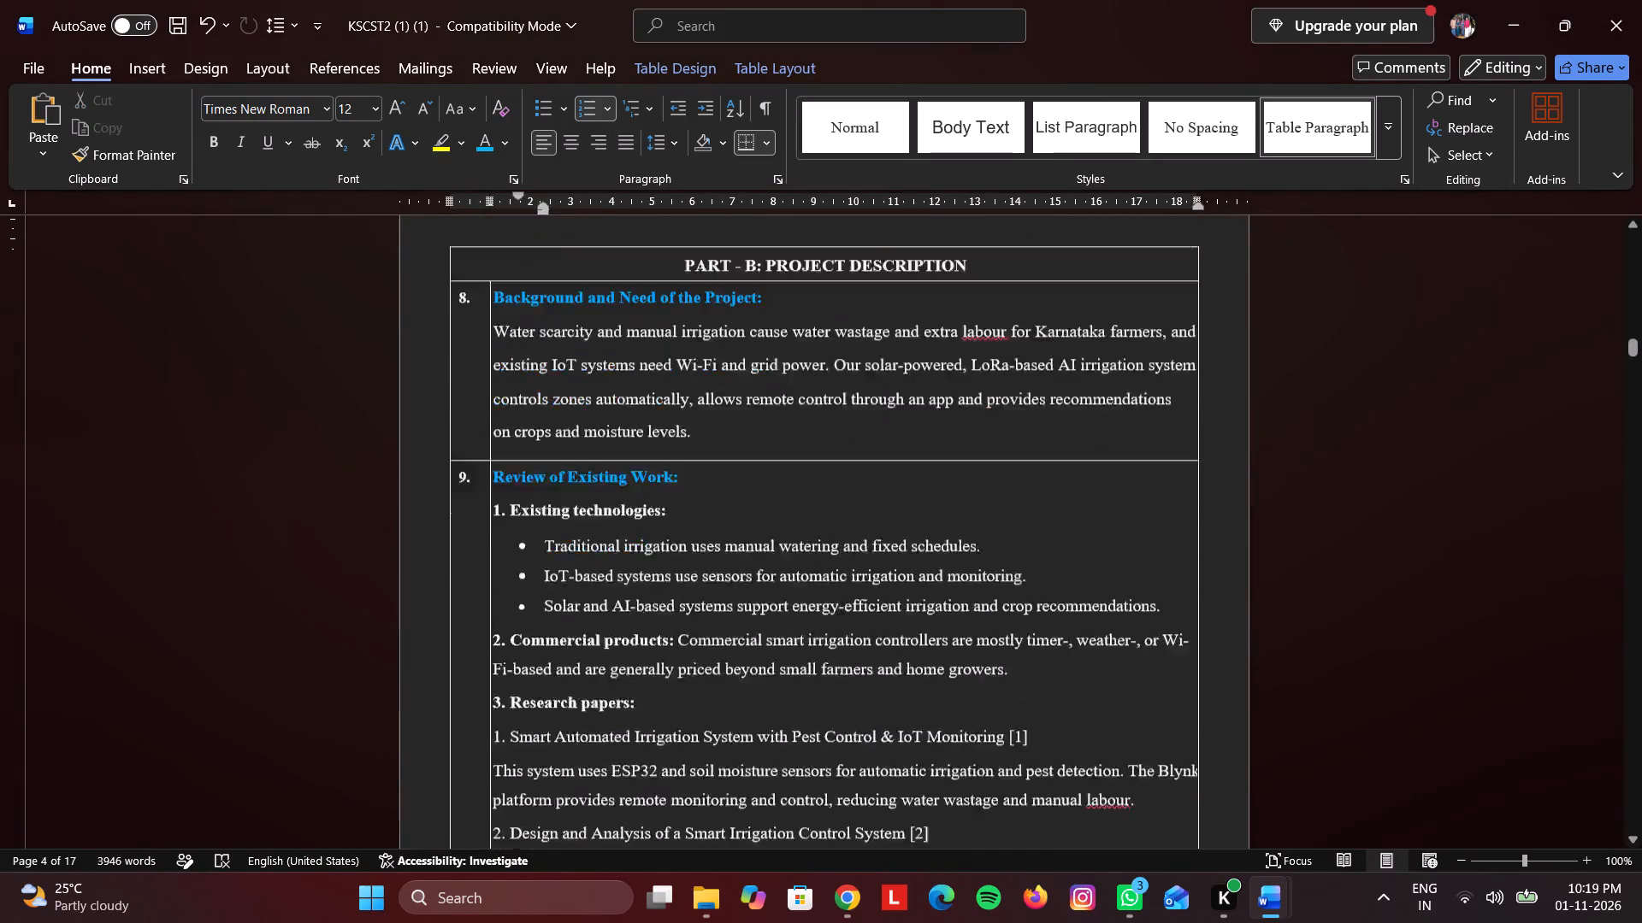
drag(710, 532, 526, 439)
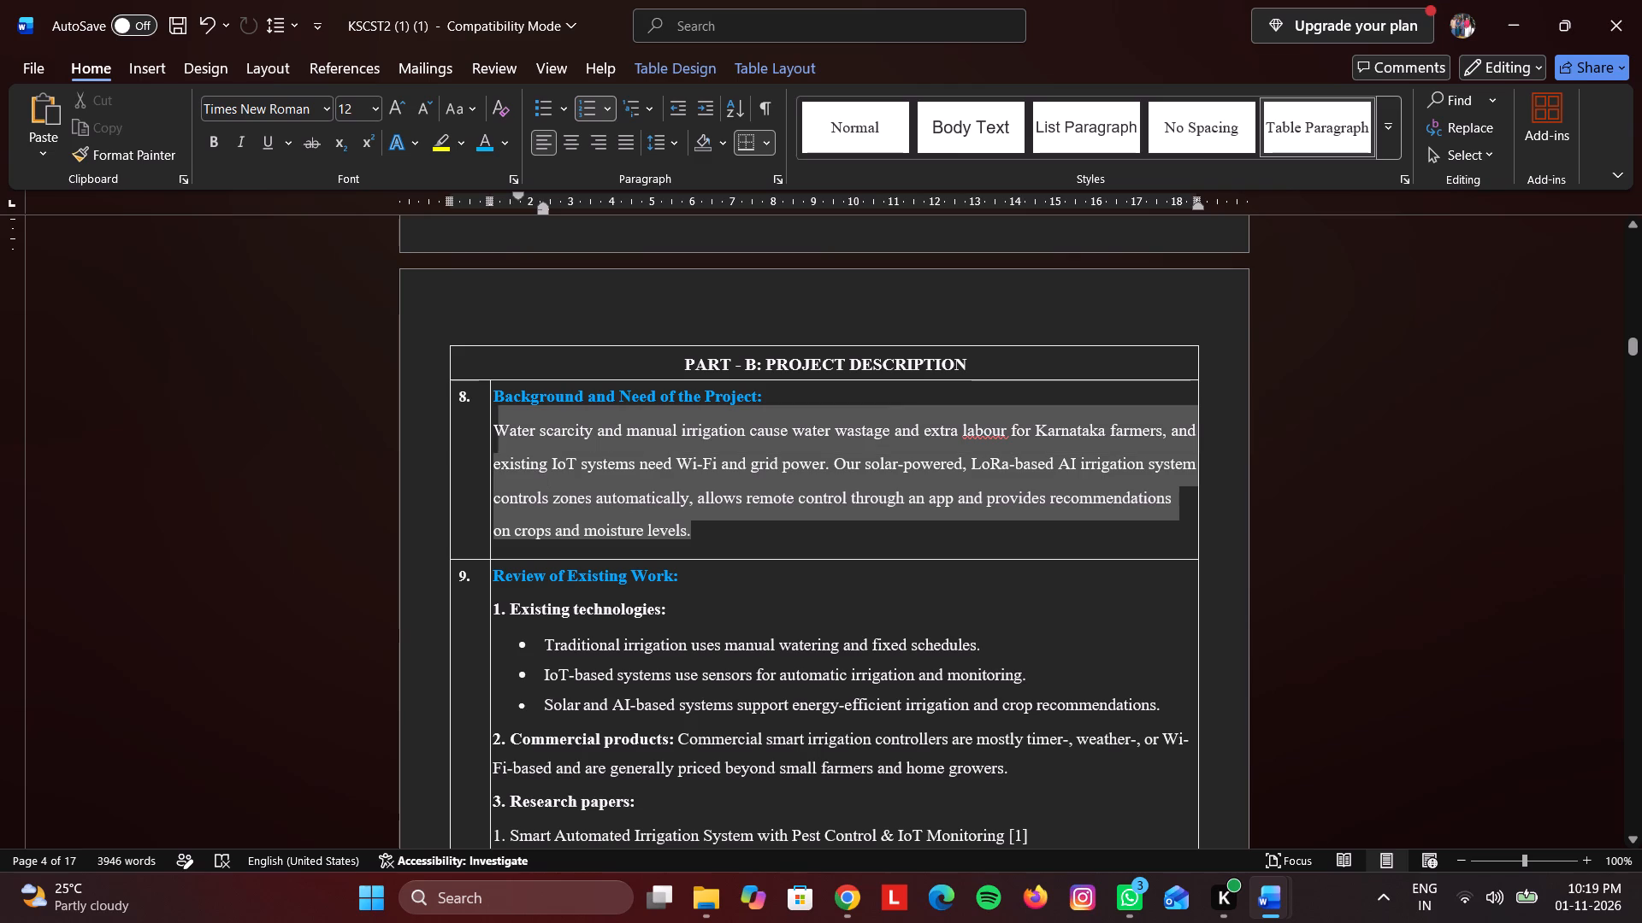
drag(526, 439, 521, 438)
key(ctrl+v)
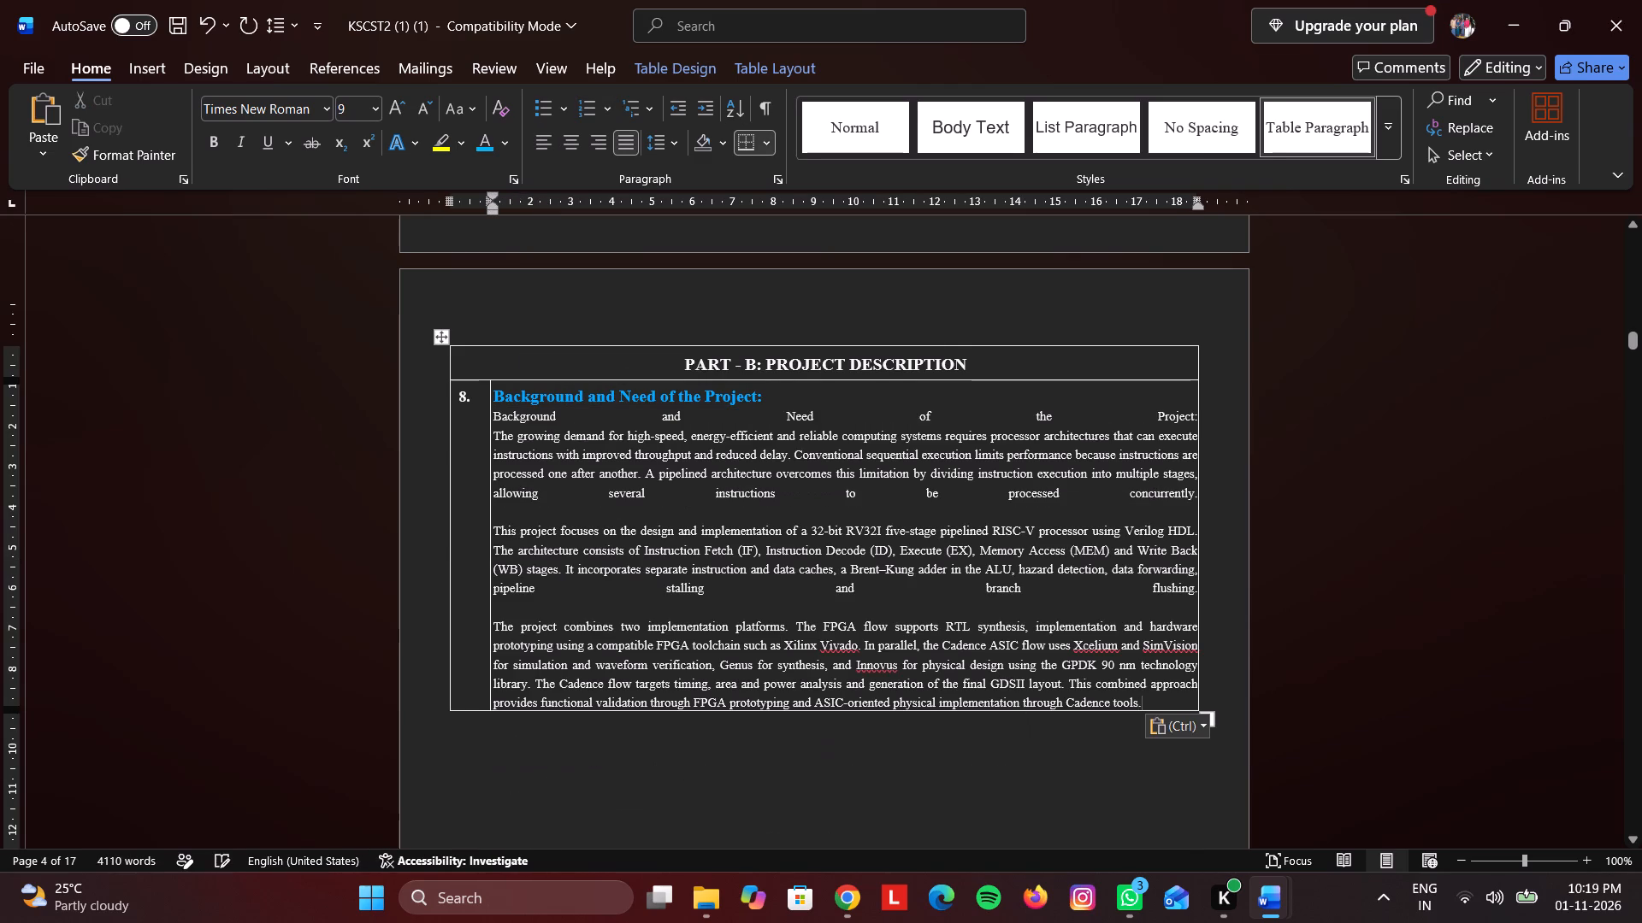
Set the font size of the pasted Background and Need of the Project text to 12.
drag(1149, 699, 951, 557)
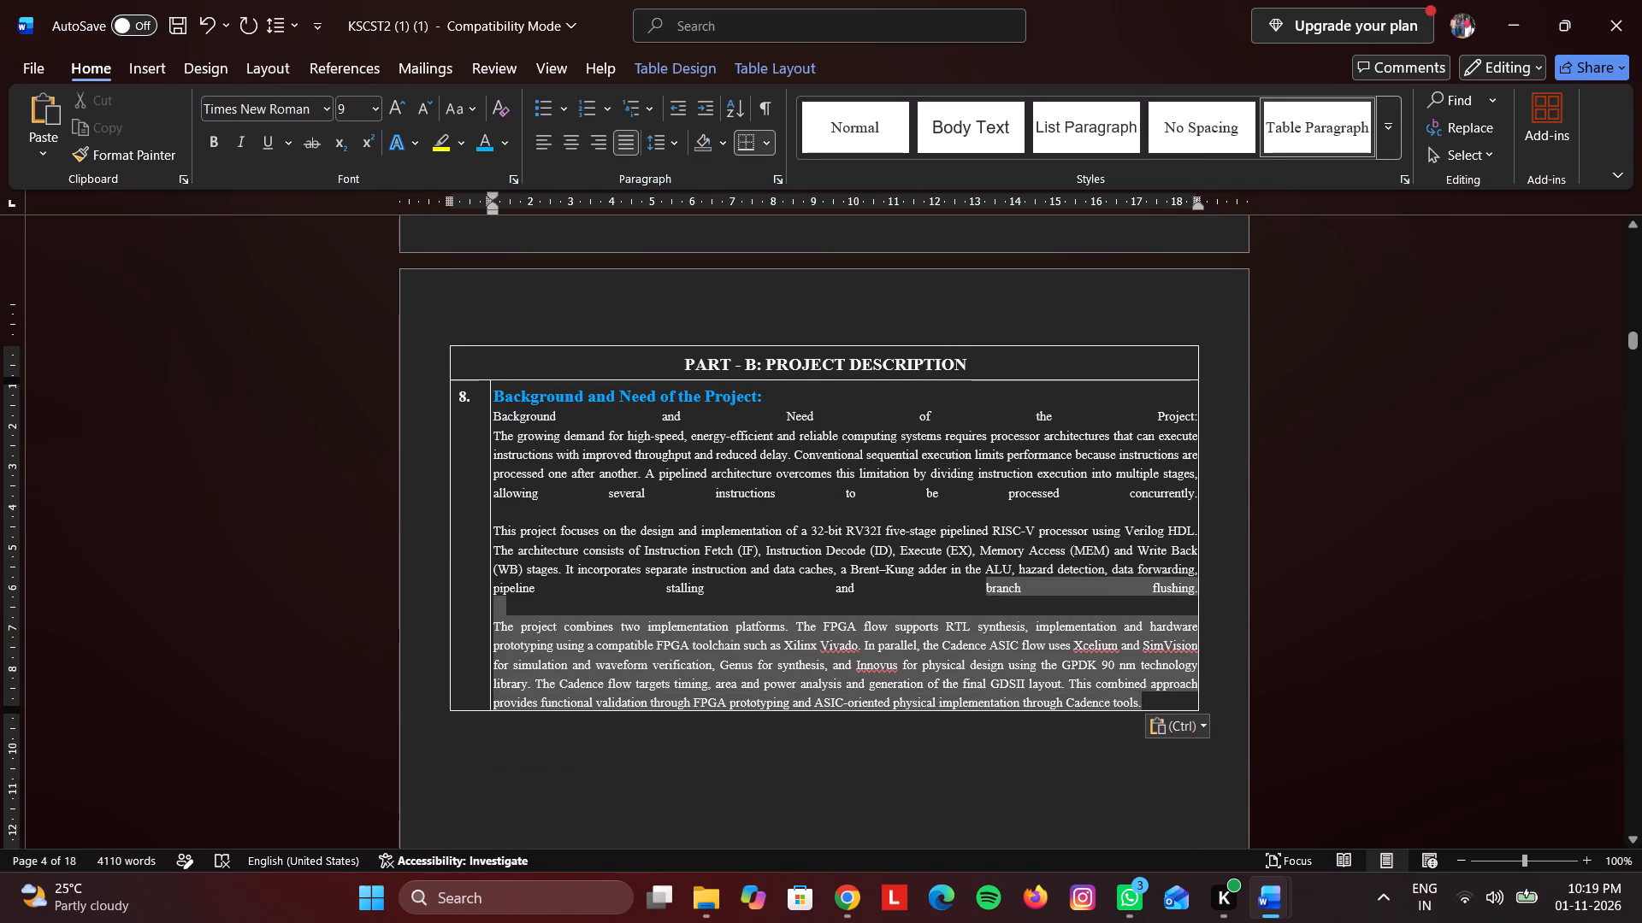
drag(951, 557, 522, 421)
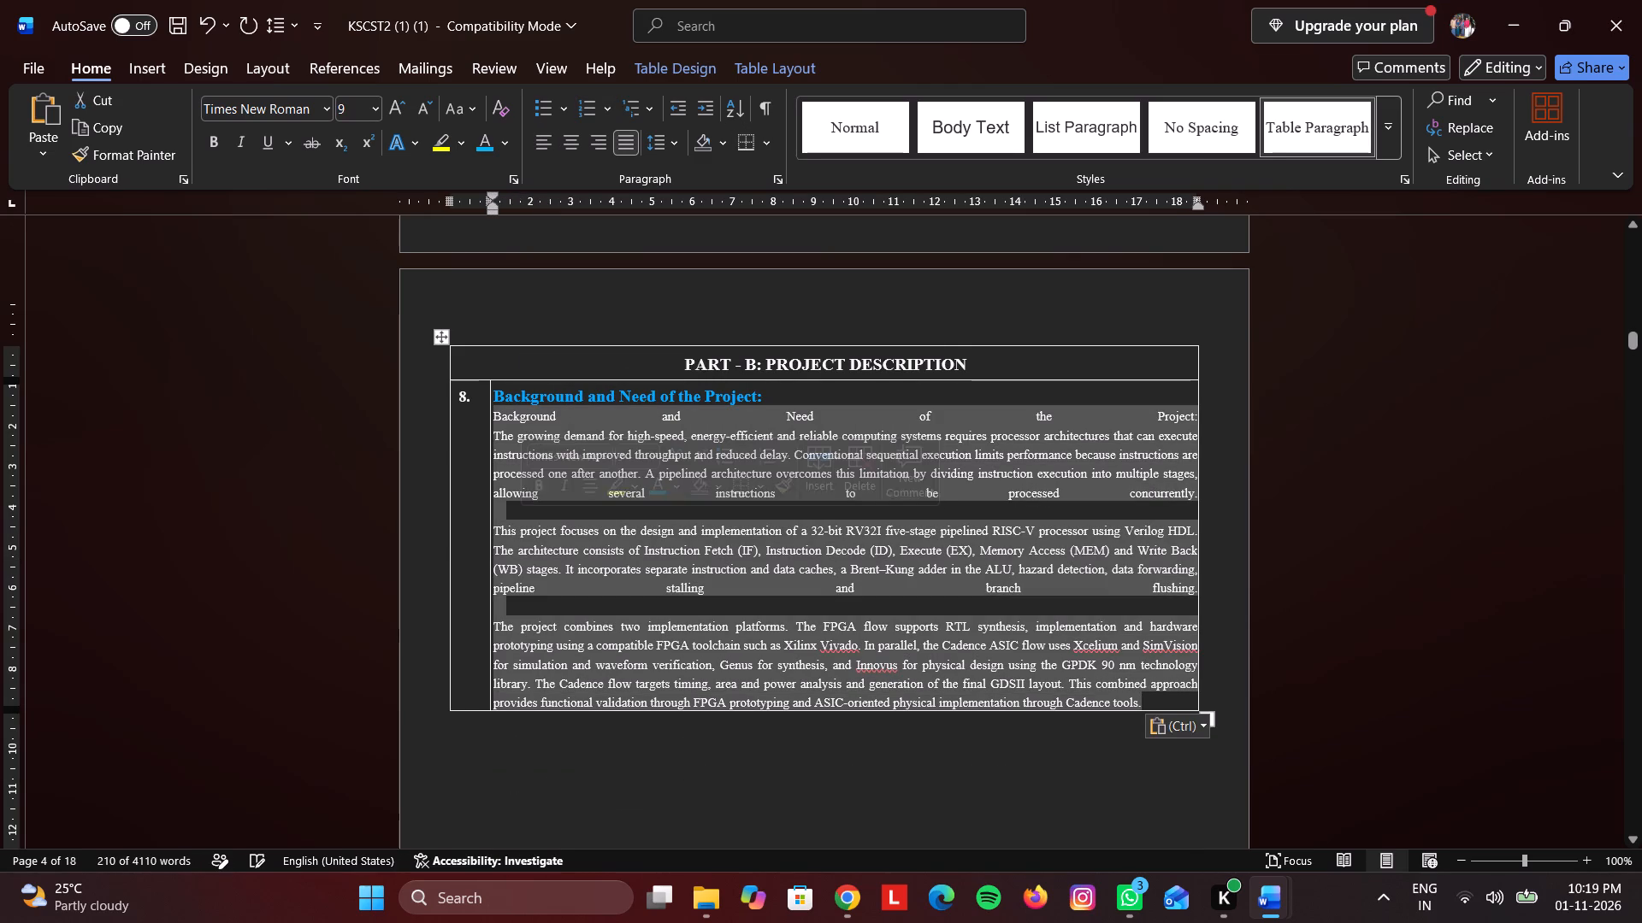
click(373, 110)
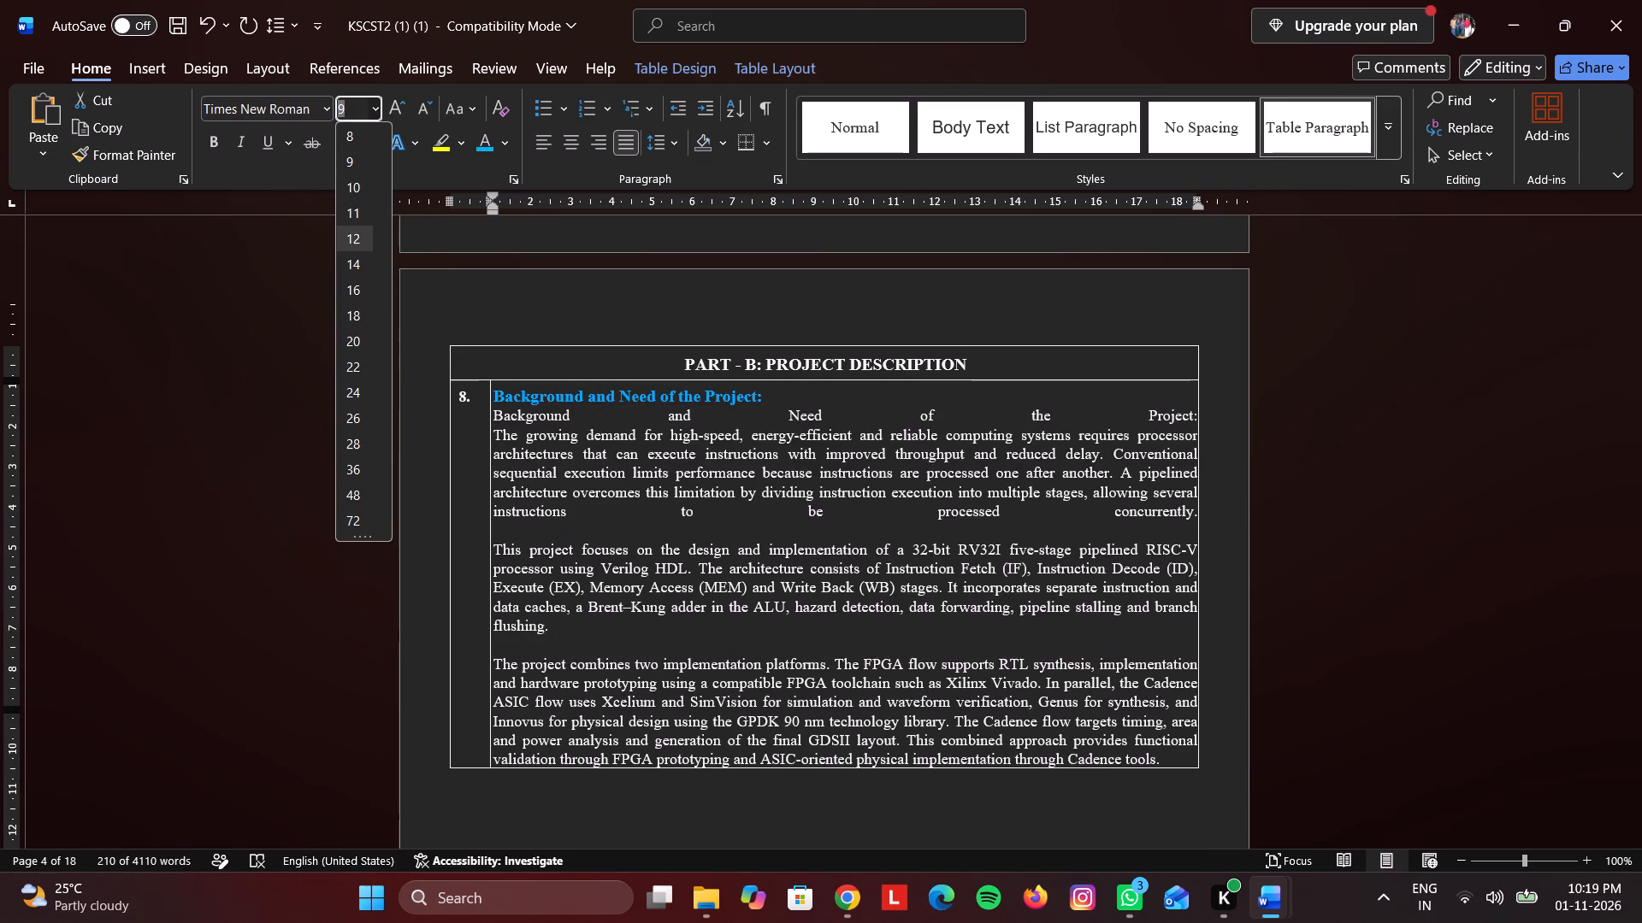
click(357, 233)
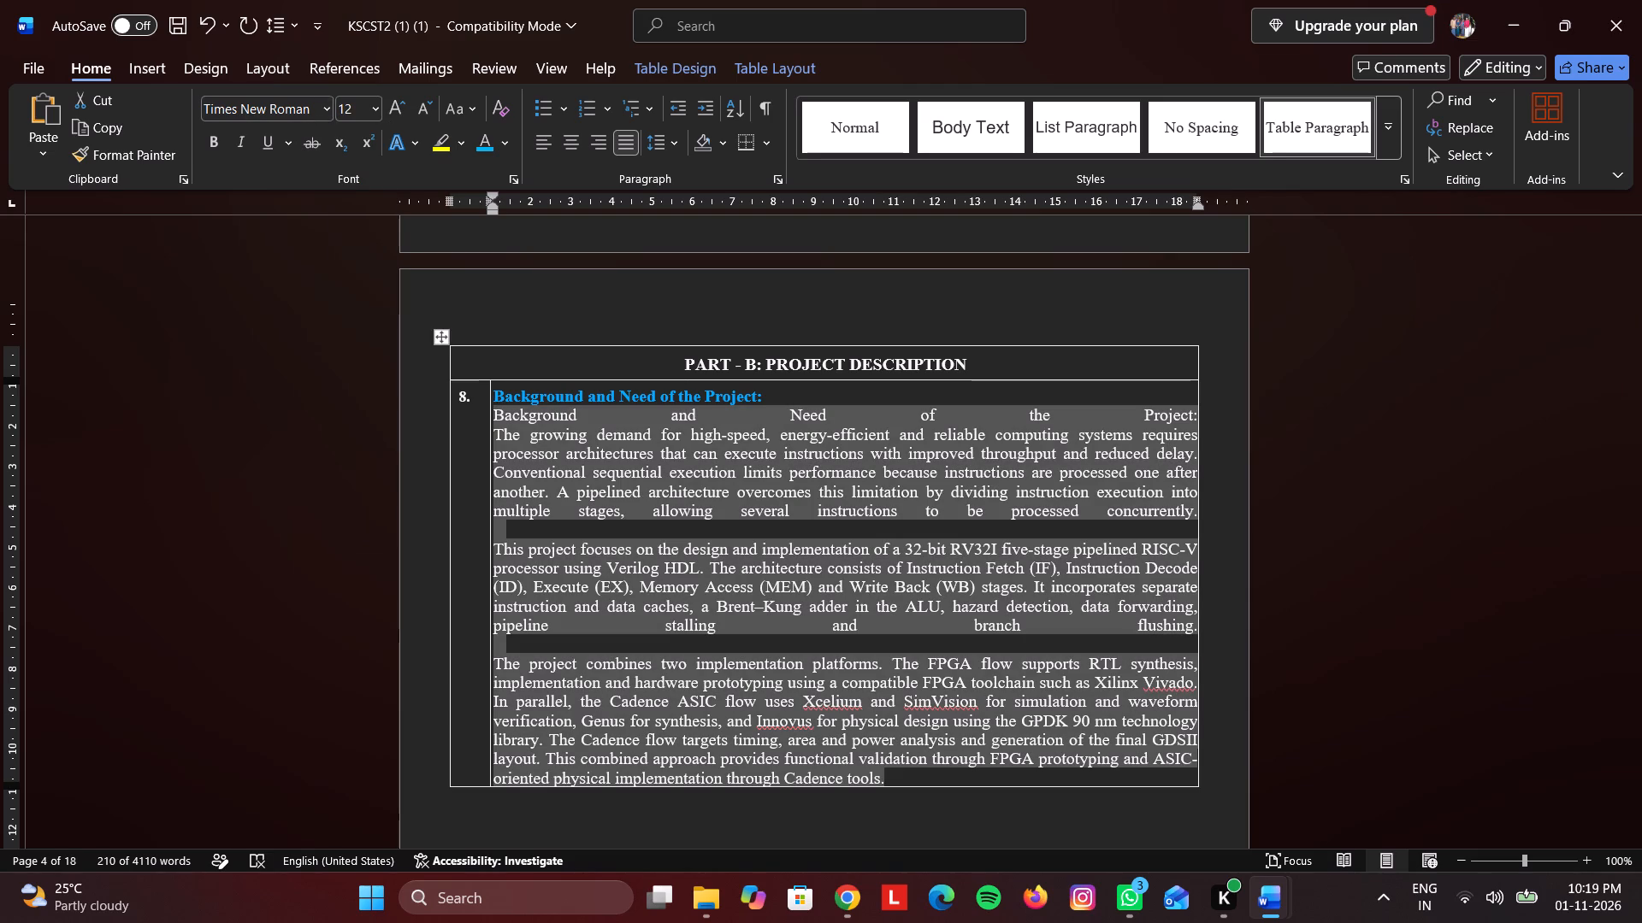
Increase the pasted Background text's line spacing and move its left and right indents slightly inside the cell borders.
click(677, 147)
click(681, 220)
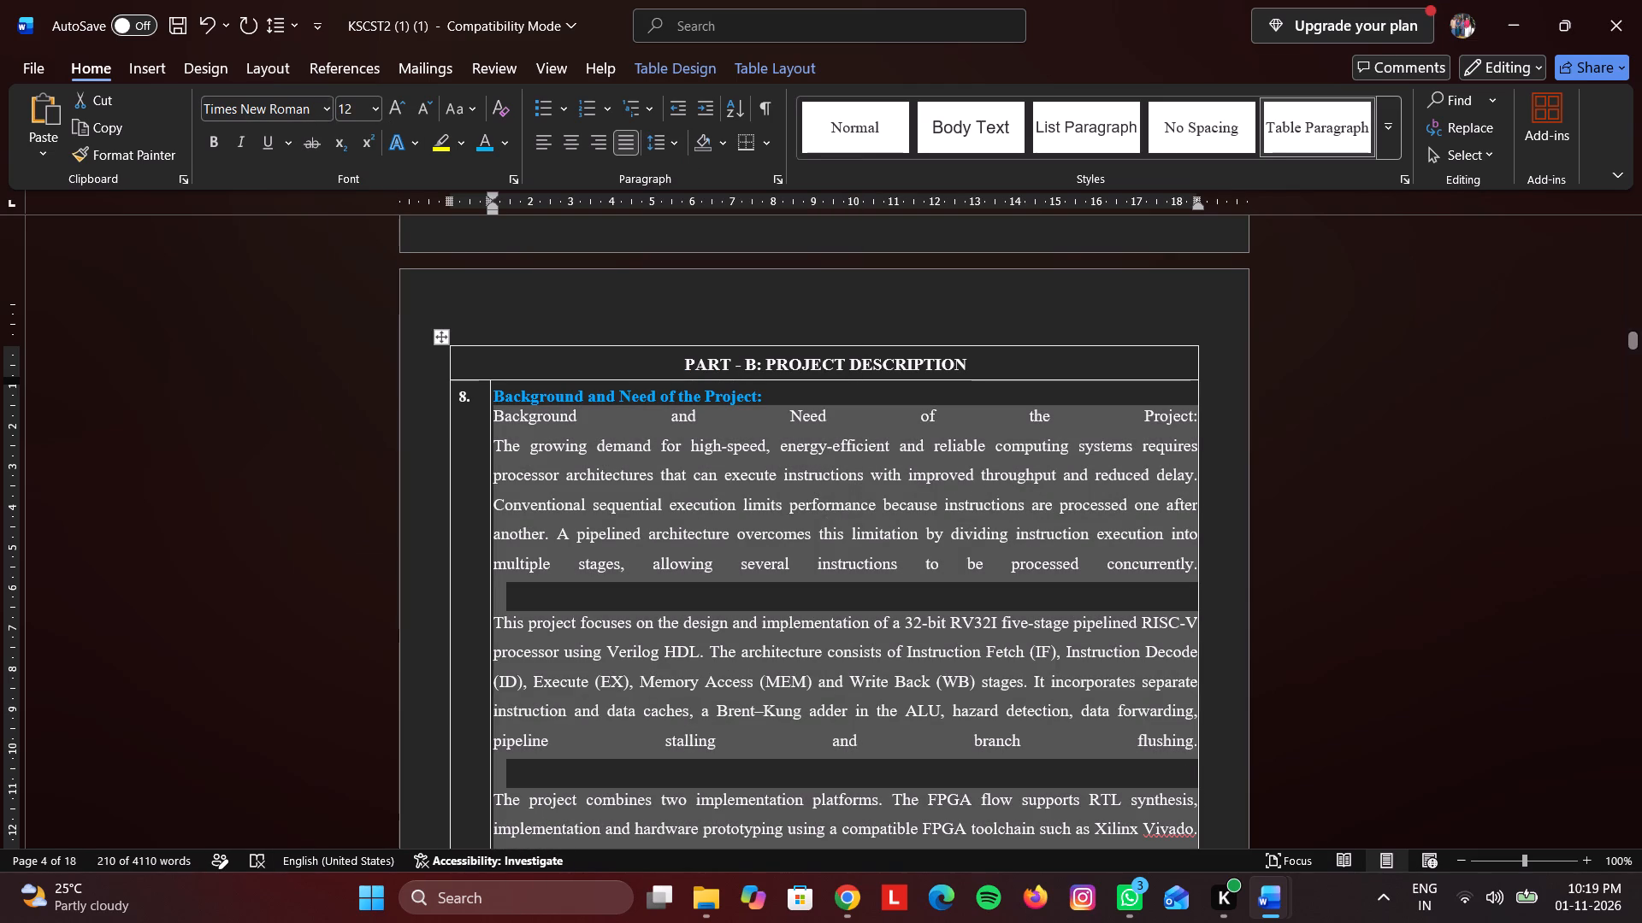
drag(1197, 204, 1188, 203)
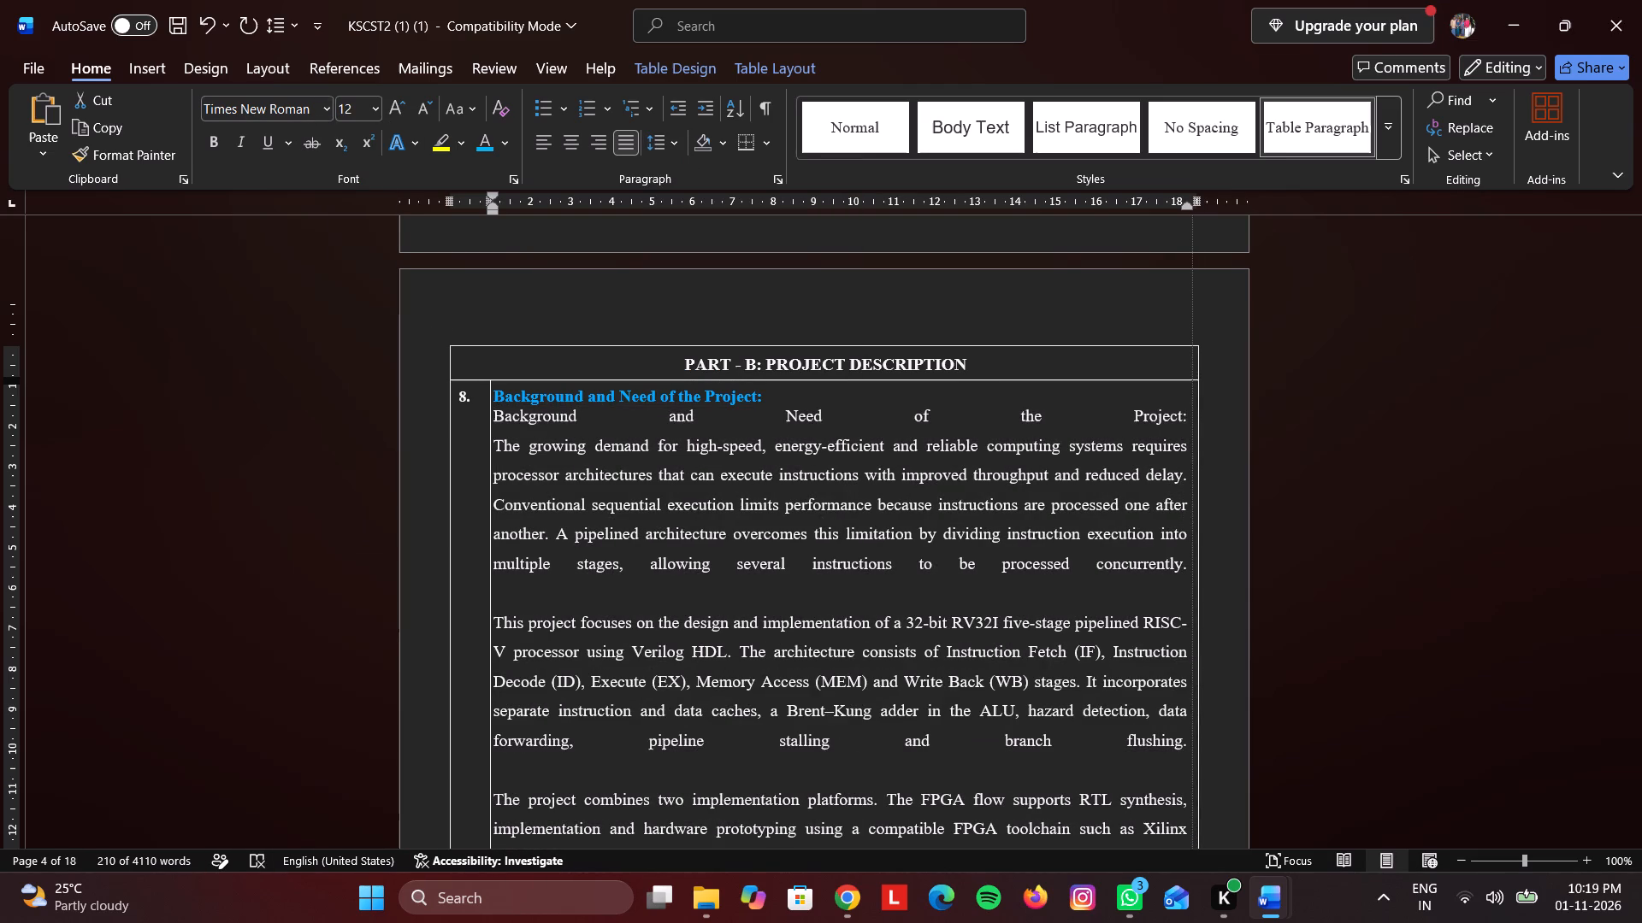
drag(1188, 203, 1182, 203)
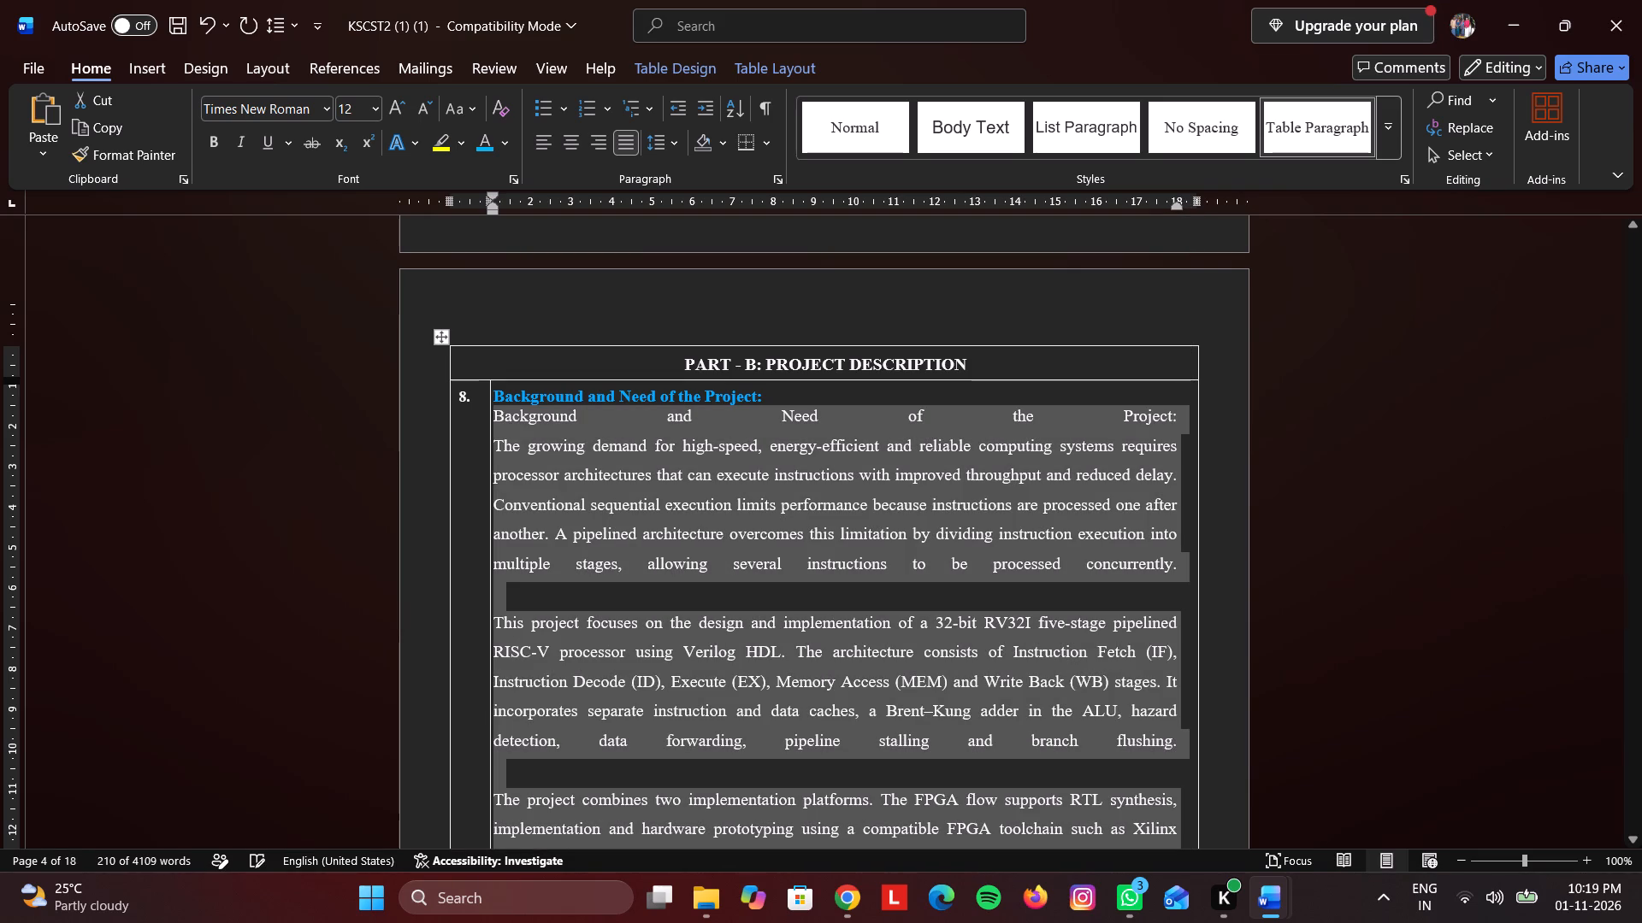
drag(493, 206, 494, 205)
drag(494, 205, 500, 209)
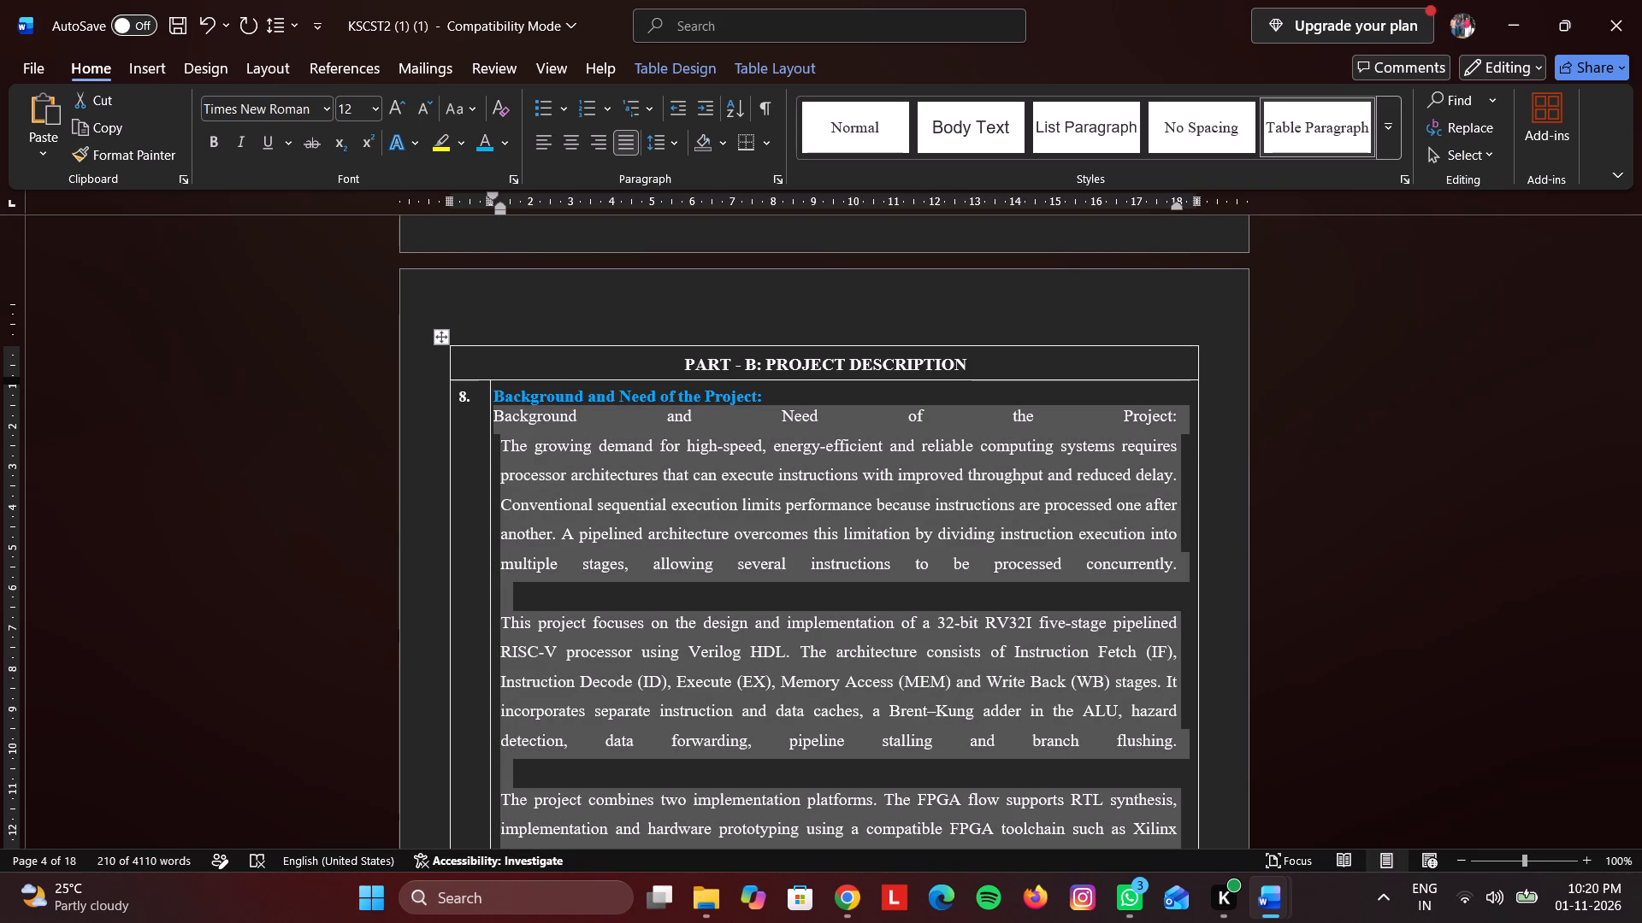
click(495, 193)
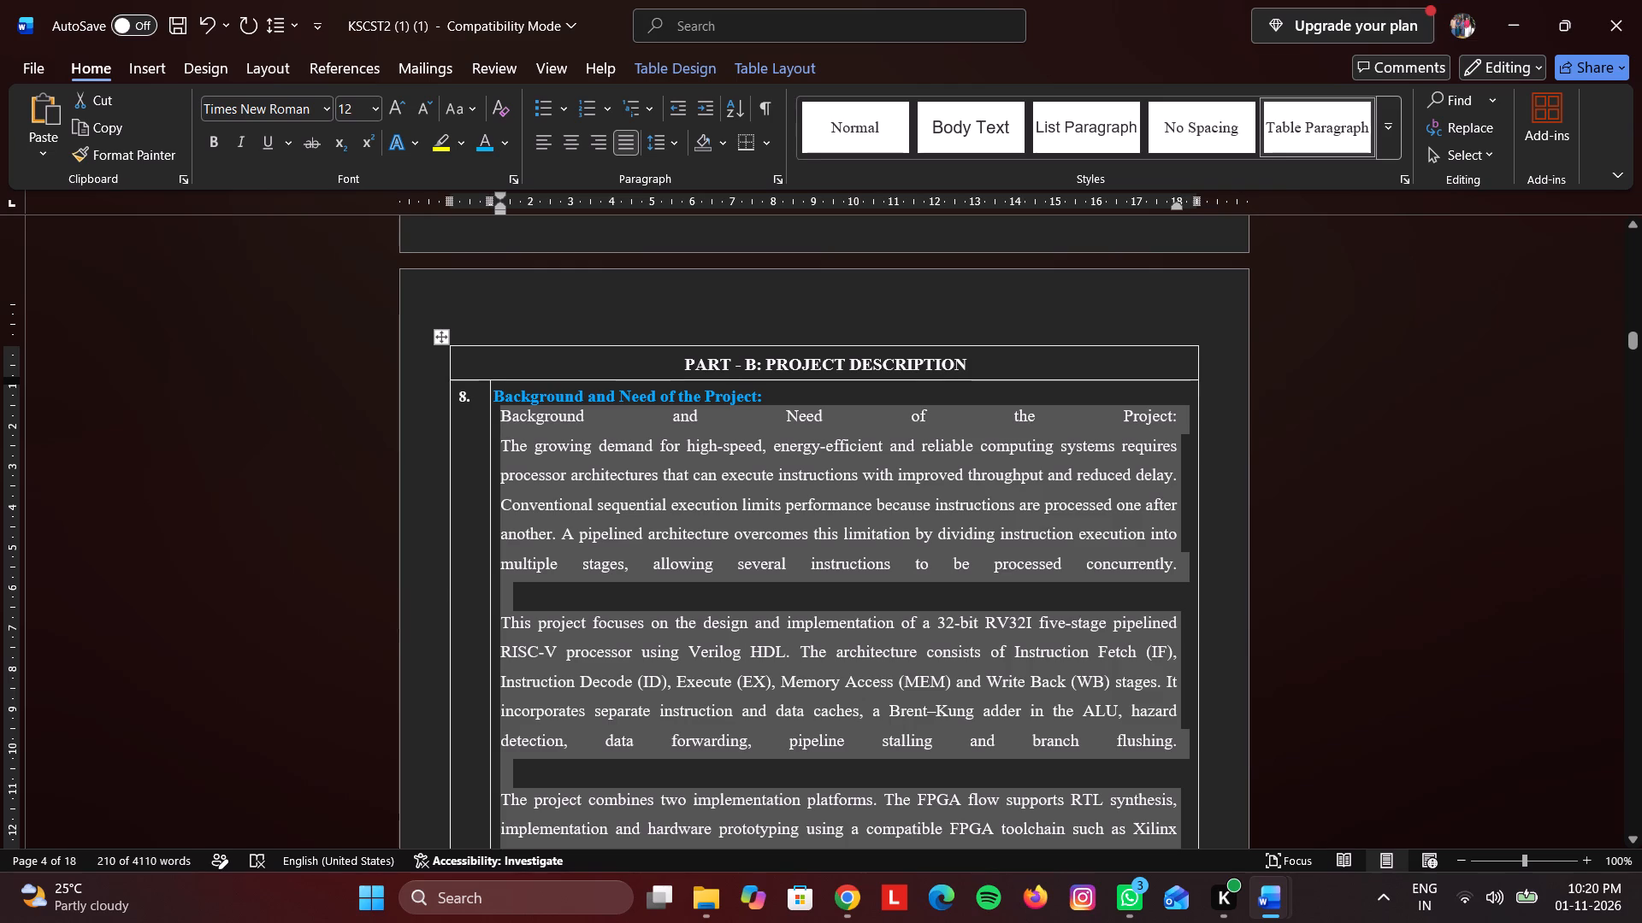
Delete the duplicate plain heading line so the Background text starts on the line directly below the blue section 8 heading.
click(634, 449)
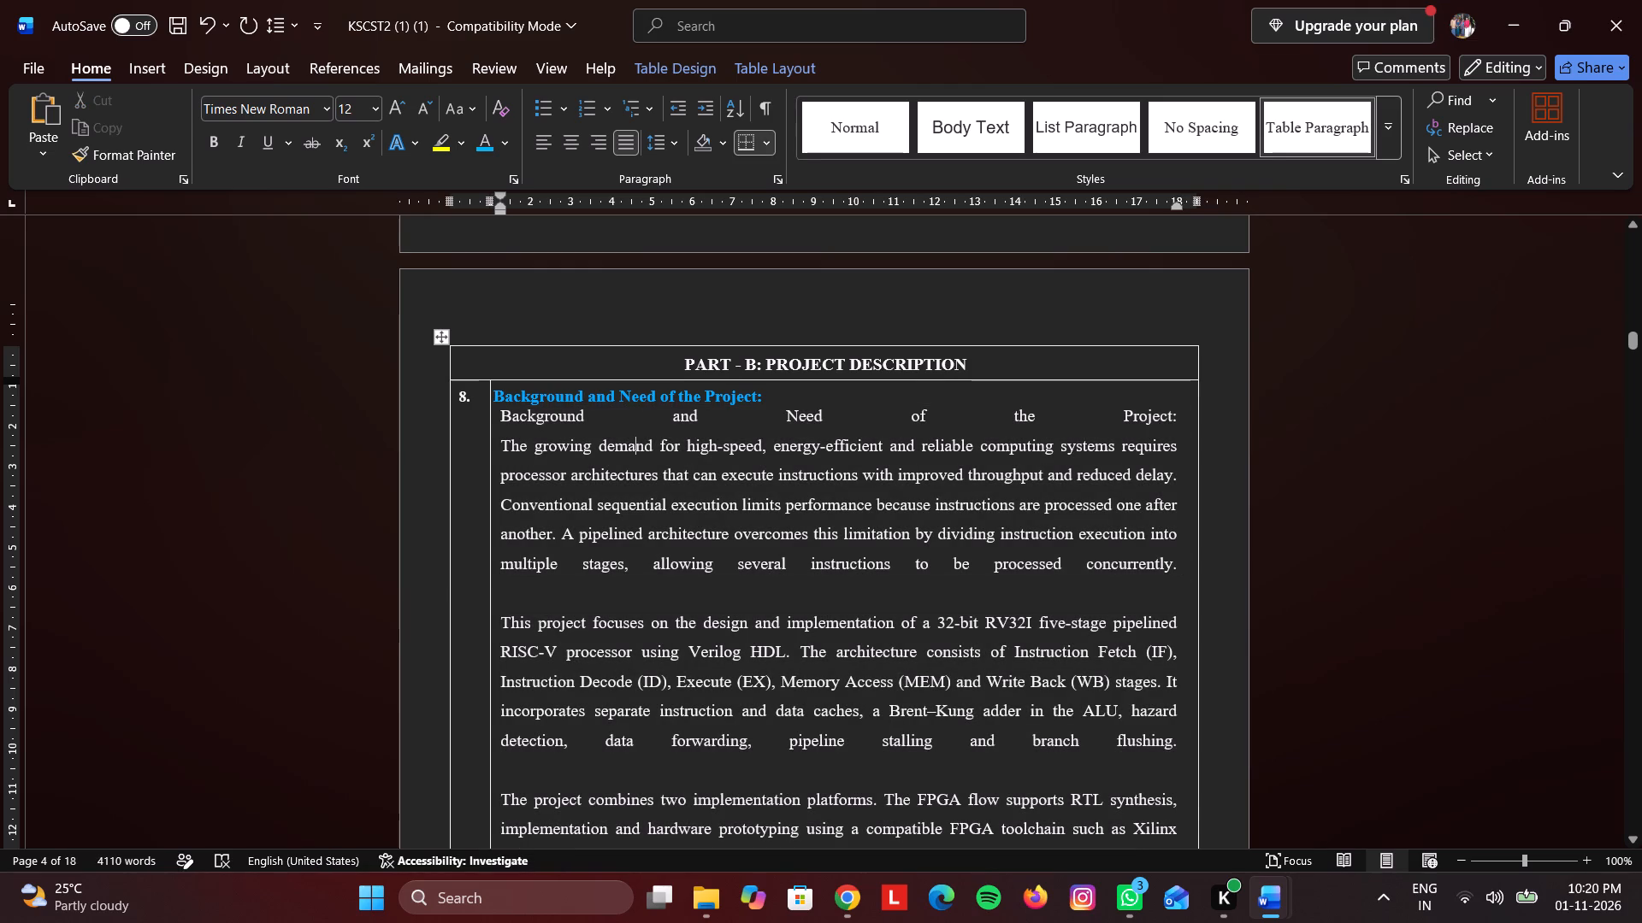
drag(1185, 418, 567, 413)
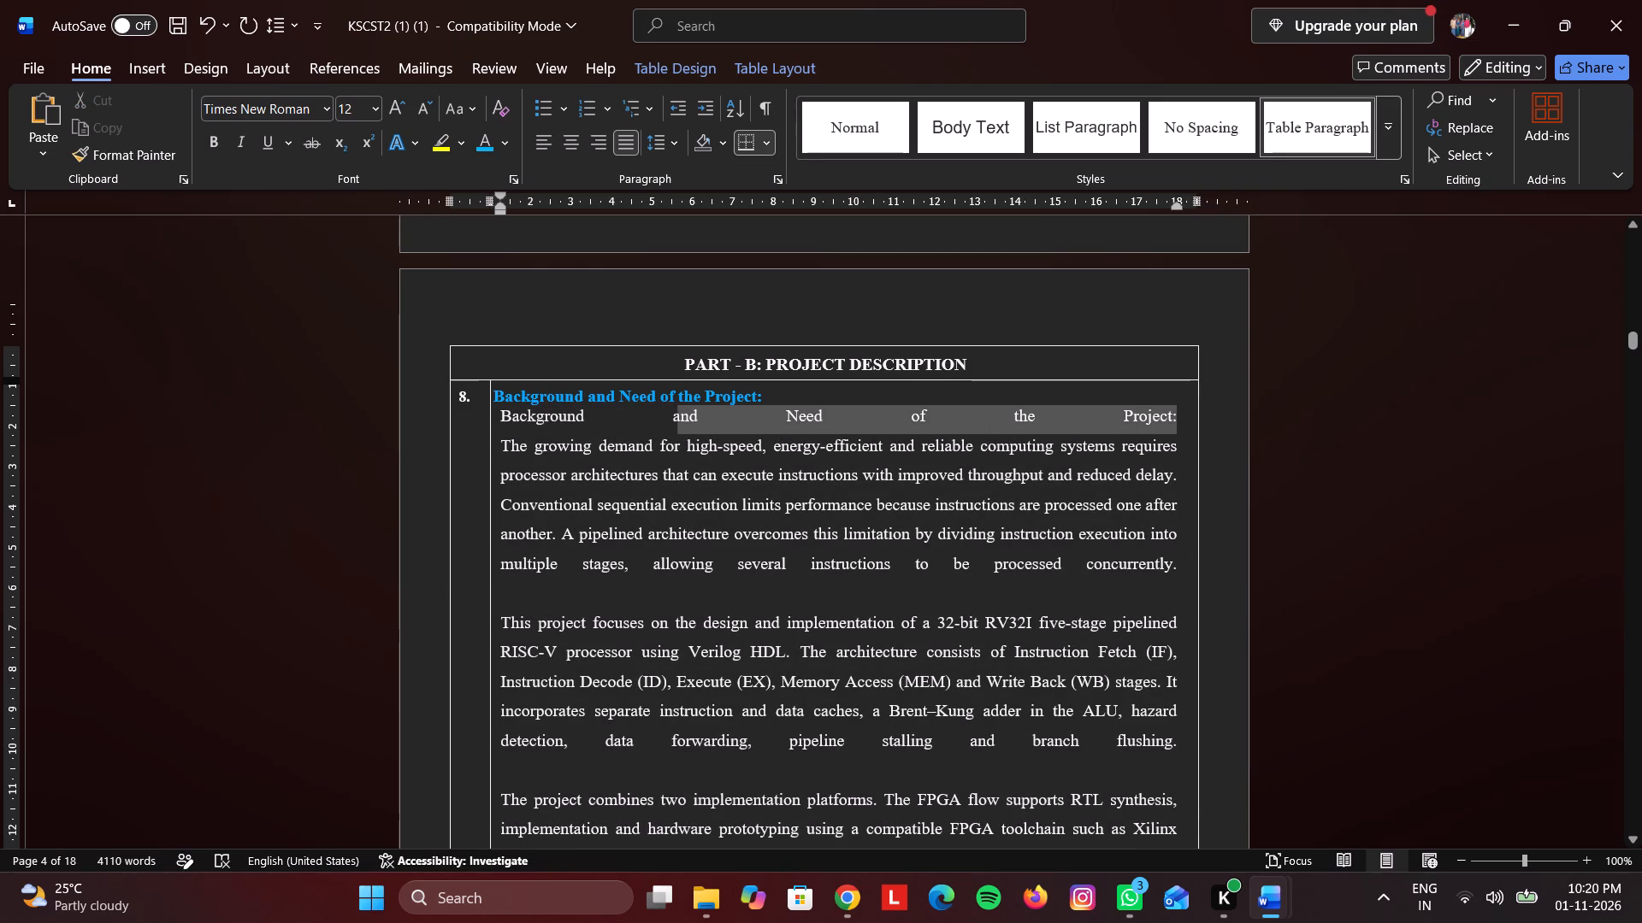
drag(567, 413, 544, 413)
key(BackSpace)
key(BackSpace)
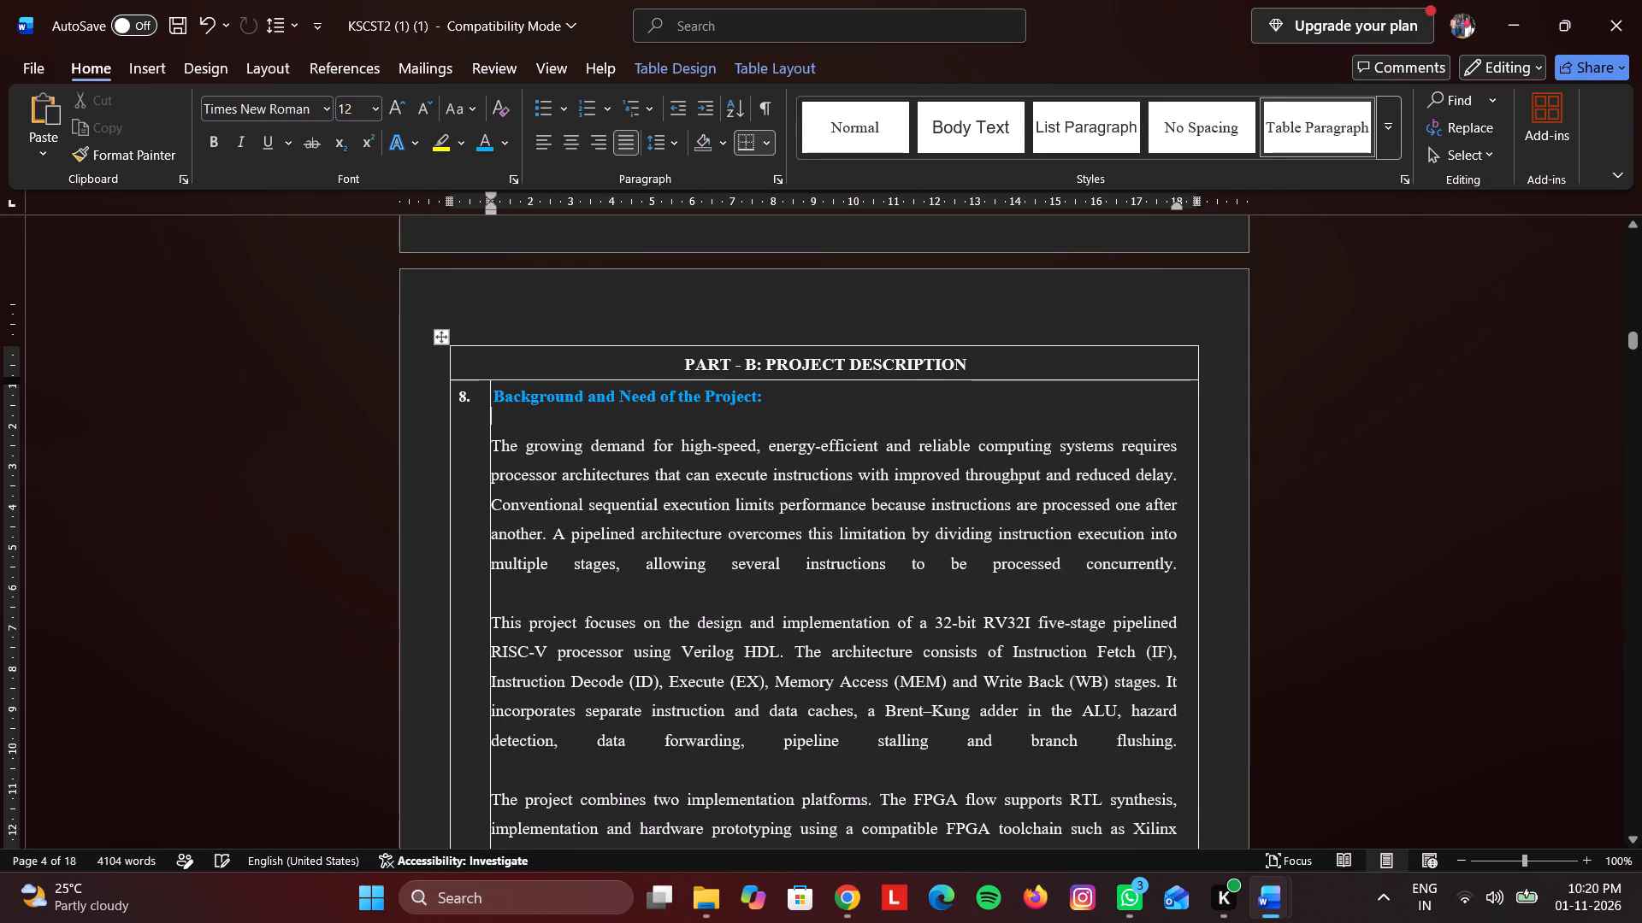
key(BackSpace)
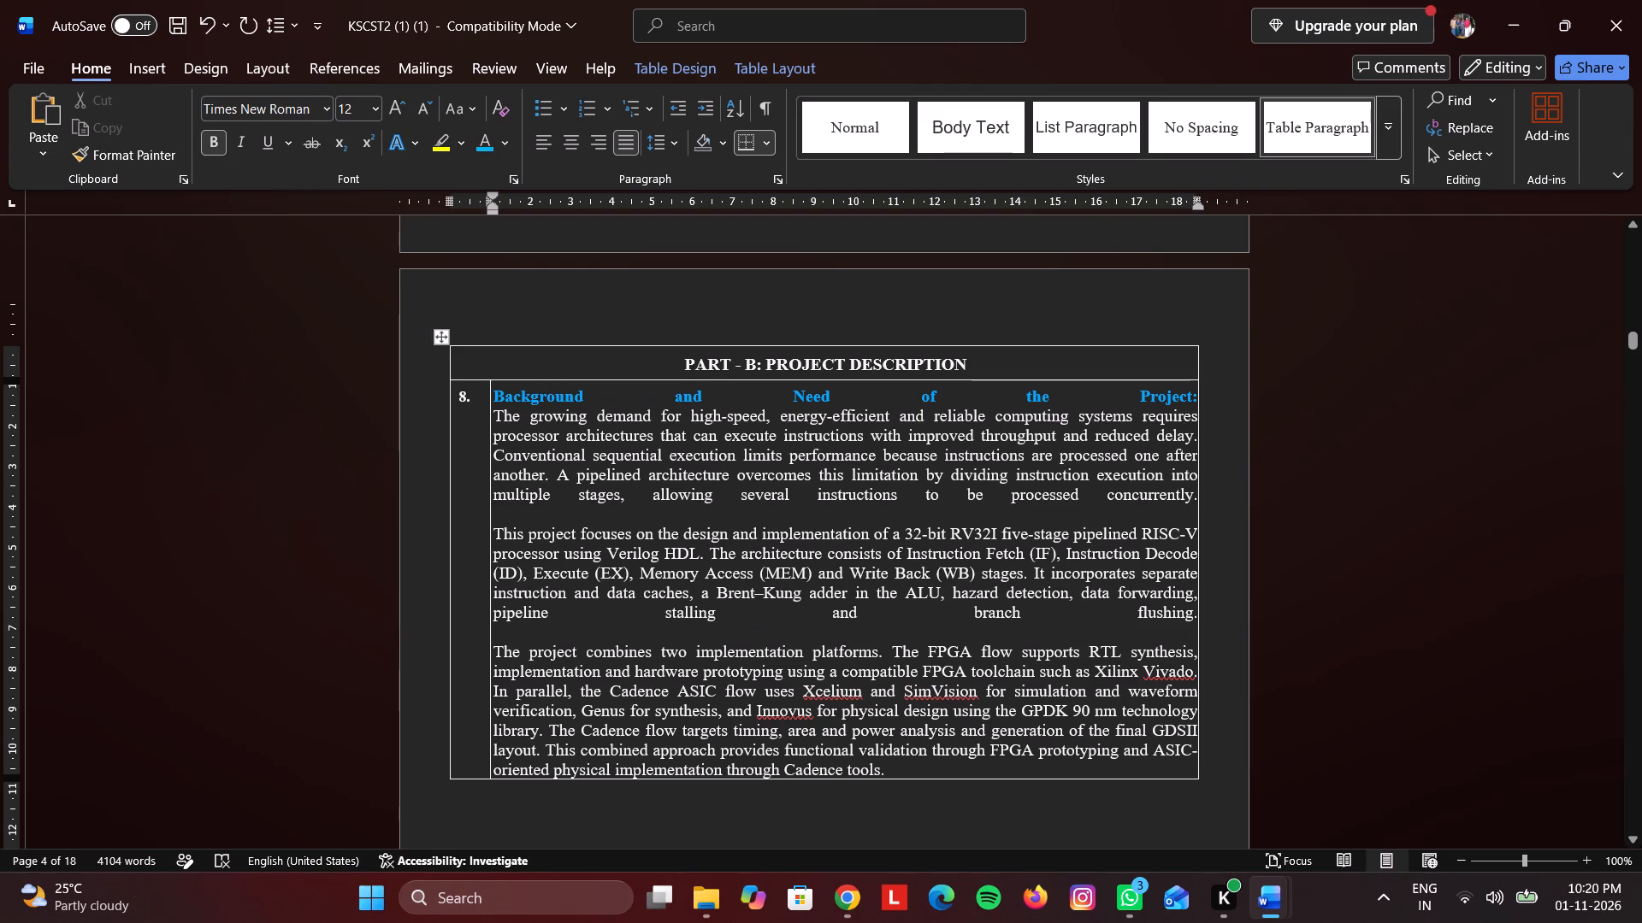
key(Return)
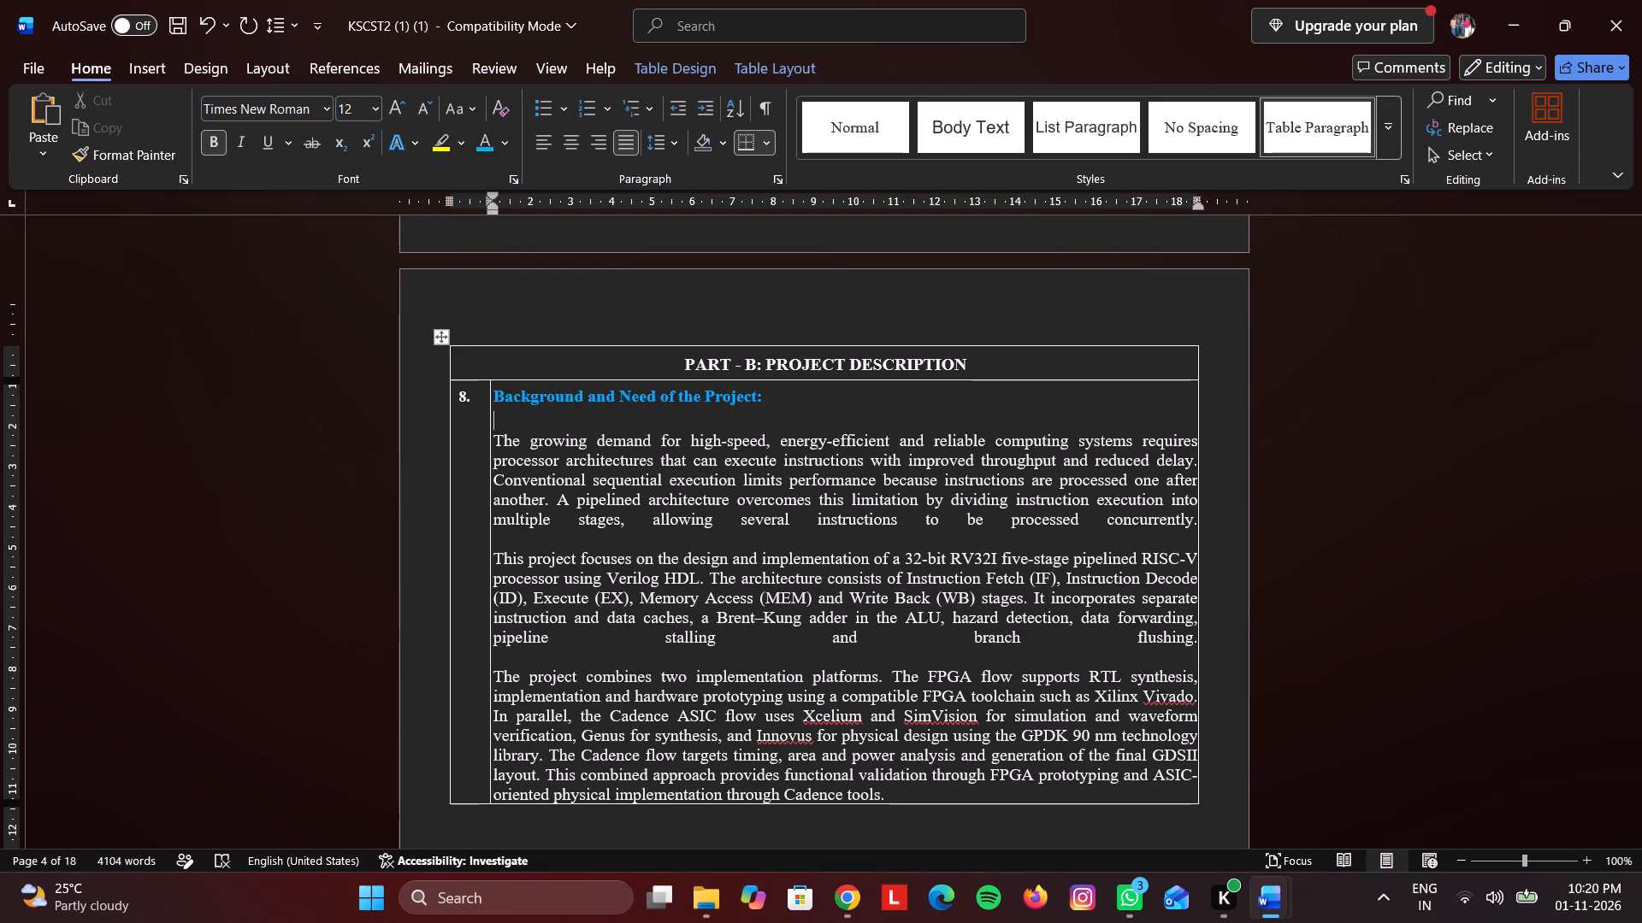
click(219, 143)
key(Delete)
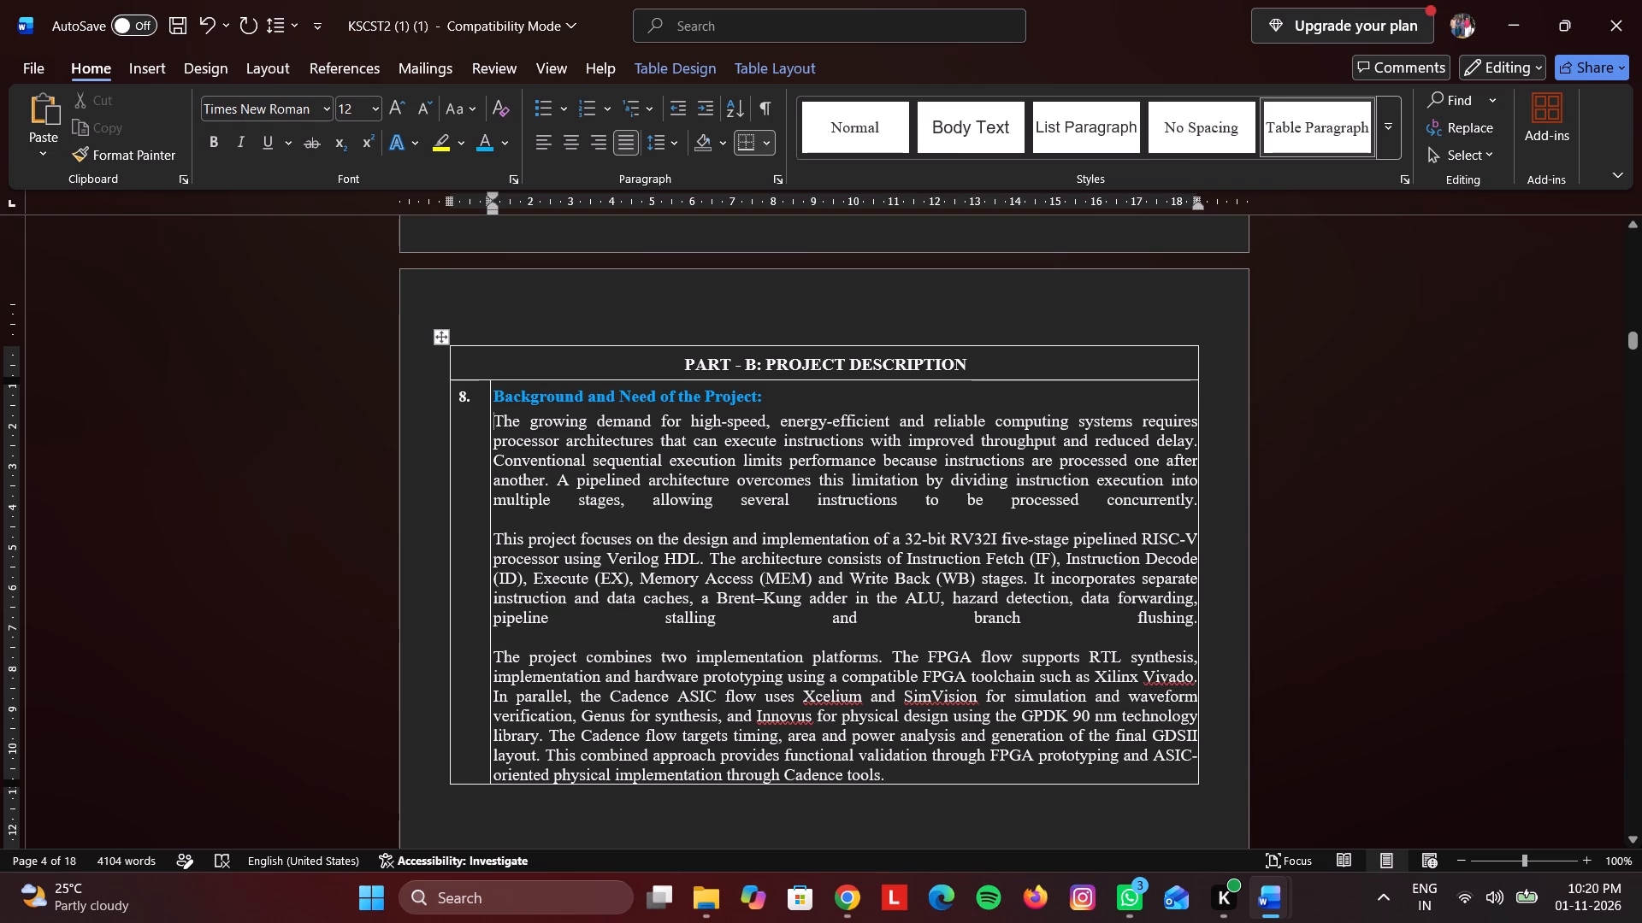
Move the left and right indents of the Background and Need of the Project text slightly inside the cell borders.
drag(897, 774, 511, 432)
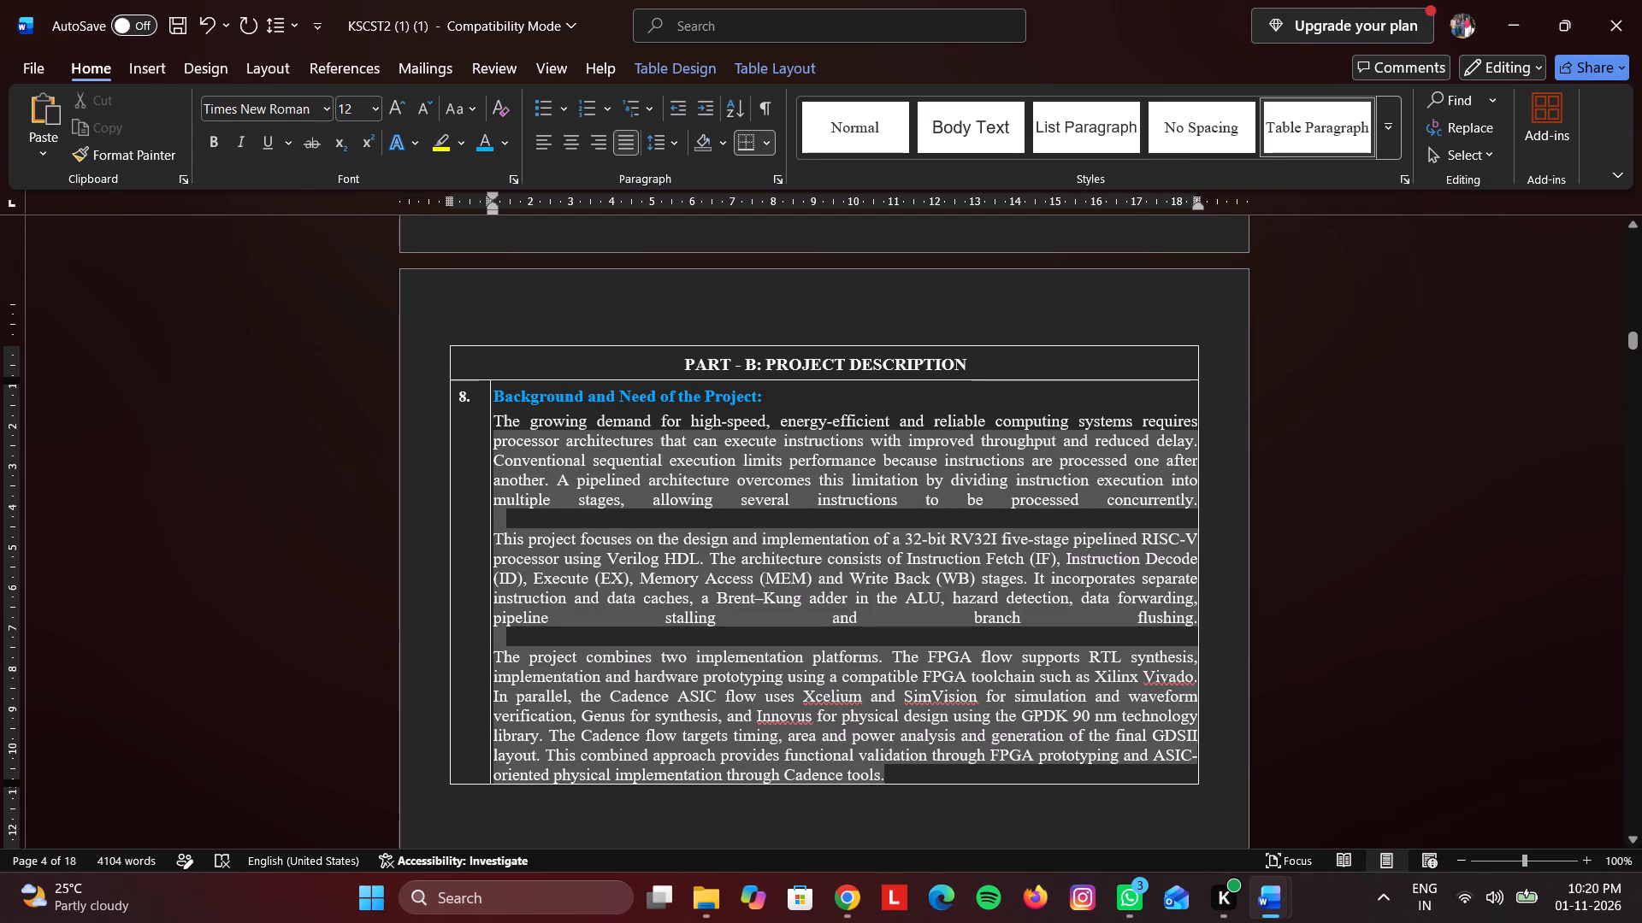
drag(511, 432, 505, 425)
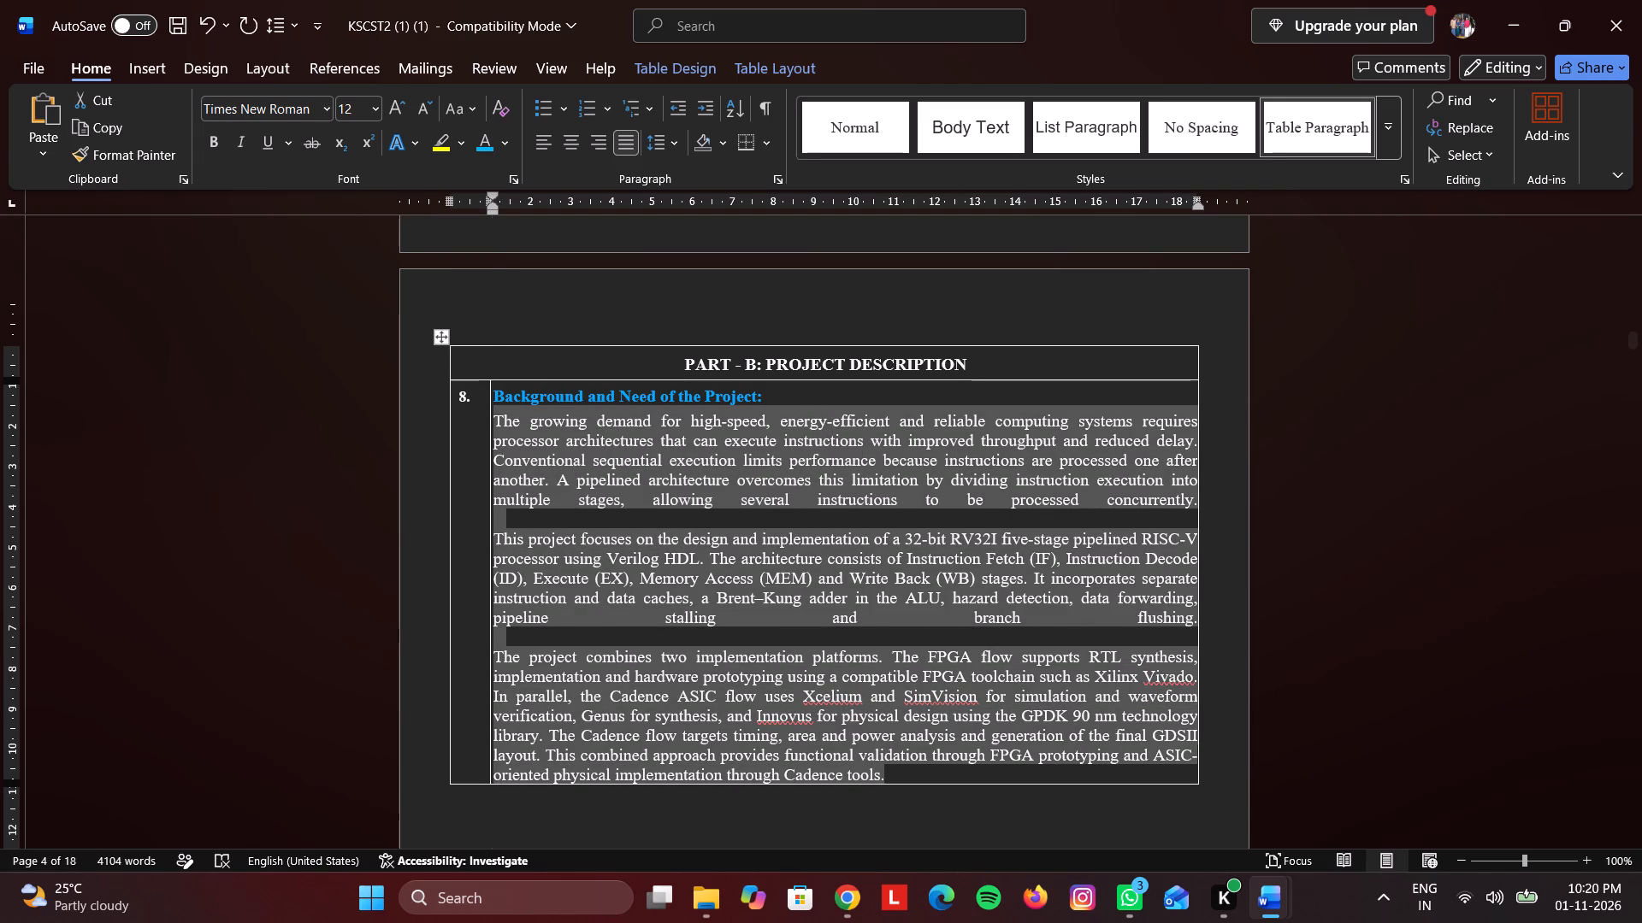
click(493, 204)
click(493, 191)
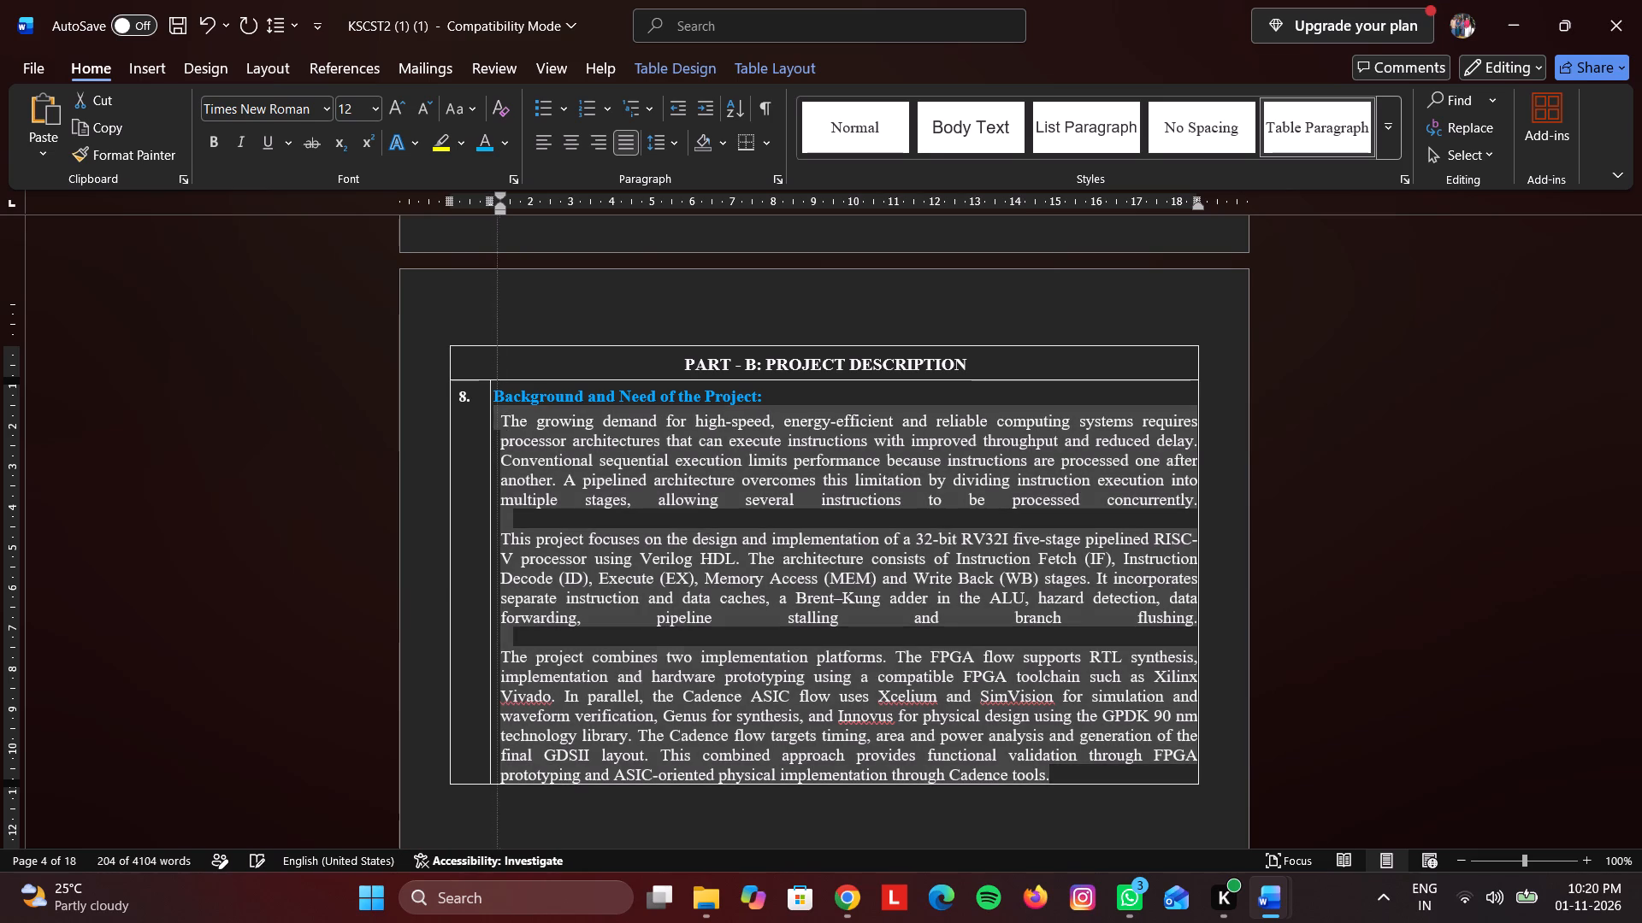
drag(1196, 205, 1191, 208)
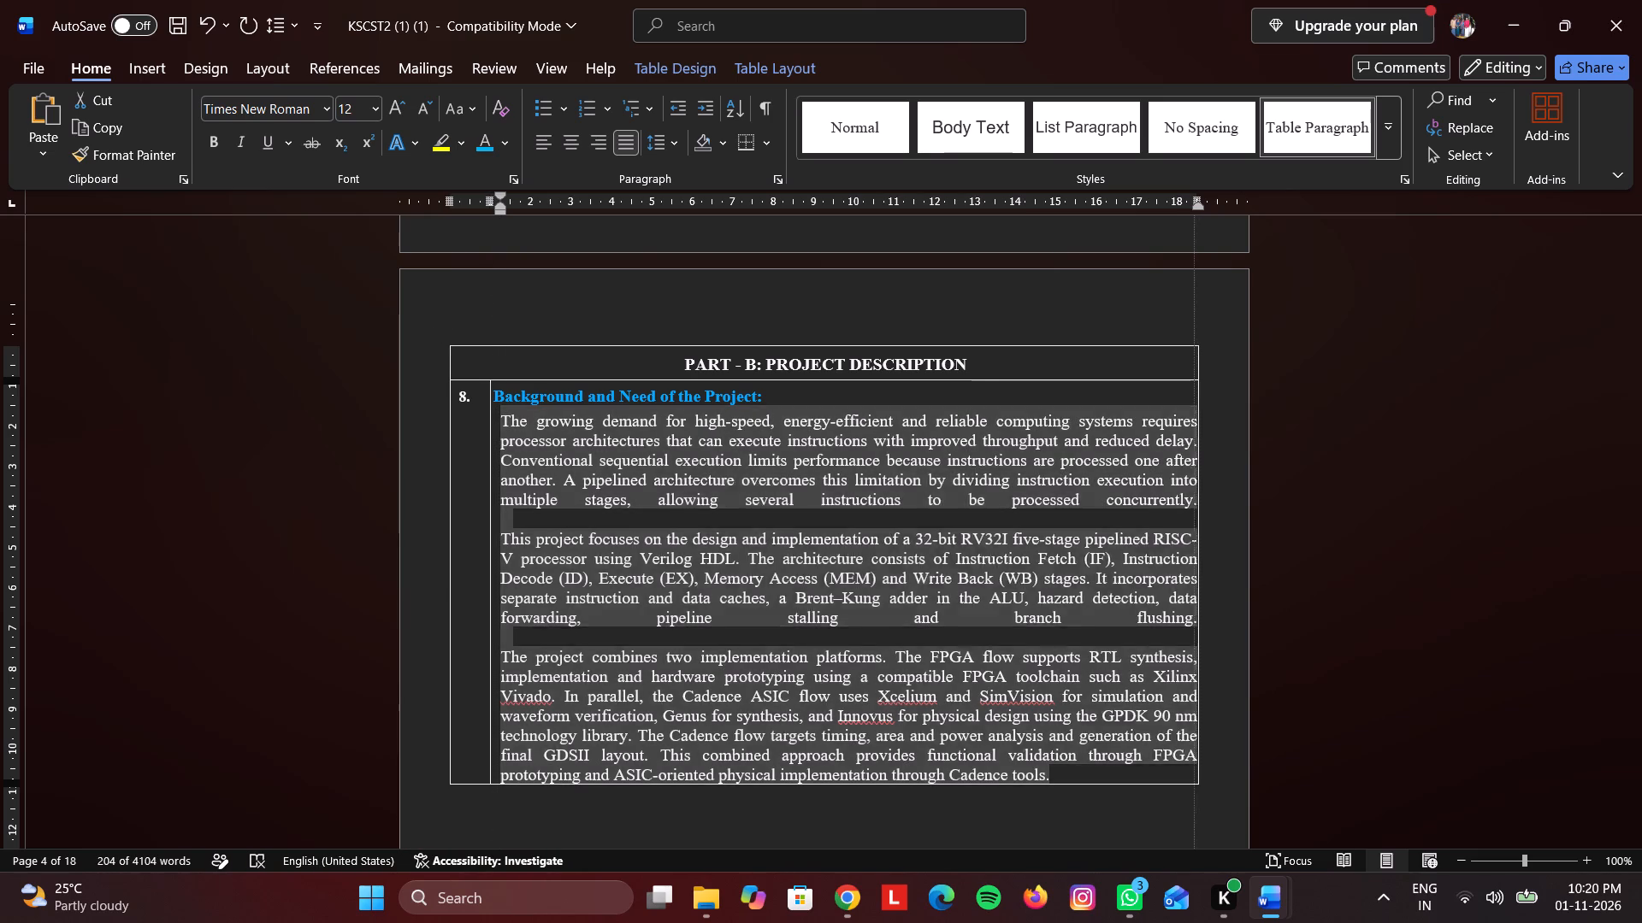
drag(1191, 208, 1180, 202)
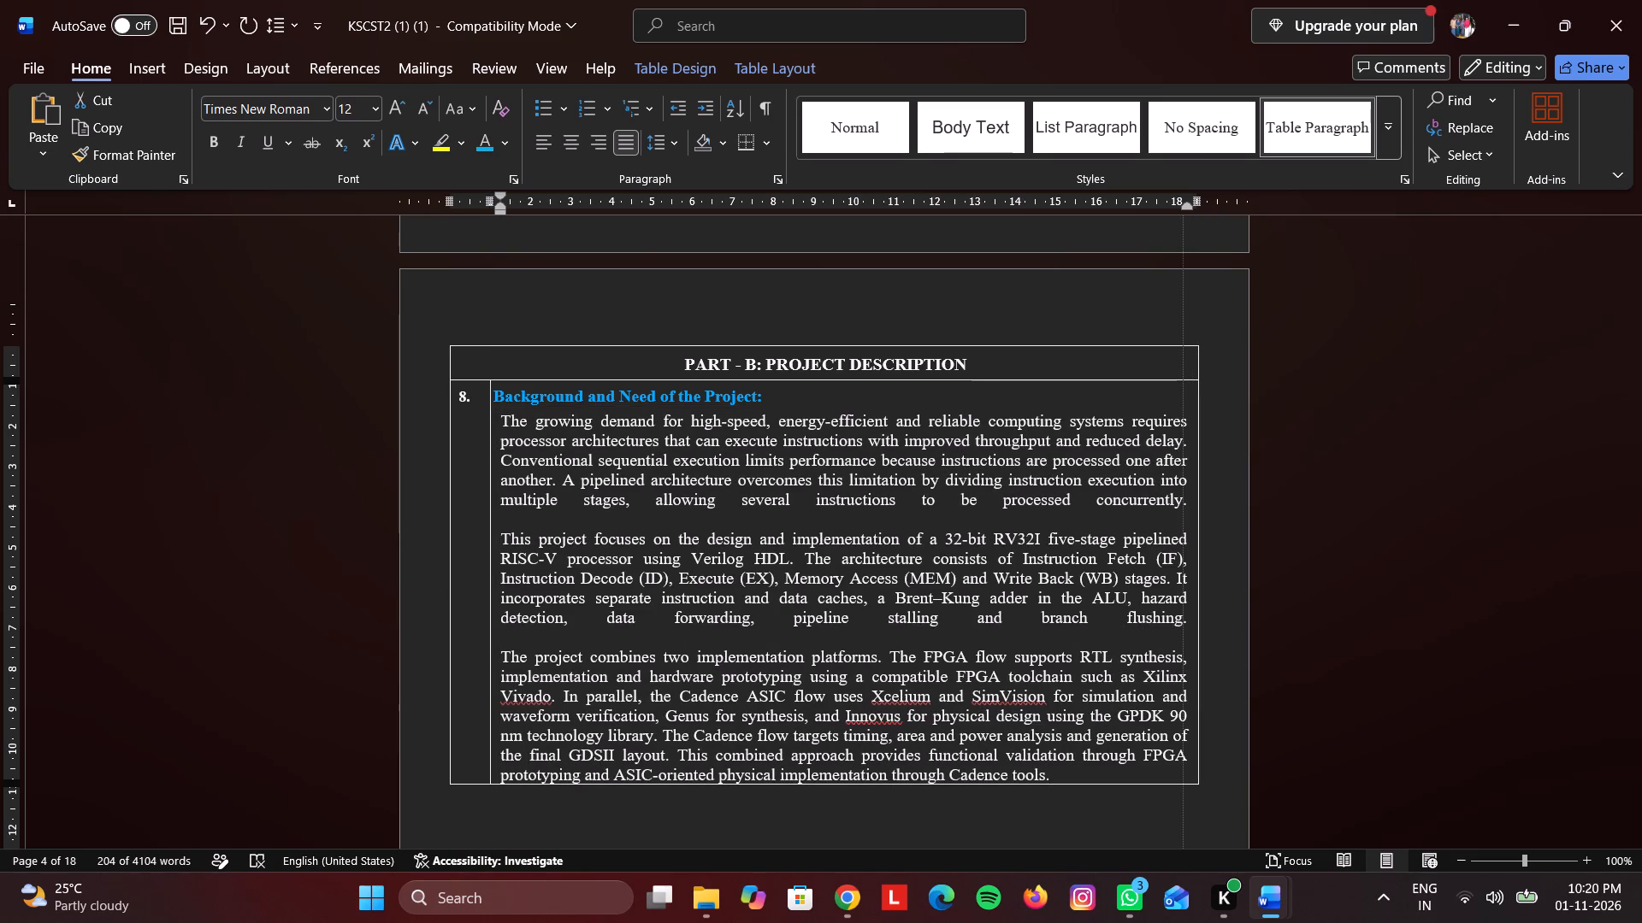
drag(1180, 202, 1185, 206)
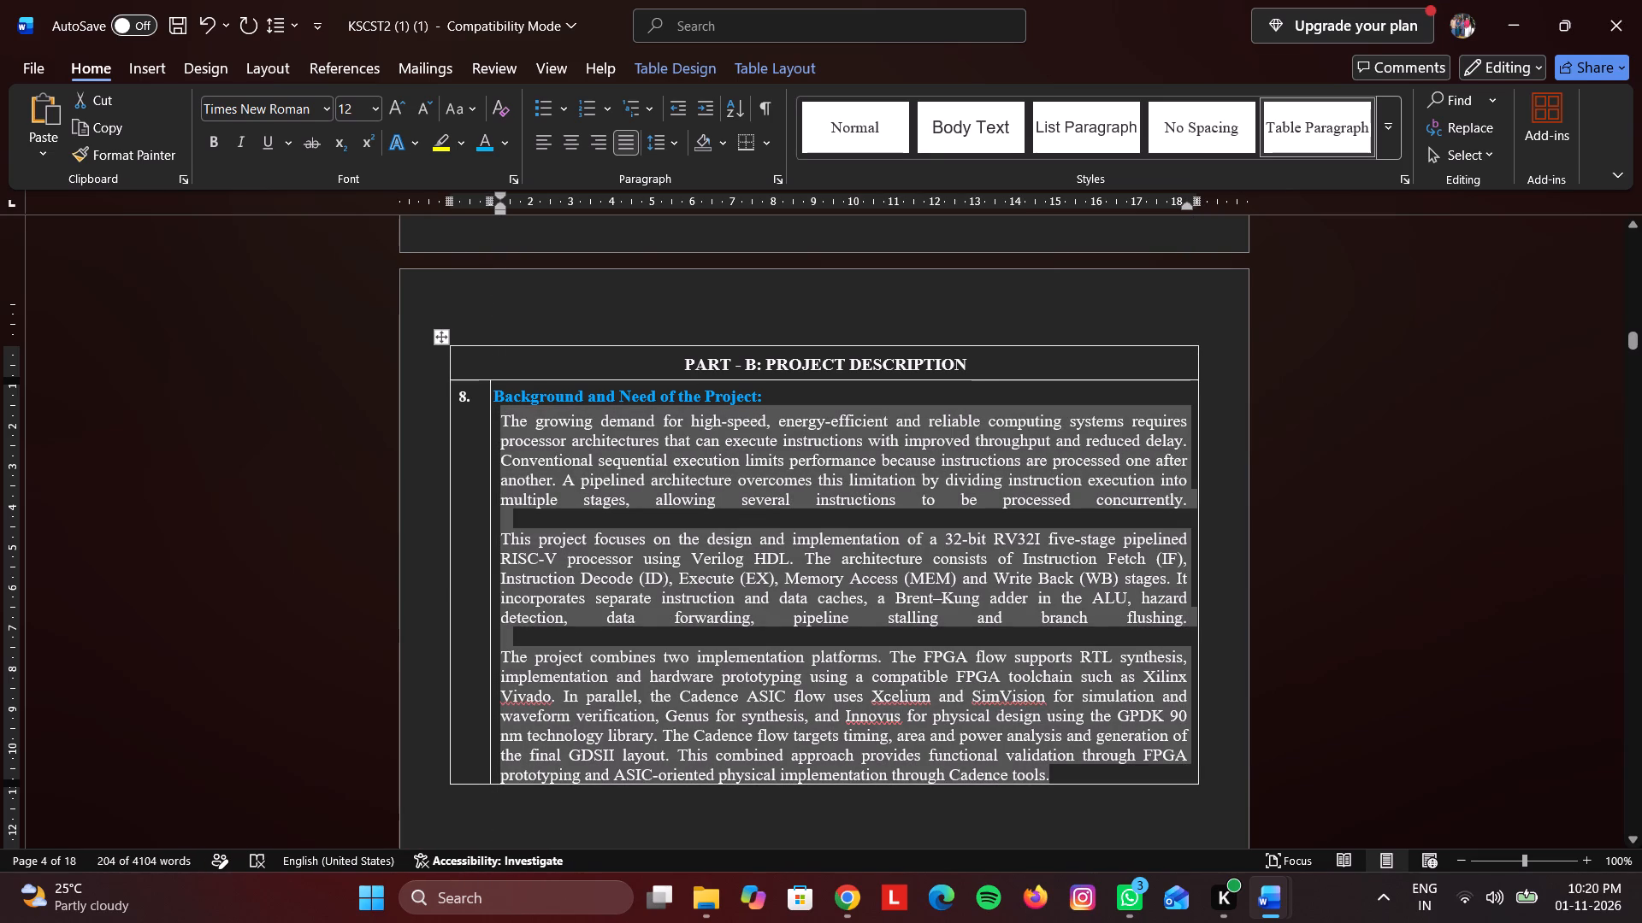
Set the line spacing of the Background and Need of the Project text to 1.5.
click(664, 143)
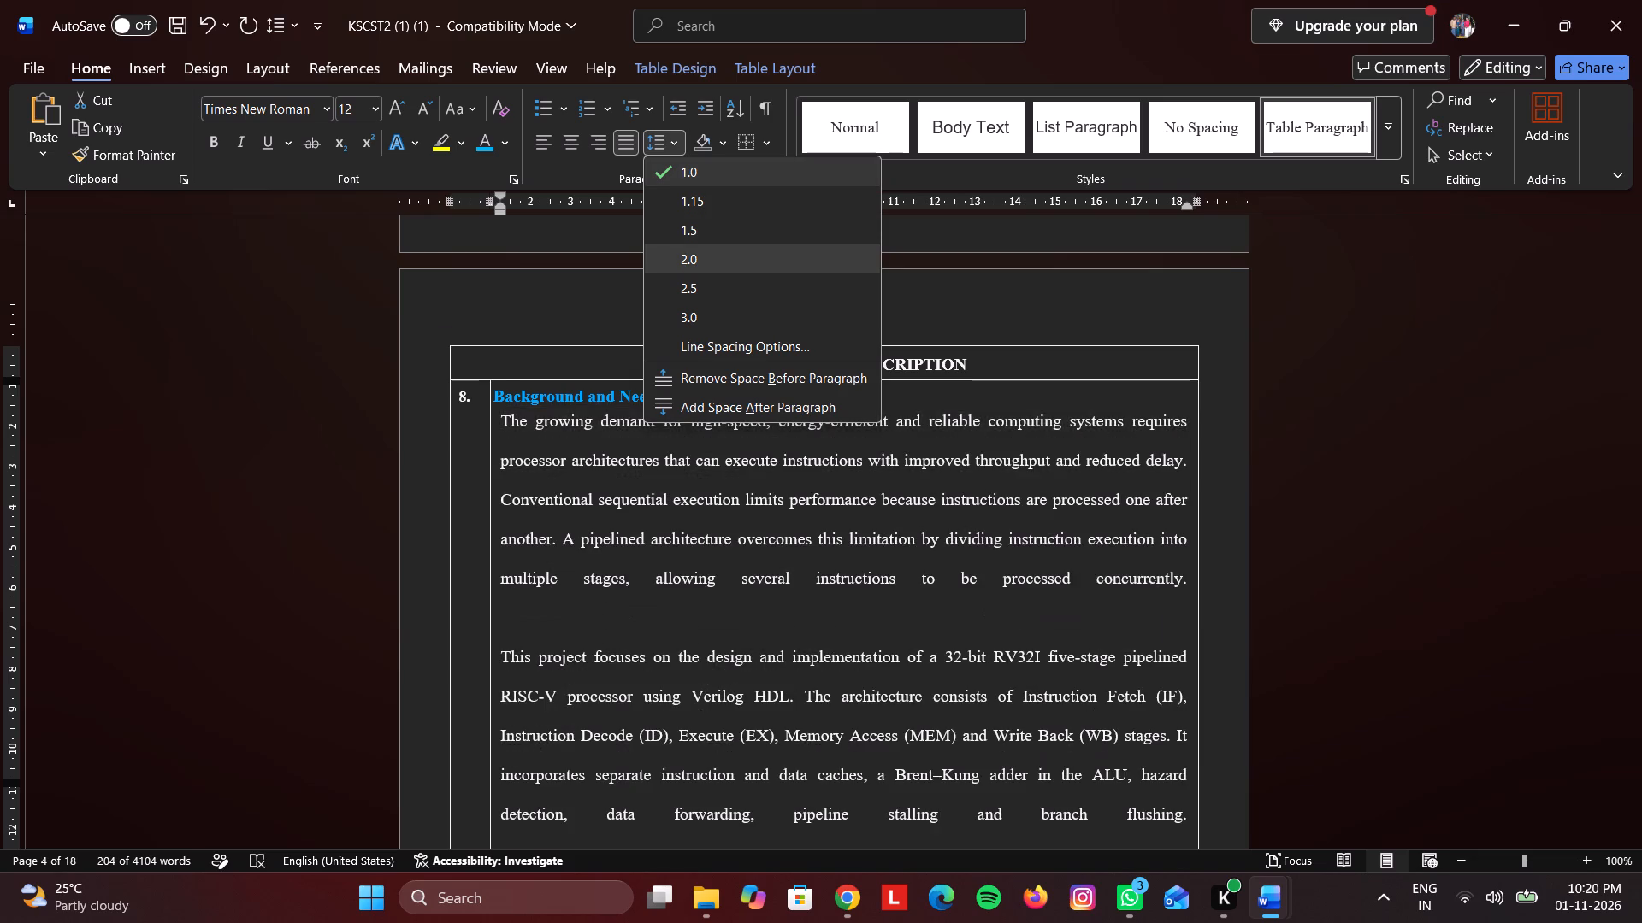
click(698, 238)
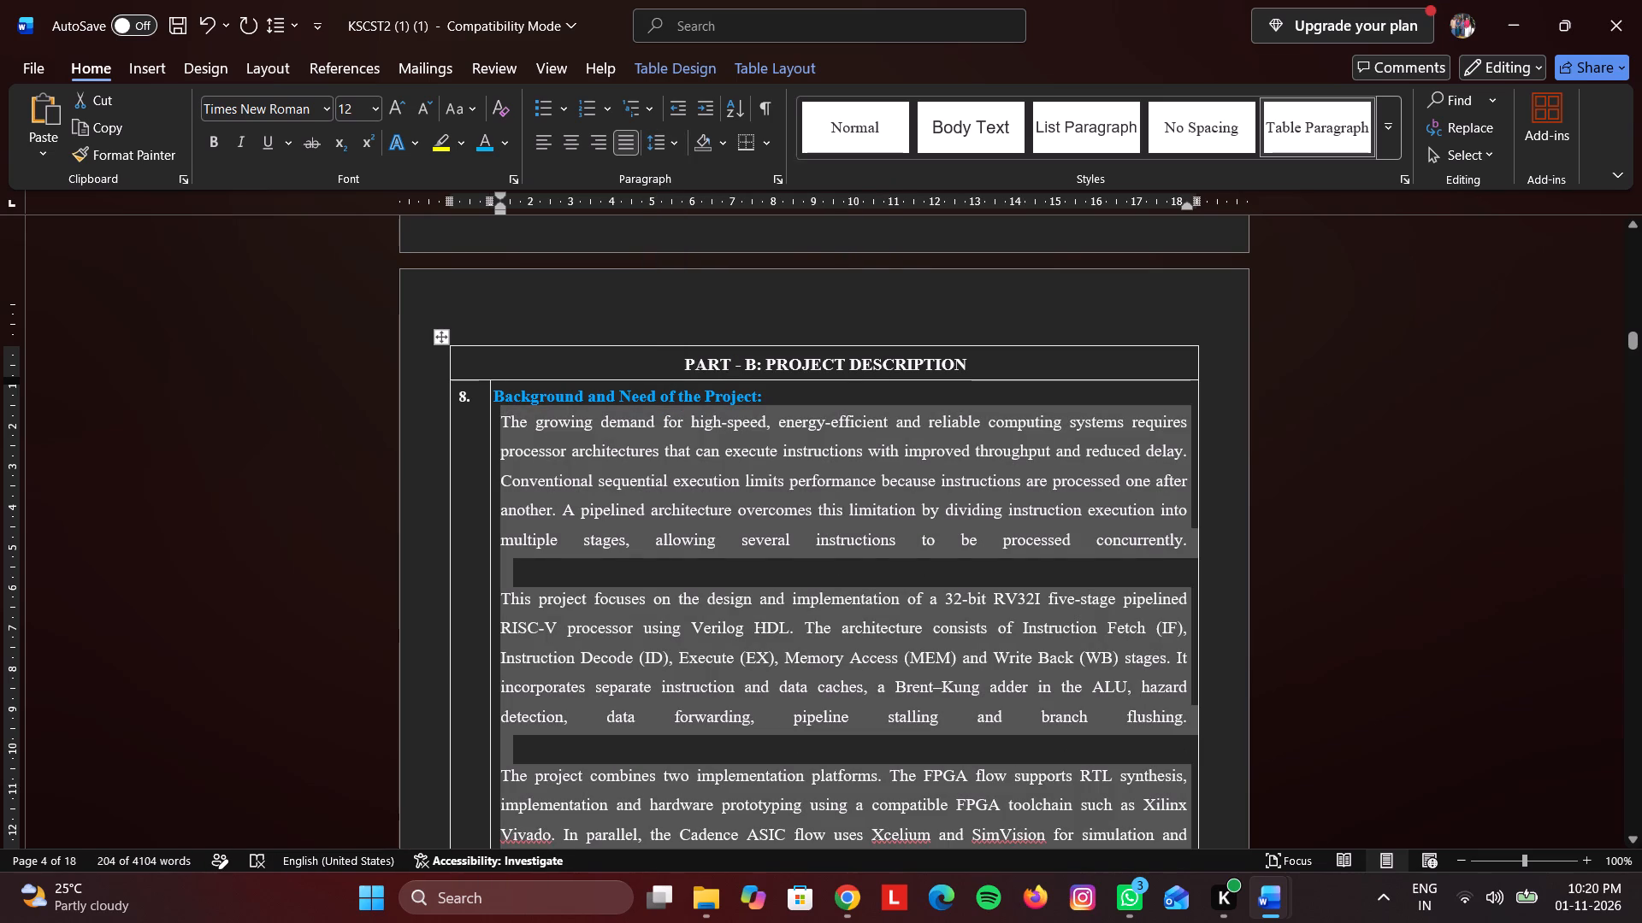
click(739, 541)
scroll(1178, 572, down, 5)
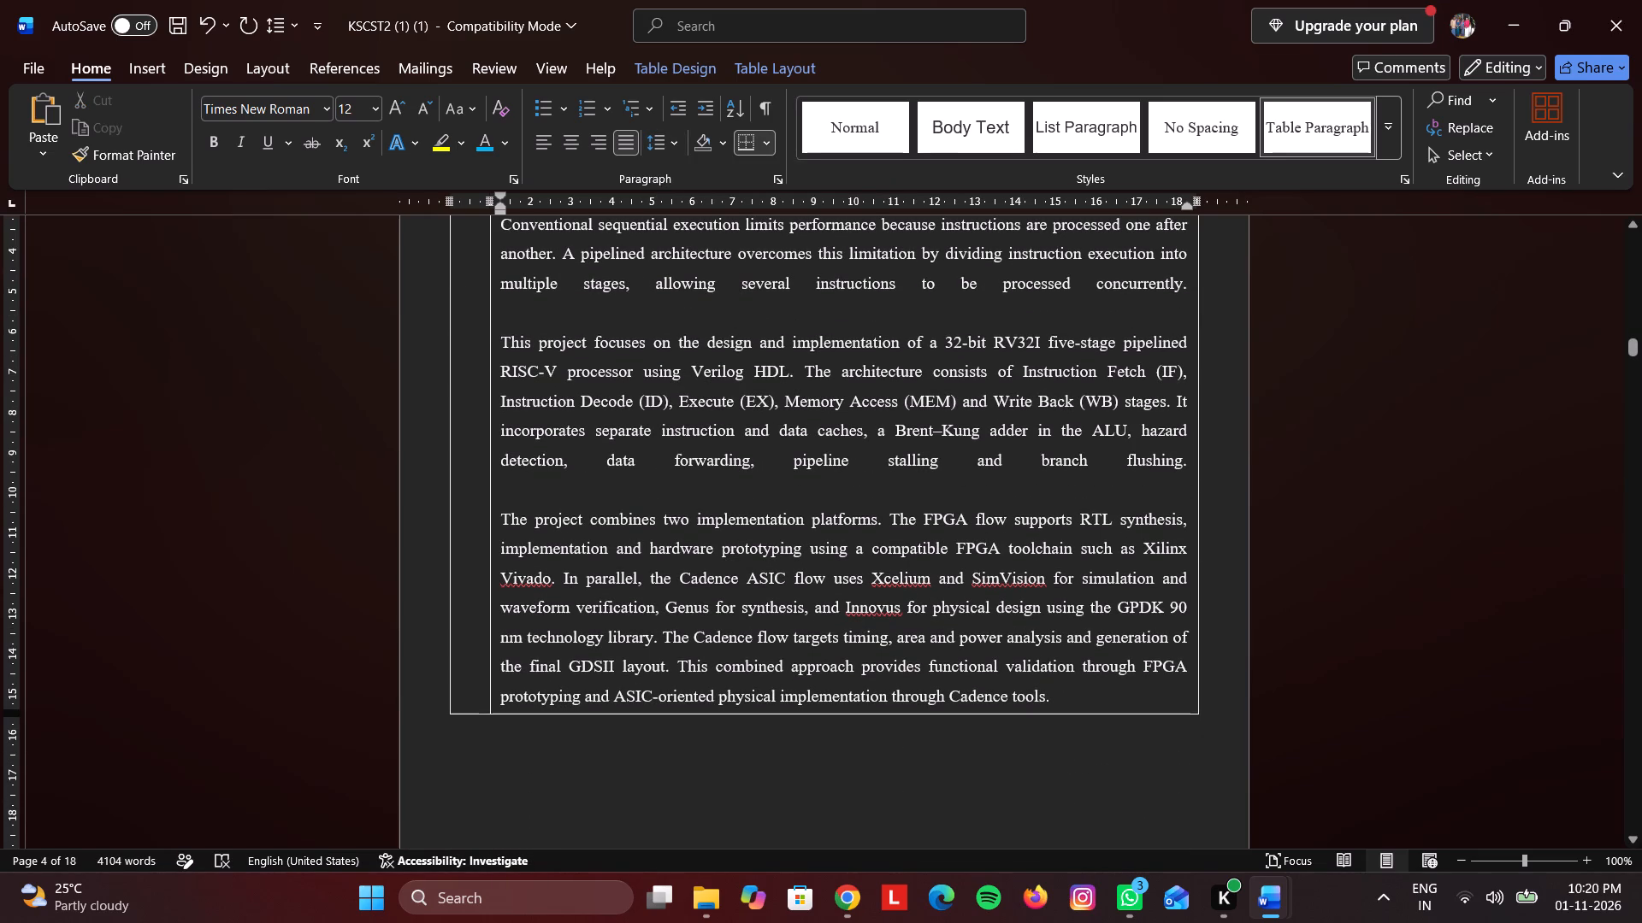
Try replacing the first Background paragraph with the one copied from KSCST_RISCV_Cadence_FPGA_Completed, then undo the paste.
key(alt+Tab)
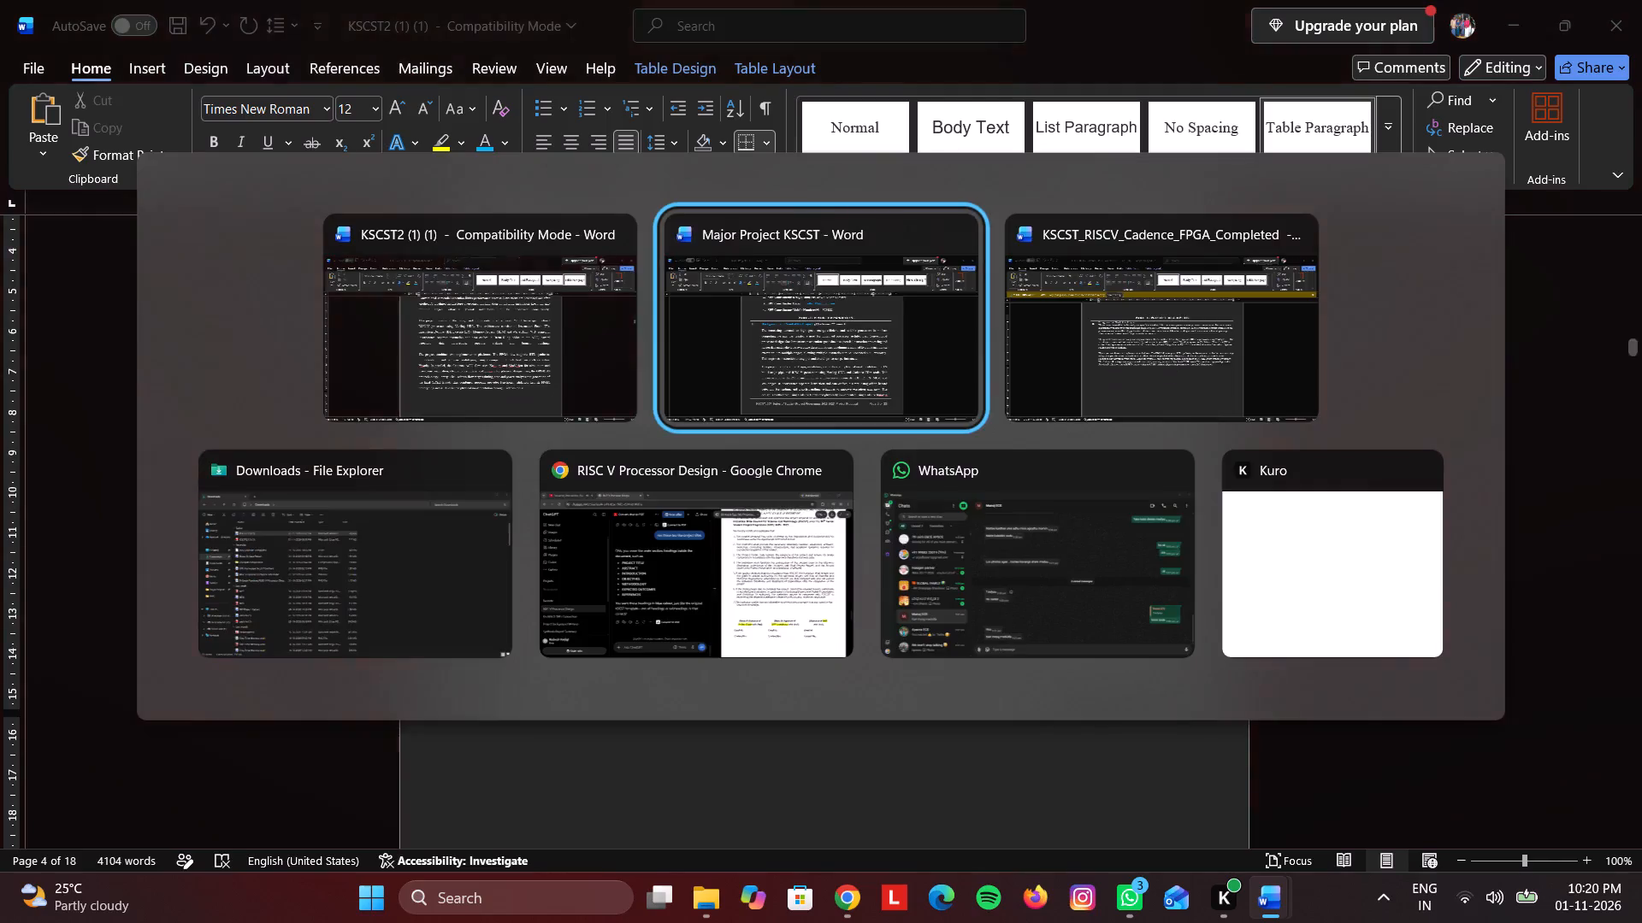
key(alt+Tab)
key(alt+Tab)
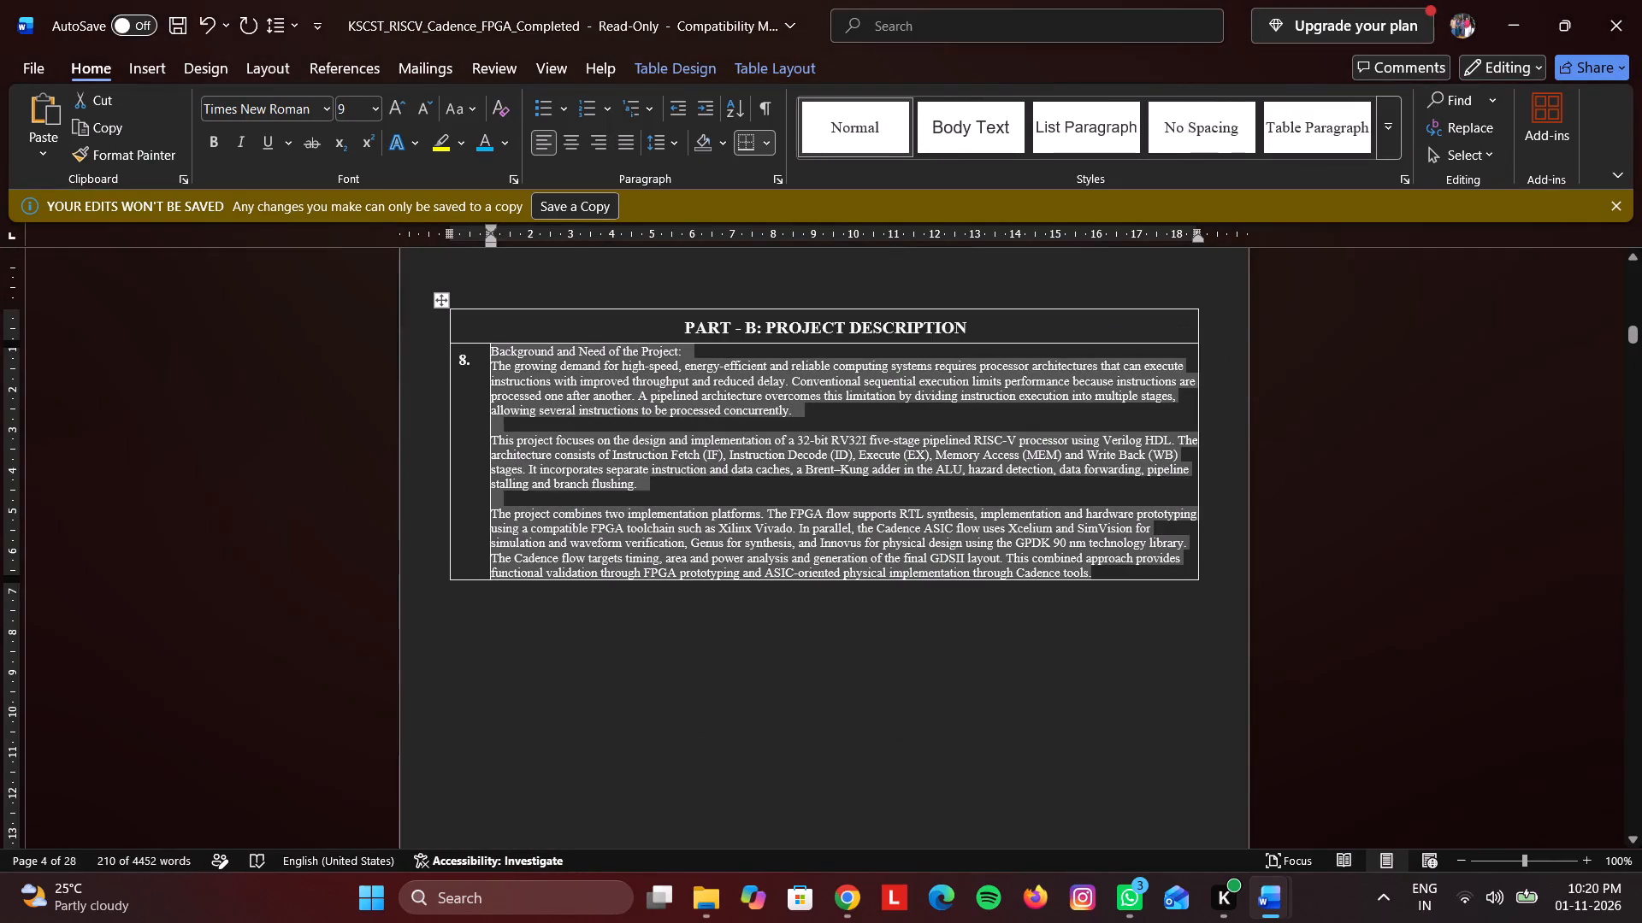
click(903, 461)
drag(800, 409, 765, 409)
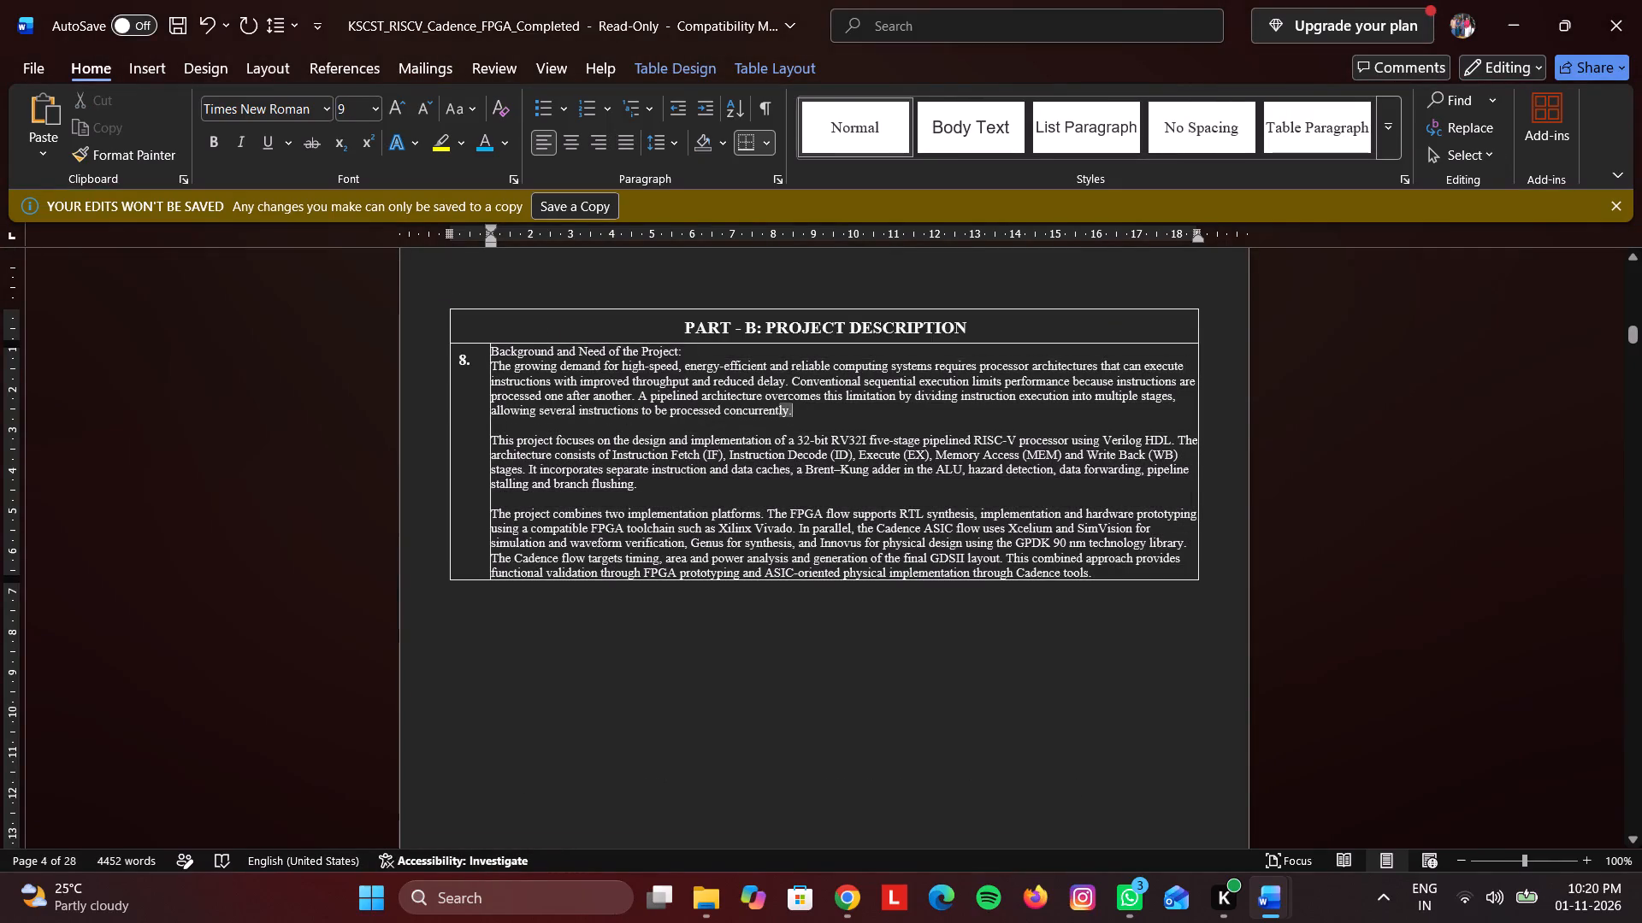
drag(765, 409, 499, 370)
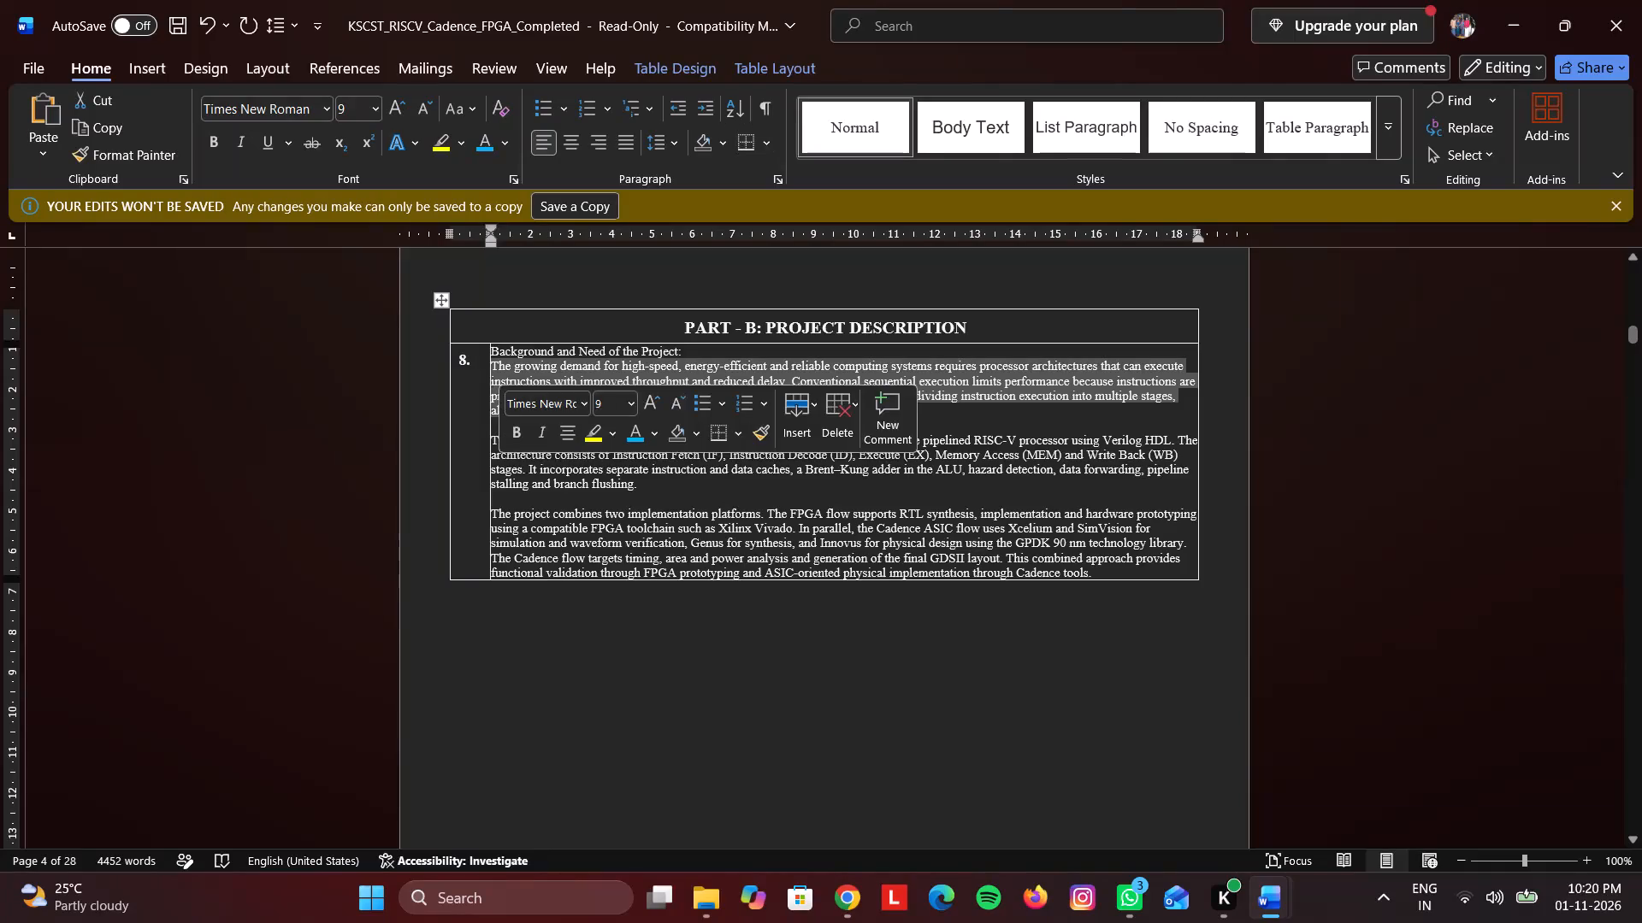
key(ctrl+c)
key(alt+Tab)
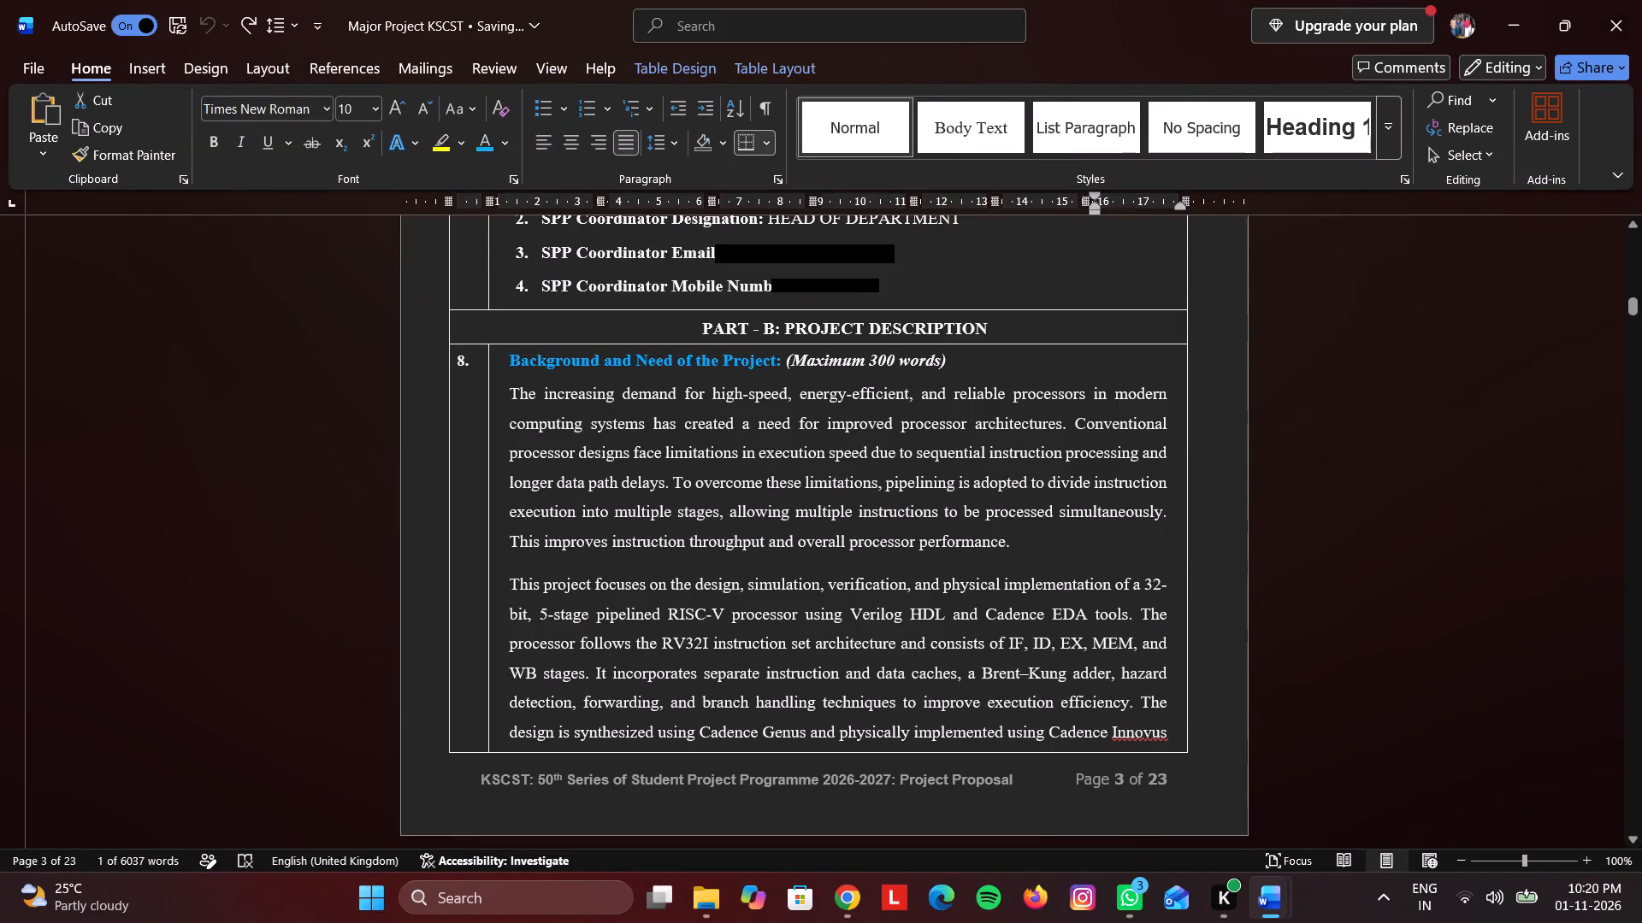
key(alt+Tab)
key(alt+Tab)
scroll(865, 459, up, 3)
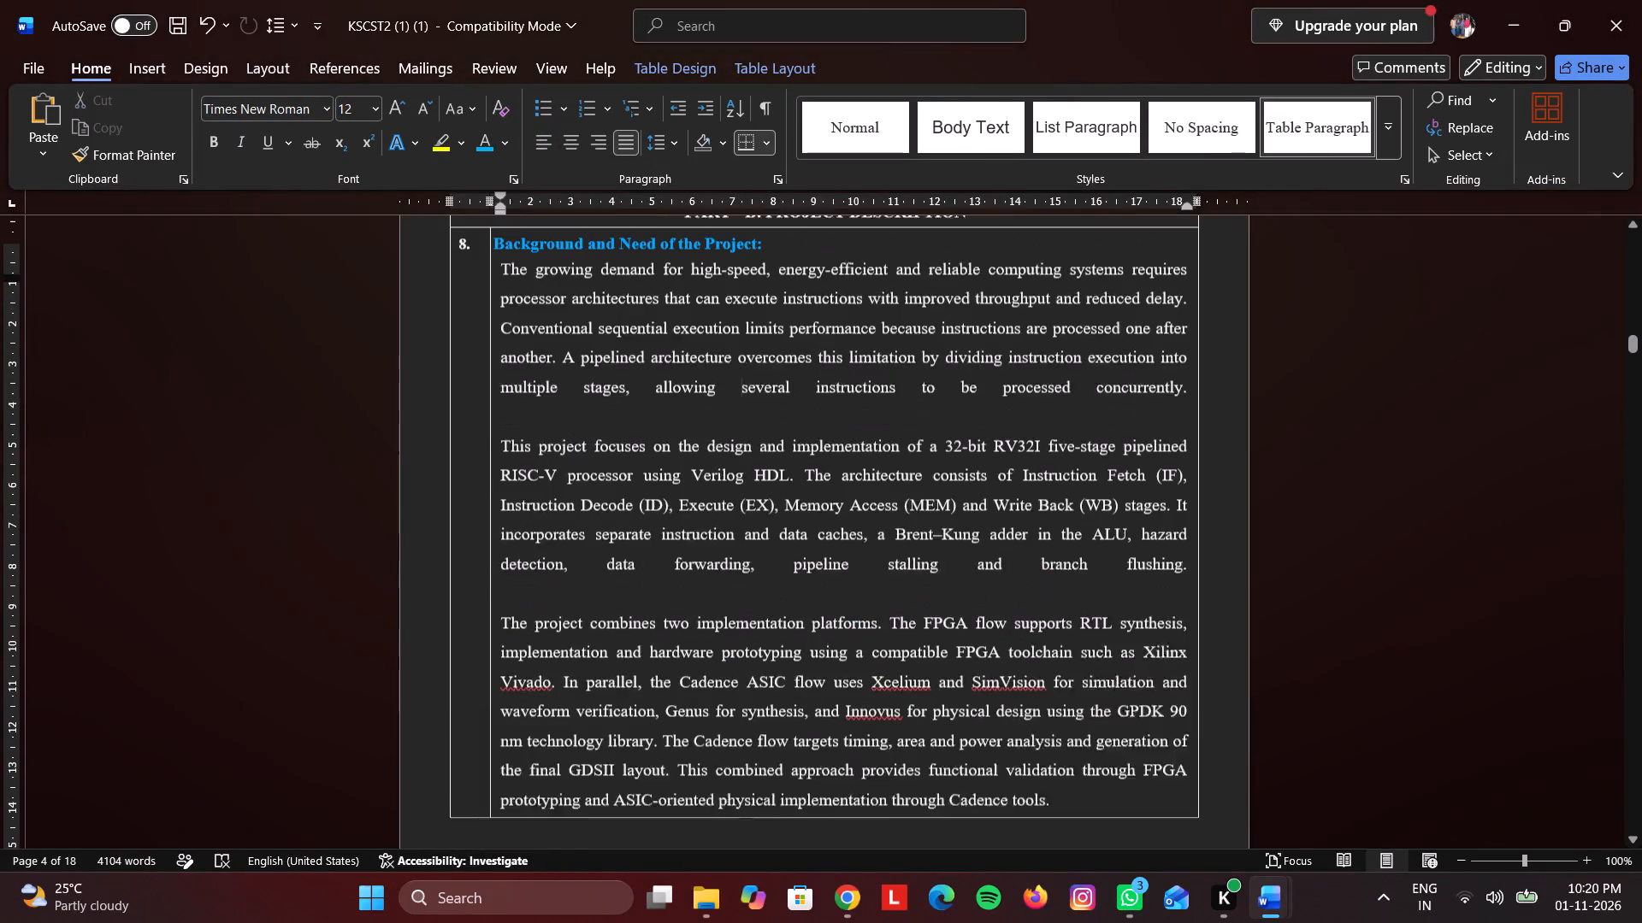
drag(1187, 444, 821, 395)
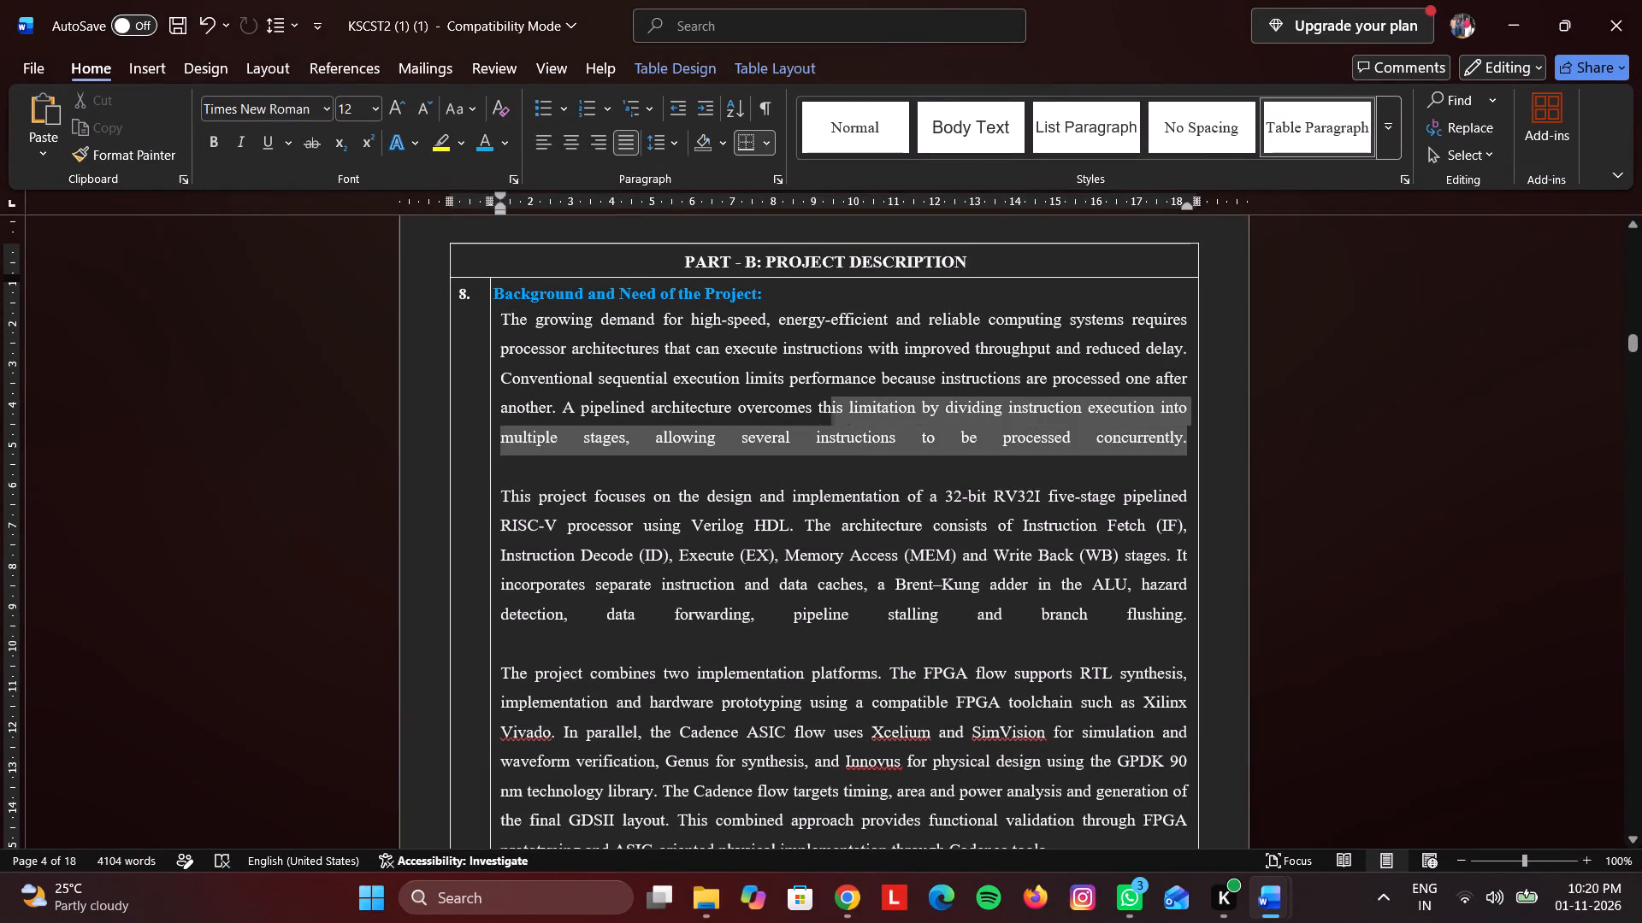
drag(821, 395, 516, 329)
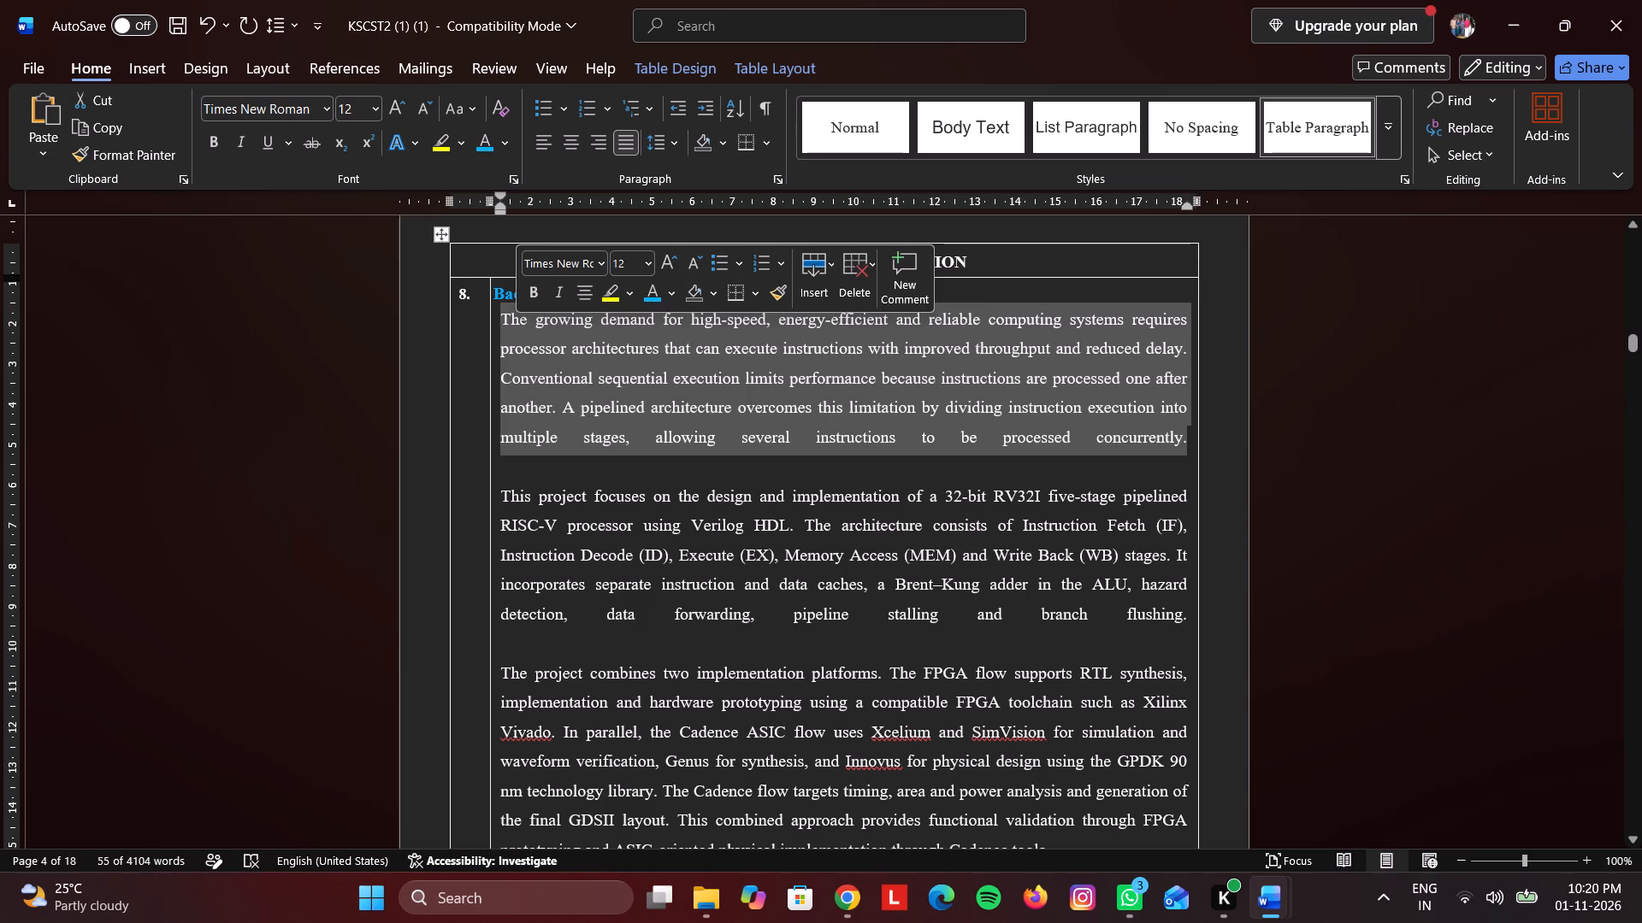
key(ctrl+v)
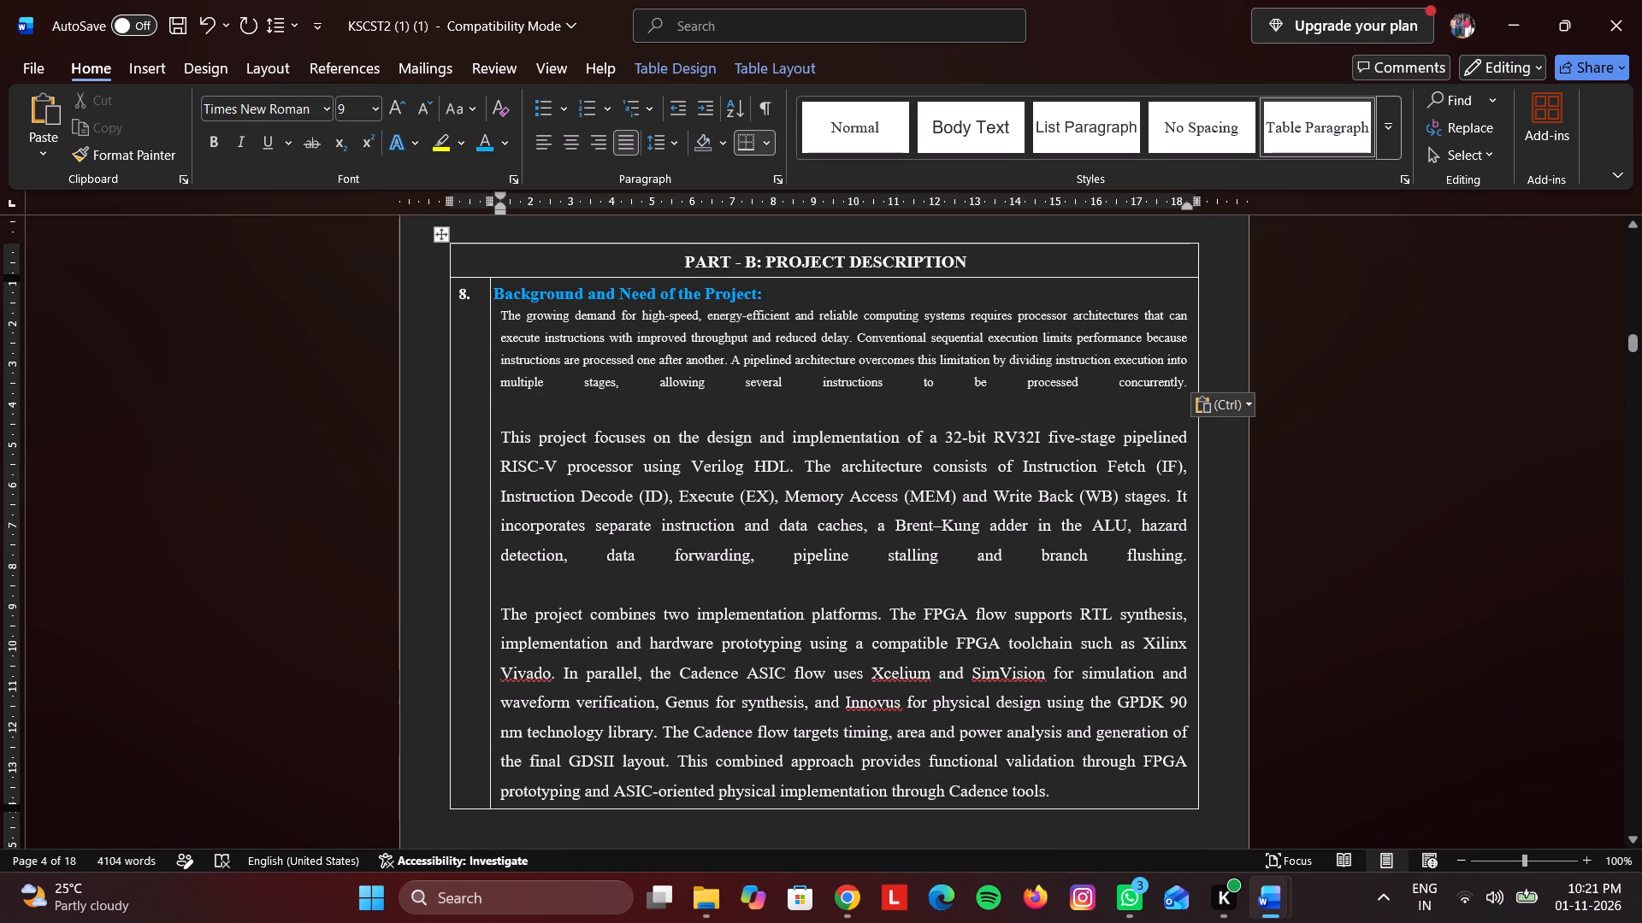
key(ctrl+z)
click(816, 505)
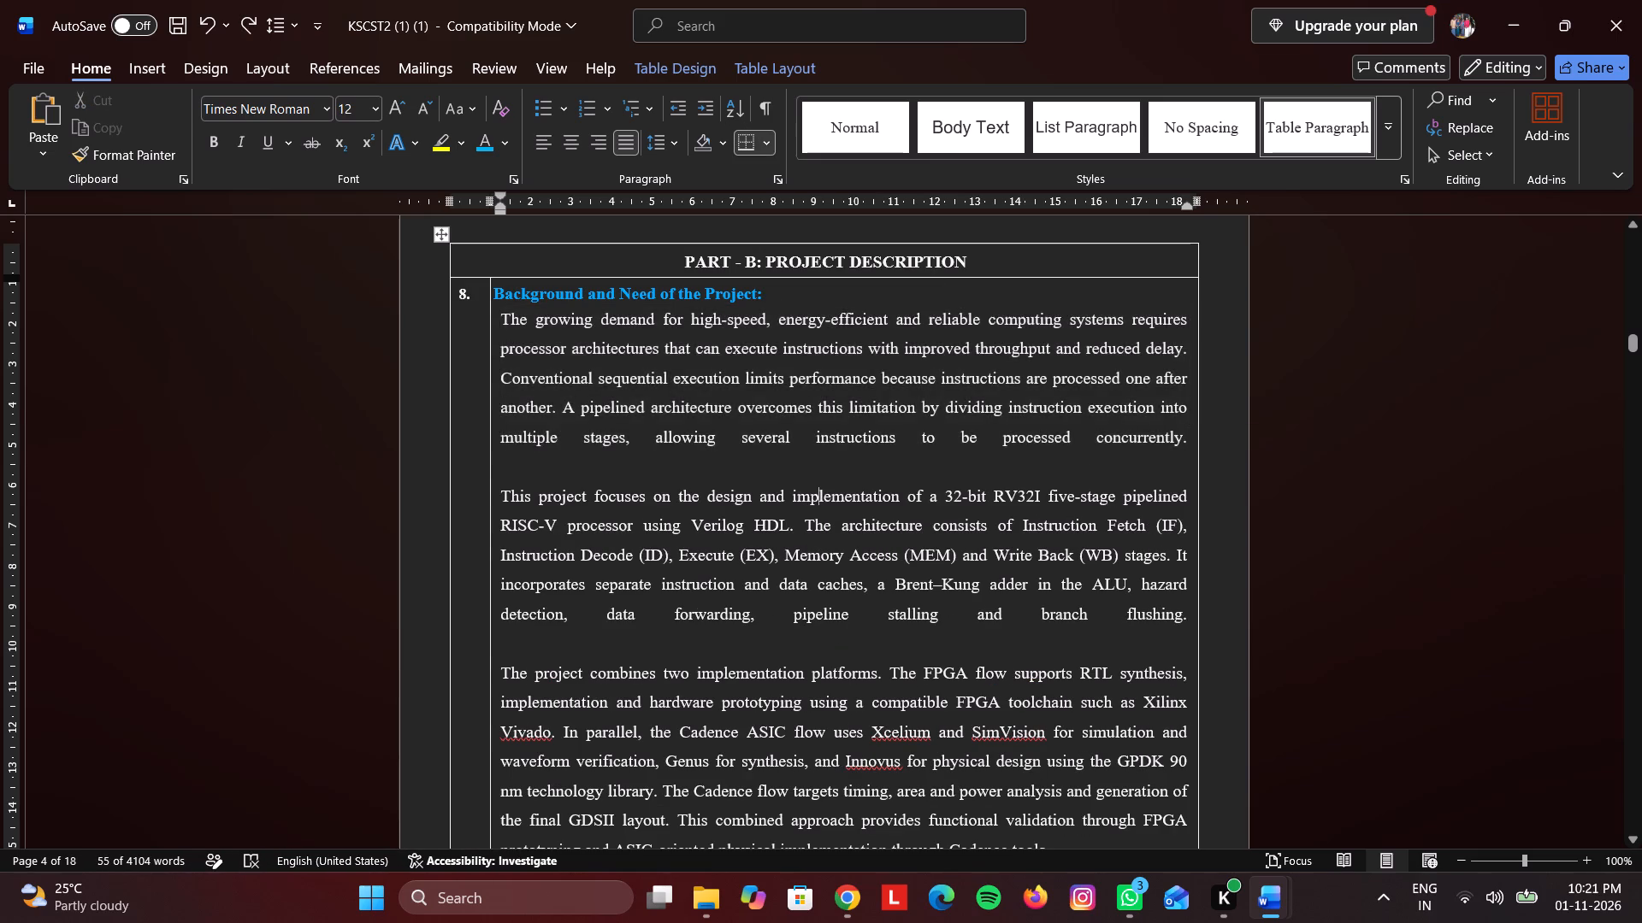
Remove the line breaks and blank lines between the three Background paragraphs, joining them with single spaces.
scroll(816, 521, down, 3)
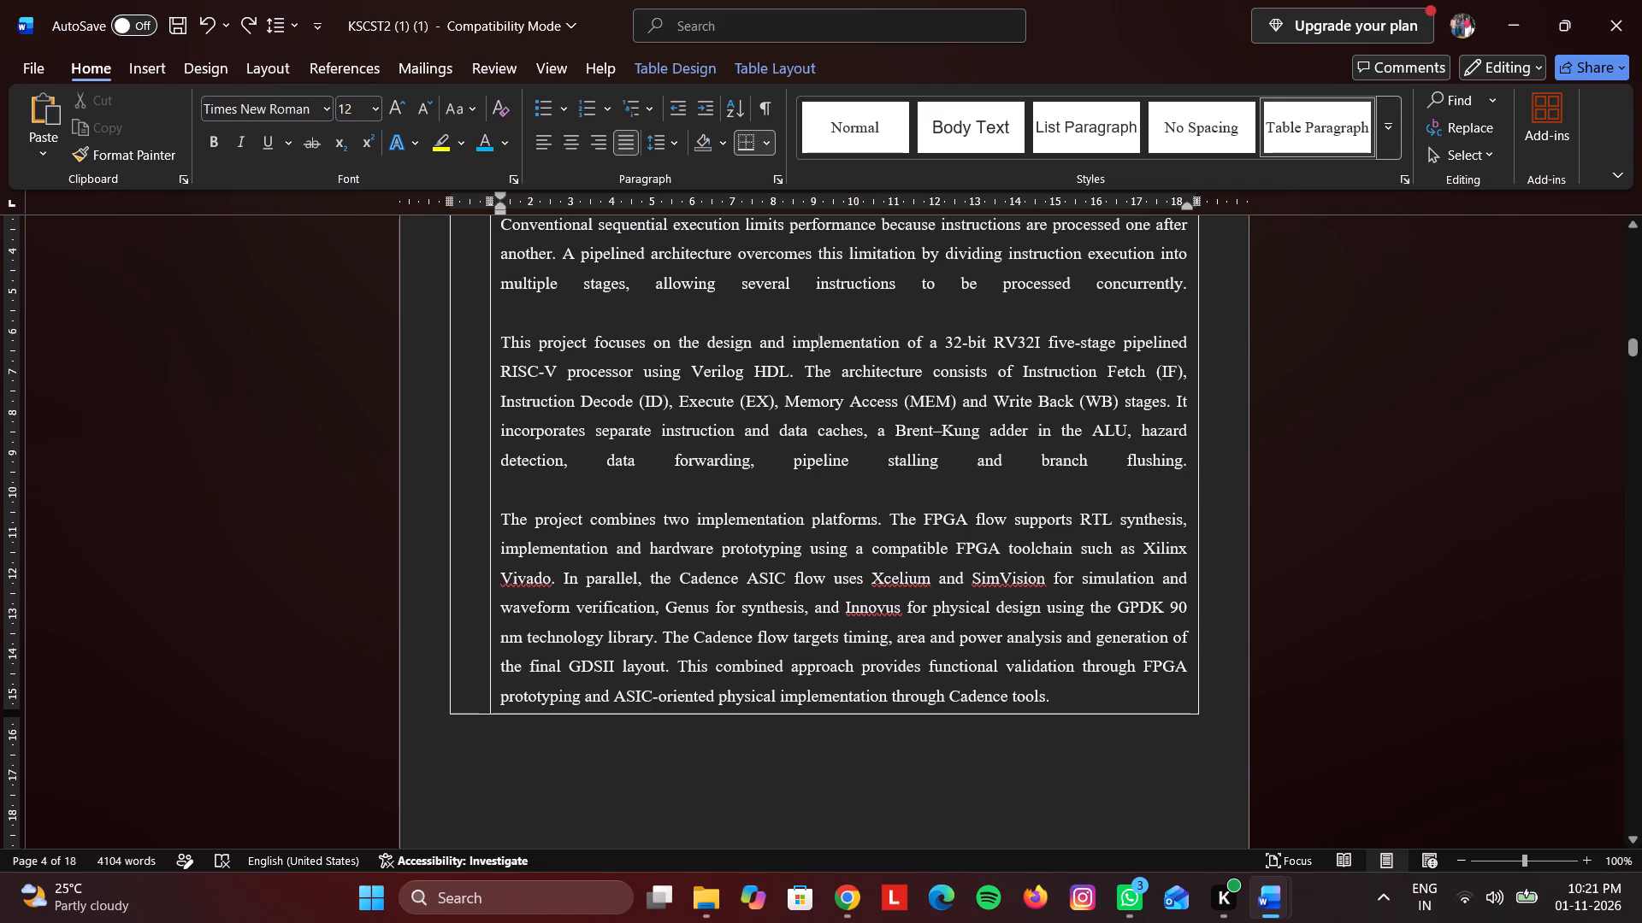
scroll(842, 450, up, 2)
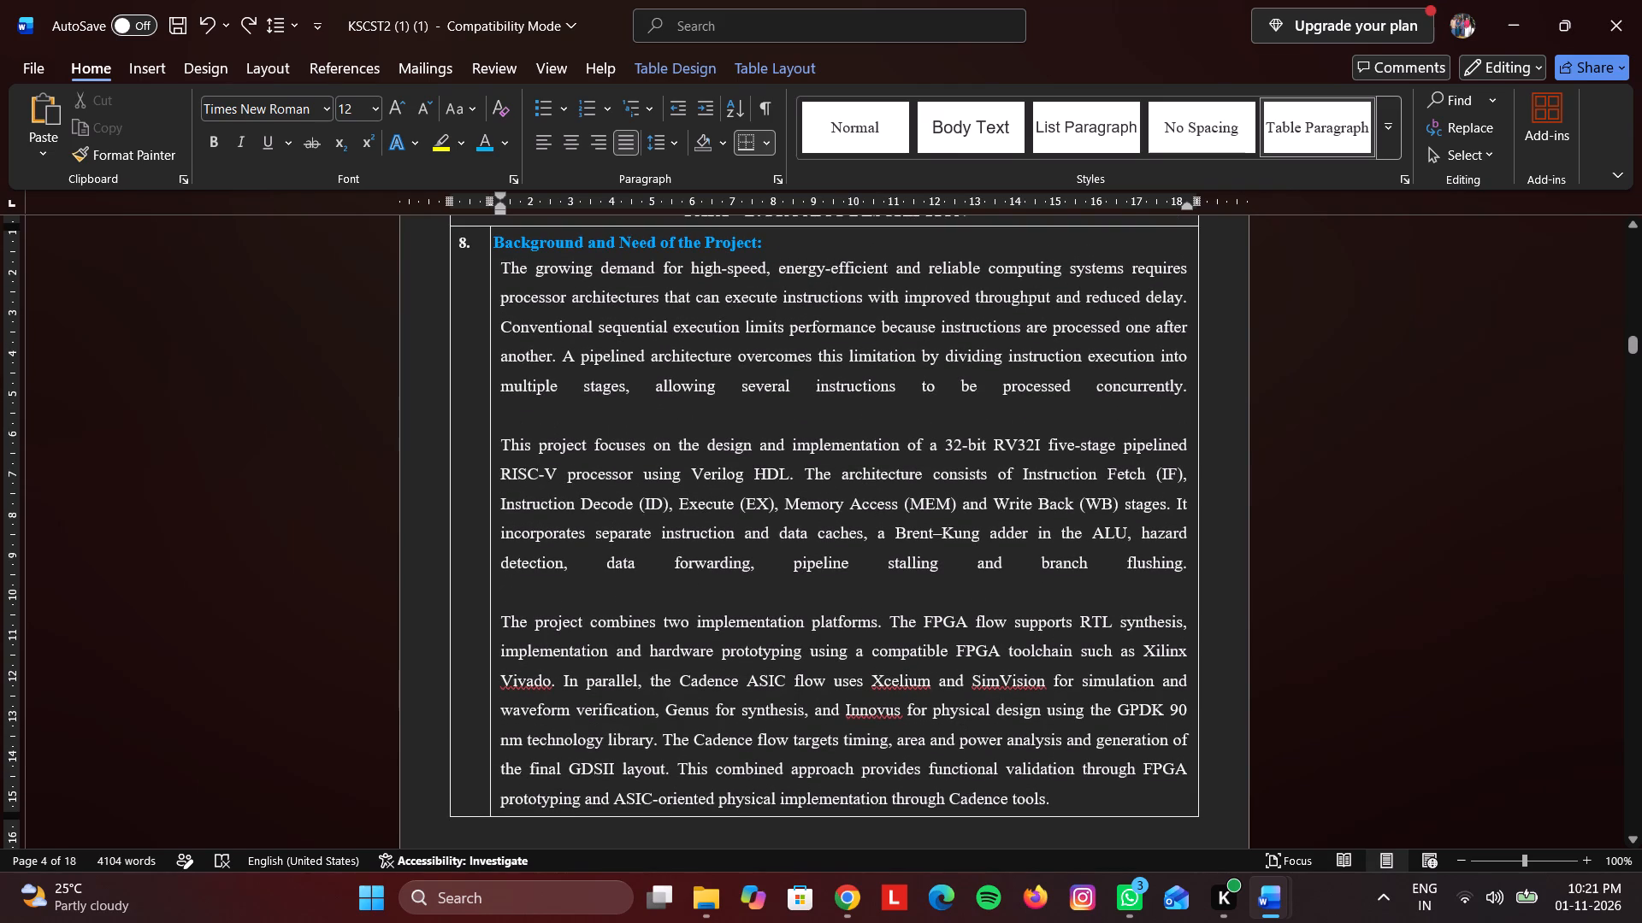
click(505, 456)
key(BackSpace)
key(BackSpace)
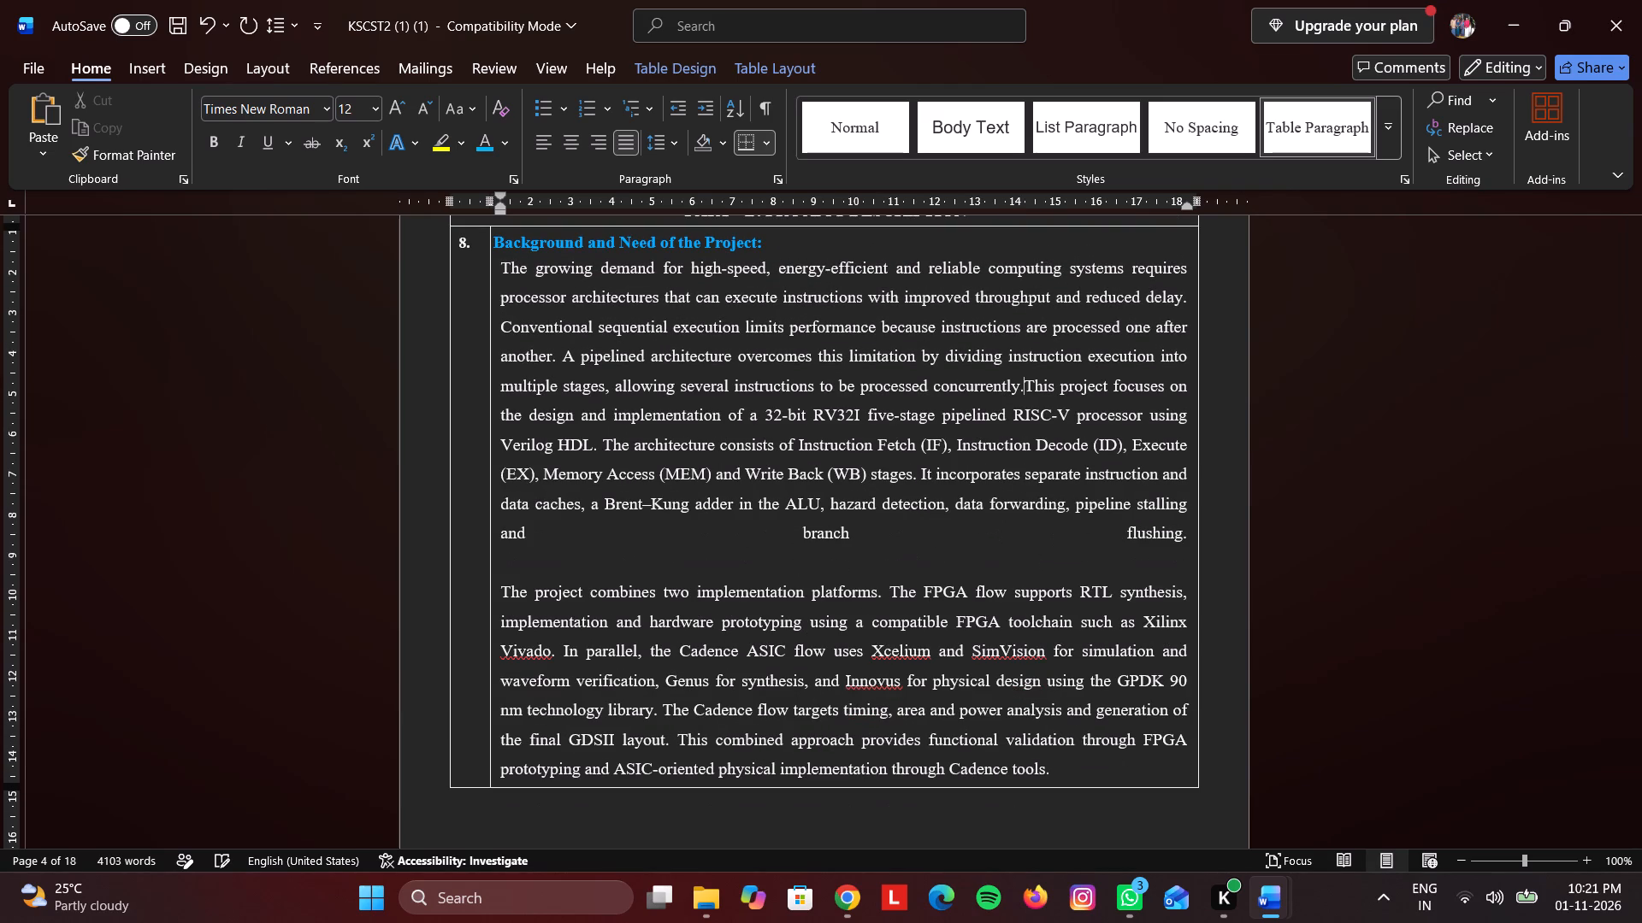
key(space)
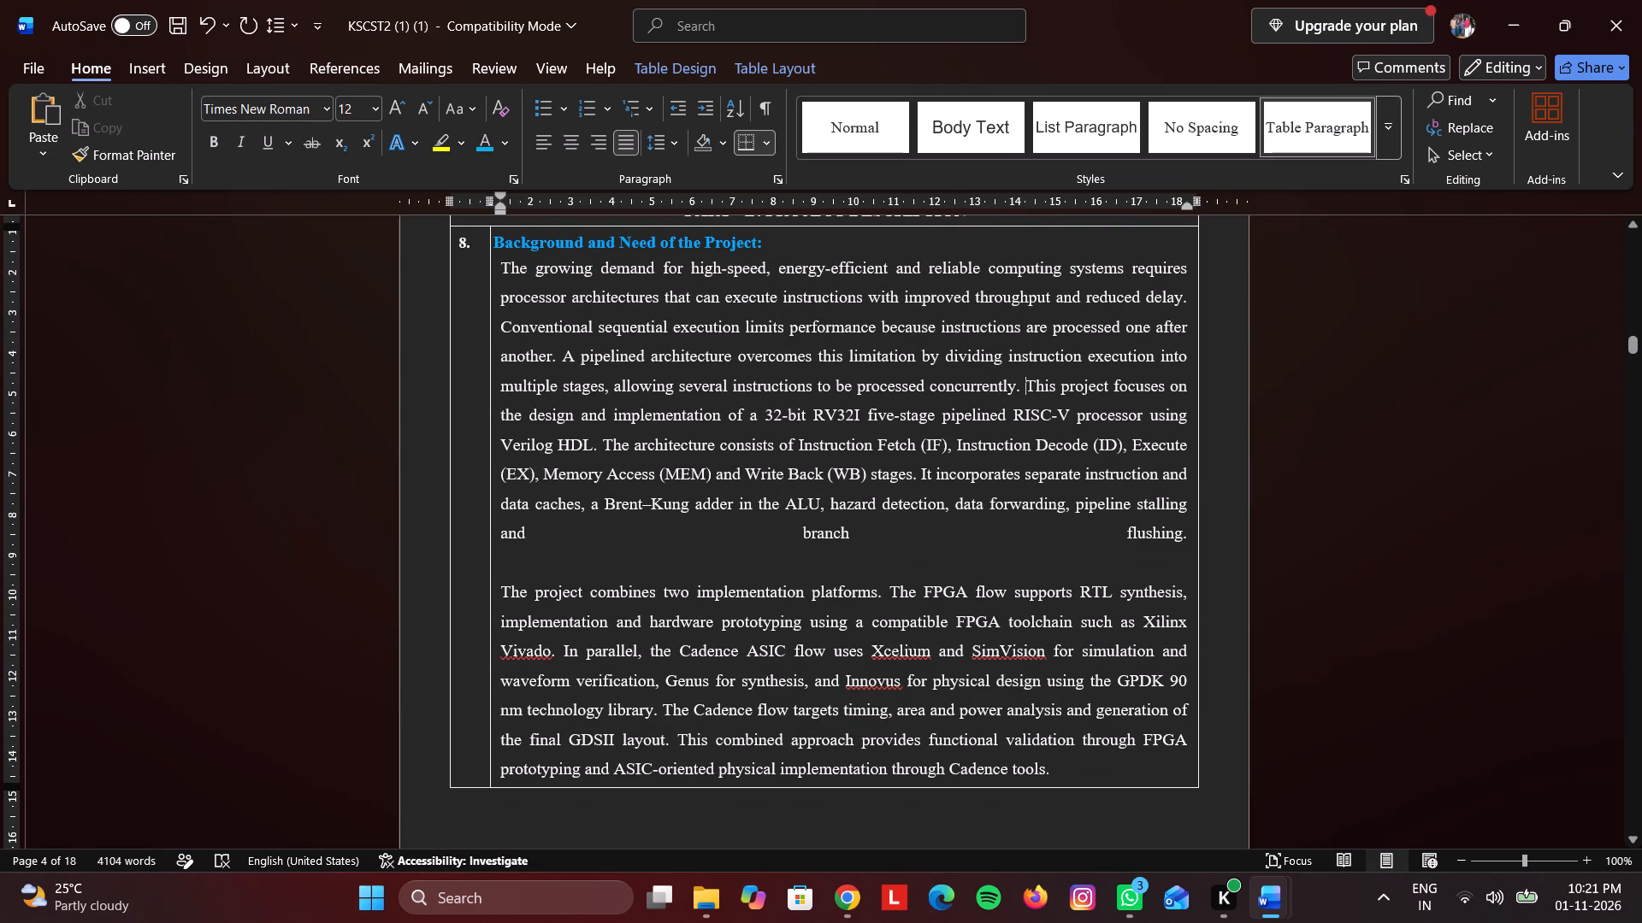
click(499, 591)
key(BackSpace)
key(BackSpace)
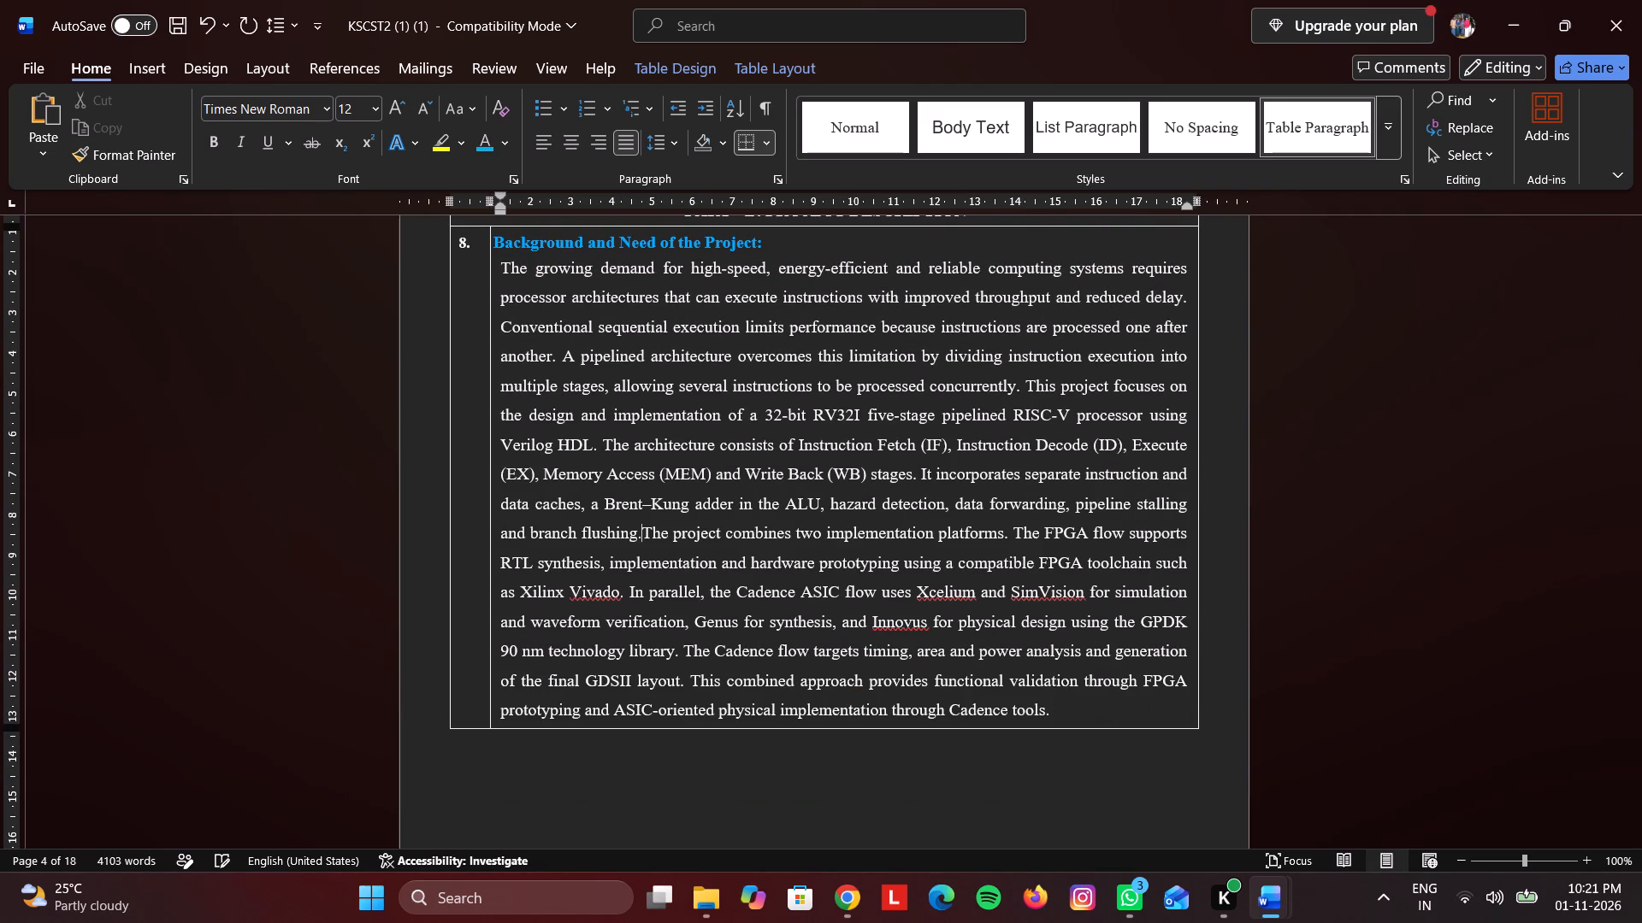
key(space)
scroll(732, 580, down, 2)
scroll(732, 580, up, 4)
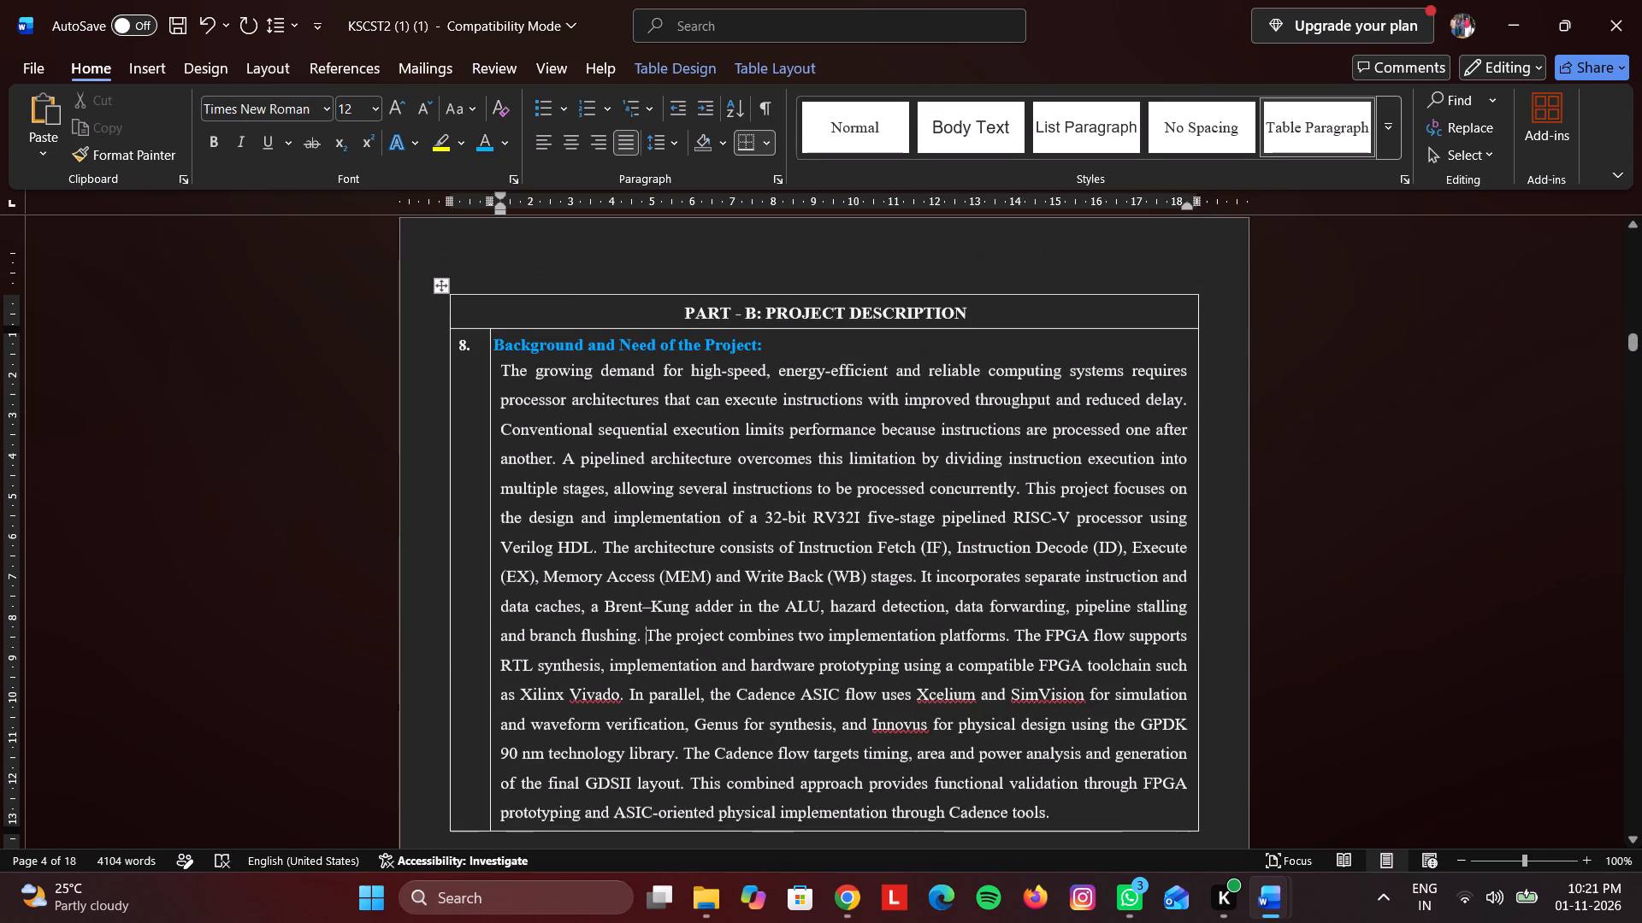
Split the joined Background text into separate paragraphs starting at "This project focuses" and "The FPGA flow supports".
click(1027, 484)
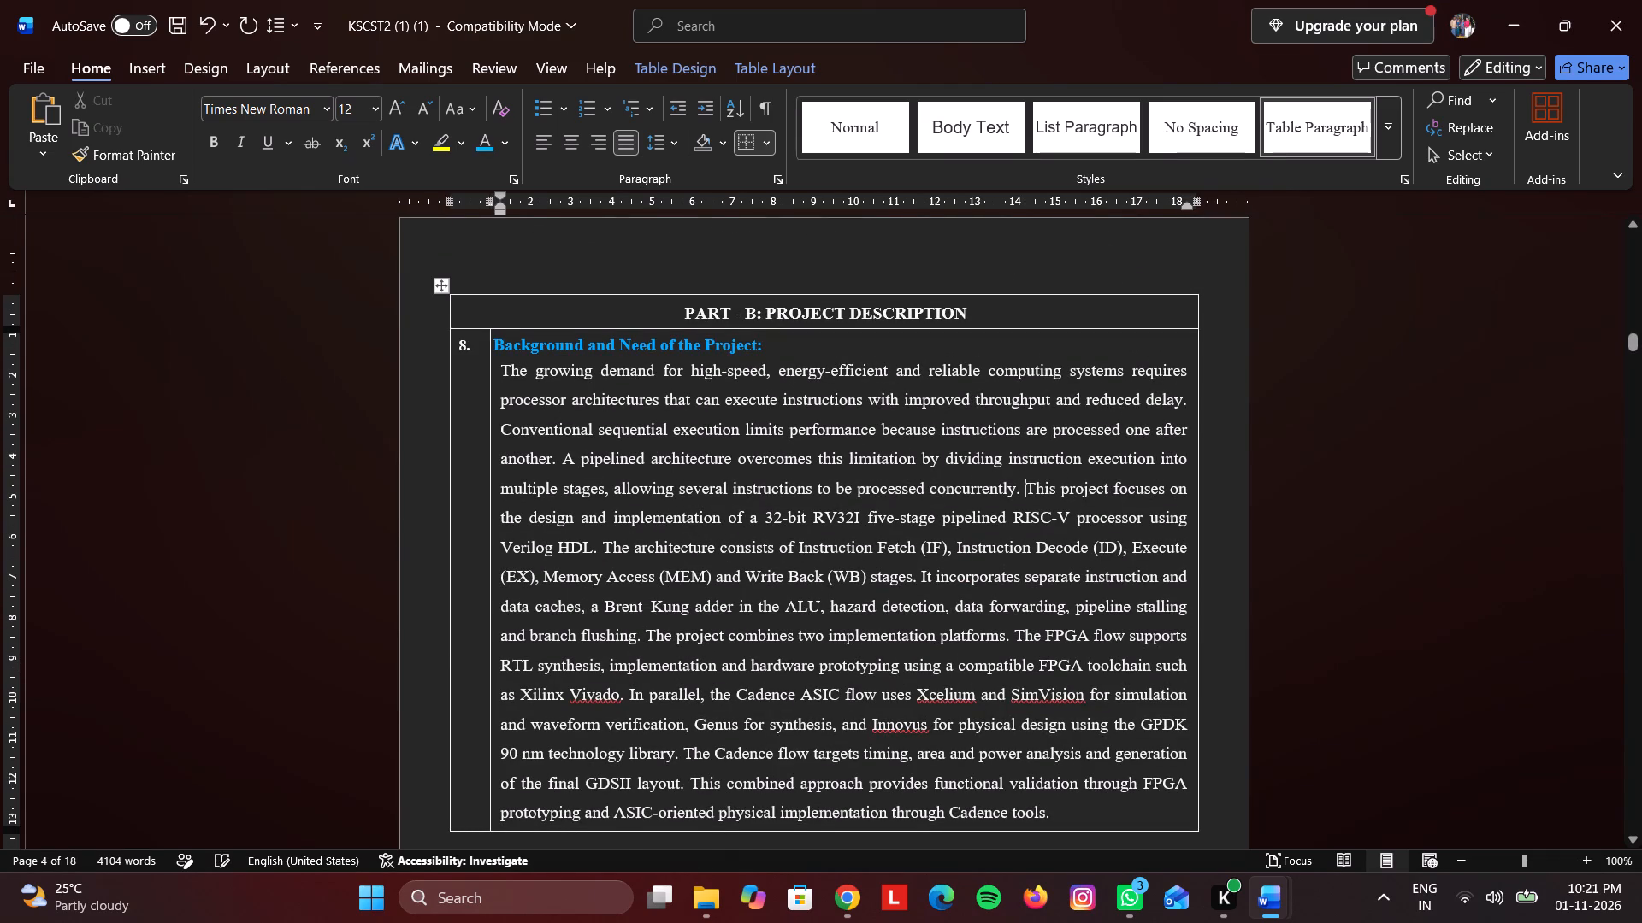
key(Return)
scroll(1042, 603, down, 2)
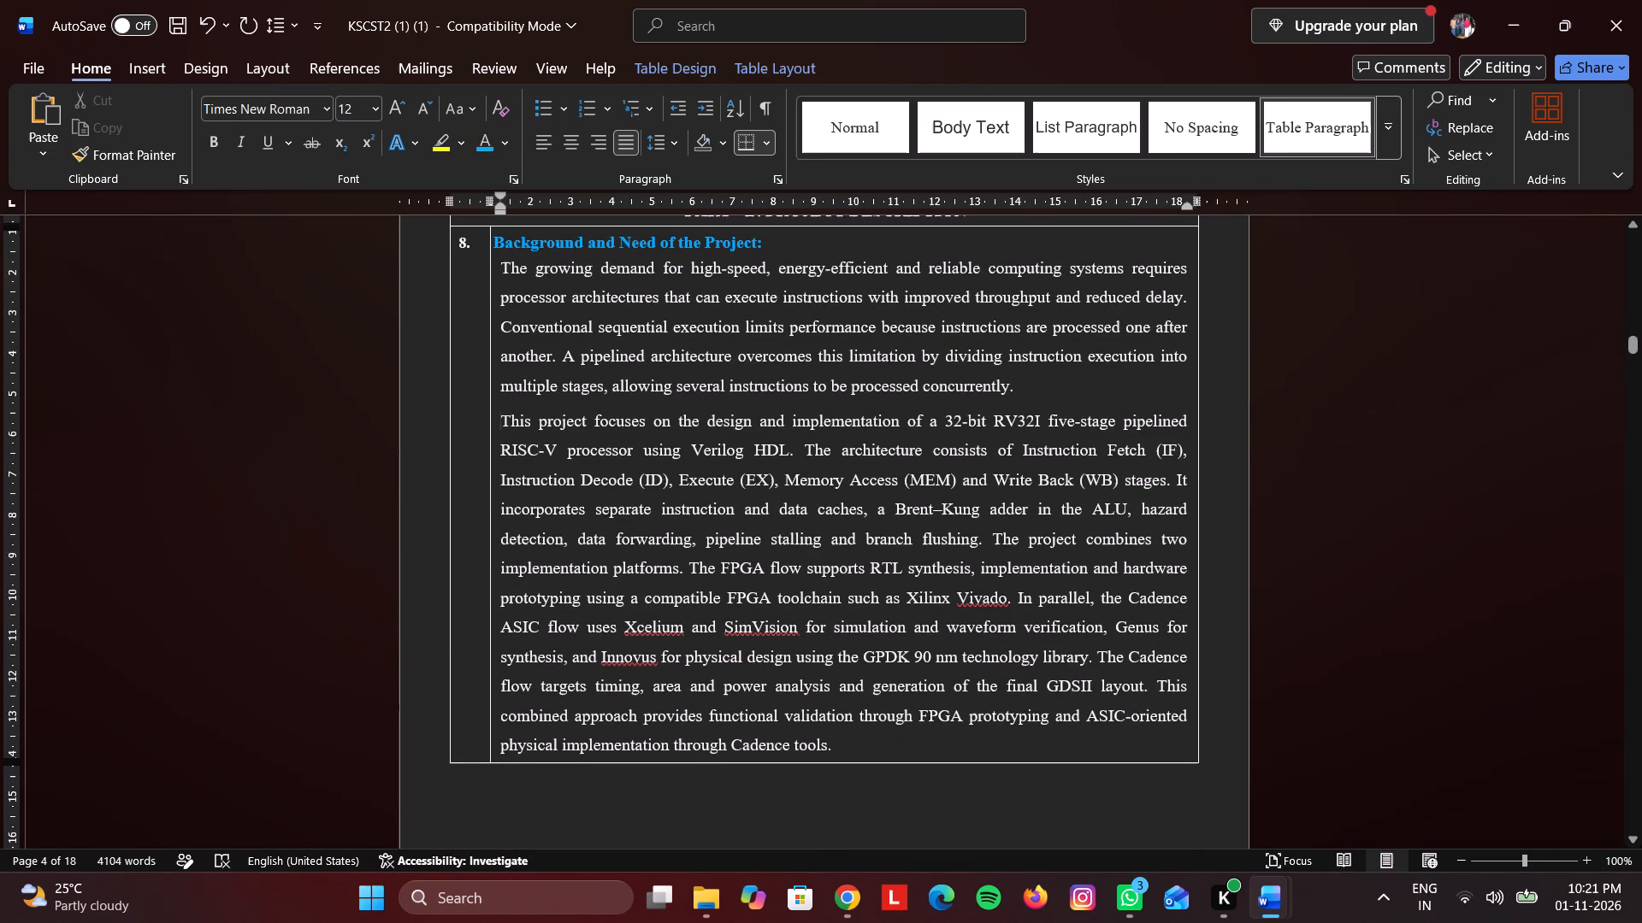
click(995, 544)
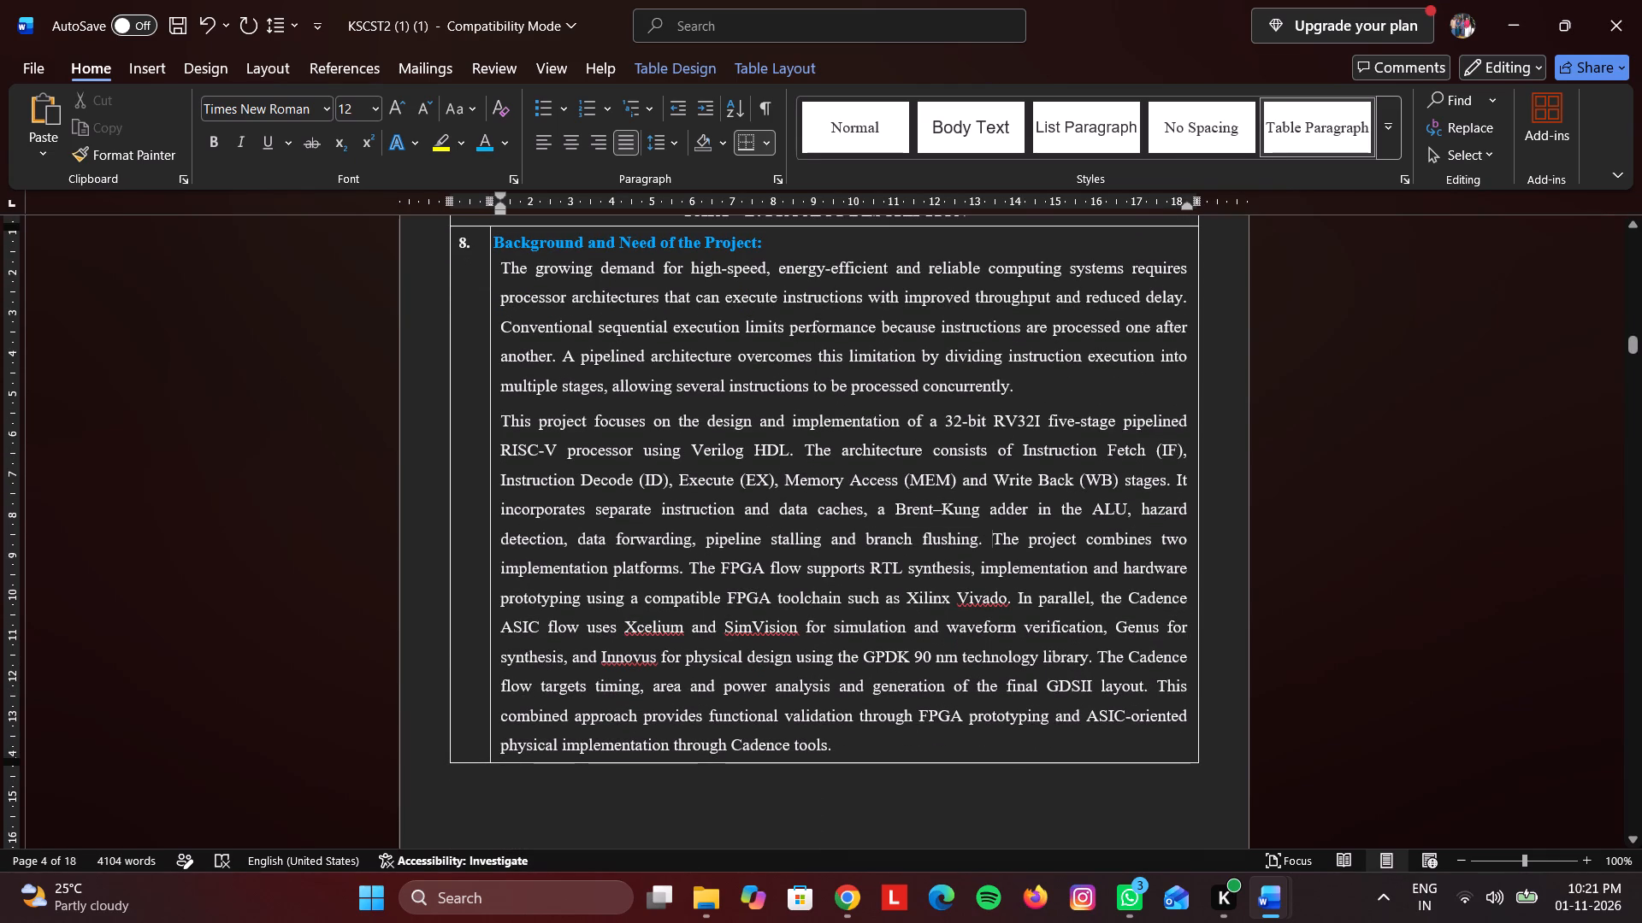
click(689, 566)
key(Return)
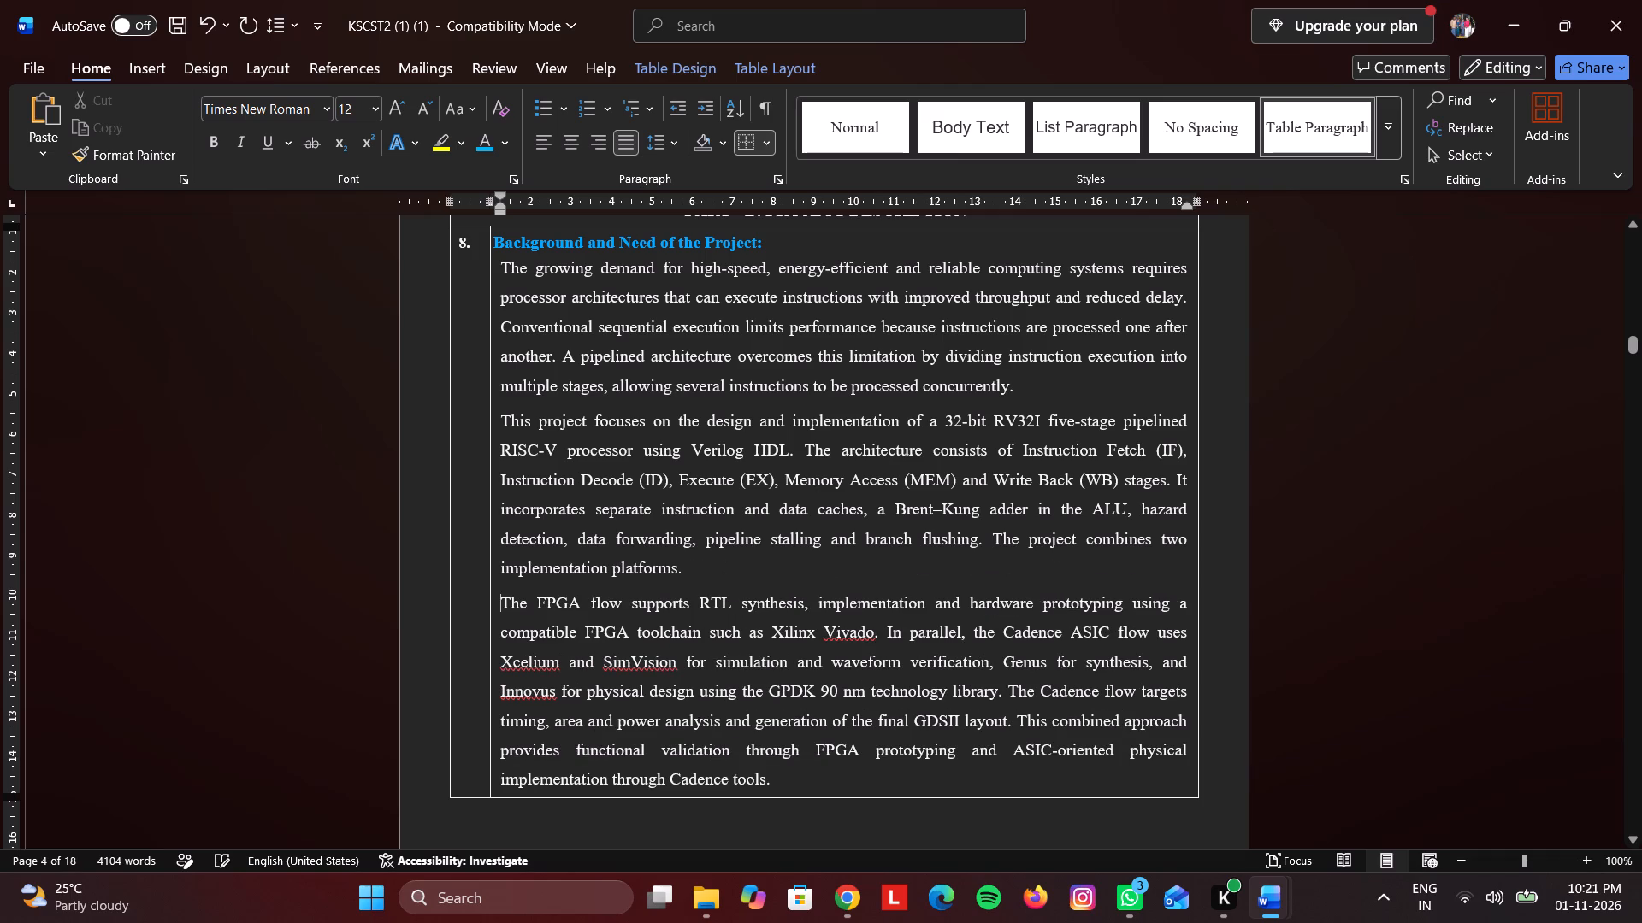
Review the layout of the Background and Need of the Project section and the page space below it.
scroll(790, 591, down, 5)
scroll(793, 592, up, 7)
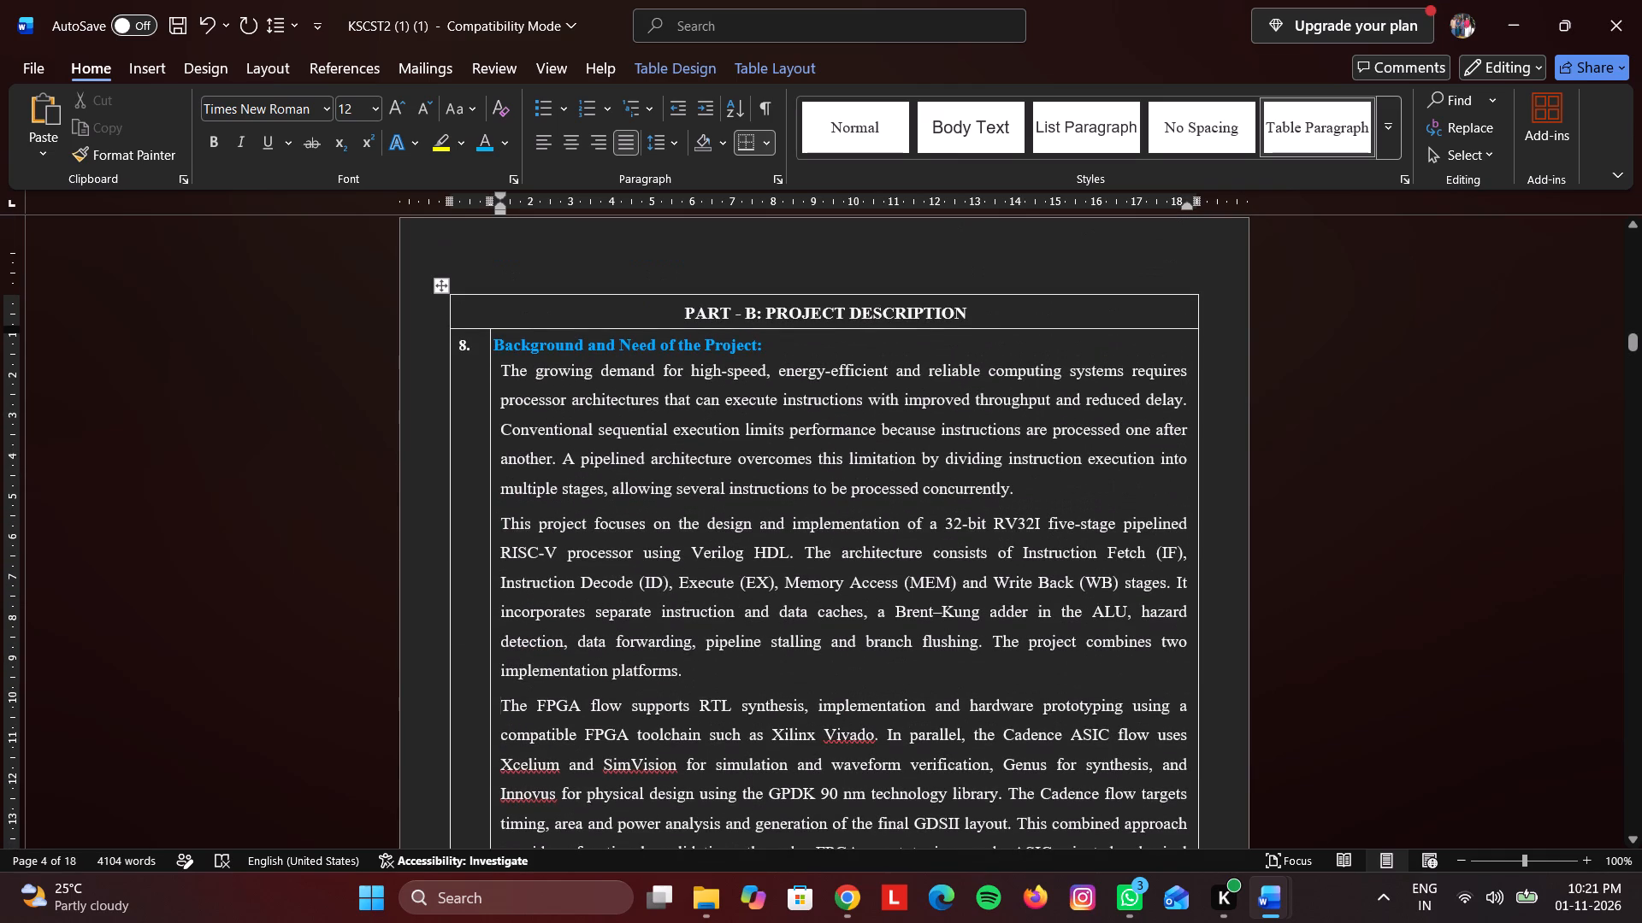
scroll(857, 471, down, 5)
scroll(859, 494, up, 4)
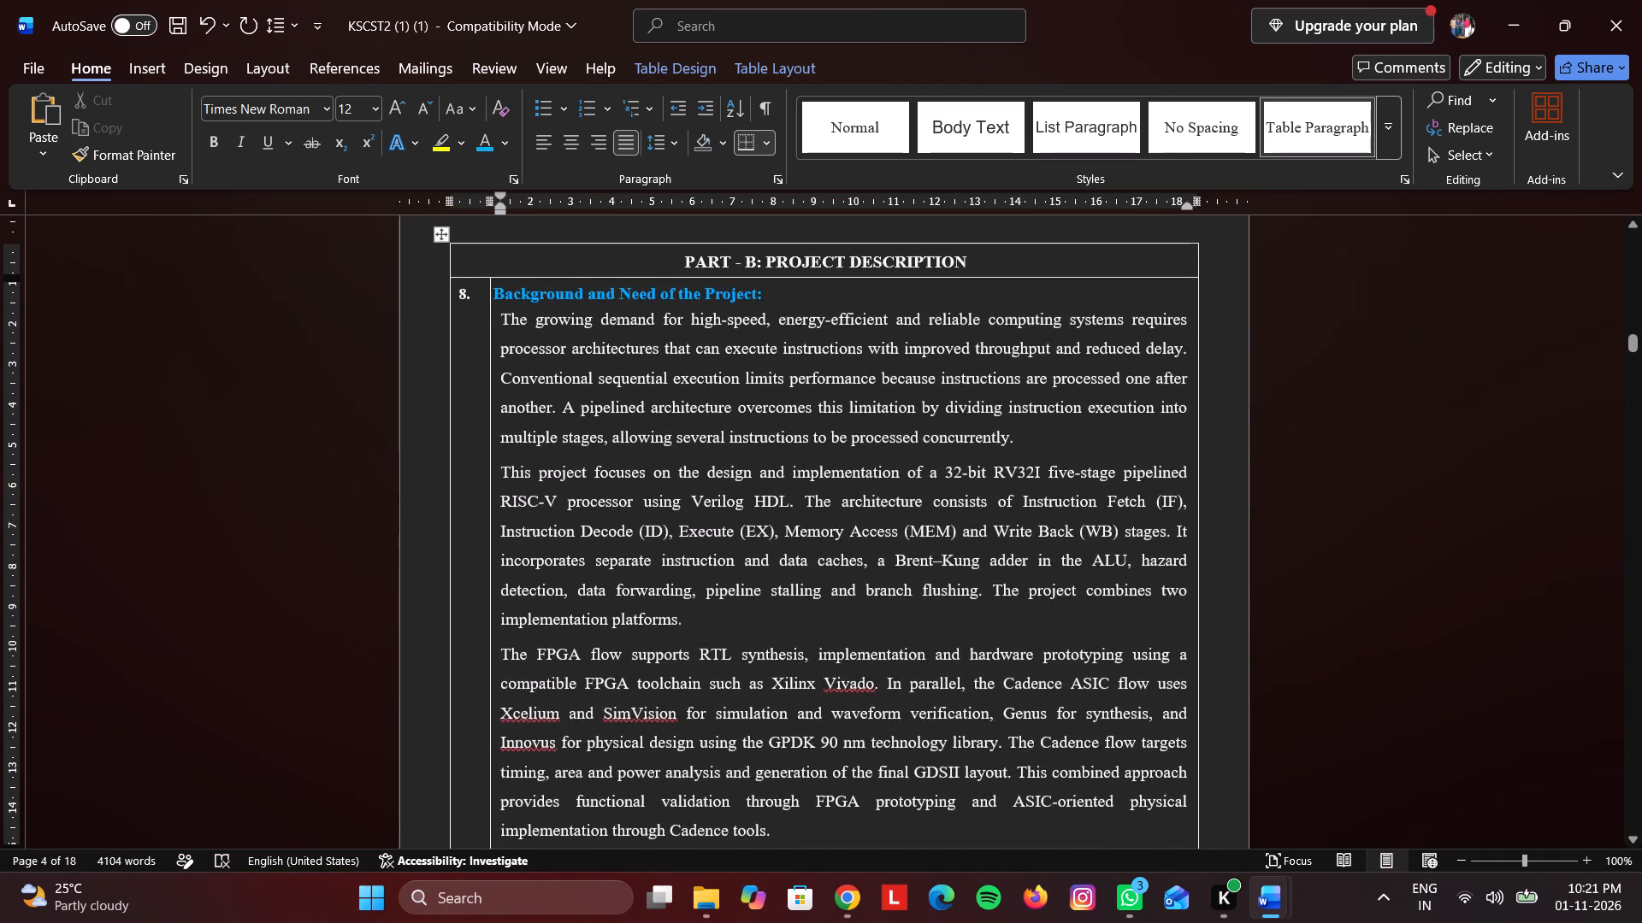
scroll(859, 494, up, 1)
scroll(861, 496, down, 4)
scroll(836, 618, down, 4)
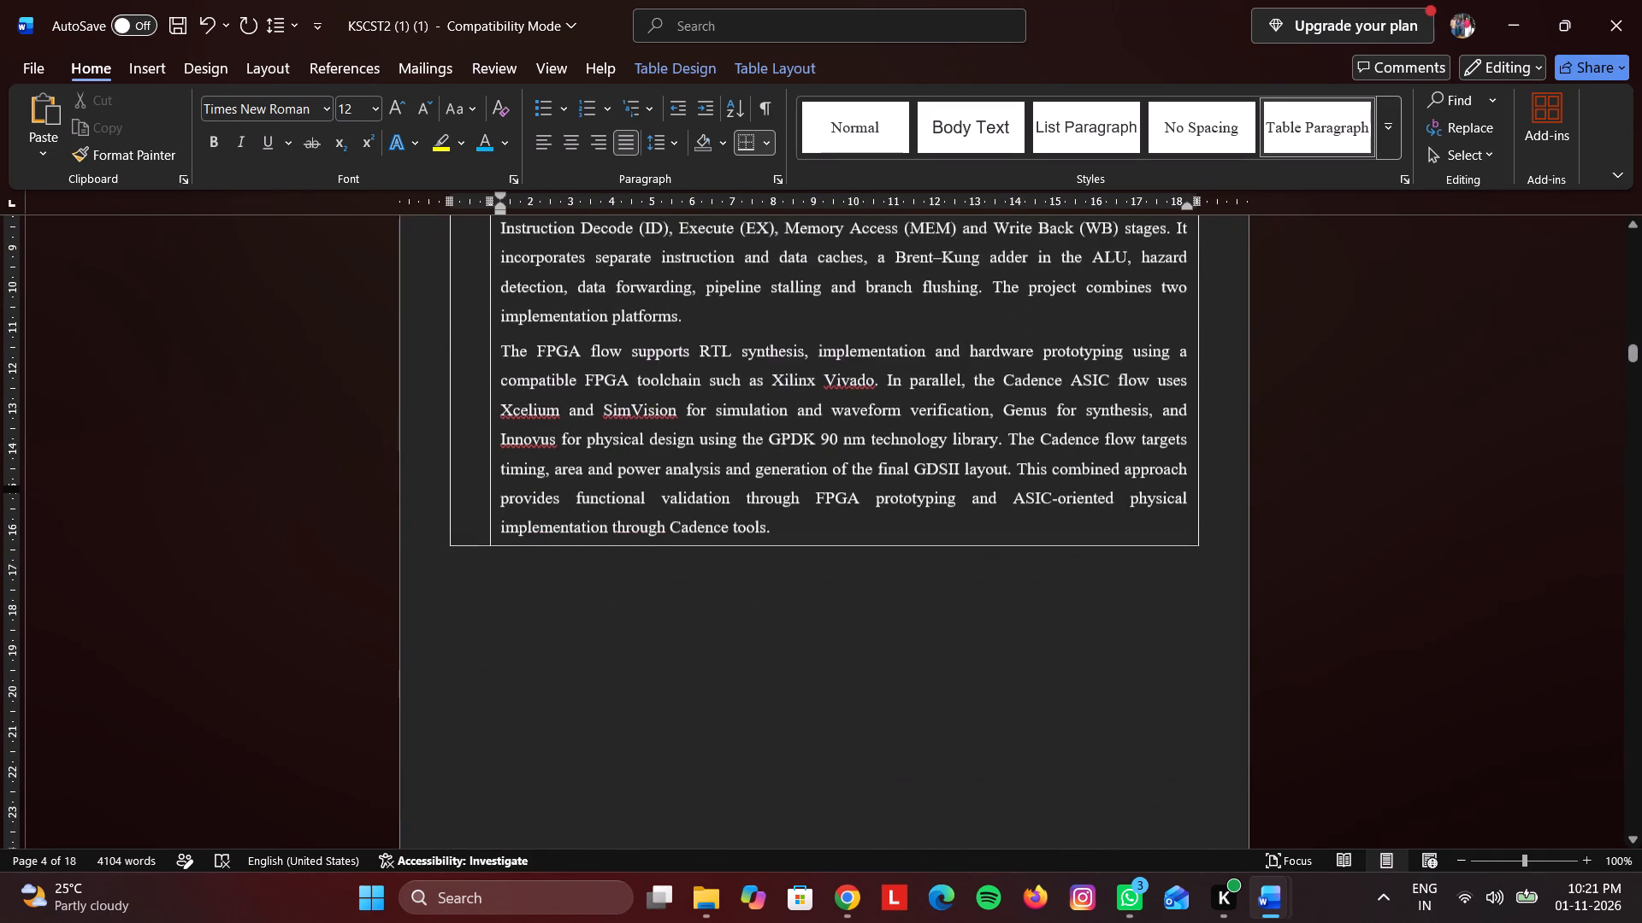
Copy the Review of Existing Work body text, including the major findings, from KSCST_RISCV_Cadence_FPGA_Completed and return to KSCST2.
key(alt+Tab)
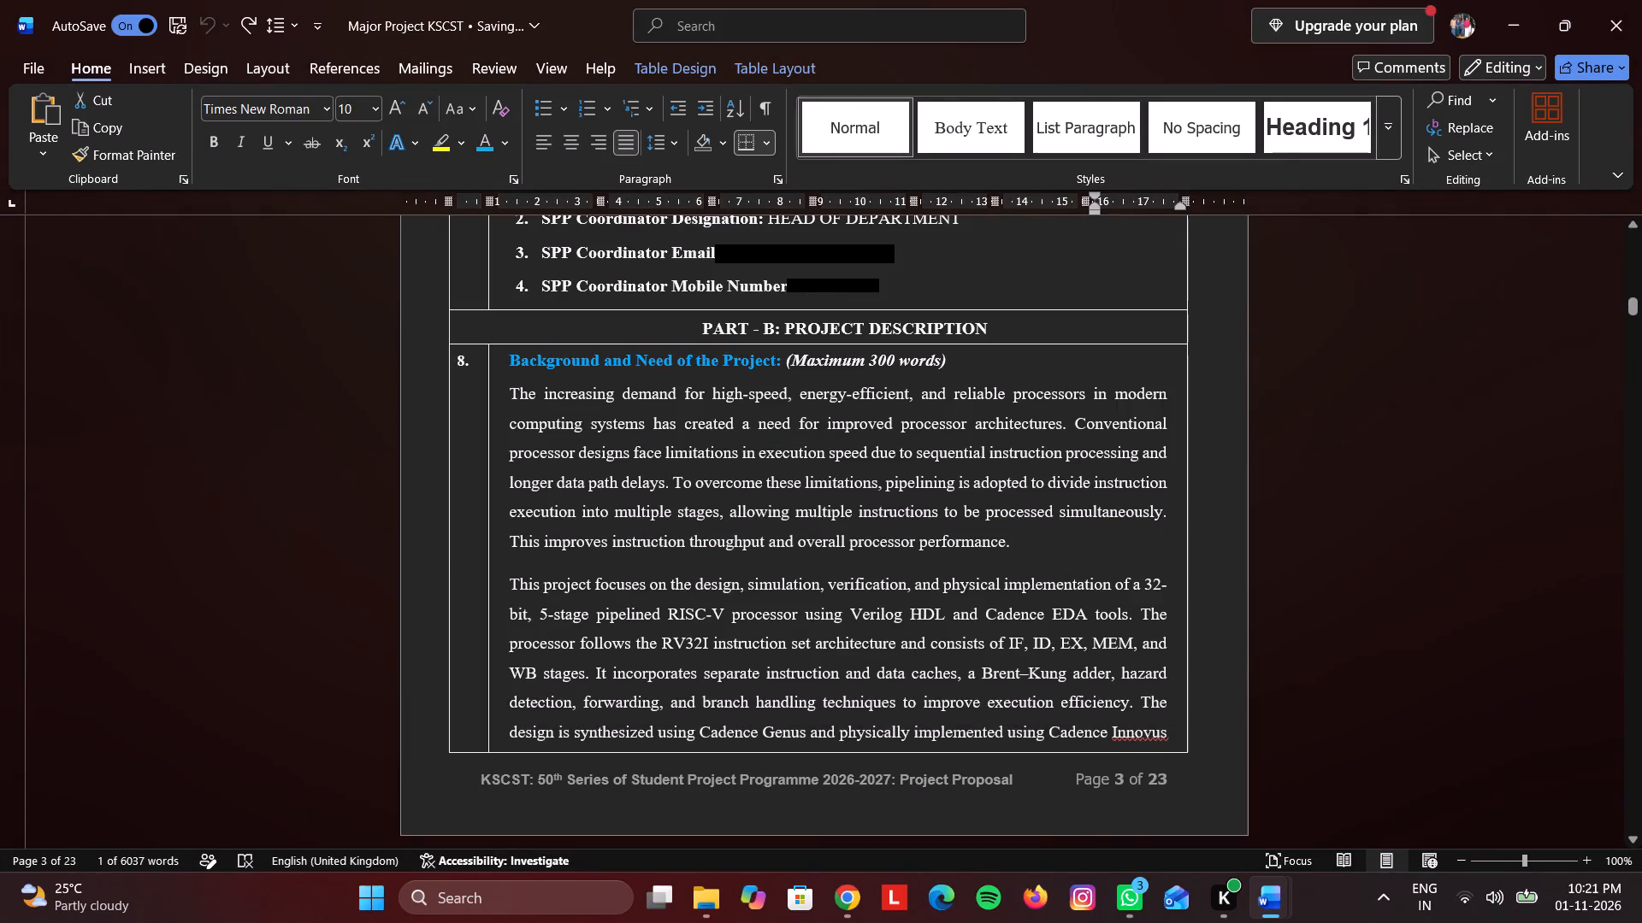
key(alt+Tab)
key(alt+Tab)
scroll(956, 689, down, 11)
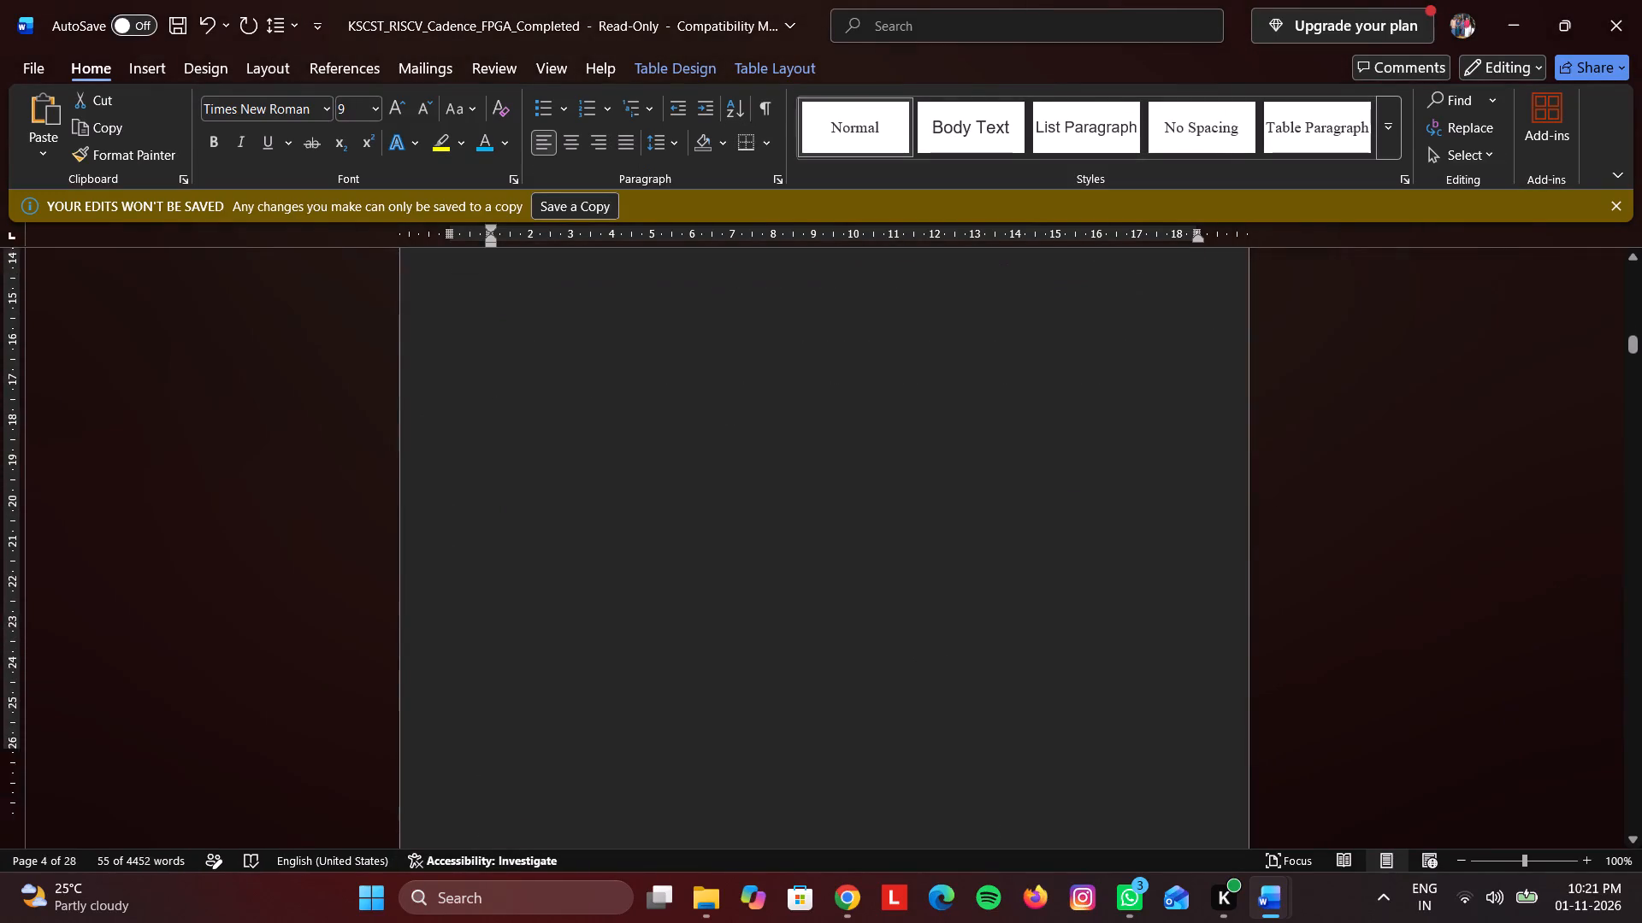
scroll(956, 689, down, 11)
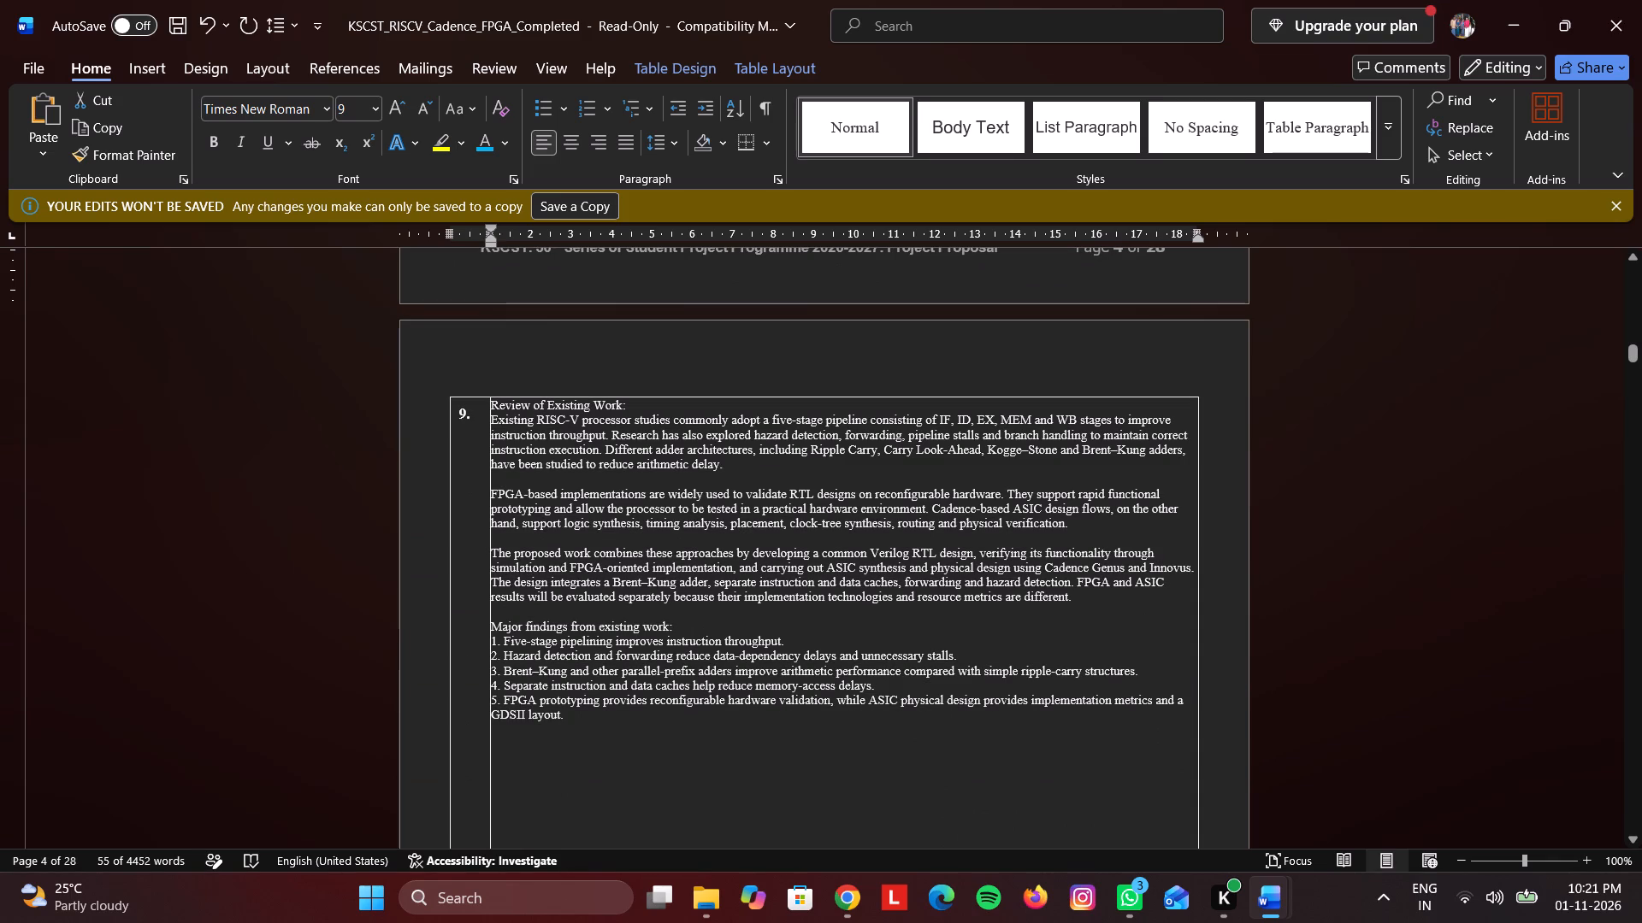
drag(570, 721, 504, 449)
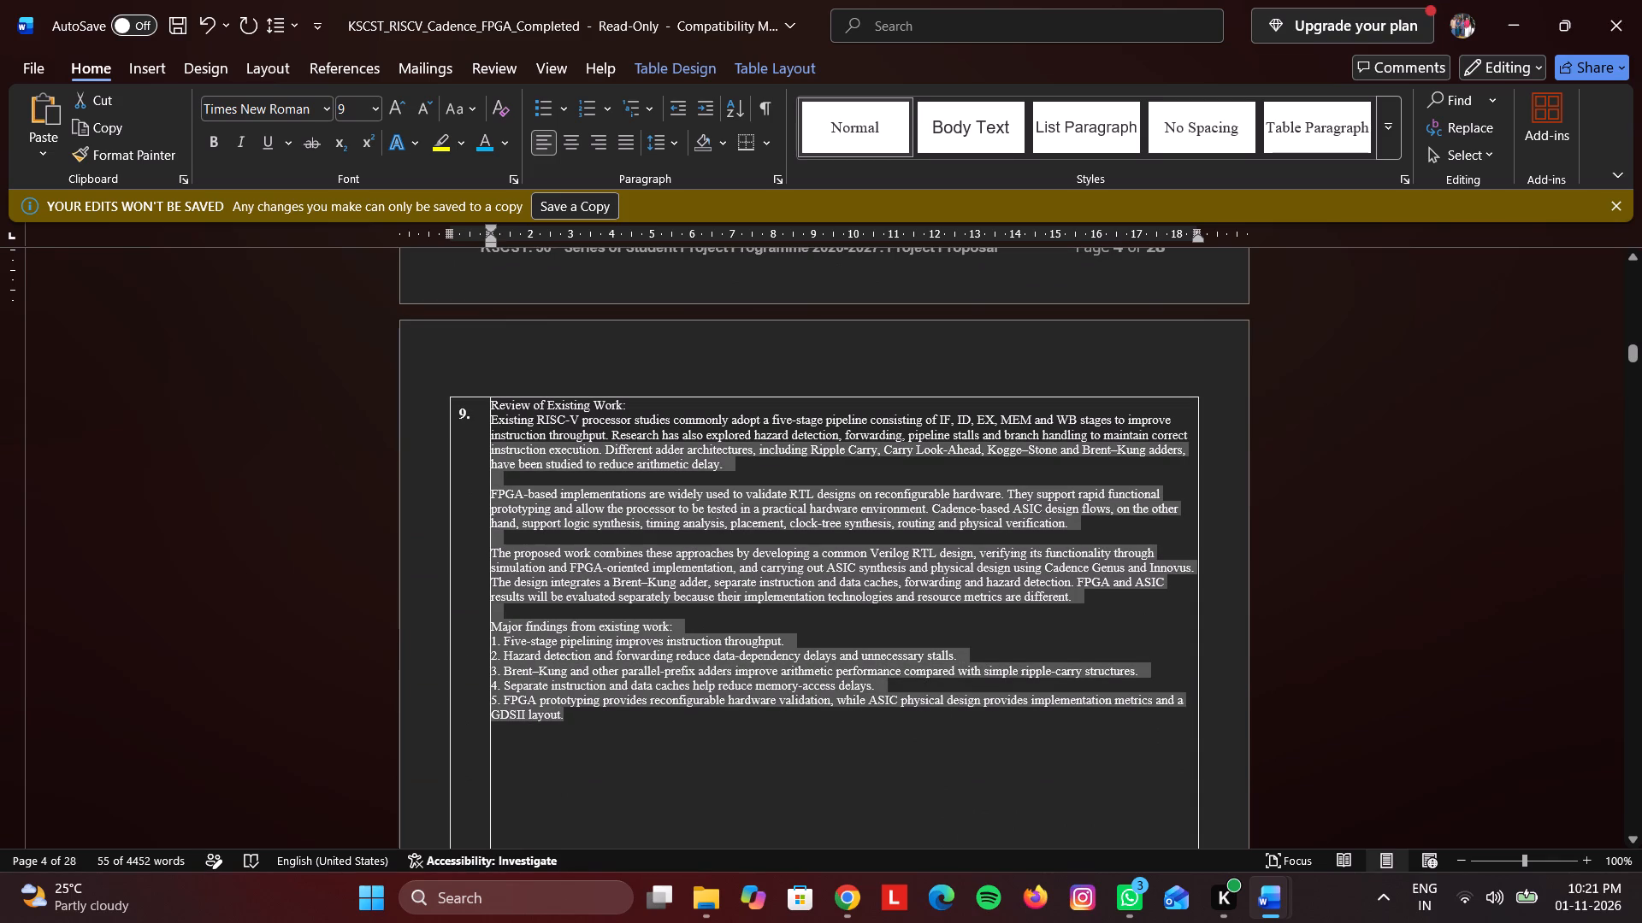
drag(504, 449, 499, 426)
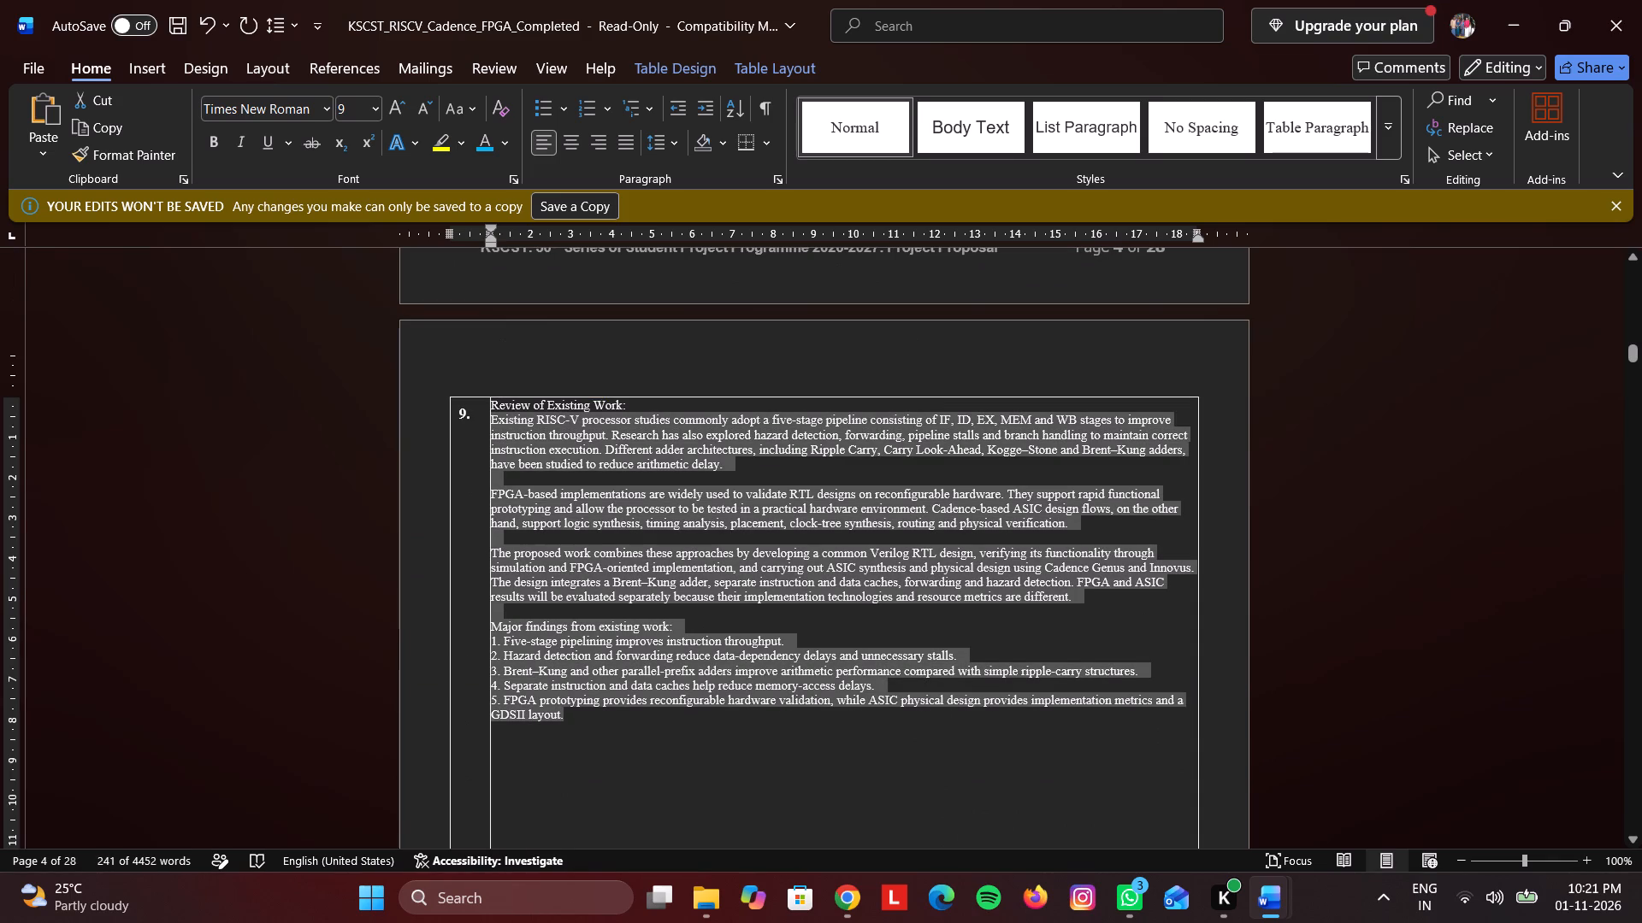
key(ctrl+c)
key(alt+Tab)
key(alt+Tab)
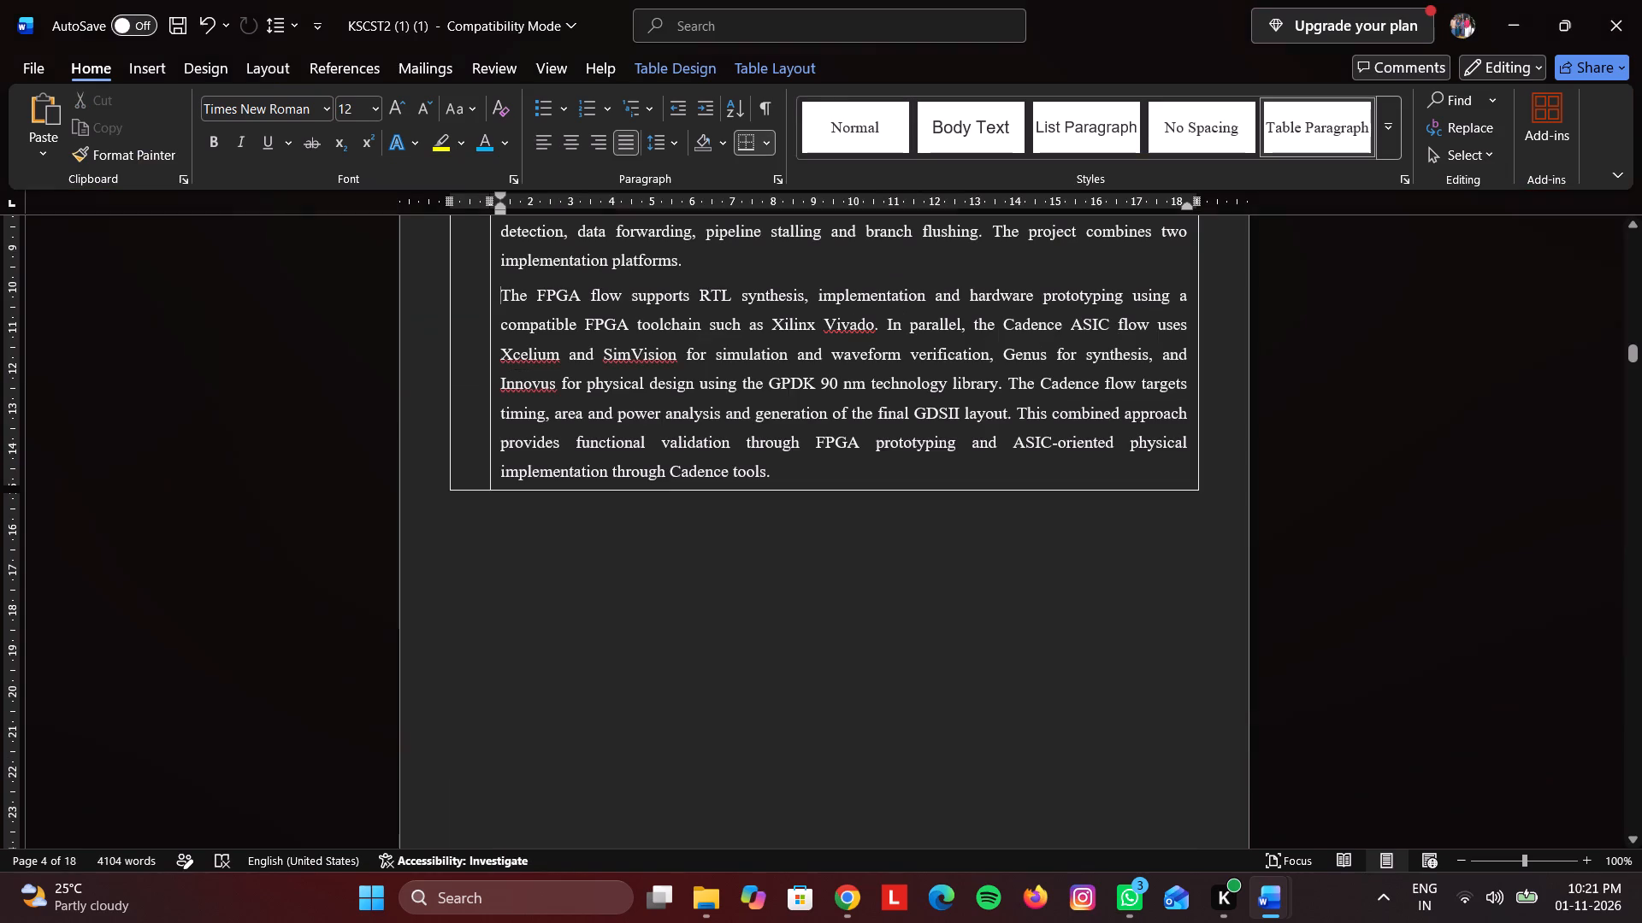
Examine the extent of the old irrigation content in section 9, Review of Existing Work, across its pages.
scroll(670, 554, down, 15)
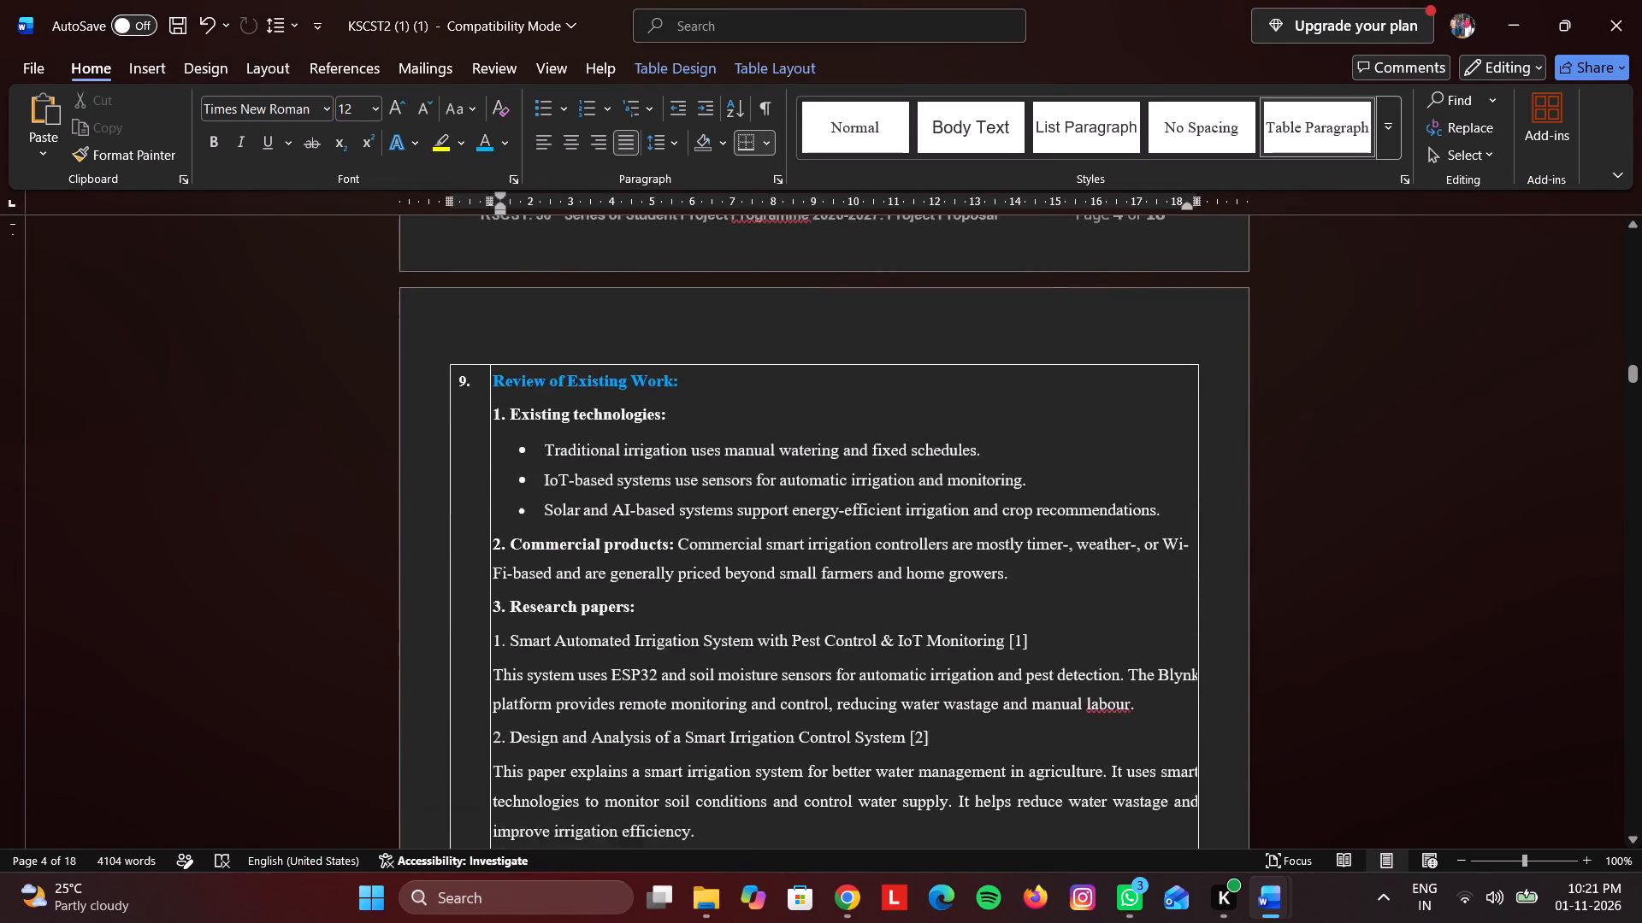
scroll(674, 553, down, 15)
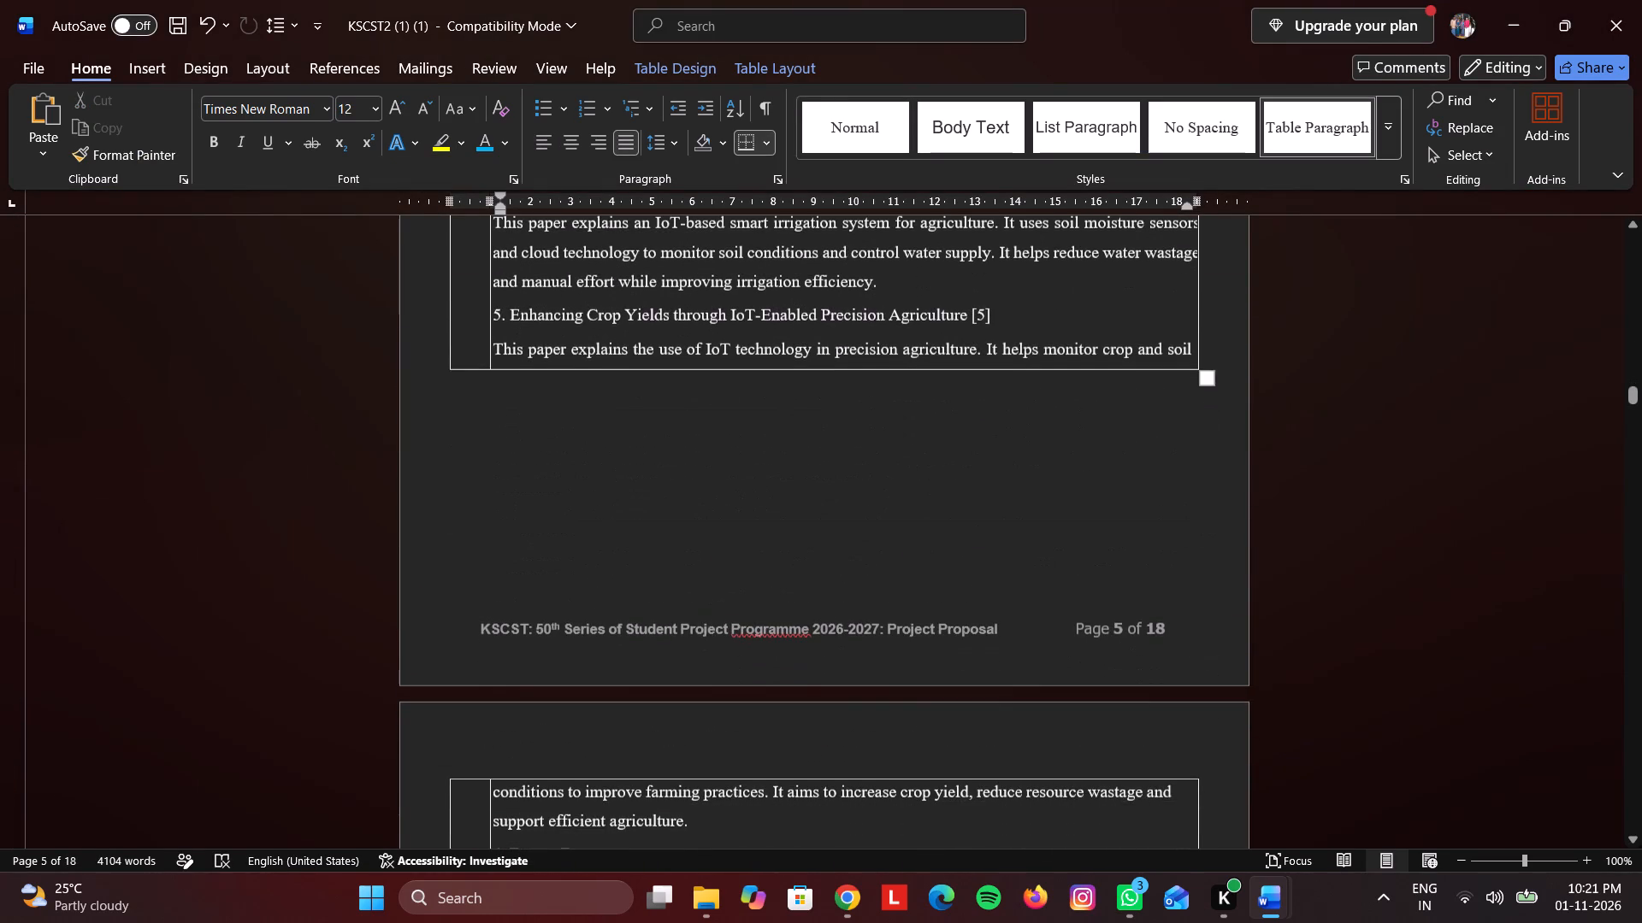
scroll(678, 556, down, 7)
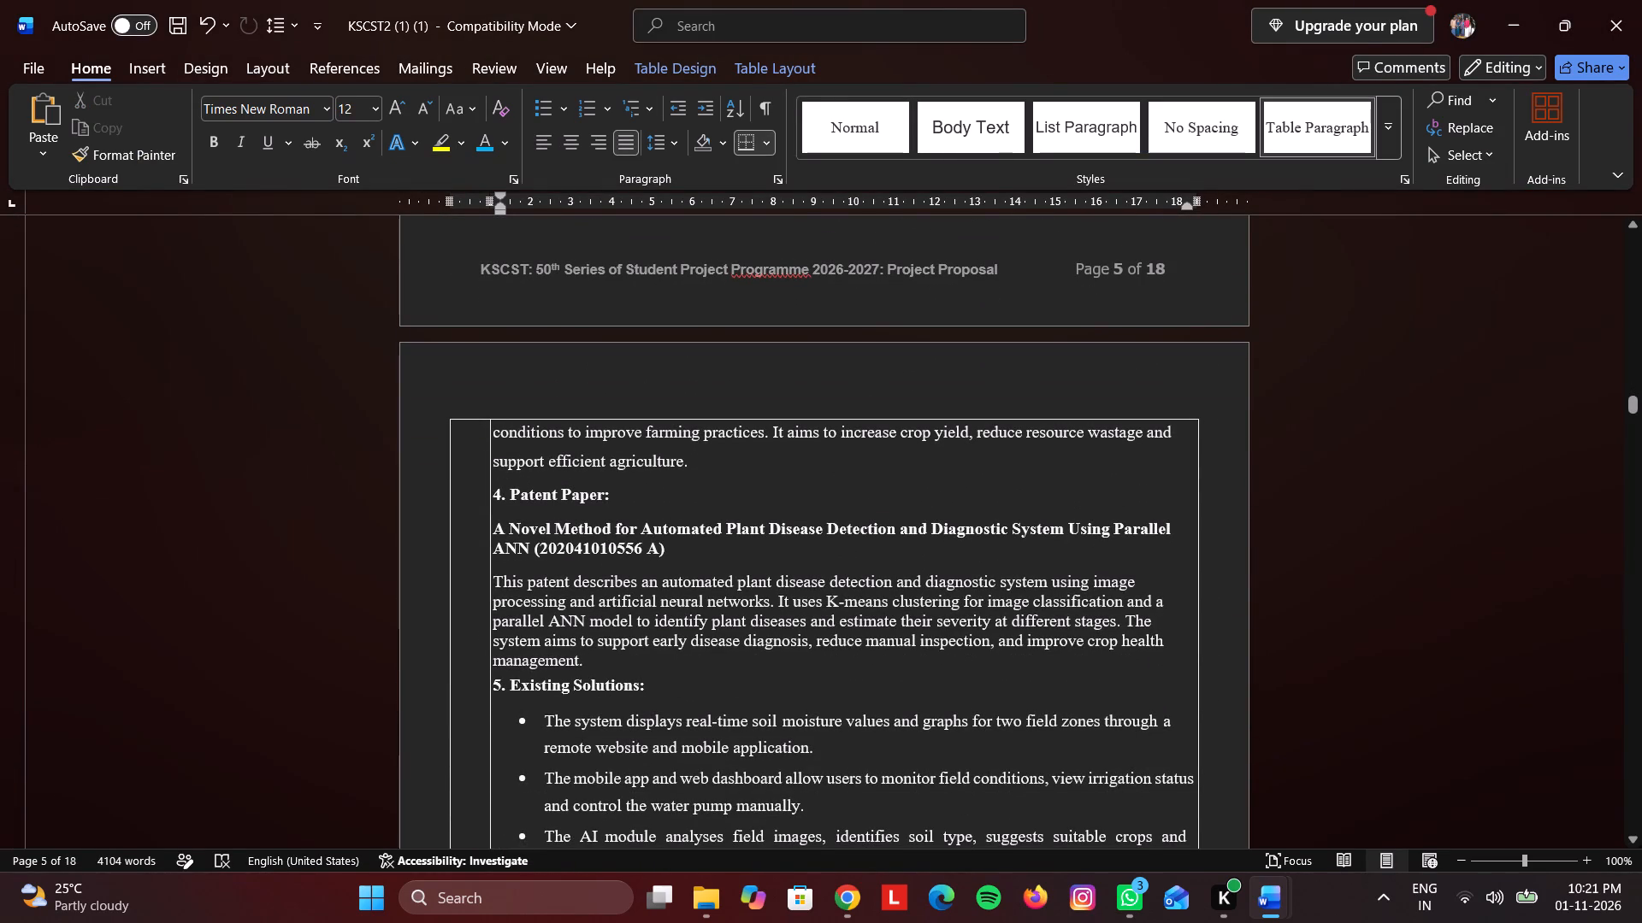
scroll(686, 494, up, 11)
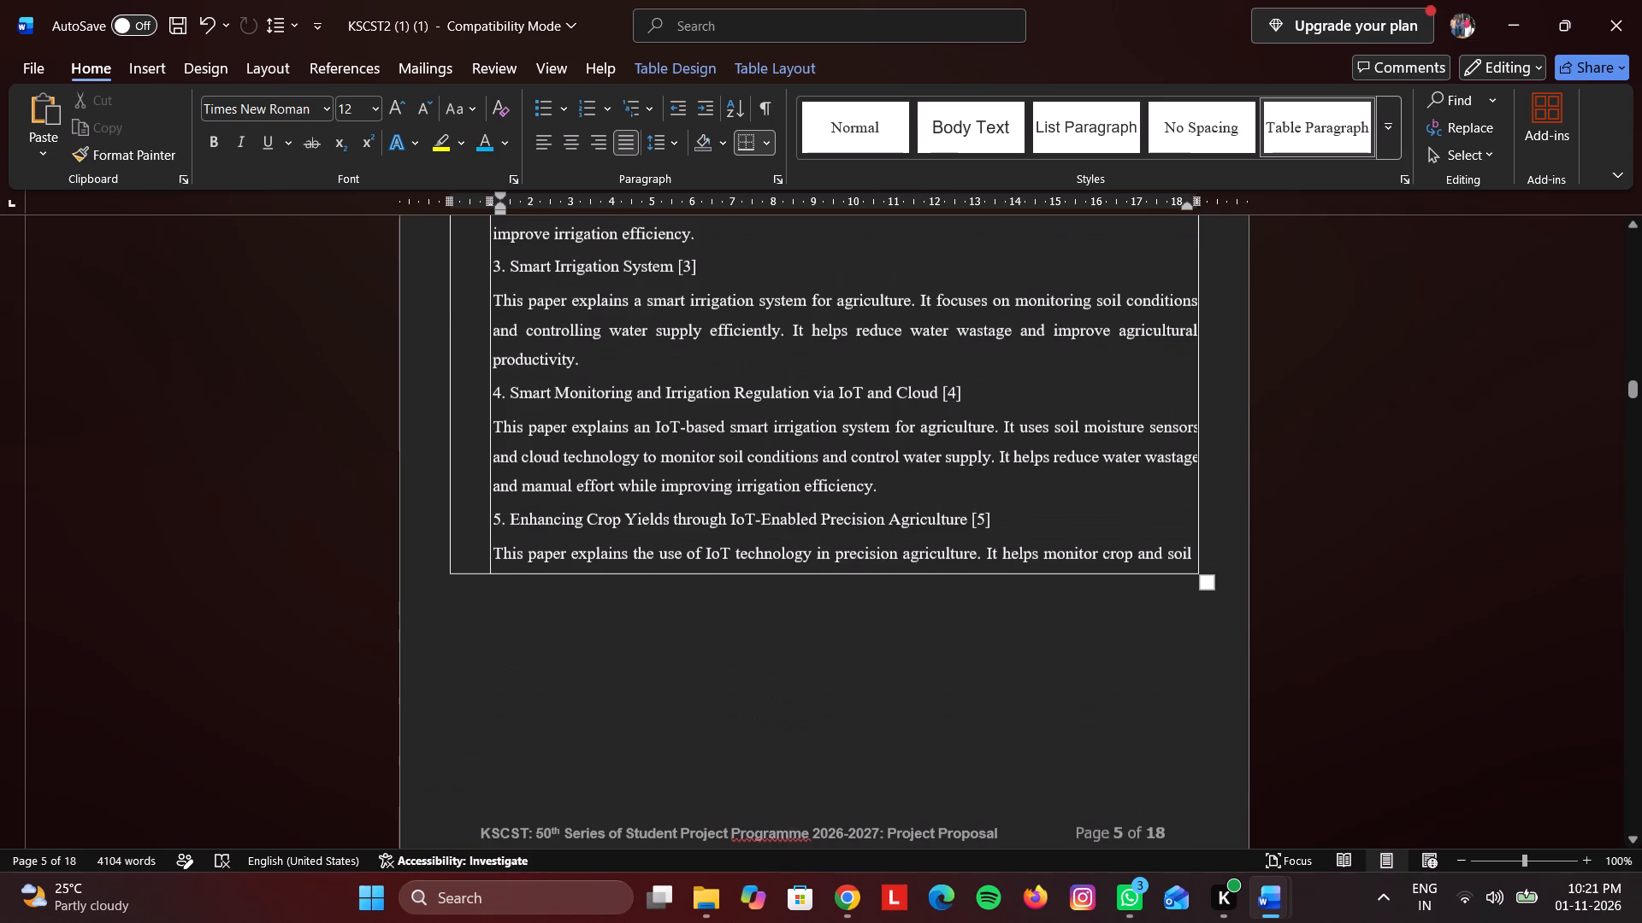
scroll(686, 494, up, 11)
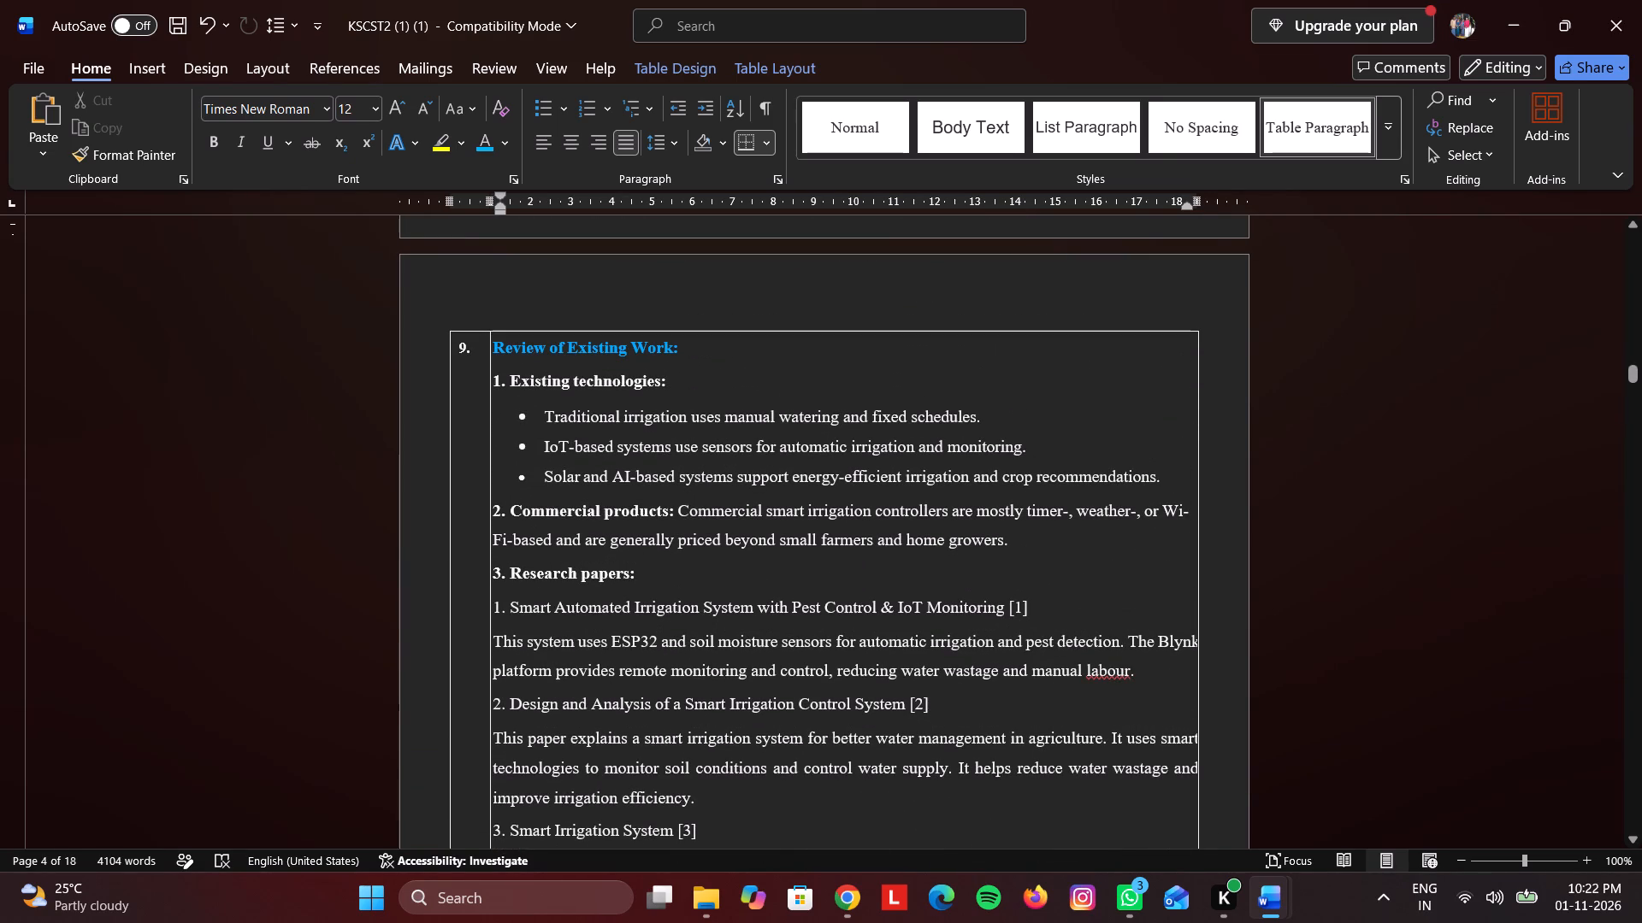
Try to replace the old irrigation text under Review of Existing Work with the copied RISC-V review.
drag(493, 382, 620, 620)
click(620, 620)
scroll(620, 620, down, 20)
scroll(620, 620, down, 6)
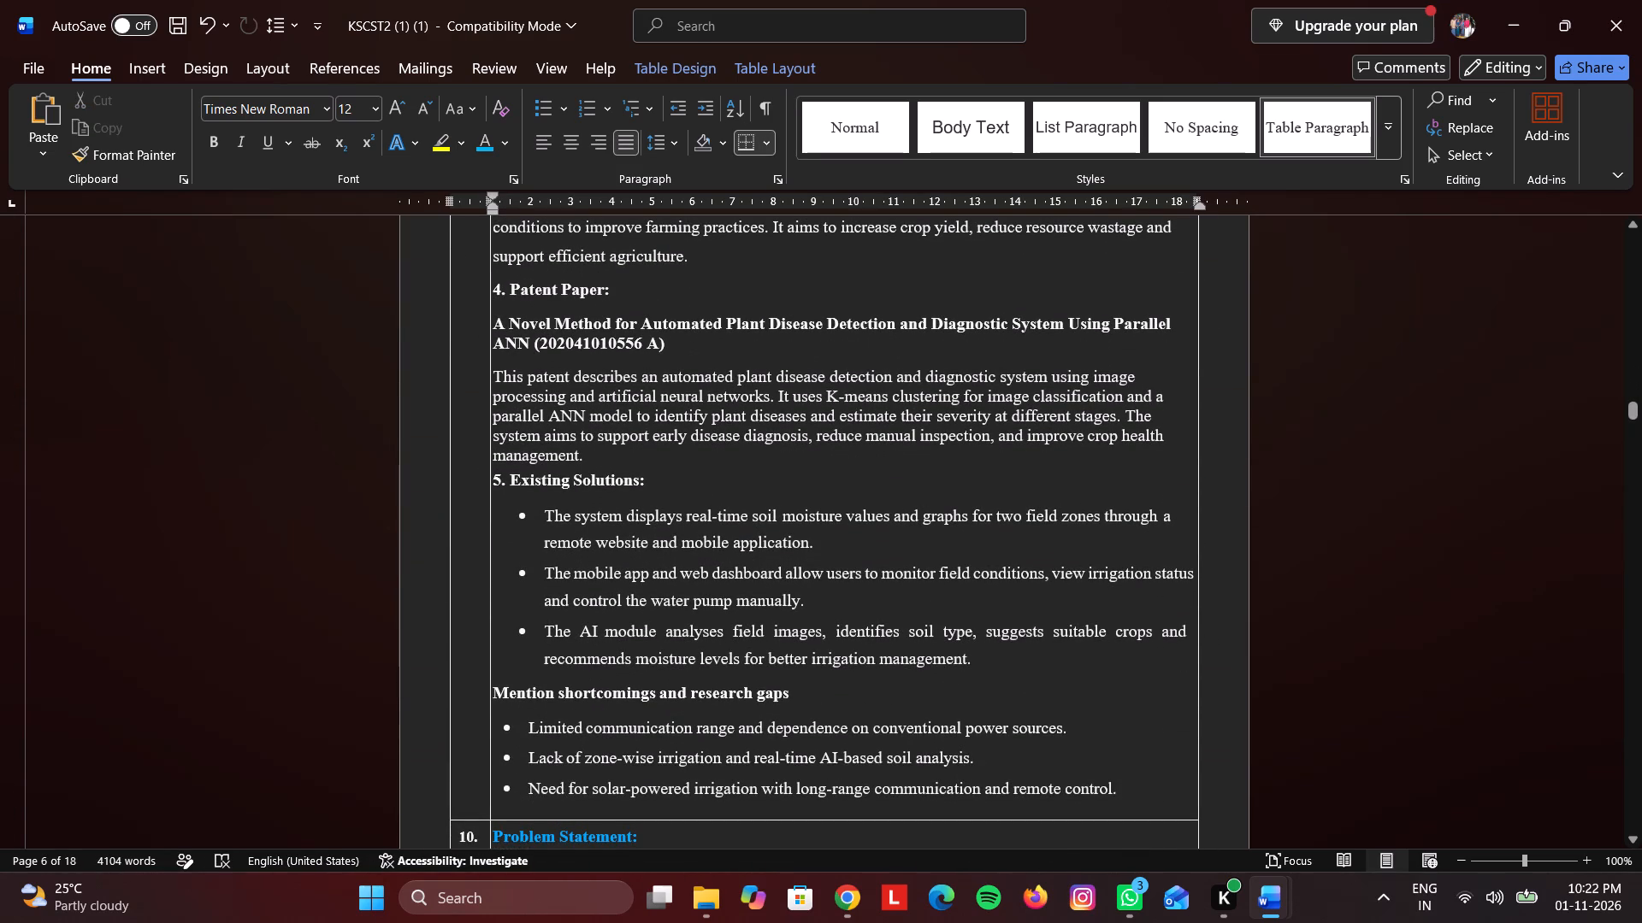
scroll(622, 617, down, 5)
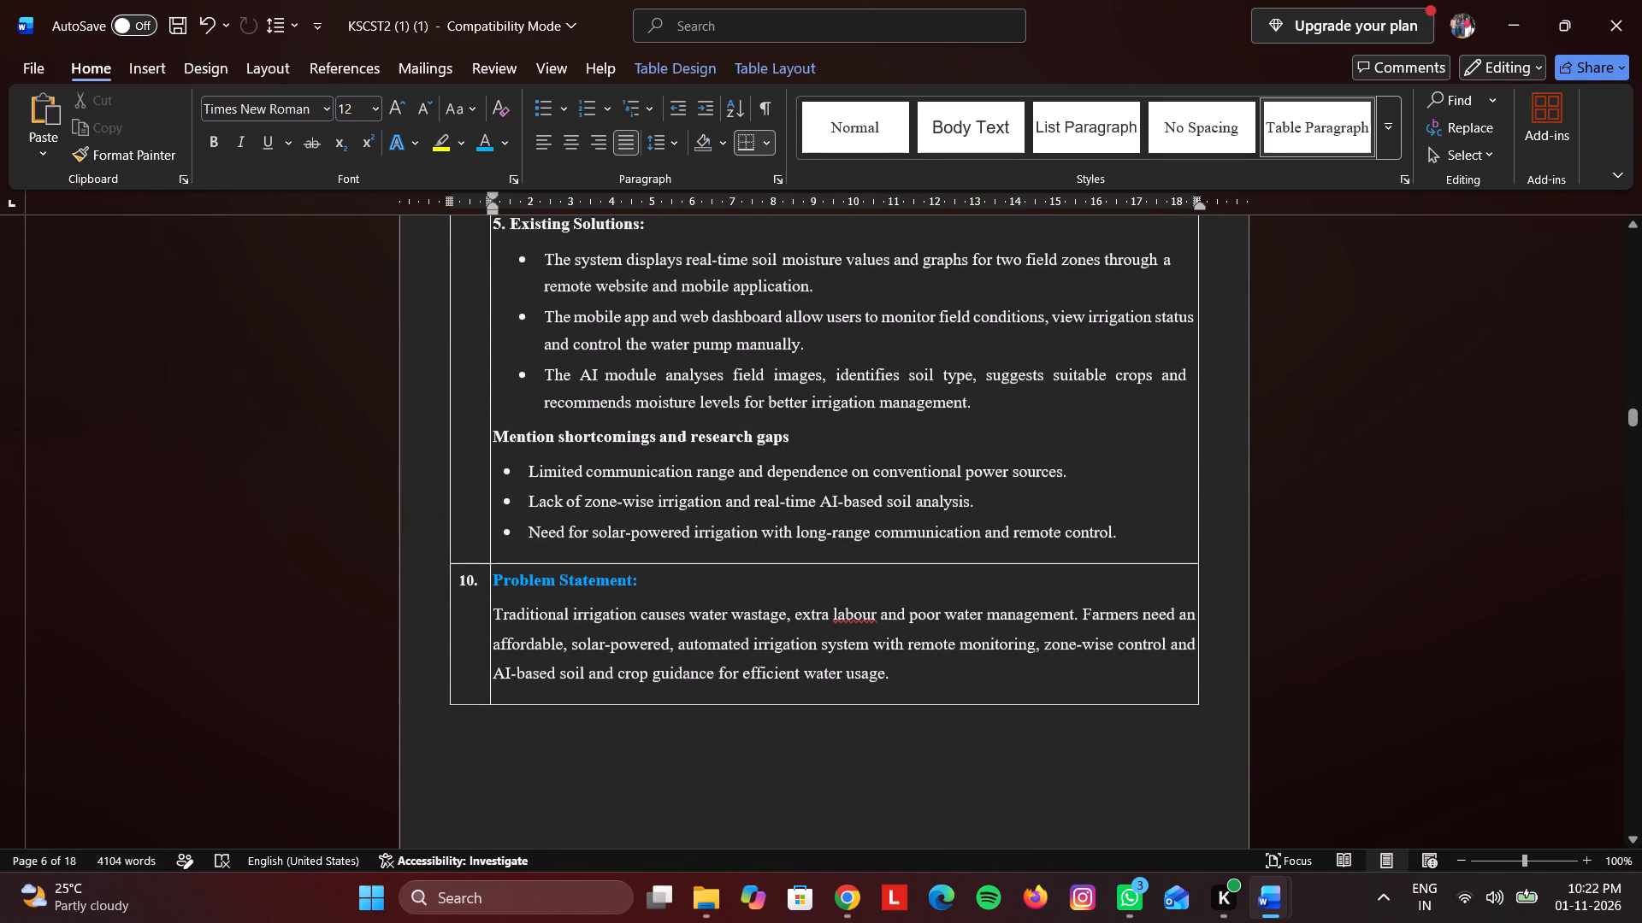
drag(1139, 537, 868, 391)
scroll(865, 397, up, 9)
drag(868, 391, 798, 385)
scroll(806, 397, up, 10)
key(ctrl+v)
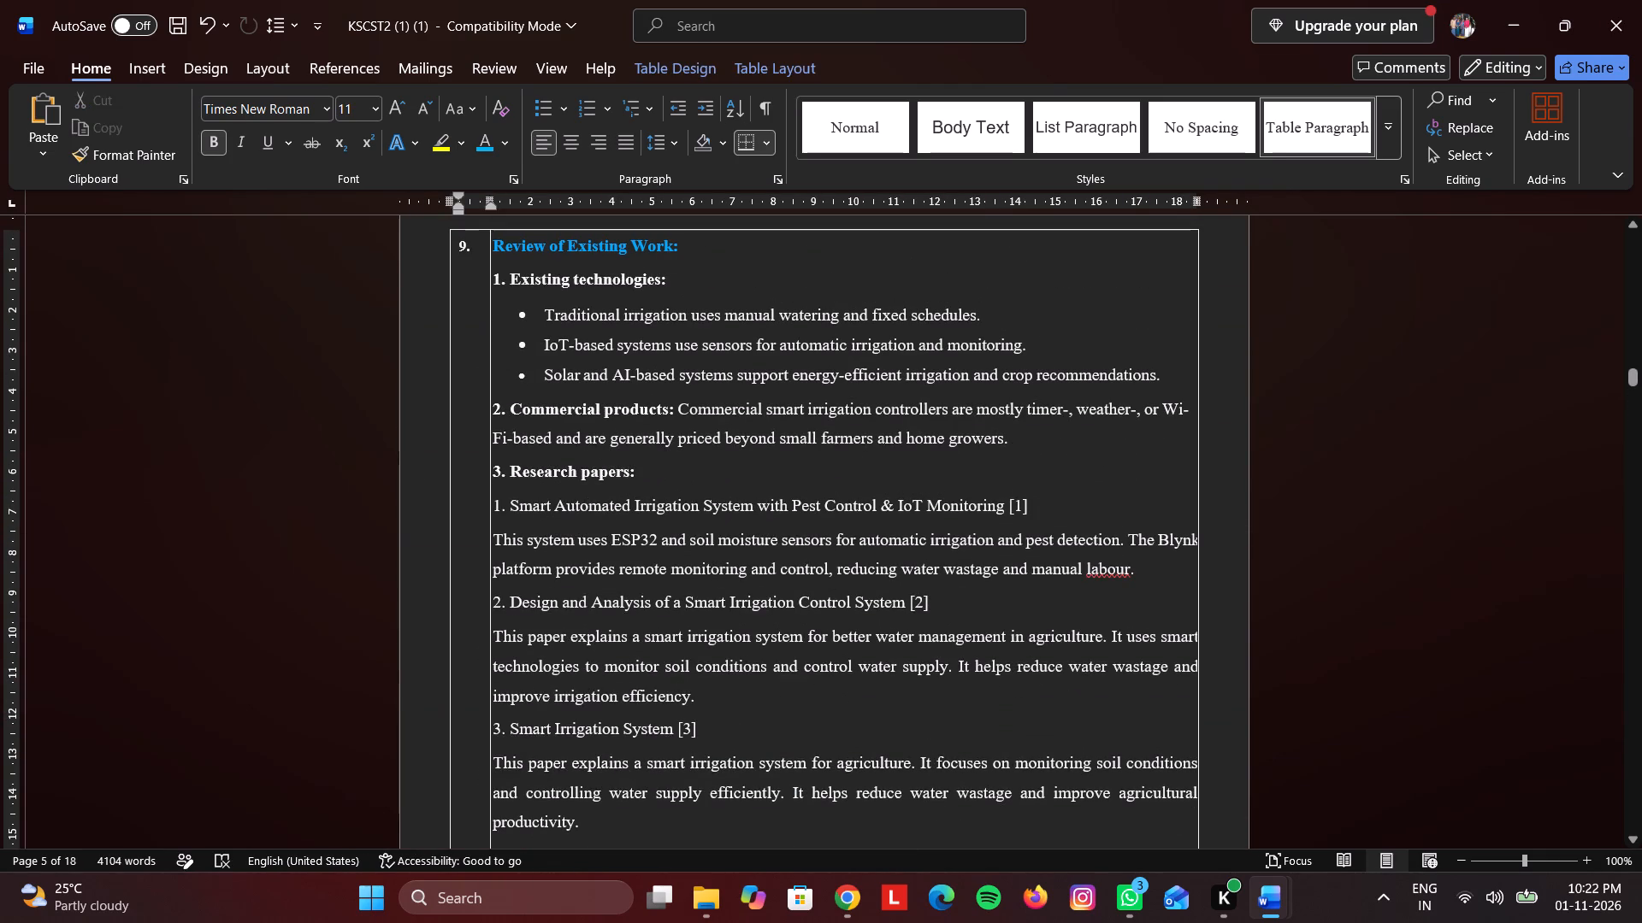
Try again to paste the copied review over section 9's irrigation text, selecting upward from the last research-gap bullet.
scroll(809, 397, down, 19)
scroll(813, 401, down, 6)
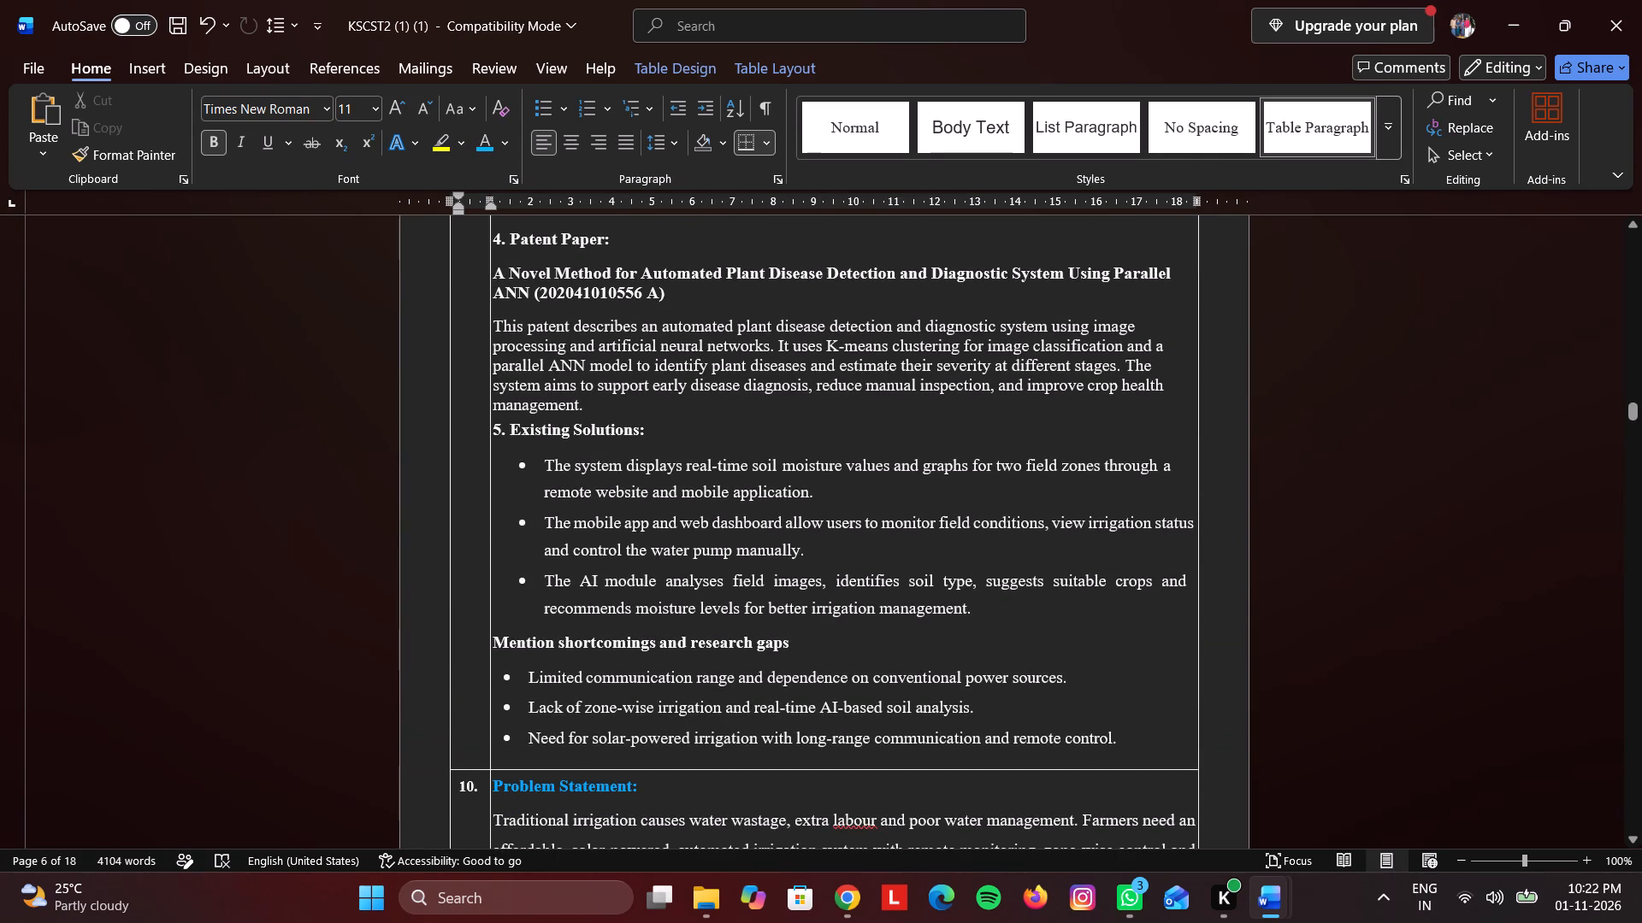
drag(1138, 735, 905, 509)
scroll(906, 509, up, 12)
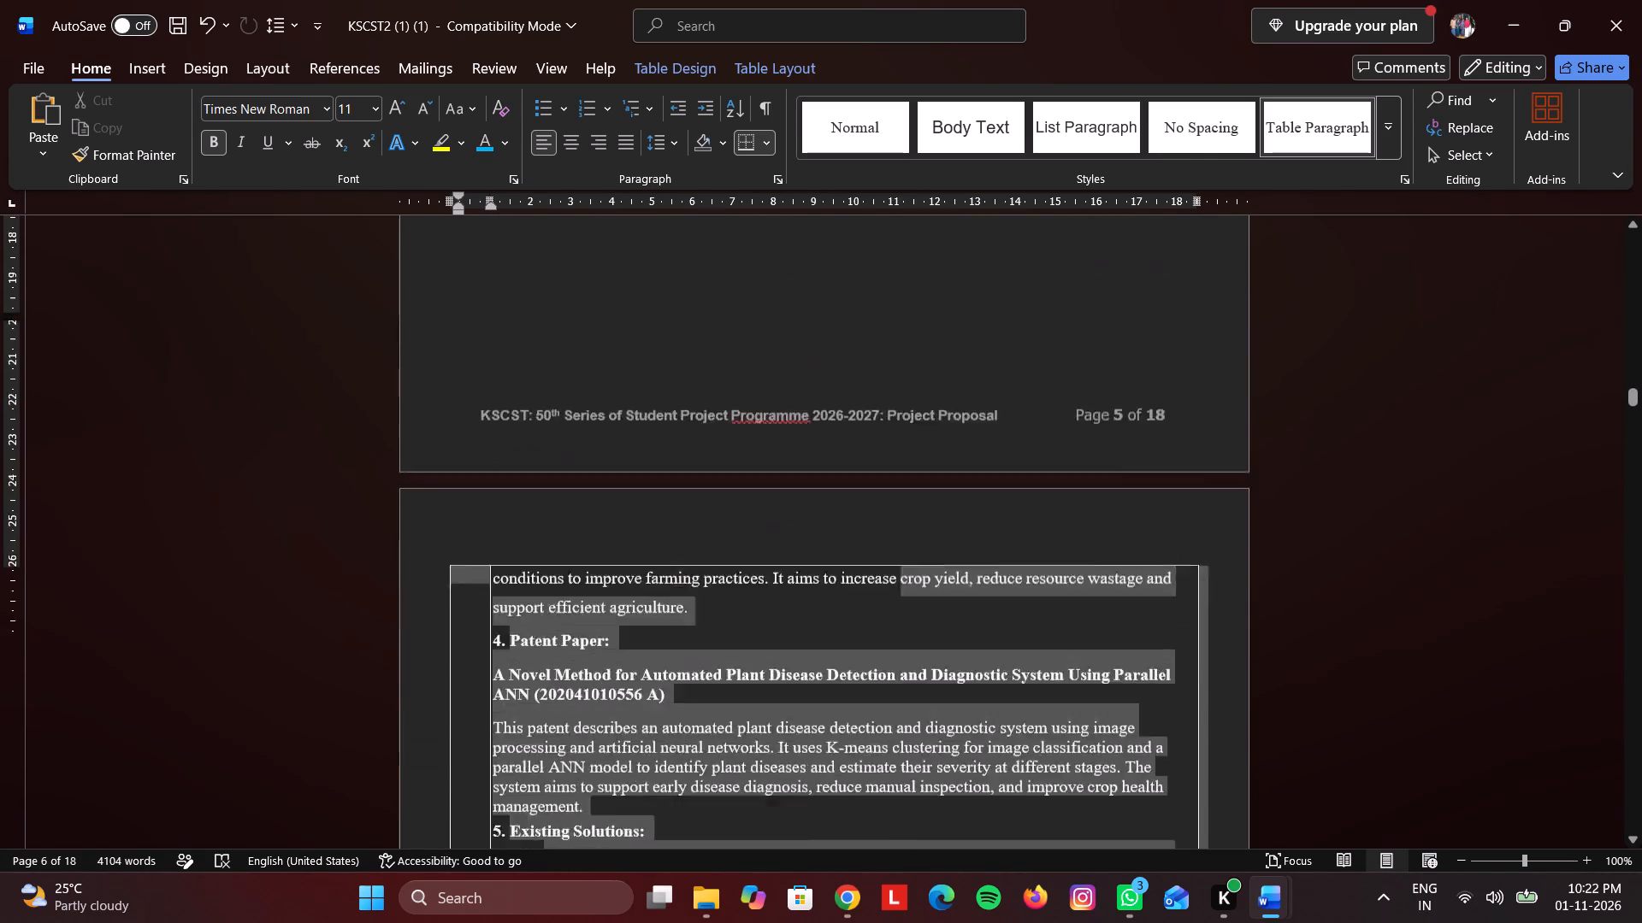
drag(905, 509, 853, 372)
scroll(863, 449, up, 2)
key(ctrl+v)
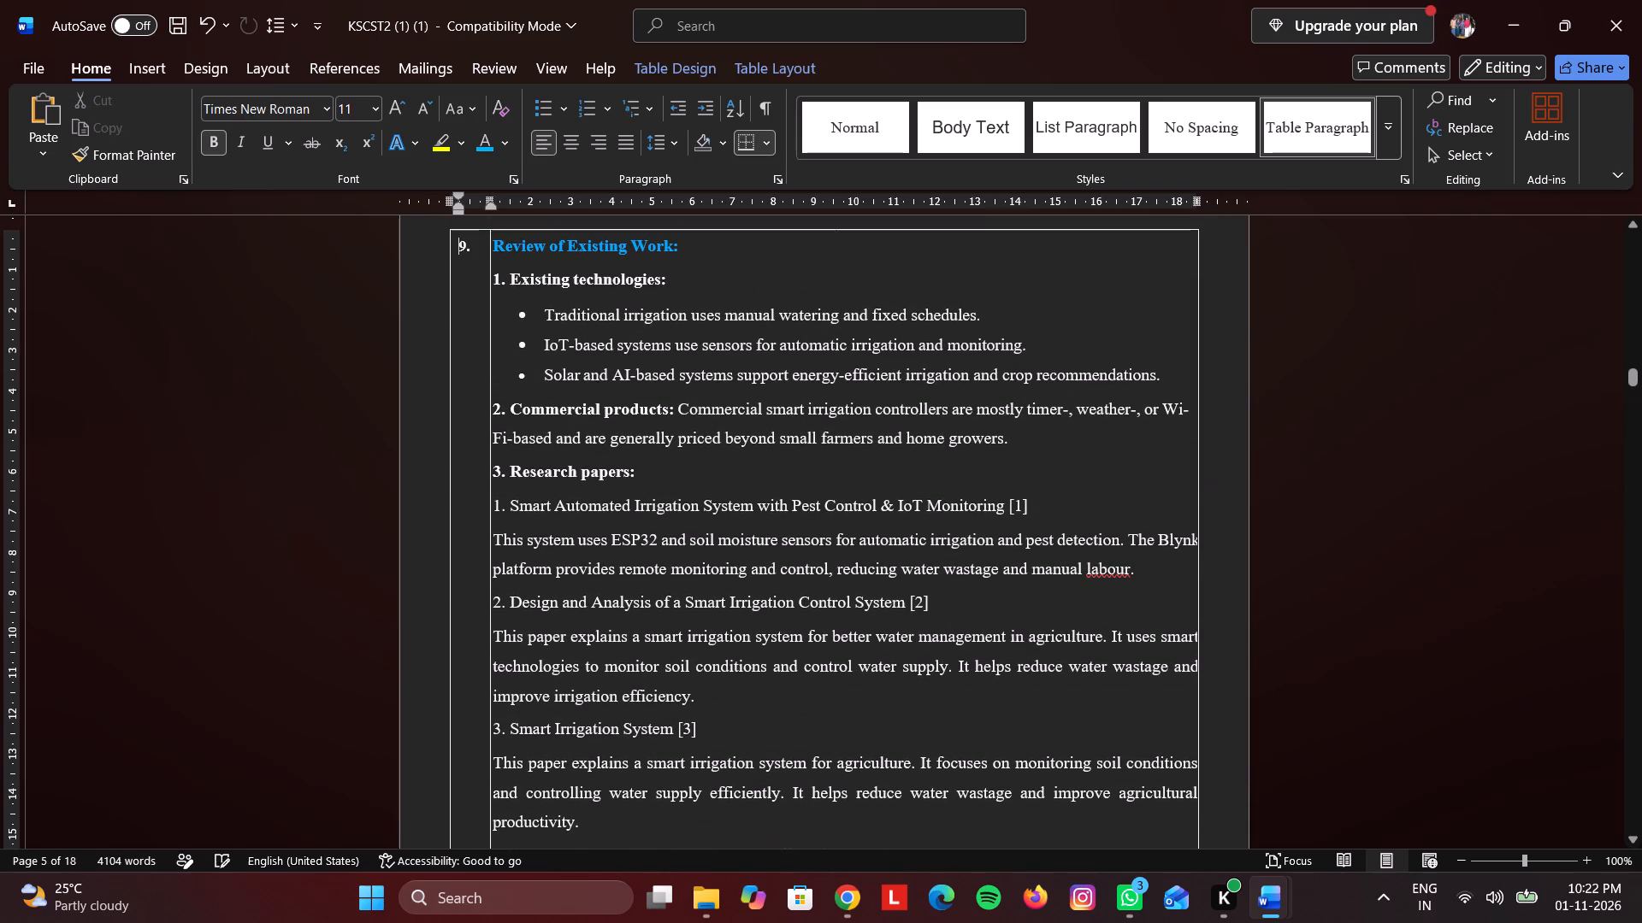
Recopy the review from KSCST_RISCV_Cadence_FPGA_Completed and paste it over KSCST2's section 9 text from "Existing technologies" to the end of page 5.
key(alt+Tab)
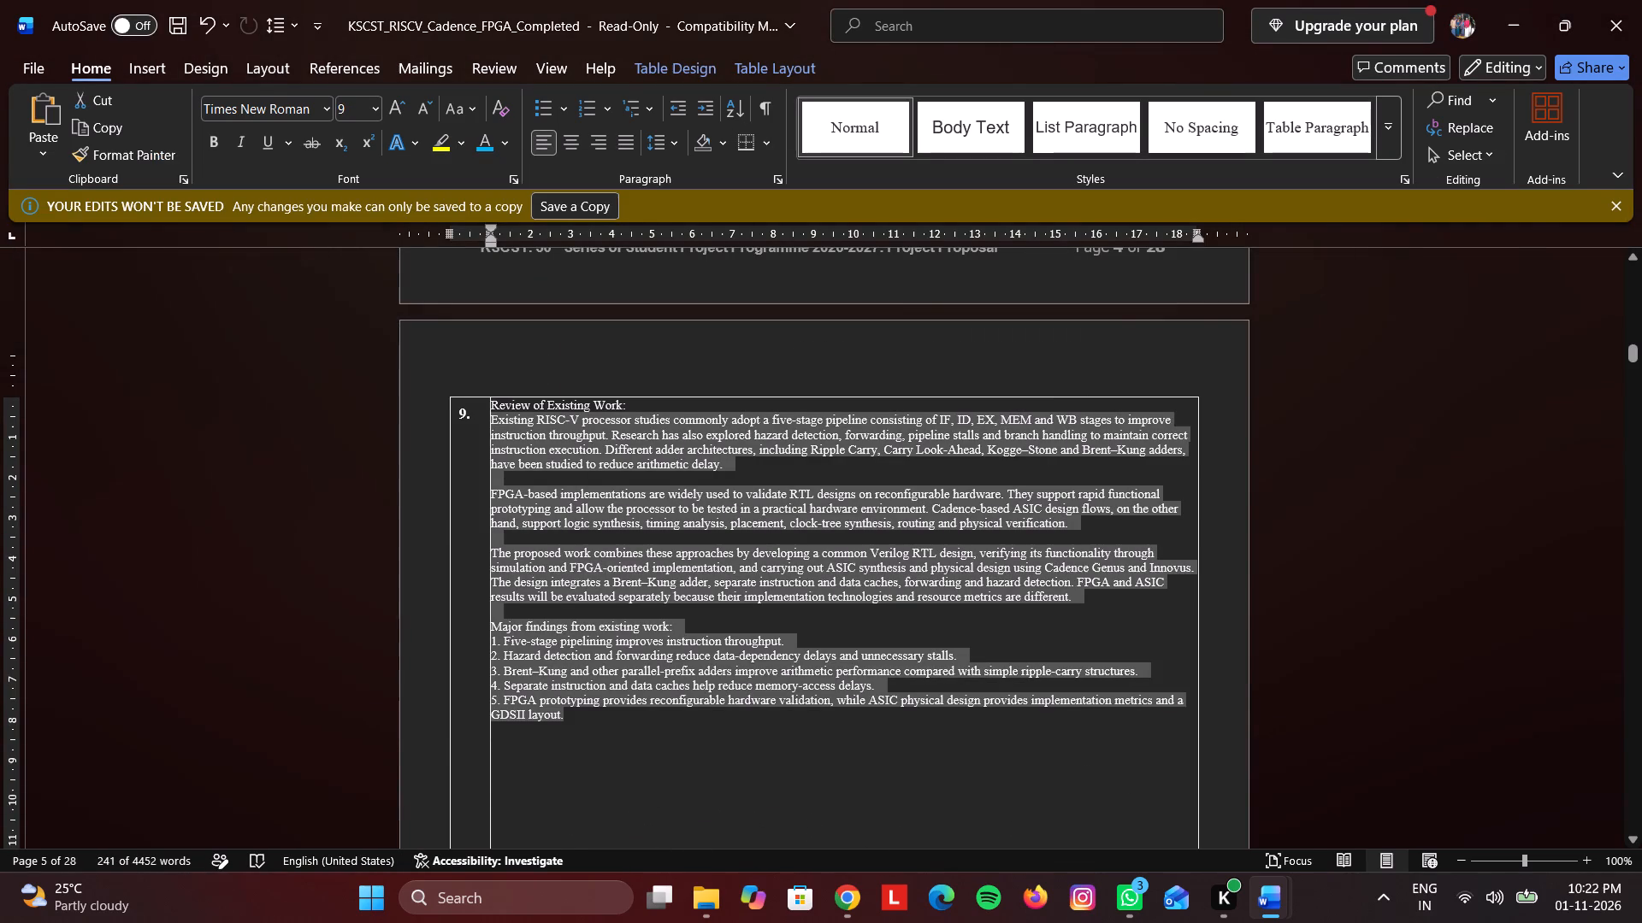
key(ctrl+c)
key(alt+Tab)
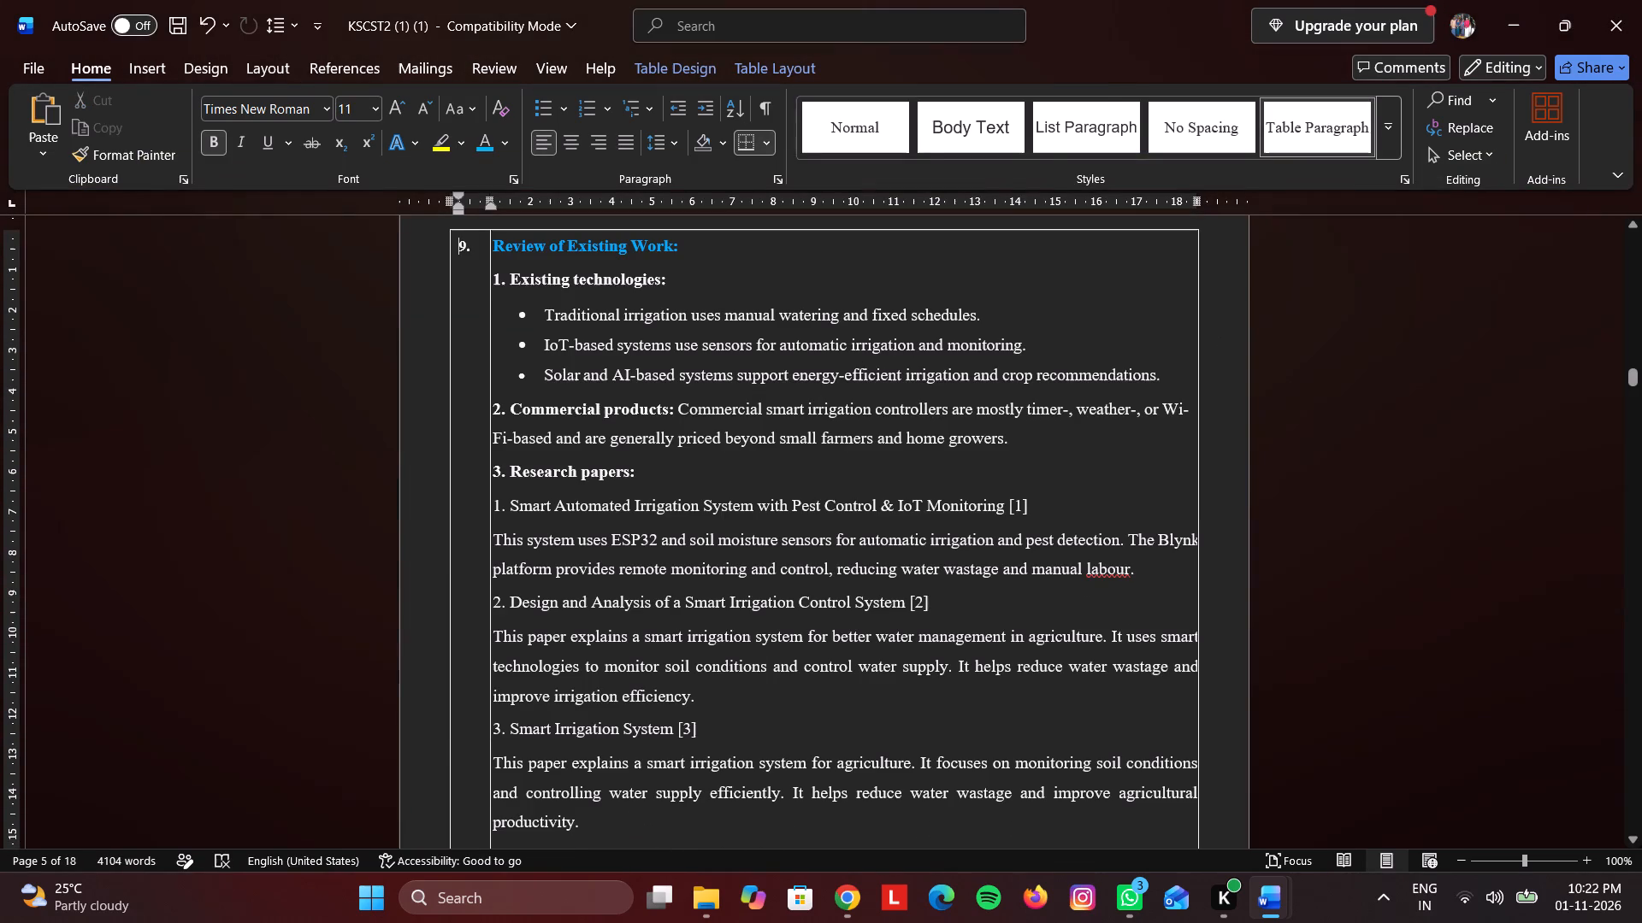
click(511, 279)
drag(511, 279, 769, 538)
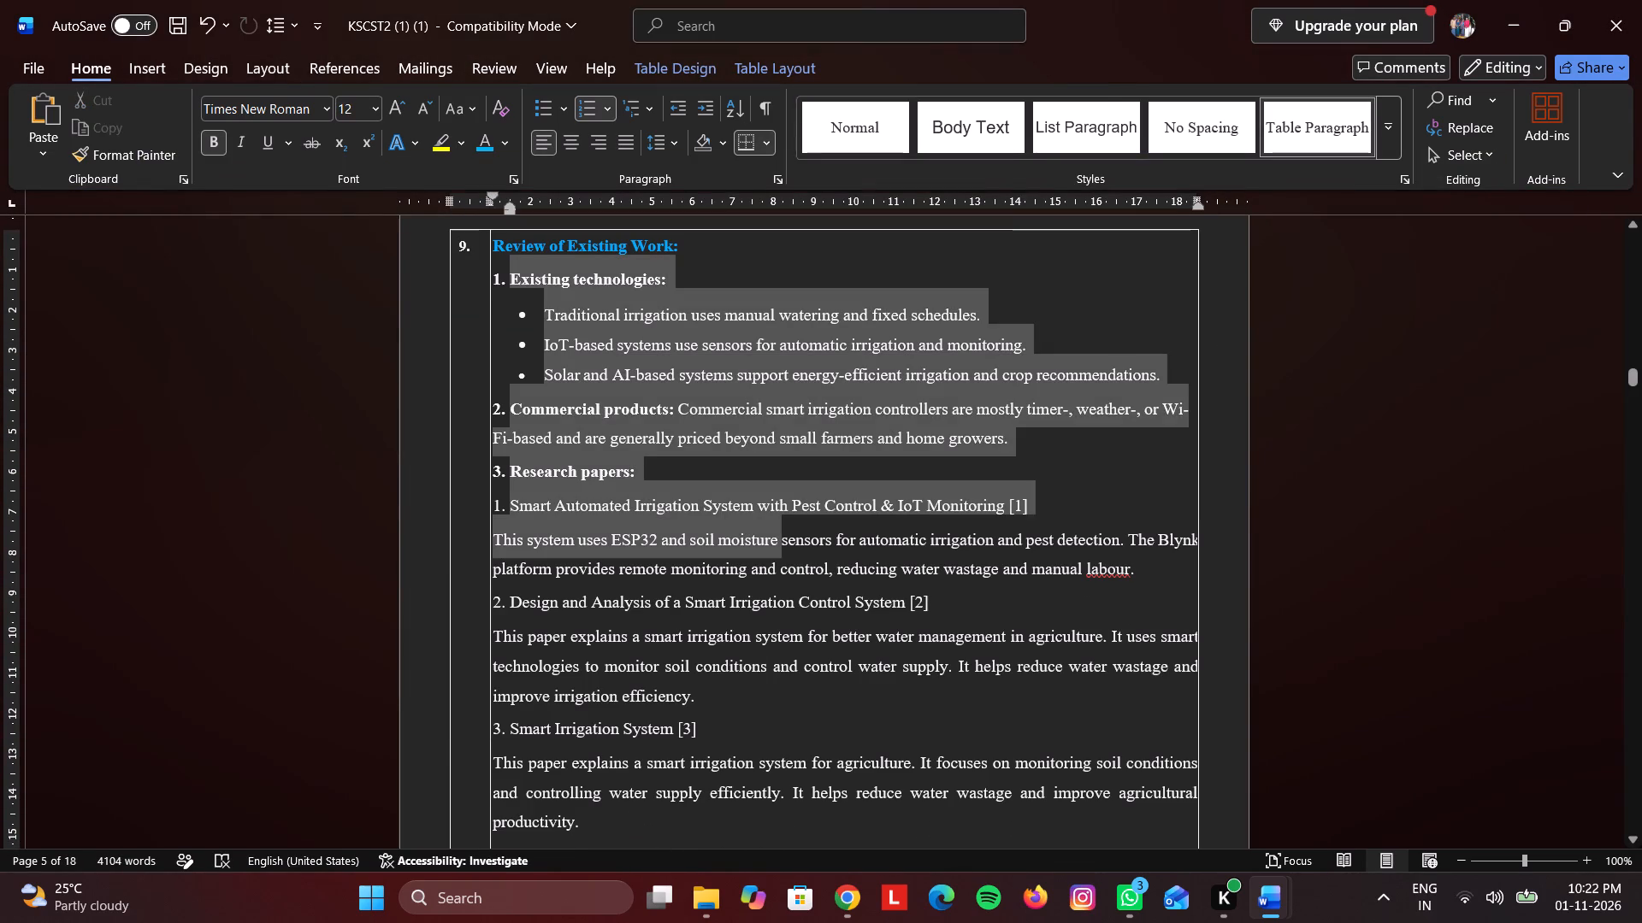
drag(769, 538, 783, 613)
scroll(783, 573, down, 13)
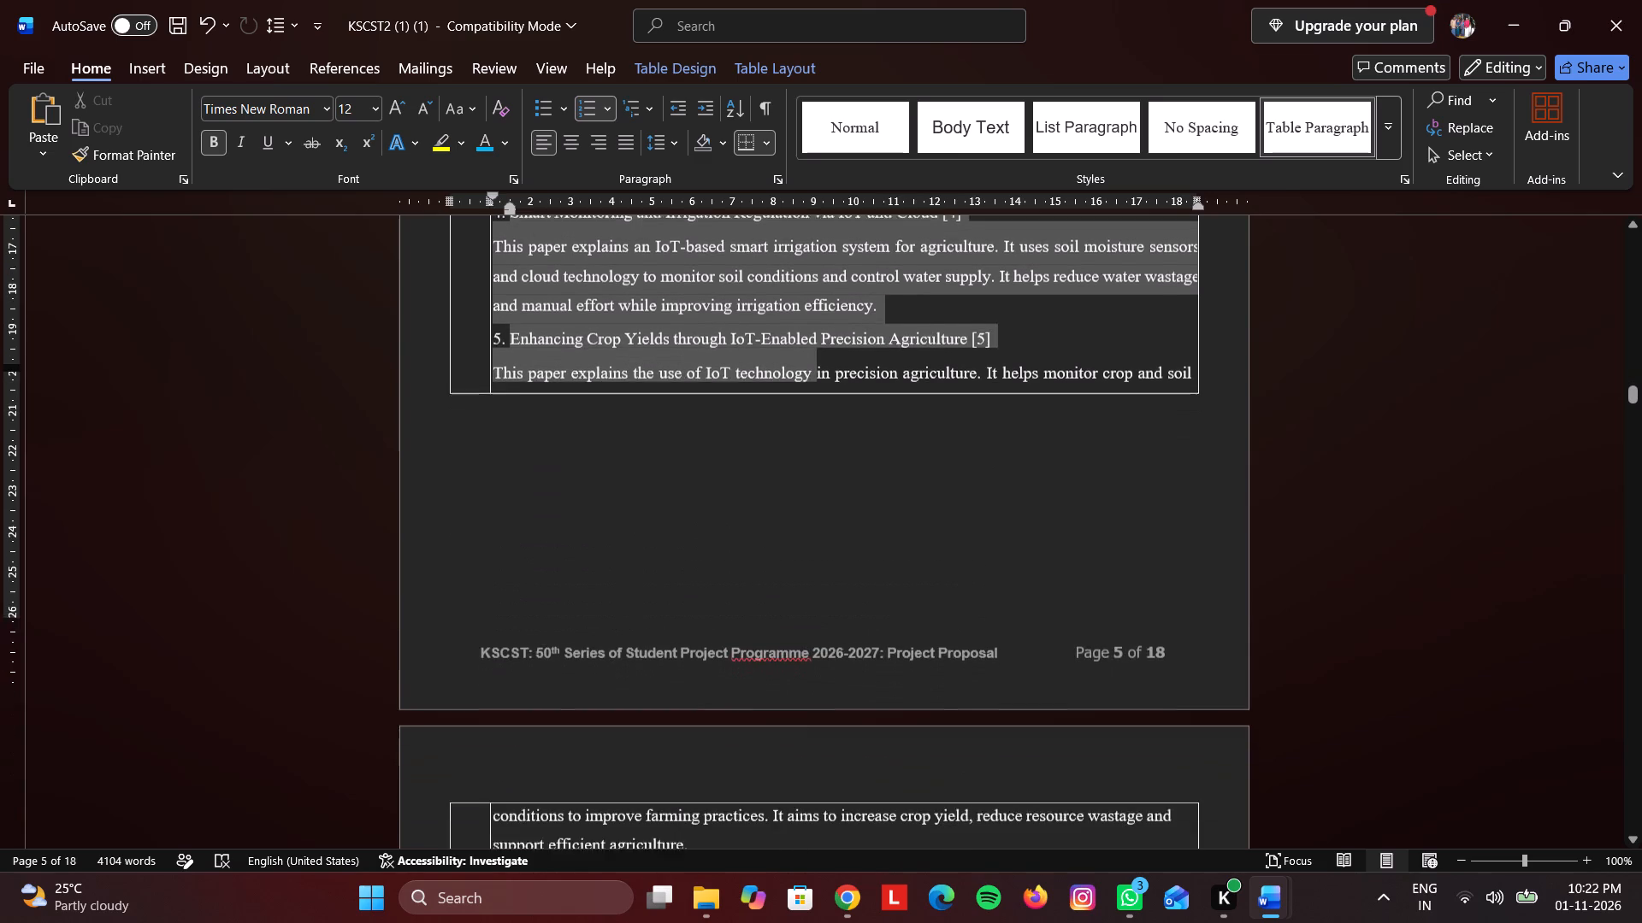
drag(783, 613, 793, 427)
scroll(783, 625, down, 4)
scroll(793, 427, up, 3)
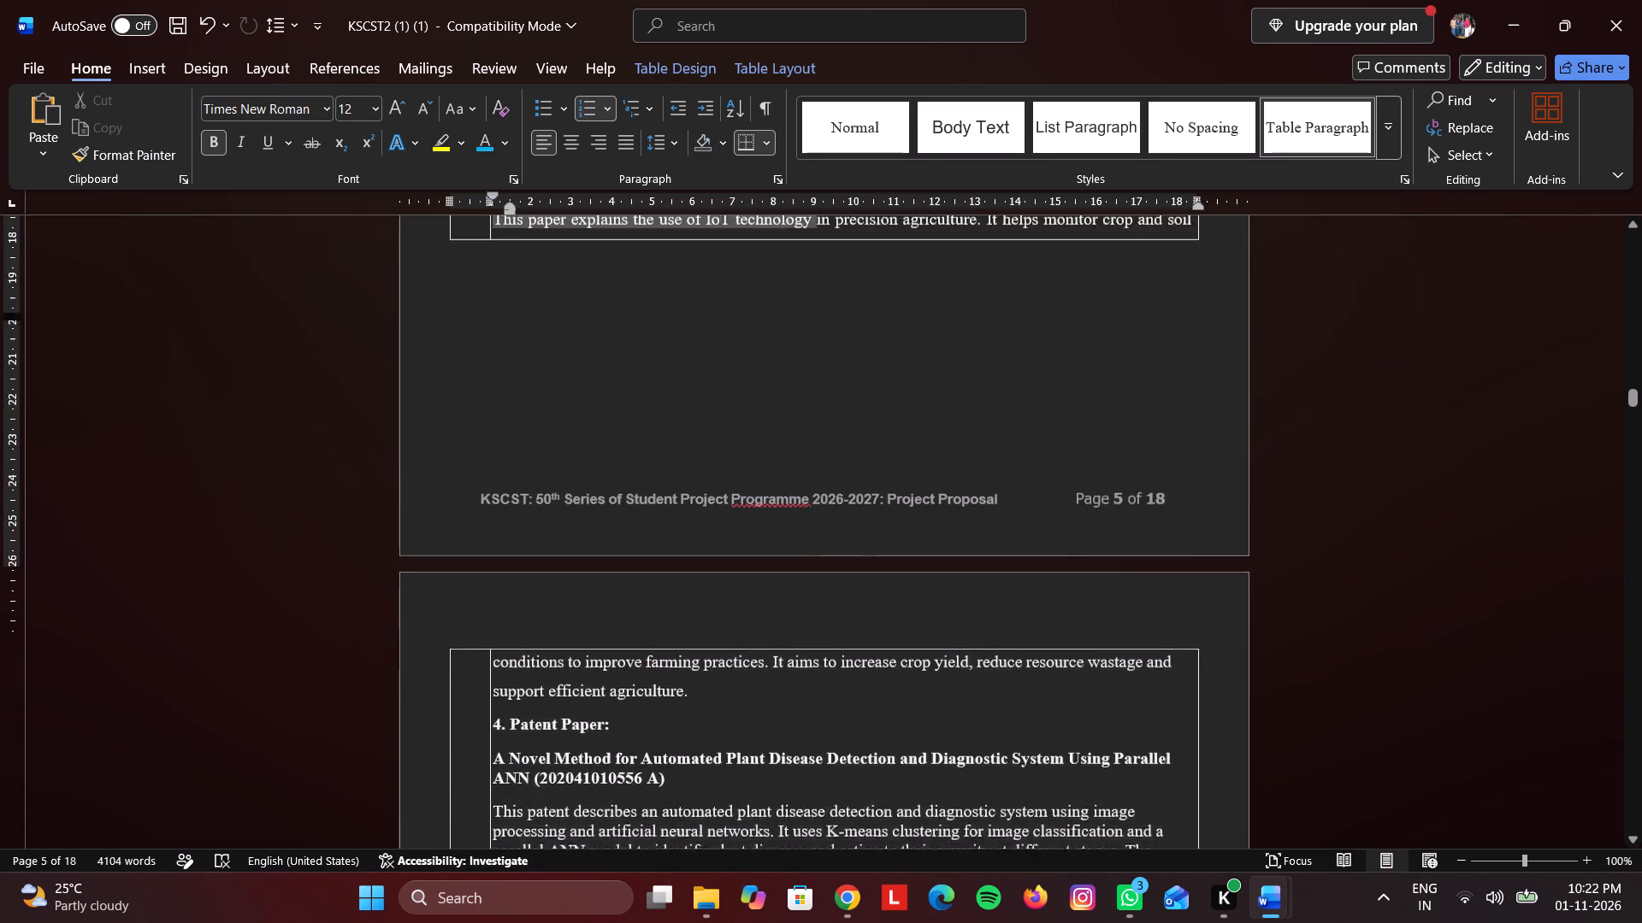
scroll(793, 427, up, 1)
drag(793, 427, 1178, 373)
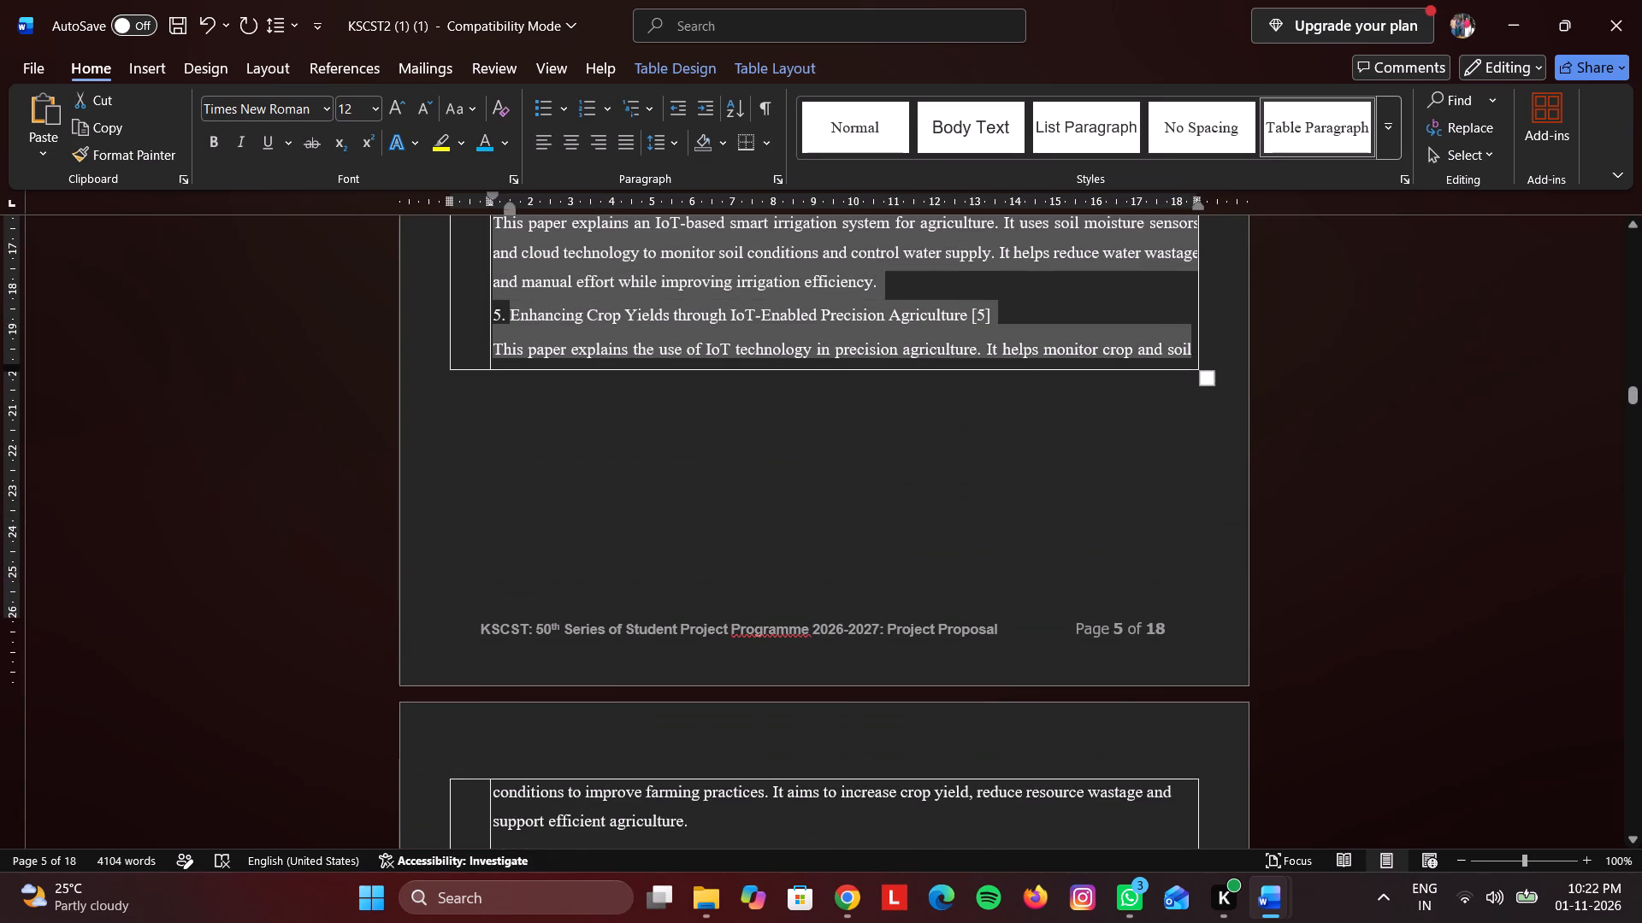
key(ctrl+v)
Delete section 9's leftover irrigation text on page 6, from "conditions to improve farming practices" through the last research-gap bullet.
scroll(898, 522, up, 3)
scroll(898, 522, down, 12)
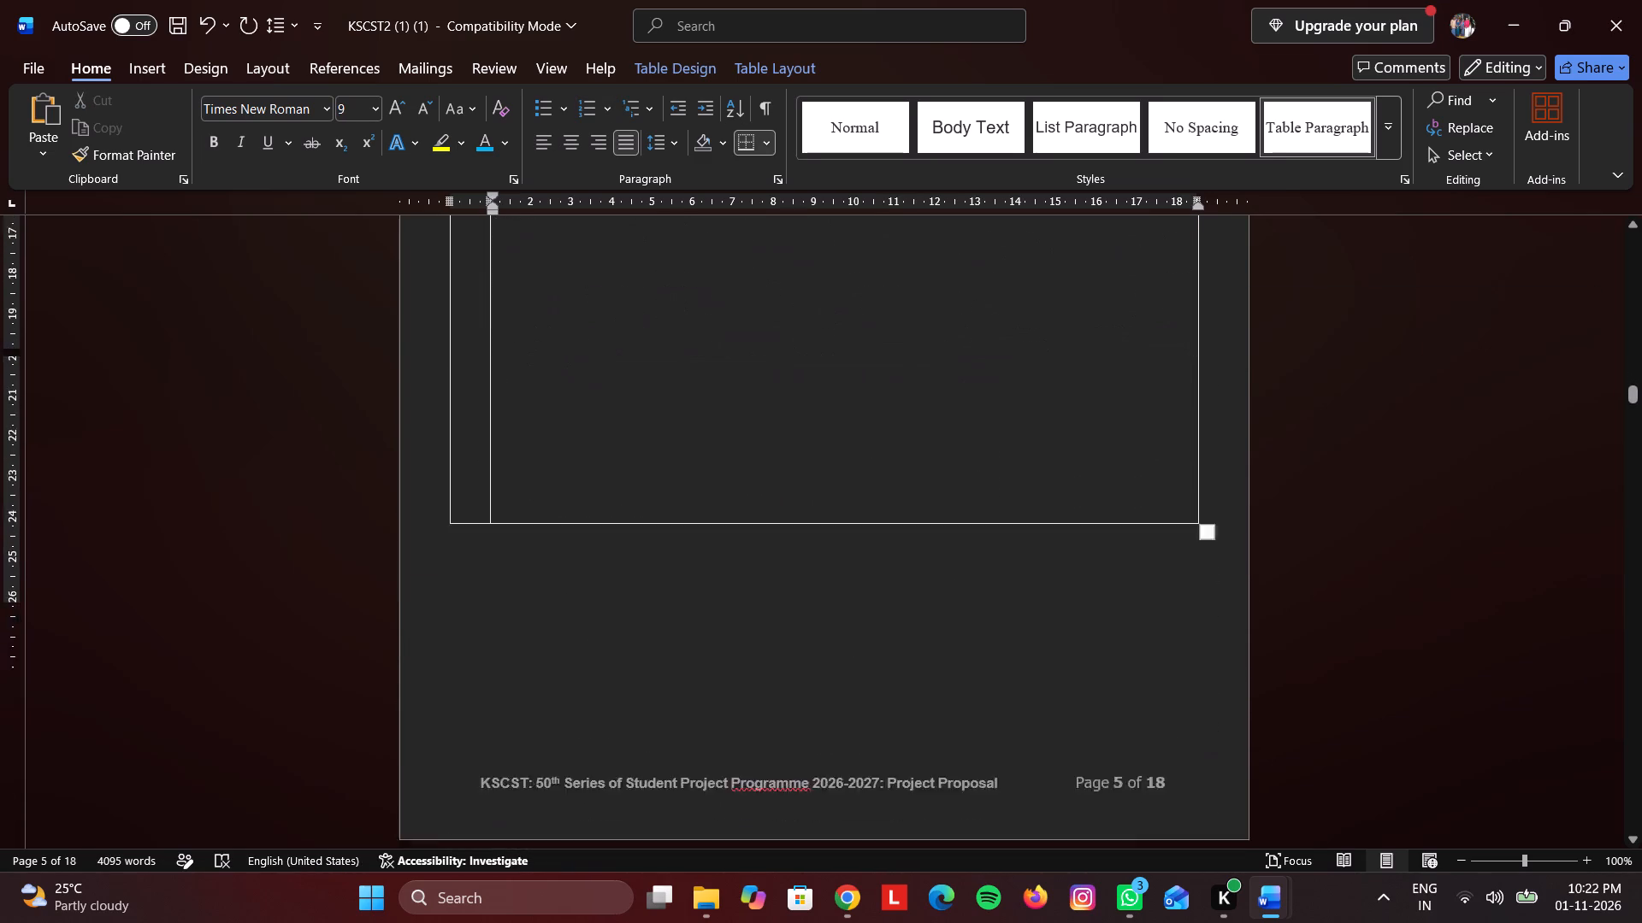
scroll(898, 522, down, 9)
scroll(884, 518, up, 2)
scroll(884, 518, down, 7)
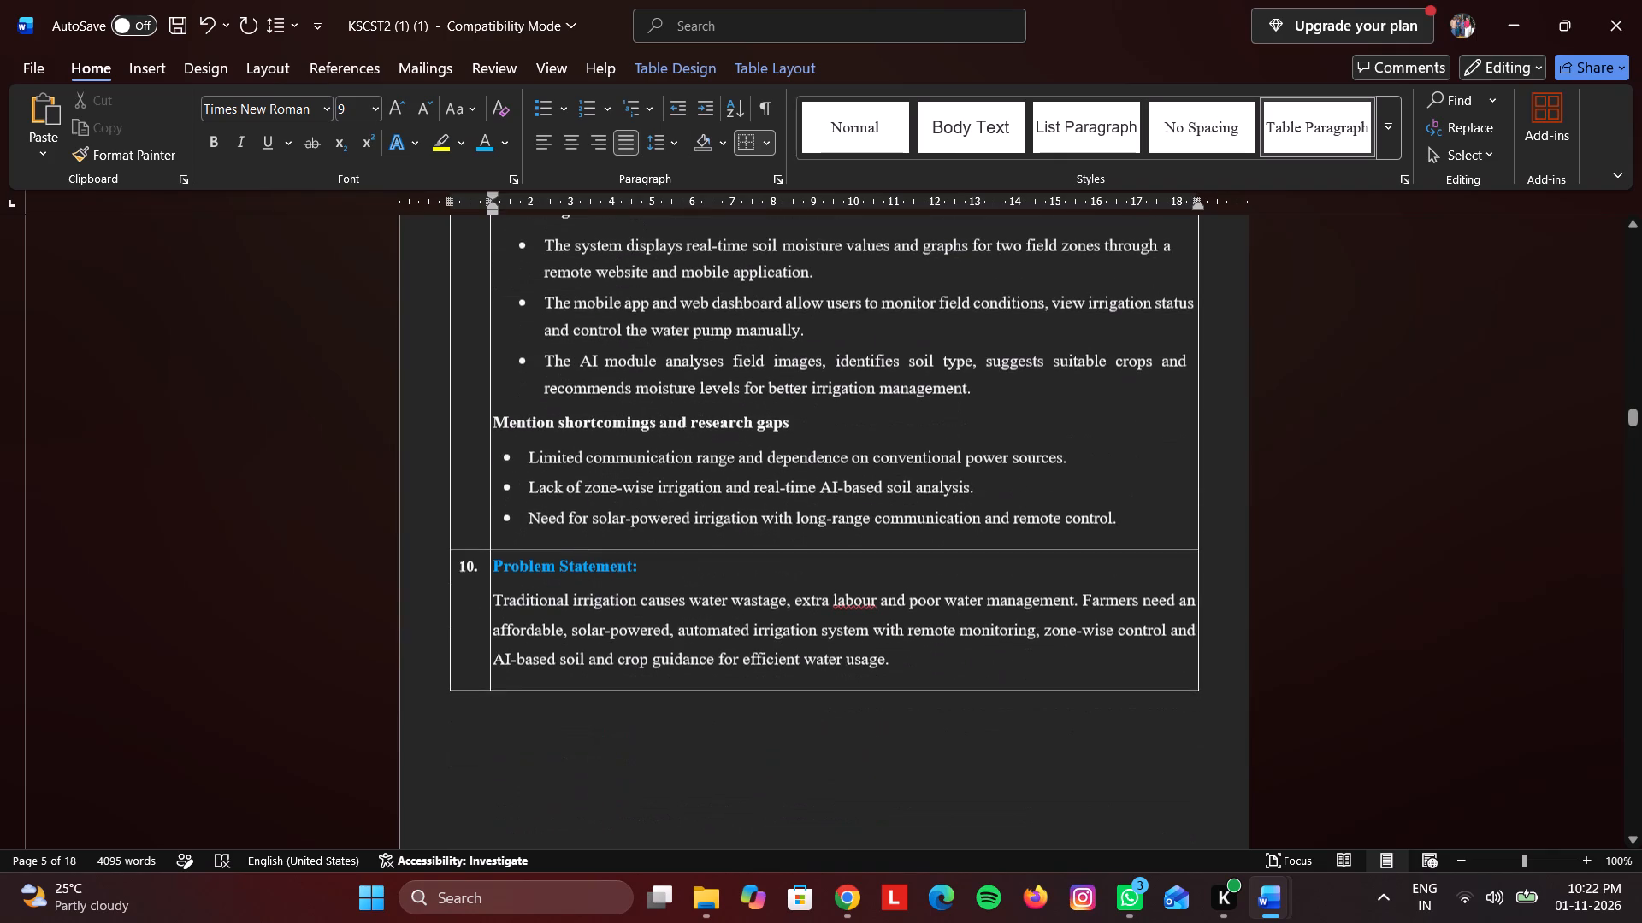
drag(1132, 519, 798, 337)
scroll(1013, 445, up, 3)
scroll(809, 343, up, 2)
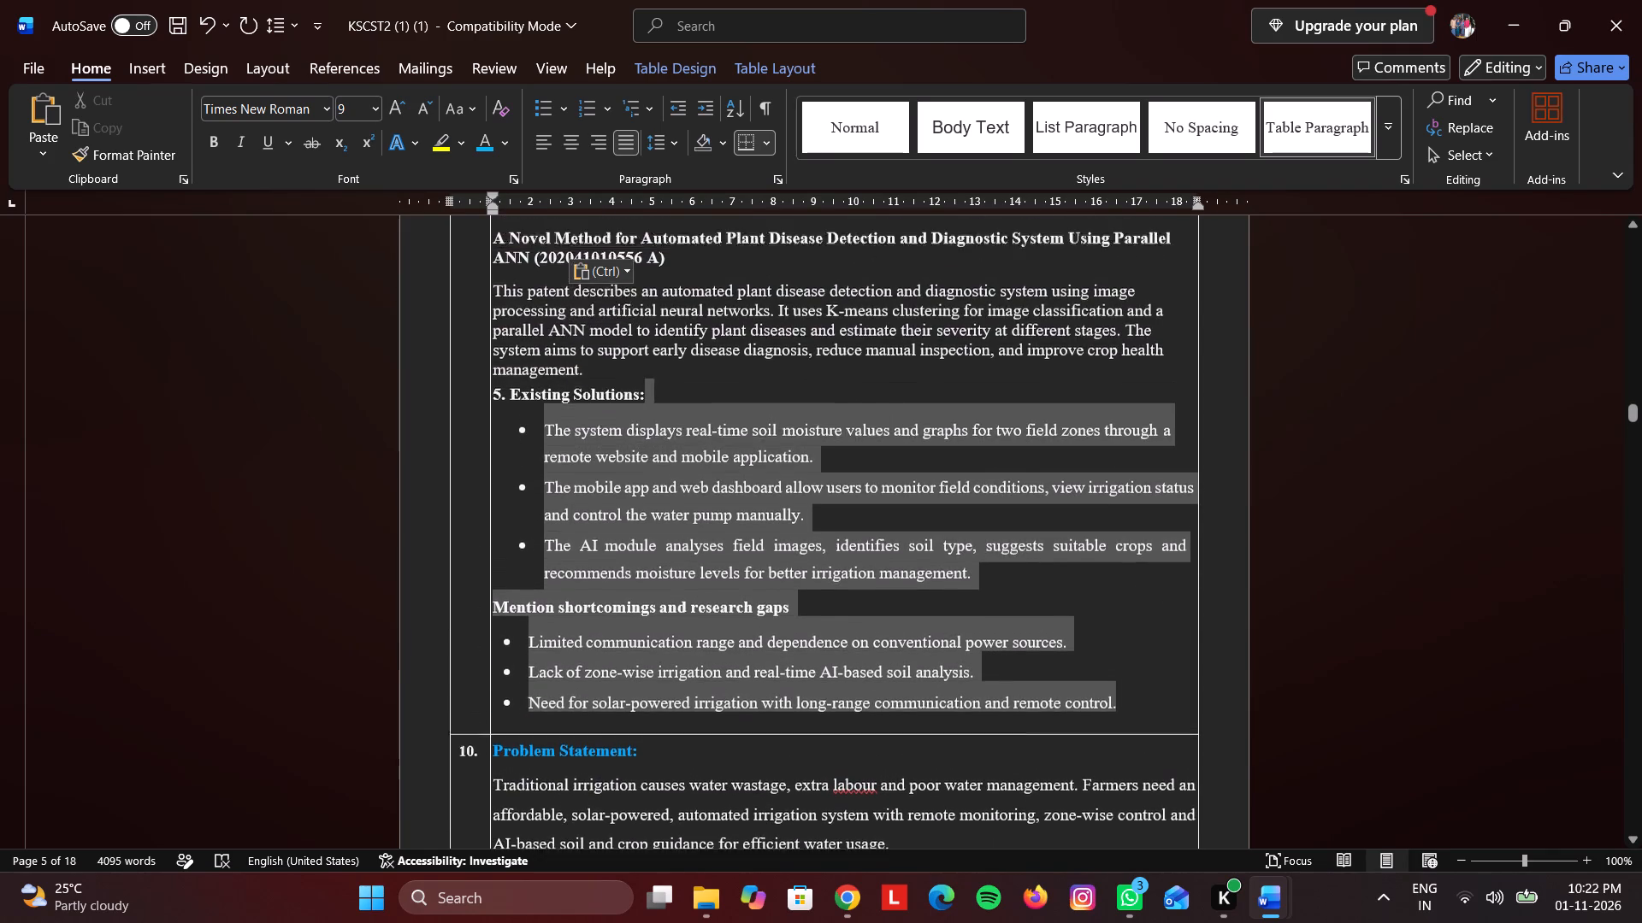
scroll(798, 337, up, 2)
drag(798, 337, 529, 329)
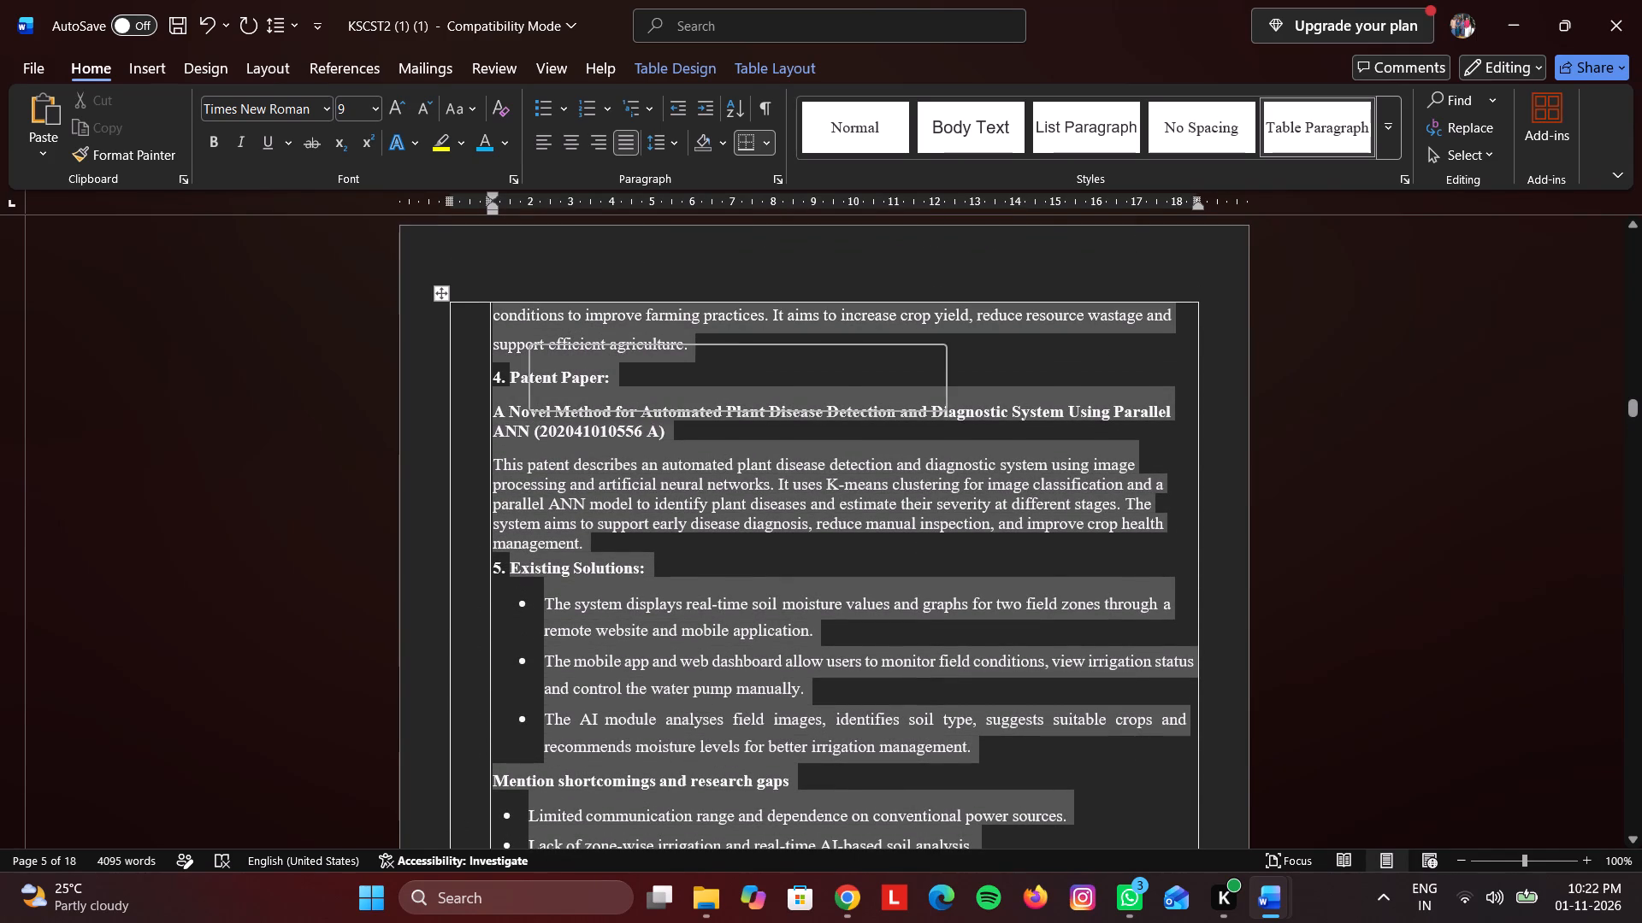
key(Delete)
Remove the empty bullet and its indentation left in the section 9 cell on page 6.
scroll(540, 356, up, 3)
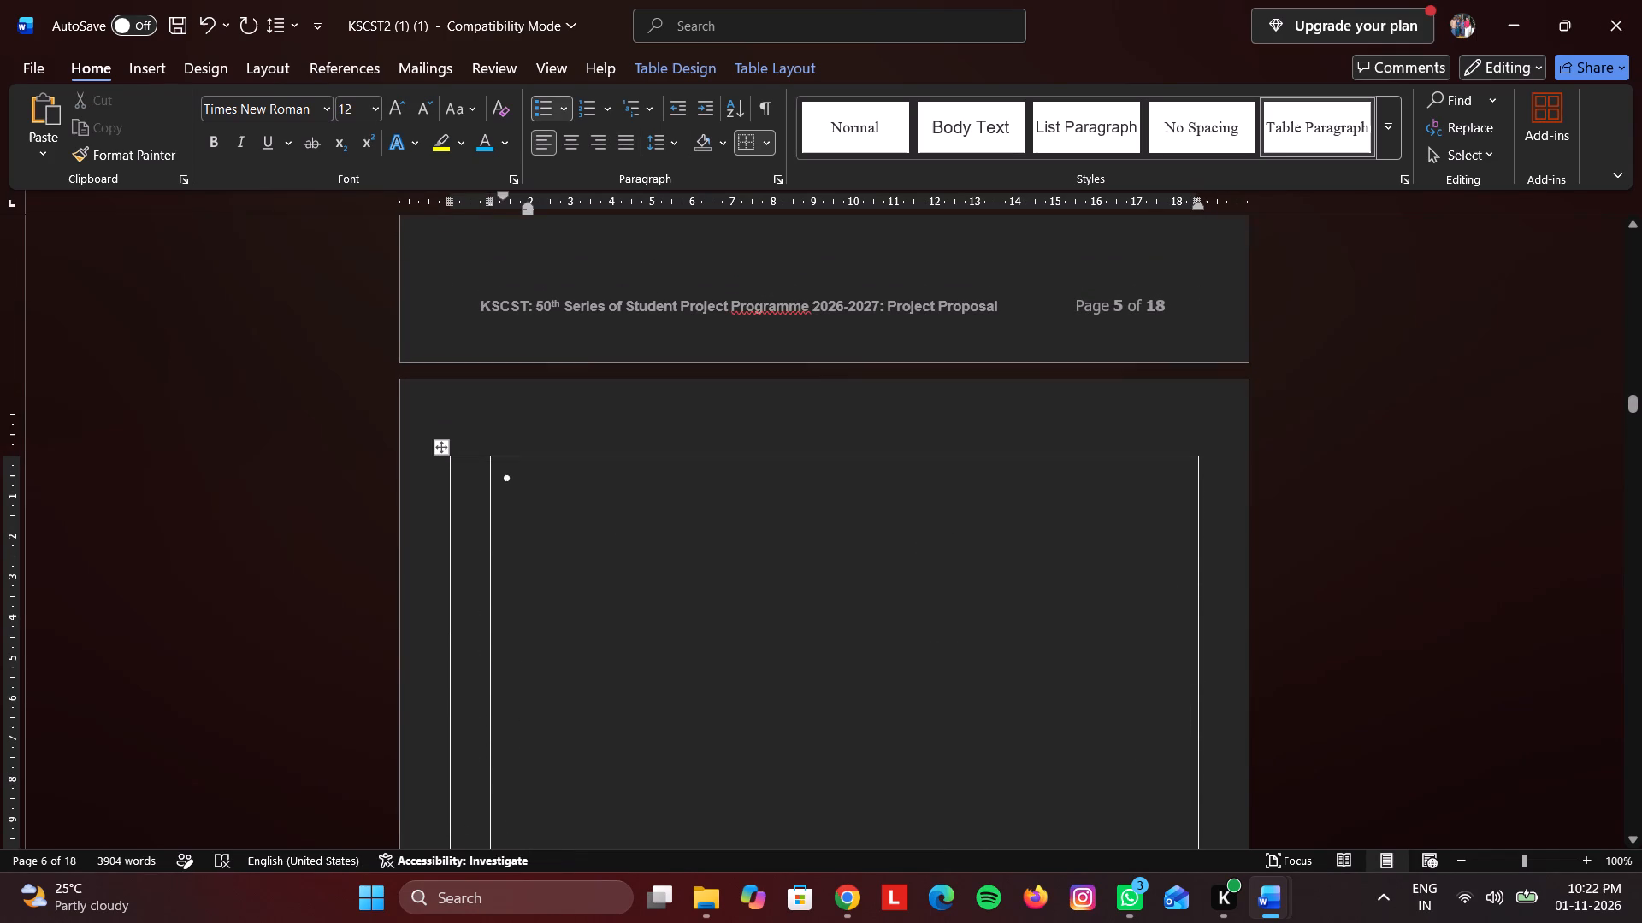
key(BackSpace)
key(BackSpace)
key(BackSpace)
key(BackSpace)
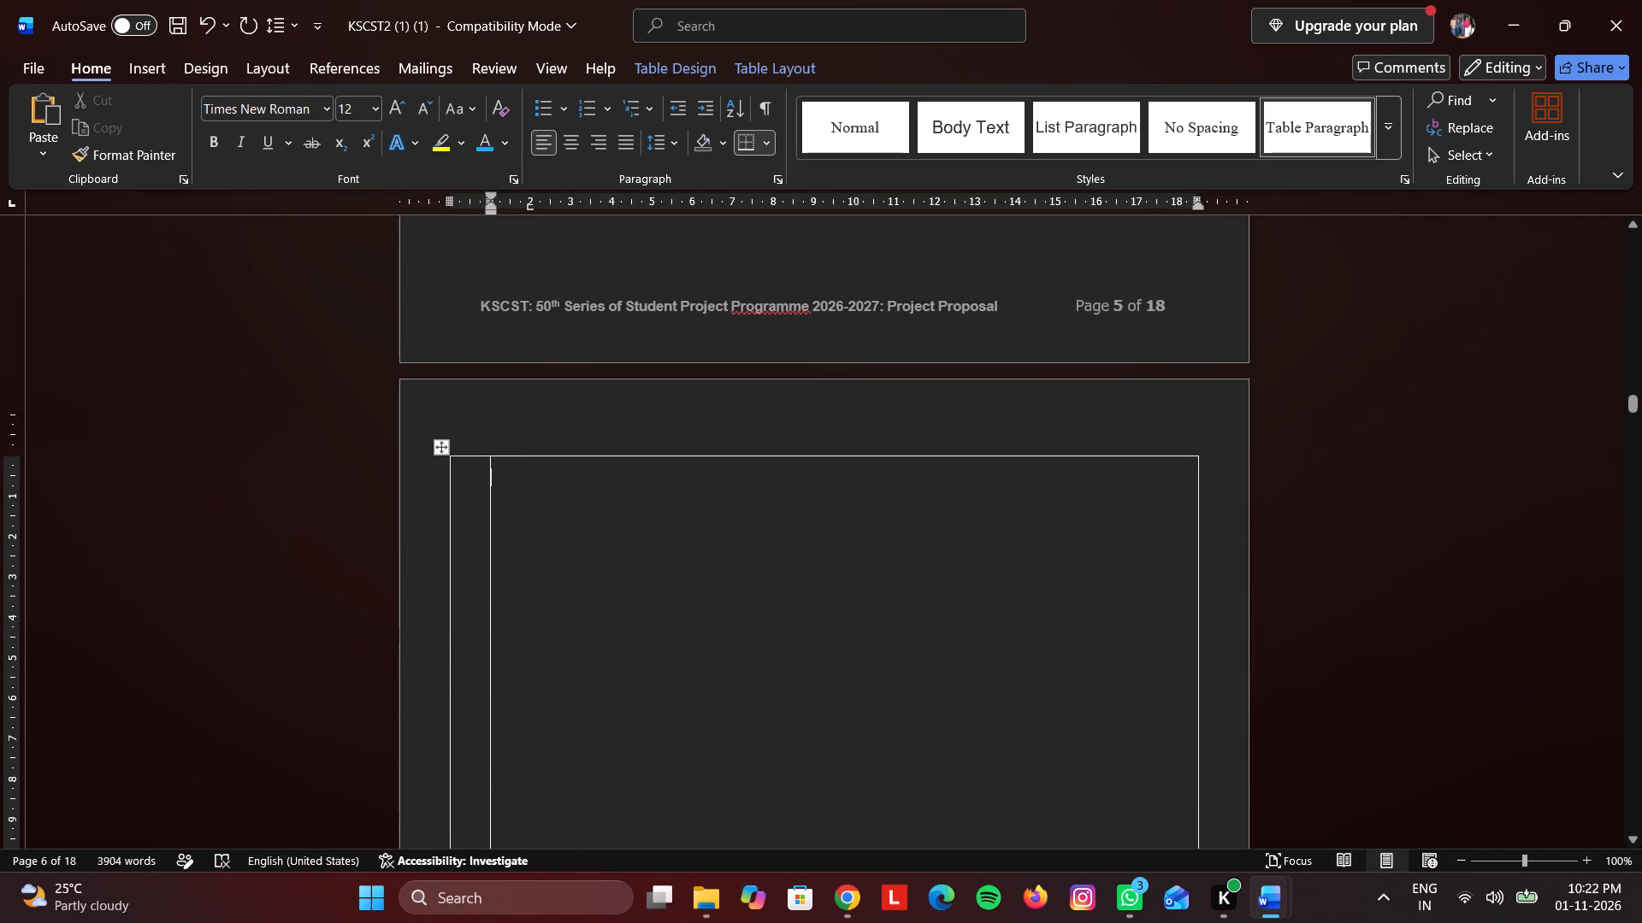
key(Delete)
key(Delete)
Set all the pasted body text under Review of Existing Work to font size 12.
scroll(569, 391, up, 12)
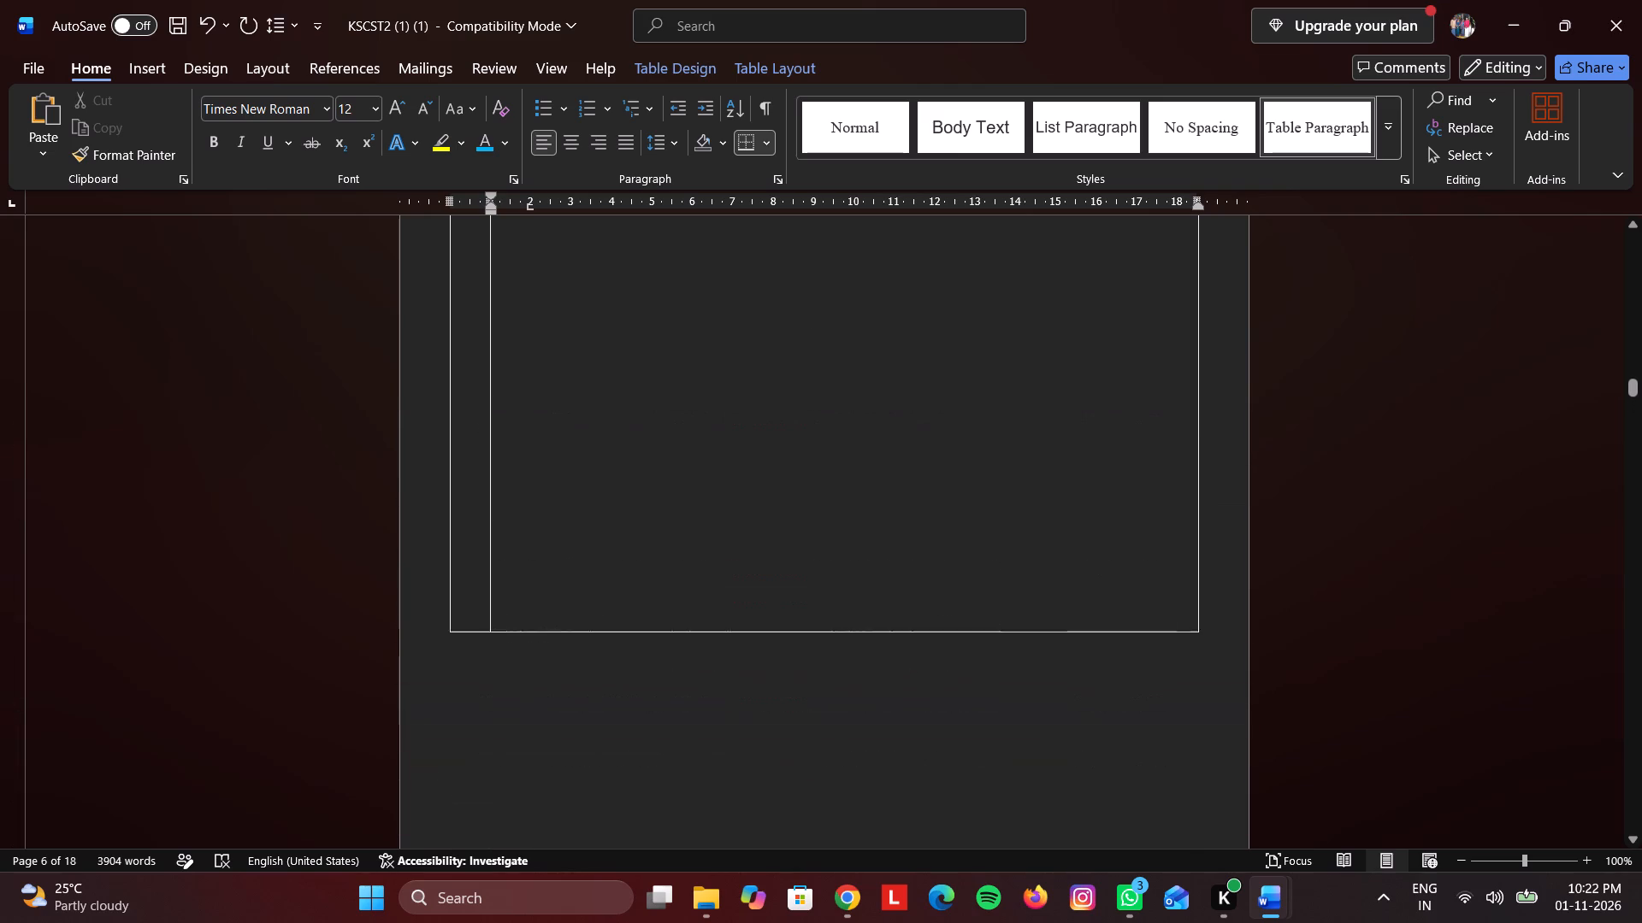
scroll(572, 426, up, 10)
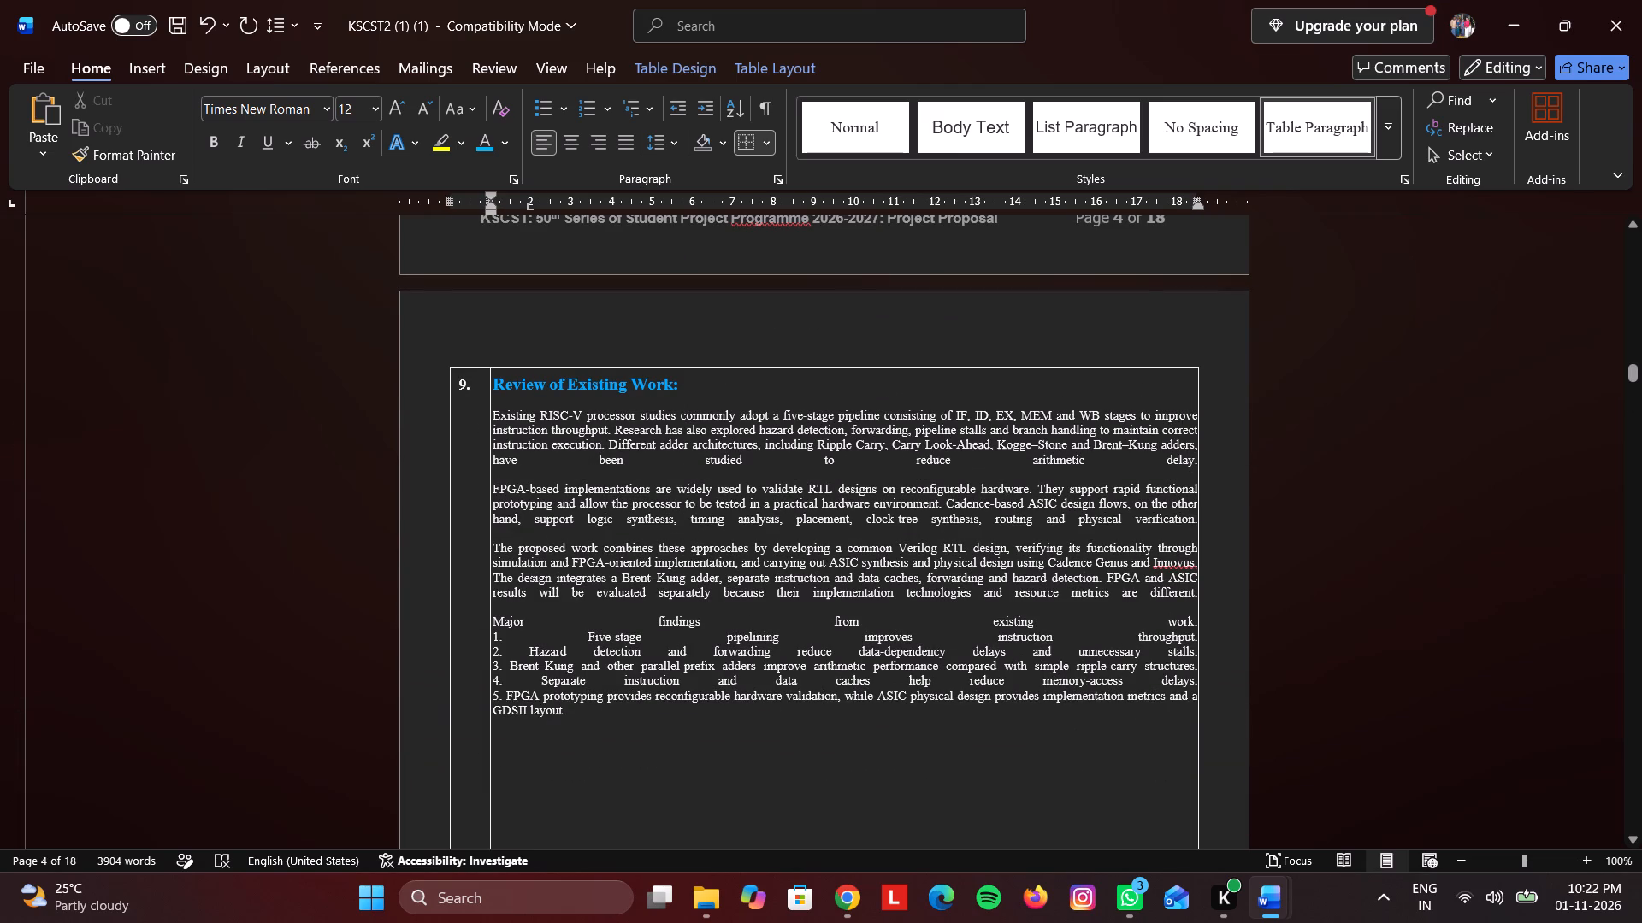
drag(586, 719, 503, 448)
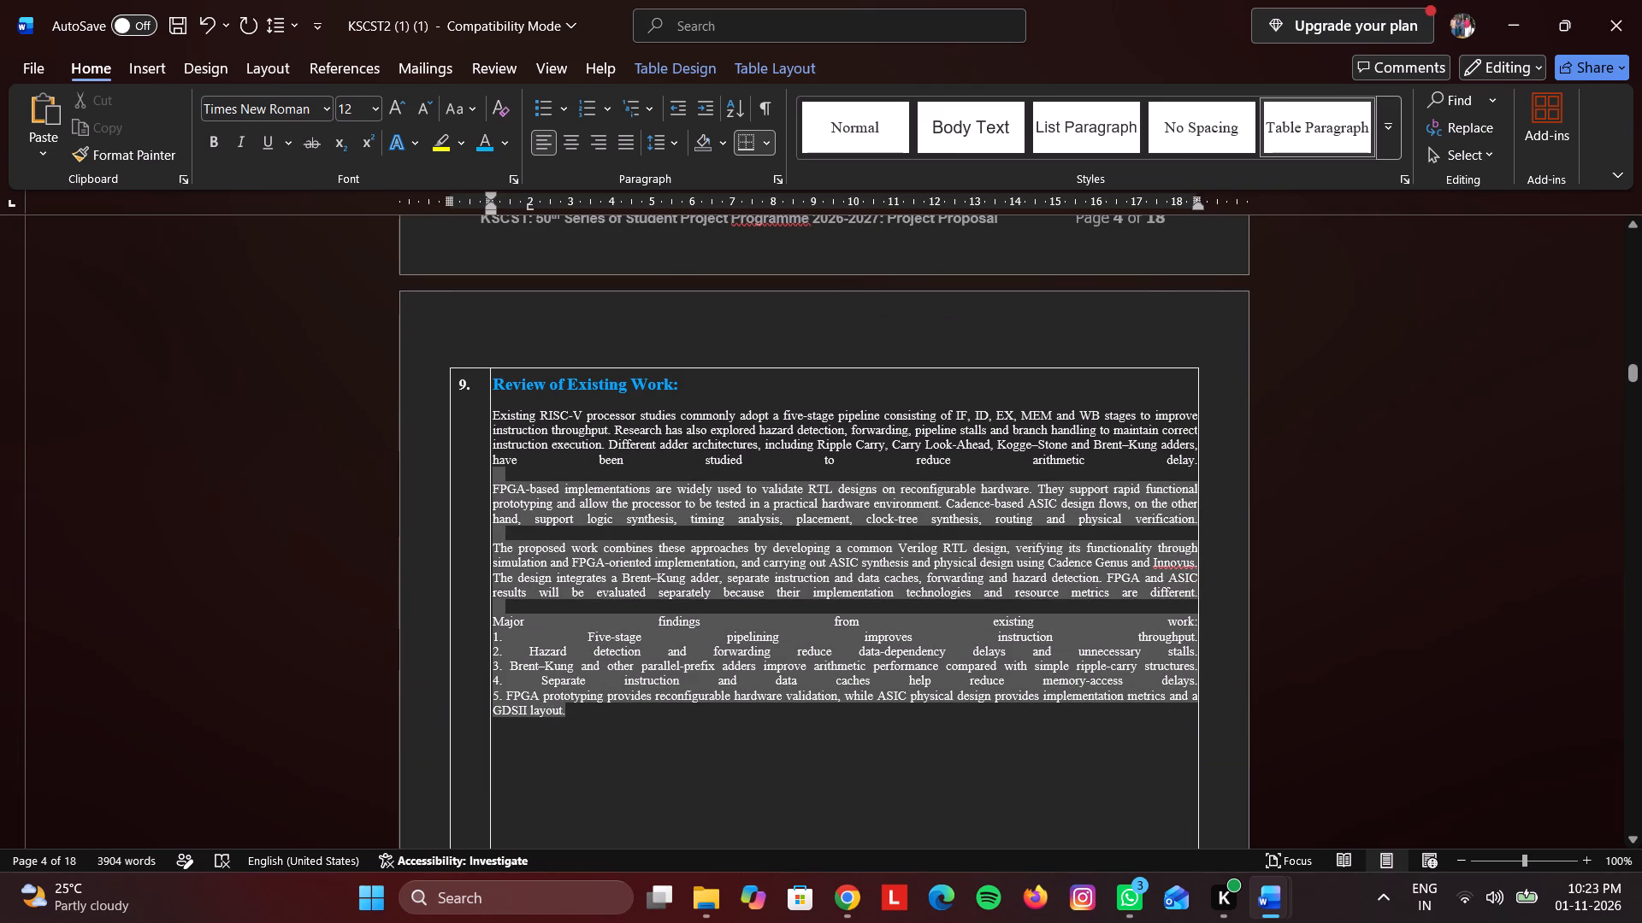
drag(503, 448, 503, 421)
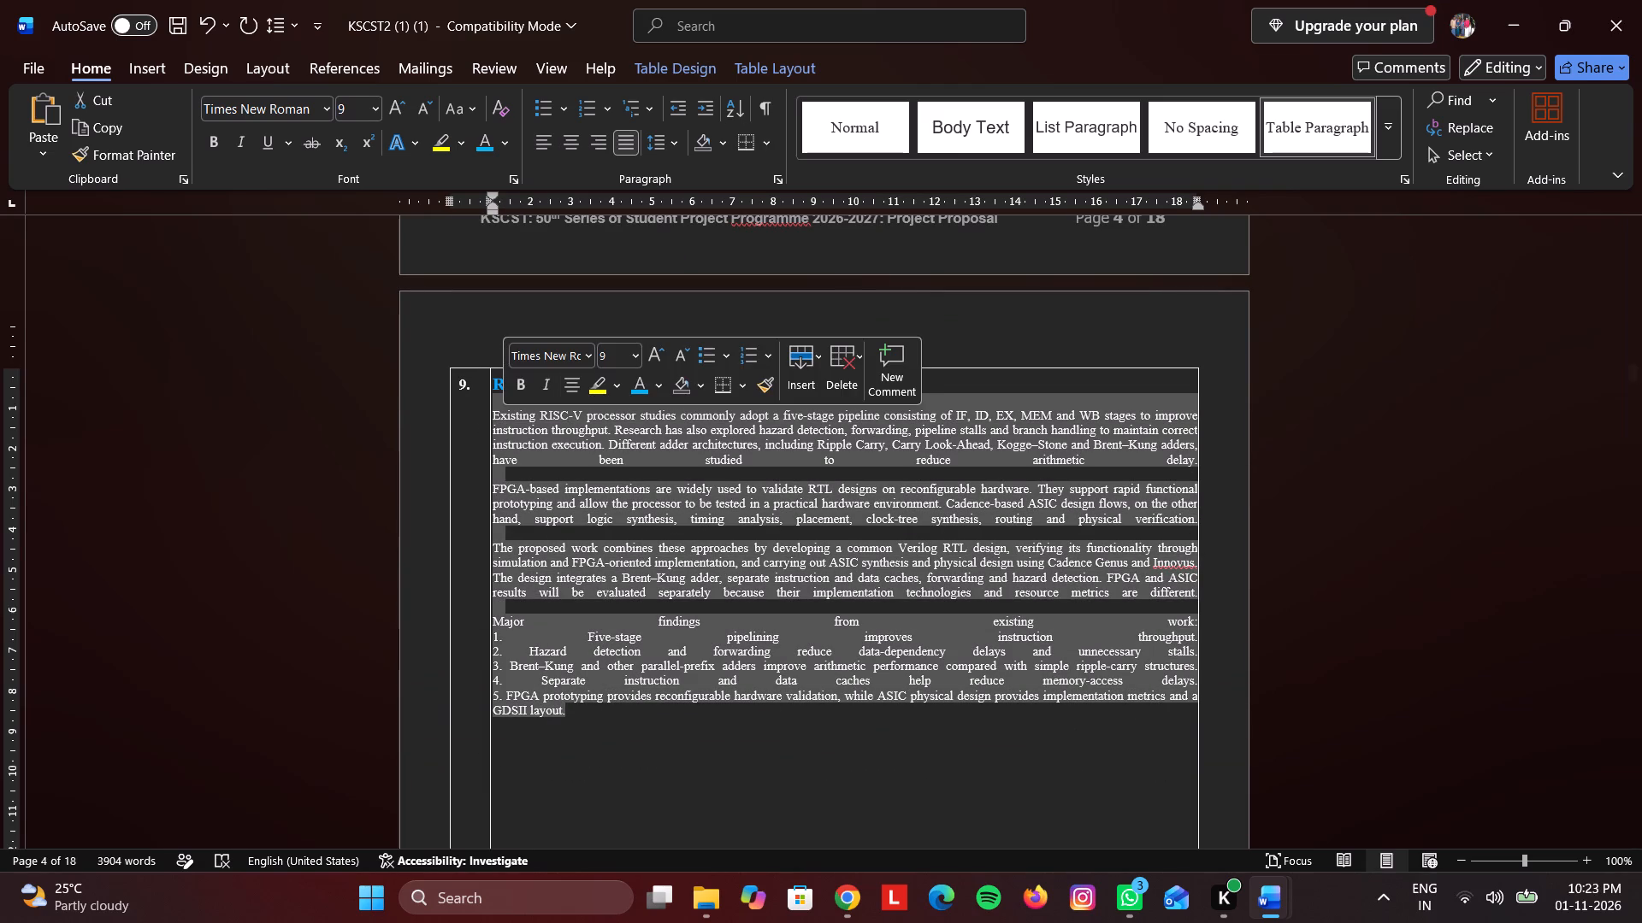
click(371, 111)
click(359, 238)
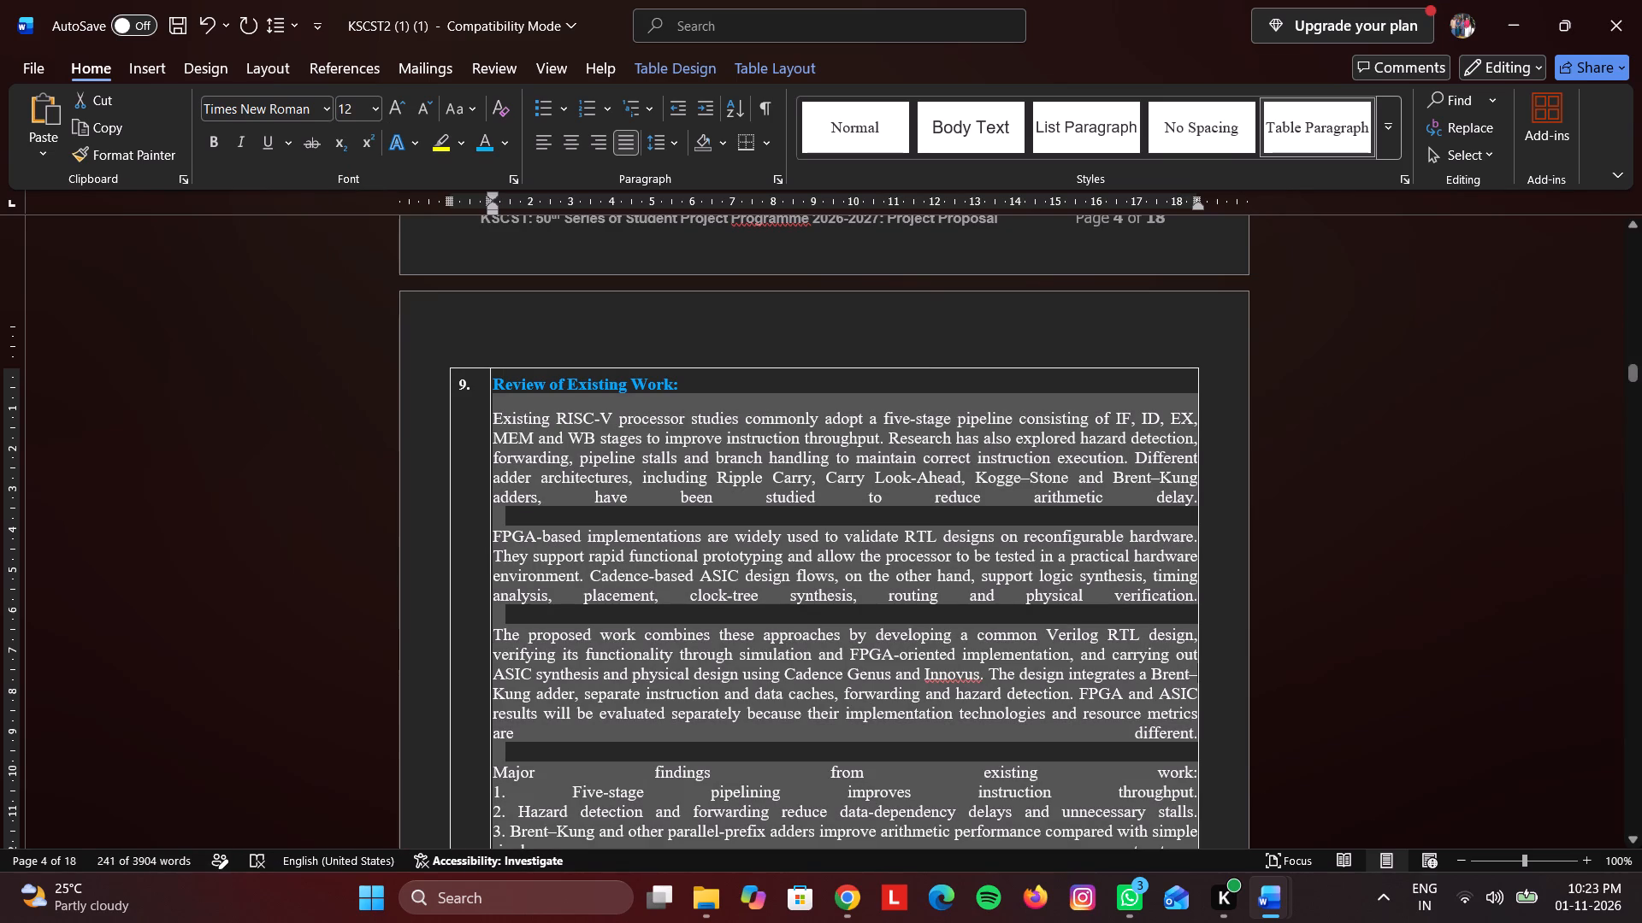
Indent the selected Review of Existing Work body text slightly from both sides of its cell.
click(1198, 204)
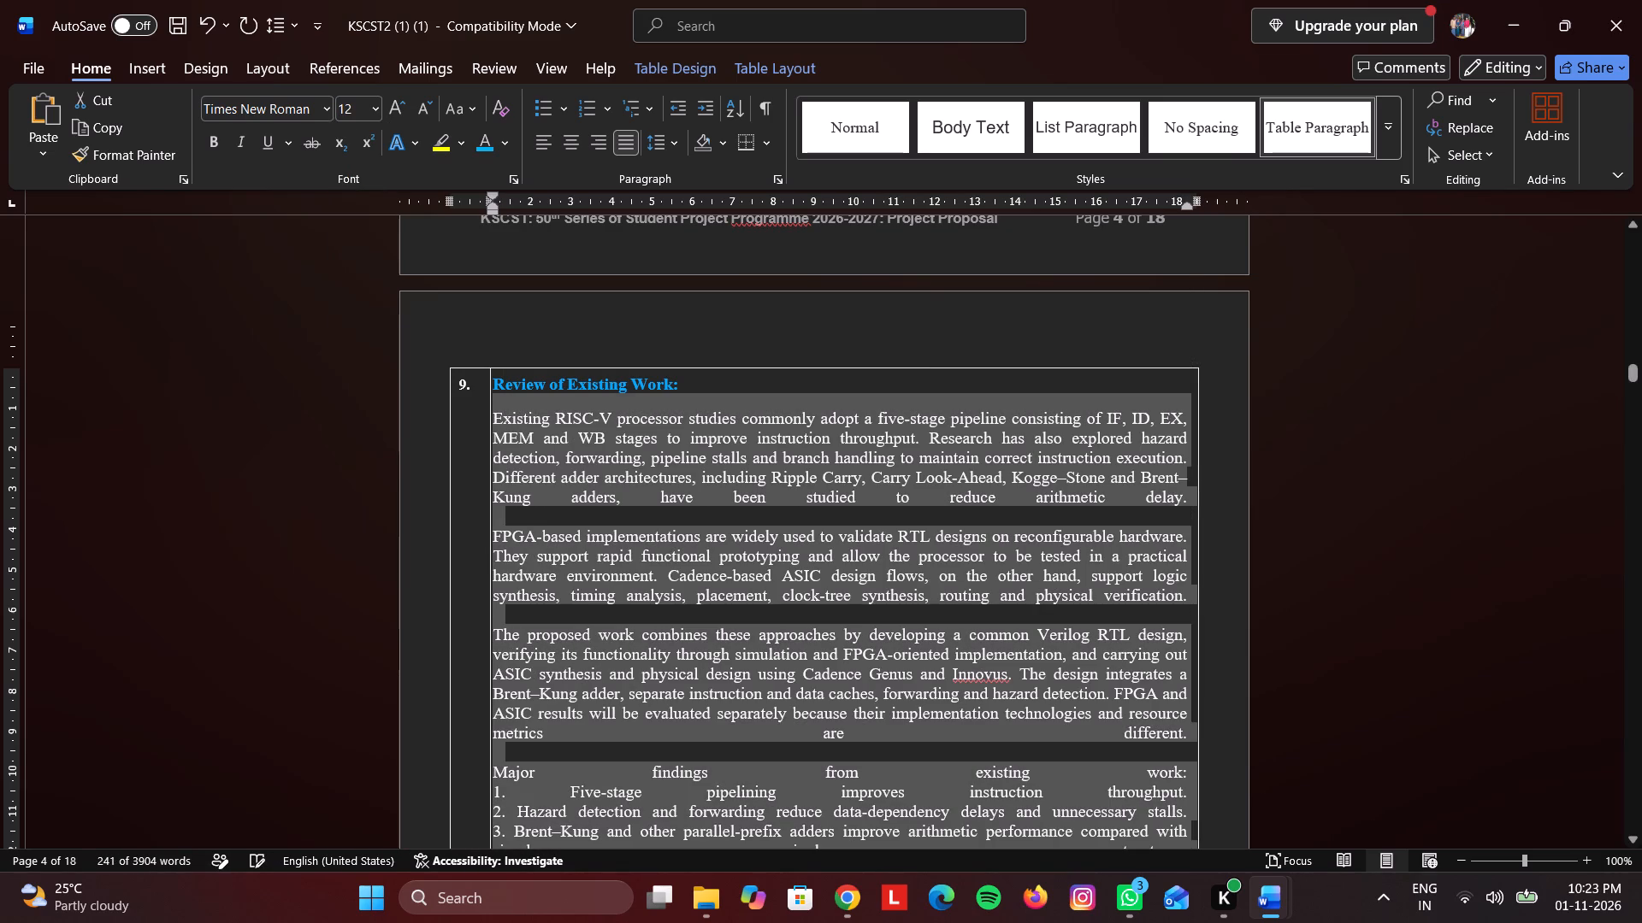
click(492, 203)
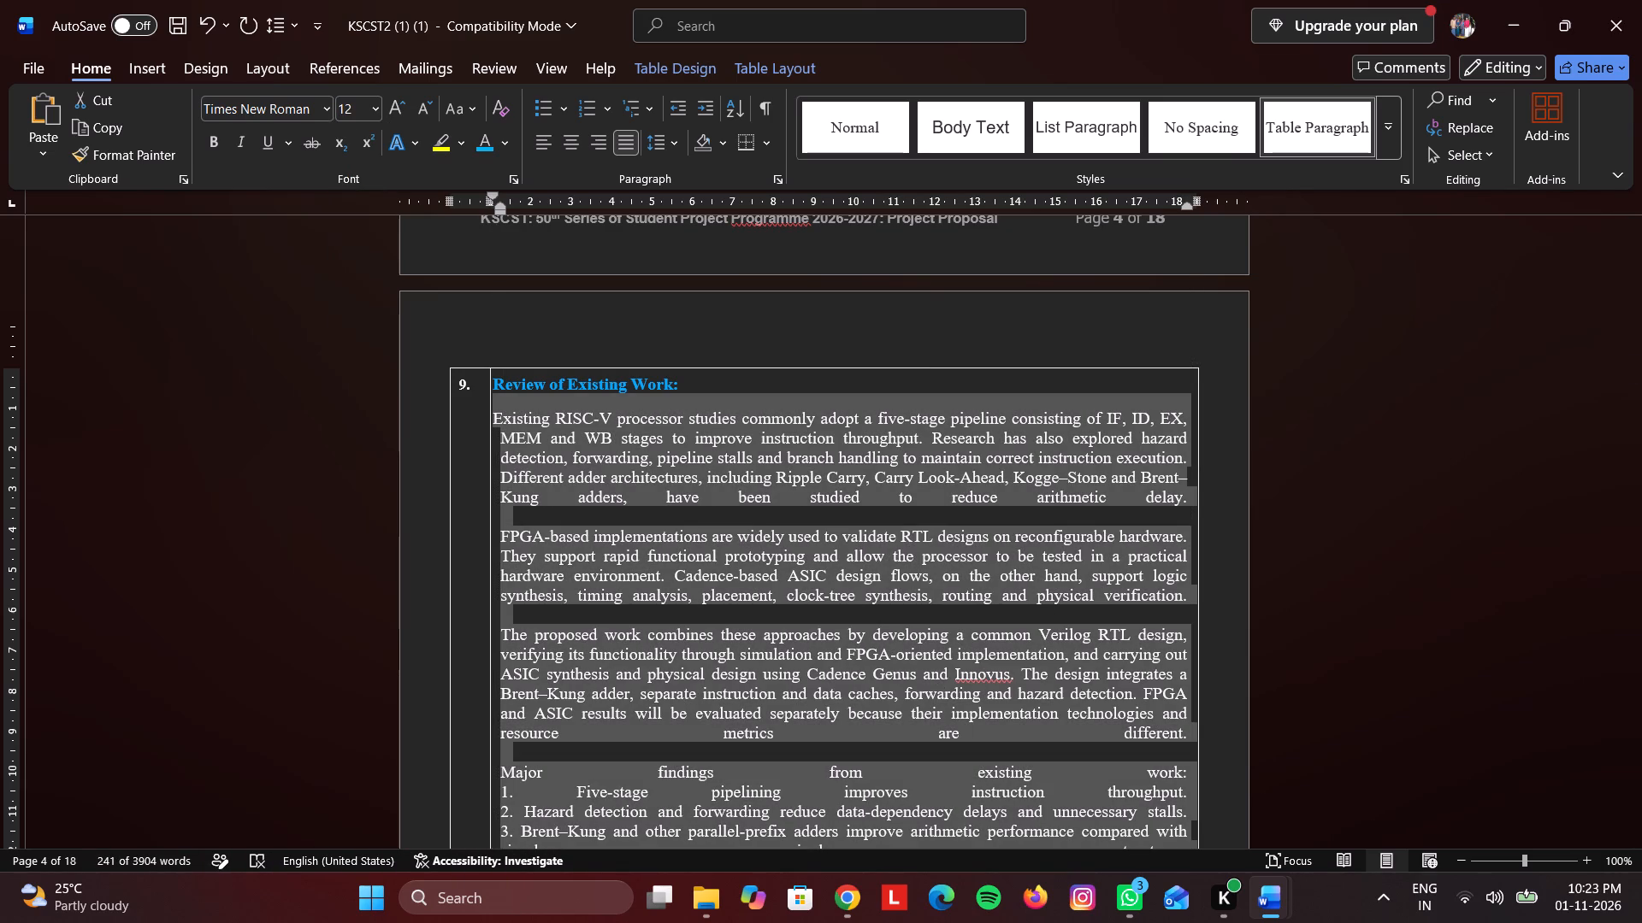
click(493, 192)
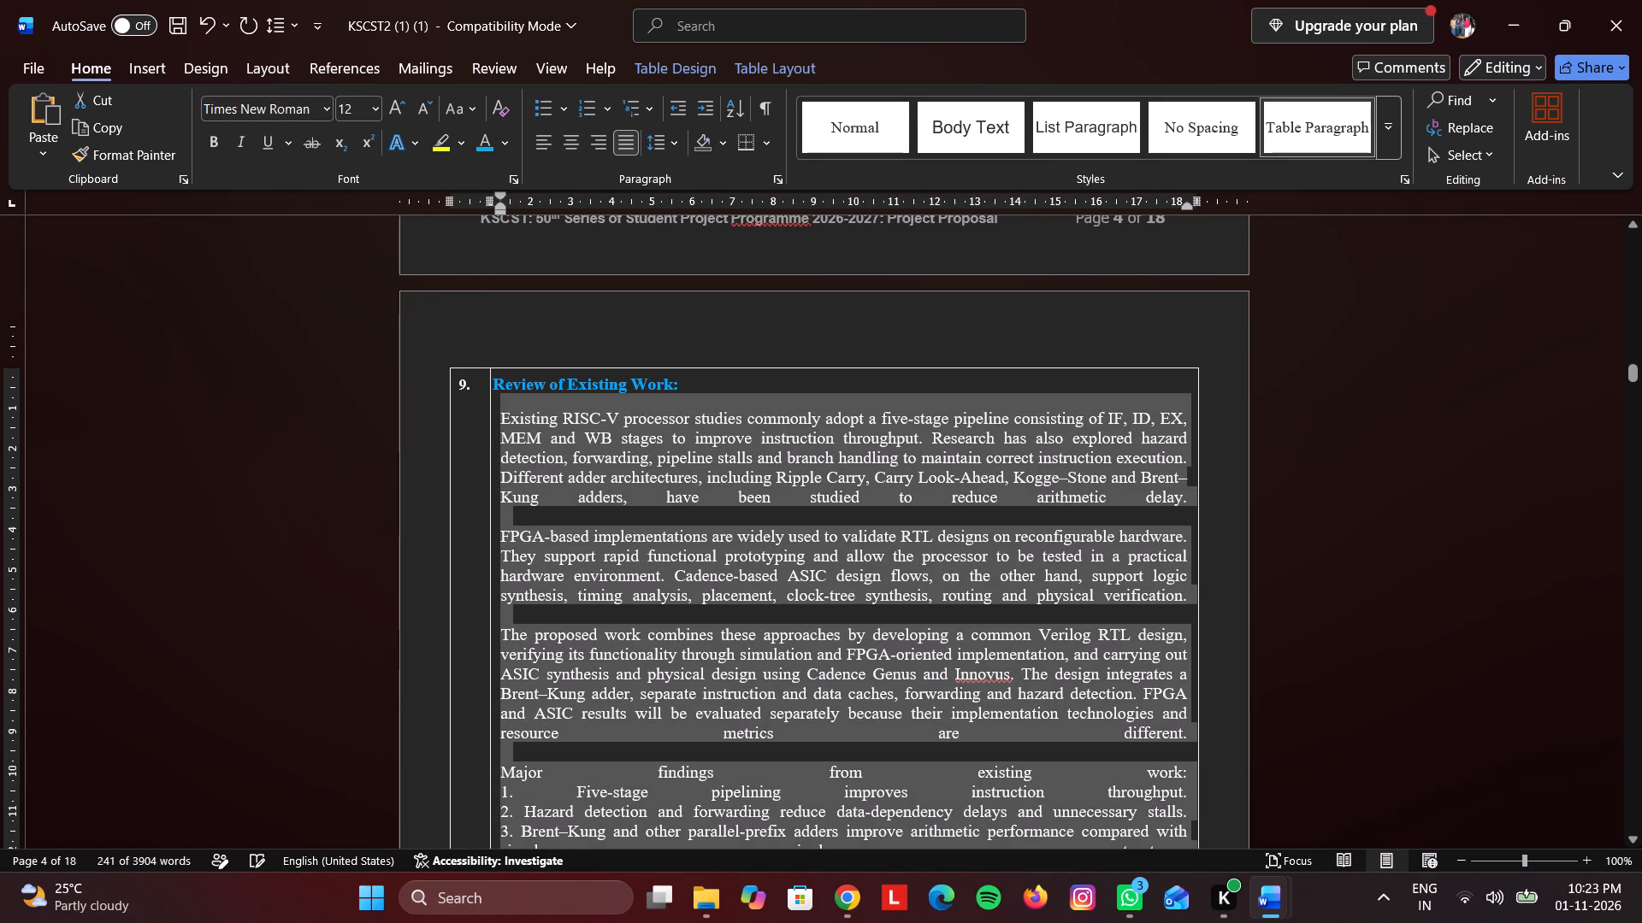
Set the line spacing of the selected Review of Existing Work body text to 1.5.
click(678, 144)
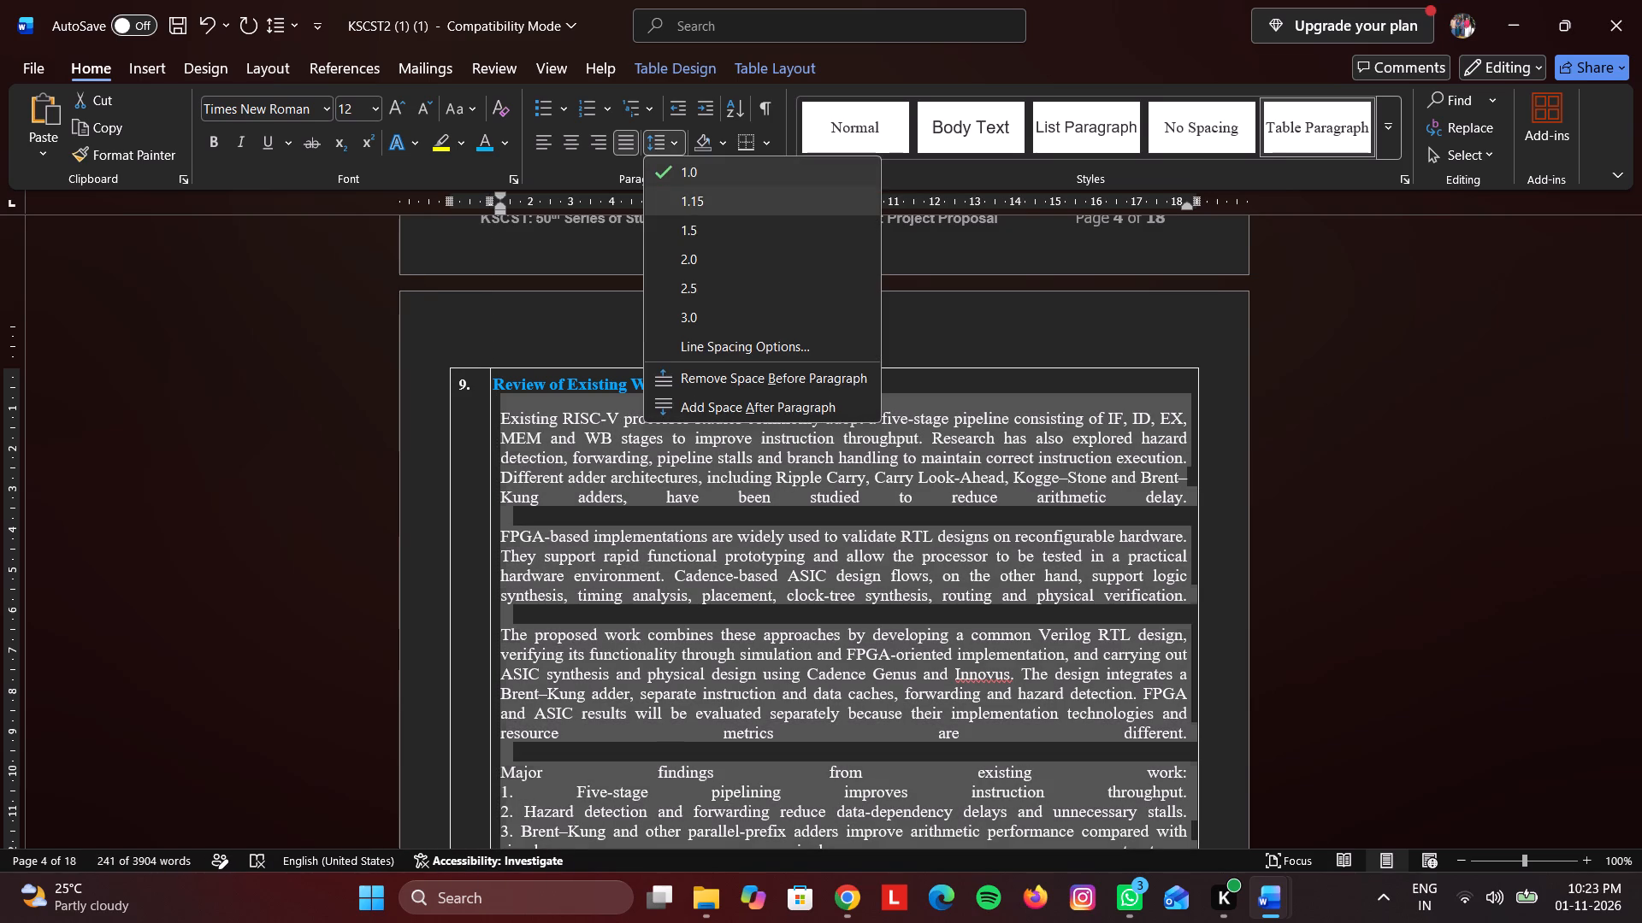
click(682, 220)
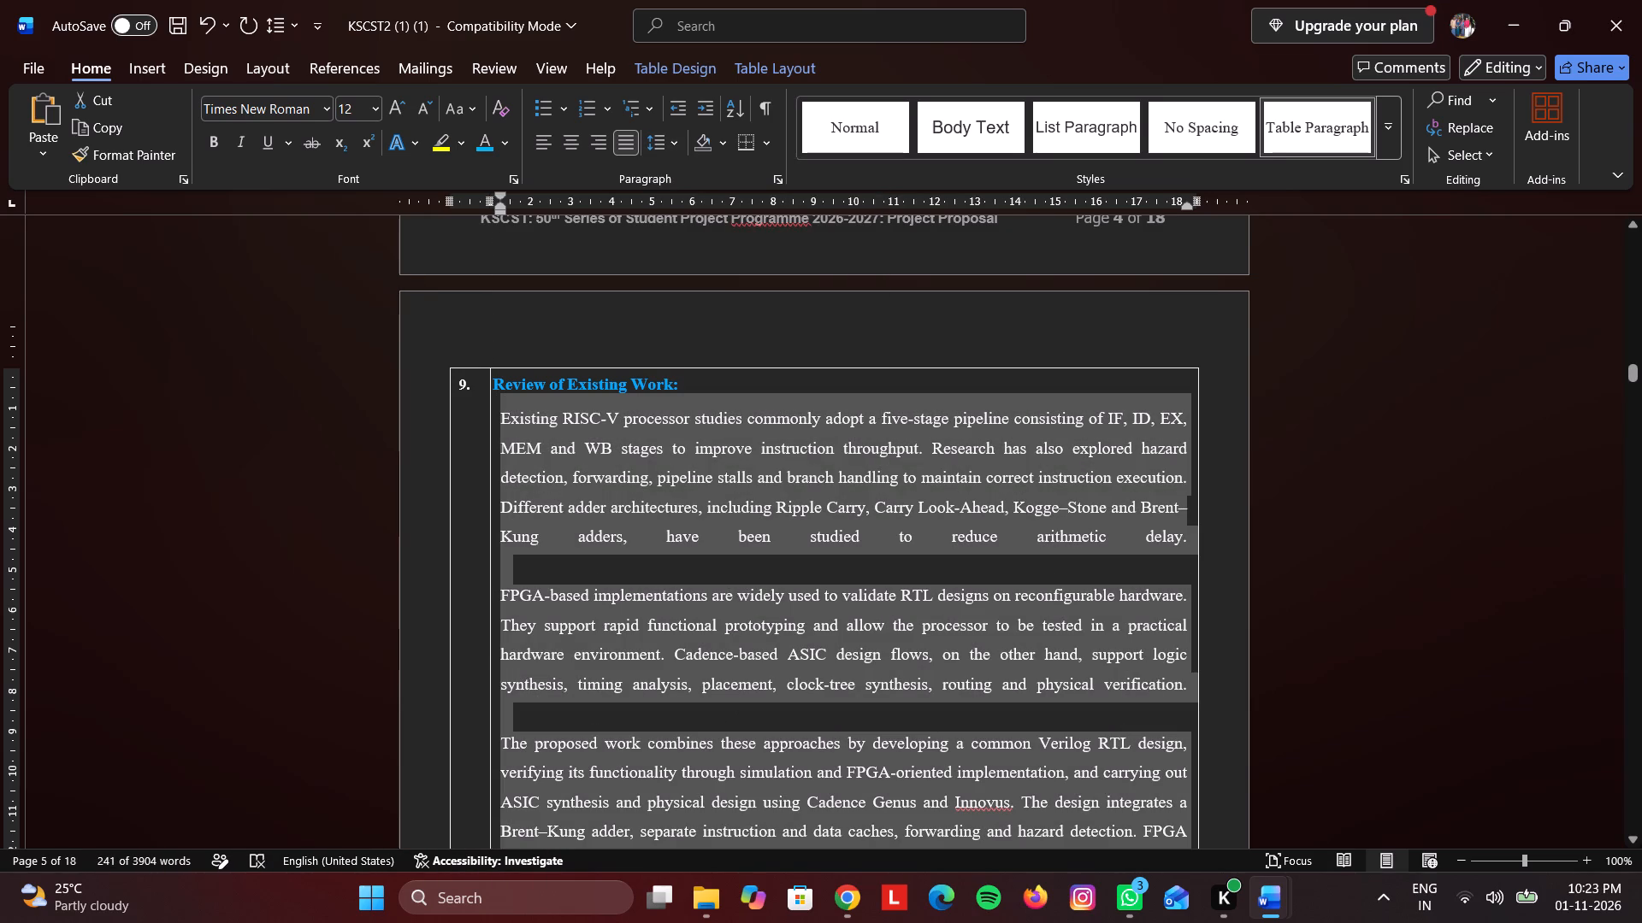
click(616, 455)
scroll(563, 626, down, 3)
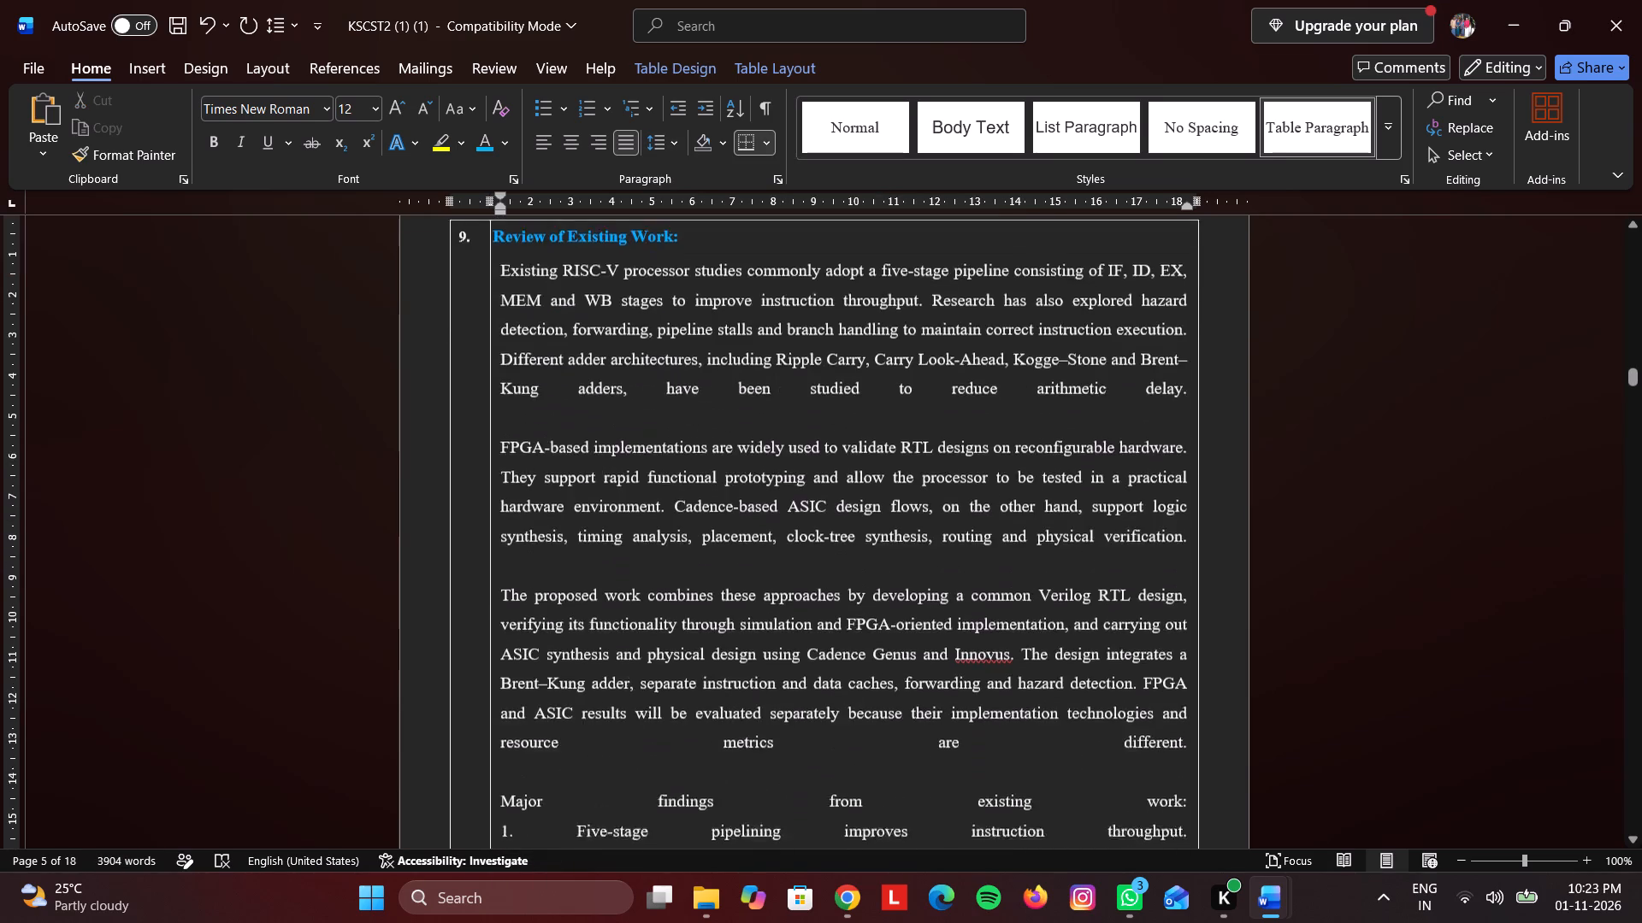
Join the "FPGA-based implementations" and "The proposed work" passages onto section 9's first paragraph, separated by single spaces instead of blank lines.
scroll(563, 626, up, 3)
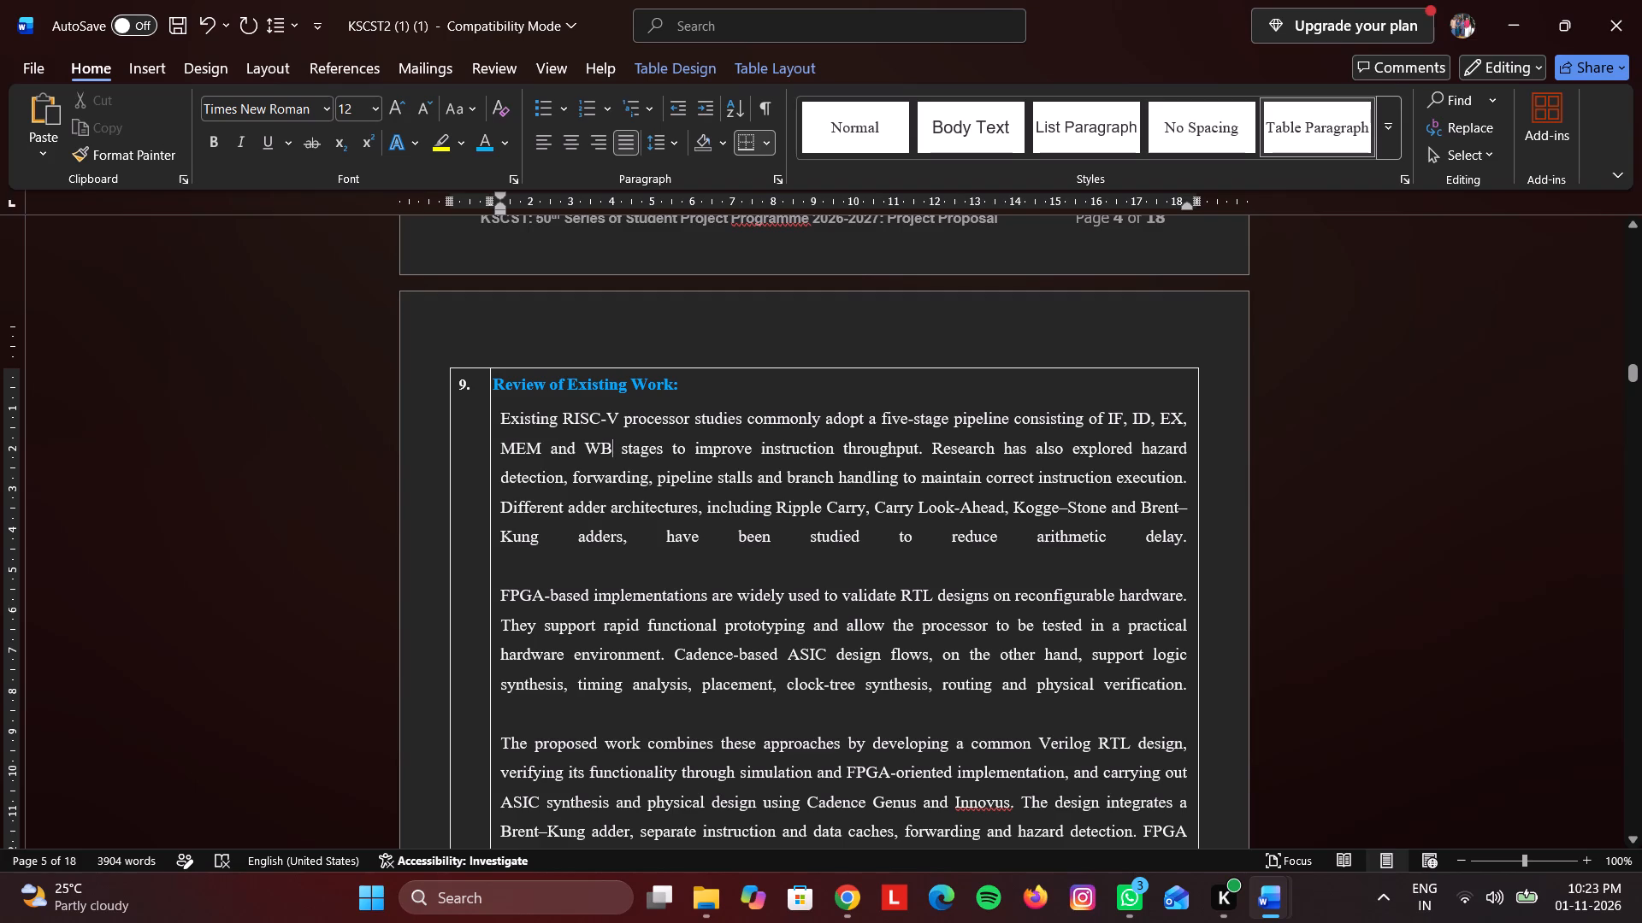
click(502, 587)
key(BackSpace)
key(BackSpace)
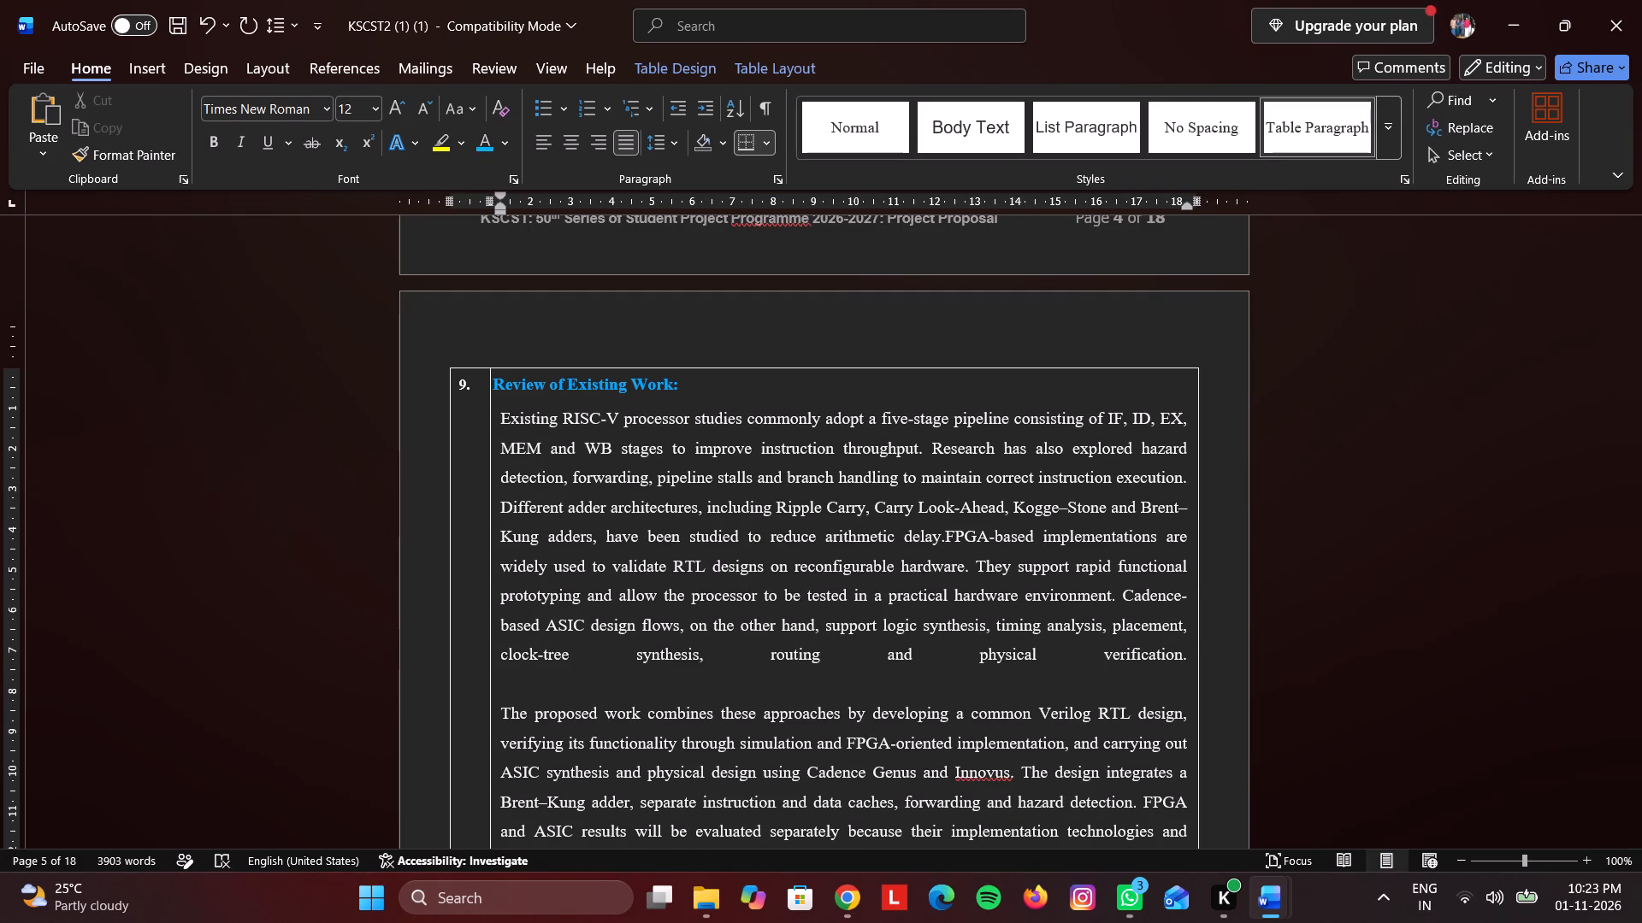
key(space)
click(505, 716)
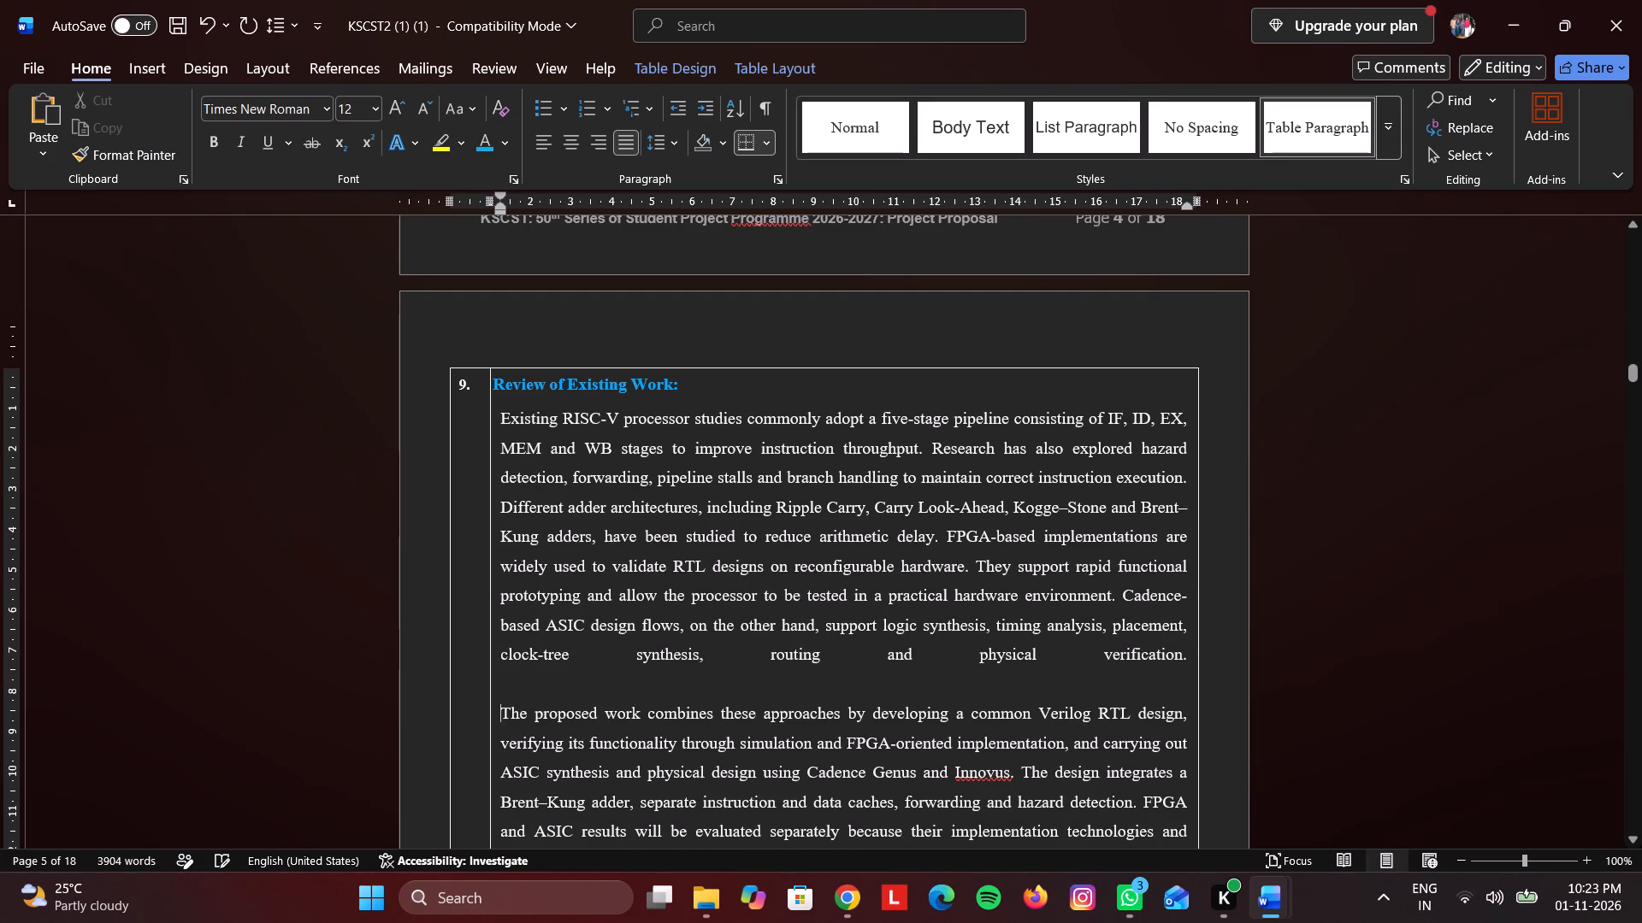
key(BackSpace)
key(BackSpace)
key(space)
scroll(630, 676, down, 5)
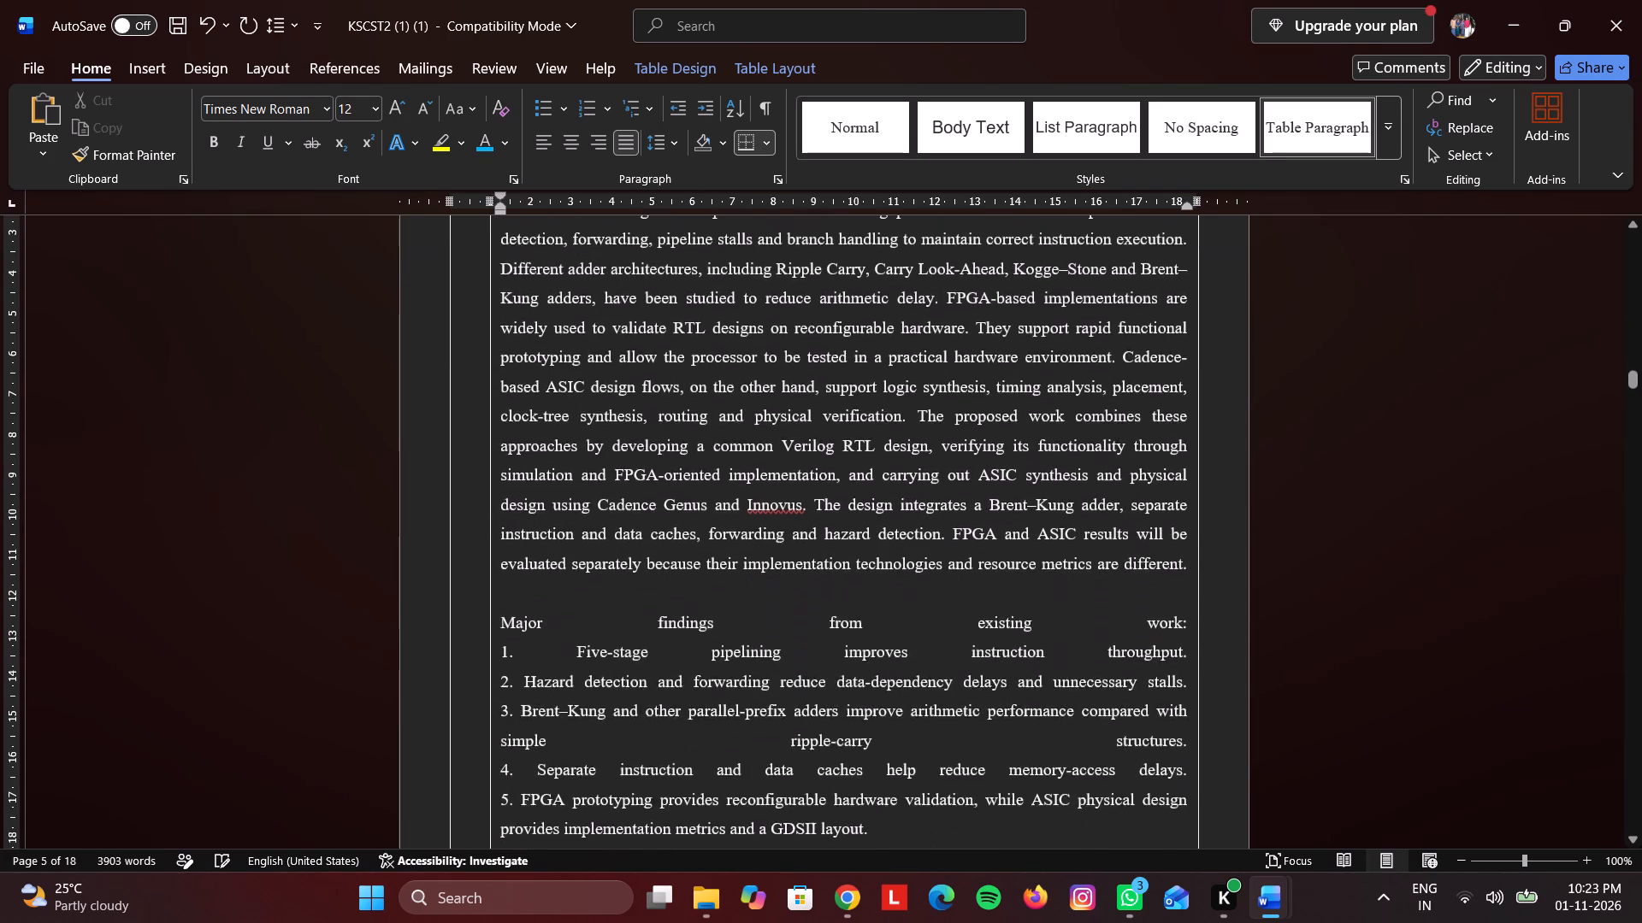
Replace the blank line before "Major findings from existing work" with a single space after "resource metrics are different.".
click(500, 606)
key(BackSpace)
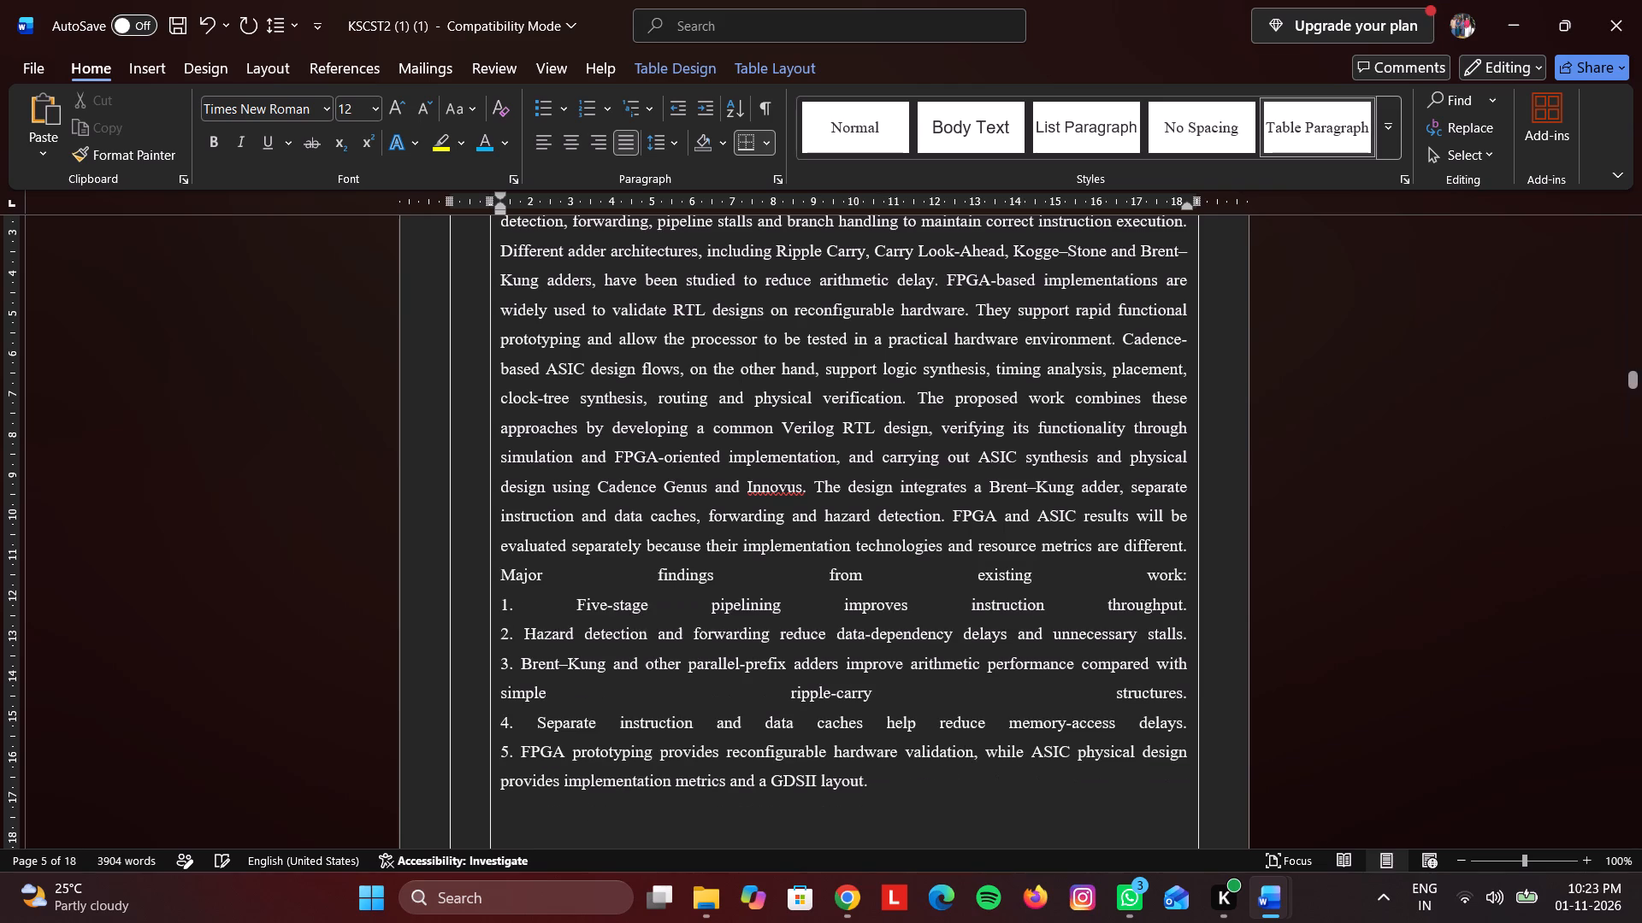
key(BackSpace)
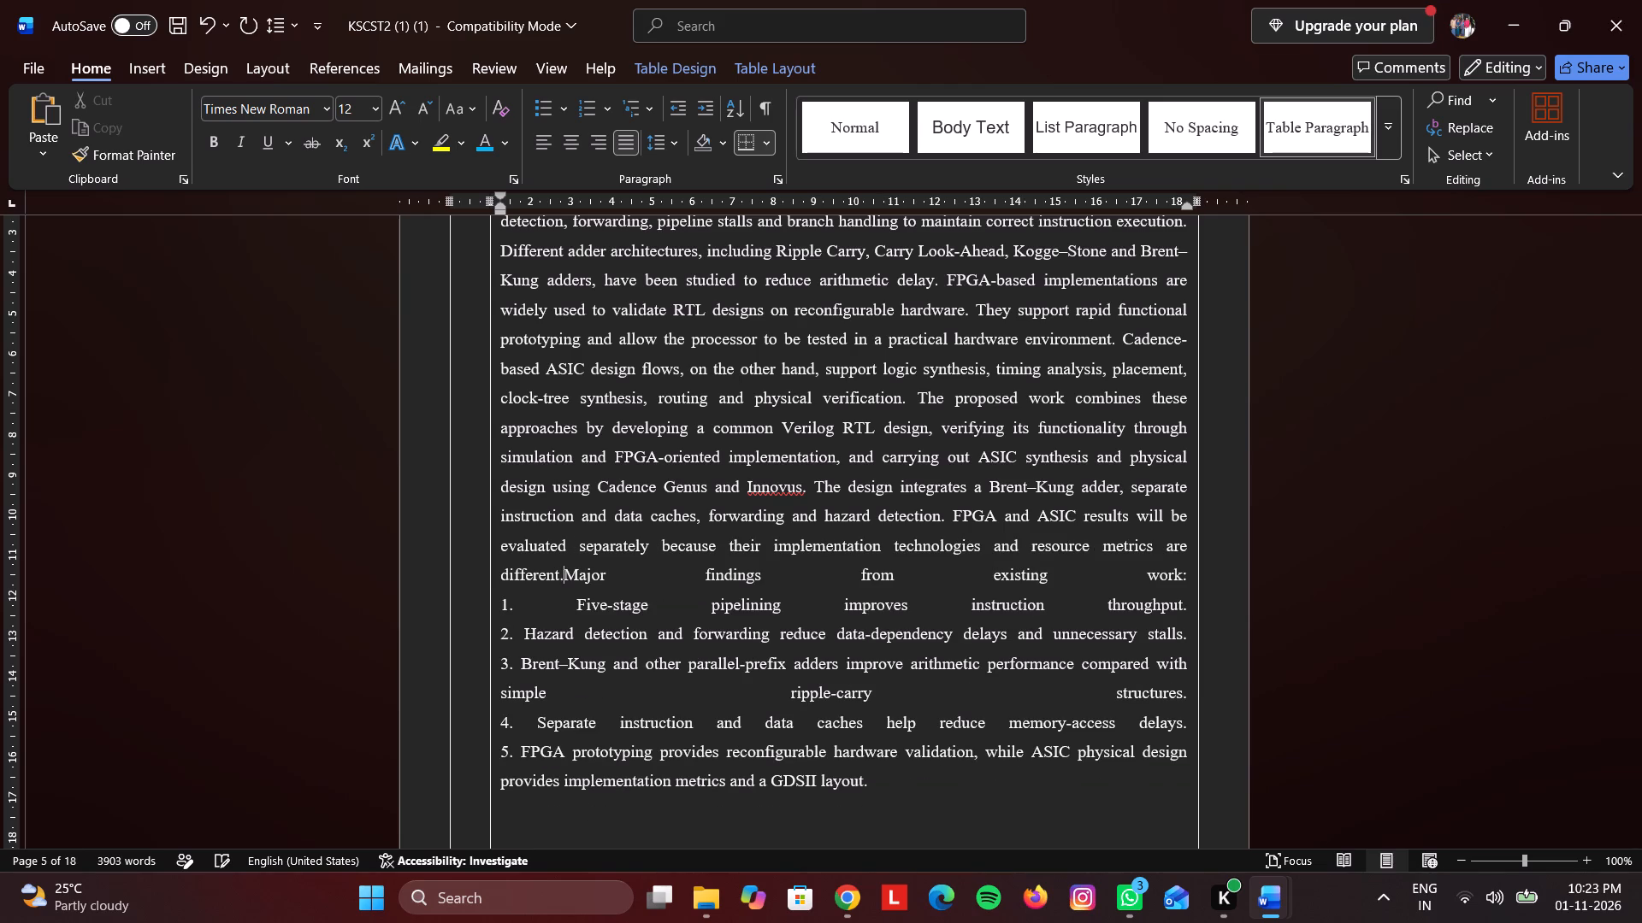
key(space)
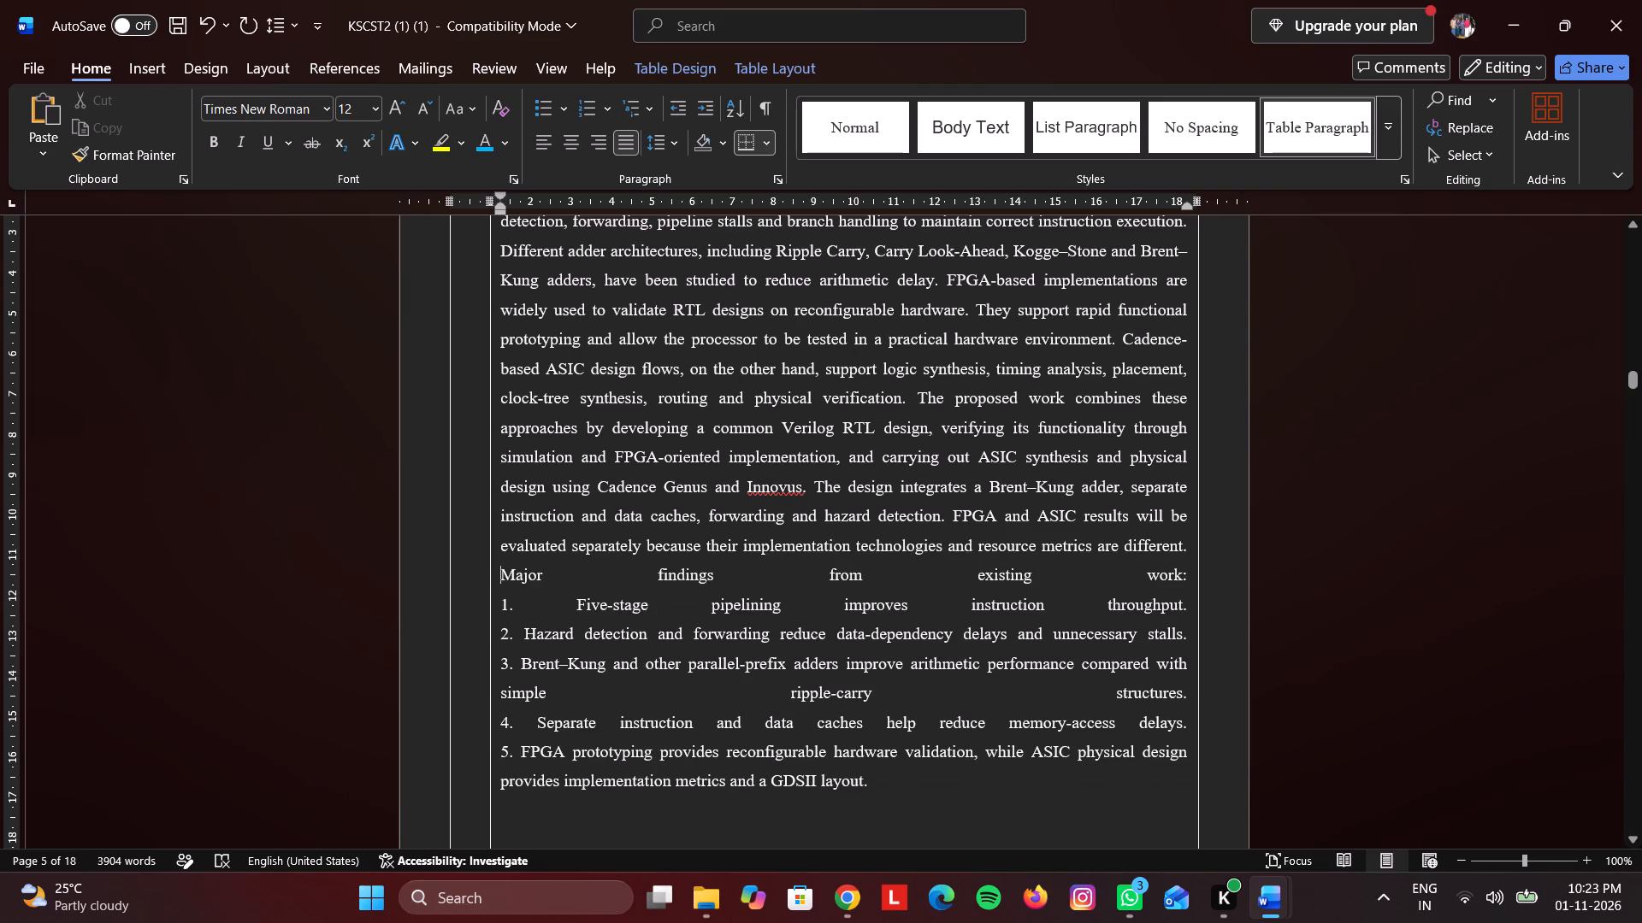
Remove the line breaks before findings 1 and 4 so each follows directly on the preceding text.
click(496, 607)
key(BackSpace)
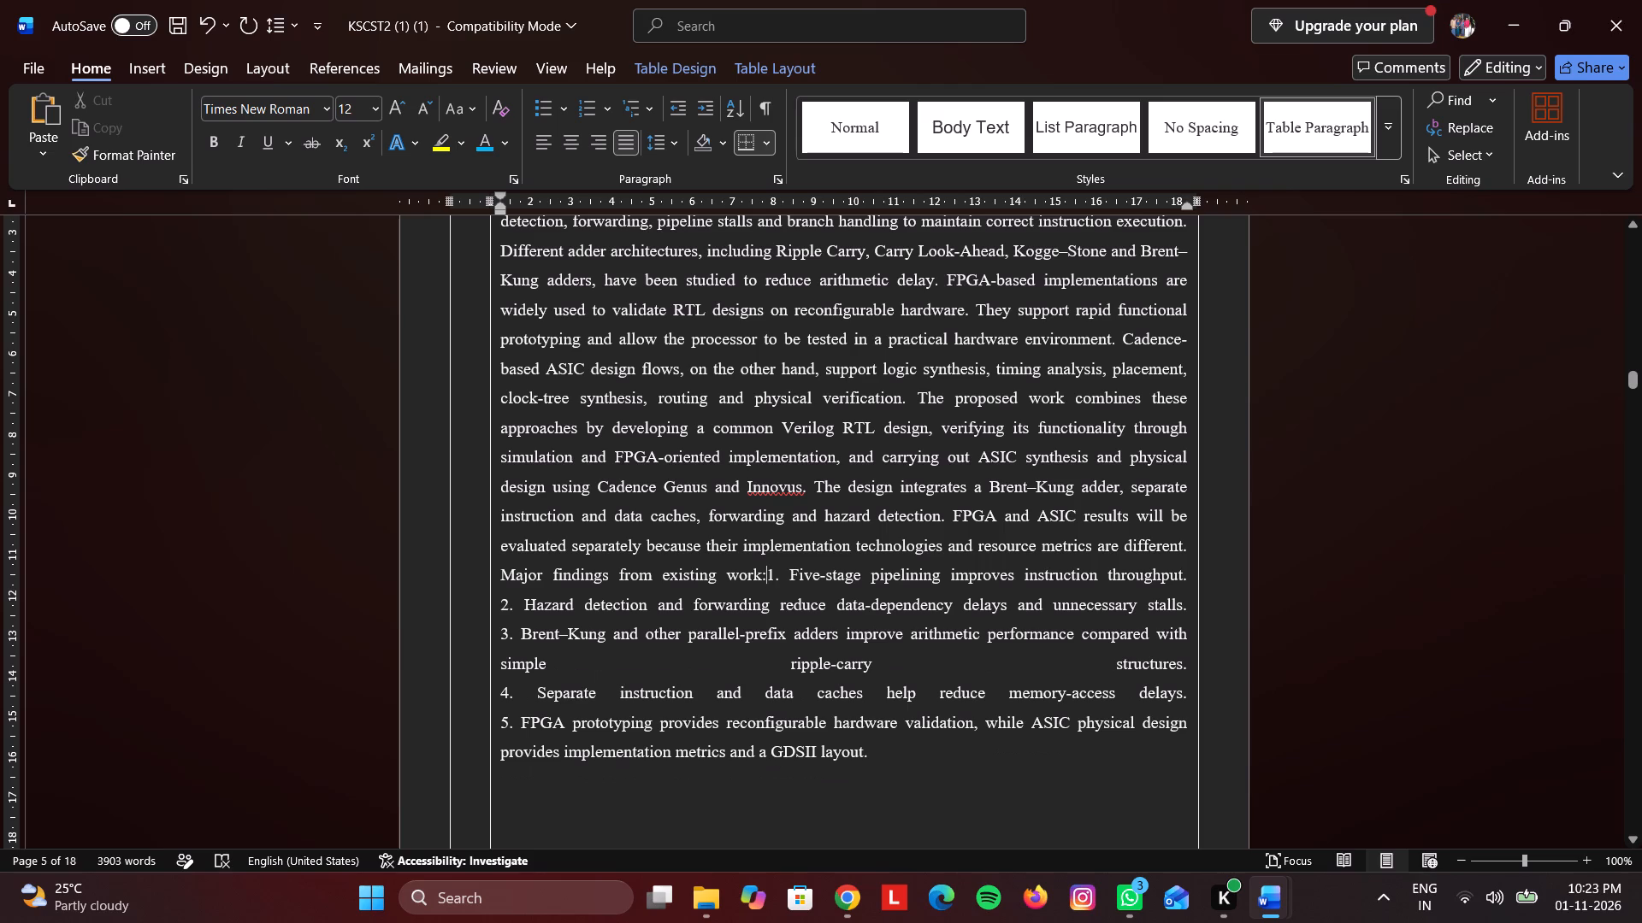
key(Return)
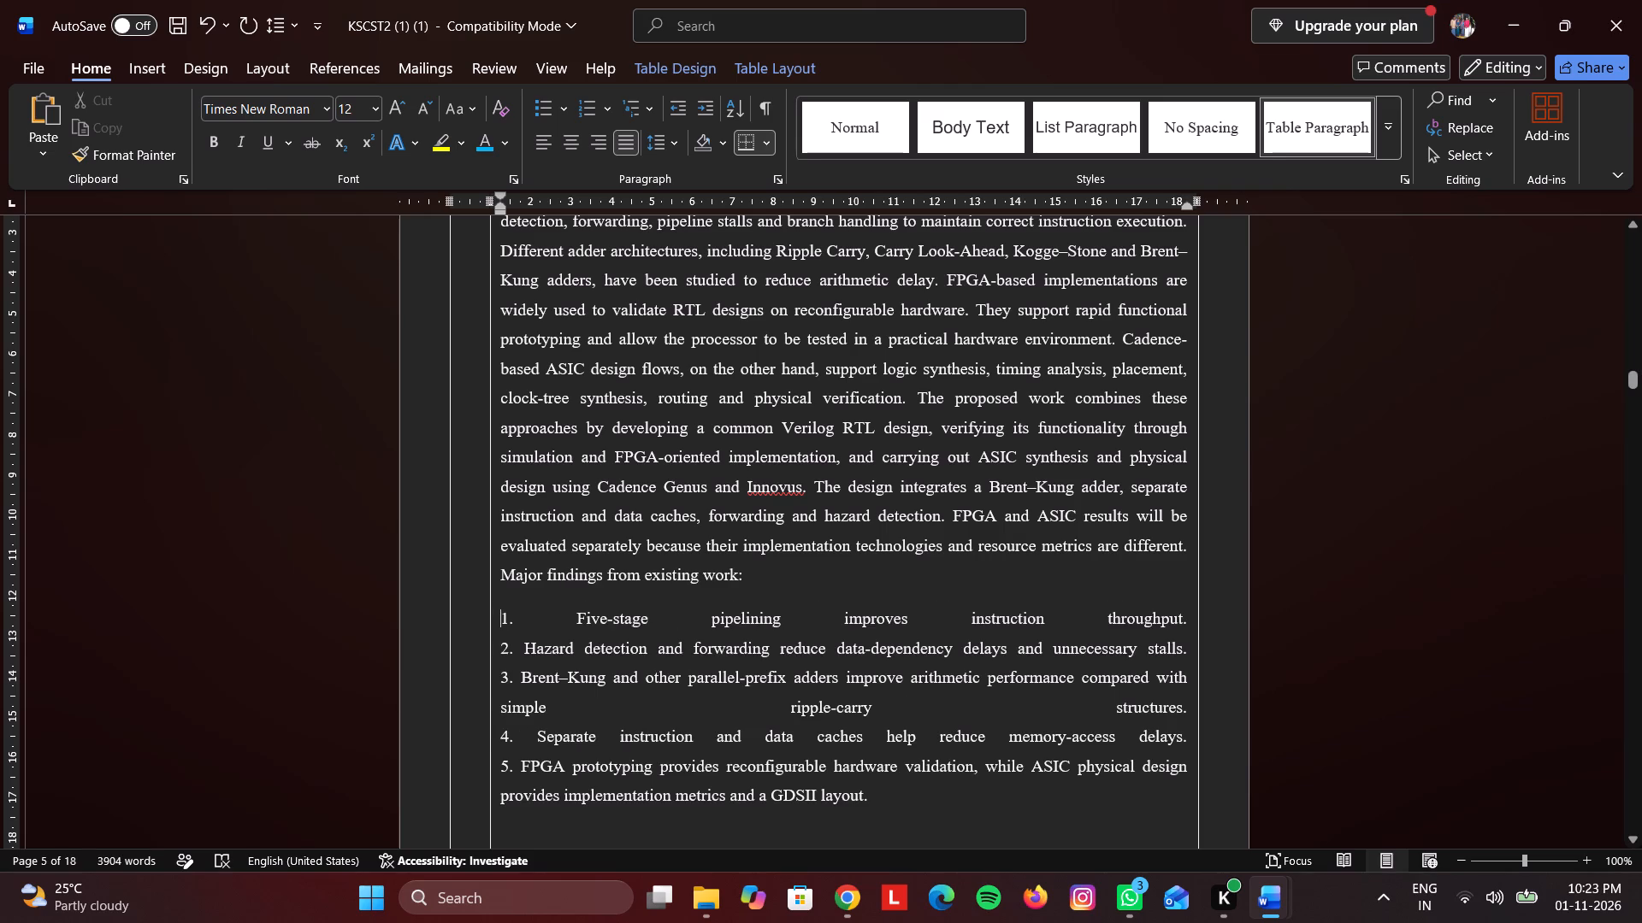
key(BackSpace)
key(BackSpace)
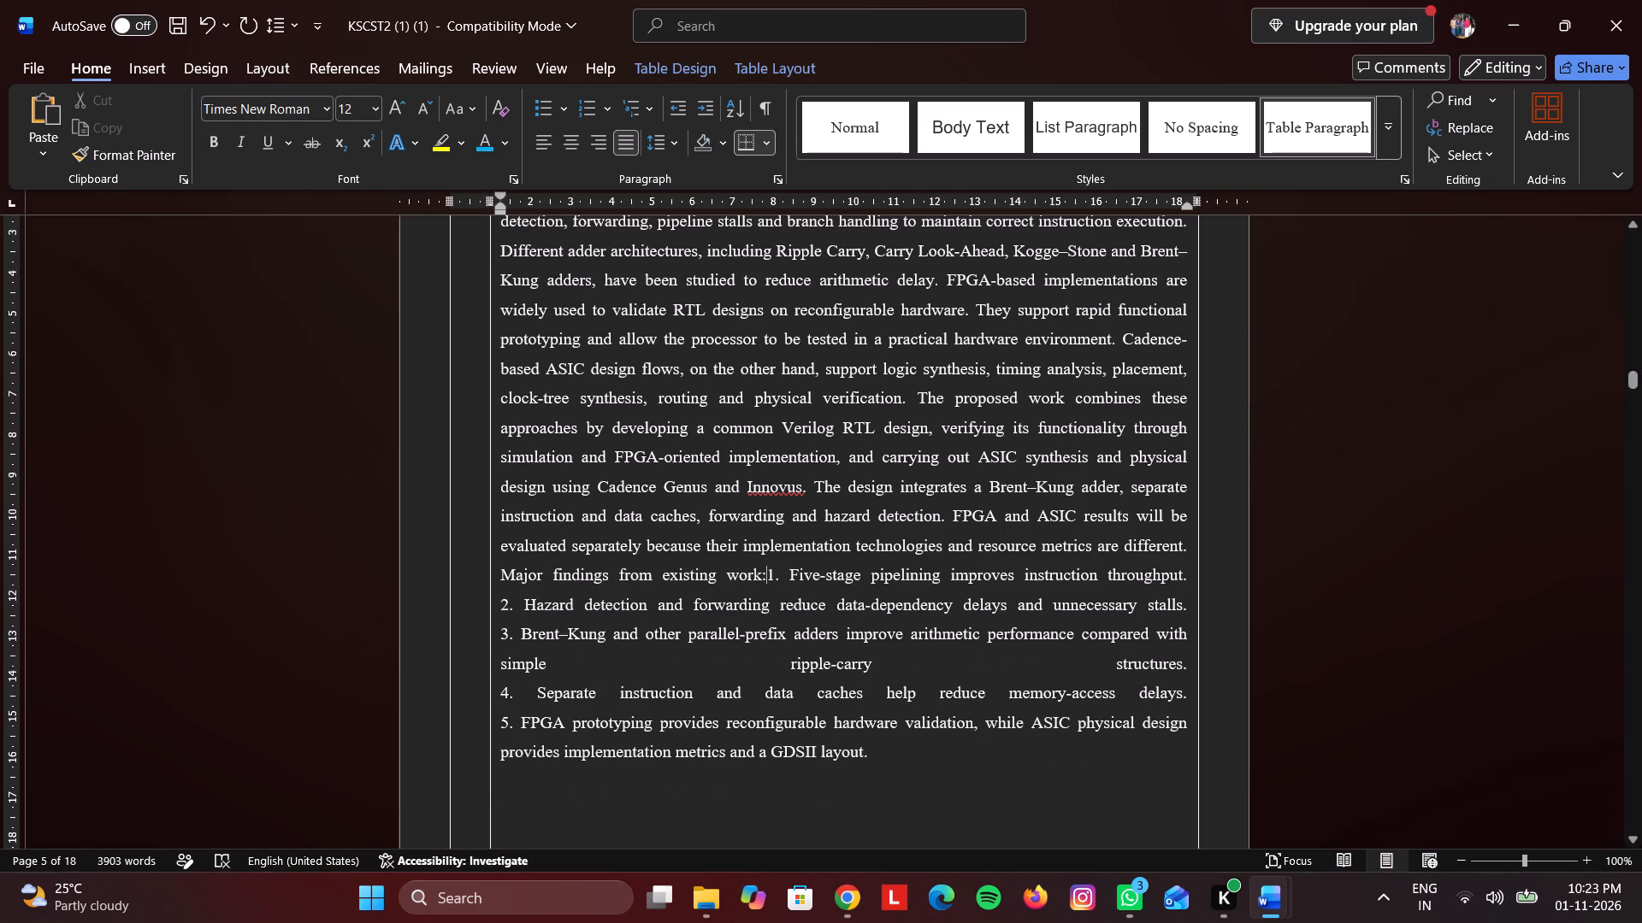
click(498, 691)
key(BackSpace)
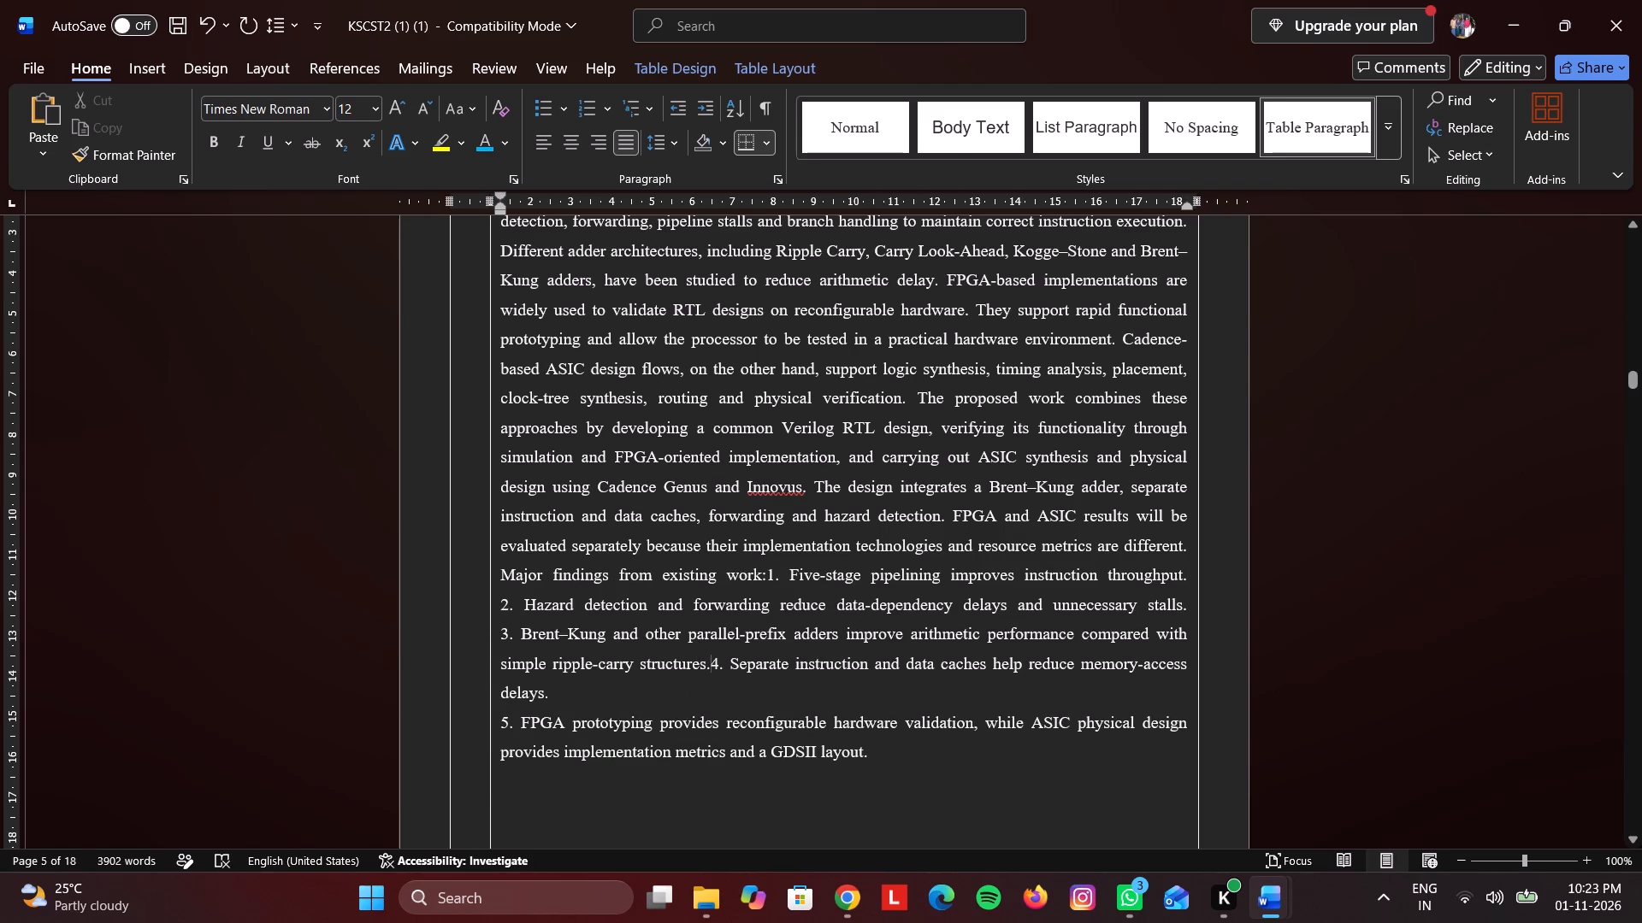
Start new paragraphs at "Cadence-based ASIC design flows" and at "Major findings from existing work" in section 9.
scroll(676, 681, up, 2)
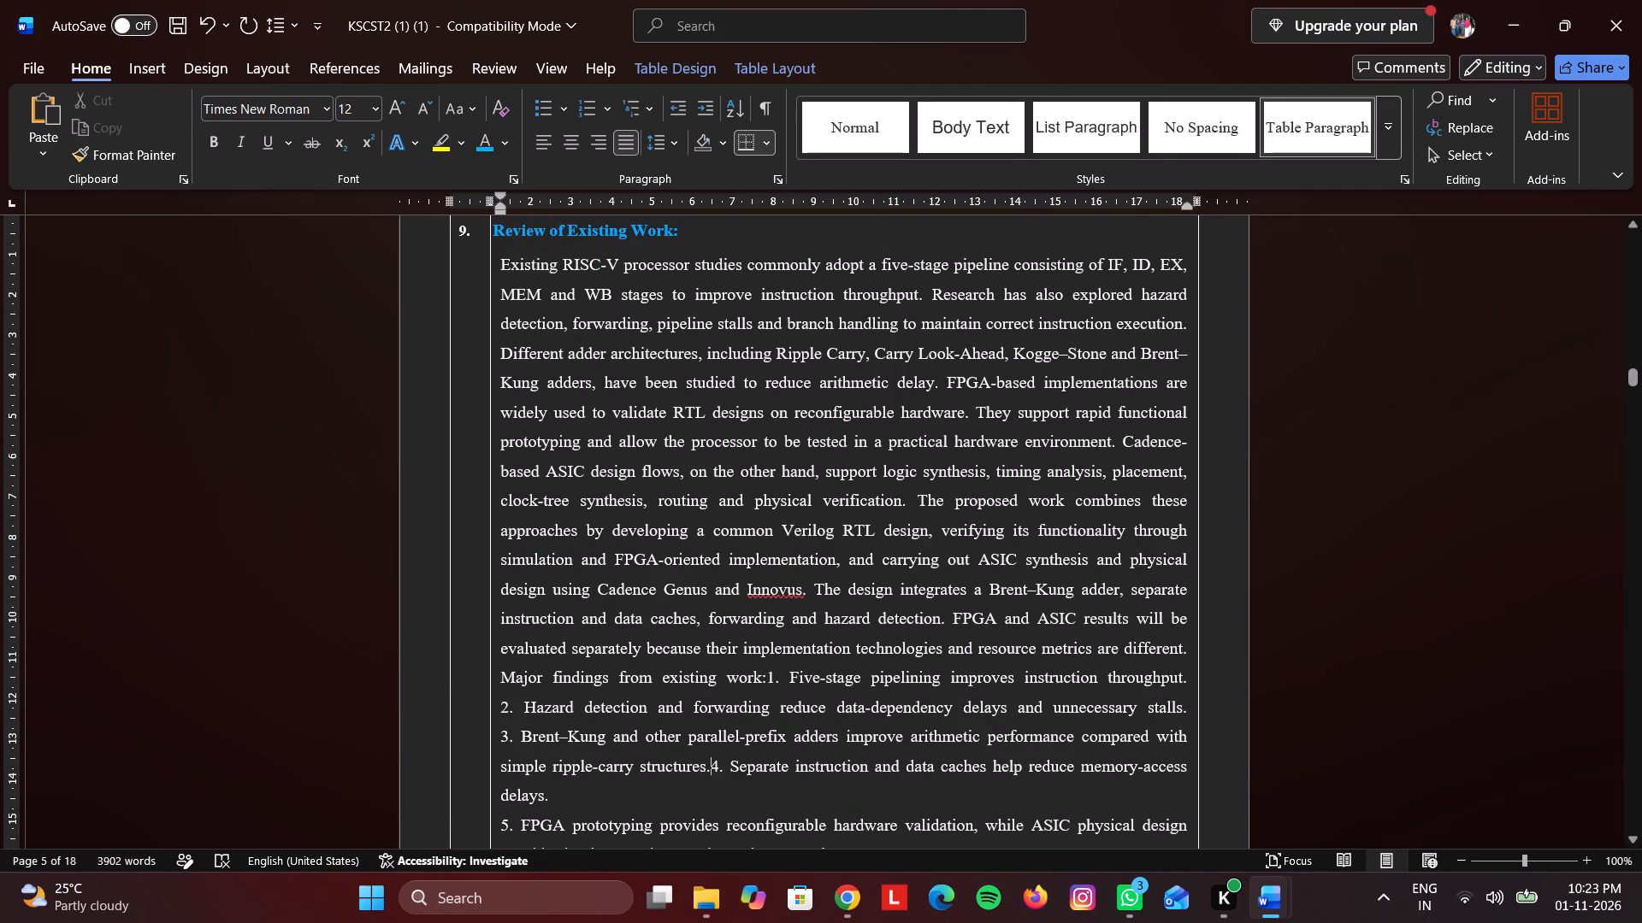
click(1124, 440)
key(Return)
scroll(1023, 599, down, 3)
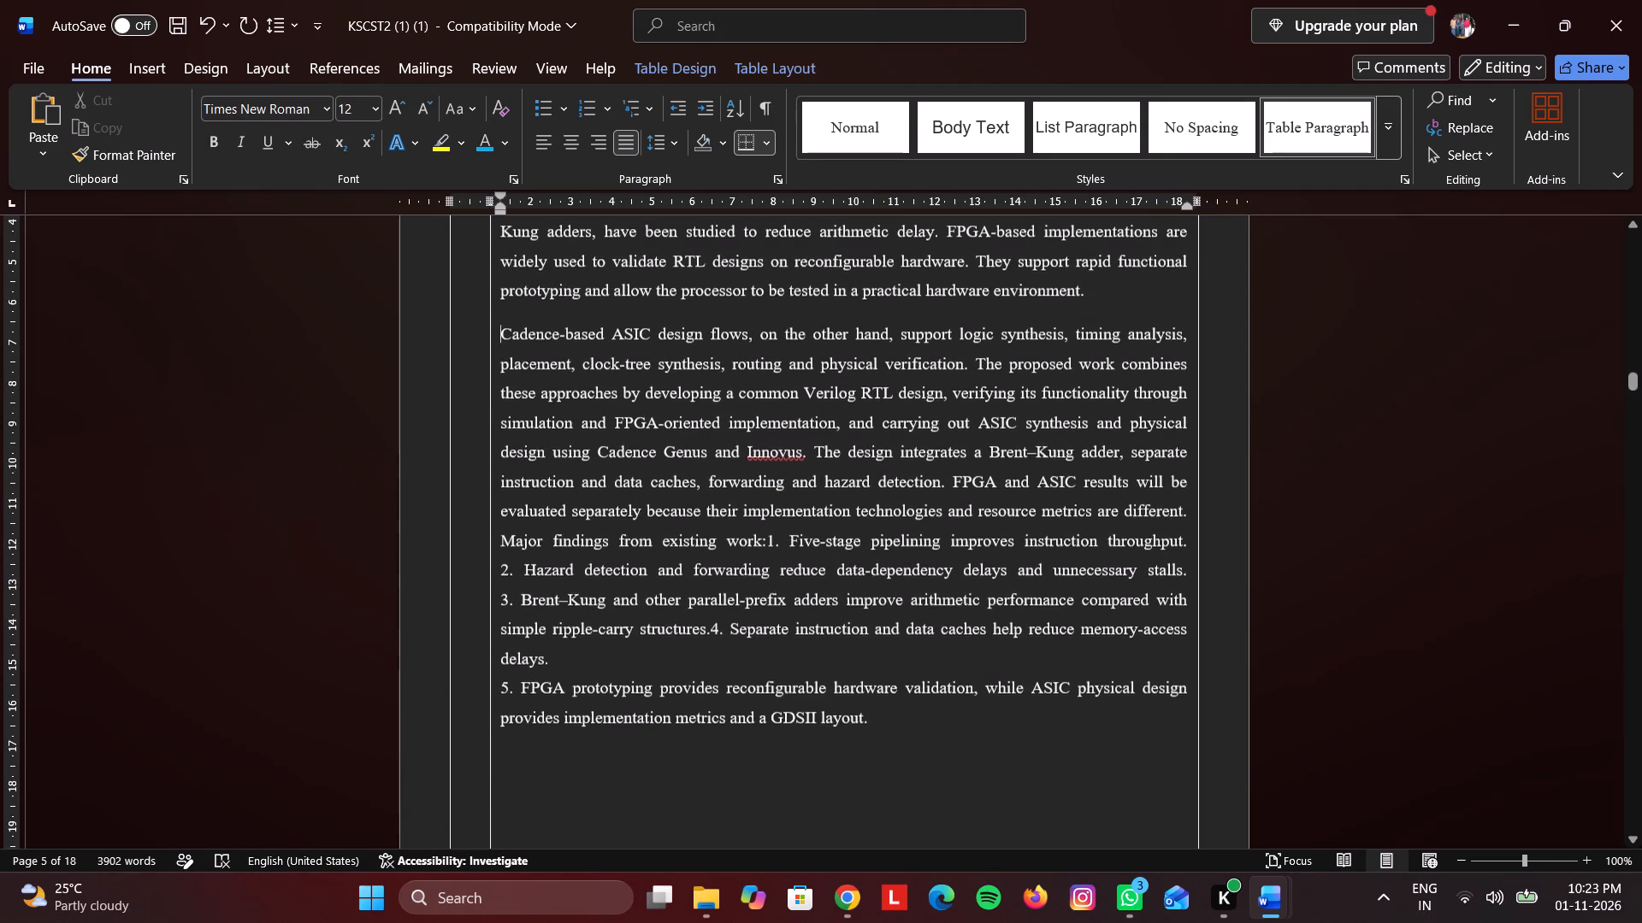
click(503, 538)
key(Return)
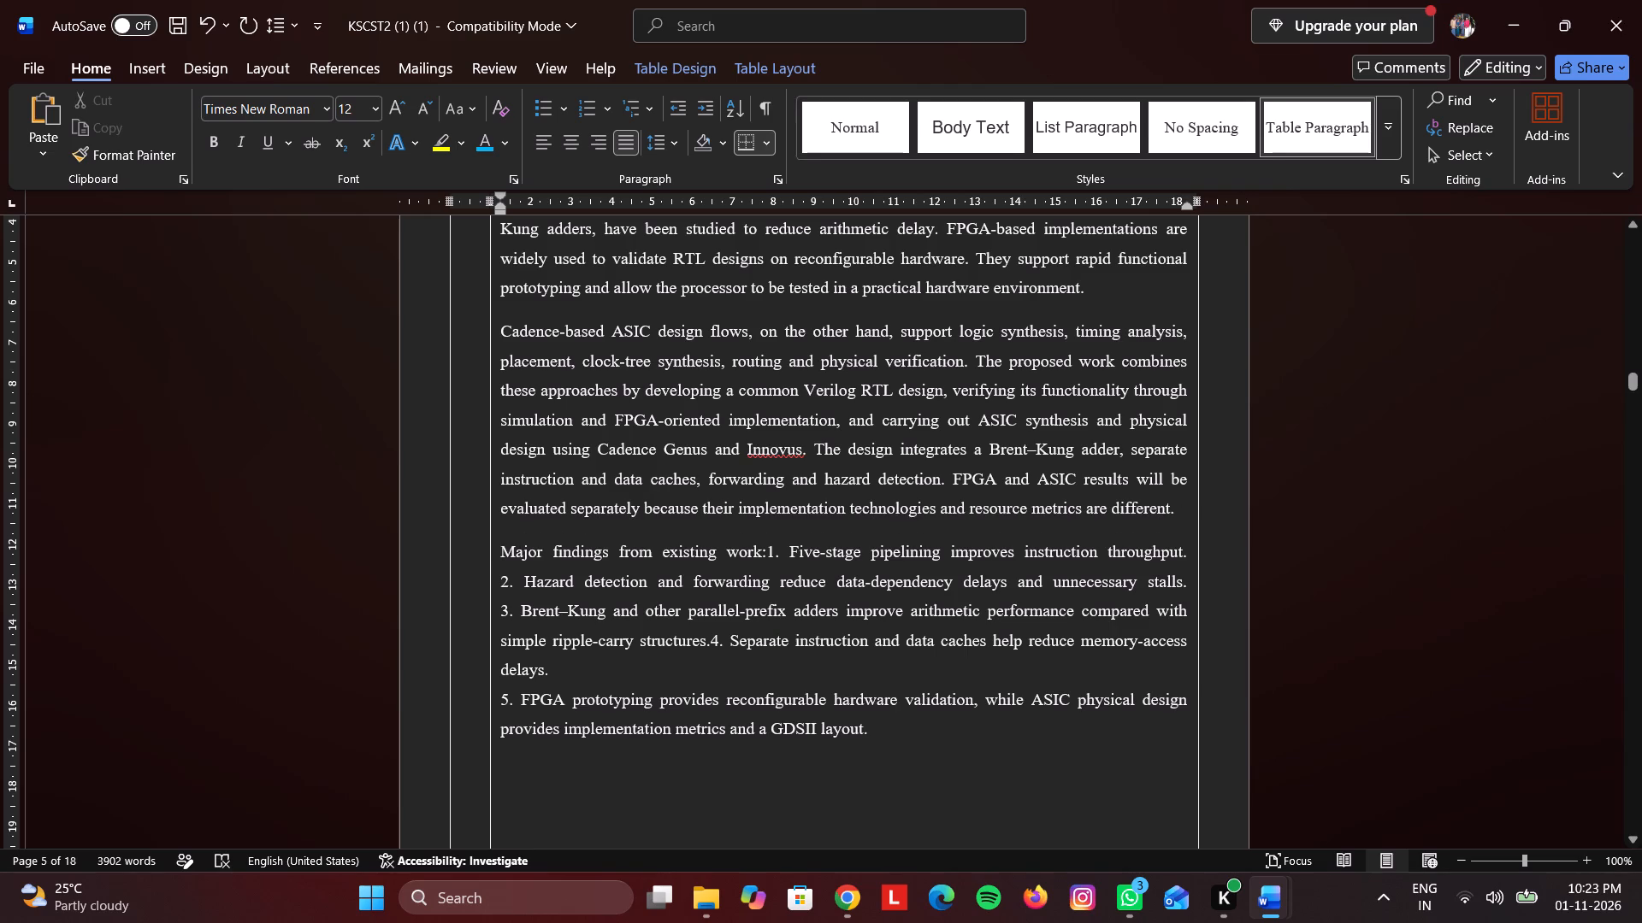
Remove the typed number 1 and start "Five-stage pipelining" as its own paragraph below the "Major findings from existing work" line.
click(767, 556)
key(Return)
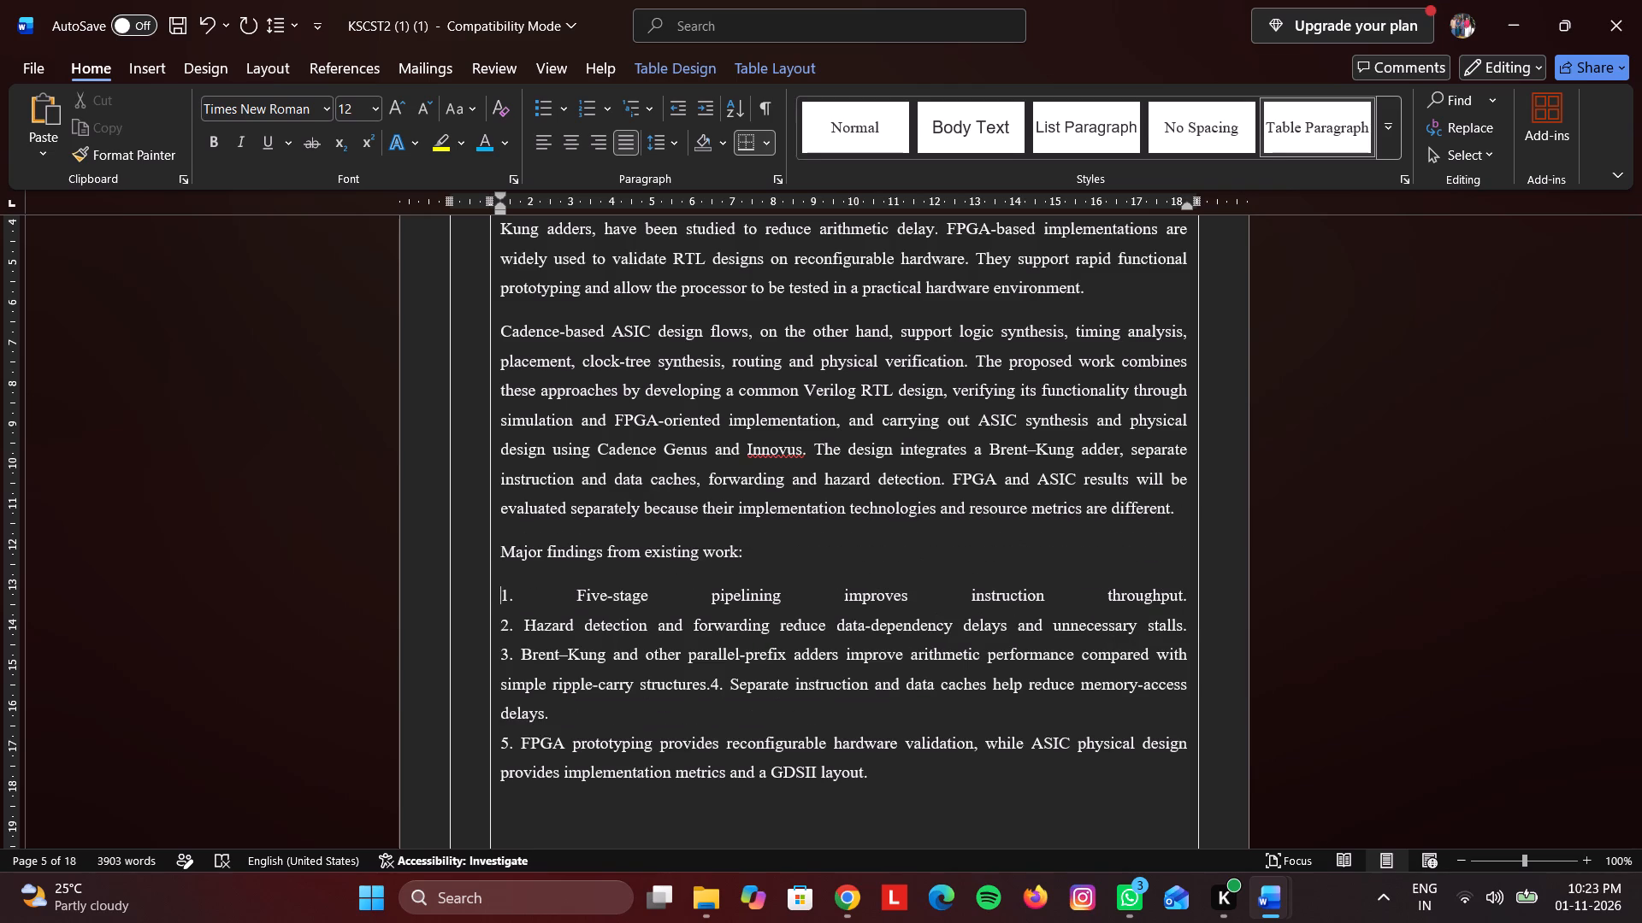
key(BackSpace)
key(BackSpace)
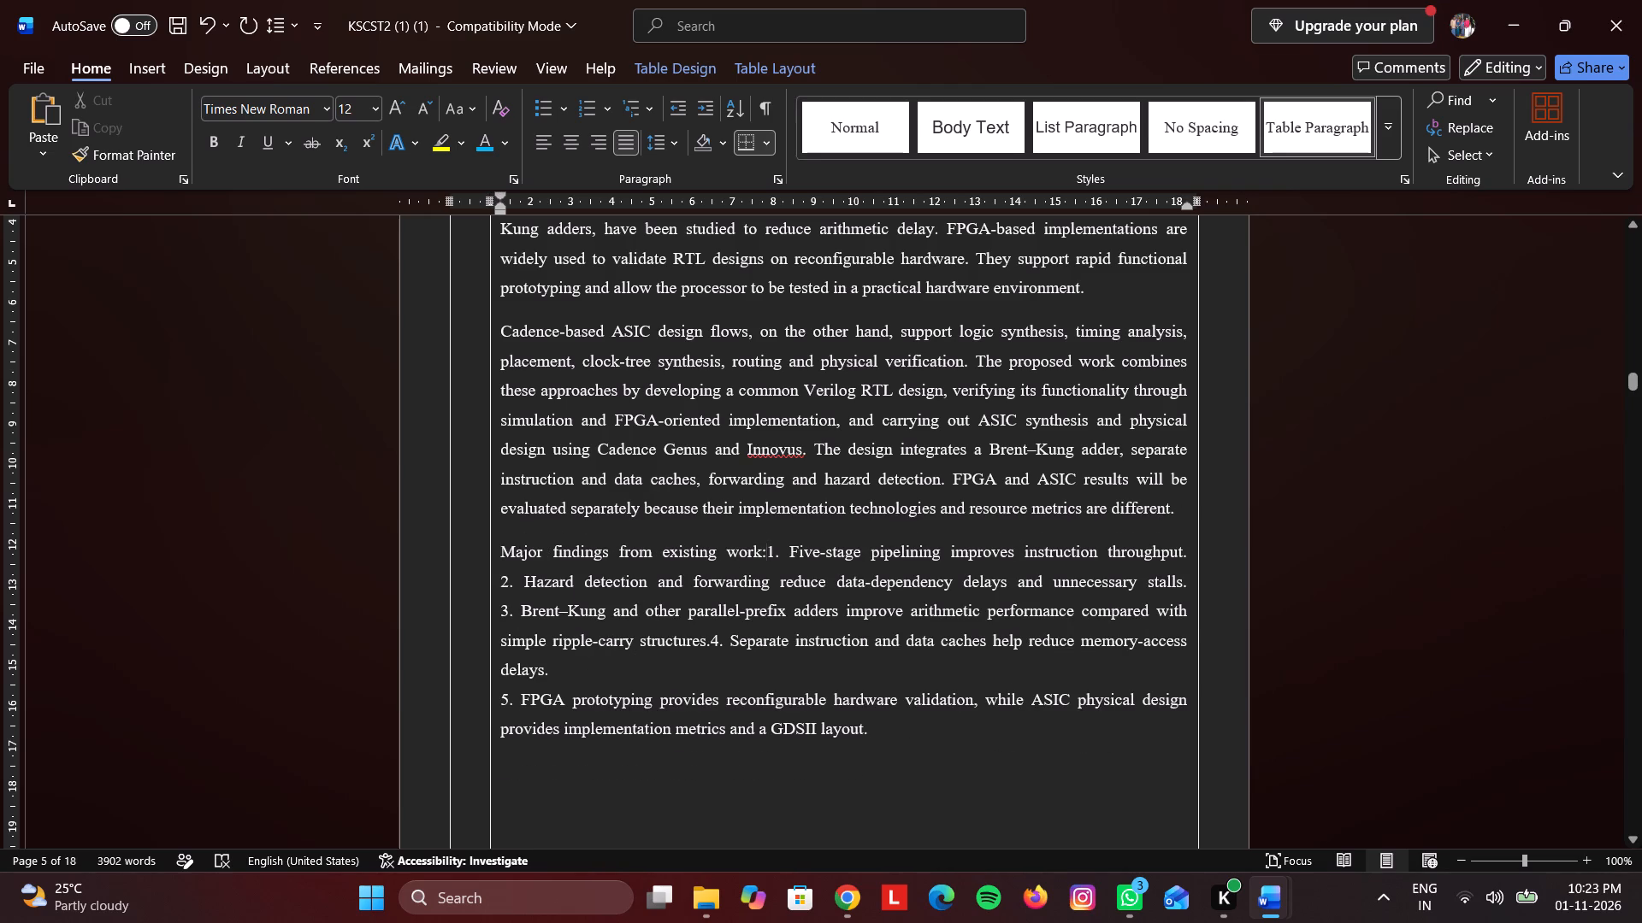
click(788, 554)
key(BackSpace)
key(BackSpace)
key(BackSpace)
key(Return)
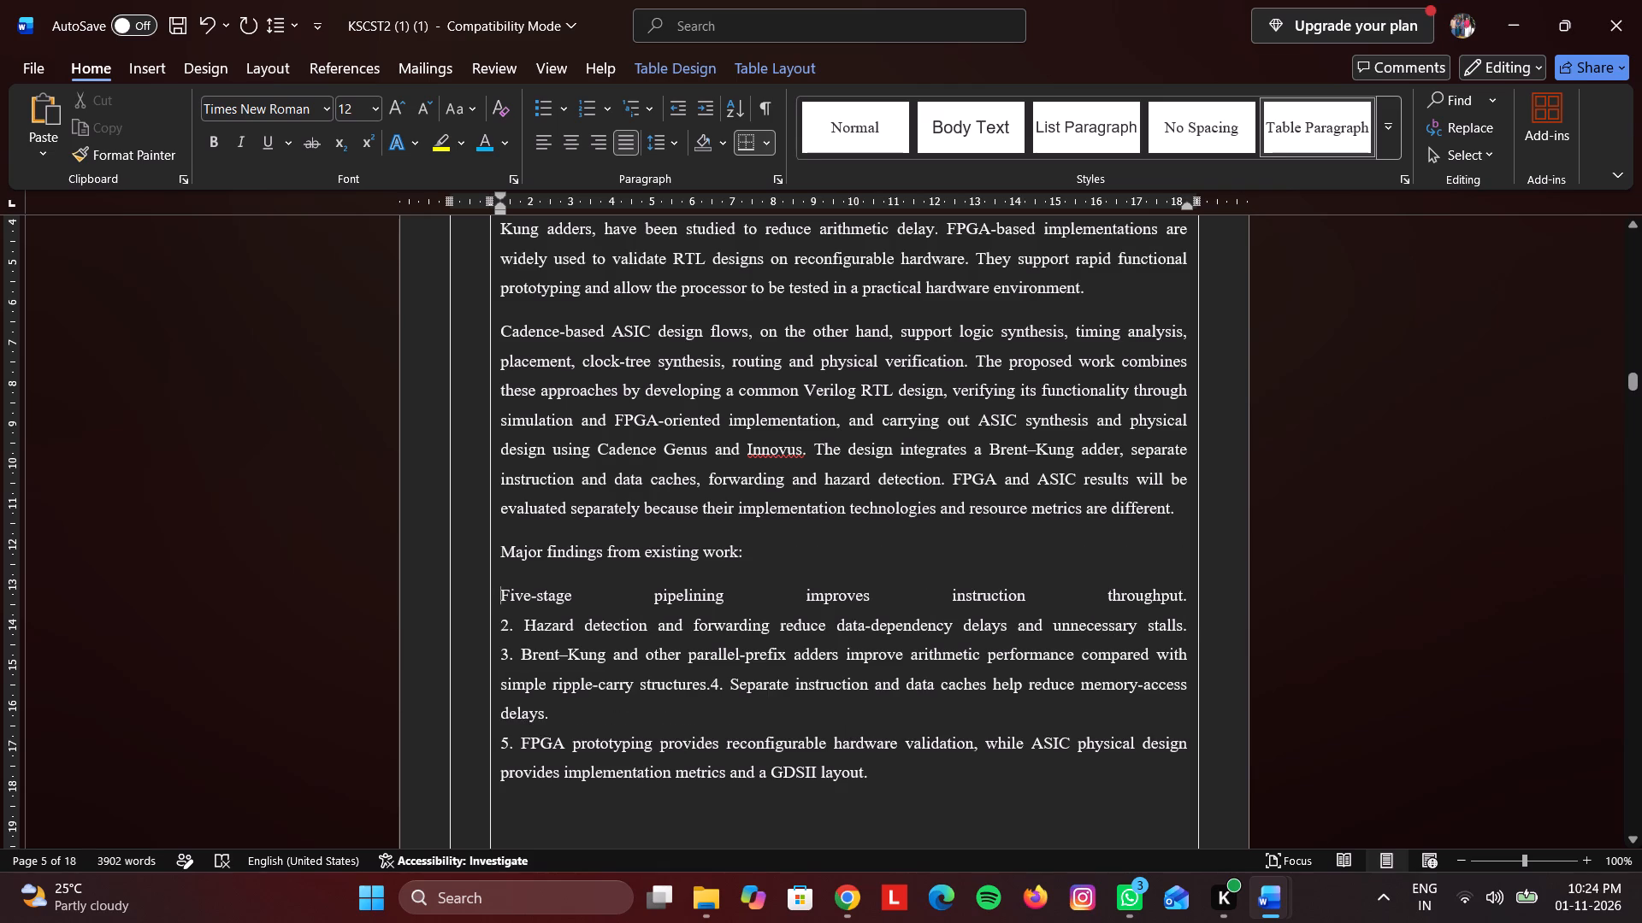
Insert an extra space before "simple ripple-carry structures" in the third finding.
click(504, 686)
key(Left)
key(space)
click(584, 707)
Delete the typed numbers 2, 3 and 5 from the start of their findings in section 9.
click(499, 599)
drag(889, 783, 558, 625)
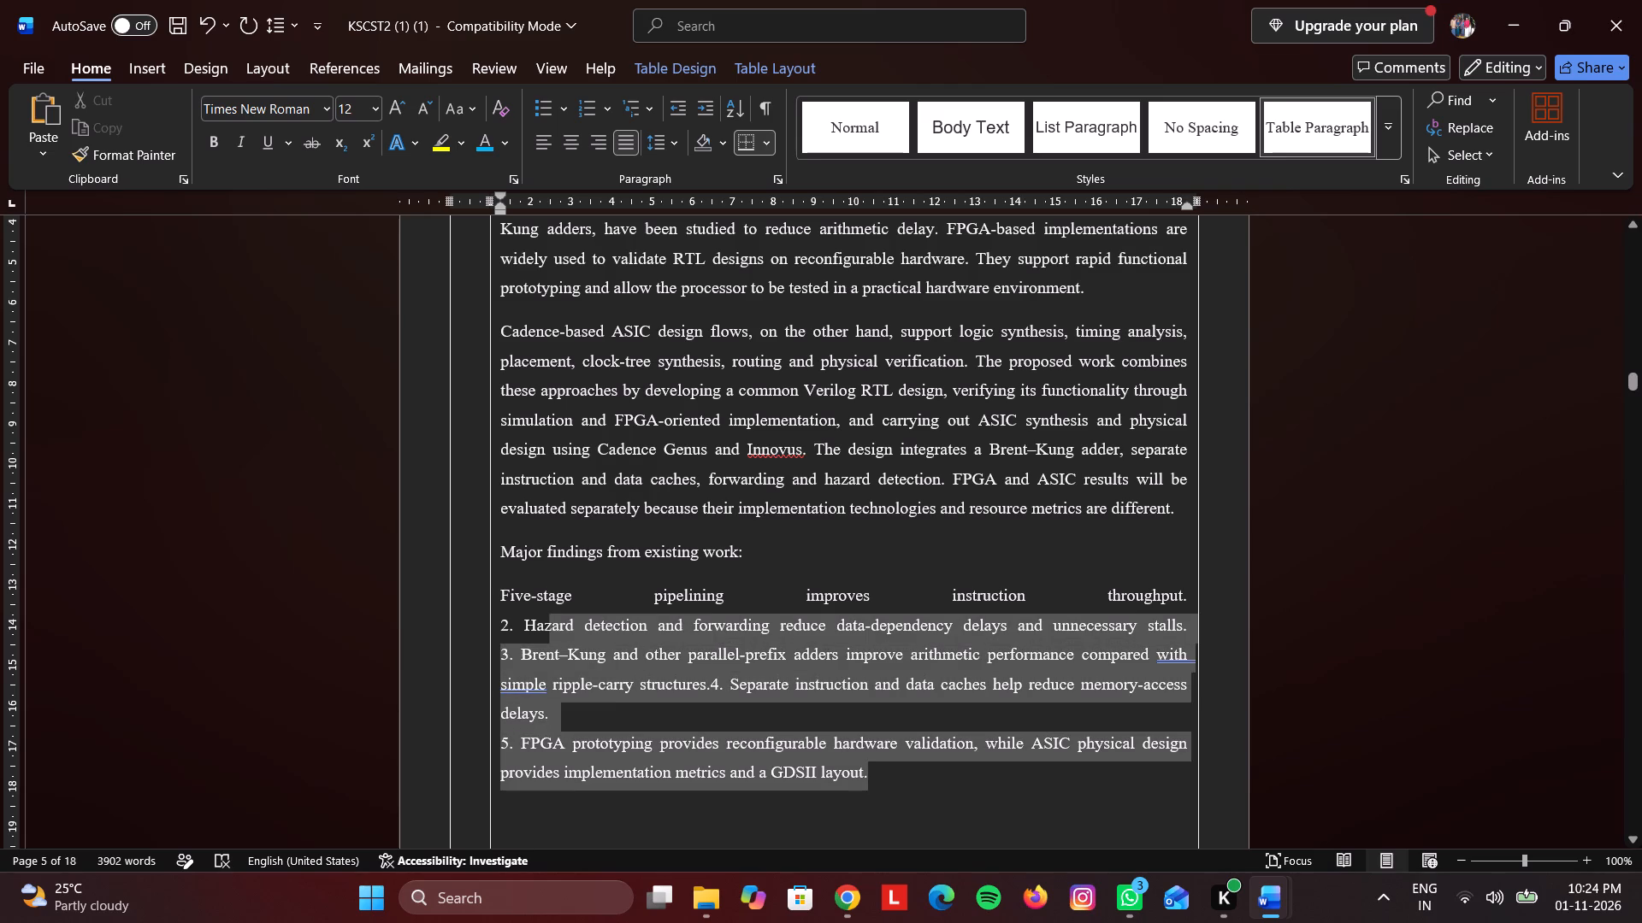
drag(558, 625, 509, 607)
click(524, 633)
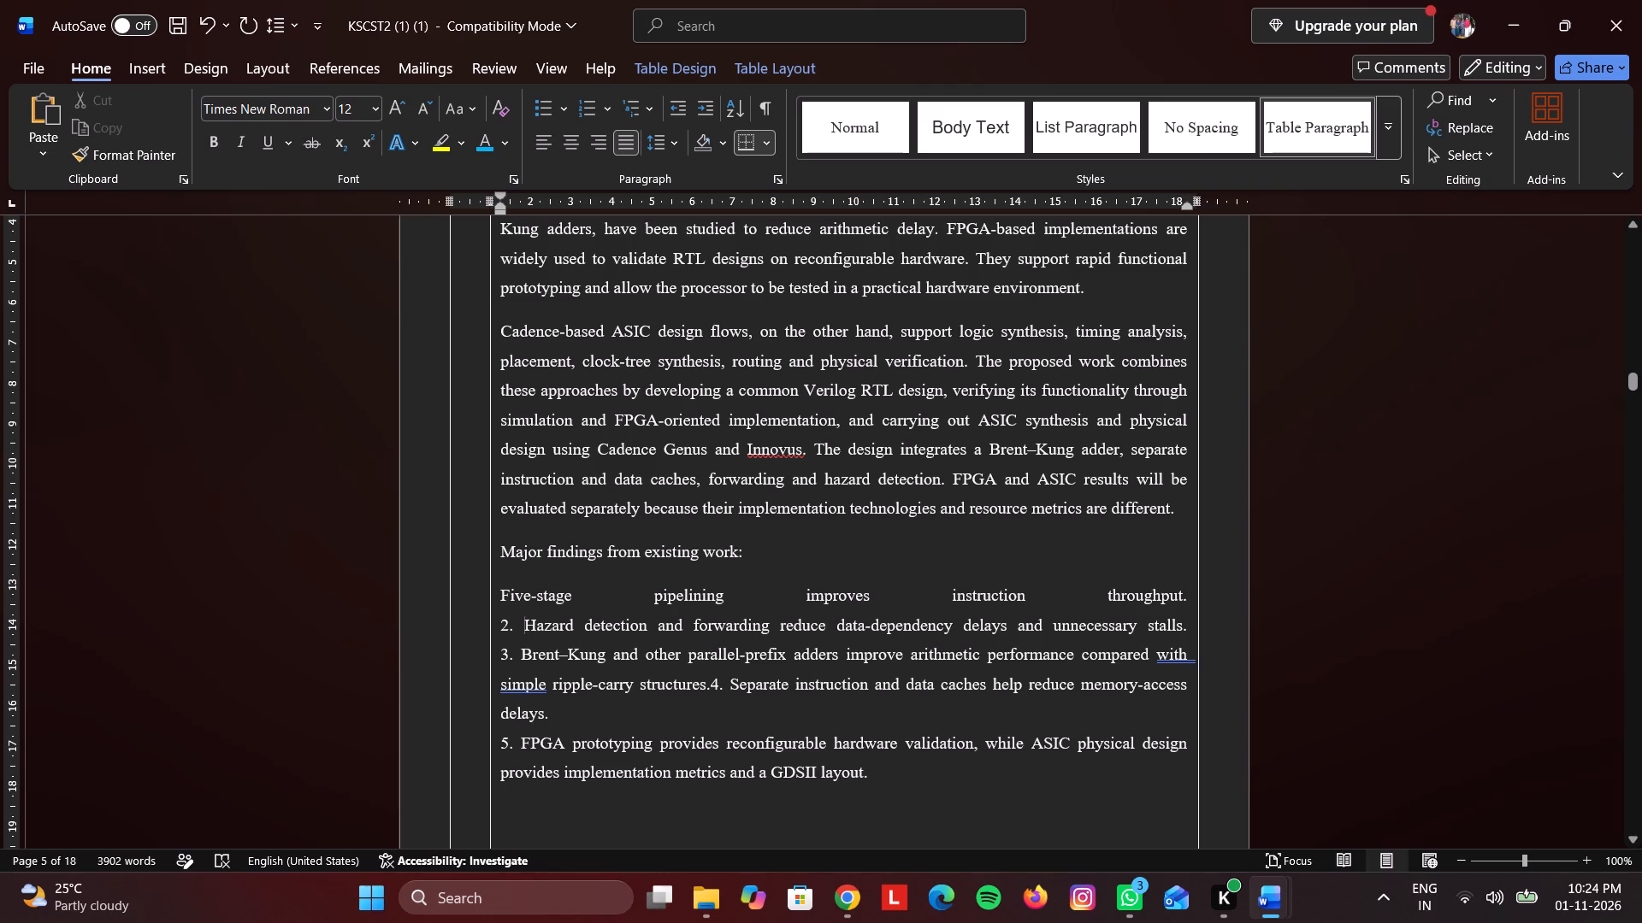
key(BackSpace)
key(BackSpace)
key(BackSpace)
click(524, 658)
key(BackSpace)
key(BackSpace)
key(BackSpace)
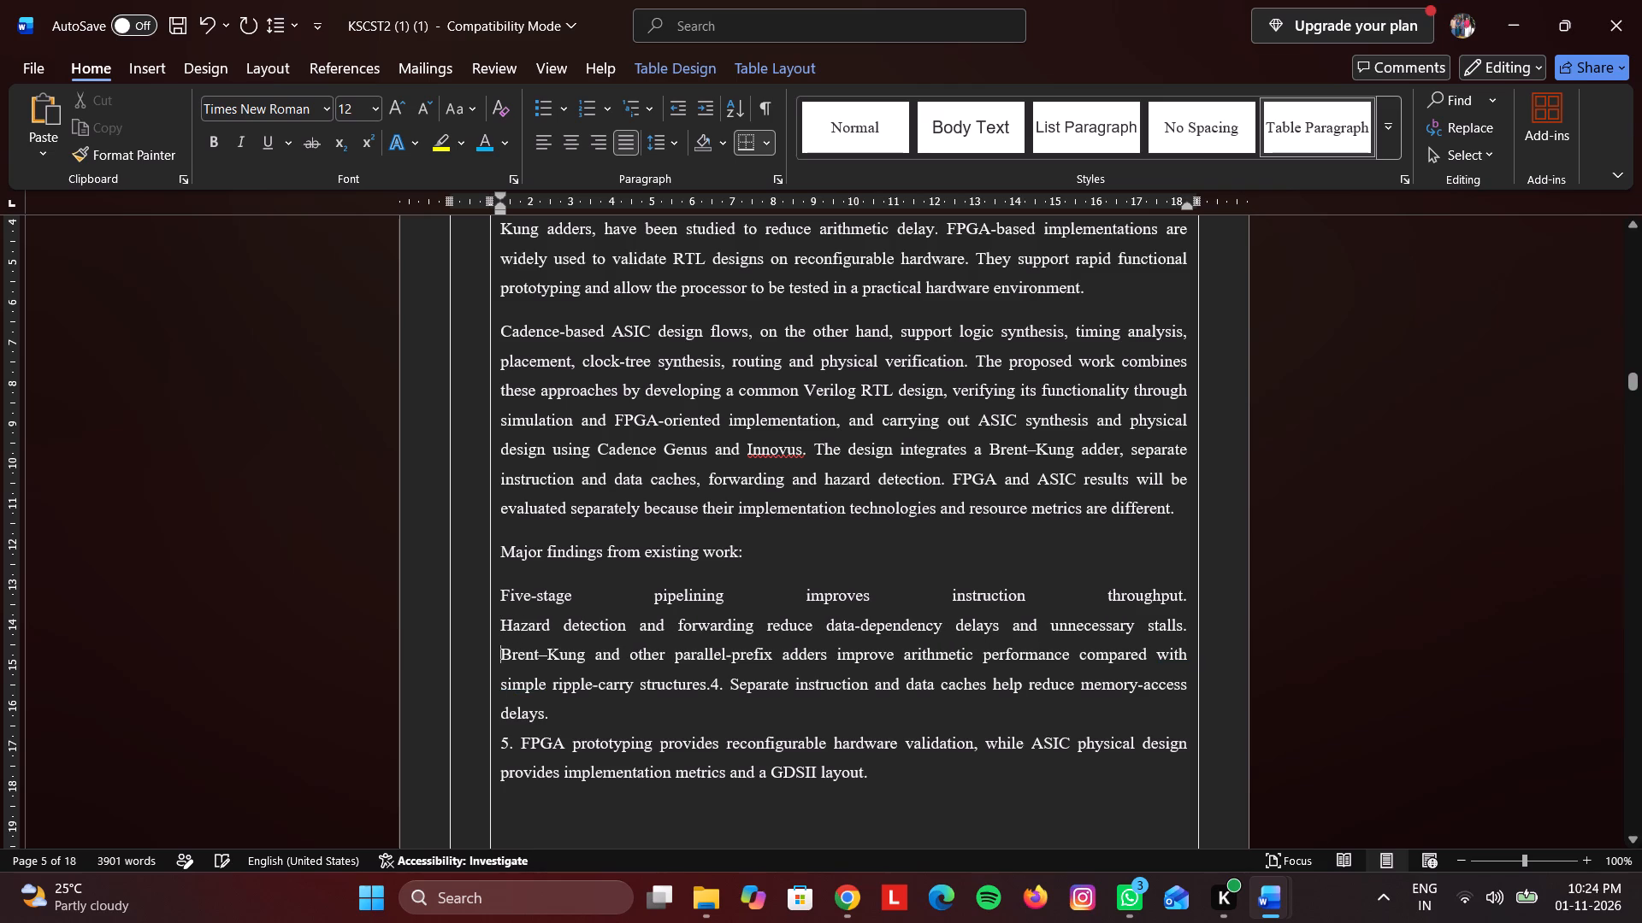
click(529, 741)
key(Left)
key(BackSpace)
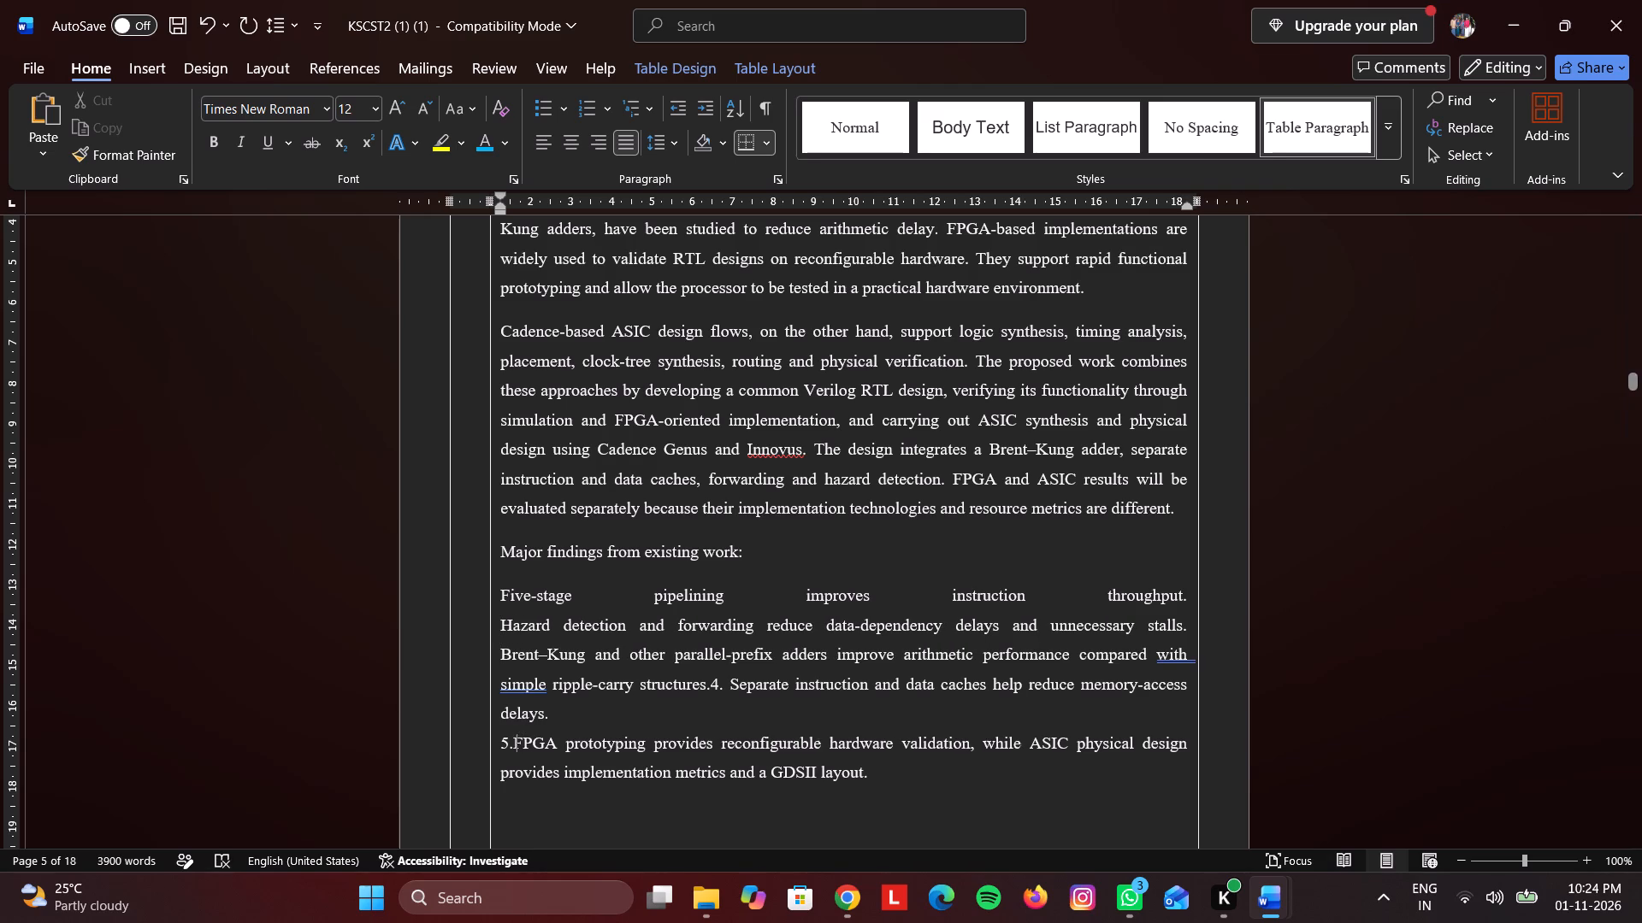
key(BackSpace)
key(BackSpace)
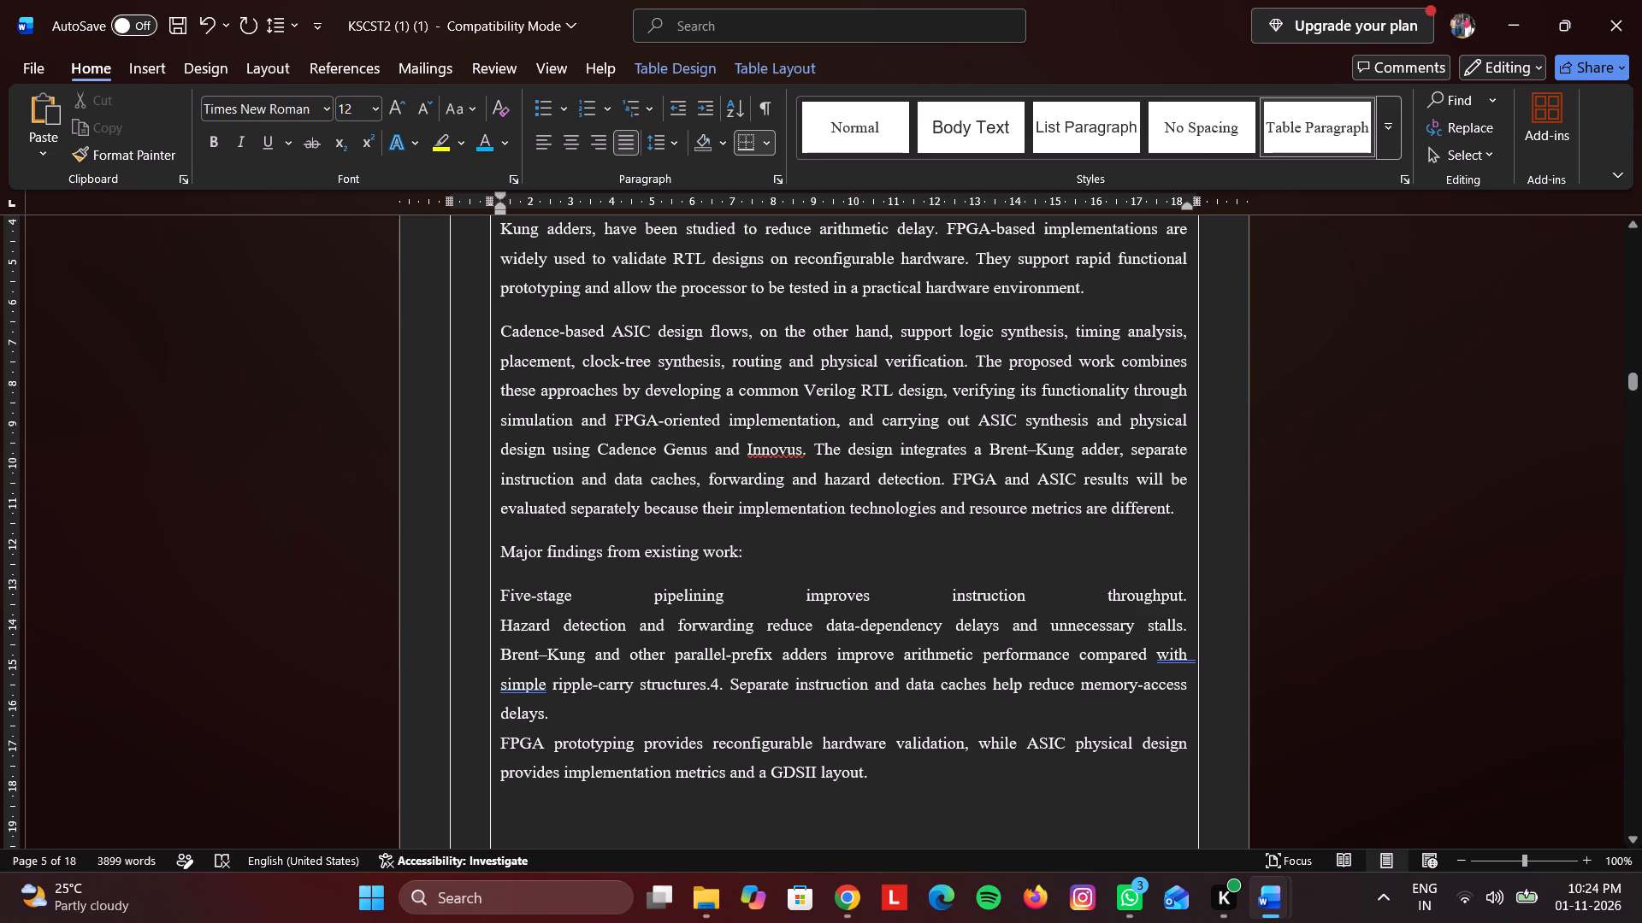
Start "Separate instruction and data caches" as its own paragraph and delete the typed number 4 in front of it.
click(712, 683)
key(Return)
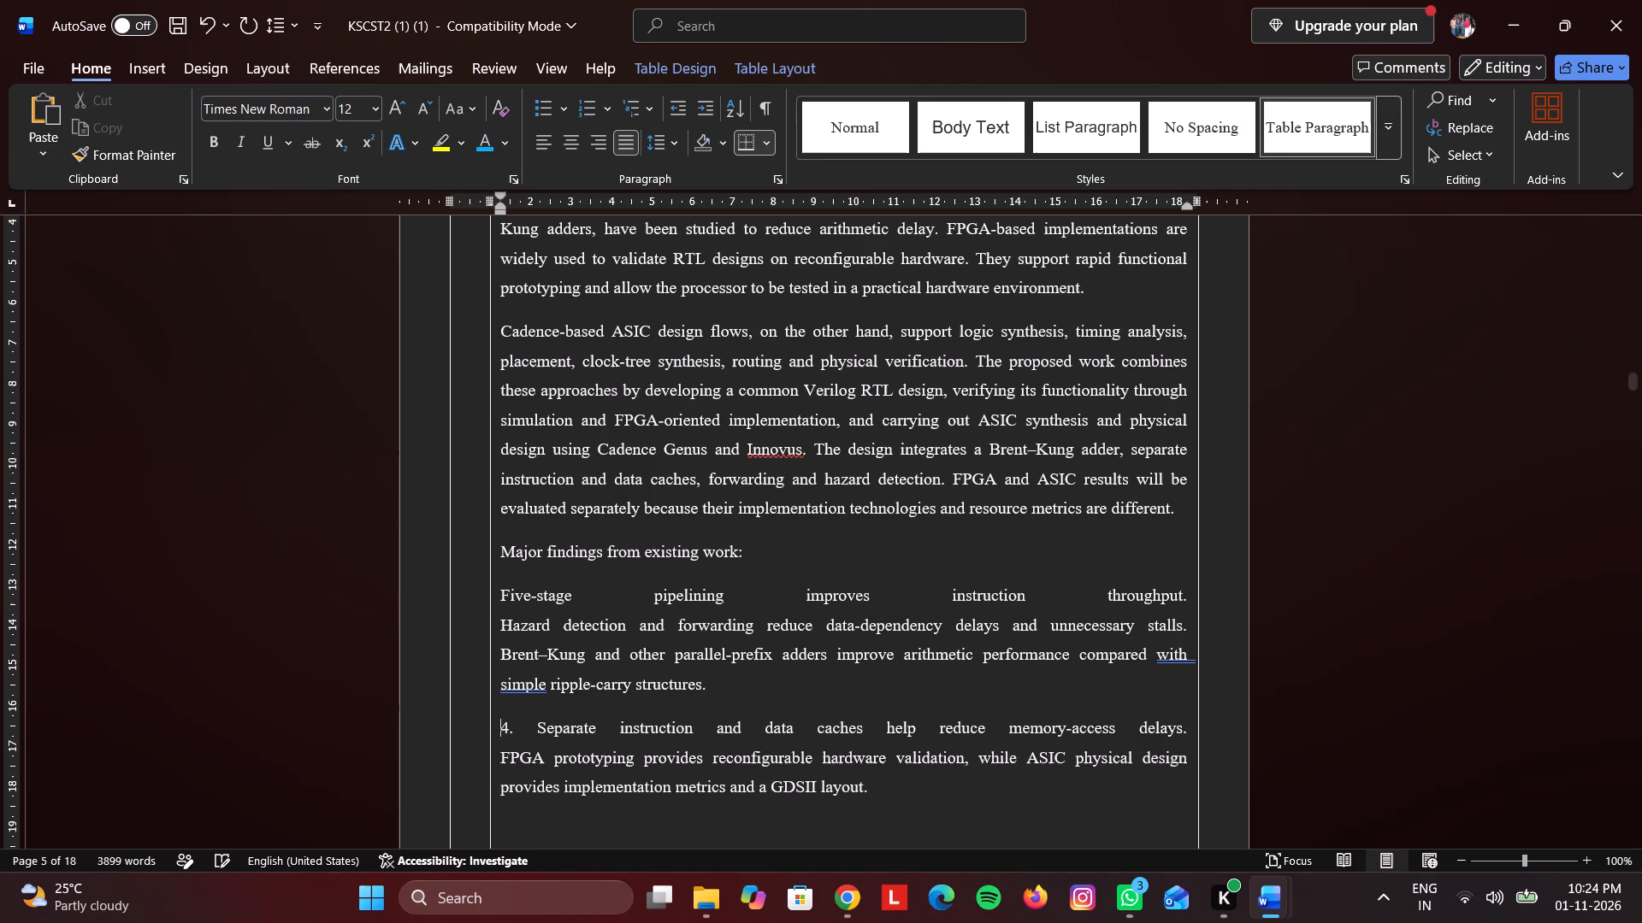
key(Right)
key(Right)
key(Right)
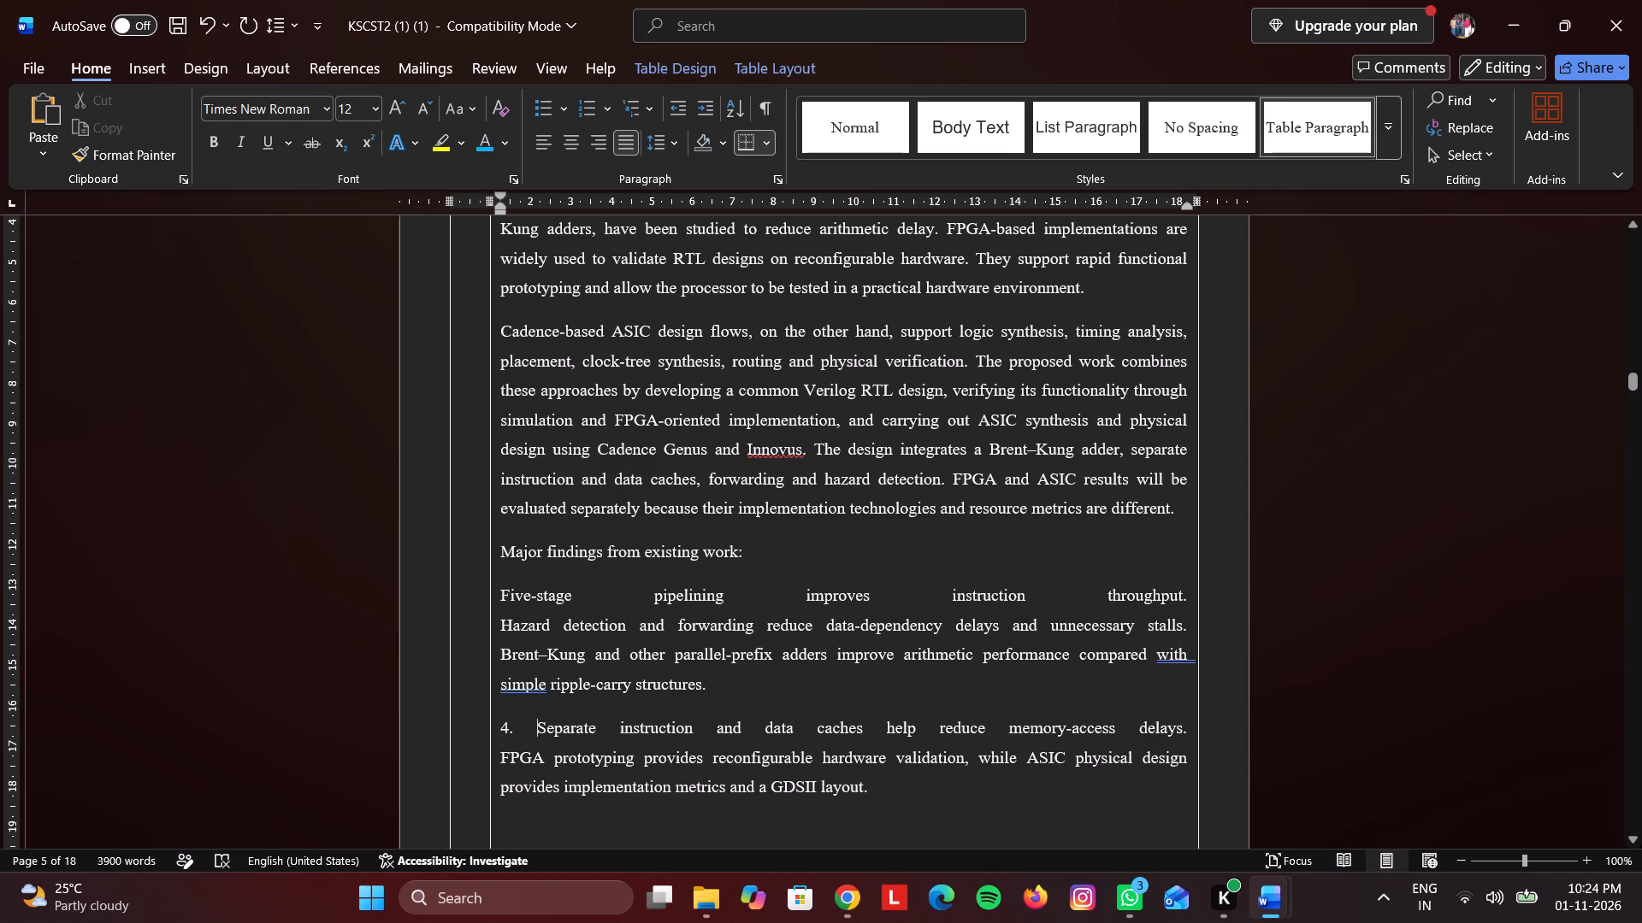
key(BackSpace)
key(BackSpace)
key(BackSpace)
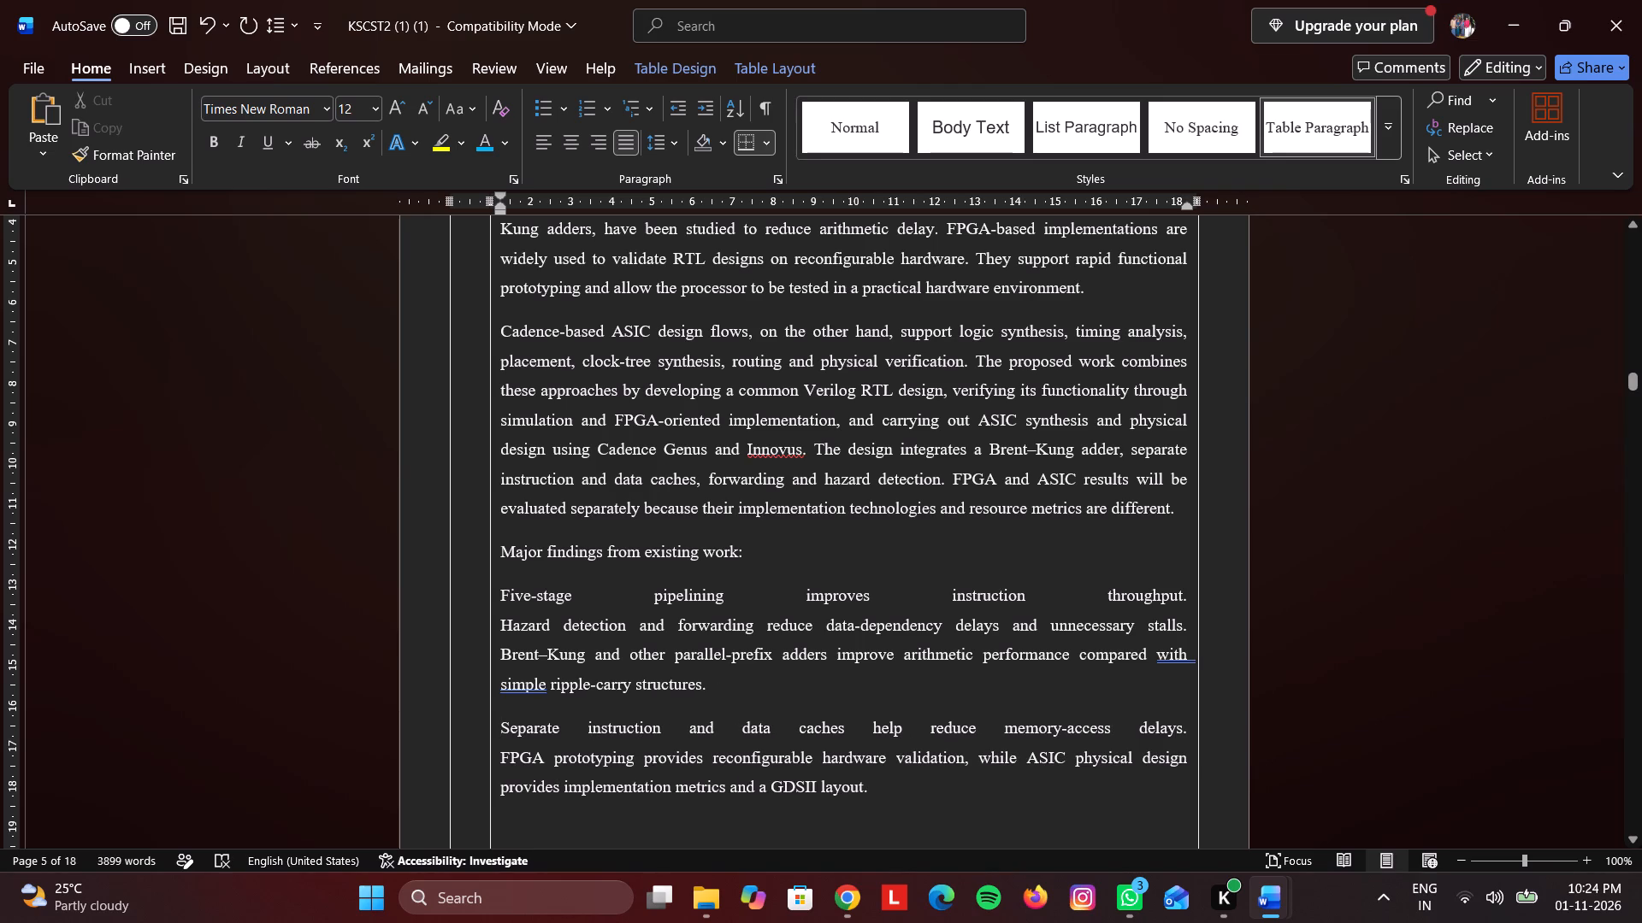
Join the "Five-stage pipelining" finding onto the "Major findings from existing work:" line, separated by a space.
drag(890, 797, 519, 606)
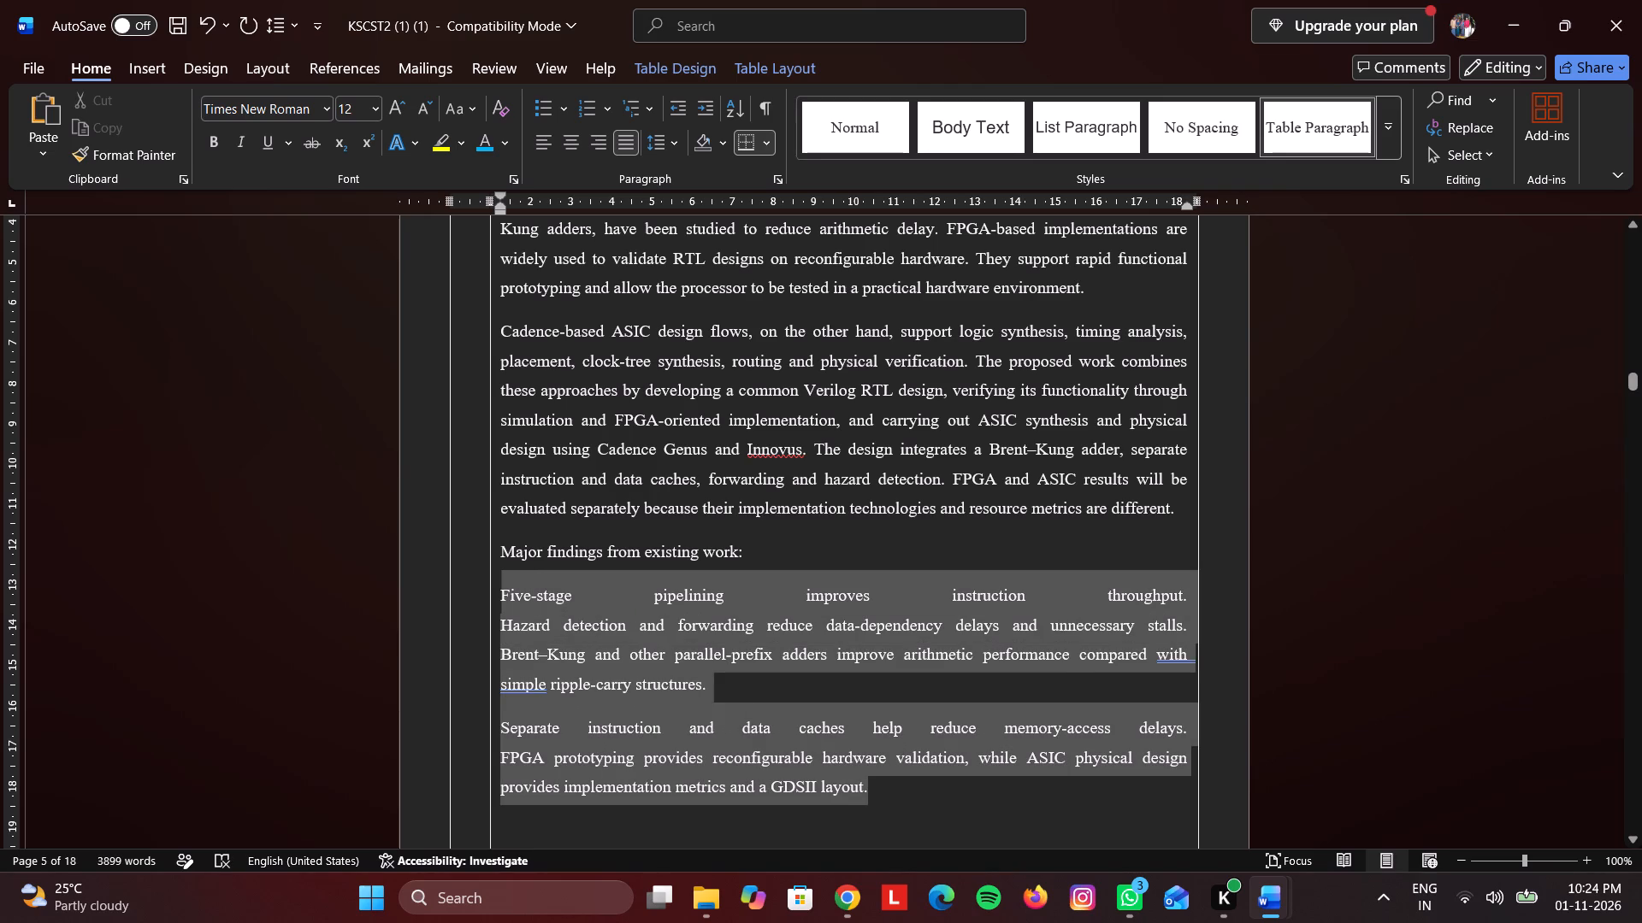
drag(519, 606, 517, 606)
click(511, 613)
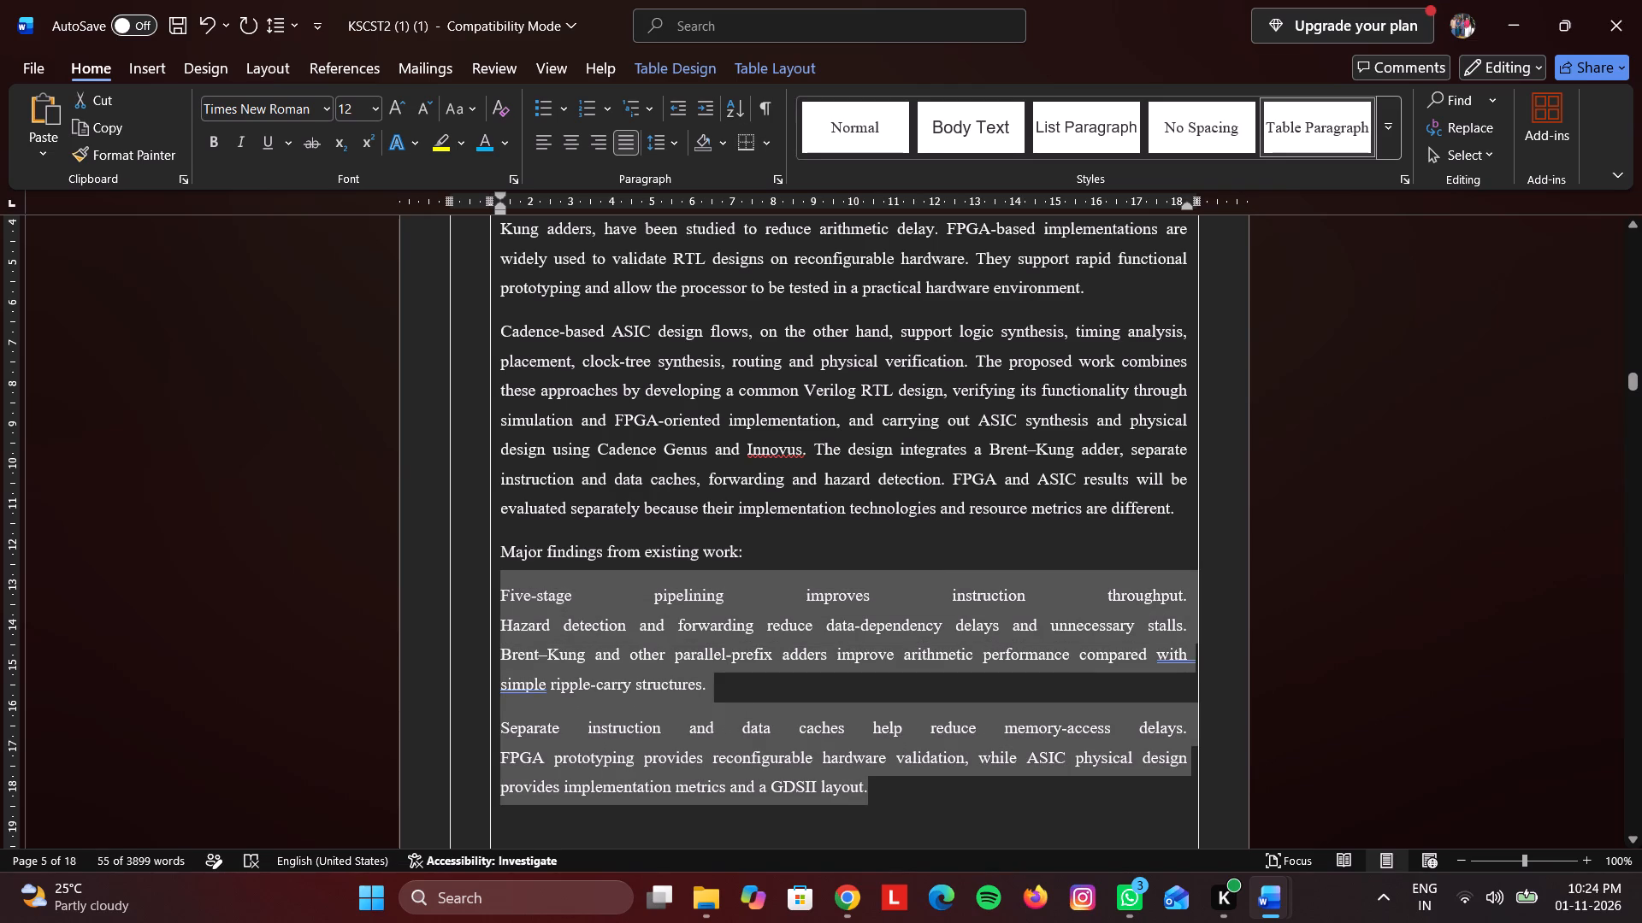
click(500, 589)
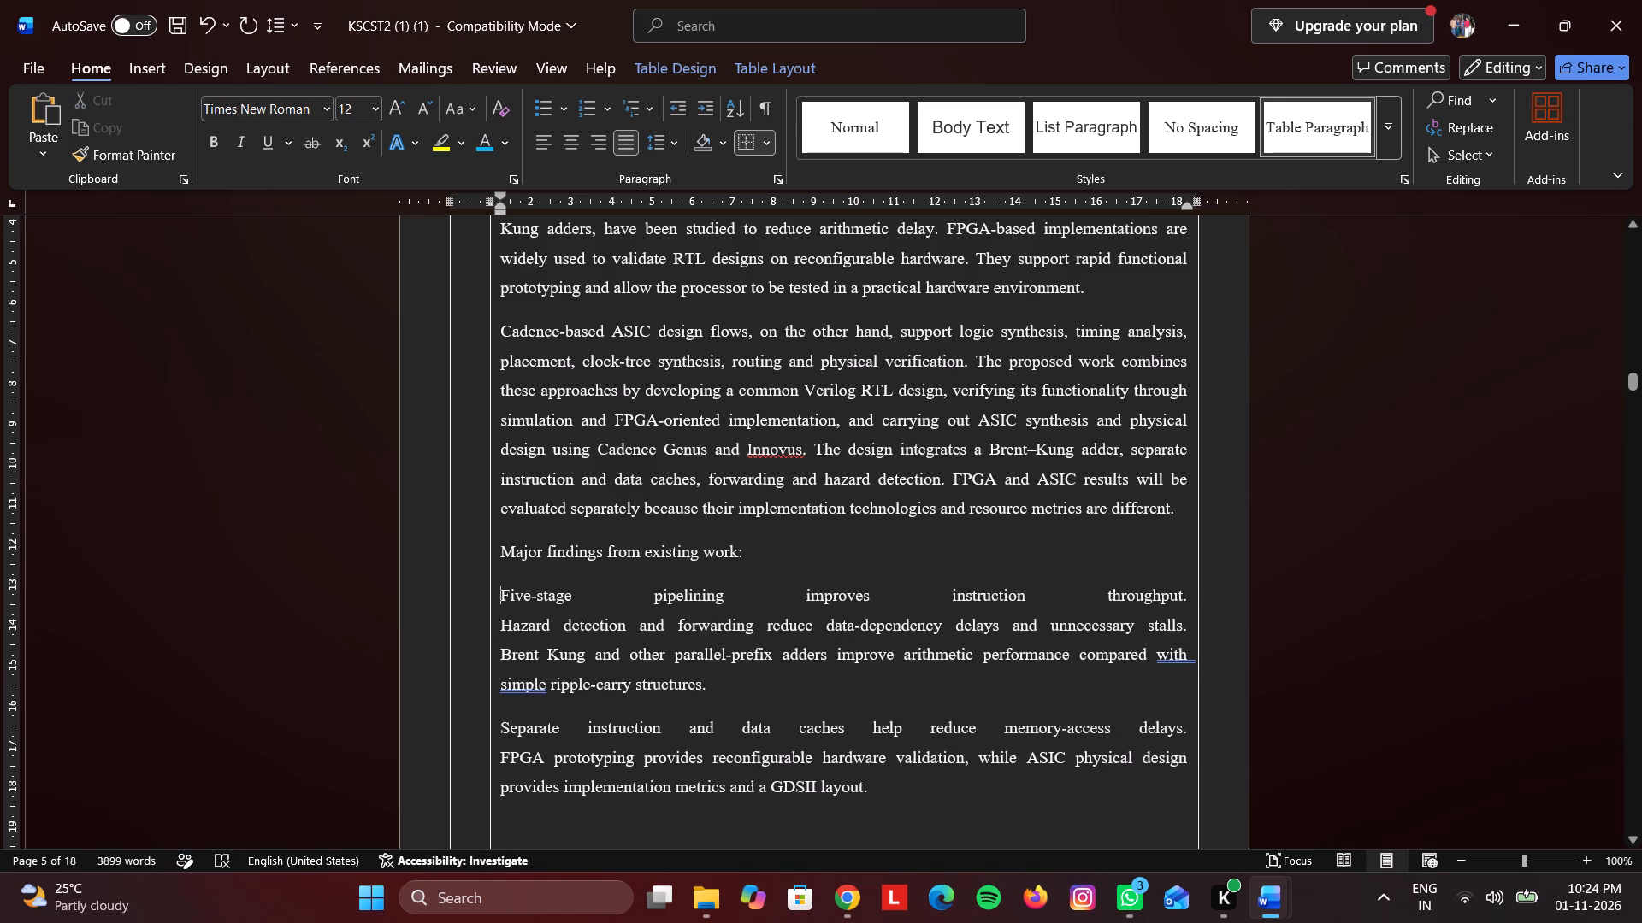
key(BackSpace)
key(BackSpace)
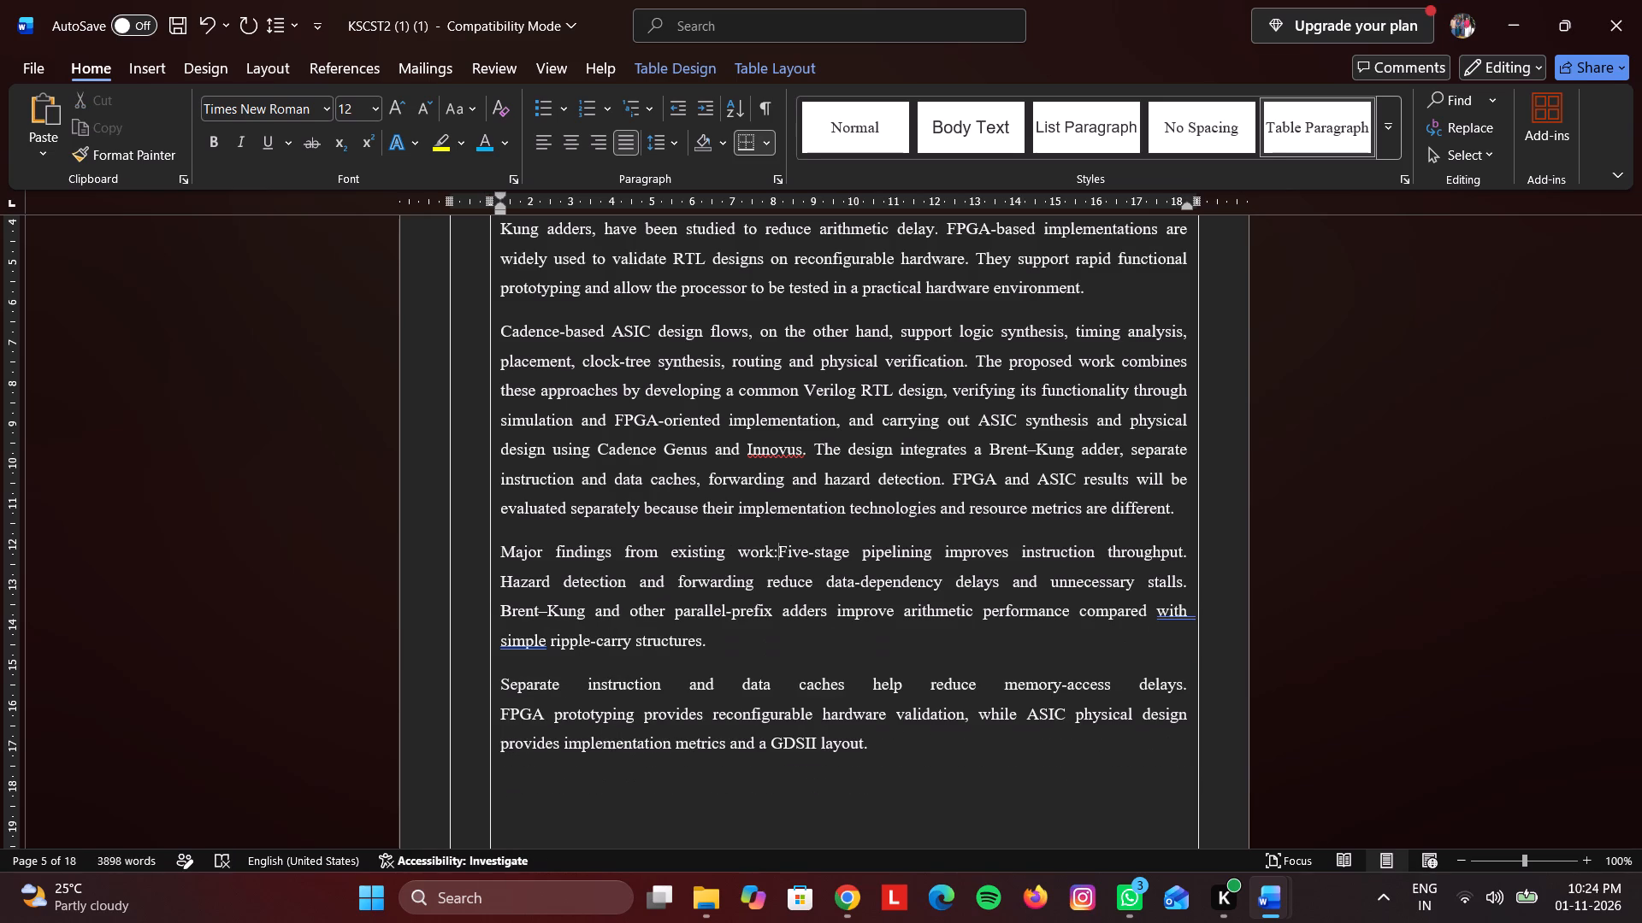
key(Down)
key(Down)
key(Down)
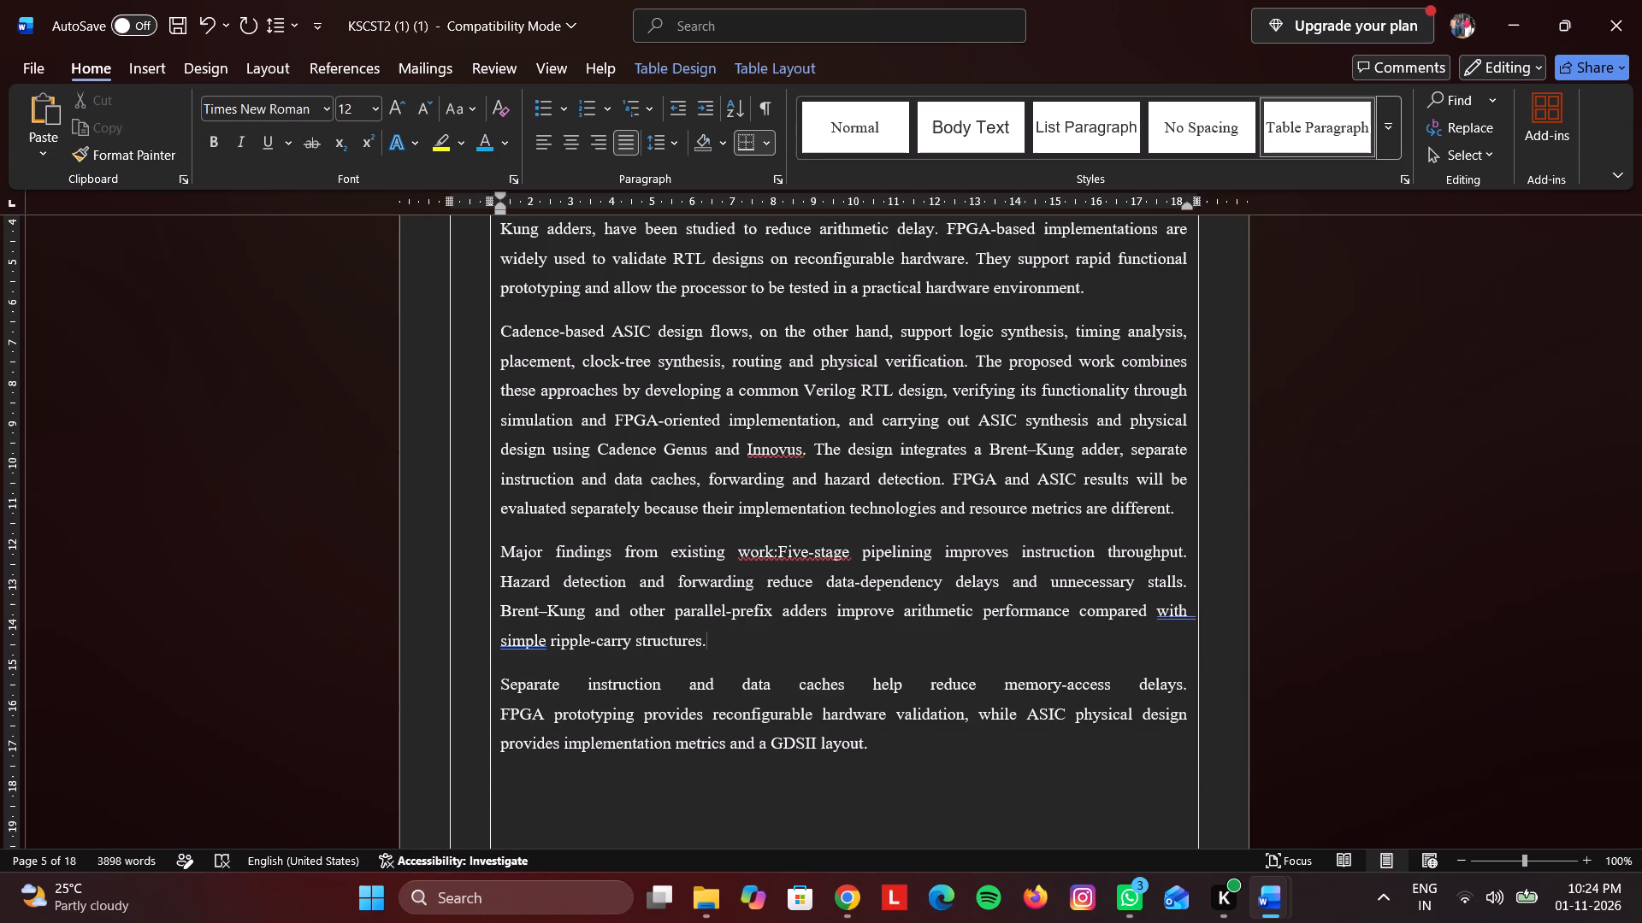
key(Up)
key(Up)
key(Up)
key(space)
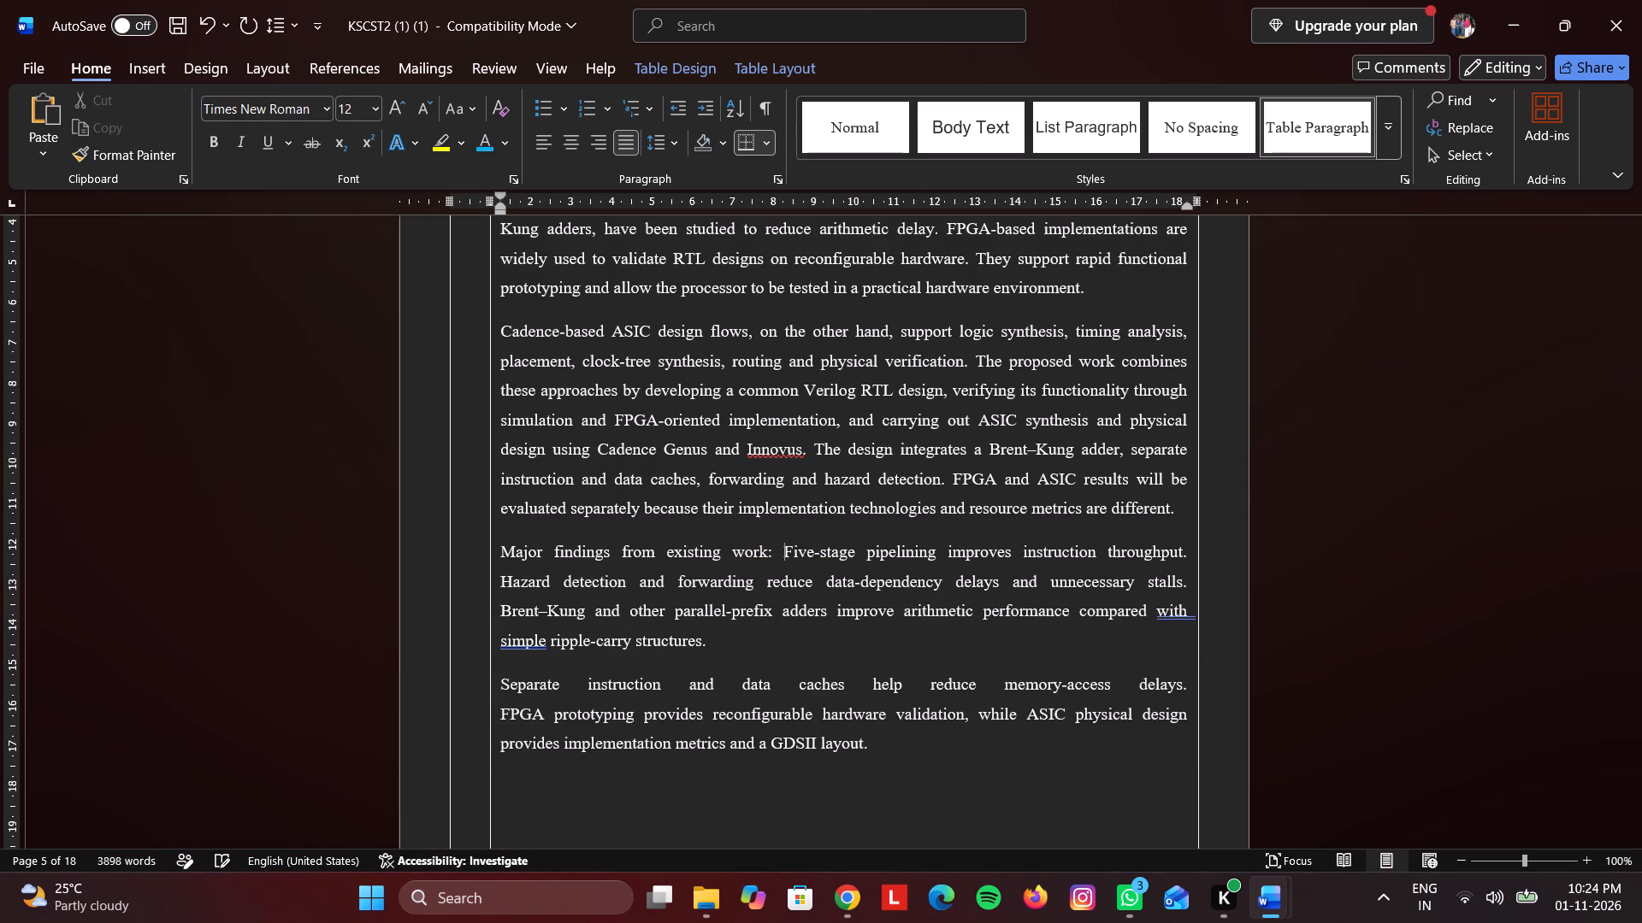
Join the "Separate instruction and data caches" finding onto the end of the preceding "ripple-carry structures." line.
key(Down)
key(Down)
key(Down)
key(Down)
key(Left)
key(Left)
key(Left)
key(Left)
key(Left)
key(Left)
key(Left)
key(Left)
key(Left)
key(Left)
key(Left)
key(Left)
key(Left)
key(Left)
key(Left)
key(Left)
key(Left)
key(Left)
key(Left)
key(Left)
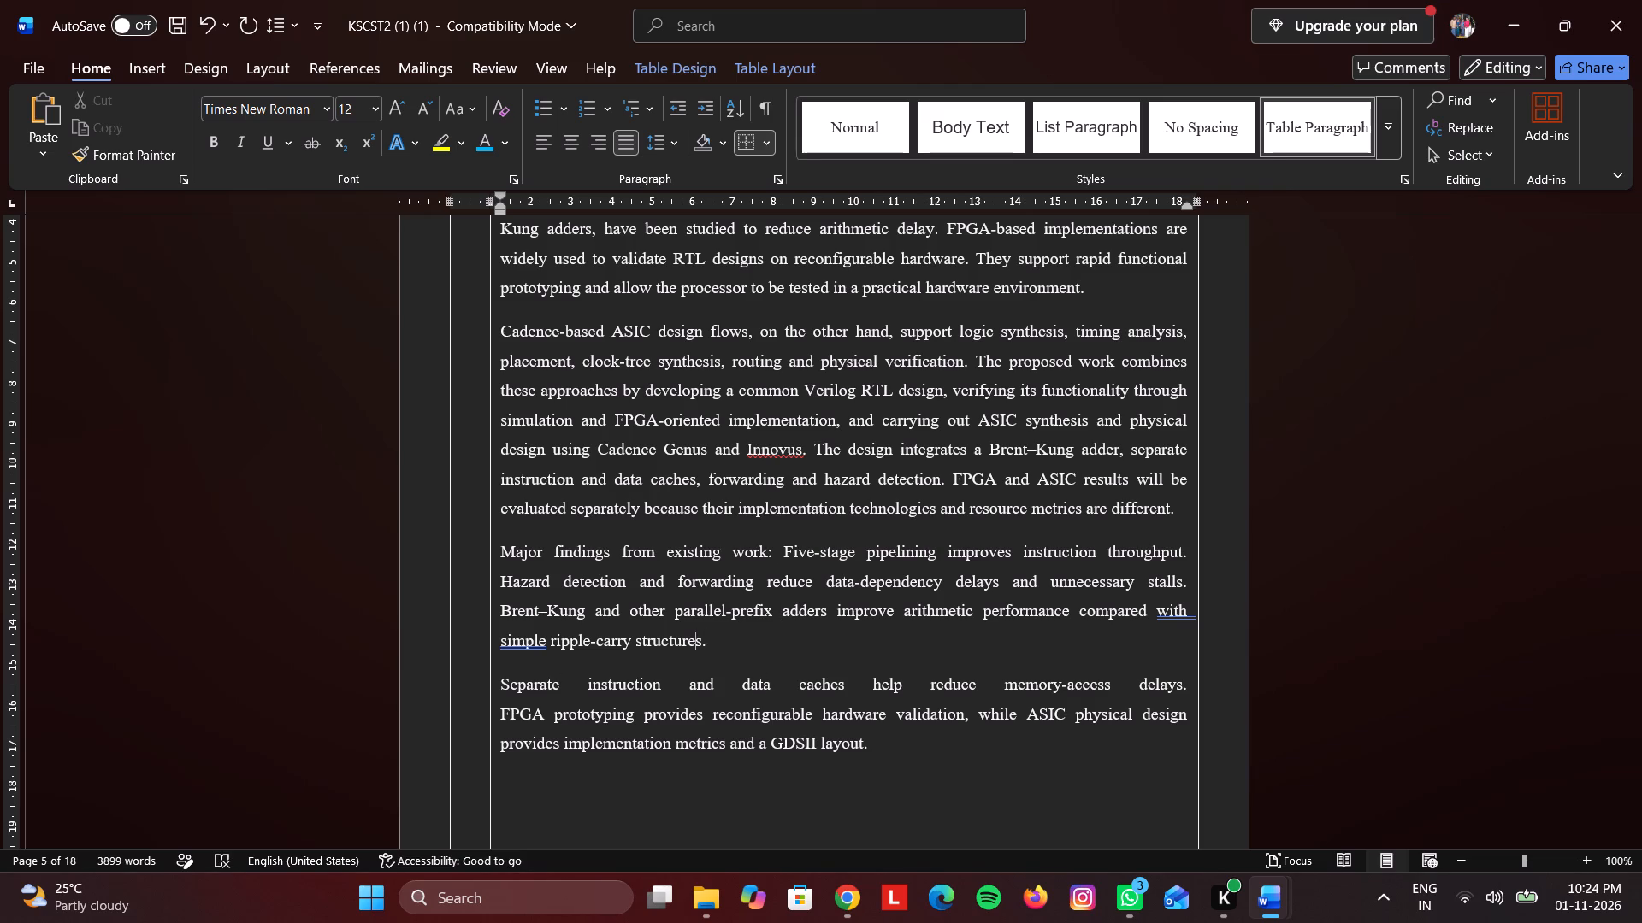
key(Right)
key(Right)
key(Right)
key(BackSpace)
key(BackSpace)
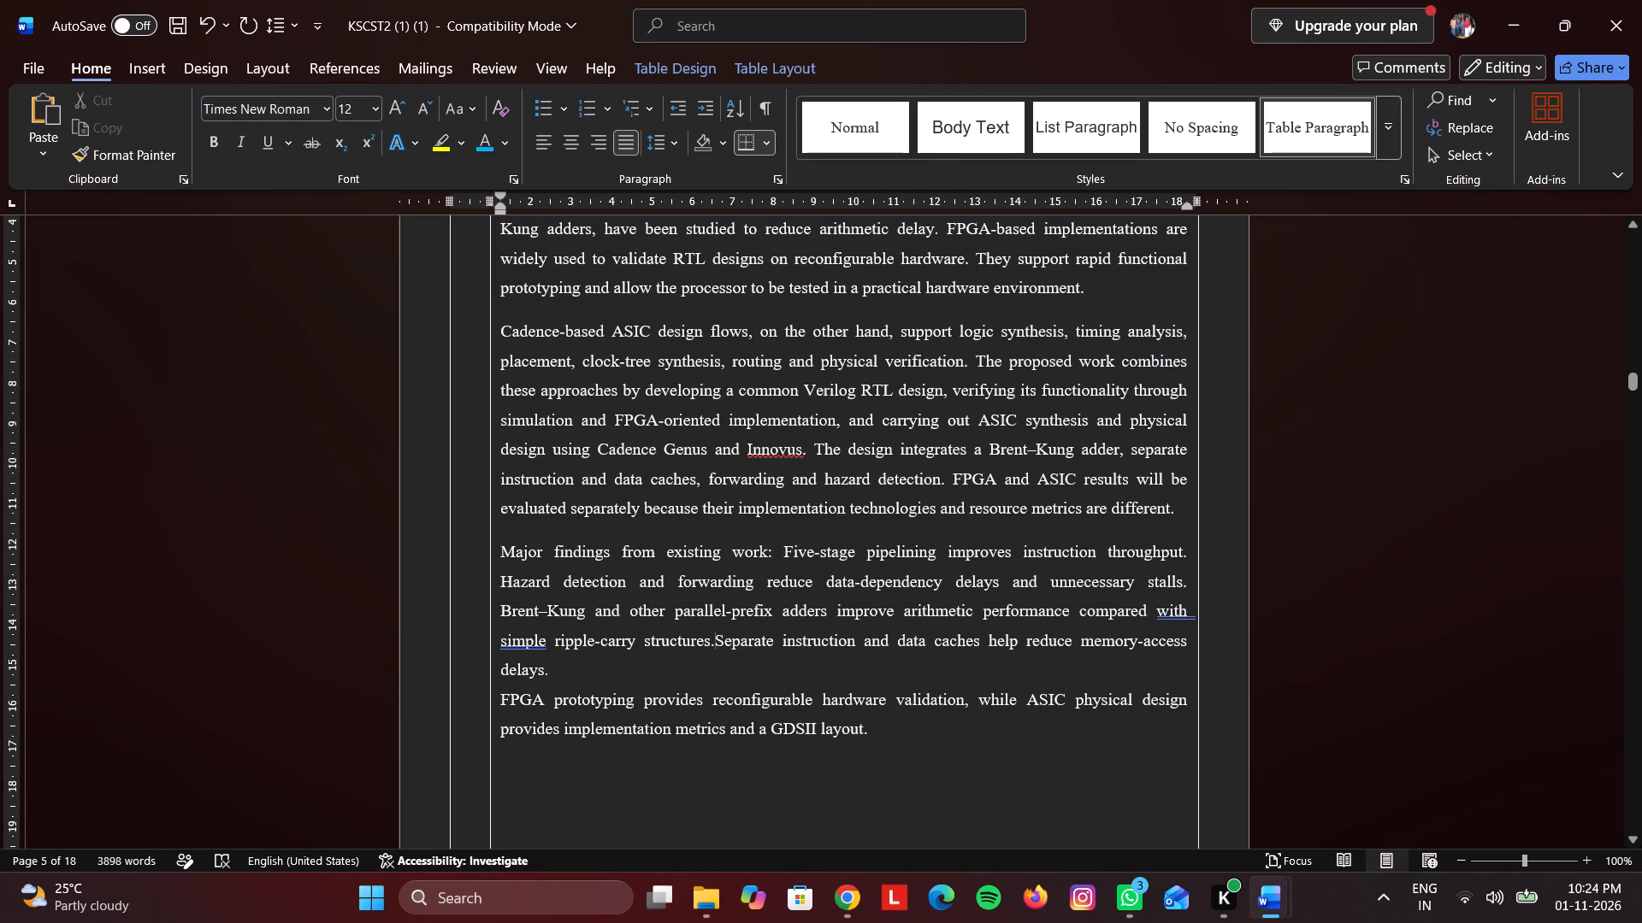
Start "Five-stage pipelining" as its own paragraph below "Major findings from existing work:".
click(775, 550)
key(Right)
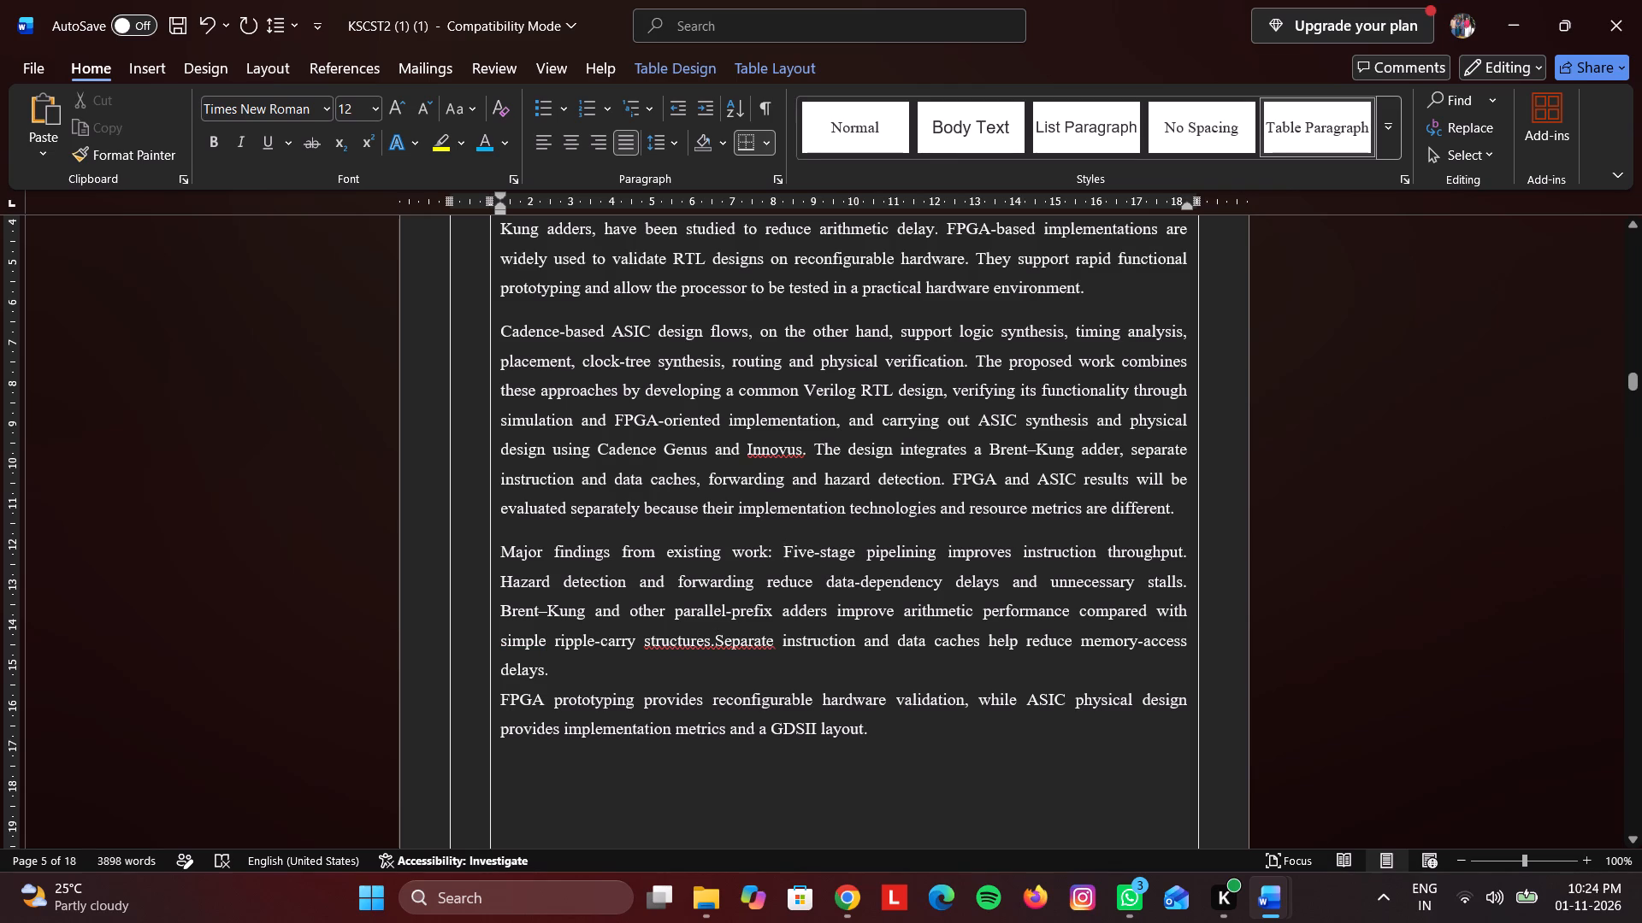
key(Return)
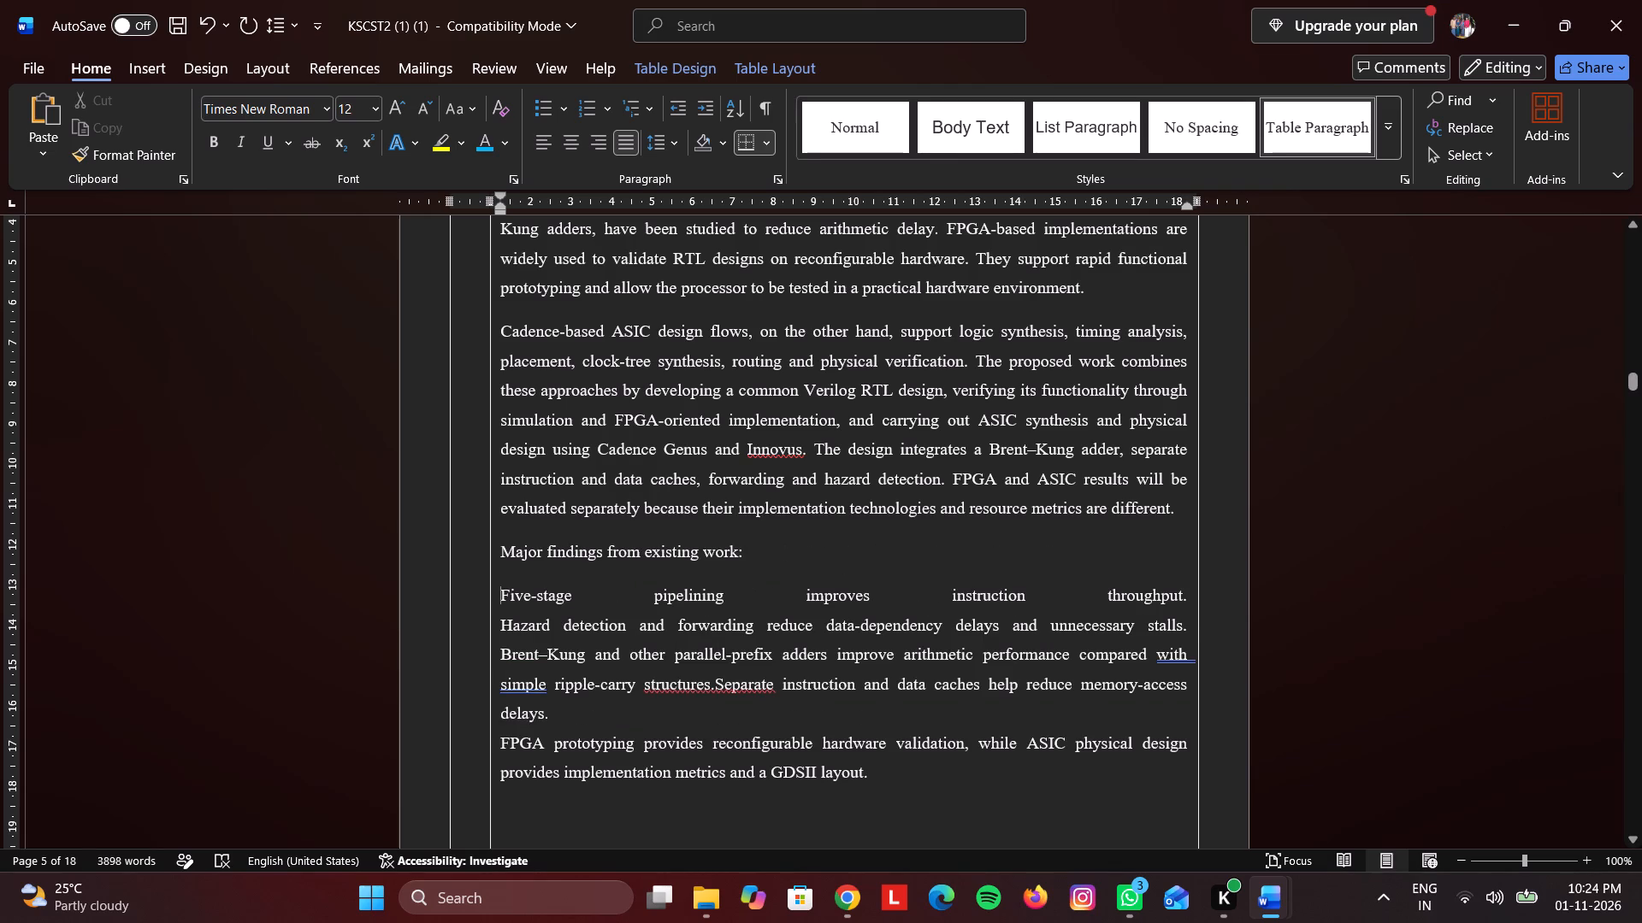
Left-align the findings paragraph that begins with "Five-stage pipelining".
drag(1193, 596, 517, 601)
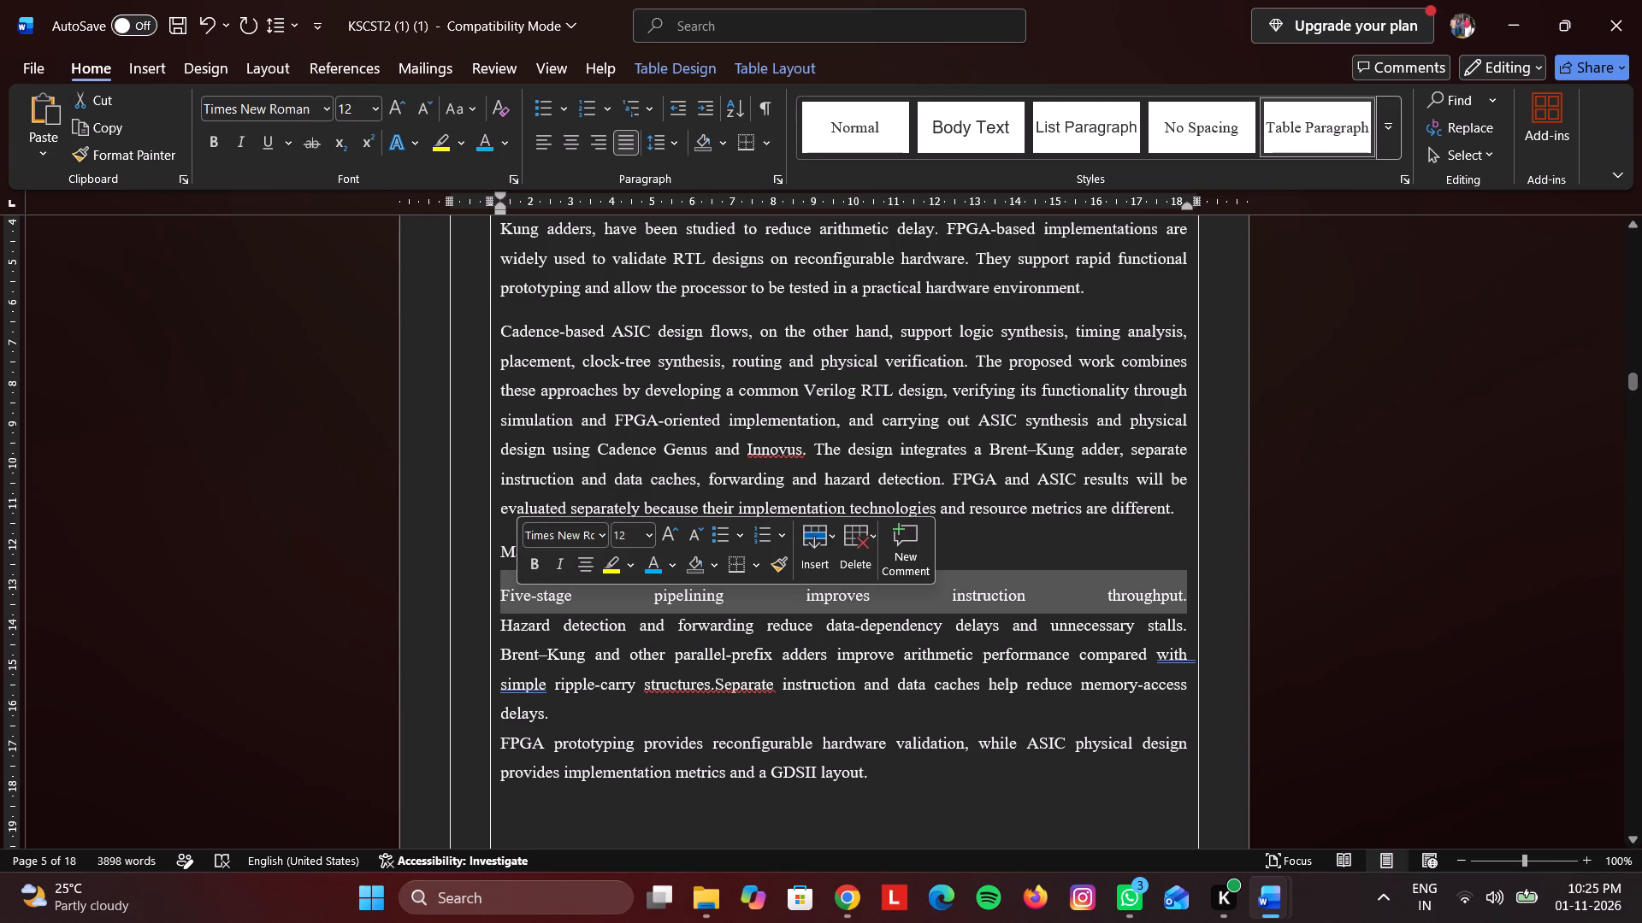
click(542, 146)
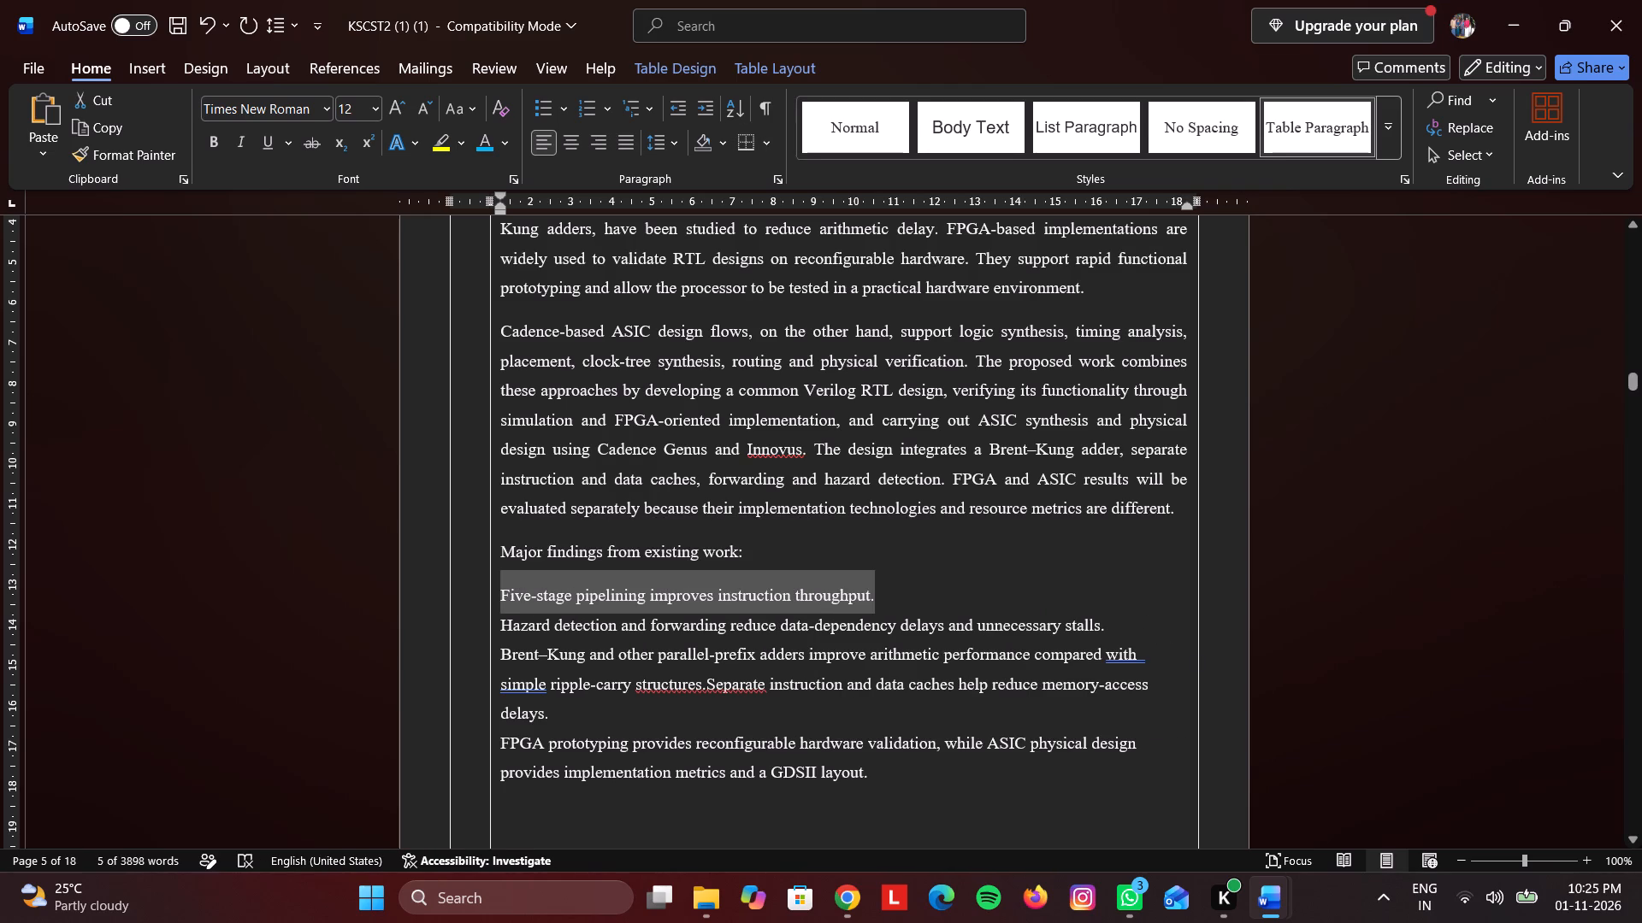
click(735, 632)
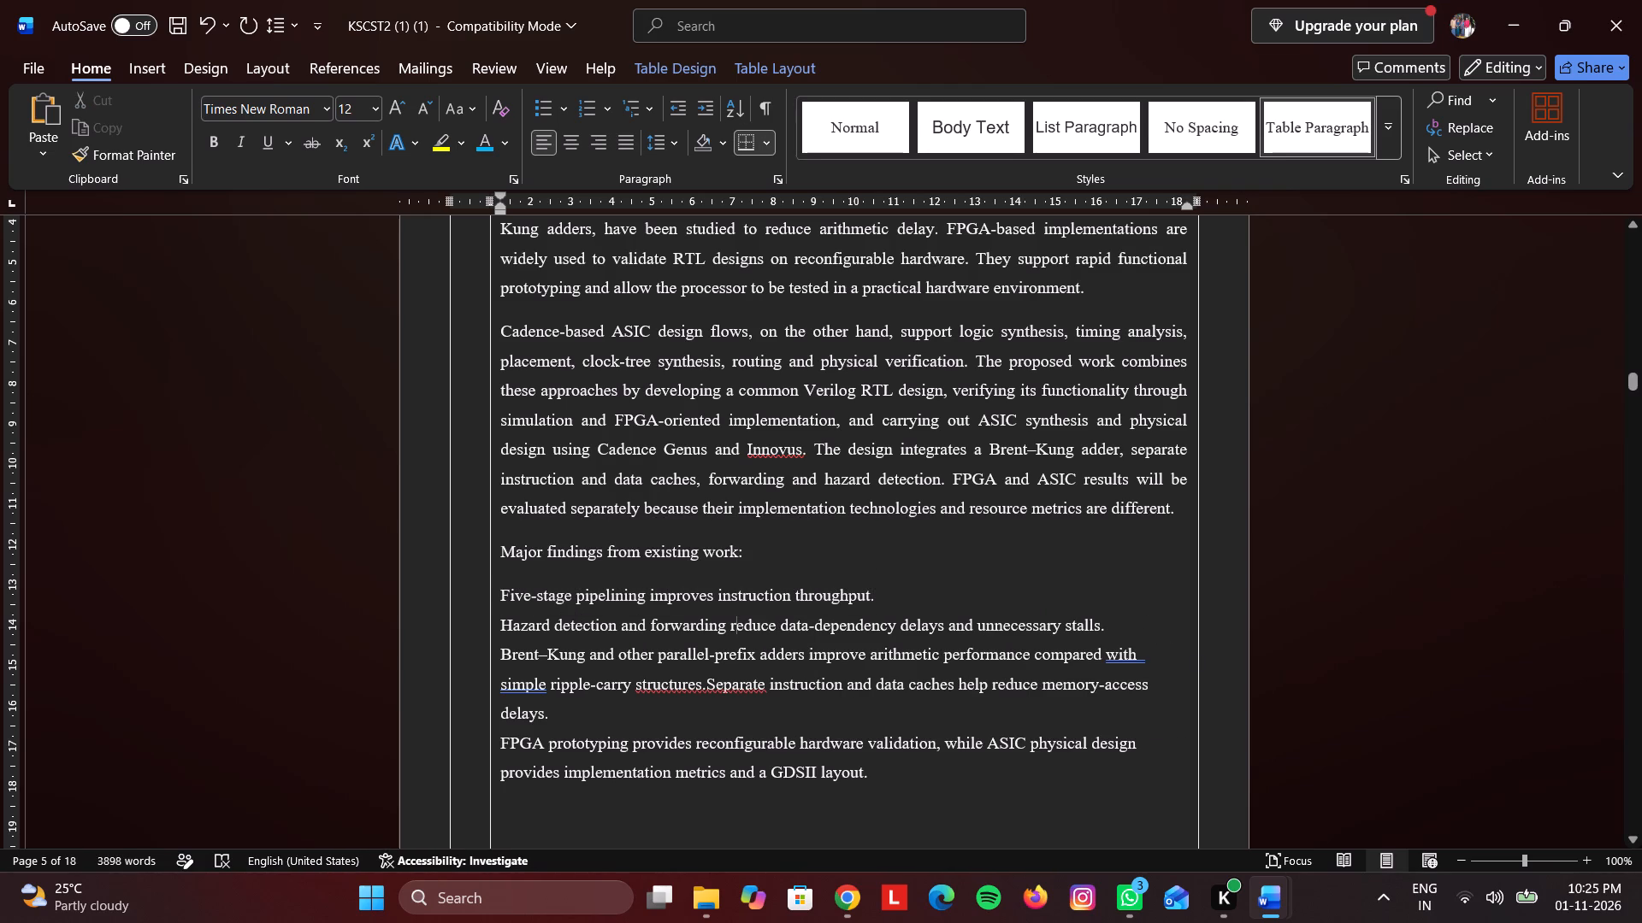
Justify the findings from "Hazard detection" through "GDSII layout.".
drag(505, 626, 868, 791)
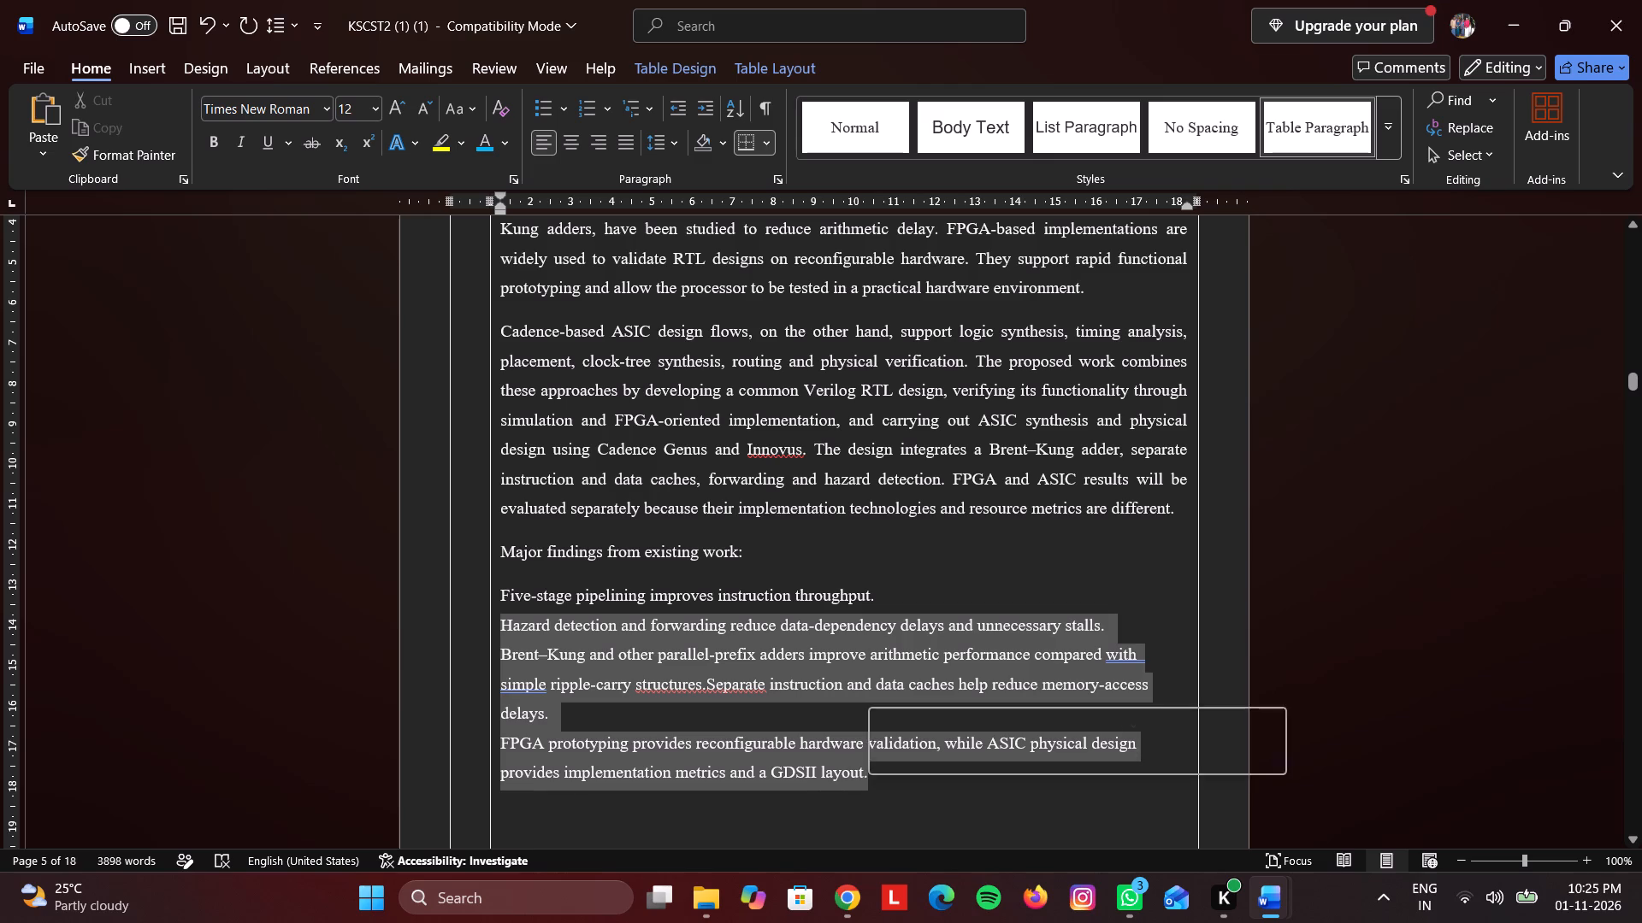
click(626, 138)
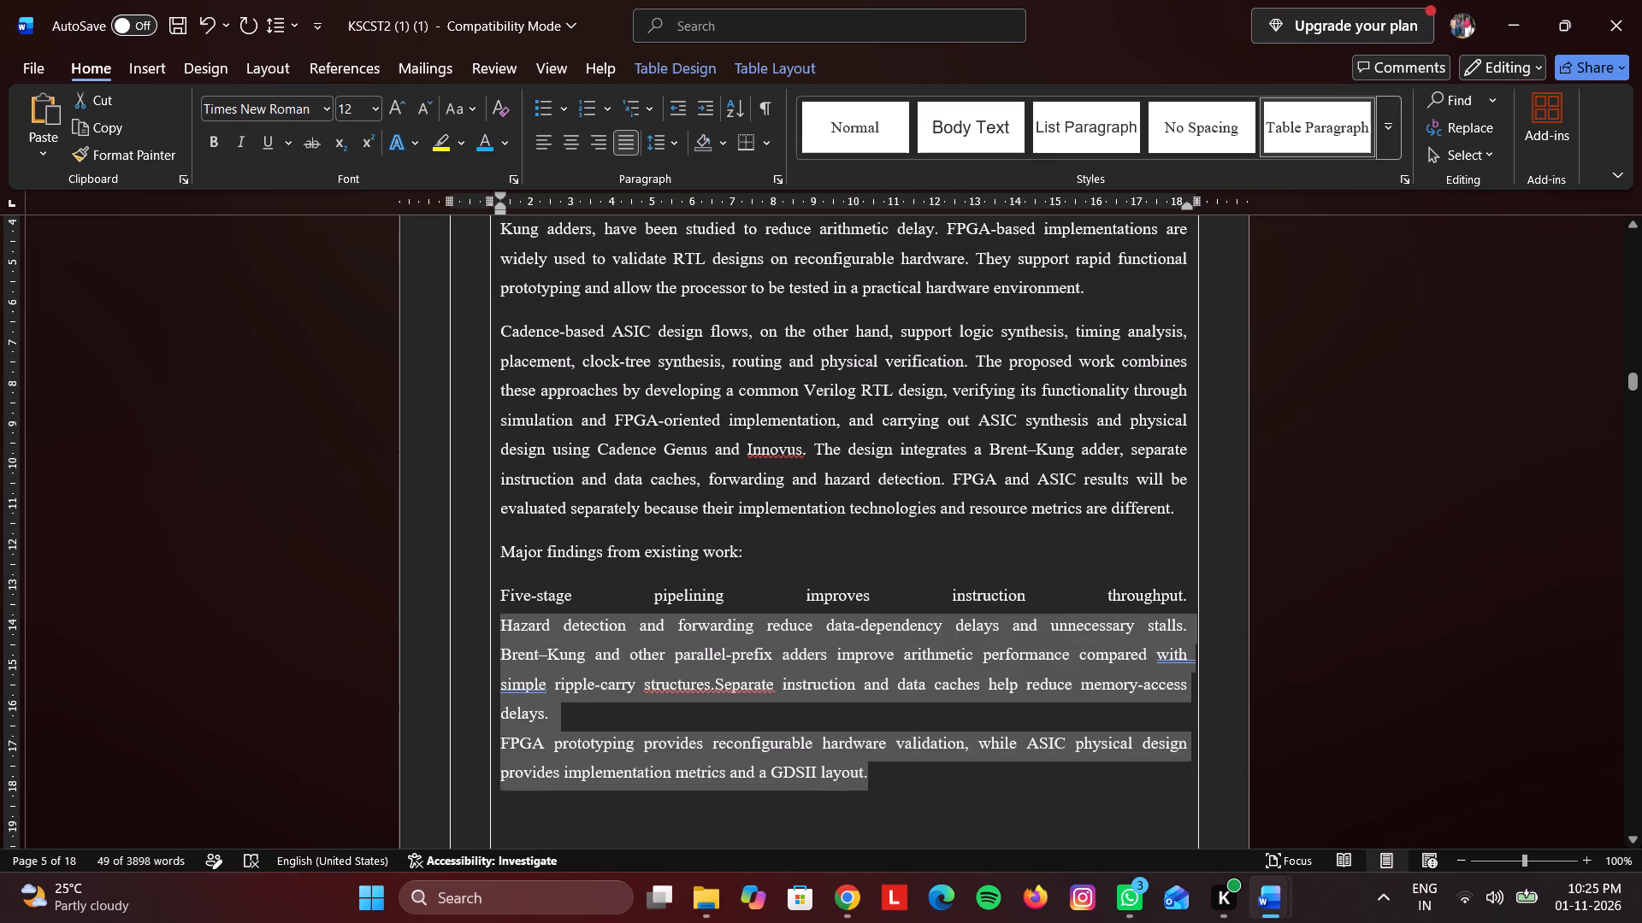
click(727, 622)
Left-align the findings paragraph beginning with "Five-stage pipelining" to remove the stretched word spacing.
drag(1189, 600, 510, 615)
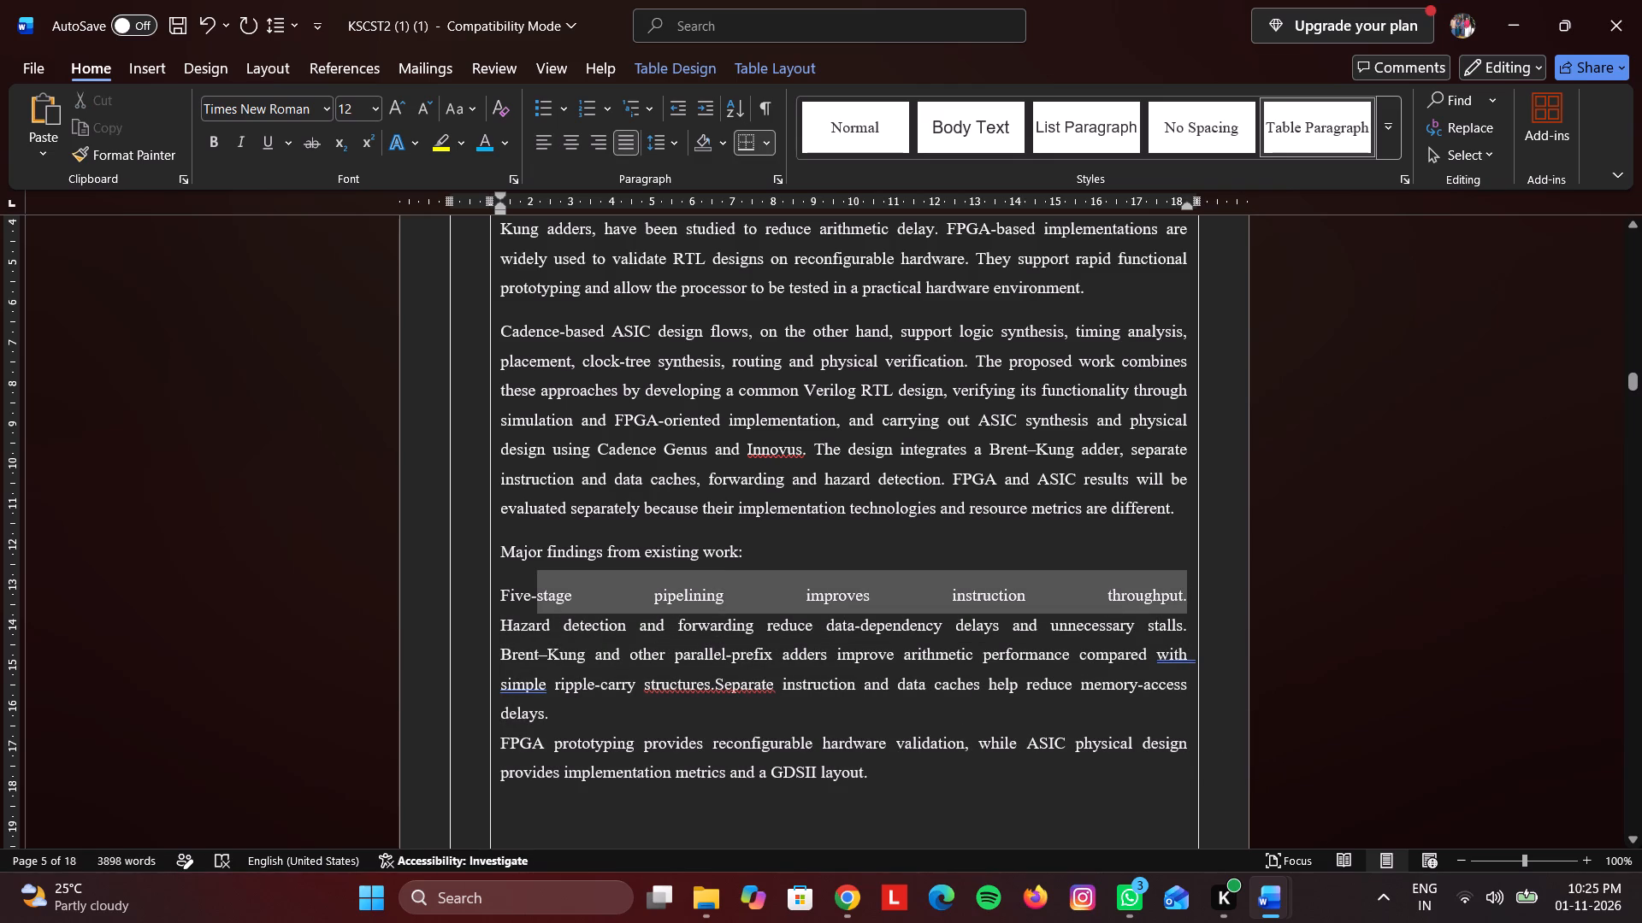
drag(510, 615, 503, 596)
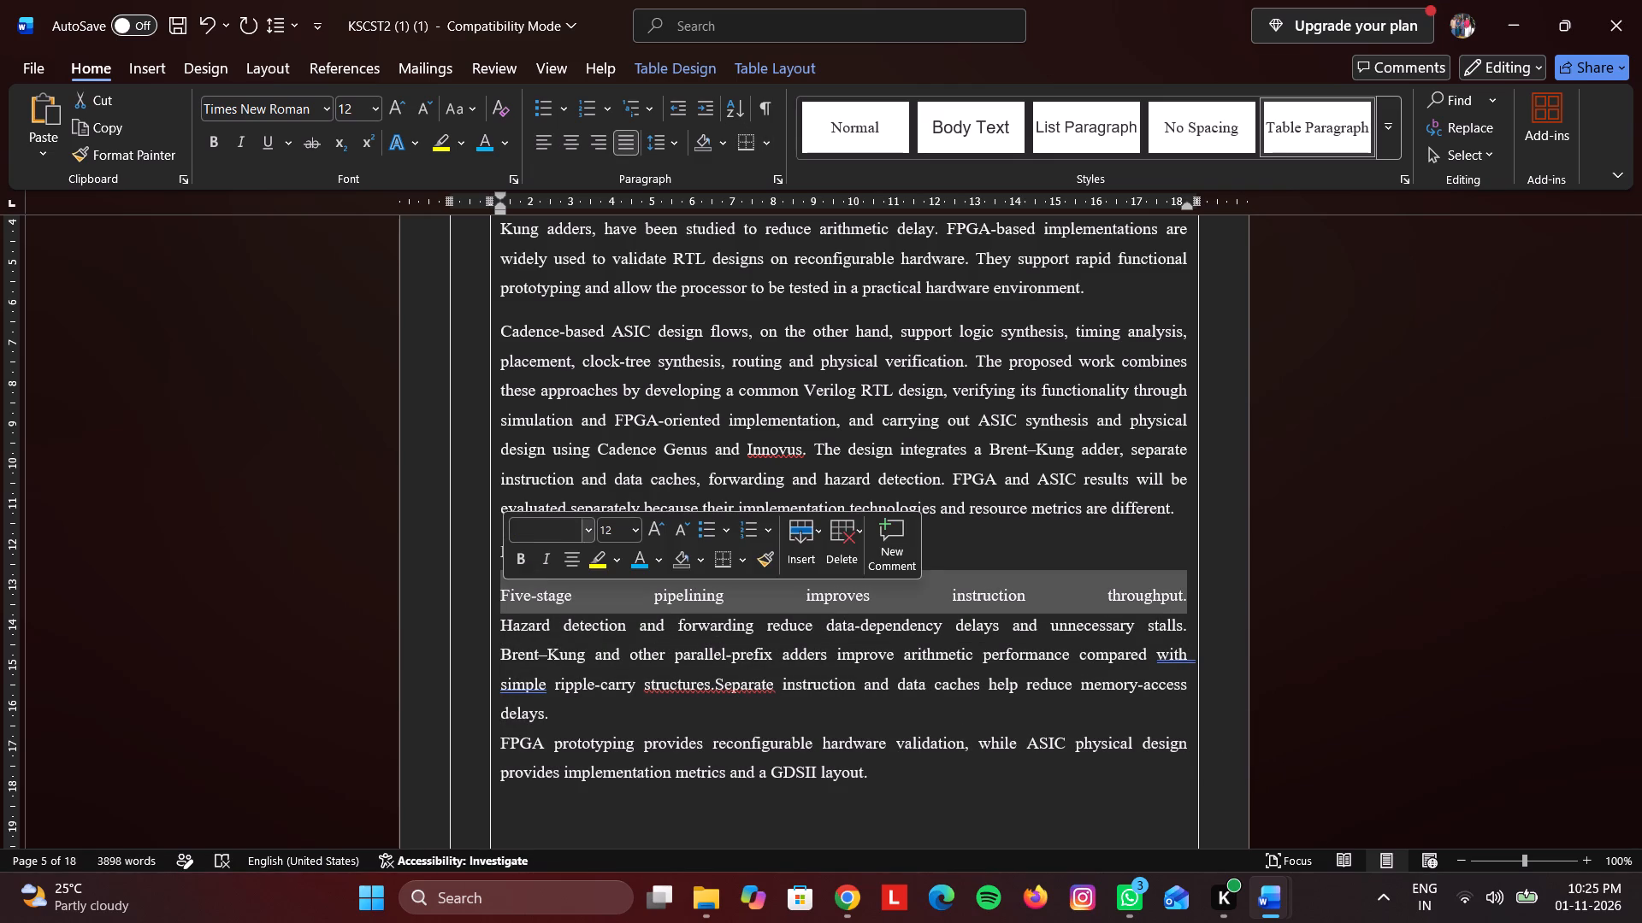
click(538, 147)
click(521, 608)
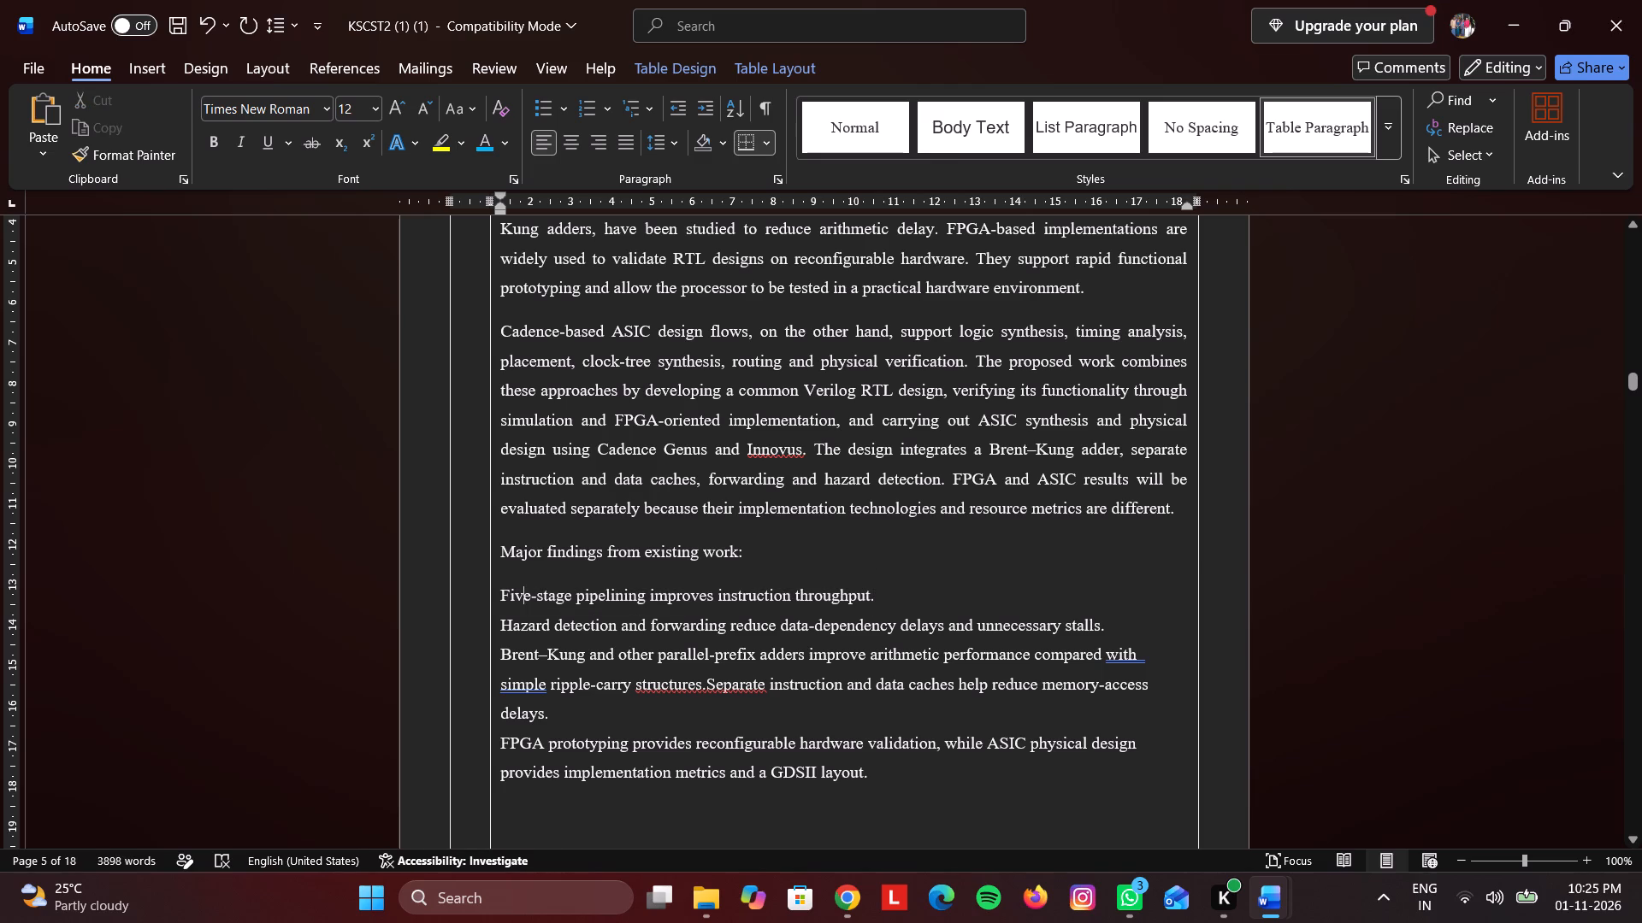
click(503, 593)
Start "Separate instruction and data caches" as its own paragraph after "ripple-carry structures.".
click(709, 679)
key(Return)
click(601, 718)
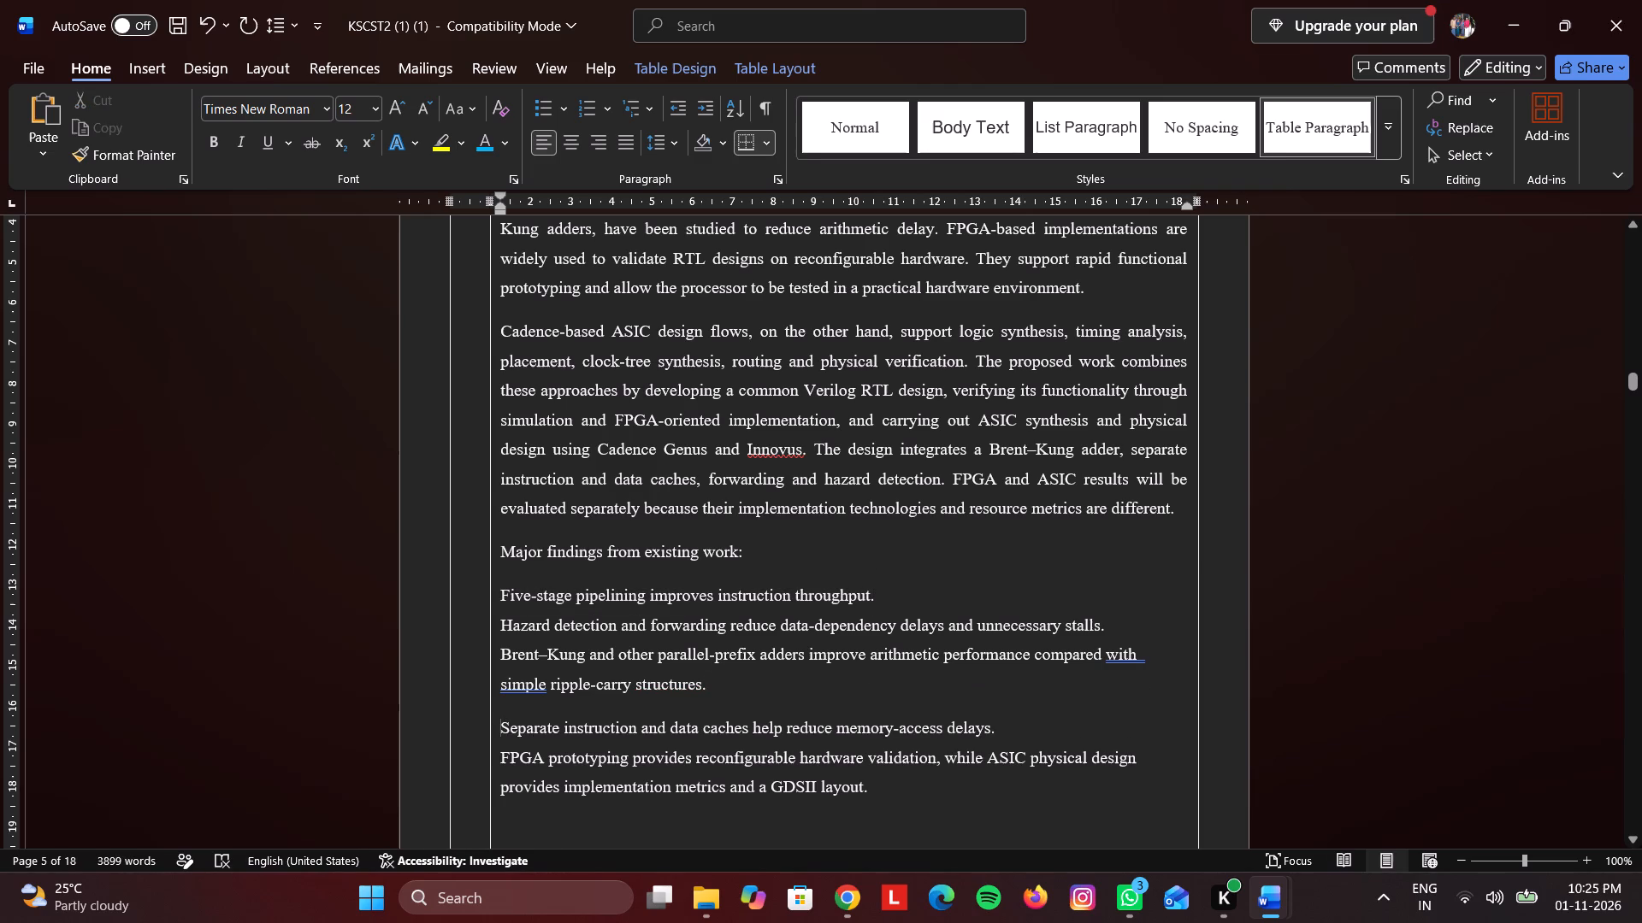
click(586, 707)
Remove the space before the "Separate instruction and data caches" paragraph.
drag(1009, 732, 621, 729)
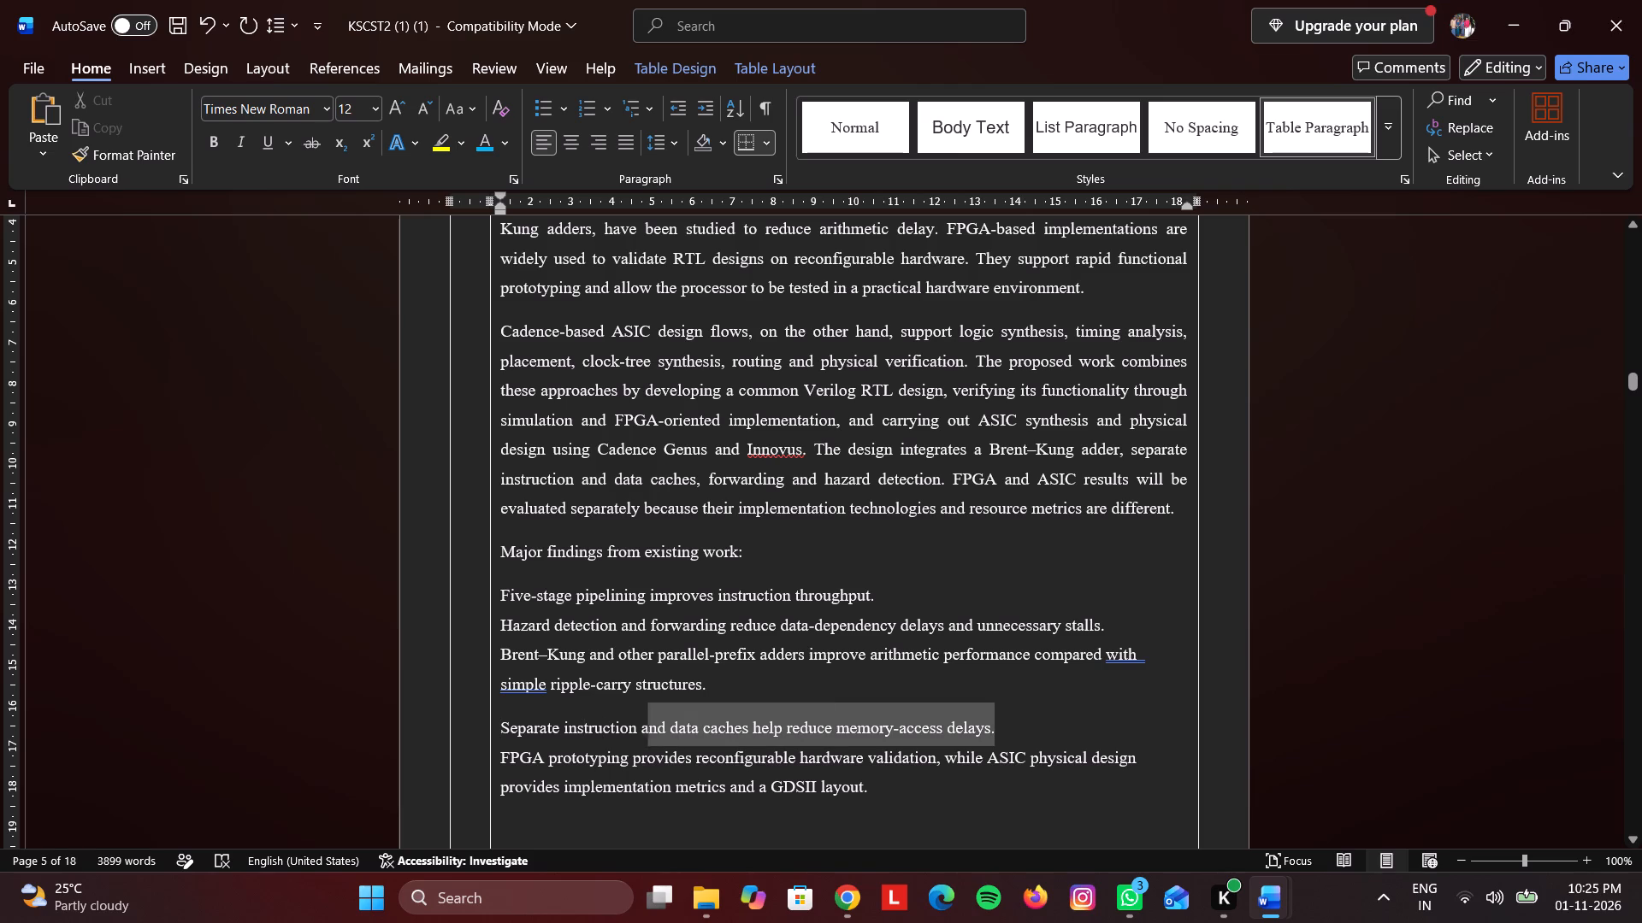
drag(621, 729, 515, 729)
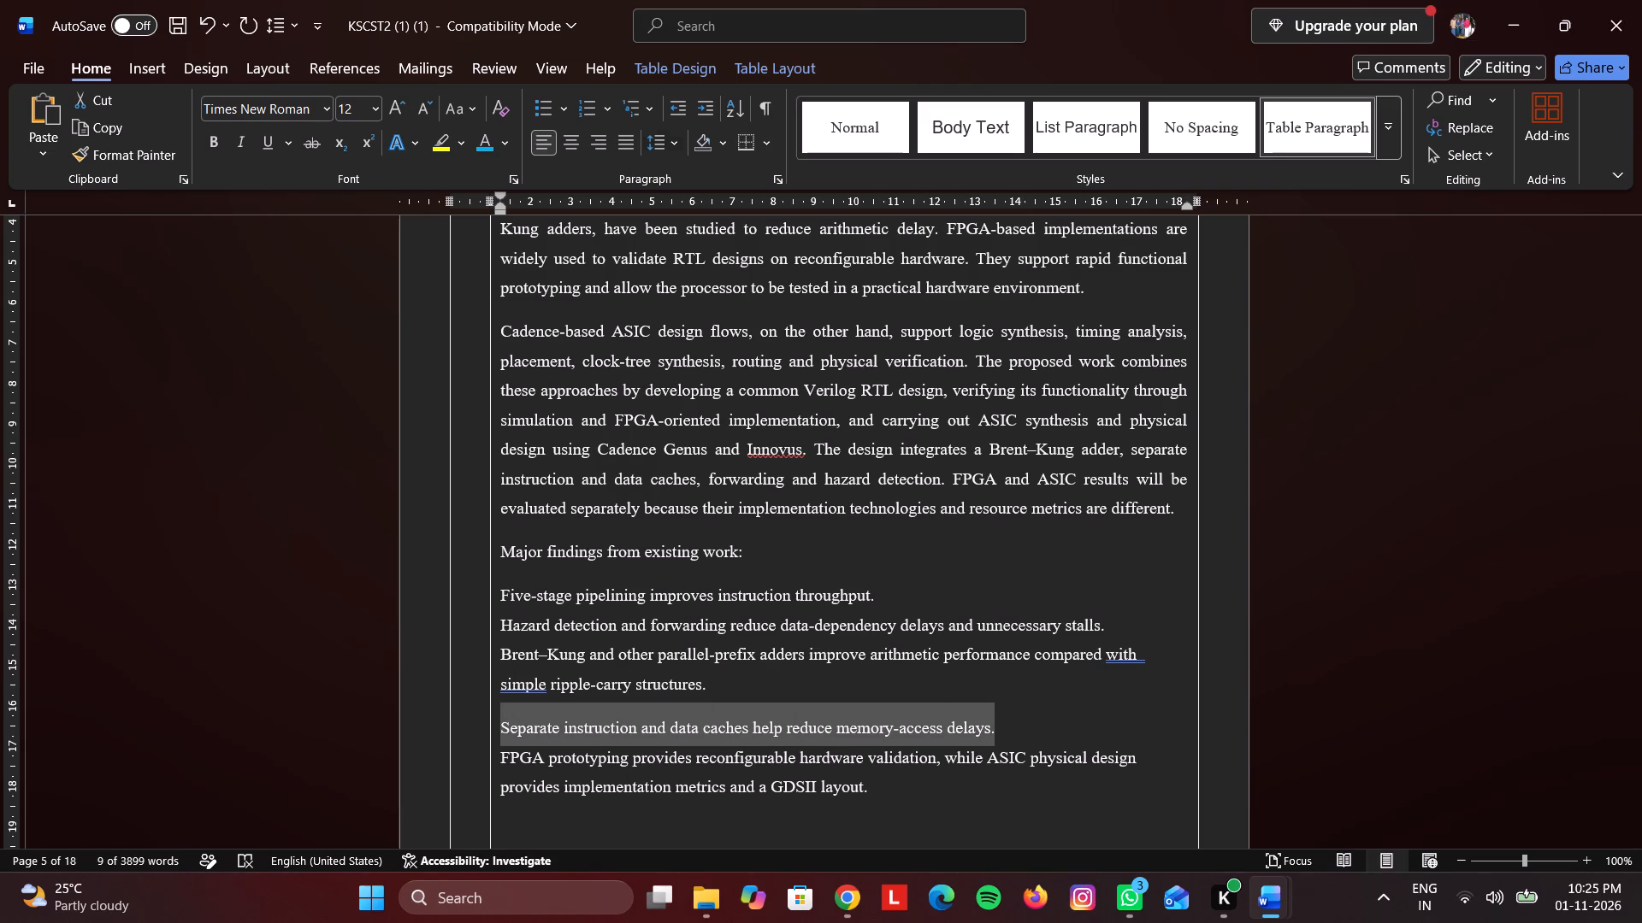
click(674, 141)
click(712, 376)
click(752, 646)
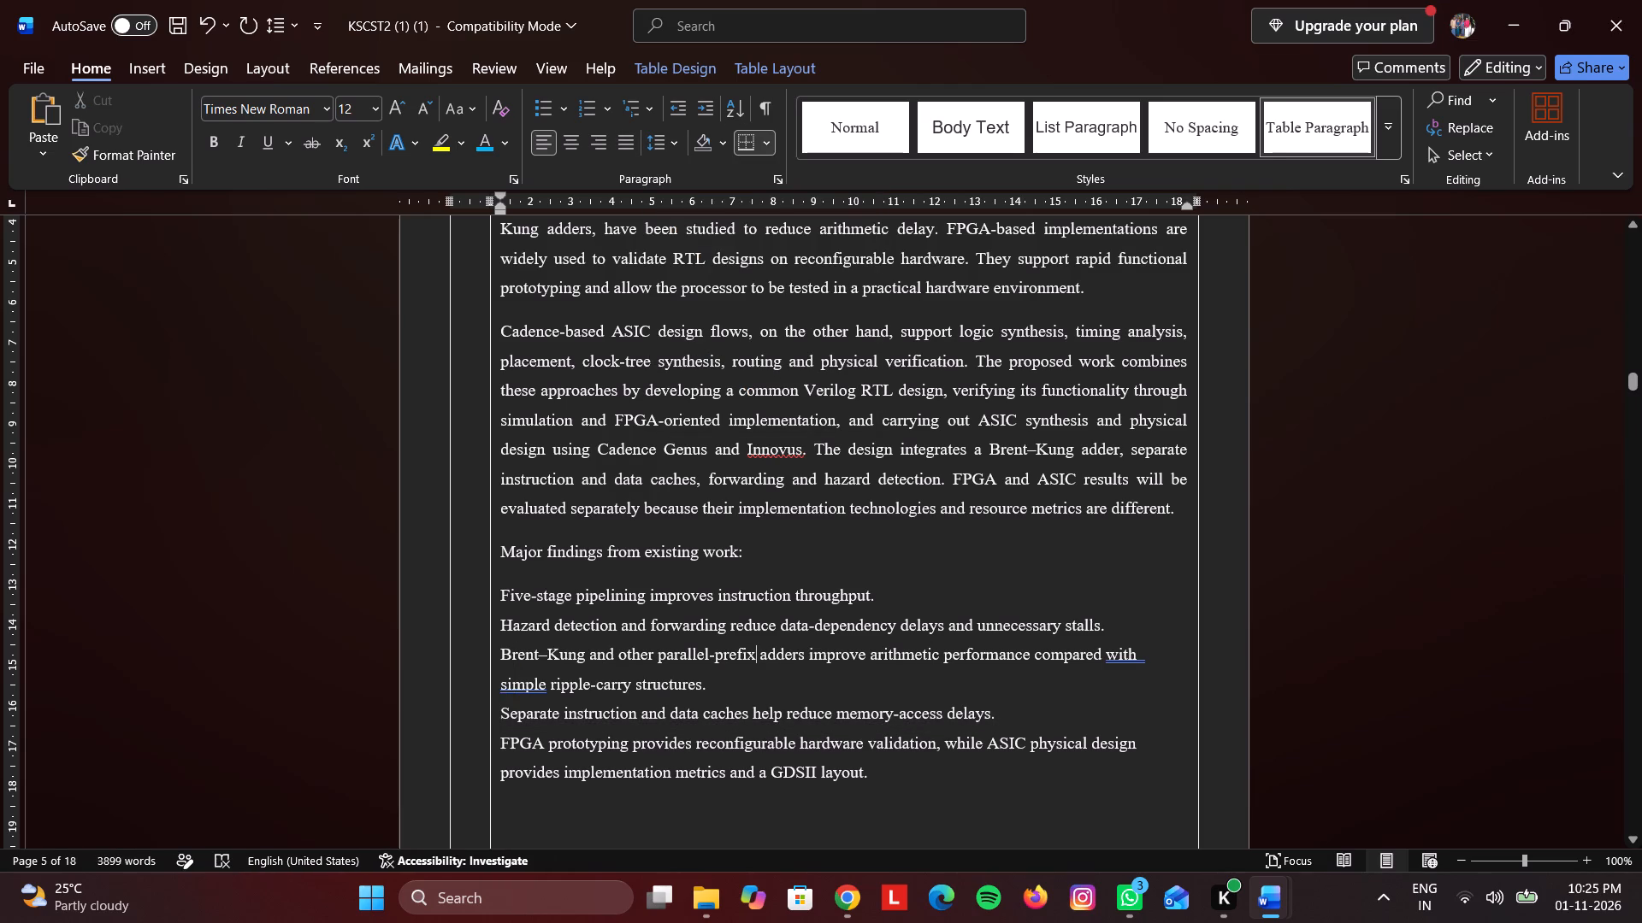
Delete the extra space before "simple ripple-carry structures" in the Brent–Kung finding.
click(499, 682)
key(BackSpace)
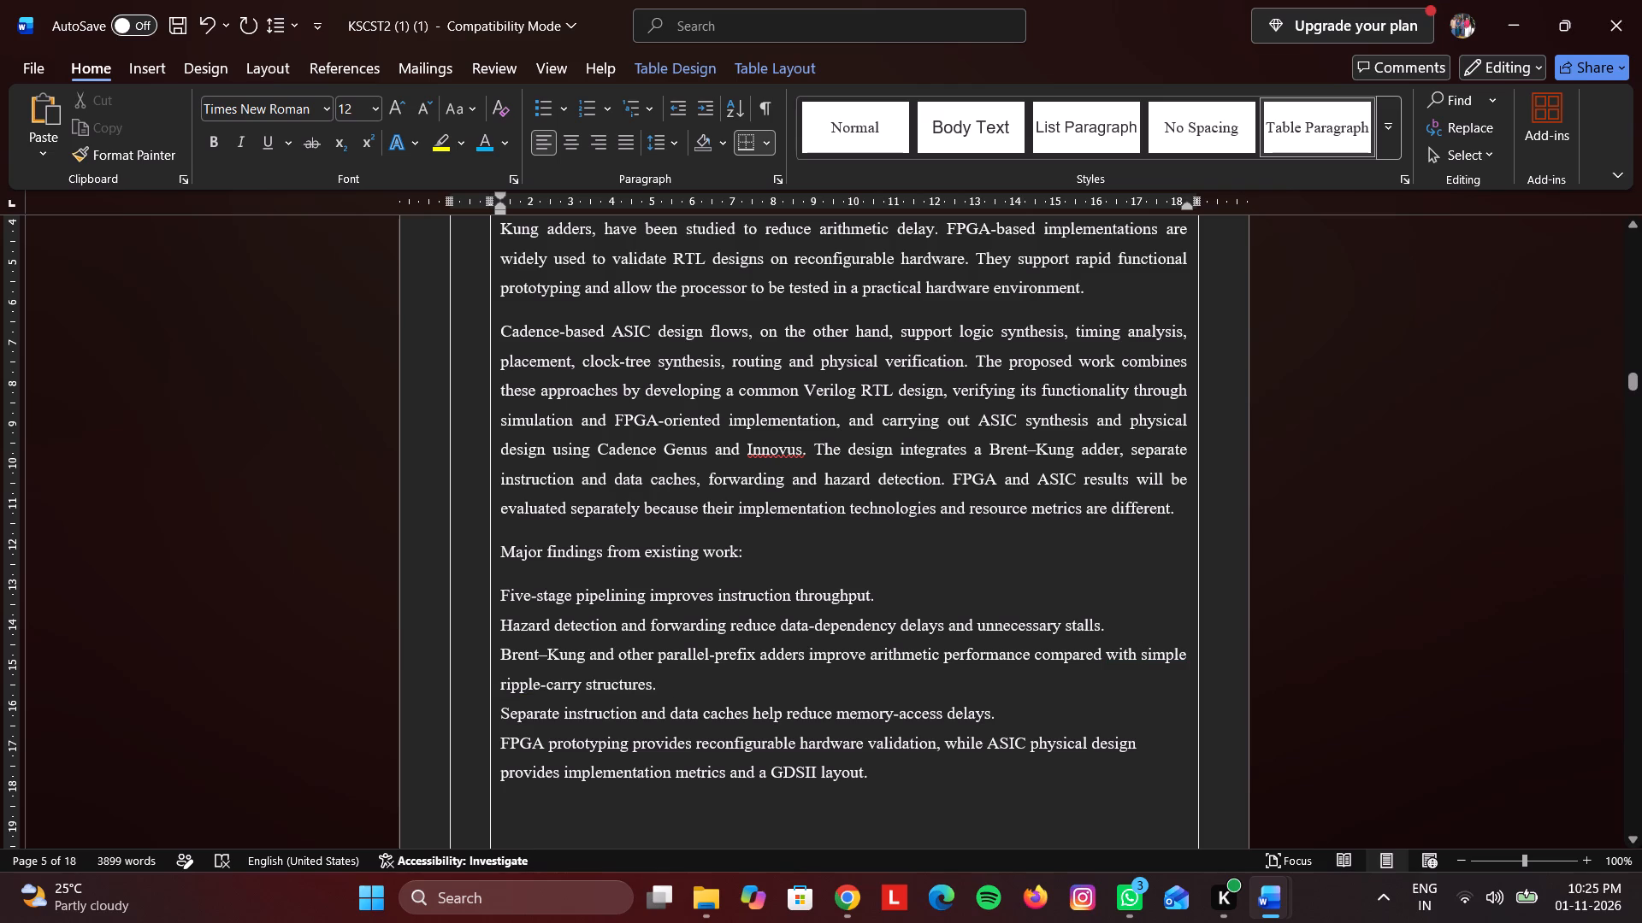
Remove the space before paragraph for all the findings from "Five-stage pipelining" to "GDSII layout.".
drag(871, 770, 515, 601)
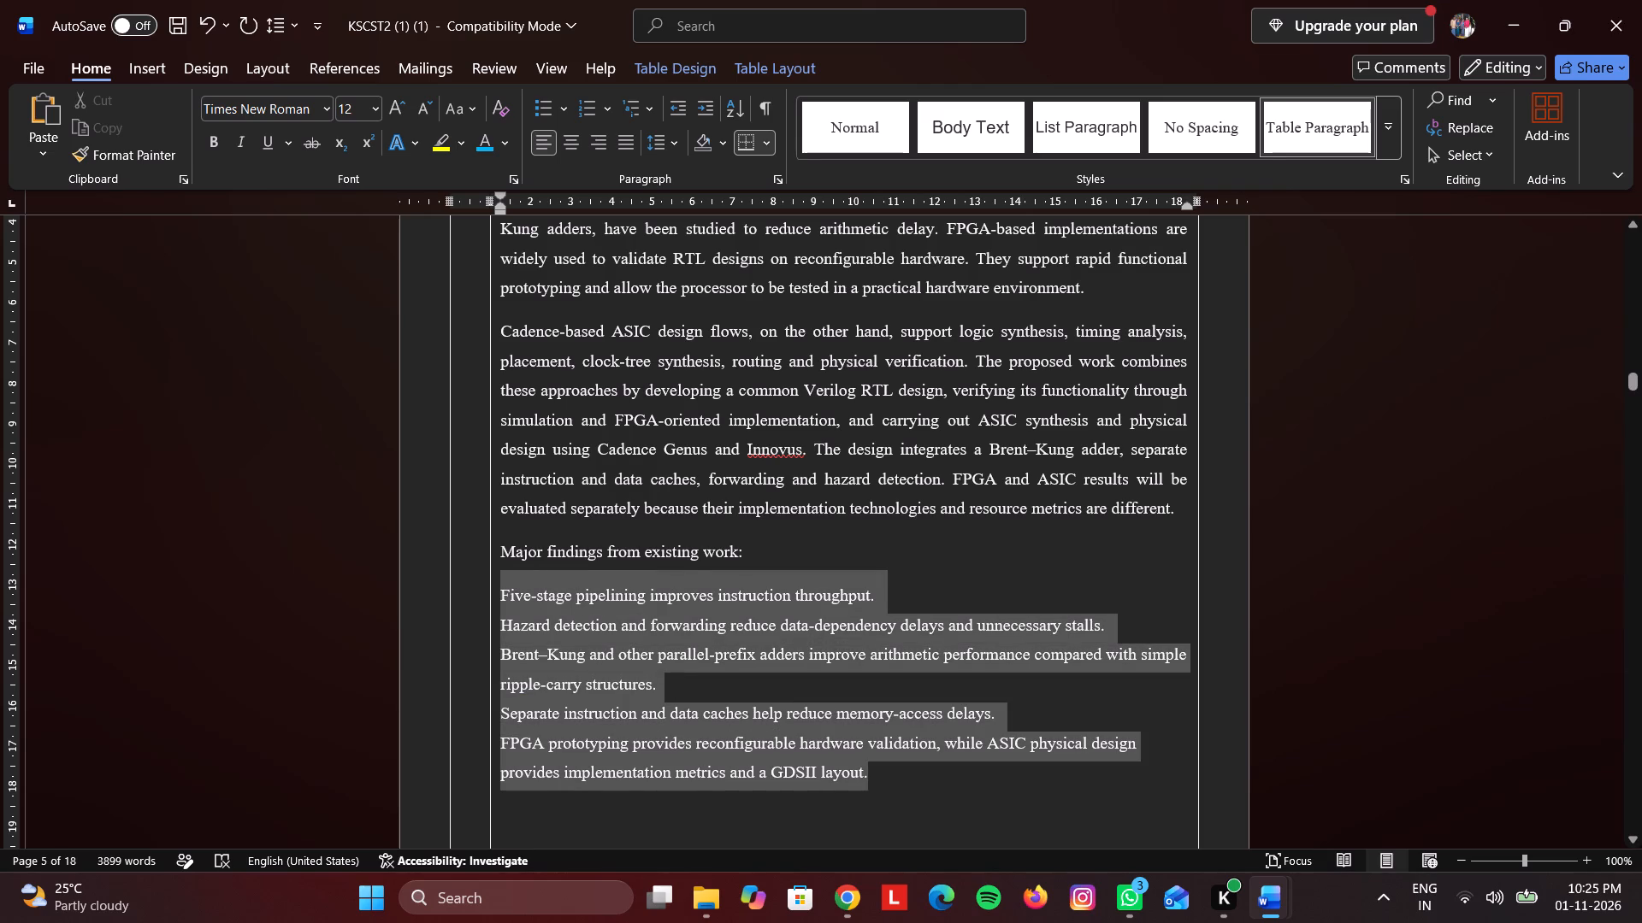
drag(515, 601, 514, 601)
click(677, 144)
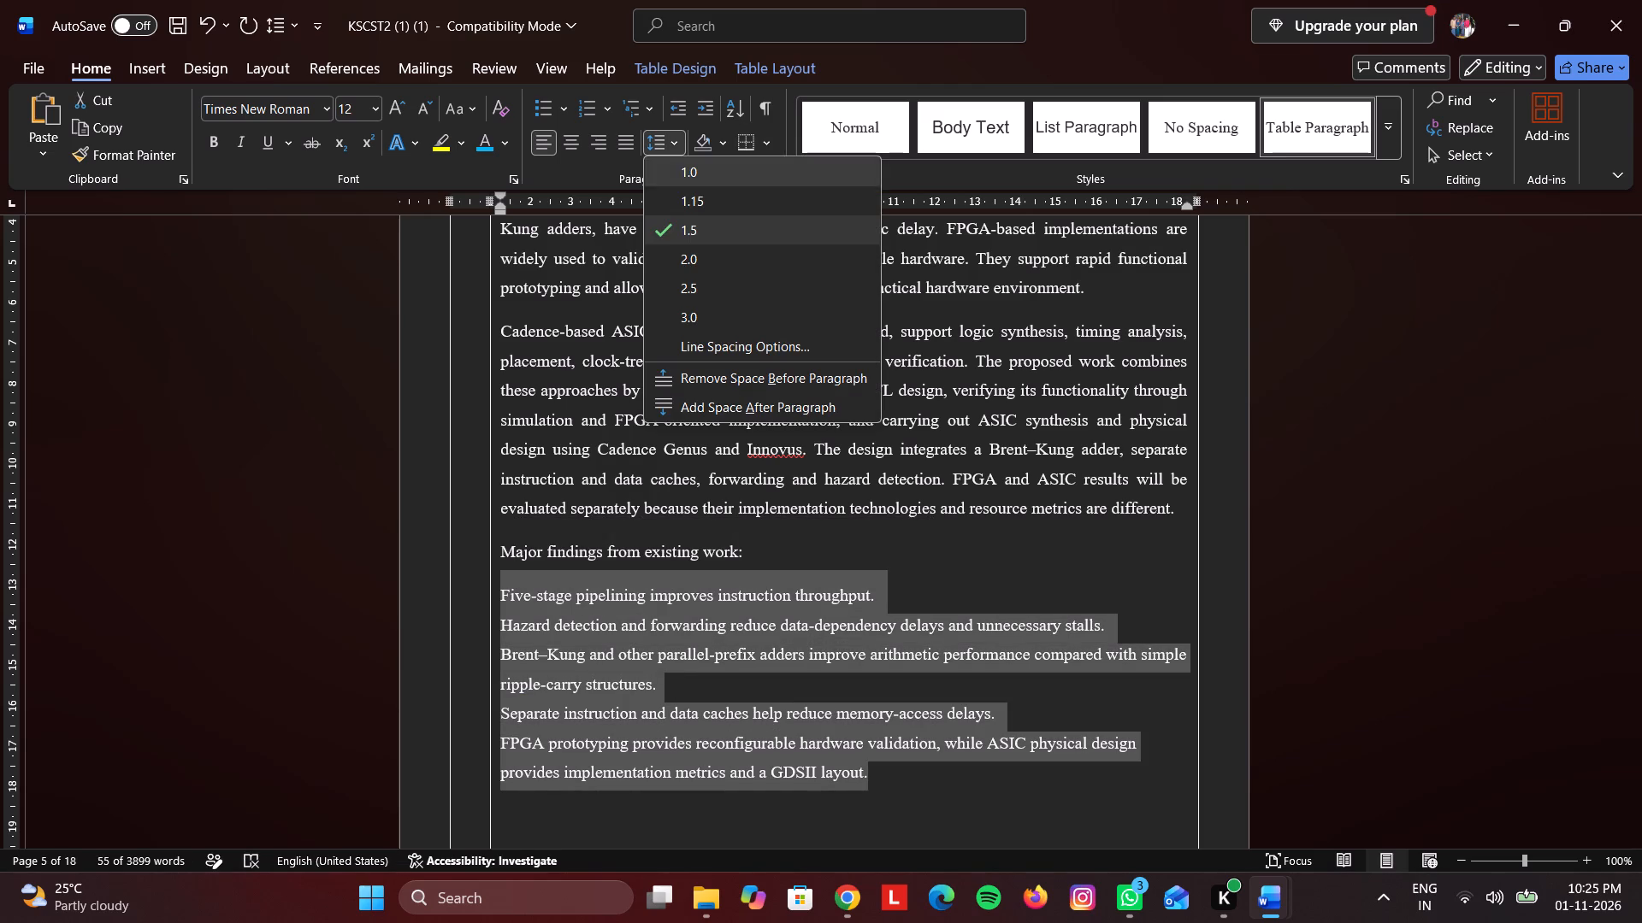
click(719, 372)
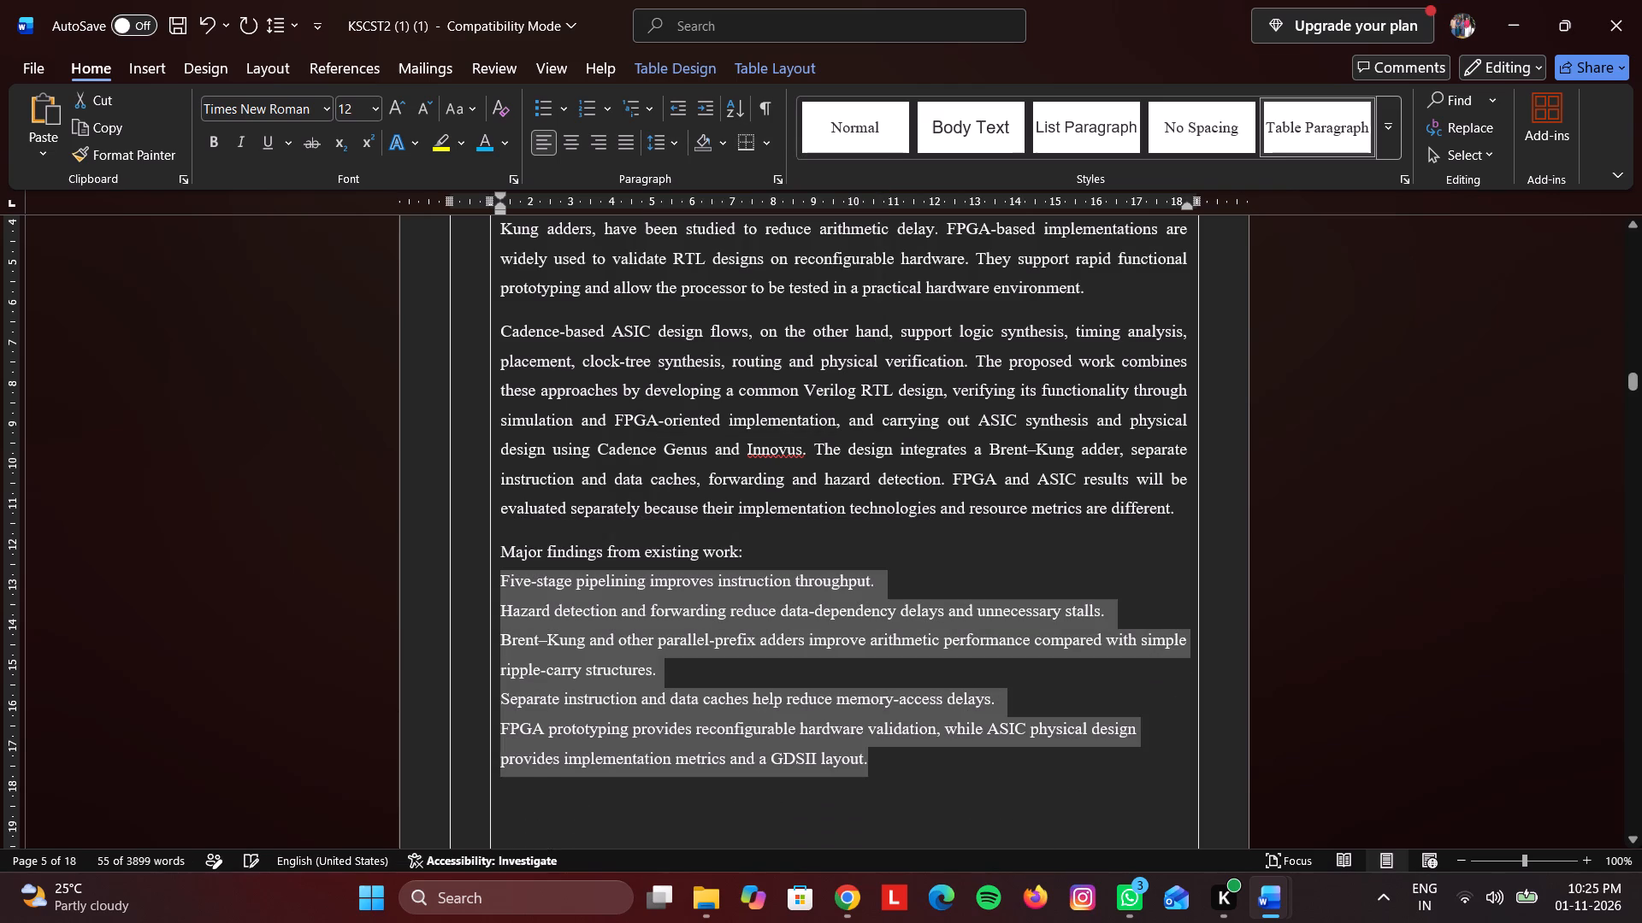
Apply automatic numbering in the 1., 2. format to the selected findings.
click(605, 110)
click(606, 186)
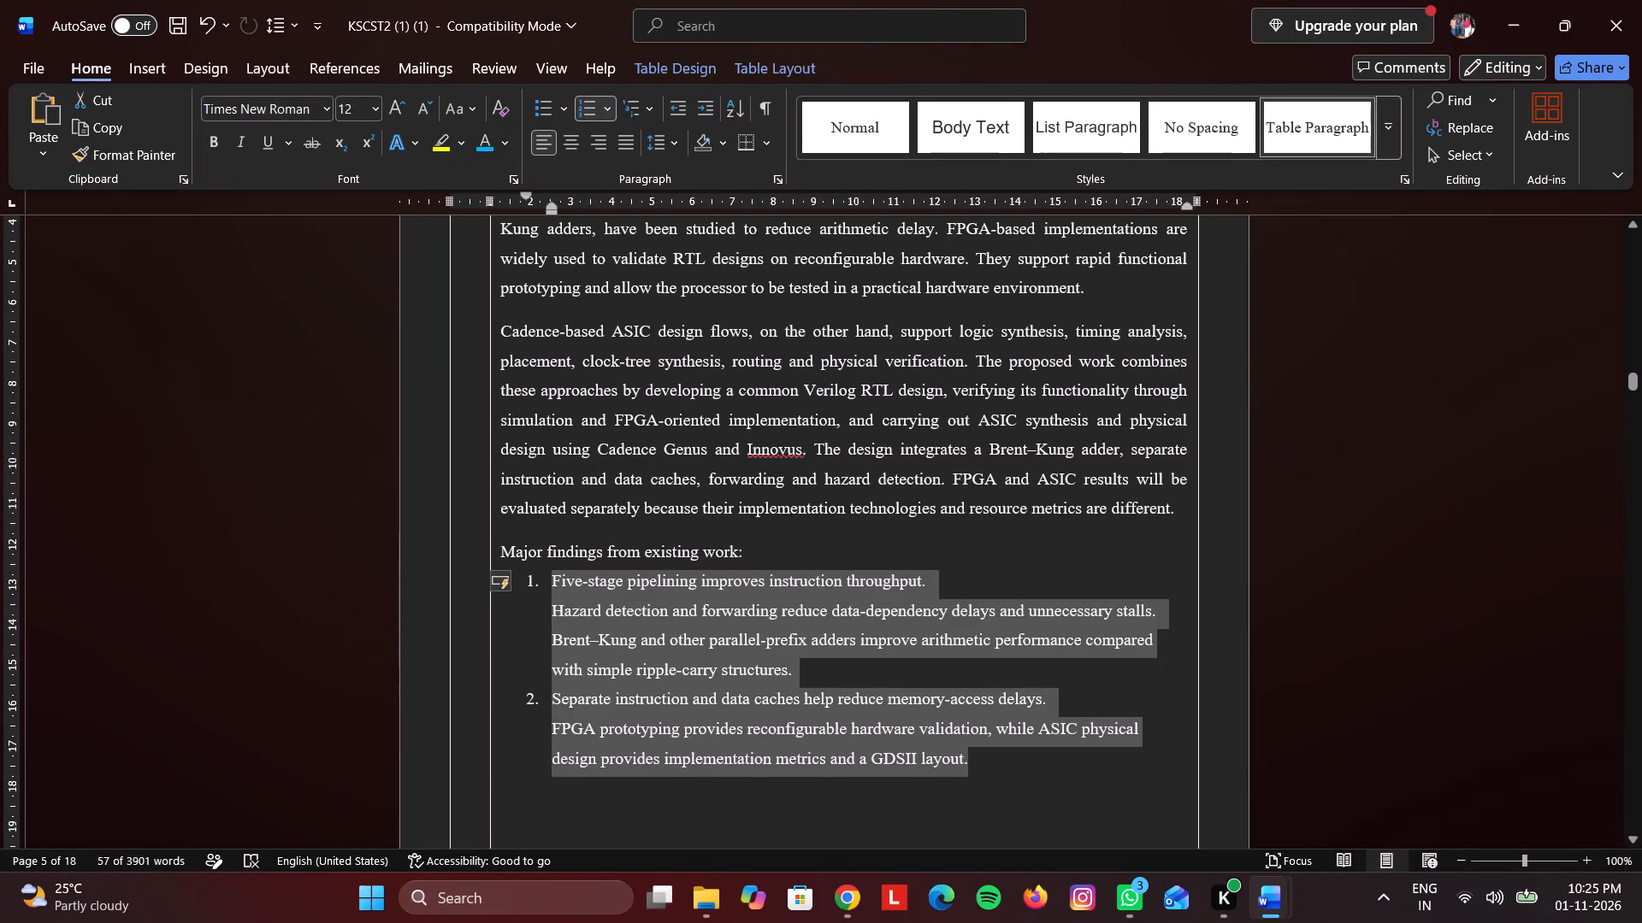
Split the hazard detection, Brent–Kung and FPGA prototyping findings into separate list items, so the findings are numbered 1 to 5.
click(552, 629)
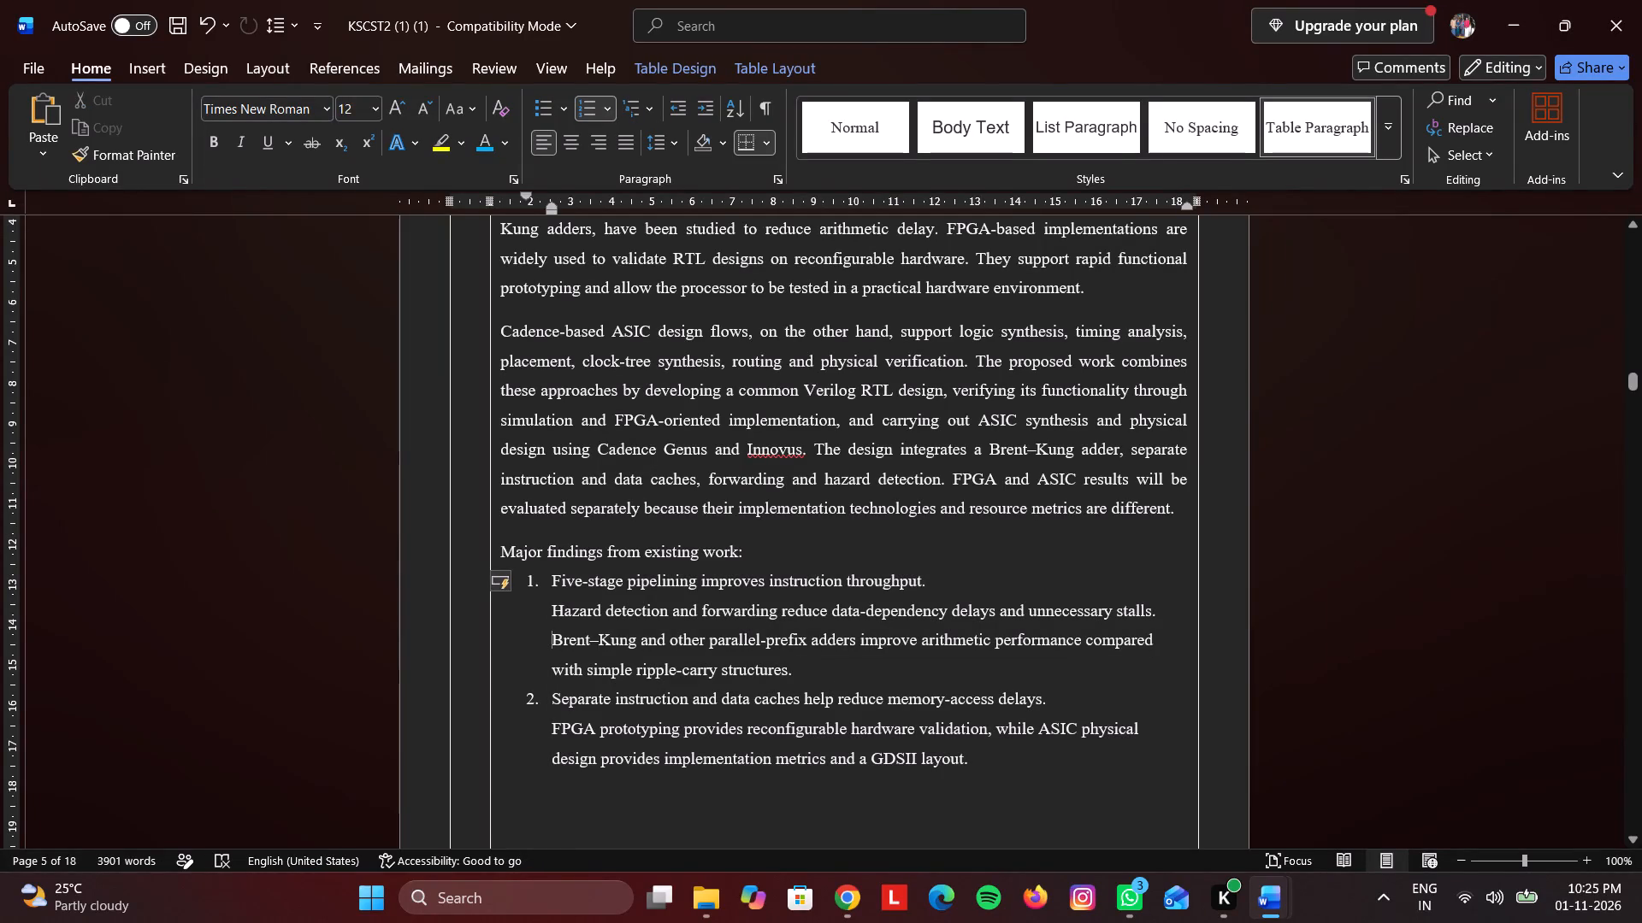
click(545, 614)
key(BackSpace)
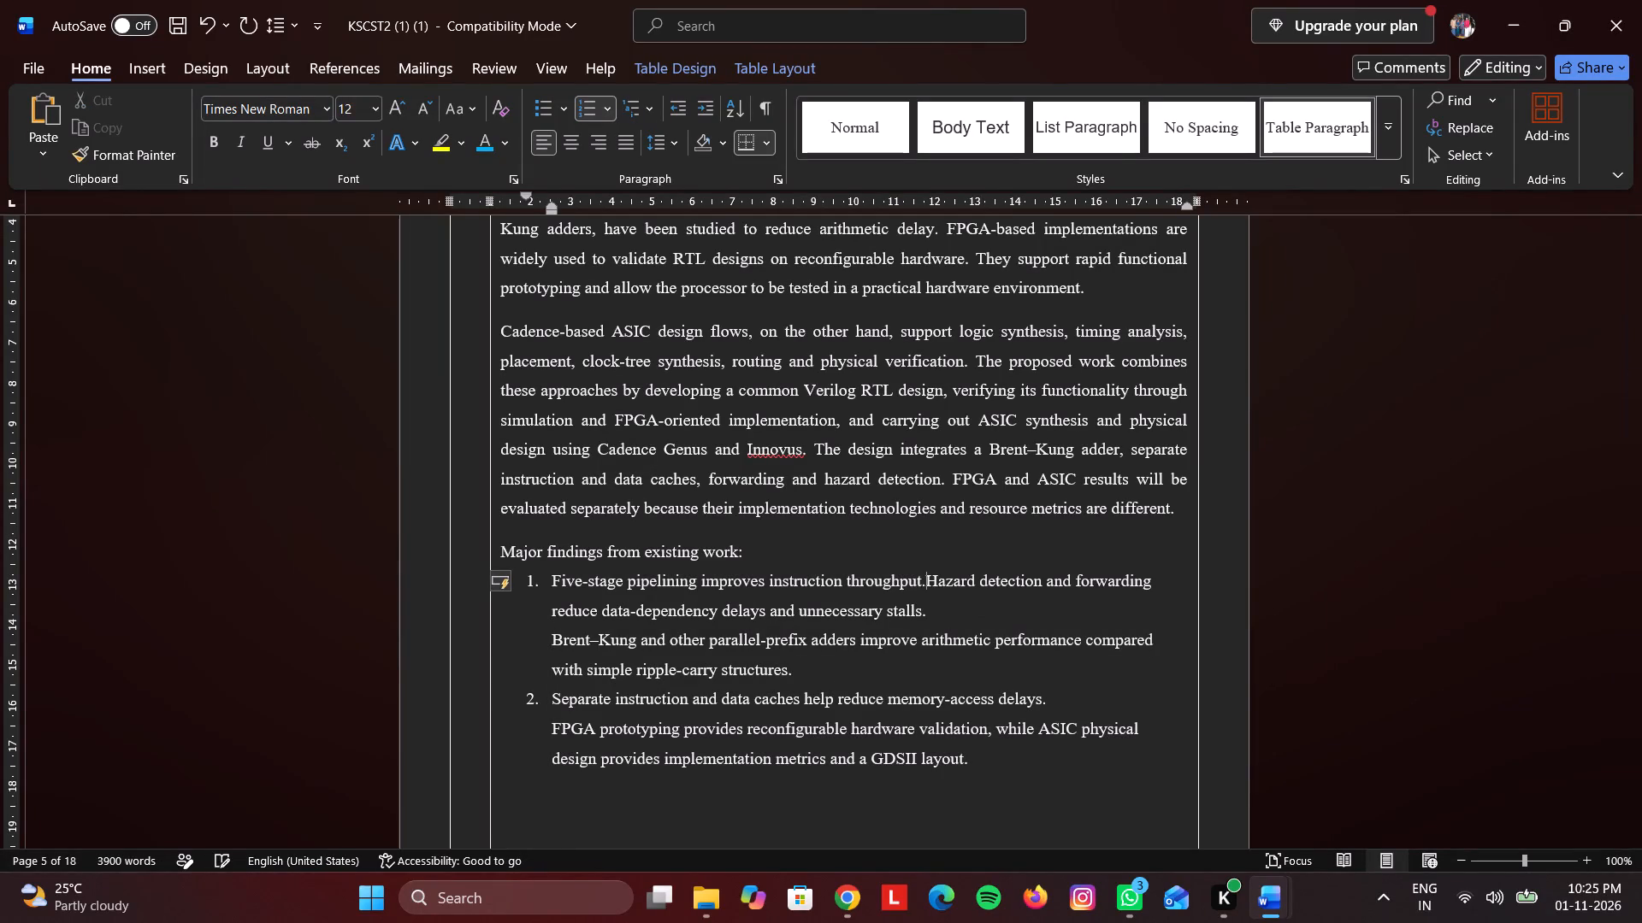
key(Return)
click(551, 642)
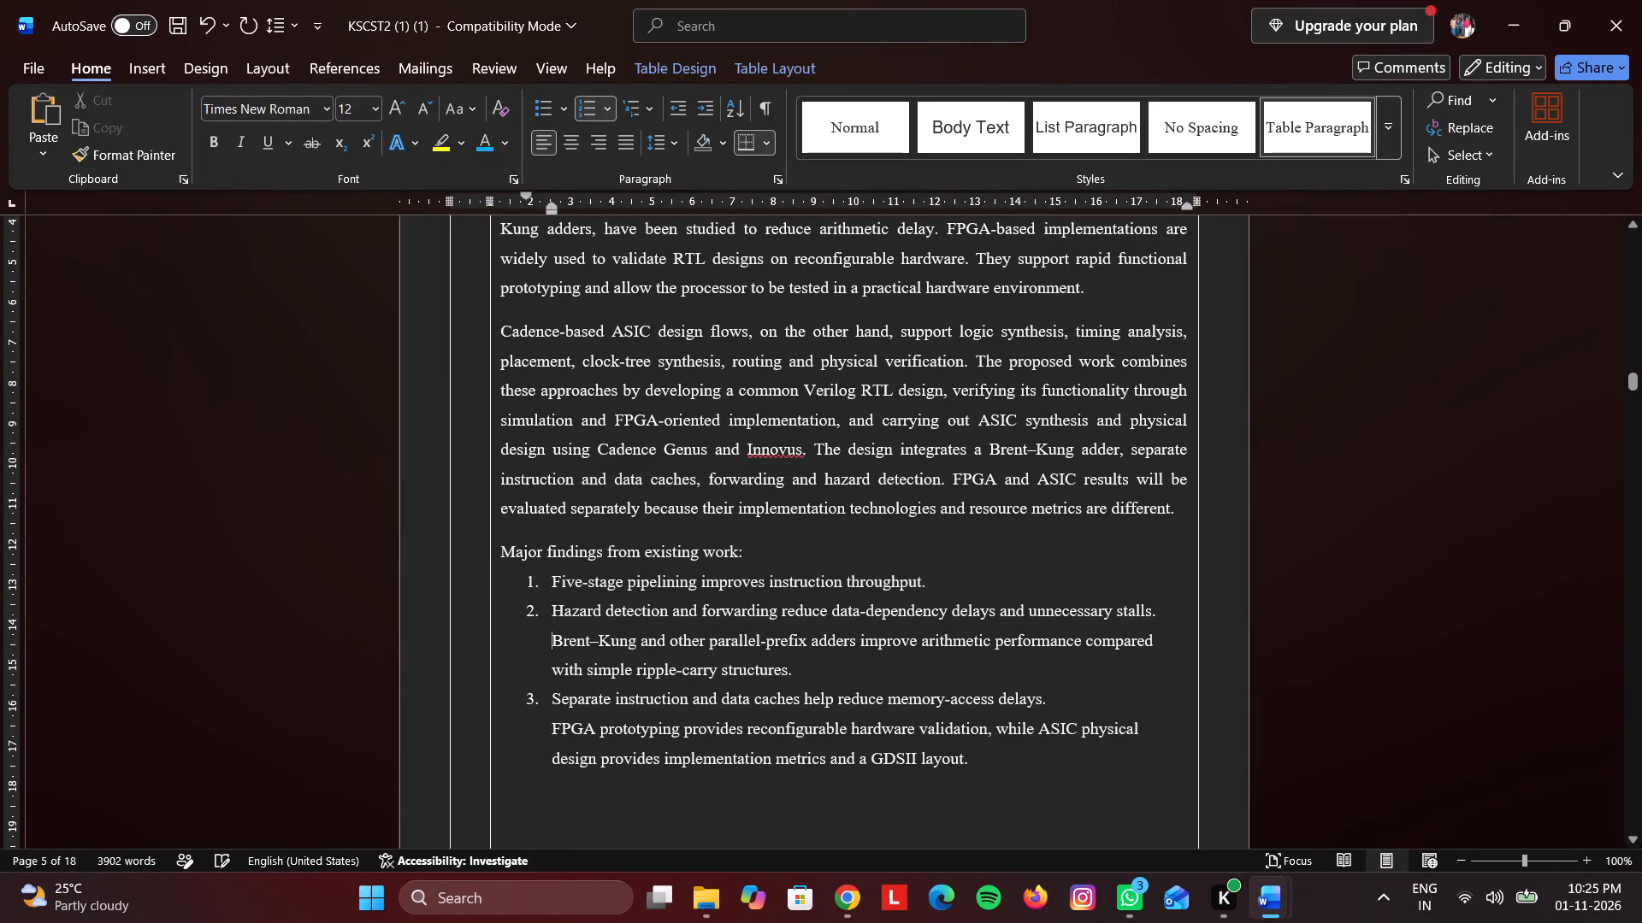
key(BackSpace)
key(Return)
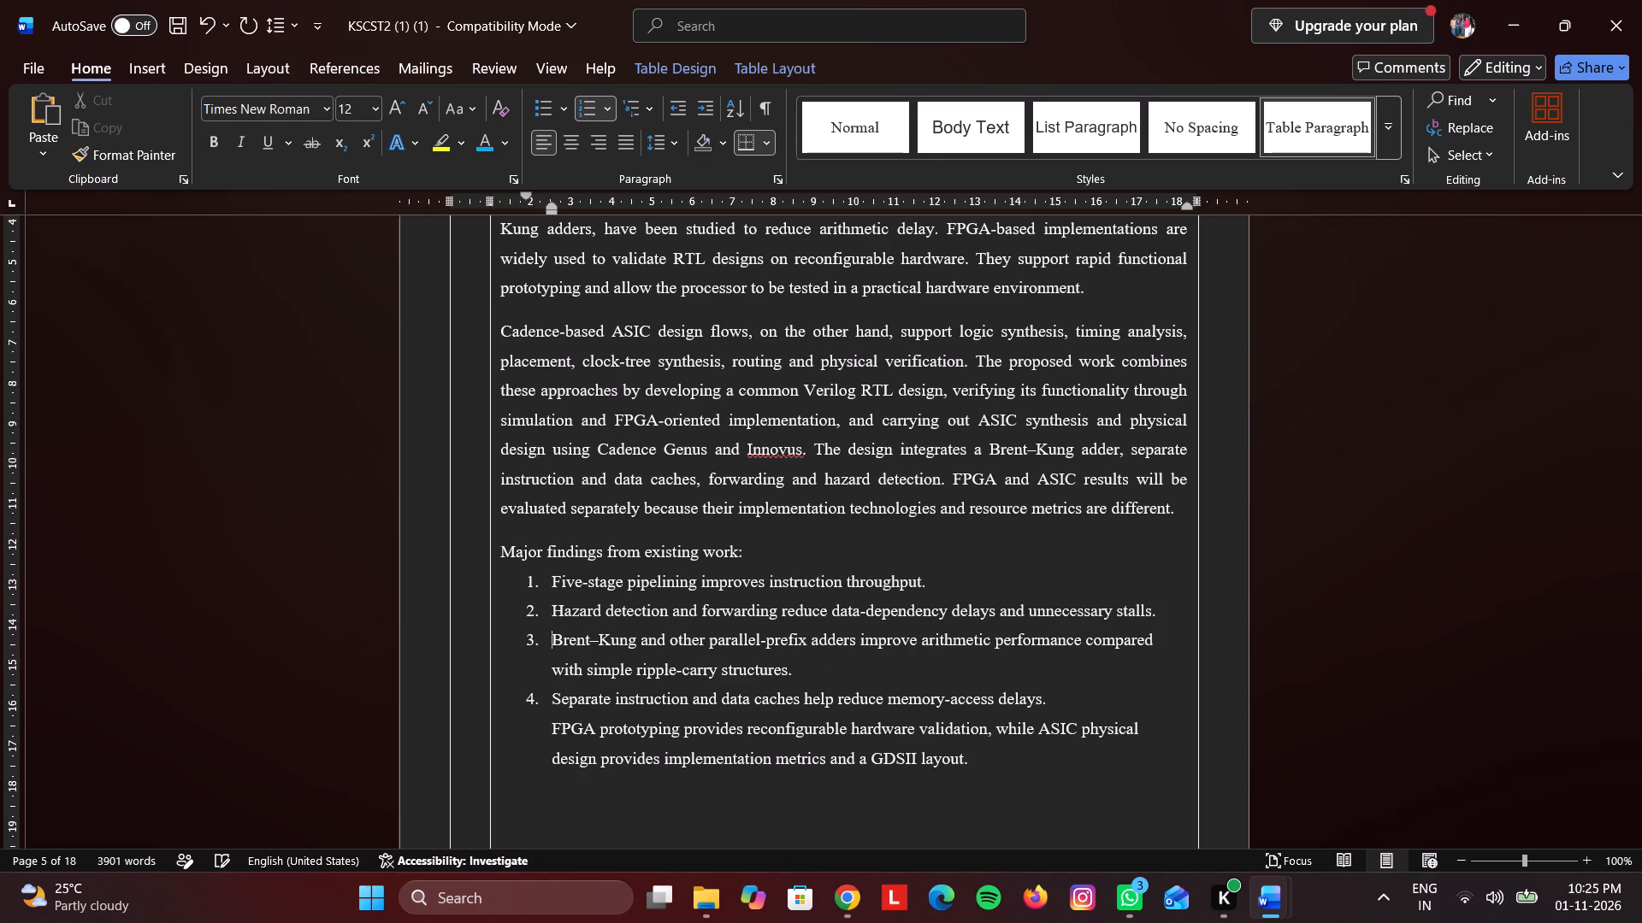
click(549, 726)
key(BackSpace)
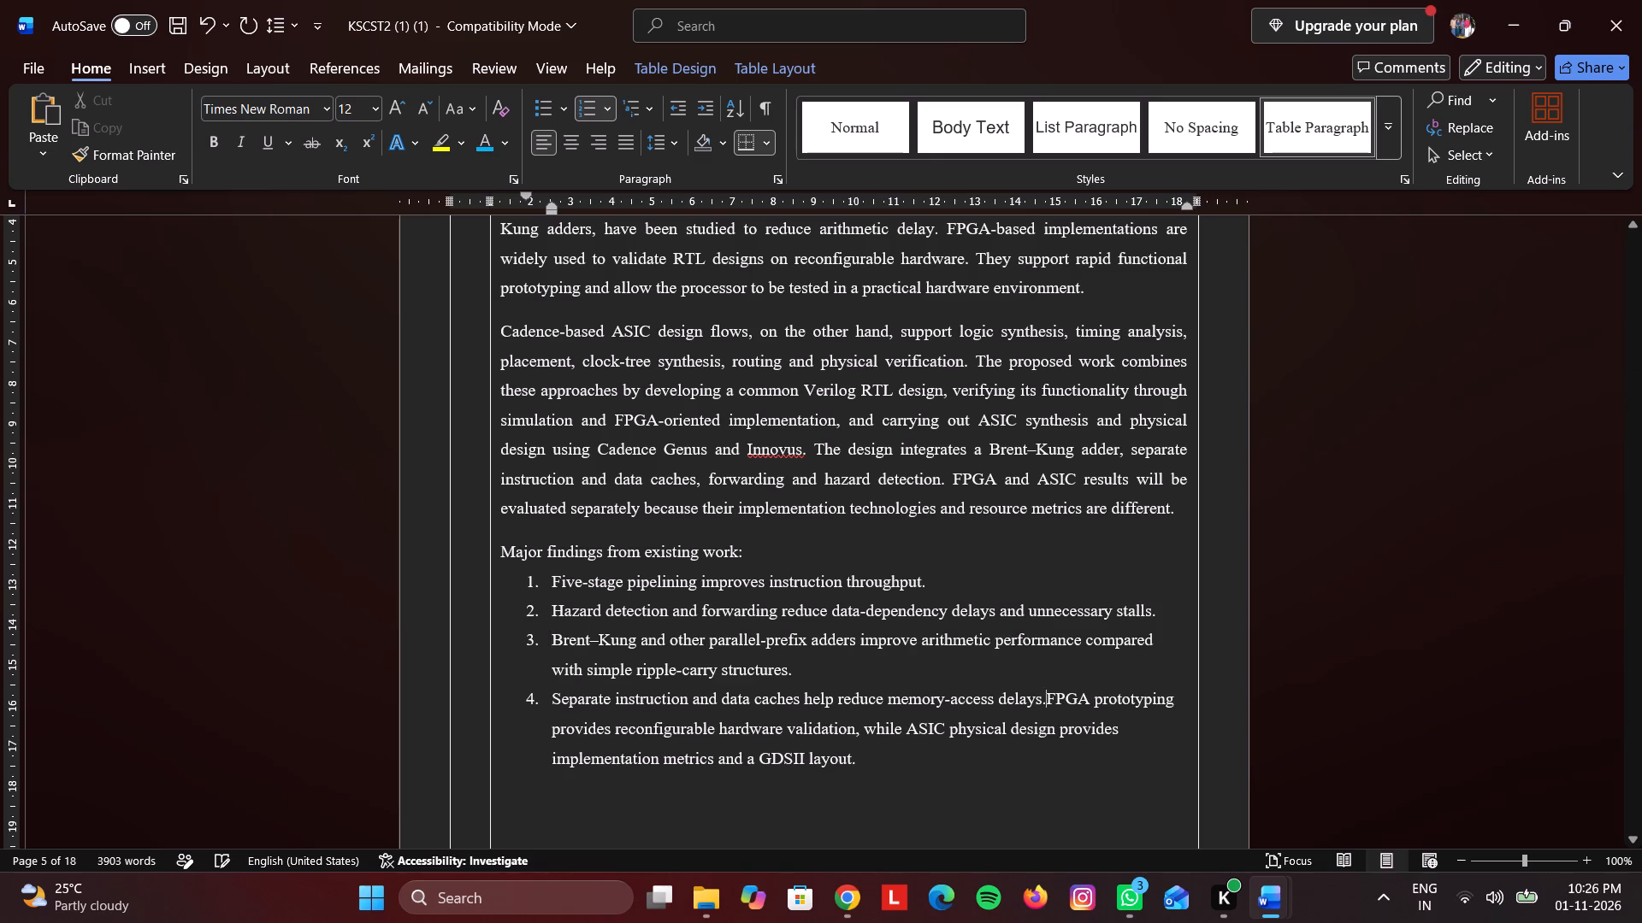
key(Return)
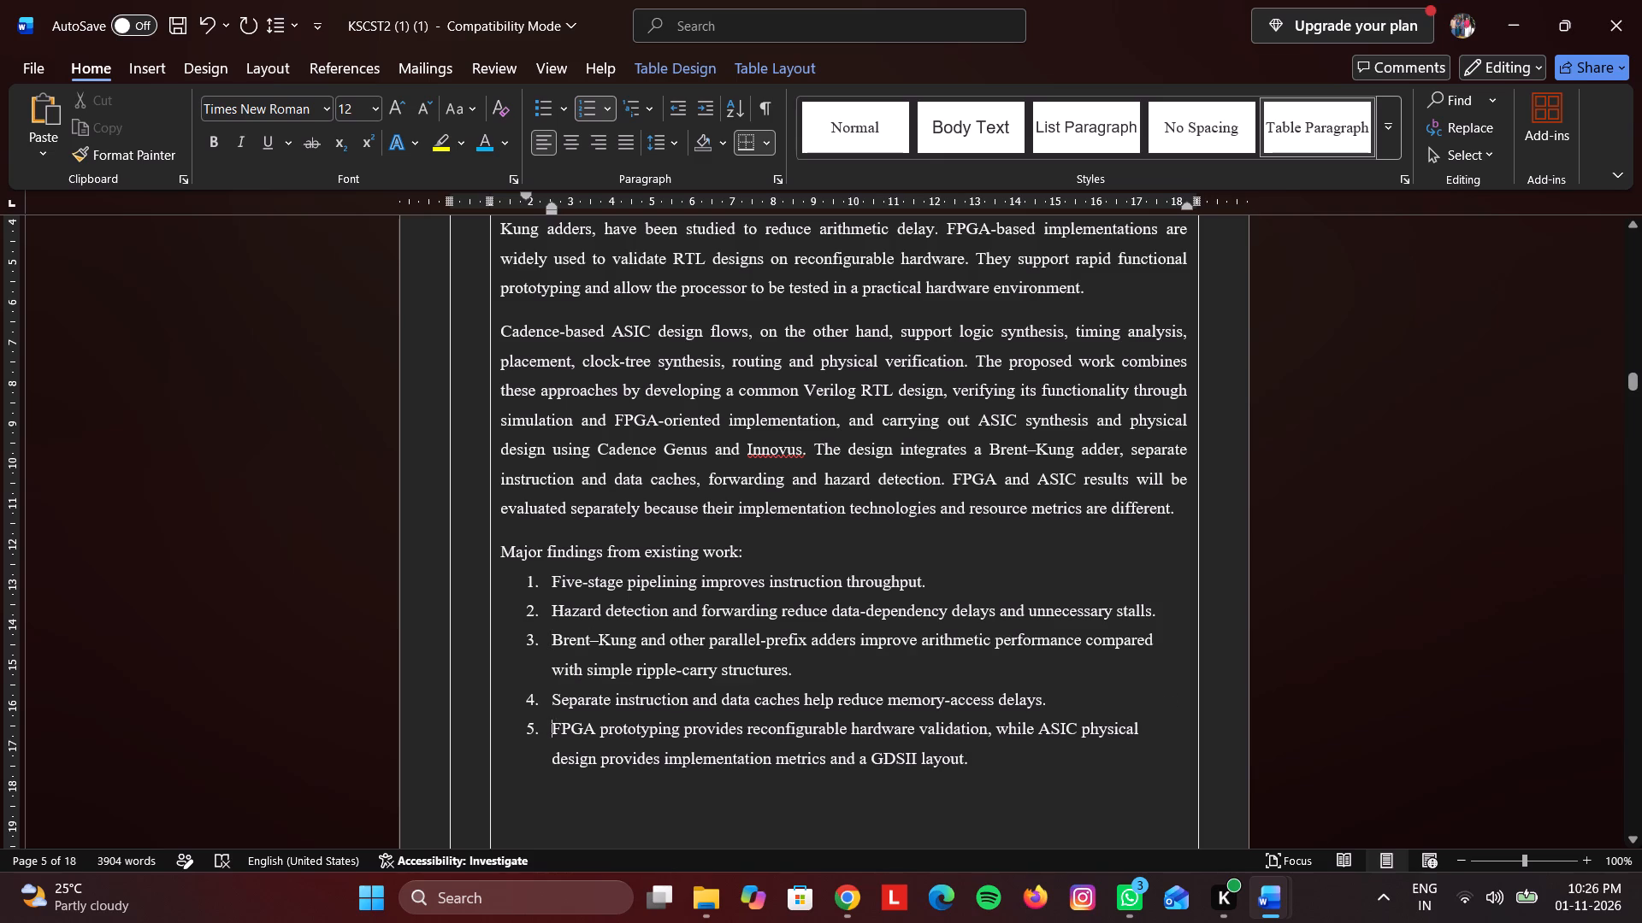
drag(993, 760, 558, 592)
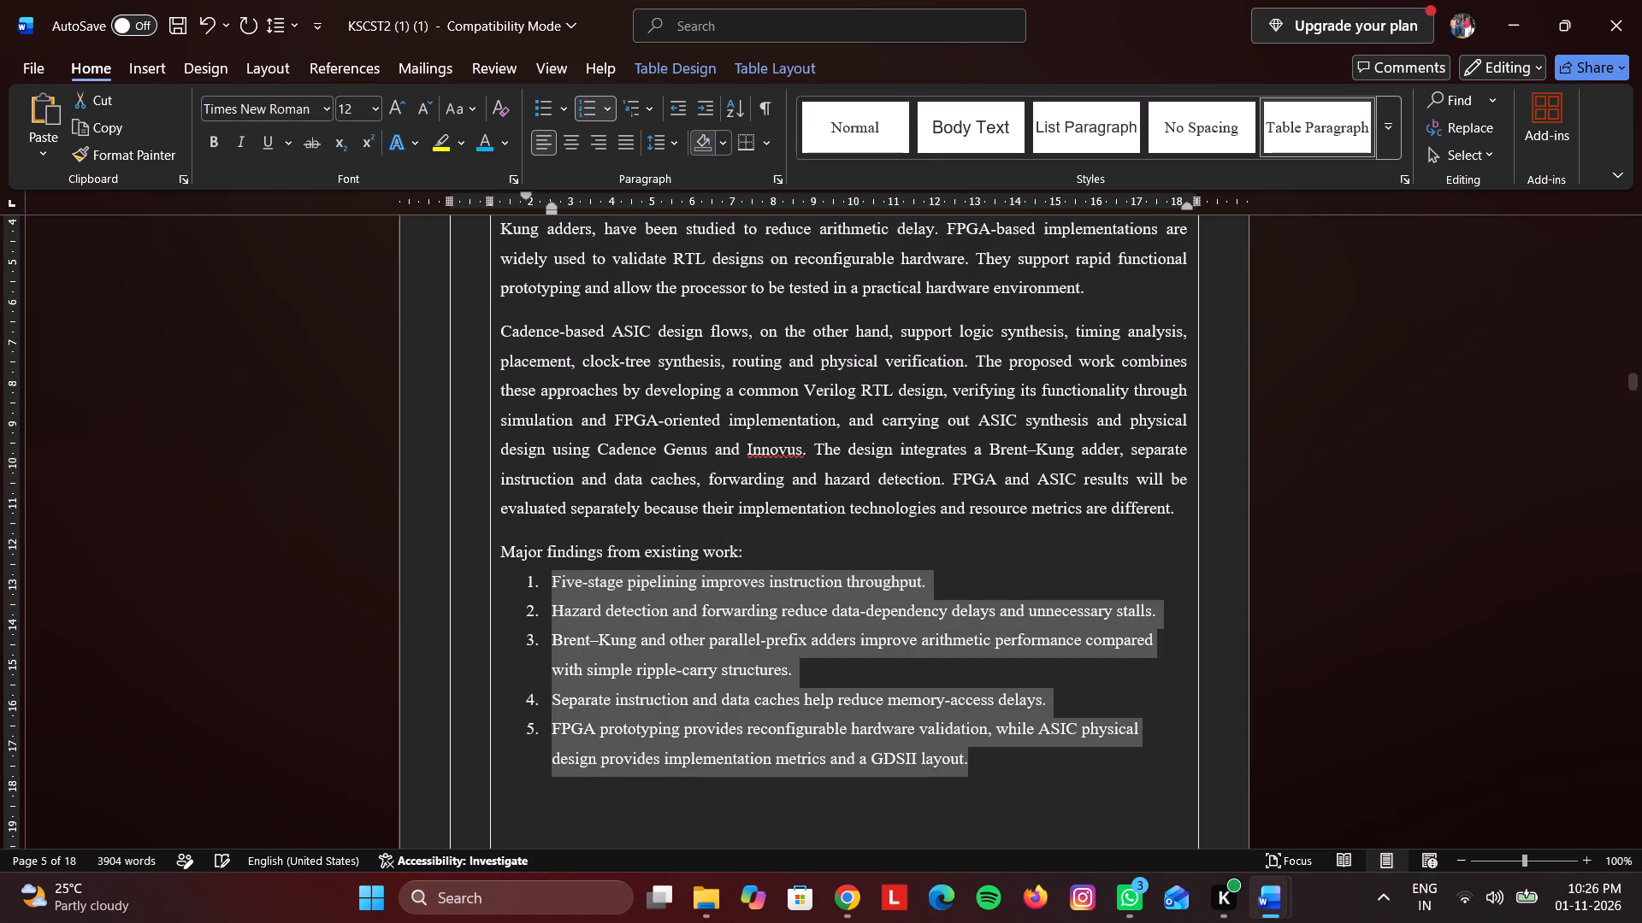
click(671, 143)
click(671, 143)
Make the "Major findings from existing work:" line bold.
click(759, 548)
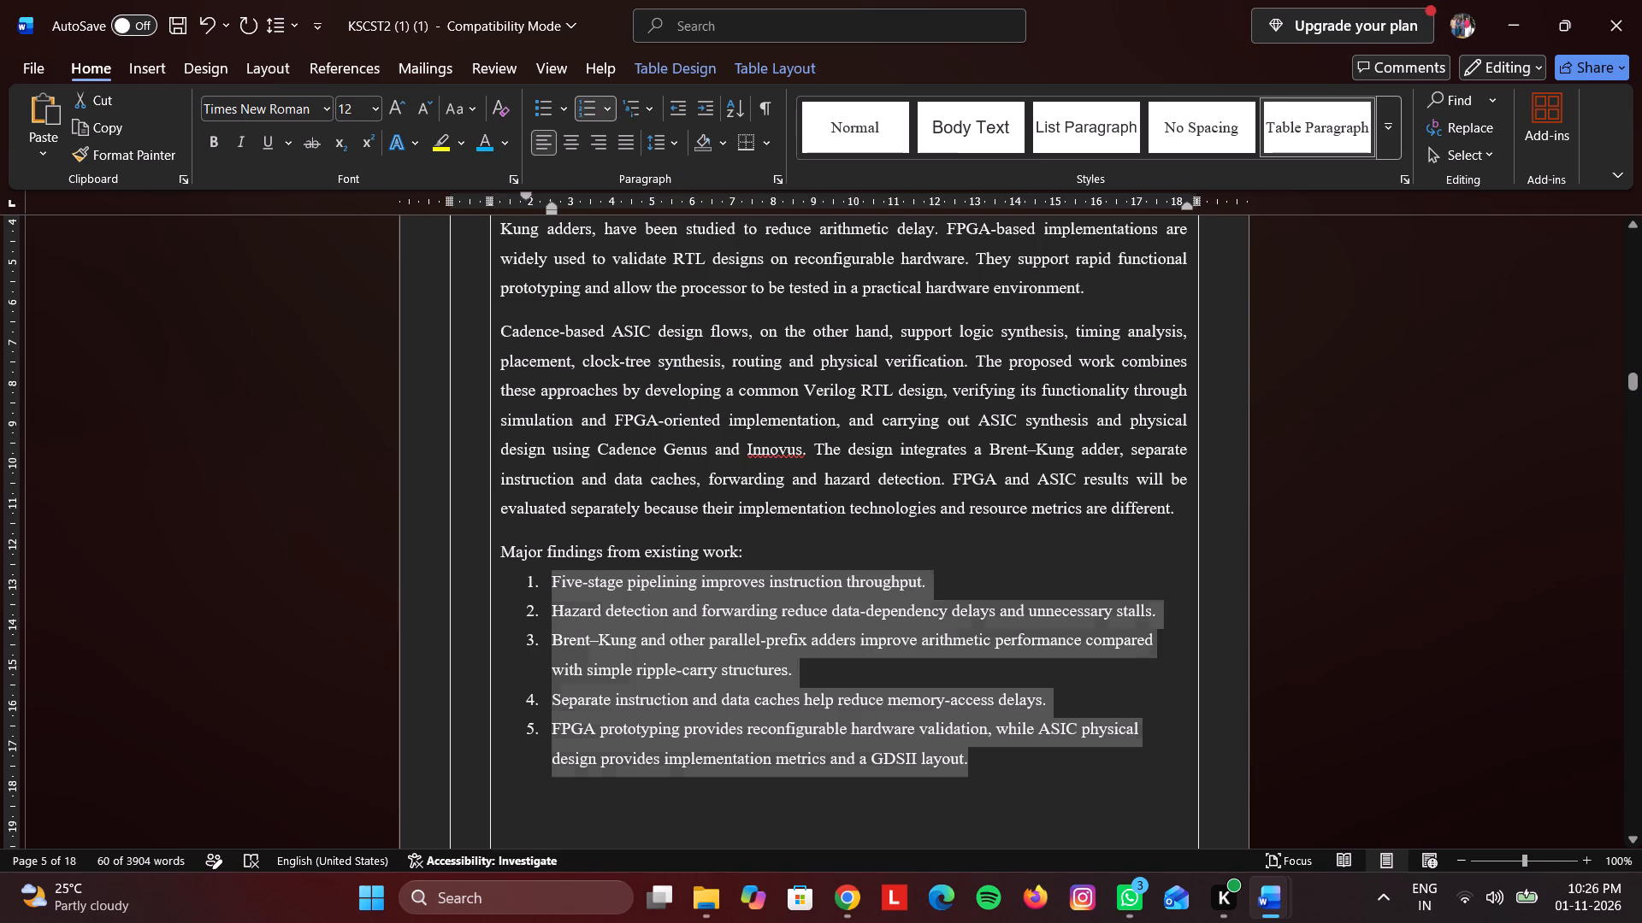
drag(759, 548, 514, 553)
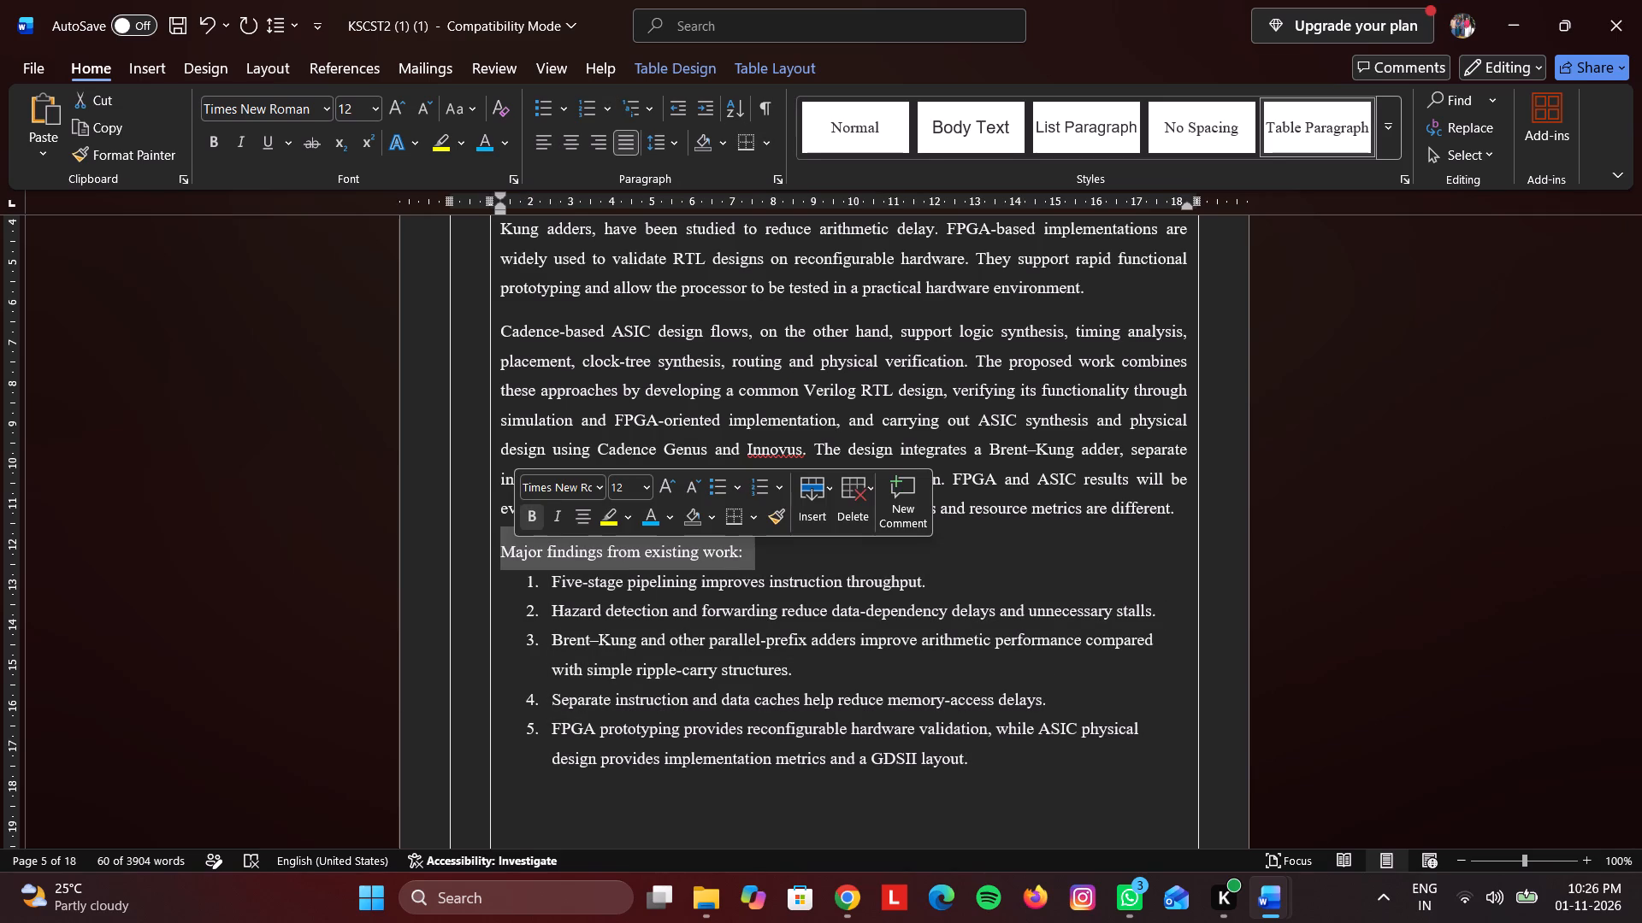
click(532, 520)
Reduce the left indent of all five numbered findings by about 0.5 cm.
click(554, 584)
drag(985, 763, 835, 700)
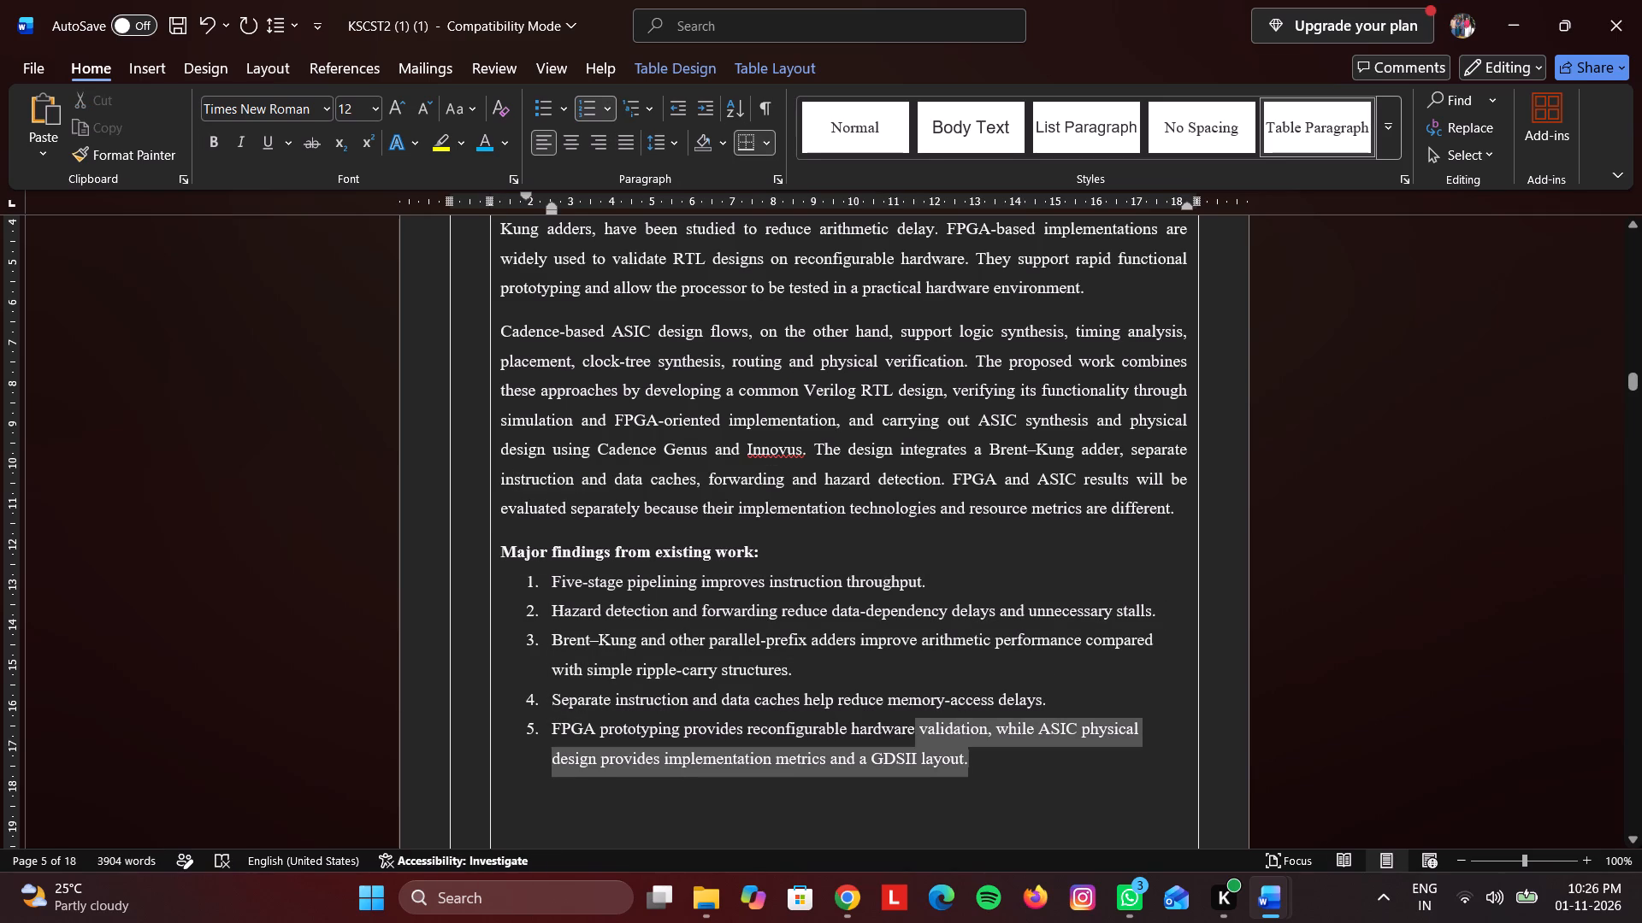
drag(835, 700, 556, 589)
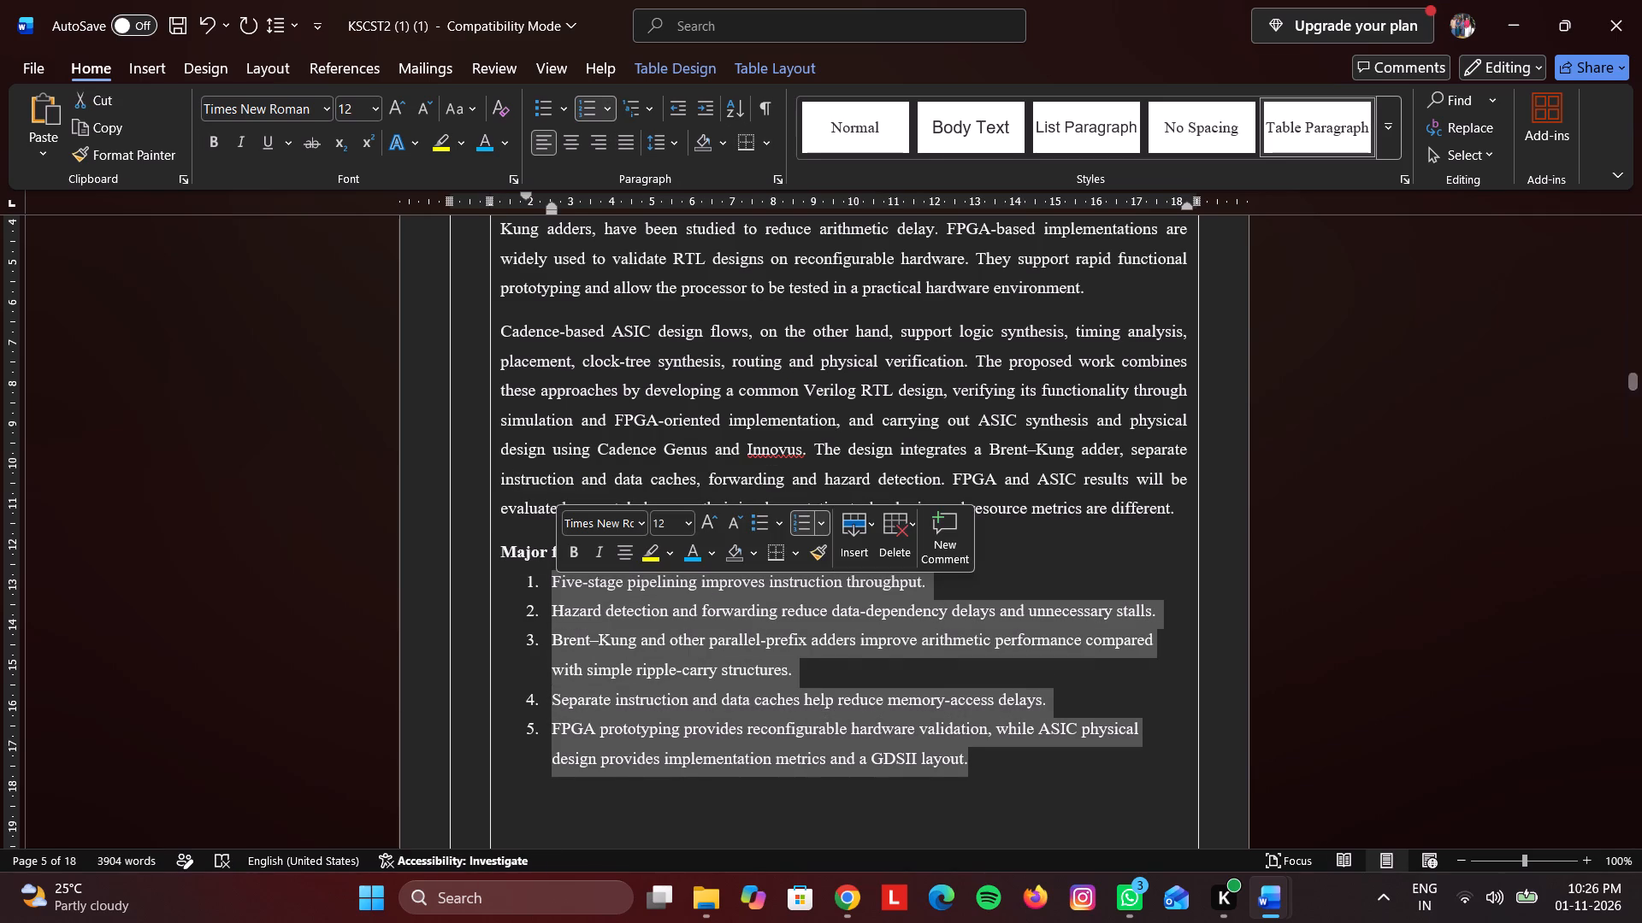
drag(552, 209, 534, 224)
Make only the list numbers 1 to 5 of the findings bold.
click(509, 579)
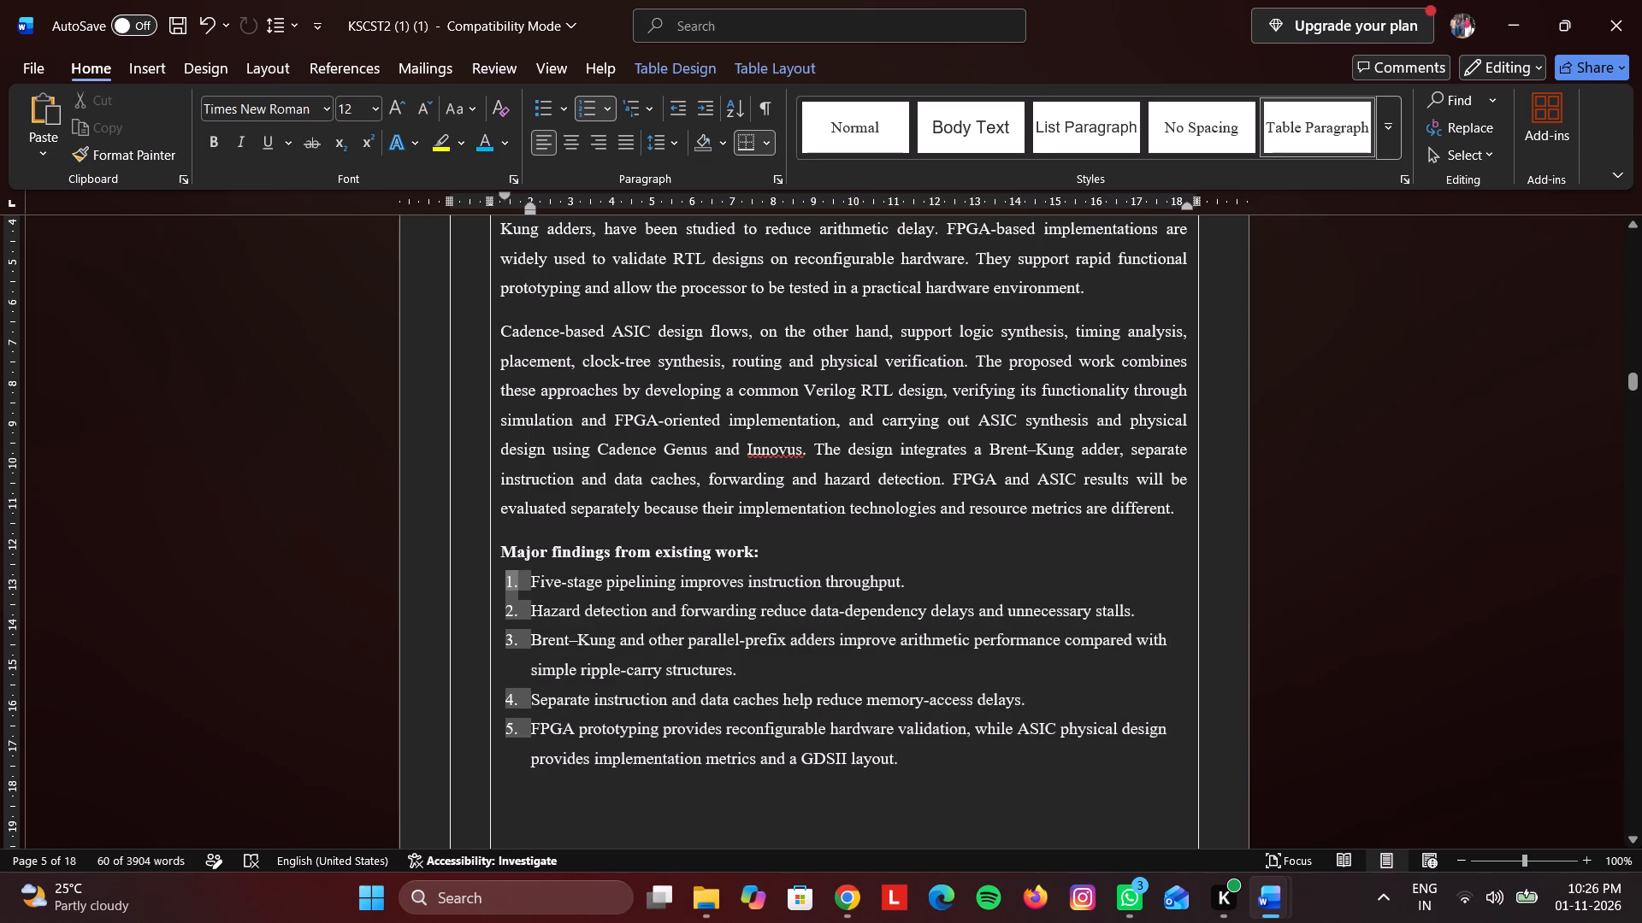
click(215, 144)
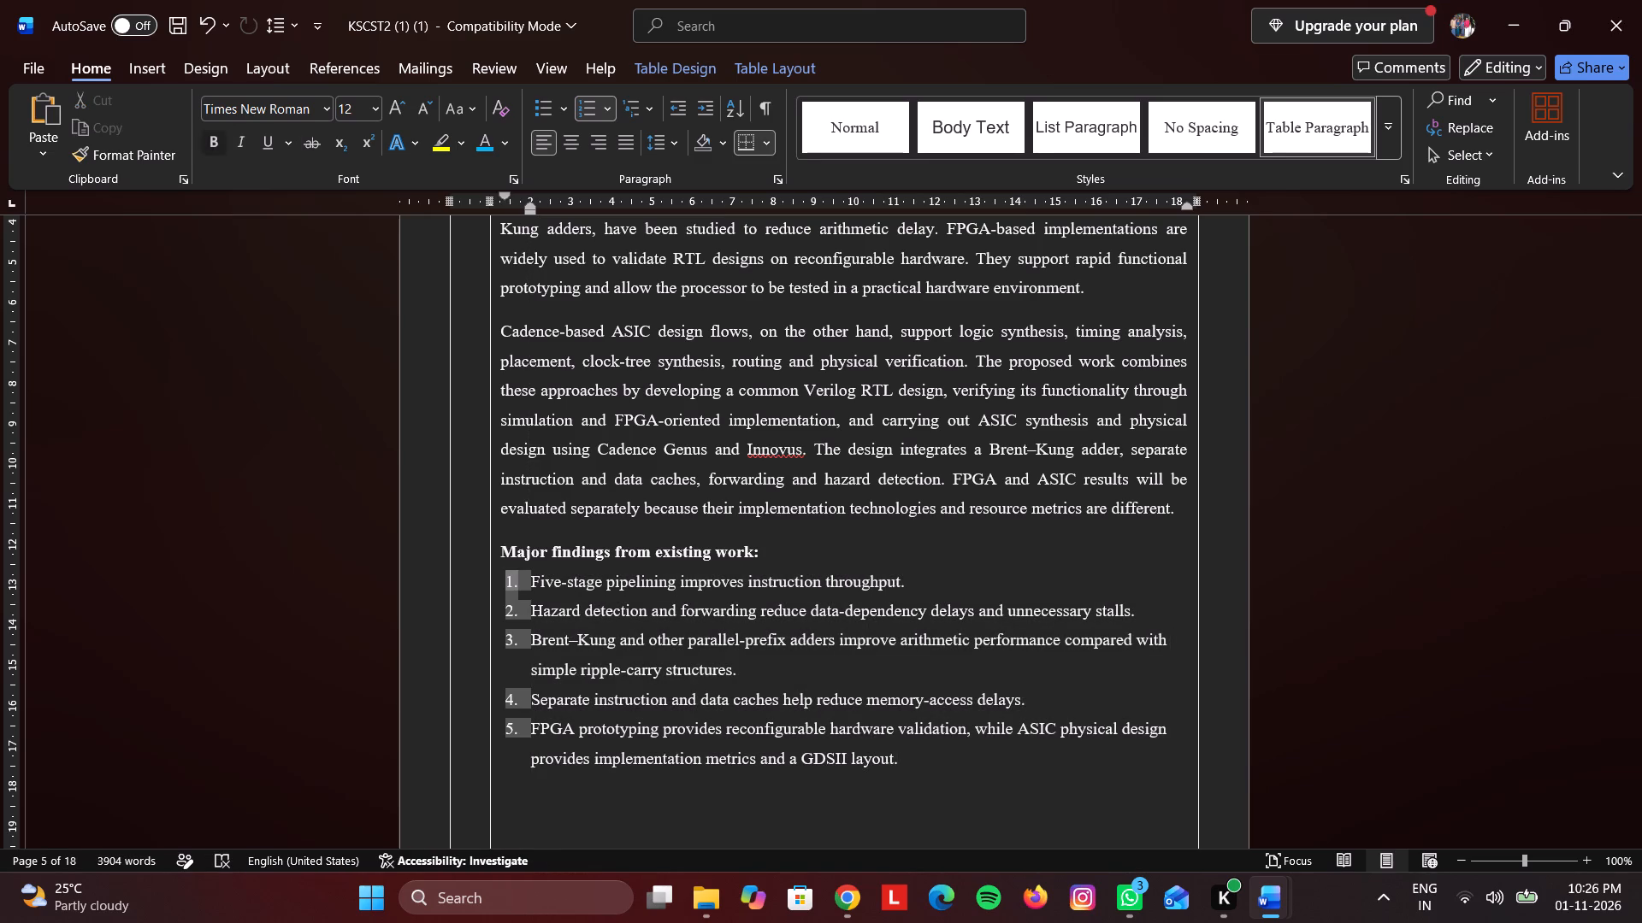
click(626, 706)
Shrink the Review of Existing Work row so its bottom border sits directly under the last finding.
scroll(627, 707, down, 2)
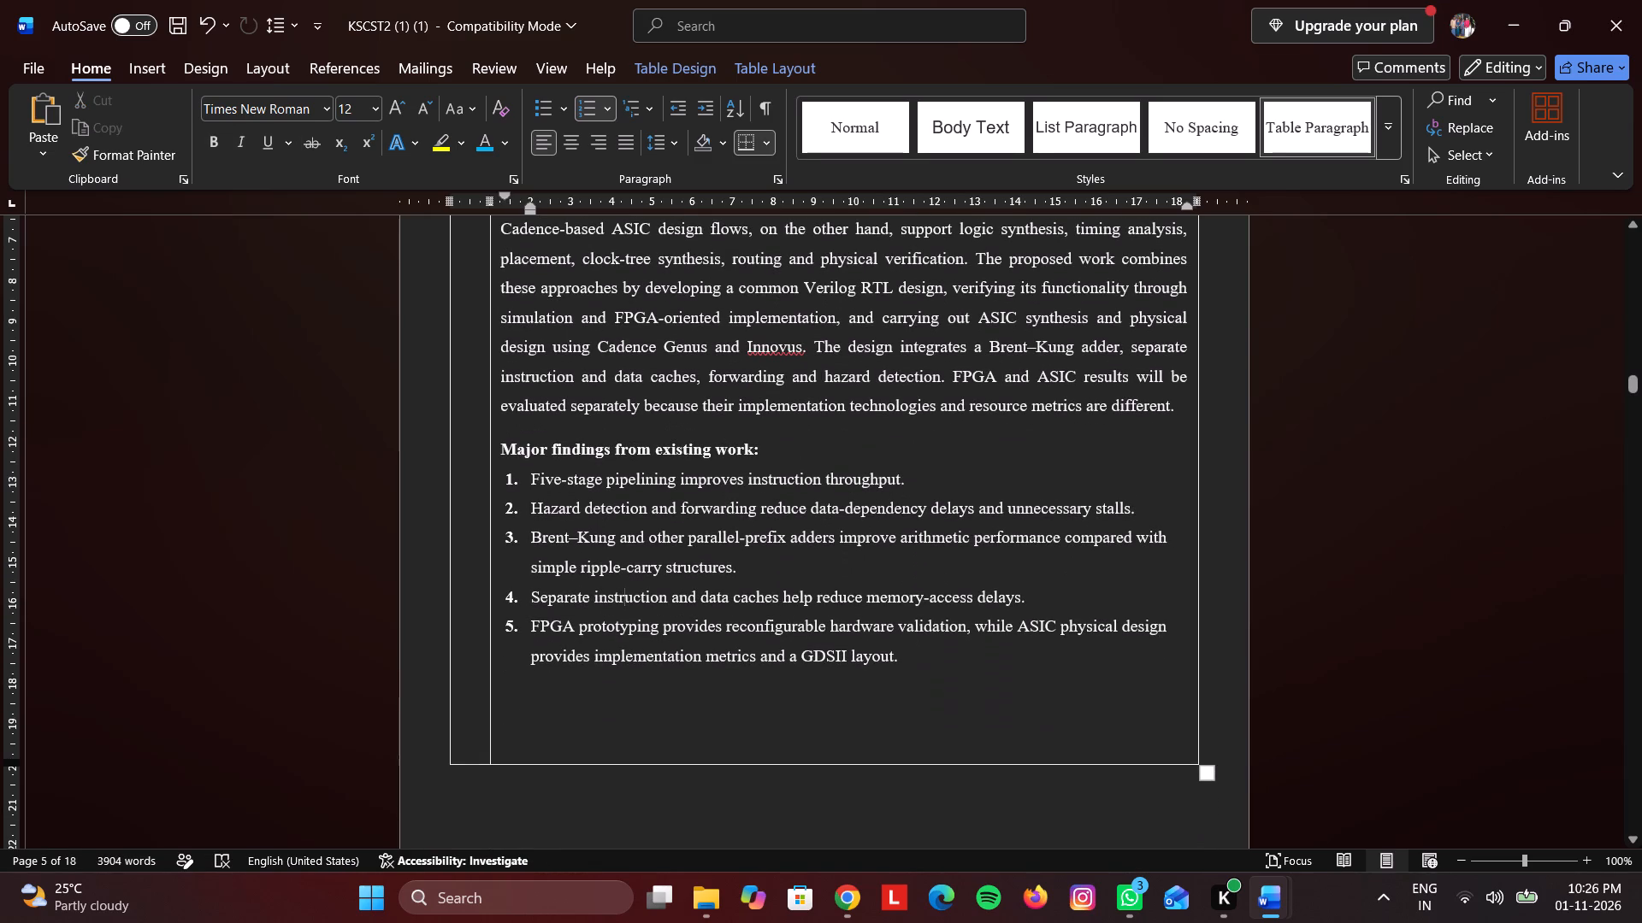
scroll(627, 708, down, 3)
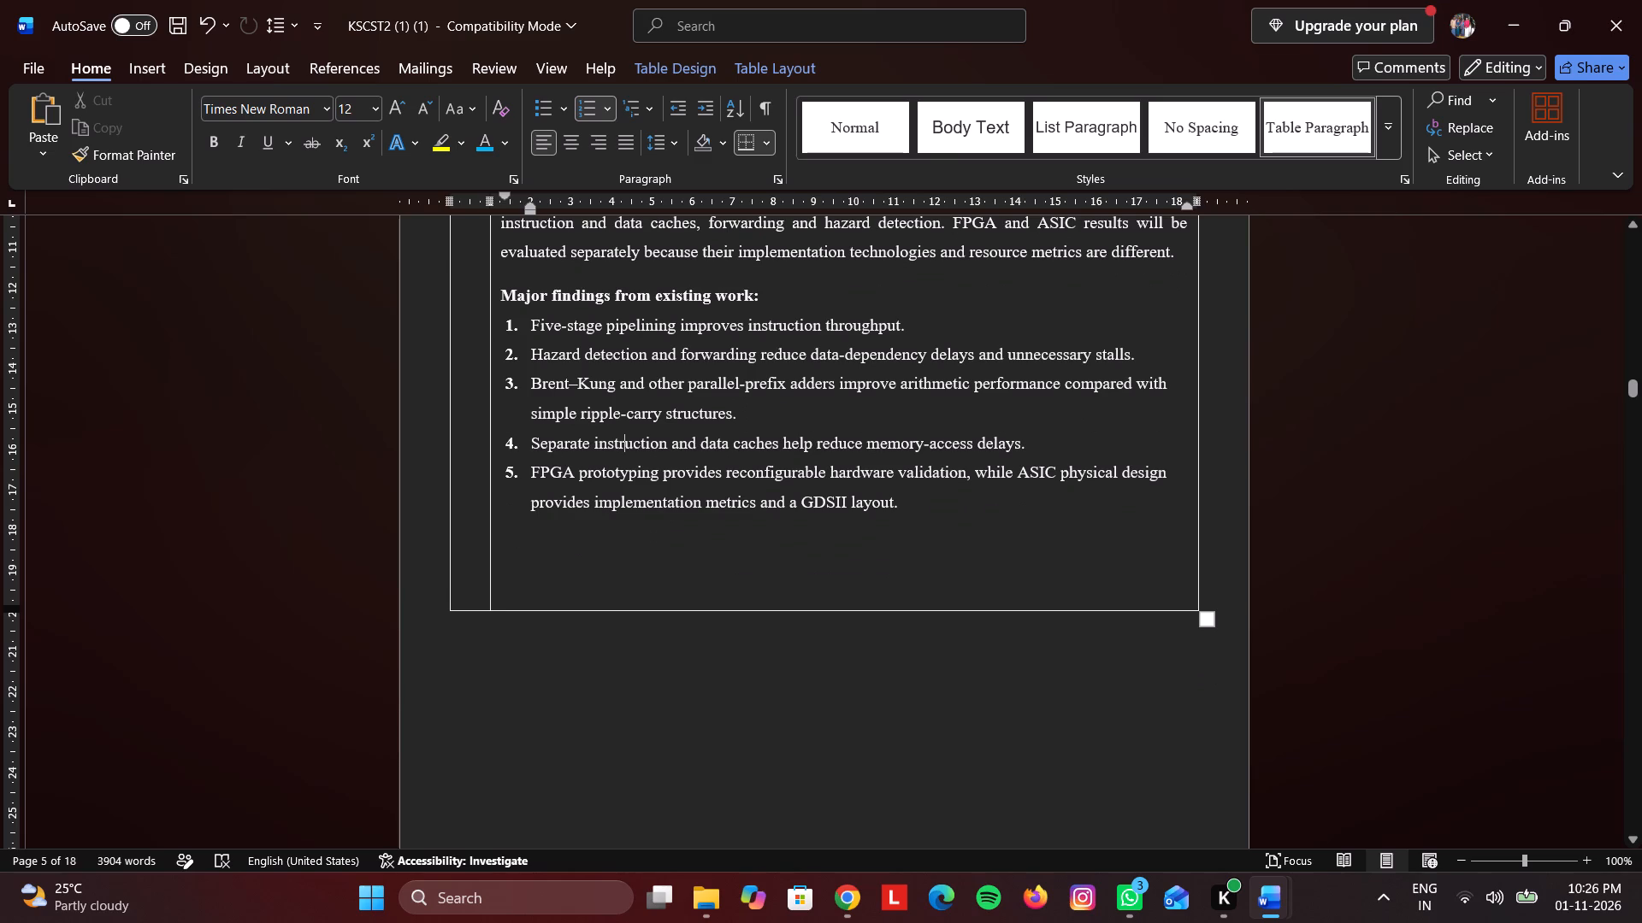
drag(707, 608, 707, 517)
Add space after the last finding, the paragraph ending in "GDSII layout.".
click(914, 504)
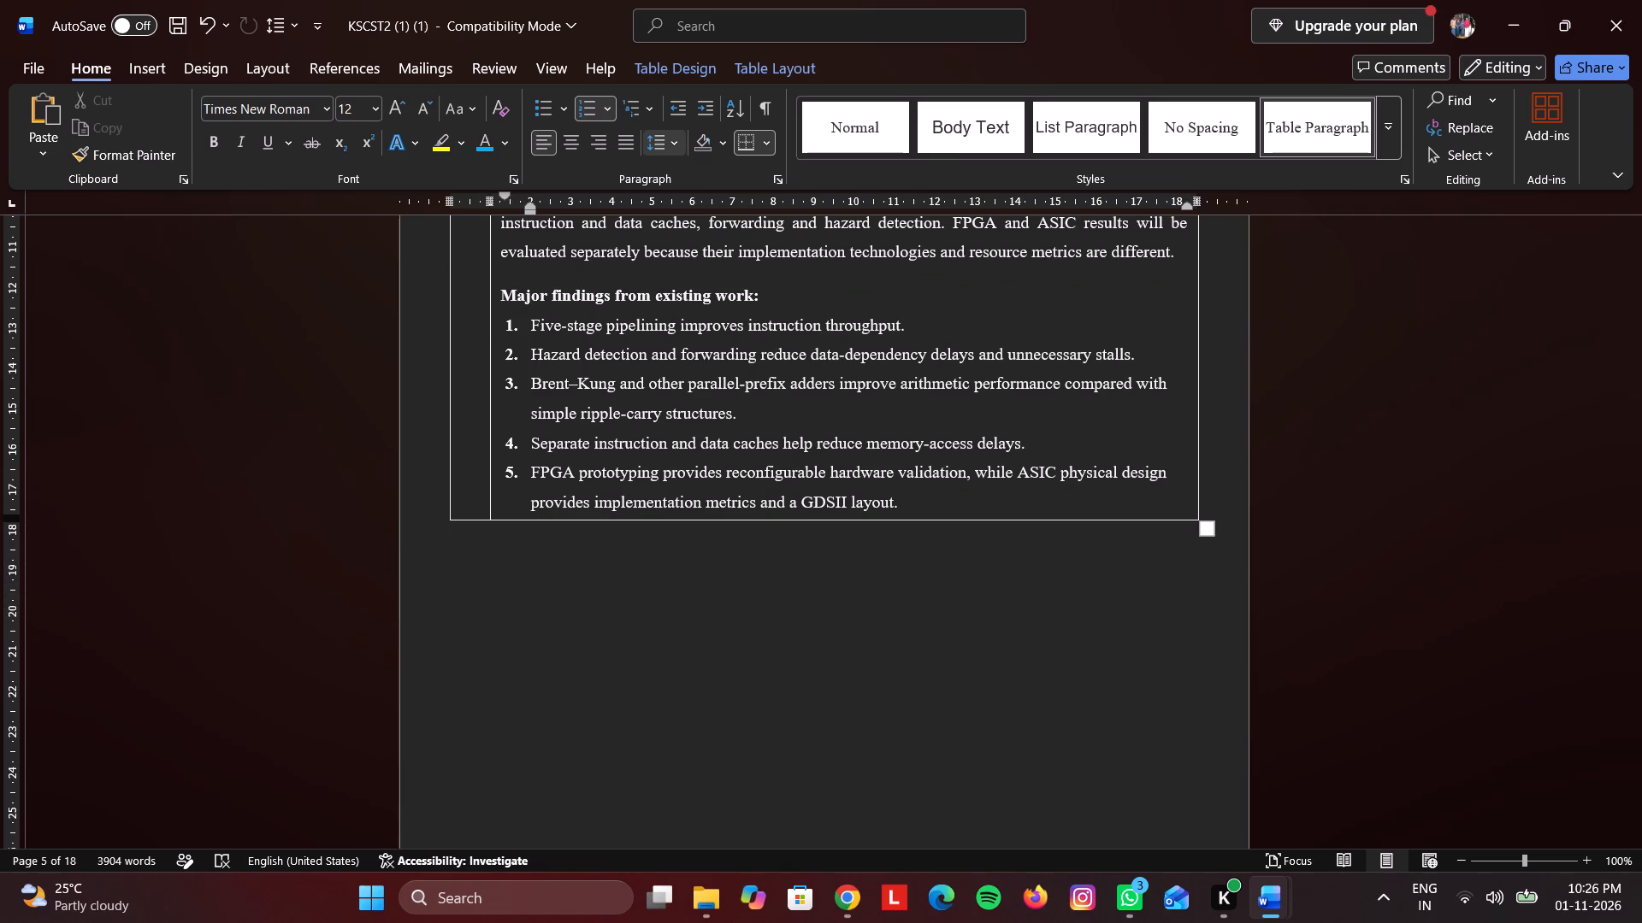
click(677, 138)
click(730, 401)
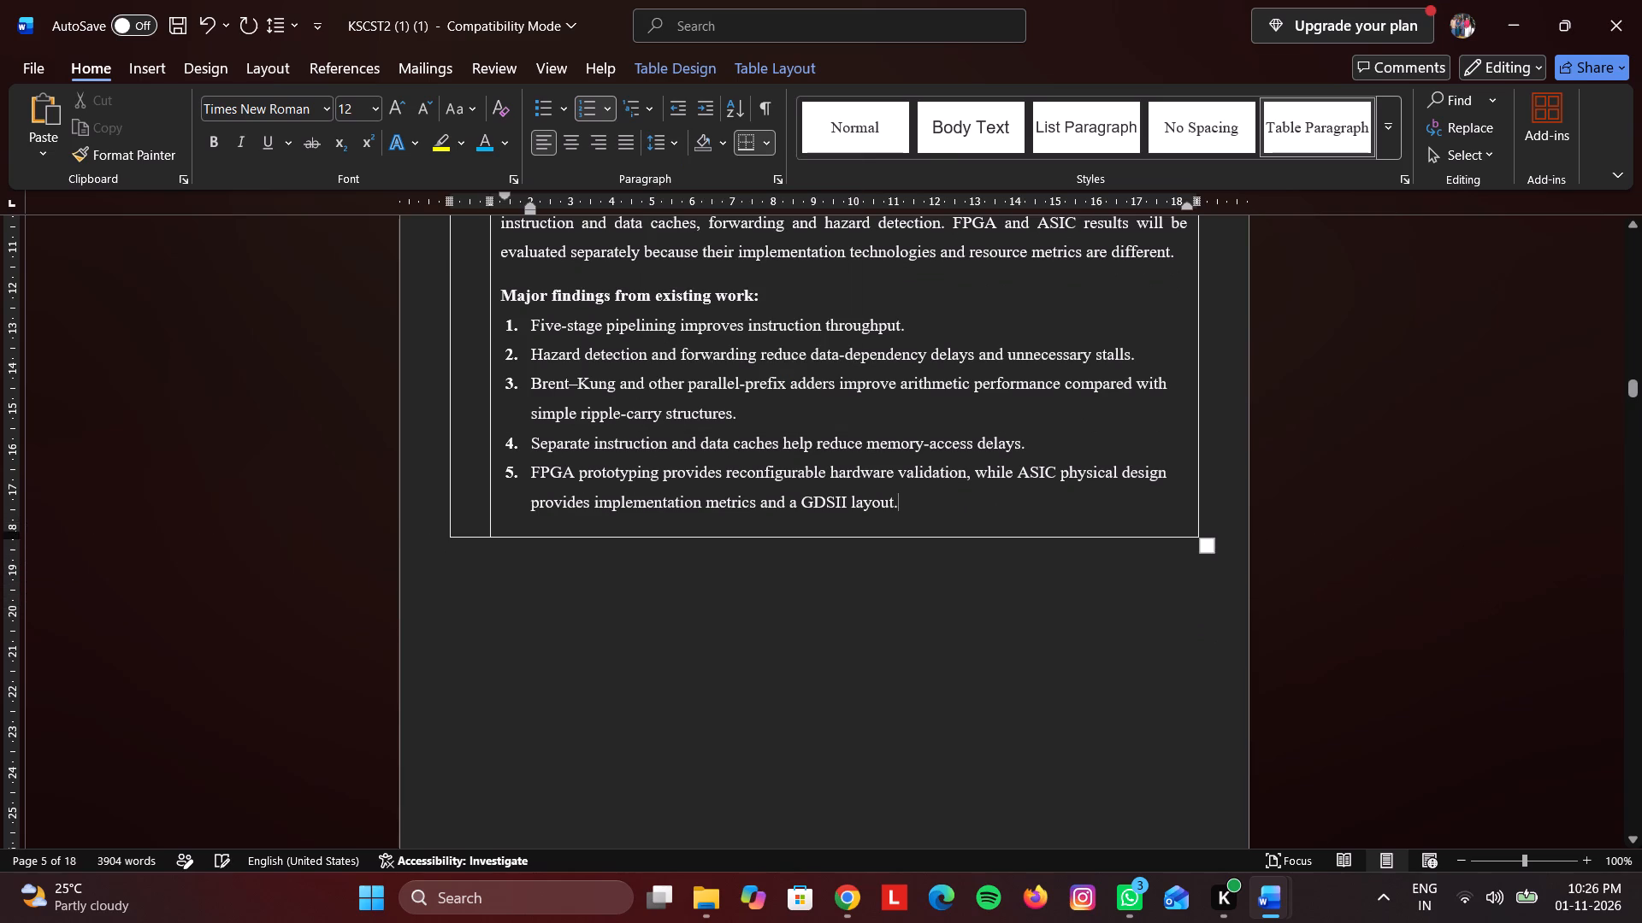
click(967, 531)
Delete the blank lines between the Review of Existing Work table and the table continuing on the following page.
scroll(967, 531, down, 10)
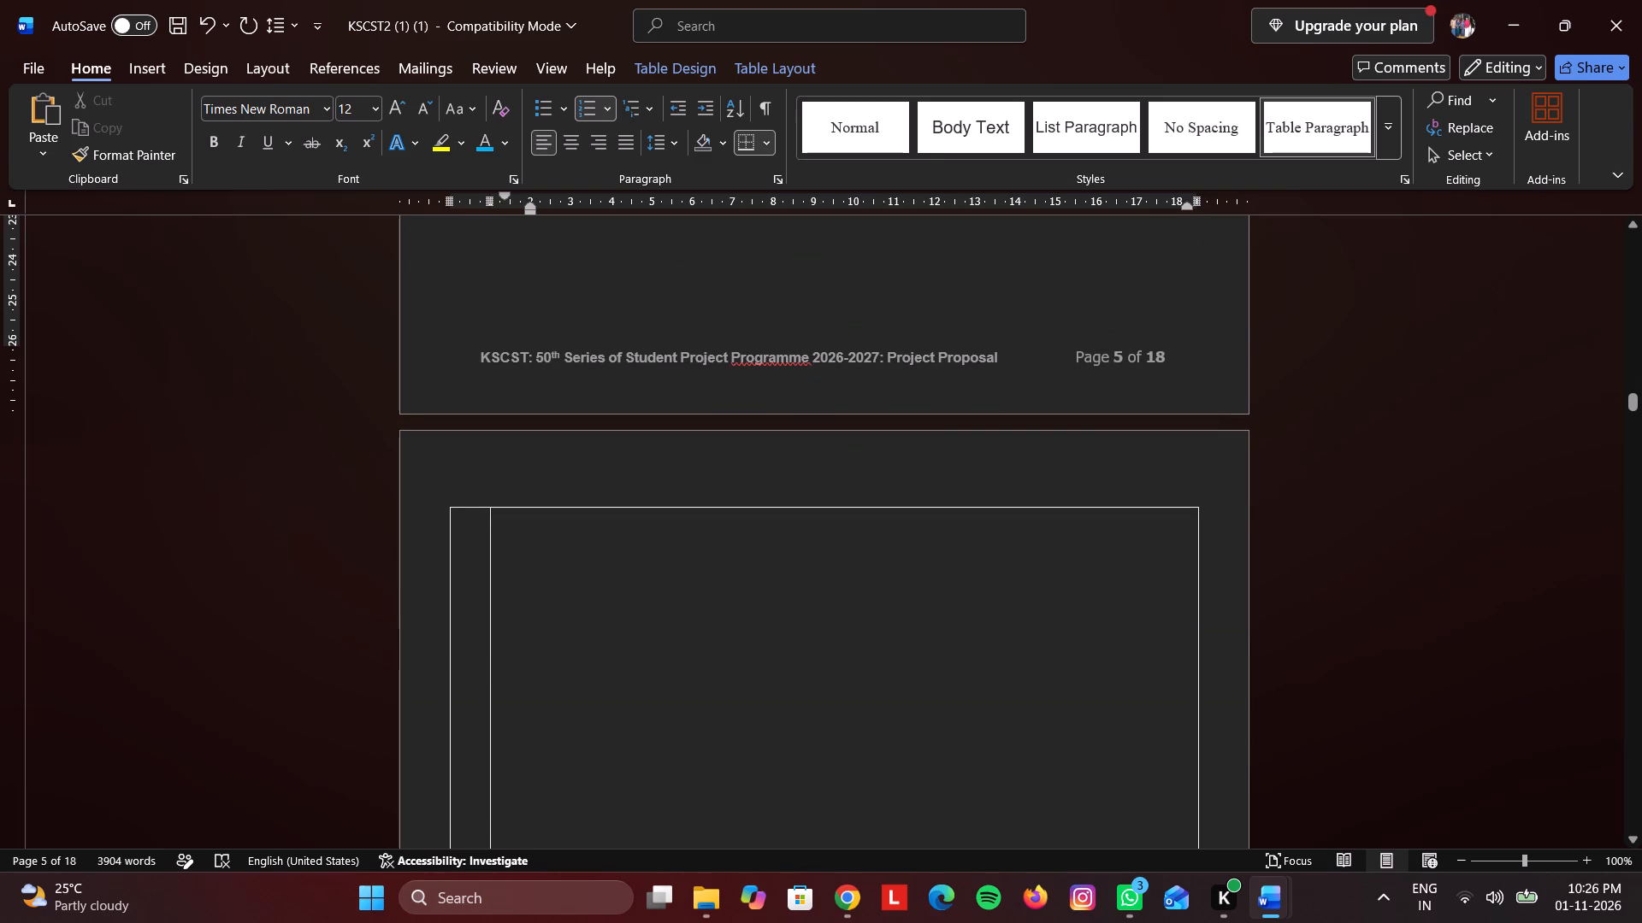
scroll(788, 289, up, 2)
double_click(777, 327)
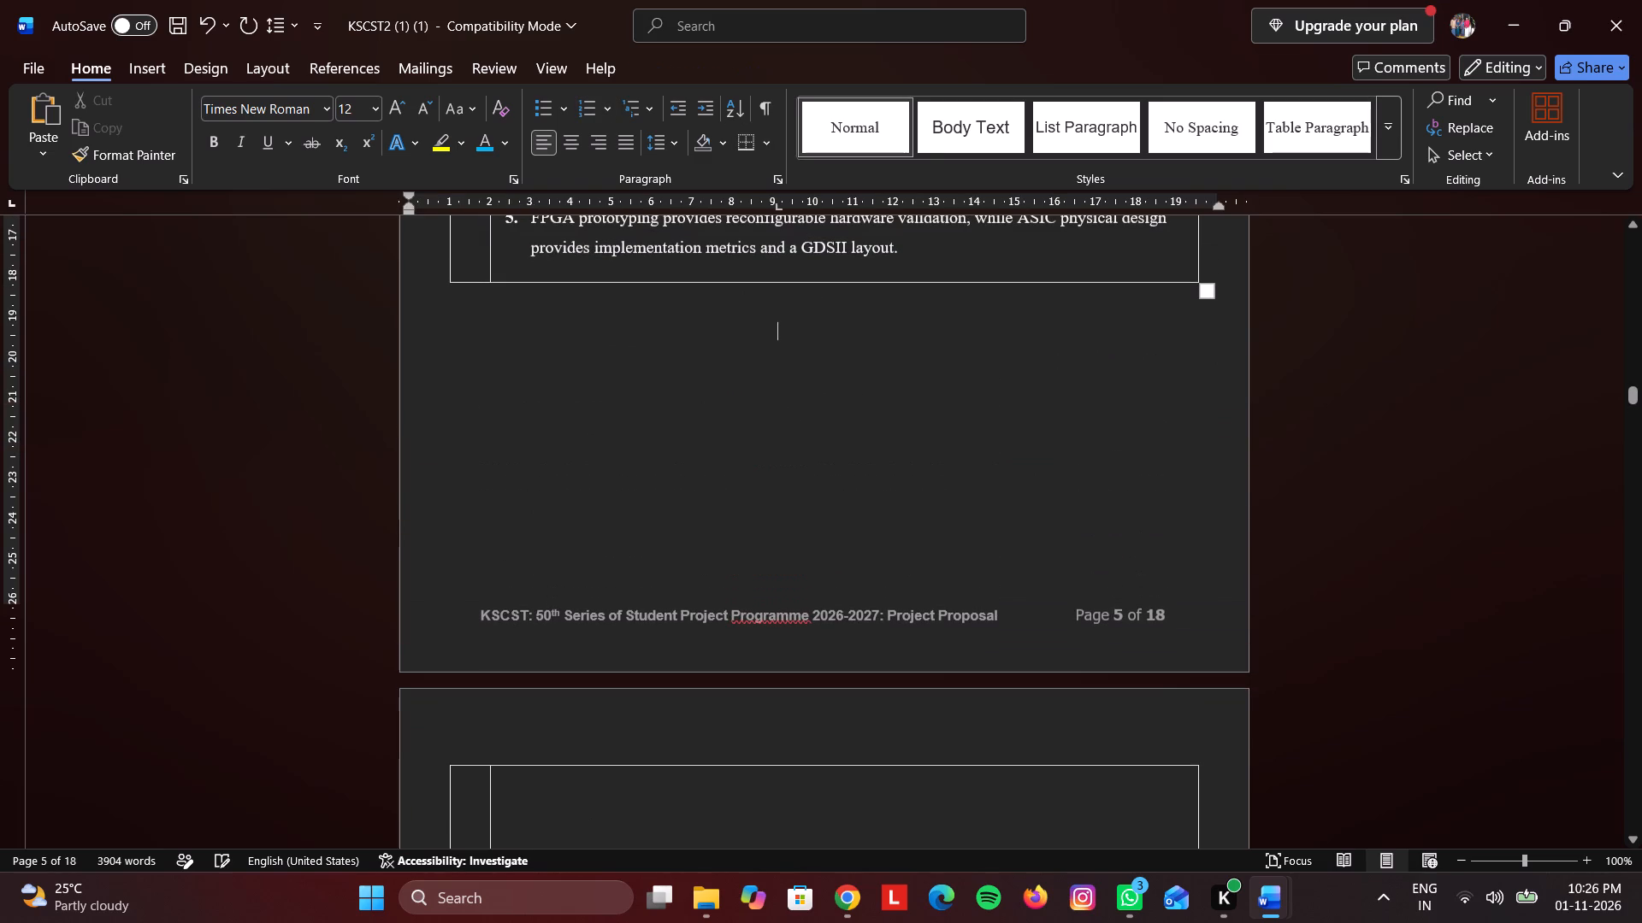
key(Delete)
key(Delete)
key(Delete)
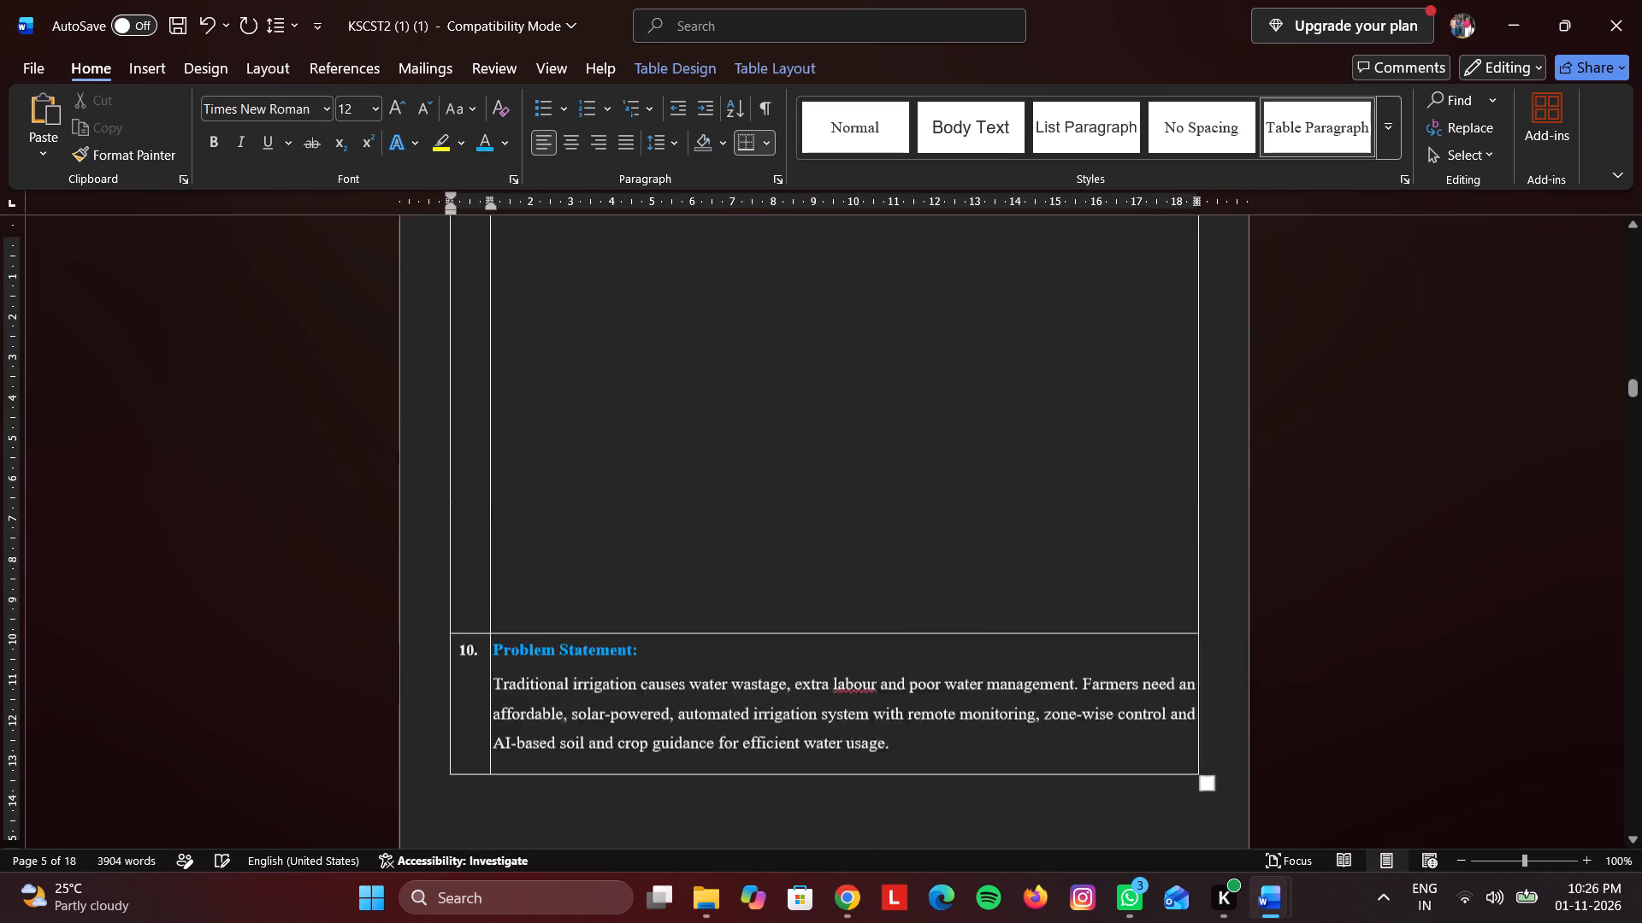
Examine the layout of sections 8 and 9 of Part B, from the background text to the end of the findings.
scroll(800, 506, up, 10)
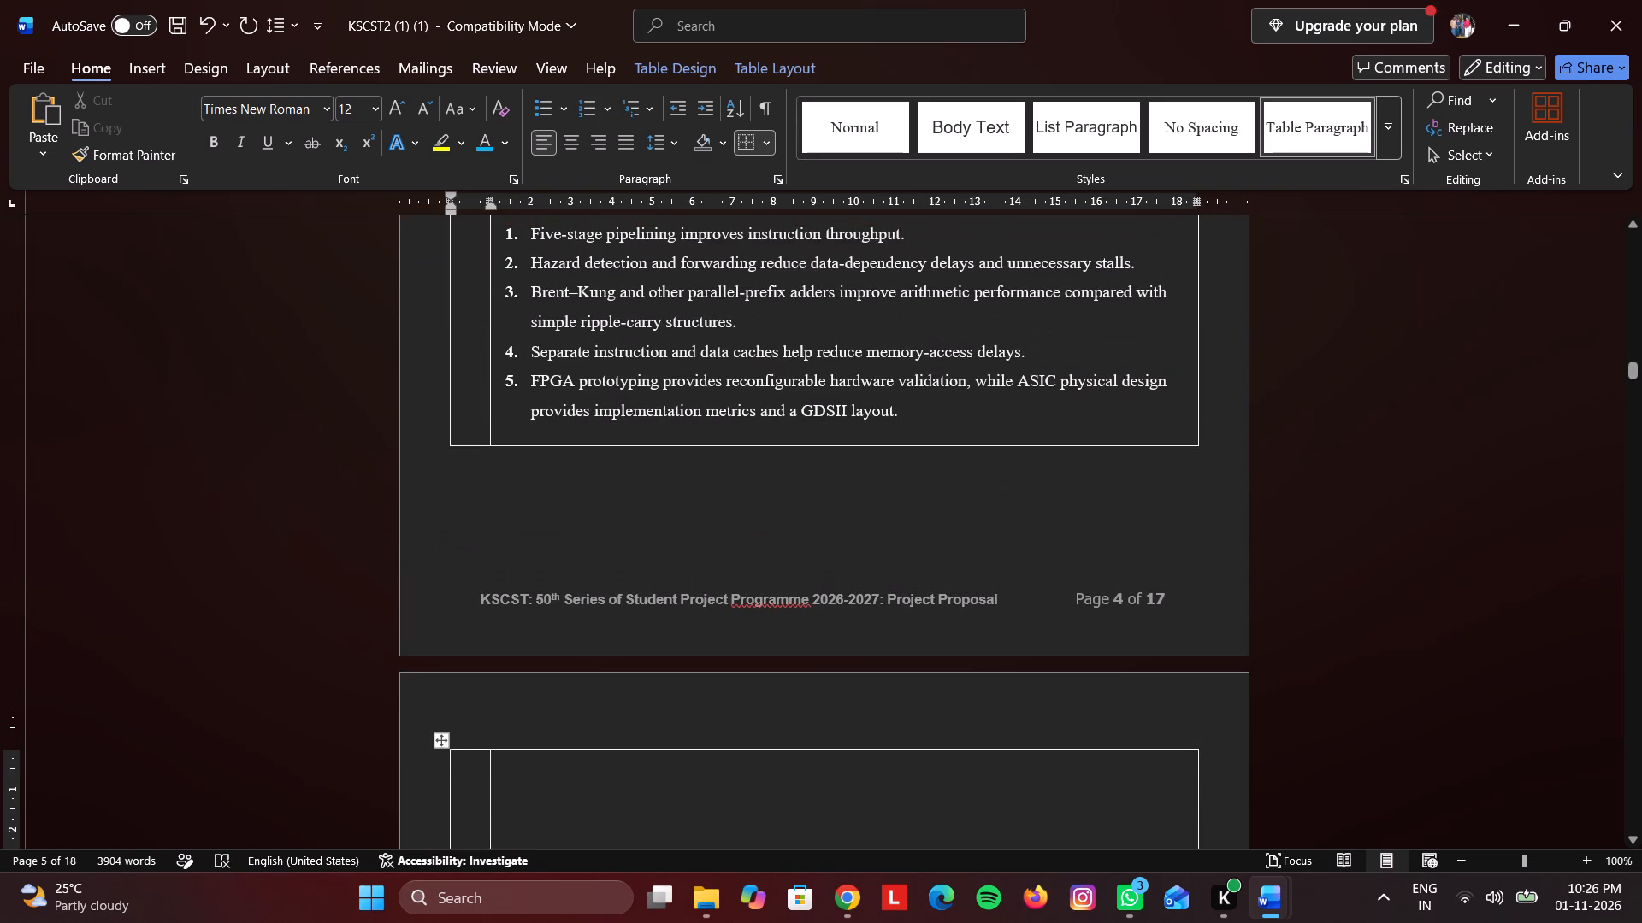
scroll(800, 506, down, 2)
scroll(800, 506, up, 10)
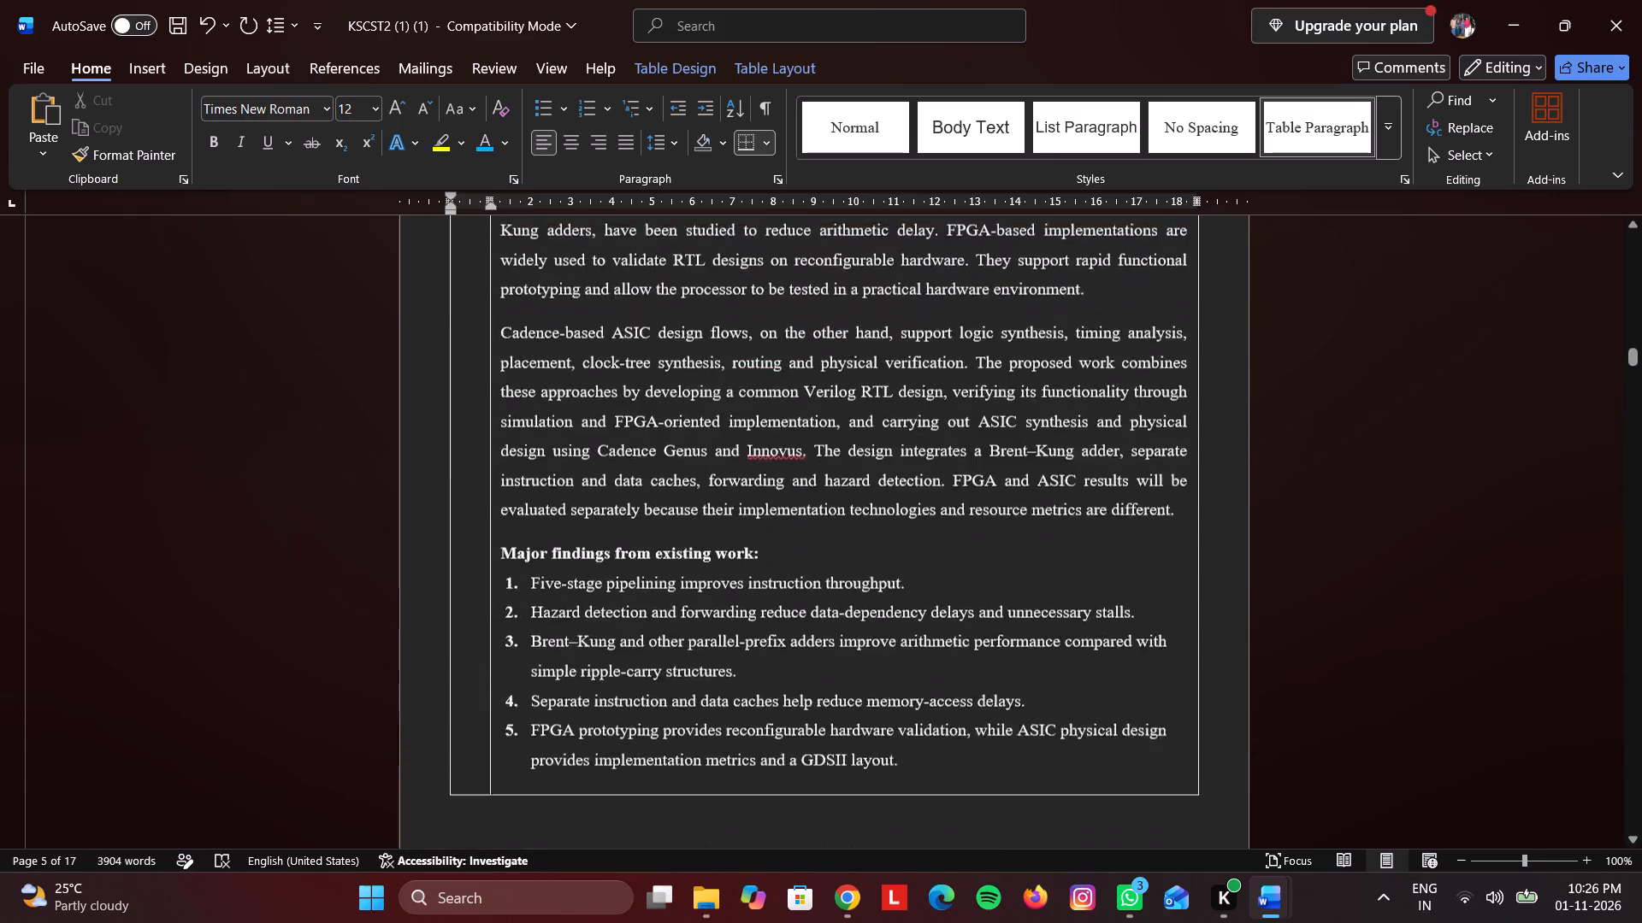
scroll(800, 506, up, 15)
scroll(800, 506, up, 8)
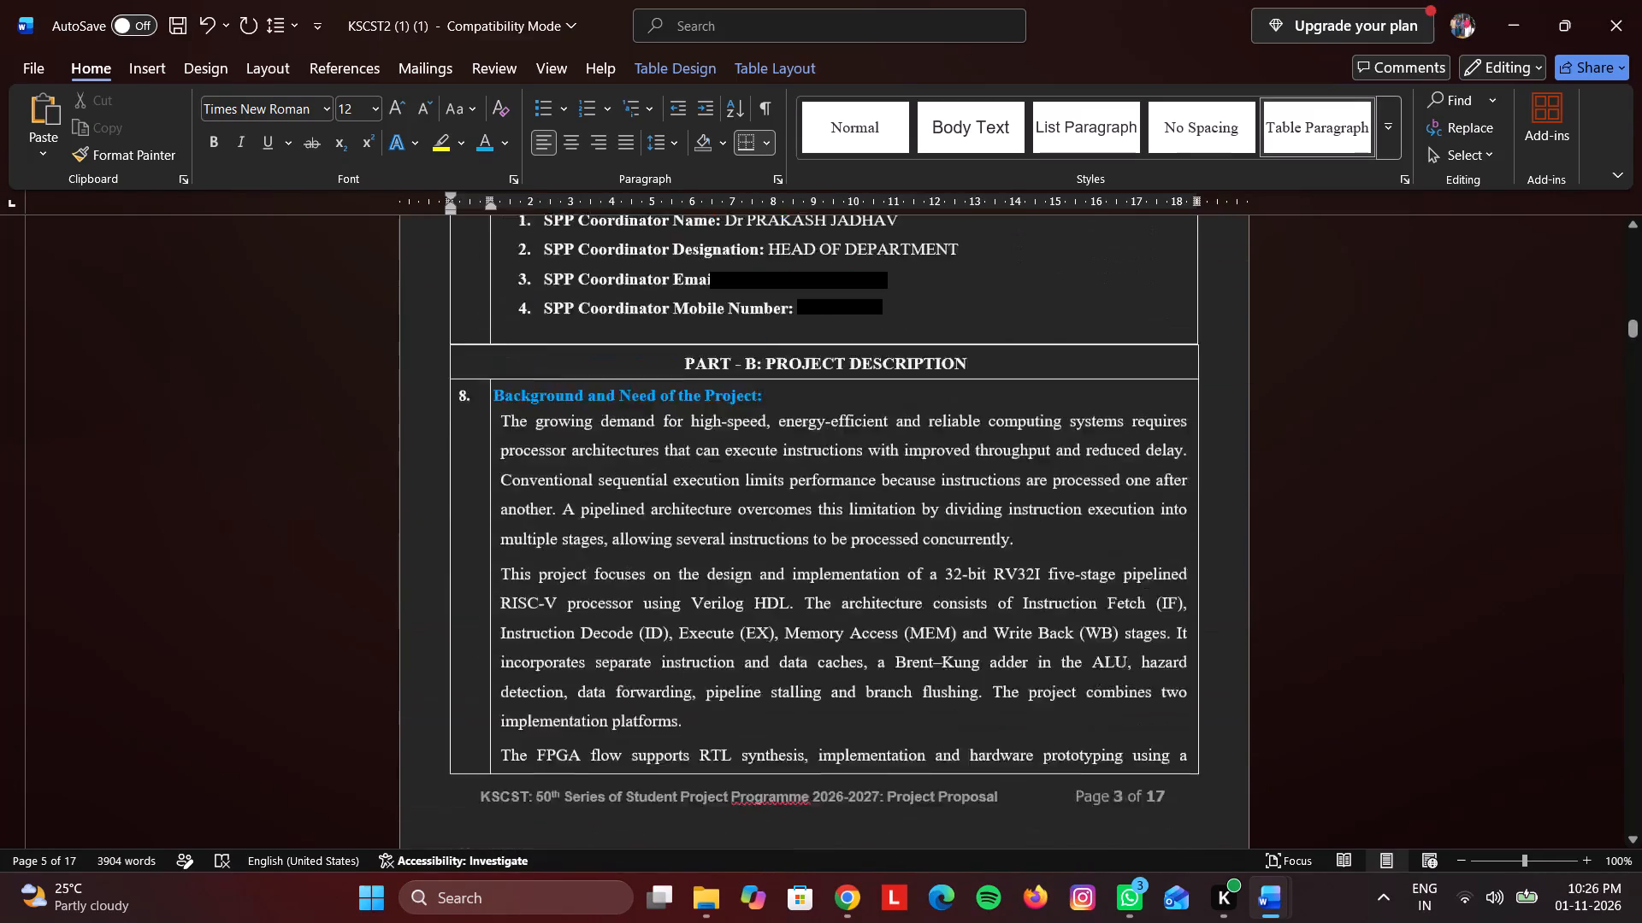
scroll(800, 506, up, 3)
scroll(800, 506, down, 11)
scroll(800, 506, up, 6)
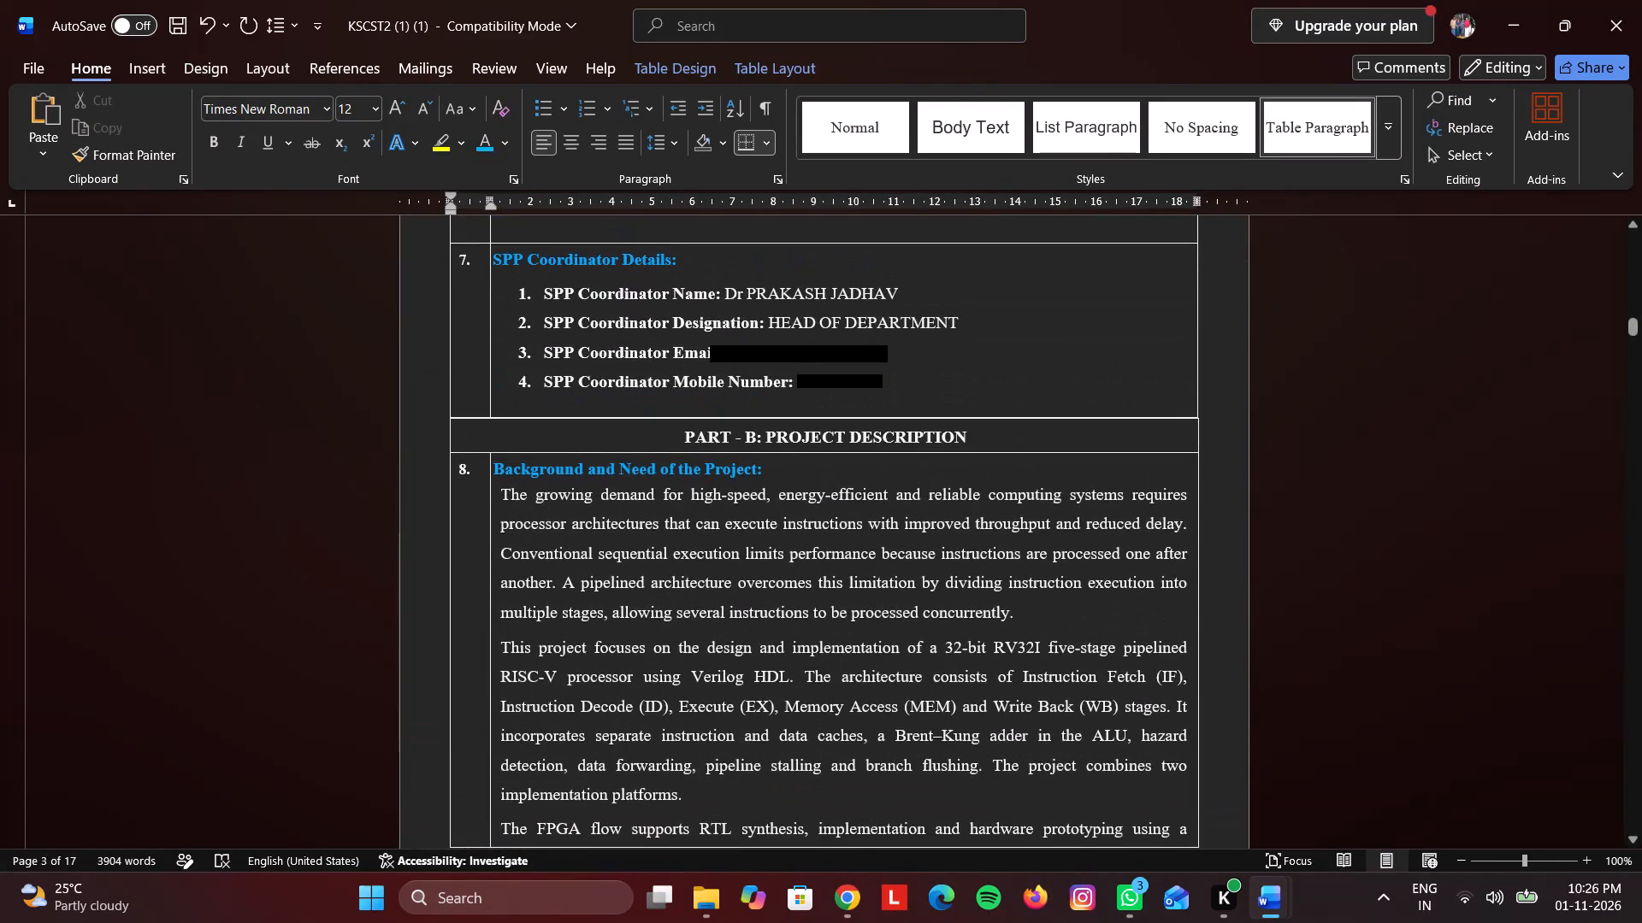
scroll(808, 524, down, 12)
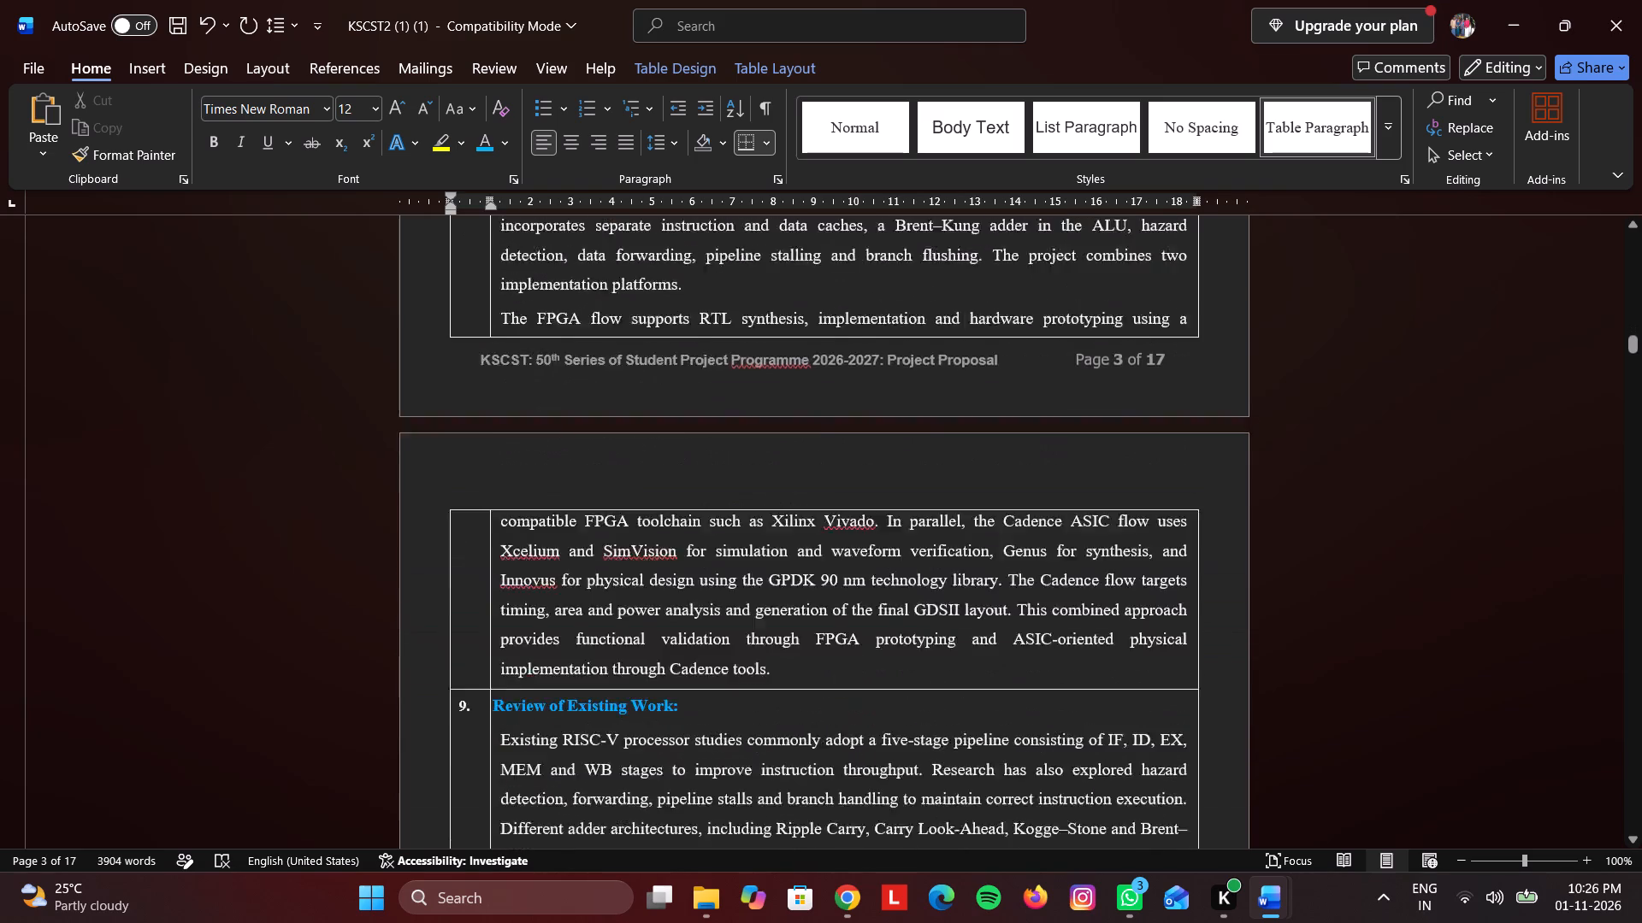
scroll(808, 525, down, 19)
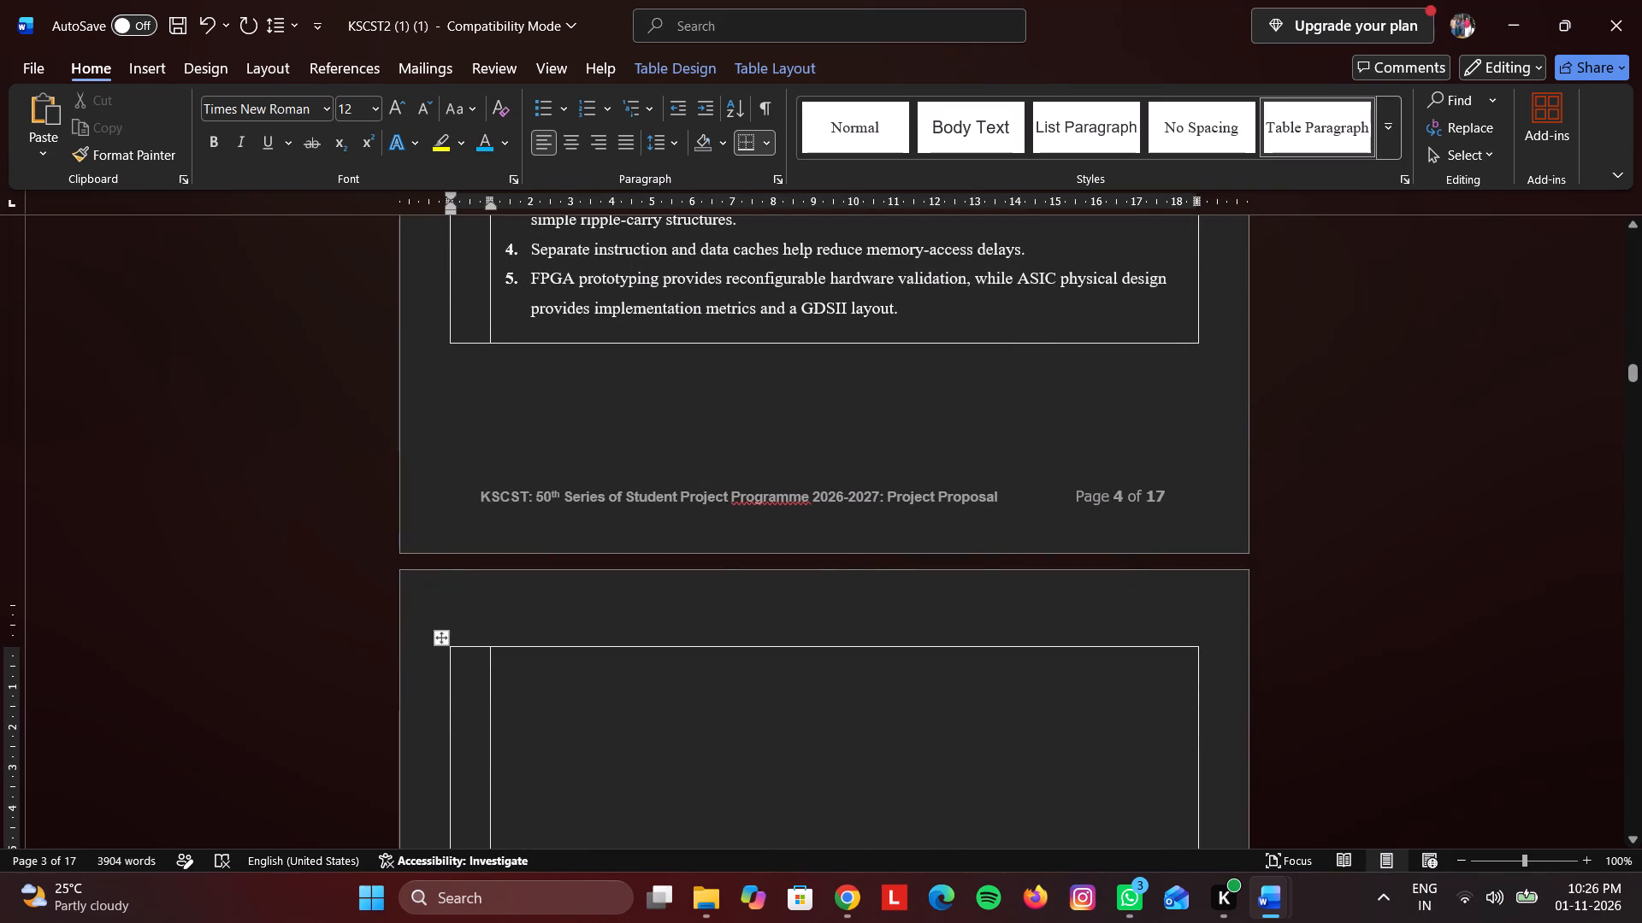
Delete the empty paragraph separating the Review of Existing Work table from the table on the following page.
double_click(788, 392)
key(Delete)
key(Delete)
double_click(788, 373)
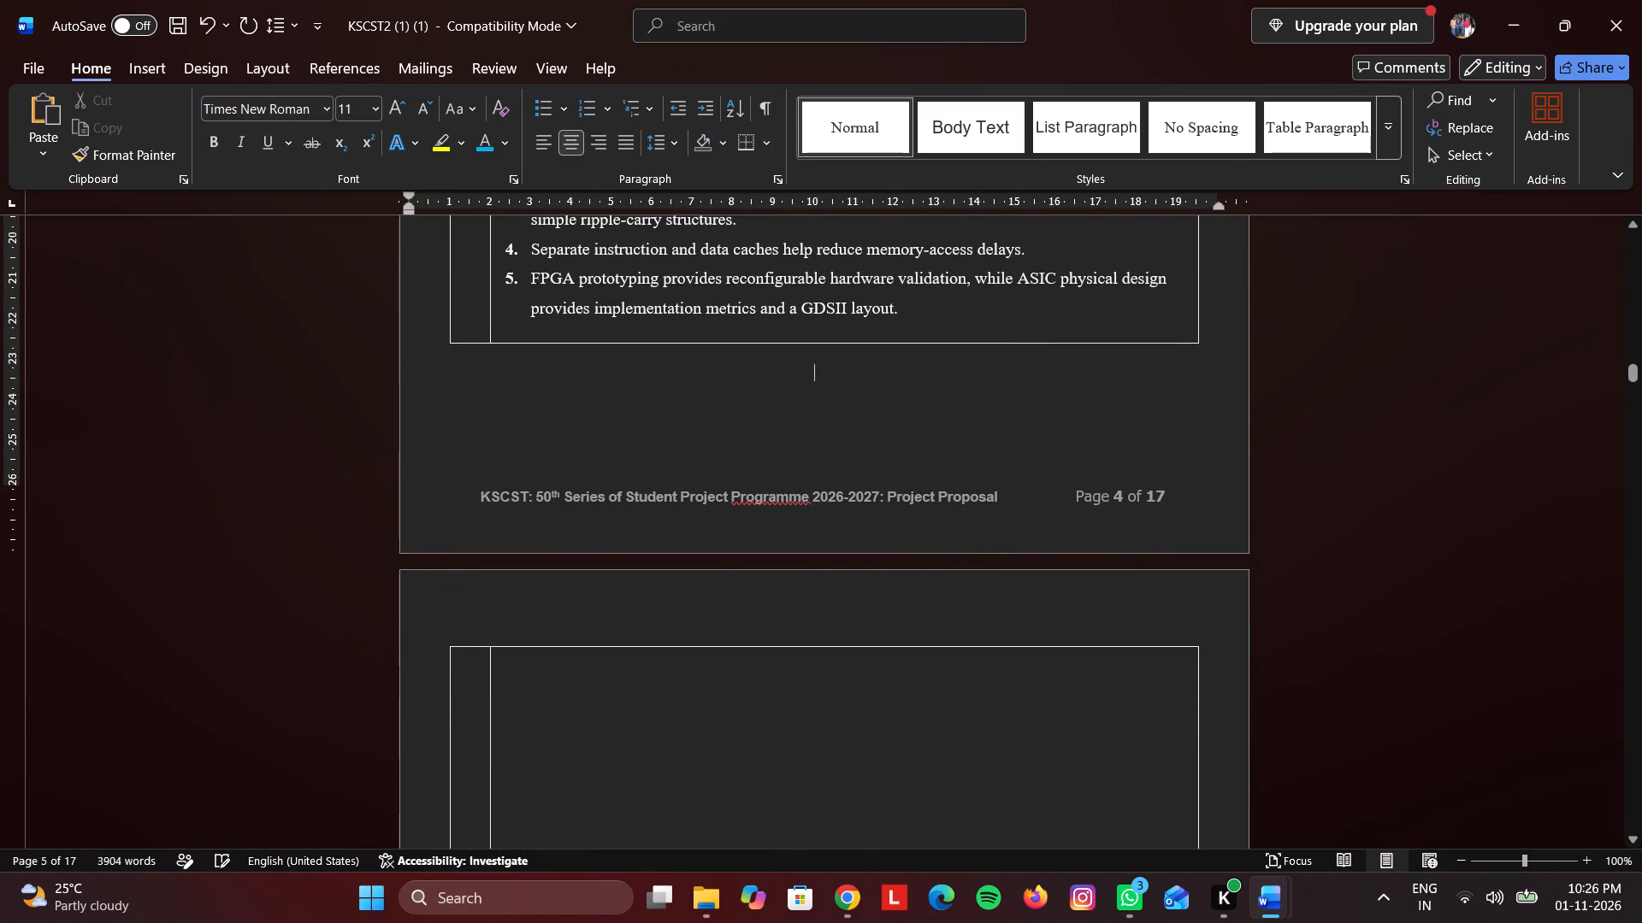
key(Delete)
triple_click(788, 373)
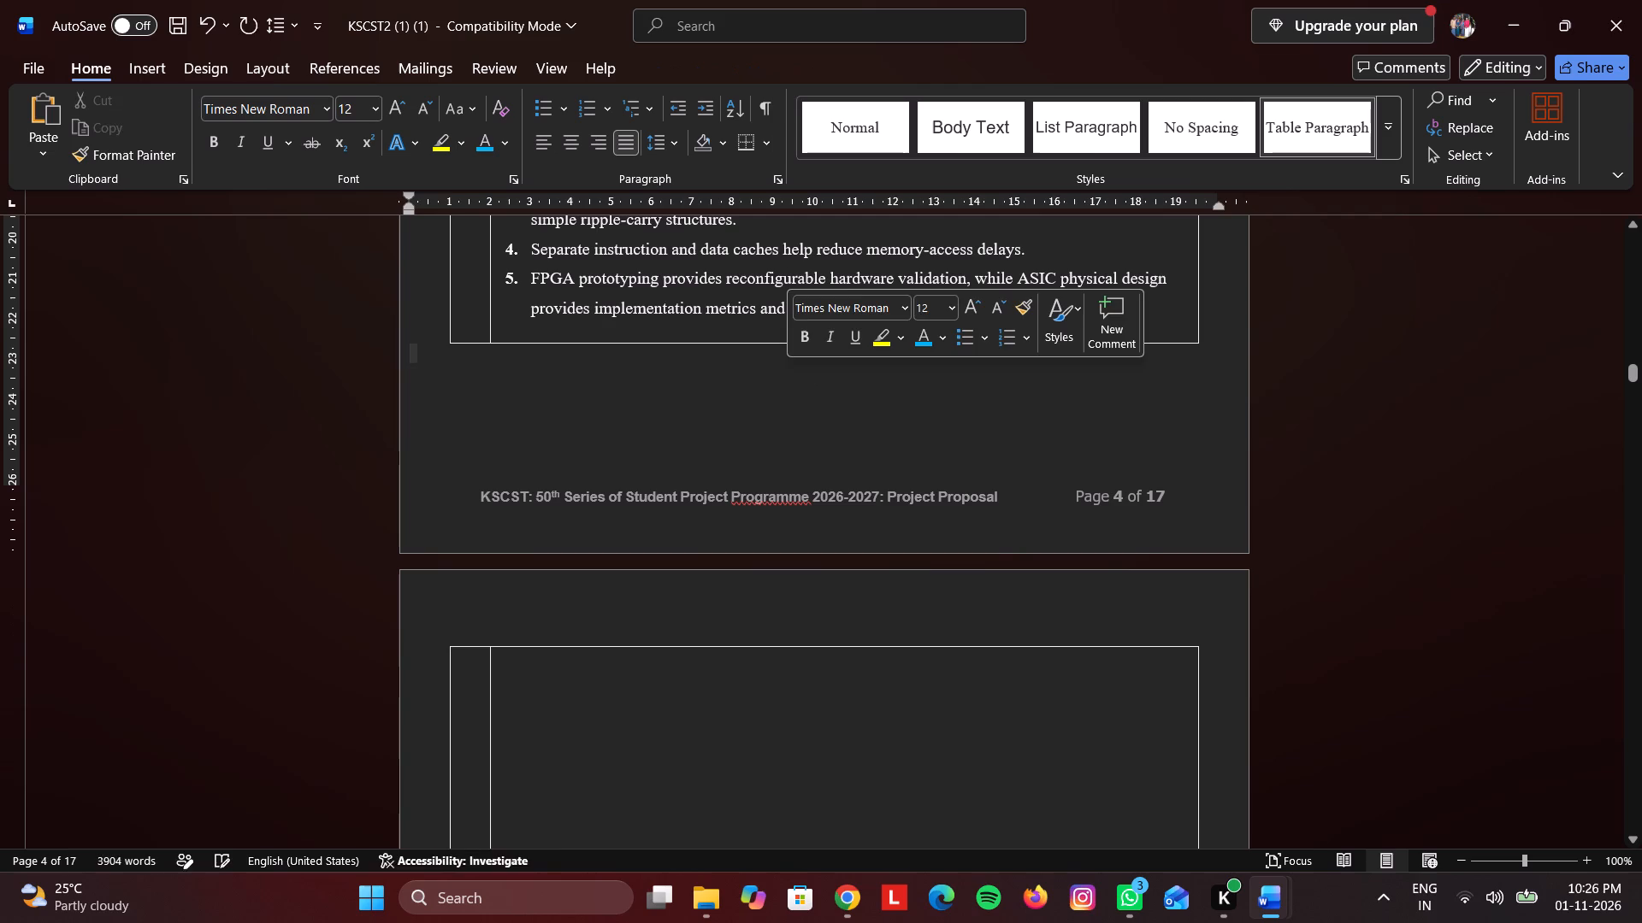
click(788, 373)
double_click(788, 373)
click(788, 373)
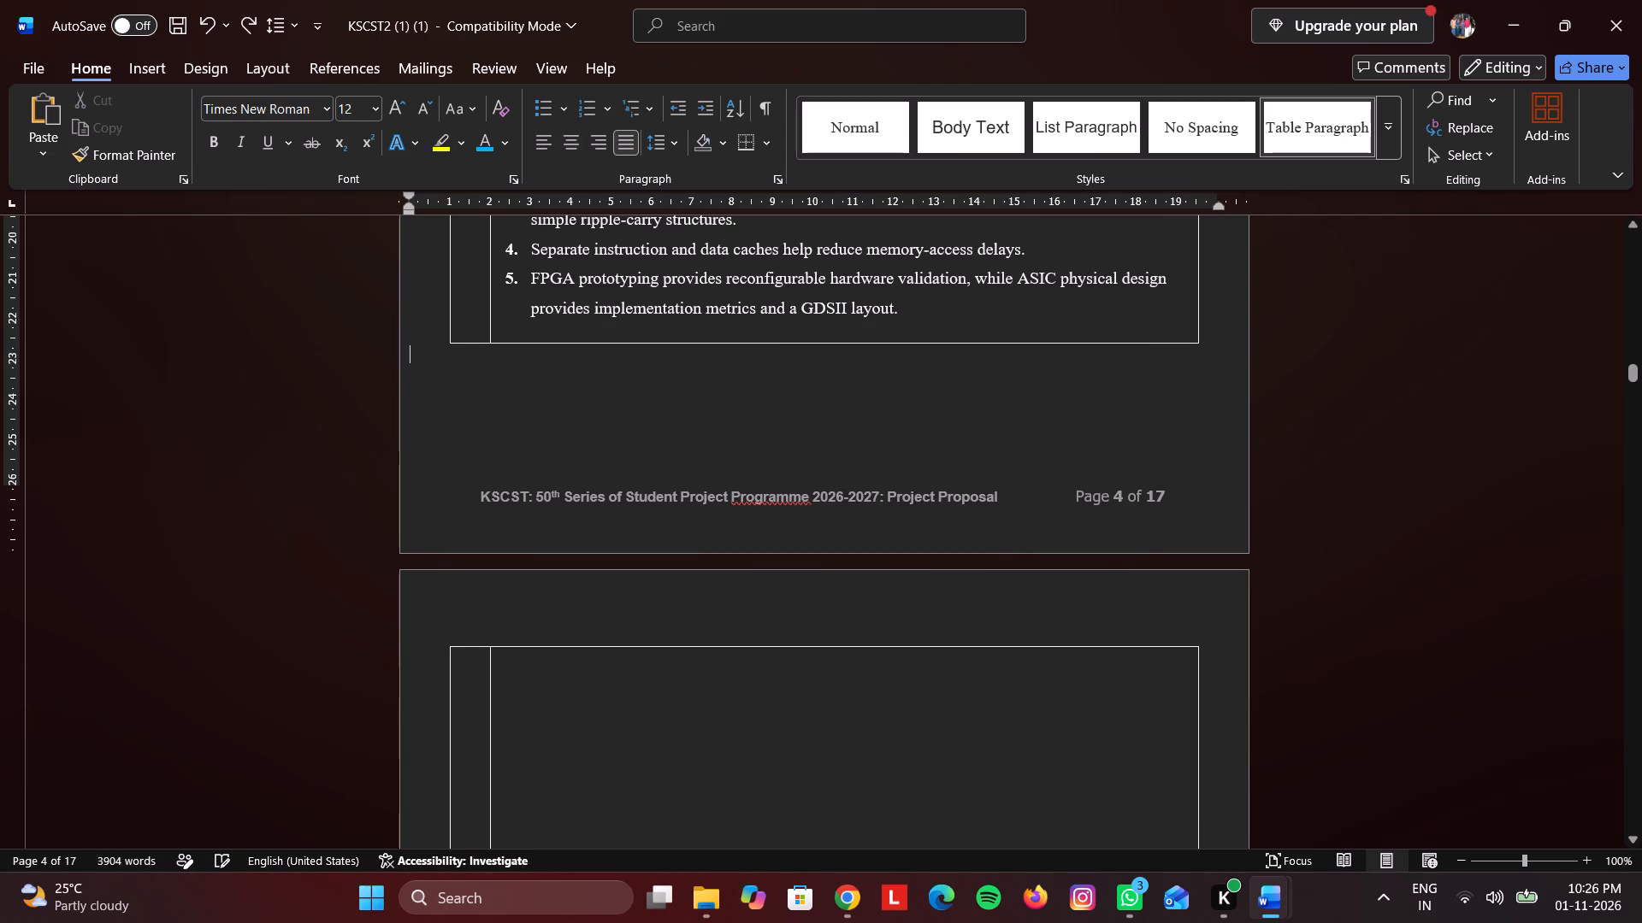
double_click(788, 373)
click(788, 373)
double_click(788, 373)
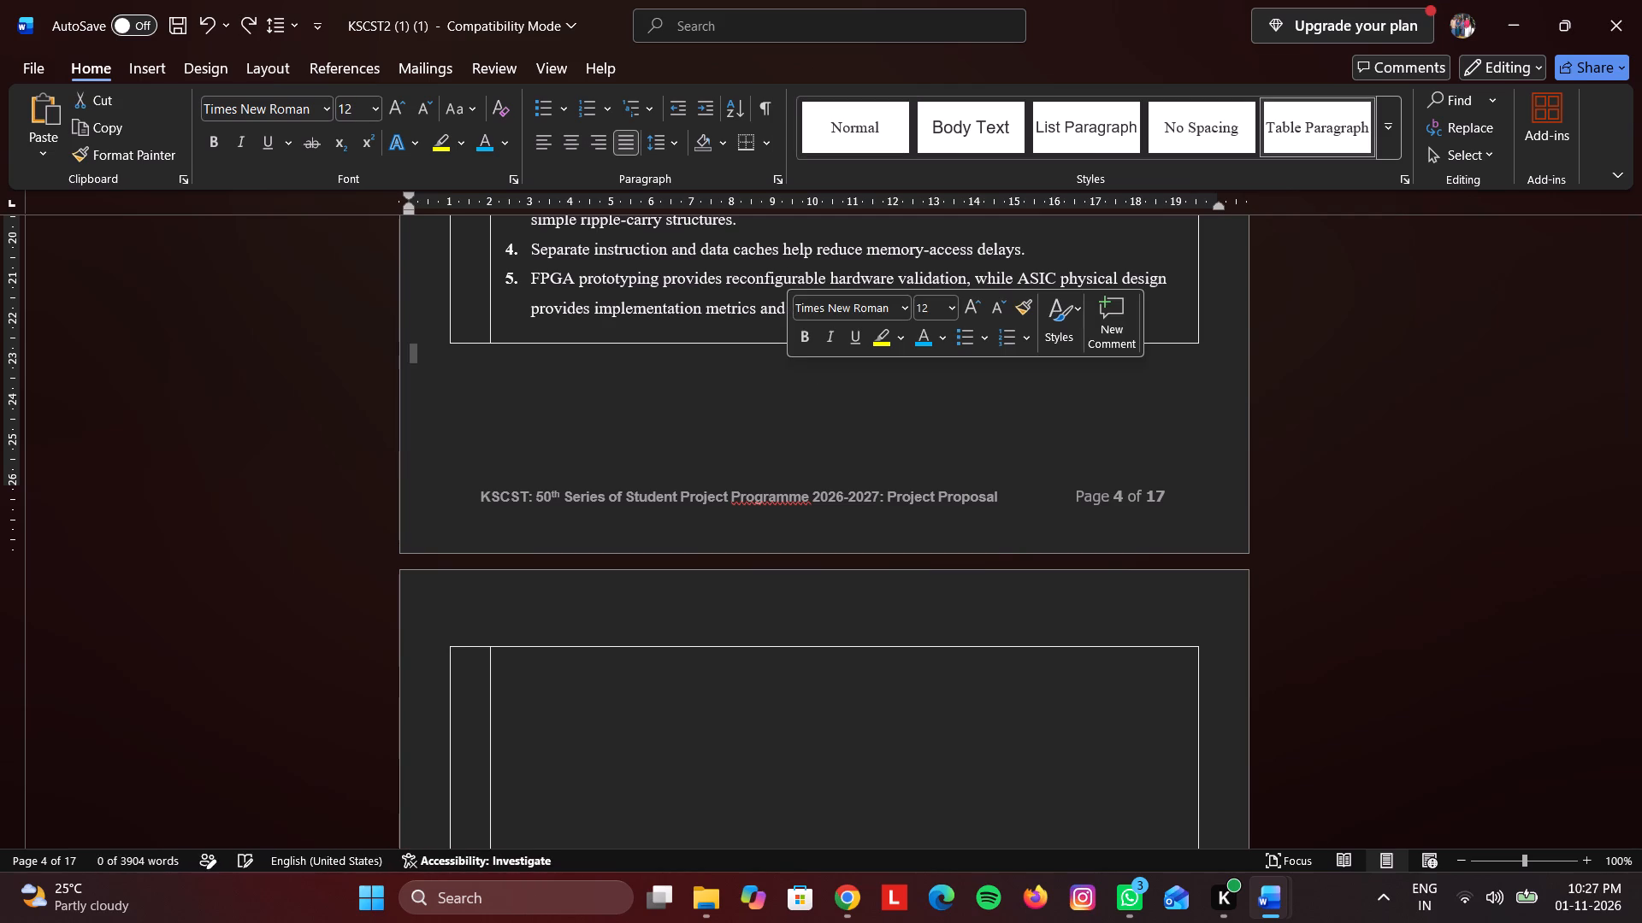
key(Delete)
key(Delete)
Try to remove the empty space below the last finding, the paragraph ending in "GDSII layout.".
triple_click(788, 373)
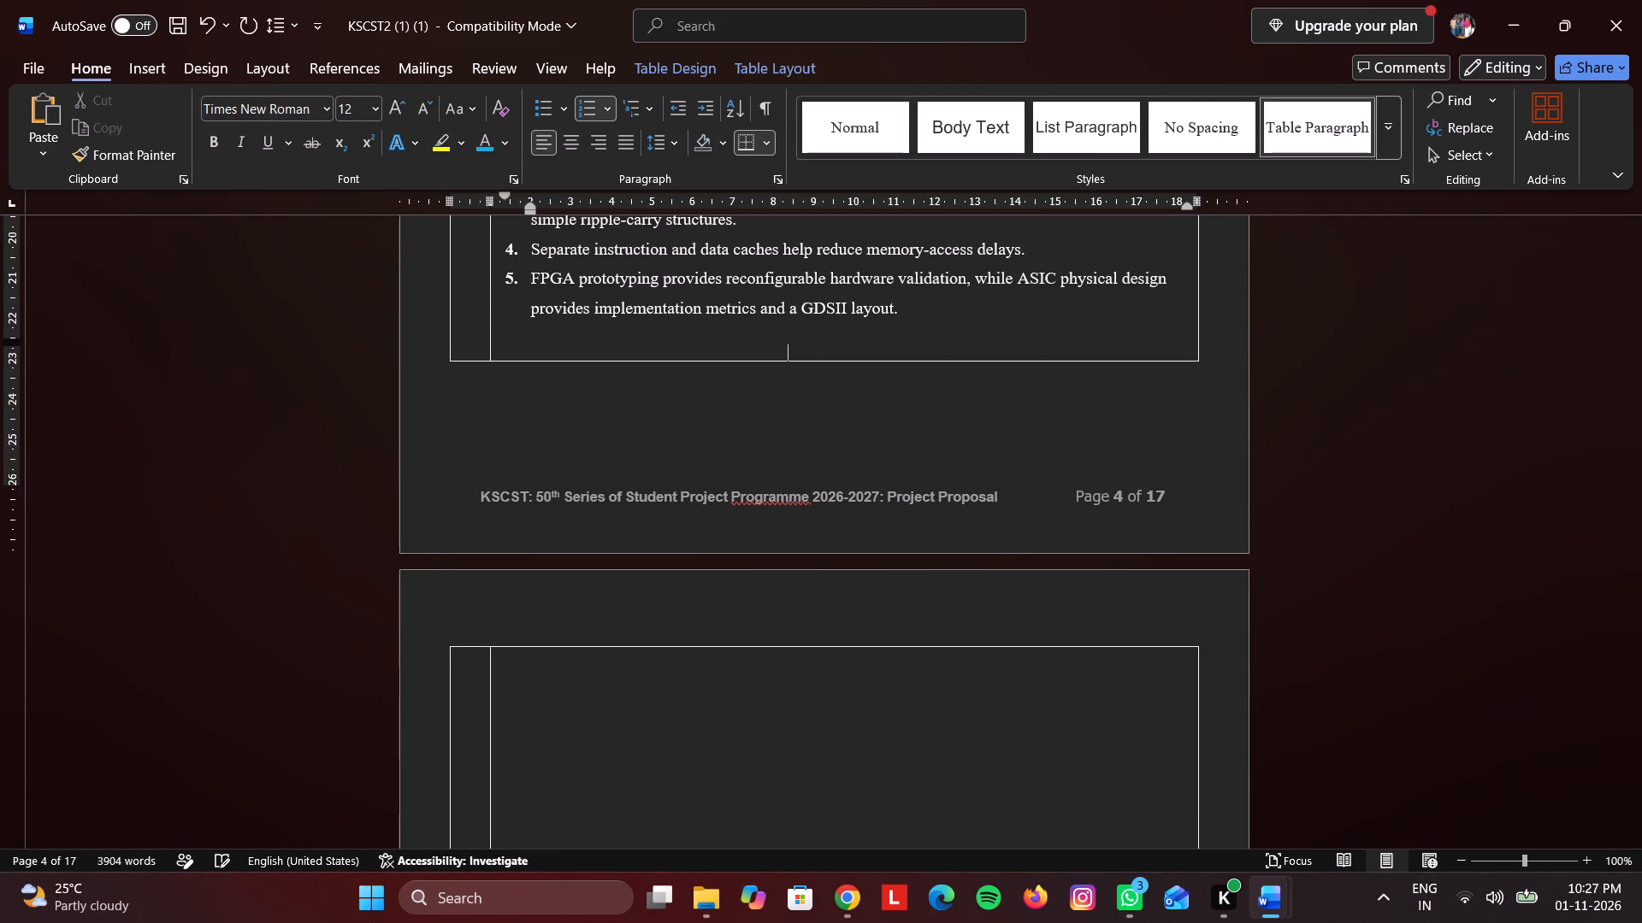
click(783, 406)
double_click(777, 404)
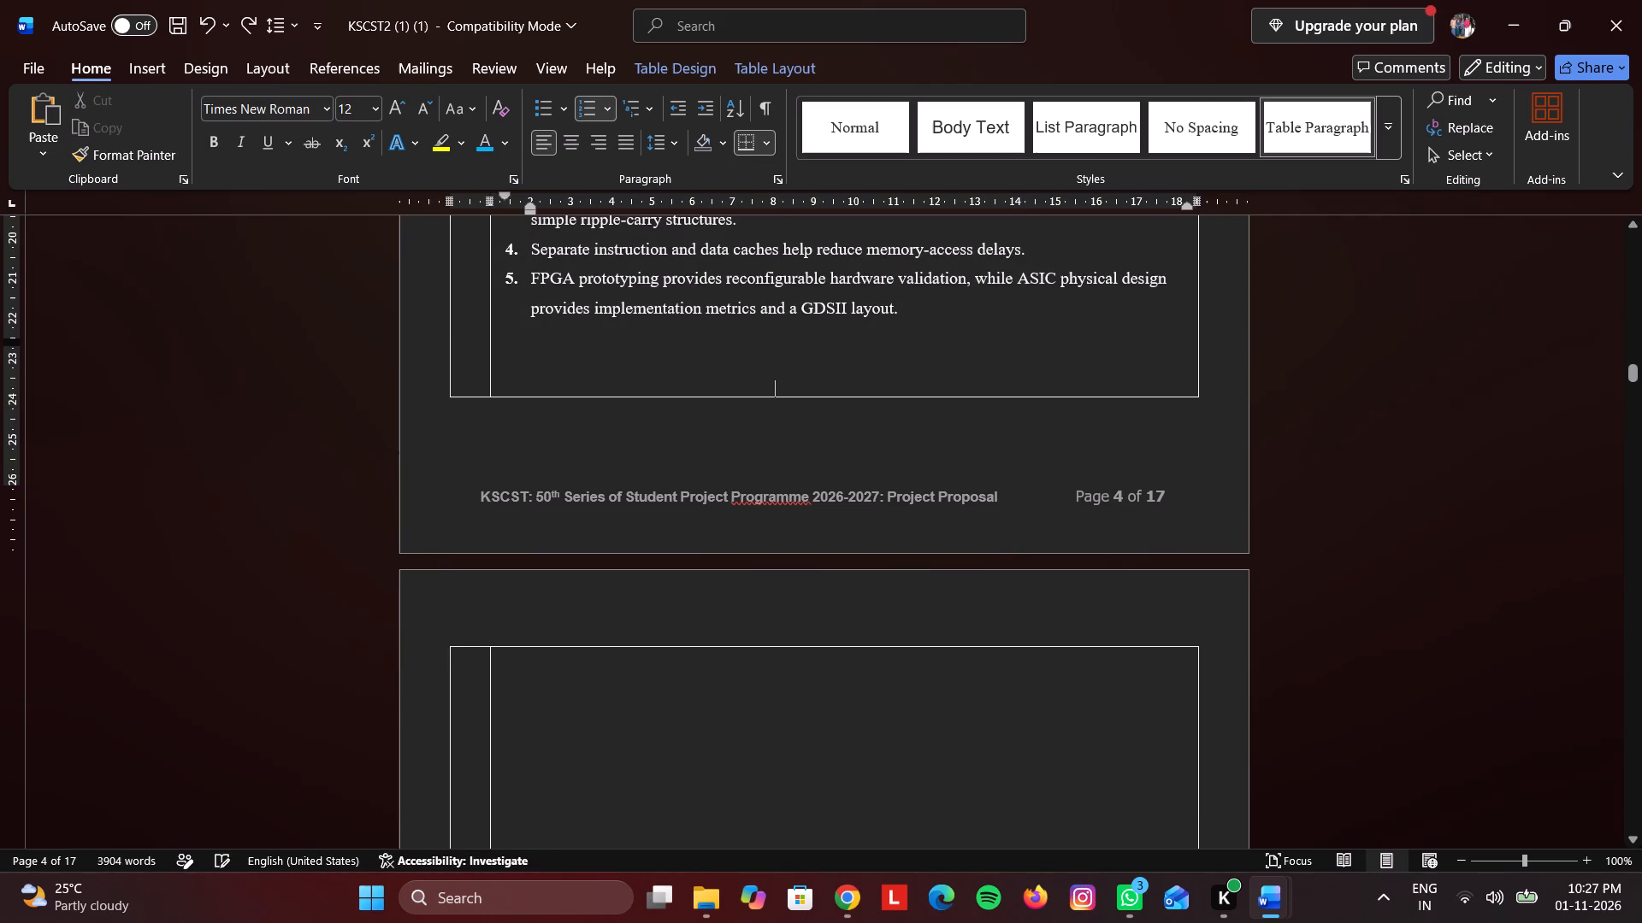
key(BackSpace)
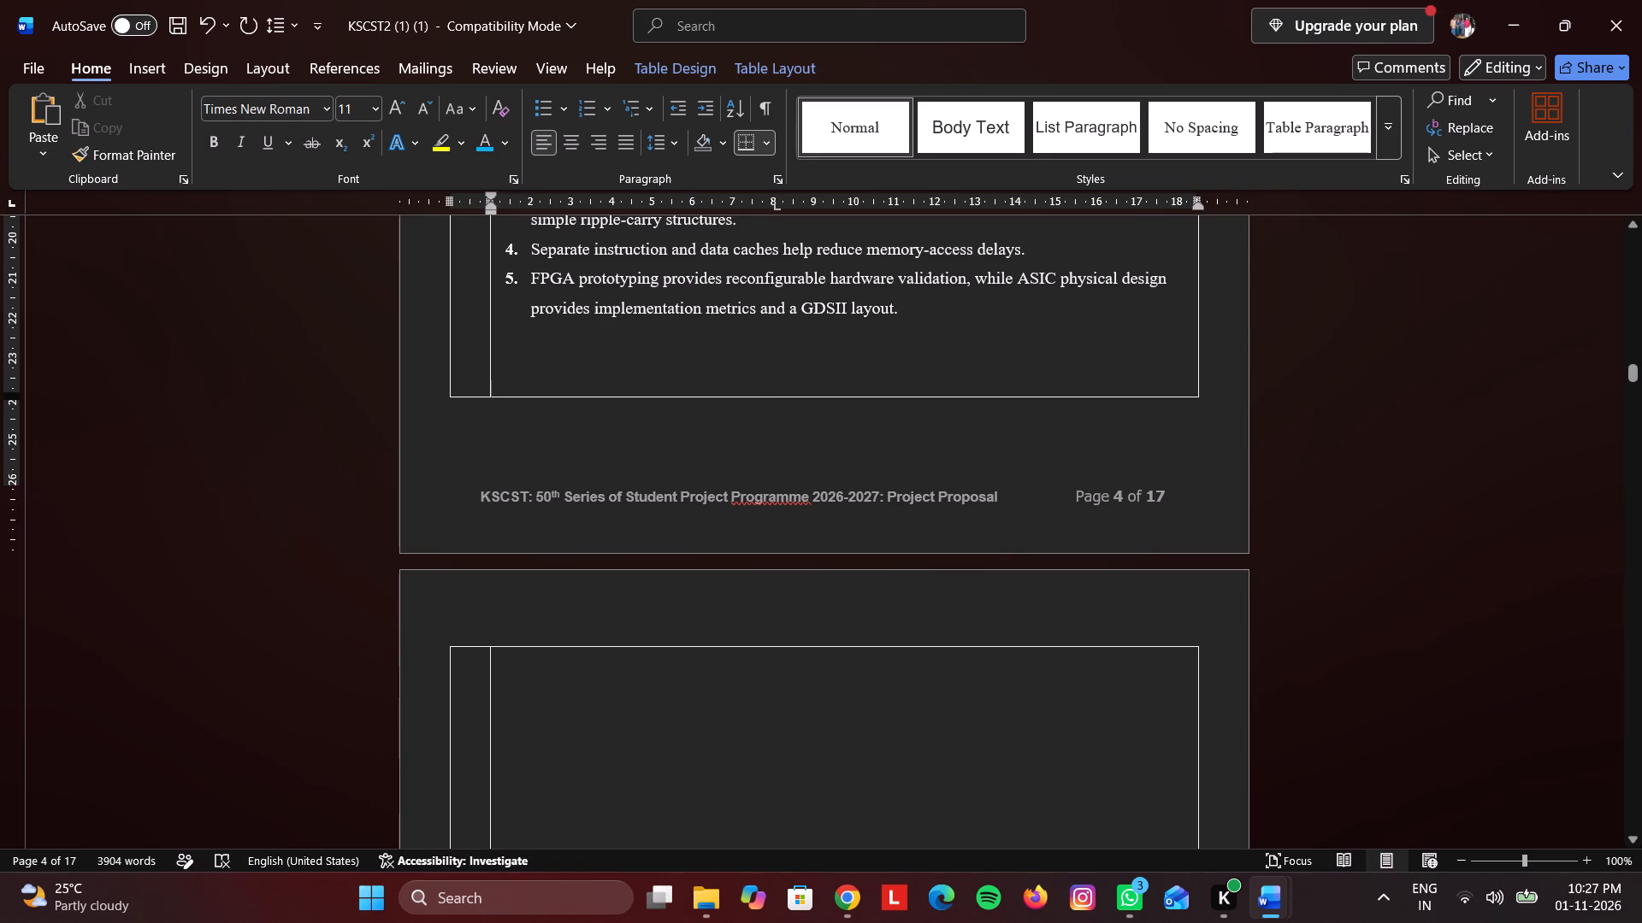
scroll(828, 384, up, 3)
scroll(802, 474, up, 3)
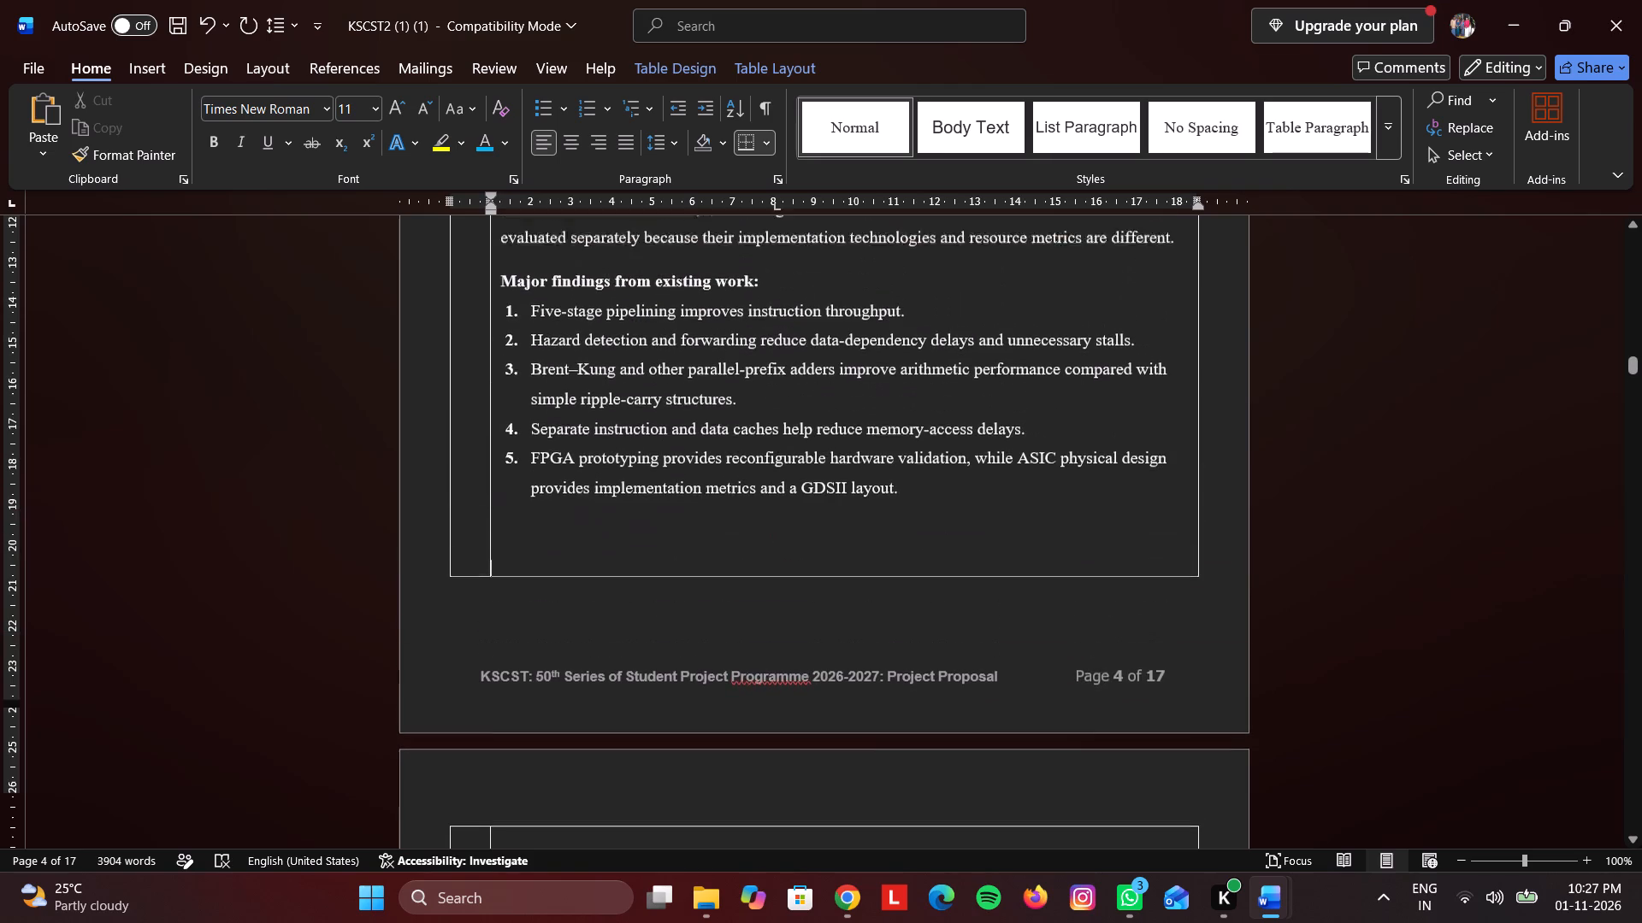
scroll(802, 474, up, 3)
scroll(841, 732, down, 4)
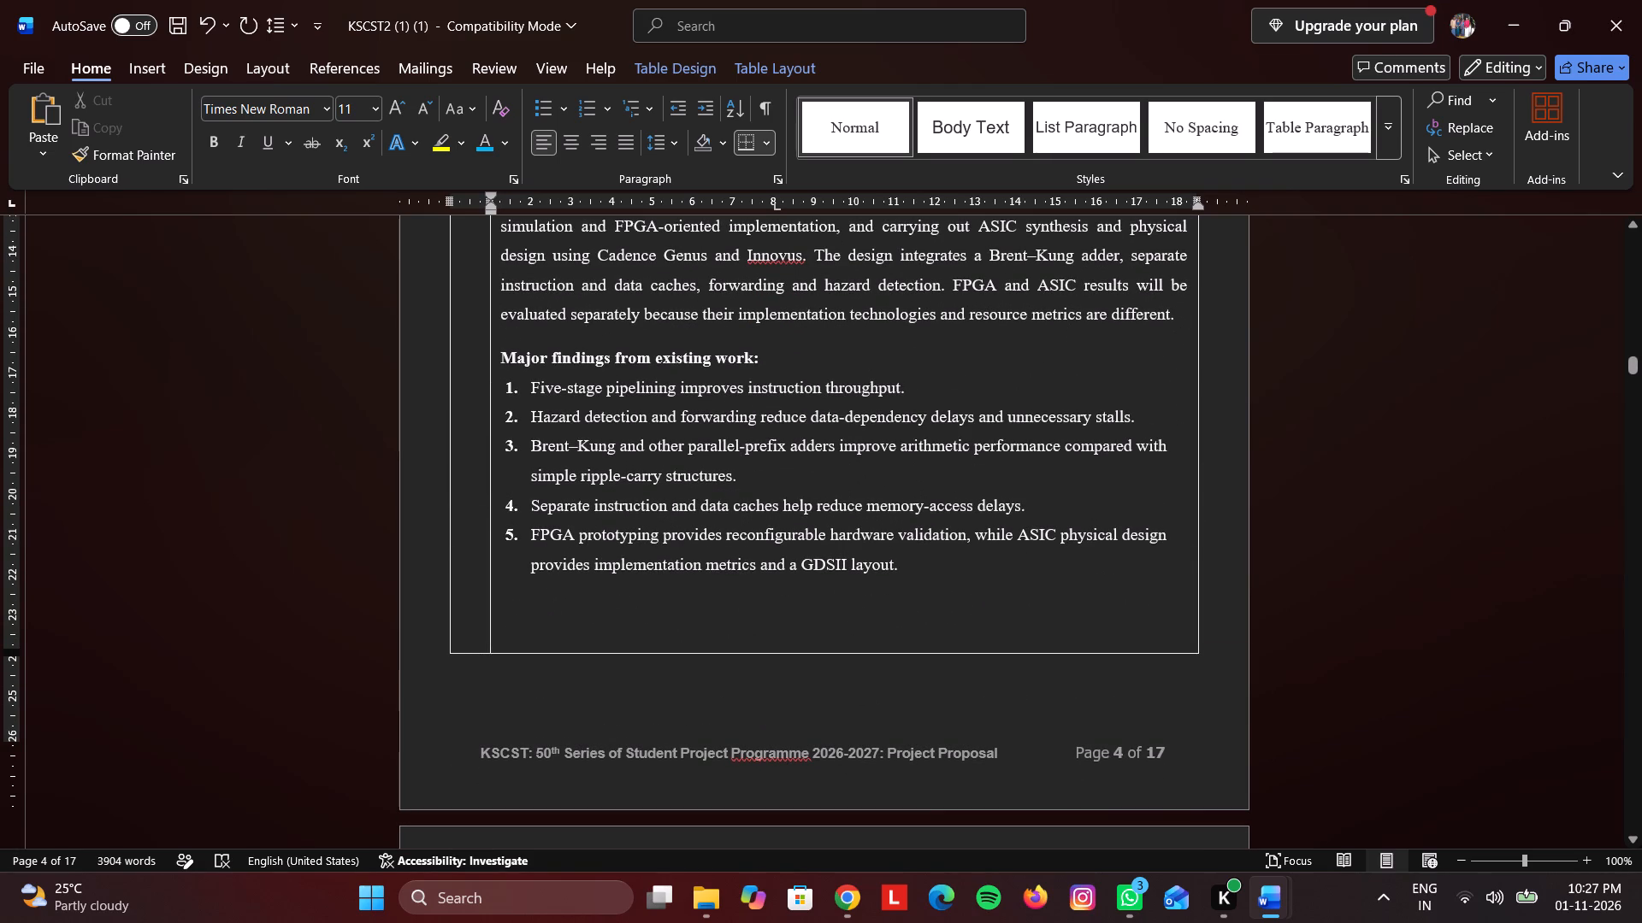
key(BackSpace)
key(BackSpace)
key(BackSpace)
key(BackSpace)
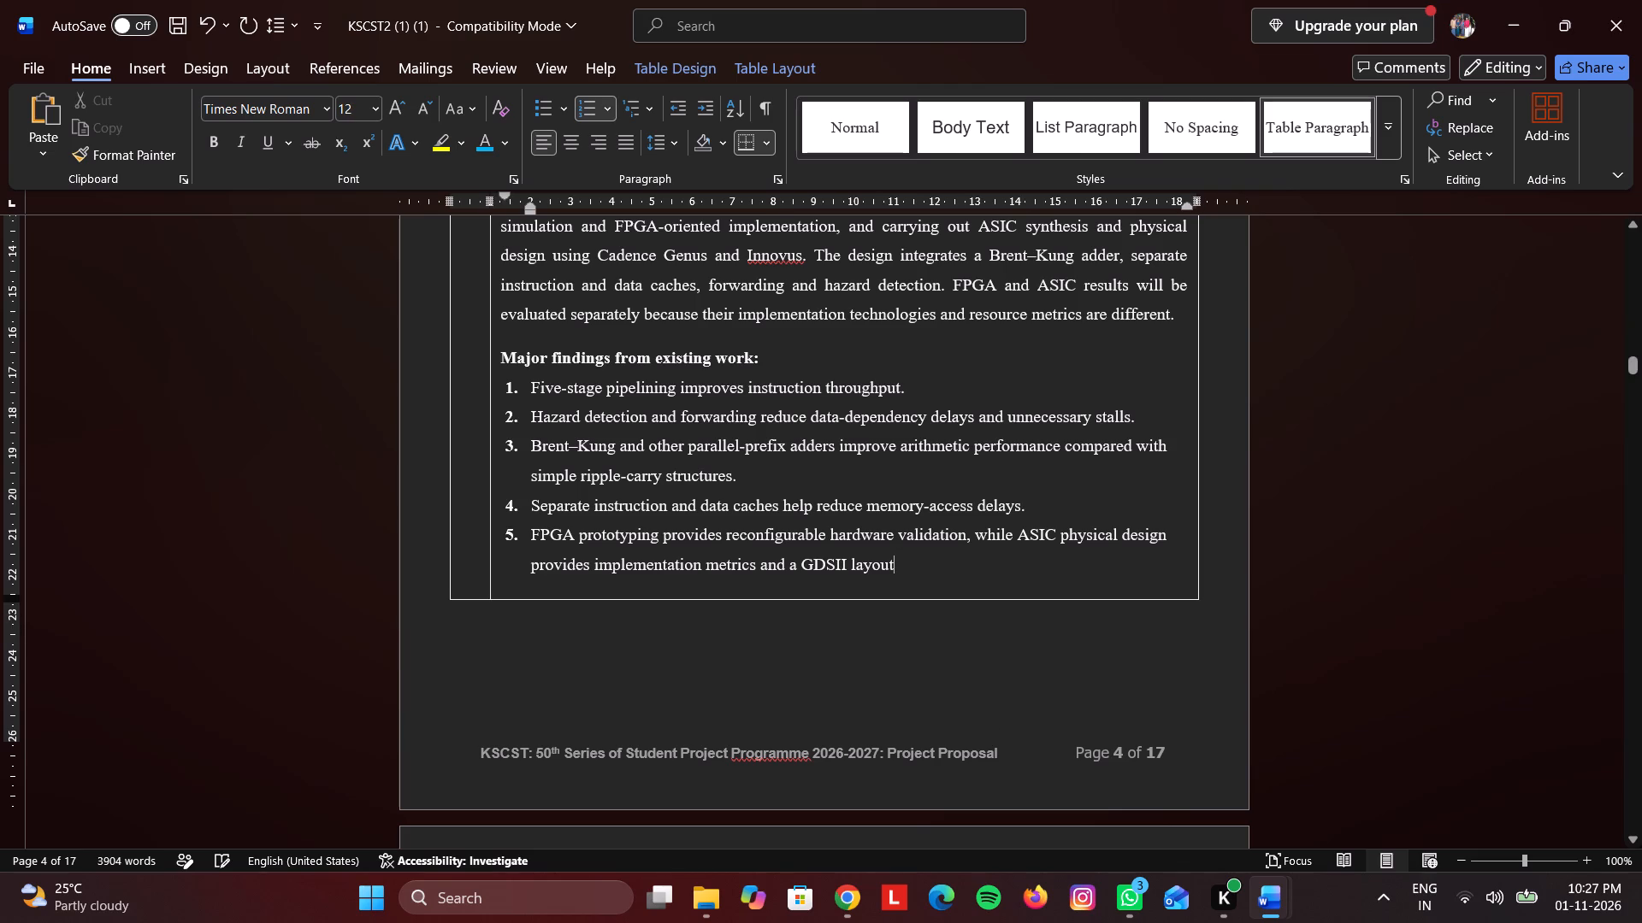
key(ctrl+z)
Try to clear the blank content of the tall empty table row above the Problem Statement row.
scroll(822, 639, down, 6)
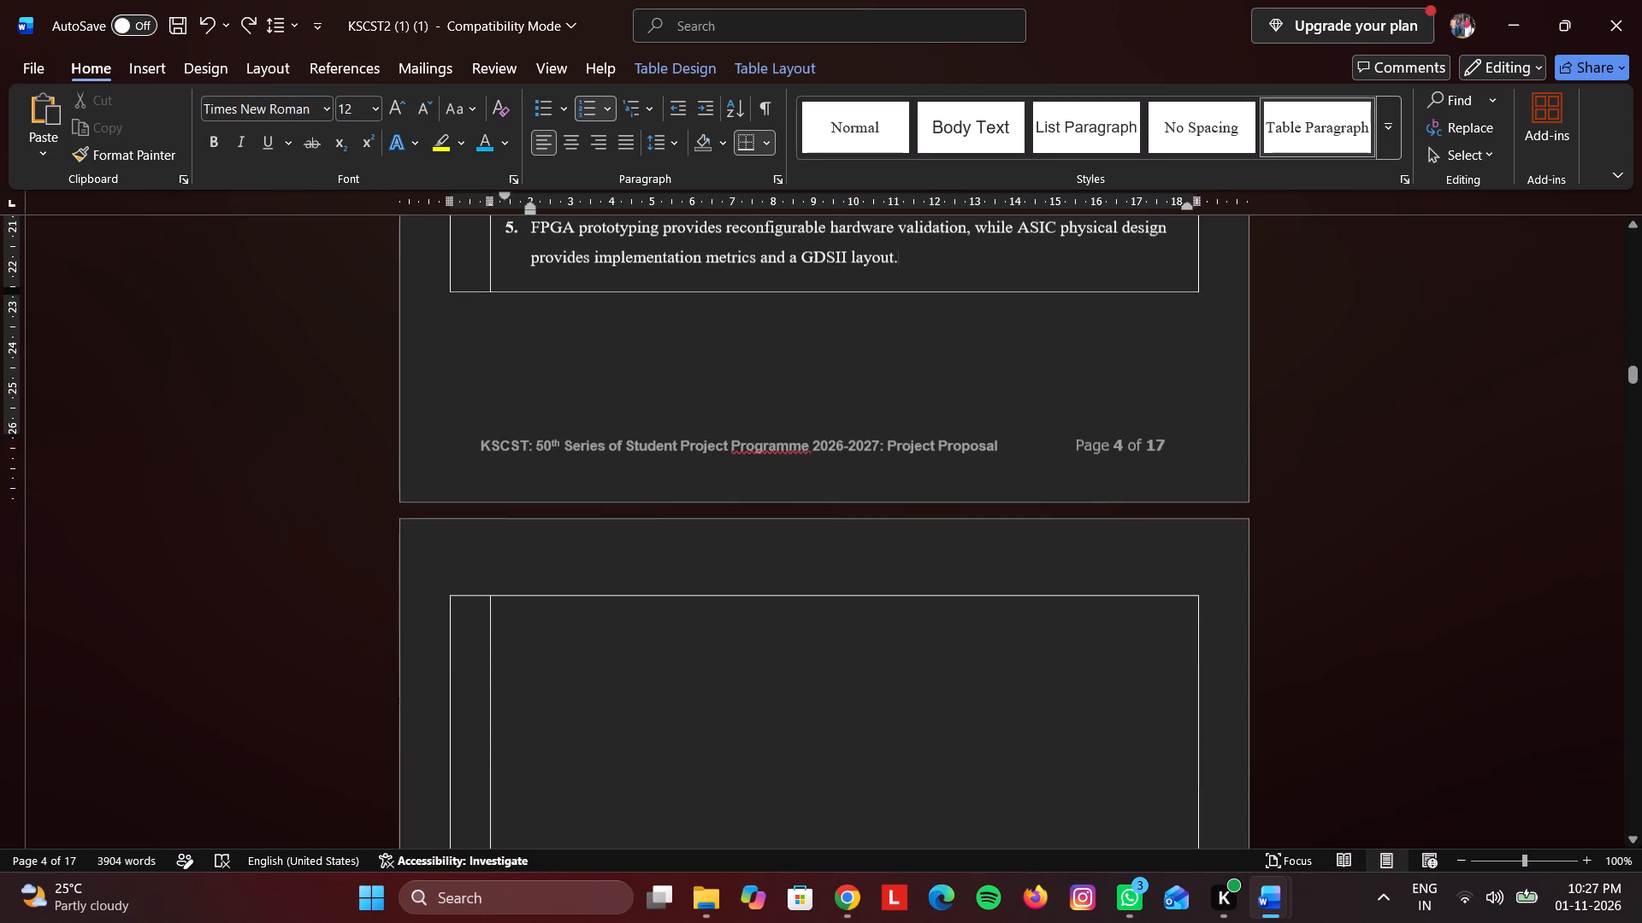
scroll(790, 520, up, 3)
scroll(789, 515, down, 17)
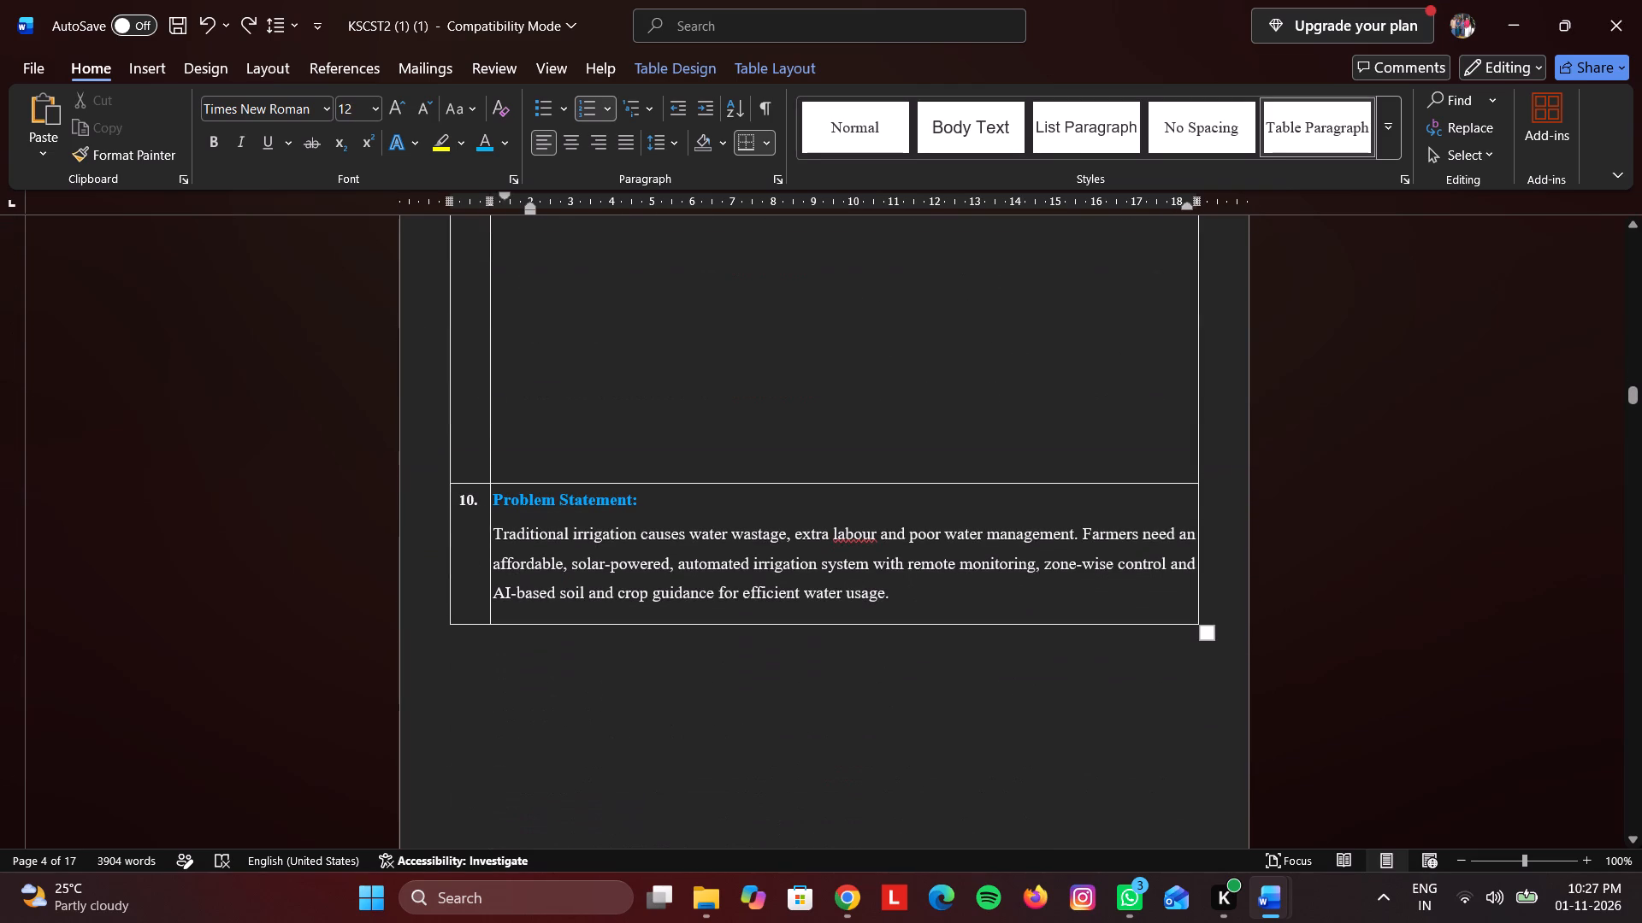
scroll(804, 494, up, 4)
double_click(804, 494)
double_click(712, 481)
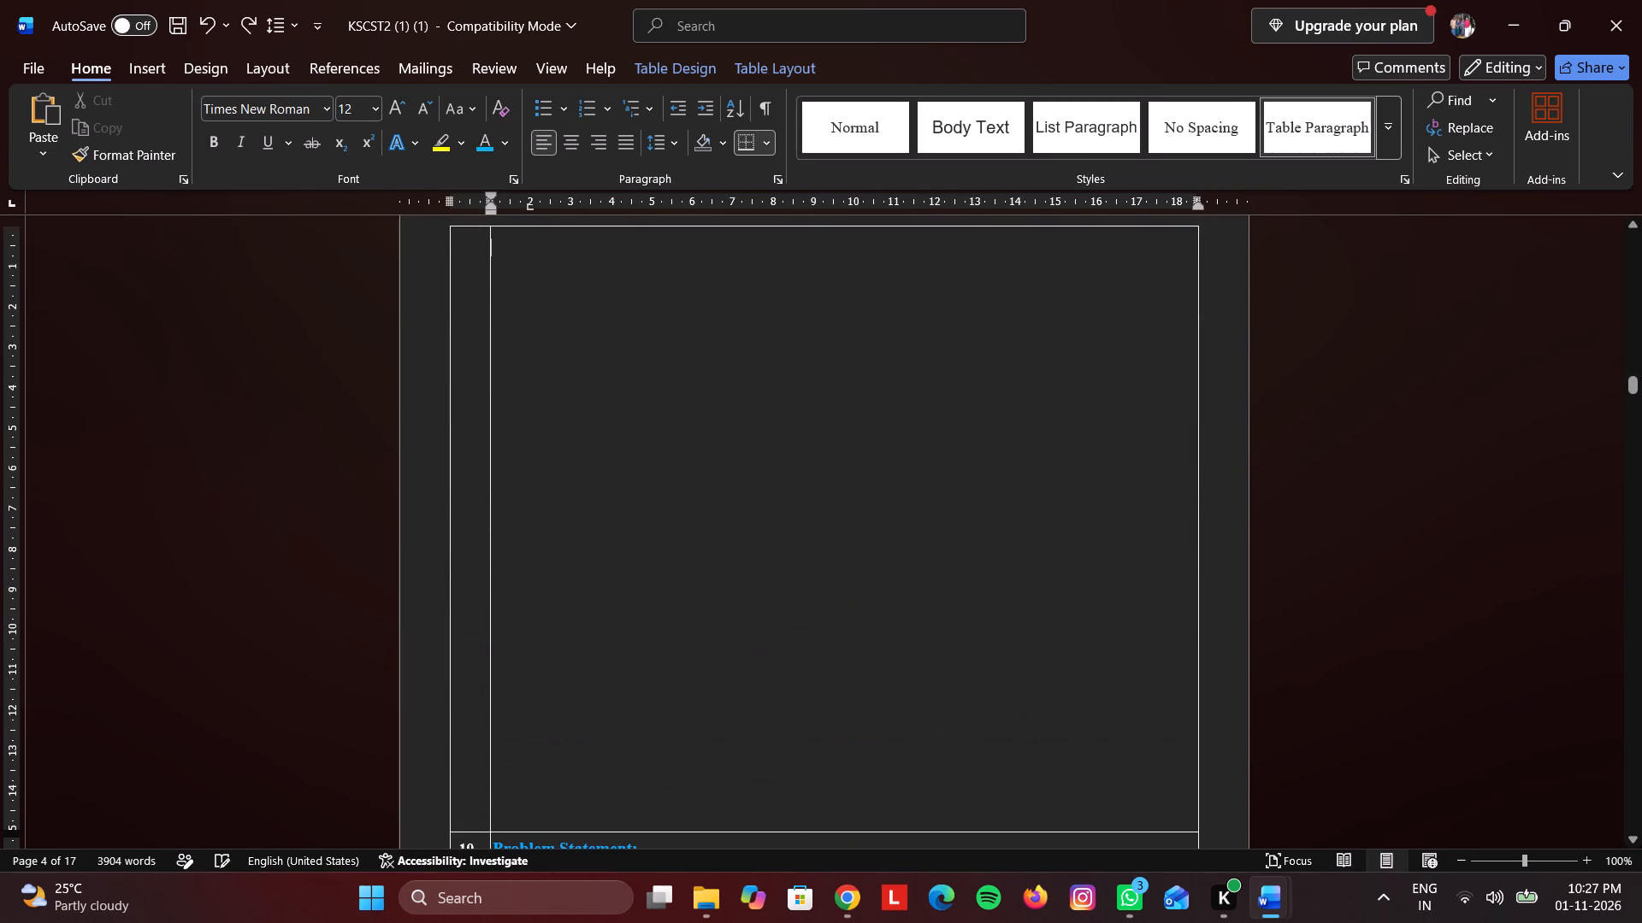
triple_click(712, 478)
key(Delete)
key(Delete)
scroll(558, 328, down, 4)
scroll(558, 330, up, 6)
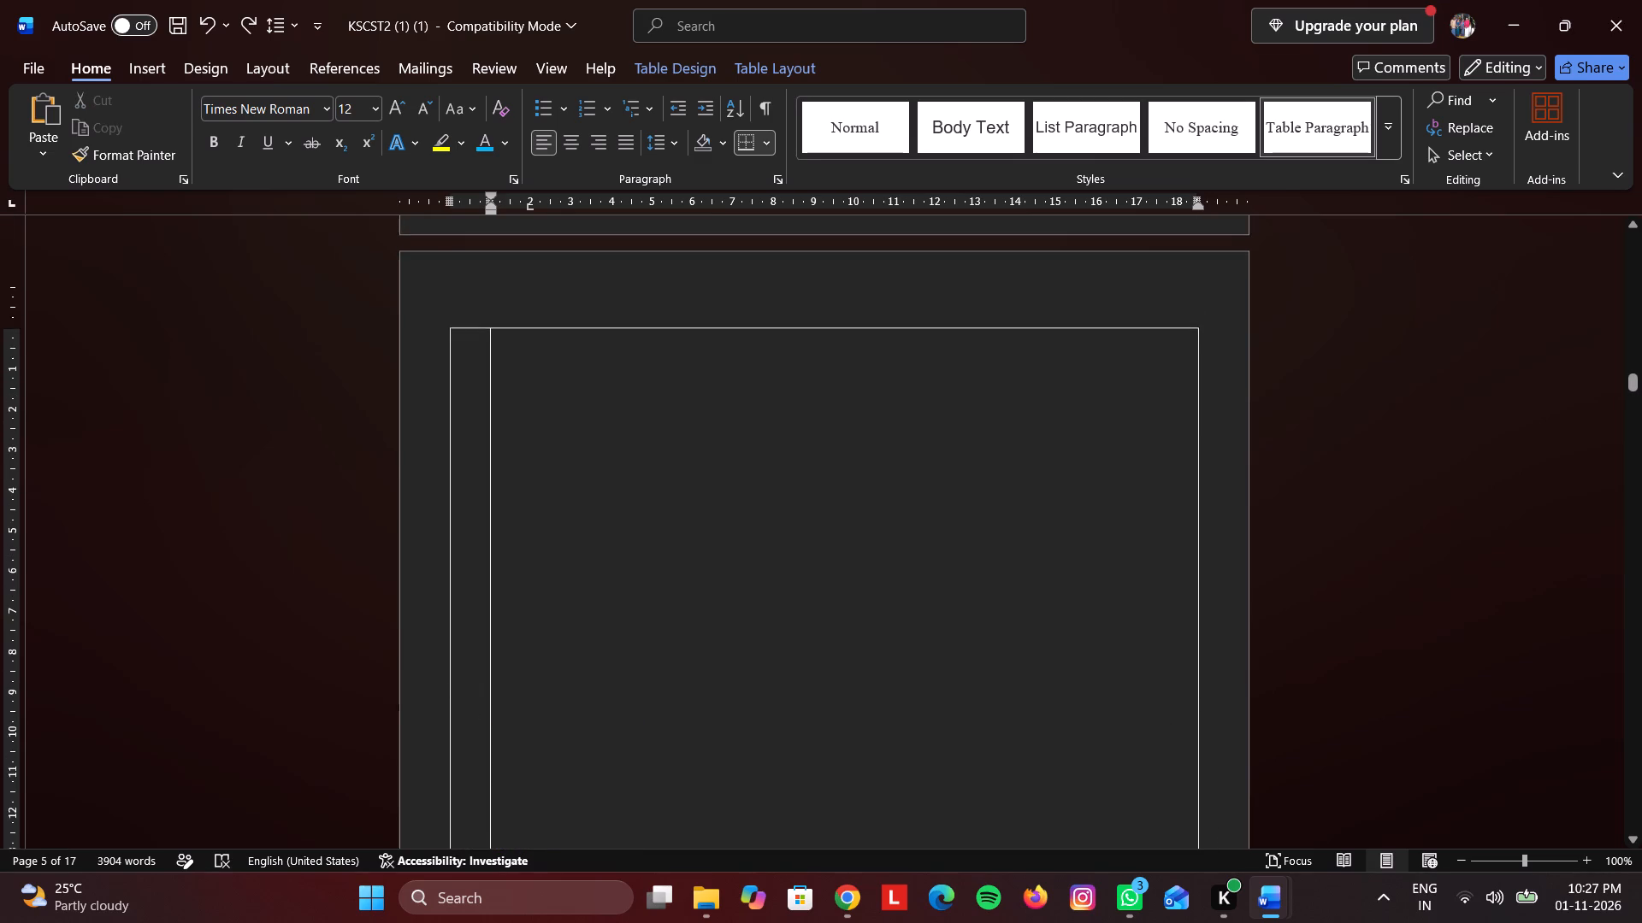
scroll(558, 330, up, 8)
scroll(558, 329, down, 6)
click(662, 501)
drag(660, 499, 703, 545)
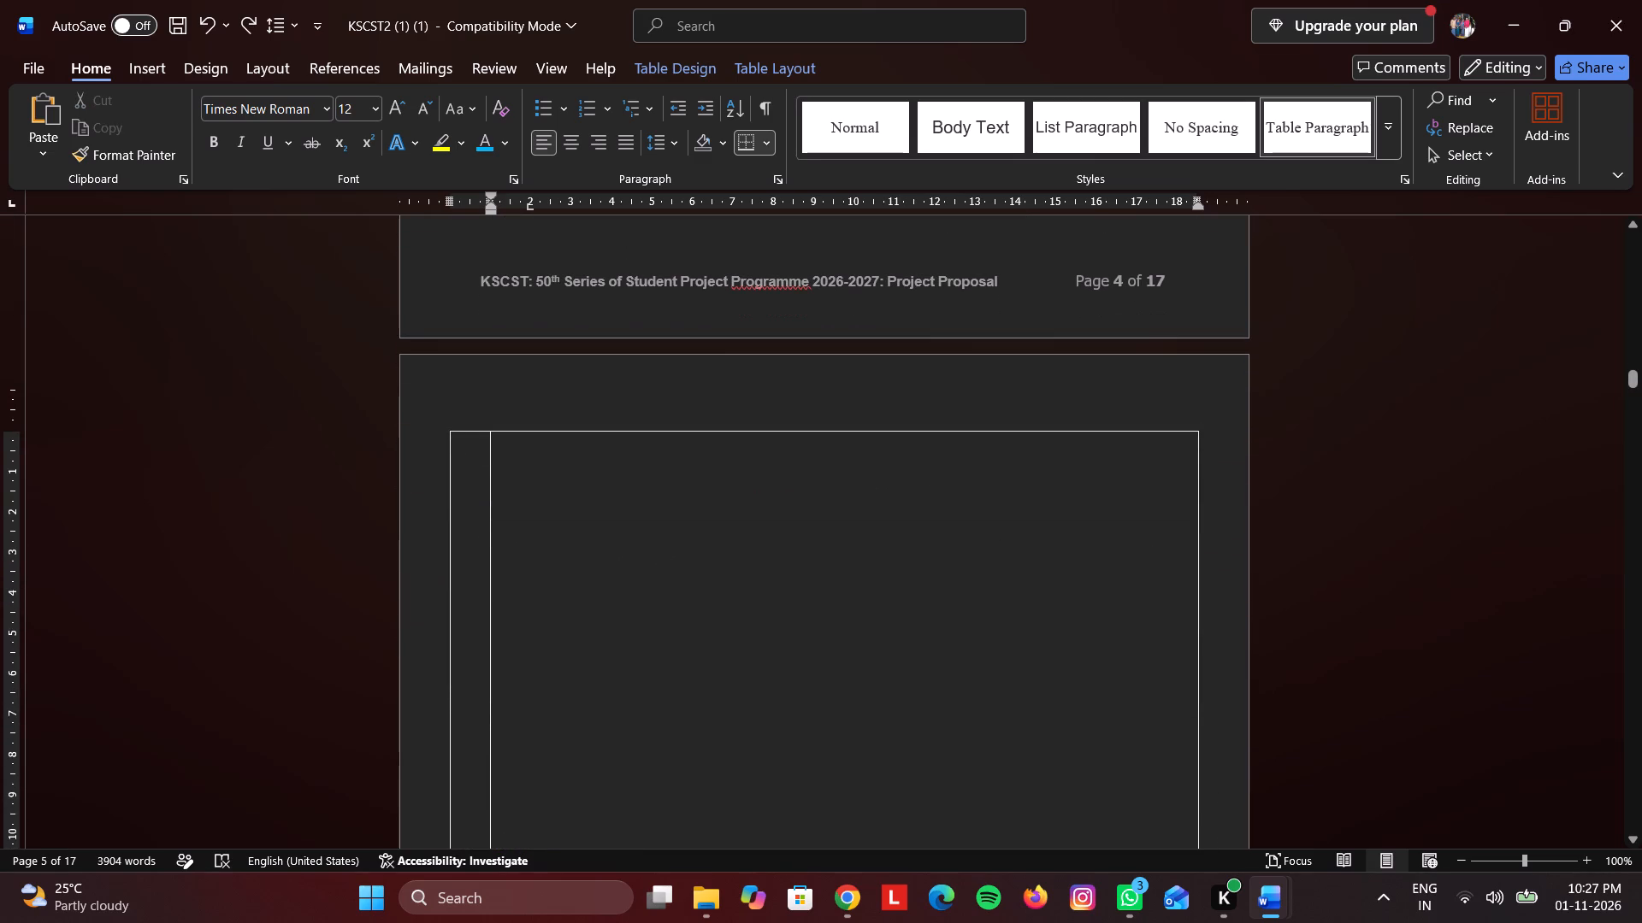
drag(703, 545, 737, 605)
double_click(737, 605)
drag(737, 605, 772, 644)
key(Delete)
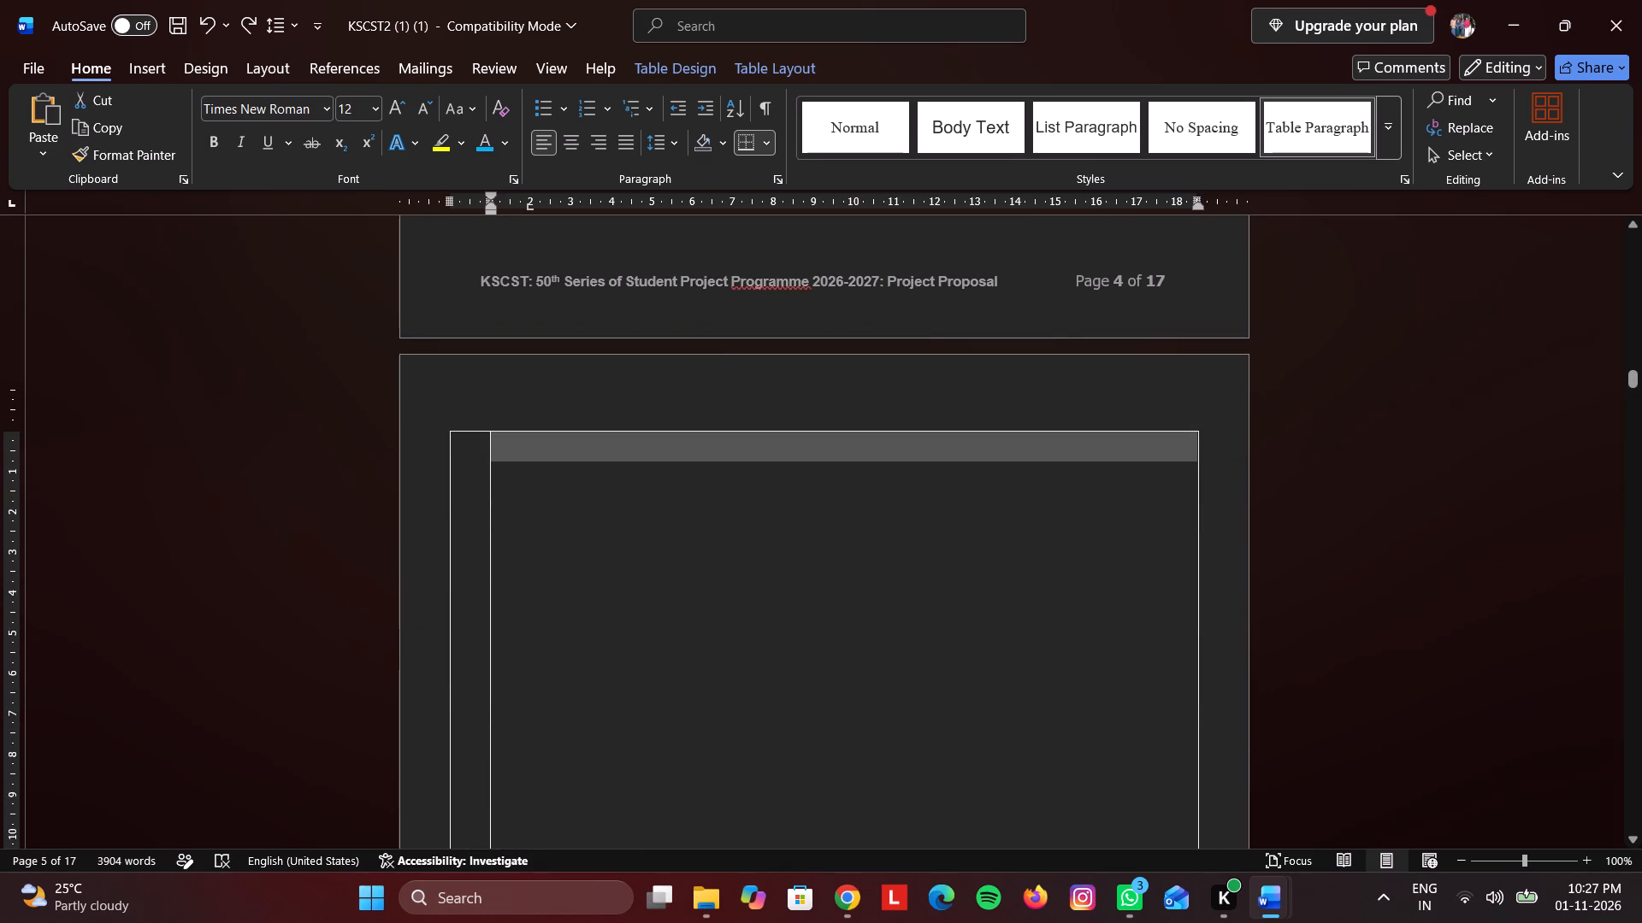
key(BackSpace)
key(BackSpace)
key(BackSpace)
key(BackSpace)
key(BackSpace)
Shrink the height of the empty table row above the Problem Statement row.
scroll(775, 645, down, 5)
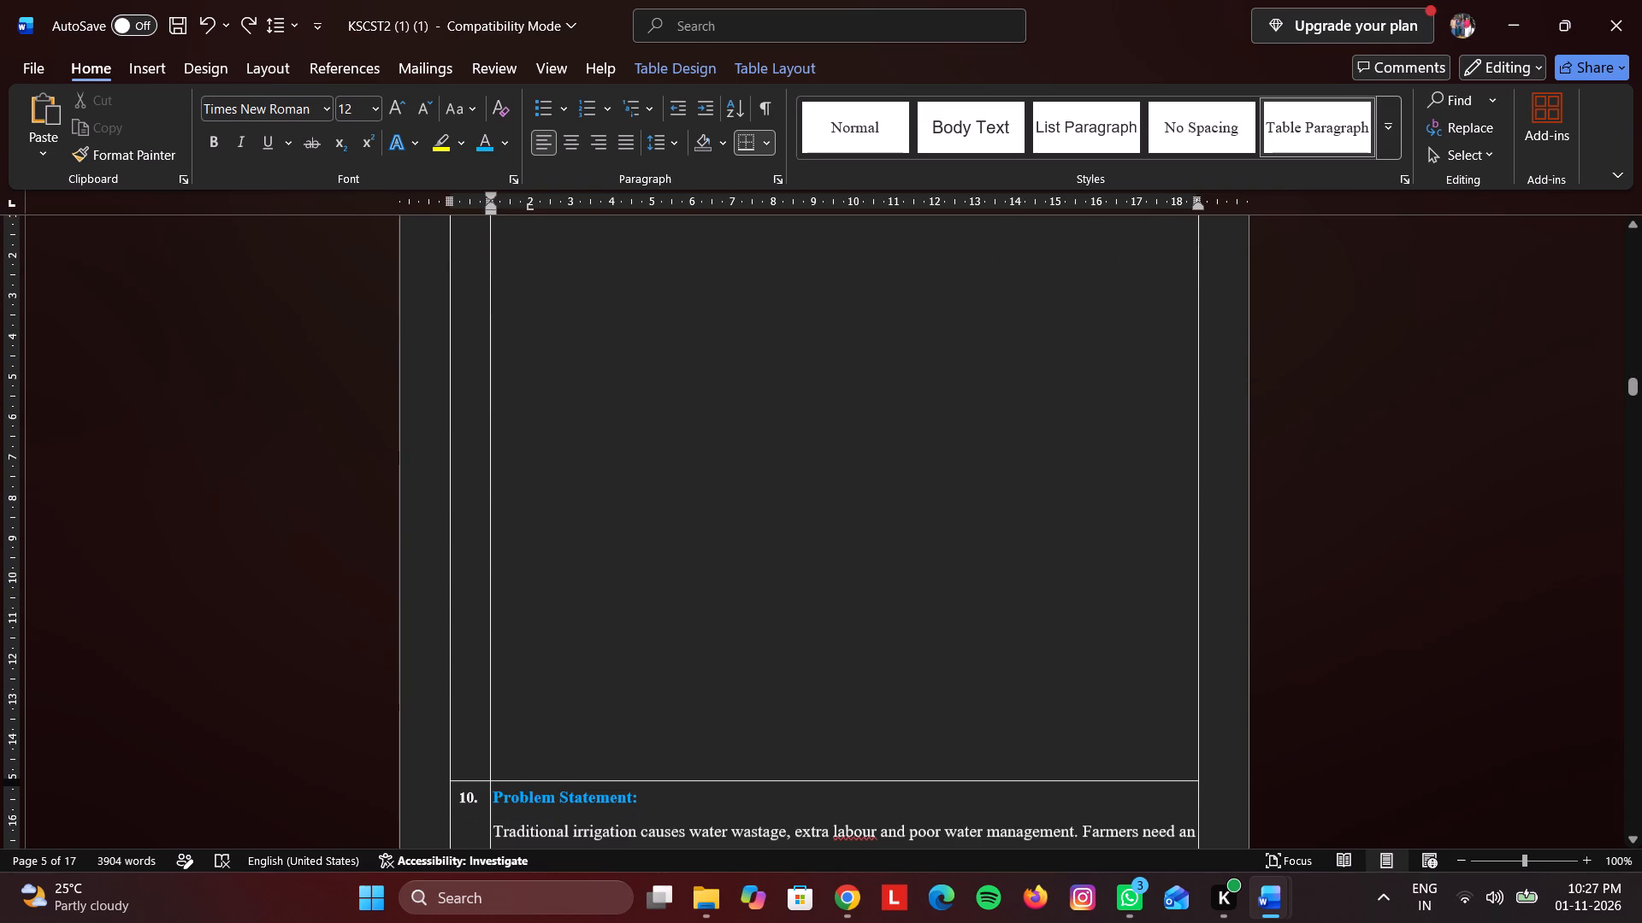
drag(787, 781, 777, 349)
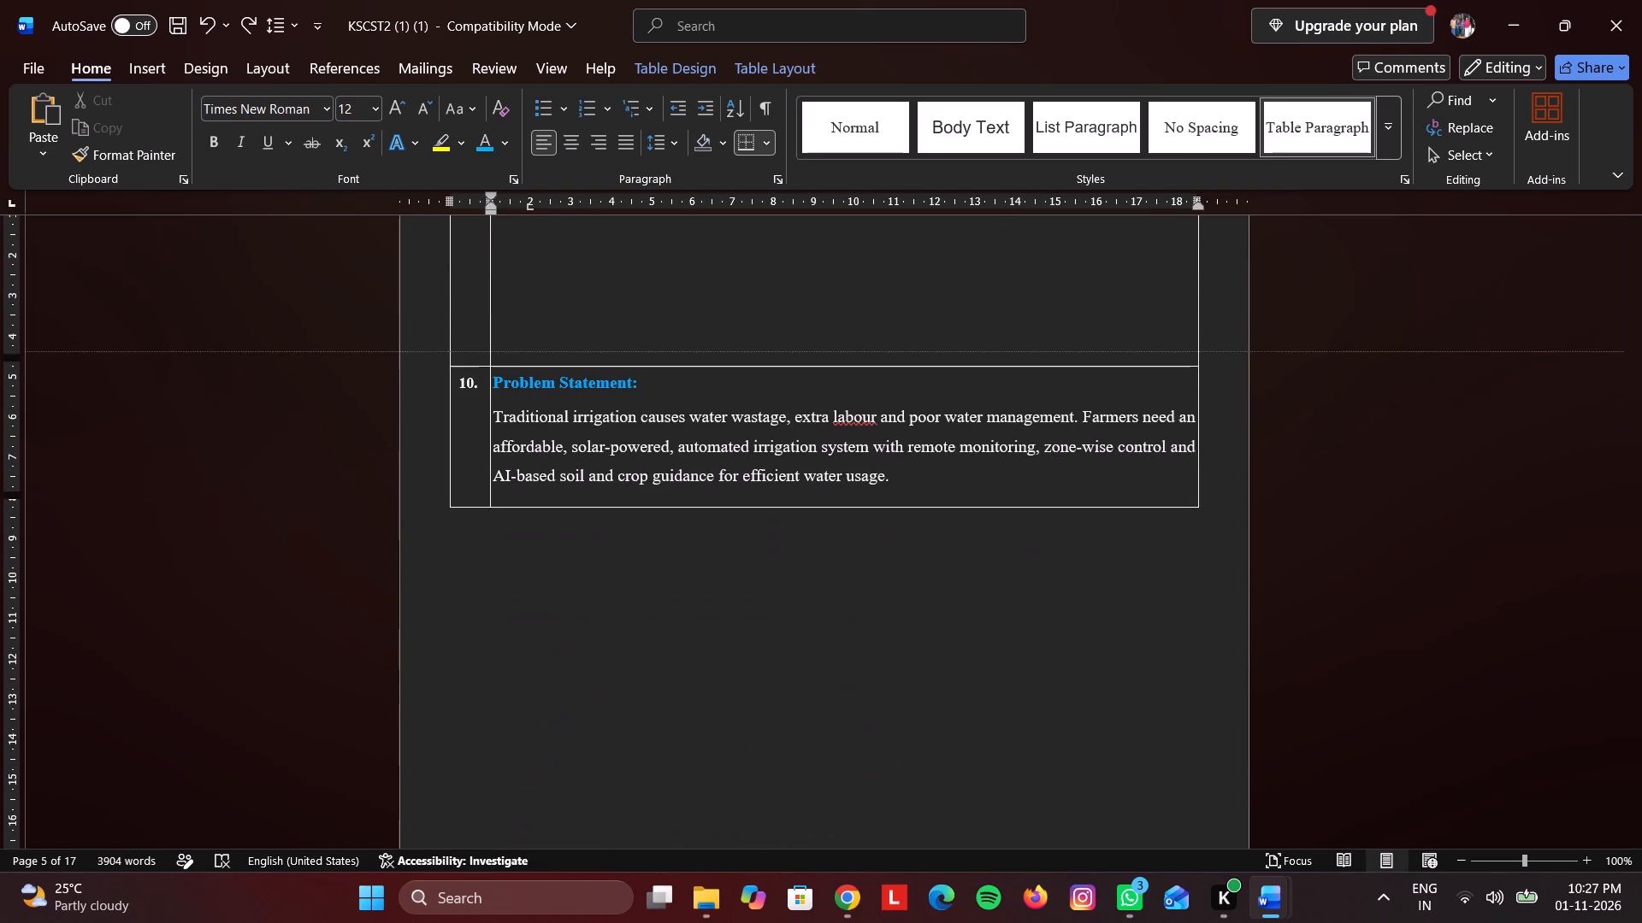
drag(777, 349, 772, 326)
Delete the empty table row between the findings in section 9 and section 10, Problem Statement.
scroll(771, 409, up, 4)
double_click(668, 484)
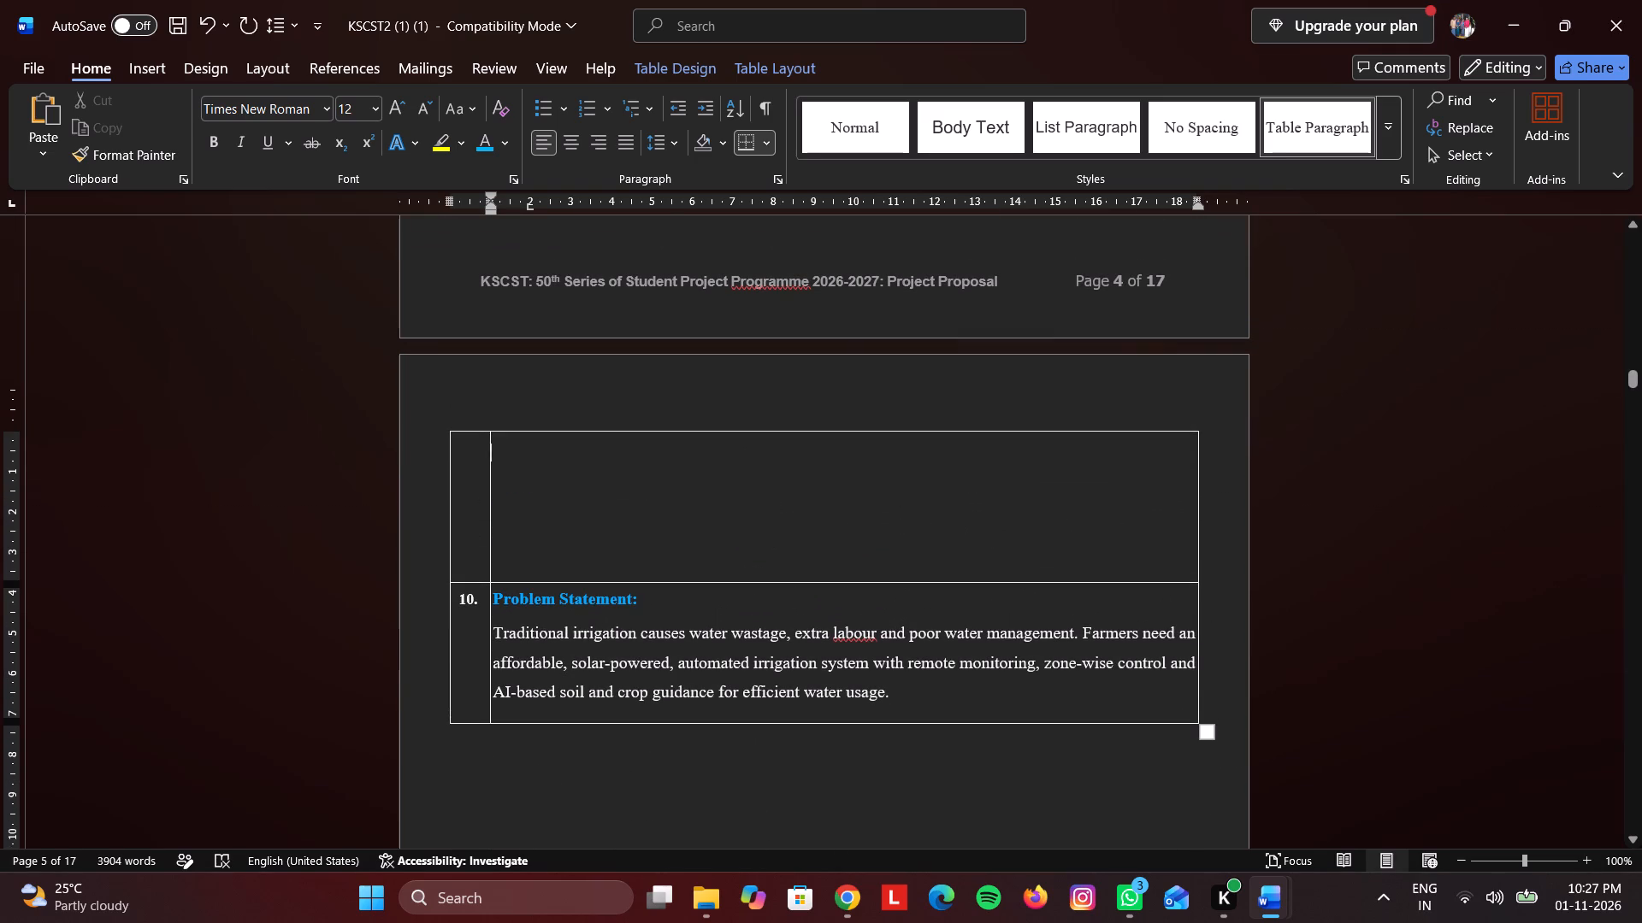
right_click(668, 484)
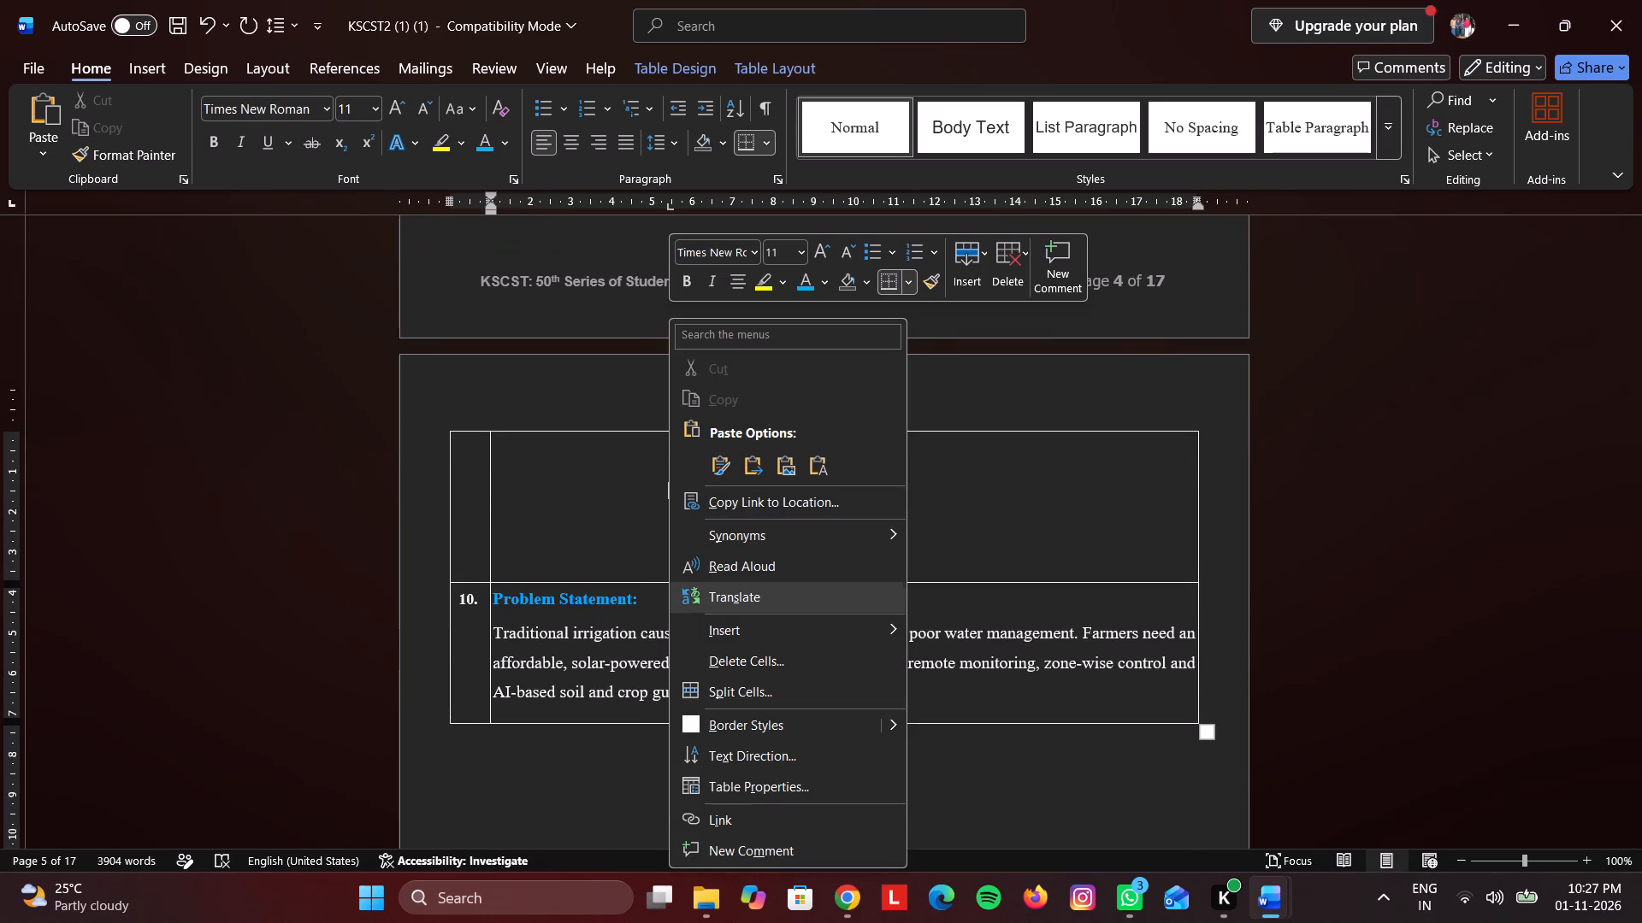
click(731, 660)
click(777, 476)
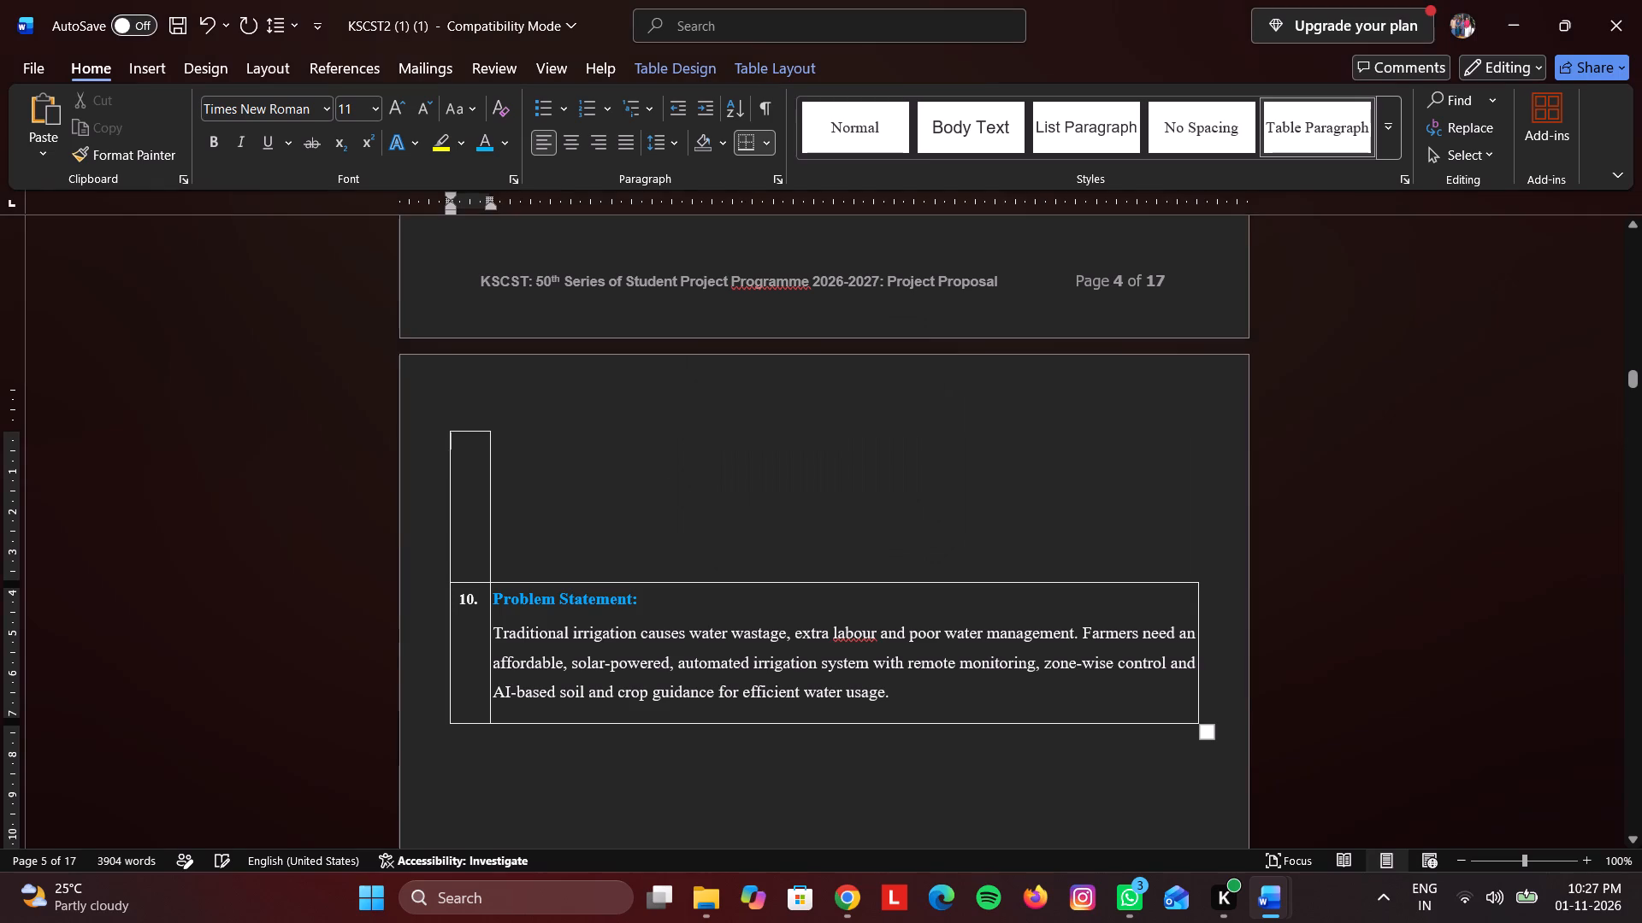
right_click(475, 473)
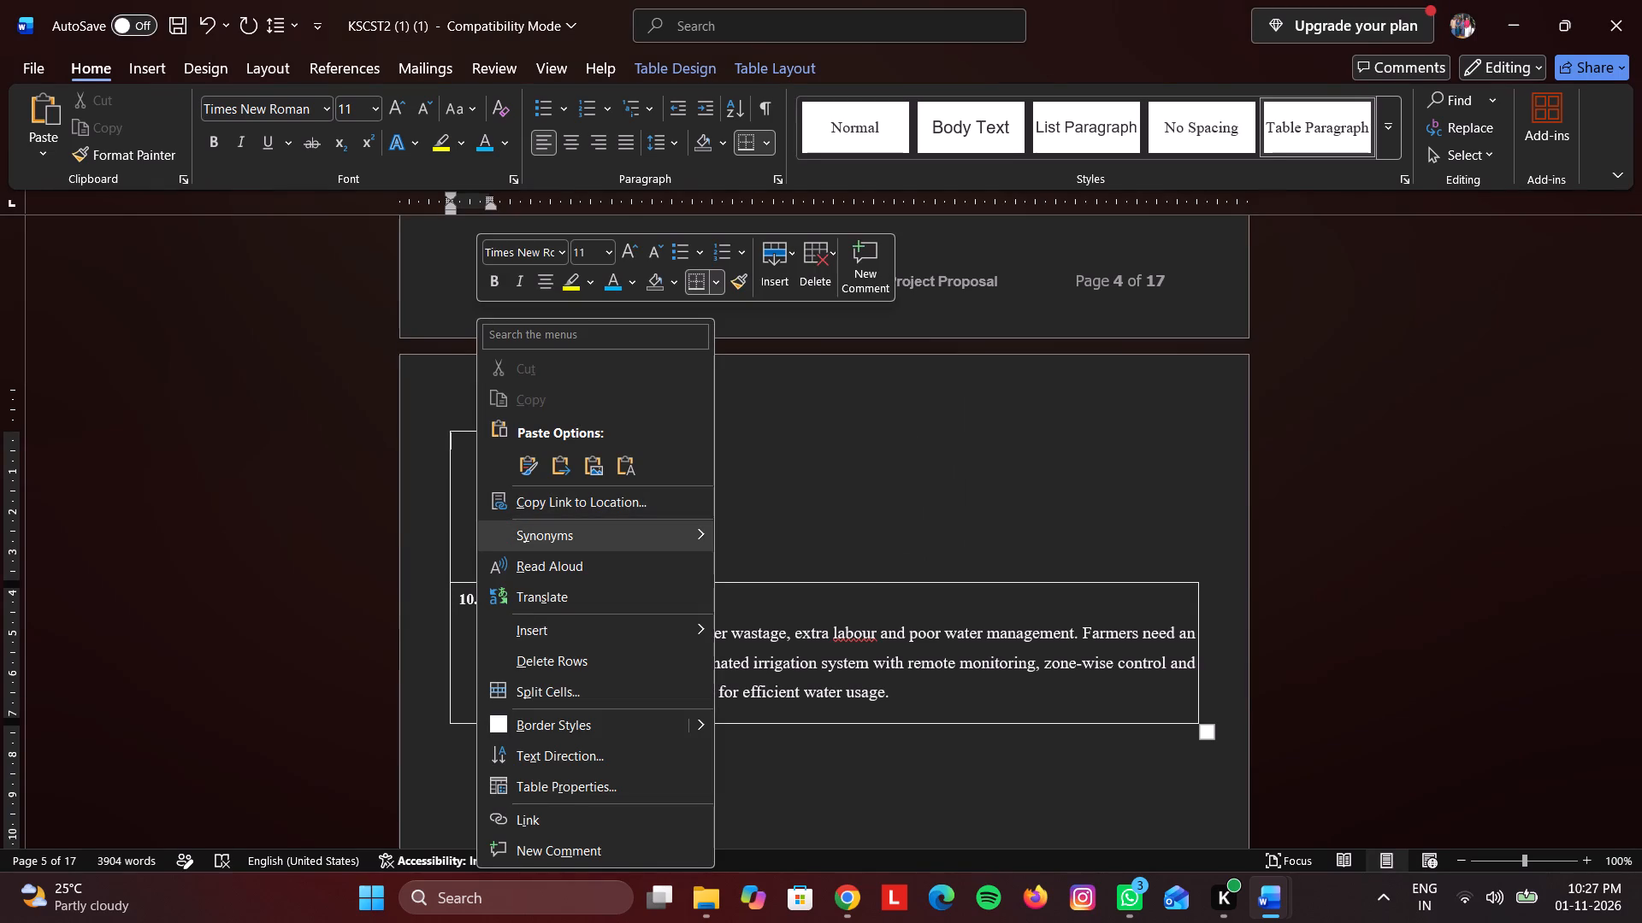
click(558, 660)
Switch to the KSCST_RISCV_Cadence_FPGA_Completed document and copy the Problem Statement paragraph without its heading.
scroll(614, 557, up, 2)
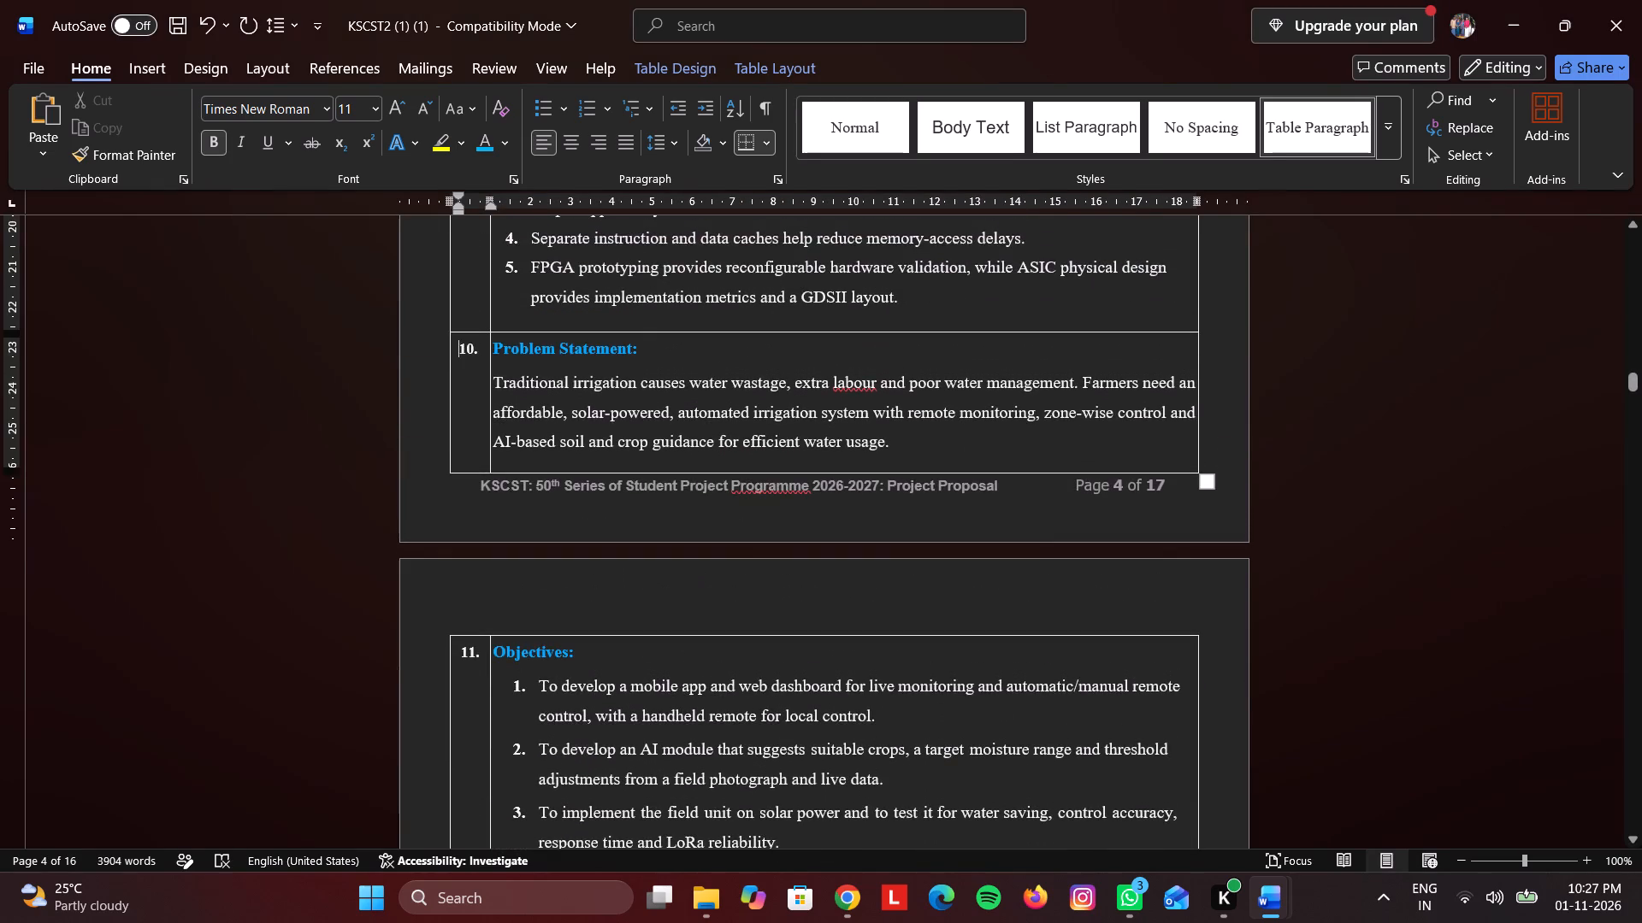
scroll(614, 557, up, 9)
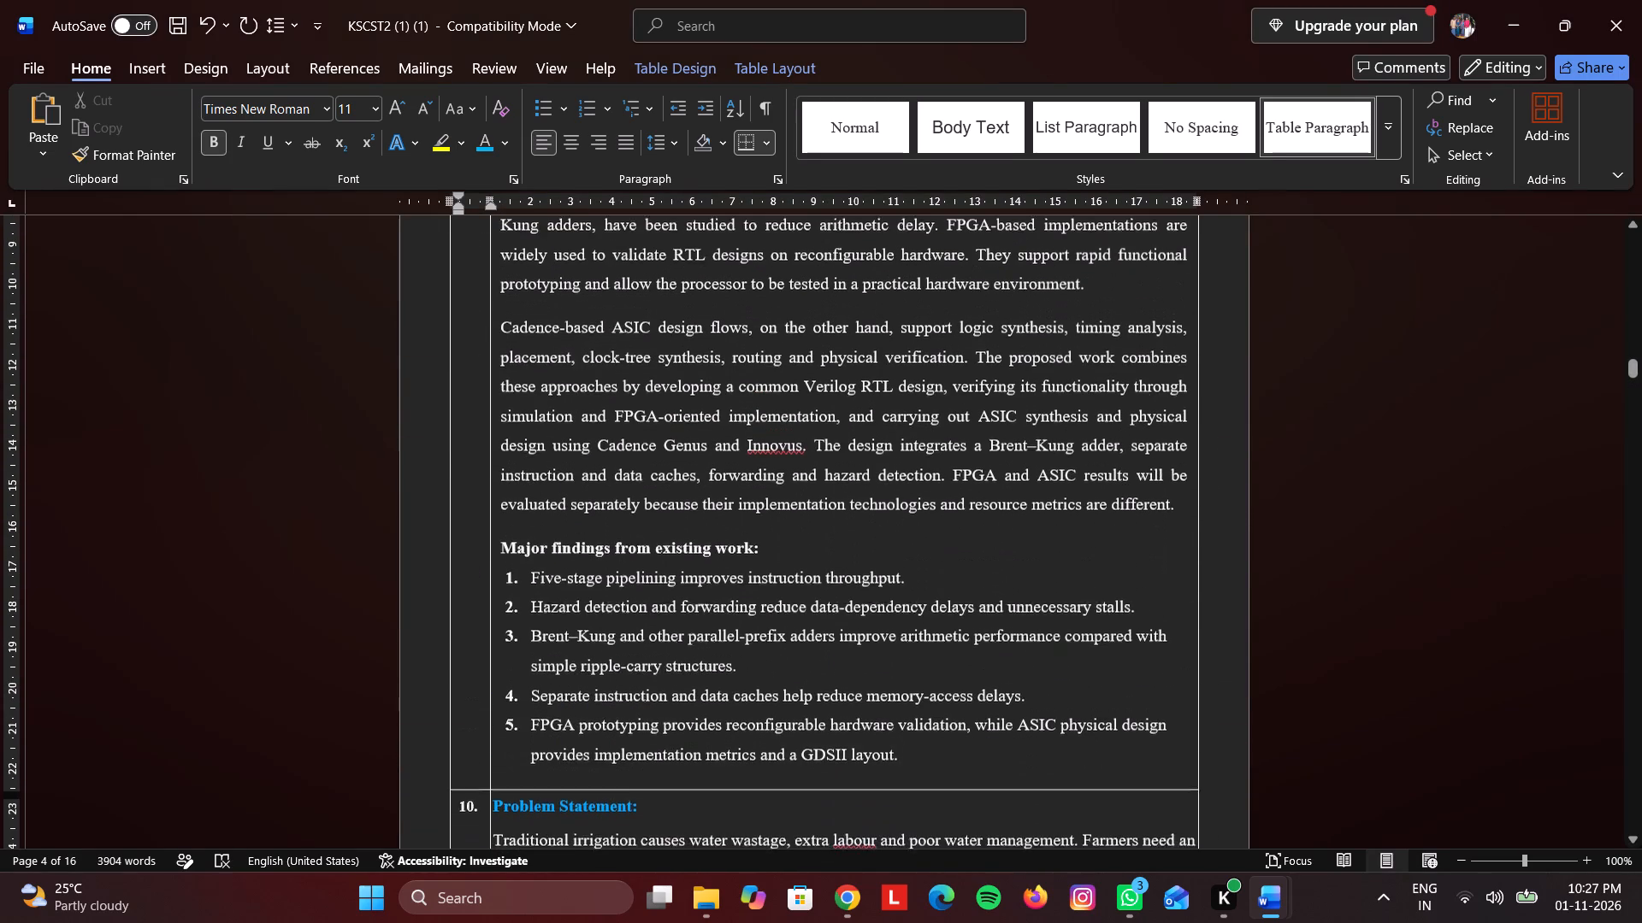
scroll(614, 557, up, 2)
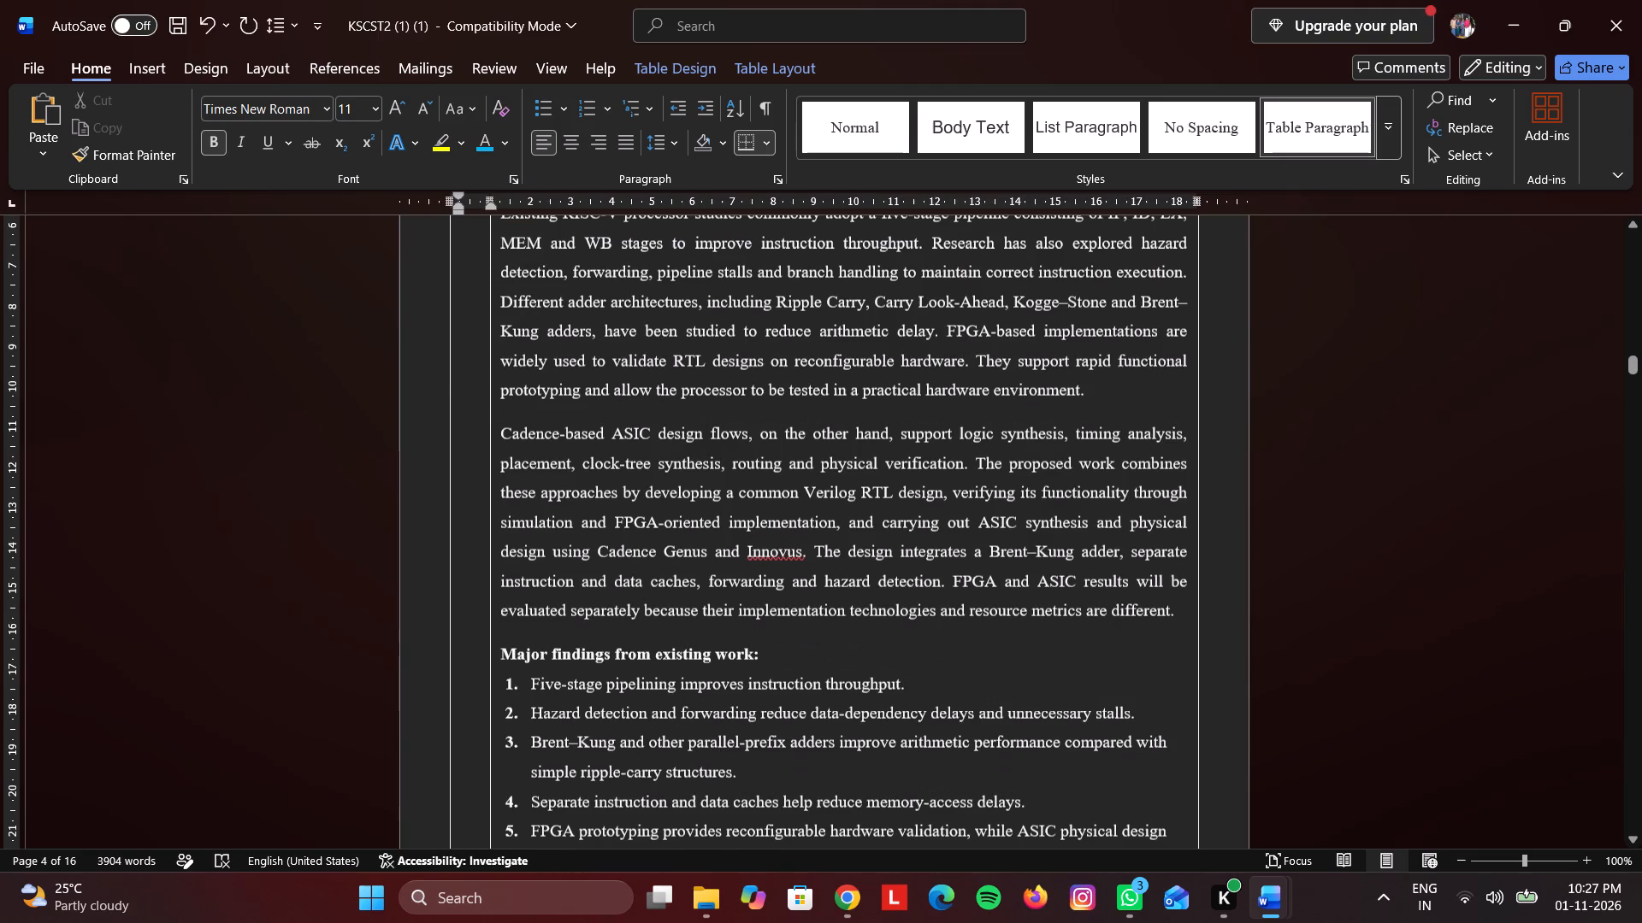
key(alt+Tab)
scroll(673, 597, down, 8)
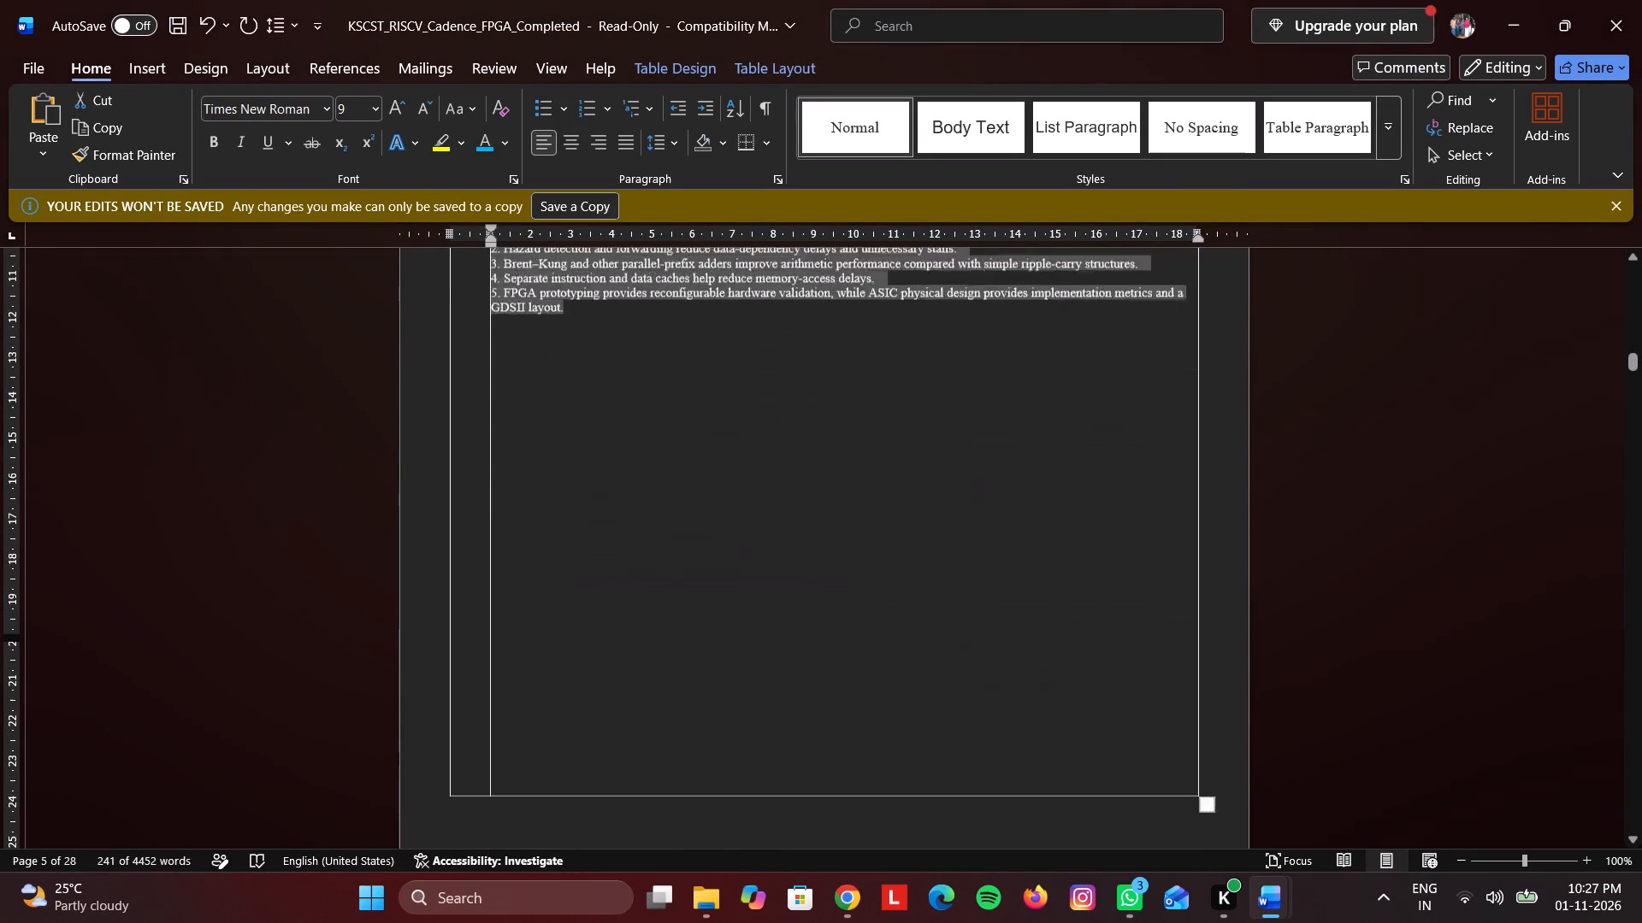
scroll(673, 597, down, 15)
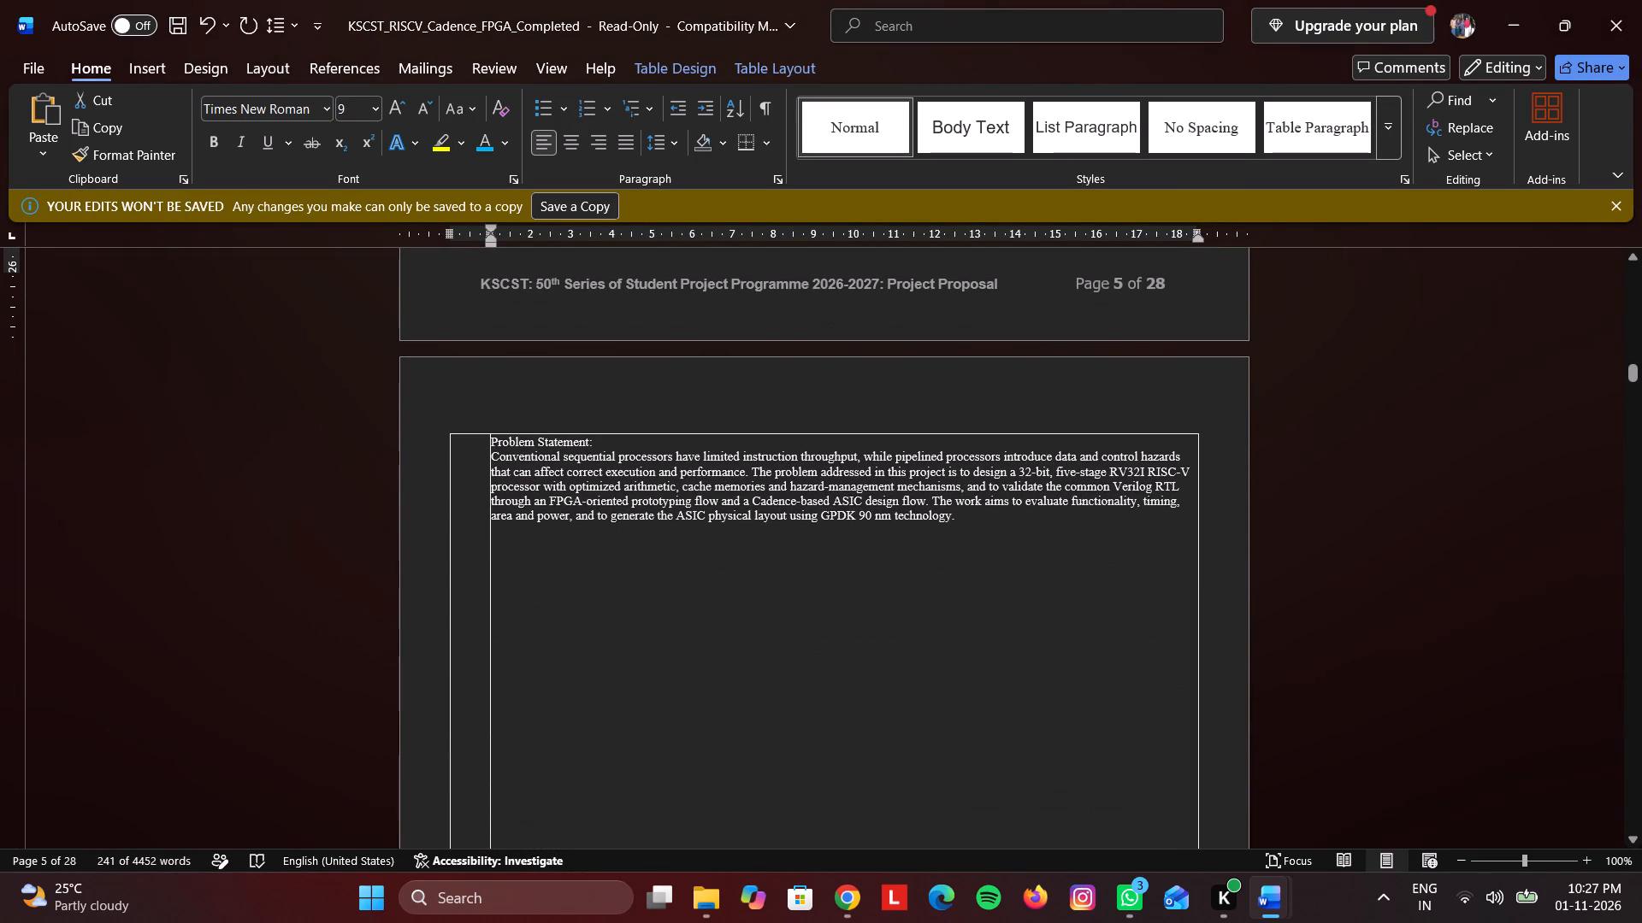
drag(966, 524, 545, 468)
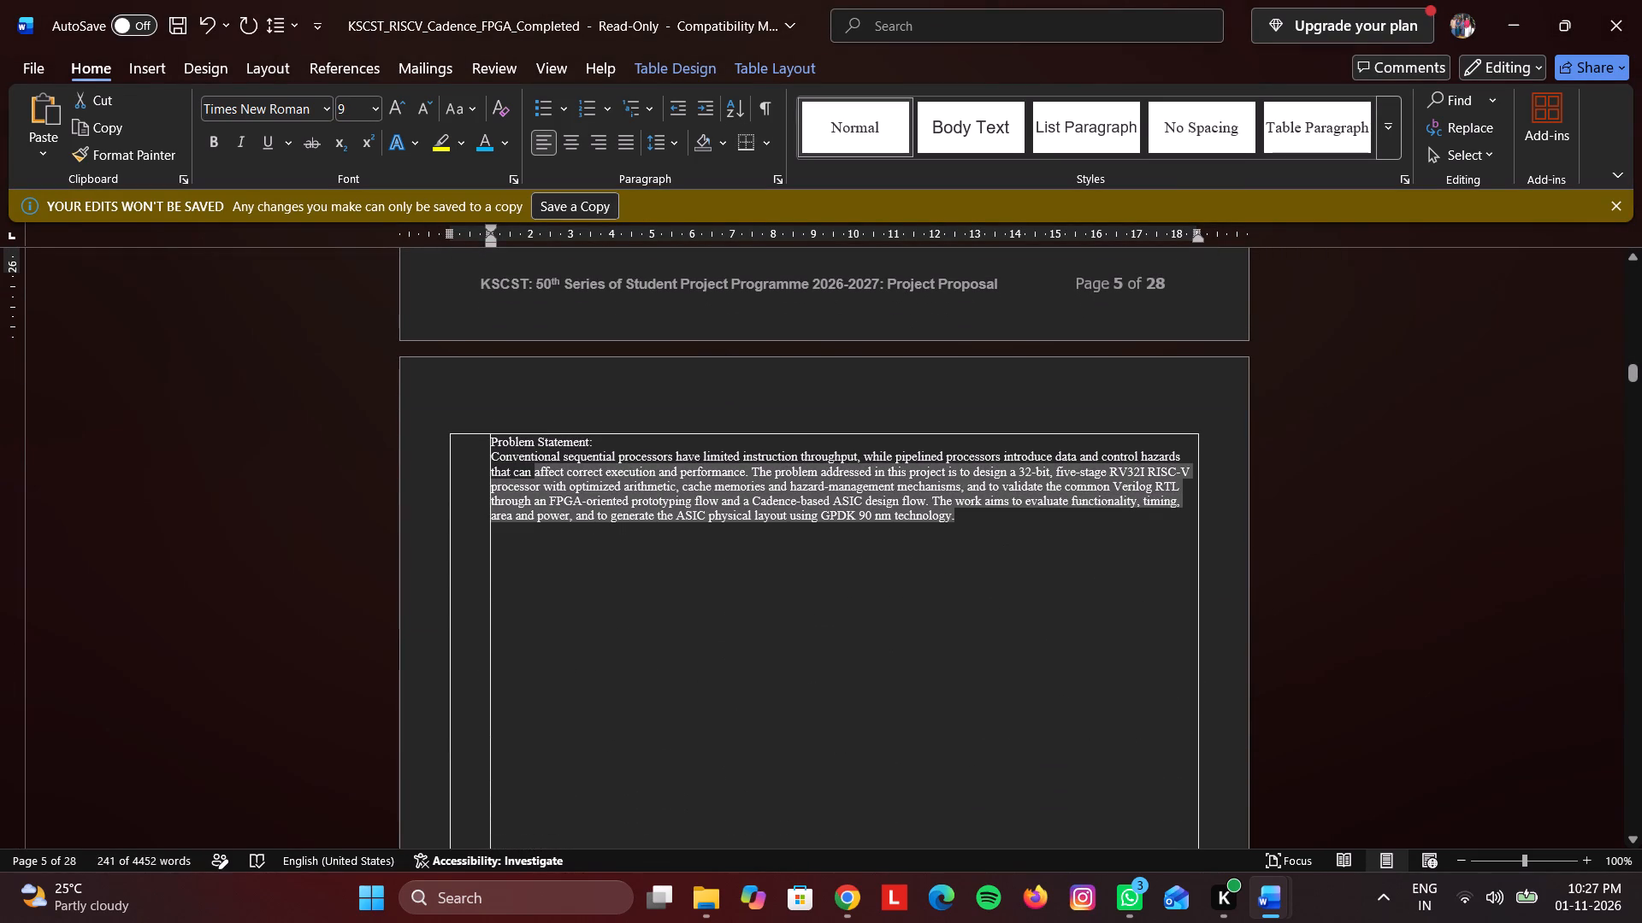
drag(545, 468, 495, 461)
key(ctrl+c)
Back in the KSCST2 document, replace the irrigation paragraph under section 10, Problem Statement, with the copied RISC-V paragraph.
key(alt+Tab)
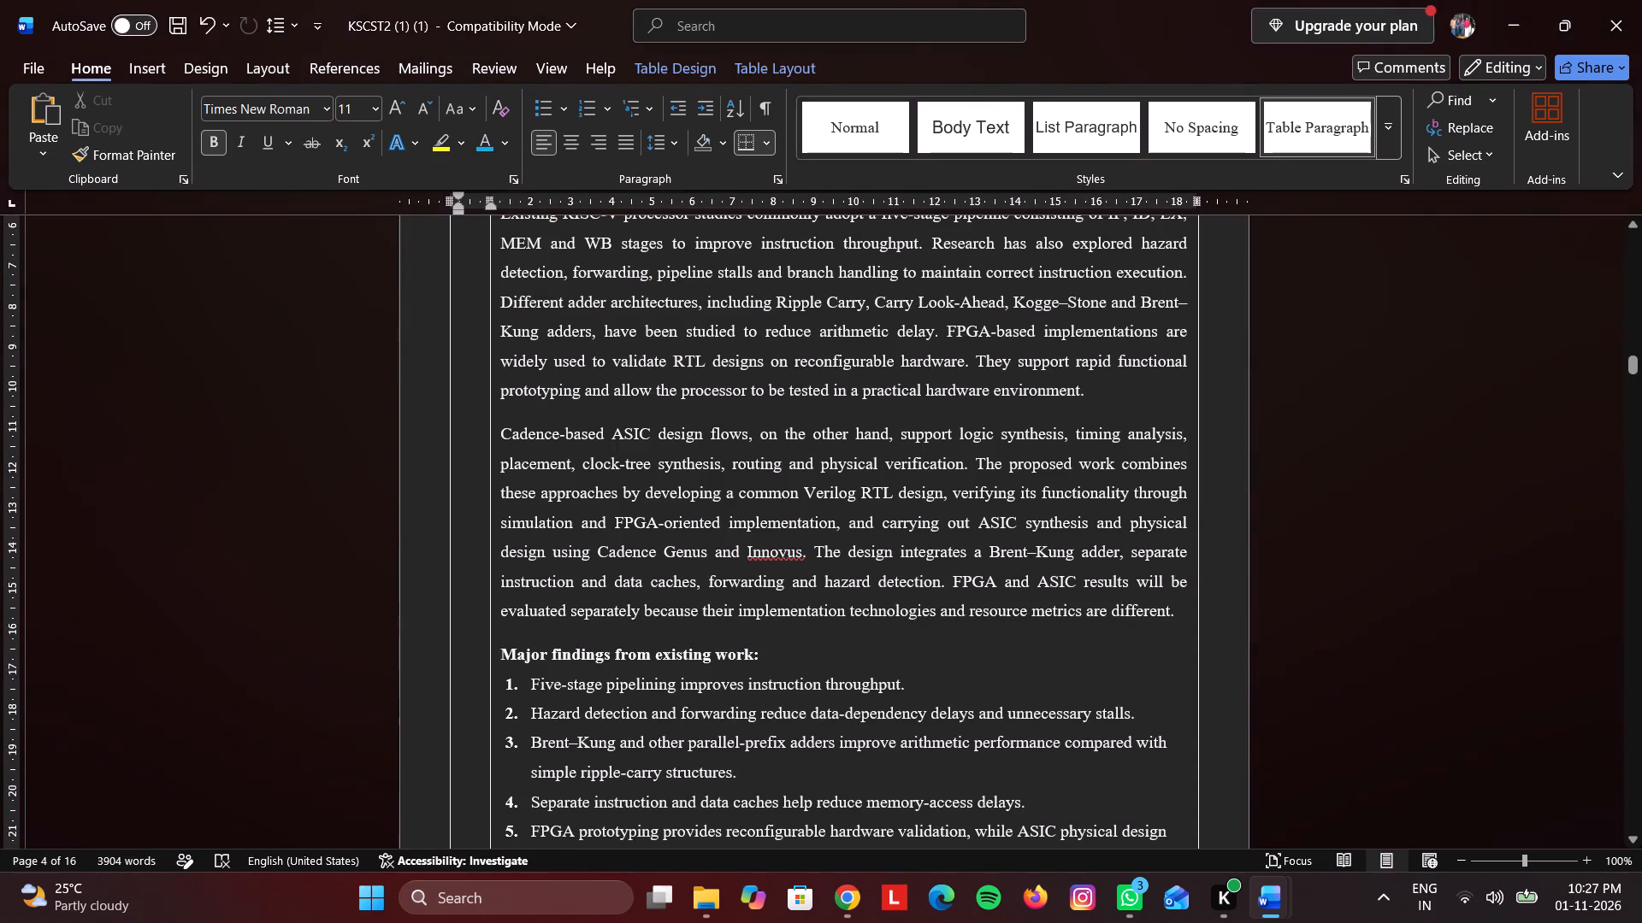
scroll(721, 576, down, 11)
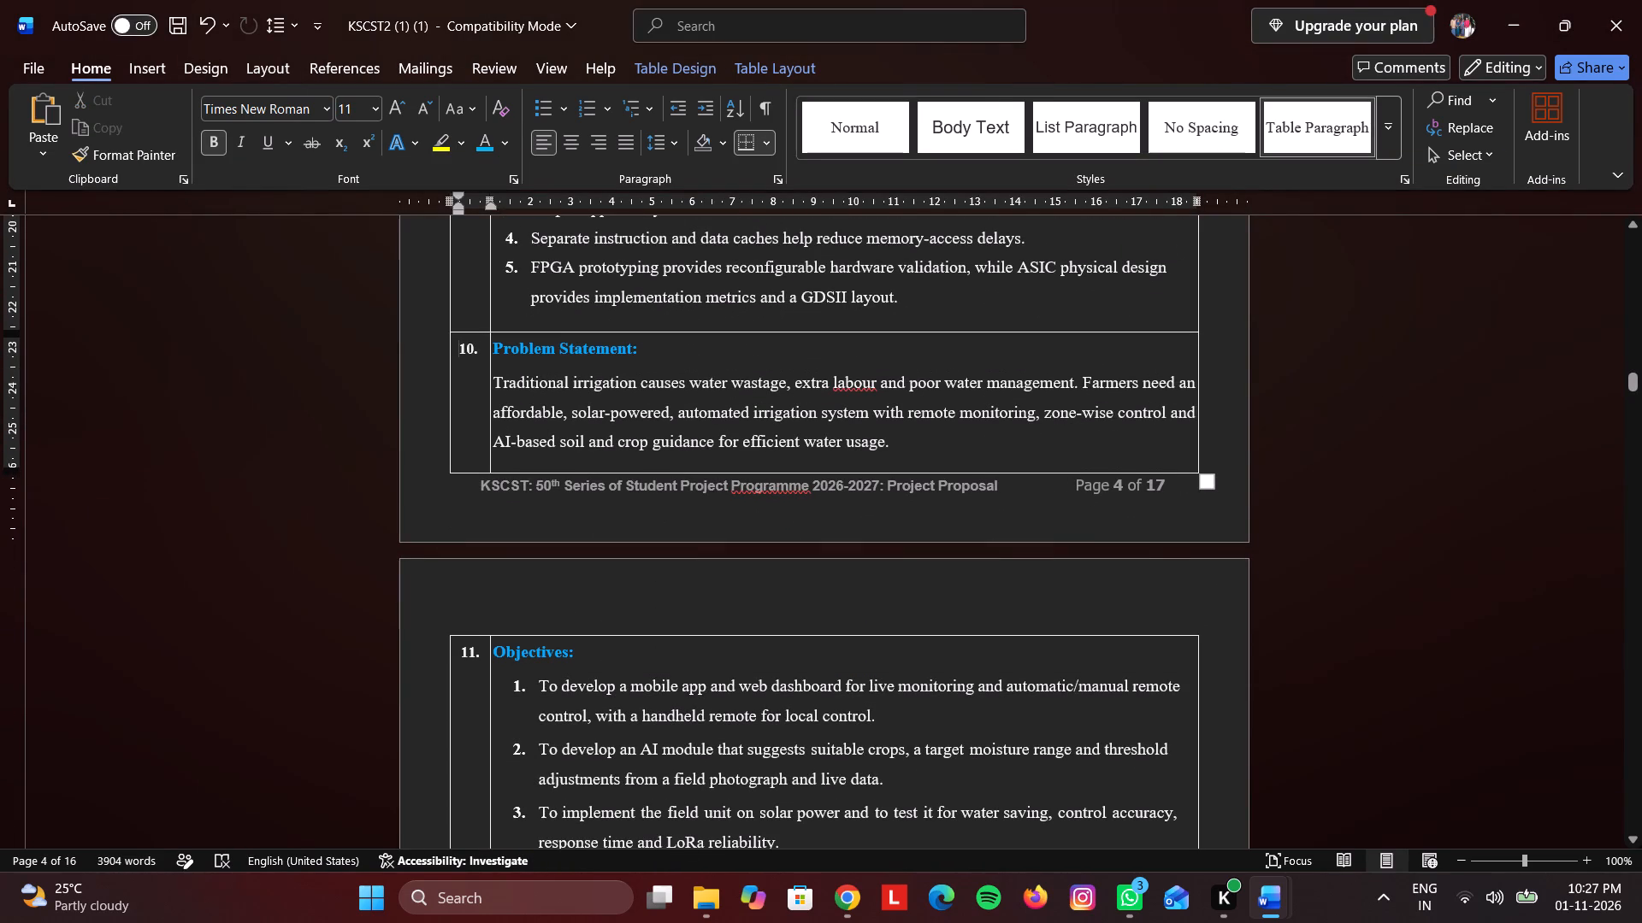
drag(902, 444, 492, 395)
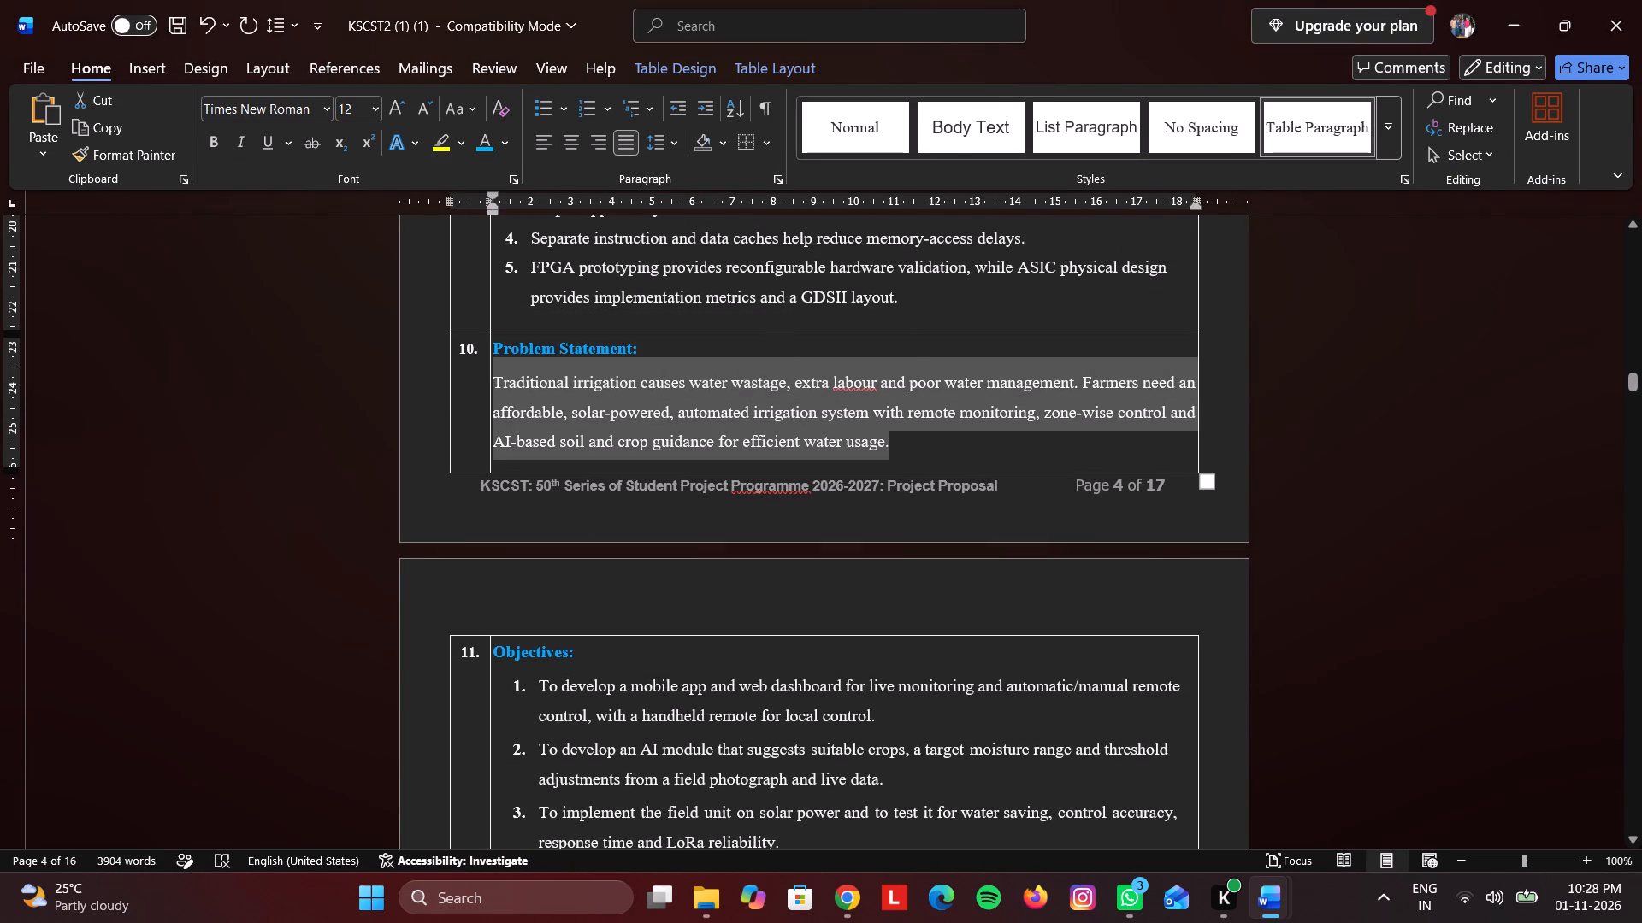
key(ctrl+v)
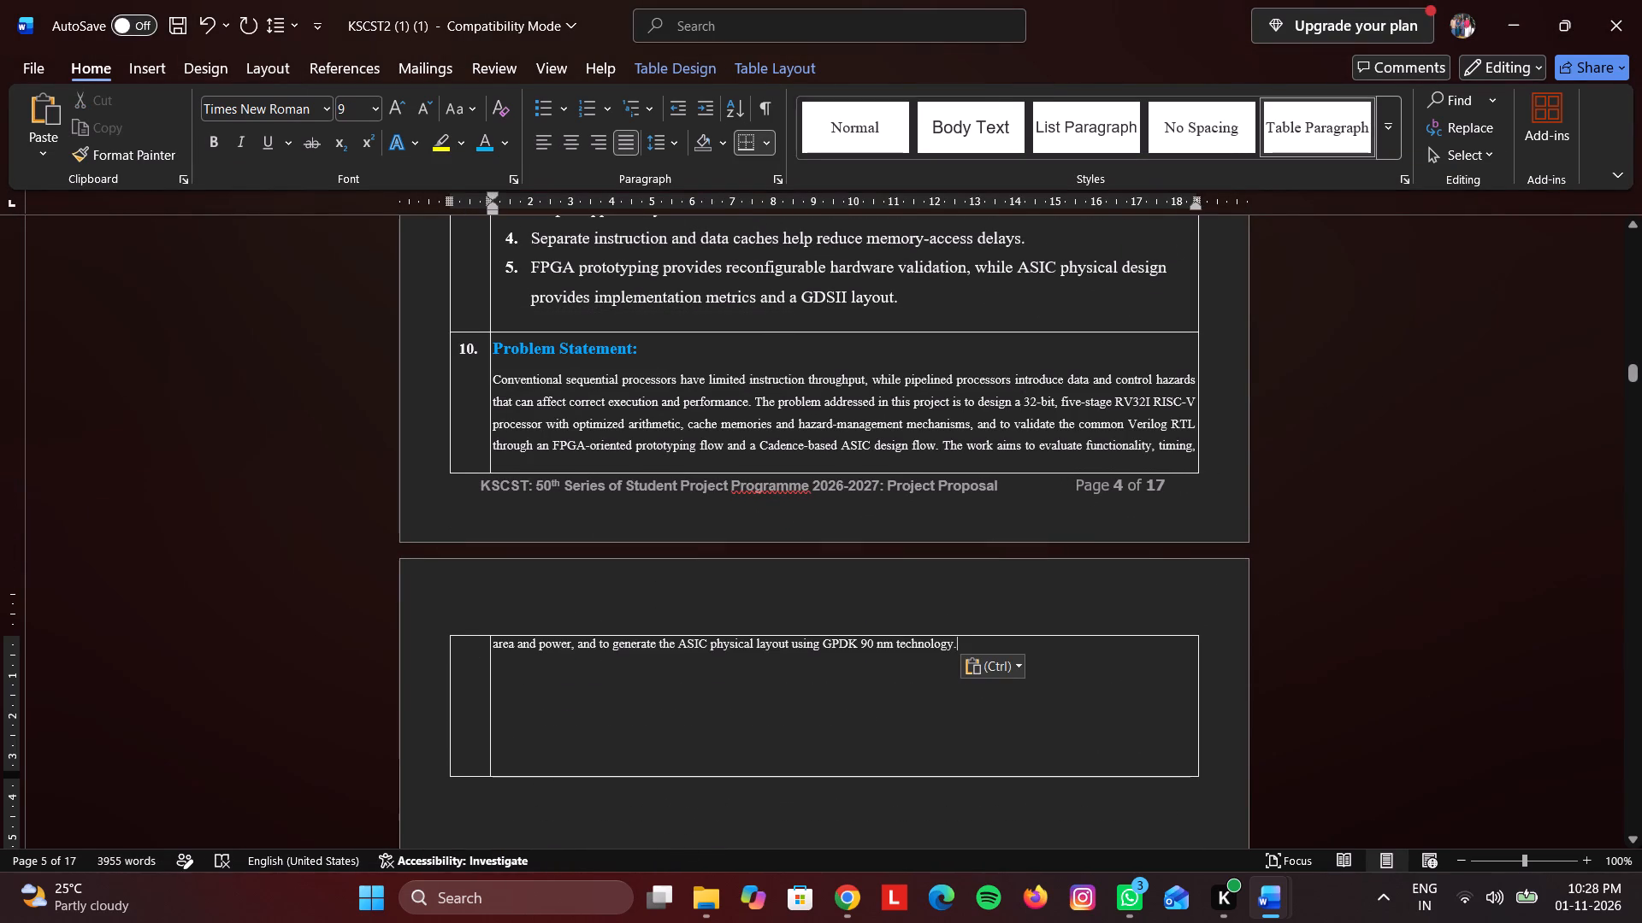
Set the font size of the pasted Problem Statement paragraph to 12.
drag(972, 646, 500, 396)
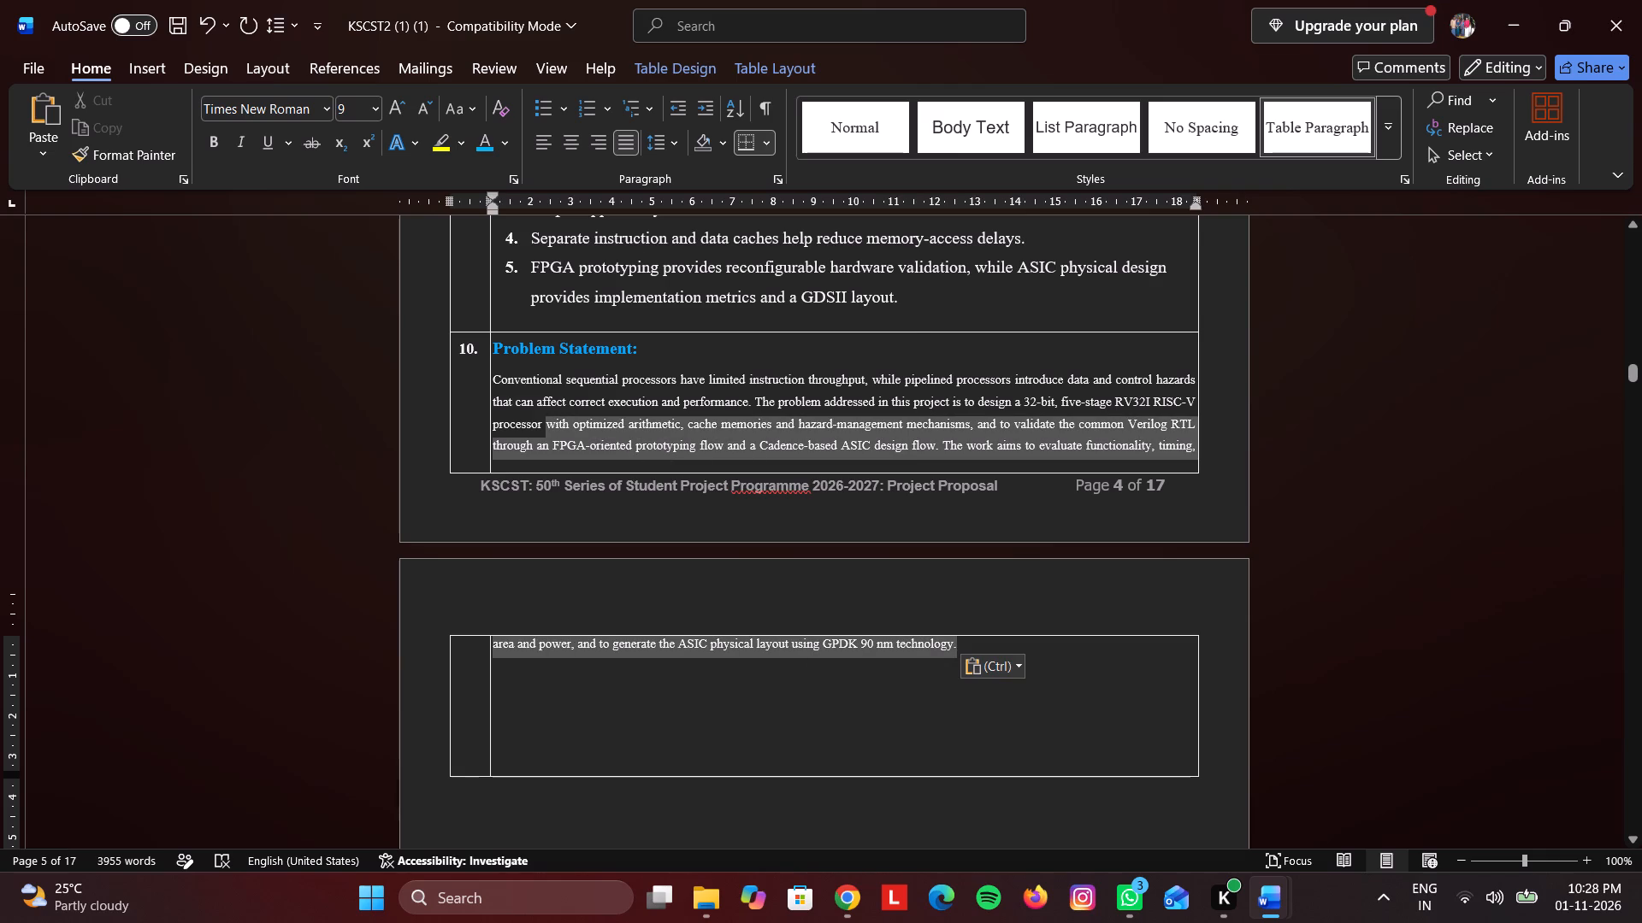
drag(500, 396, 498, 389)
click(369, 111)
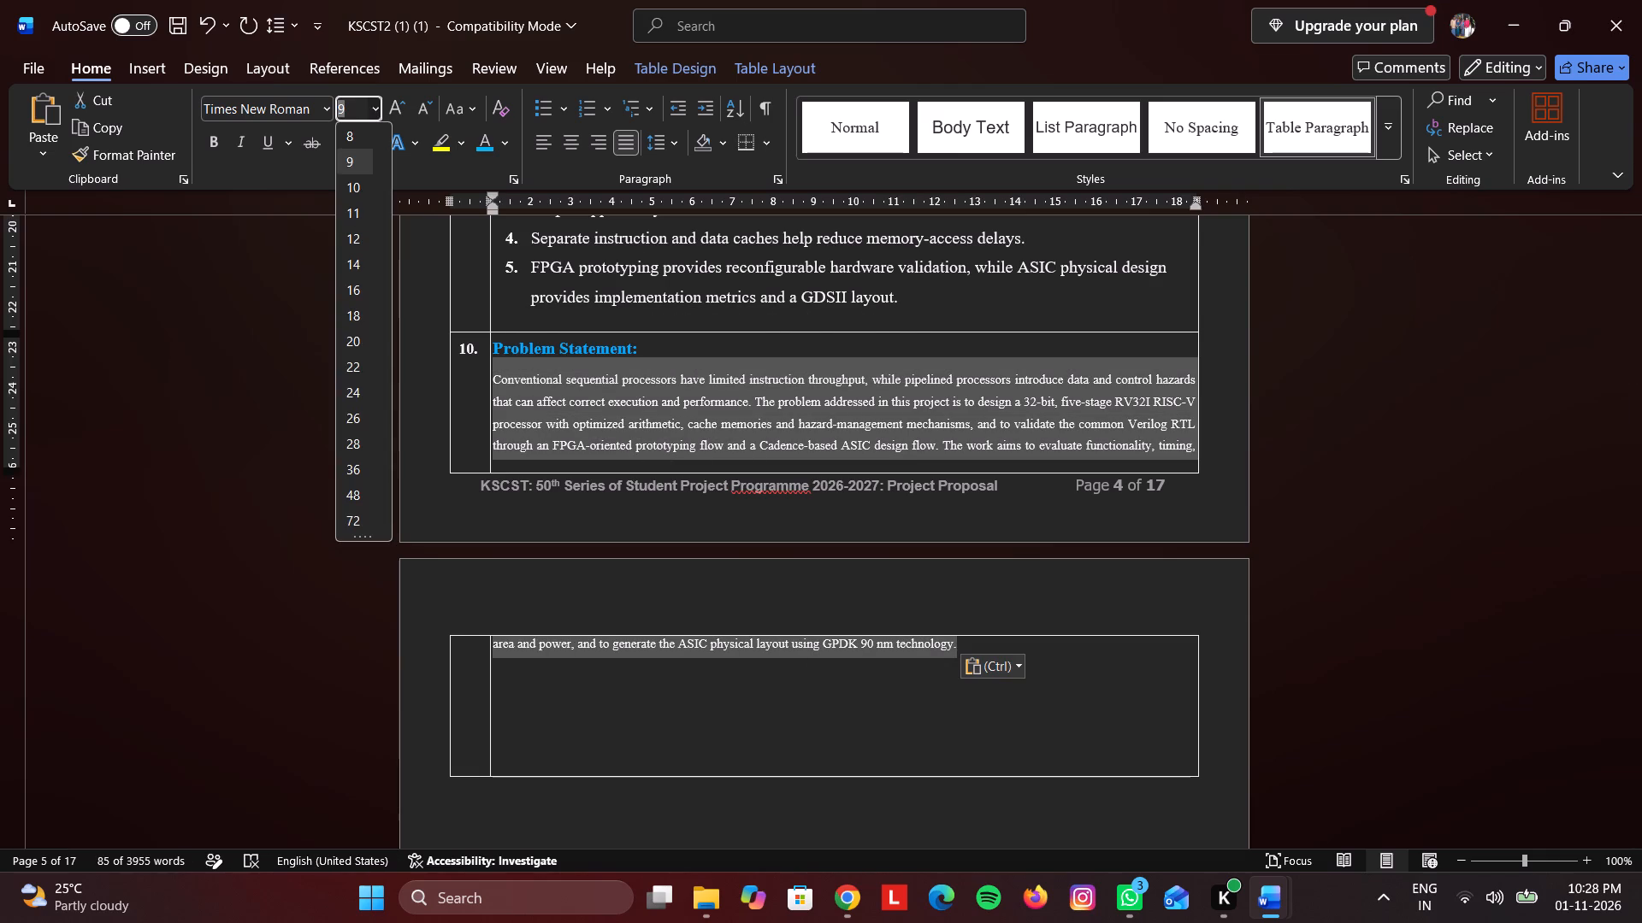
click(356, 236)
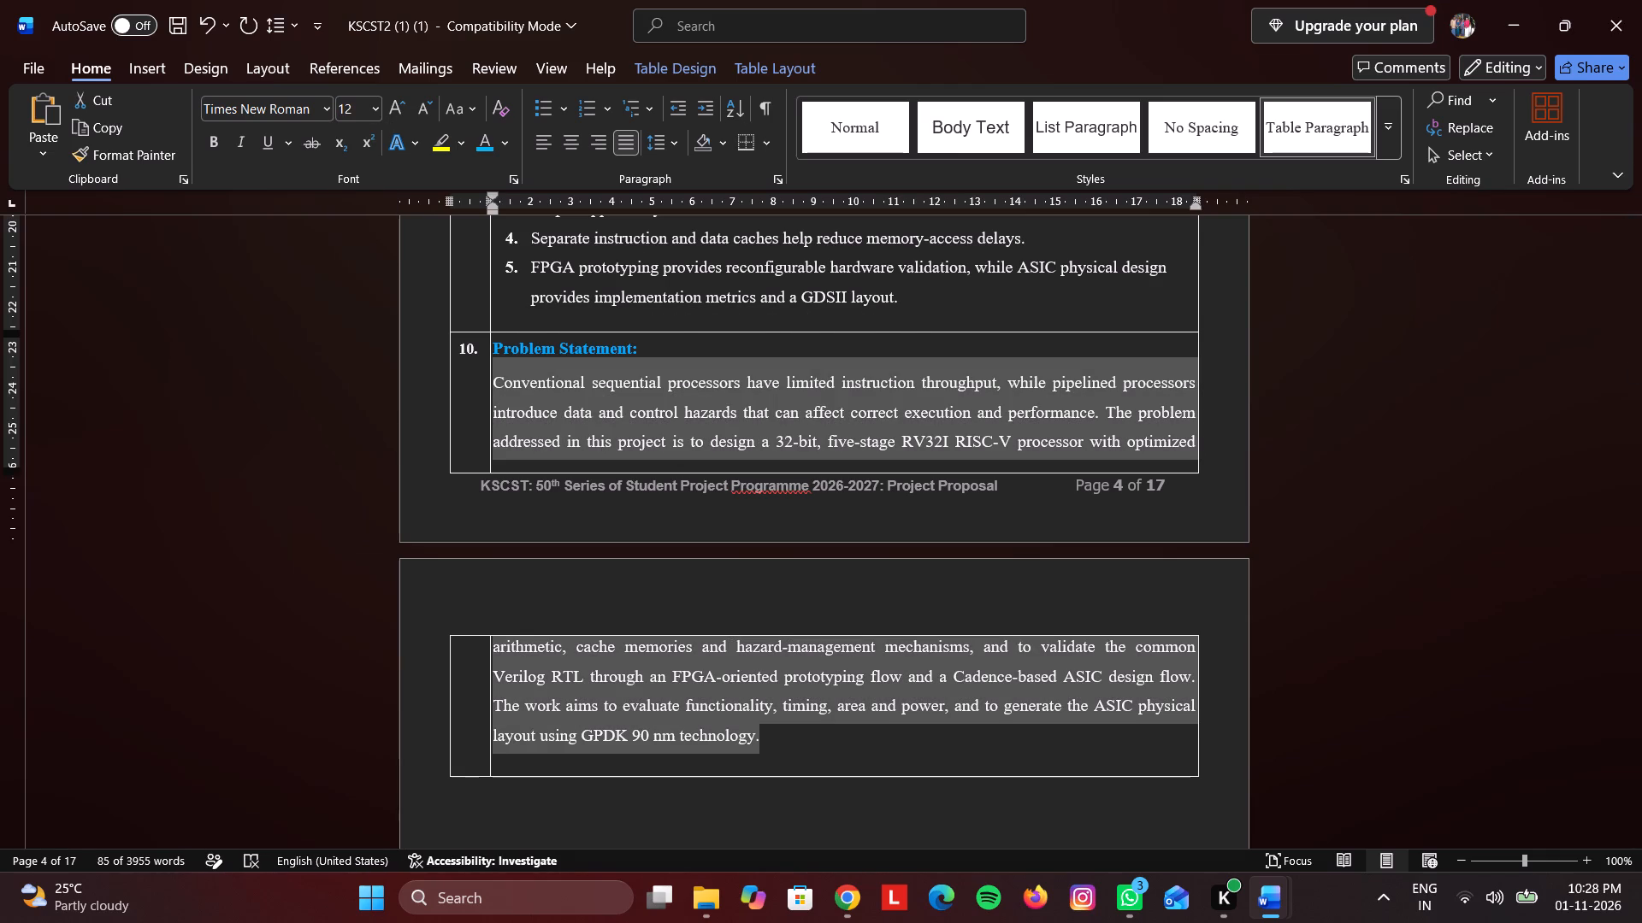
click(671, 146)
click(671, 146)
click(788, 757)
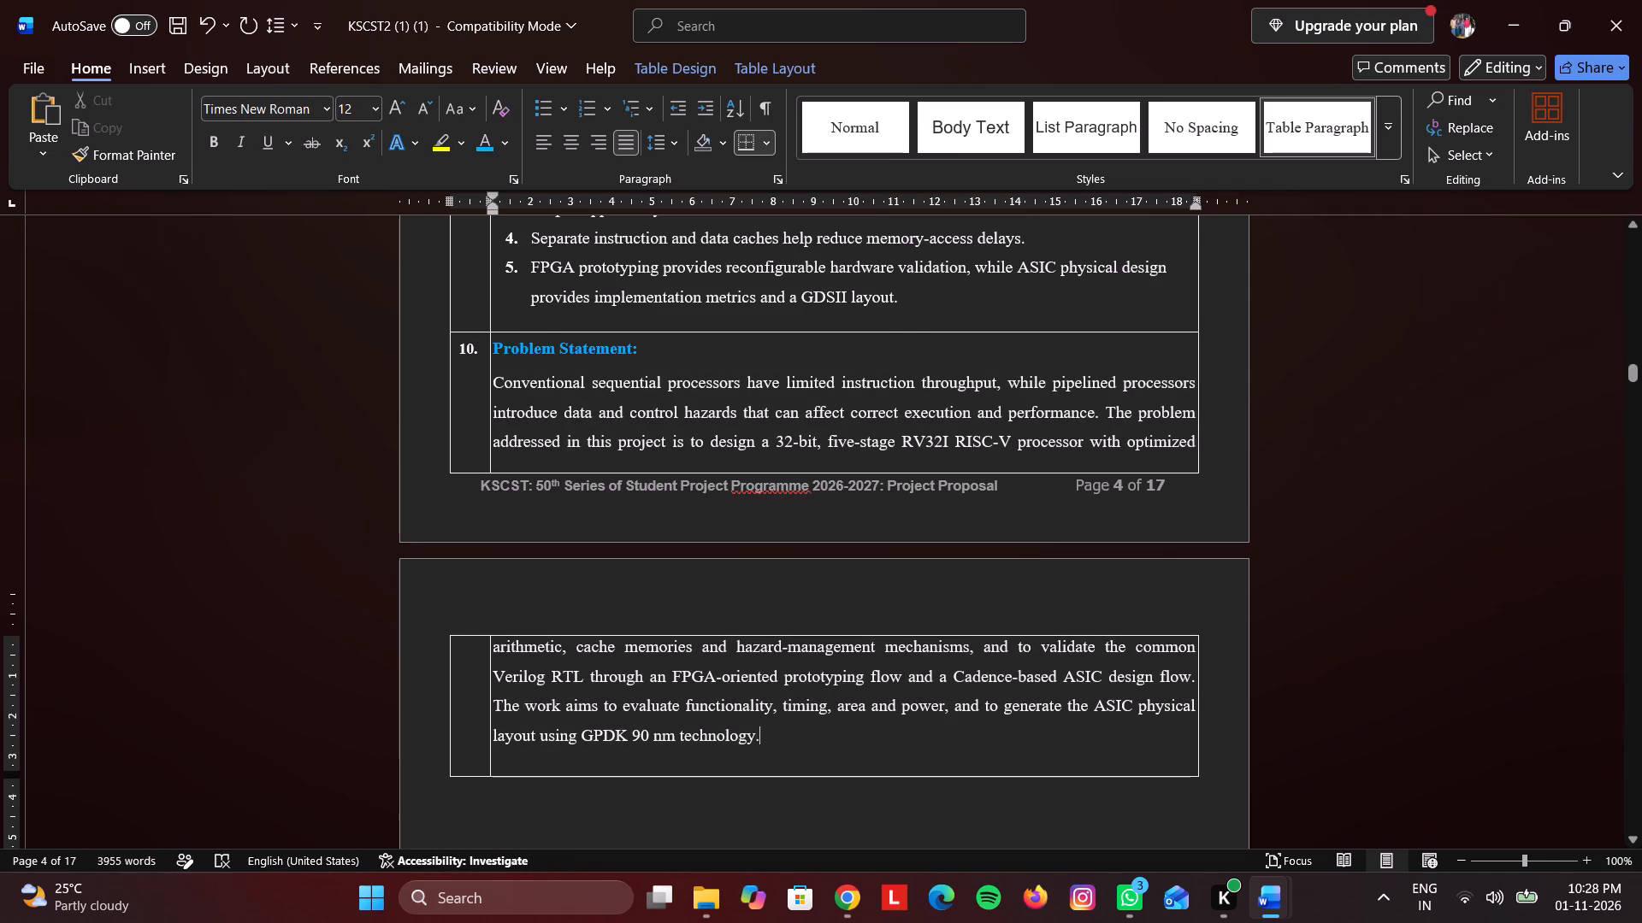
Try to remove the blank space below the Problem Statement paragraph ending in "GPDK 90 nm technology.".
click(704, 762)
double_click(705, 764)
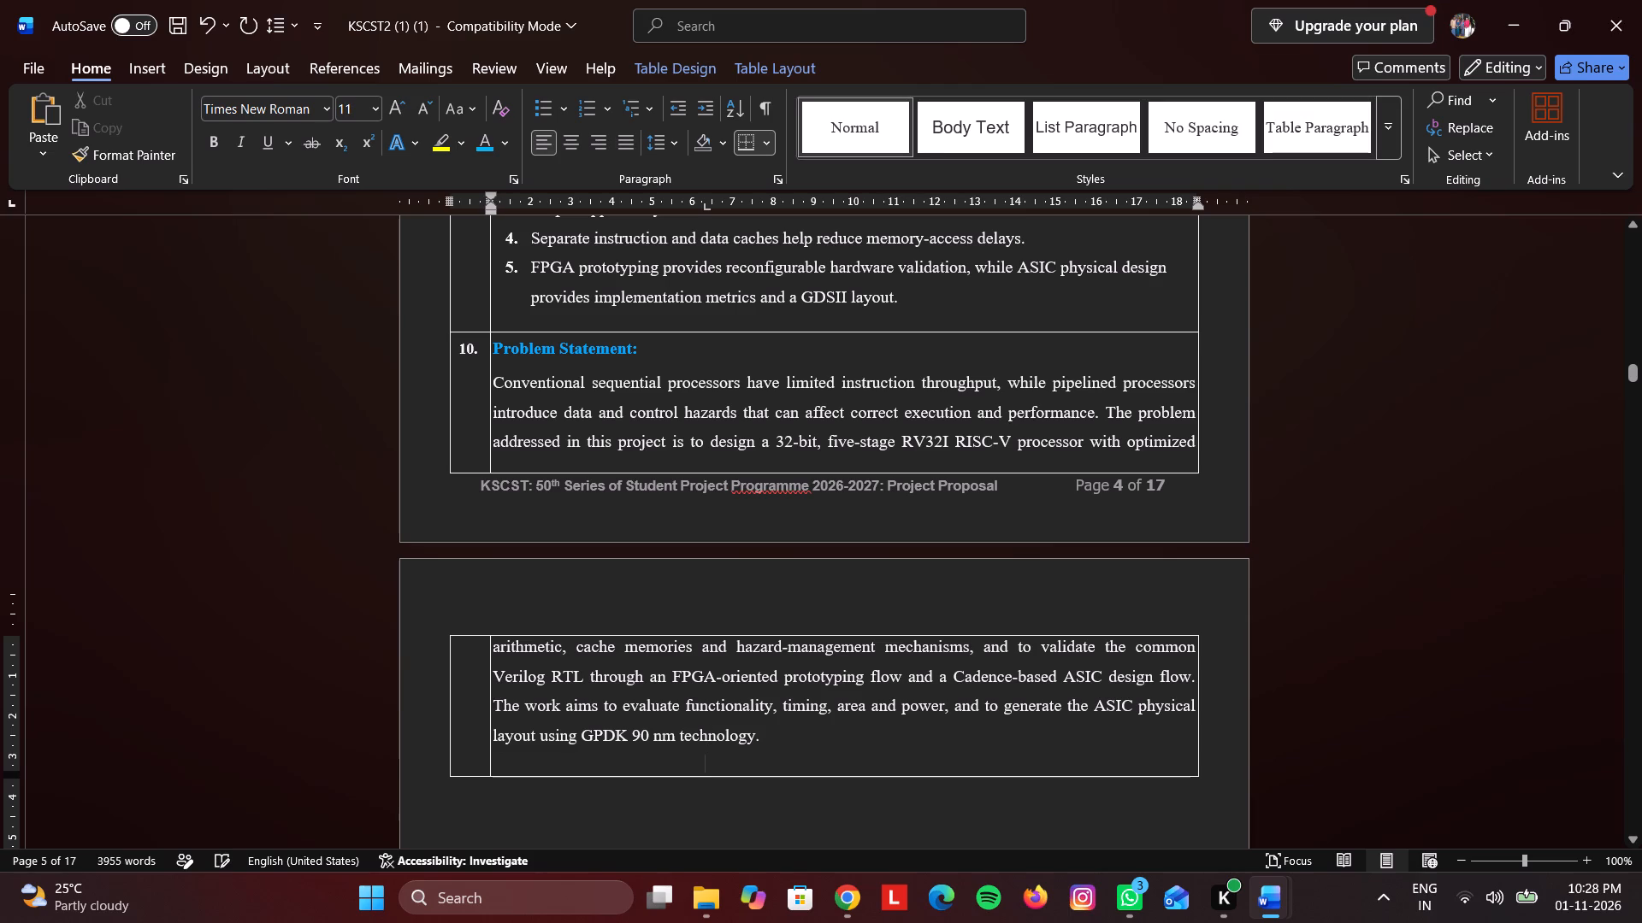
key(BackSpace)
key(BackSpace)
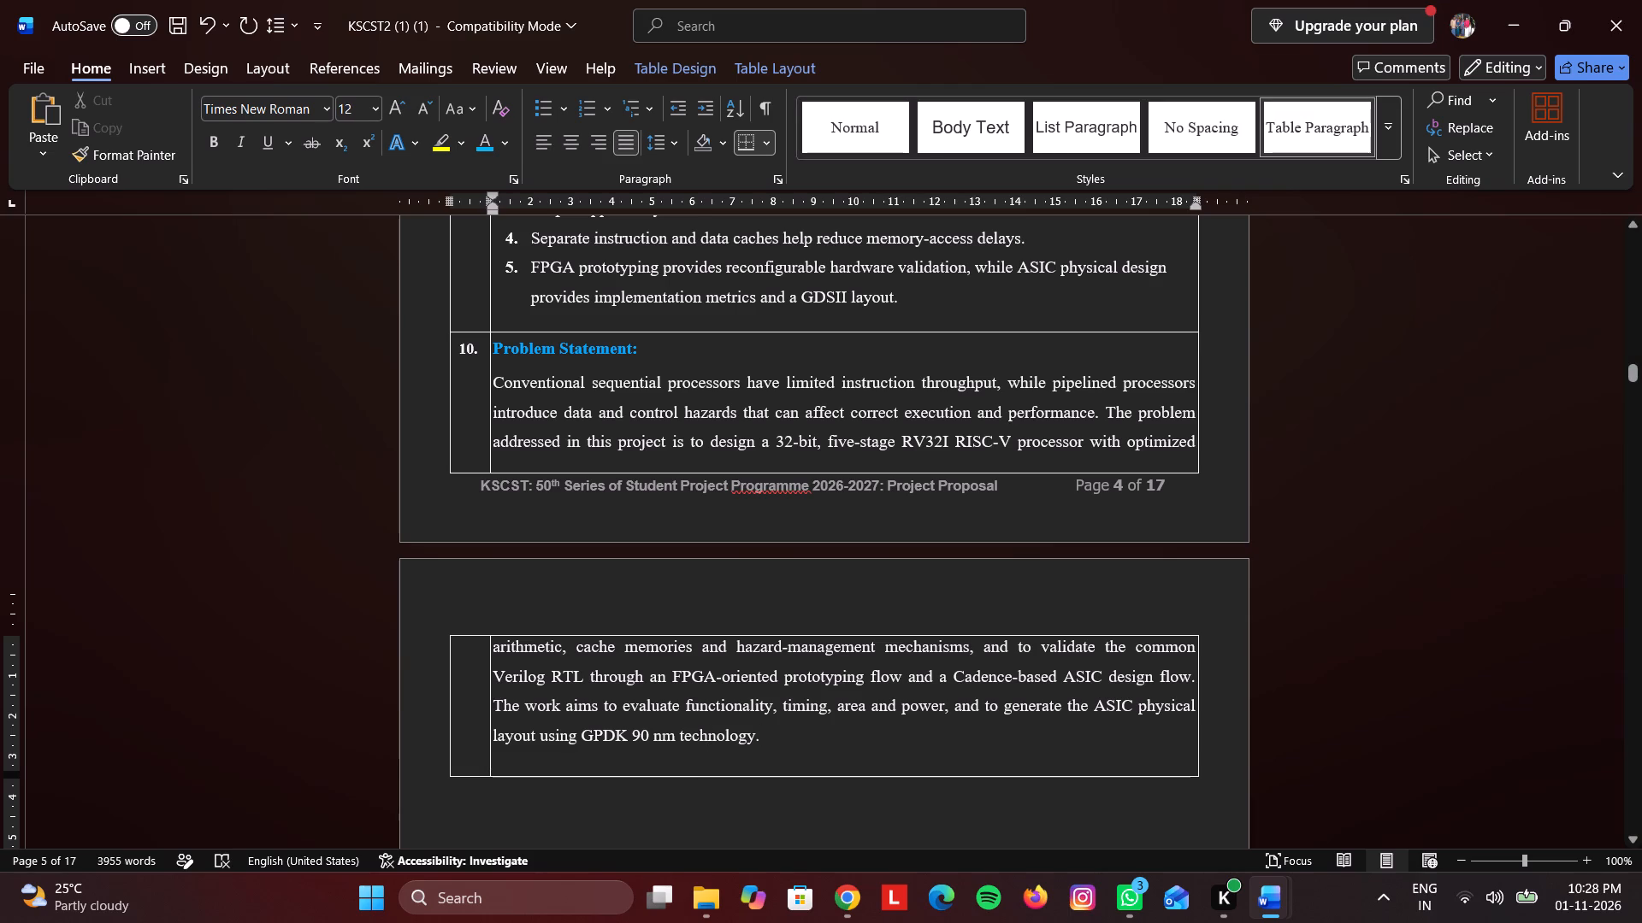
Pull the bottom edge of the Problem Statement row up to its last line and add space after the paragraph.
drag(742, 773, 745, 750)
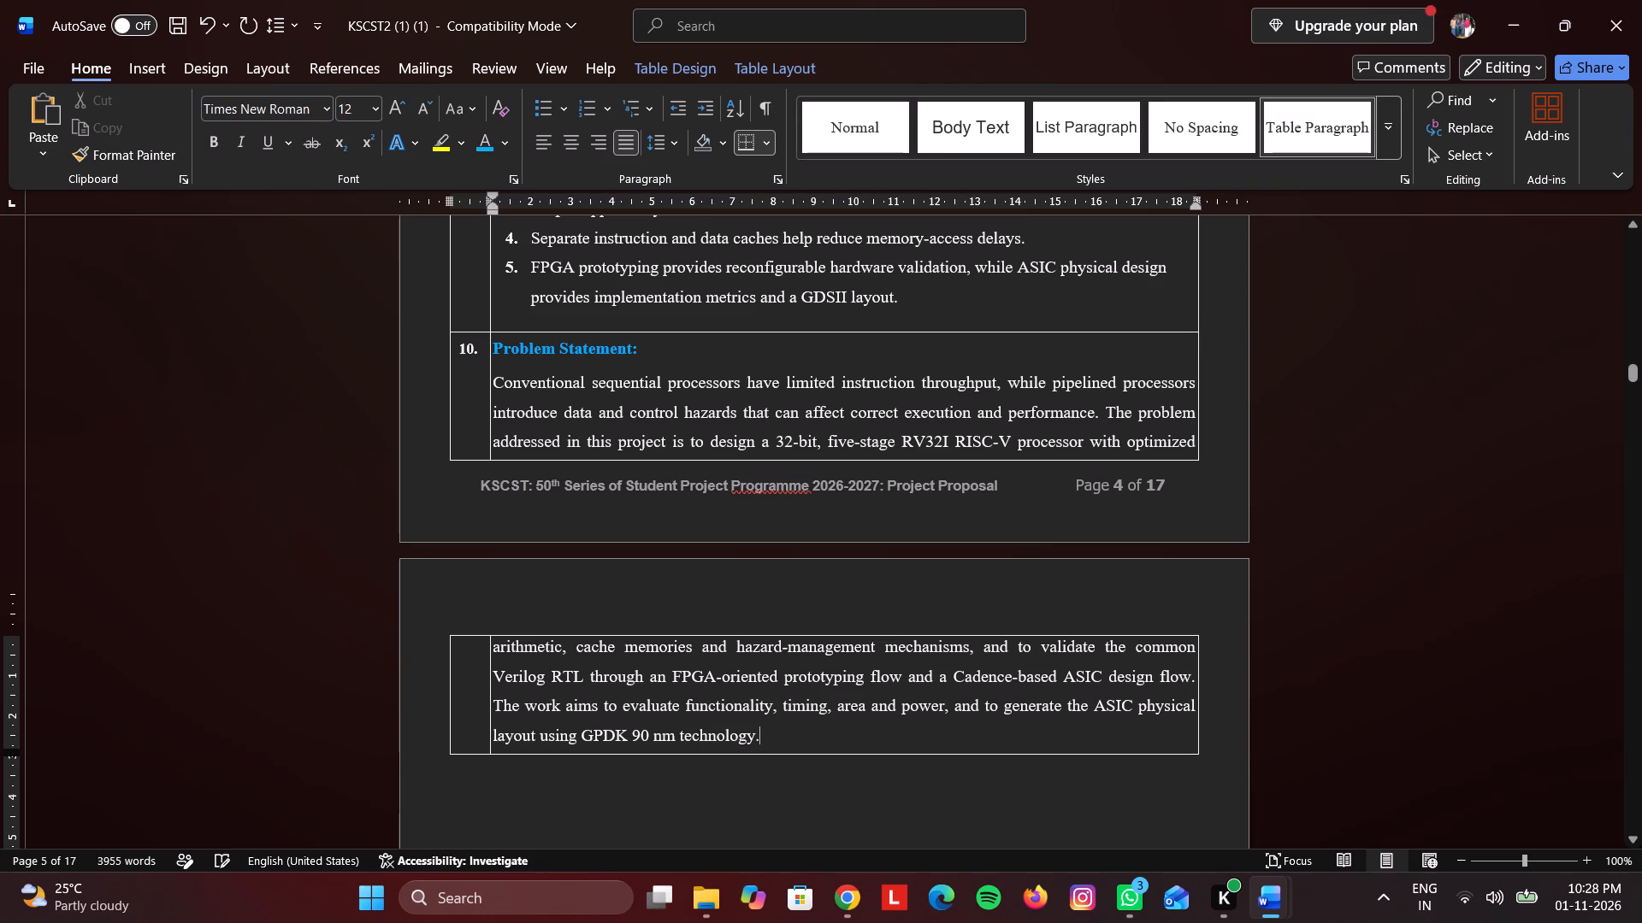
click(673, 147)
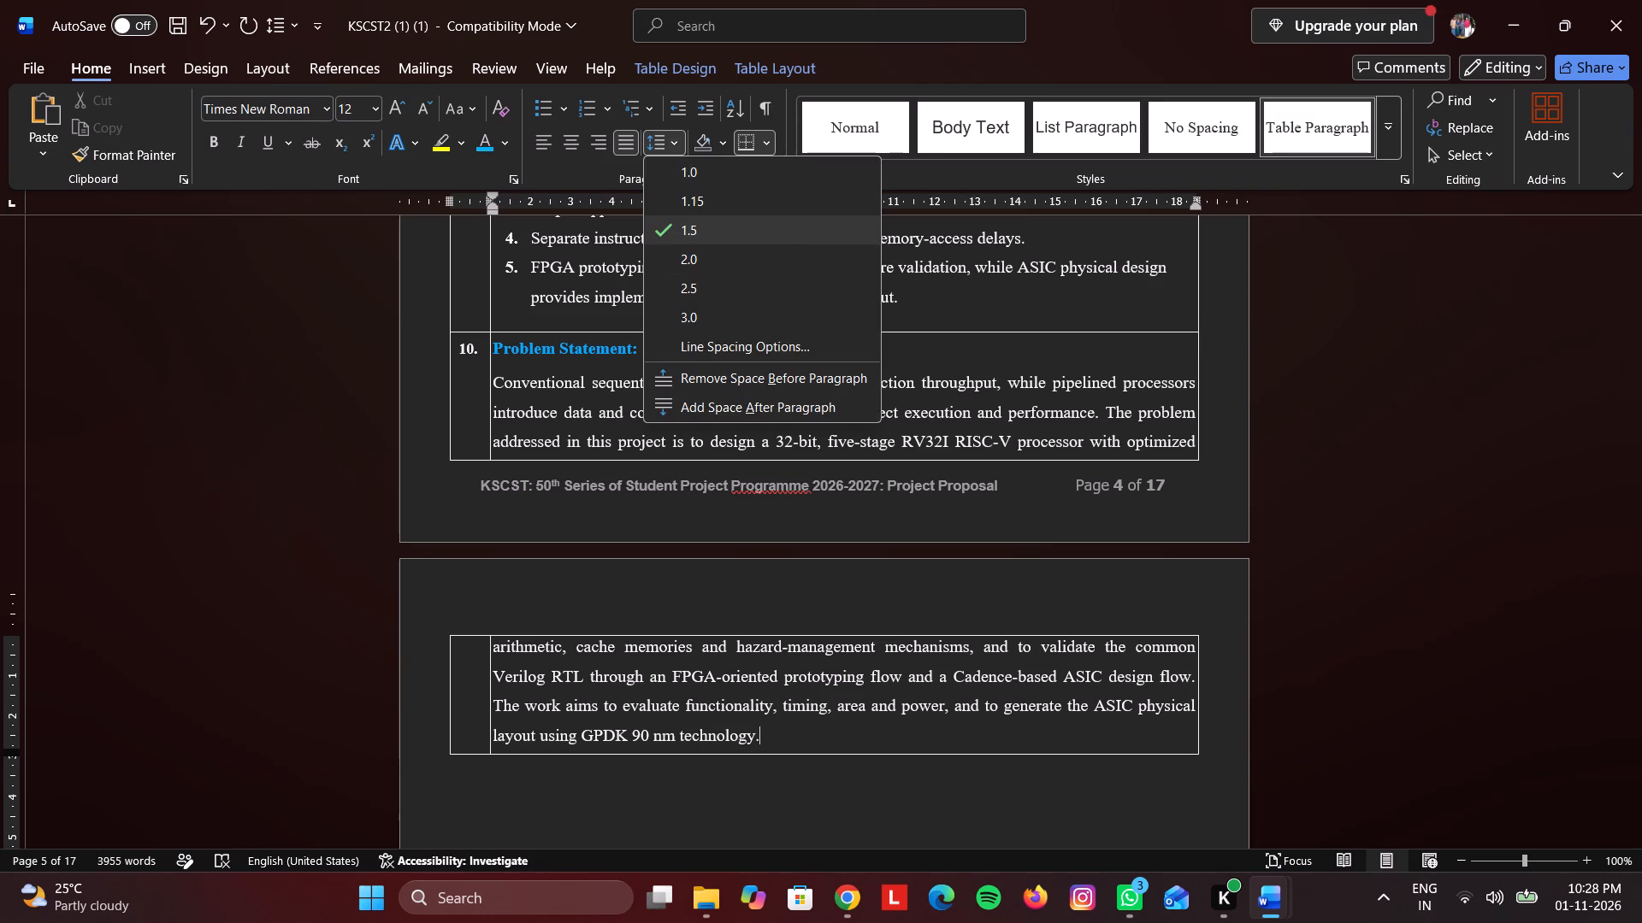
click(714, 403)
Indent the whole Problem Statement paragraph slightly from both cell edges, including its first line.
scroll(788, 734, up, 3)
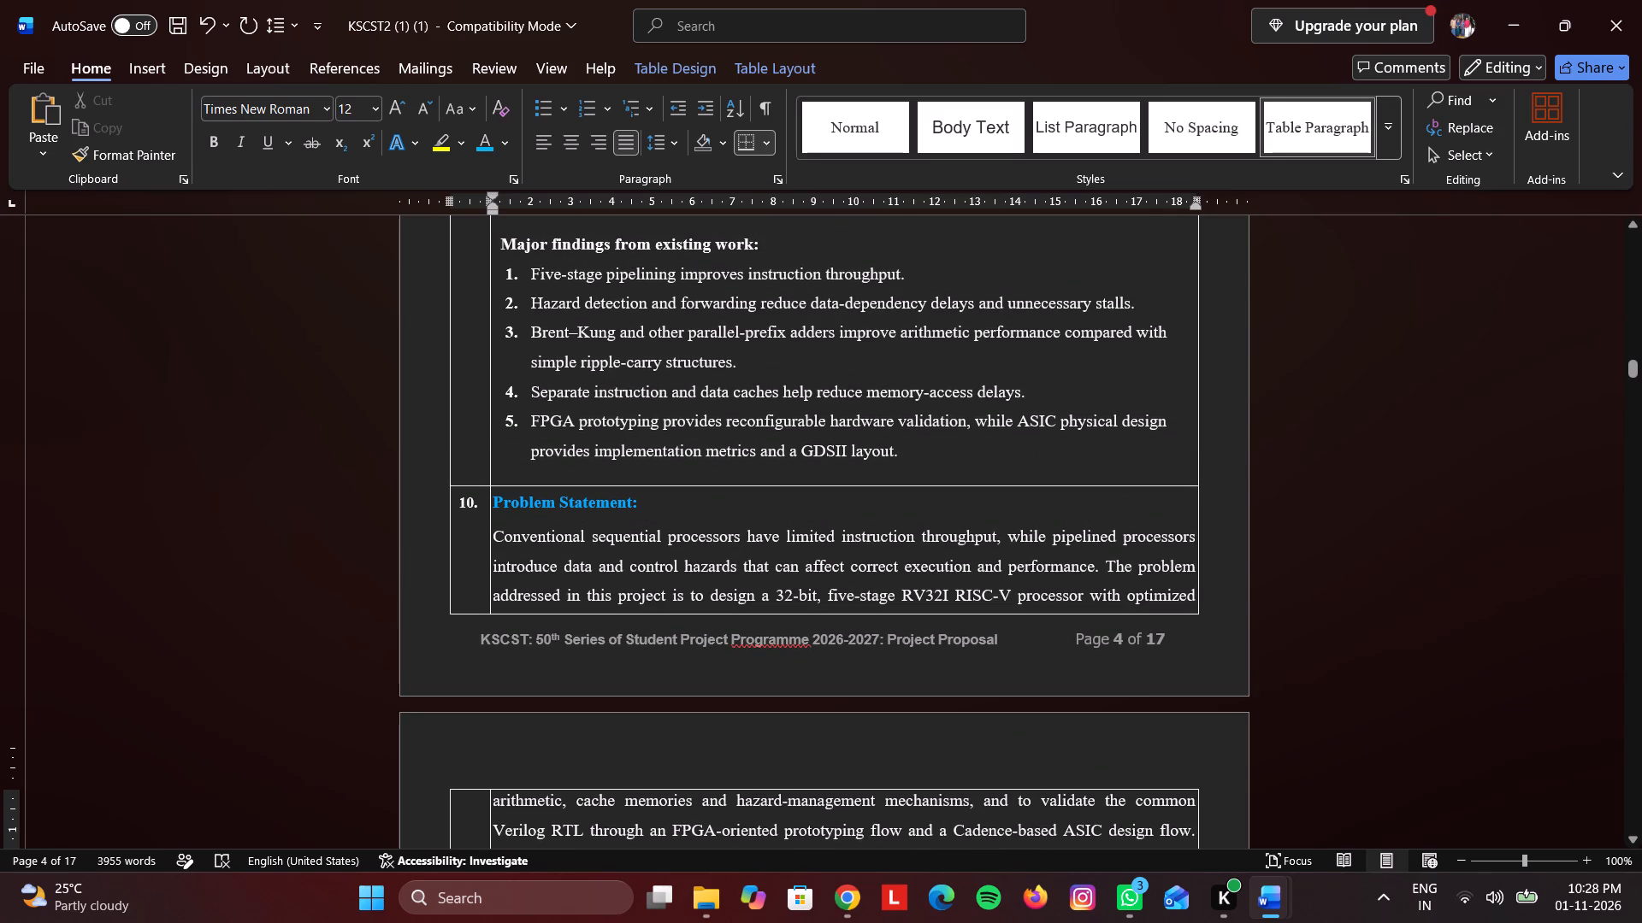
drag(499, 535, 773, 787)
scroll(738, 796, down, 2)
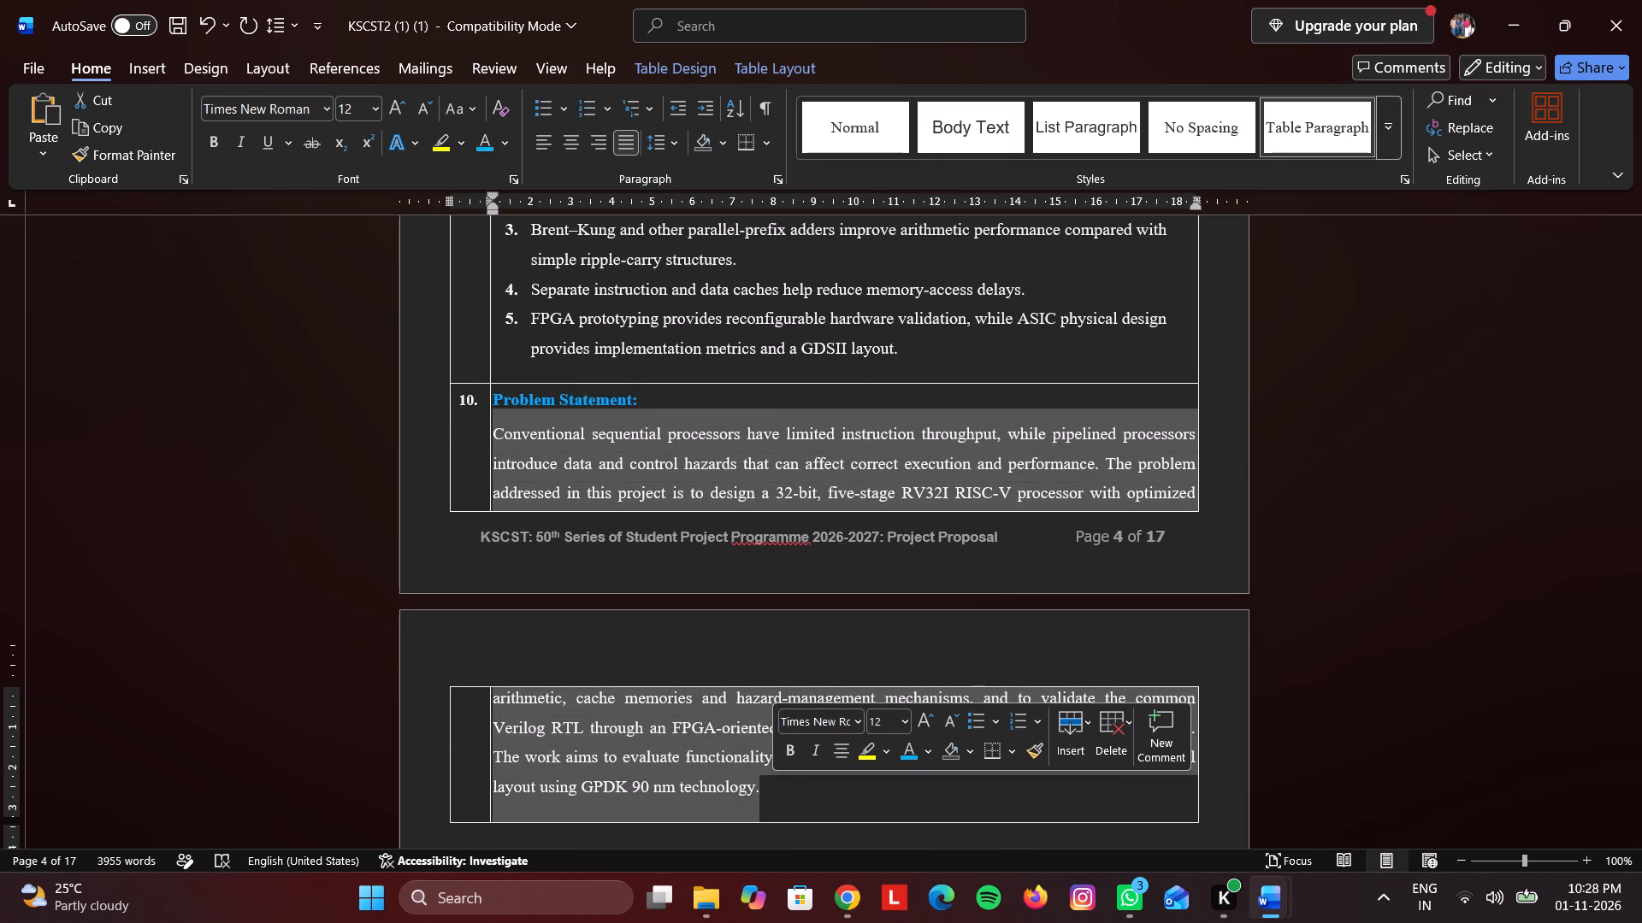
drag(1196, 207, 1185, 210)
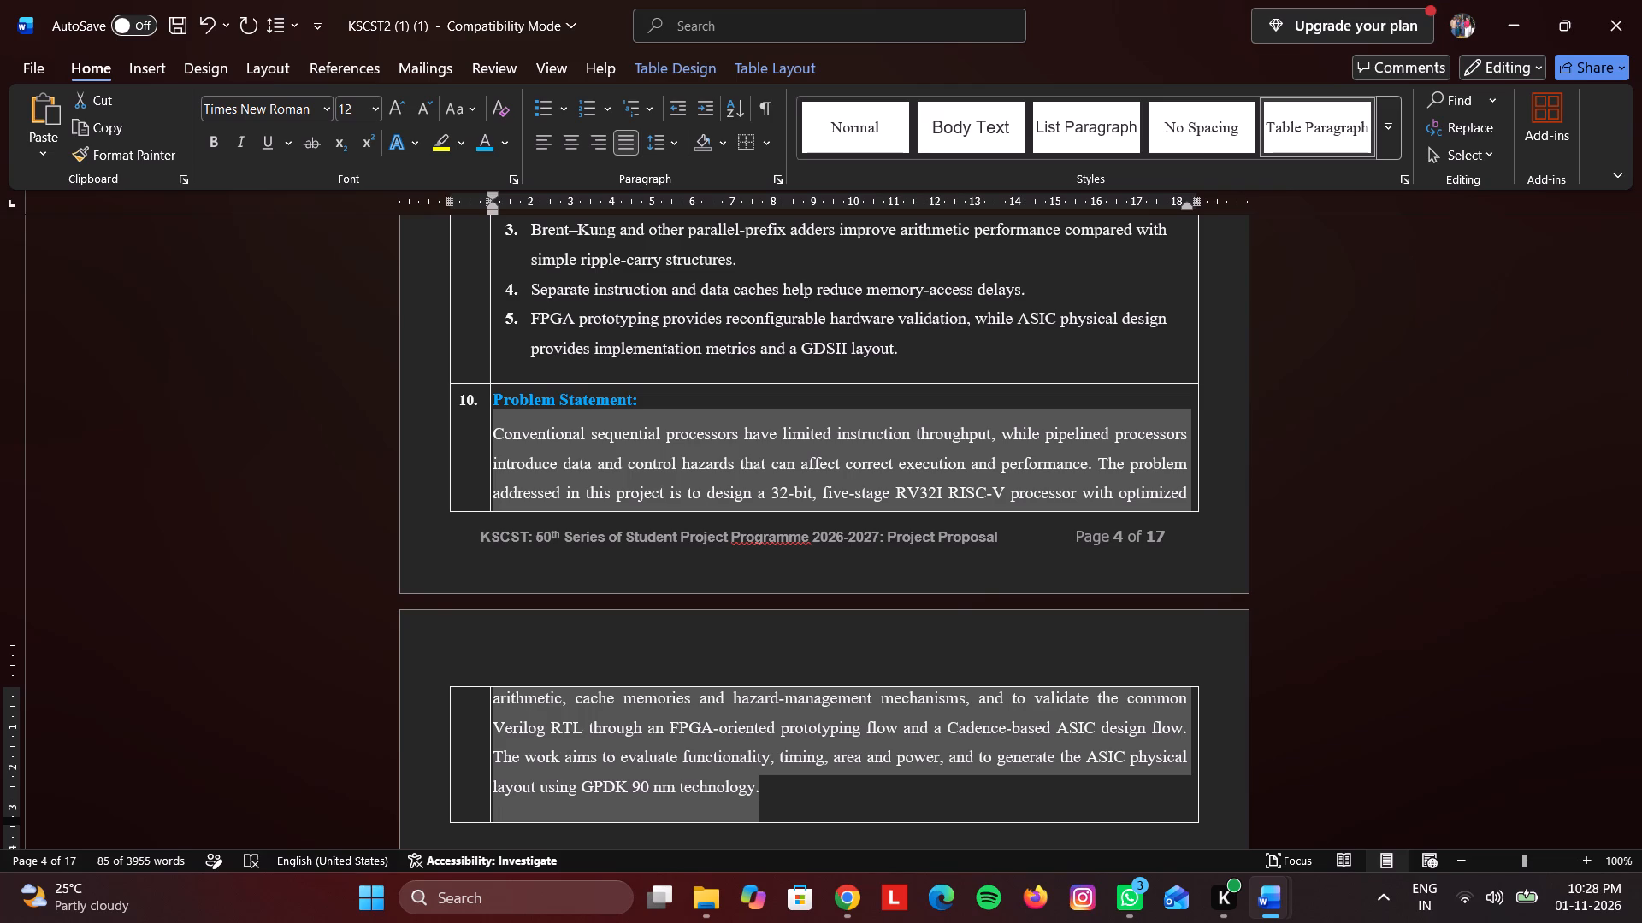
click(494, 204)
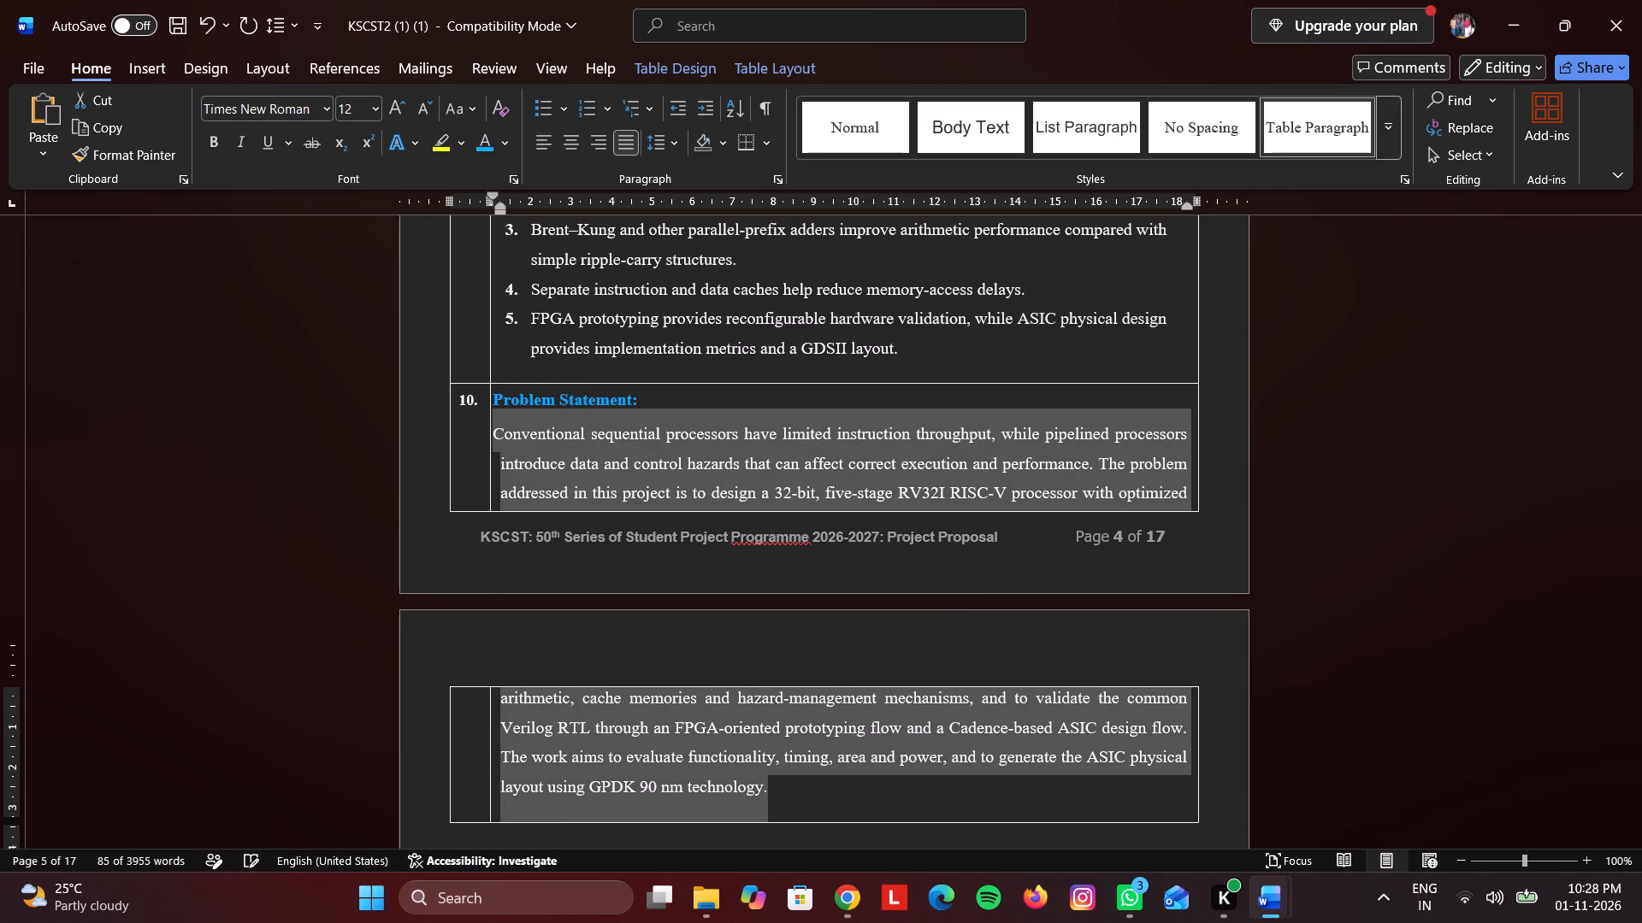
click(493, 192)
scroll(633, 390, down, 4)
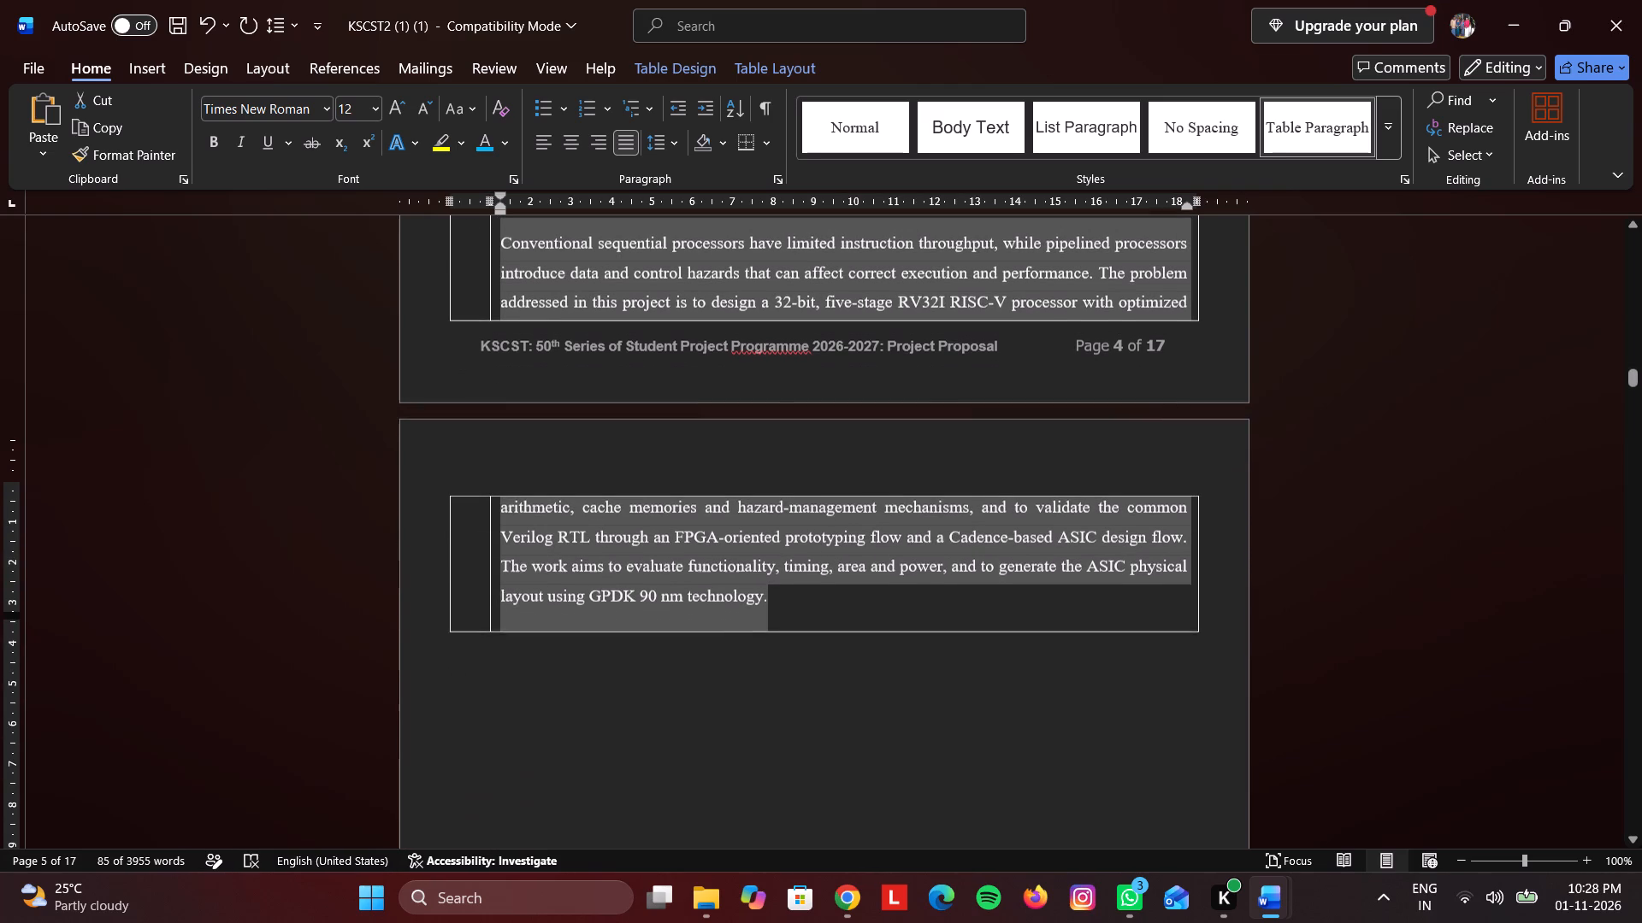
click(793, 585)
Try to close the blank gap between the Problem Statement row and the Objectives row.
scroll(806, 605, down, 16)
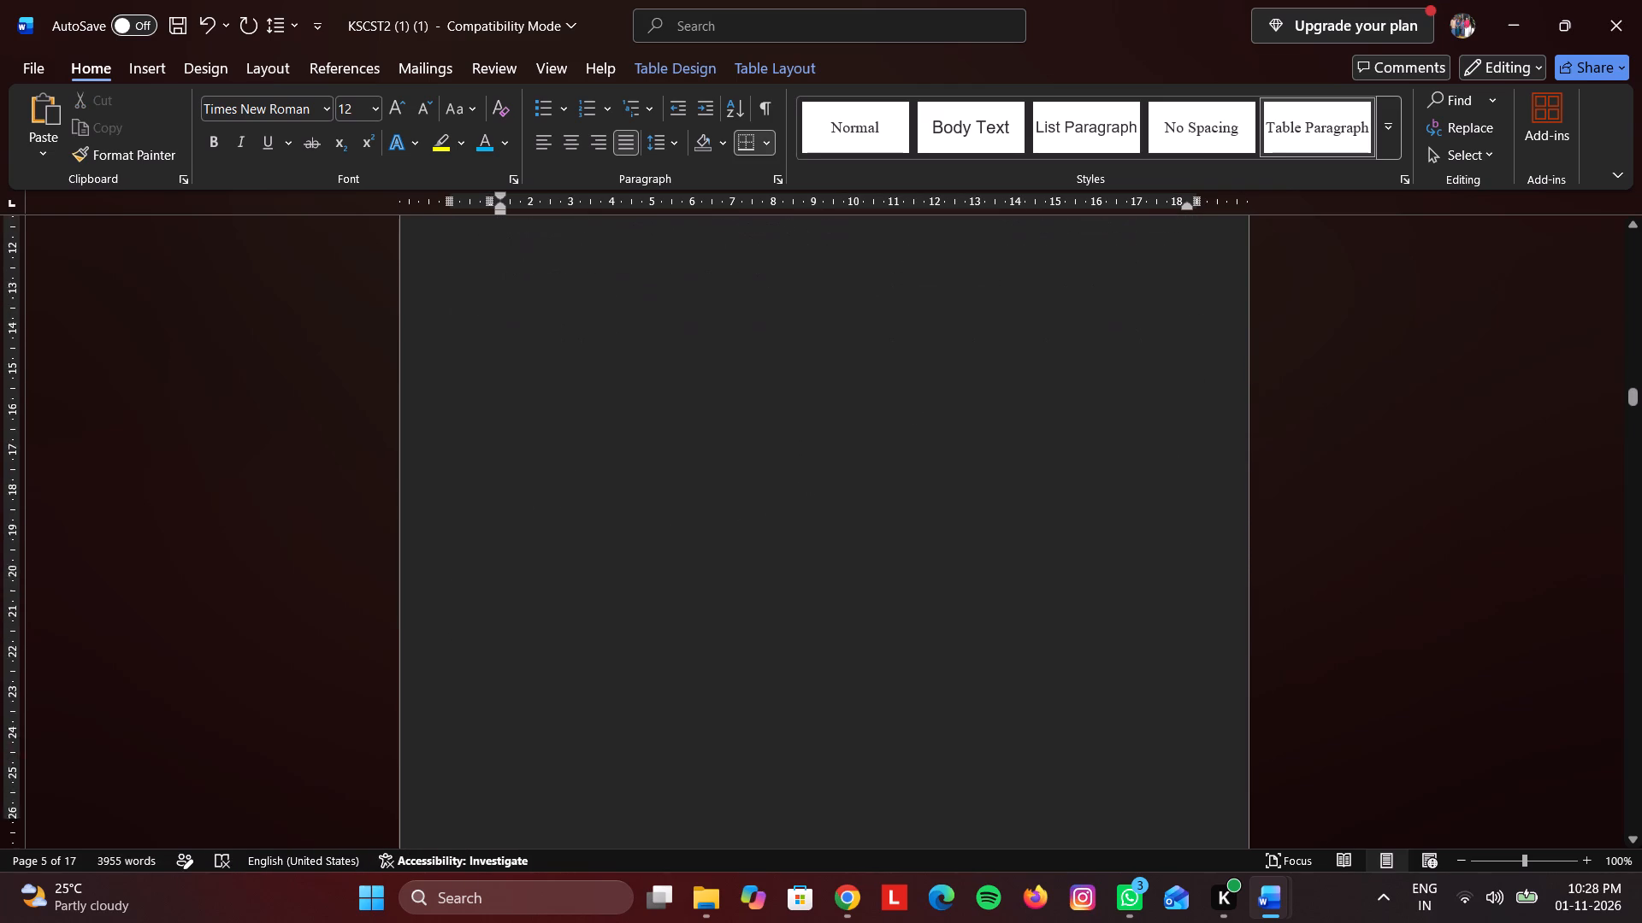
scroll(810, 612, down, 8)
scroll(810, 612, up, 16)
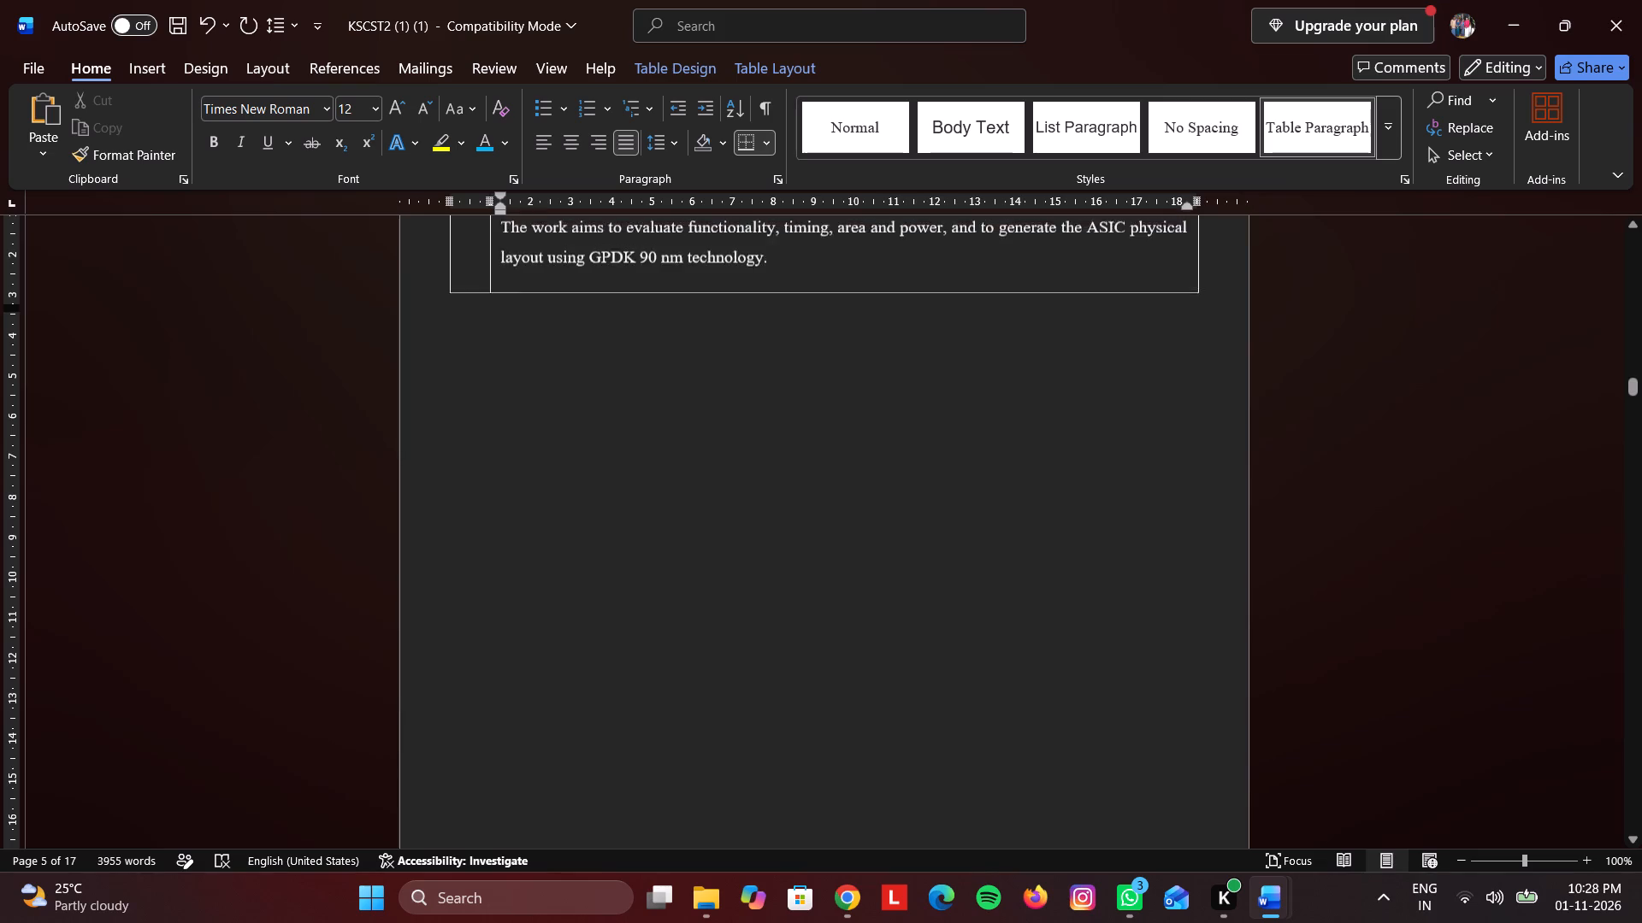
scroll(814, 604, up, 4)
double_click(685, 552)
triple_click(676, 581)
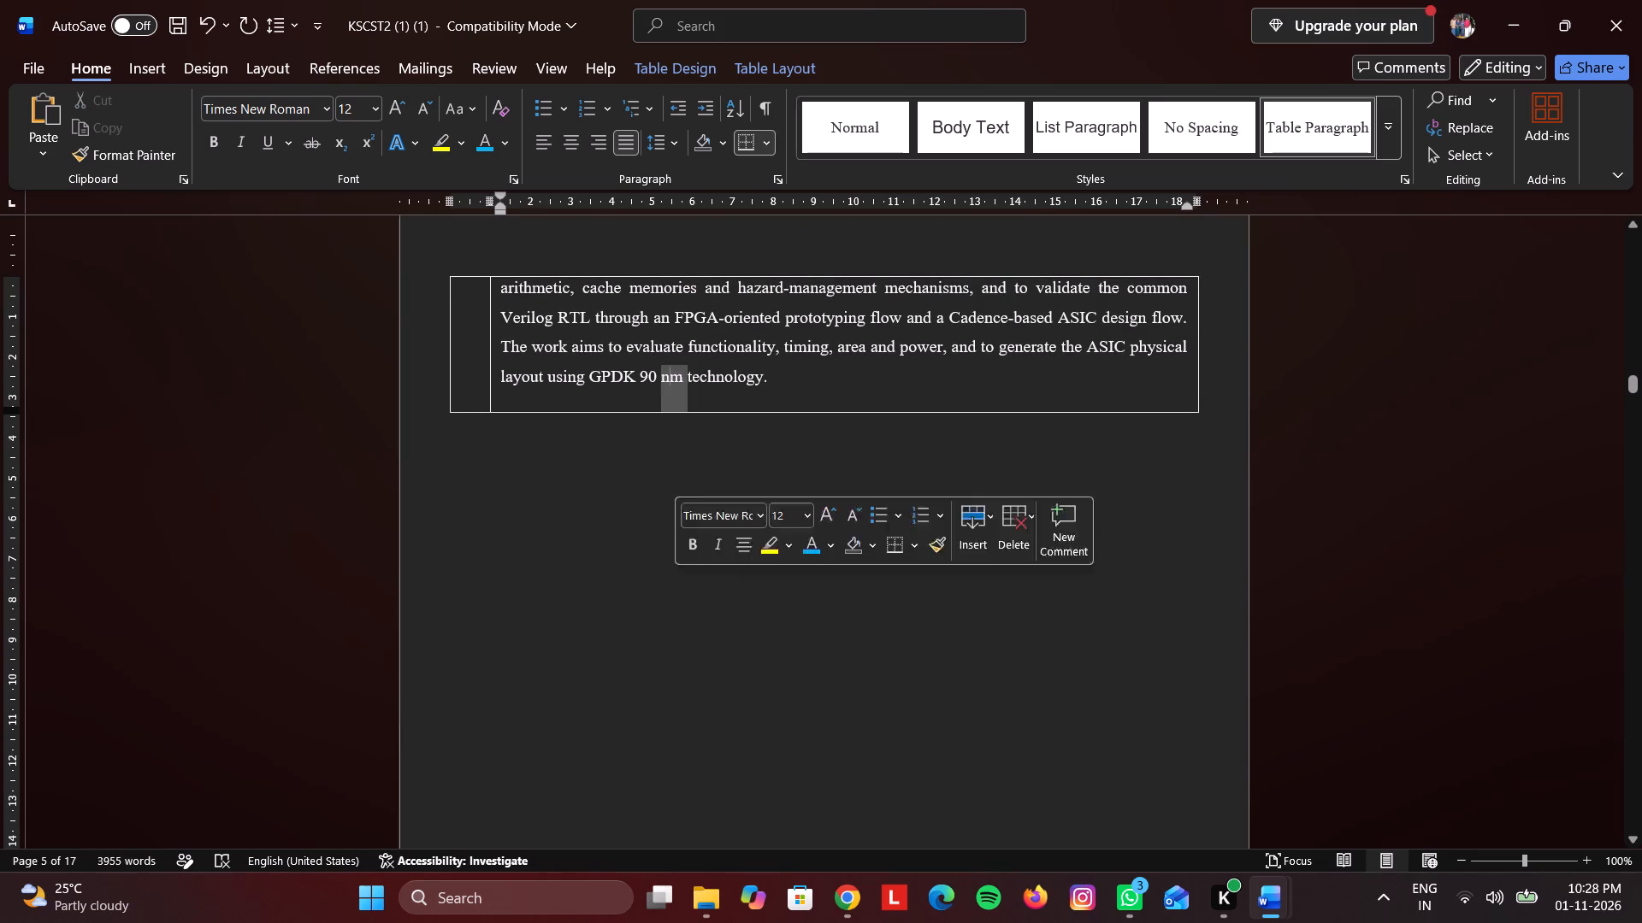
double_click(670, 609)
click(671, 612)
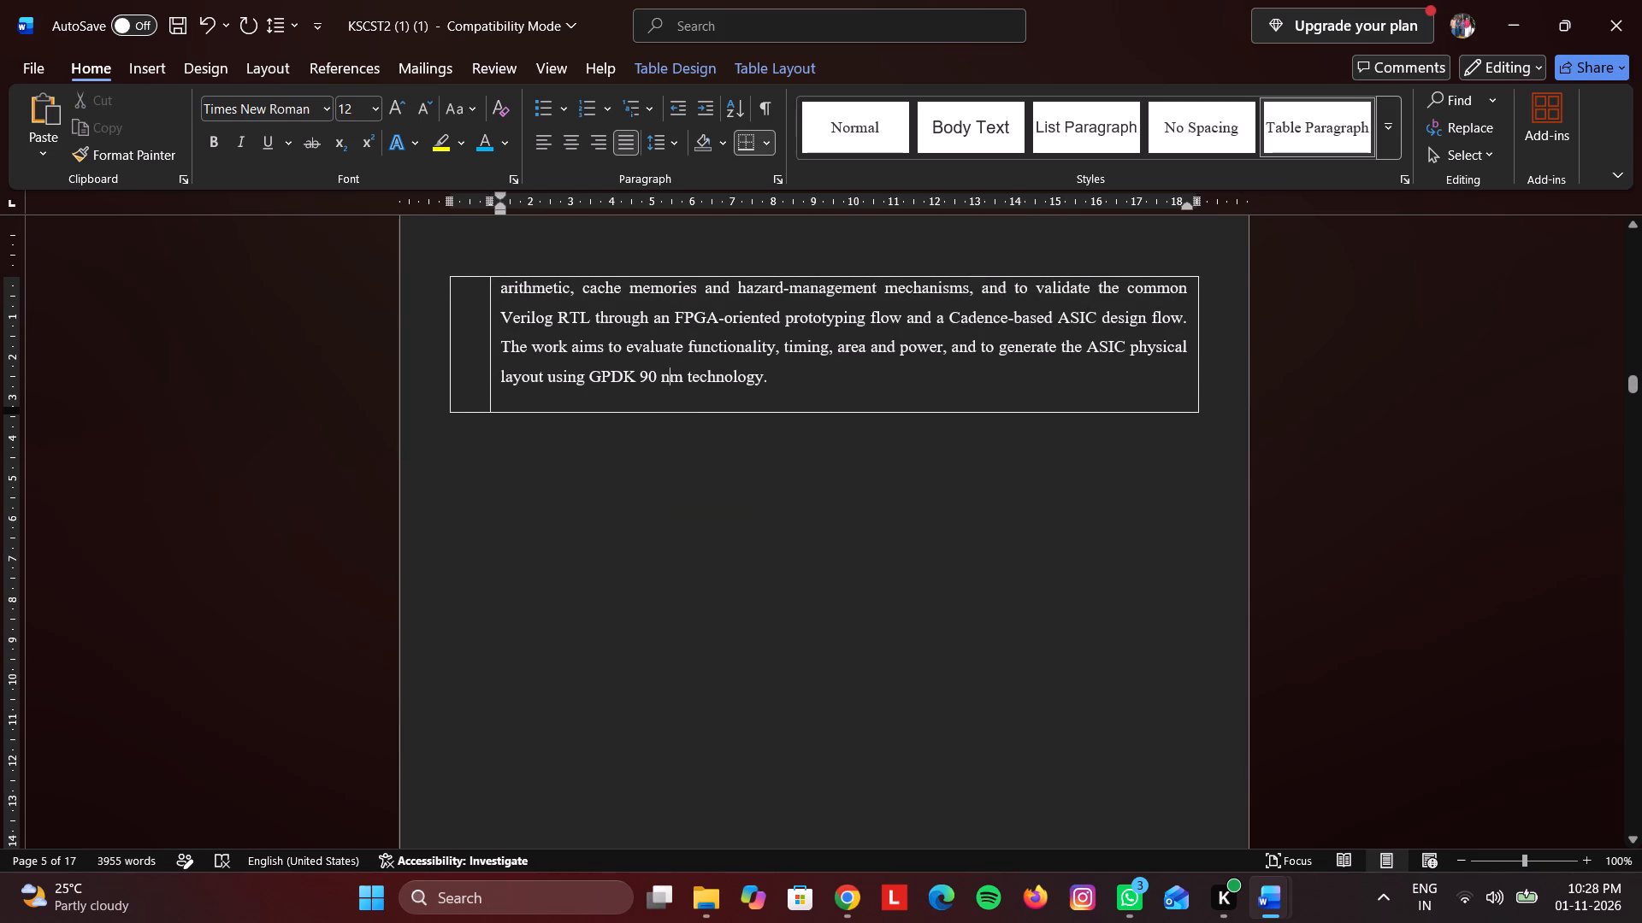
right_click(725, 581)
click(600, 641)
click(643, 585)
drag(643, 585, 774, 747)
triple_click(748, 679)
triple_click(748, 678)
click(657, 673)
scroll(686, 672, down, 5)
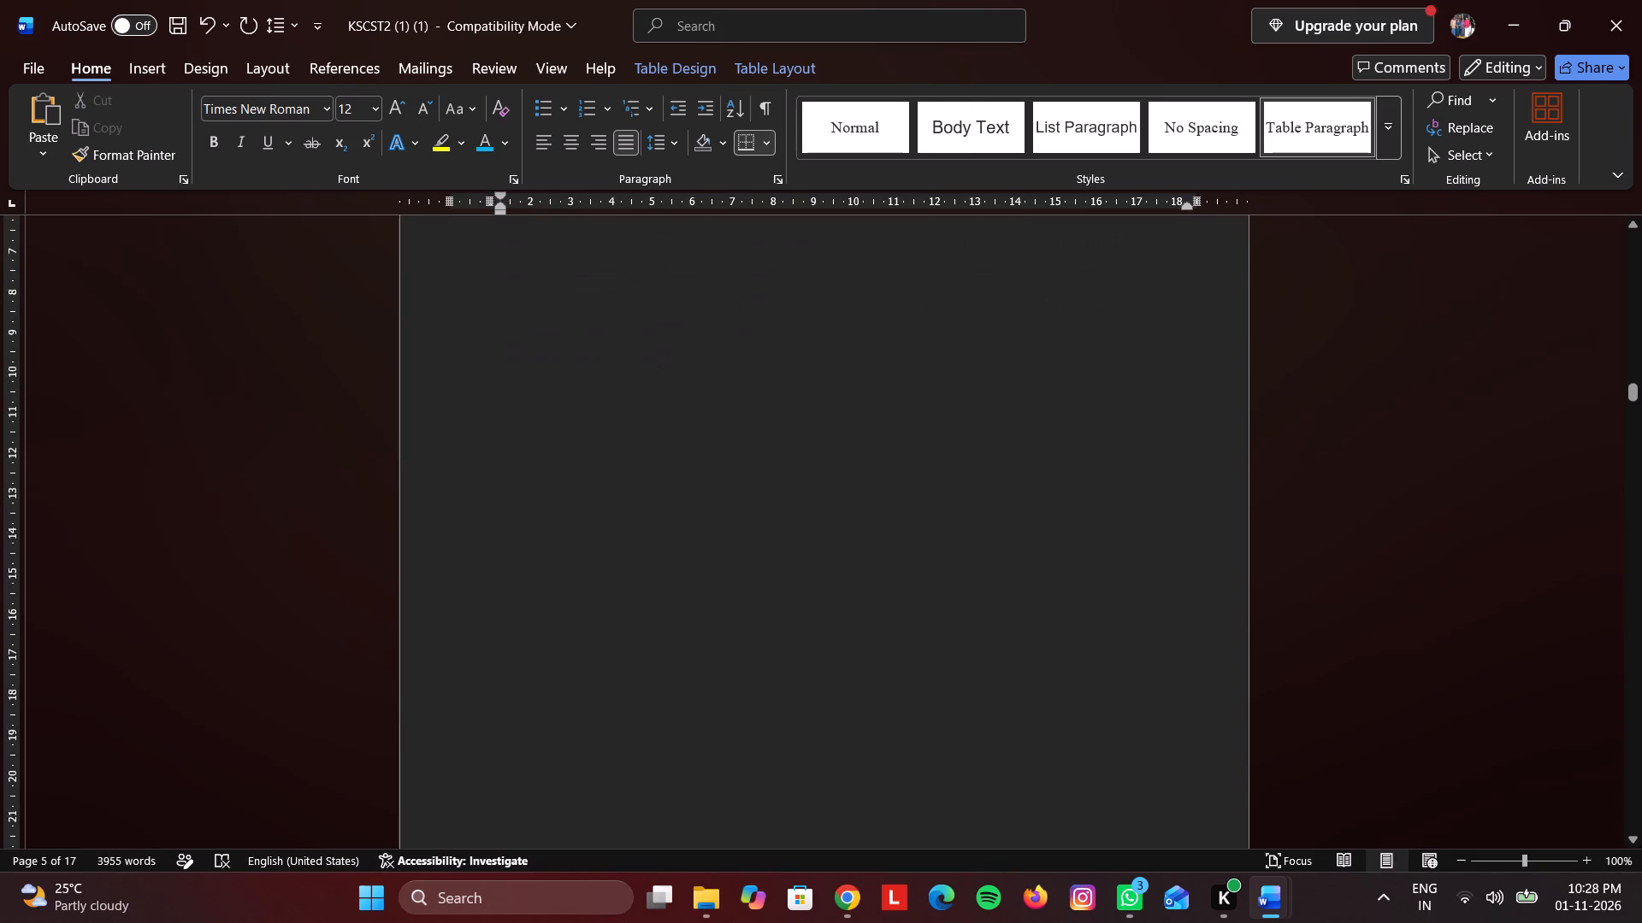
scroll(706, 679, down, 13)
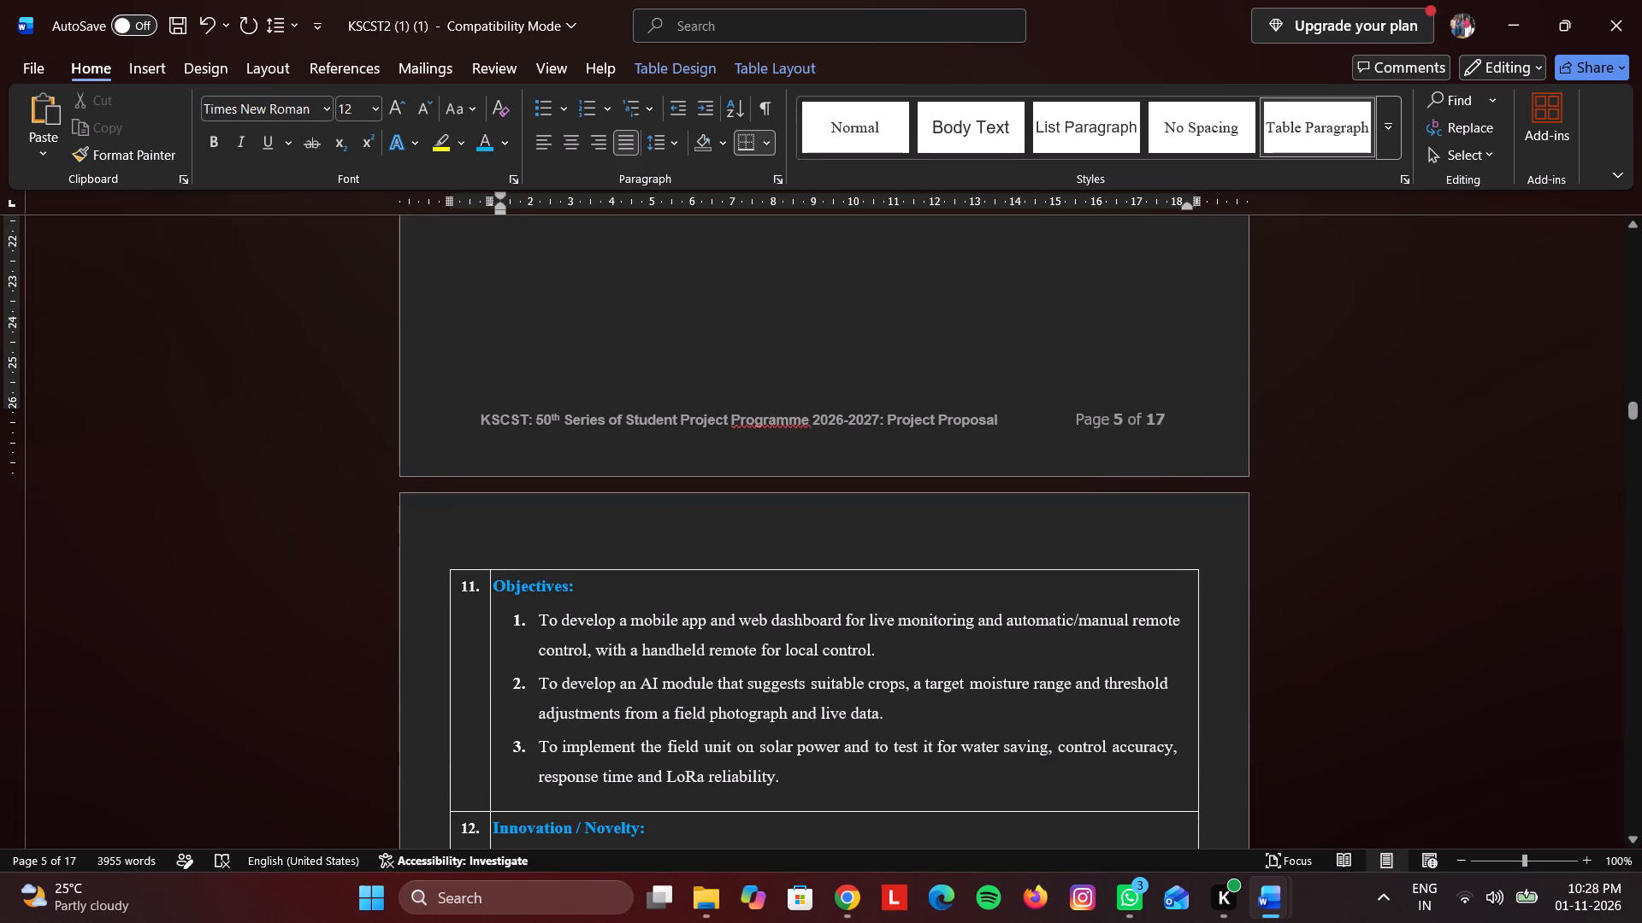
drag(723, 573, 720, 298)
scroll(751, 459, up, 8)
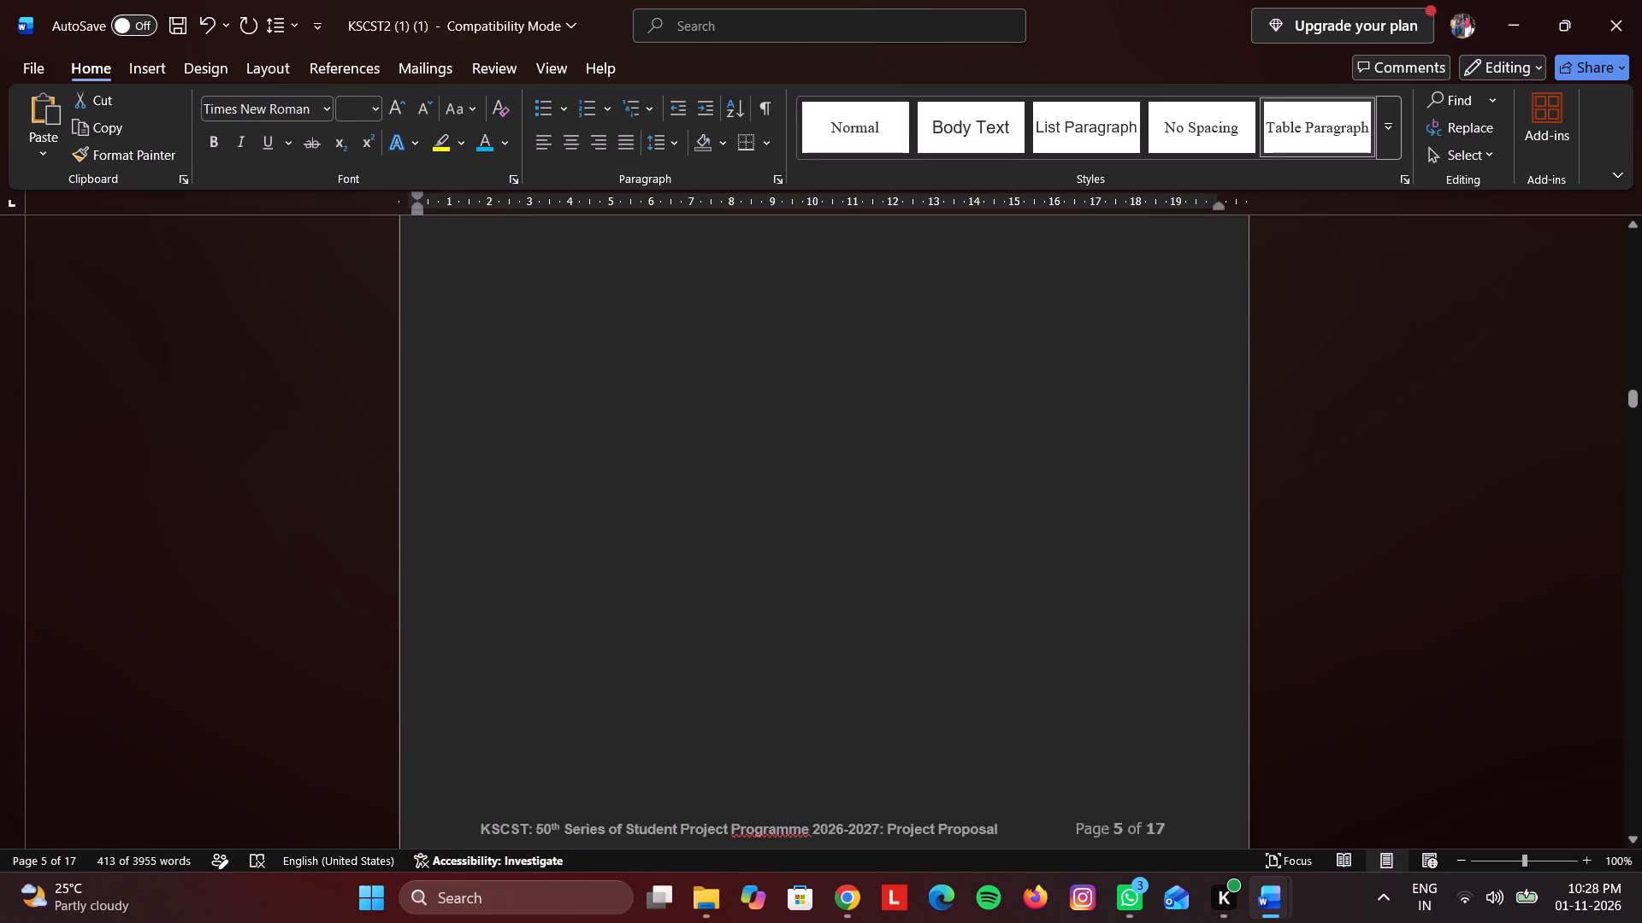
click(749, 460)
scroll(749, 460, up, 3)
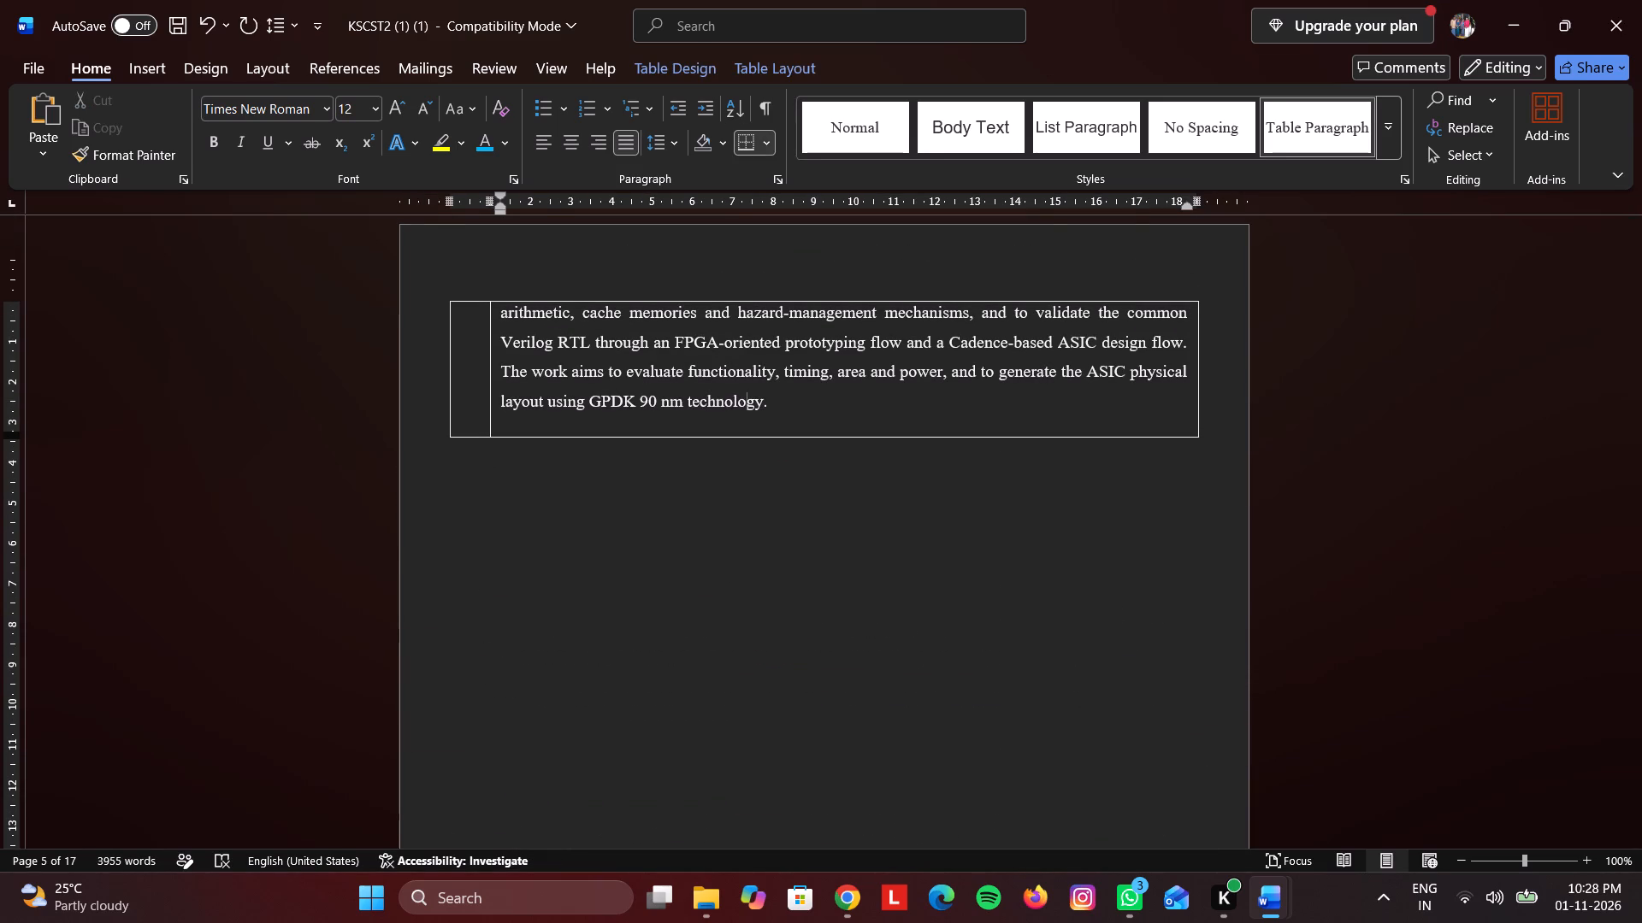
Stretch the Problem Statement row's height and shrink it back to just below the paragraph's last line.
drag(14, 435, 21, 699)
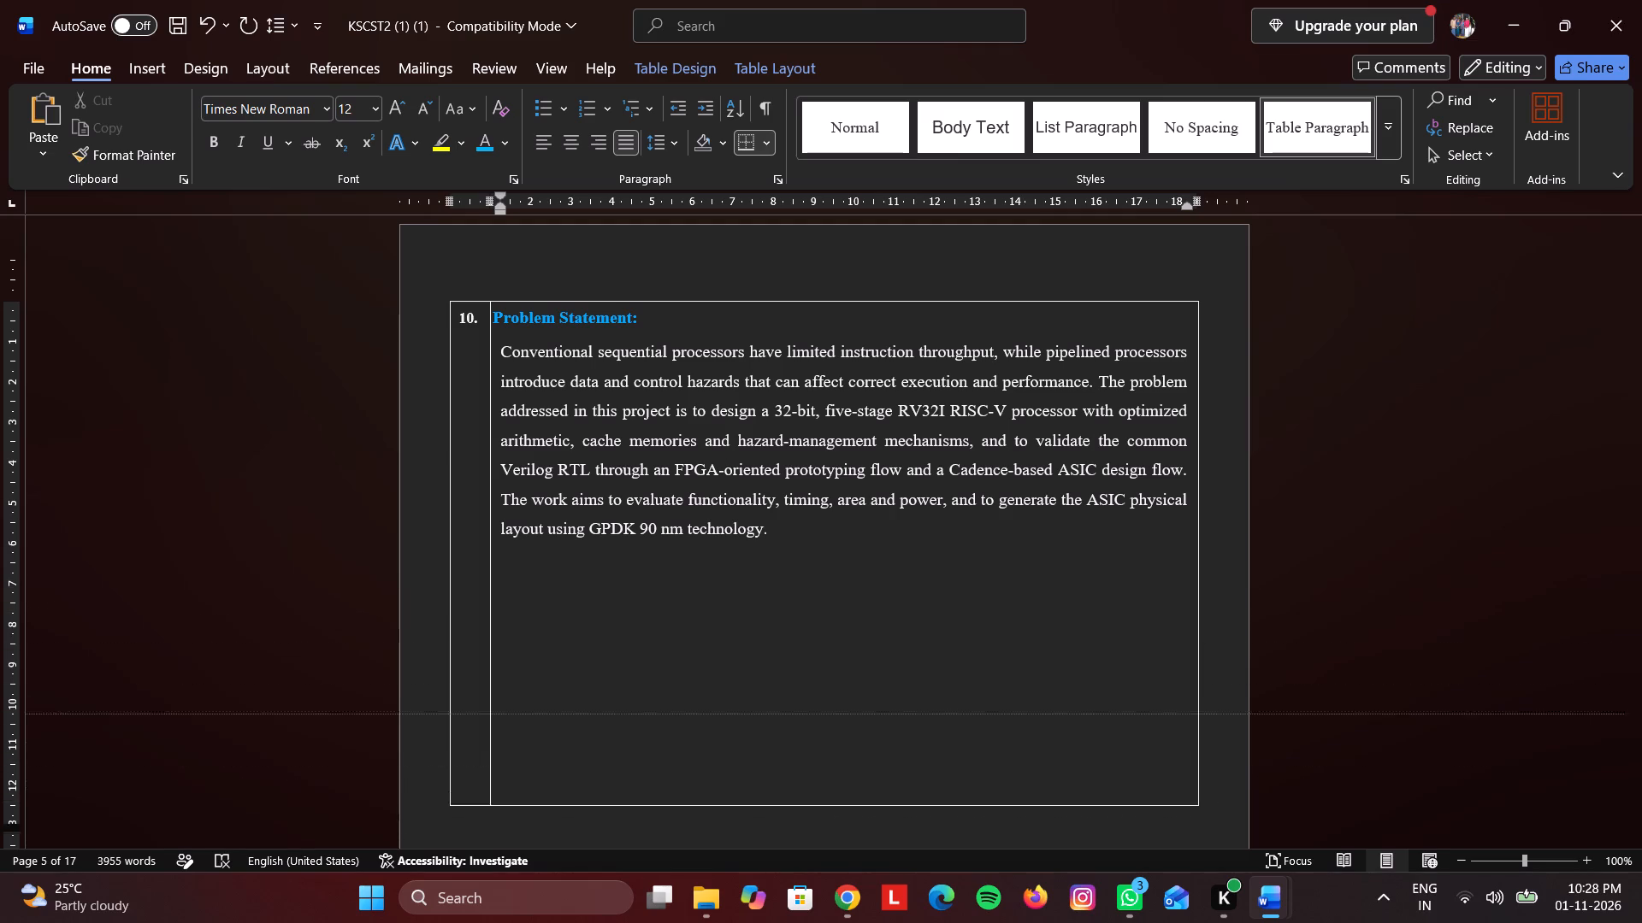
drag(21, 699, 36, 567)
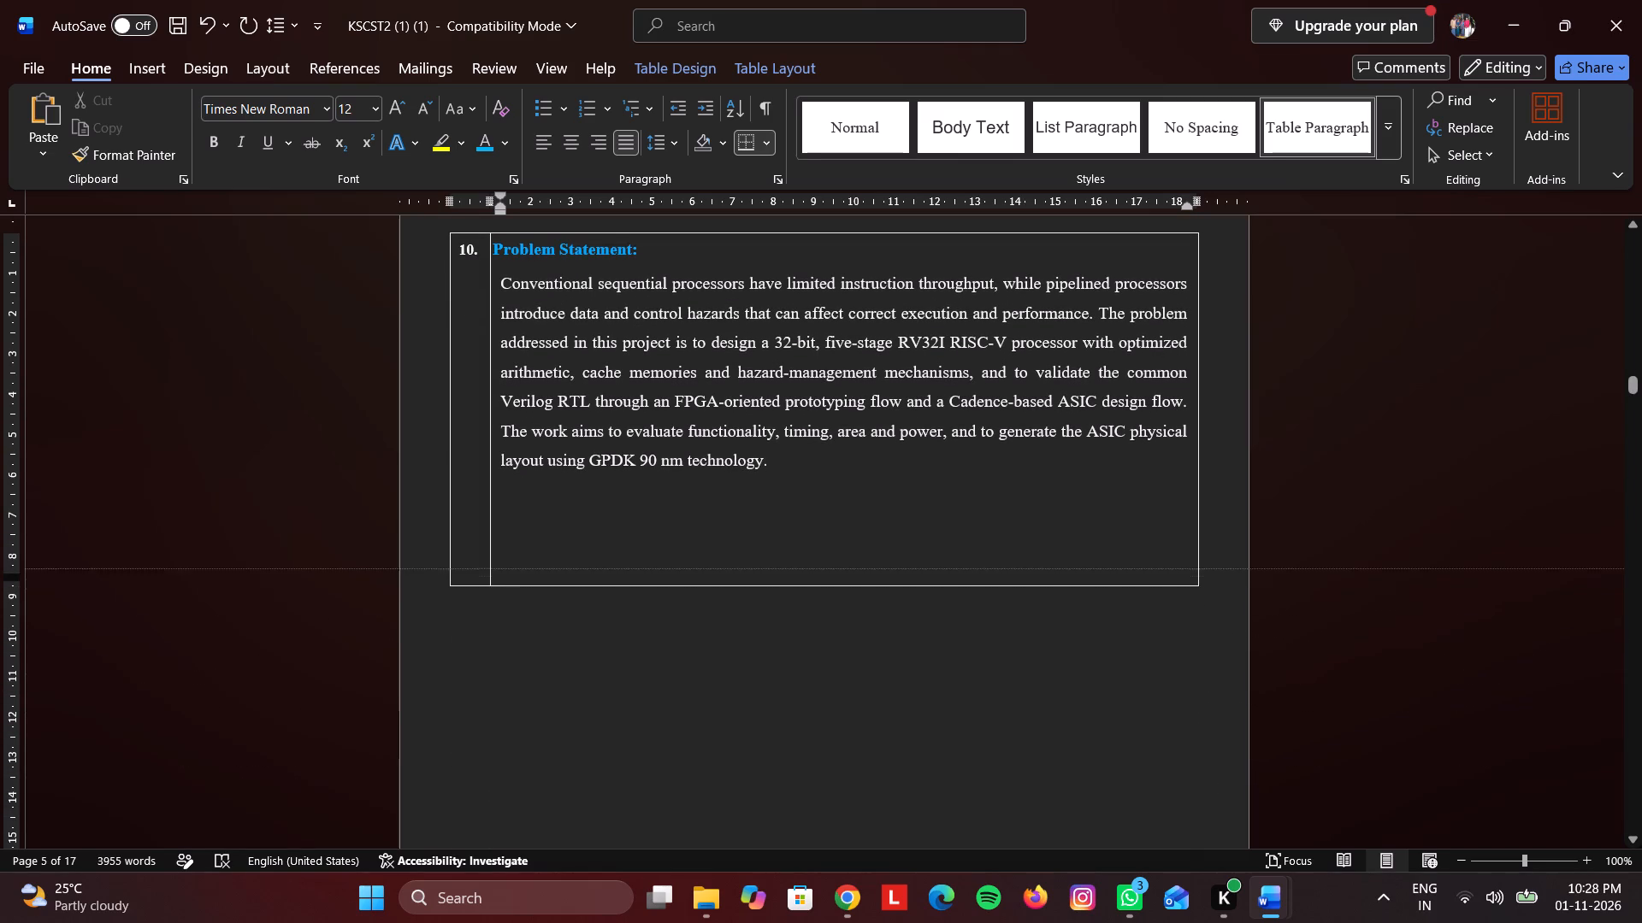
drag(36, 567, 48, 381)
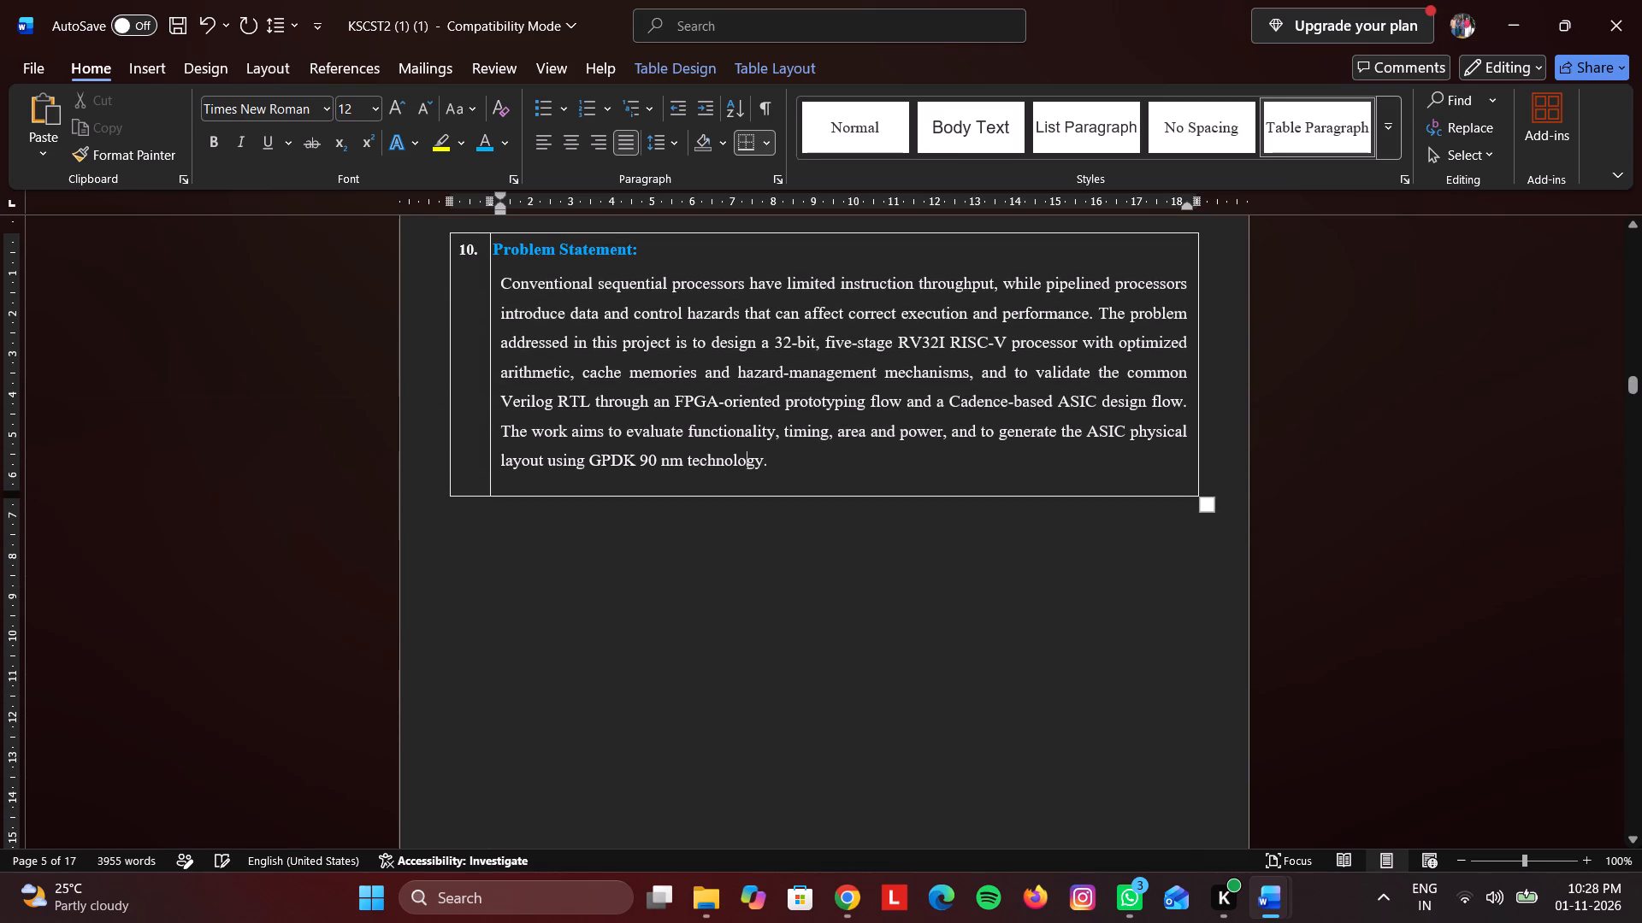
Examine how sections 9 to 11 and the blank gaps between them are laid out across pages 4 to 6.
scroll(285, 675, up, 5)
scroll(443, 739, up, 5)
scroll(445, 740, down, 11)
double_click(777, 767)
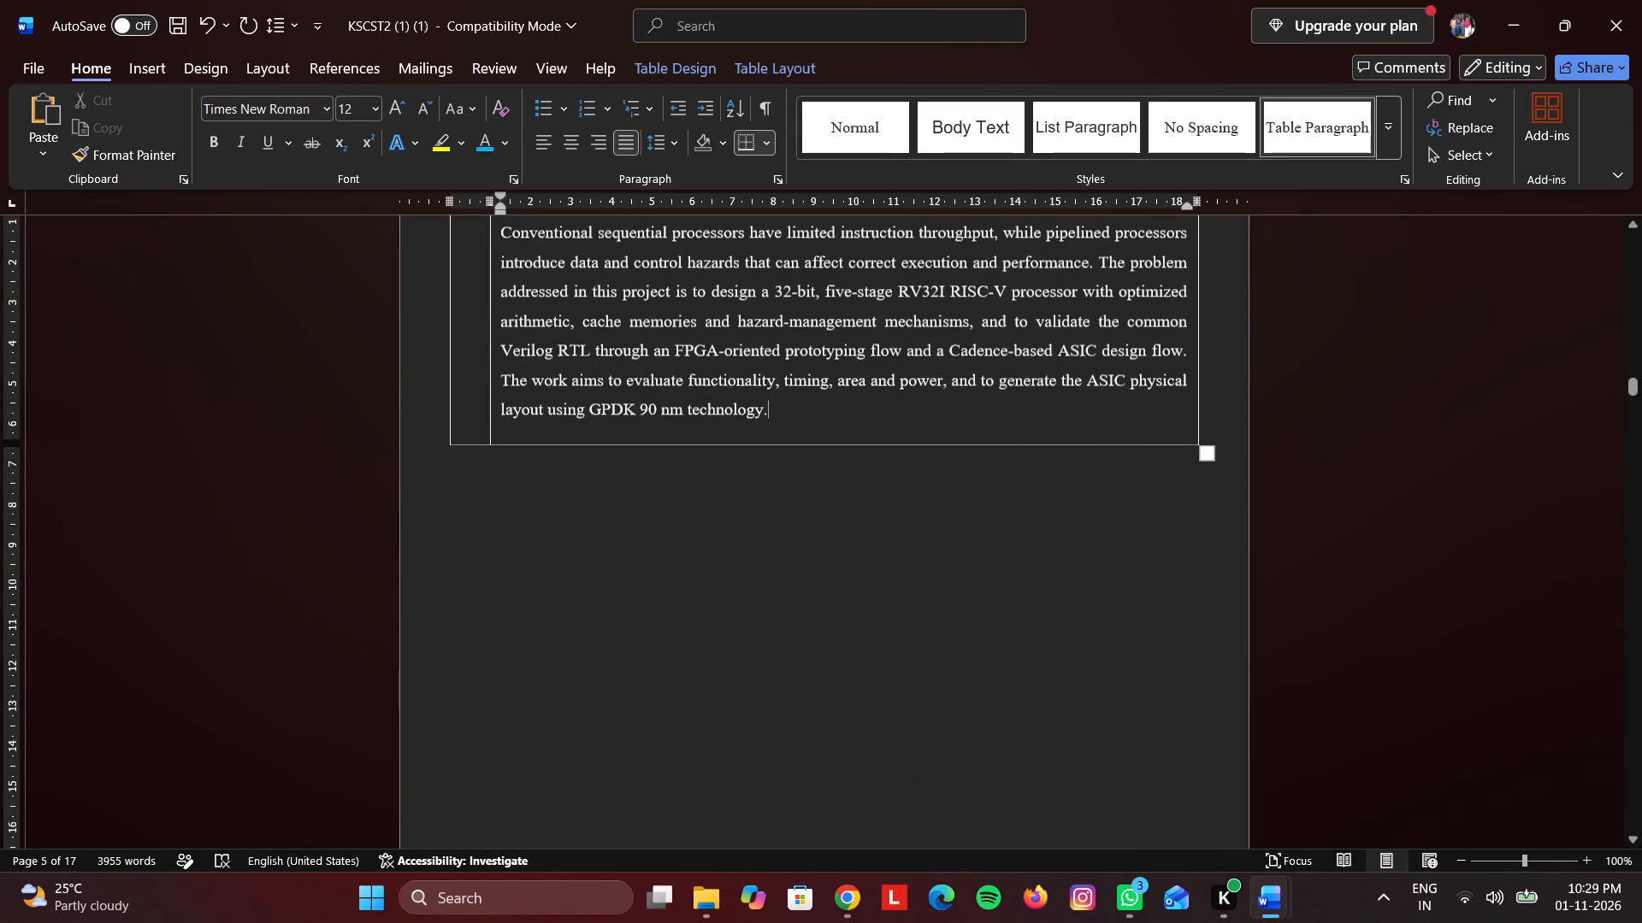
triple_click(788, 732)
click(788, 732)
click(711, 646)
scroll(701, 643, down, 2)
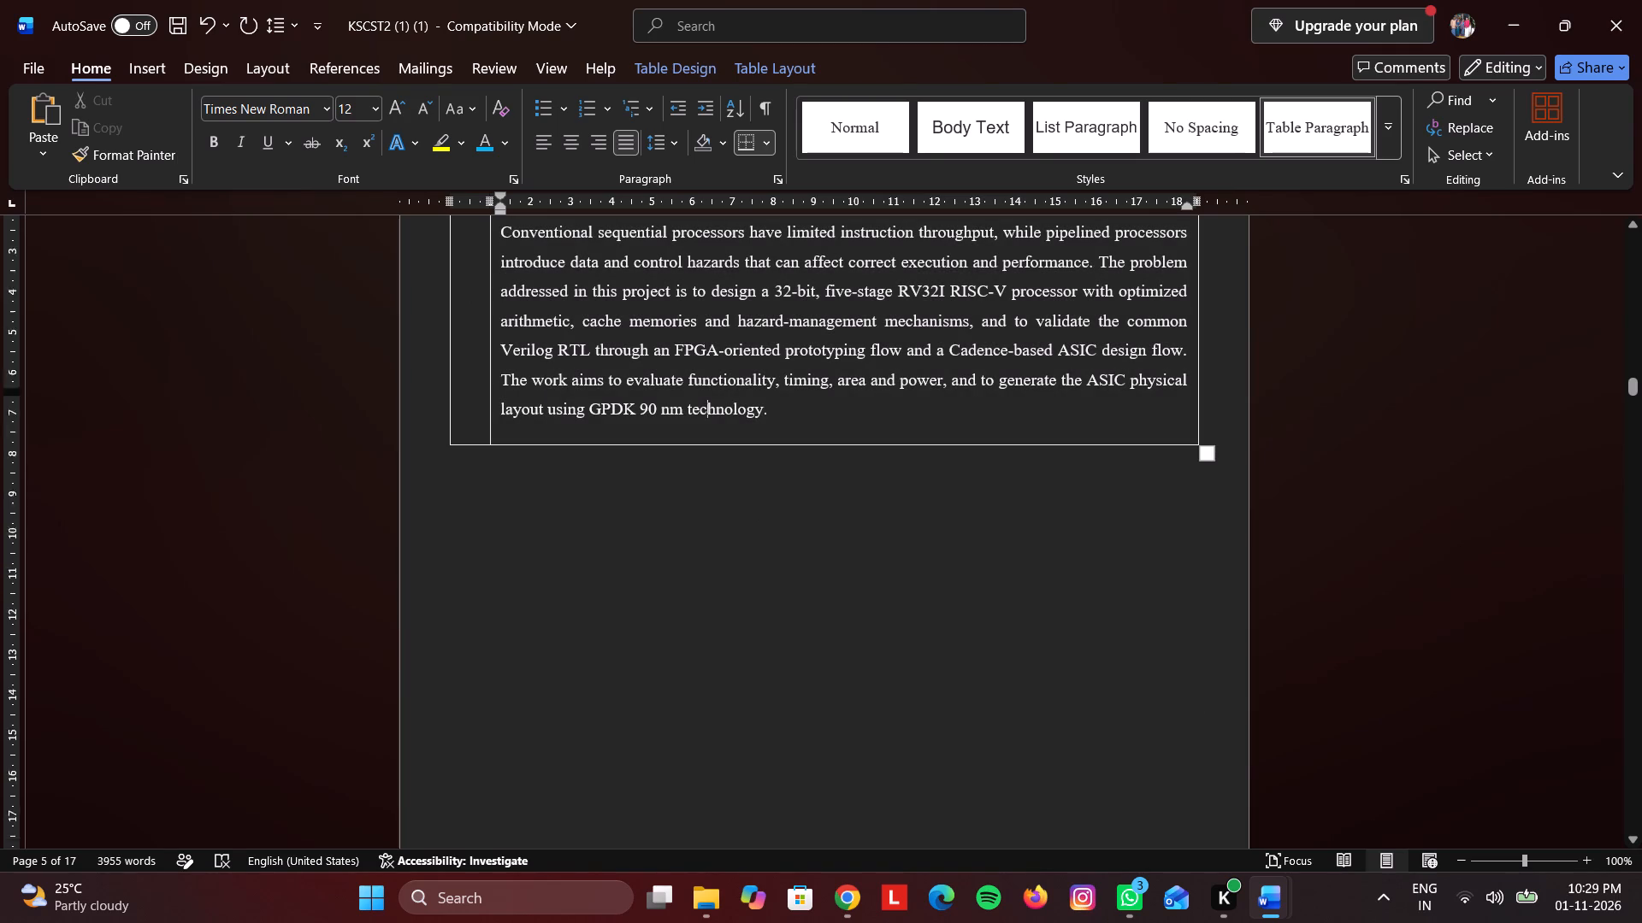
scroll(701, 643, down, 13)
scroll(711, 738, down, 5)
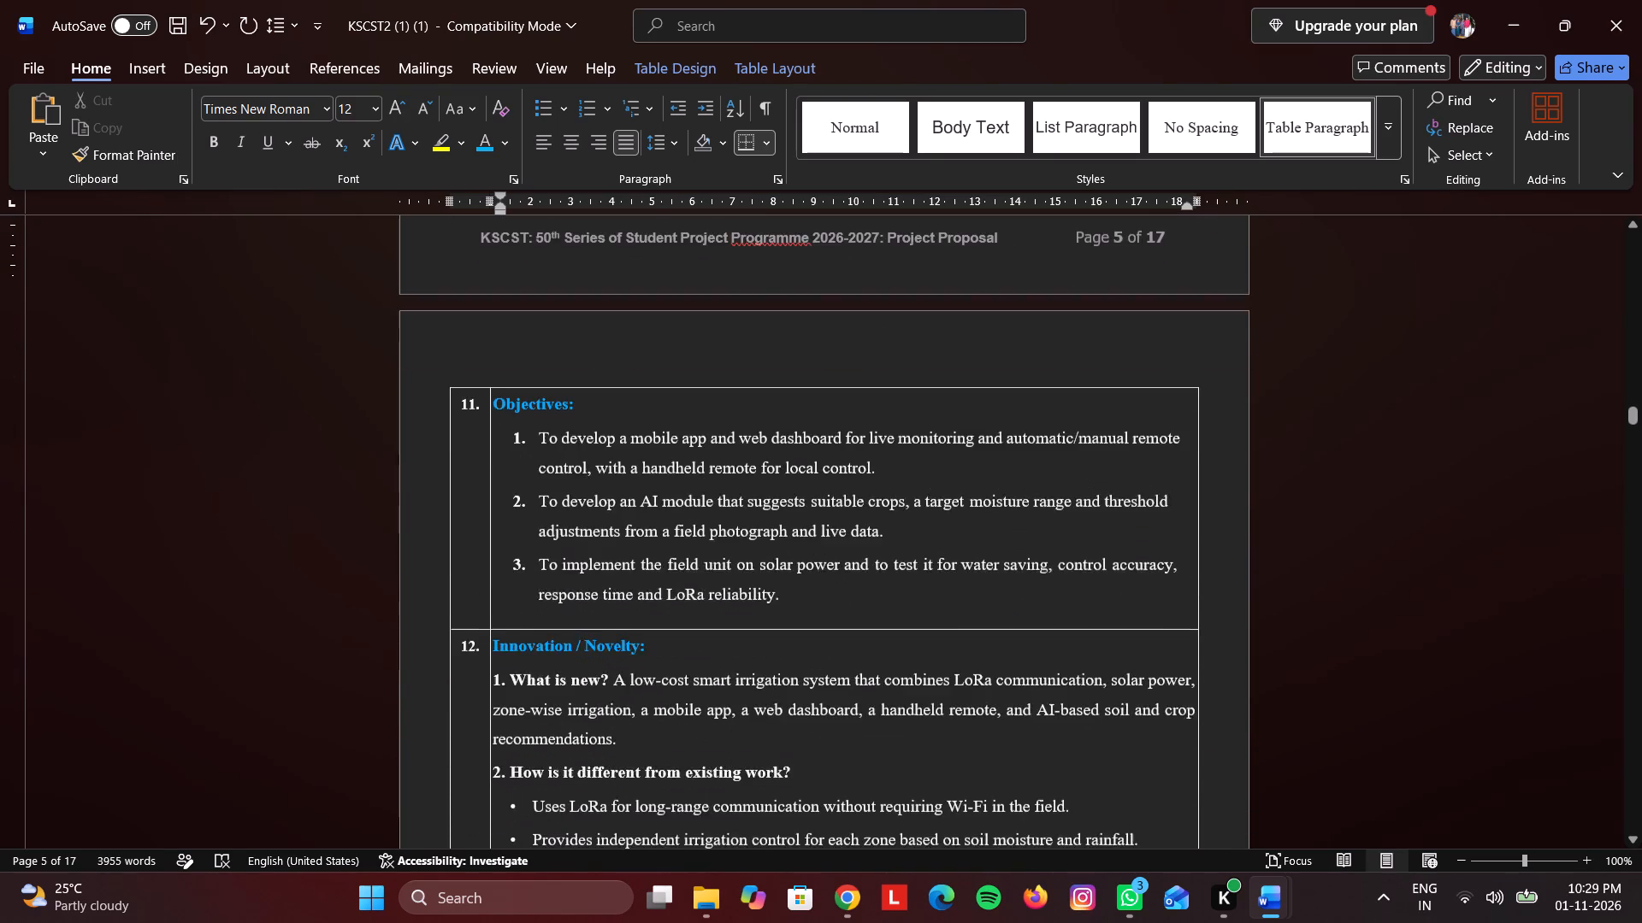
scroll(697, 733, up, 6)
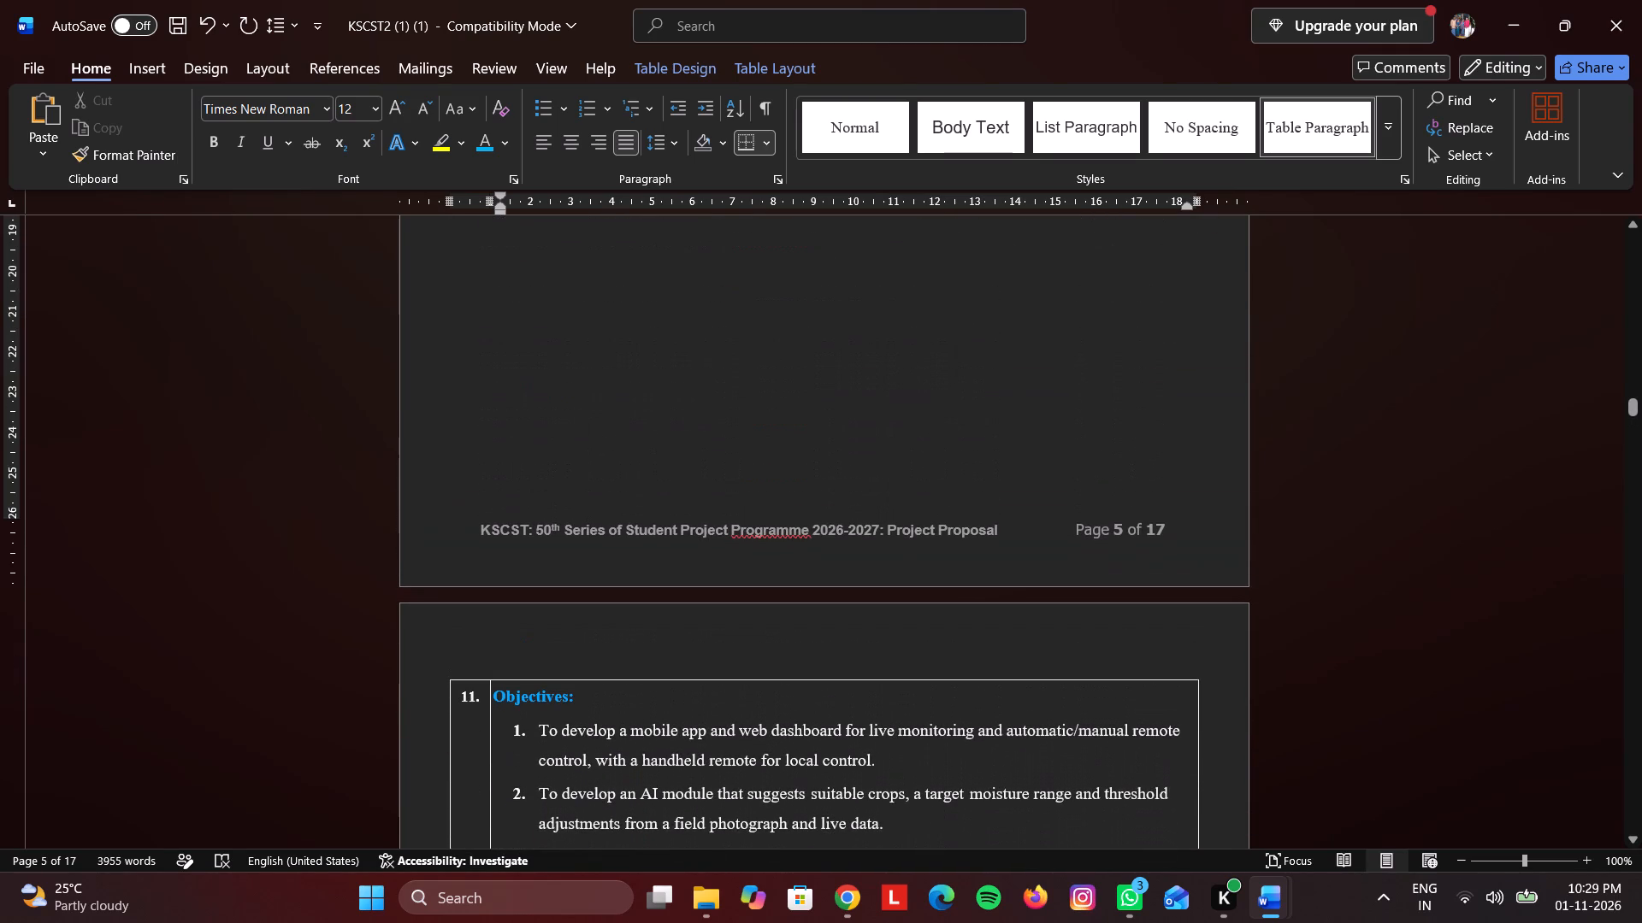
scroll(697, 733, up, 20)
scroll(697, 733, up, 5)
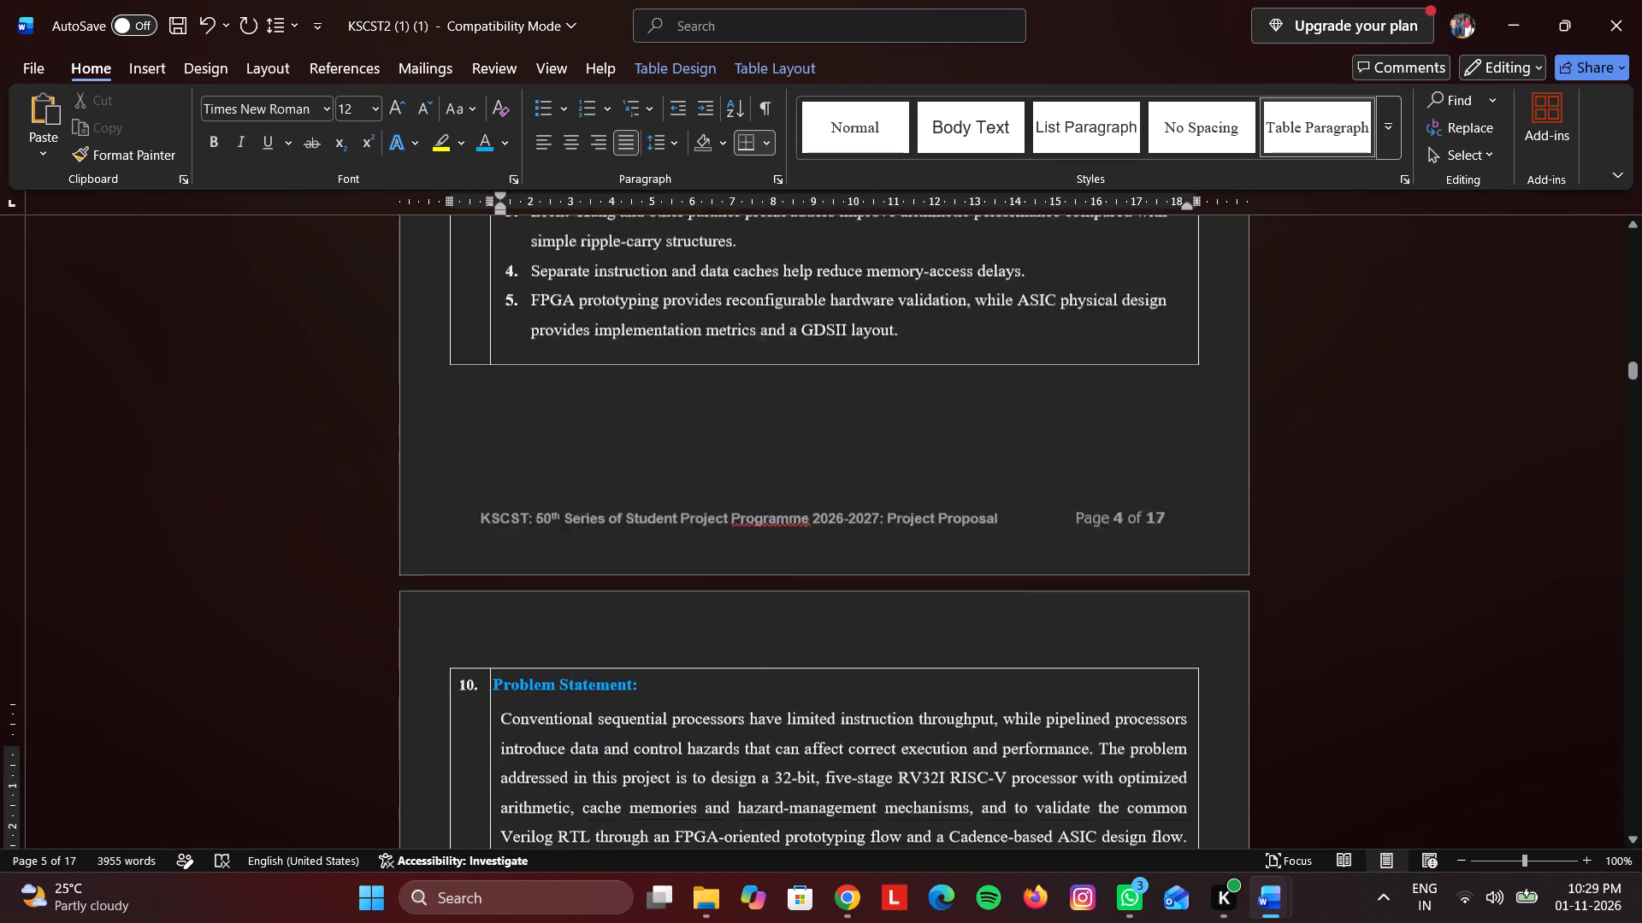
scroll(697, 733, up, 8)
scroll(697, 733, down, 5)
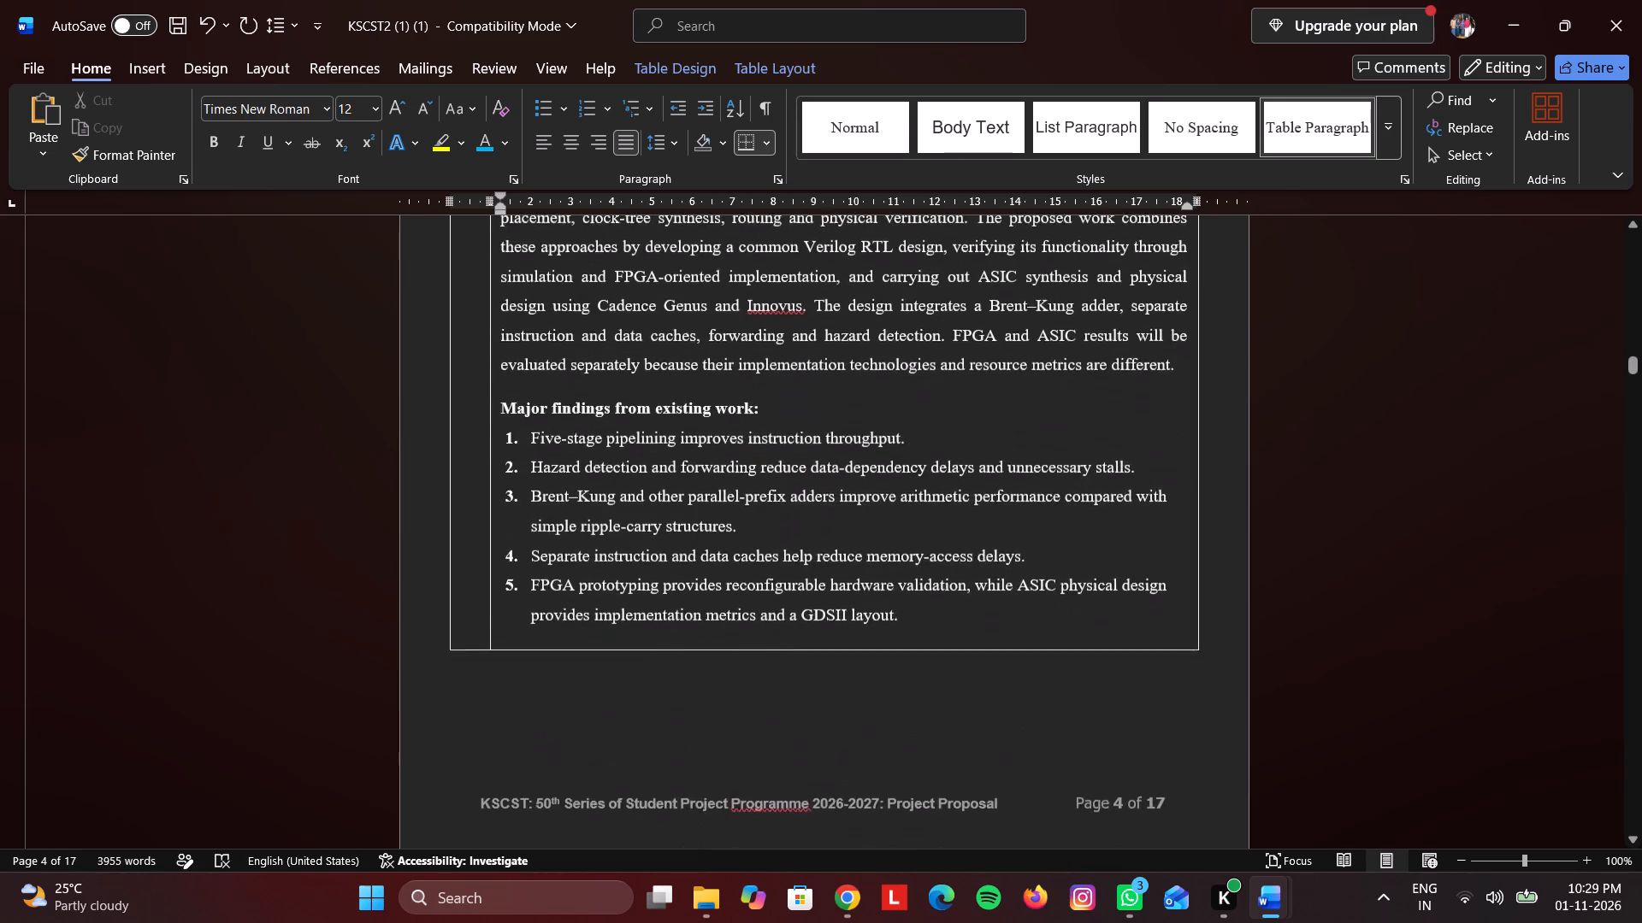
scroll(697, 733, down, 4)
scroll(697, 733, up, 13)
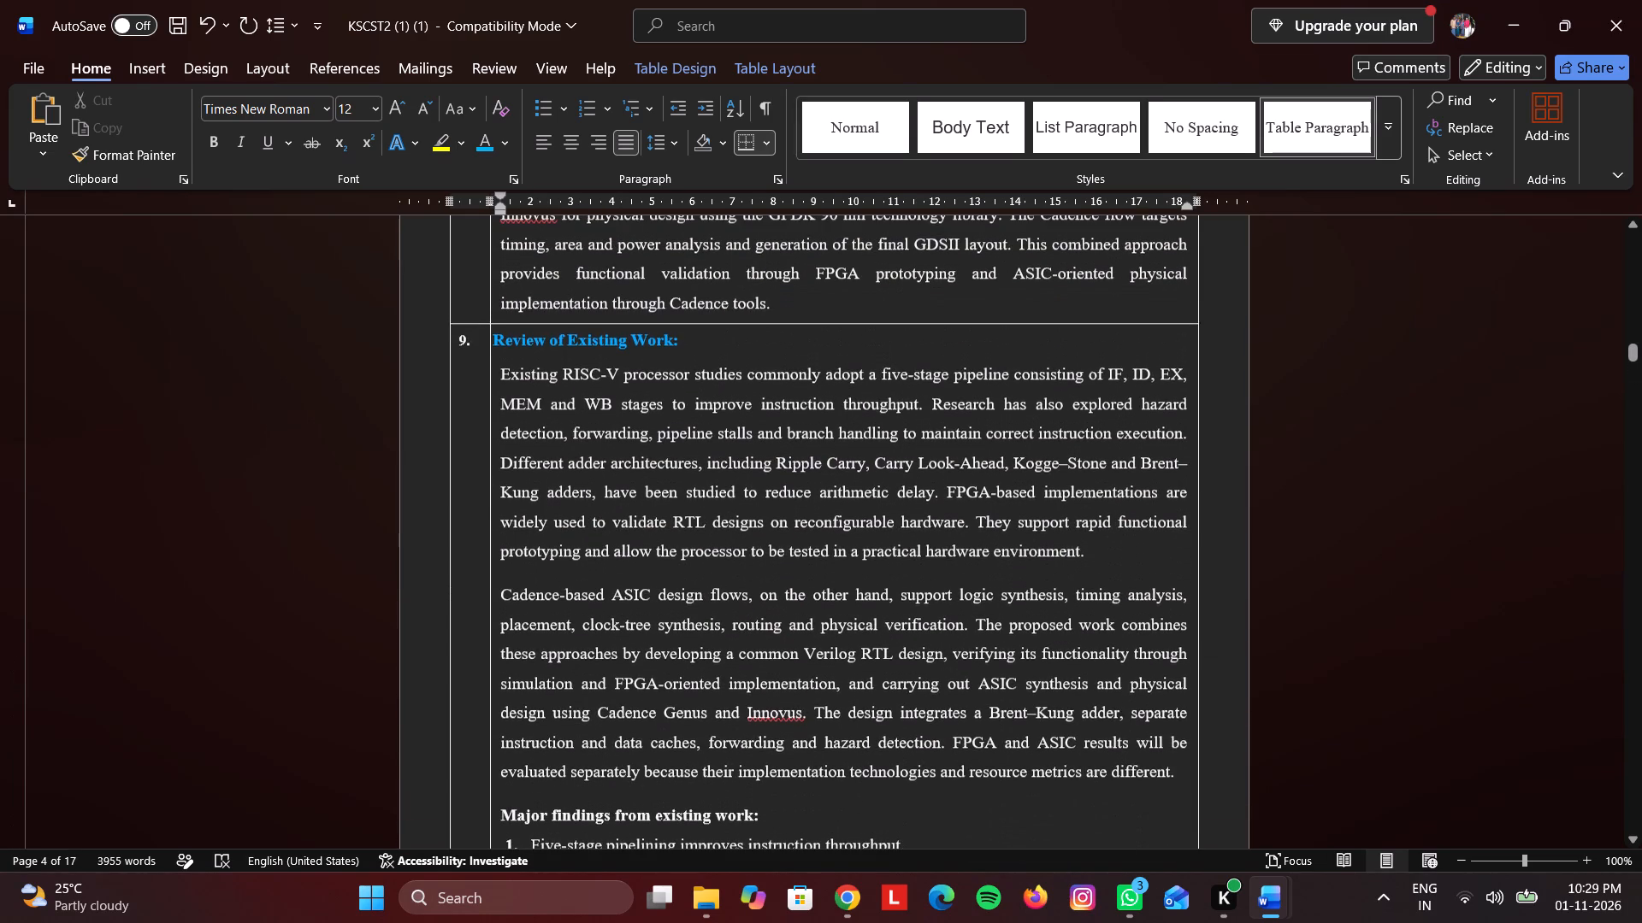
scroll(697, 733, down, 12)
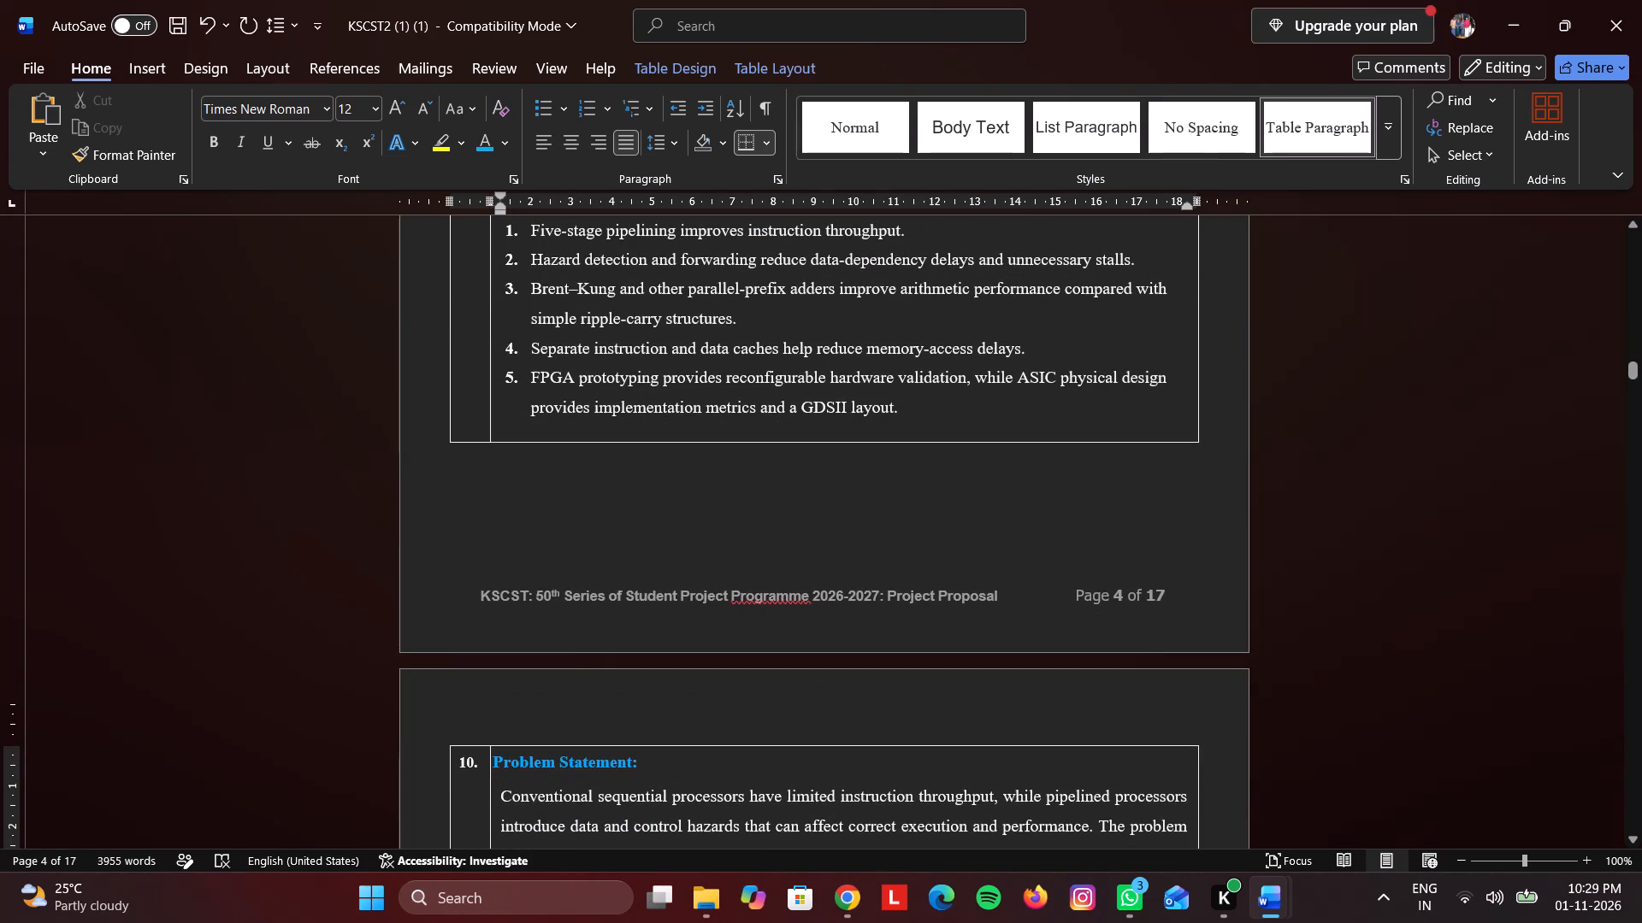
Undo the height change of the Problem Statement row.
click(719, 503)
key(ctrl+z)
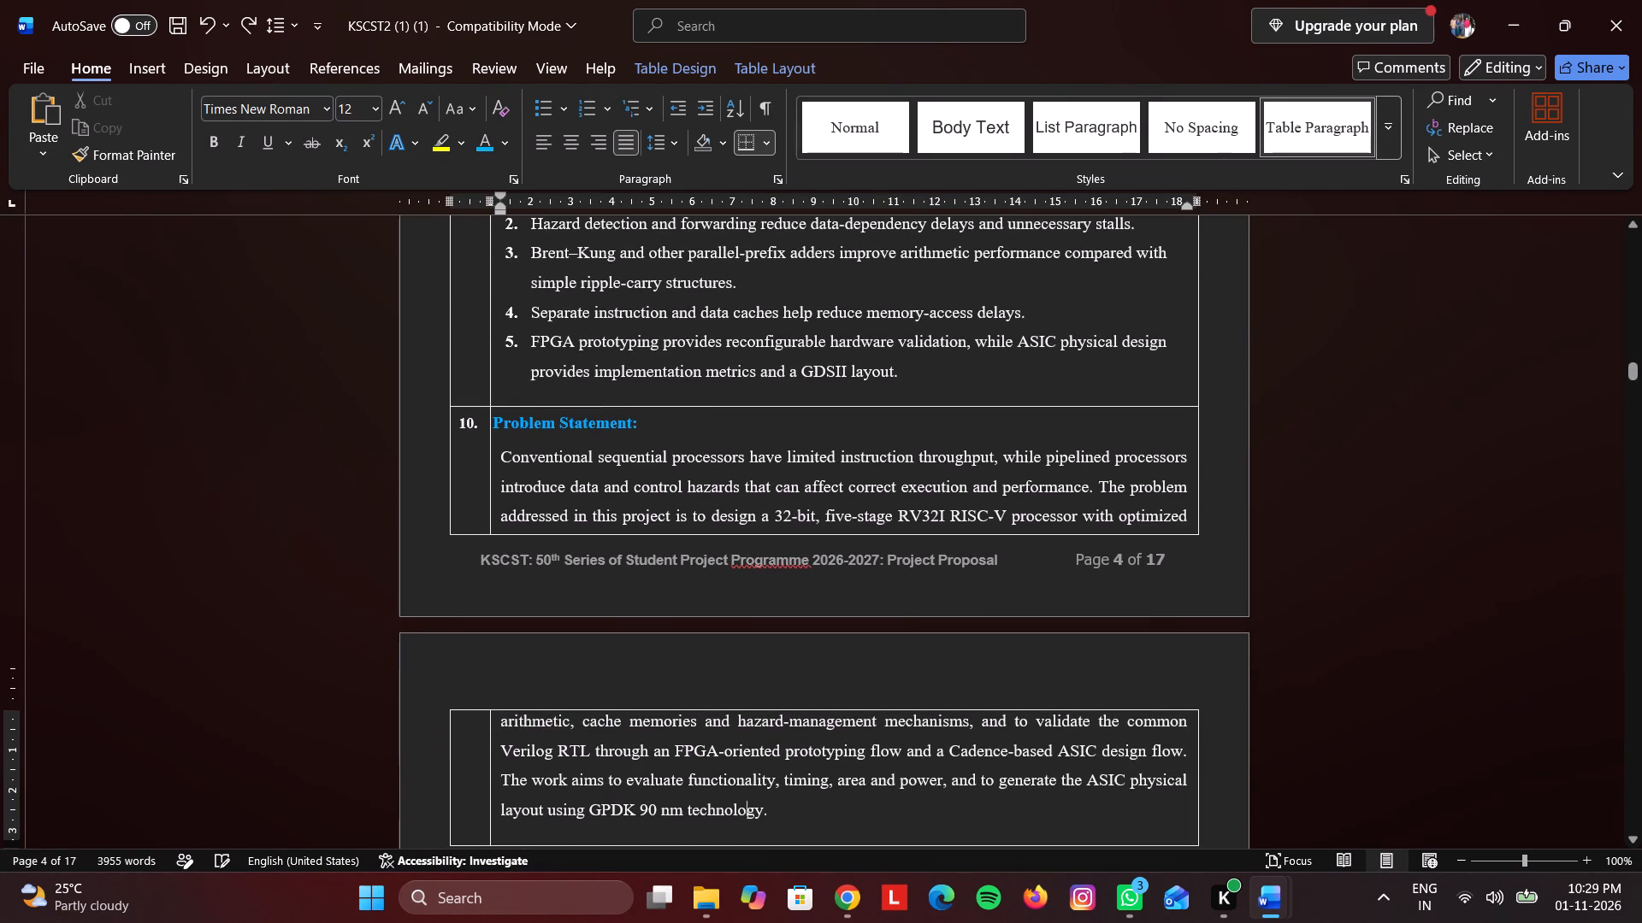
Insert an empty table row directly above the Problem Statement row.
scroll(743, 630, down, 9)
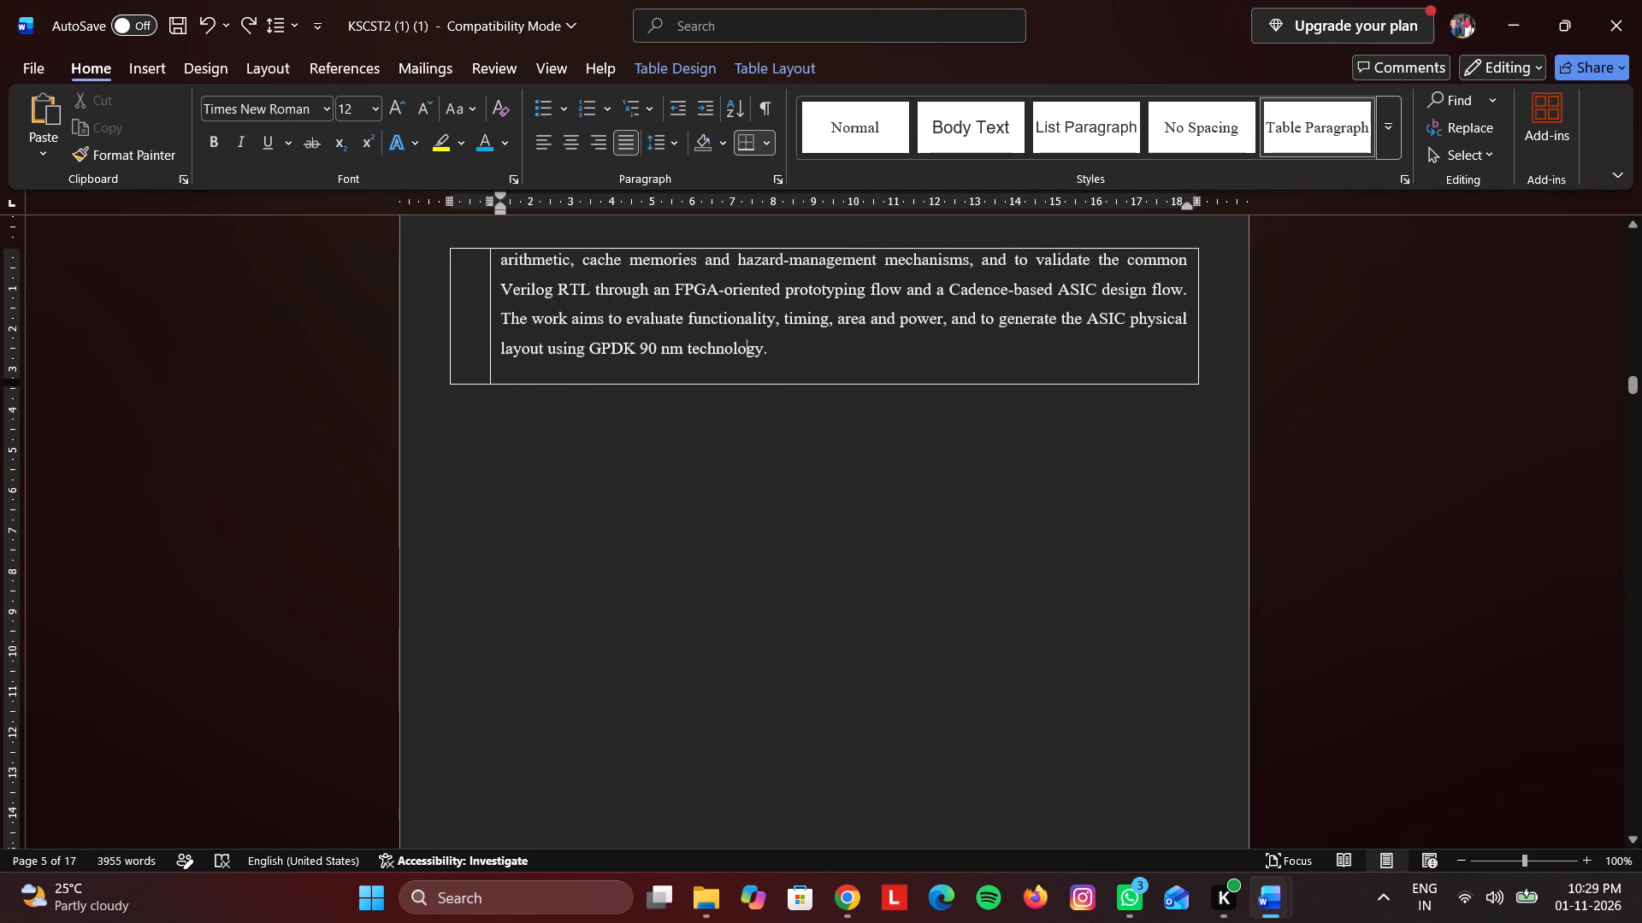
scroll(766, 626, down, 7)
scroll(770, 634, up, 4)
scroll(798, 567, up, 5)
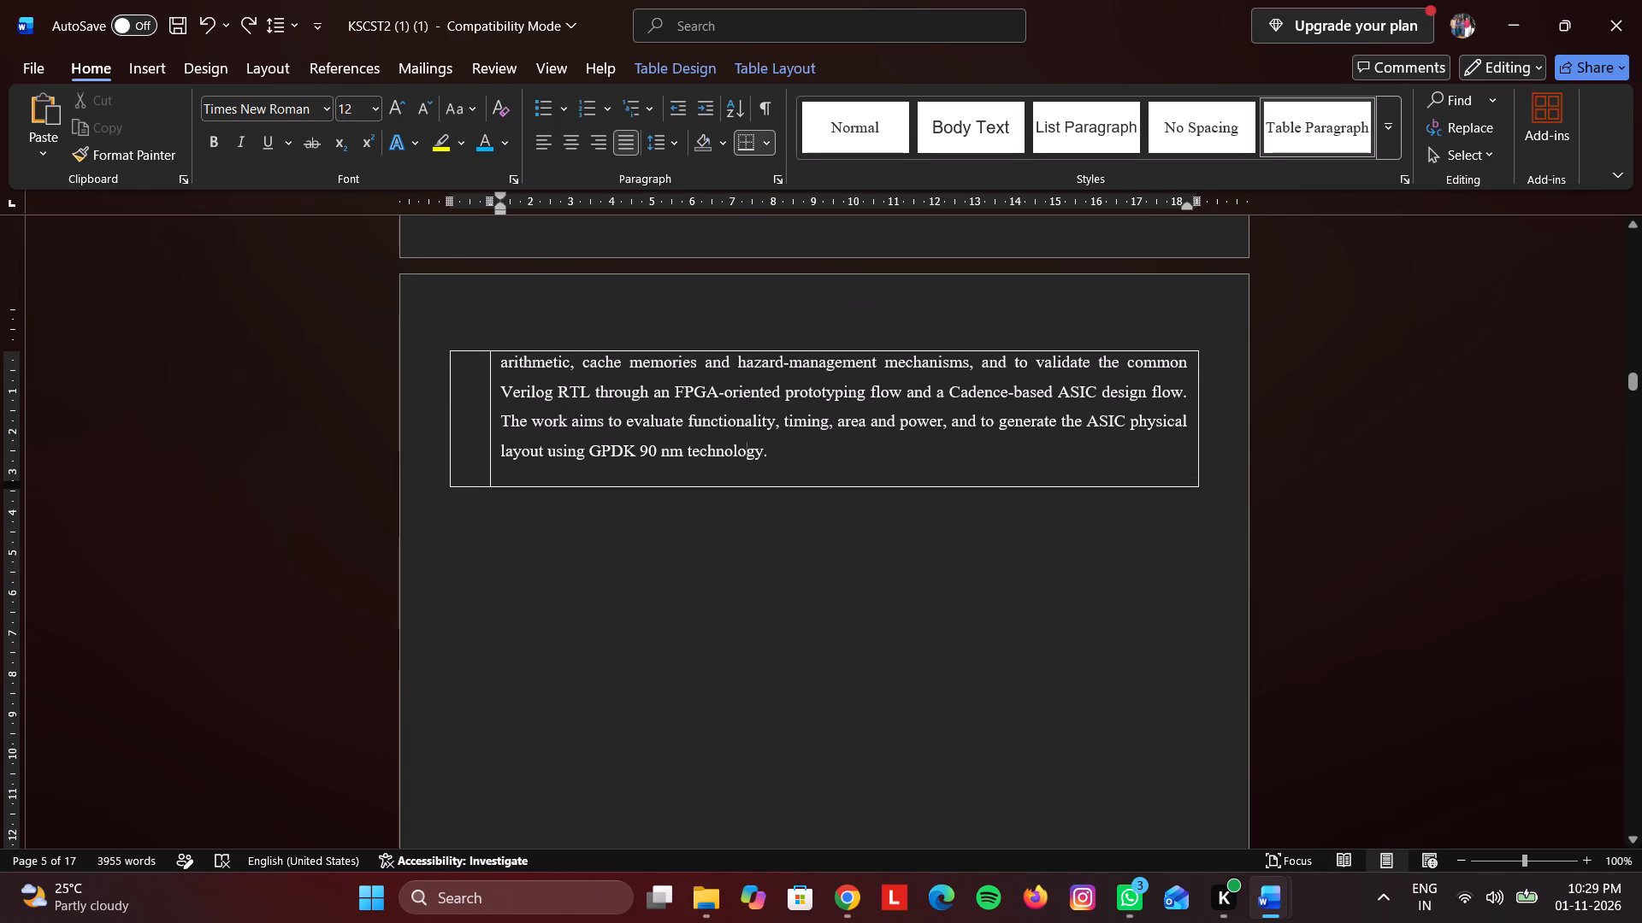
click(449, 484)
scroll(463, 409, up, 7)
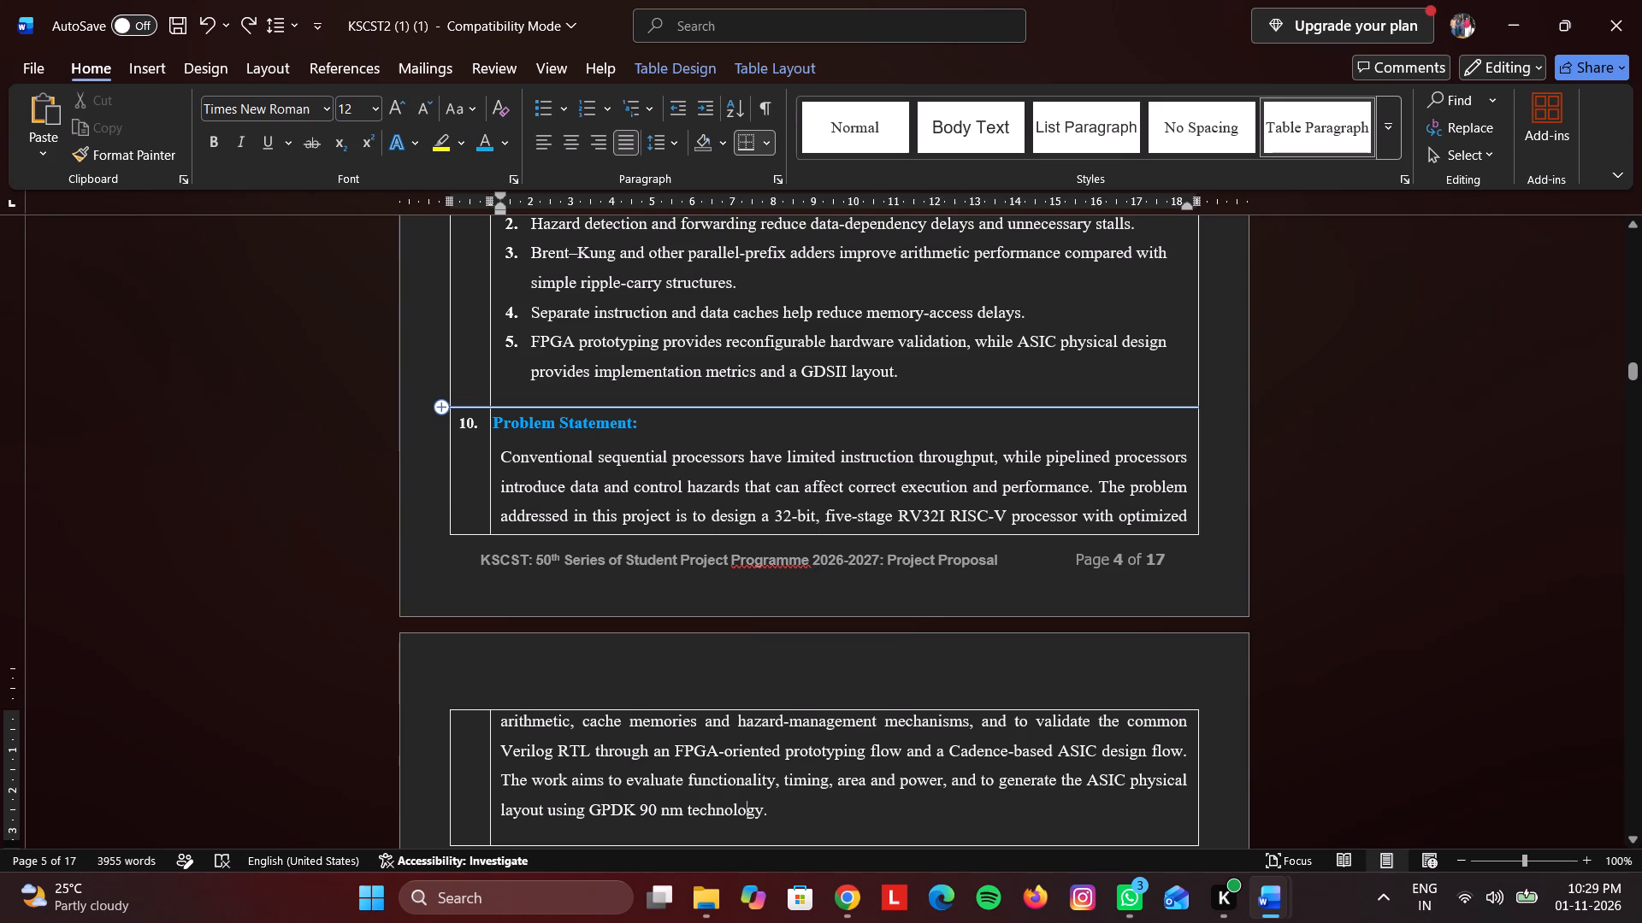
click(444, 406)
Shorten the empty table row above the Problem Statement row by raising its lower border.
scroll(594, 462, down, 5)
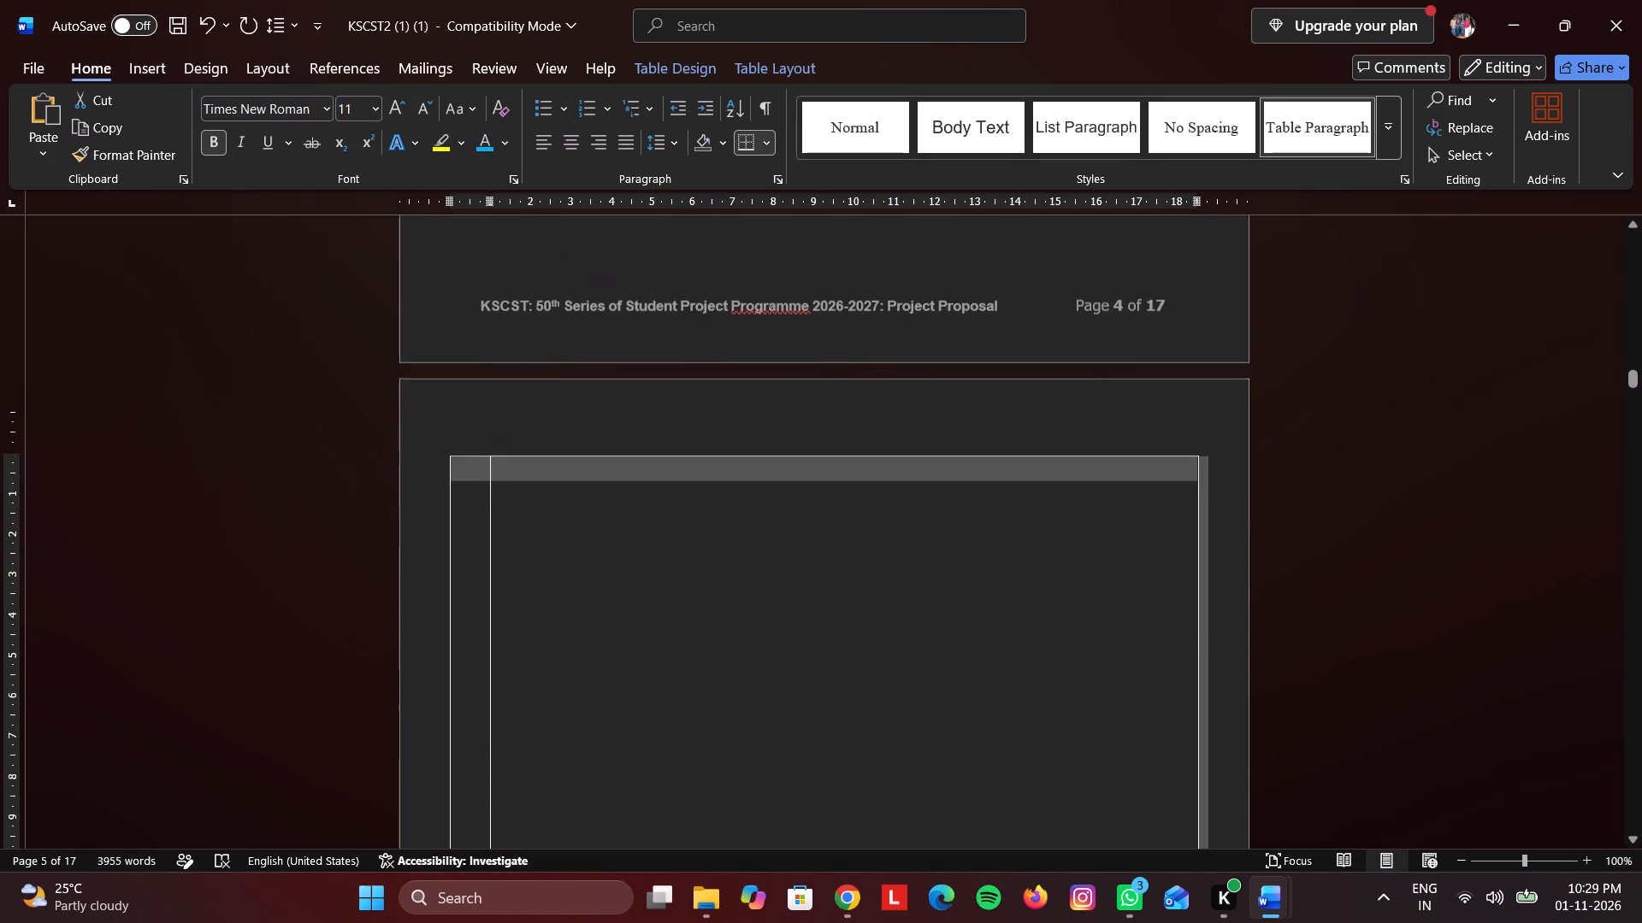
scroll(608, 467, down, 6)
scroll(609, 467, up, 1)
scroll(609, 467, down, 5)
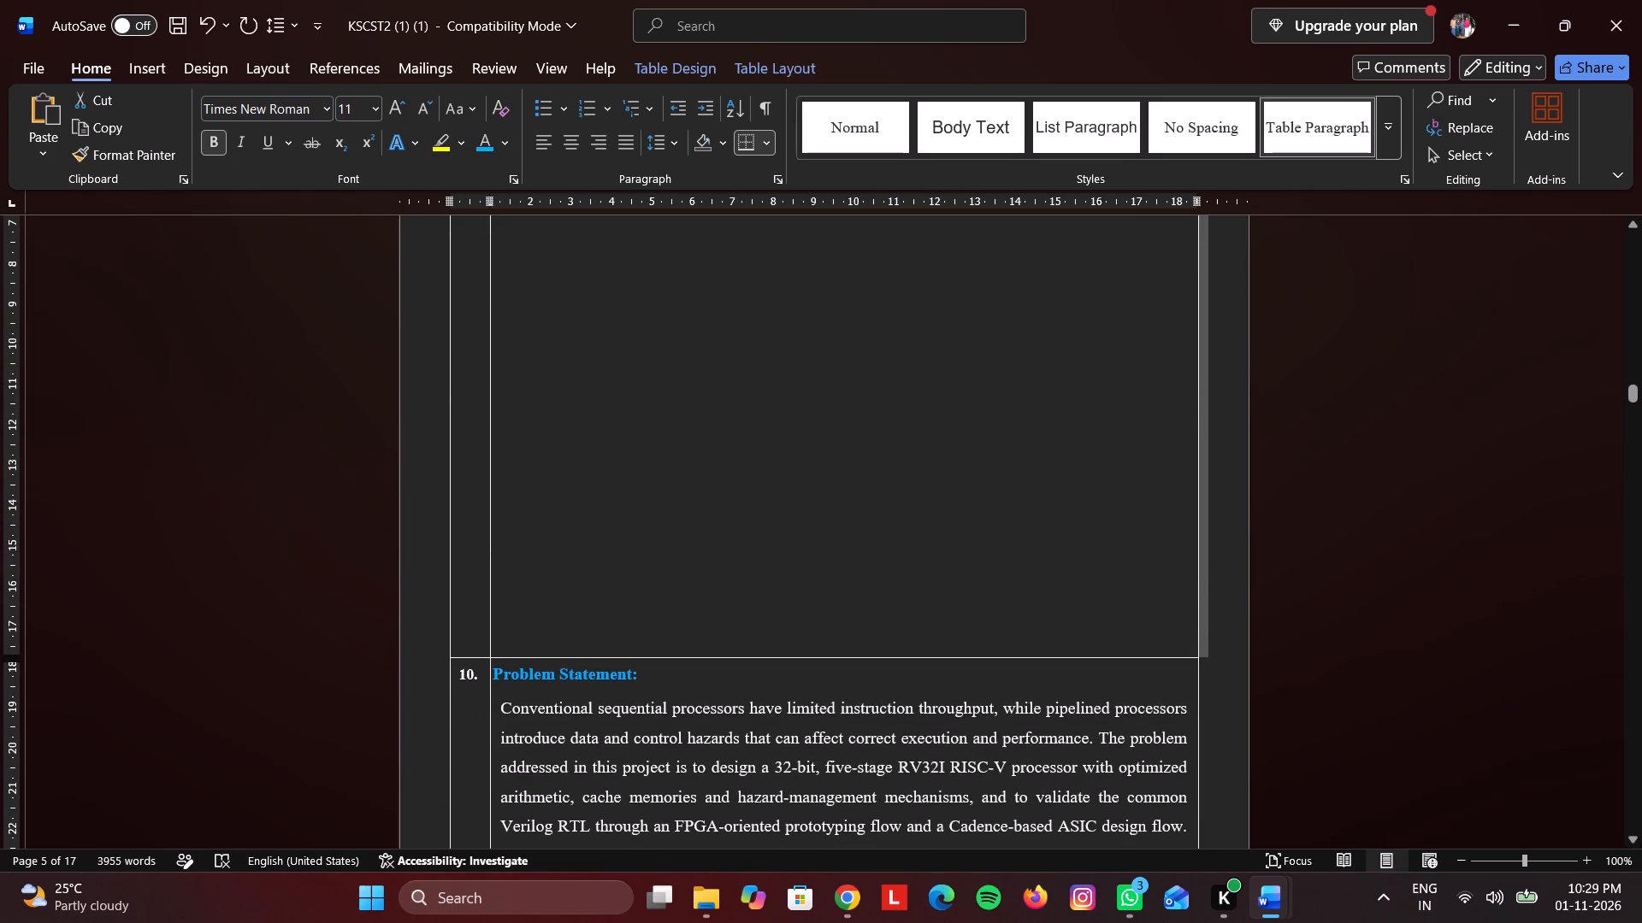
drag(763, 658, 754, 351)
scroll(825, 465, up, 5)
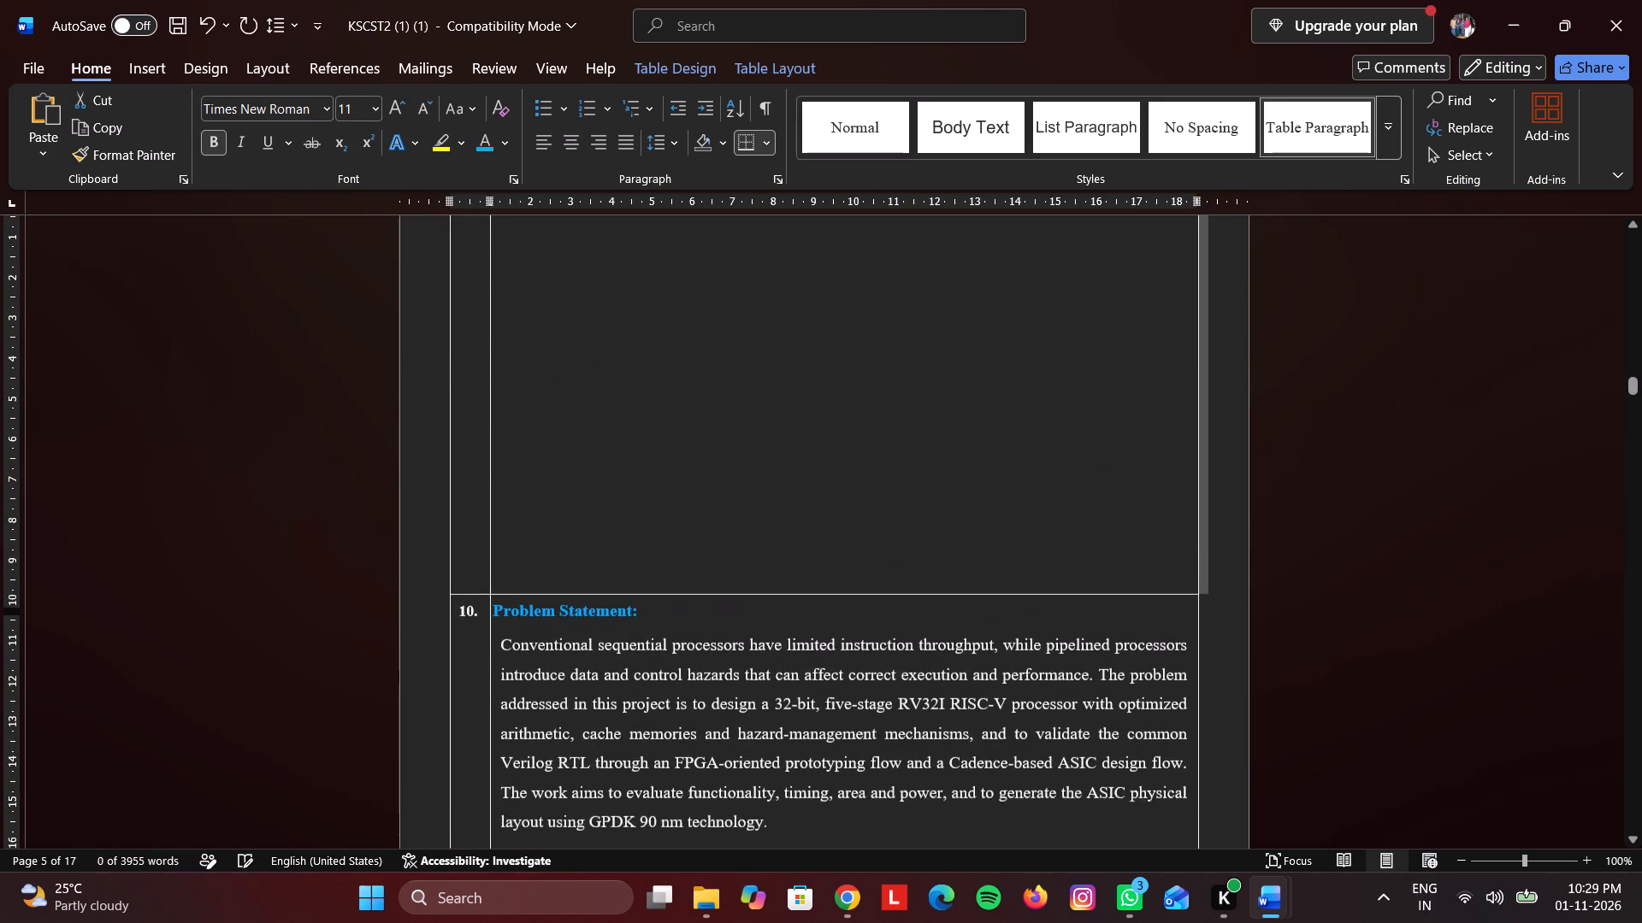
drag(800, 614, 797, 548)
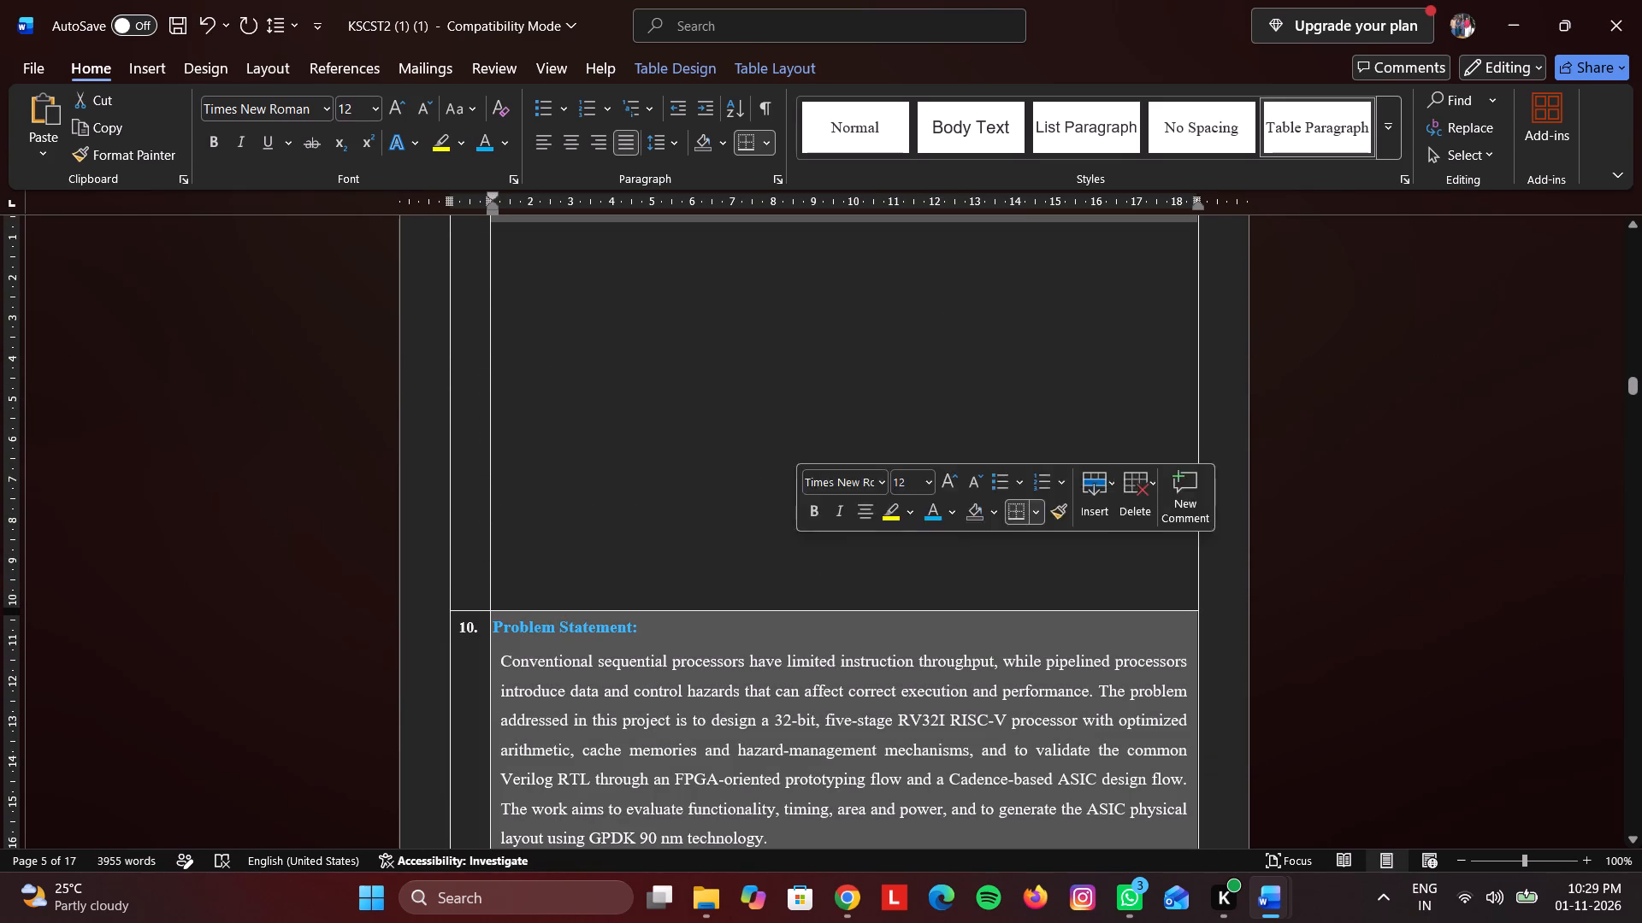
click(689, 541)
scroll(689, 541, up, 3)
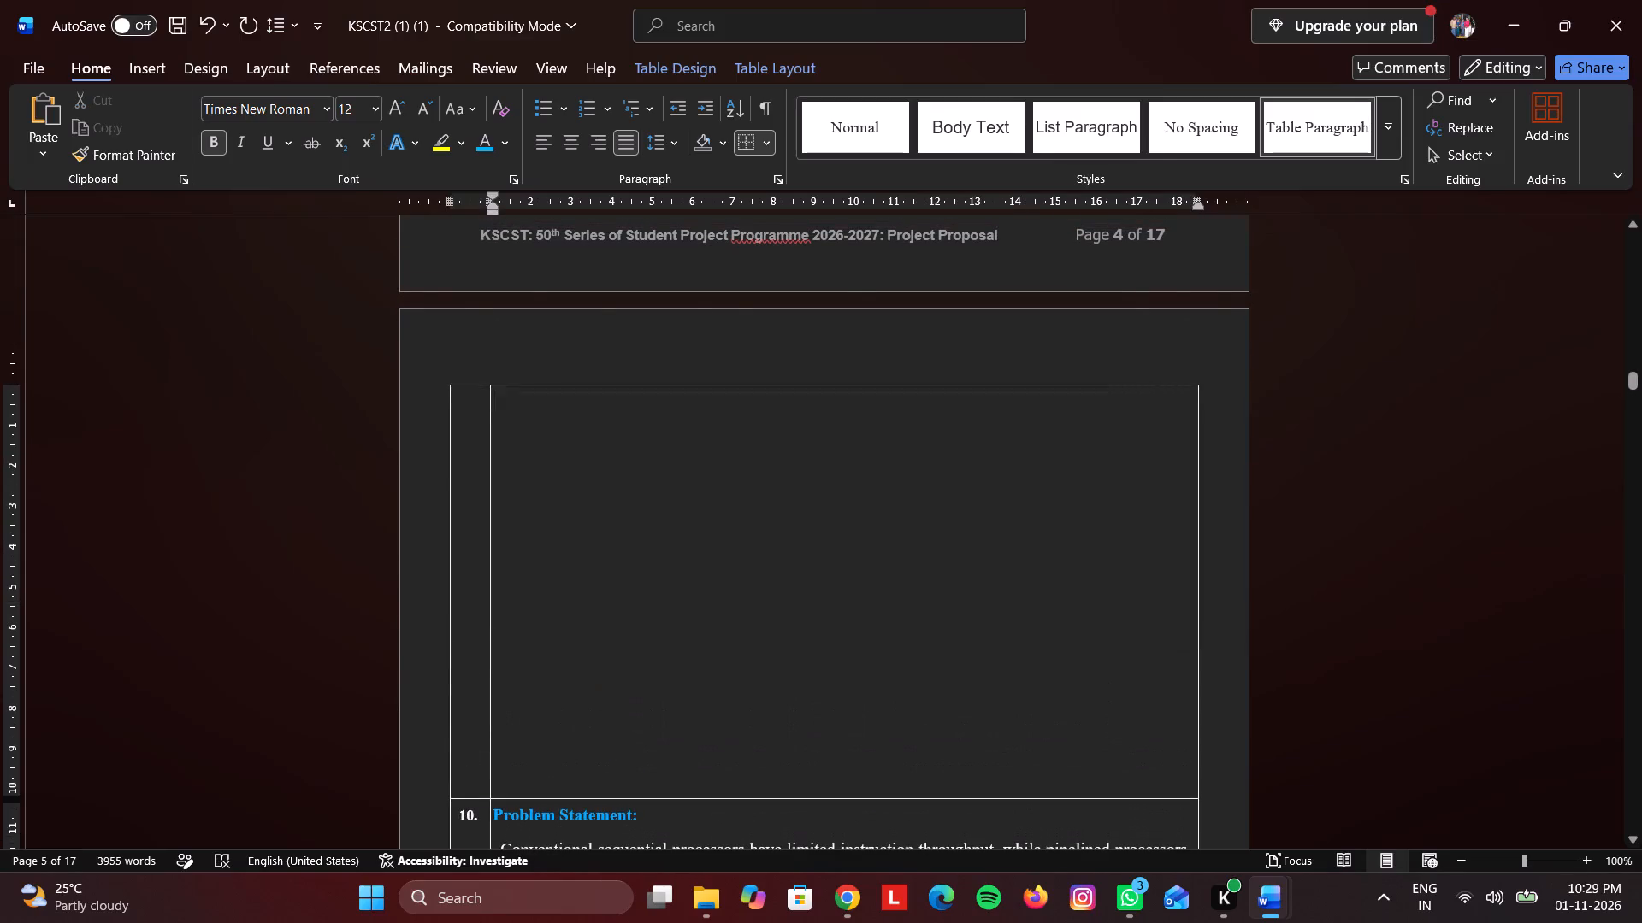
Switch to the Major Project KSCST document and compare its sections 8 and 9 with the Review of Existing Work in KSCST2.
key(alt+Tab)
key(alt+Tab)
key(alt+Tab)
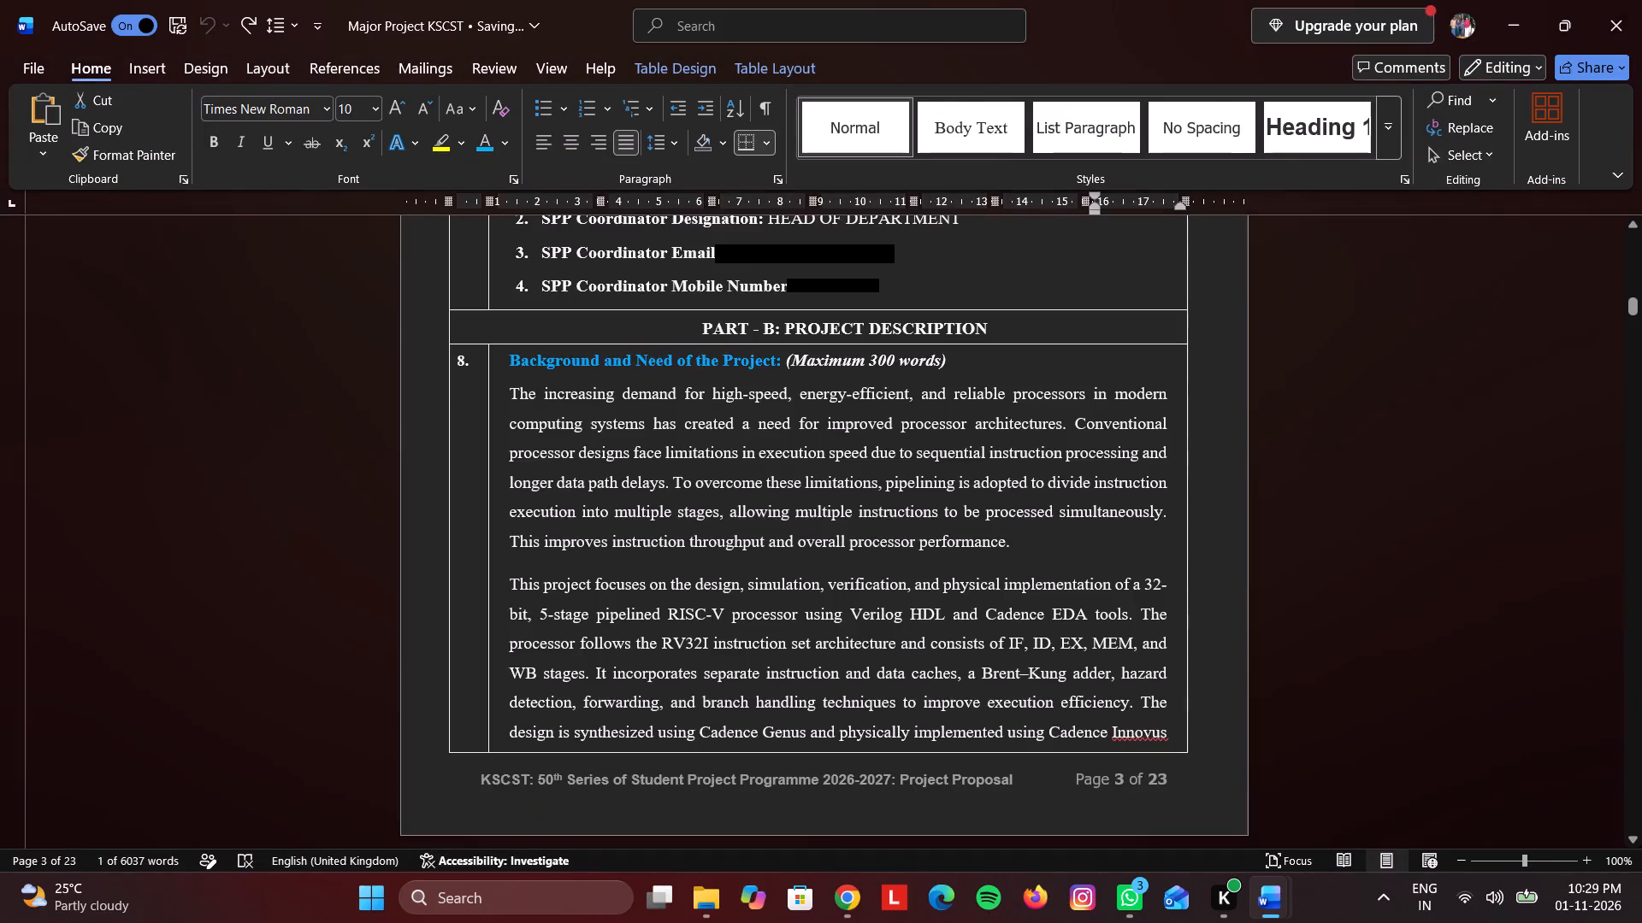
scroll(834, 522, down, 16)
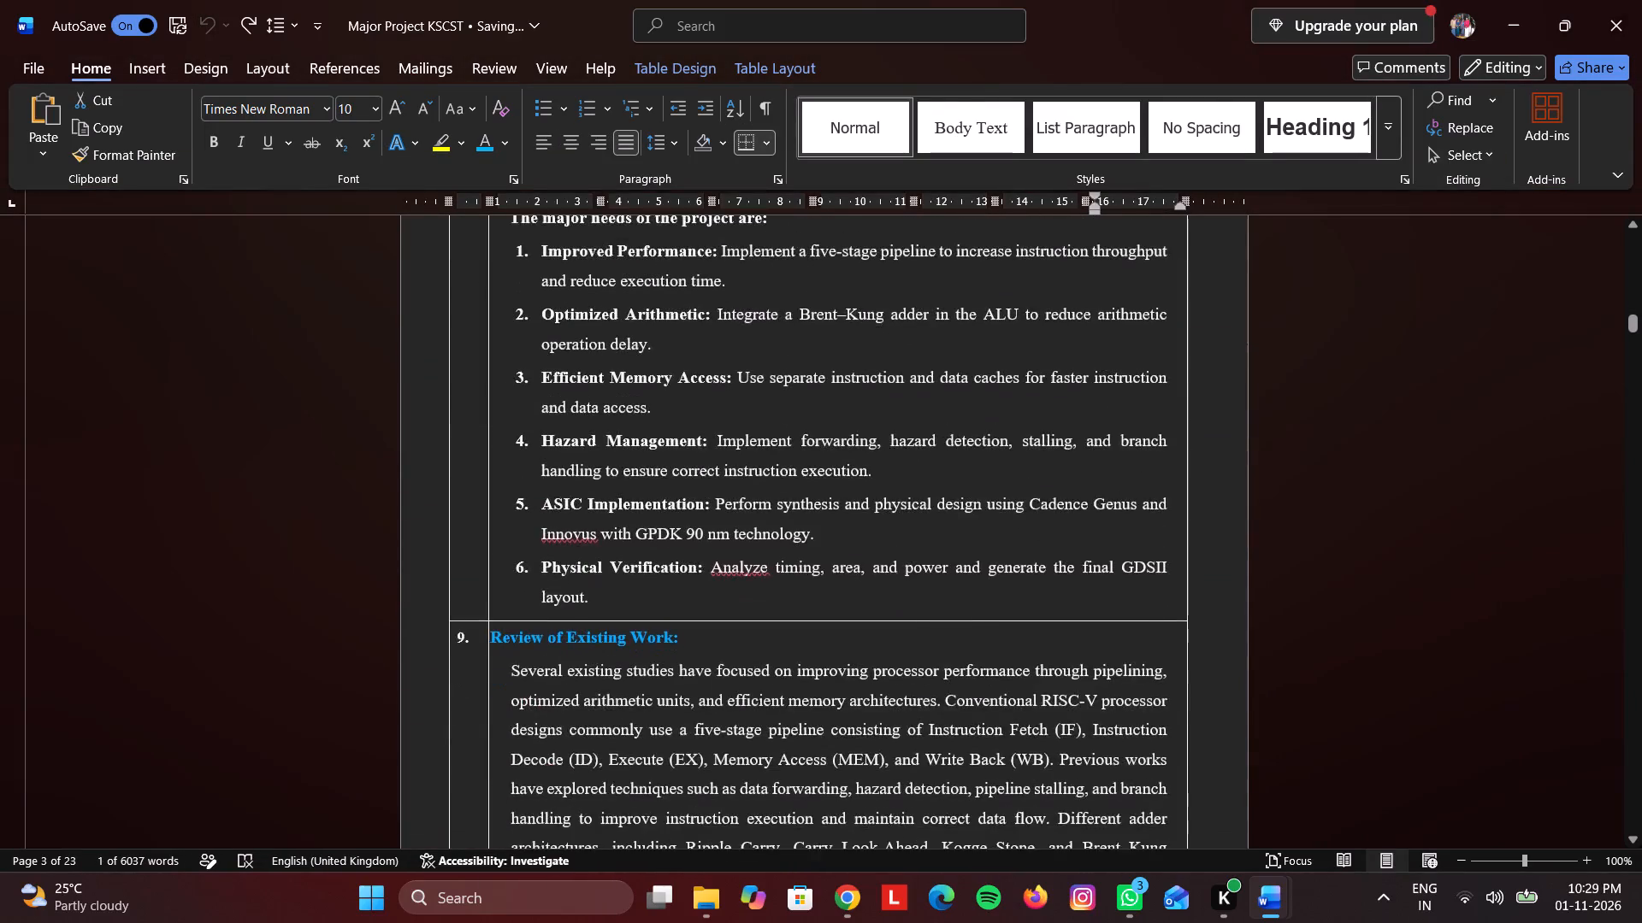
scroll(834, 522, down, 8)
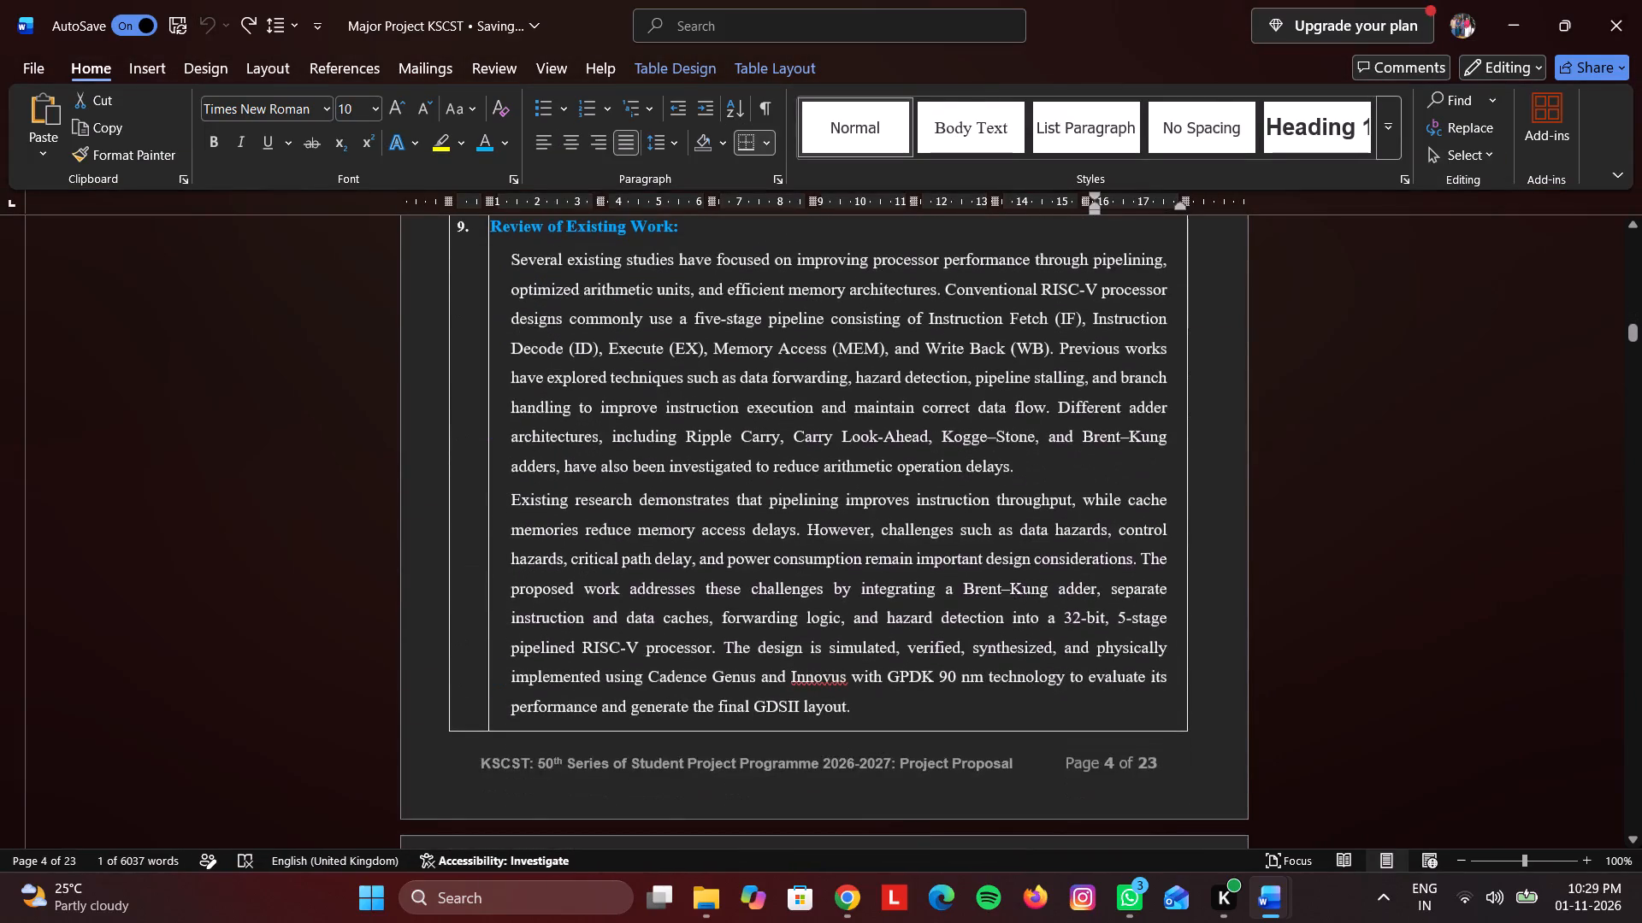
key(alt+Tab)
scroll(834, 522, up, 6)
key(alt+Tab)
key(alt+Tab)
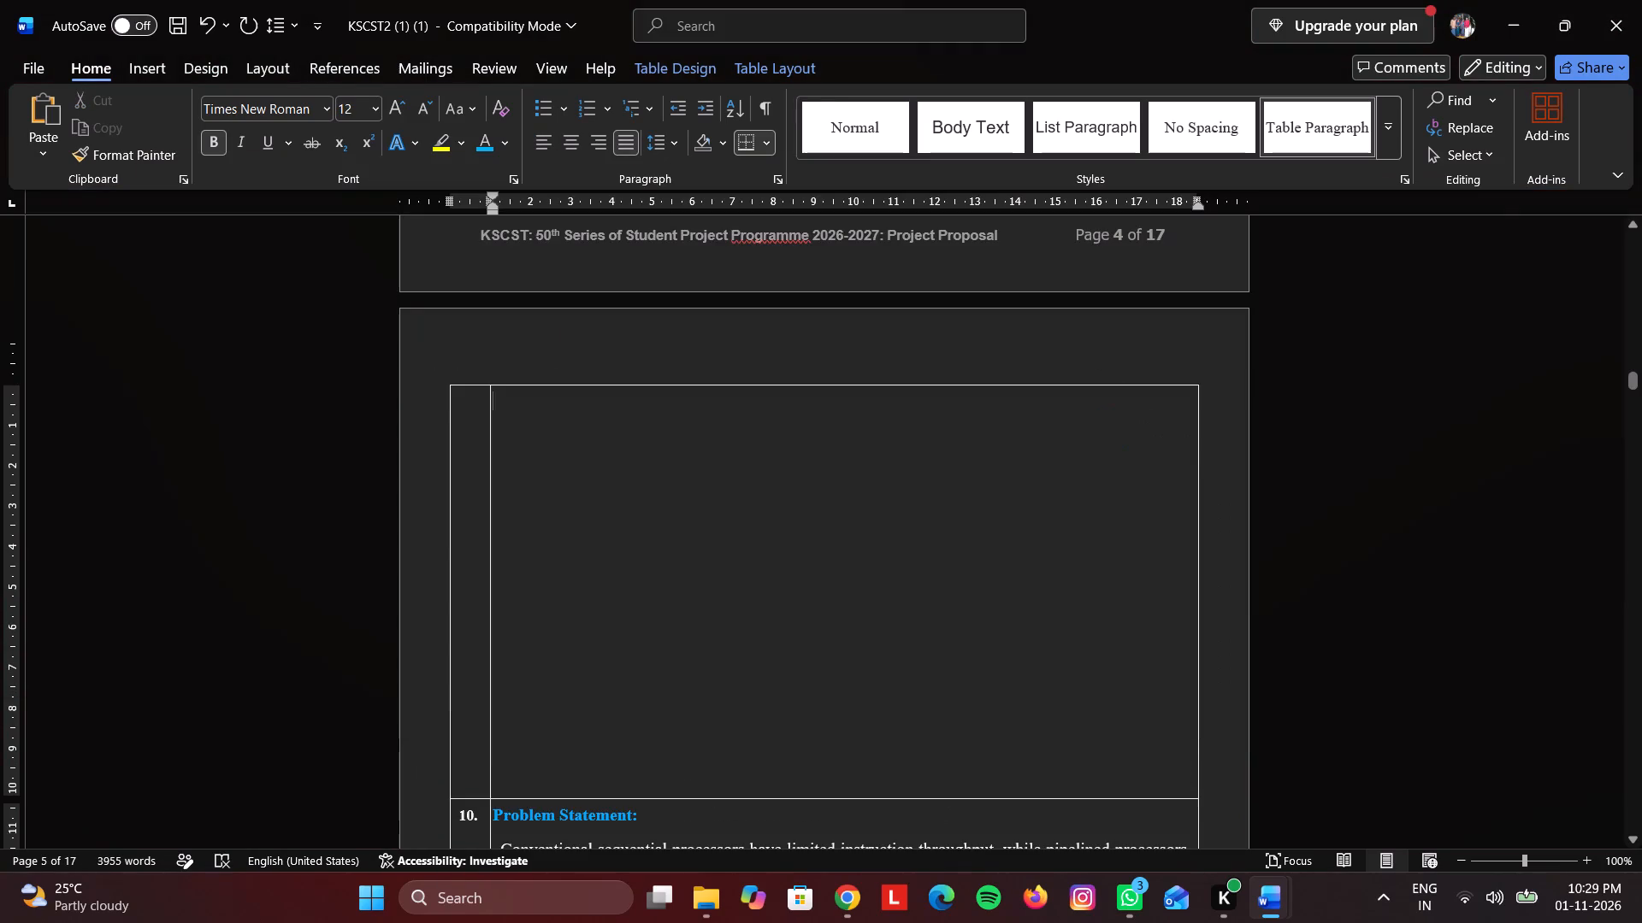
scroll(834, 522, up, 20)
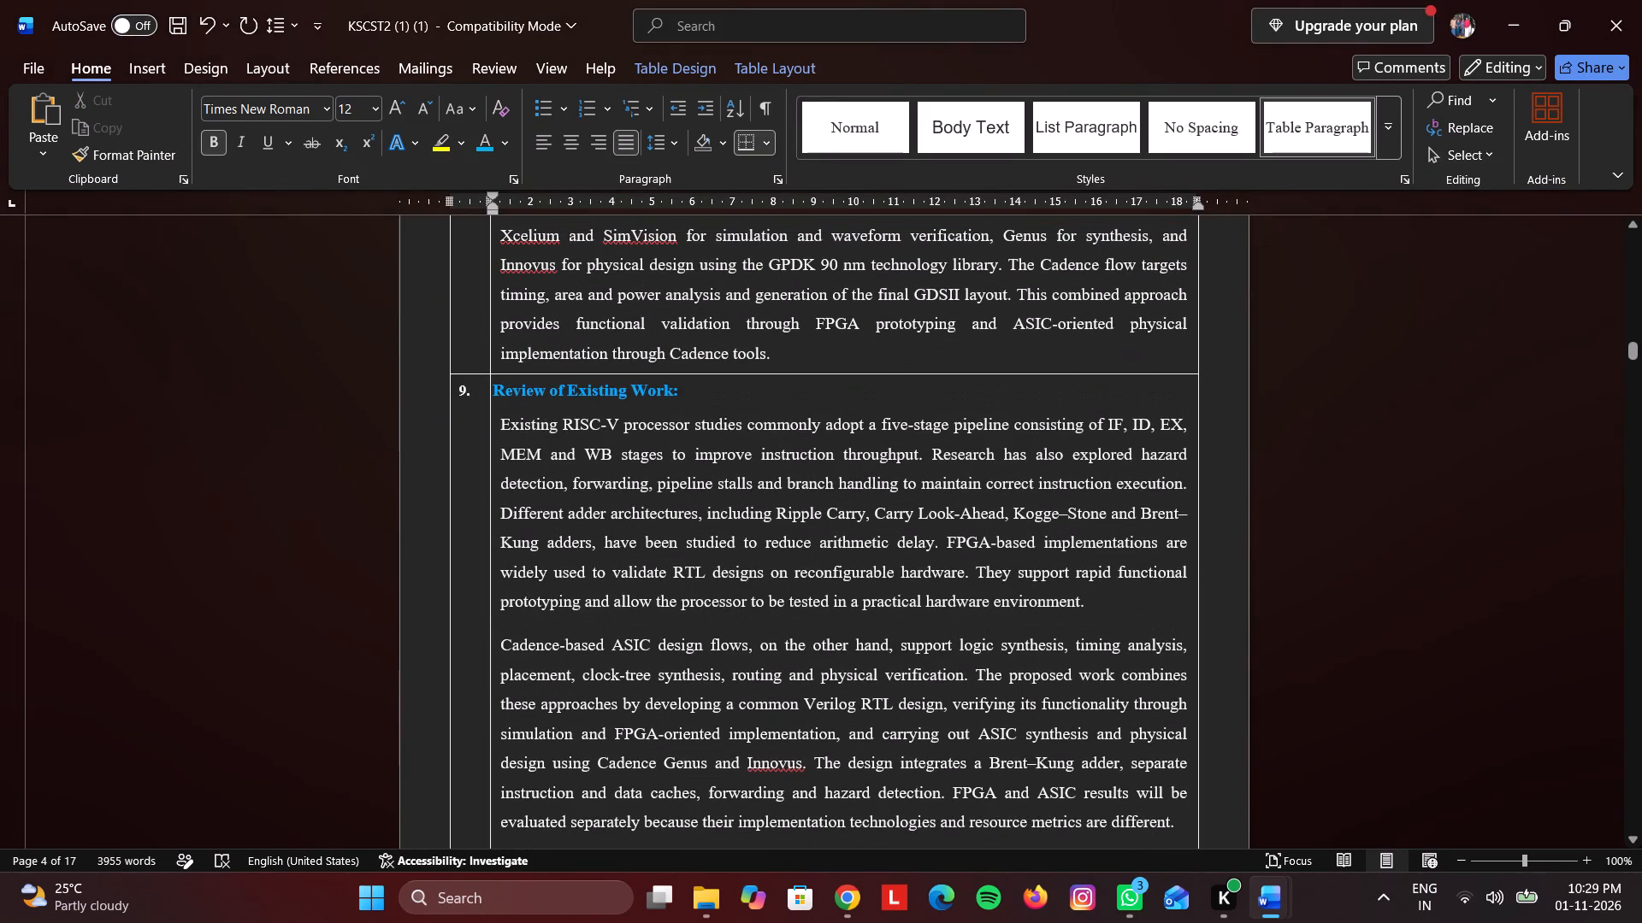
scroll(834, 522, up, 3)
scroll(834, 522, down, 8)
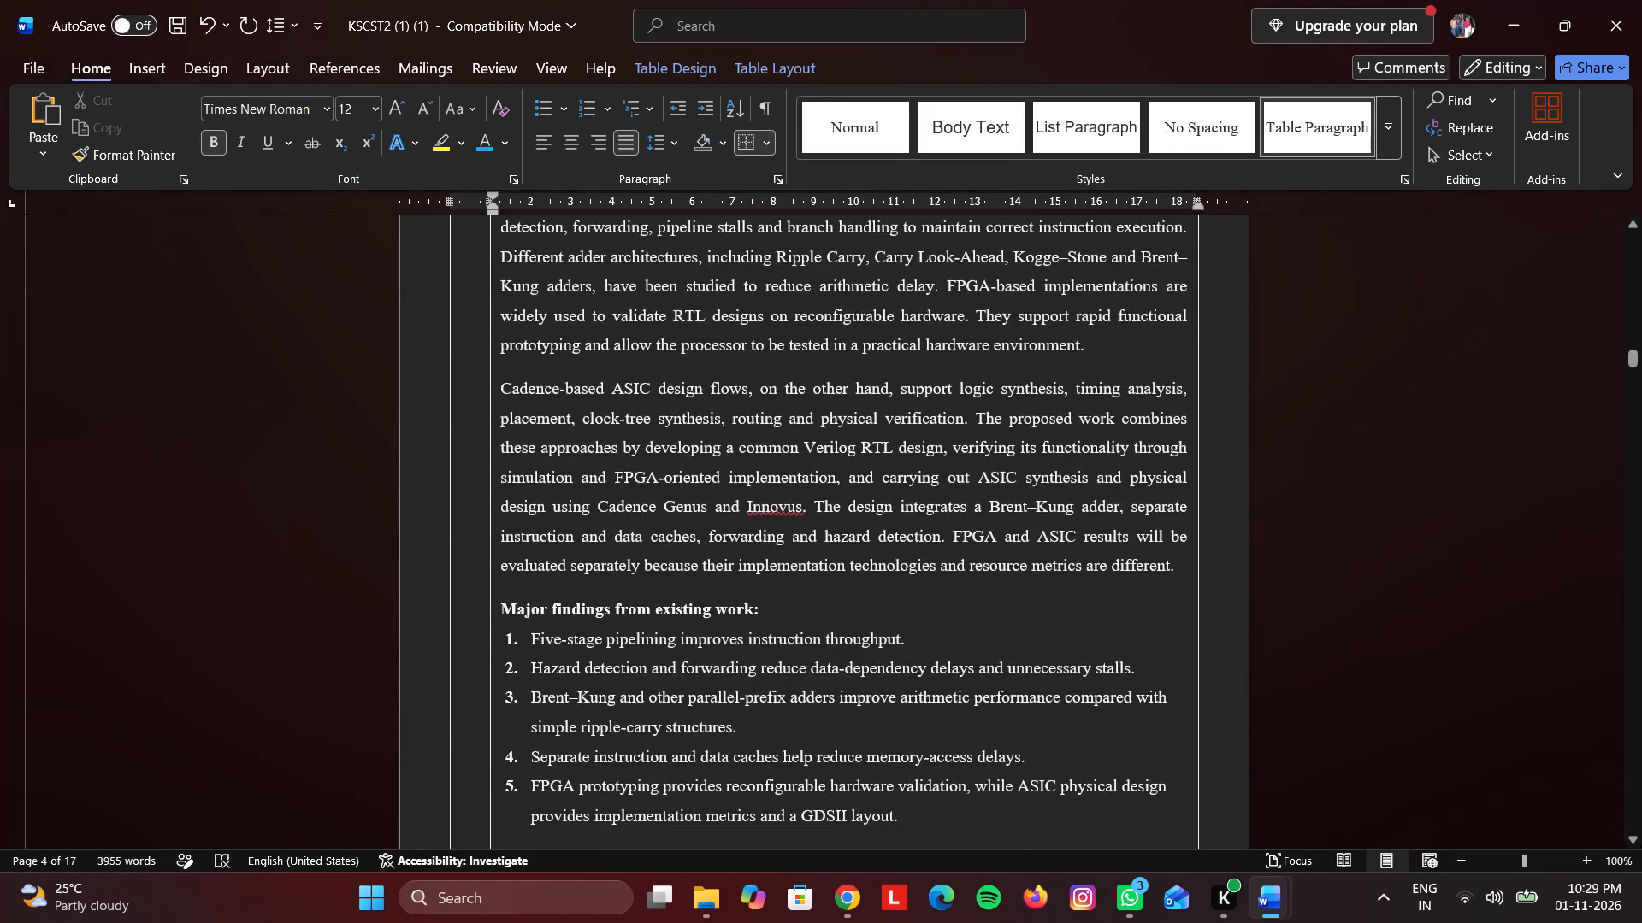
Examine in the Major Project KSCST document how the major findings, Problem Statement and Objectives rows follow one another.
key(alt+Tab)
key(alt+Tab)
key(alt+Tab)
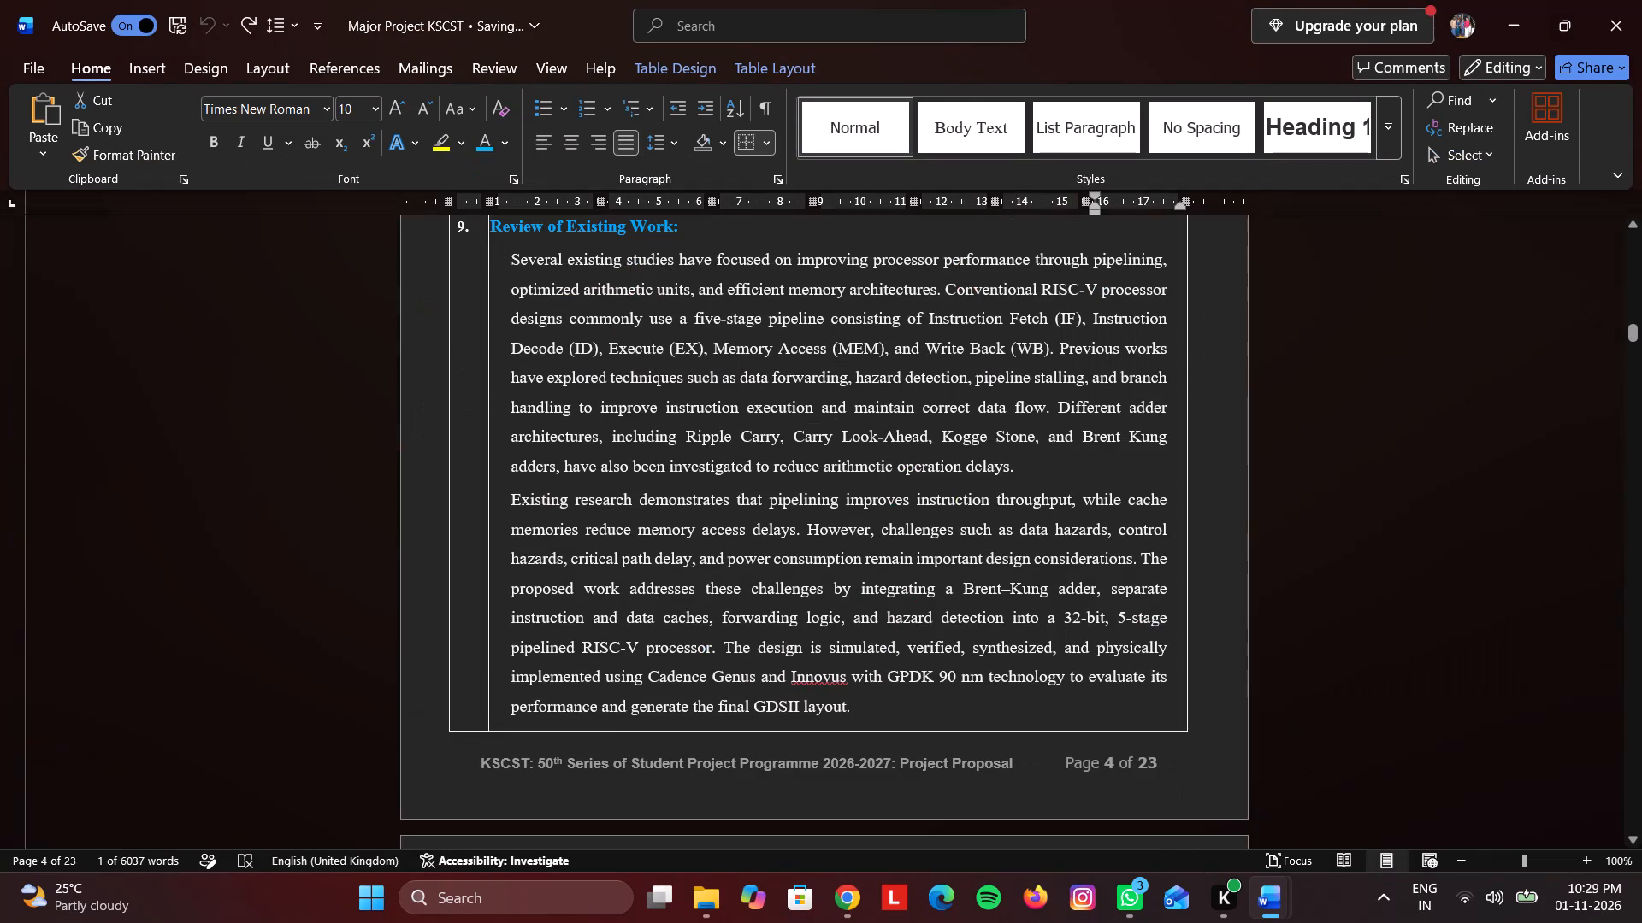
scroll(834, 522, down, 16)
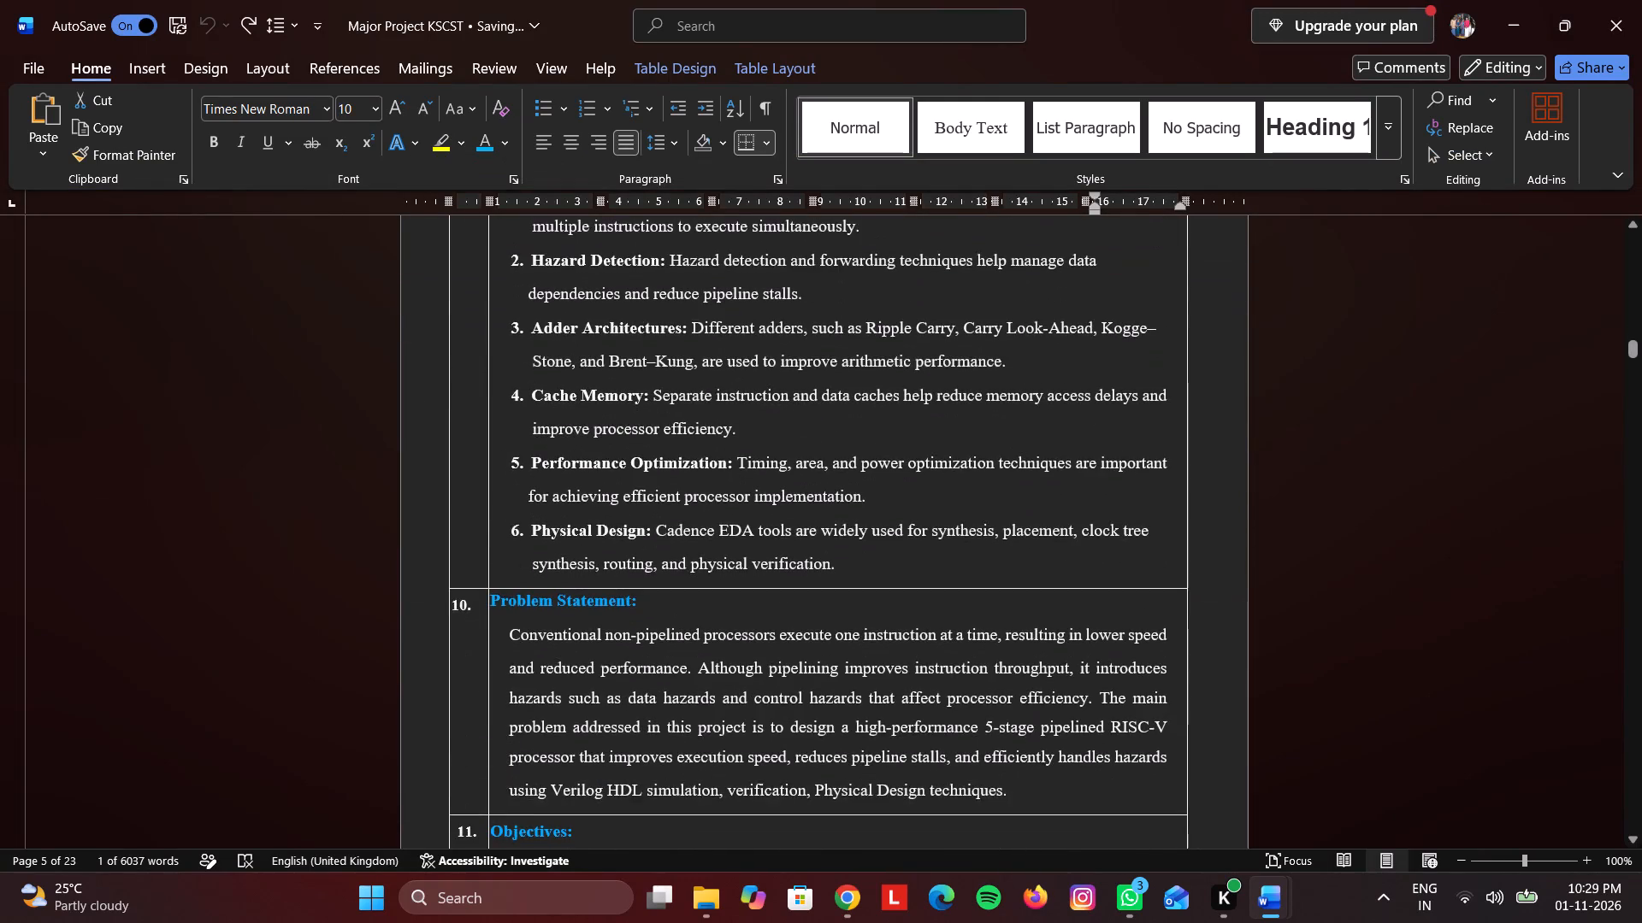
scroll(834, 522, down, 3)
scroll(834, 522, up, 6)
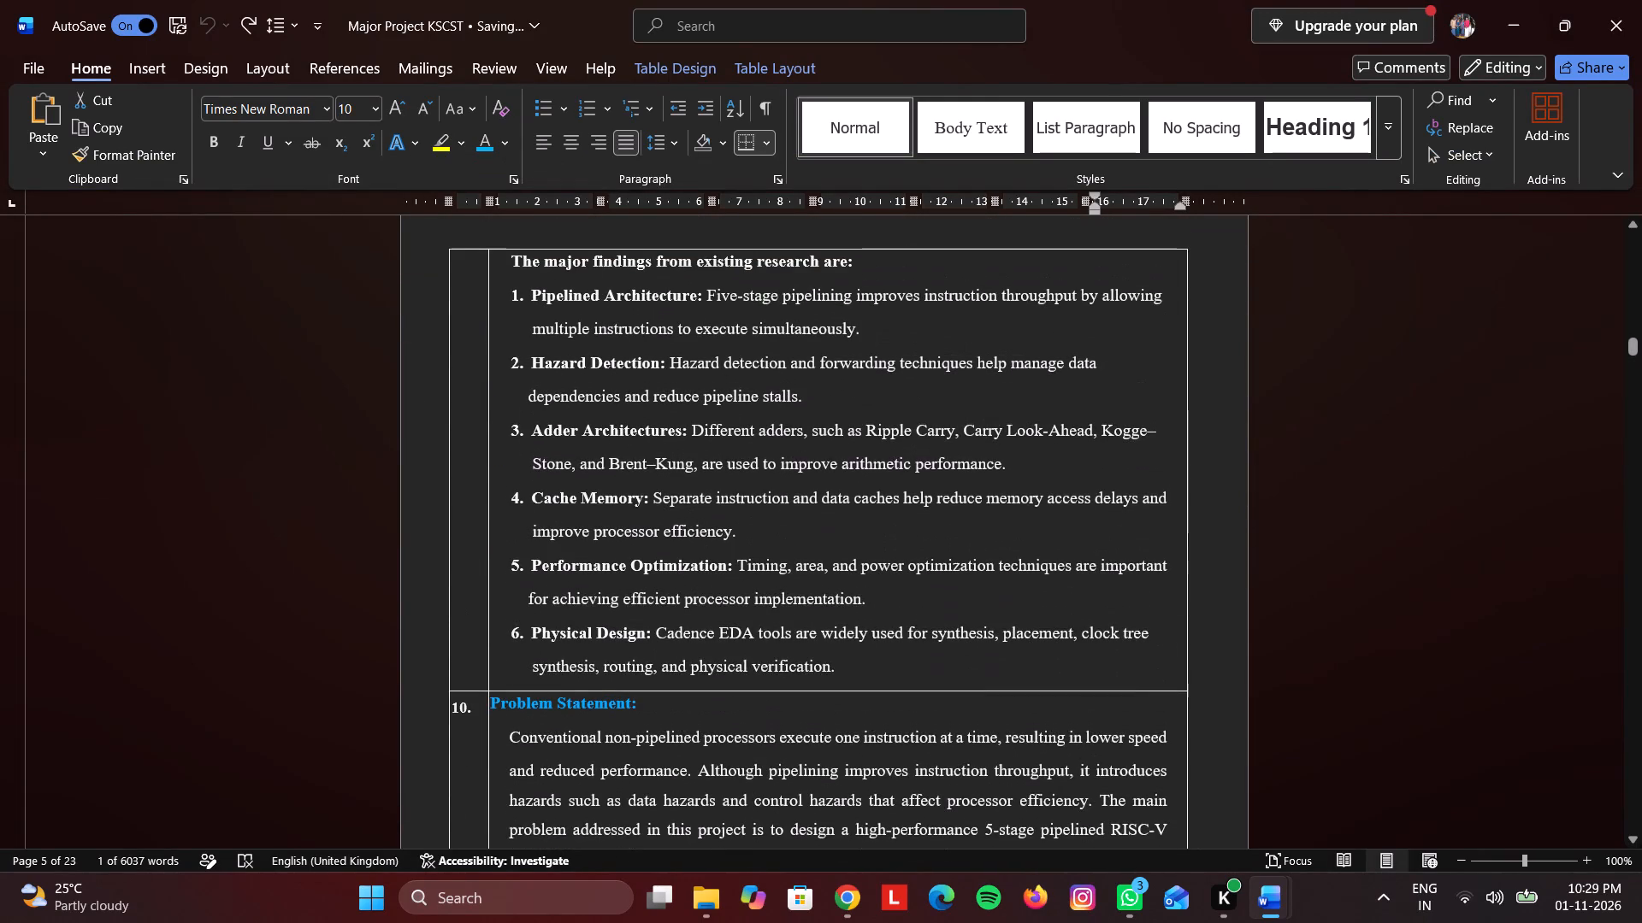
scroll(834, 521, down, 4)
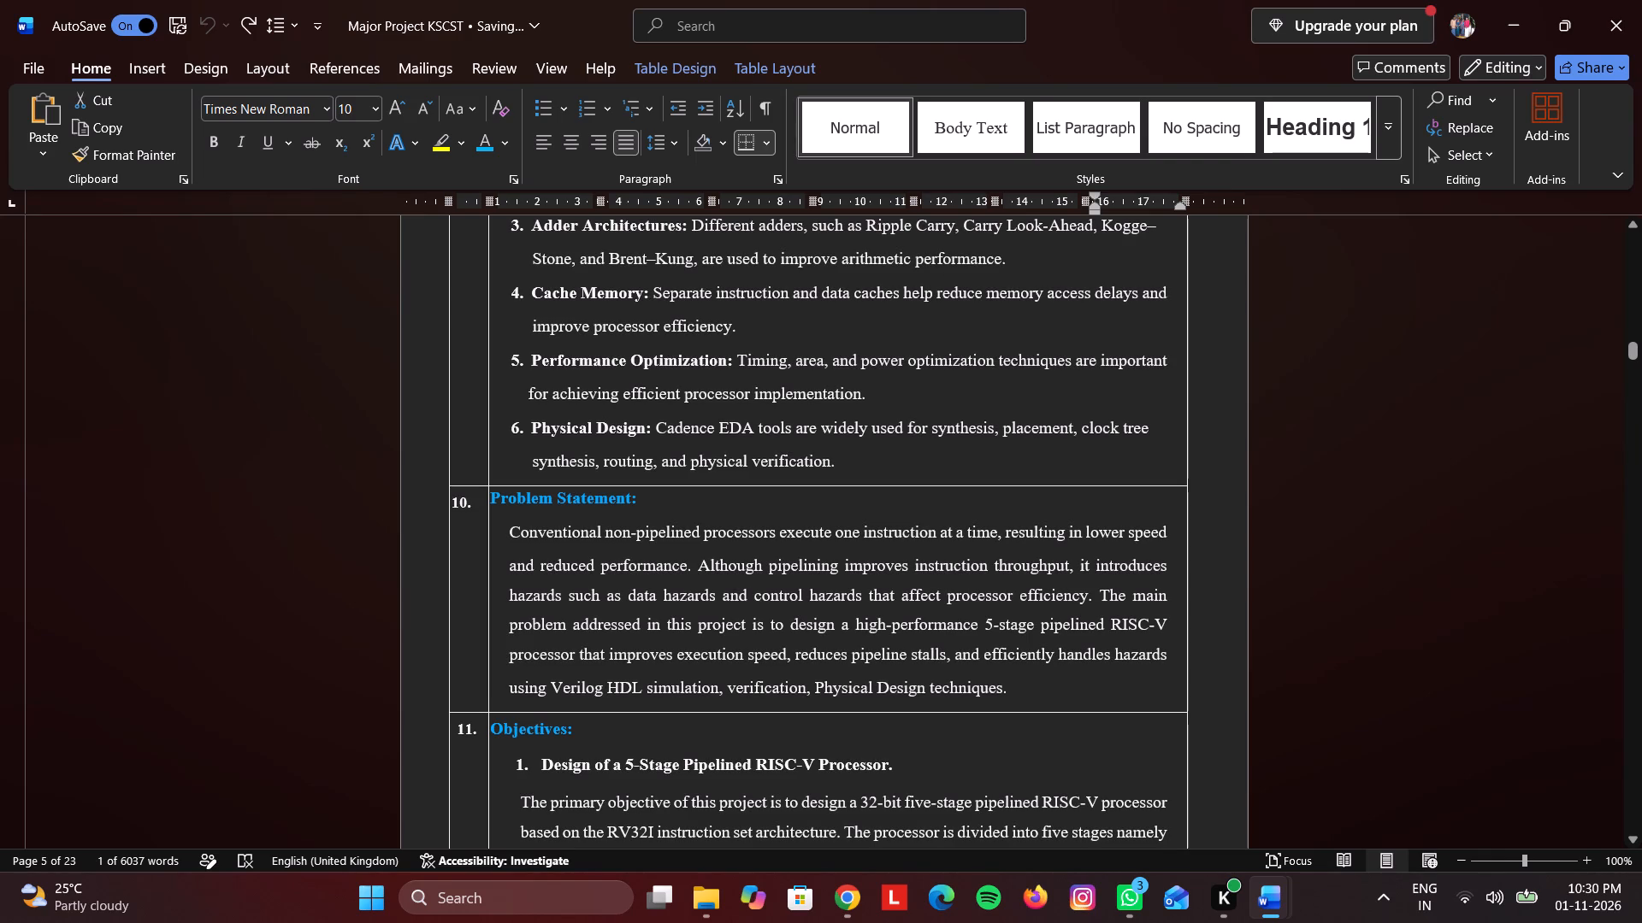
scroll(782, 561, down, 4)
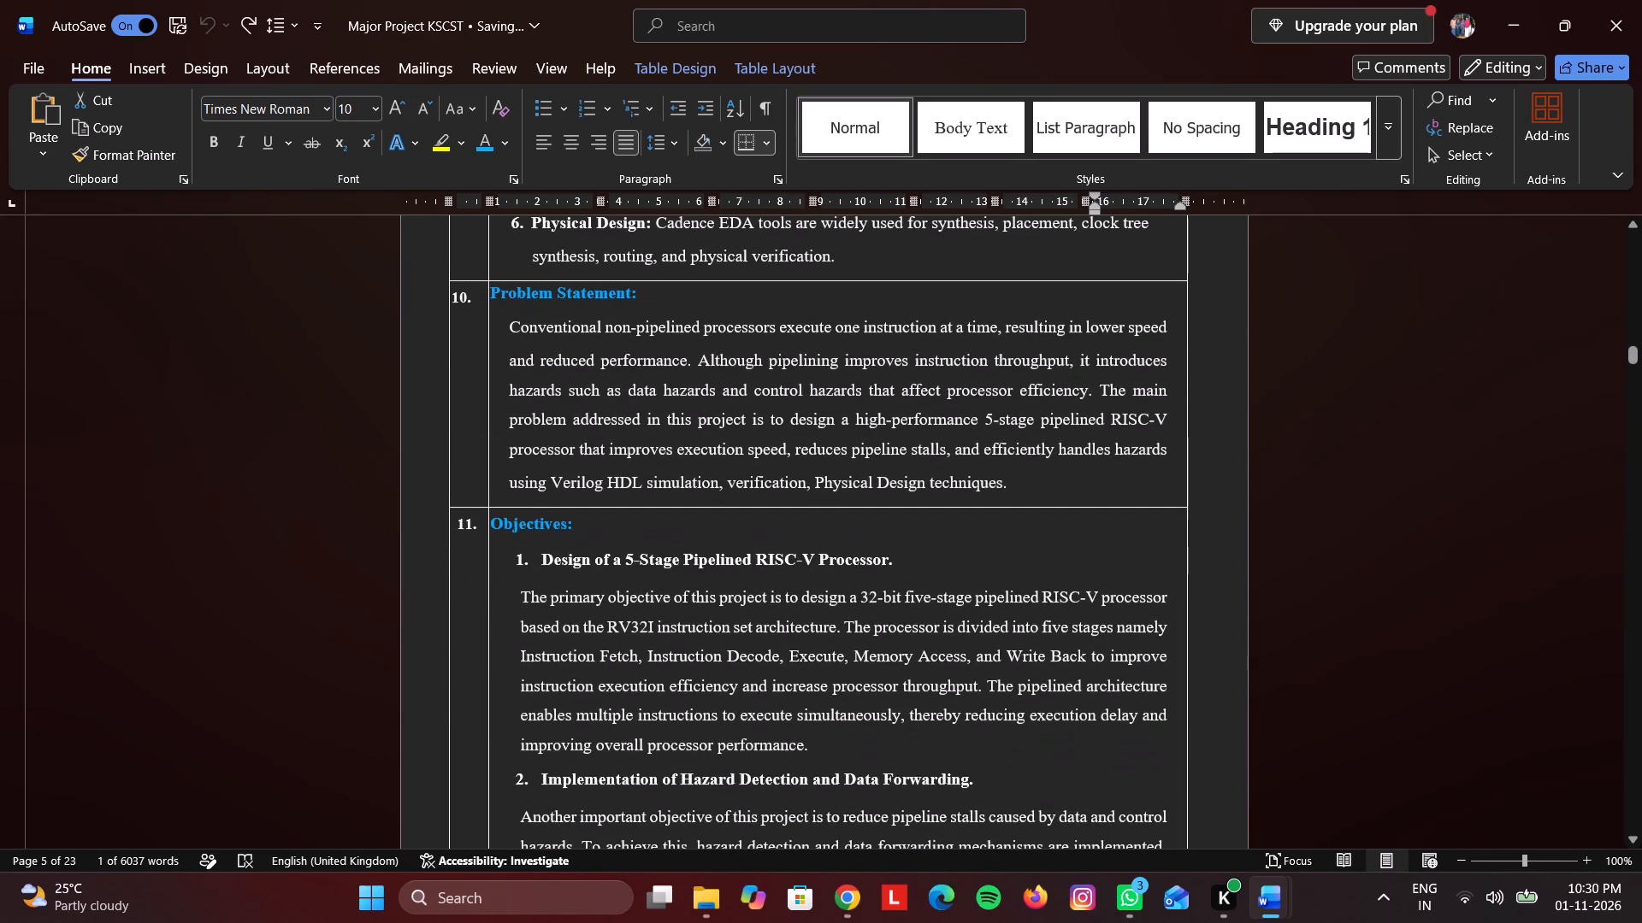
scroll(782, 561, down, 2)
Back in the KSCST2 document, move the number 10 and the Problem Statement heading and paragraph into the empty row above.
key(alt+Tab)
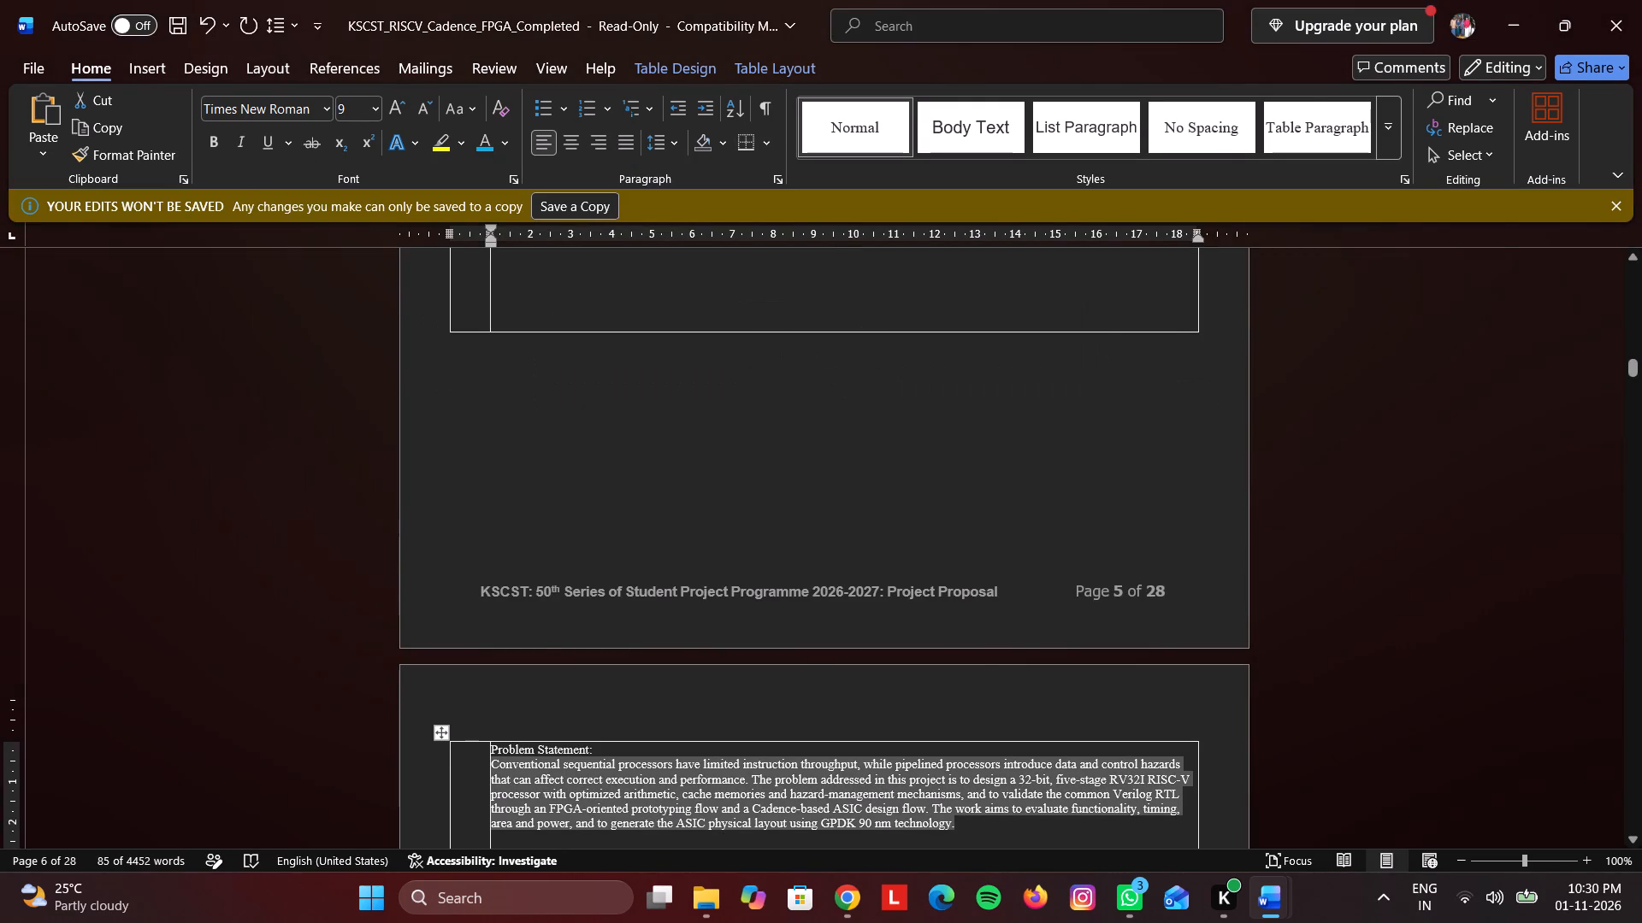
key(alt+Tab)
key(alt+Tab)
scroll(783, 559, up, 8)
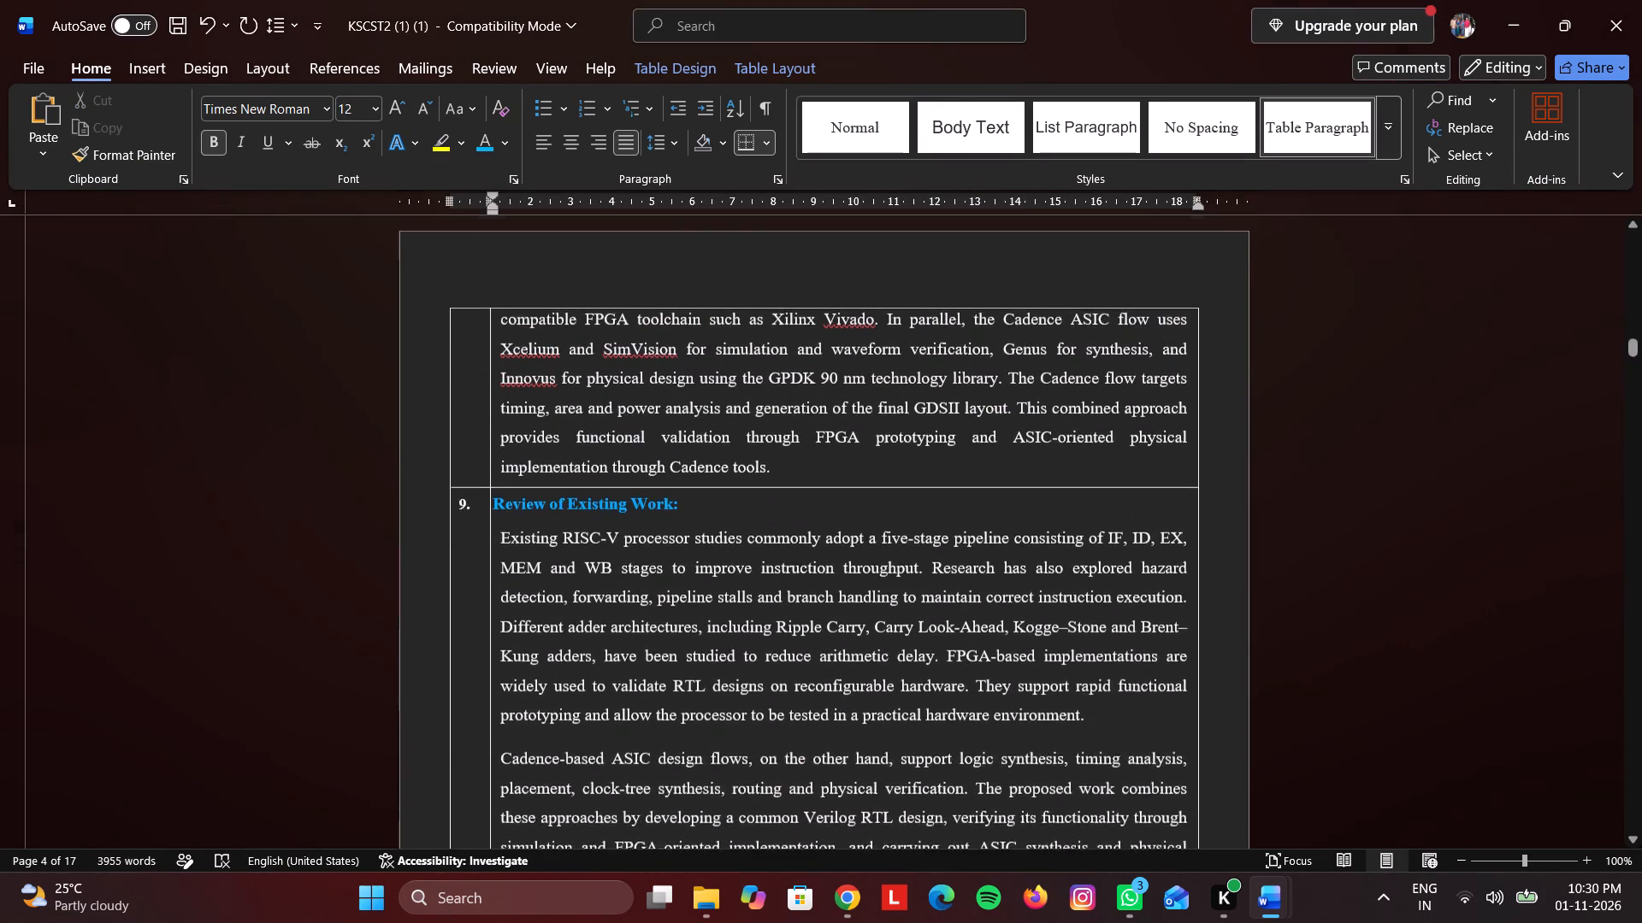
scroll(783, 559, down, 19)
scroll(783, 558, down, 2)
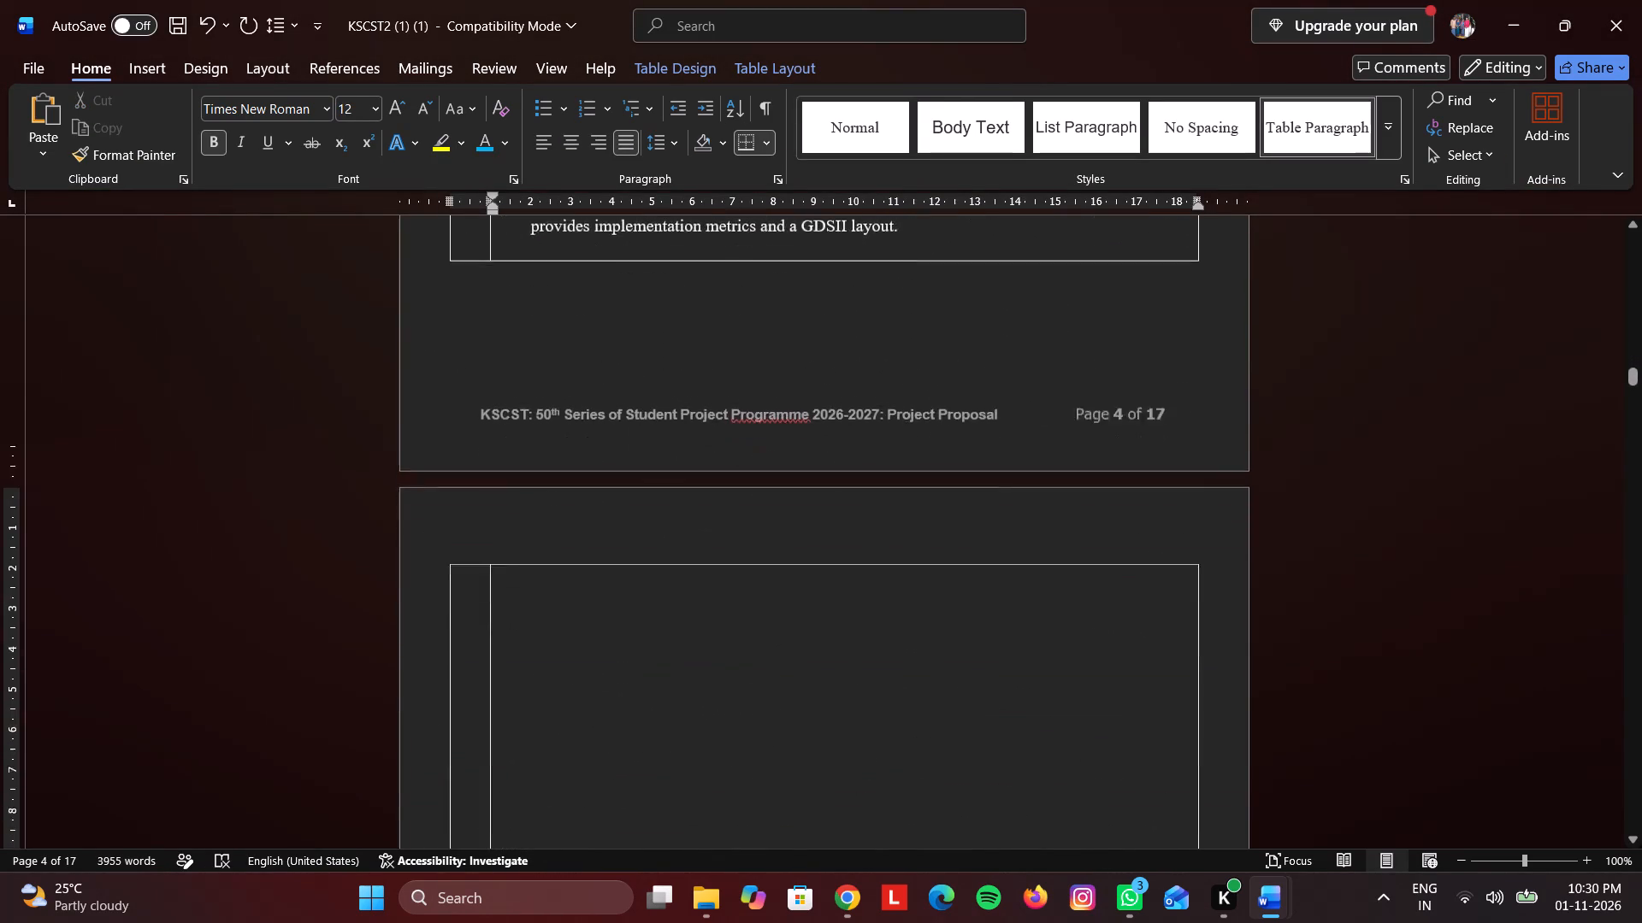
scroll(783, 558, down, 2)
scroll(547, 782, down, 4)
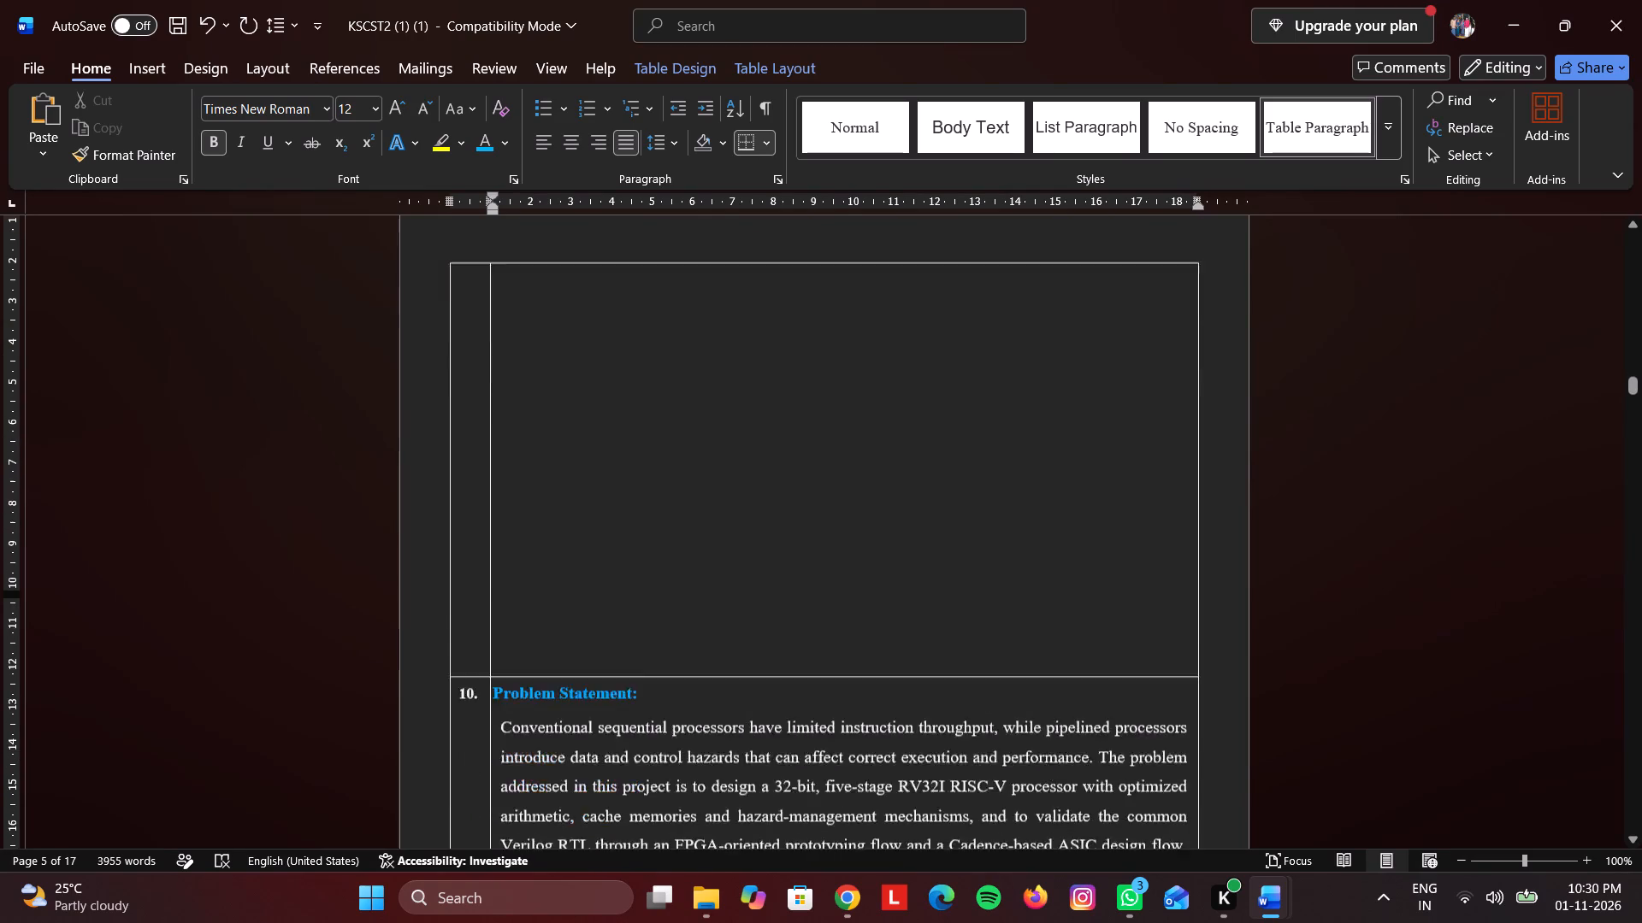
drag(457, 614, 700, 731)
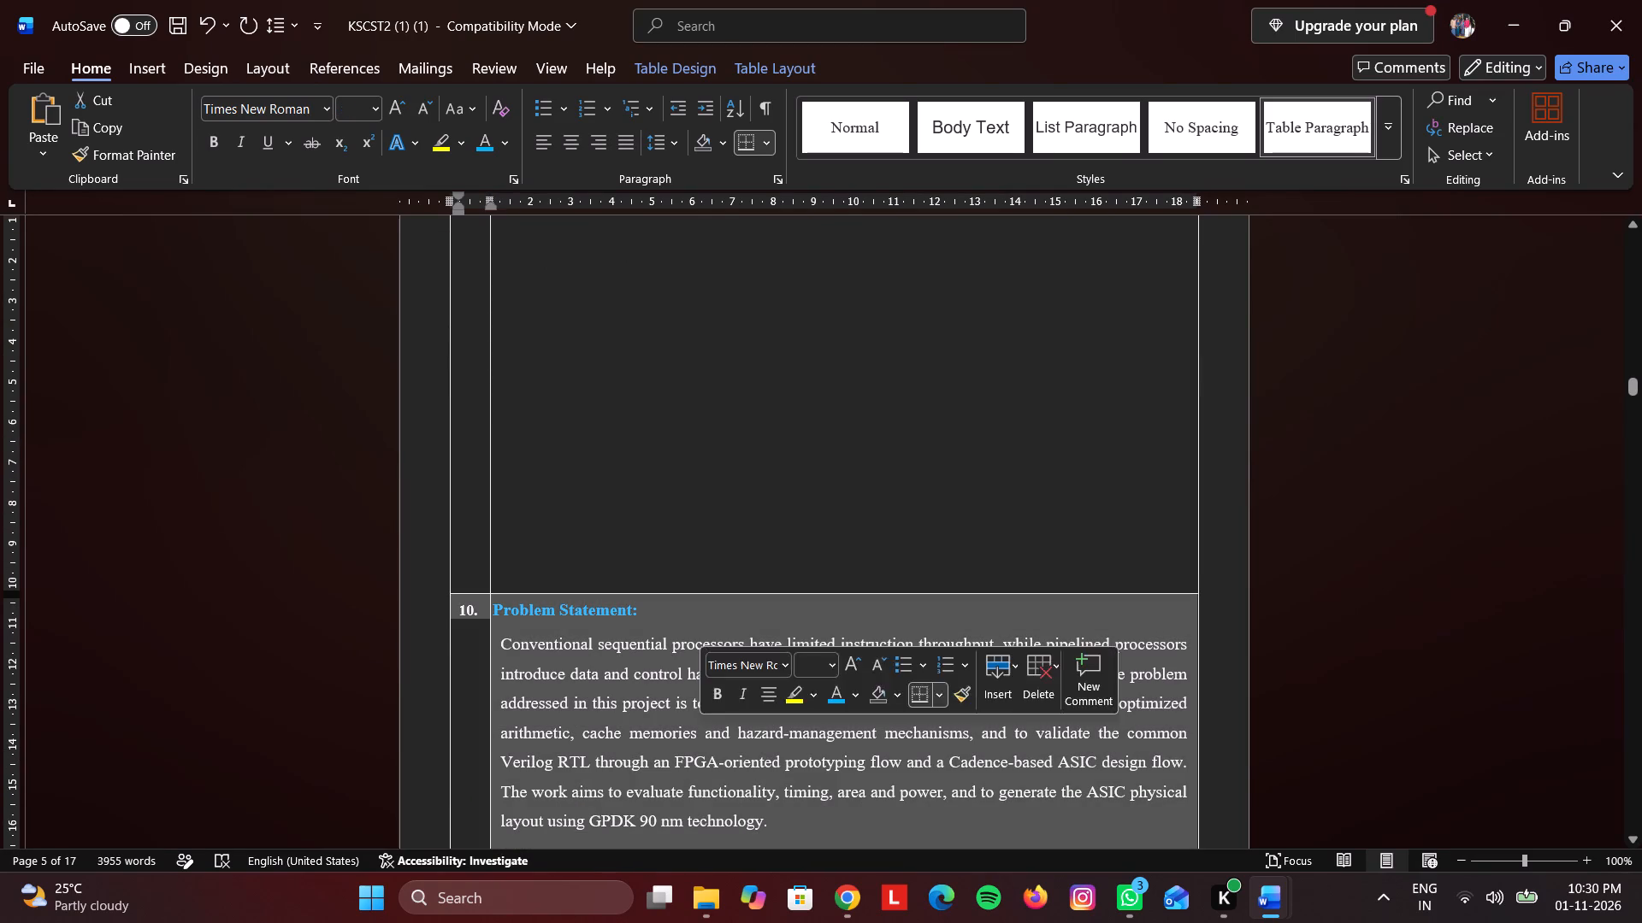
key(ctrl+x)
scroll(704, 727, up, 6)
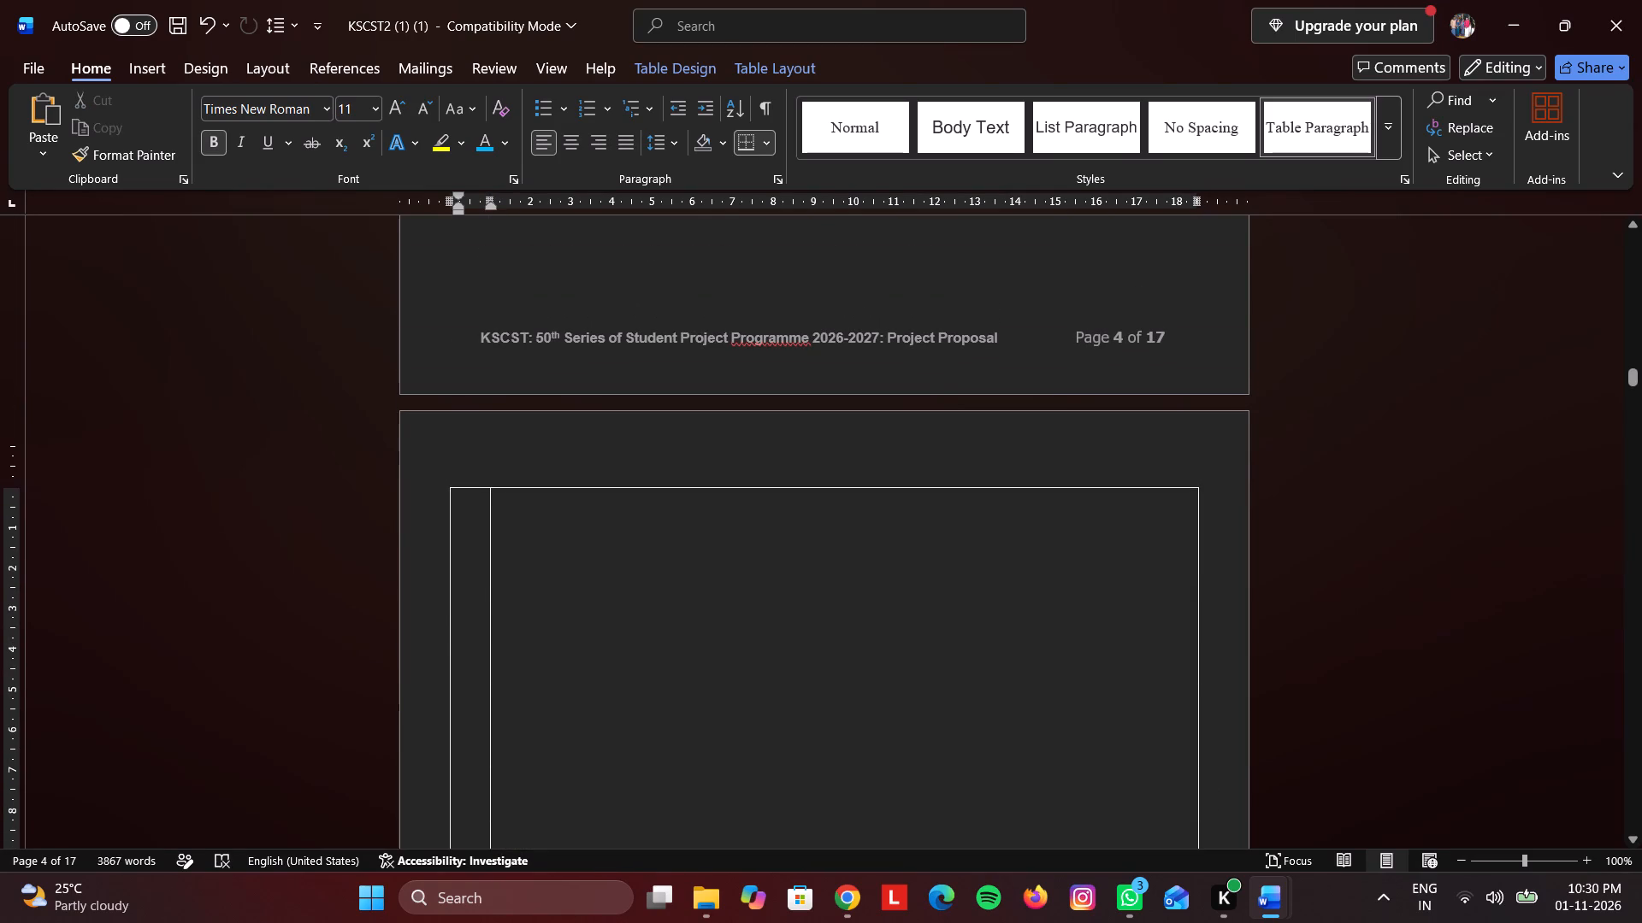
click(473, 525)
drag(473, 525, 634, 596)
key(ctrl+v)
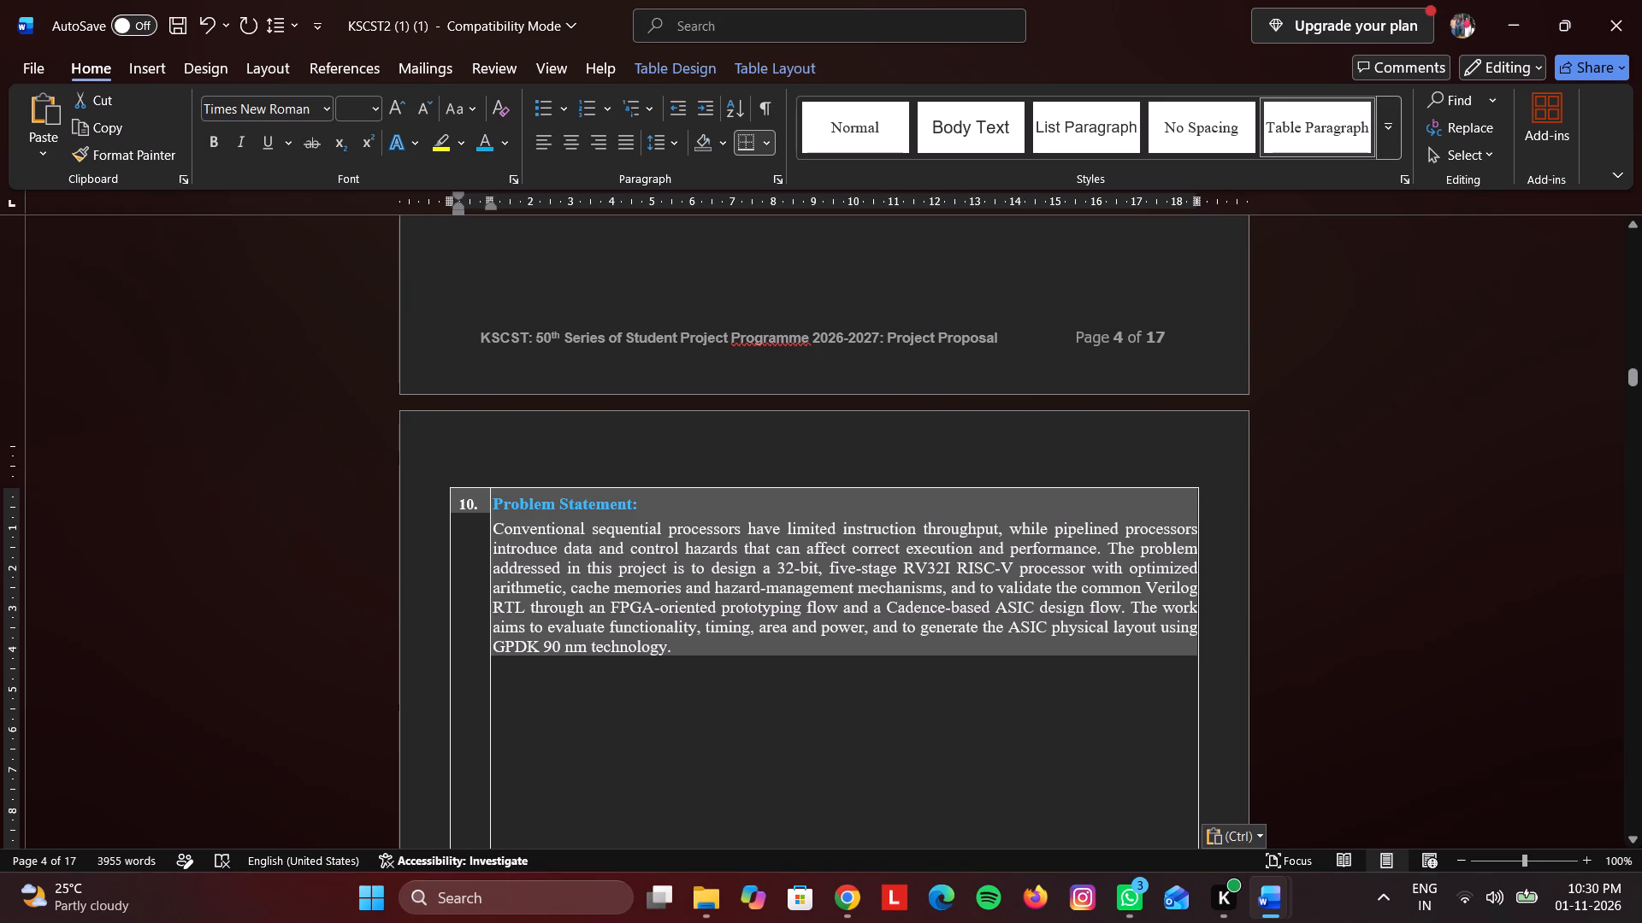
Indent the moved Problem Statement paragraph slightly on both sides and widen its line spacing to match section 9.
click(1088, 579)
drag(685, 655, 526, 544)
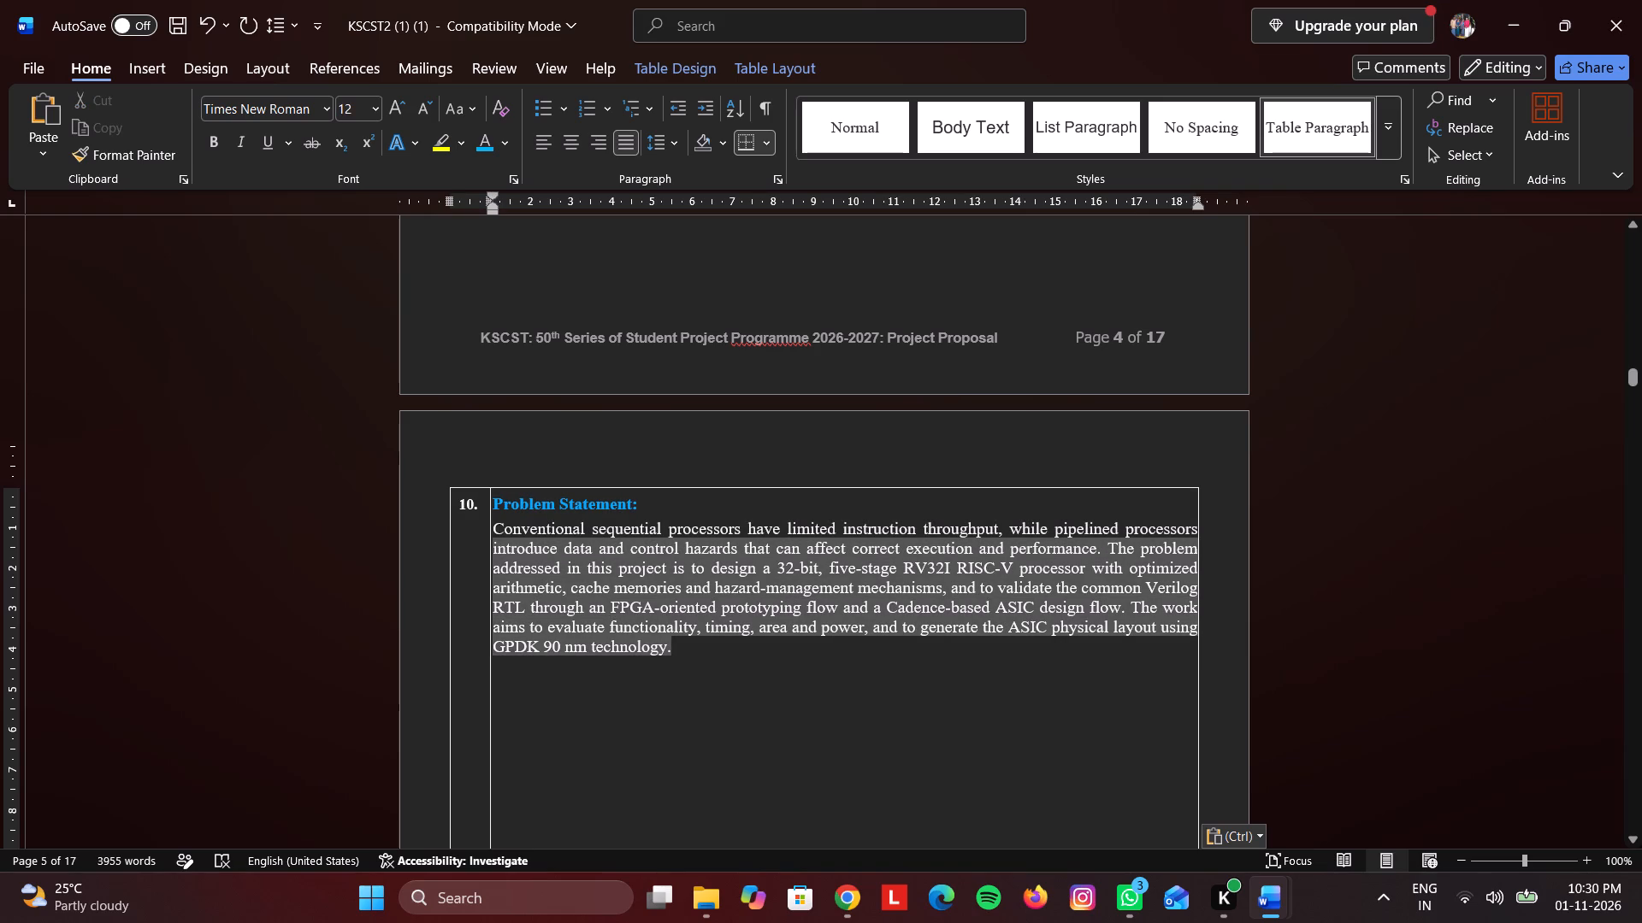
drag(526, 544, 509, 536)
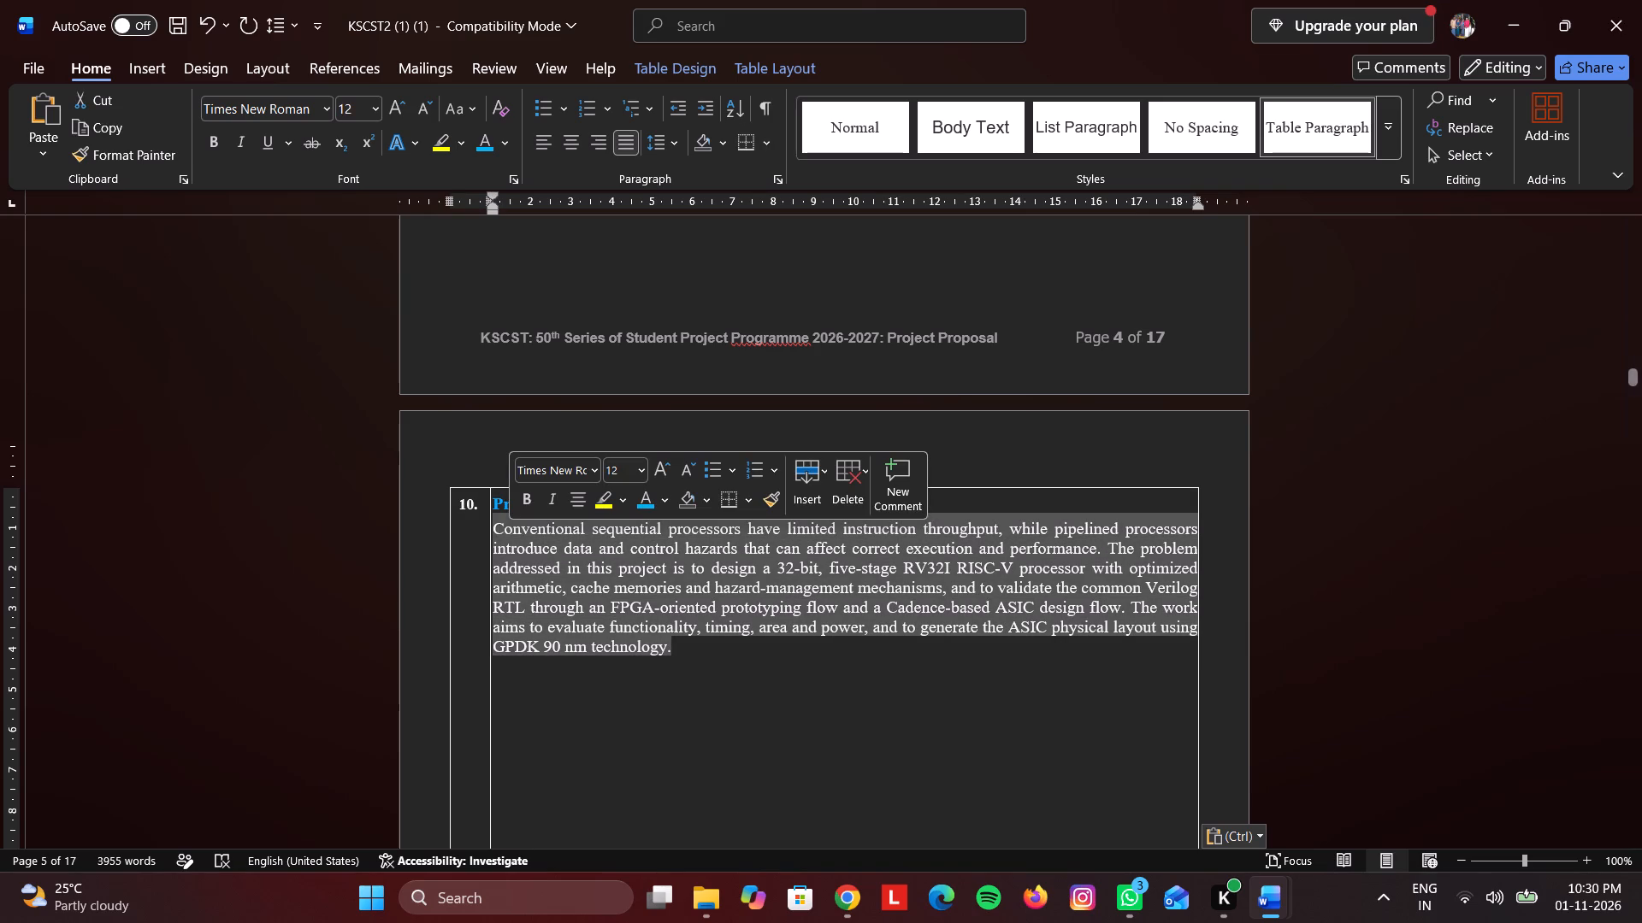
drag(1196, 206, 1184, 215)
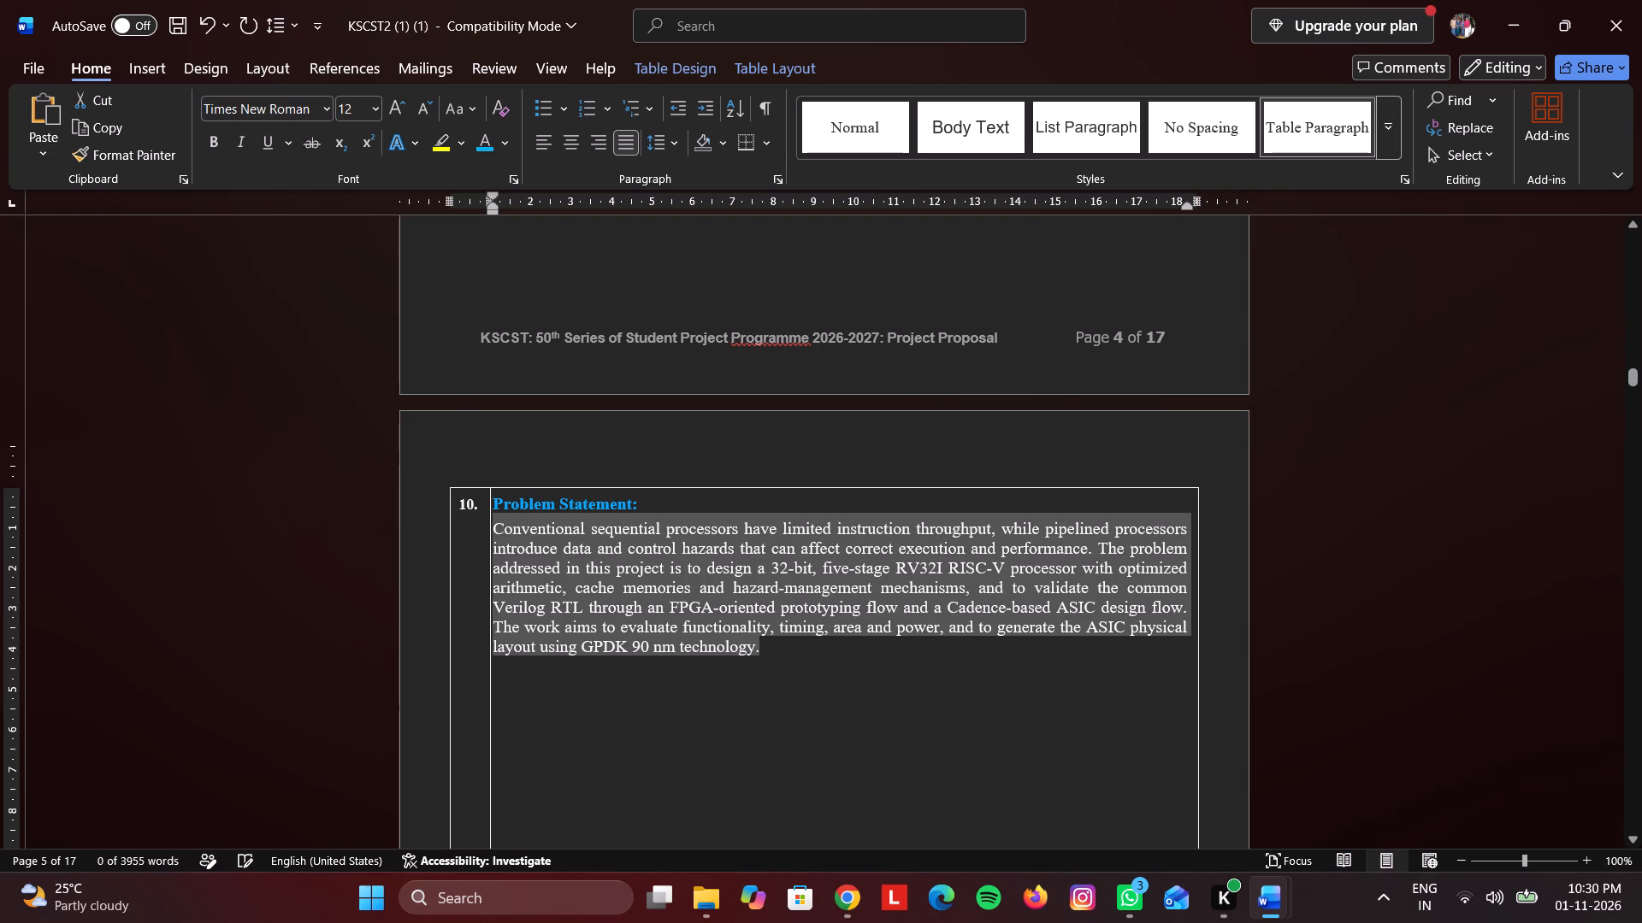
click(491, 210)
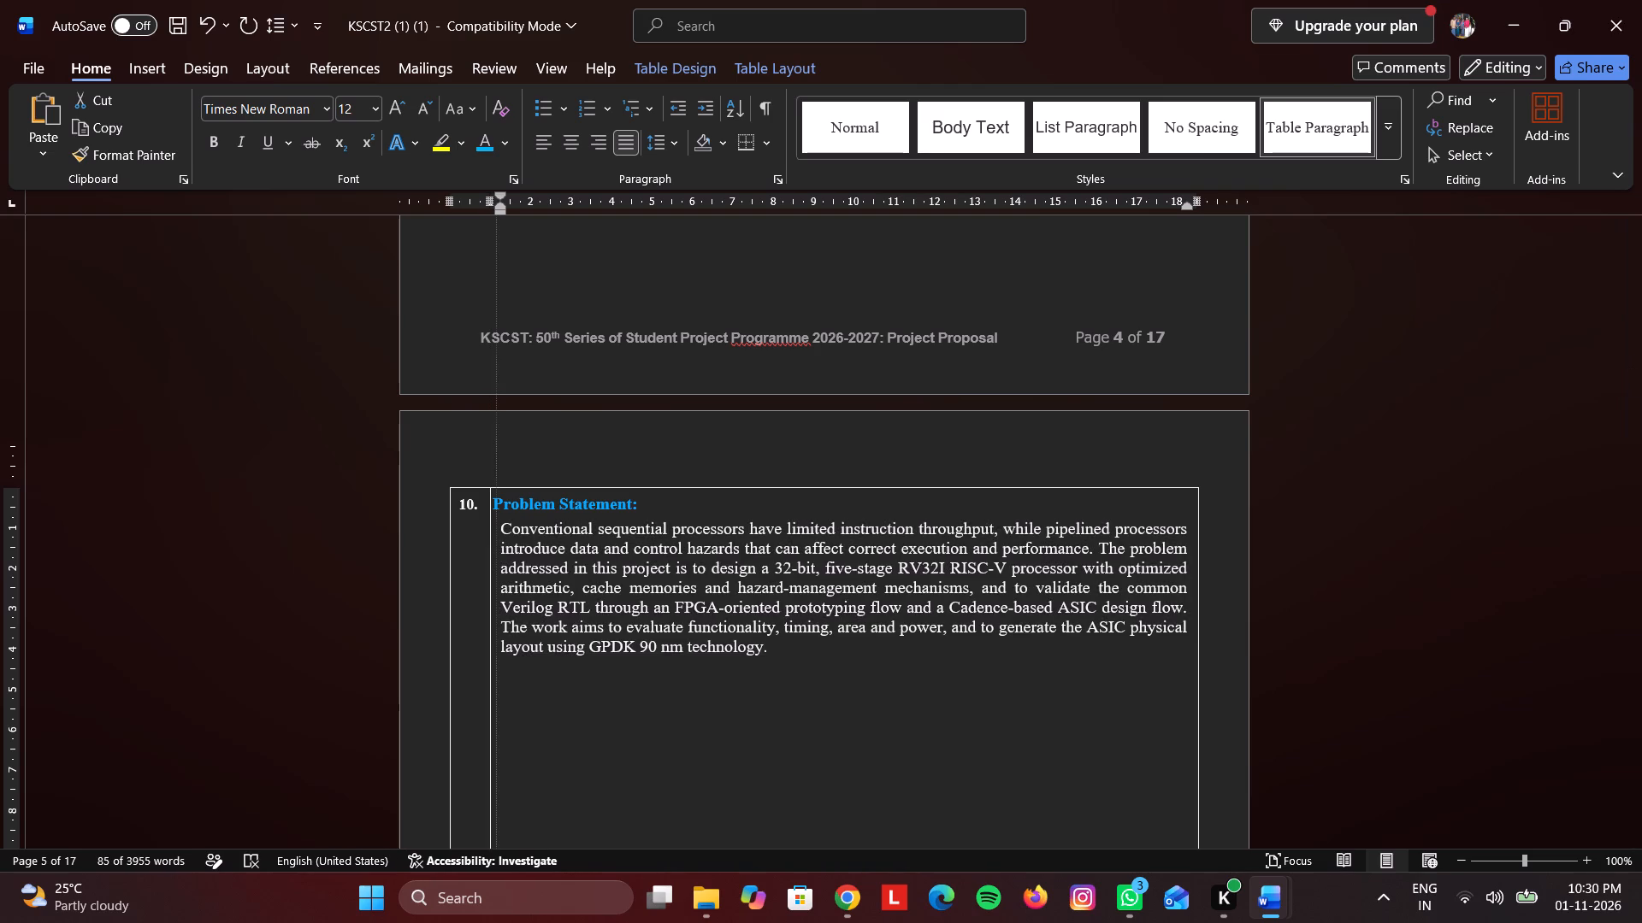
click(678, 143)
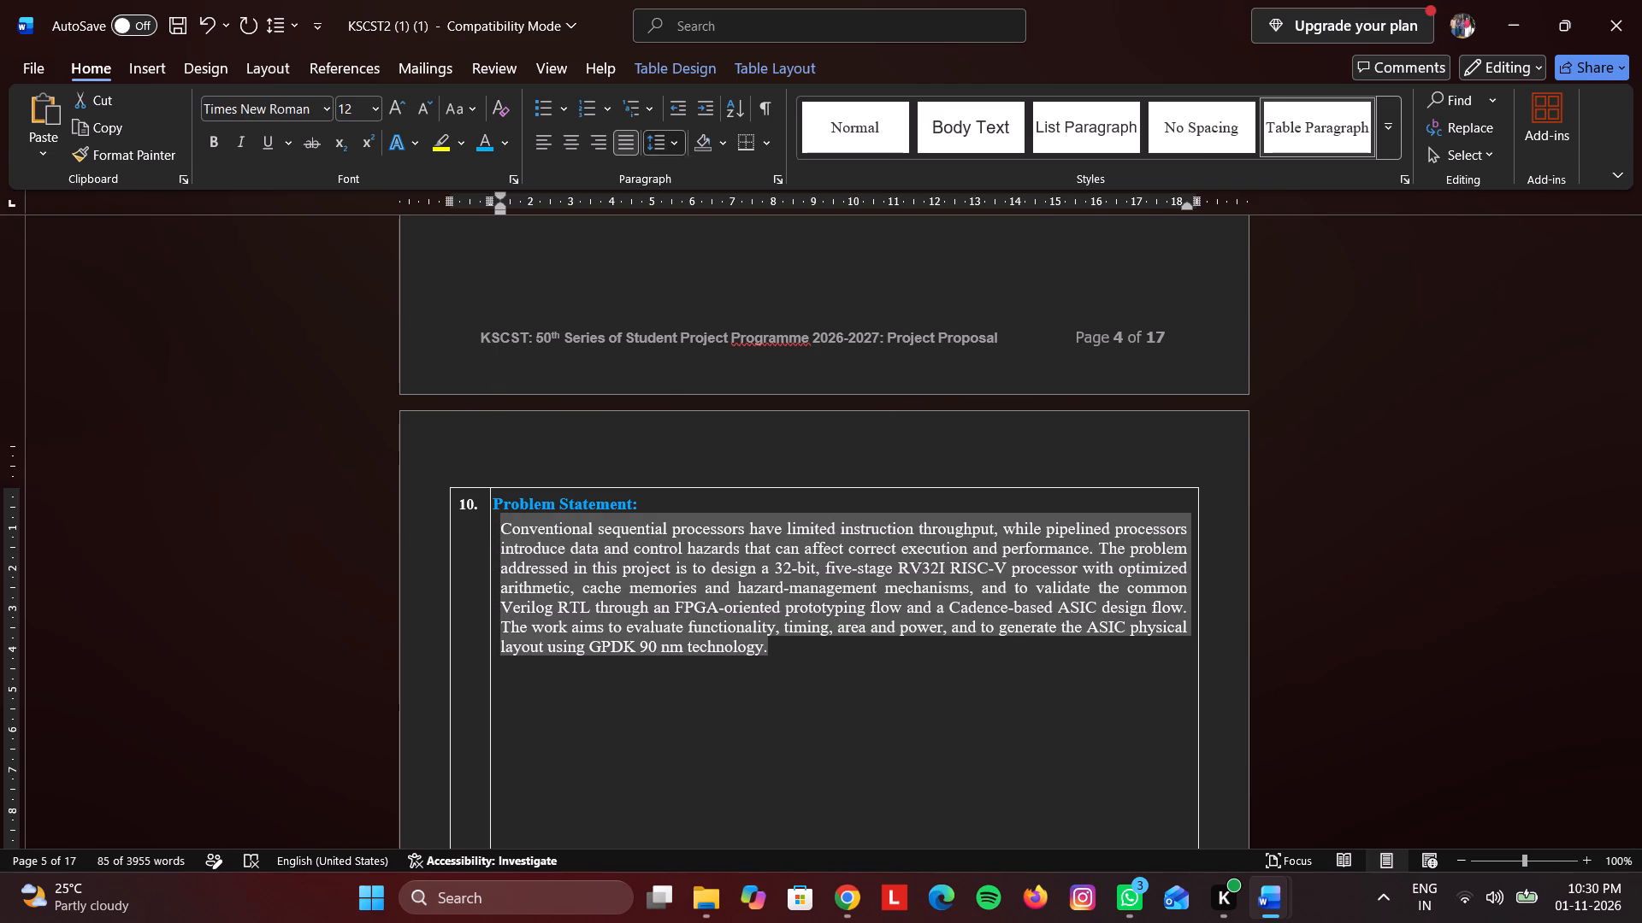
click(688, 227)
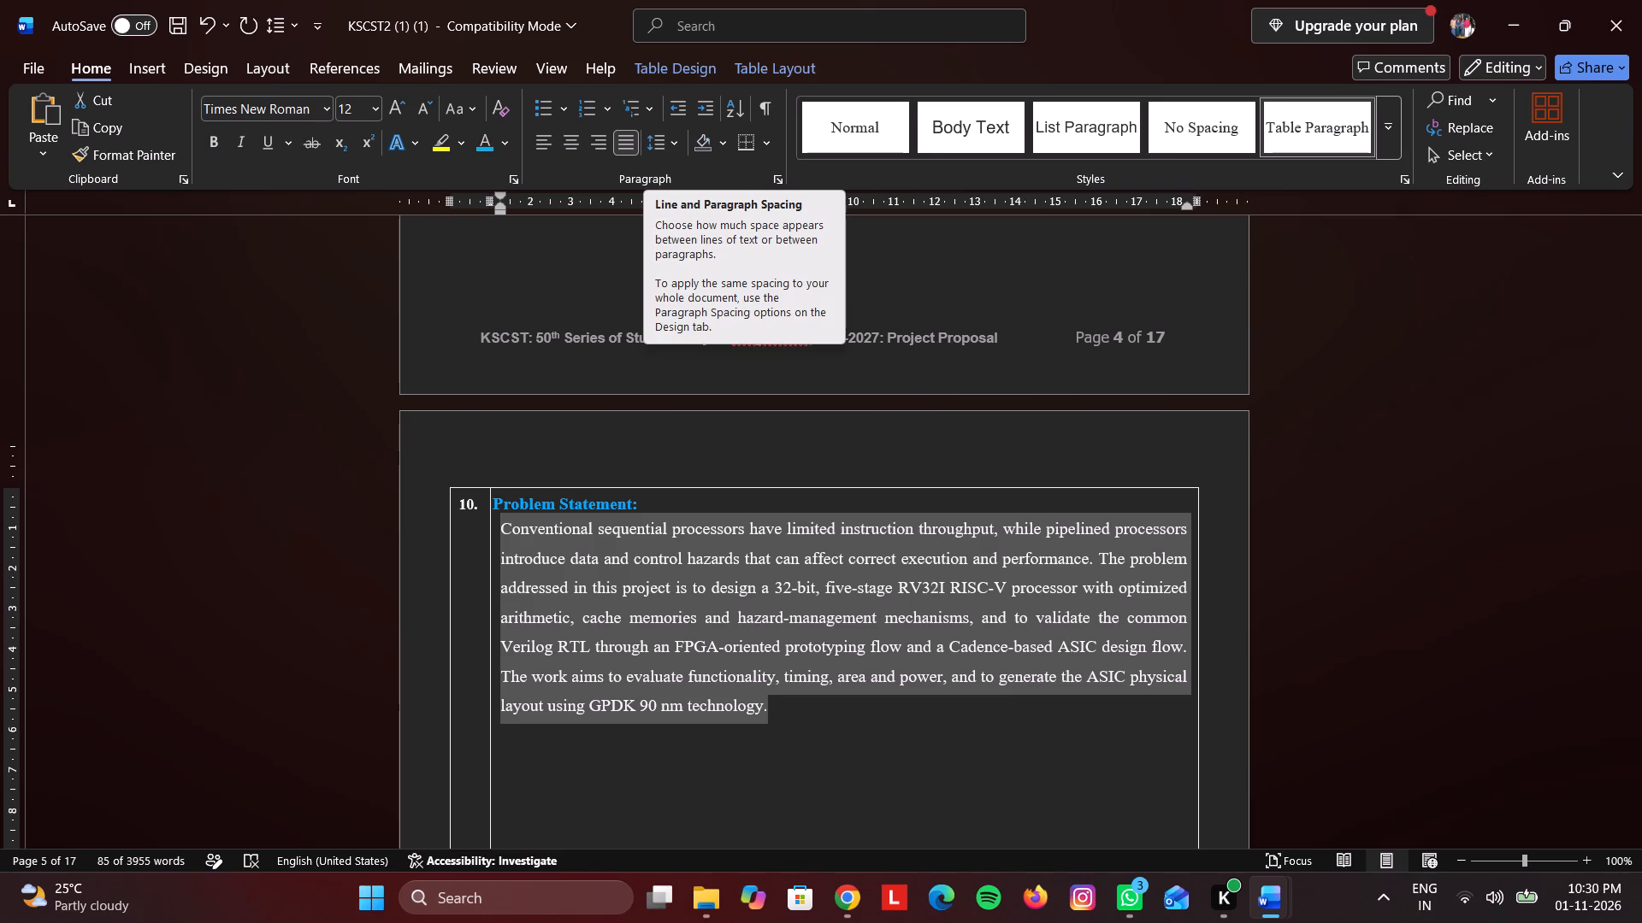
click(658, 545)
Shorten the Problem Statement row so its lower border sits just below the paragraph's last line.
scroll(659, 547, up, 5)
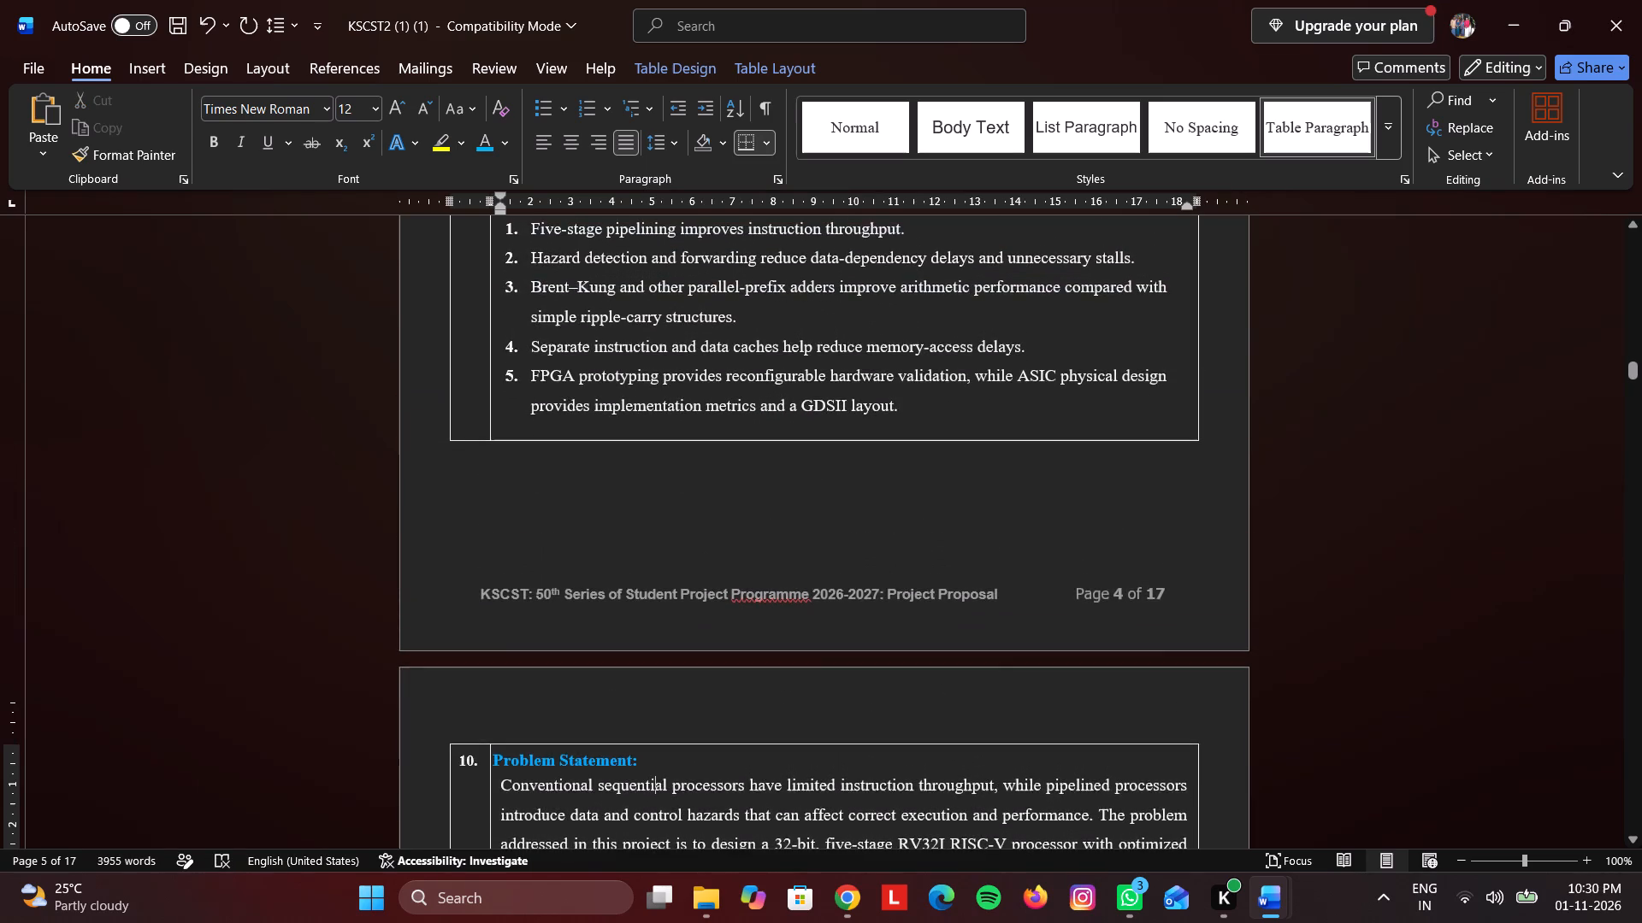
scroll(659, 547, up, 10)
scroll(659, 547, down, 5)
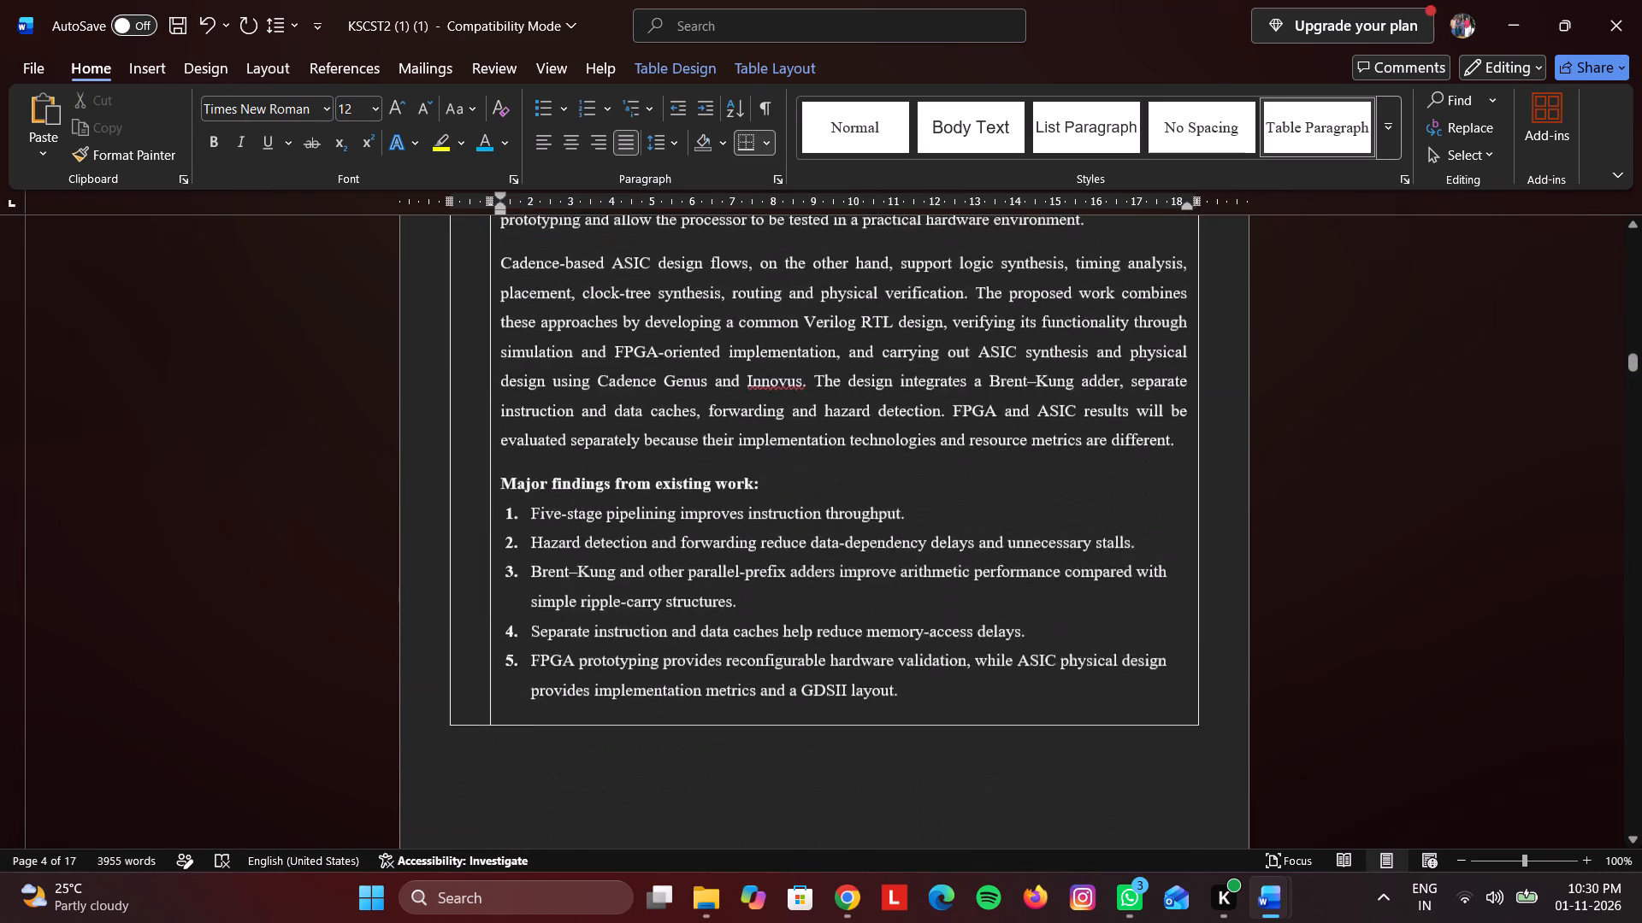
scroll(659, 547, down, 11)
scroll(595, 517, down, 10)
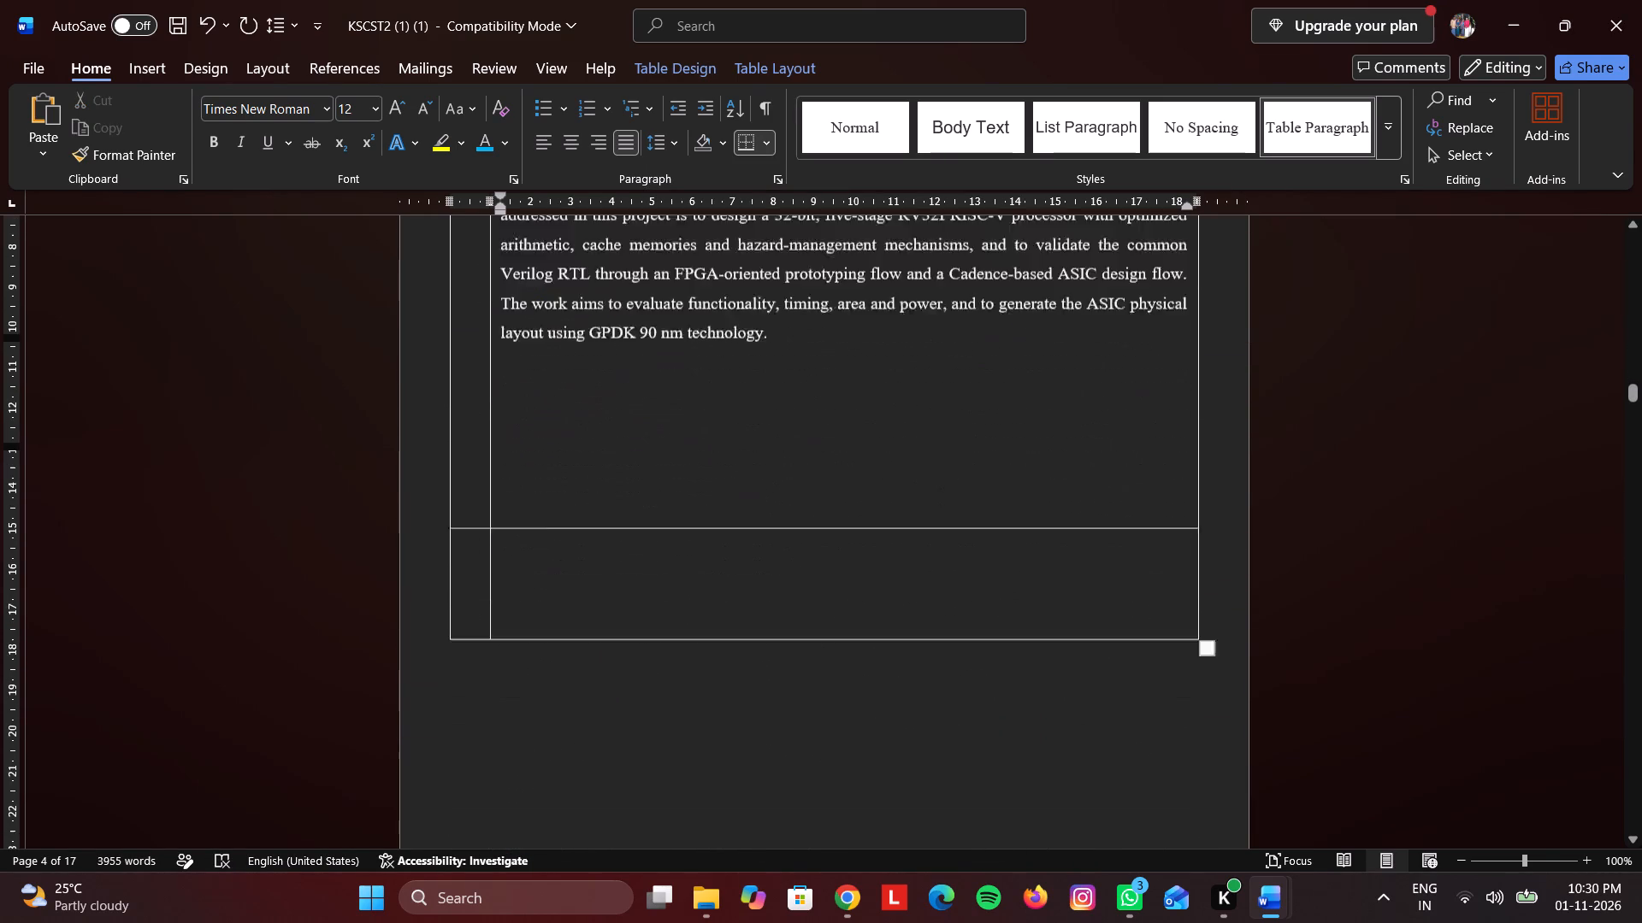
scroll(636, 473, up, 4)
click(676, 545)
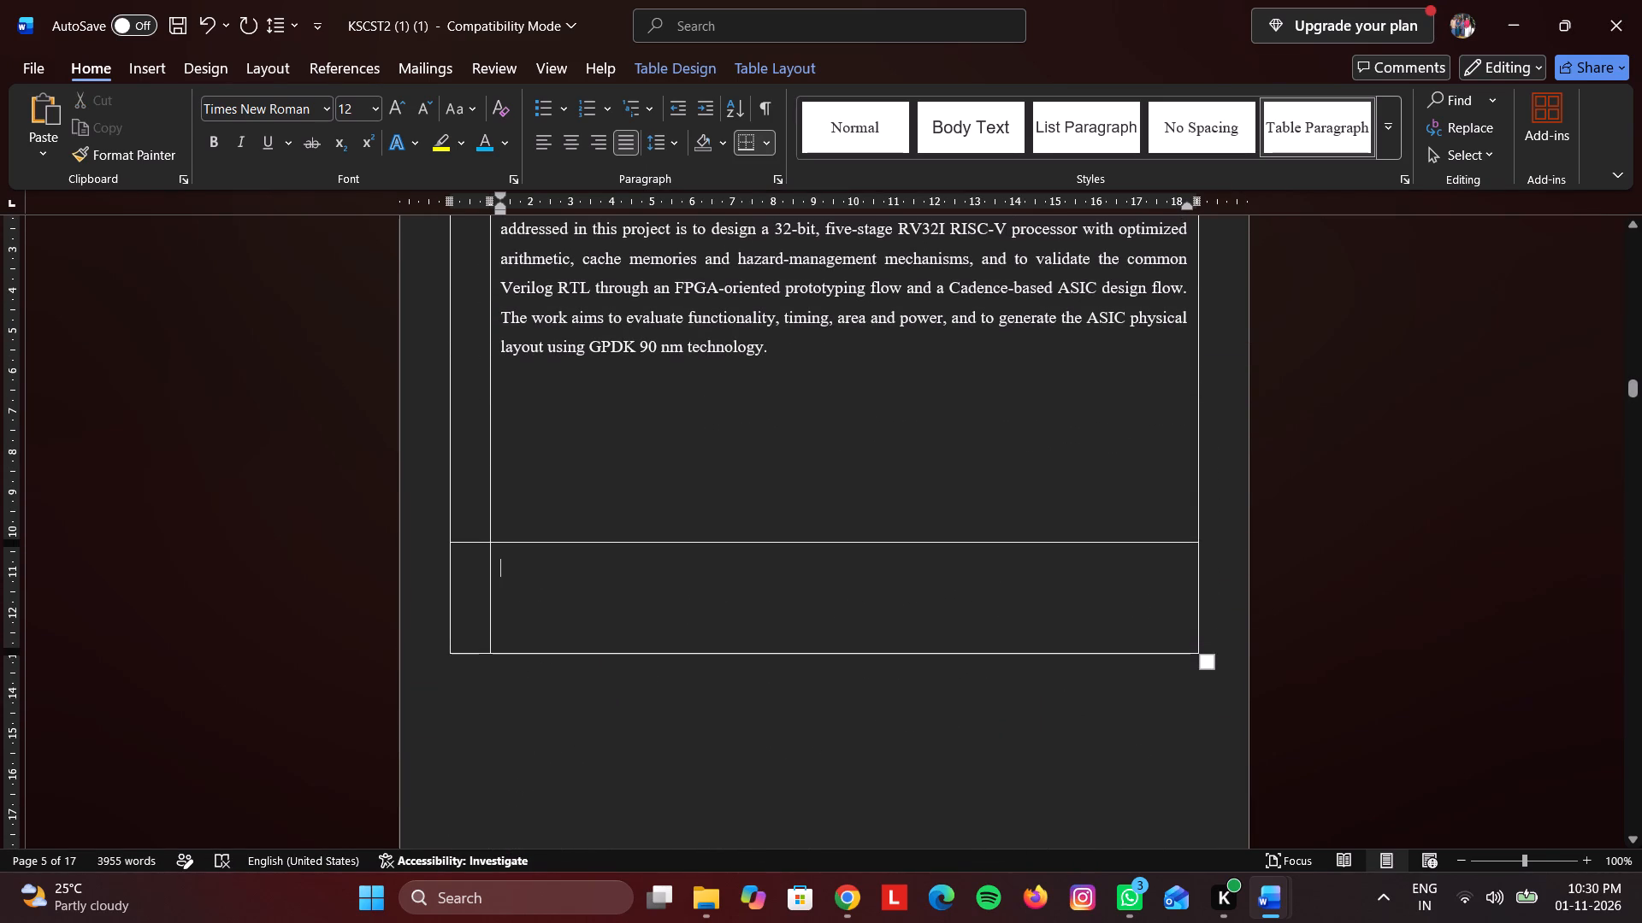
drag(675, 542, 671, 373)
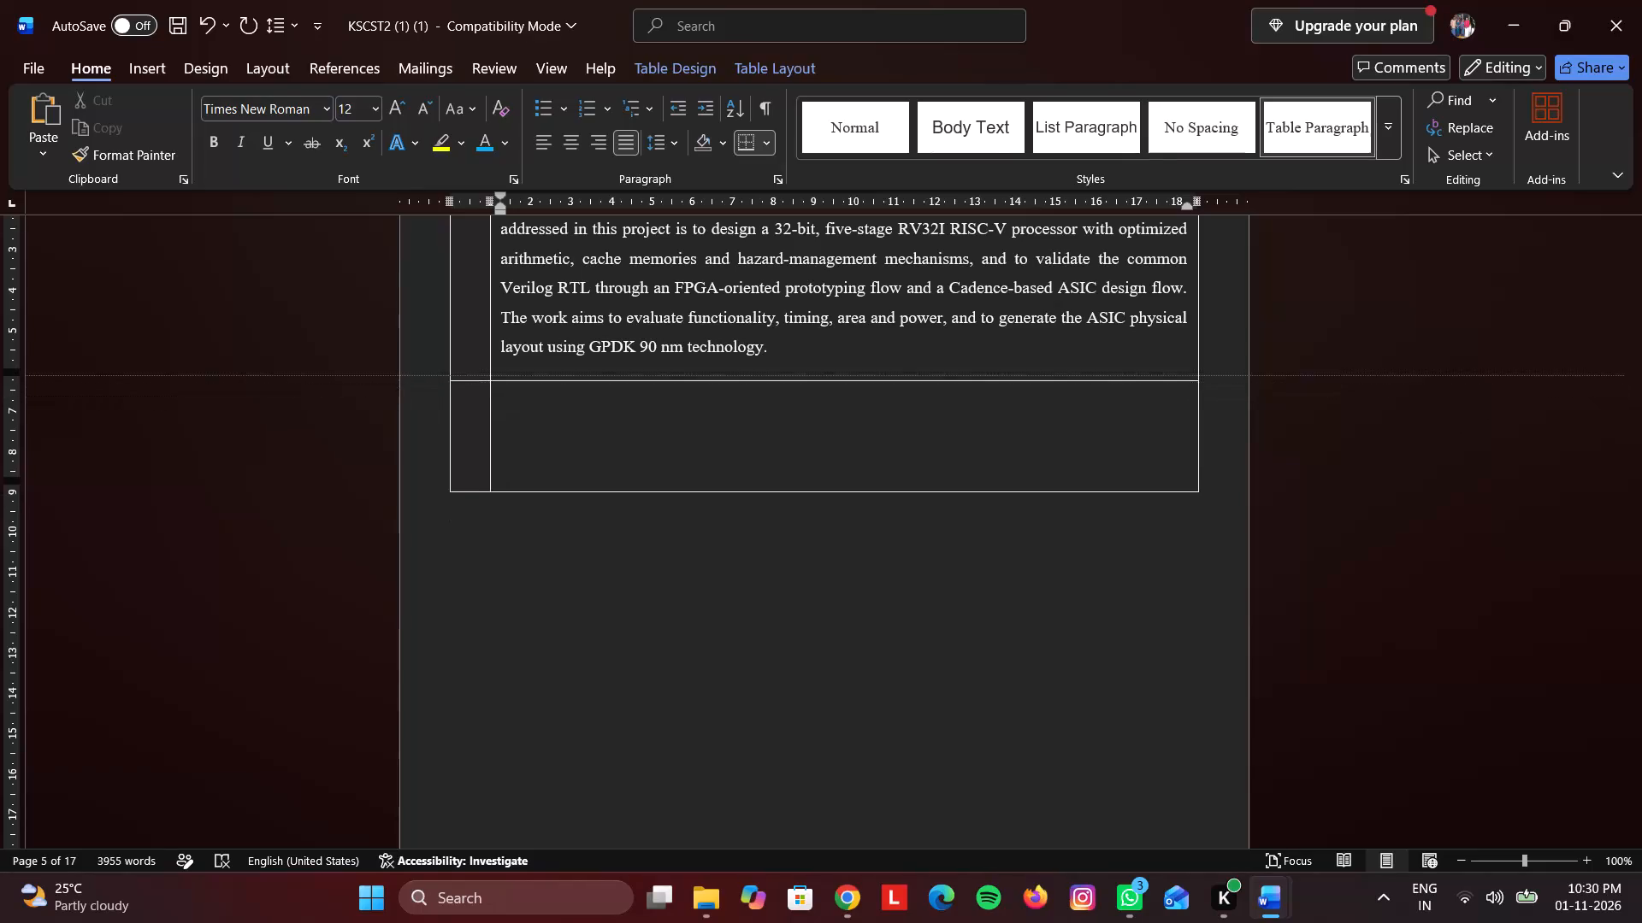
drag(671, 373, 671, 367)
click(769, 352)
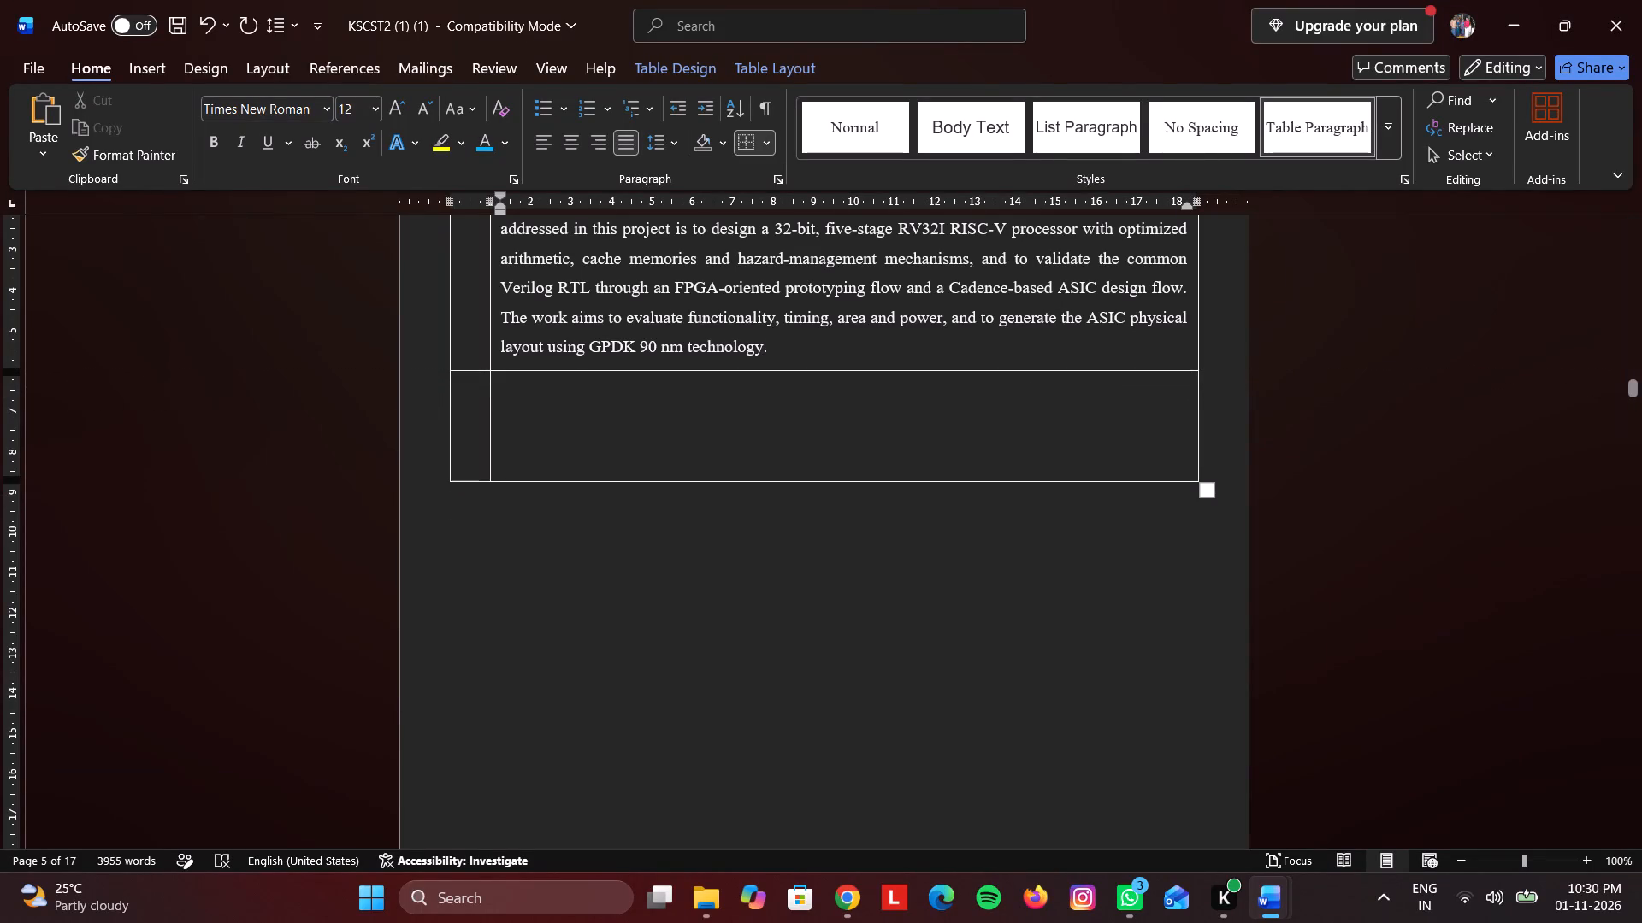
Add space after the Problem Statement paragraph in row 10 of the KSCST2 document.
click(682, 146)
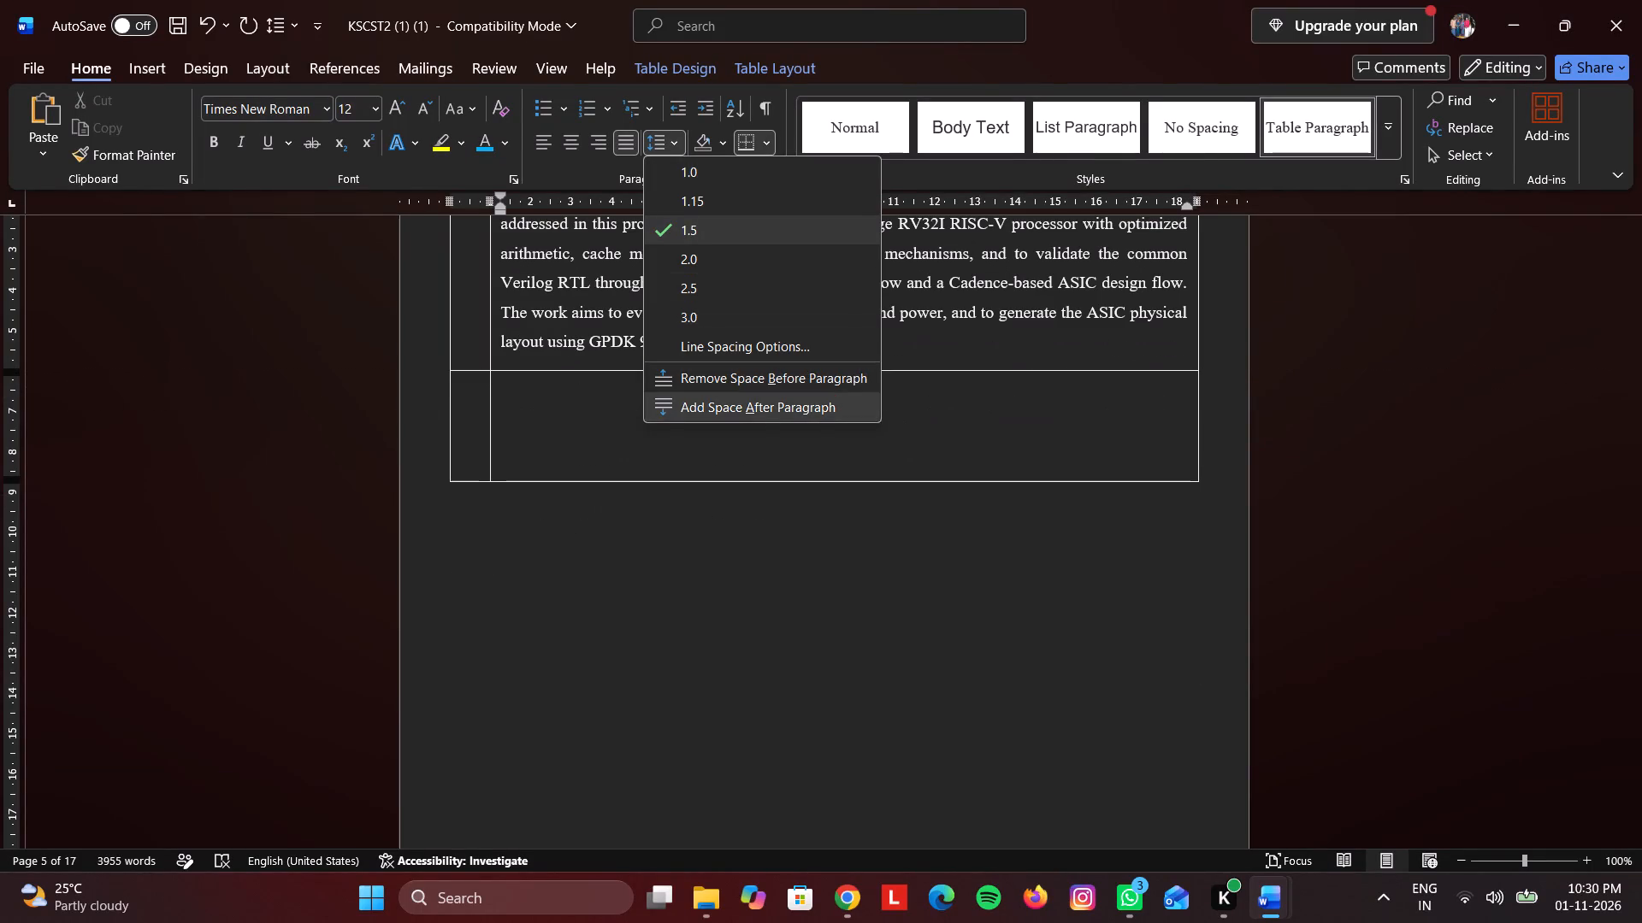
click(738, 402)
click(729, 436)
scroll(729, 436, up, 8)
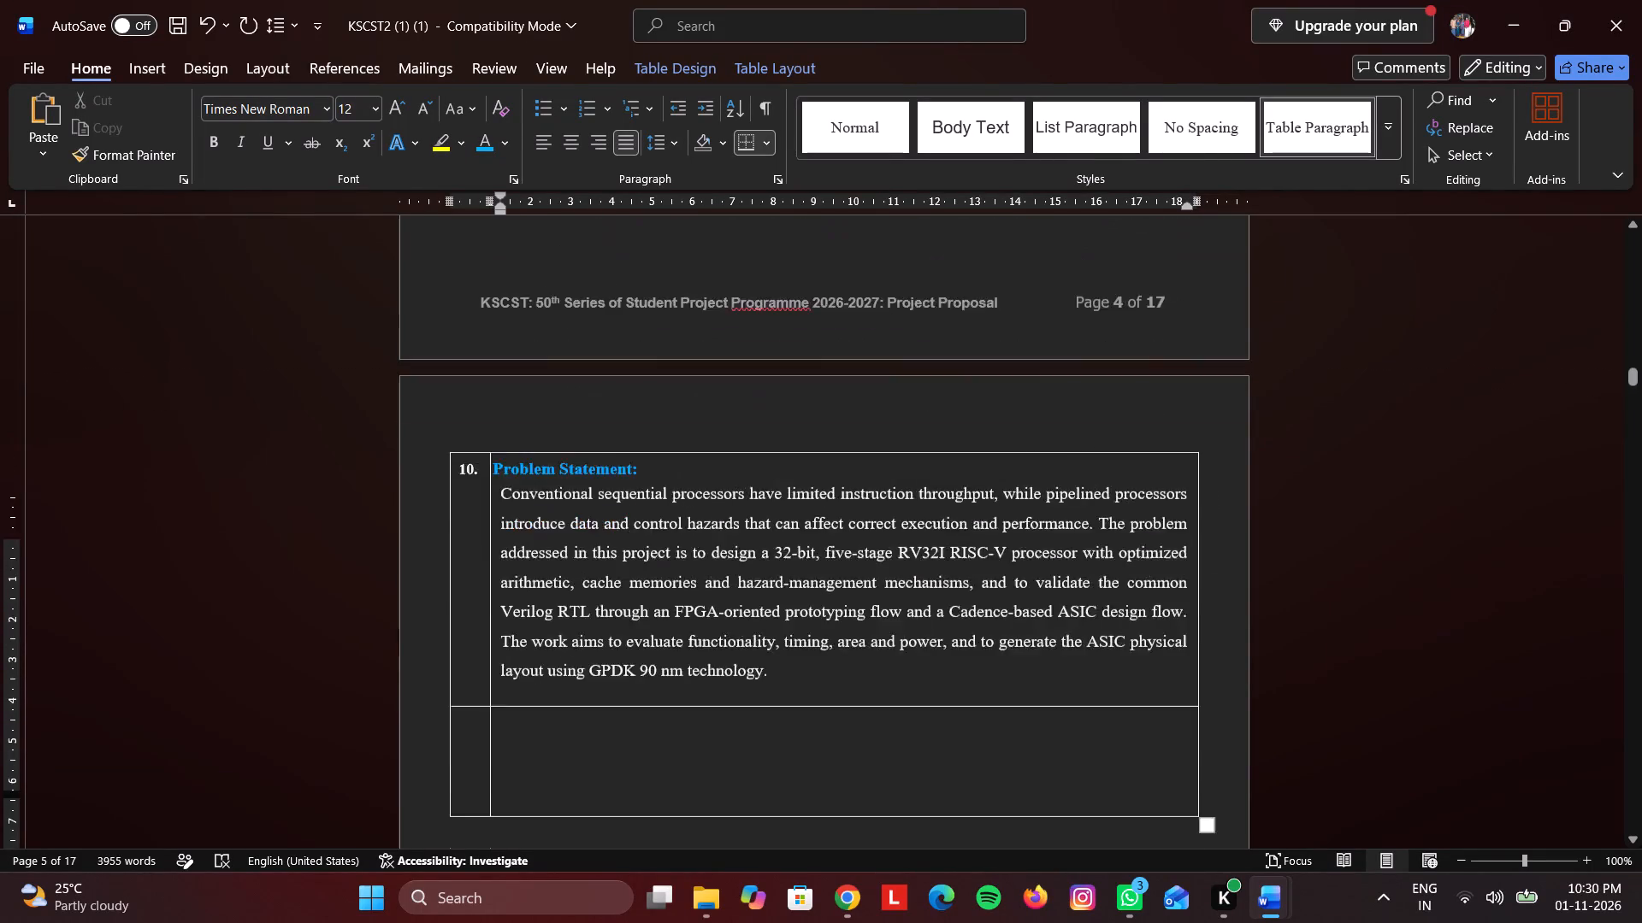
scroll(729, 436, up, 5)
scroll(684, 561, down, 7)
scroll(684, 561, up, 2)
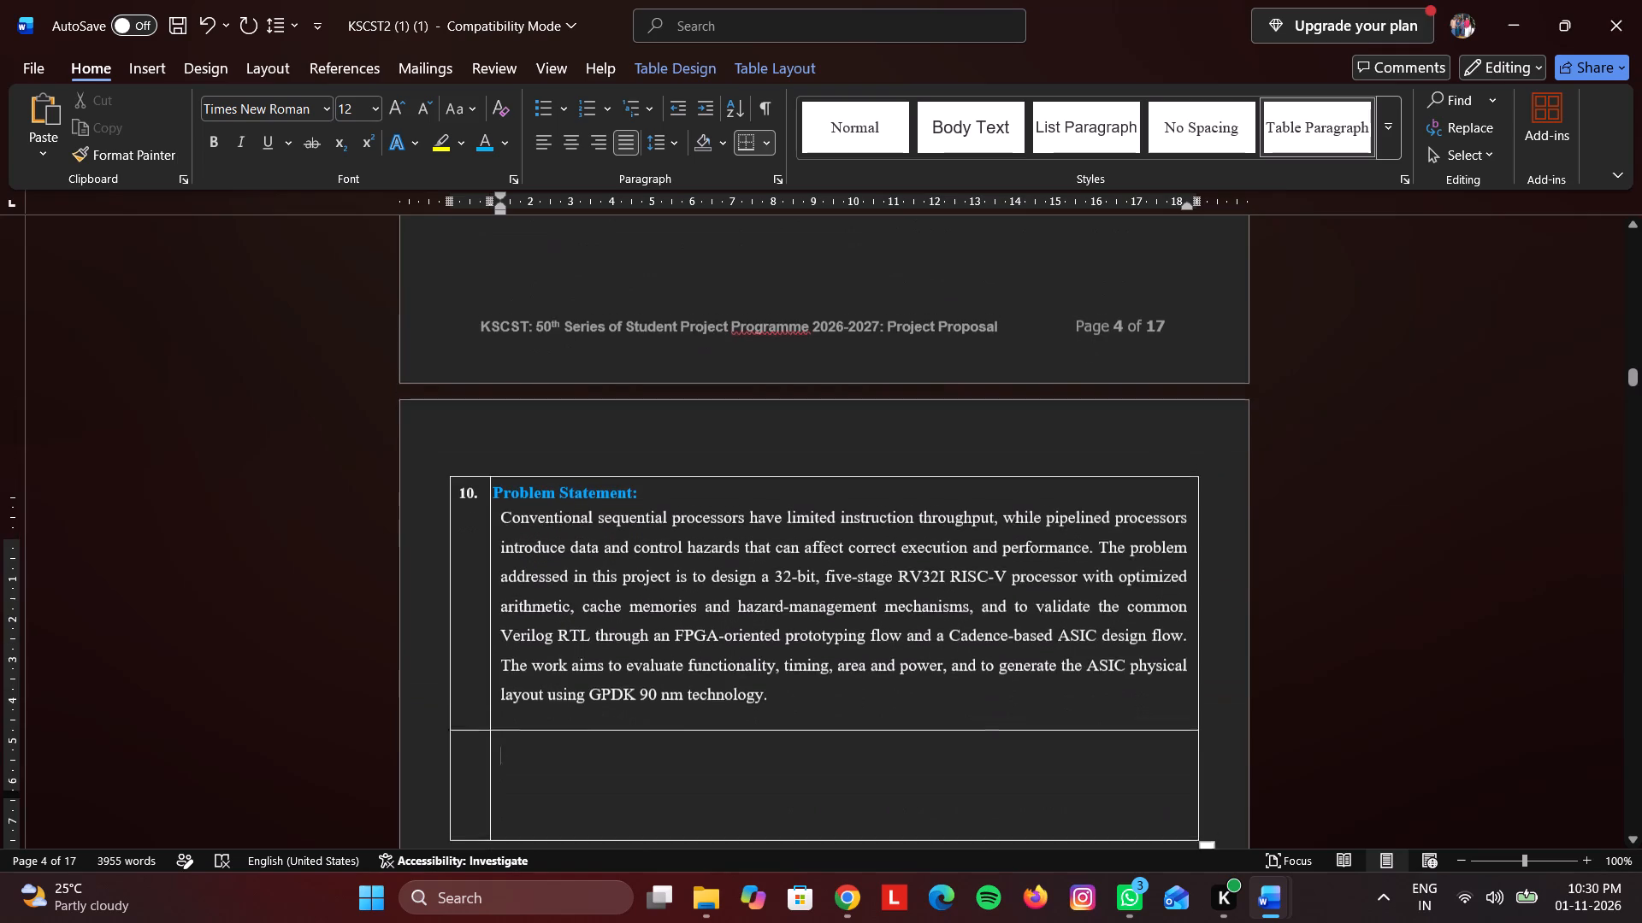
scroll(684, 561, up, 5)
scroll(684, 561, down, 4)
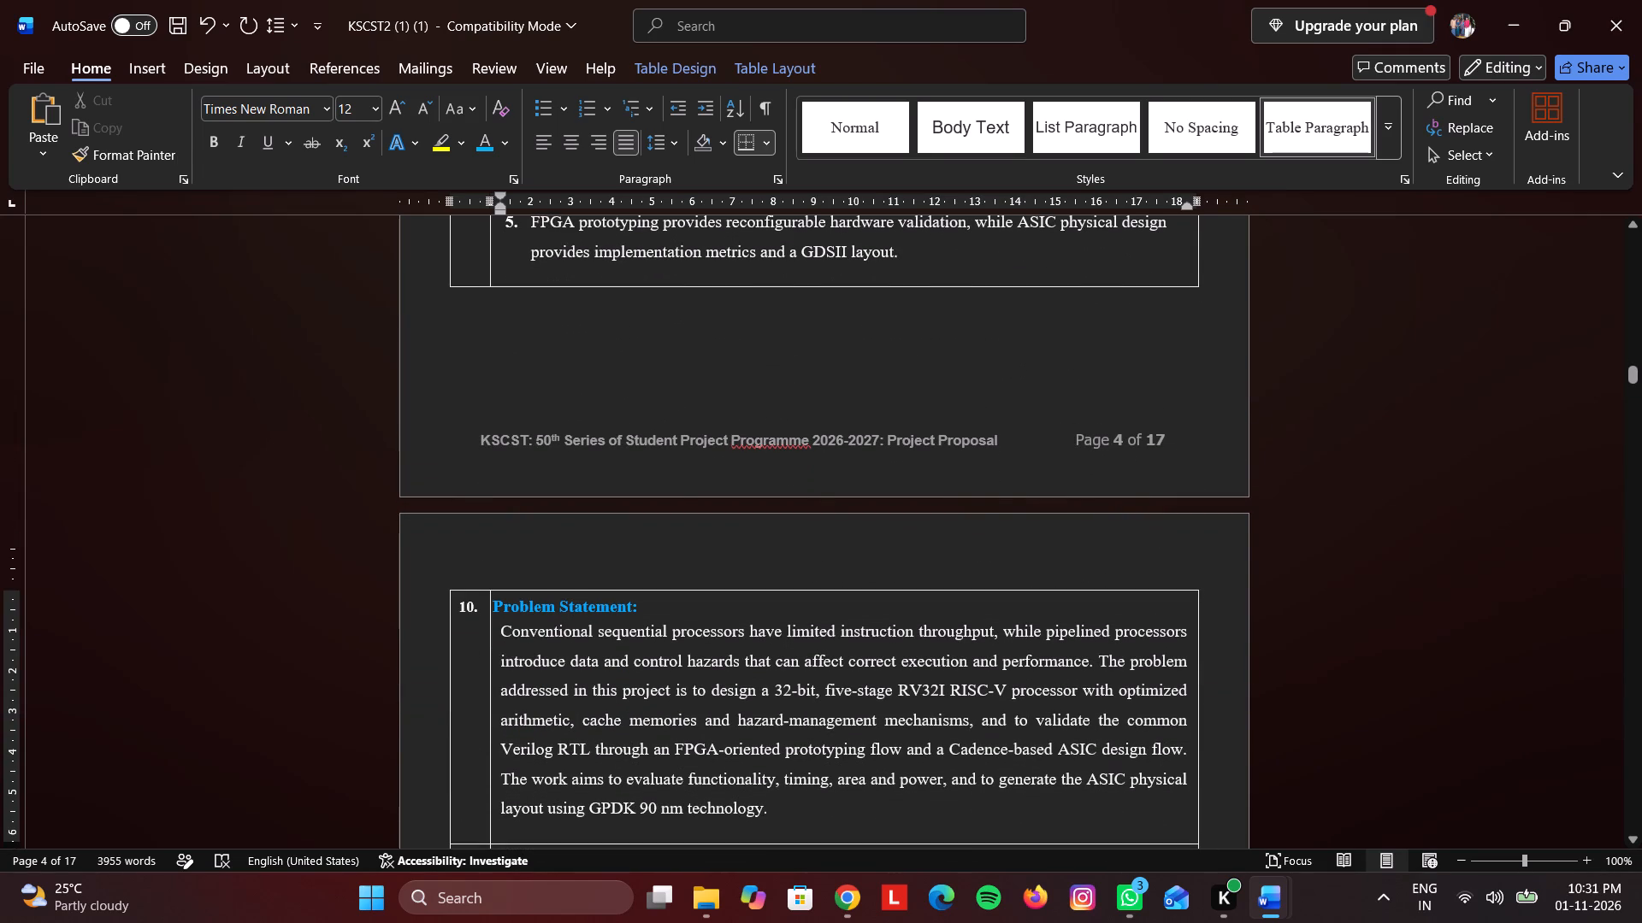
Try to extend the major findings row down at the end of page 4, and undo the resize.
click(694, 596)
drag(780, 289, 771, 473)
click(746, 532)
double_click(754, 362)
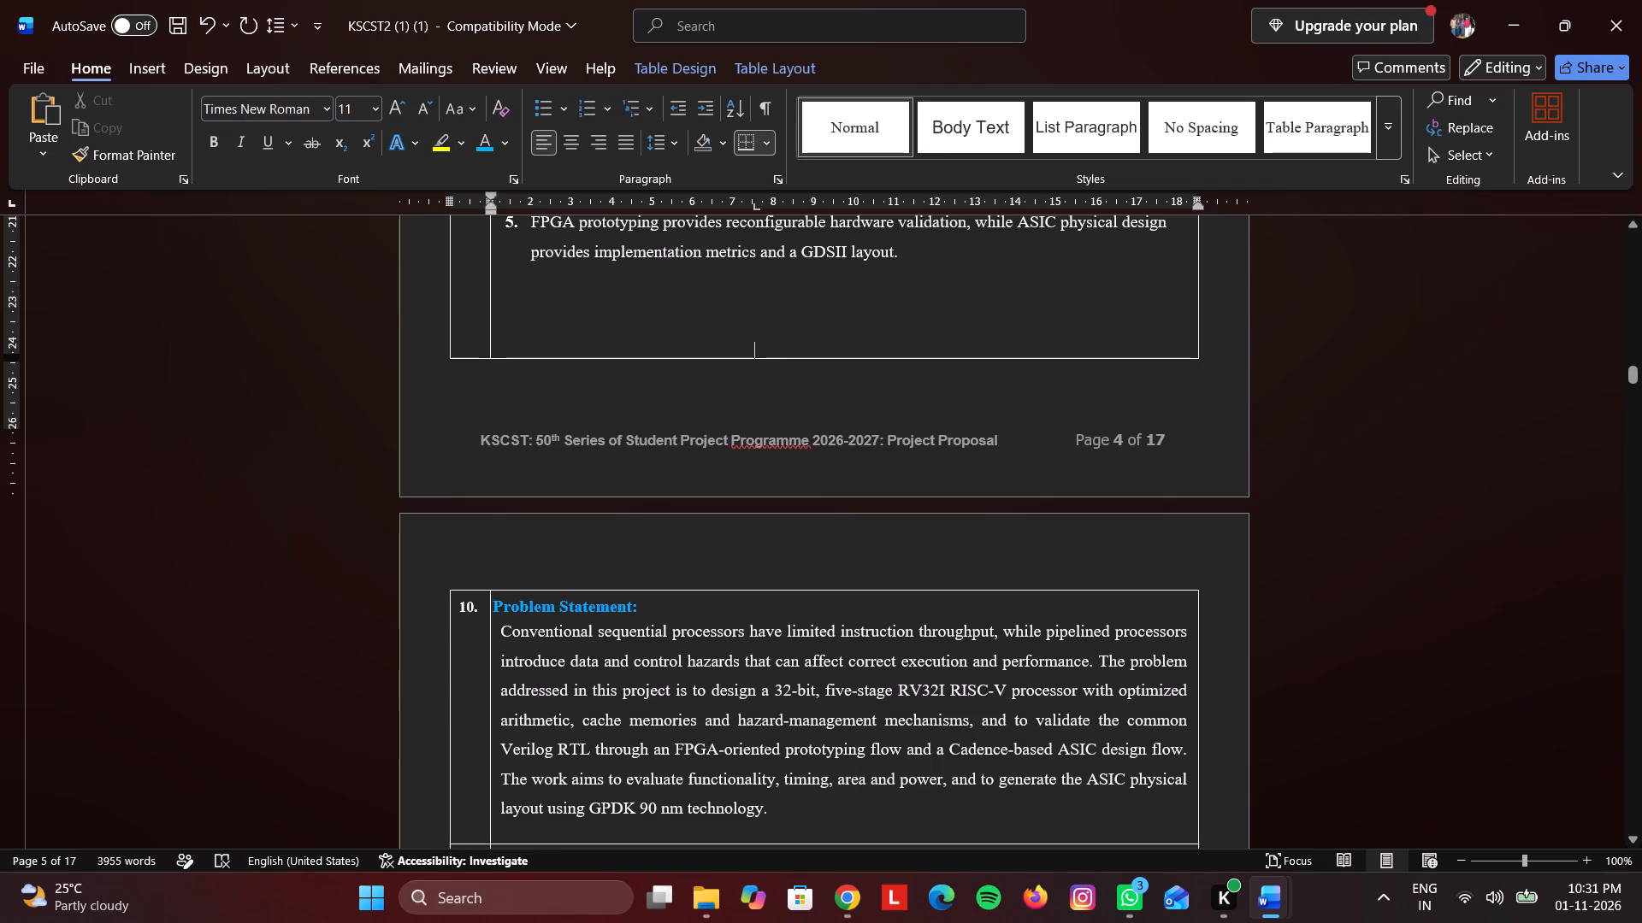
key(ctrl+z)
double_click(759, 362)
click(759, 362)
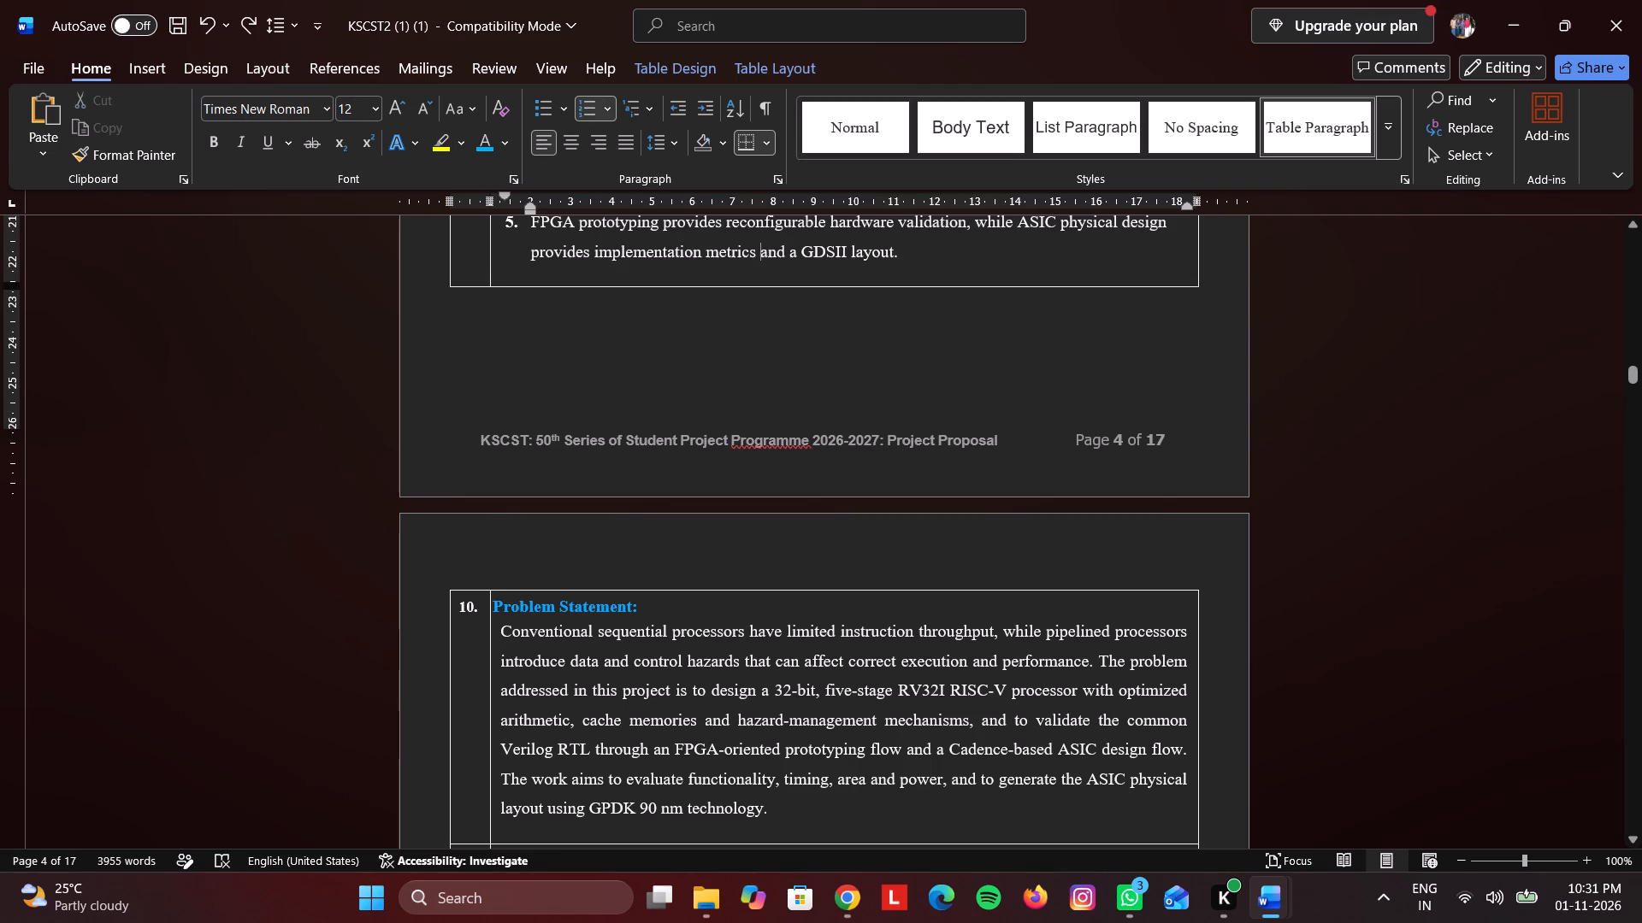
Compare the old Objectives row 11 with the RISC-V objectives in the KSCST_RISCV_Cadence_FPGA_Completed document.
scroll(766, 432, down, 20)
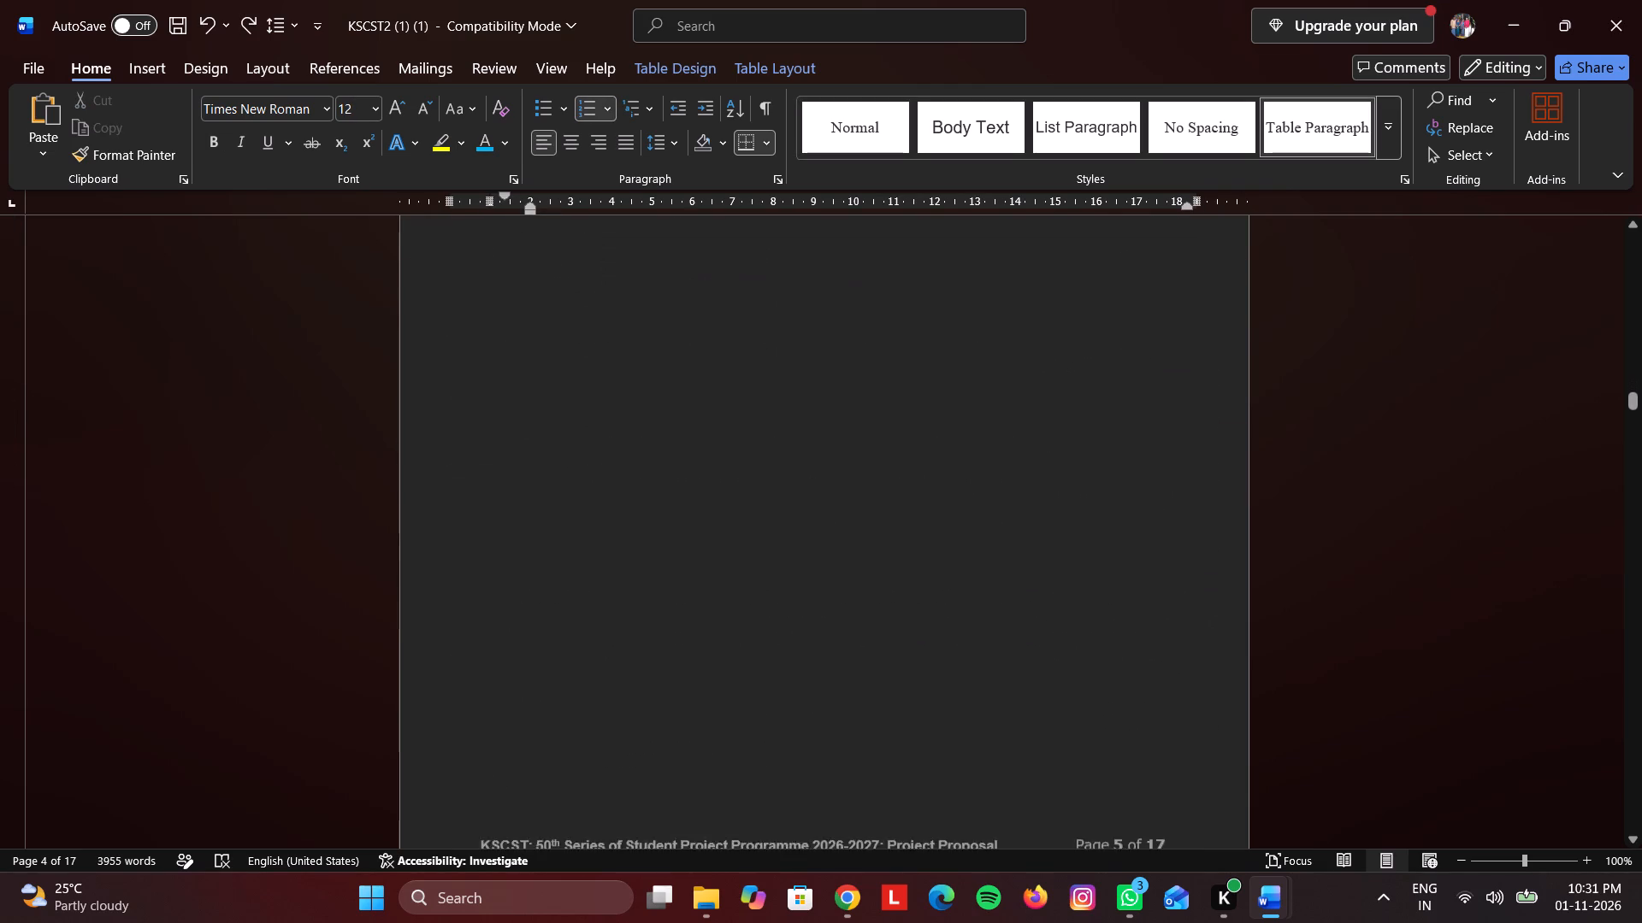
scroll(766, 456, down, 9)
drag(462, 335, 582, 390)
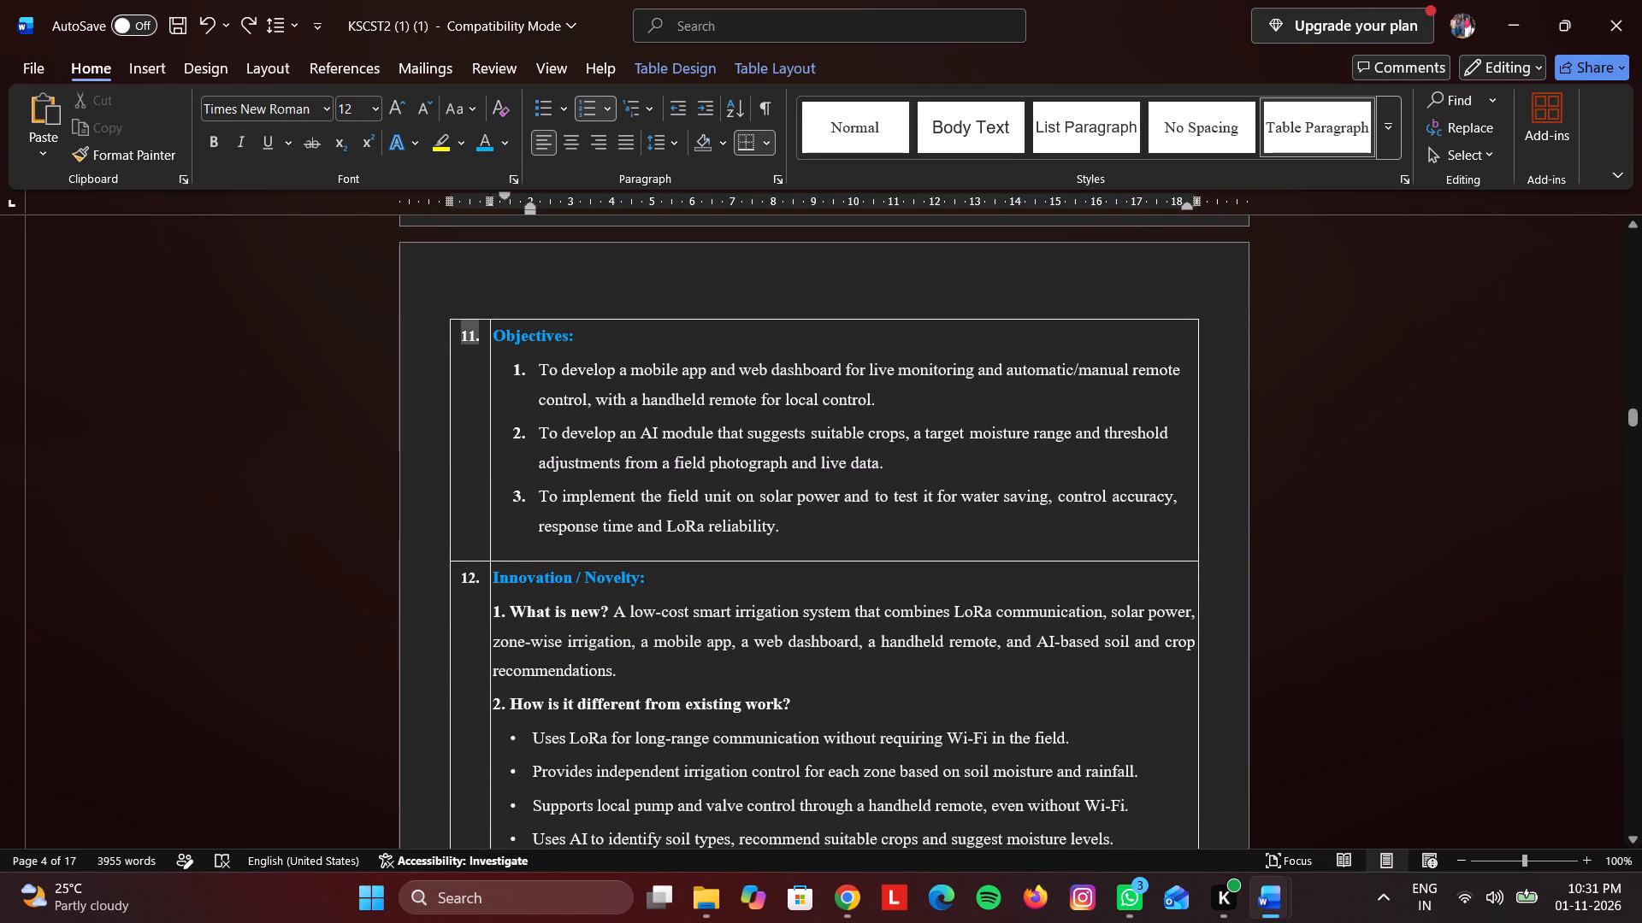
drag(582, 390, 729, 468)
click(694, 477)
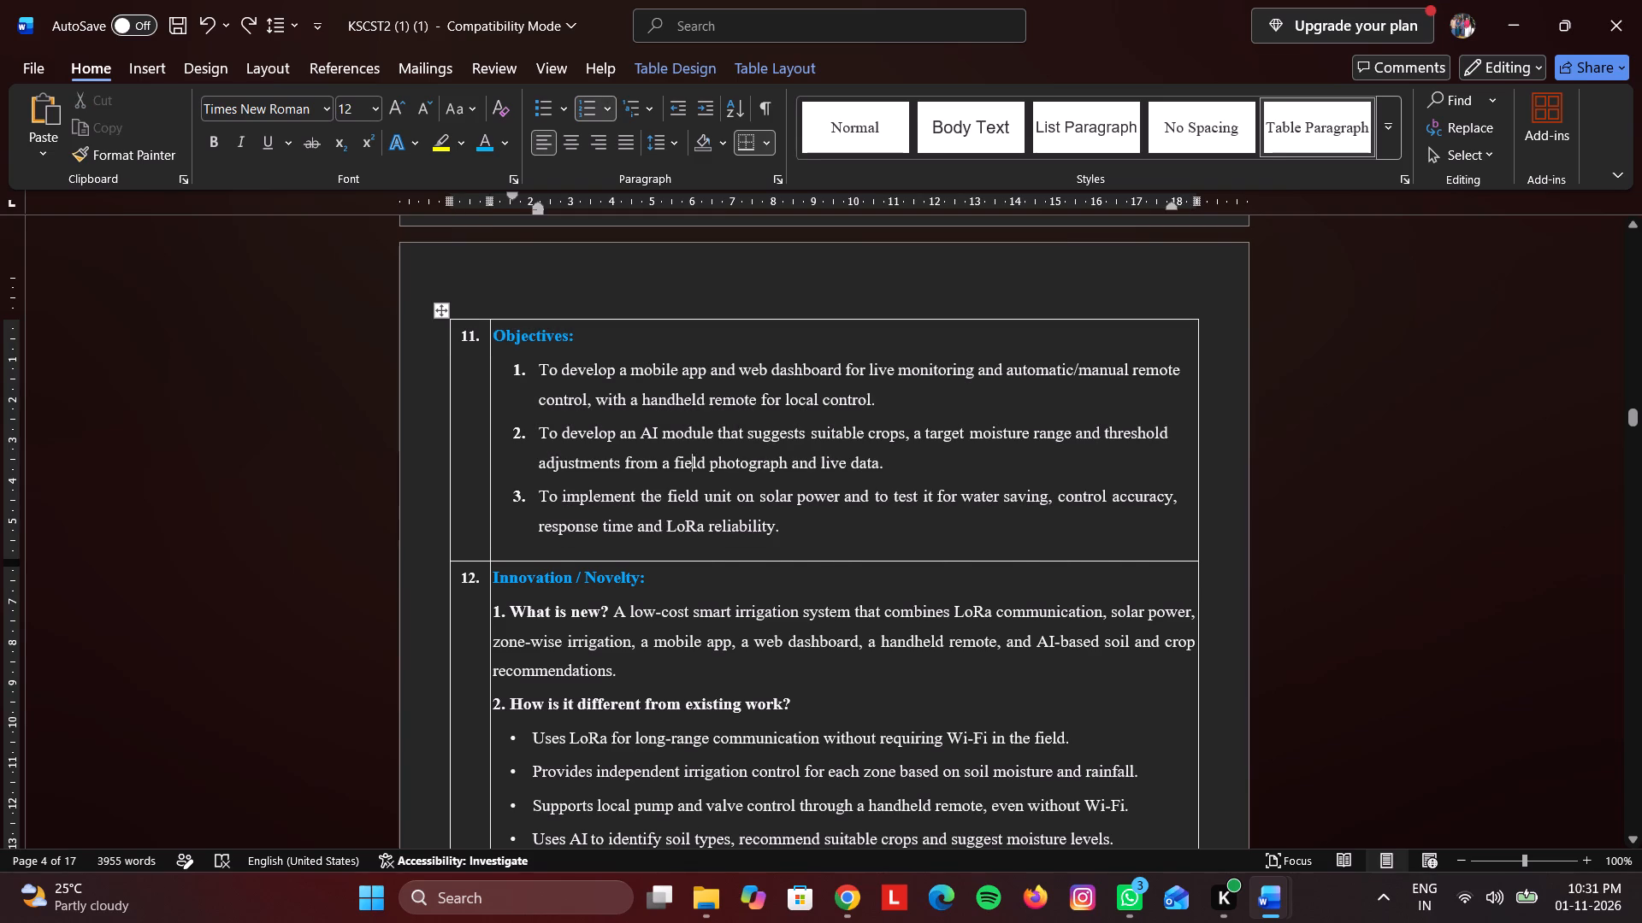
key(alt+Tab)
scroll(694, 478, down, 11)
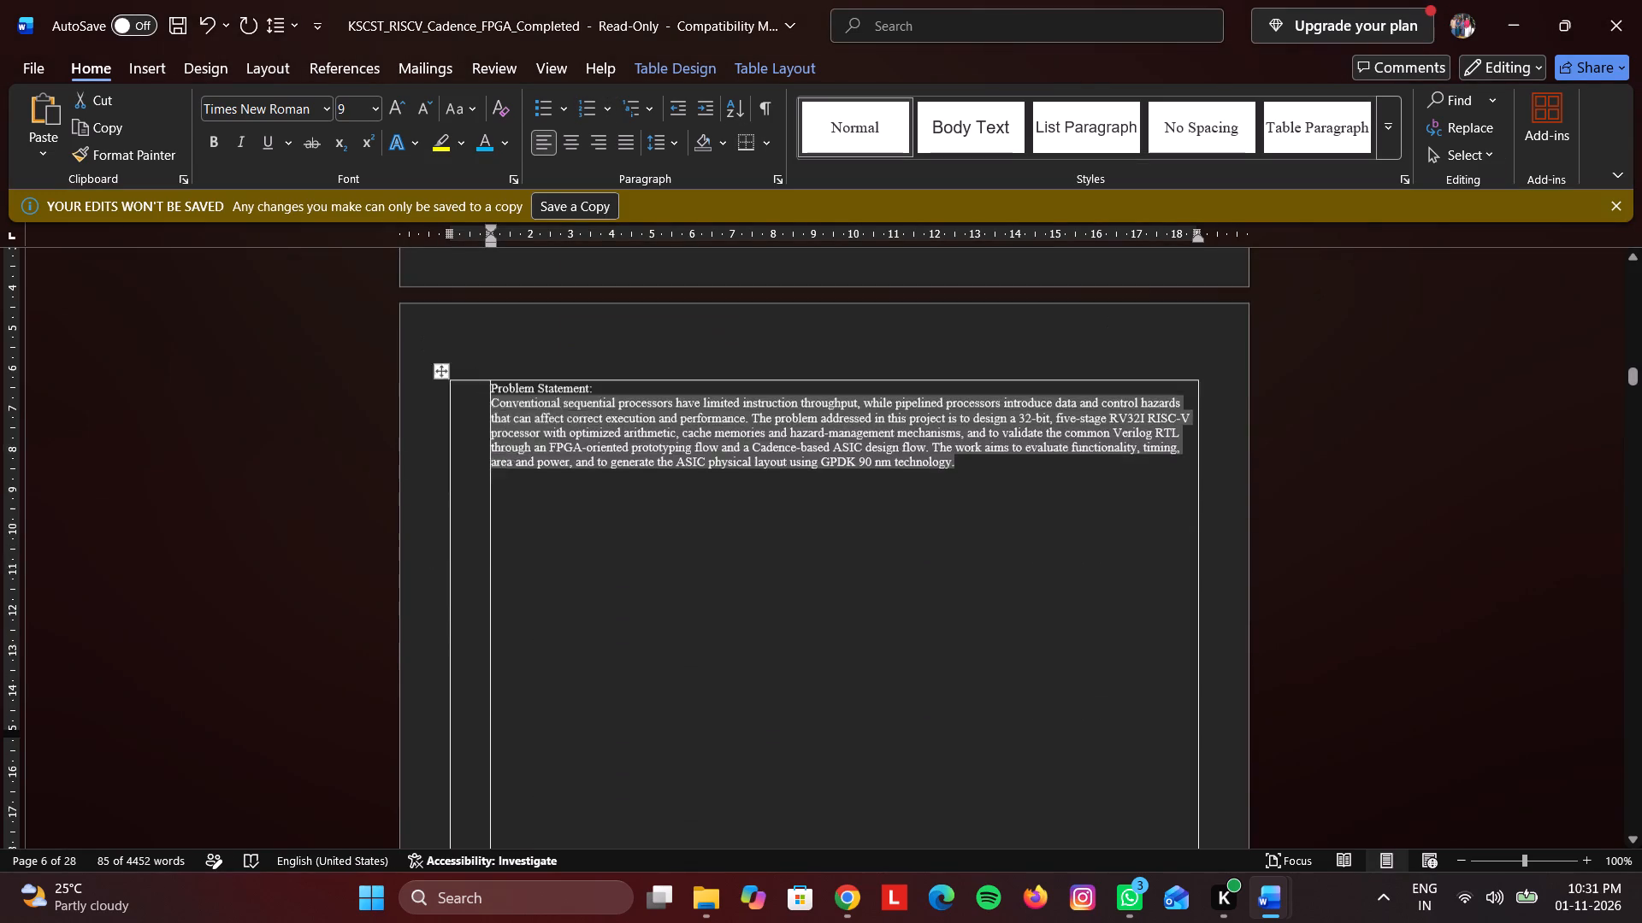
scroll(694, 478, down, 7)
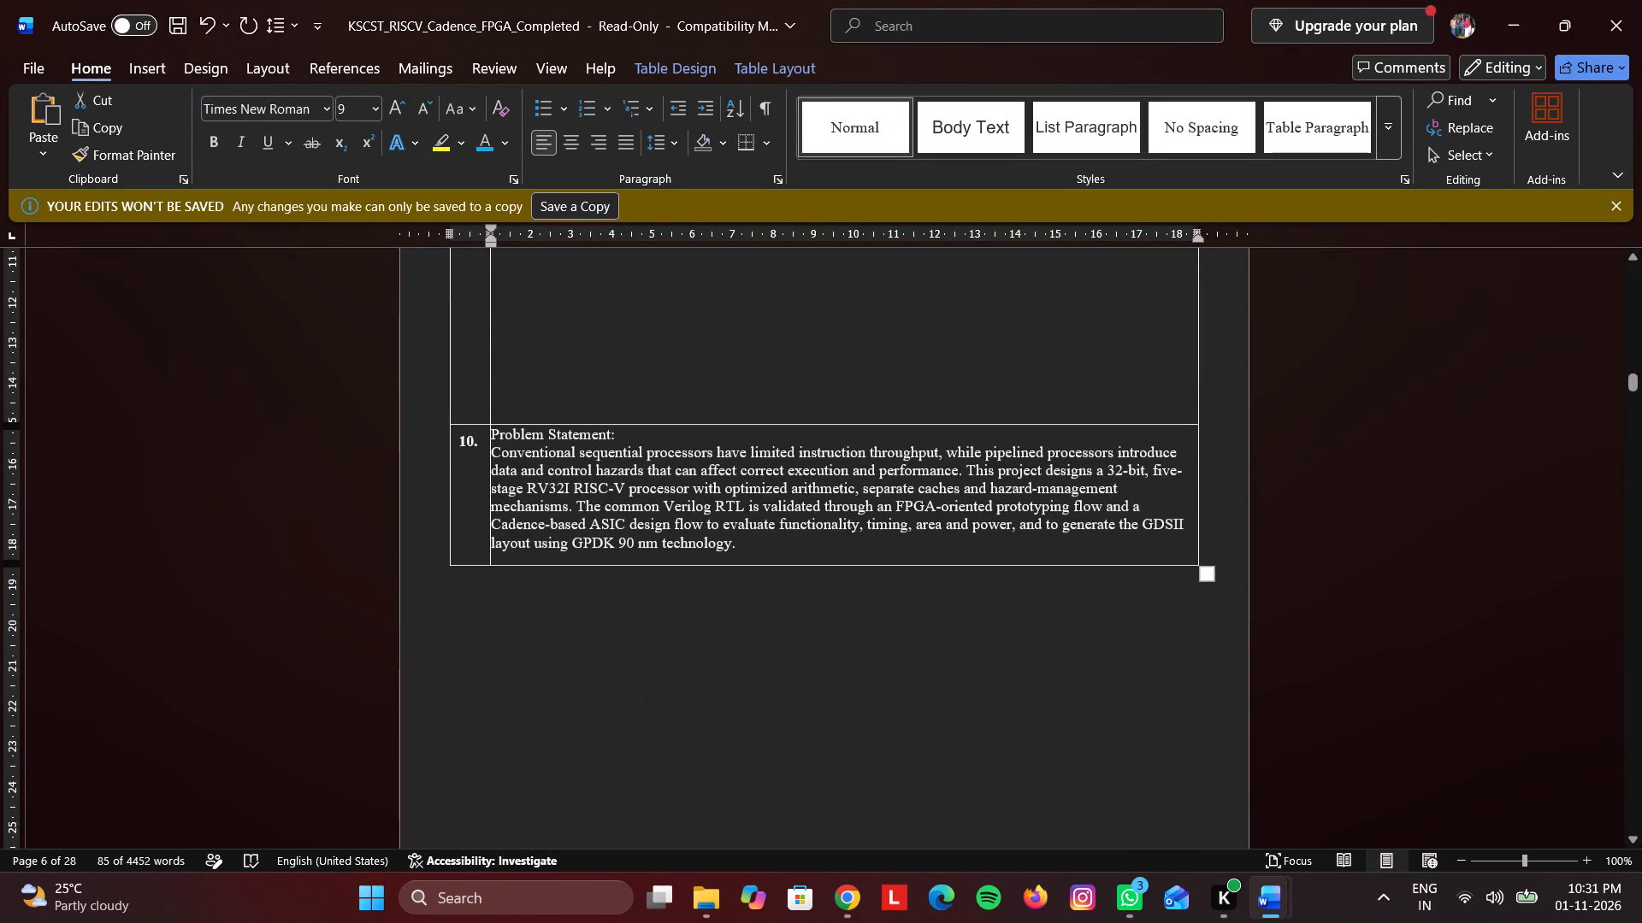
scroll(712, 488, up, 13)
scroll(712, 488, down, 3)
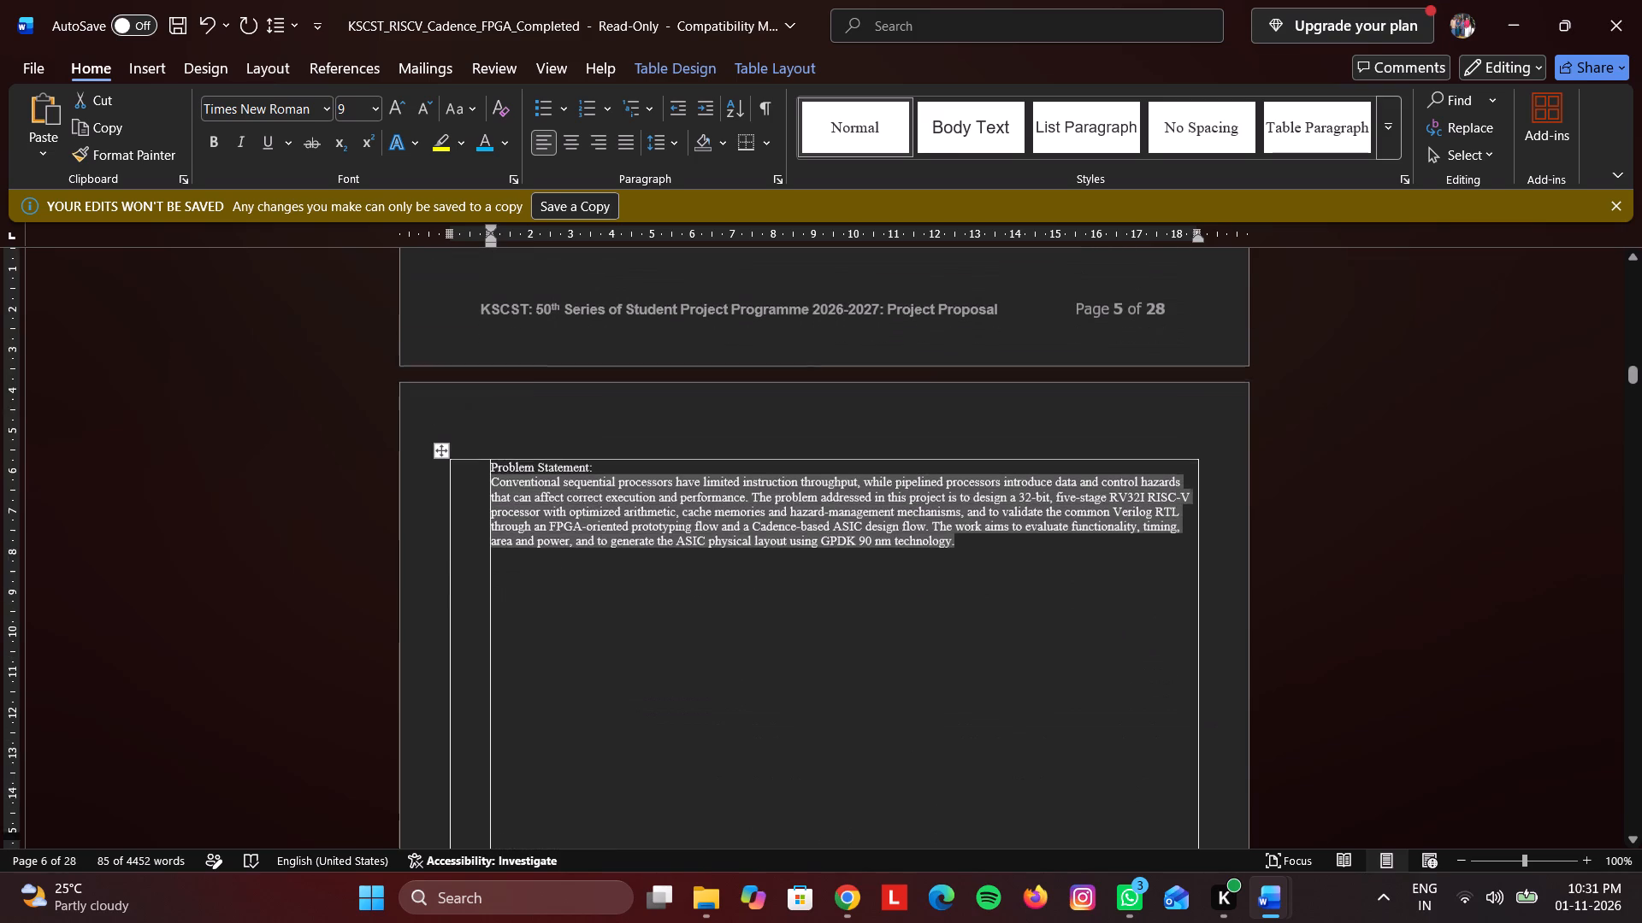
scroll(712, 488, down, 8)
scroll(712, 488, up, 11)
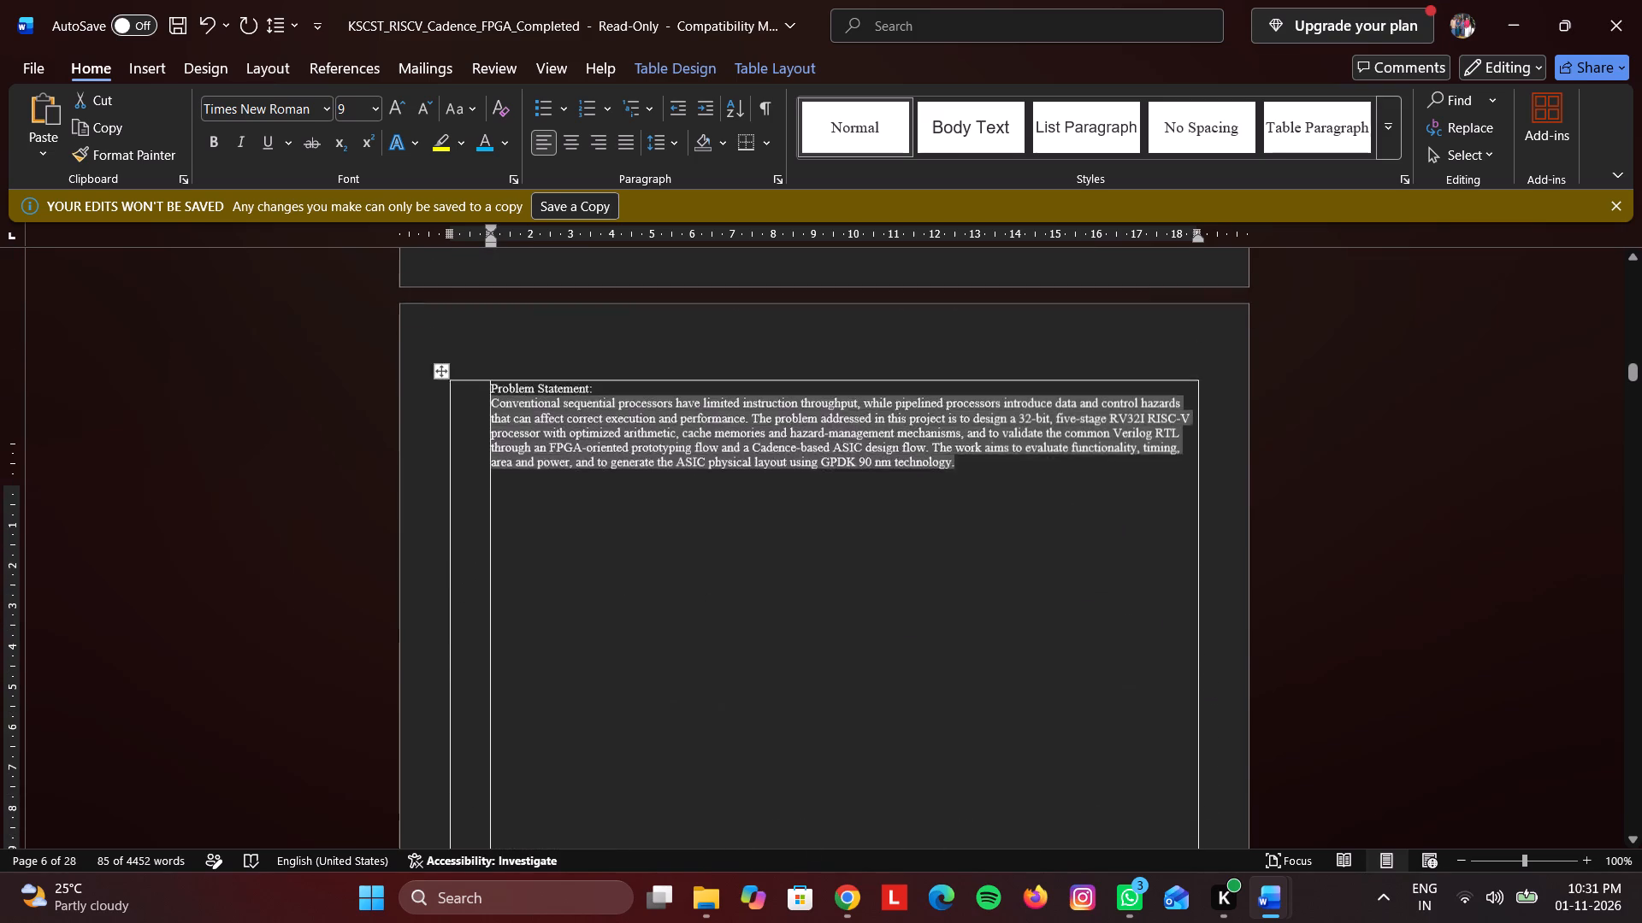
scroll(712, 488, down, 9)
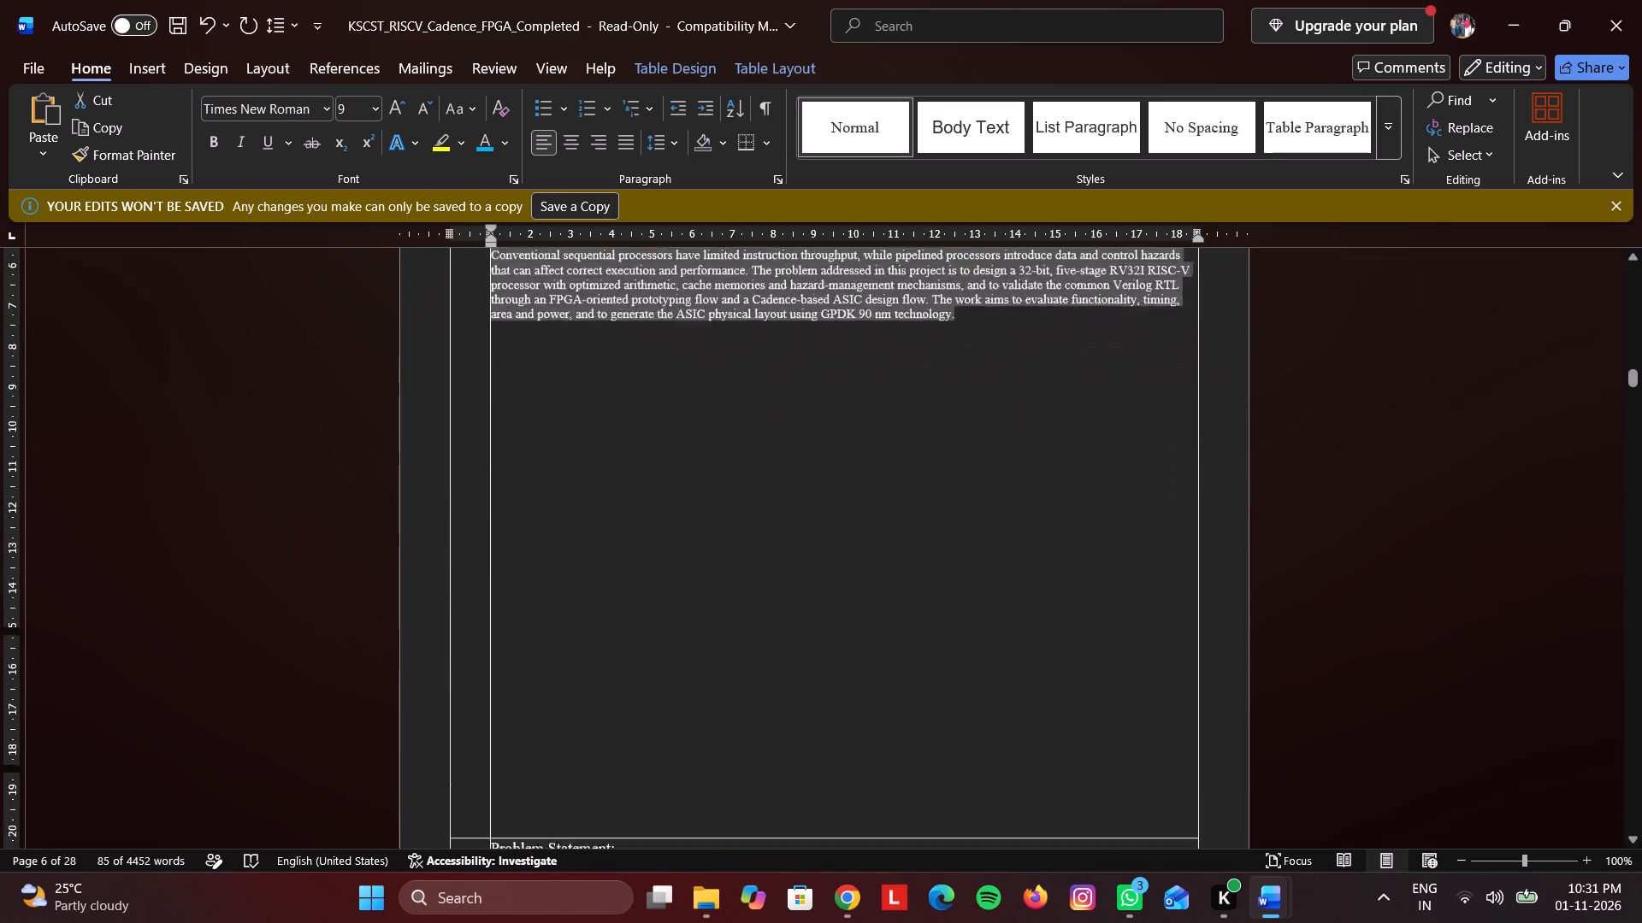
scroll(712, 488, down, 2)
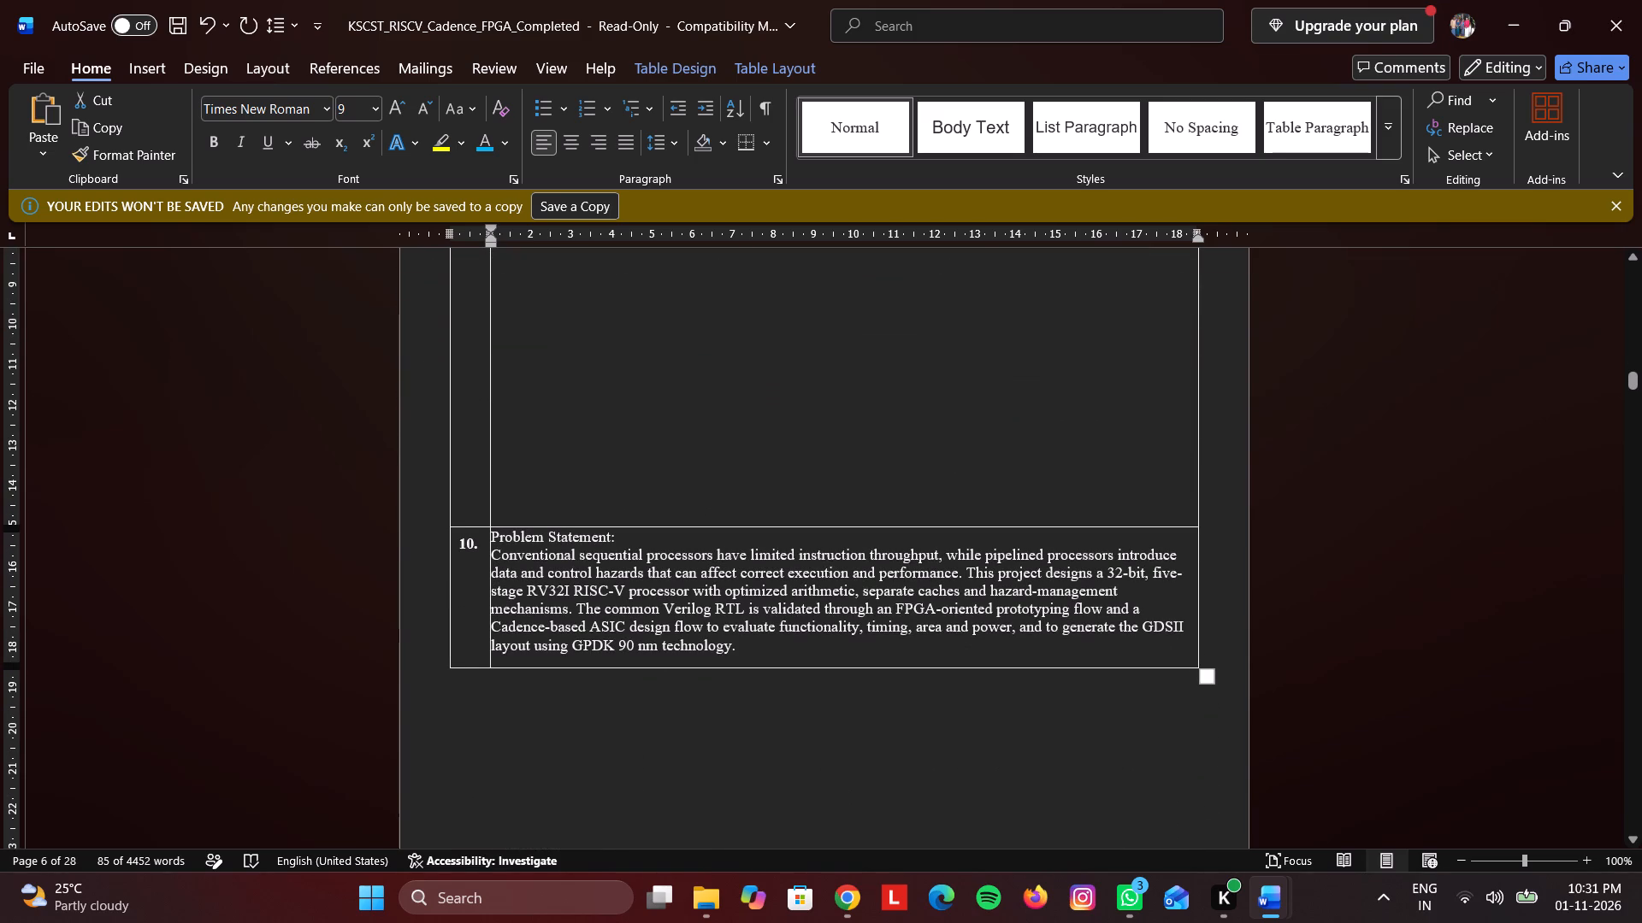
scroll(713, 529, up, 12)
scroll(713, 529, down, 6)
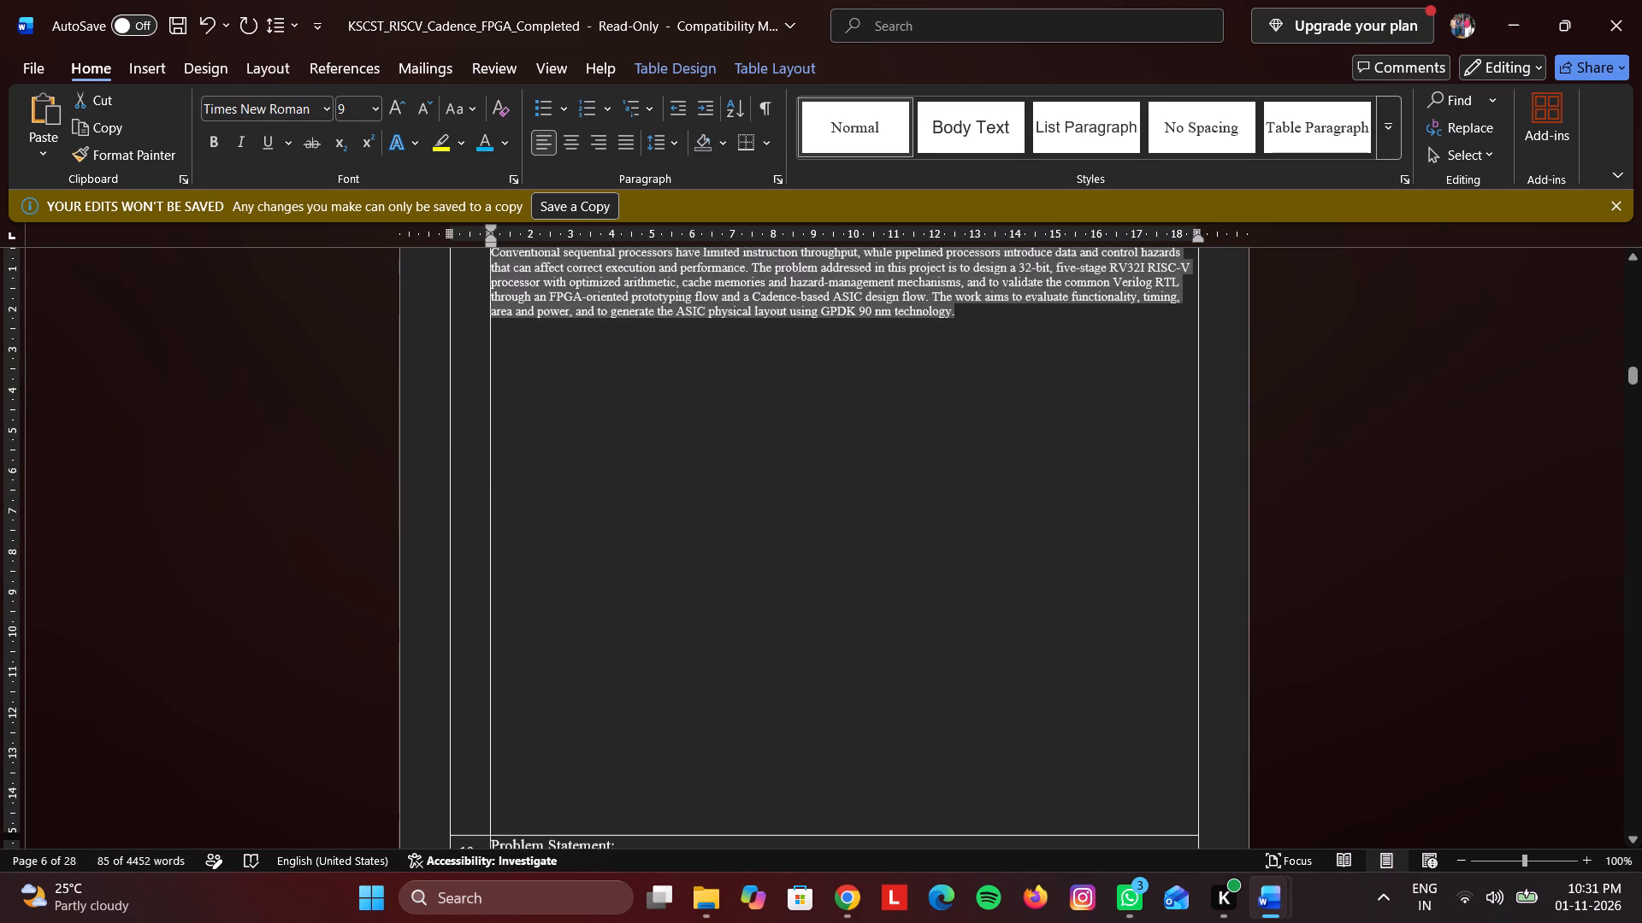
scroll(713, 529, down, 19)
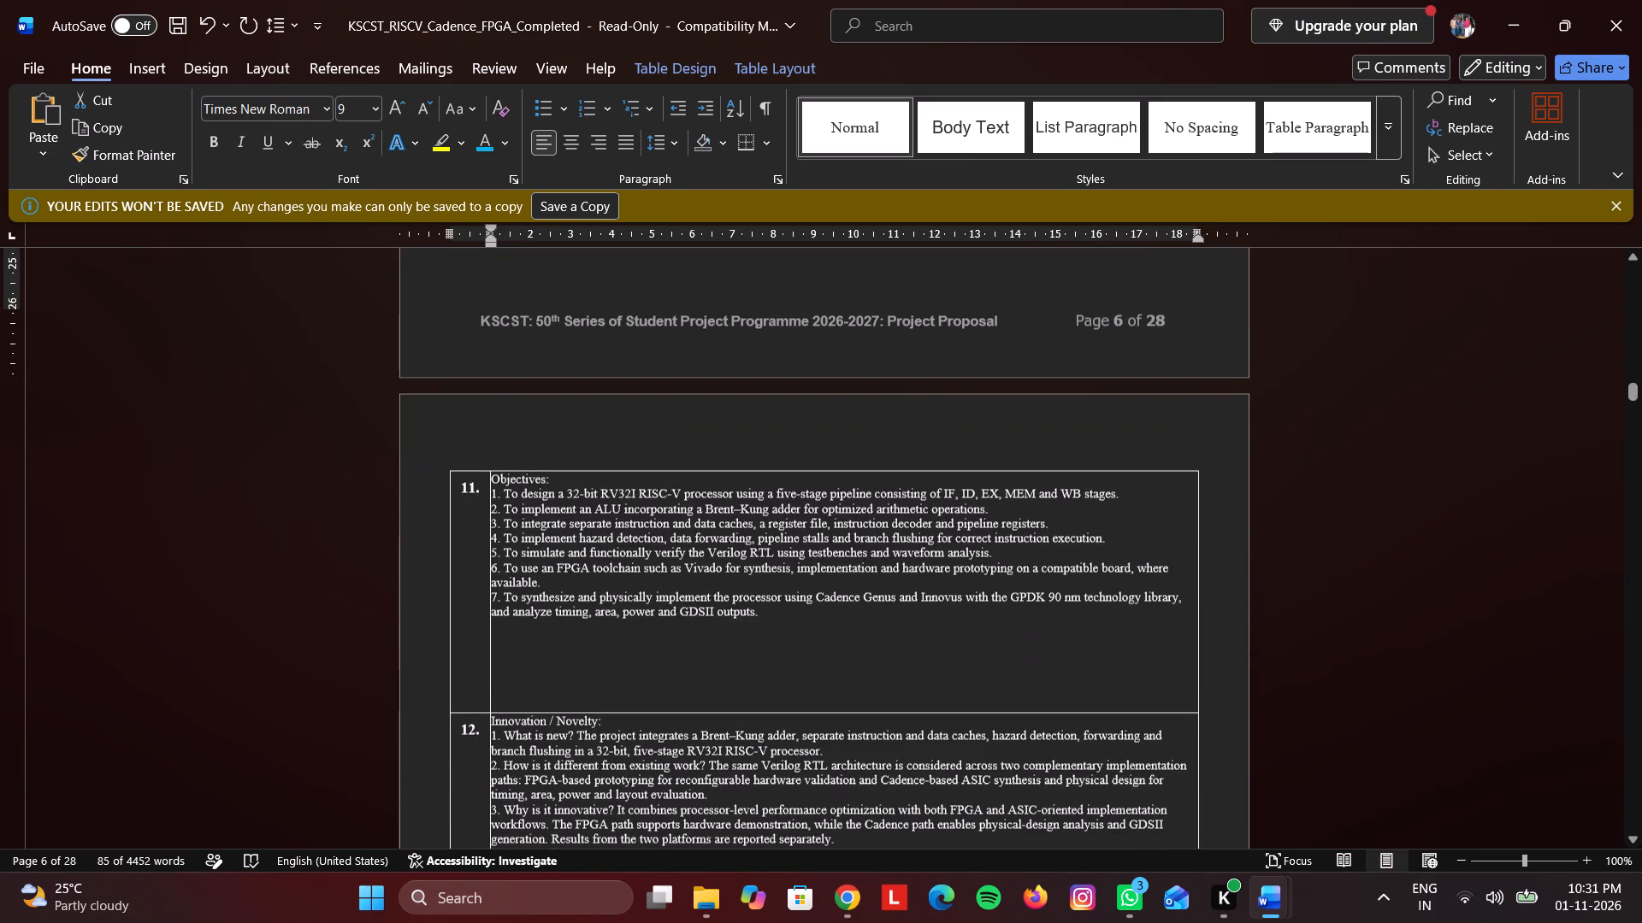
scroll(711, 614, down, 1)
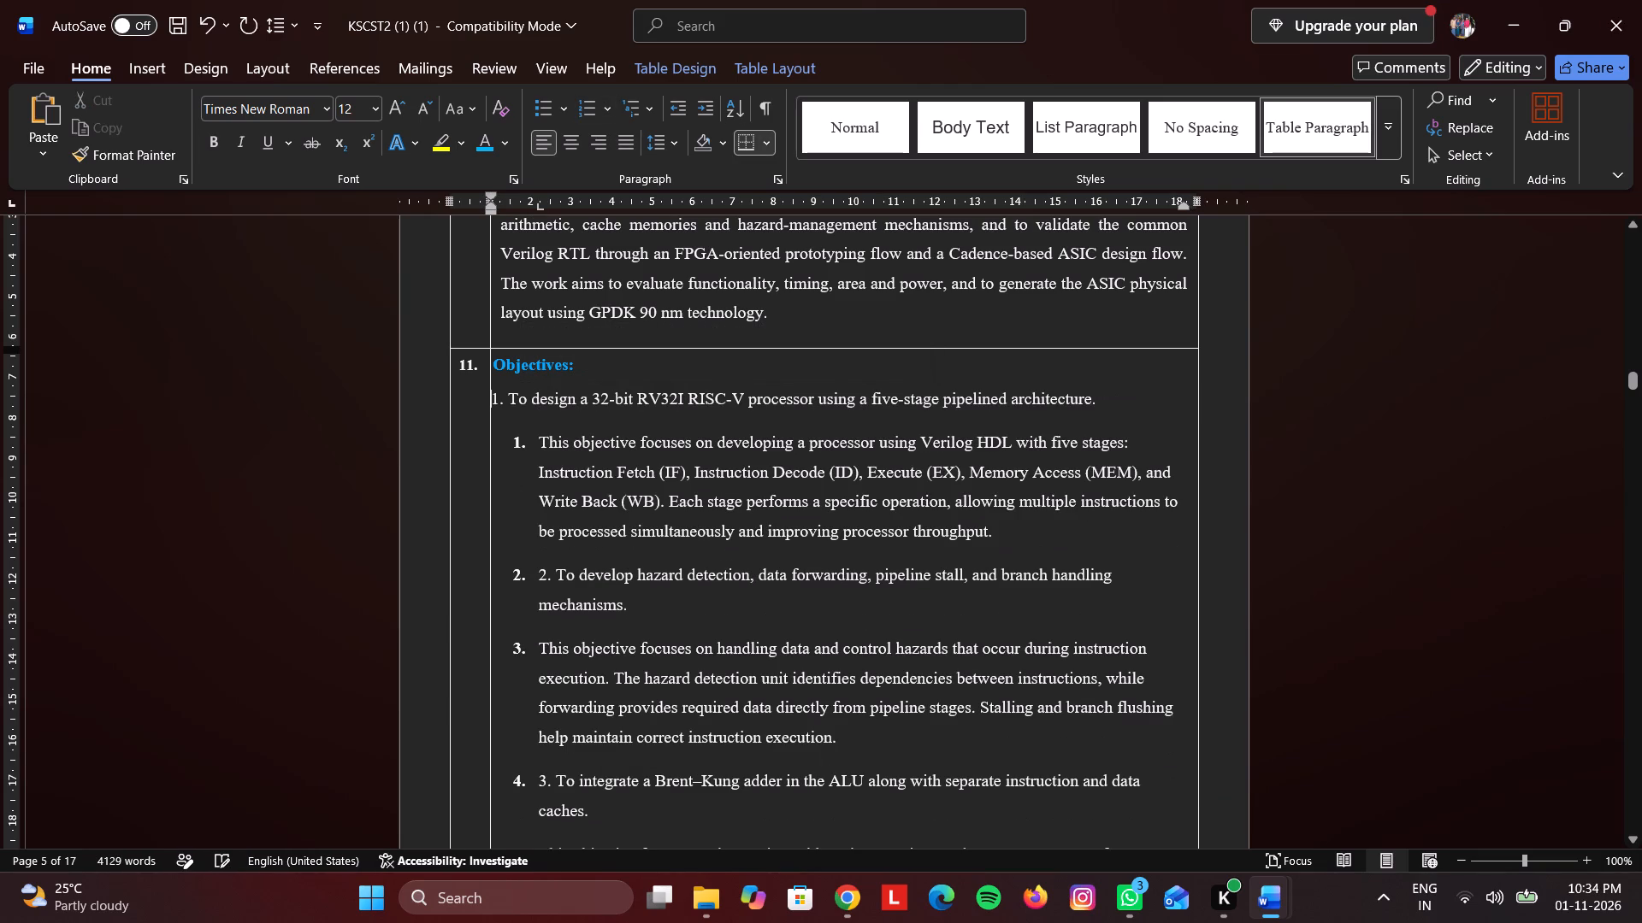
Undo the first objective's last indent change and remove the automatic list numbering from all objective text in row 11.
key(ctrl+z)
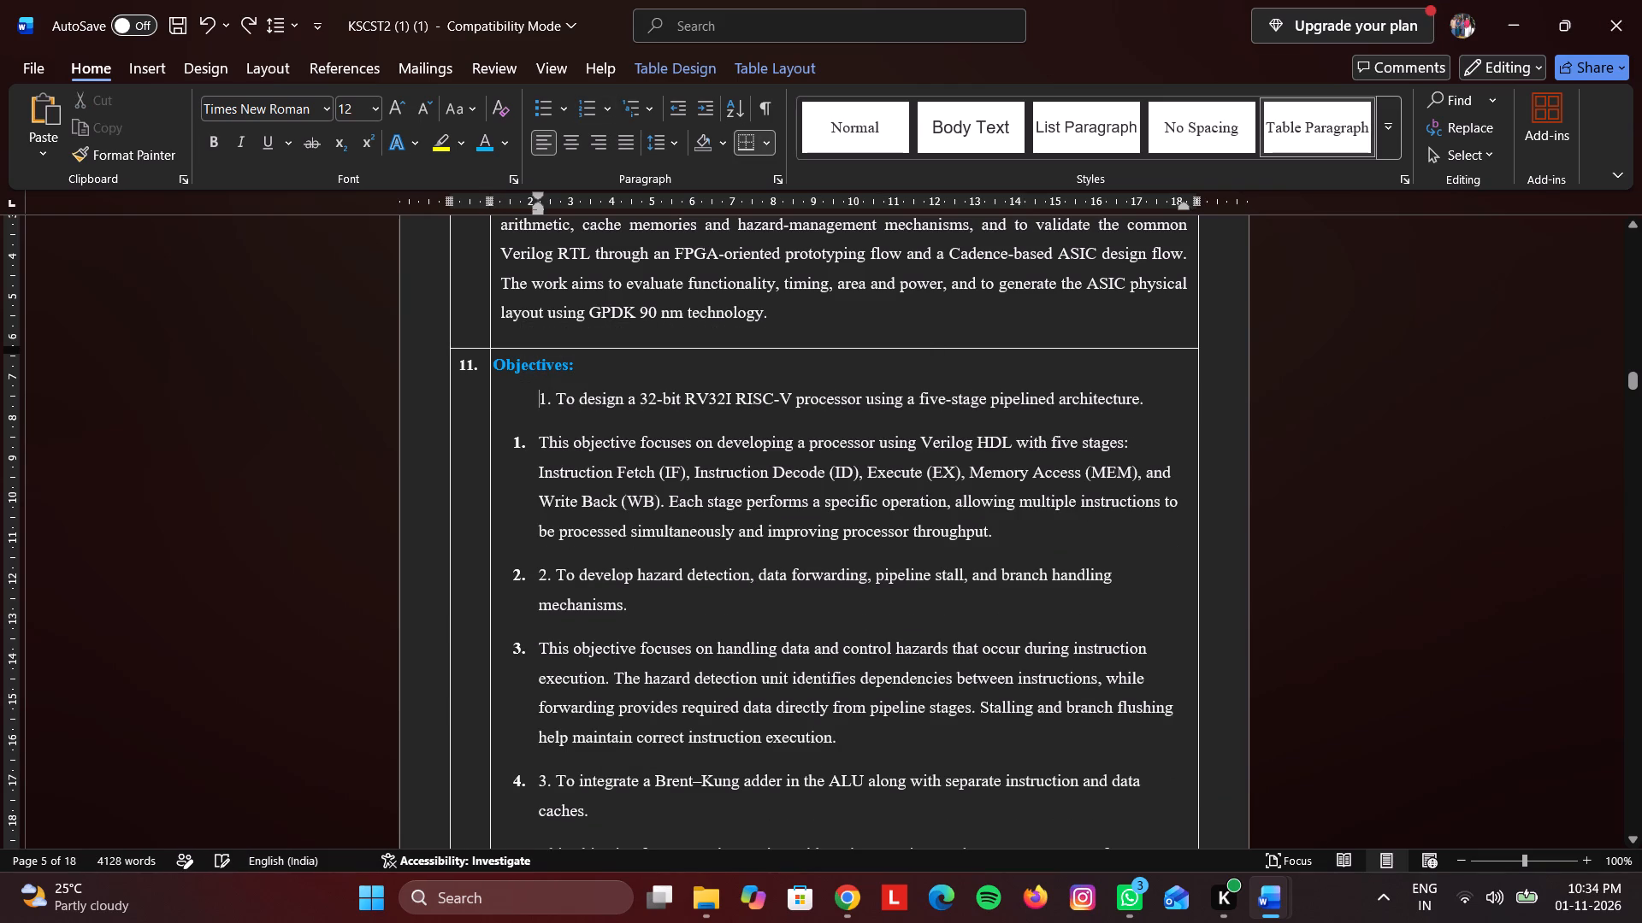
drag(535, 398, 764, 679)
scroll(732, 695, down, 8)
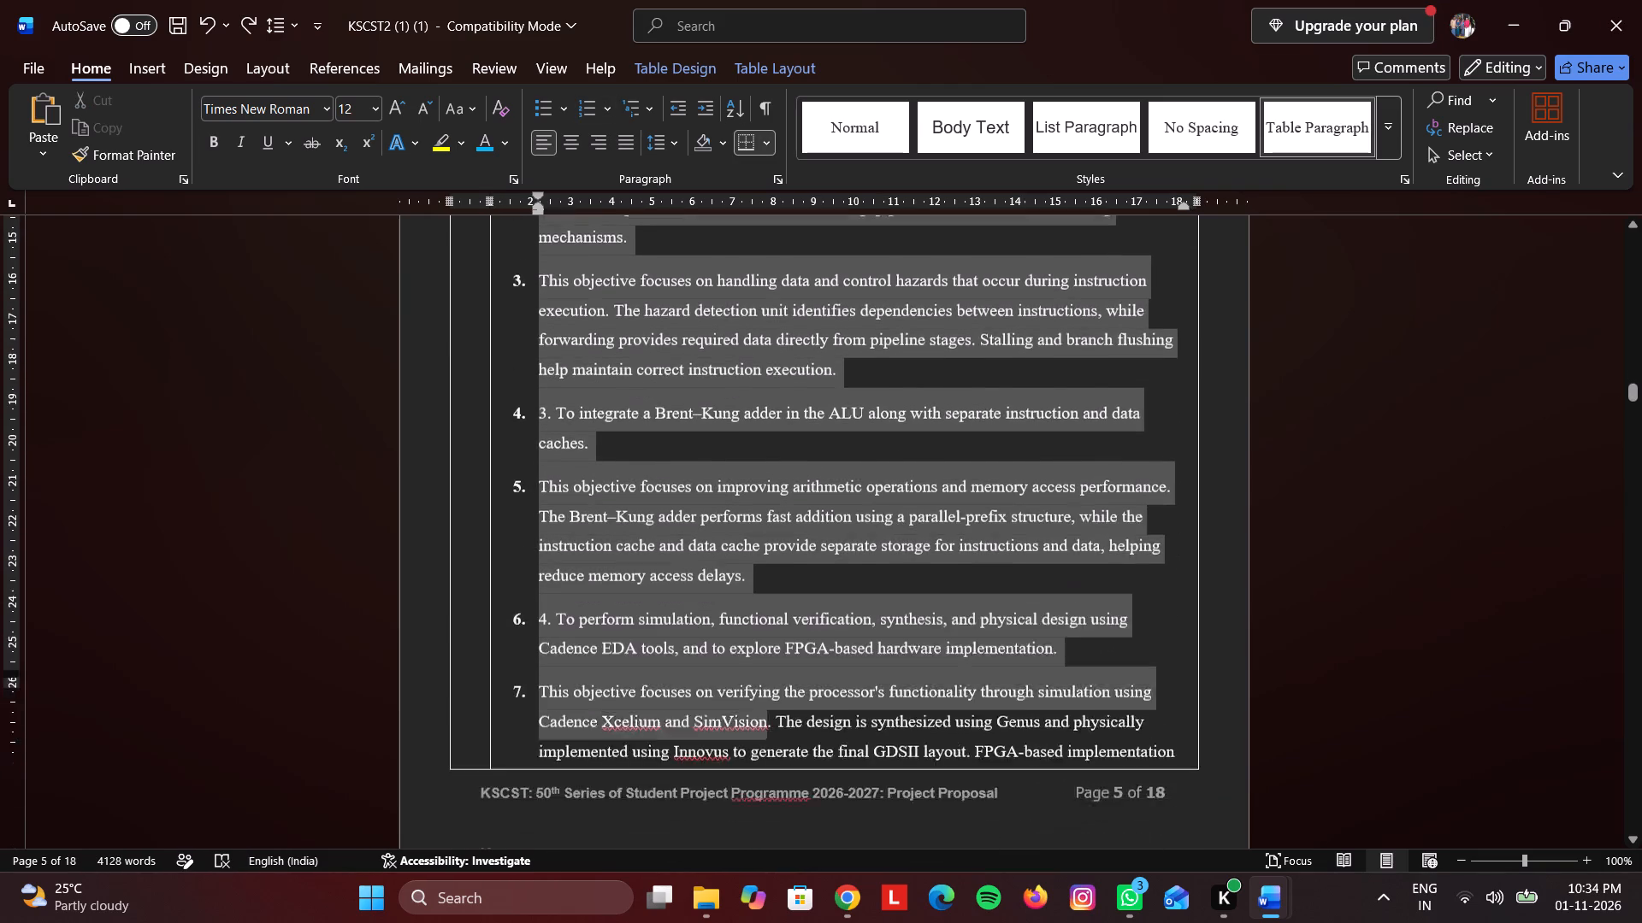
scroll(764, 679, down, 2)
drag(764, 679, 850, 660)
scroll(814, 660, down, 4)
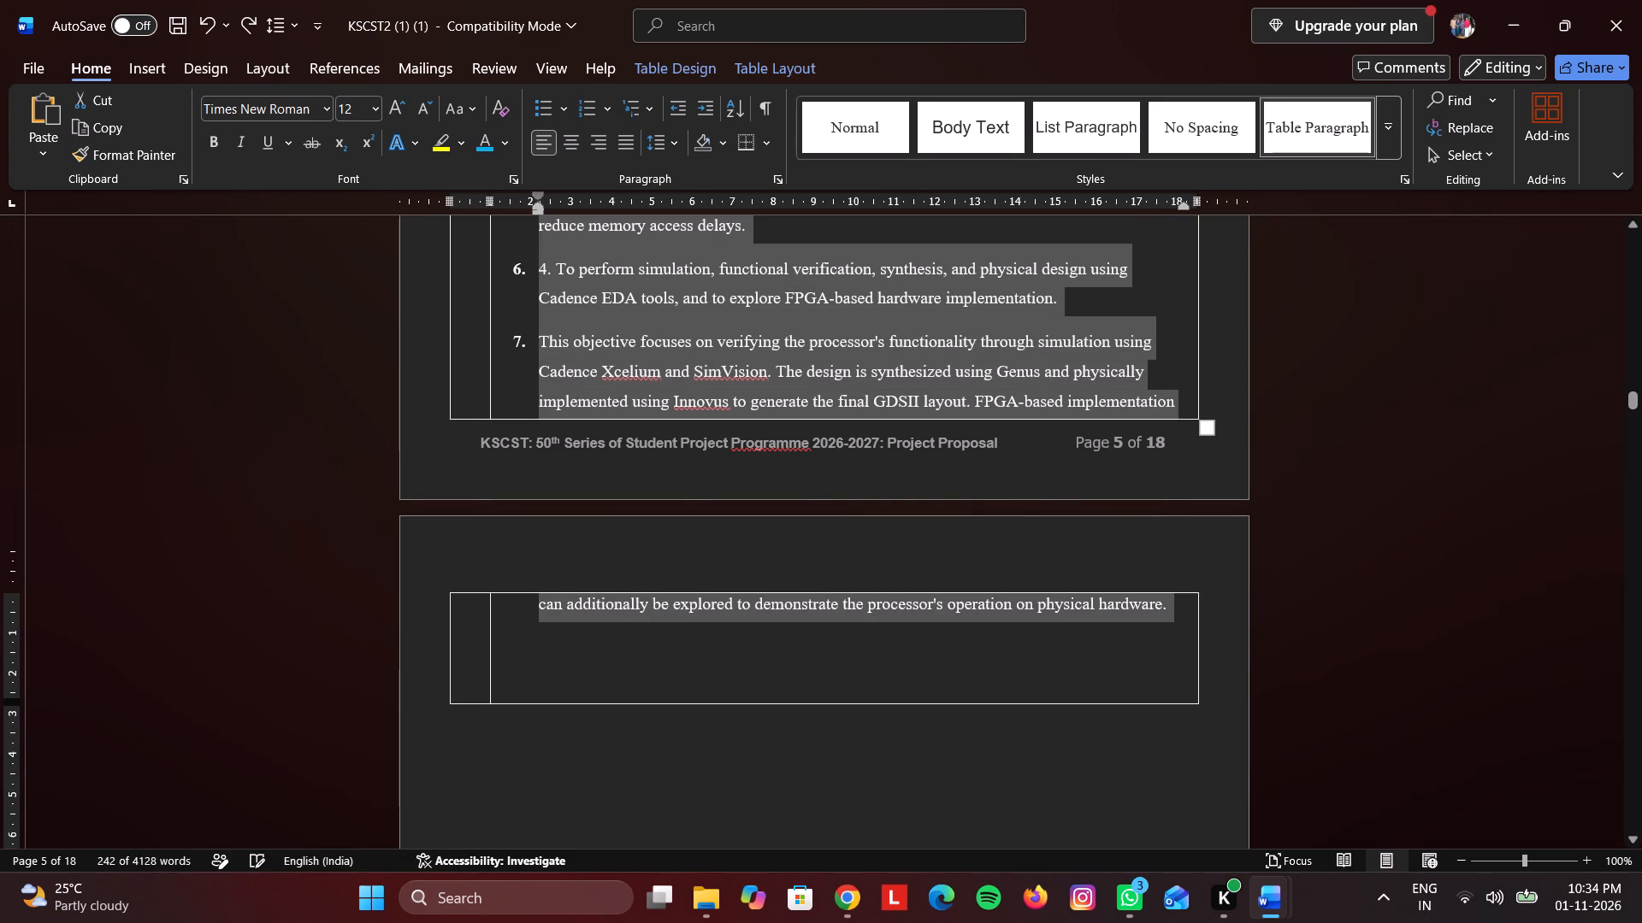
click(594, 104)
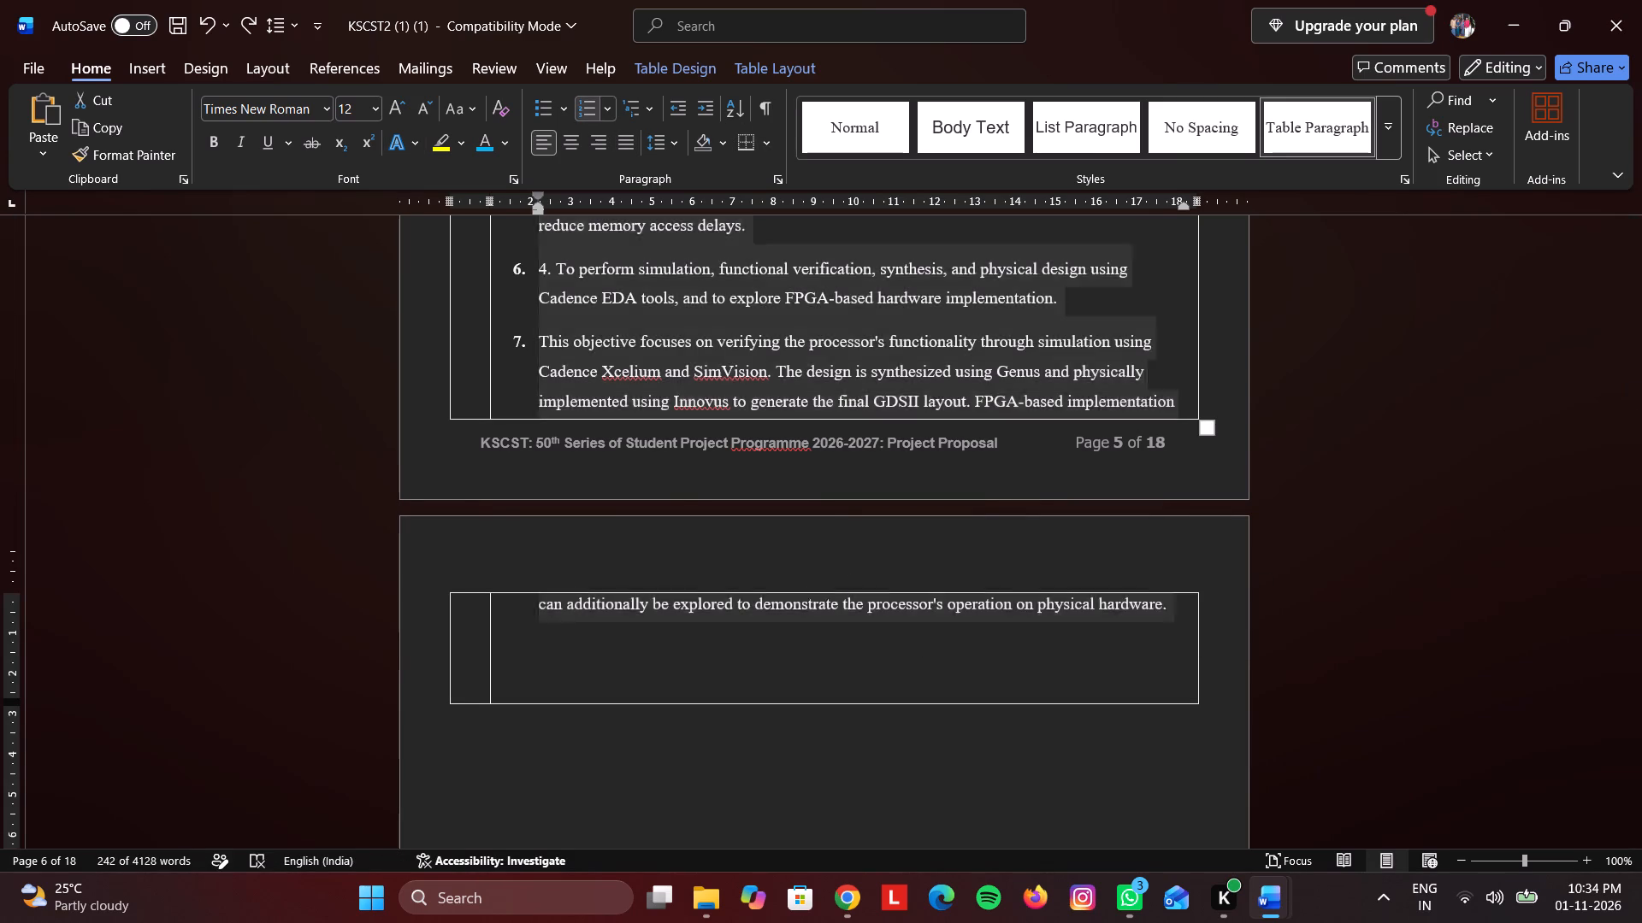
click(590, 103)
click(613, 110)
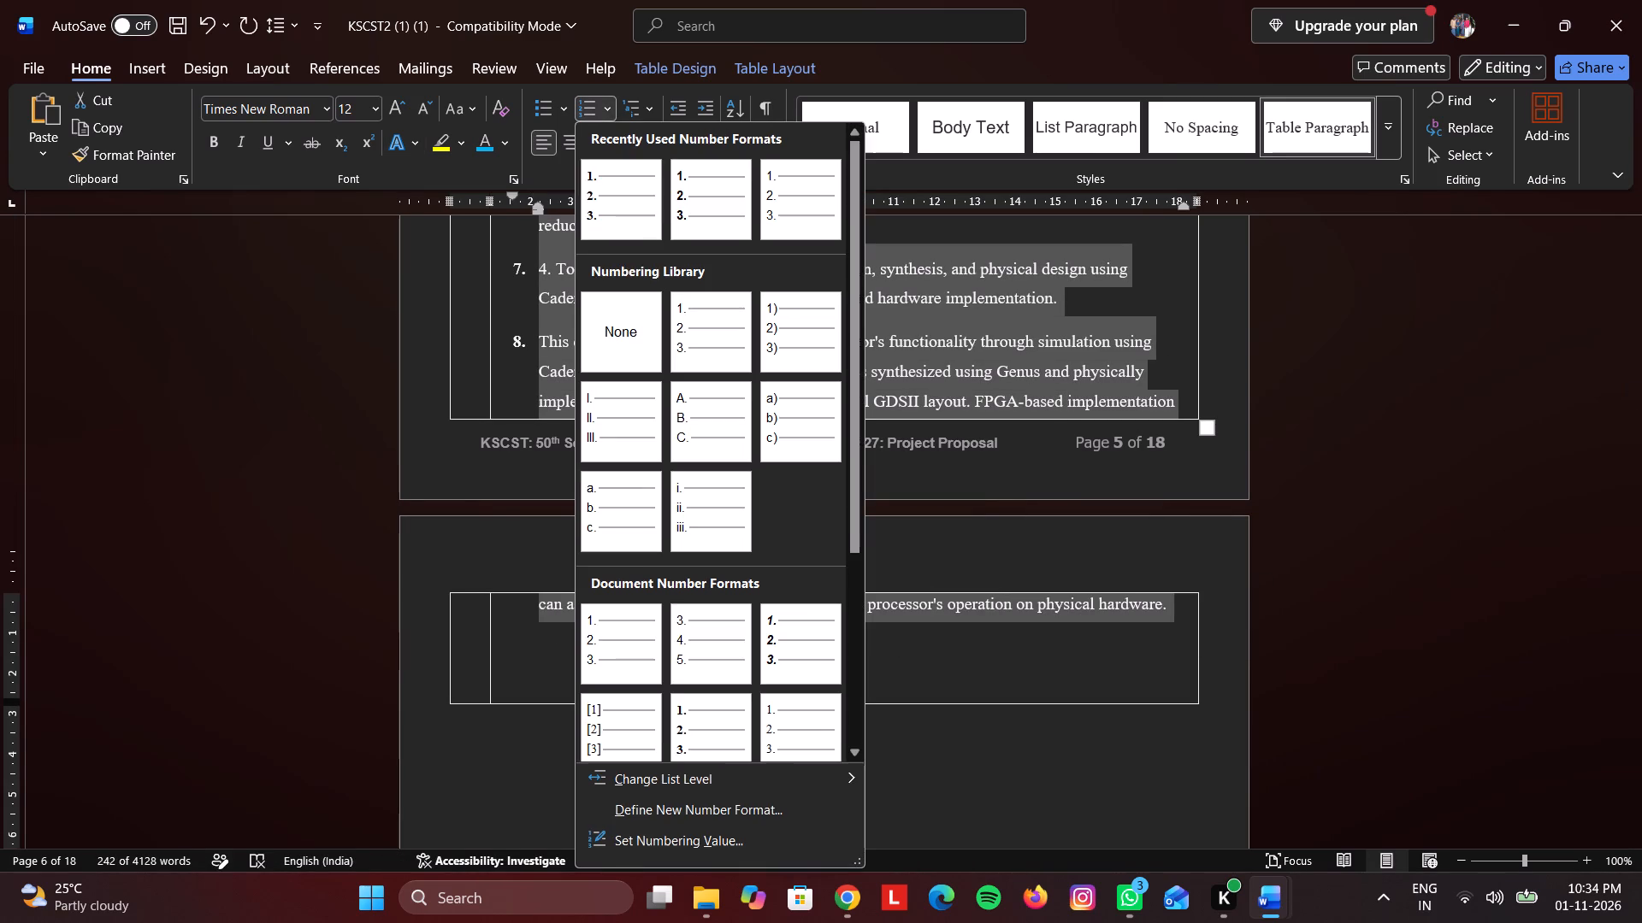
click(608, 315)
Number the four objective statements 1 to 4 as list items, leaving their explanation paragraphs unnumbered.
scroll(737, 414, up, 9)
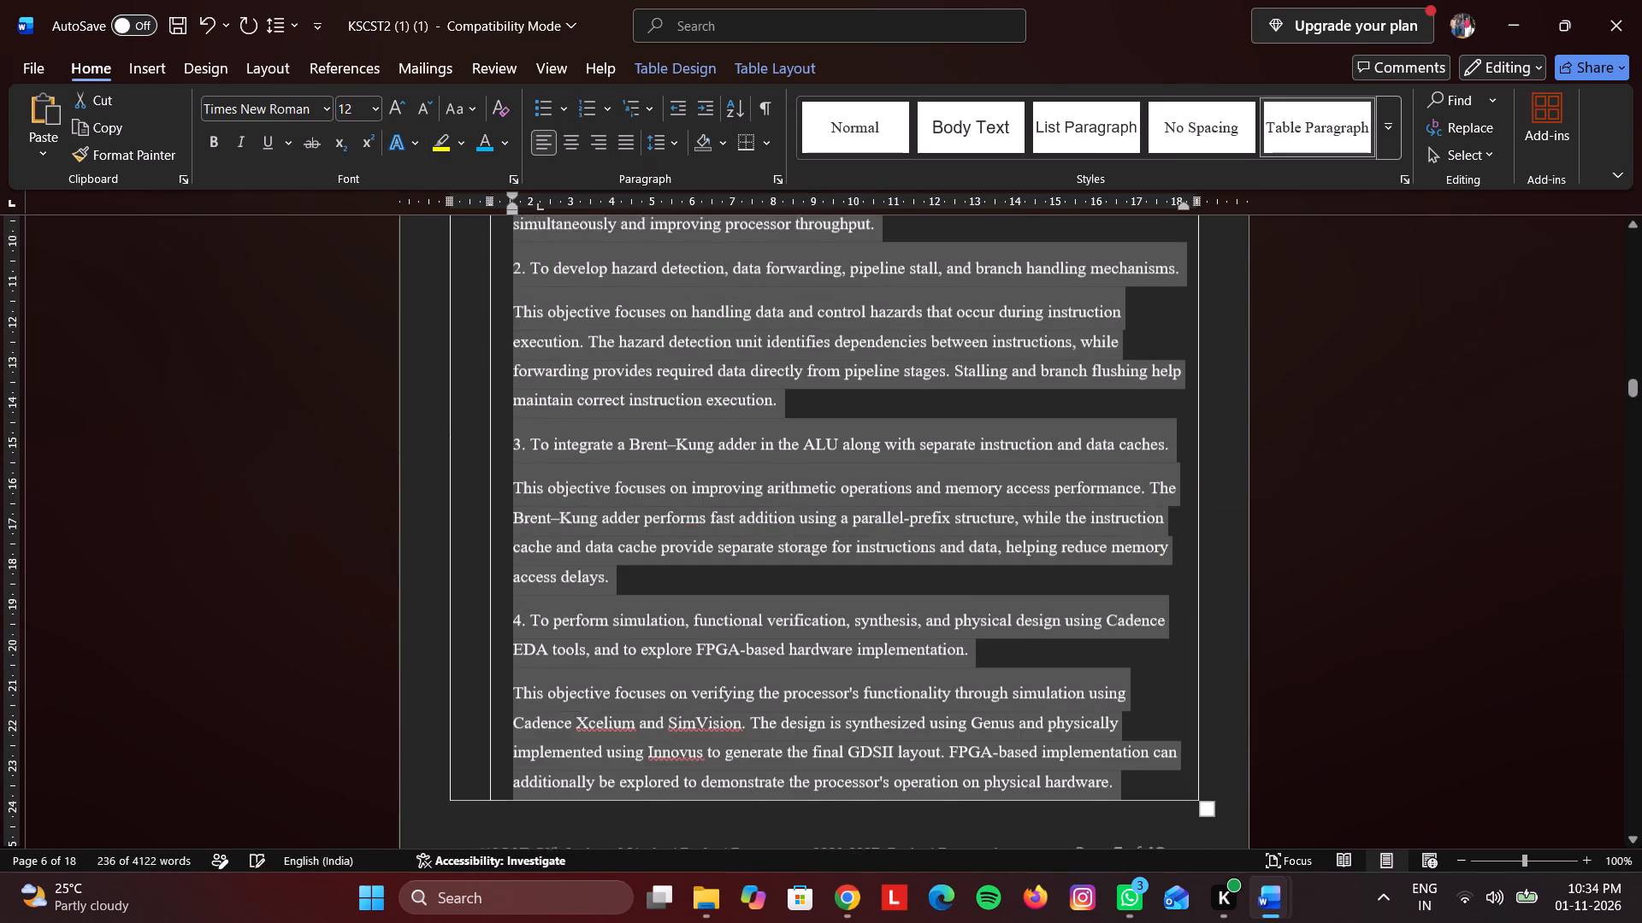
scroll(705, 532, up, 8)
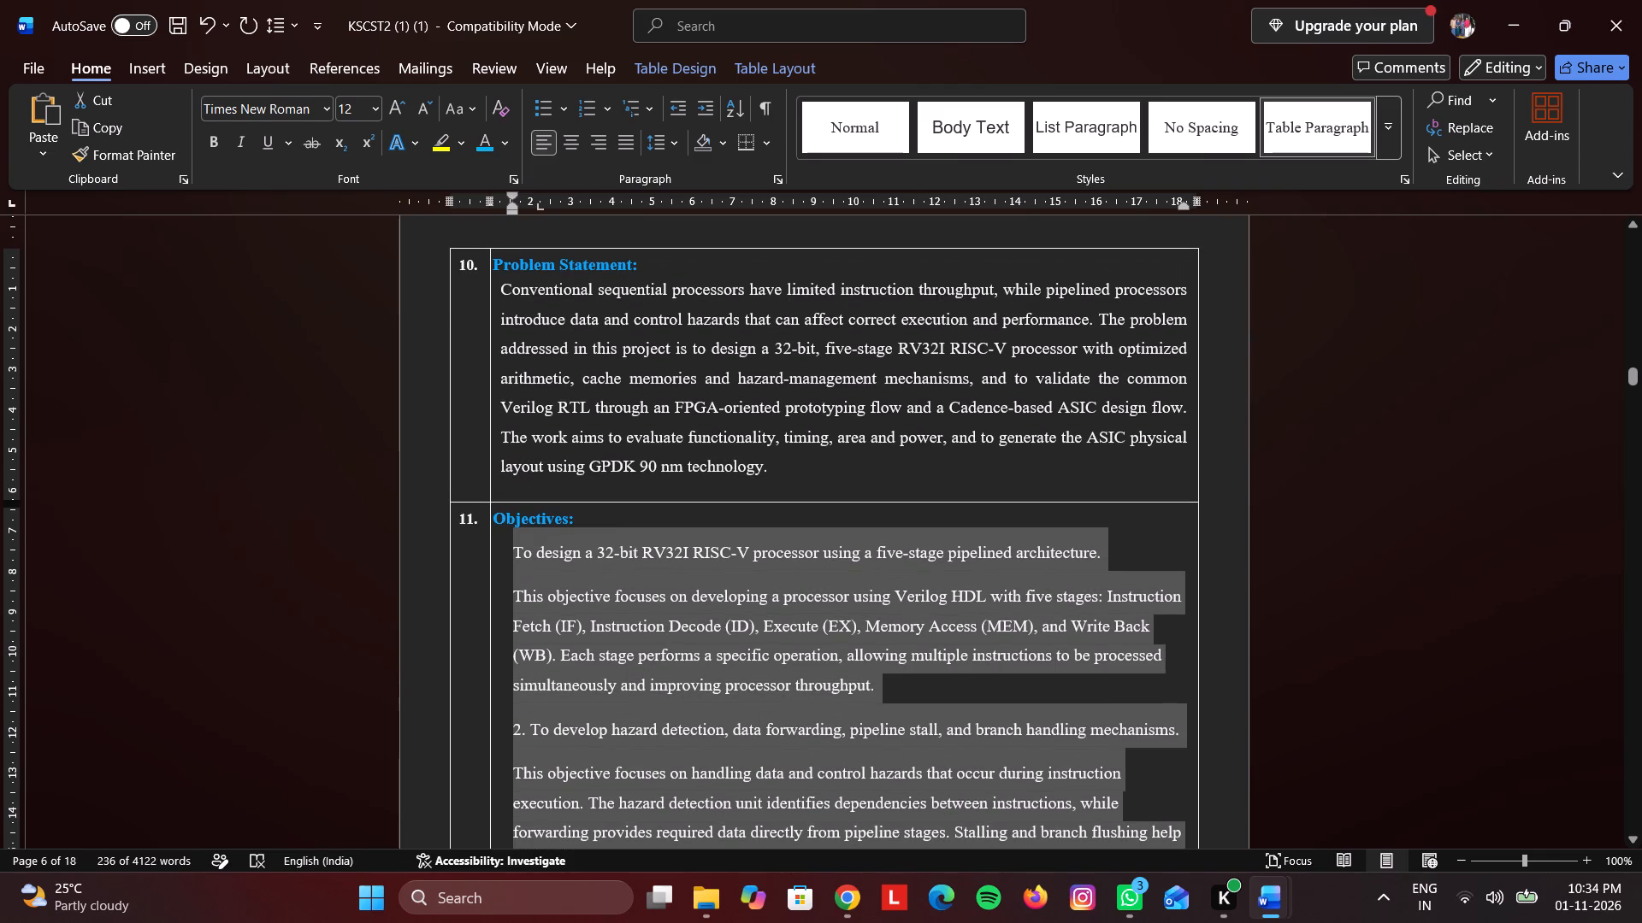
click(646, 623)
click(511, 554)
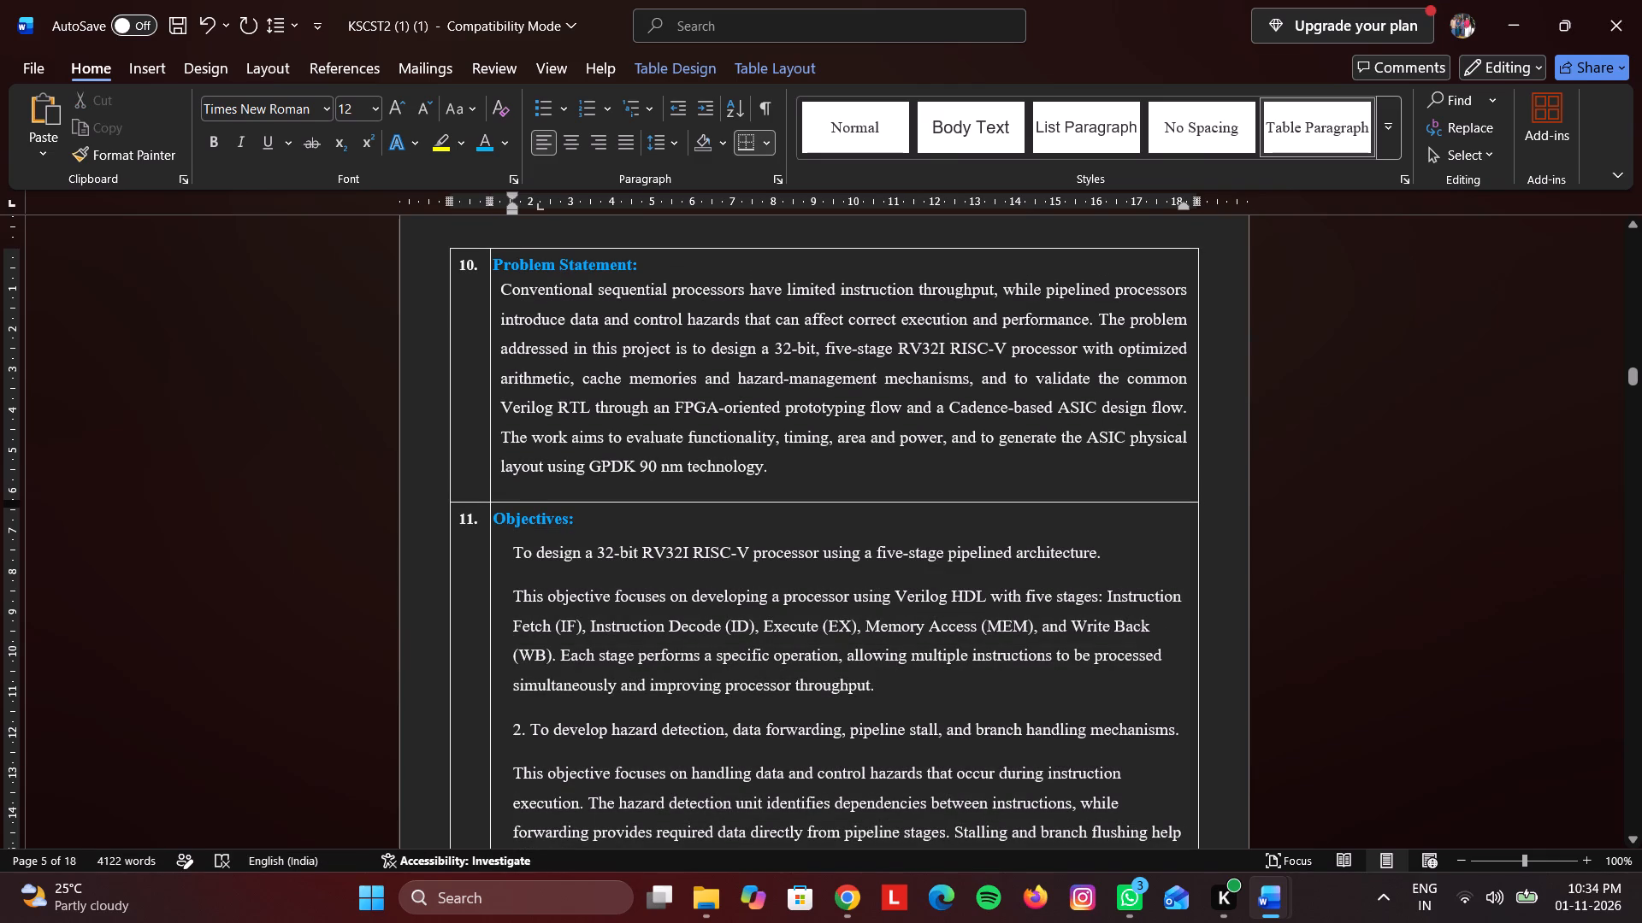
text(1.)
key(space)
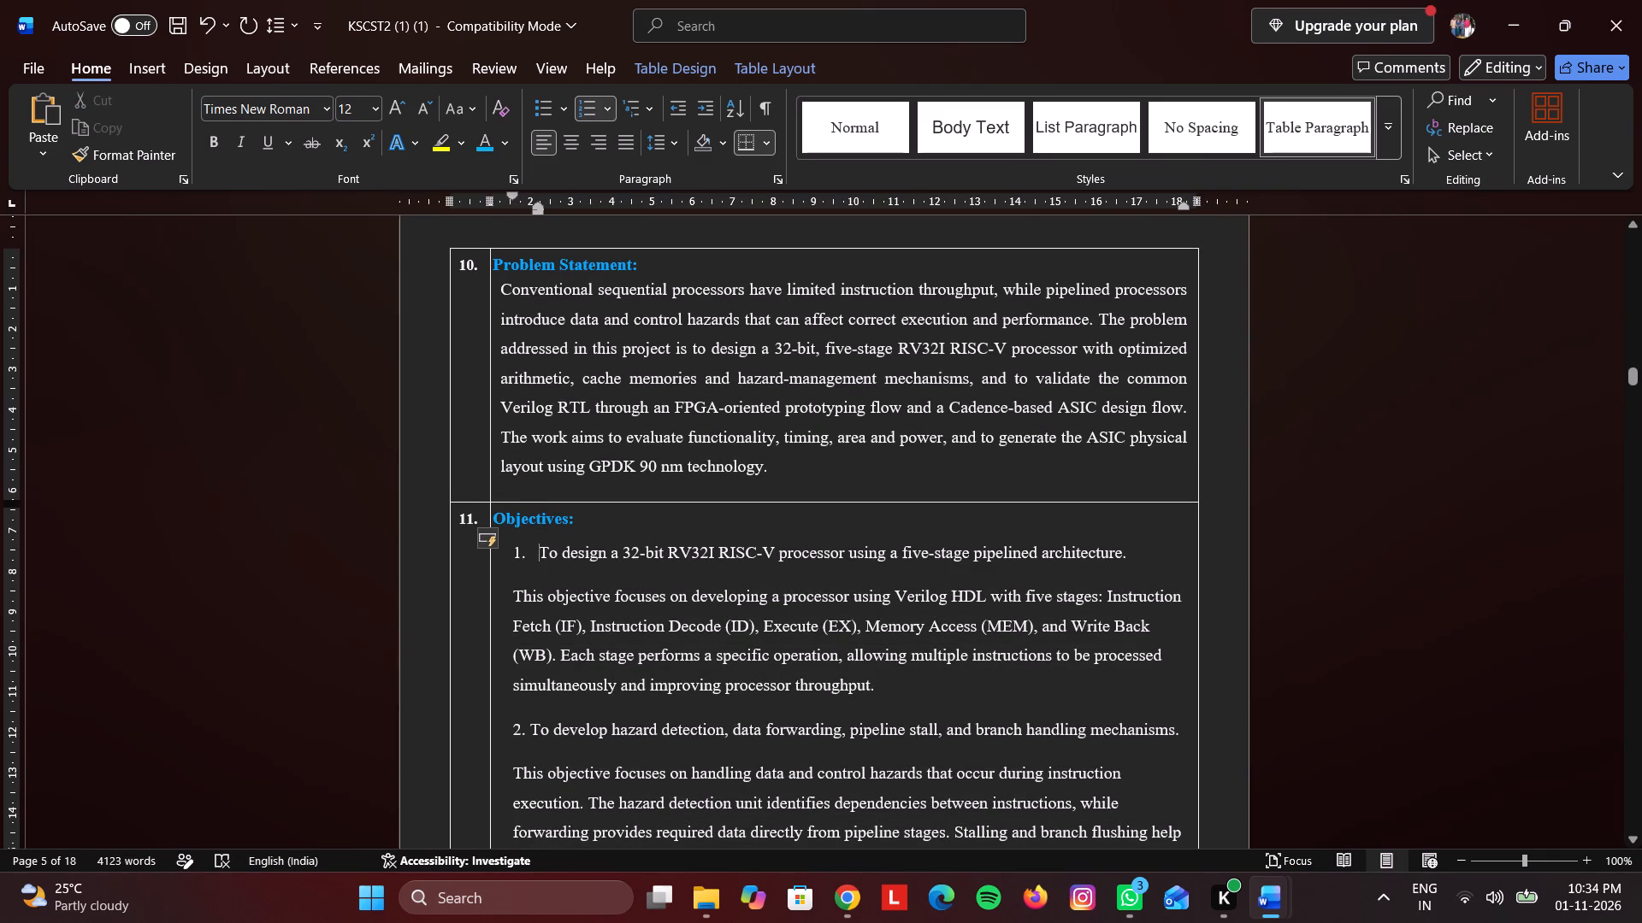
click(521, 731)
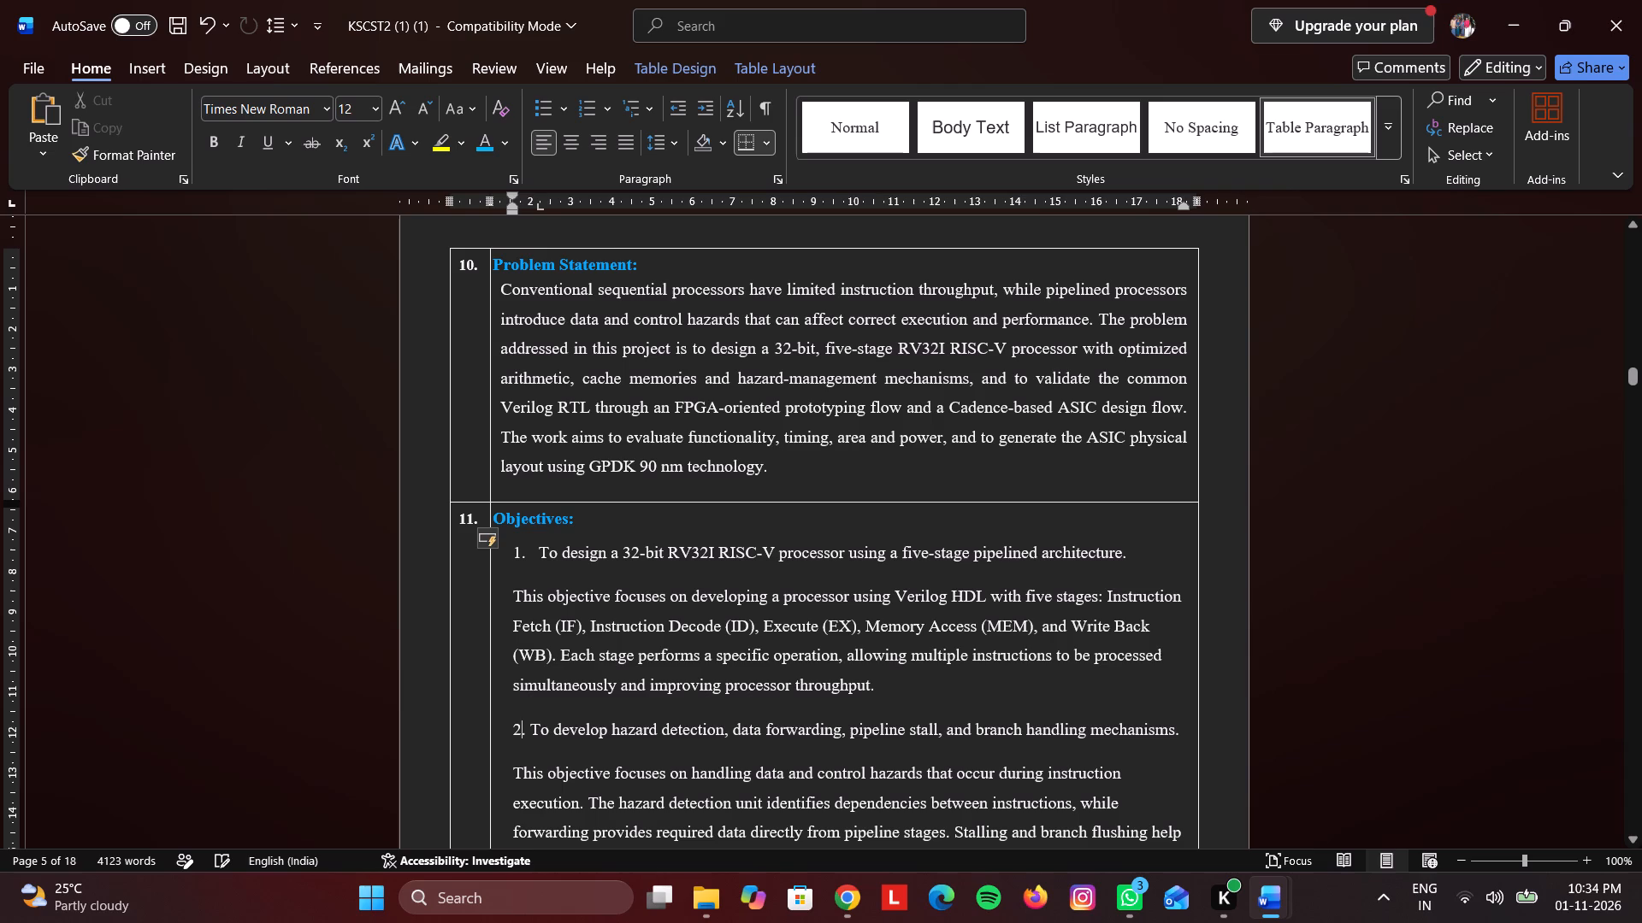
click(590, 111)
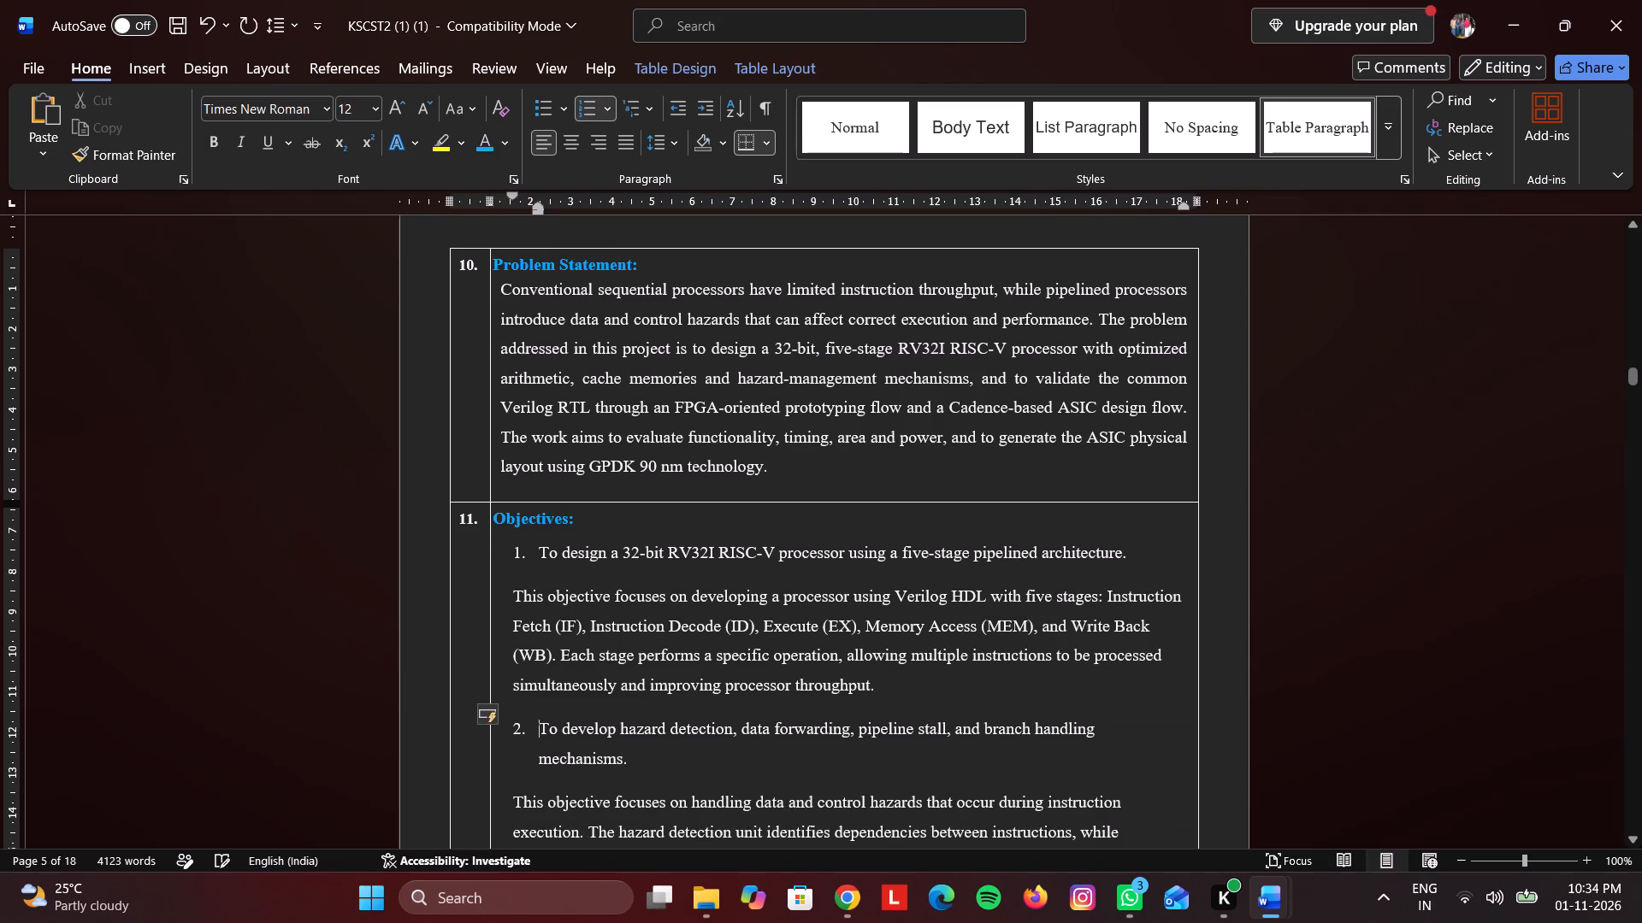
scroll(633, 614, down, 6)
click(520, 632)
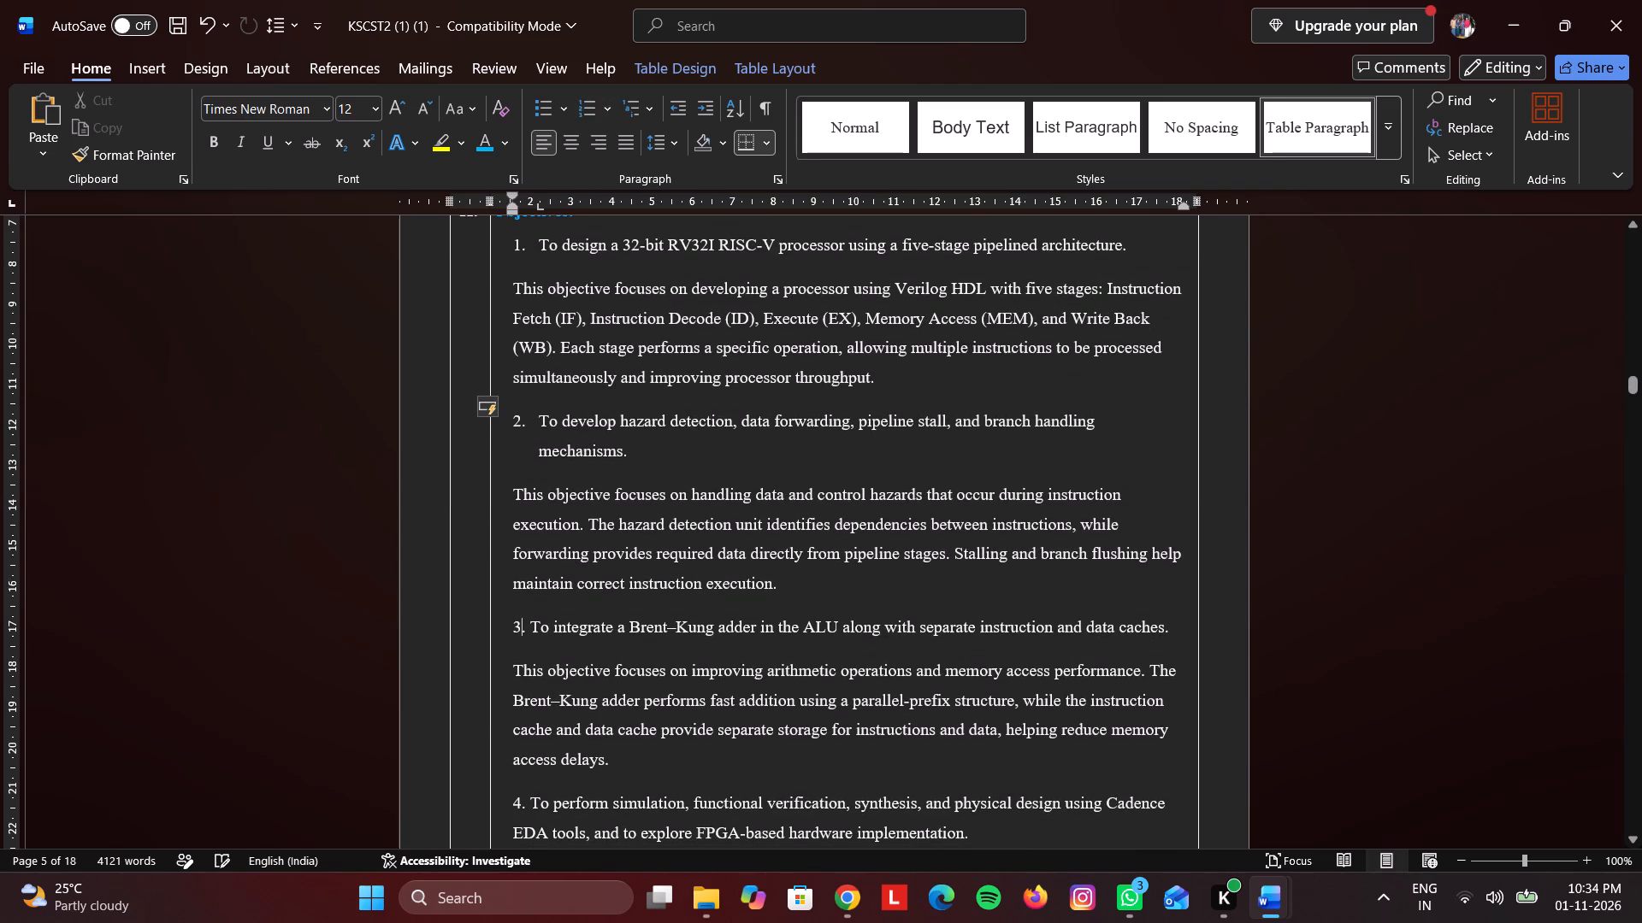
click(594, 99)
scroll(633, 807, down, 3)
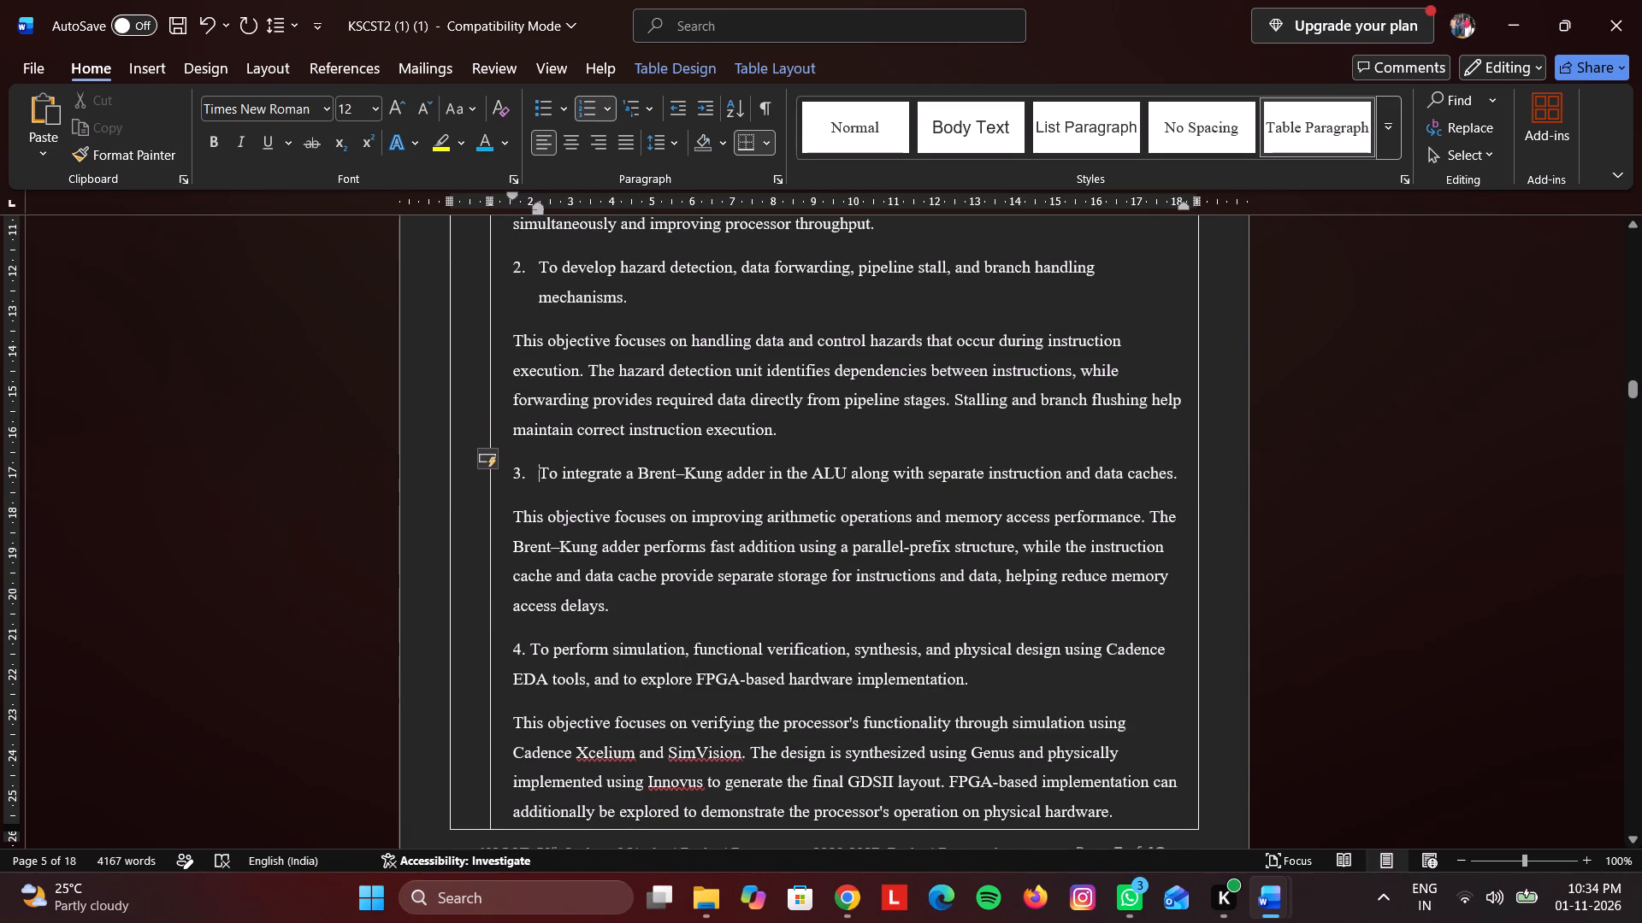
click(520, 652)
click(583, 107)
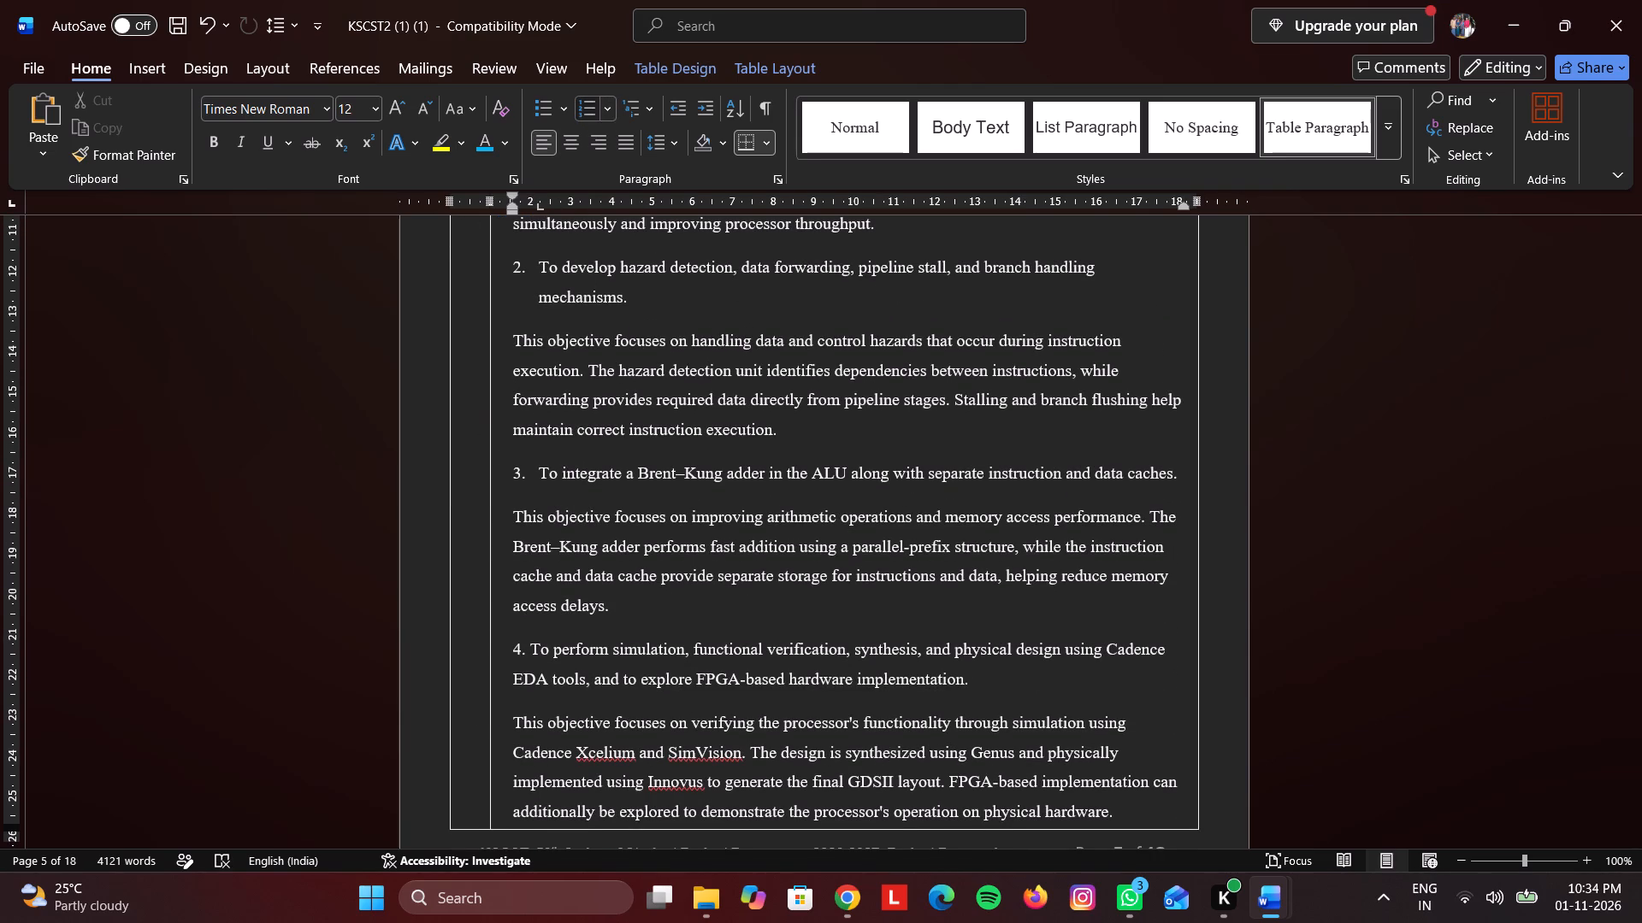
Make the first two objective statements bold, on the five-stage pipelined processor and on hazard detection and branch handling.
scroll(642, 626, up, 7)
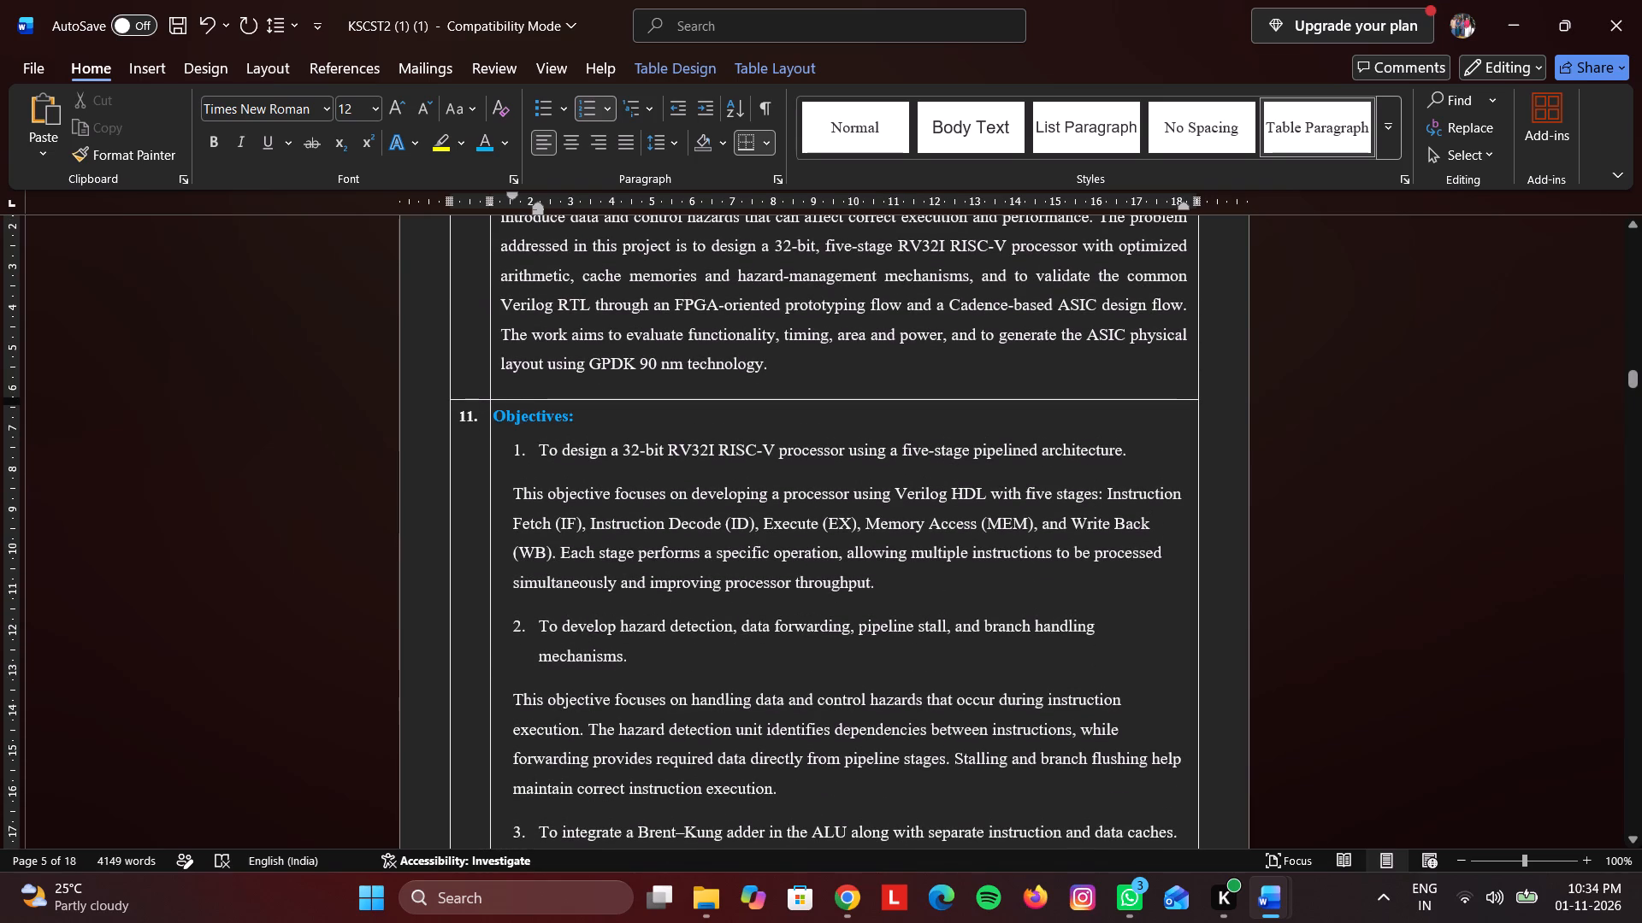
drag(1137, 447, 479, 450)
click(623, 487)
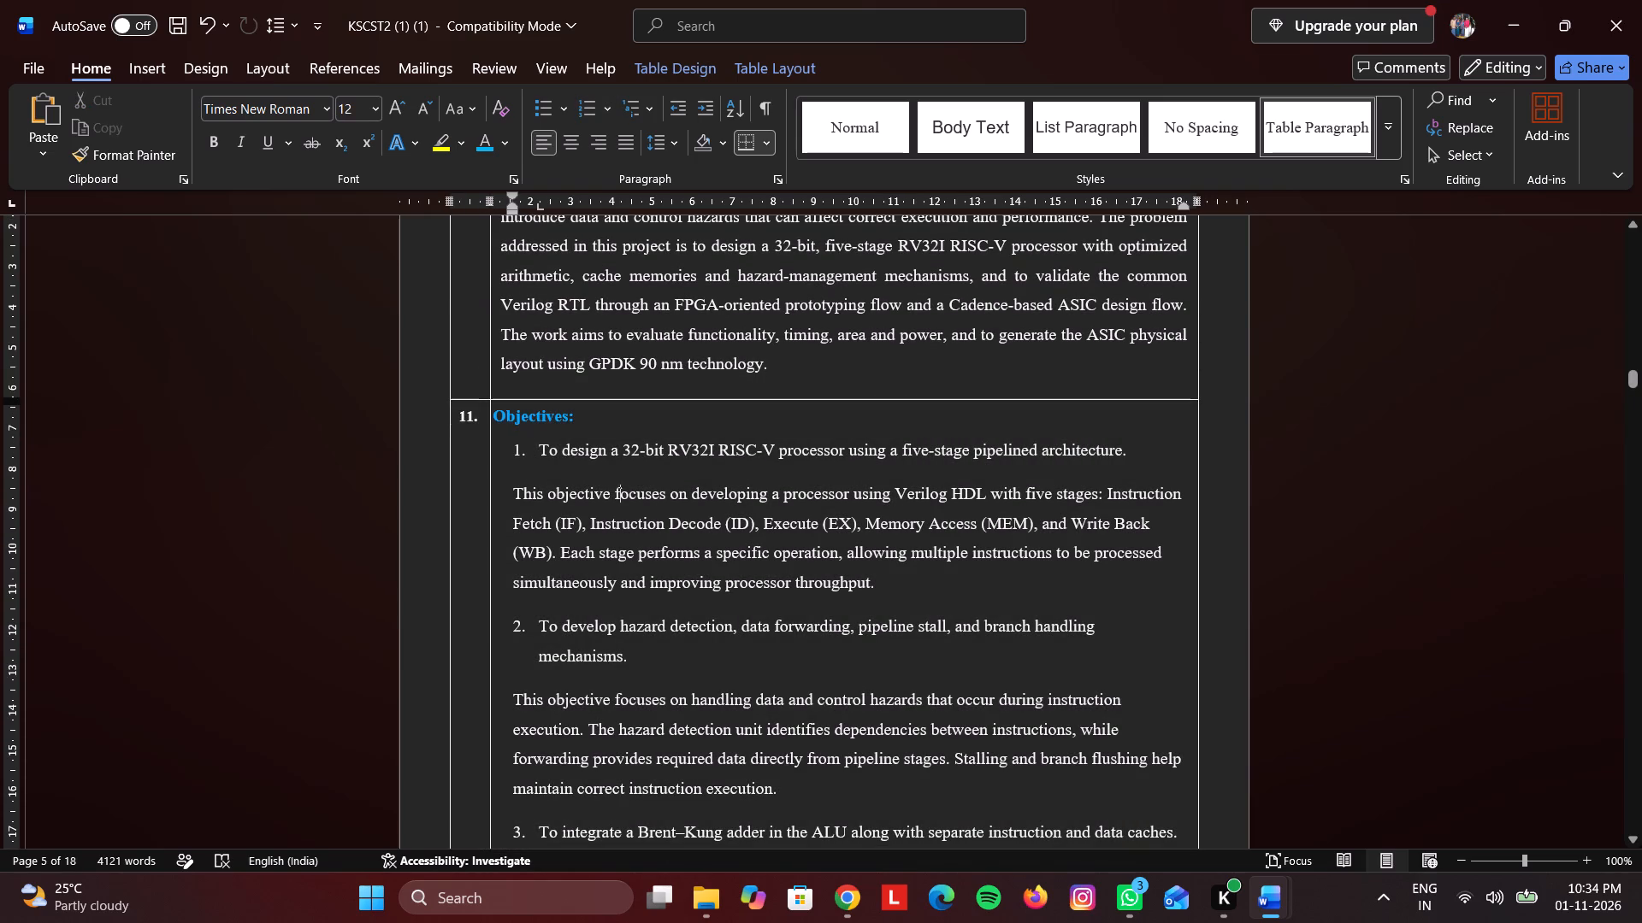
drag(1139, 458, 531, 453)
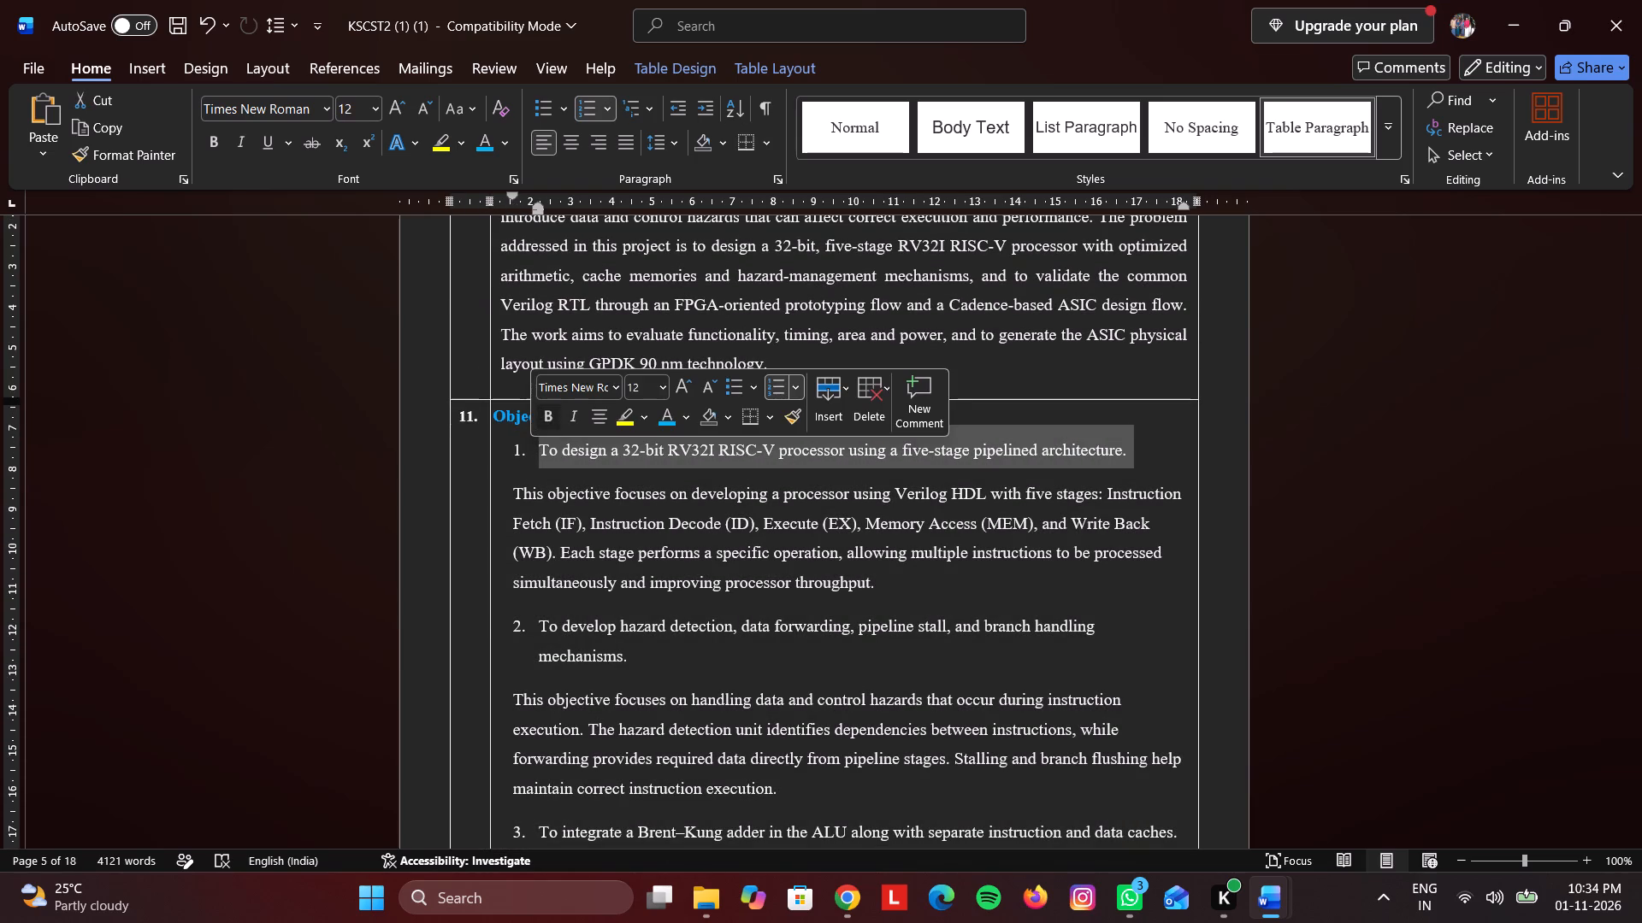
click(552, 406)
scroll(605, 573, down, 1)
drag(641, 606, 546, 576)
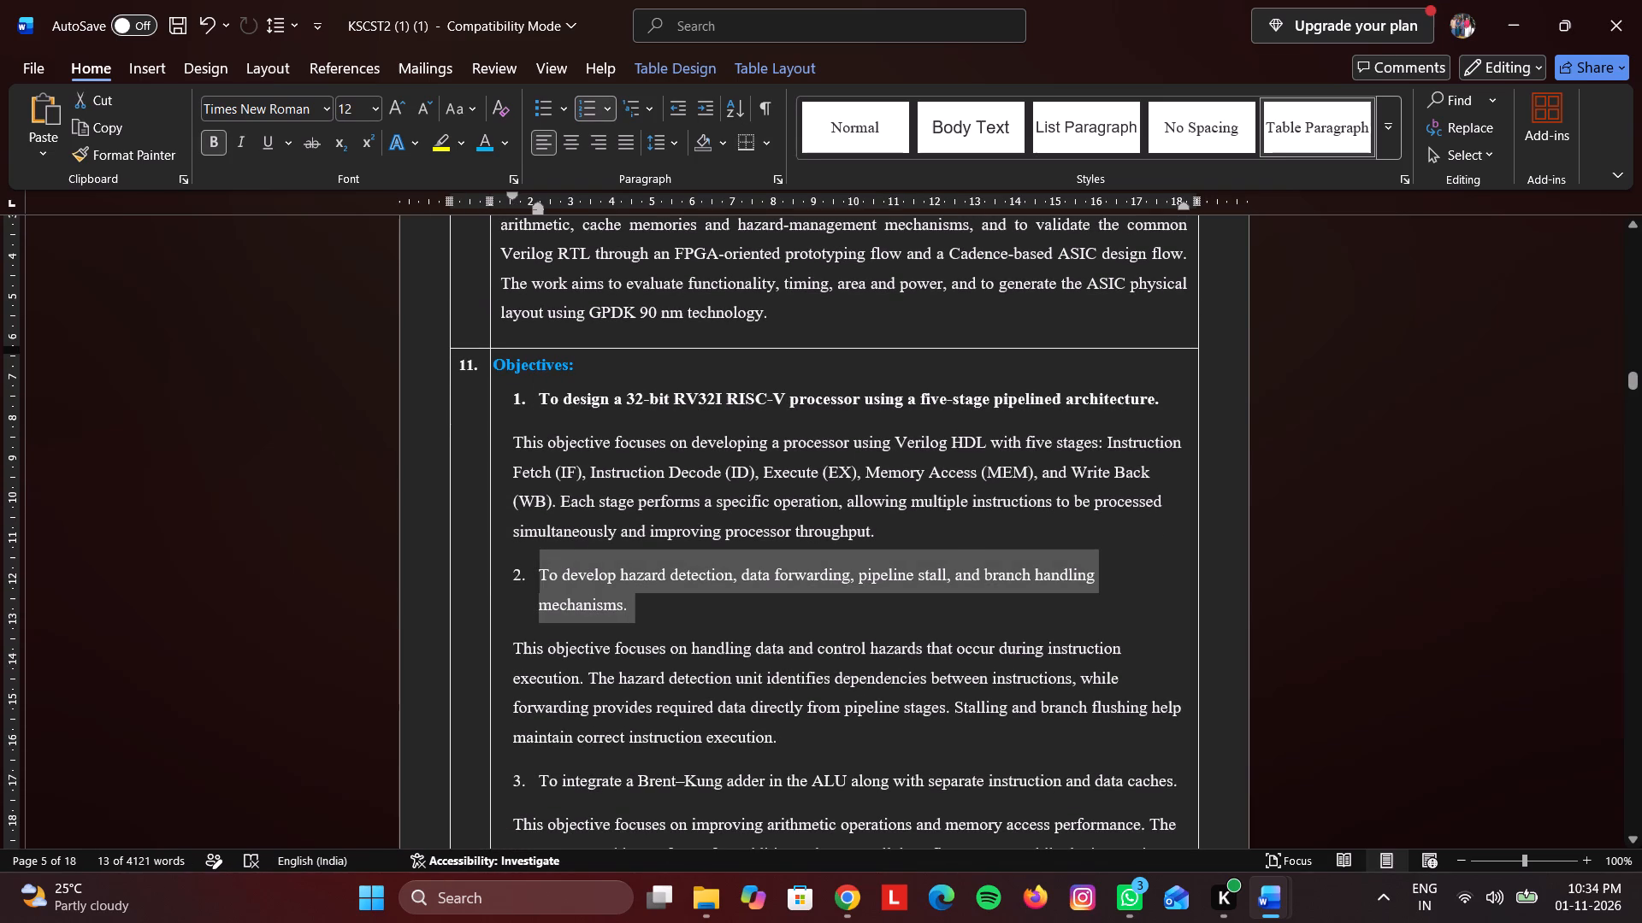
drag(546, 576, 546, 576)
click(561, 538)
Make objective statements 3 and 4 bold, on the Brent–Kung adder and on simulation, synthesis and physical design.
scroll(562, 544, down, 4)
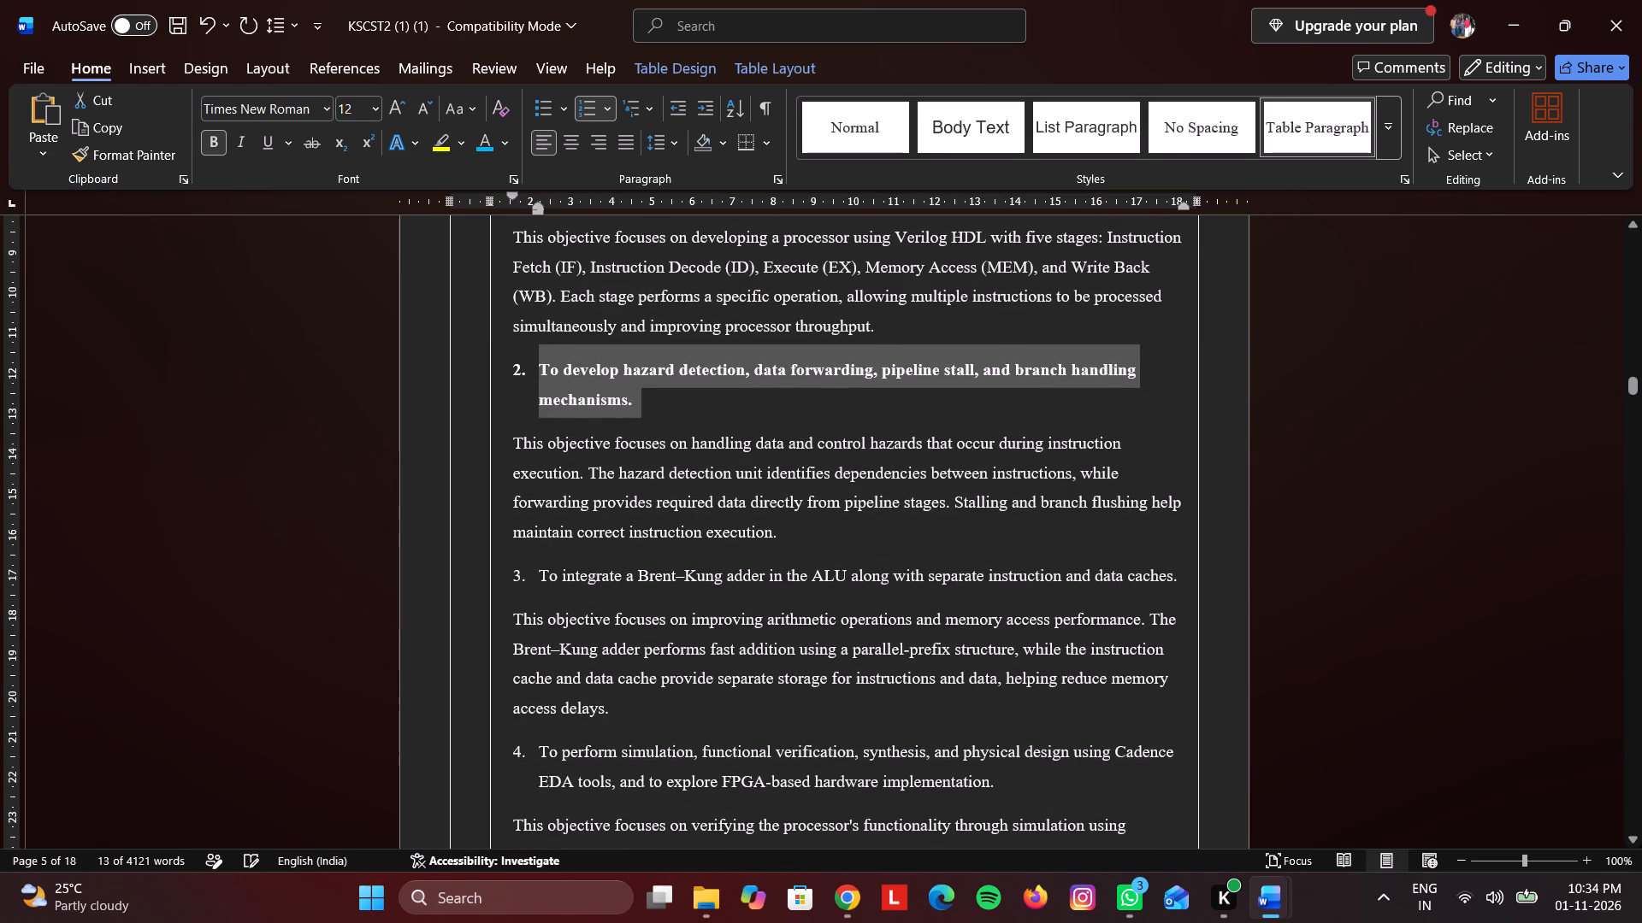
drag(1177, 576, 560, 586)
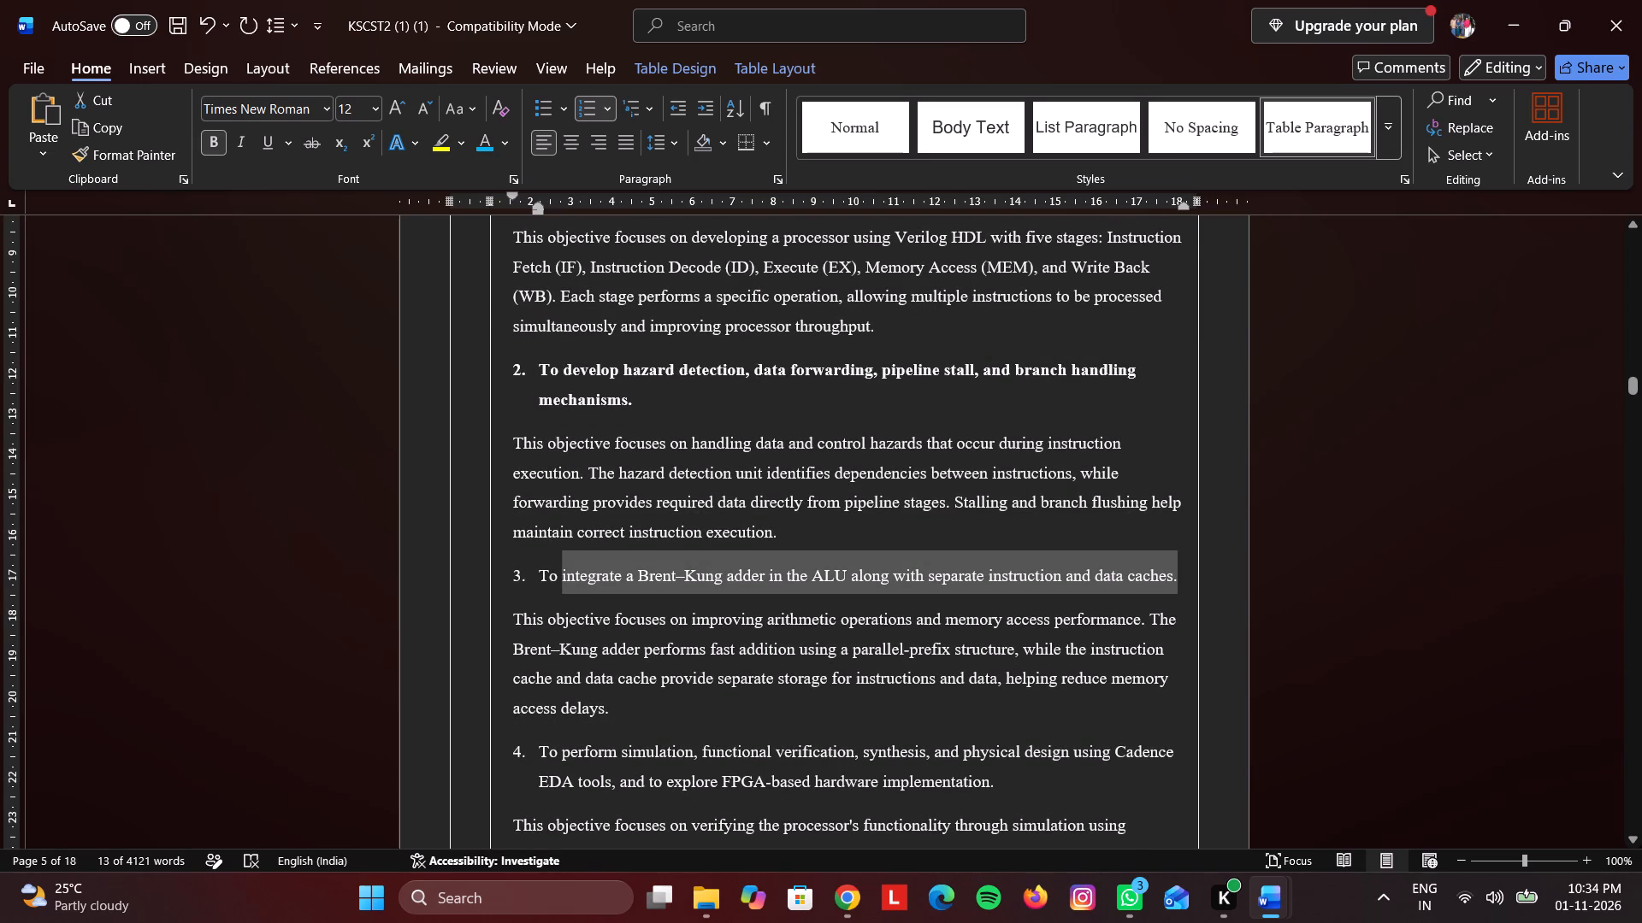
drag(560, 586, 546, 585)
click(564, 546)
scroll(566, 552, down, 4)
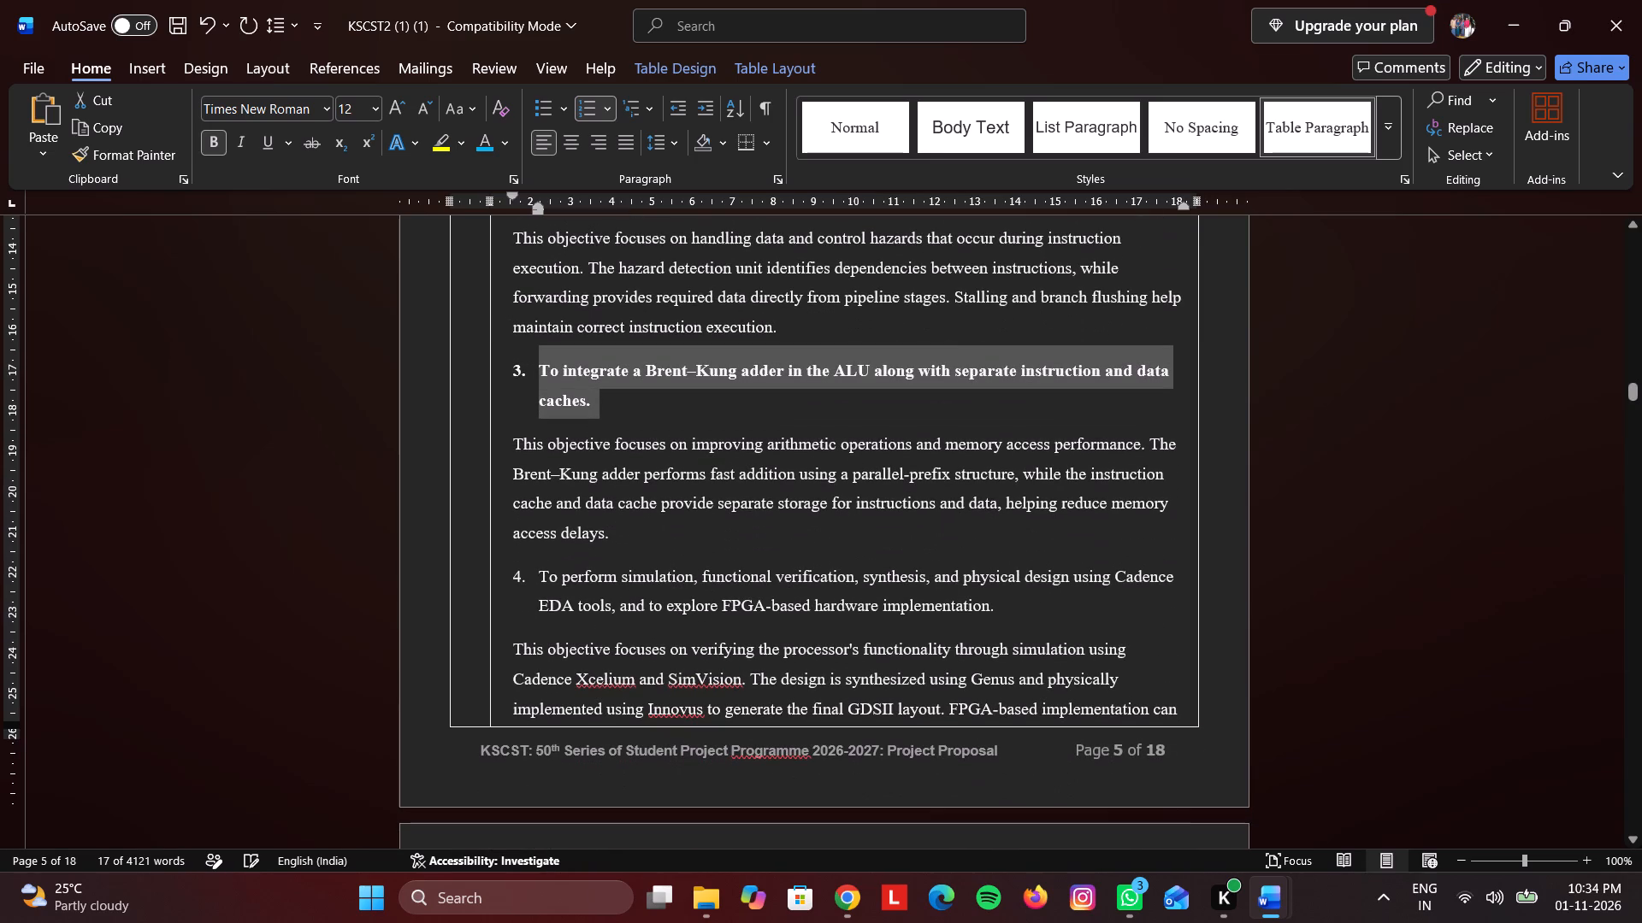
drag(1001, 610, 552, 592)
click(571, 550)
scroll(725, 658, down, 4)
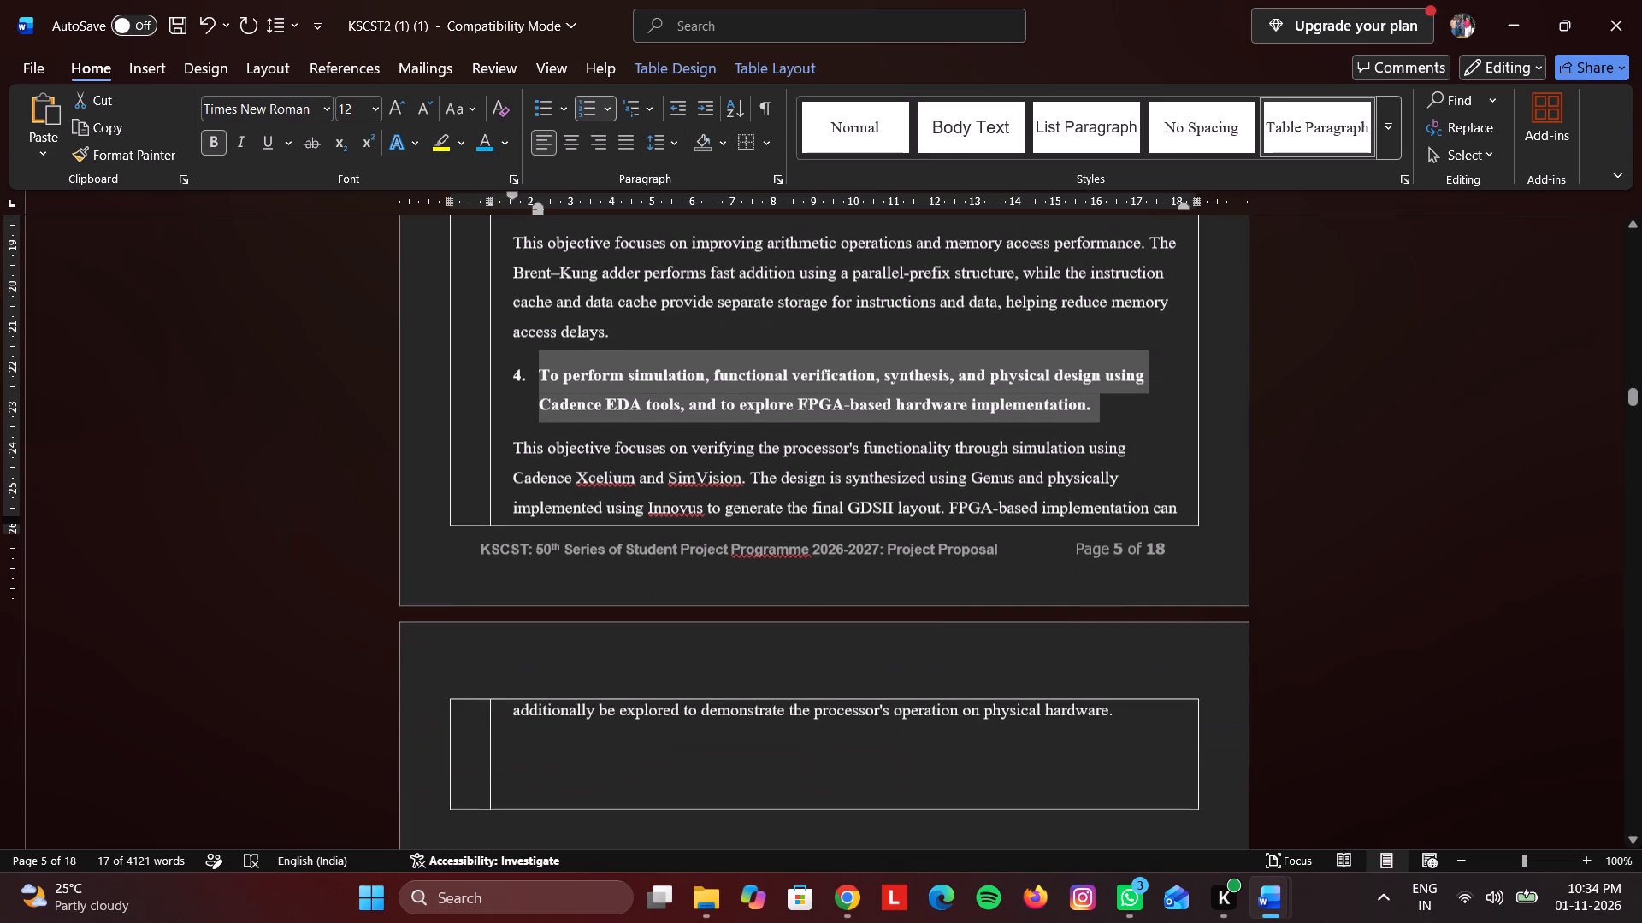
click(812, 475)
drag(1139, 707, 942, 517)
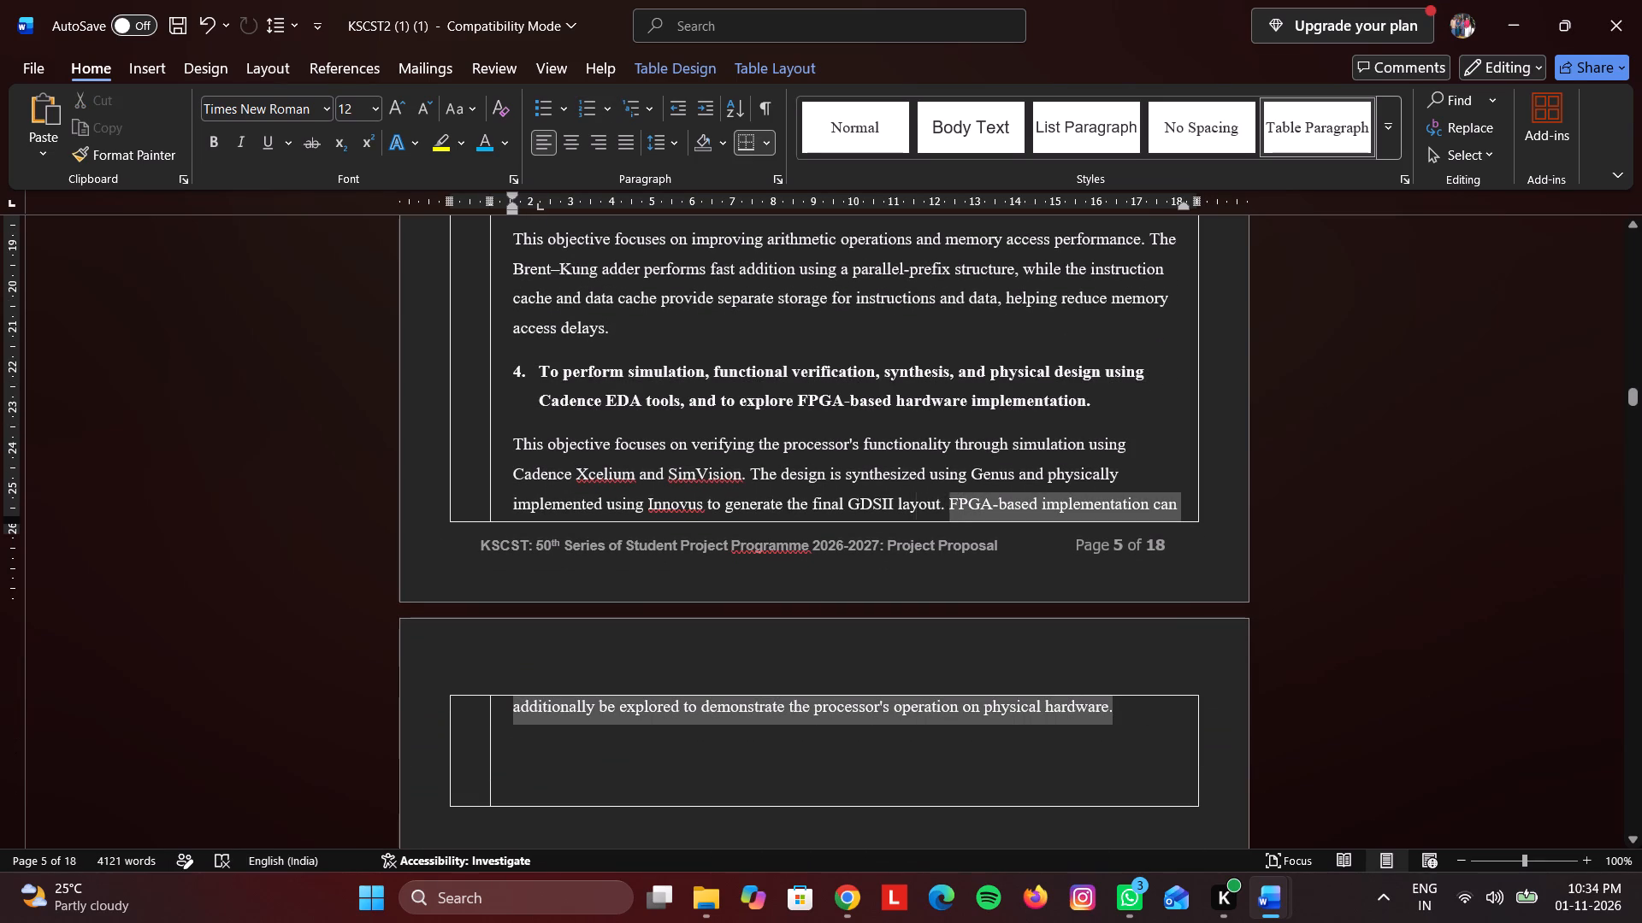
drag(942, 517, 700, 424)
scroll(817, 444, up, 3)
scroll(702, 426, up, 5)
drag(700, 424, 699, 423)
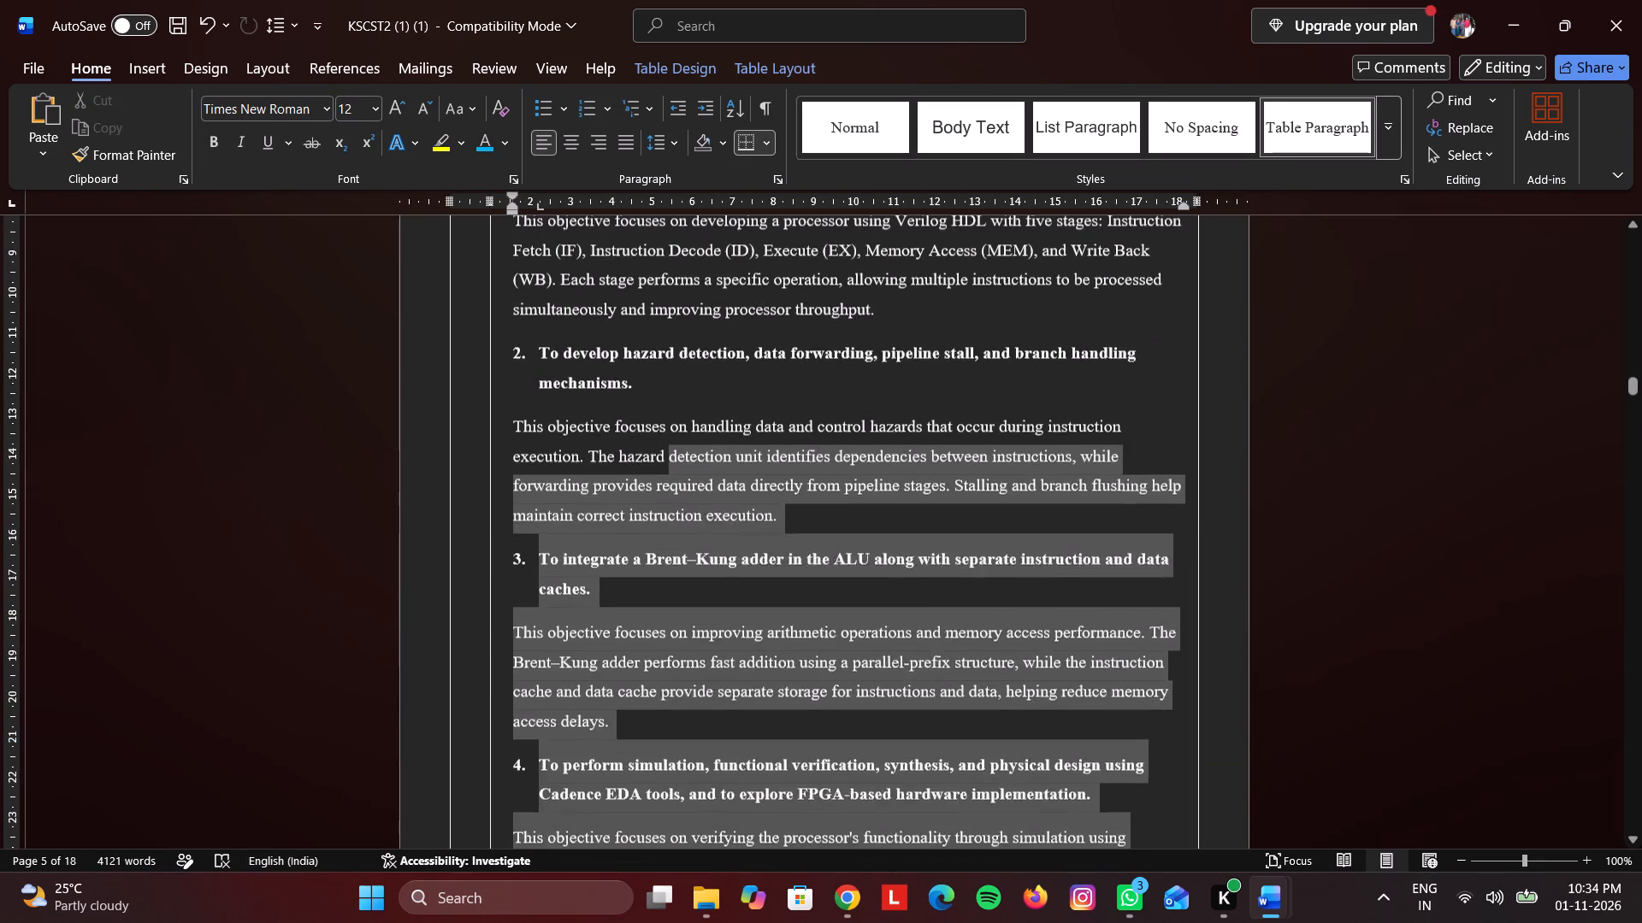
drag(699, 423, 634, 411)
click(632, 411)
Justify all four objectives and their explanation paragraphs in row 11.
scroll(631, 410, up, 3)
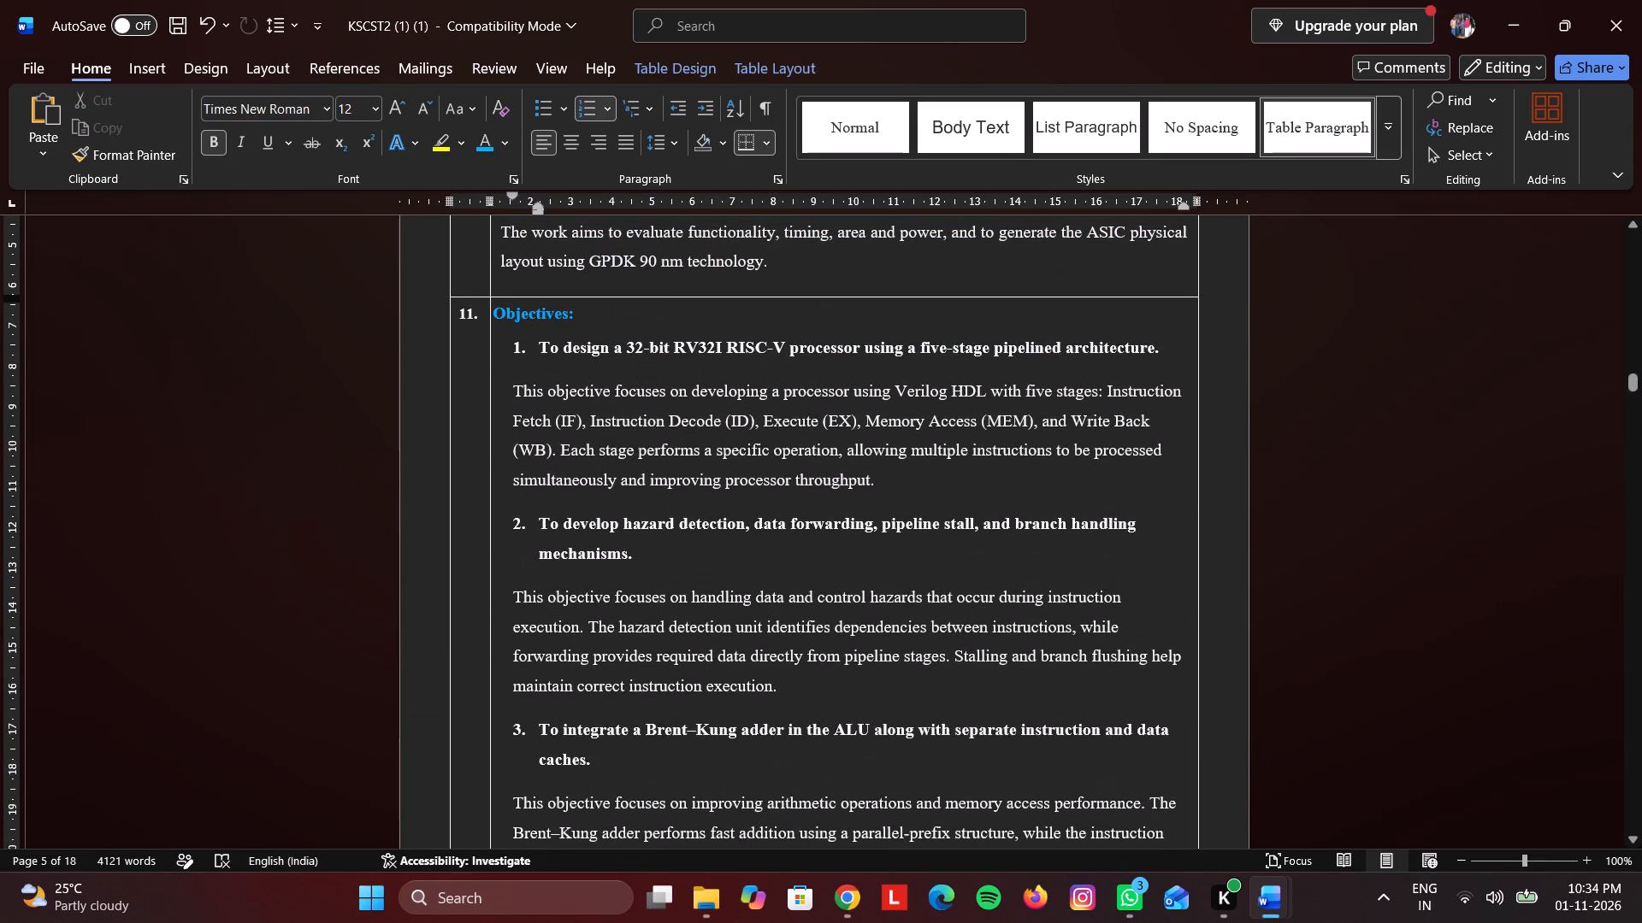
drag(512, 338, 705, 650)
scroll(665, 662, down, 9)
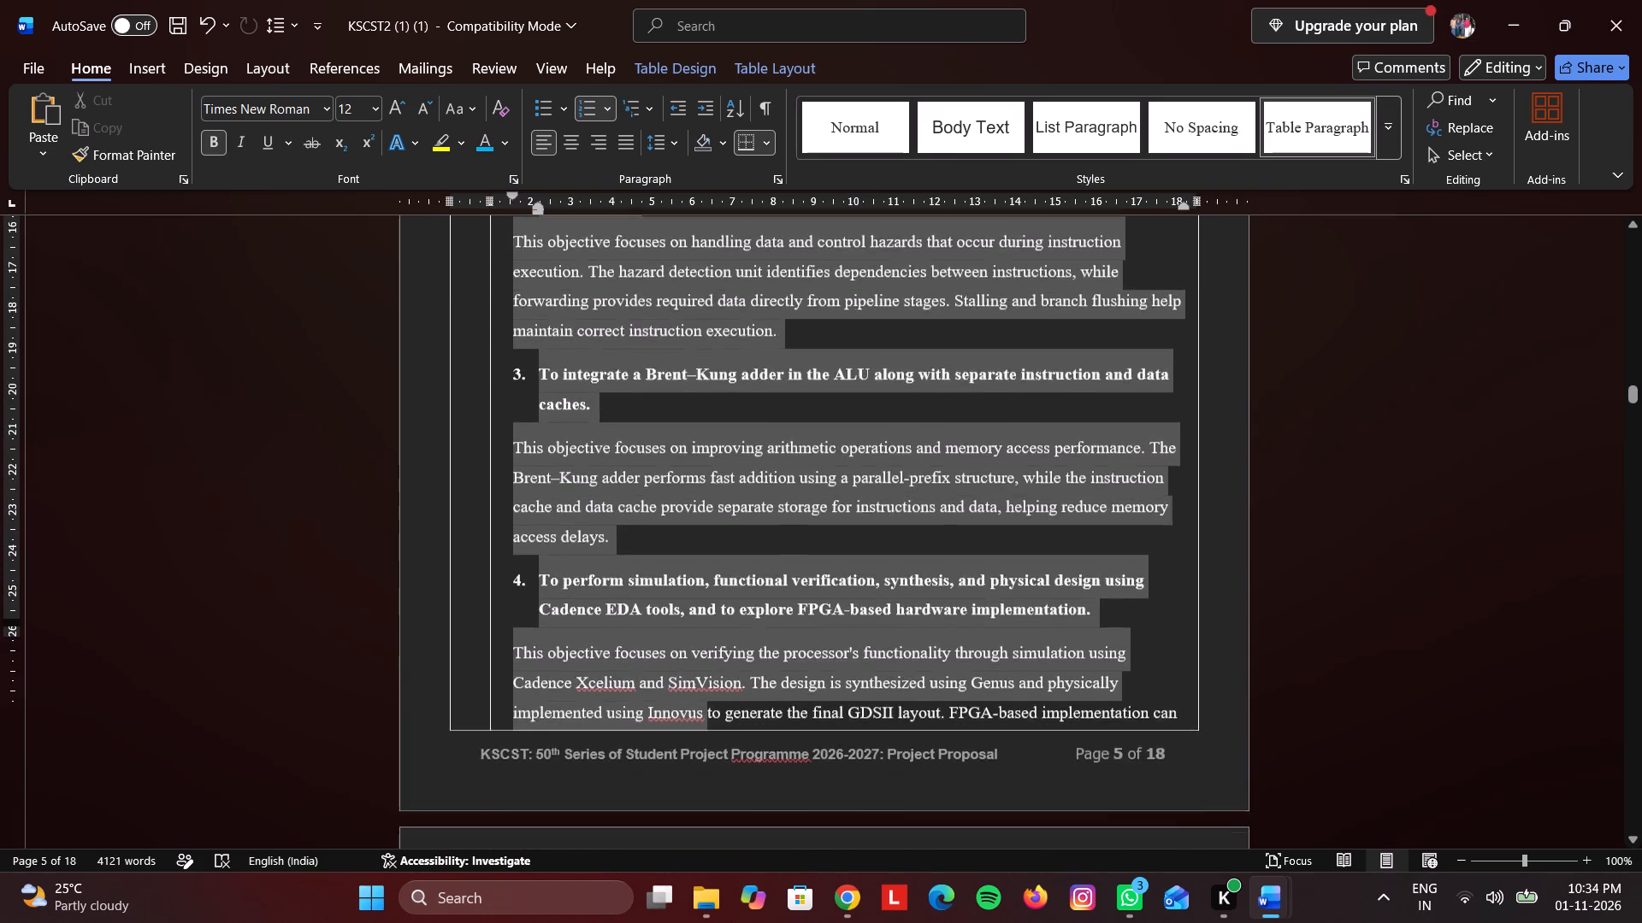
drag(705, 650, 1007, 595)
scroll(717, 647, down, 6)
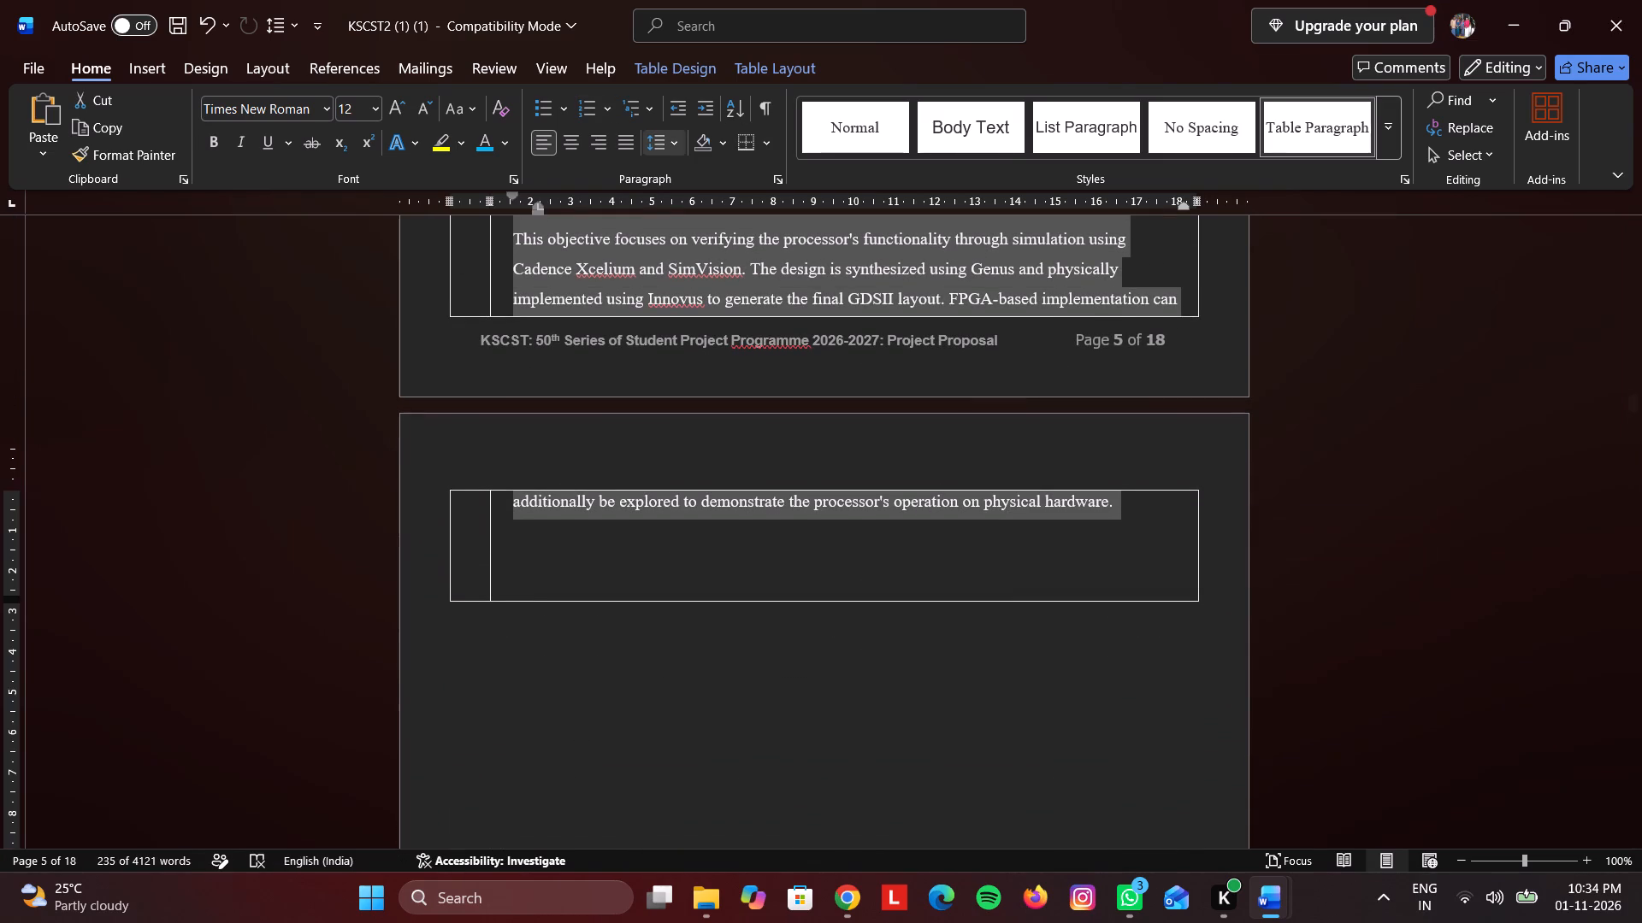
click(629, 144)
Reduce the left indent of the numbered objectives and align their explanation paragraphs with the objective text.
scroll(834, 457, up, 10)
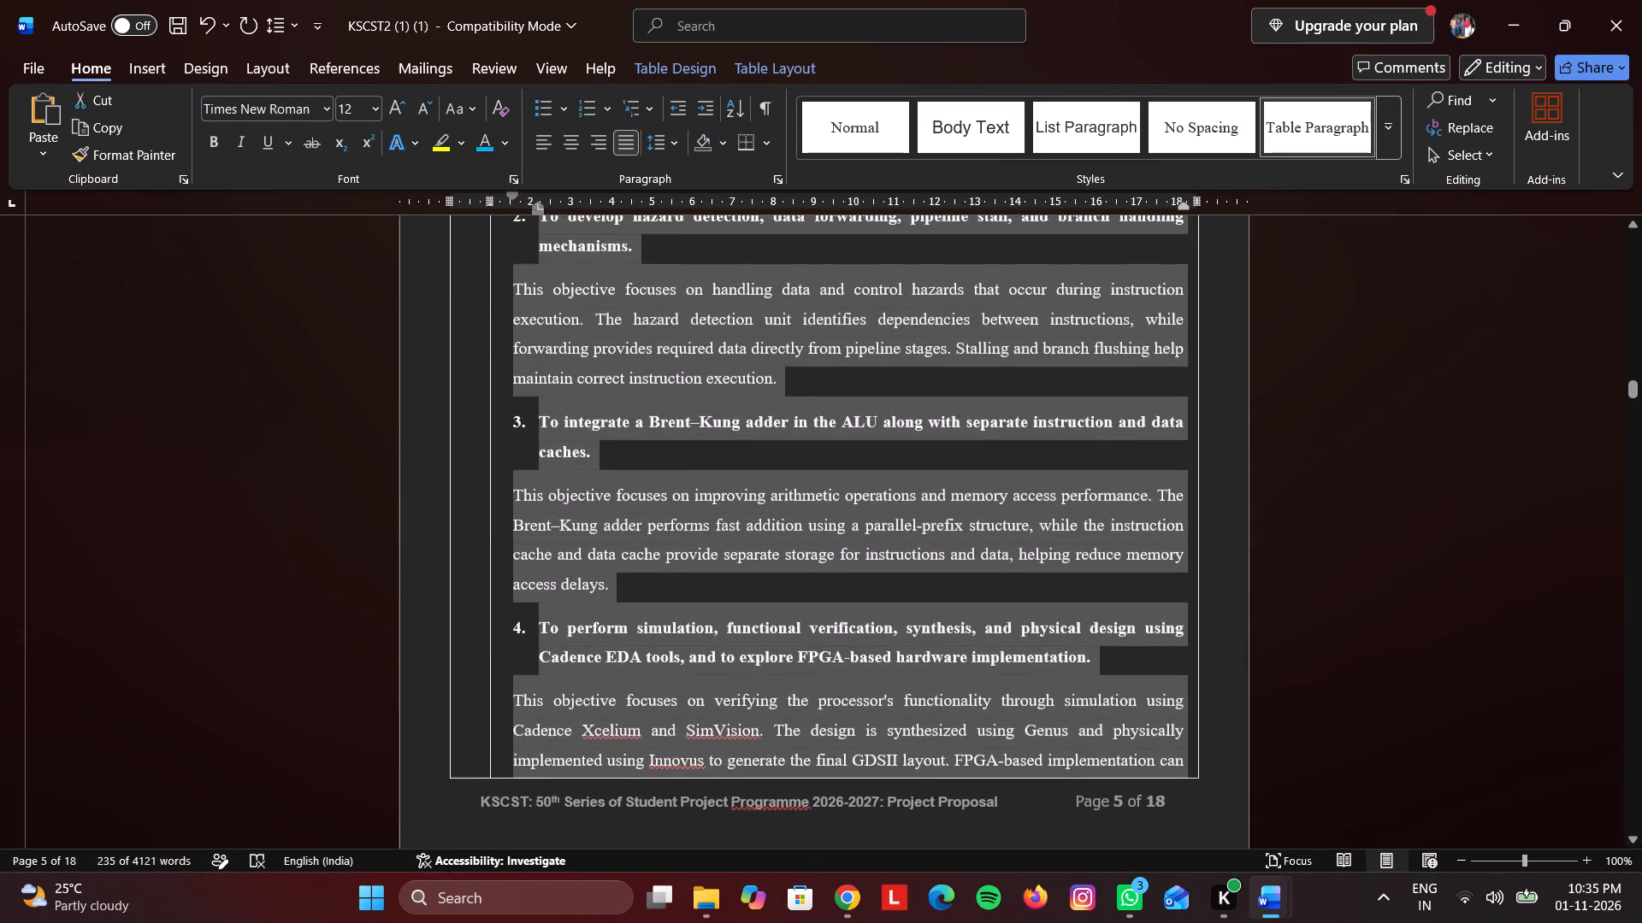
scroll(834, 457, up, 4)
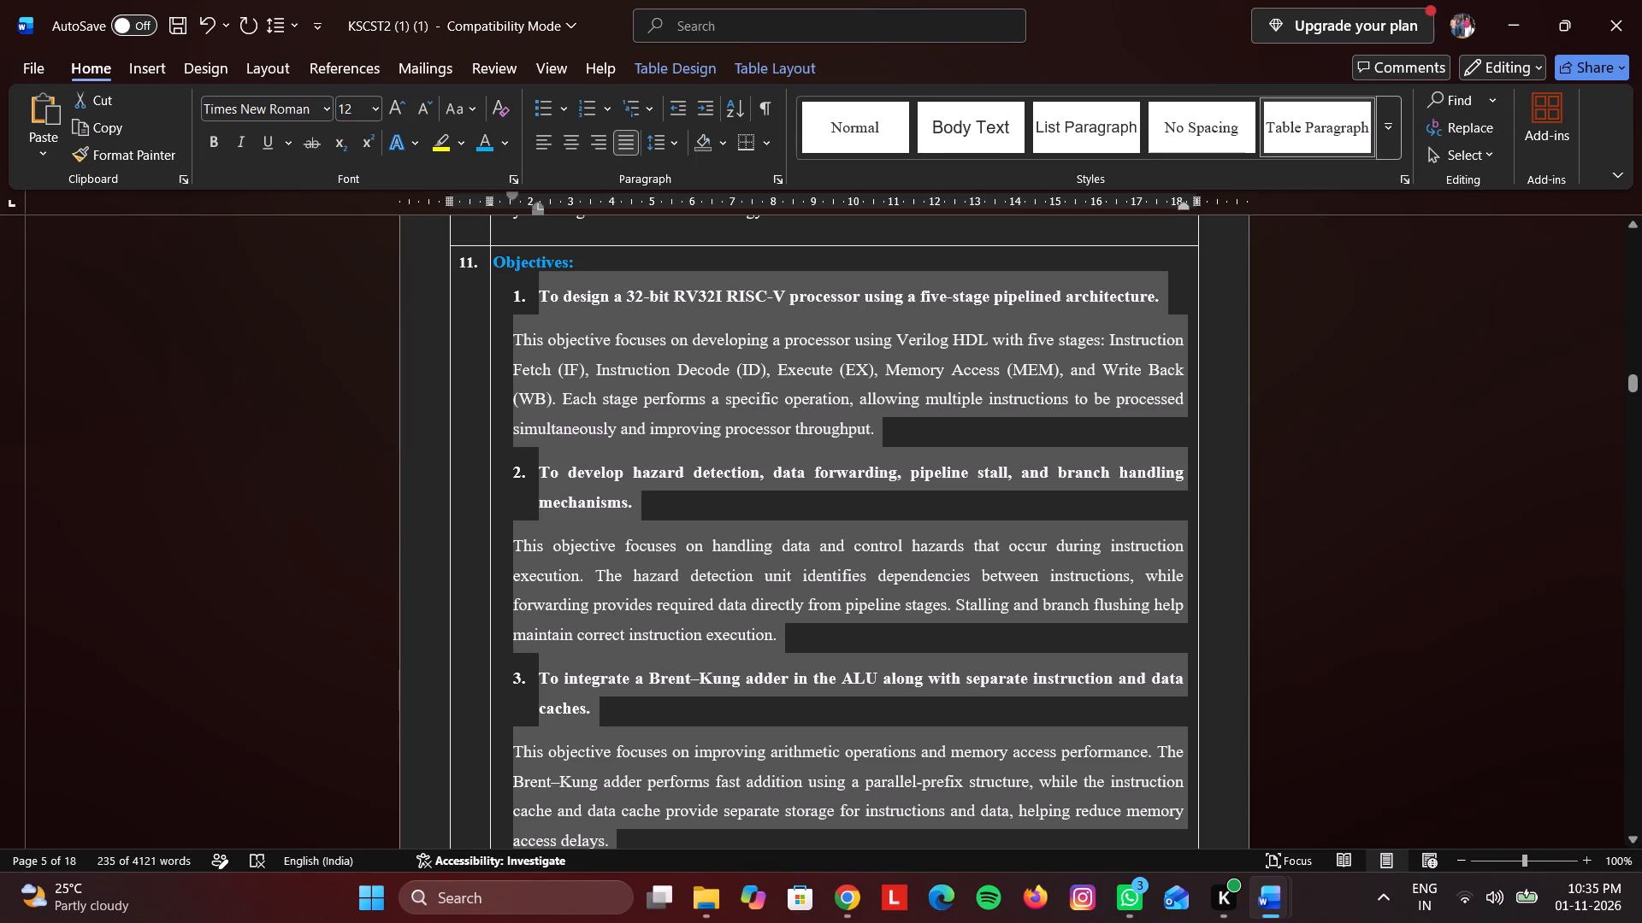
click(536, 207)
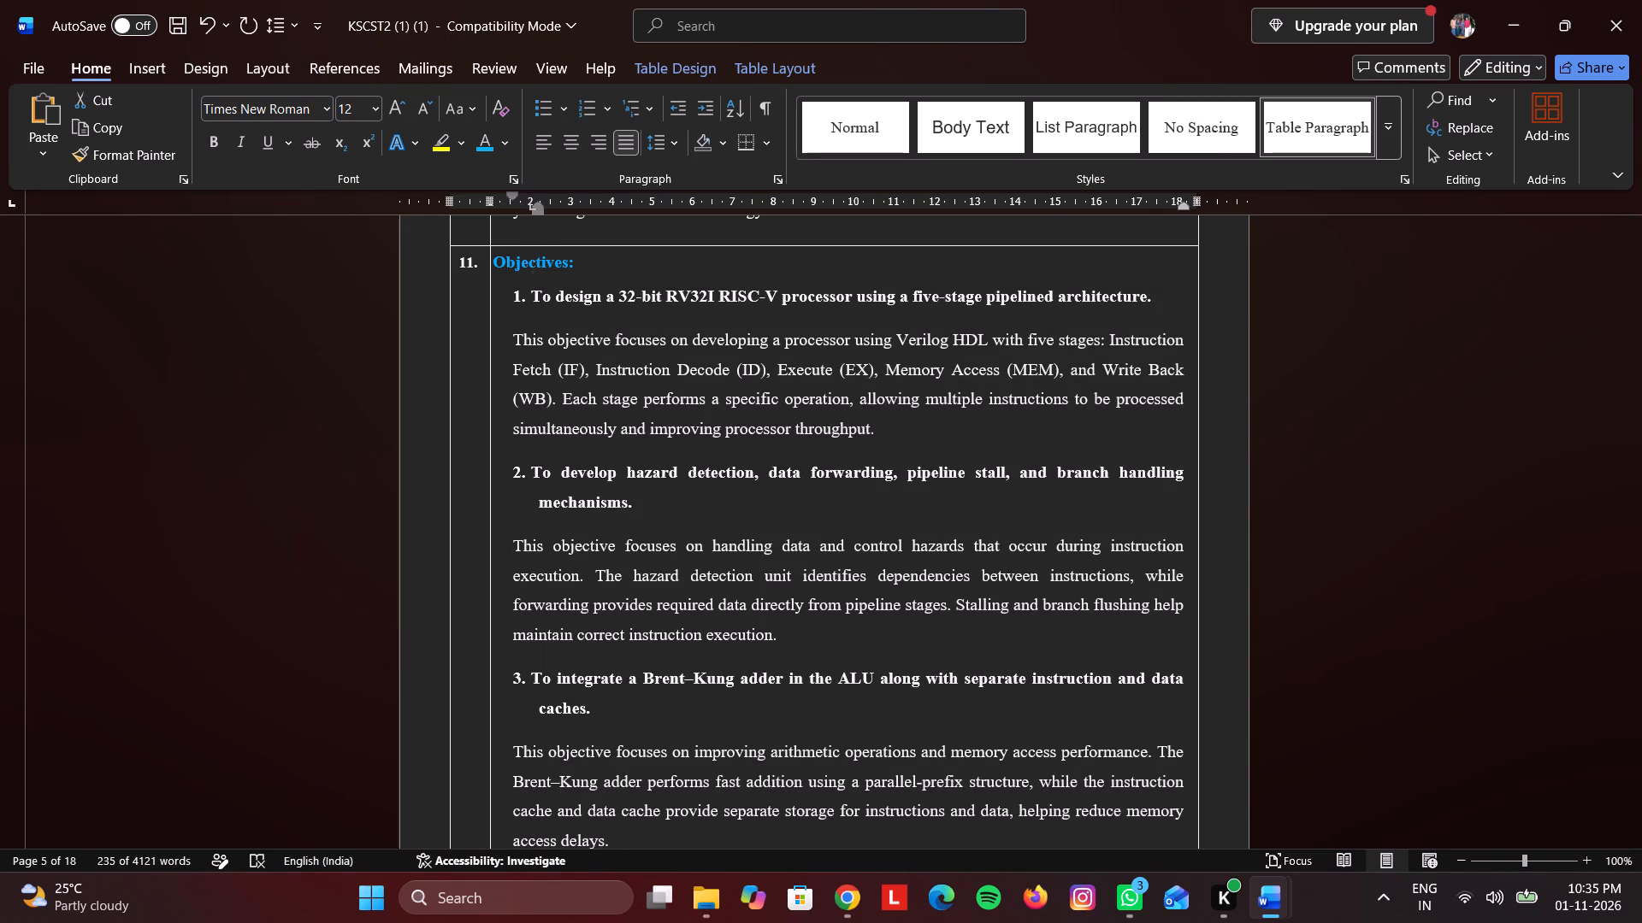
drag(539, 209, 533, 212)
drag(533, 212, 498, 220)
drag(537, 209, 523, 209)
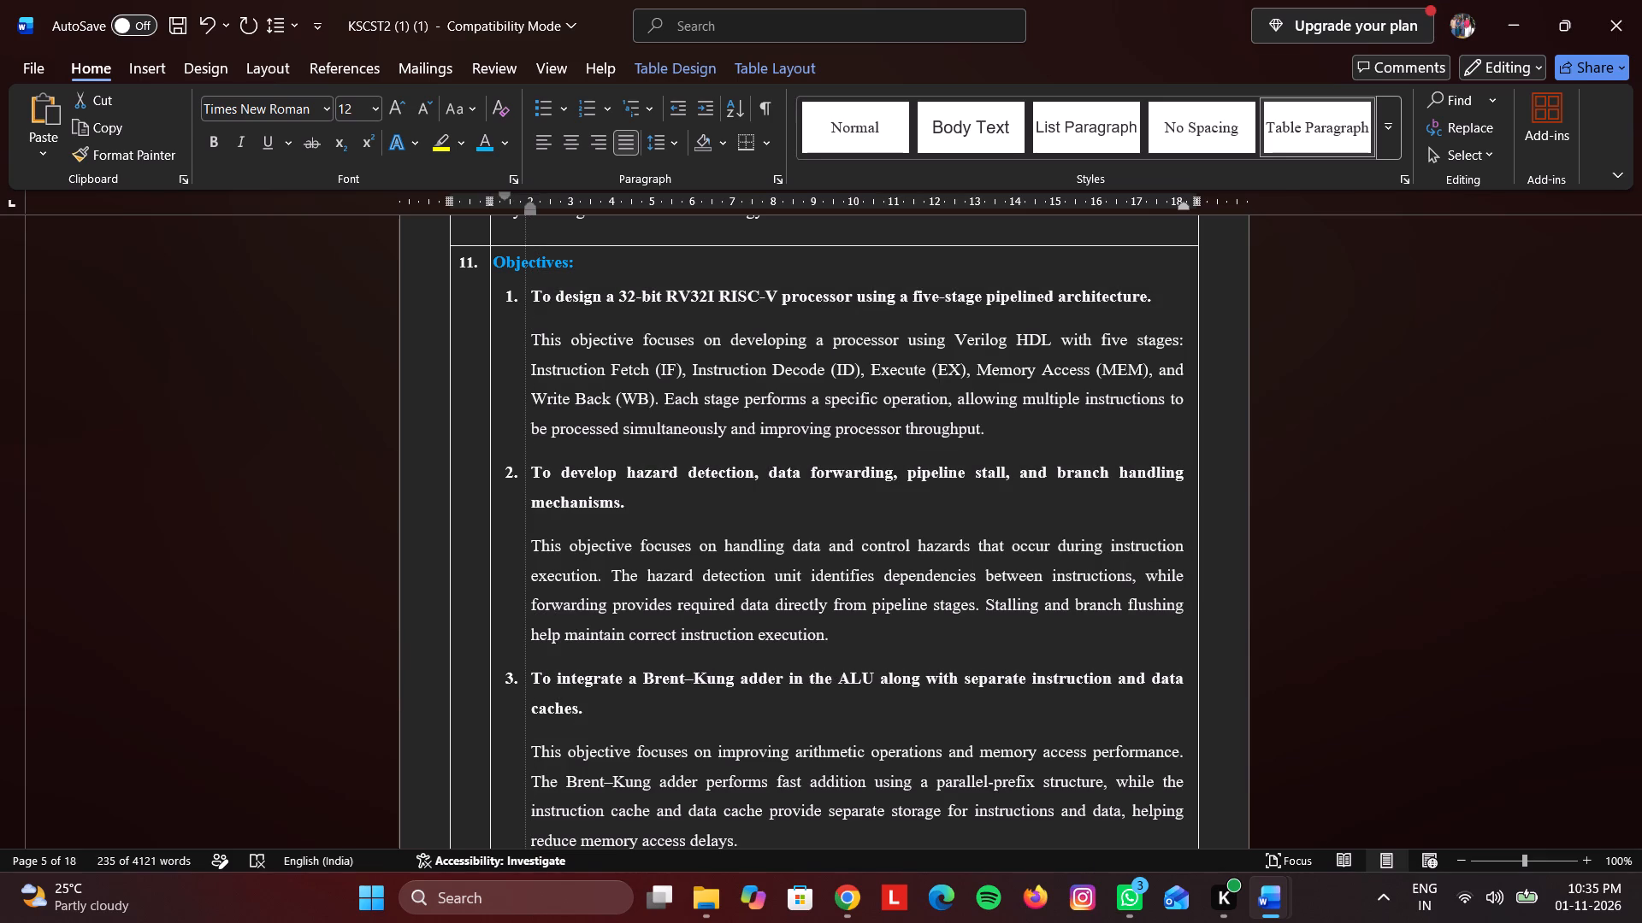
drag(523, 209, 522, 209)
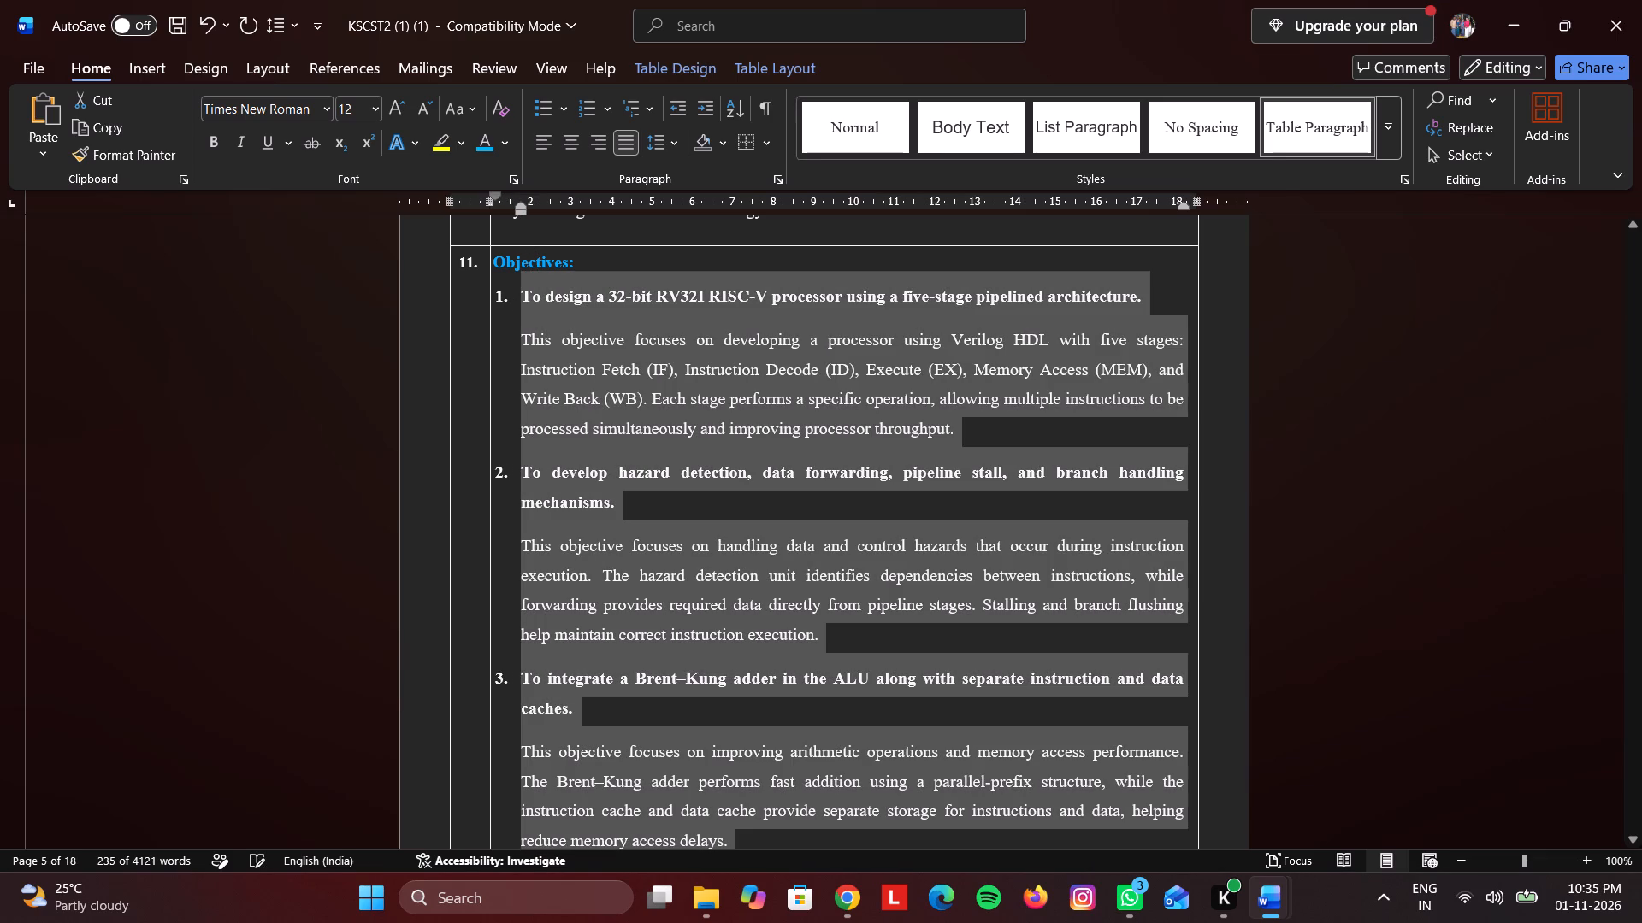
click(753, 519)
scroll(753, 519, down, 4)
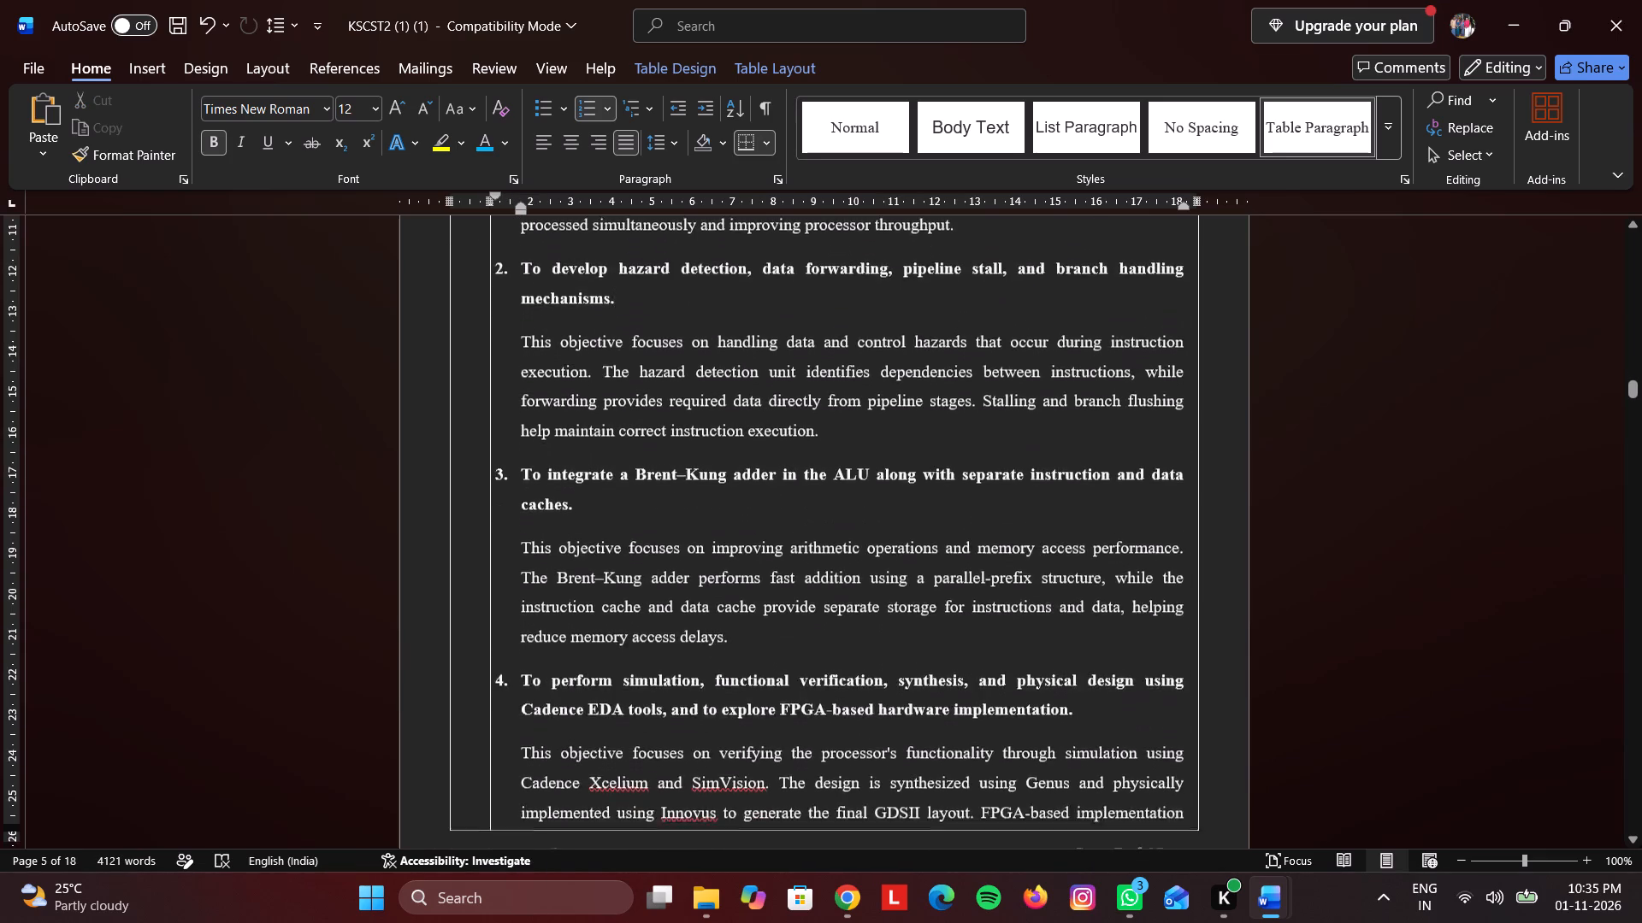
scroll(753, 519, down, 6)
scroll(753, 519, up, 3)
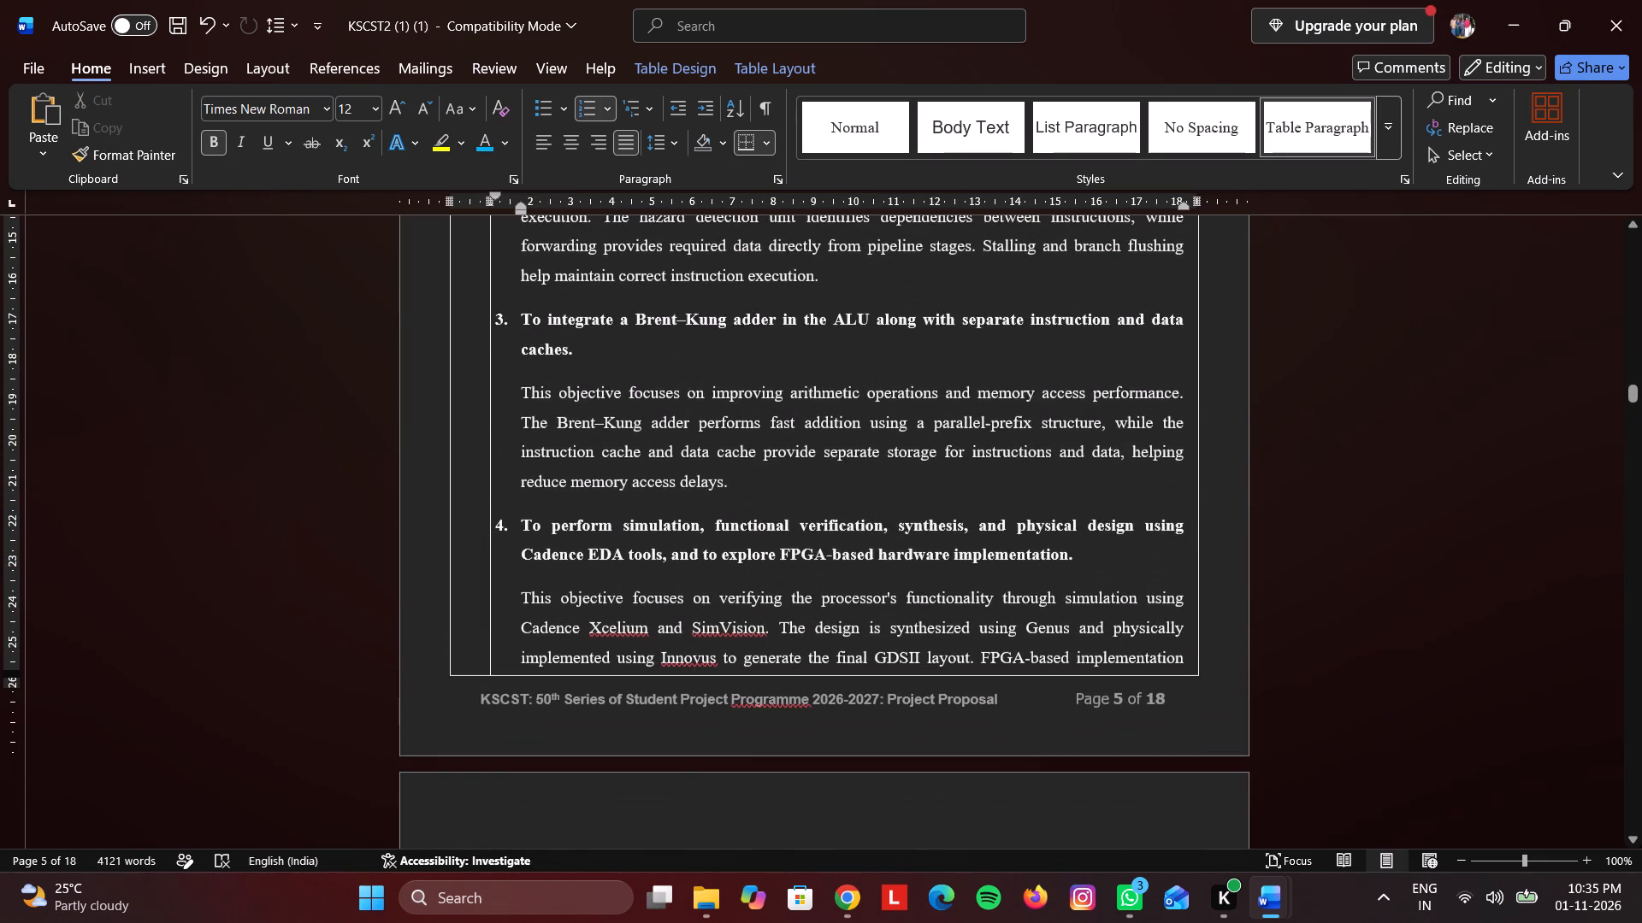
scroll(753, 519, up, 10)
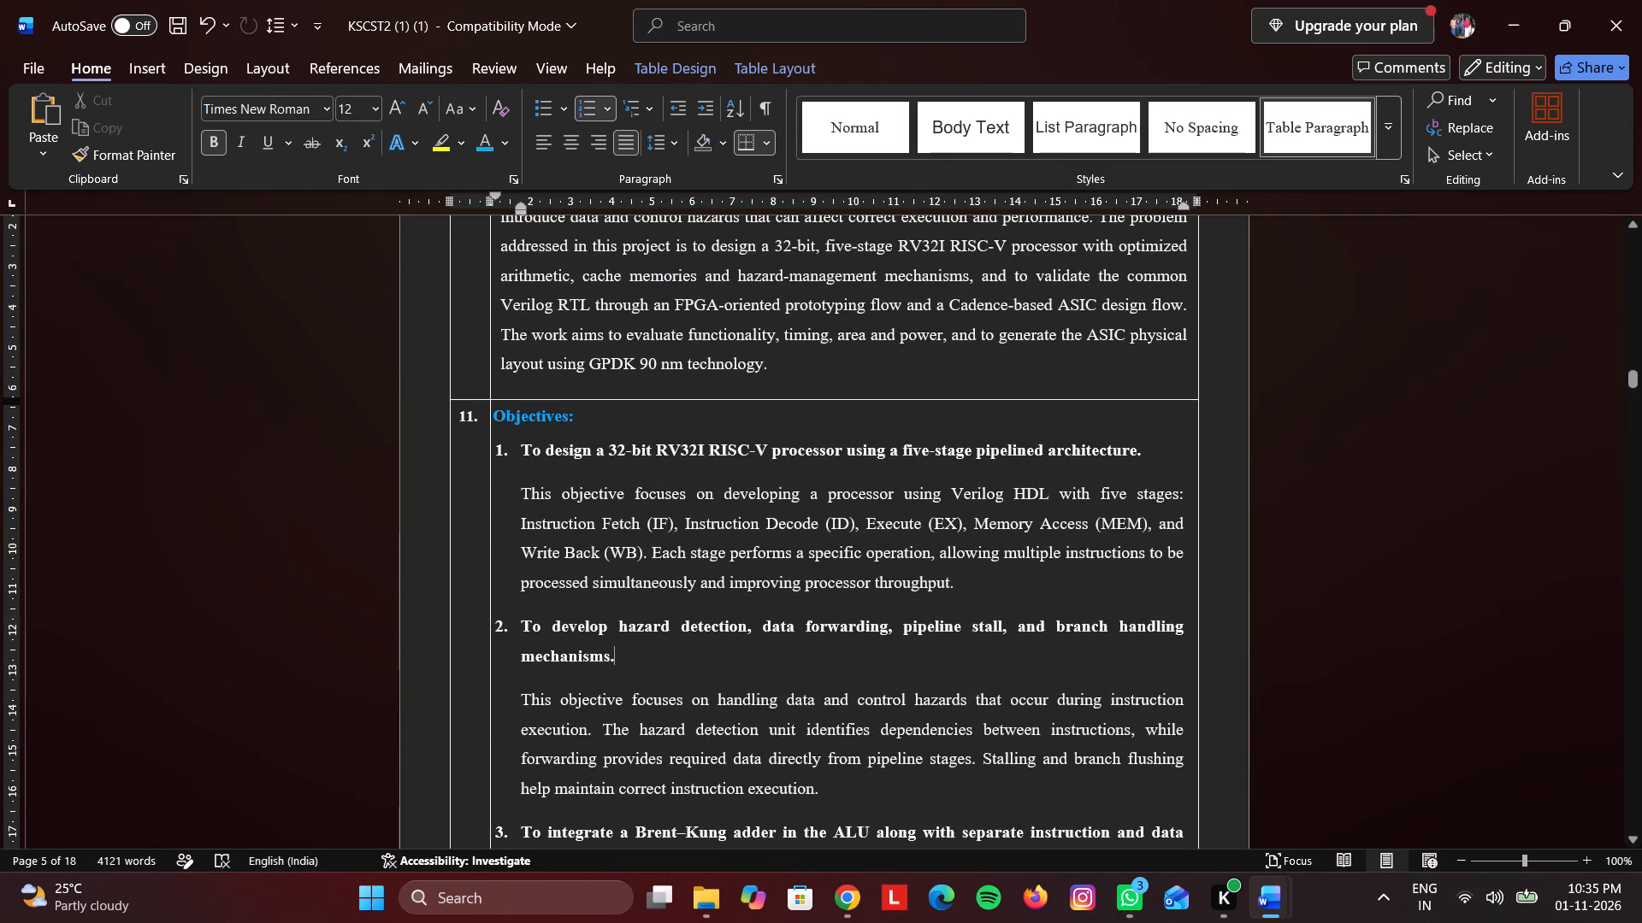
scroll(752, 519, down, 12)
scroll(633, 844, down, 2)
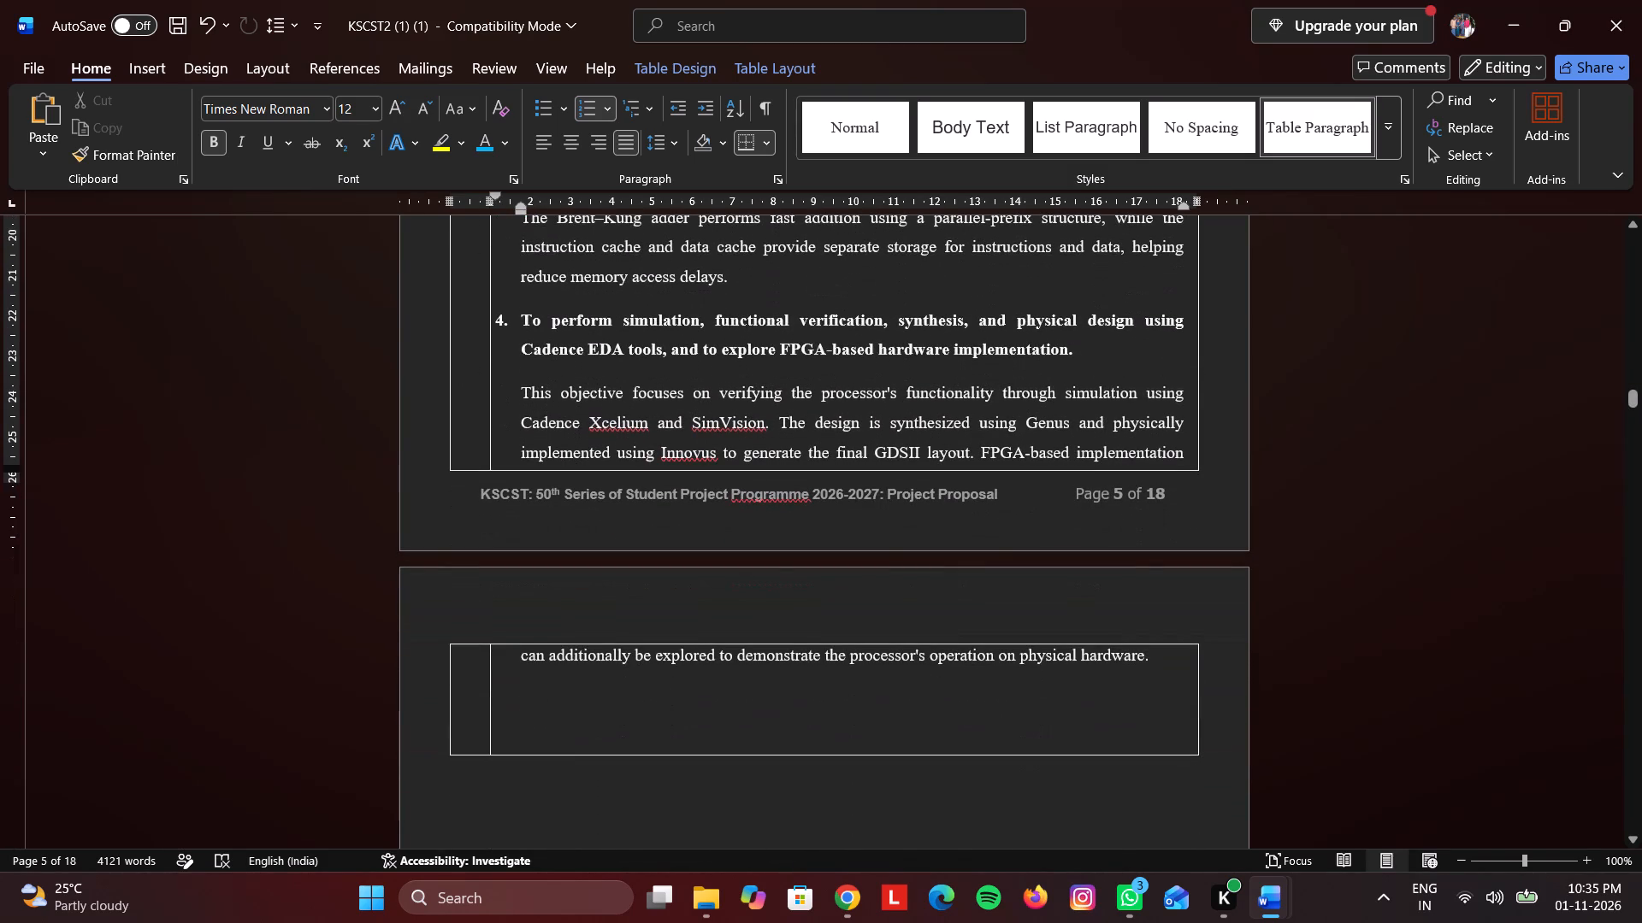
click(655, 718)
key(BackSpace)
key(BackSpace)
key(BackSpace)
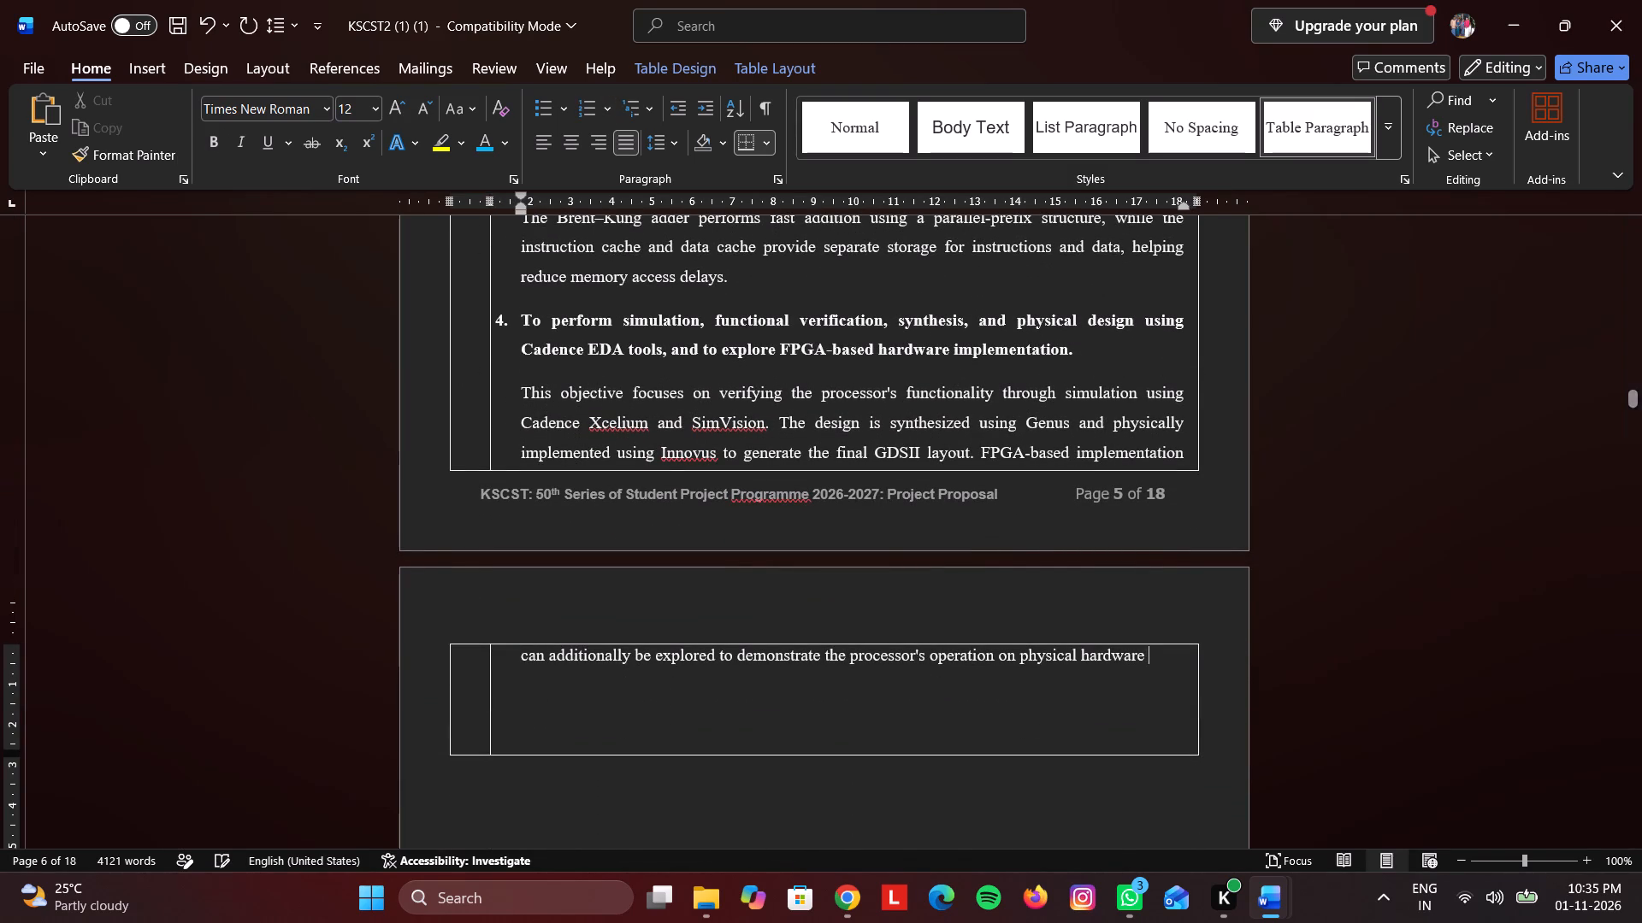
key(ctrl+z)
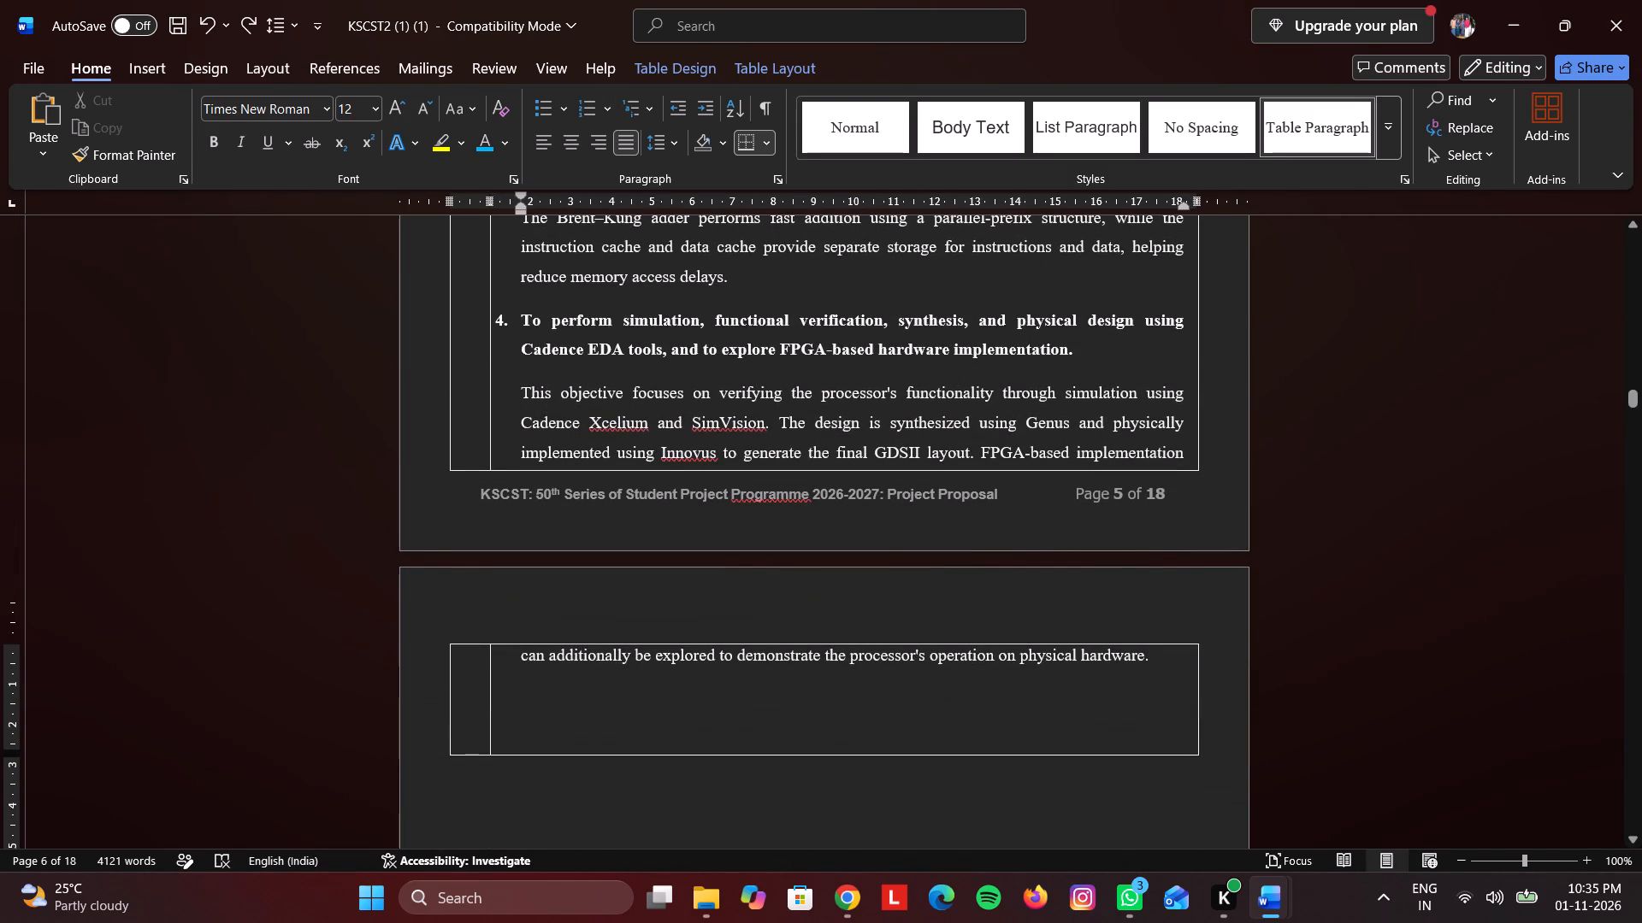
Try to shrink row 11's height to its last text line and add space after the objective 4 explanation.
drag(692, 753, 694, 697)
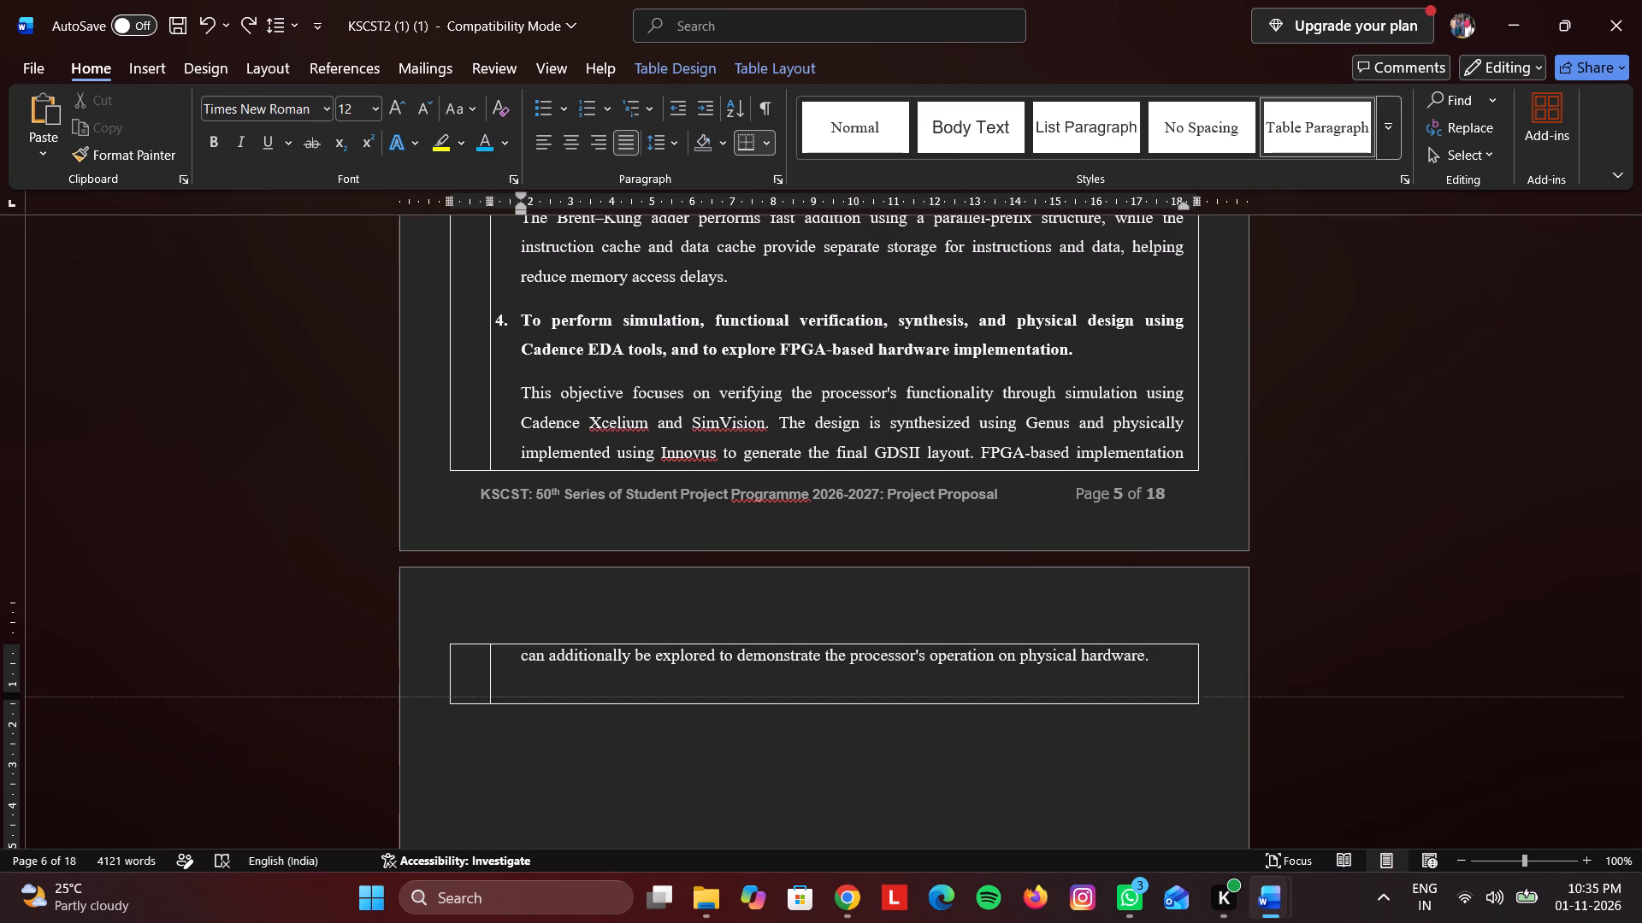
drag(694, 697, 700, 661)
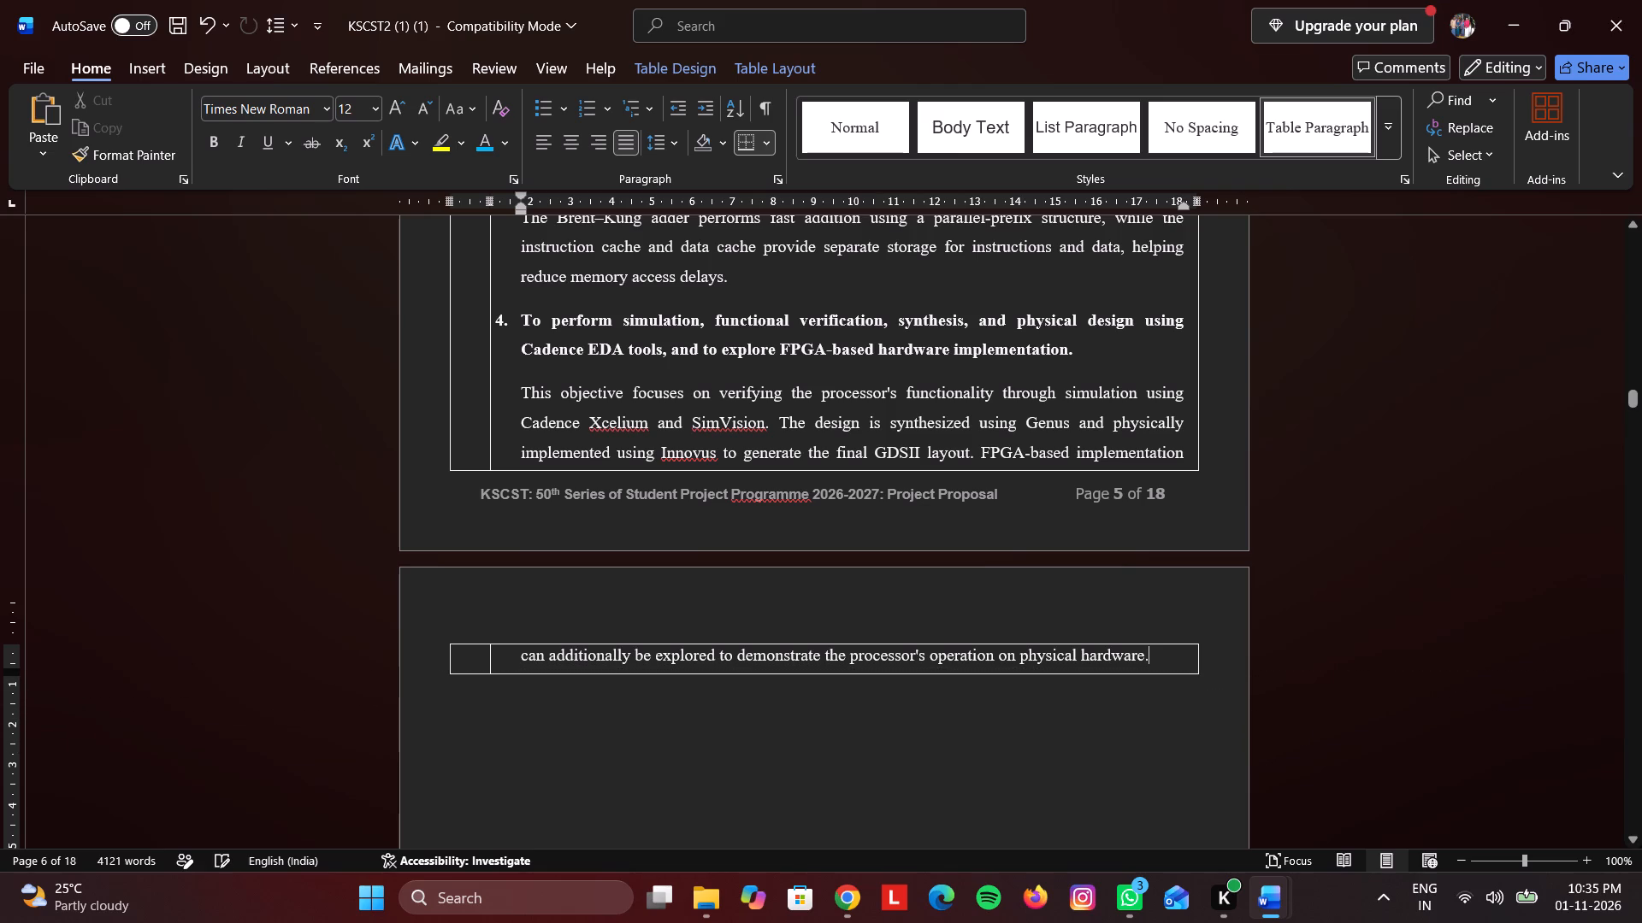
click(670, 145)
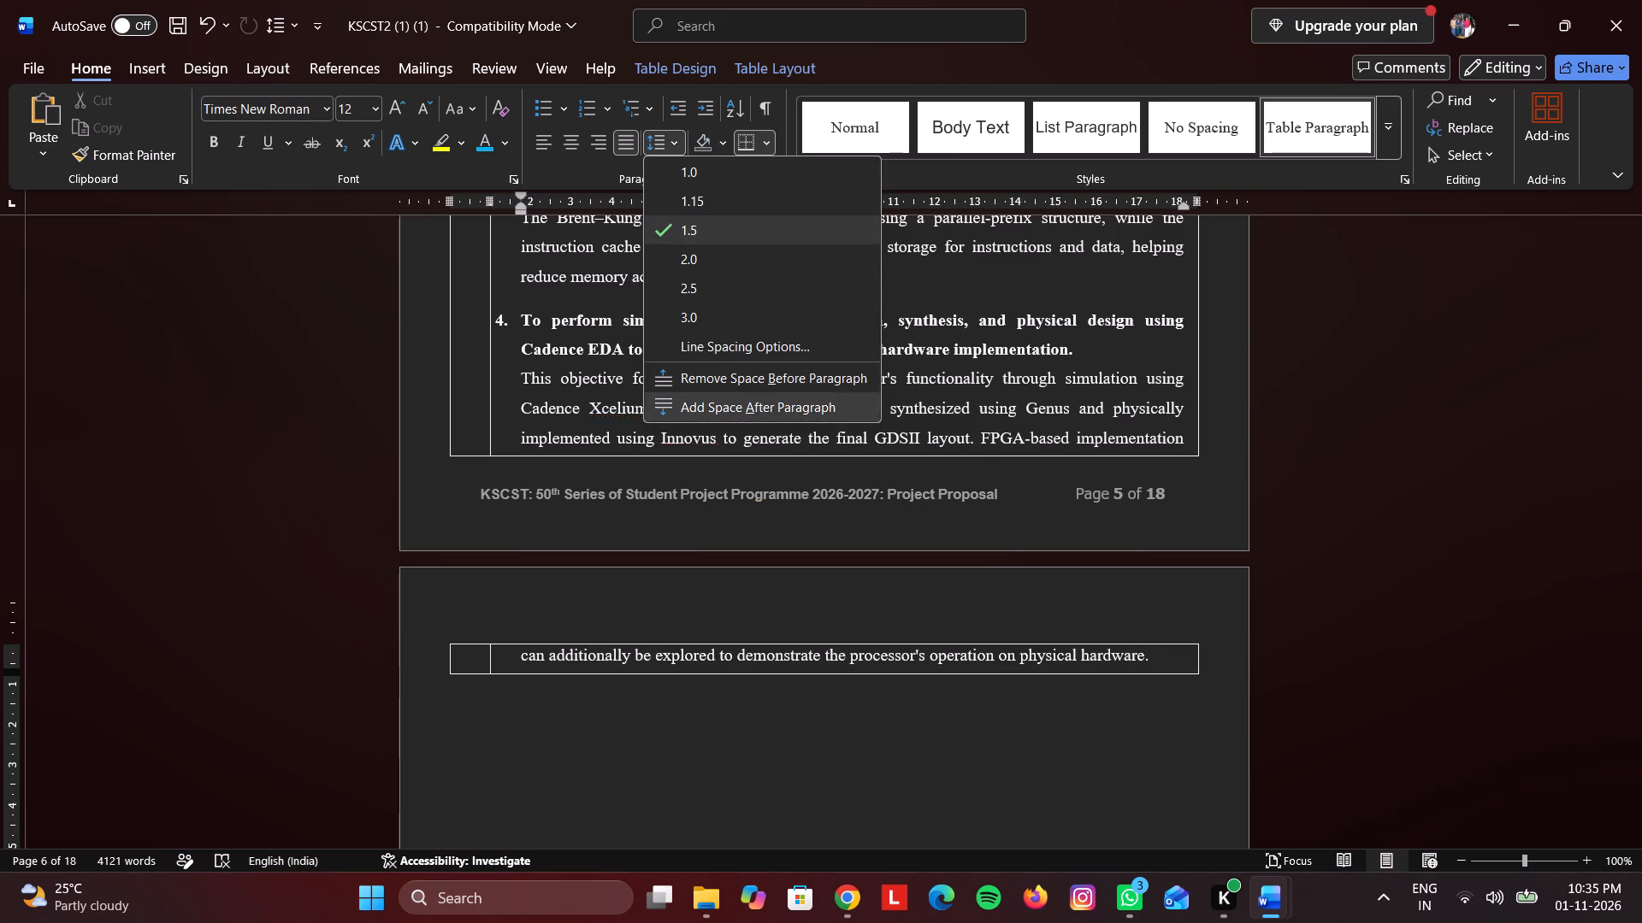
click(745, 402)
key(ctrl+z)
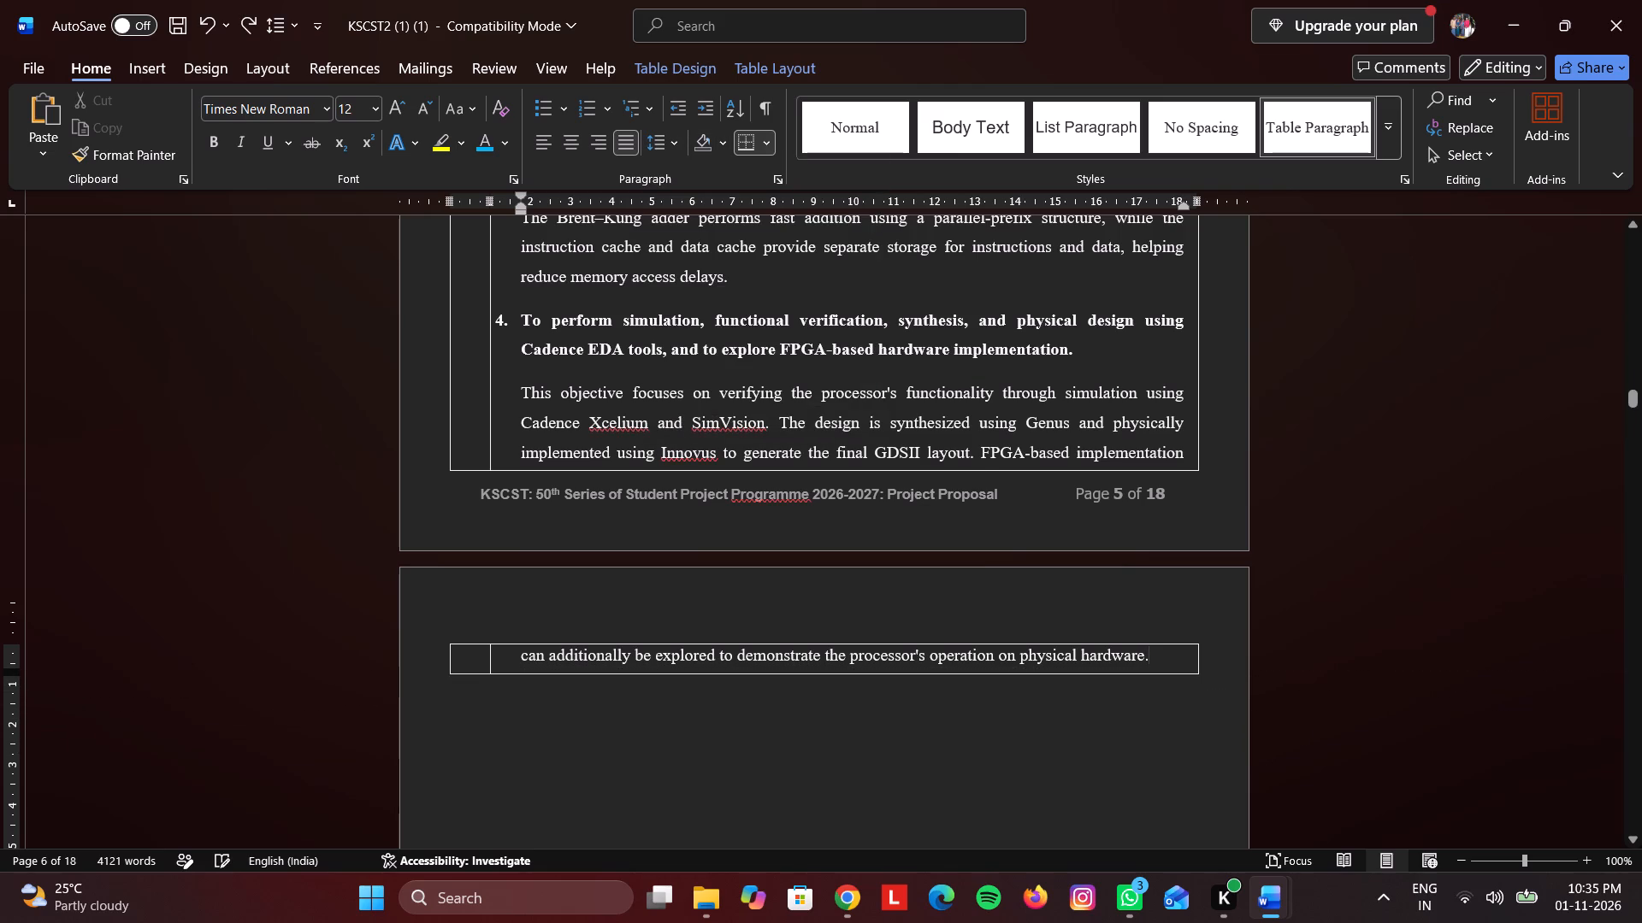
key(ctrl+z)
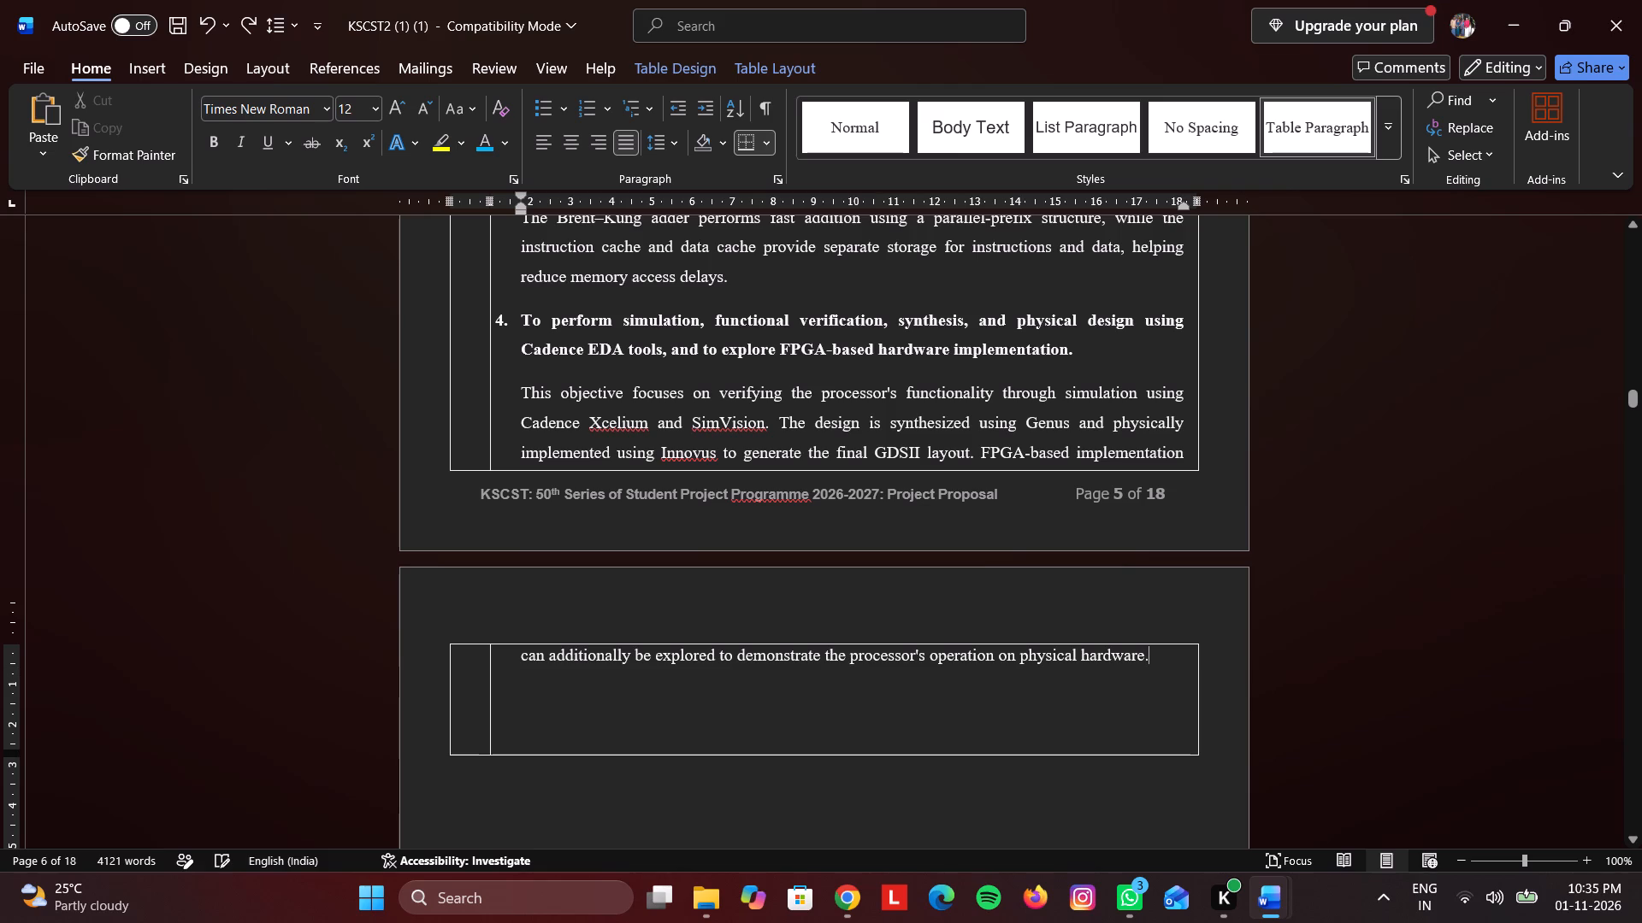
Add space after the objective 4 explanation paragraph and shrink row 11 to fit its last line.
click(680, 138)
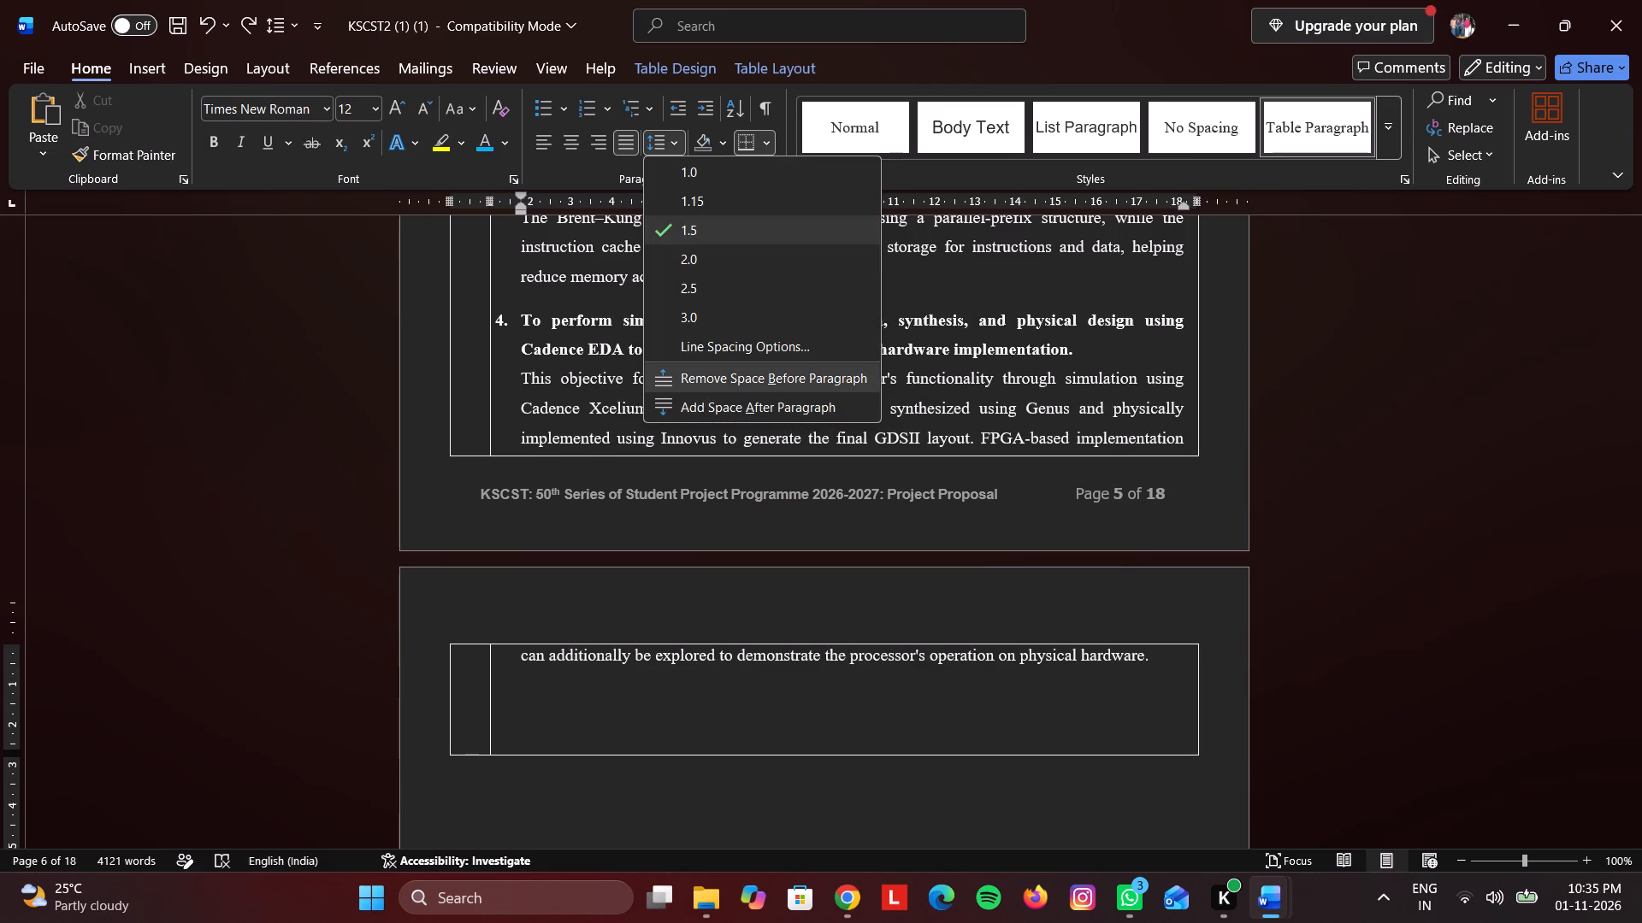
click(778, 404)
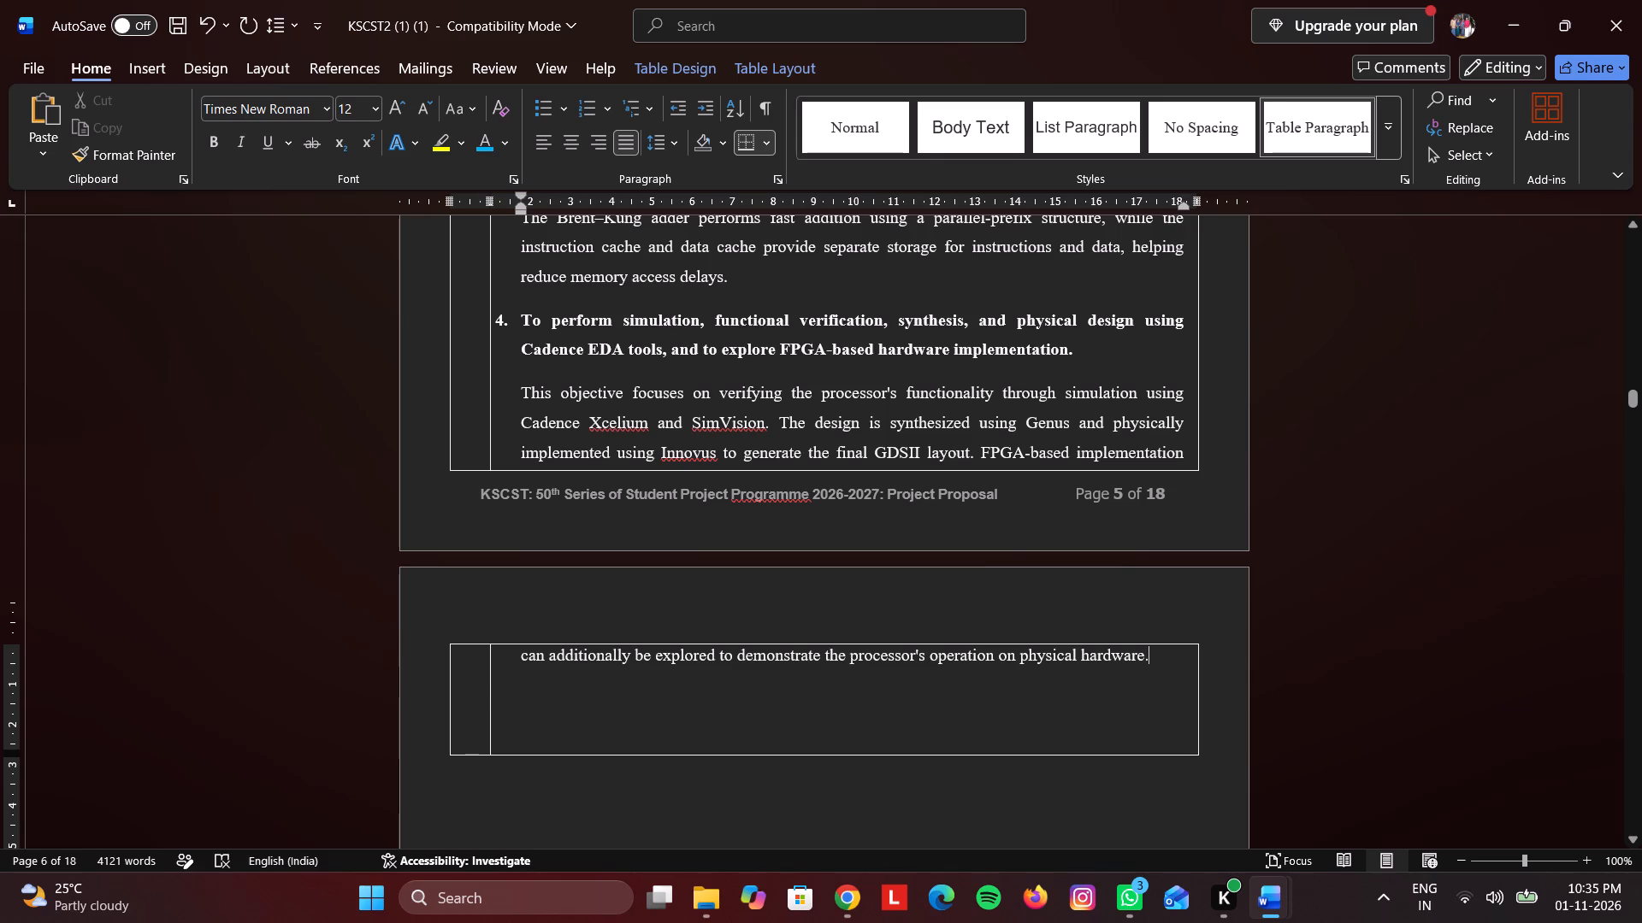
drag(846, 752, 857, 658)
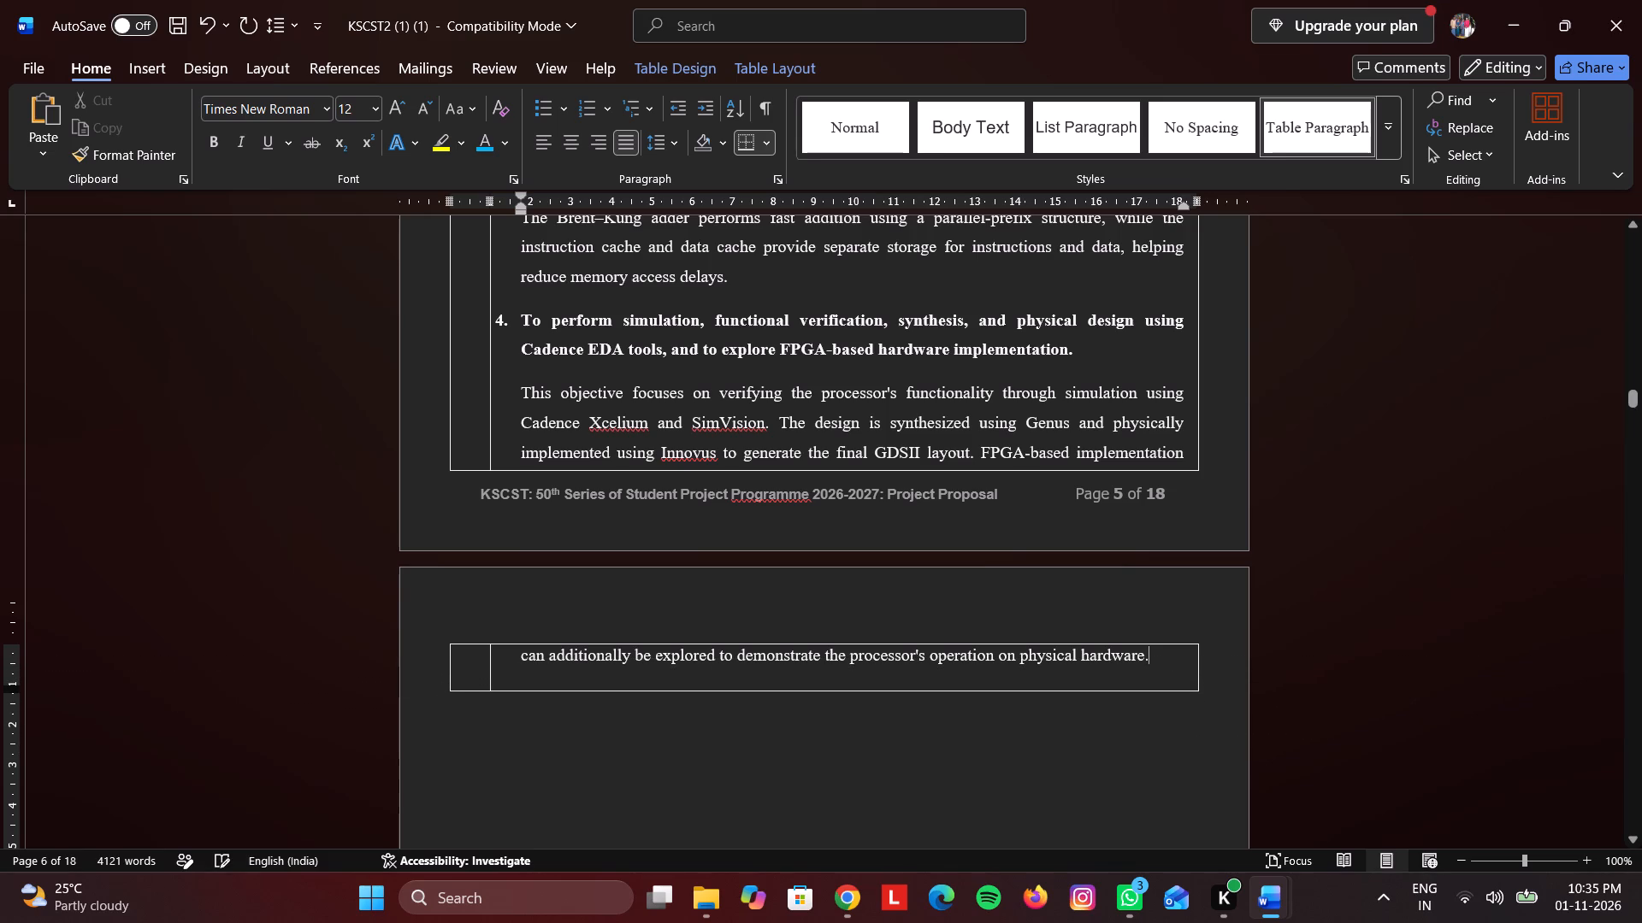
Remove the space before the explanation paragraphs of objectives 3 and 2 in row 11.
scroll(866, 728, down, 10)
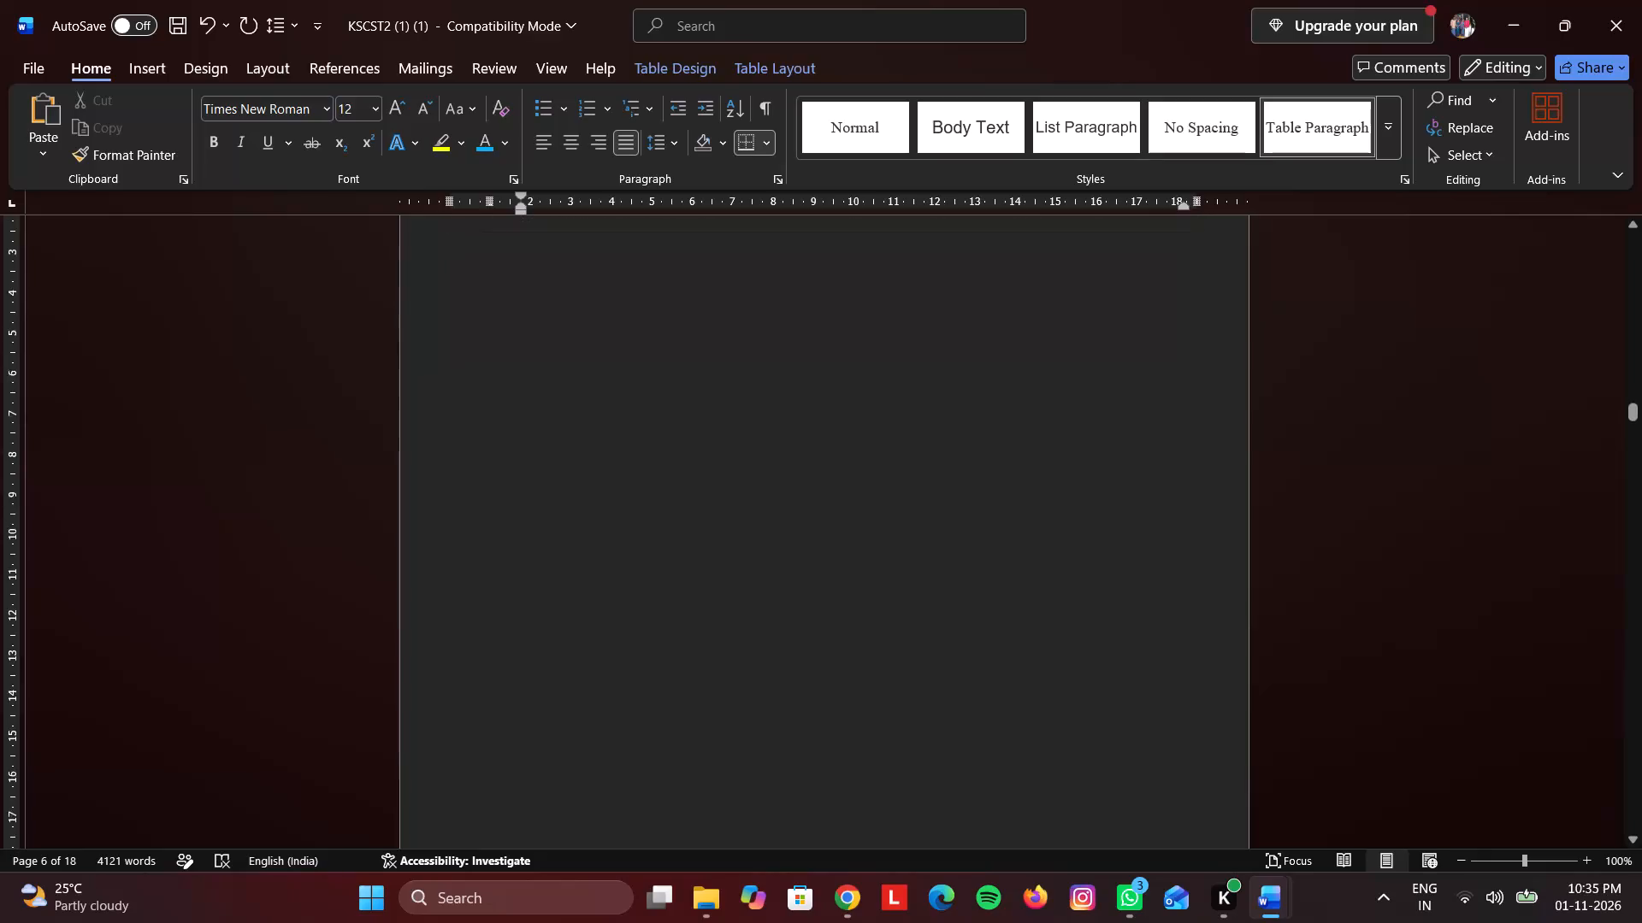
scroll(866, 728, down, 1)
scroll(866, 728, up, 16)
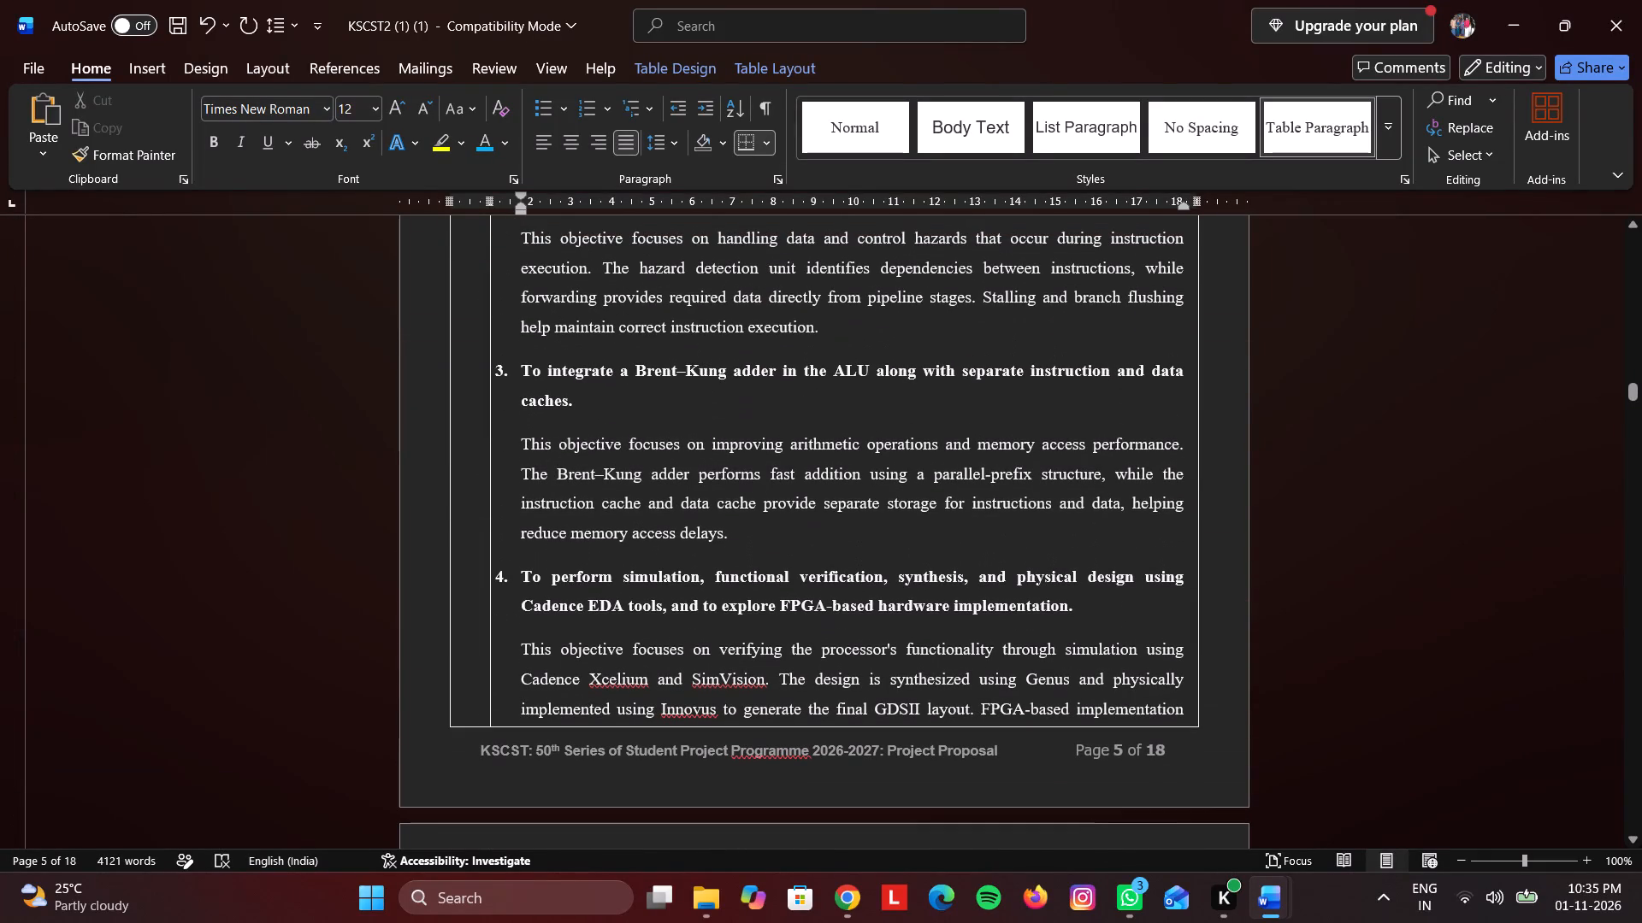
scroll(719, 540, up, 3)
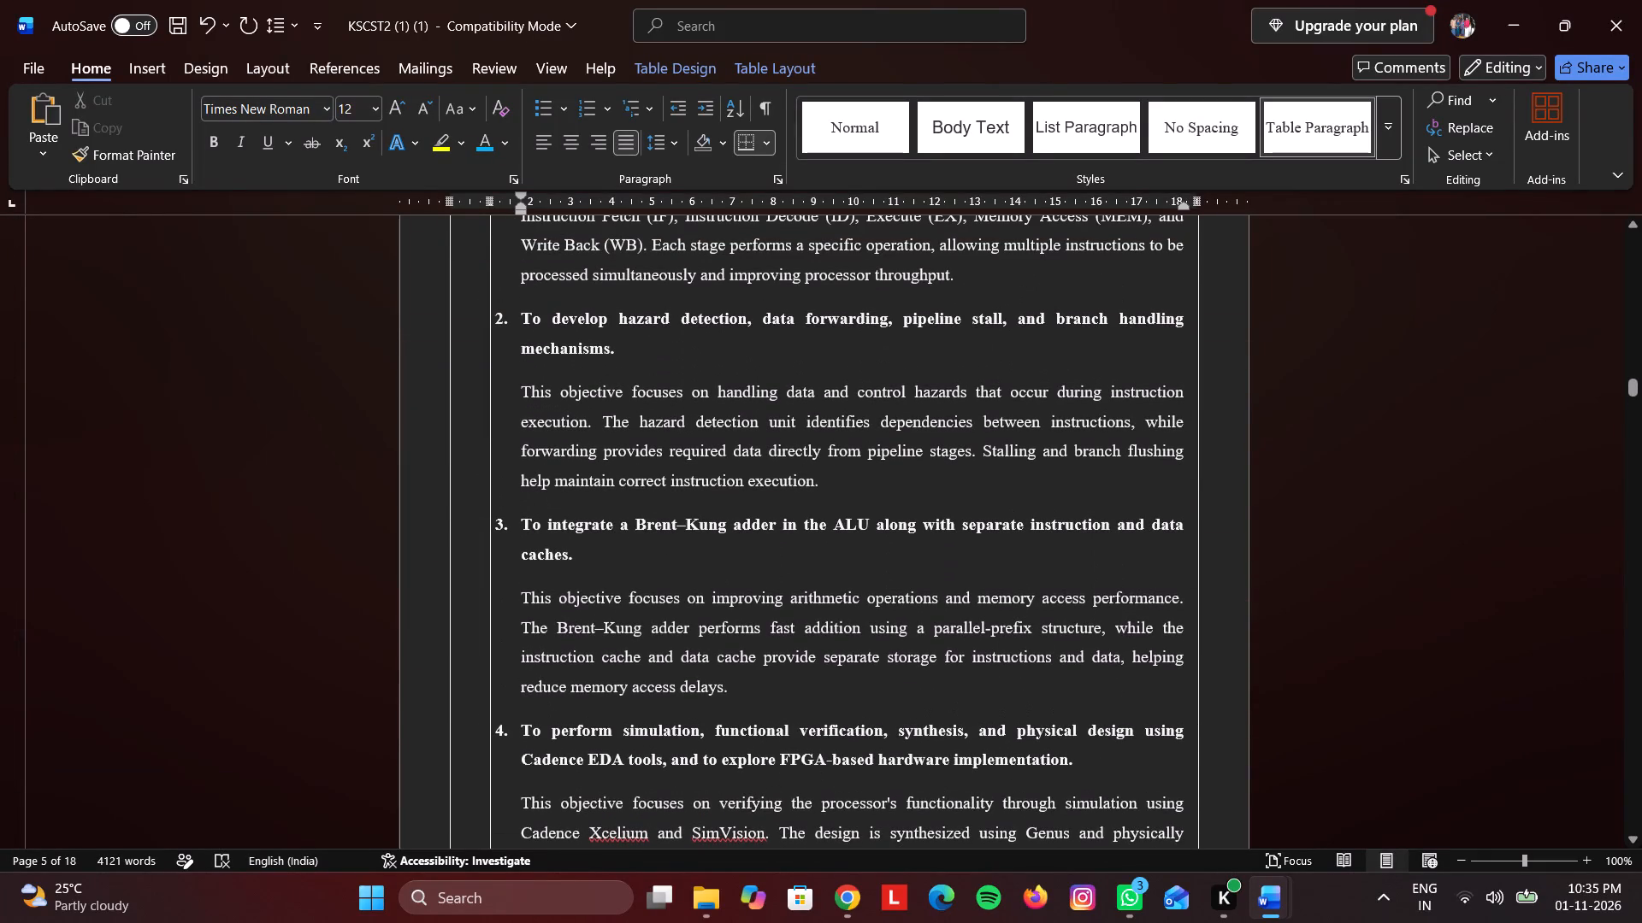
drag(728, 697, 514, 604)
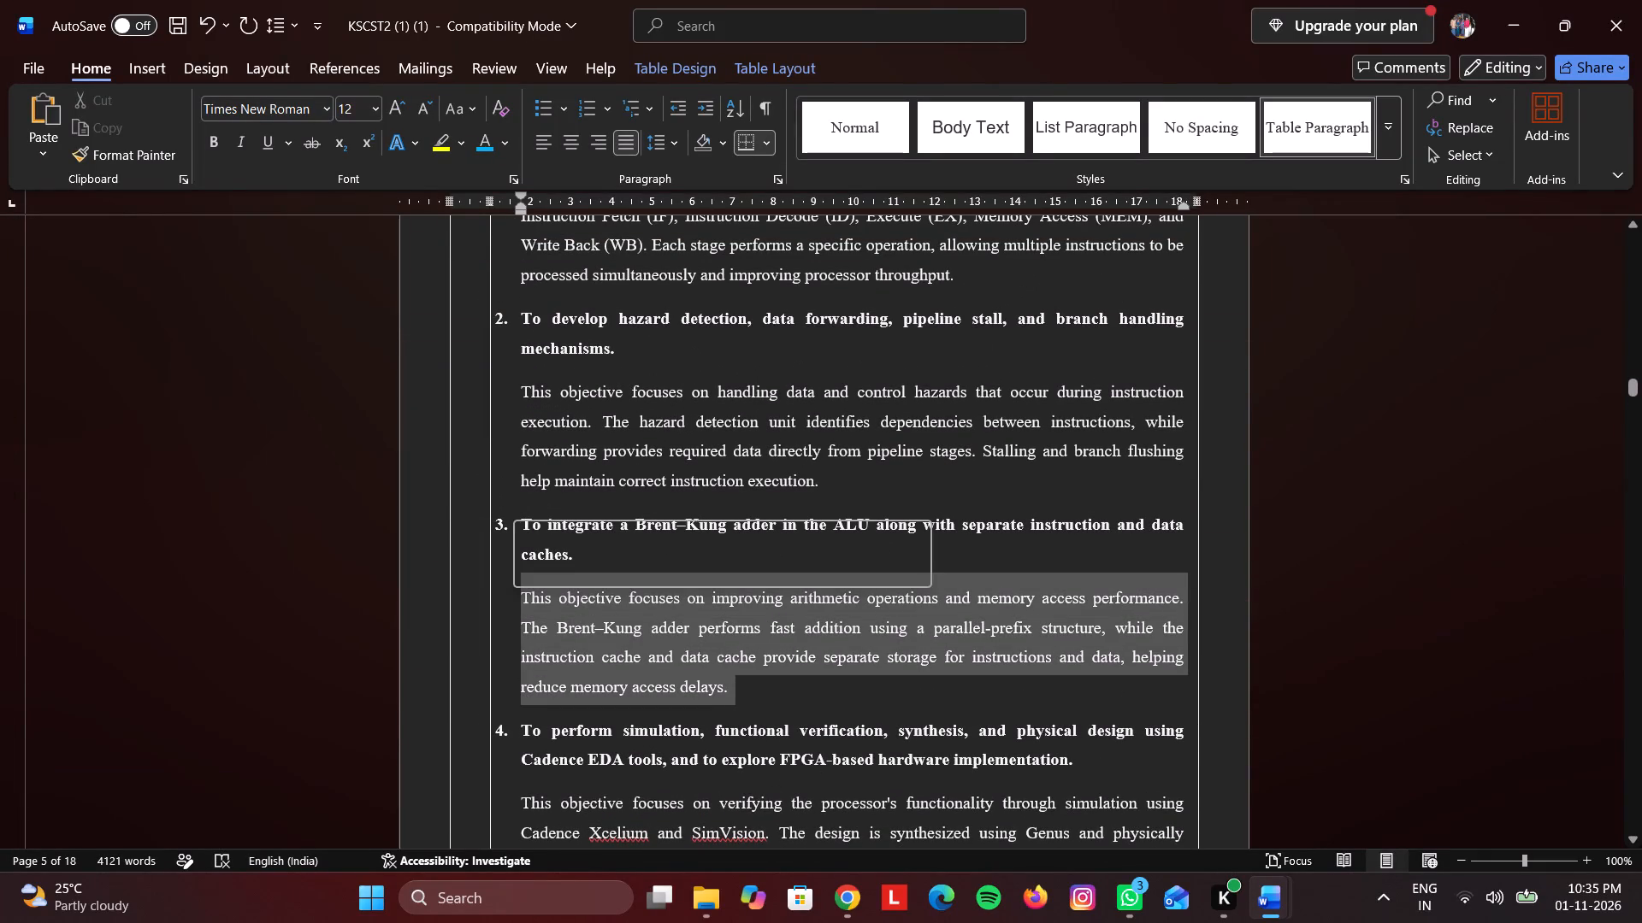
click(681, 147)
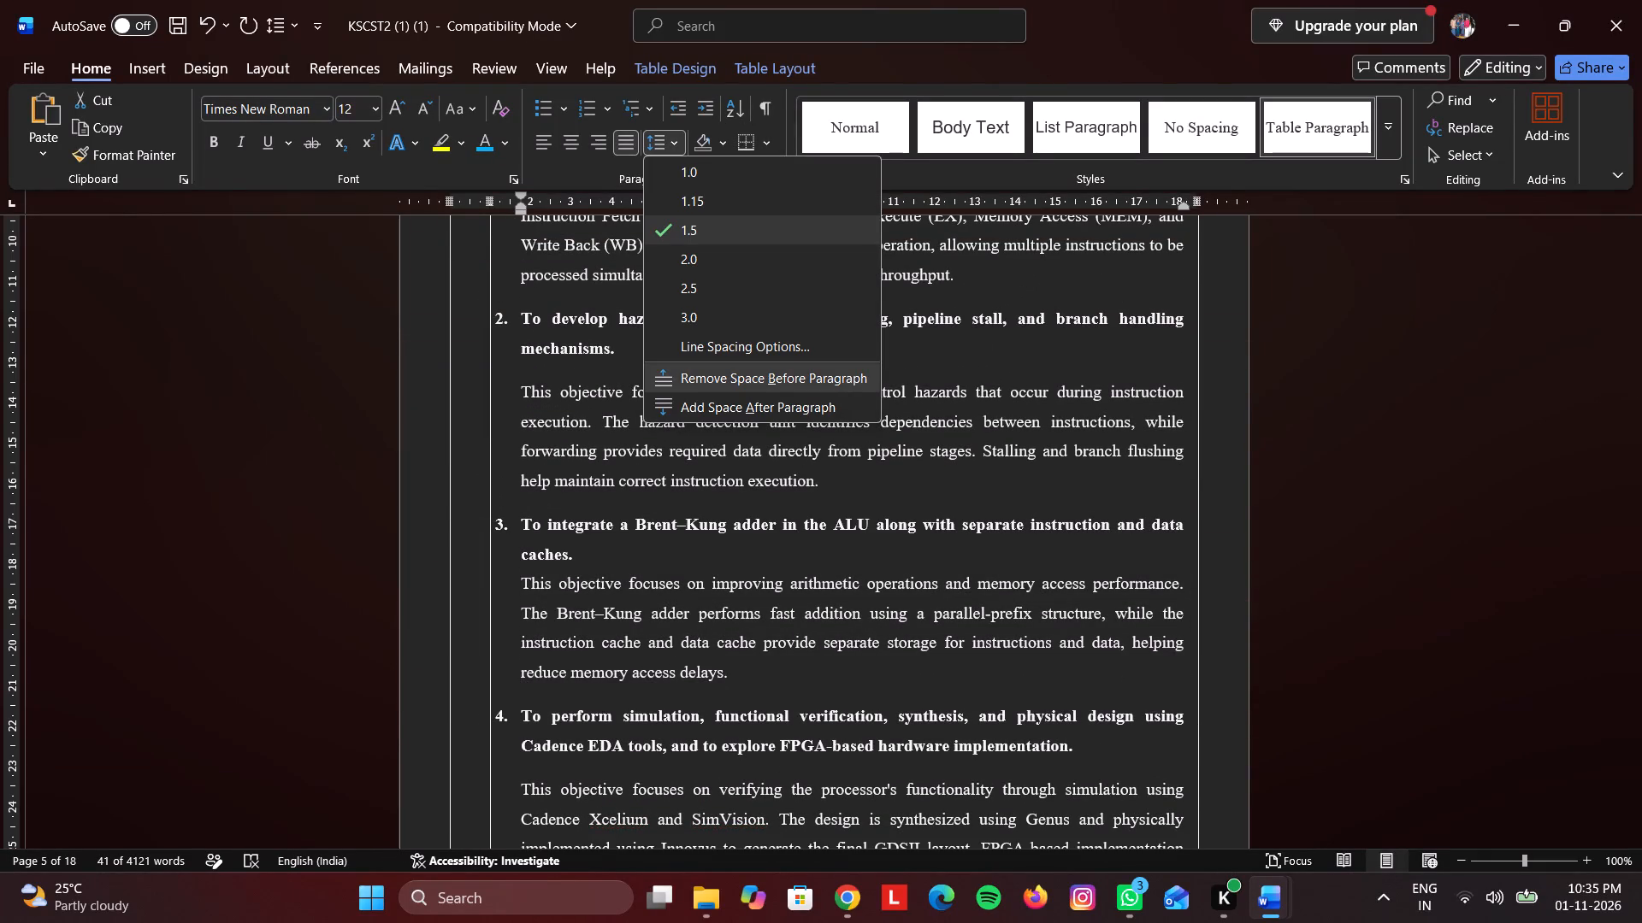
click(706, 376)
drag(828, 484, 539, 396)
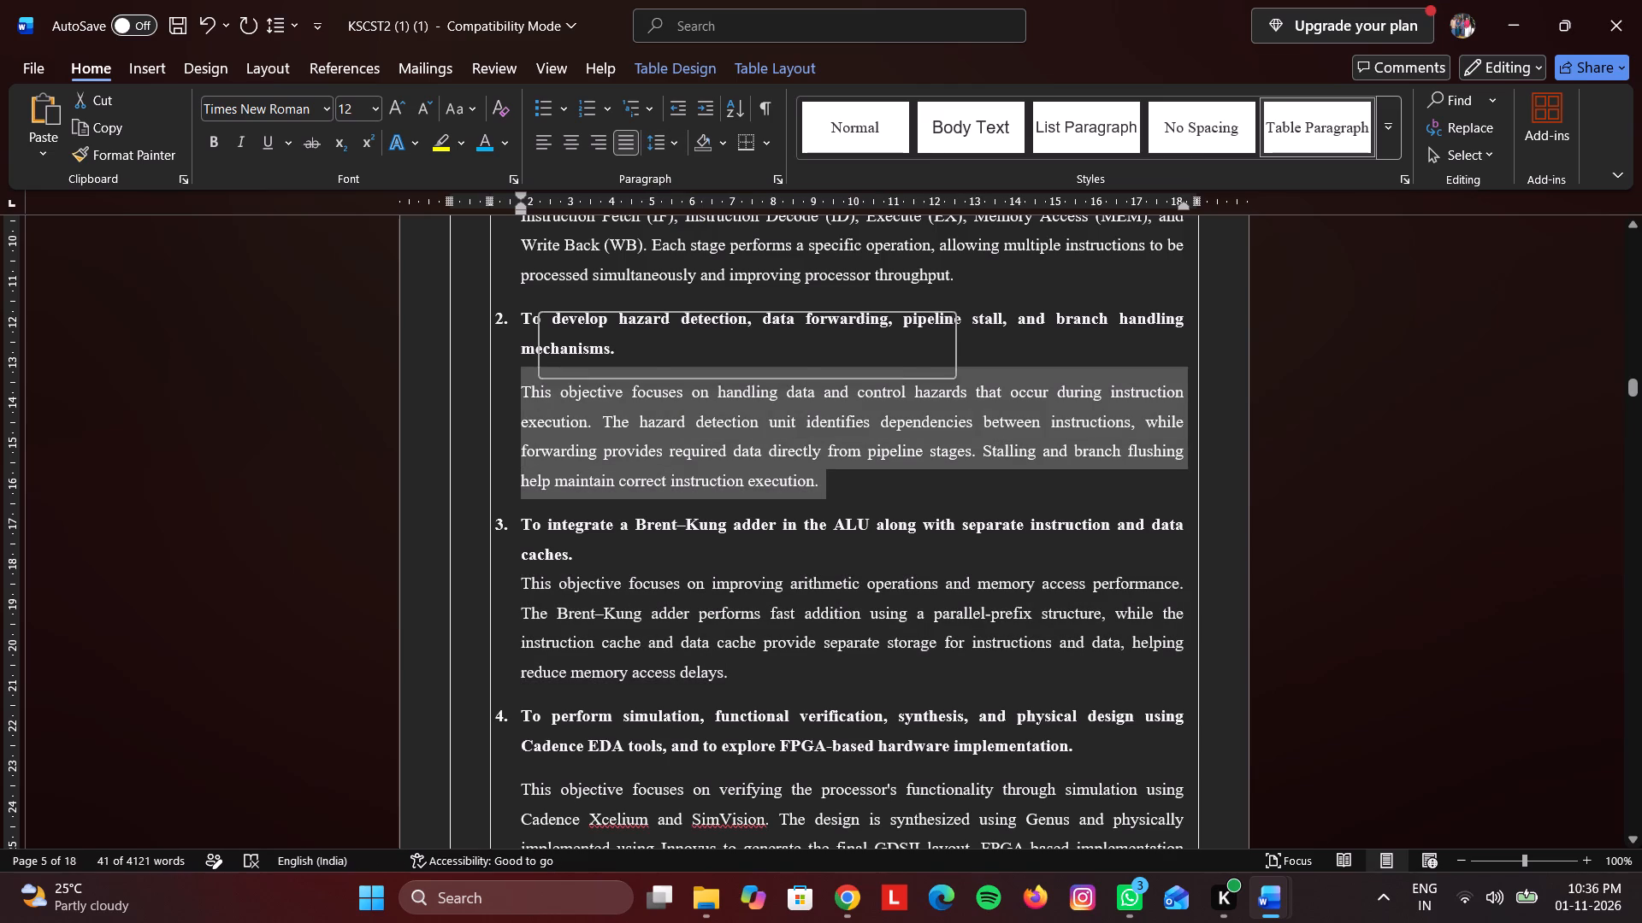
click(673, 145)
click(708, 376)
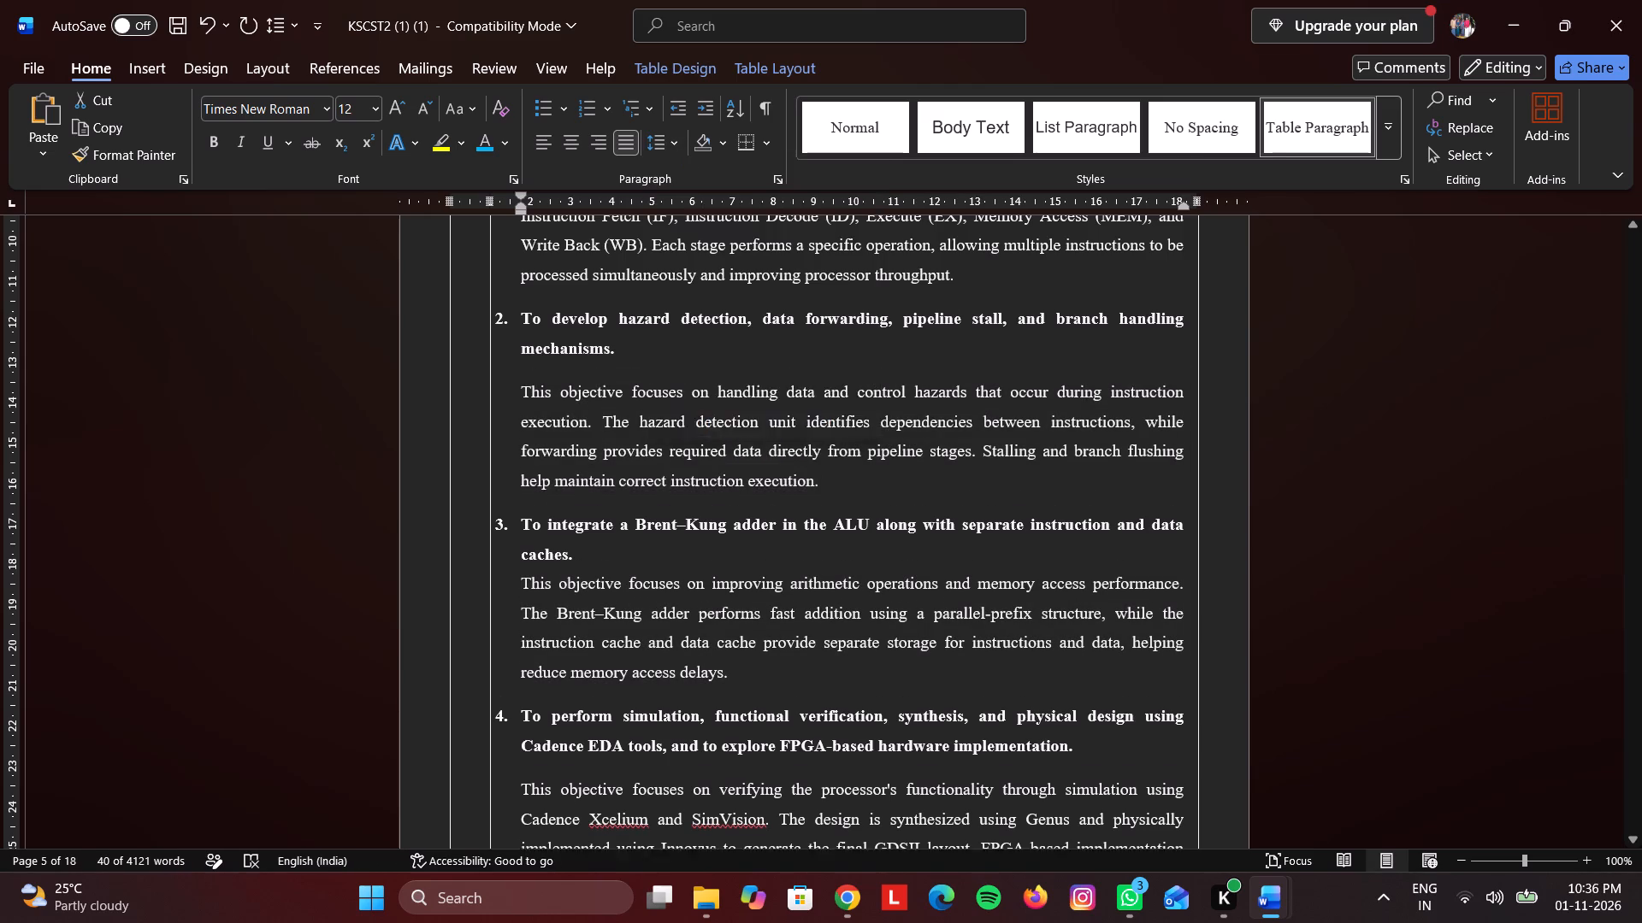
click(721, 348)
Remove the space before the explanation paragraphs of objectives 1 and 4 in row 11.
scroll(788, 326, up, 3)
drag(968, 431, 514, 331)
click(670, 149)
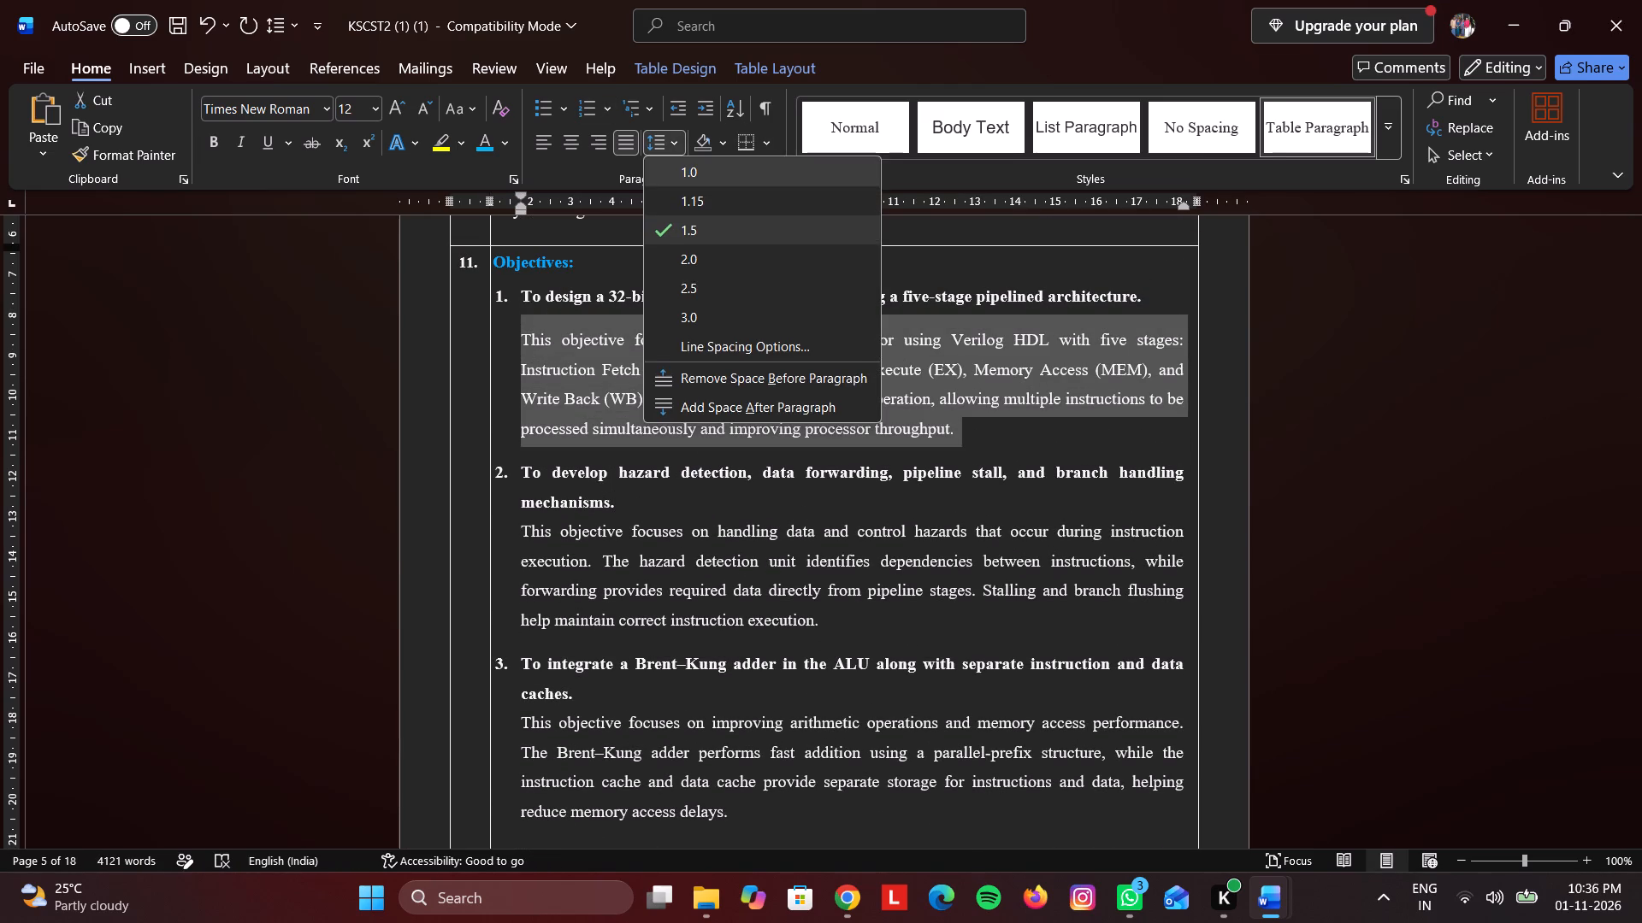
click(722, 383)
click(745, 416)
scroll(745, 416, down, 10)
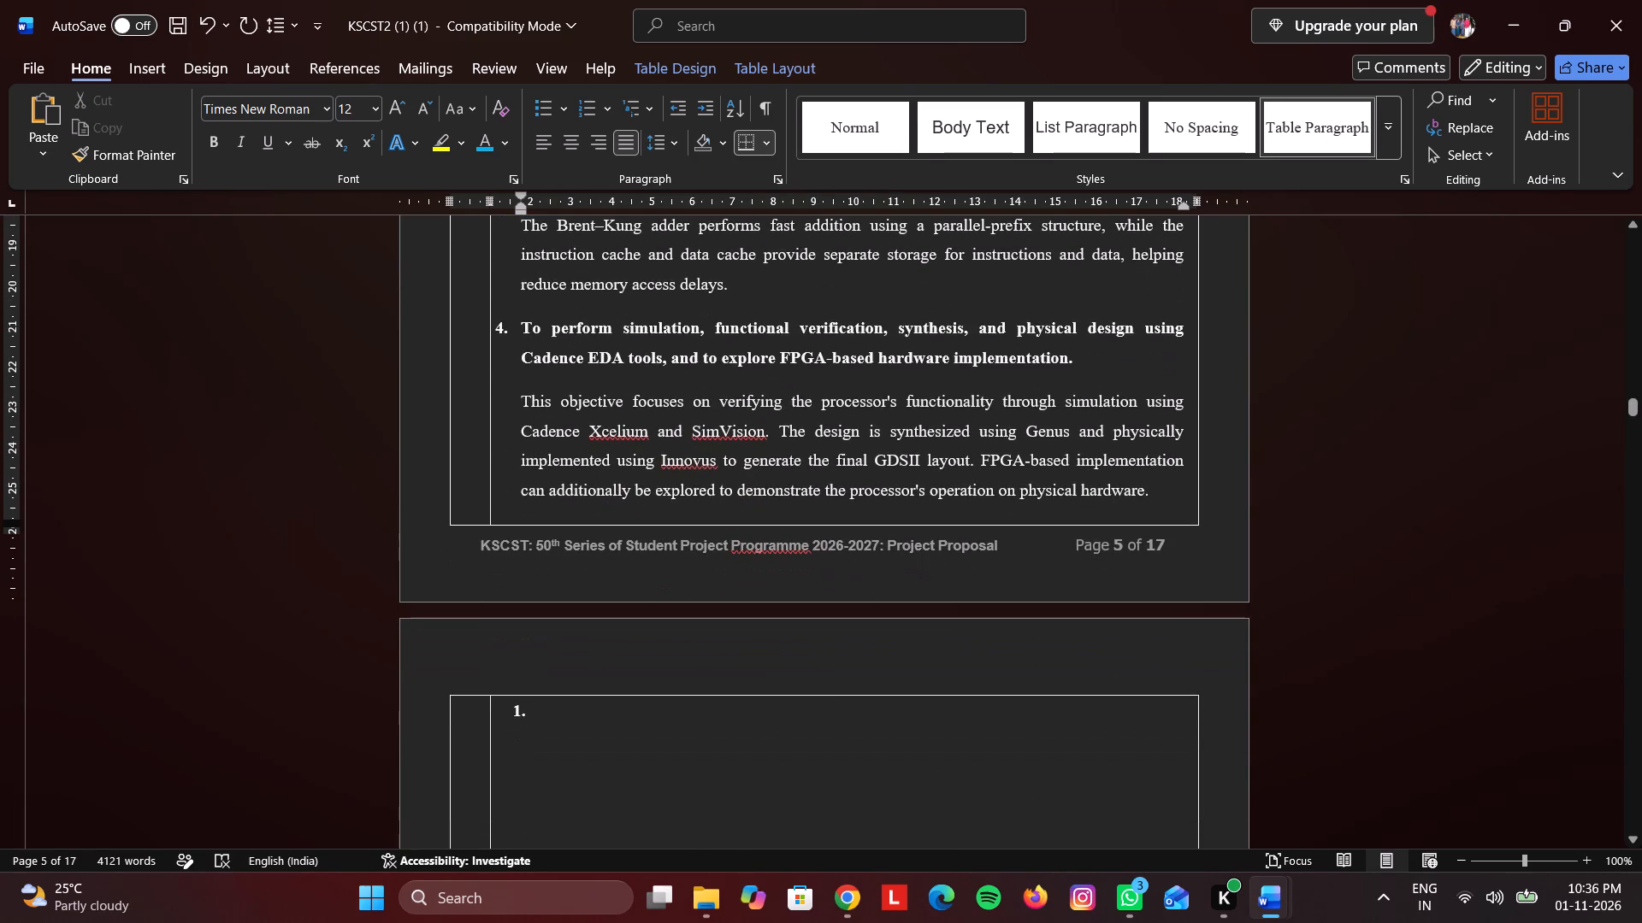
drag(1165, 497, 563, 412)
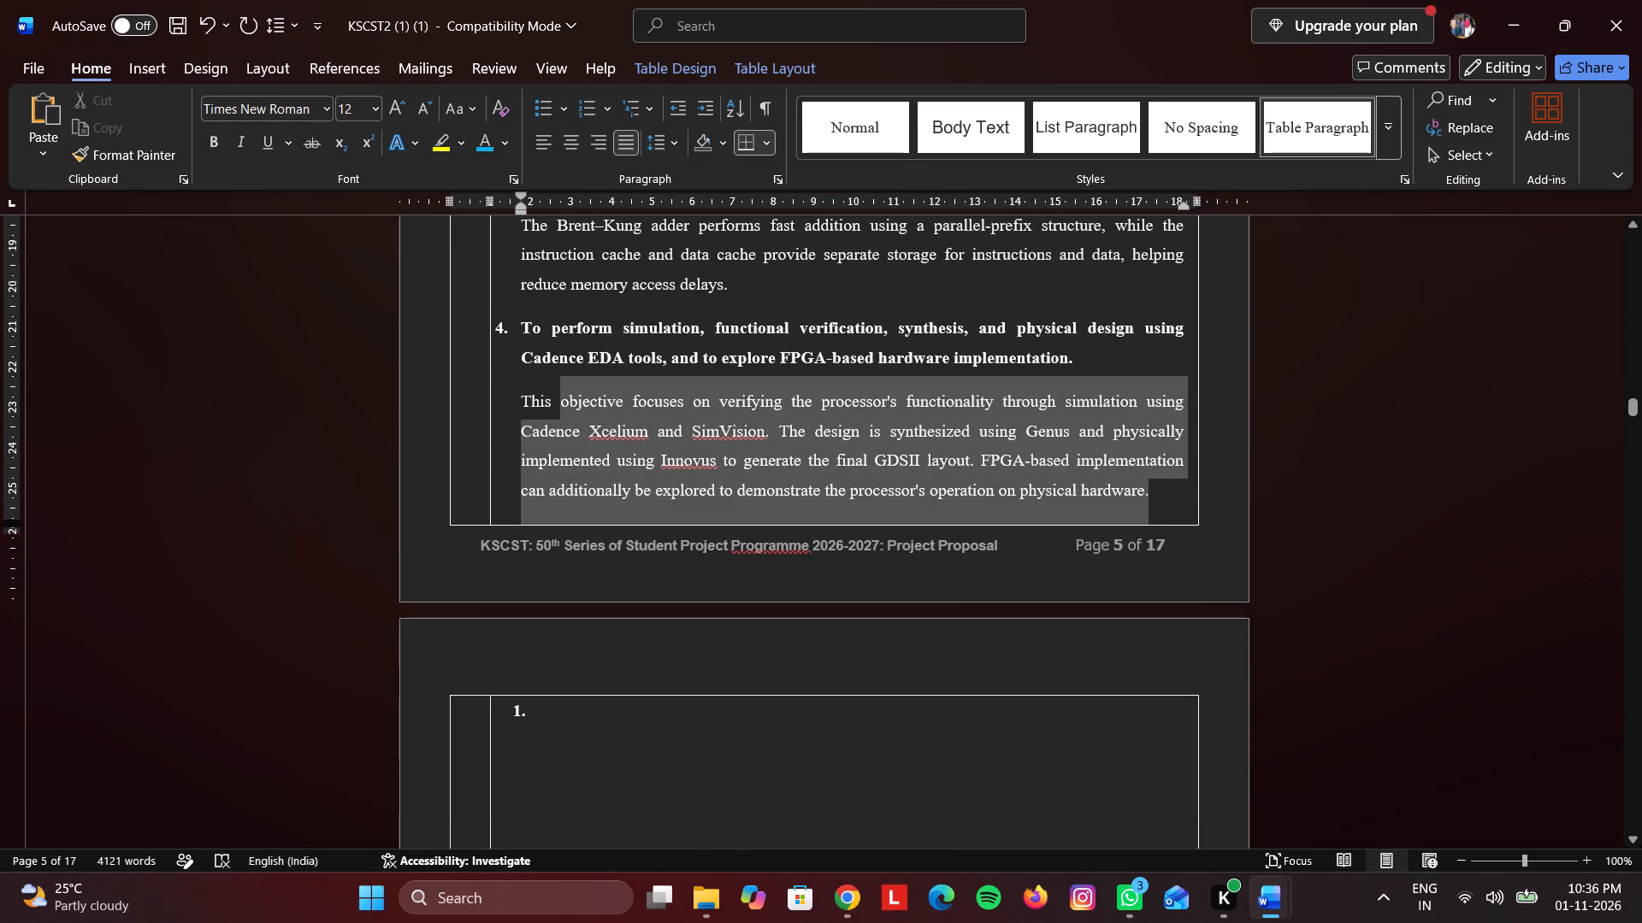
drag(563, 412, 533, 412)
click(674, 147)
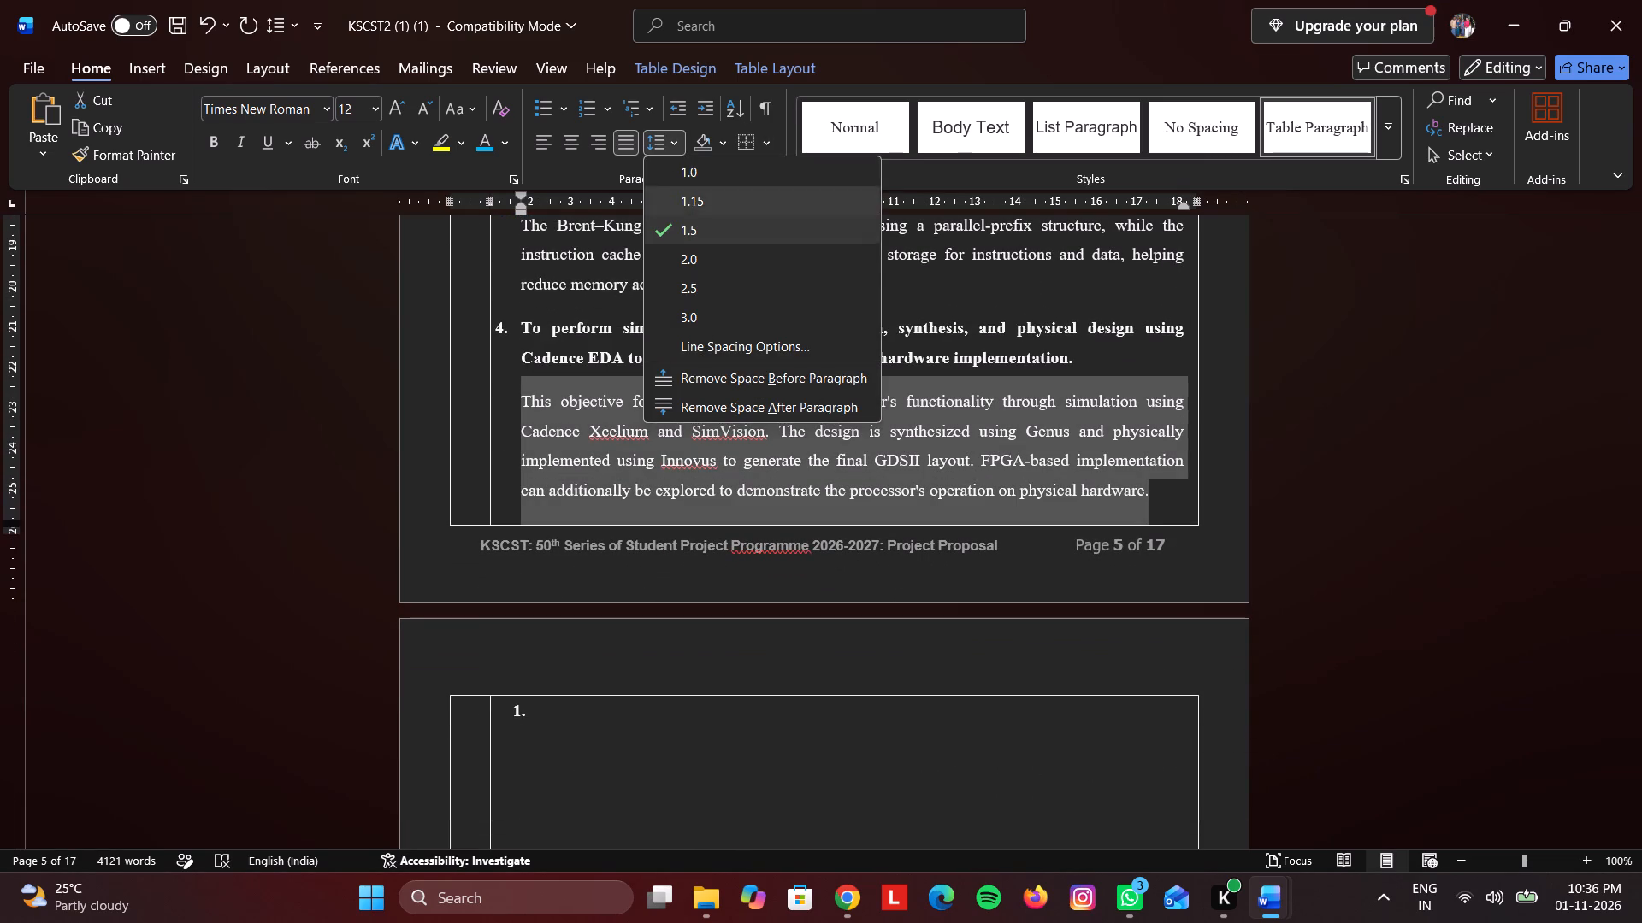
click(735, 376)
click(738, 400)
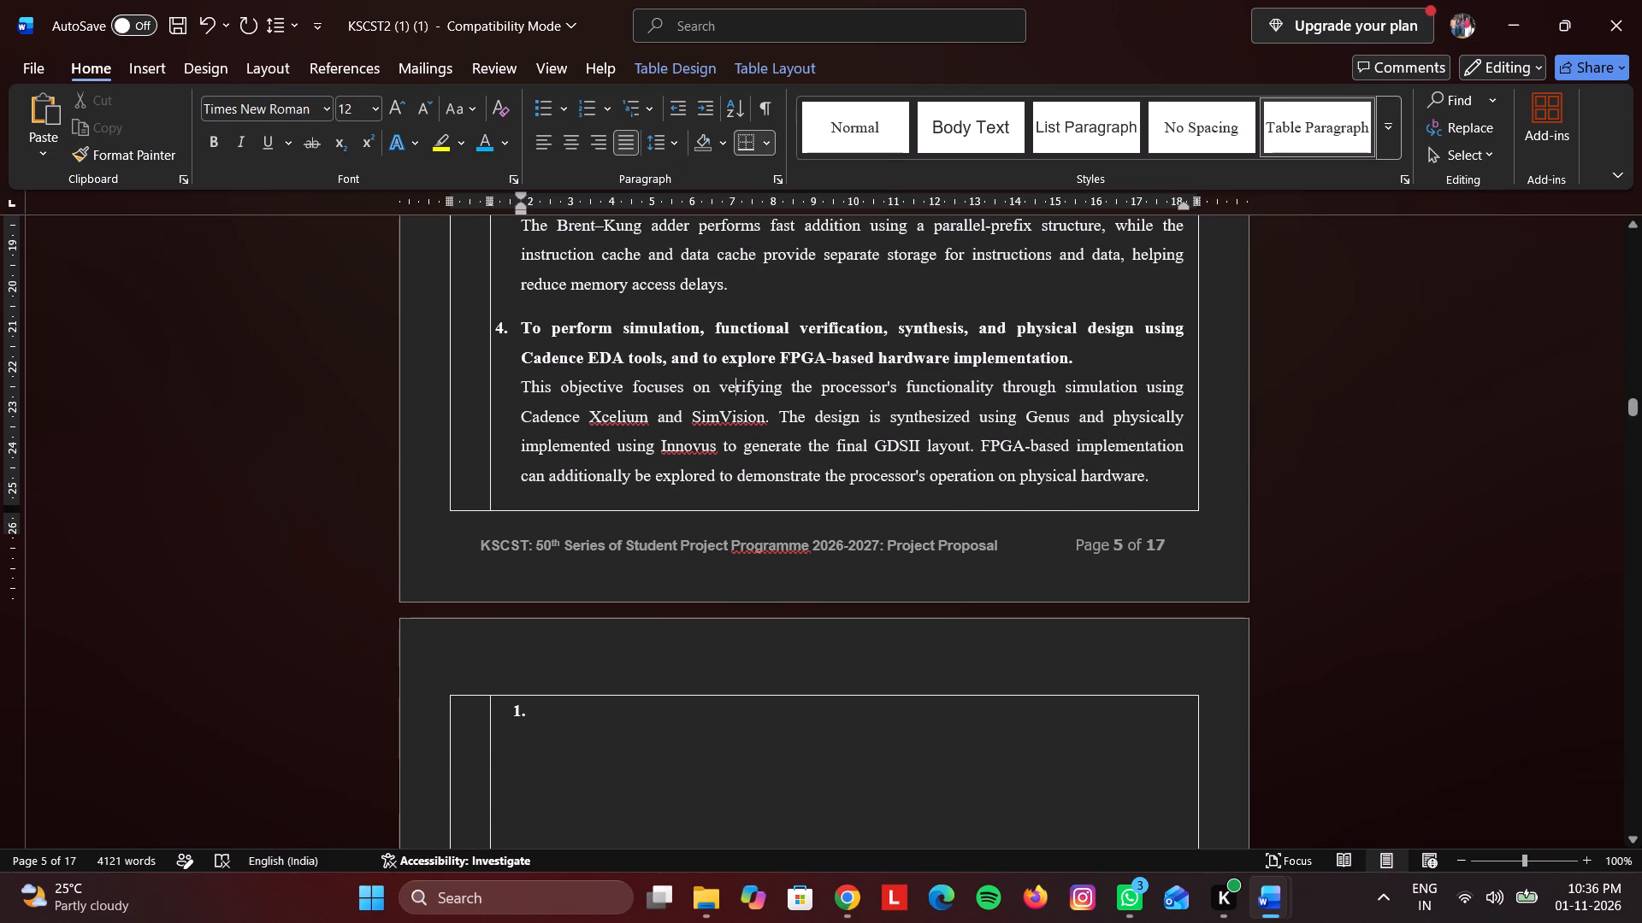
Delete the leftover cells holding only an empty numbered item between rows 11 and 12, using Shift cells left.
scroll(812, 510, down, 6)
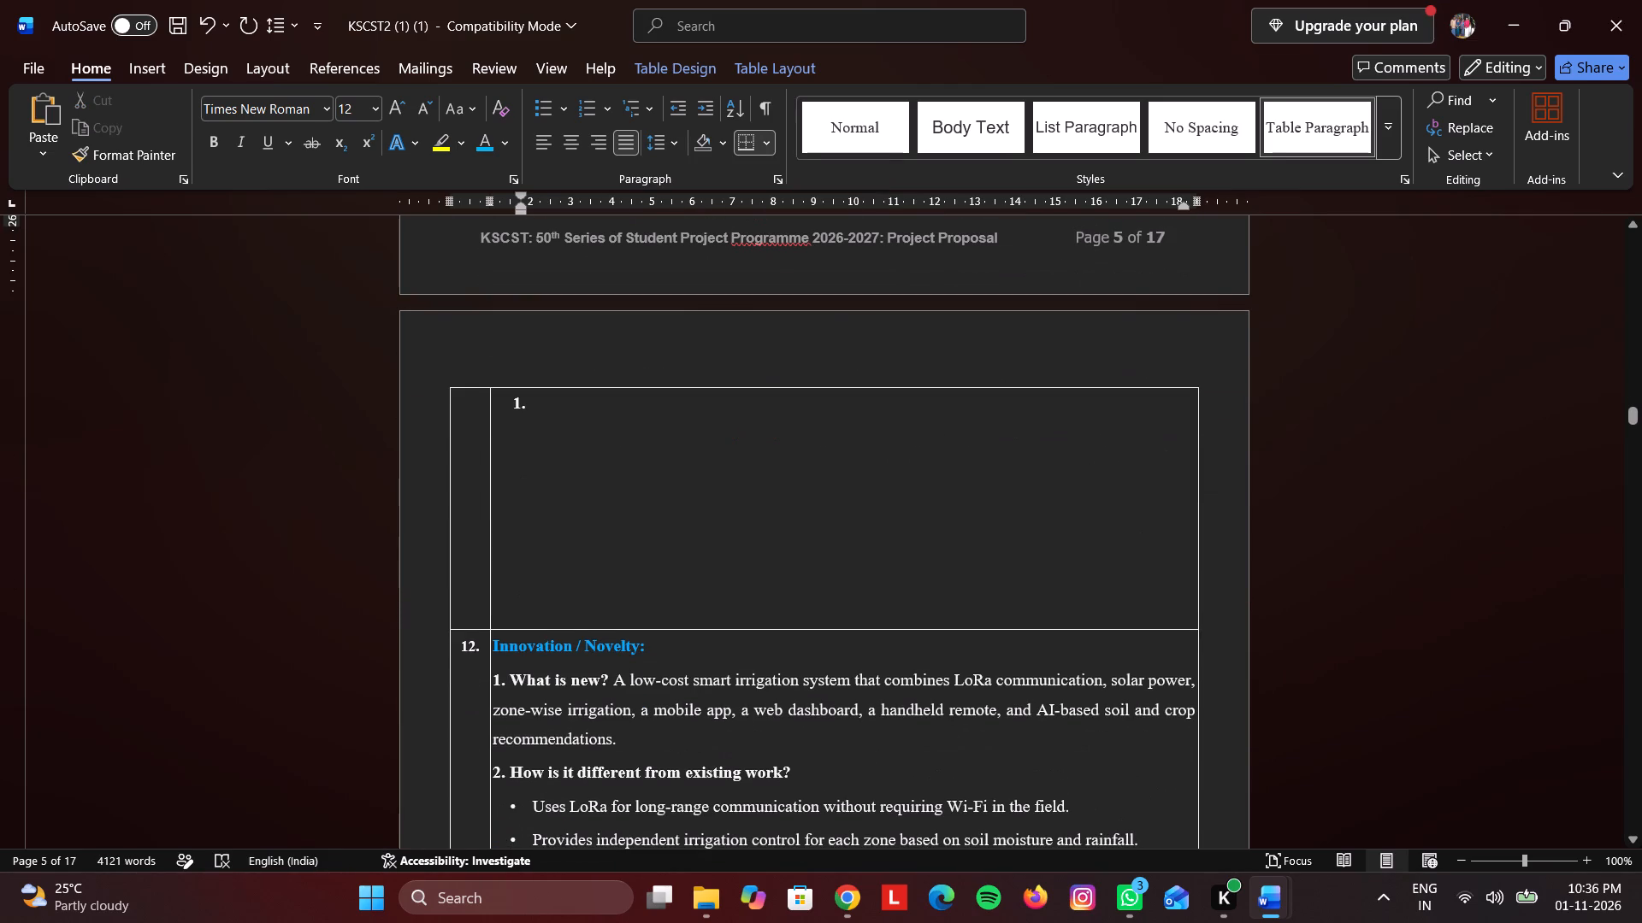
drag(483, 416, 487, 416)
drag(487, 416, 735, 566)
key(Delete)
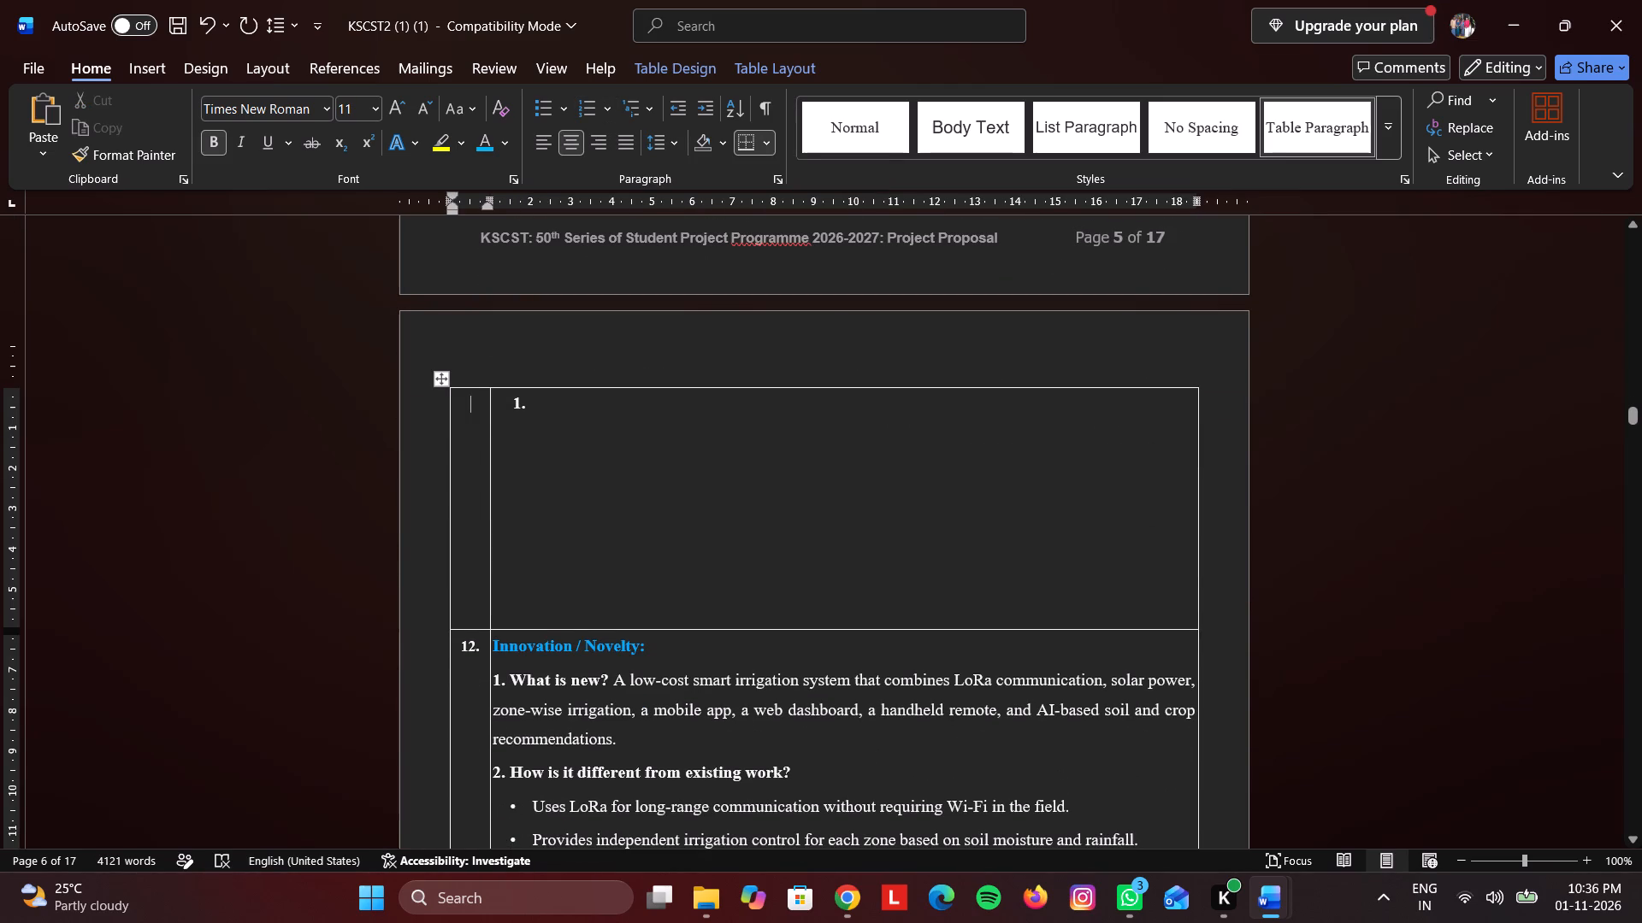
drag(472, 411, 626, 522)
right_click(626, 522)
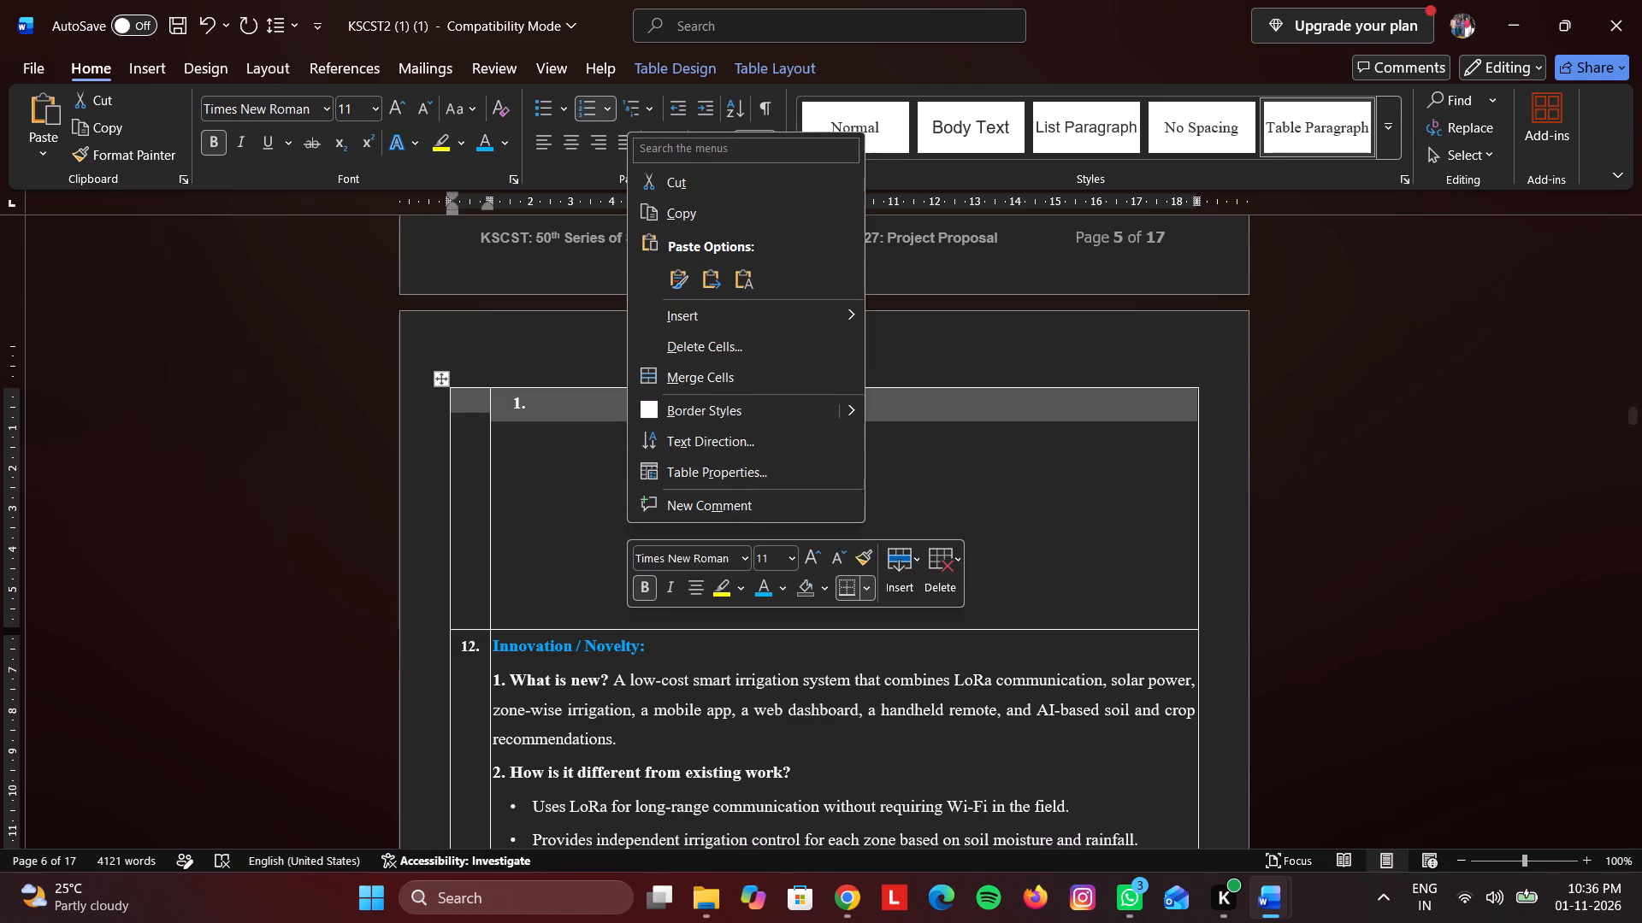
click(755, 355)
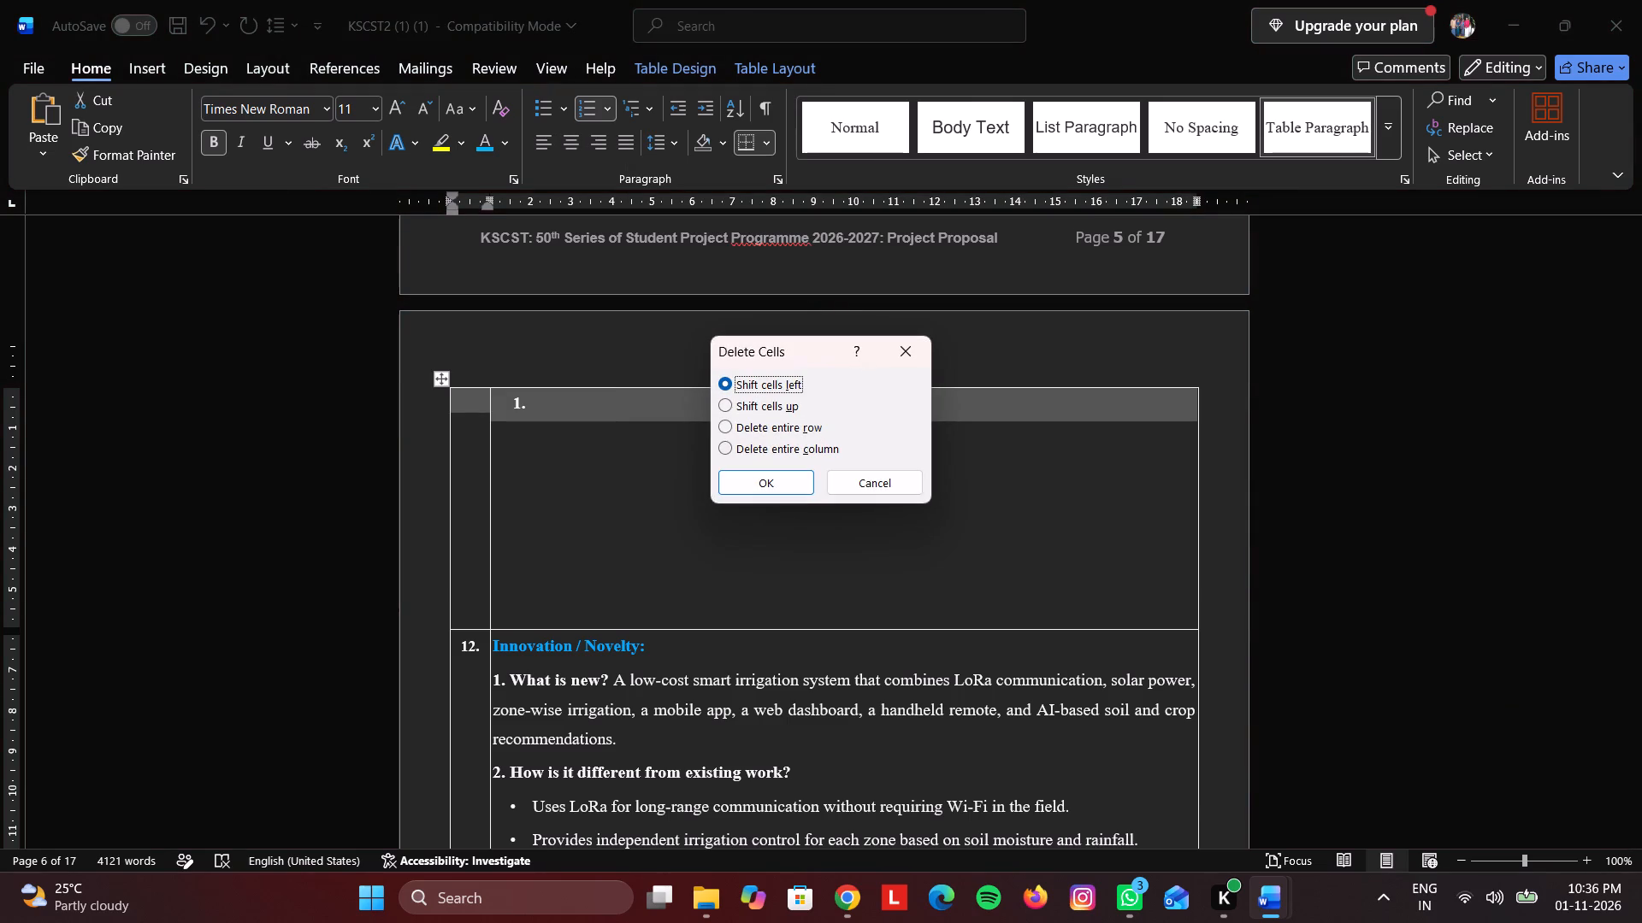
click(776, 483)
Review the reformatted Objectives in row 11 and the old Innovation / Novelty text in row 12.
scroll(679, 436, up, 5)
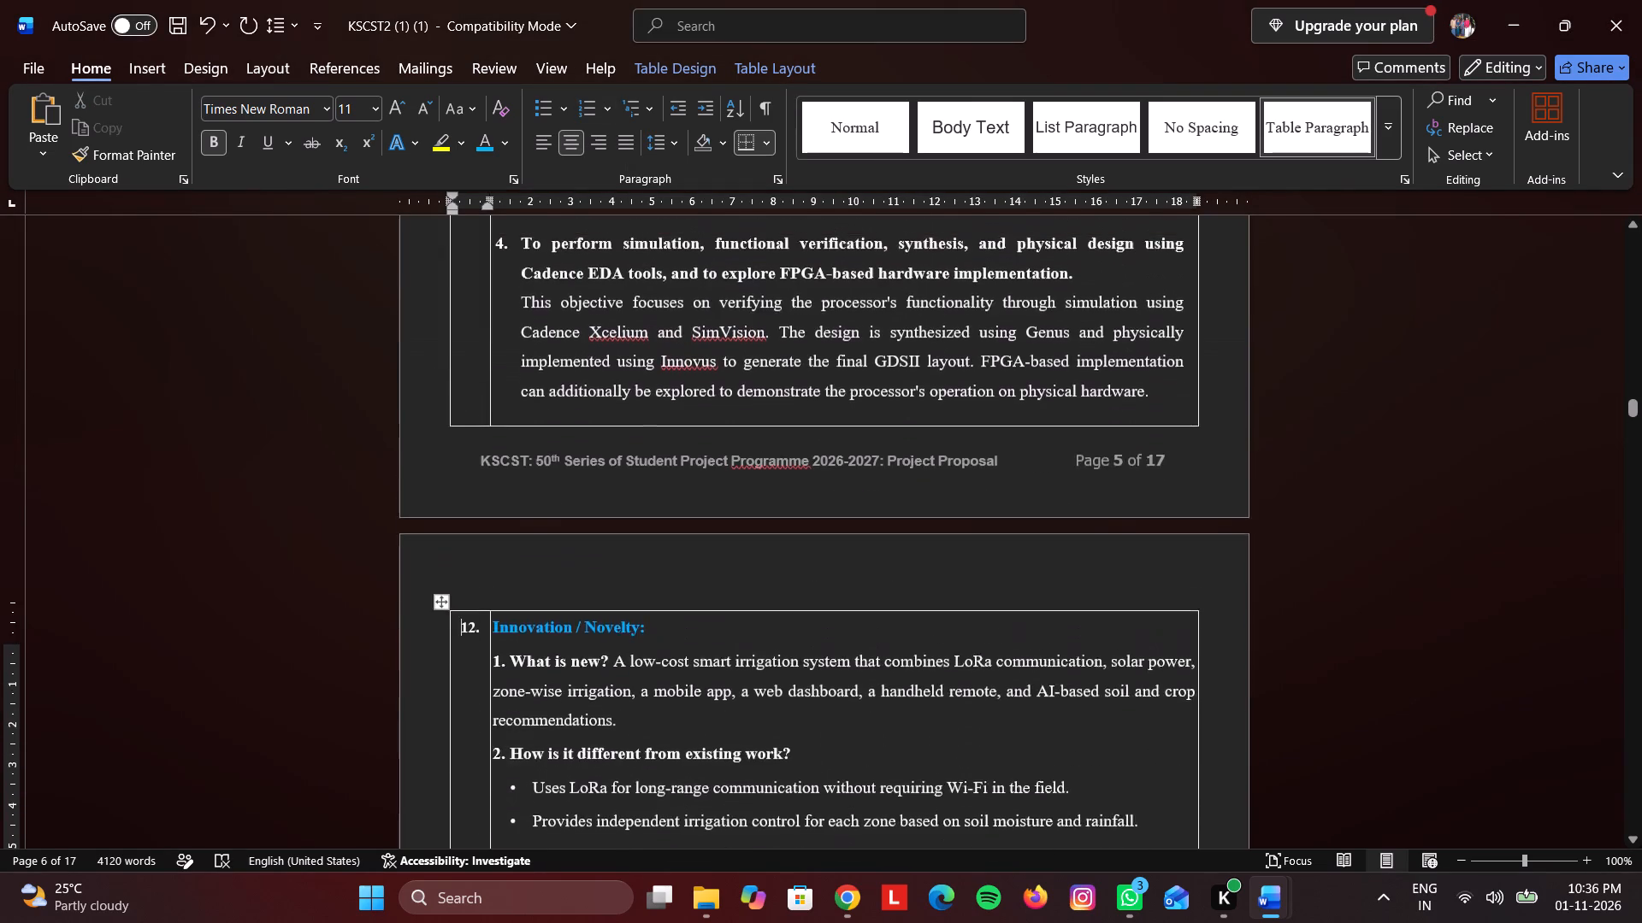
scroll(679, 436, up, 3)
scroll(679, 436, down, 4)
scroll(679, 436, up, 14)
scroll(679, 436, down, 2)
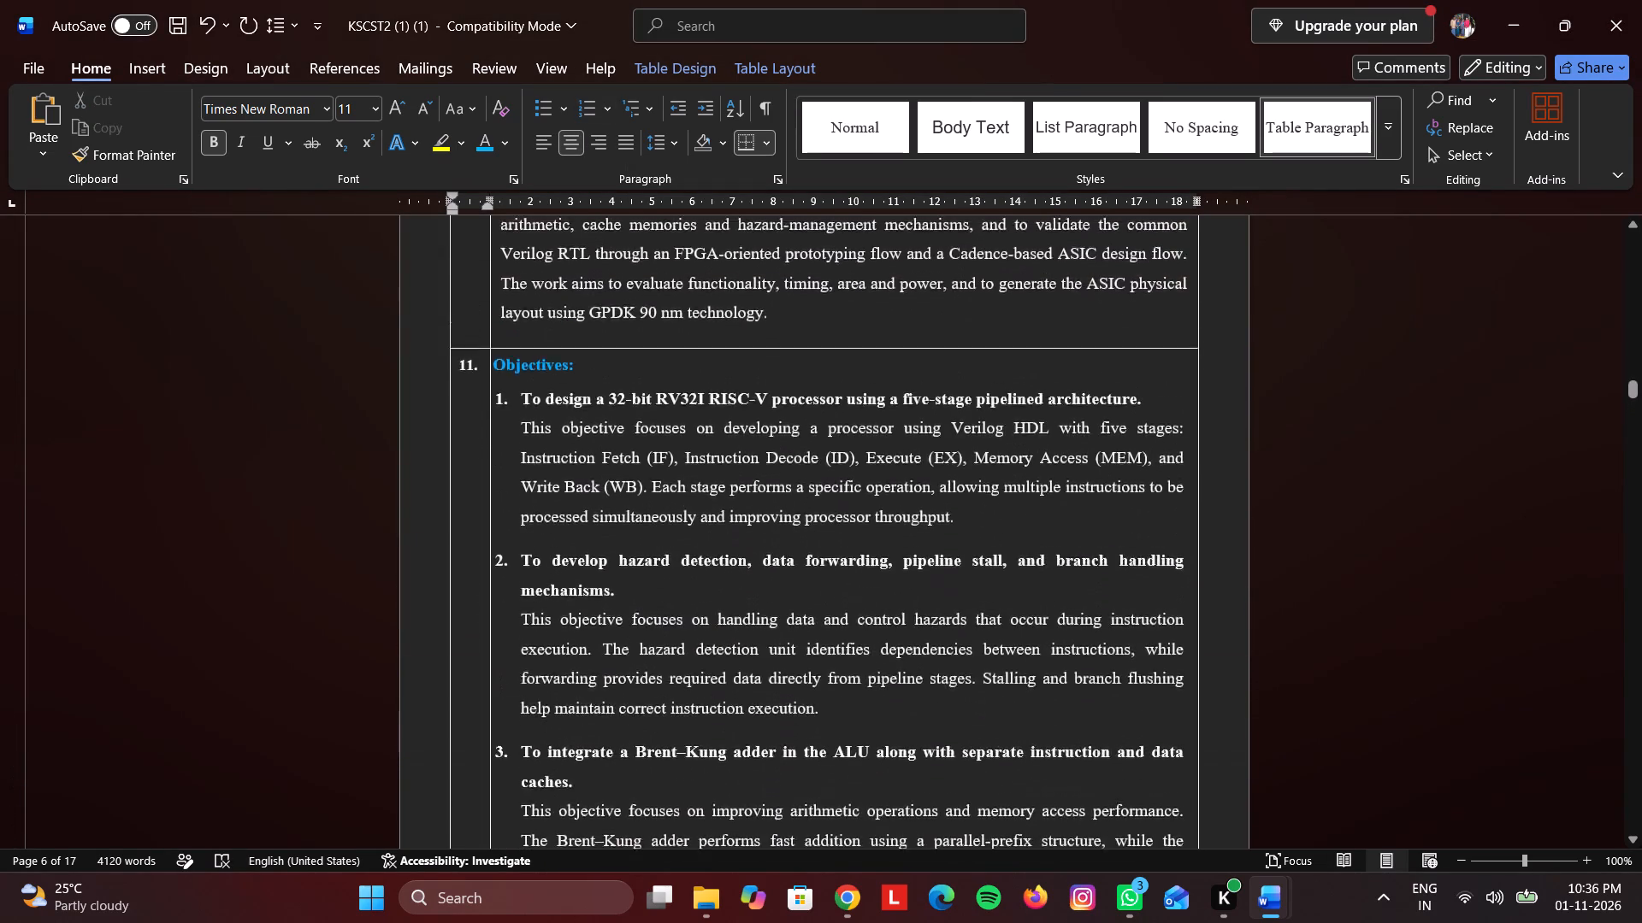
scroll(679, 436, down, 15)
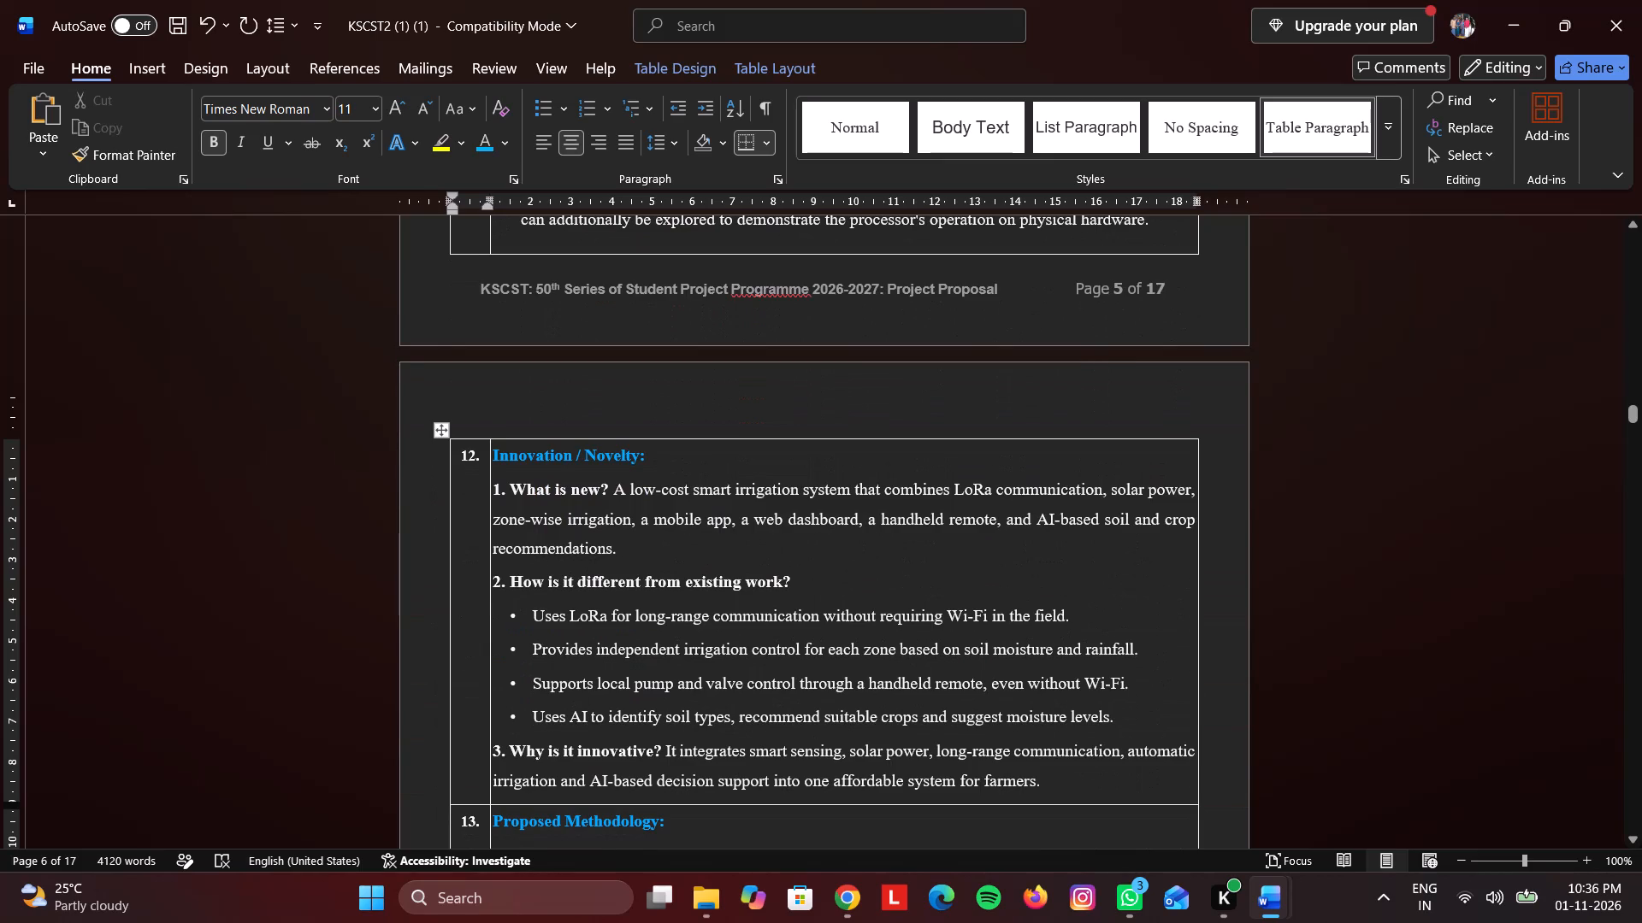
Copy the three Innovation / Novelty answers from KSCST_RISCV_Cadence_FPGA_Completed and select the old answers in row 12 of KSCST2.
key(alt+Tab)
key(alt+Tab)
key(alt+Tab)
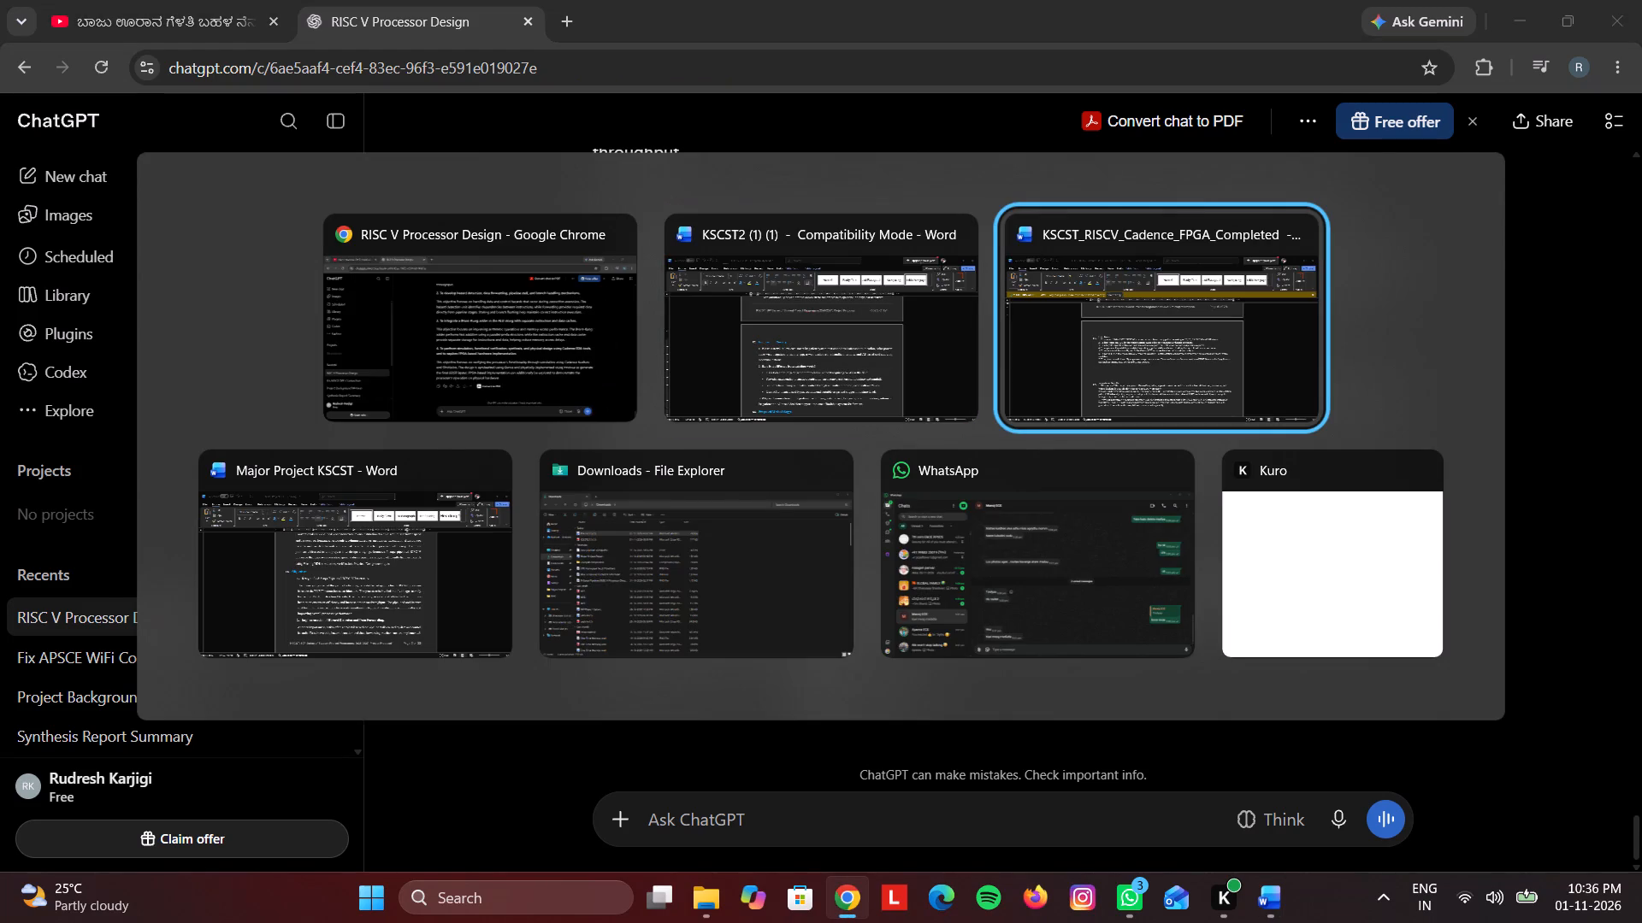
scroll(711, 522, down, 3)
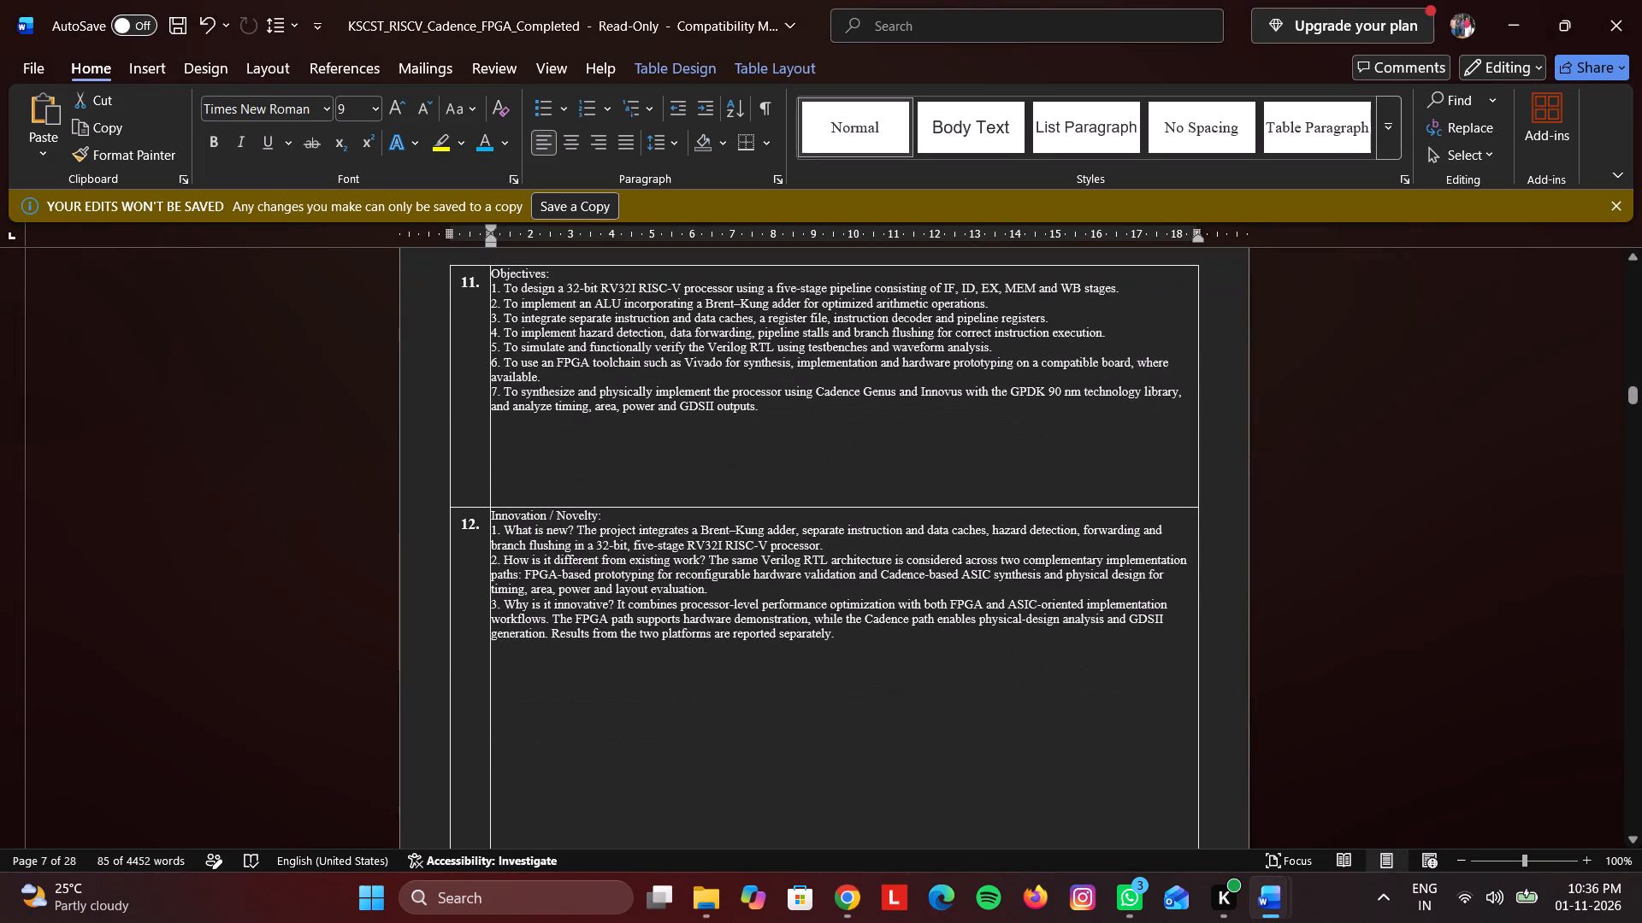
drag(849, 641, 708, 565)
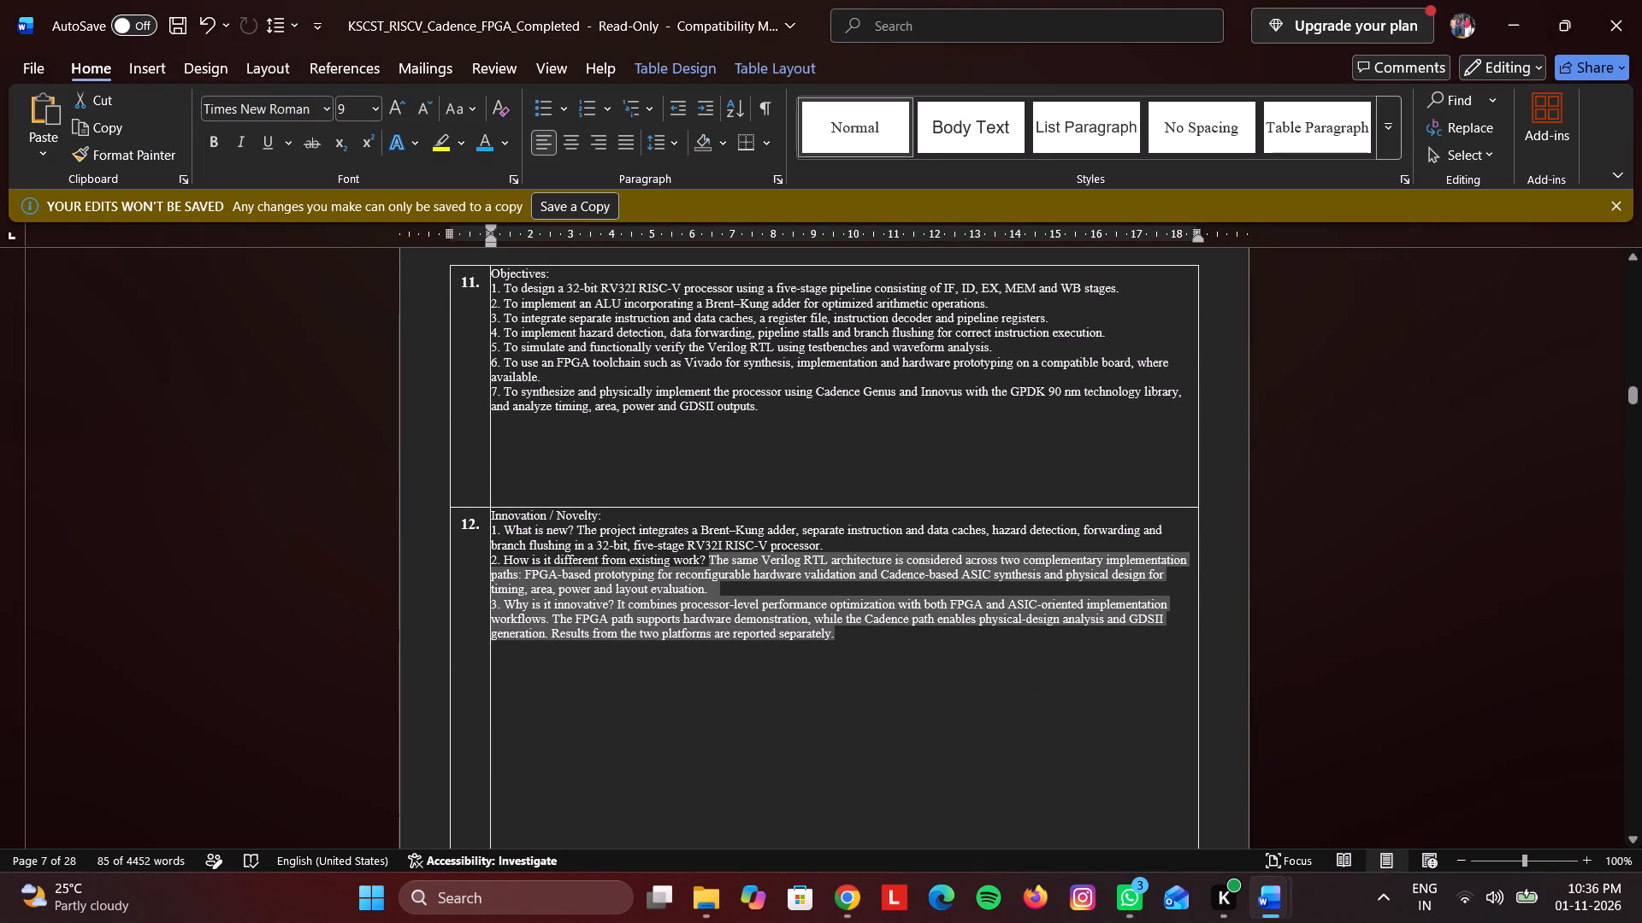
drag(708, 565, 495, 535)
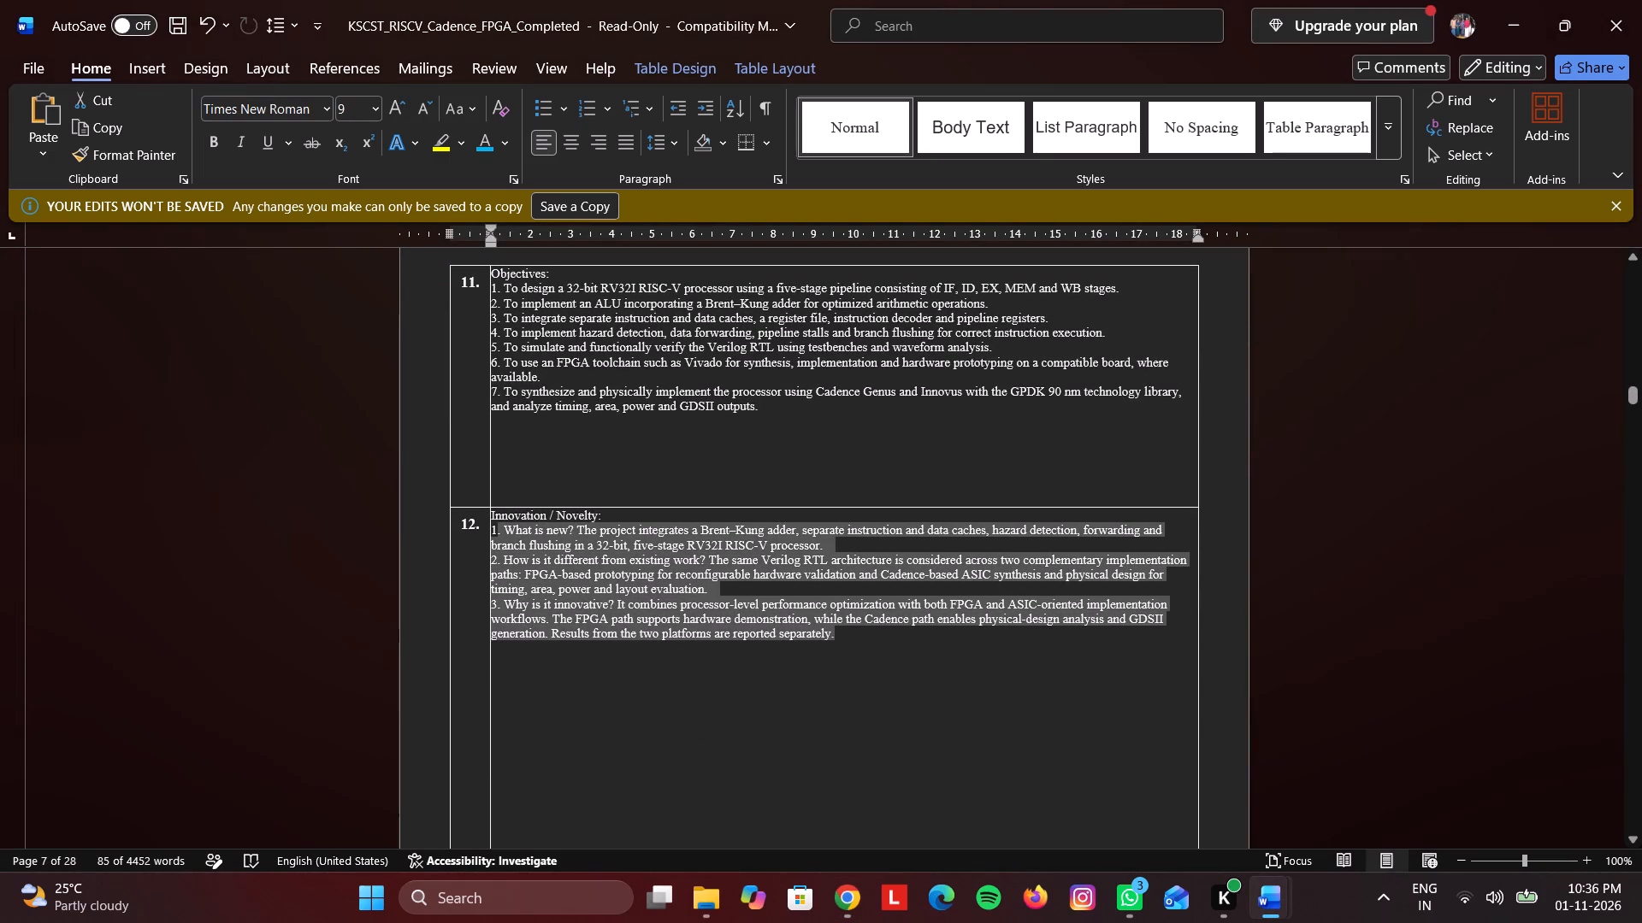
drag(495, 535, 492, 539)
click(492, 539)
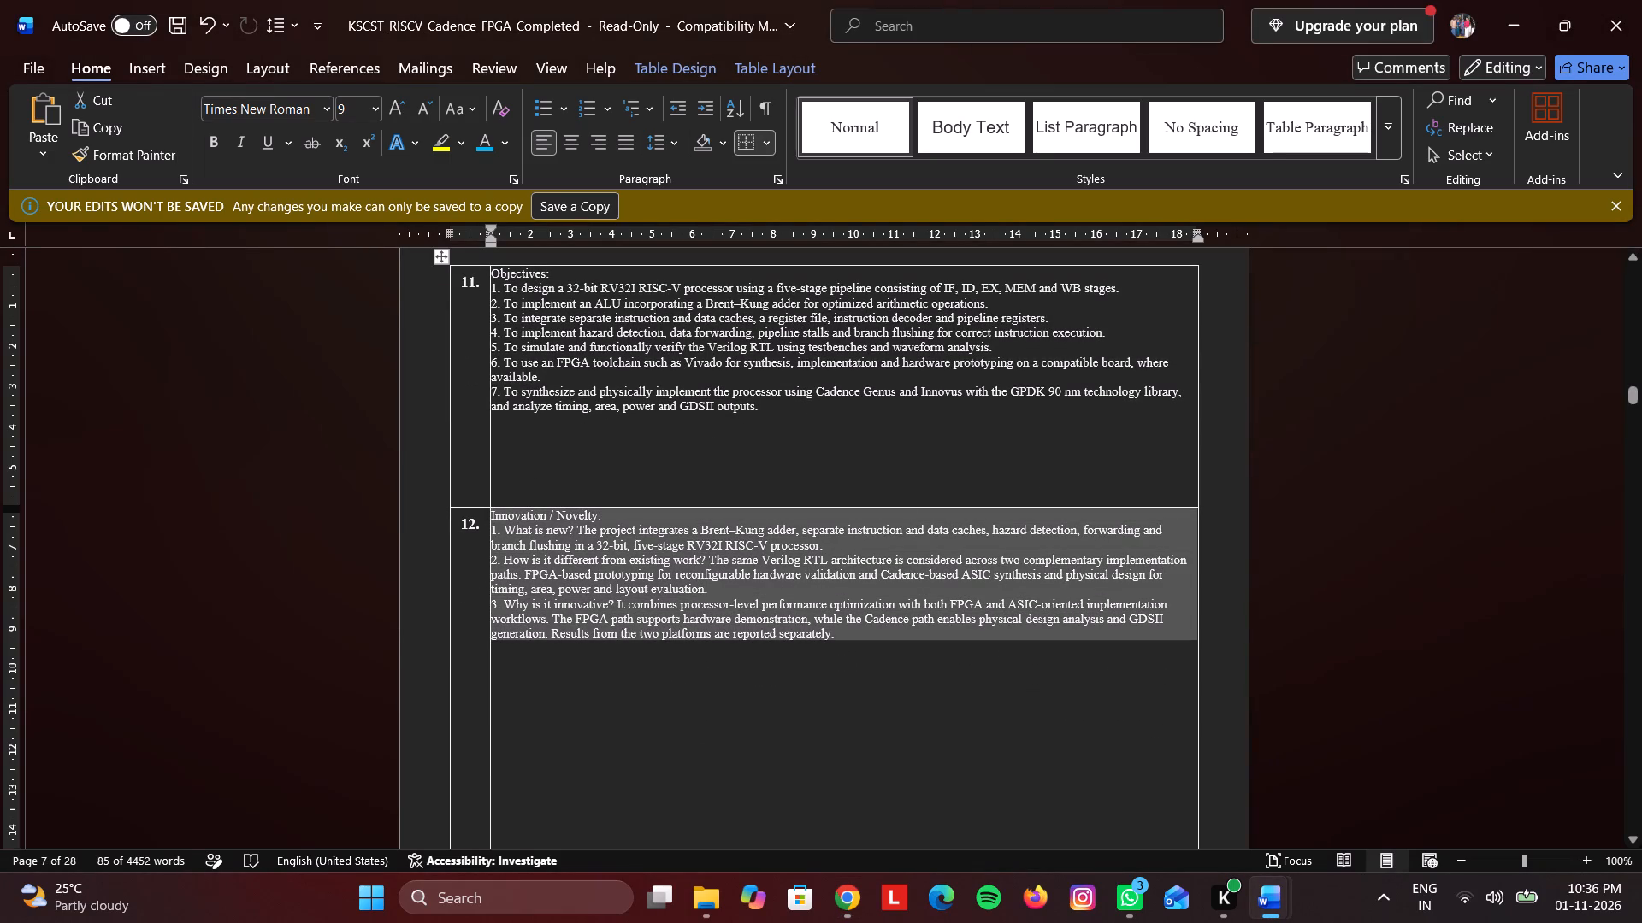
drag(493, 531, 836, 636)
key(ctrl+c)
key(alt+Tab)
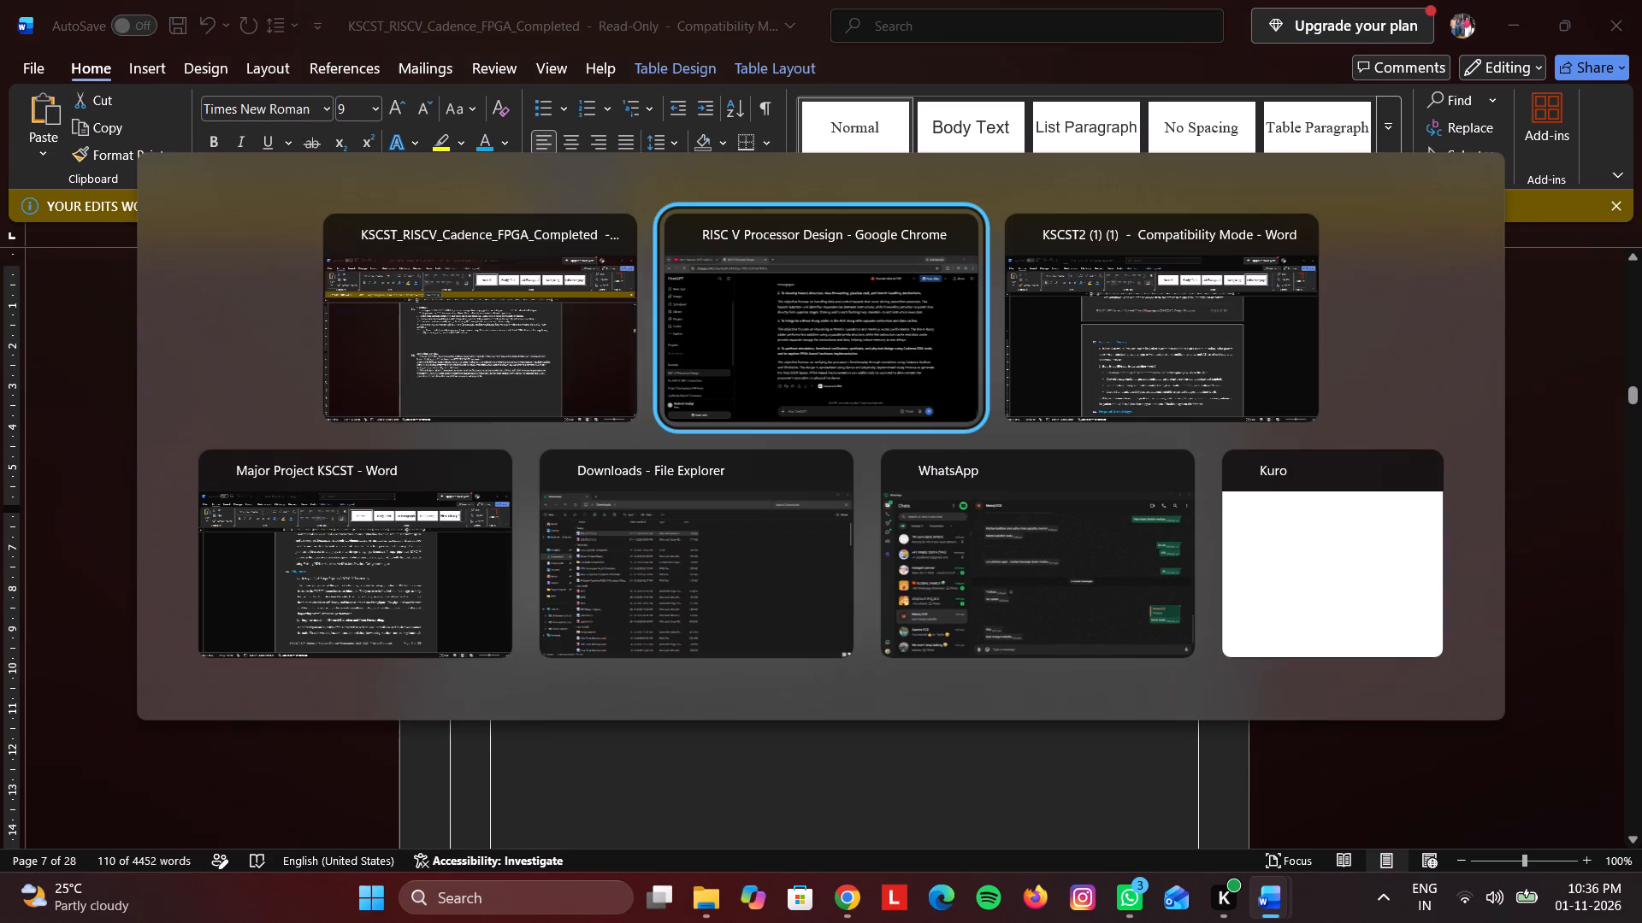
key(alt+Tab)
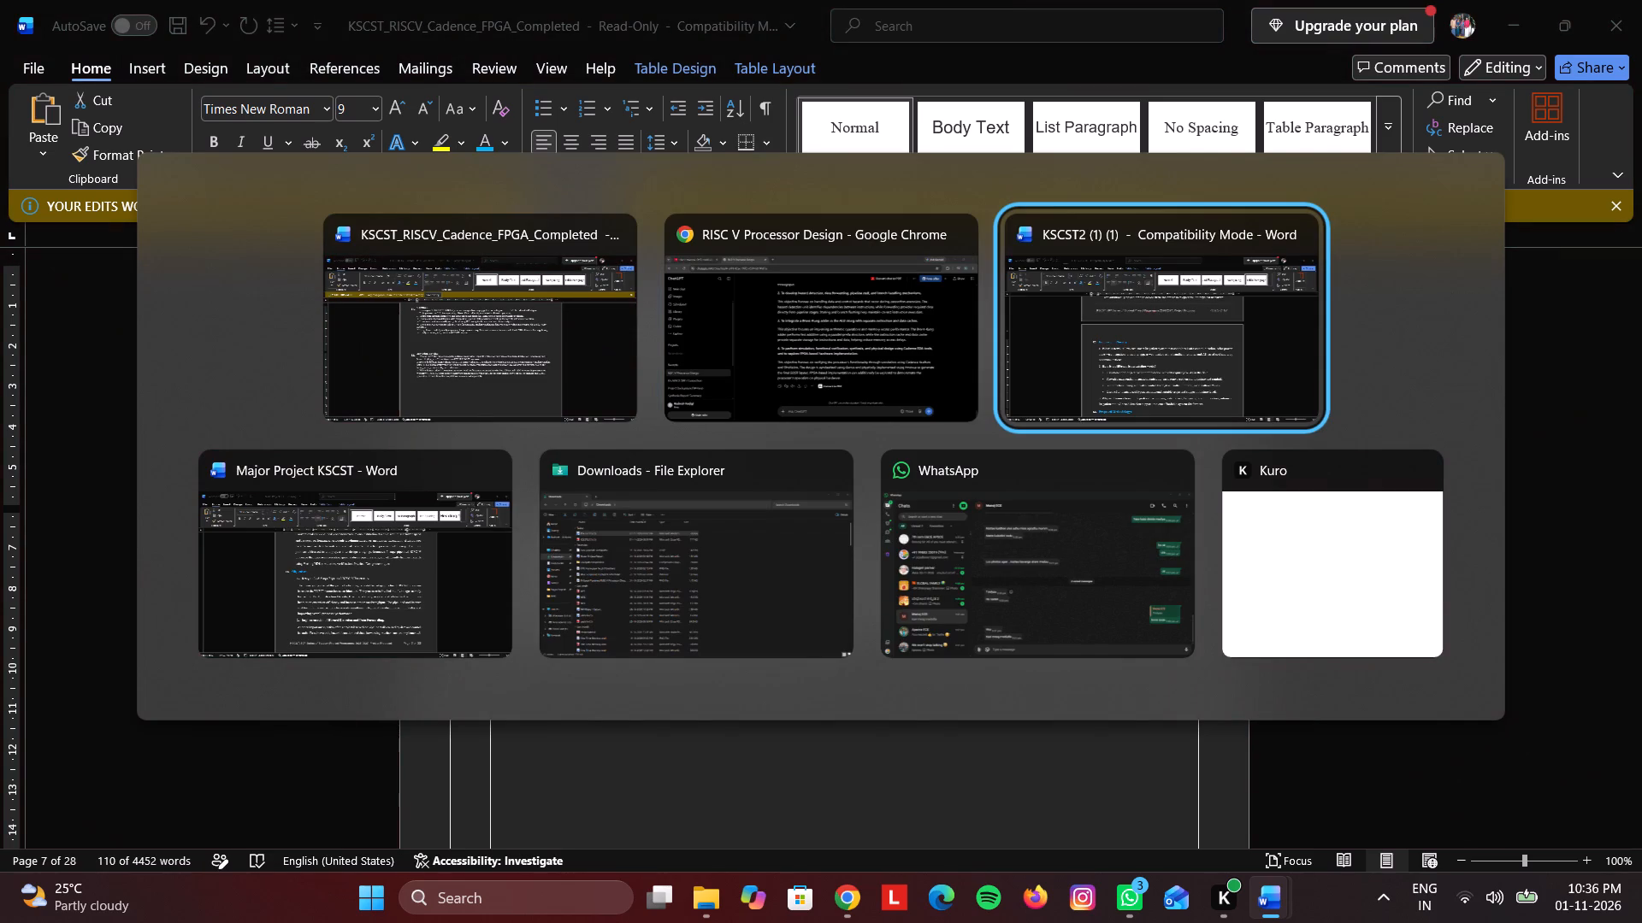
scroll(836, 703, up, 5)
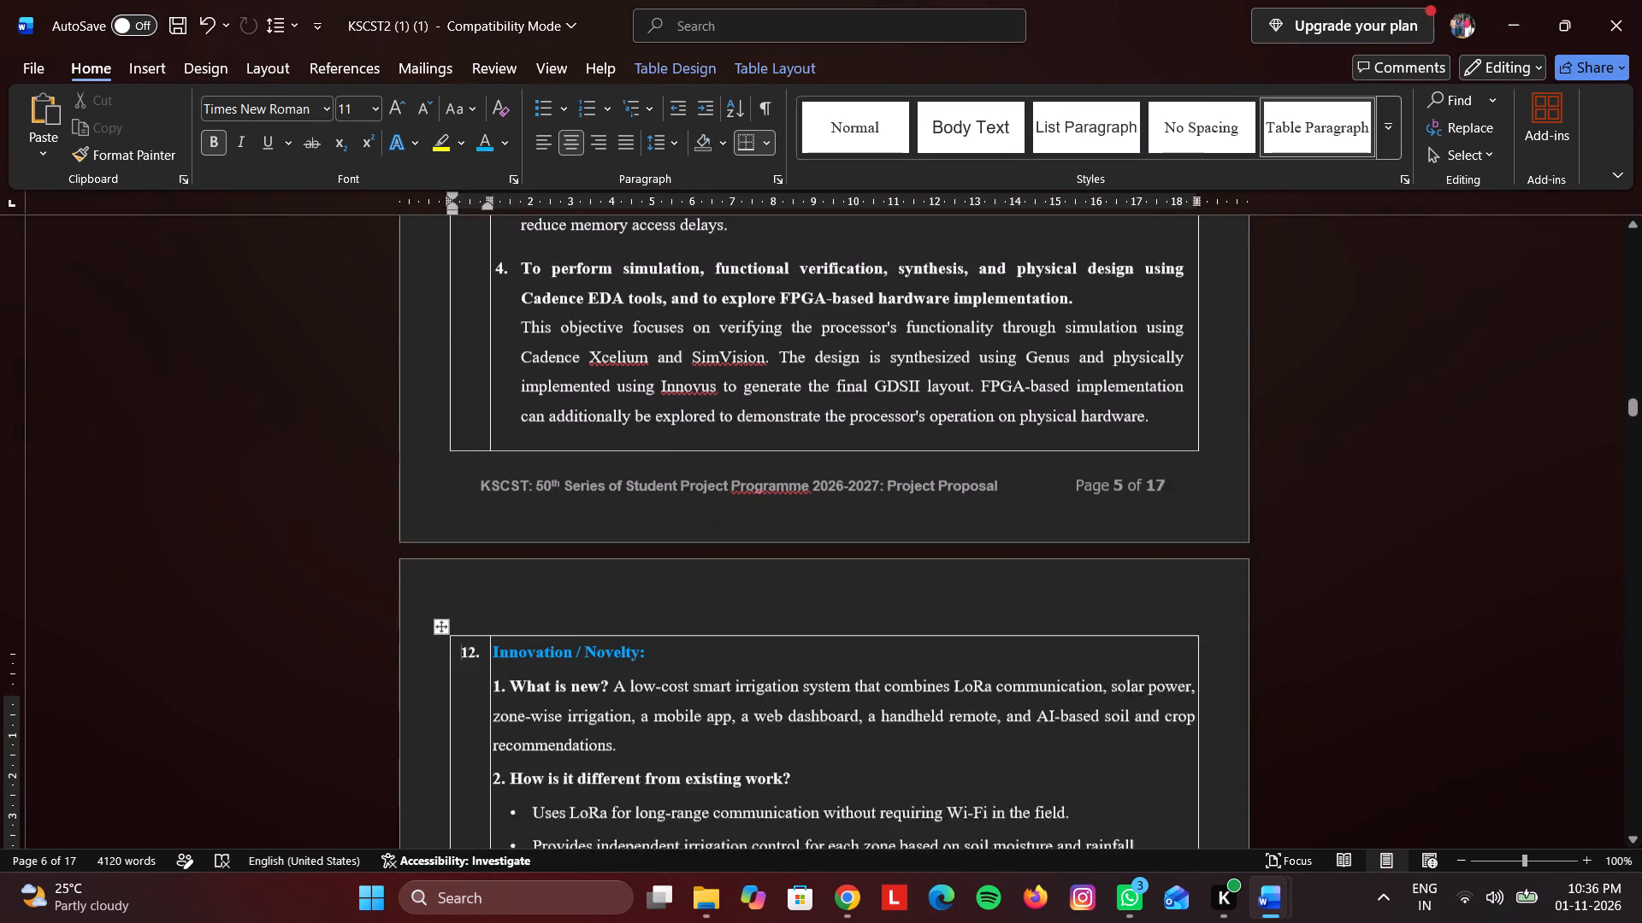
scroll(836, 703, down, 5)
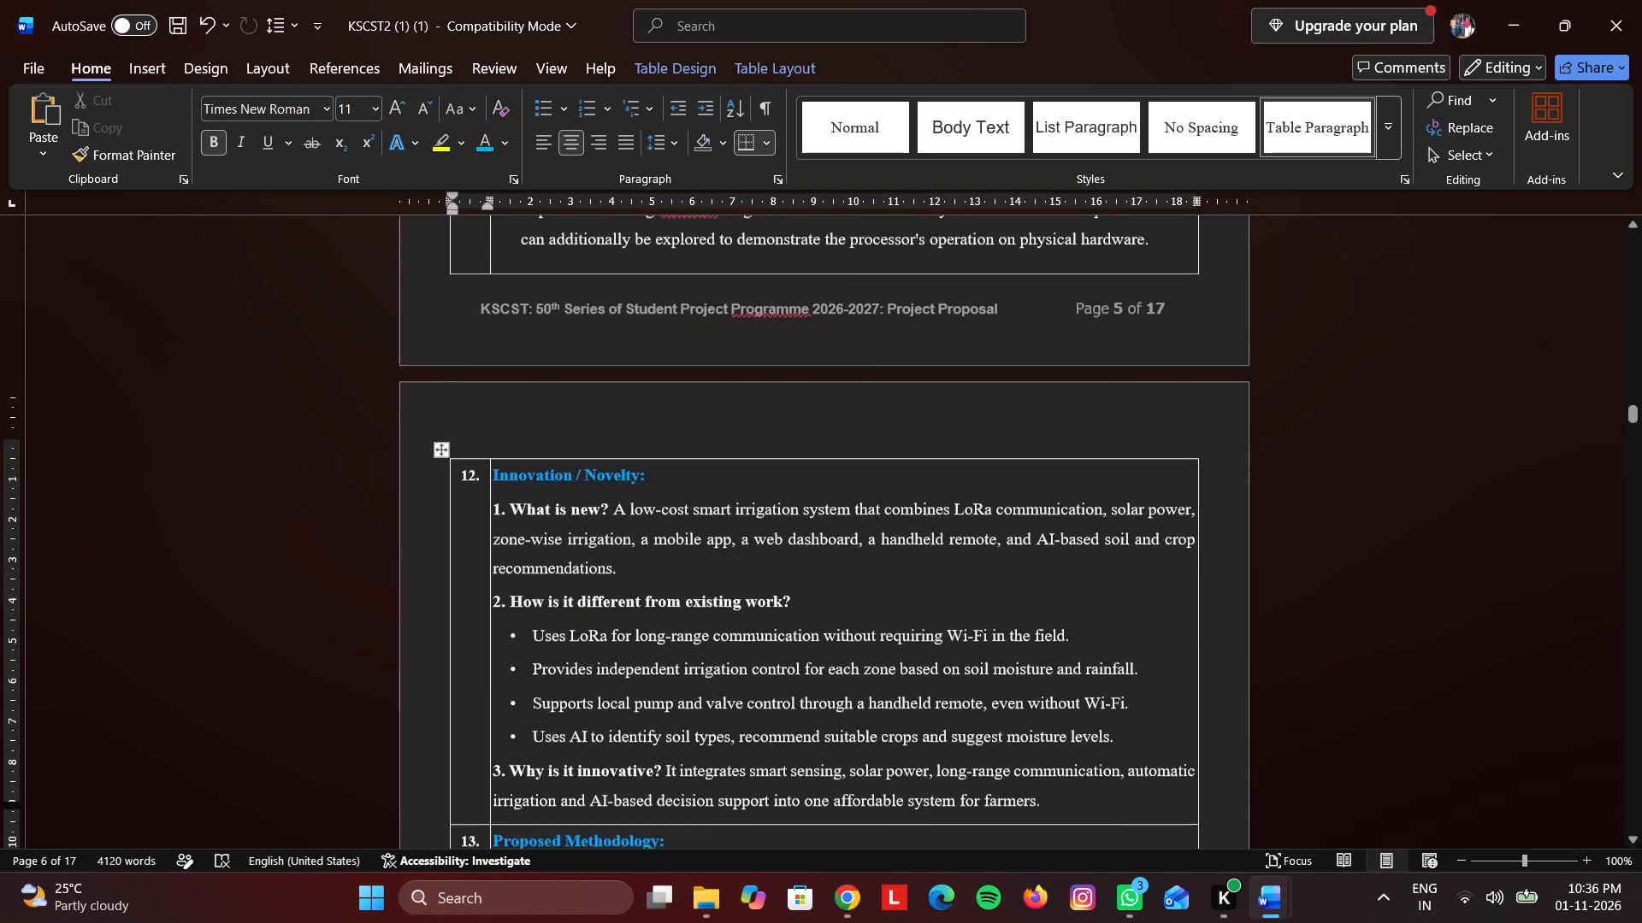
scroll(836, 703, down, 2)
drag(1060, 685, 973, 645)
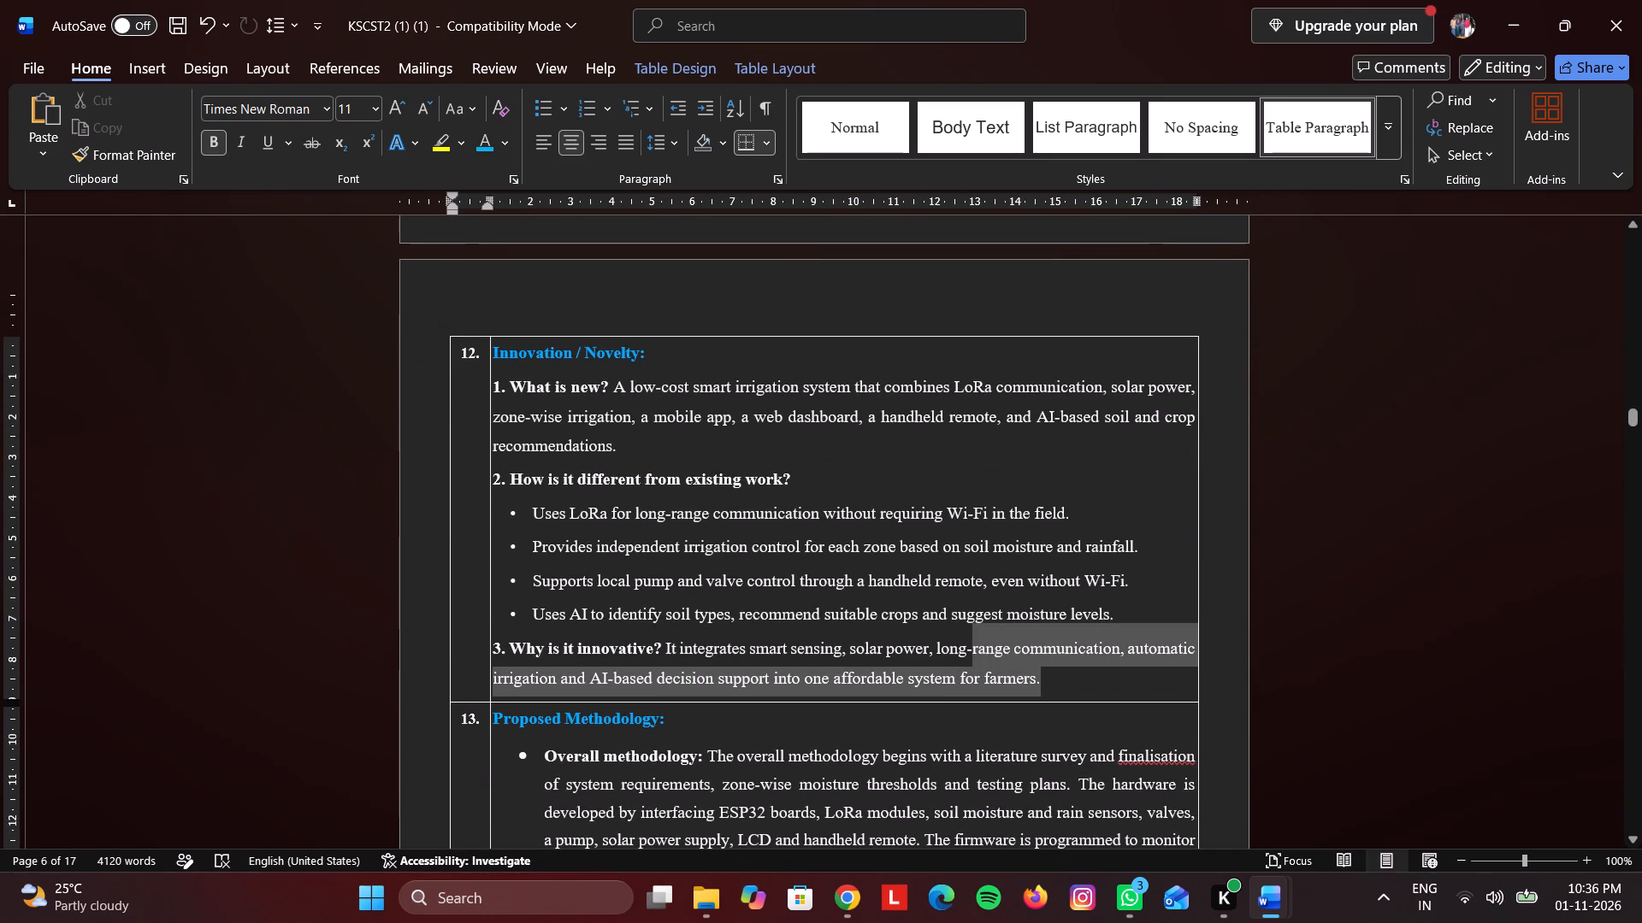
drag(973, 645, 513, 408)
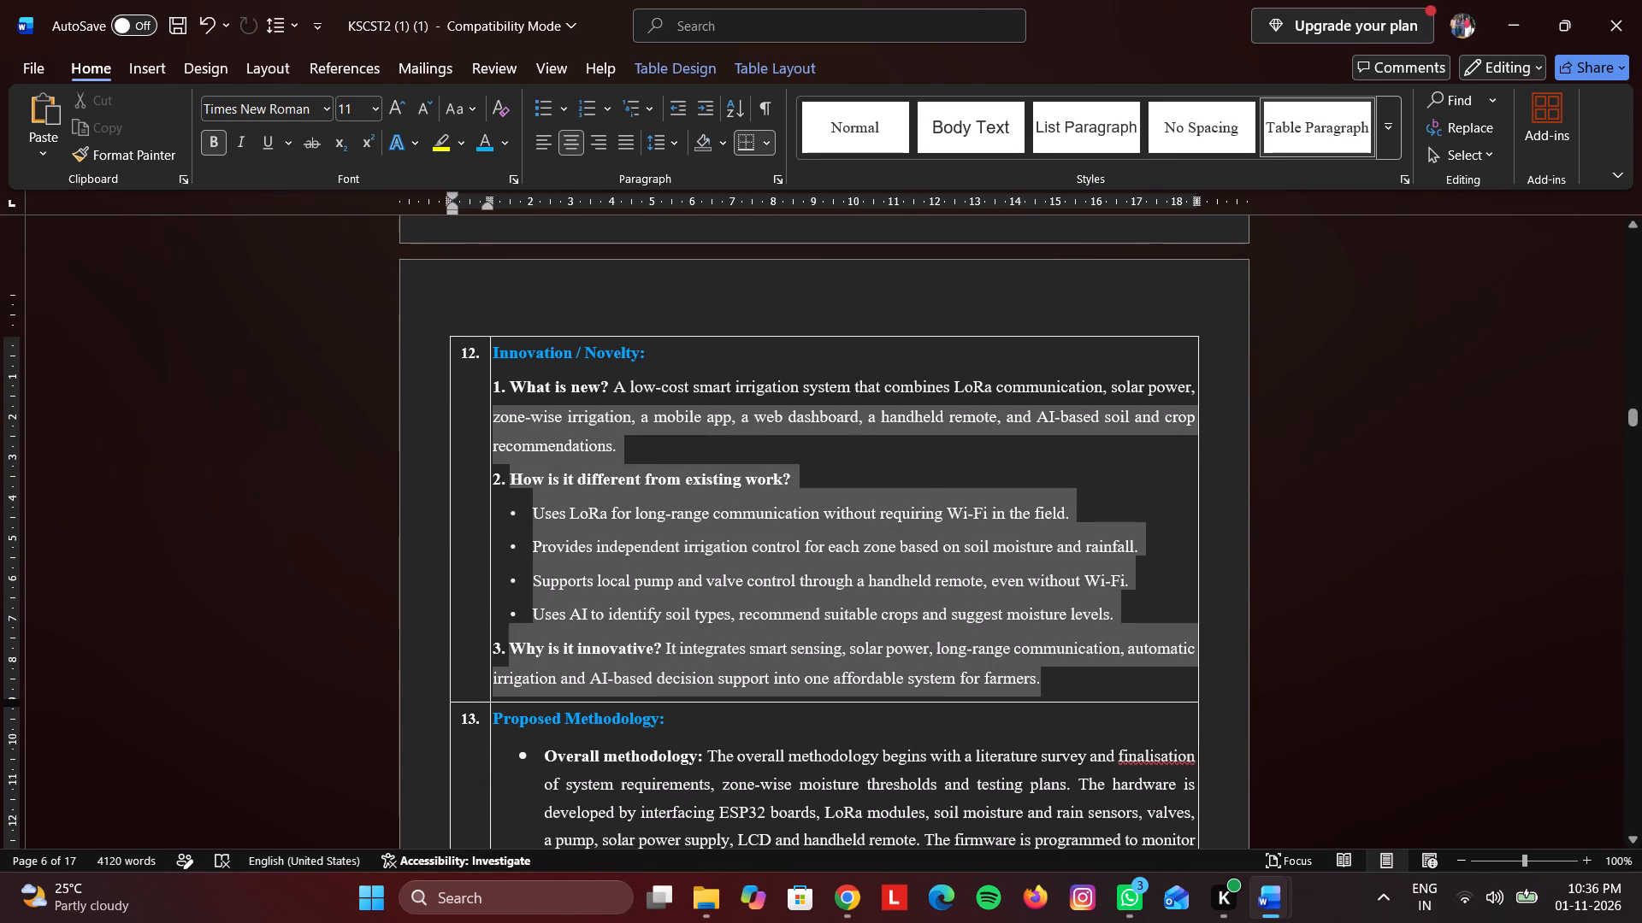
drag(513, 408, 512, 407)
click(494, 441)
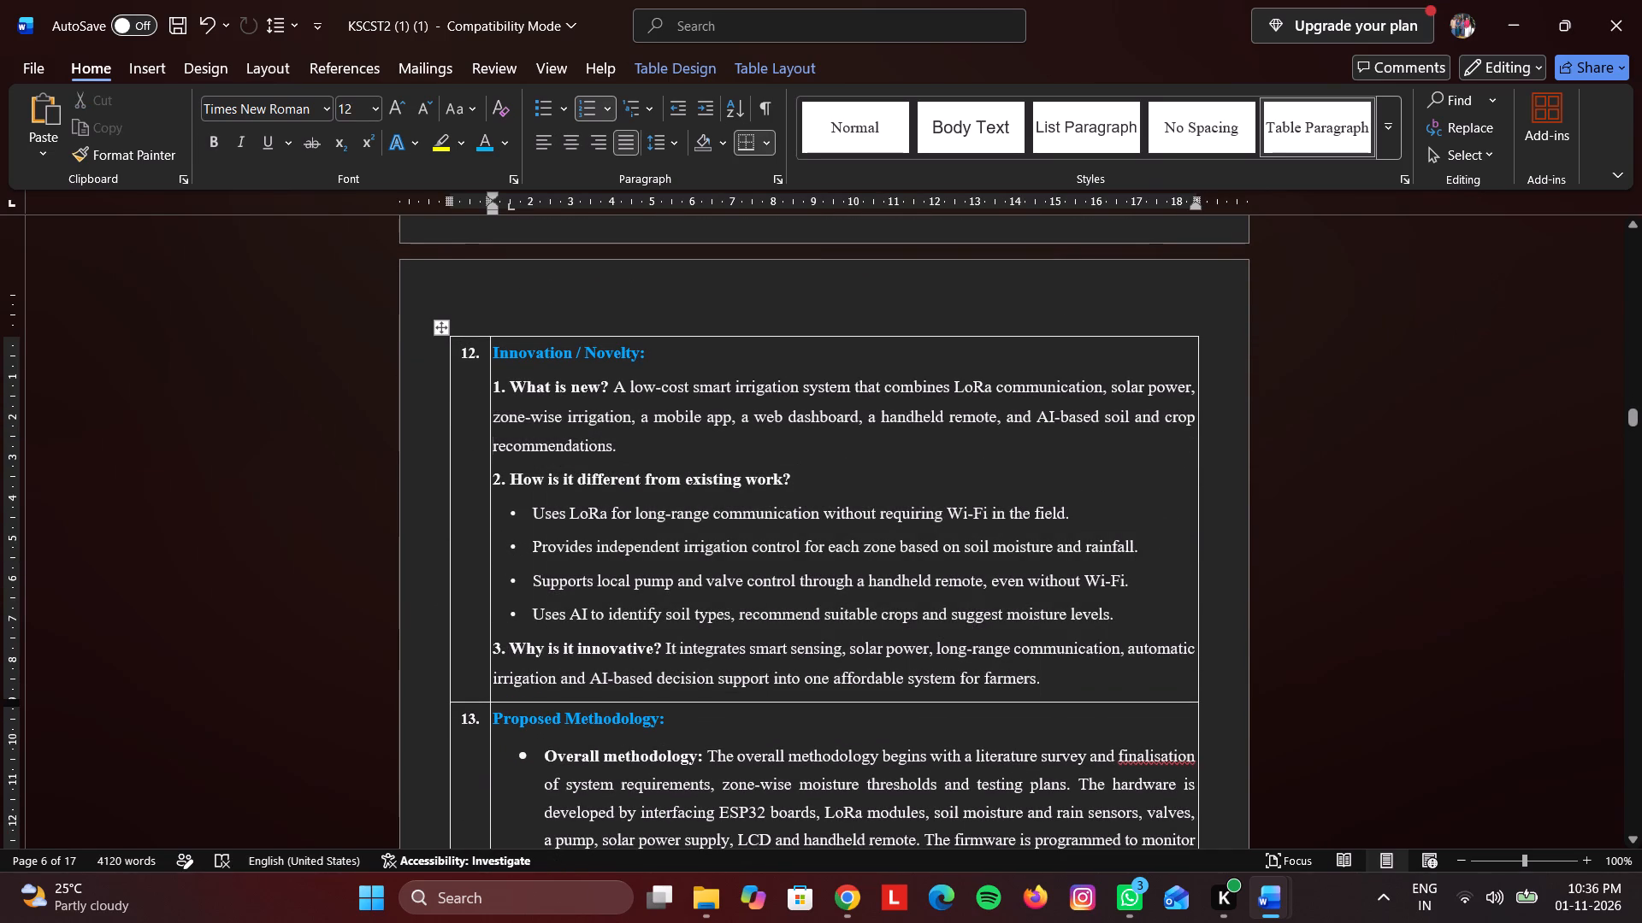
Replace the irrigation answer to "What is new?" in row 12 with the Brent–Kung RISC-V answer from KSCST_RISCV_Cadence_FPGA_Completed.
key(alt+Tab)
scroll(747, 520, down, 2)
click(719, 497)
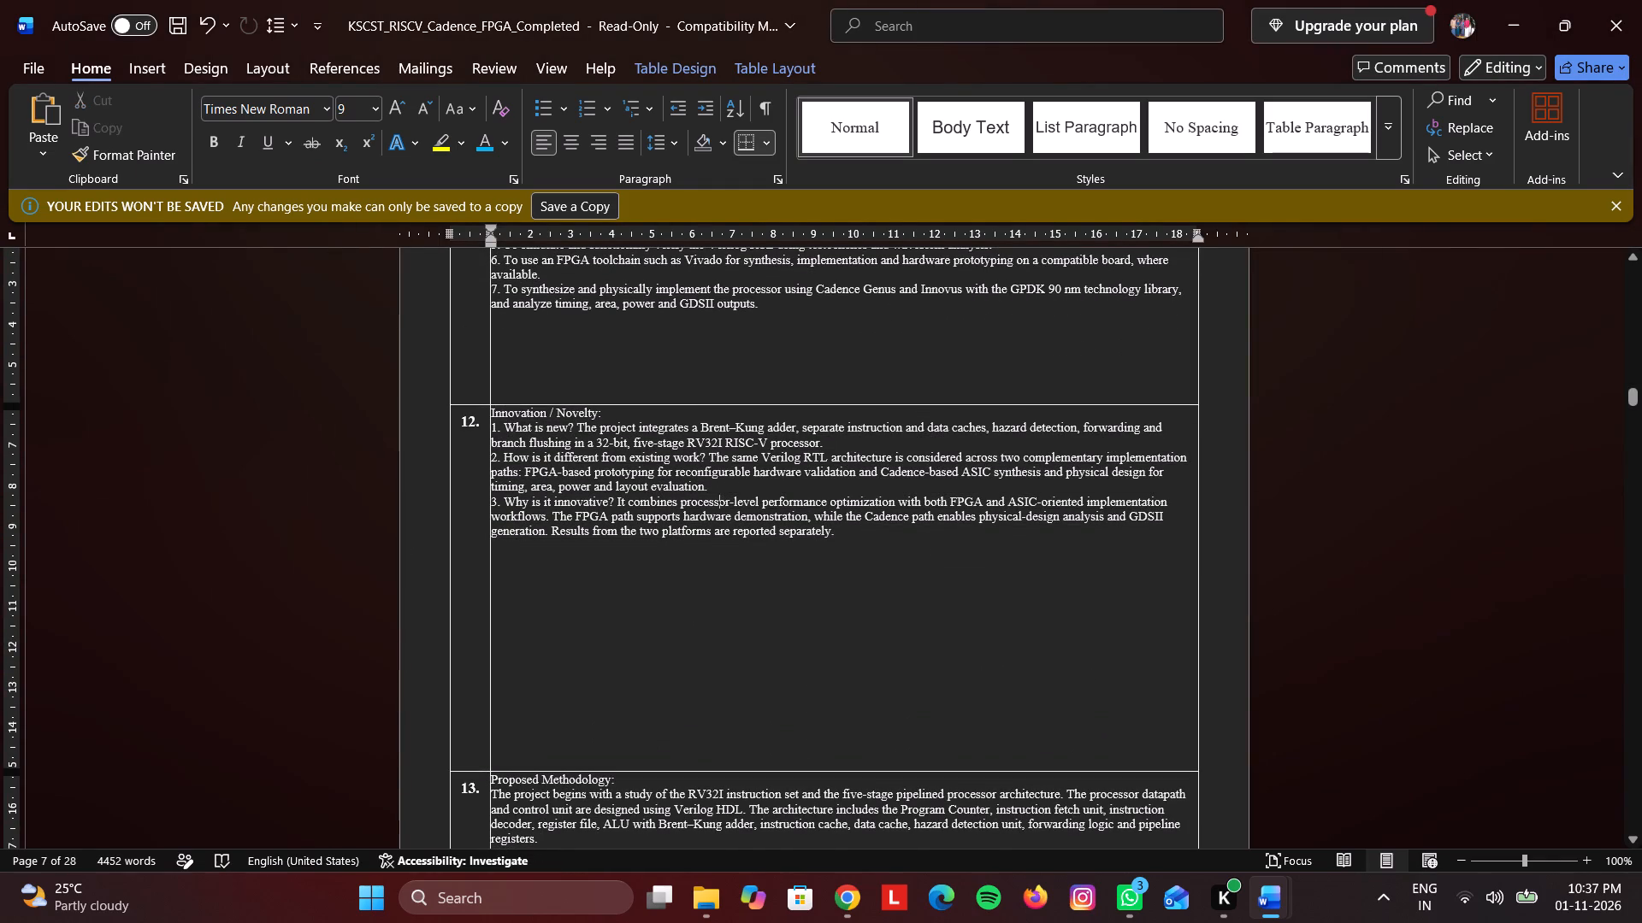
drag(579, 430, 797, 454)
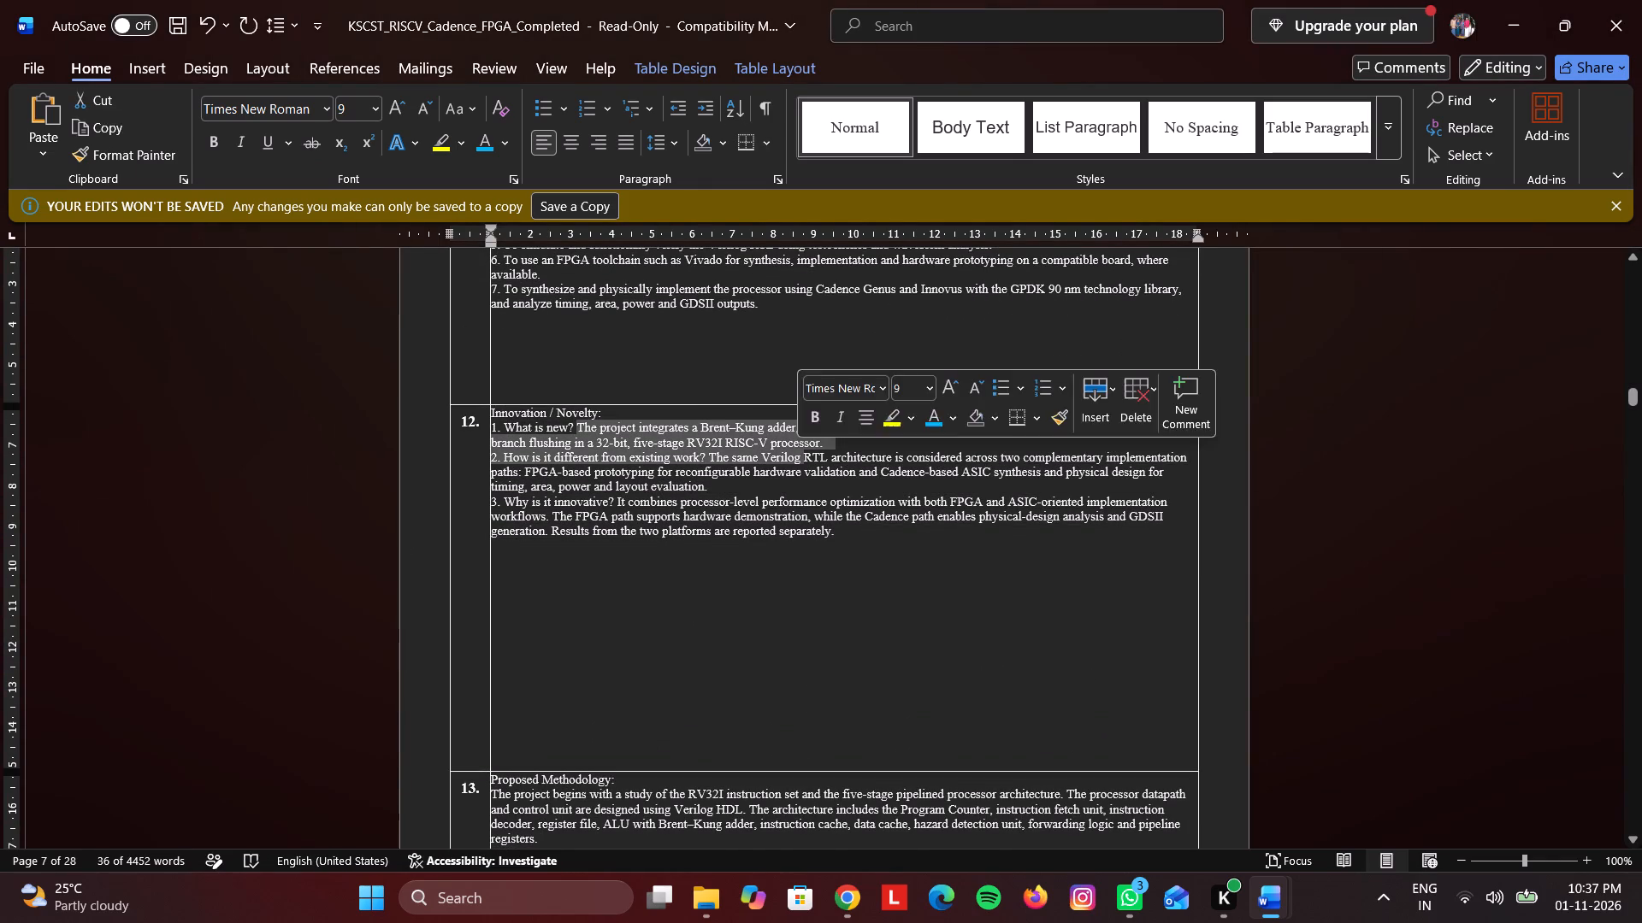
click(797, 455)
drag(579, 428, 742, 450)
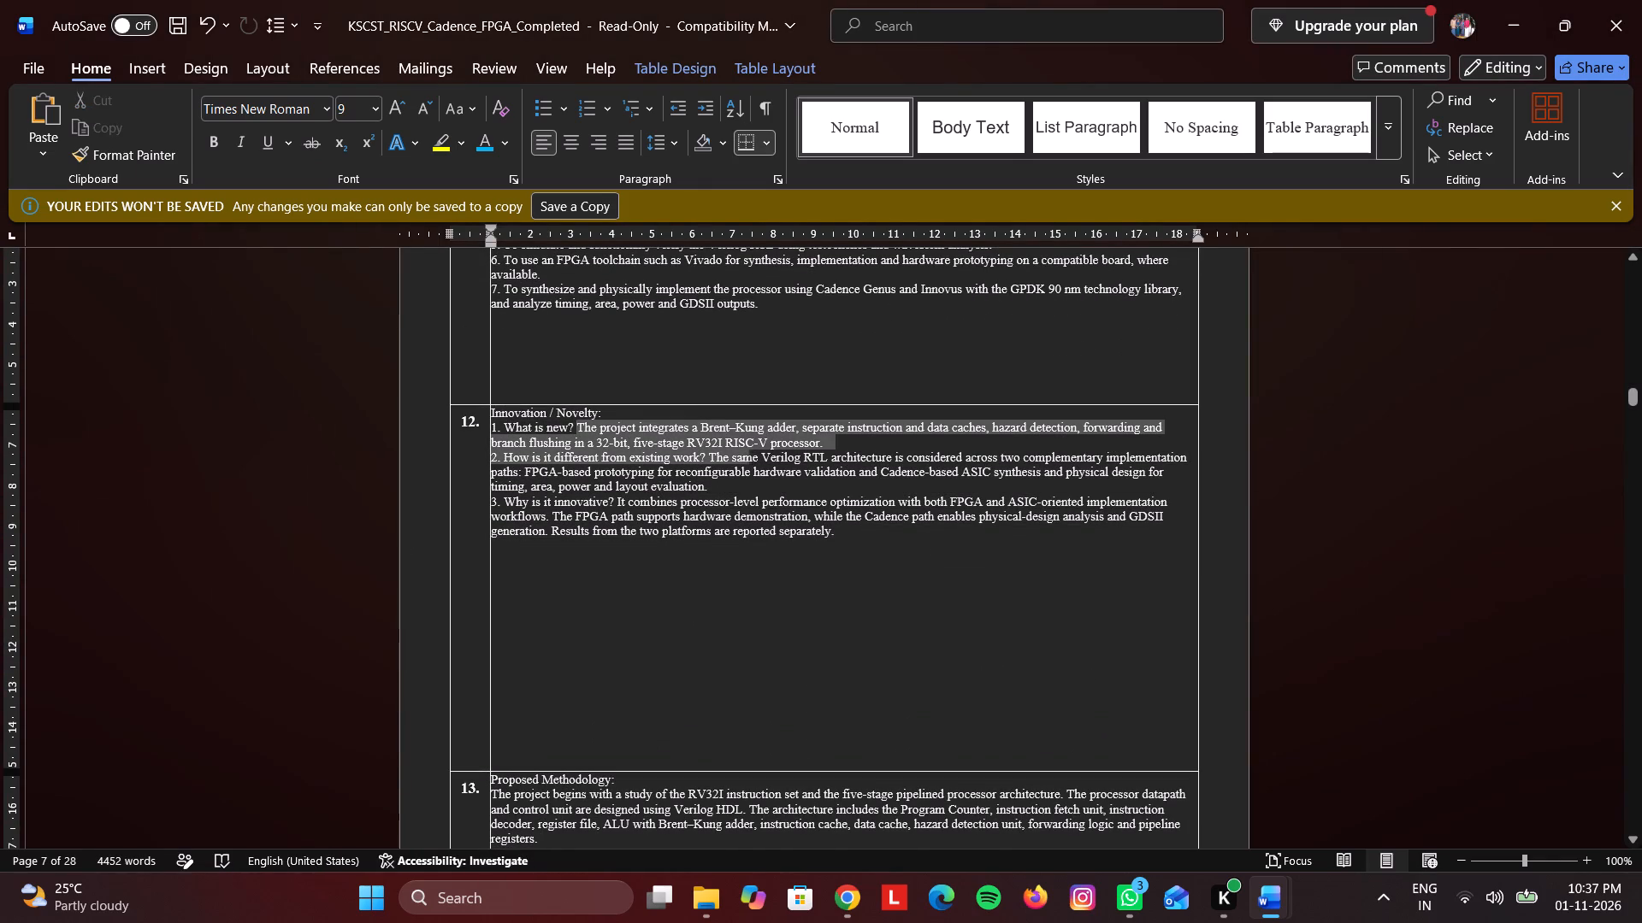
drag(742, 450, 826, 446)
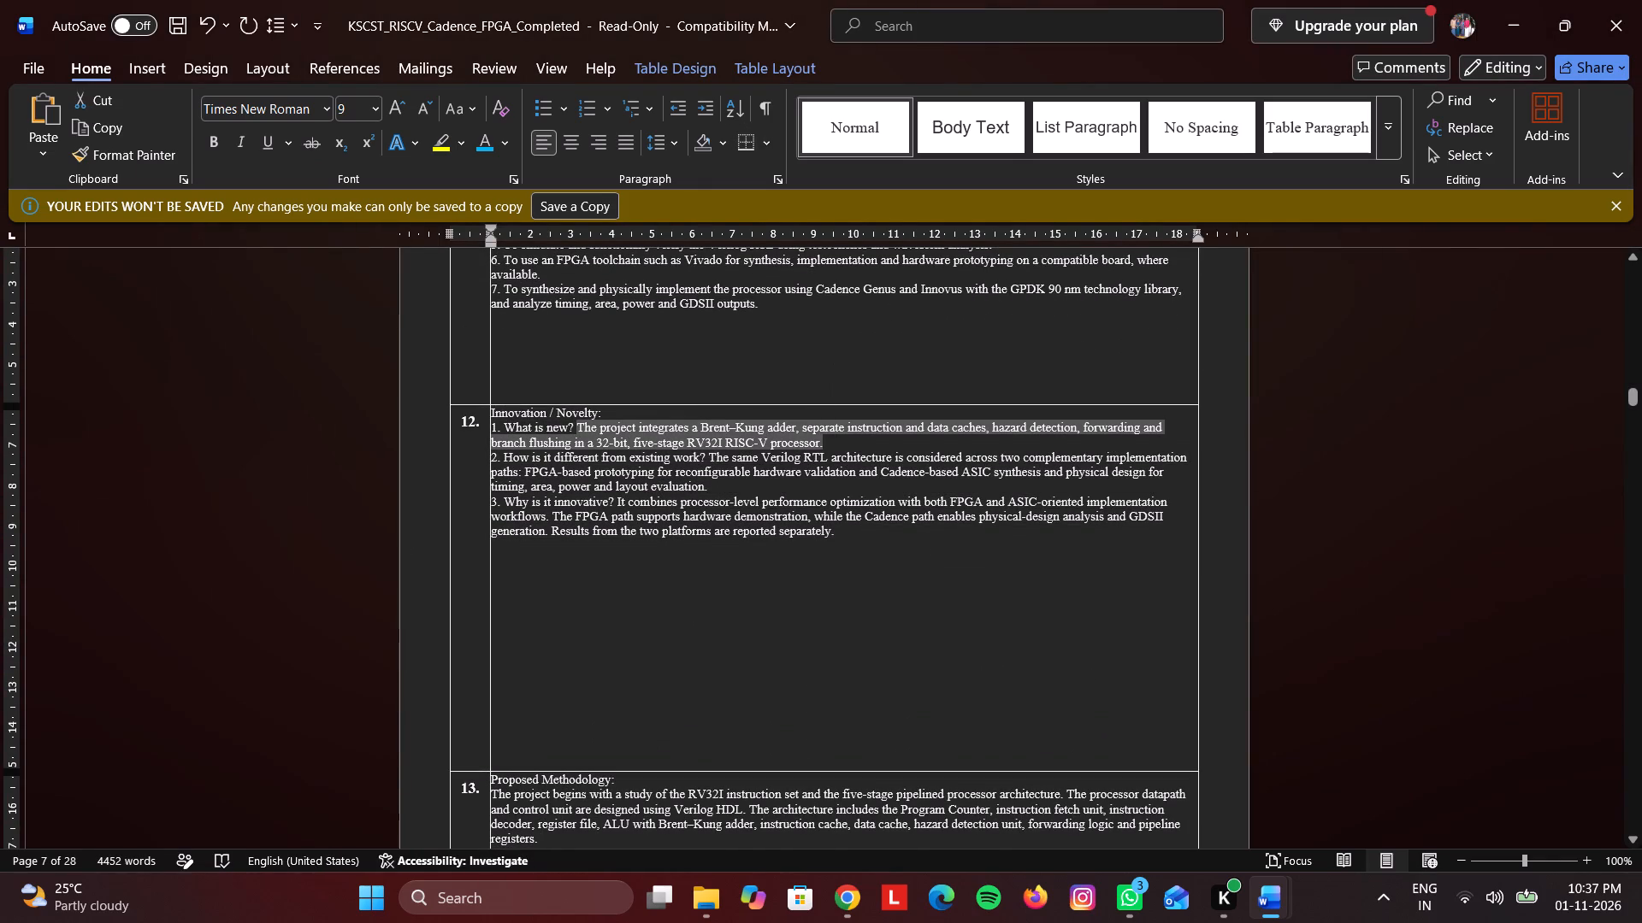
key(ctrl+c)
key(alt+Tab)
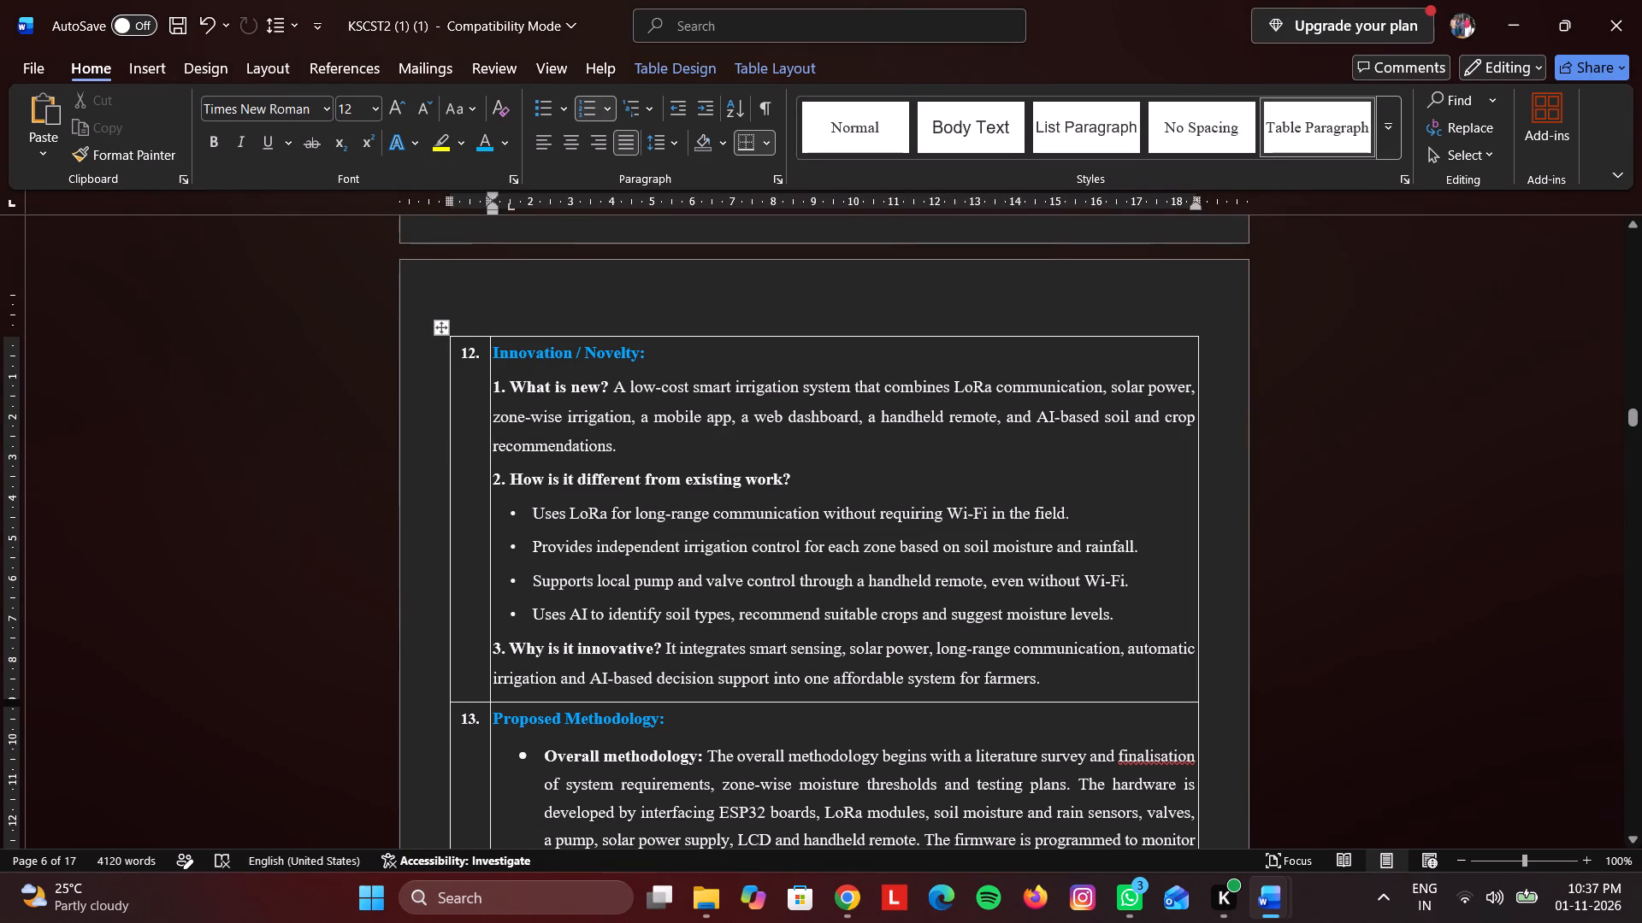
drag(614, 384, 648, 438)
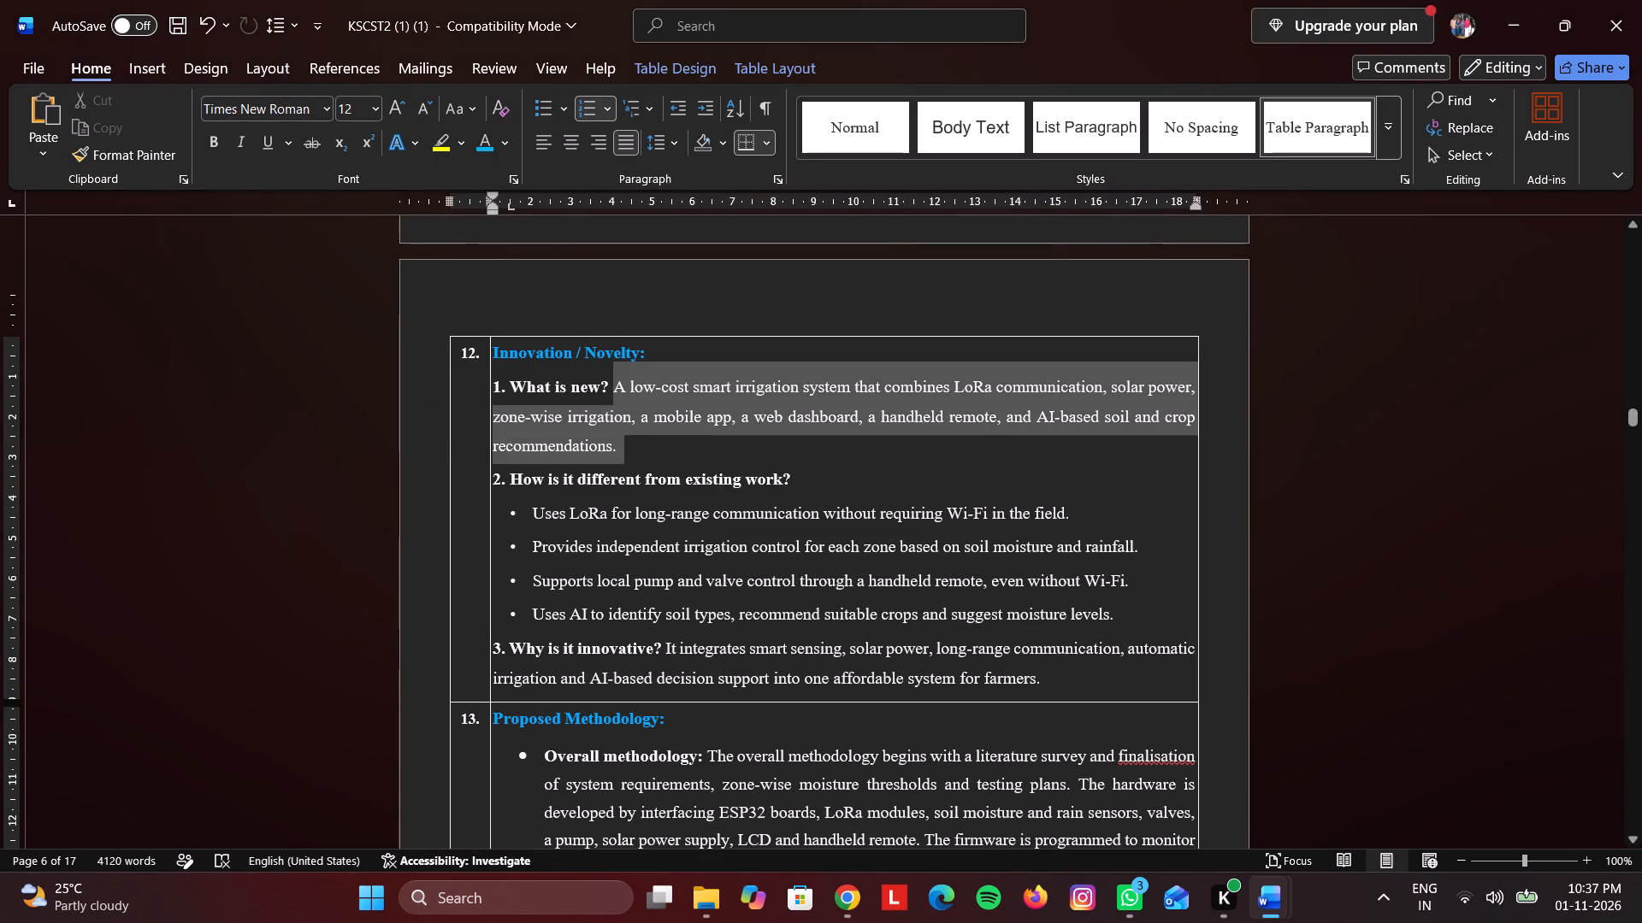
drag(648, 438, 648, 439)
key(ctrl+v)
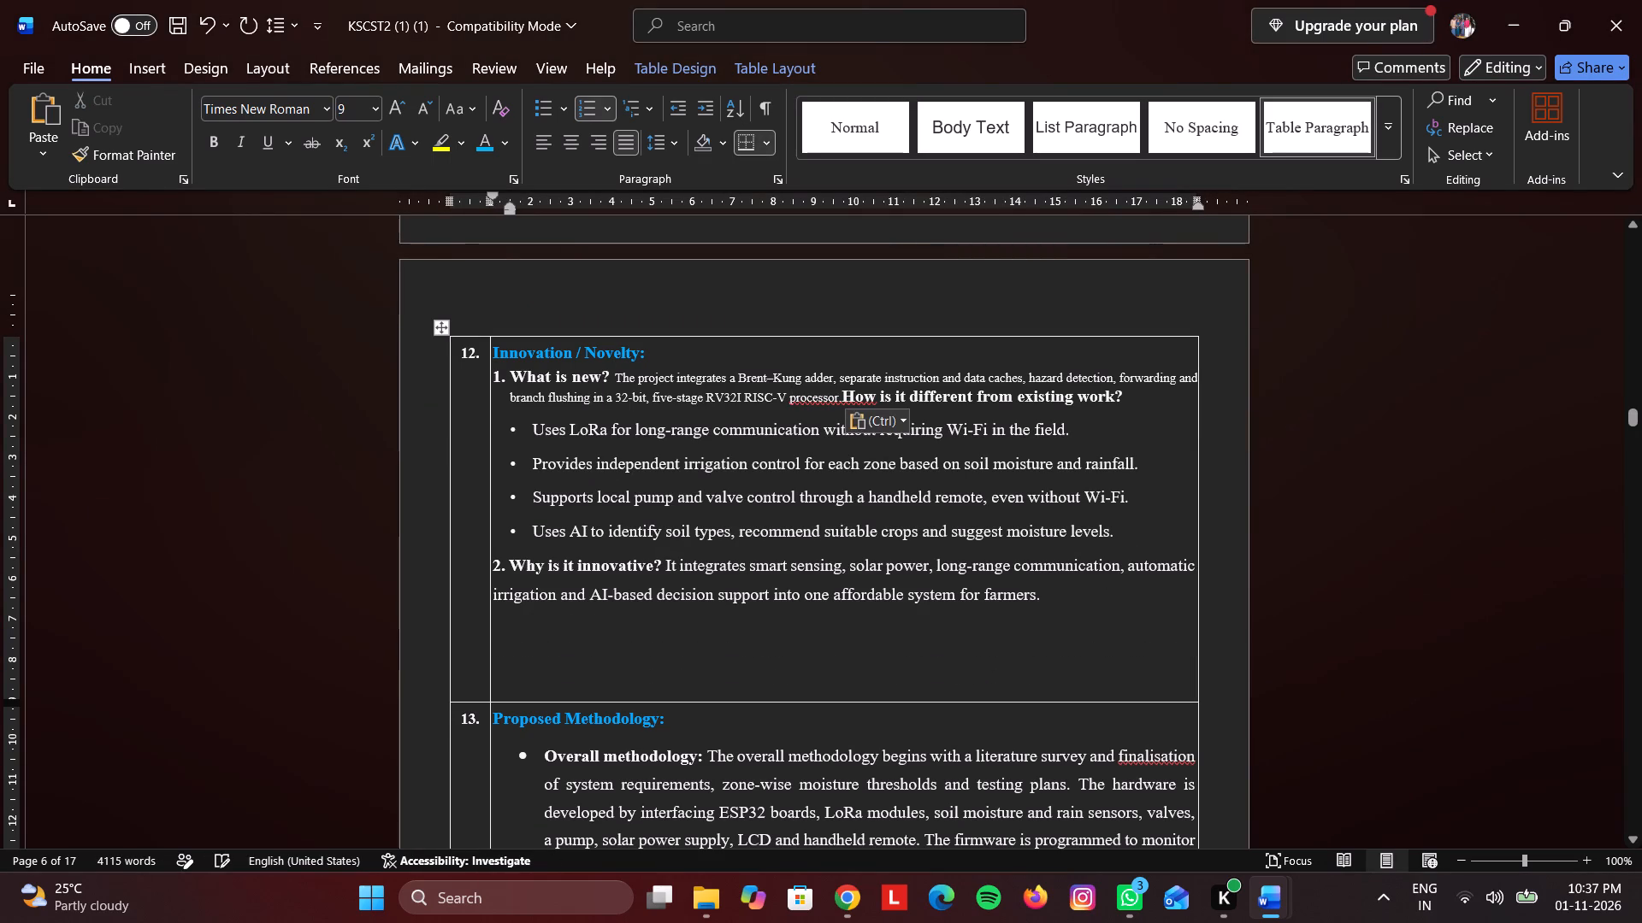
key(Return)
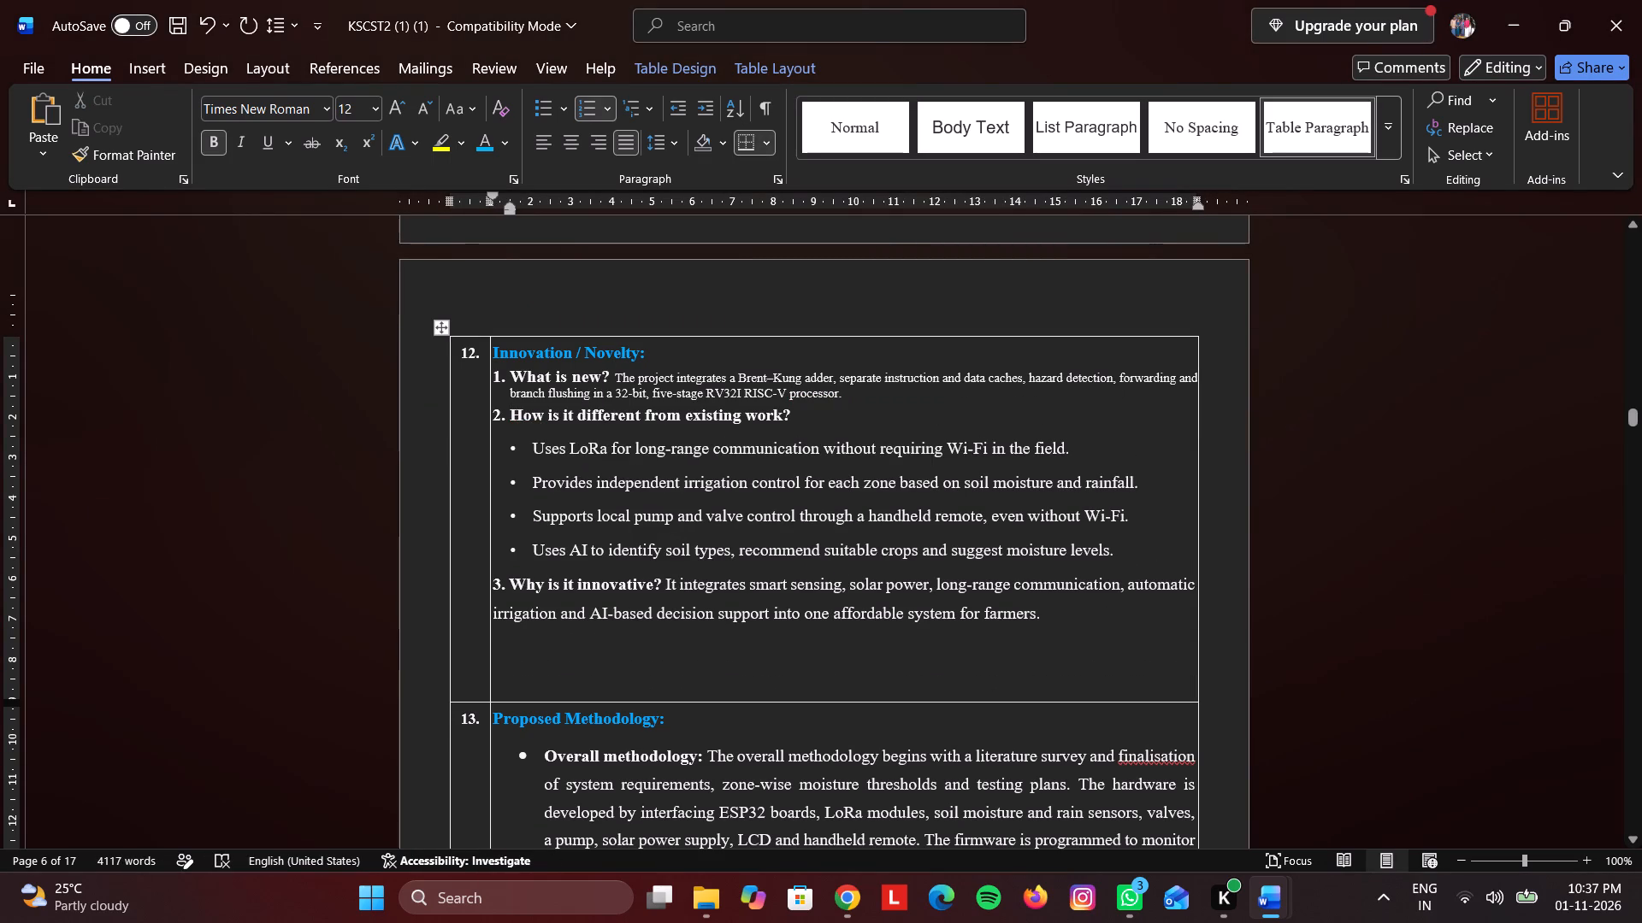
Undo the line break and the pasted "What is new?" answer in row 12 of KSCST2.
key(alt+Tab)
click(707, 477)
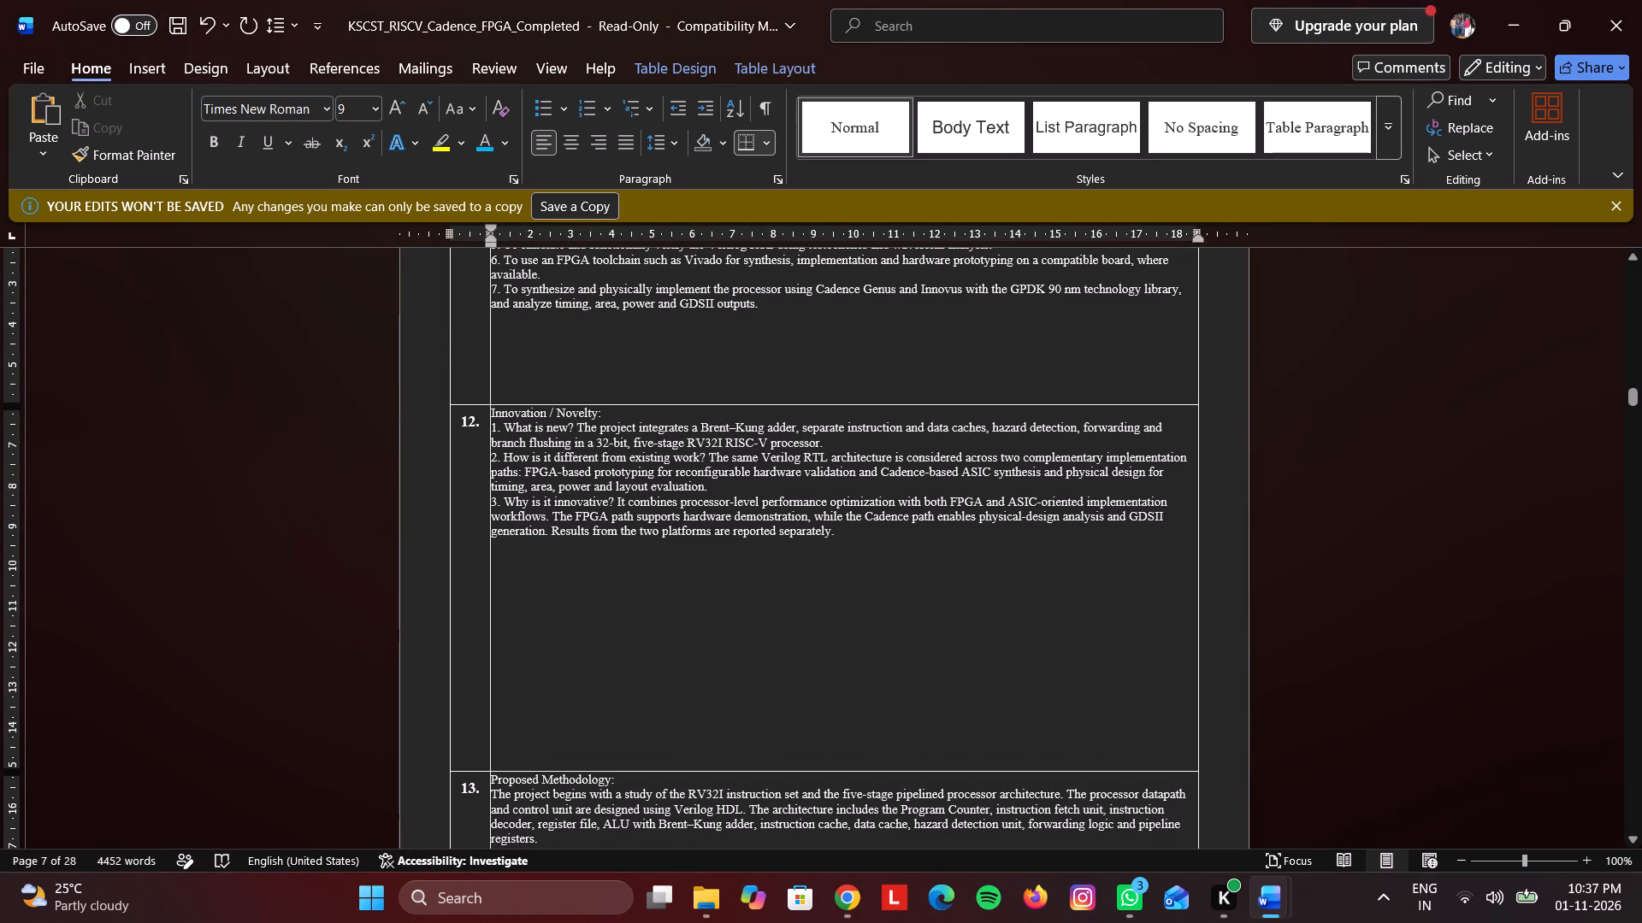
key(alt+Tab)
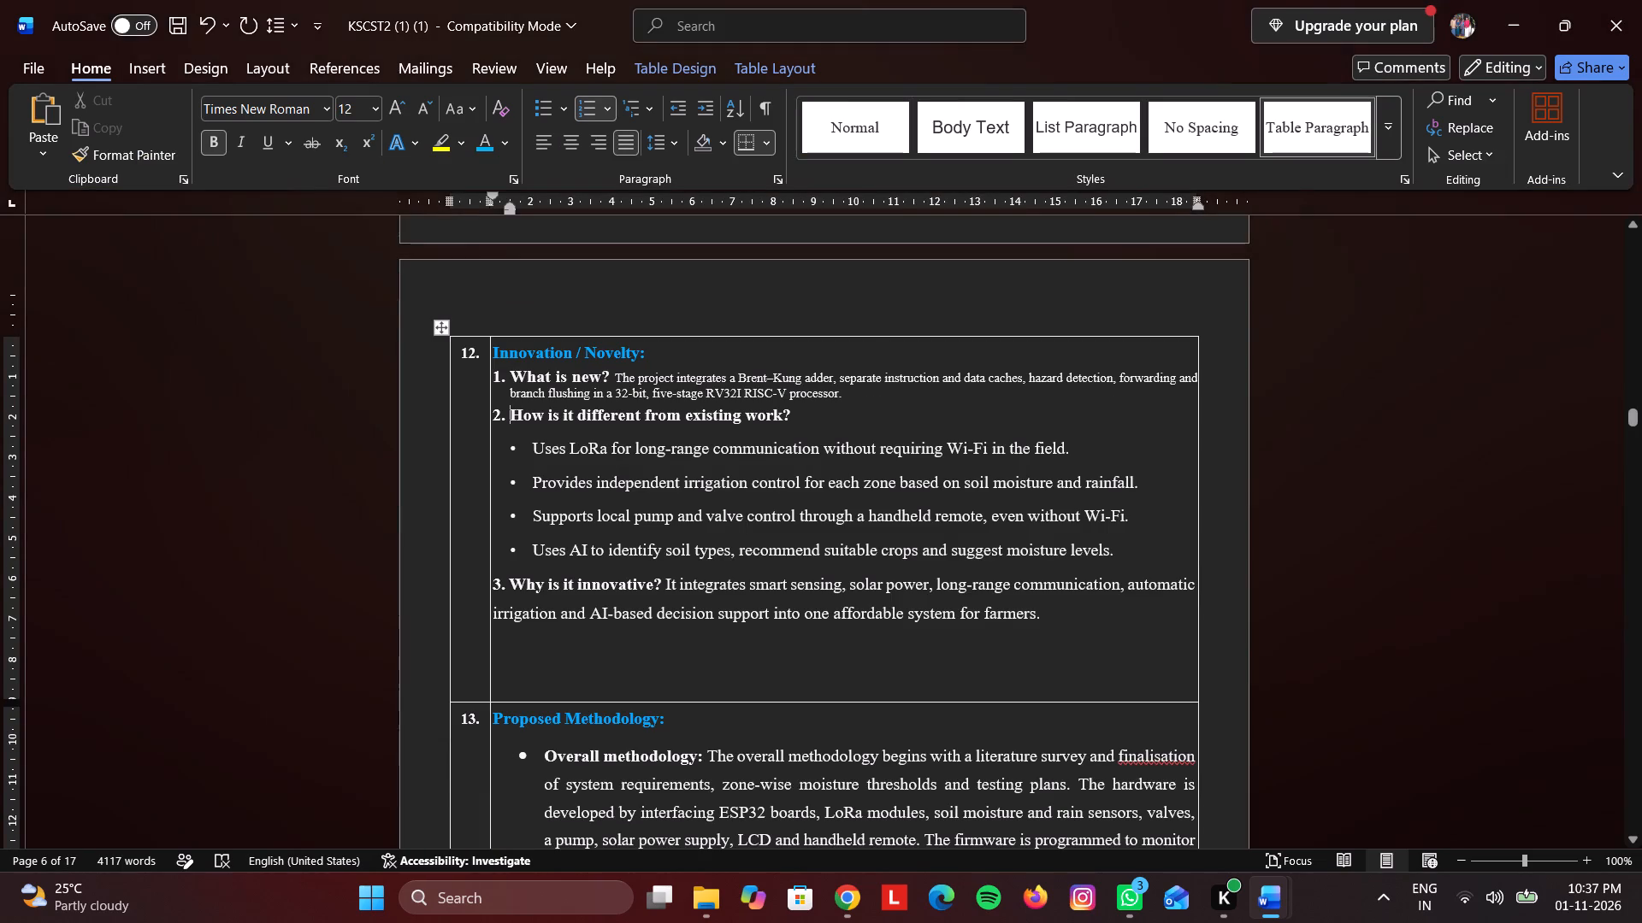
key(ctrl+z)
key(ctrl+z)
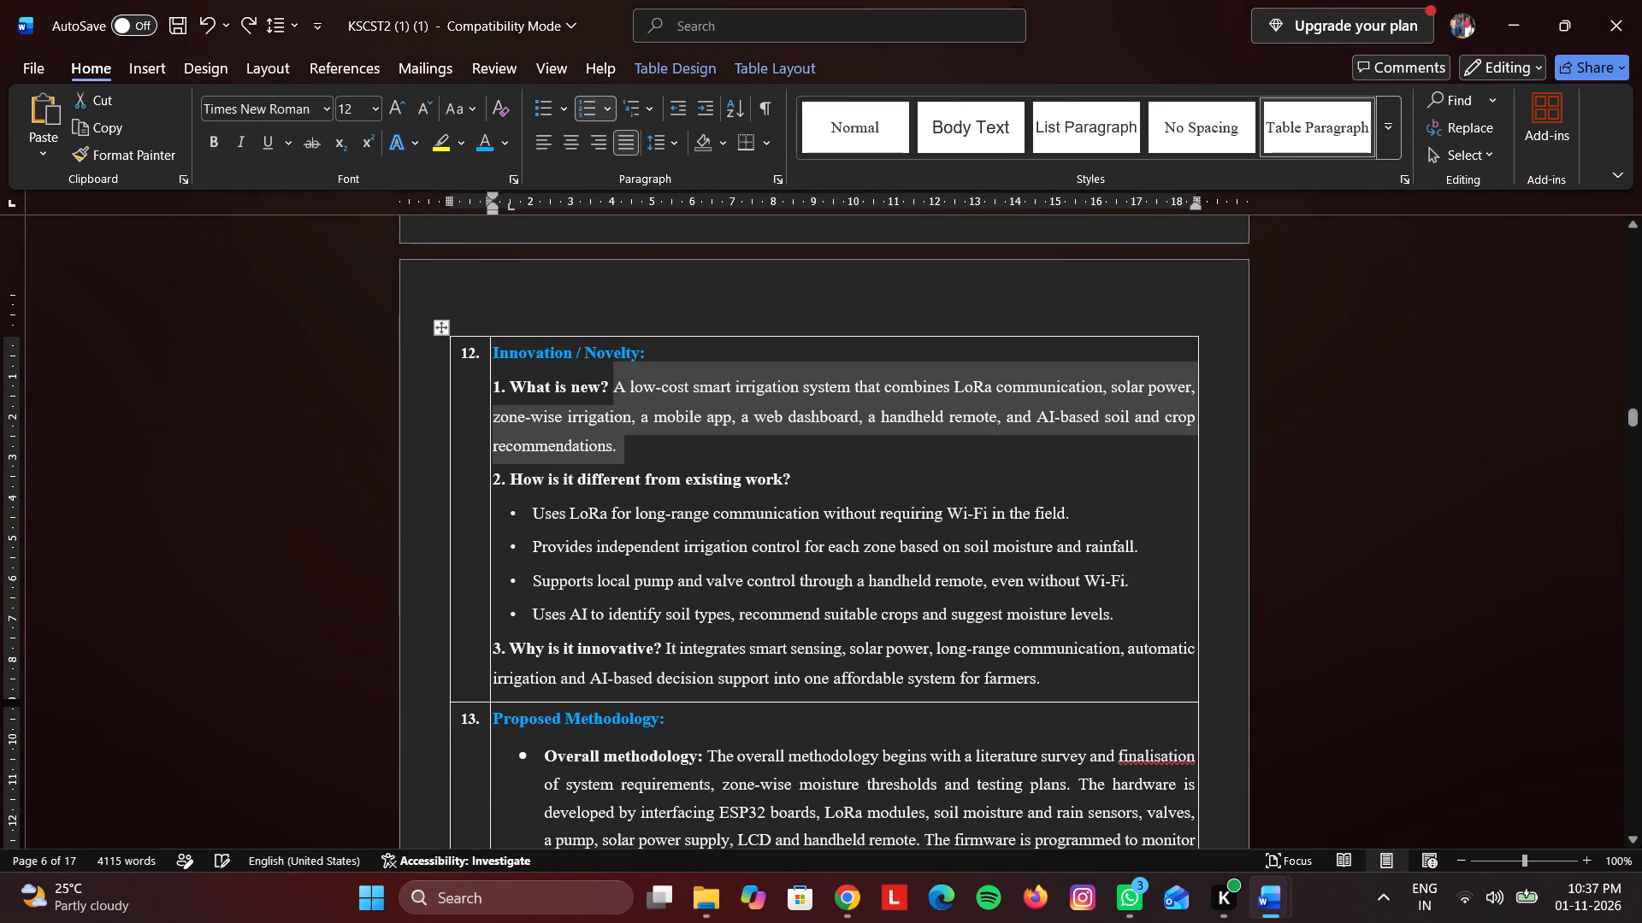
click(796, 536)
click(468, 416)
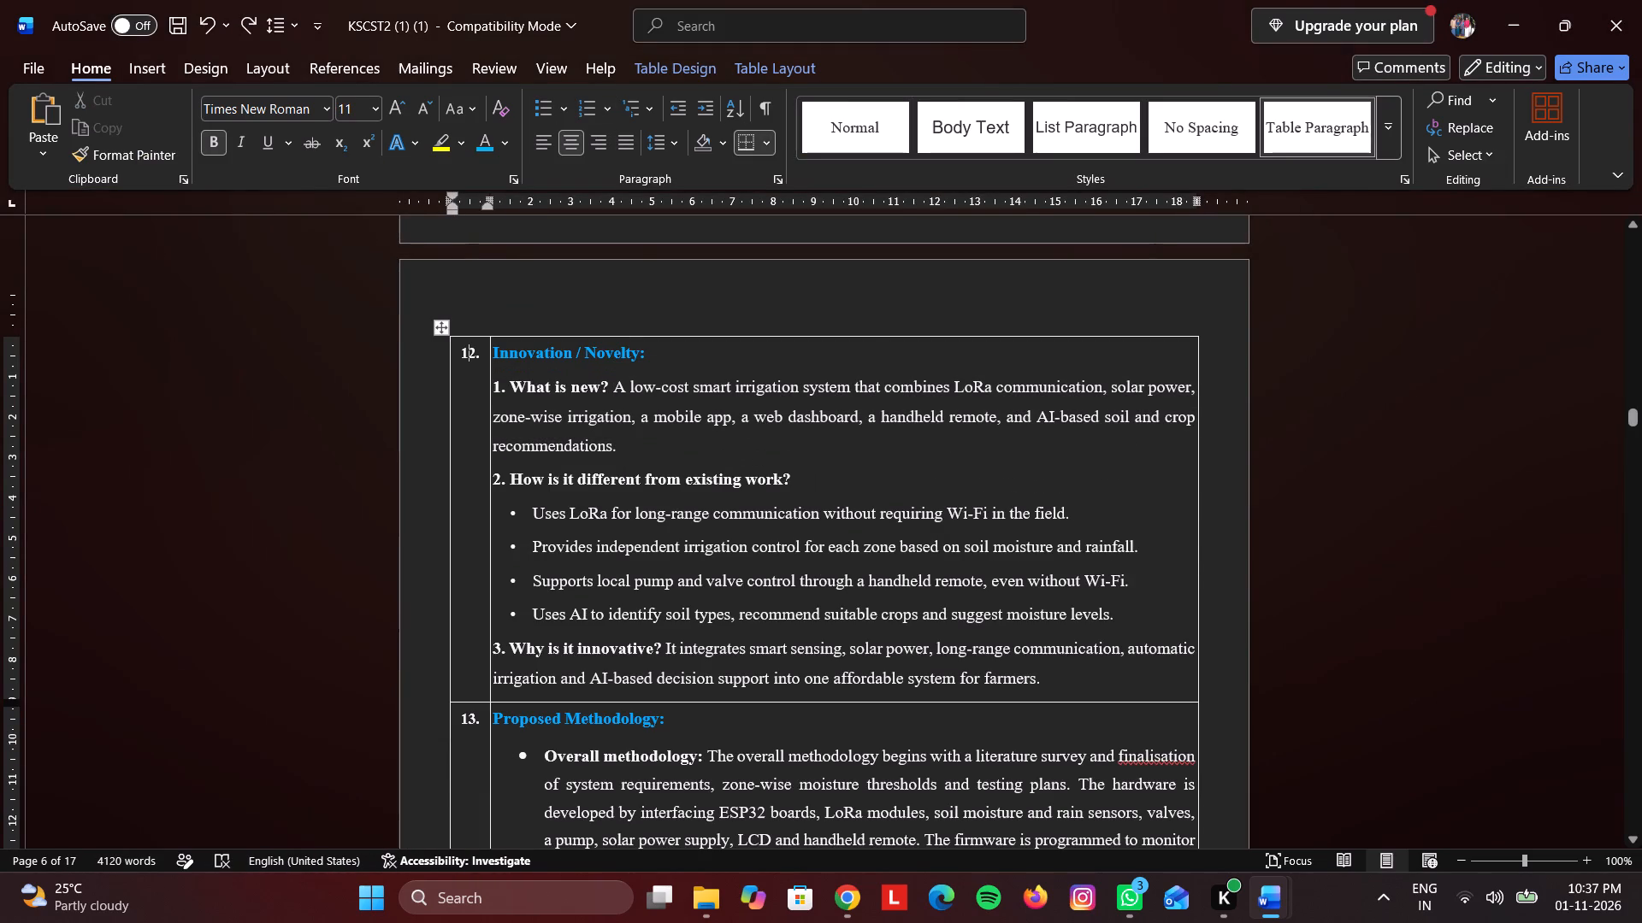
drag(1043, 685, 480, 626)
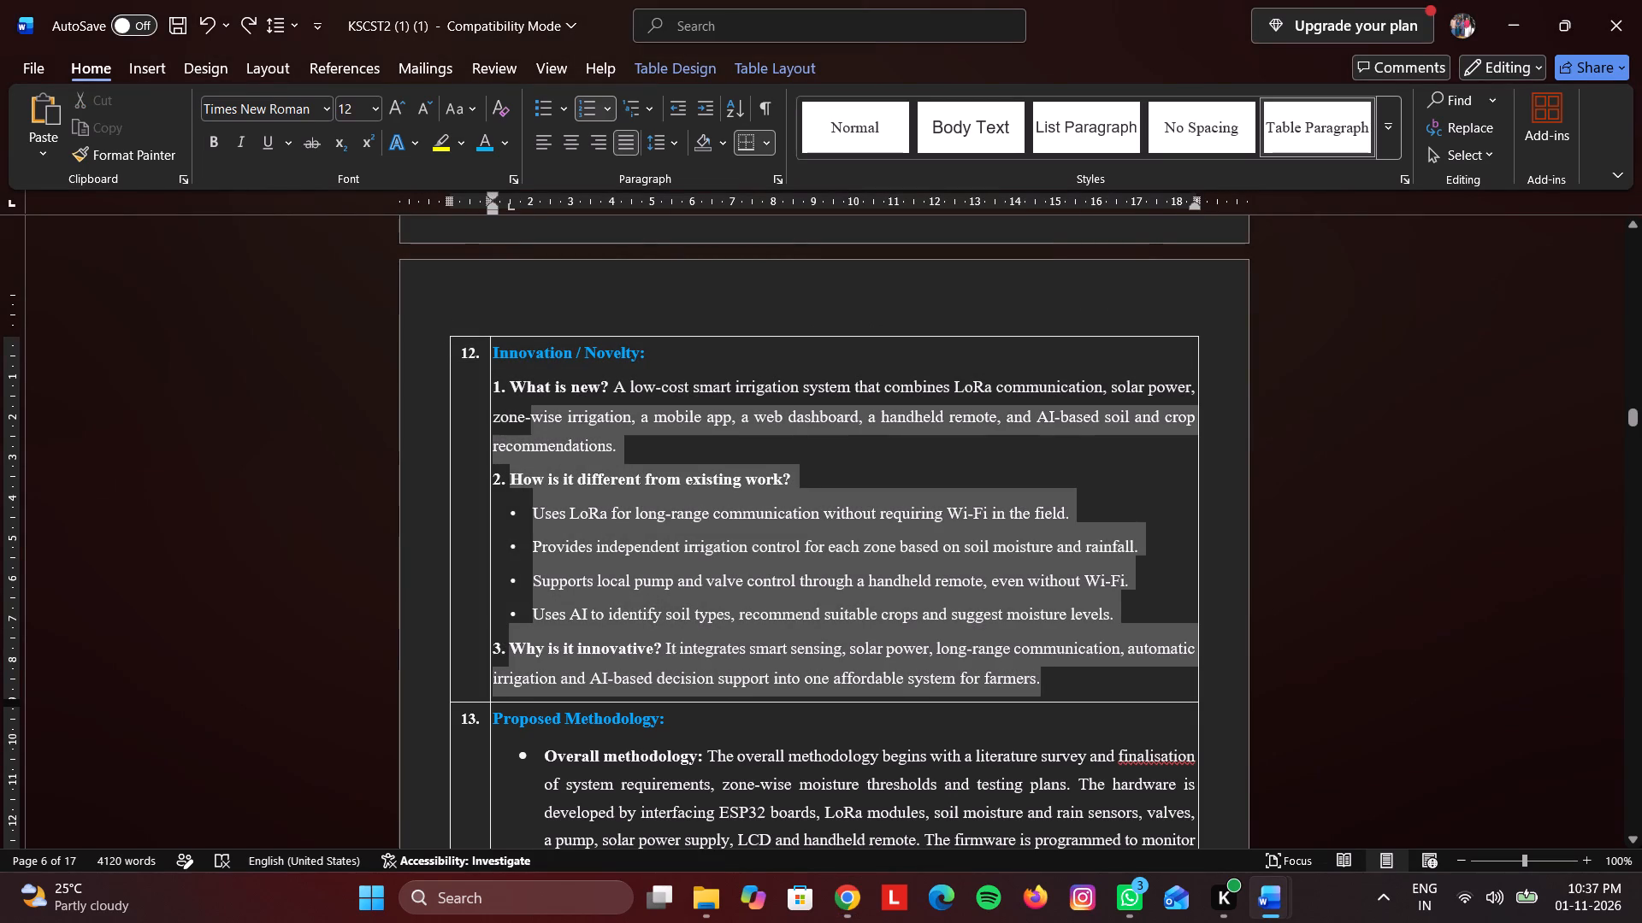
drag(540, 432, 517, 397)
key(ctrl+v)
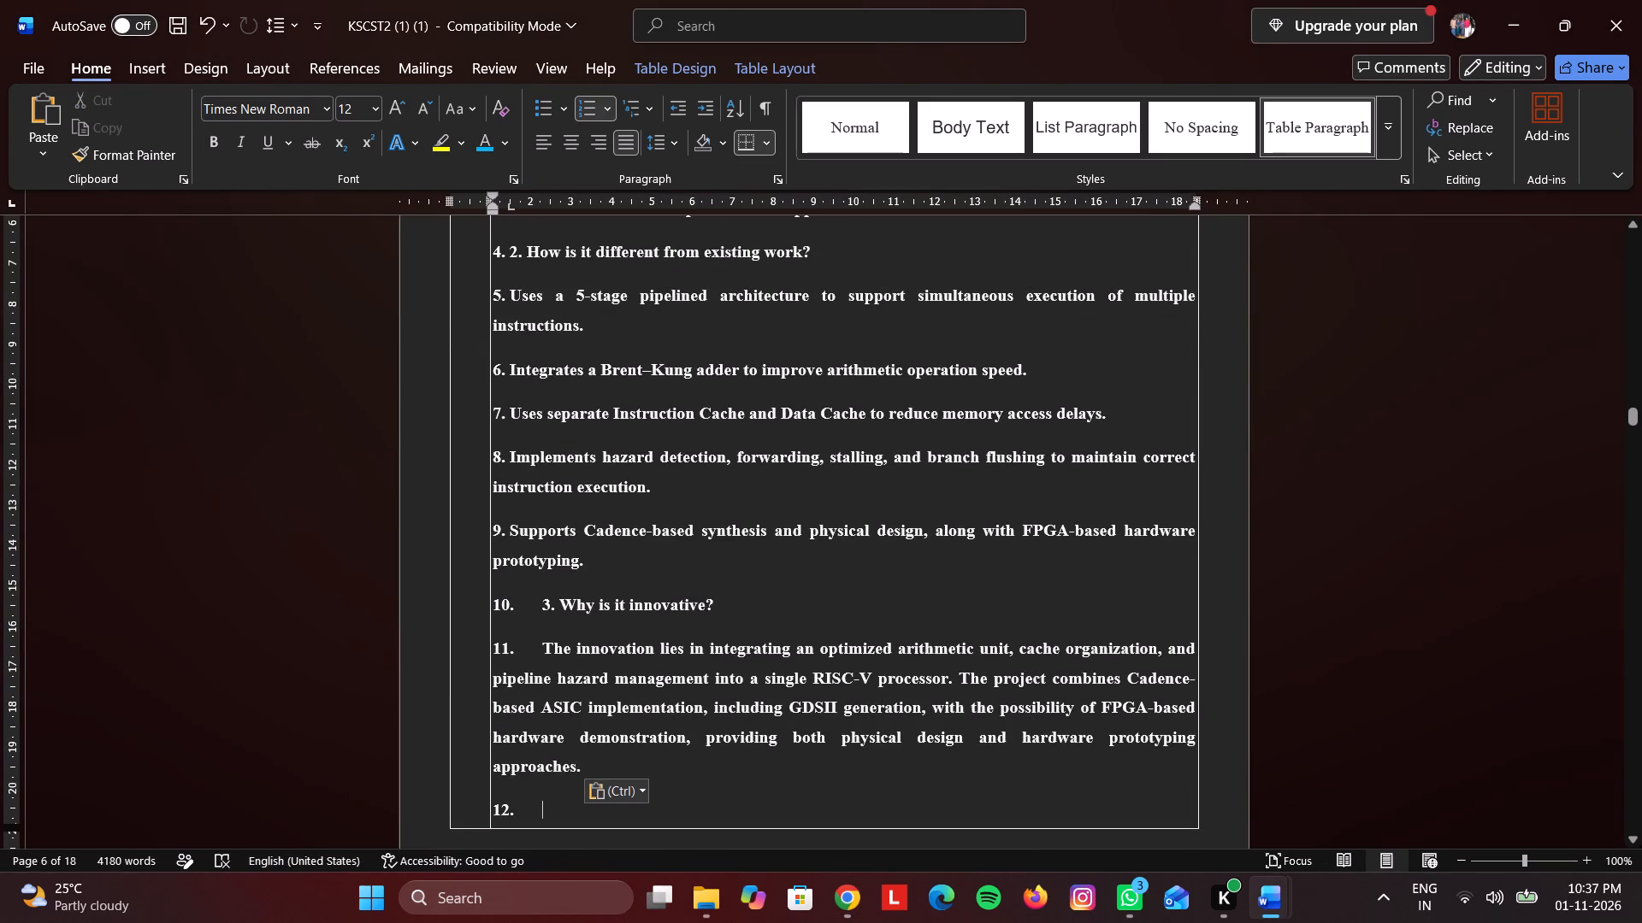
Remove the automatic numbering and the bold formatting from all pasted Innovation / Novelty text below the row 12 heading.
drag(552, 808, 561, 496)
scroll(567, 536, up, 9)
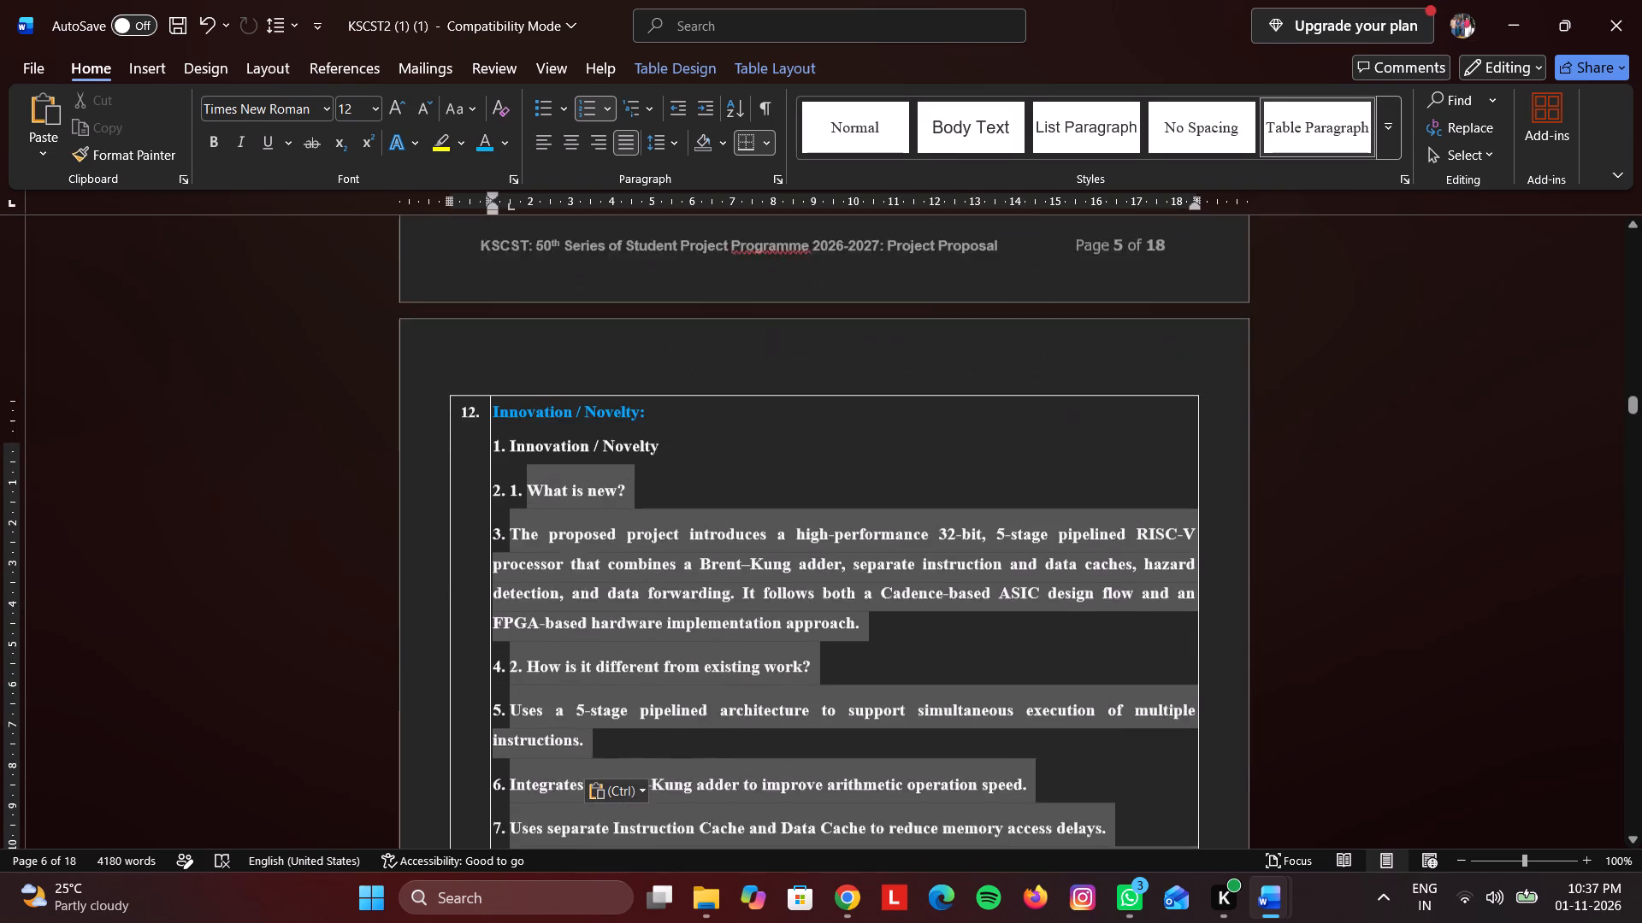
drag(561, 496, 558, 497)
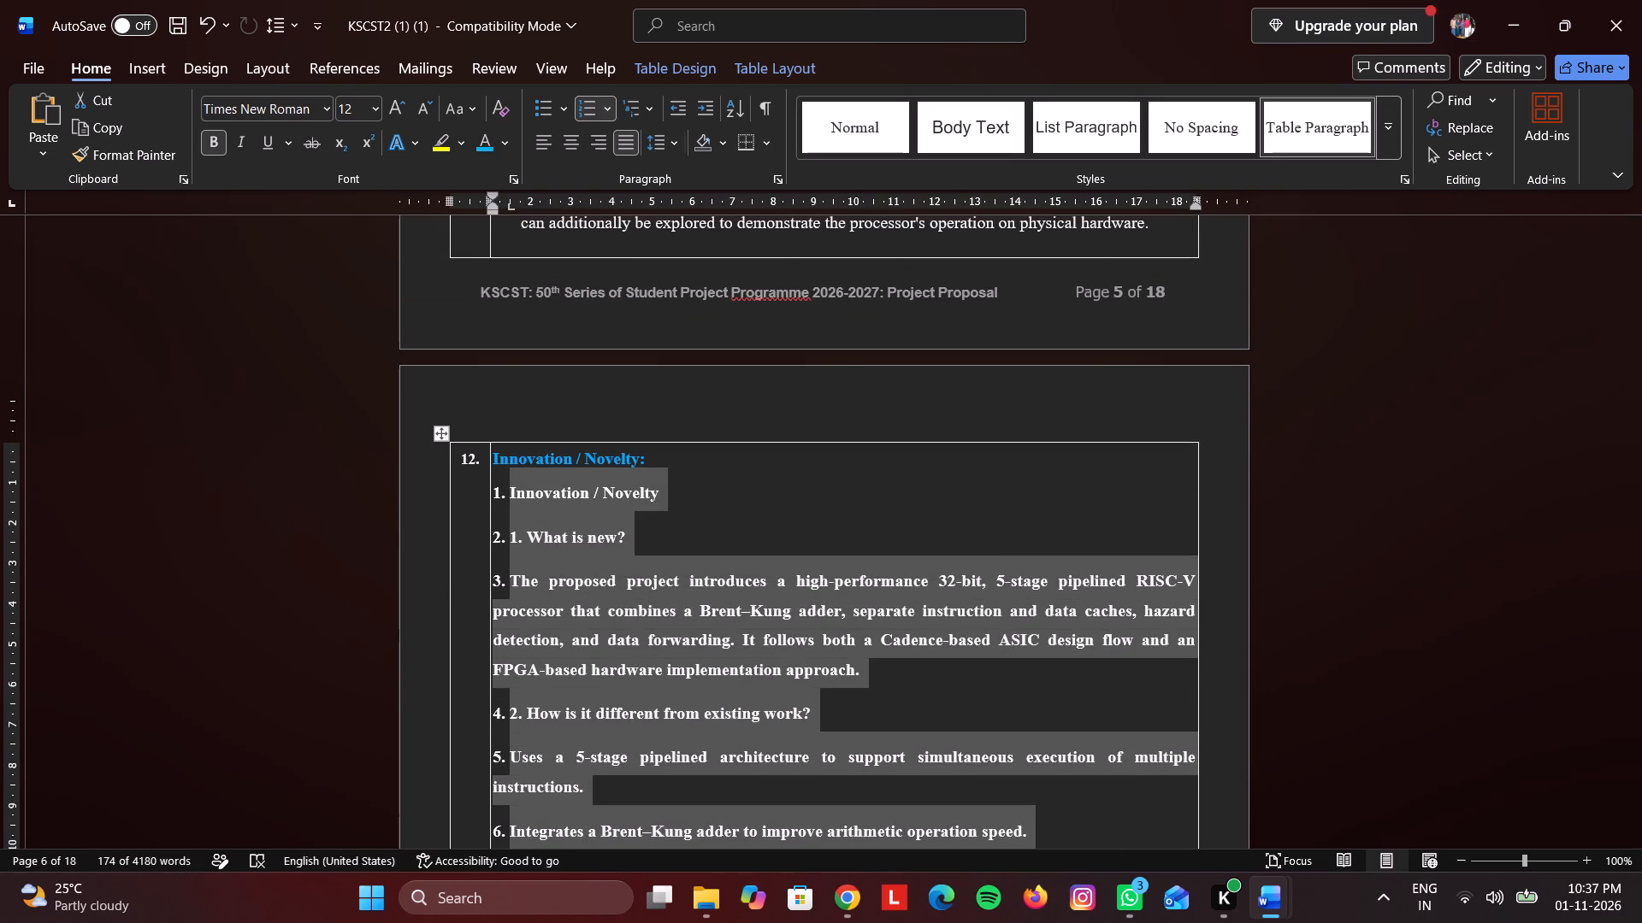
click(586, 108)
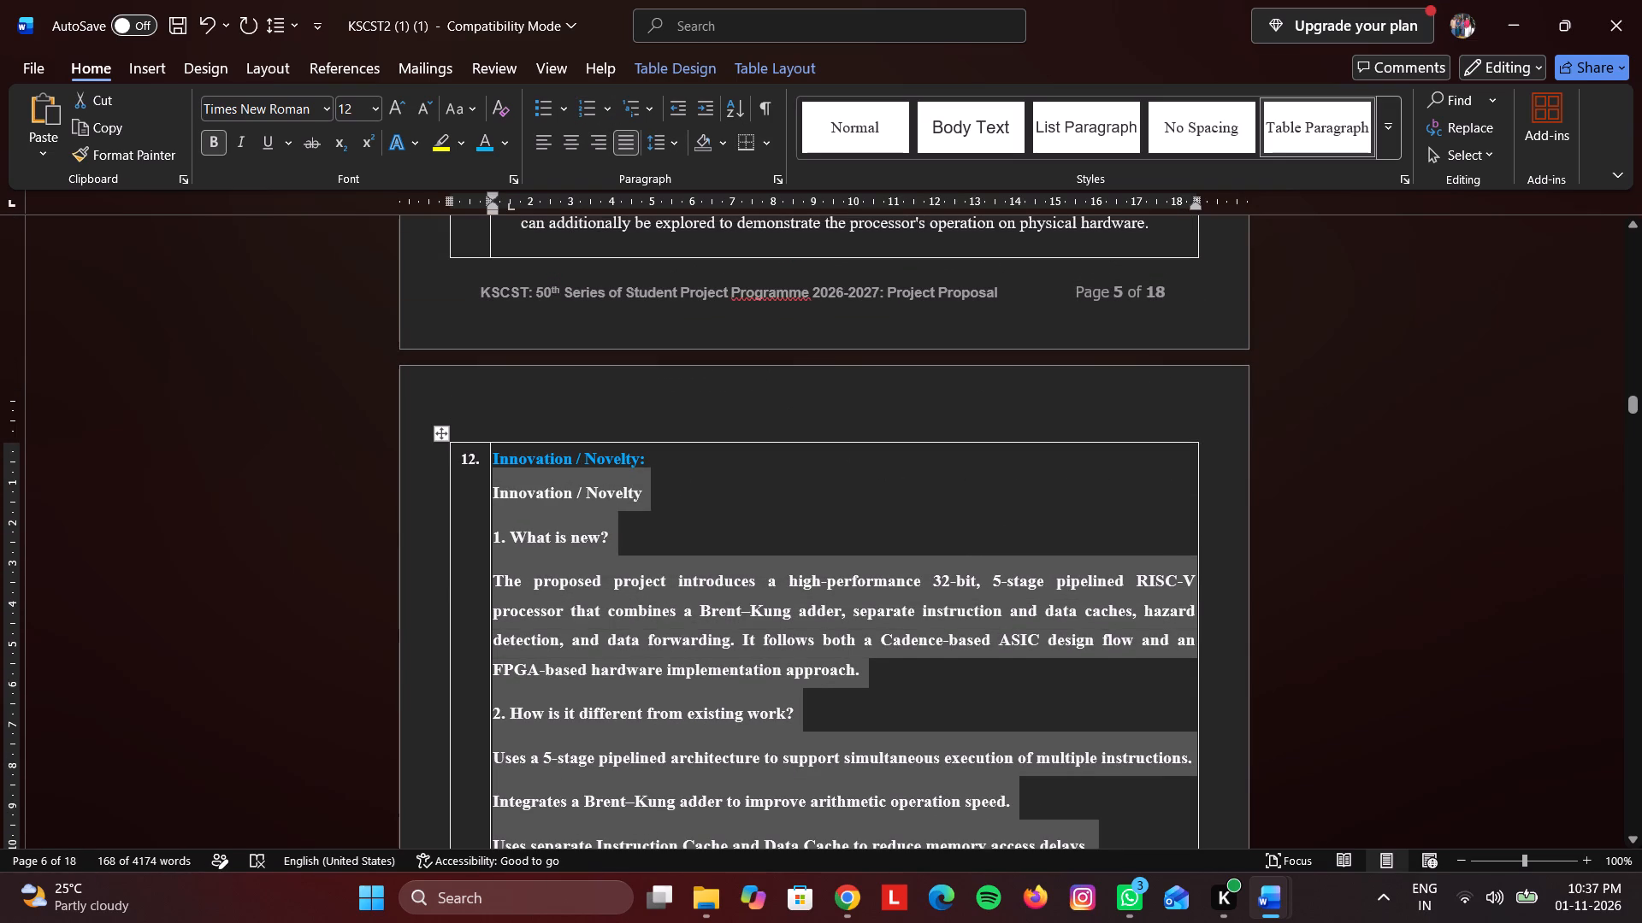
click(216, 144)
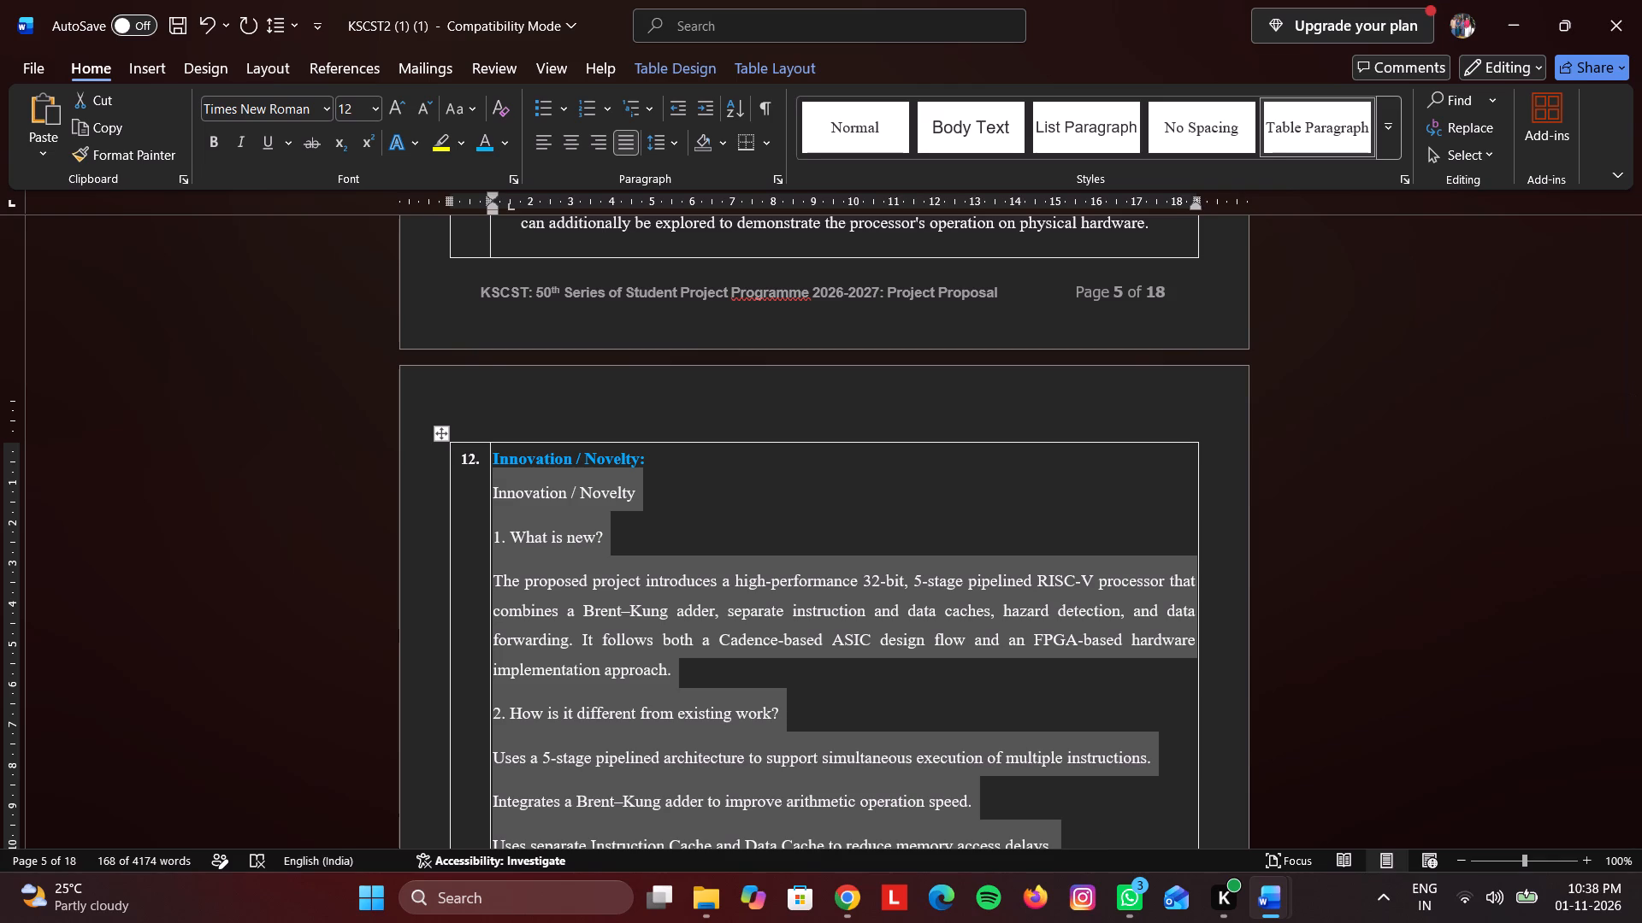
Indent the pasted row 12 text slightly inward from both cell borders.
drag(1196, 205, 1189, 208)
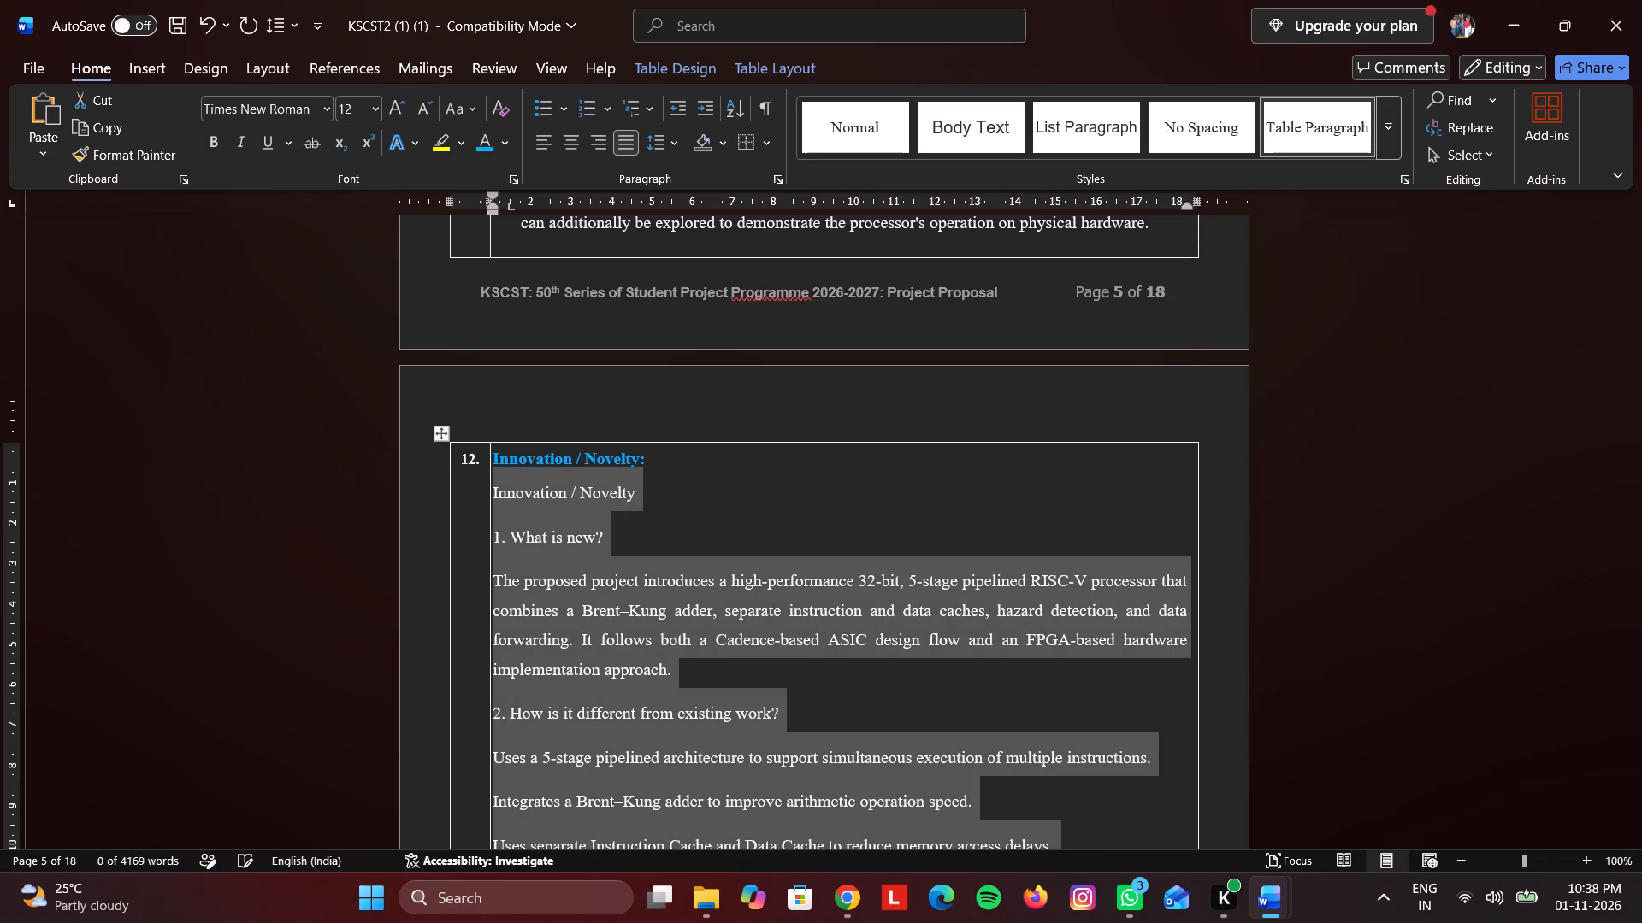
click(493, 207)
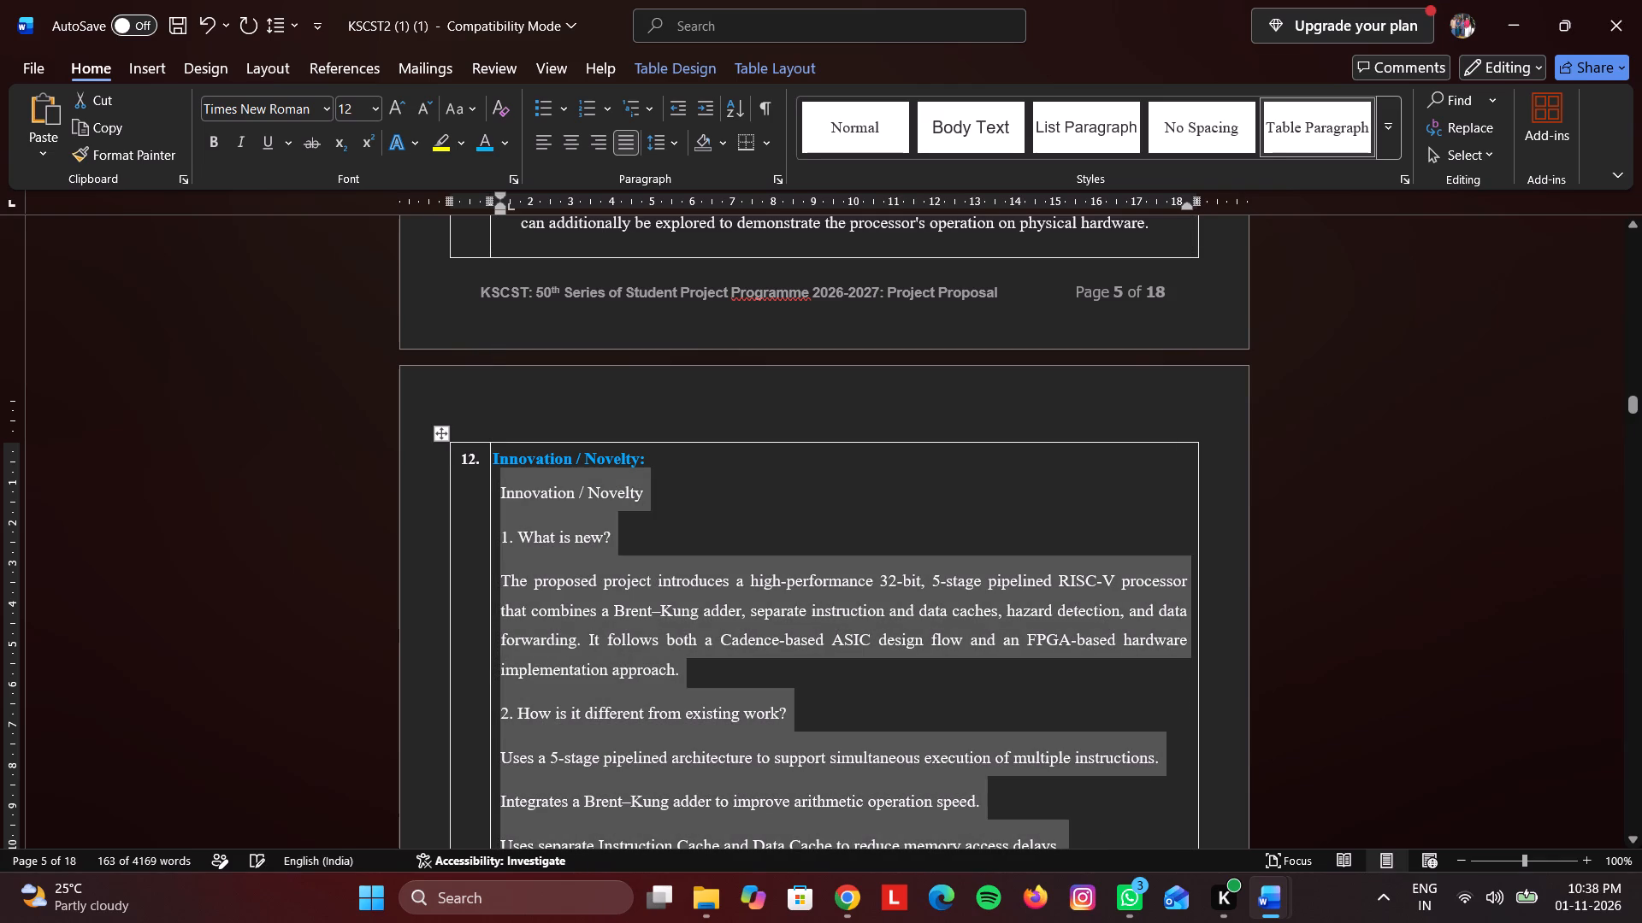
Delete the duplicate "Innovation / Novelty" line below the blue row 12 heading.
click(675, 514)
drag(658, 497, 496, 499)
key(Delete)
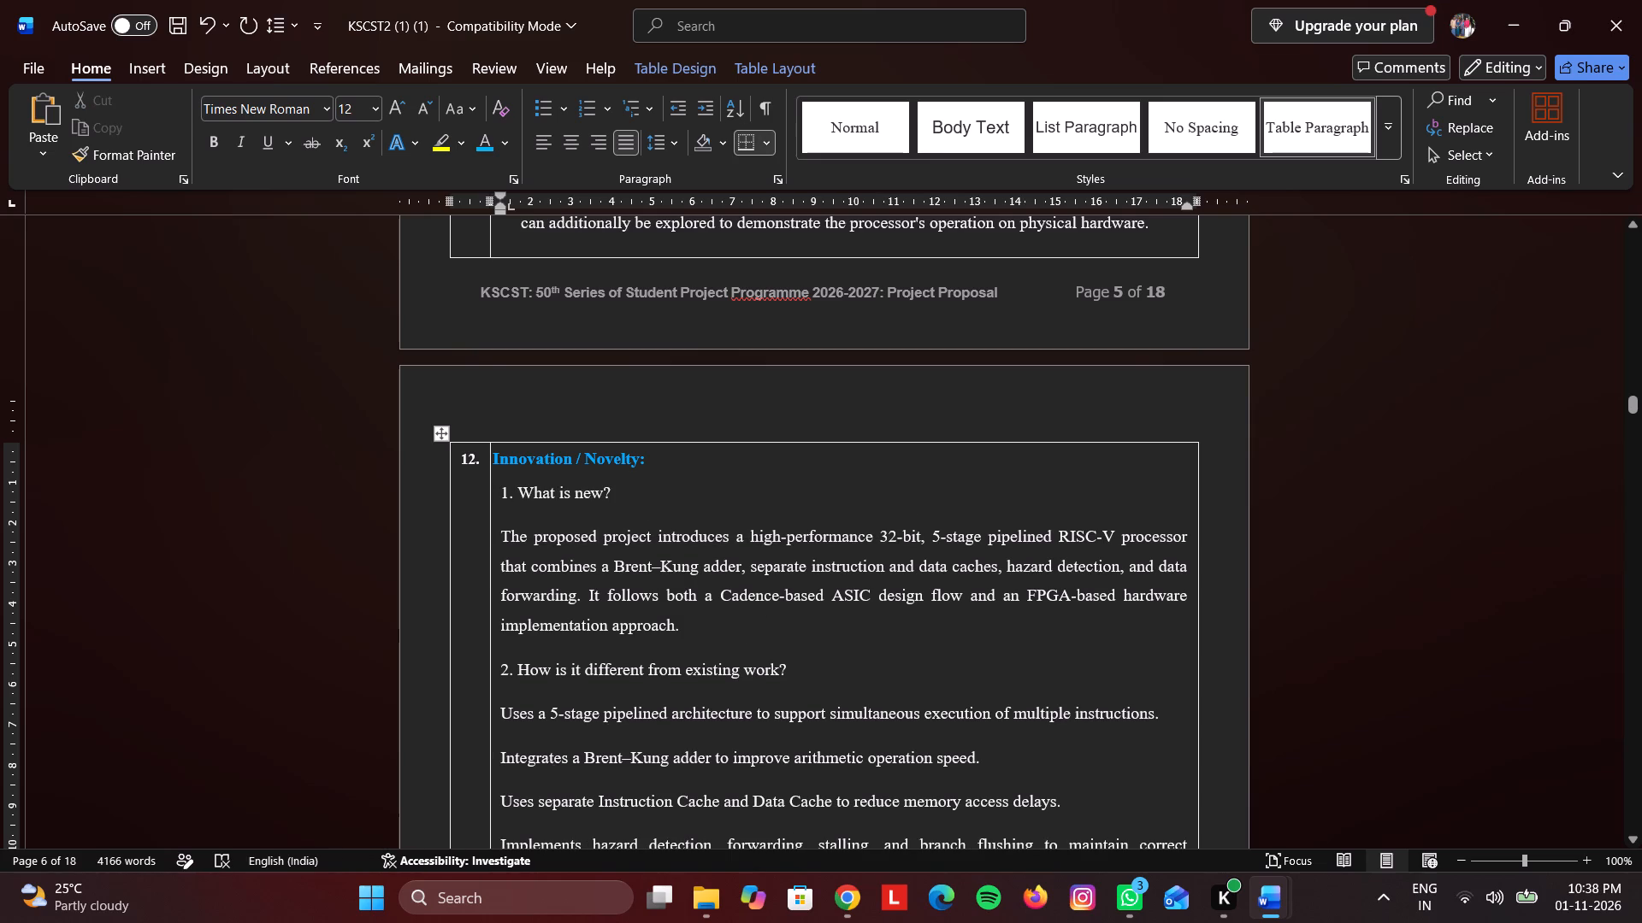
Remove the space before the answer paragraph under "What is new?".
drag(694, 630, 523, 537)
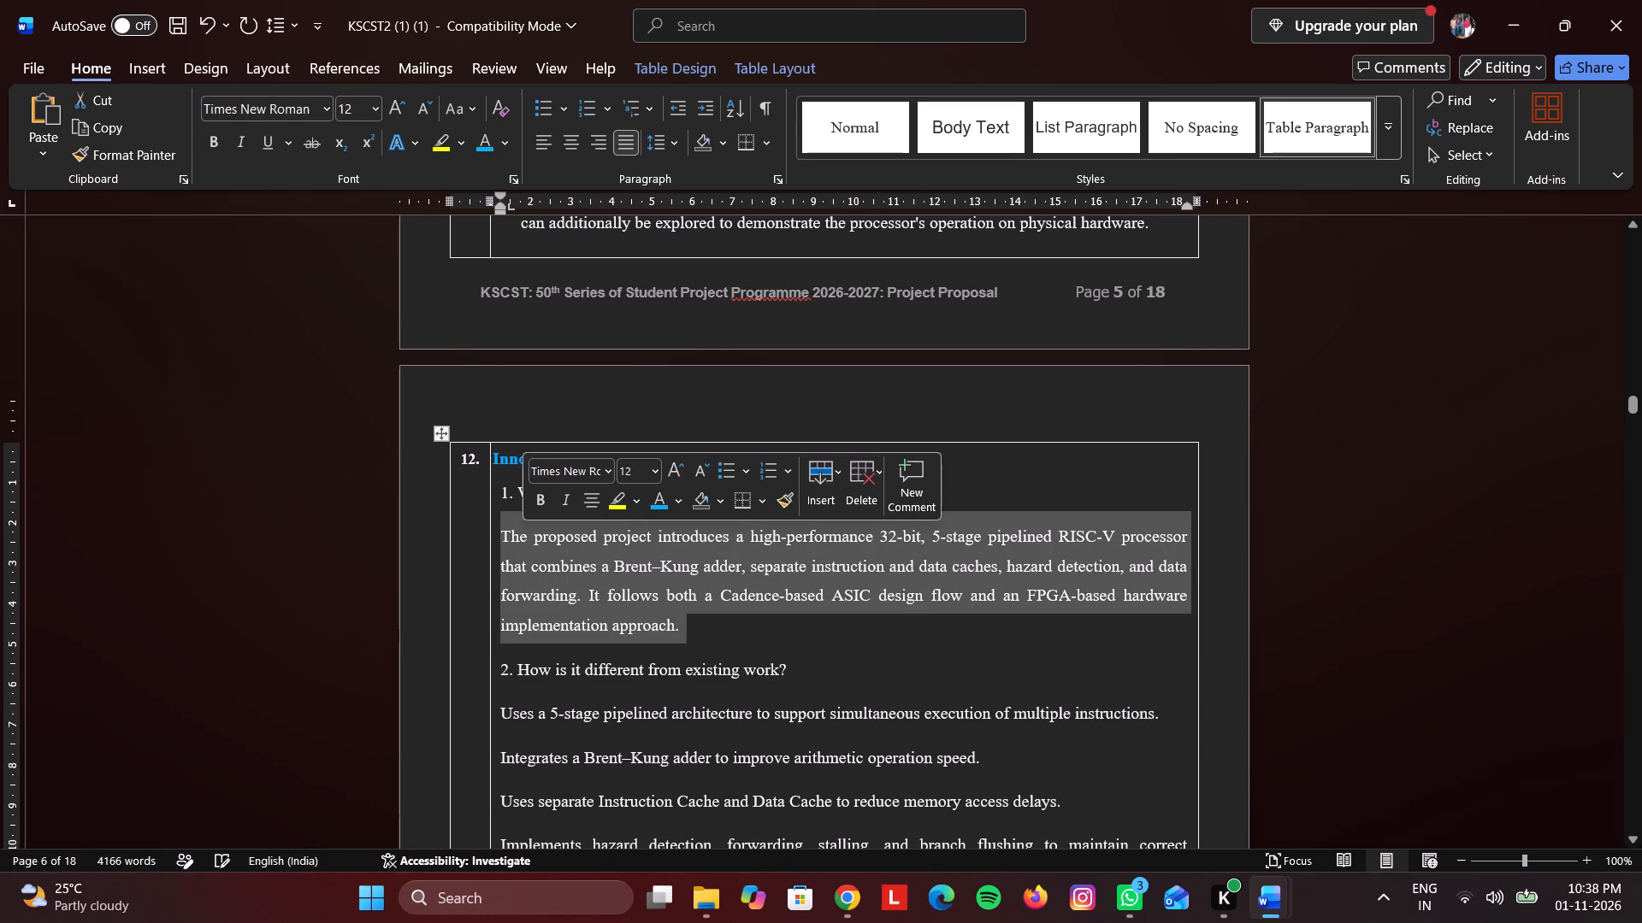
click(673, 147)
click(735, 371)
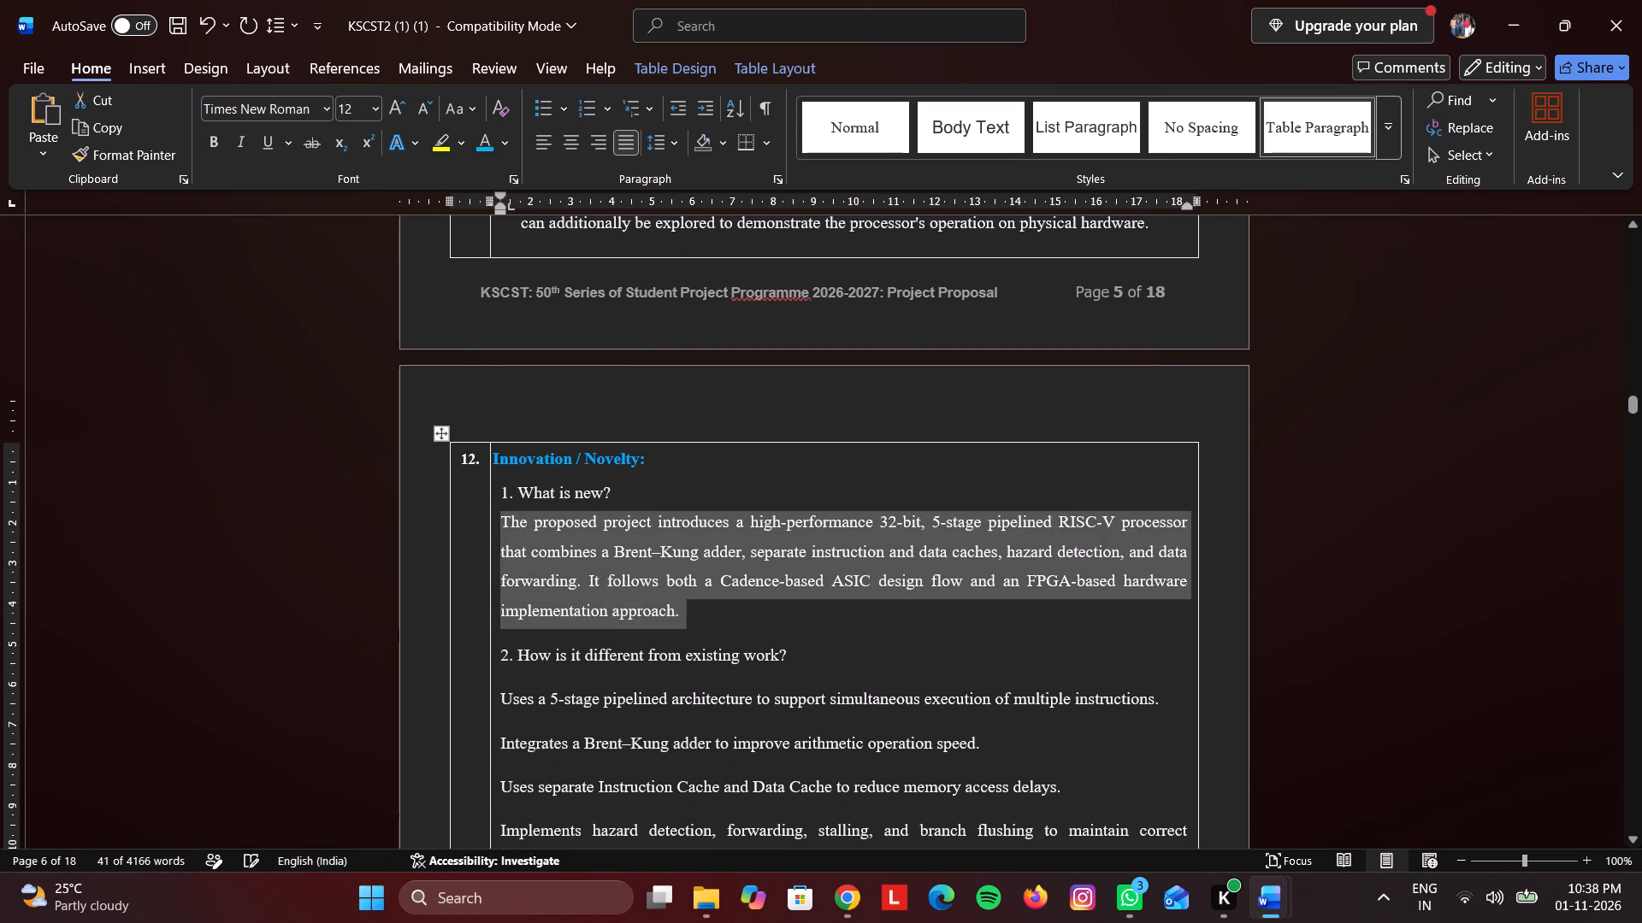
Make the "1. What is new?" subheading bold and turn it into an automatically numbered item.
click(682, 501)
drag(654, 498, 493, 500)
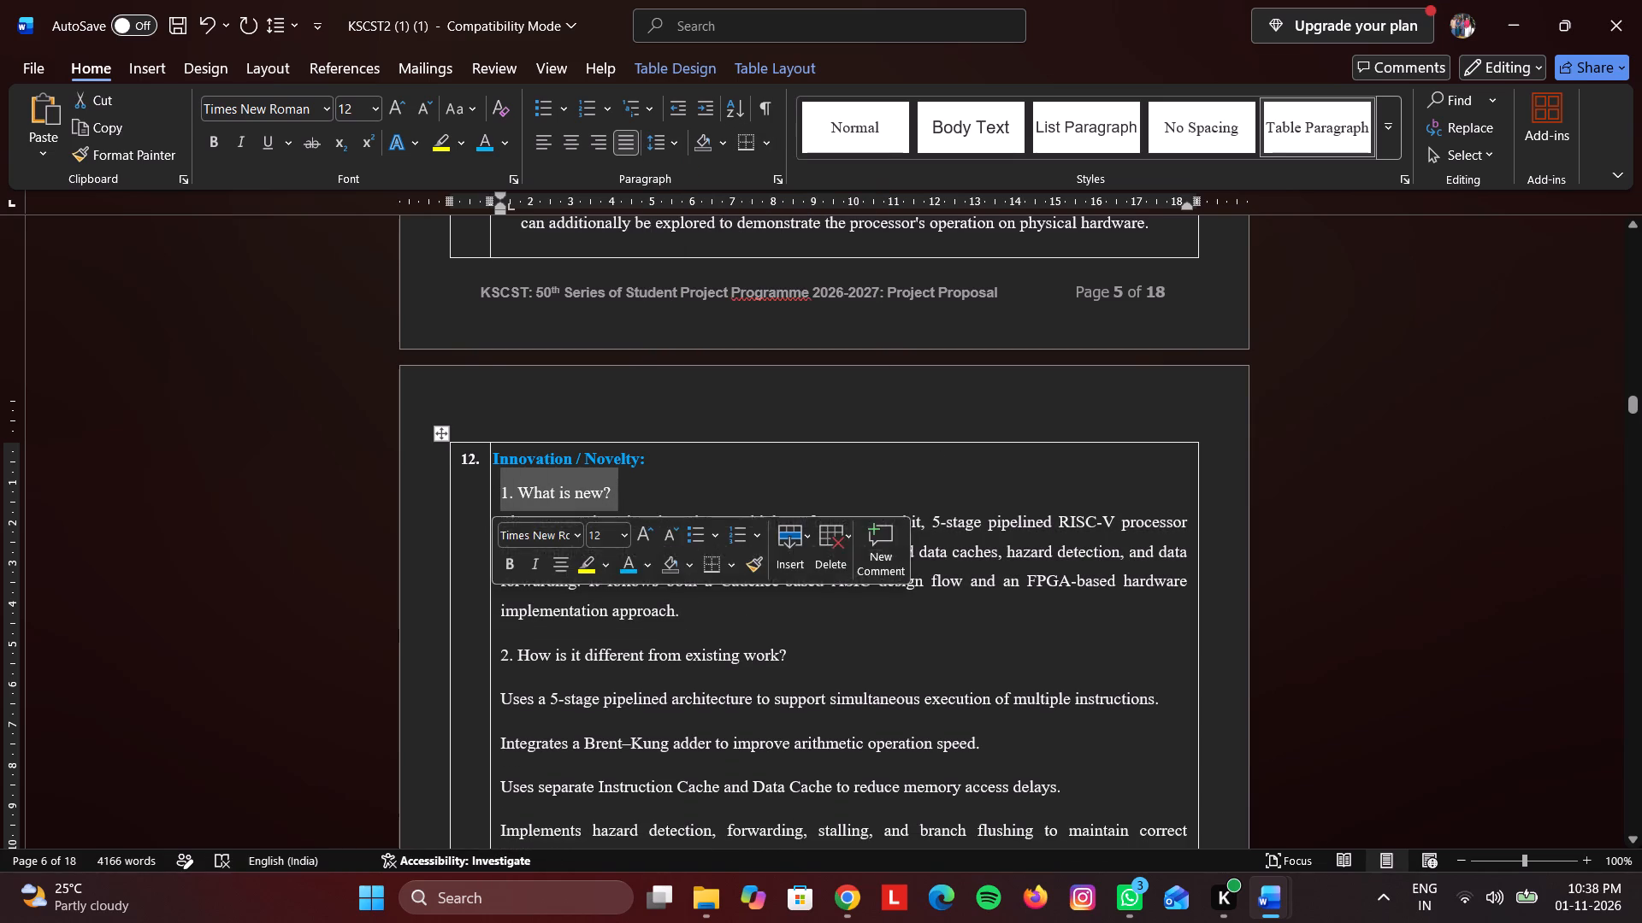
click(505, 574)
click(529, 499)
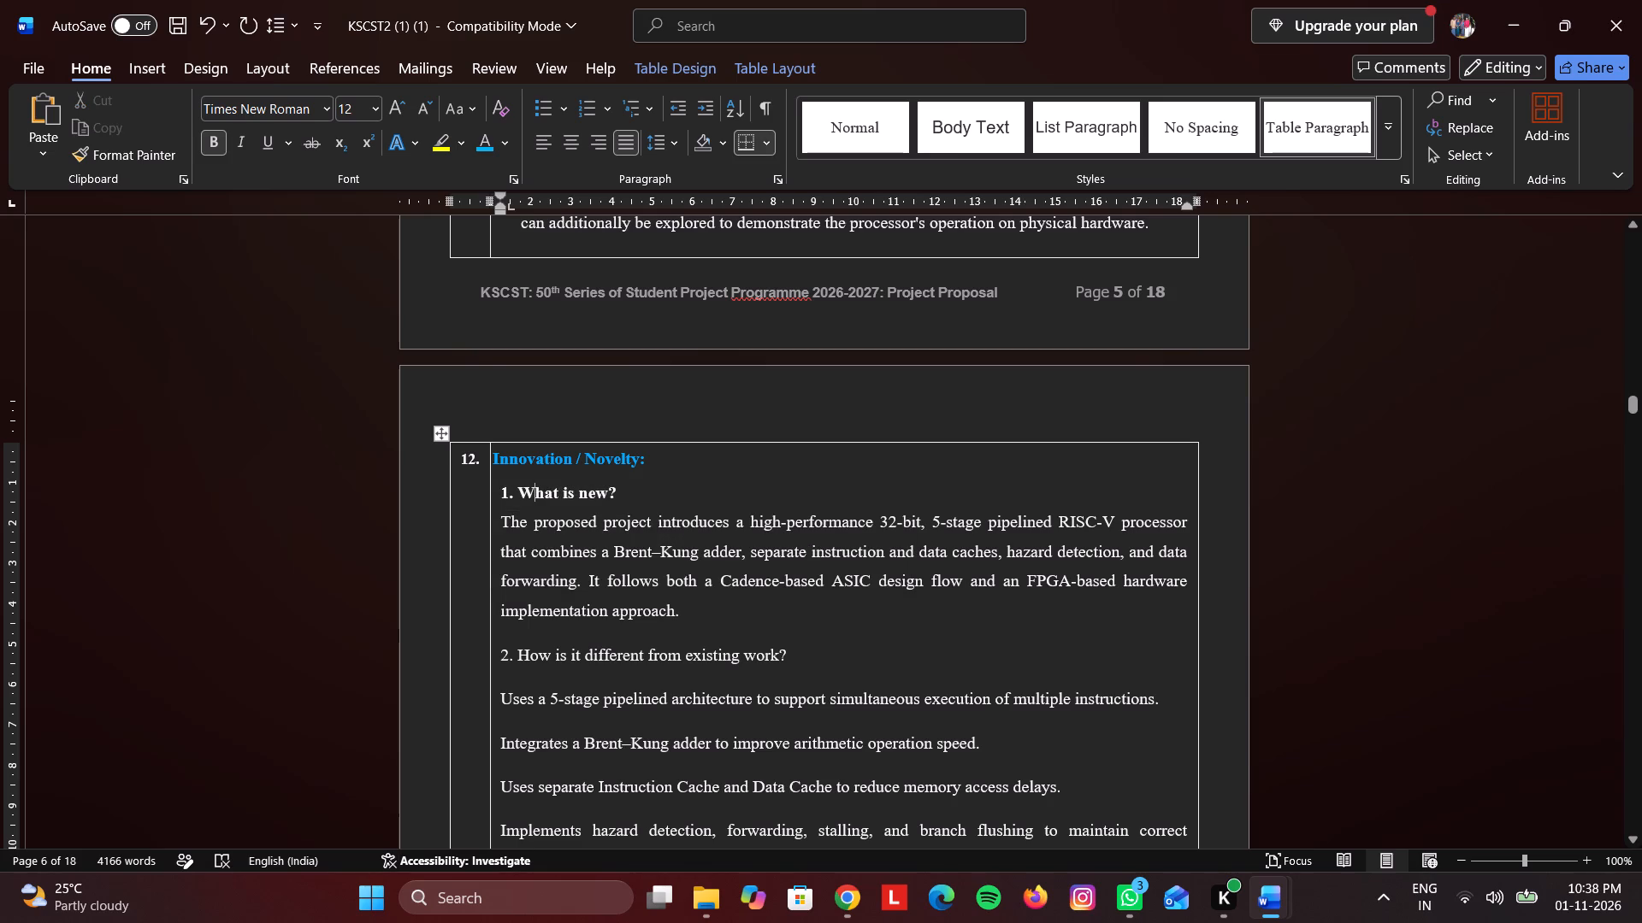
click(511, 491)
key(Right)
click(592, 107)
Make "2. How is it different from existing work?" bold and turn it into automatically numbered item 2.
scroll(640, 575, down, 3)
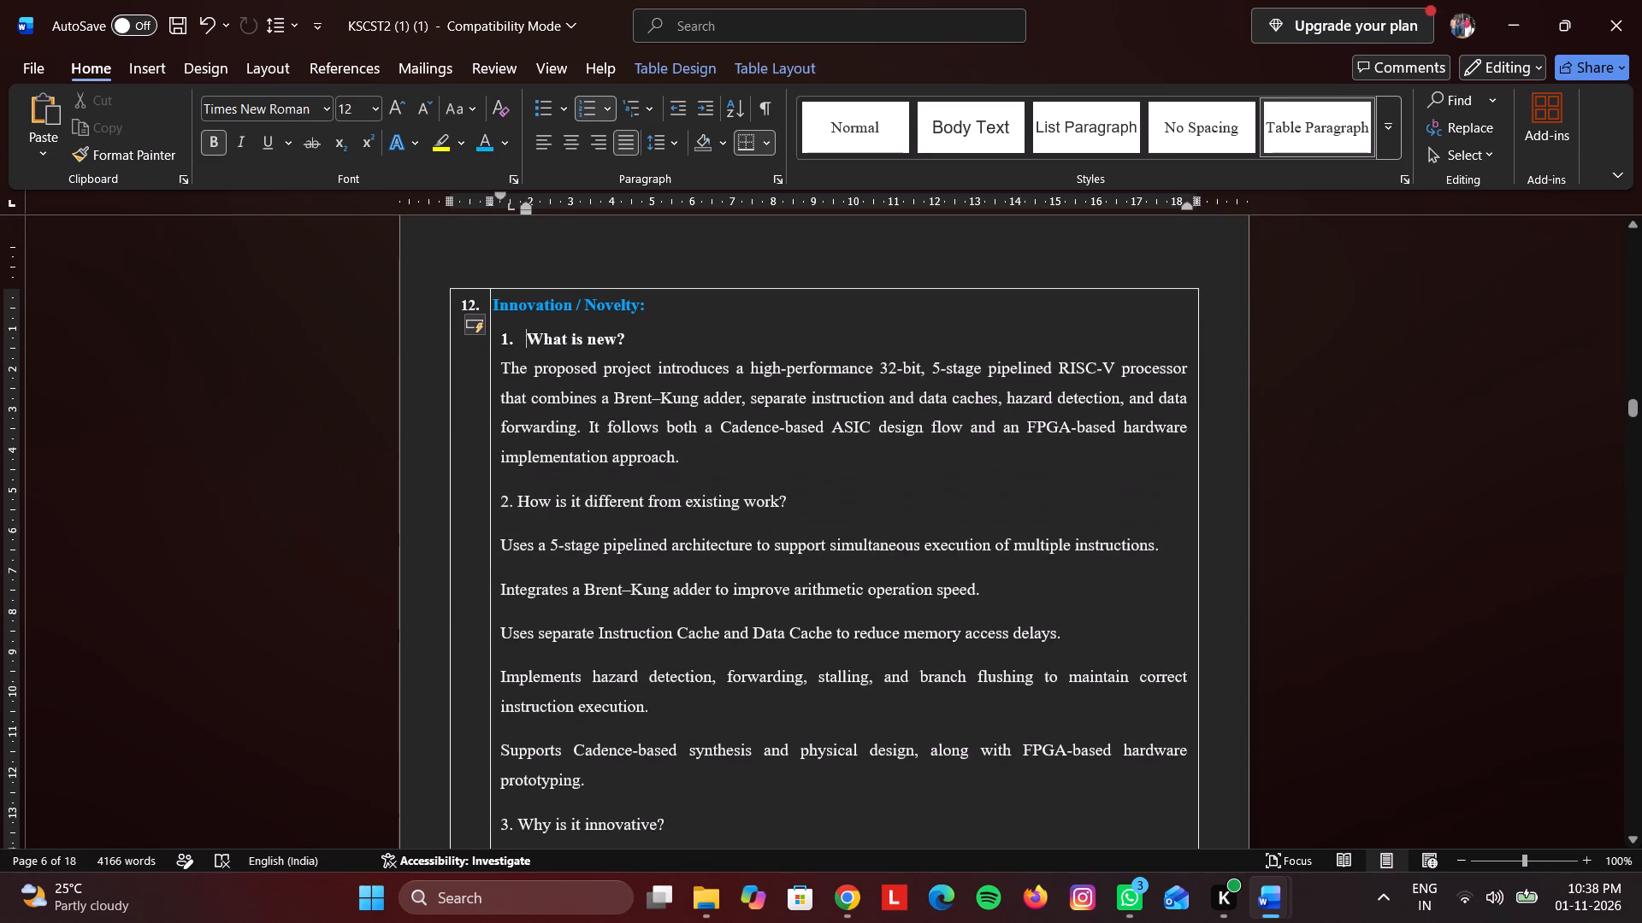
drag(818, 504, 489, 503)
click(488, 503)
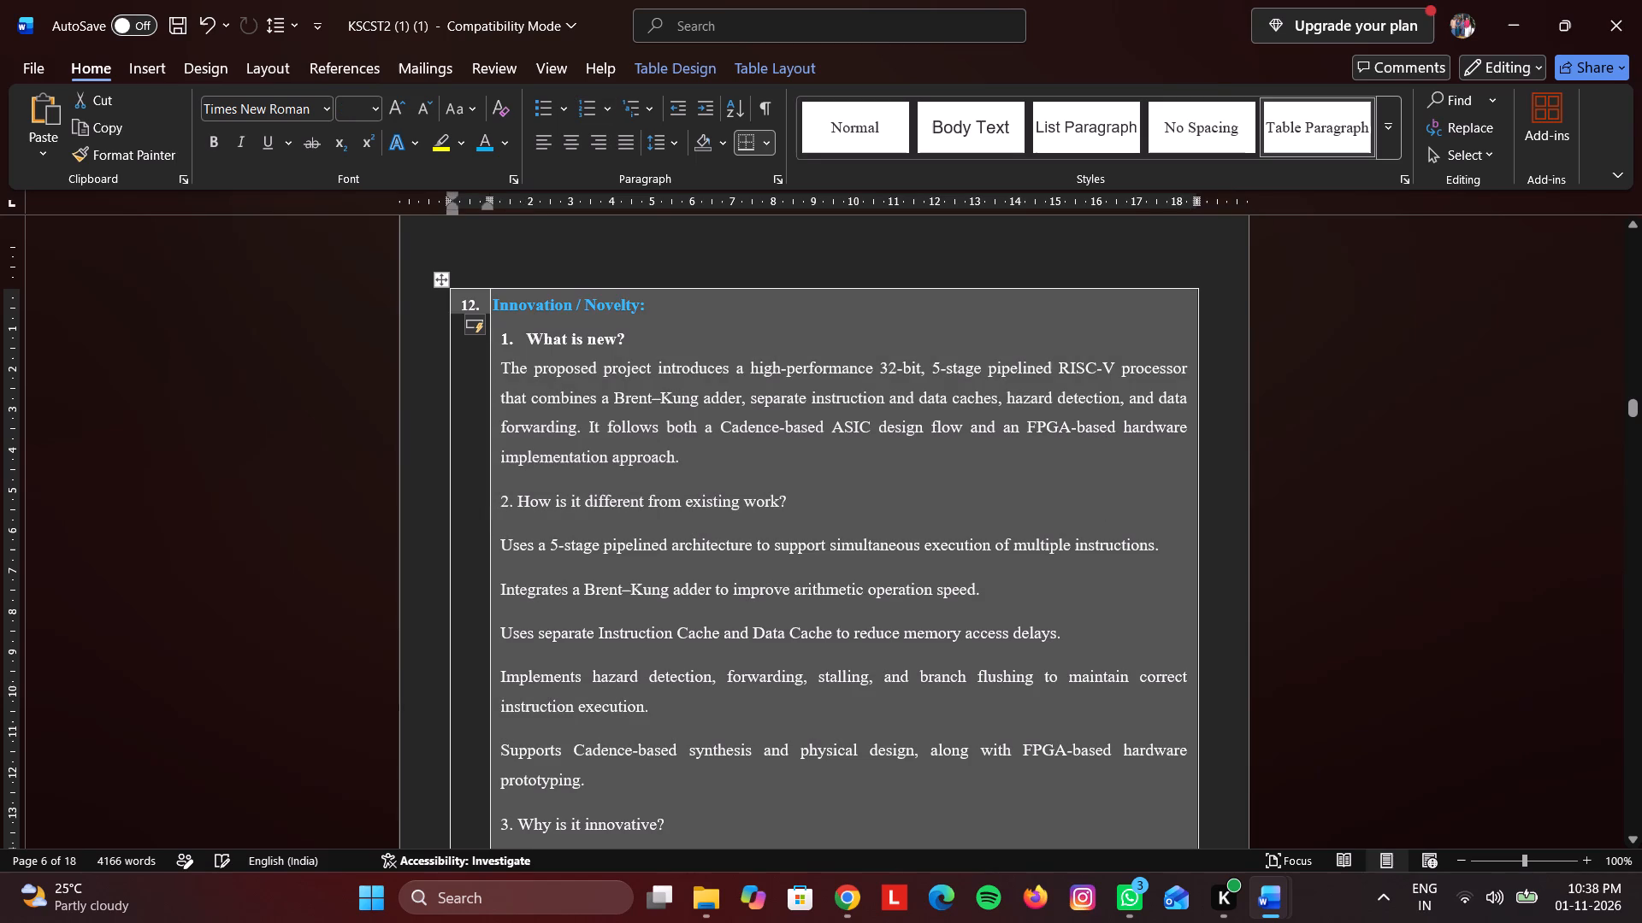
click(641, 512)
drag(790, 503, 511, 503)
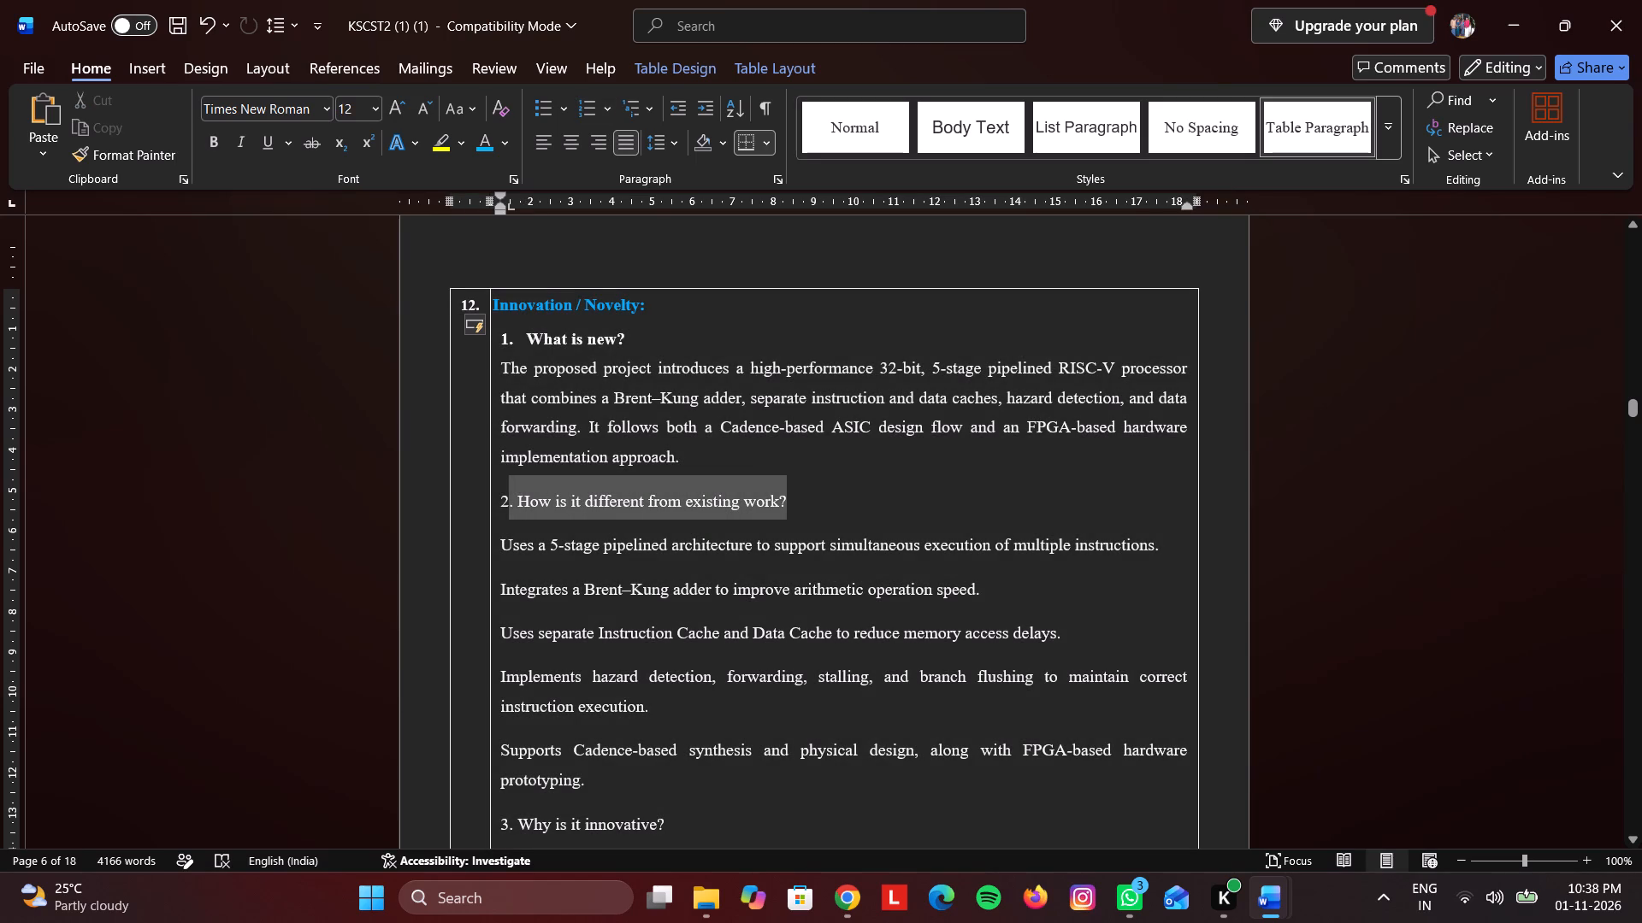
drag(511, 503, 503, 501)
click(520, 460)
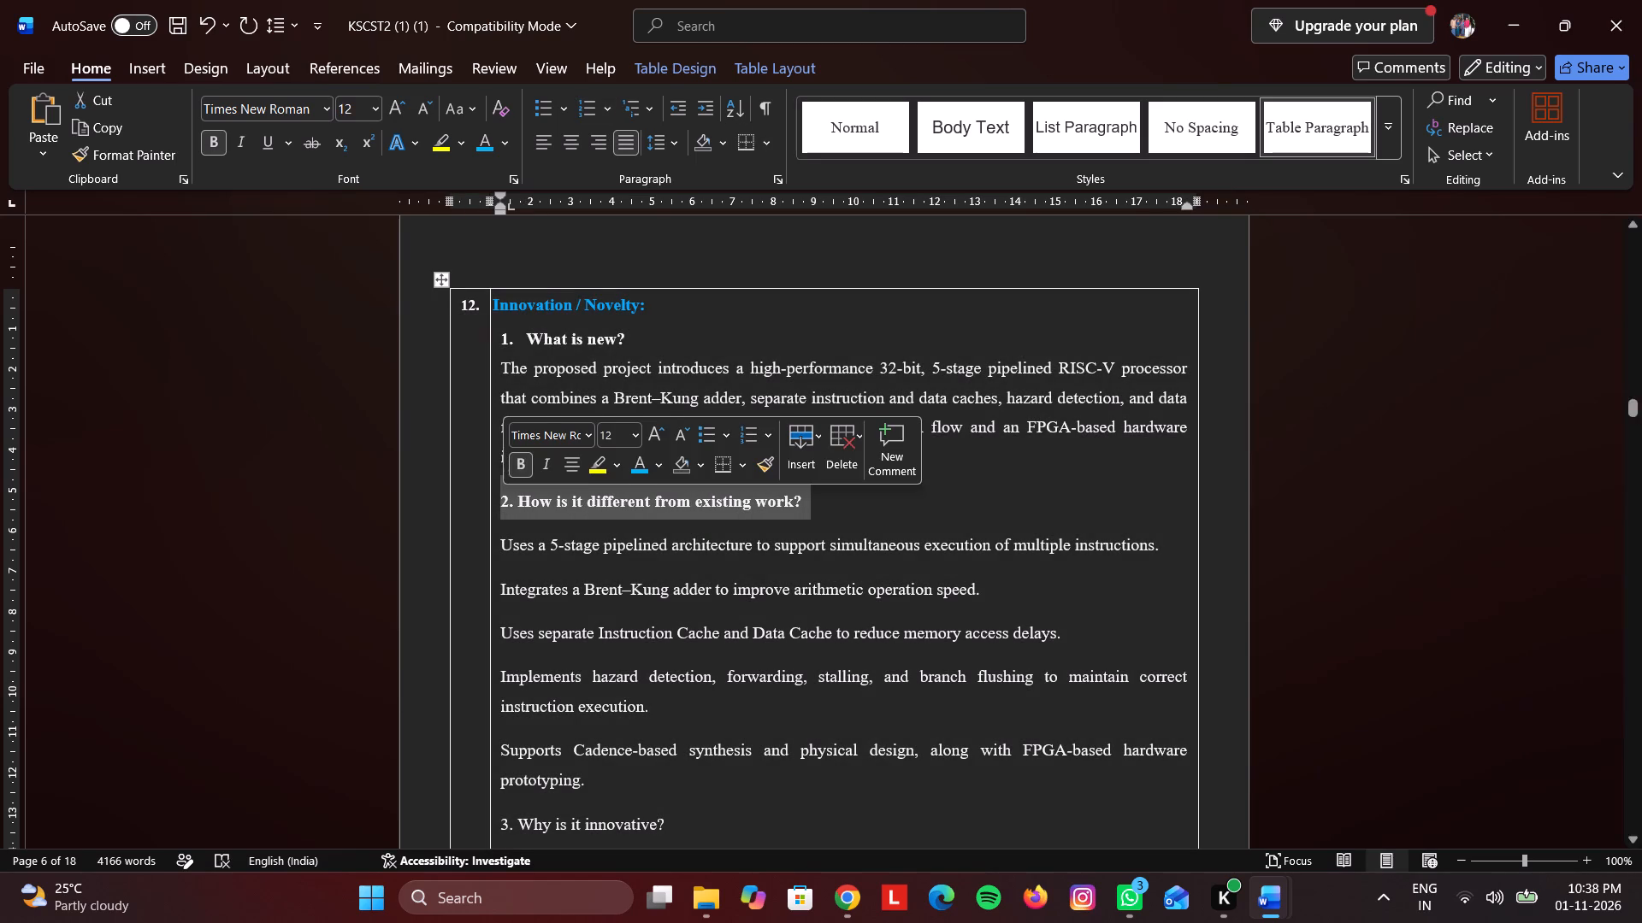
click(581, 106)
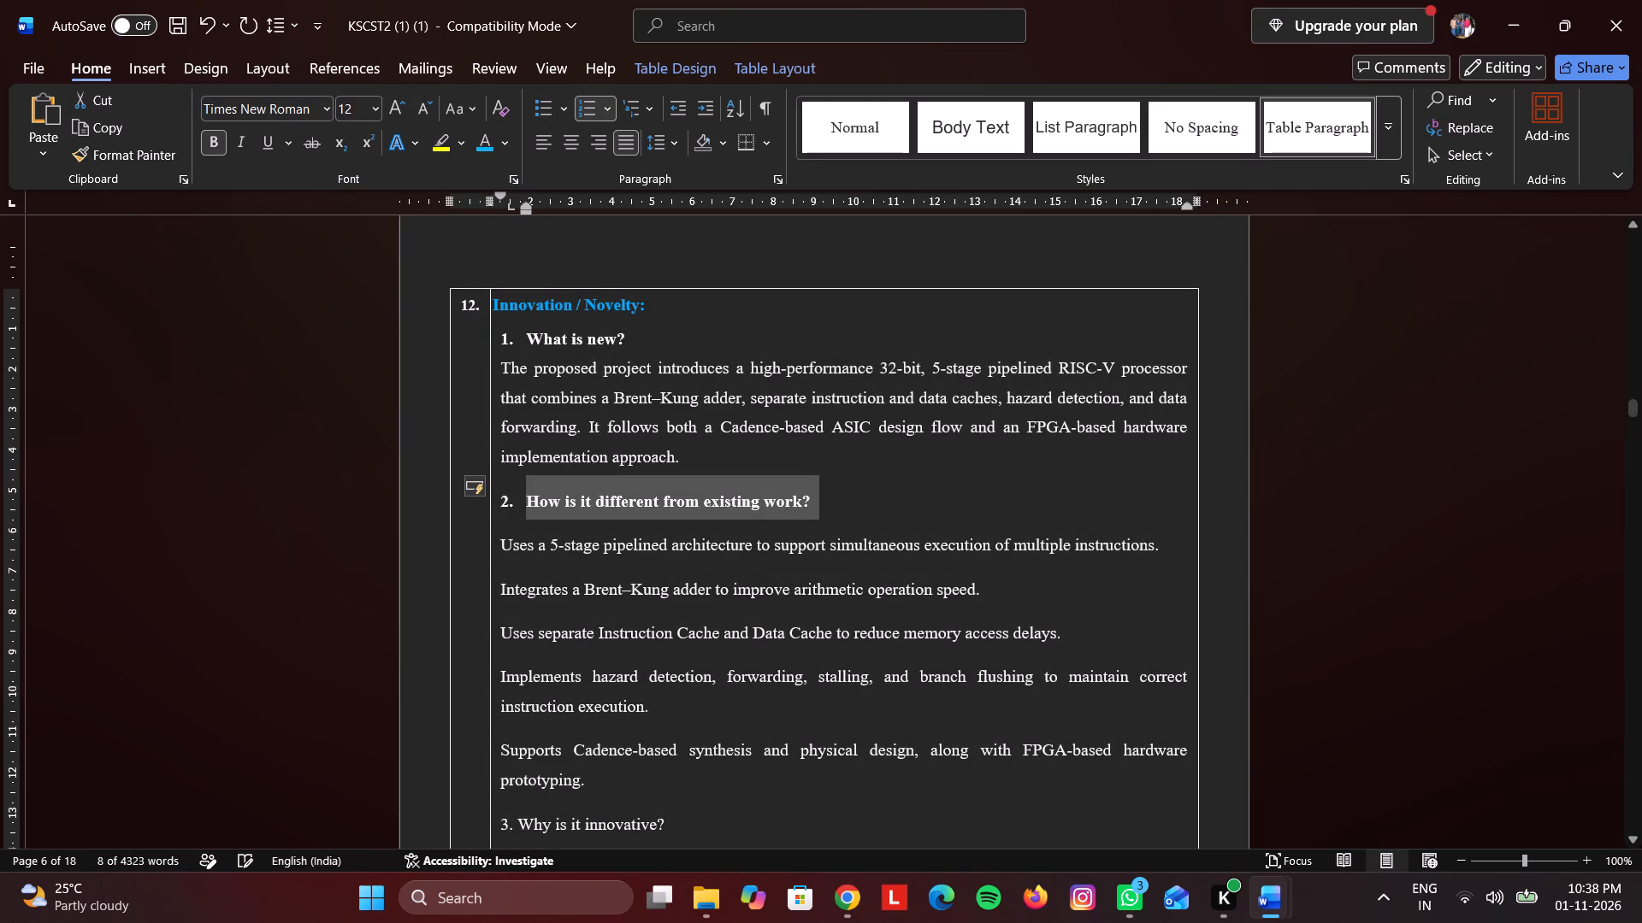
Apply arrow bullets to the five points under "How is it different from existing work?", from the 5-stage pipeline to FPGA prototyping.
click(649, 549)
scroll(649, 549, down, 3)
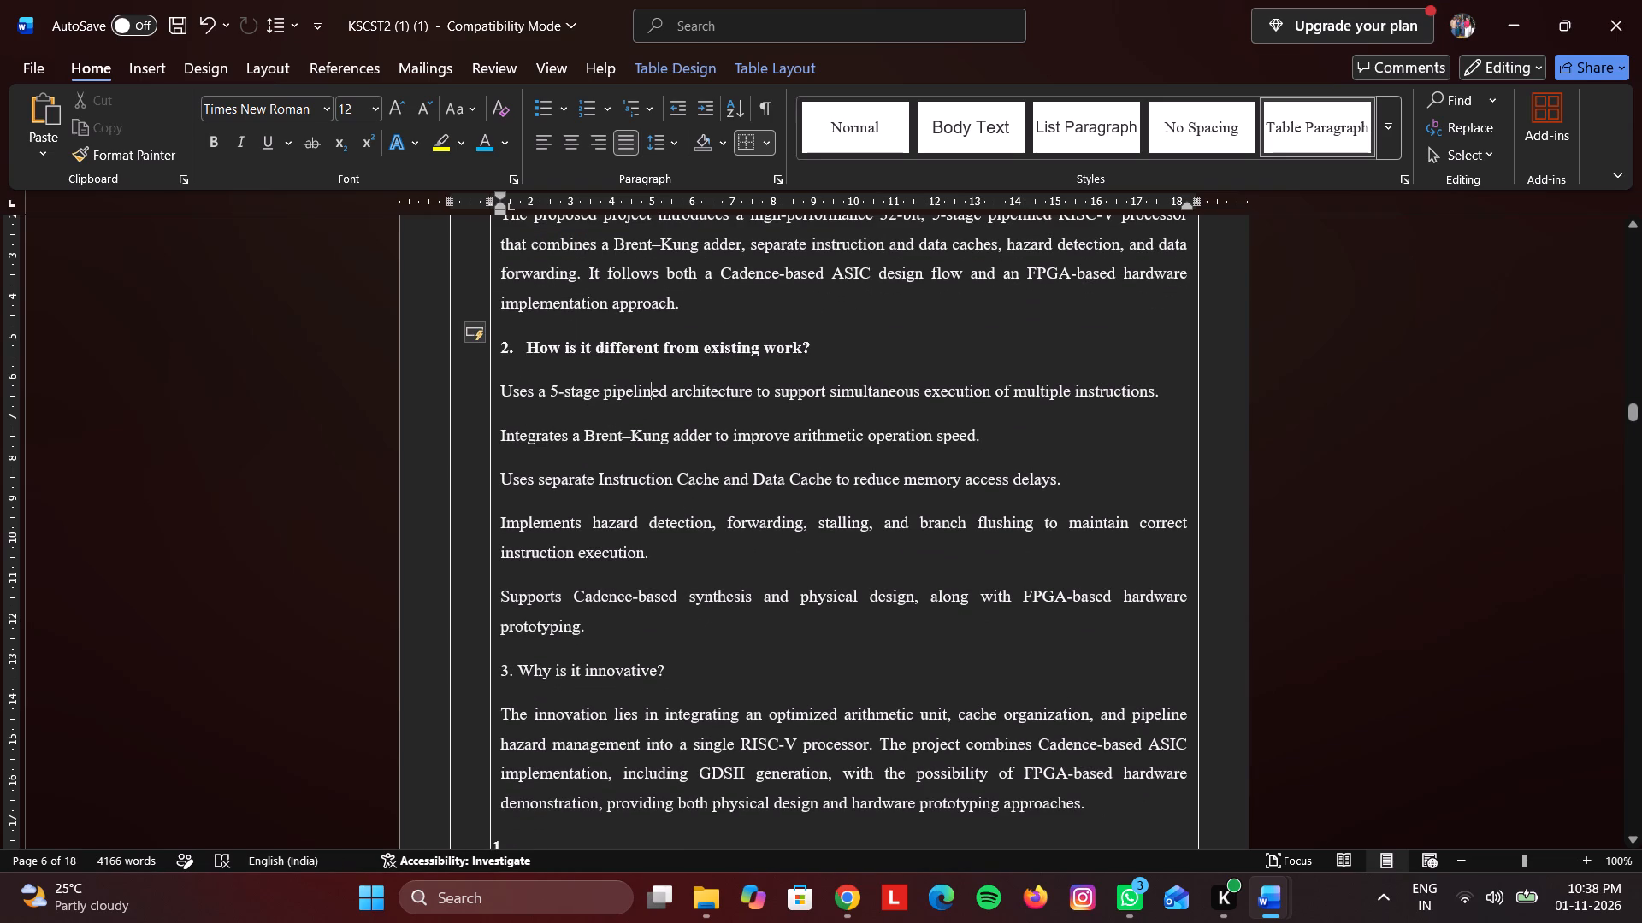
drag(600, 635, 544, 423)
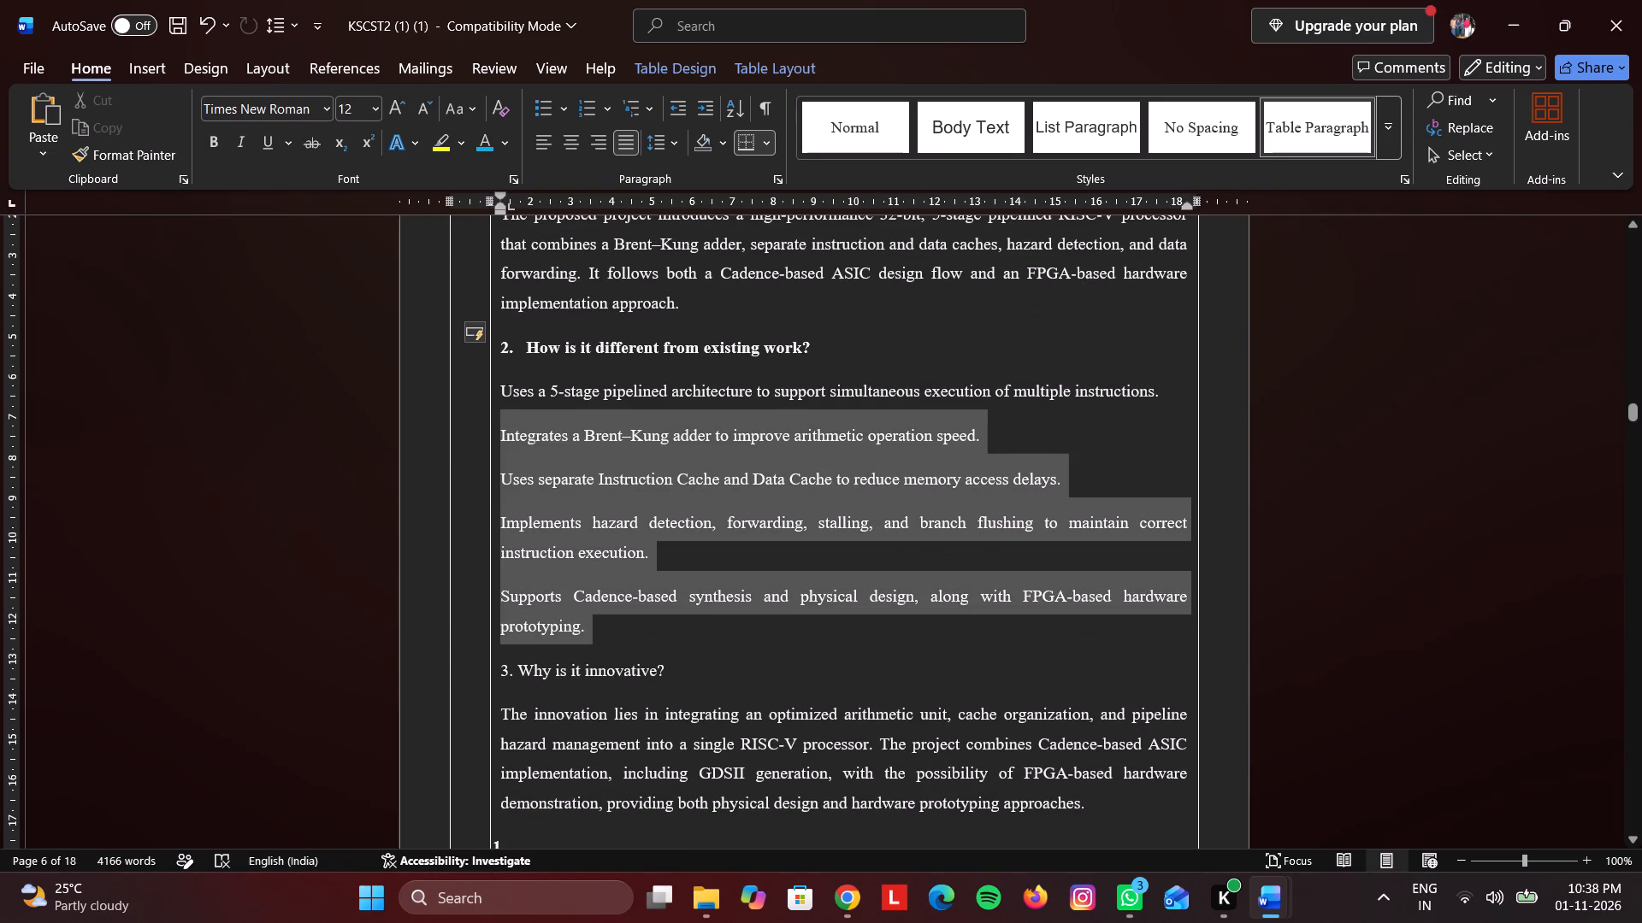
drag(544, 423, 523, 397)
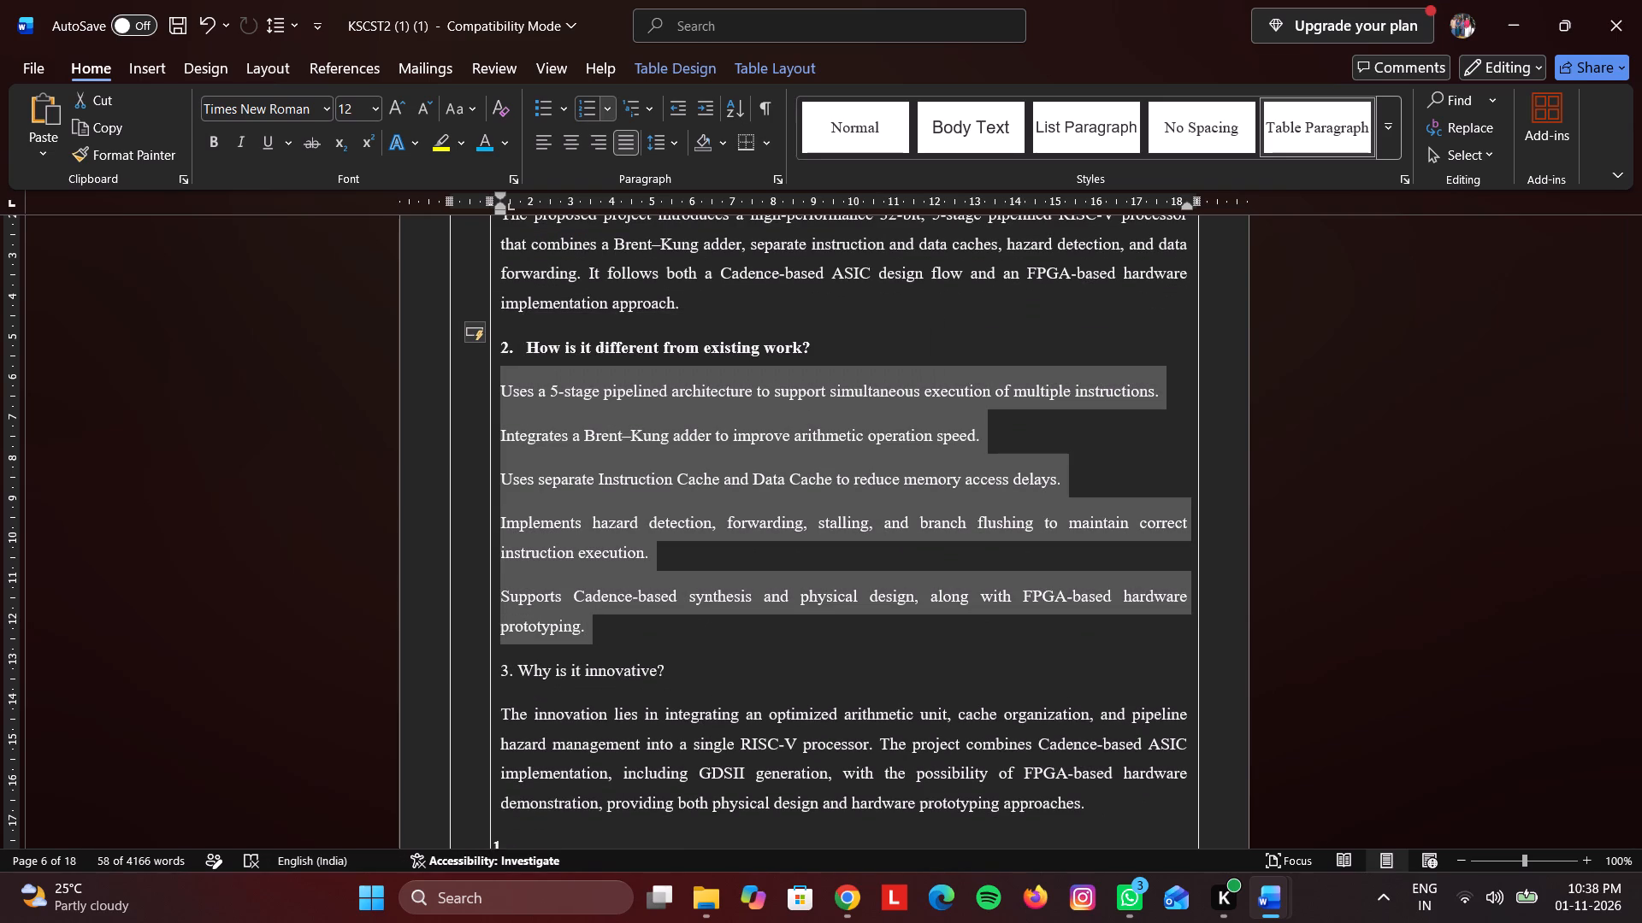
click(561, 105)
click(569, 227)
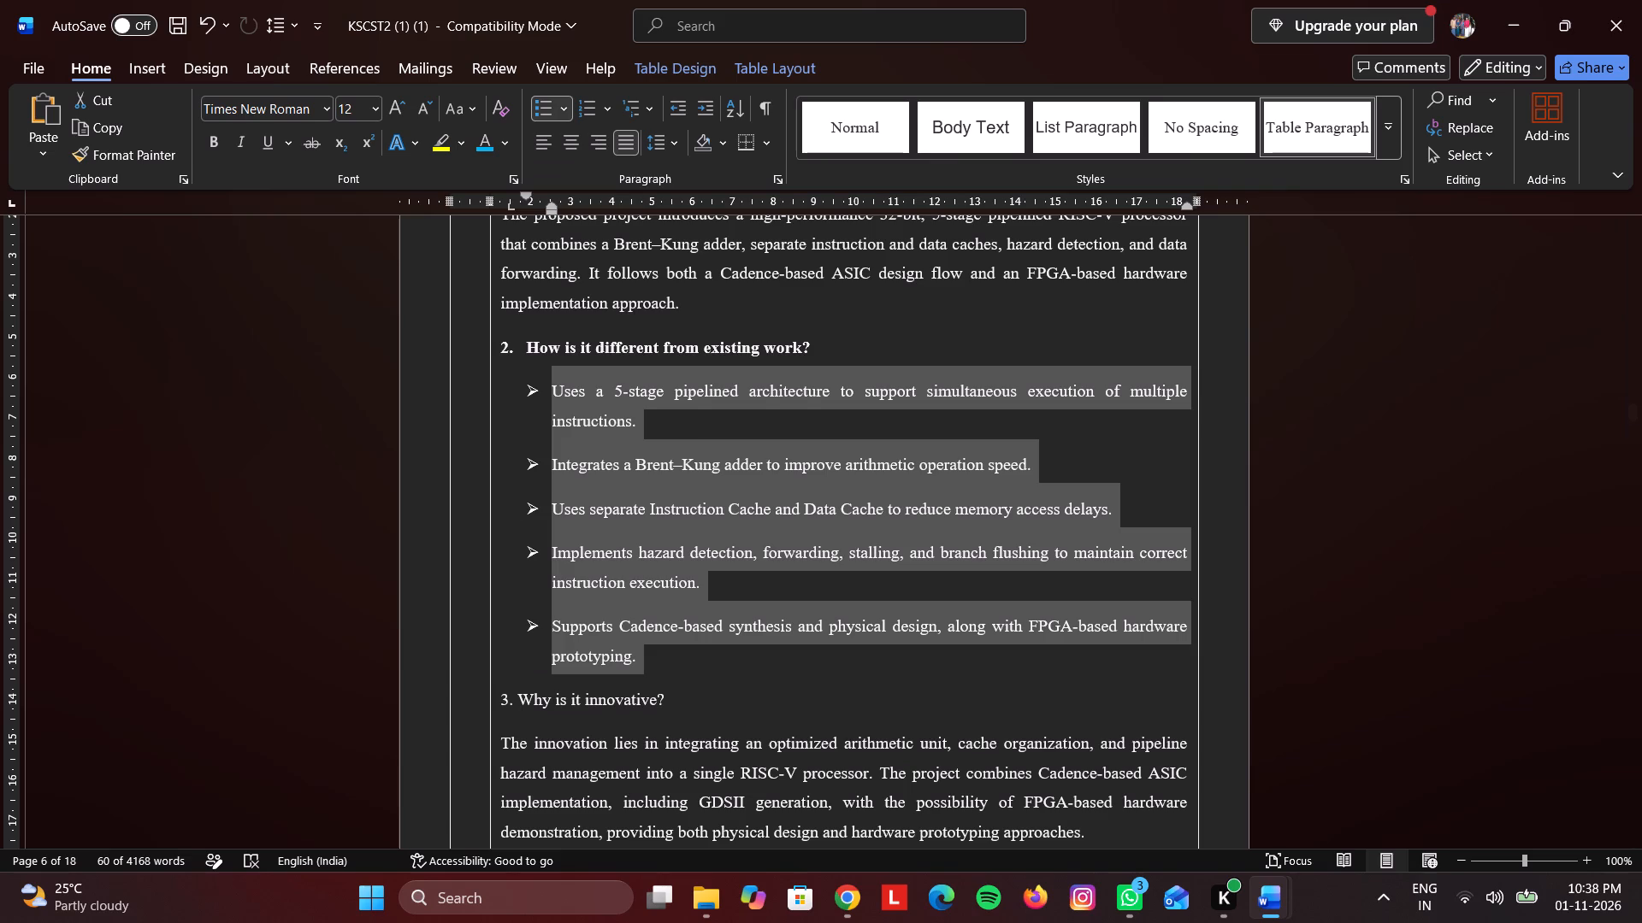
Reduce the indents of the five arrow-bulleted points so the bullets and their wrapped lines start at the same position.
click(675, 145)
click(675, 145)
drag(552, 204, 539, 210)
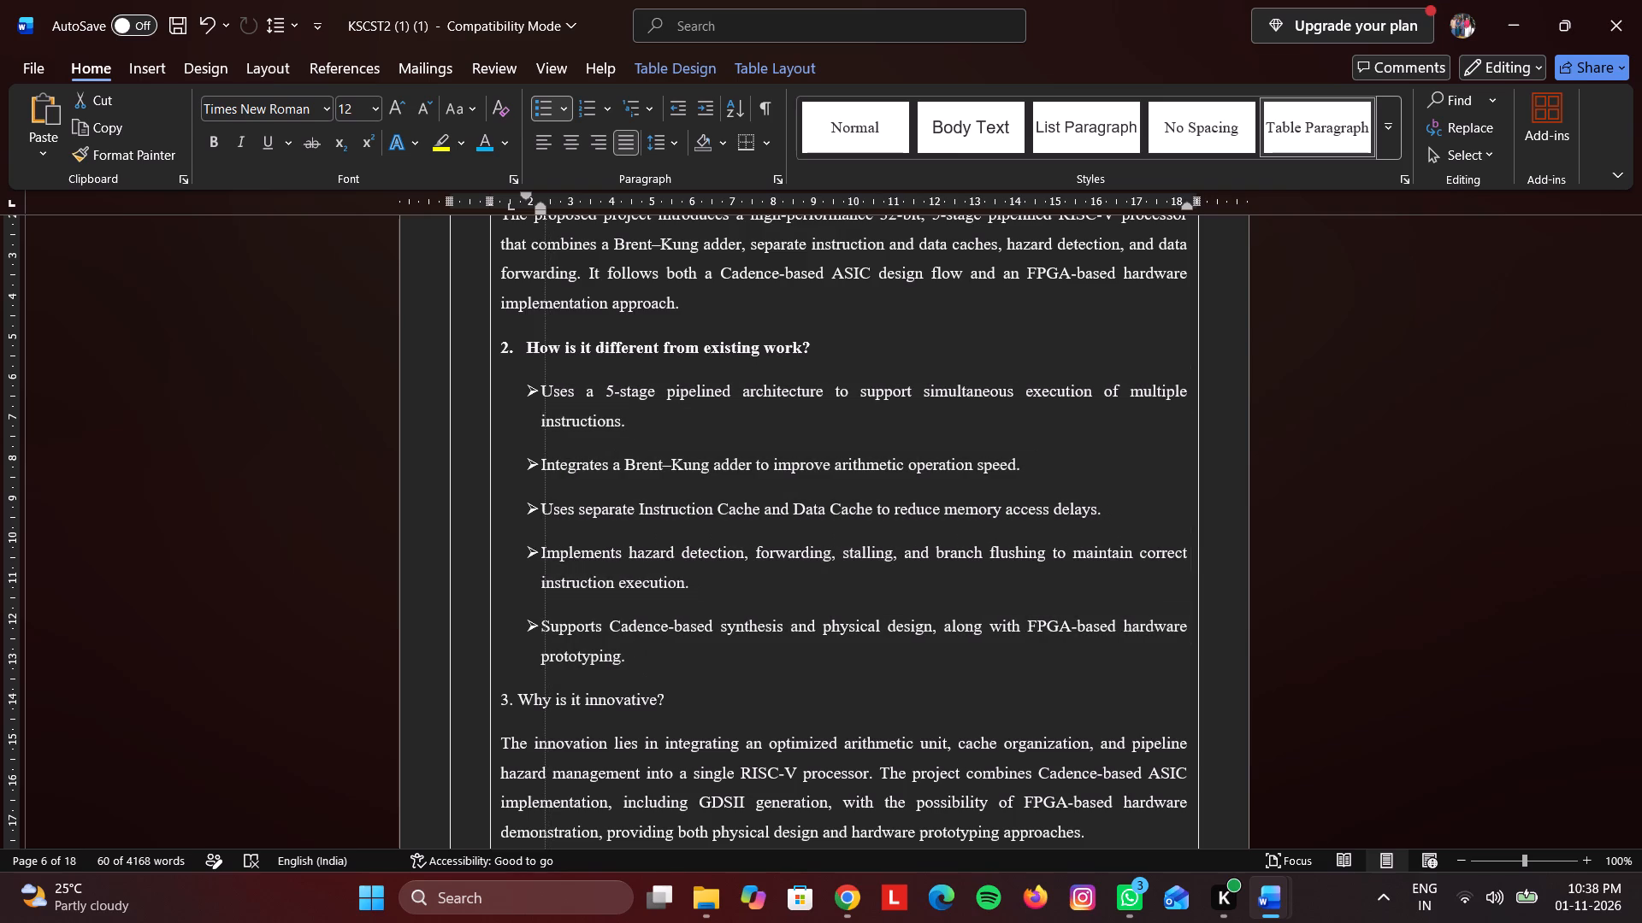
drag(539, 210, 516, 215)
drag(526, 190, 517, 198)
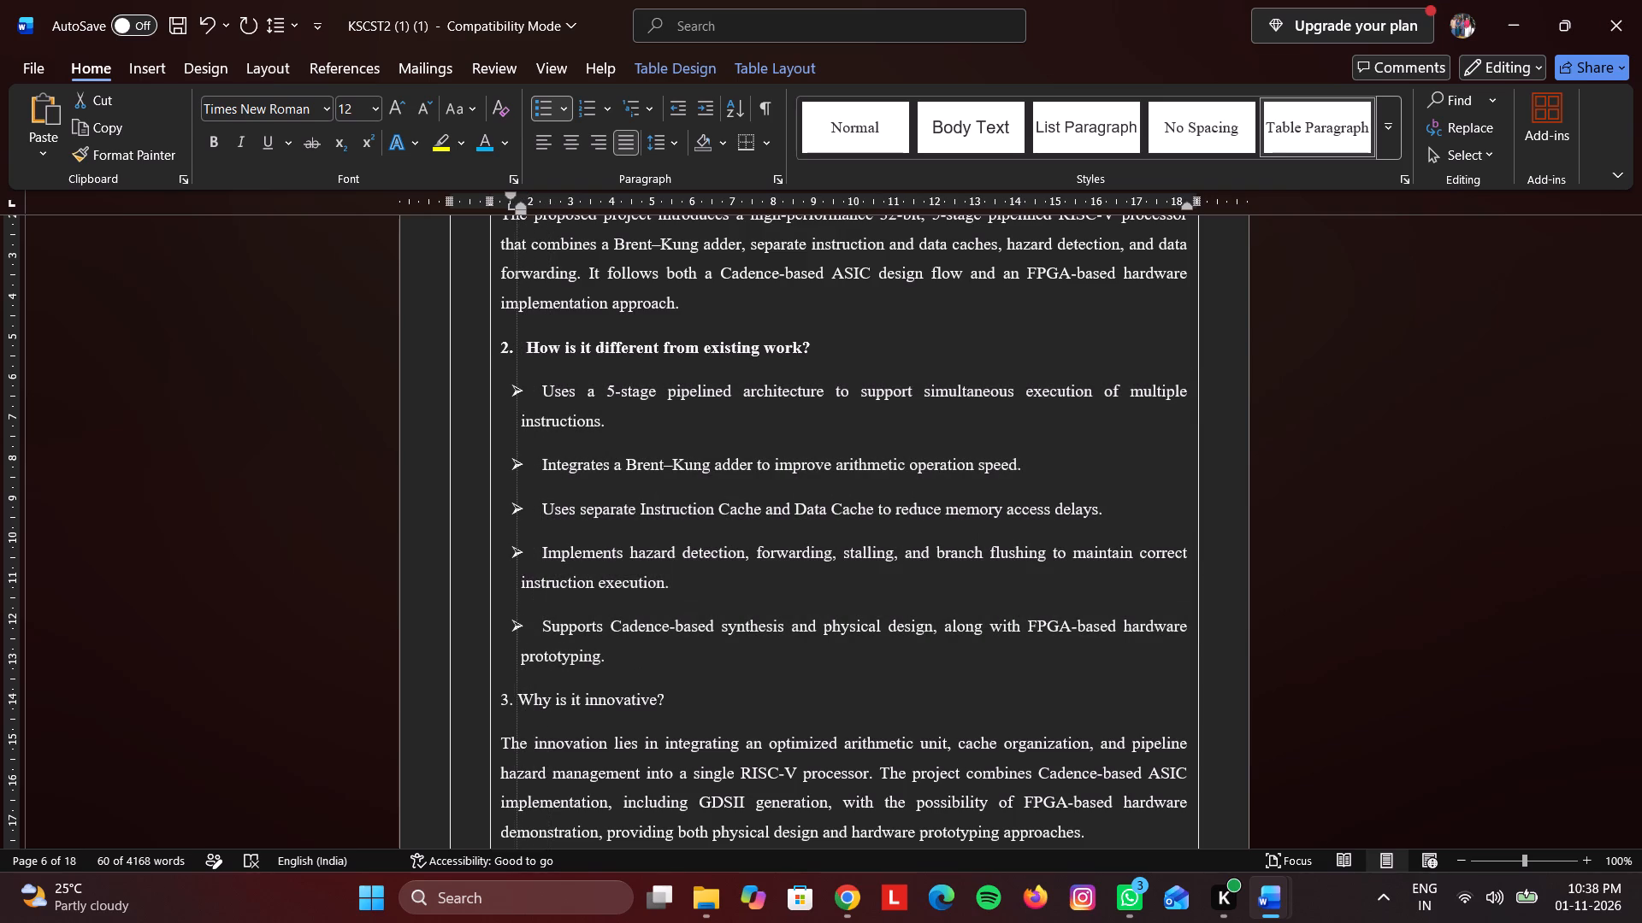
drag(517, 198, 519, 201)
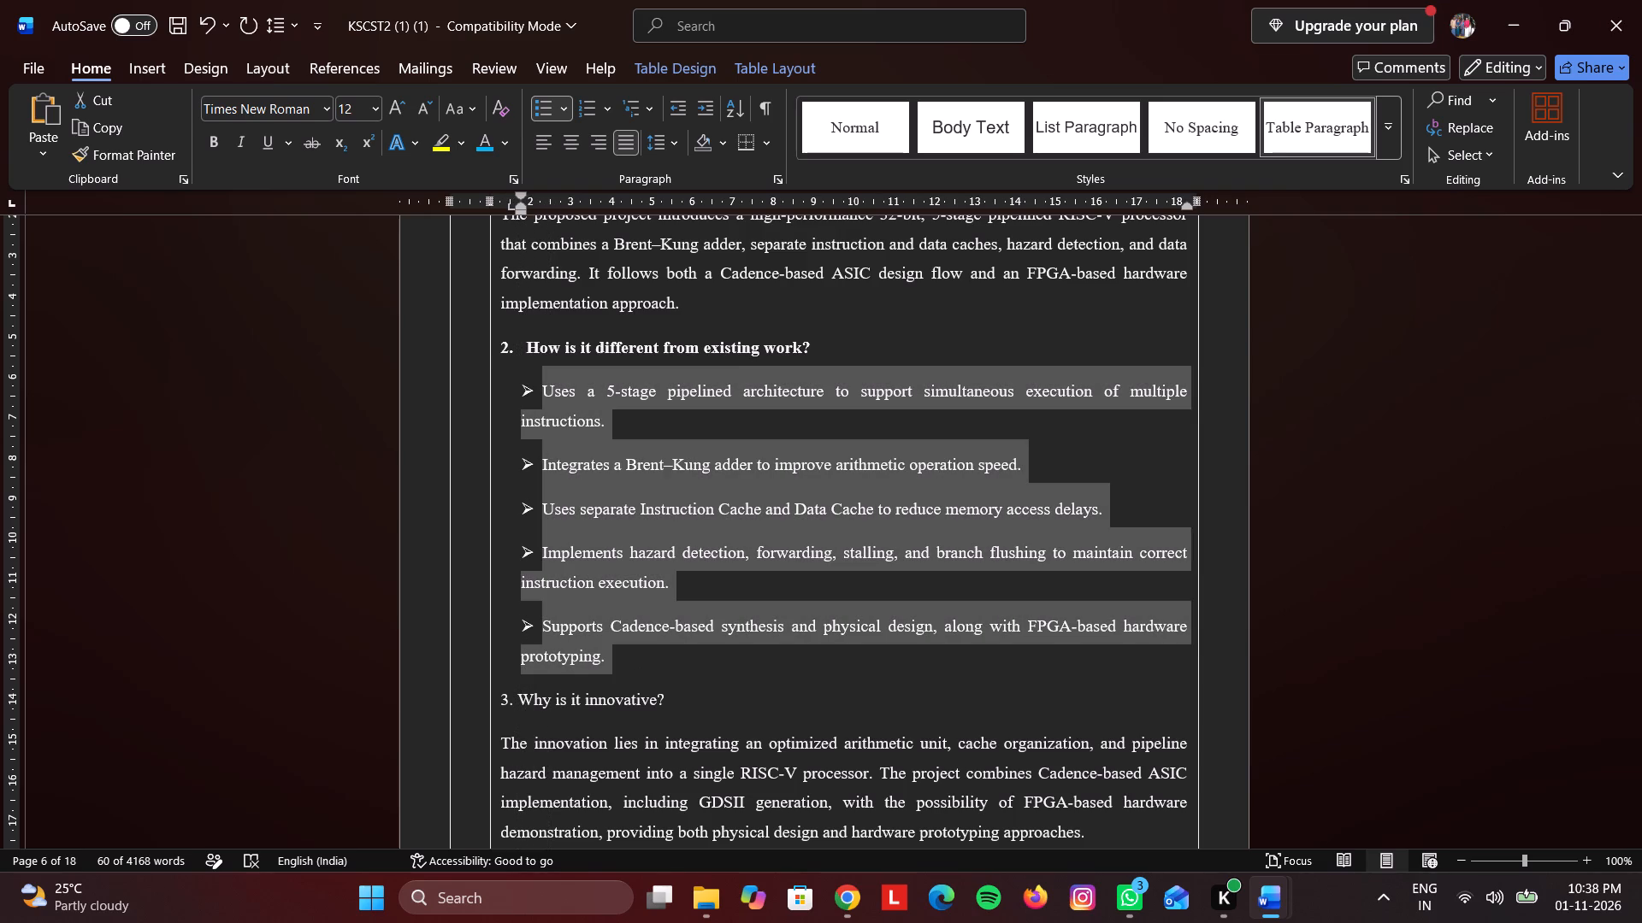
drag(509, 207, 517, 208)
click(751, 551)
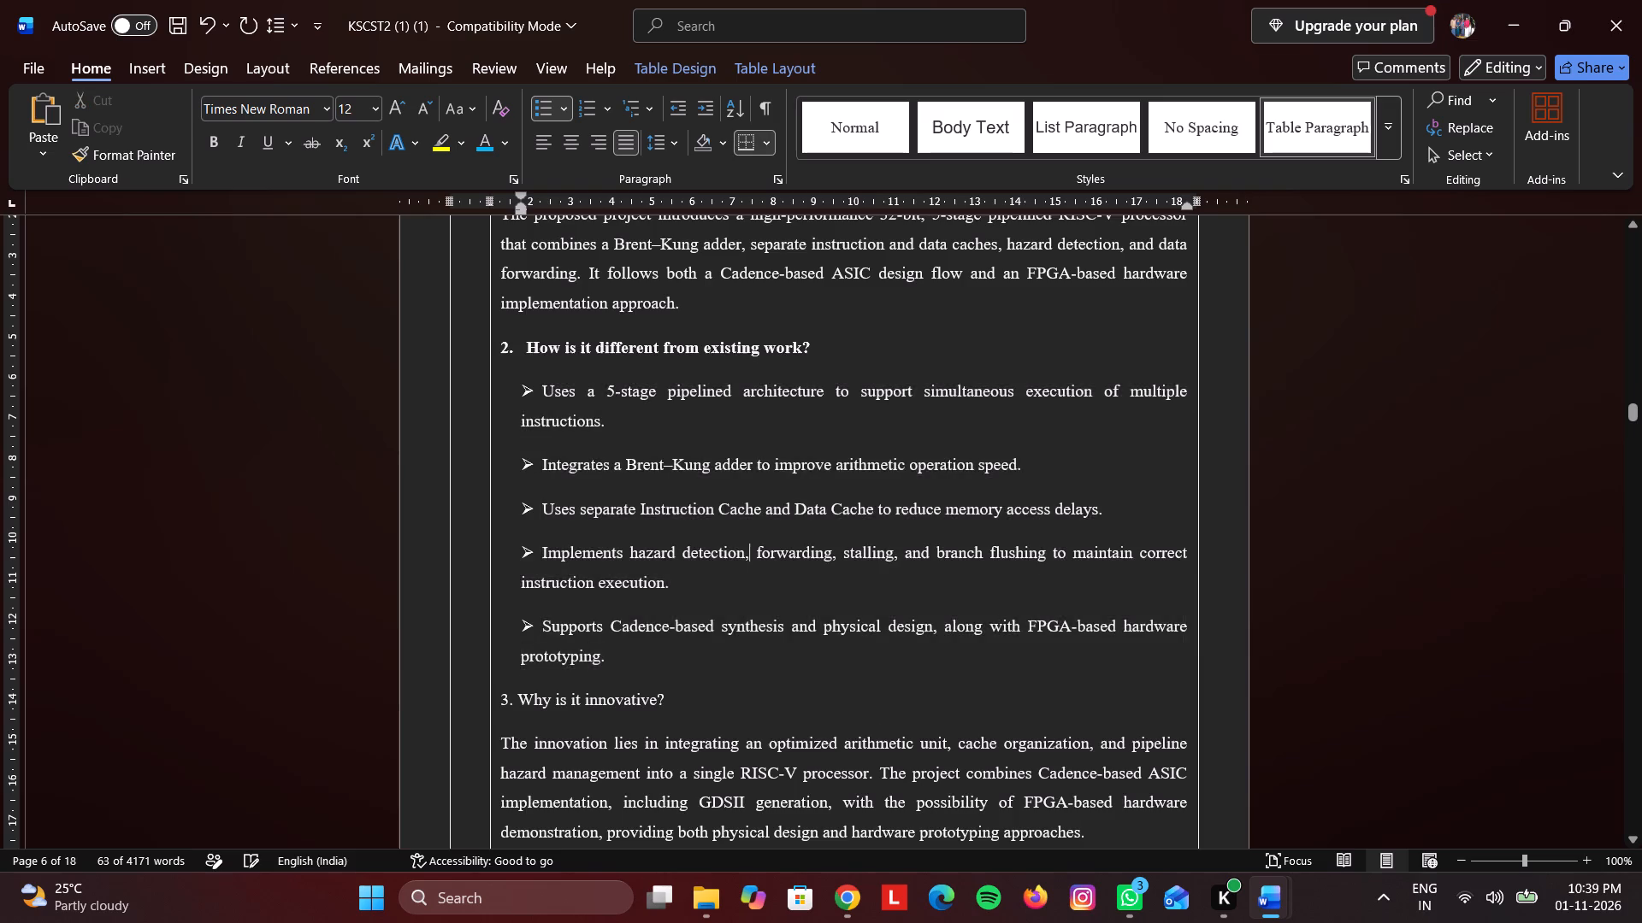
Put "instructions." of the first arrow point on its own unbulleted line, indented with spaces to align under the point's text.
scroll(751, 551, down, 3)
scroll(751, 551, up, 3)
click(523, 420)
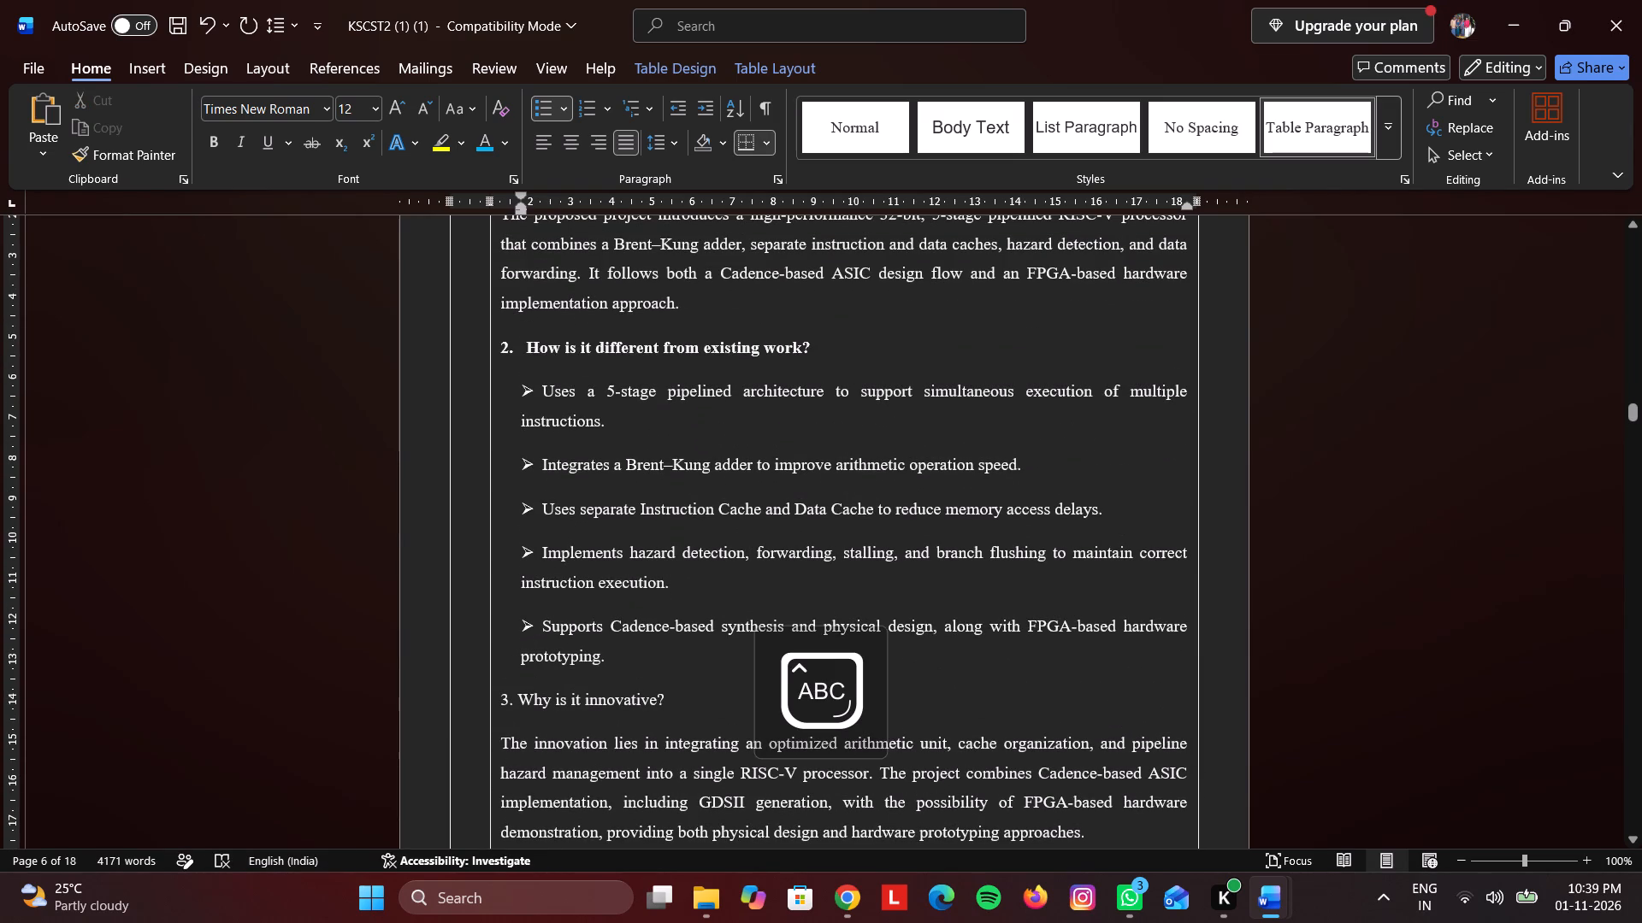
key(Return)
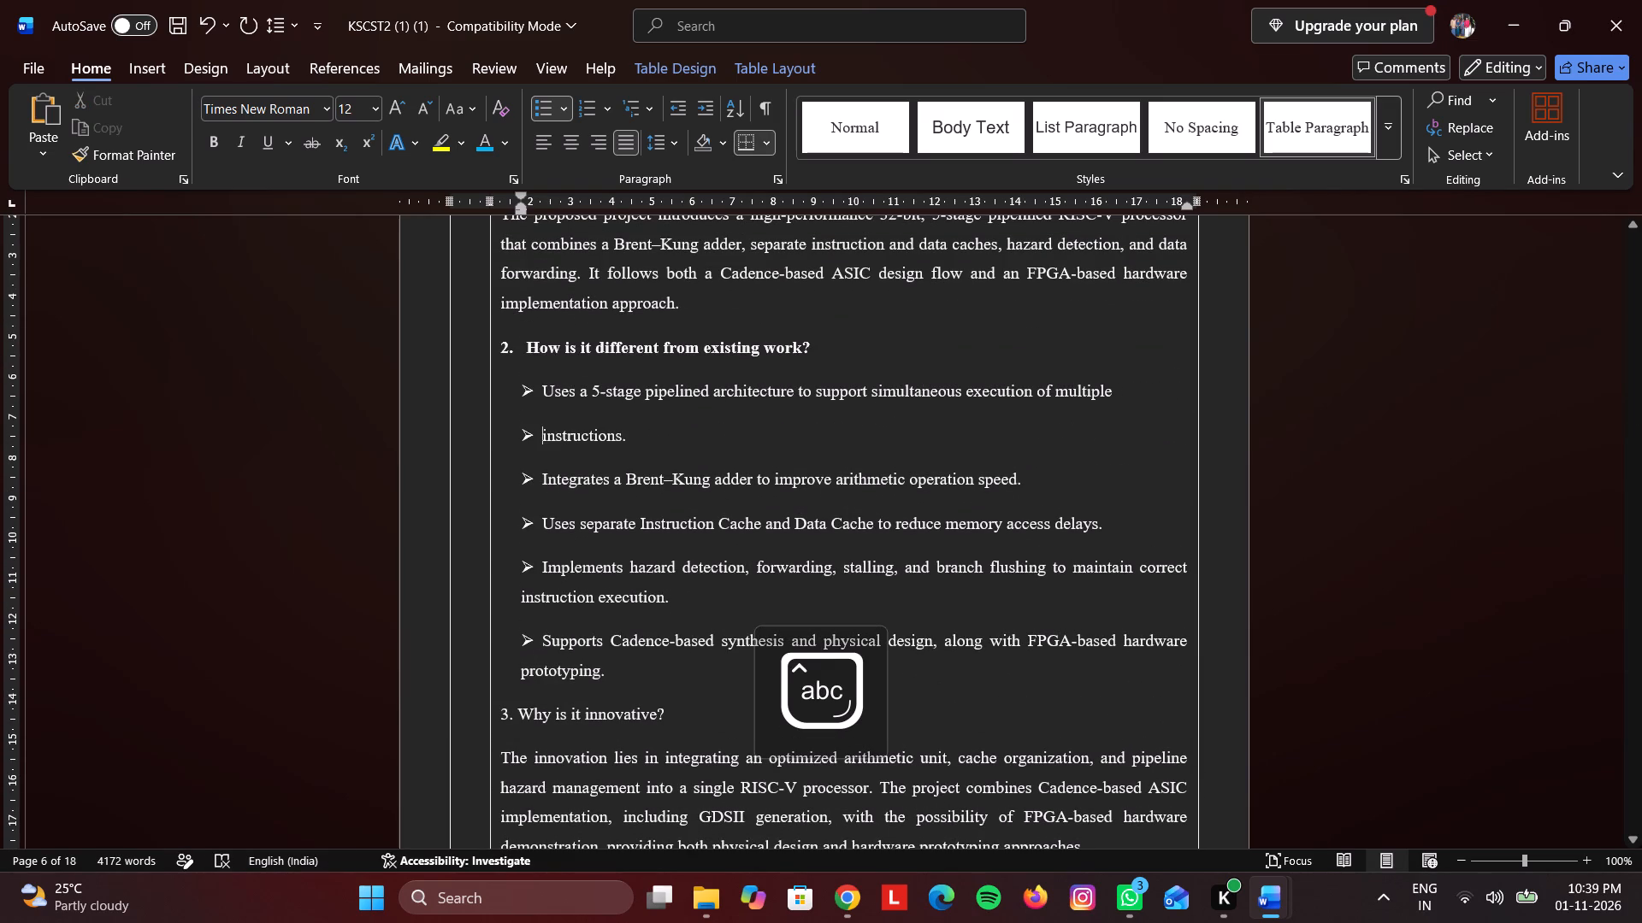
key(BackSpace)
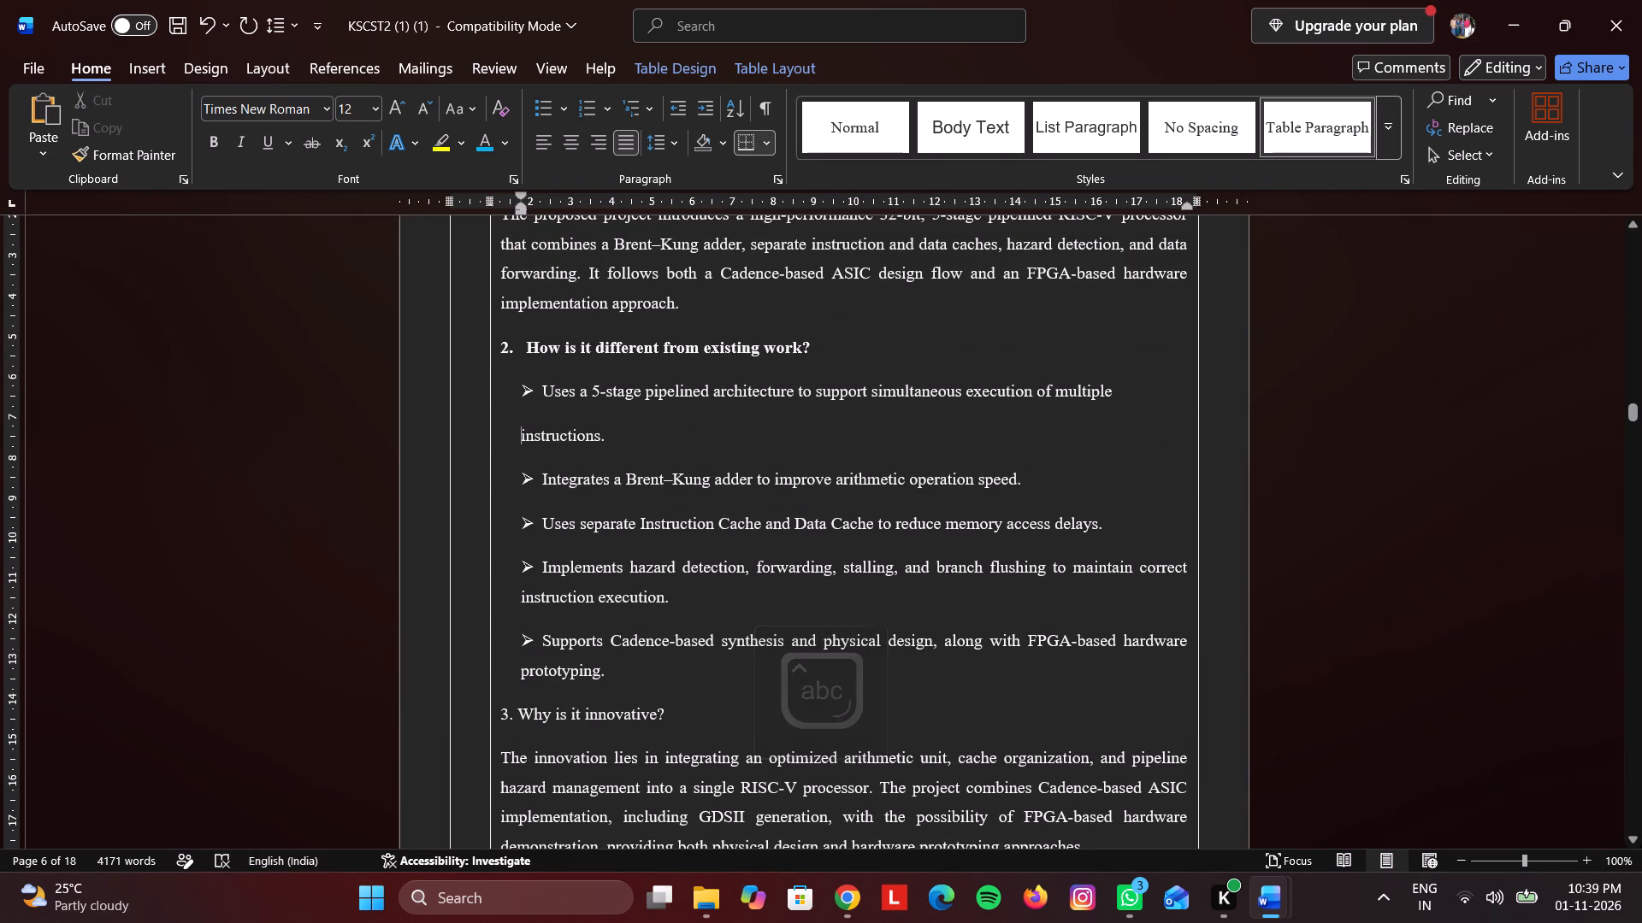
key(Tab)
scroll(633, 441, up, 9)
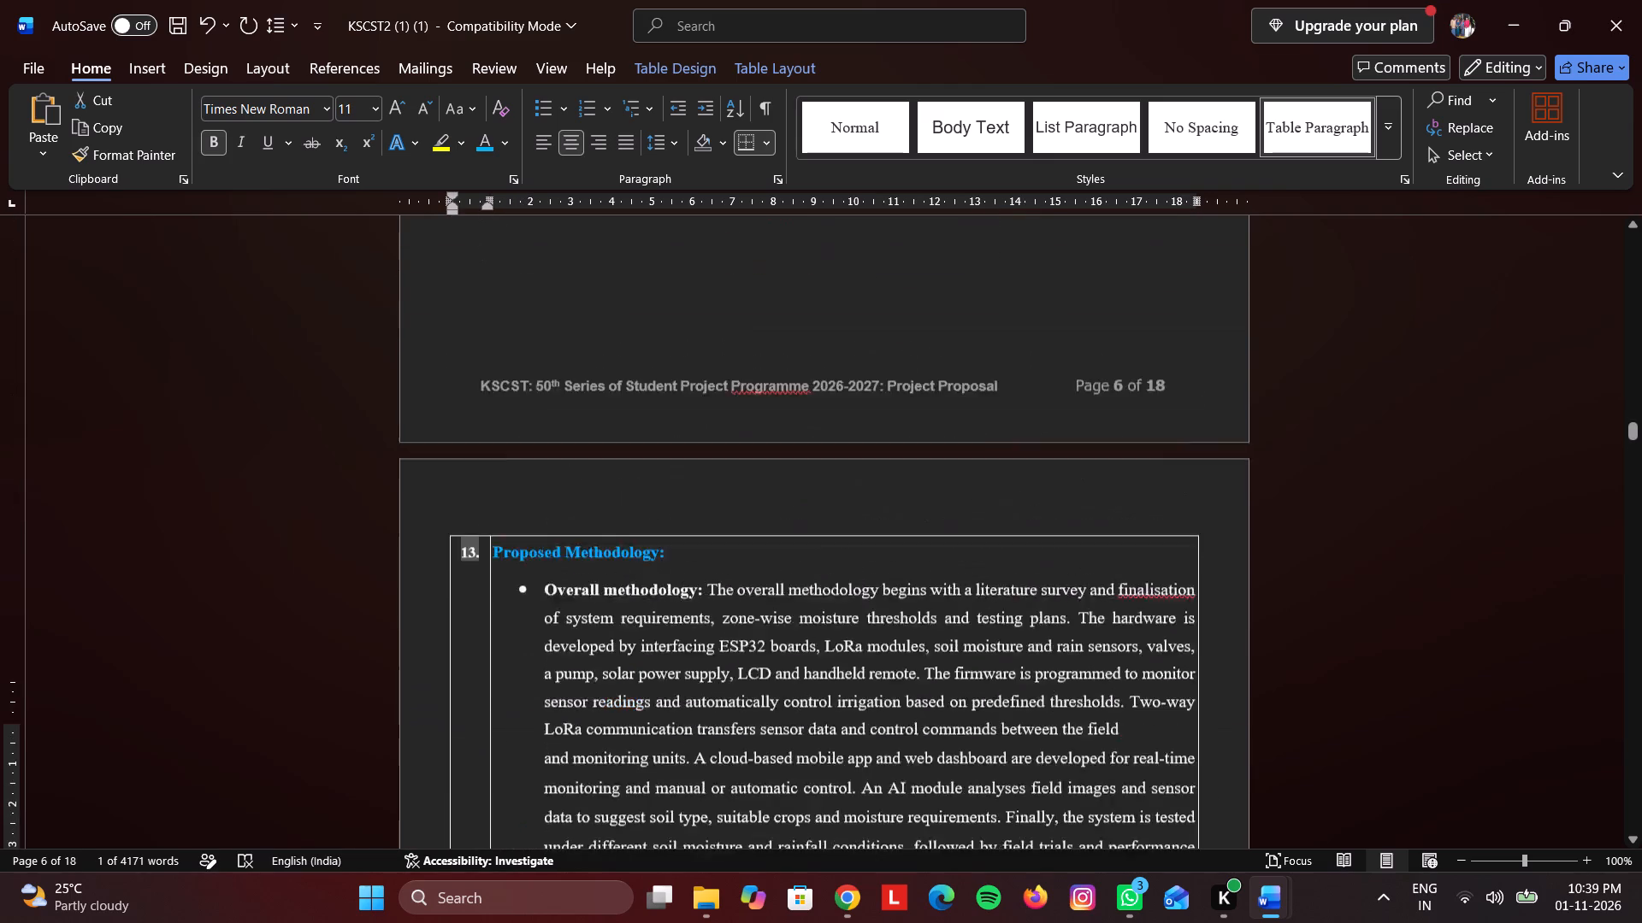
scroll(633, 441, up, 15)
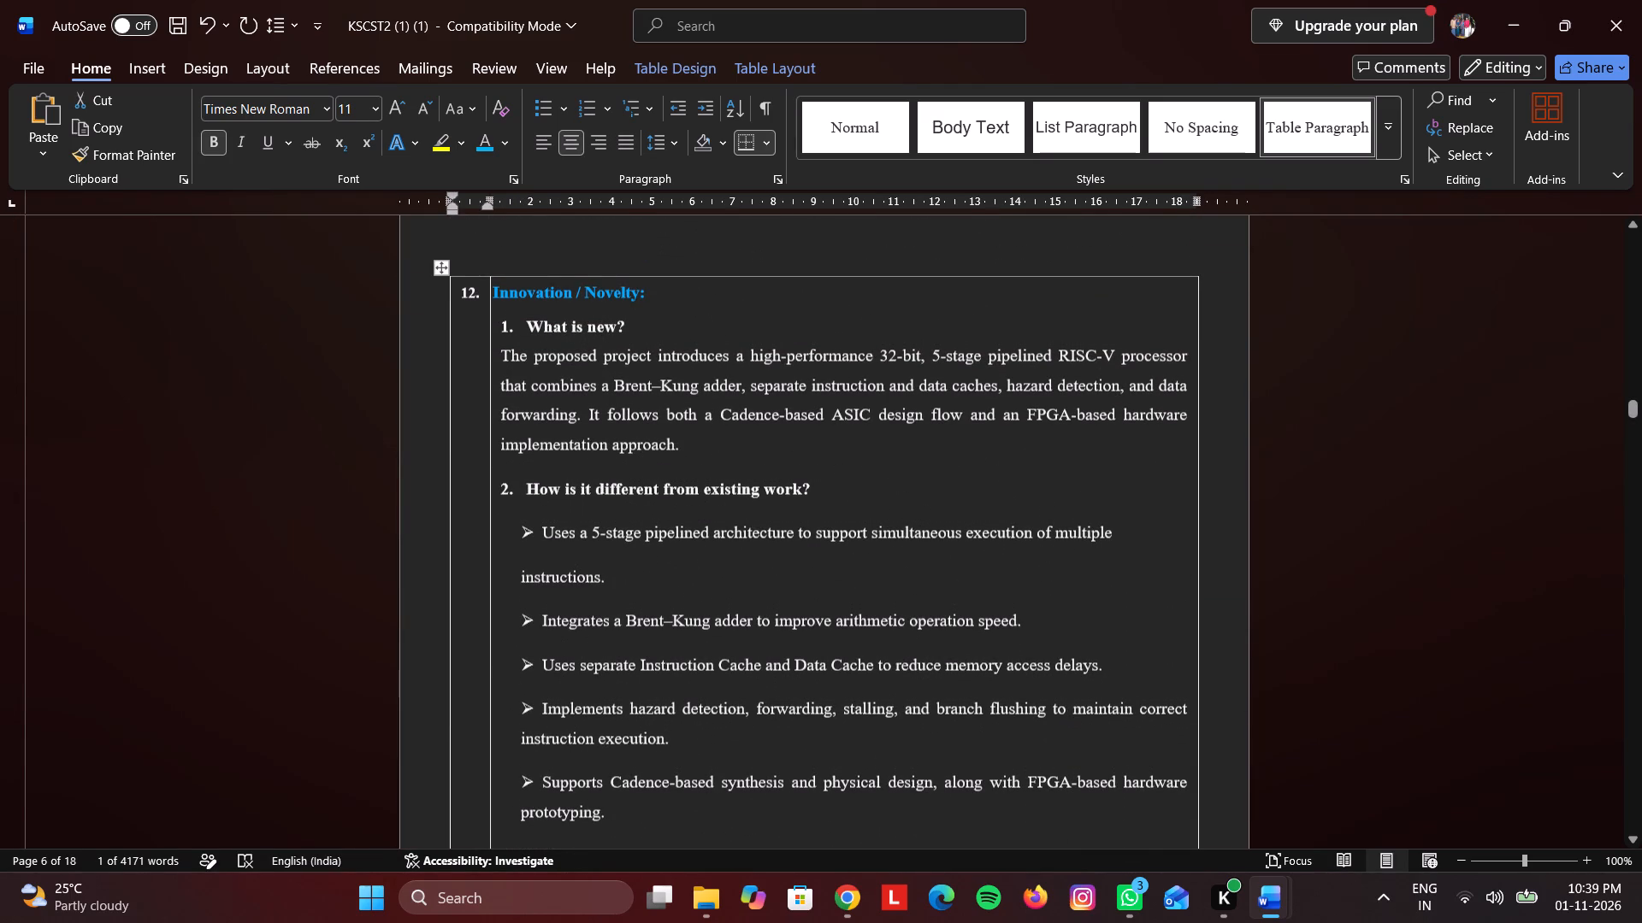
click(523, 579)
key(space)
key(space)
key(space)
key(space)
key(space)
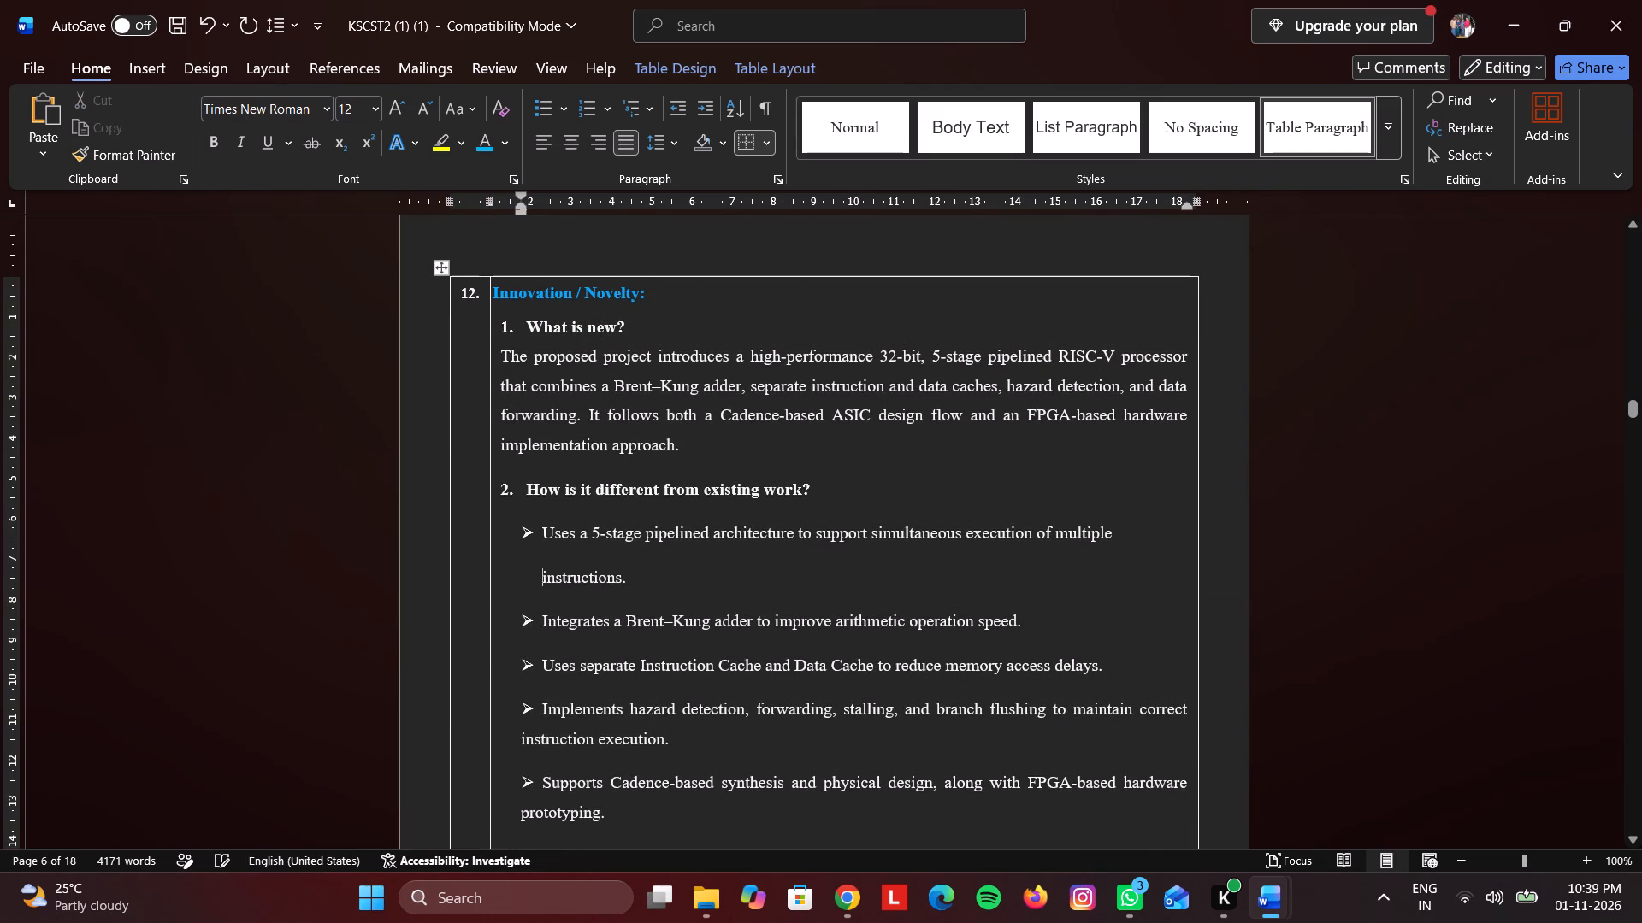
Put "instruction execution." of the hazard detection point on its own unbulleted line, indented with spaces under the point's text.
scroll(631, 640, down, 1)
click(521, 690)
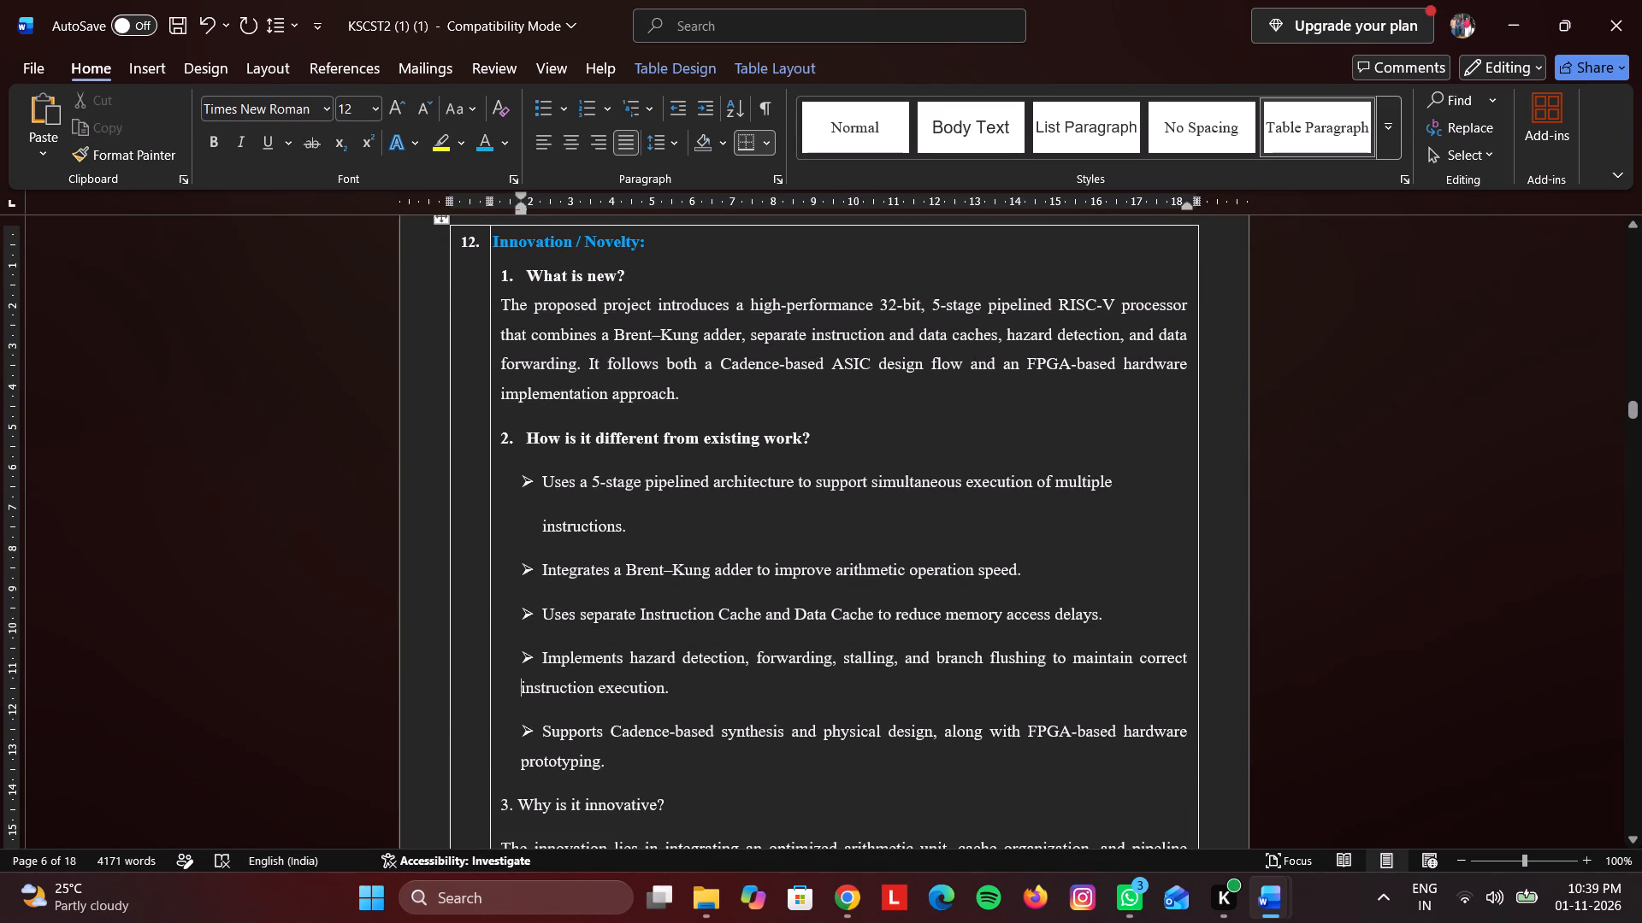
key(Return)
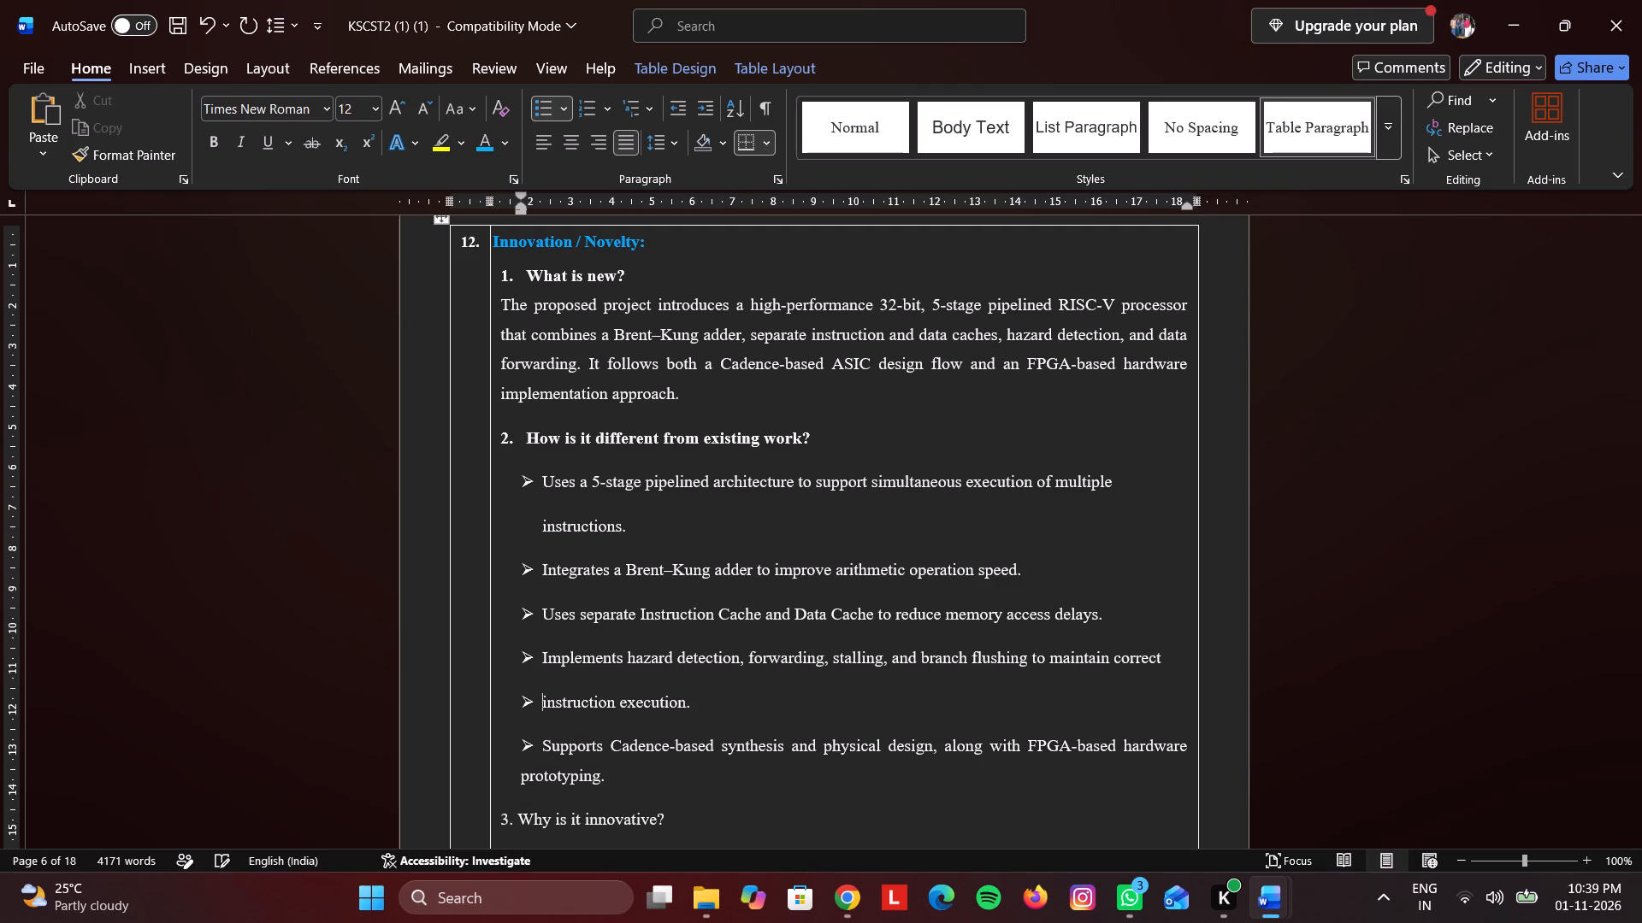
key(BackSpace)
key(space)
key(space)
key(space)
key(space)
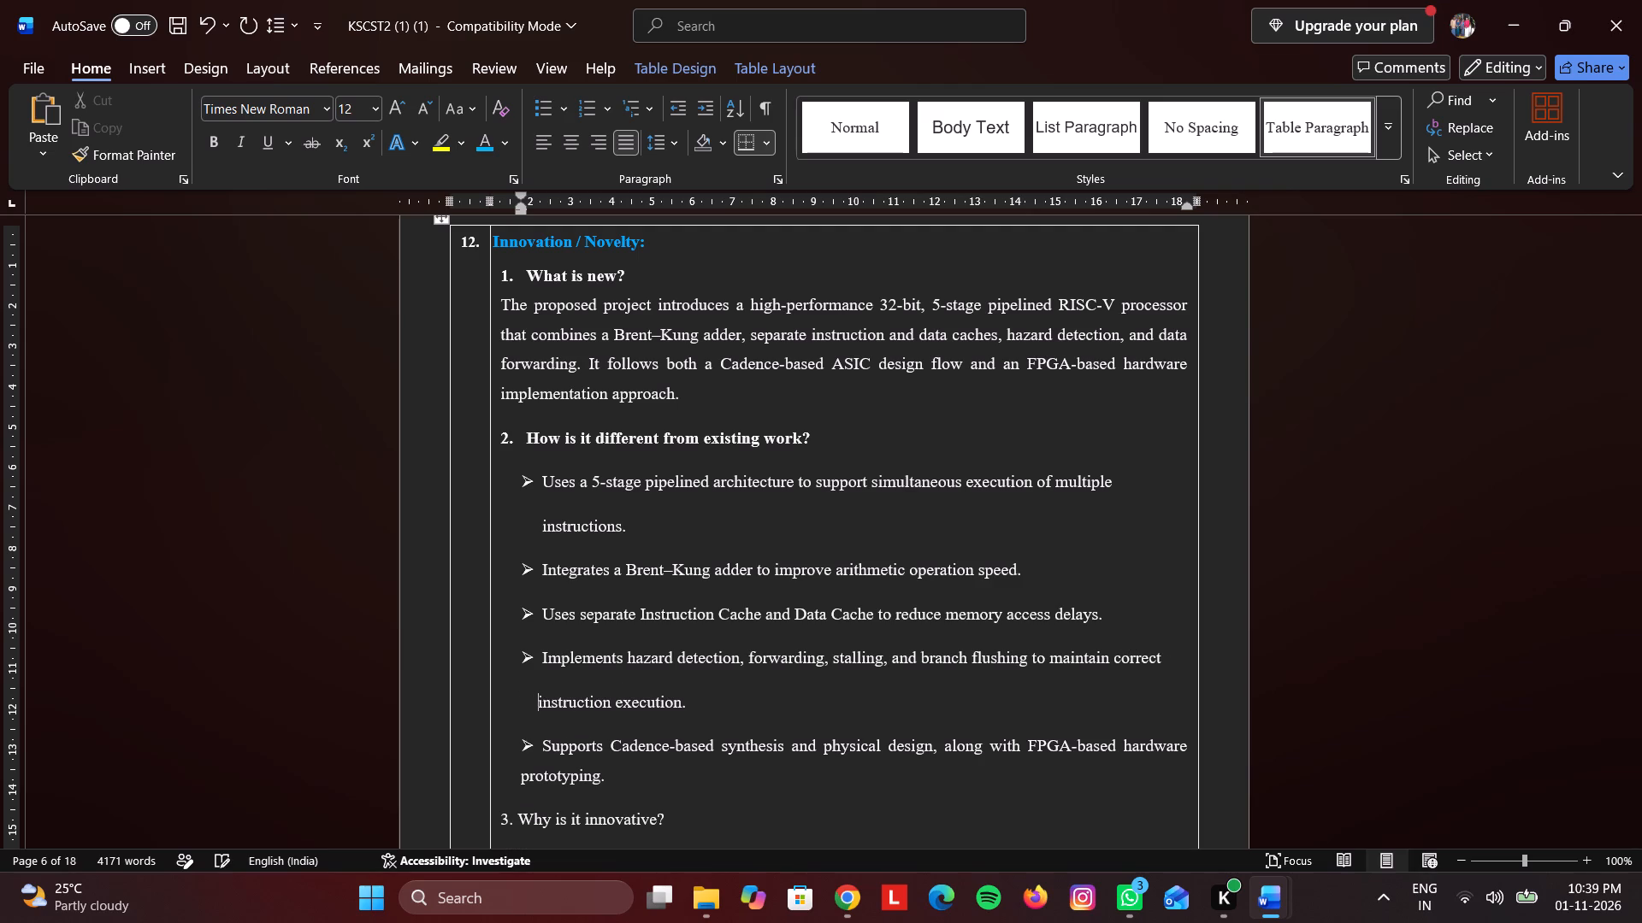
Put "prototyping." of the last arrow point on its own unbulleted line, indented with spaces to sit under the point's text.
key(space)
scroll(529, 780, down, 2)
click(519, 674)
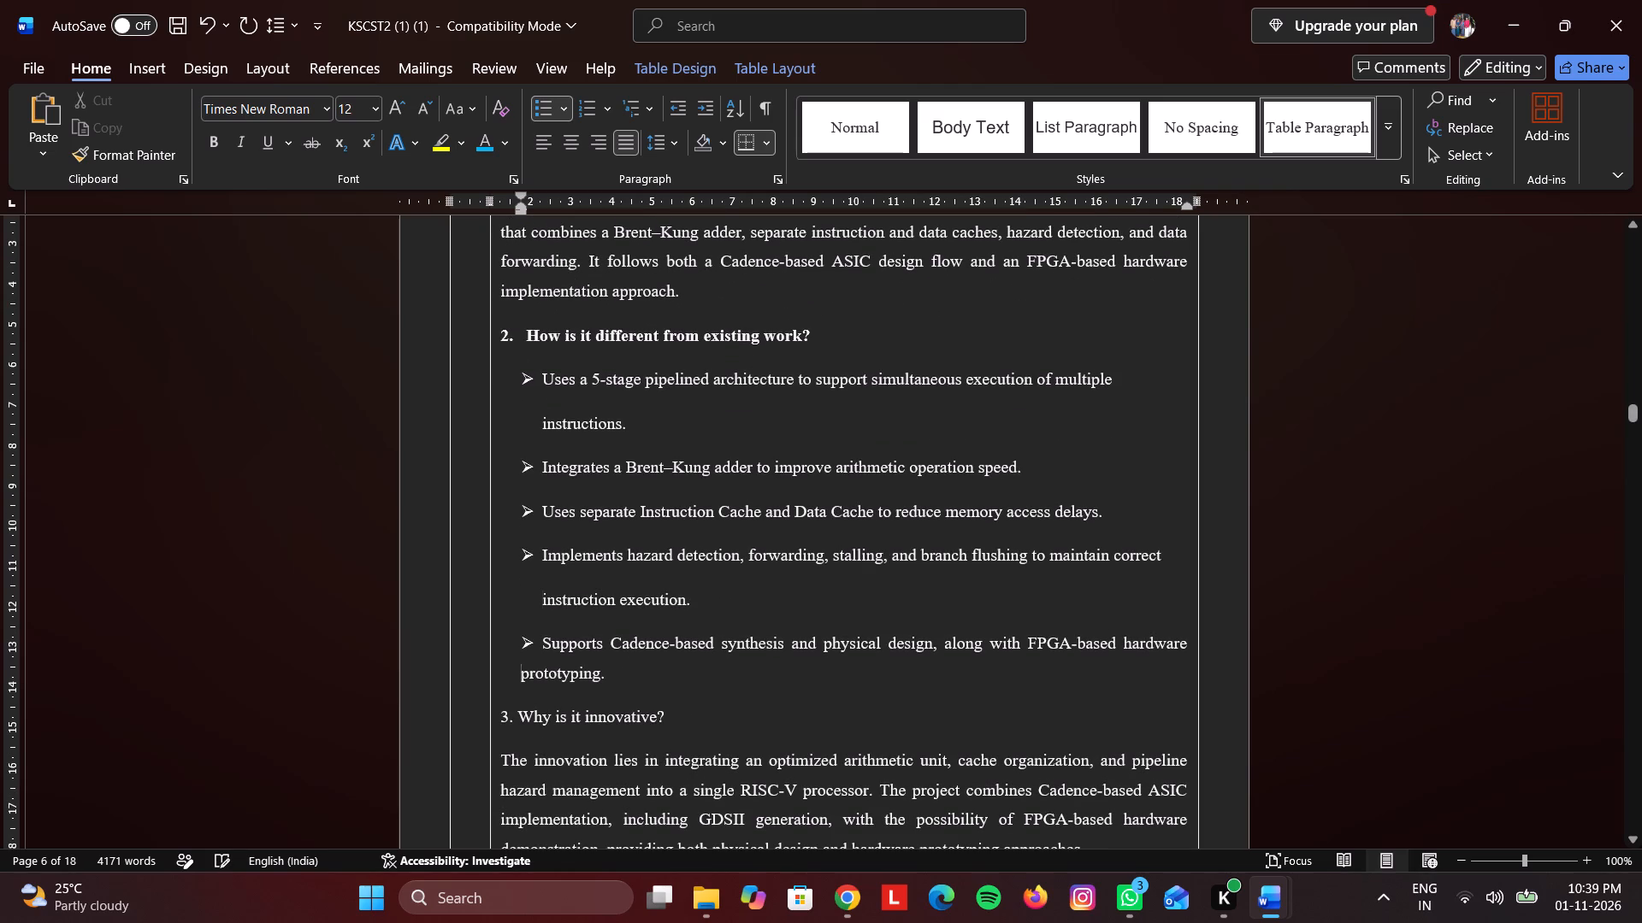
key(Return)
key(BackSpace)
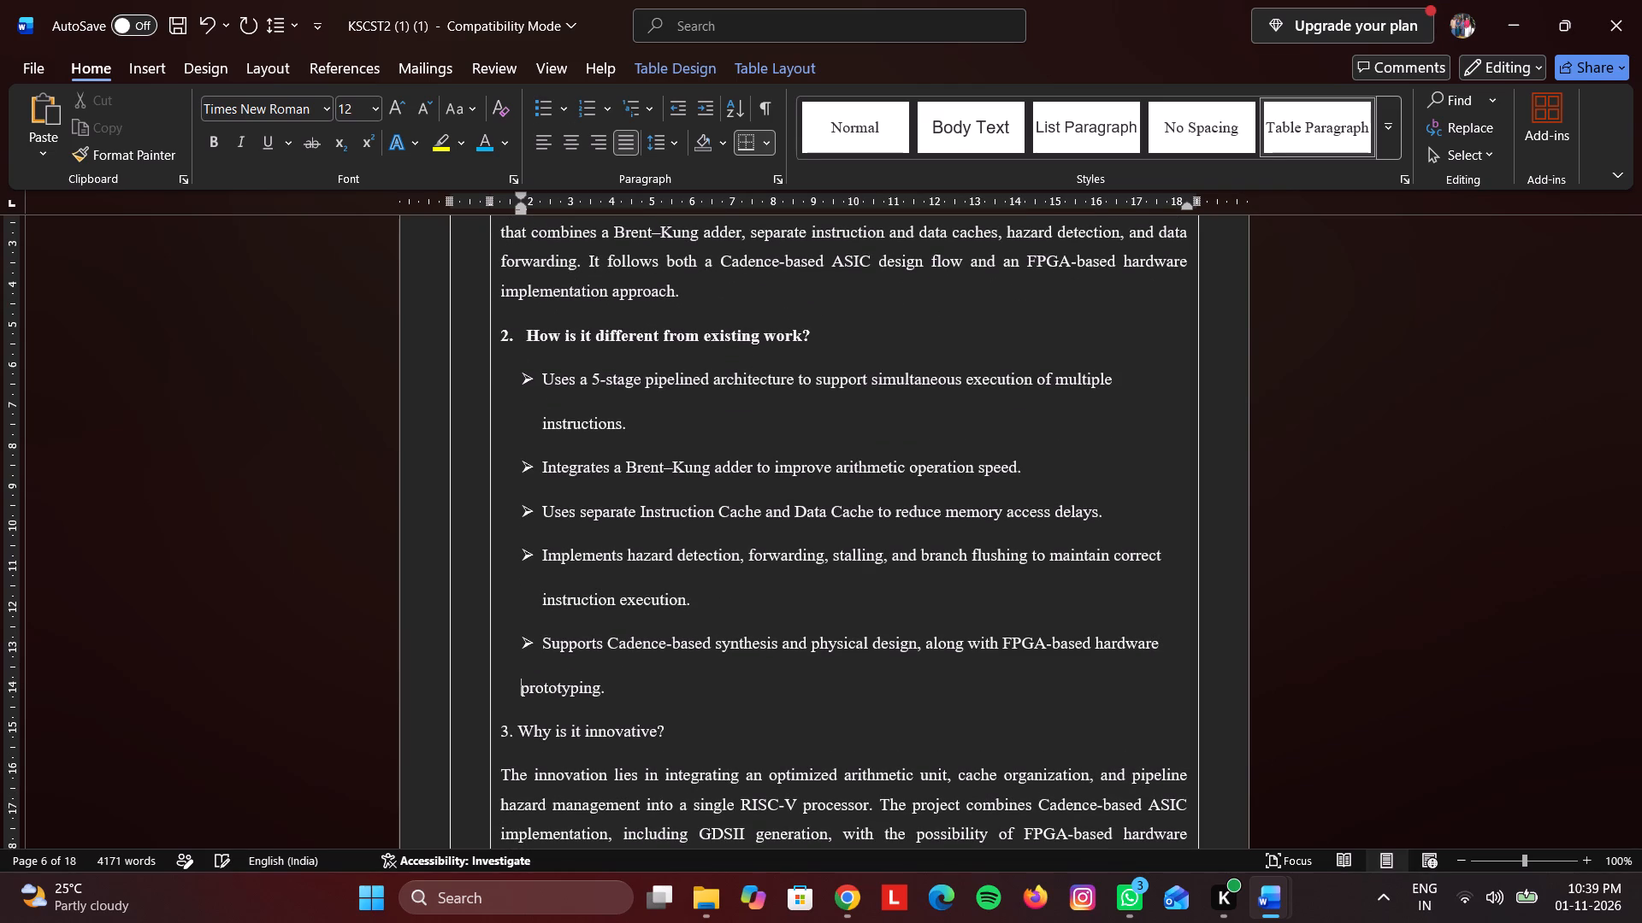
key(space)
key(space)
key(space)
key(space)
key(space)
key(space)
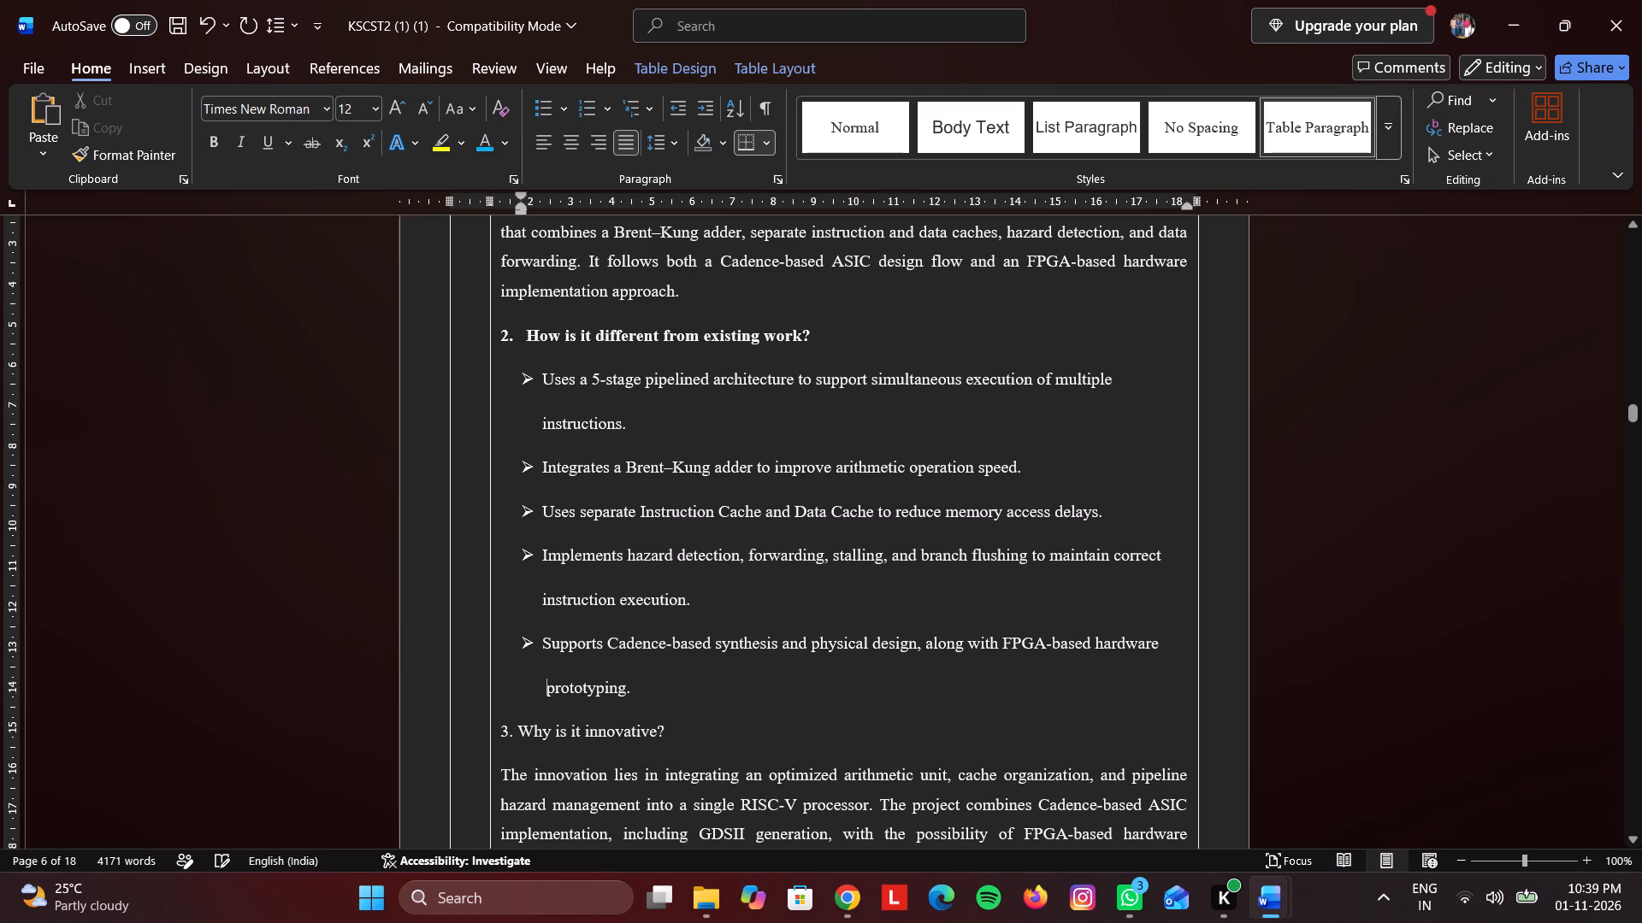
Remove the space before paragraph from the hazard detection and Cadence-based synthesis points, including their continuation lines.
drag(629, 692, 566, 648)
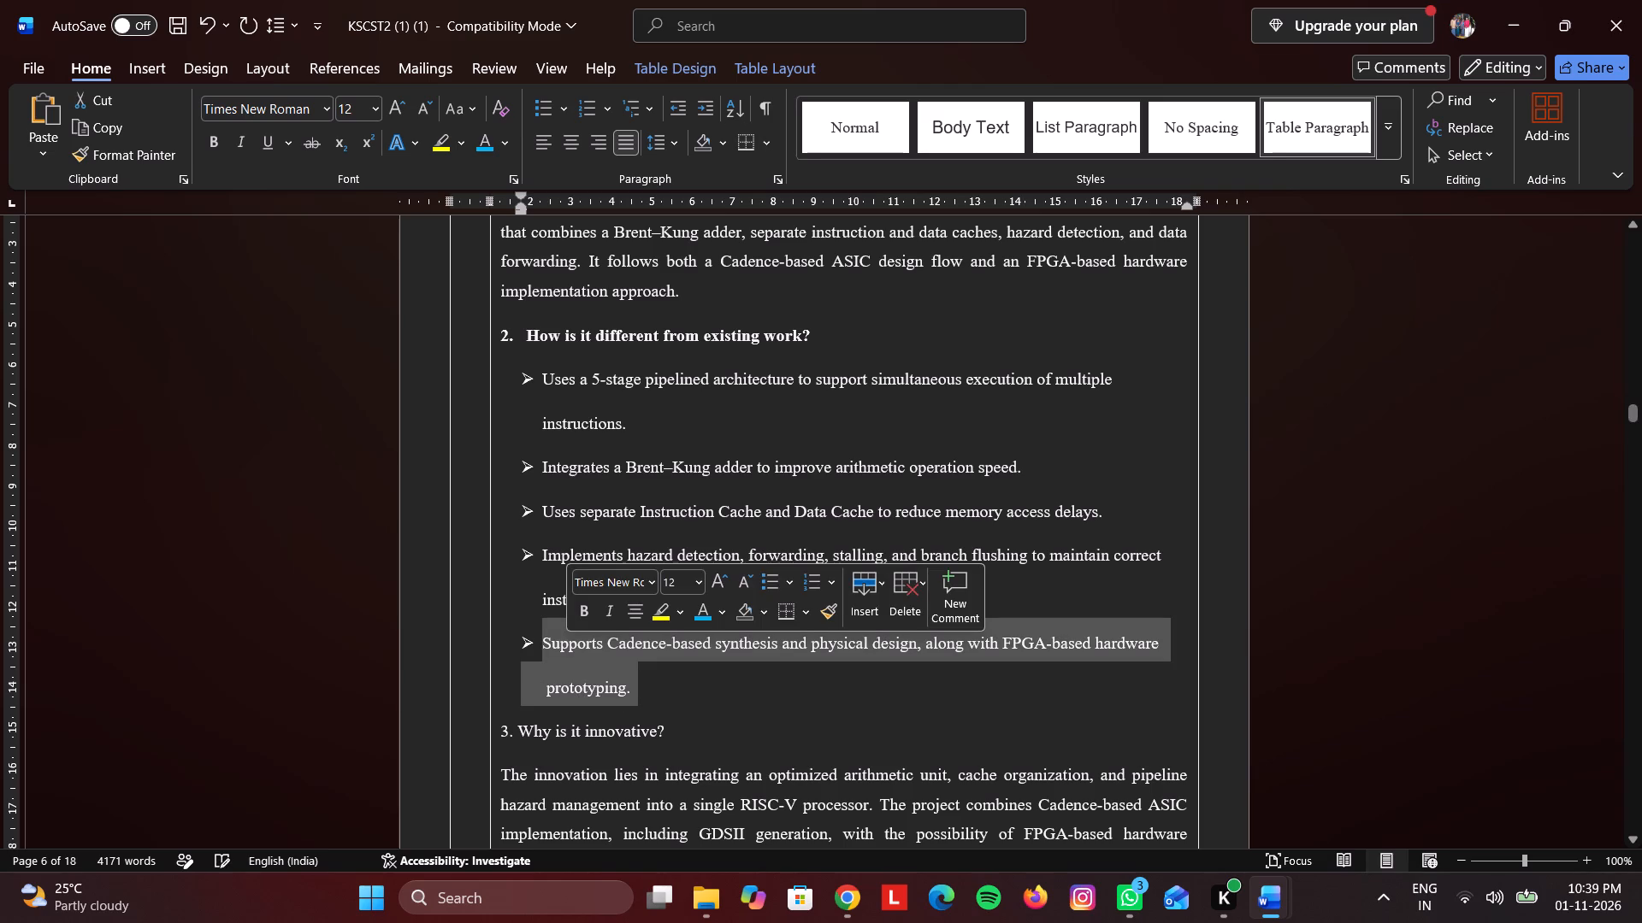
click(674, 149)
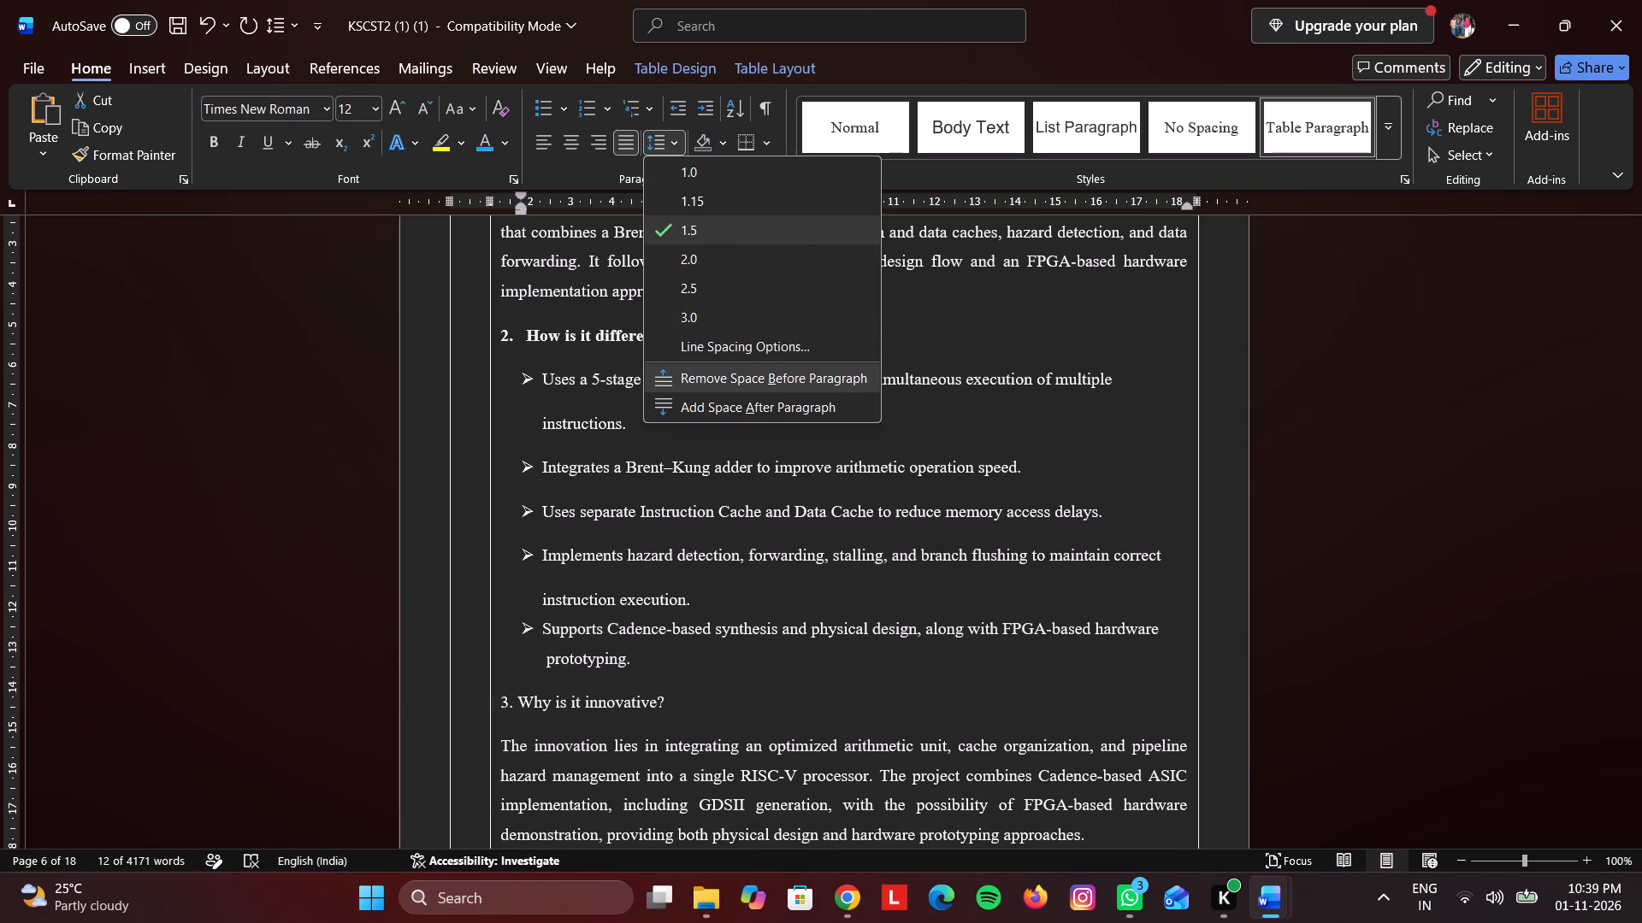
click(732, 382)
click(715, 546)
drag(715, 607, 650, 579)
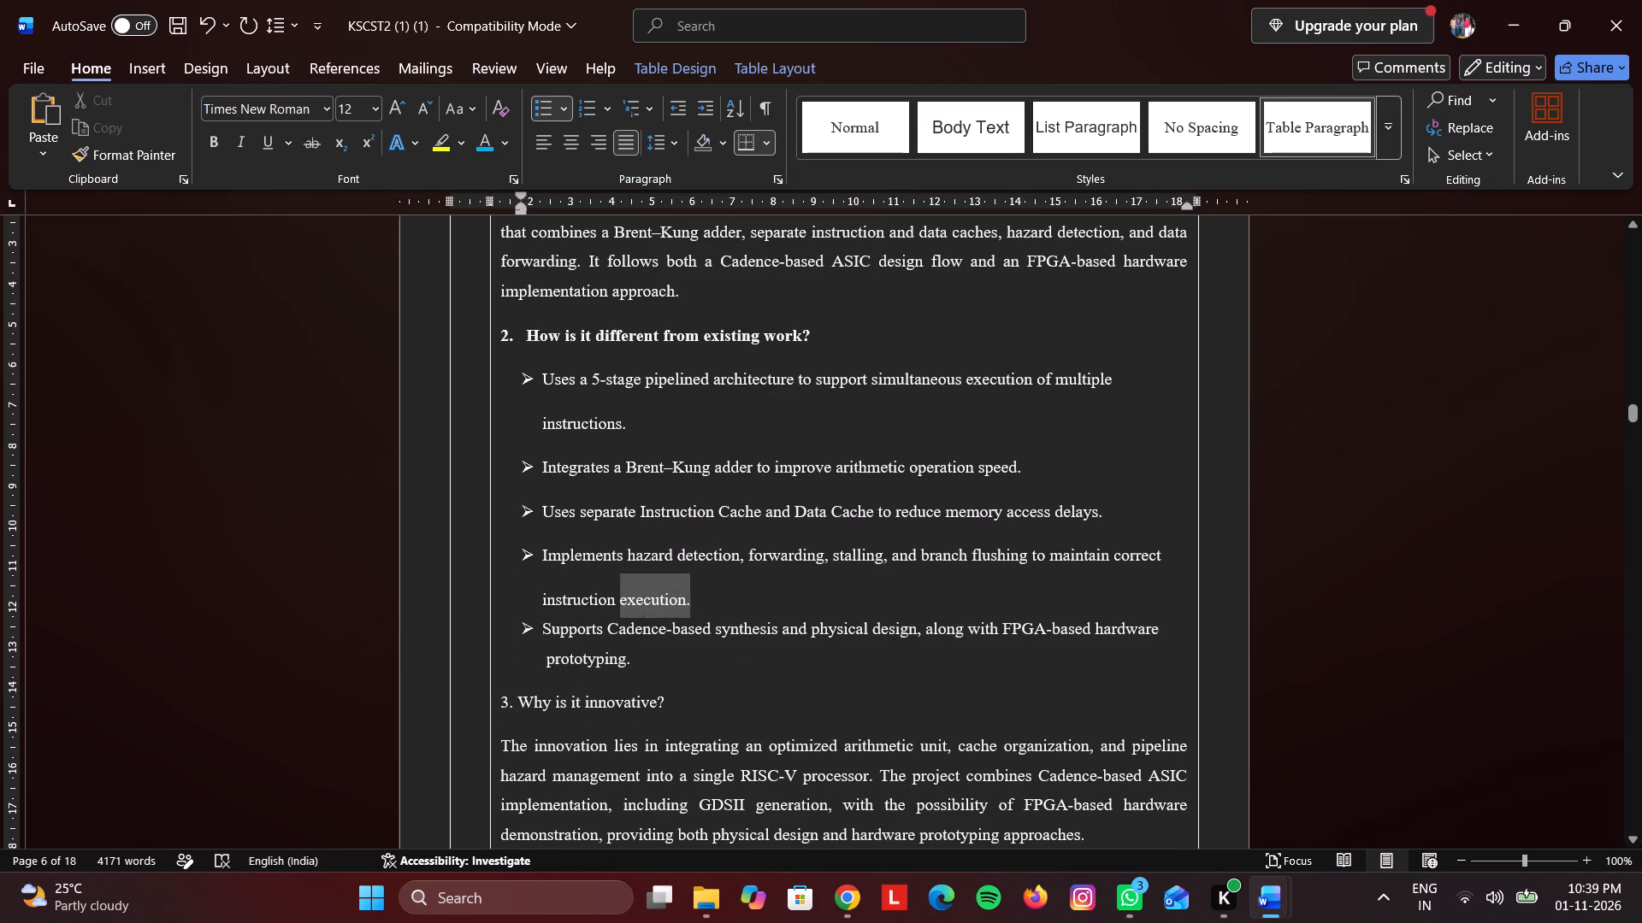
drag(650, 579, 587, 560)
click(670, 149)
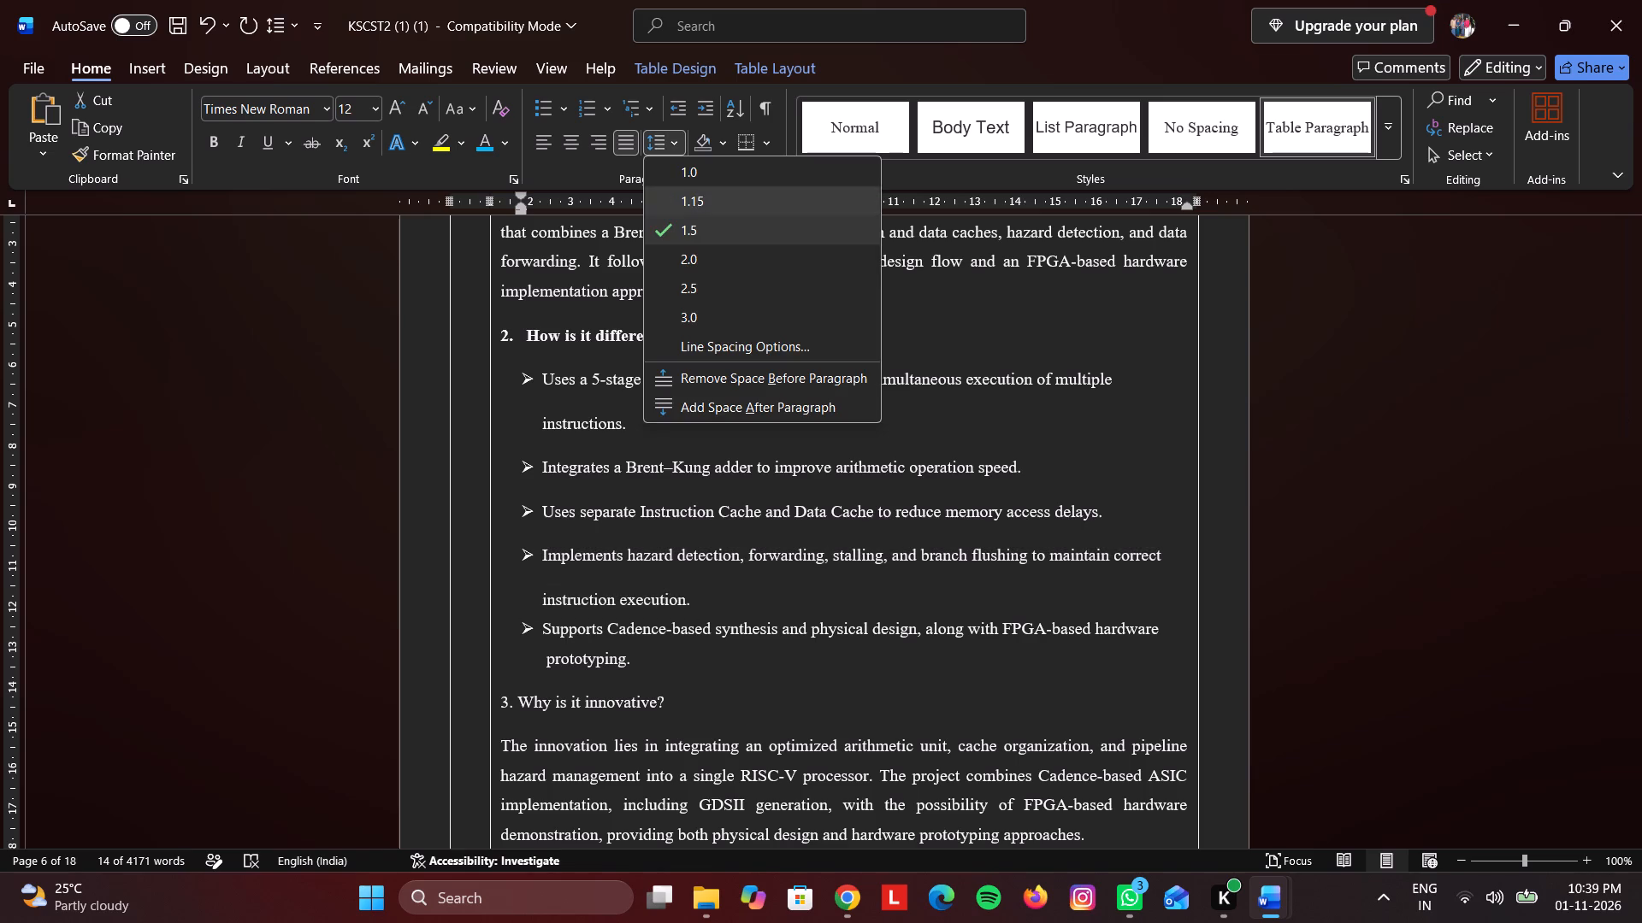
click(710, 373)
click(693, 528)
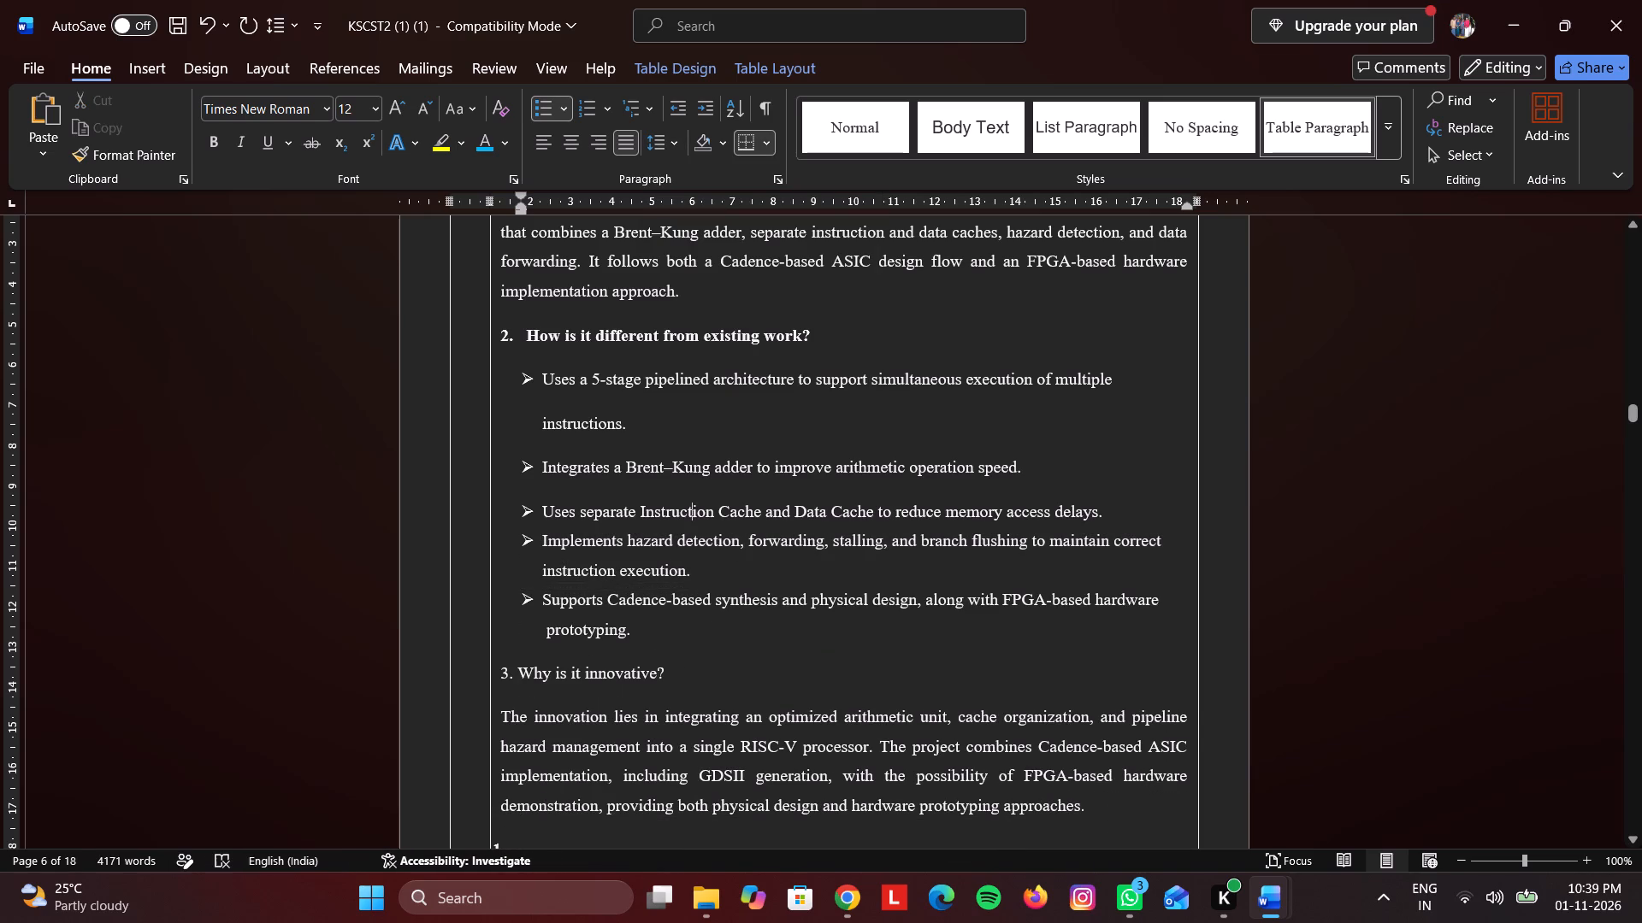
Remove the space before paragraph from the 5-stage pipeline point with its continuation line and from the Brent–Kung adder and cache points.
drag(642, 434, 552, 374)
click(676, 149)
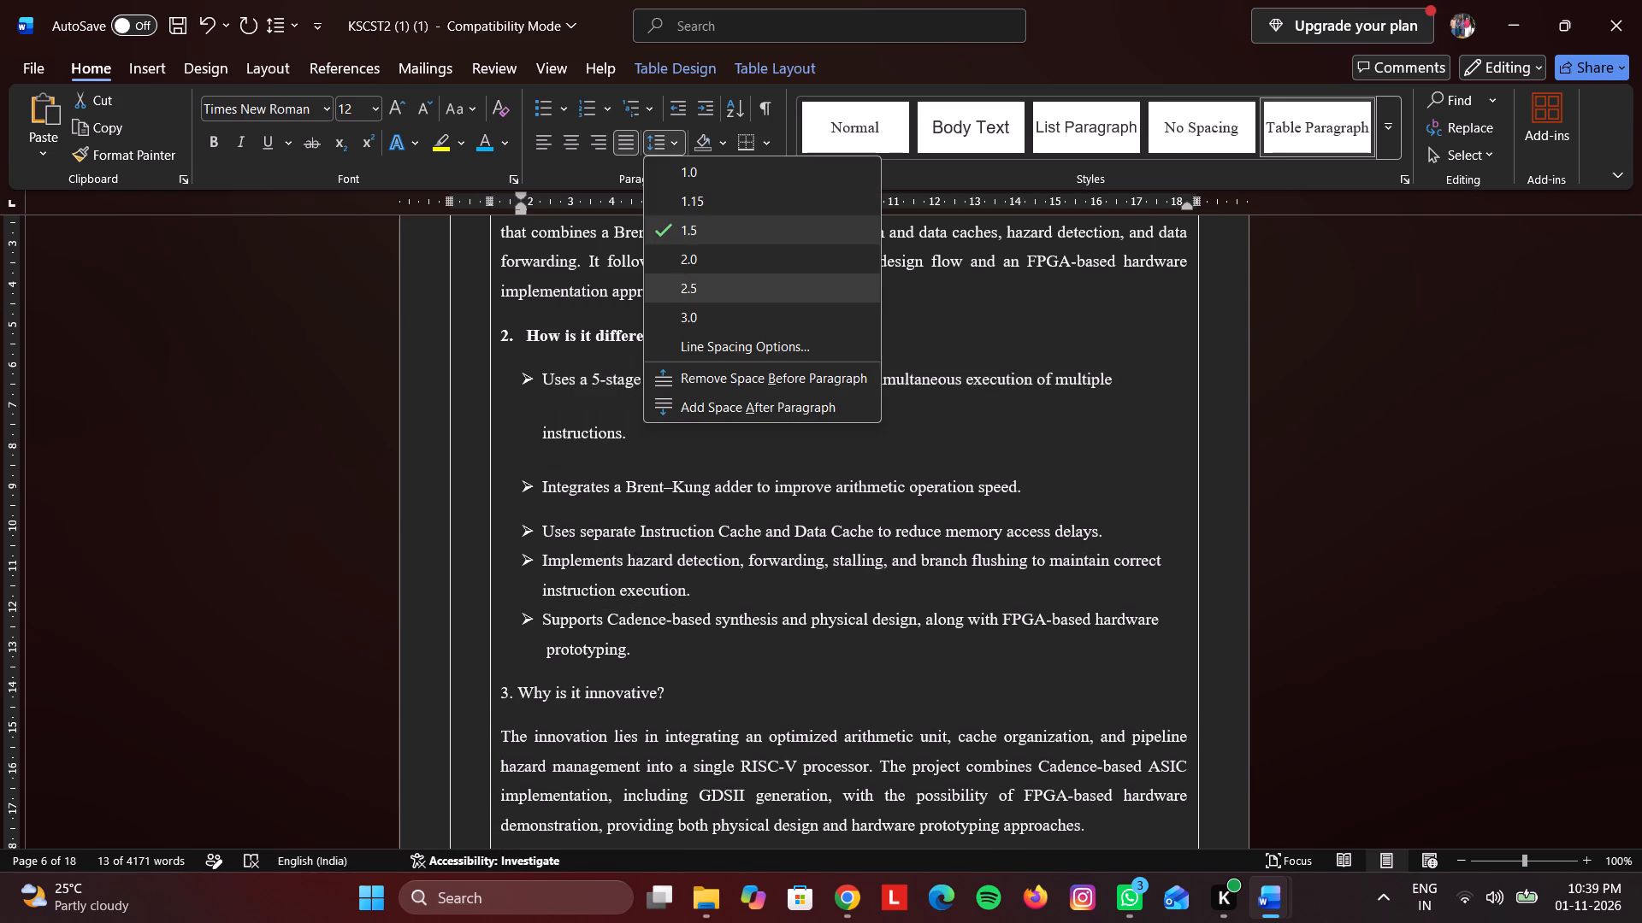
click(716, 369)
click(710, 452)
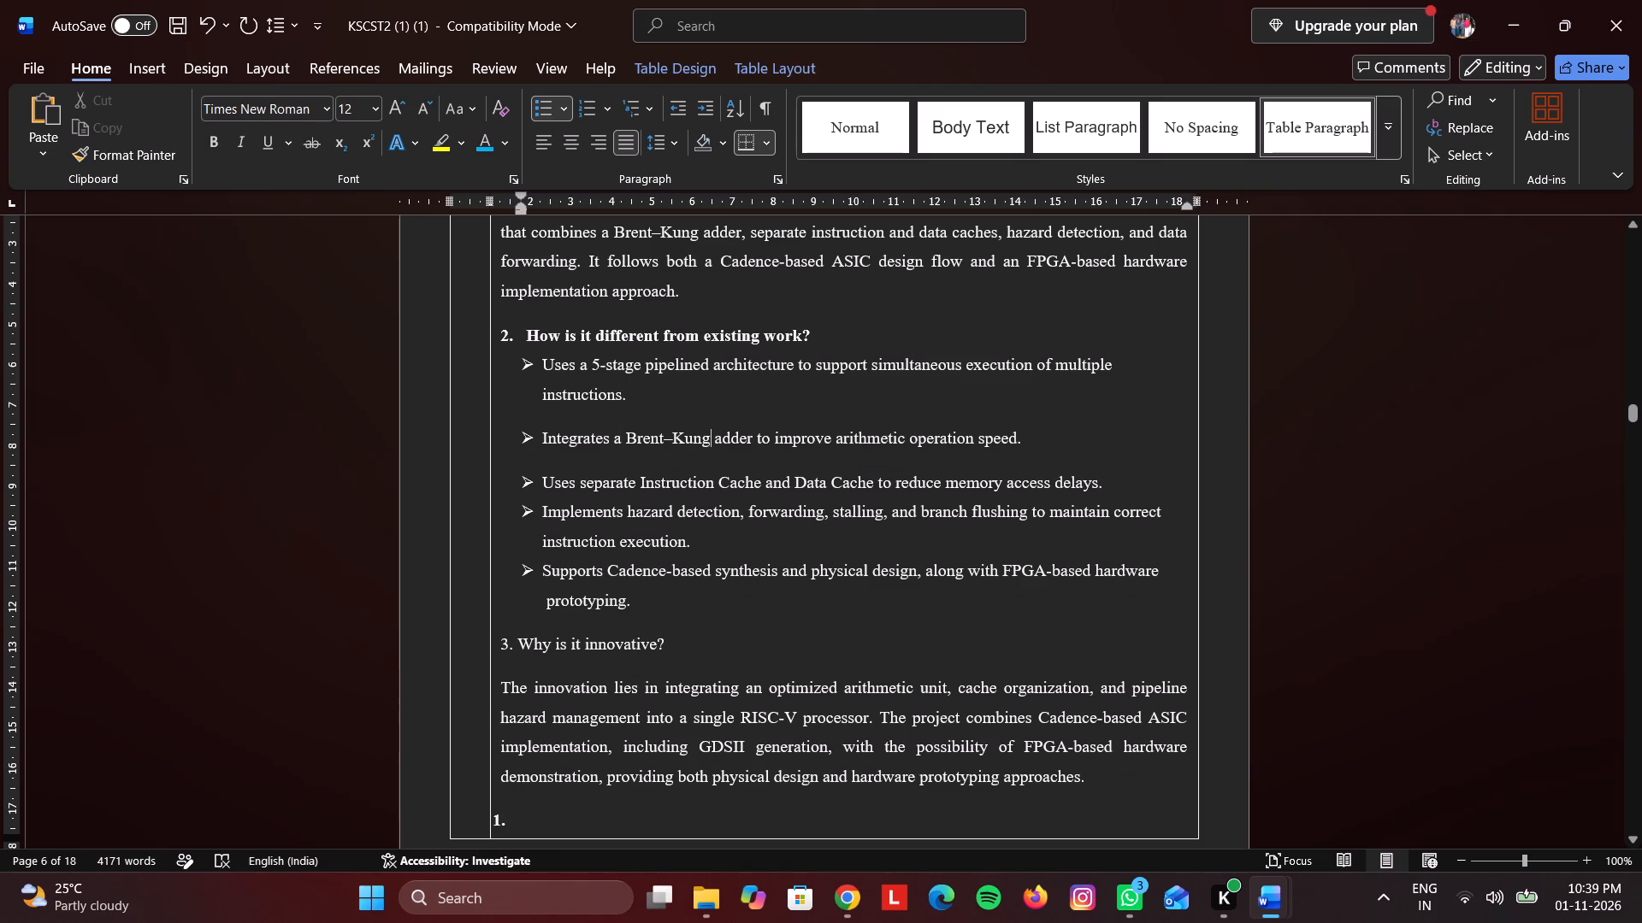
drag(1101, 482, 741, 453)
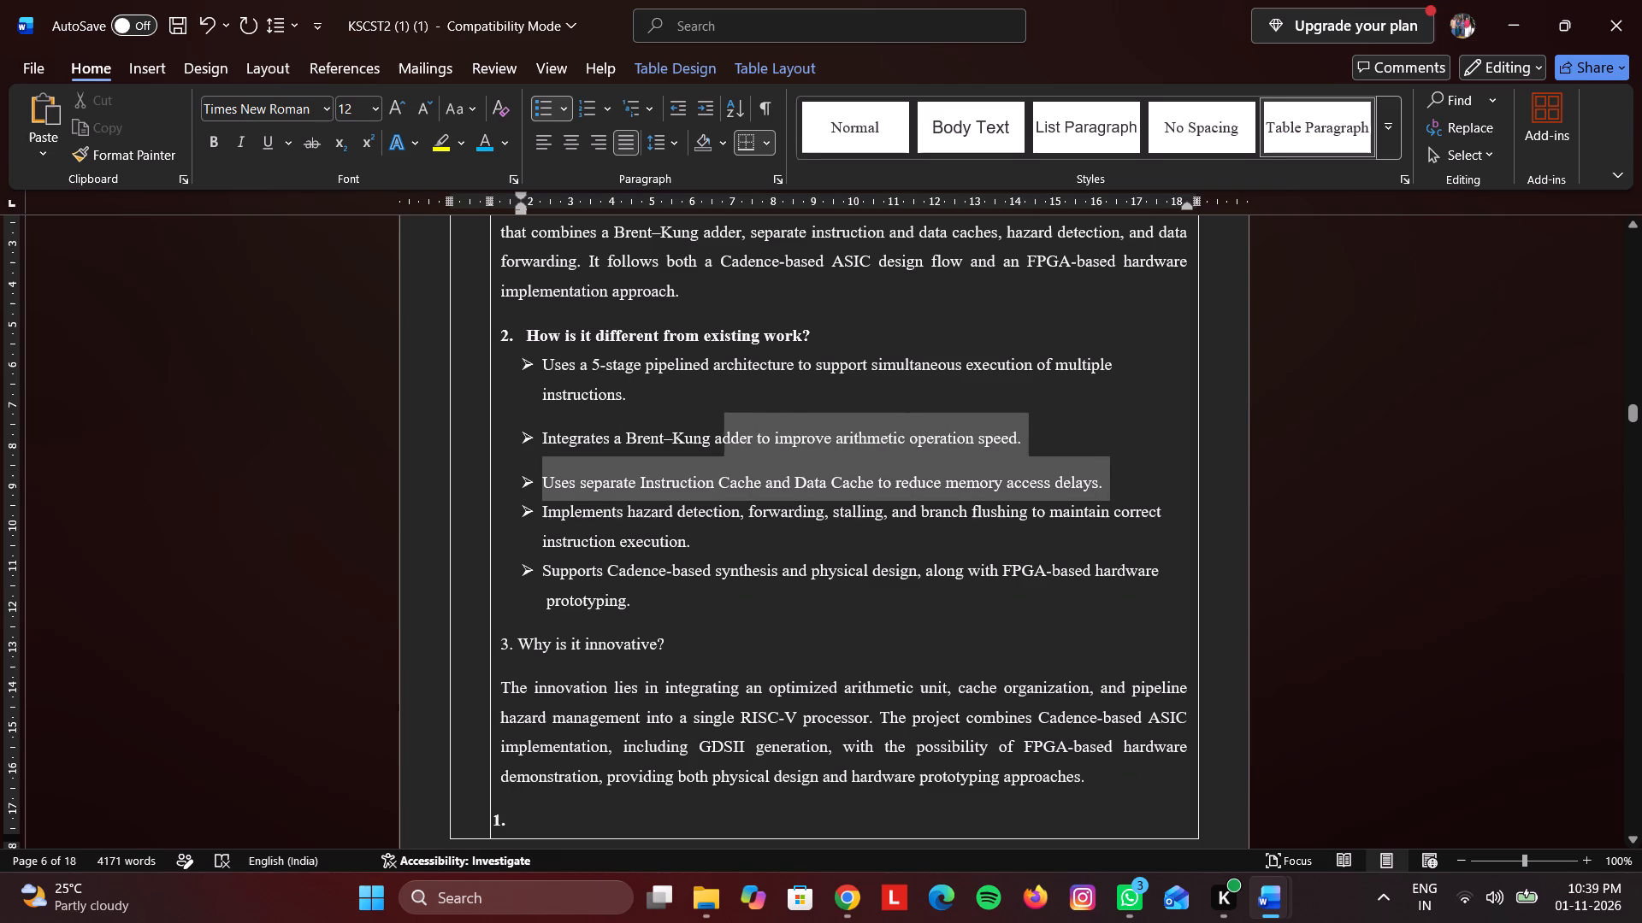
drag(741, 453, 563, 450)
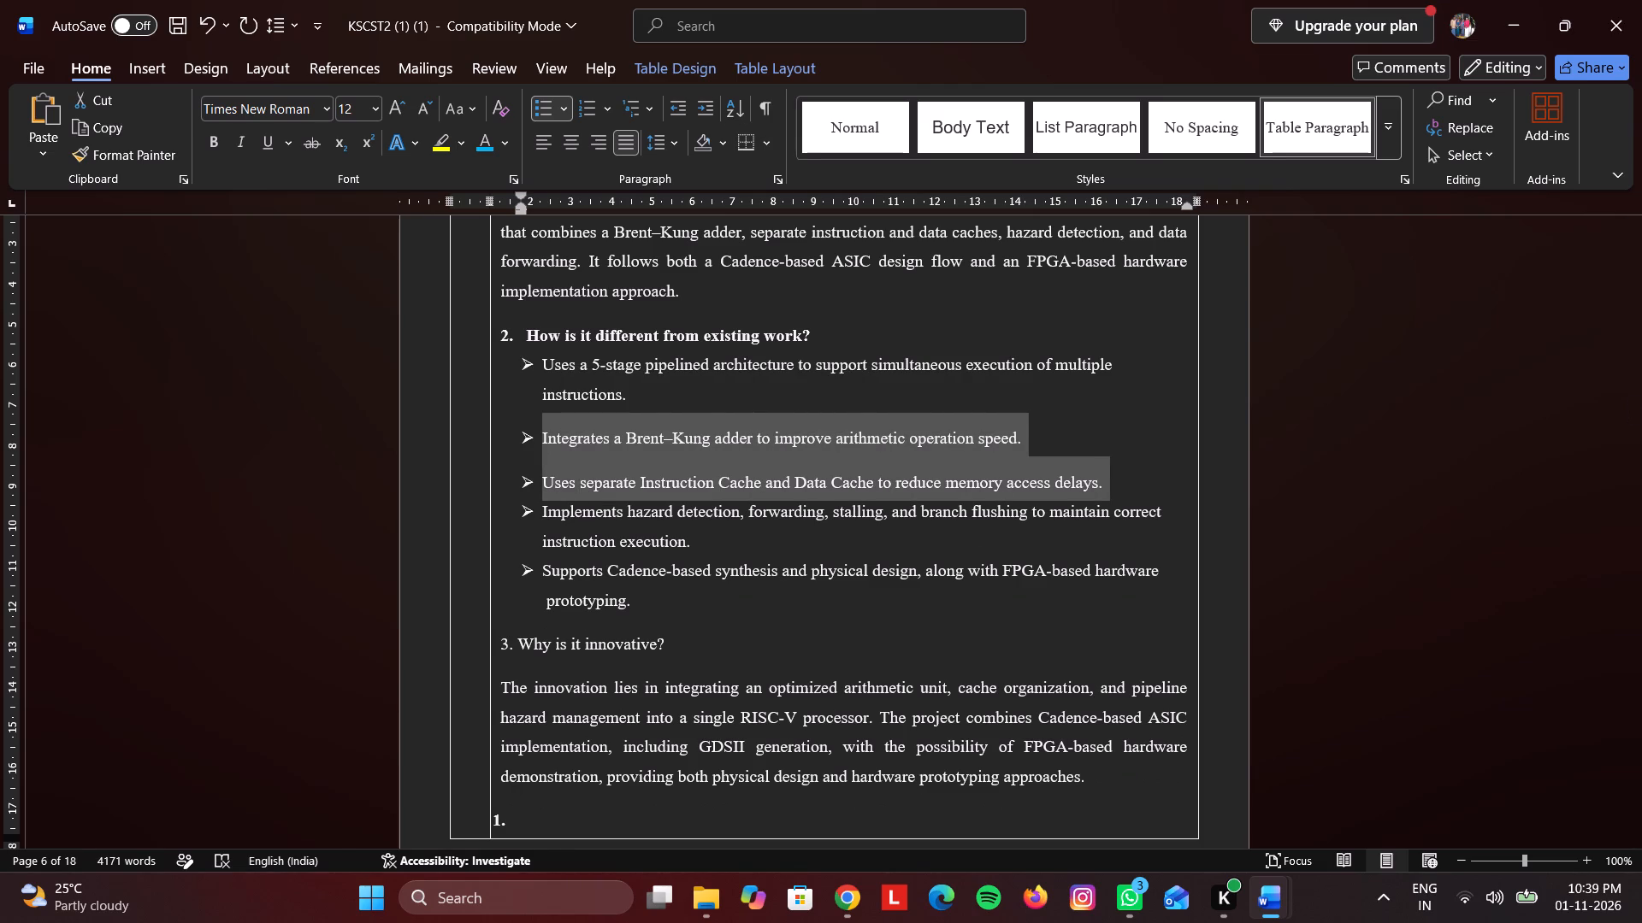
click(677, 153)
click(704, 379)
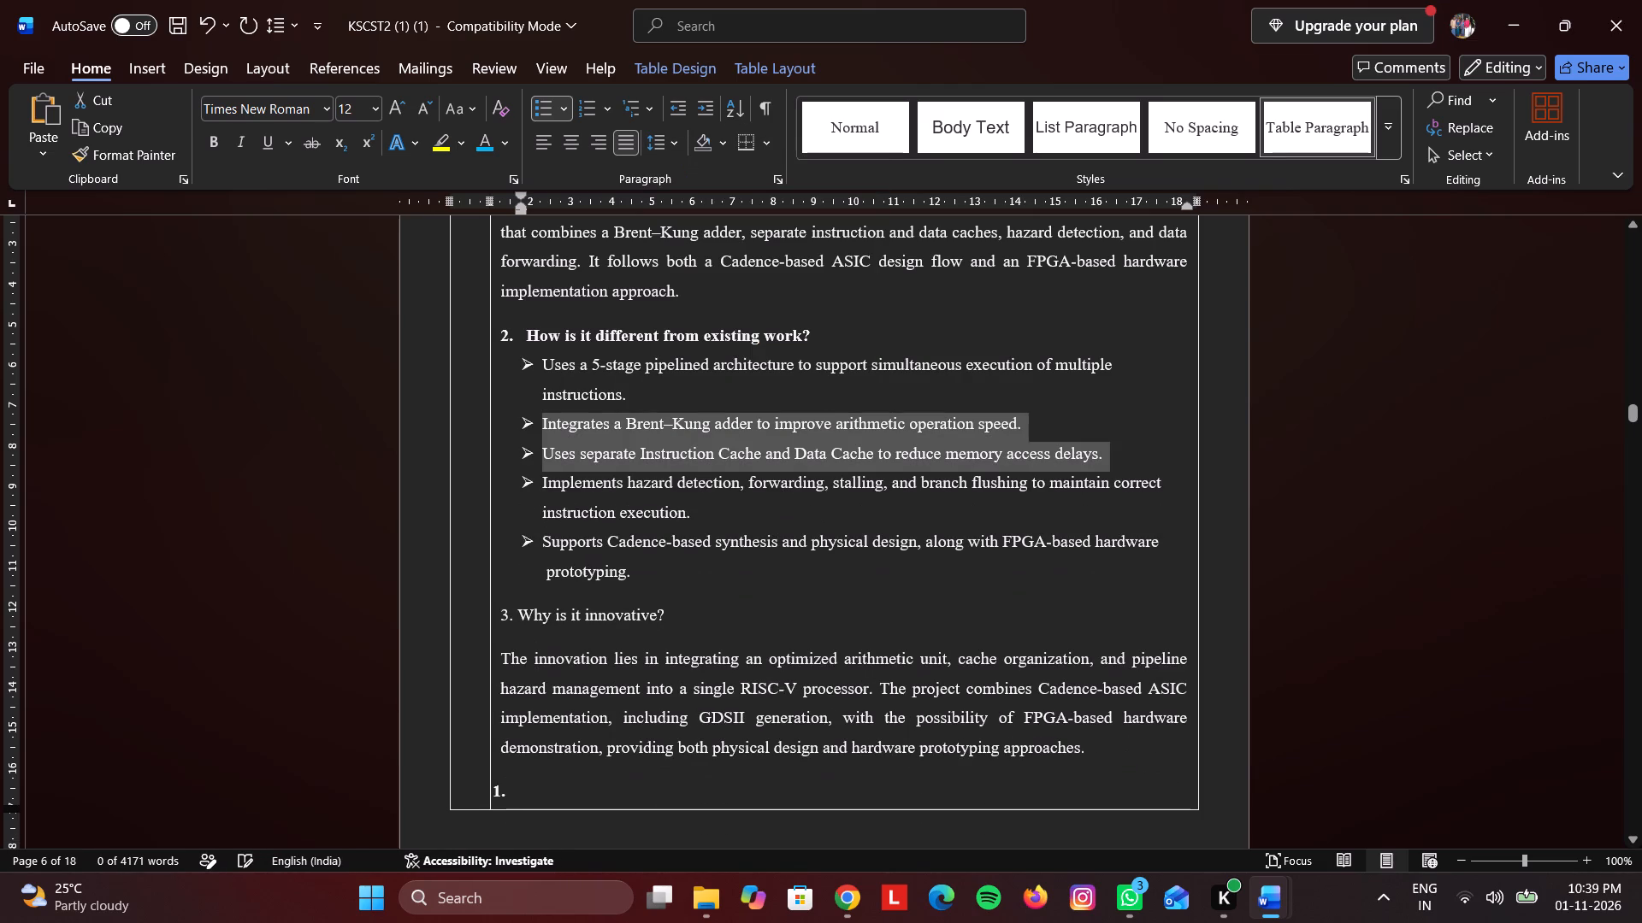
click(748, 477)
Delete the empty numbered item "1." at the end of row 12, below the innovation paragraph.
scroll(759, 557, up, 2)
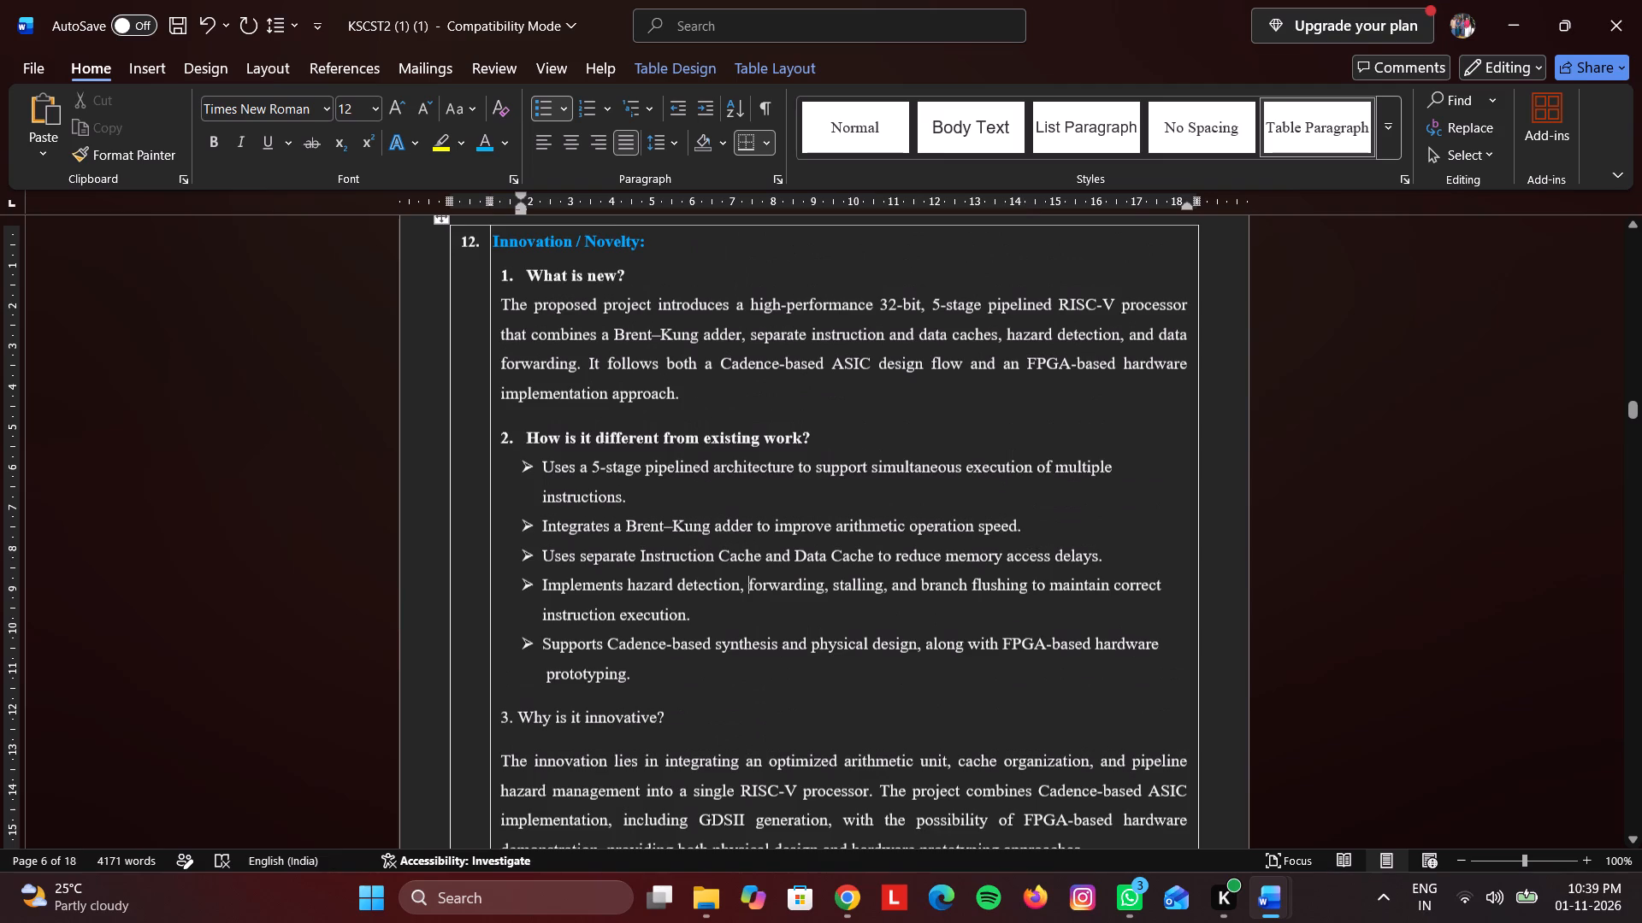
scroll(757, 614, down, 5)
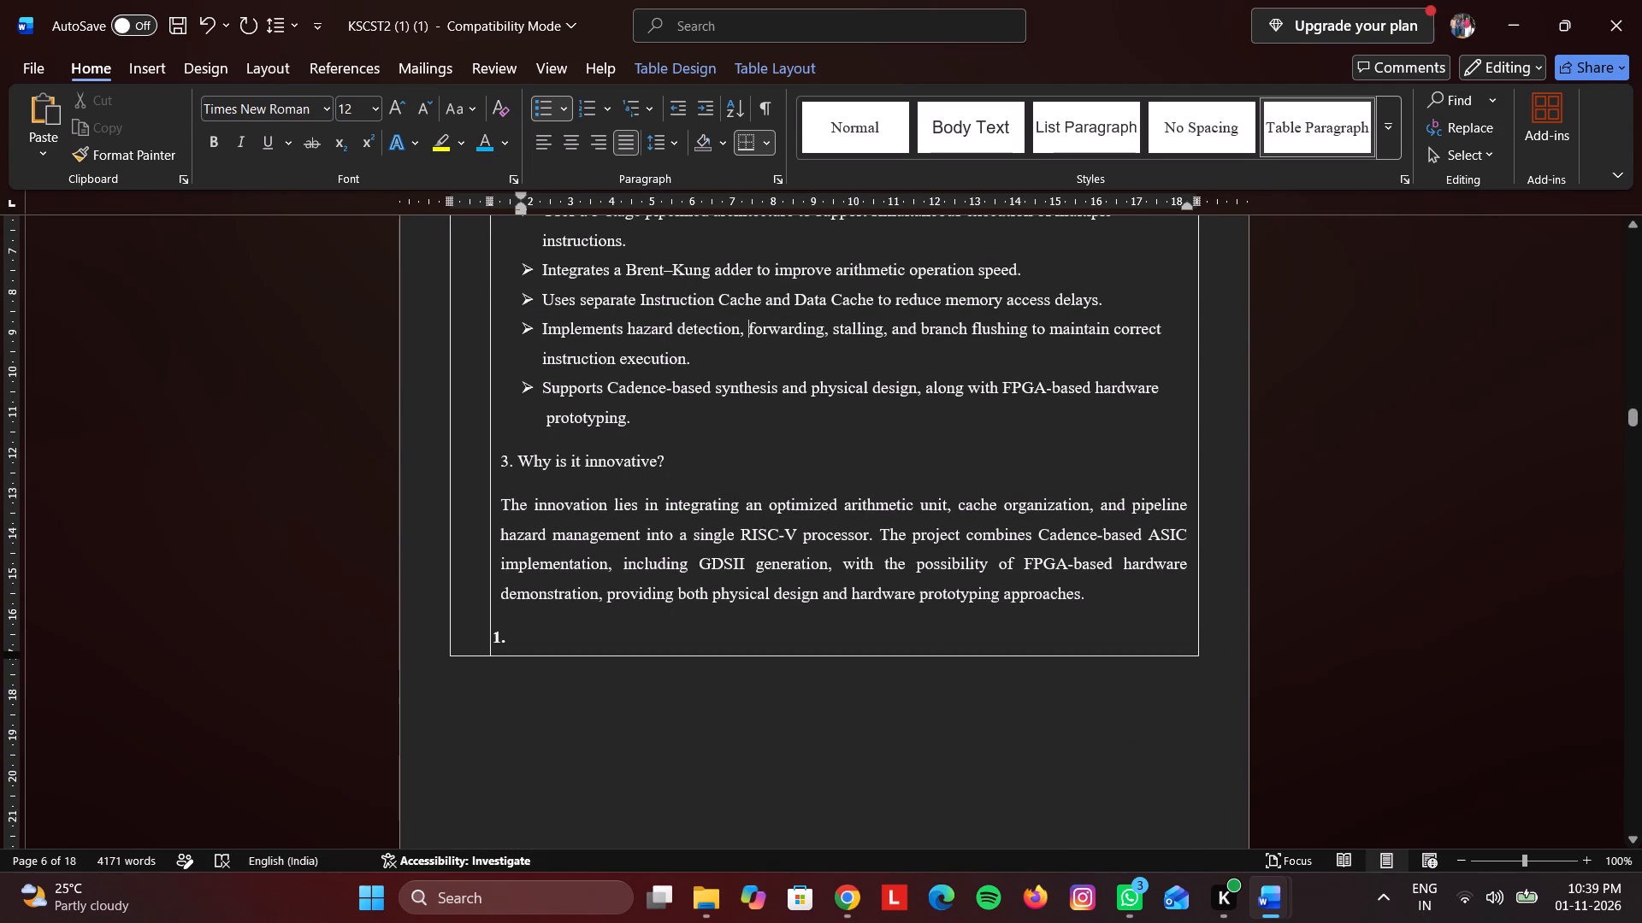
click(544, 628)
drag(544, 628, 483, 641)
click(483, 641)
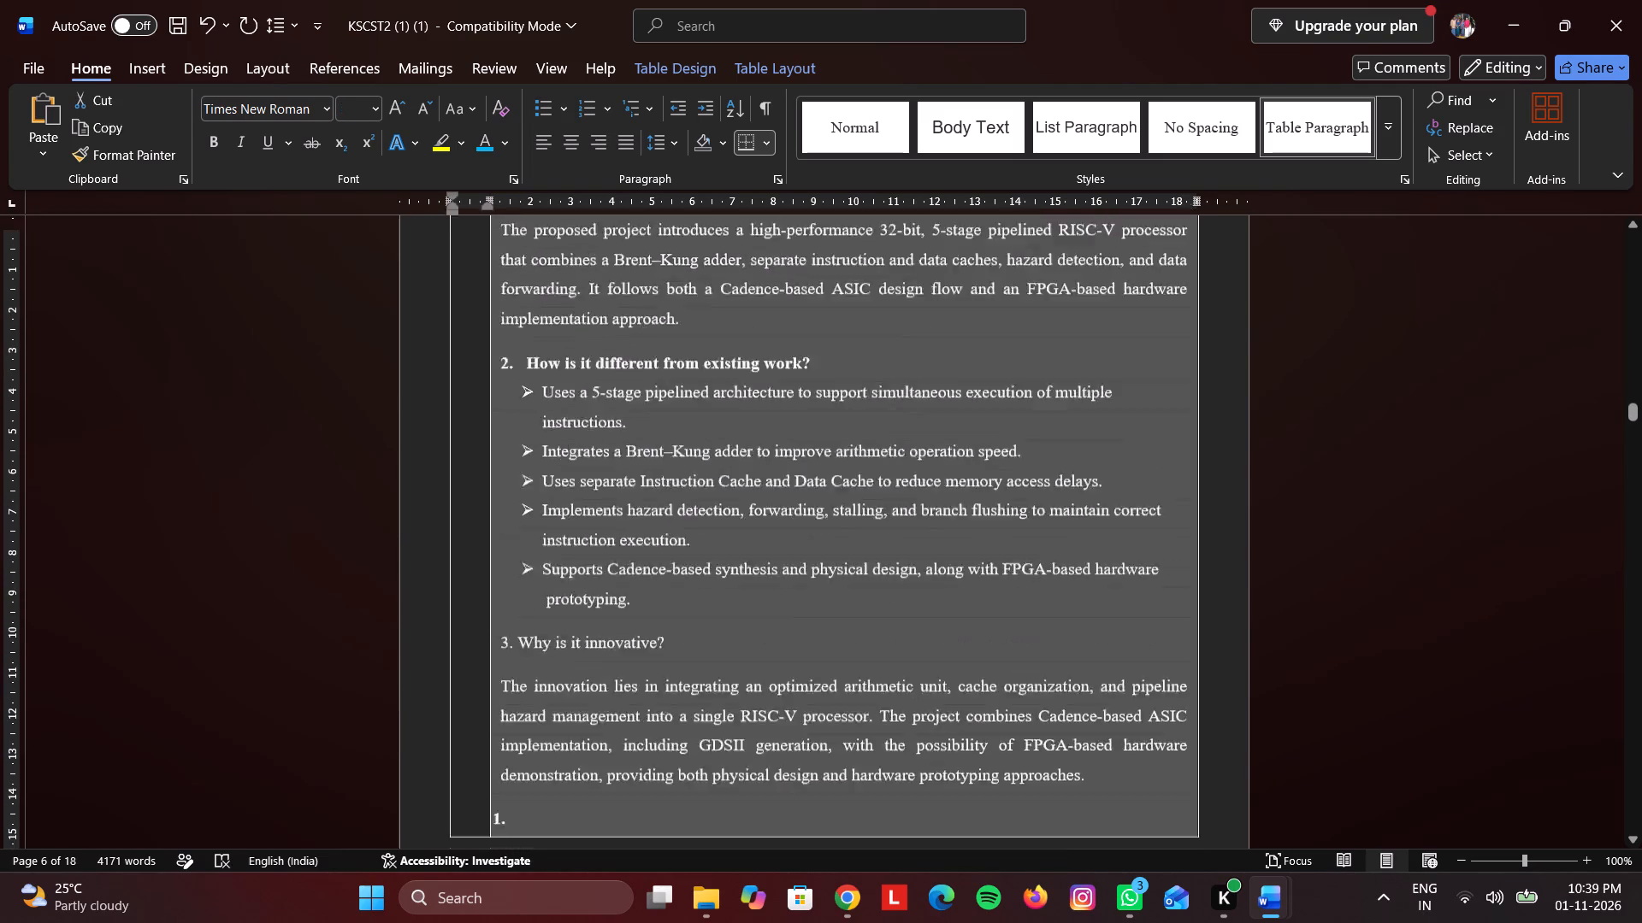
scroll(576, 722, down, 5)
click(540, 657)
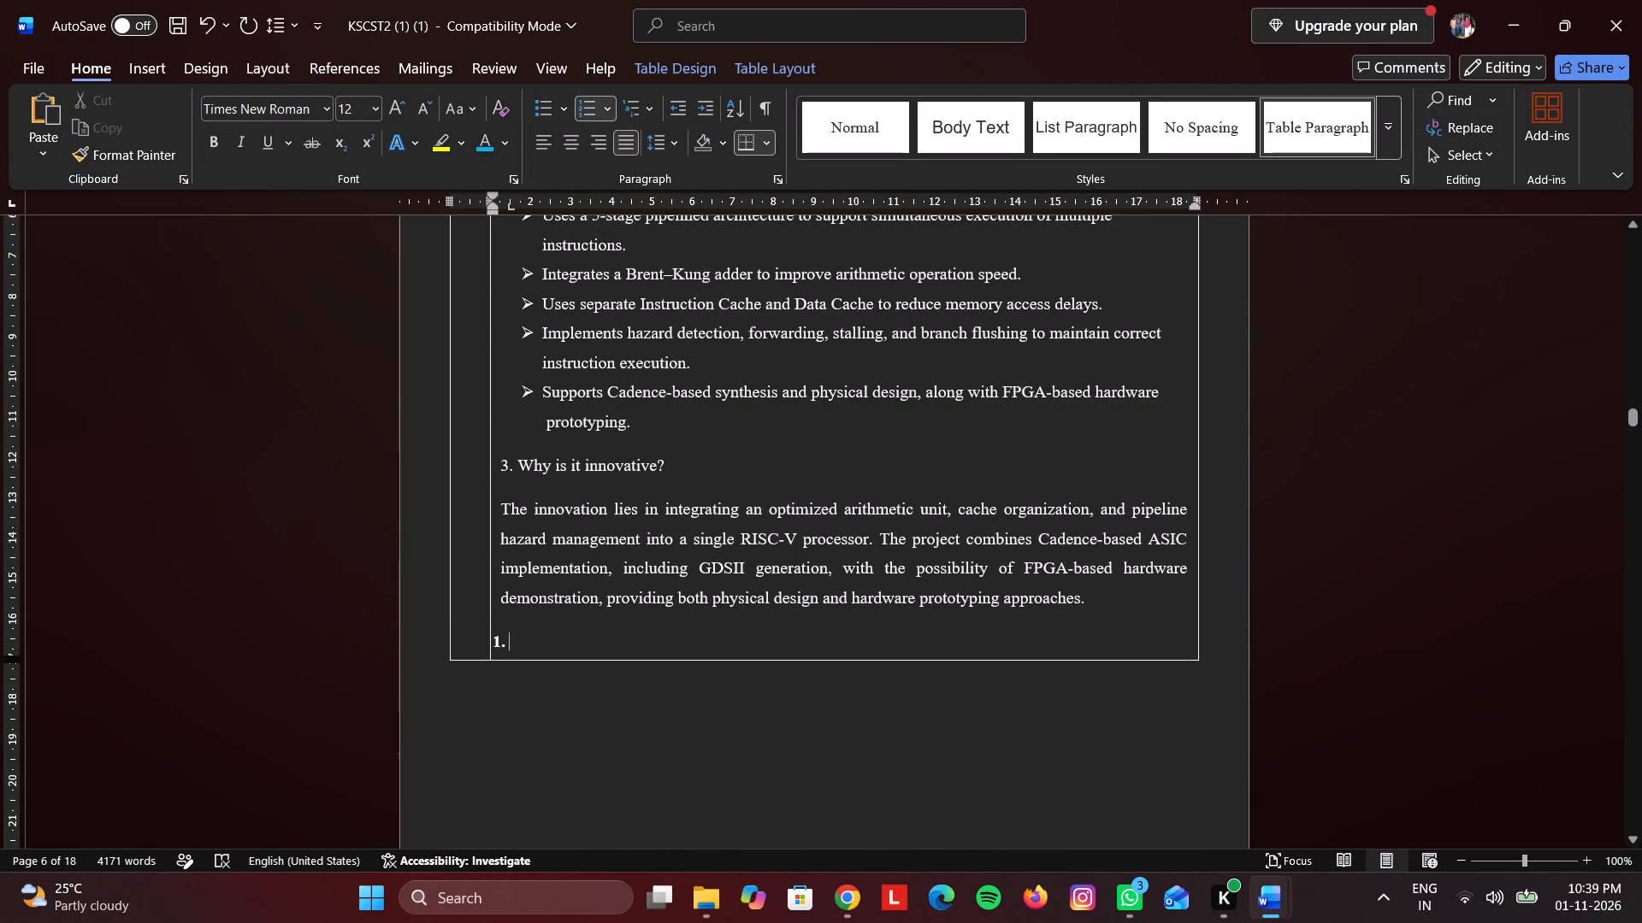
key(BackSpace)
key(BackSpace)
key(BackSpace)
scroll(797, 605, up, 1)
scroll(797, 605, down, 2)
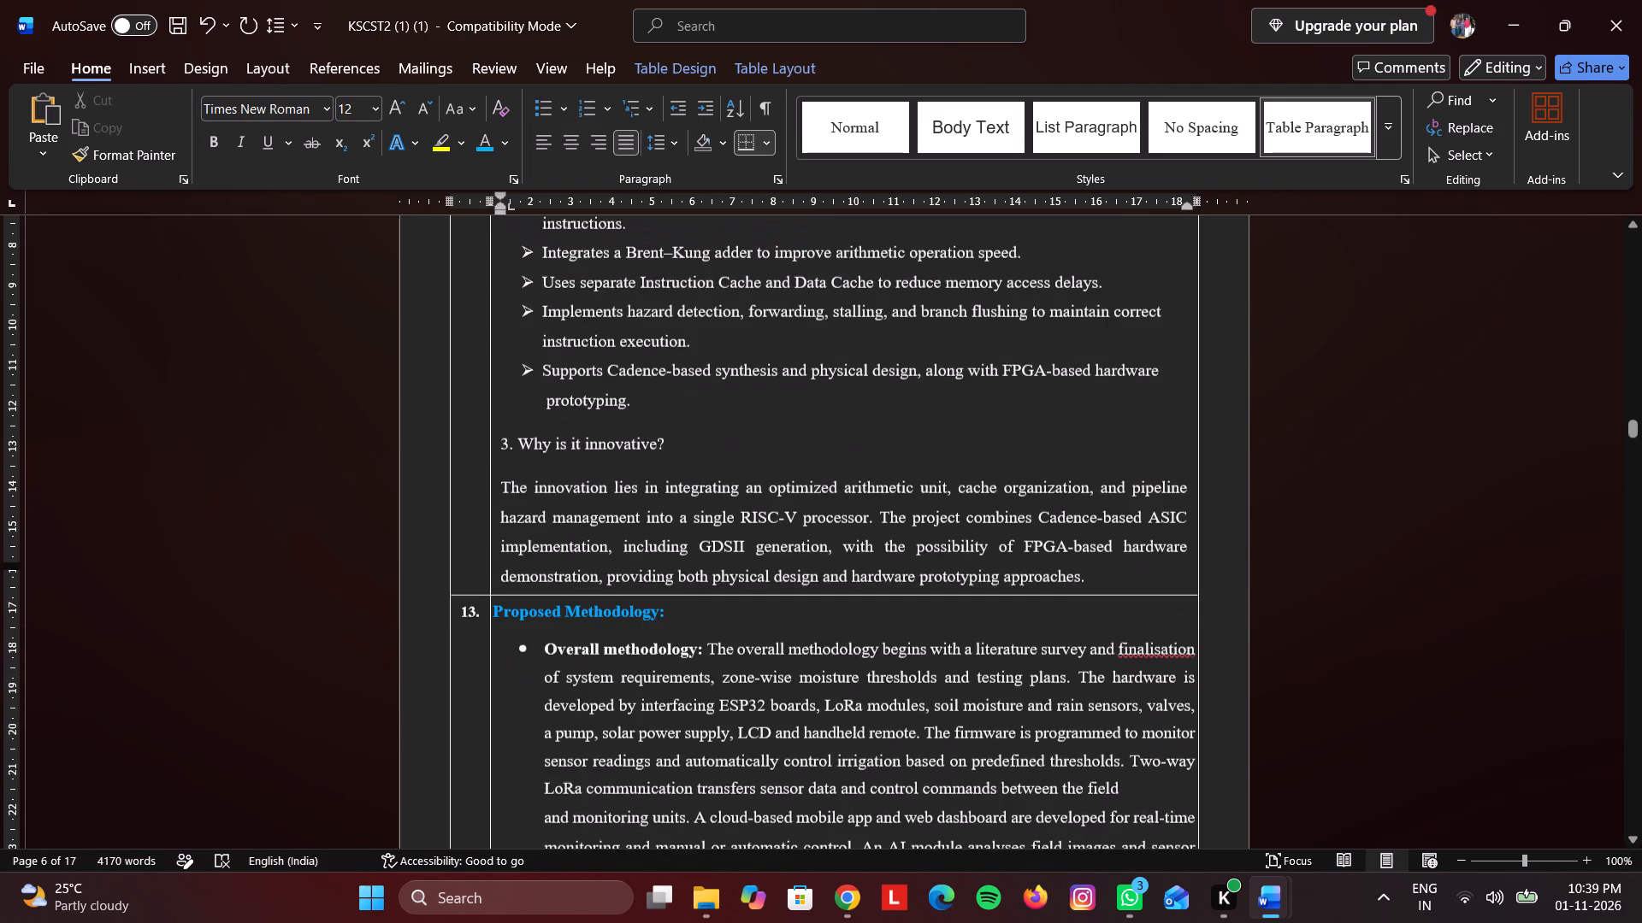
Remove the space before the paragraph starting "The innovation lies in" under "Why is it innovative?".
scroll(799, 657, up, 1)
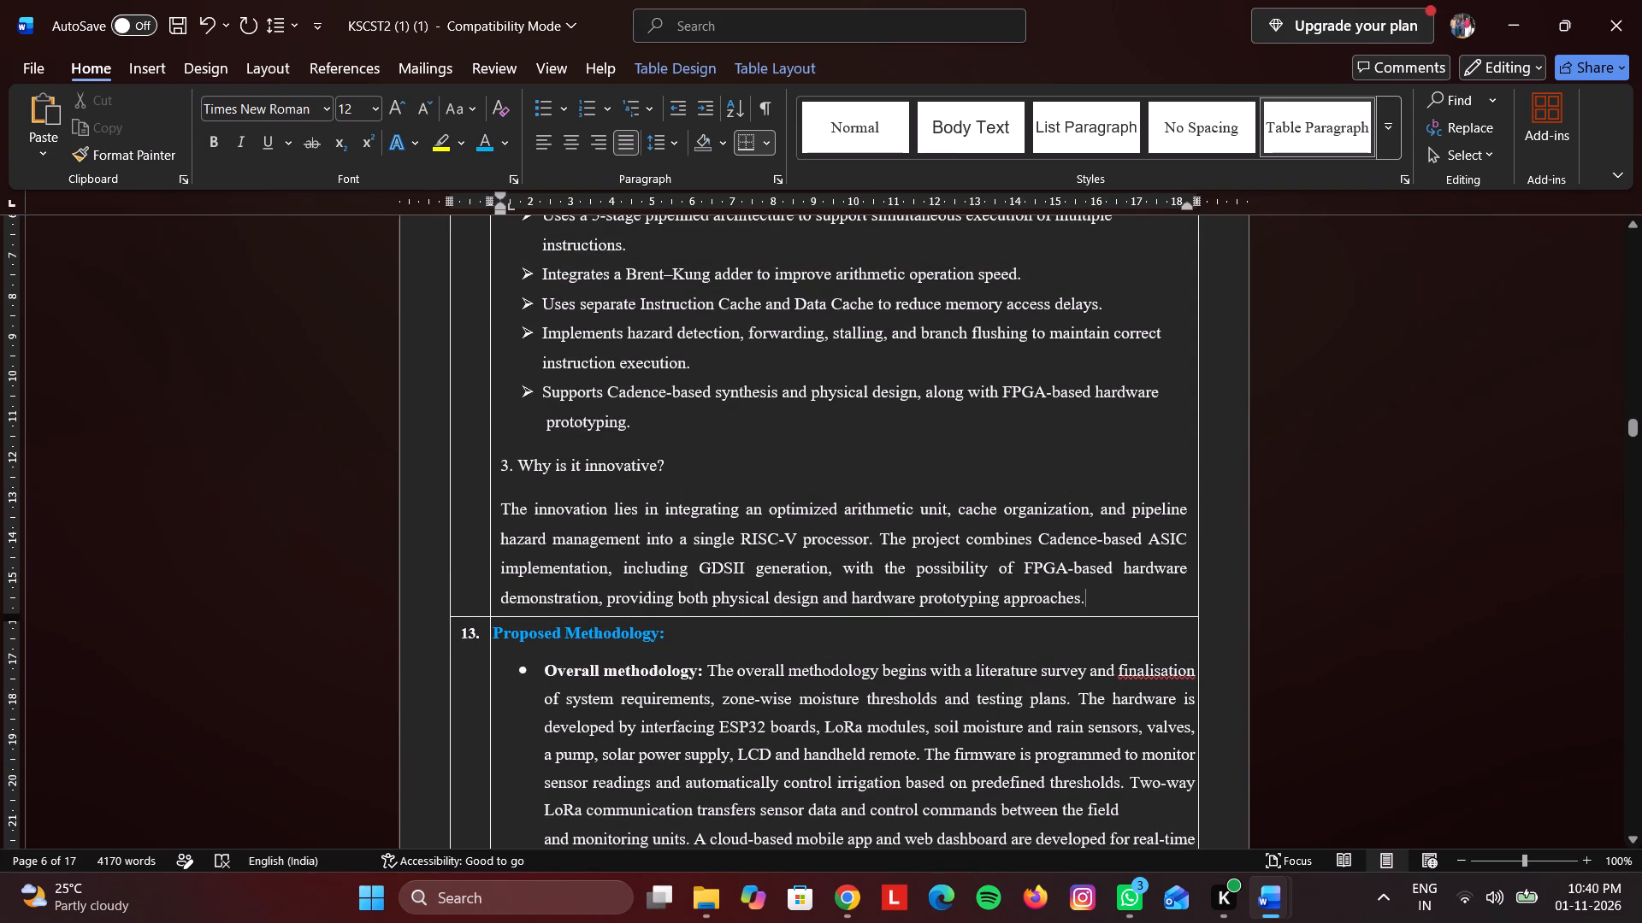
drag(498, 503, 555, 509)
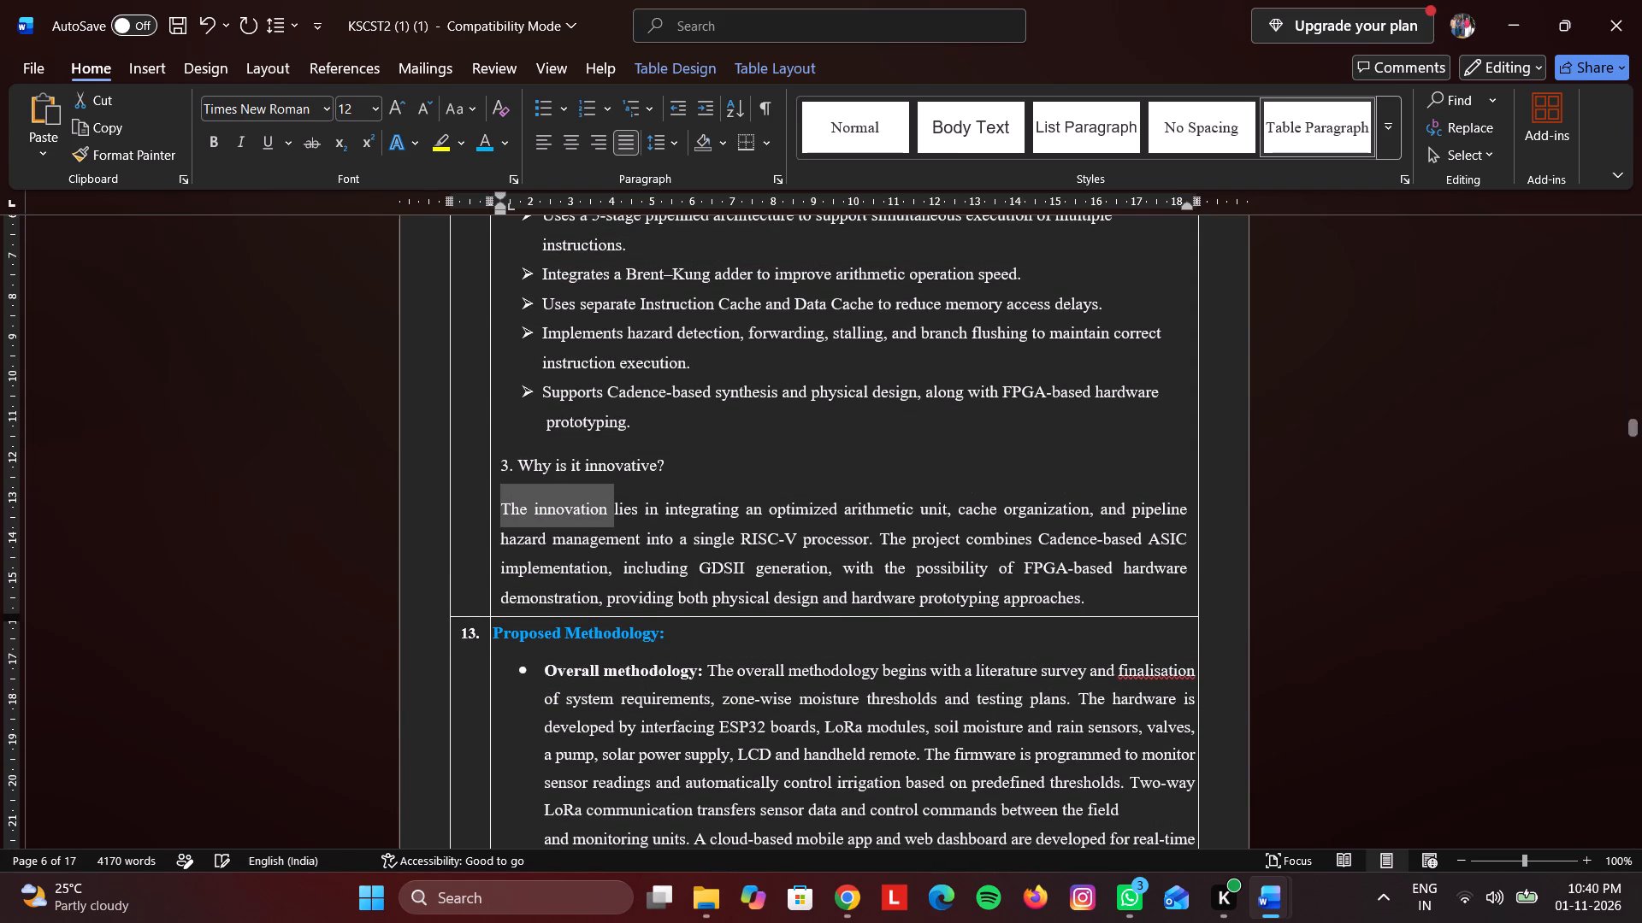
click(676, 146)
click(708, 374)
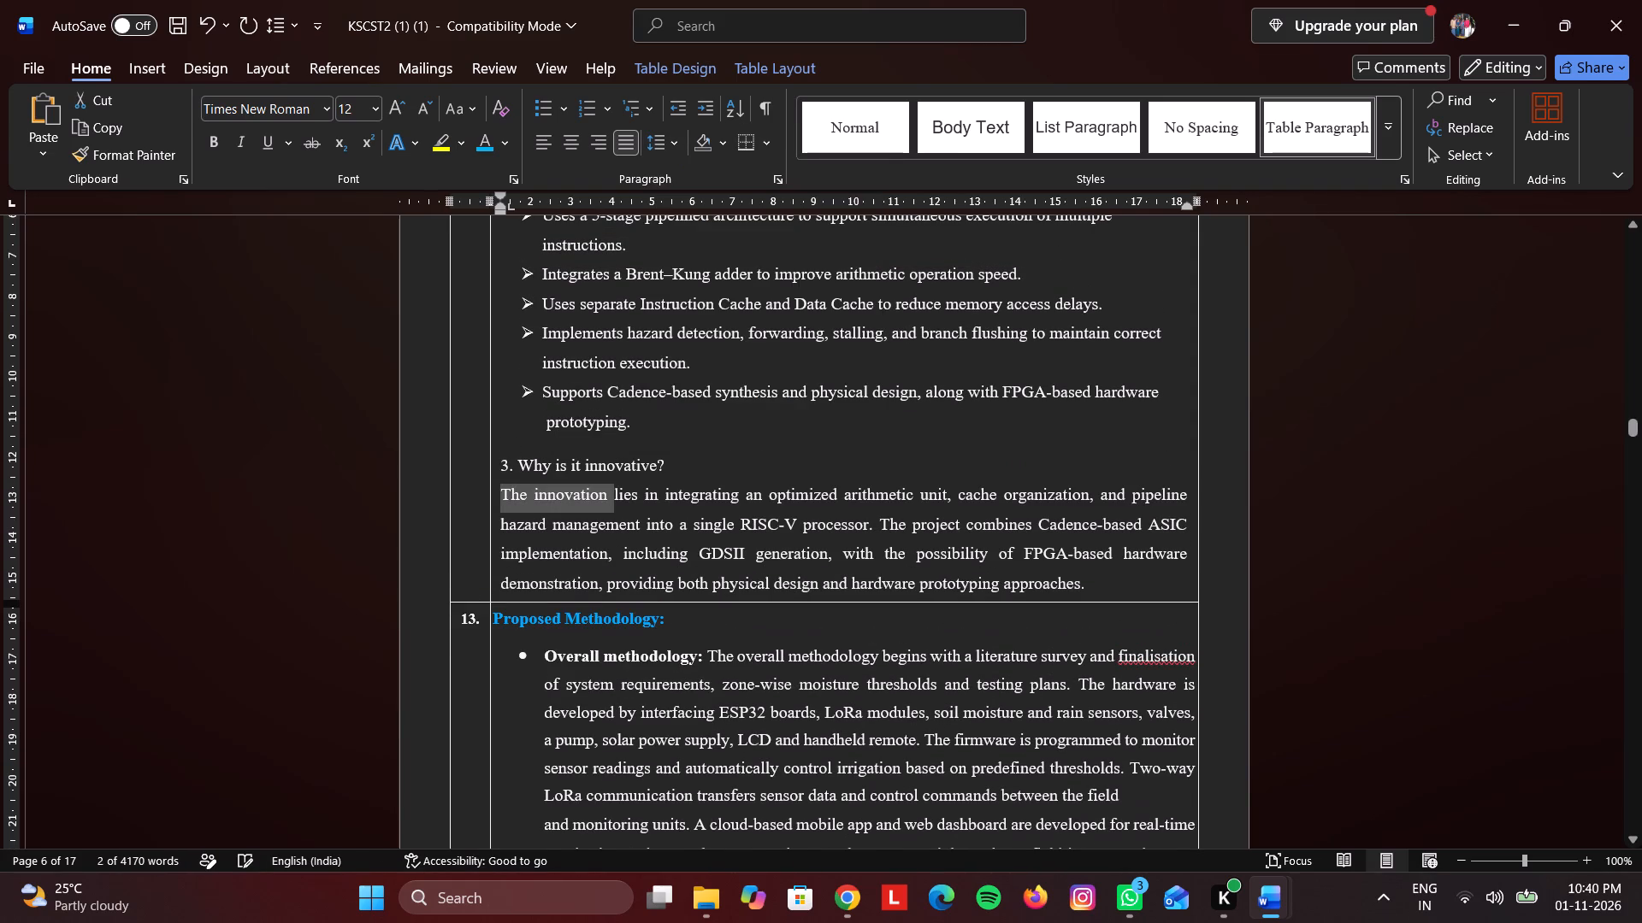
click(723, 476)
scroll(723, 476, up, 5)
scroll(723, 476, down, 4)
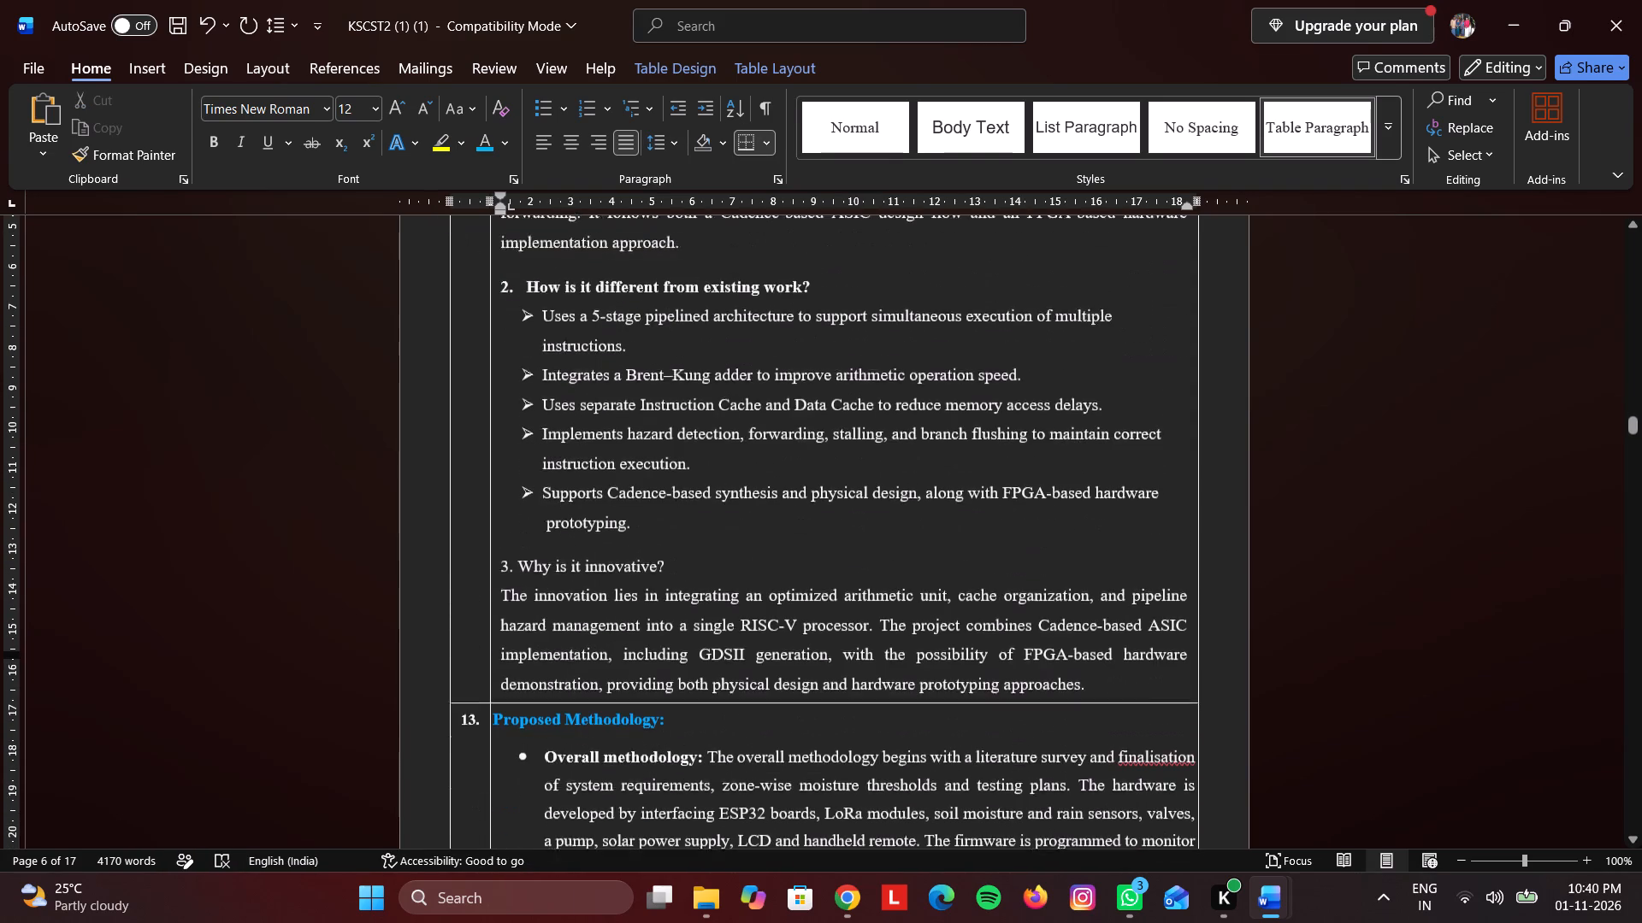
Make the "3. Why is it innovative?" heading bold and turn it into numbered list item 3, matching the headings above.
scroll(578, 542, up, 4)
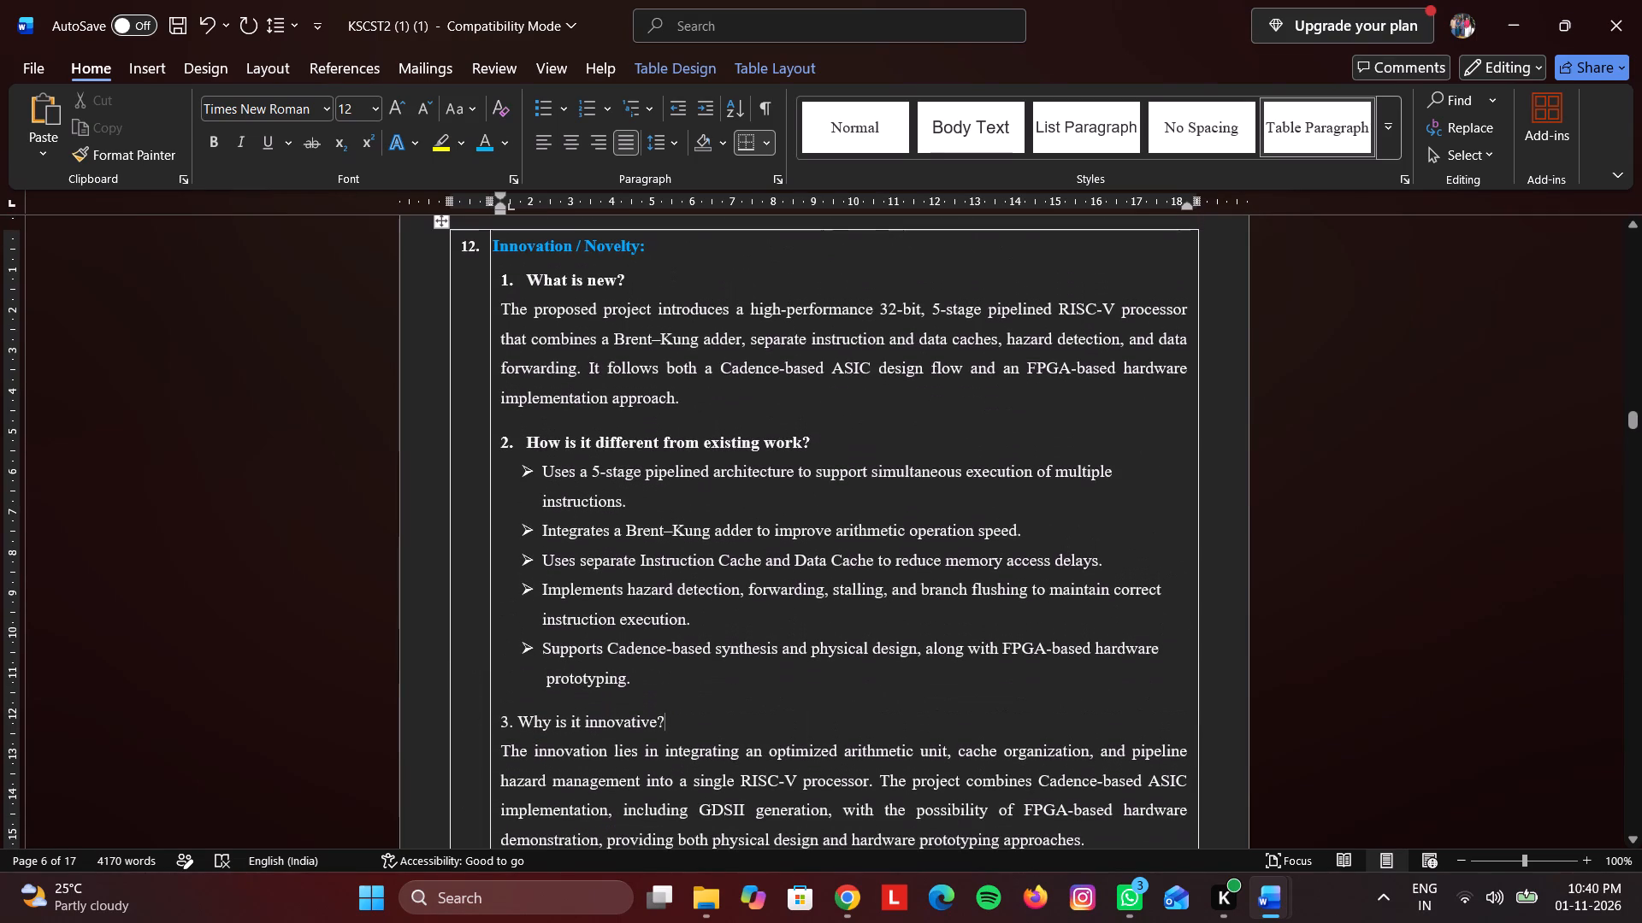
scroll(582, 565, down, 1)
drag(673, 667, 564, 663)
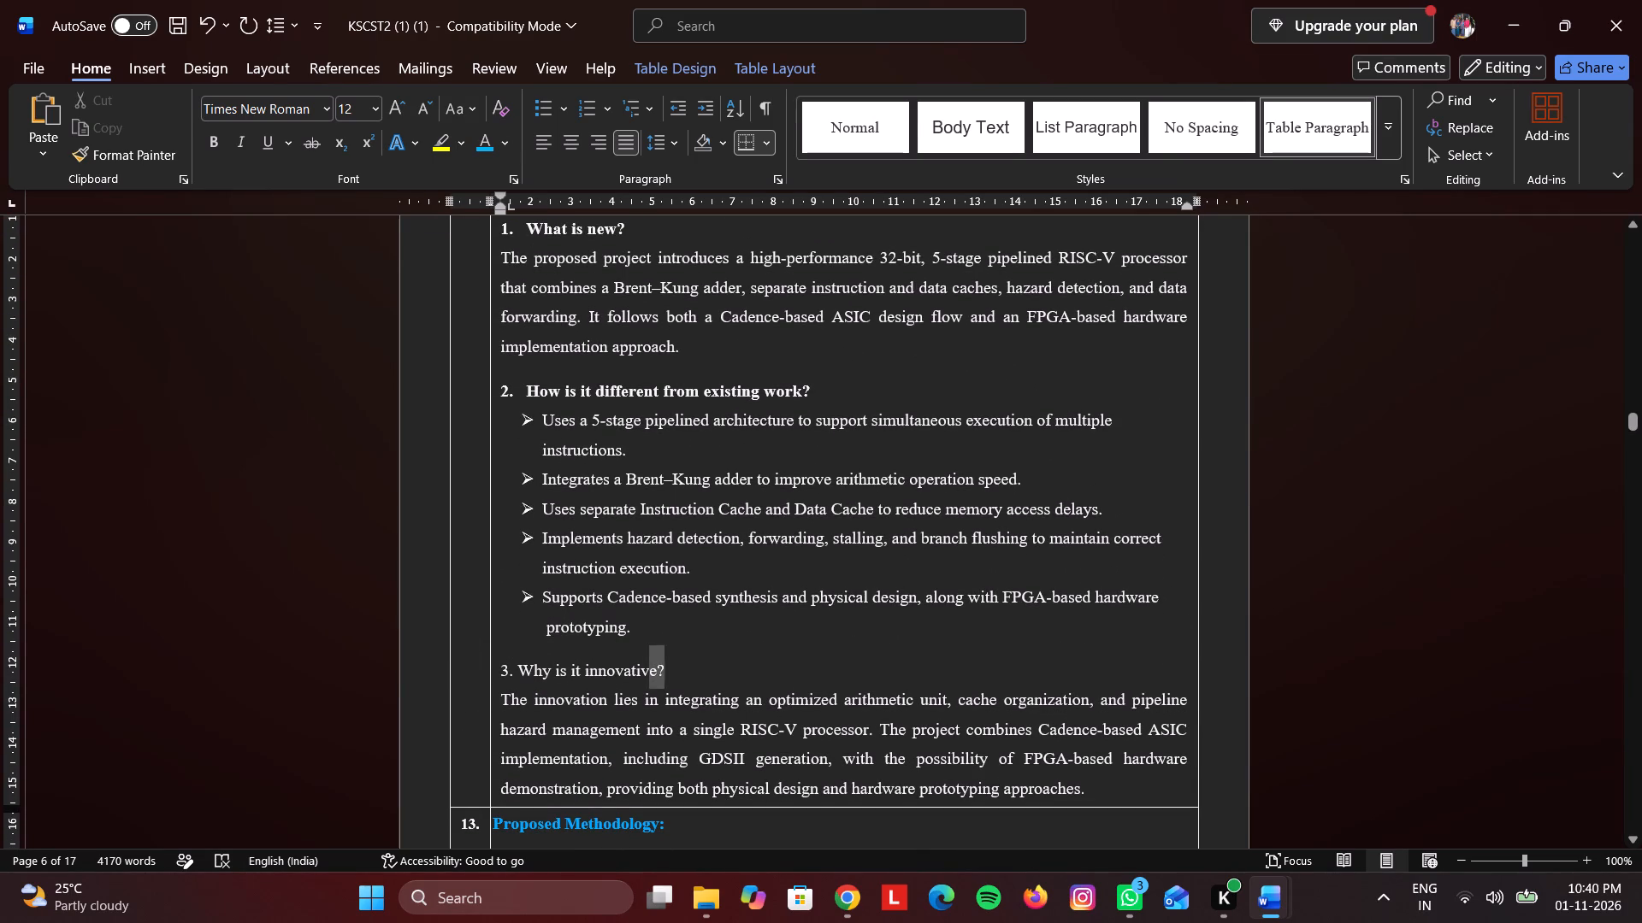
drag(564, 663, 492, 662)
click(518, 631)
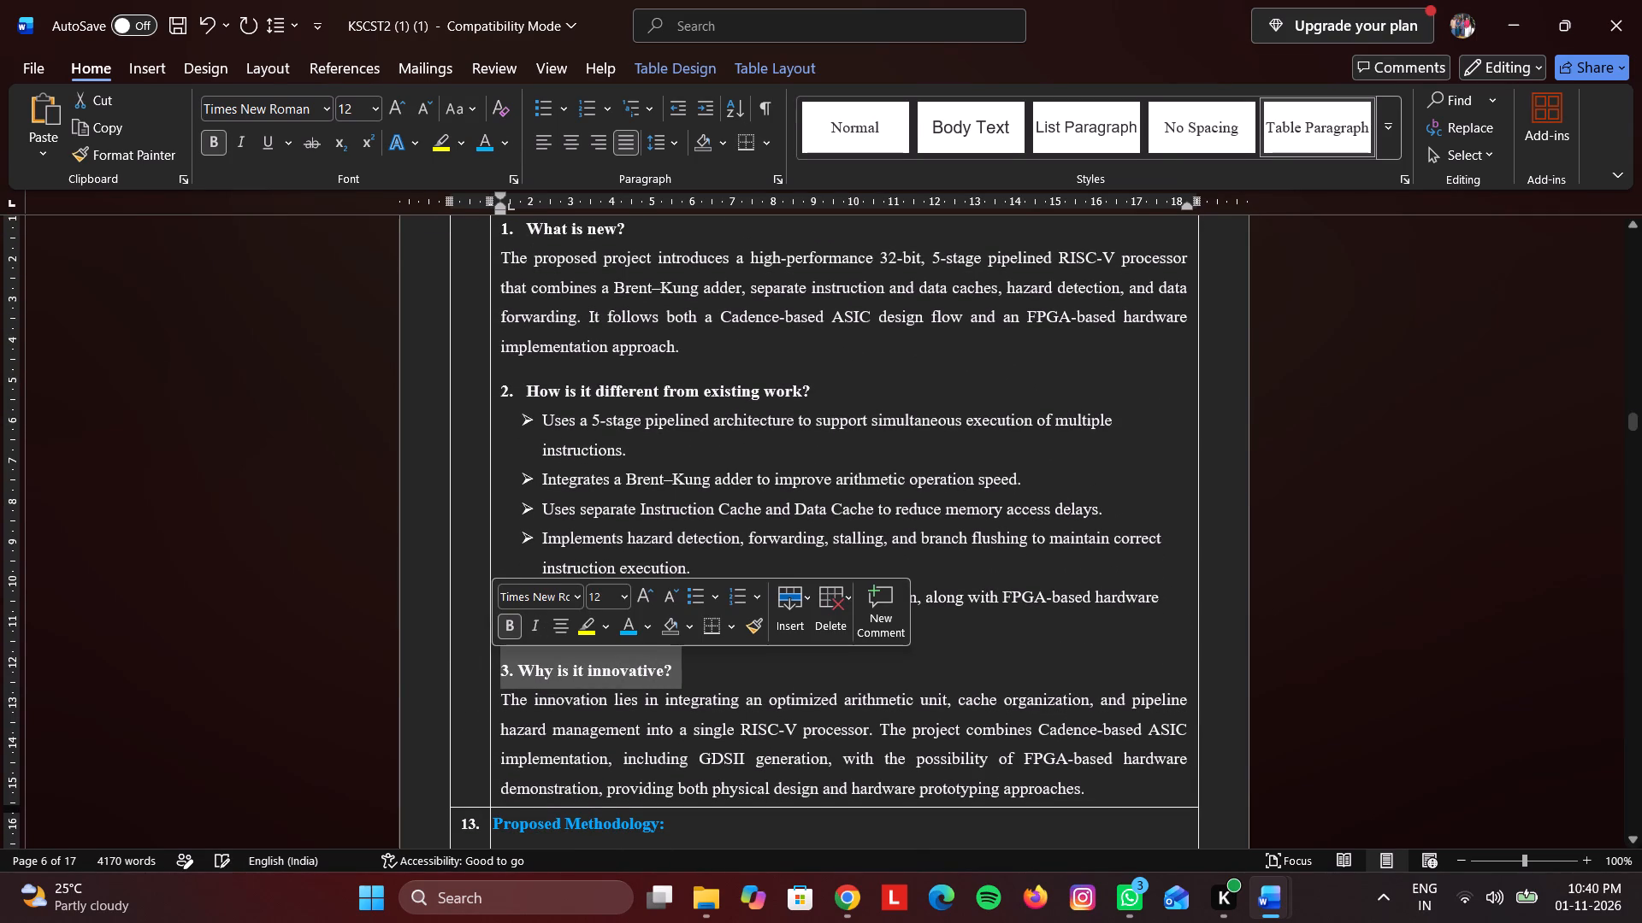
click(506, 664)
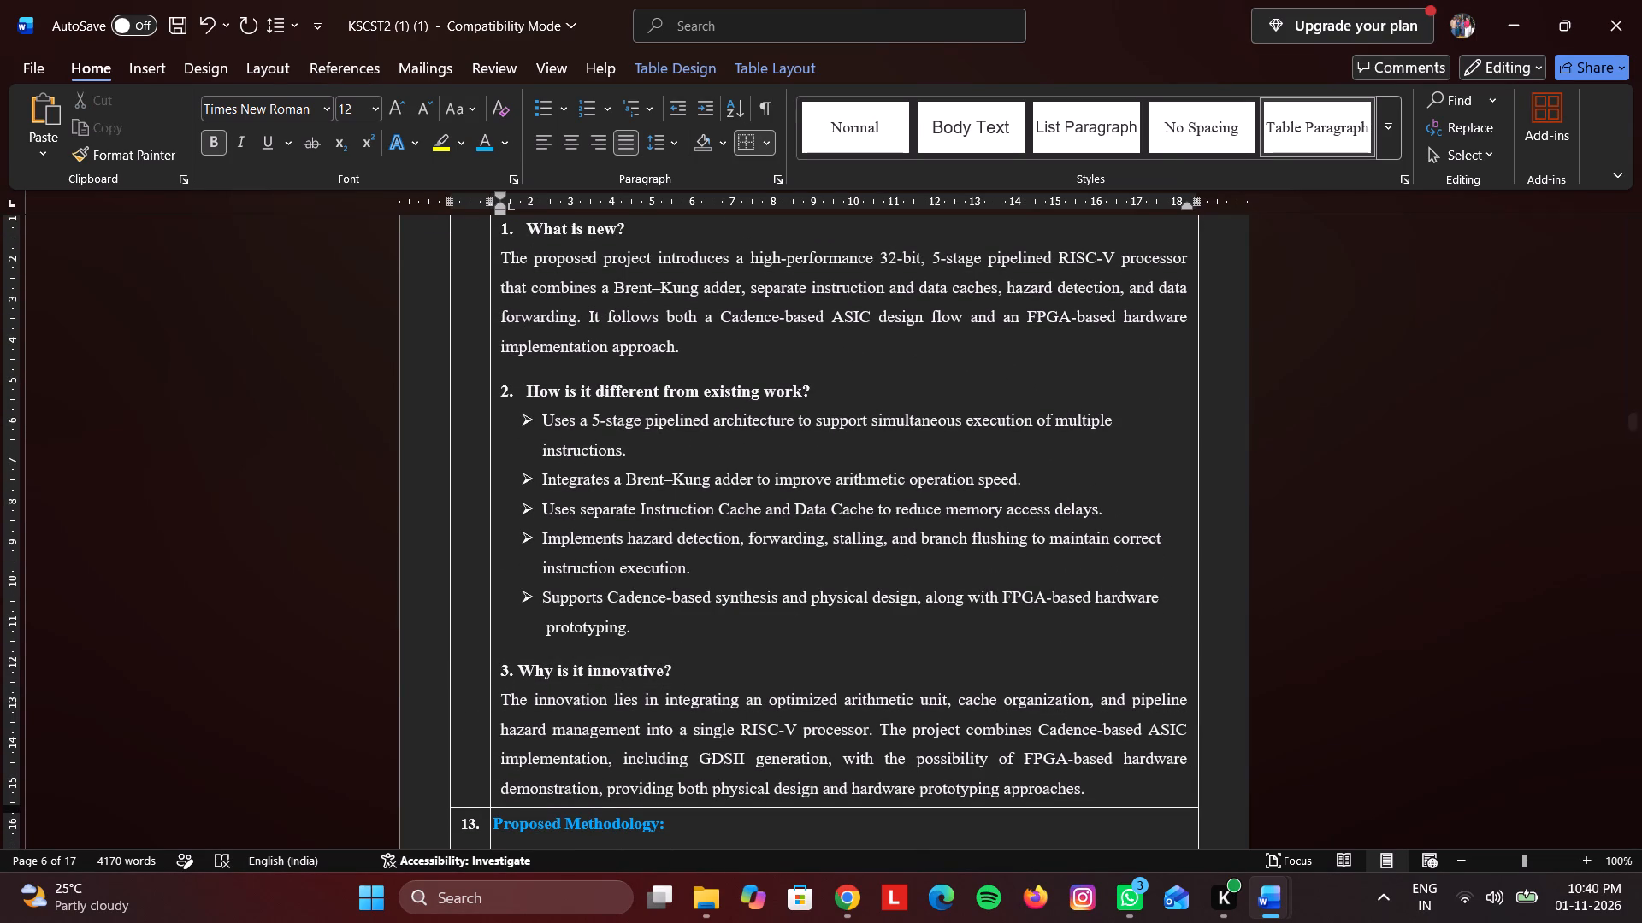
click(595, 107)
Add space after the final innovation paragraph of row 12, just above the Proposed Methodology row.
scroll(630, 538, down, 4)
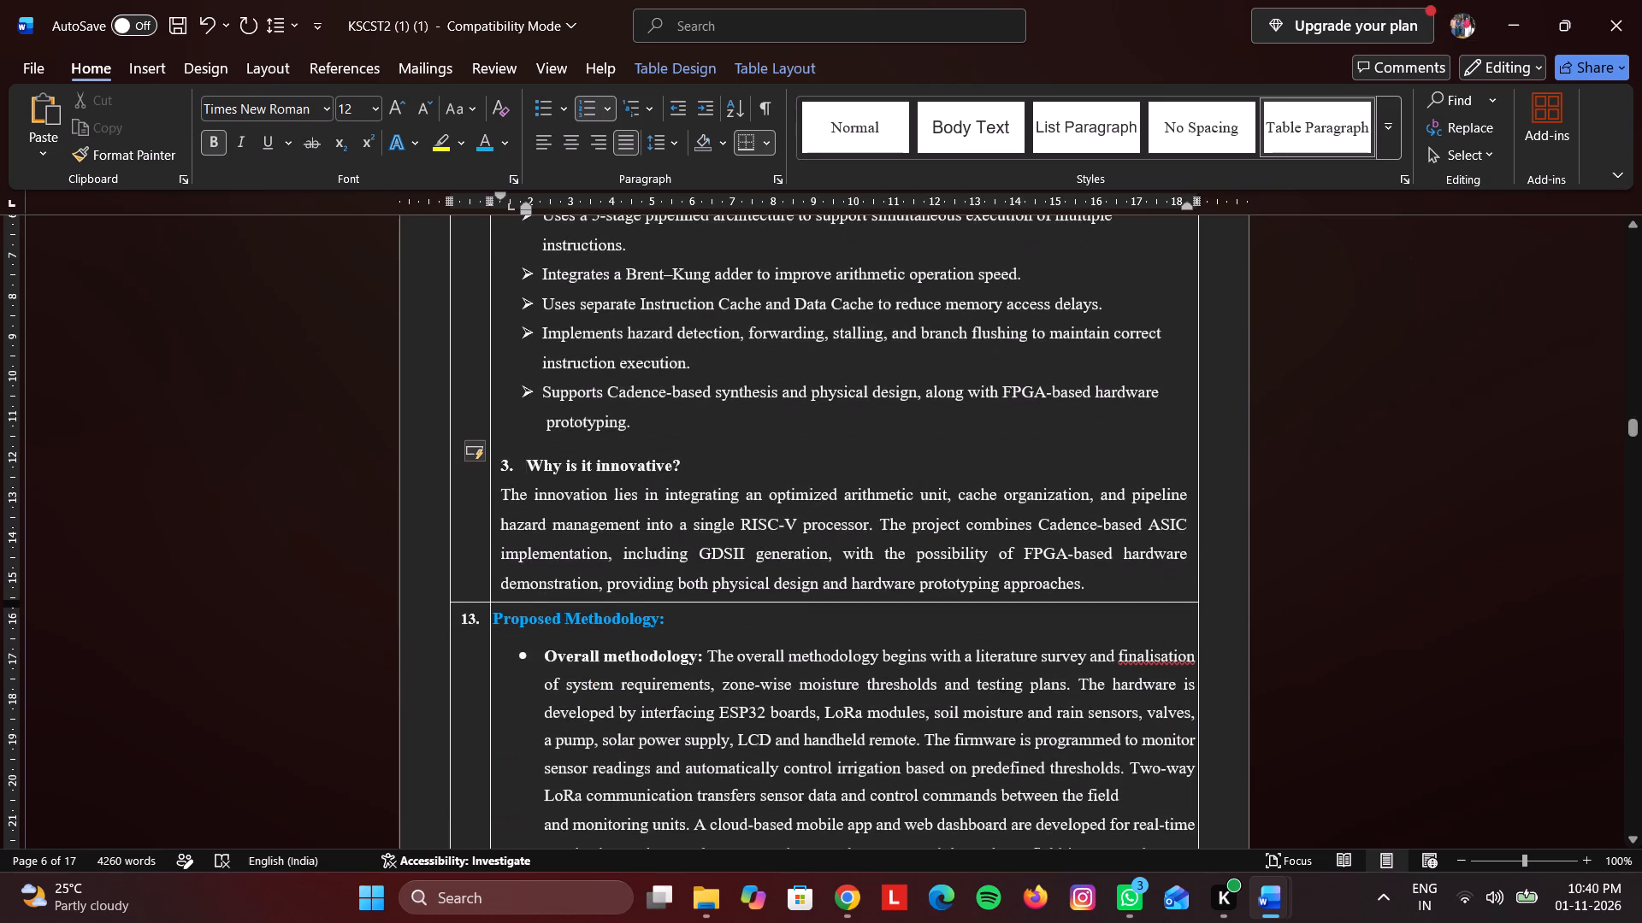
scroll(637, 574, down, 1)
drag(1098, 532, 1099, 524)
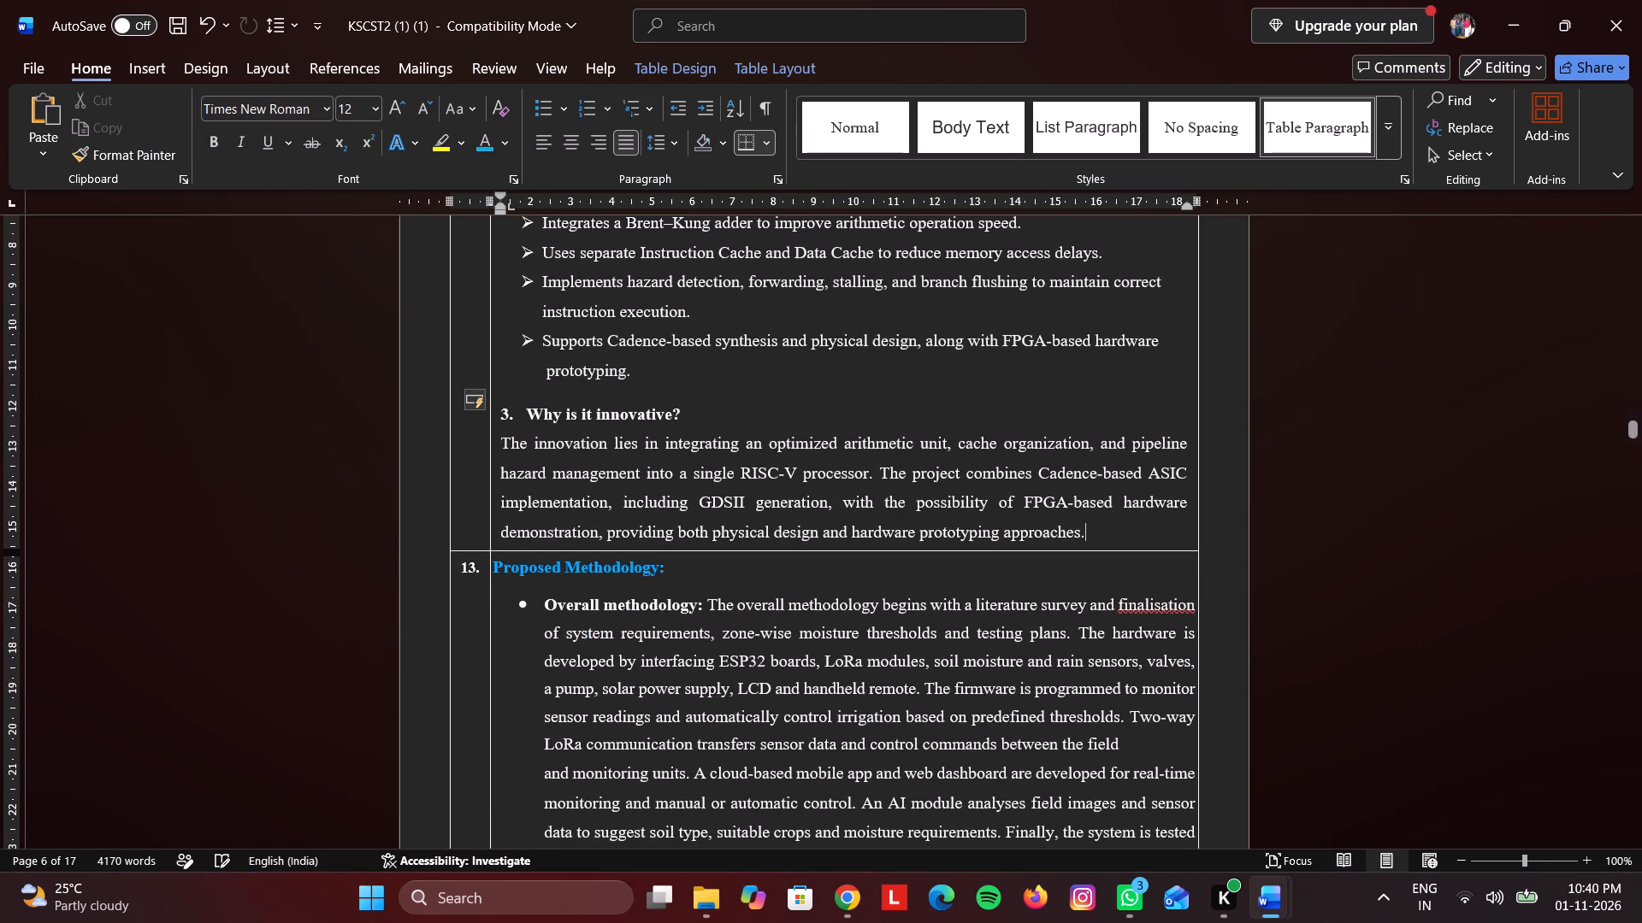
click(672, 142)
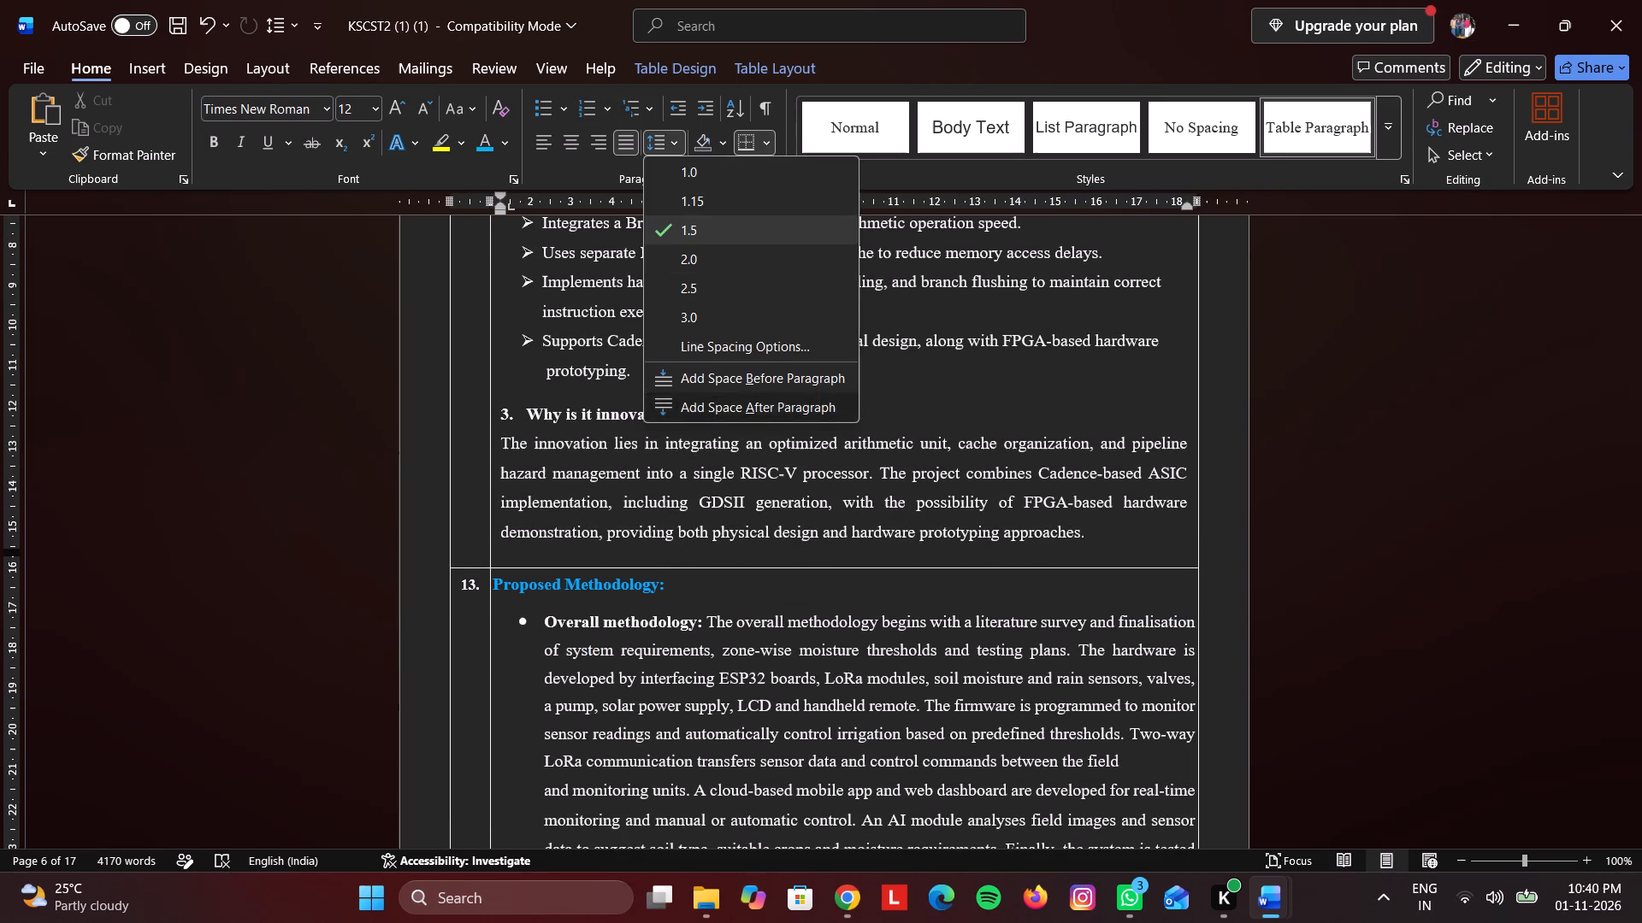
click(723, 408)
scroll(788, 556, up, 9)
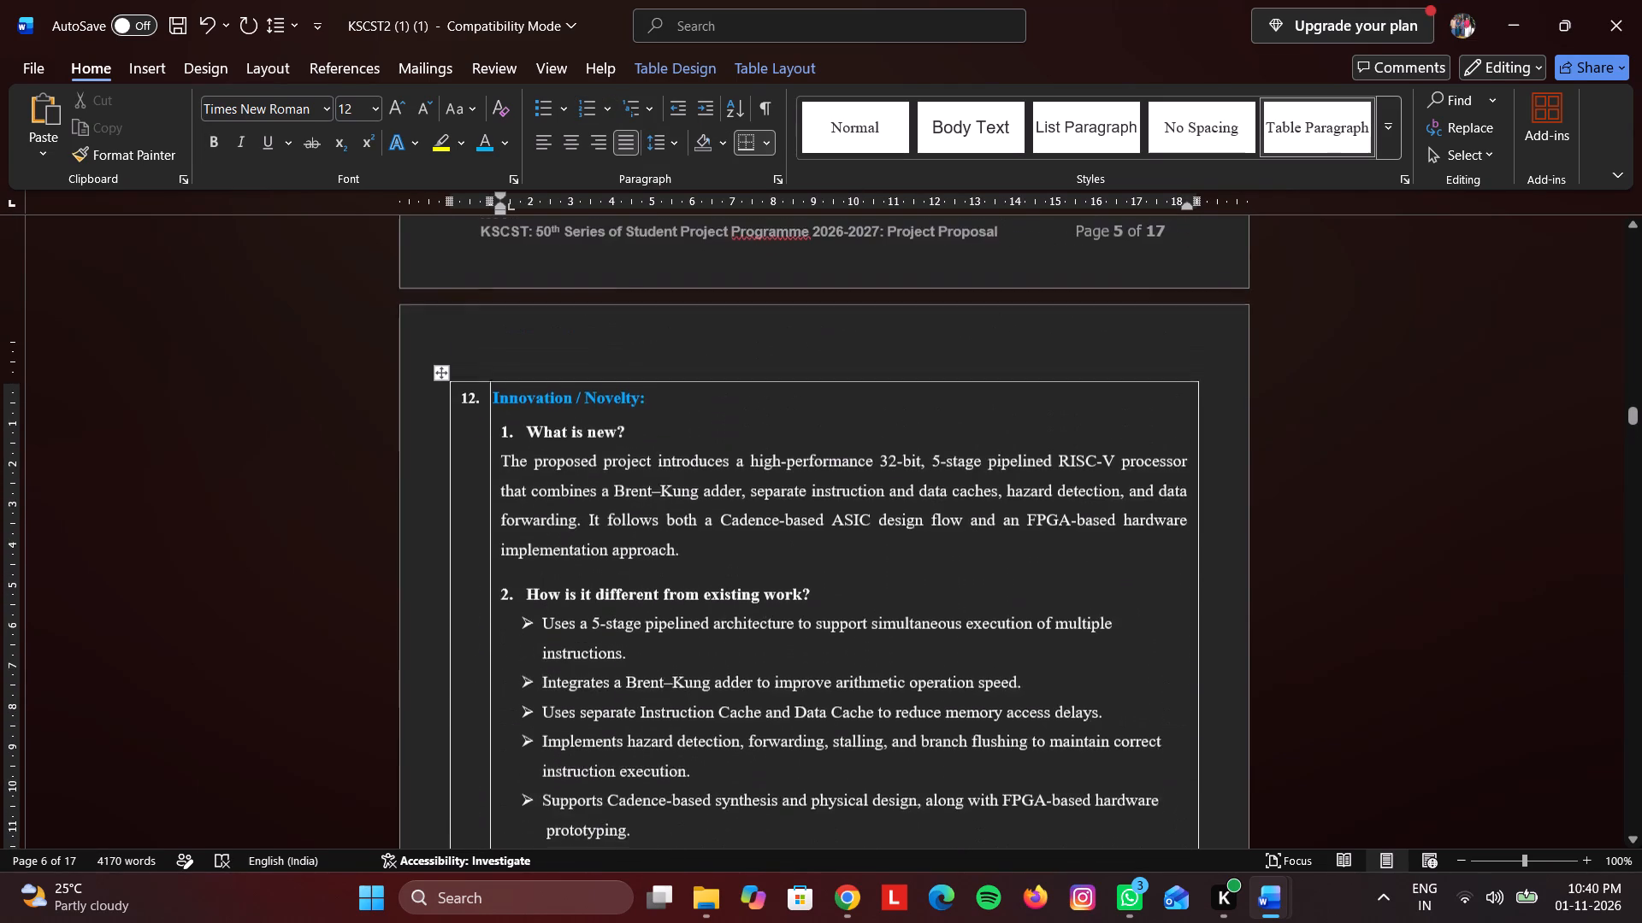
scroll(791, 555, down, 12)
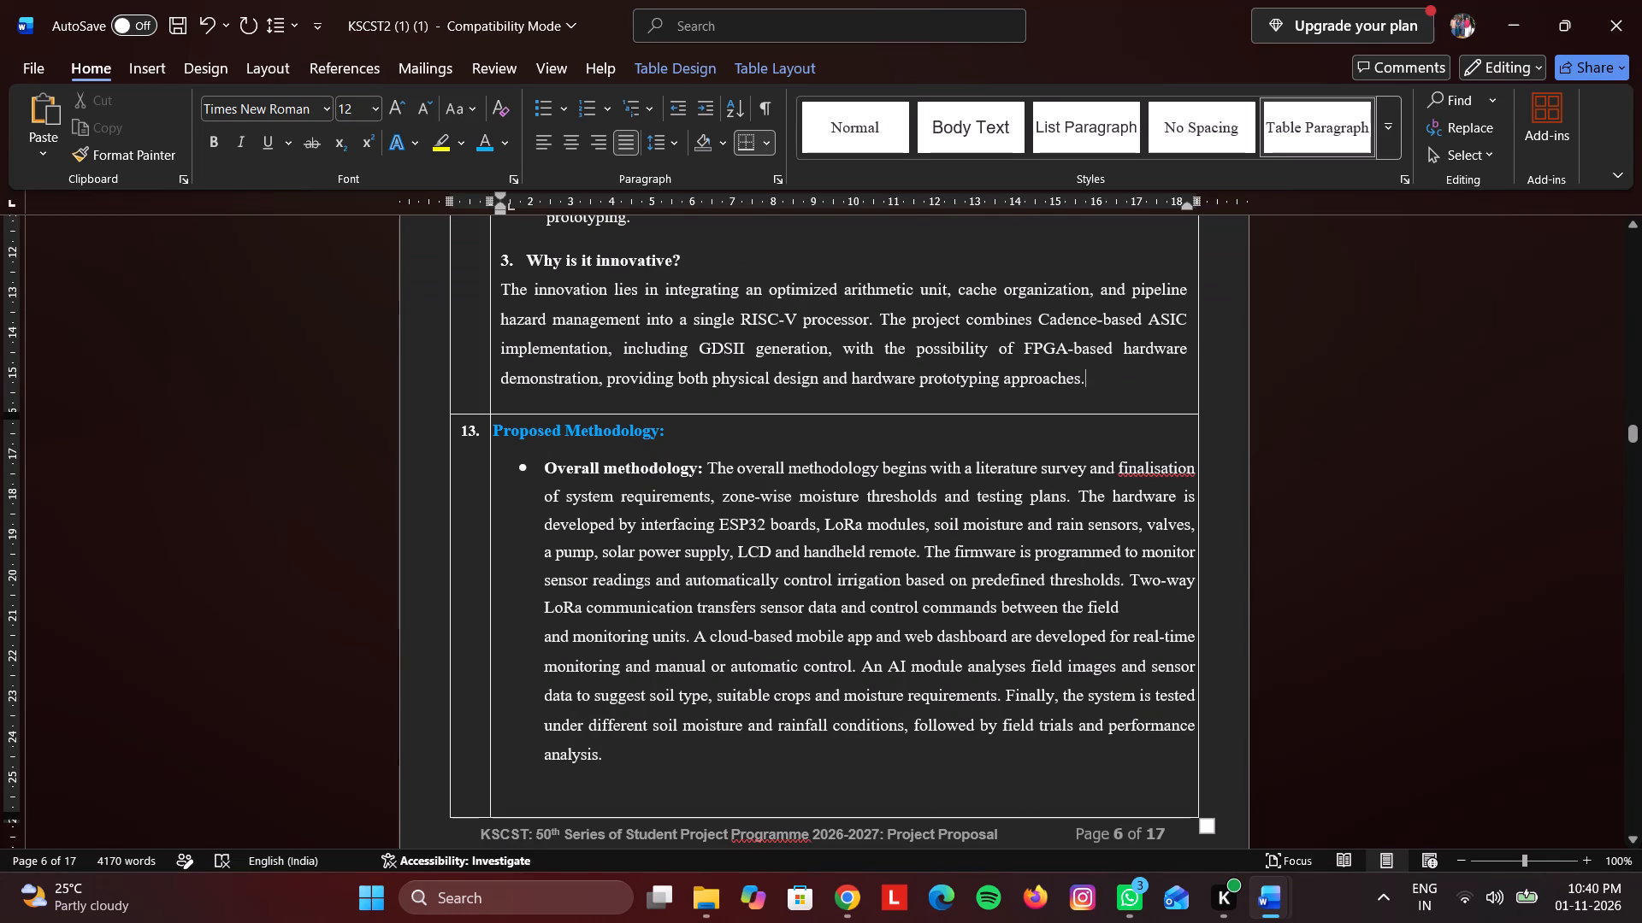
Compare the Proposed Methodology row in KSCST_RISCV_Cadence_FPGA_Completed with row 13 and its block diagram in KSCST2 (1) (1).
key(alt+Tab)
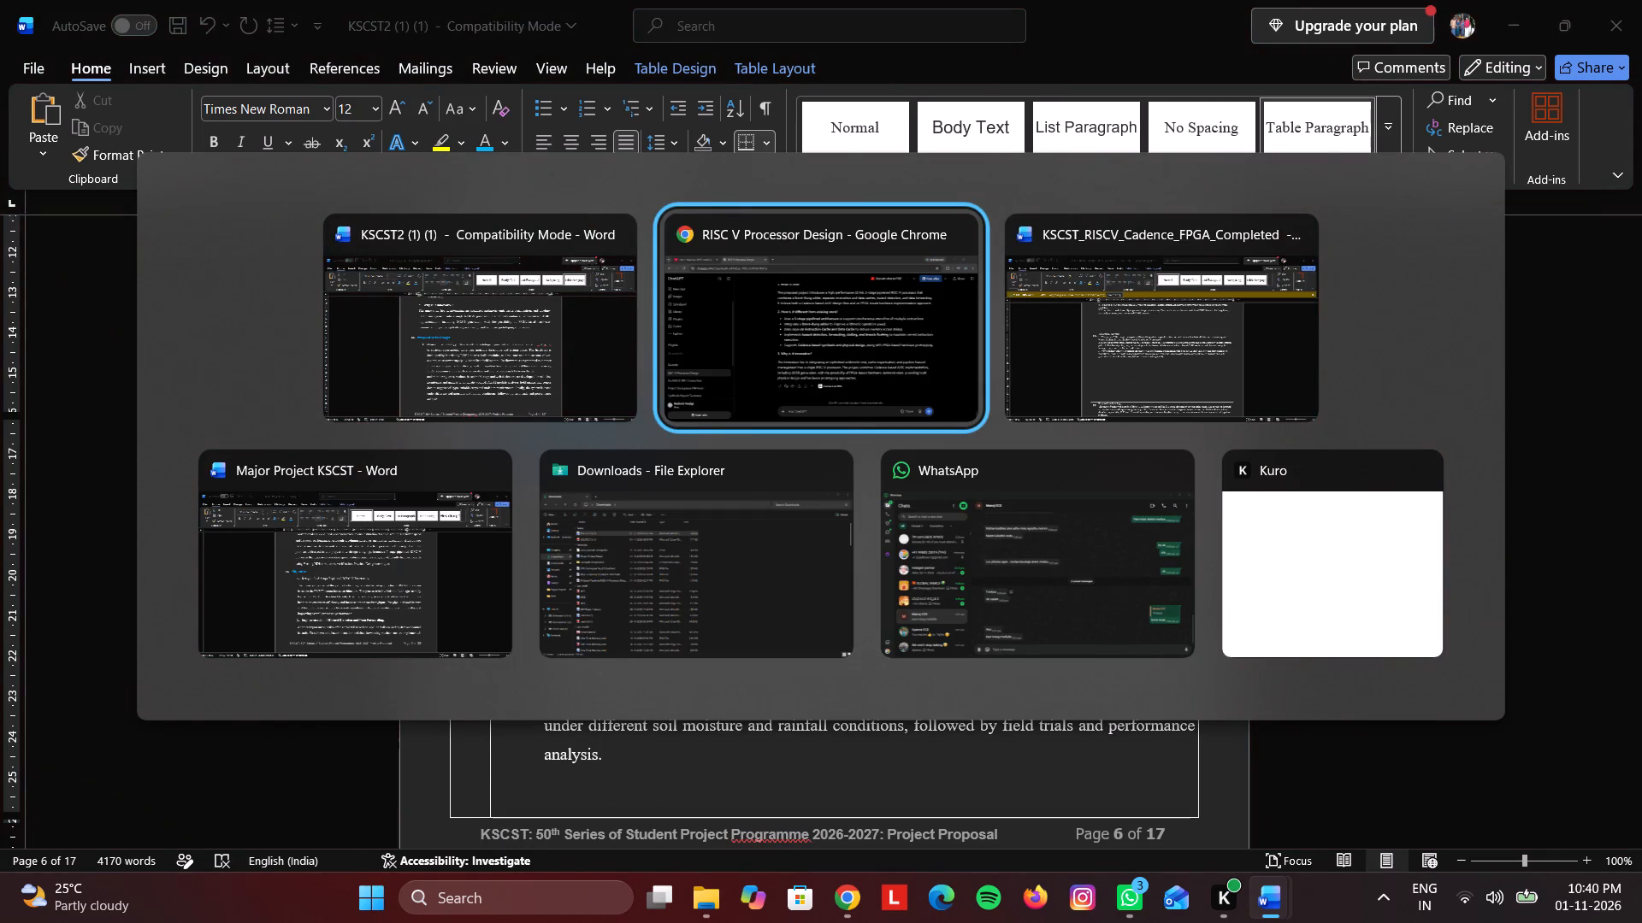
key(alt+Tab)
scroll(810, 561, down, 5)
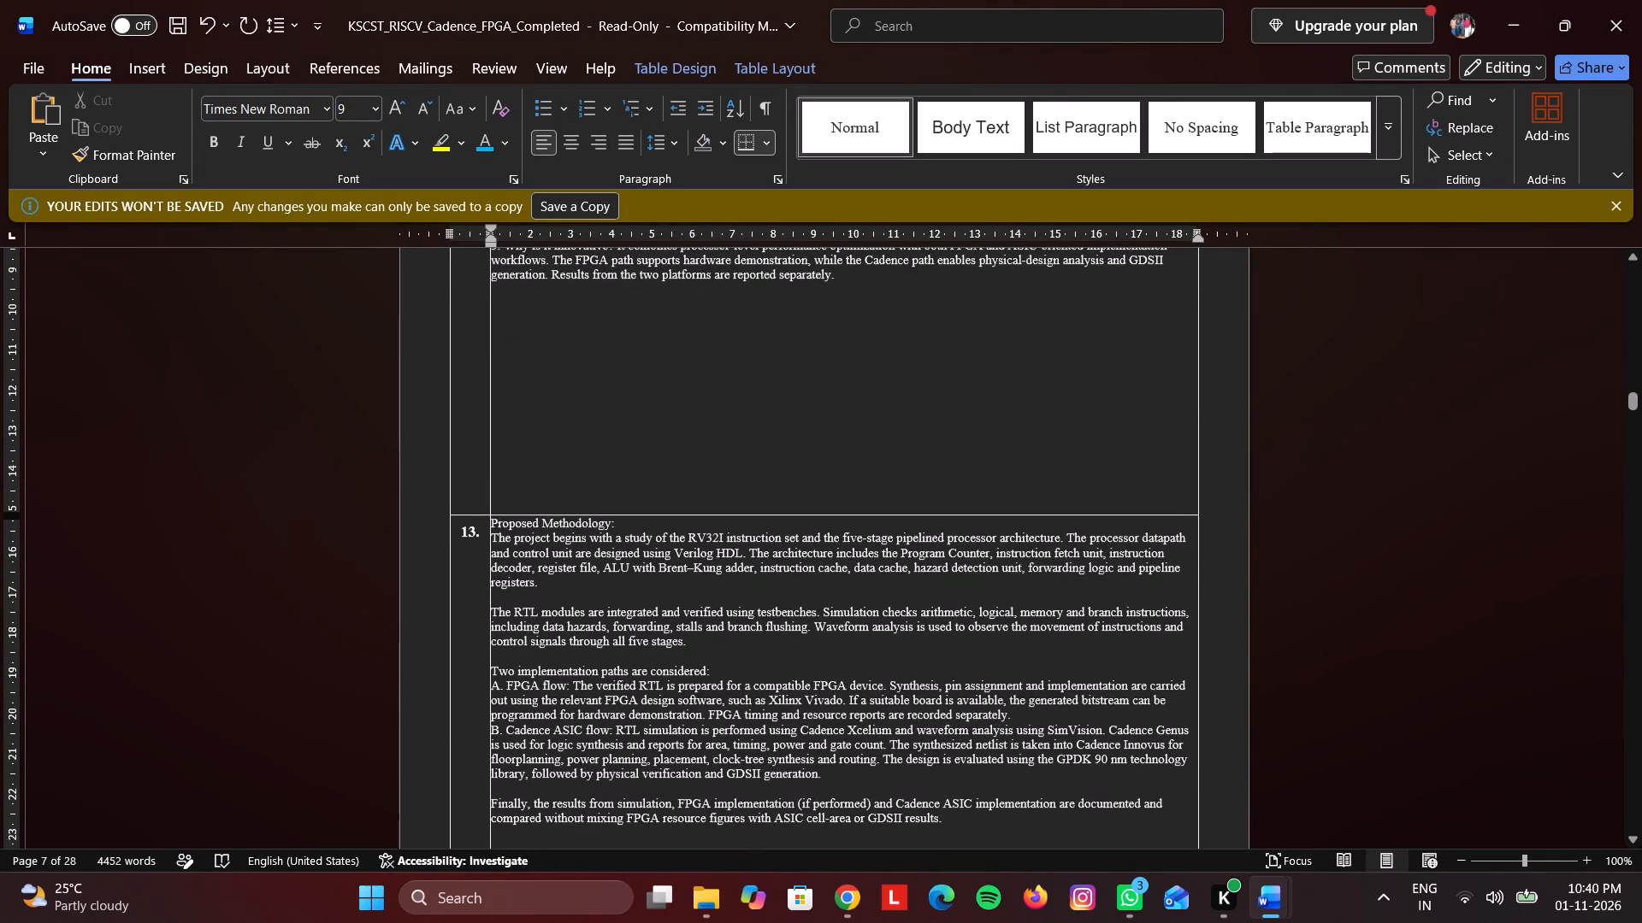
scroll(810, 561, down, 4)
key(alt+Tab)
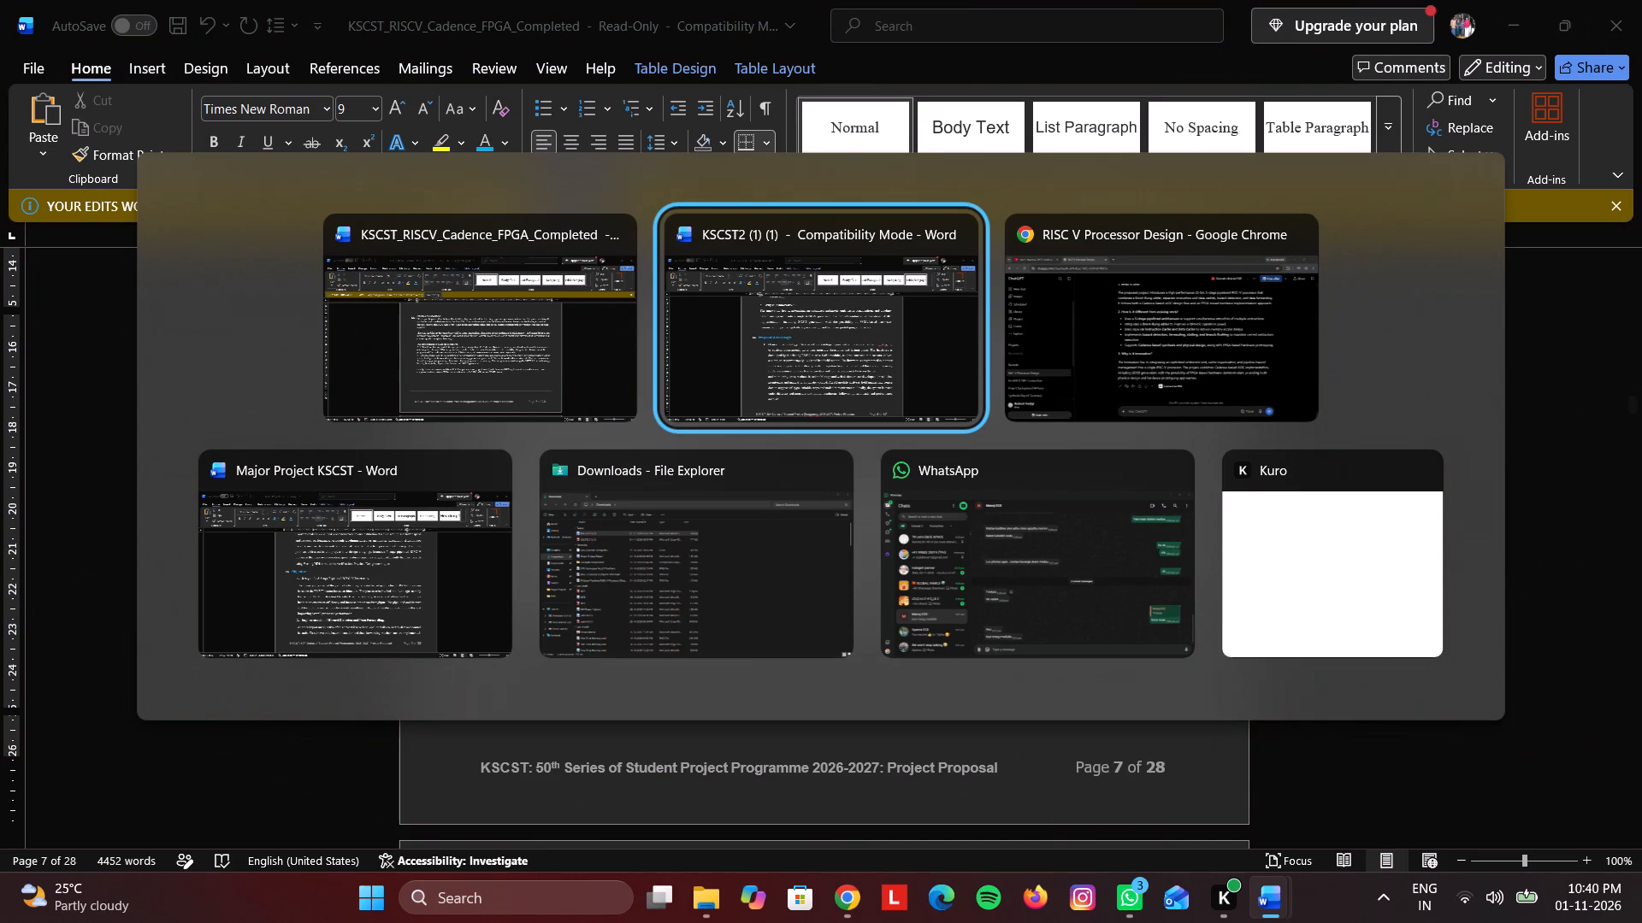
key(alt+Tab)
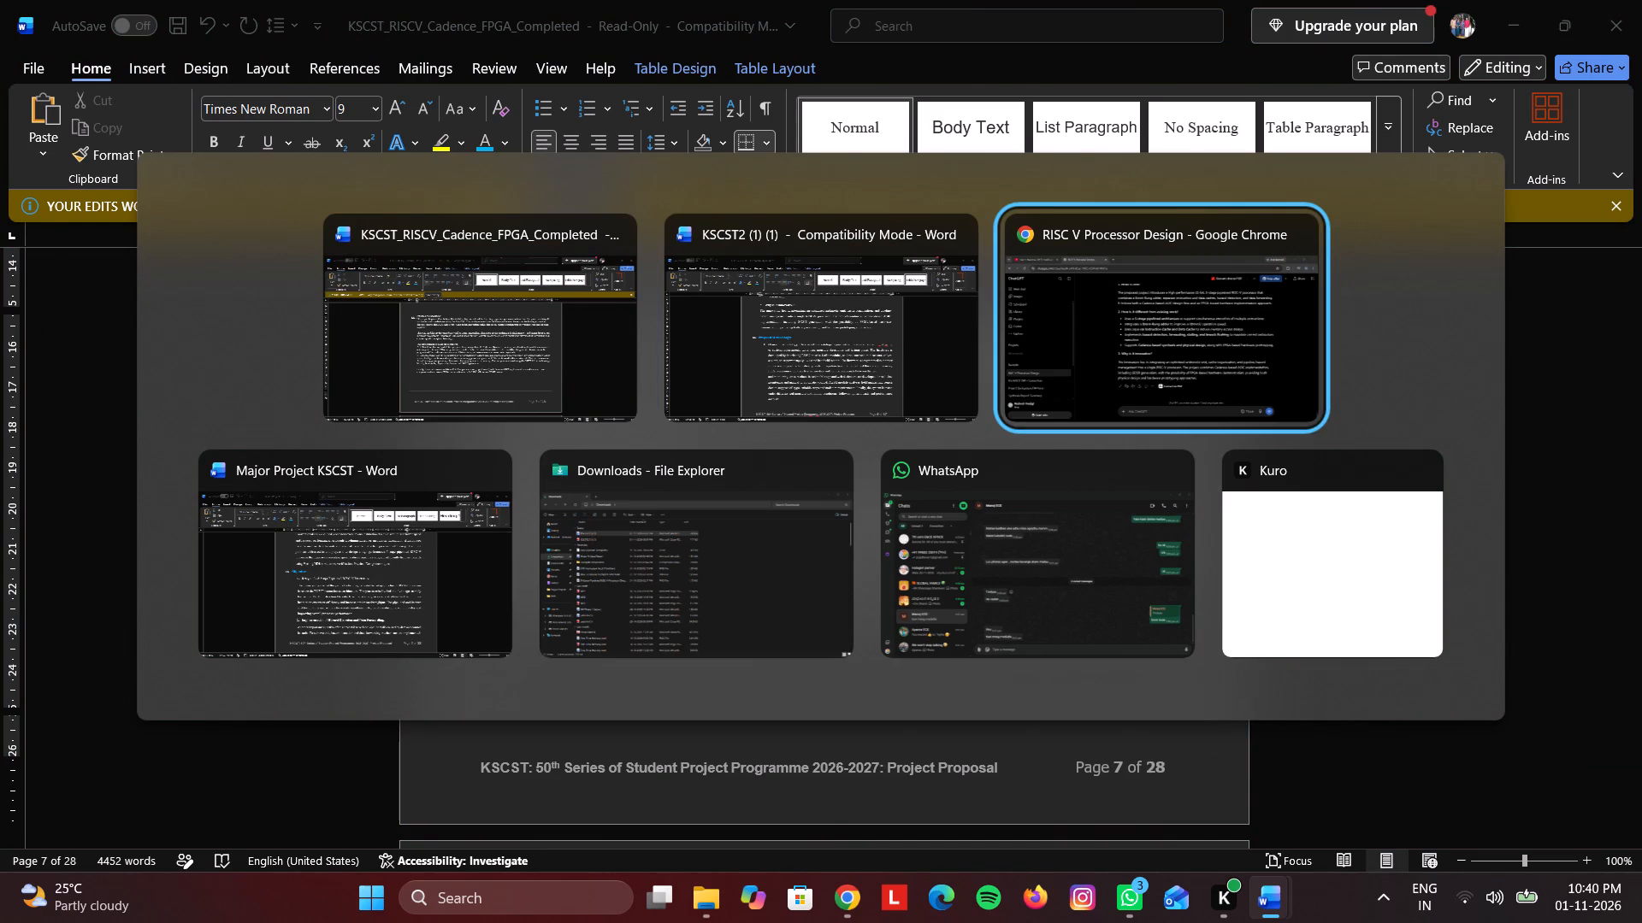
key(alt+Tab)
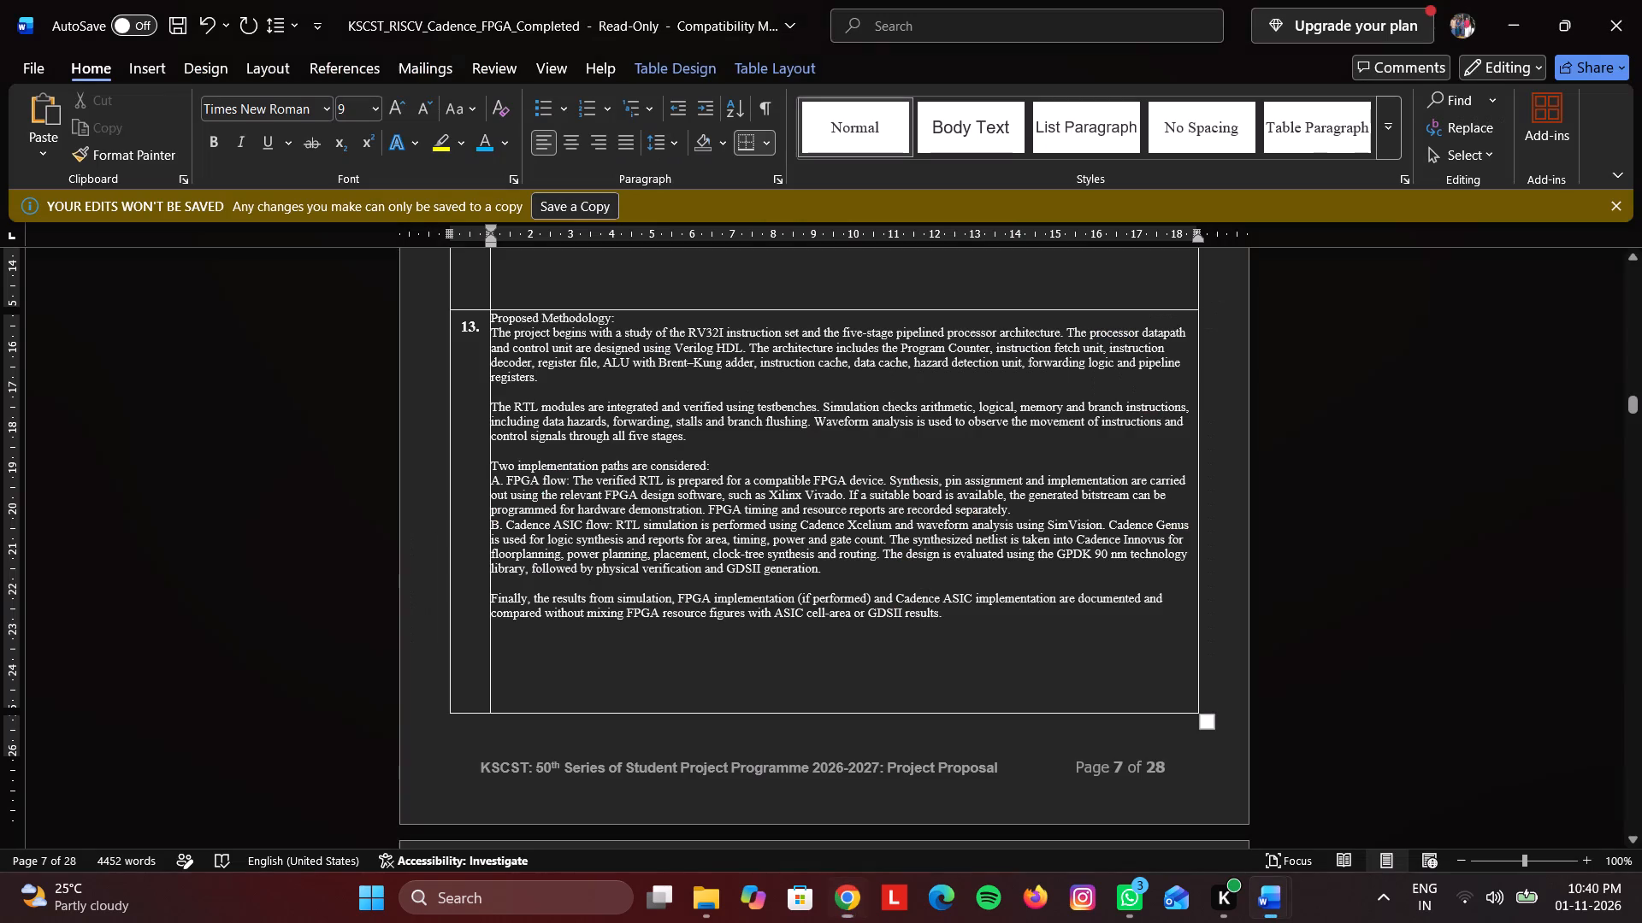
key(alt+Tab)
key(alt+Tab)
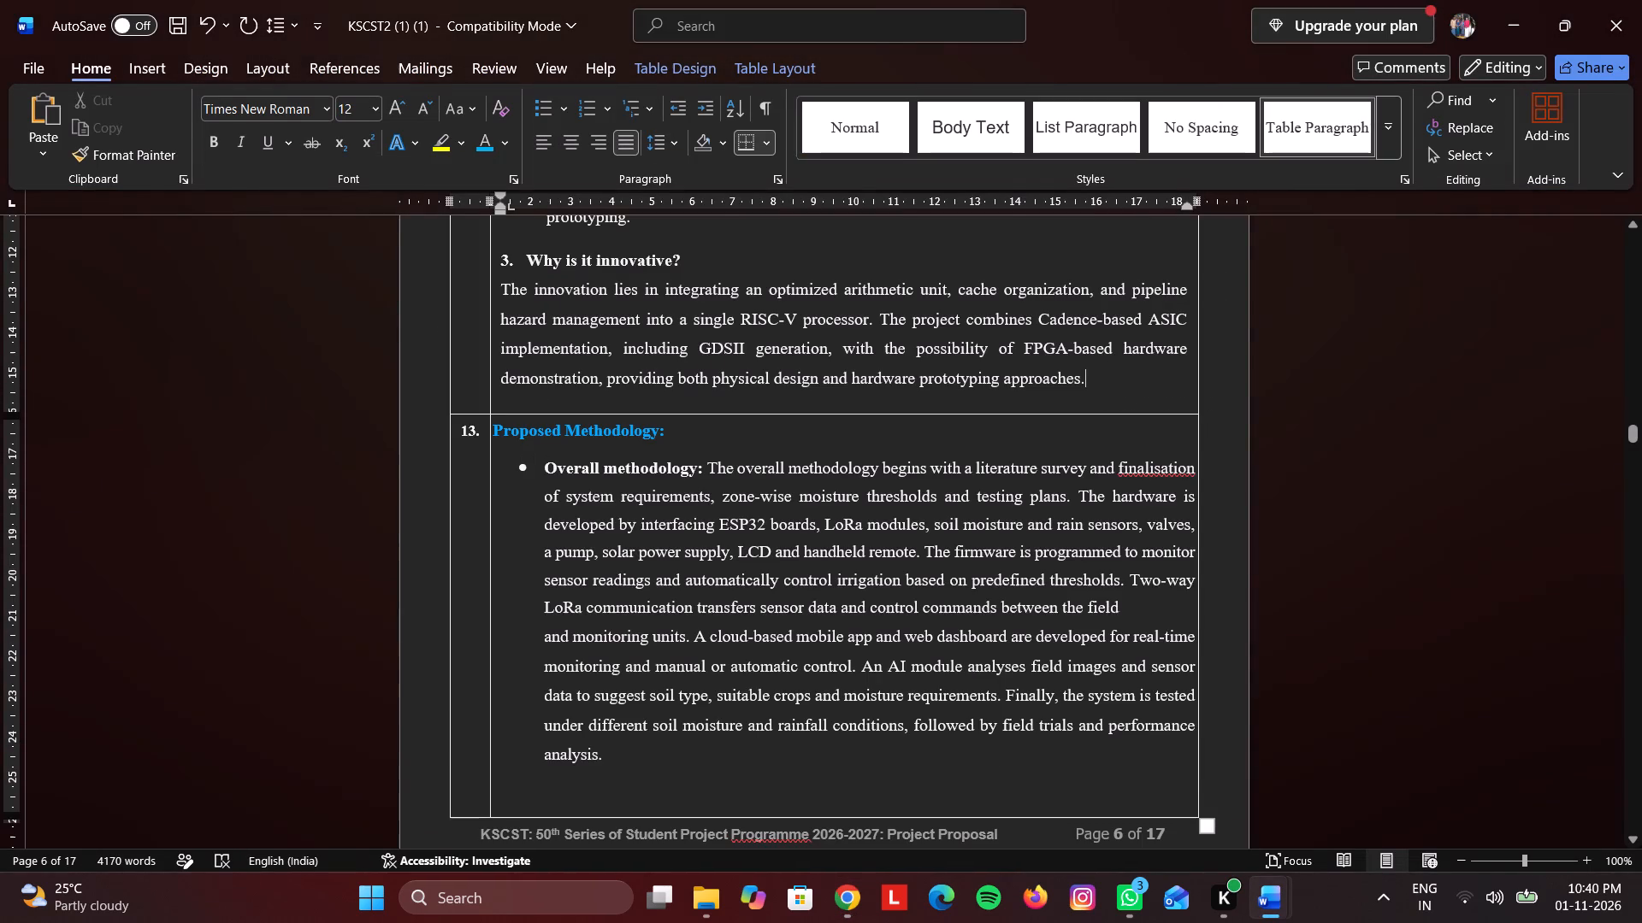
scroll(762, 477, down, 11)
scroll(762, 477, up, 3)
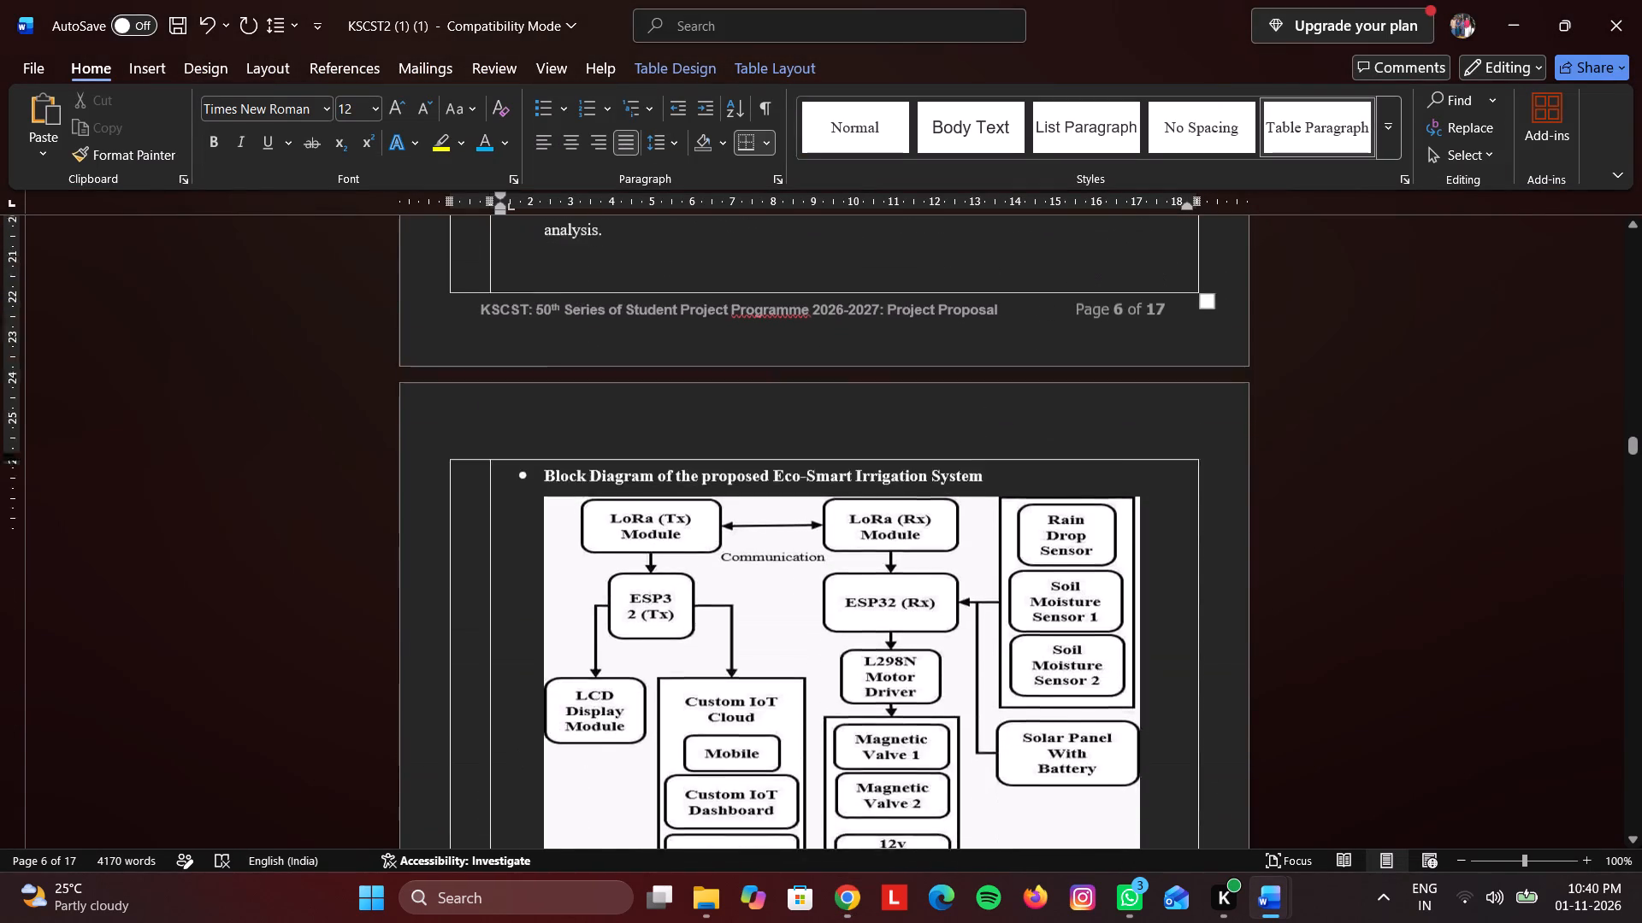
scroll(762, 477, up, 9)
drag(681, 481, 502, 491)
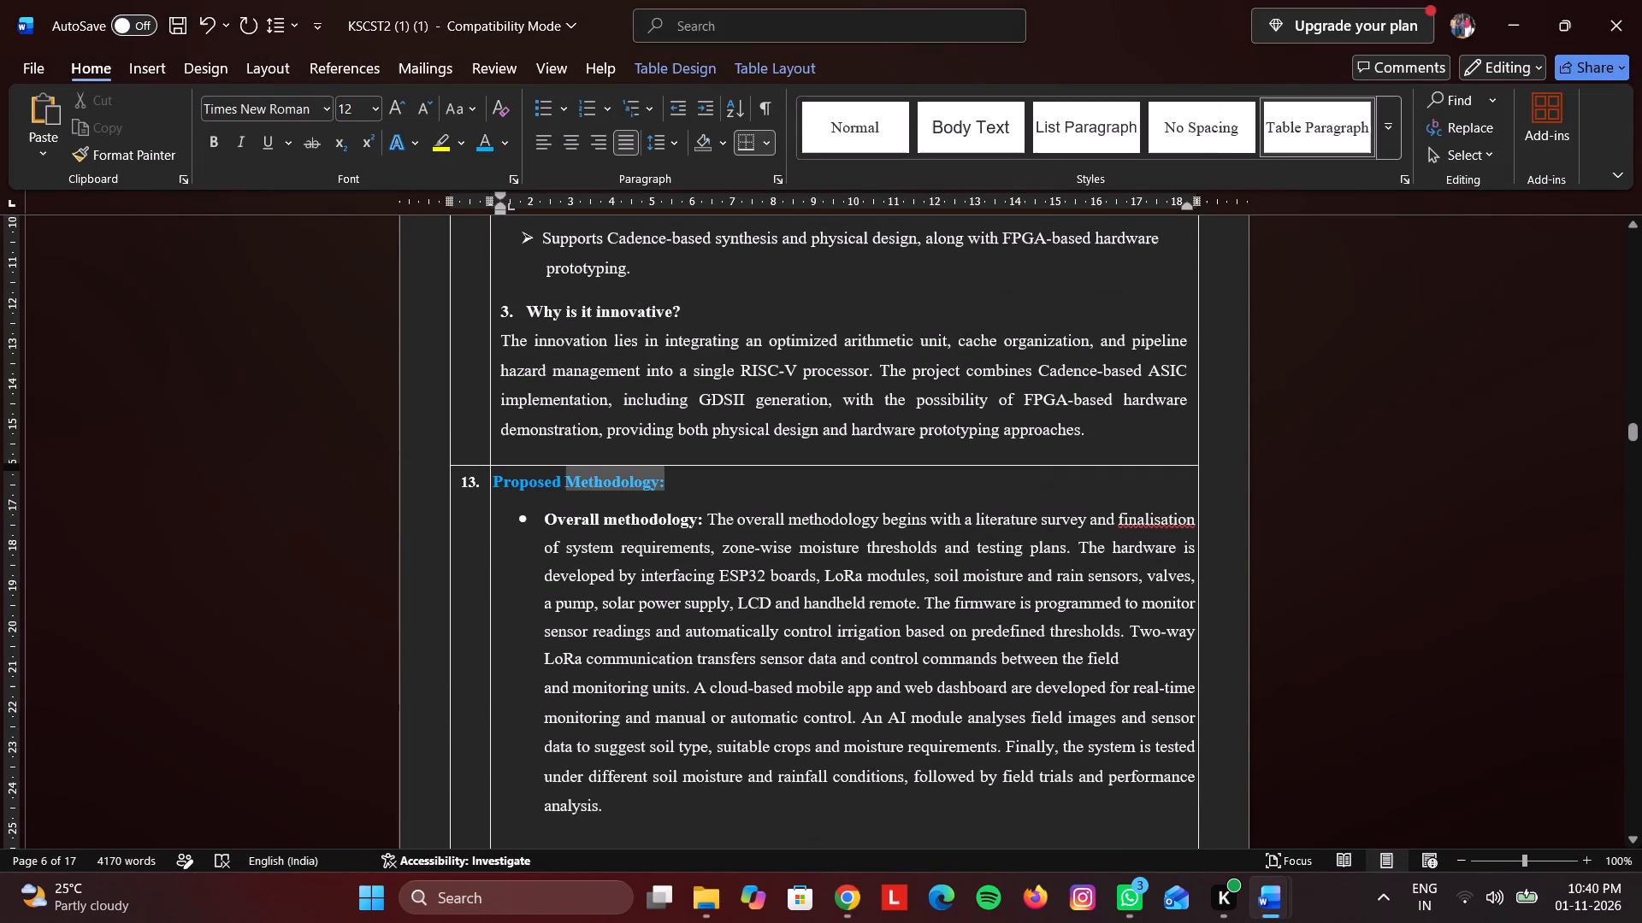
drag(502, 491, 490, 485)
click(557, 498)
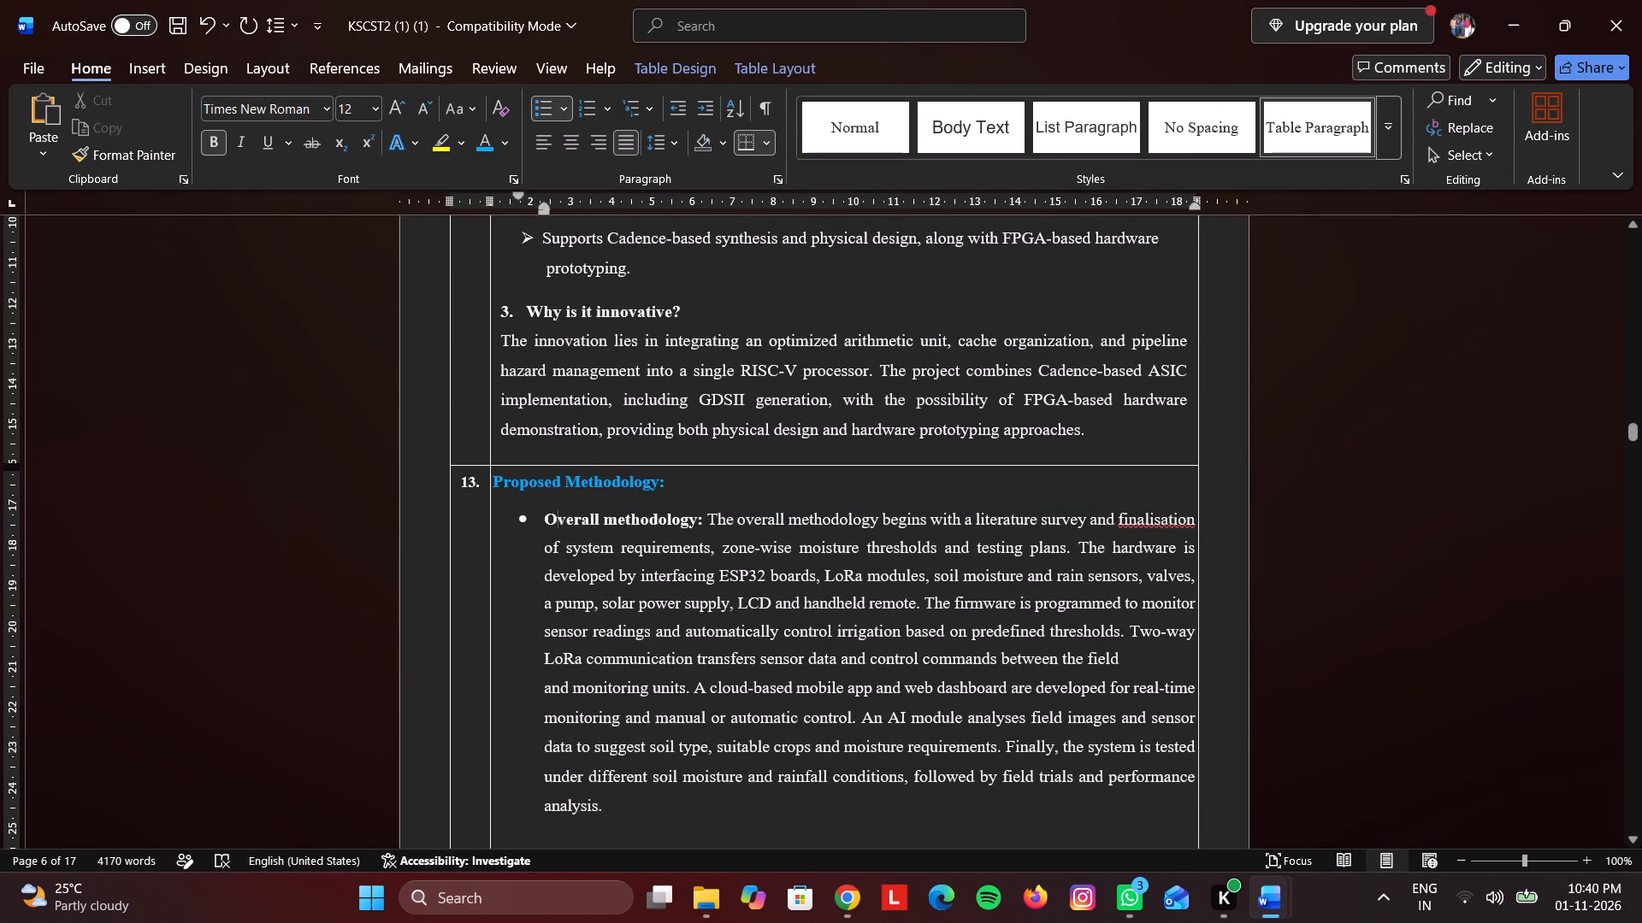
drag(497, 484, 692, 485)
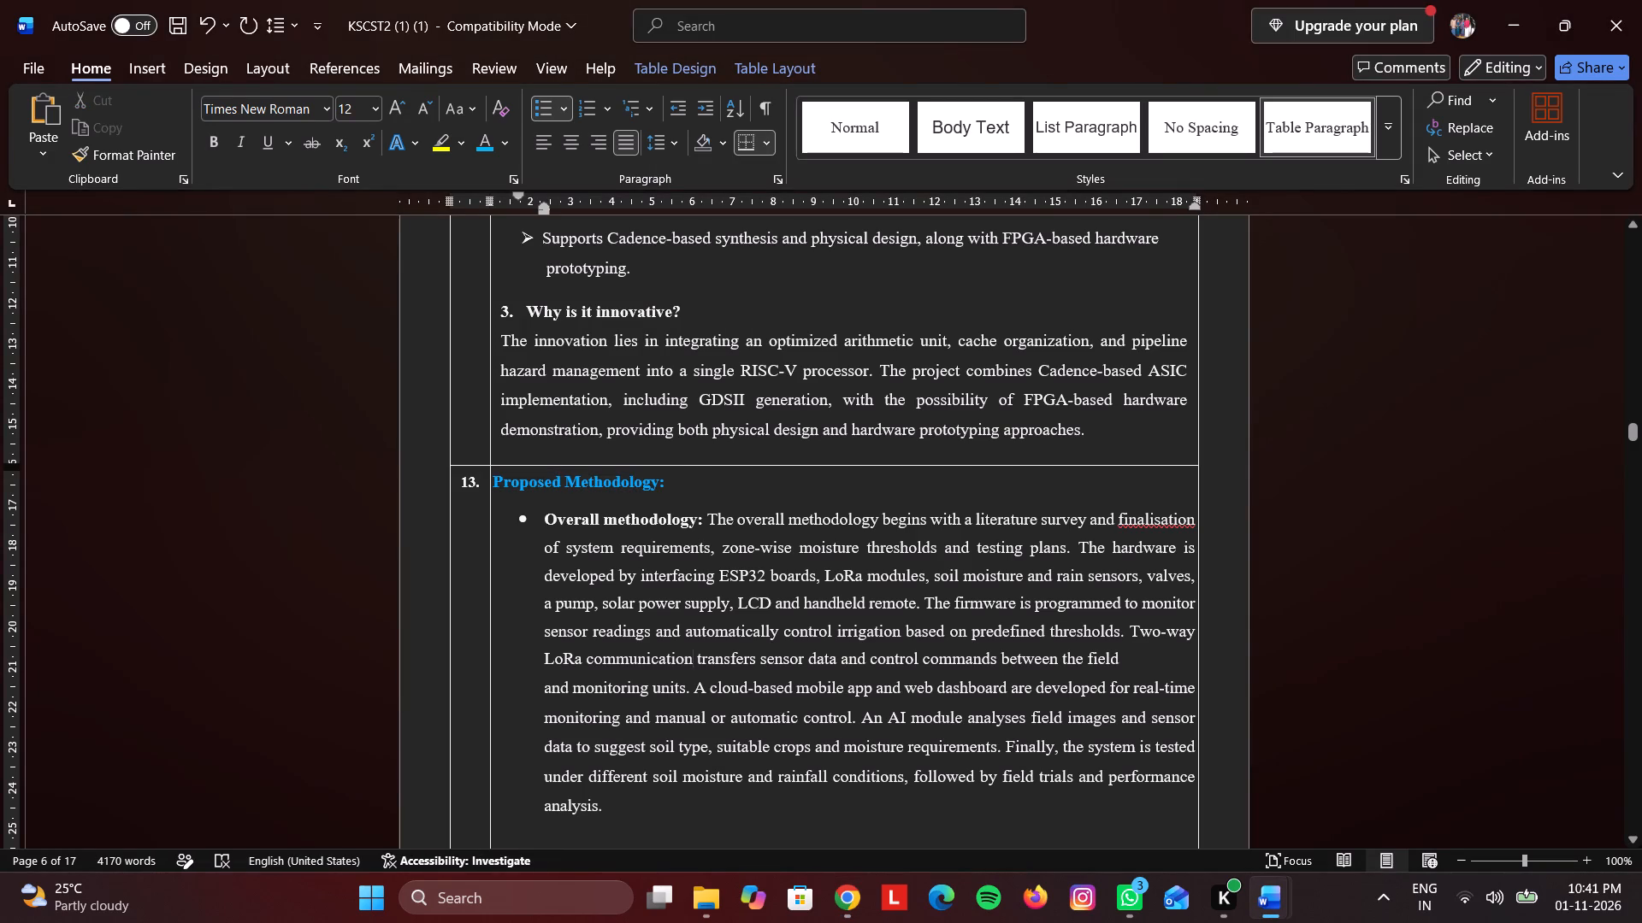
drag(543, 515, 641, 832)
scroll(641, 832, down, 2)
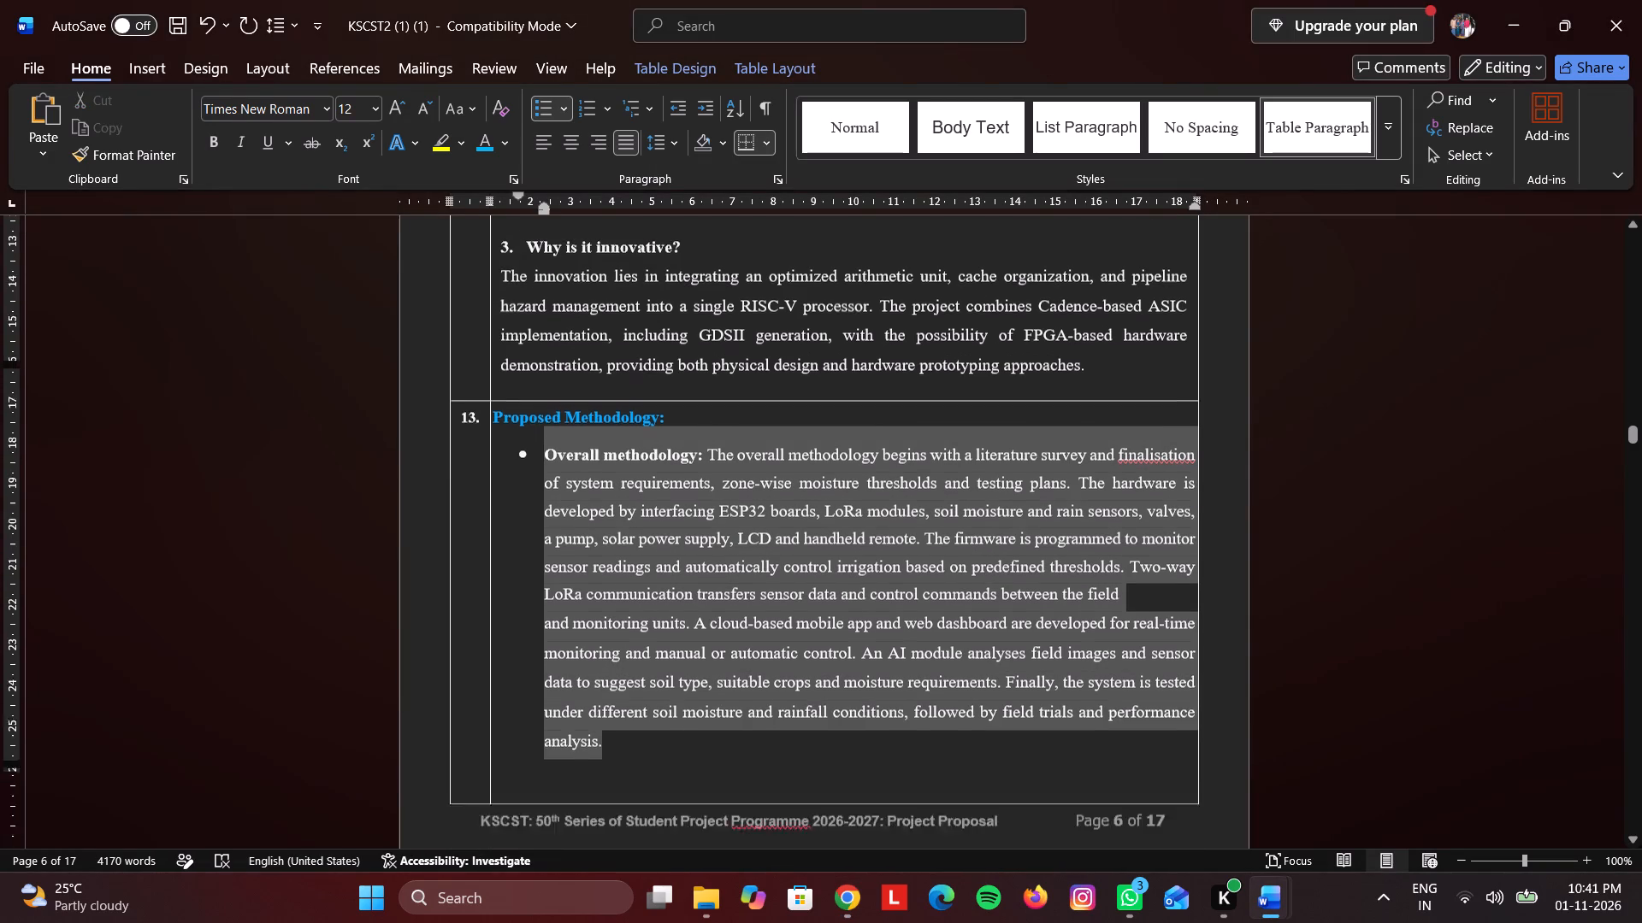
scroll(641, 832, down, 2)
drag(641, 832, 751, 720)
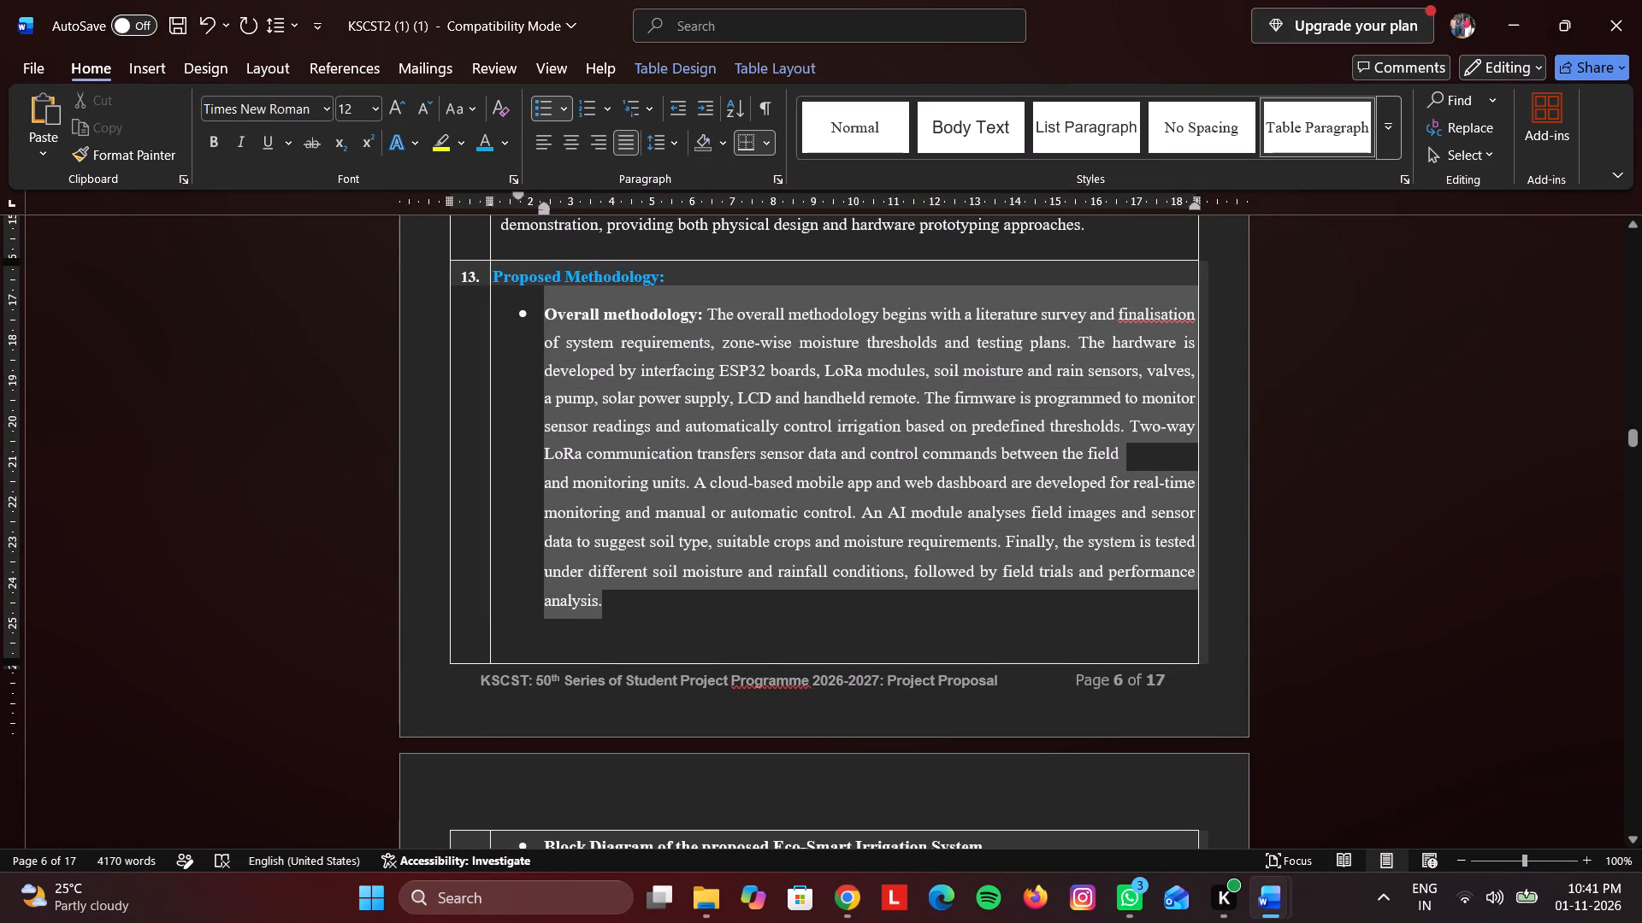
drag(751, 720, 754, 714)
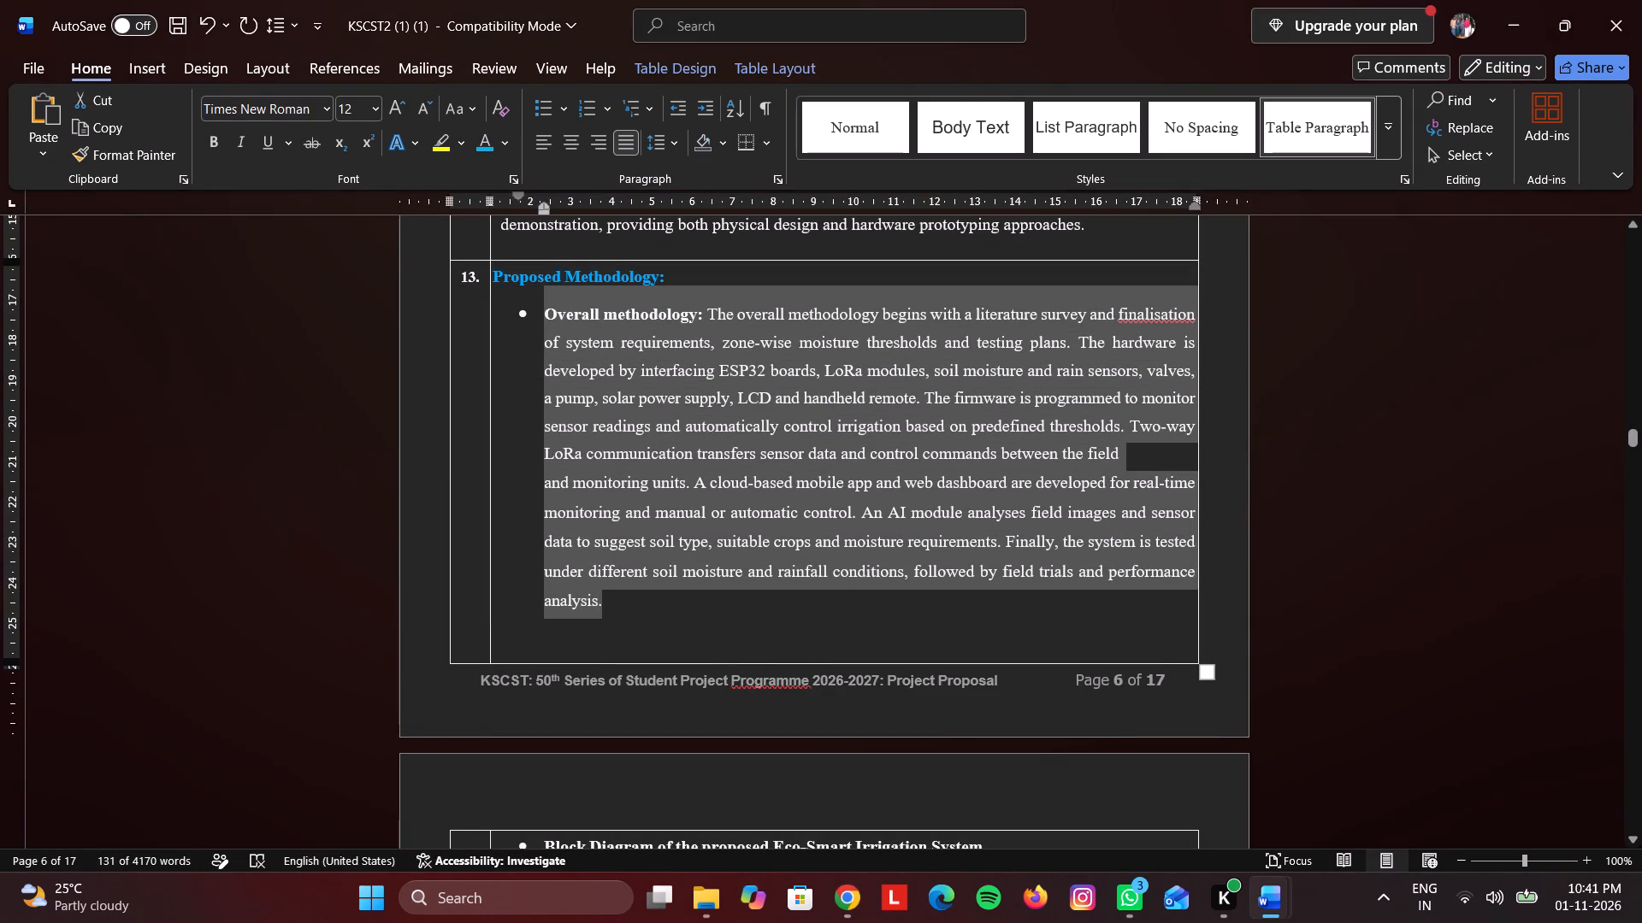
key(ctrl+v)
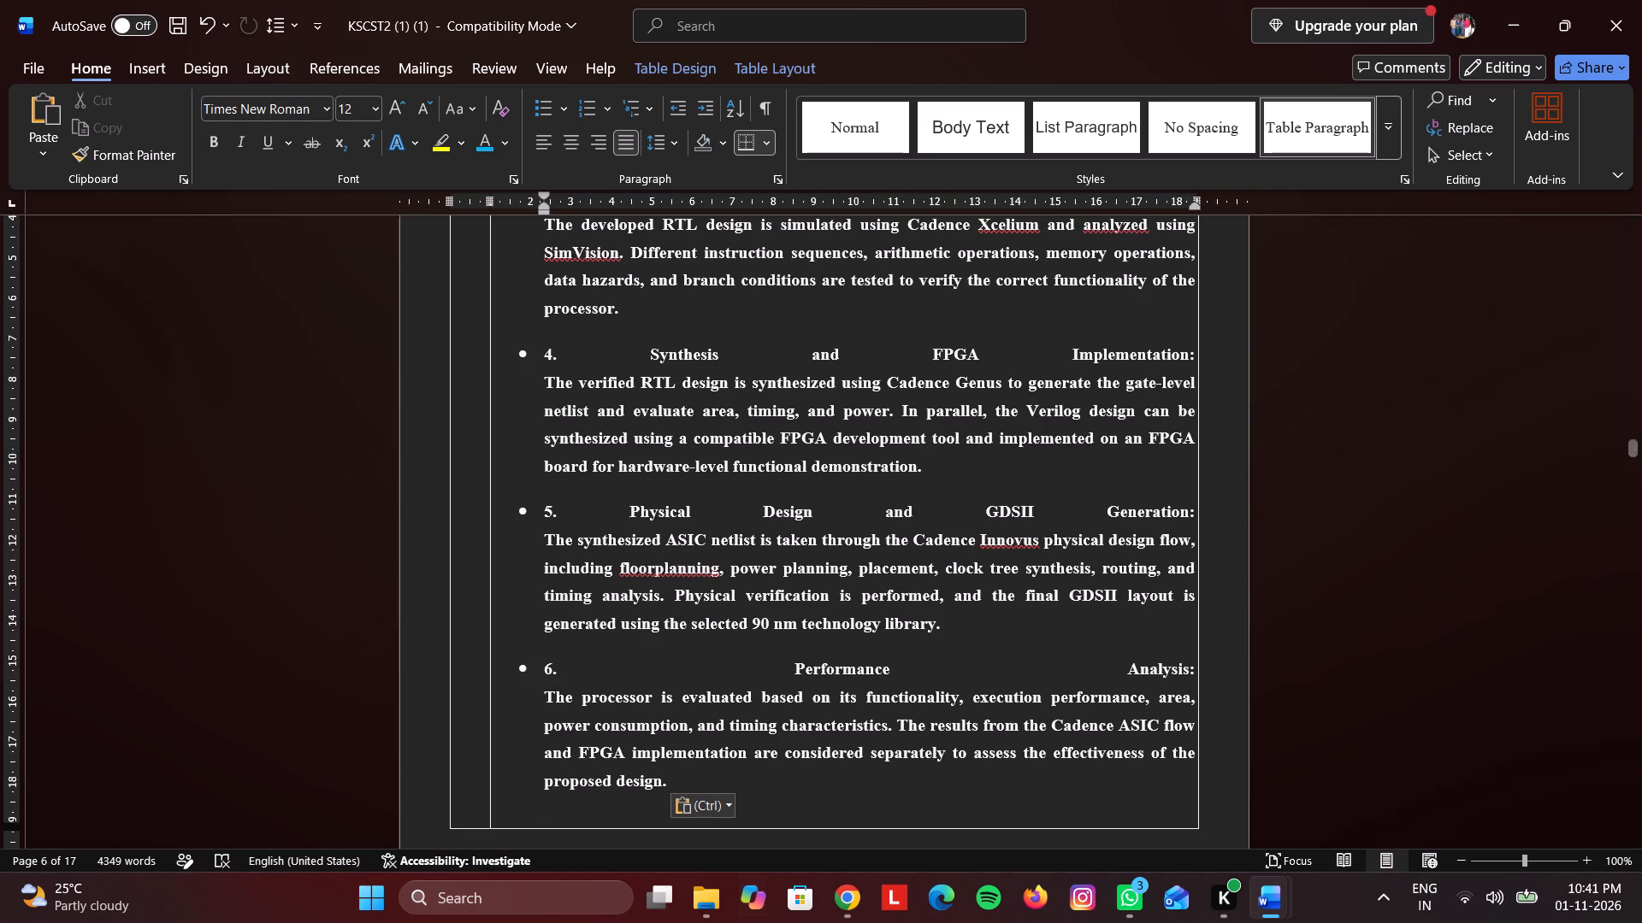
Remove the bold and bullets from the pasted row 13 text, from "The proposed 32-bit" through the end of the Performance Analysis paragraph.
scroll(768, 882, down, 5)
drag(687, 780, 629, 585)
scroll(629, 586, up, 2)
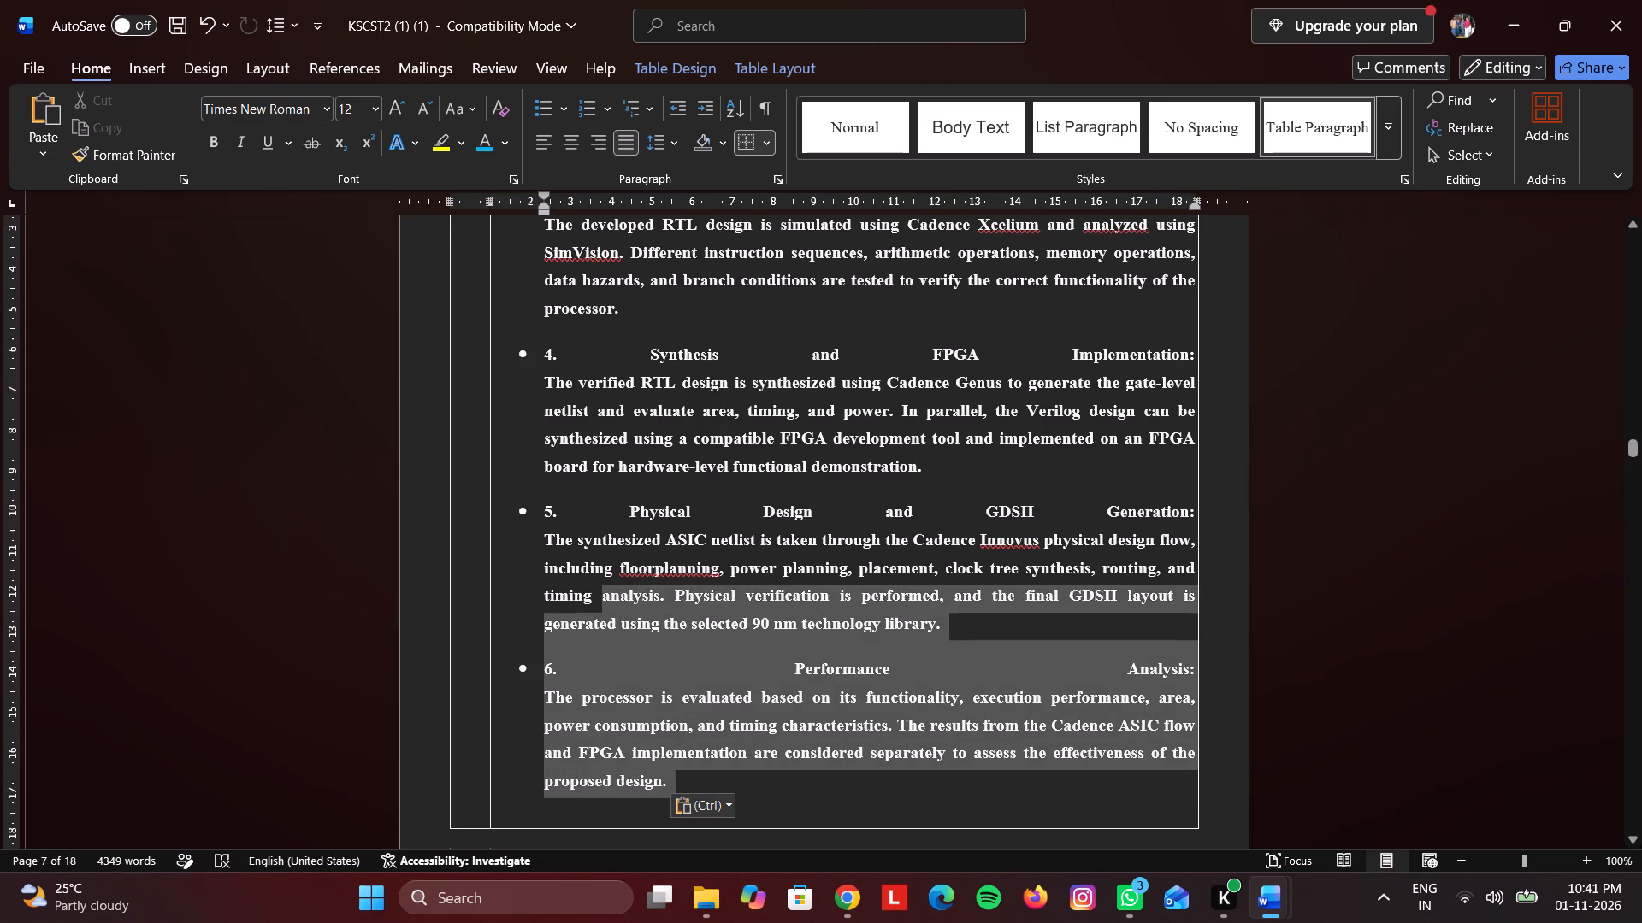
scroll(629, 585, up, 3)
drag(629, 585, 614, 551)
scroll(614, 552, up, 6)
click(614, 550)
scroll(614, 549, up, 7)
drag(614, 548, 597, 507)
click(594, 564)
drag(545, 506, 693, 769)
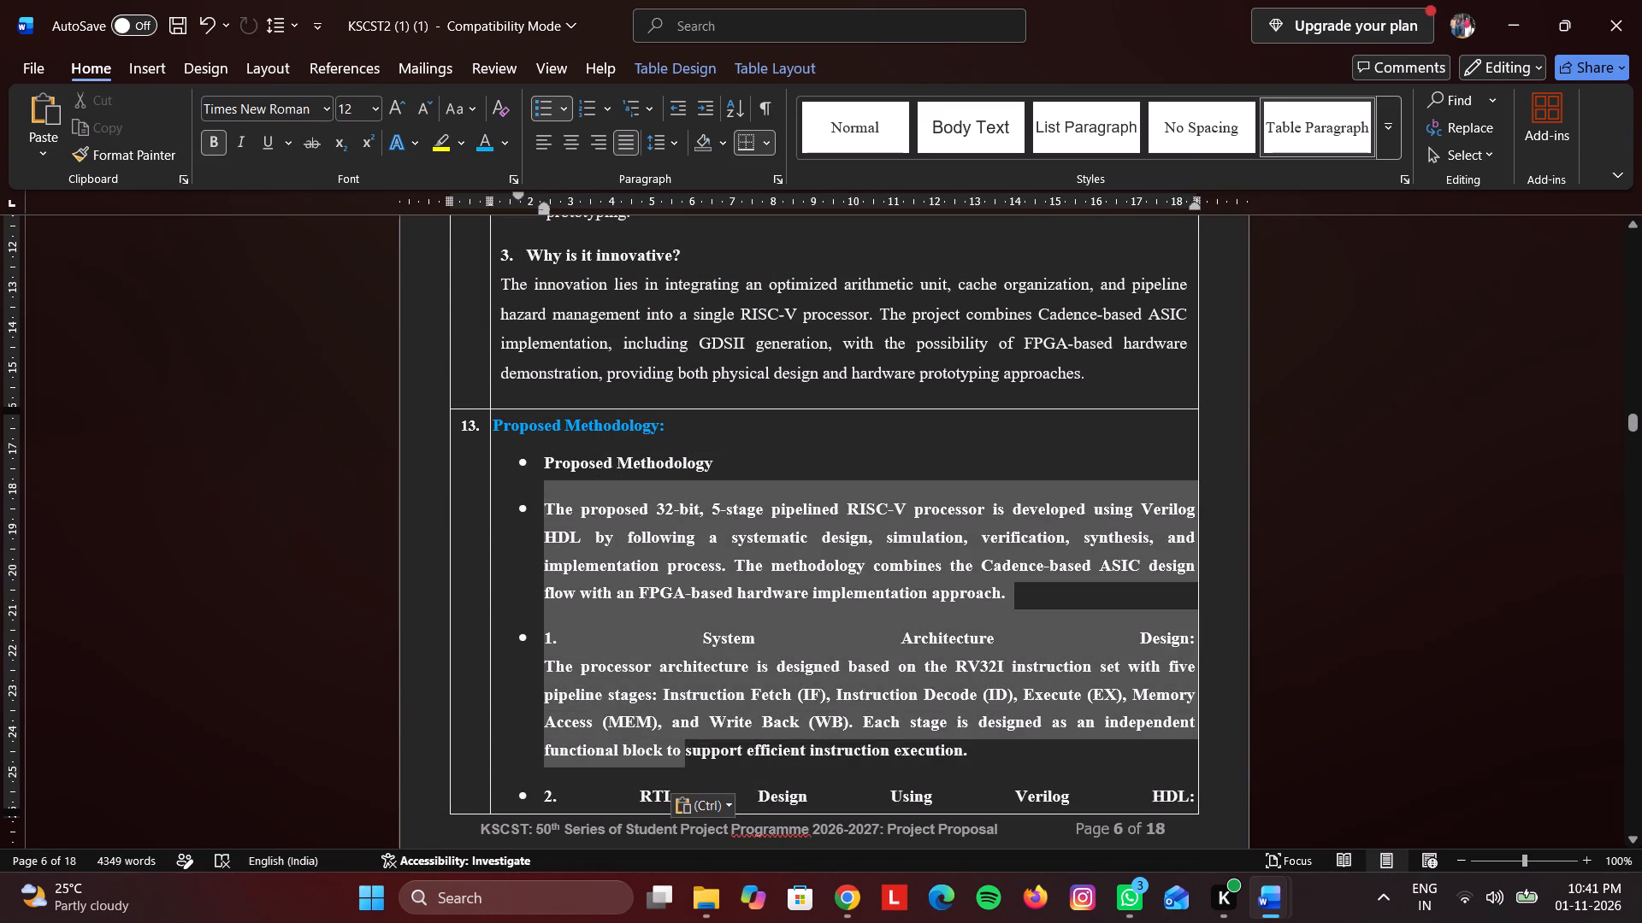
drag(693, 769, 691, 770)
scroll(694, 777, down, 18)
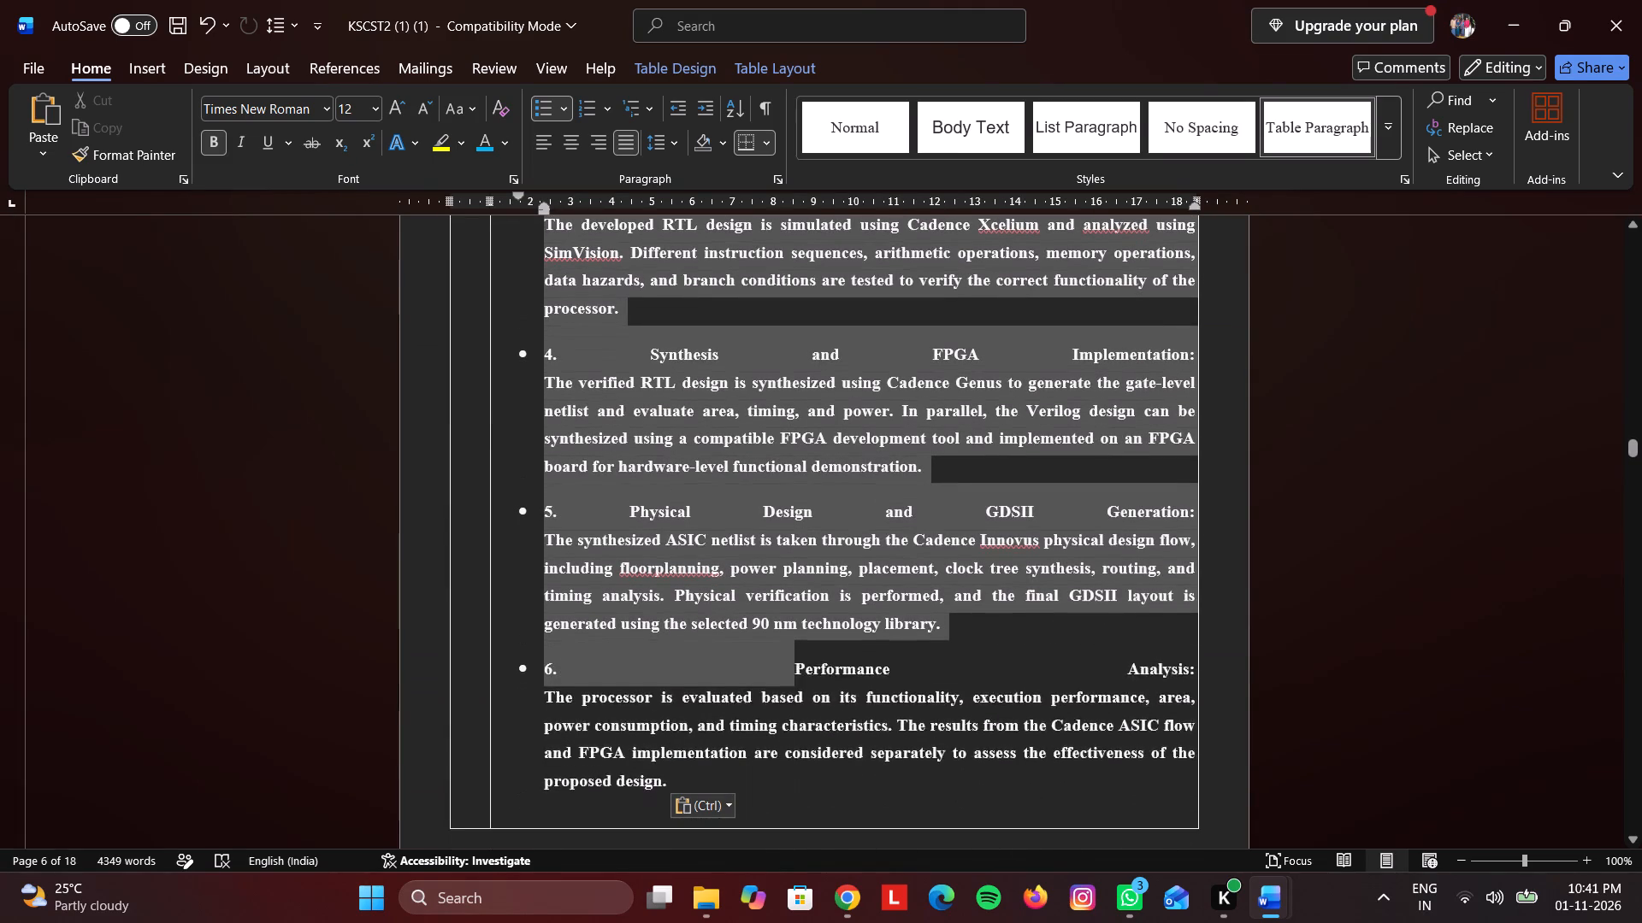
drag(691, 770, 698, 776)
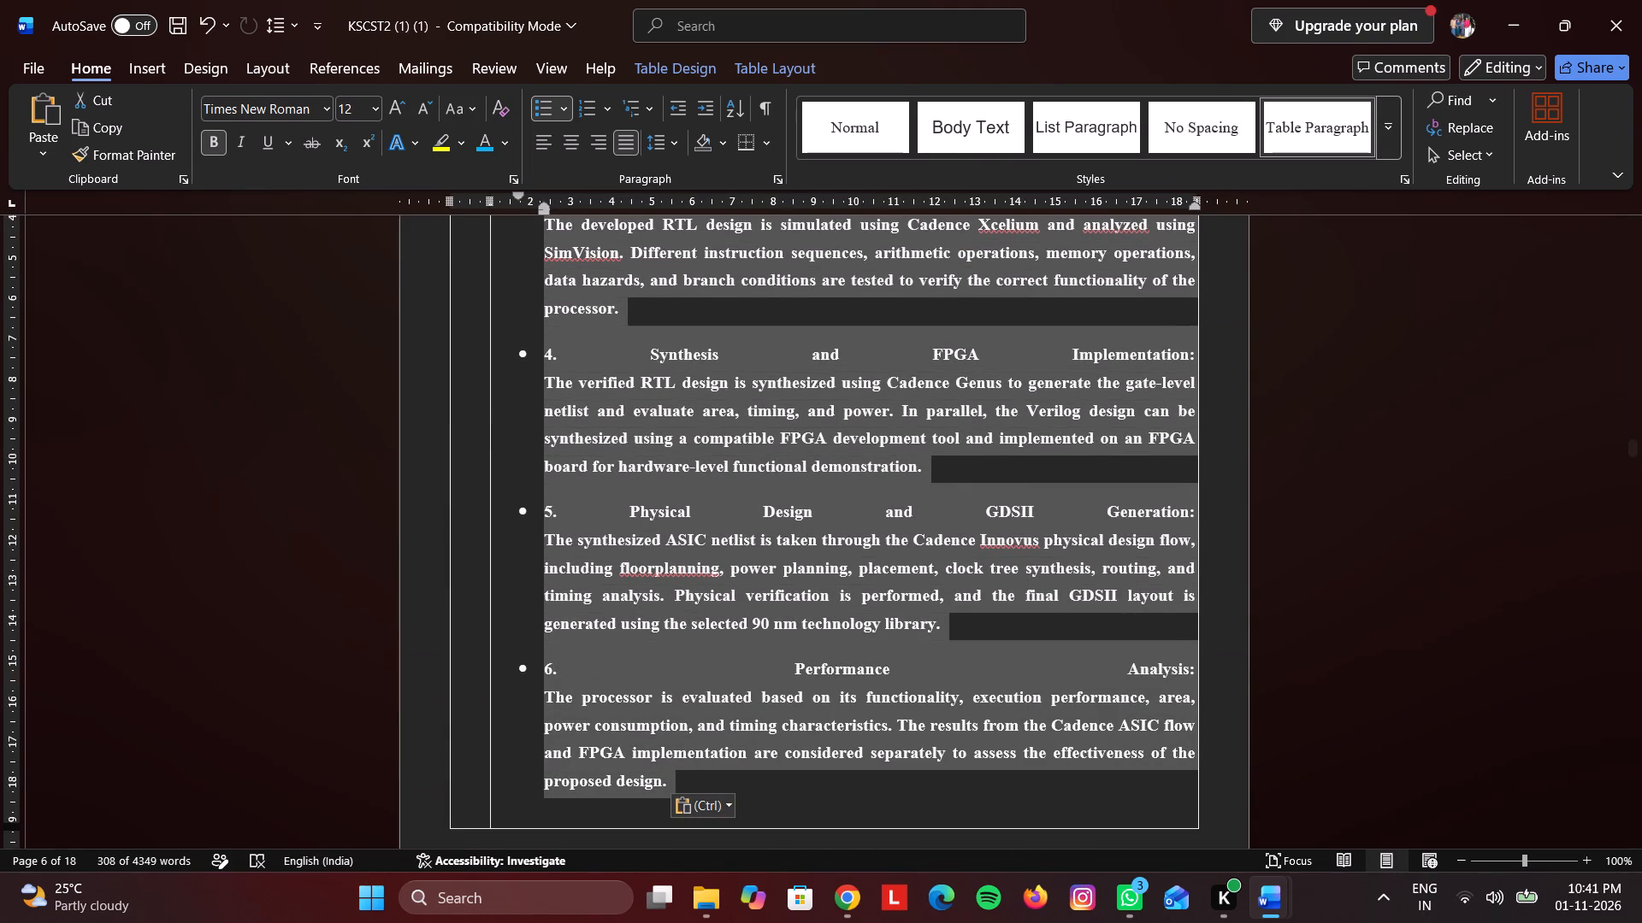
click(211, 150)
click(546, 110)
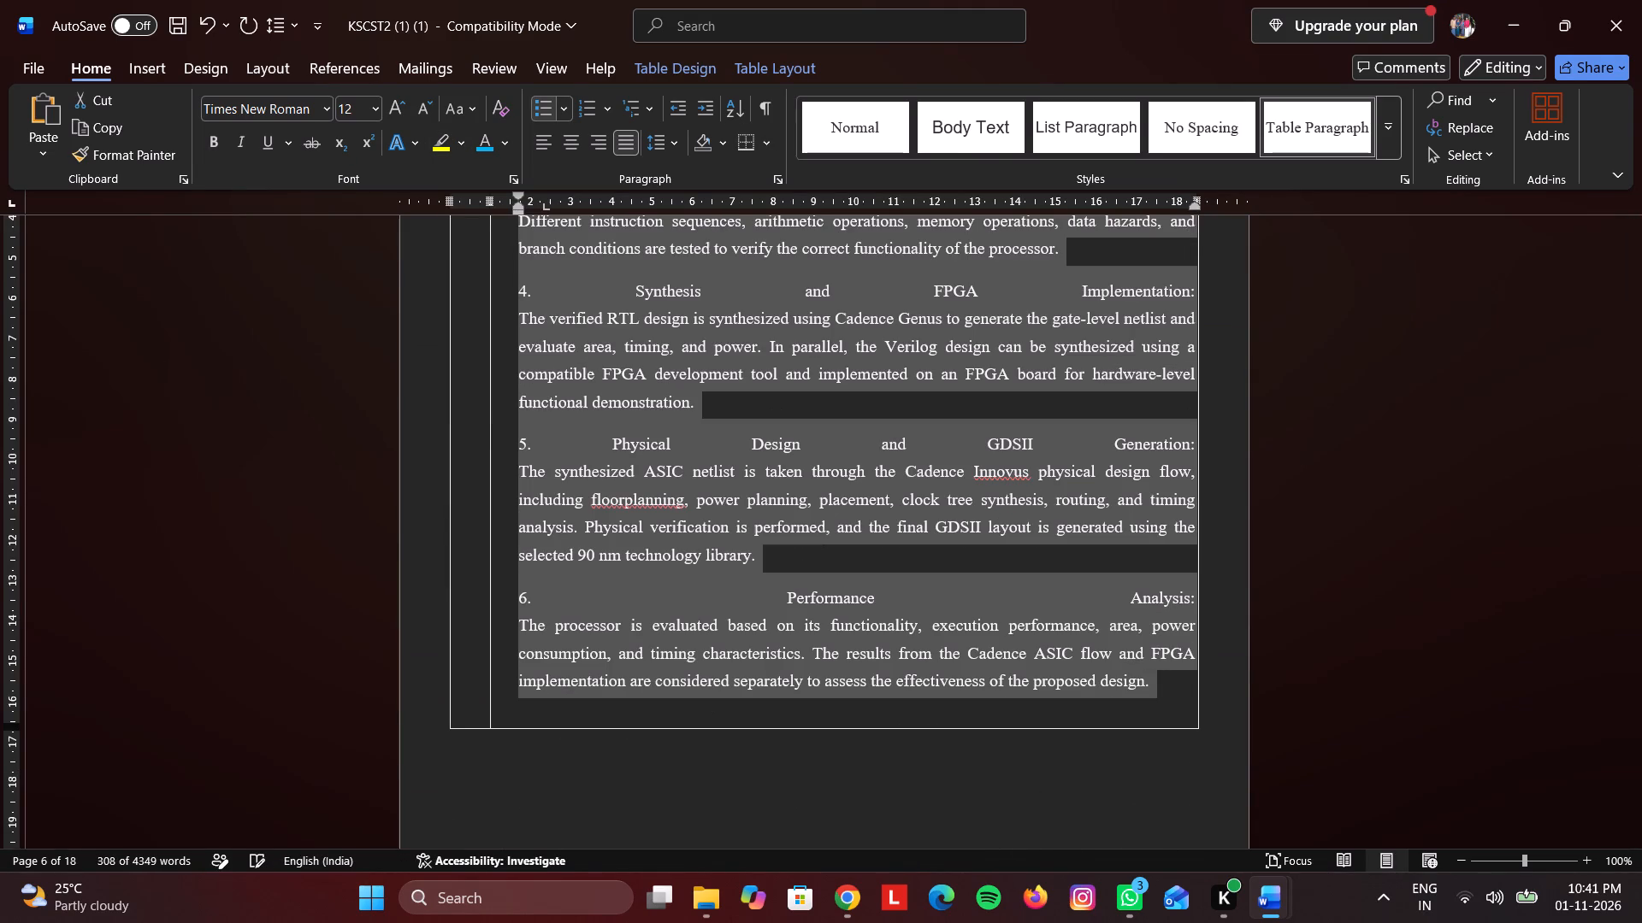
Set the line spacing of the selected methodology text to 1.5.
click(676, 141)
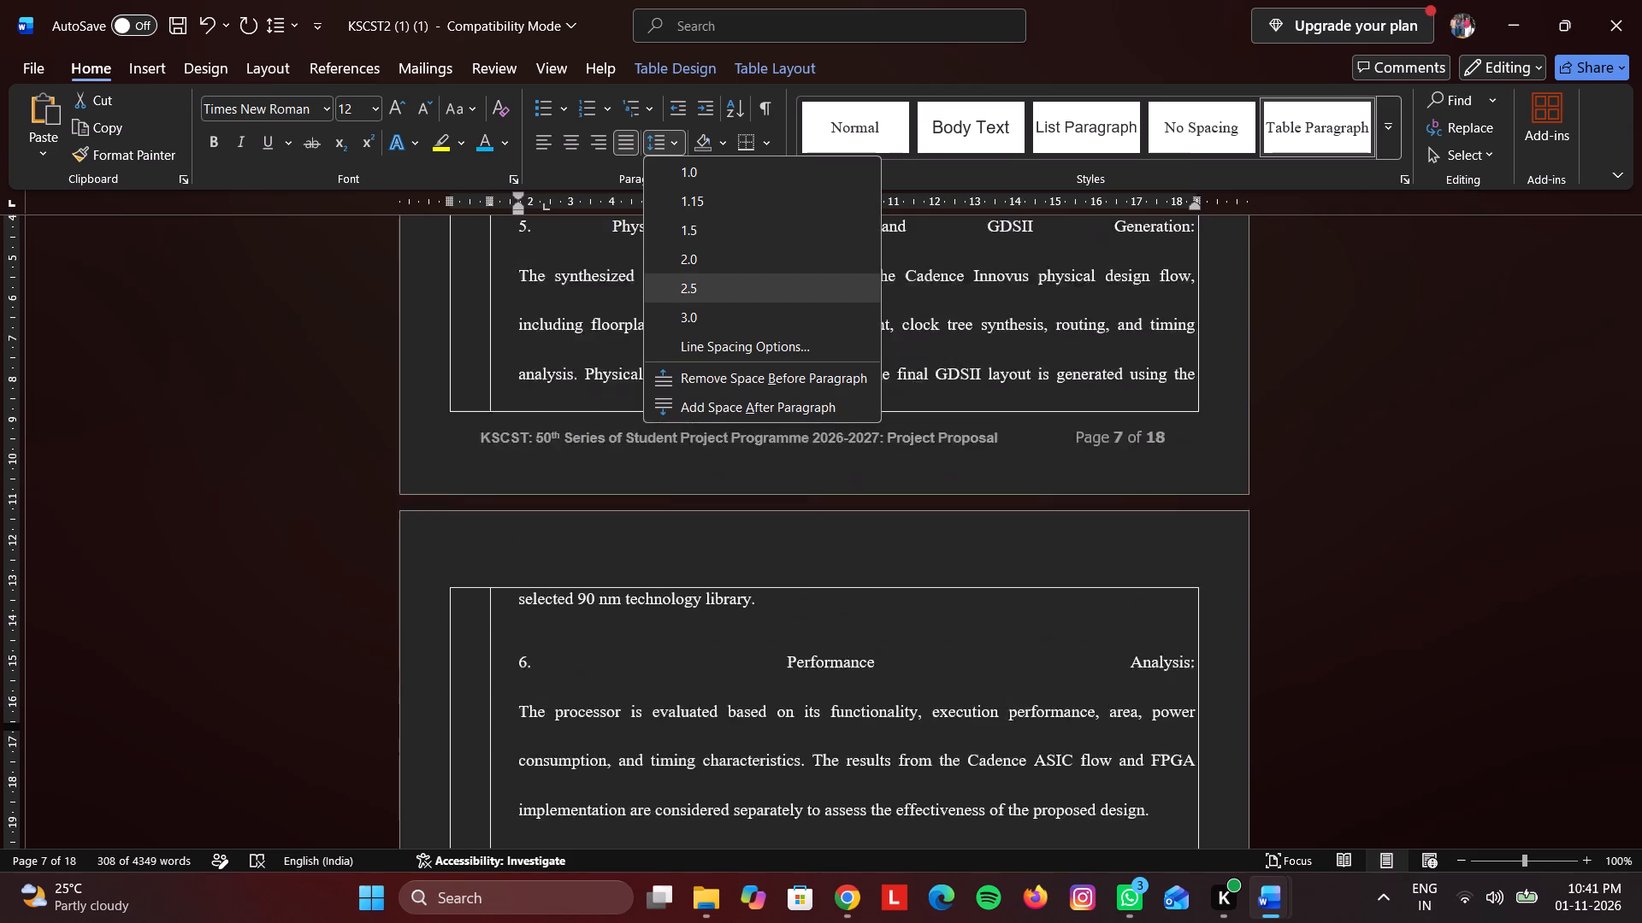
click(722, 238)
click(661, 382)
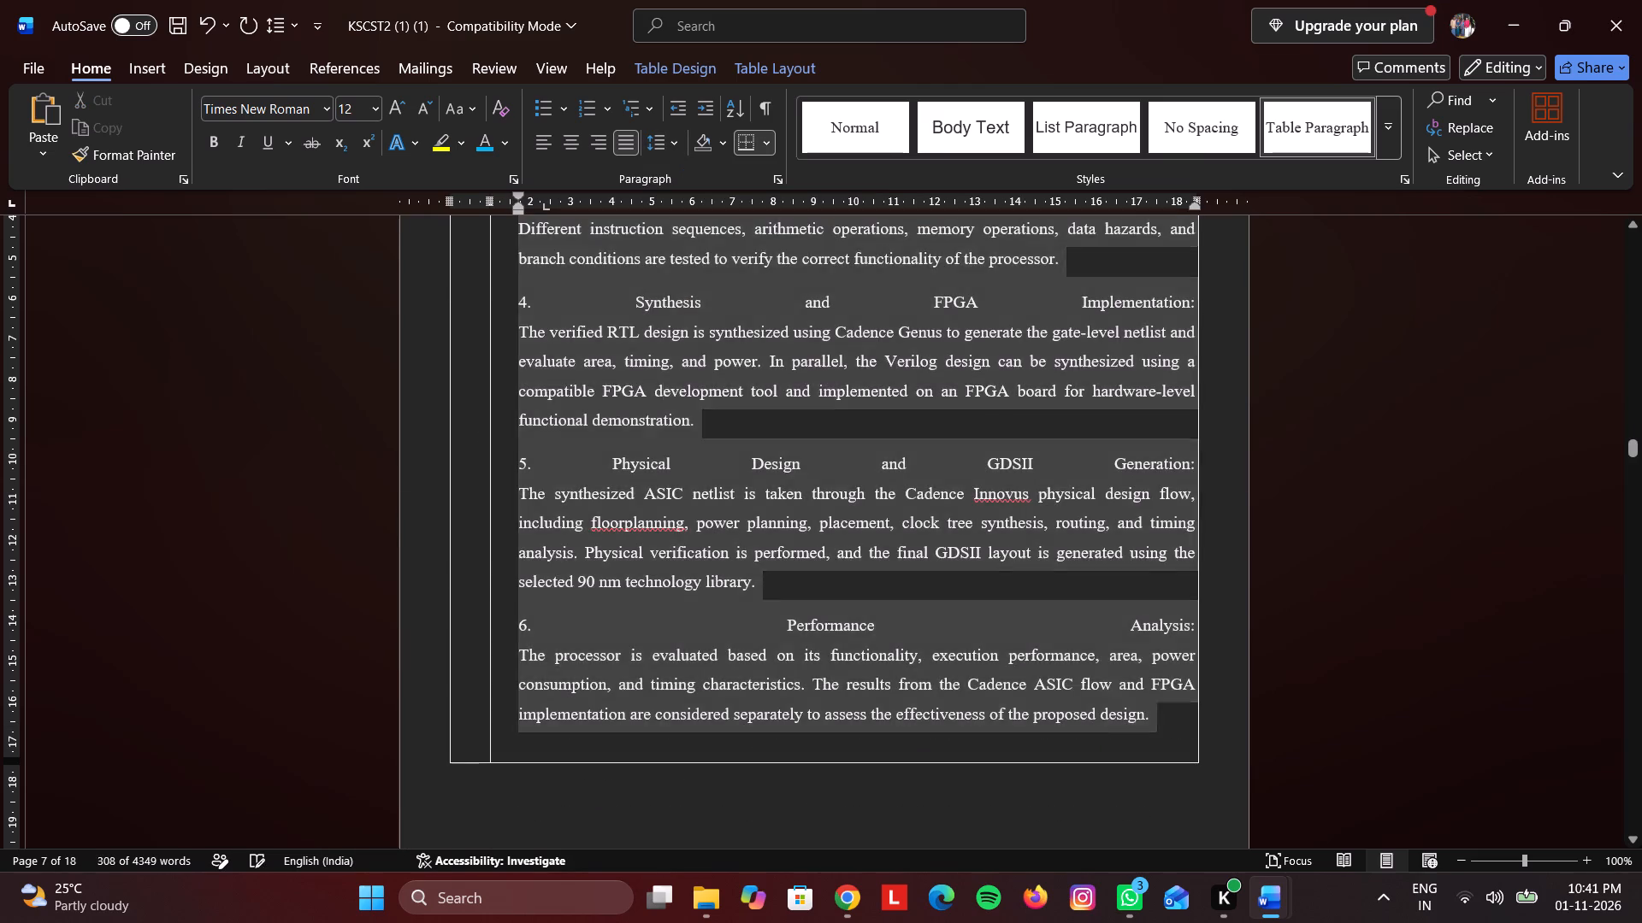
Delete the duplicate bulleted "Proposed Methodology" line beneath the blue row 13 heading.
scroll(661, 382, up, 14)
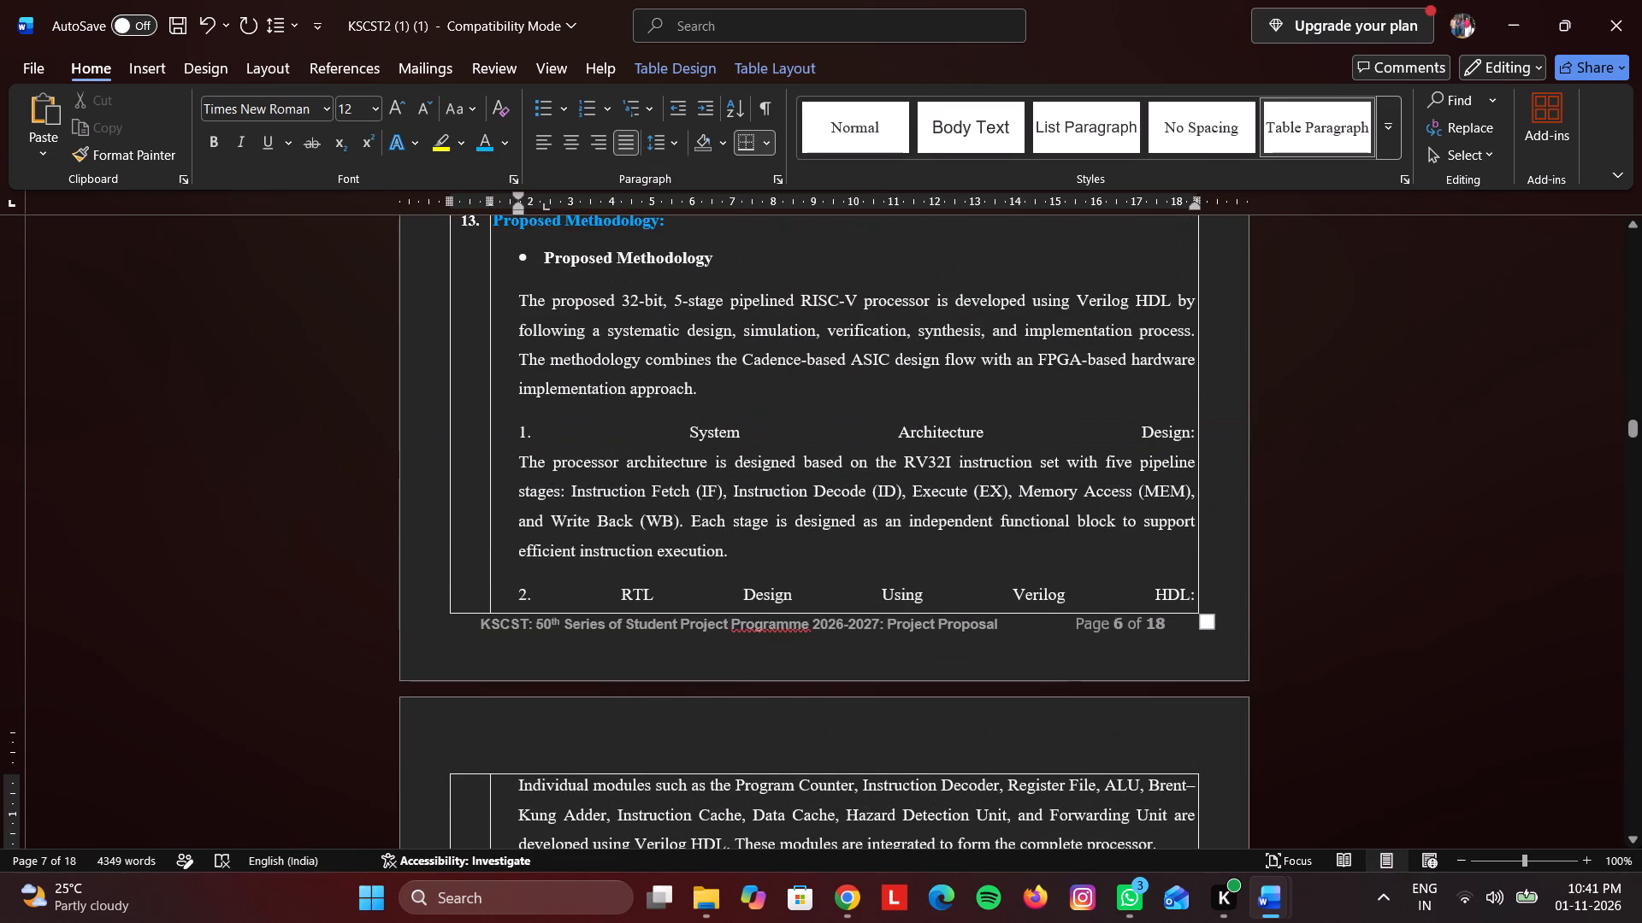
scroll(661, 382, up, 3)
drag(722, 409, 605, 409)
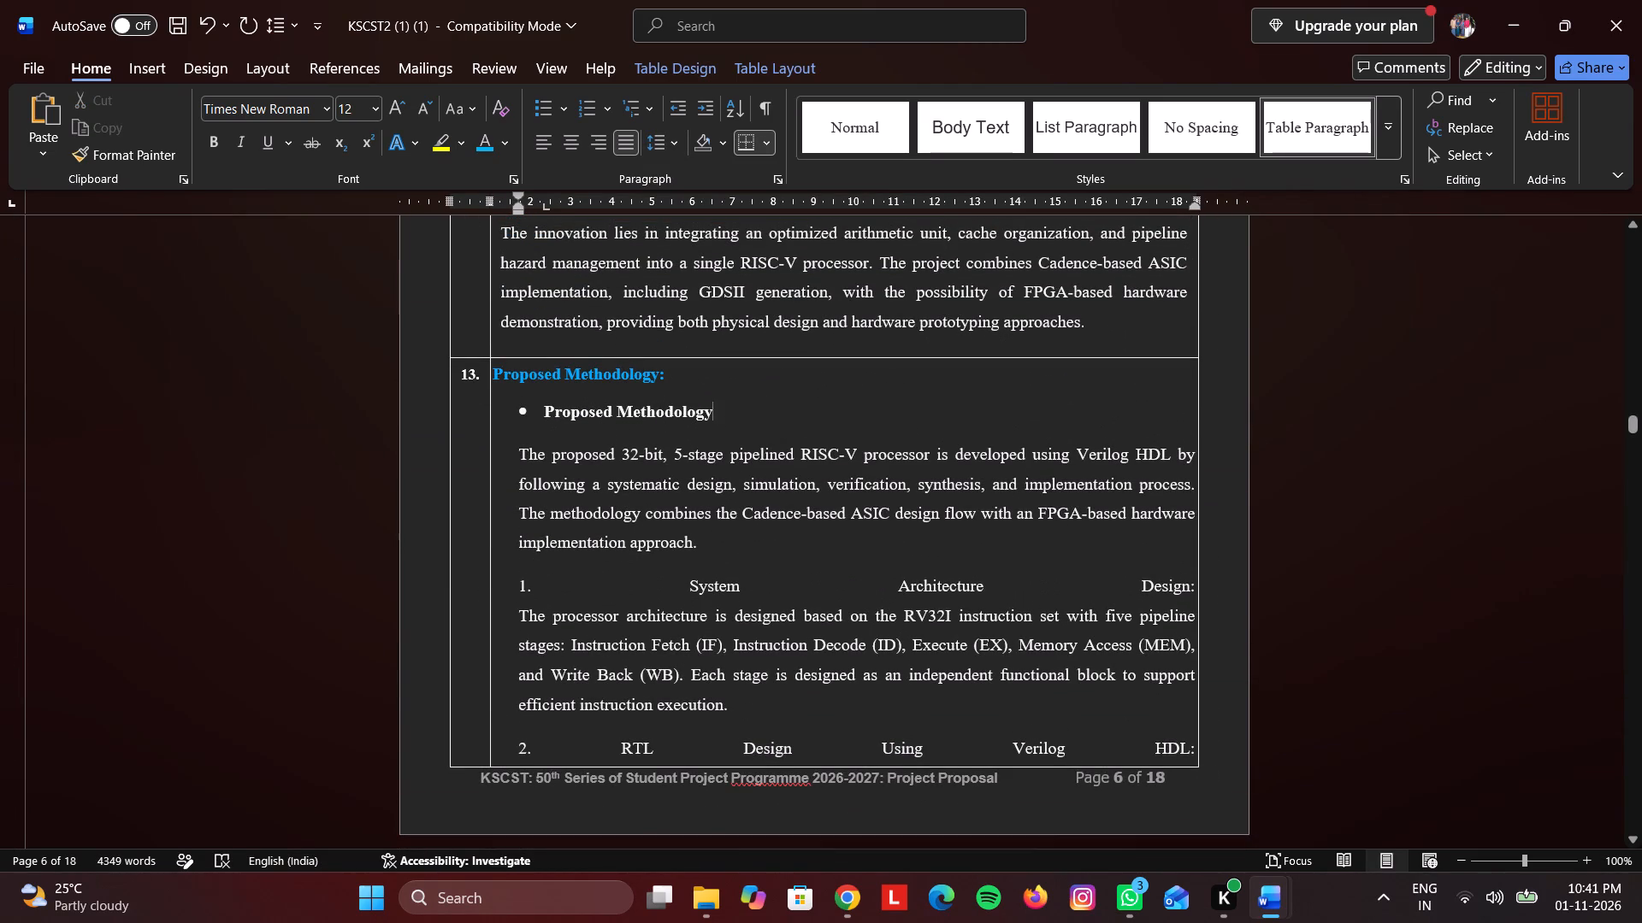
drag(605, 409, 546, 409)
key(Delete)
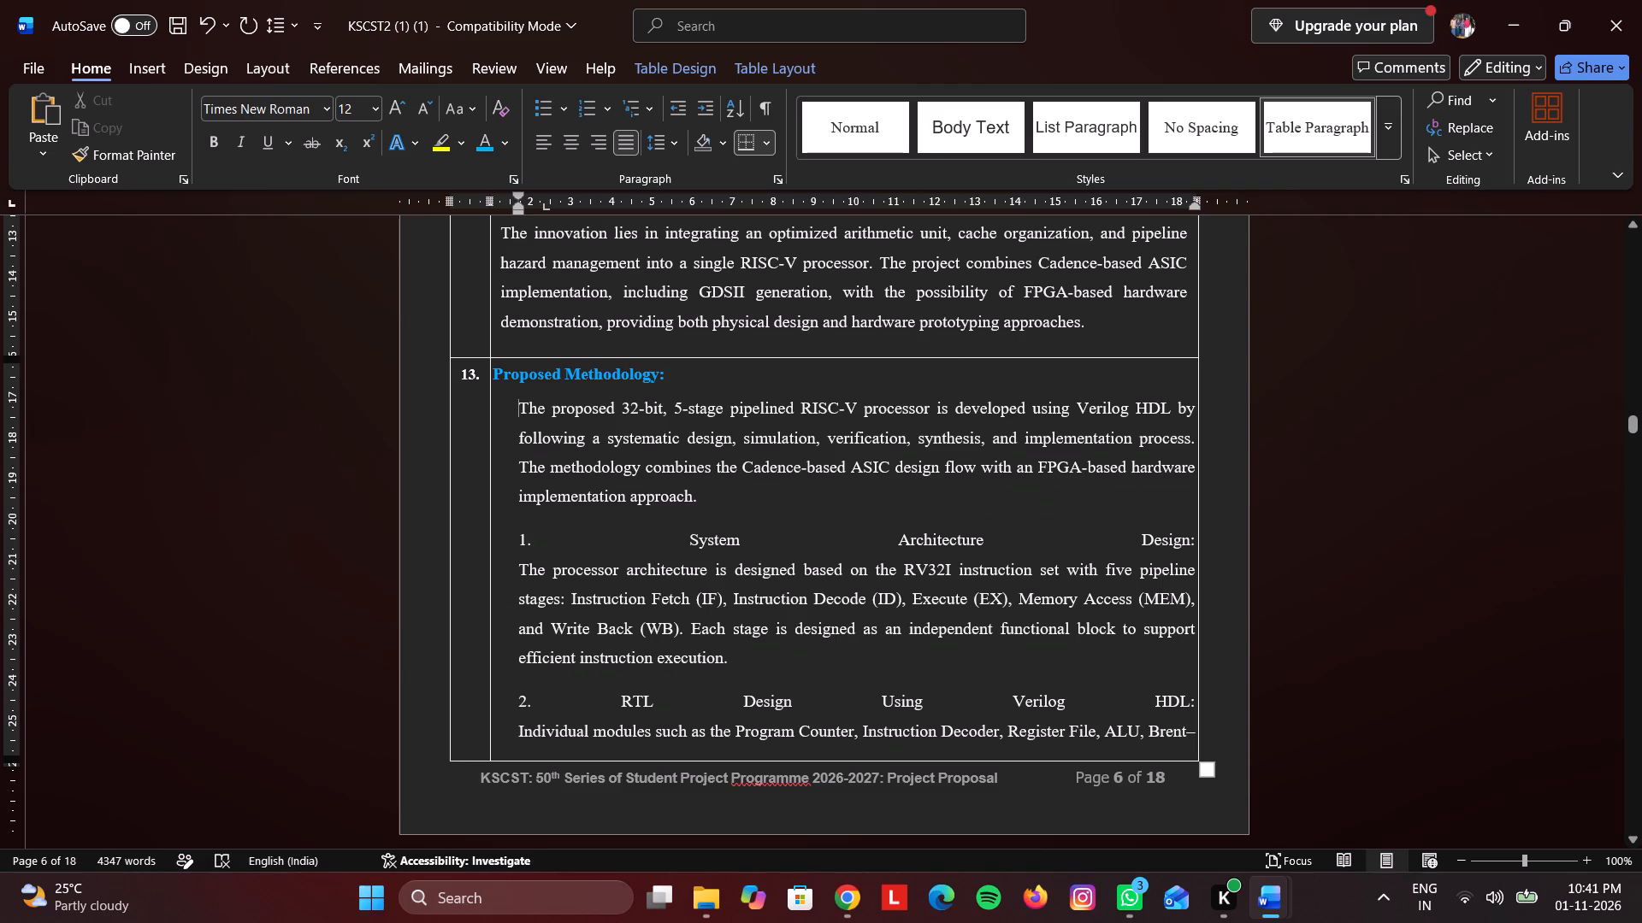
Adjust the left and right indents of all the methodology text in row 13 to line up with the row 12 paragraphs.
drag(515, 397, 614, 597)
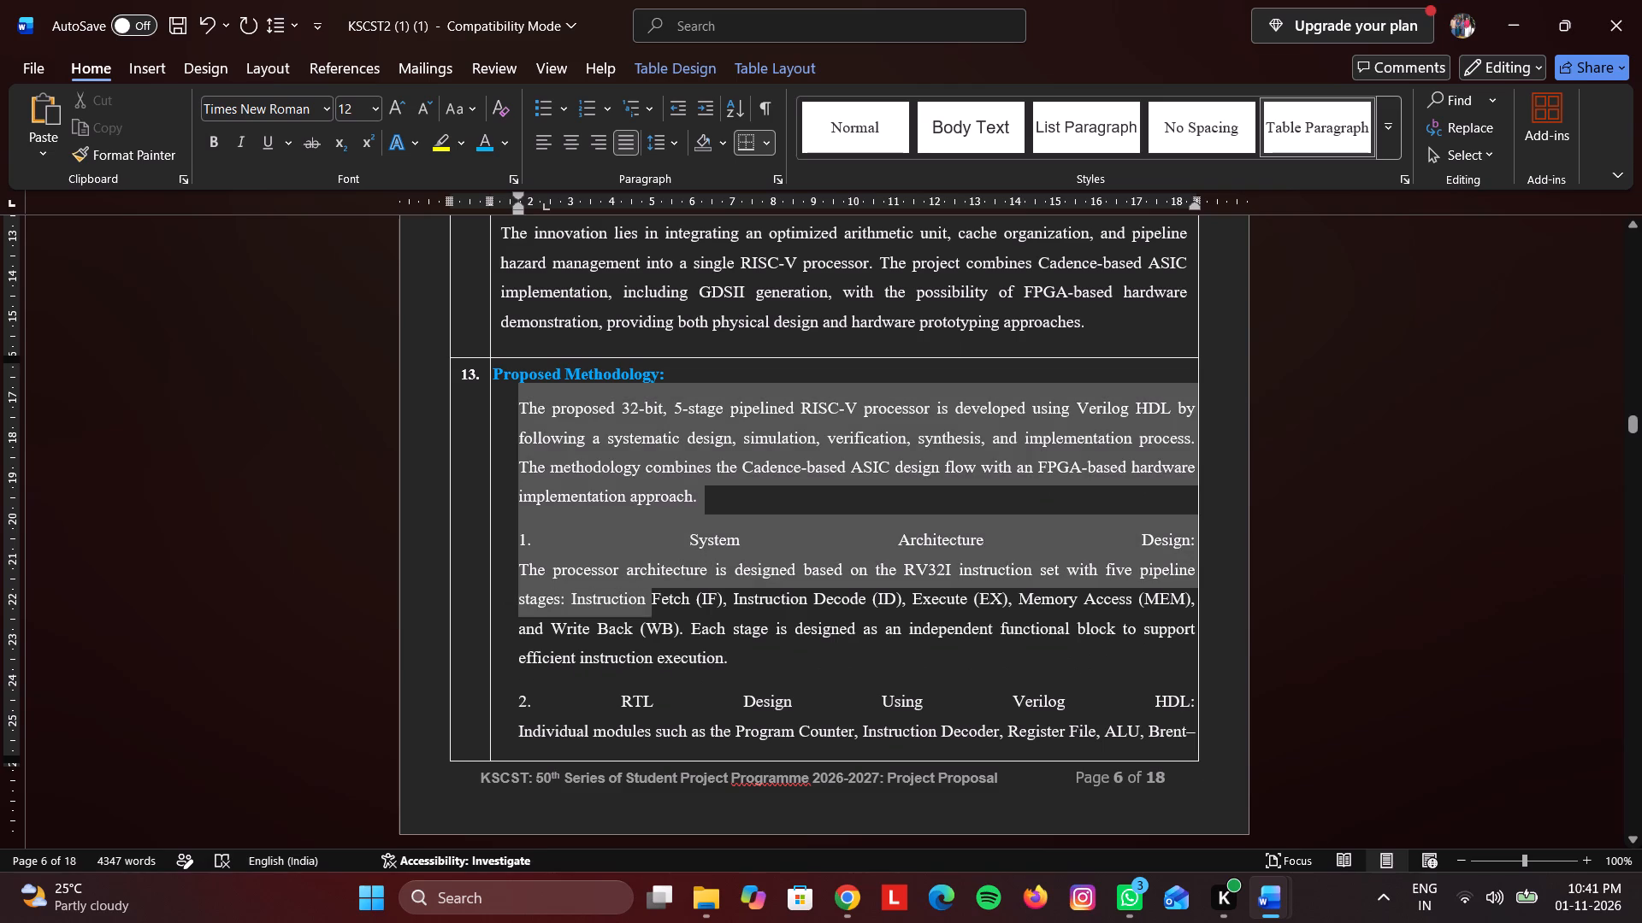
drag(614, 597, 623, 577)
scroll(614, 597, down, 16)
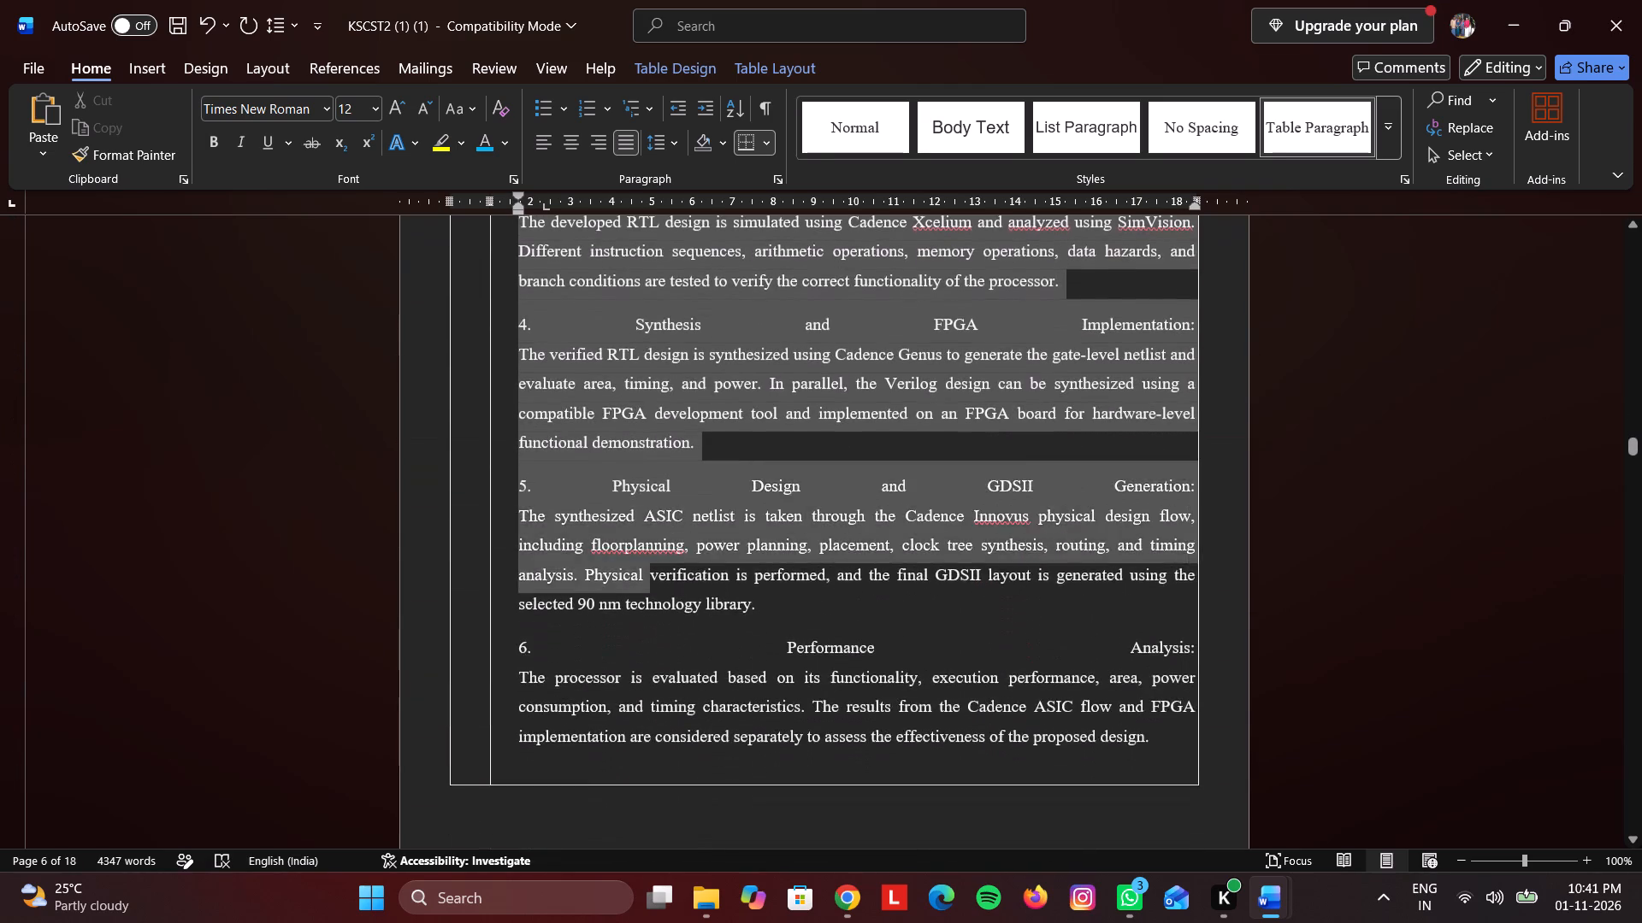
drag(623, 577, 1164, 579)
scroll(623, 577, down, 3)
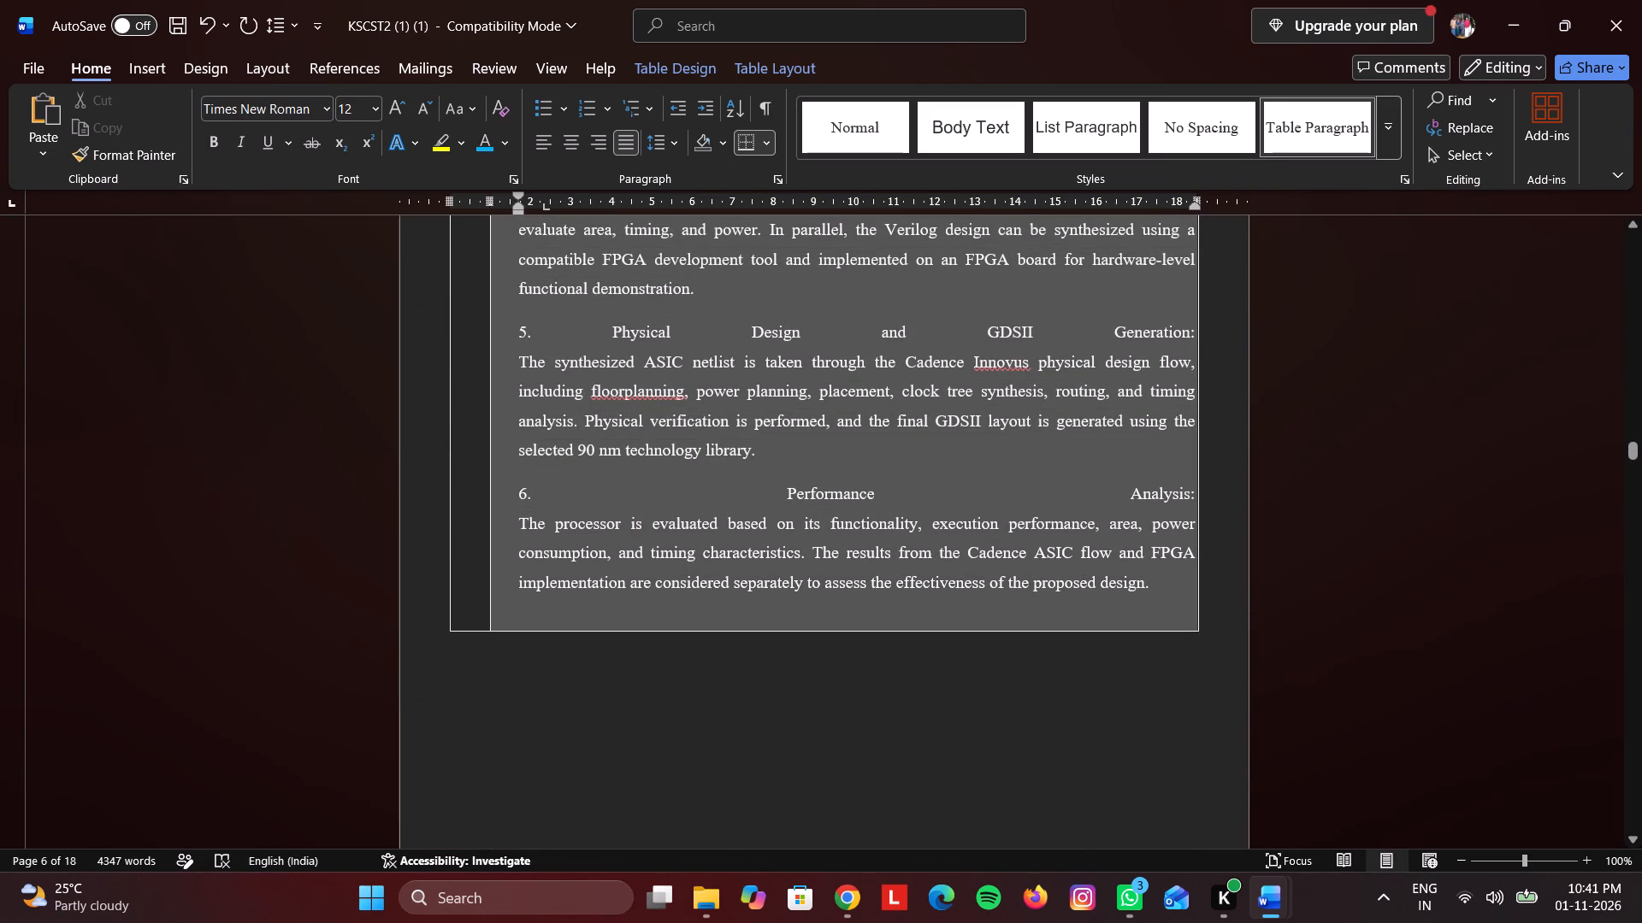
drag(1164, 579, 1154, 583)
click(1154, 583)
drag(1154, 583, 786, 379)
scroll(788, 380, up, 4)
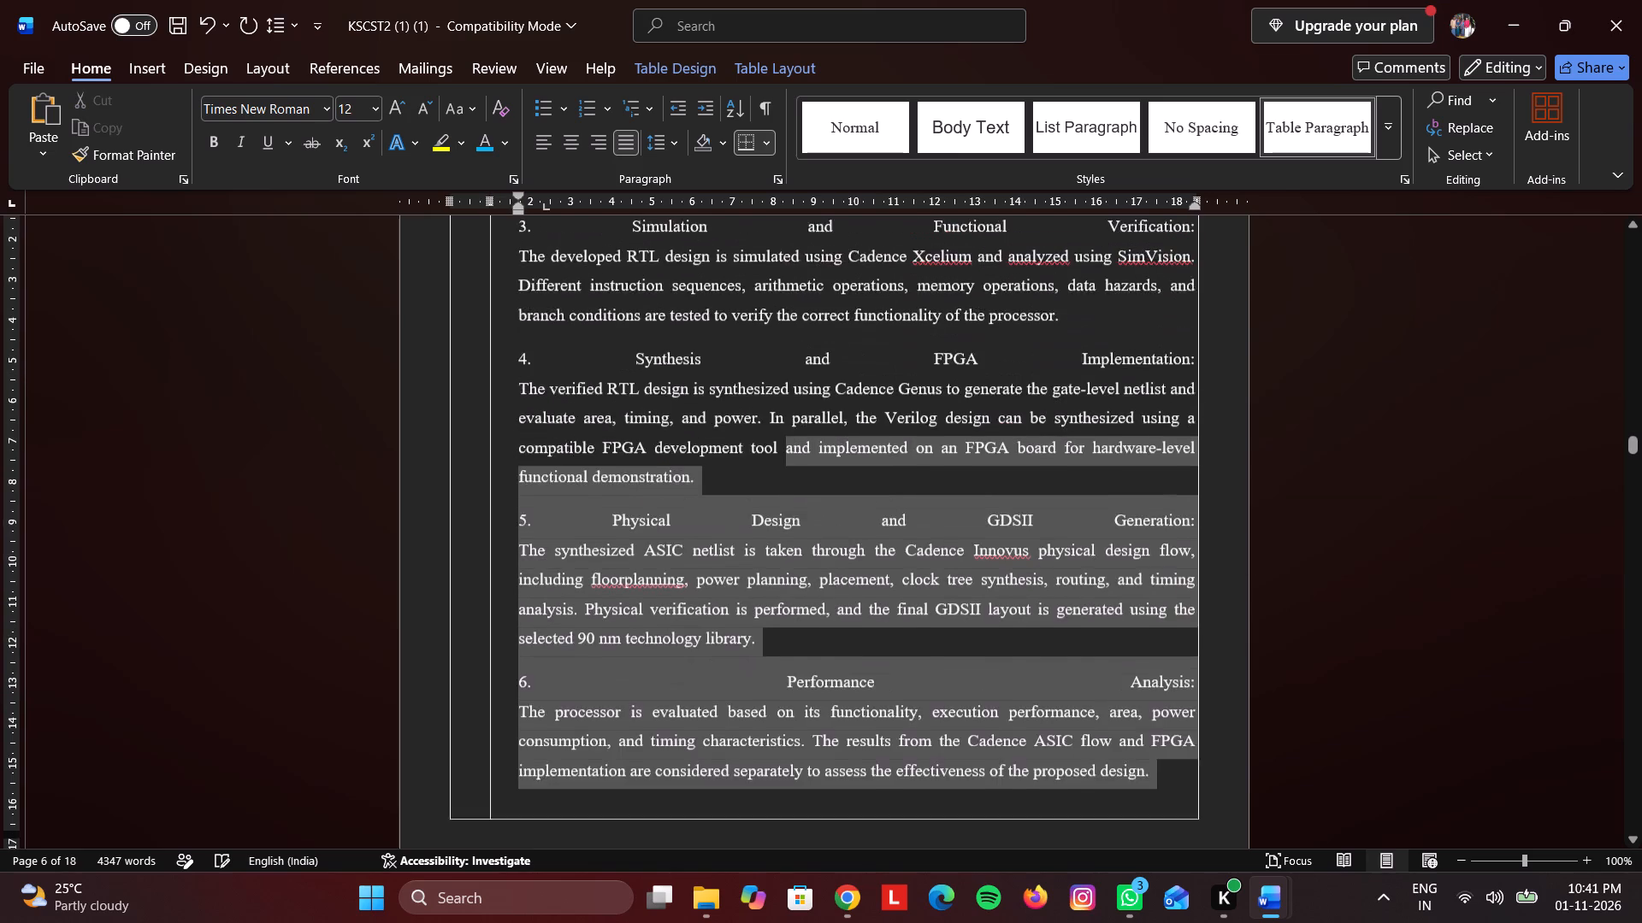
drag(786, 379, 596, 382)
scroll(786, 379, up, 9)
scroll(671, 409, up, 3)
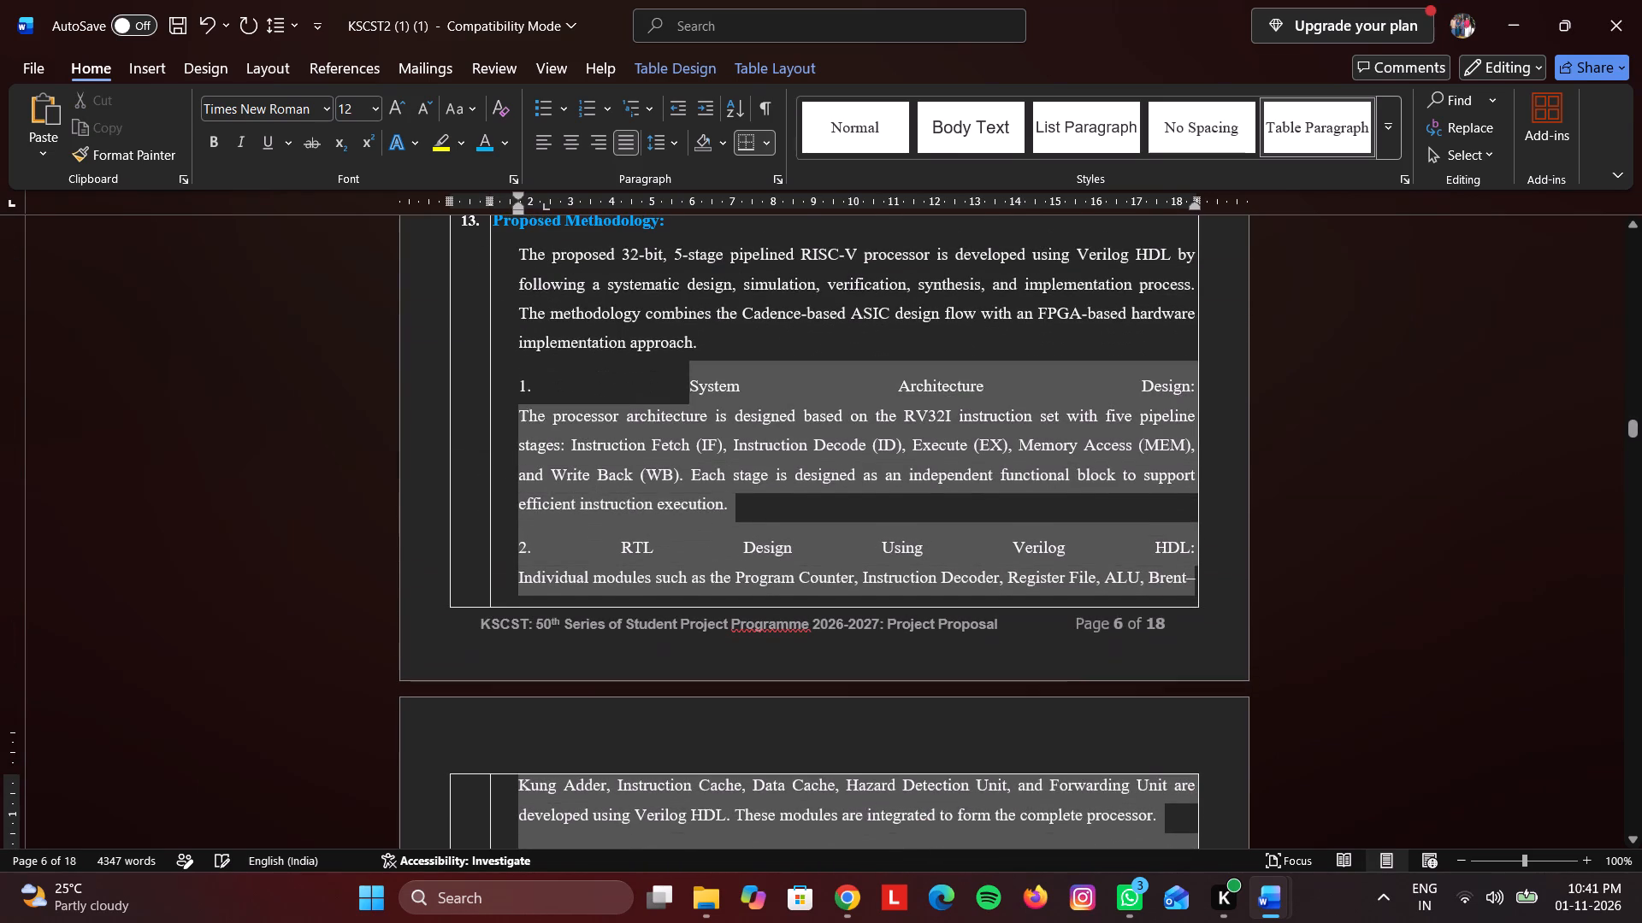
drag(596, 382, 528, 315)
scroll(585, 373, up, 1)
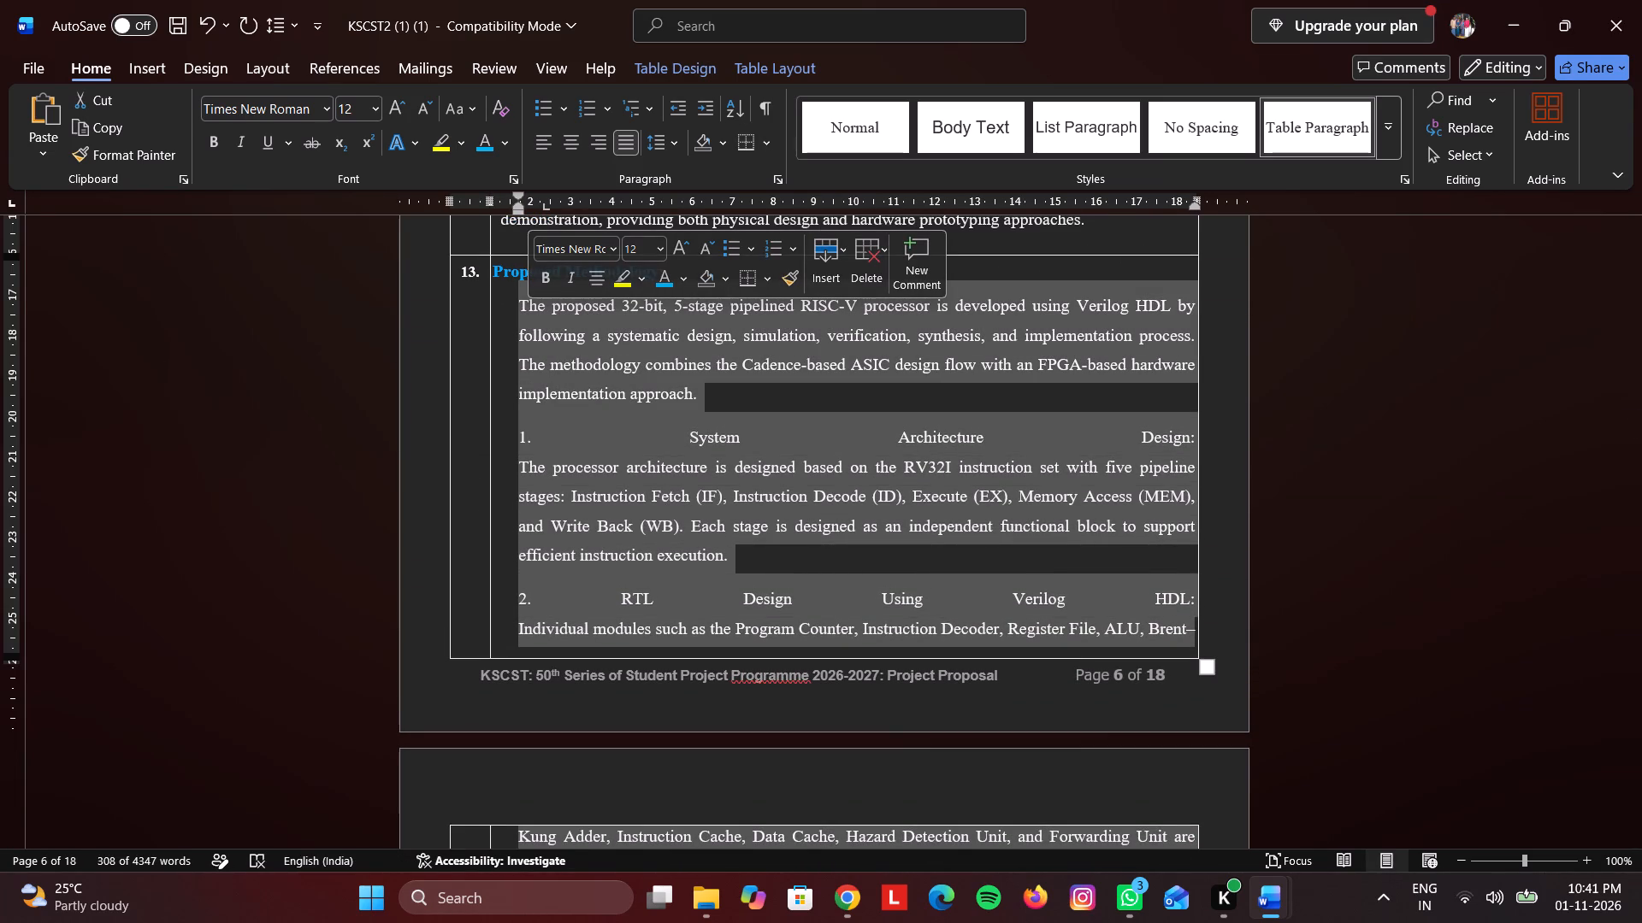
drag(515, 209, 502, 209)
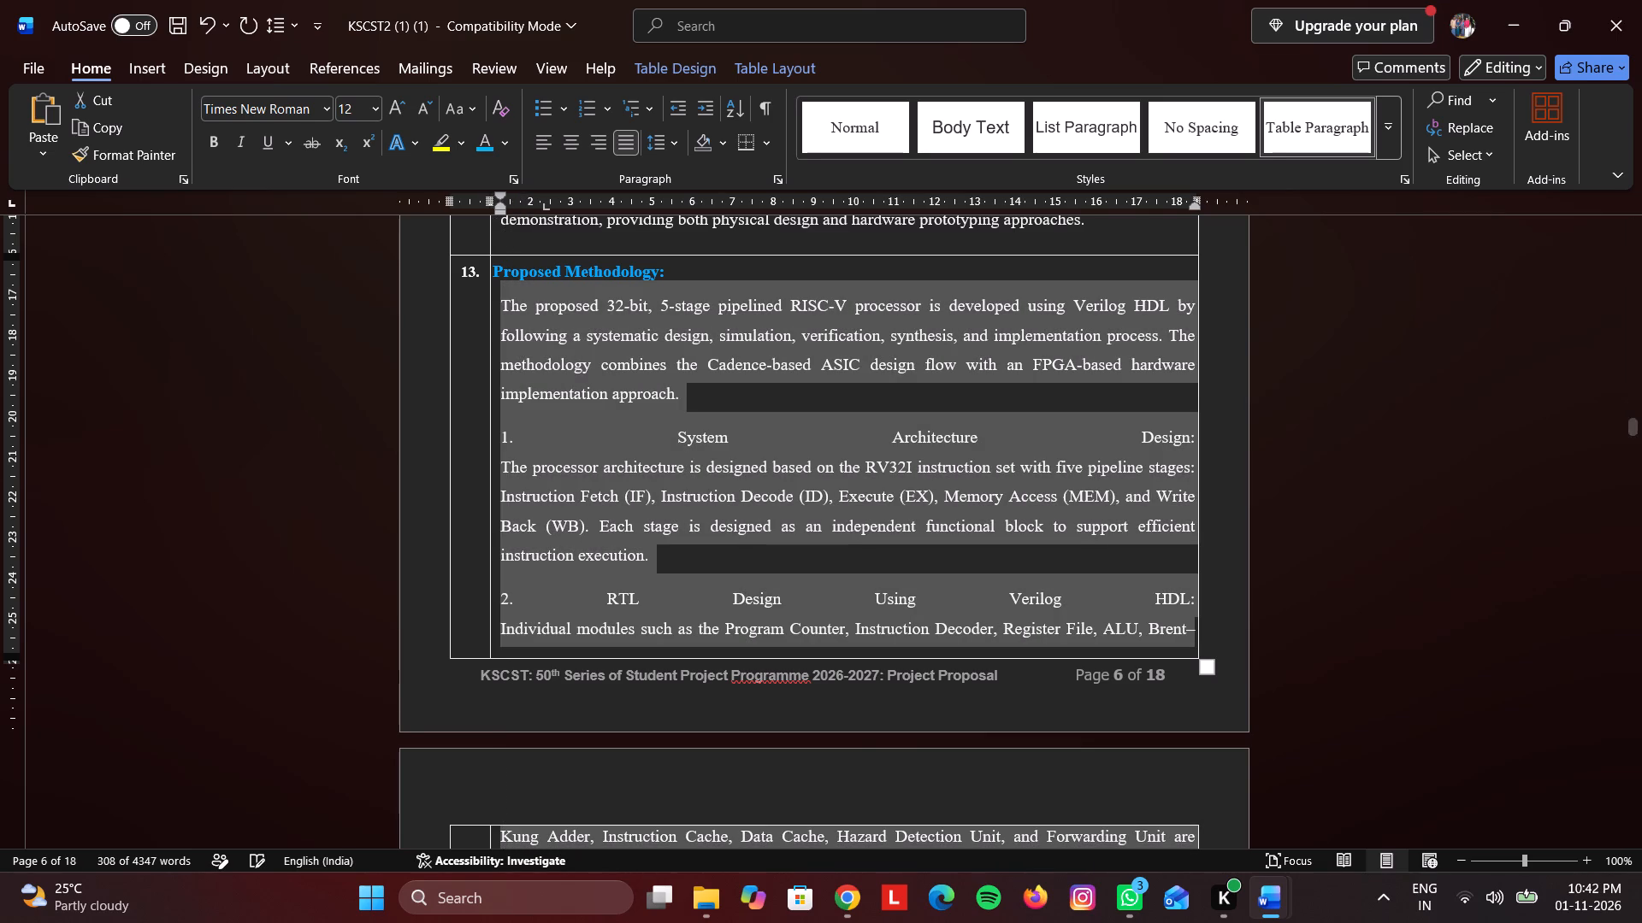
click(1191, 205)
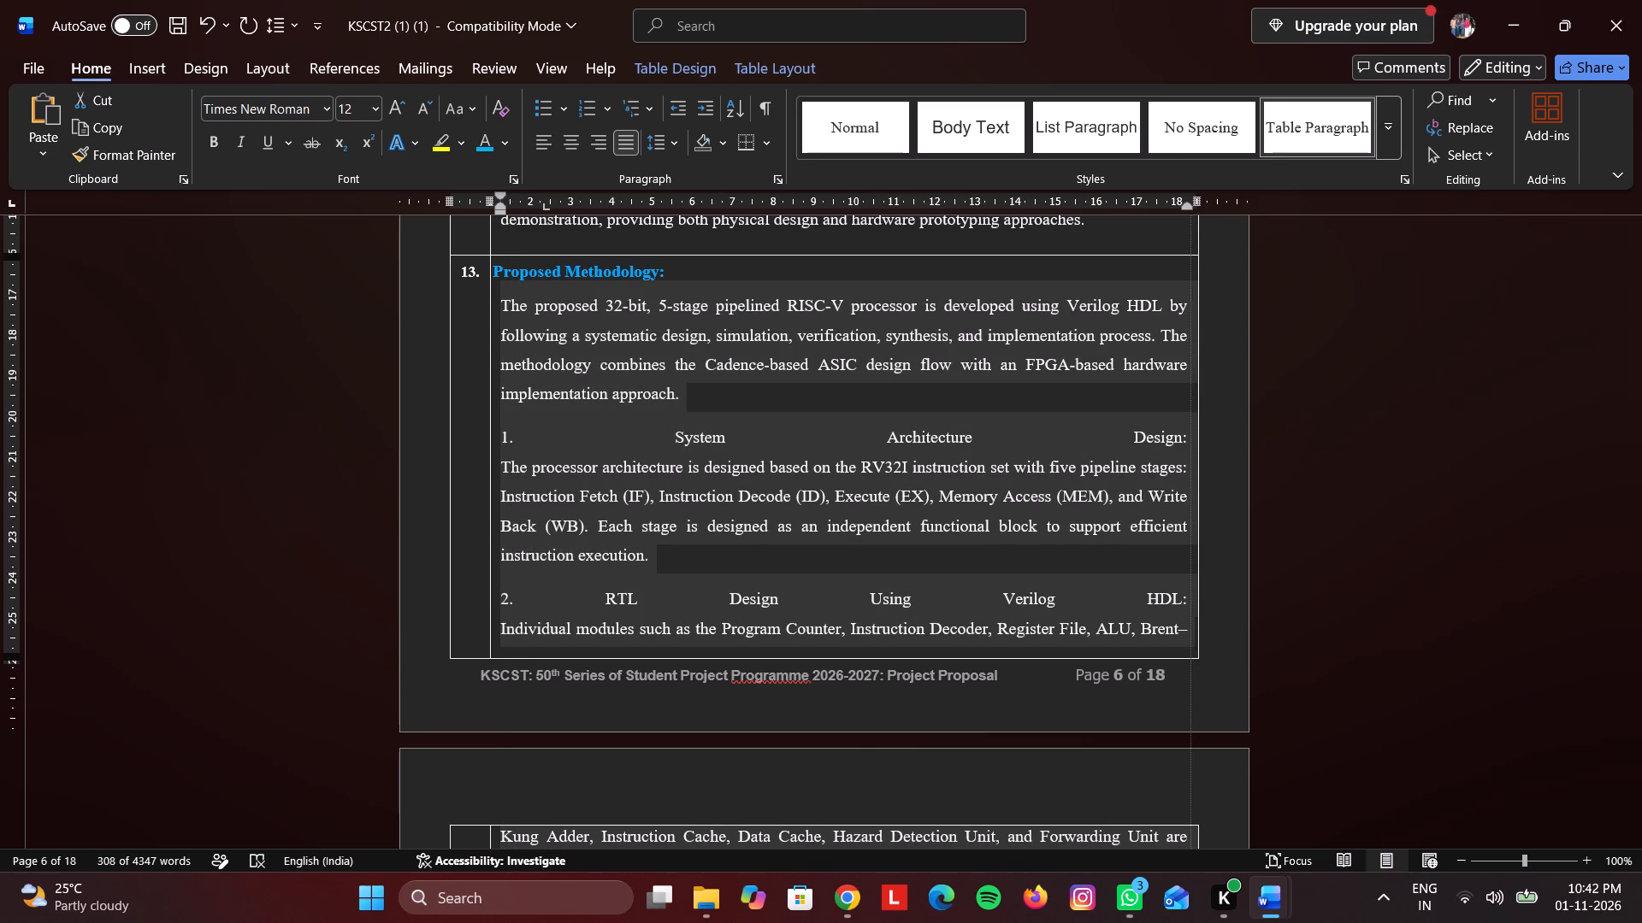
click(948, 419)
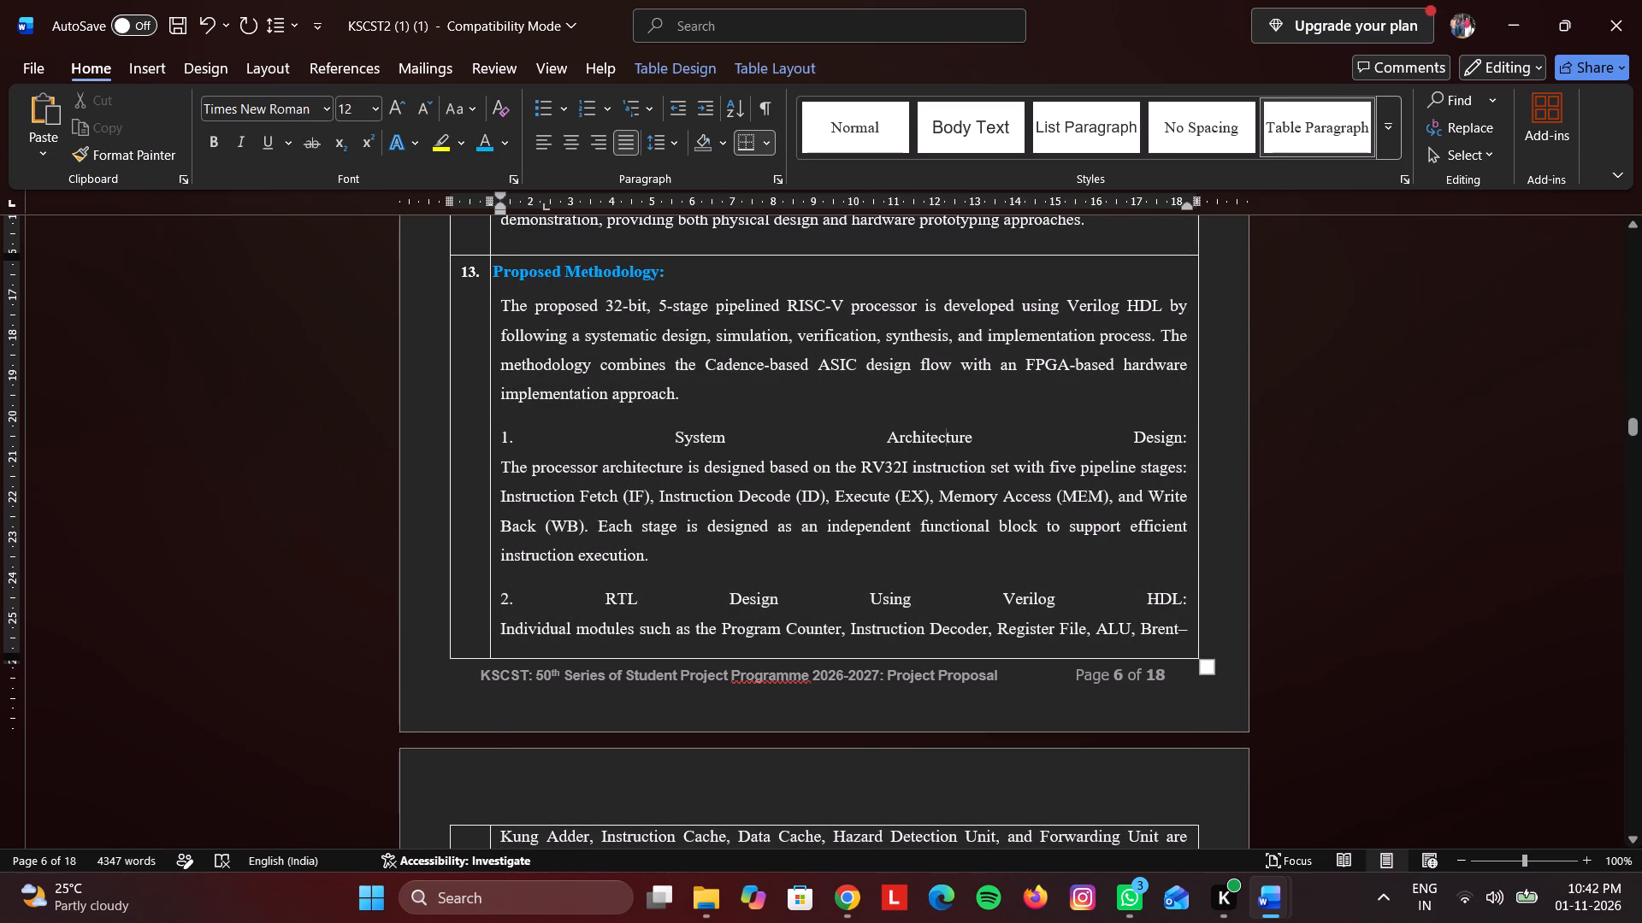
Remove the number 1 before "System Architecture Design:" and join that heading to the end of the introductory methodology paragraph, separated by a space.
click(502, 438)
click(671, 438)
key(BackSpace)
key(BackSpace)
key(BackSpace)
key(BackSpace)
key(BackSpace)
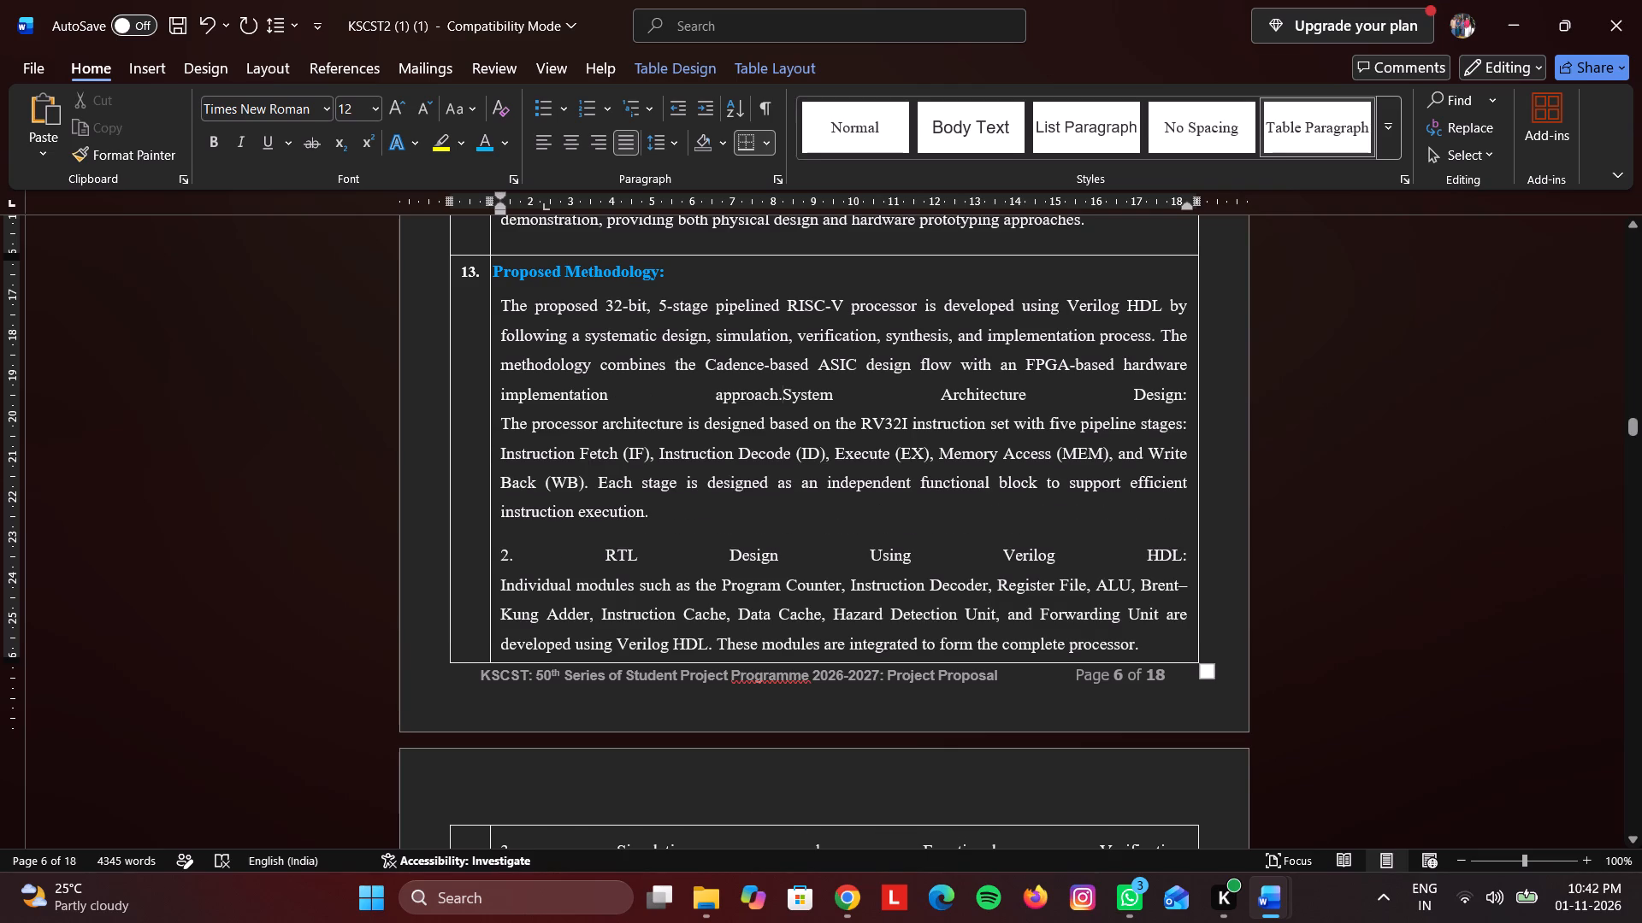
key(space)
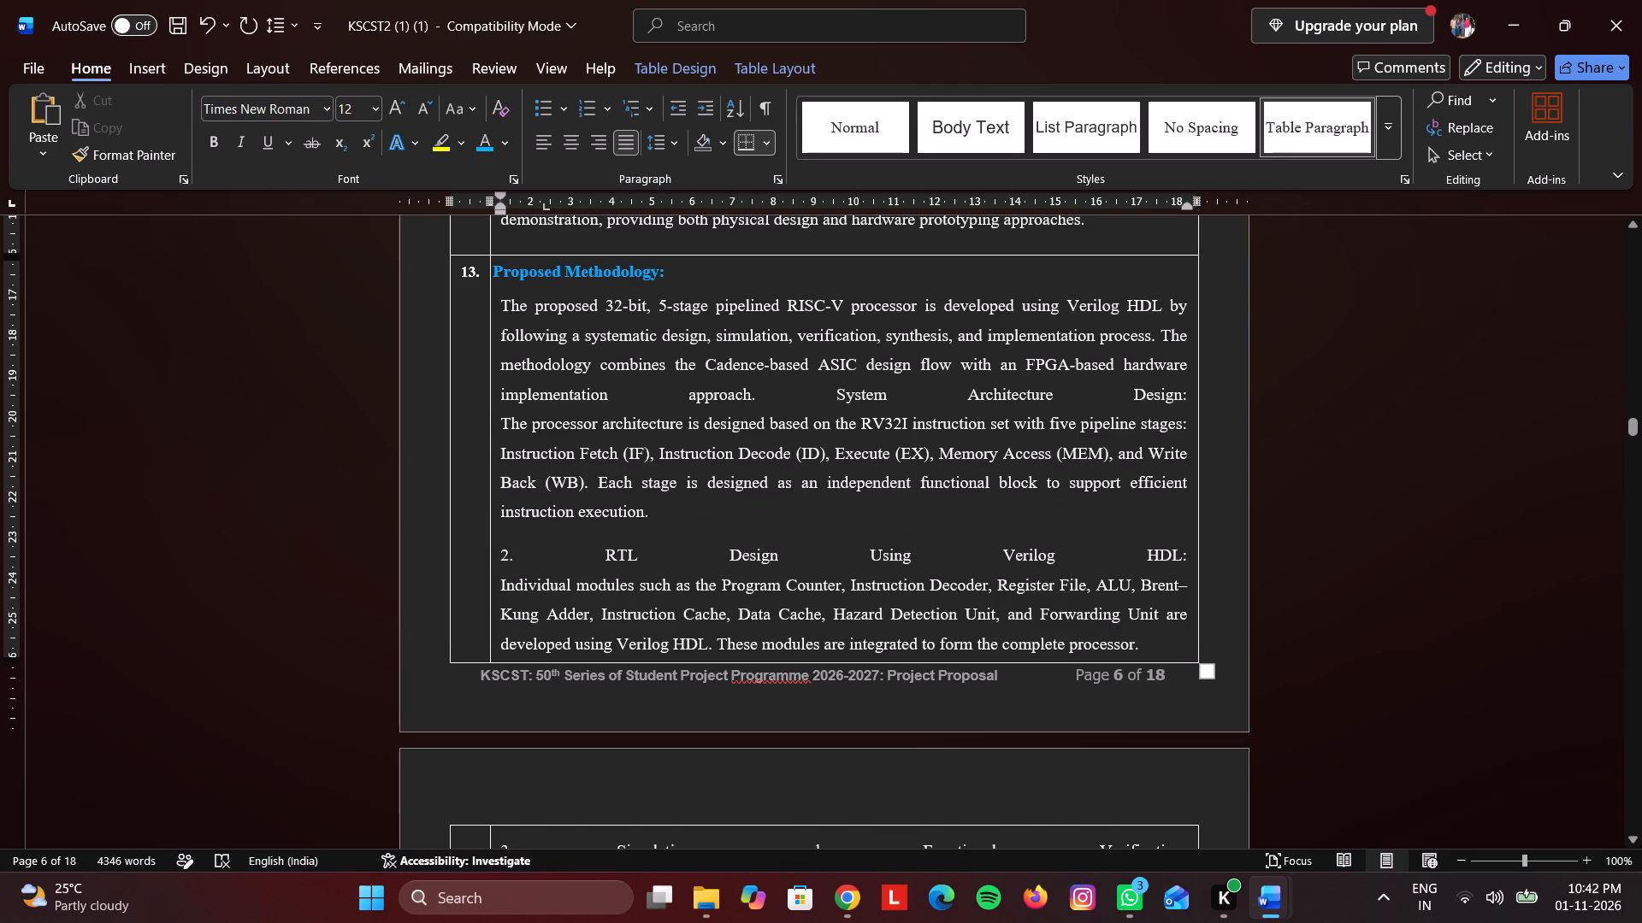
Remove the number 2 before "RTL Design Using Verilog HDL:" and join the heading to the preceding paragraph, separated by a space.
click(611, 553)
key(BackSpace)
key(BackSpace)
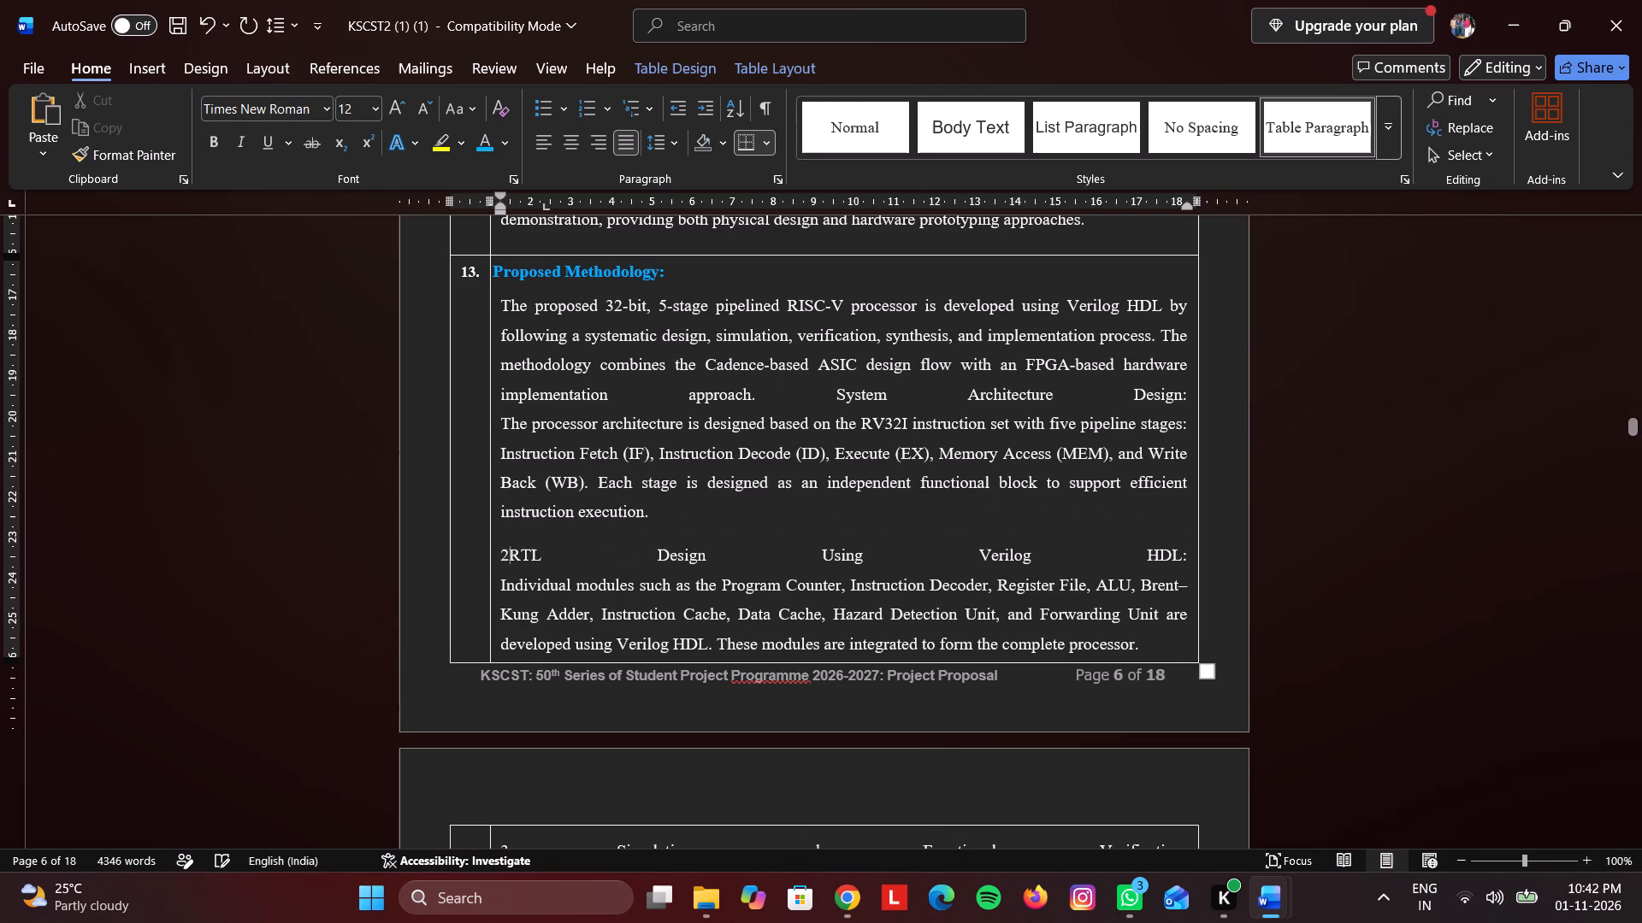
key(BackSpace)
key(BackSpace)
key(BackSpace)
key(space)
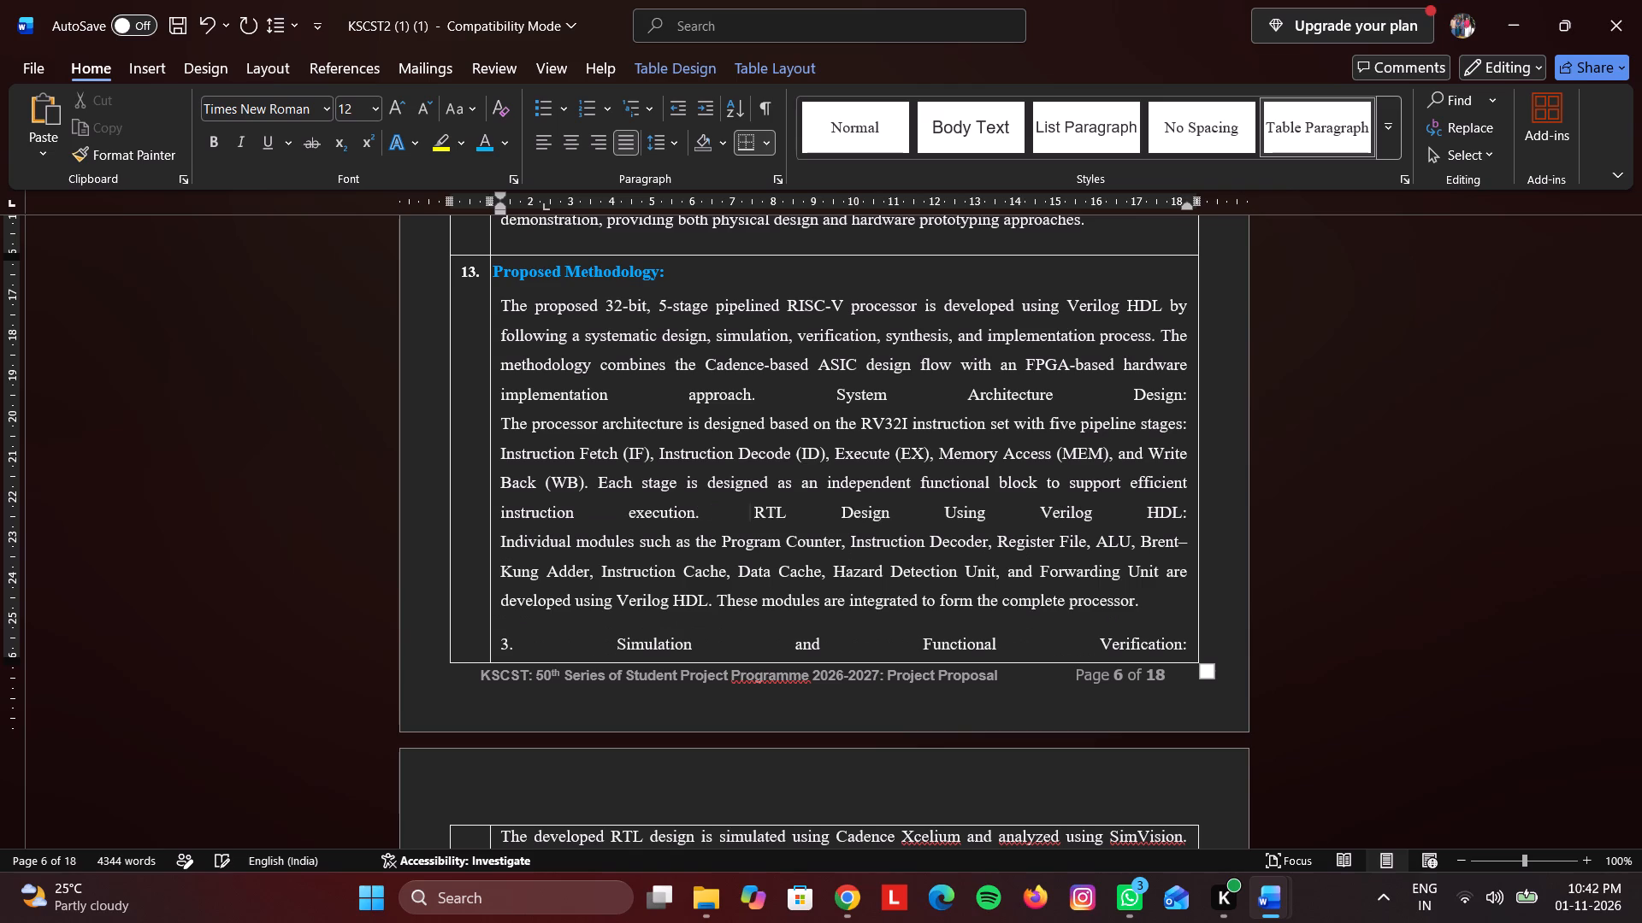
Remove the number 3 before "Simulation and Functional Verification:" and join the heading to the preceding paragraph, separated by a space.
scroll(649, 570, down, 3)
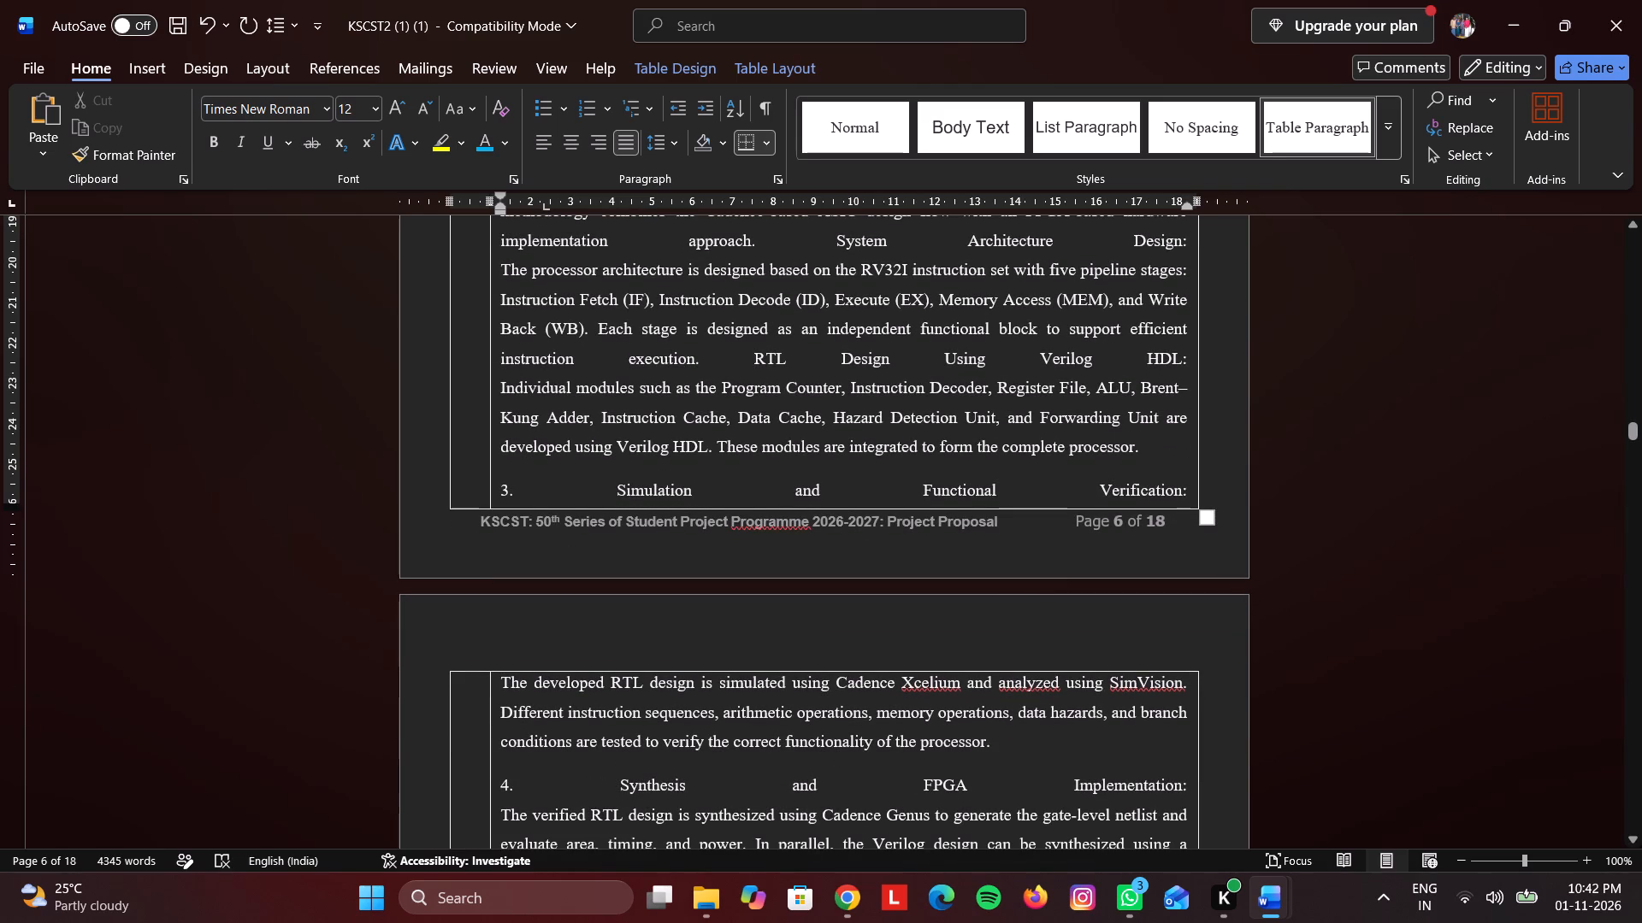
click(612, 497)
key(BackSpace)
key(BackSpace)
key(BackSpace)
key(BackSpace)
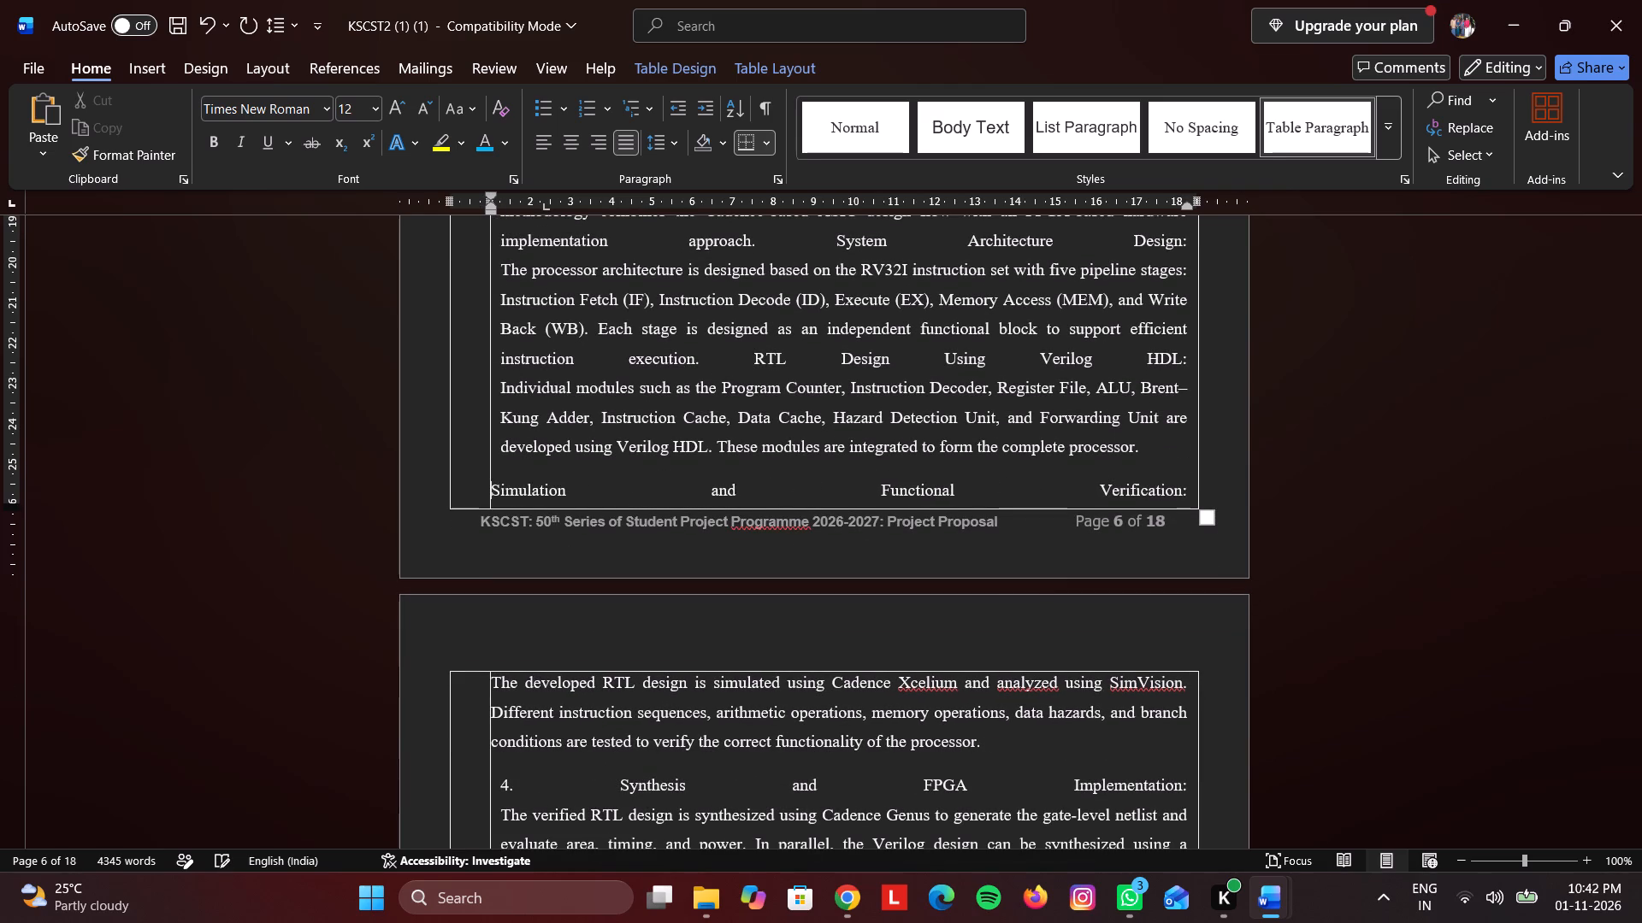
key(BackSpace)
key(space)
Remove the number 4 before "Synthesis and FPGA Implementation:" and join the heading to the preceding paragraph, separated by a space.
scroll(608, 534, down, 3)
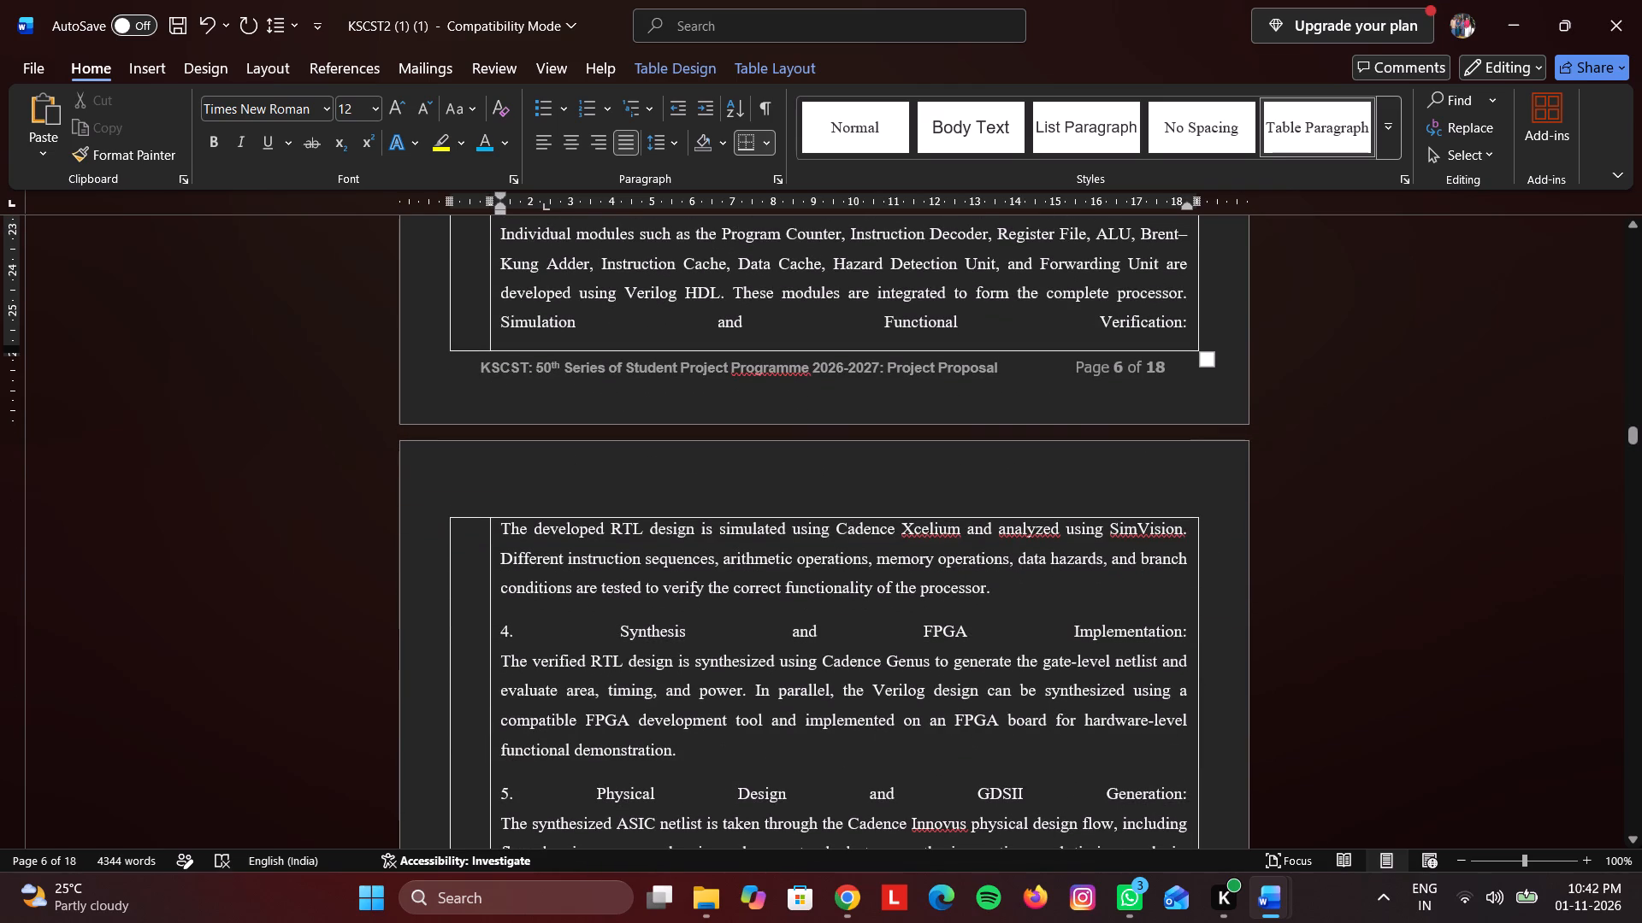
click(623, 626)
key(BackSpace)
key(BackSpace)
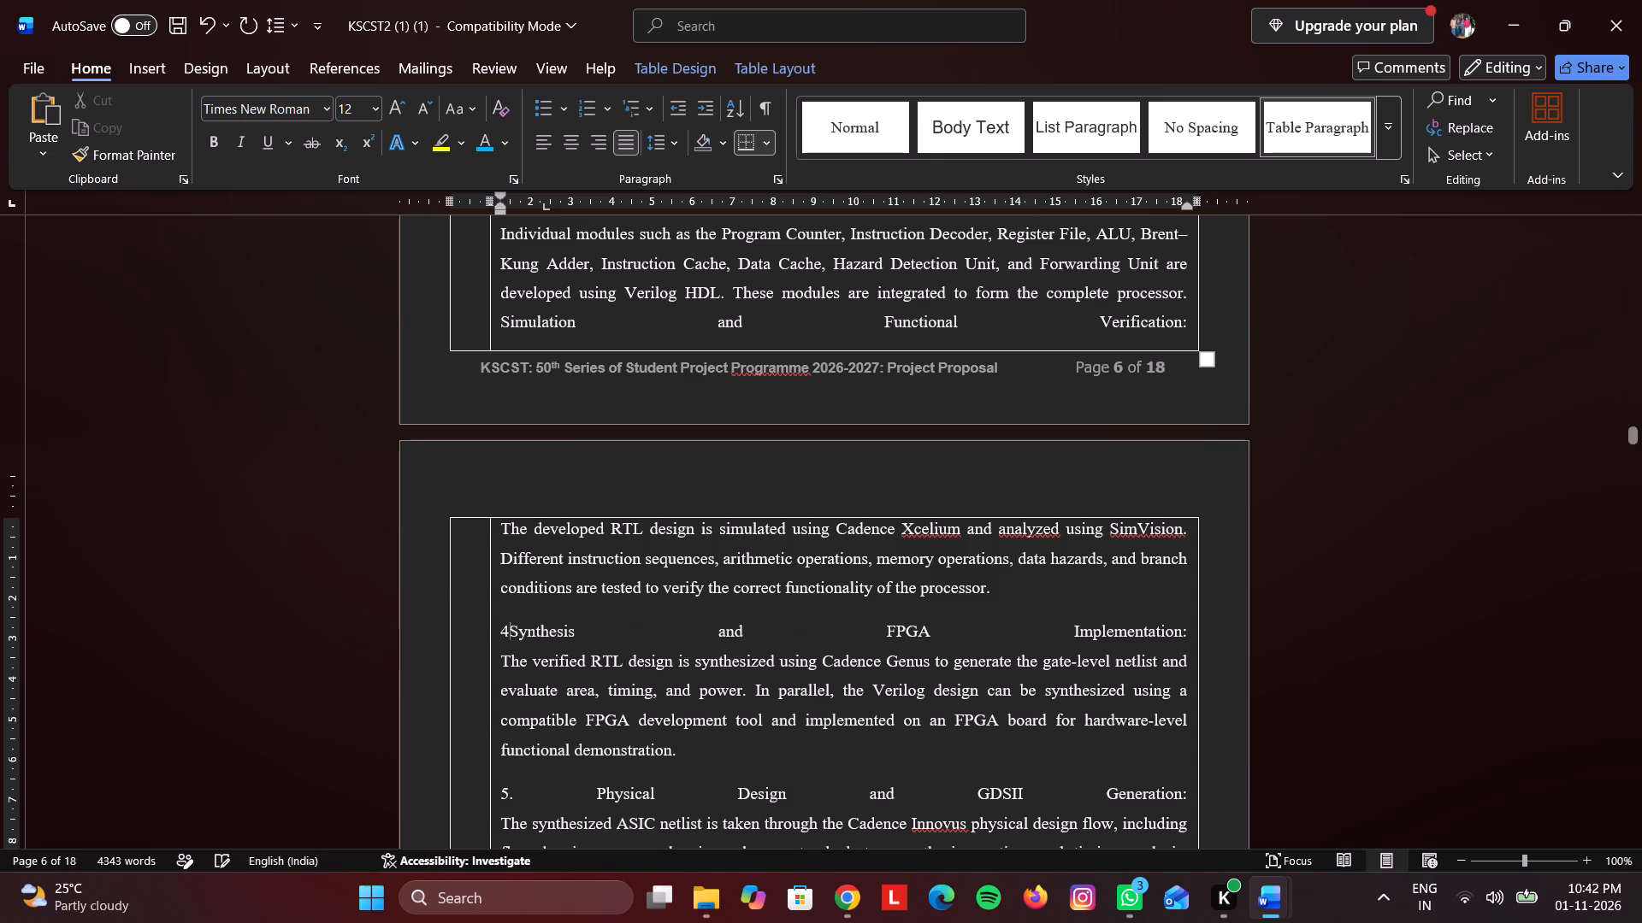
key(BackSpace)
key(BackSpace)
key(BackSpace)
key(space)
Remove the number 5 before "Physical Design and GDSII Generation:" and join the heading to the preceding paragraph, separated by a space.
scroll(748, 676, down, 1)
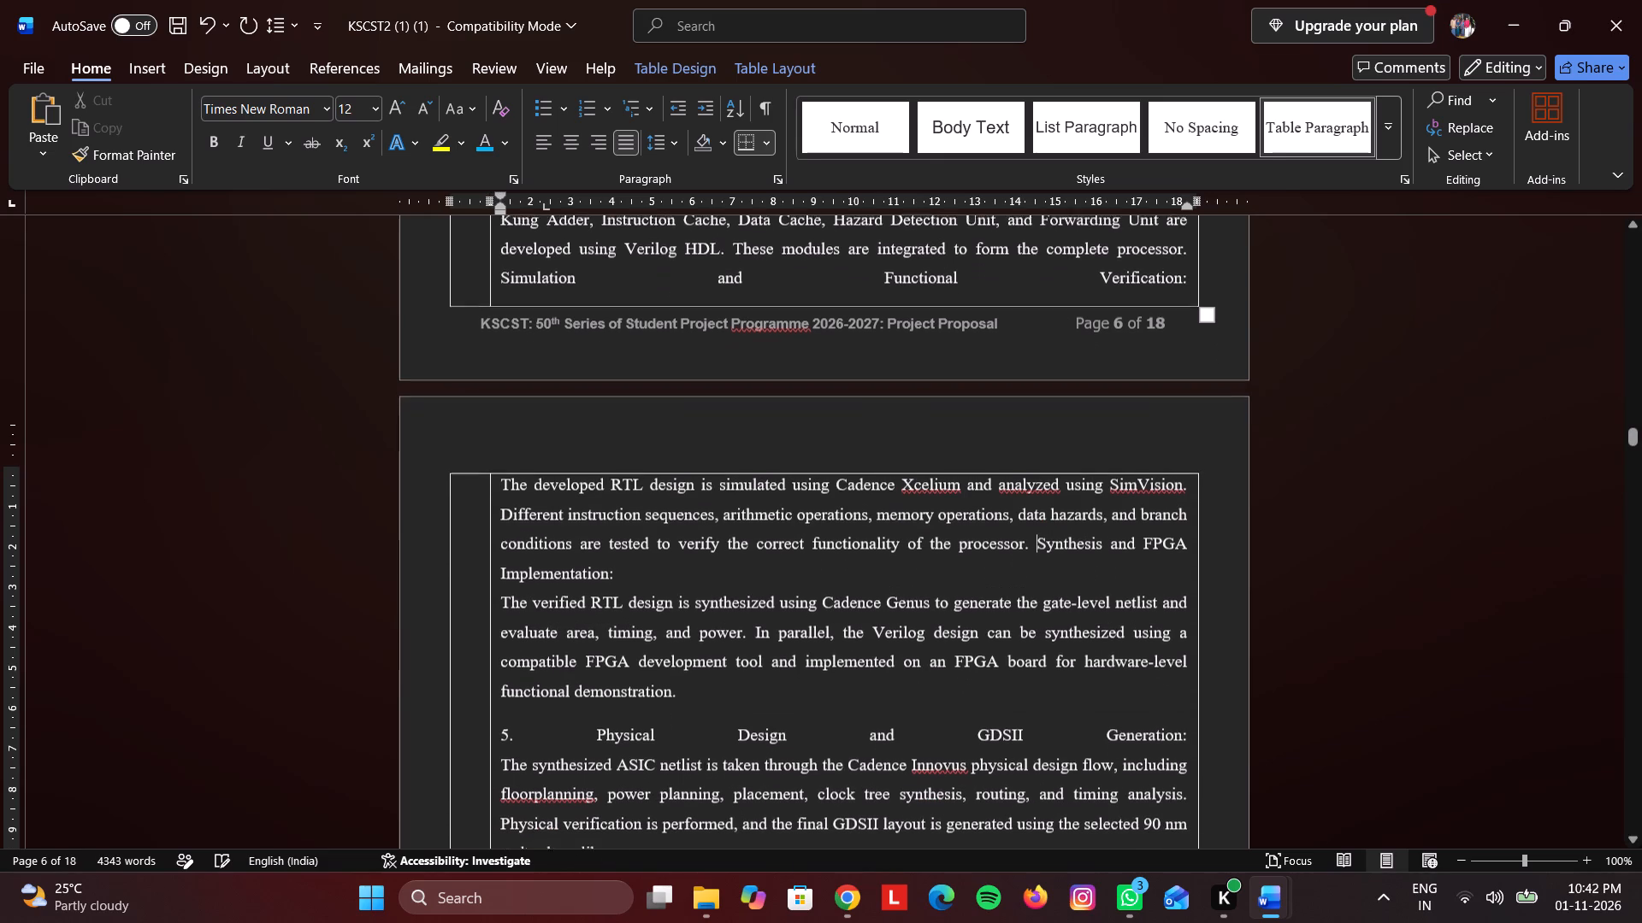
click(594, 727)
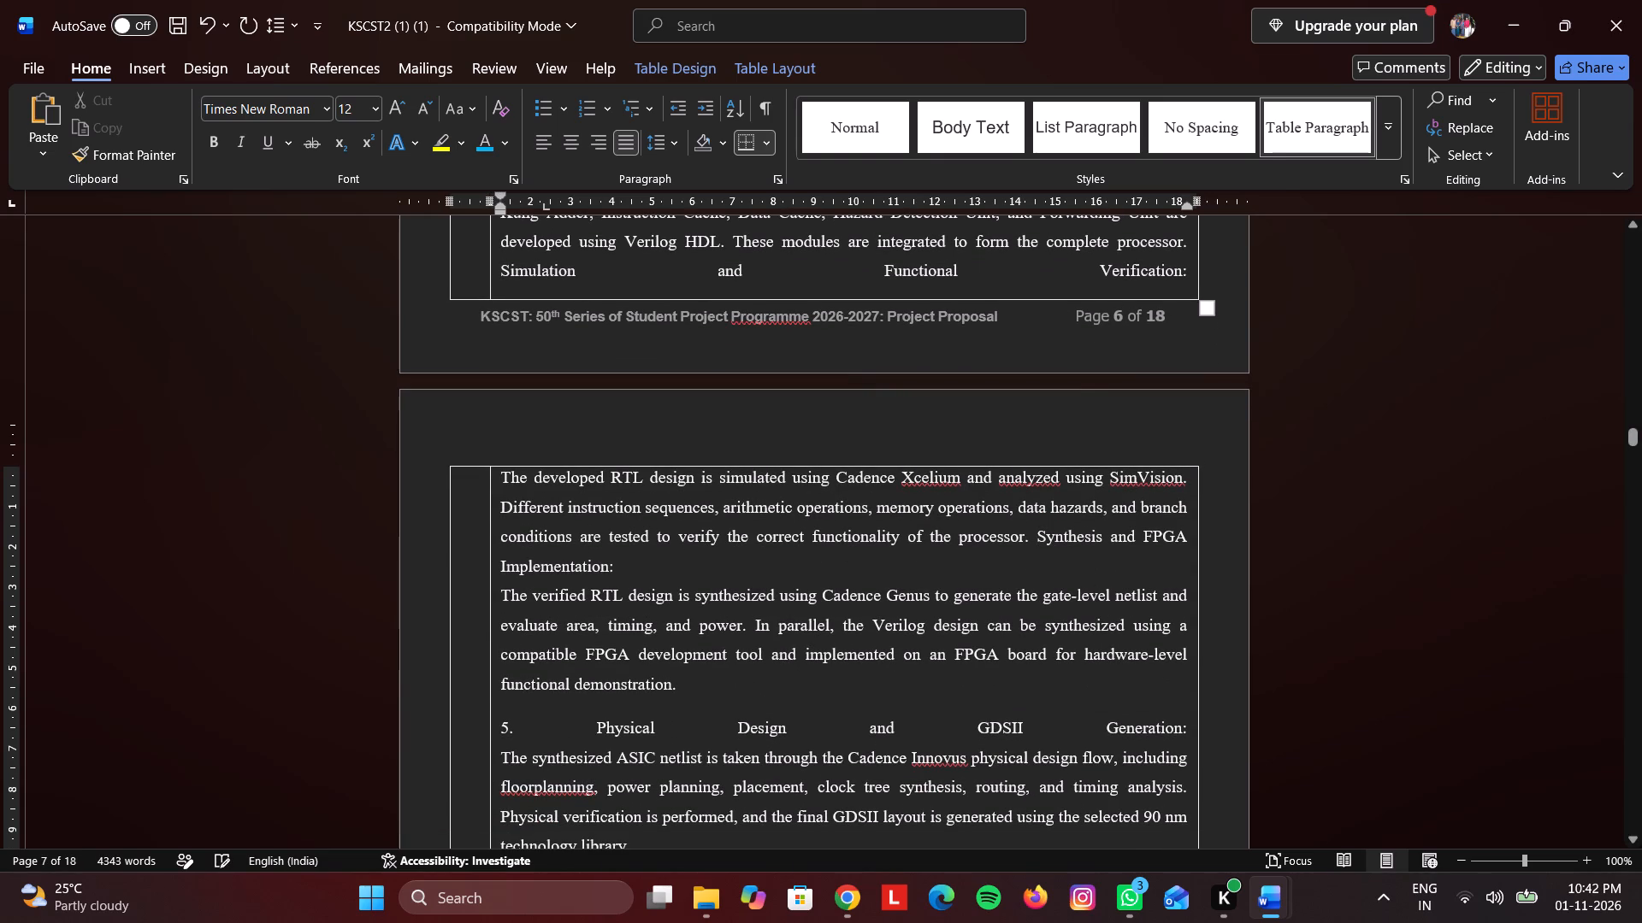
key(BackSpace)
key(BackSpace)
key(BackSpace)
key(BackSpace)
key(BackSpace)
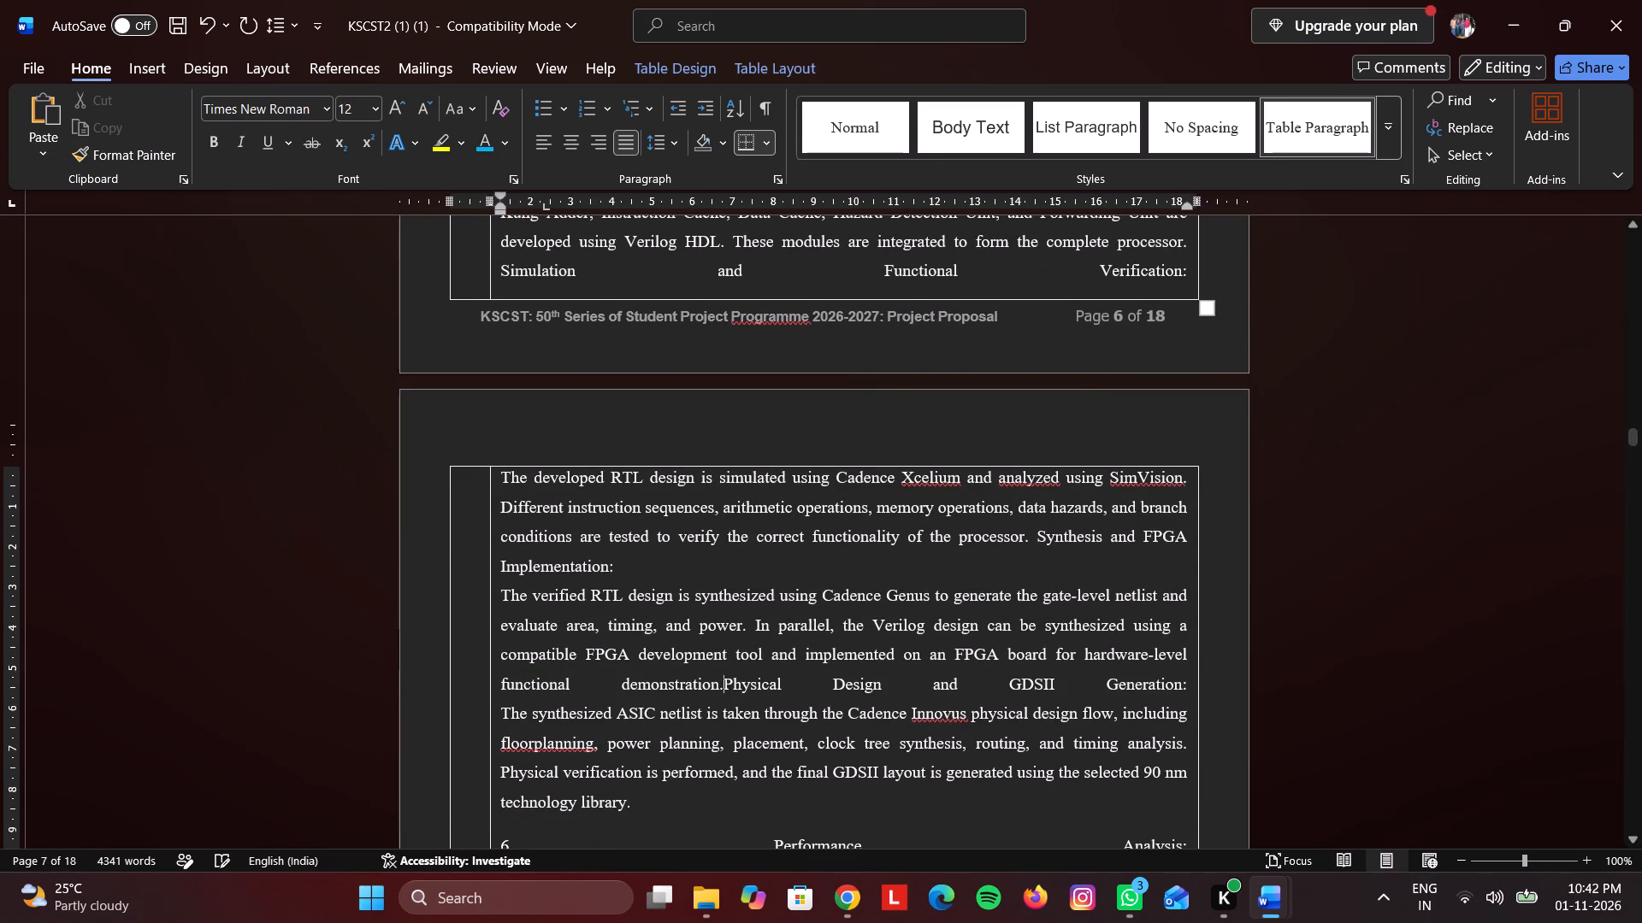
key(space)
Remove the number 6 before "Performance Analysis:" and join the heading to the preceding paragraph, separated by a space.
scroll(744, 700, down, 3)
click(770, 691)
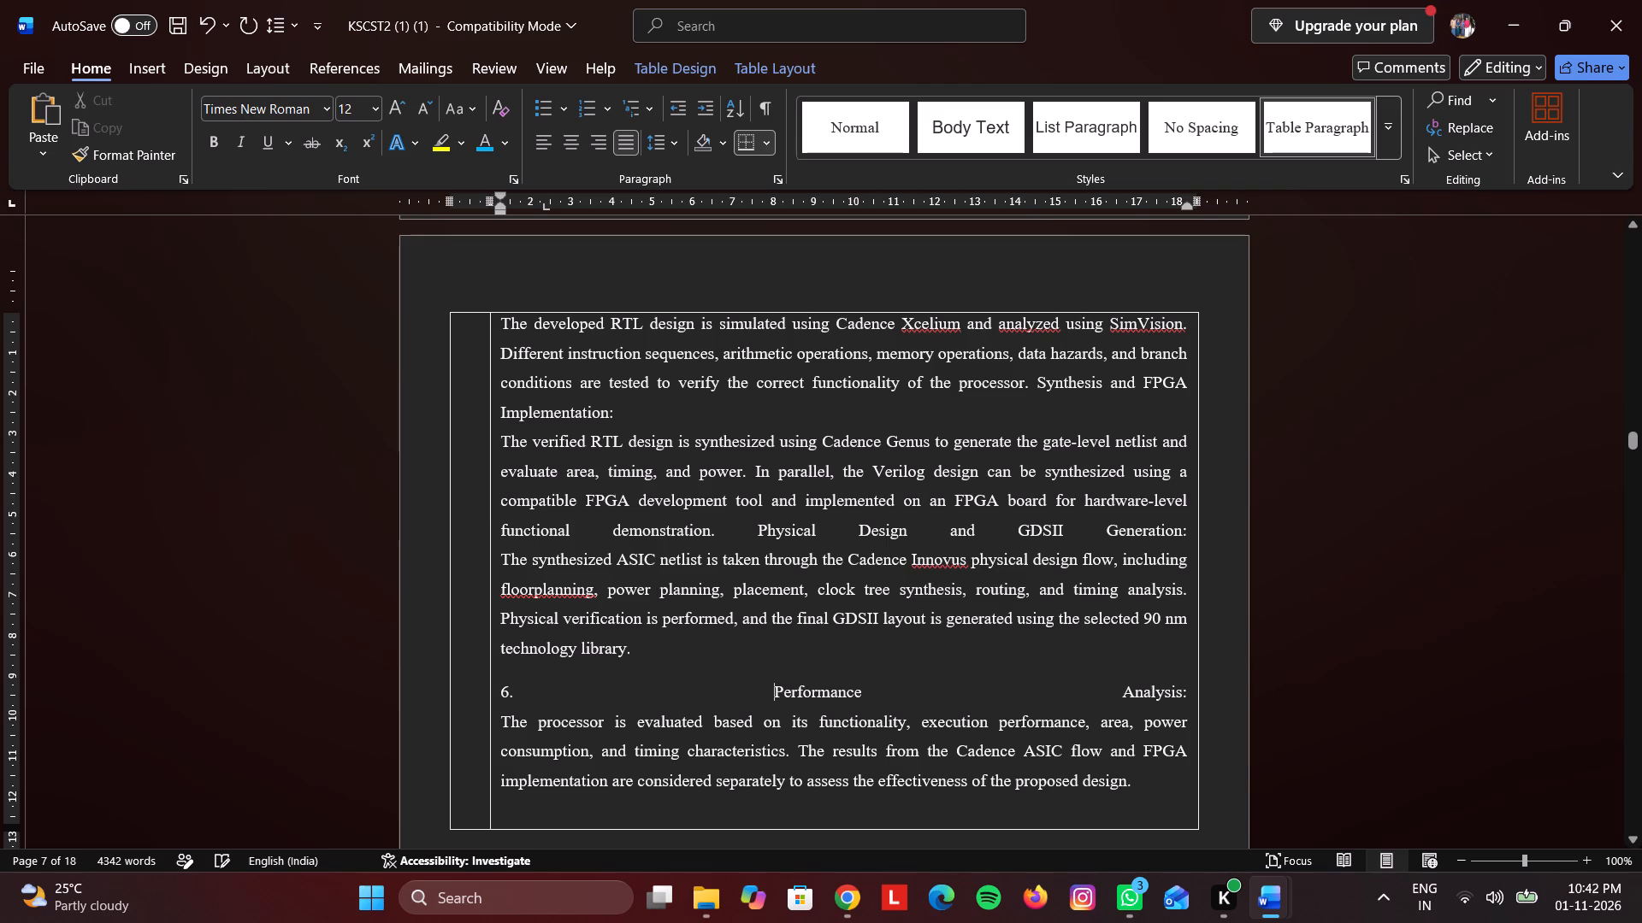
key(BackSpace)
key(BackSpace)
key(BackSpace)
key(BackSpace)
key(BackSpace)
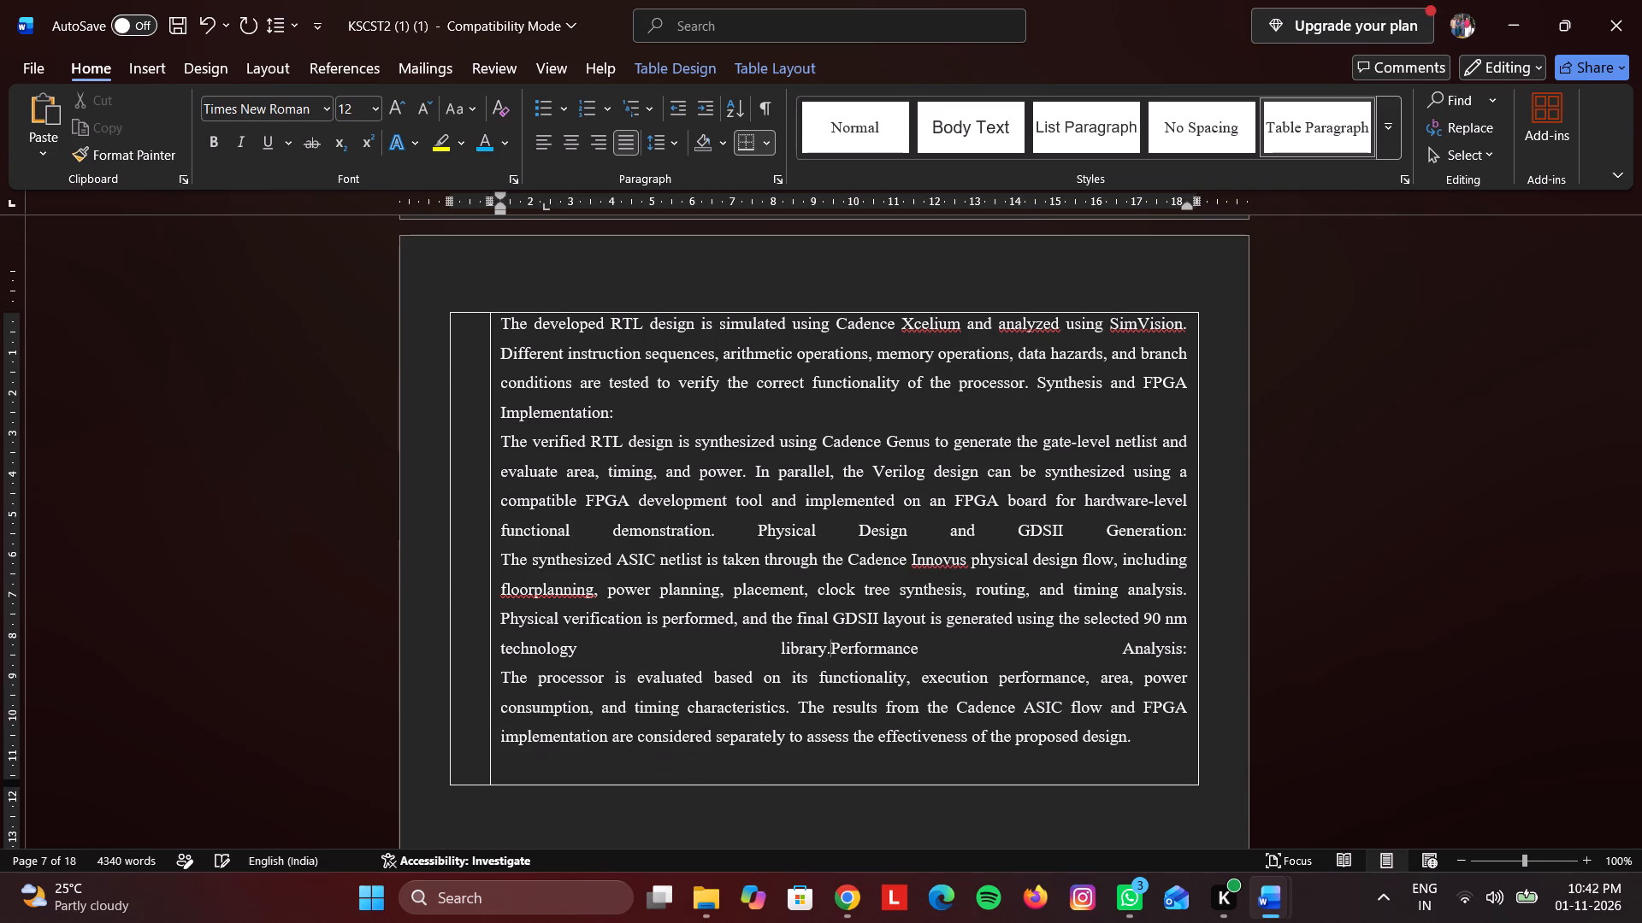
key(space)
Start a new paragraph at "System Architecture Design:" in row 13 and make it numbered list item 1.
scroll(798, 697, down, 6)
scroll(798, 697, up, 11)
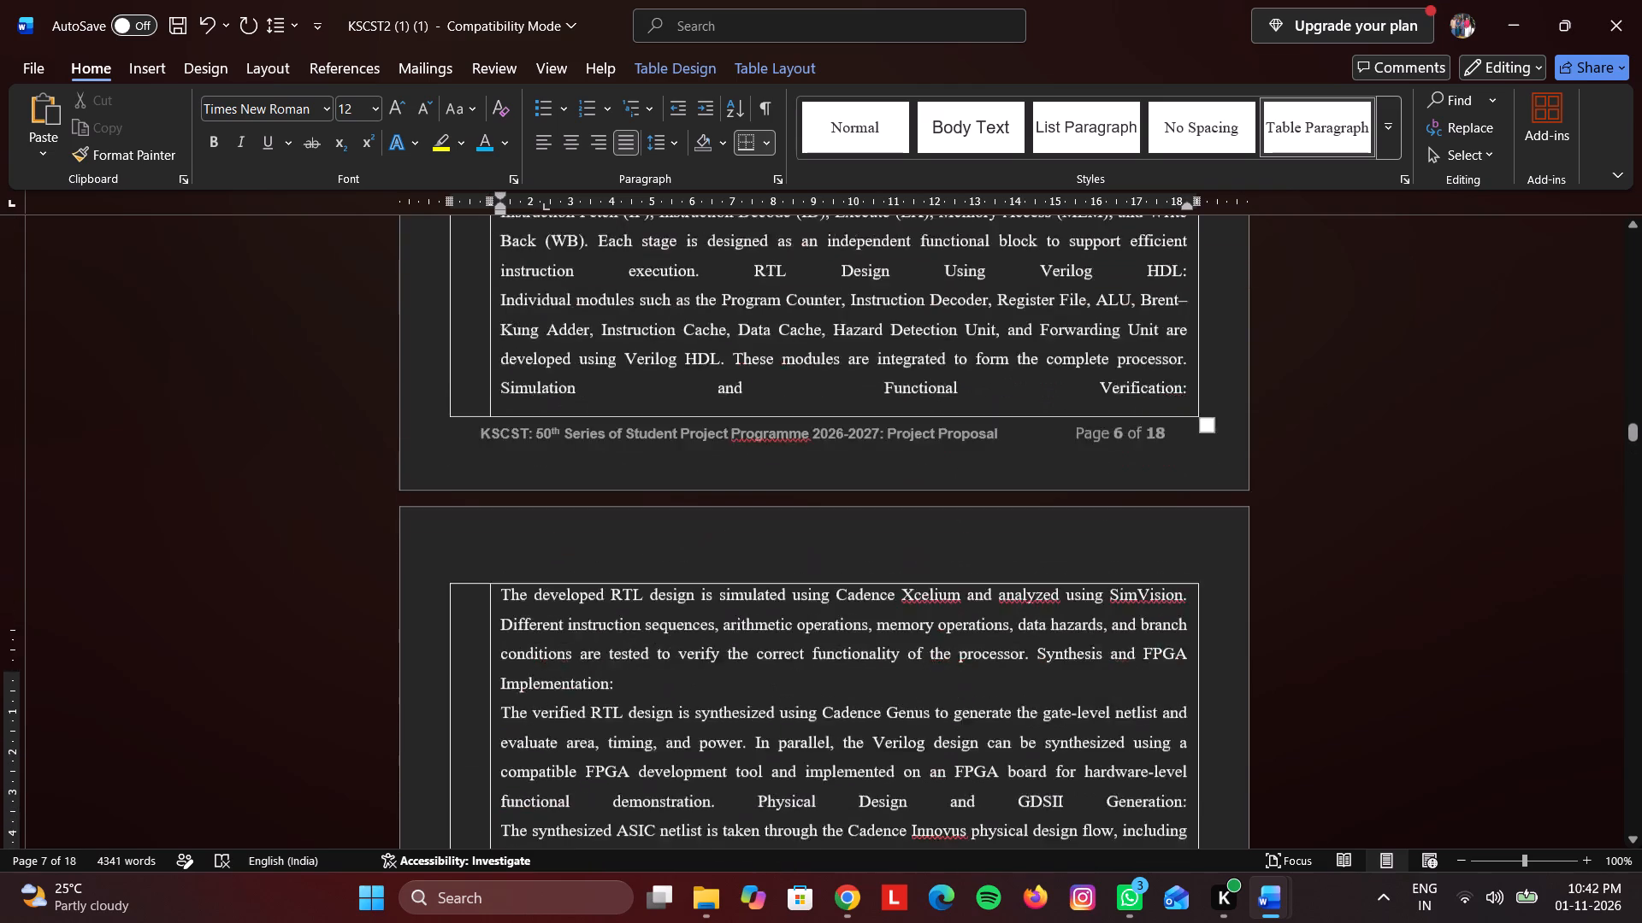
scroll(798, 697, up, 6)
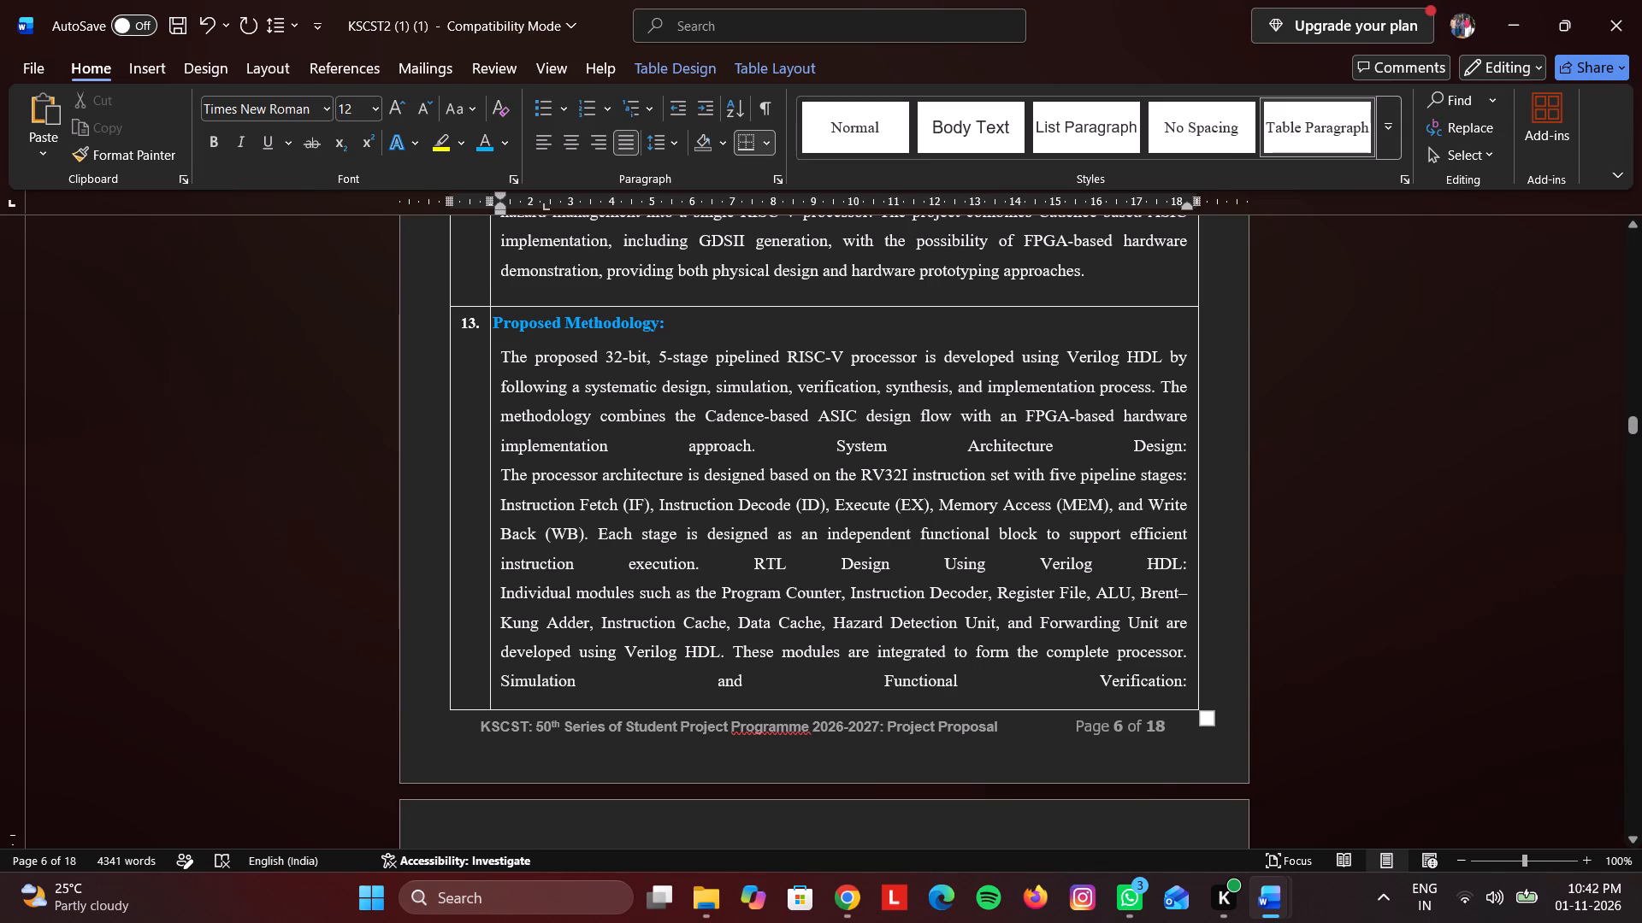
click(842, 441)
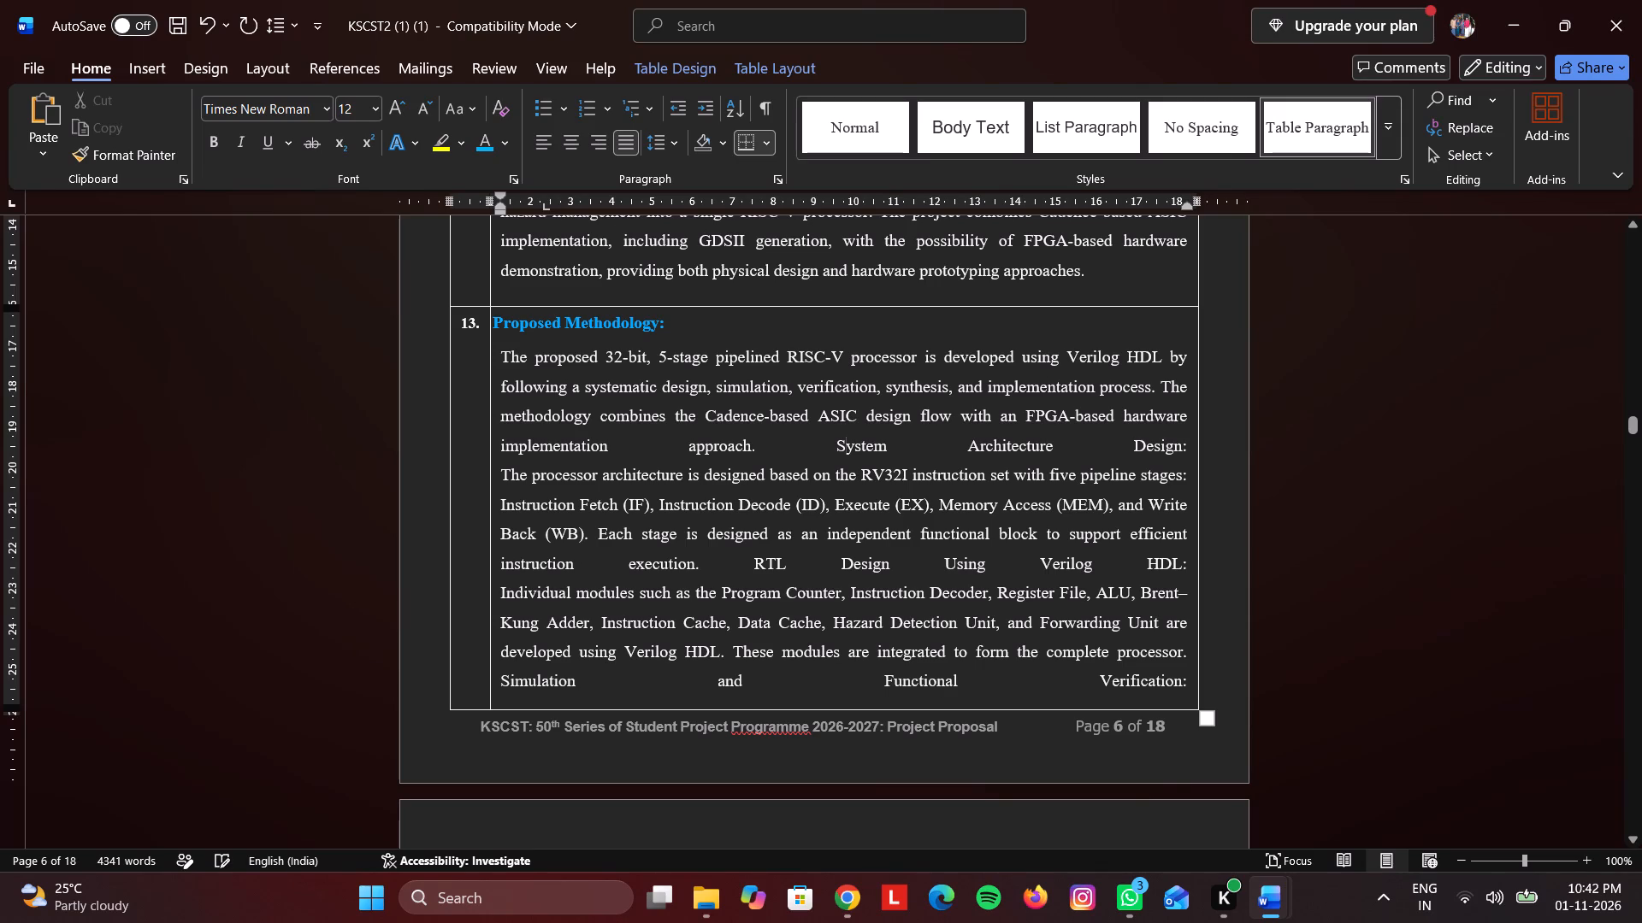
key(Left)
key(Return)
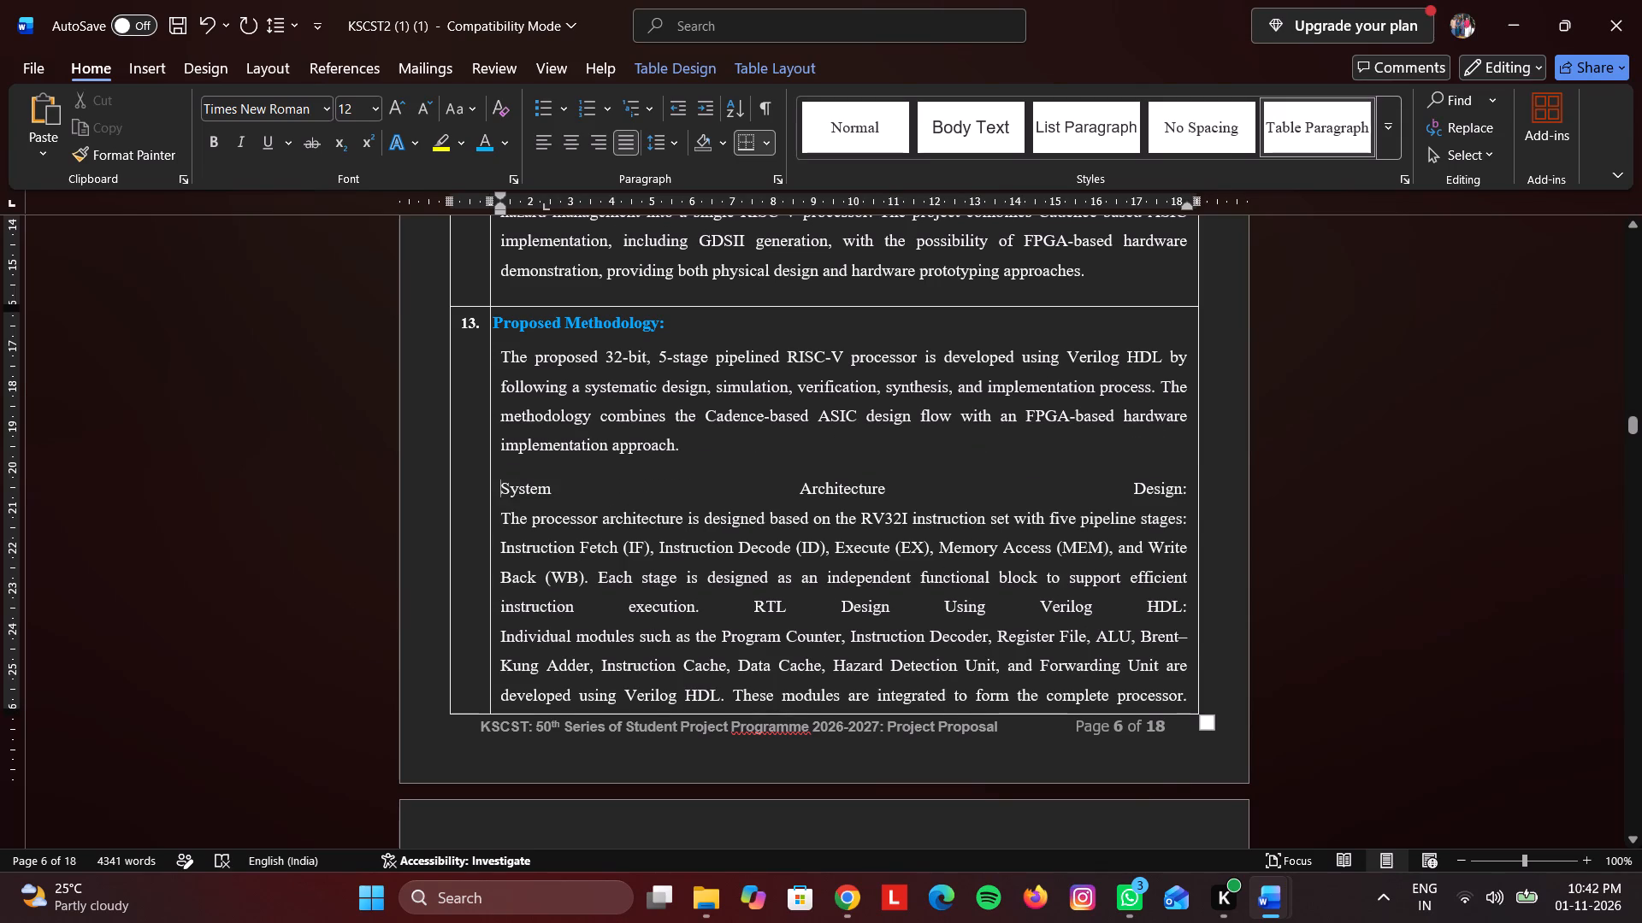
click(591, 107)
key(ctrl+z)
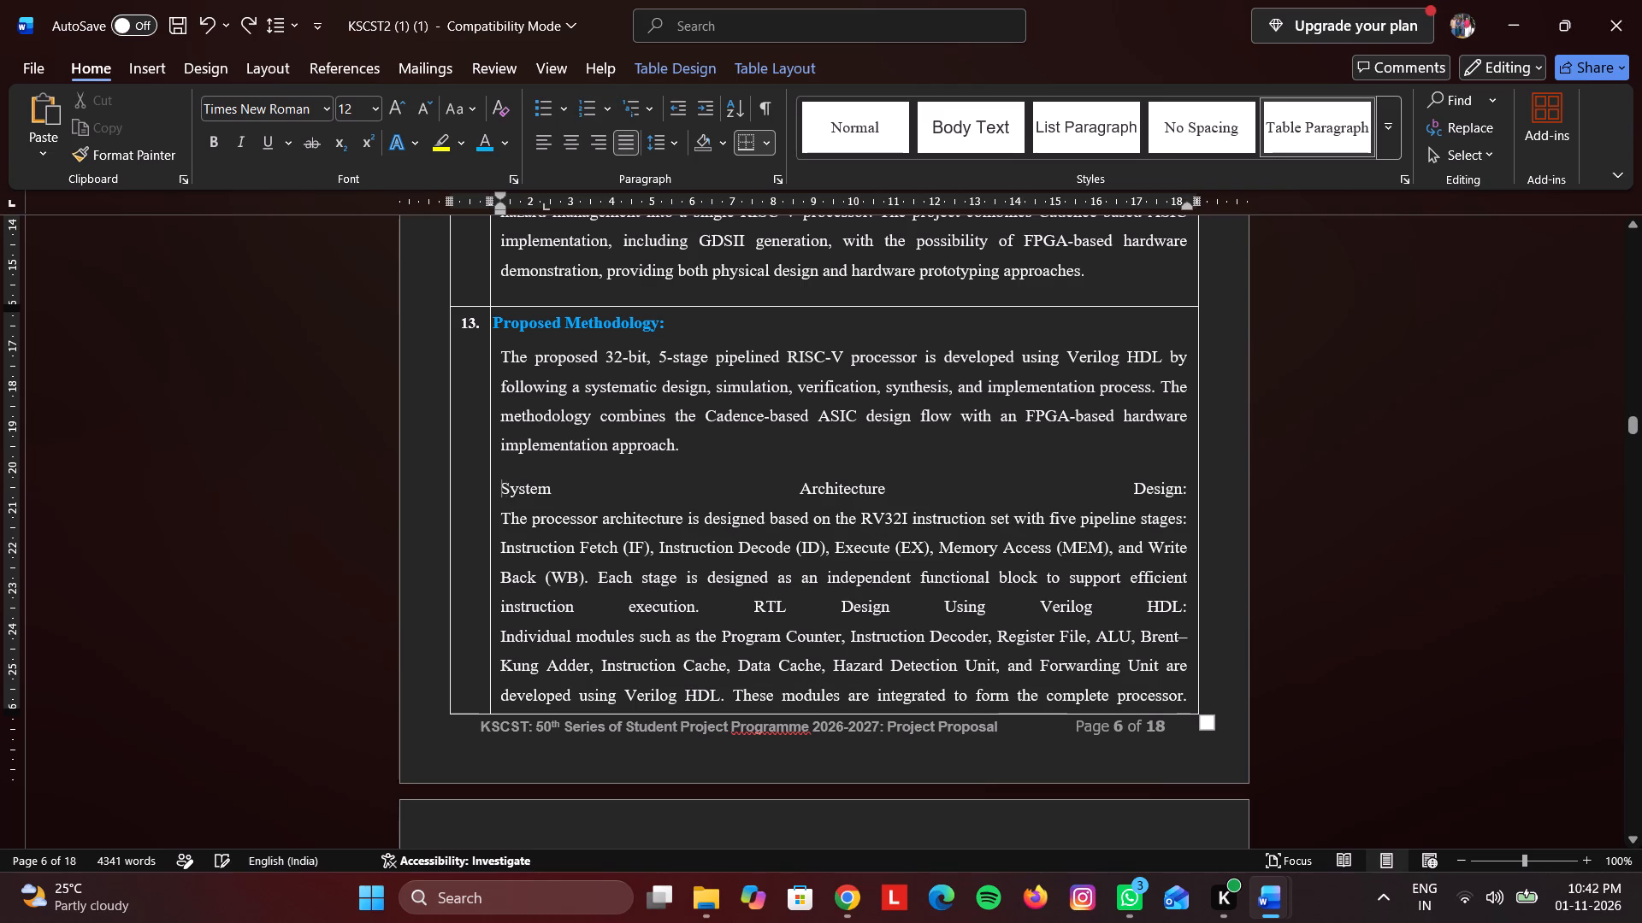
key(1)
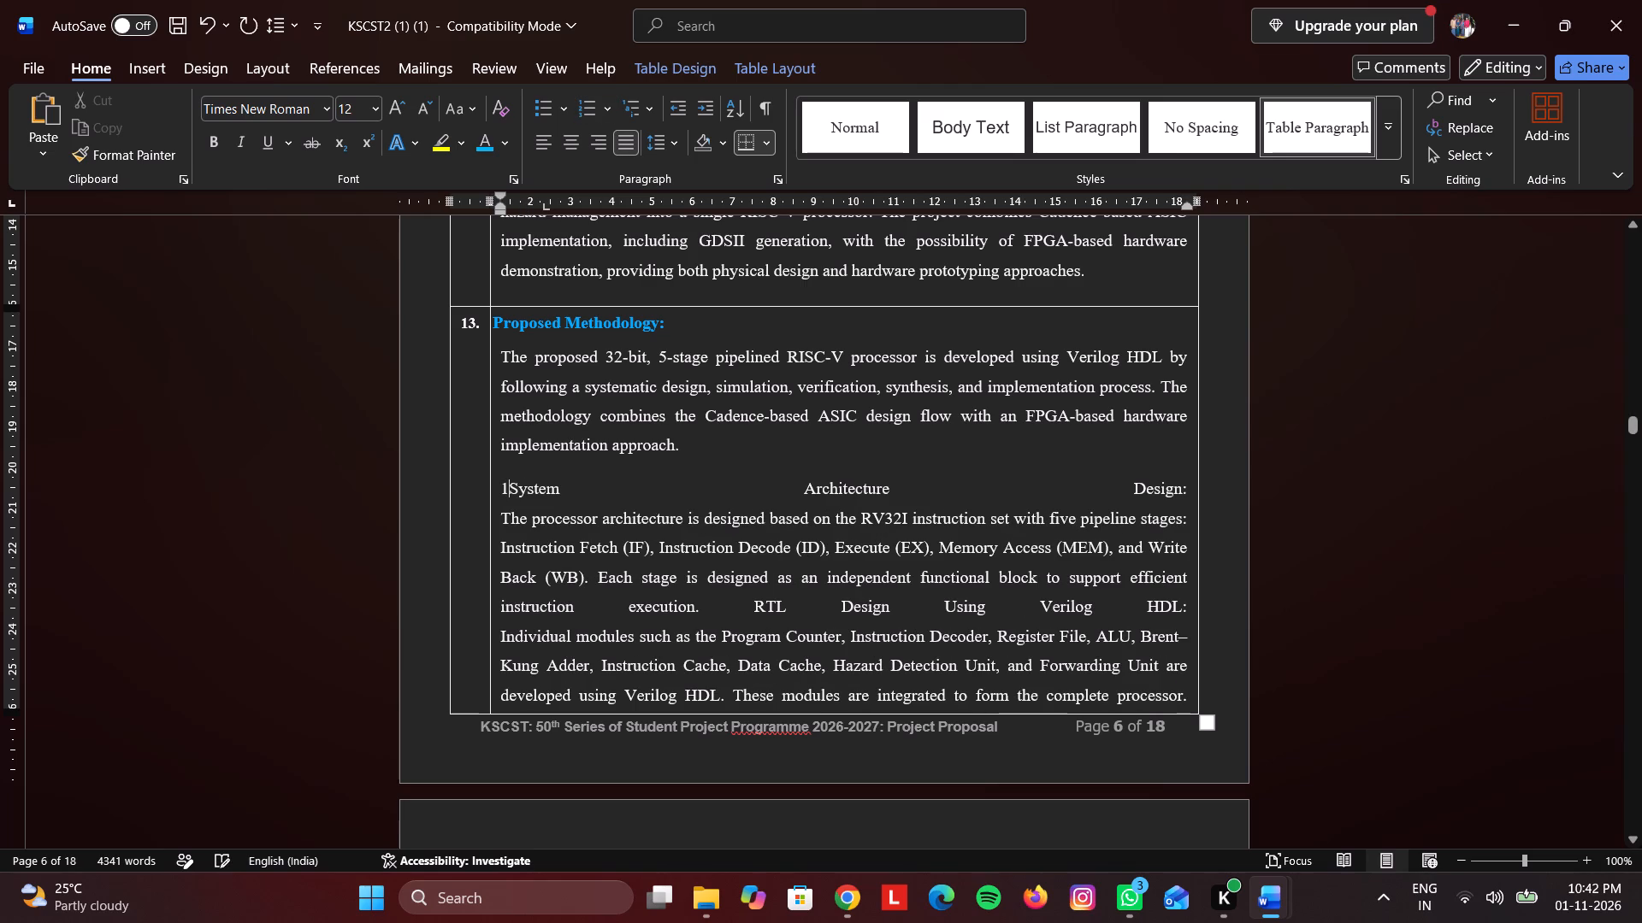
key(period)
key(space)
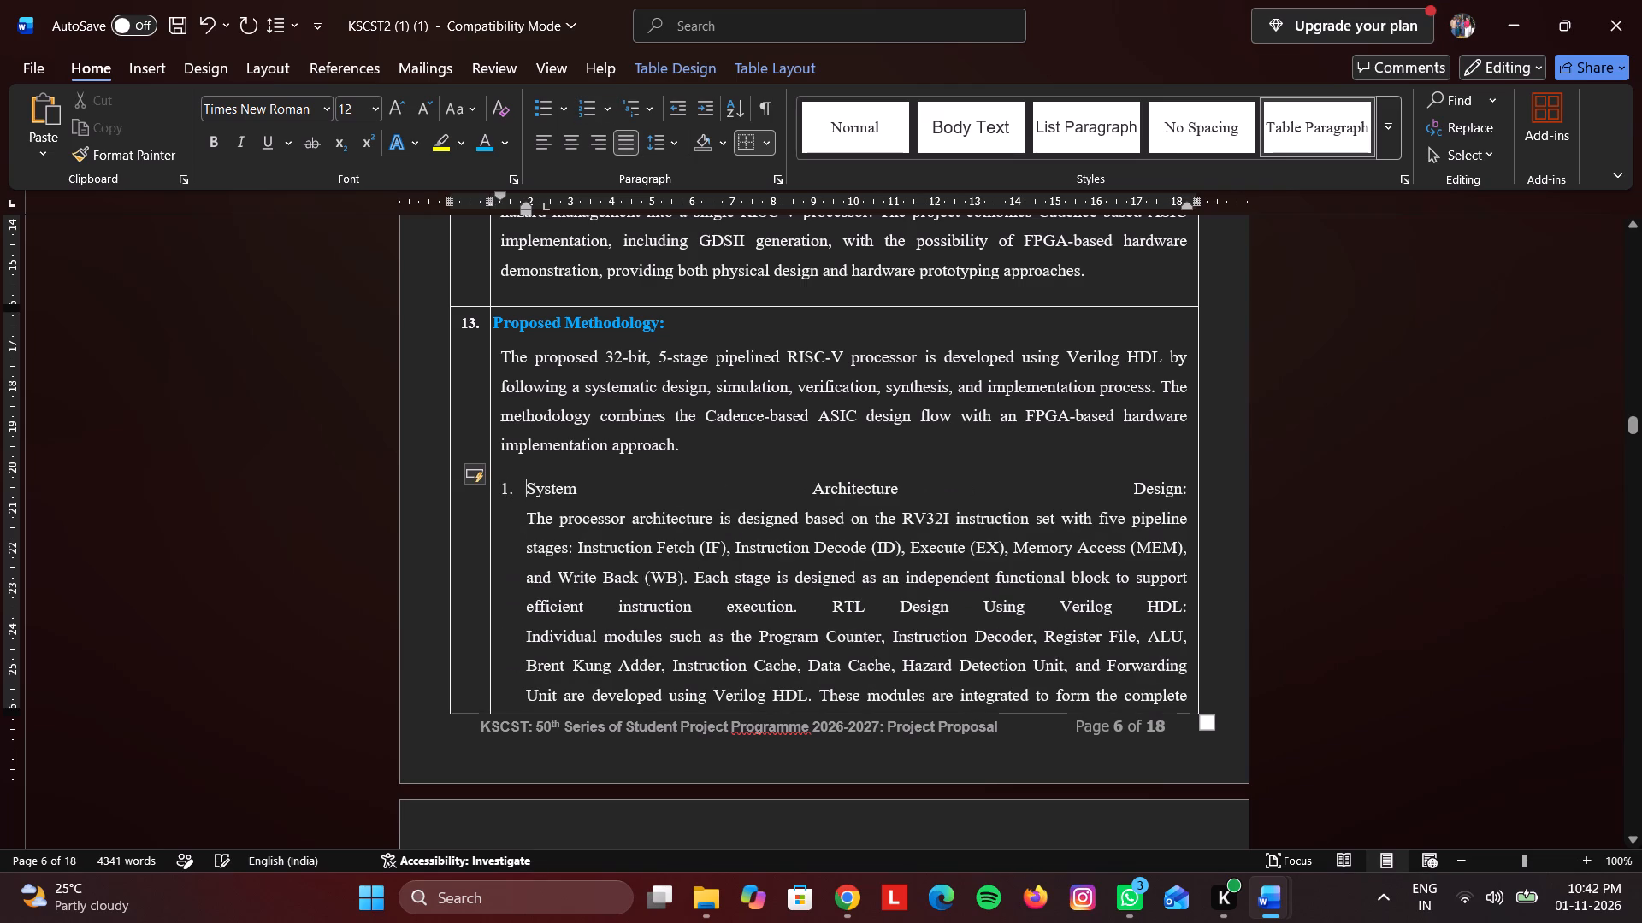
Left-align numbered item 1 and make its "System Architecture Design:" heading bold.
click(1196, 493)
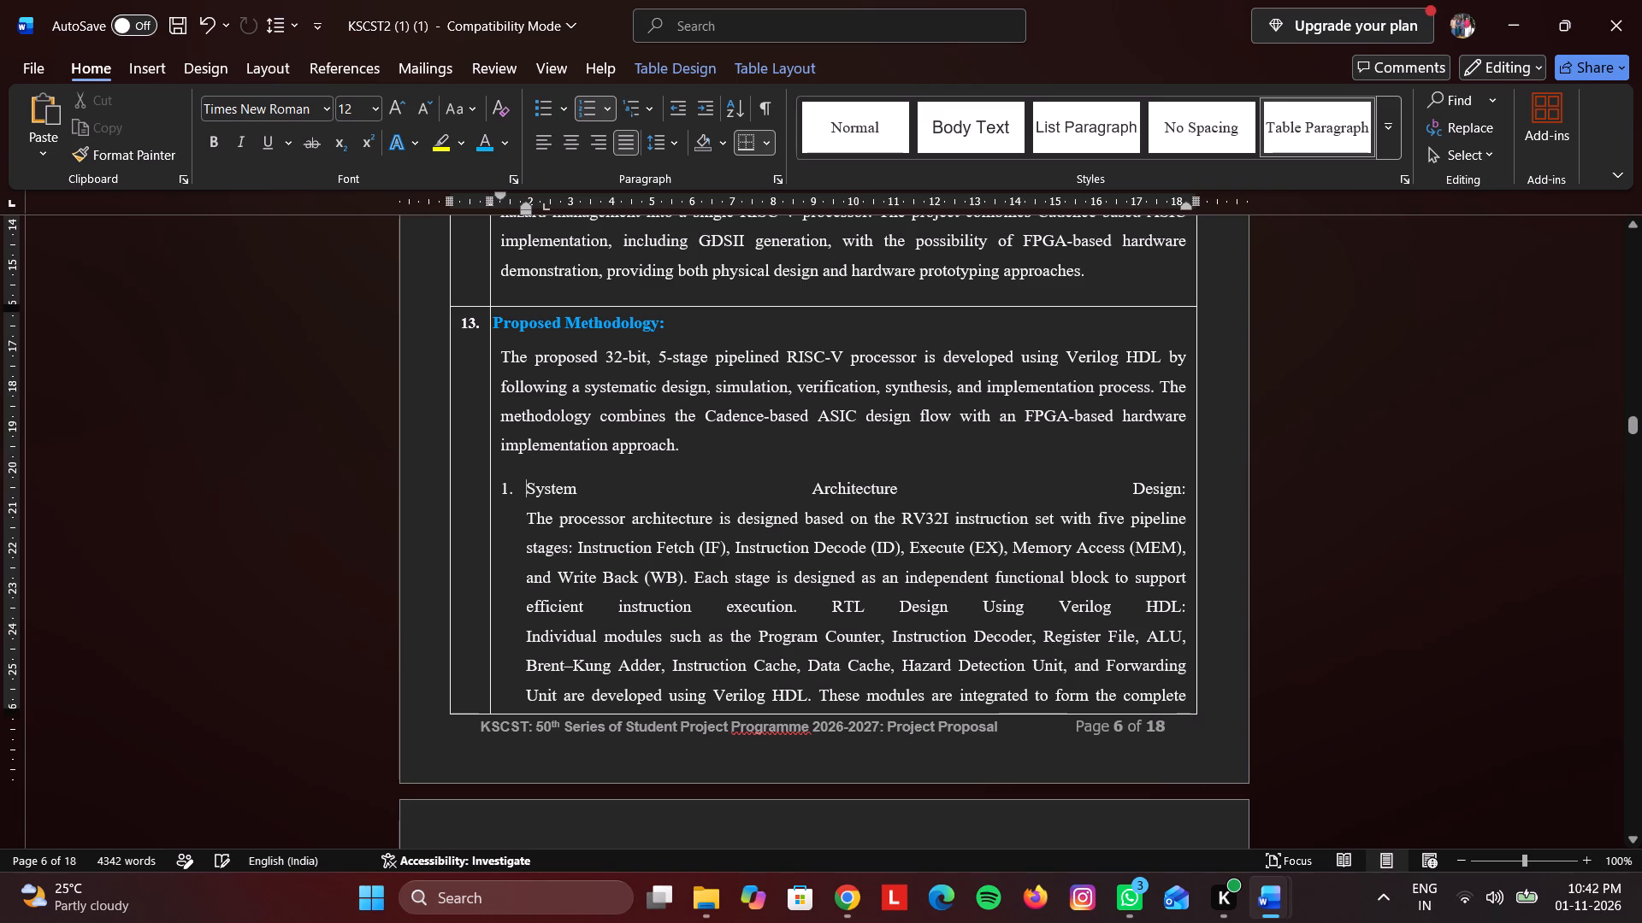
drag(1188, 490, 548, 481)
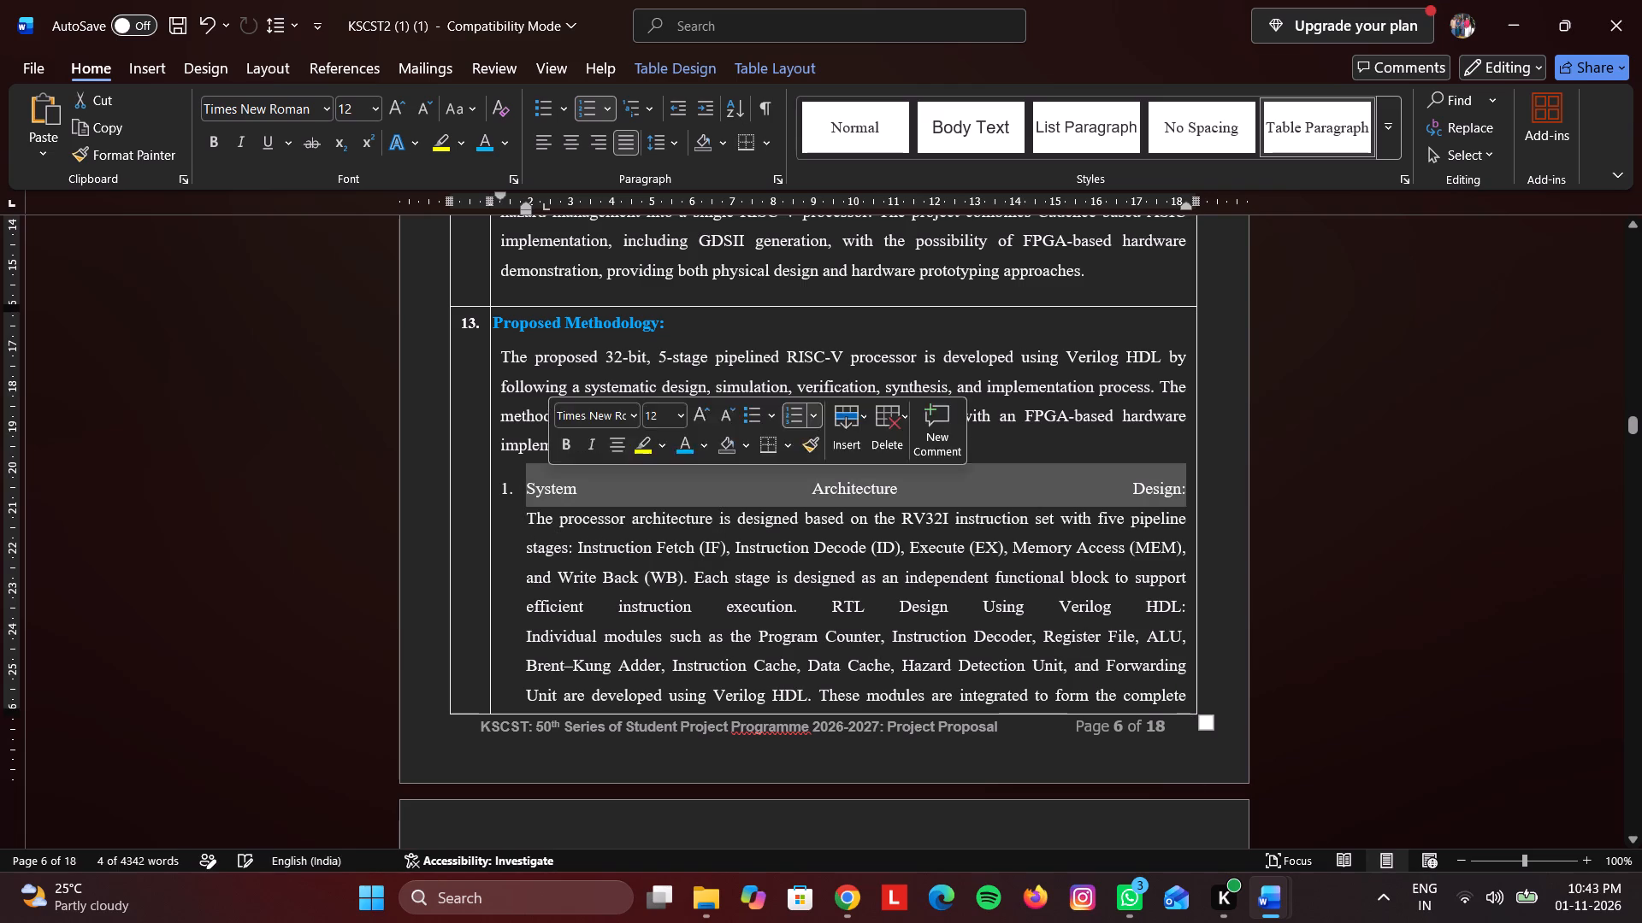
click(542, 144)
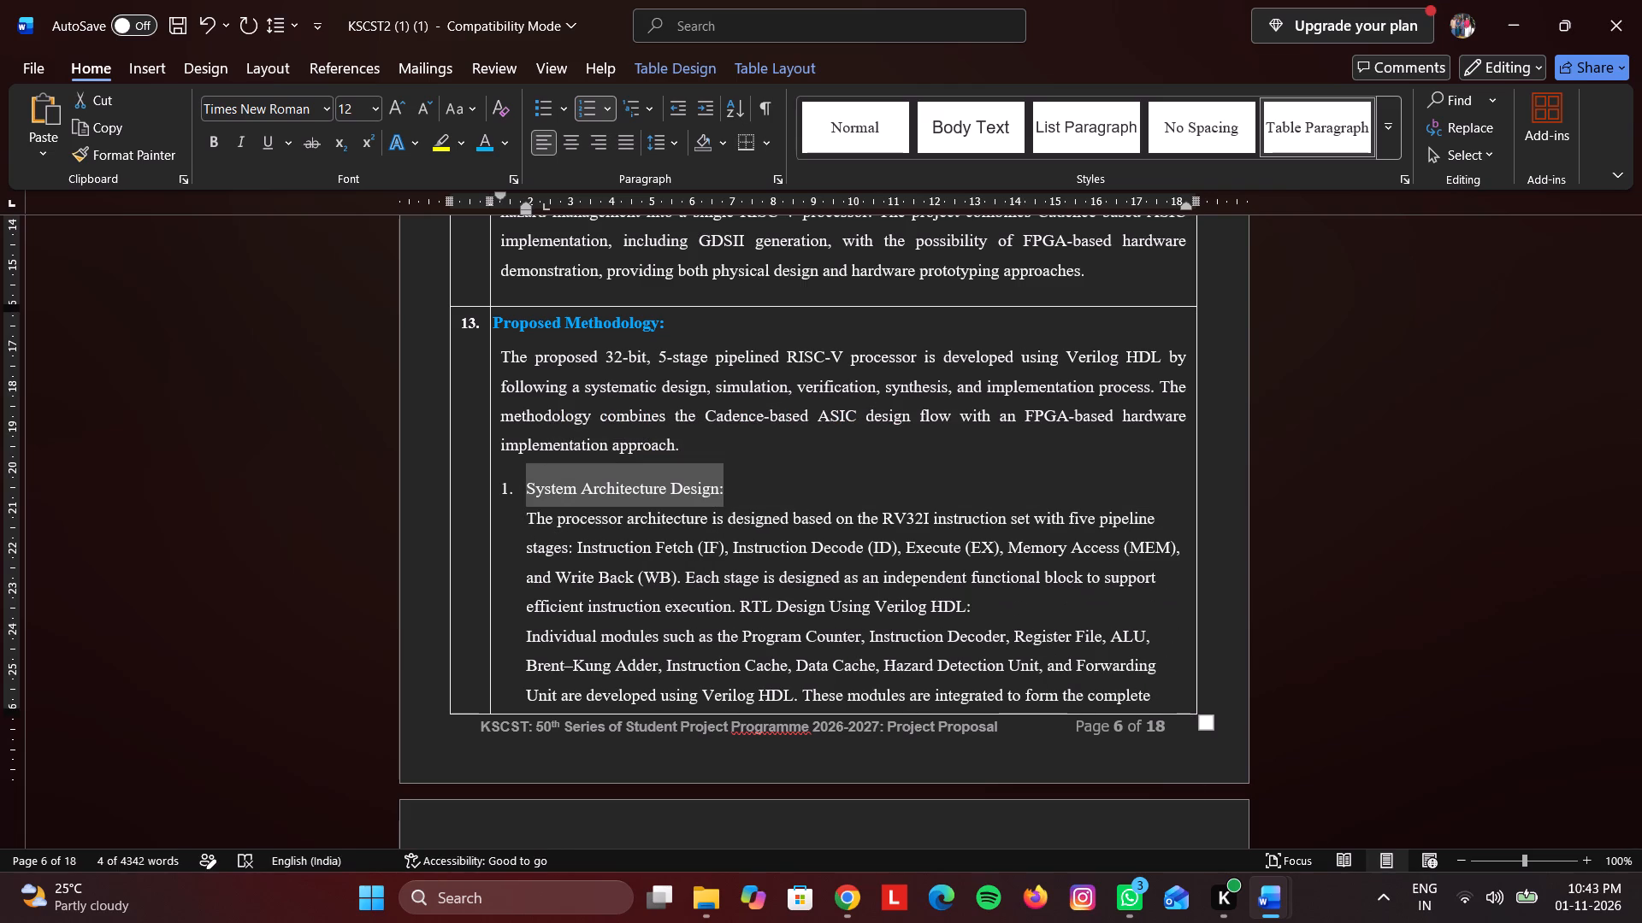
click(210, 137)
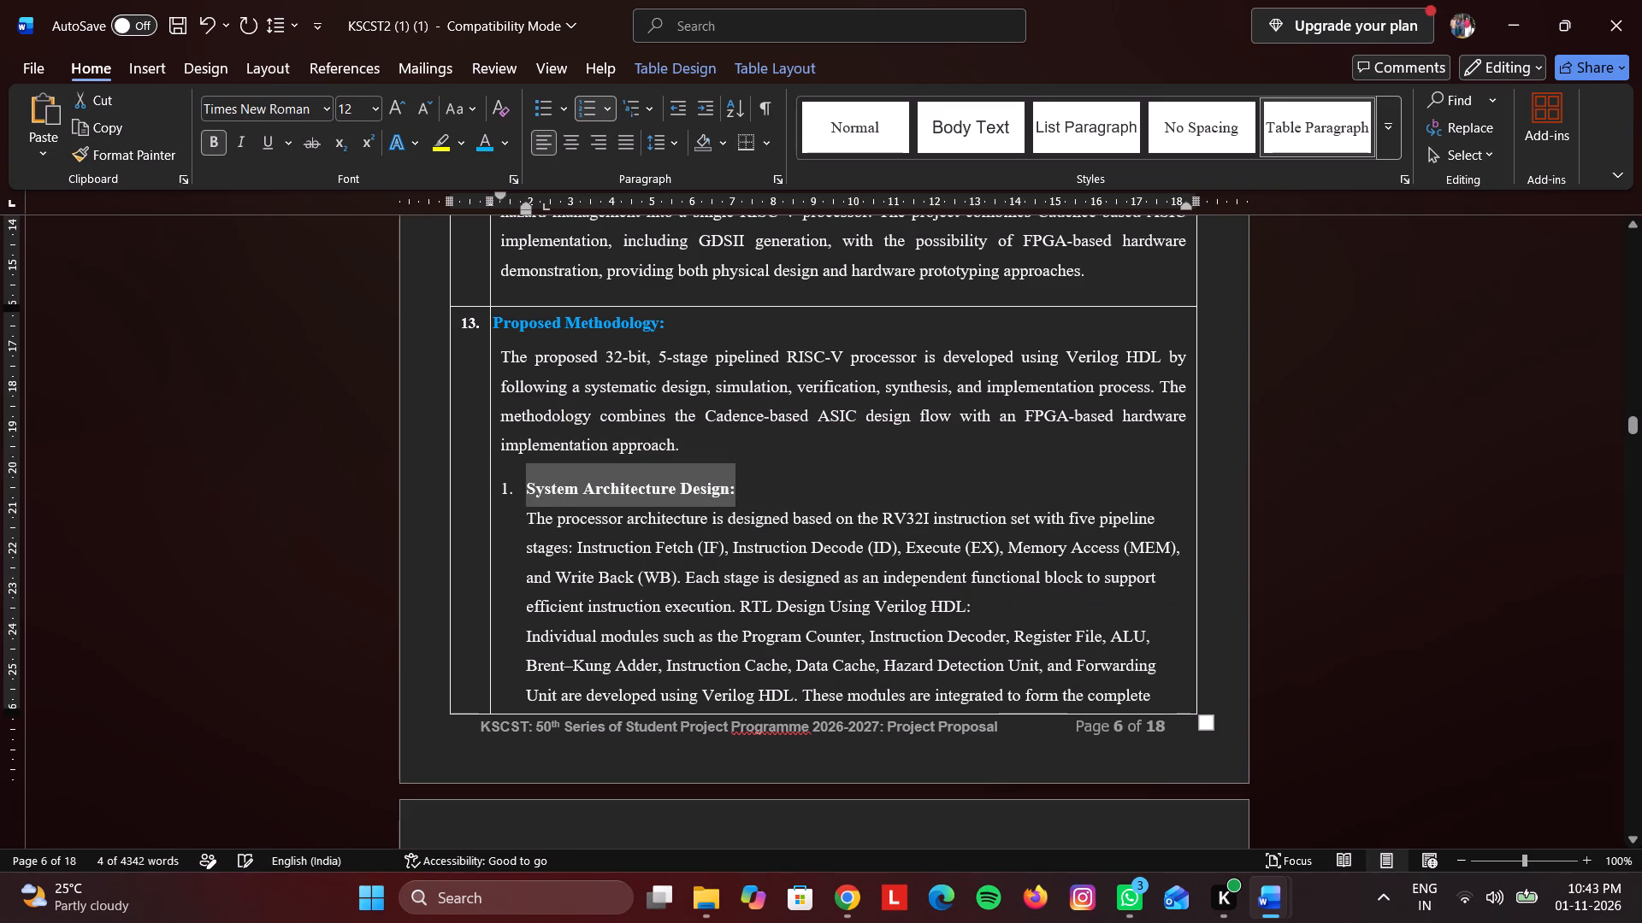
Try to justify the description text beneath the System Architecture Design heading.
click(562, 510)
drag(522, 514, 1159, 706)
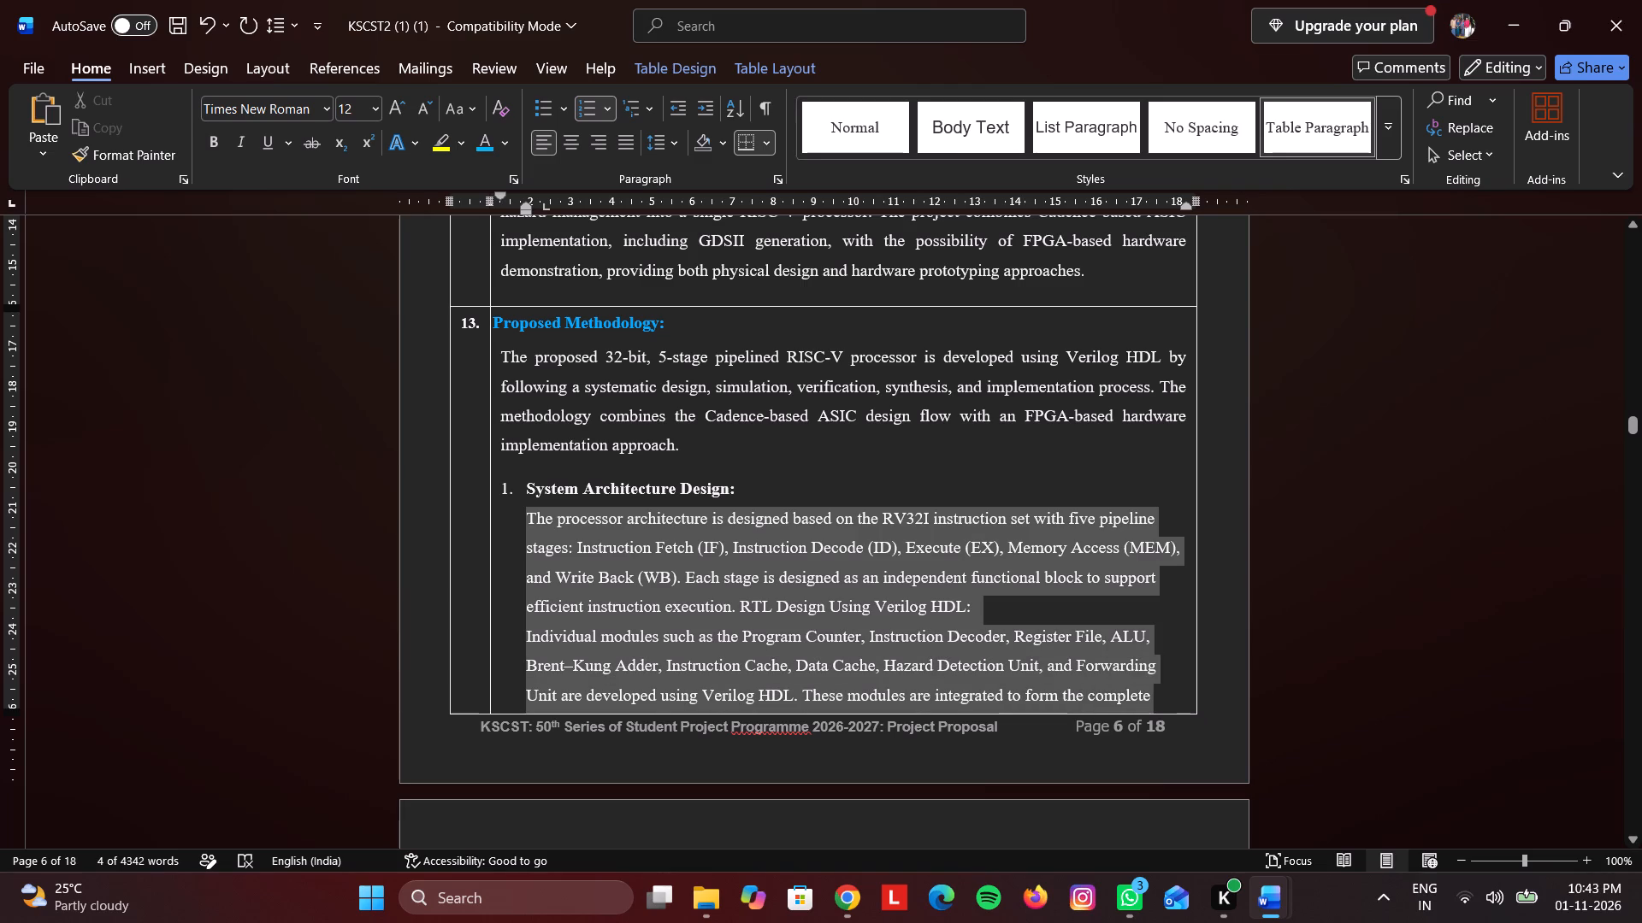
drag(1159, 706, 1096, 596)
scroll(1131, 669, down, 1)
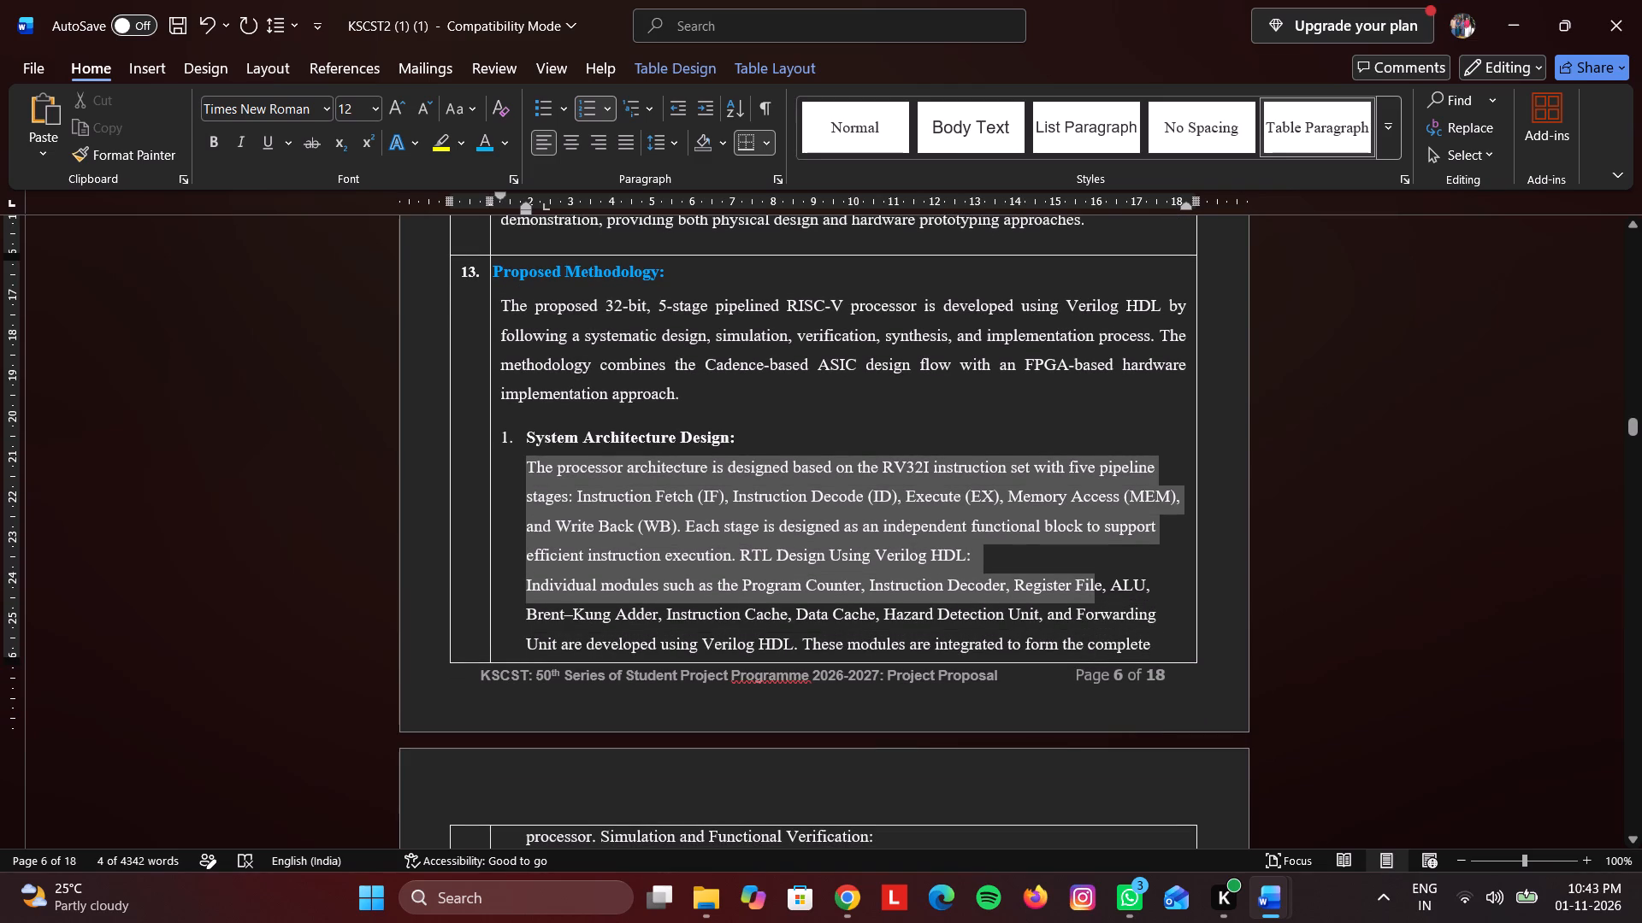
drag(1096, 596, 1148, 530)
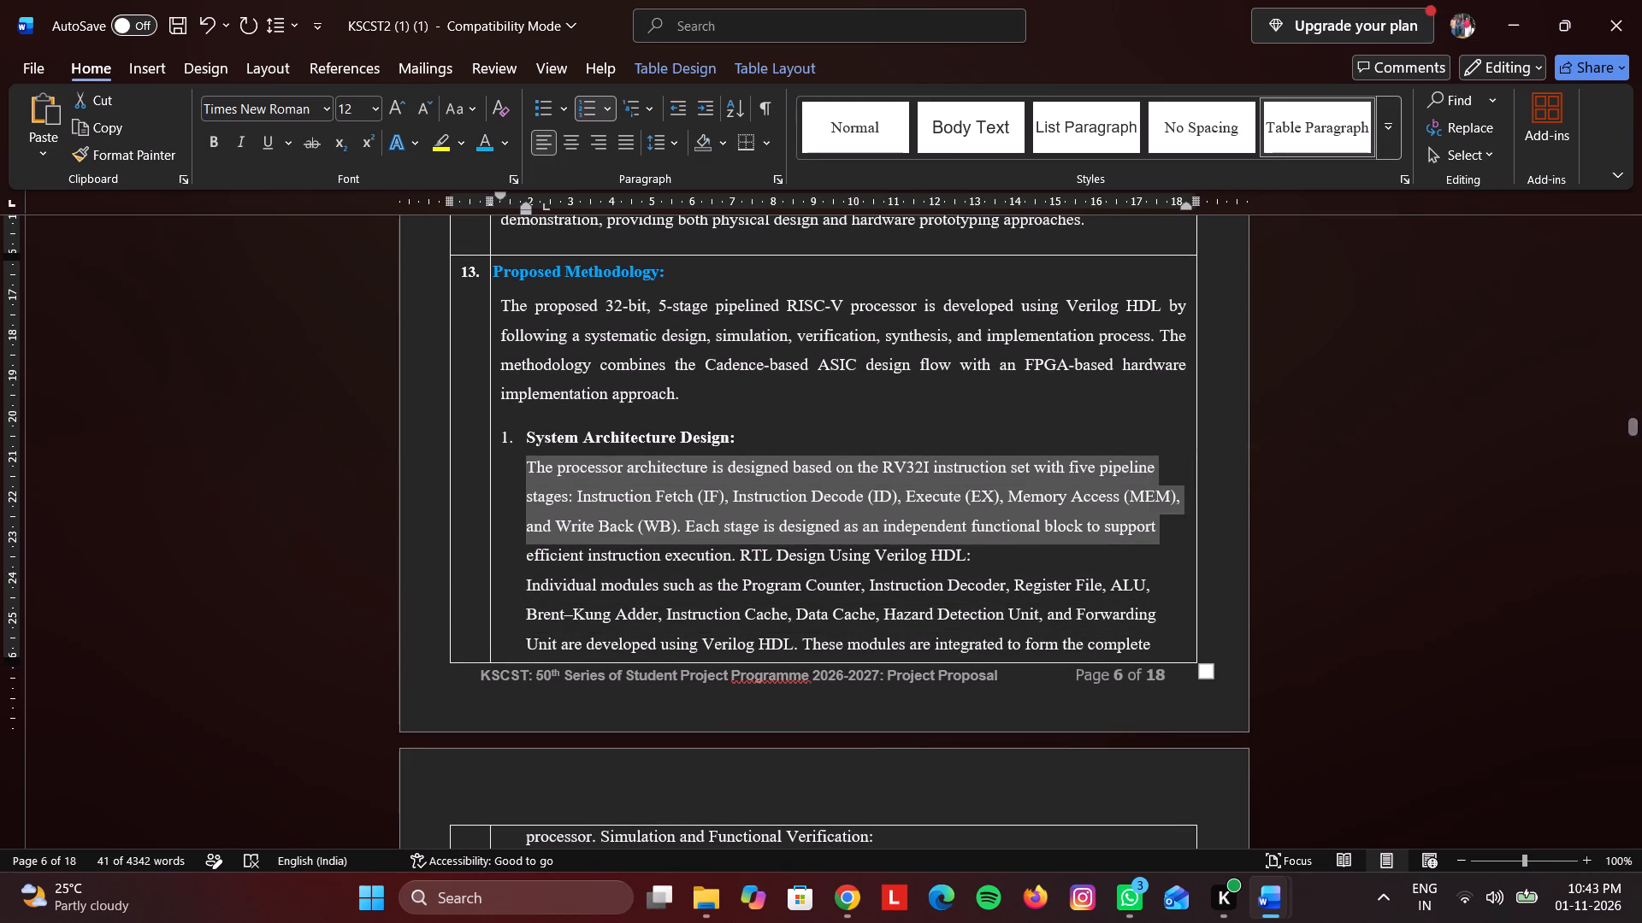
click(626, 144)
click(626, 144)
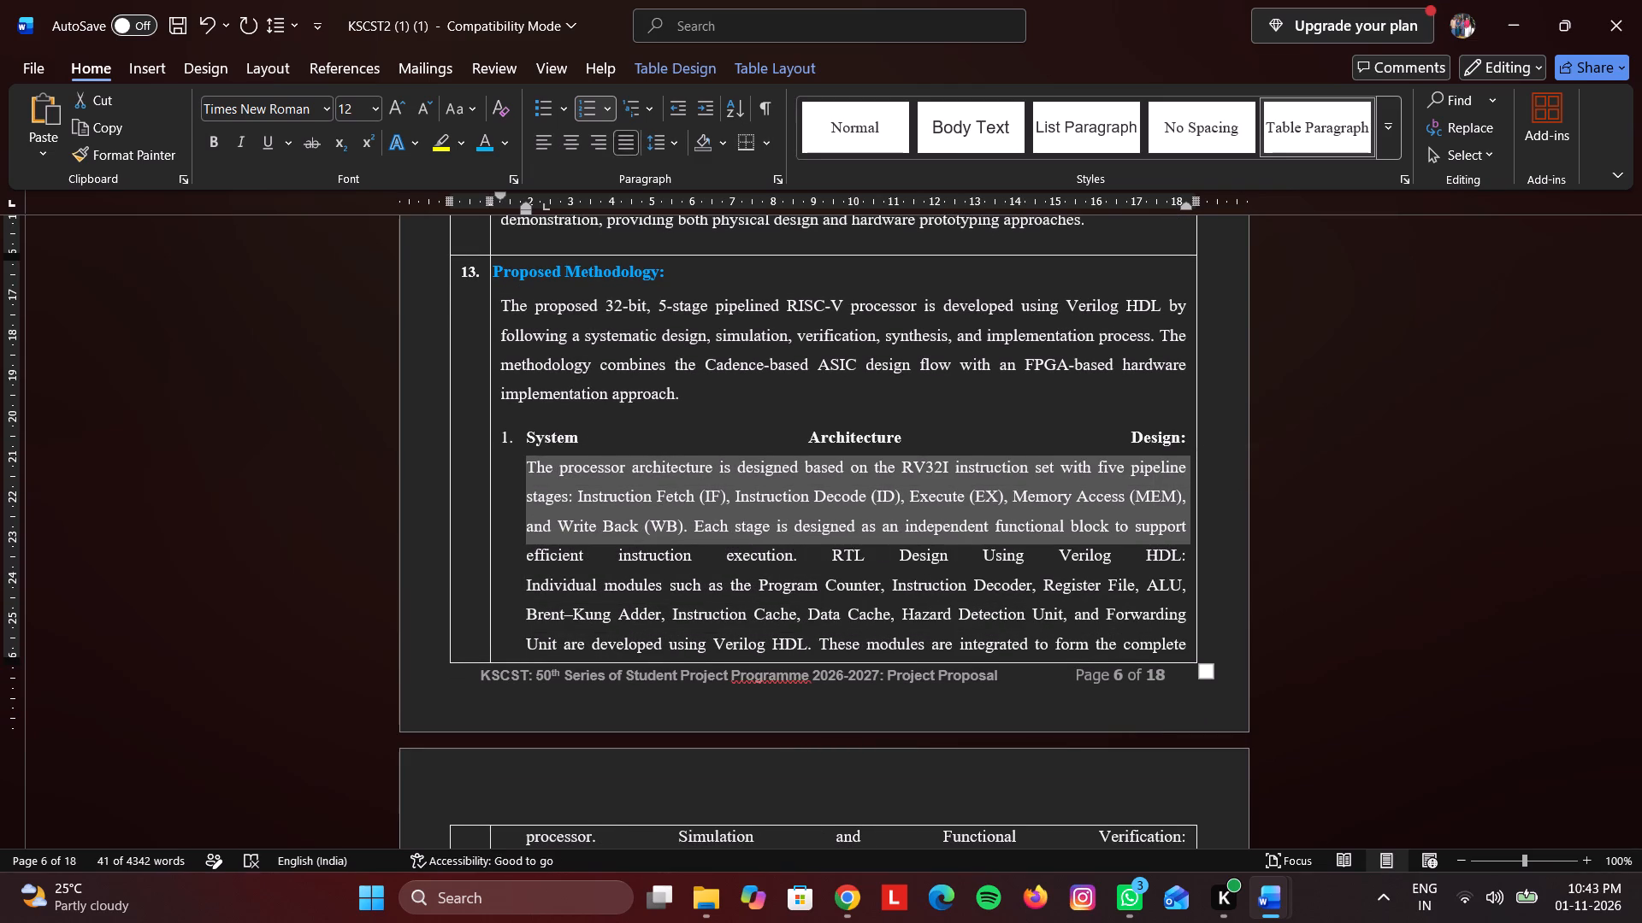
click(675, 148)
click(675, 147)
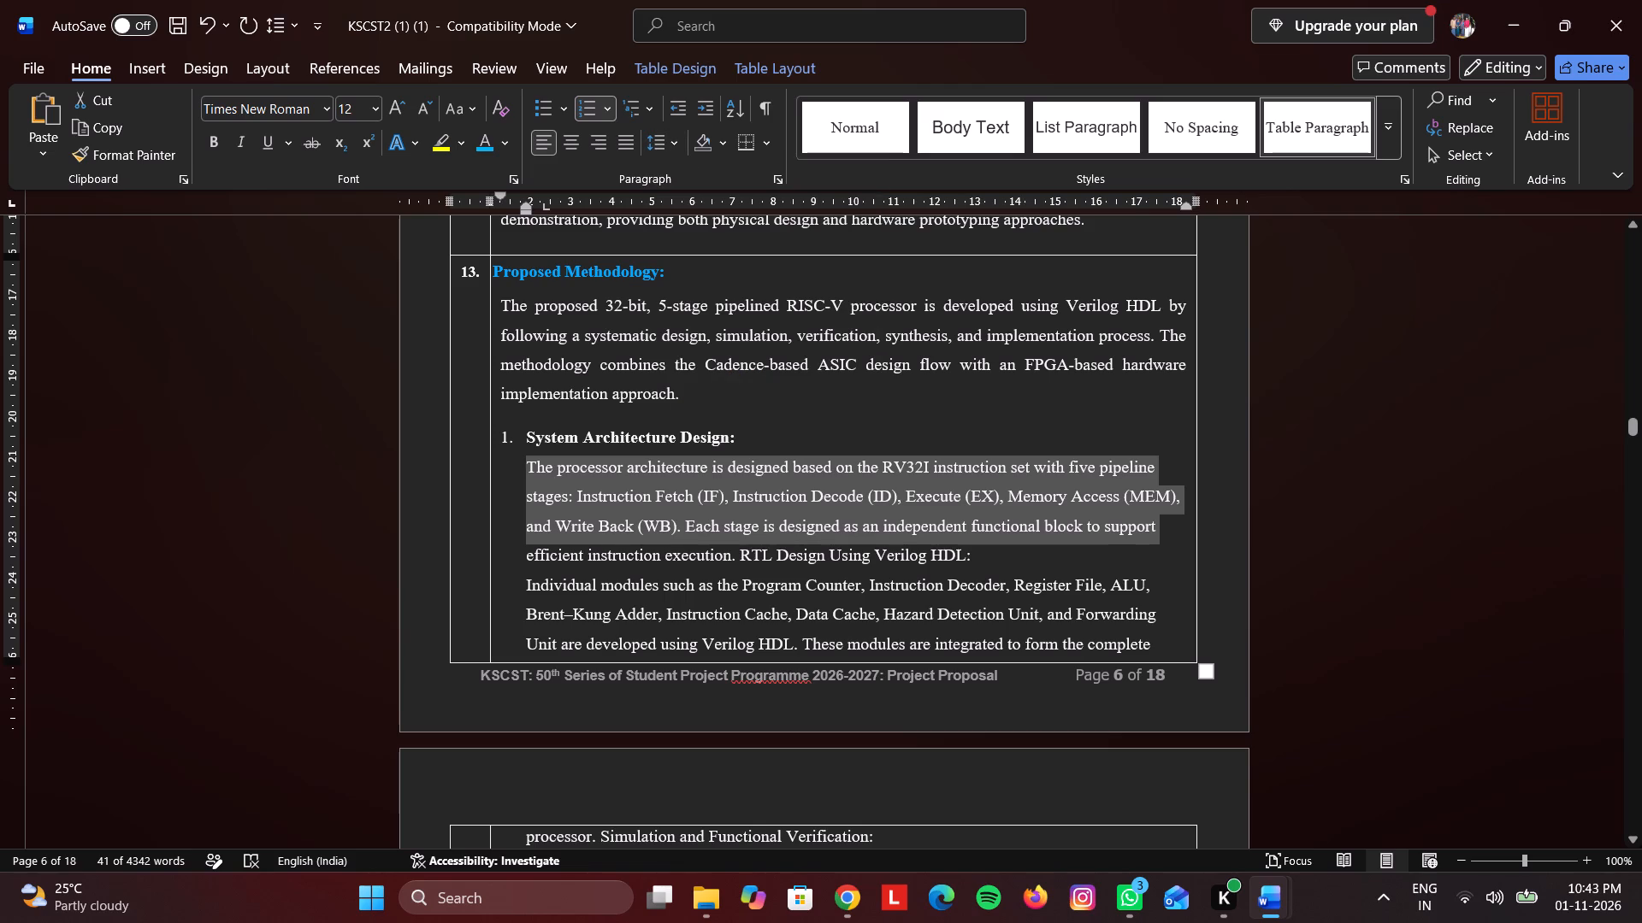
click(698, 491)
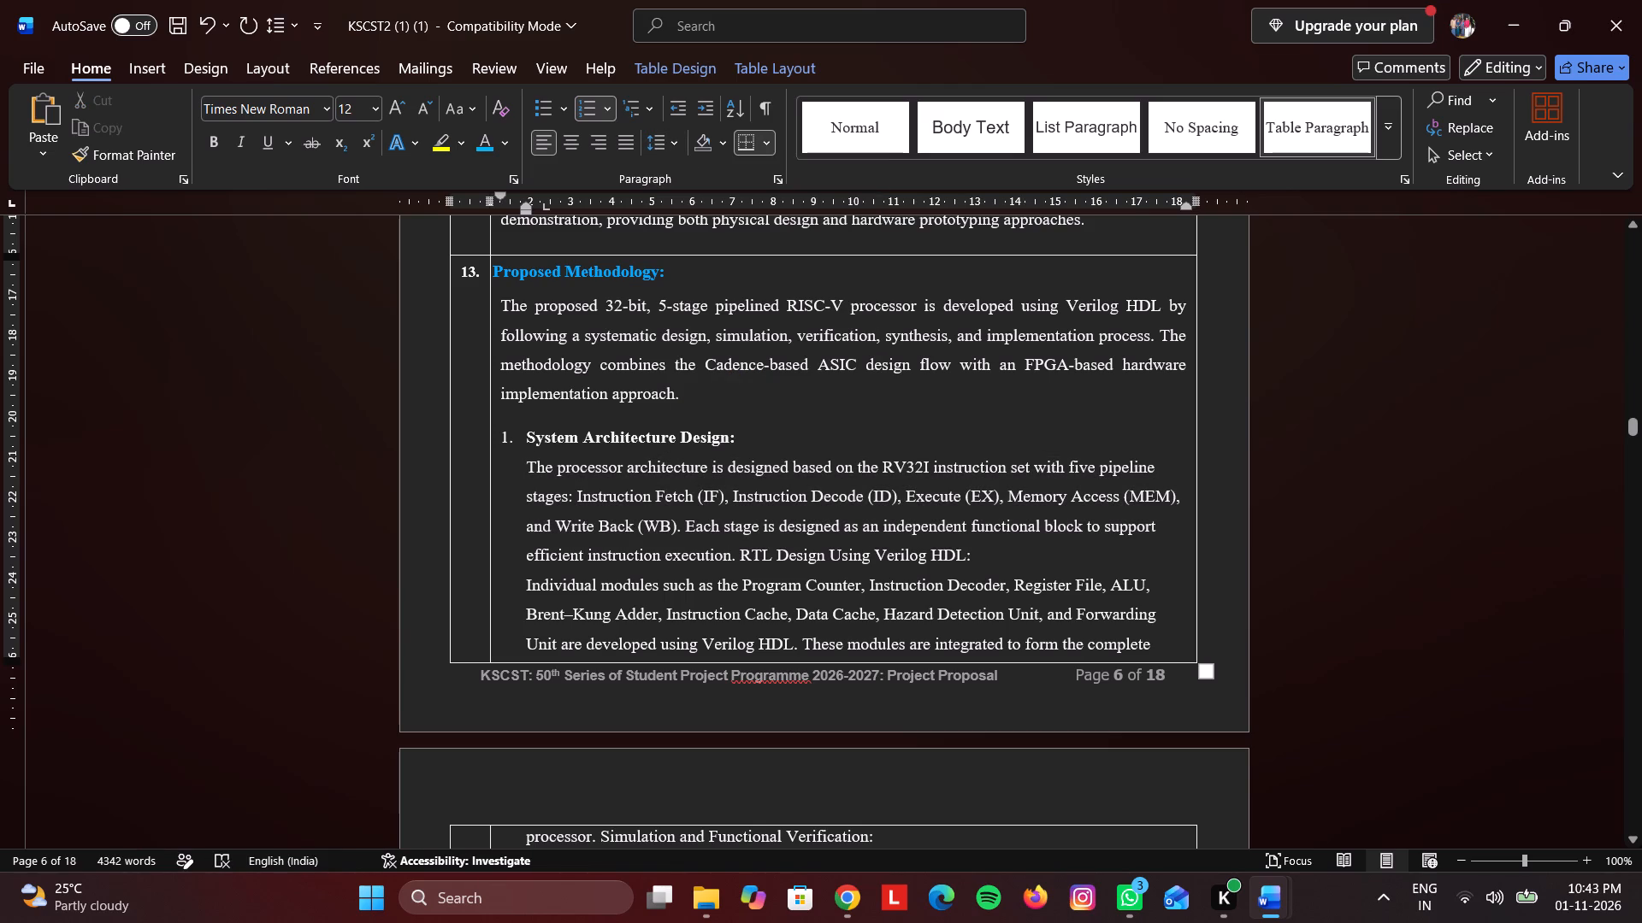
Start numbered item 2 by breaking the item 1 text after "independent functional block to support".
click(1156, 529)
key(Return)
scroll(1169, 538, down, 5)
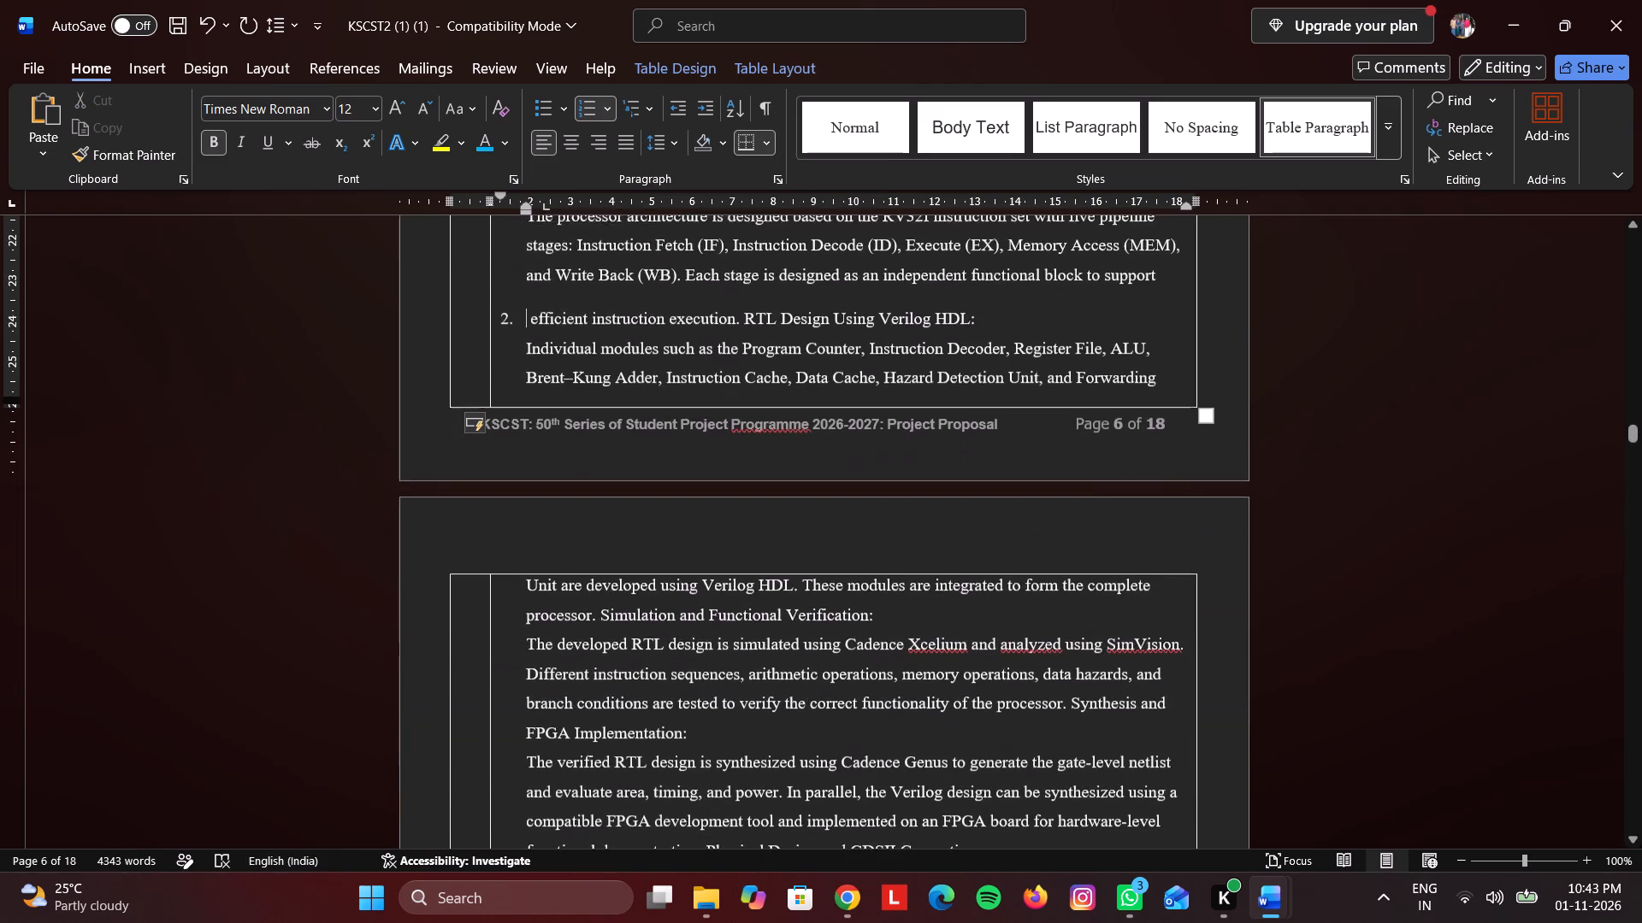
scroll(1169, 538, down, 9)
scroll(1169, 538, up, 10)
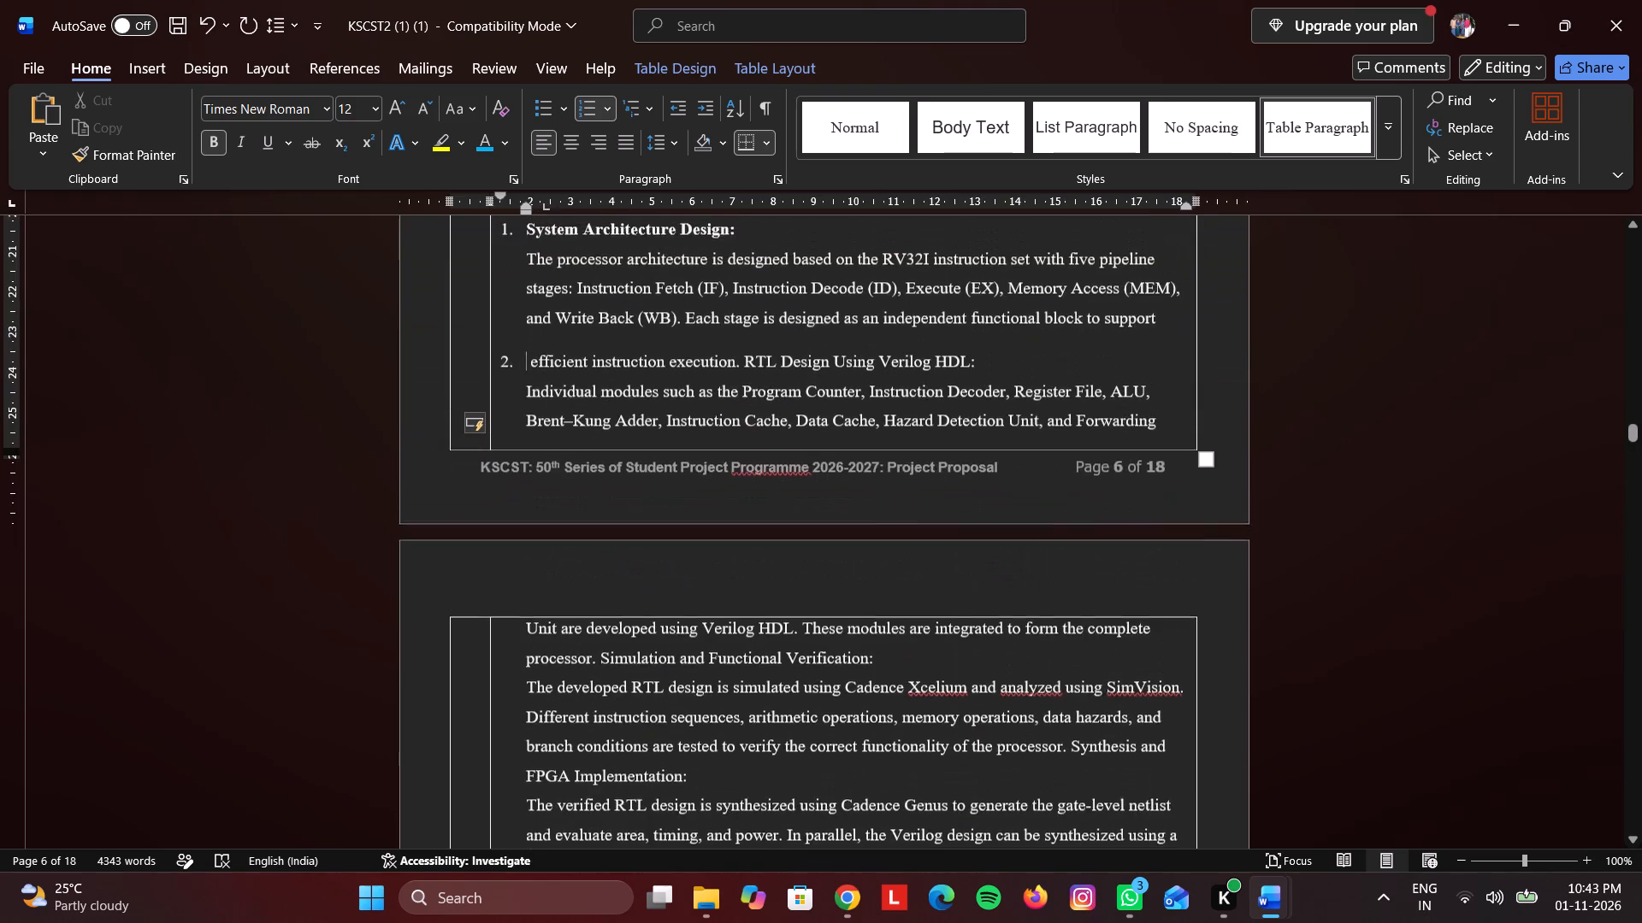
Undo the last paragraph break and start numbered item 2 at "RTL Design Using Verilog HDL:" instead.
scroll(1169, 538, up, 3)
scroll(1169, 538, down, 2)
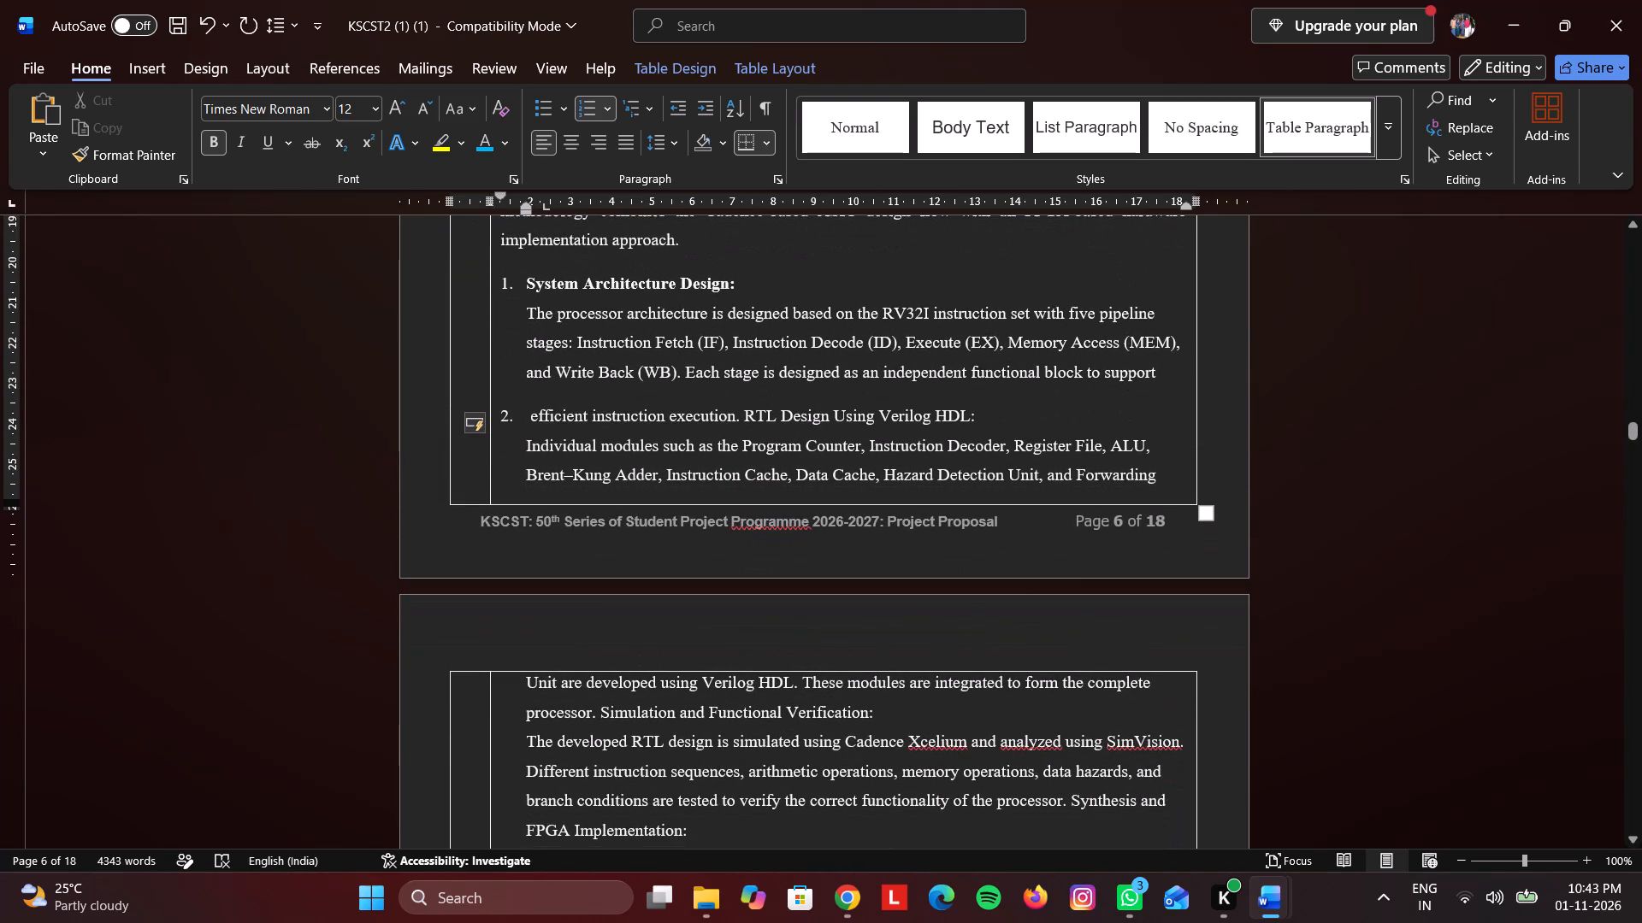
key(ctrl+z)
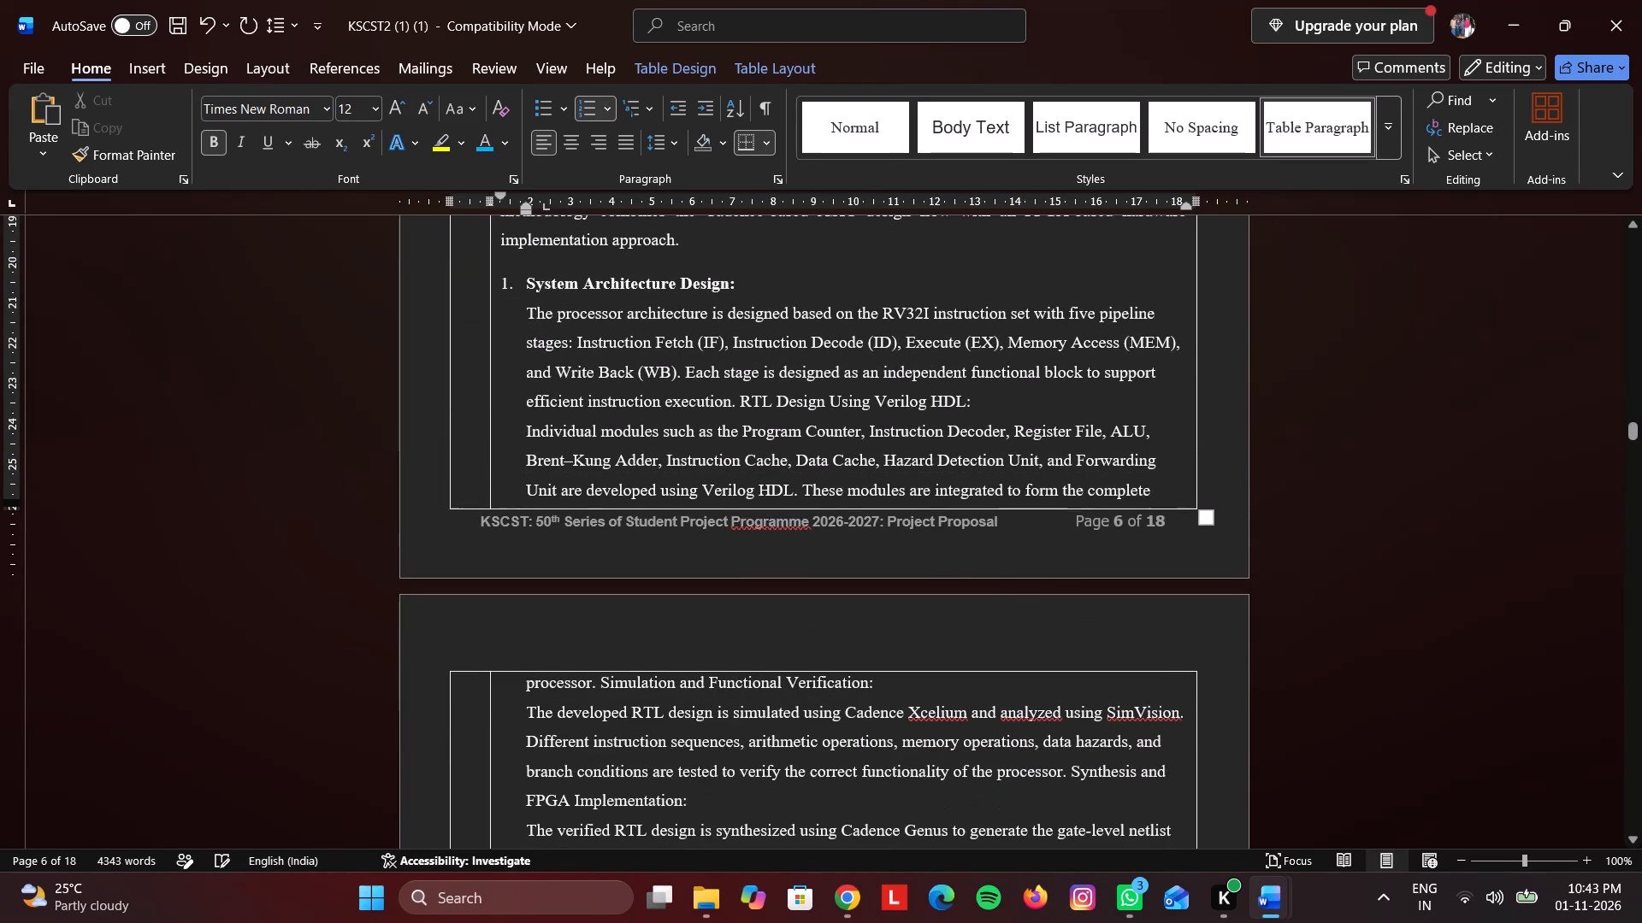
click(741, 403)
key(Return)
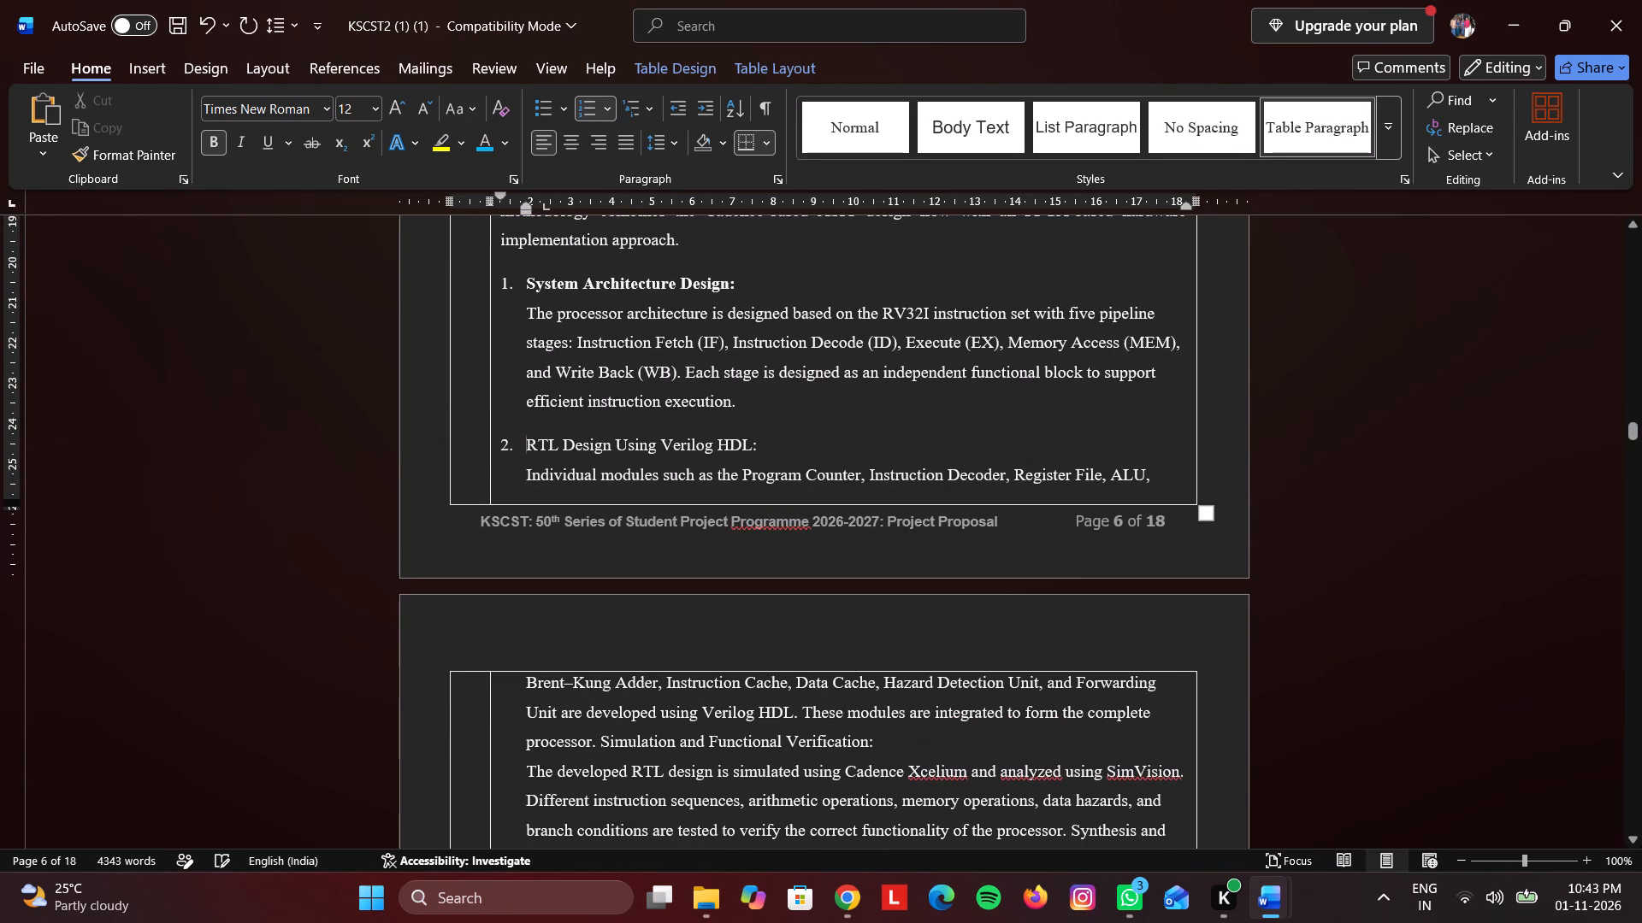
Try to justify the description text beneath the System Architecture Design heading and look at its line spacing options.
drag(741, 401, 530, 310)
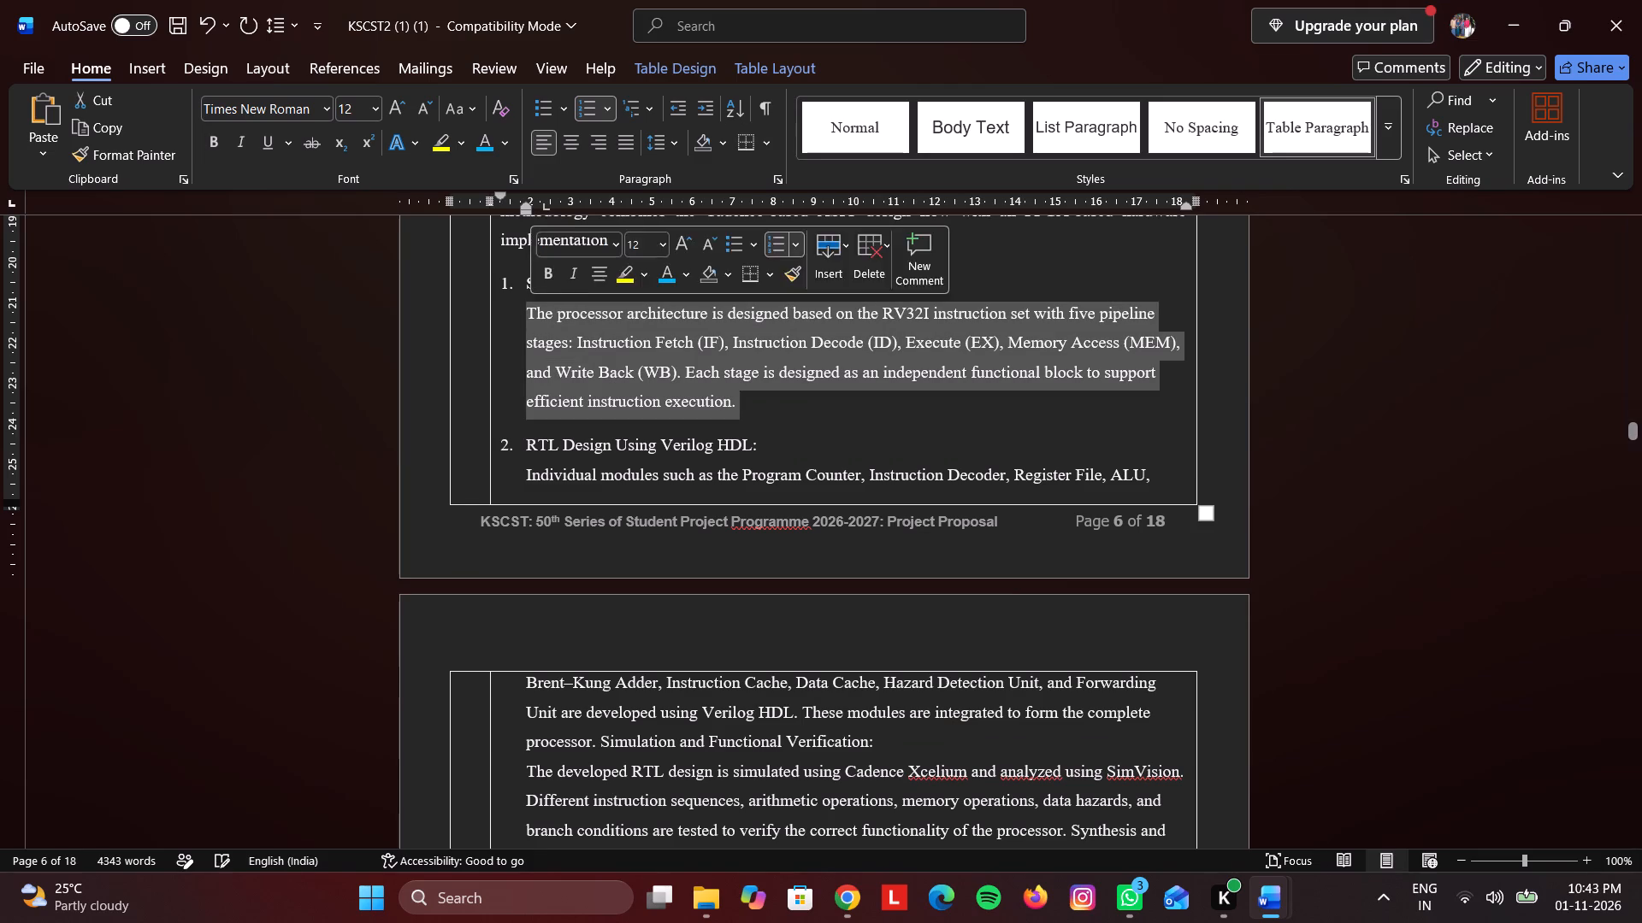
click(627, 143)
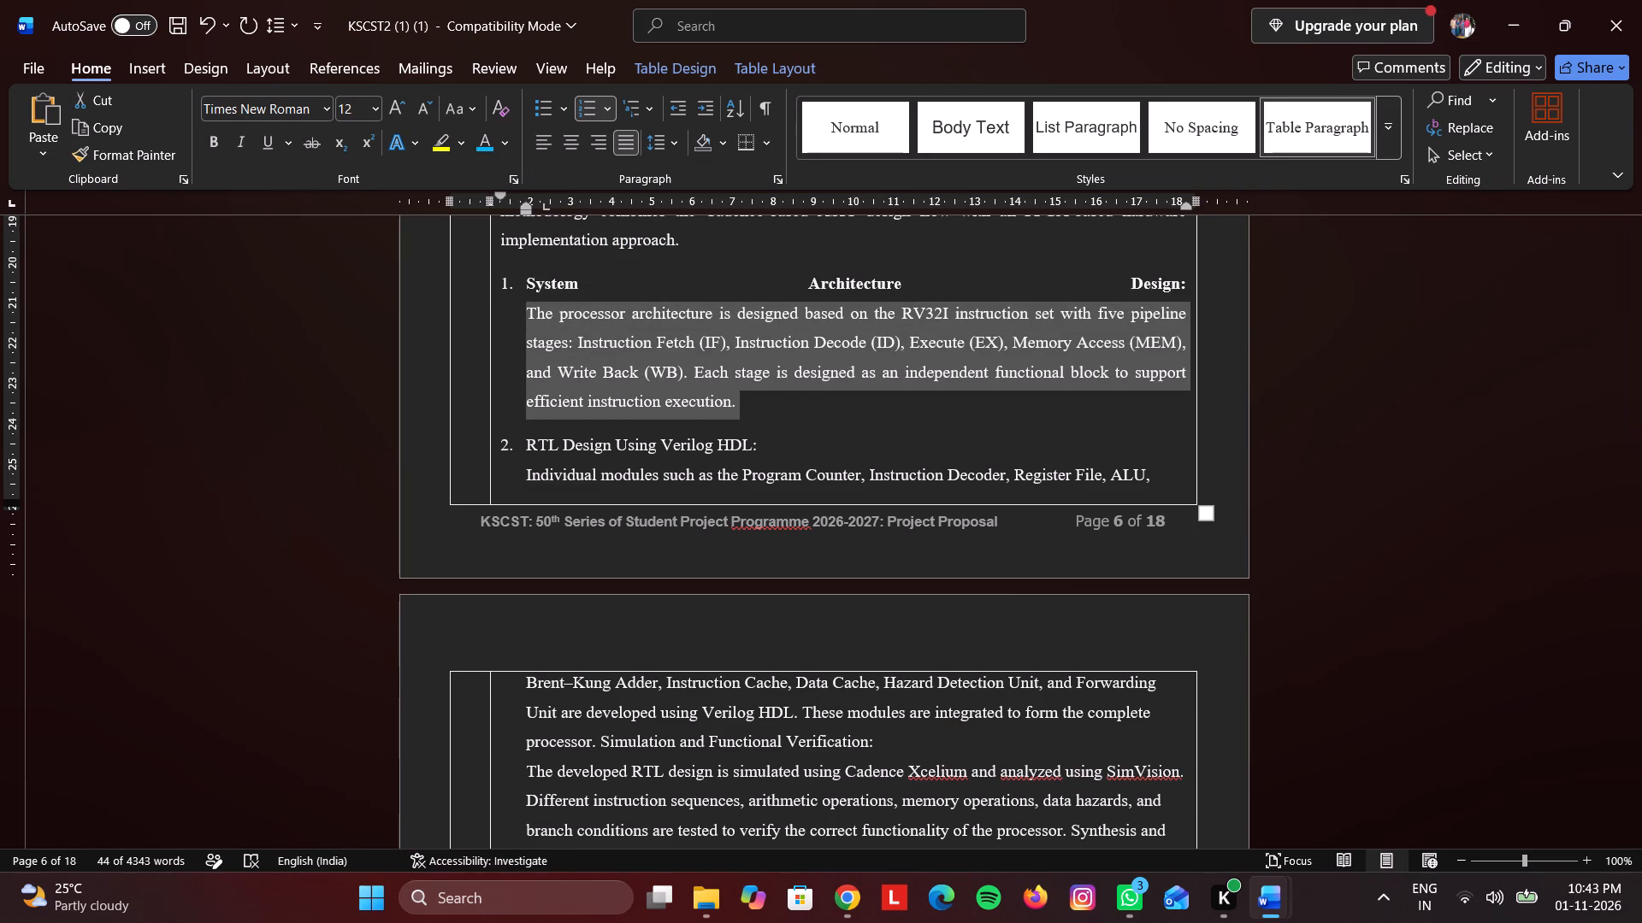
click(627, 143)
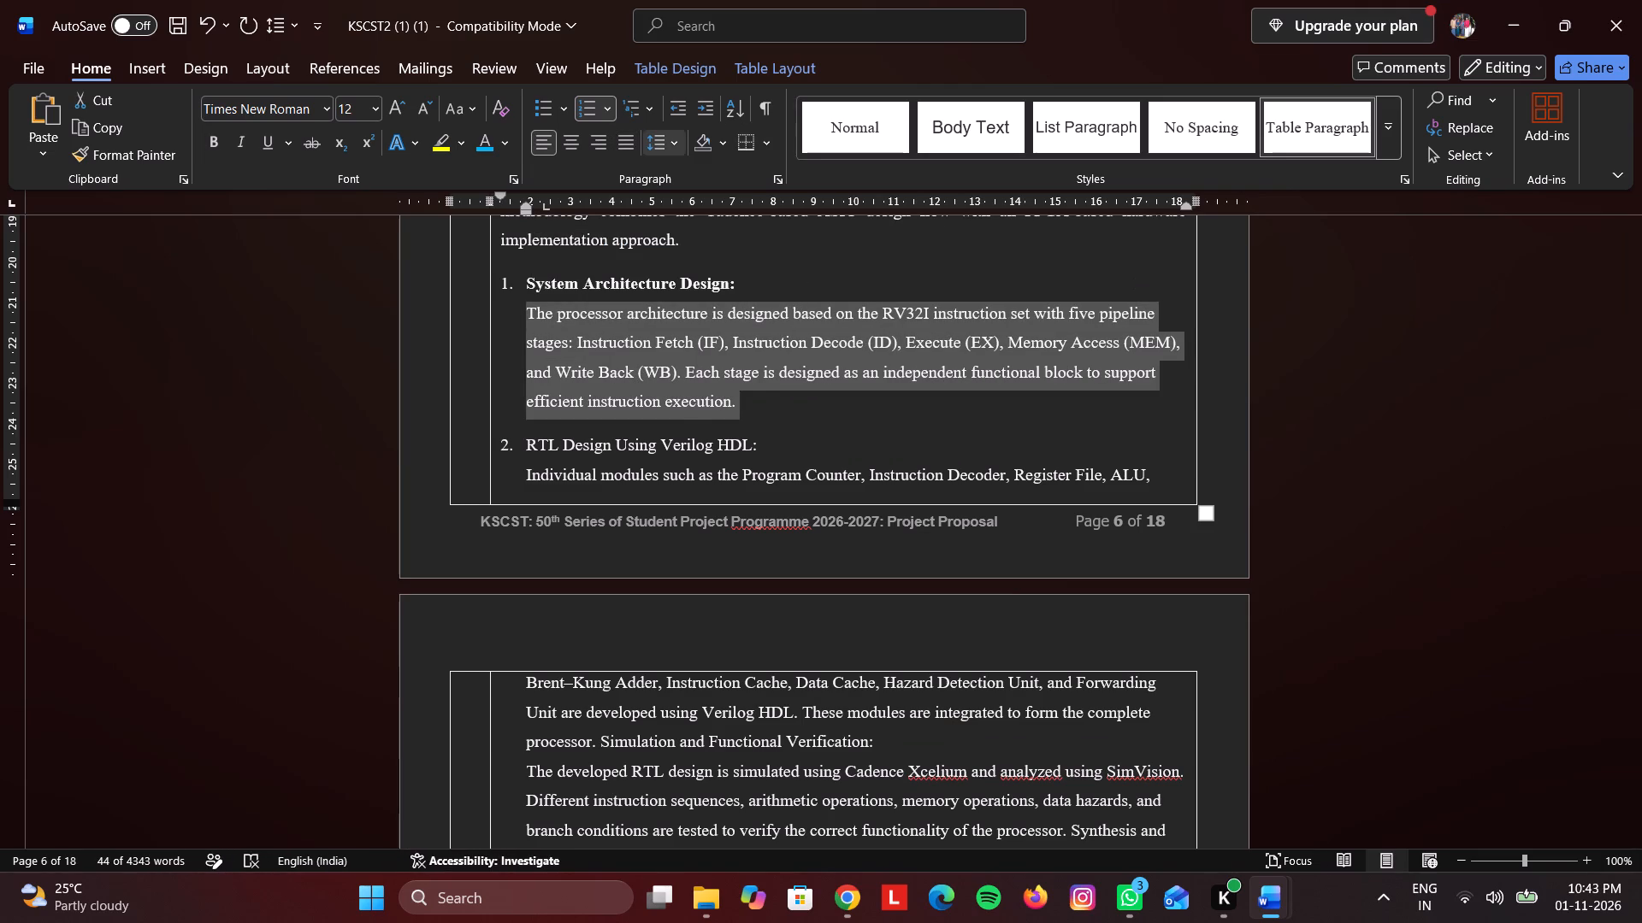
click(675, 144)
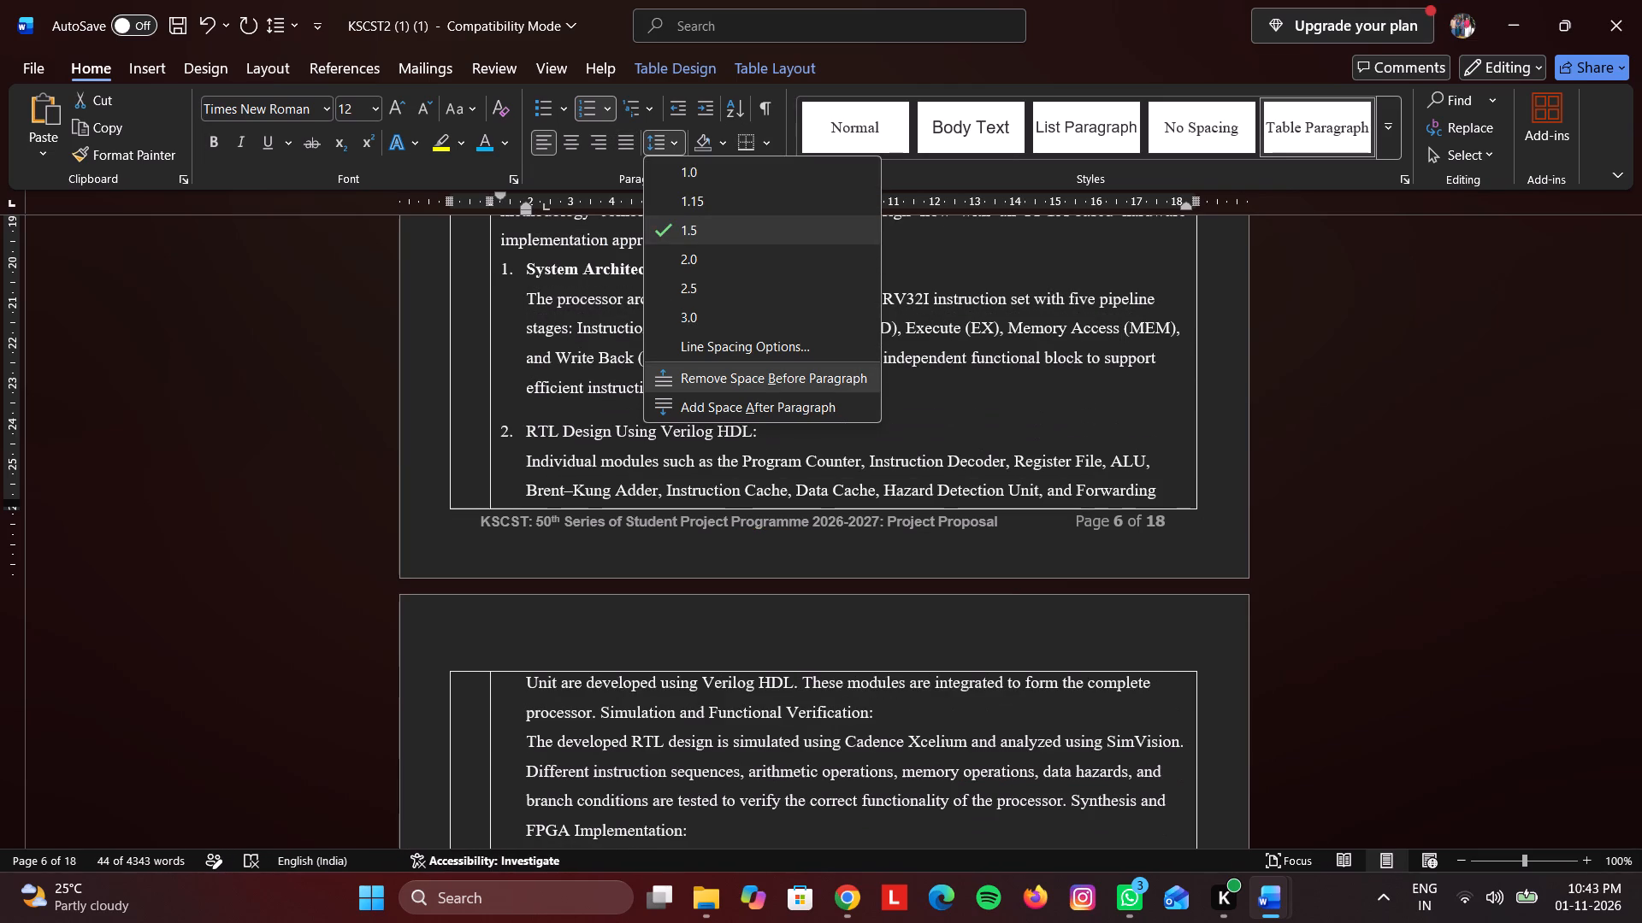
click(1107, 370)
Split the item 1 description from its heading into an unnumbered paragraph and remove the space before that paragraph.
click(772, 279)
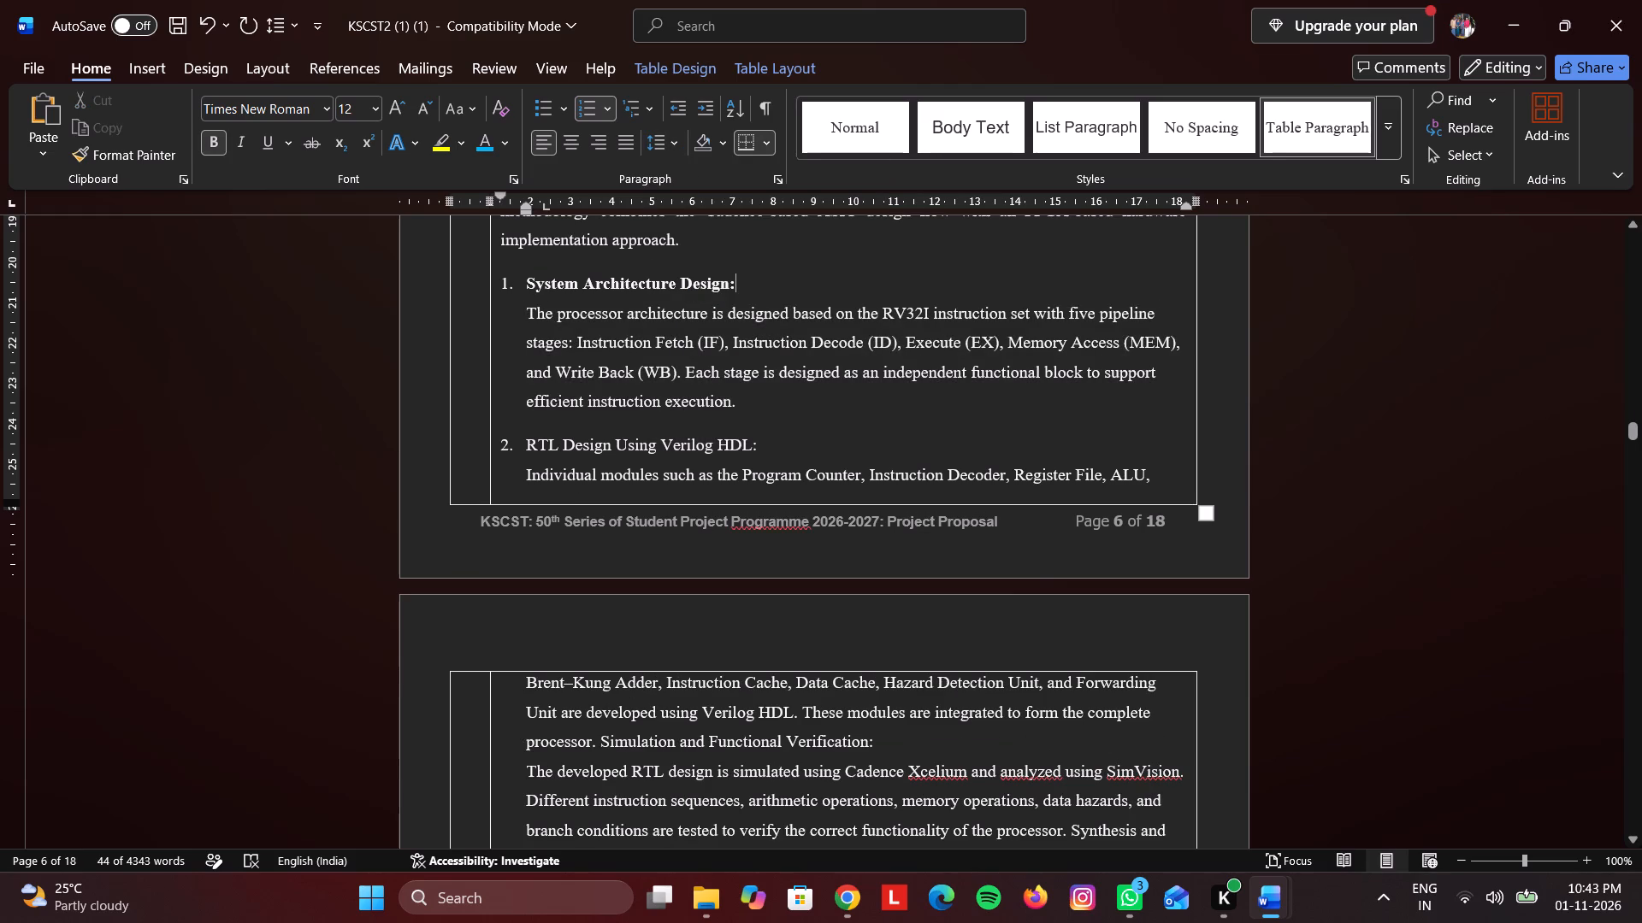
key(Return)
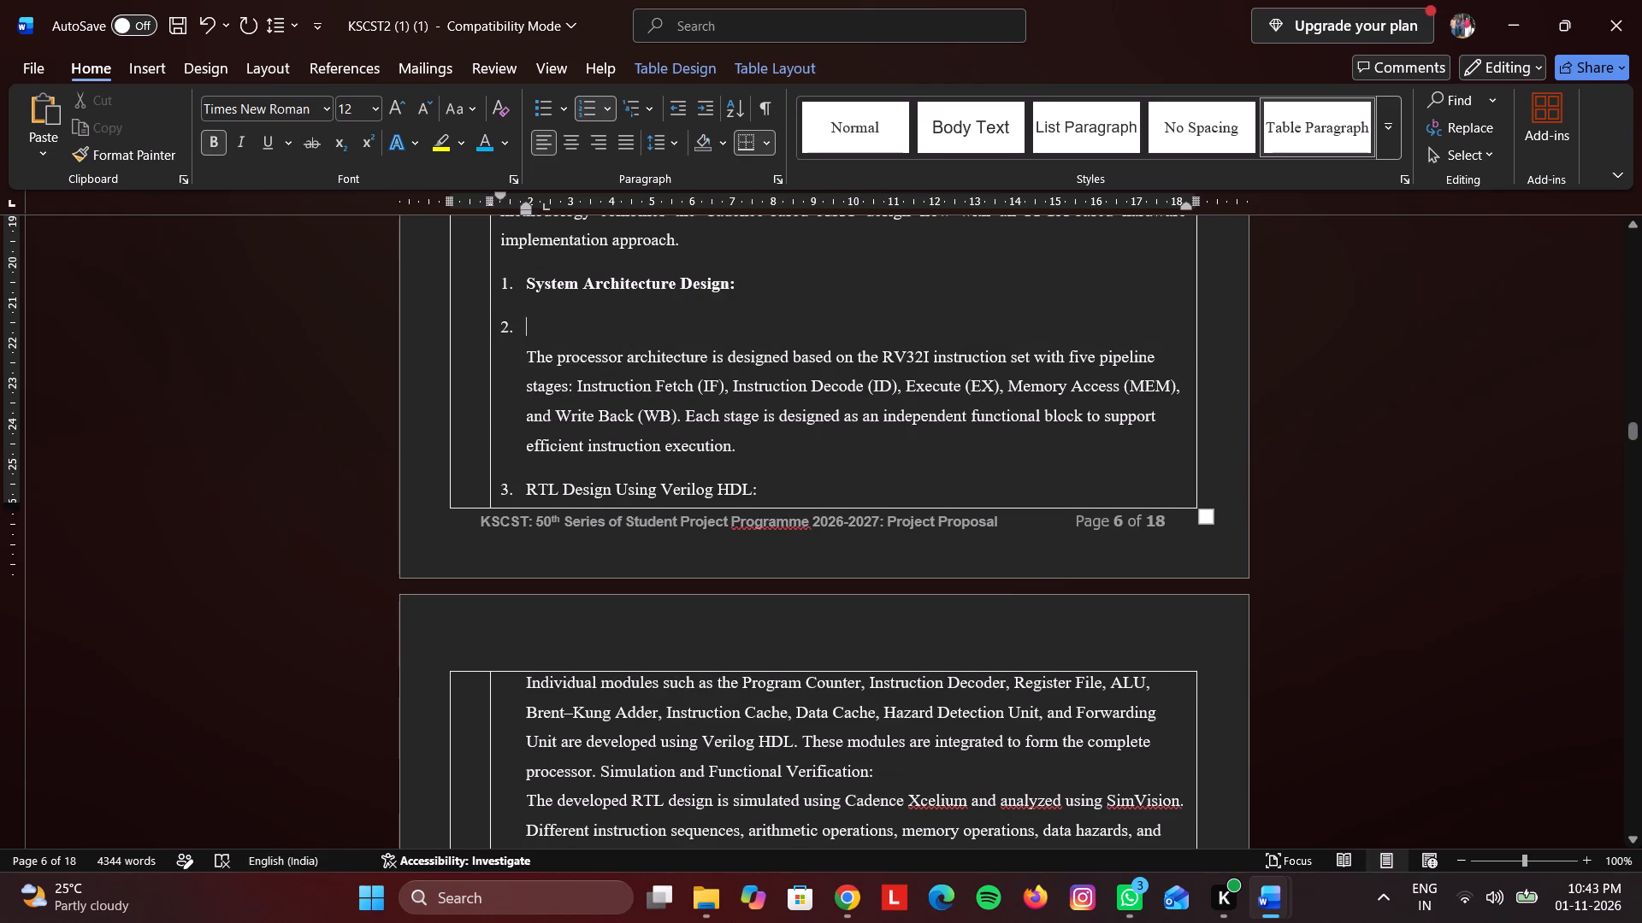
key(BackSpace)
click(677, 136)
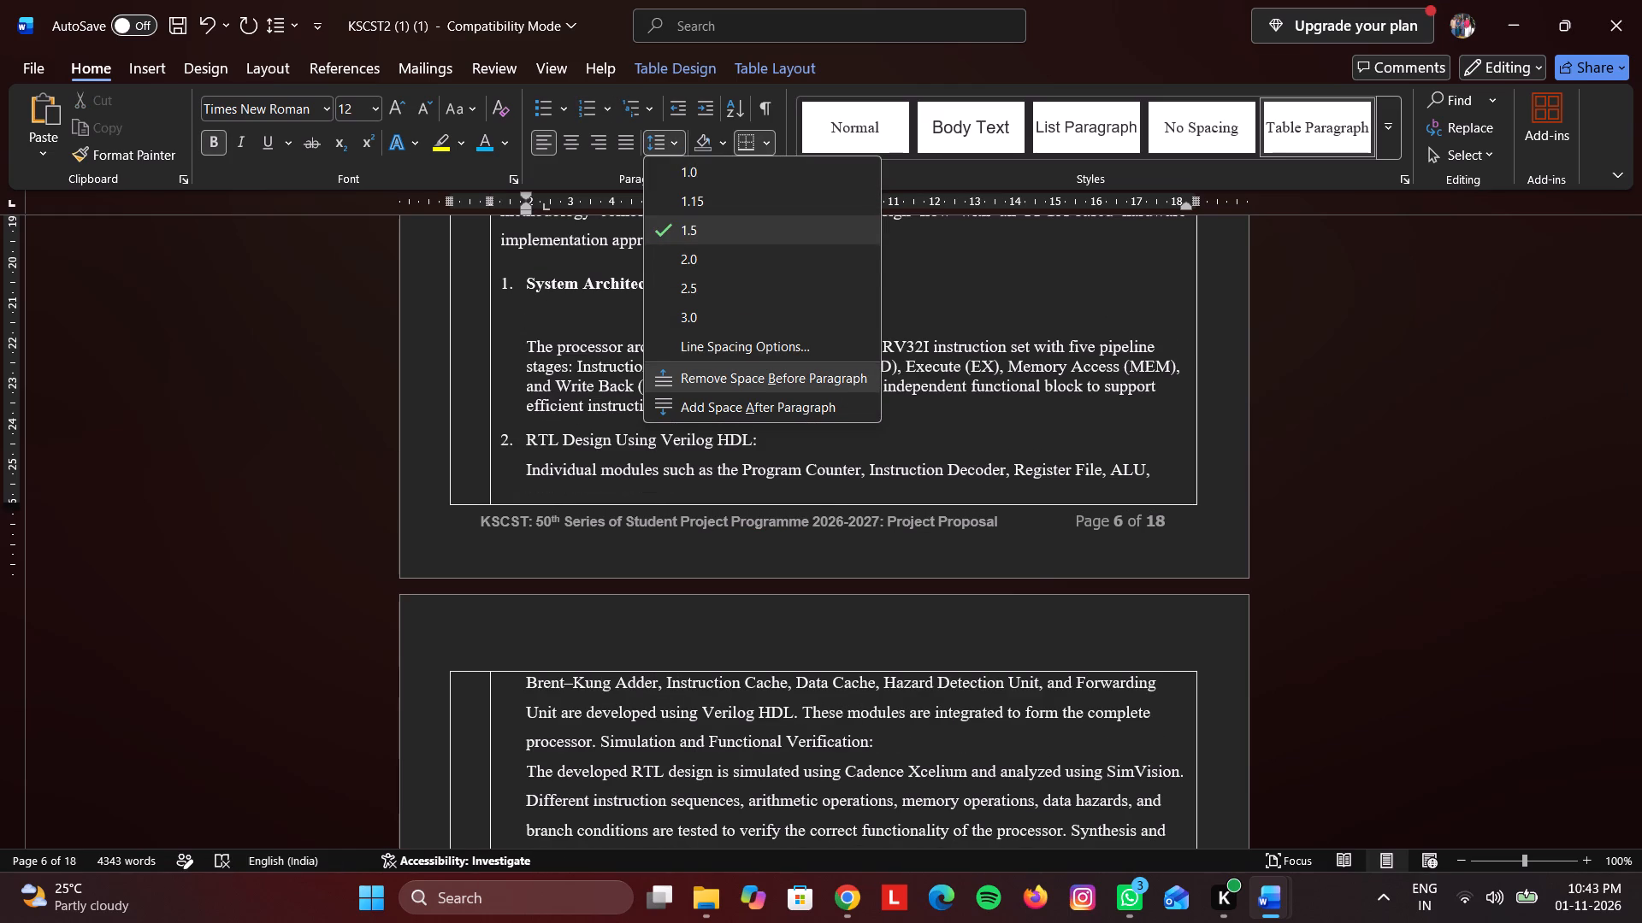
click(736, 373)
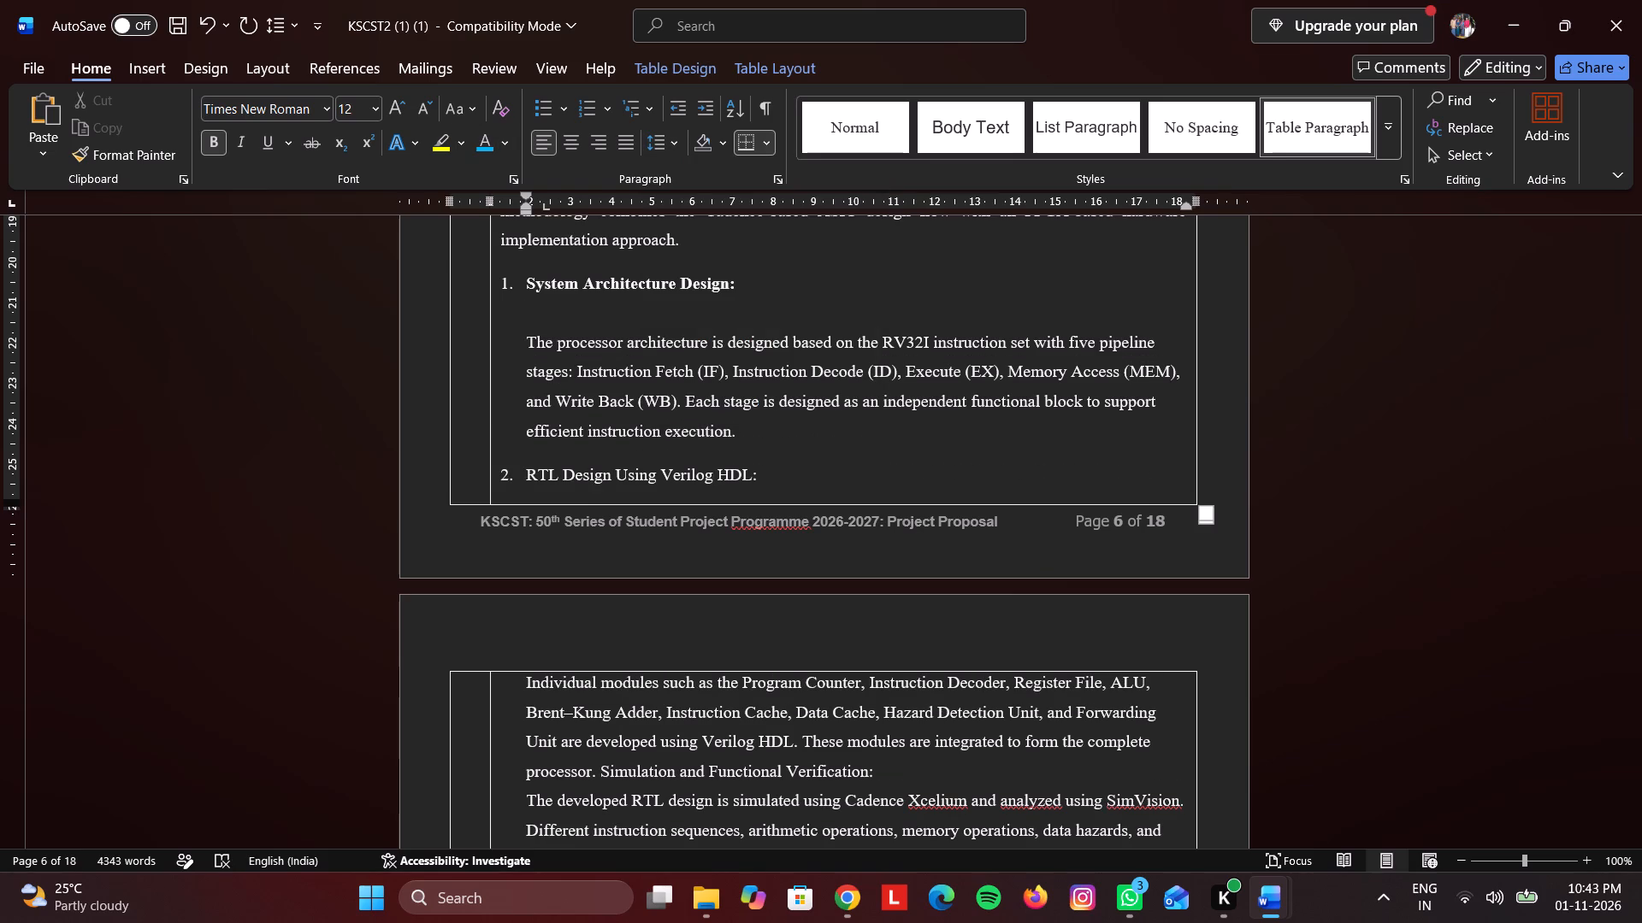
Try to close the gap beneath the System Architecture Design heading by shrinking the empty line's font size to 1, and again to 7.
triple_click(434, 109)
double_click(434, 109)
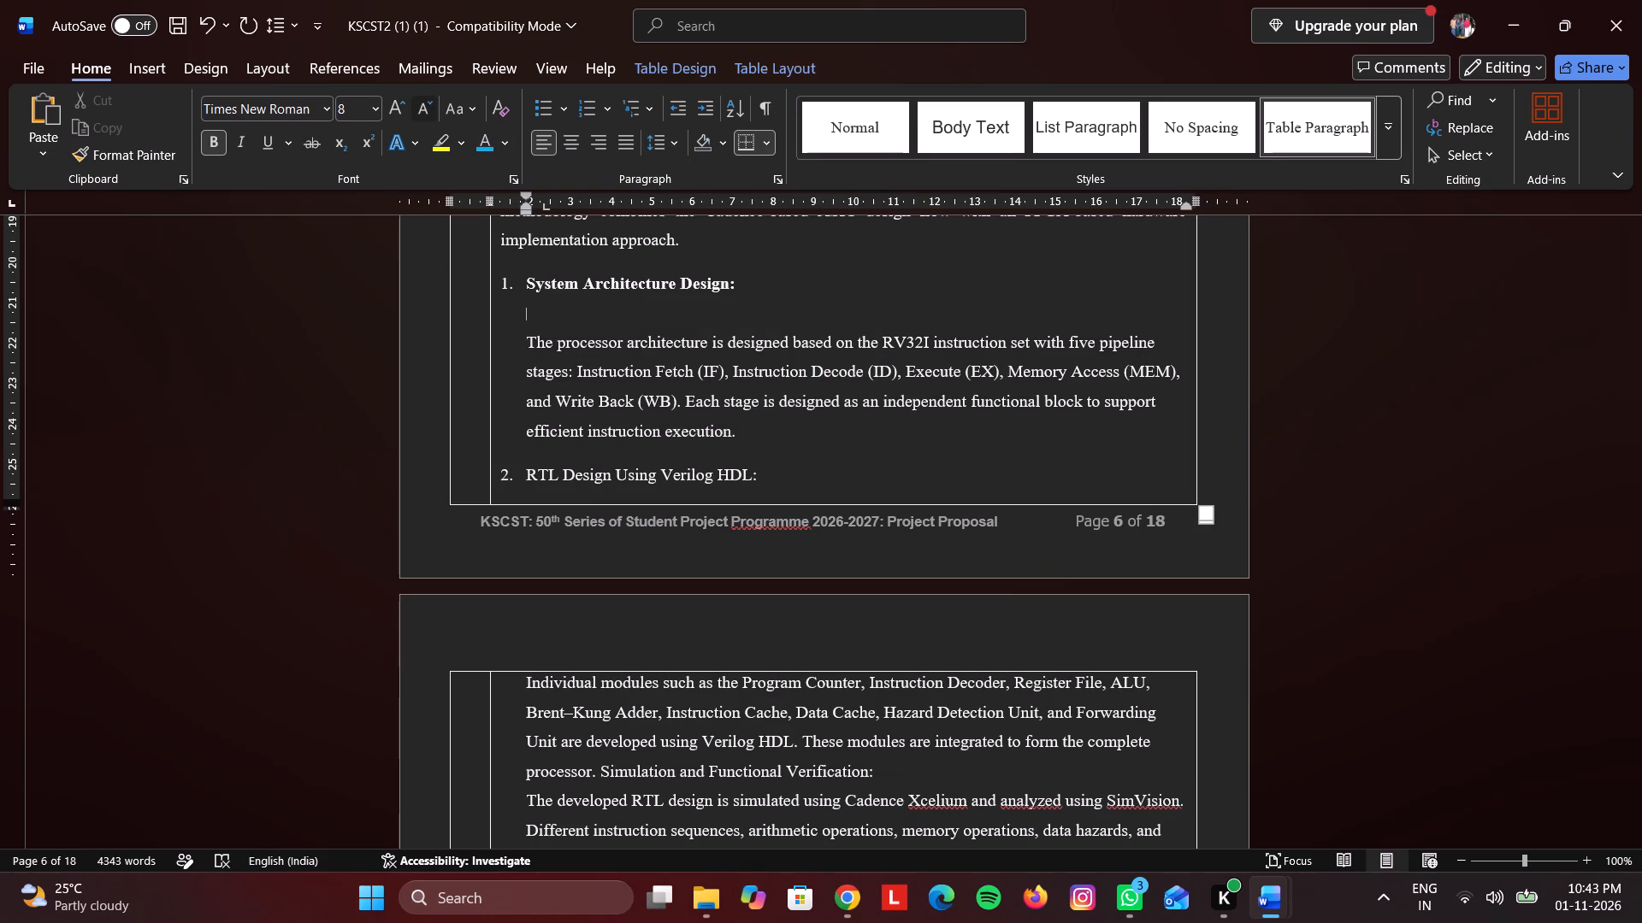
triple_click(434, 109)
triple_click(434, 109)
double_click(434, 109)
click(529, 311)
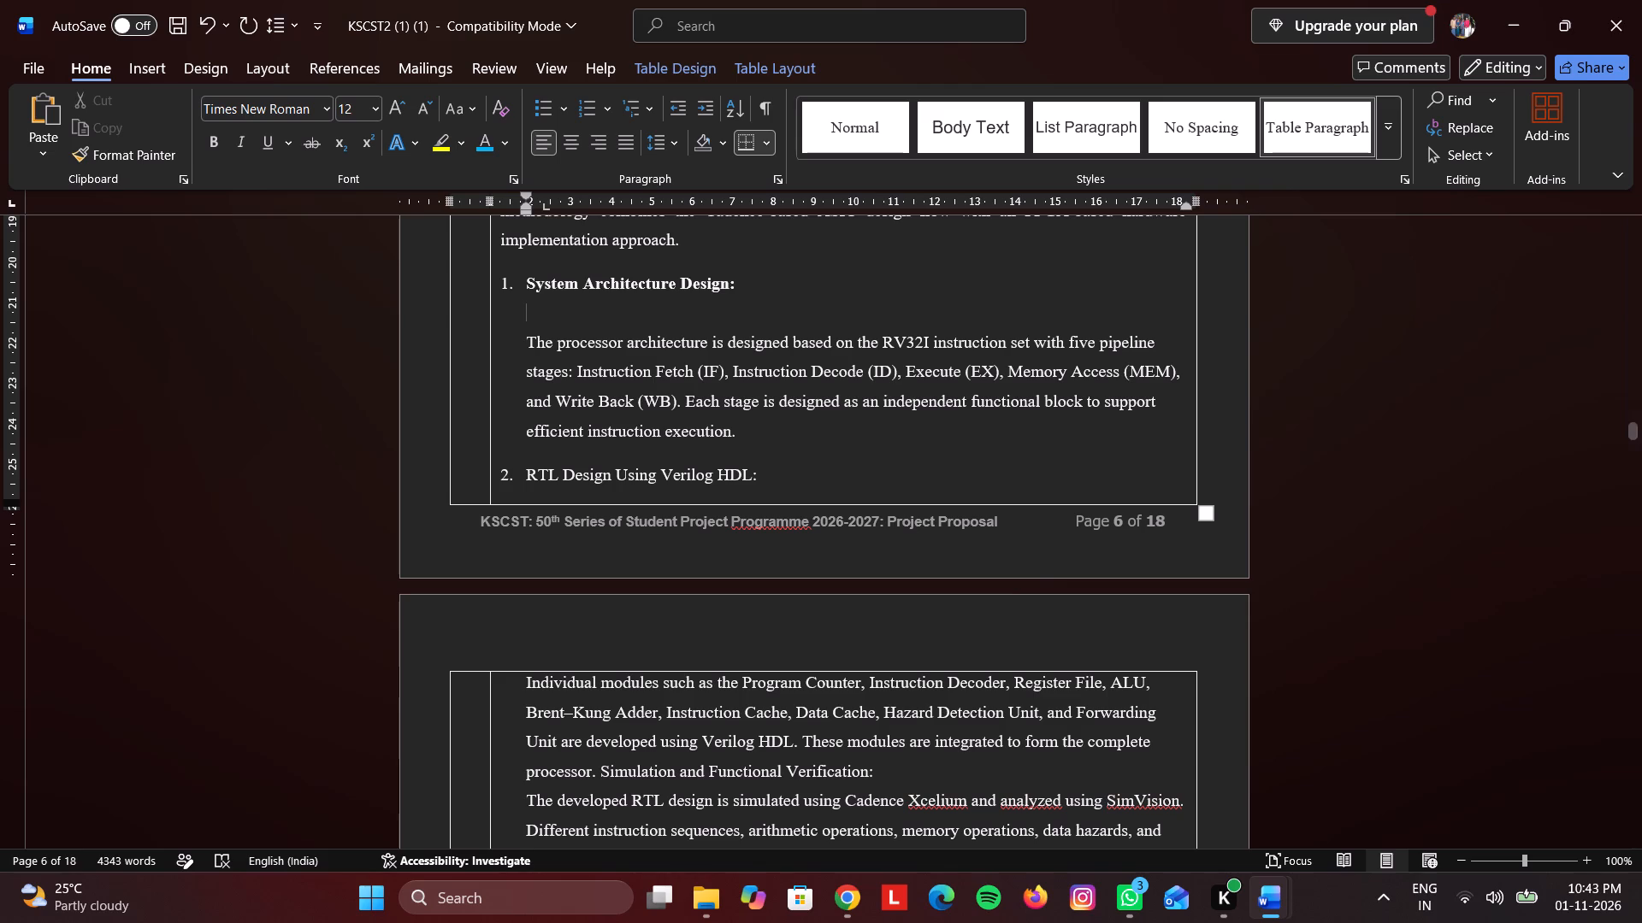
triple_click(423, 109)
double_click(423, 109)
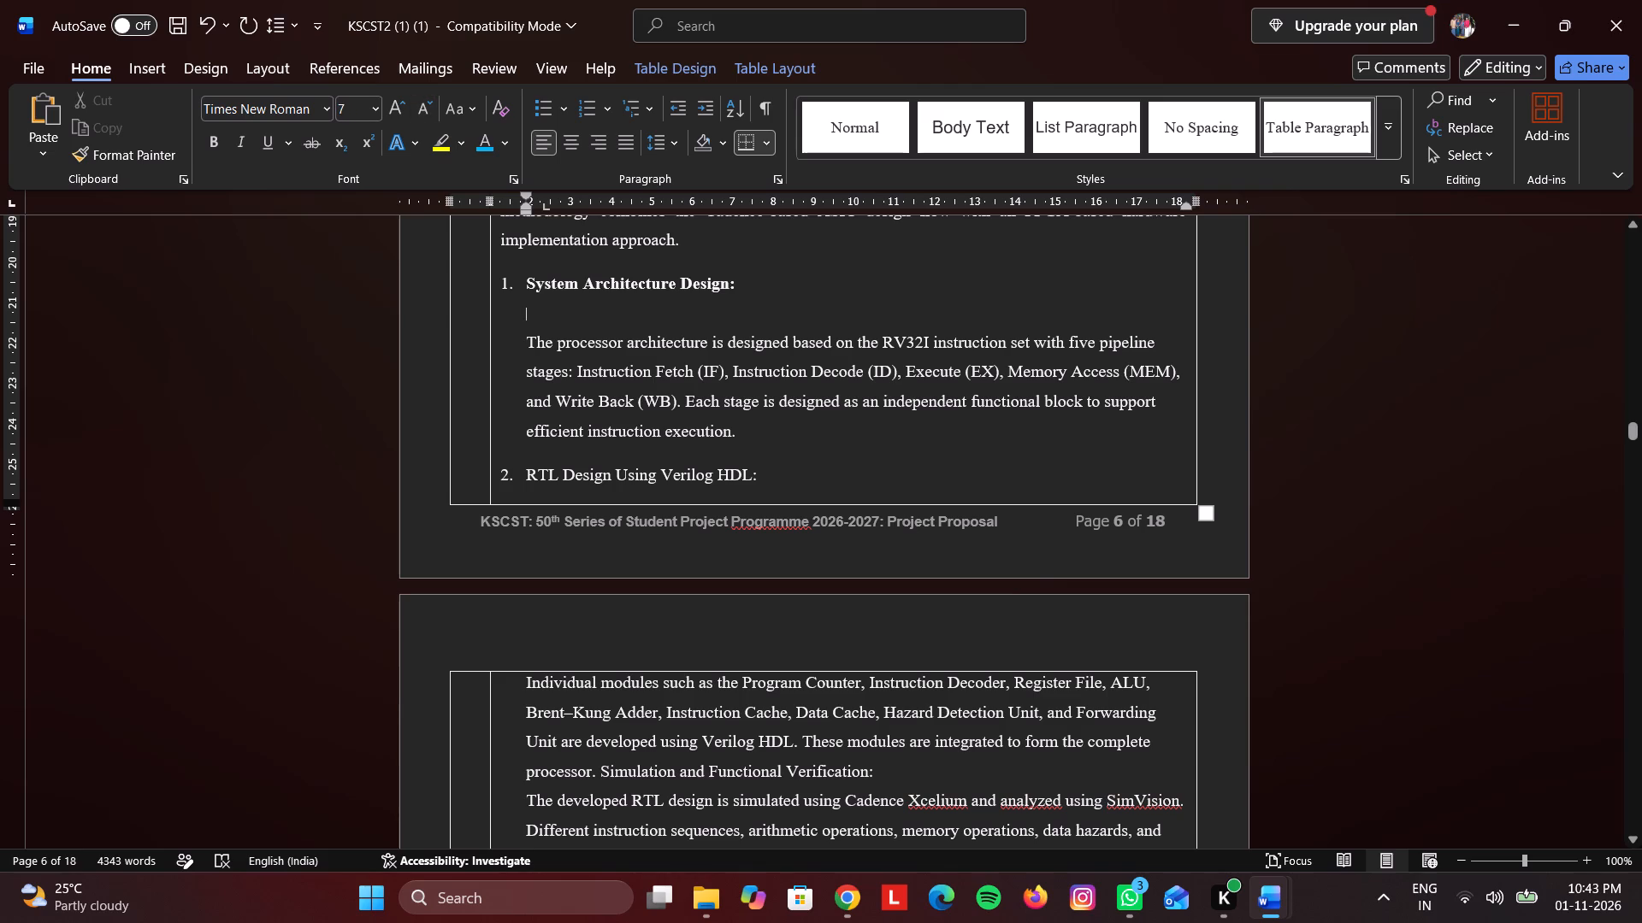
Delete the empty line between the System Architecture Design heading and its description.
click(575, 326)
click(554, 333)
click(549, 322)
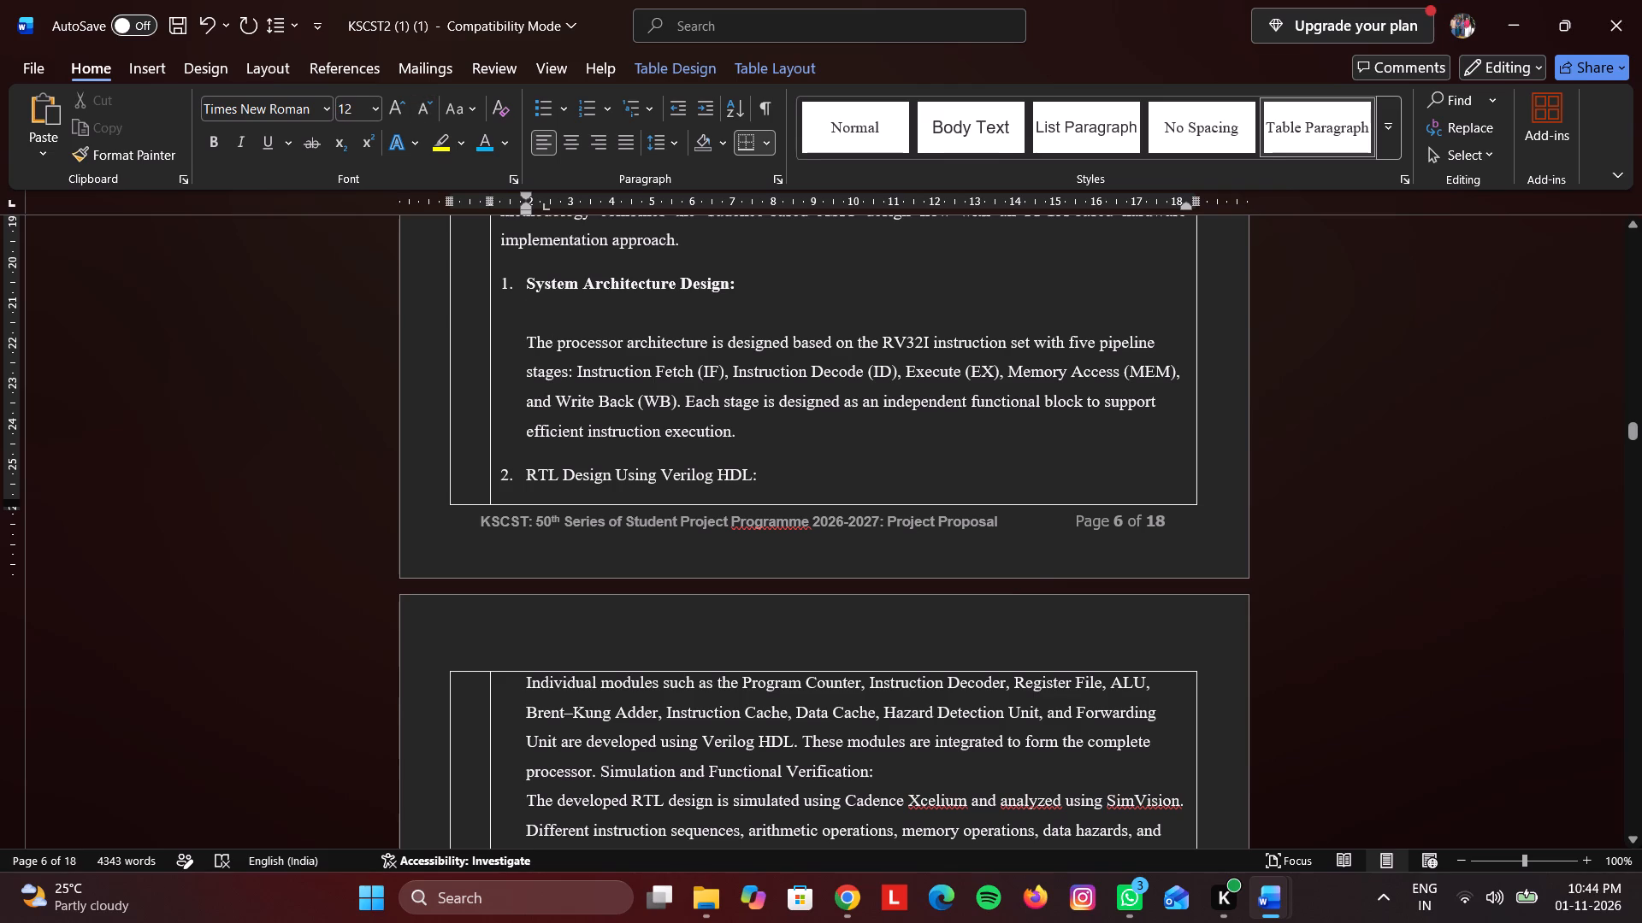
click(529, 332)
key(BackSpace)
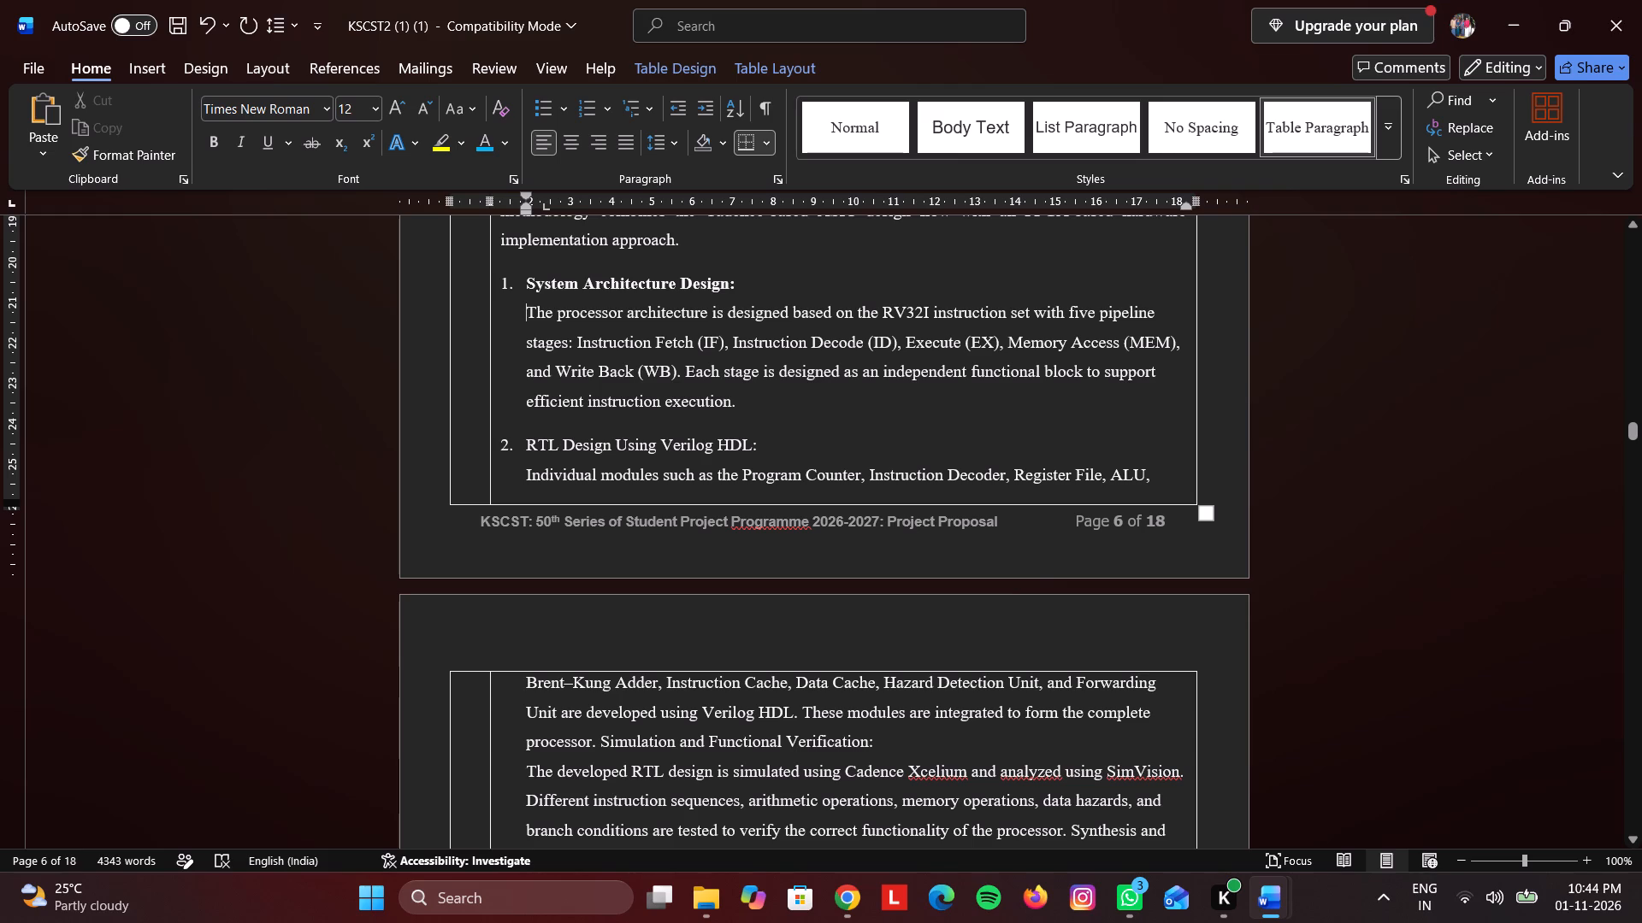
Justify the description paragraph beneath the System Architecture Design heading.
drag(747, 396, 530, 322)
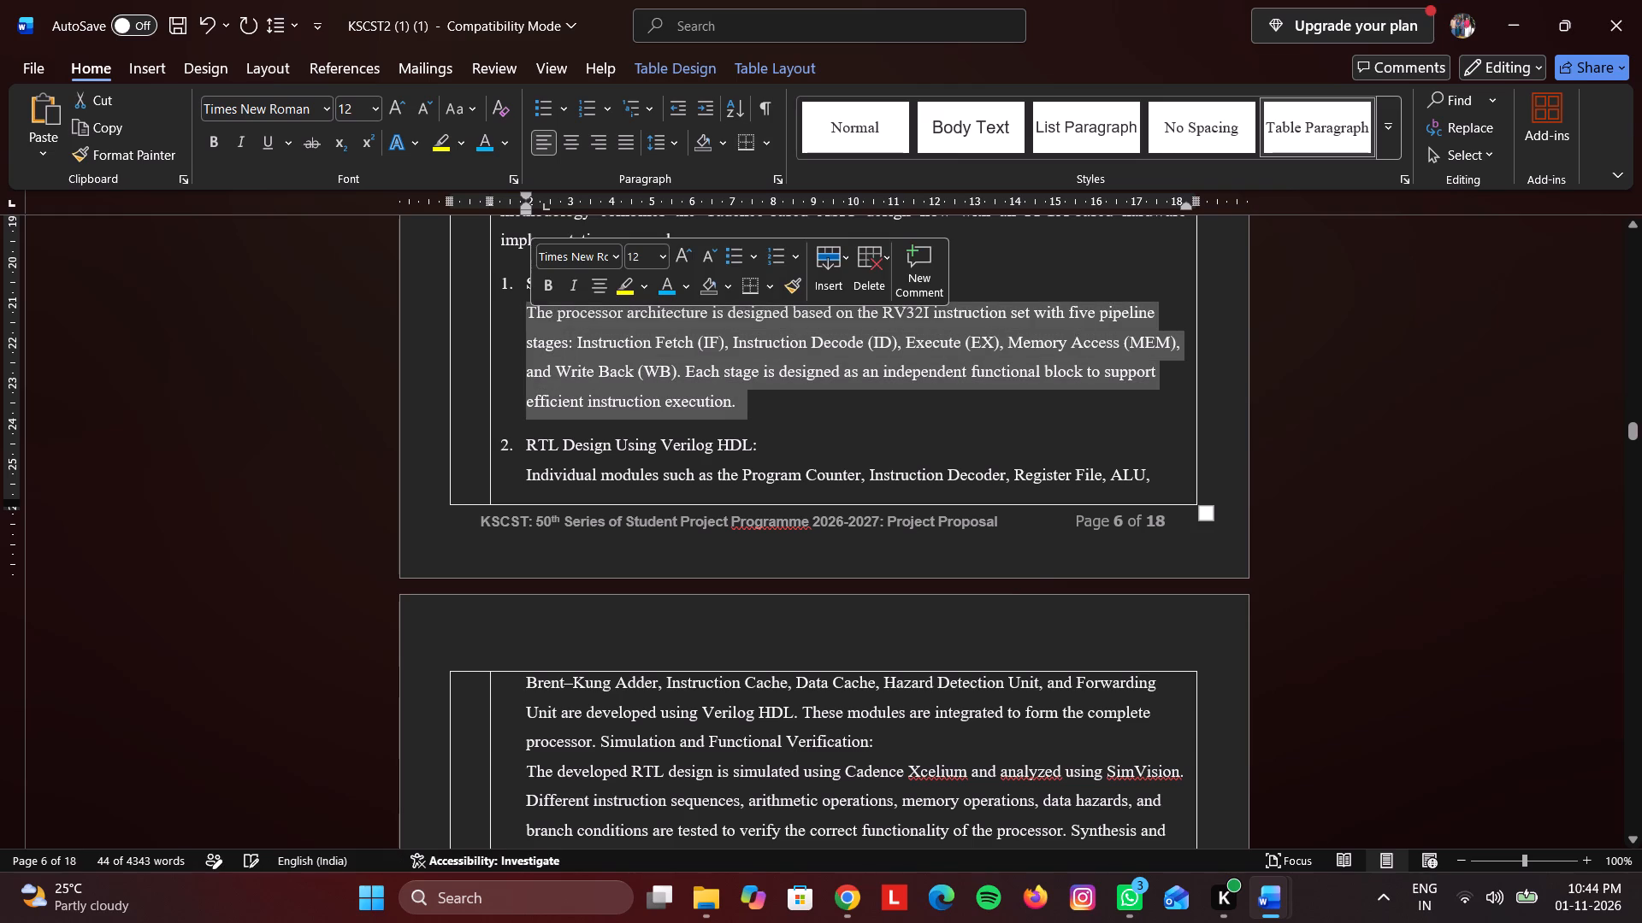
click(635, 136)
click(688, 420)
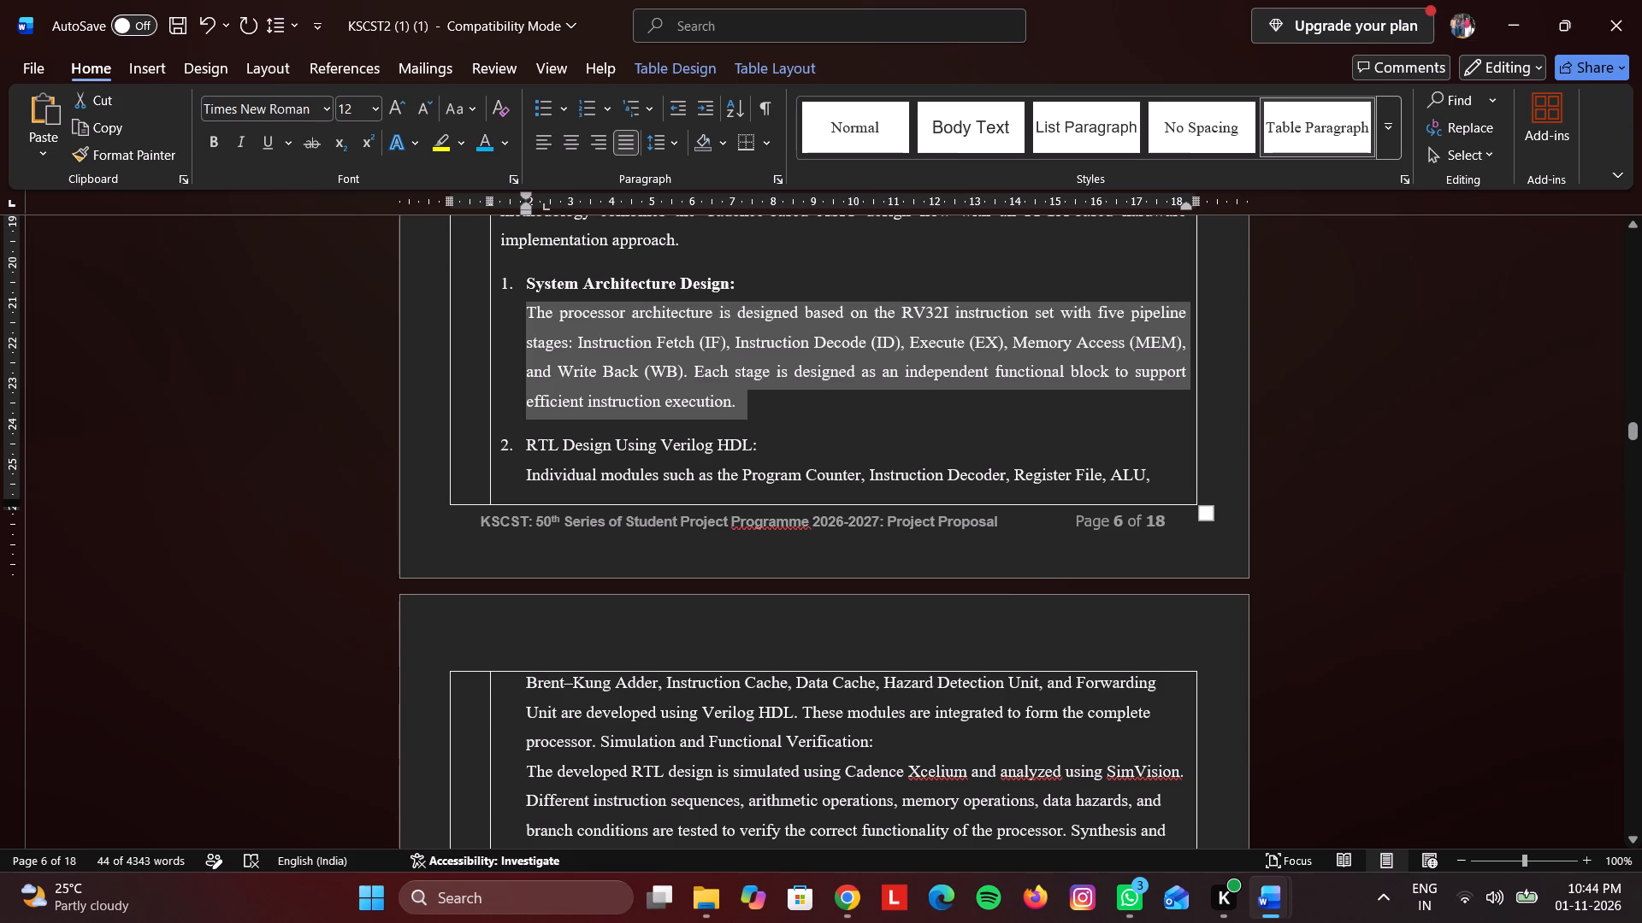
Make the item 2 heading "RTL Design Using Verilog HDL:" bold.
drag(776, 443, 554, 446)
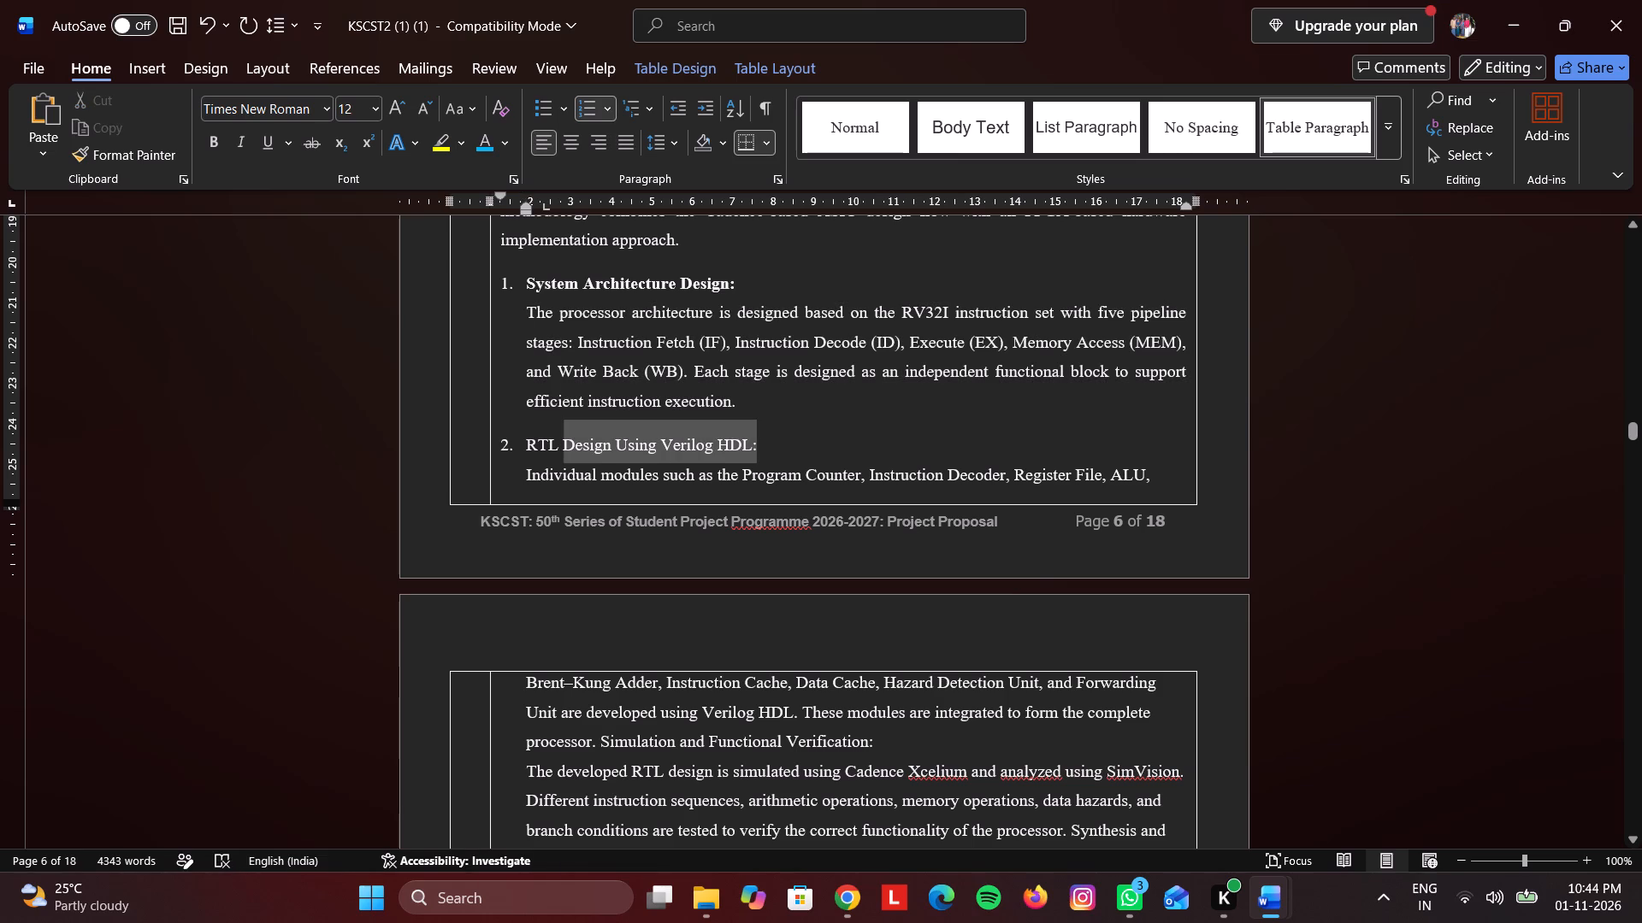
drag(554, 446, 497, 444)
click(523, 407)
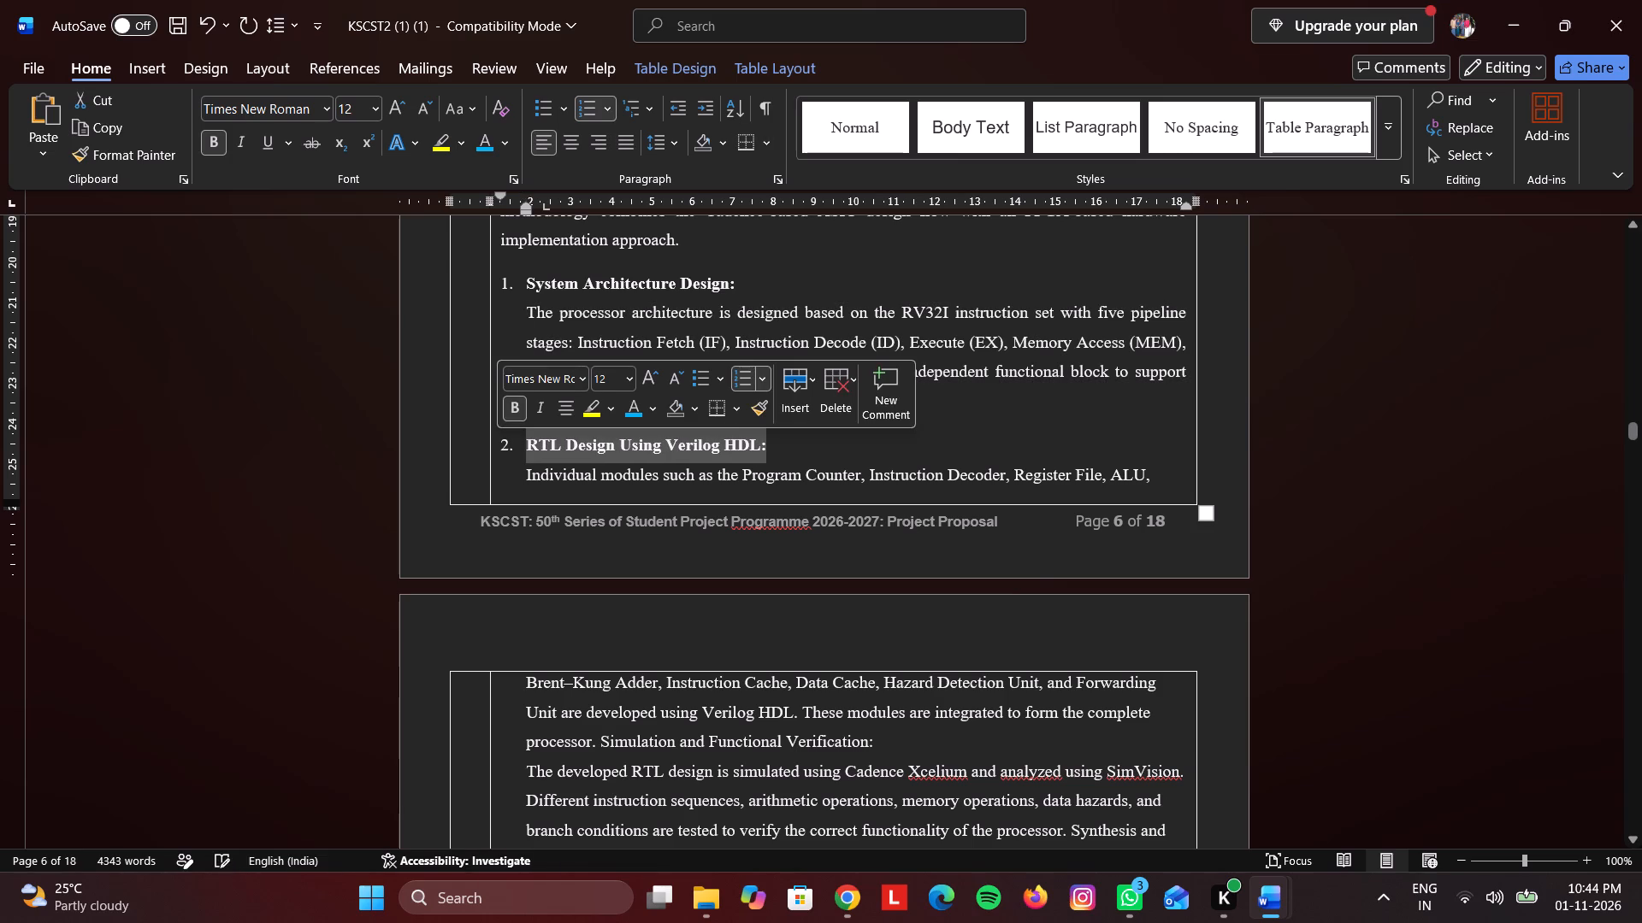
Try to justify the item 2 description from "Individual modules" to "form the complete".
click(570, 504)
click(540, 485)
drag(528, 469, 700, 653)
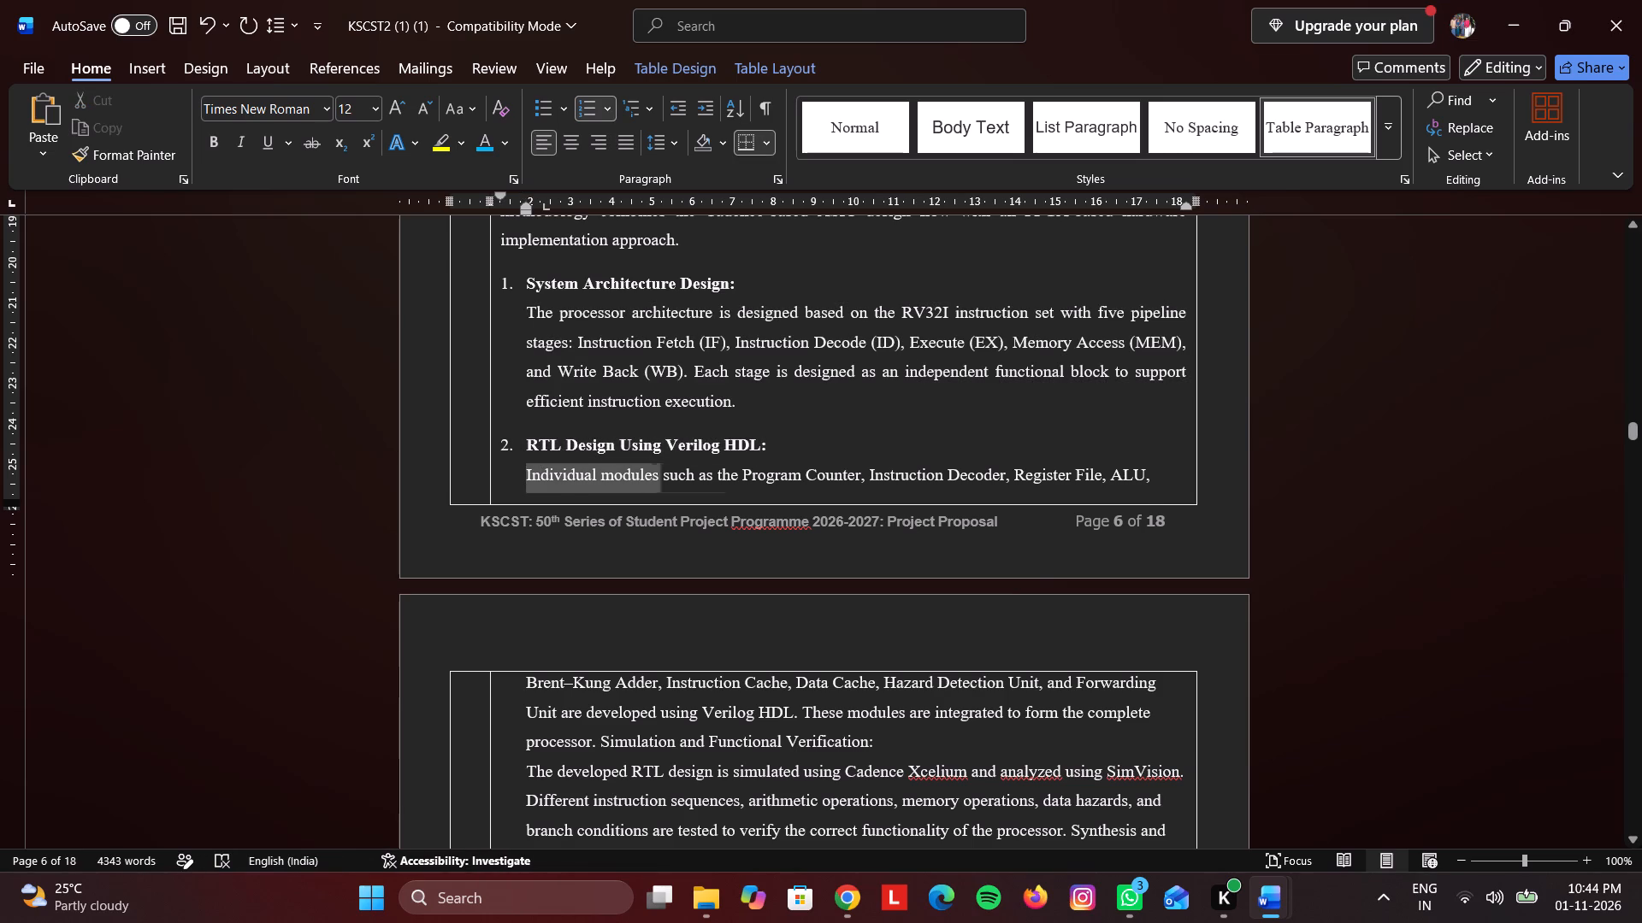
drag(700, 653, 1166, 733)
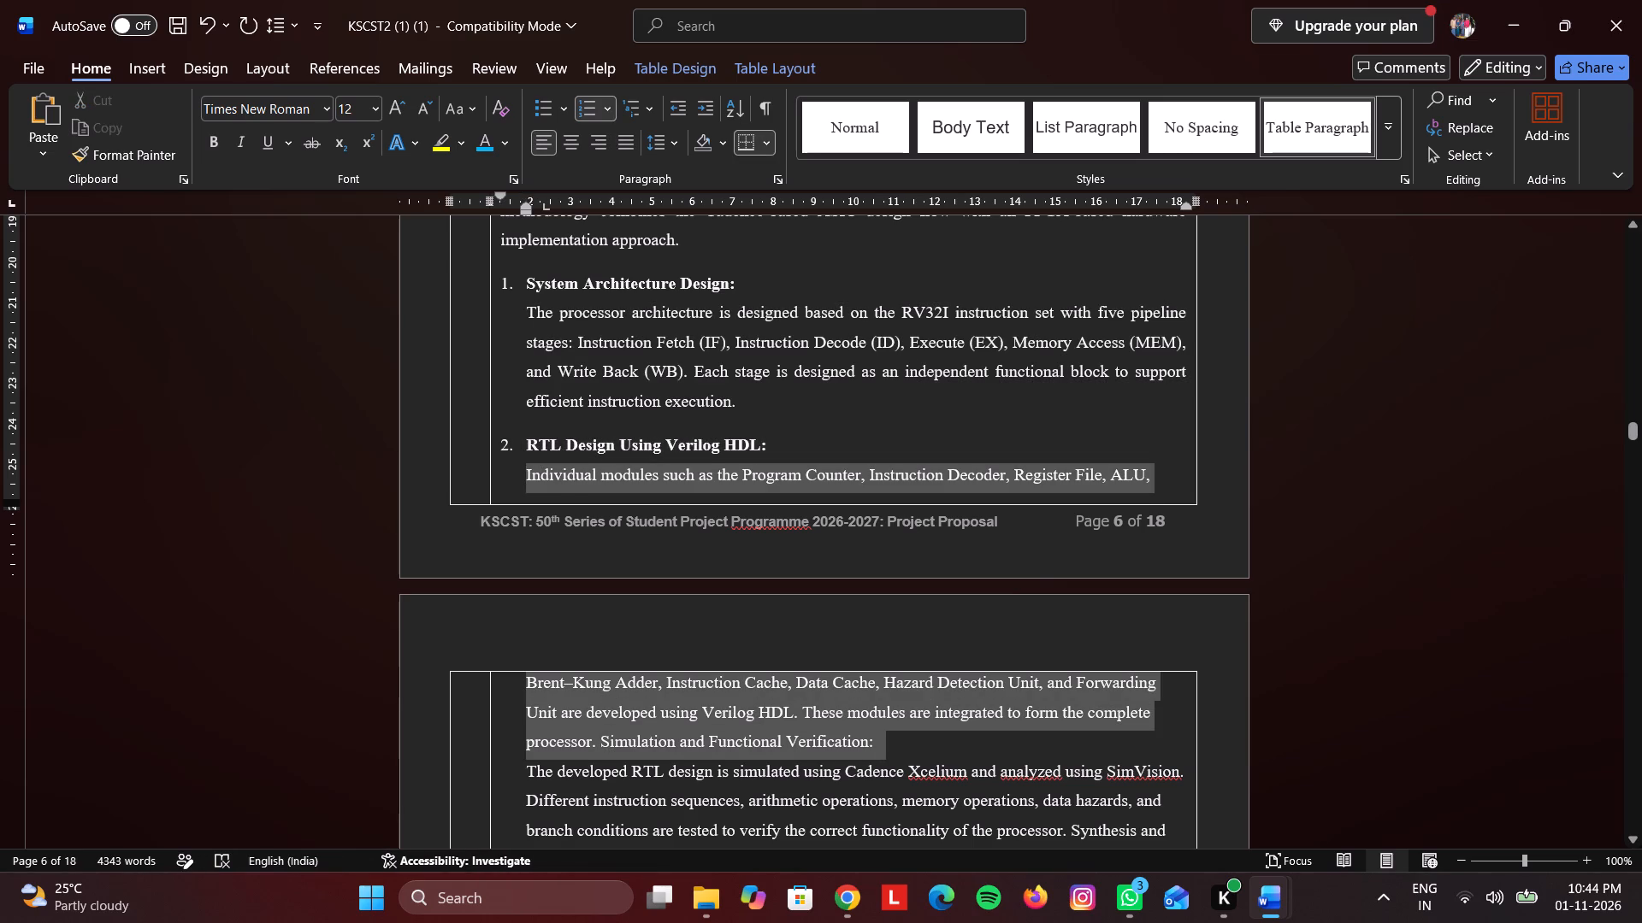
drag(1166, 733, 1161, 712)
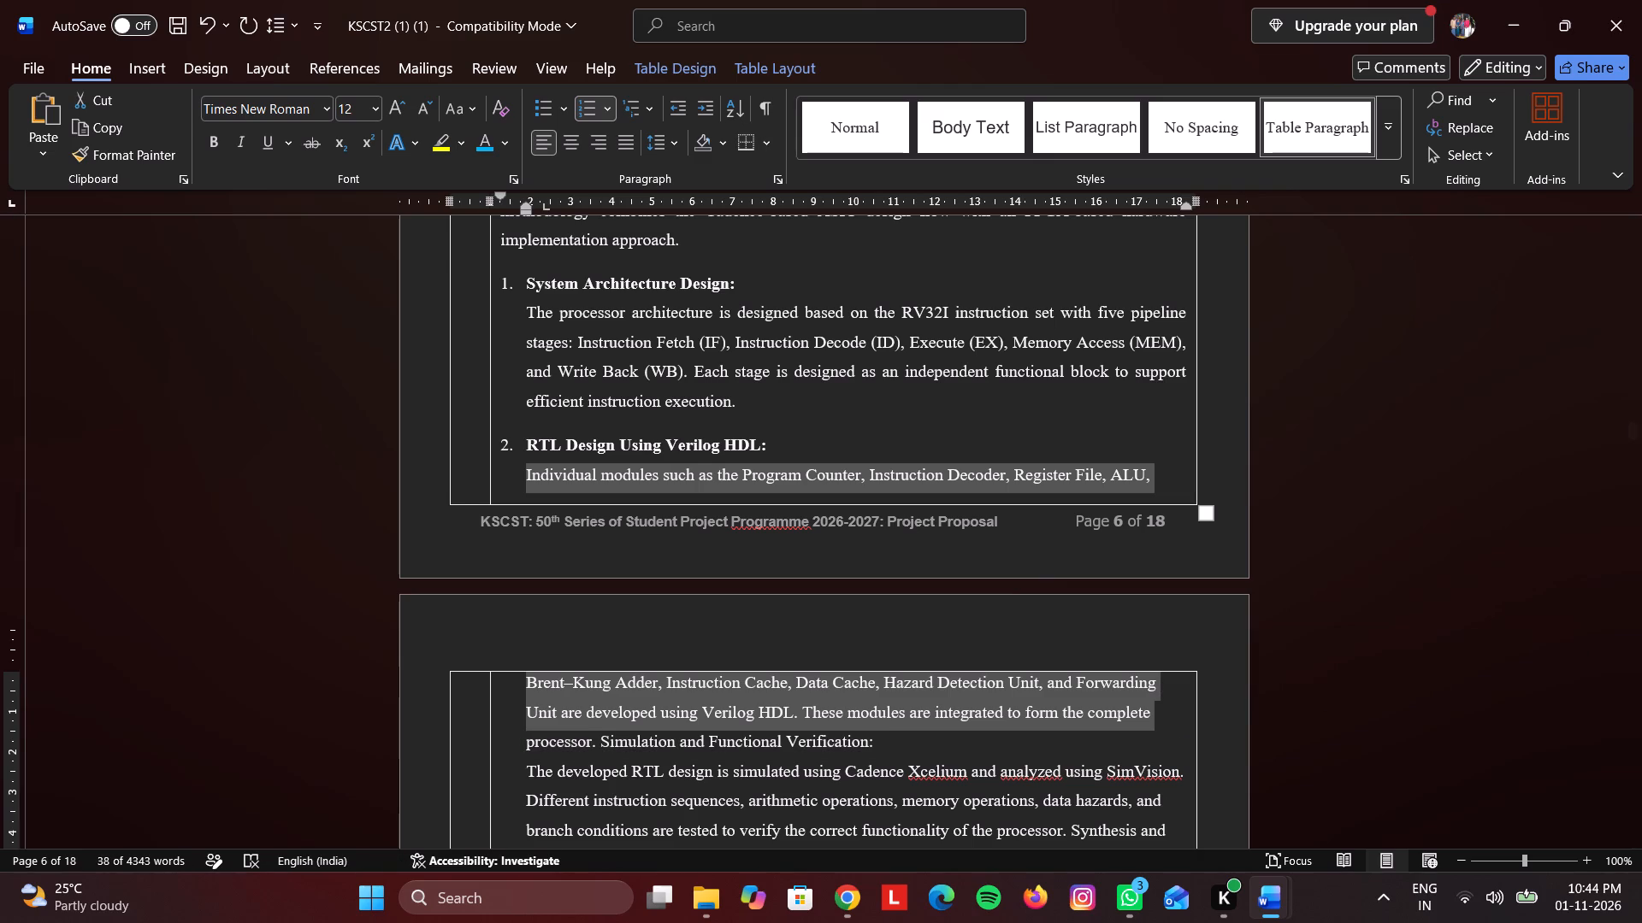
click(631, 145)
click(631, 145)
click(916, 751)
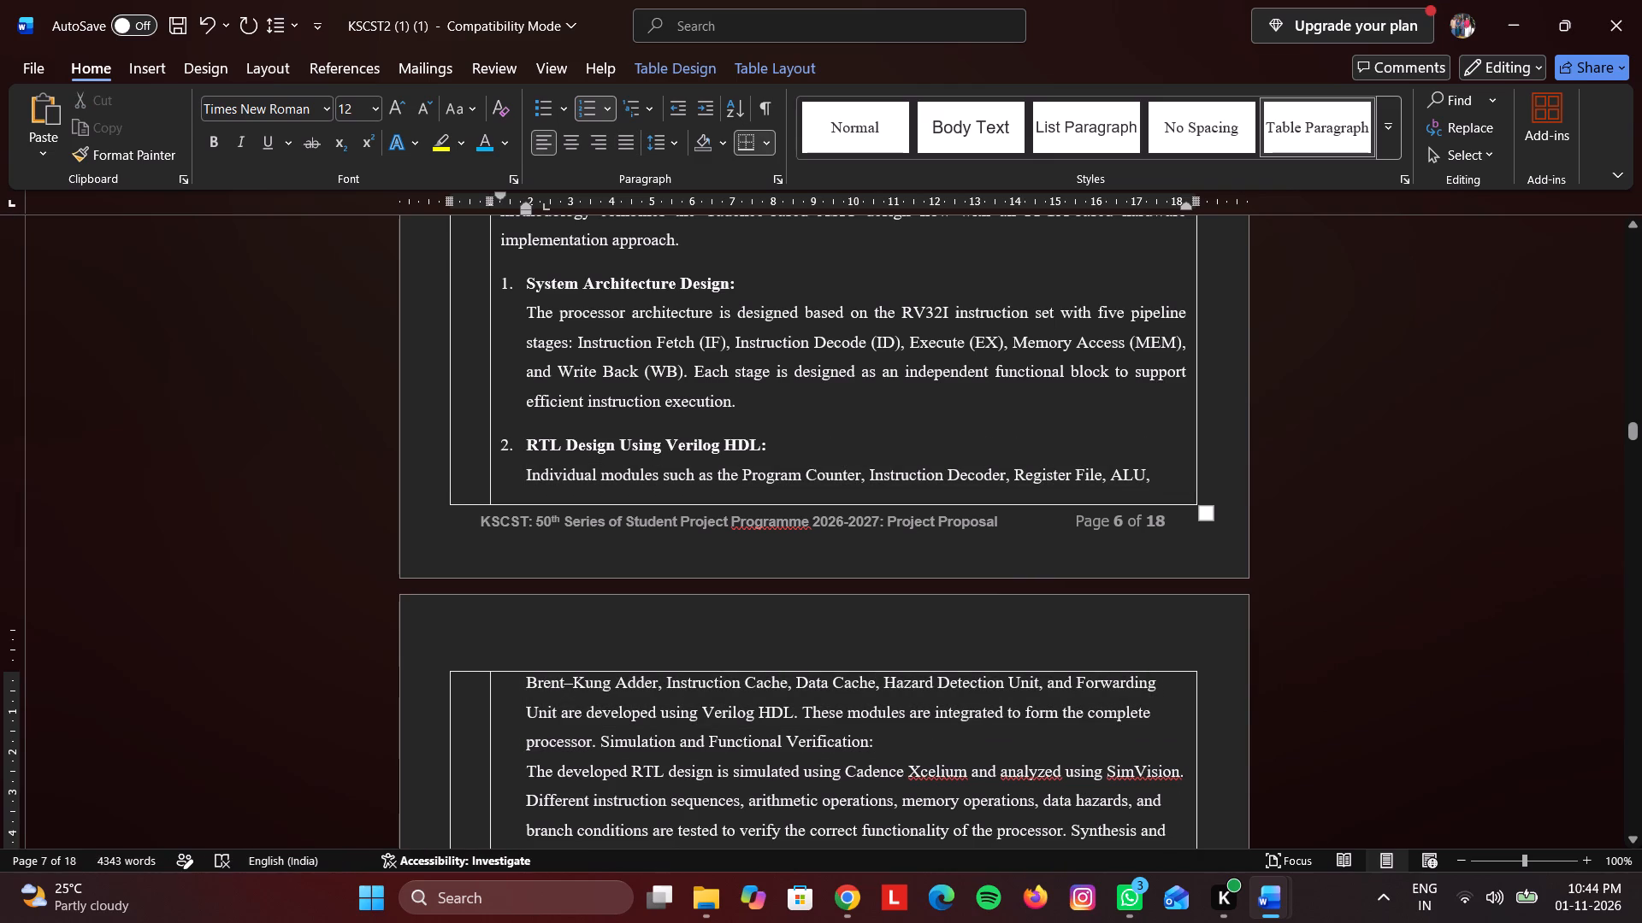
Start numbered item 3 at "Simulation and Functional Verification:".
click(604, 739)
key(Return)
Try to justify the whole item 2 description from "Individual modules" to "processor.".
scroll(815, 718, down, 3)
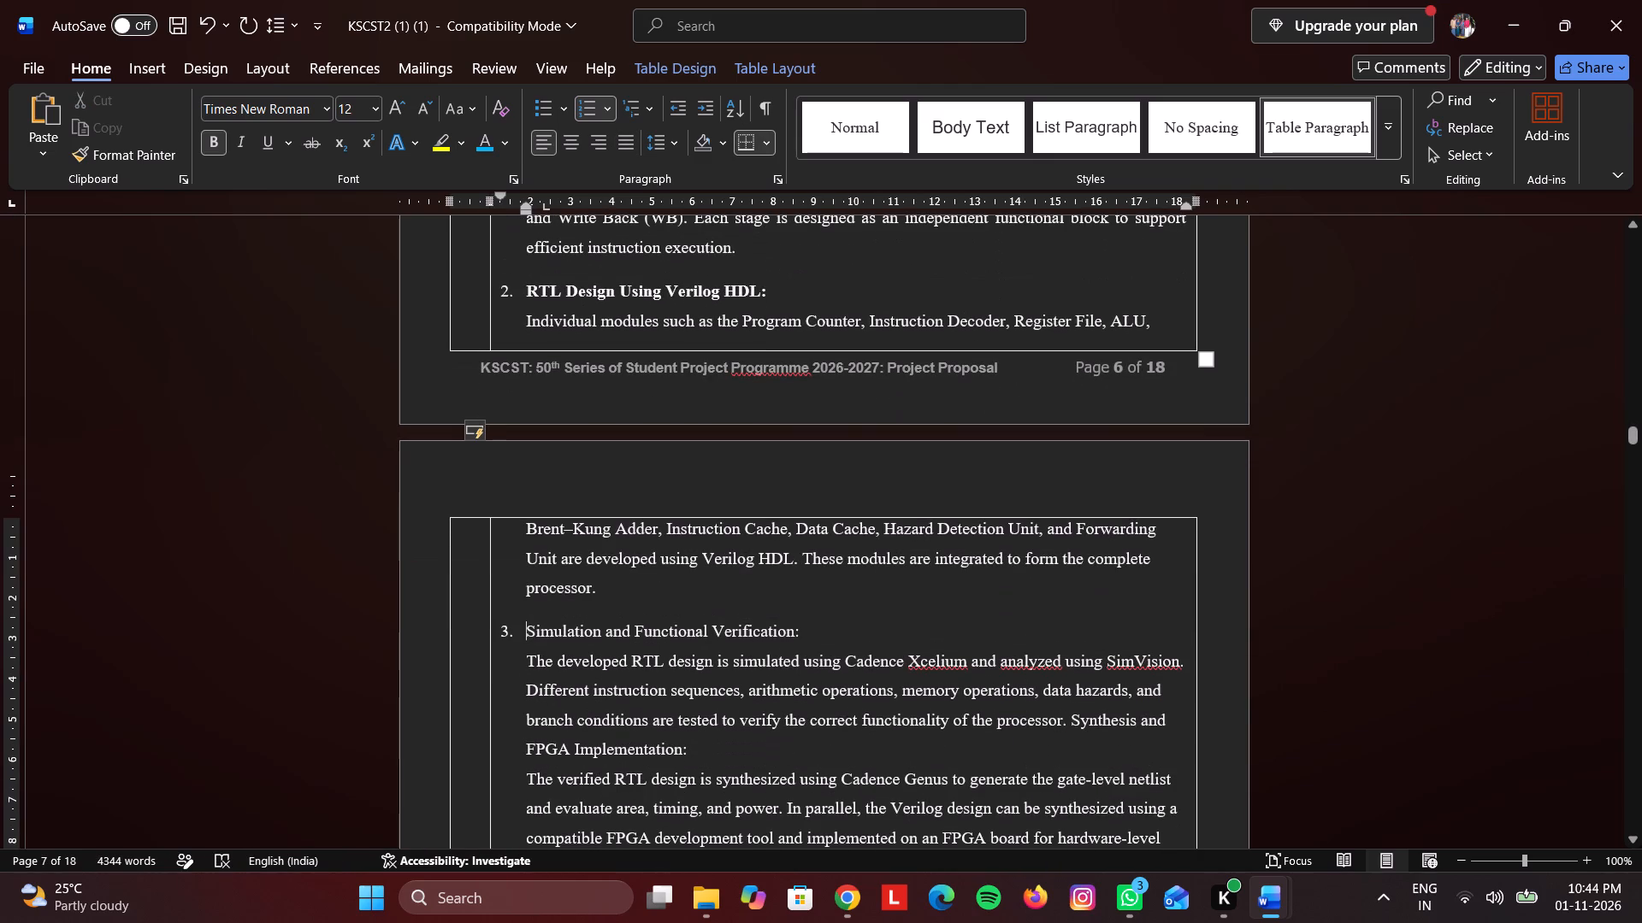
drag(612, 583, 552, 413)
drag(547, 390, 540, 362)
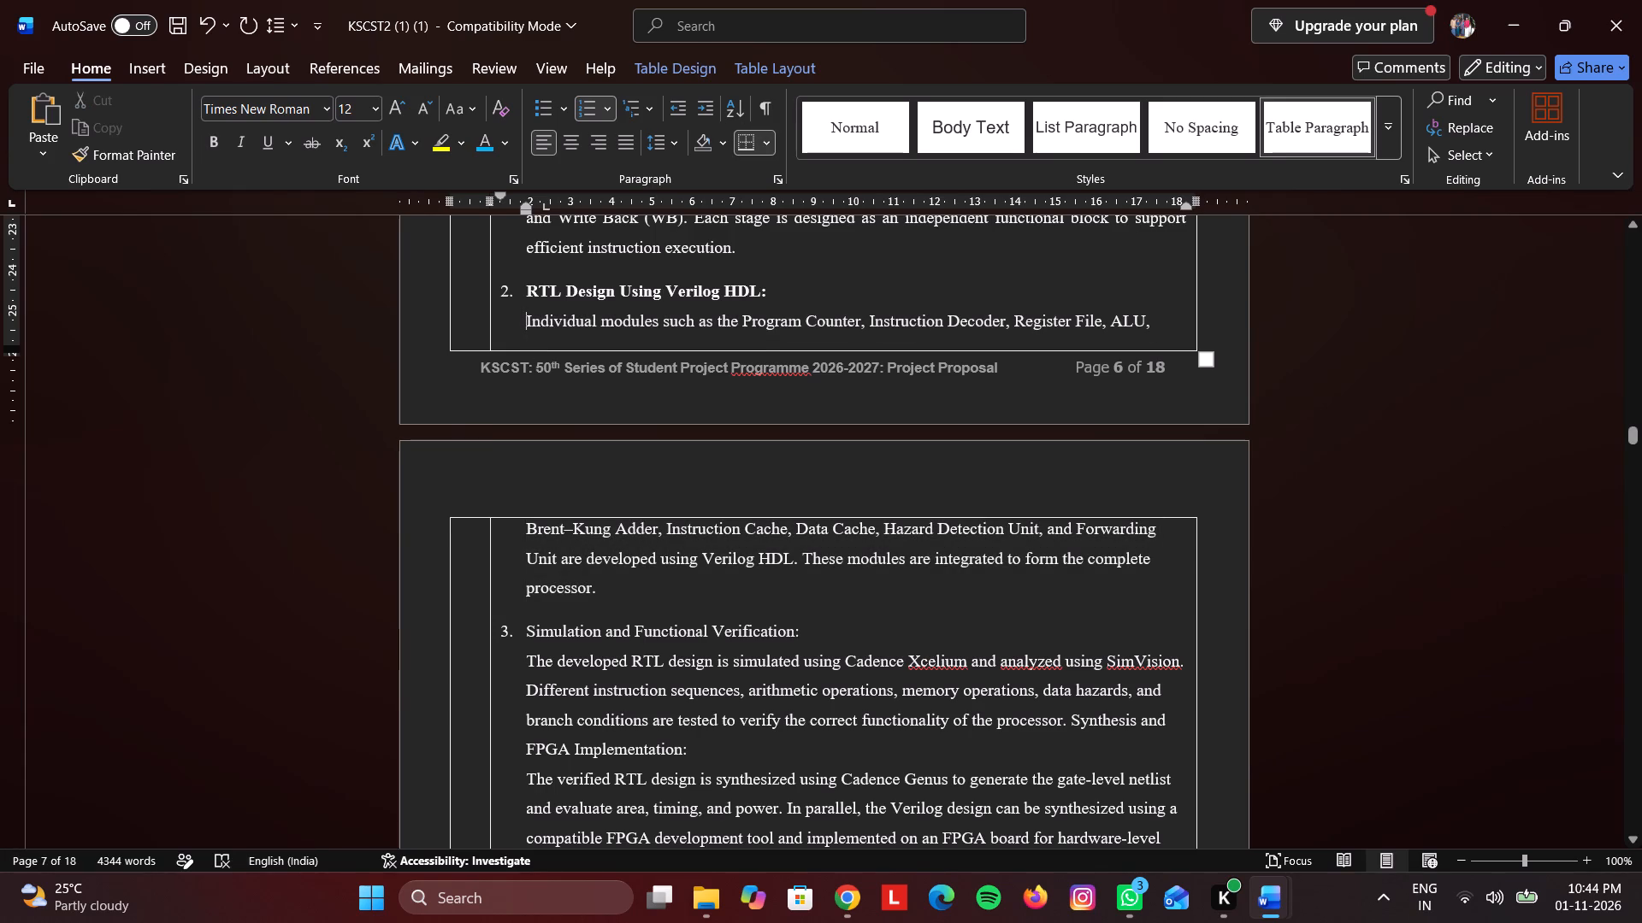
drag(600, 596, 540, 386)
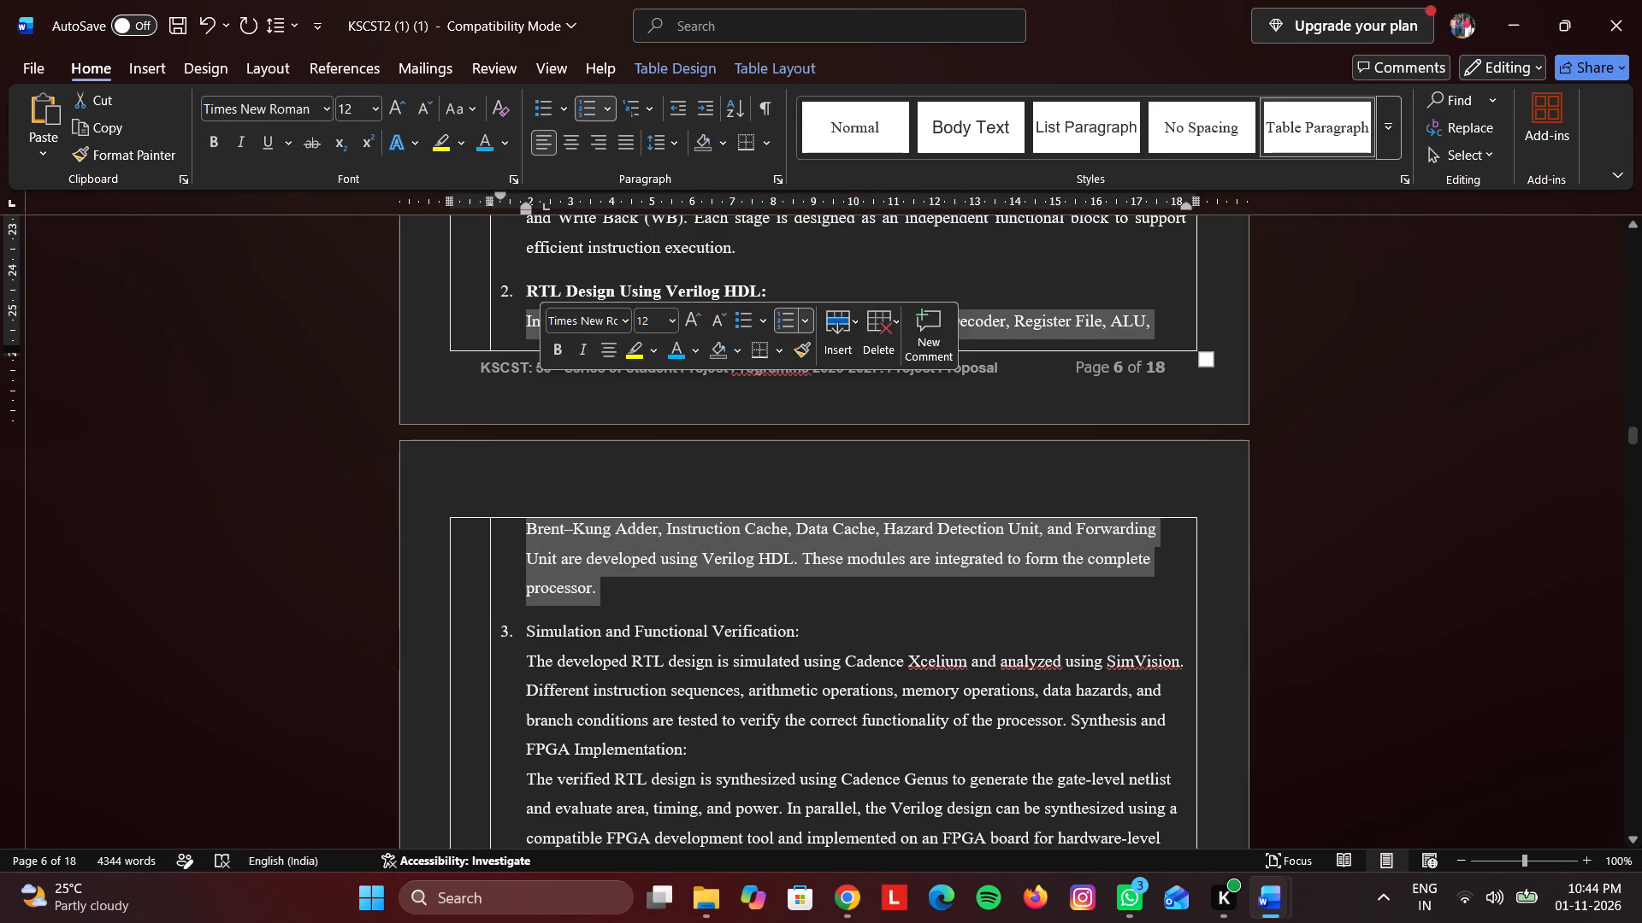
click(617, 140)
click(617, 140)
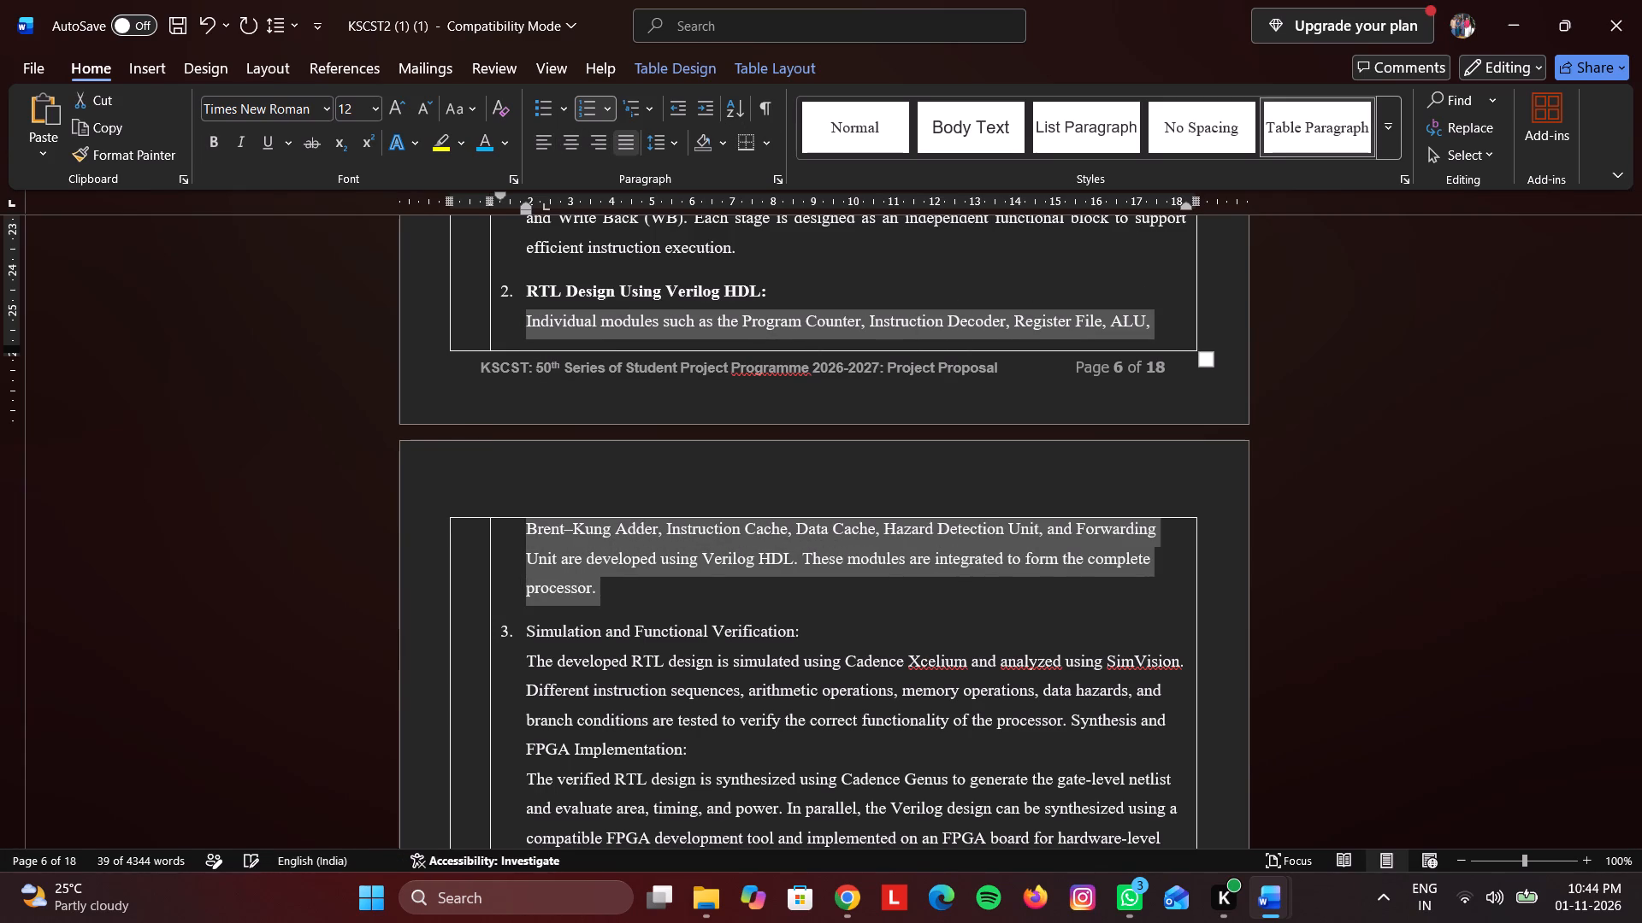
Split the item 2 description from its "RTL Design Using Verilog HDL:" heading into a separate unnumbered paragraph.
click(777, 294)
key(Return)
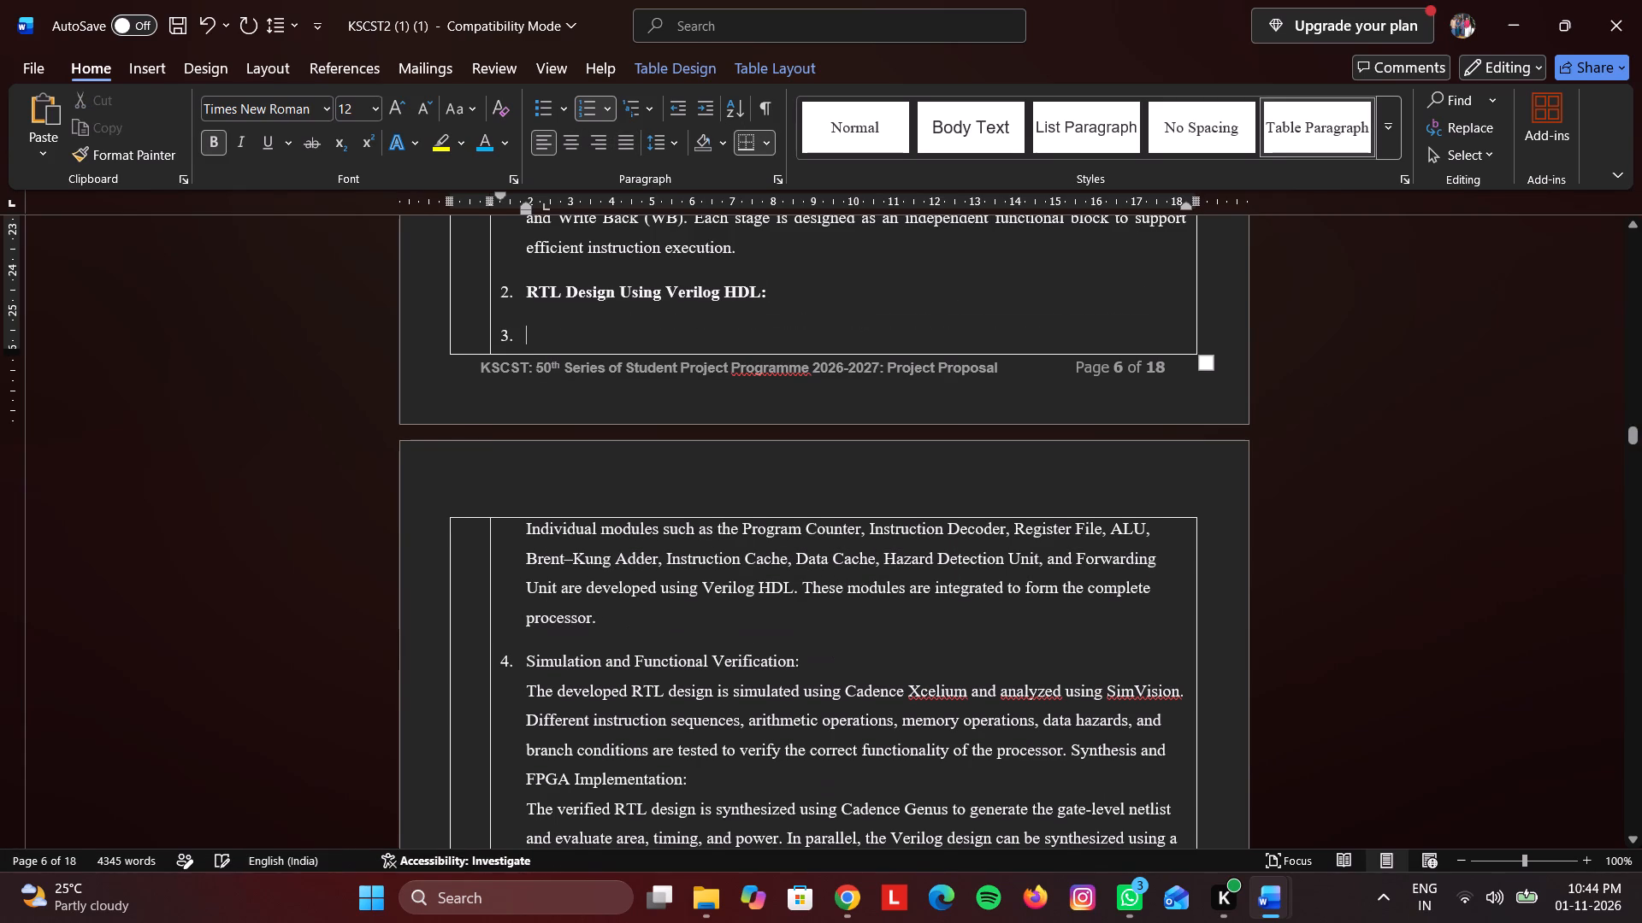
key(BackSpace)
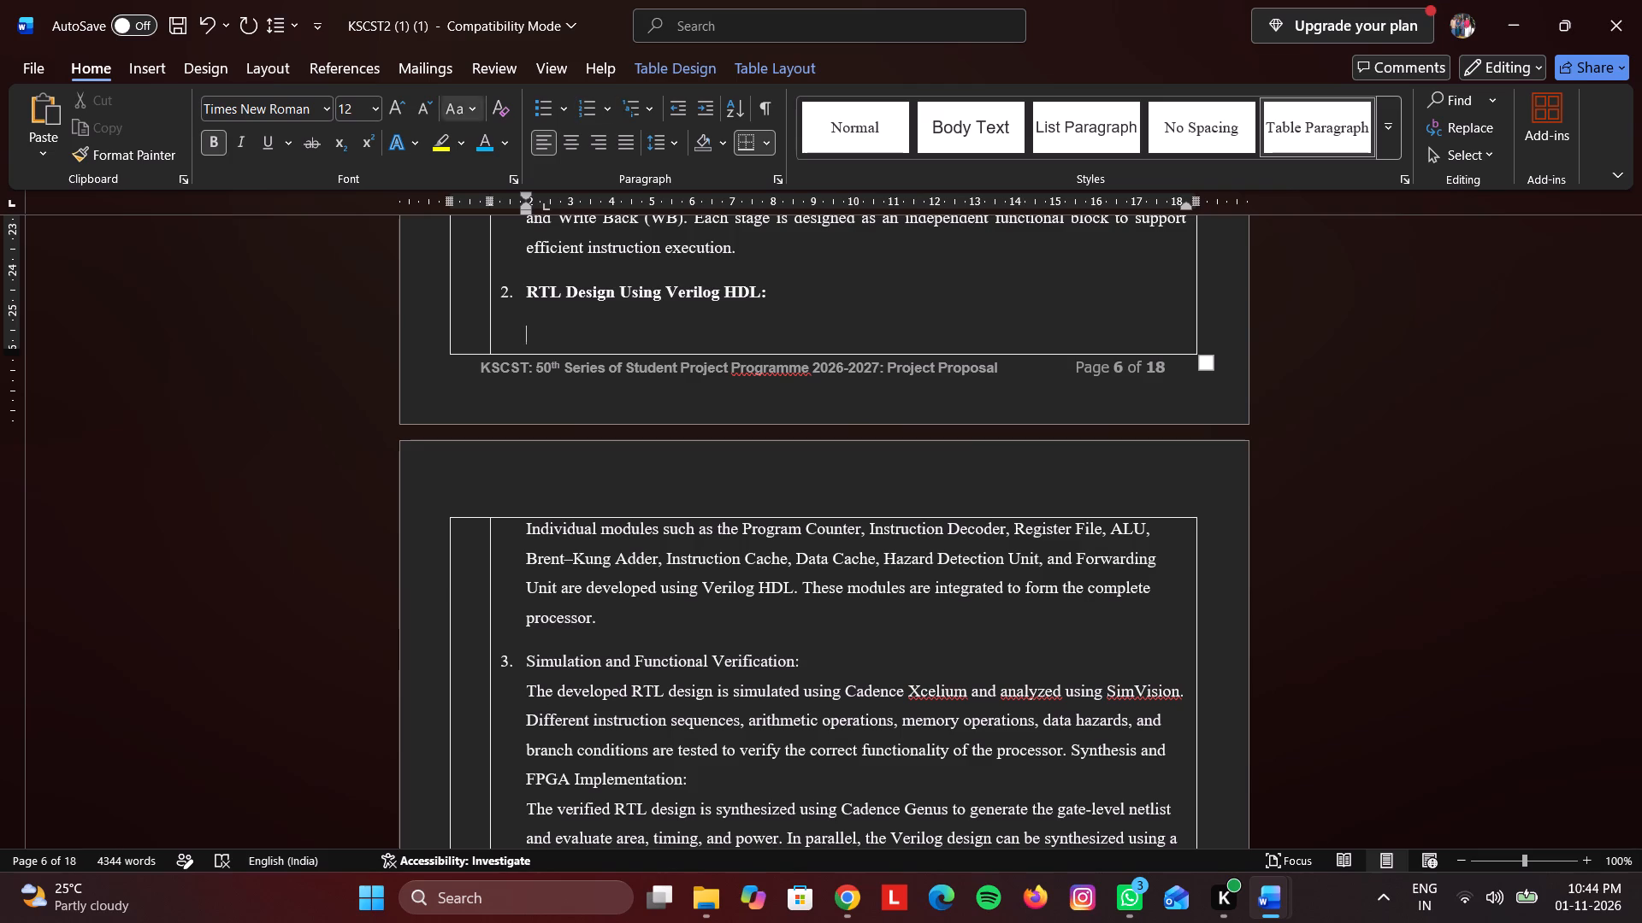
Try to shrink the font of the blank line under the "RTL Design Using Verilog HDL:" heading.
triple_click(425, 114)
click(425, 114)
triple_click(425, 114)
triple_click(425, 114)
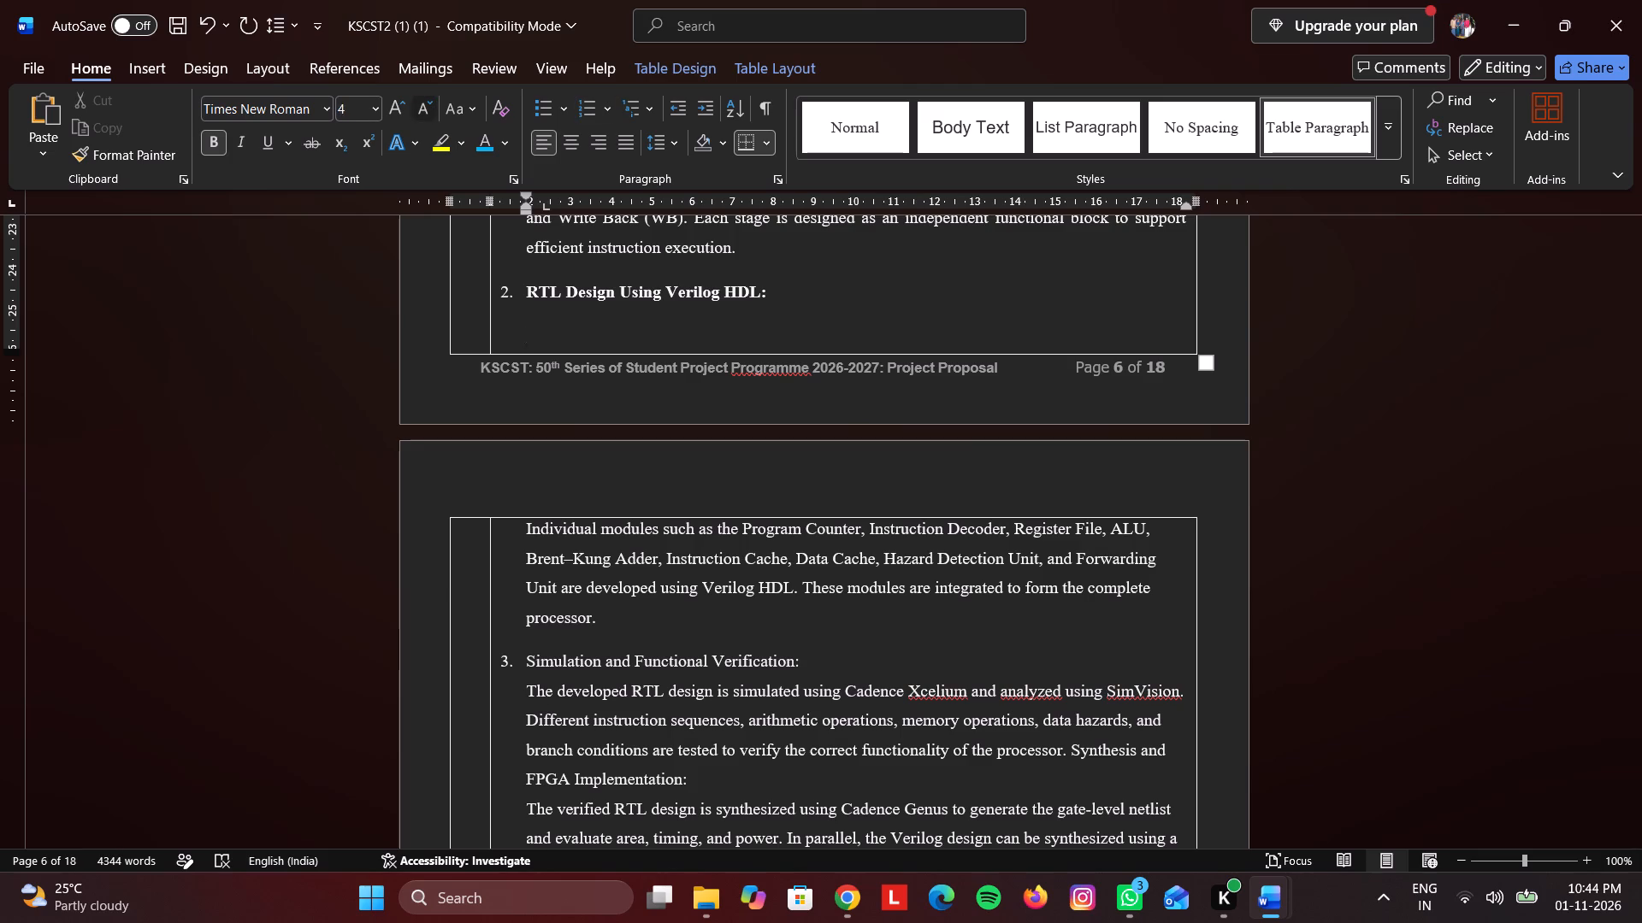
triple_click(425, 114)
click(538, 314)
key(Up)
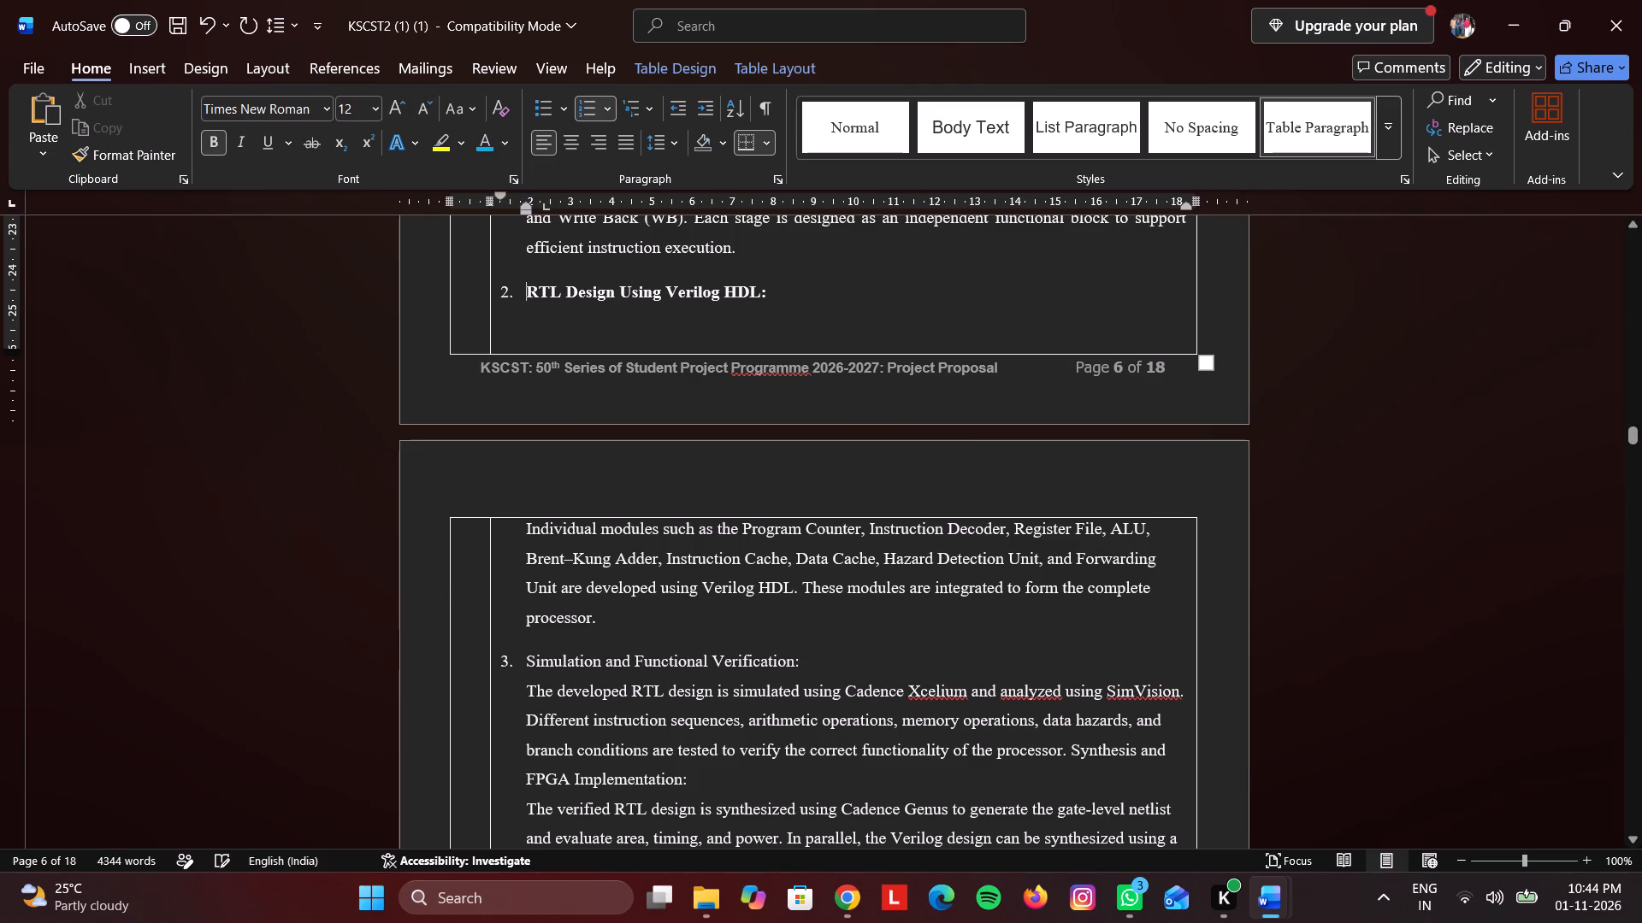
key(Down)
Remove the space before the item 2 description paragraph that starts with the blank line under its heading.
click(673, 136)
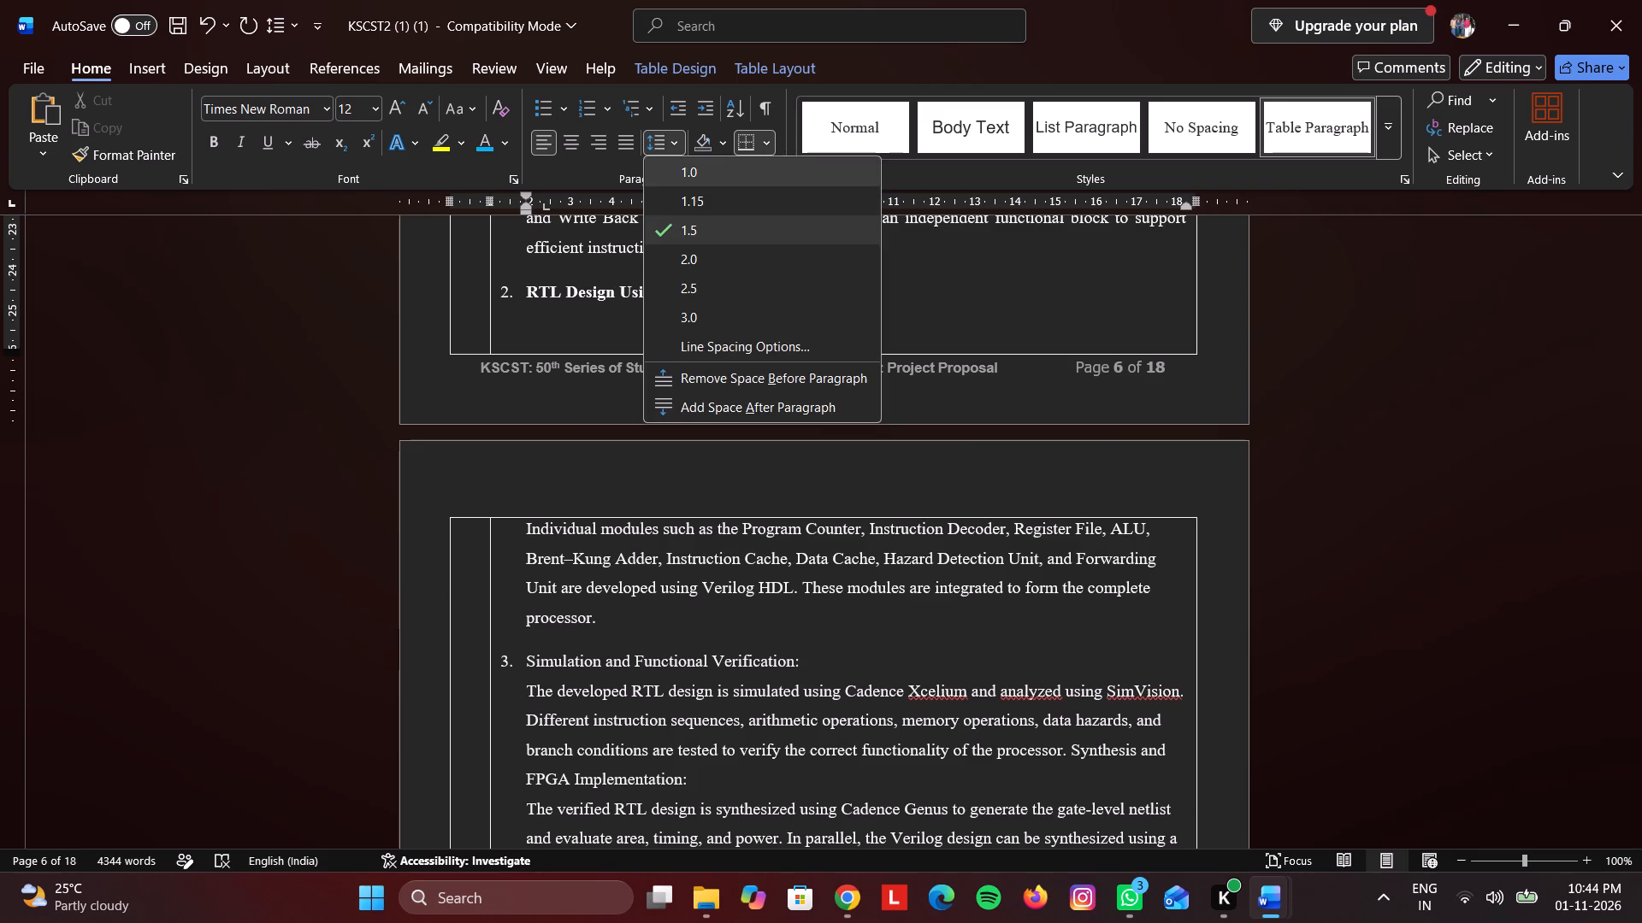
click(711, 371)
click(580, 334)
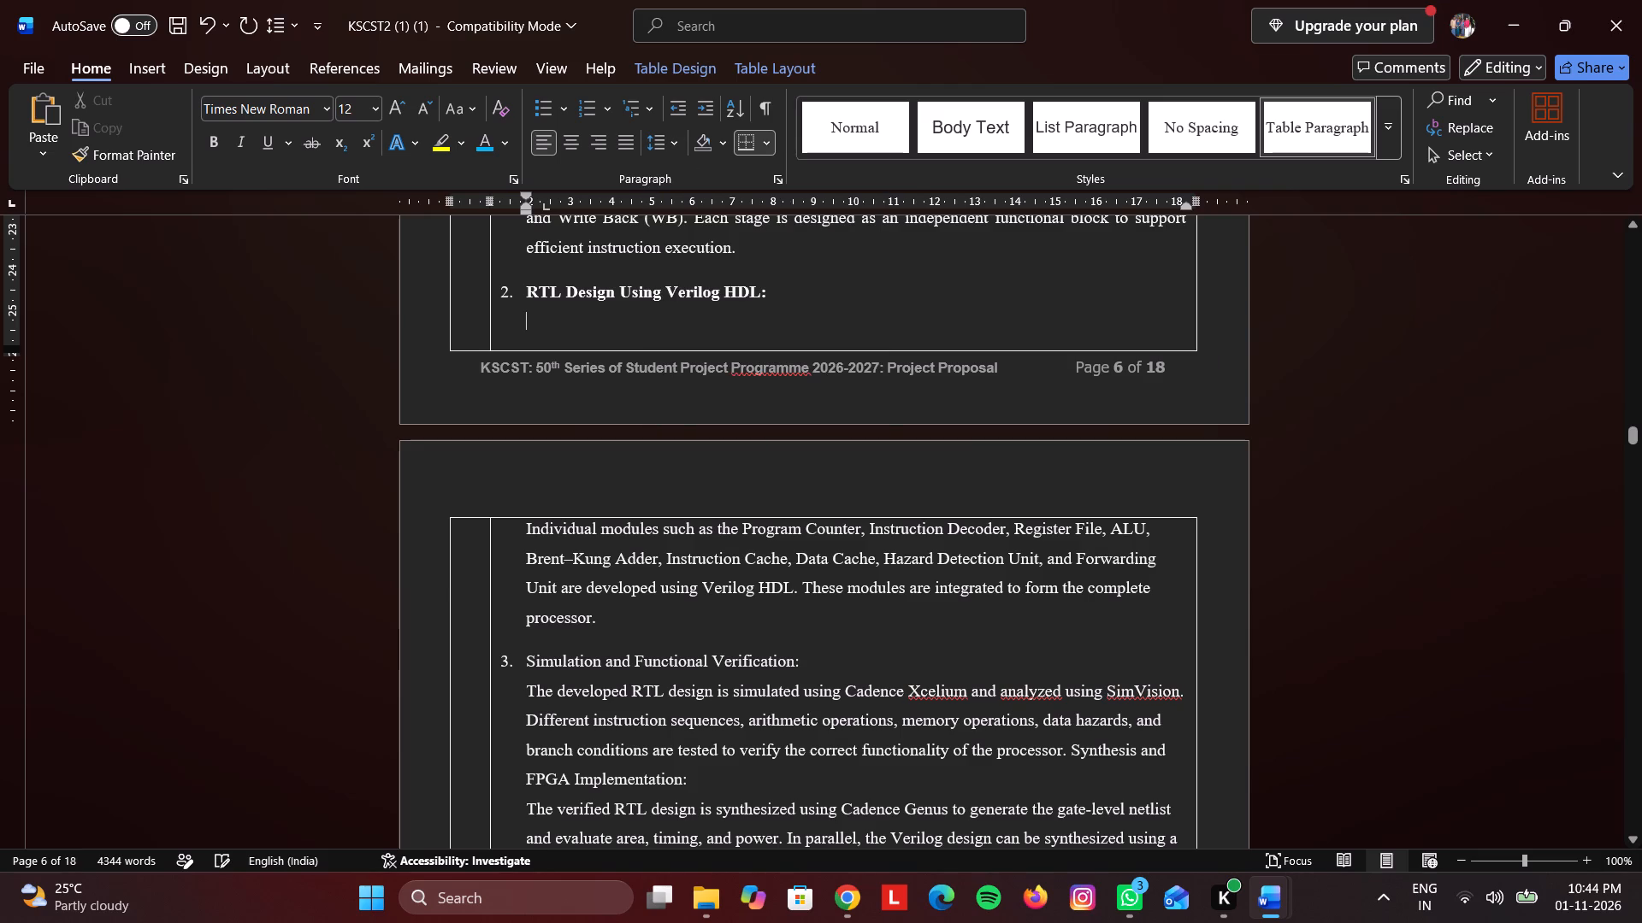
Justify the item 2 description from "Individual modules" to "processor.".
drag(605, 621, 546, 537)
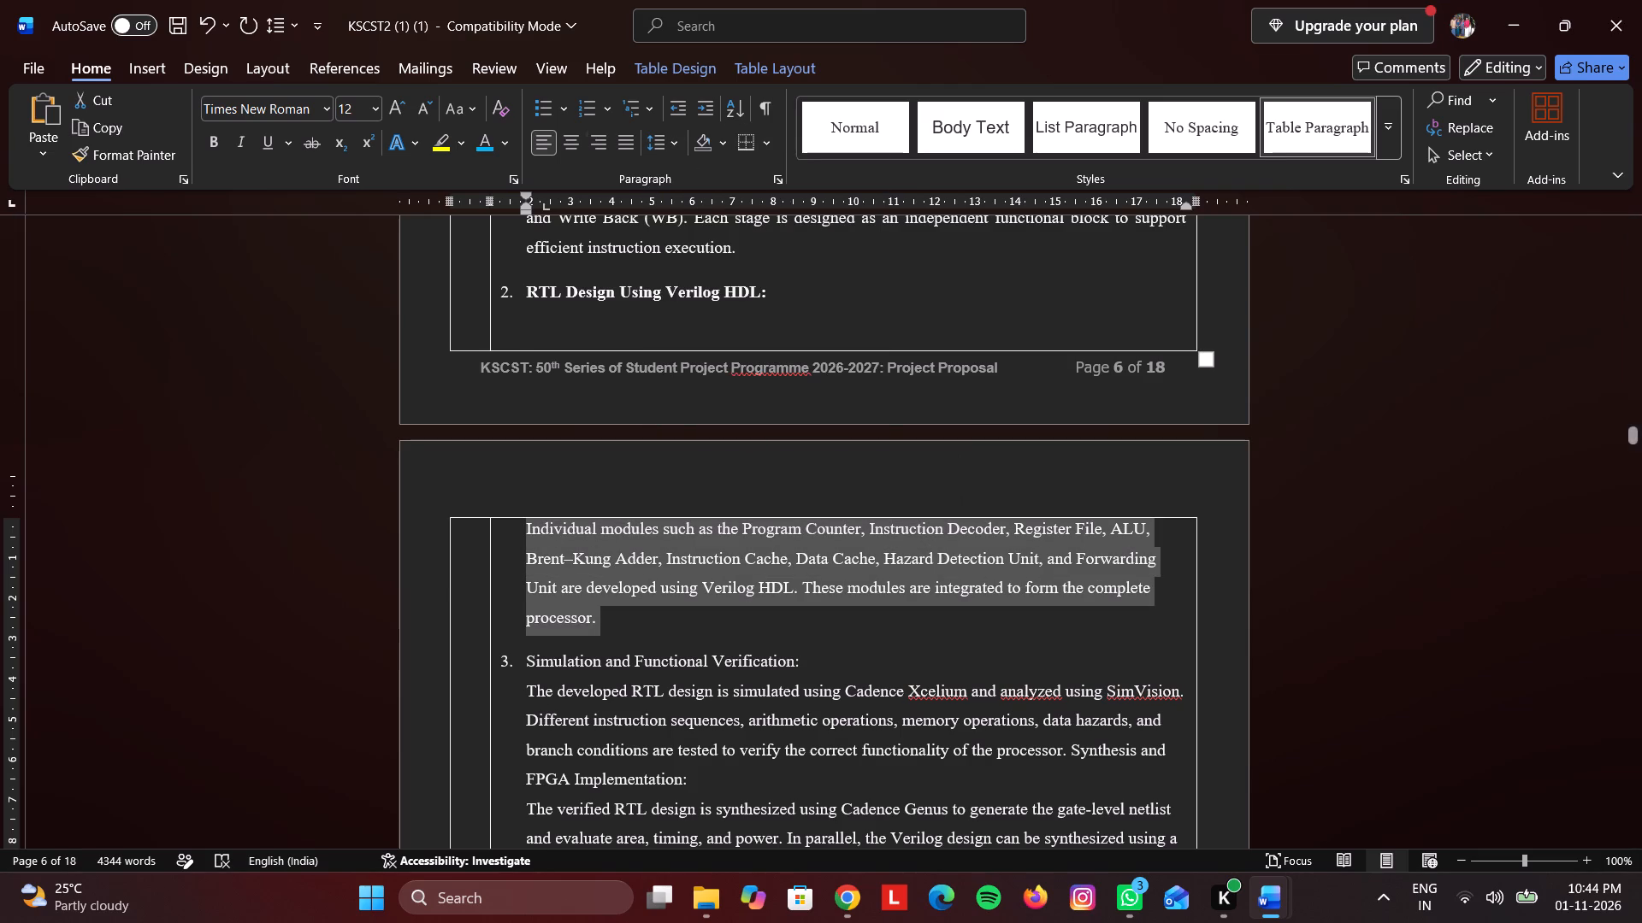
click(634, 144)
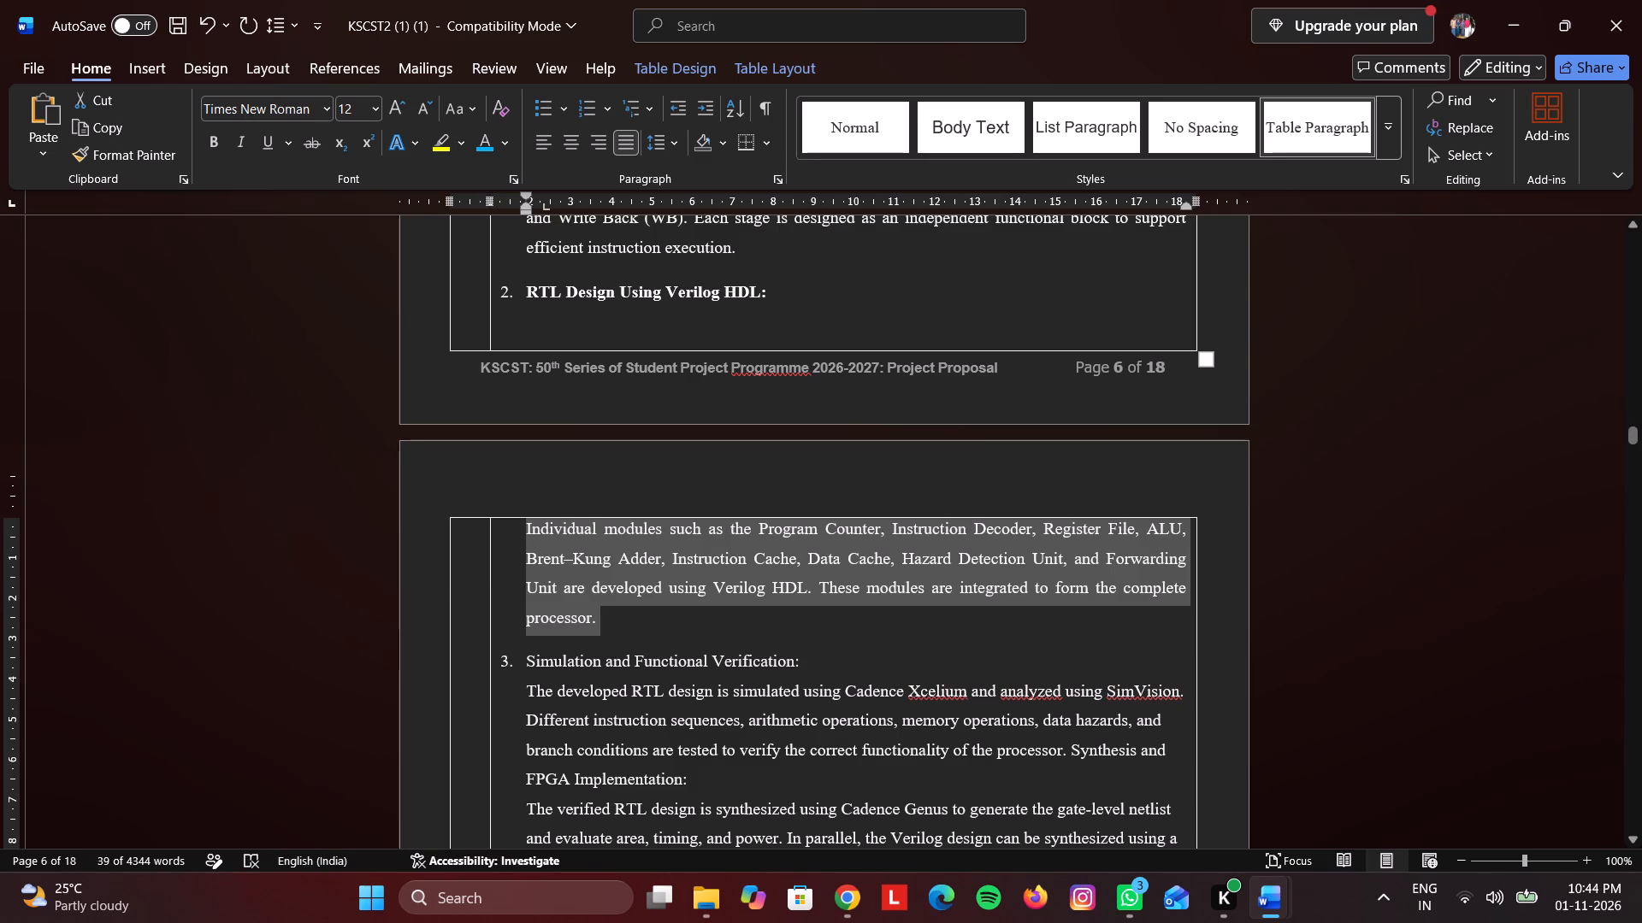
click(577, 544)
Delete the blank line between the "RTL Design Using Verilog HDL:" heading and its description.
click(522, 531)
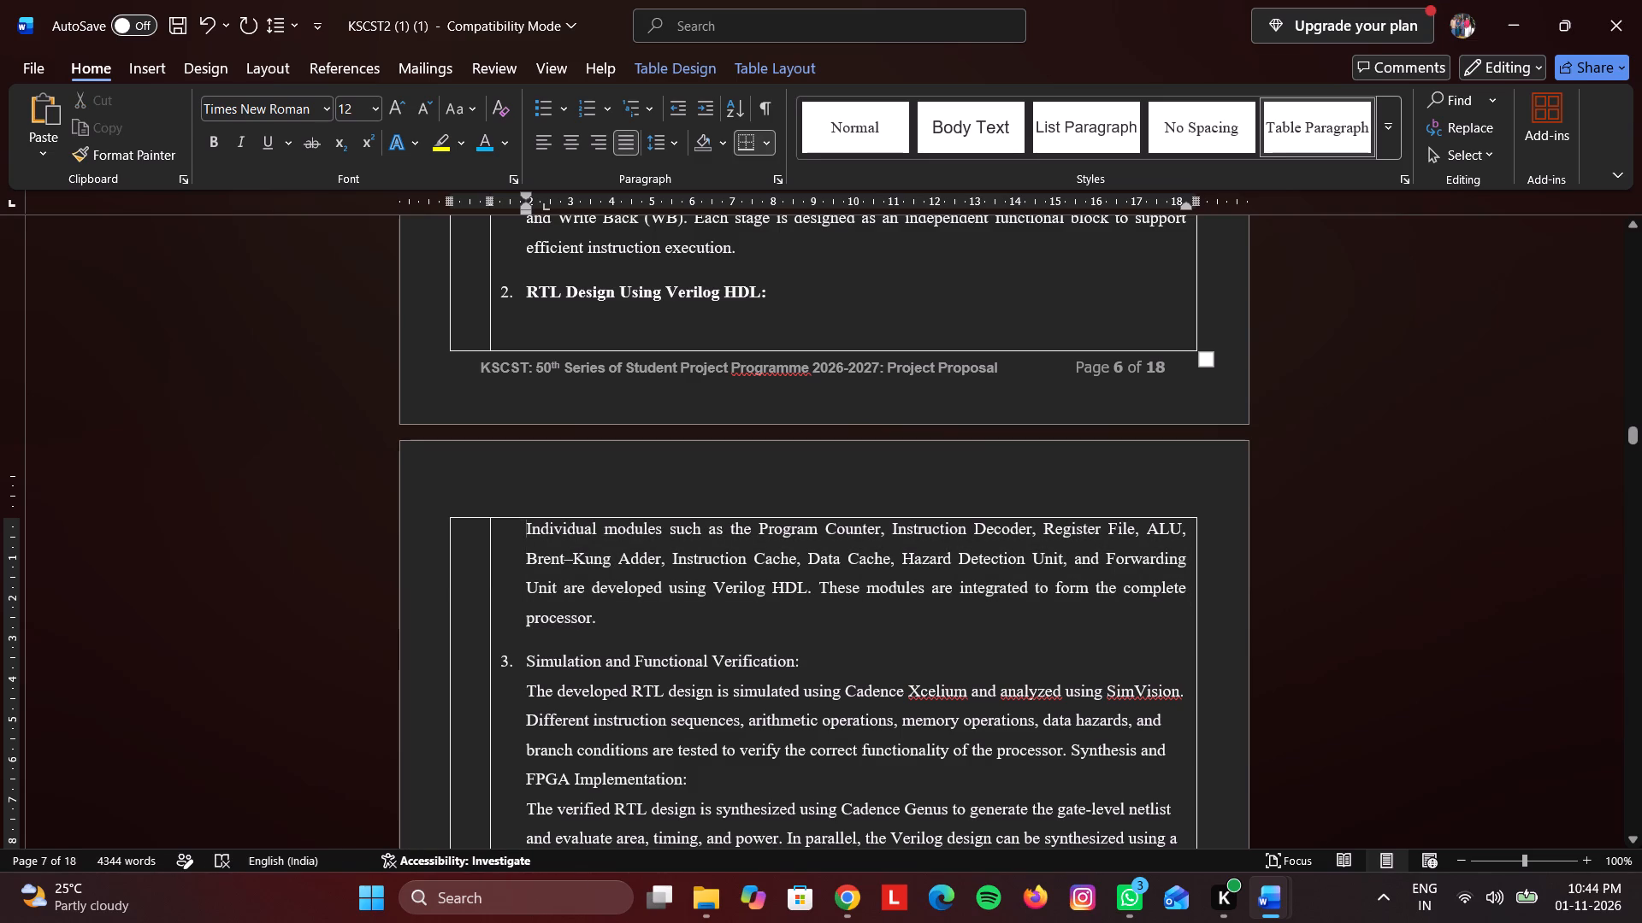
key(BackSpace)
Make the item 3 heading "Simulation and Functional Verification:" bold.
scroll(659, 713, down, 2)
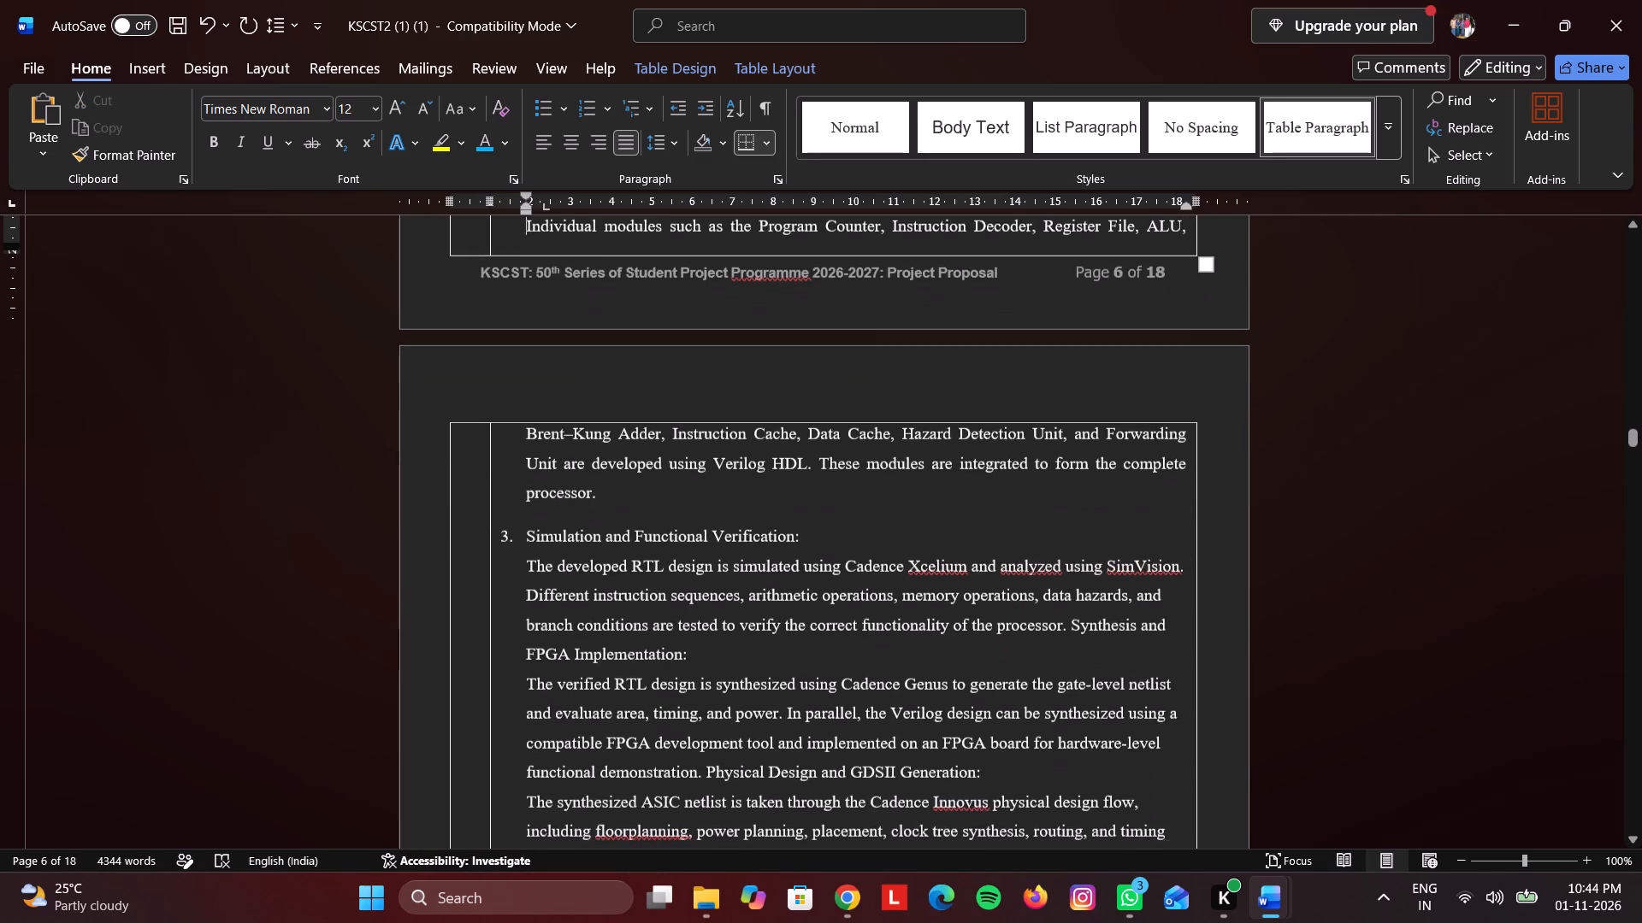
drag(810, 532, 551, 522)
click(573, 493)
click(606, 583)
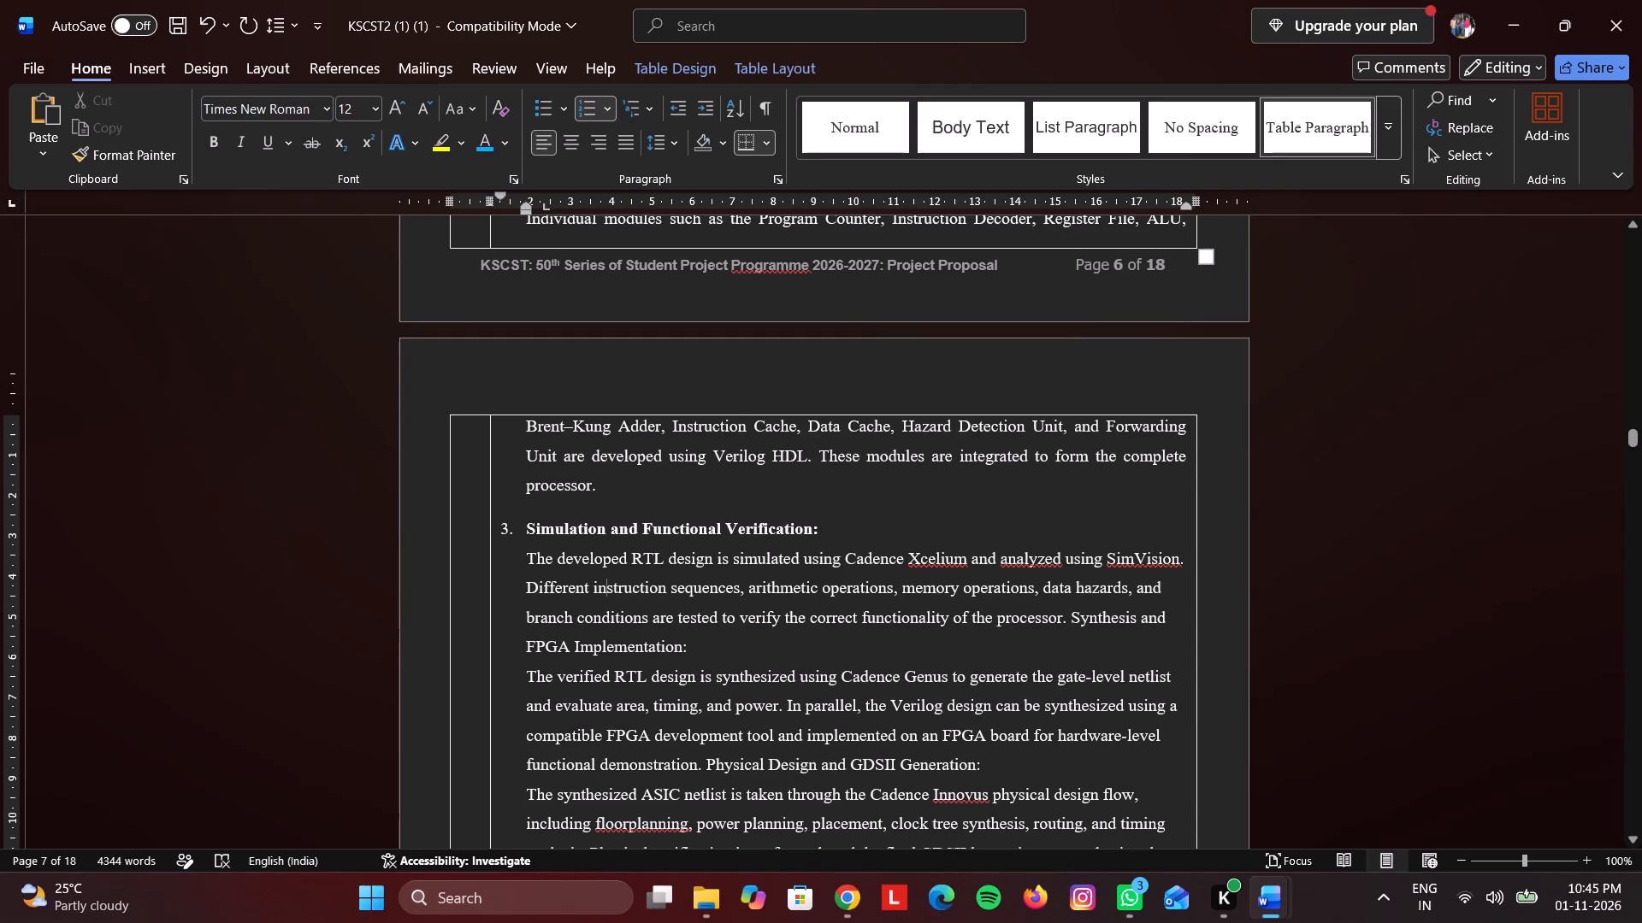
Start numbered item 4 at "Synthesis and FPGA Implementation:".
click(1071, 626)
key(Return)
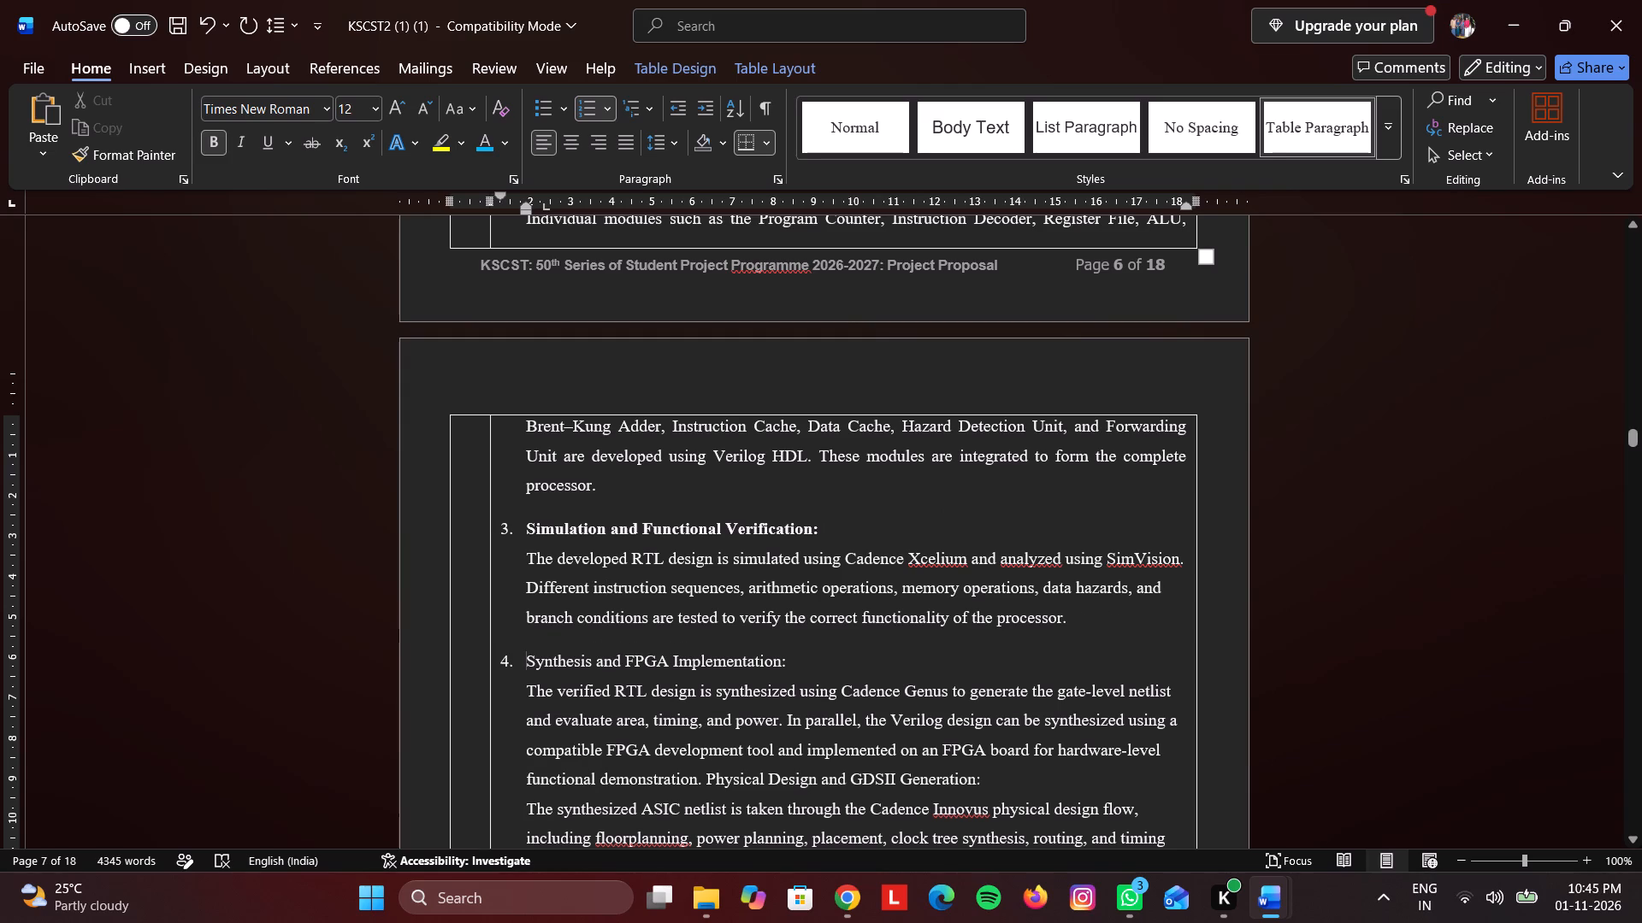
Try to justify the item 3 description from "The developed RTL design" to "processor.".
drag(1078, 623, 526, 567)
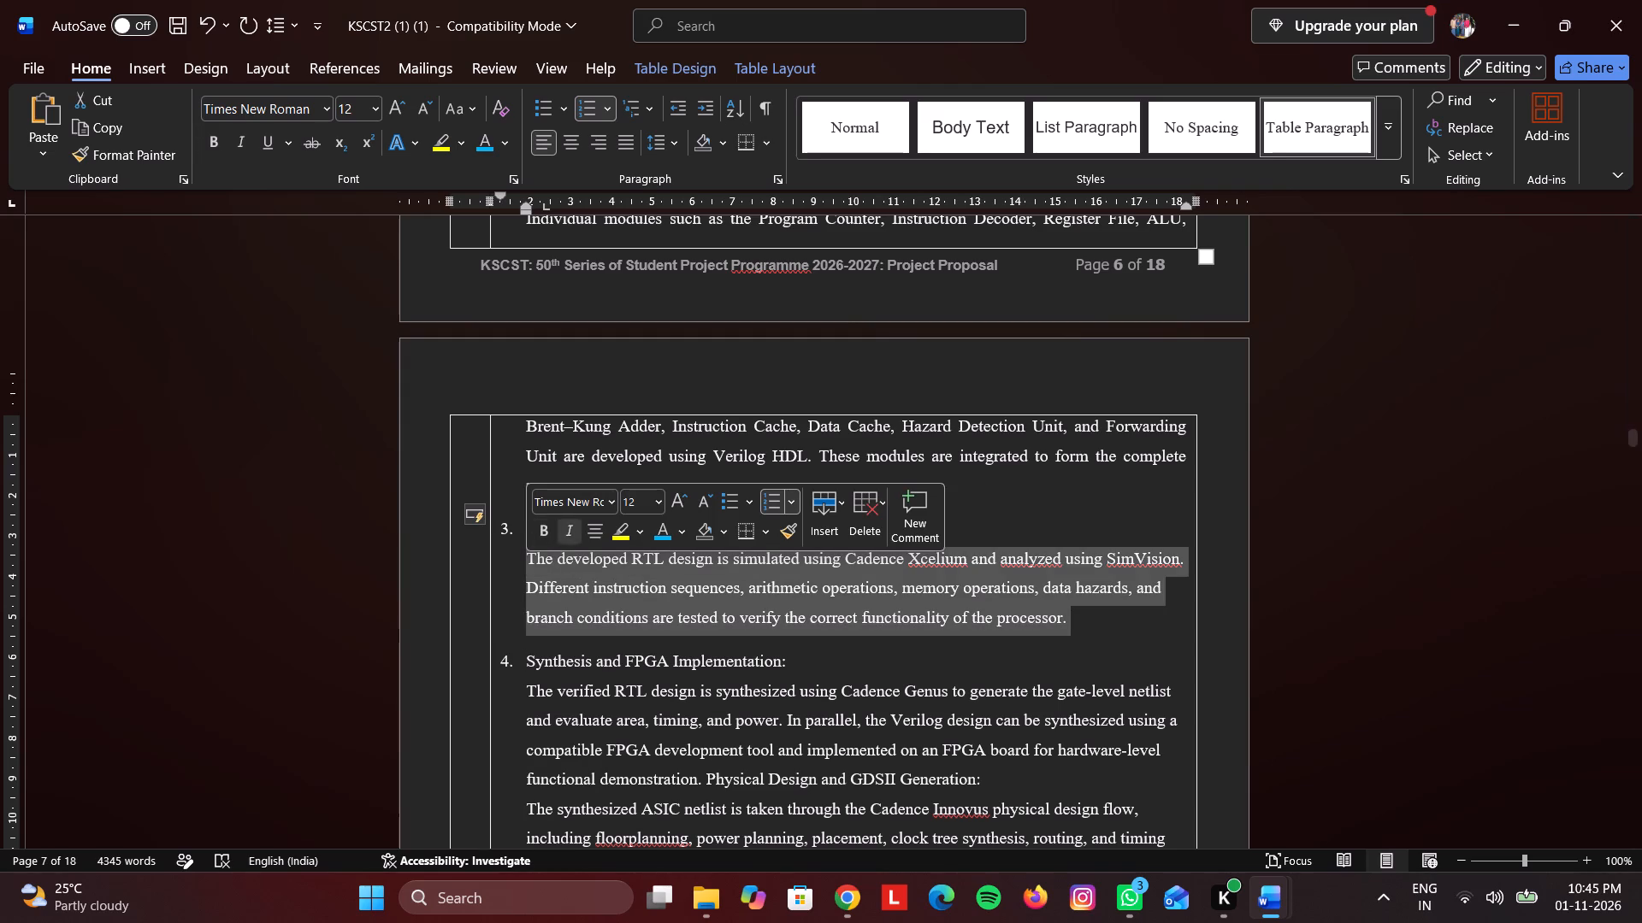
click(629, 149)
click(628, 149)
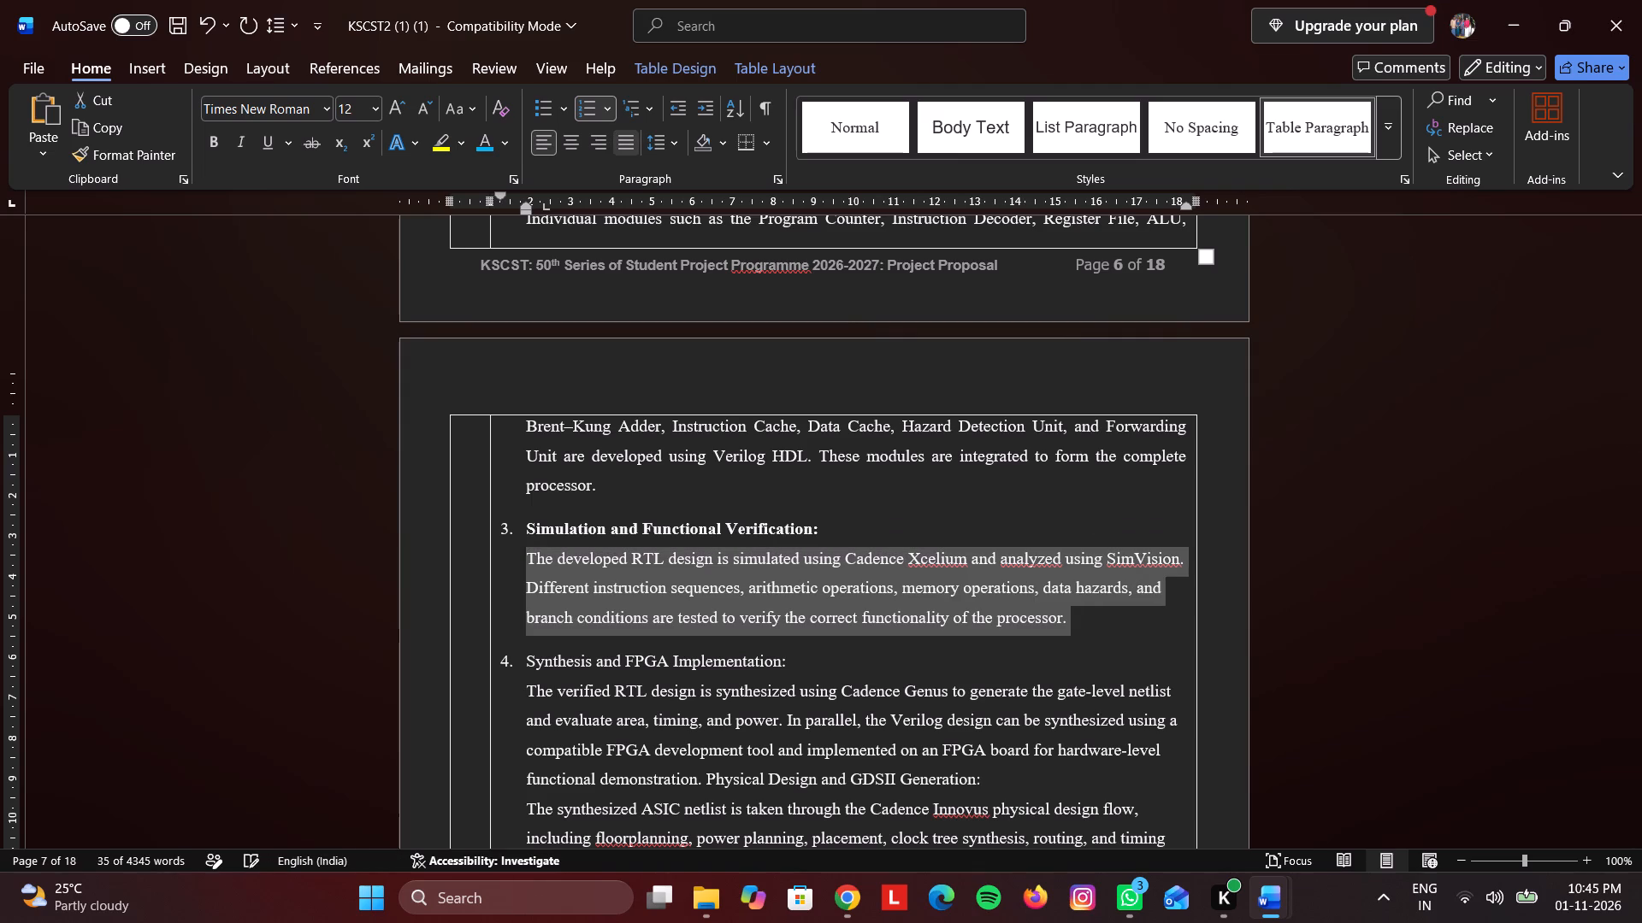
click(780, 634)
Split the item 3 description from its heading into a separate unnumbered paragraph, keeping it indented in line with the heading text.
click(526, 565)
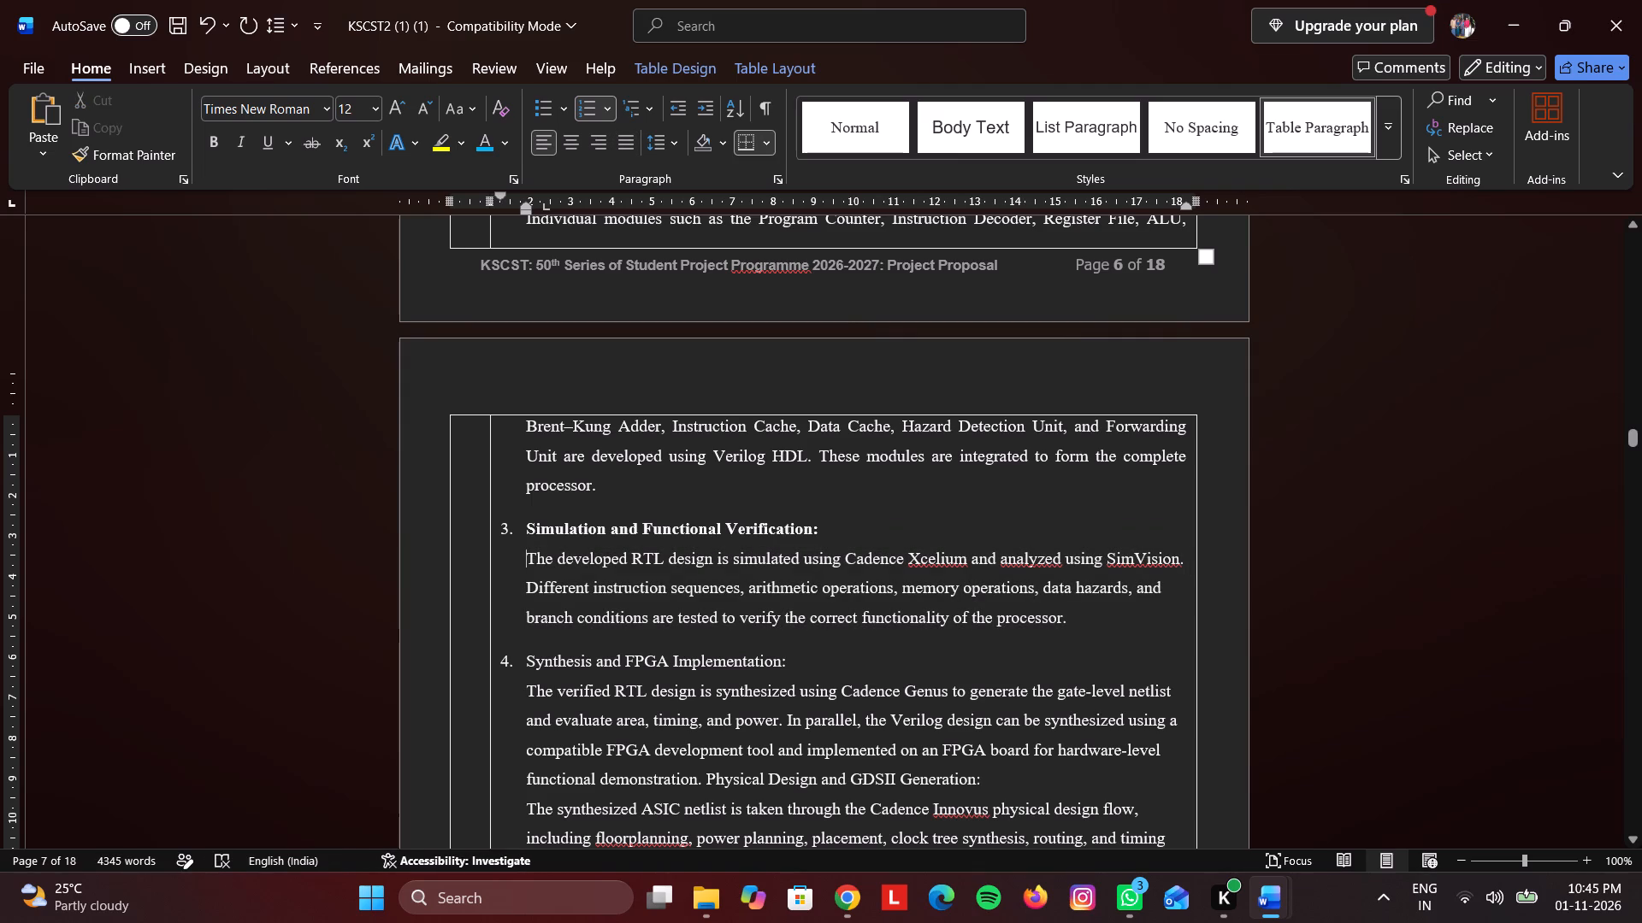
key(Return)
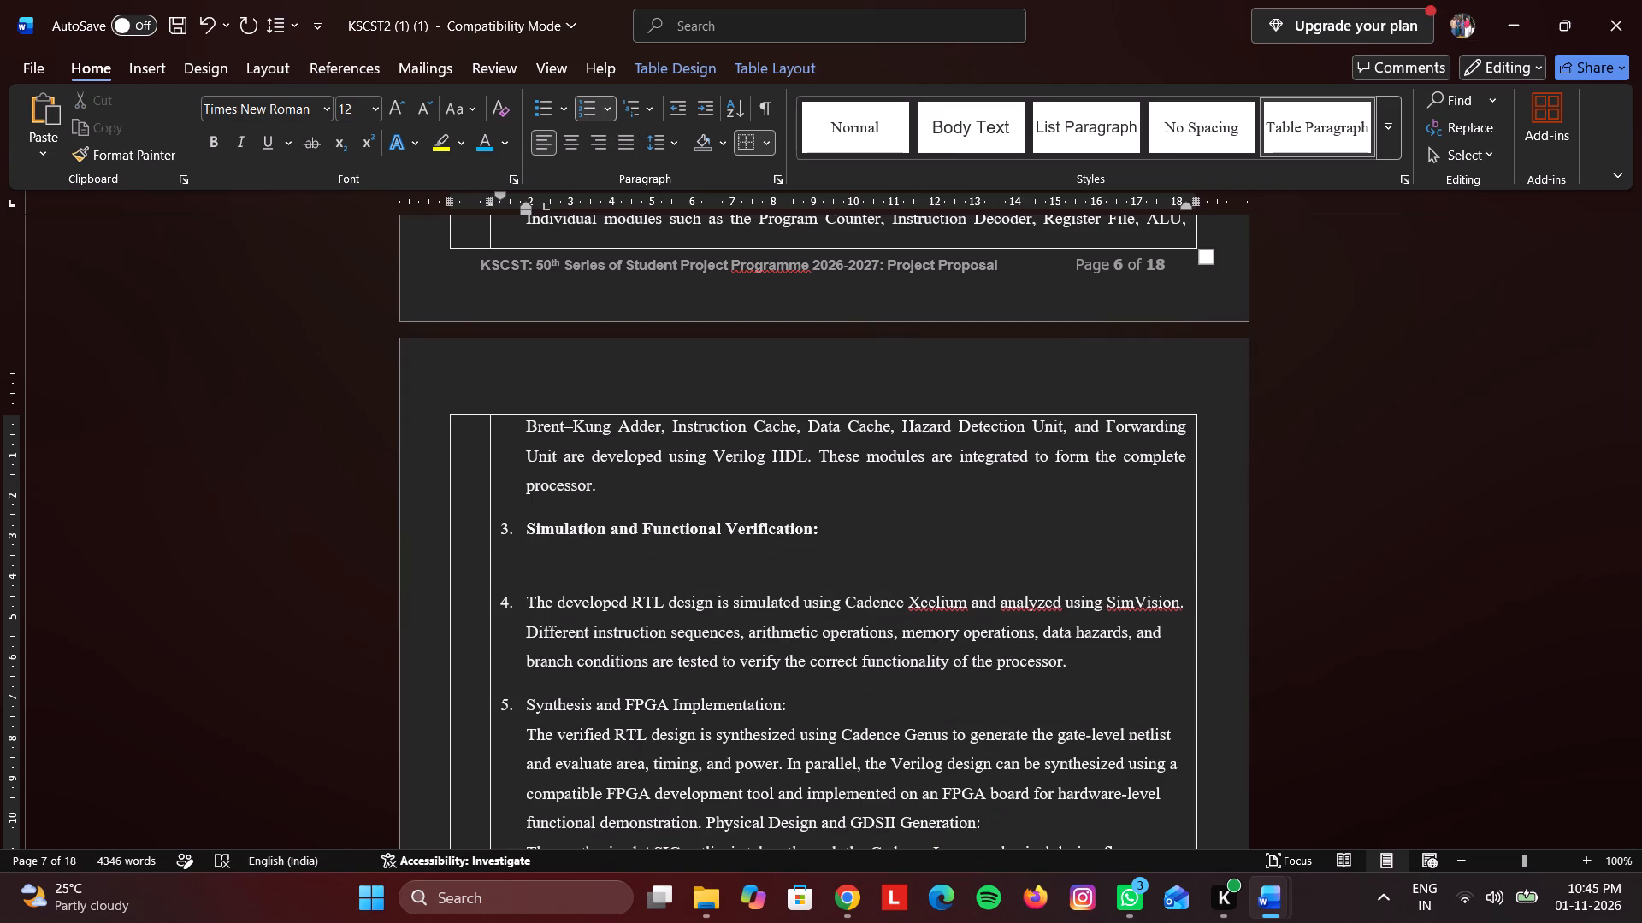
key(BackSpace)
key(BackSpace)
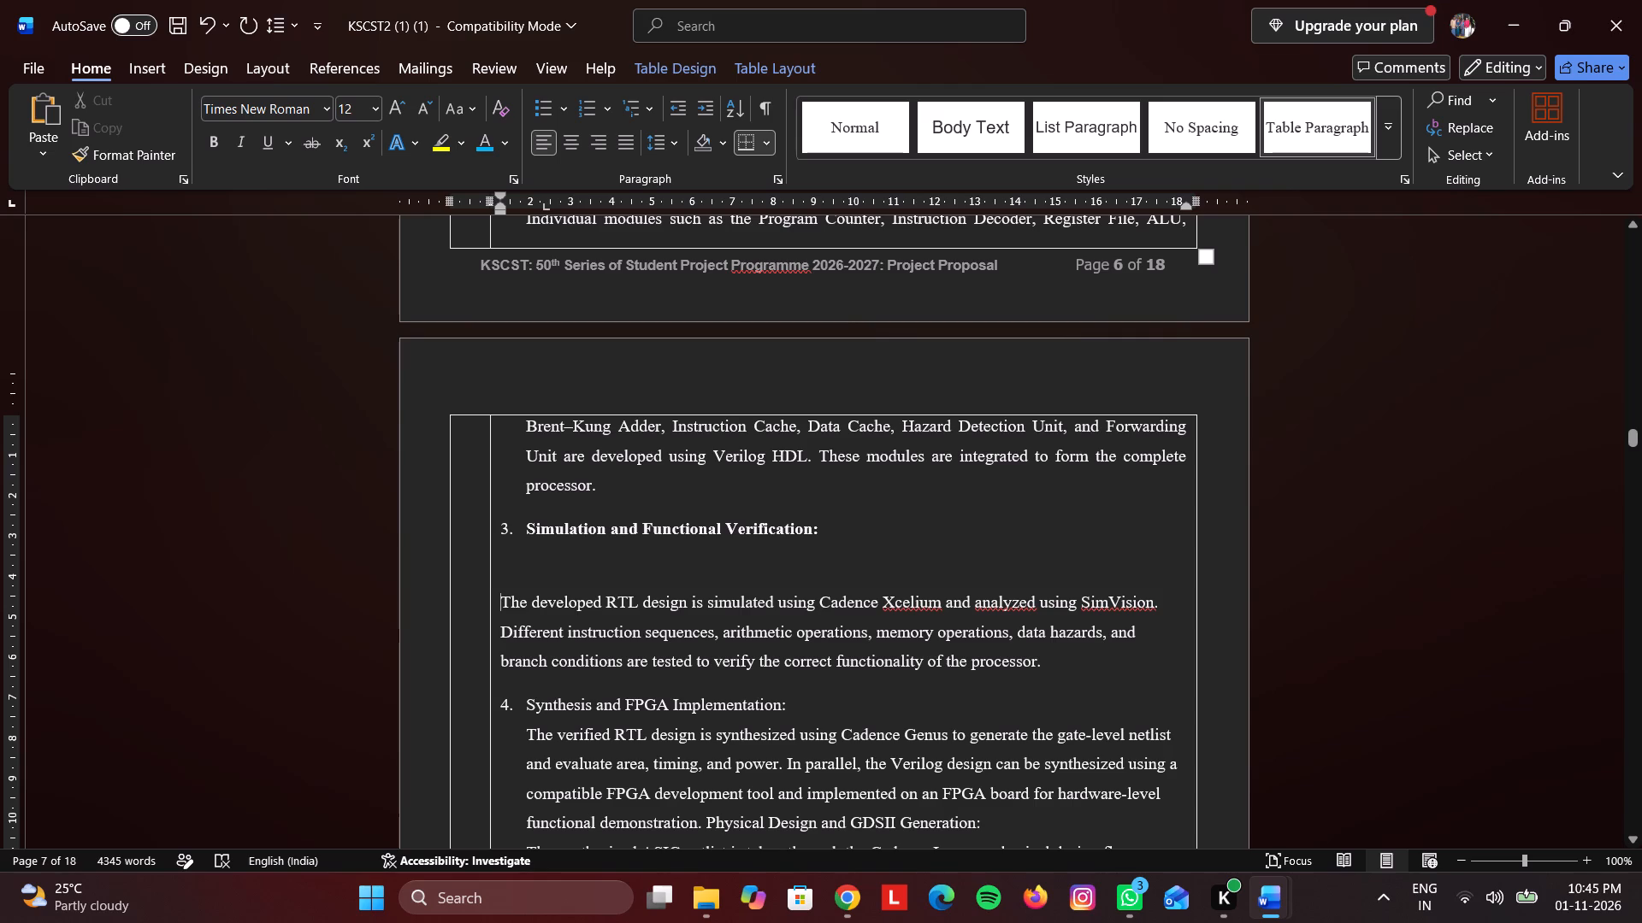
scroll(543, 629, up, 8)
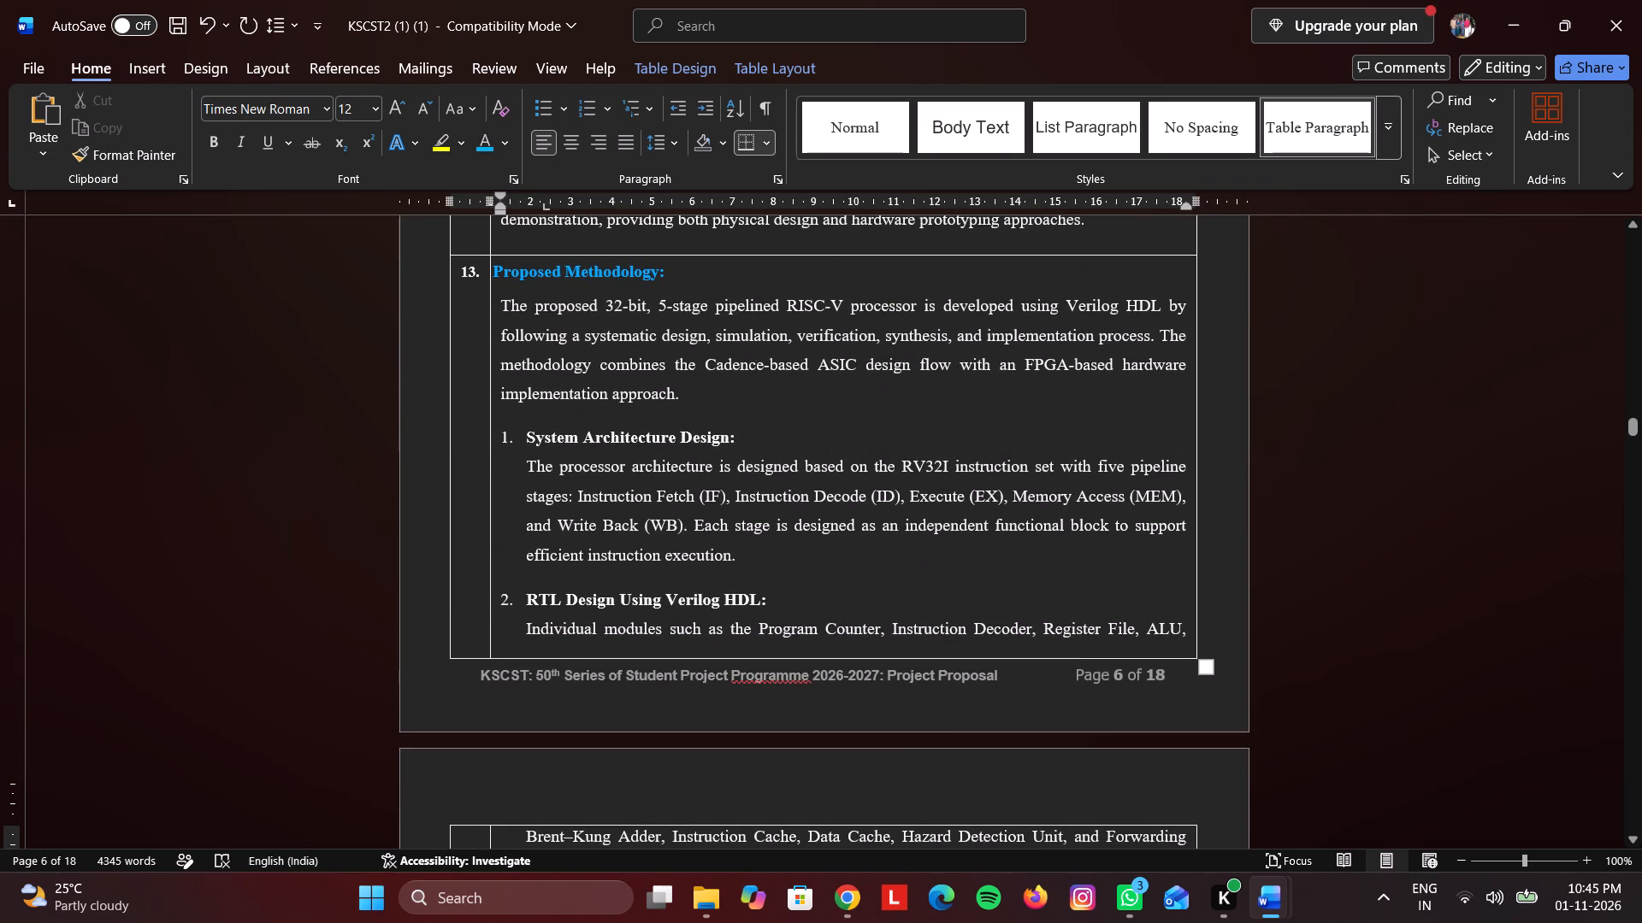
key(ctrl+z)
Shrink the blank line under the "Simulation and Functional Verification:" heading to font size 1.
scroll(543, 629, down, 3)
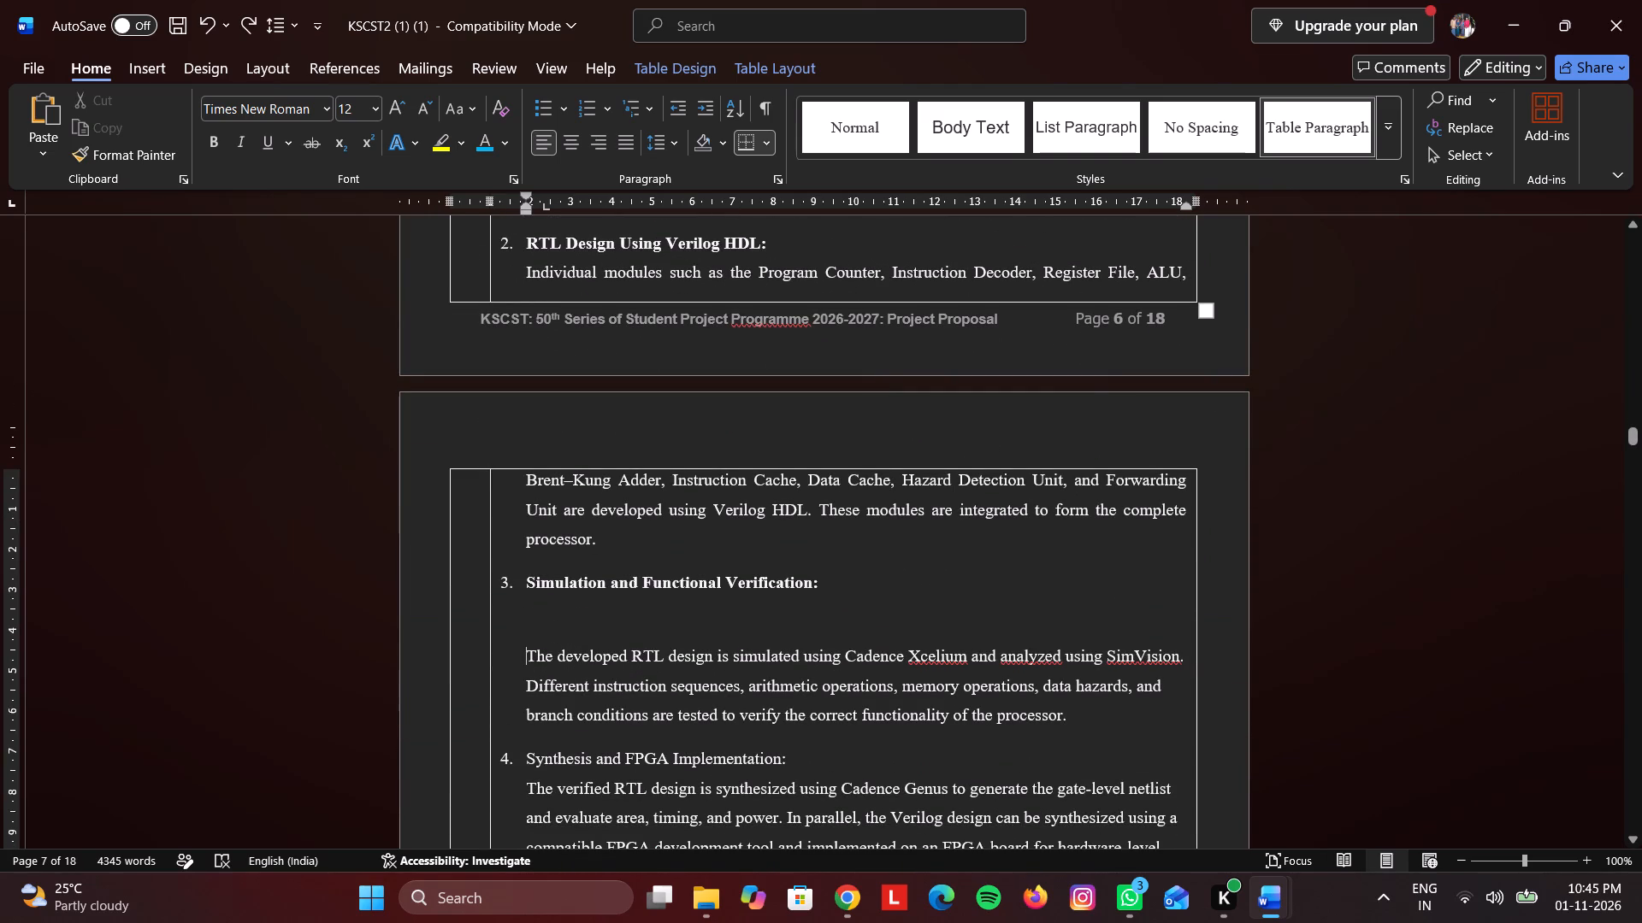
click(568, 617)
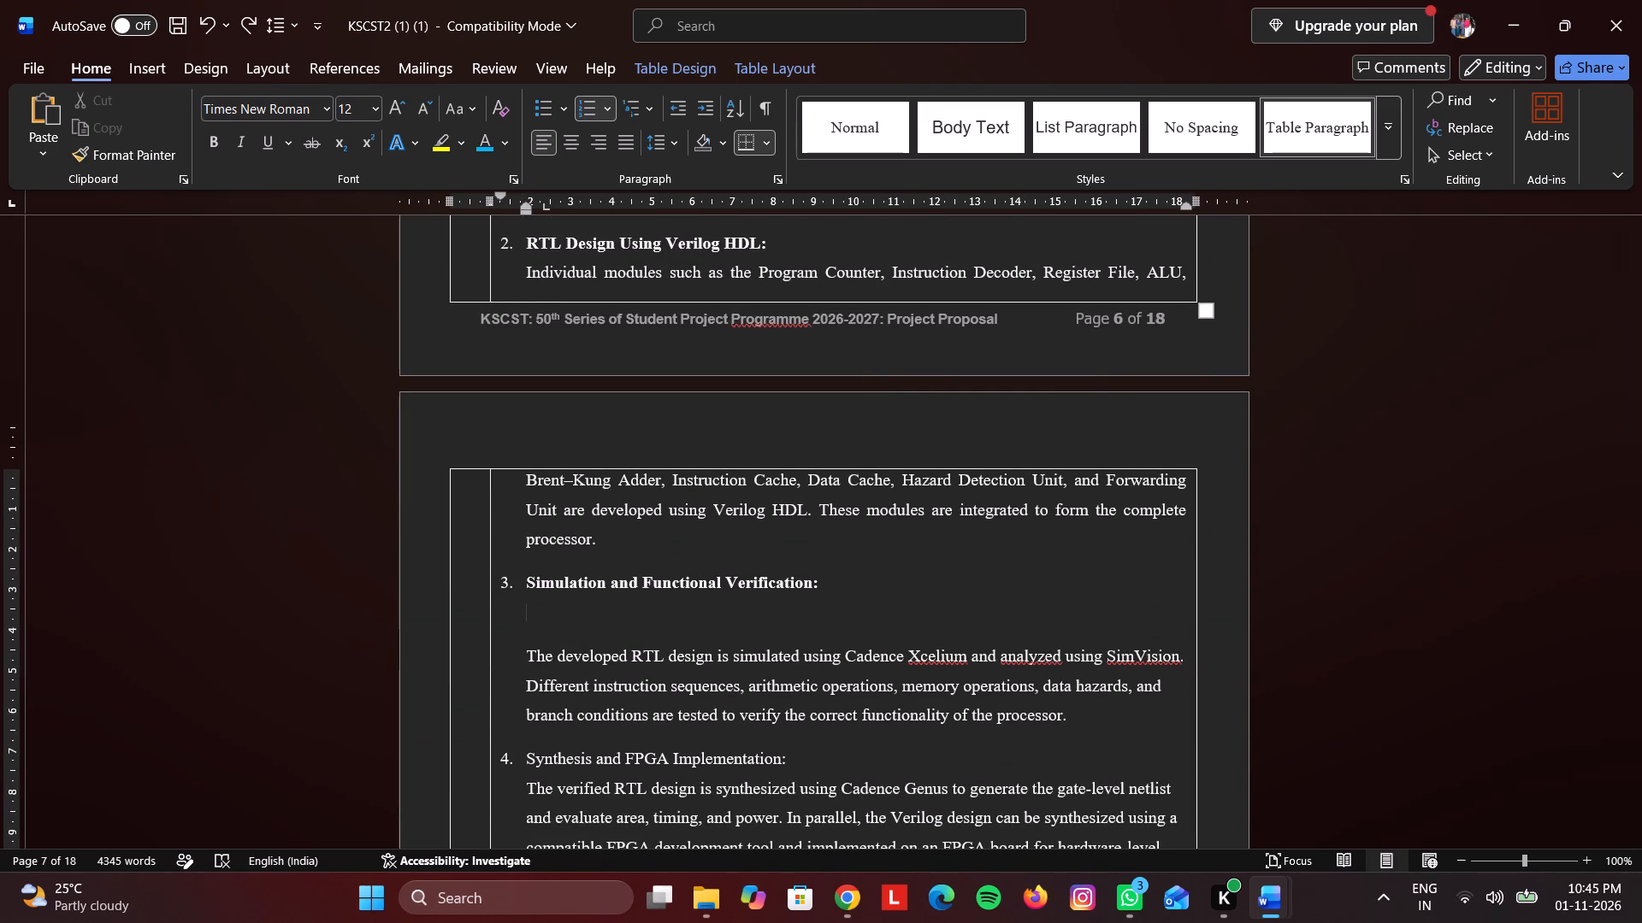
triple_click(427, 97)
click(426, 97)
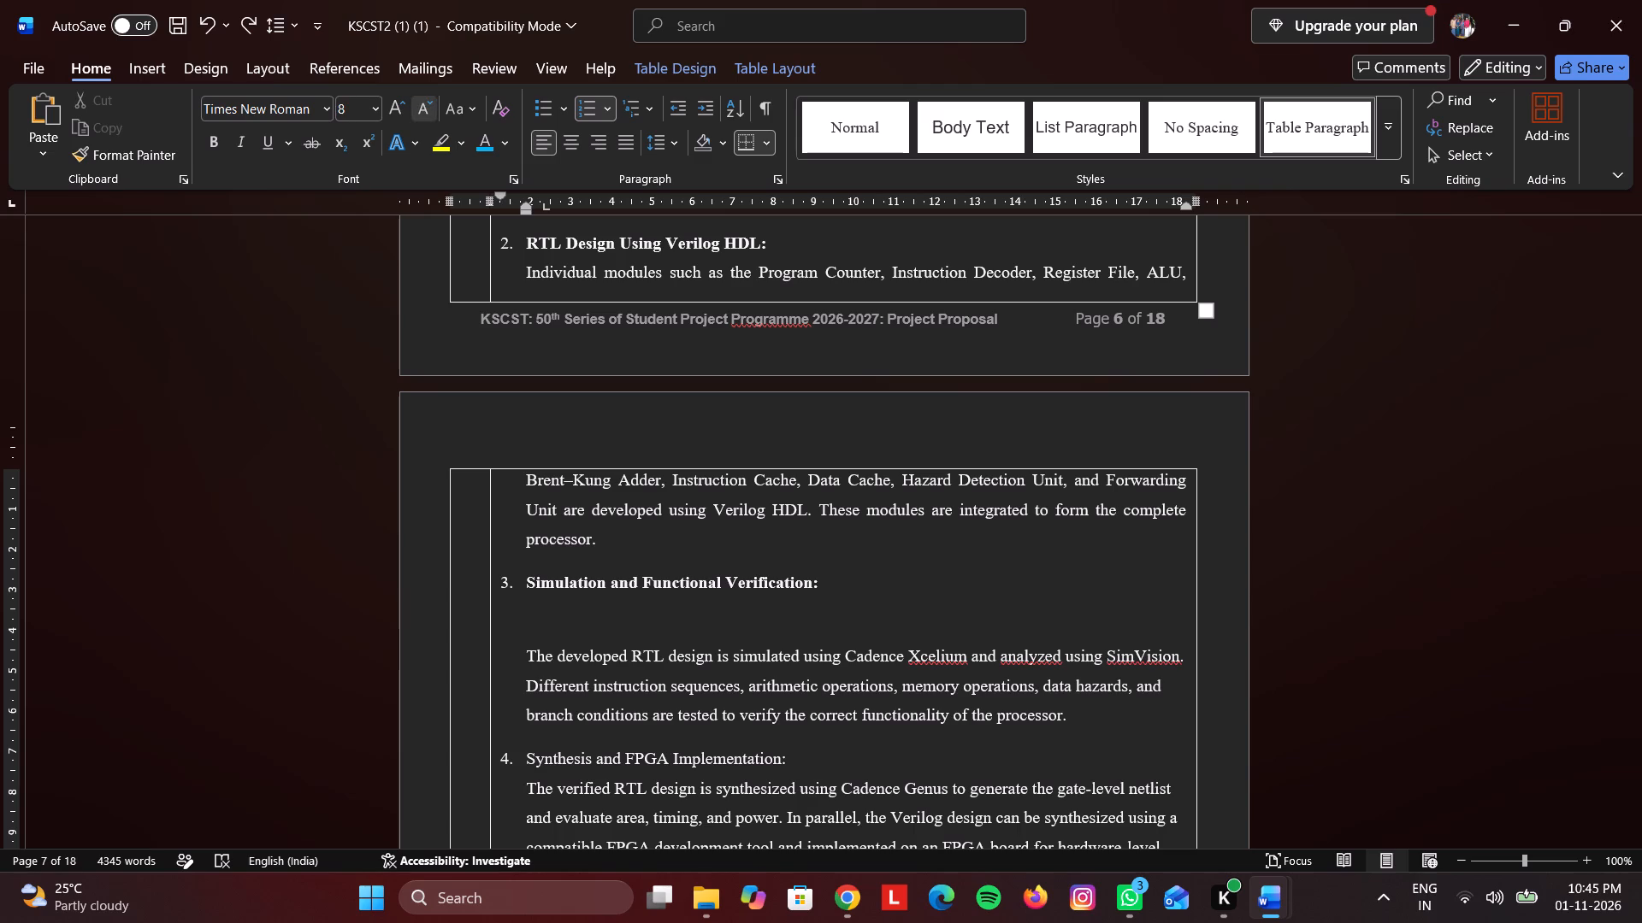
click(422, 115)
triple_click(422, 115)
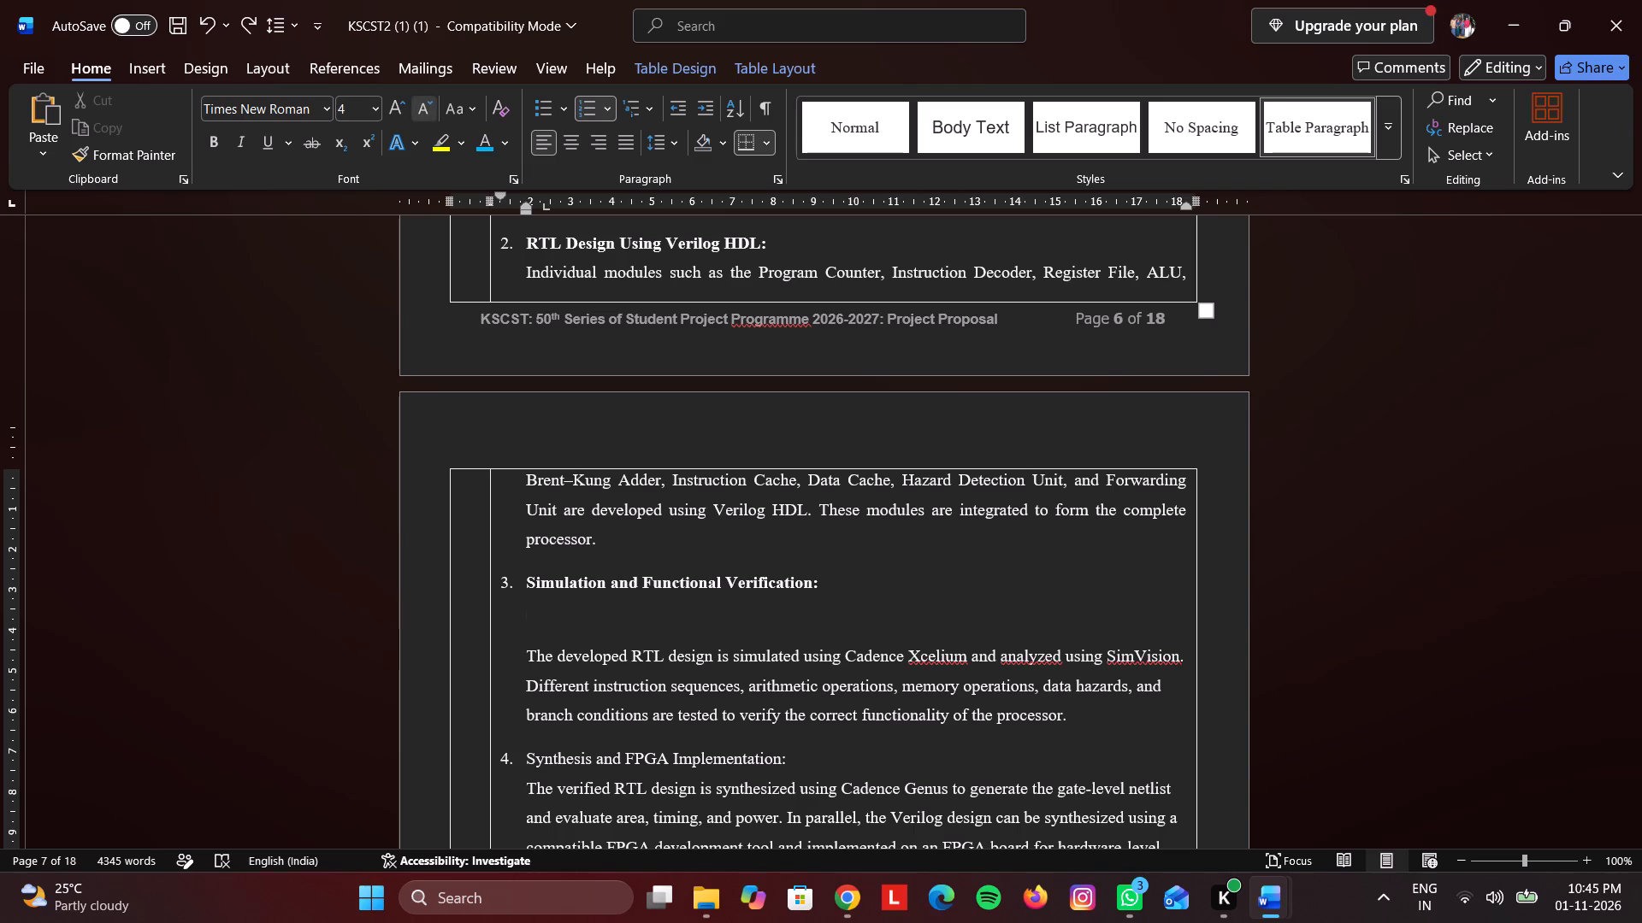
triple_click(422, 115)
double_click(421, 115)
Remove the space before the item 3 heading paragraph.
click(675, 143)
click(712, 379)
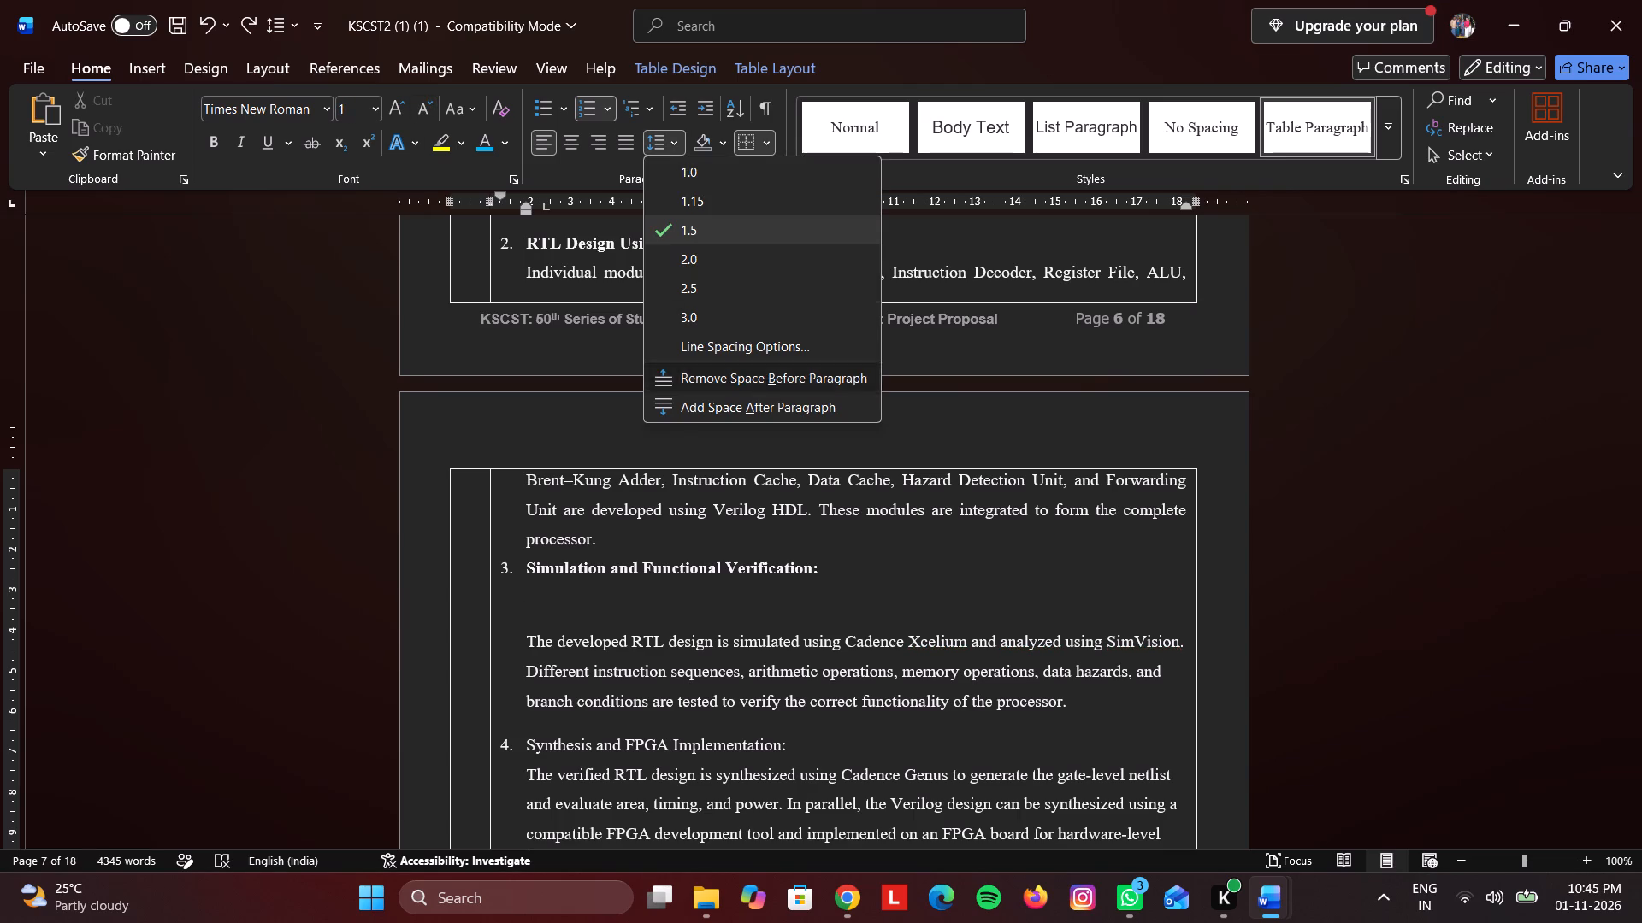
Justify the item 3 description from "The developed RTL design" to "processor.".
click(523, 621)
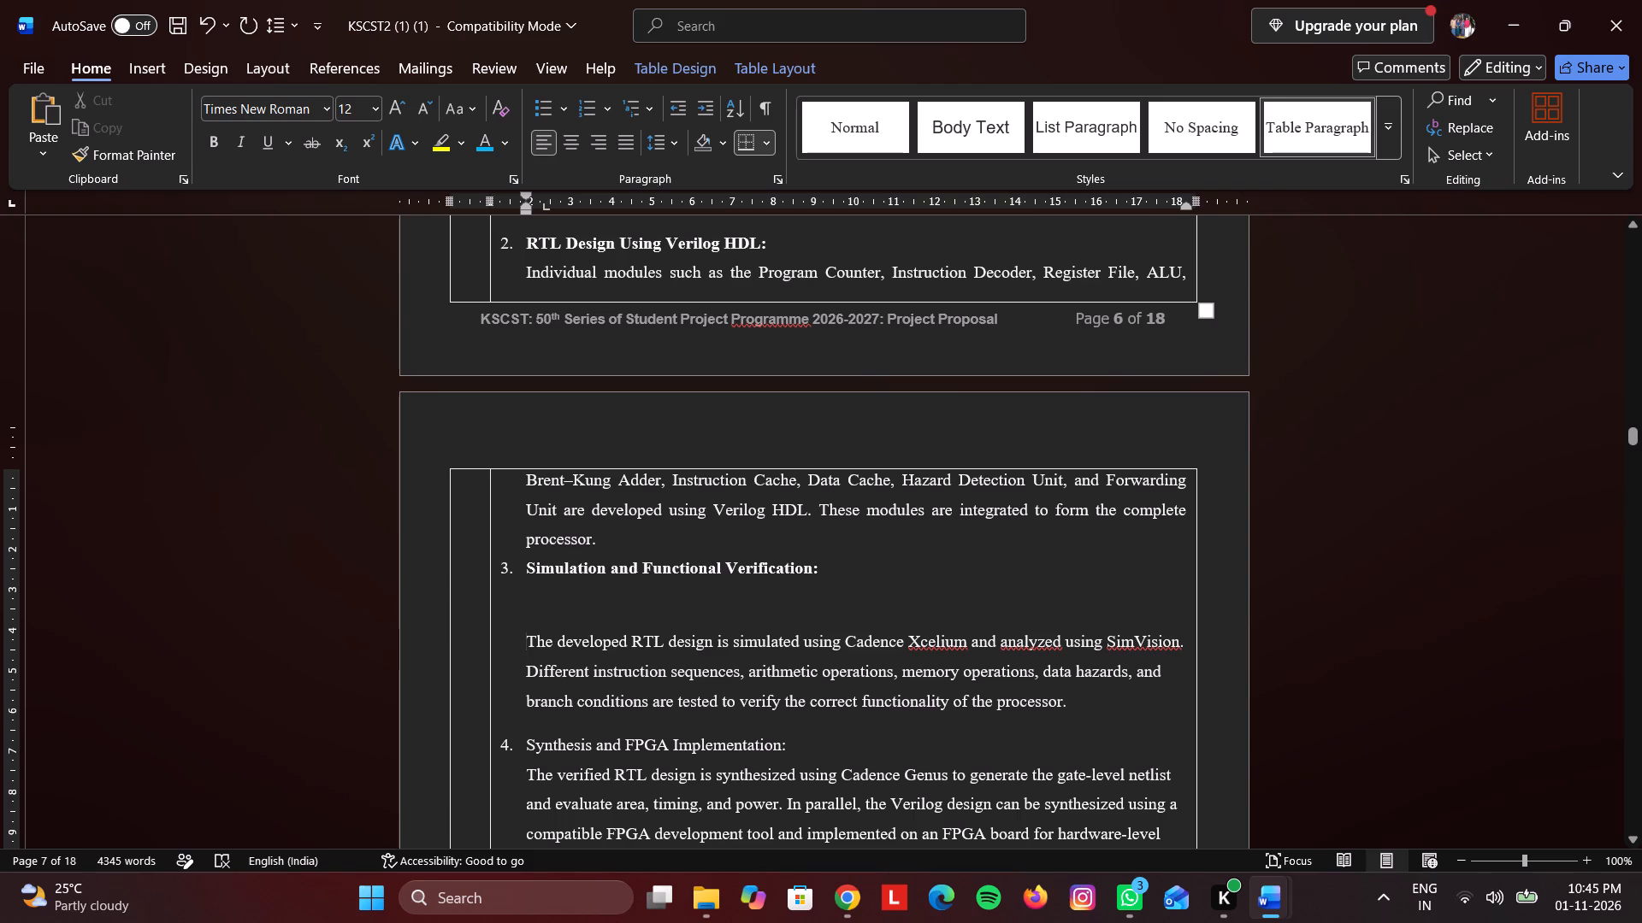
drag(1107, 707, 675, 610)
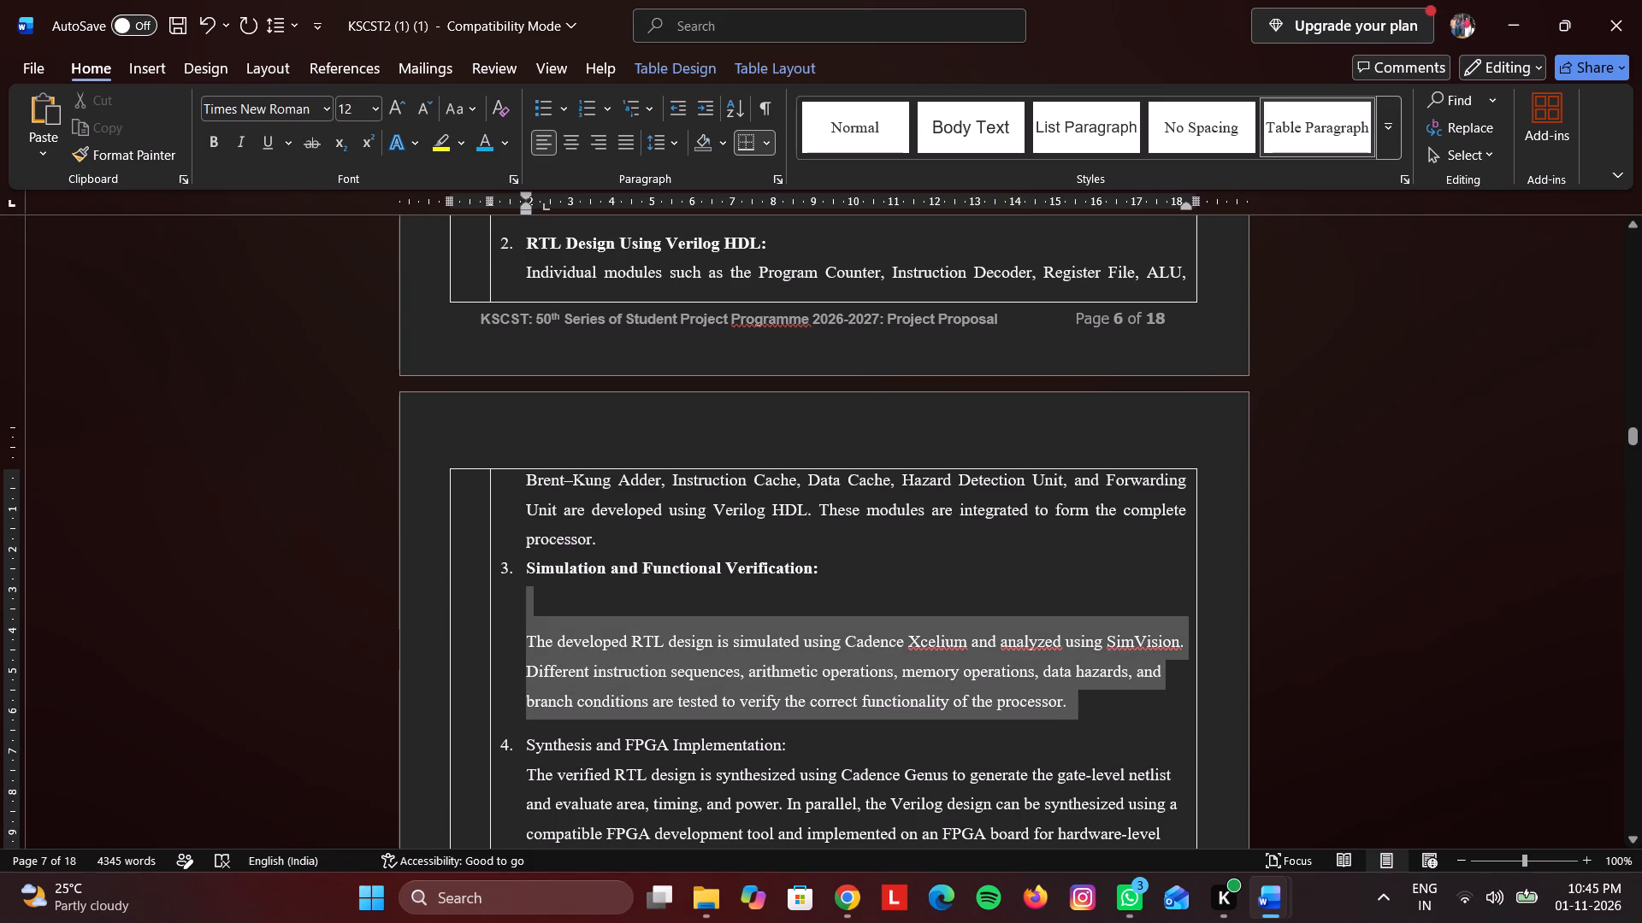
drag(675, 610, 535, 634)
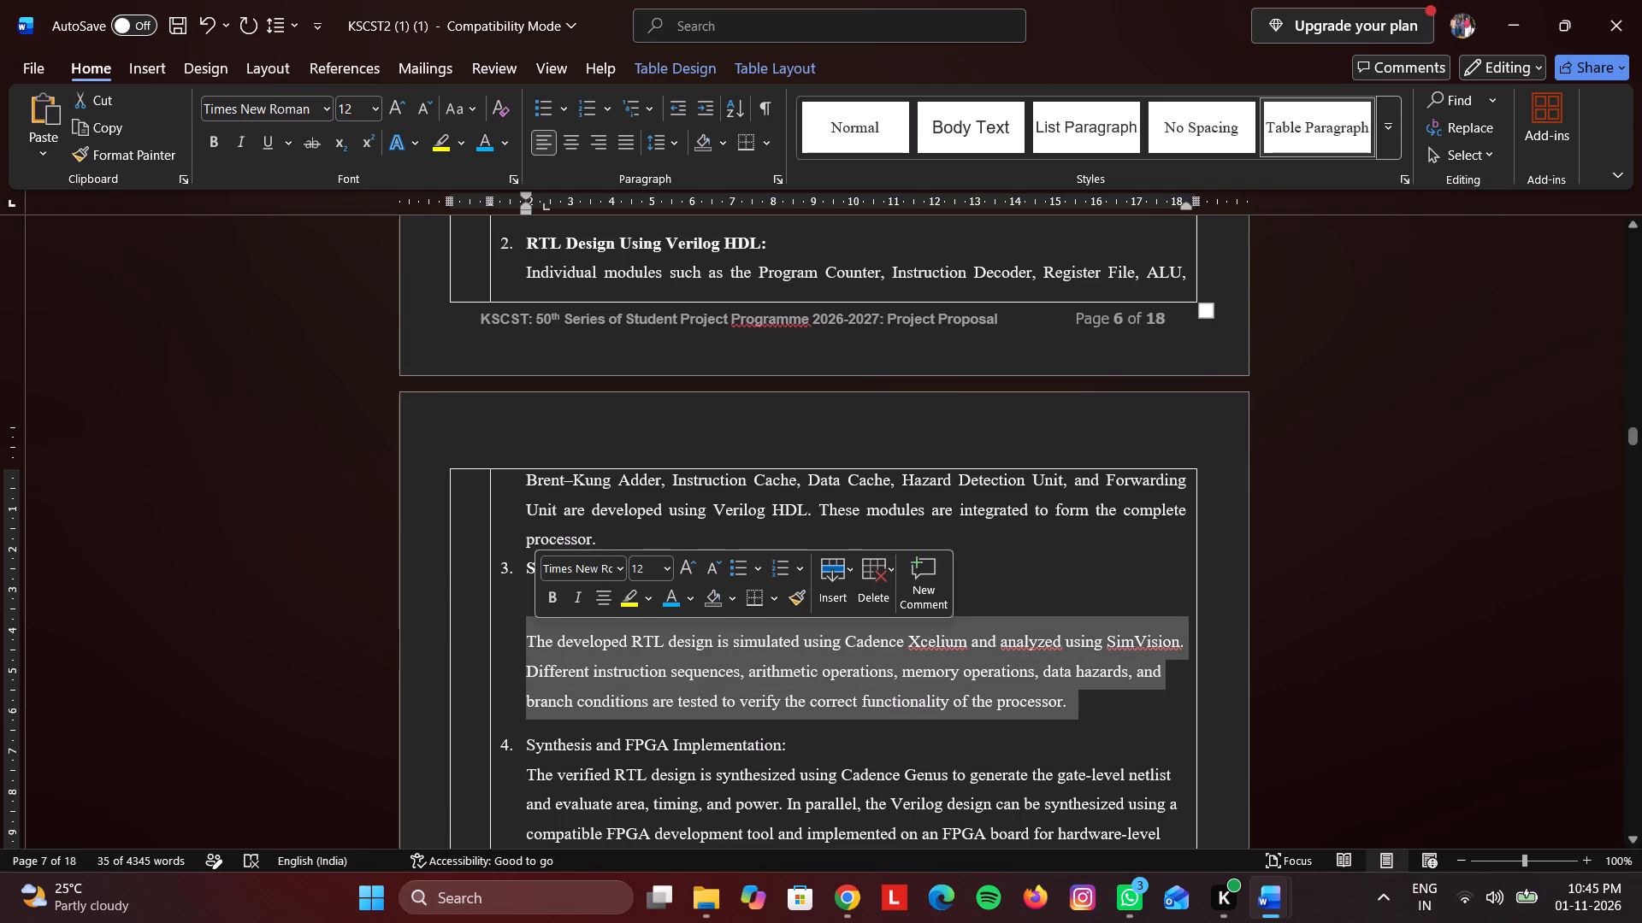
click(627, 147)
Delete the blank line under the "Simulation and Functional Verification:" heading.
click(592, 587)
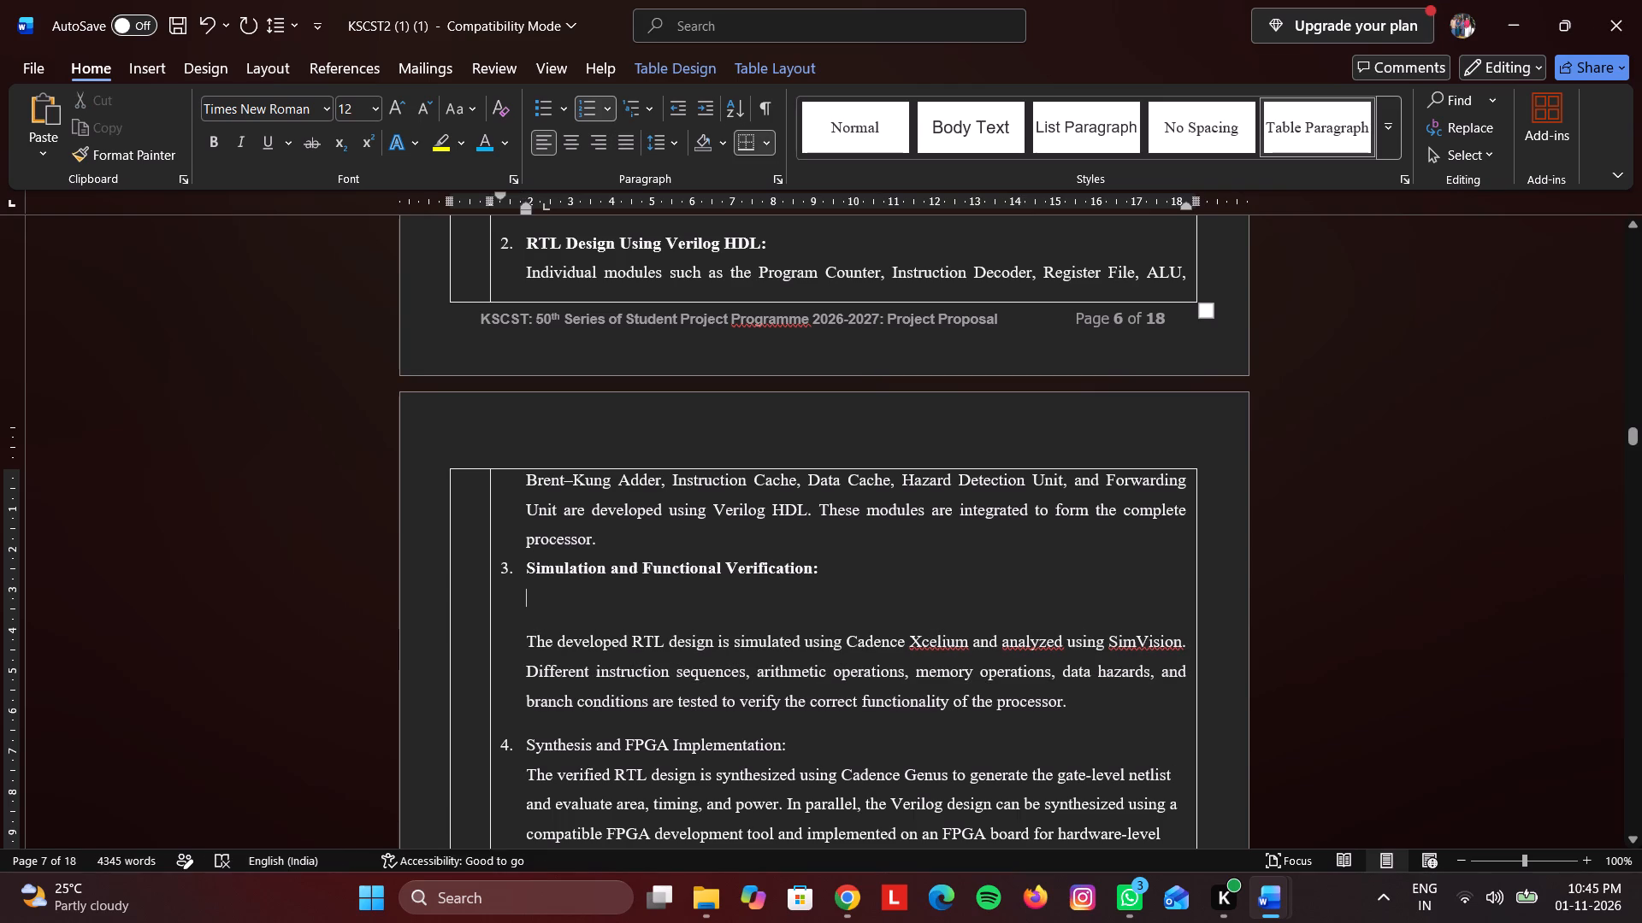
key(BackSpace)
Remove the space before the item 3 description paragraph so it sits directly under its heading.
scroll(615, 588, up, 1)
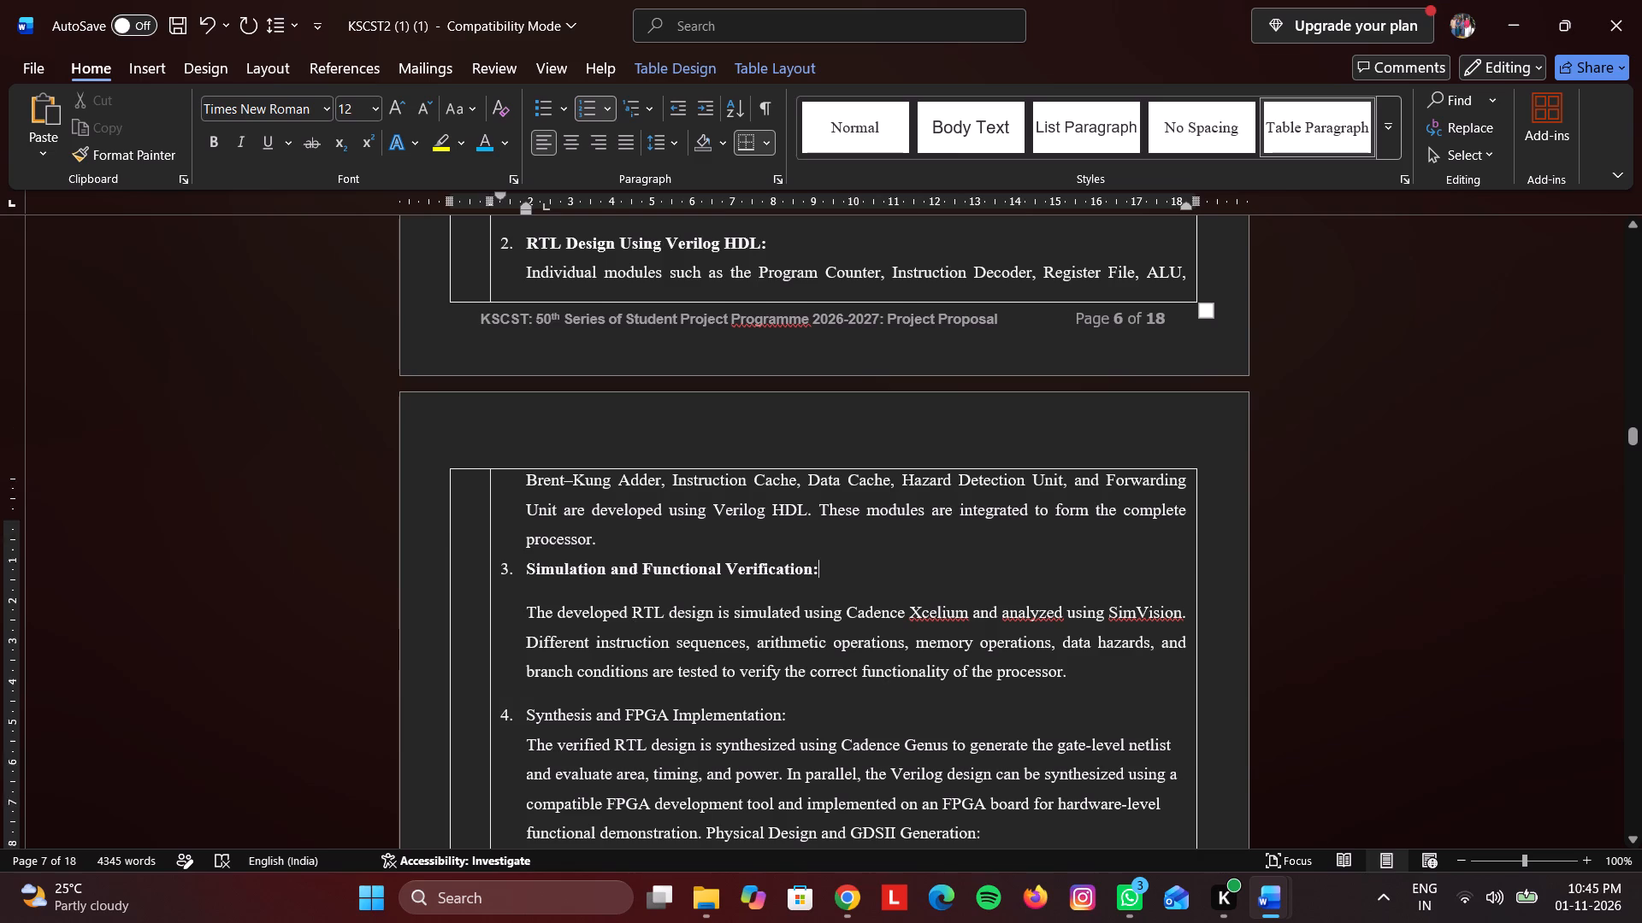
scroll(615, 588, up, 1)
scroll(615, 588, down, 4)
click(553, 489)
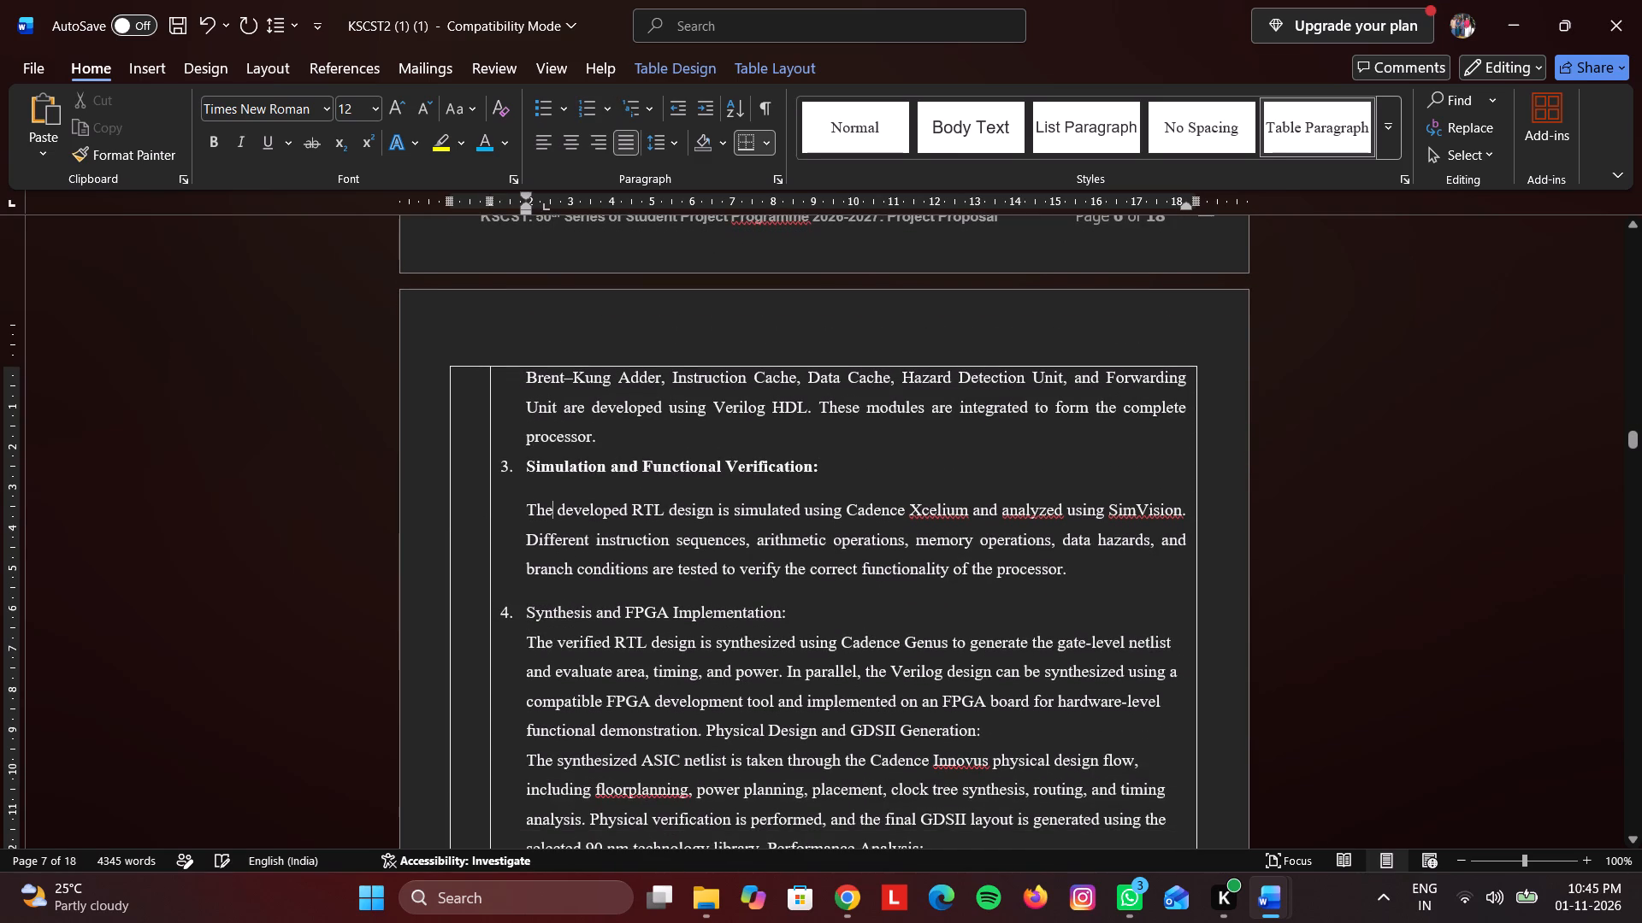
key(Up)
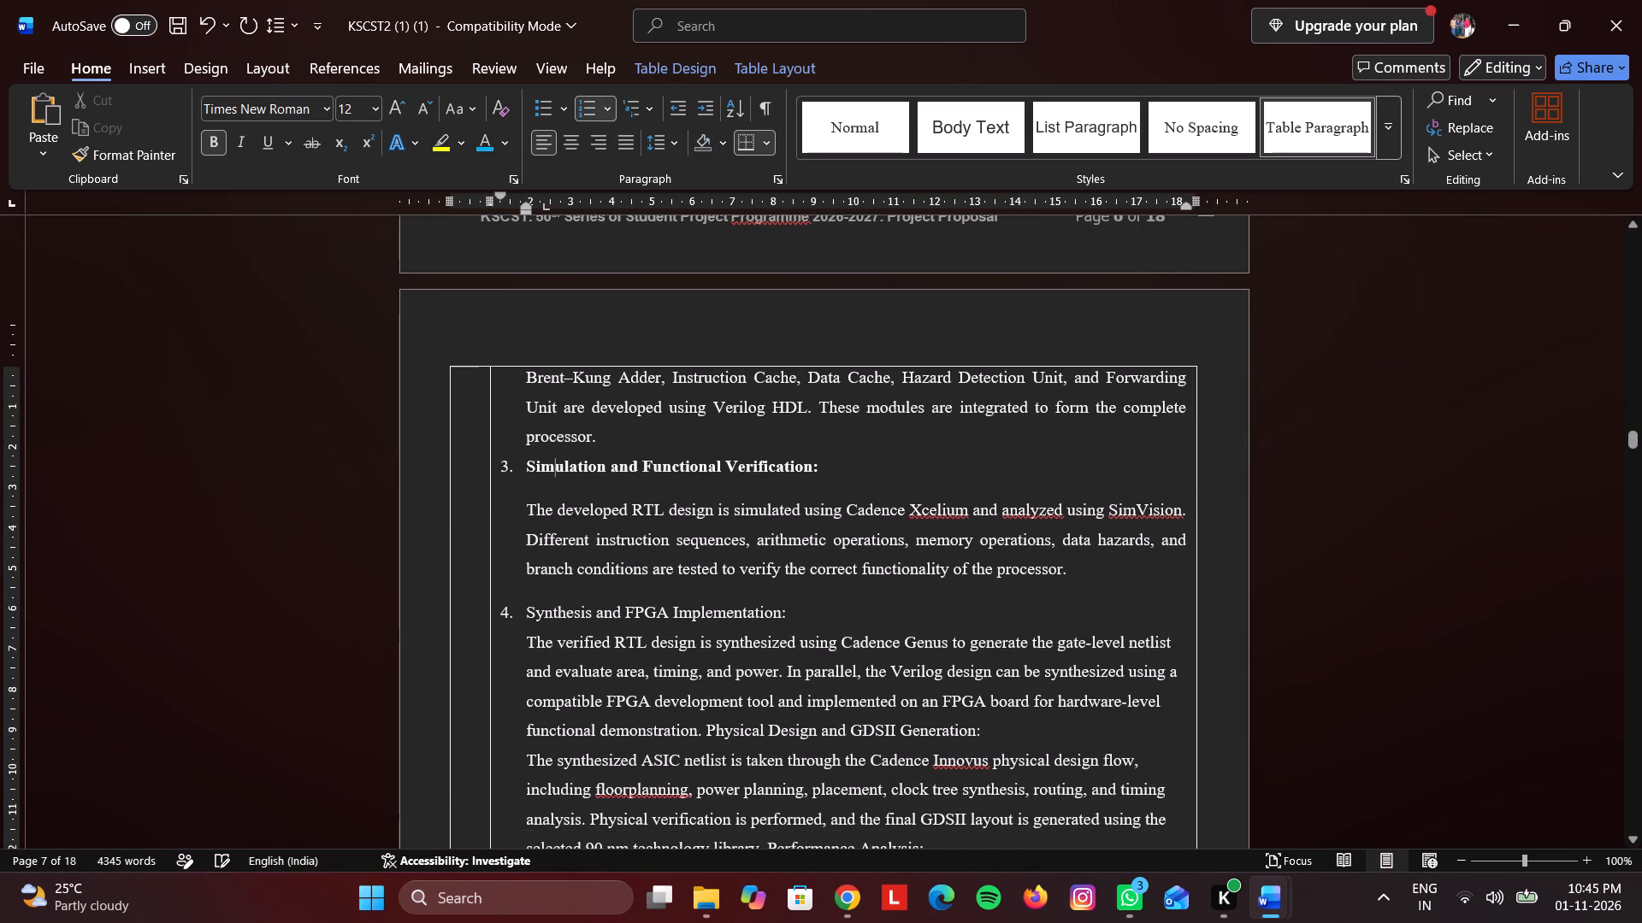
click(531, 491)
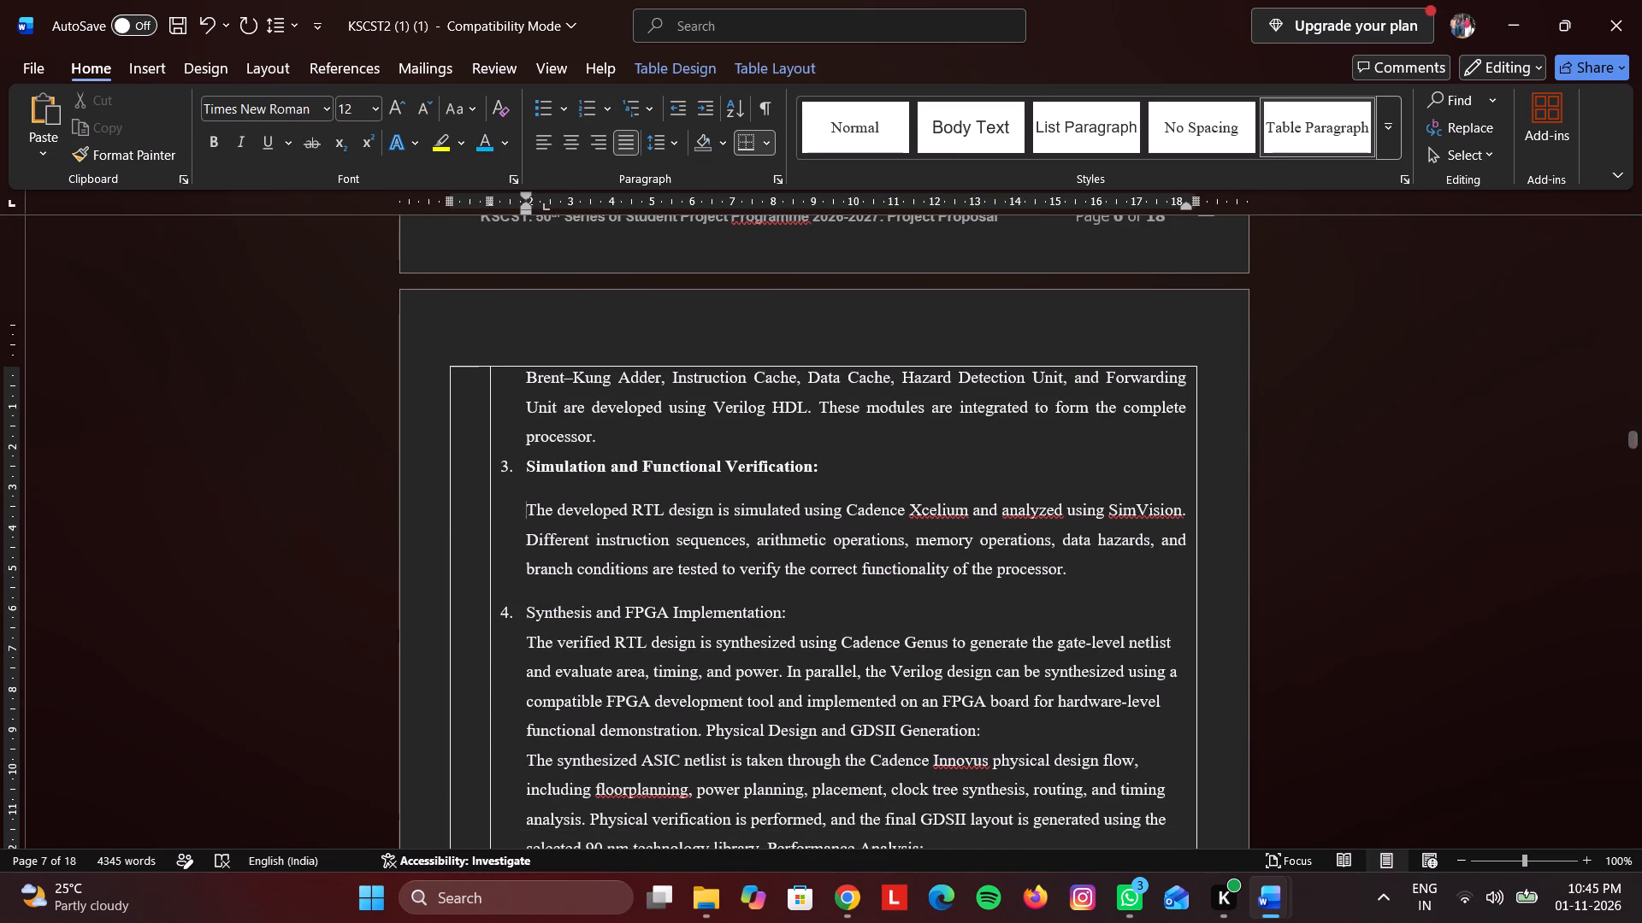
click(679, 141)
click(721, 384)
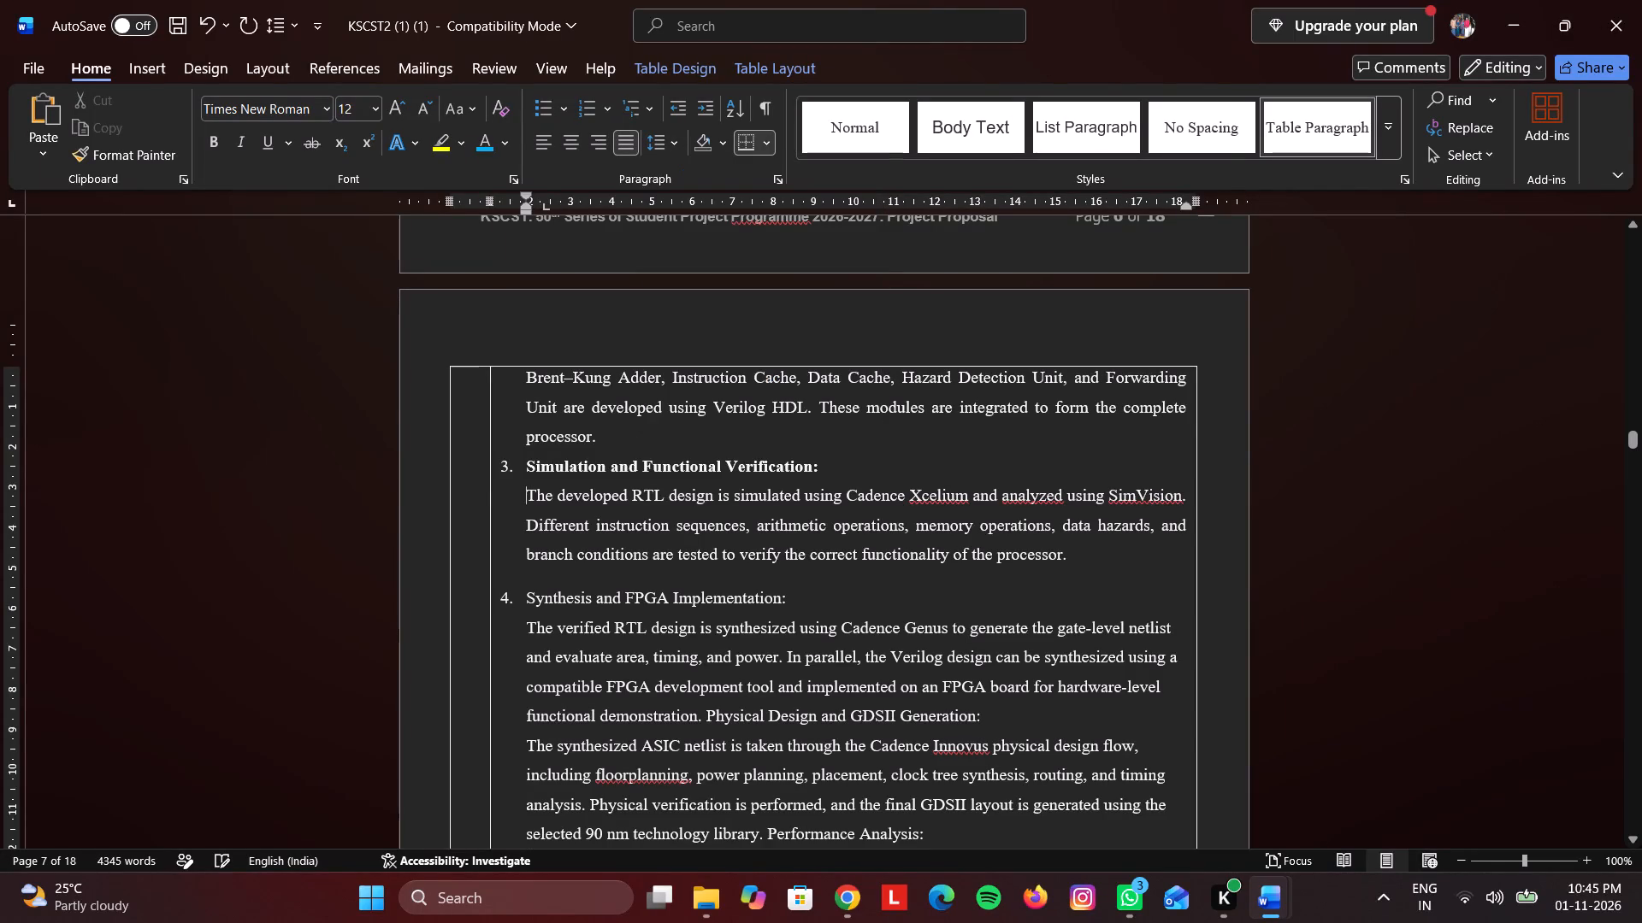
click(741, 539)
Start numbered item 5 at "Physical Design and GDSII Generation:".
scroll(741, 539, up, 3)
scroll(741, 539, down, 7)
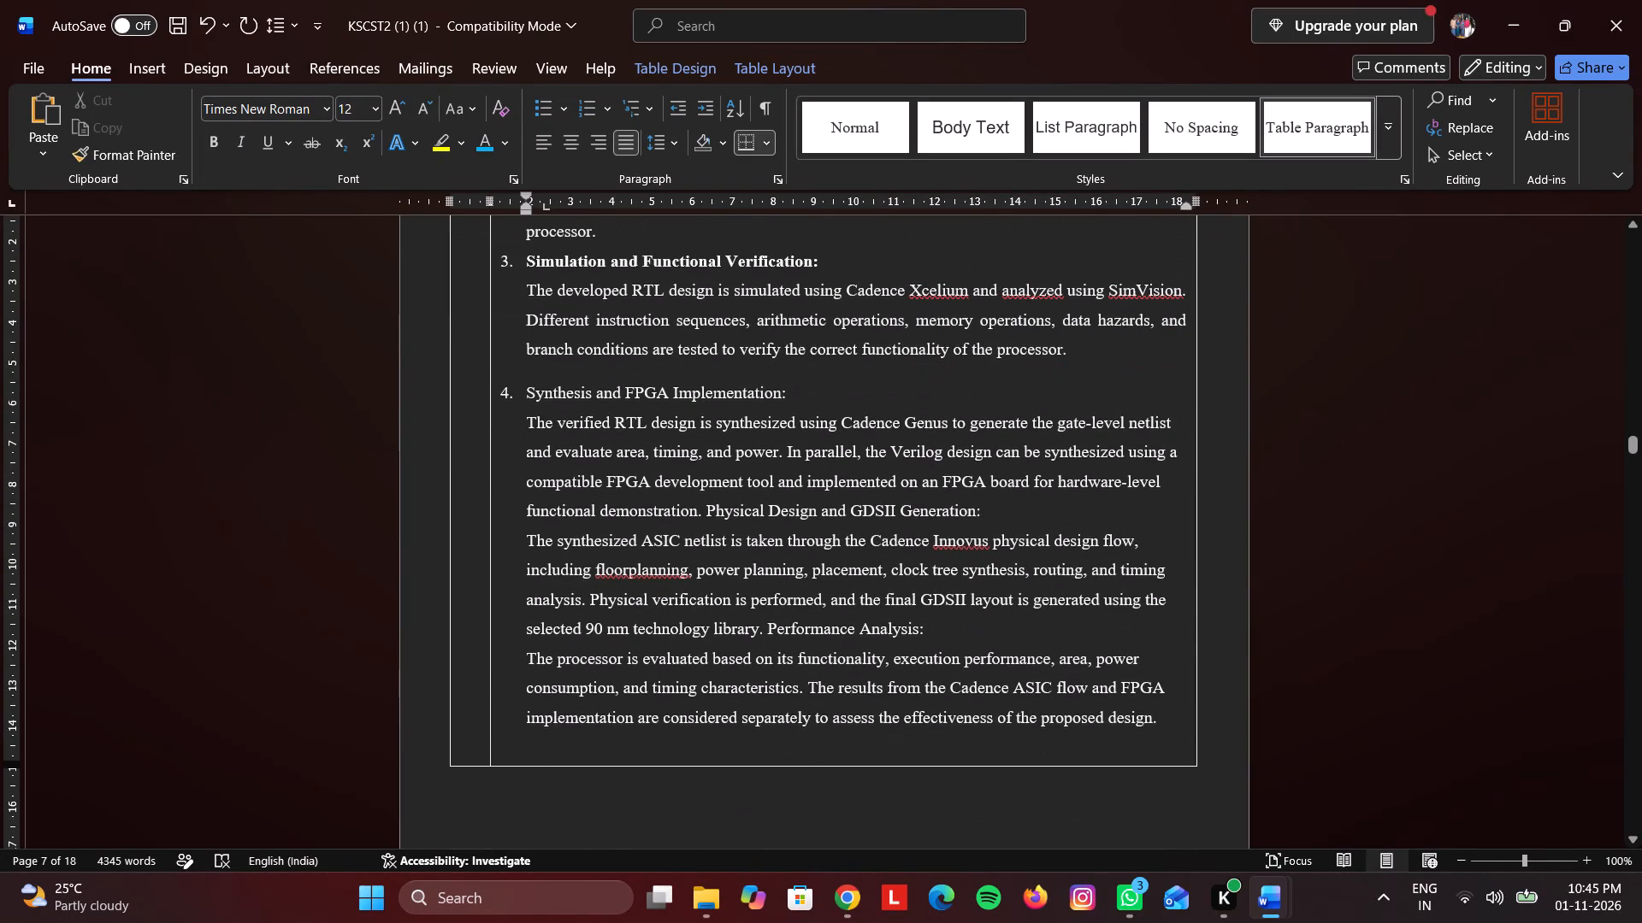
click(706, 512)
key(Return)
scroll(748, 621, down, 3)
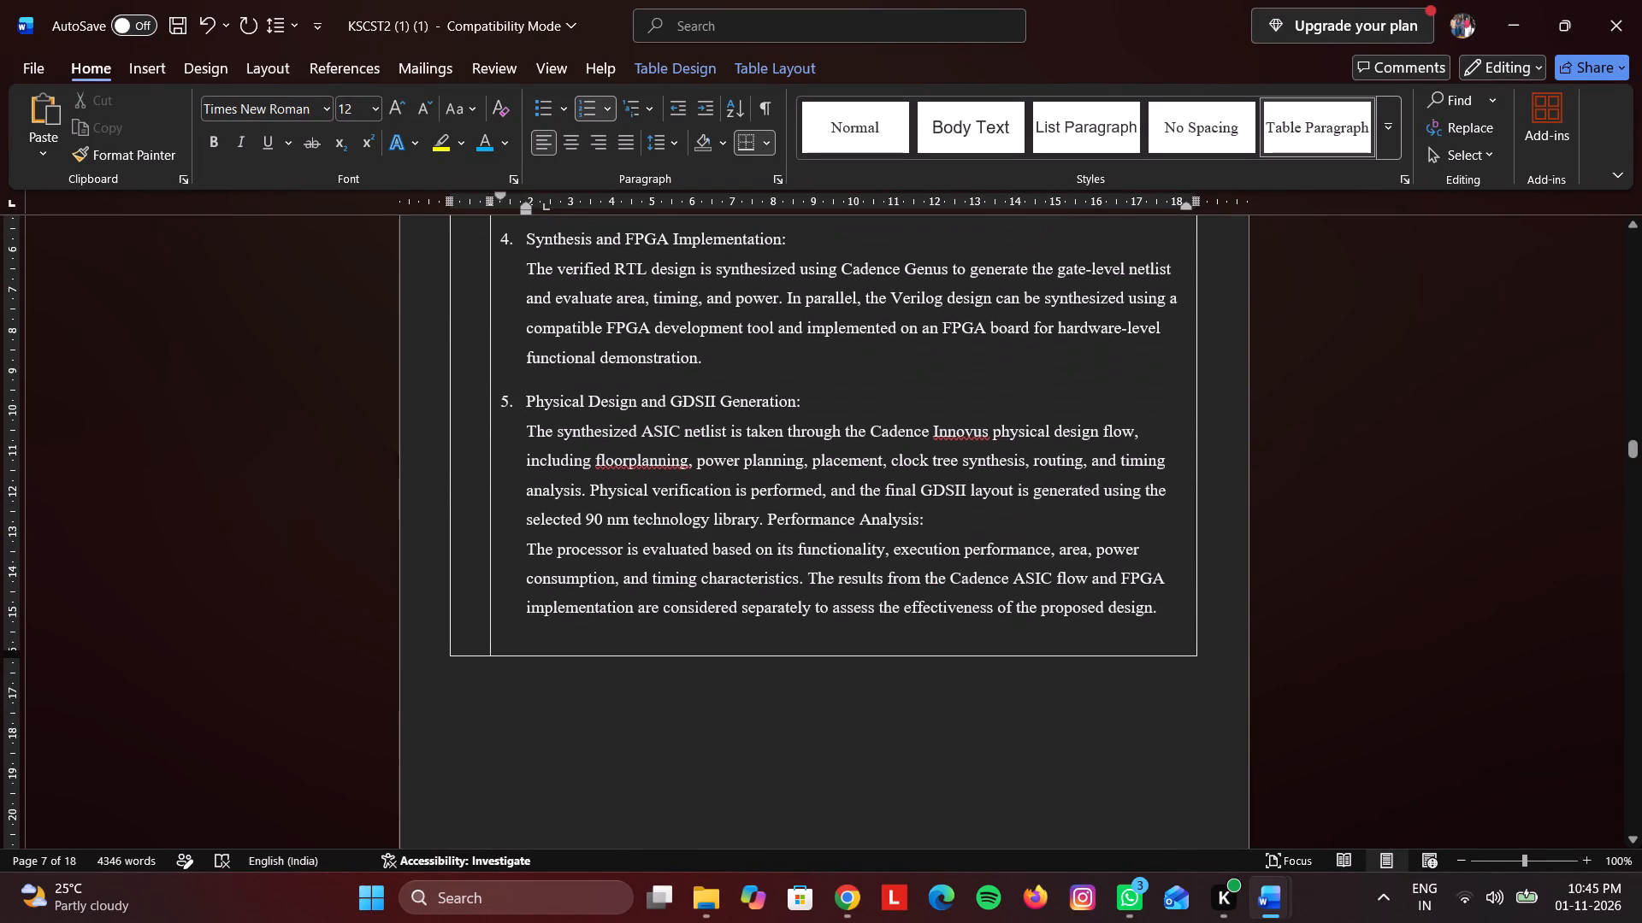
Start numbered item 6 at "Performance Analysis:" by splitting it from the end of the item 5 description.
click(765, 520)
key(Right)
key(Return)
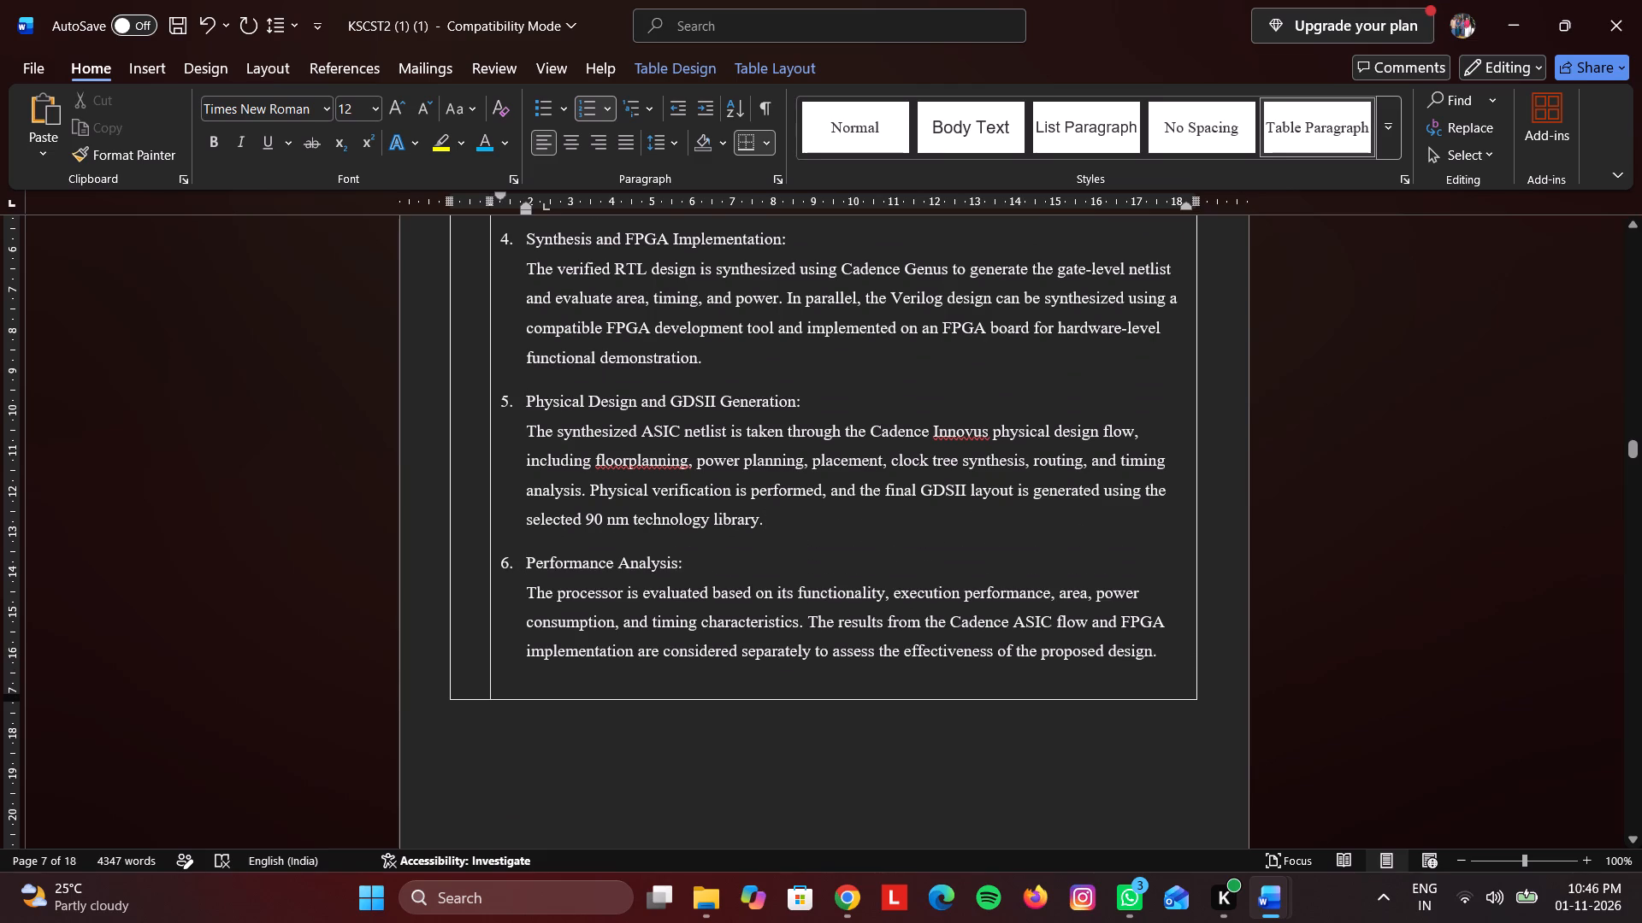
Bold the headings "Synthesis and FPGA Implementation:", "Physical Design and GDSII Generation:" and "Performance Analysis:" of items 4 to 6.
scroll(784, 509, up, 3)
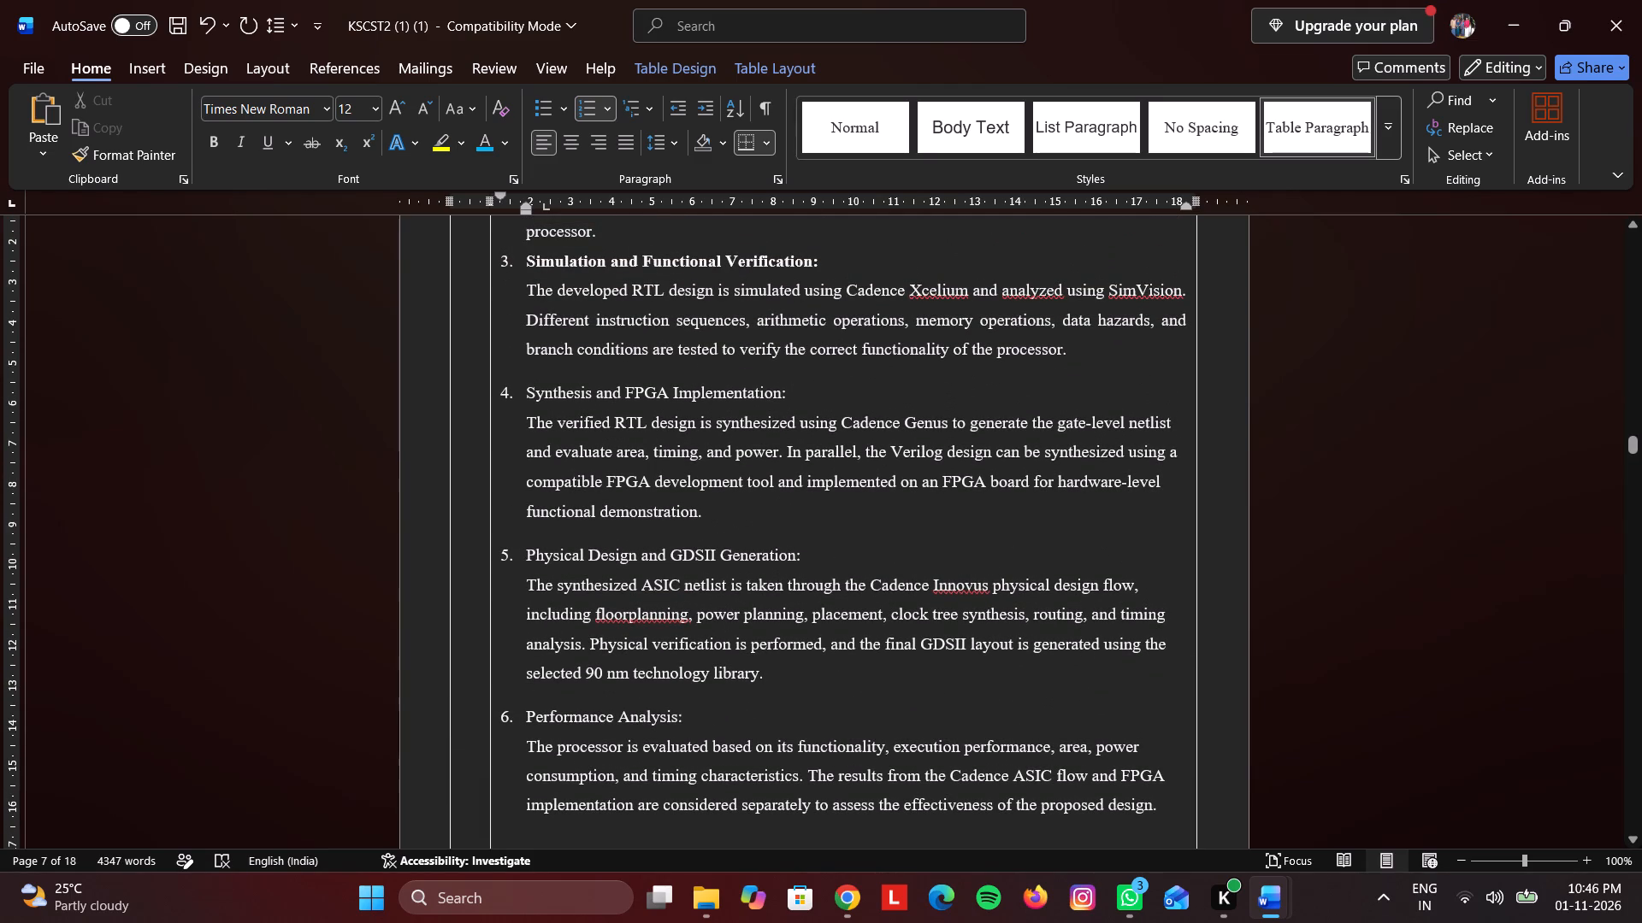
drag(800, 396, 494, 374)
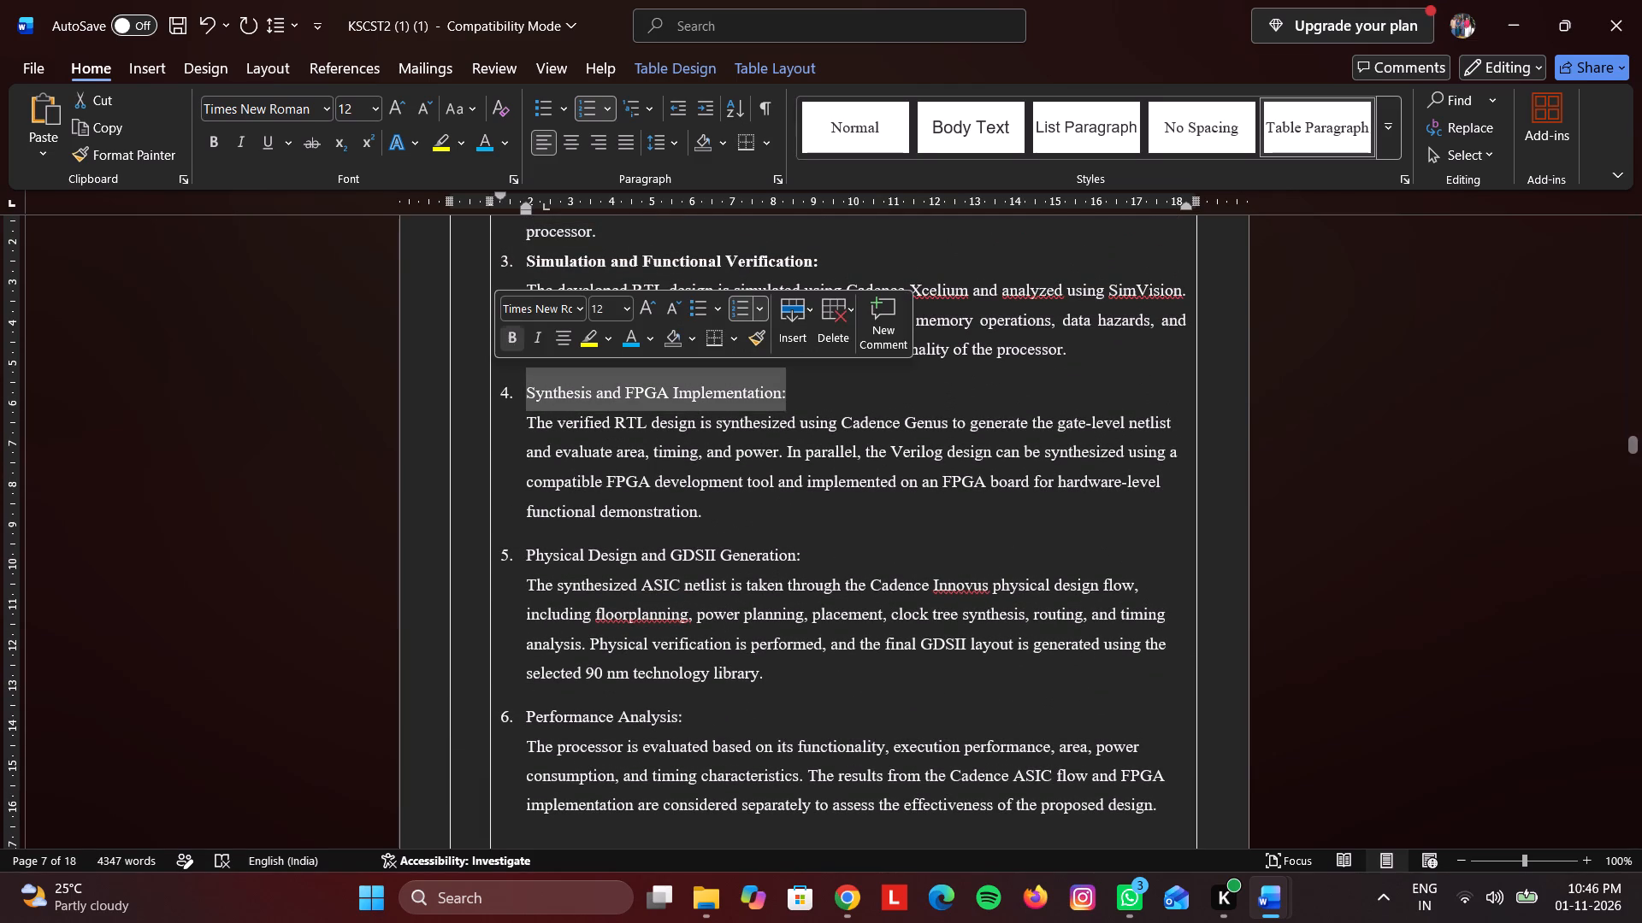
click(518, 346)
drag(824, 562, 509, 563)
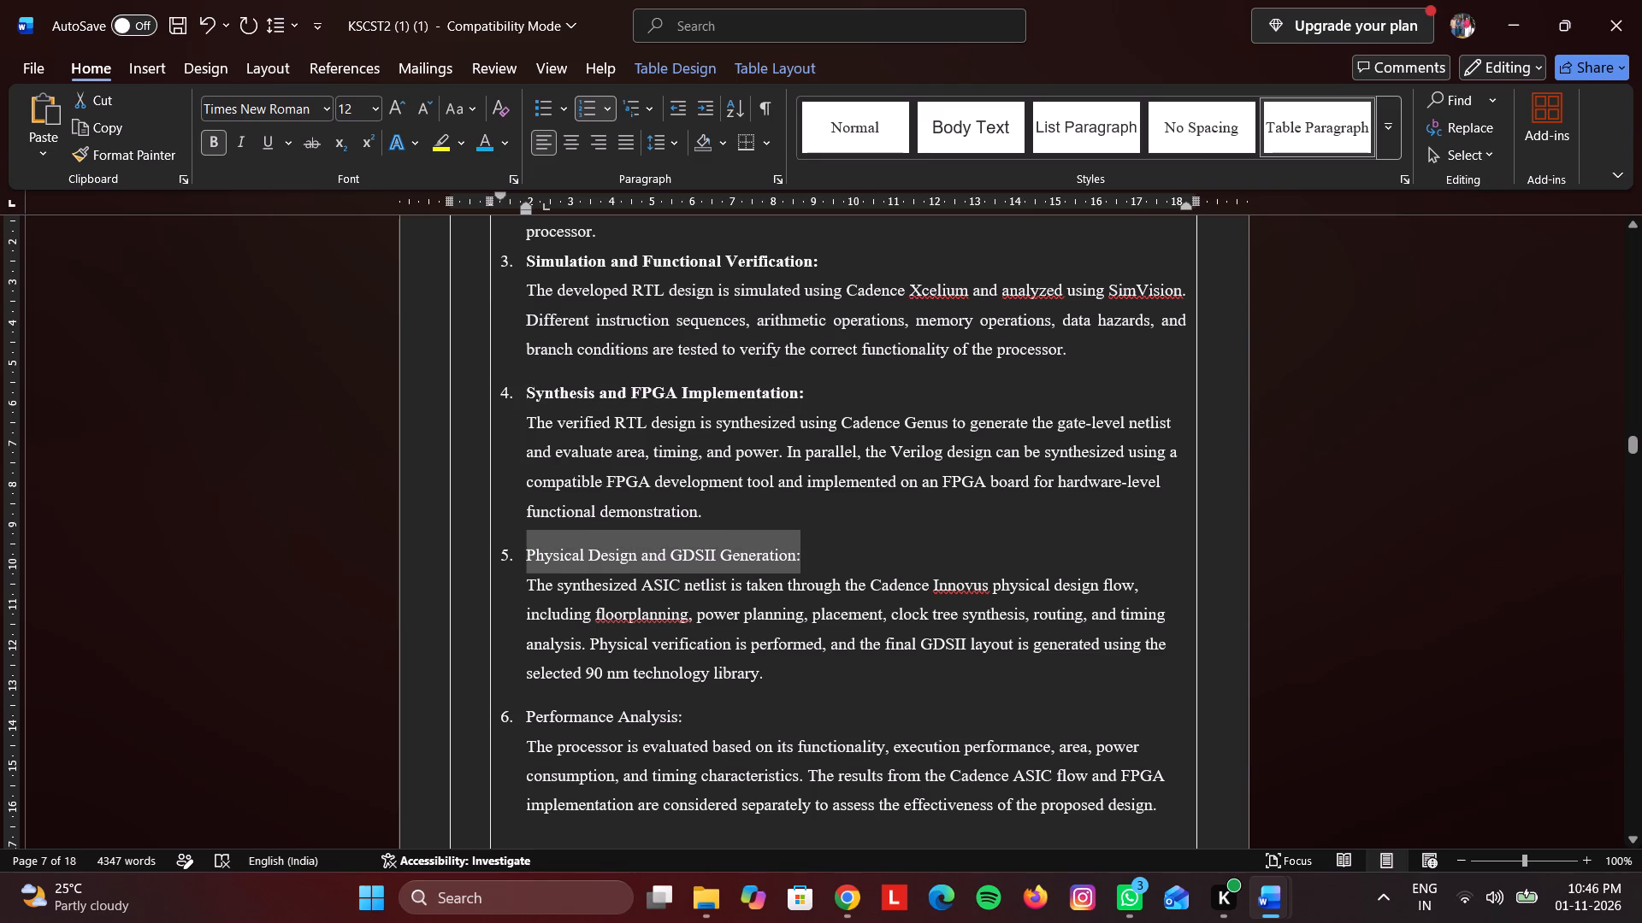
drag(509, 563, 508, 563)
click(530, 520)
scroll(536, 557, down, 3)
drag(715, 561, 588, 556)
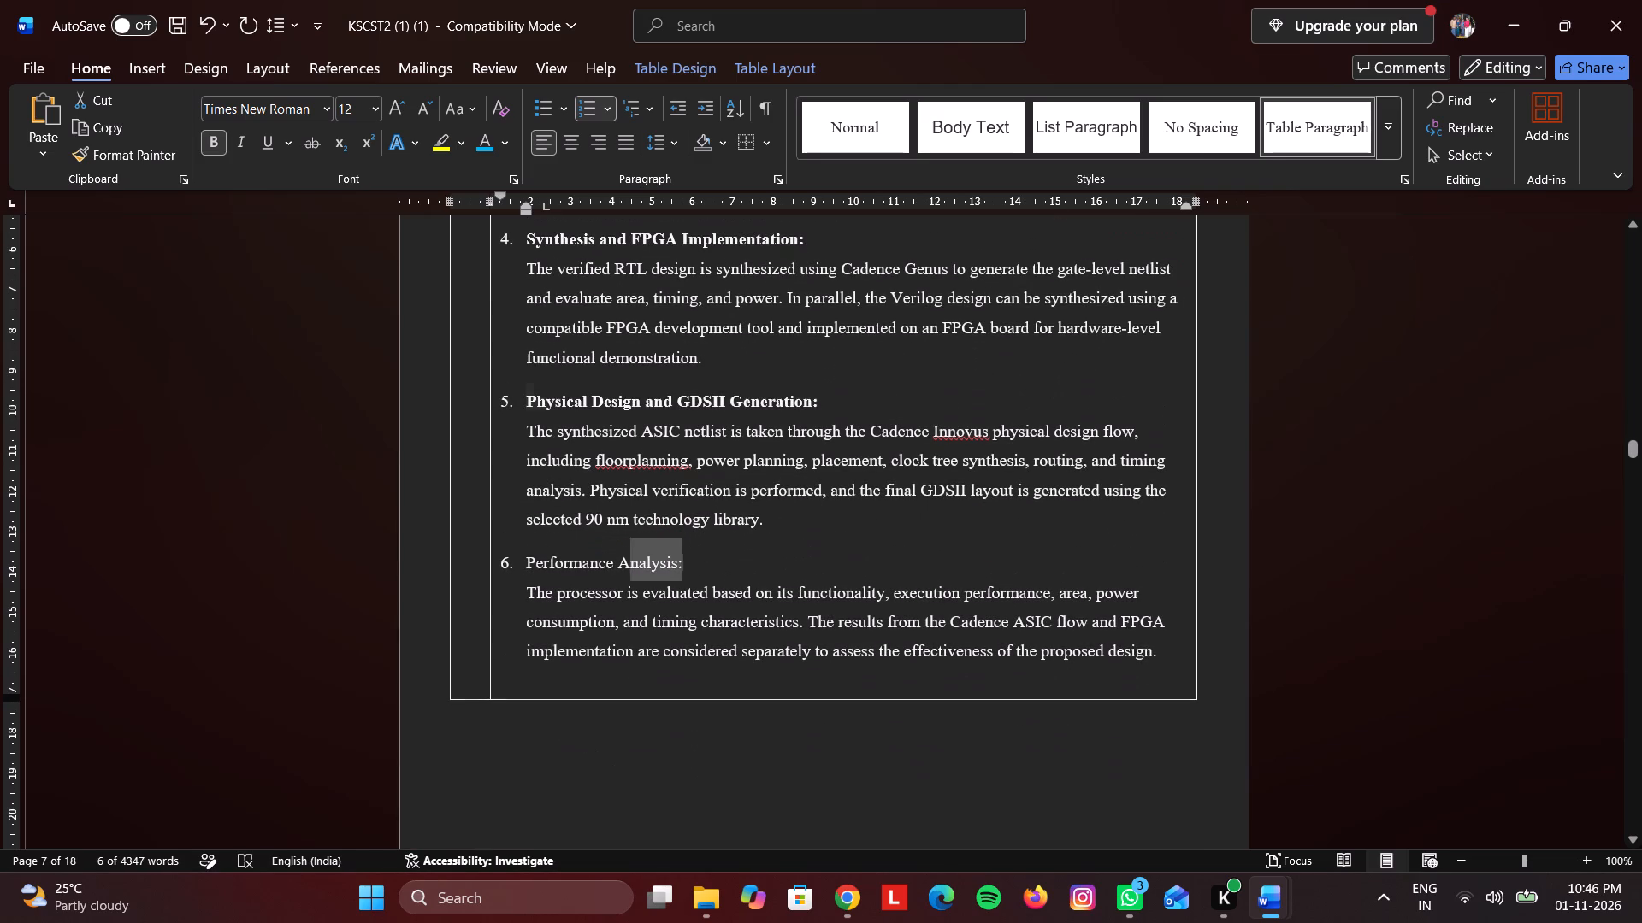
drag(588, 556, 512, 559)
click(530, 522)
click(635, 597)
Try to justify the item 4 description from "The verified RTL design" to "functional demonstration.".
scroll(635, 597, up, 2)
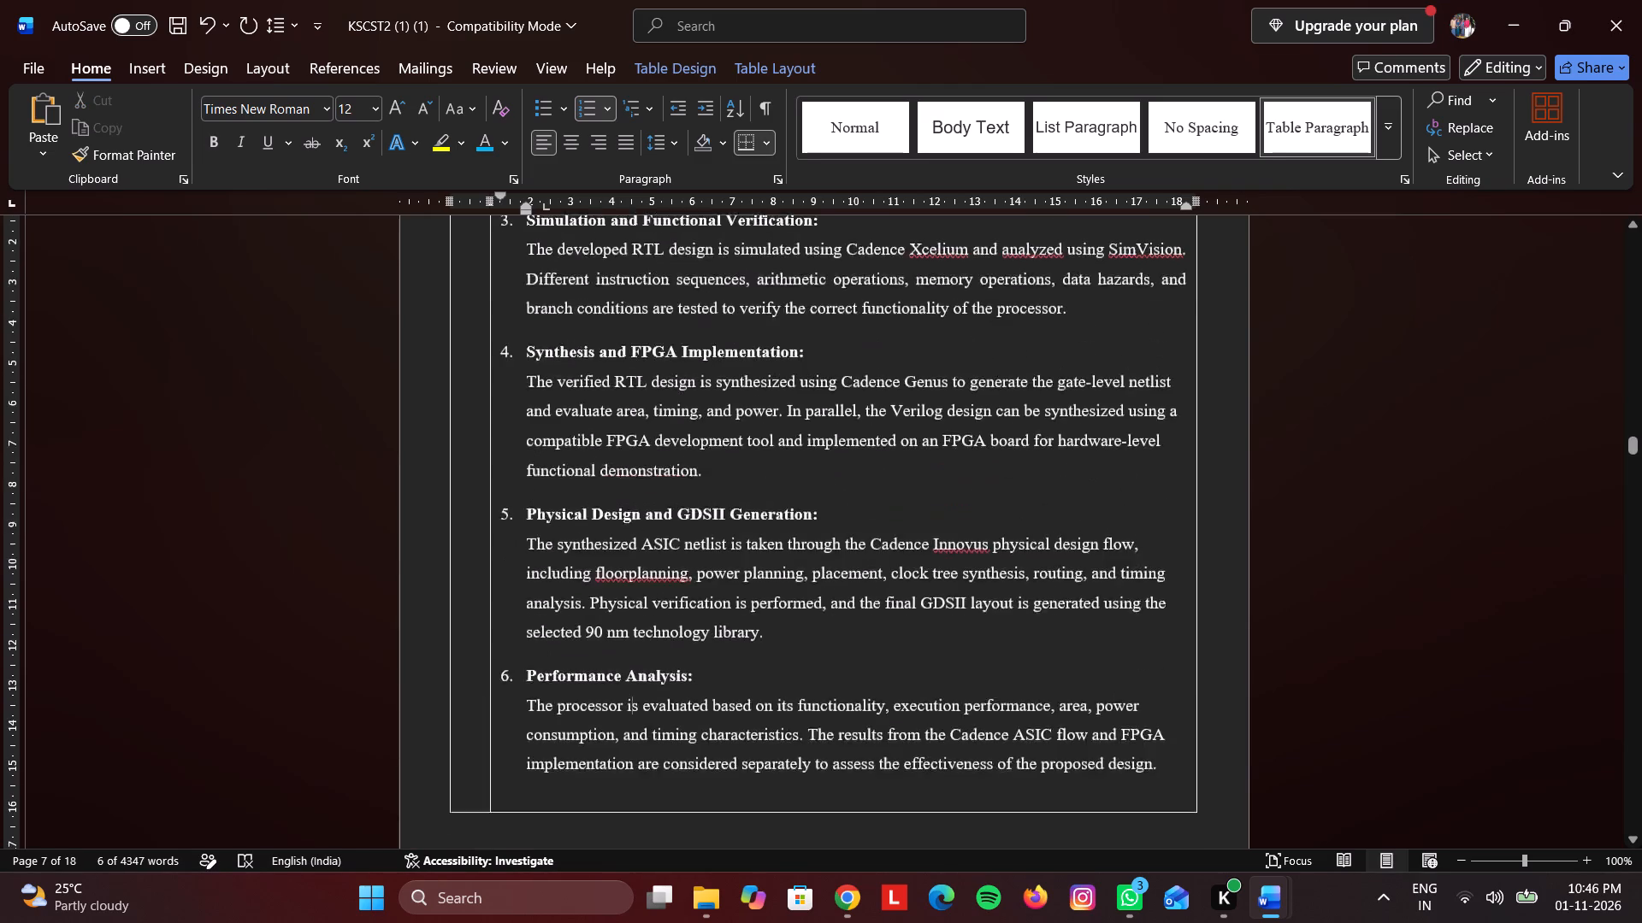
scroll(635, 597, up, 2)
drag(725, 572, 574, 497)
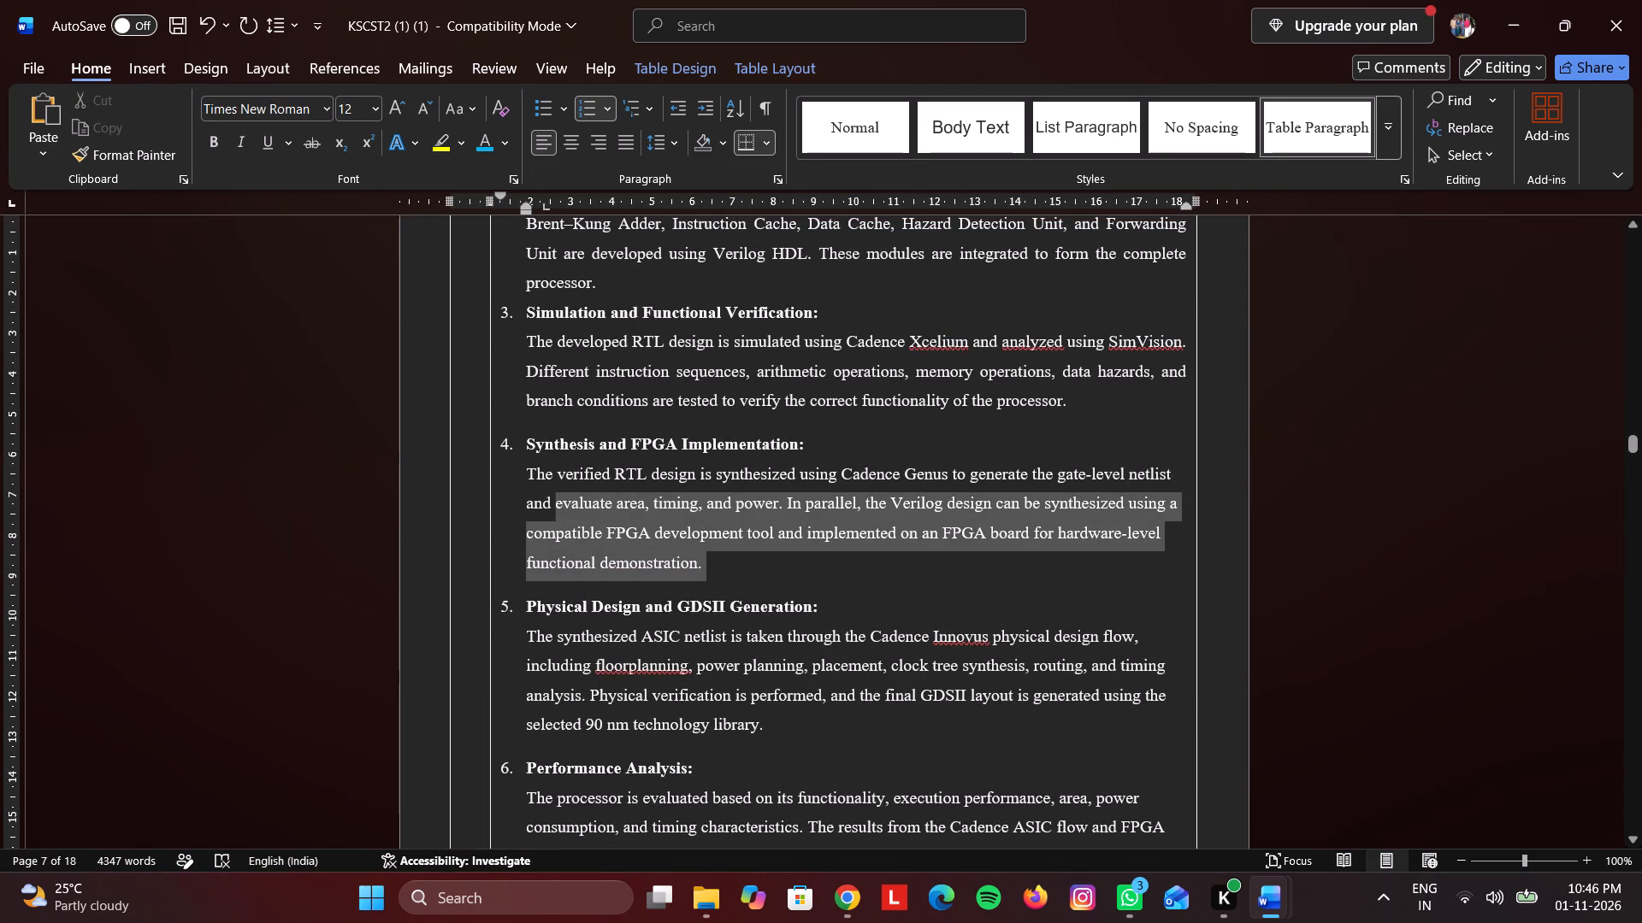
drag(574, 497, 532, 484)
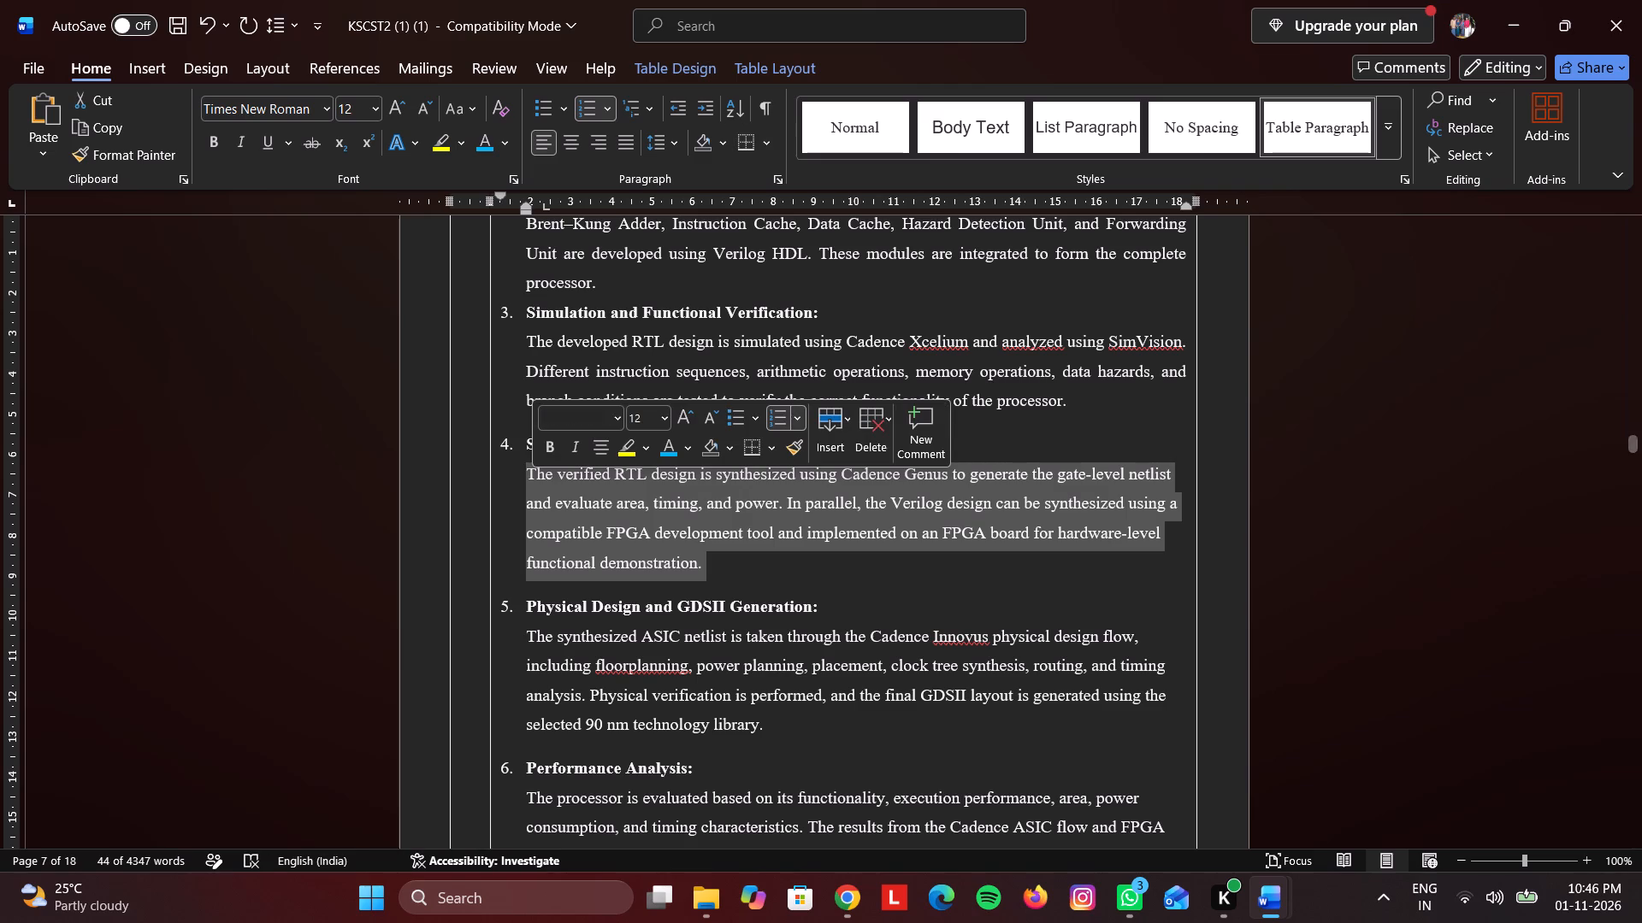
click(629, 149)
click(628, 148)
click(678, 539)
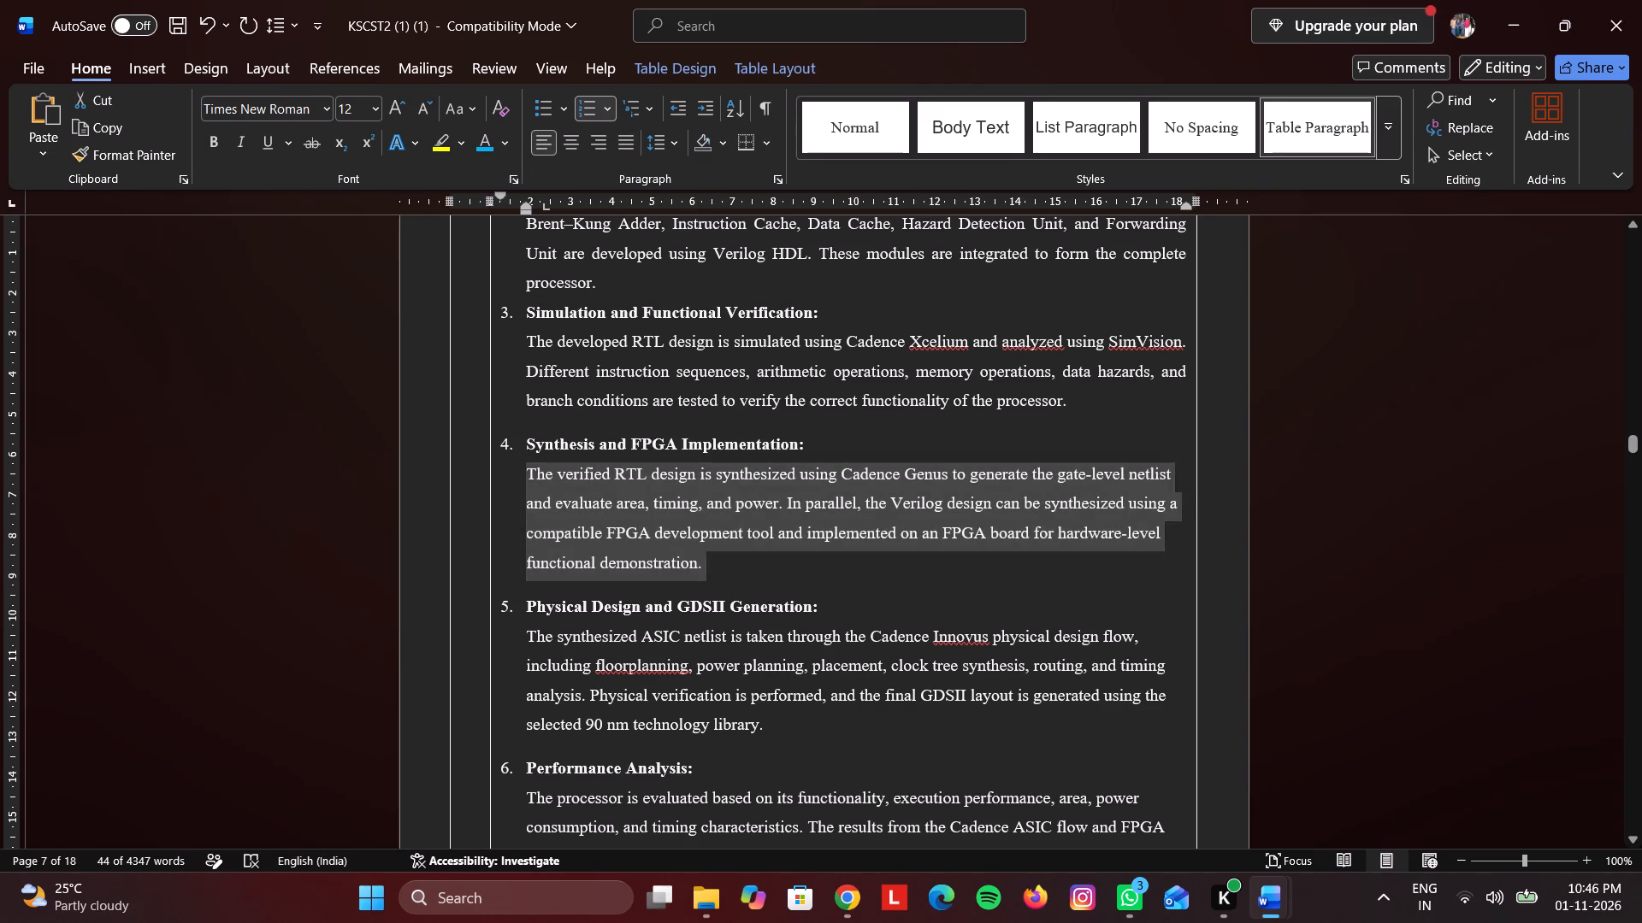
Split the item 4 description from its heading into an unnumbered paragraph and justify it.
click(523, 476)
key(Return)
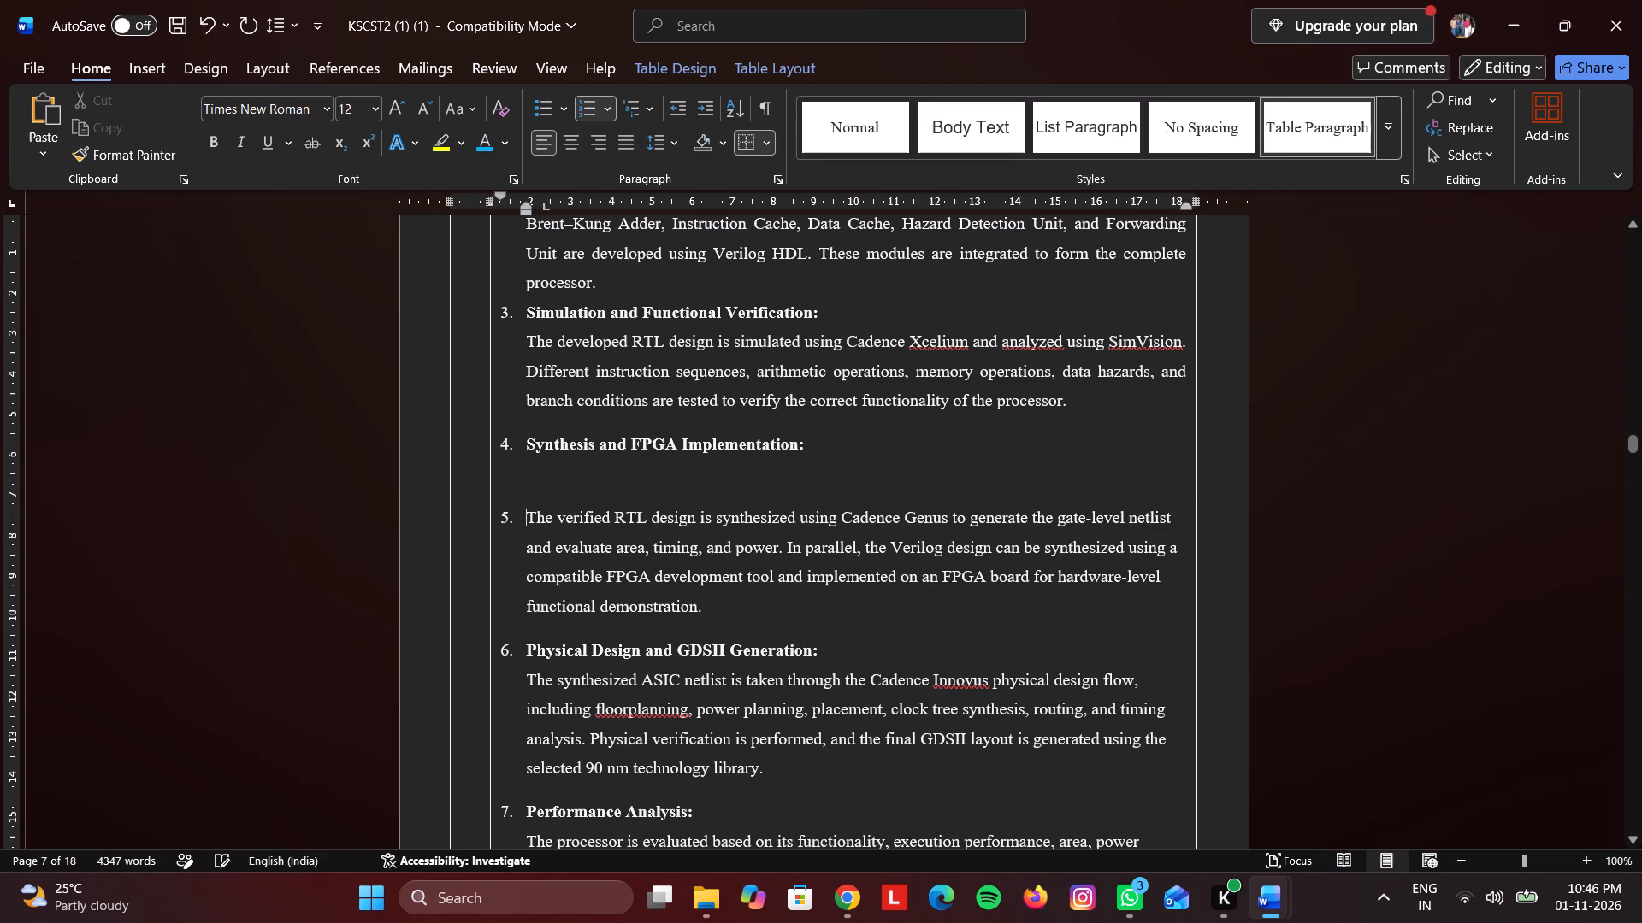
key(BackSpace)
drag(717, 599, 538, 526)
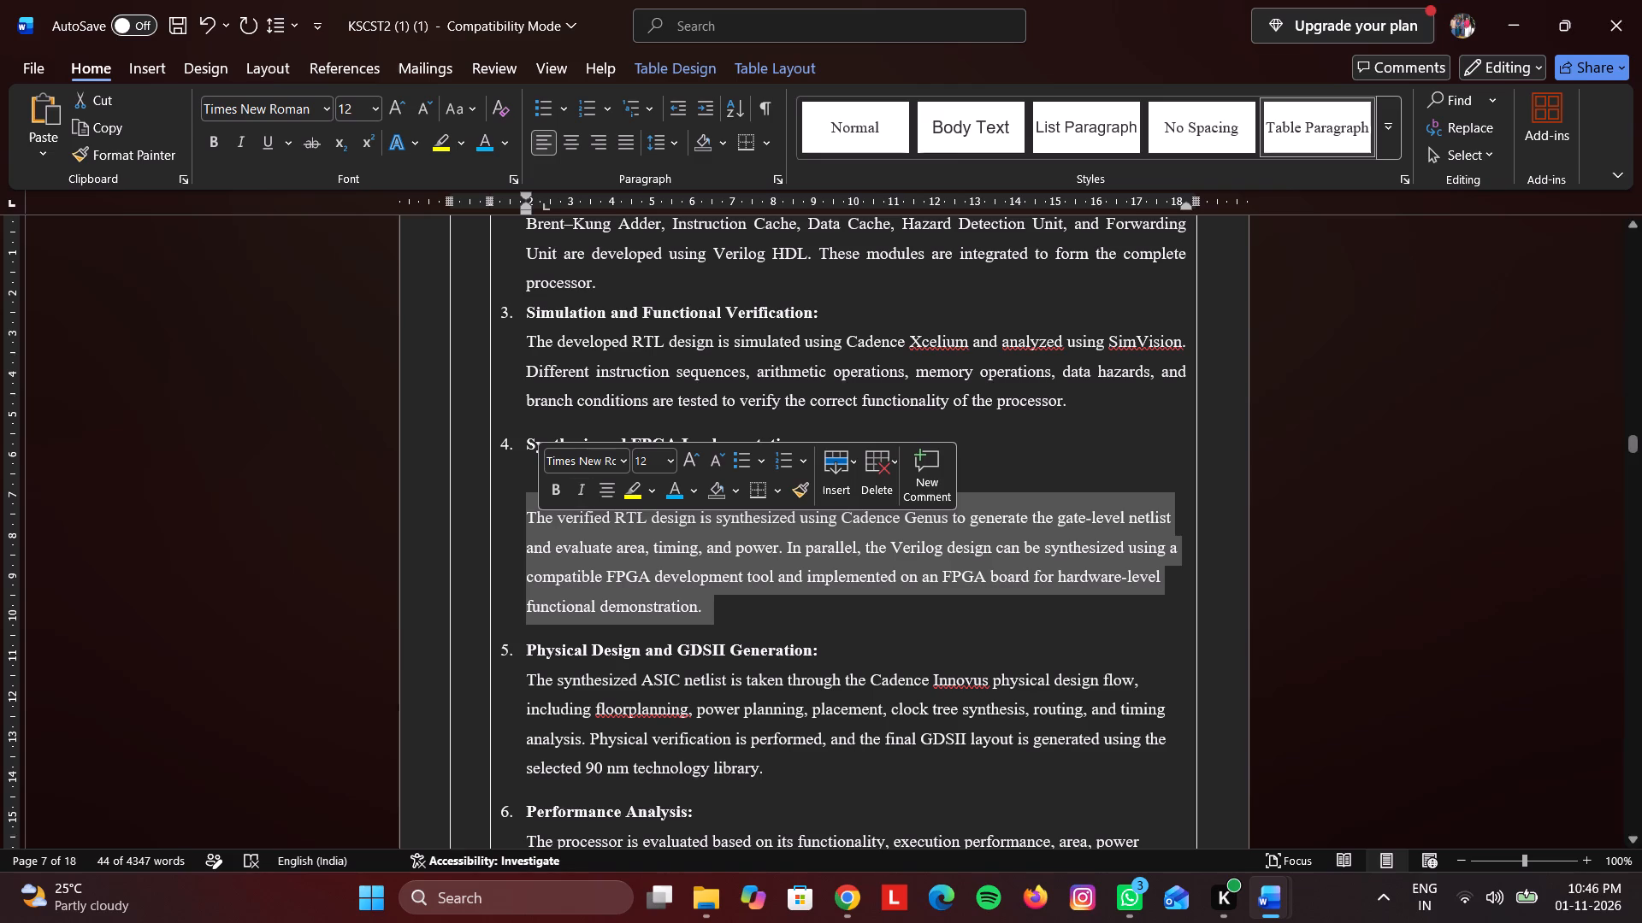
click(623, 144)
Delete the blank line under the "Synthesis and FPGA Implementation:" heading.
click(568, 490)
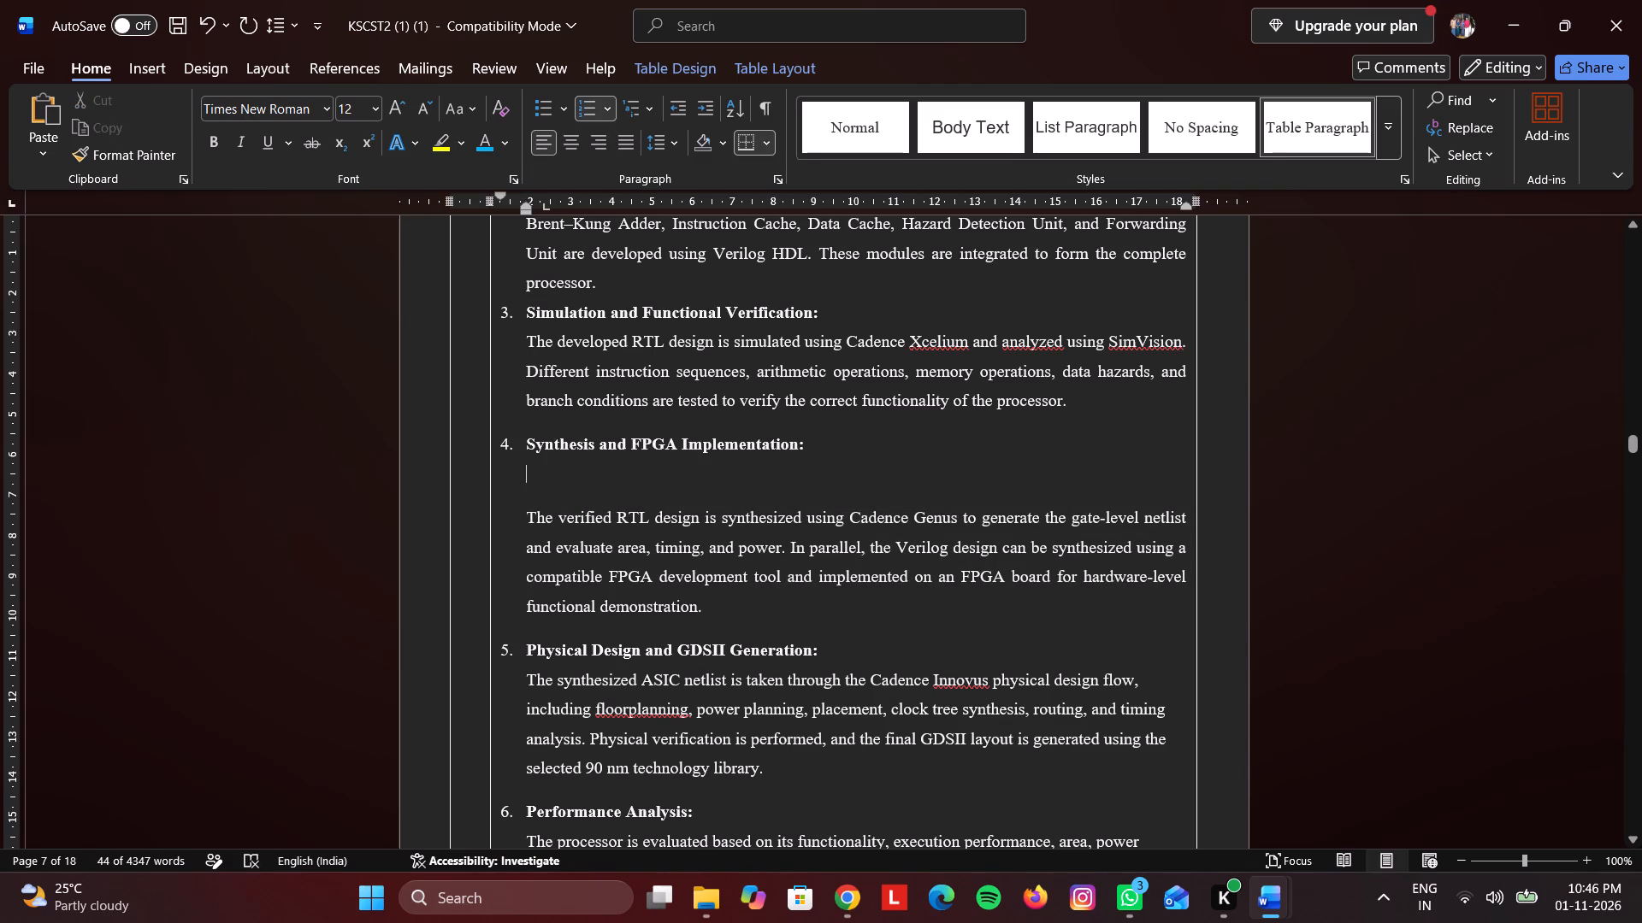
key(BackSpace)
Split the item 5 description from its "Physical Design and GDSII Generation:" heading into an unnumbered paragraph and justify it.
drag(777, 735, 545, 662)
click(570, 708)
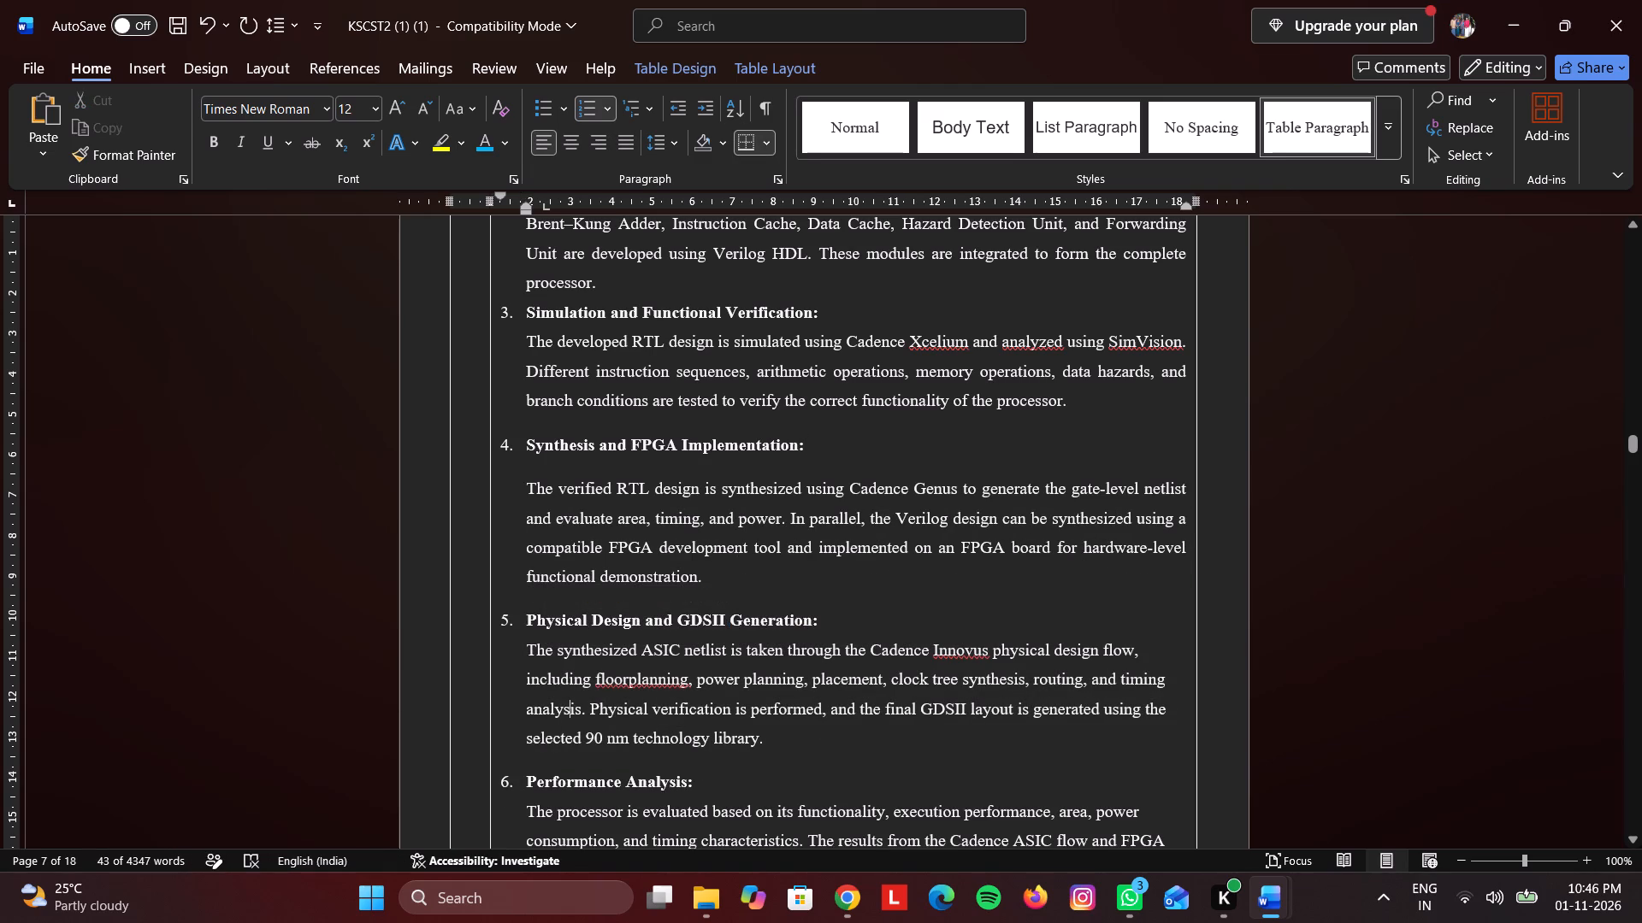
click(840, 631)
key(Return)
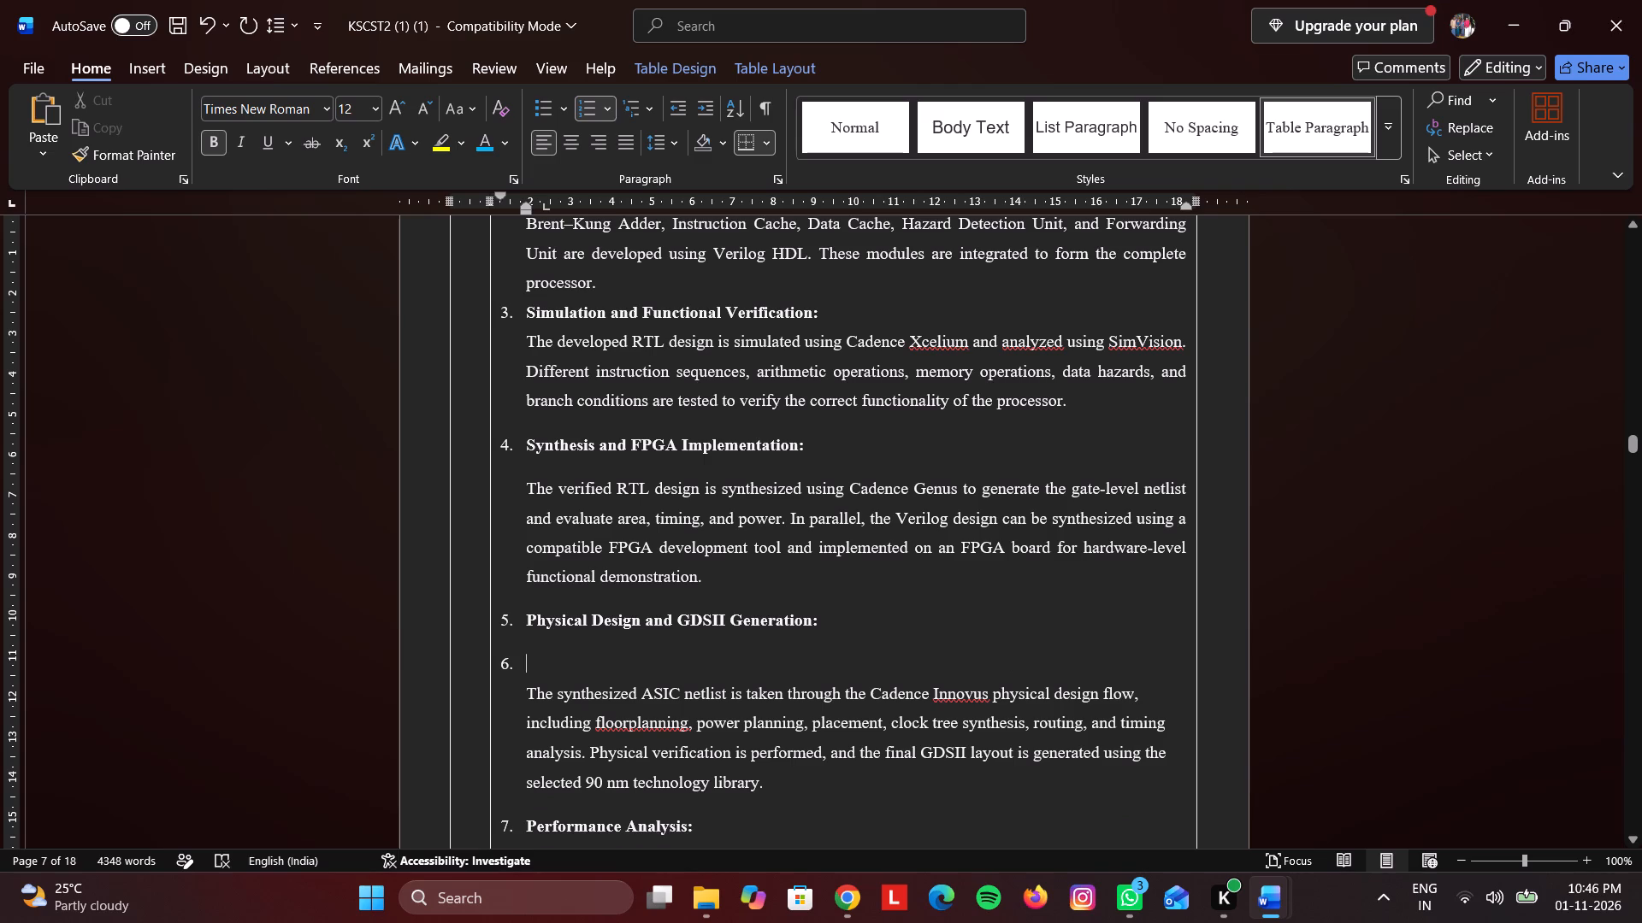
key(BackSpace)
drag(777, 781, 540, 697)
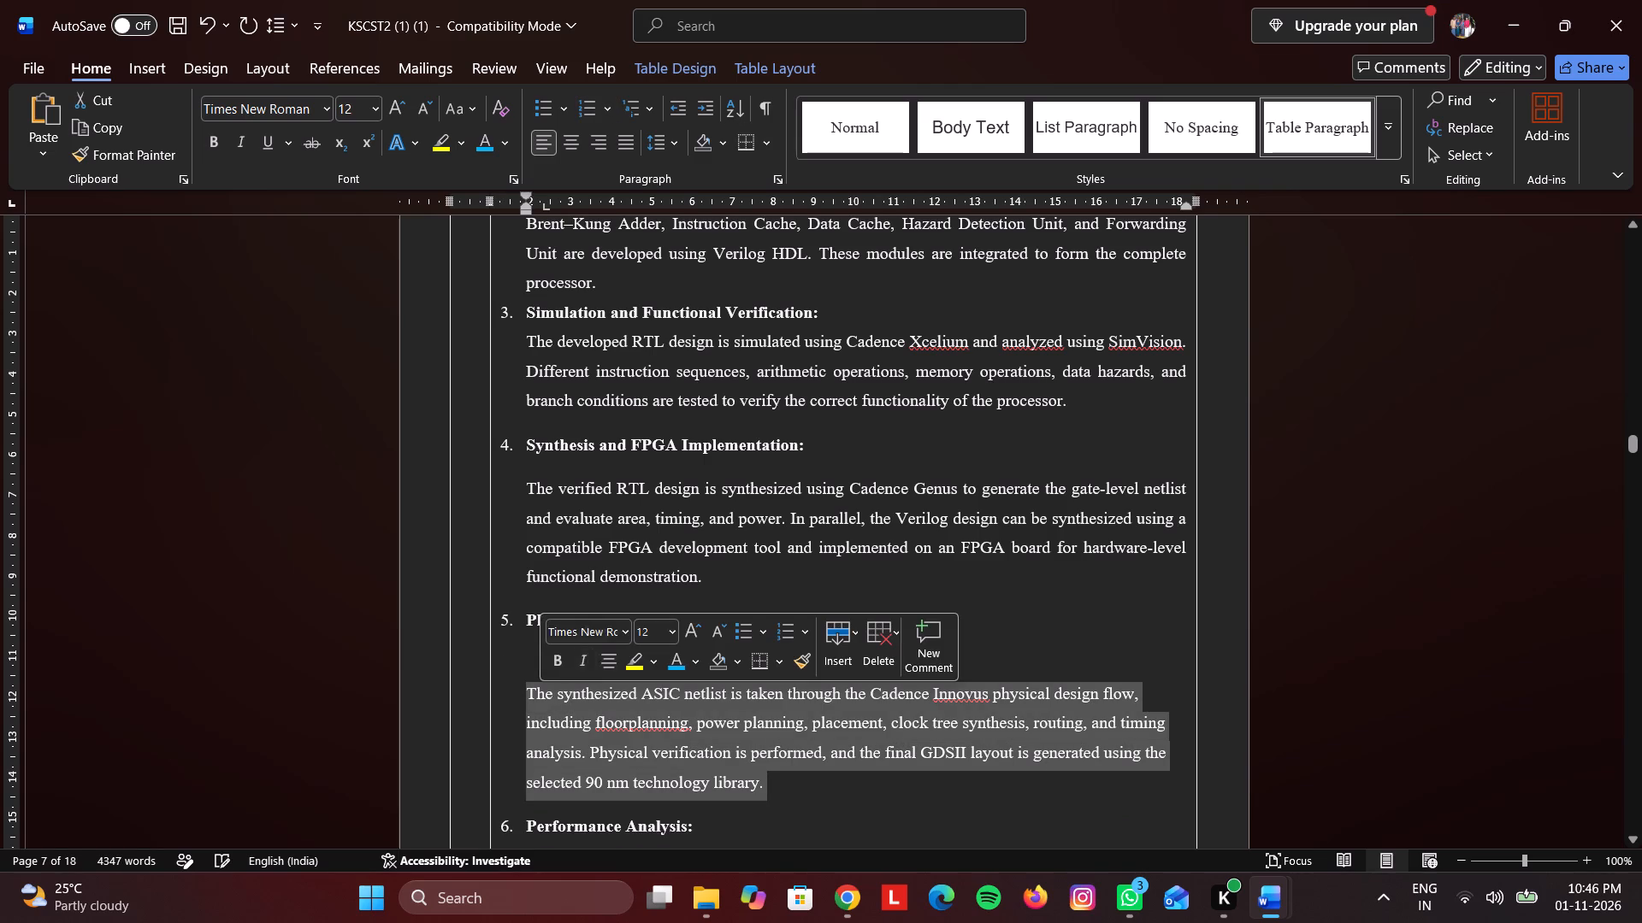
click(627, 149)
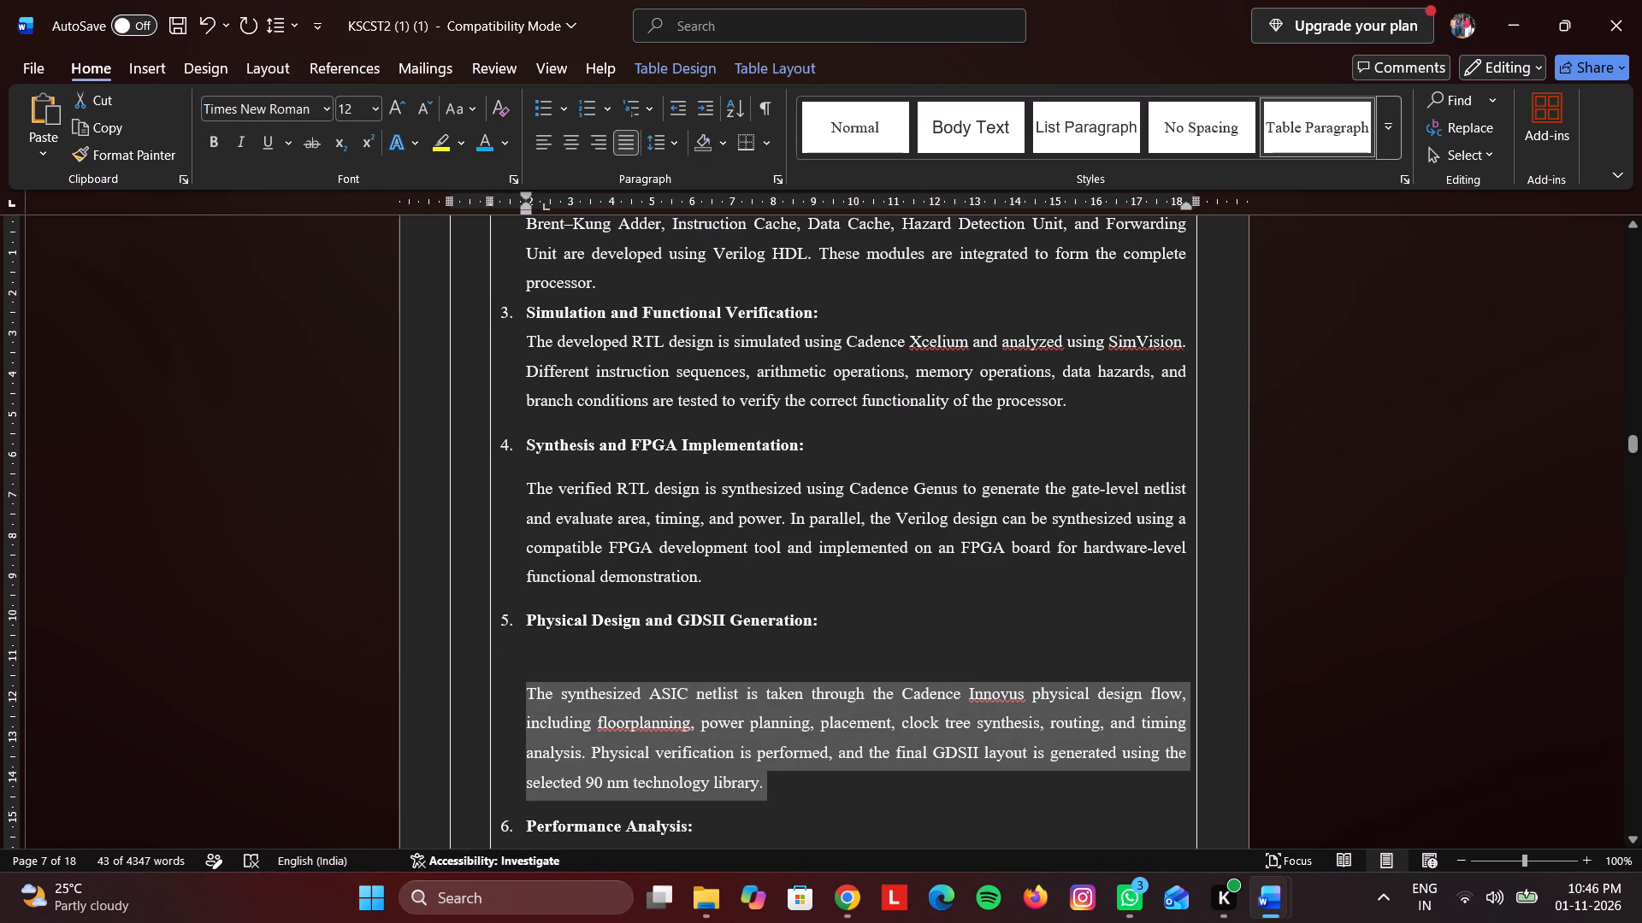
Remove the blank line between the Physical Design and GDSII Generation heading and its text.
click(609, 648)
key(BackSpace)
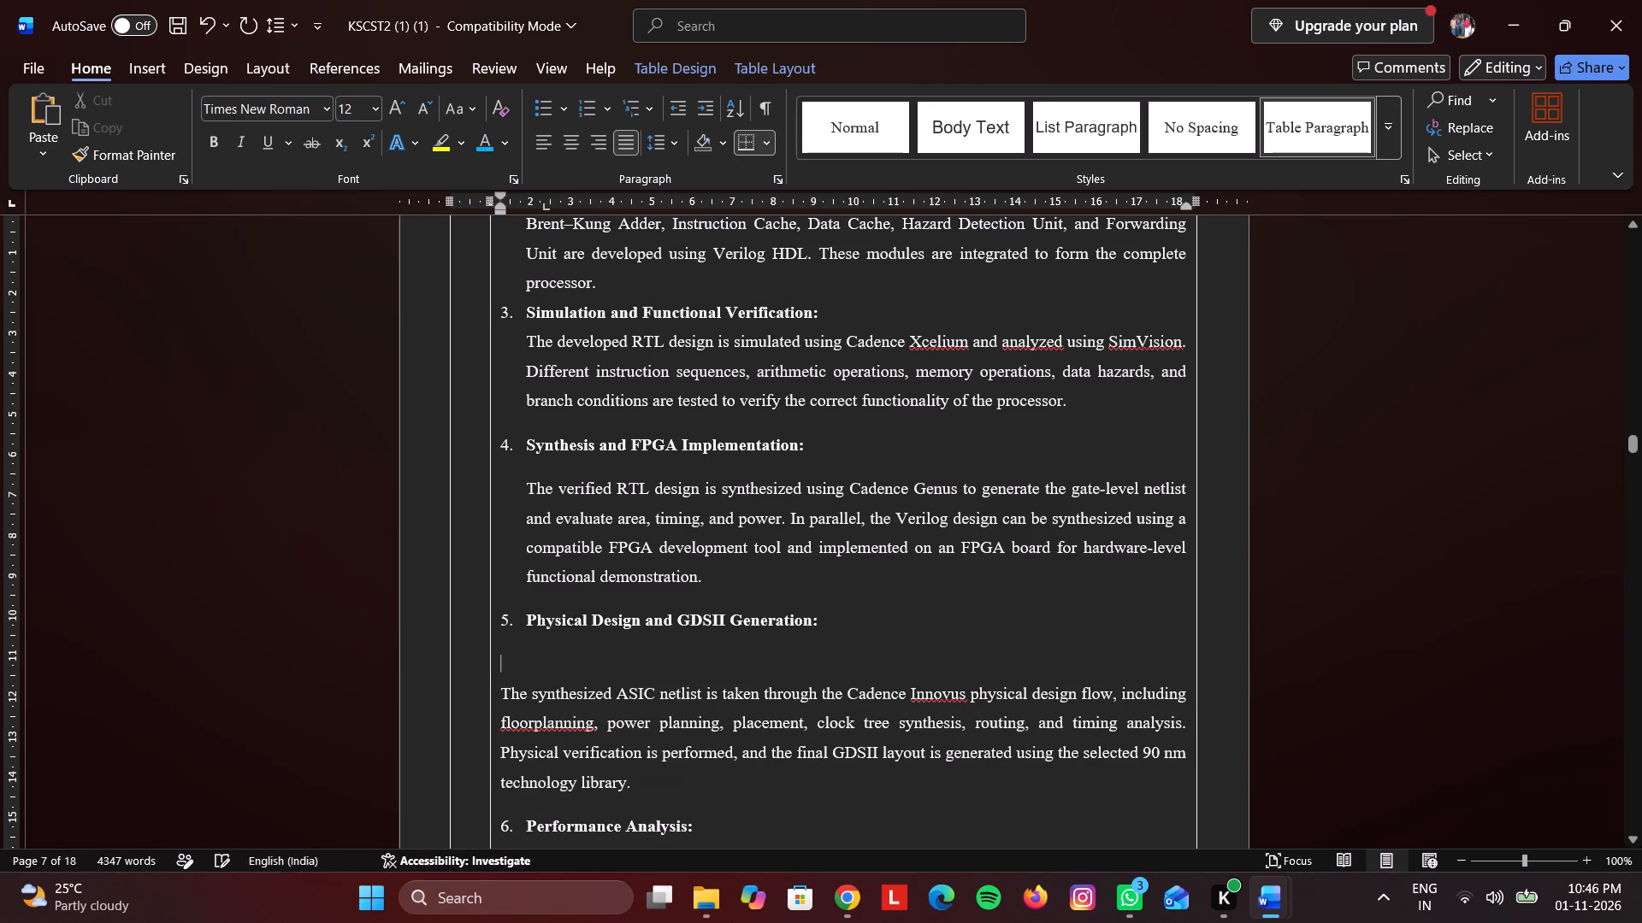
key(BackSpace)
key(BackSpace)
scroll(759, 703, down, 4)
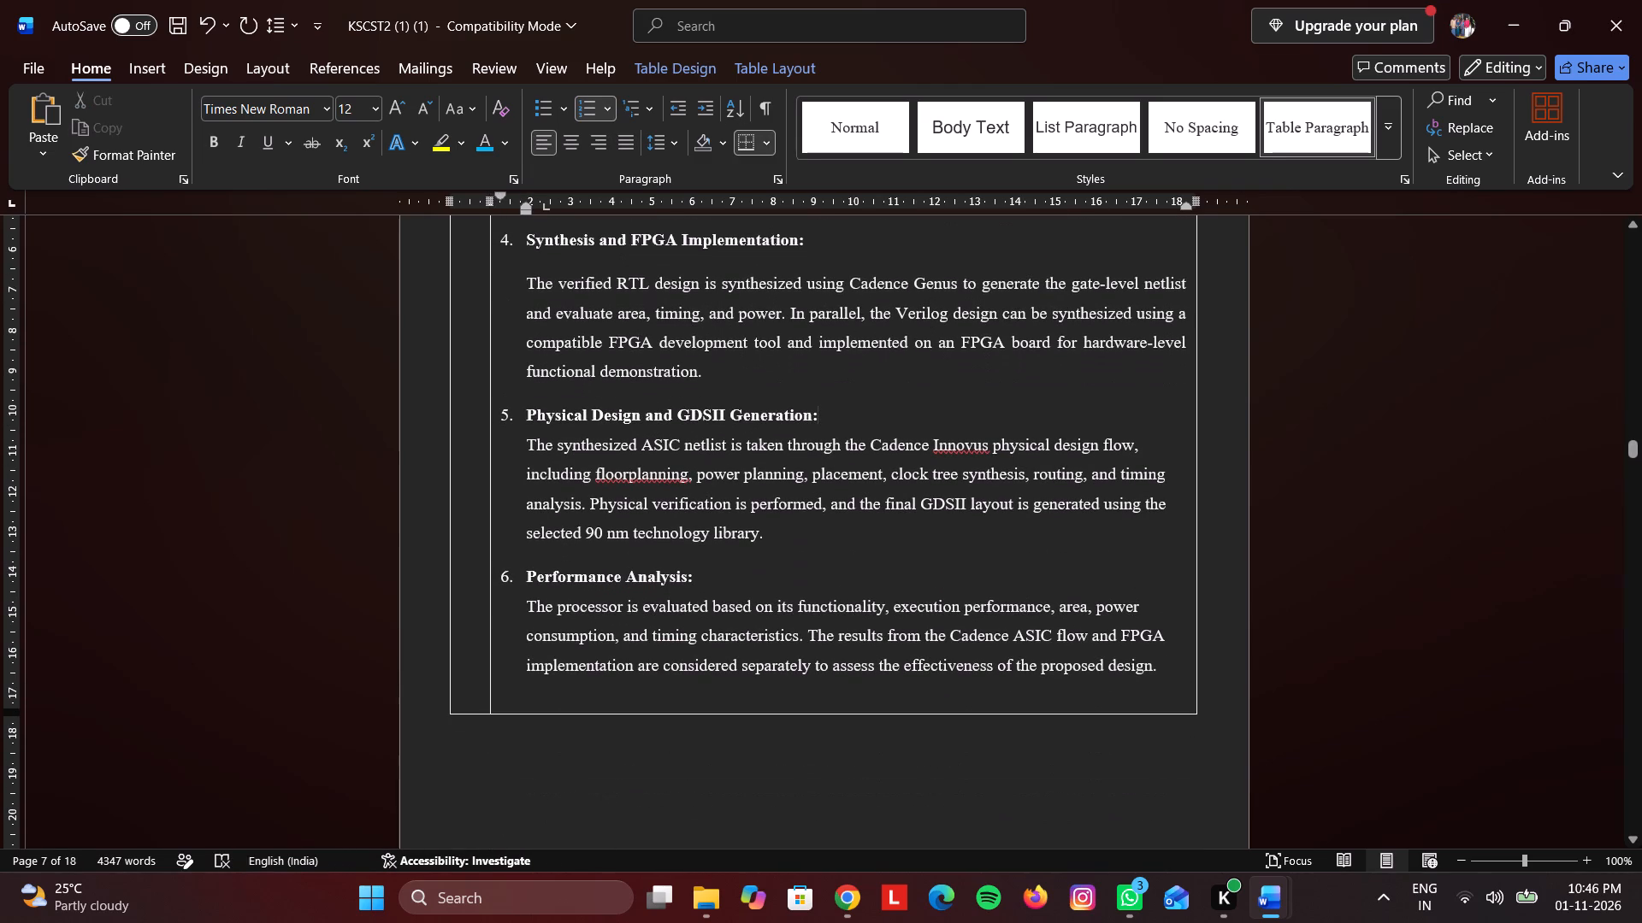
key(ctrl+z)
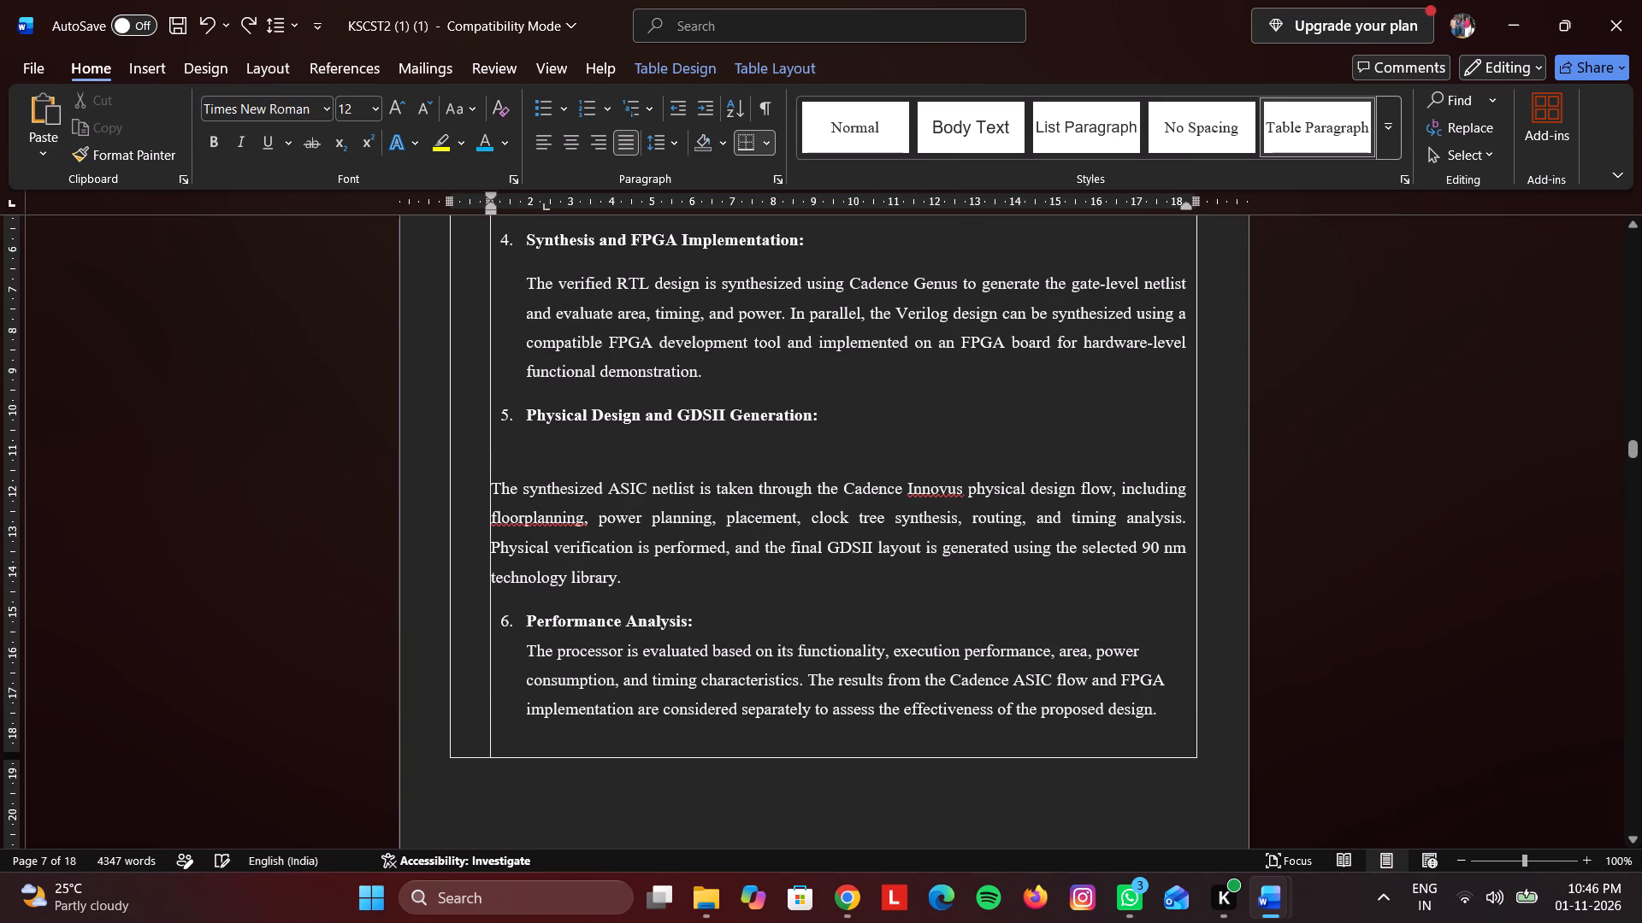
key(ctrl+z)
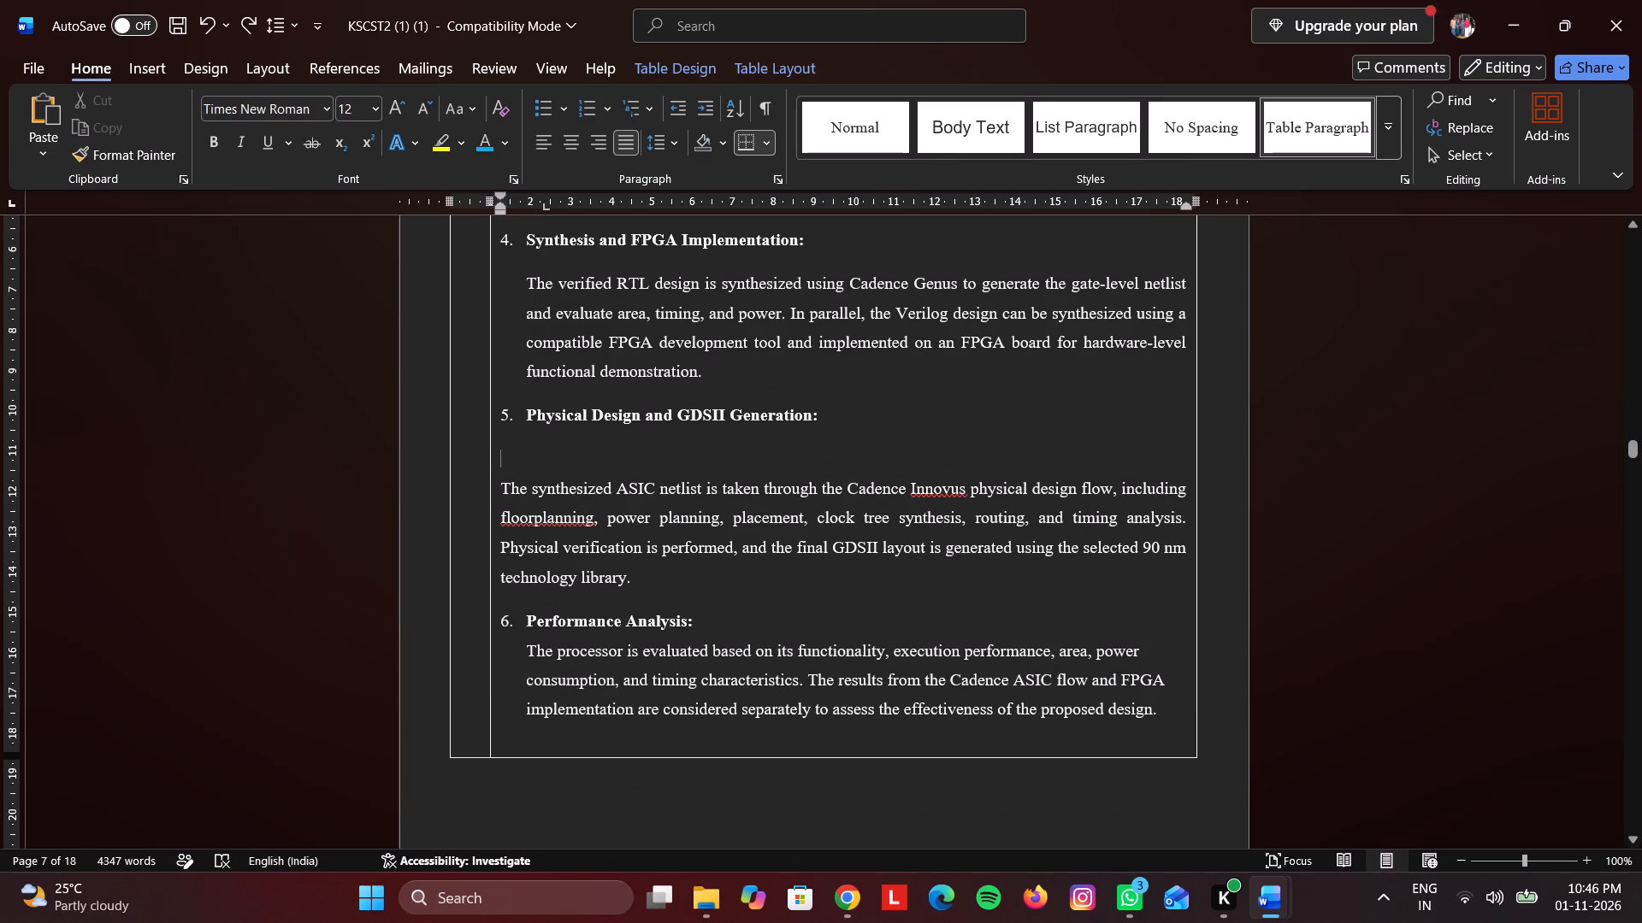
key(BackSpace)
key(BackSpace)
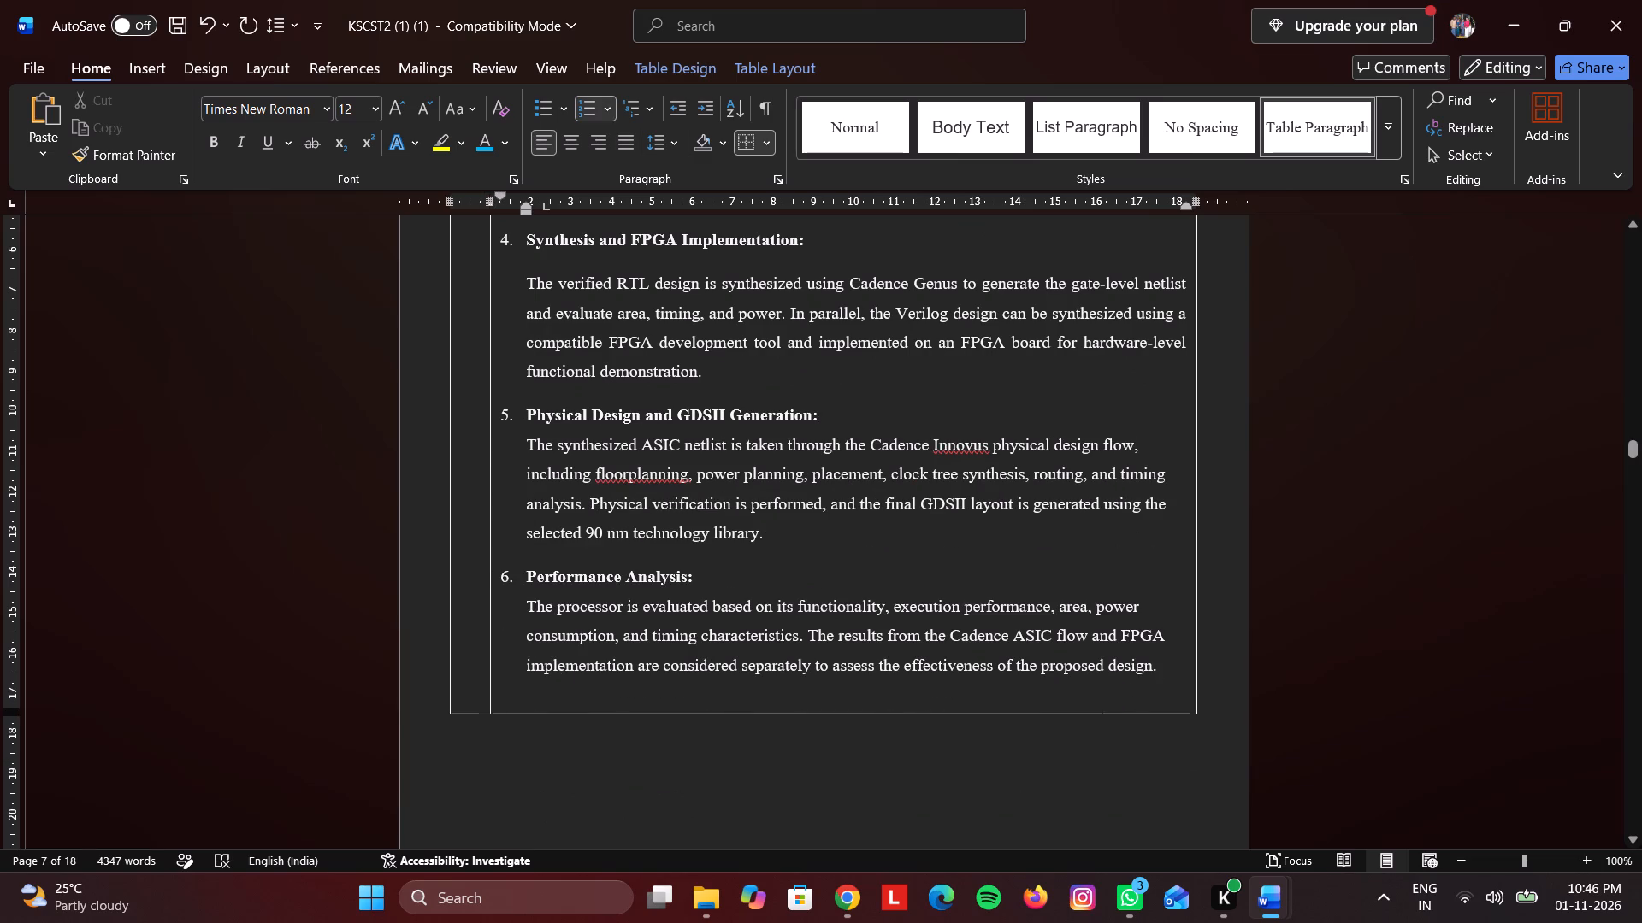
Make the Physical Design and GDSII Generation text a separate unnumbered, justified paragraph with no blank line between it and its heading.
drag(774, 532, 540, 444)
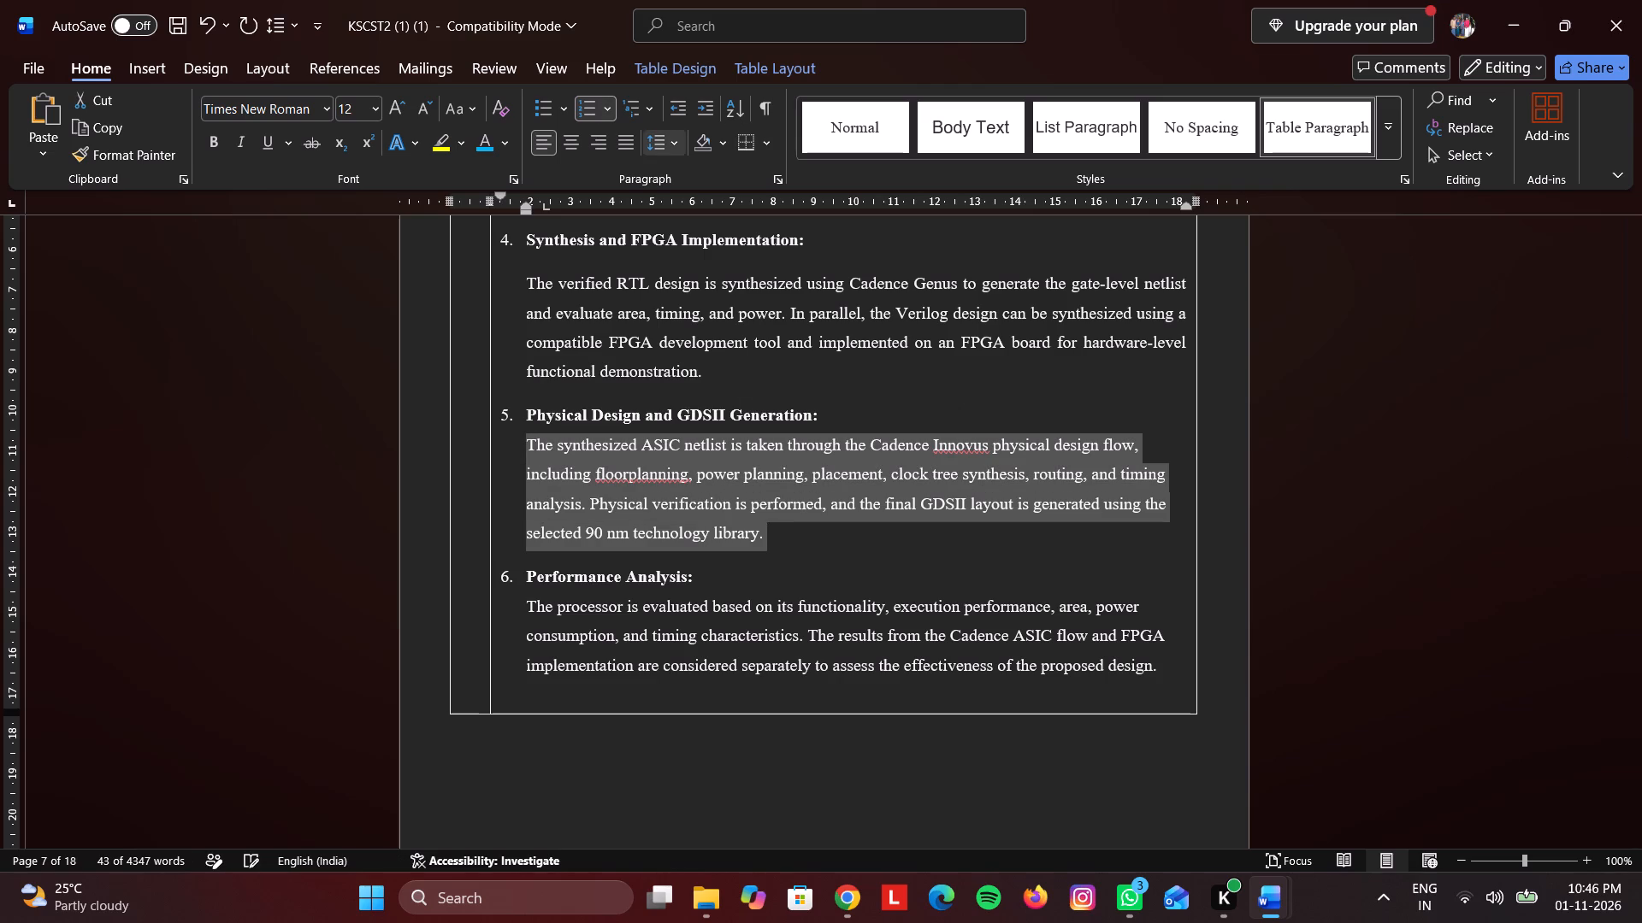
click(629, 139)
click(629, 139)
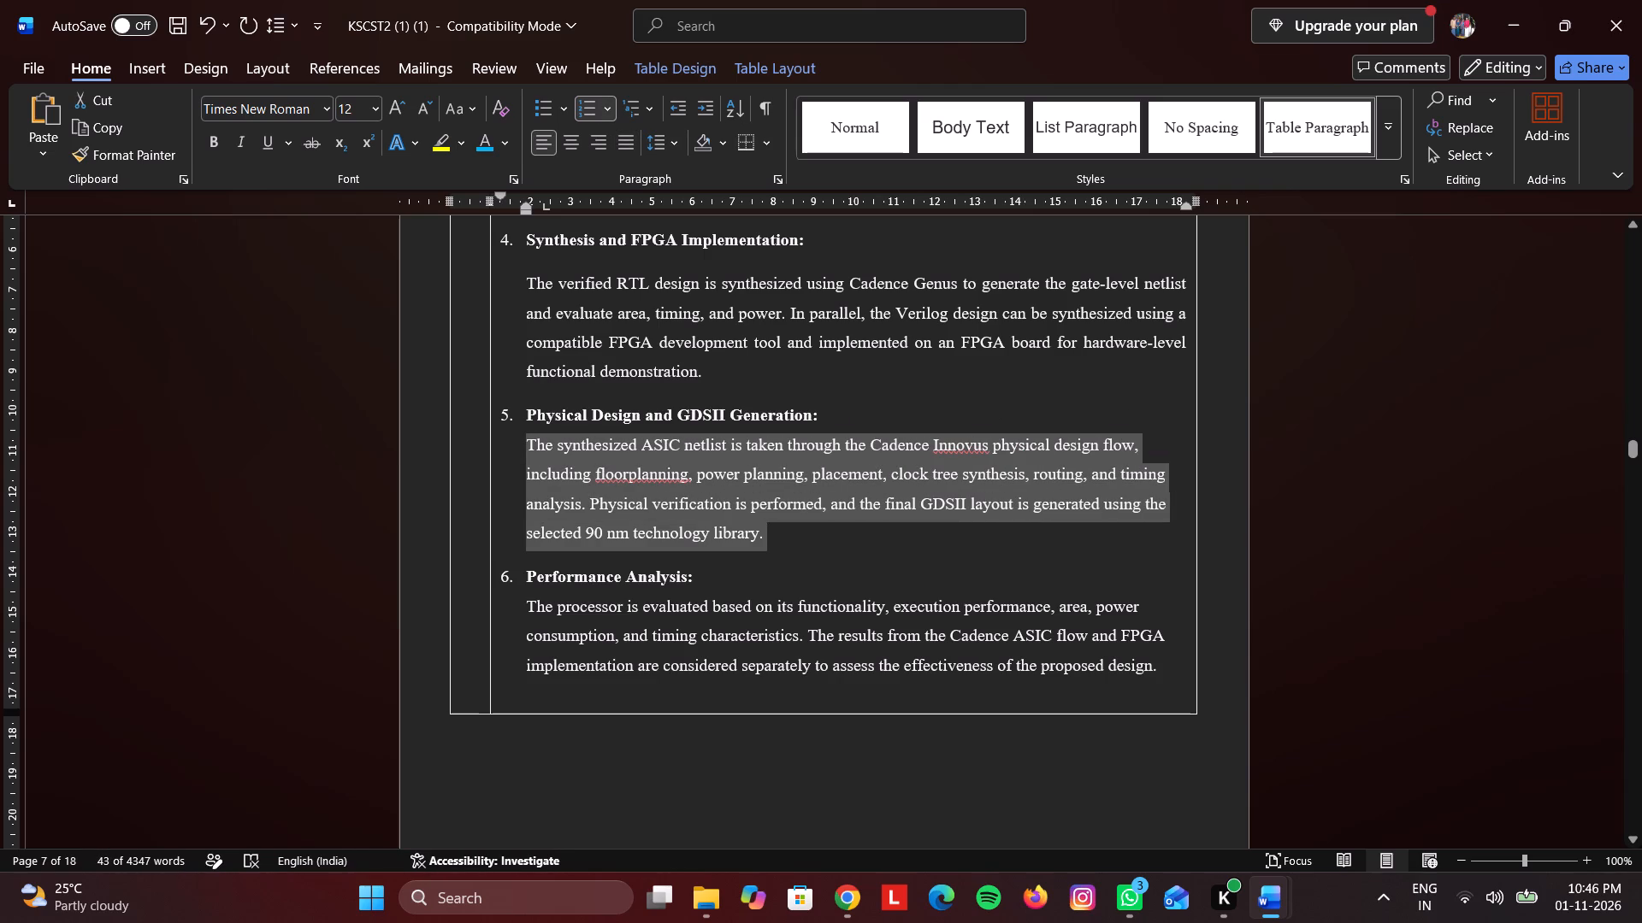
click(528, 450)
key(Return)
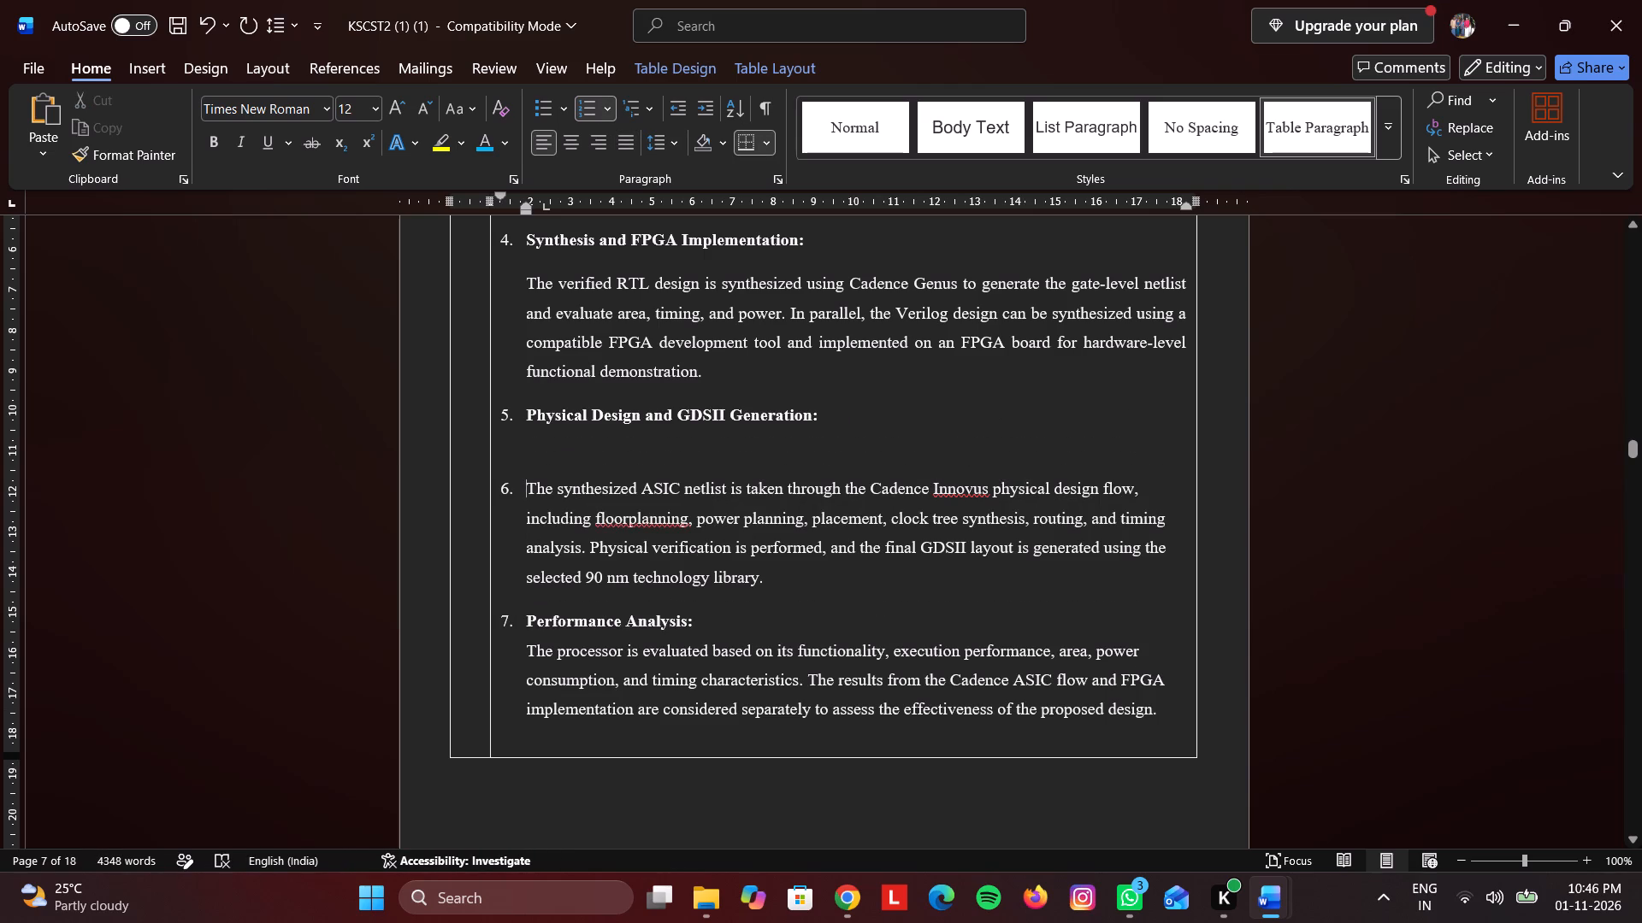
key(BackSpace)
drag(783, 587, 530, 496)
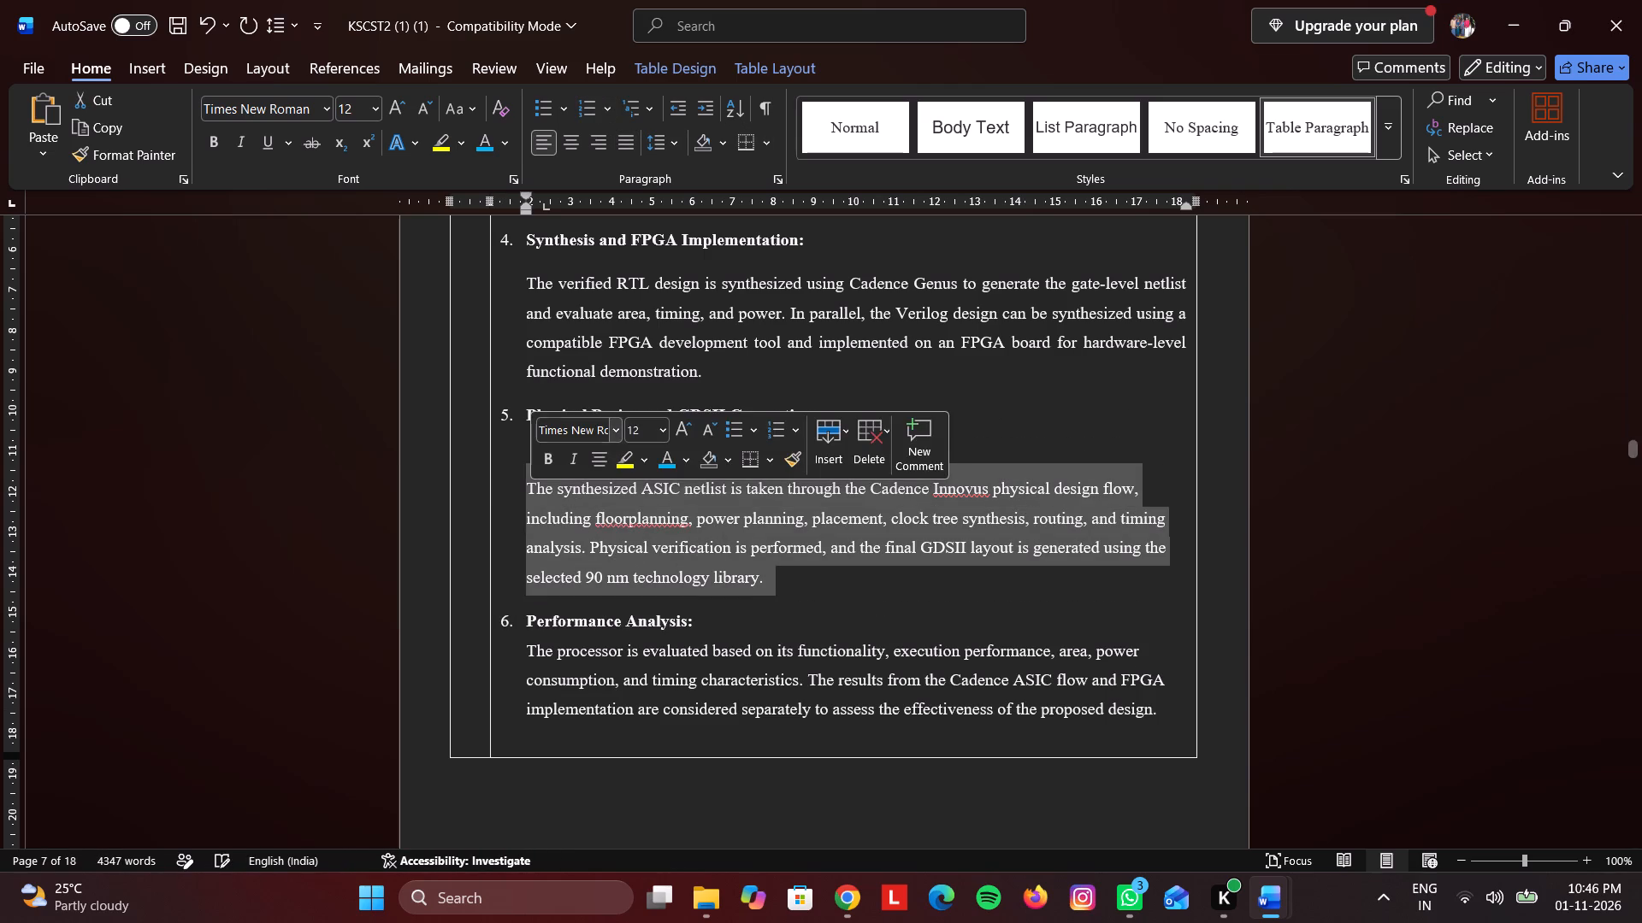
click(628, 146)
click(569, 452)
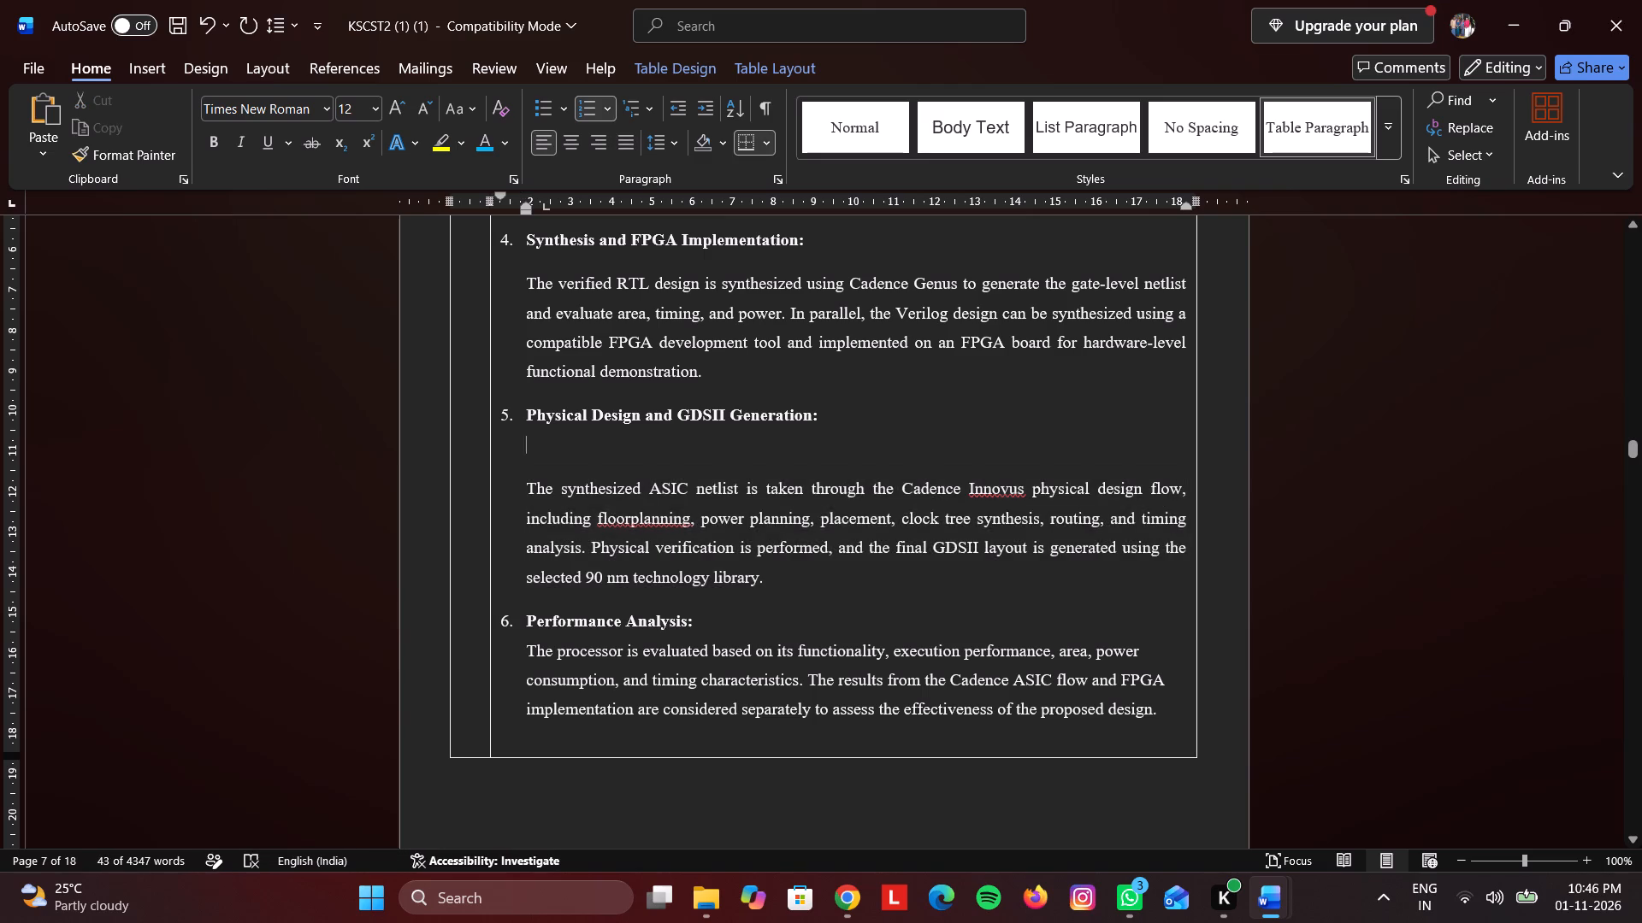
key(BackSpace)
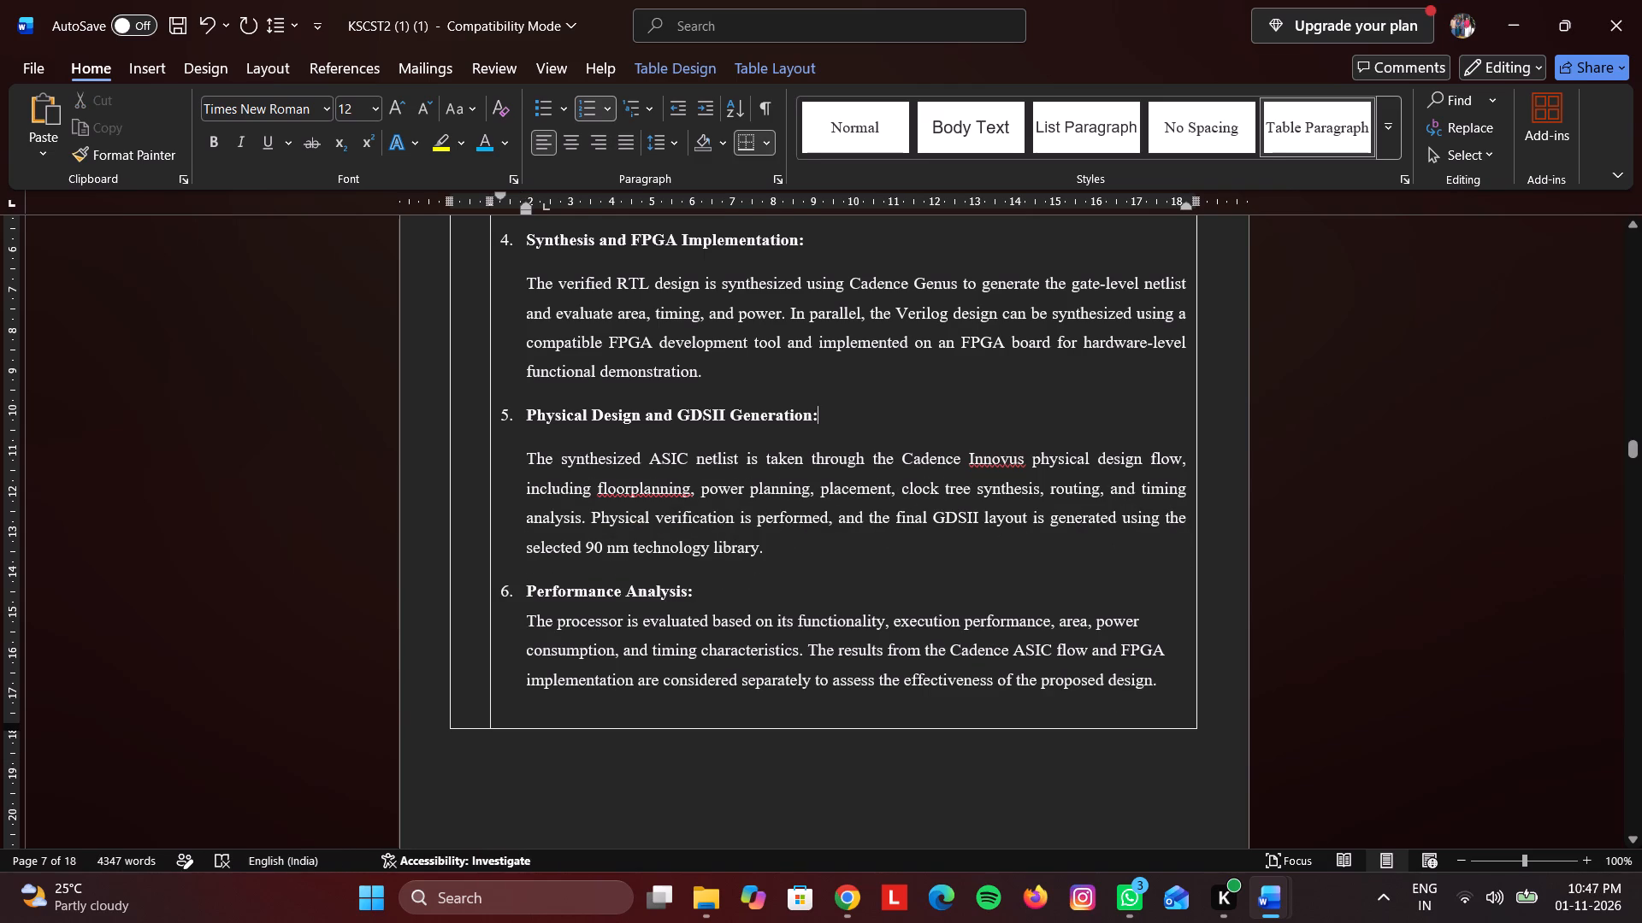
Remove the space before the paragraph under the Synthesis and FPGA Implementation heading.
scroll(769, 288, up, 6)
drag(704, 687, 679, 667)
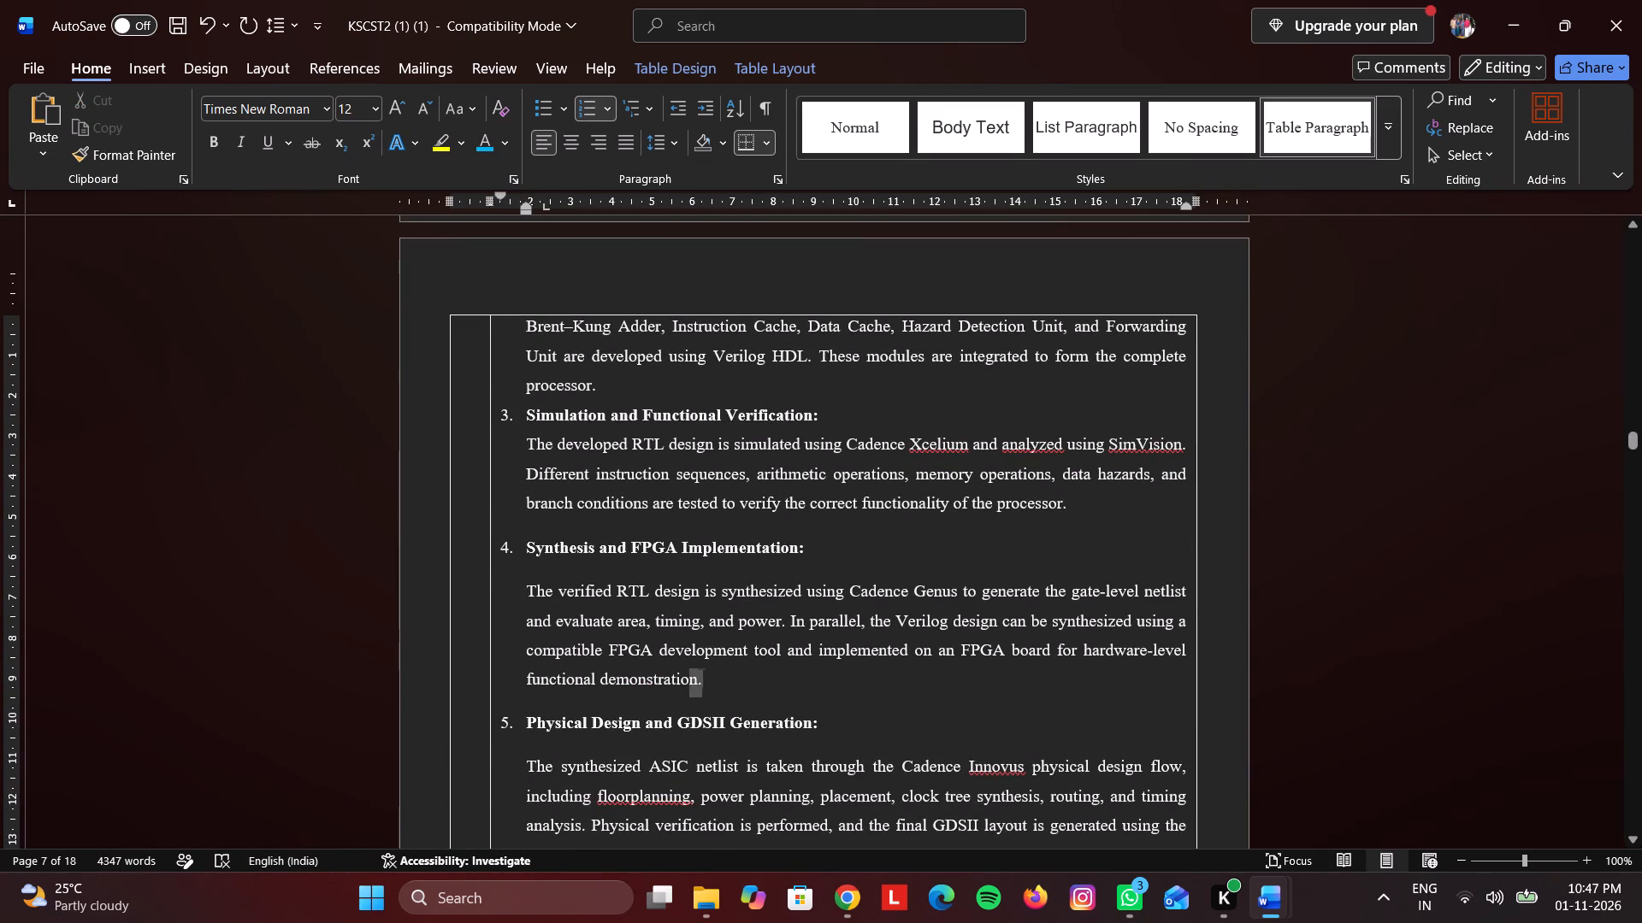
drag(679, 667, 528, 594)
click(690, 135)
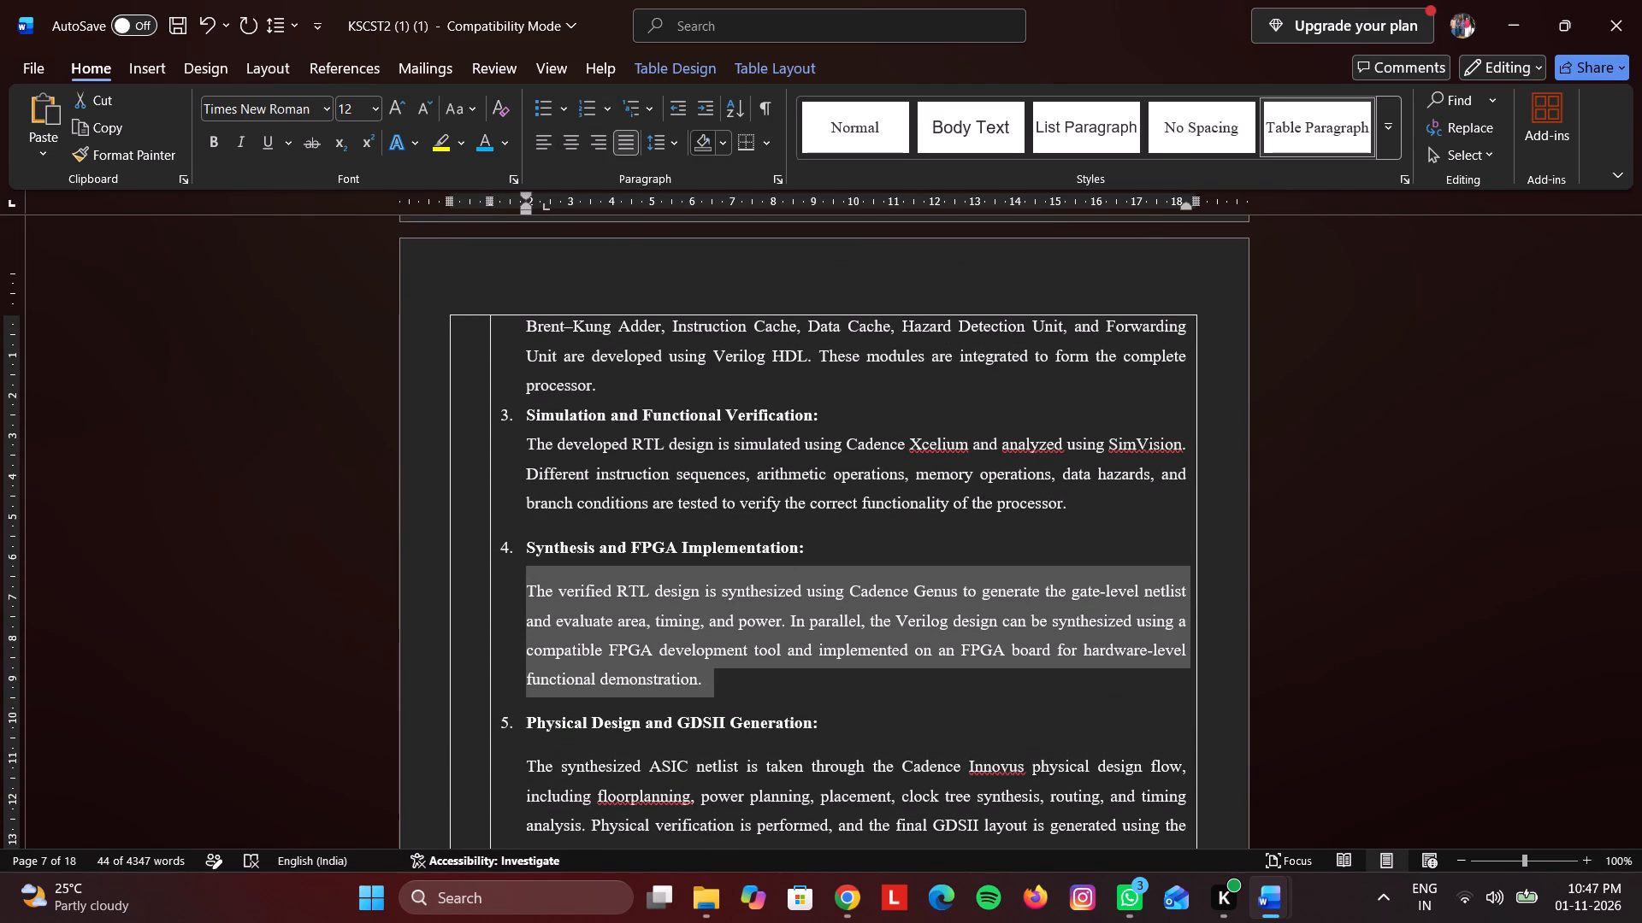
click(675, 145)
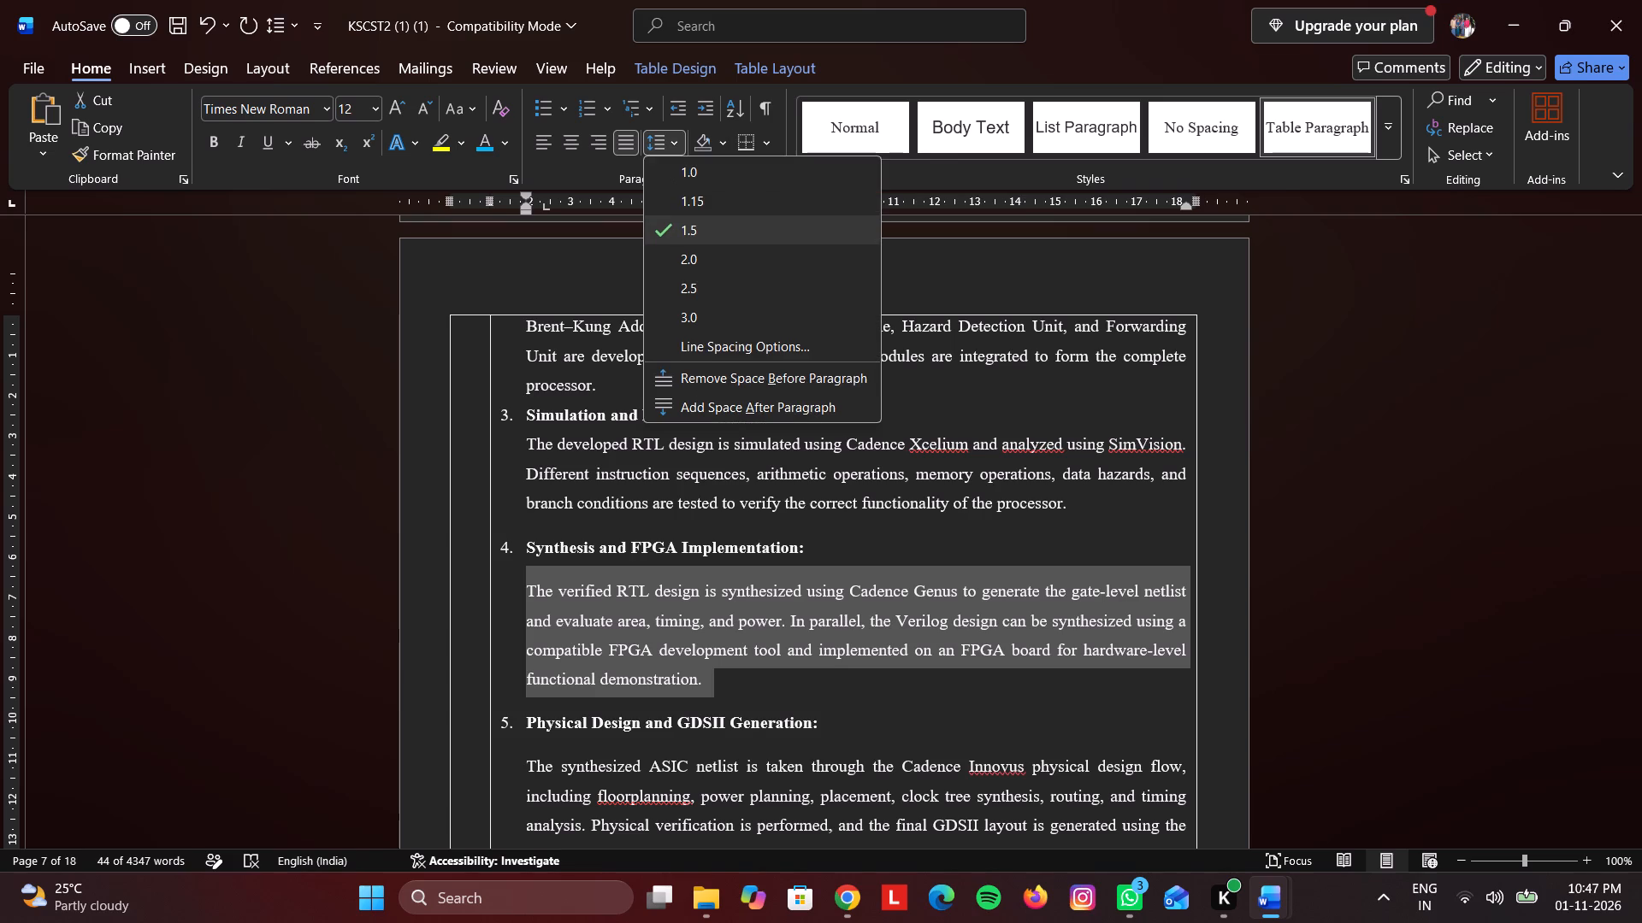
click(712, 376)
click(744, 520)
Add space after the RTL Design Using Verilog HDL paragraph that ends with "form the complete processor.".
scroll(784, 486, up, 7)
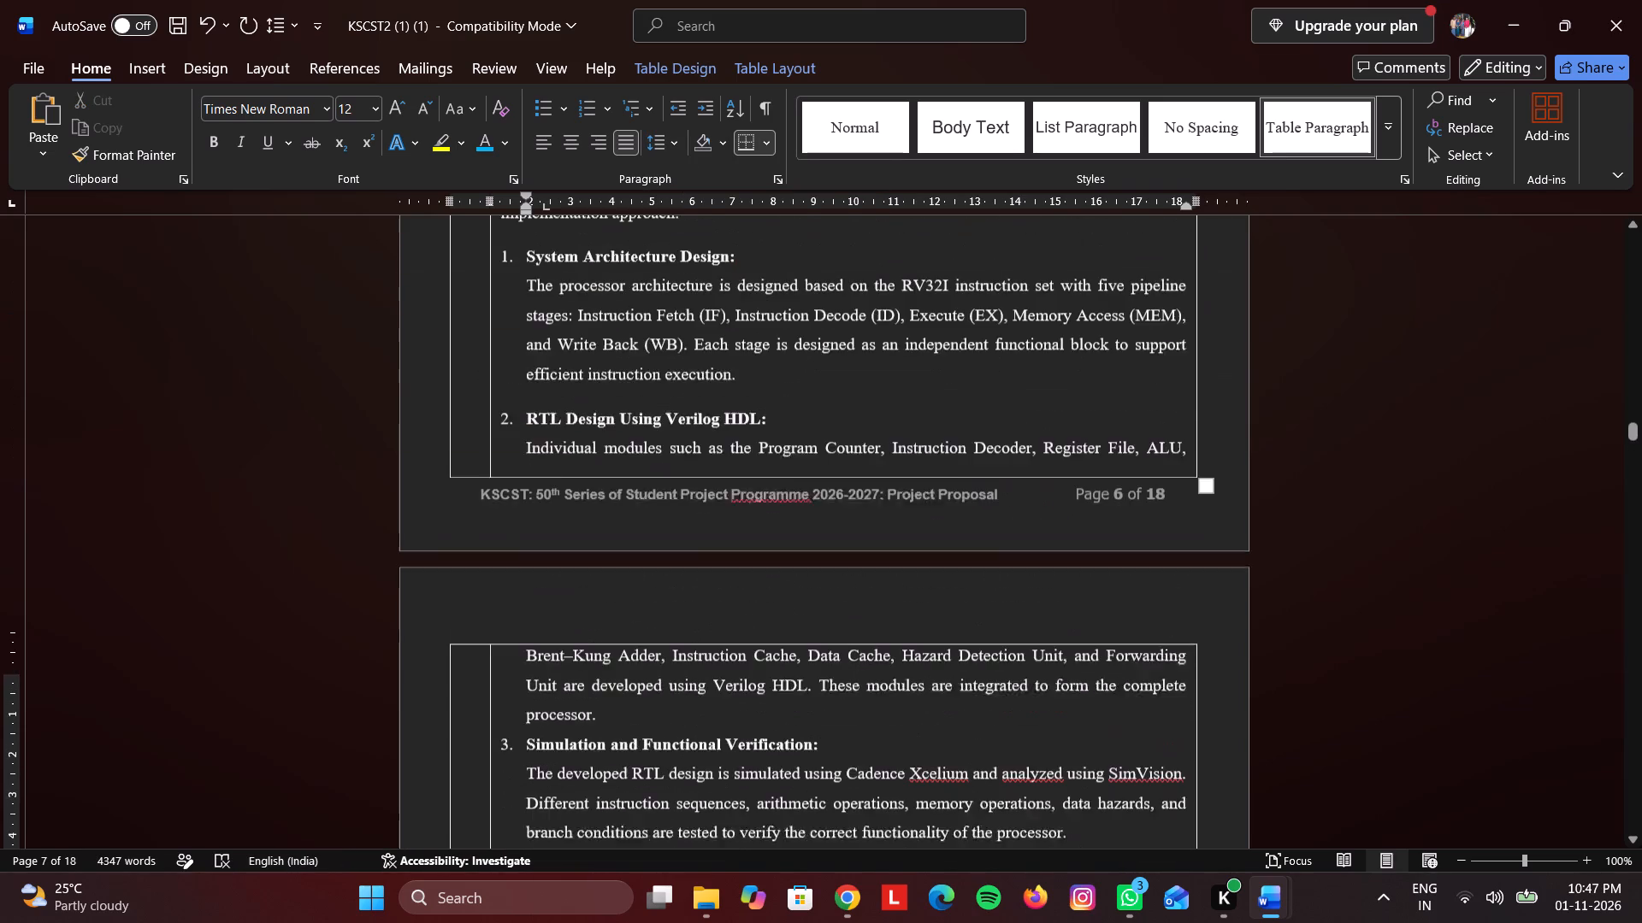
scroll(784, 485, down, 4)
click(631, 534)
drag(640, 537, 631, 534)
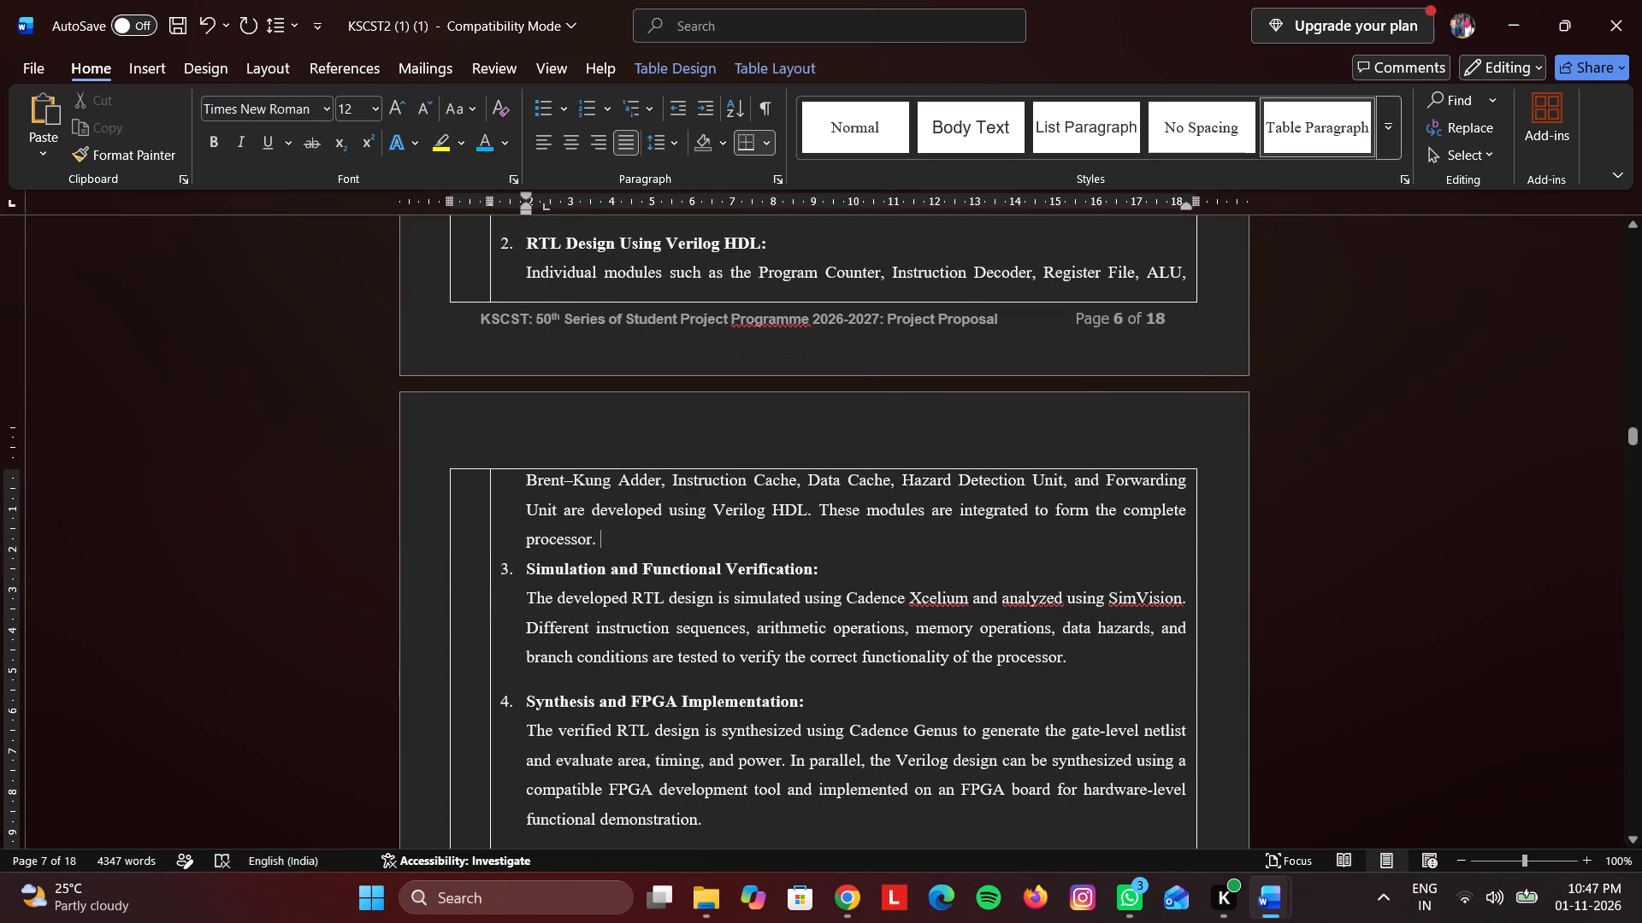
drag(631, 534, 533, 532)
click(681, 138)
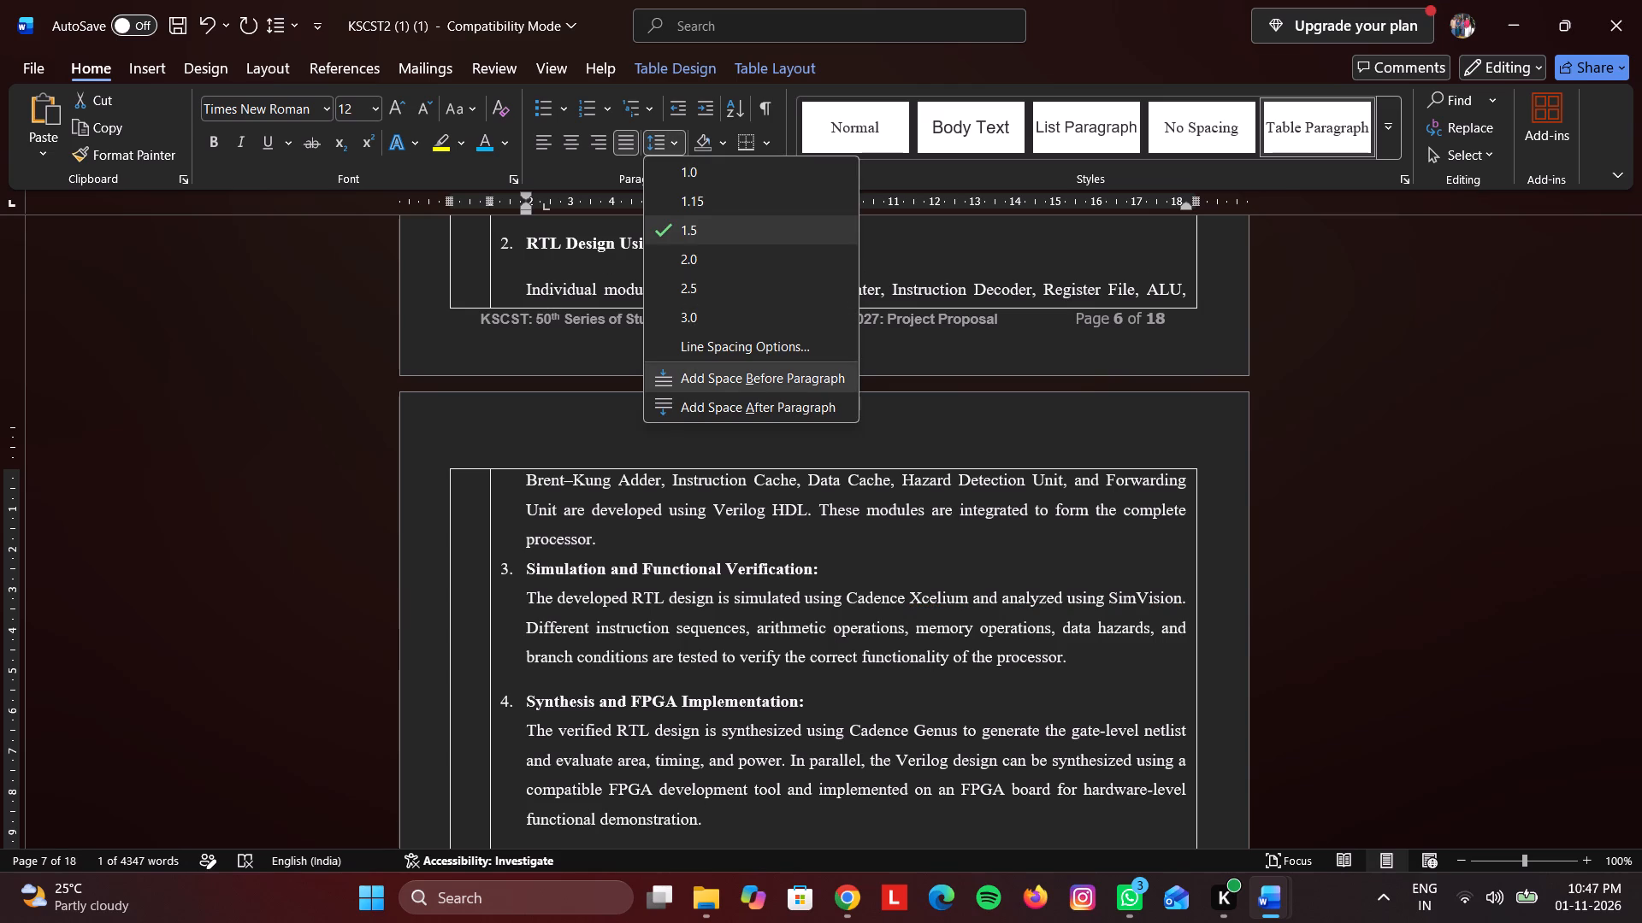
click(826, 406)
Remove the space before the paragraph under the Physical Design and GDSII Generation heading.
scroll(847, 509, down, 5)
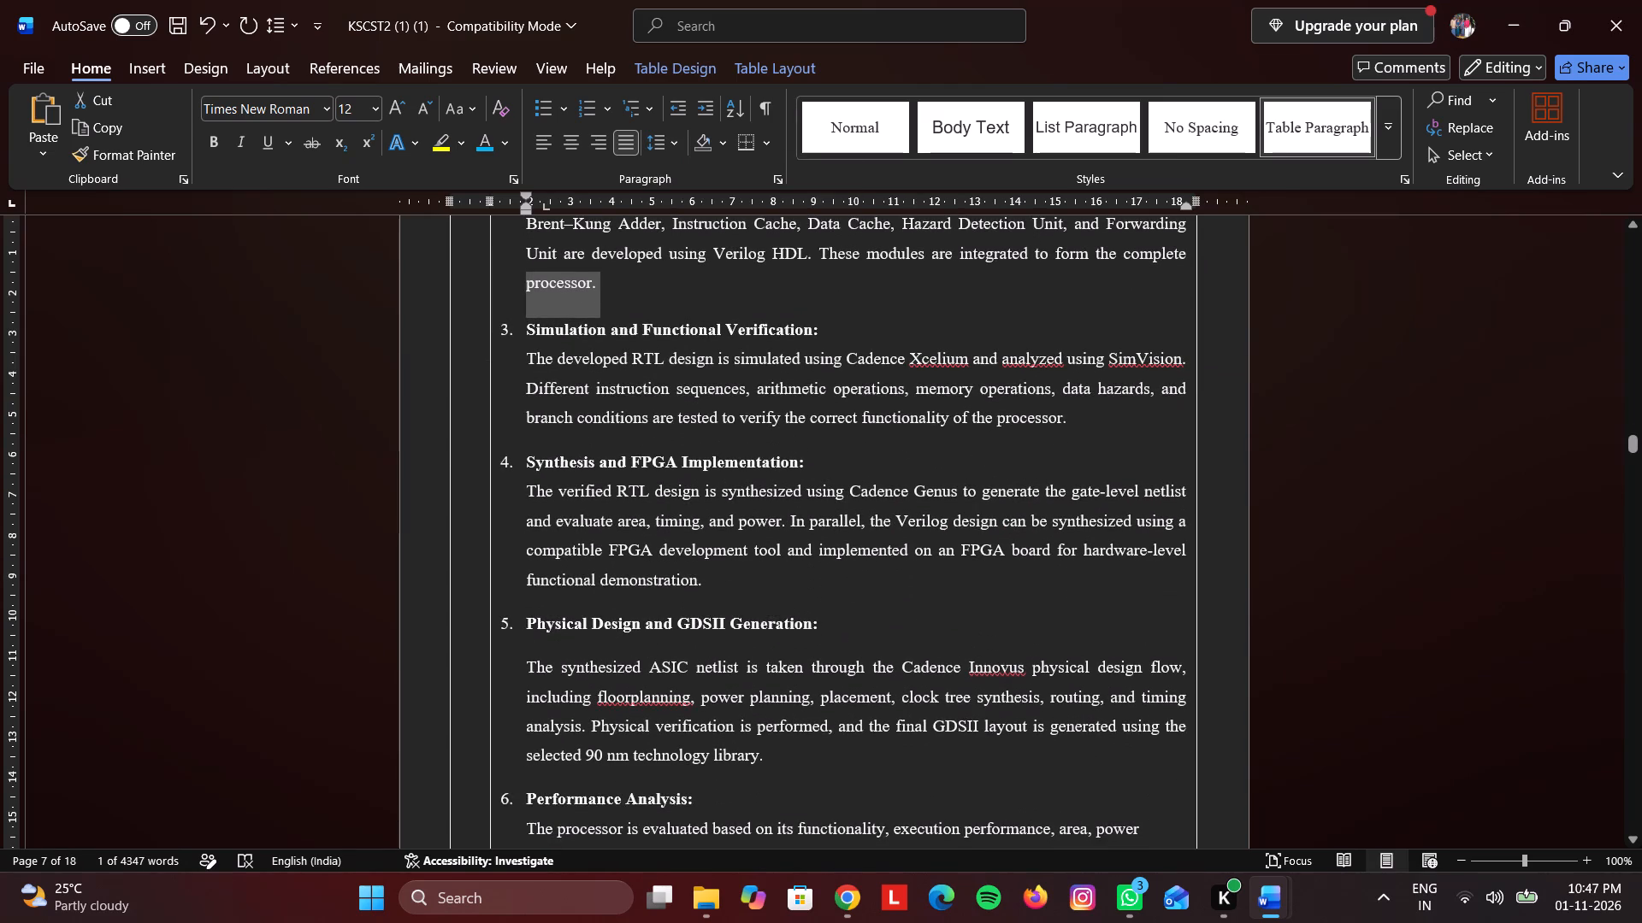
scroll(983, 494, down, 2)
scroll(766, 491, down, 5)
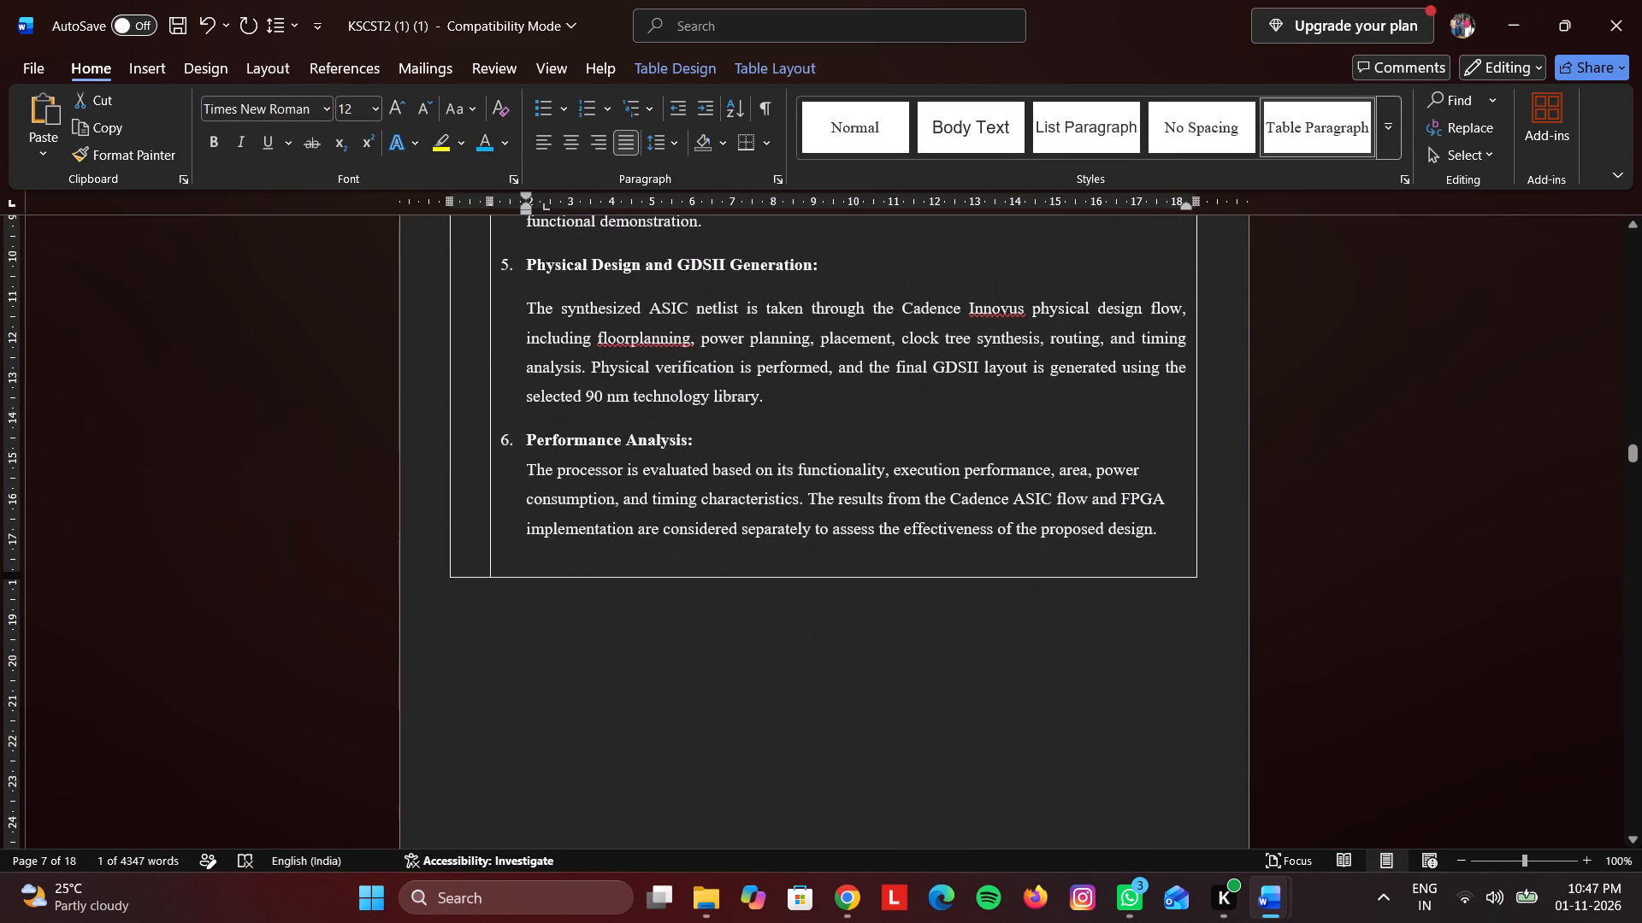
scroll(766, 491, up, 2)
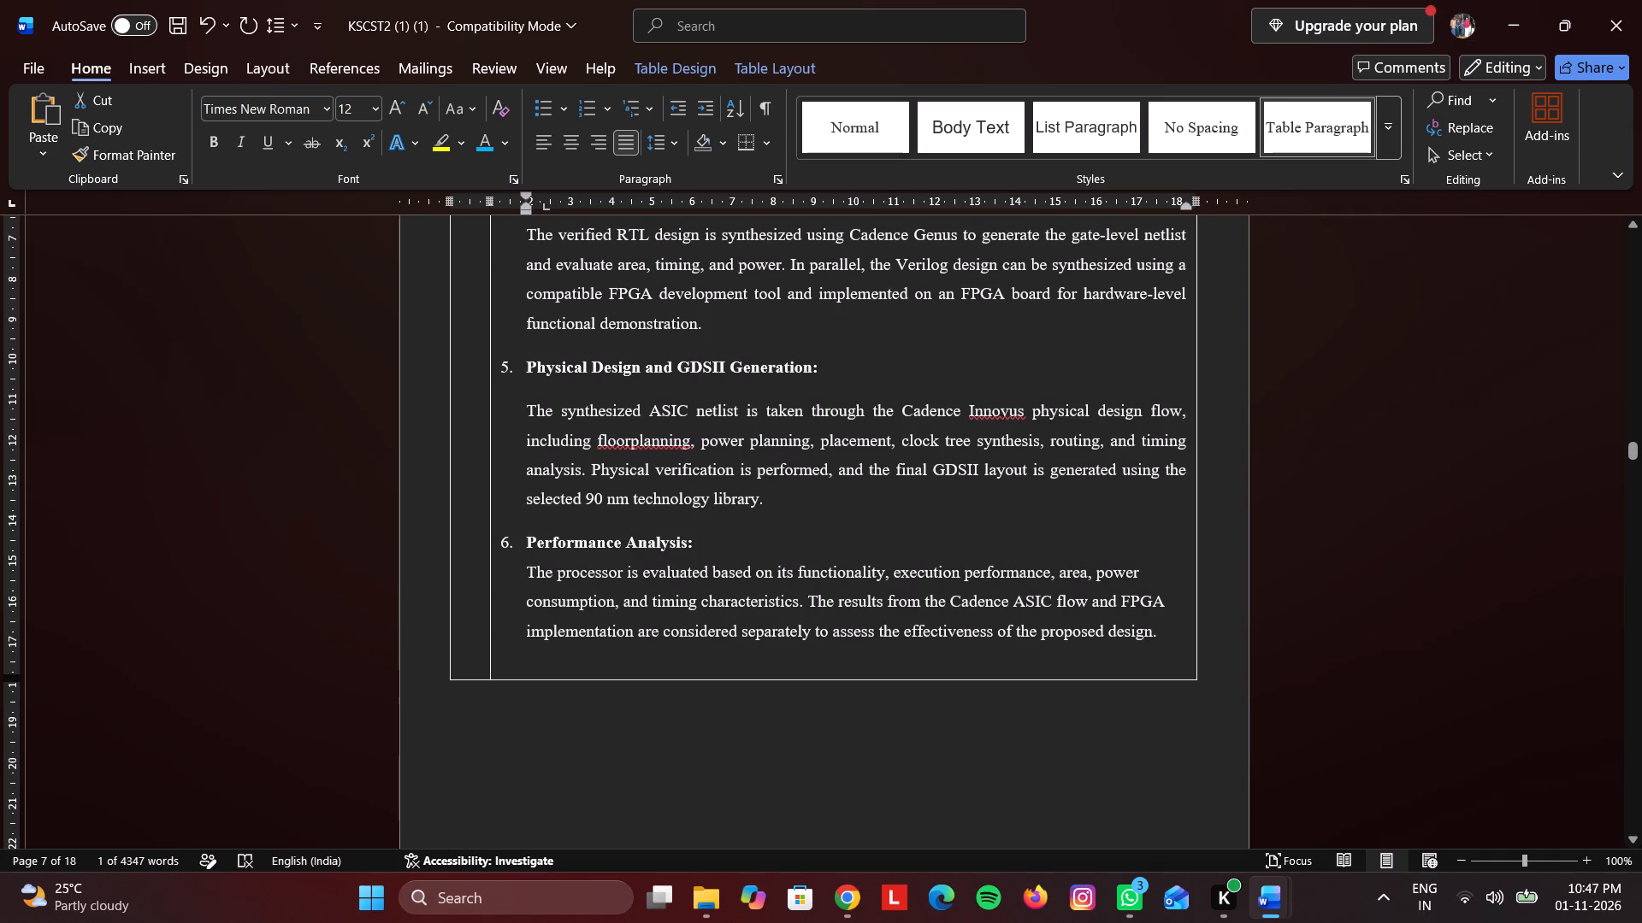
scroll(623, 403, up, 3)
drag(522, 561, 631, 561)
click(675, 141)
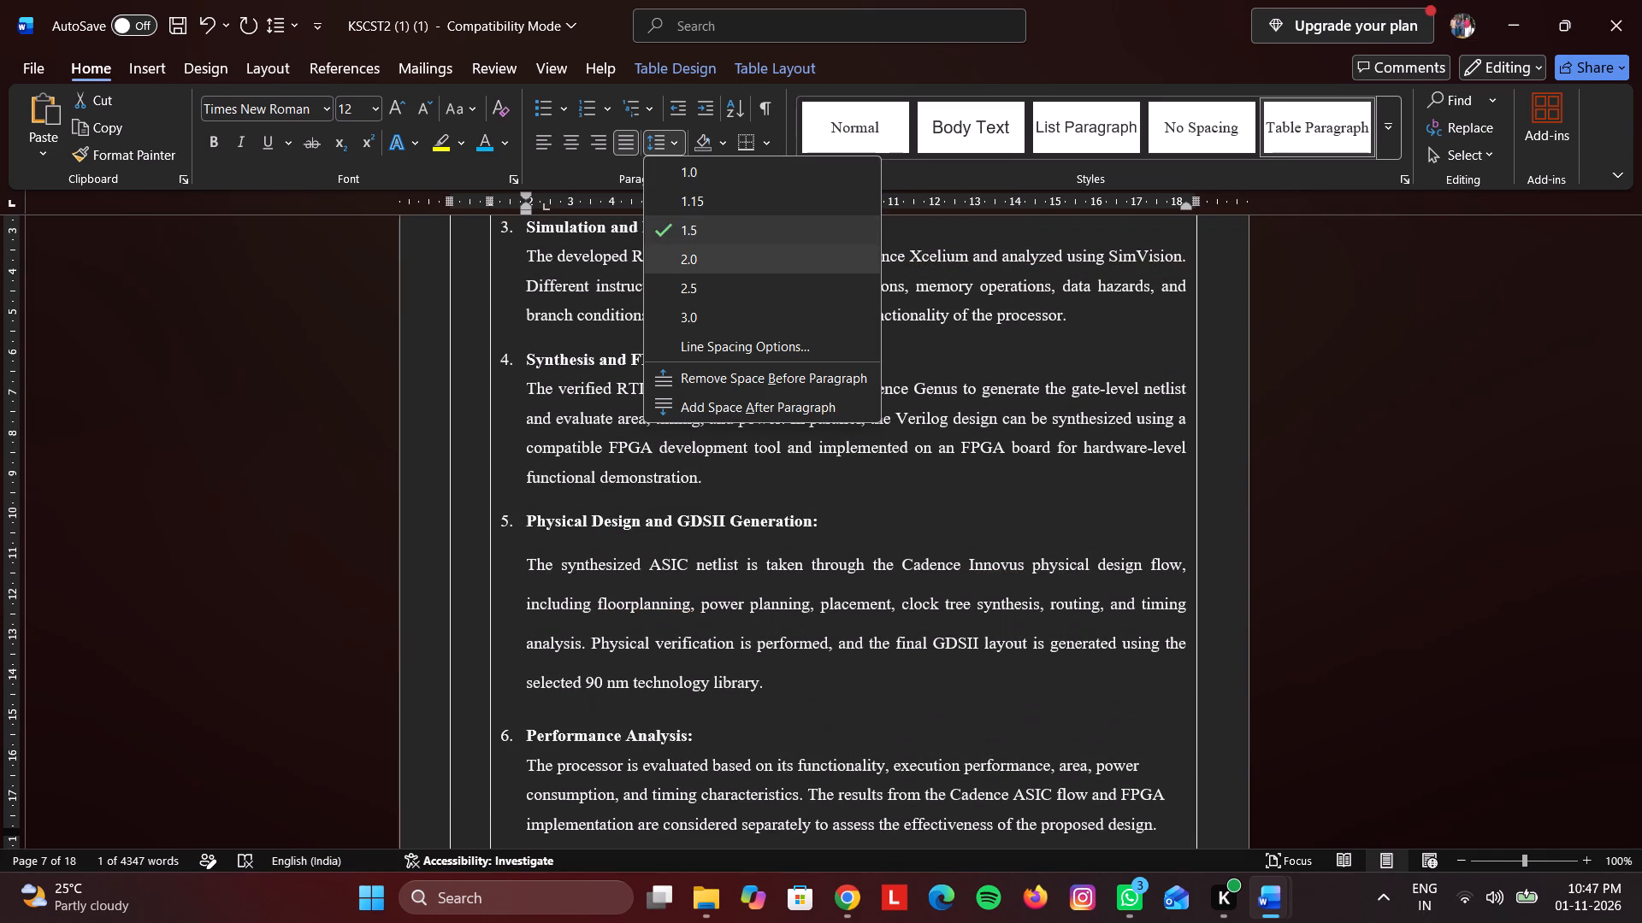
click(707, 379)
Make the Performance Analysis text a separate unnumbered, justified paragraph with no blank line between it and its heading.
scroll(774, 552, down, 3)
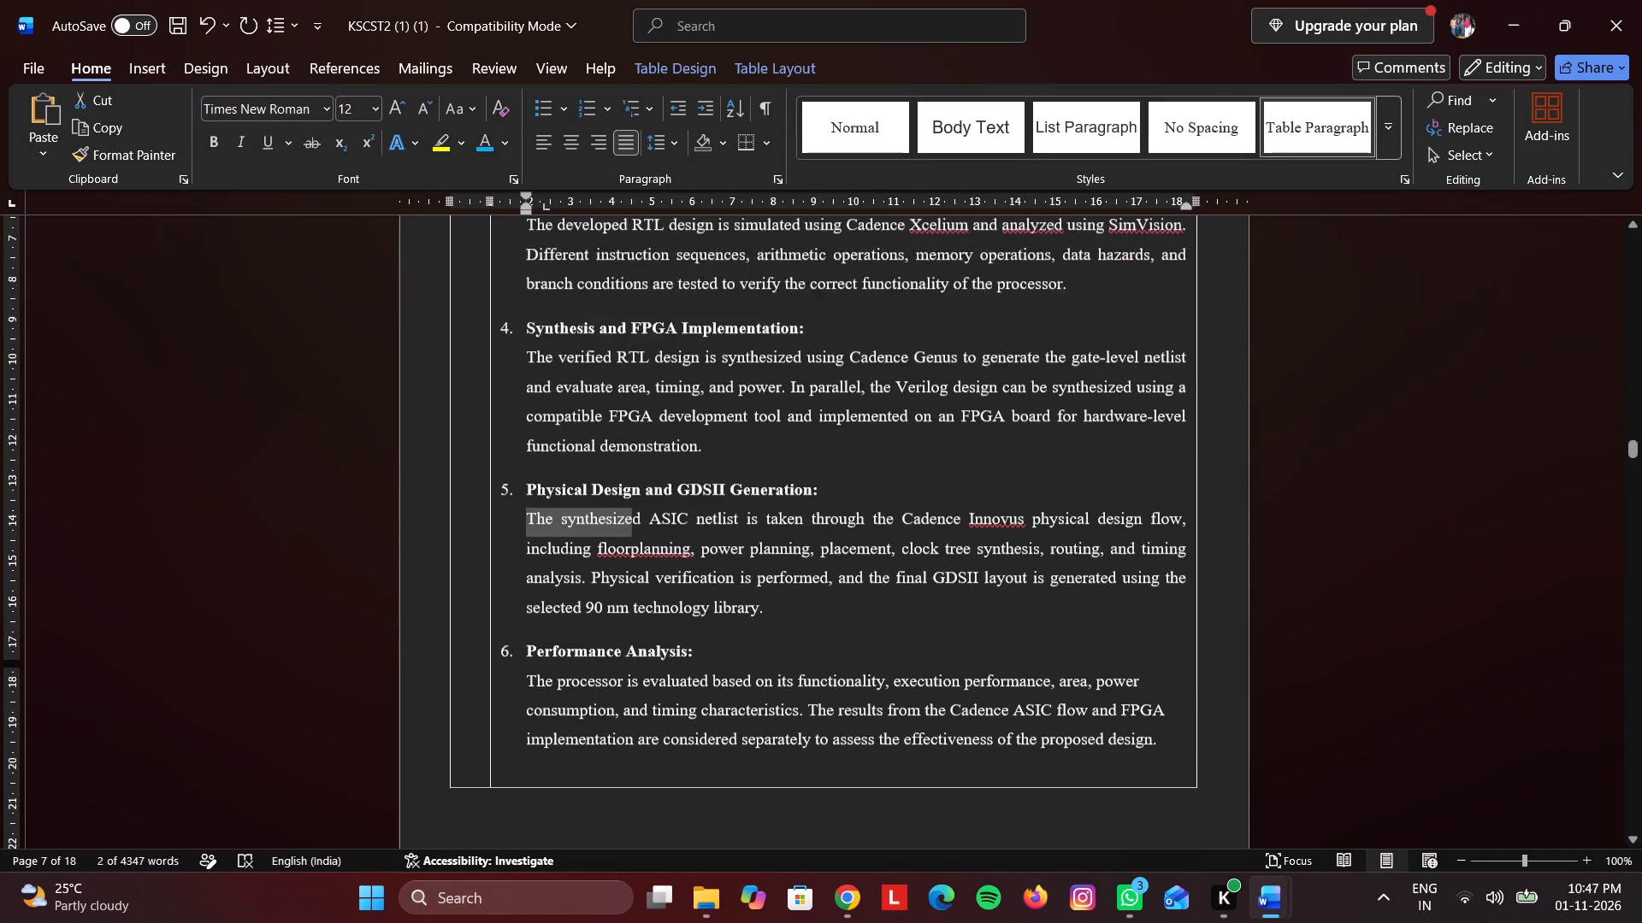
scroll(775, 553, down, 8)
scroll(775, 553, up, 3)
scroll(775, 553, down, 4)
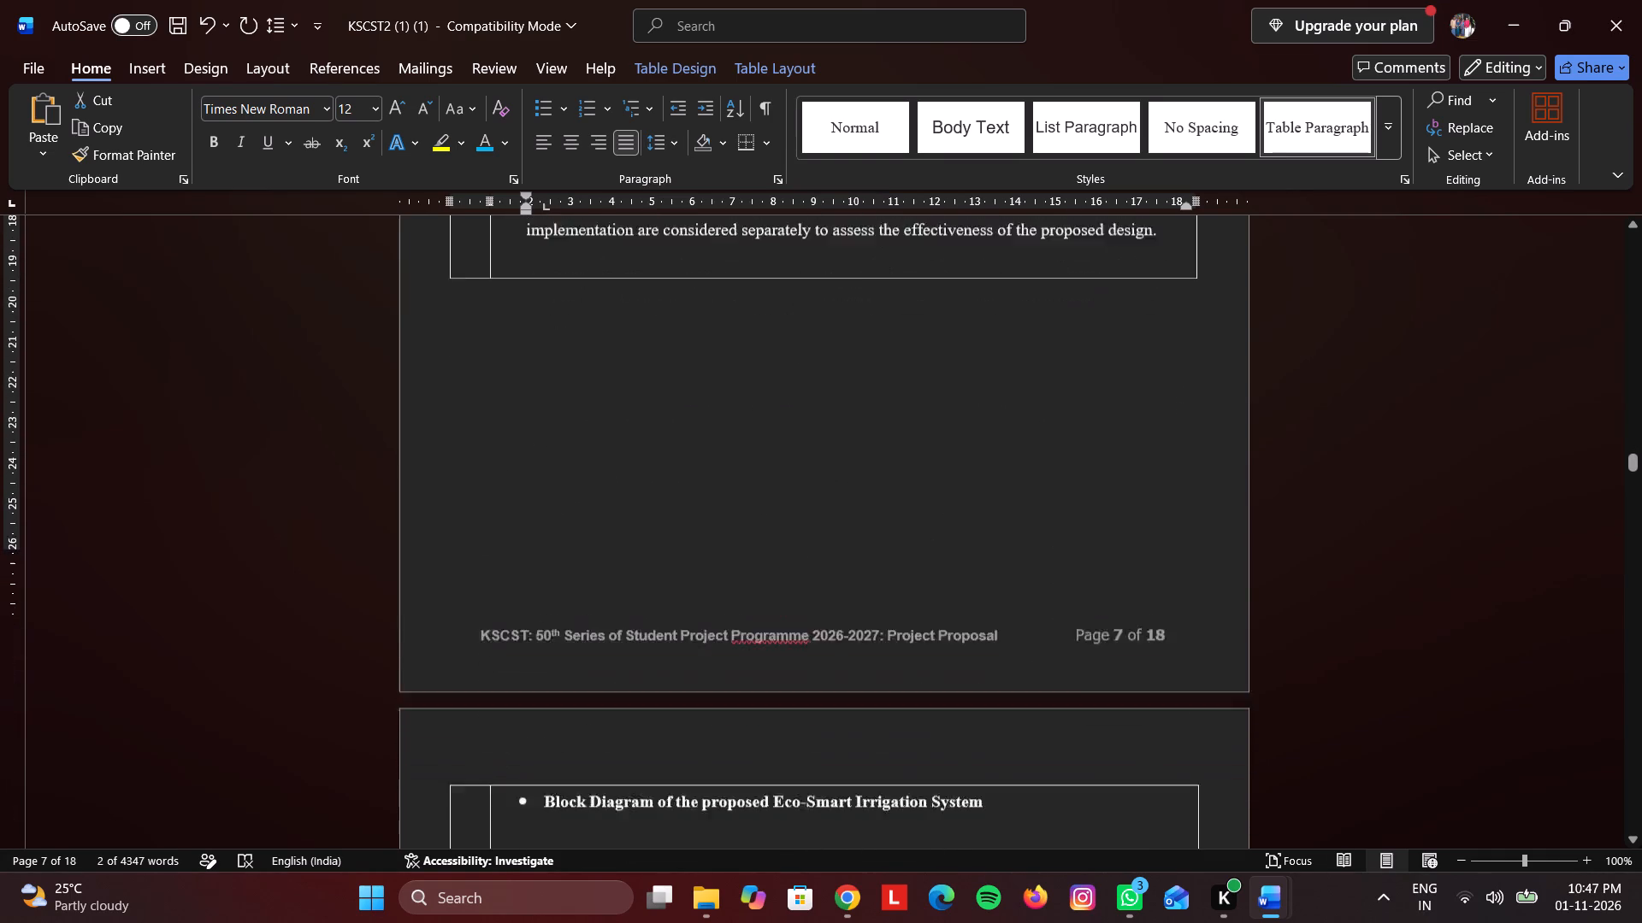
scroll(775, 553, up, 8)
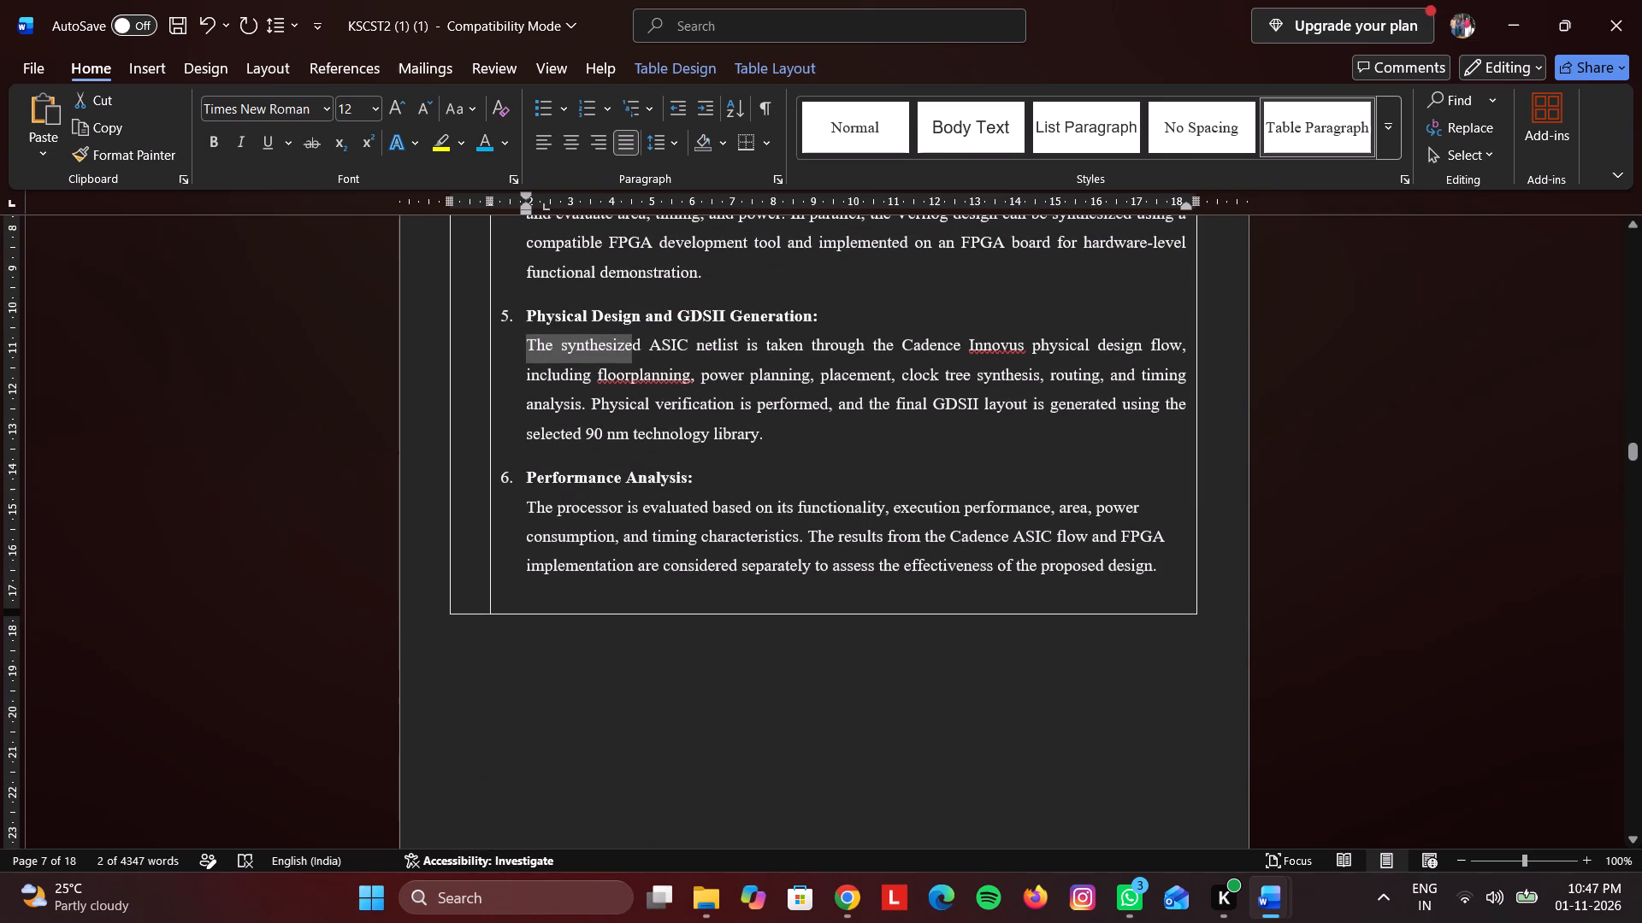
click(524, 501)
key(Return)
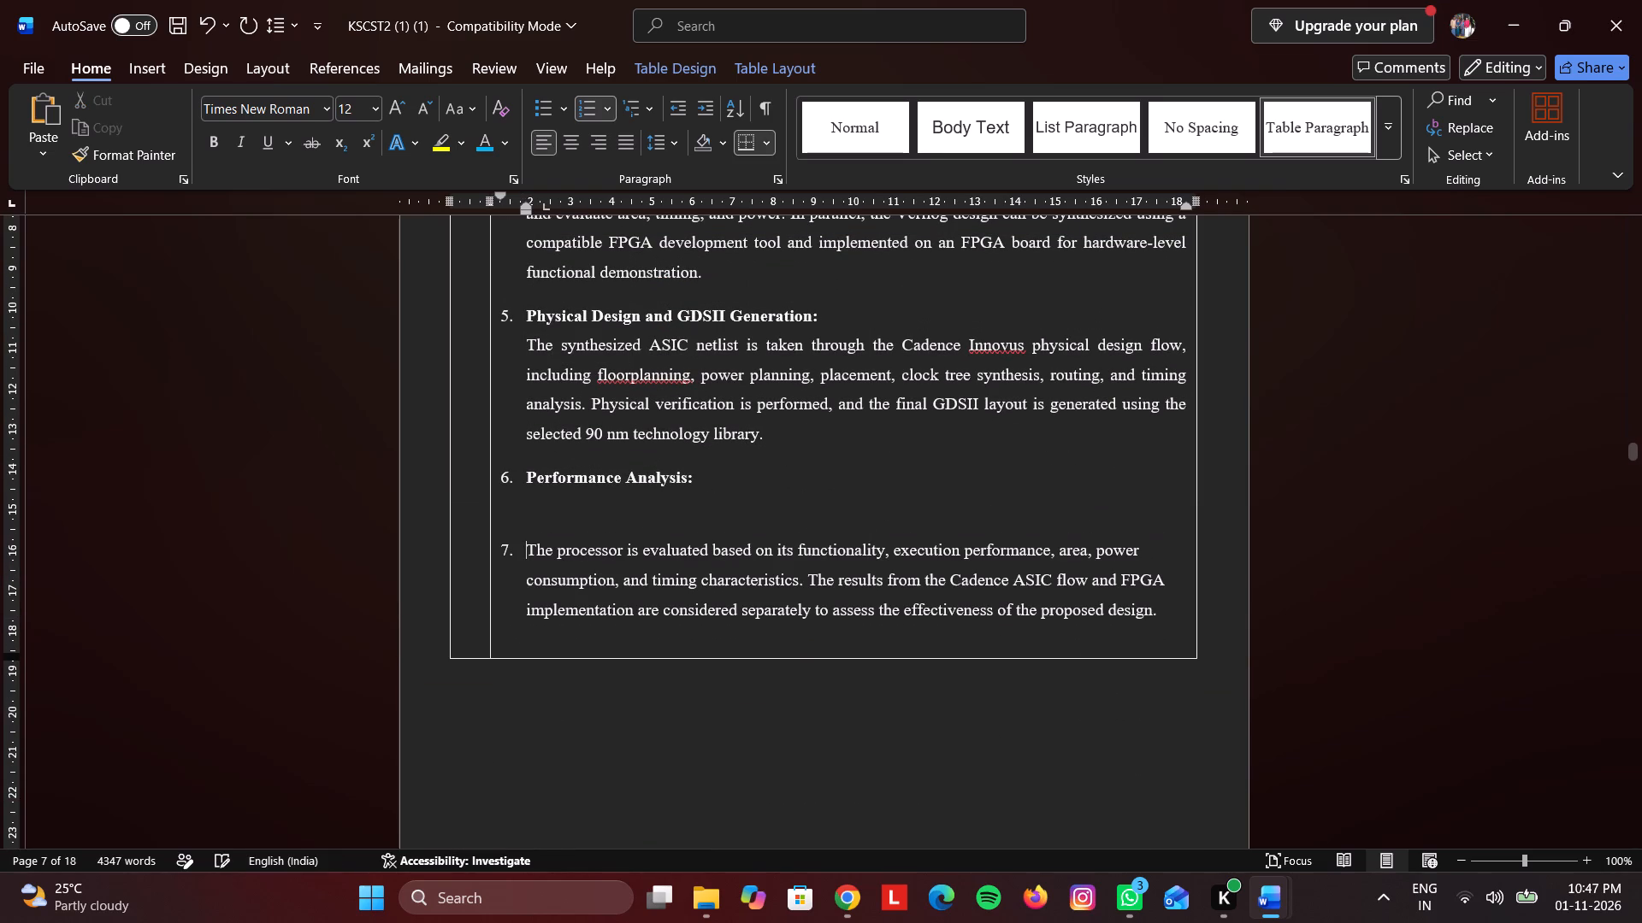
key(BackSpace)
drag(1180, 617, 800, 582)
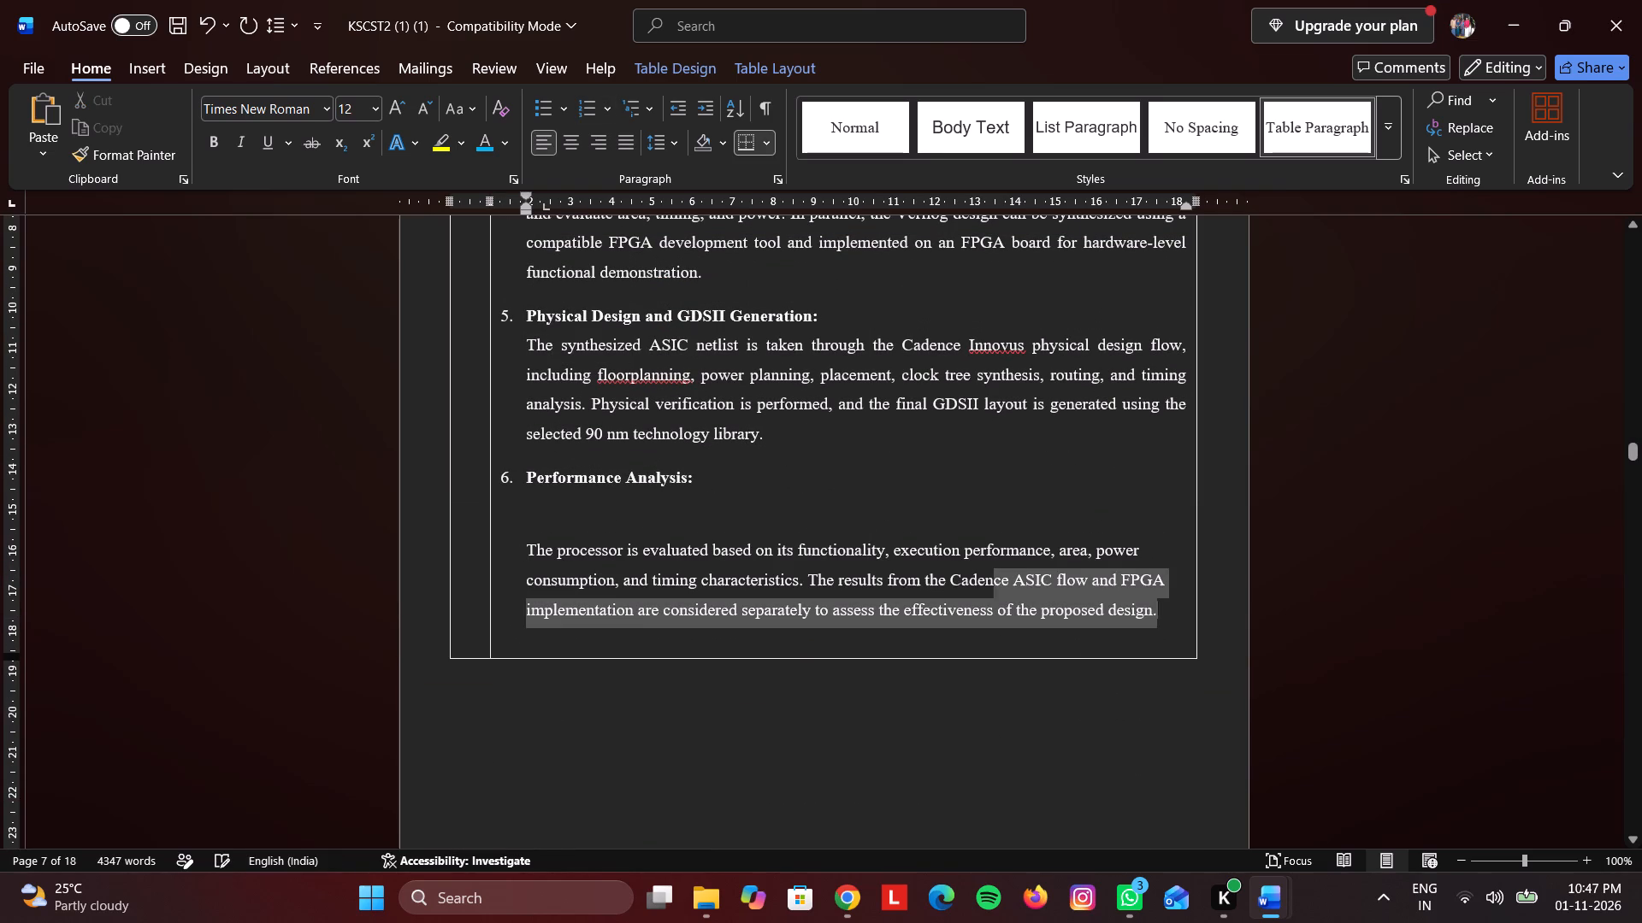
drag(800, 582, 527, 552)
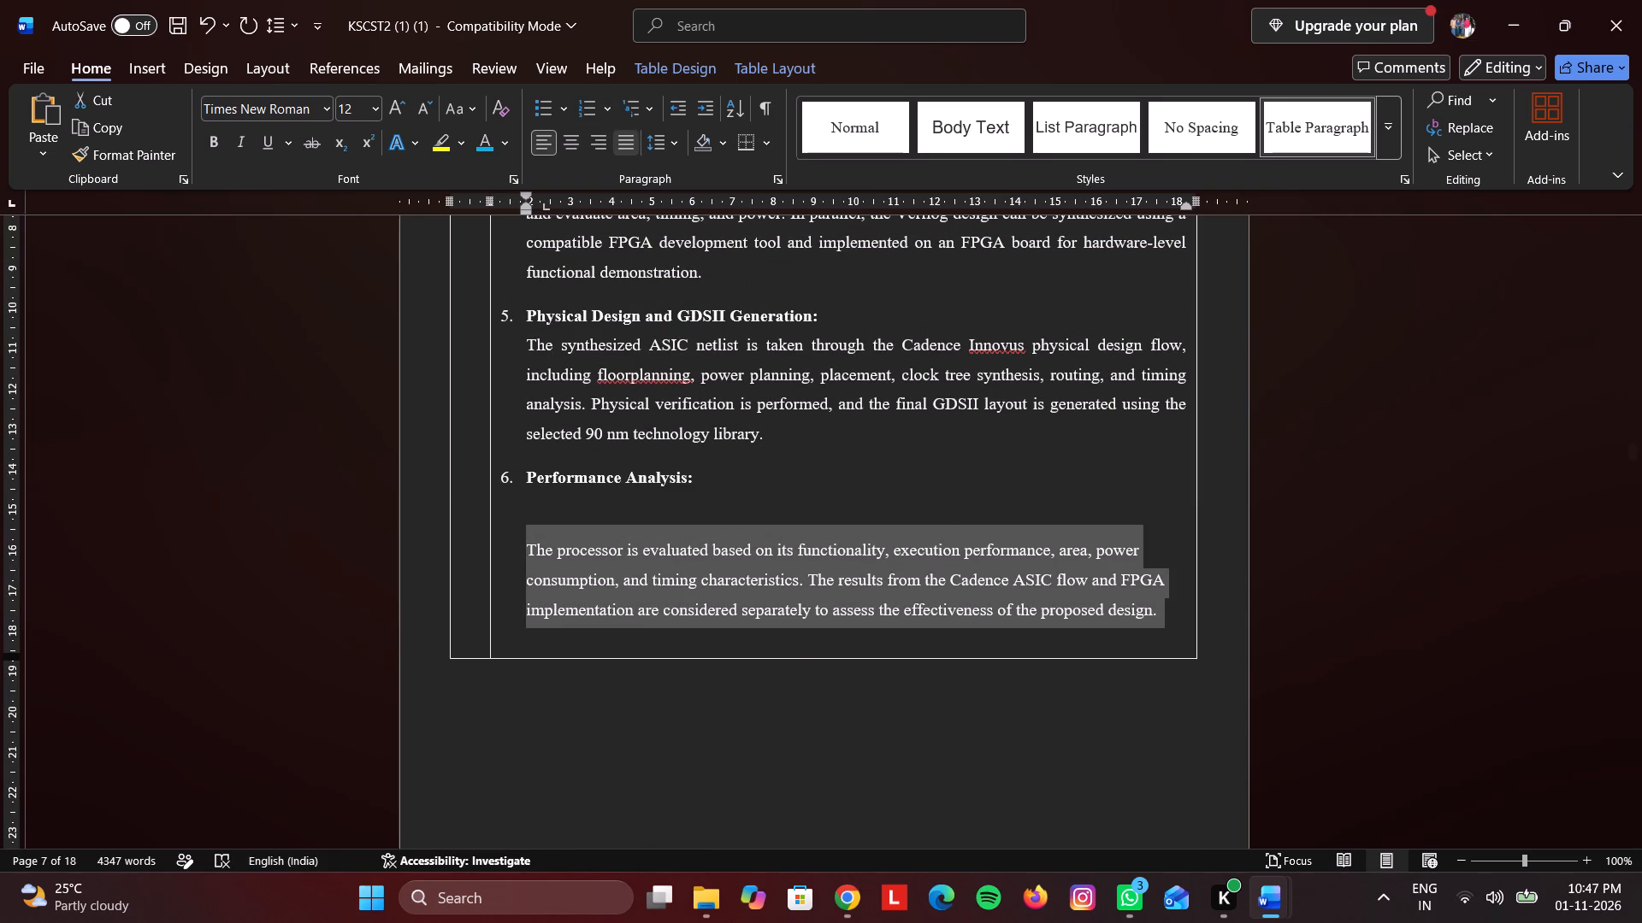
click(636, 141)
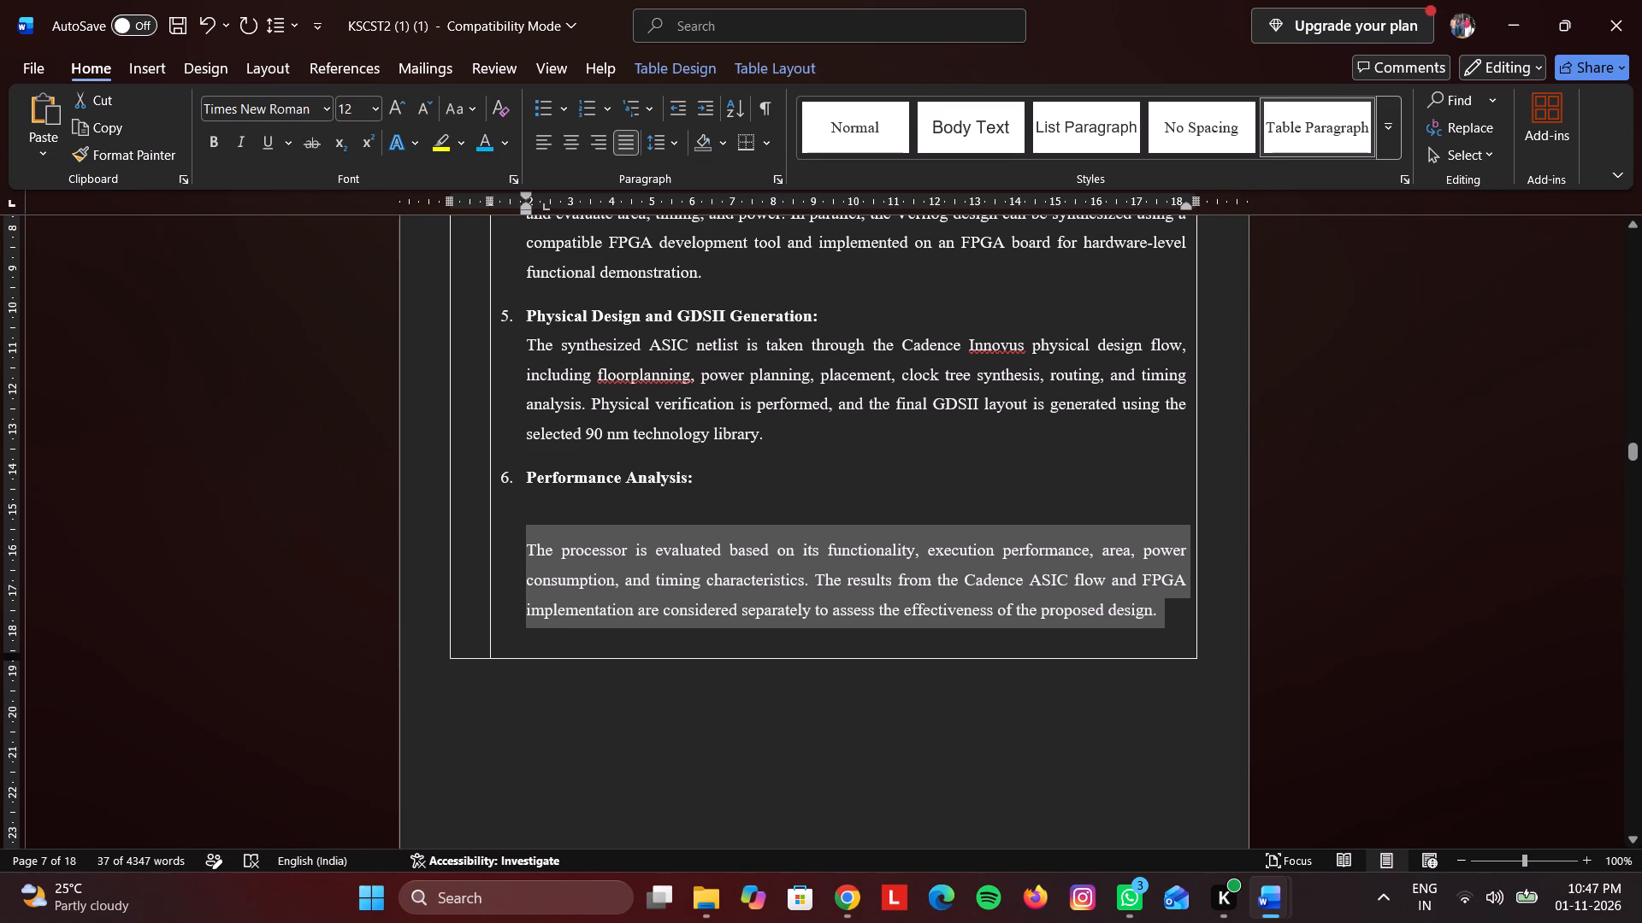
click(559, 515)
key(BackSpace)
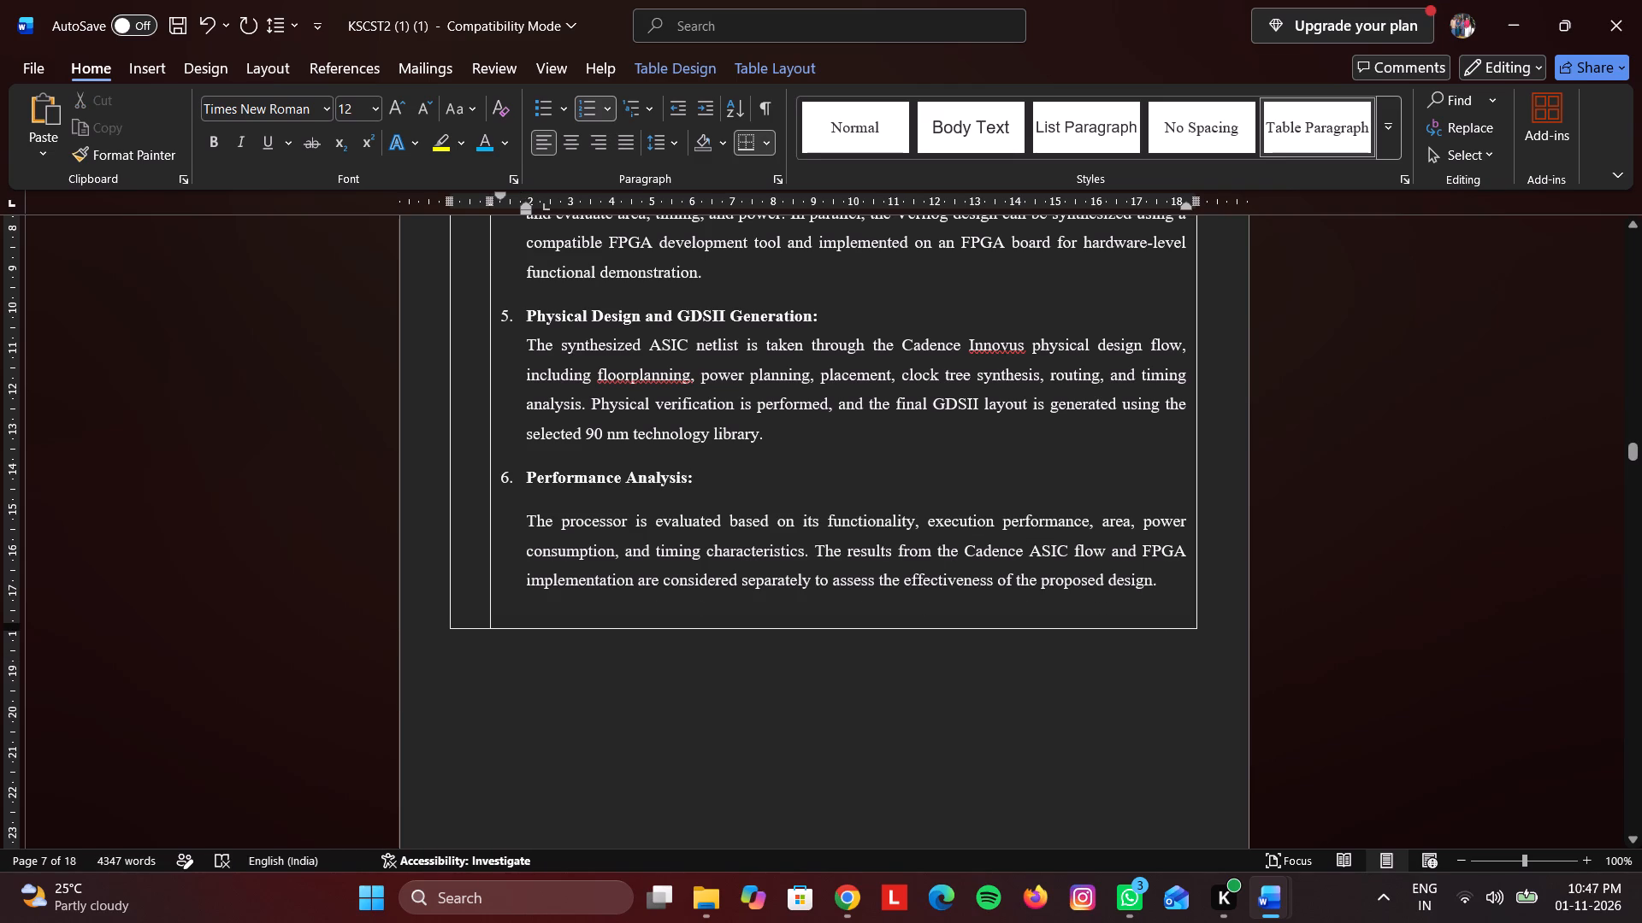
Remove the space before the paragraph under the Performance Analysis heading.
drag(528, 516, 609, 517)
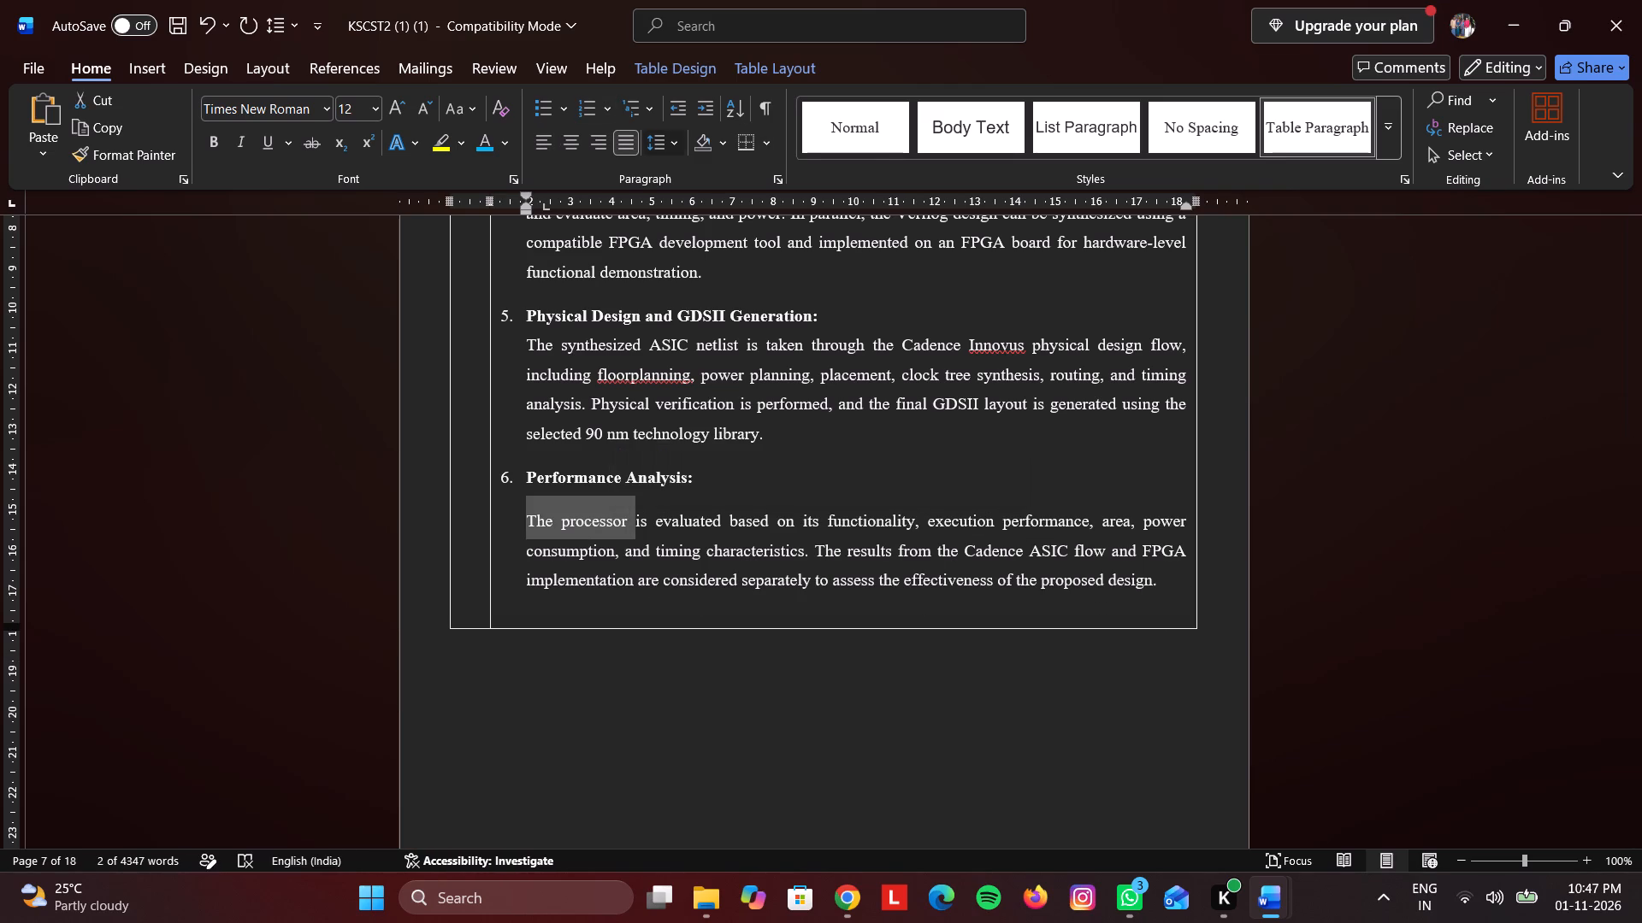
click(684, 146)
click(691, 373)
click(681, 494)
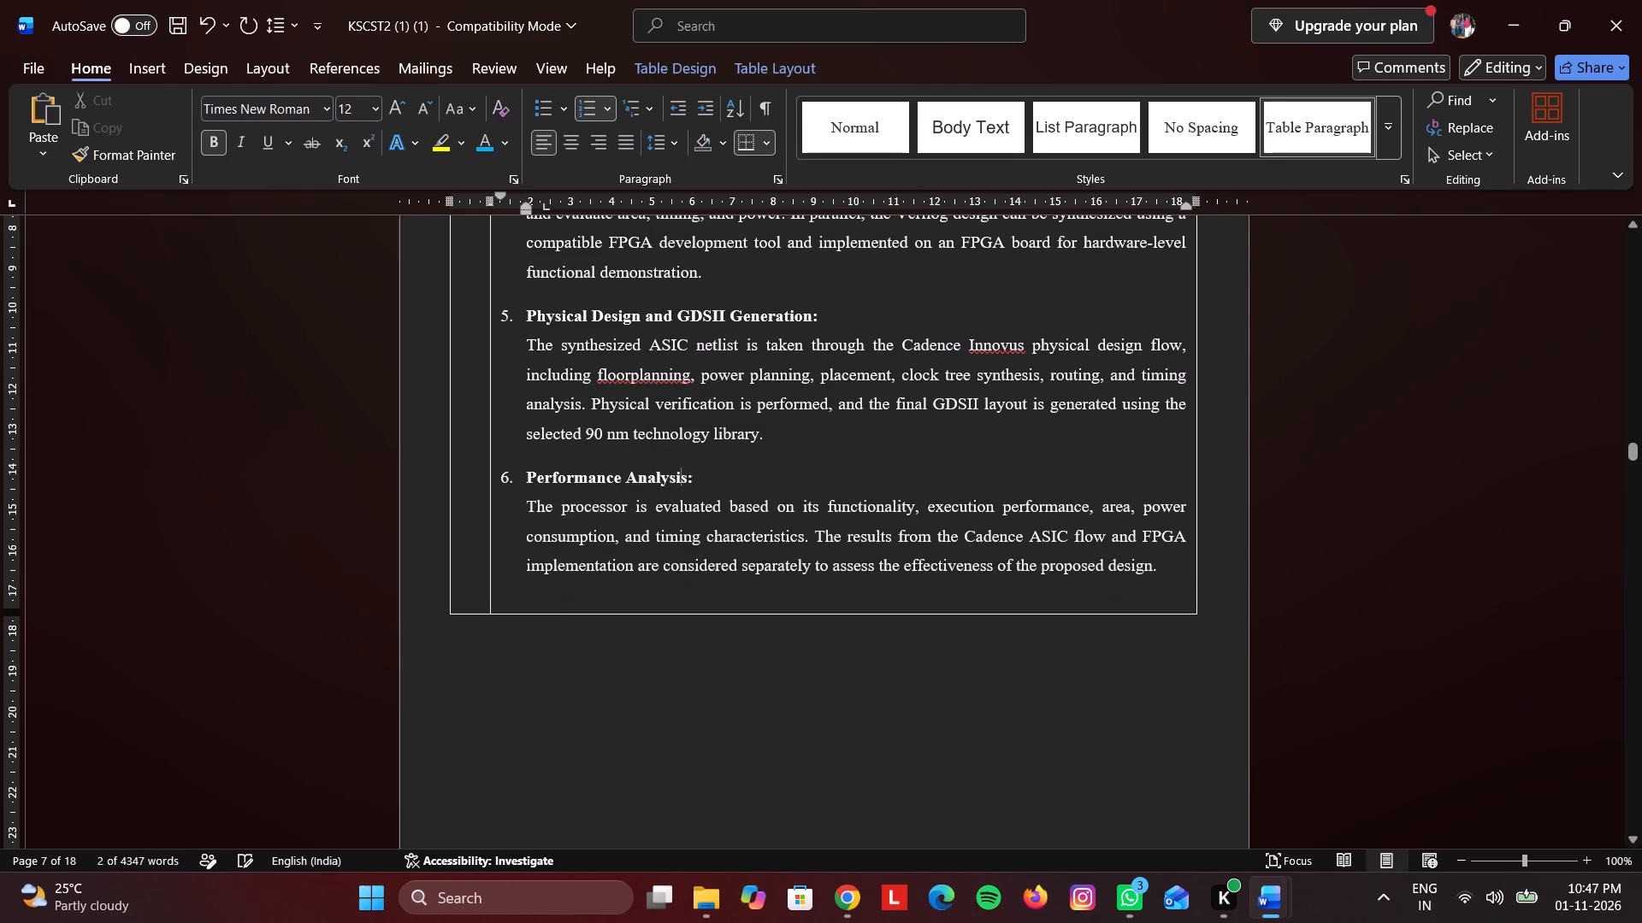
Delete the empty line at the end of the table cell, below the Performance Analysis paragraph.
scroll(681, 494, down, 14)
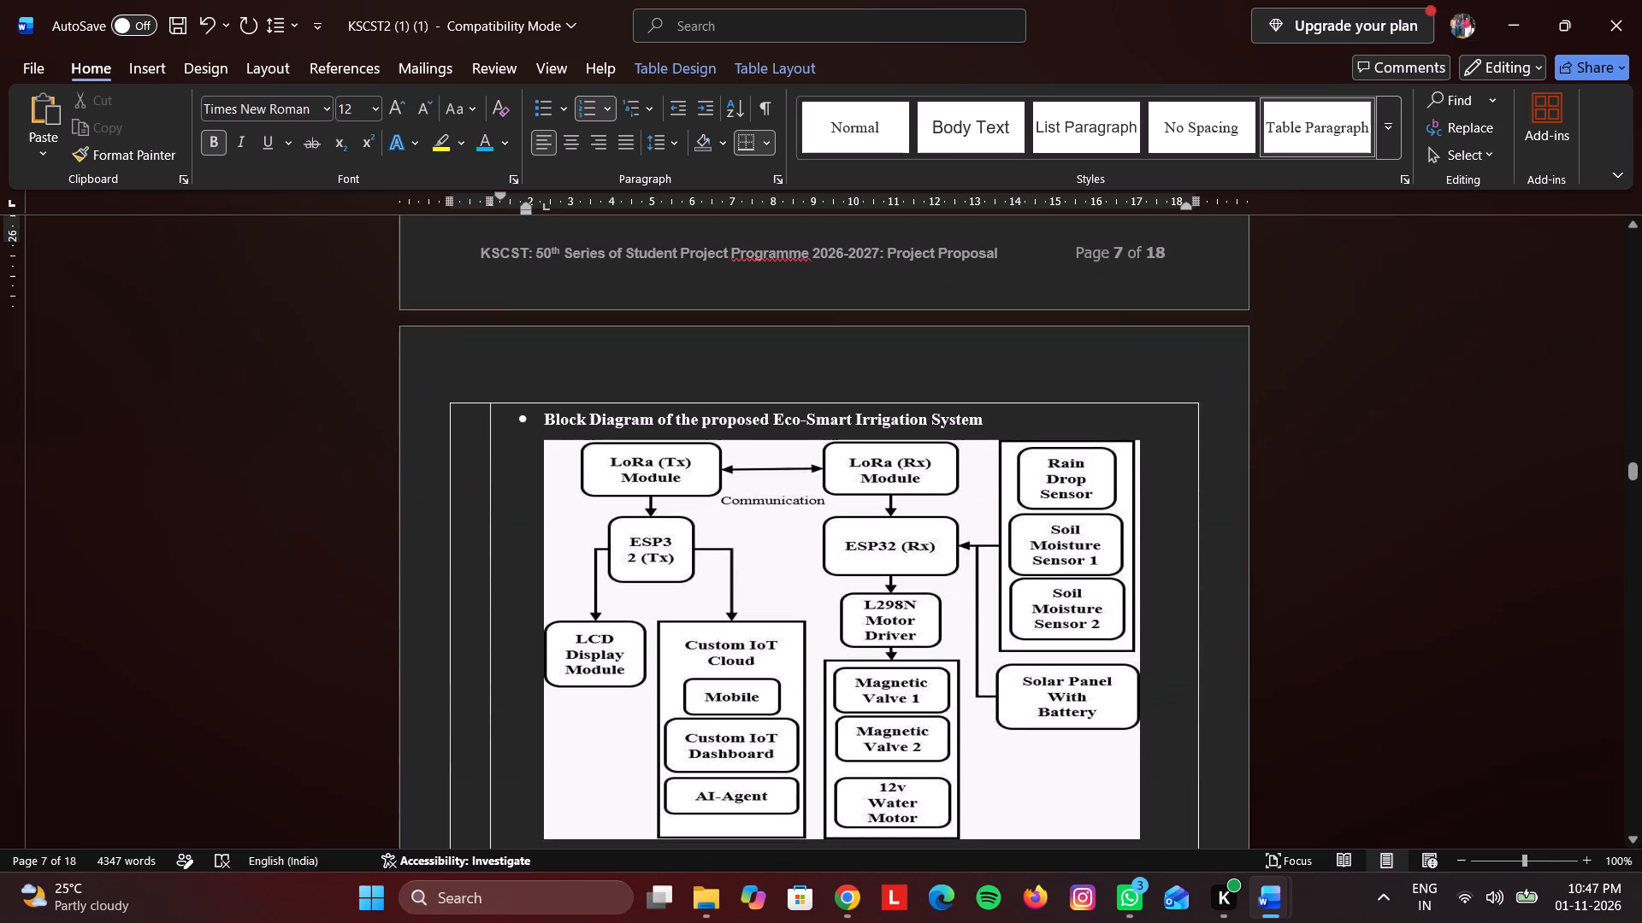
scroll(706, 392, up, 8)
double_click(706, 392)
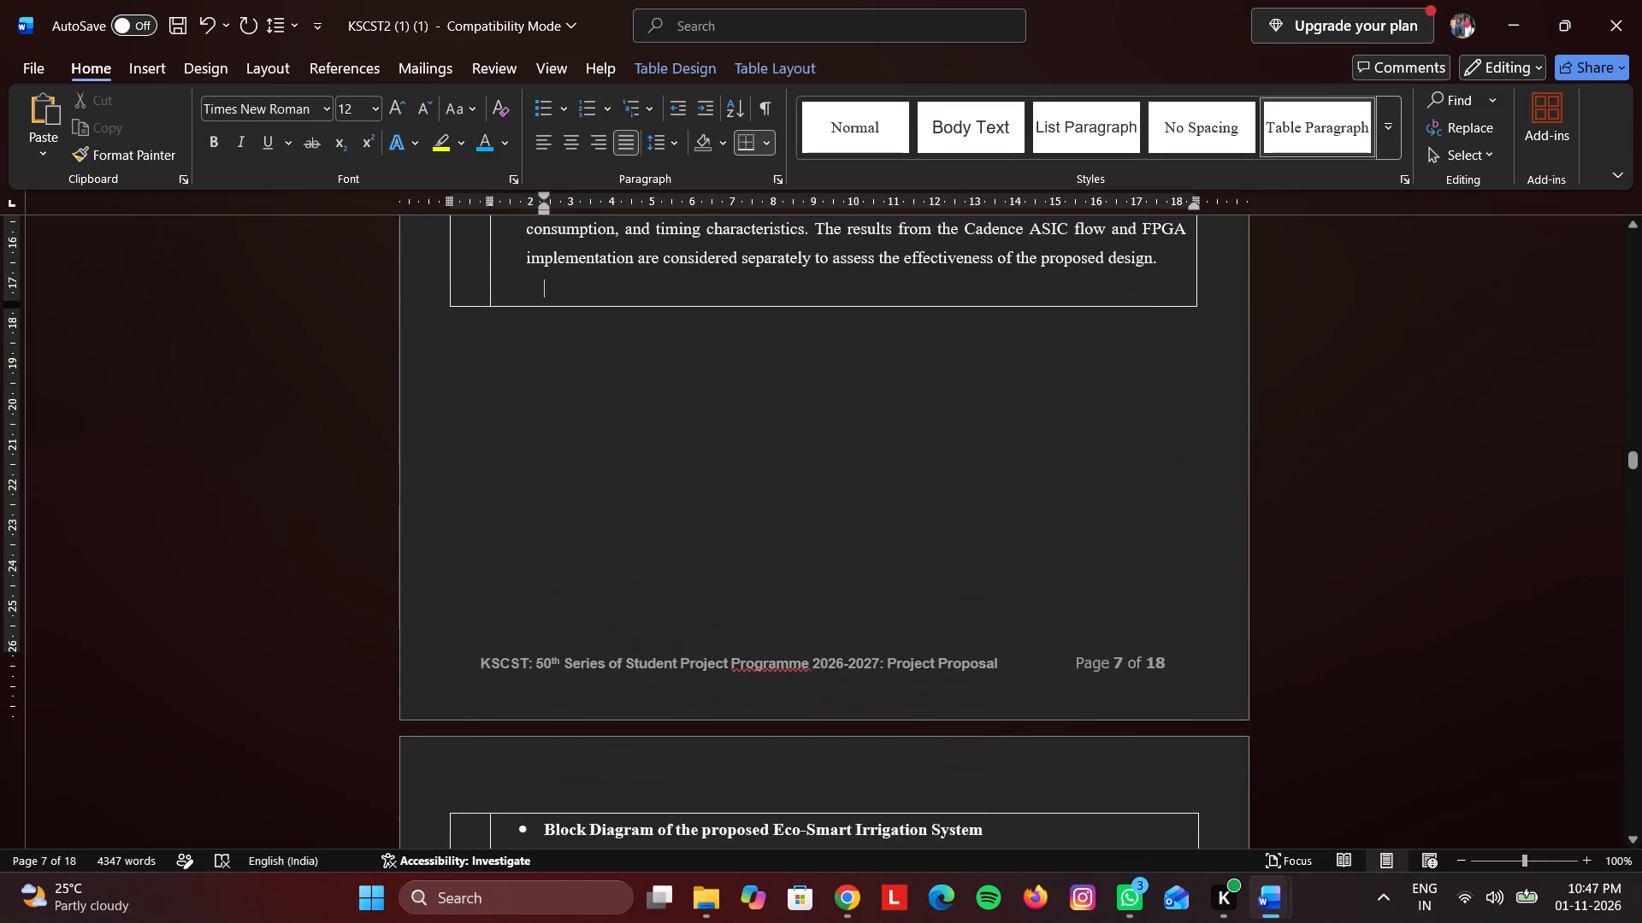
click(706, 392)
double_click(706, 392)
key(BackSpace)
key(BackSpace)
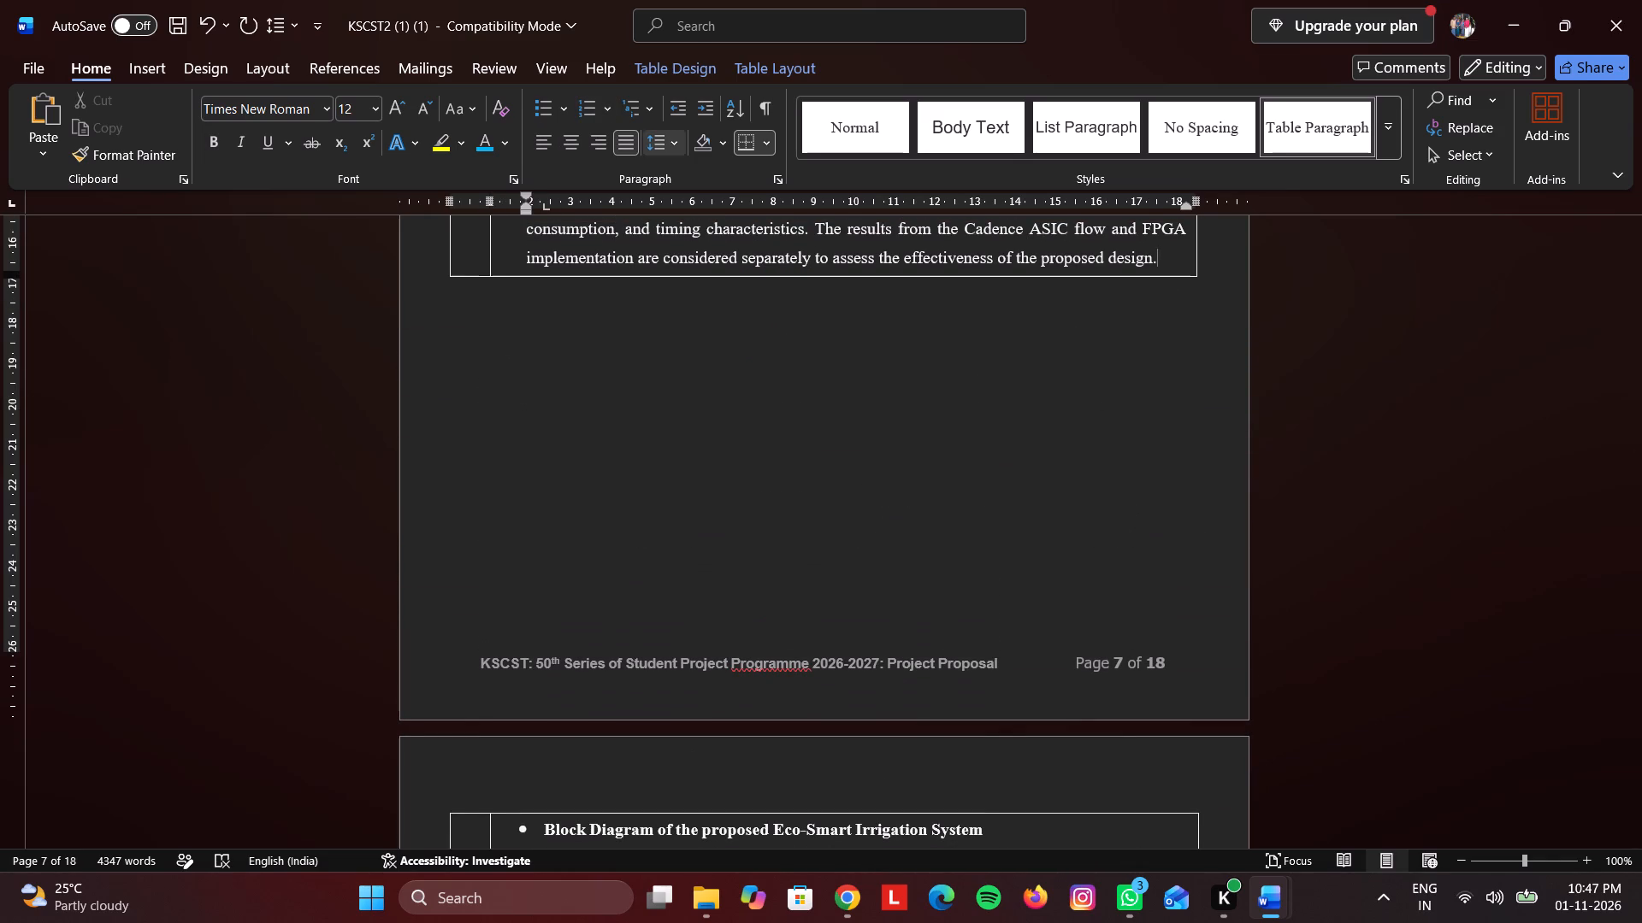
Add space after the paragraph under the Performance Analysis heading.
click(667, 143)
click(702, 403)
click(706, 470)
double_click(664, 409)
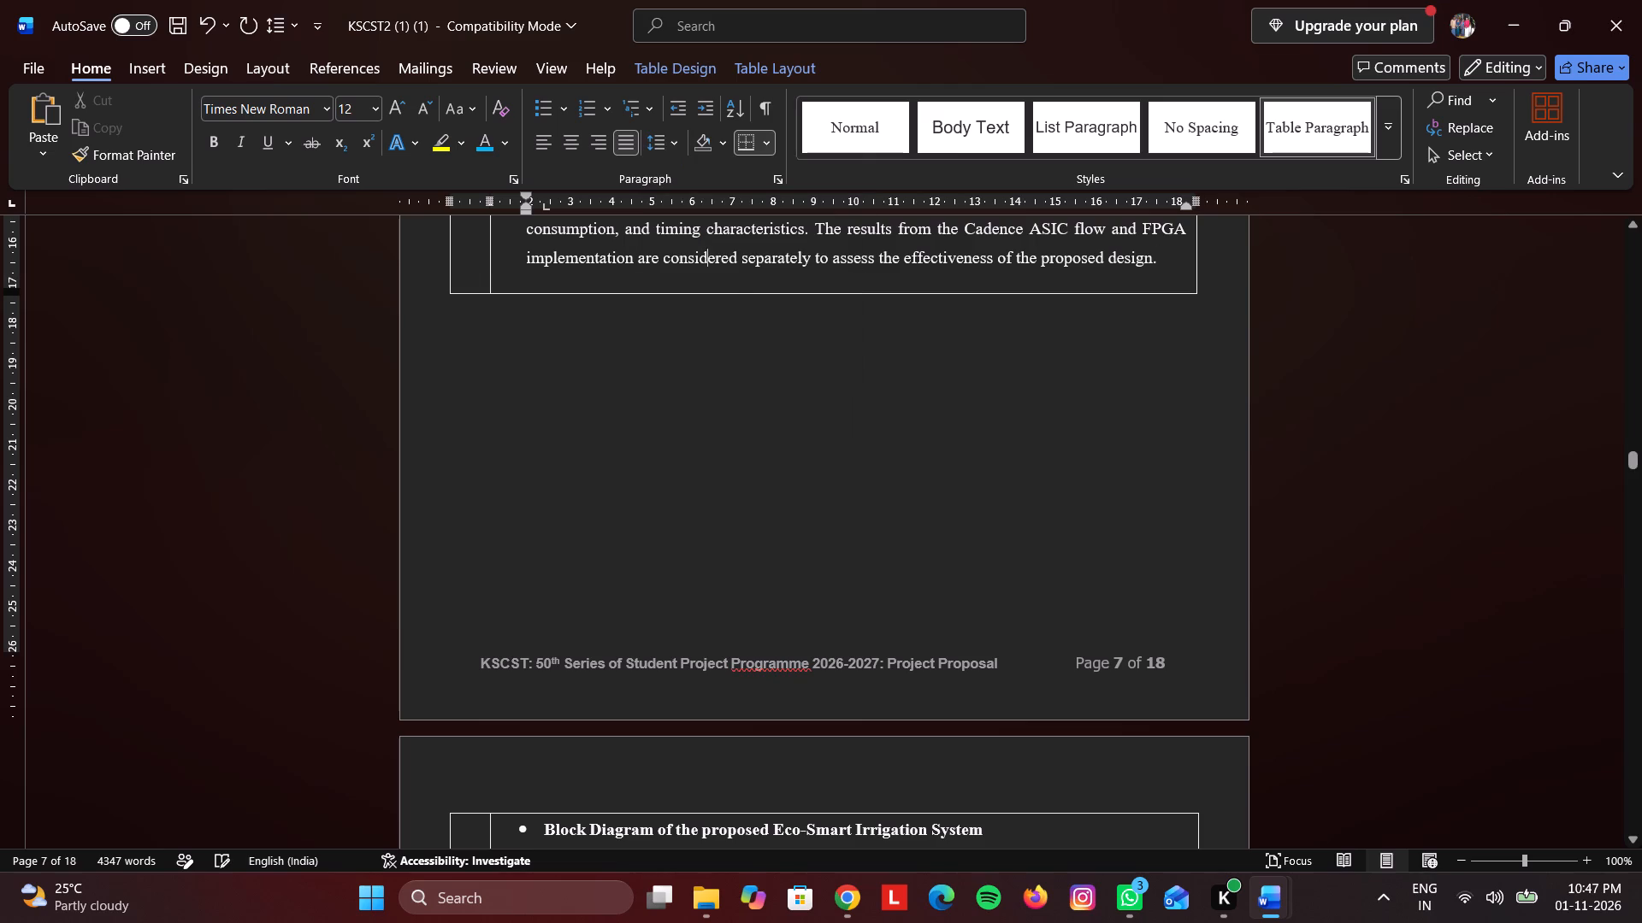
triple_click(668, 450)
click(668, 450)
click(663, 479)
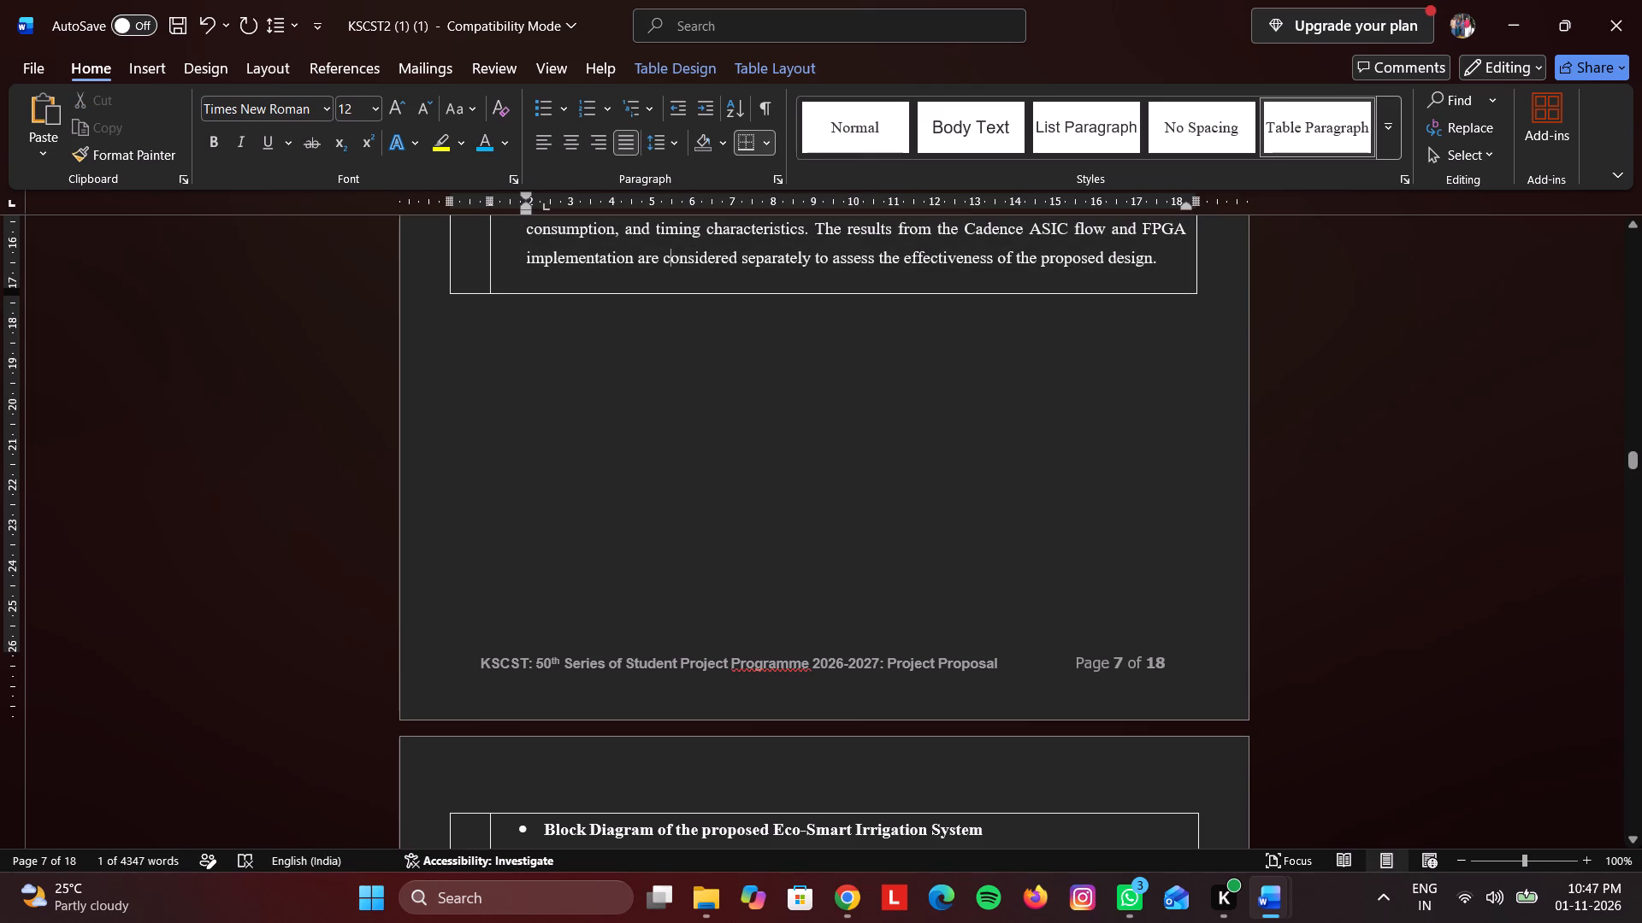
Review the numbered methodology items and the Eco-Smart Irrigation content that follows, through the Hardware, Software and Expected Deliverables sections.
scroll(663, 479, down, 4)
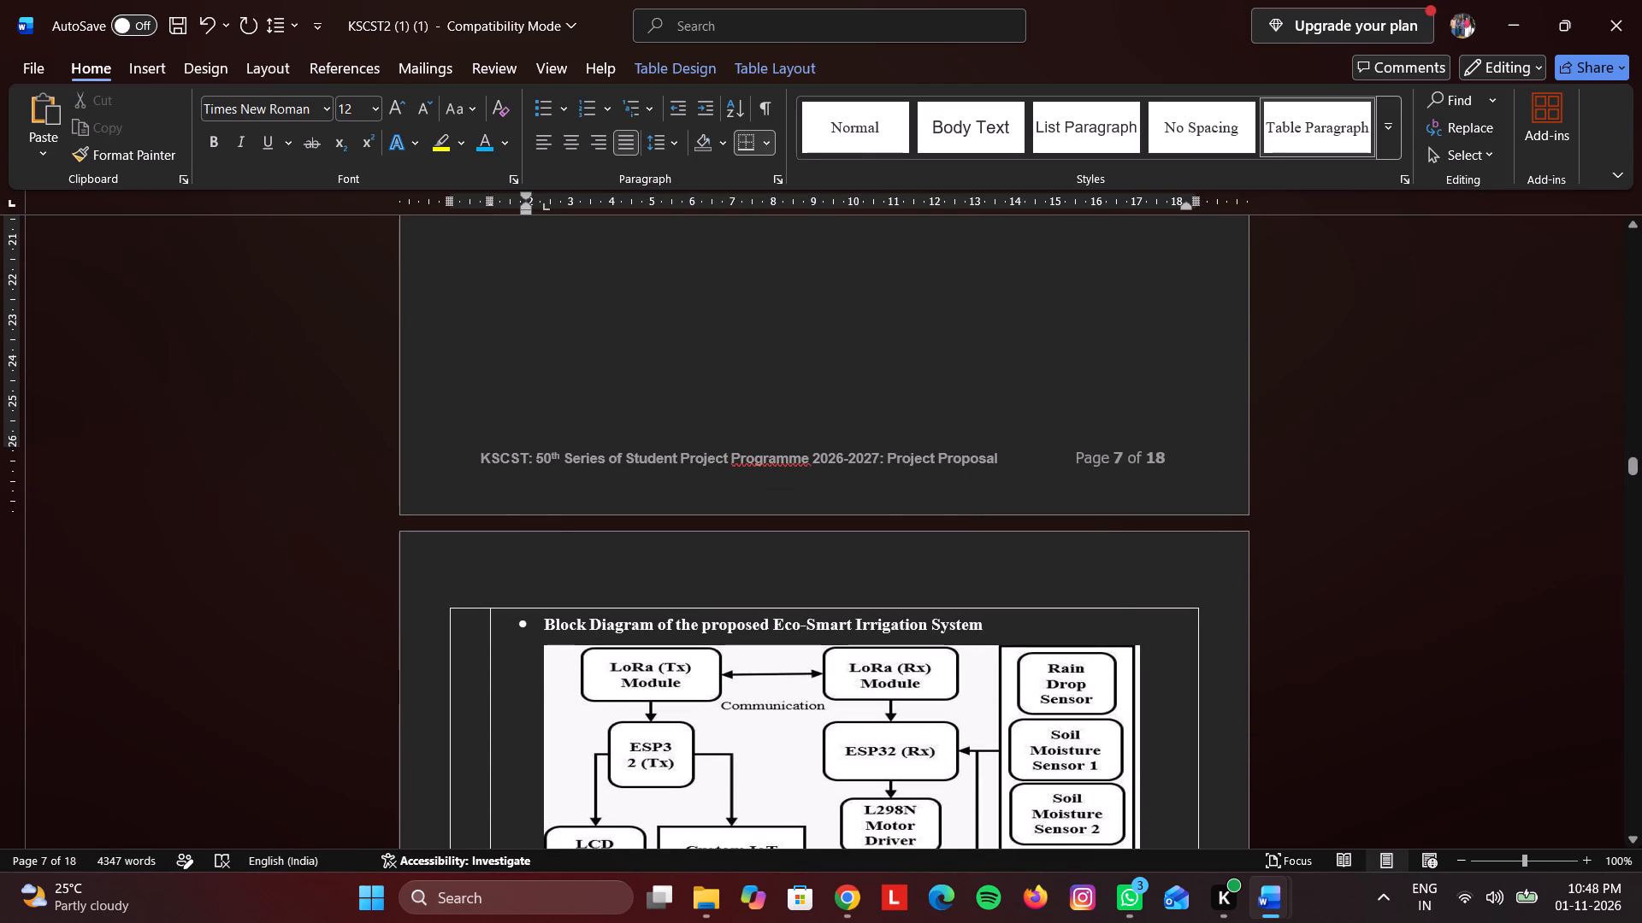
scroll(700, 585, up, 8)
scroll(700, 584, down, 9)
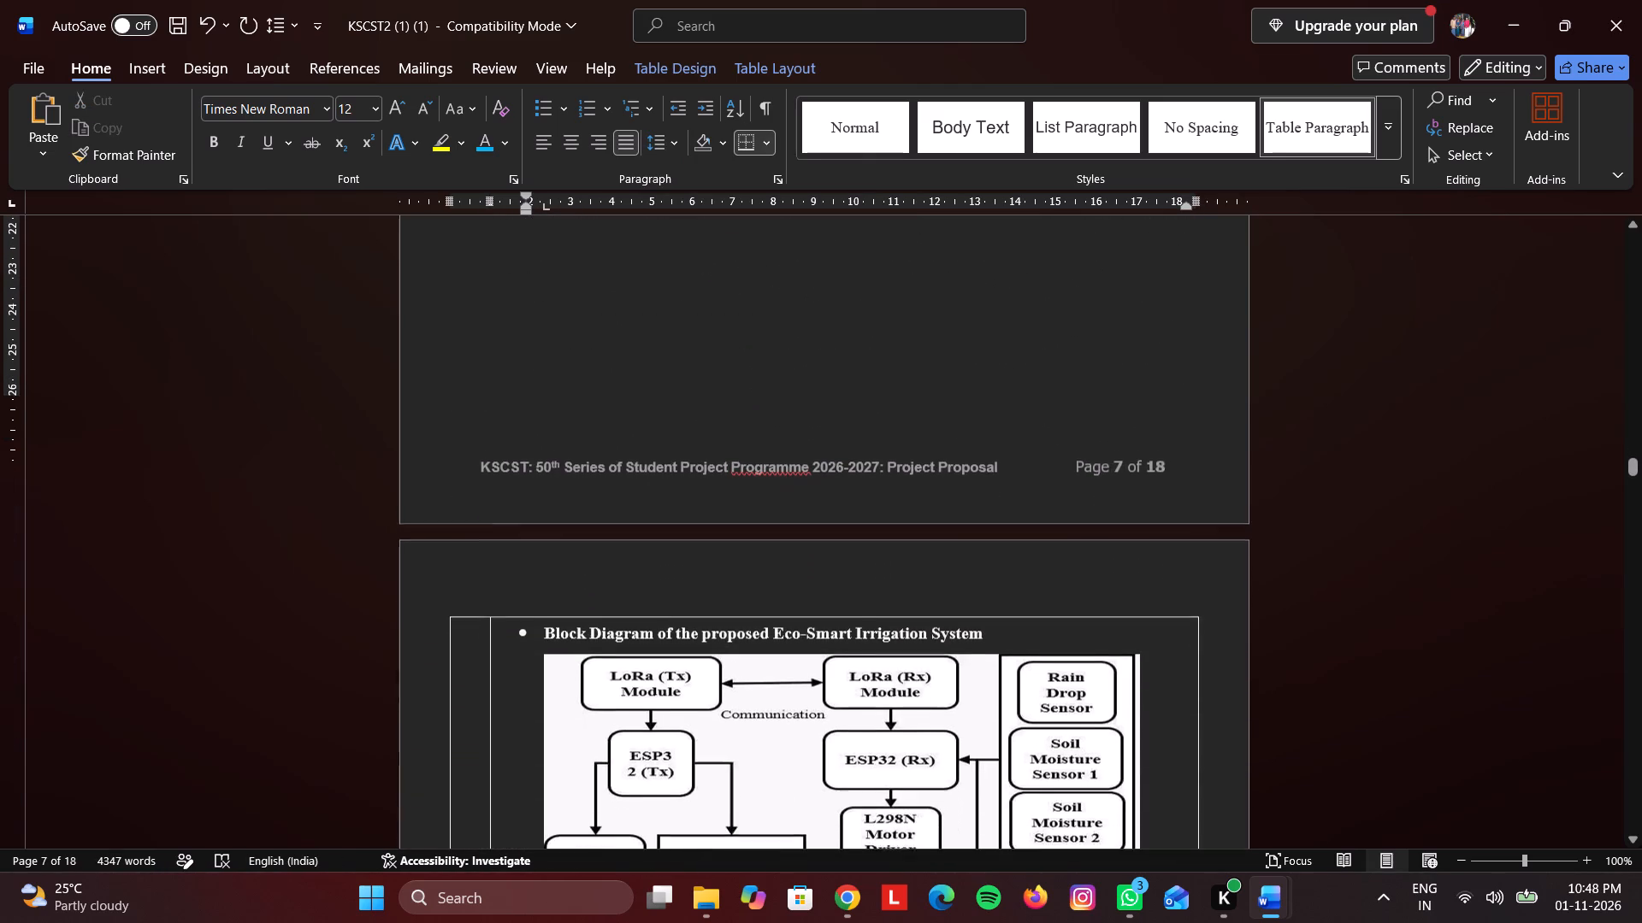
scroll(700, 584, up, 17)
scroll(700, 583, down, 2)
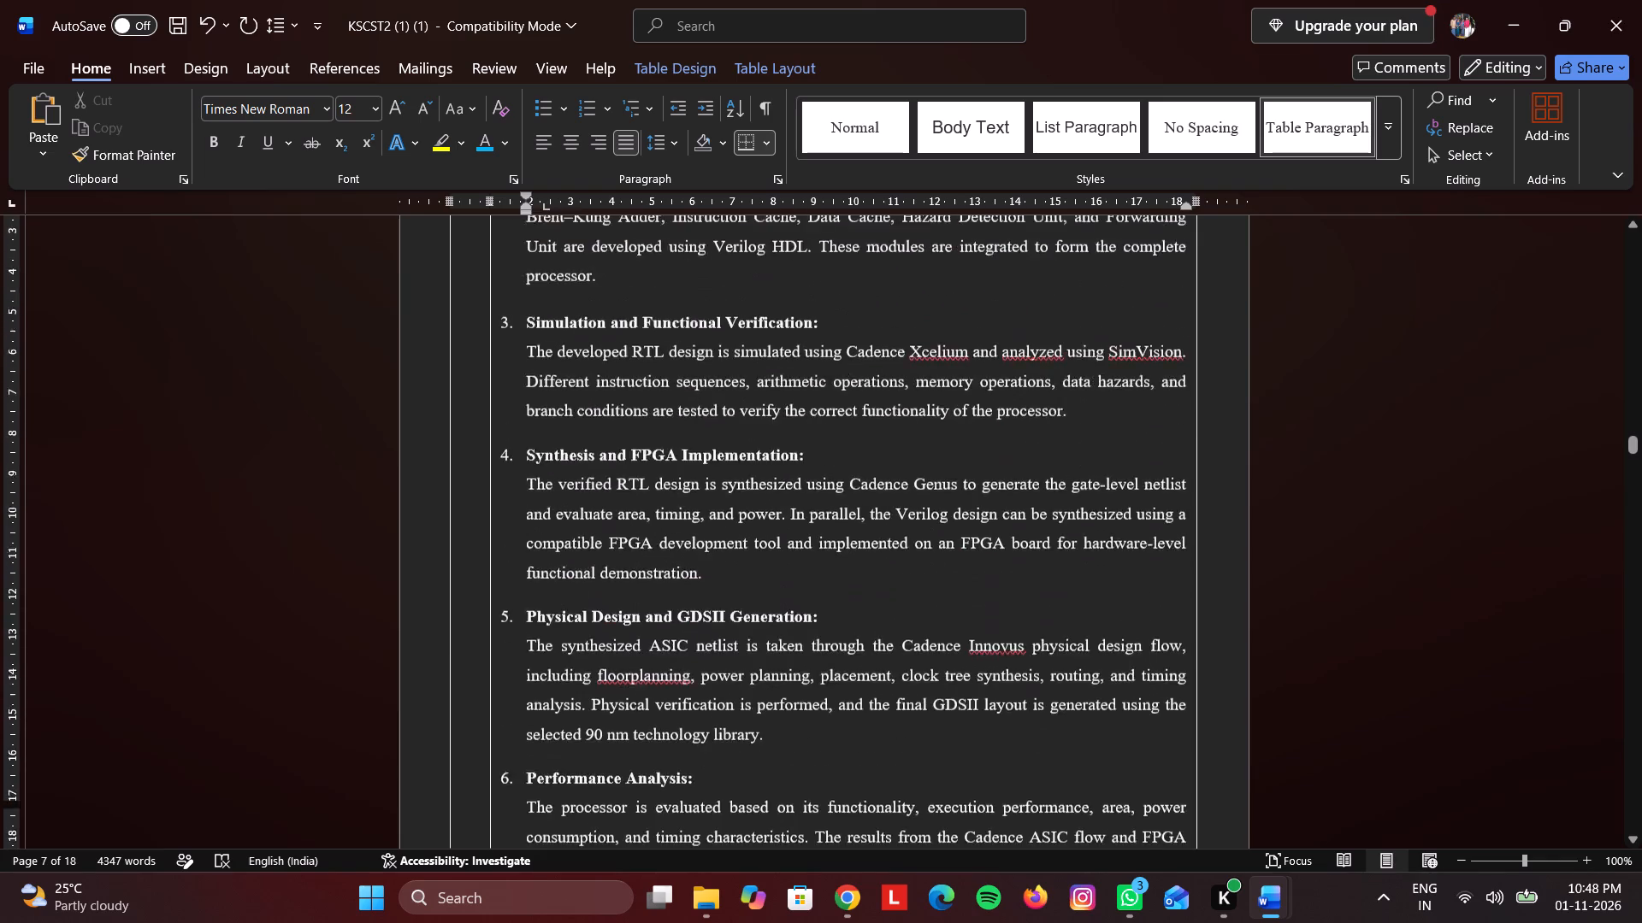
scroll(700, 583, down, 20)
scroll(700, 583, down, 11)
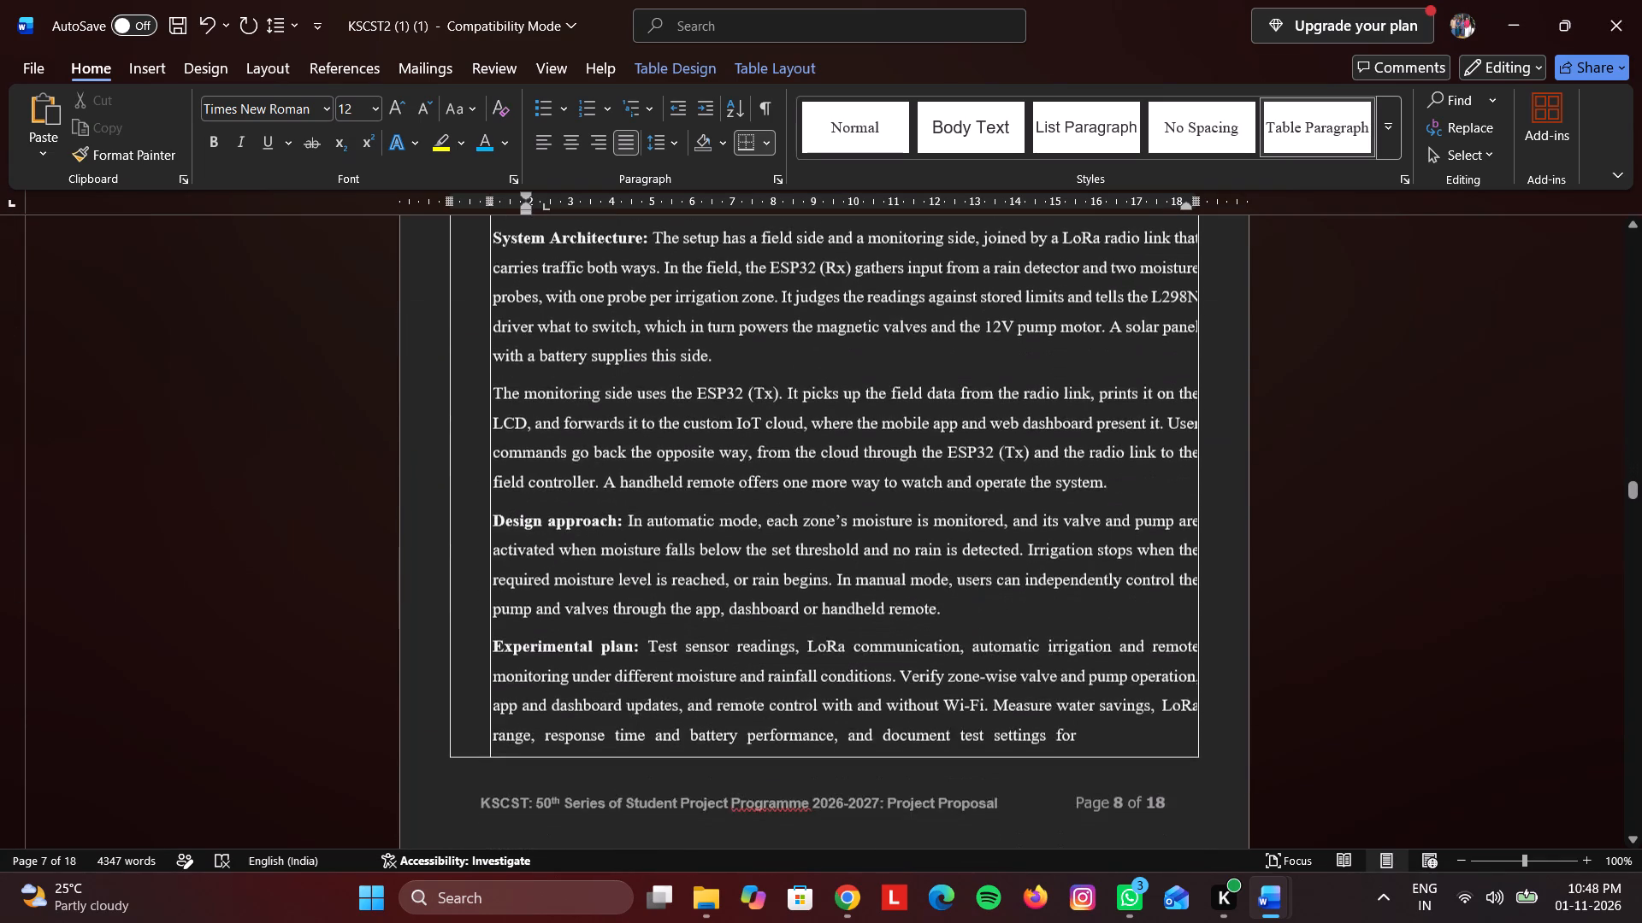
scroll(701, 582, down, 14)
scroll(701, 582, up, 2)
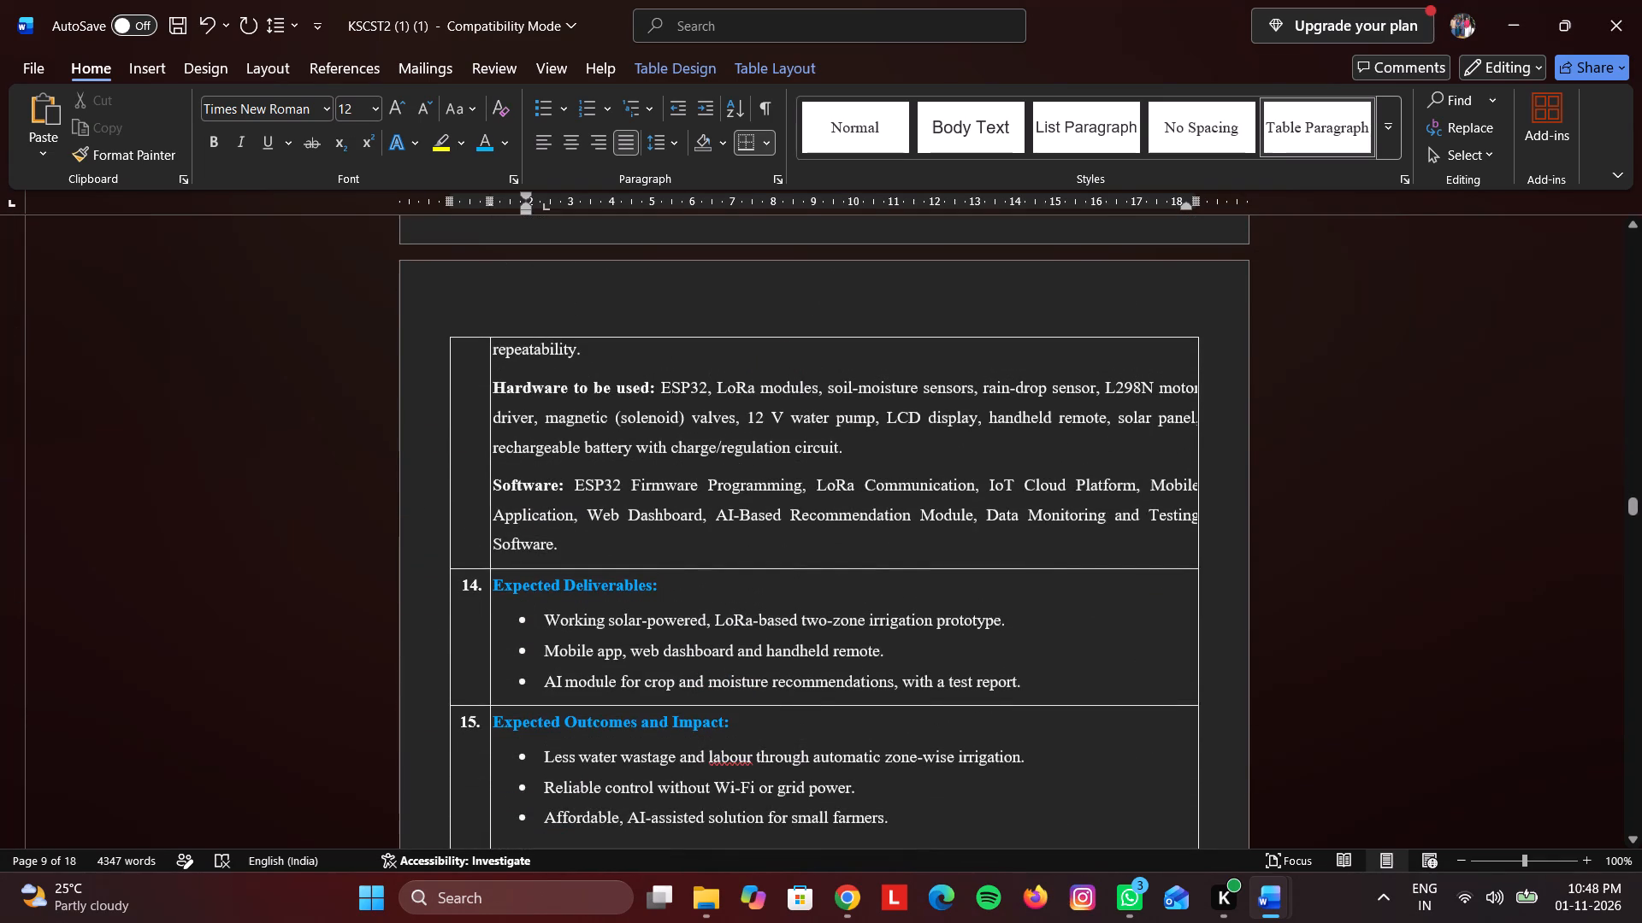
Switch to the Major Project KSCST document and copy its heading "Block Diagram of 5-Satge Pipelined RISC-V Processor".
key(alt+Tab)
key(alt+Tab)
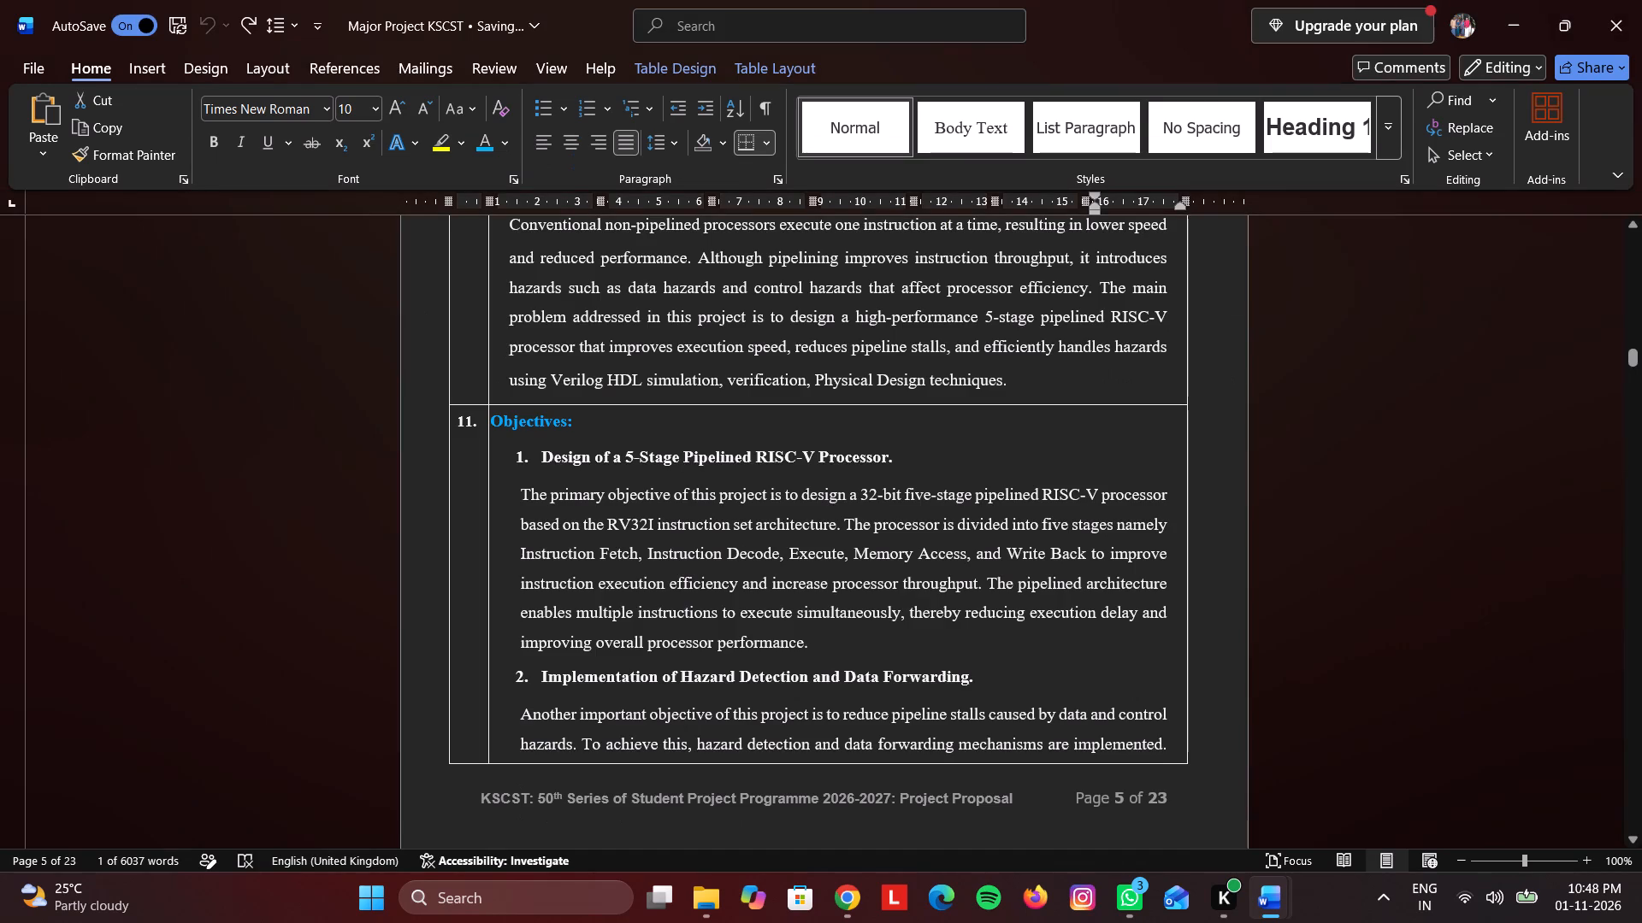
scroll(727, 525, down, 20)
scroll(727, 525, down, 2)
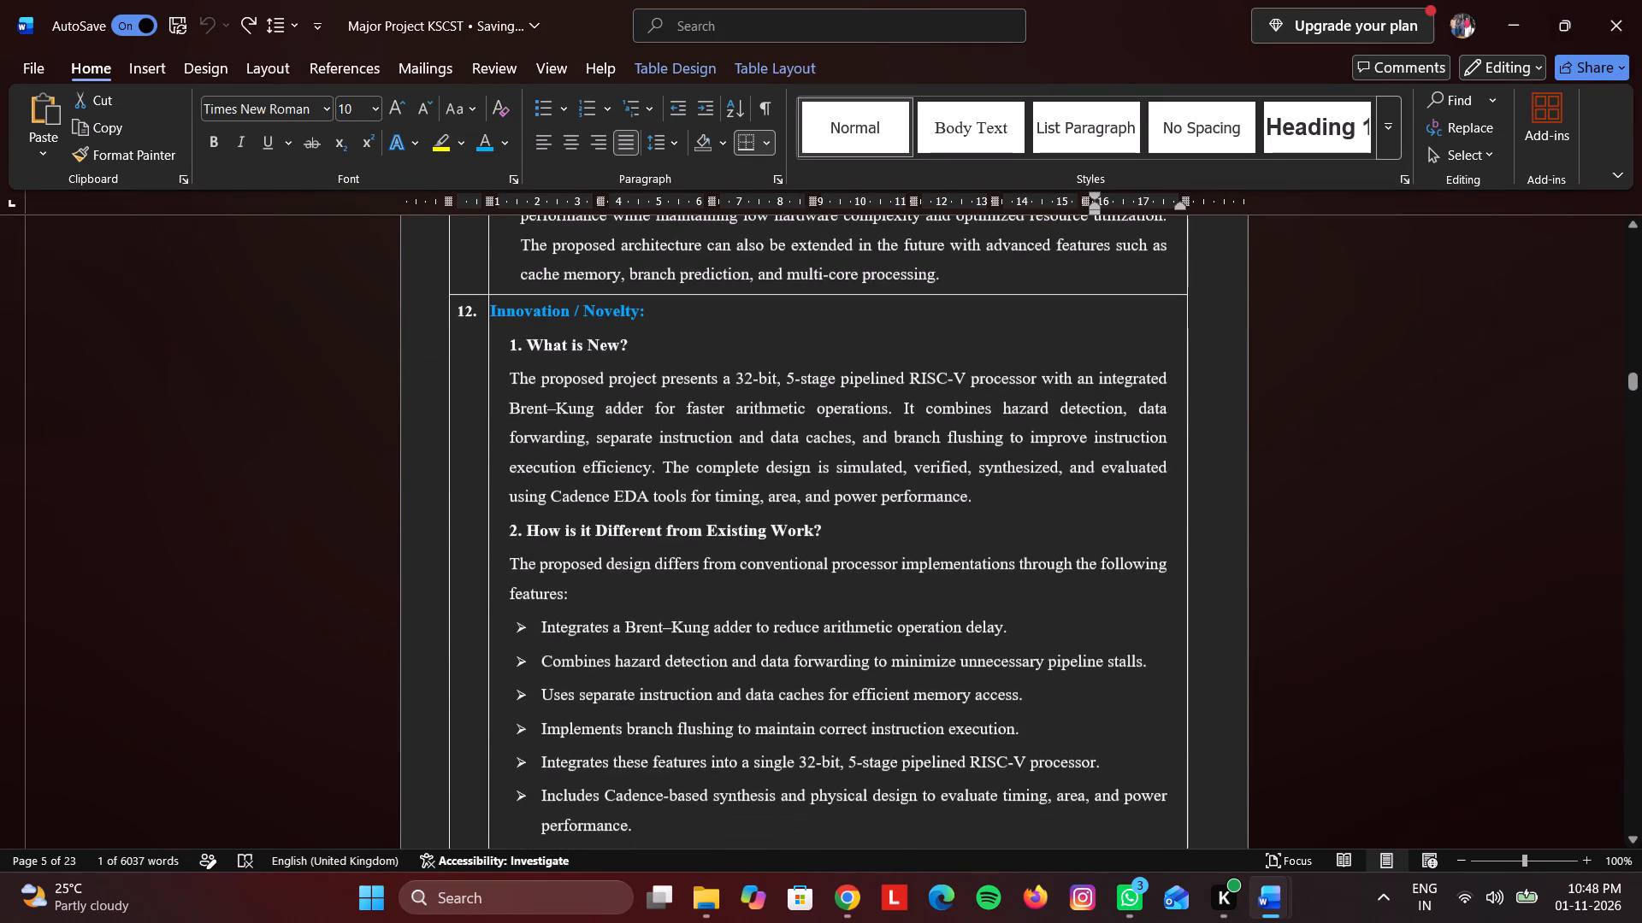
scroll(727, 526, down, 17)
scroll(727, 526, down, 5)
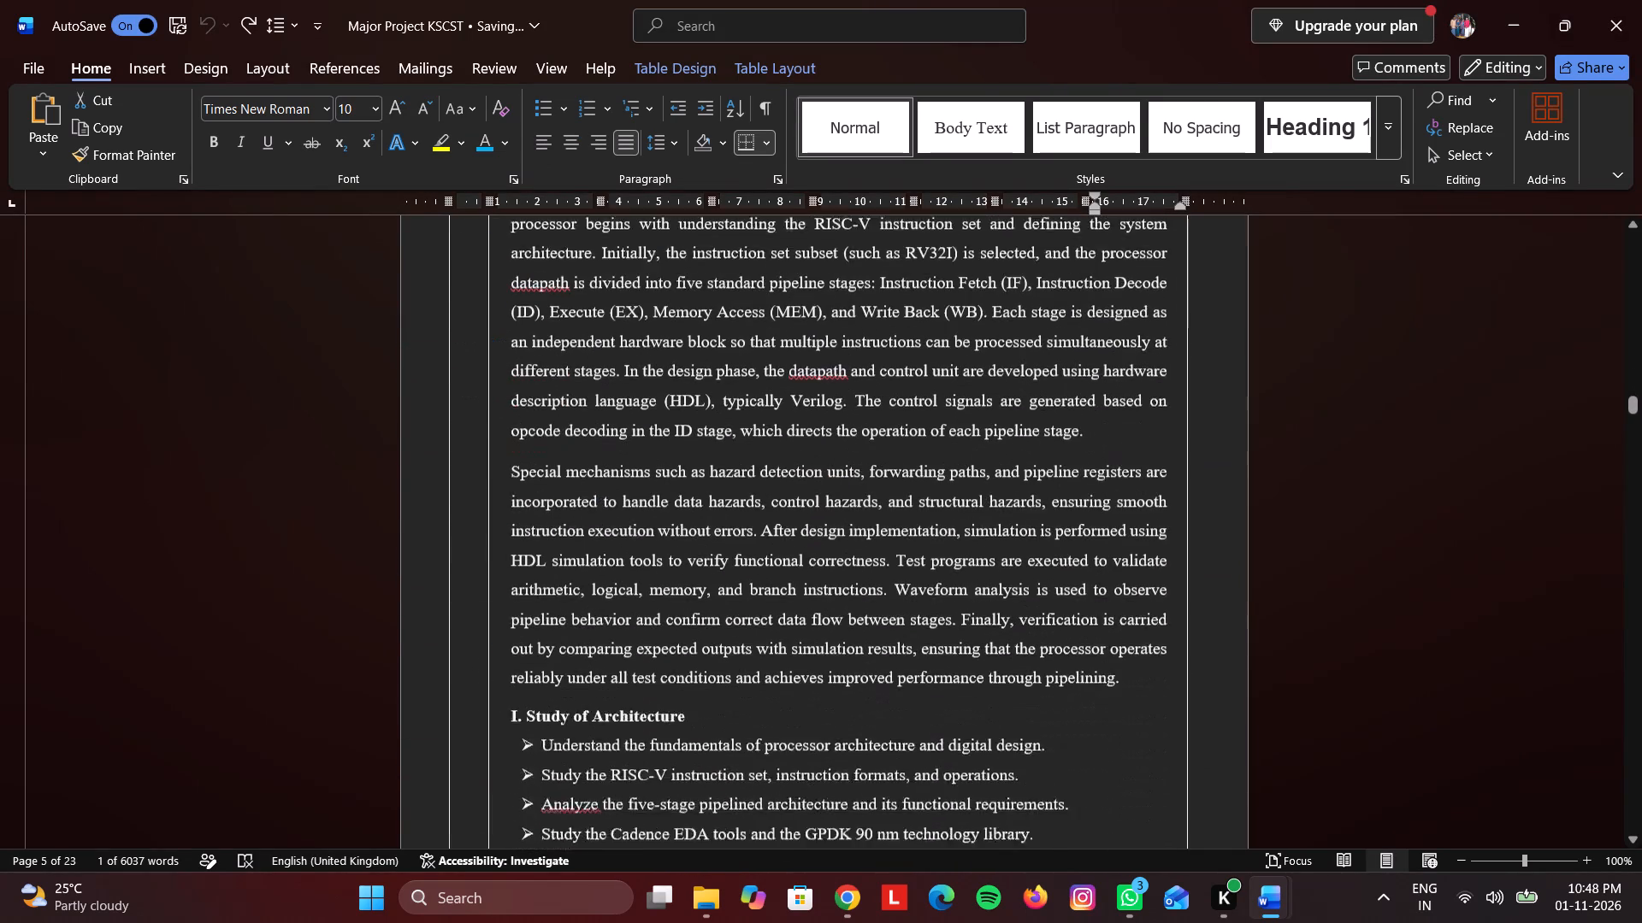
scroll(727, 526, down, 4)
scroll(727, 526, down, 20)
scroll(727, 526, down, 6)
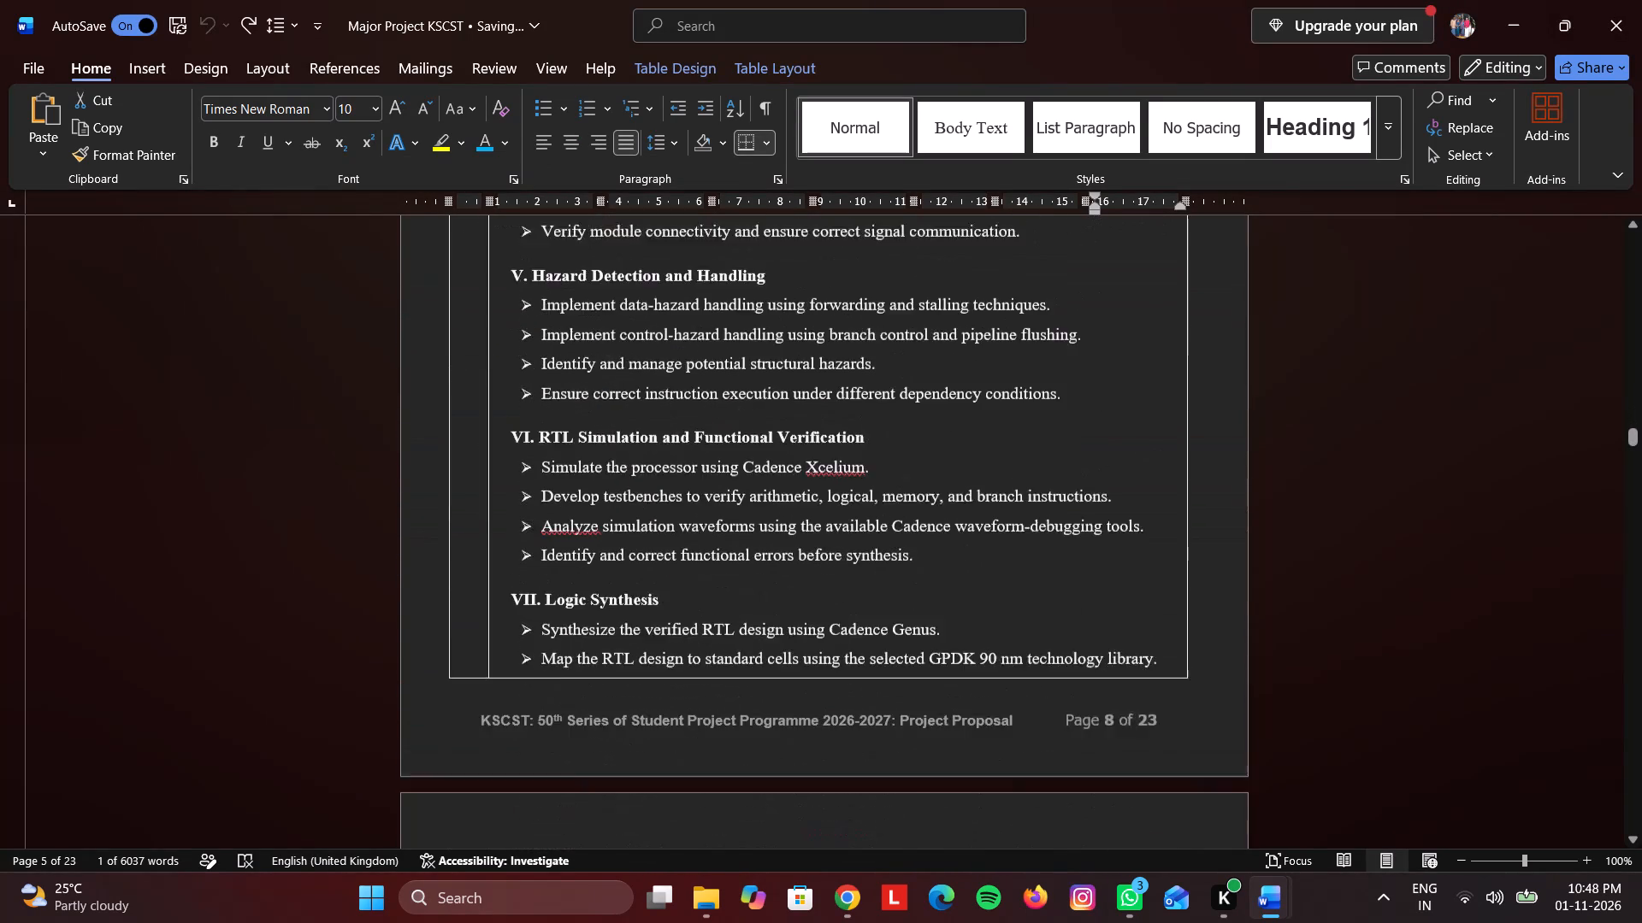
scroll(727, 526, down, 19)
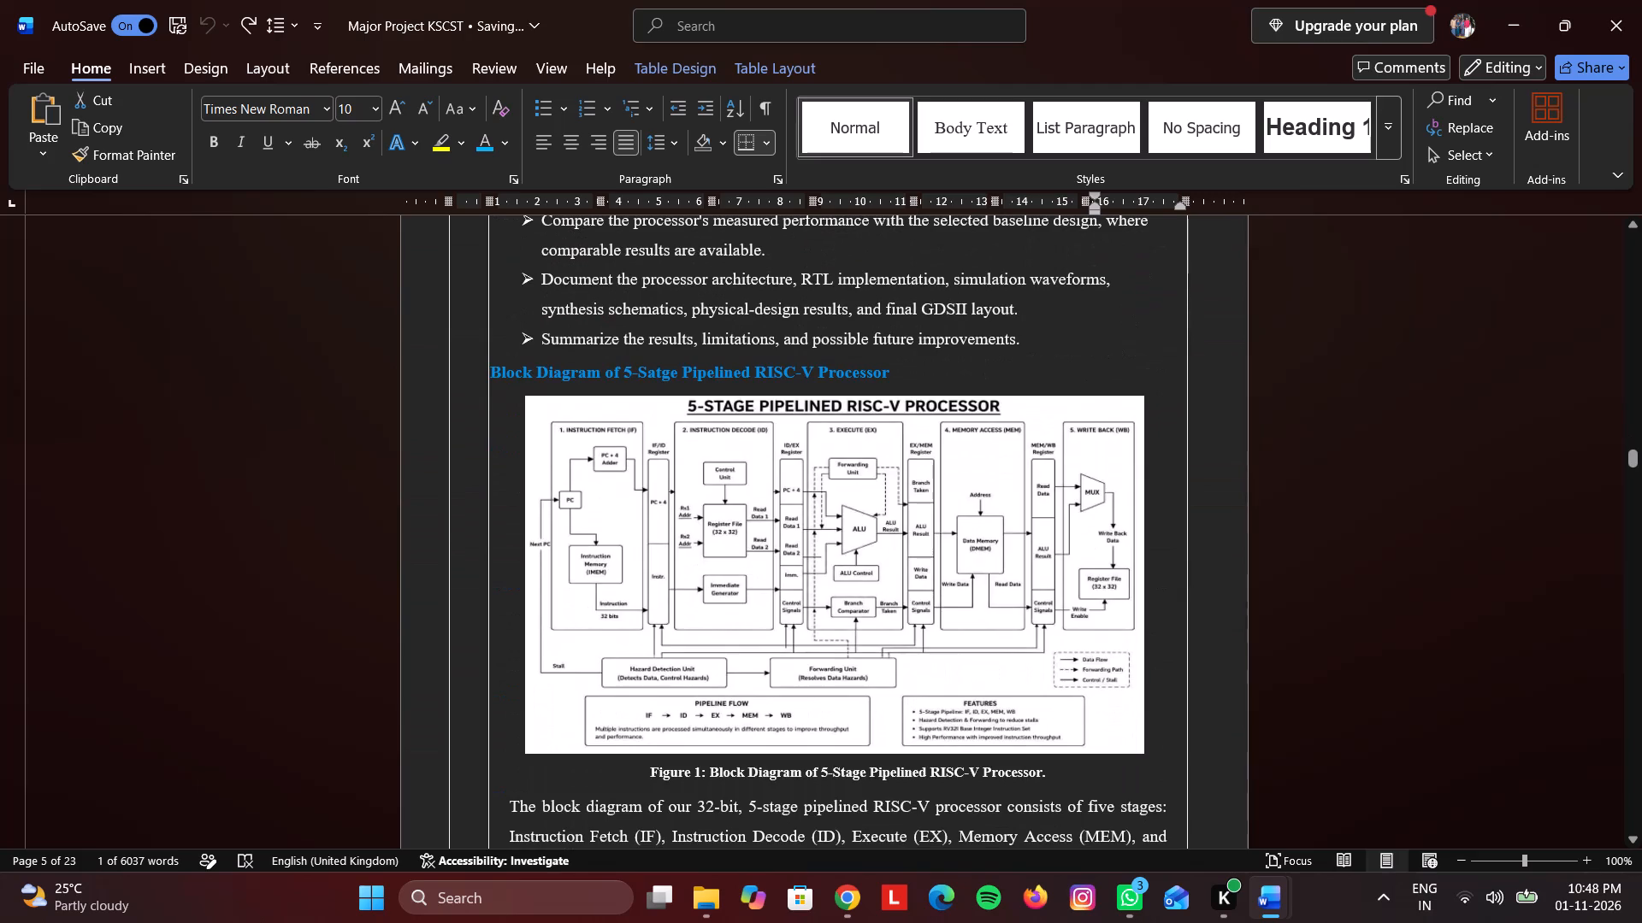
scroll(727, 526, down, 2)
scroll(727, 526, up, 3)
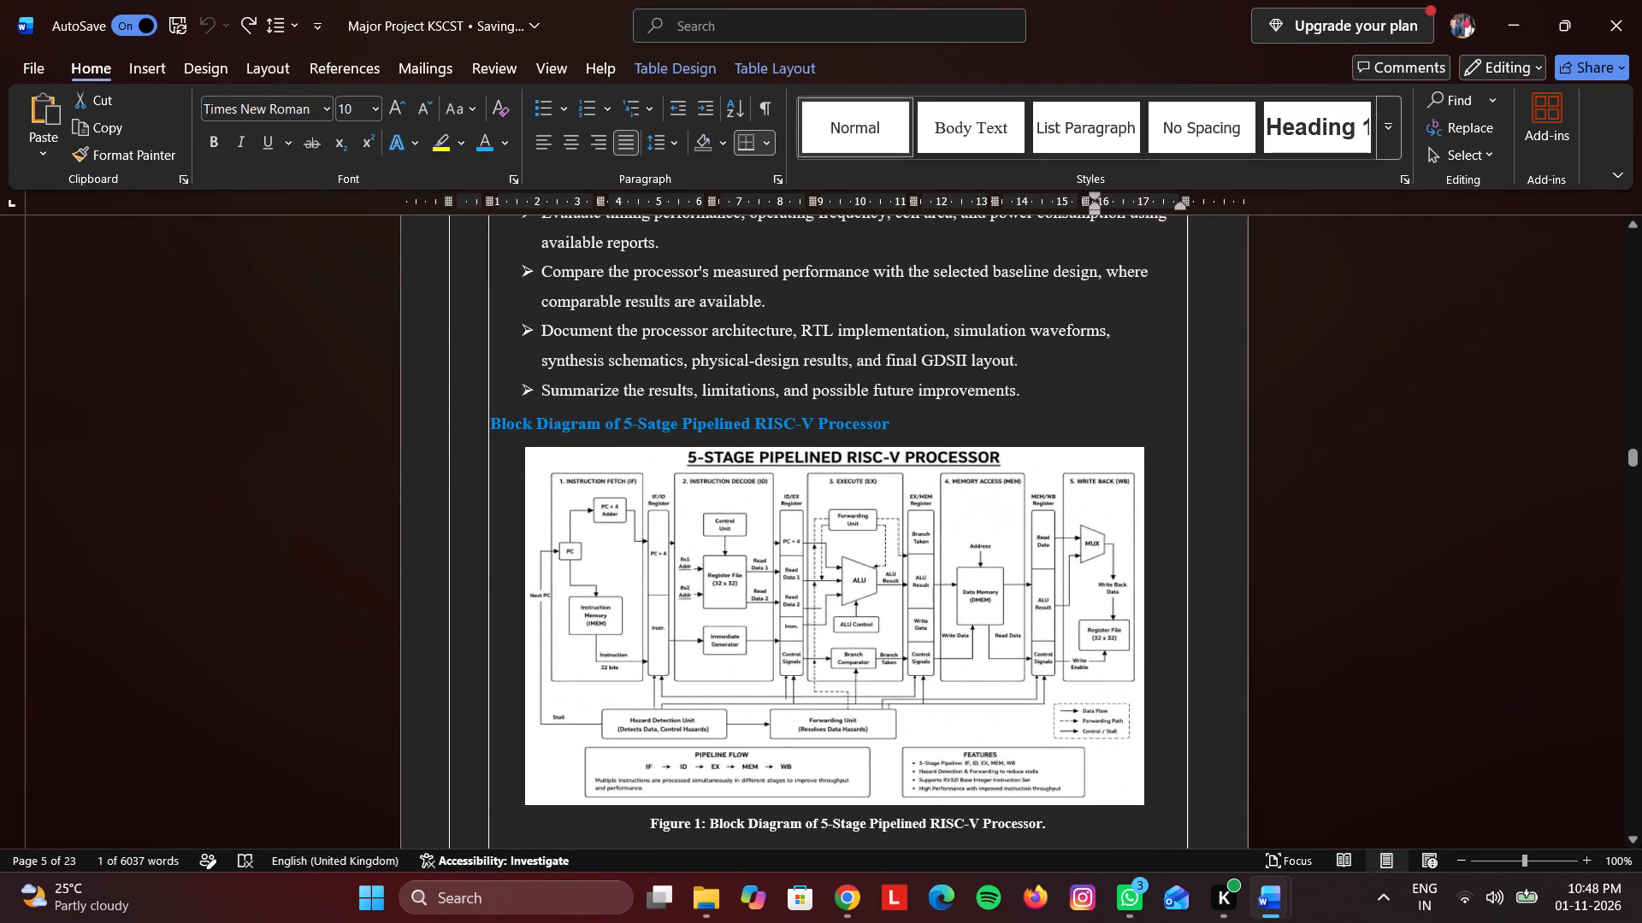
drag(492, 422, 912, 437)
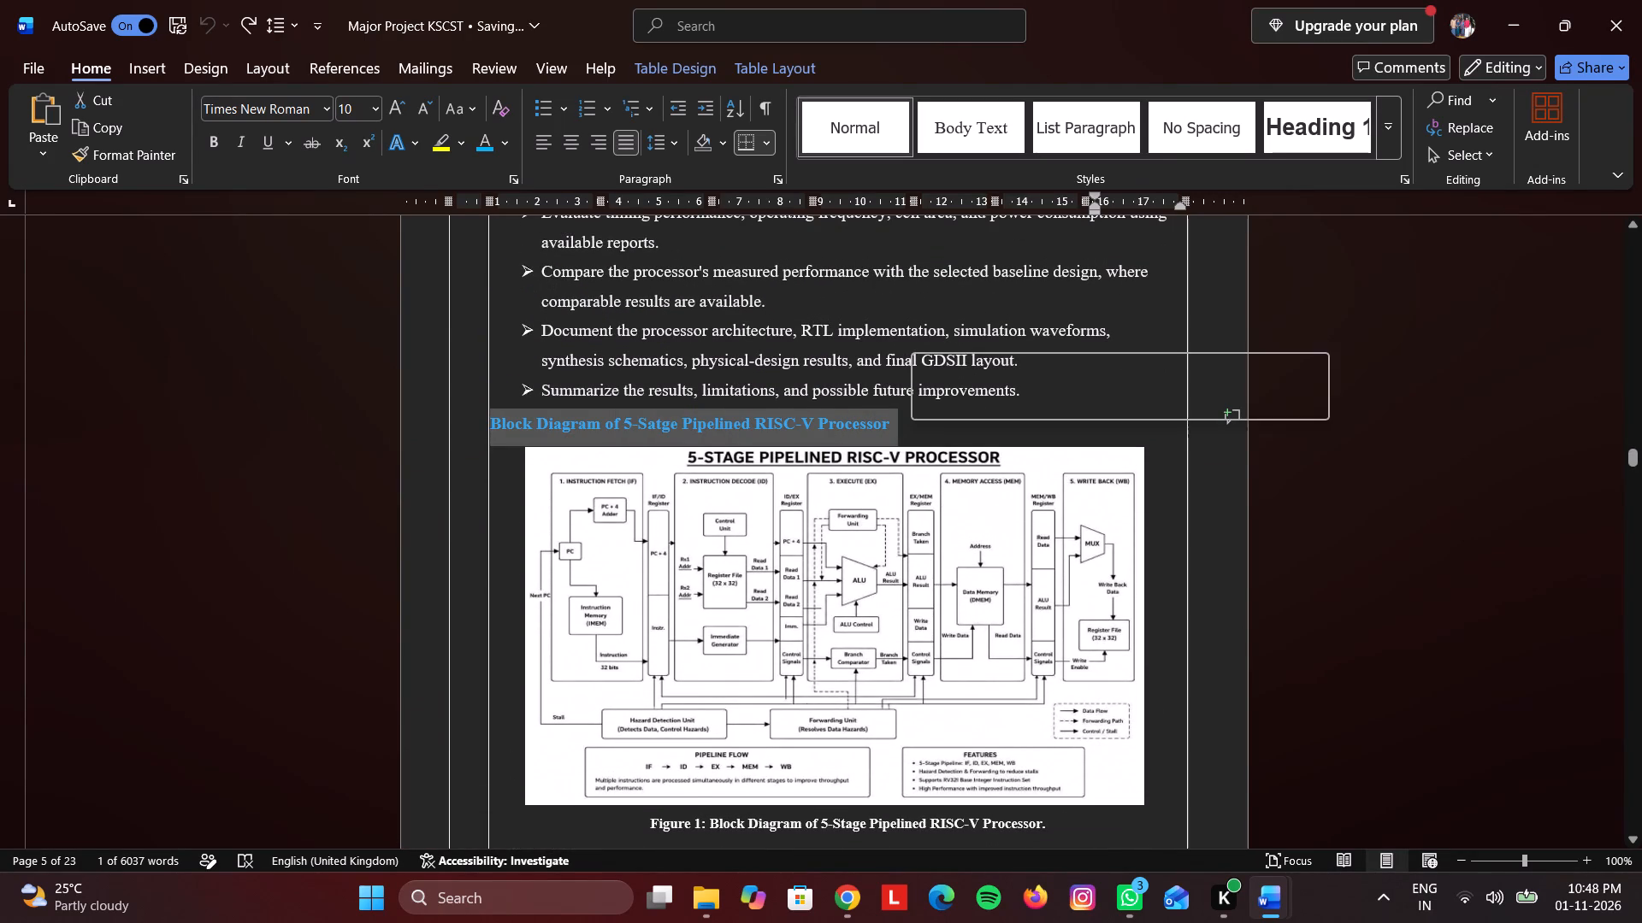
key(ctrl+c)
Return to the KSCST2 document and paste the copied block diagram heading on a new unindented line below the Performance Analysis paragraph.
key(alt+Tab)
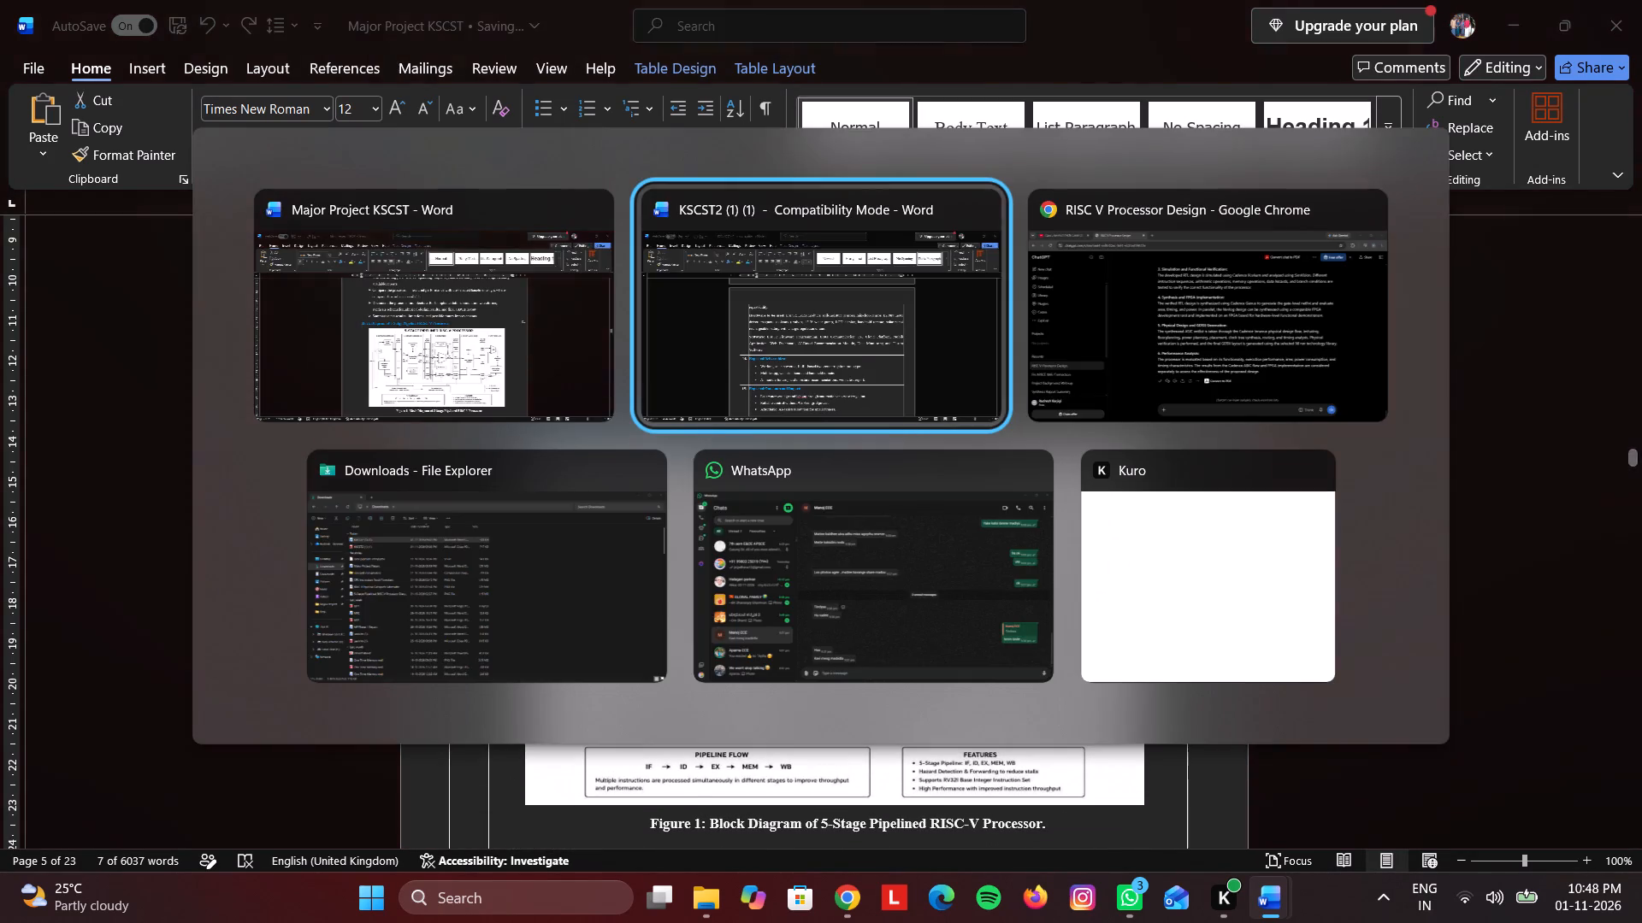
scroll(913, 493, down, 4)
scroll(913, 493, up, 6)
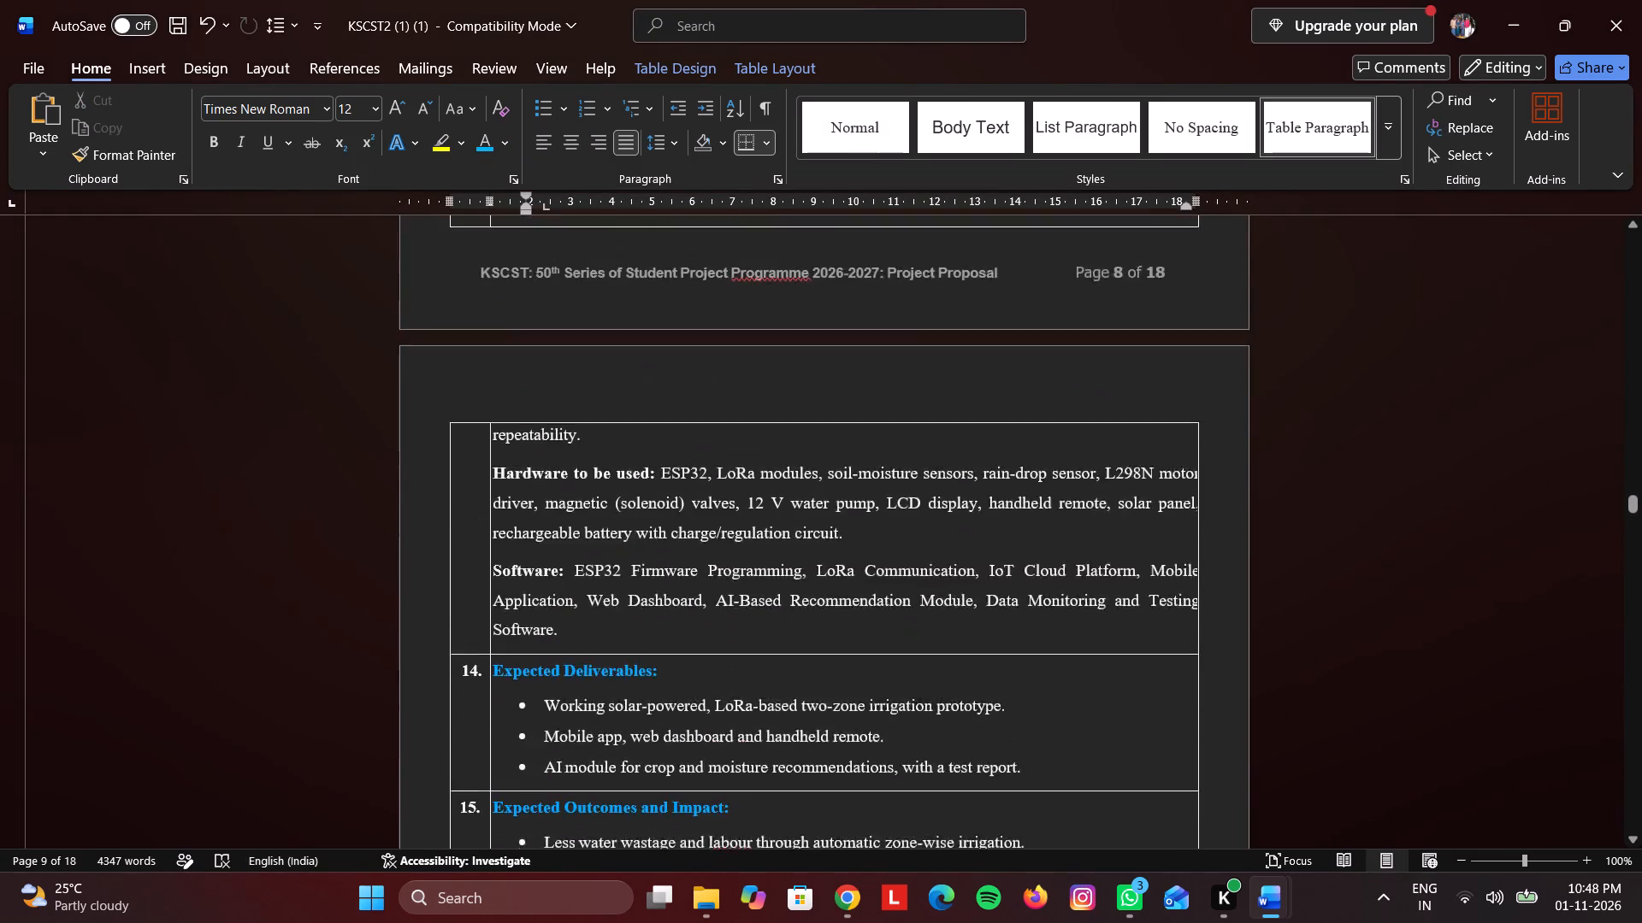
scroll(913, 493, up, 20)
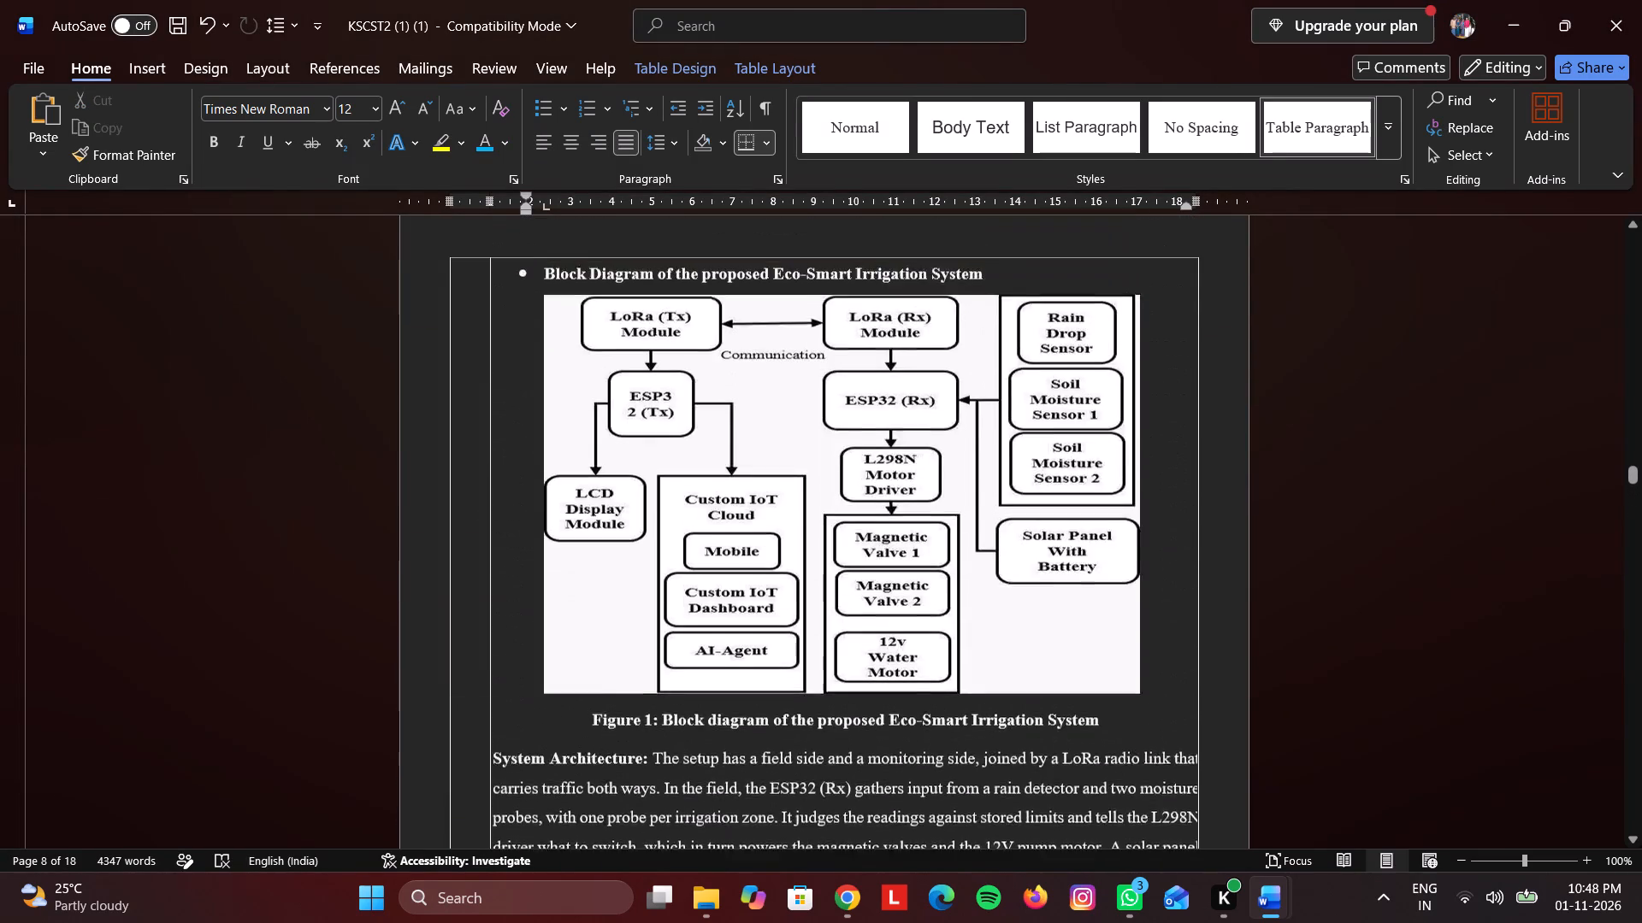
scroll(913, 493, up, 15)
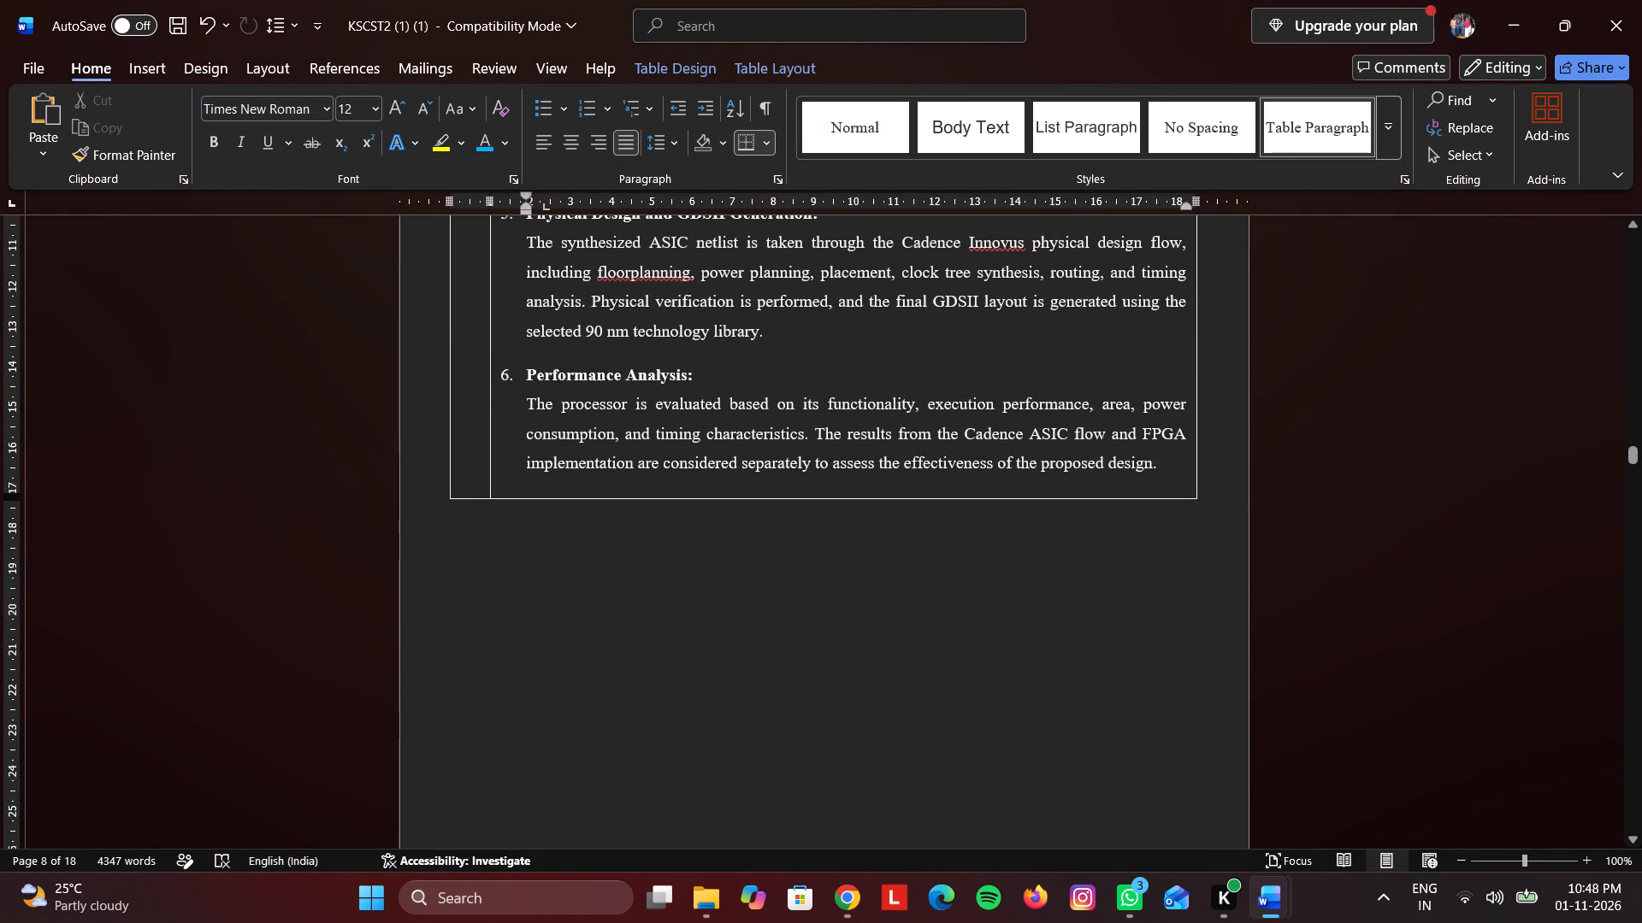
click(1171, 464)
key(Return)
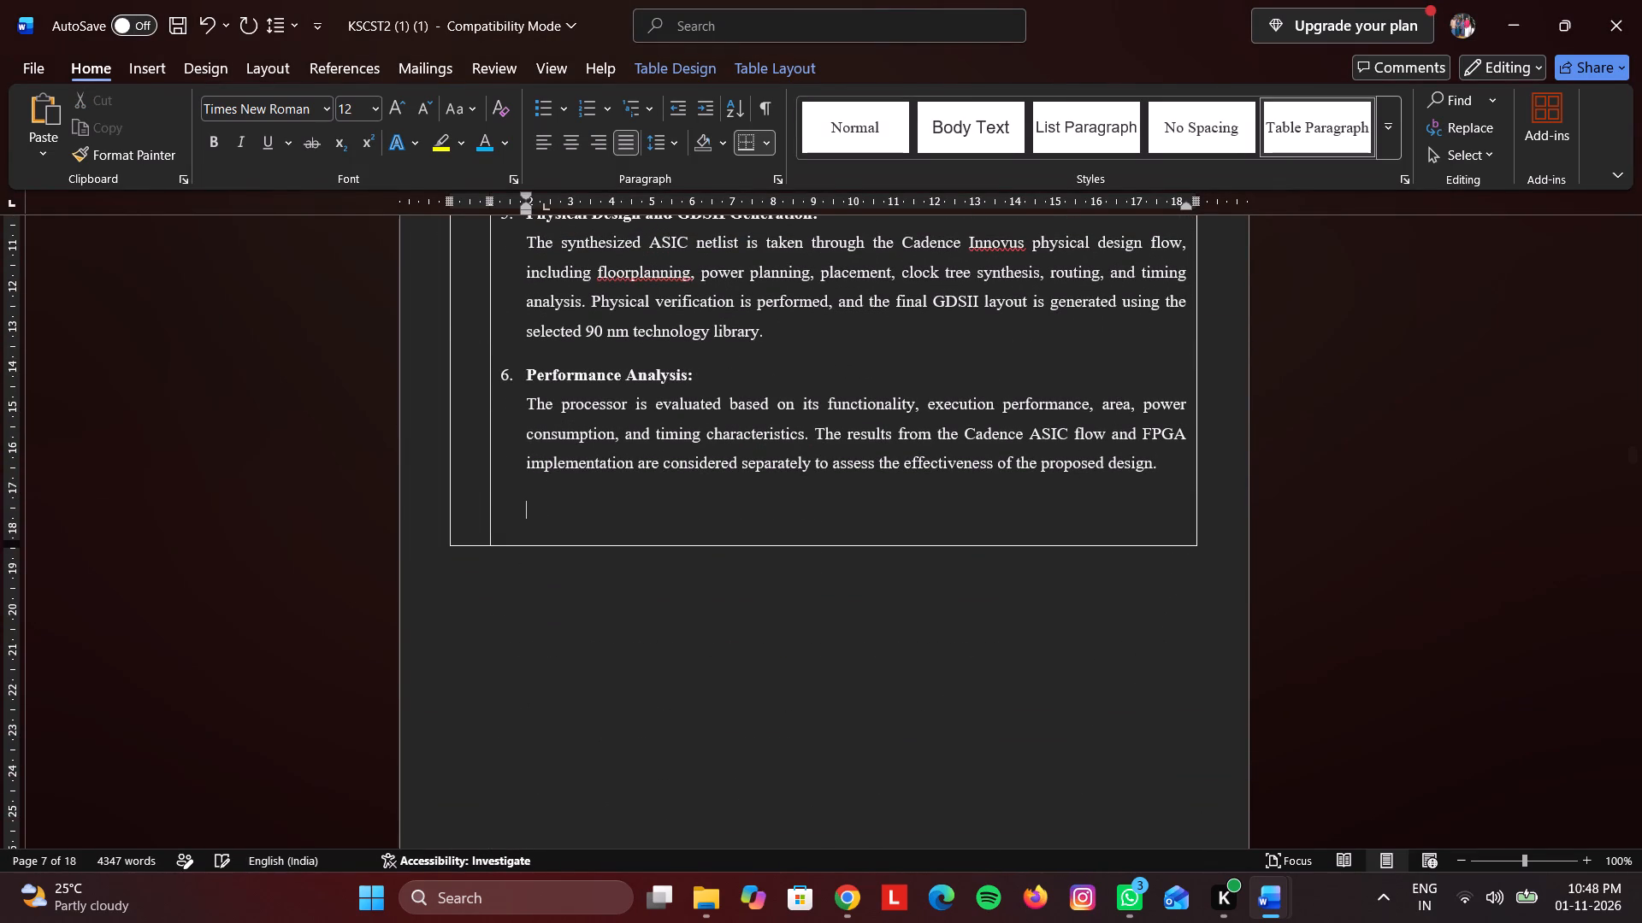
key(BackSpace)
key(ctrl+v)
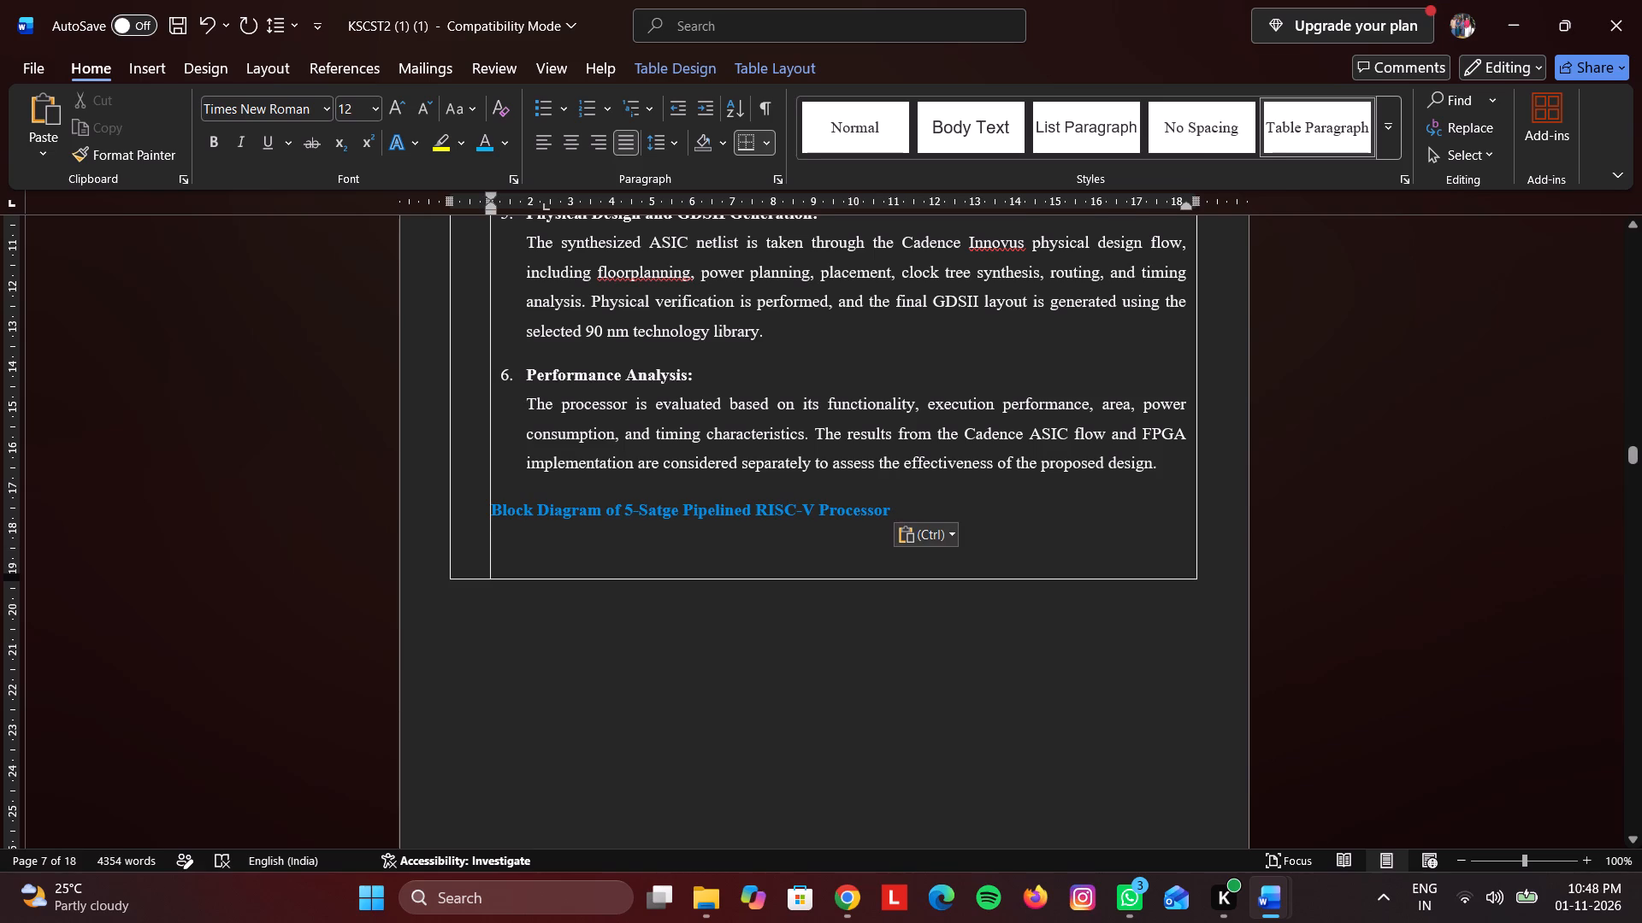
Check the Proposed Methodology heading's formatting and justify the pasted block diagram heading to match.
scroll(875, 509, up, 9)
scroll(876, 509, up, 15)
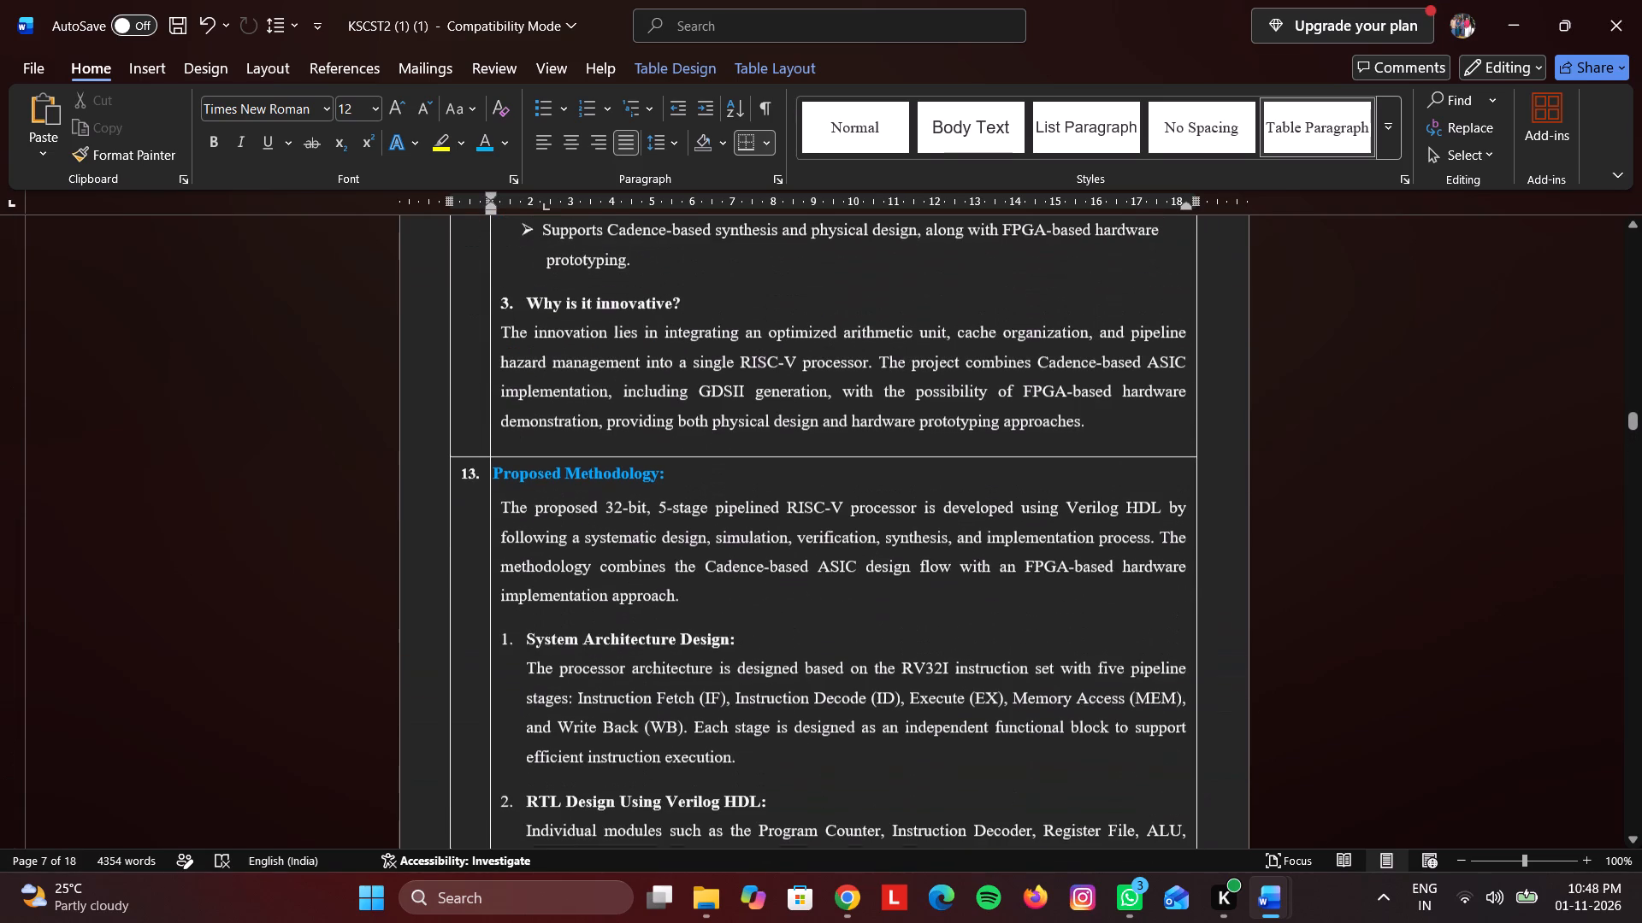
click(636, 485)
scroll(636, 485, down, 12)
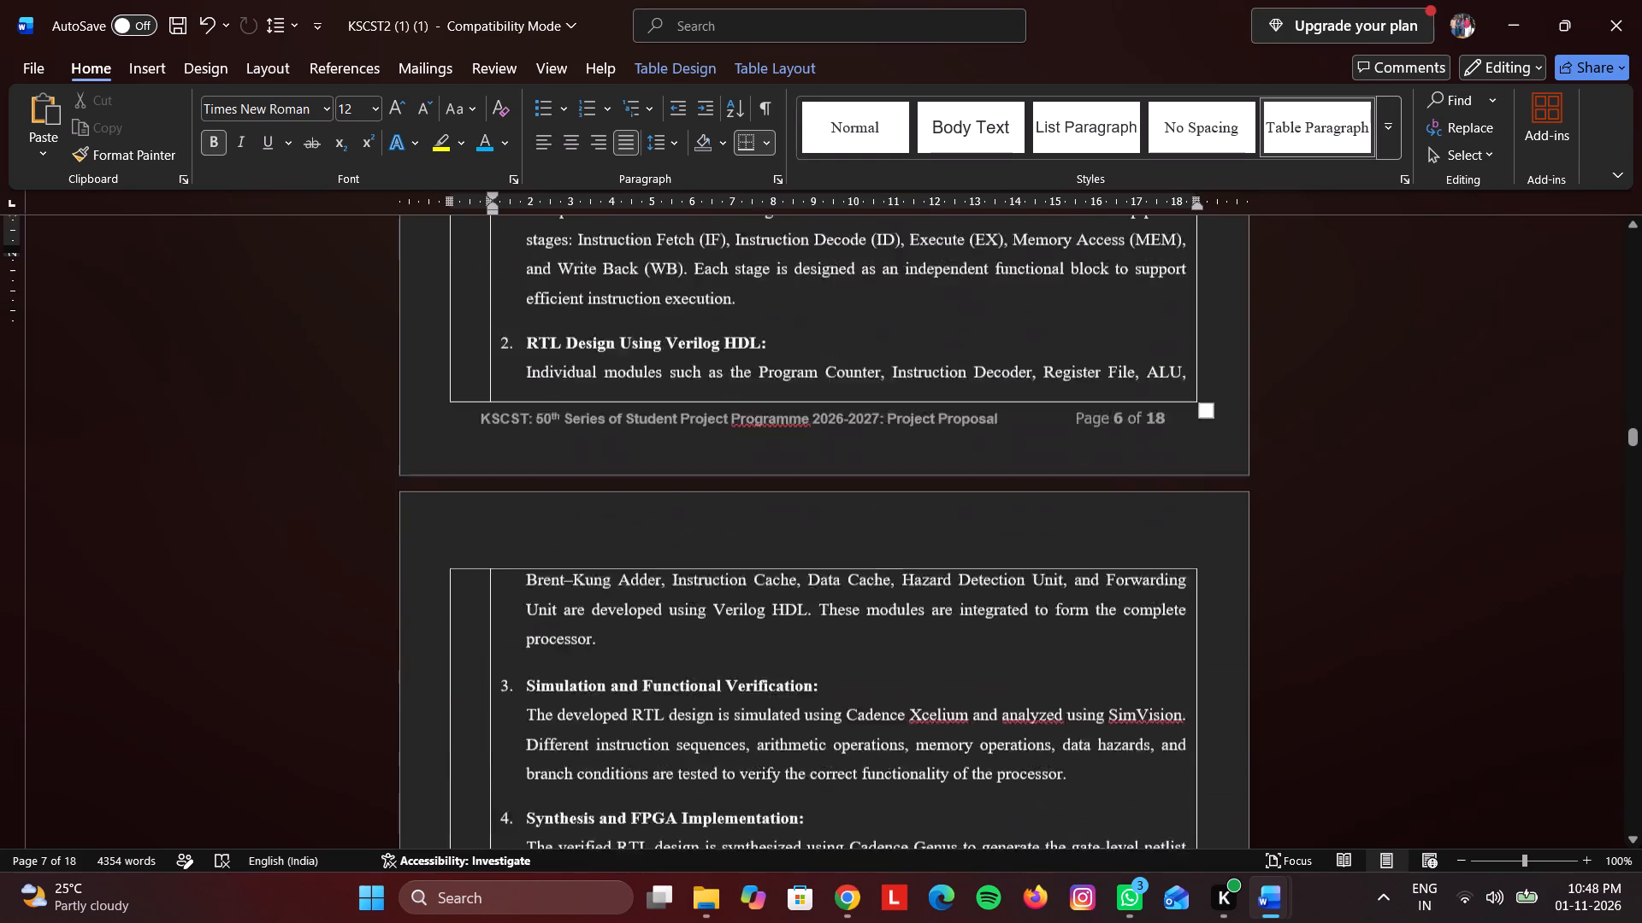
scroll(636, 485, down, 11)
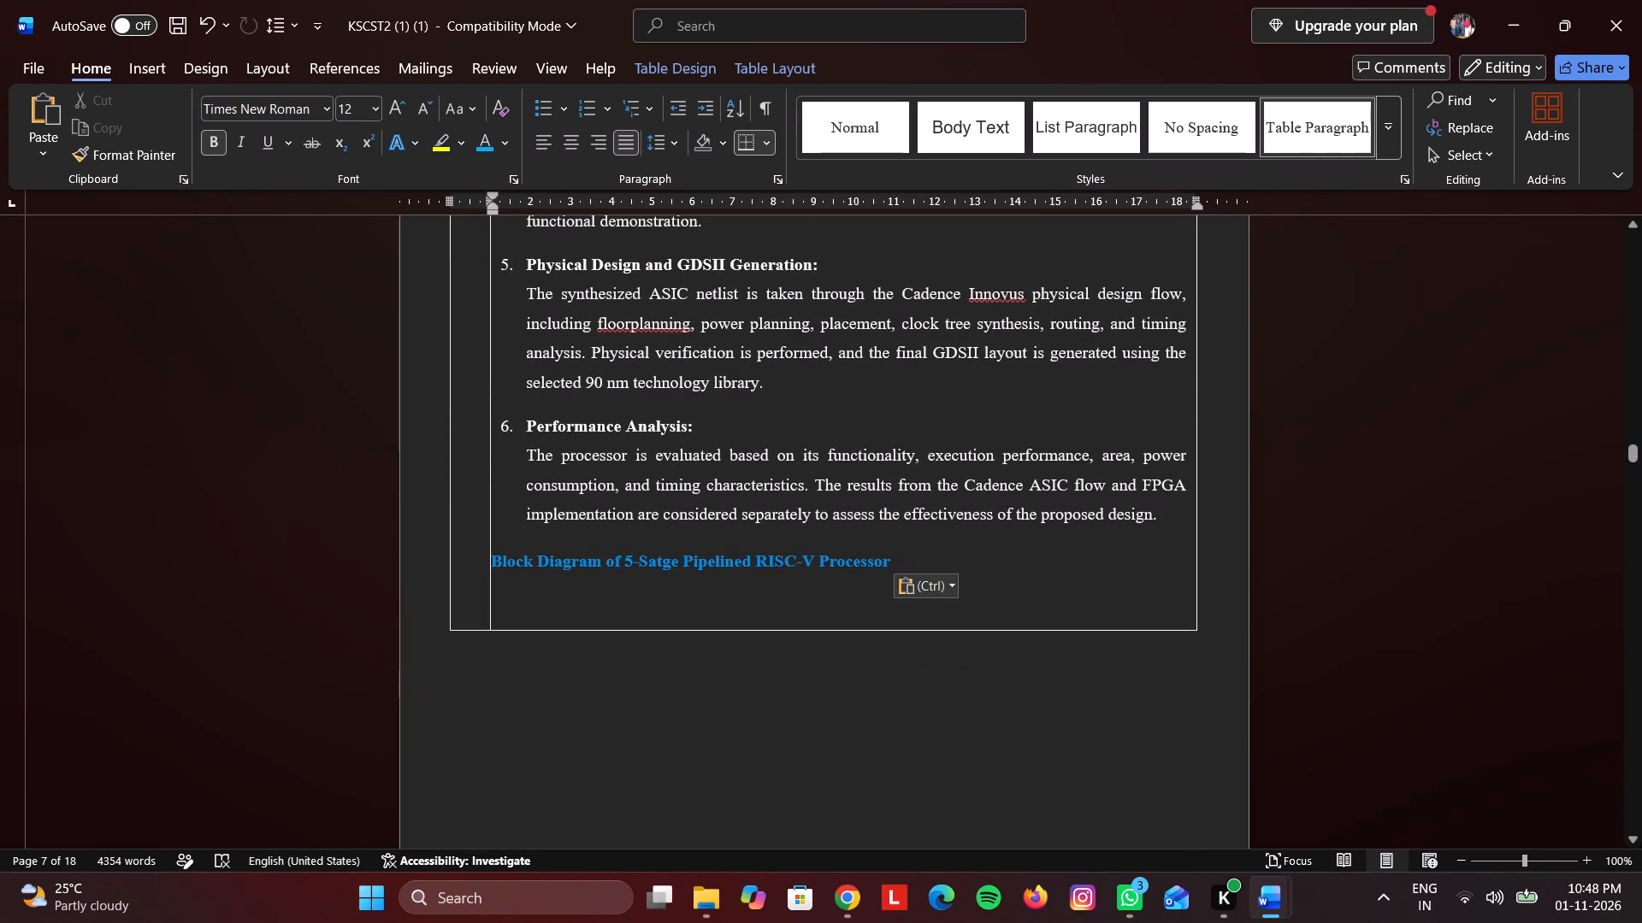
click(652, 563)
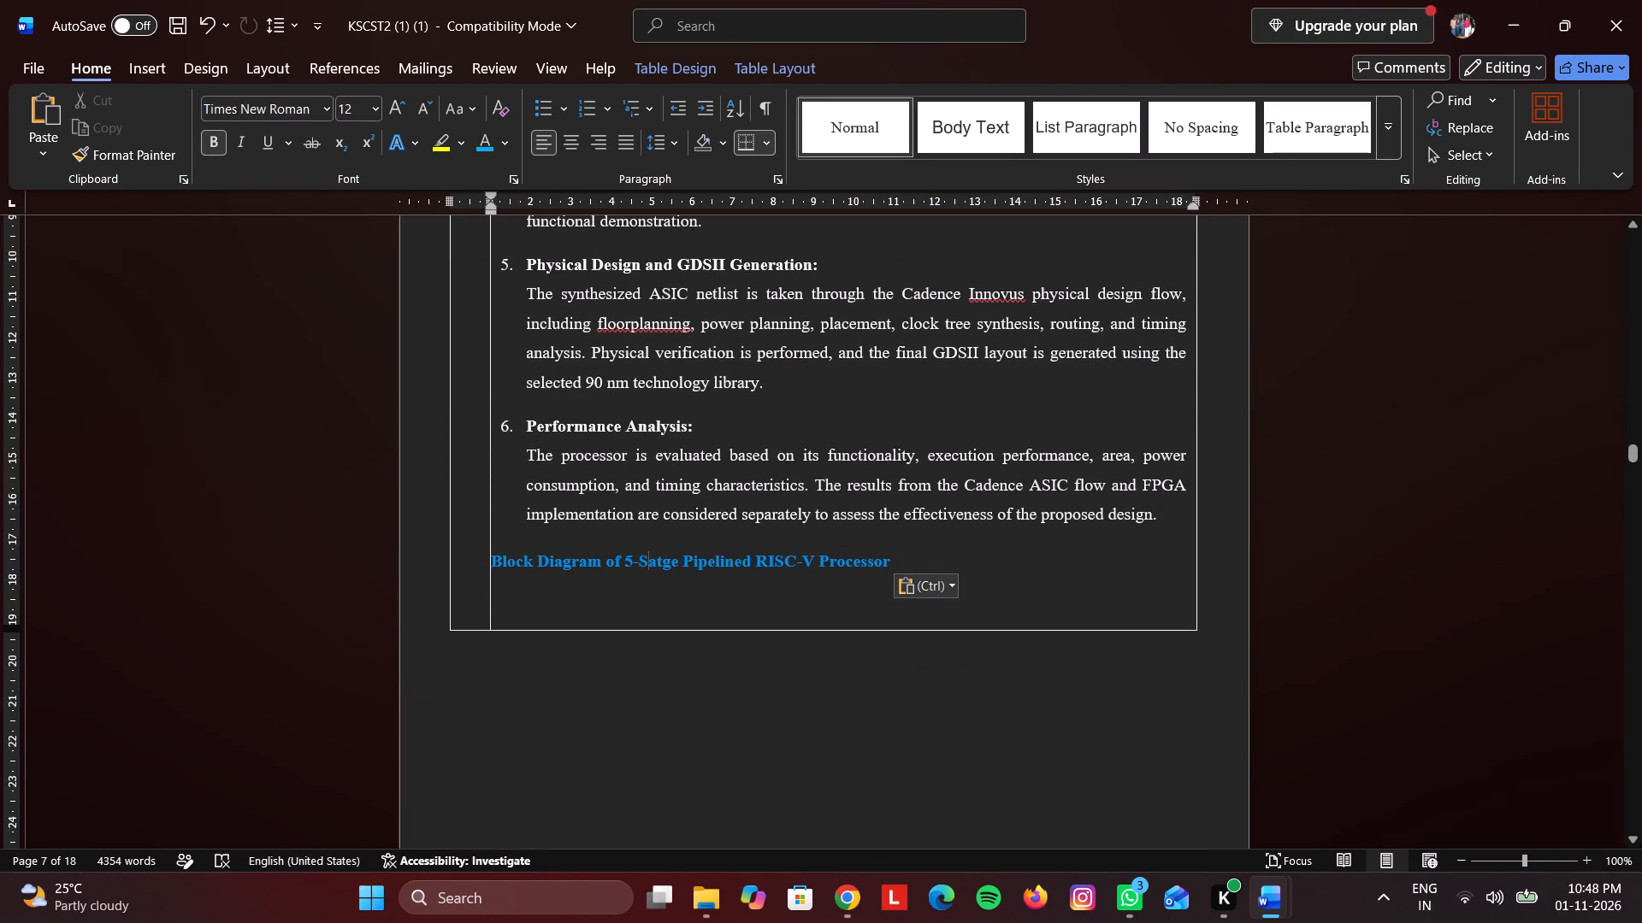
click(631, 139)
Insert the "block diagram" picture from the Major Project folder on the empty line below the block diagram heading.
click(717, 601)
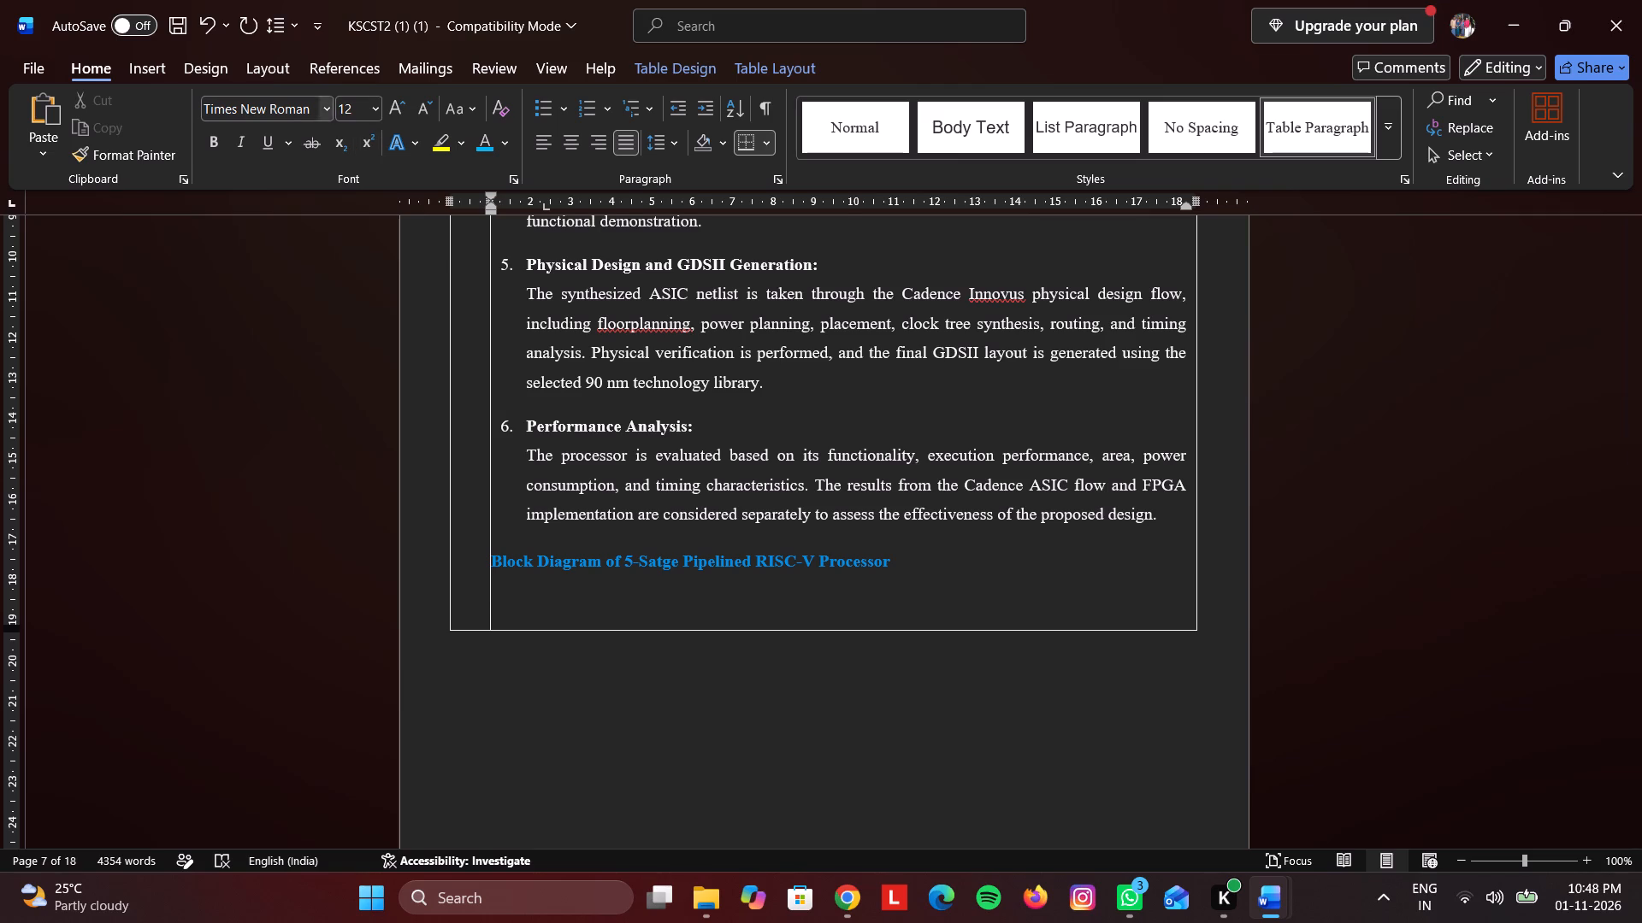
click(160, 74)
click(232, 154)
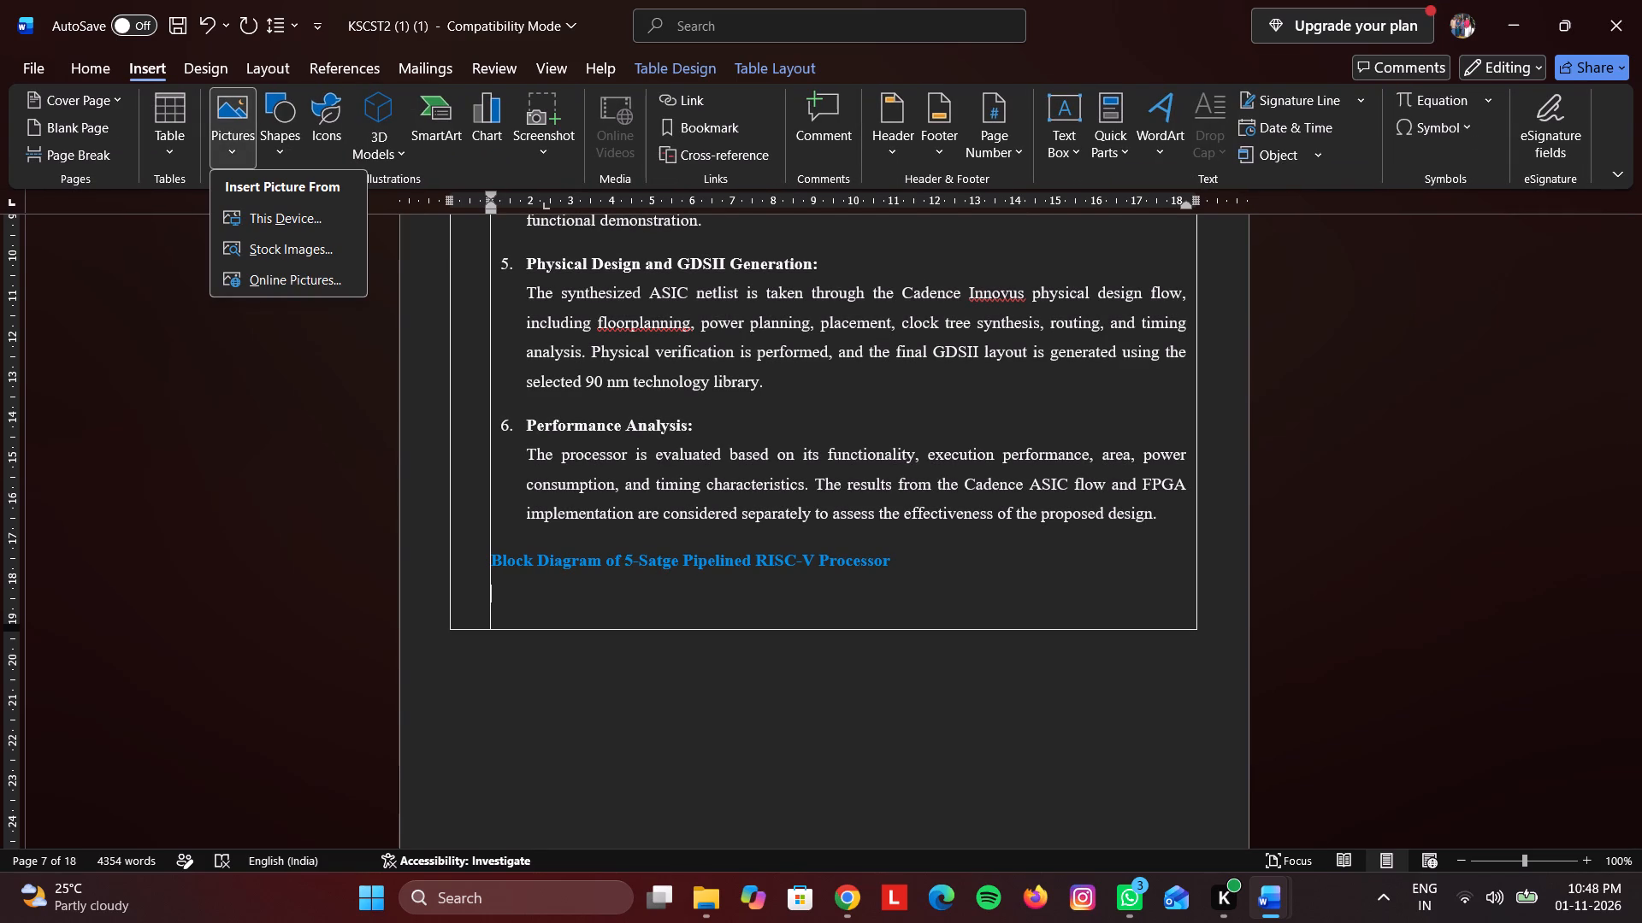
click(259, 213)
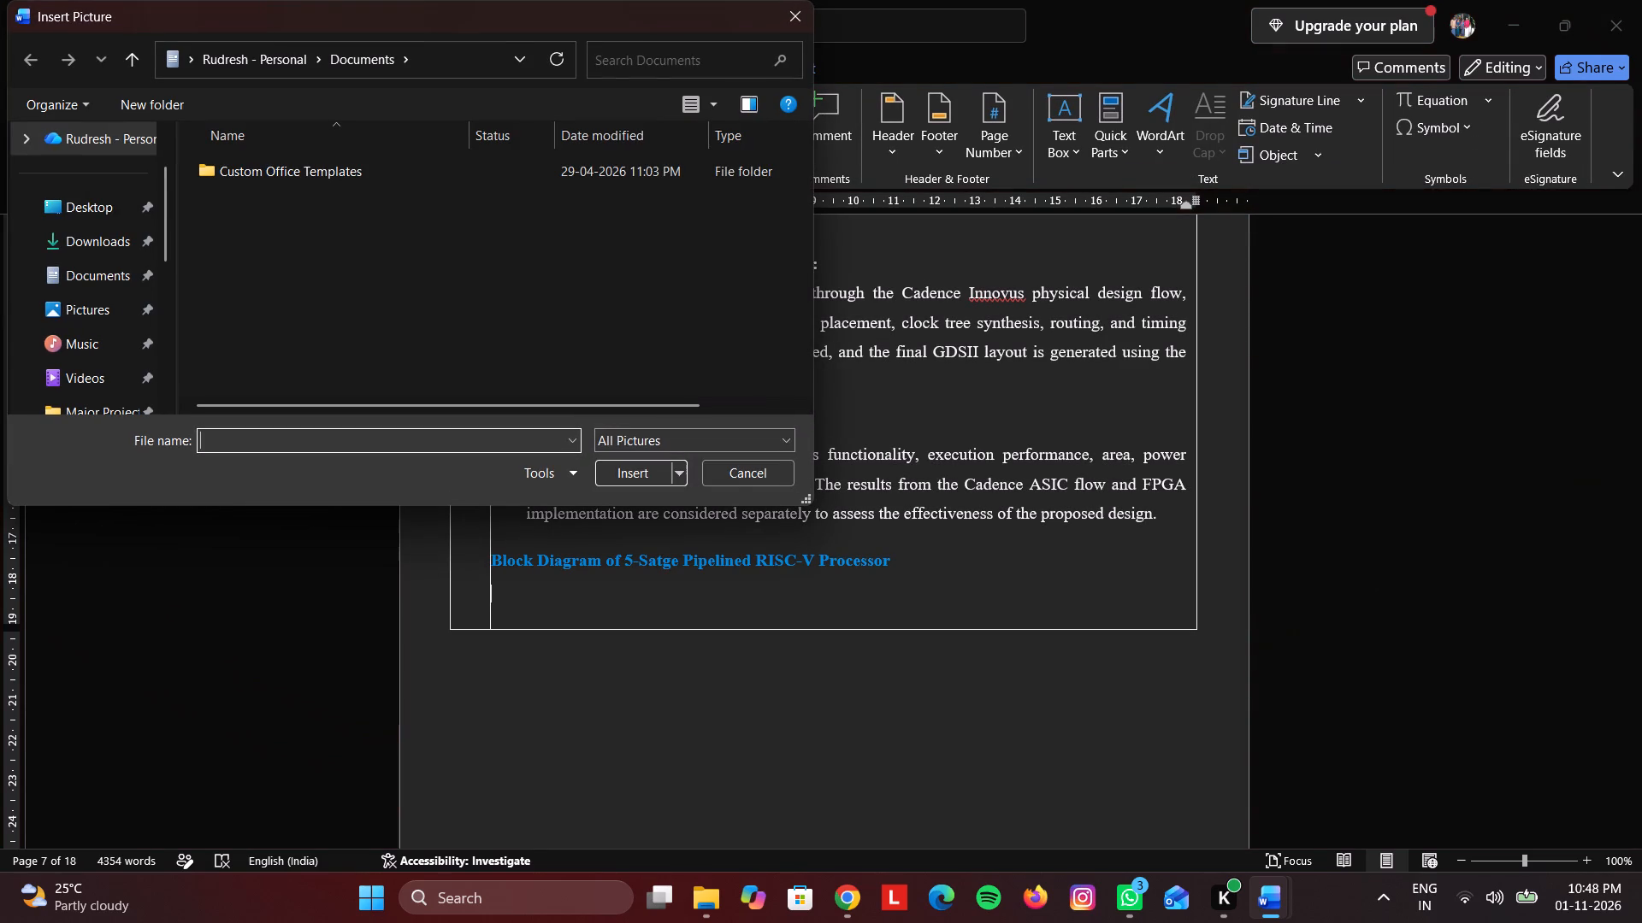
scroll(109, 238, down, 2)
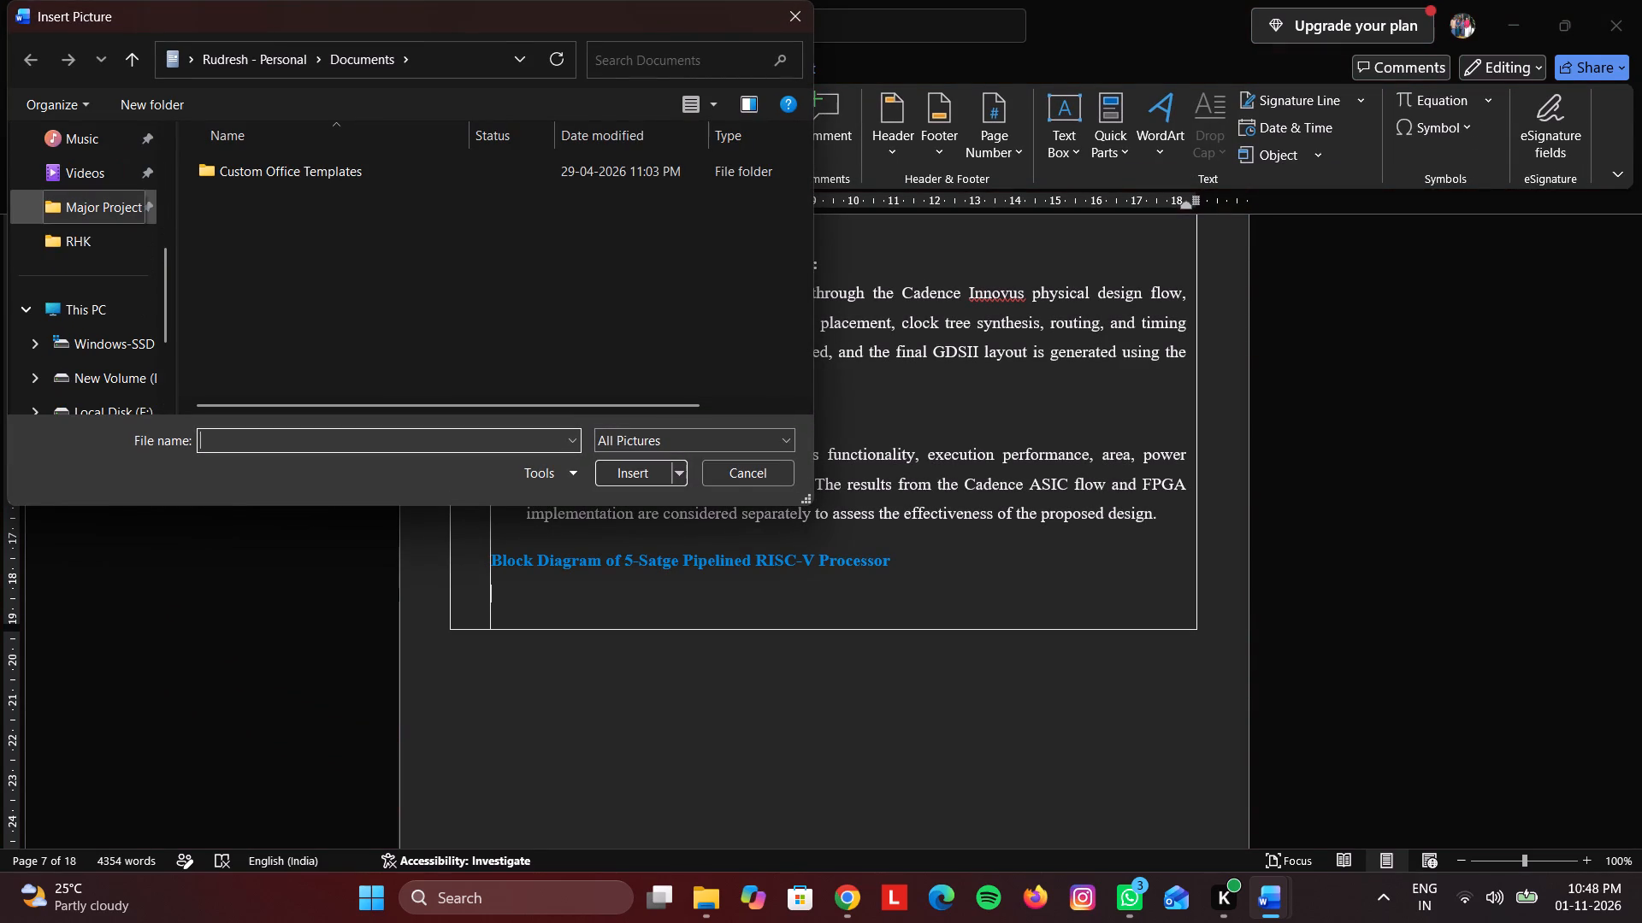
click(117, 215)
click(270, 381)
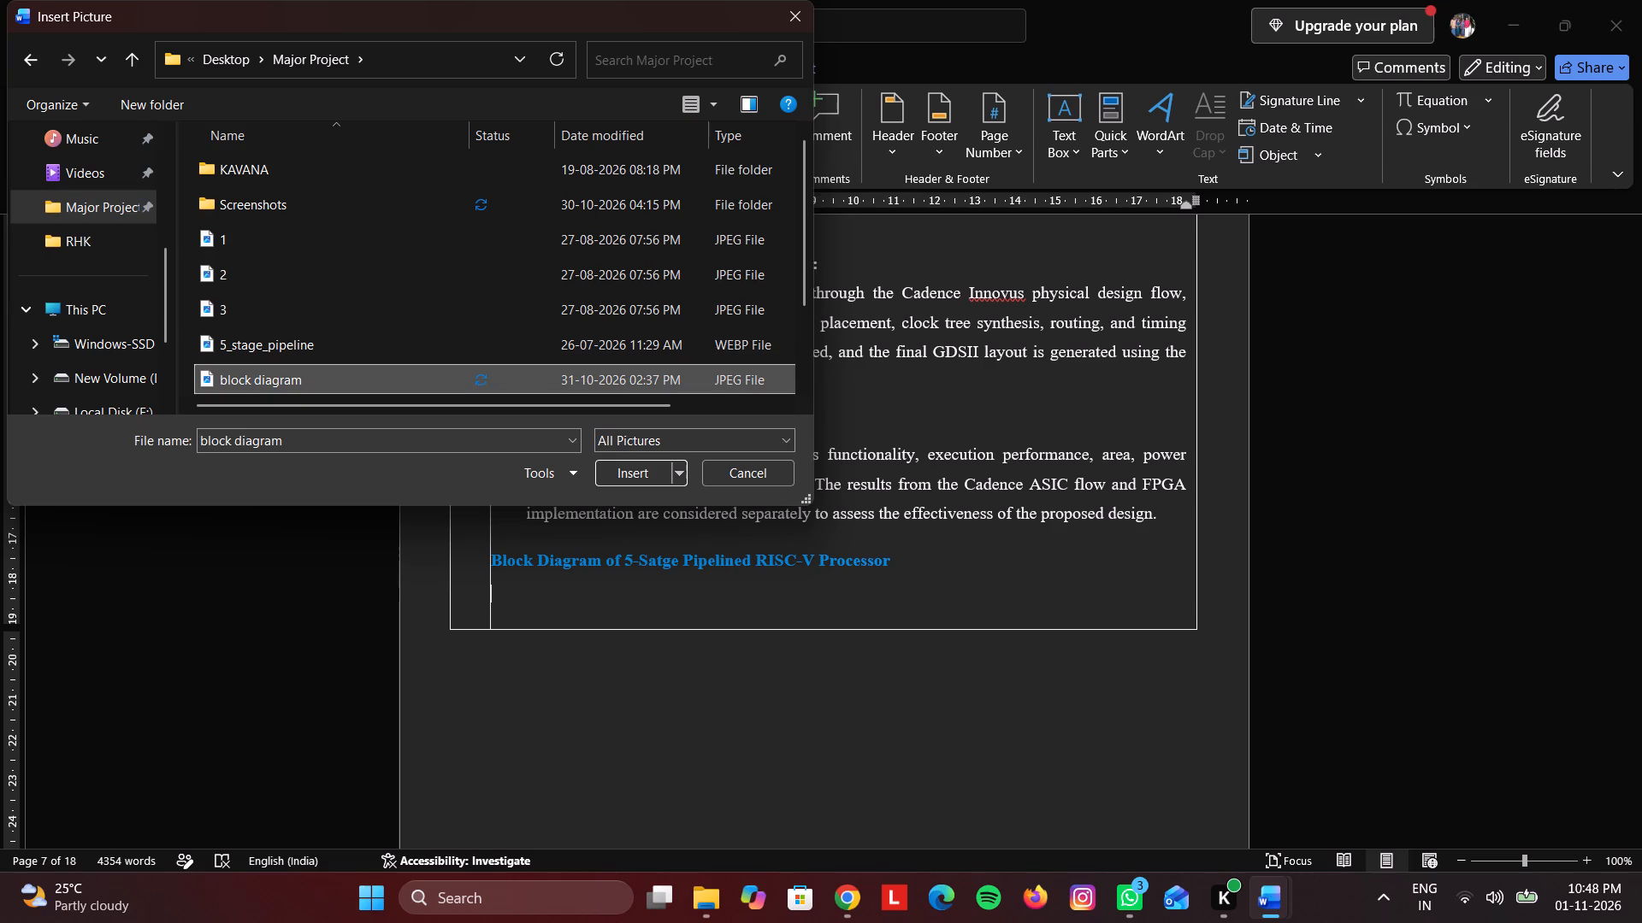
click(635, 470)
Centre the inserted 5-Stage Pipelined RISC-V Processor picture in the table cell.
scroll(883, 644, down, 1)
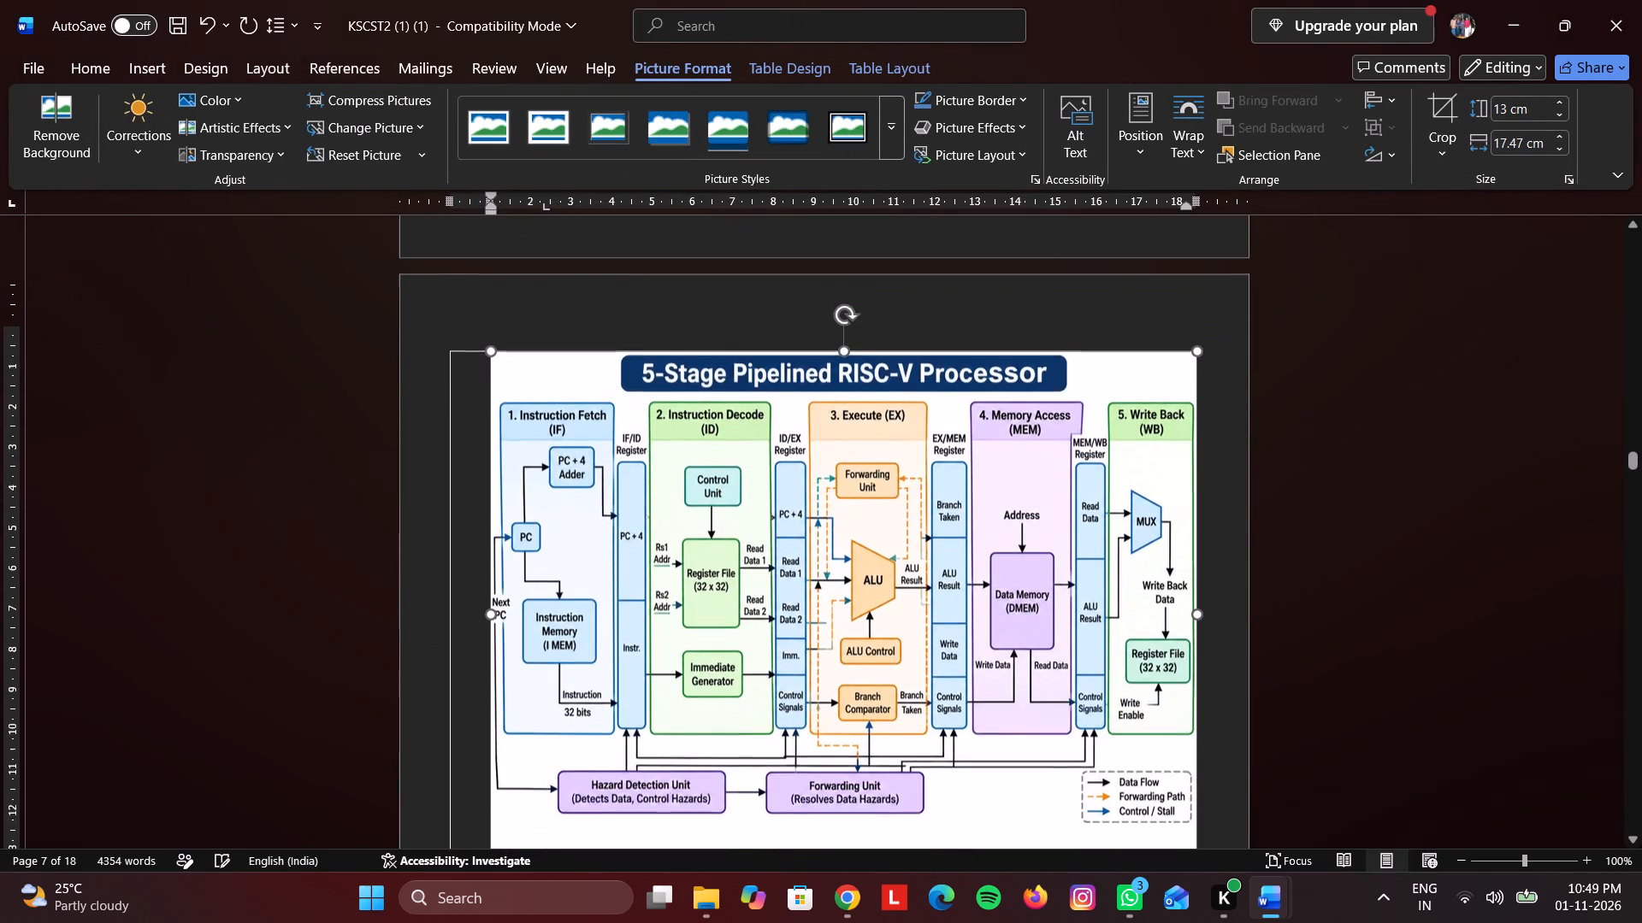
scroll(883, 644, down, 3)
click(1009, 572)
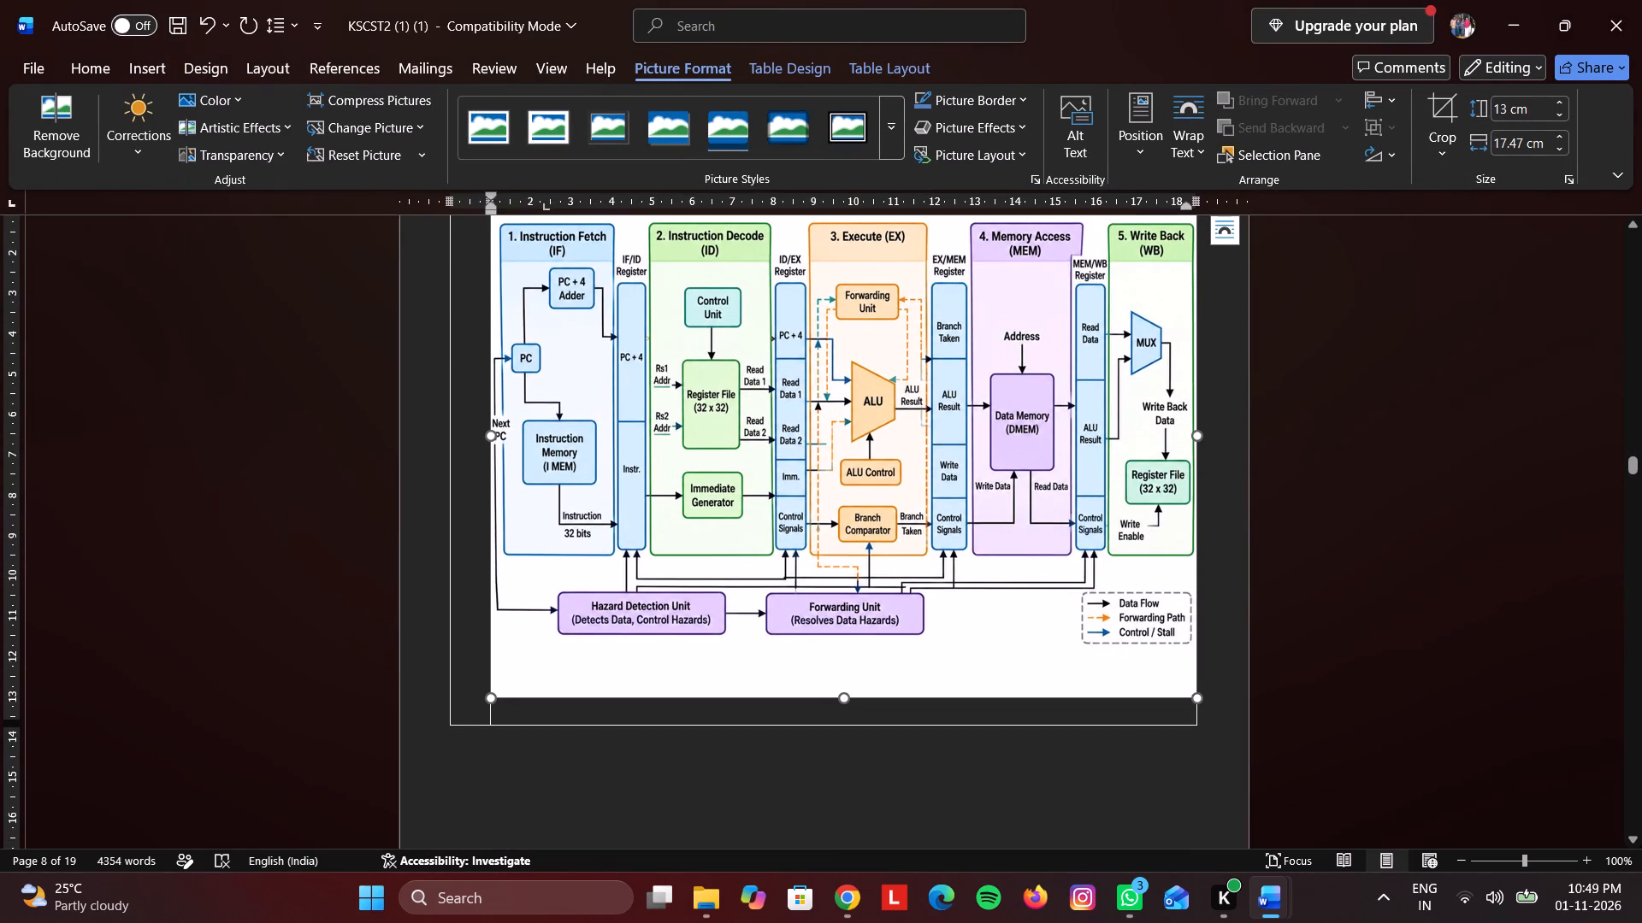
click(99, 69)
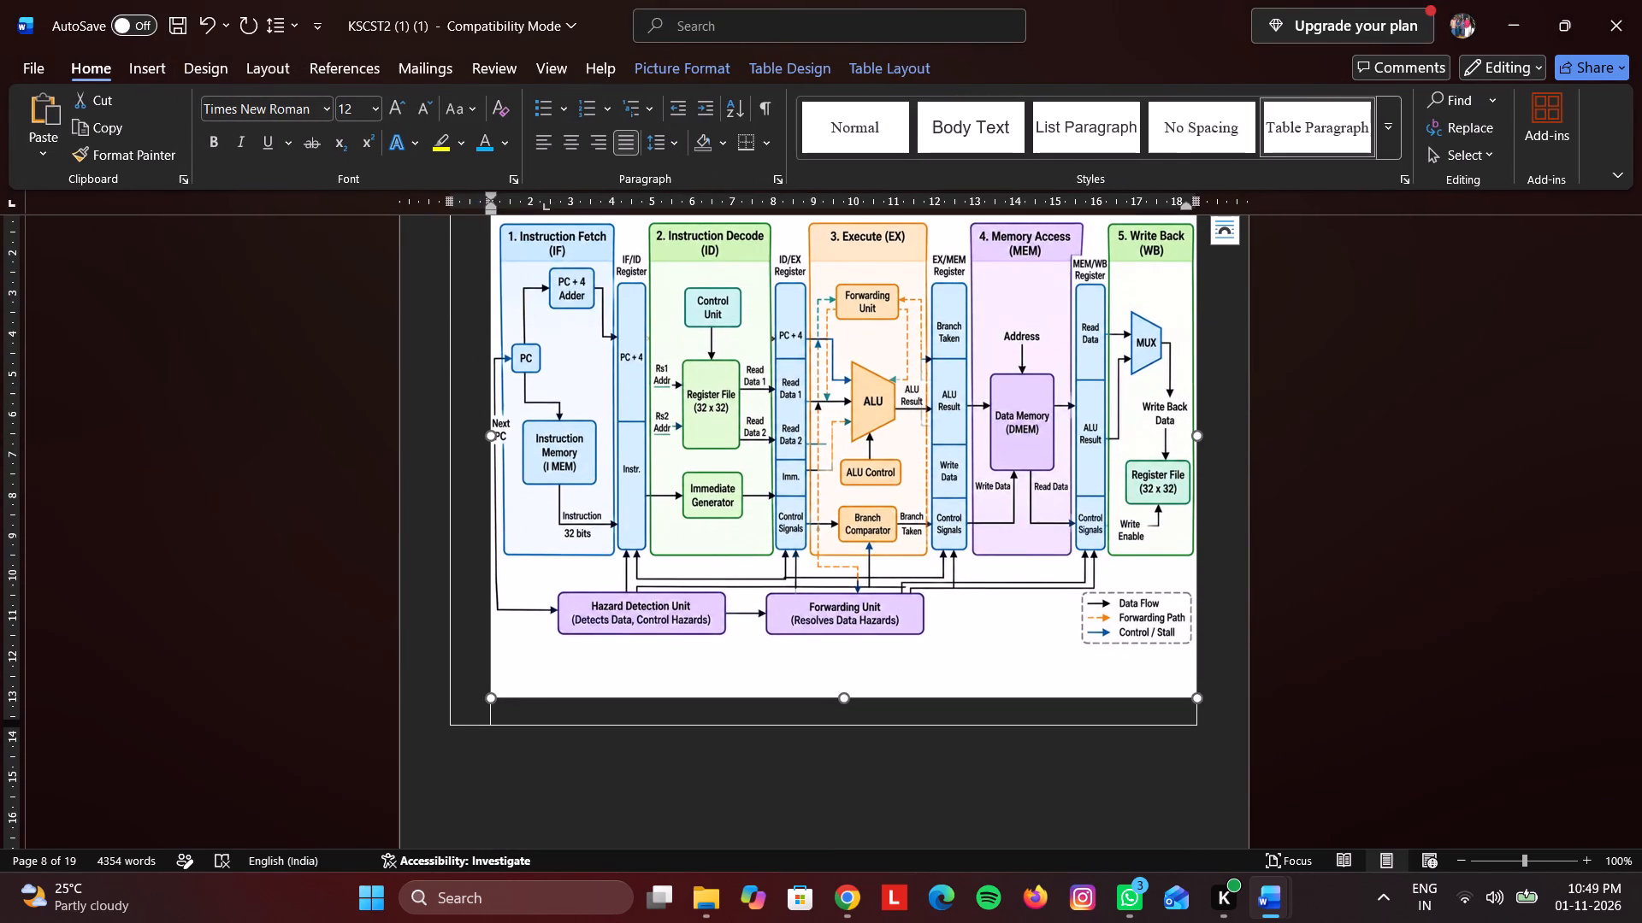
click(560, 142)
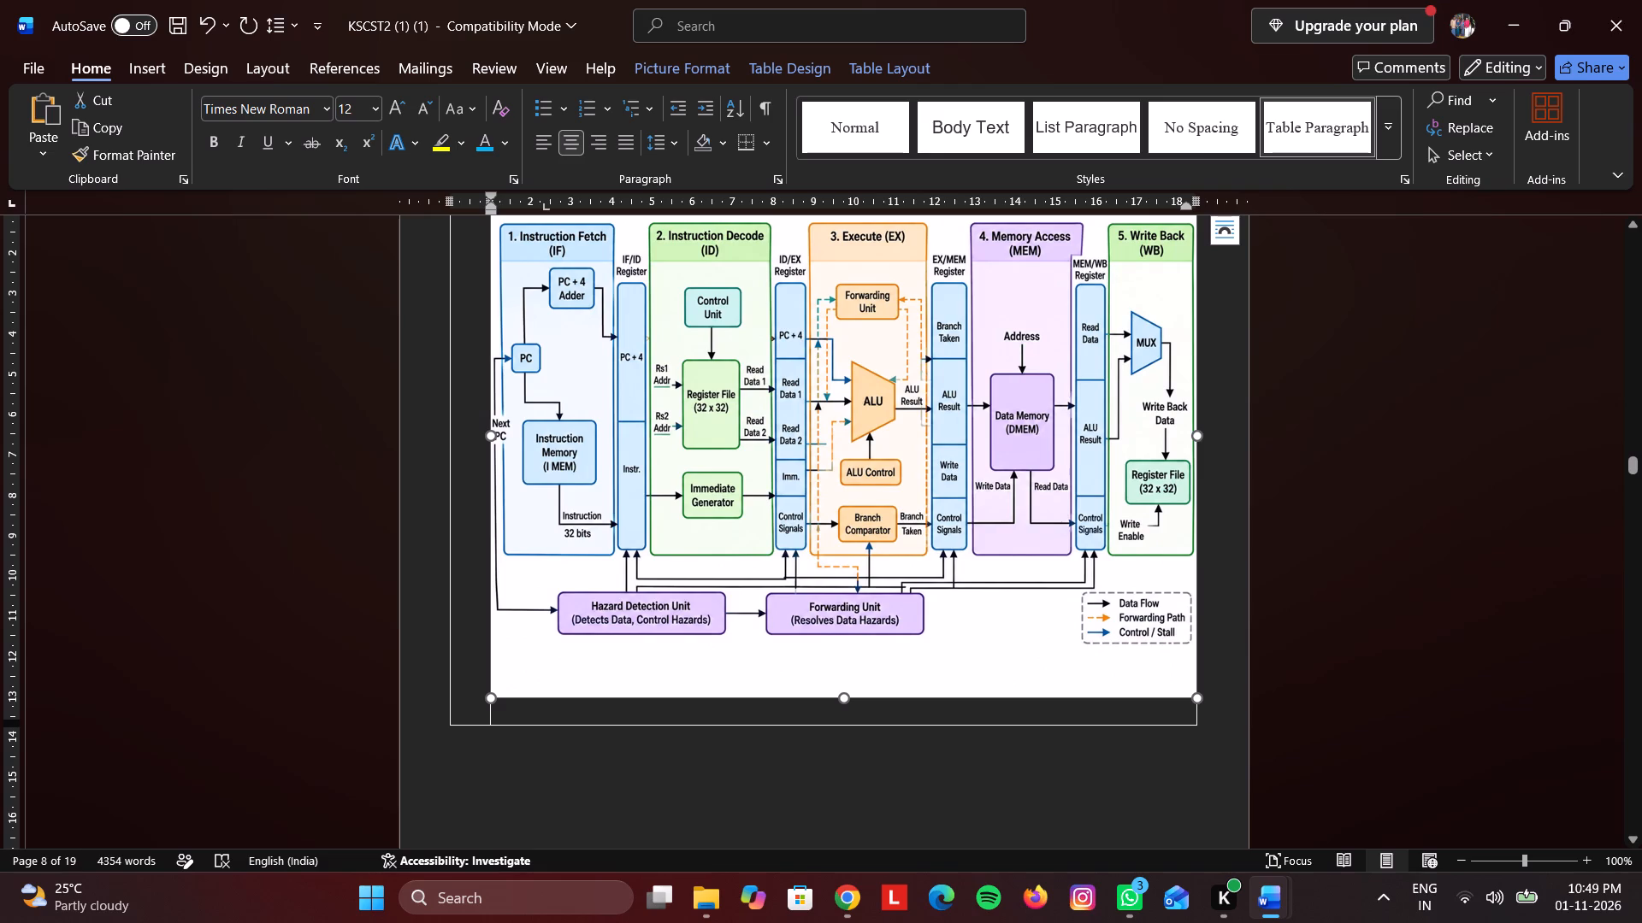
Resize the 5-Stage Pipelined RISC-V Processor picture to about 14 cm wide, and reduce its height separately to about 8 cm.
drag(1200, 699, 1200, 697)
drag(1200, 697, 1067, 532)
scroll(1066, 529, up, 8)
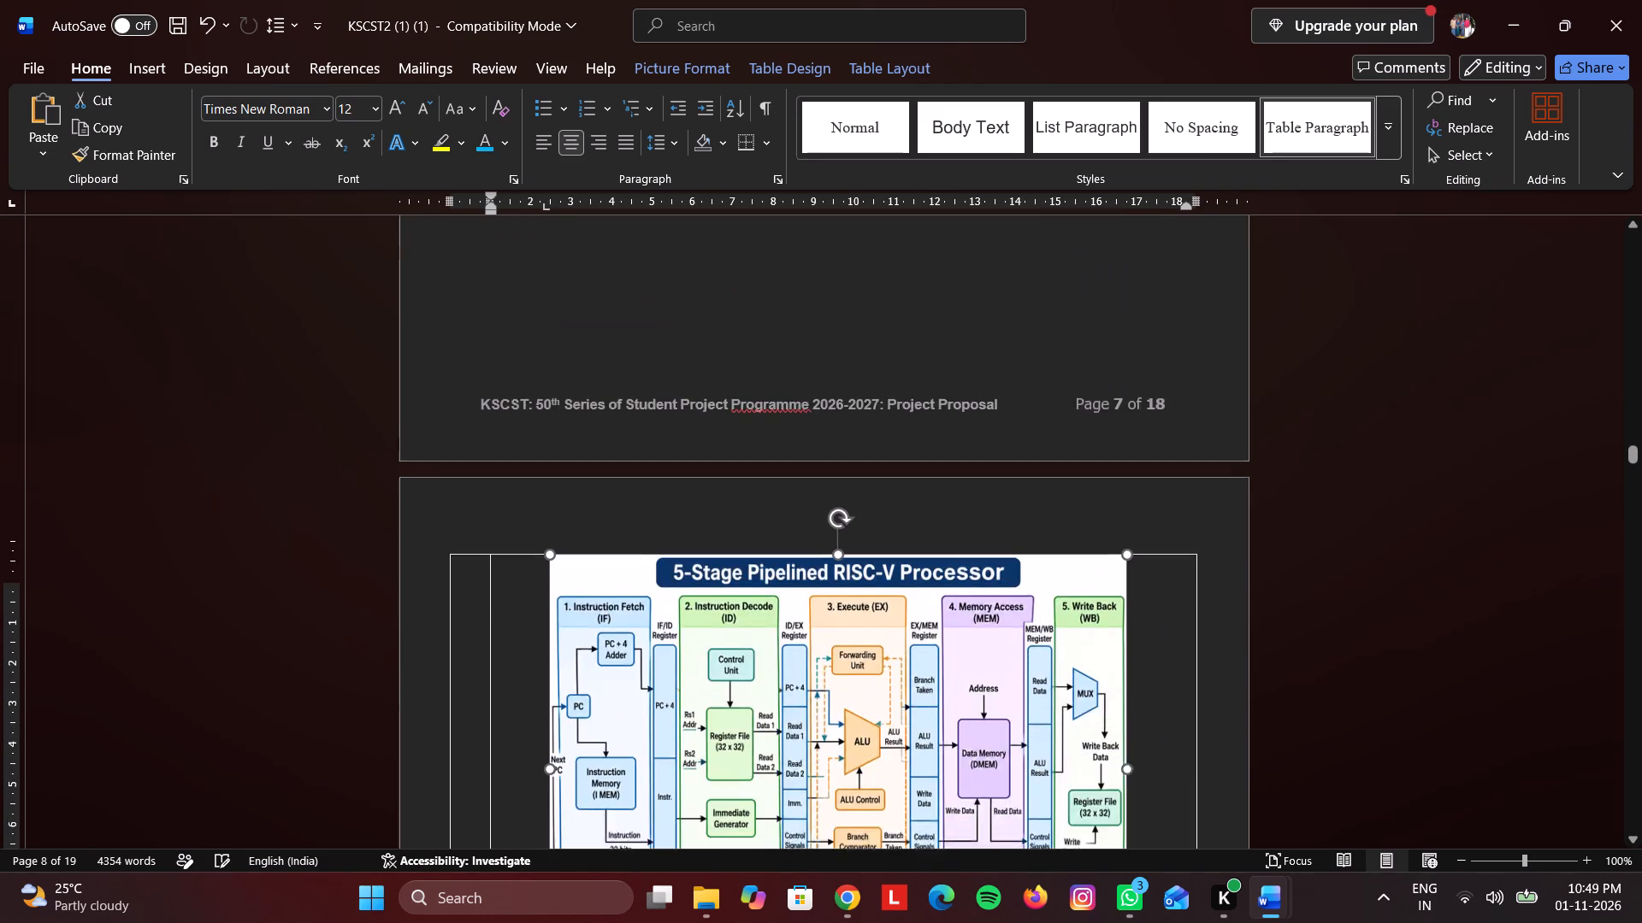
scroll(1066, 529, up, 8)
scroll(1066, 529, down, 9)
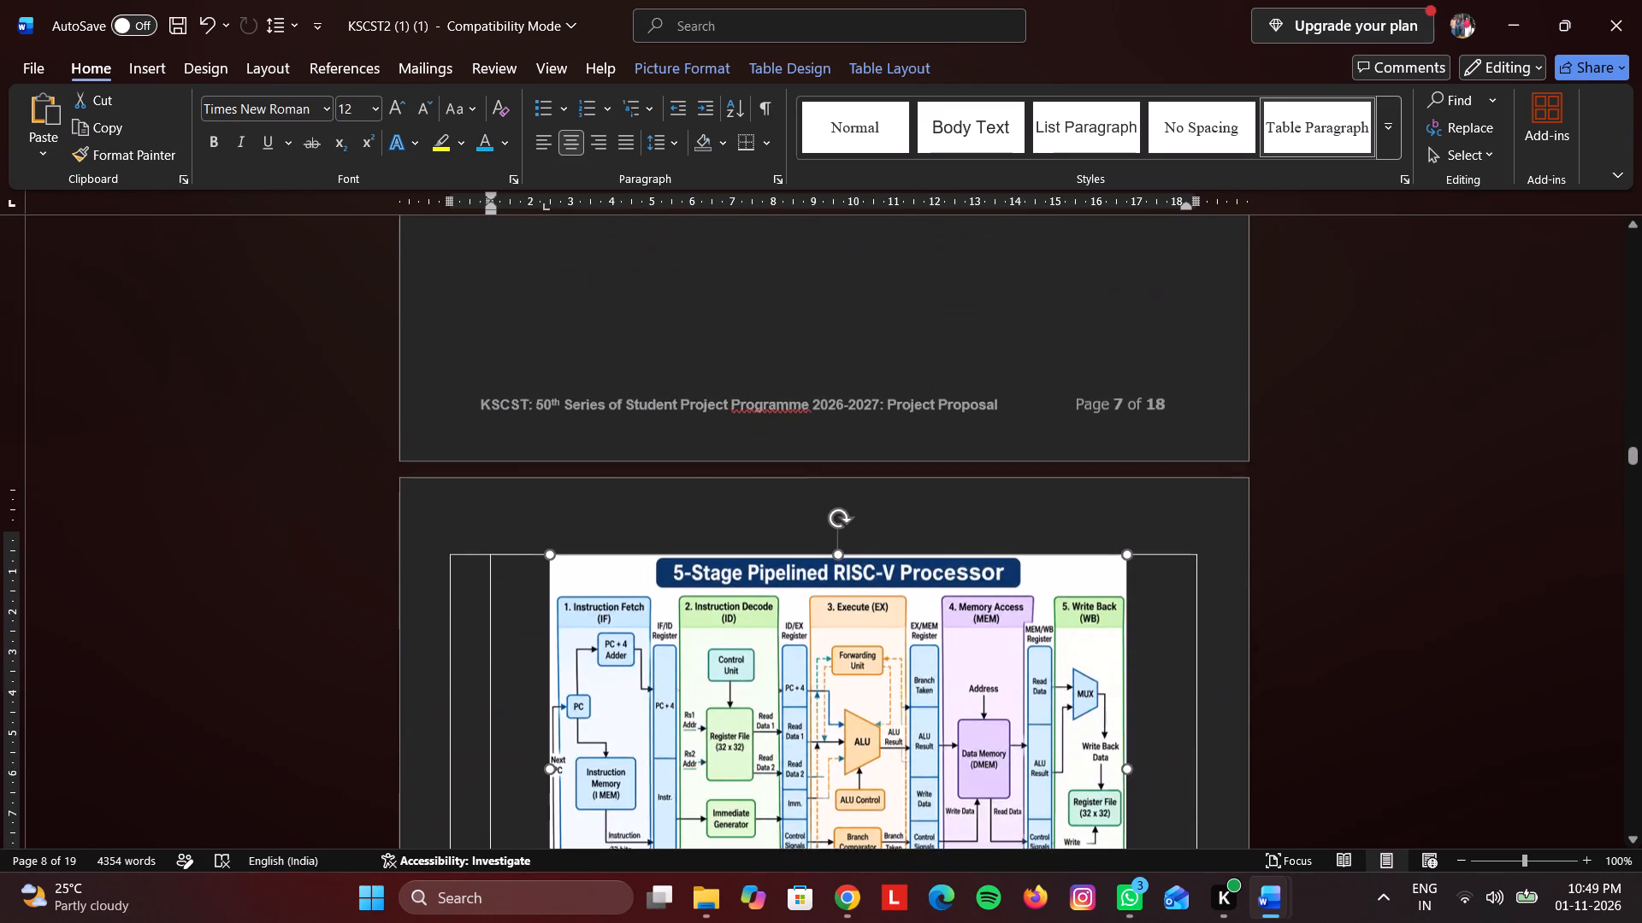
scroll(889, 750, down, 5)
click(856, 567)
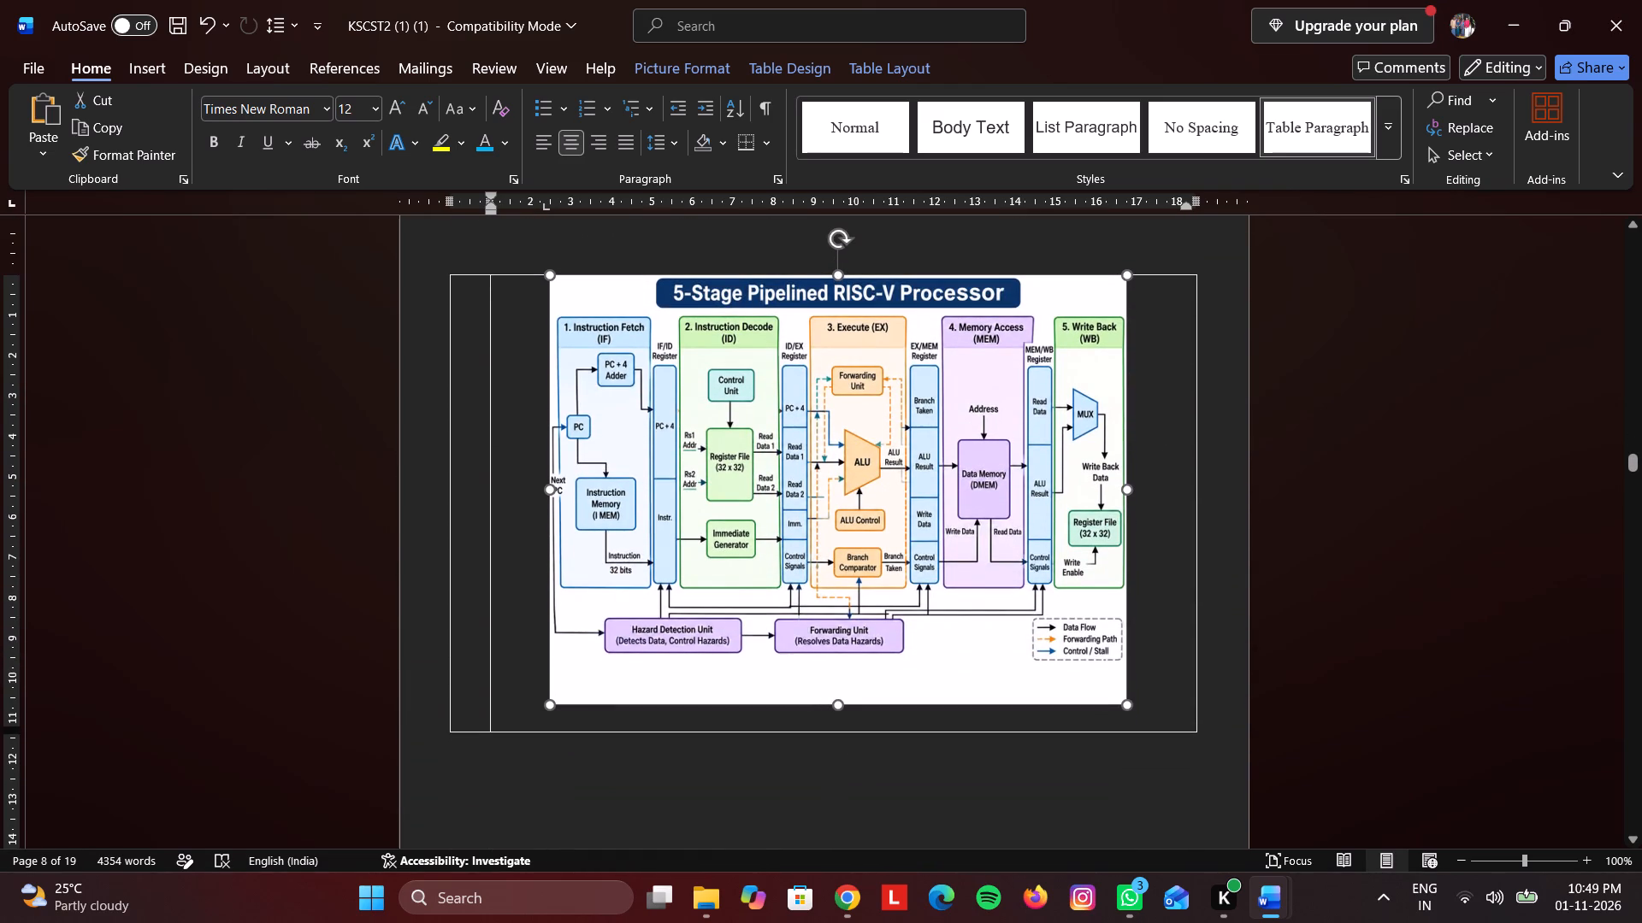
drag(839, 709, 840, 589)
Review the proposal's sections from the block diagram back through Proposed Methodology and Innovation / Novelty to the Objectives.
scroll(840, 589, up, 5)
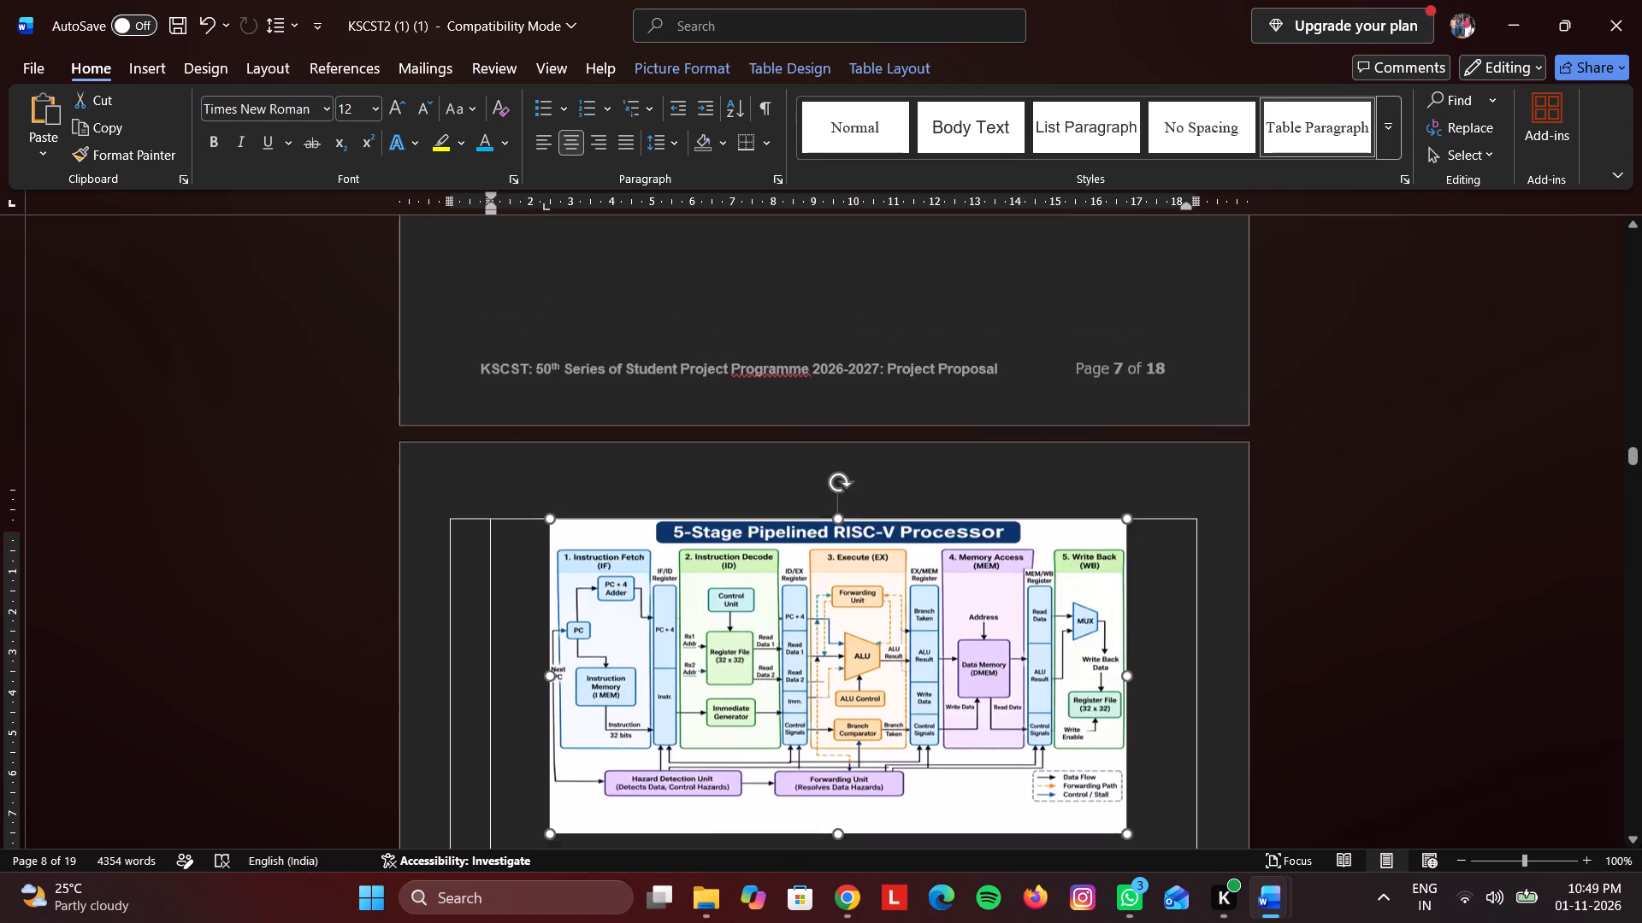
scroll(857, 573, up, 16)
scroll(858, 571, up, 6)
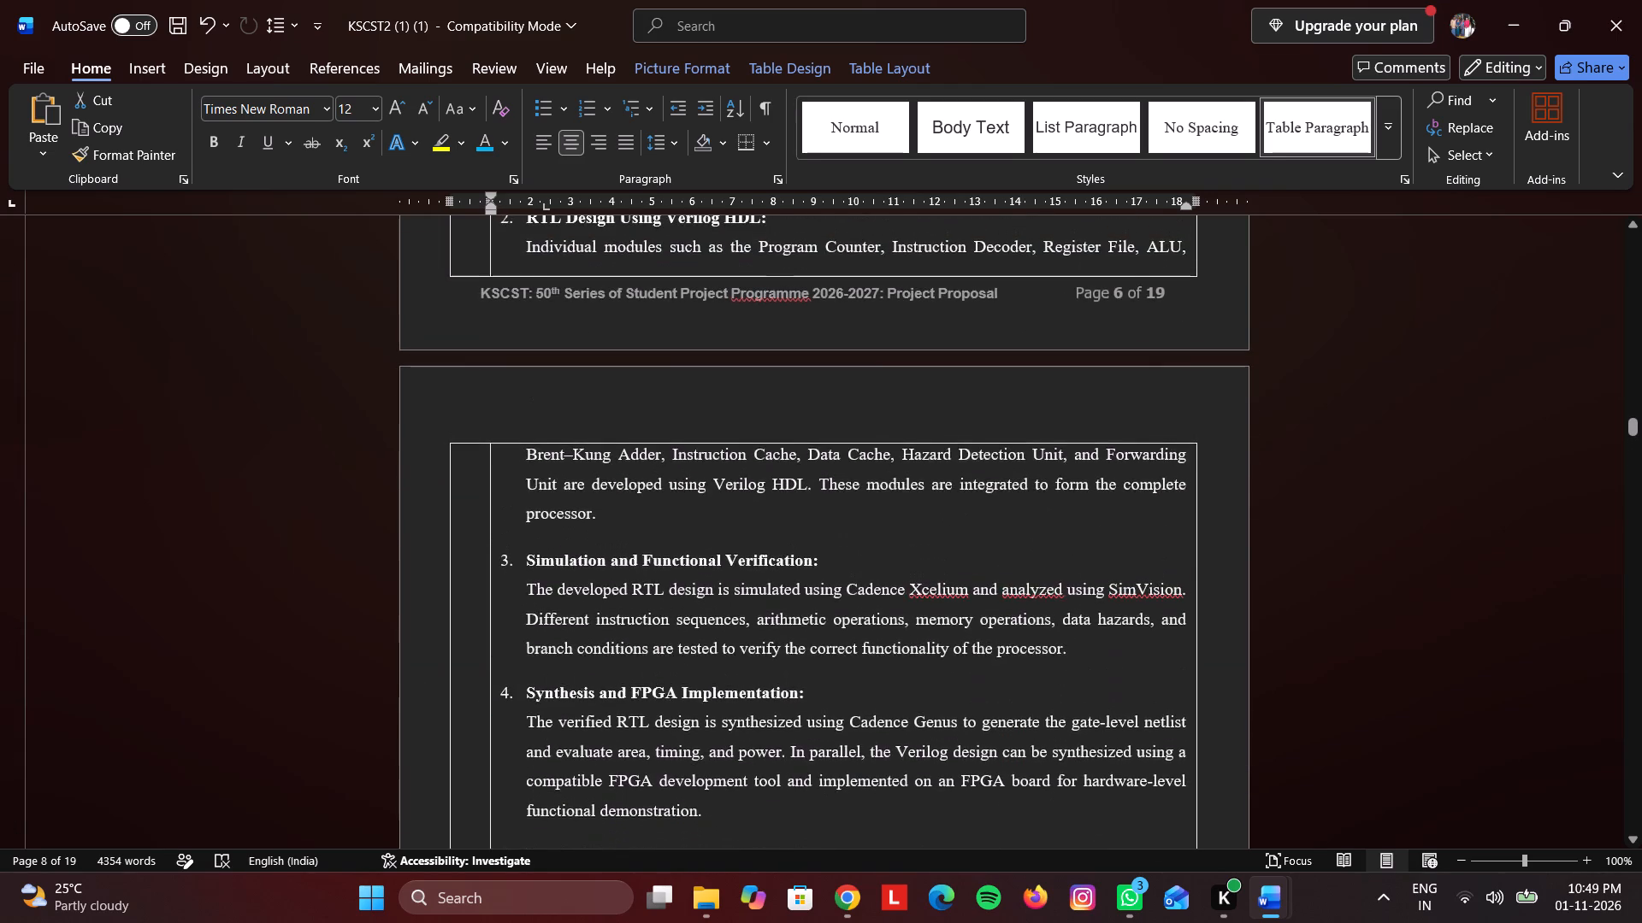
scroll(858, 571, up, 17)
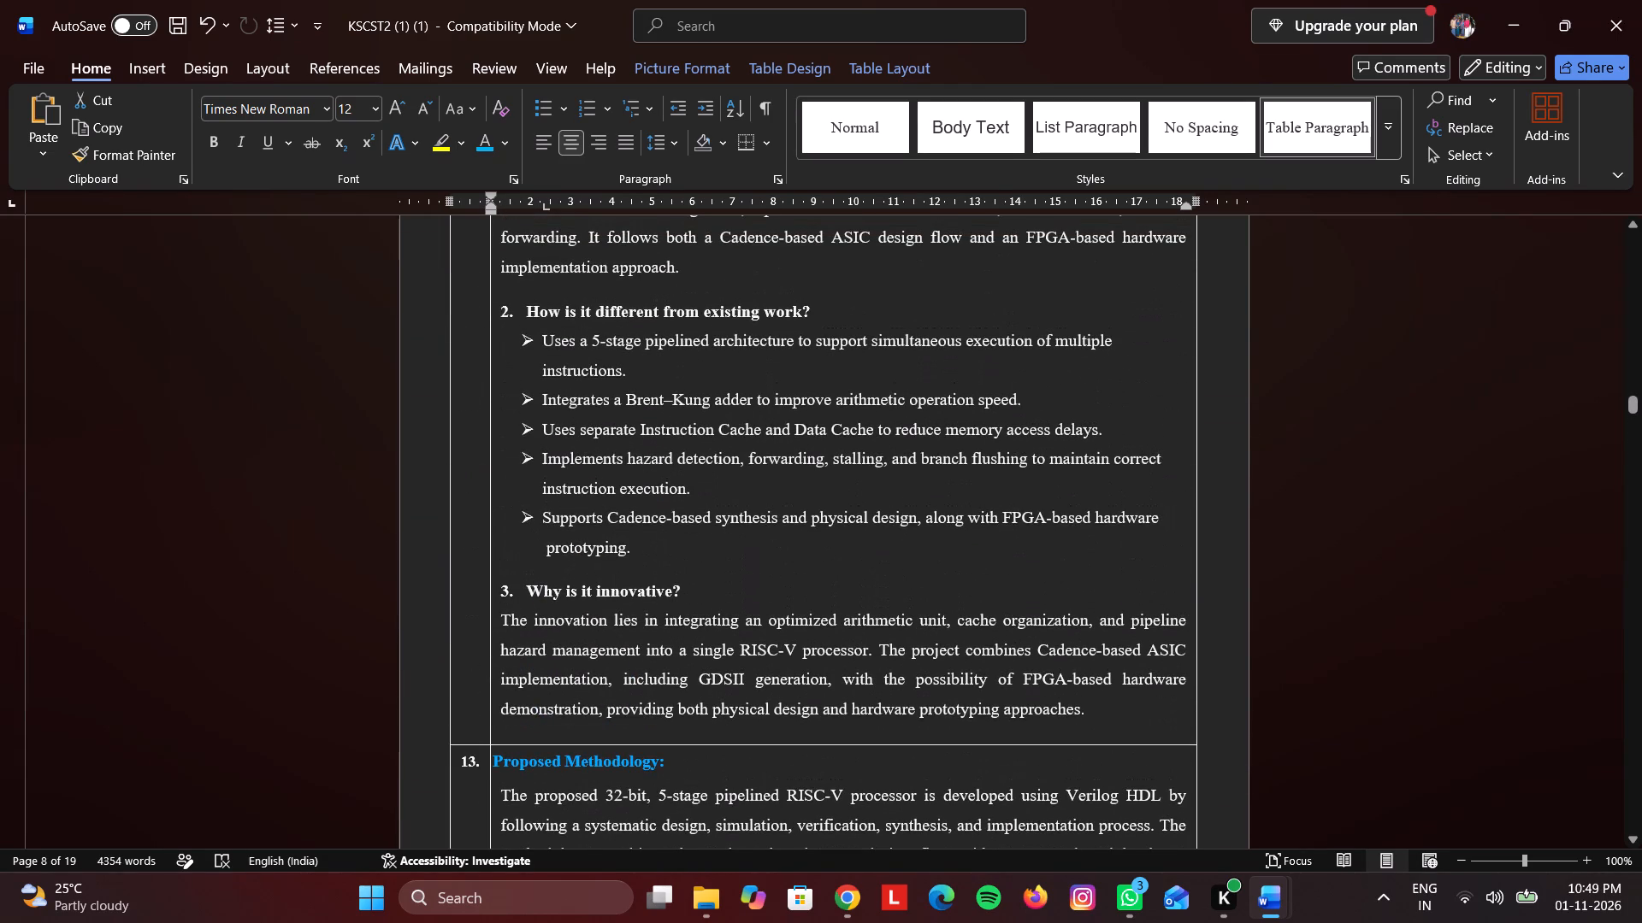
scroll(859, 570, down, 6)
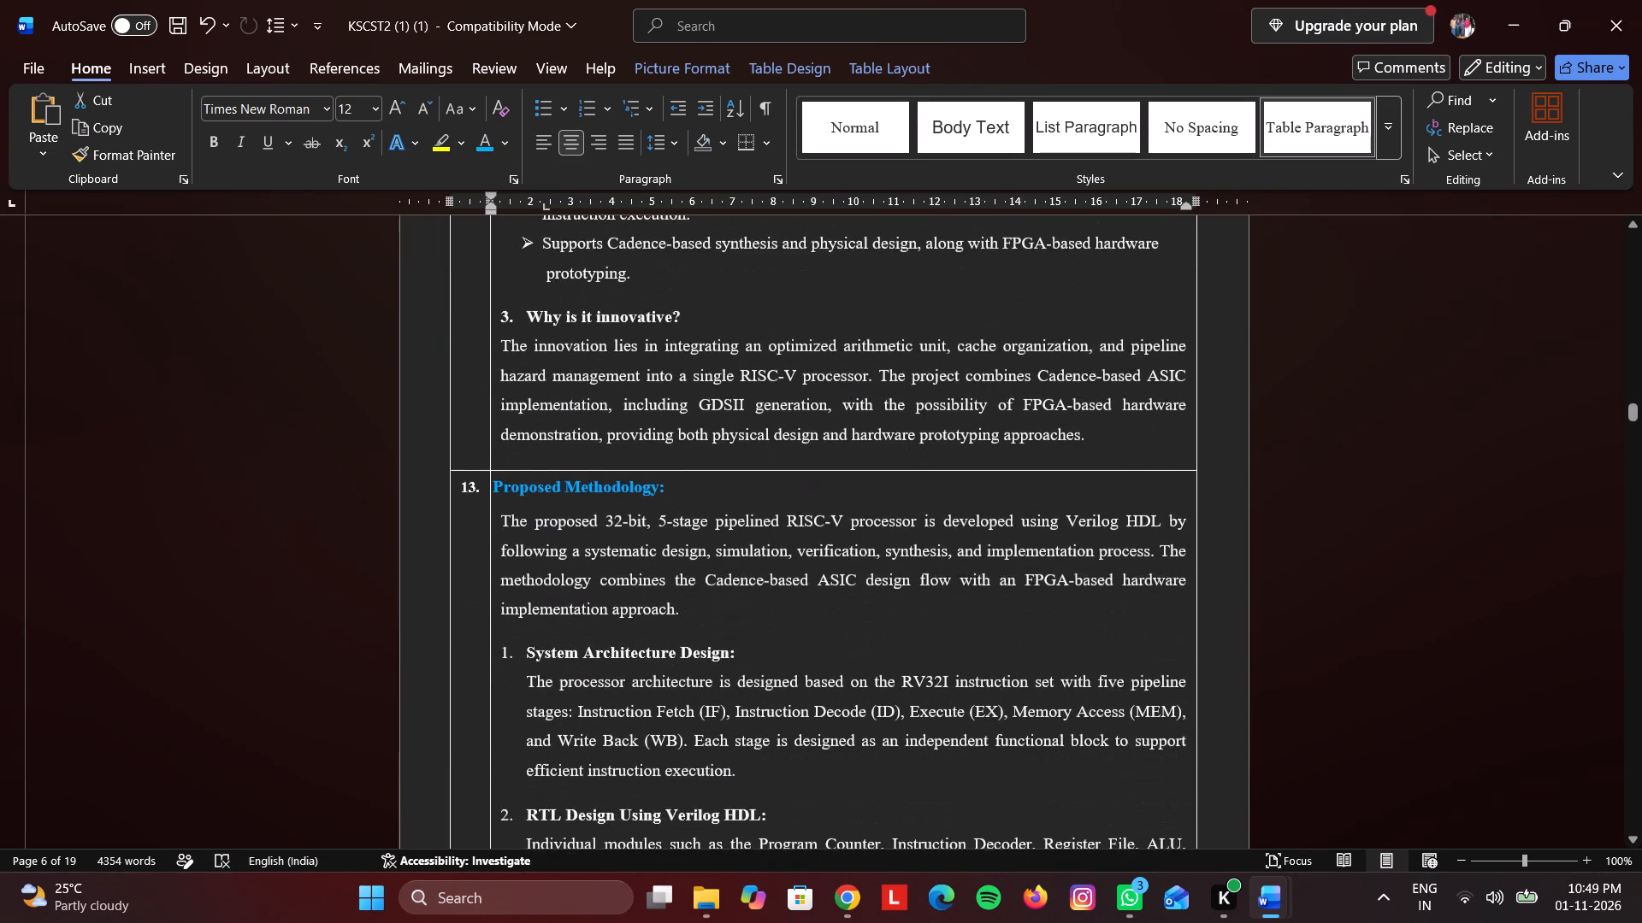
scroll(859, 570, up, 6)
scroll(859, 570, down, 12)
scroll(859, 570, up, 7)
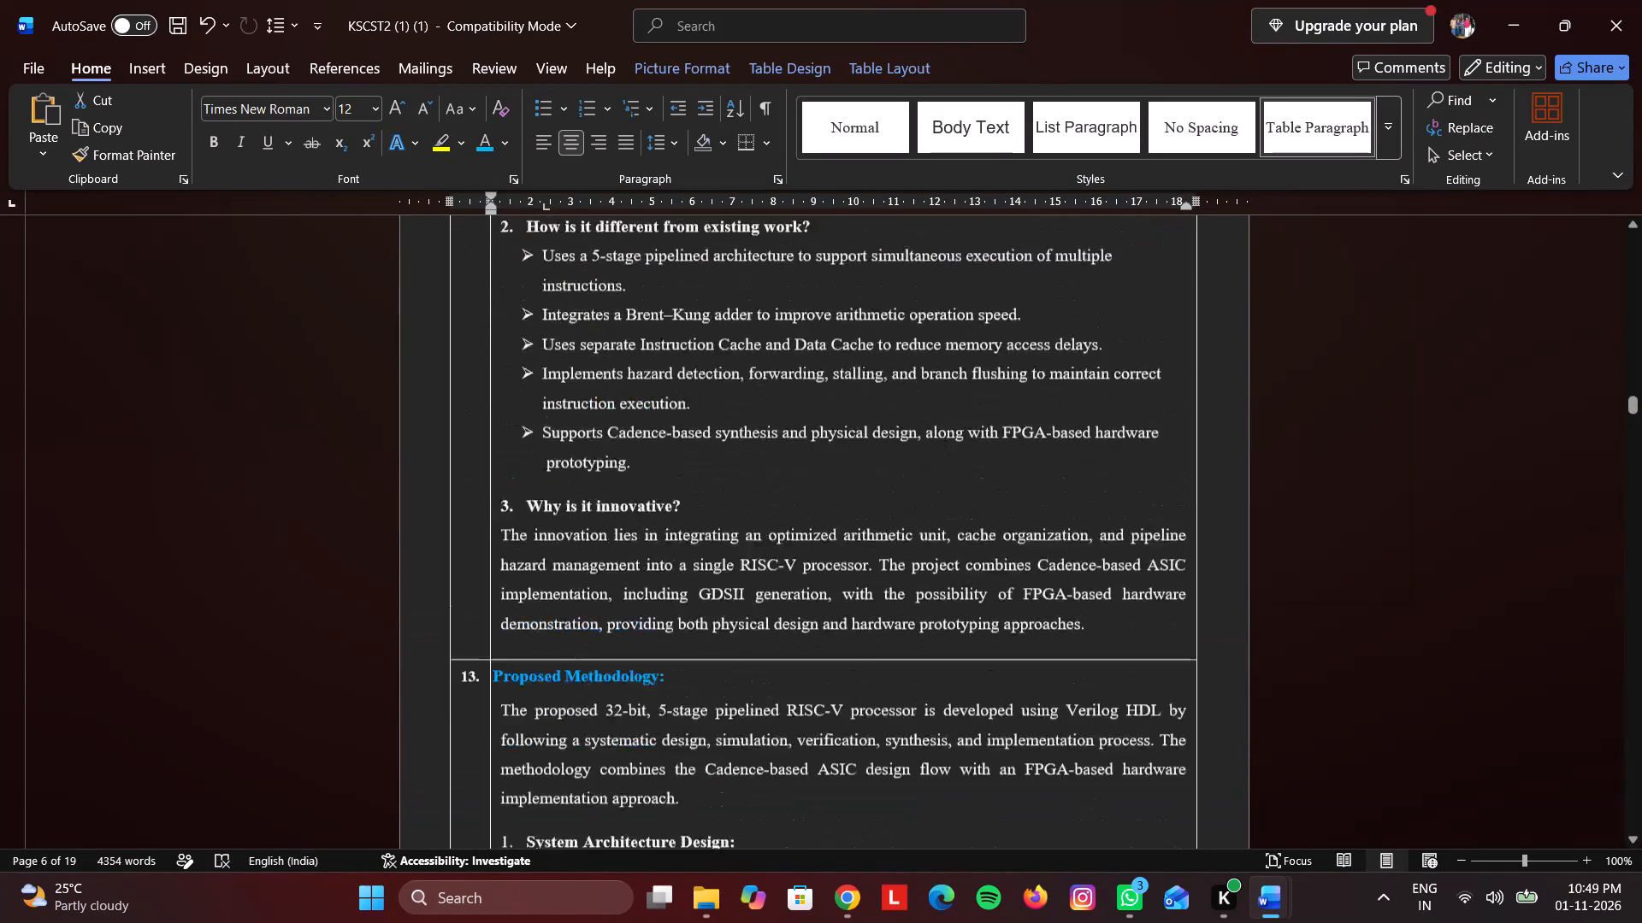
scroll(859, 570, up, 19)
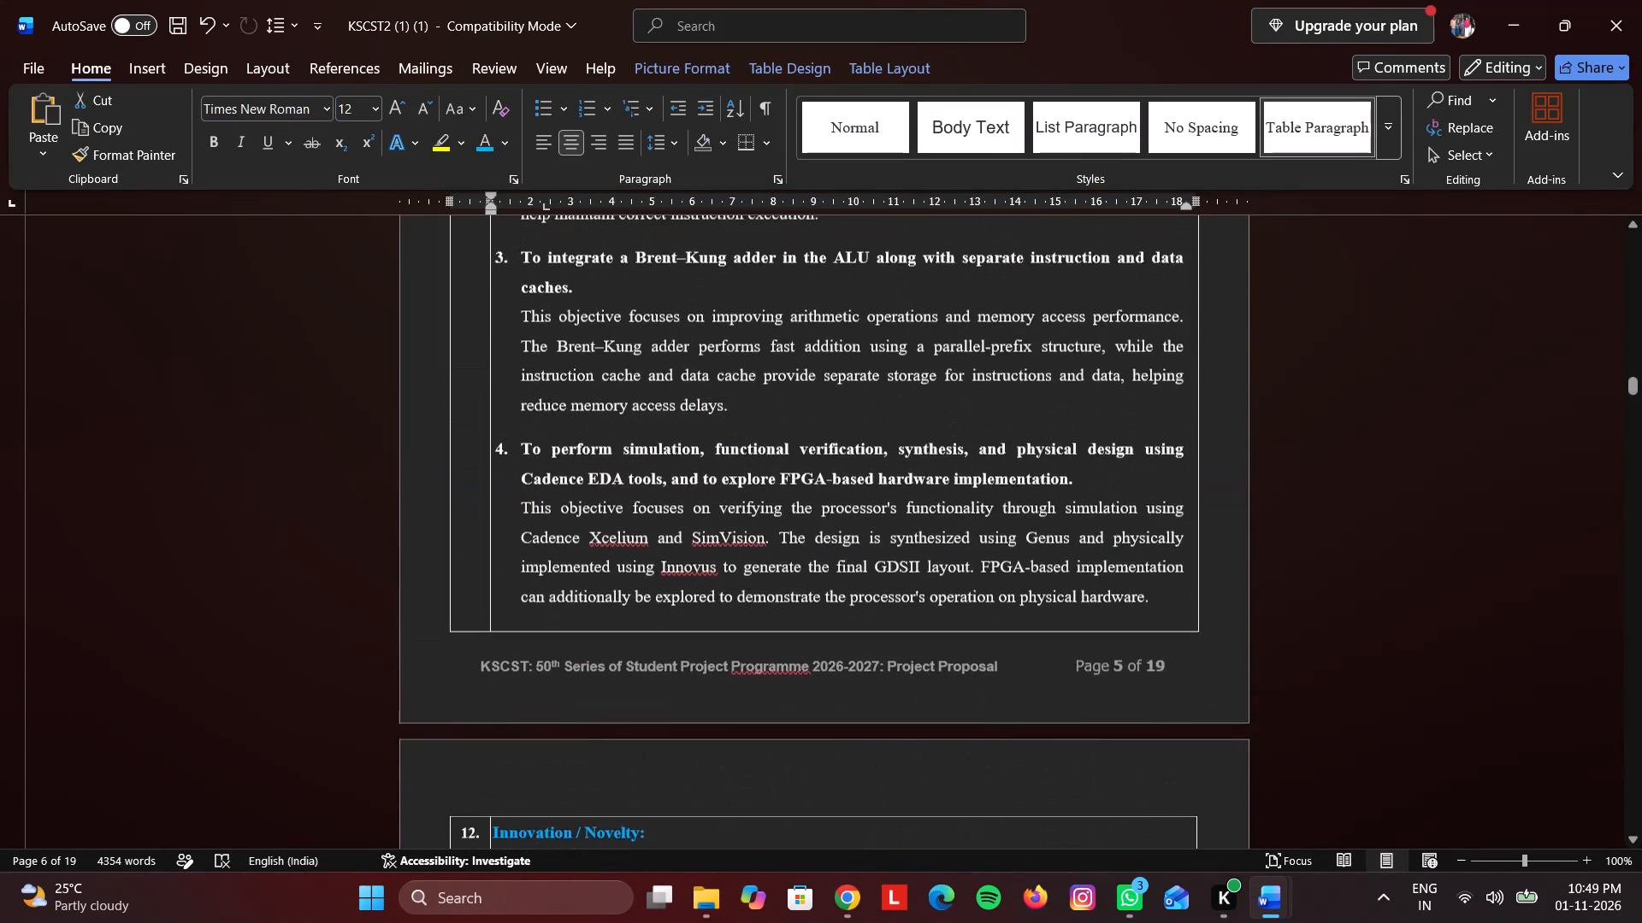
scroll(859, 570, up, 10)
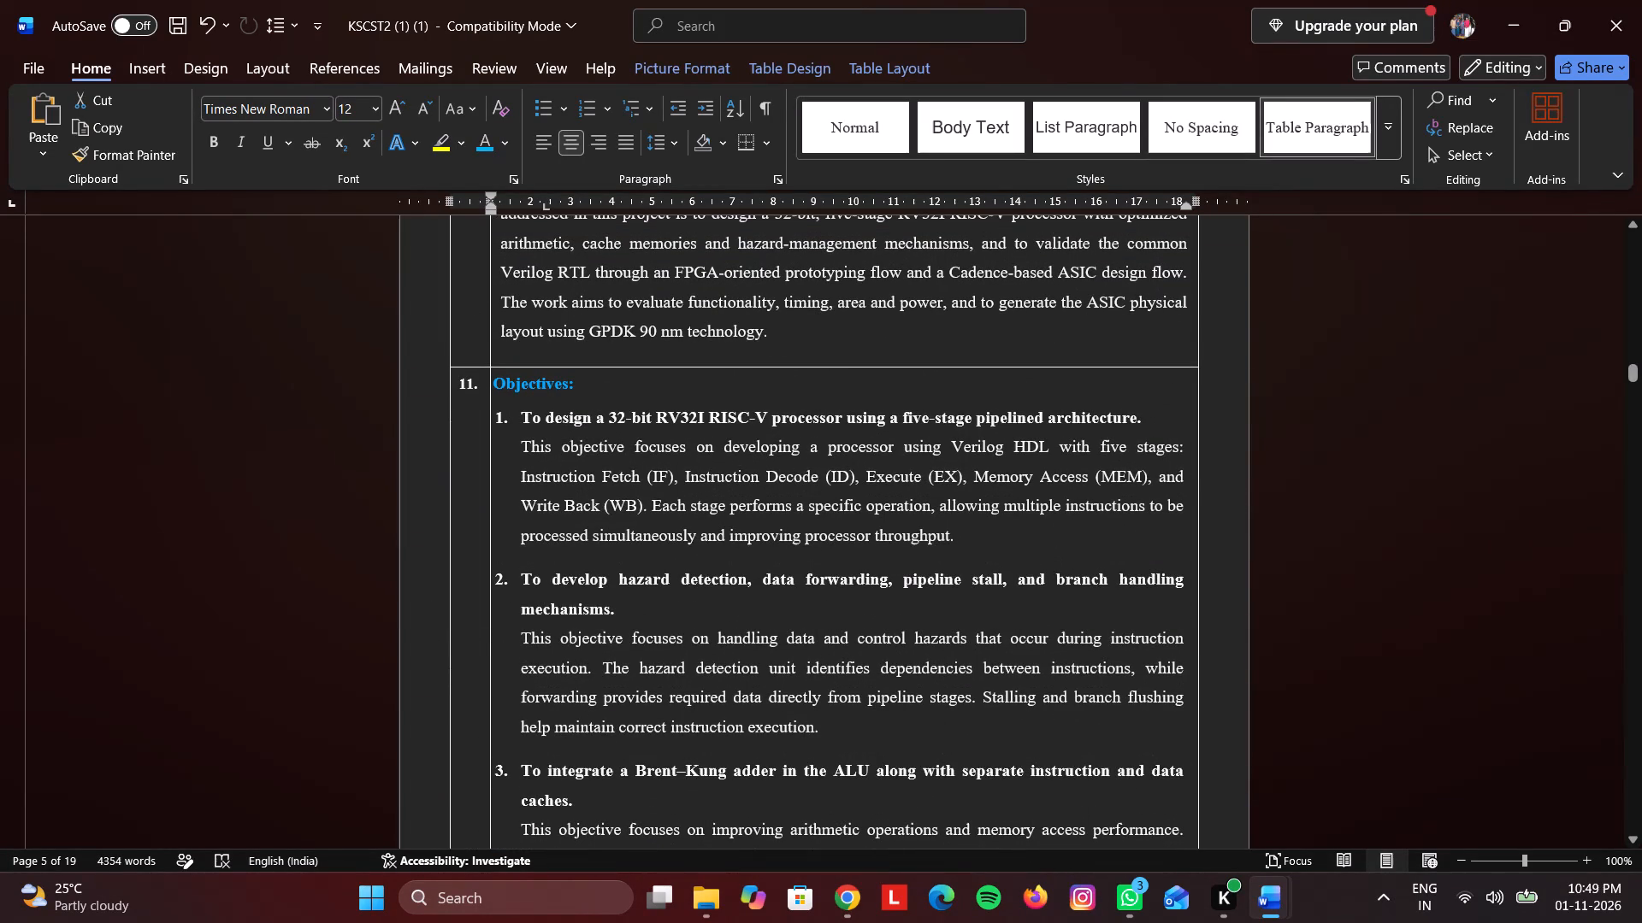
scroll(859, 569, down, 5)
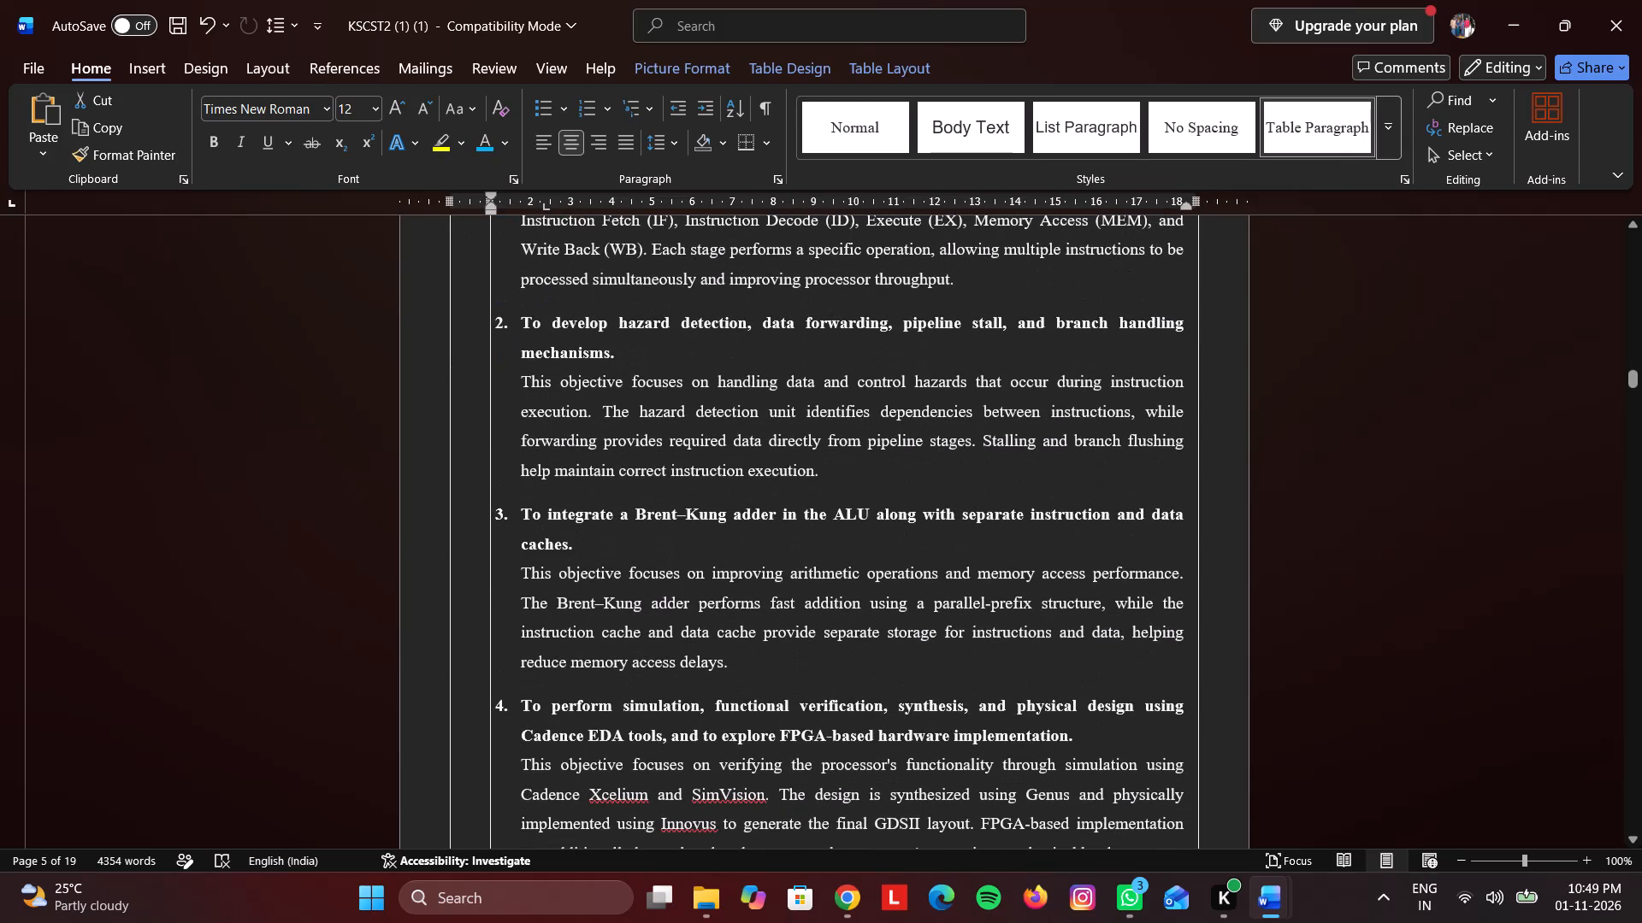
Switch to the RISC V Processor Design chat in ChatGPT and copy the short four-item "Objectives of the Proposed Project" response.
key(alt+Tab)
key(alt+Tab)
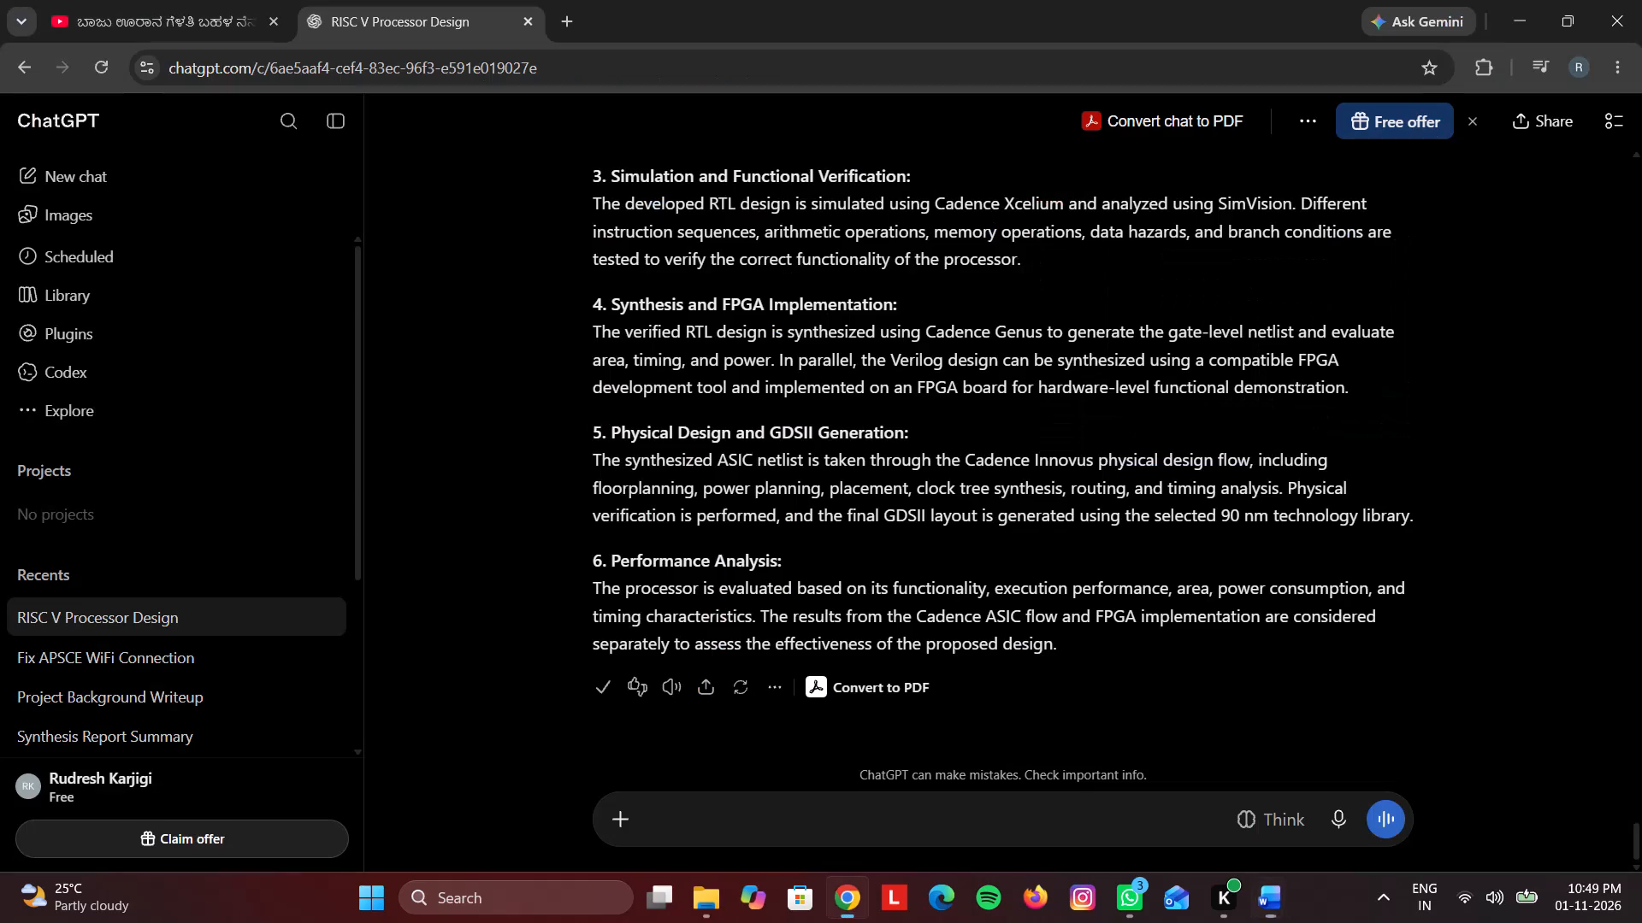
scroll(859, 569, up, 19)
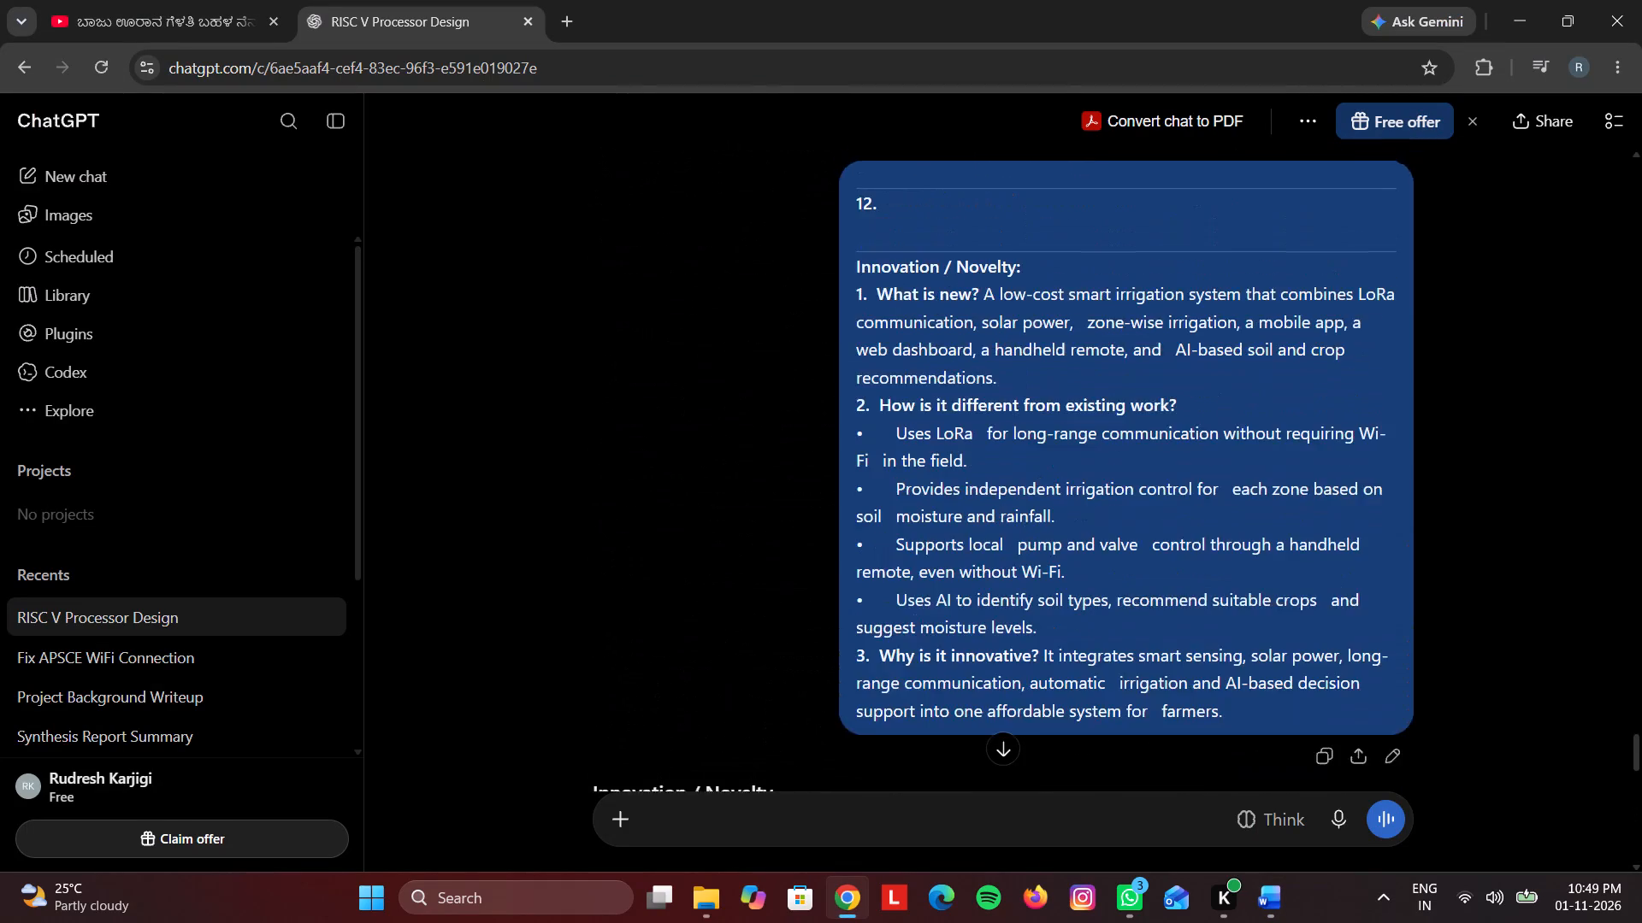
scroll(859, 568, up, 10)
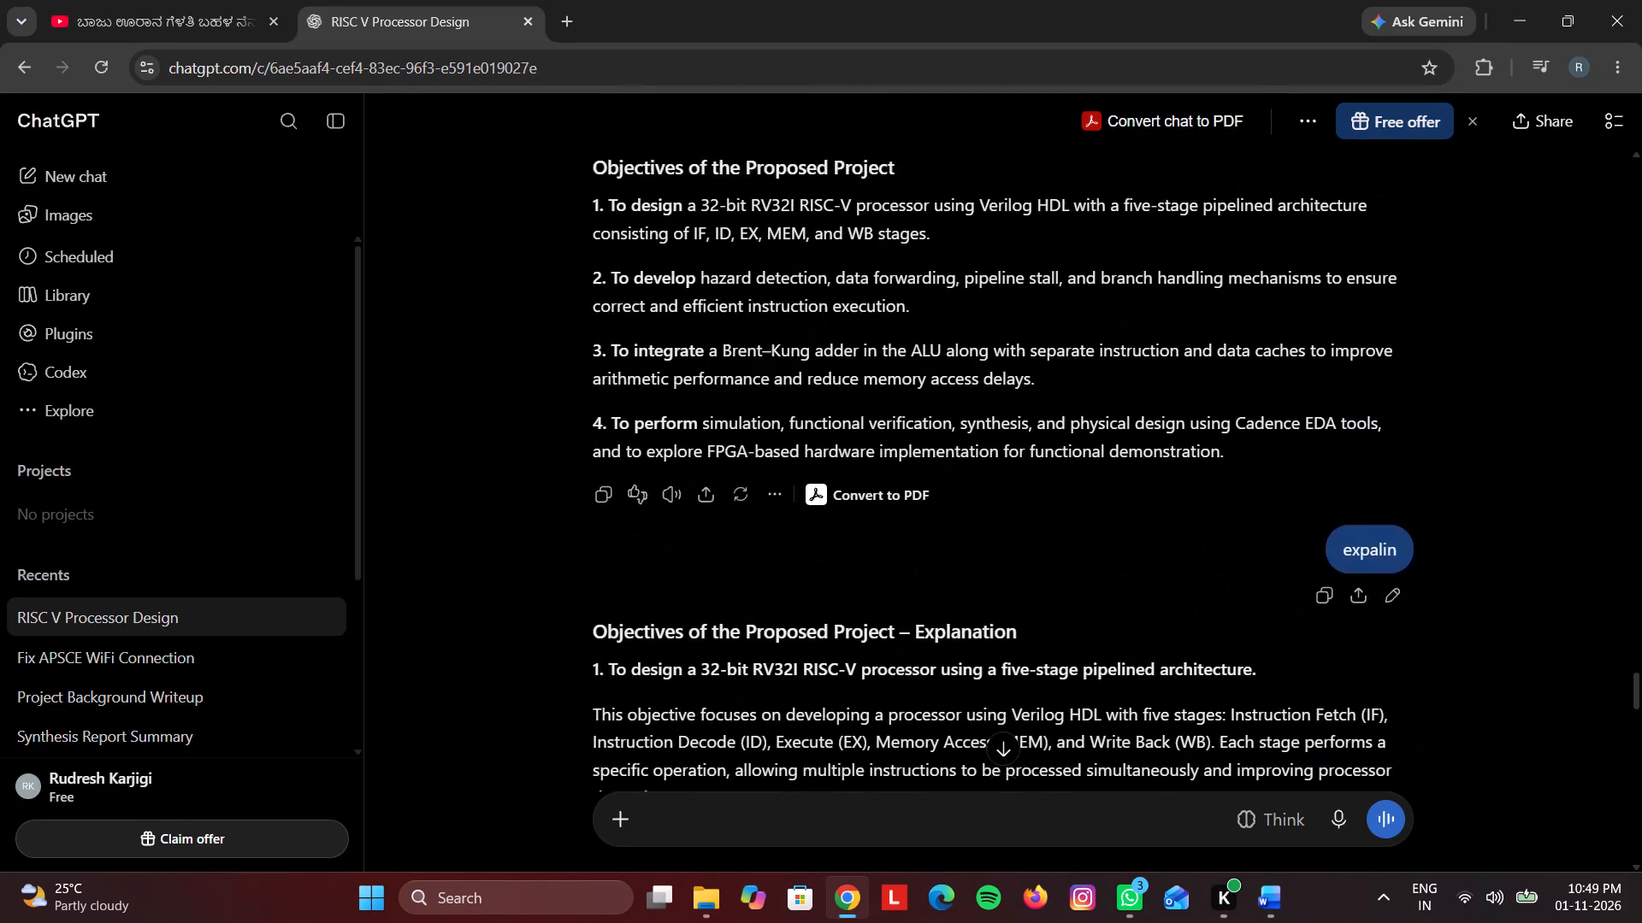
click(609, 661)
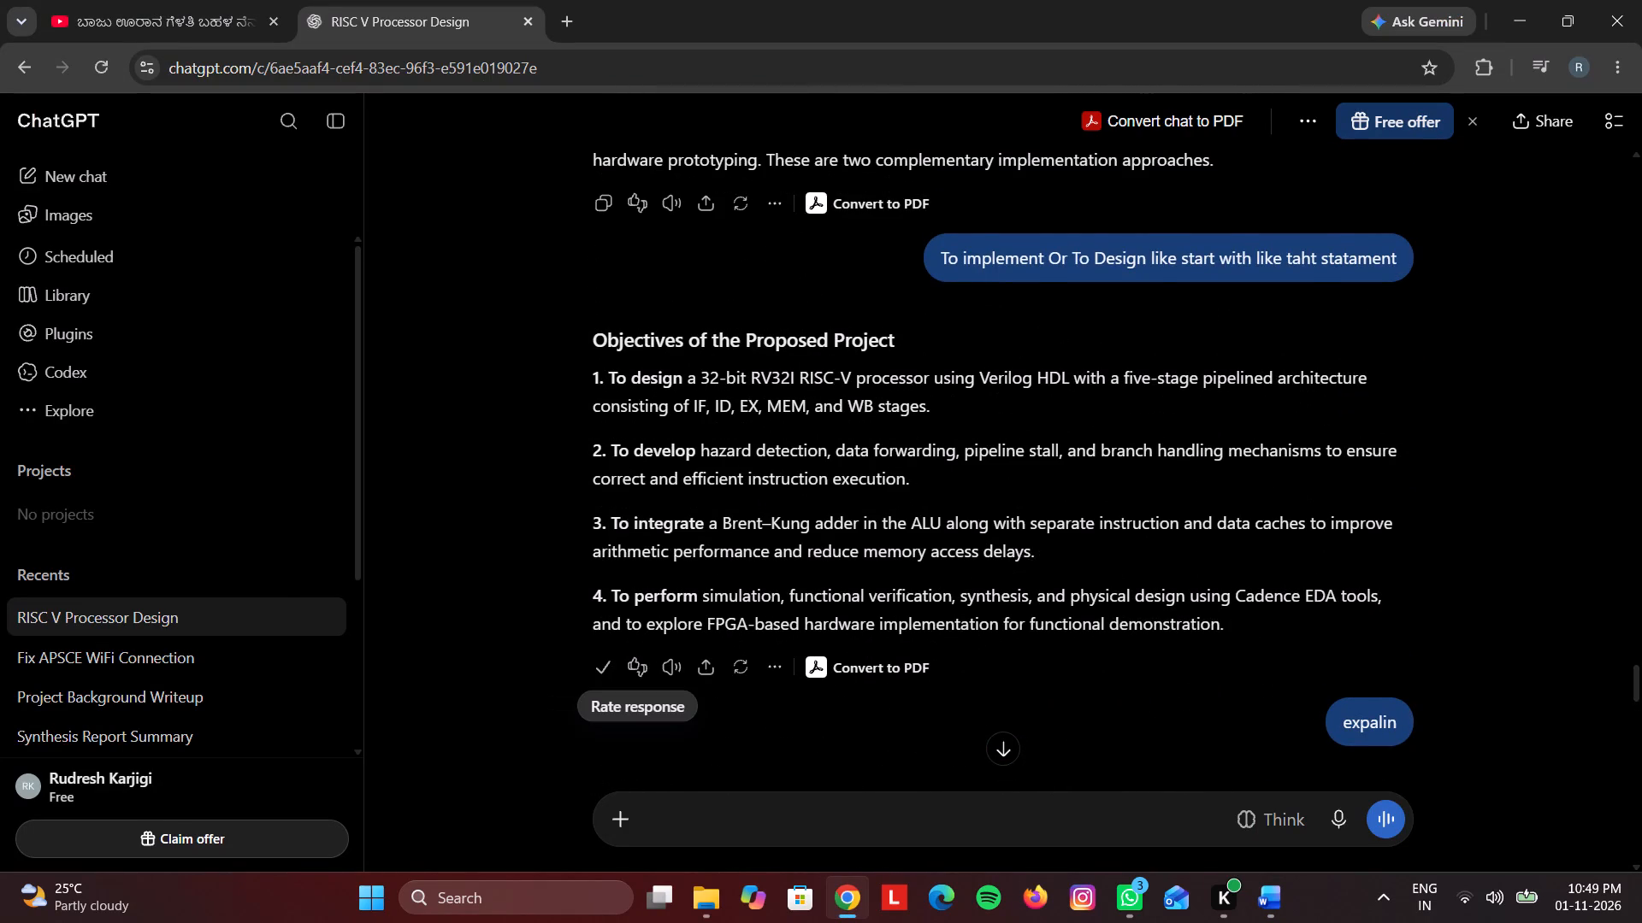
Return to the KSCST2 document and delete all four existing objectives with their explanations below the Objectives heading in section 11.
key(alt+Tab)
scroll(706, 562, up, 5)
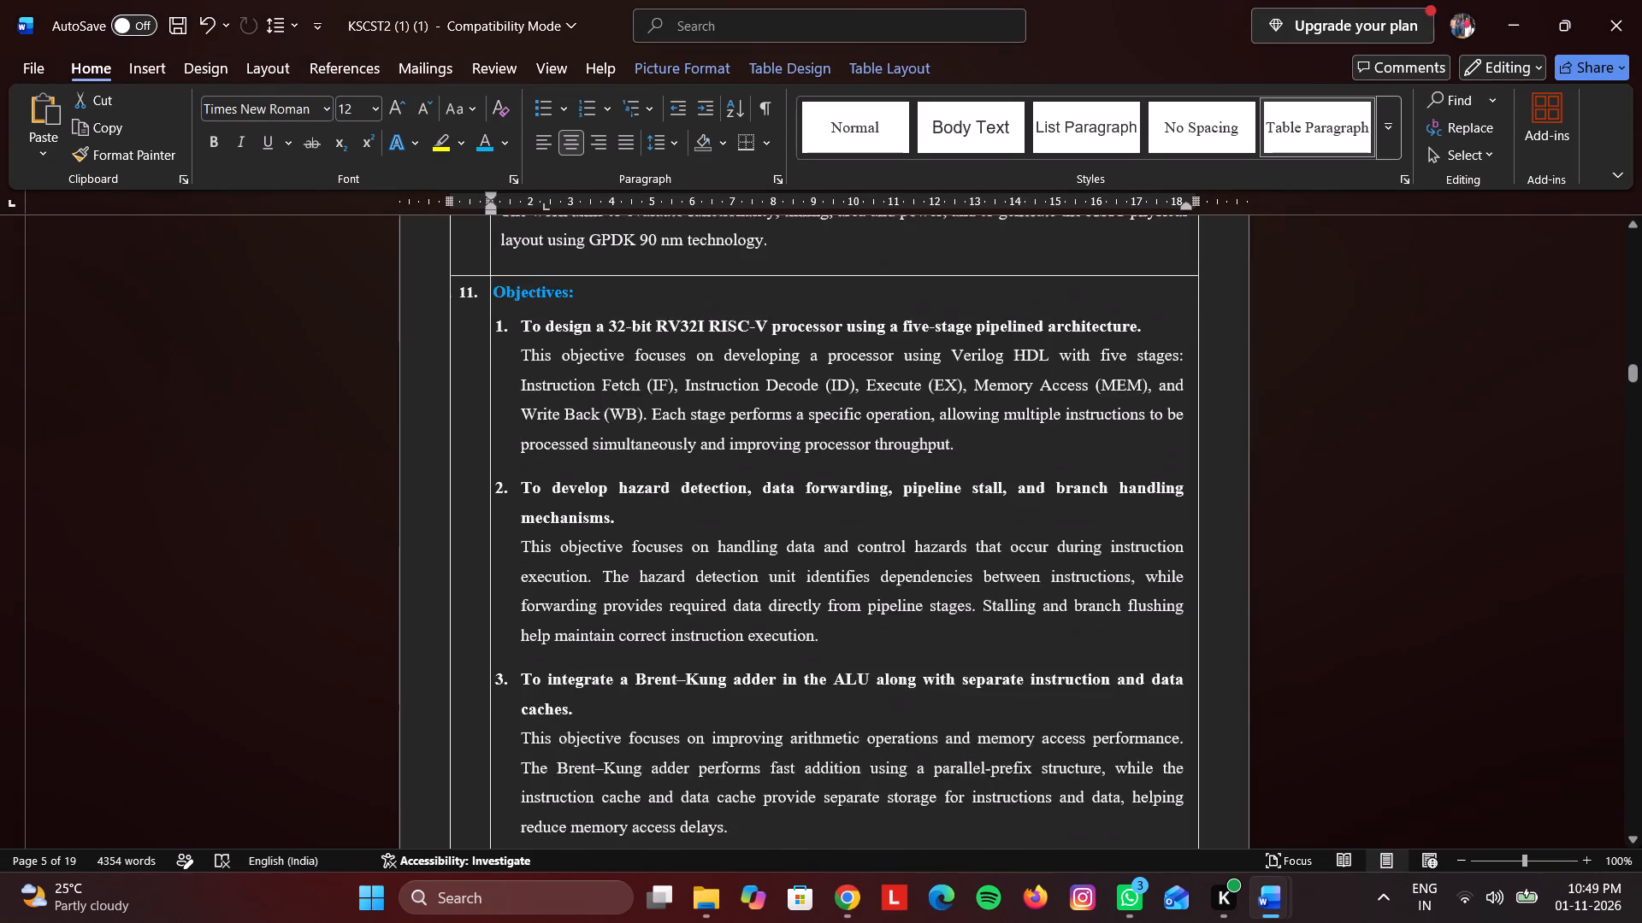
scroll(700, 532, down, 9)
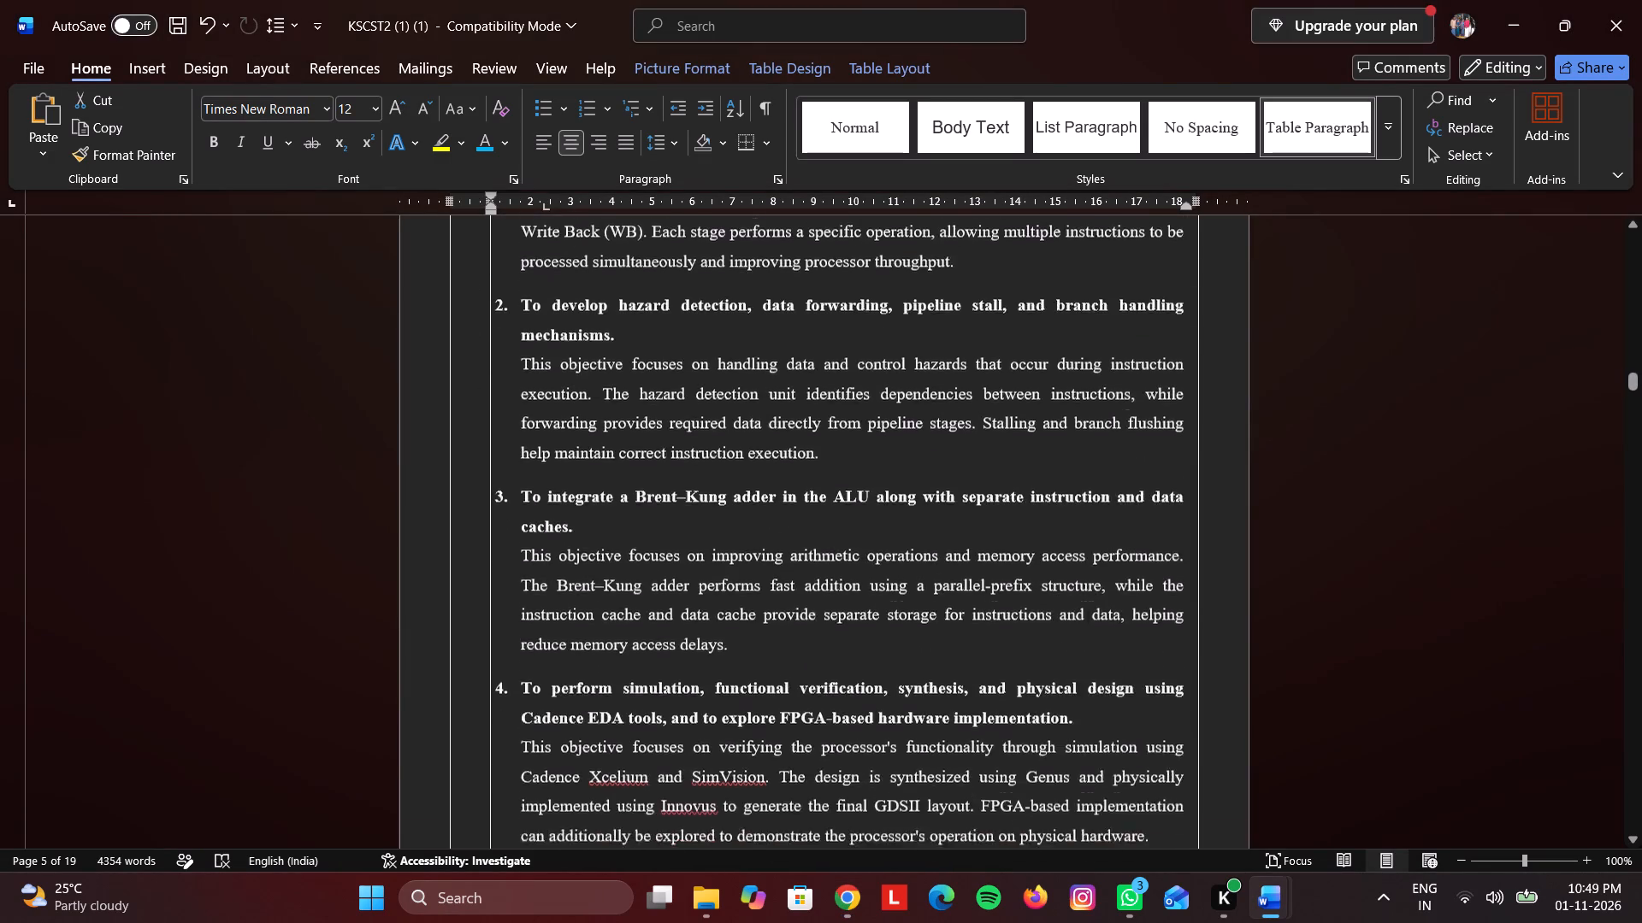
scroll(700, 532, down, 2)
drag(1155, 545, 1020, 521)
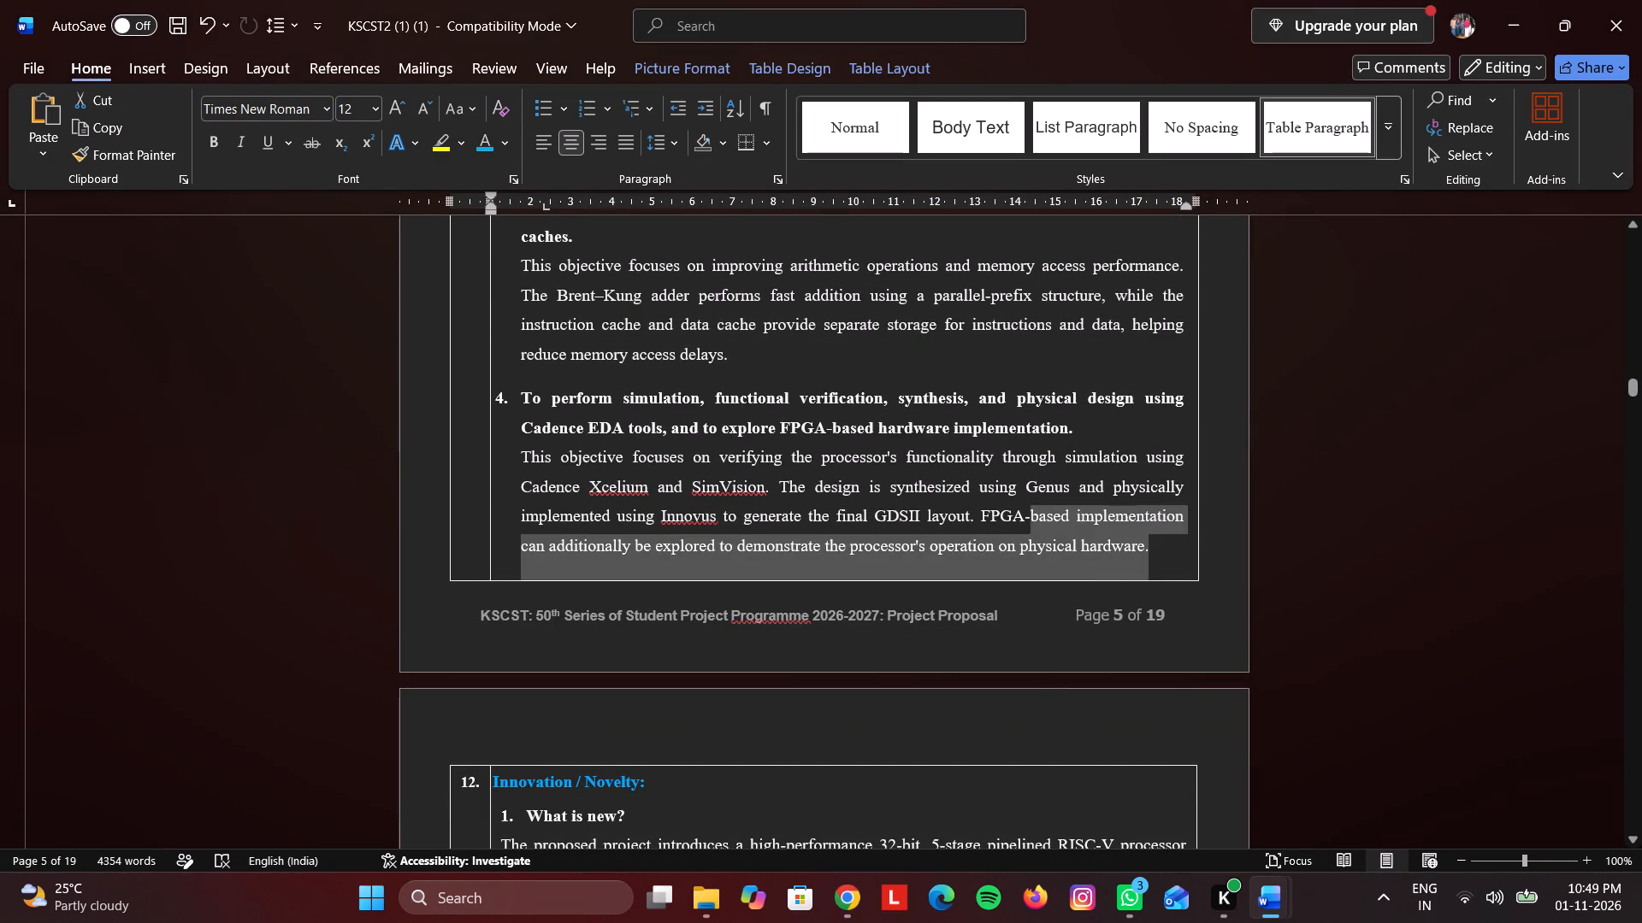
drag(1020, 521, 569, 389)
scroll(924, 474, up, 3)
scroll(758, 431, up, 4)
scroll(568, 390, up, 3)
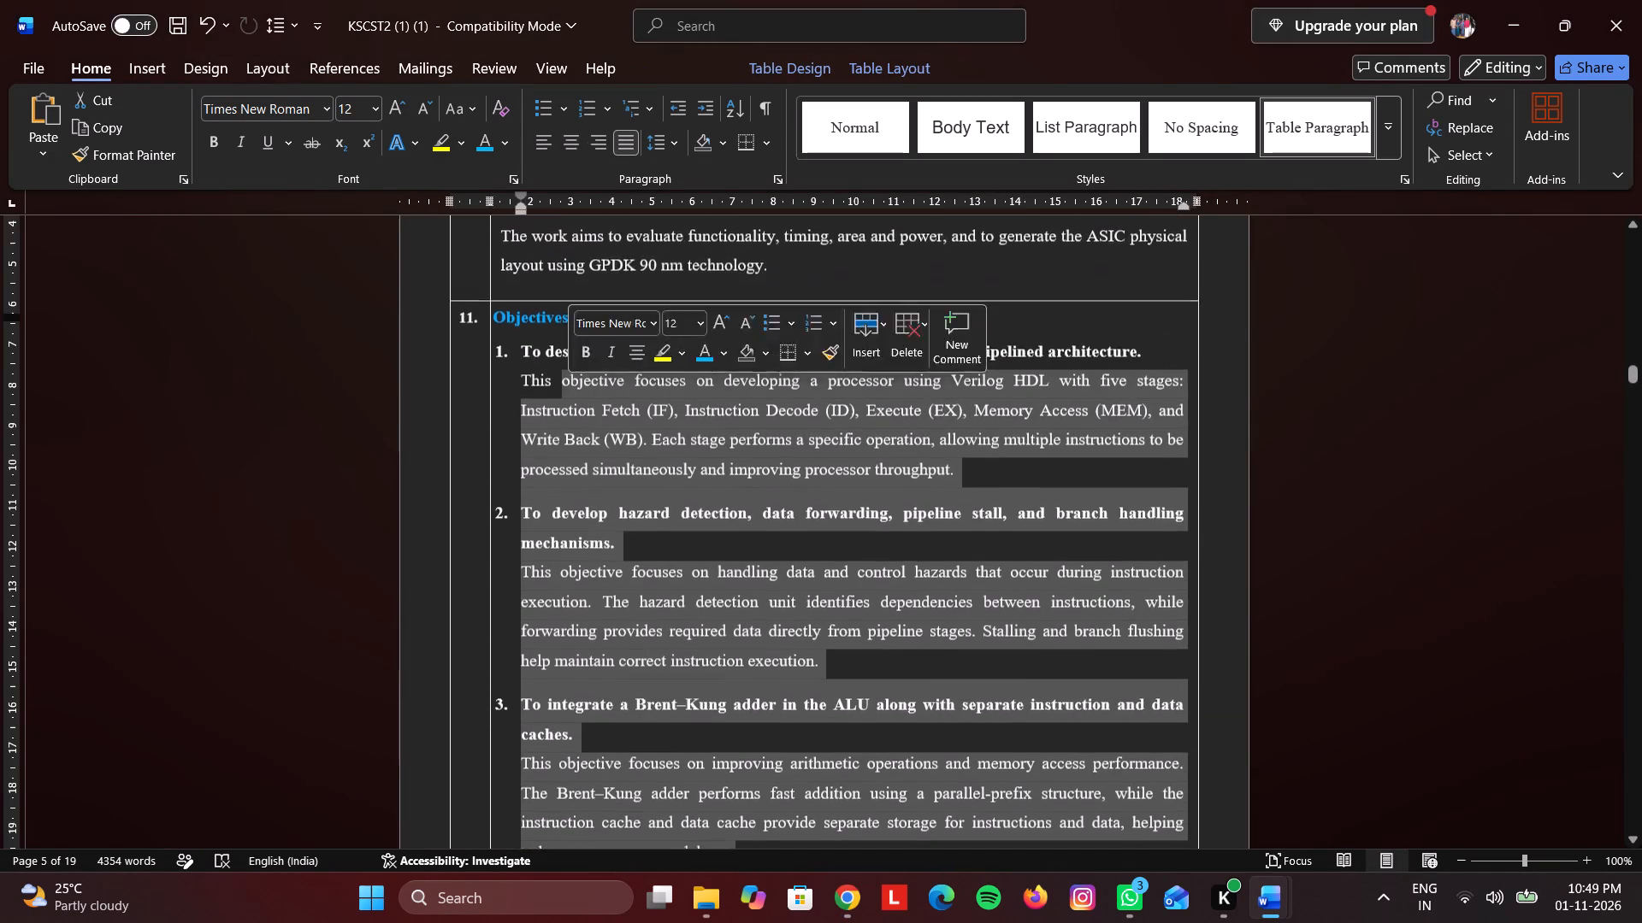
drag(569, 389, 526, 376)
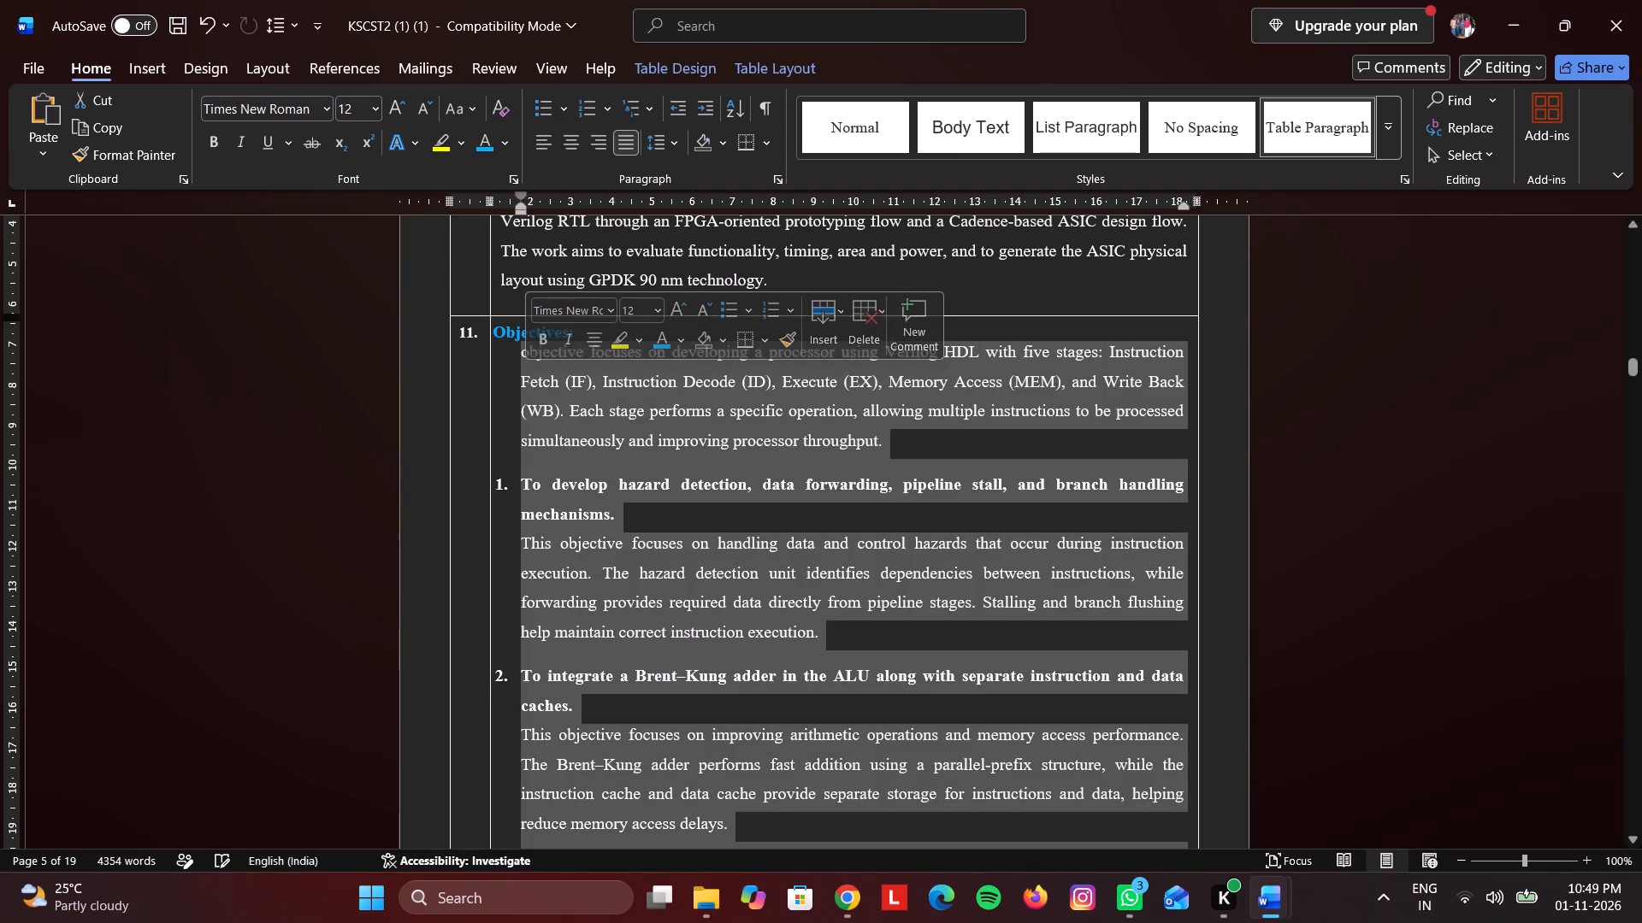
key(ctrl+z)
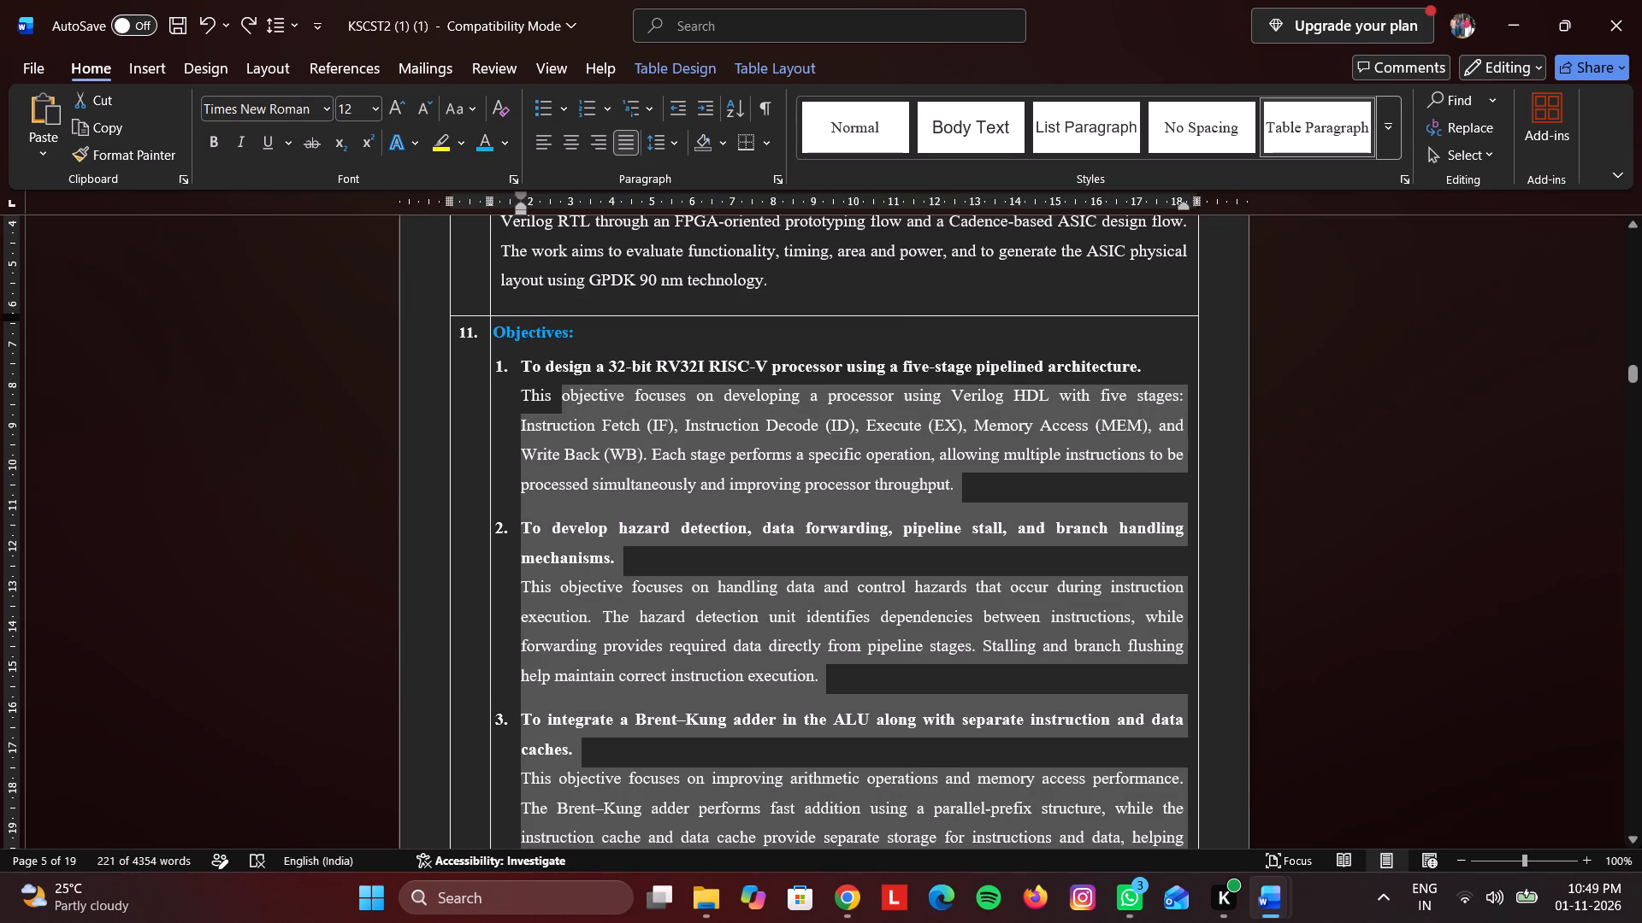
key(BackSpace)
key(BackSpace)
key(BackSpace)
key(BackSpace)
key(BackSpace)
key(BackSpace)
key(BackSpace)
key(BackSpace)
key(BackSpace)
key(BackSpace)
key(BackSpace)
key(BackSpace)
key(BackSpace)
key(BackSpace)
key(BackSpace)
key(BackSpace)
key(BackSpace)
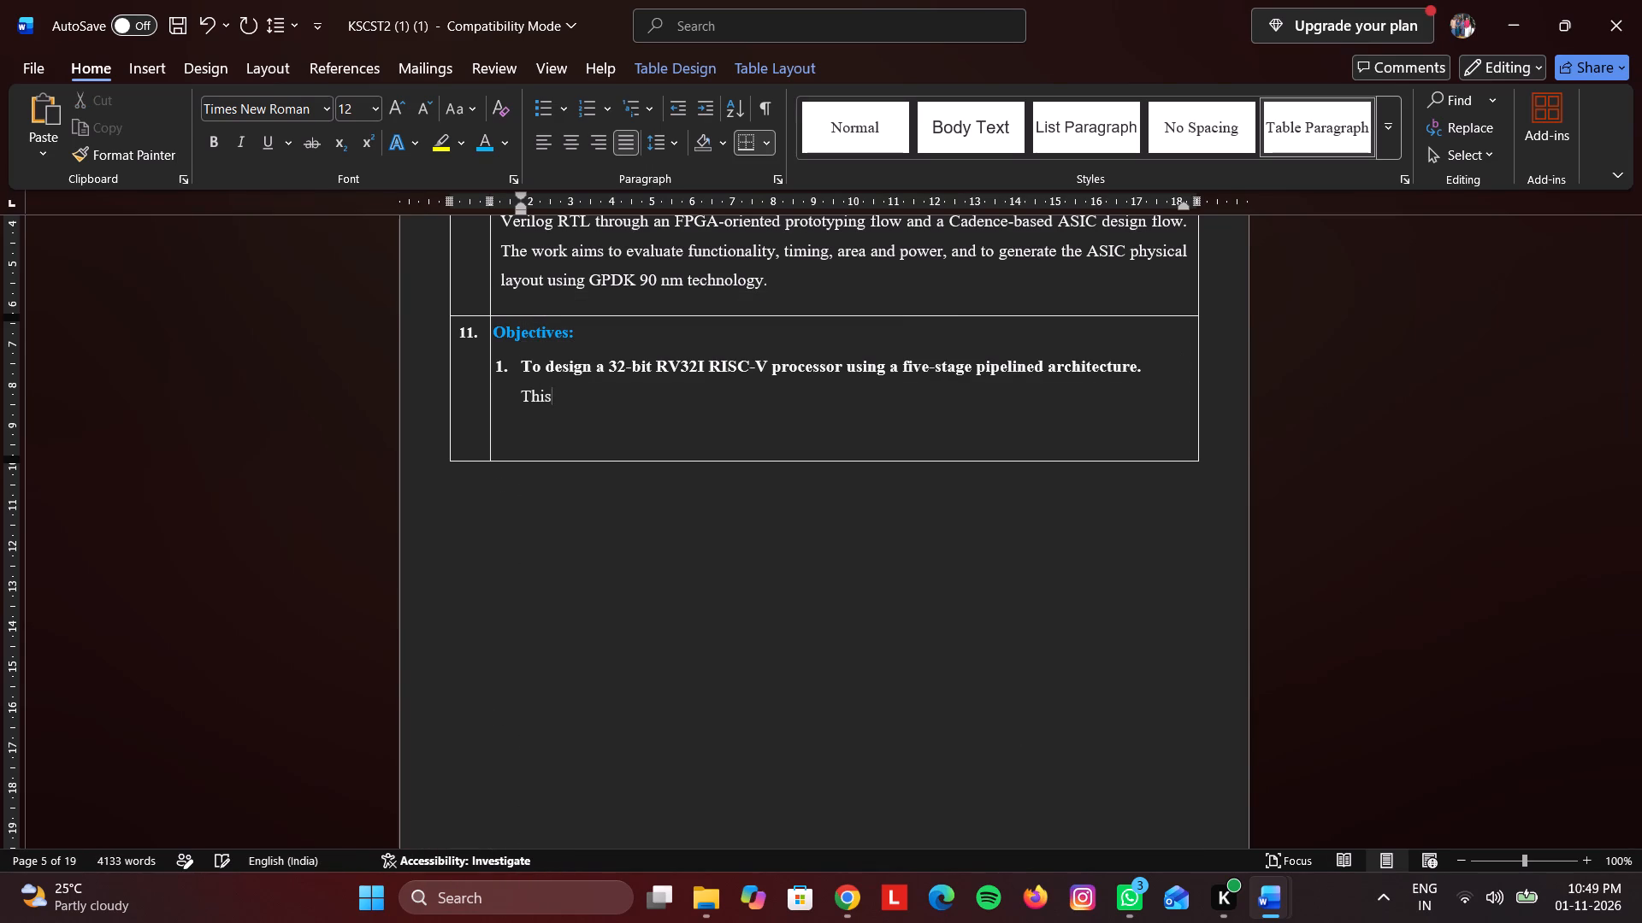
key(BackSpace)
key(BackSpace)
key(BackSpace)
key(BackSpace)
key(BackSpace)
key(BackSpace)
key(BackSpace)
key(BackSpace)
key(BackSpace)
key(BackSpace)
key(BackSpace)
key(BackSpace)
key(BackSpace)
key(BackSpace)
key(BackSpace)
key(BackSpace)
key(BackSpace)
key(BackSpace)
key(BackSpace)
key(BackSpace)
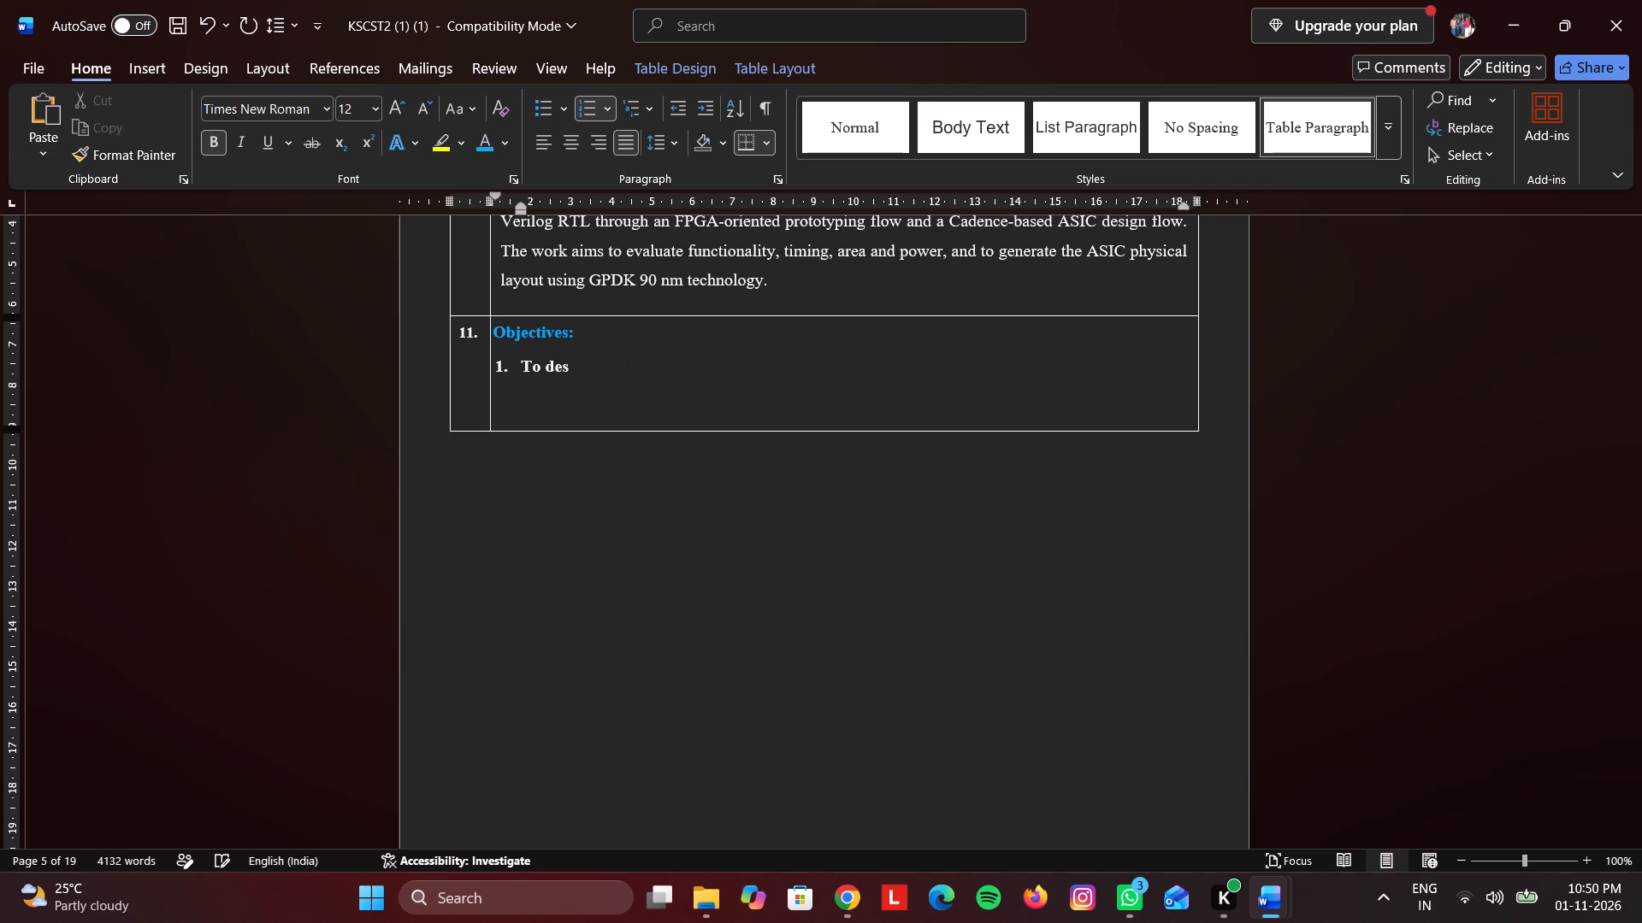
key(BackSpace)
key(BackSpace)
Paste the copied objectives below the Objectives heading, without the "Objectives of the Proposed Project" title line.
key(ctrl+v)
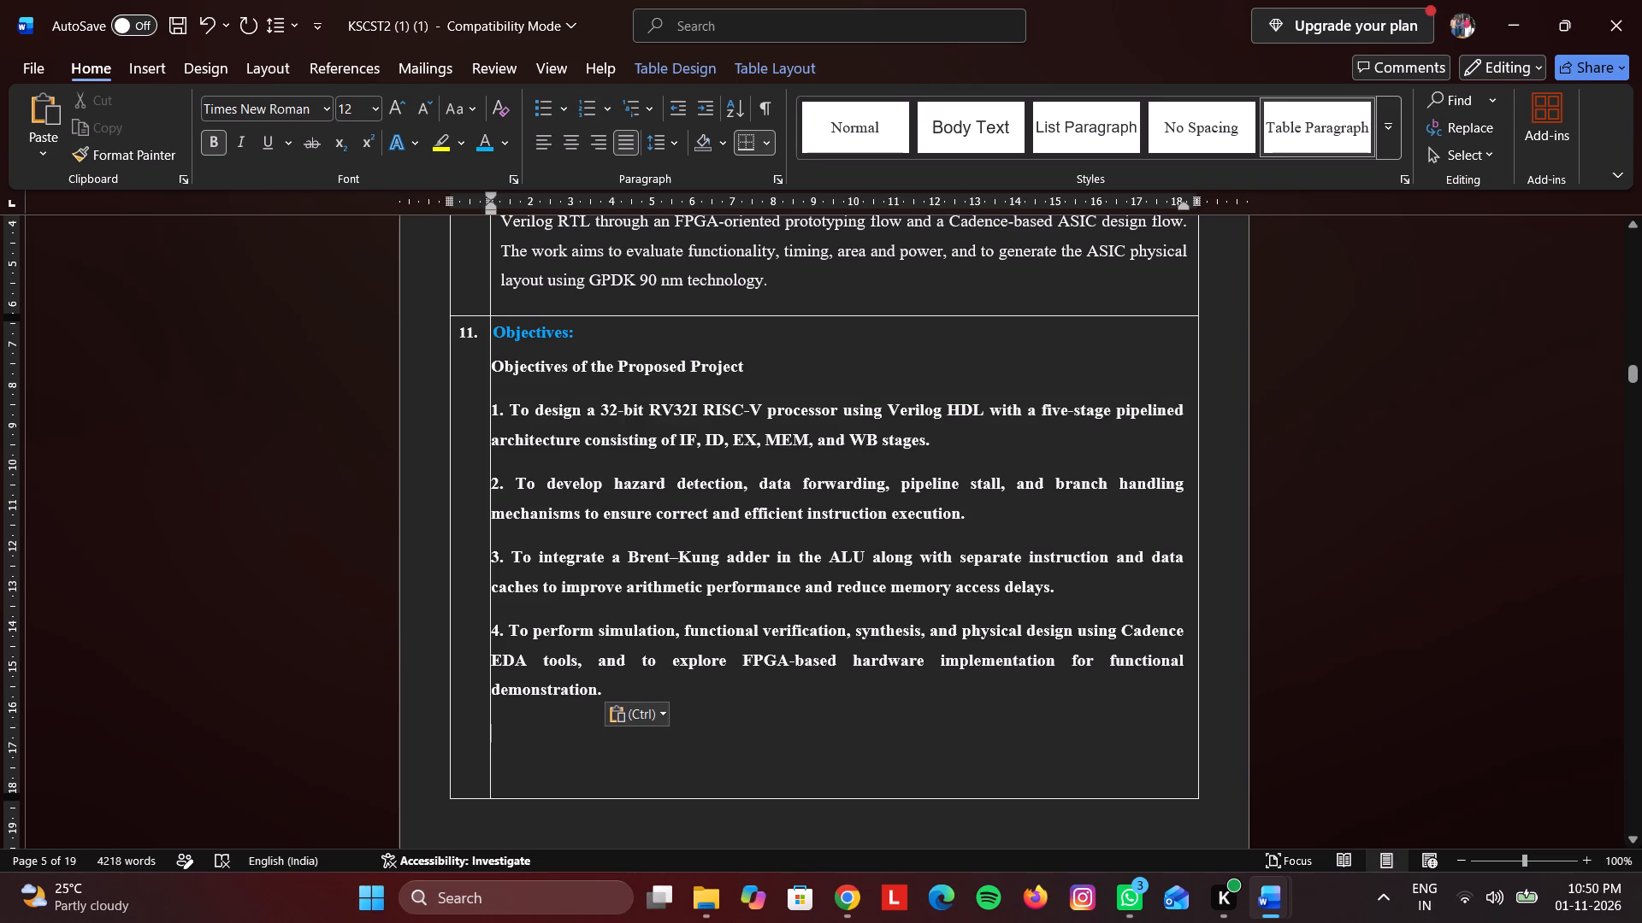
drag(754, 371, 521, 379)
key(Delete)
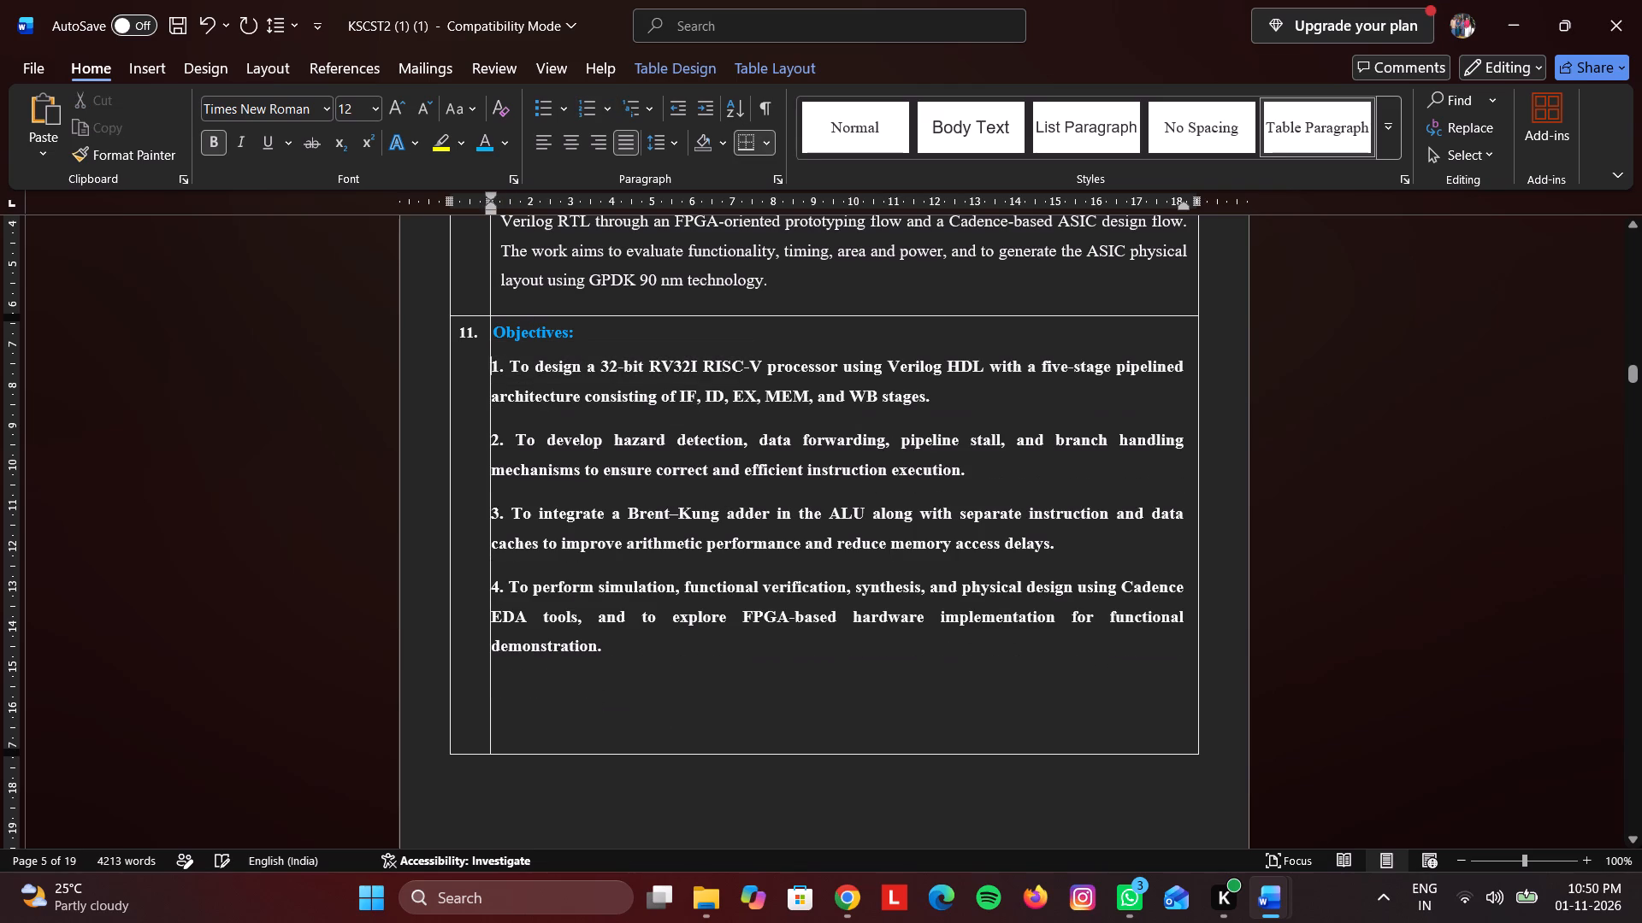
Indent the four pasted objectives slightly from the cell's edge and remove their bold formatting.
drag(609, 648, 492, 390)
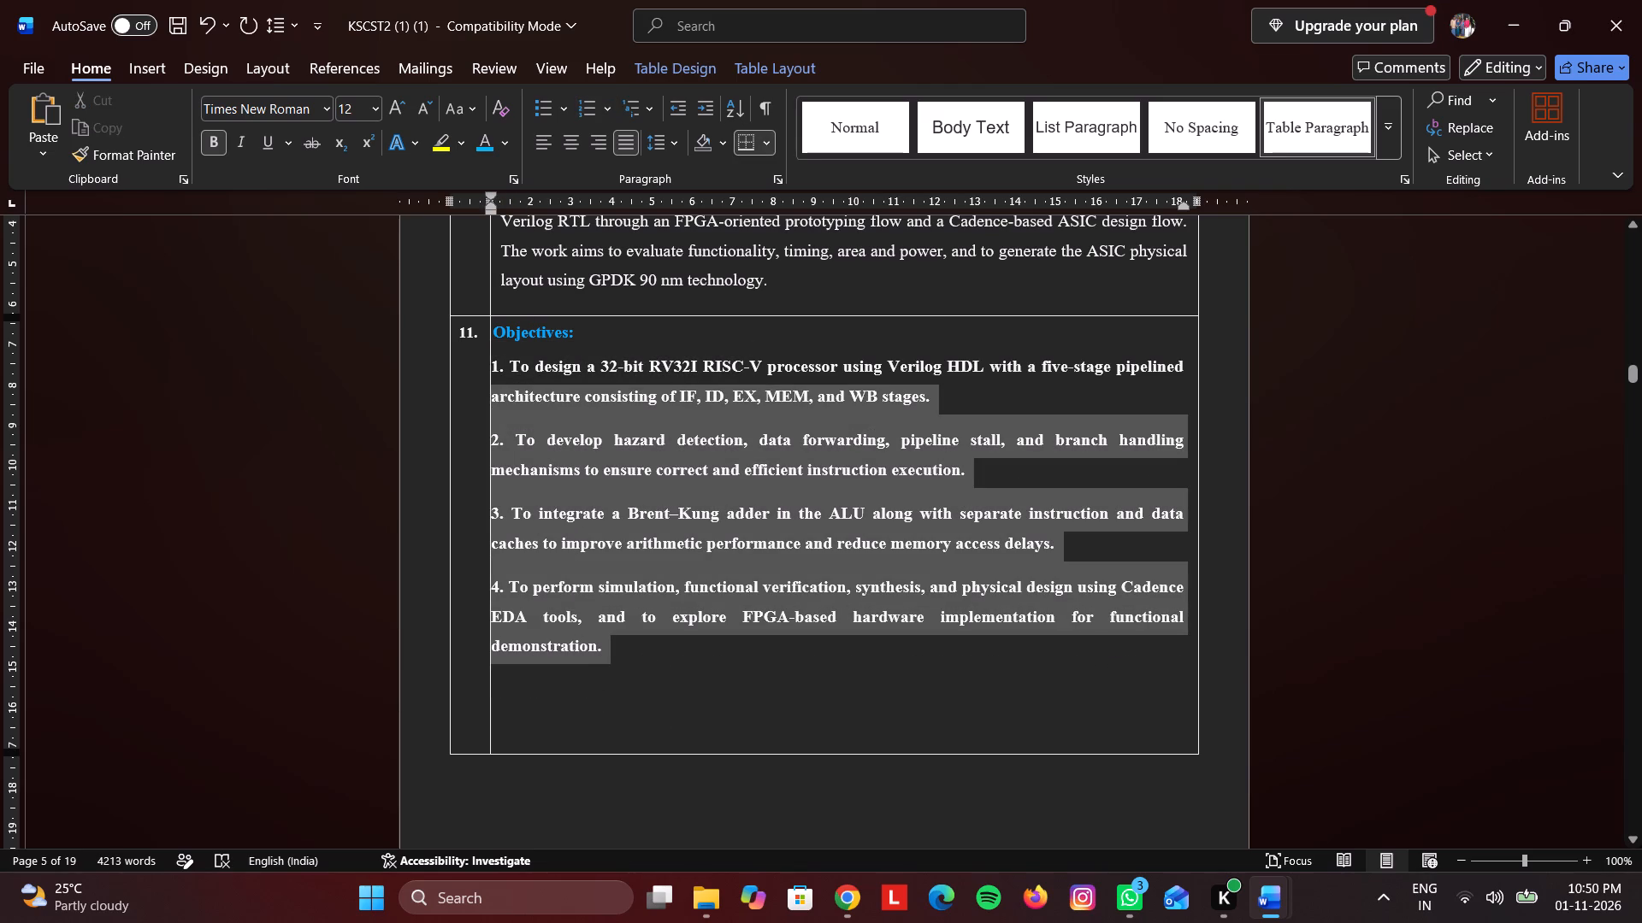
drag(492, 390, 493, 377)
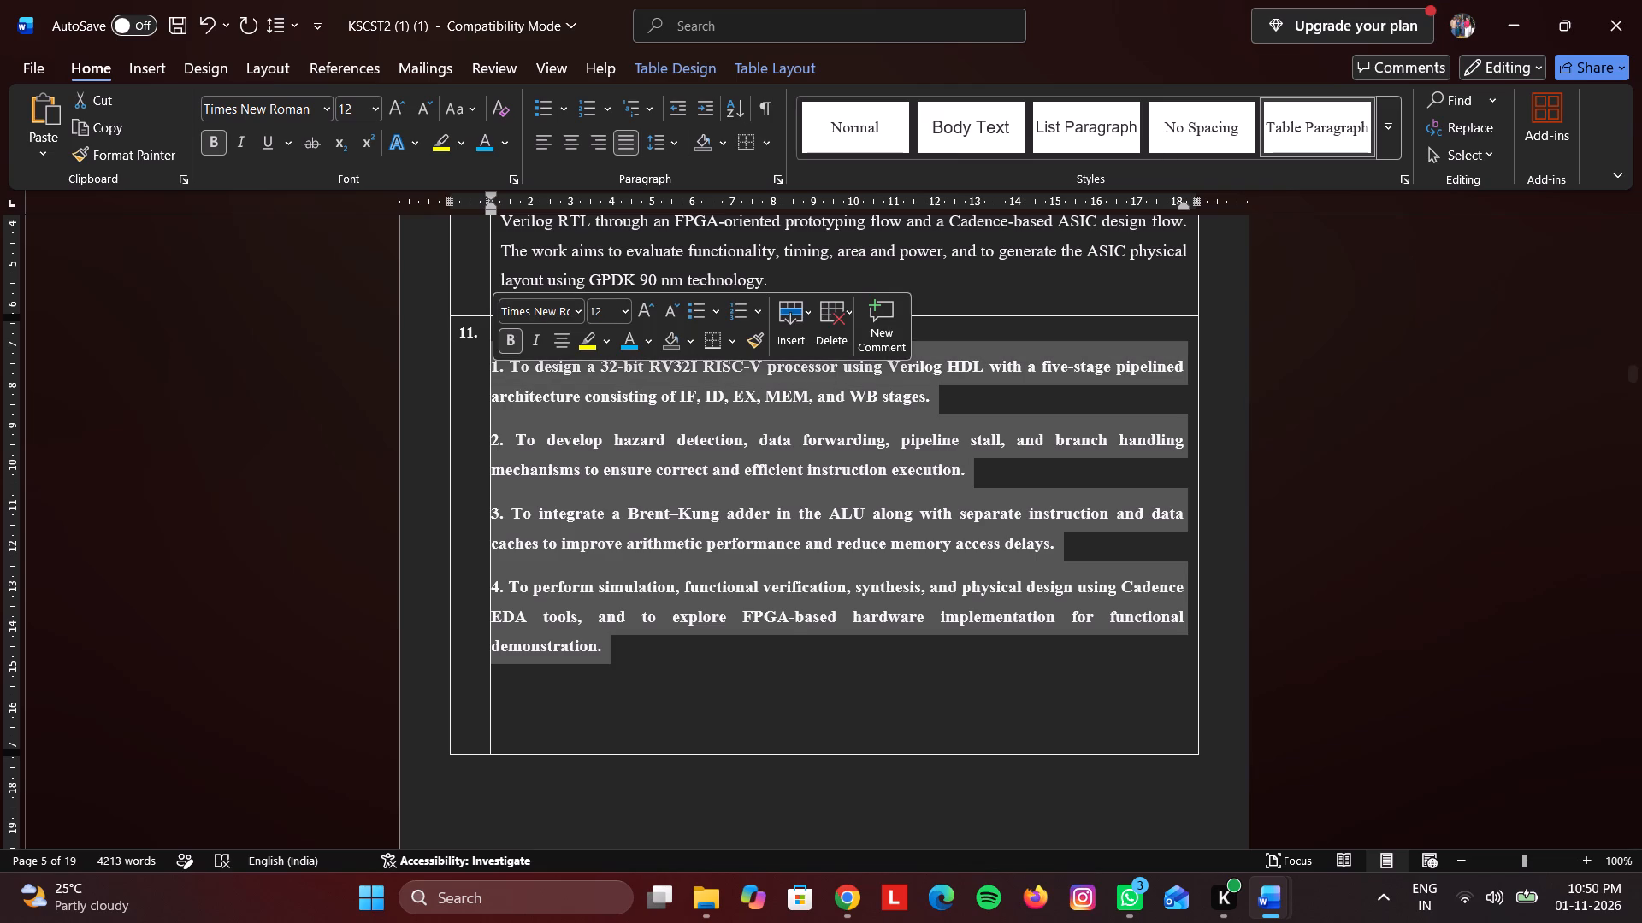
click(490, 208)
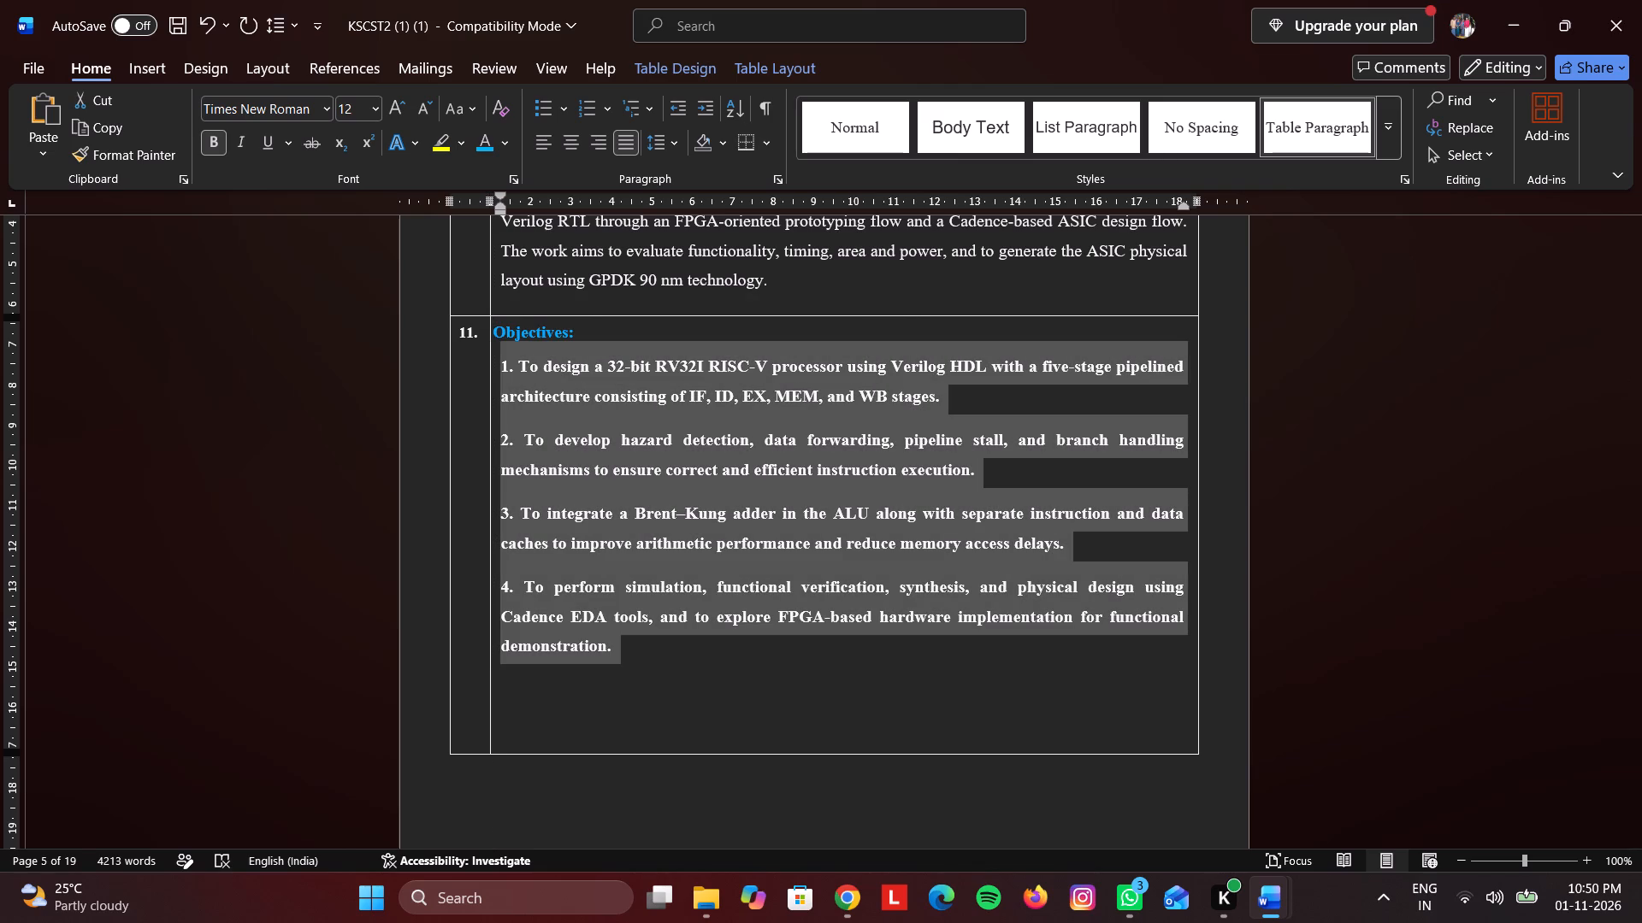
click(210, 140)
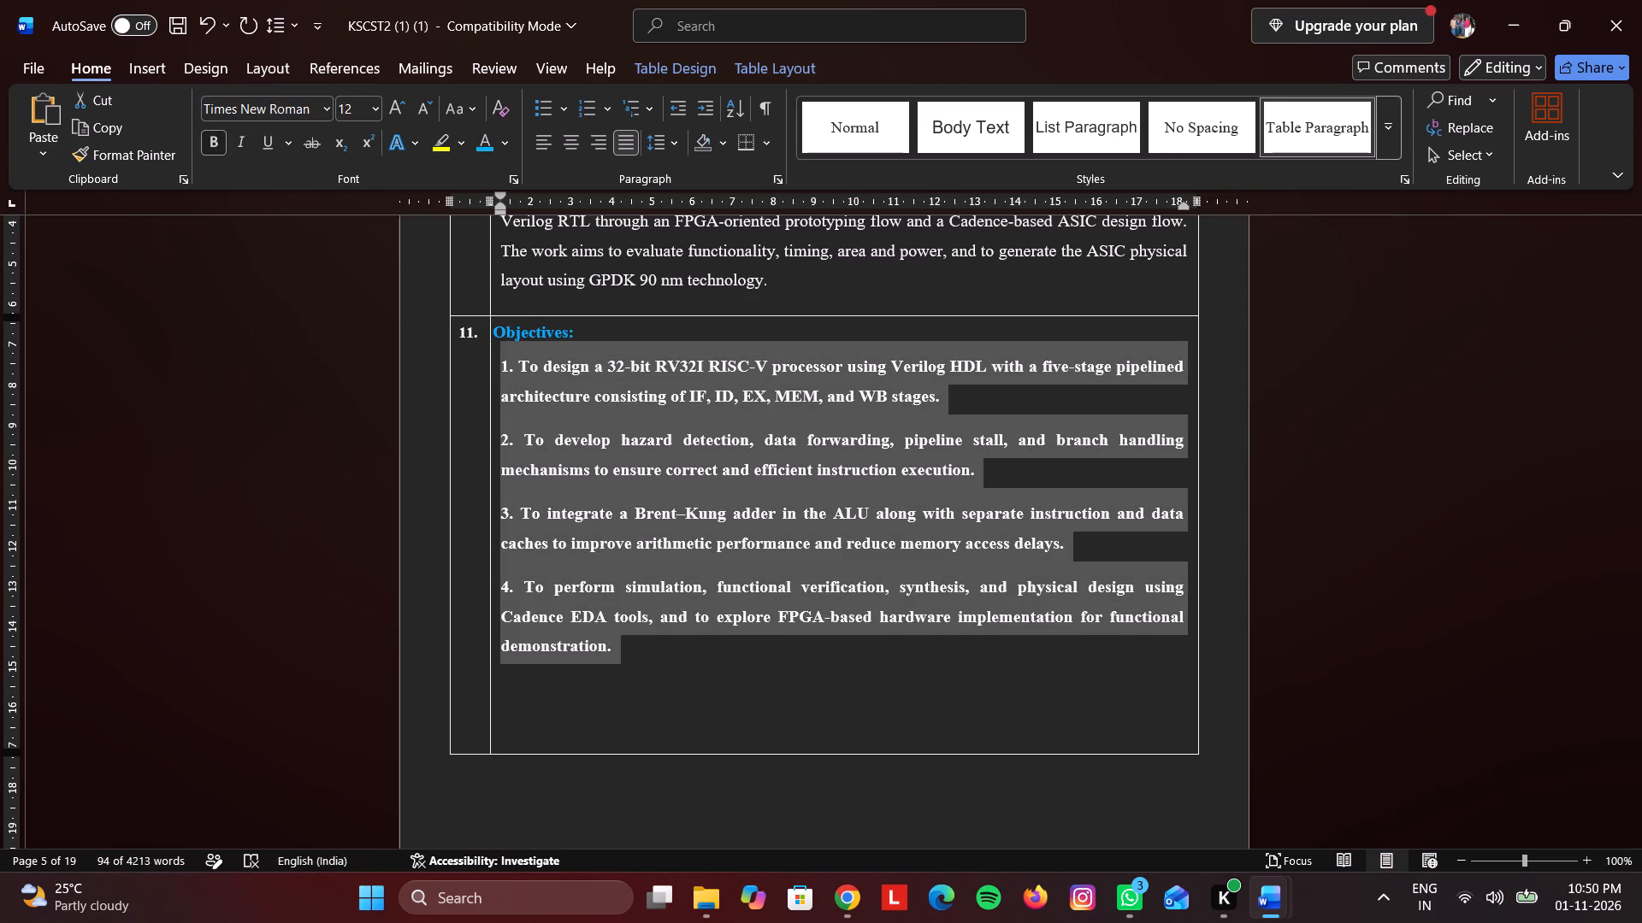
click(677, 507)
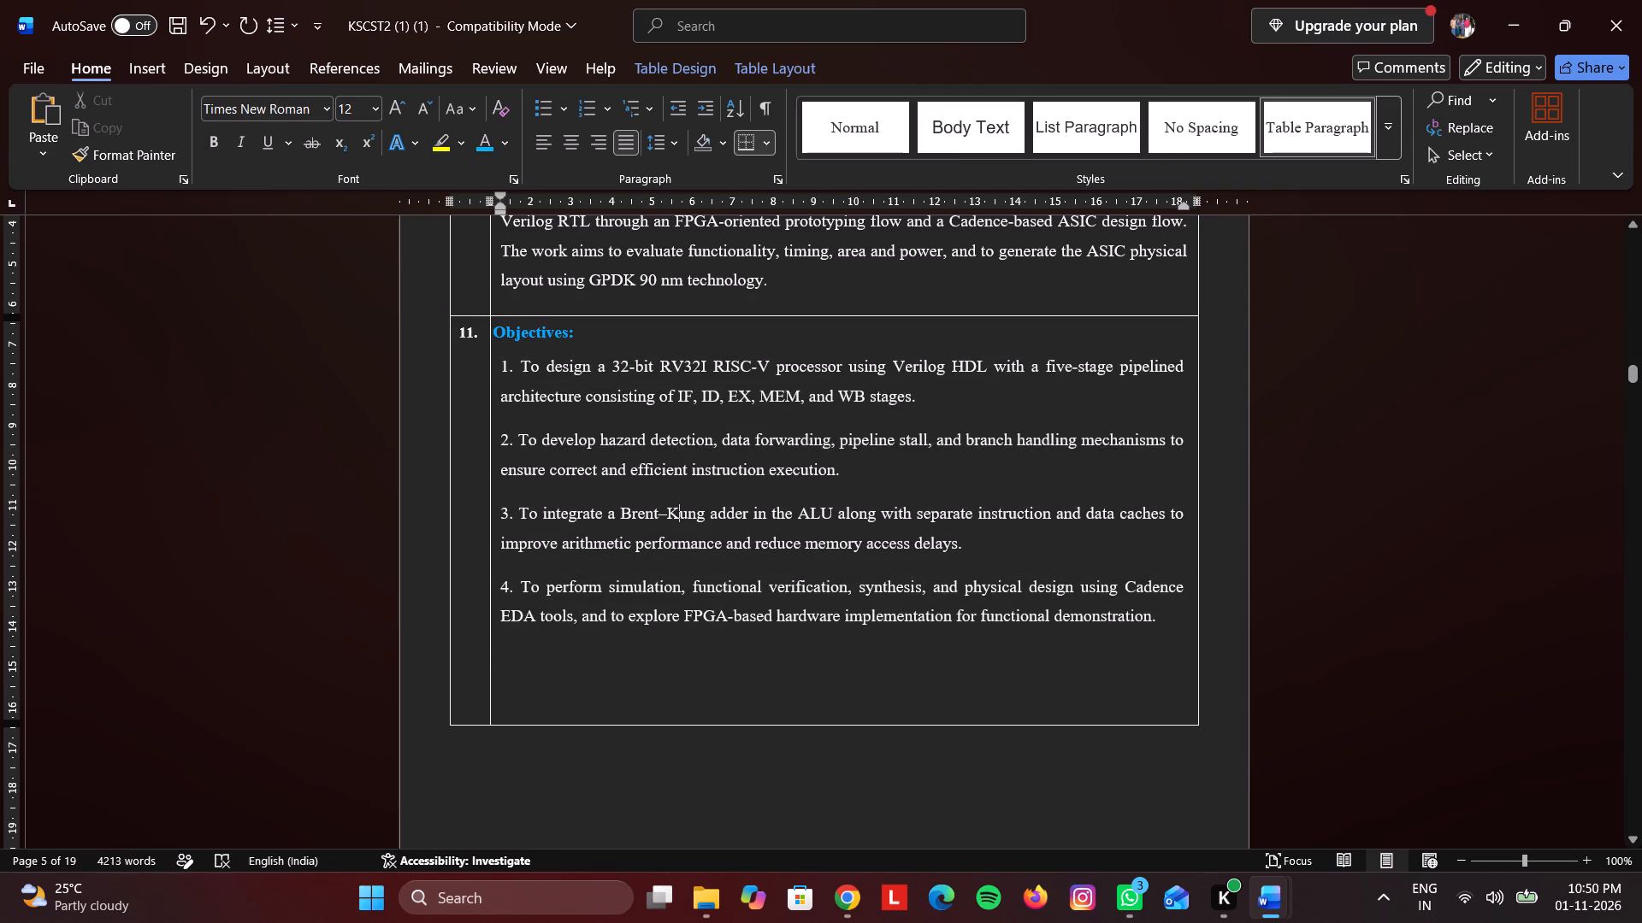
Delete the empty lines below the fourth objective at the end of the Objectives cell.
scroll(744, 509, down, 4)
click(716, 503)
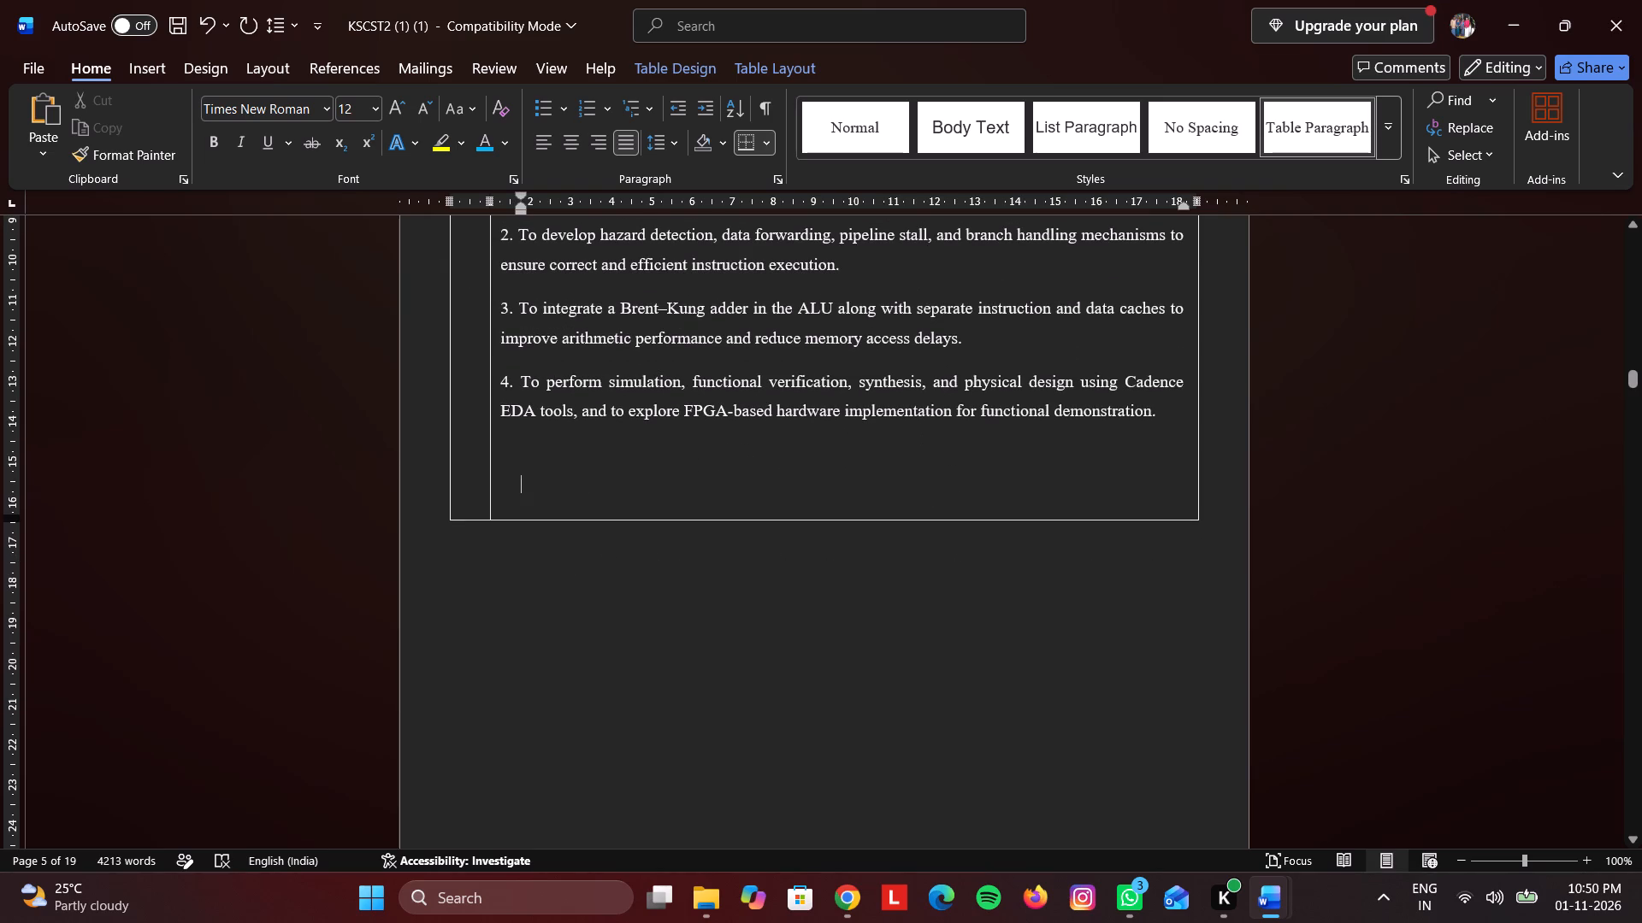
drag(753, 520, 772, 434)
key(BackSpace)
key(BackSpace)
key(BackSpace)
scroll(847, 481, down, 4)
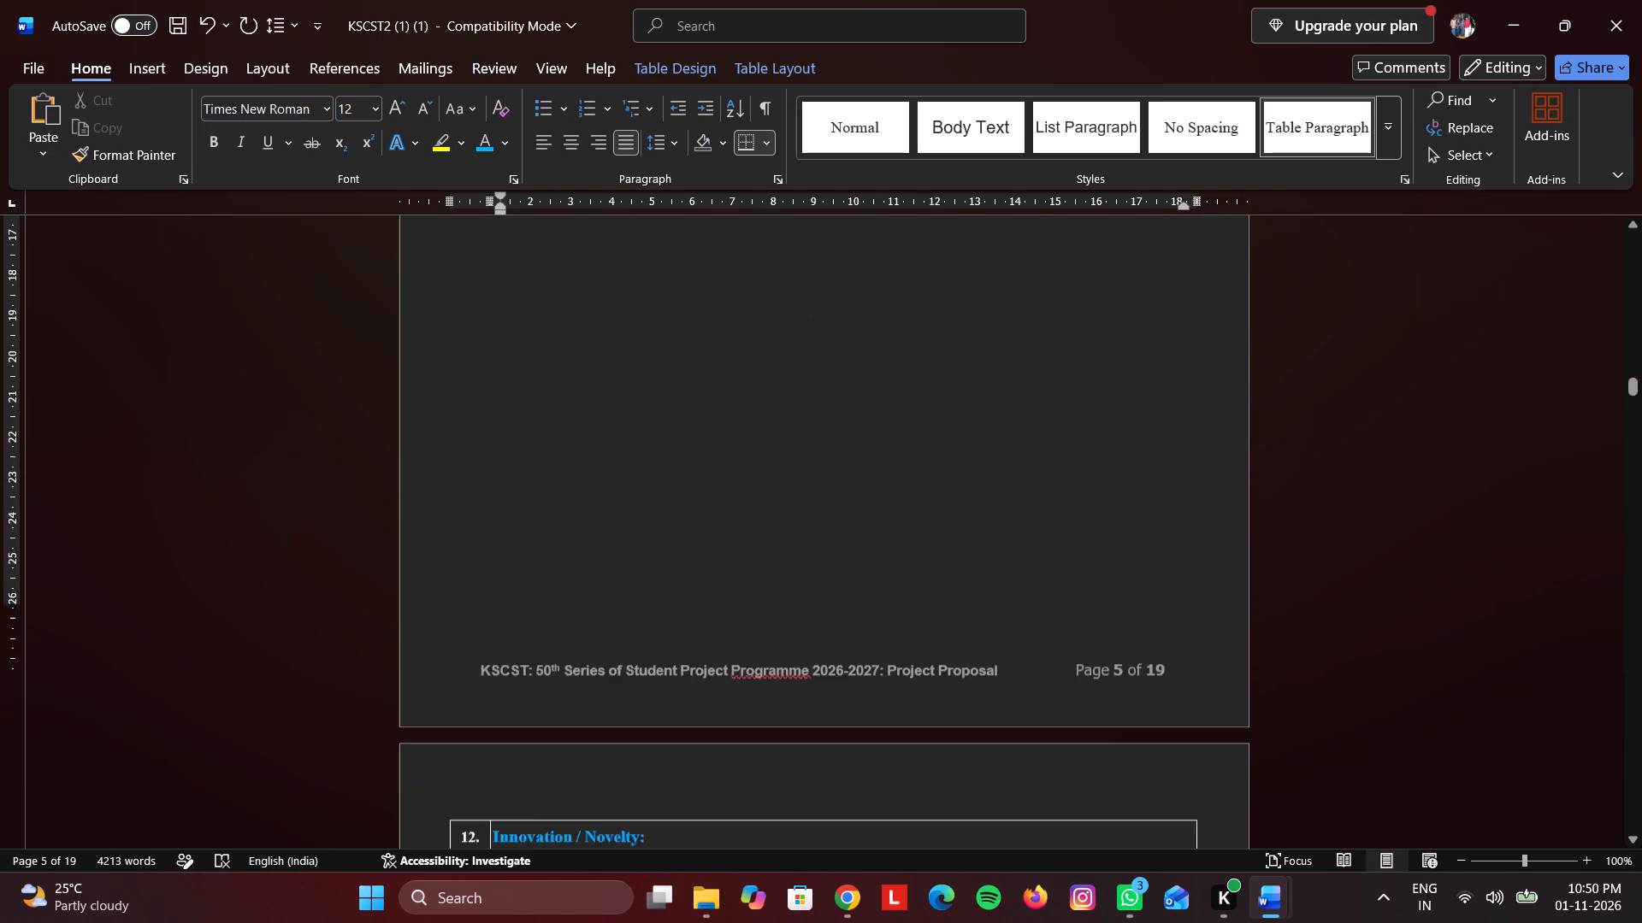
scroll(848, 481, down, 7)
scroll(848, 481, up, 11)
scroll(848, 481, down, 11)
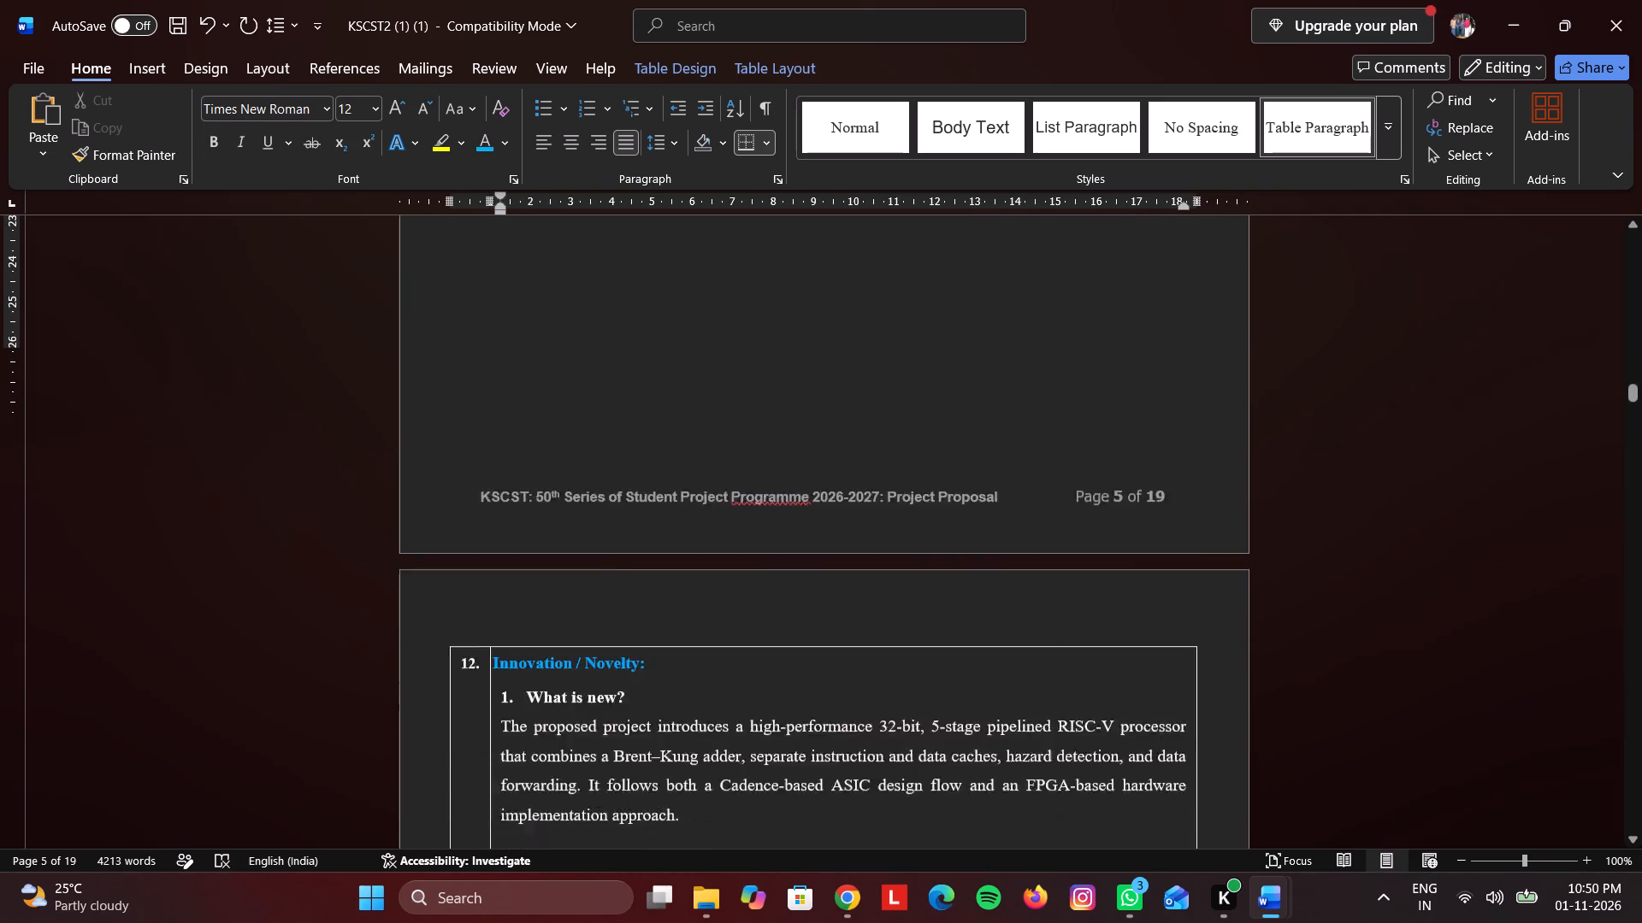
Delete the break in the blank area below the Objectives table to bring the Innovation / Novelty table onto the same page.
scroll(795, 567, up, 3)
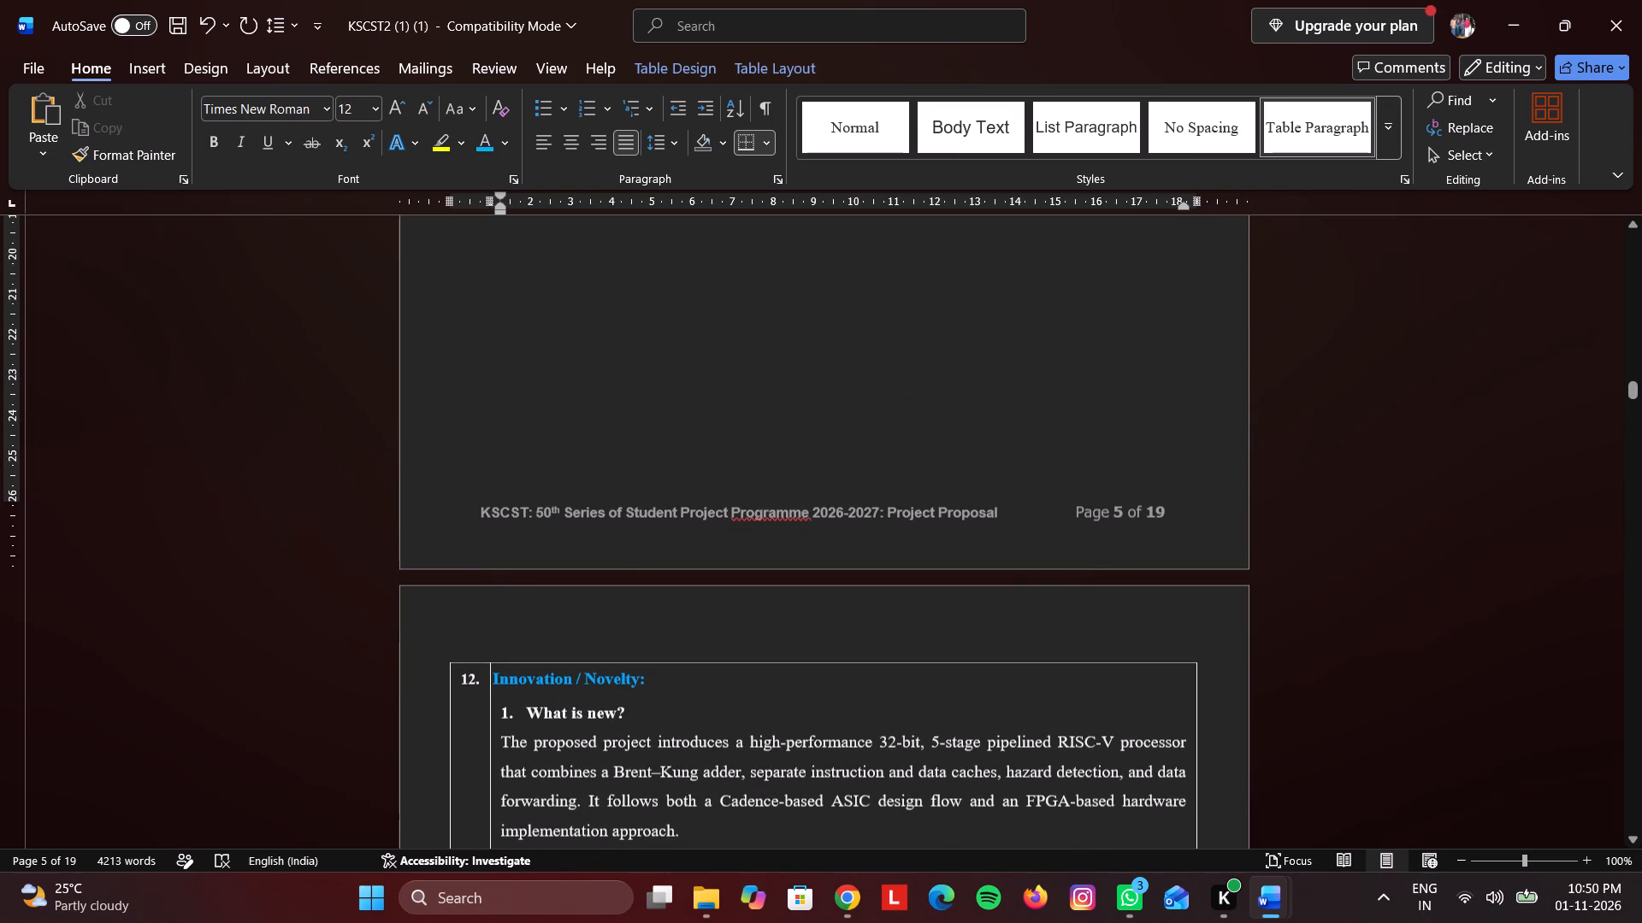
drag(721, 668, 724, 659)
double_click(751, 414)
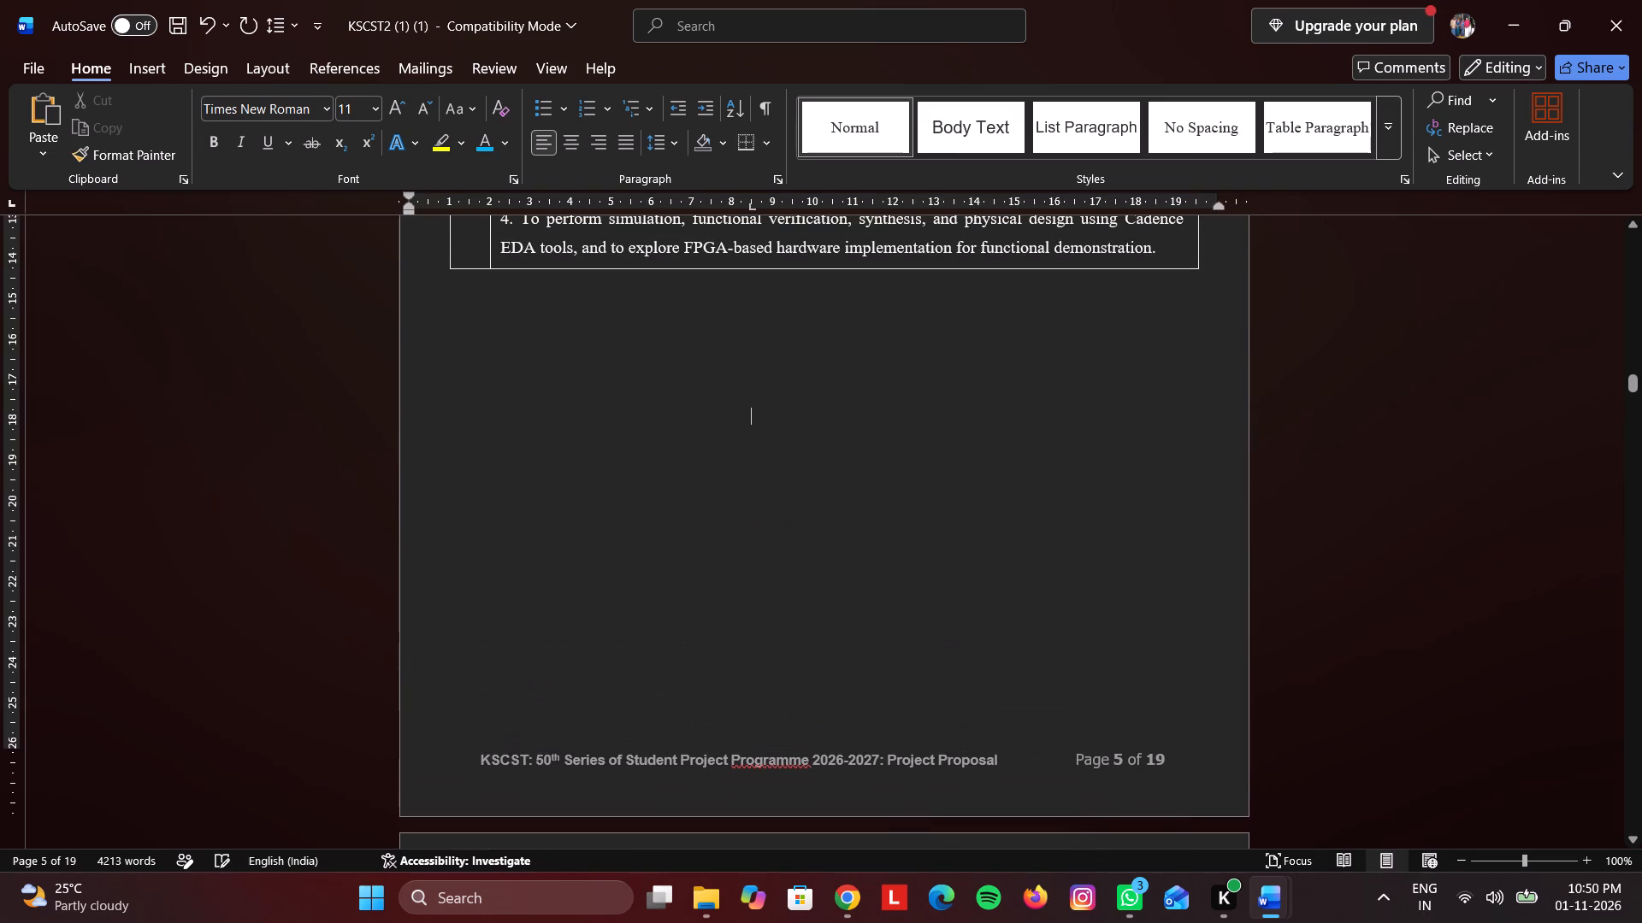
double_click(753, 416)
key(Delete)
key(Delete)
key(Delete)
scroll(742, 467, up, 16)
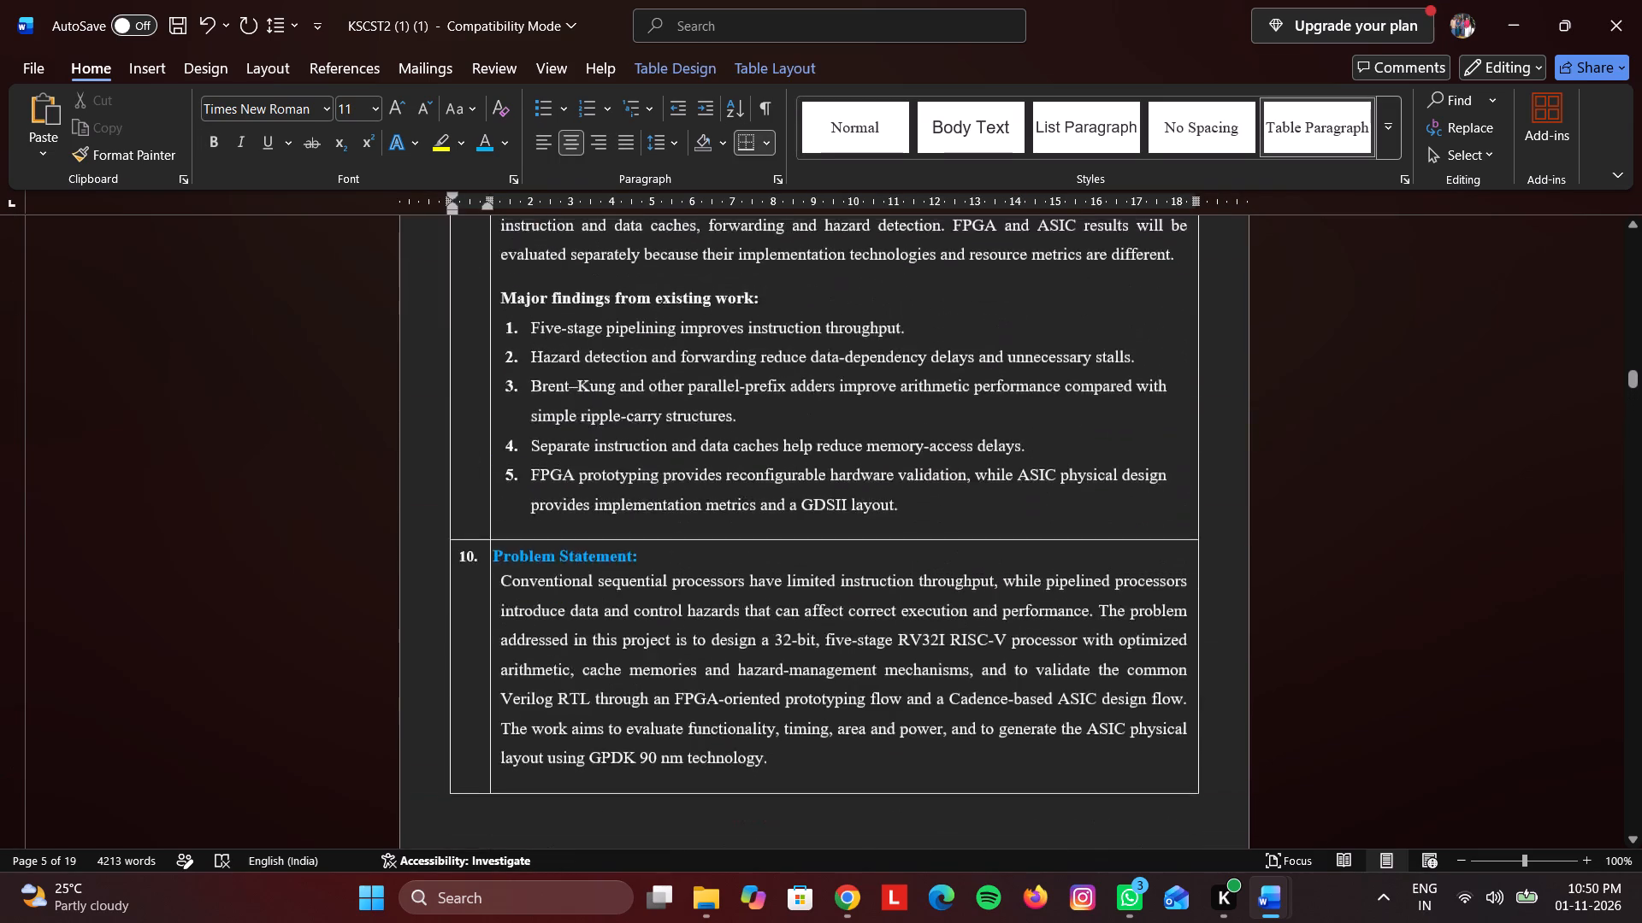
scroll(742, 467, up, 4)
scroll(742, 467, down, 20)
scroll(742, 467, down, 6)
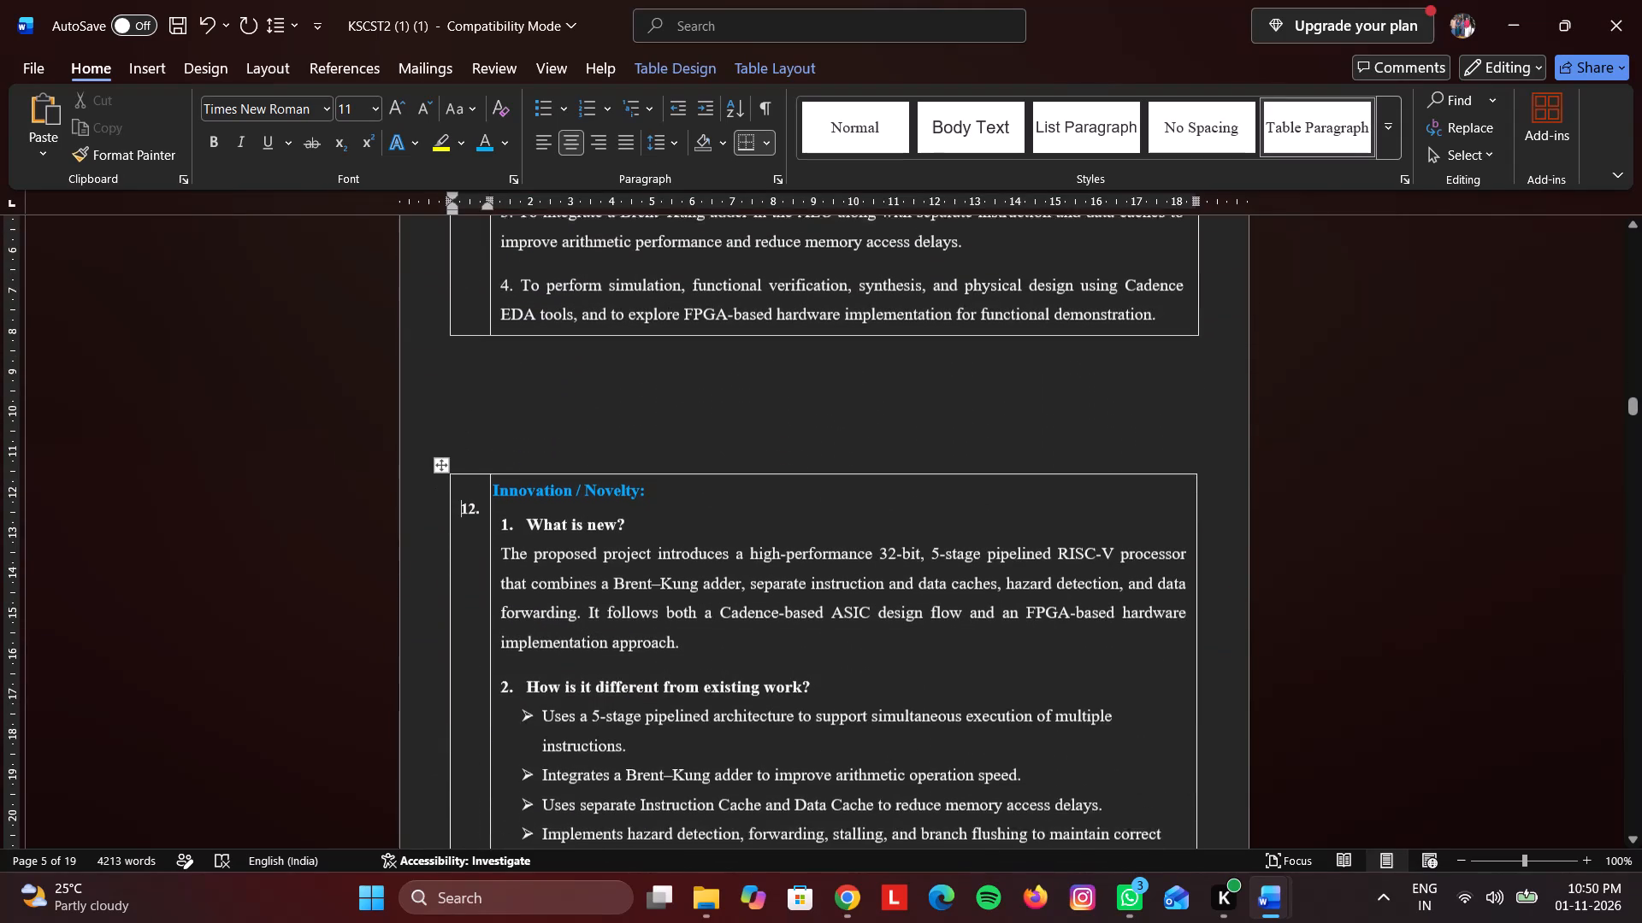
Delete the empty lines between the Objectives and Innovation / Novelty tables so that section 12 directly follows section 11.
click(738, 443)
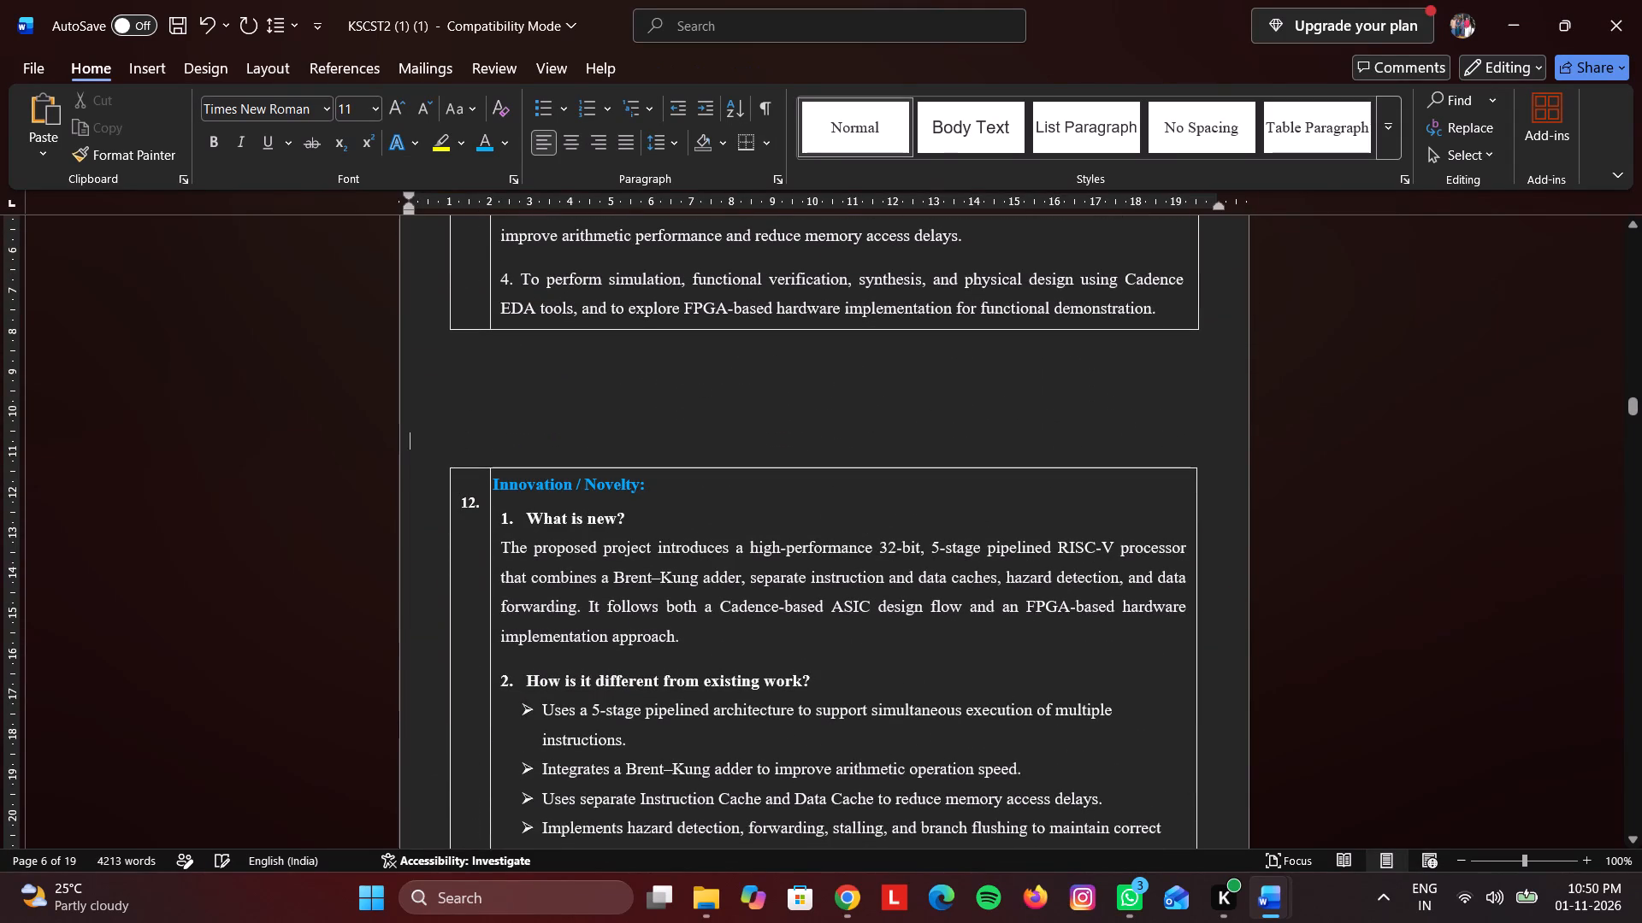
key(BackSpace)
key(BackSpace)
key(BackSpace)
key(BackSpace)
key(BackSpace)
key(BackSpace)
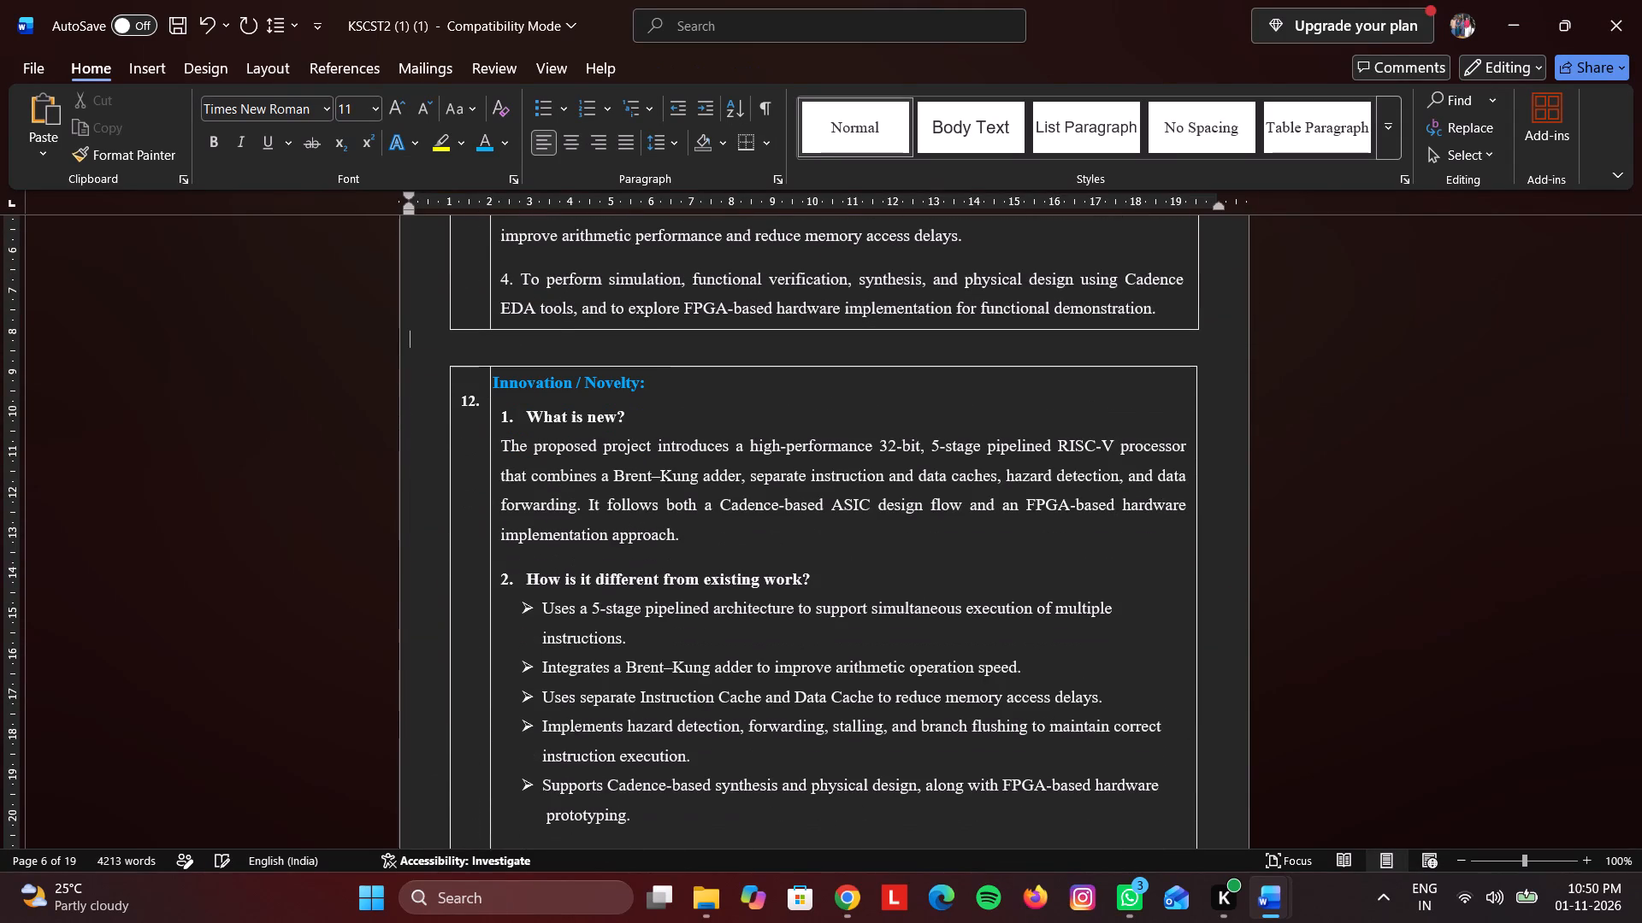
key(BackSpace)
key(BackSpace)
key(Delete)
key(Delete)
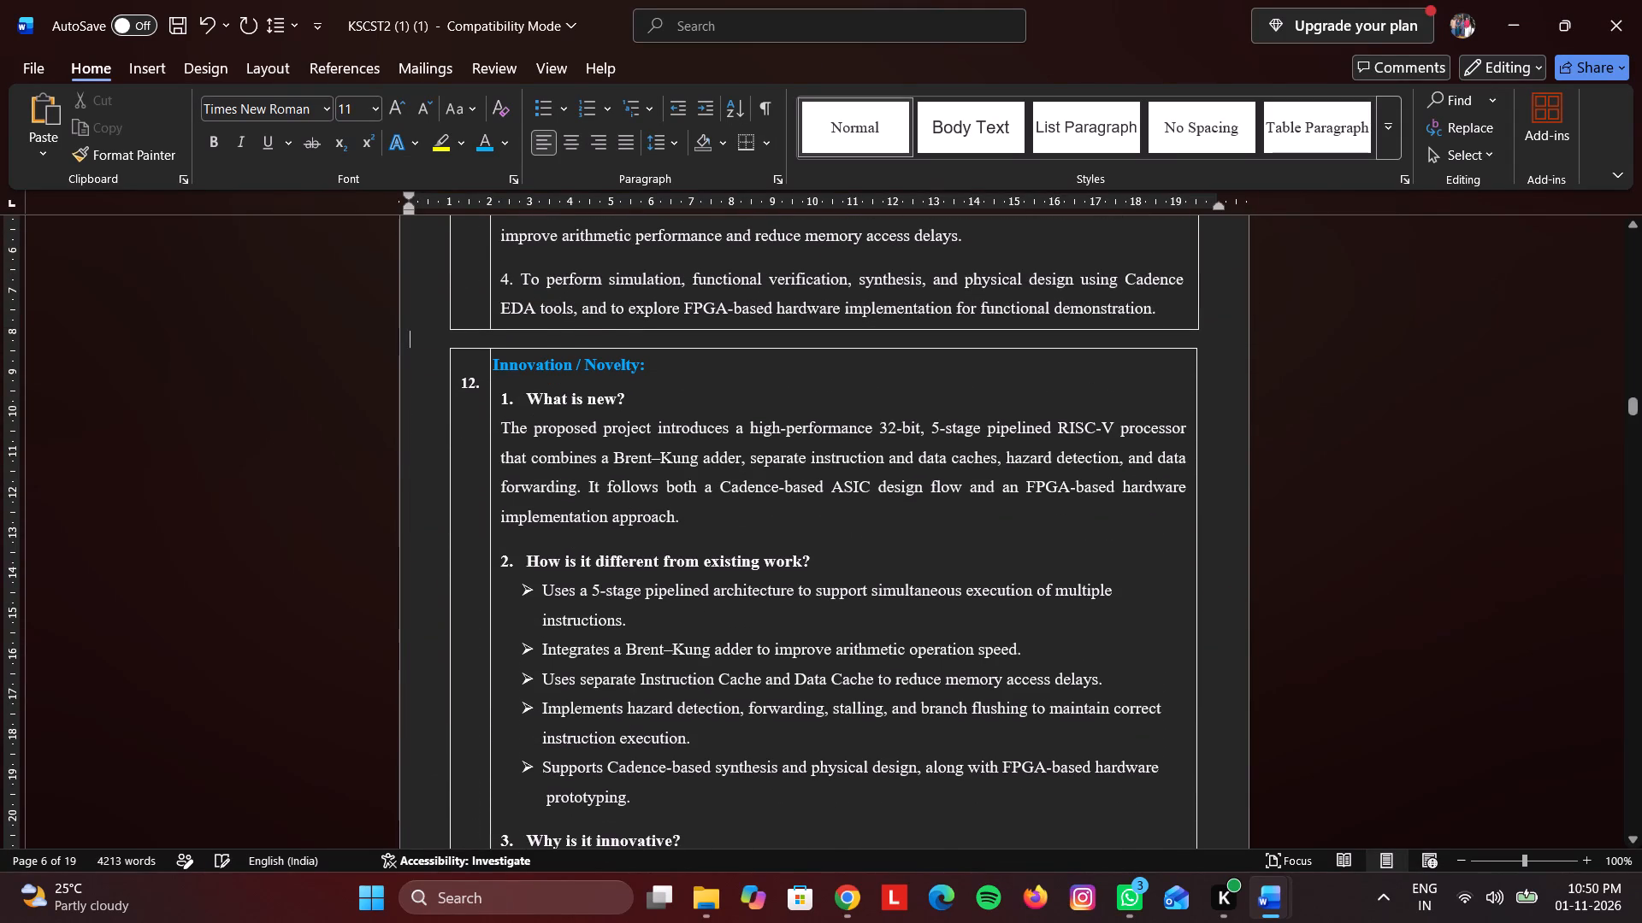
Align the Objectives table's outer right border with the border of the Innovation / Novelty section below it.
scroll(881, 425, up, 13)
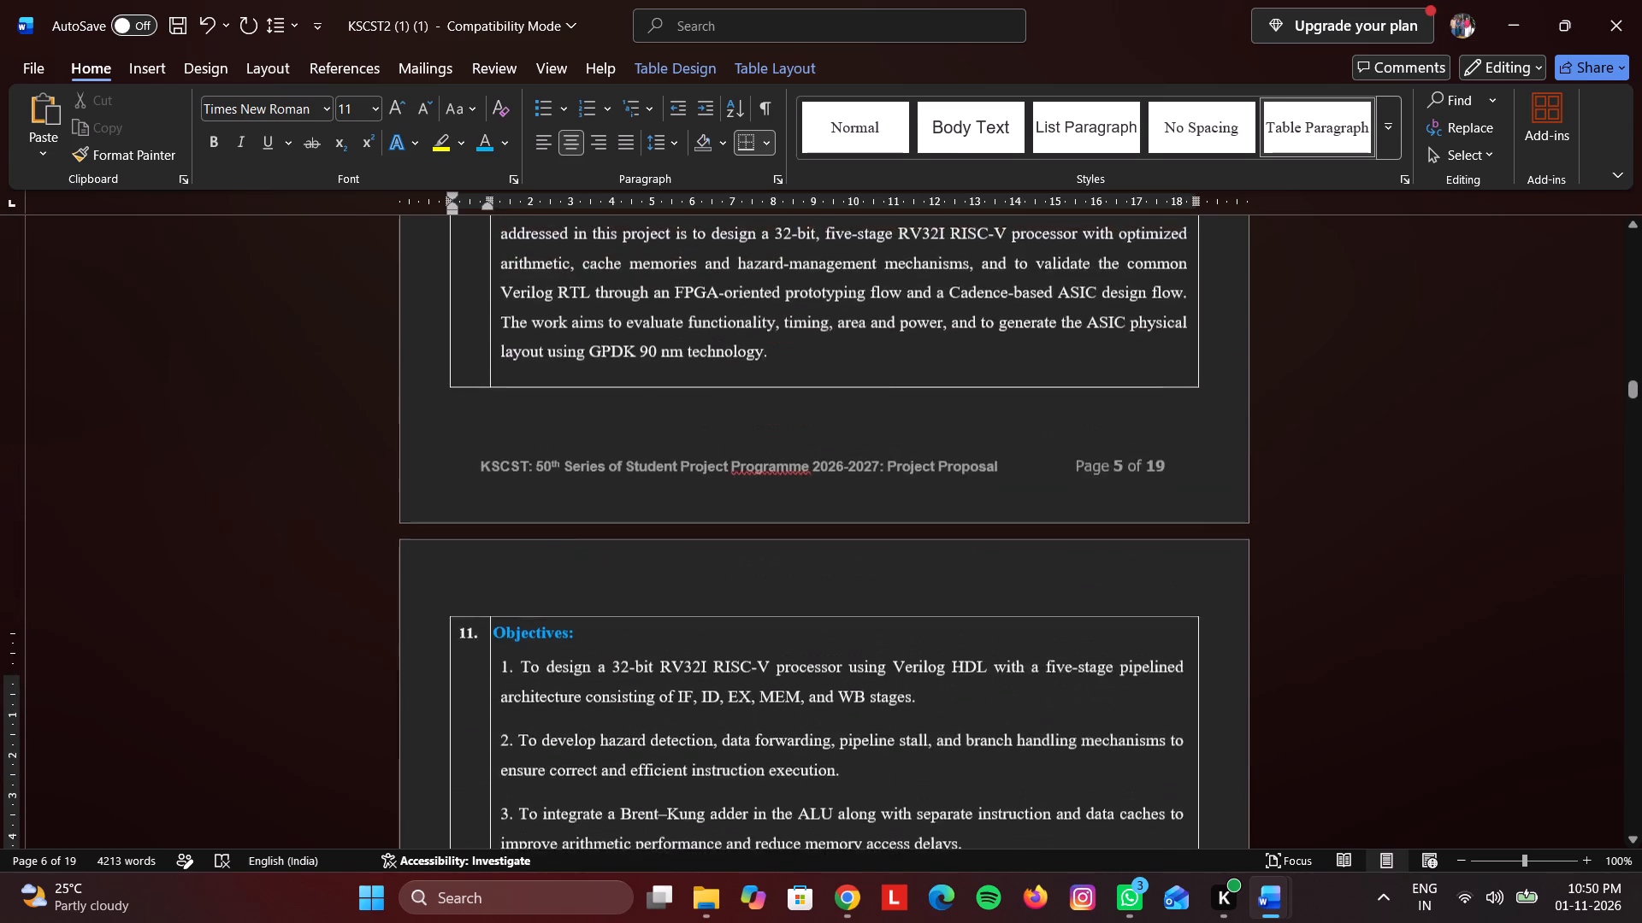
scroll(881, 424, down, 7)
scroll(881, 424, up, 7)
scroll(881, 424, down, 10)
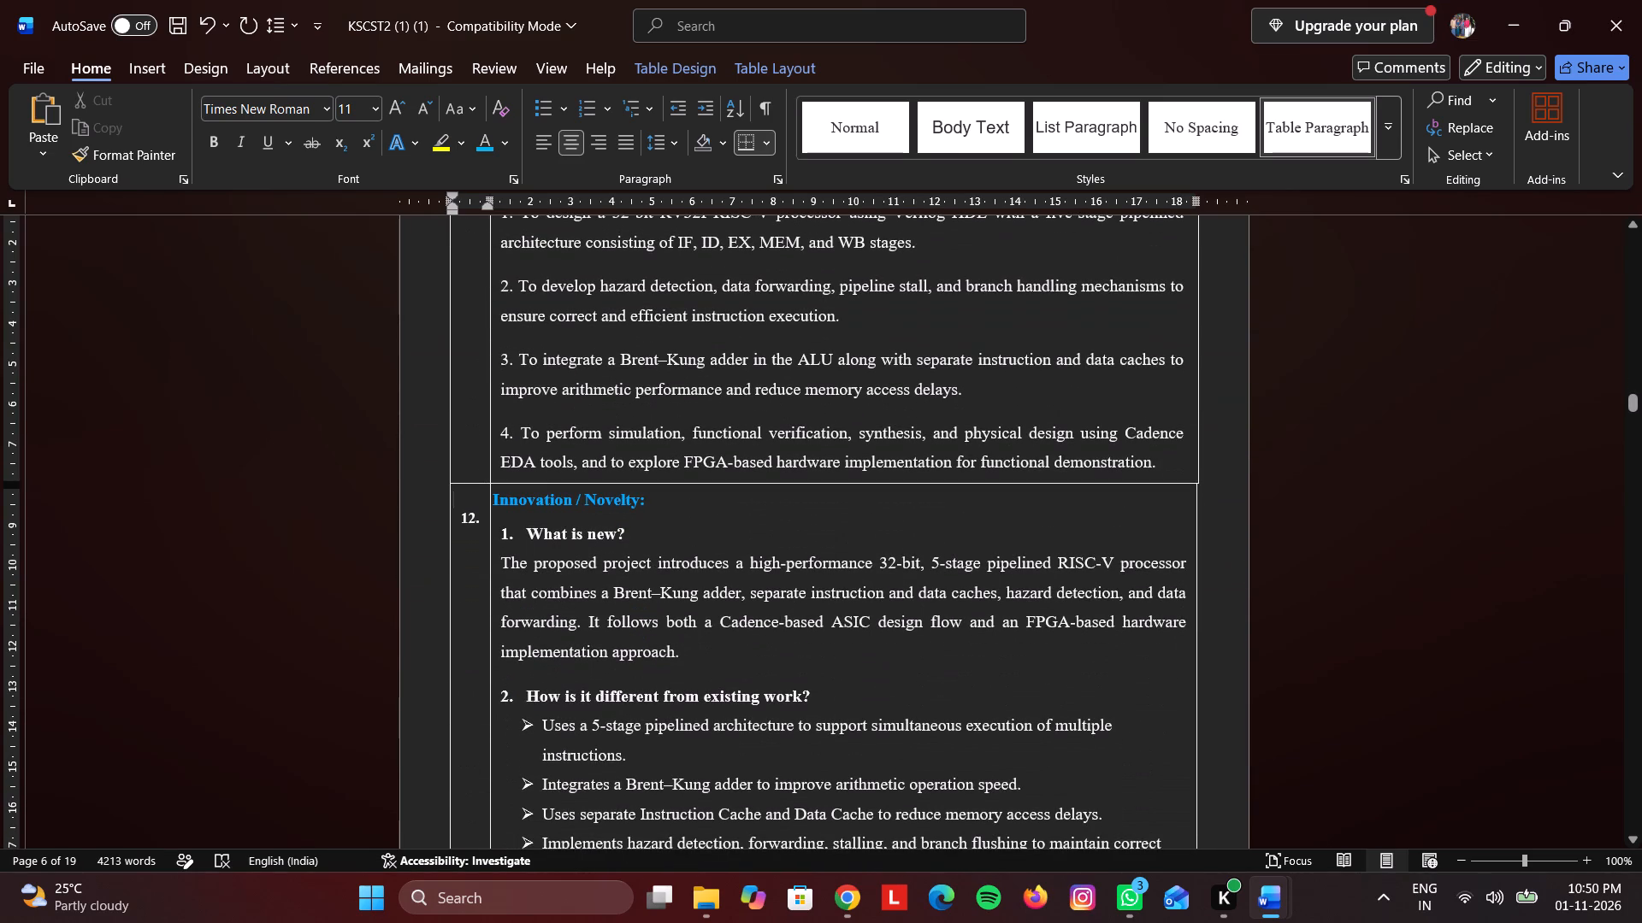
click(1198, 407)
scroll(1195, 406, up, 2)
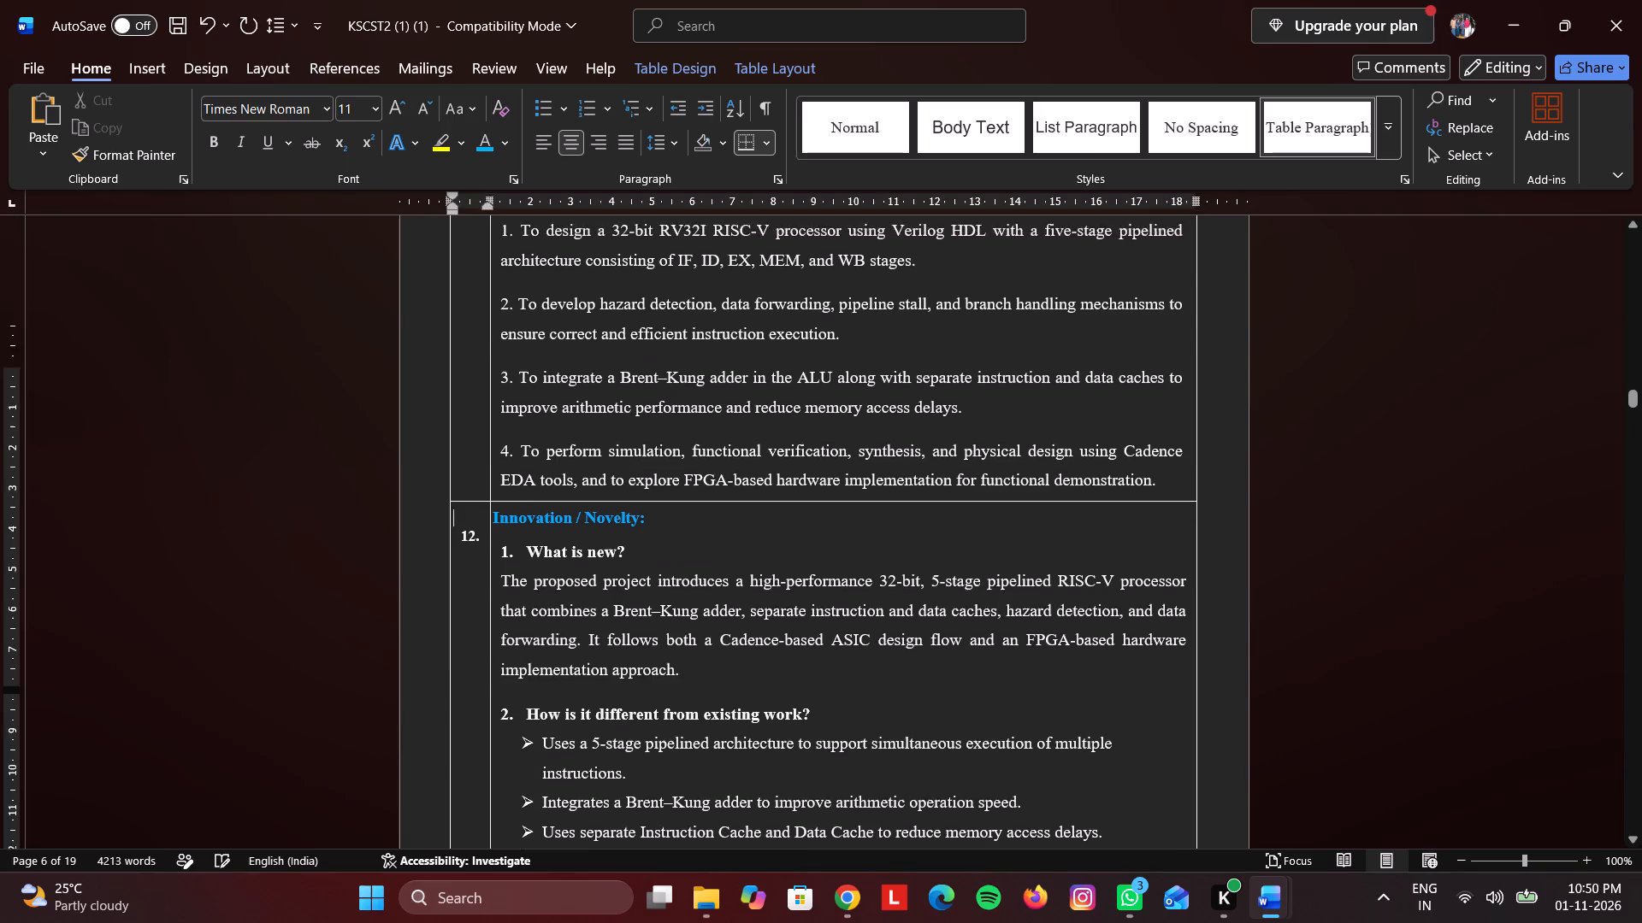
scroll(1195, 406, up, 7)
click(1119, 352)
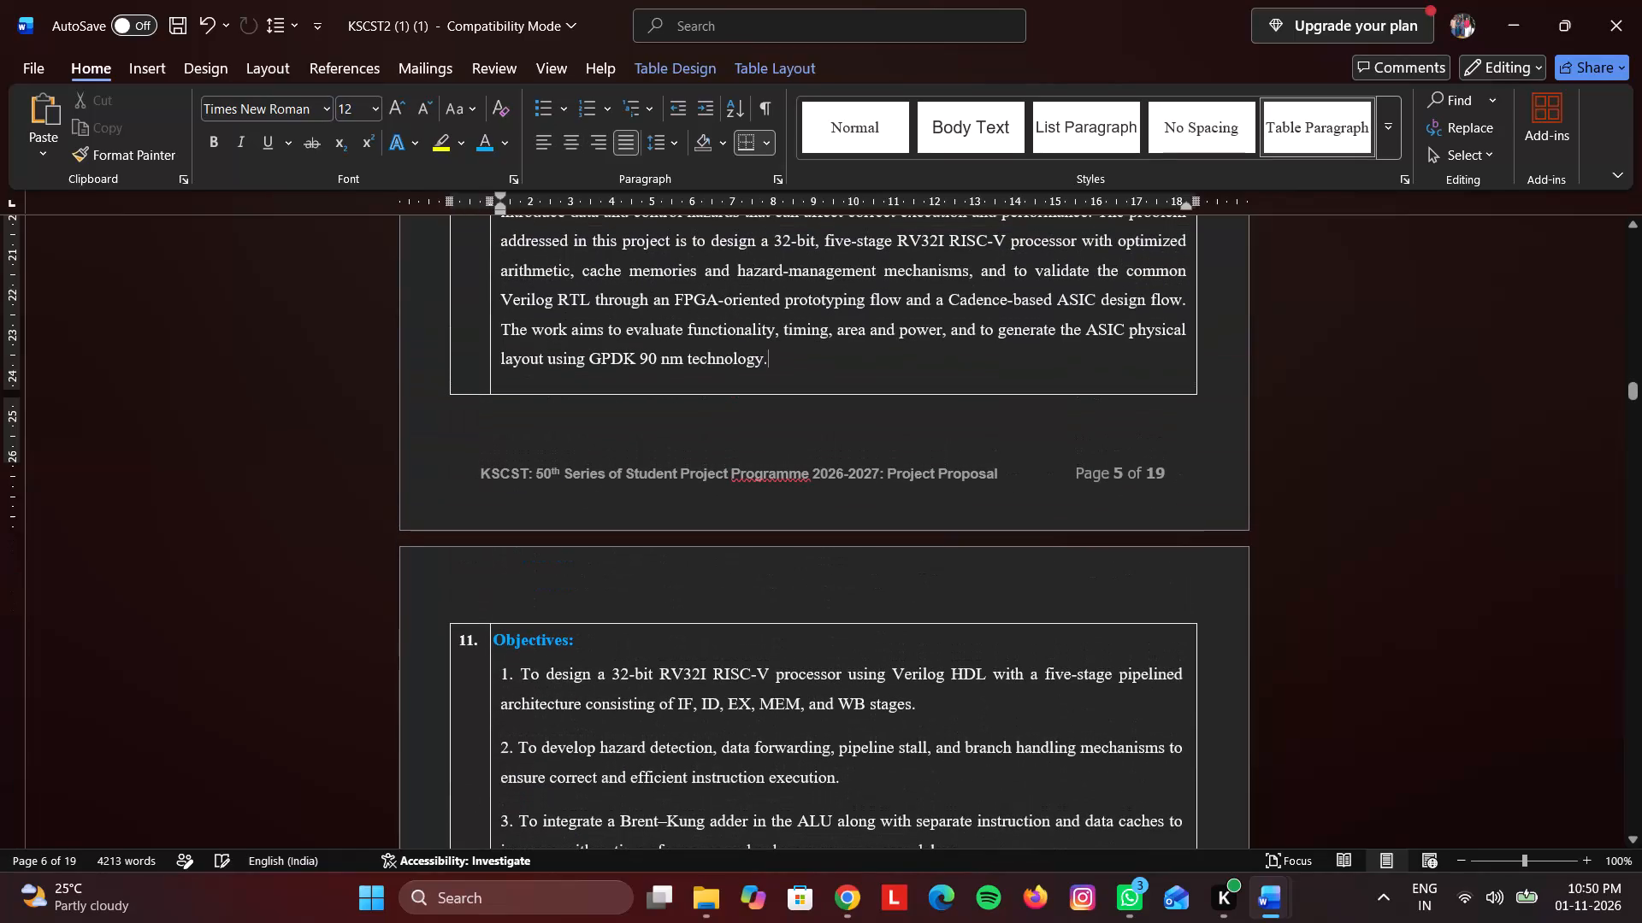
Add space after the fourth objective's paragraph to separate it from the Innovation / Novelty section.
scroll(1119, 352, down, 11)
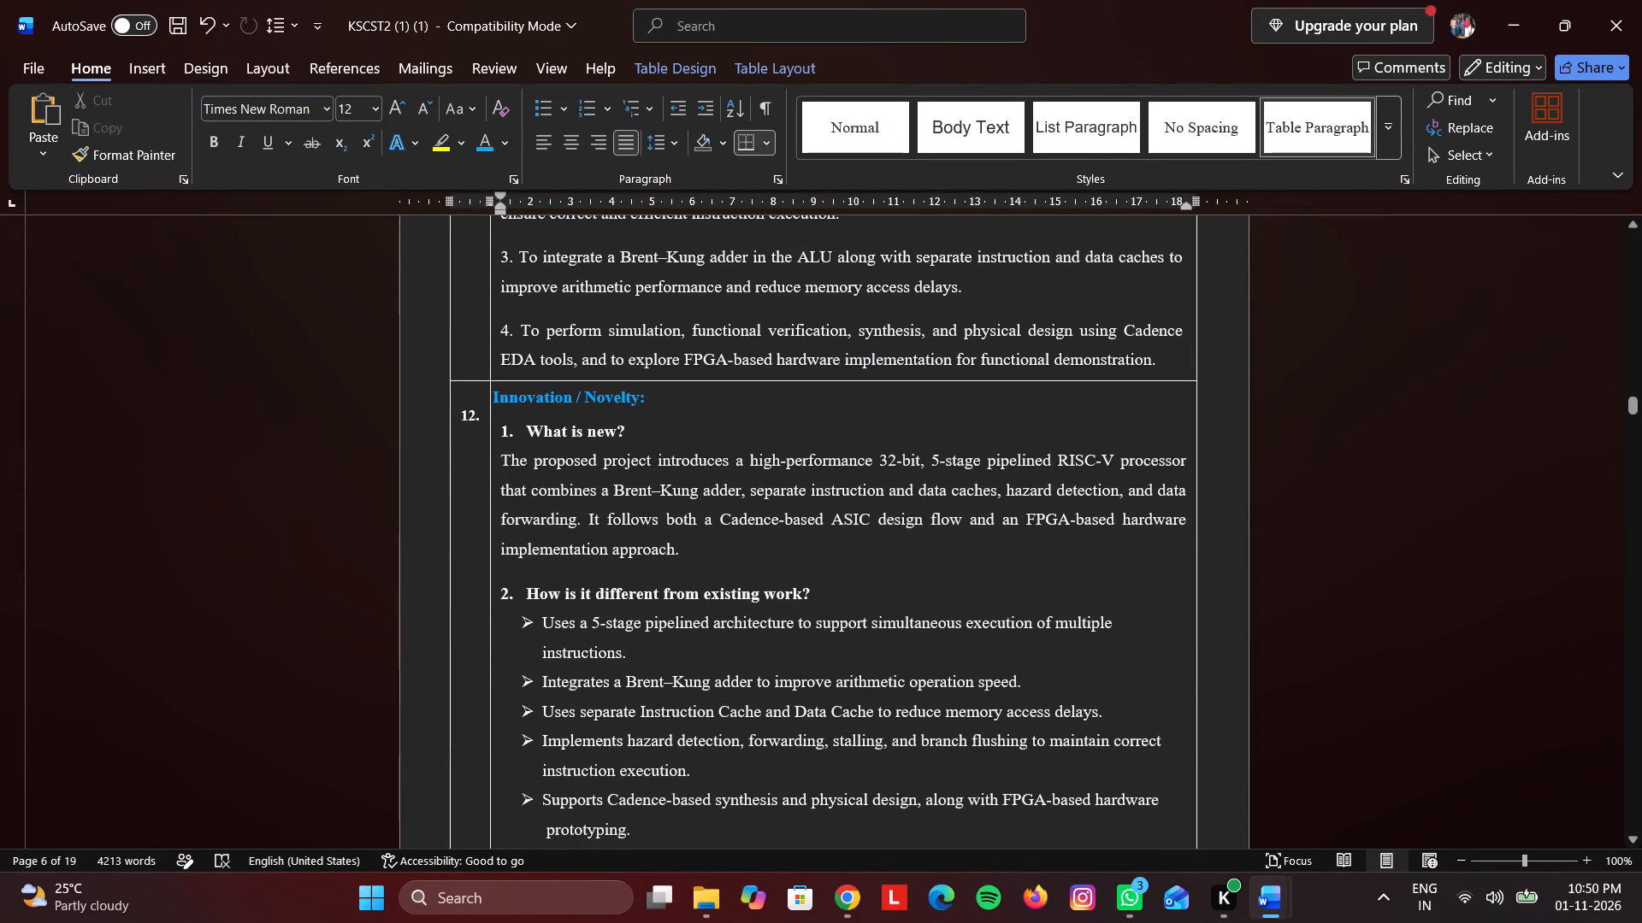
click(1156, 361)
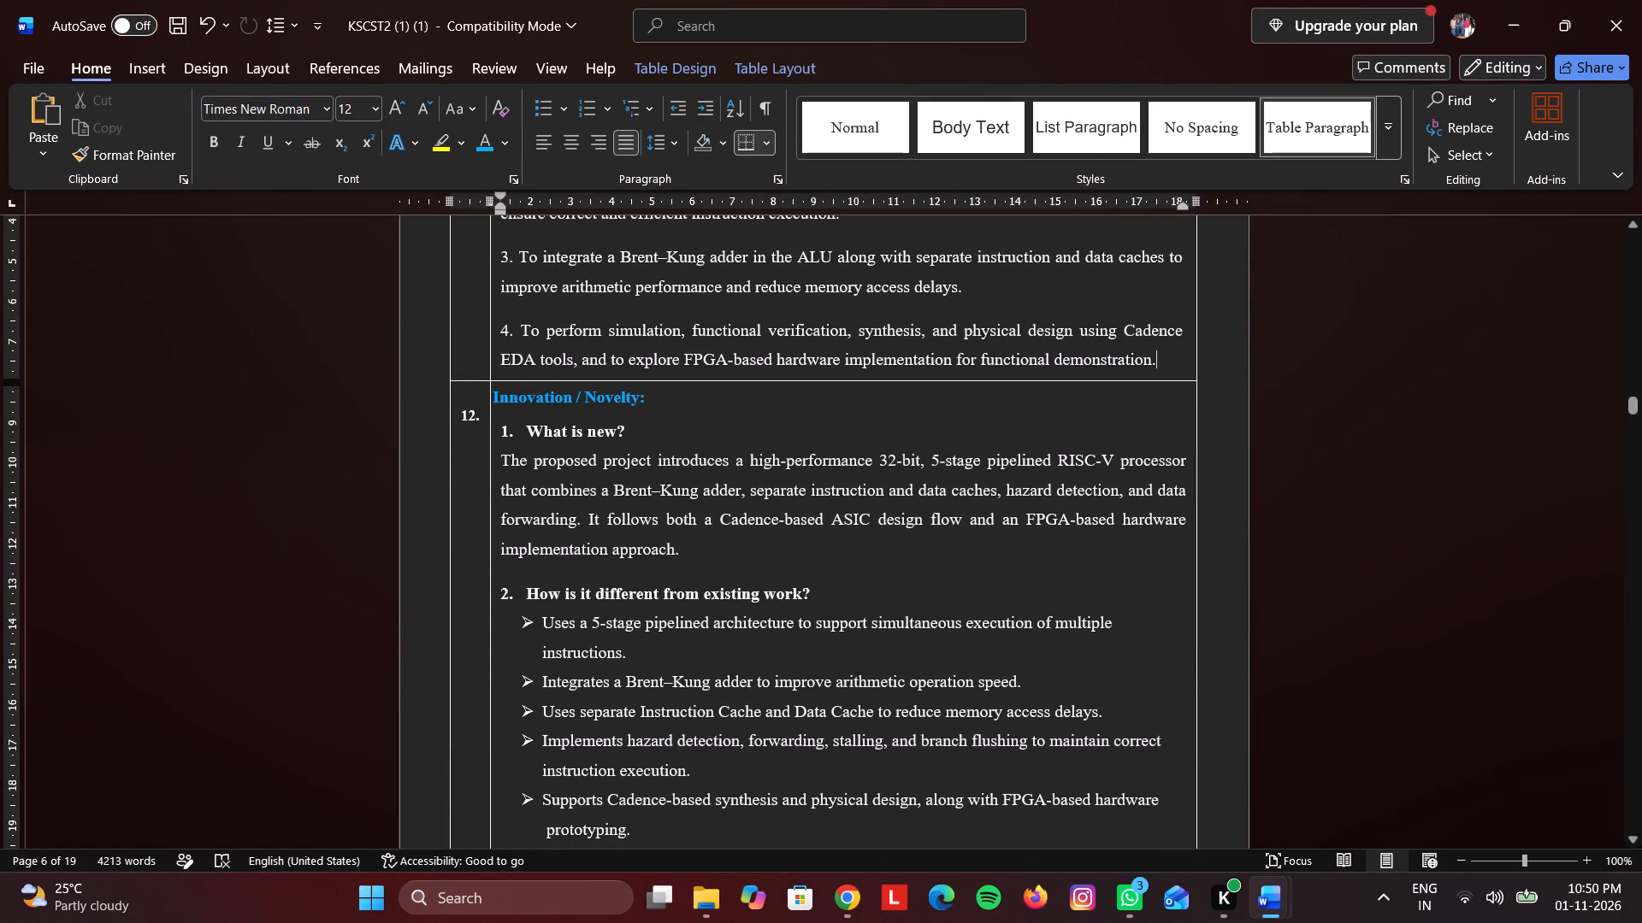
click(680, 149)
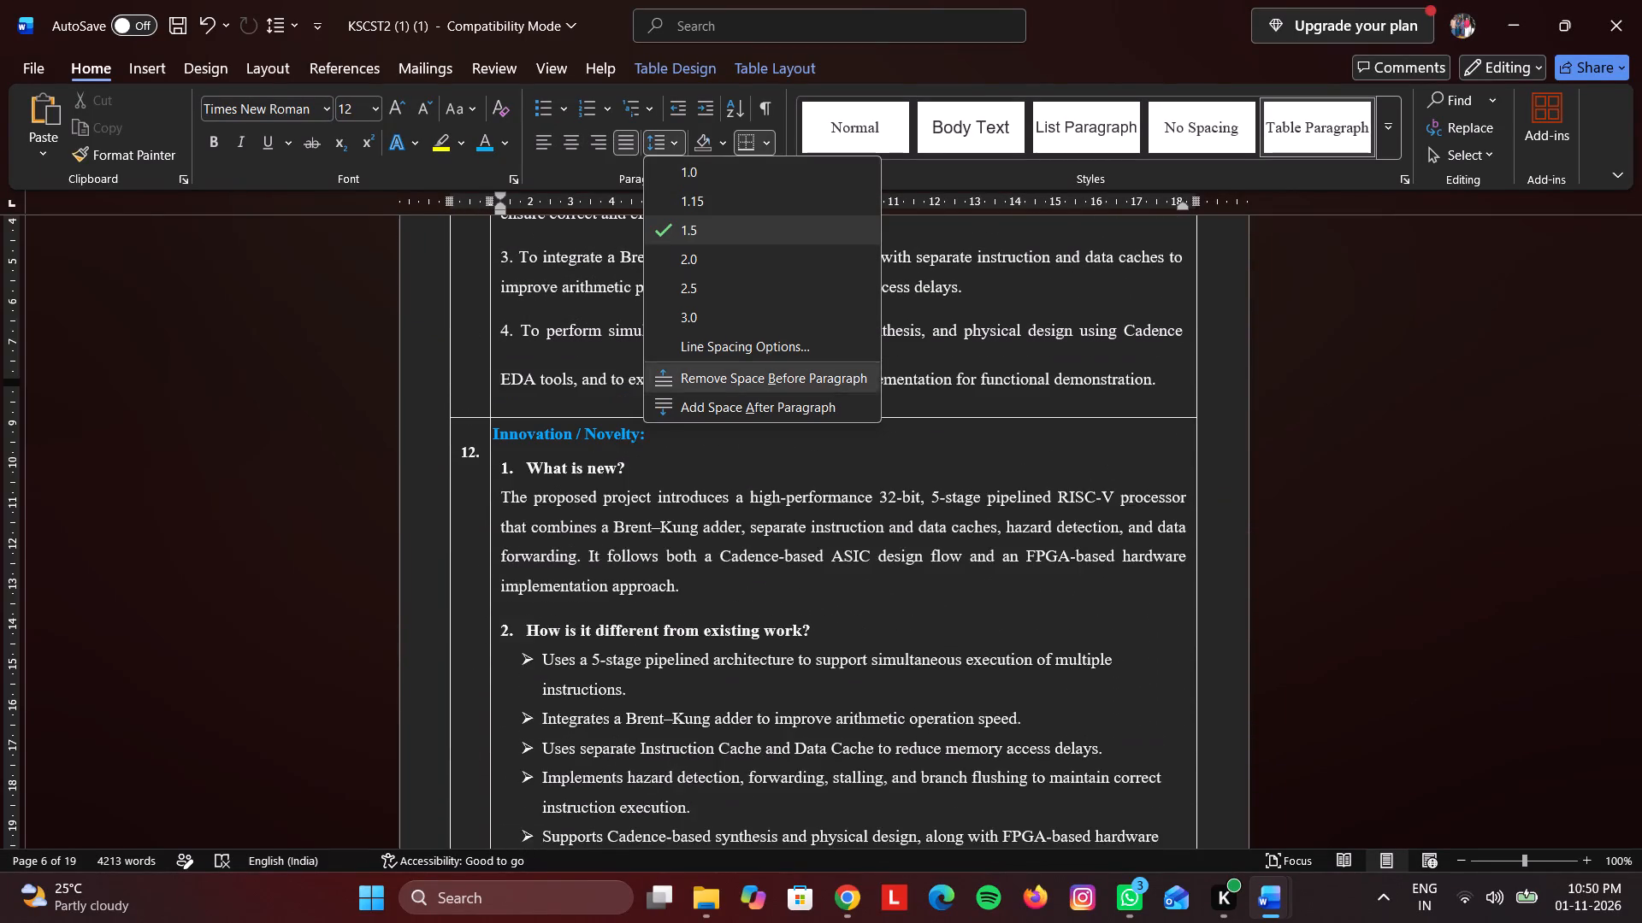
click(730, 398)
click(750, 427)
Review the layout and spacing of the Innovation / Novelty and Proposed Methodology sections down to the RISC-V block diagram.
scroll(750, 427, down, 8)
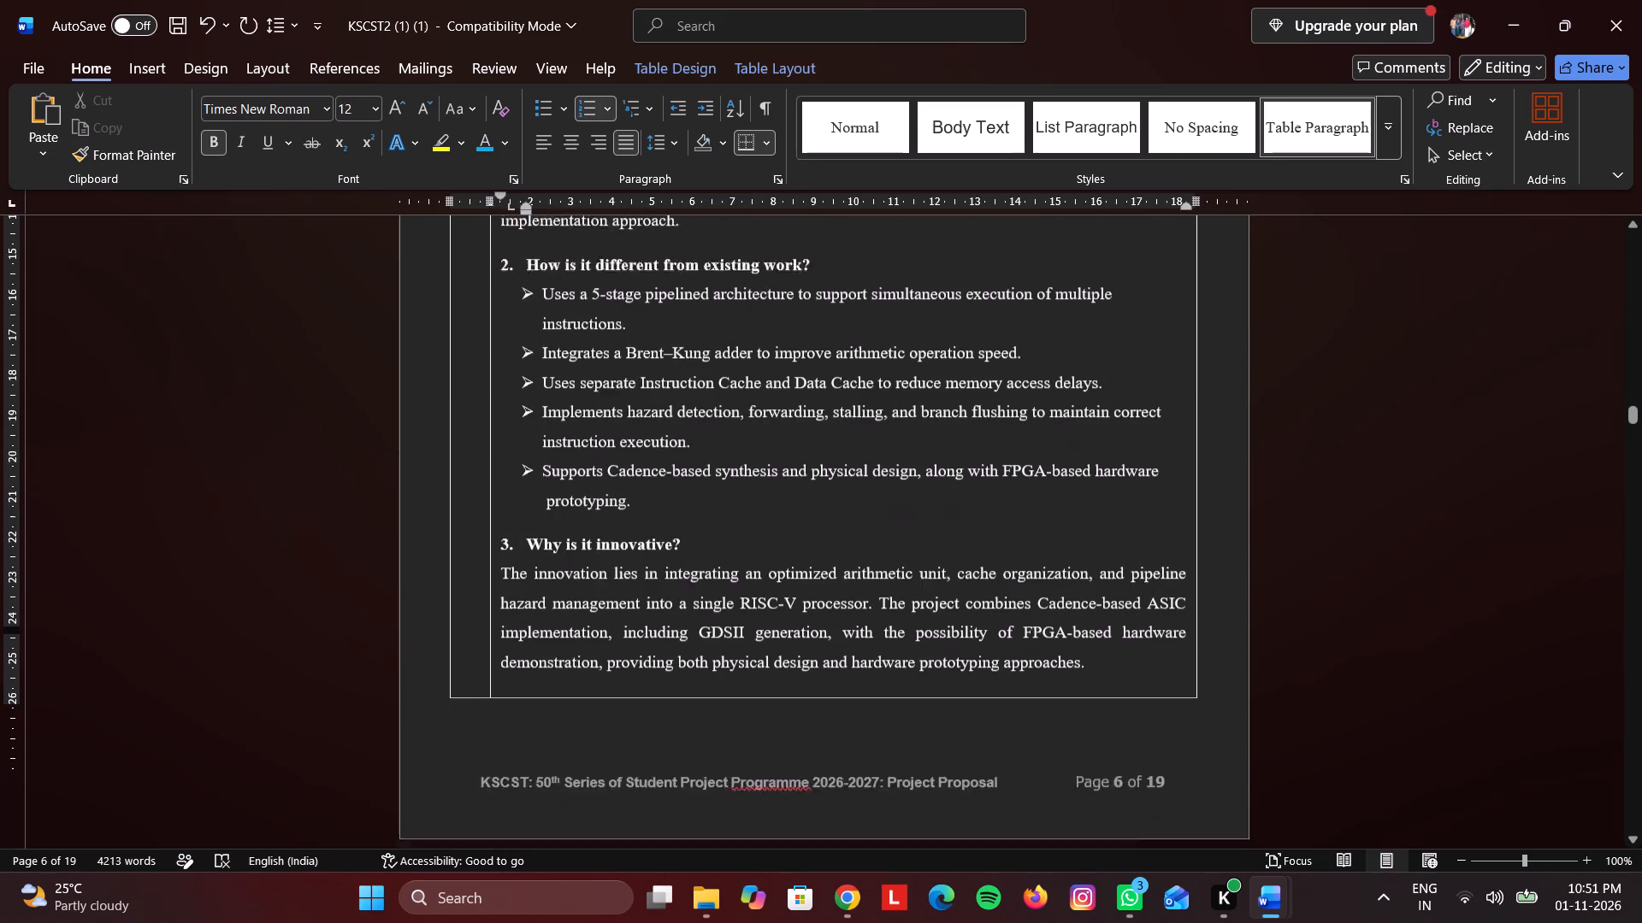
scroll(750, 427, down, 5)
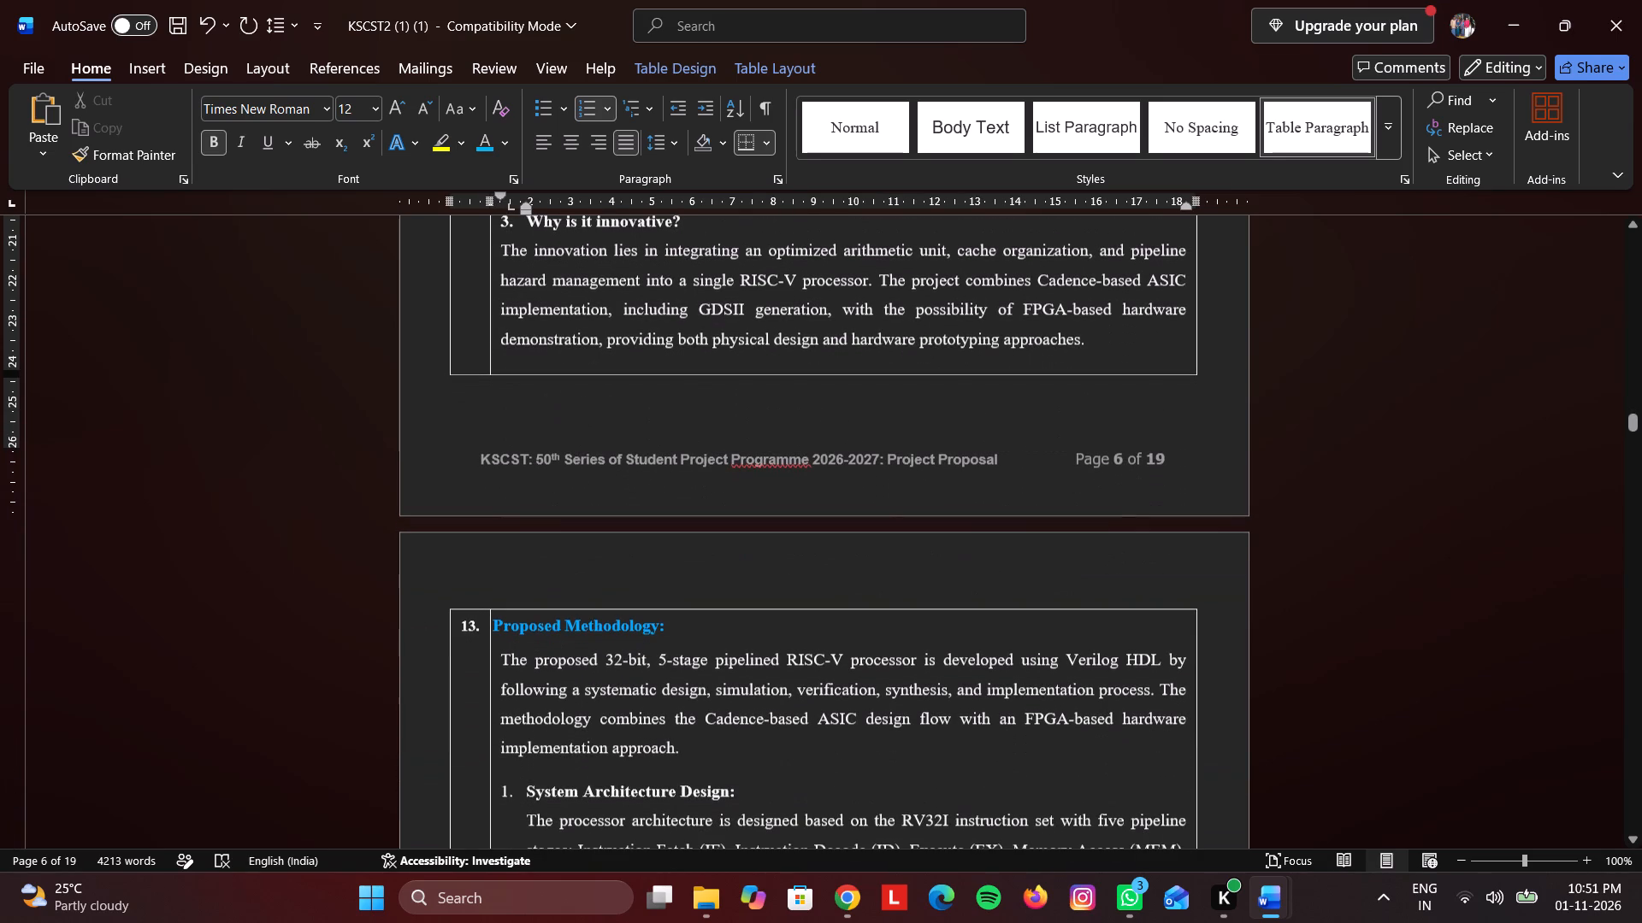
scroll(750, 427, down, 16)
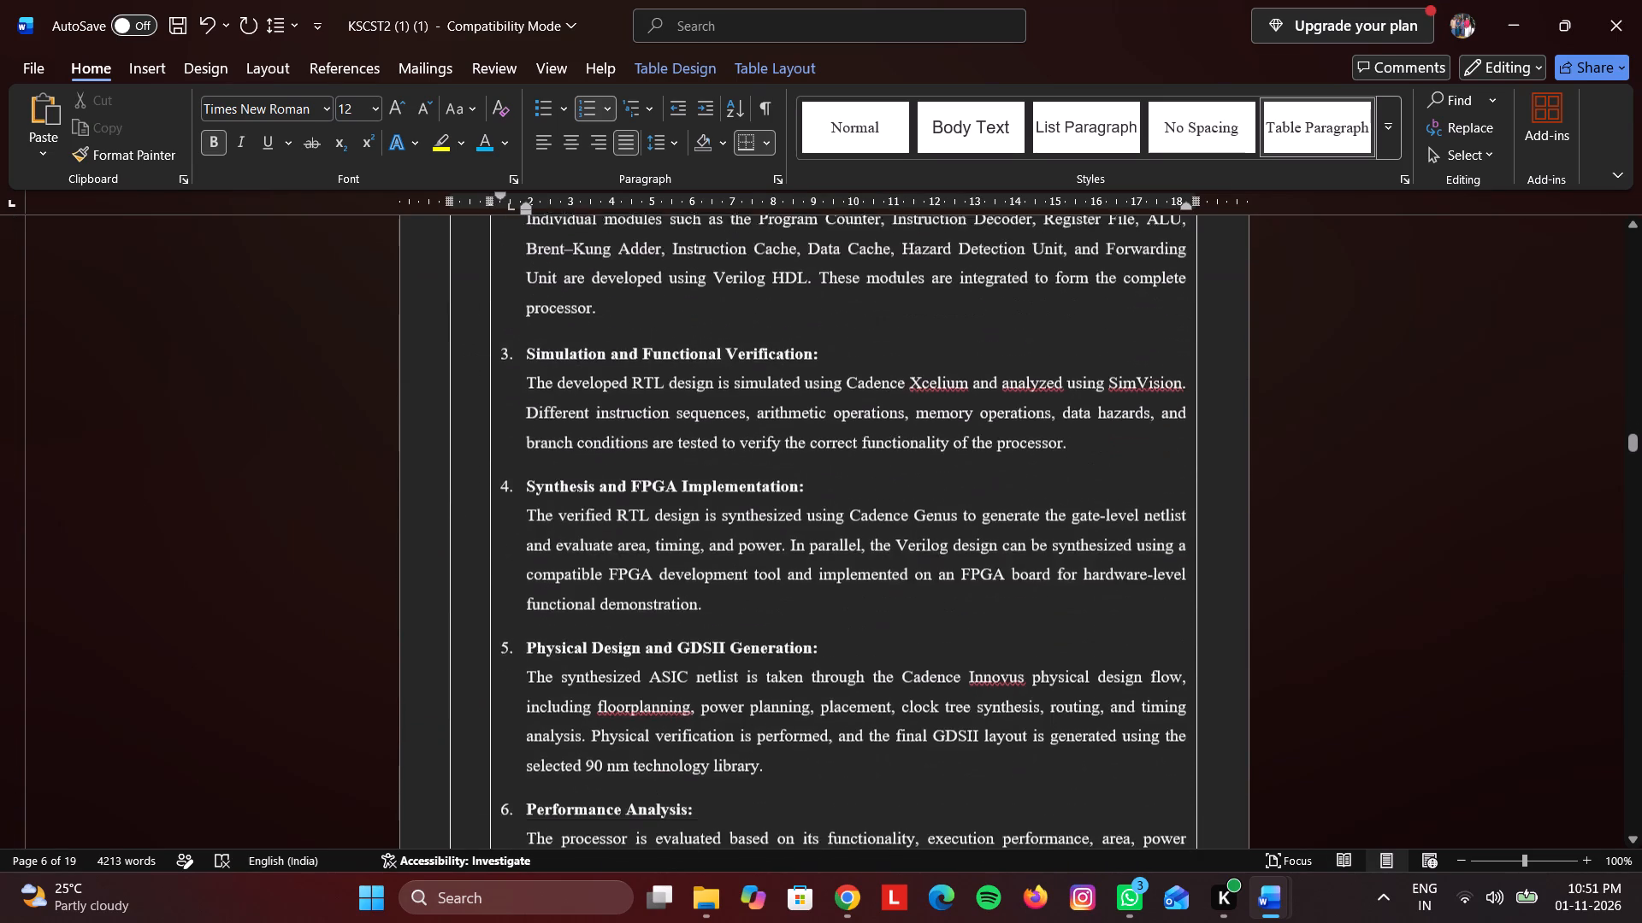
scroll(750, 427, down, 9)
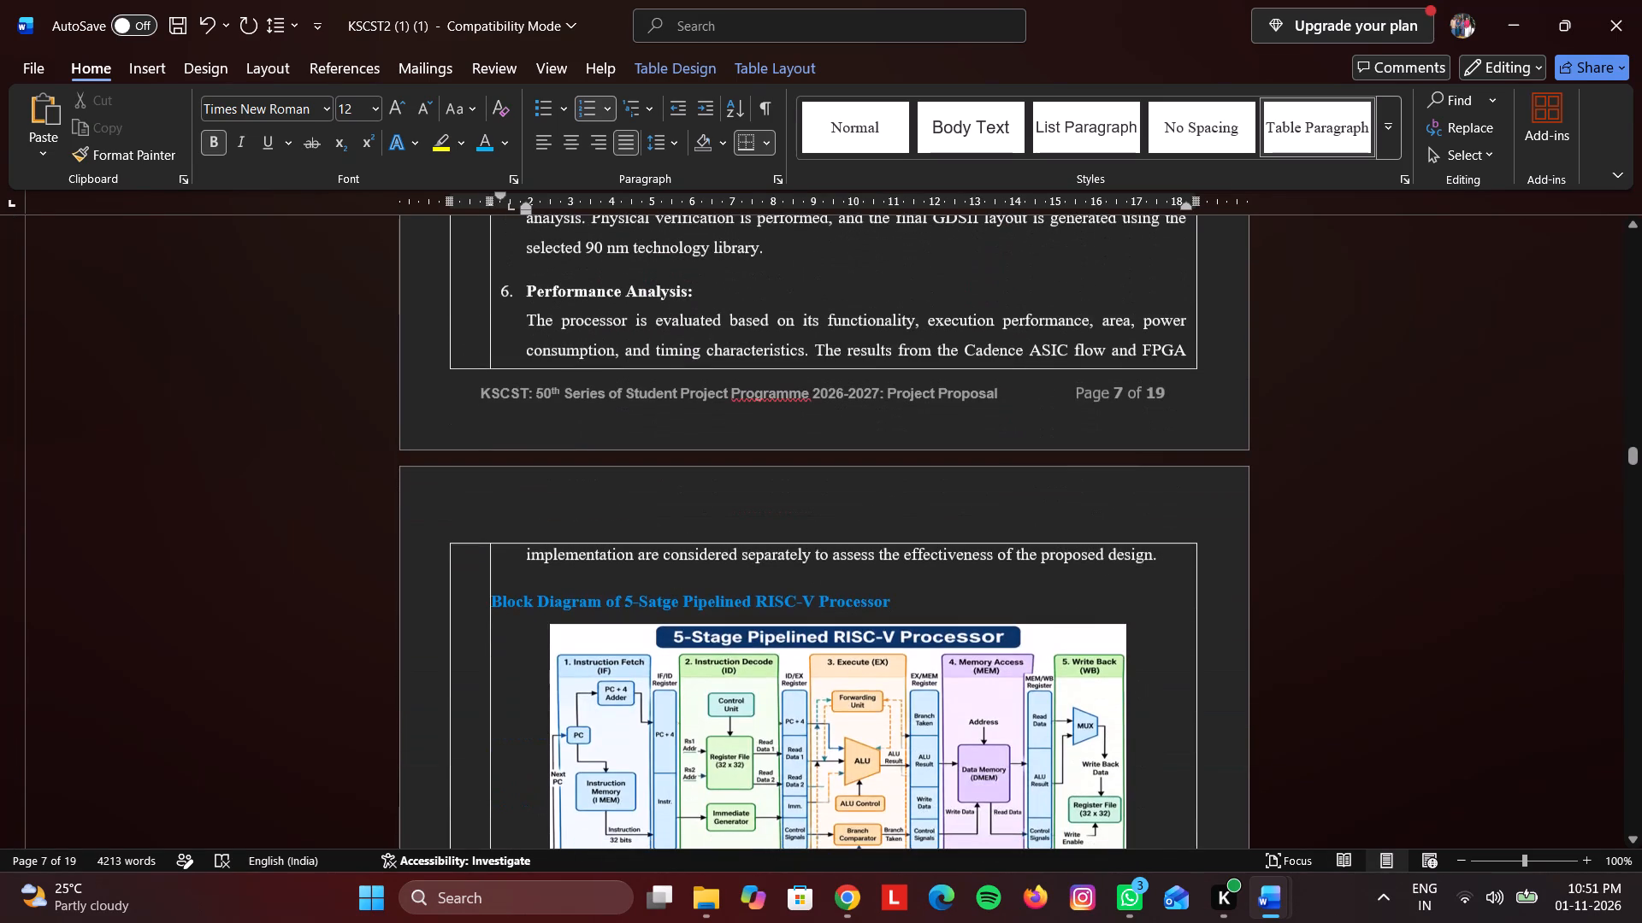
scroll(750, 427, up, 16)
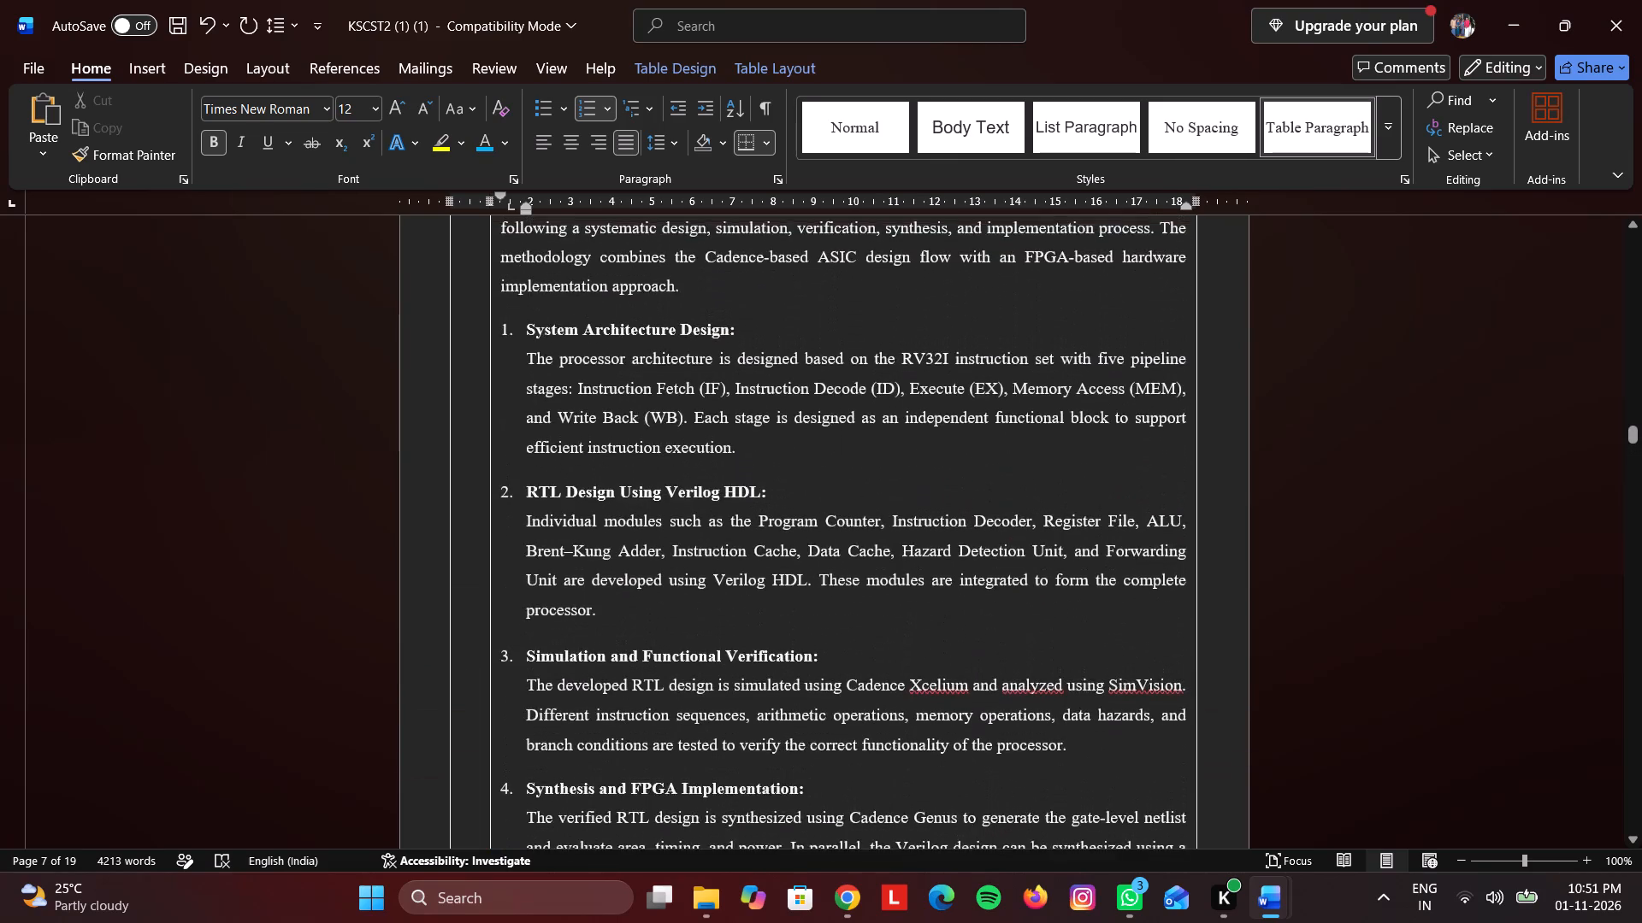
scroll(750, 427, up, 3)
scroll(750, 427, down, 5)
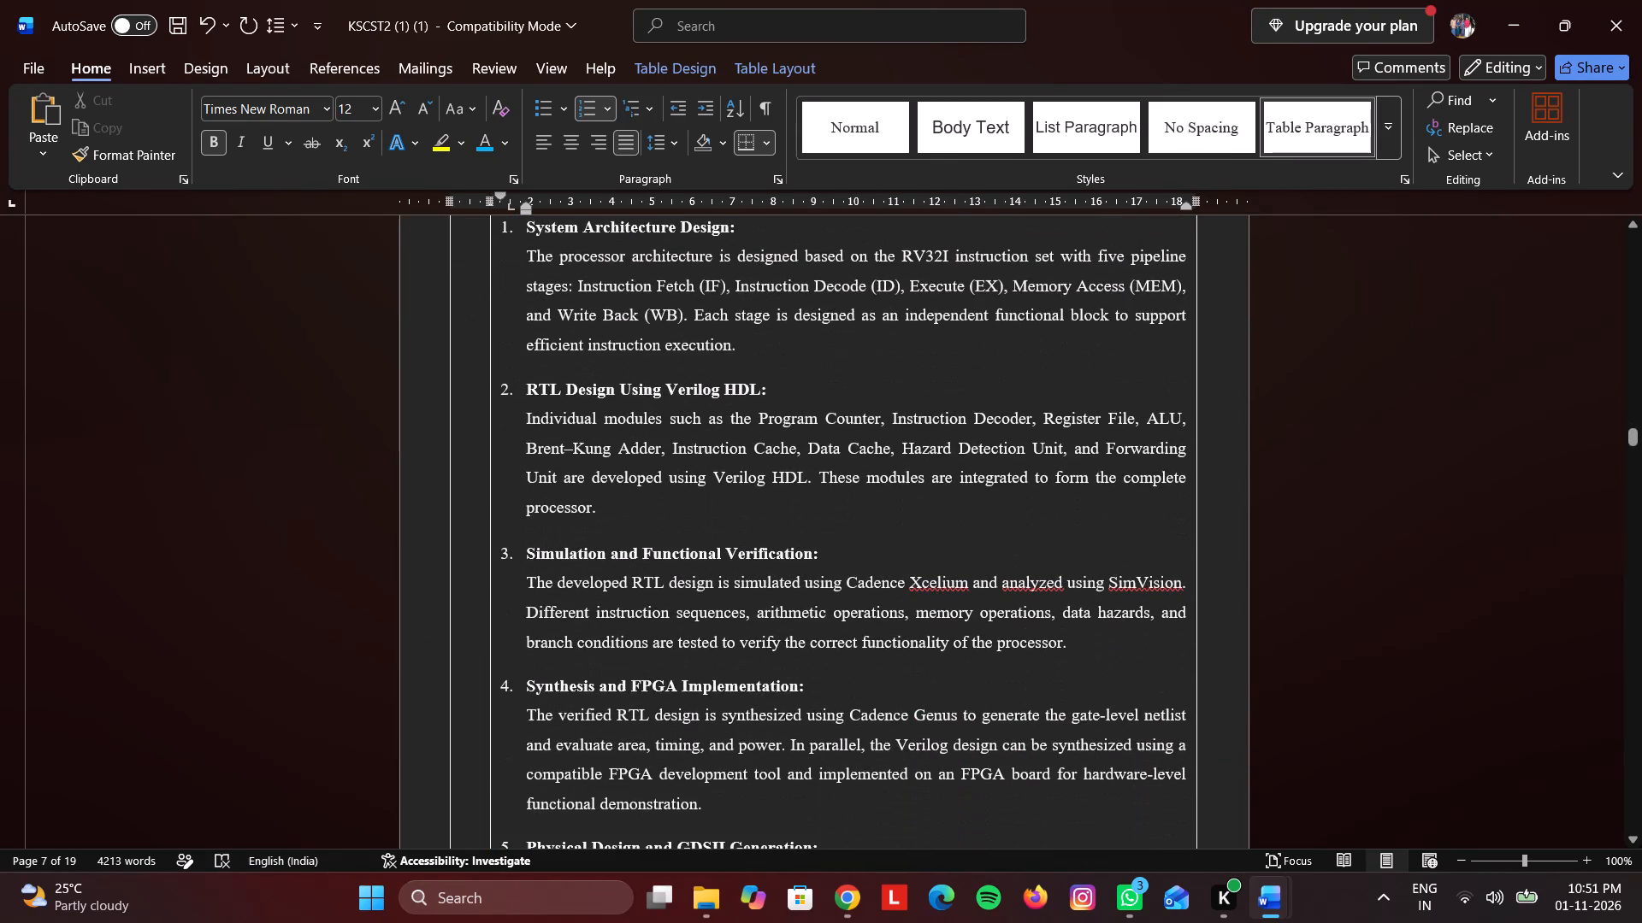
scroll(750, 427, down, 10)
scroll(750, 427, up, 12)
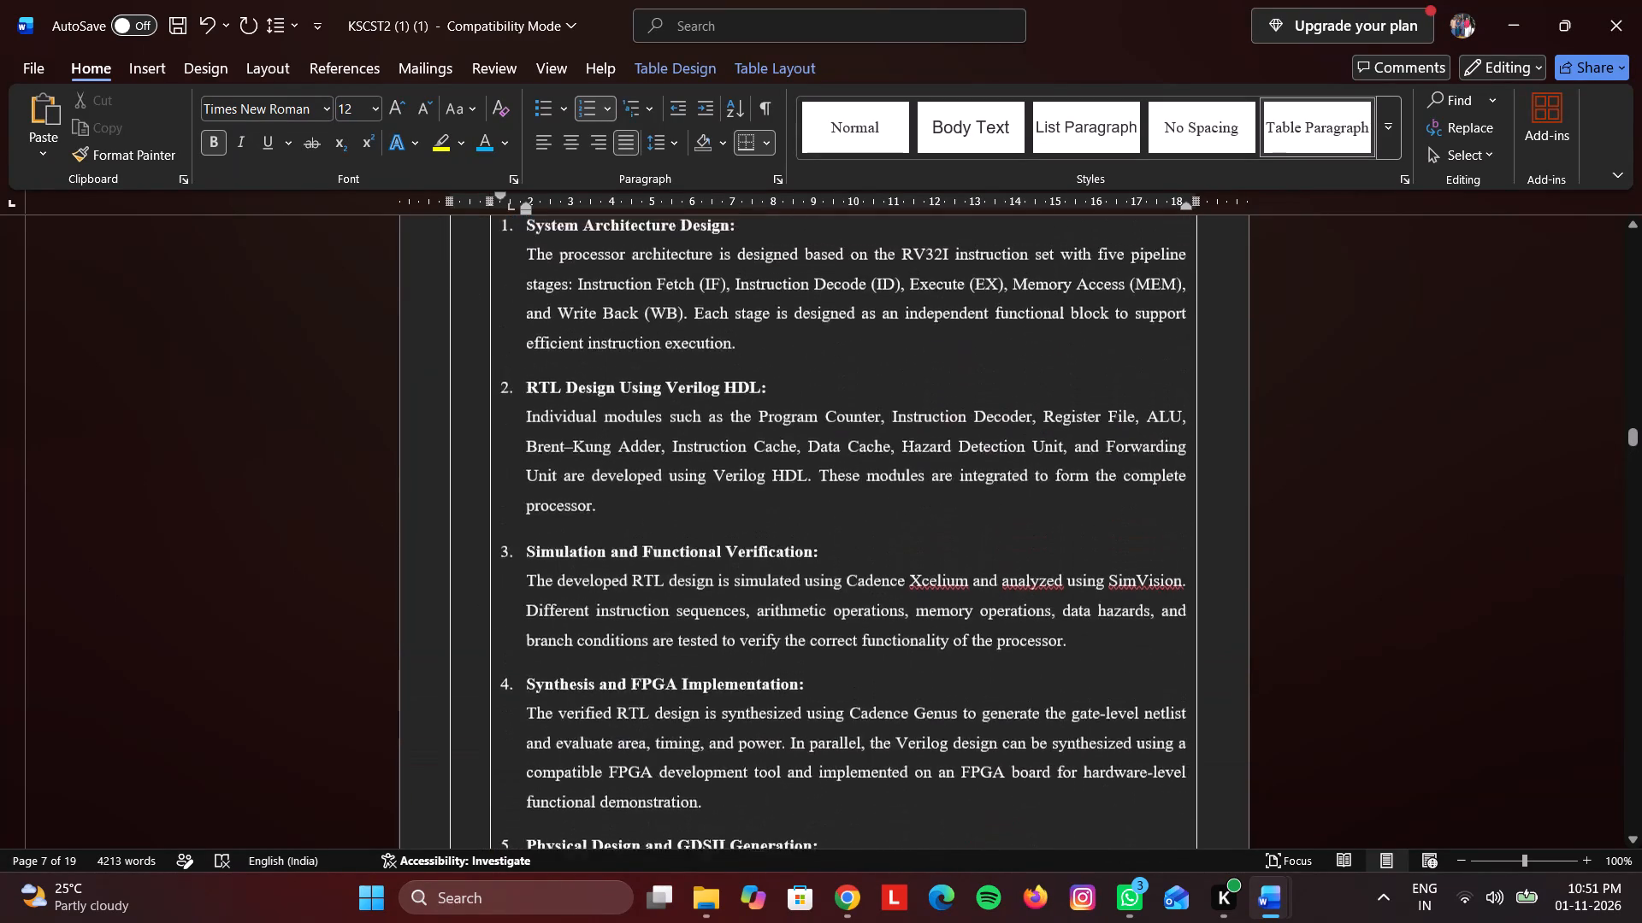
scroll(750, 427, up, 3)
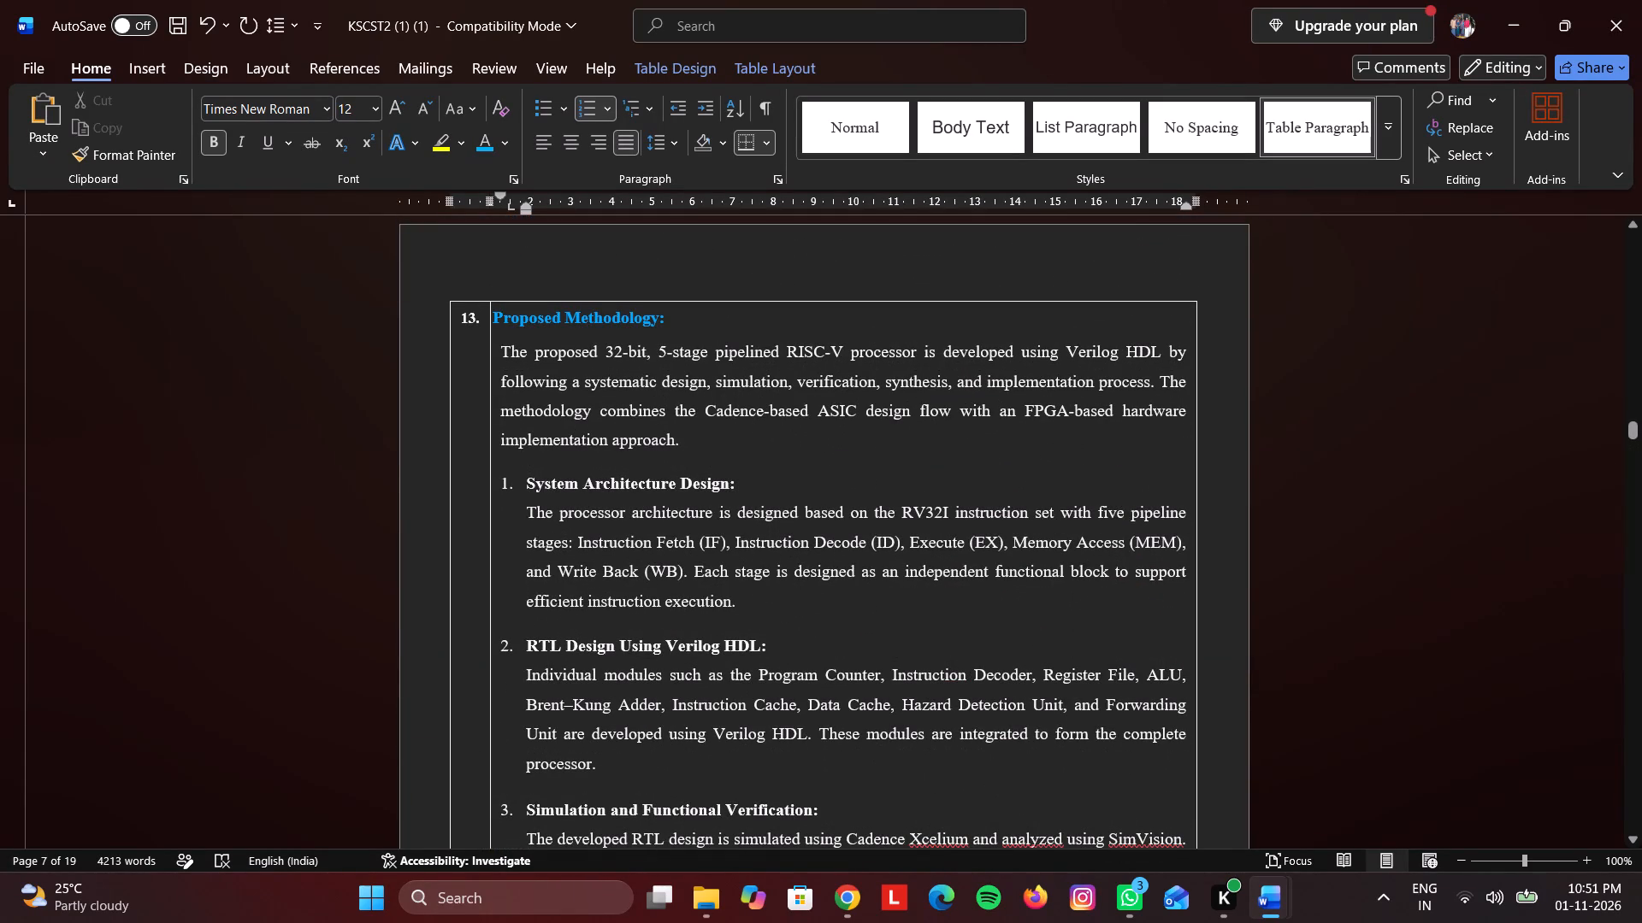
scroll(691, 435, down, 4)
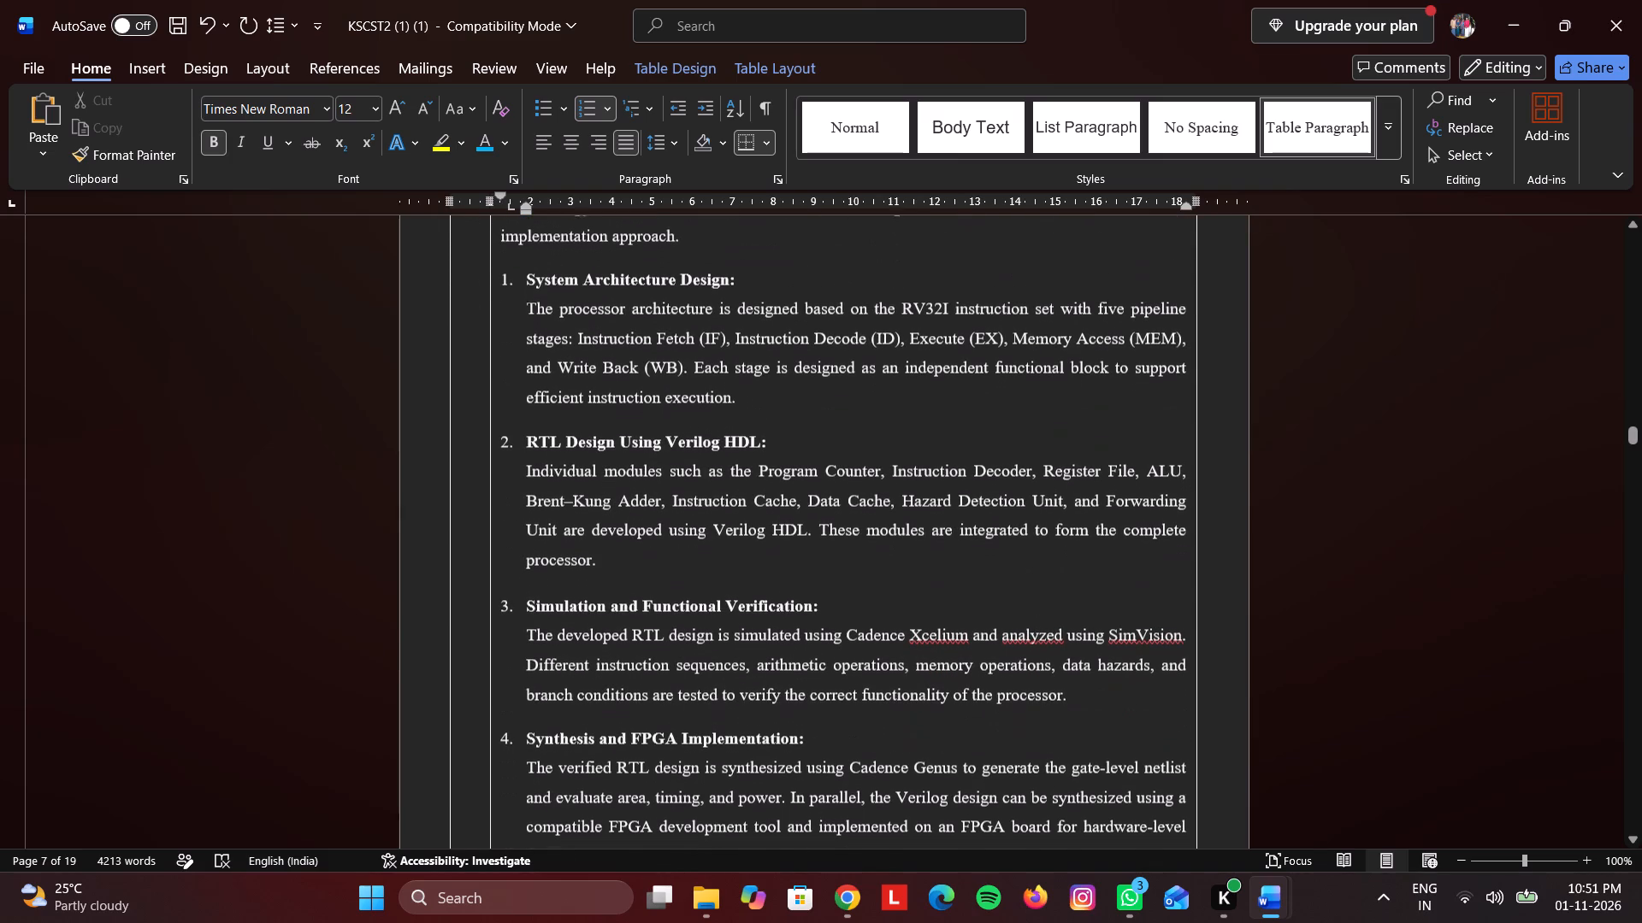
scroll(754, 430, down, 3)
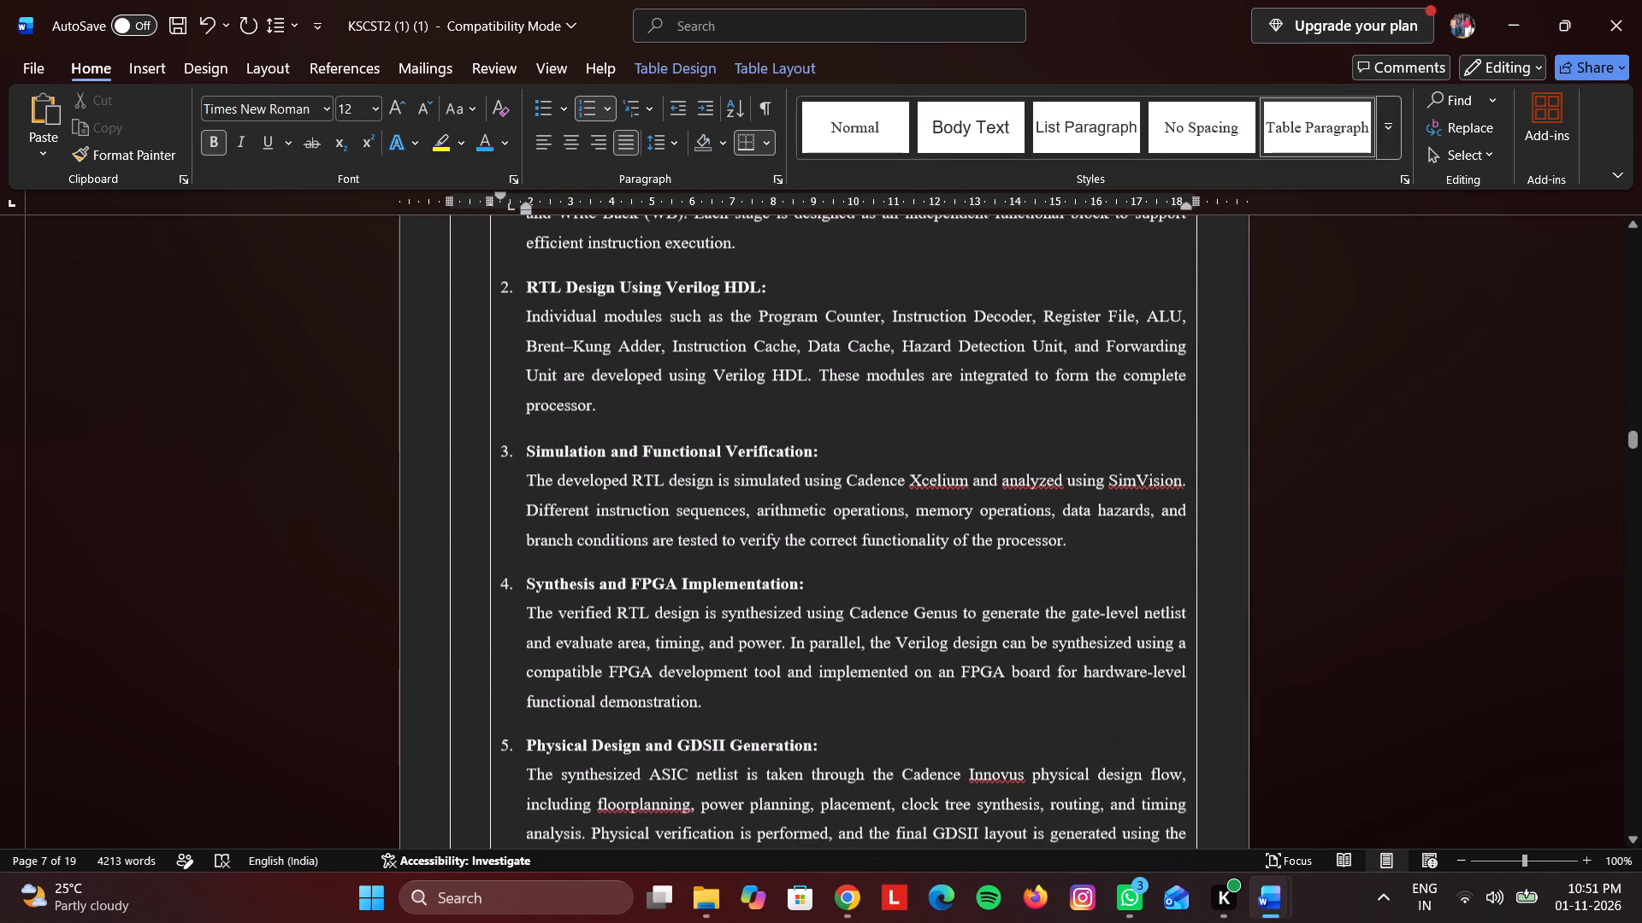
scroll(754, 430, down, 11)
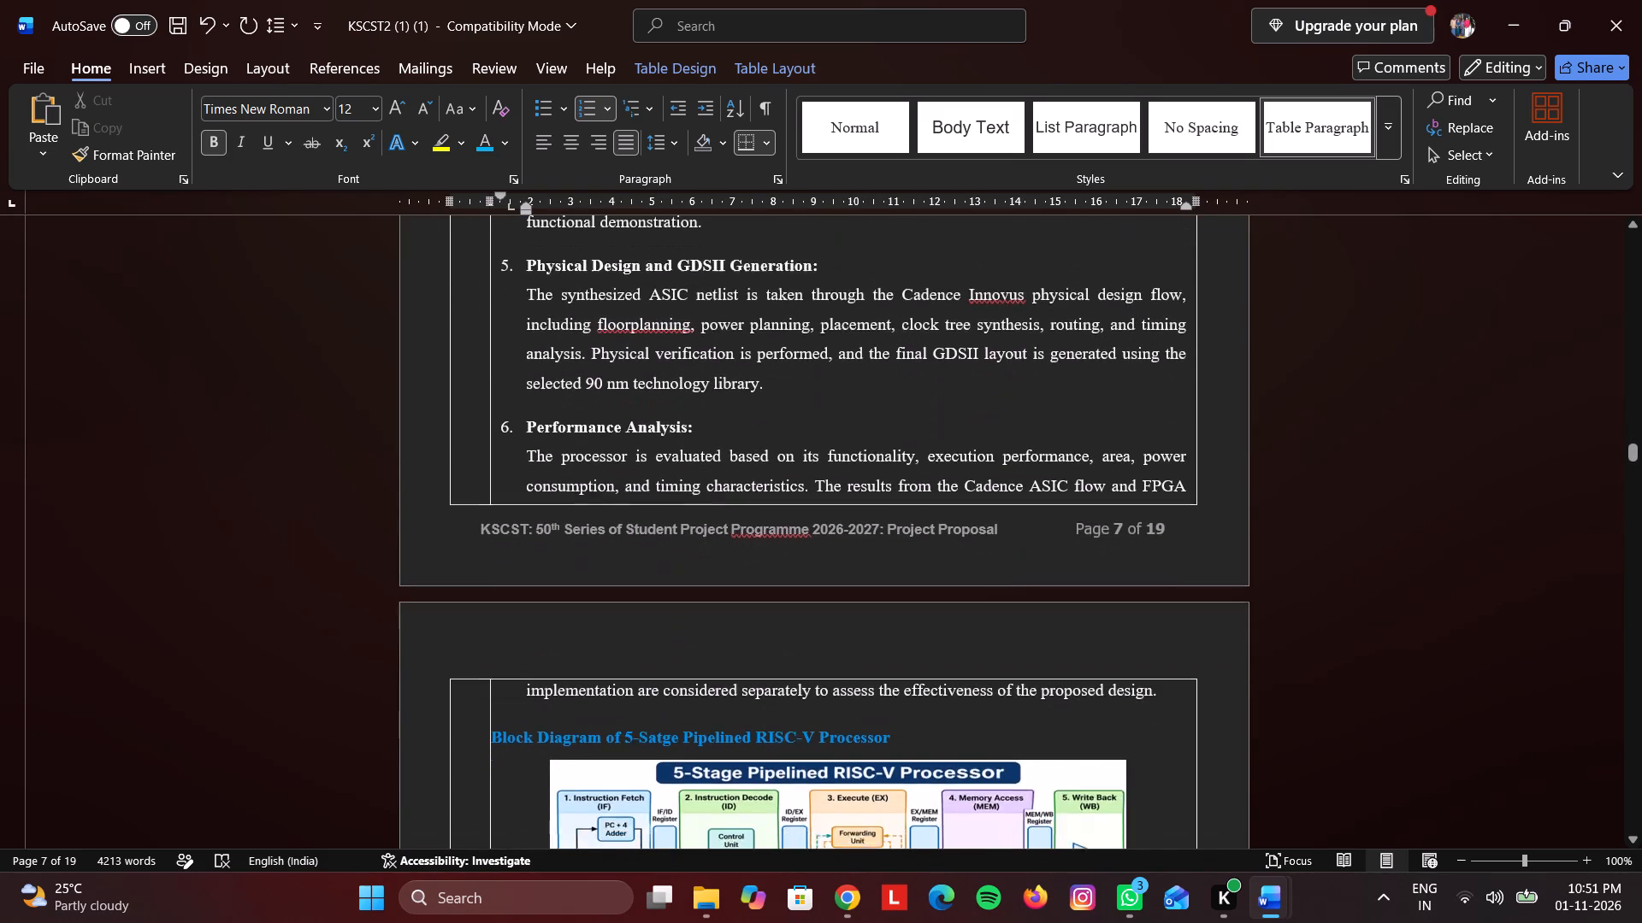
scroll(754, 430, down, 3)
scroll(754, 430, up, 4)
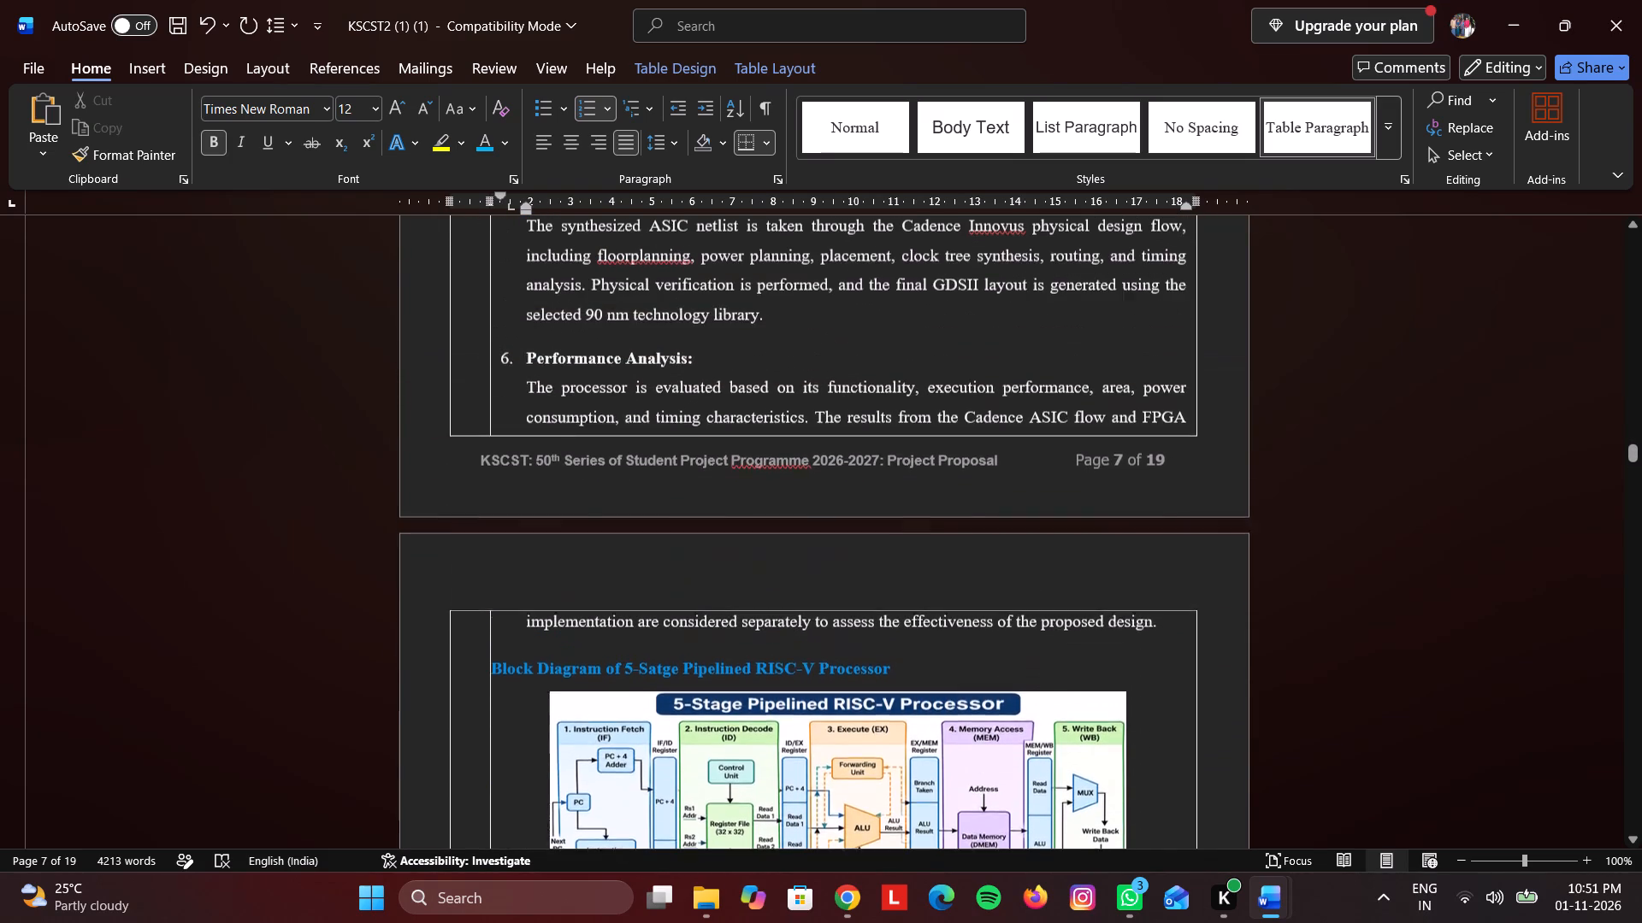
scroll(754, 430, up, 2)
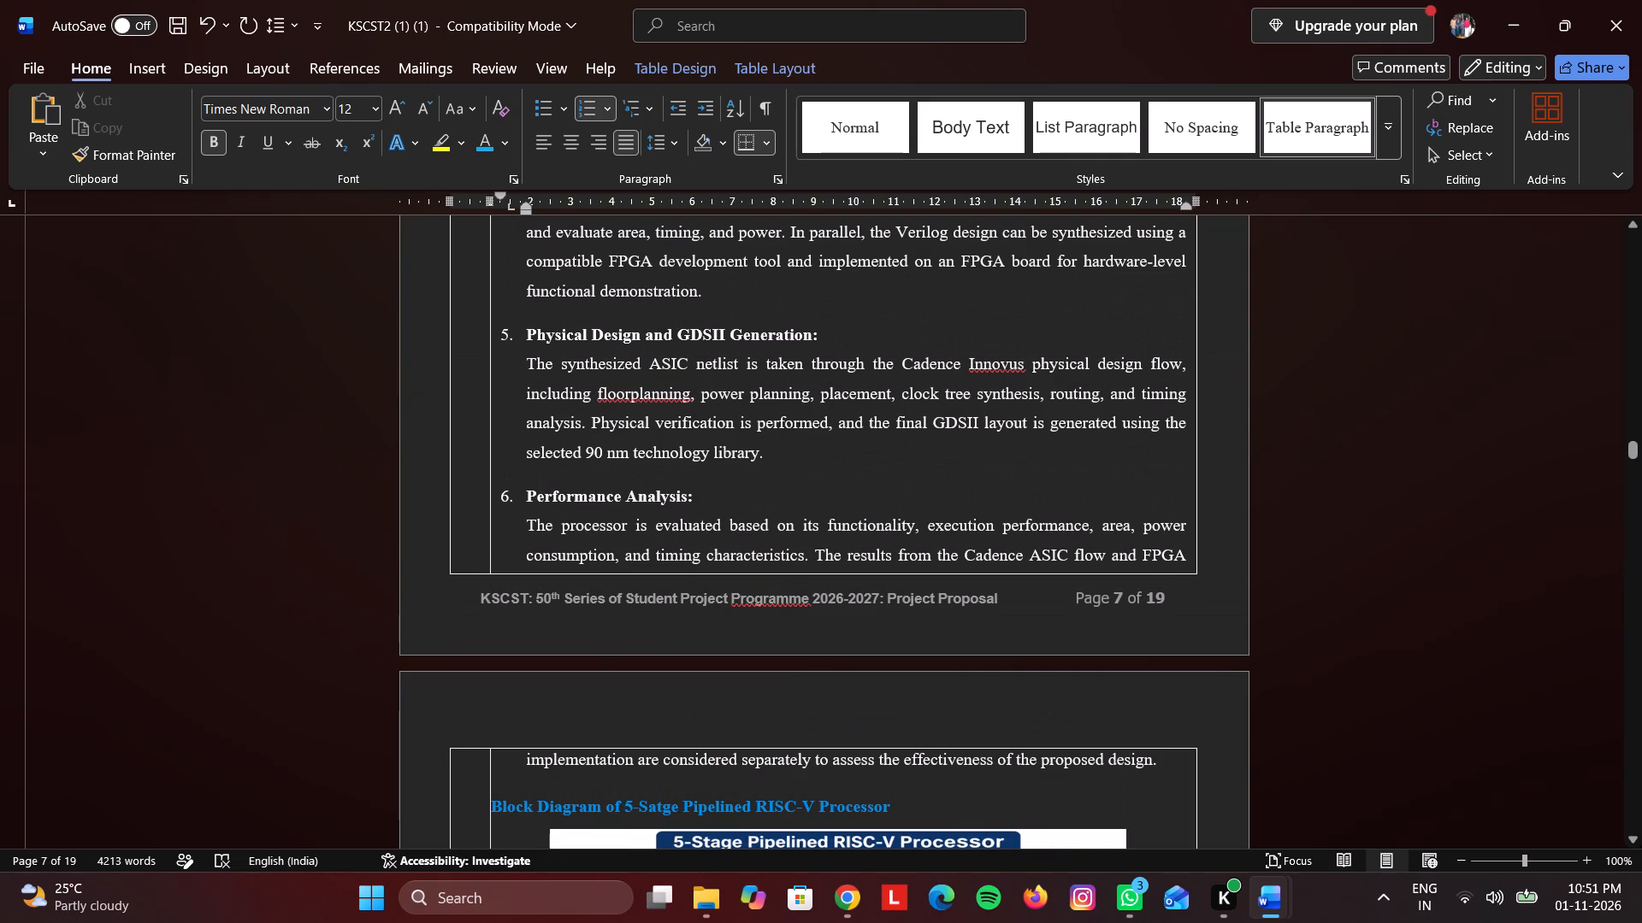
scroll(754, 430, up, 2)
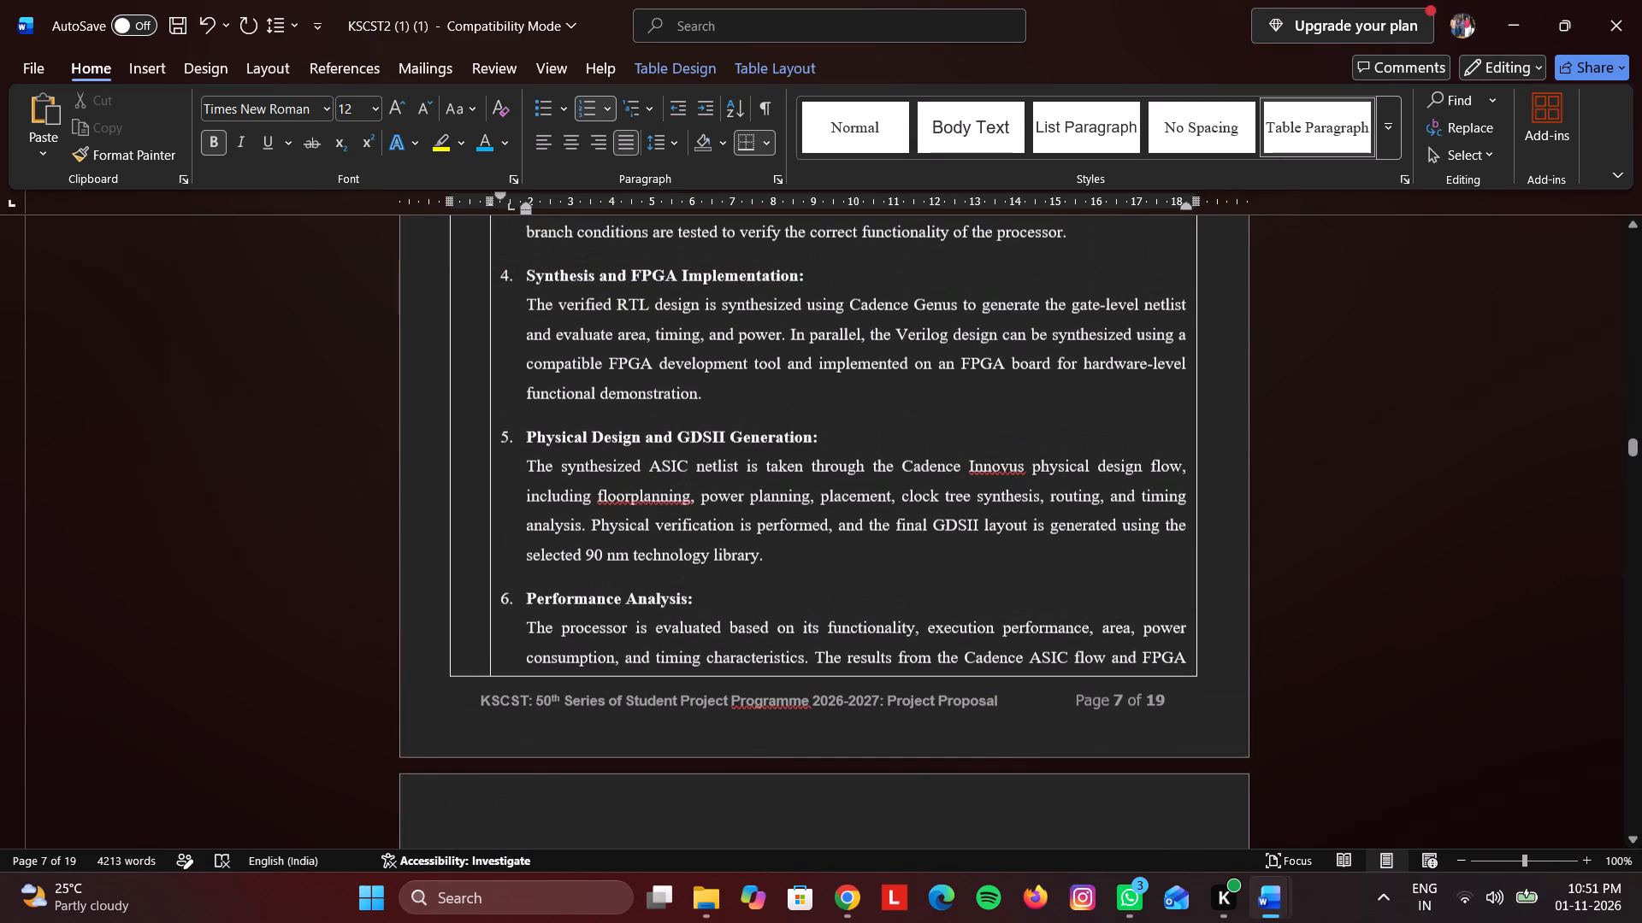
Remove the space before the "Performance Analysis" heading in the Proposed Methodology section.
click(774, 564)
click(666, 138)
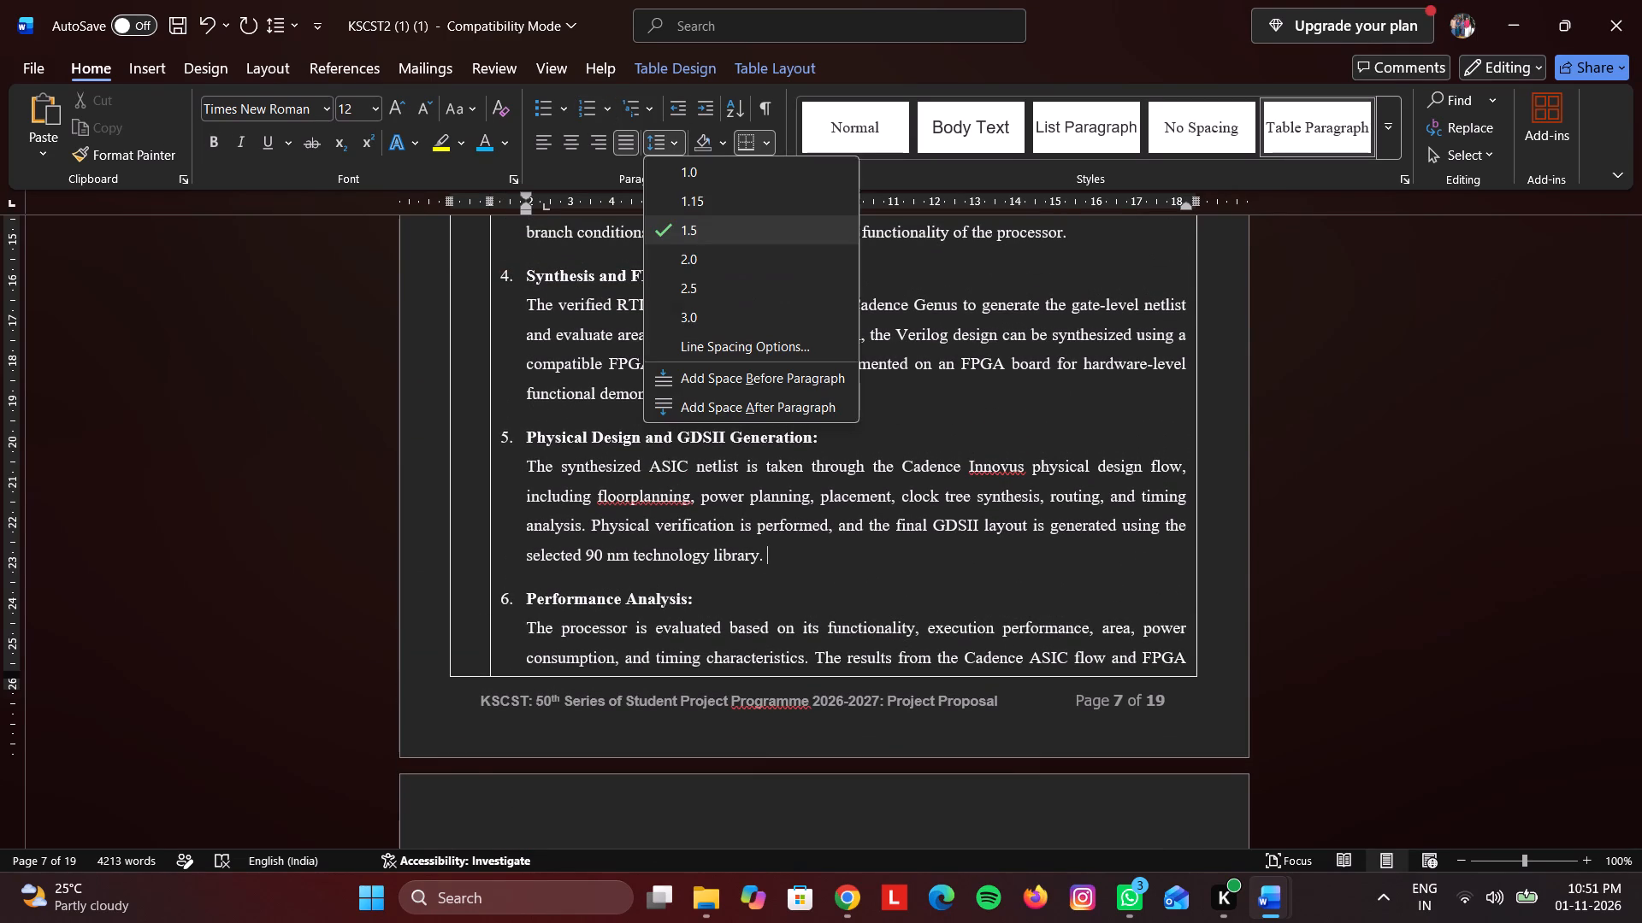
drag(777, 562, 777, 562)
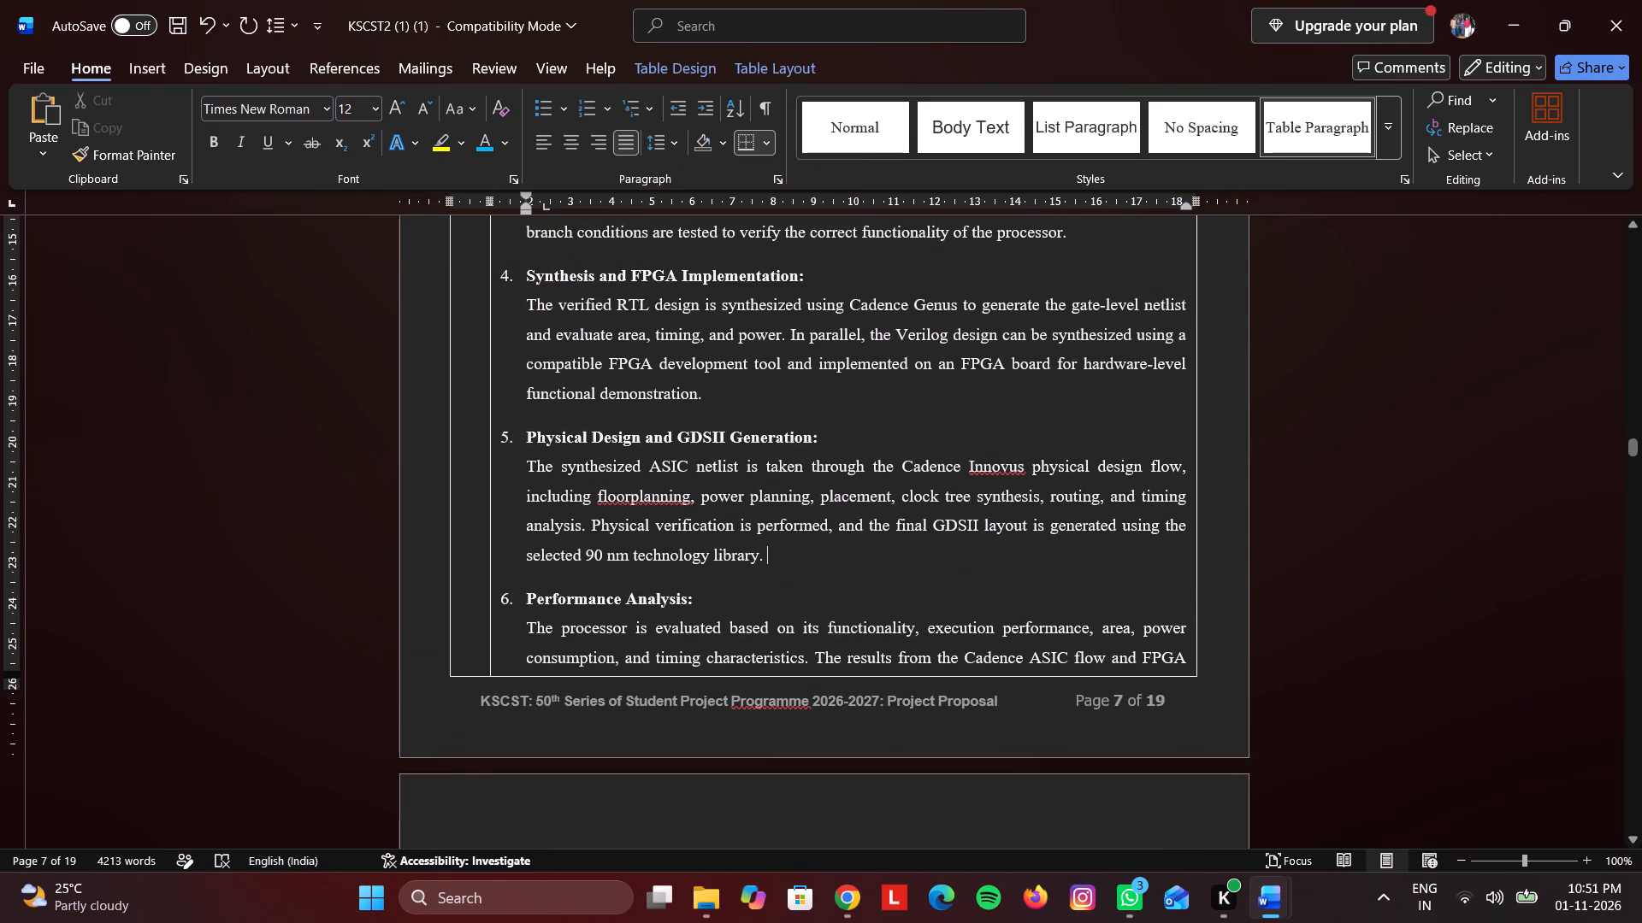
drag(777, 562, 719, 556)
click(664, 577)
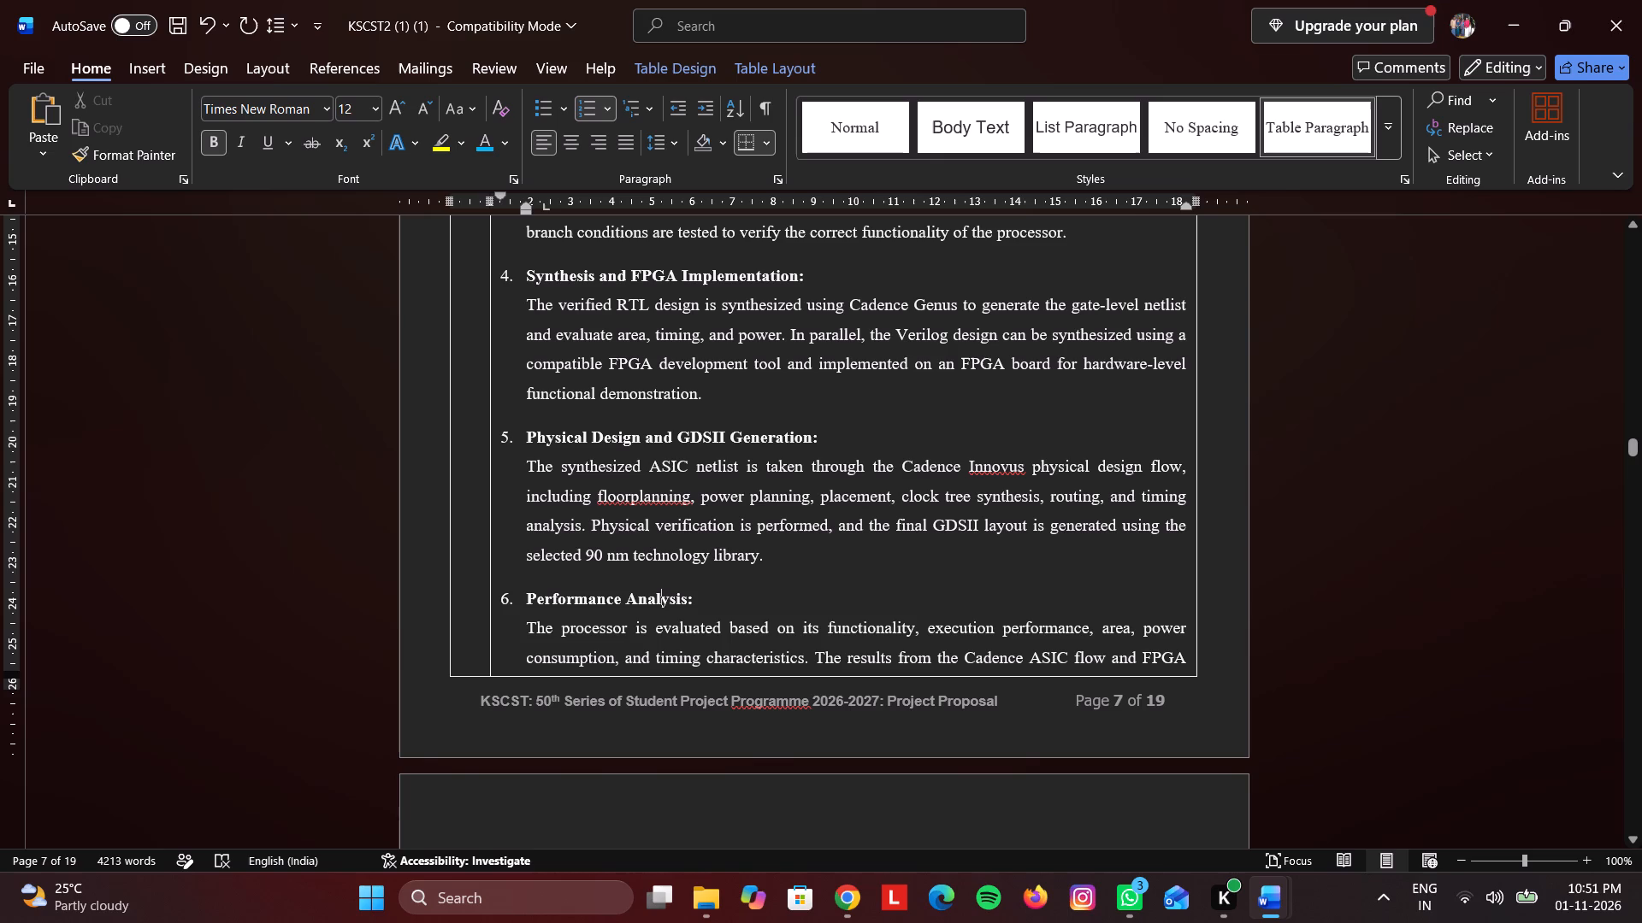
click(678, 144)
click(692, 376)
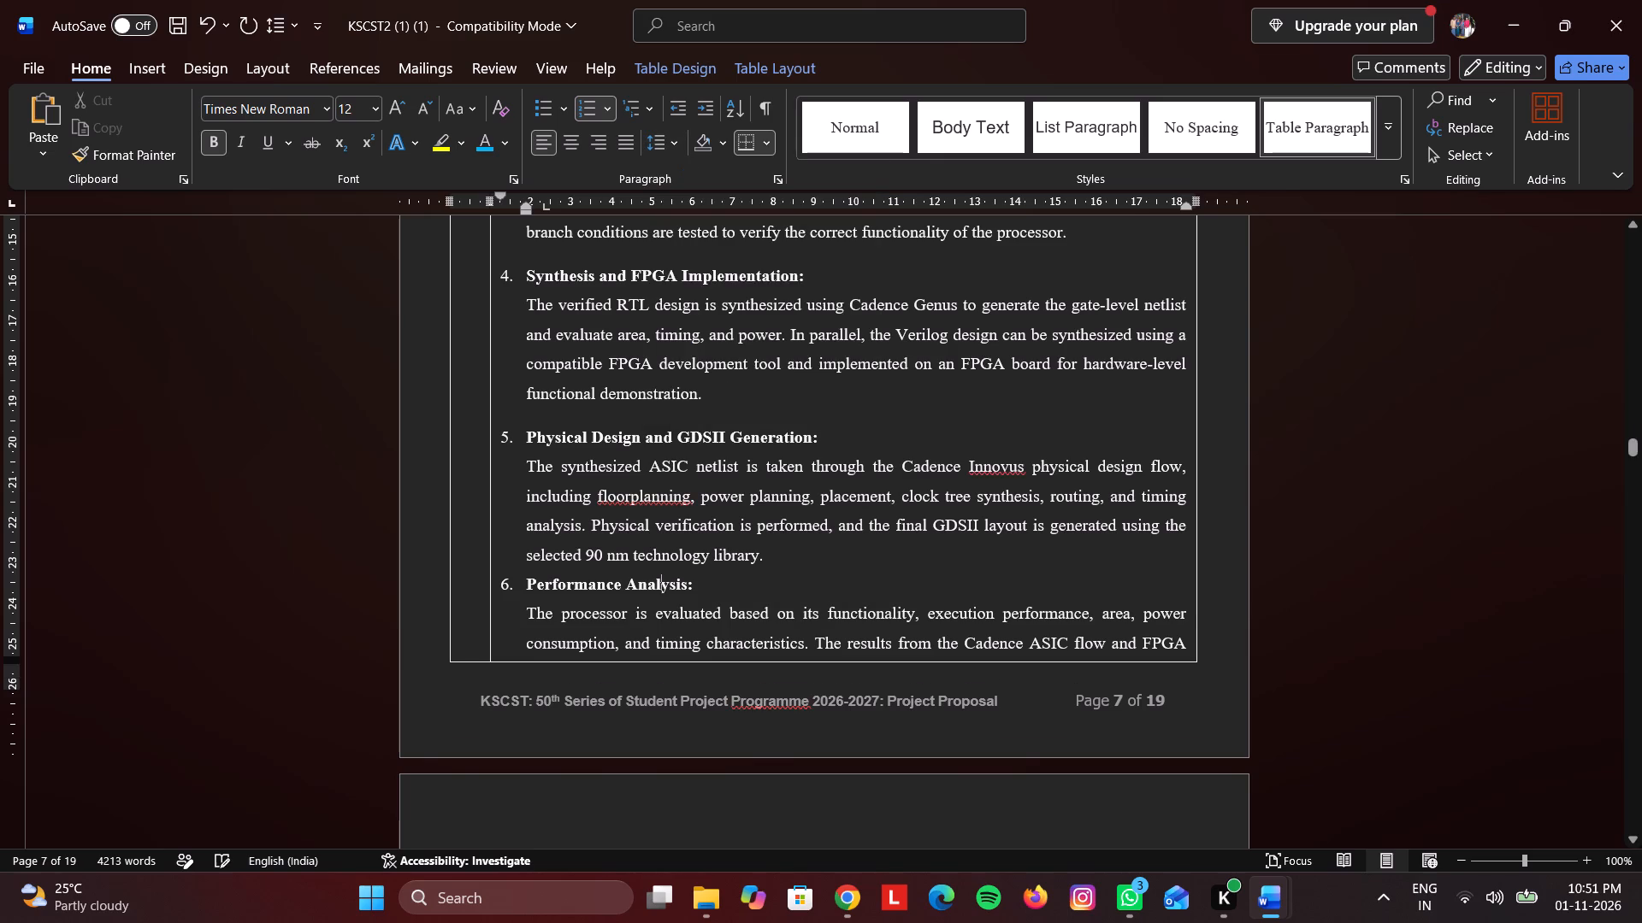
Remove the space before the "Physical Design and GDSII Generation" heading in the Proposed Methodology section.
scroll(739, 438, up, 3)
click(694, 598)
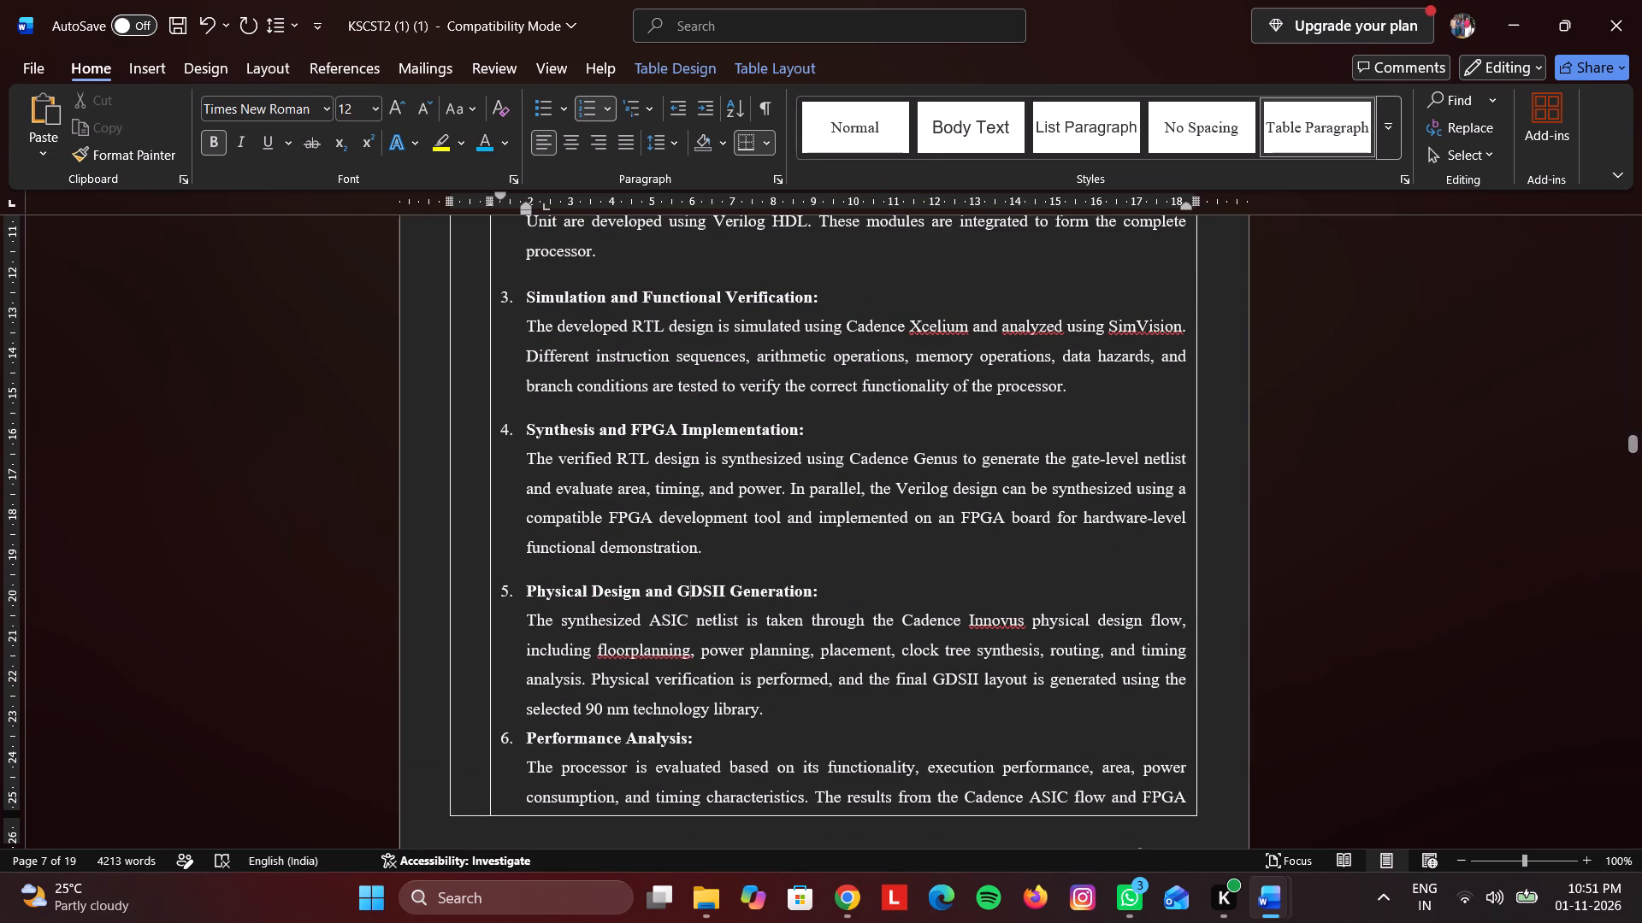
click(677, 145)
click(683, 372)
scroll(722, 456, up, 1)
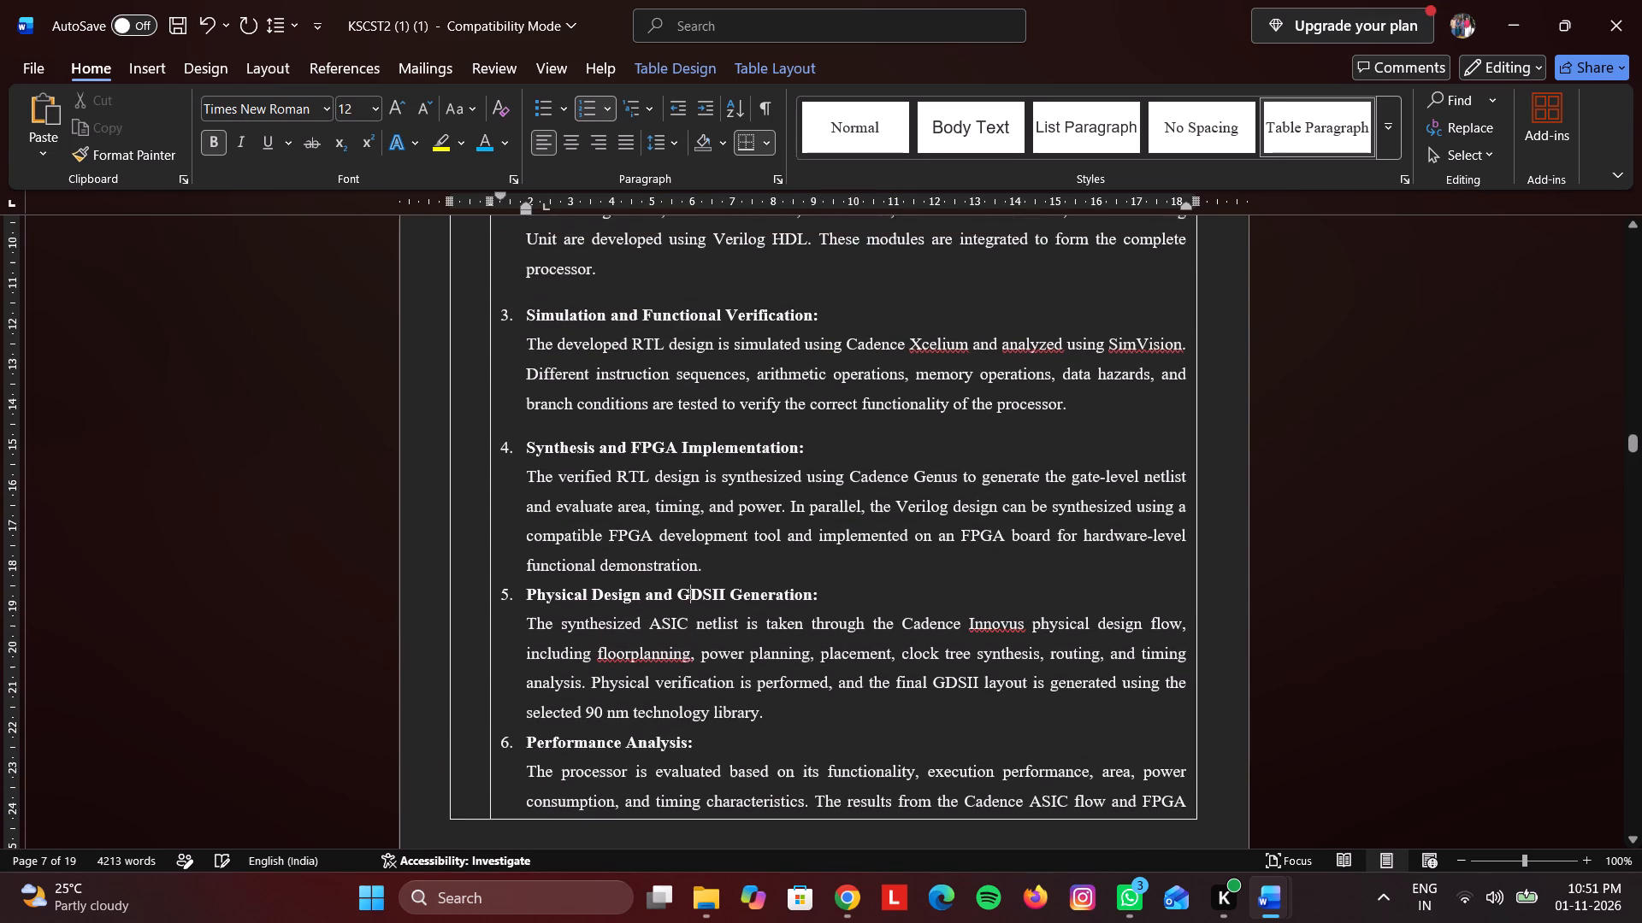
Remove the space before the "Synthesis and FPGA Implementation" heading in the Proposed Methodology section.
click(727, 491)
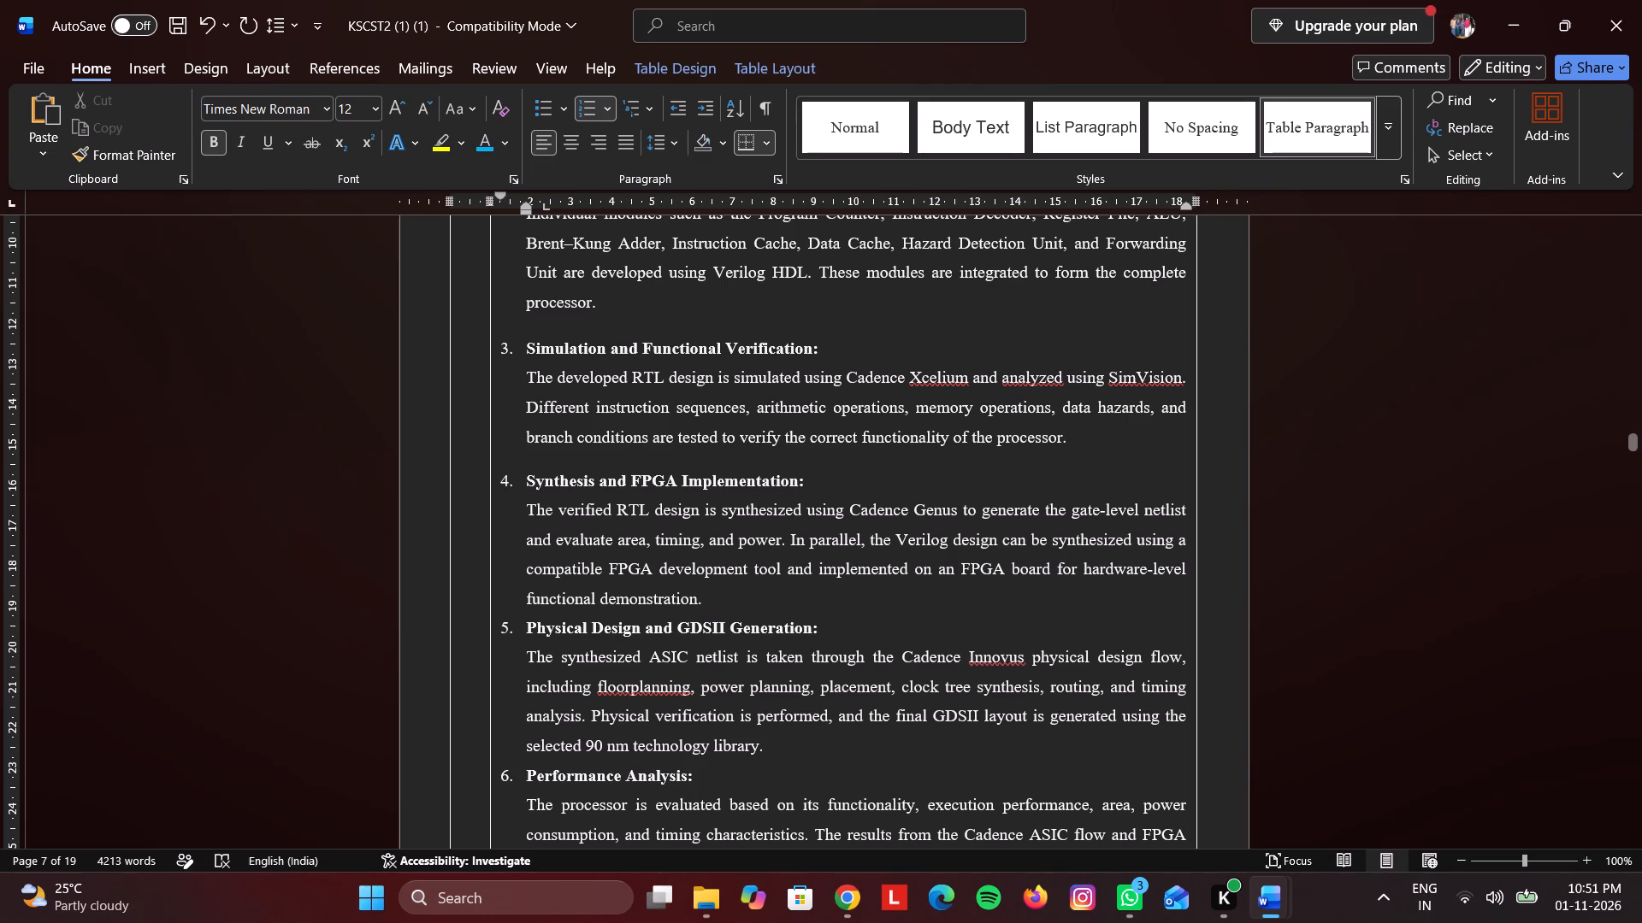
click(669, 148)
click(710, 373)
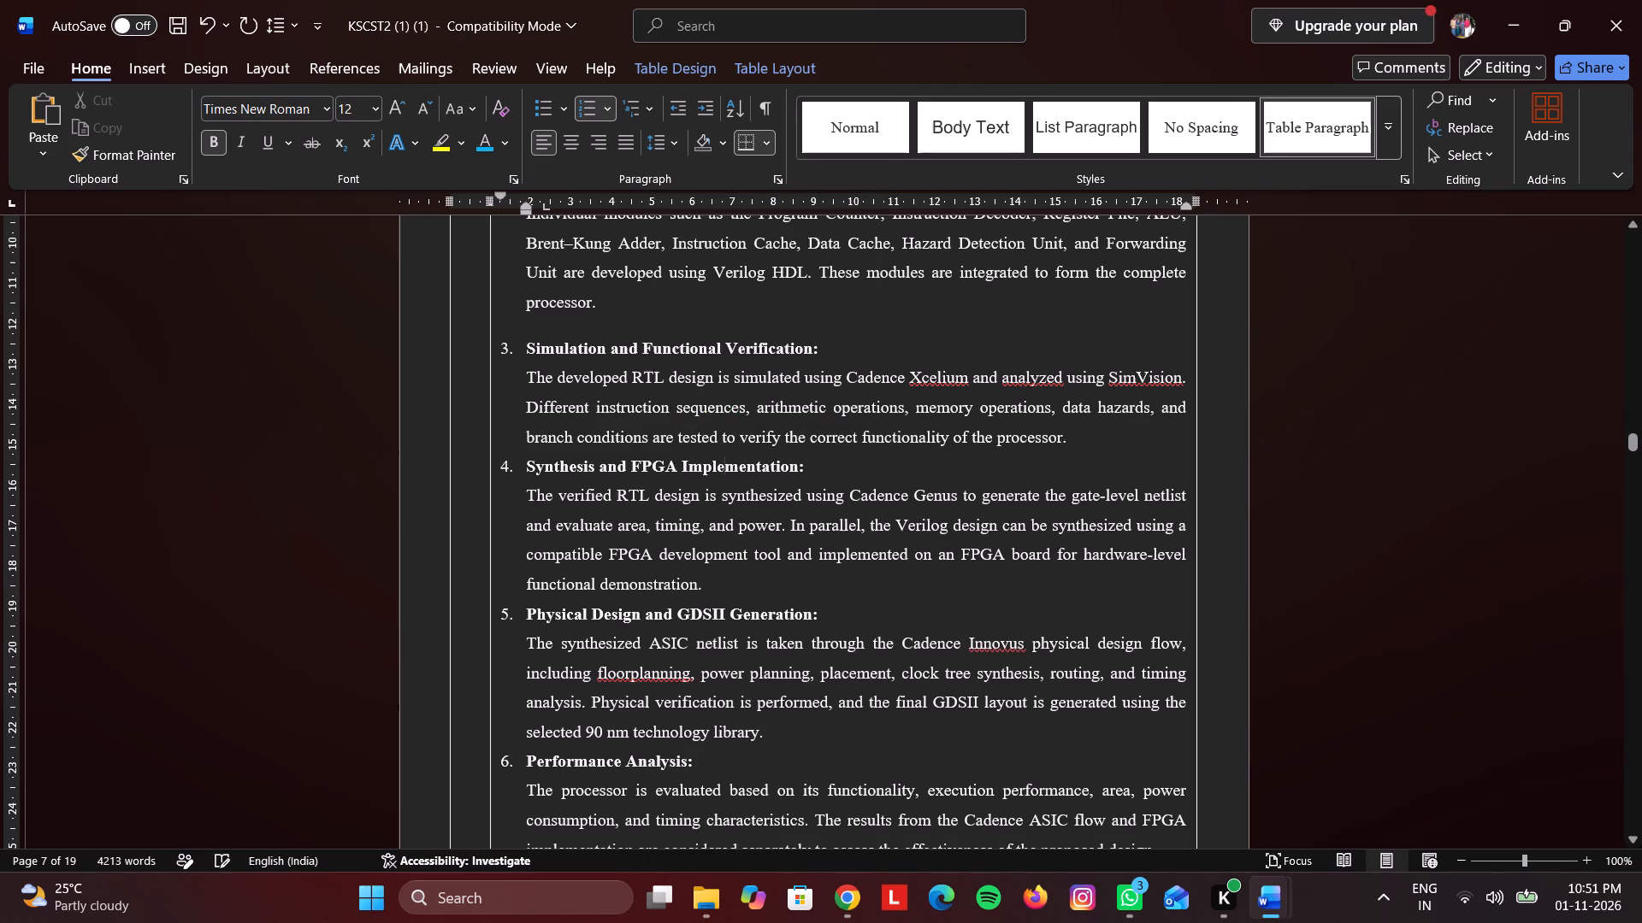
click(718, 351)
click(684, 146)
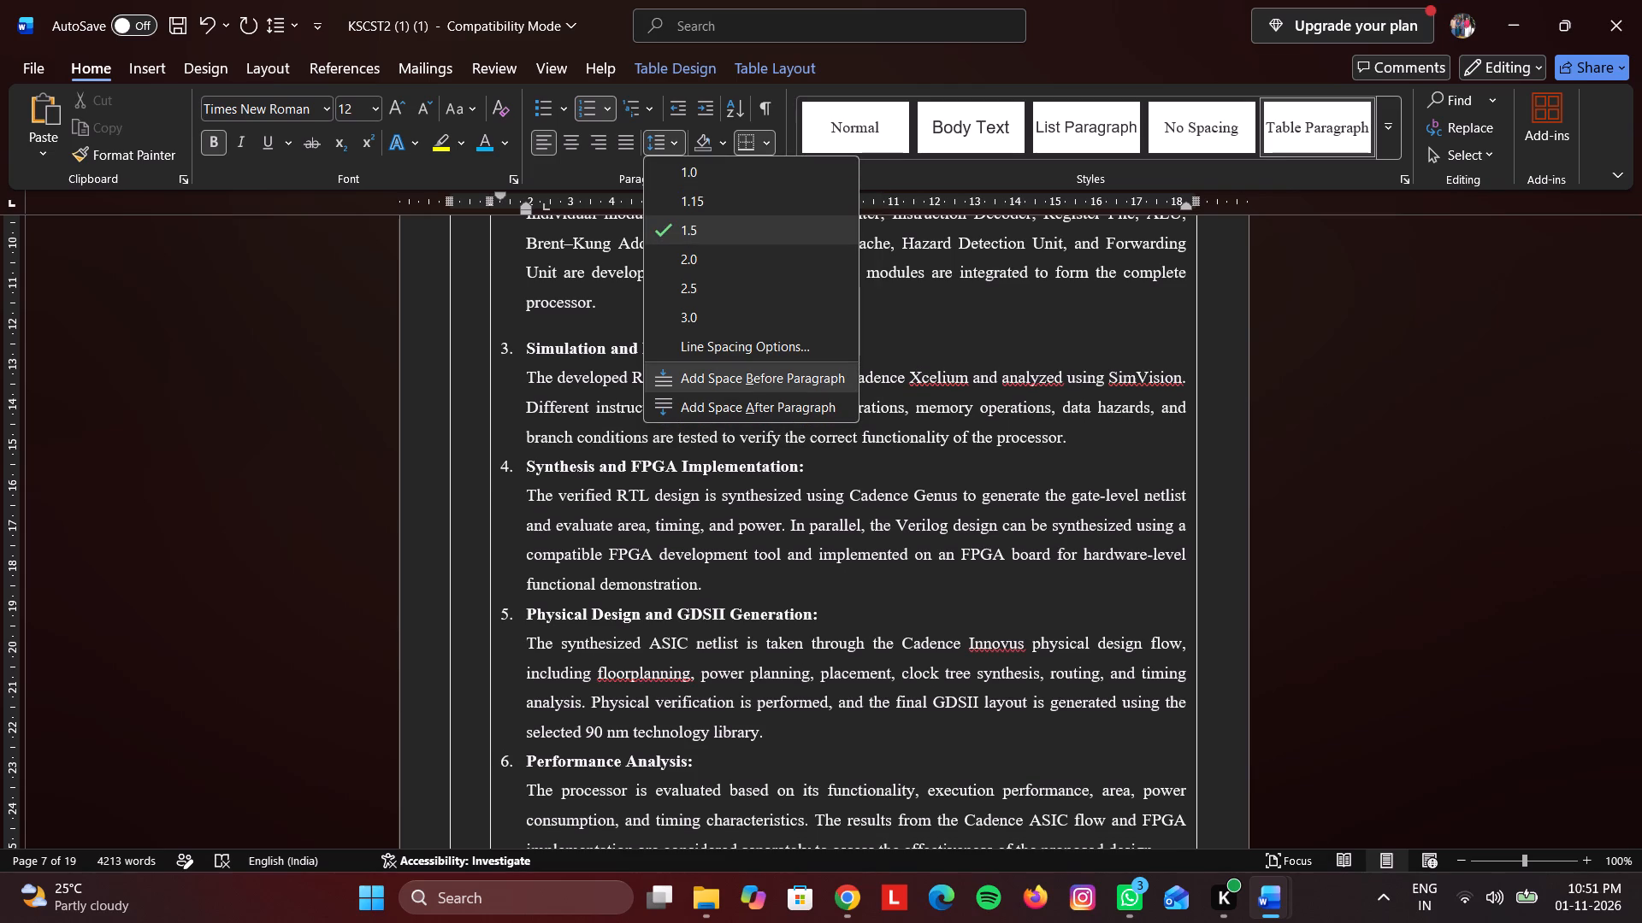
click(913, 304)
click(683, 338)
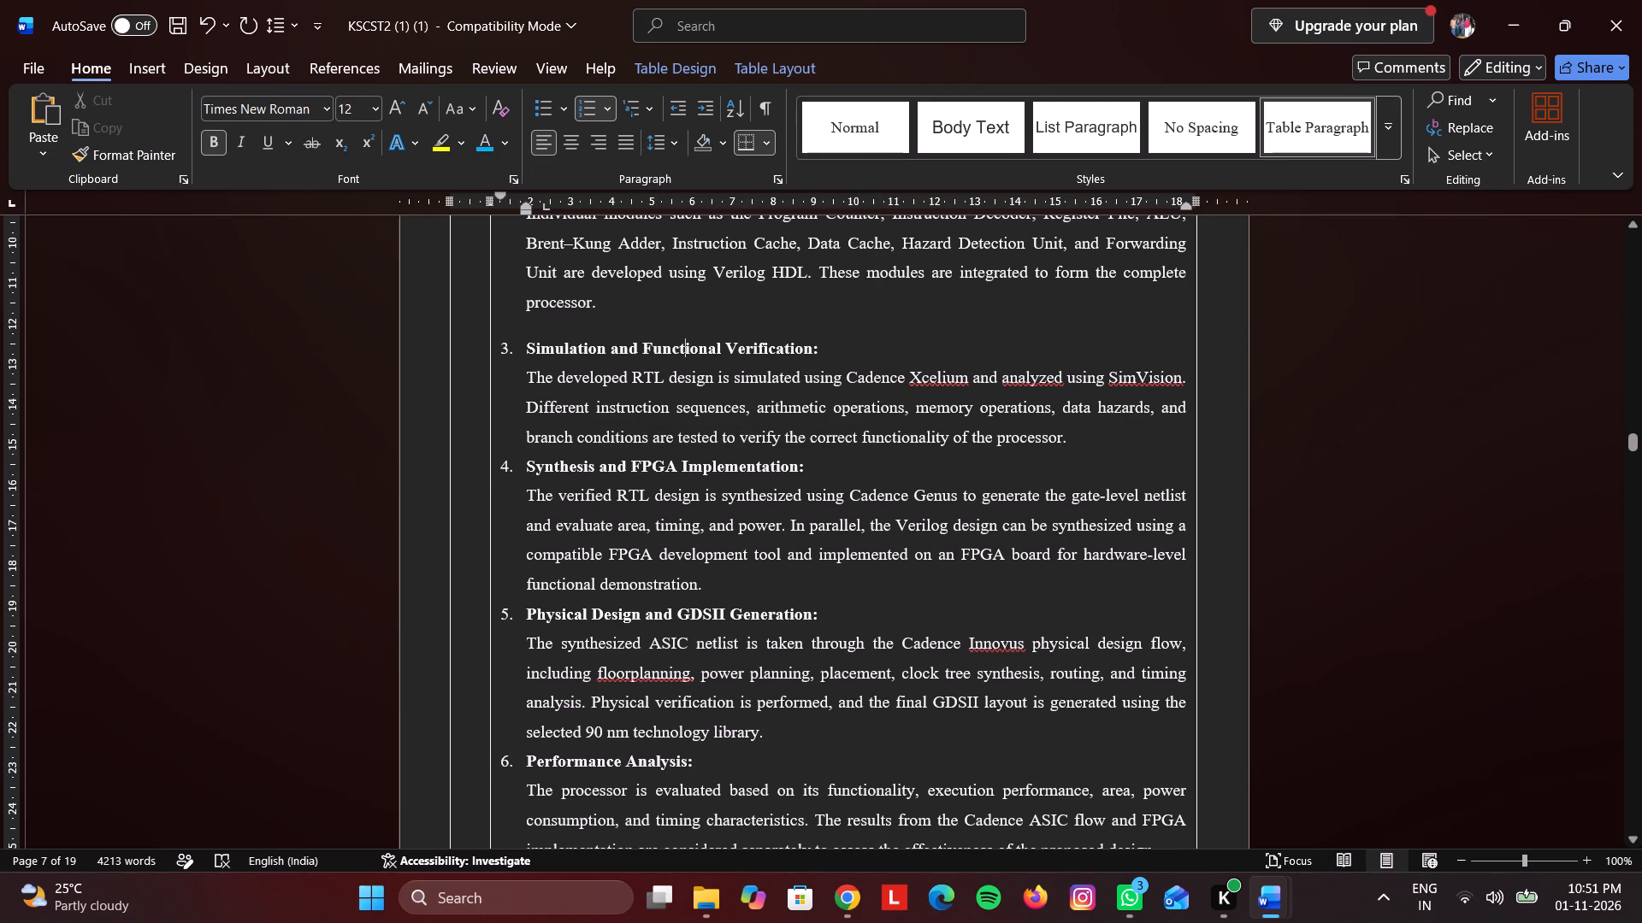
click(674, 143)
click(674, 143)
Remove the space after the "RTL Design Using Verilog HDL" paragraph, above the "Simulation and Functional Verification" heading.
scroll(713, 311, up, 1)
click(588, 379)
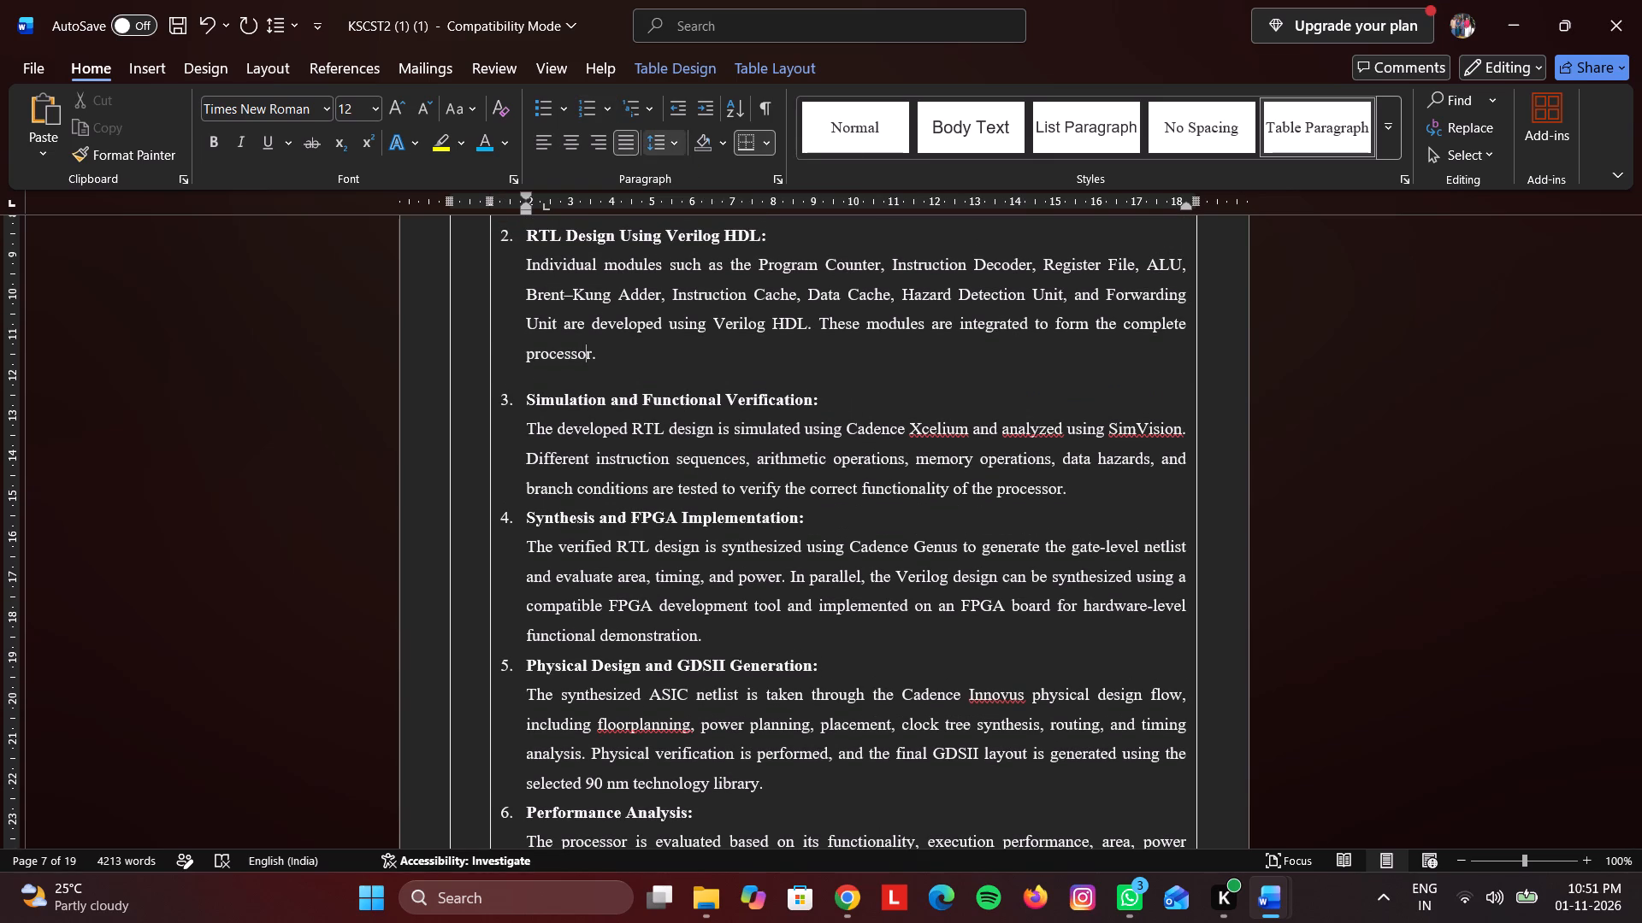
click(683, 140)
click(698, 403)
Remove the space before the "RTL Design Using Verilog HDL" heading.
scroll(698, 403, up, 2)
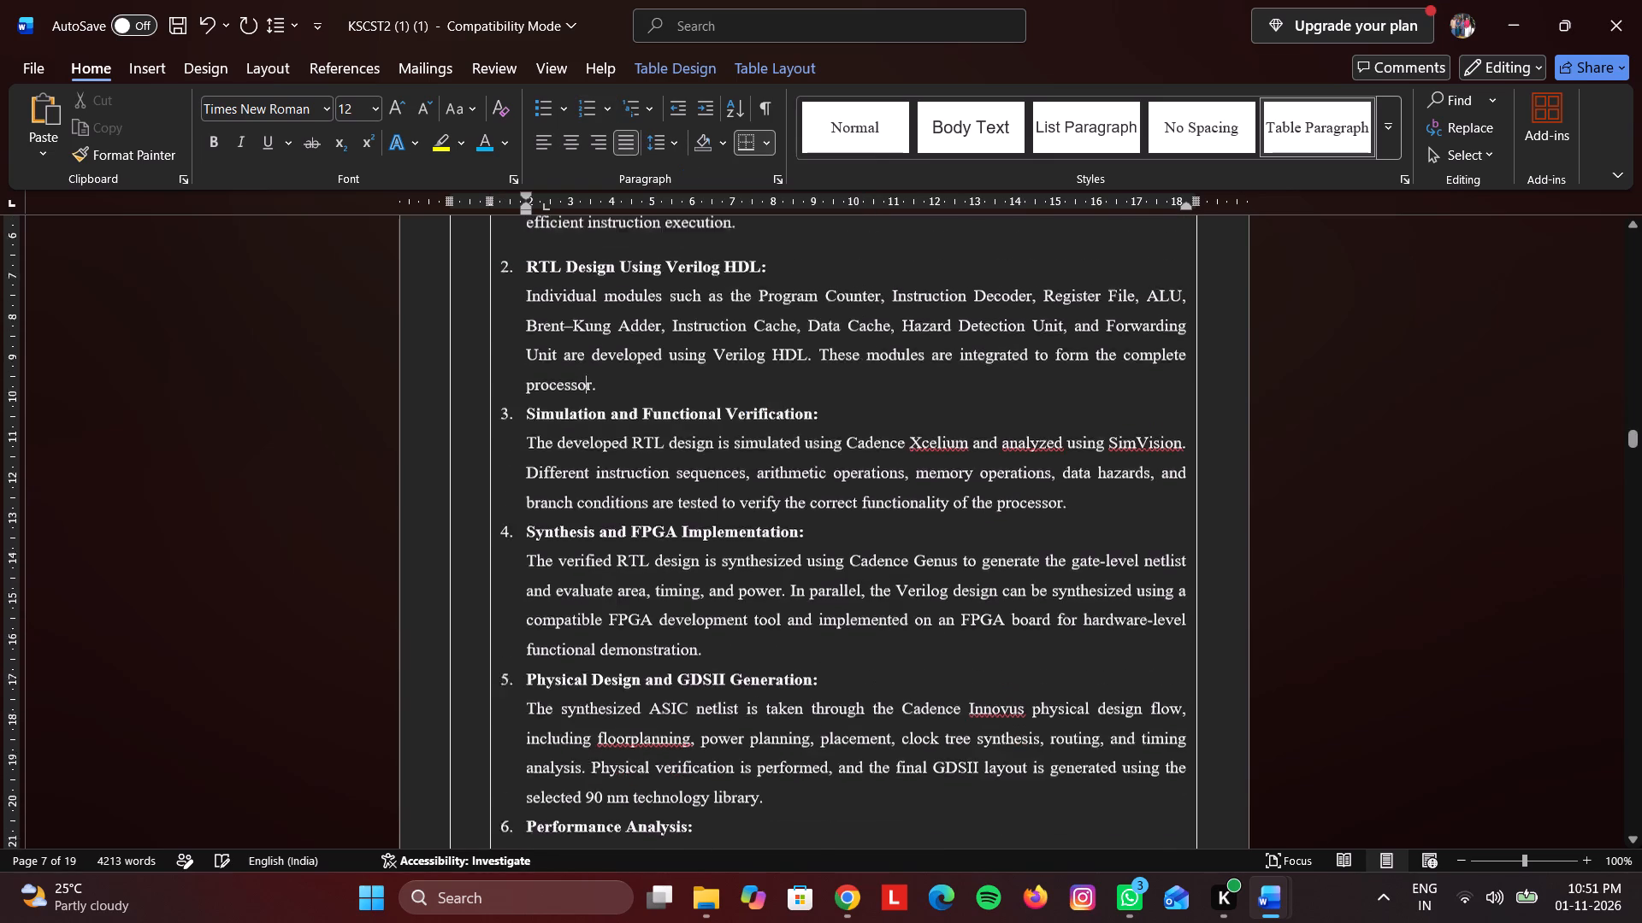
scroll(698, 403, up, 2)
click(647, 443)
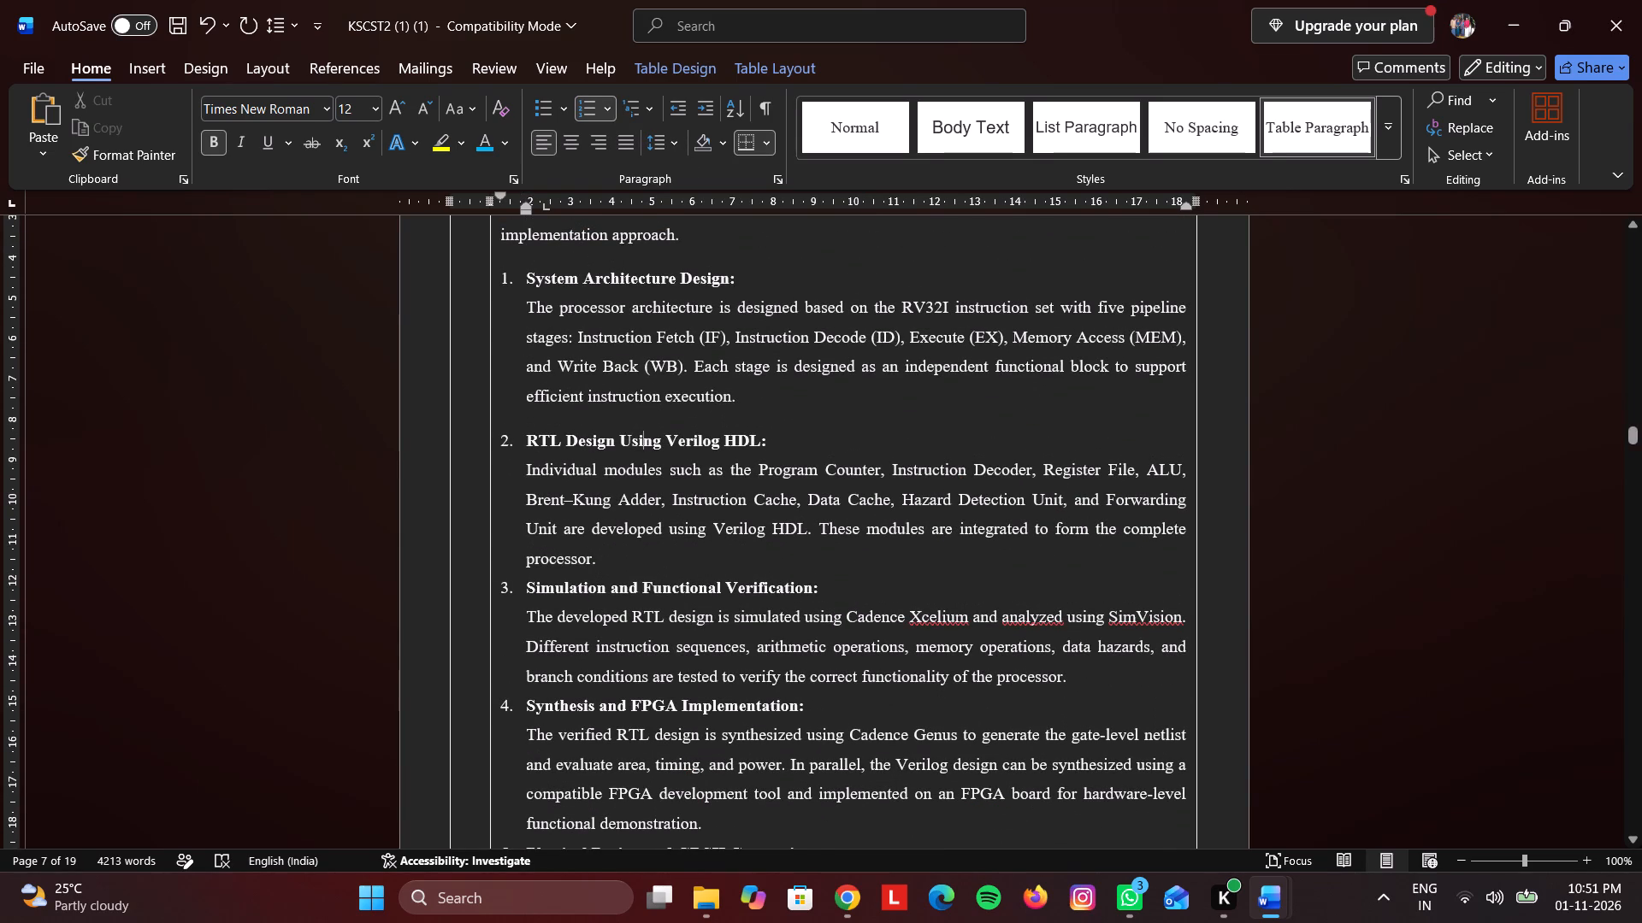
click(680, 151)
click(687, 373)
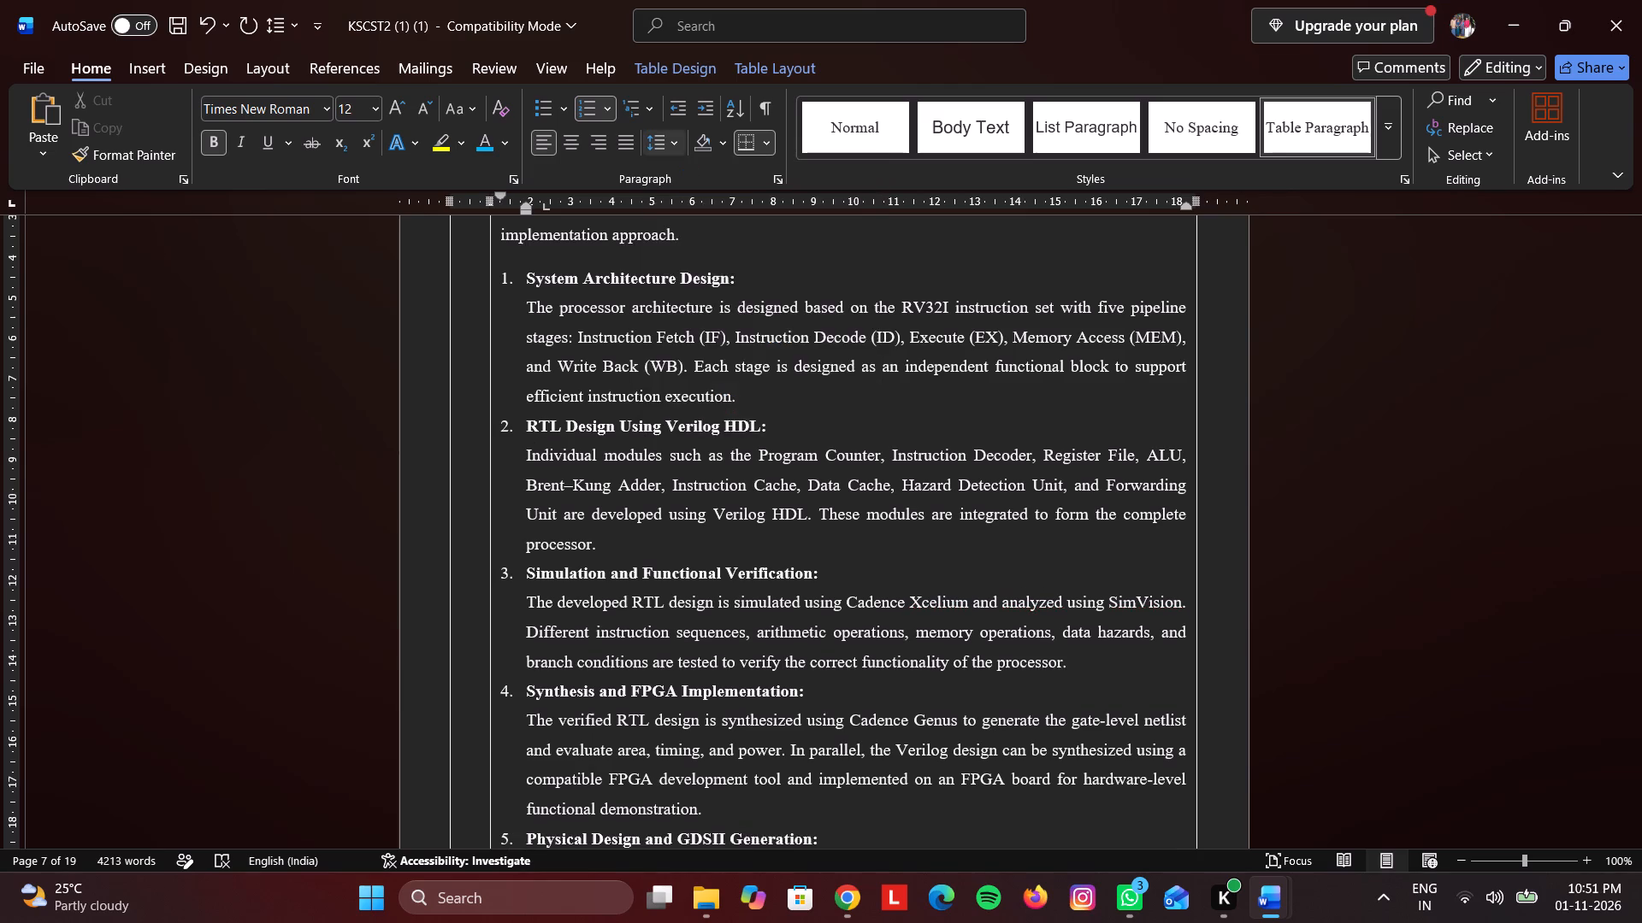
Remove the space before the "System Architecture Design" heading.
scroll(687, 373, up, 2)
click(633, 382)
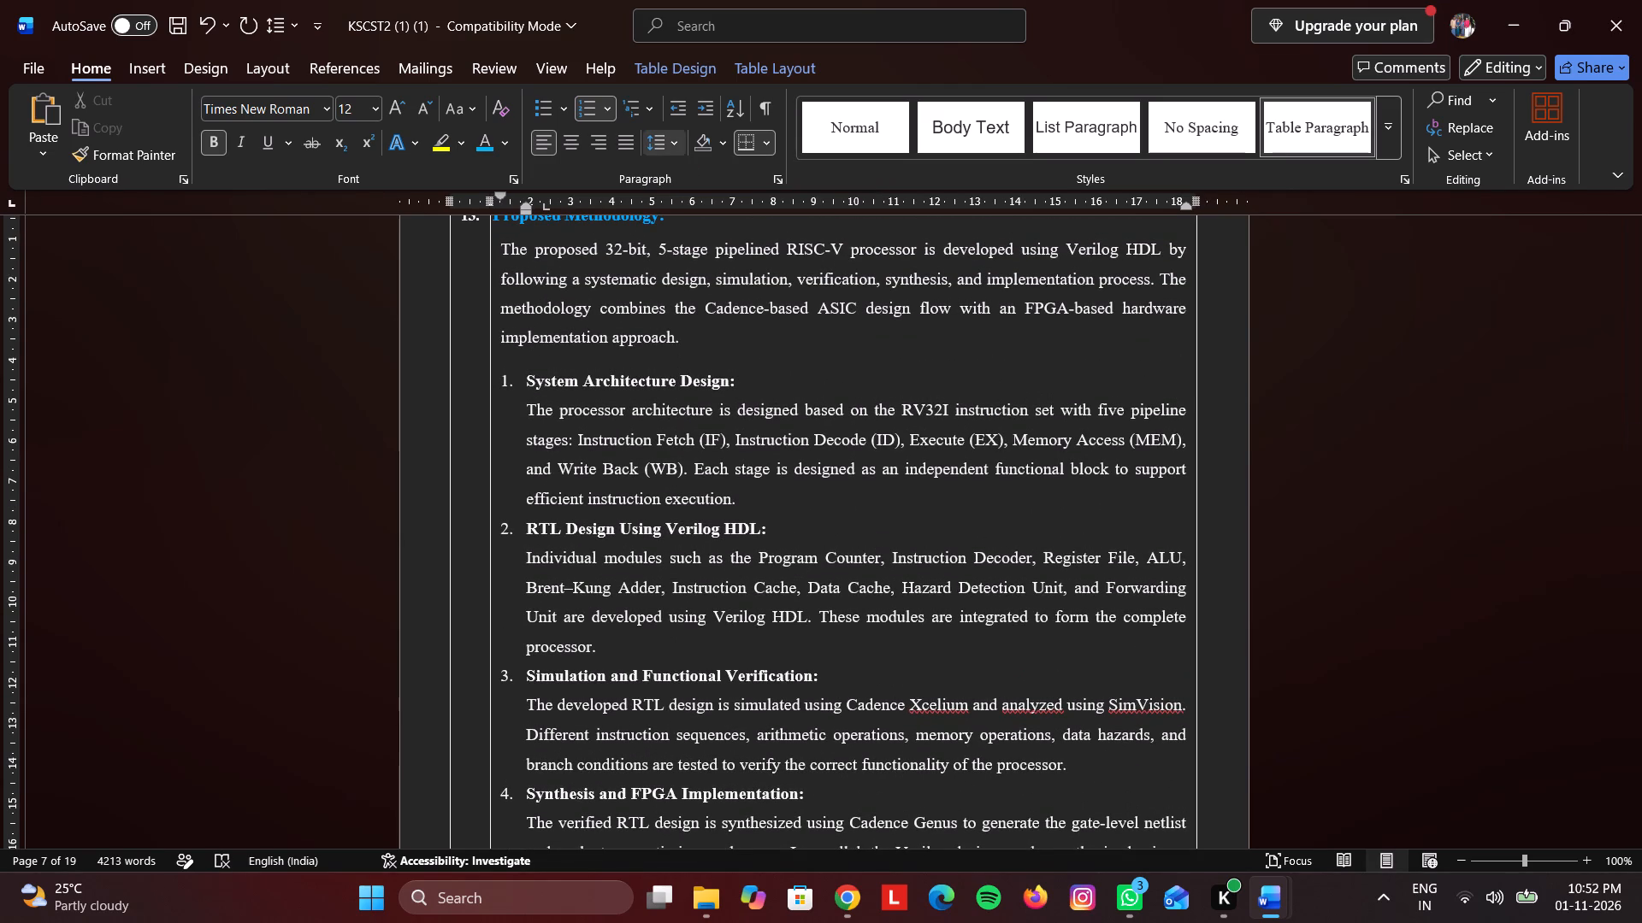
click(676, 145)
click(718, 369)
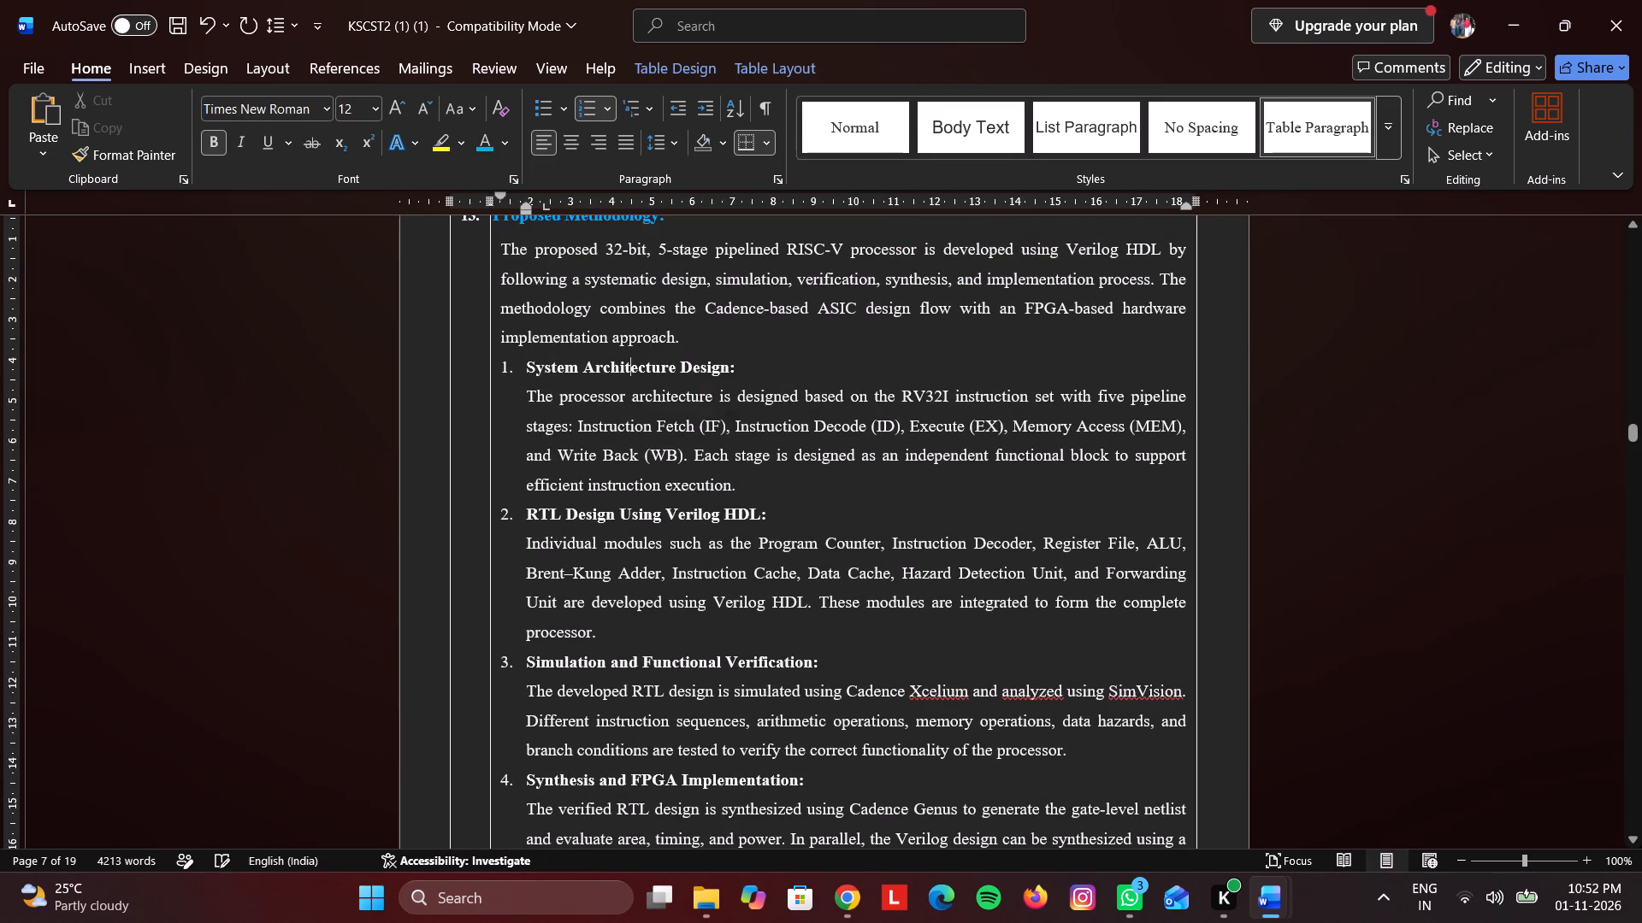
Insert a blank line after the introductory paragraph of the Proposed Methodology section.
scroll(772, 449, down, 11)
scroll(772, 449, up, 10)
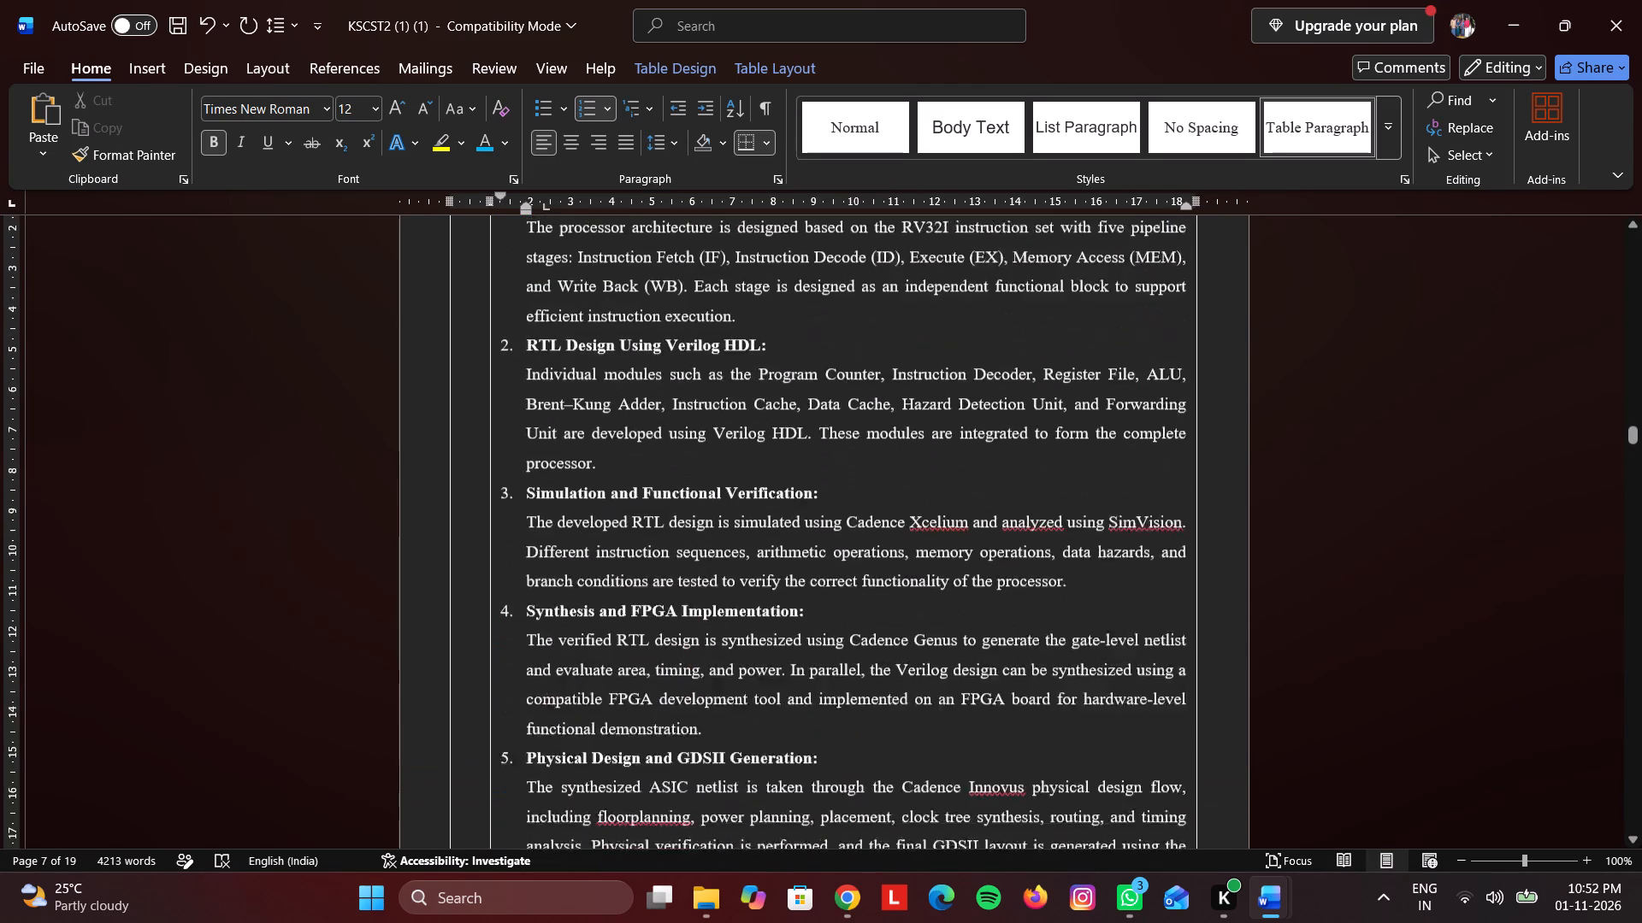
scroll(772, 449, up, 3)
click(718, 443)
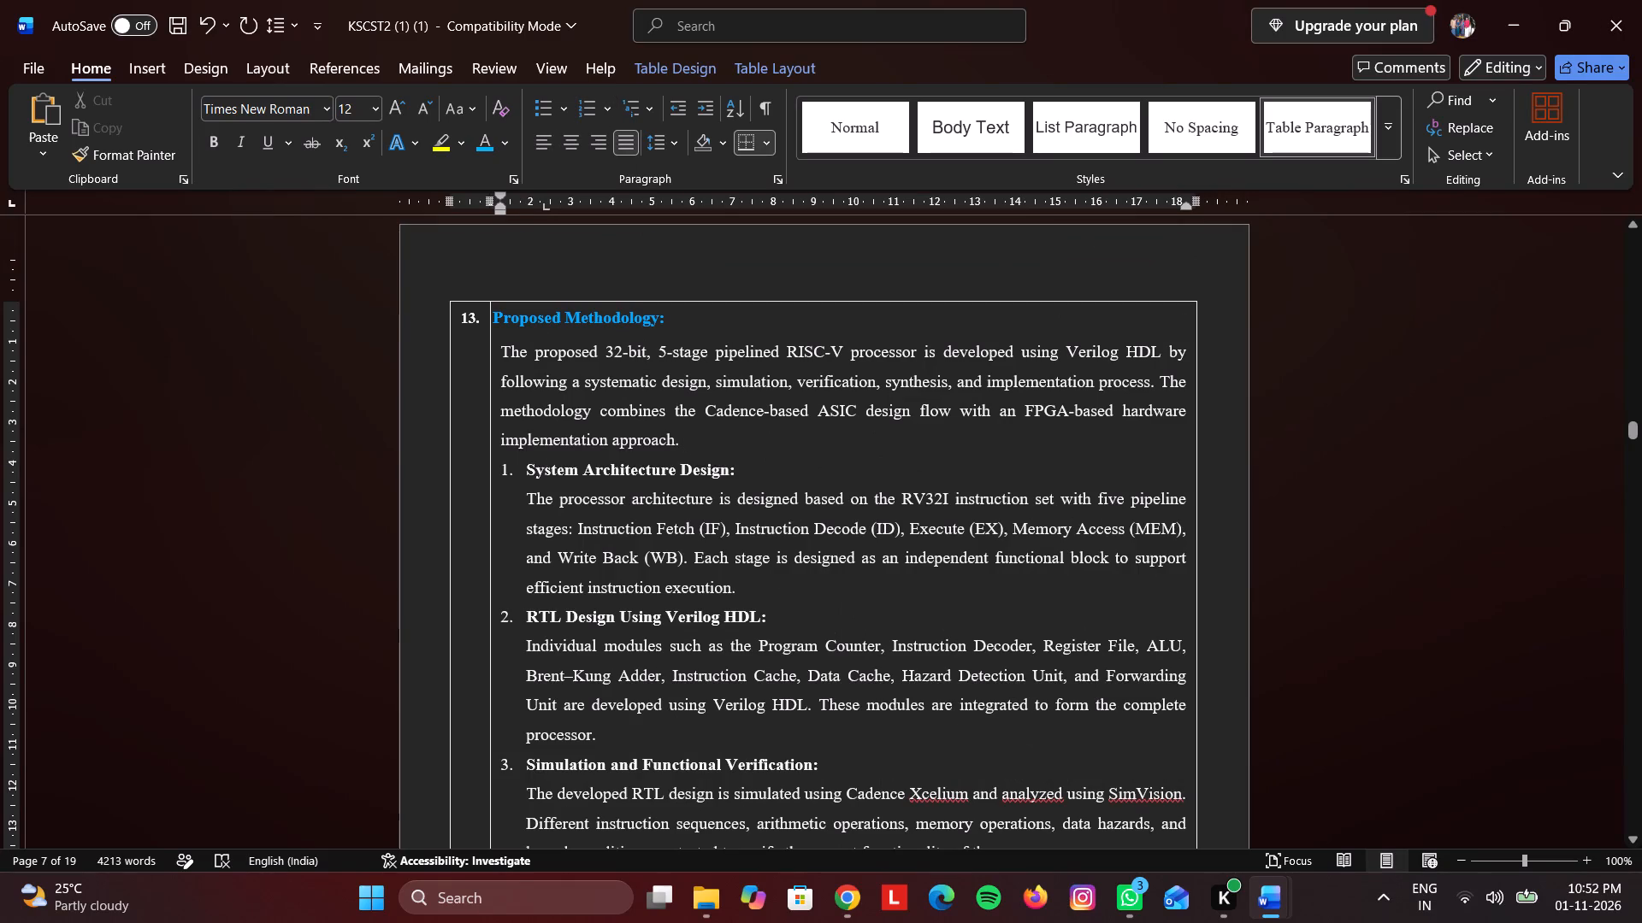
key(Return)
Enlarge the RISC-V block diagram picture to nearly the table cell's width, and stretch it taller from its bottom edge.
scroll(1026, 421, down, 17)
scroll(1030, 422, down, 8)
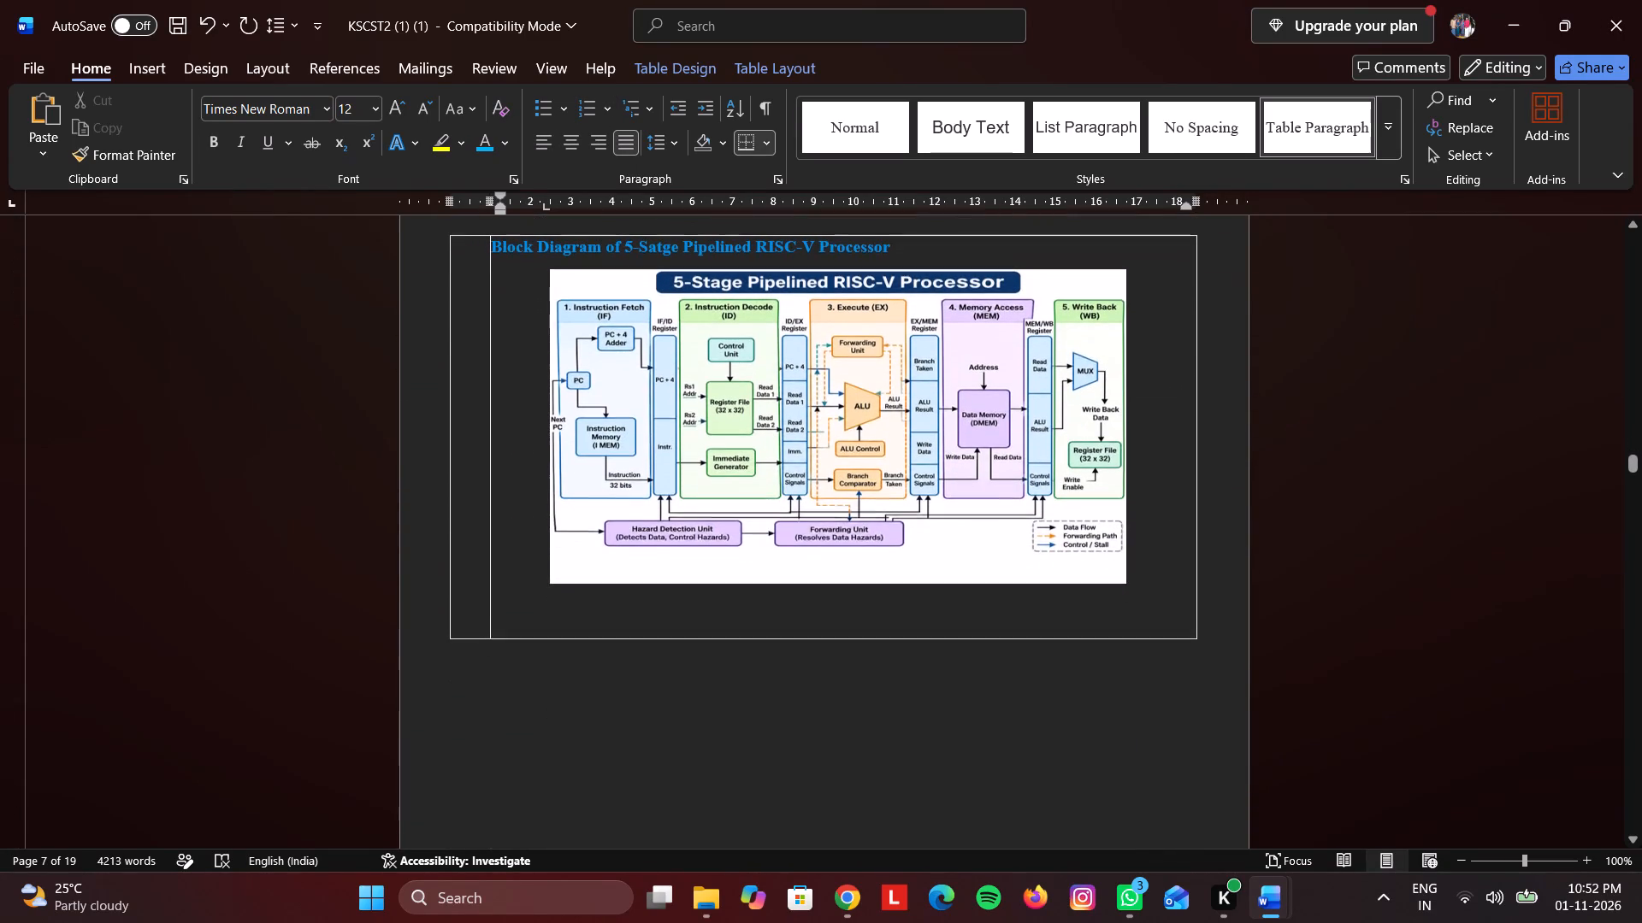
click(938, 430)
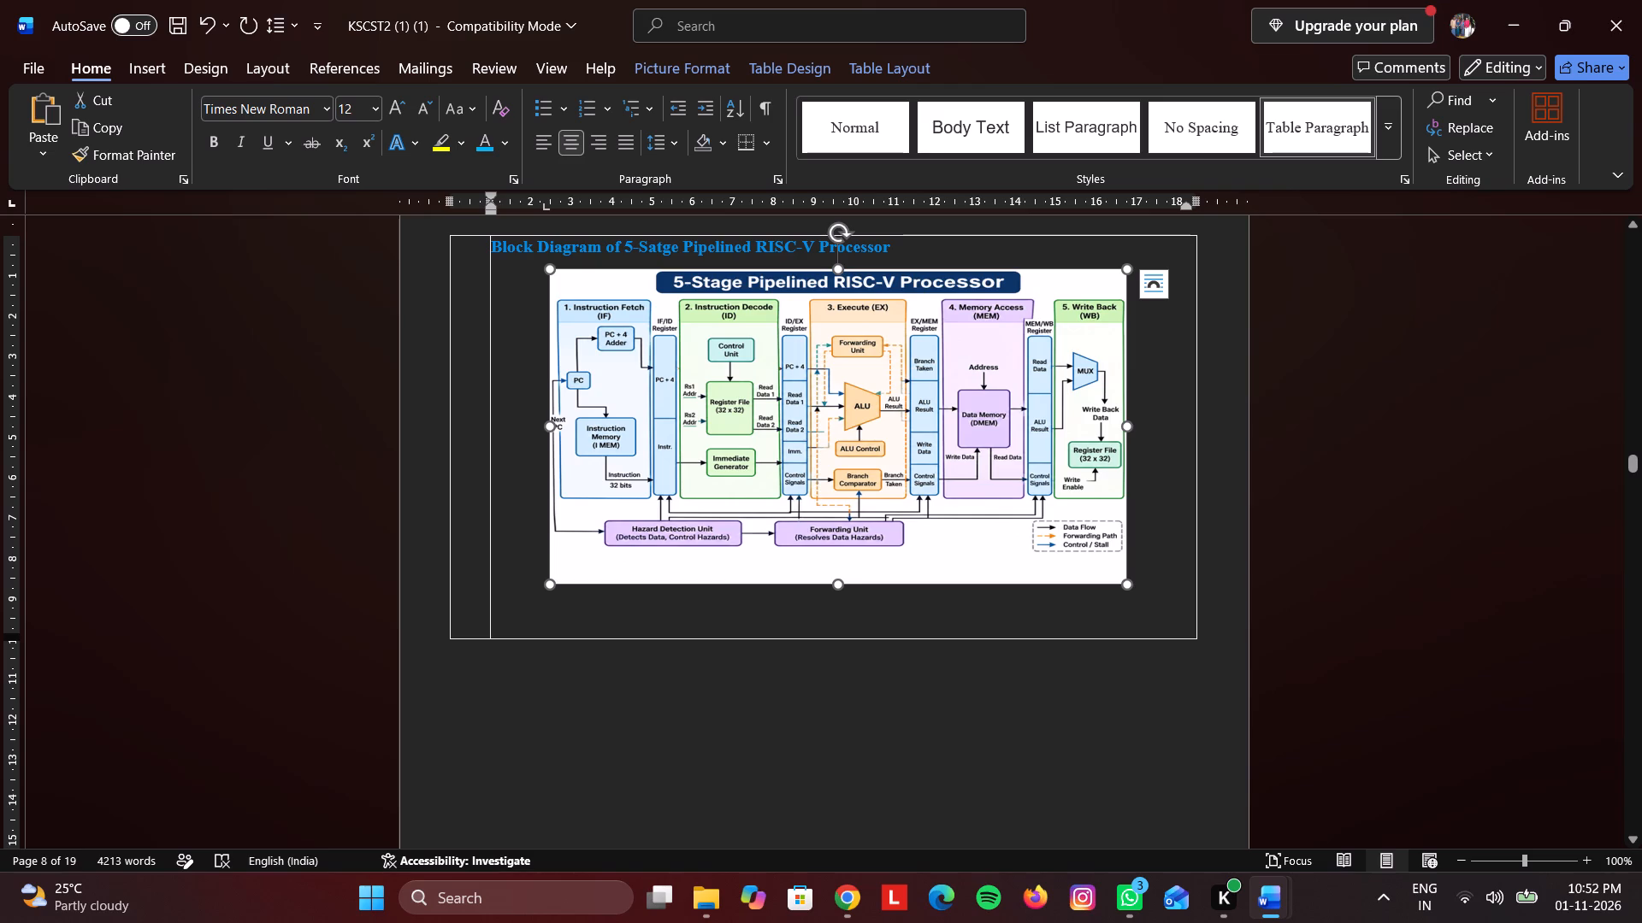
drag(1126, 579, 1134, 601)
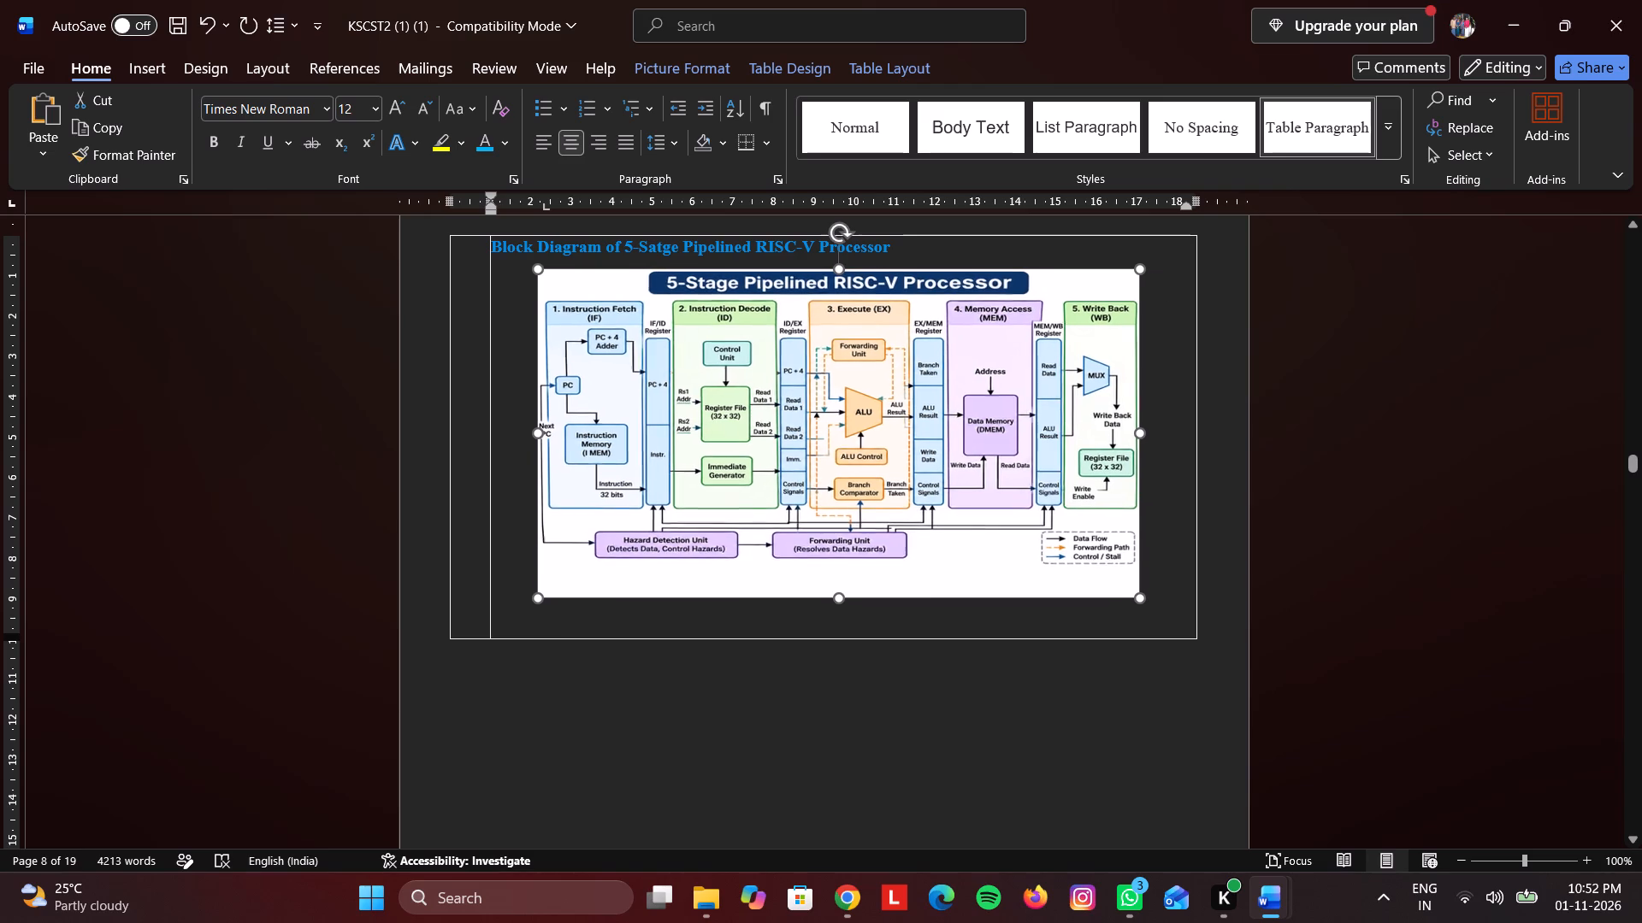
drag(1134, 601, 1137, 622)
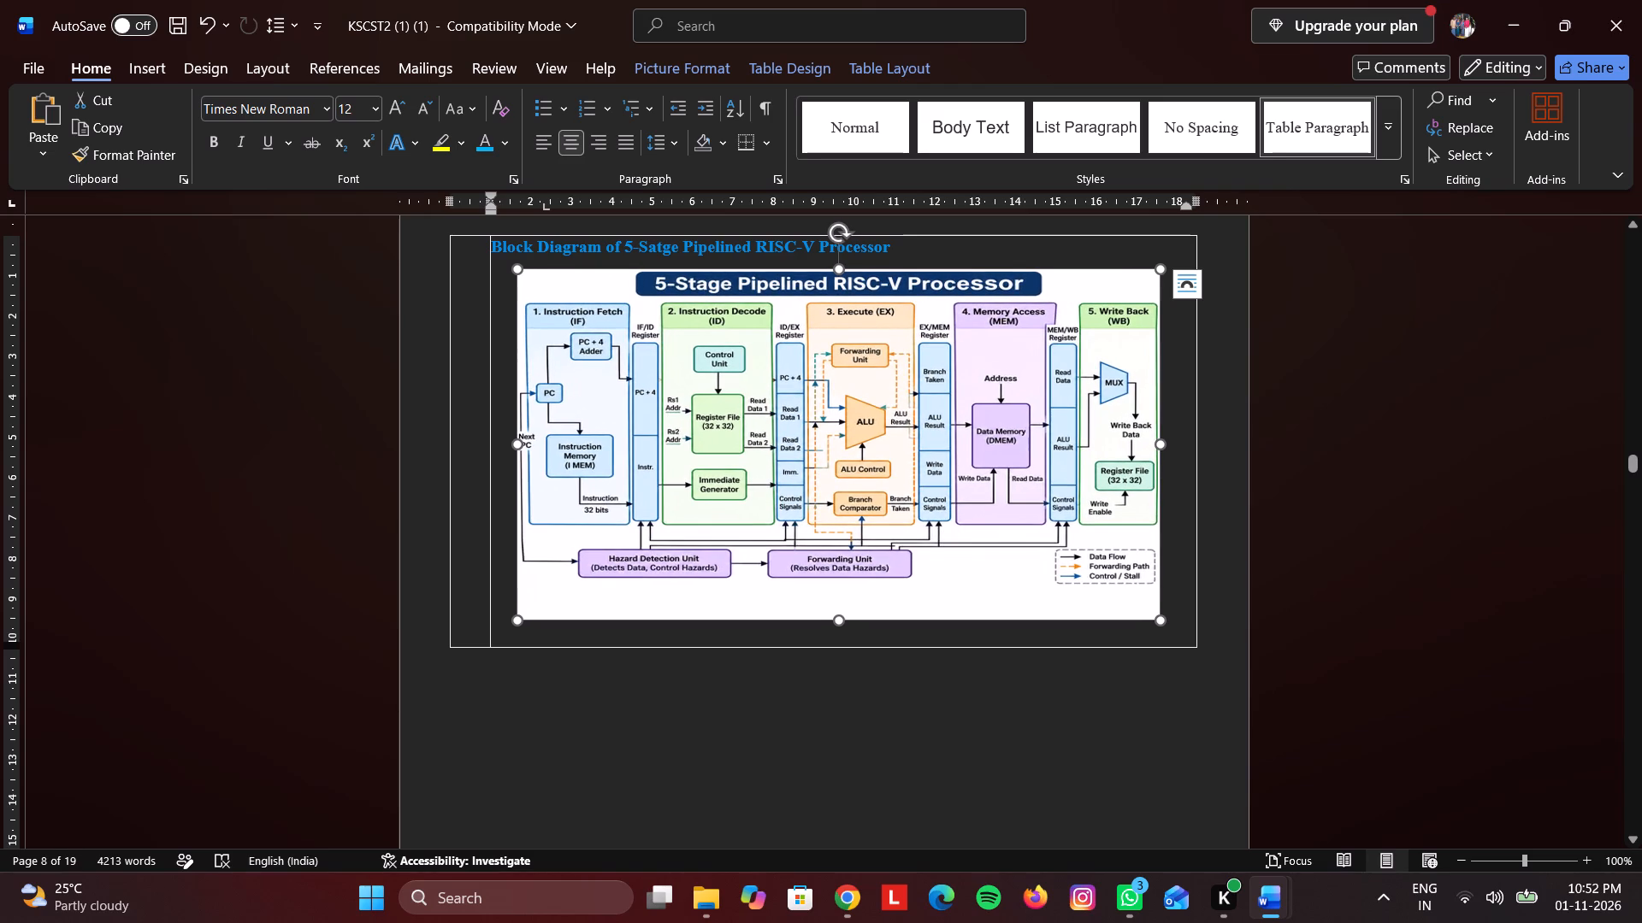
drag(842, 617, 837, 696)
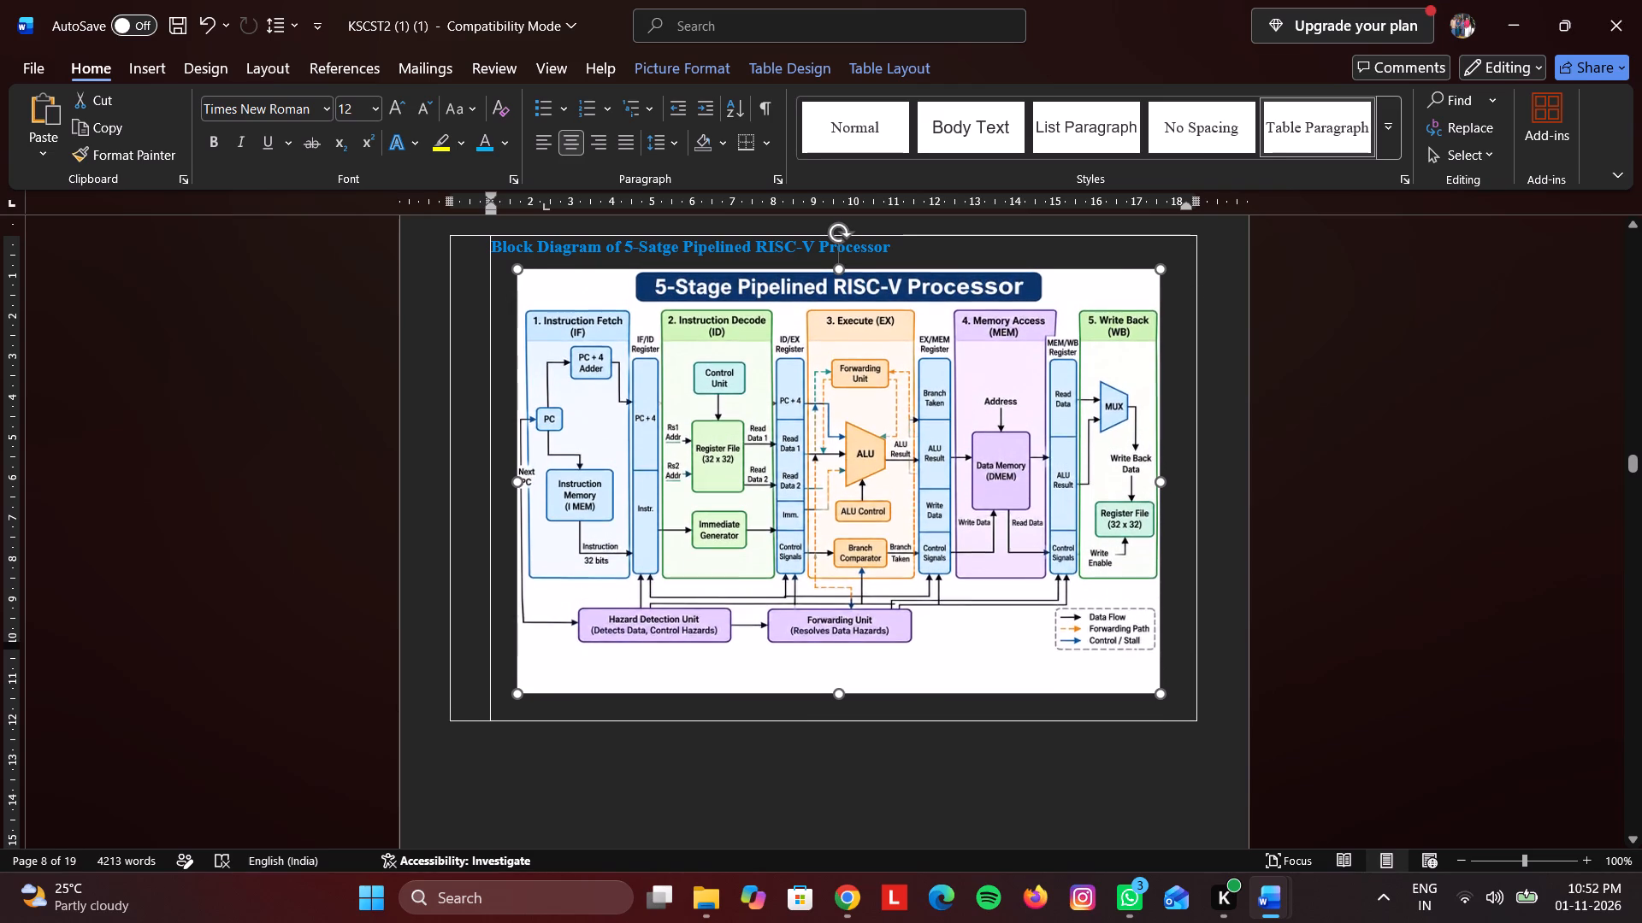
drag(837, 696, 837, 708)
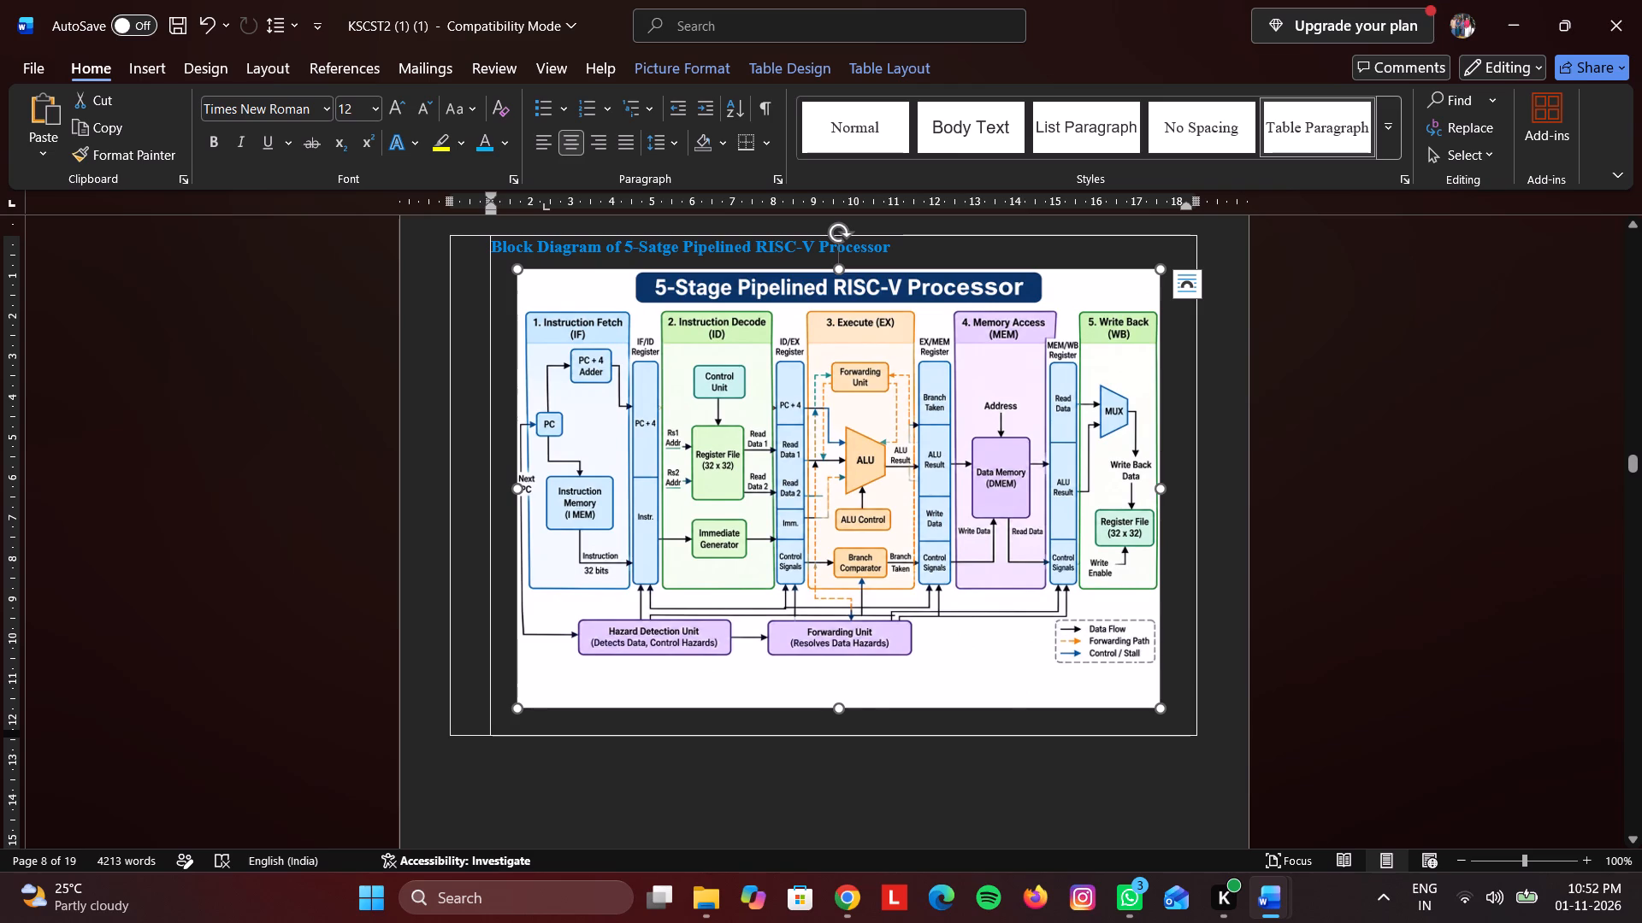
click(988, 256)
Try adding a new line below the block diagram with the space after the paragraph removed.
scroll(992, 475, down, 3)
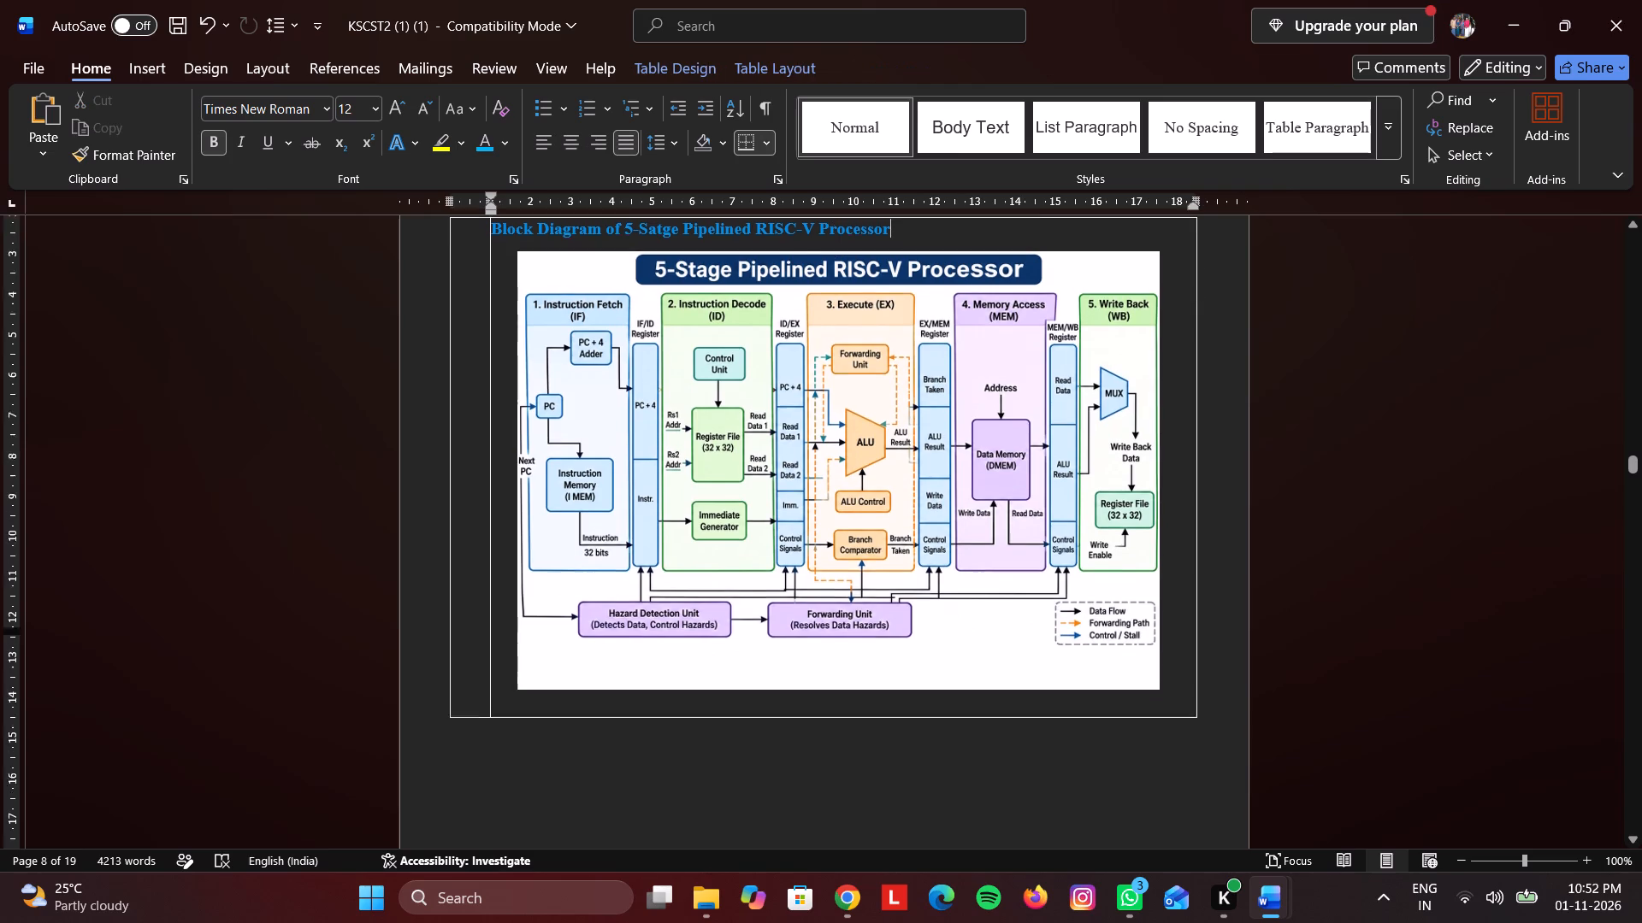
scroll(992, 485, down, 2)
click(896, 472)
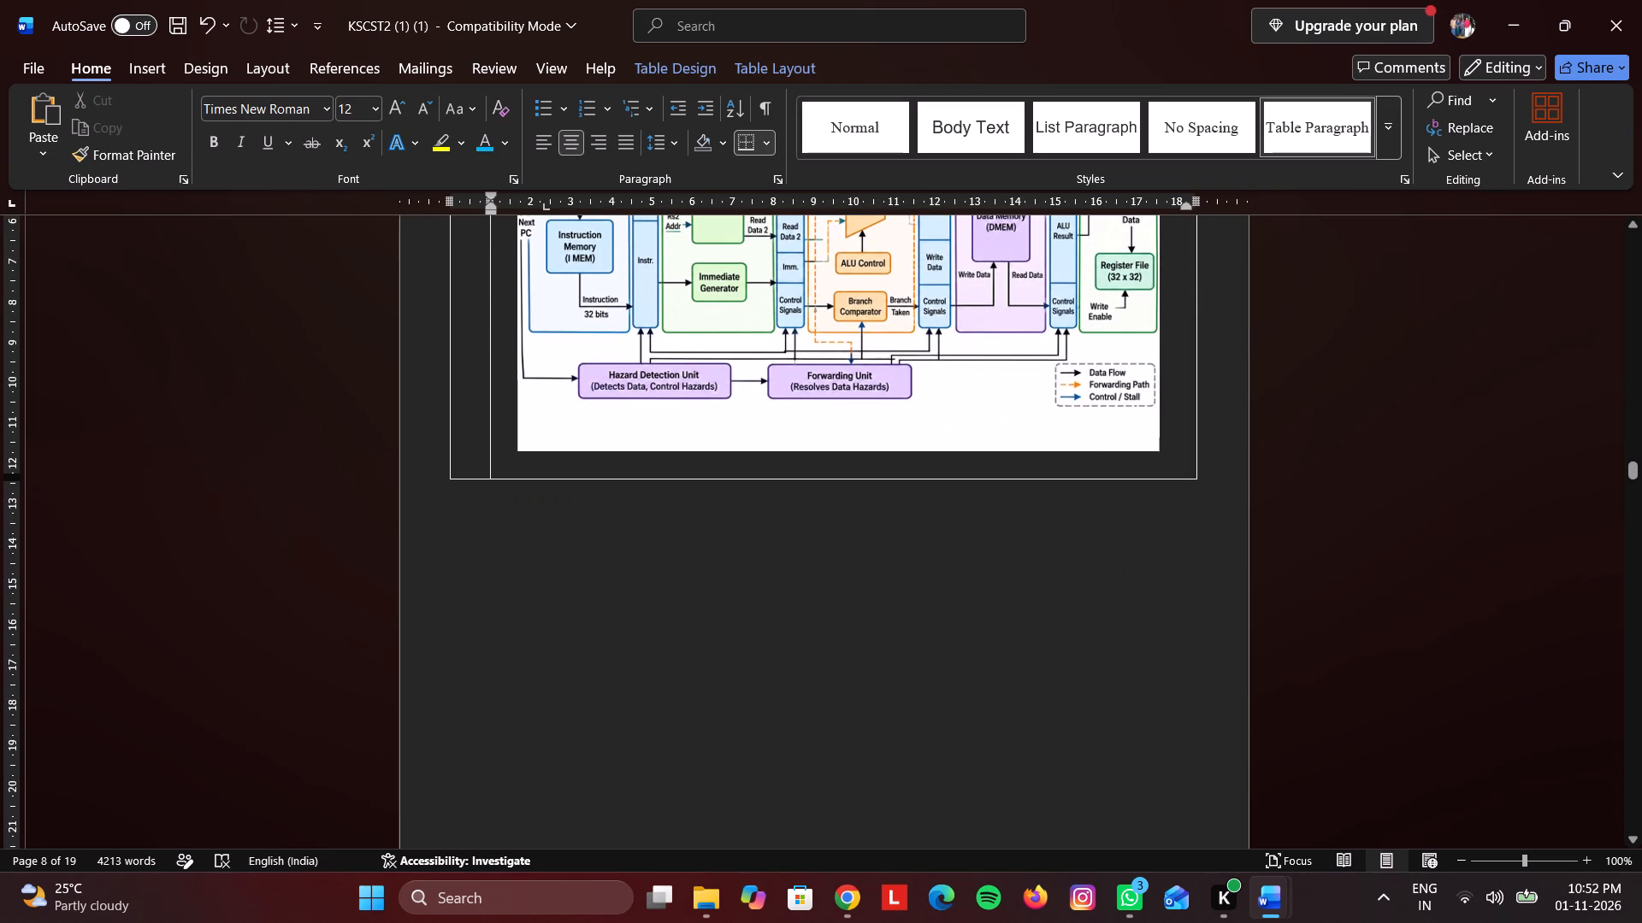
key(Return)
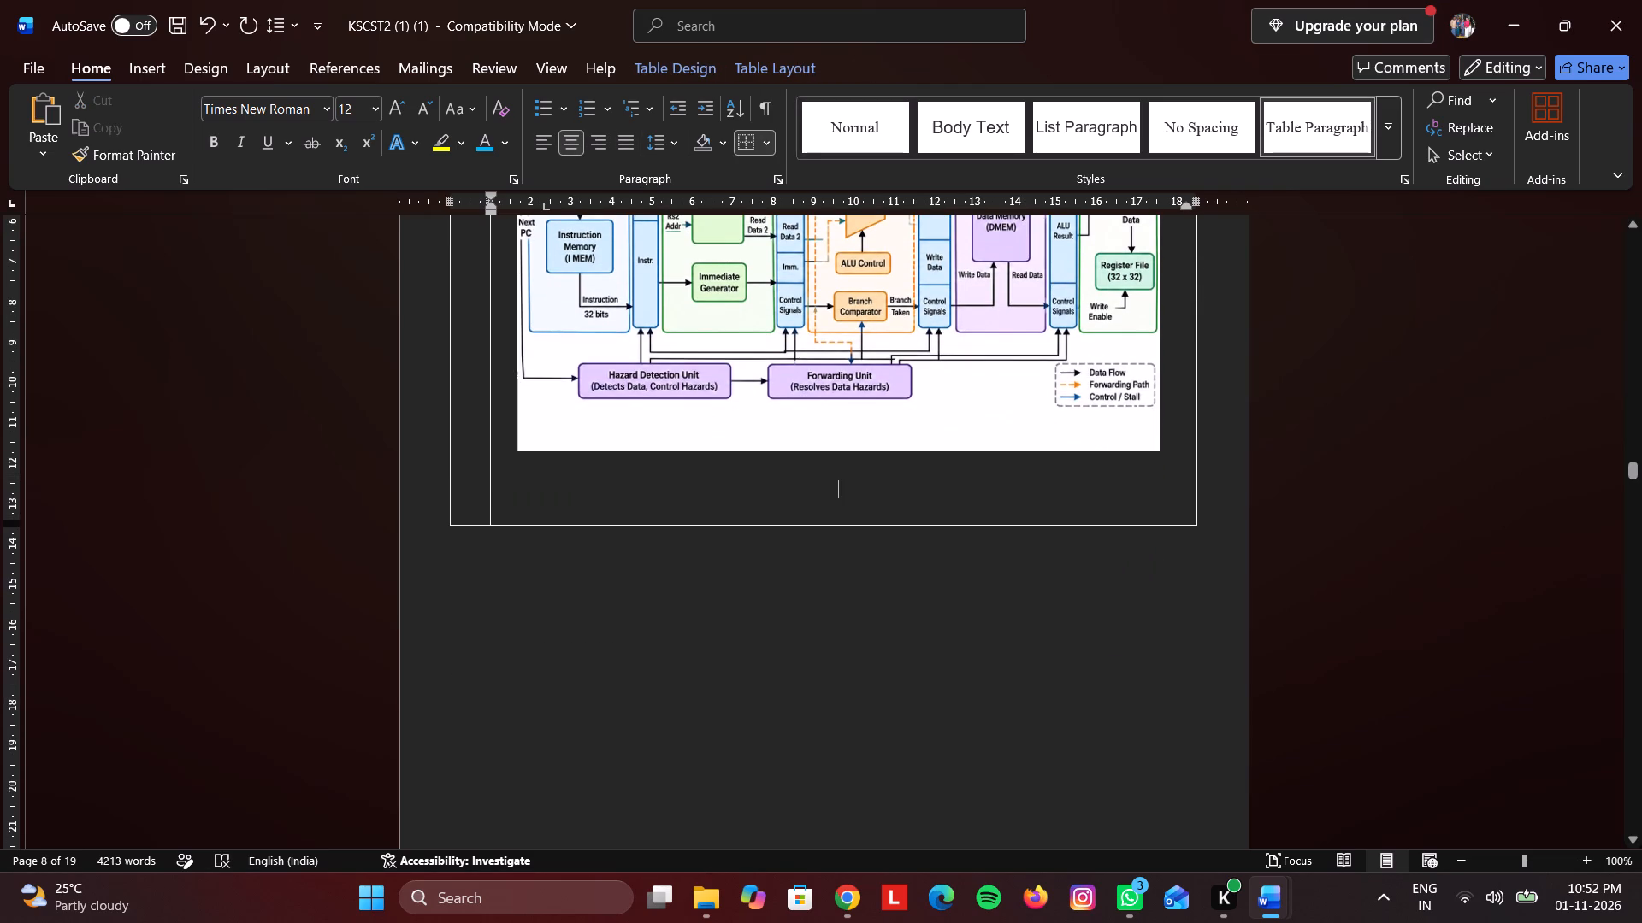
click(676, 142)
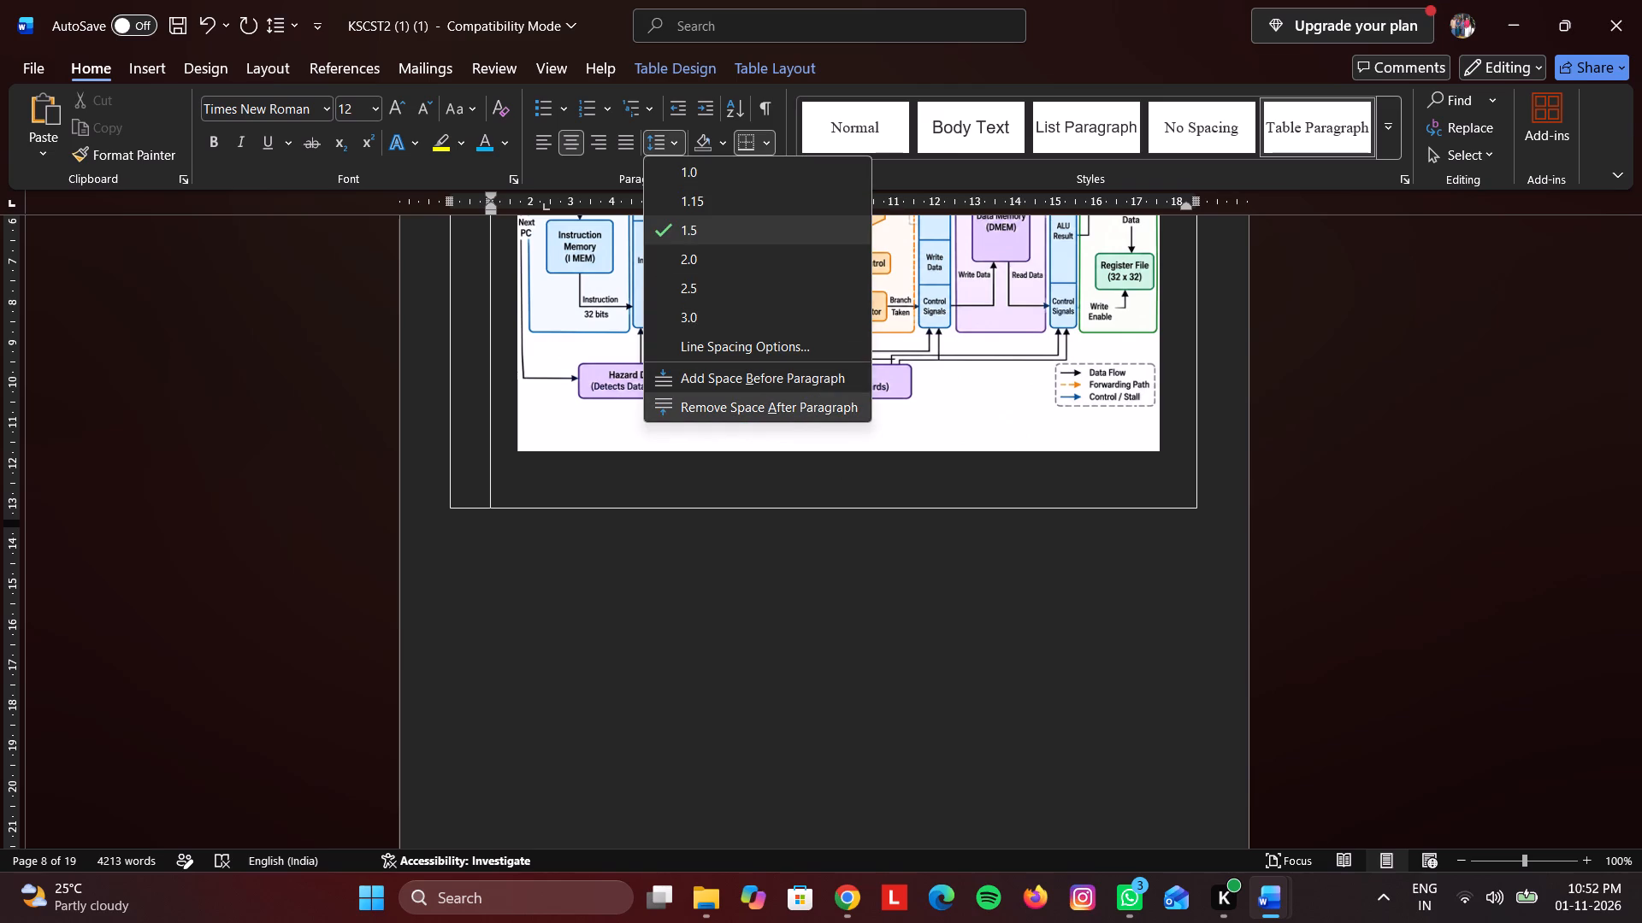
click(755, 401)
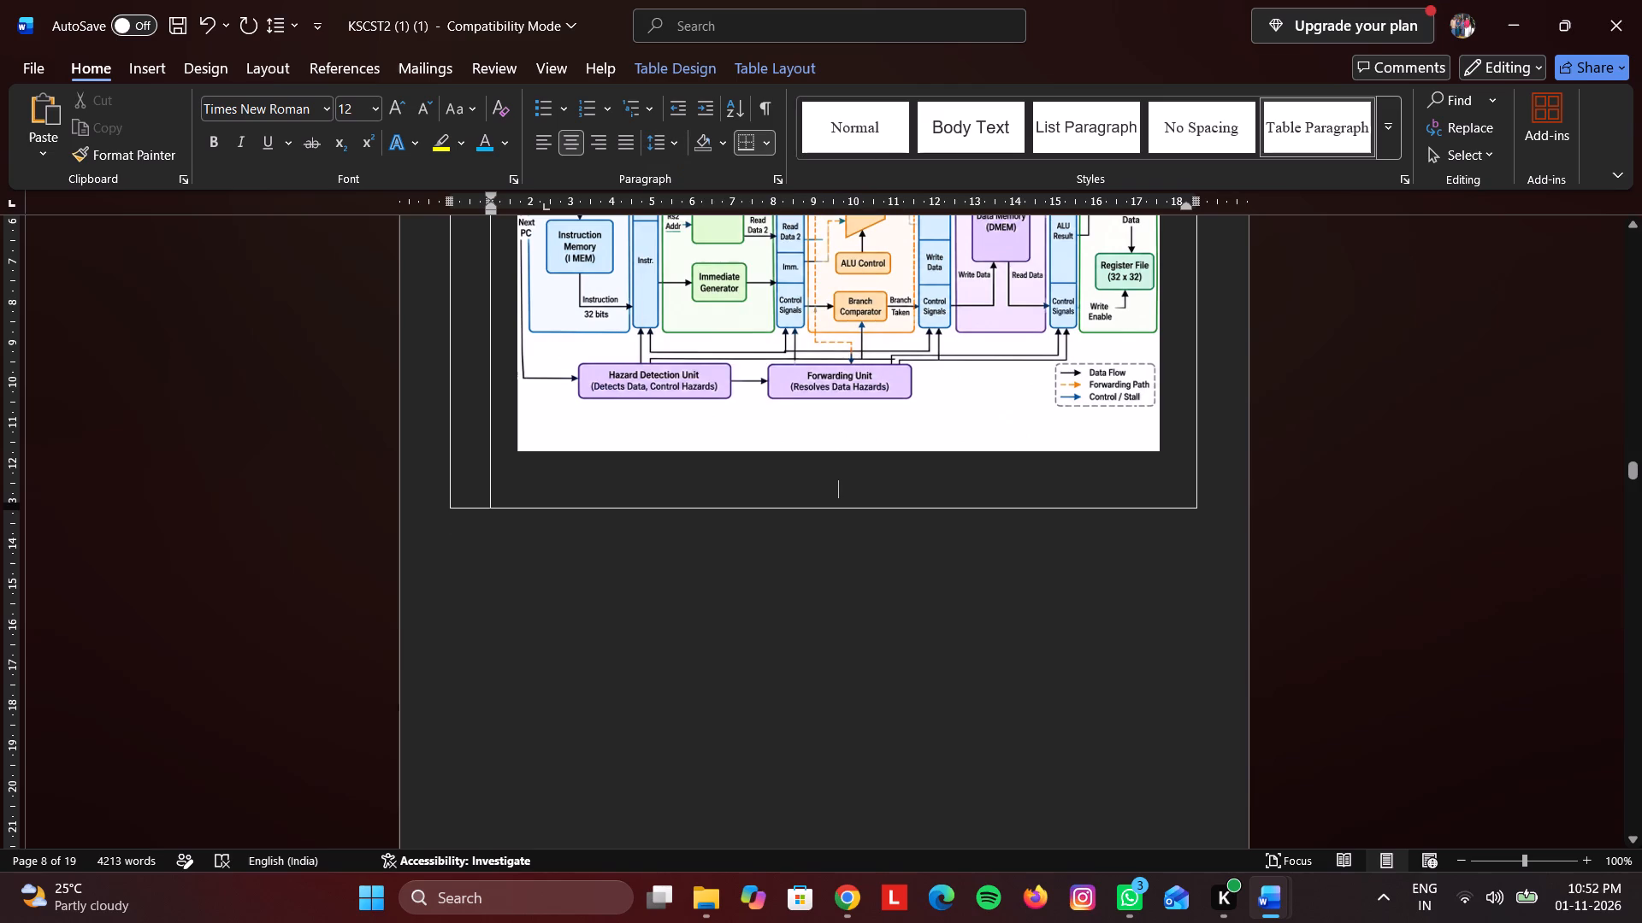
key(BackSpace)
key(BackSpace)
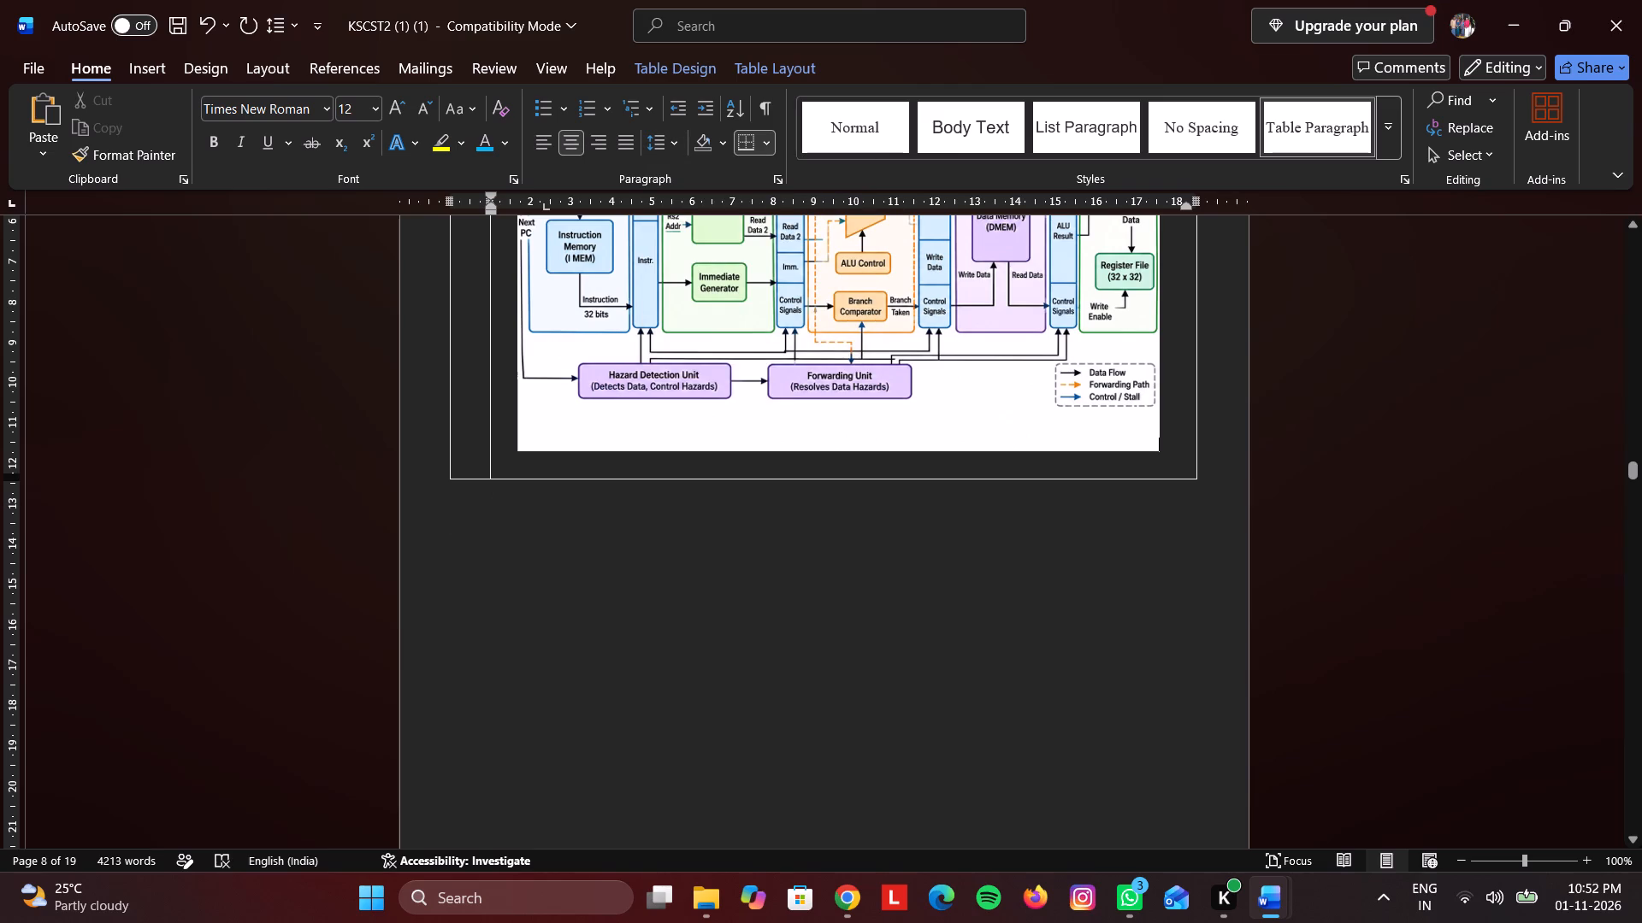
Add the caption "Figure 1: Block Diagram of 5-Satge Pipelined RISC-V Processor." below the block diagram, copying the title text from the heading above it.
key(Return)
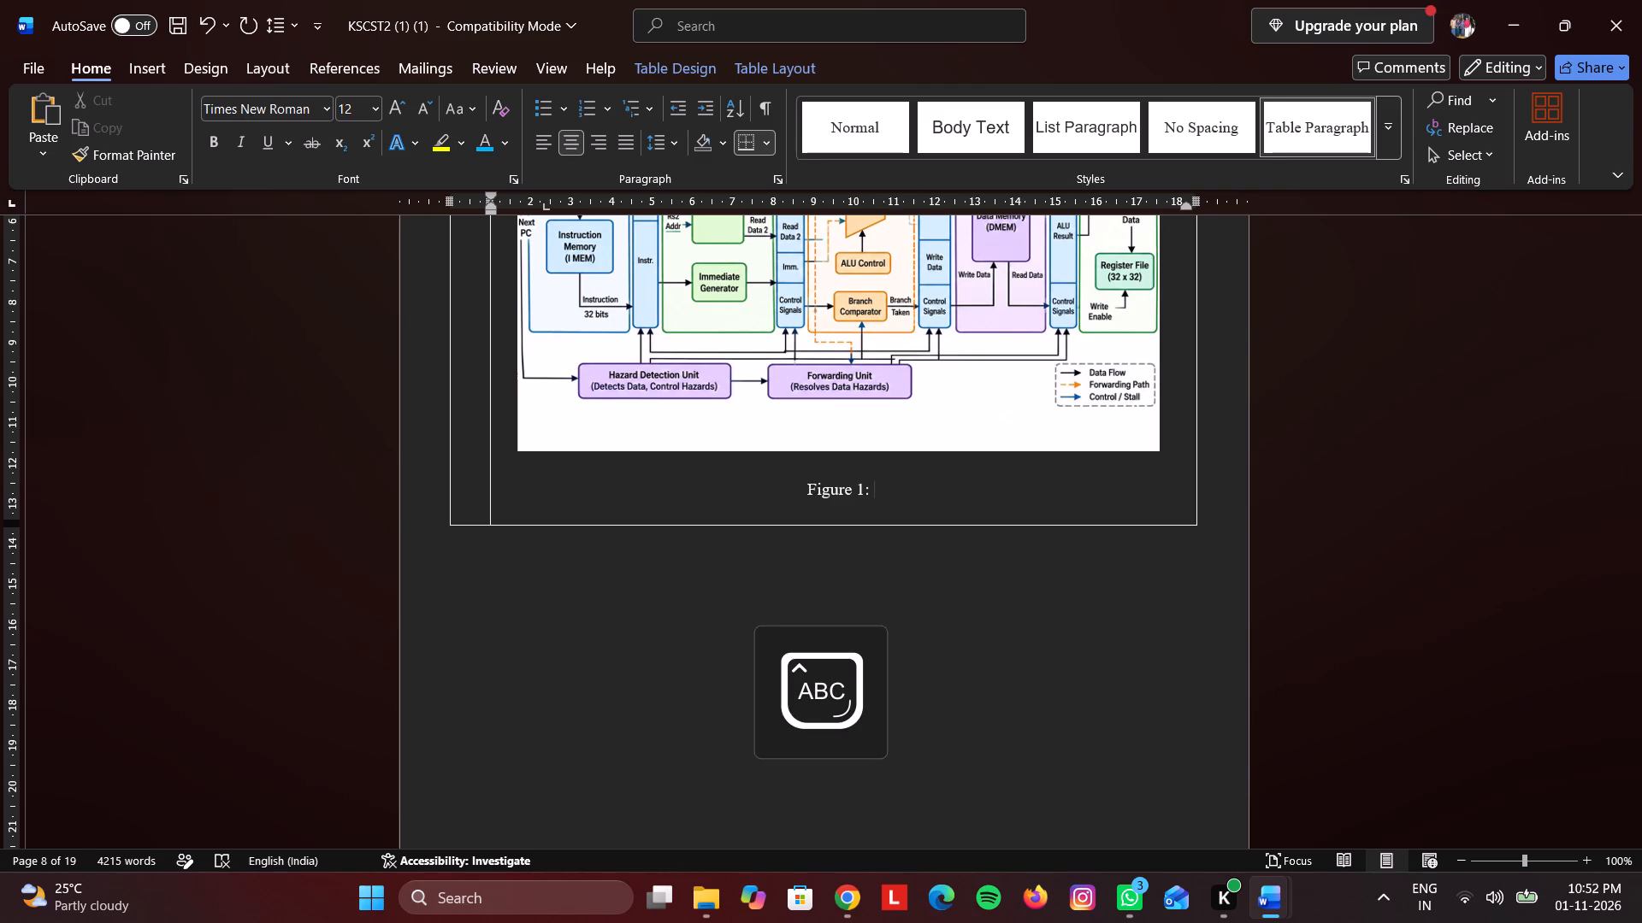
scroll(755, 379, up, 4)
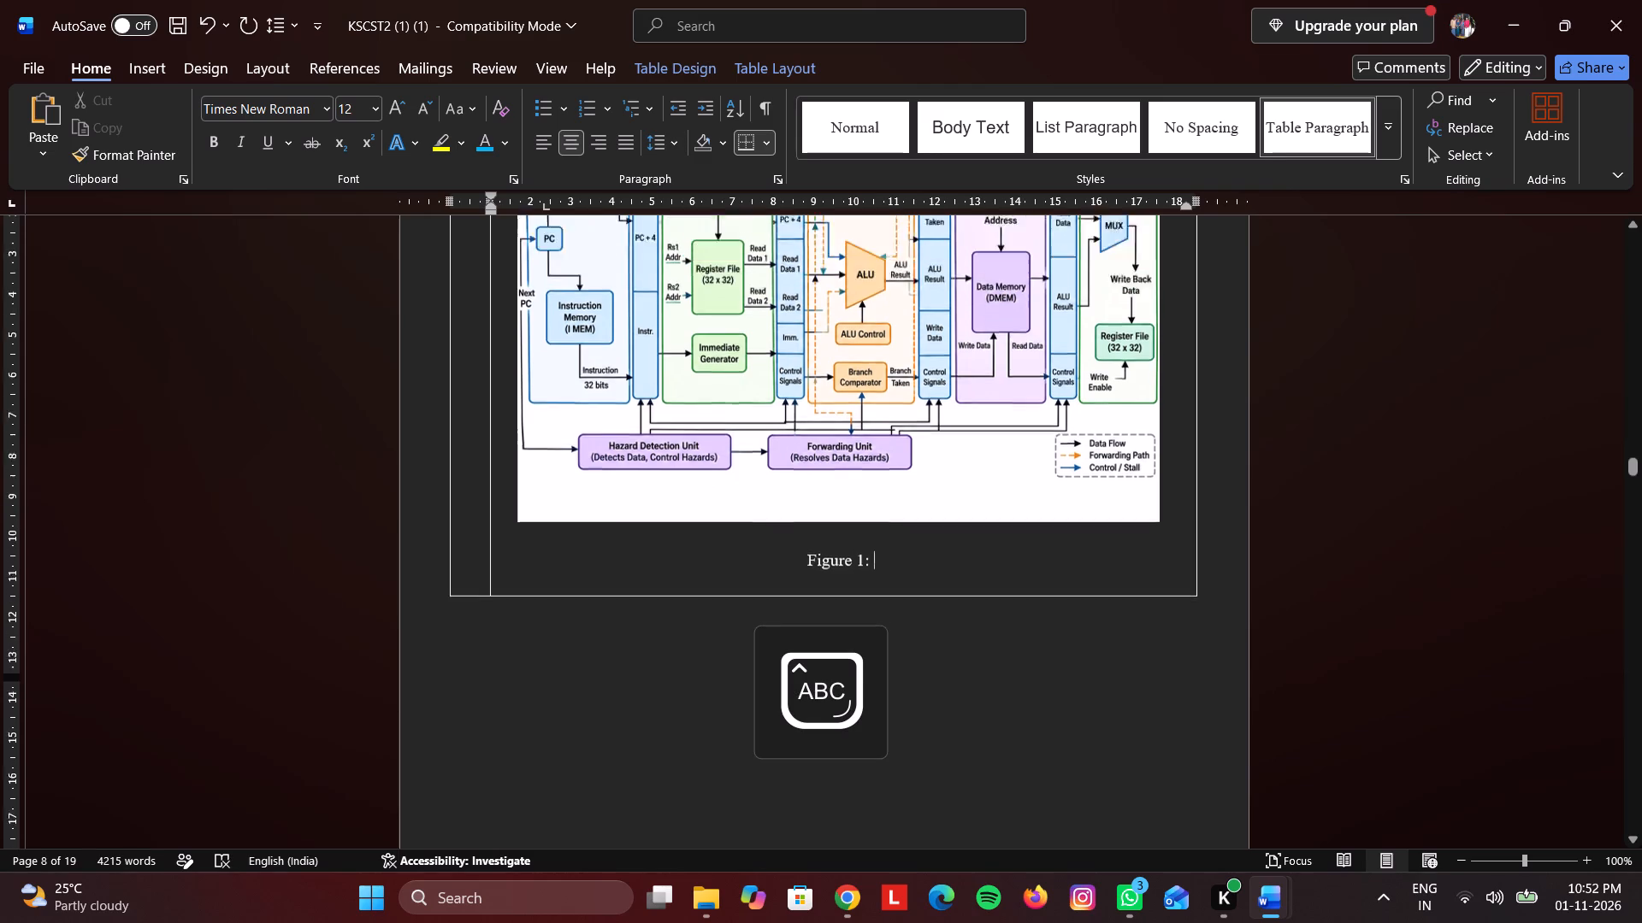
scroll(755, 379, up, 4)
drag(915, 409, 794, 423)
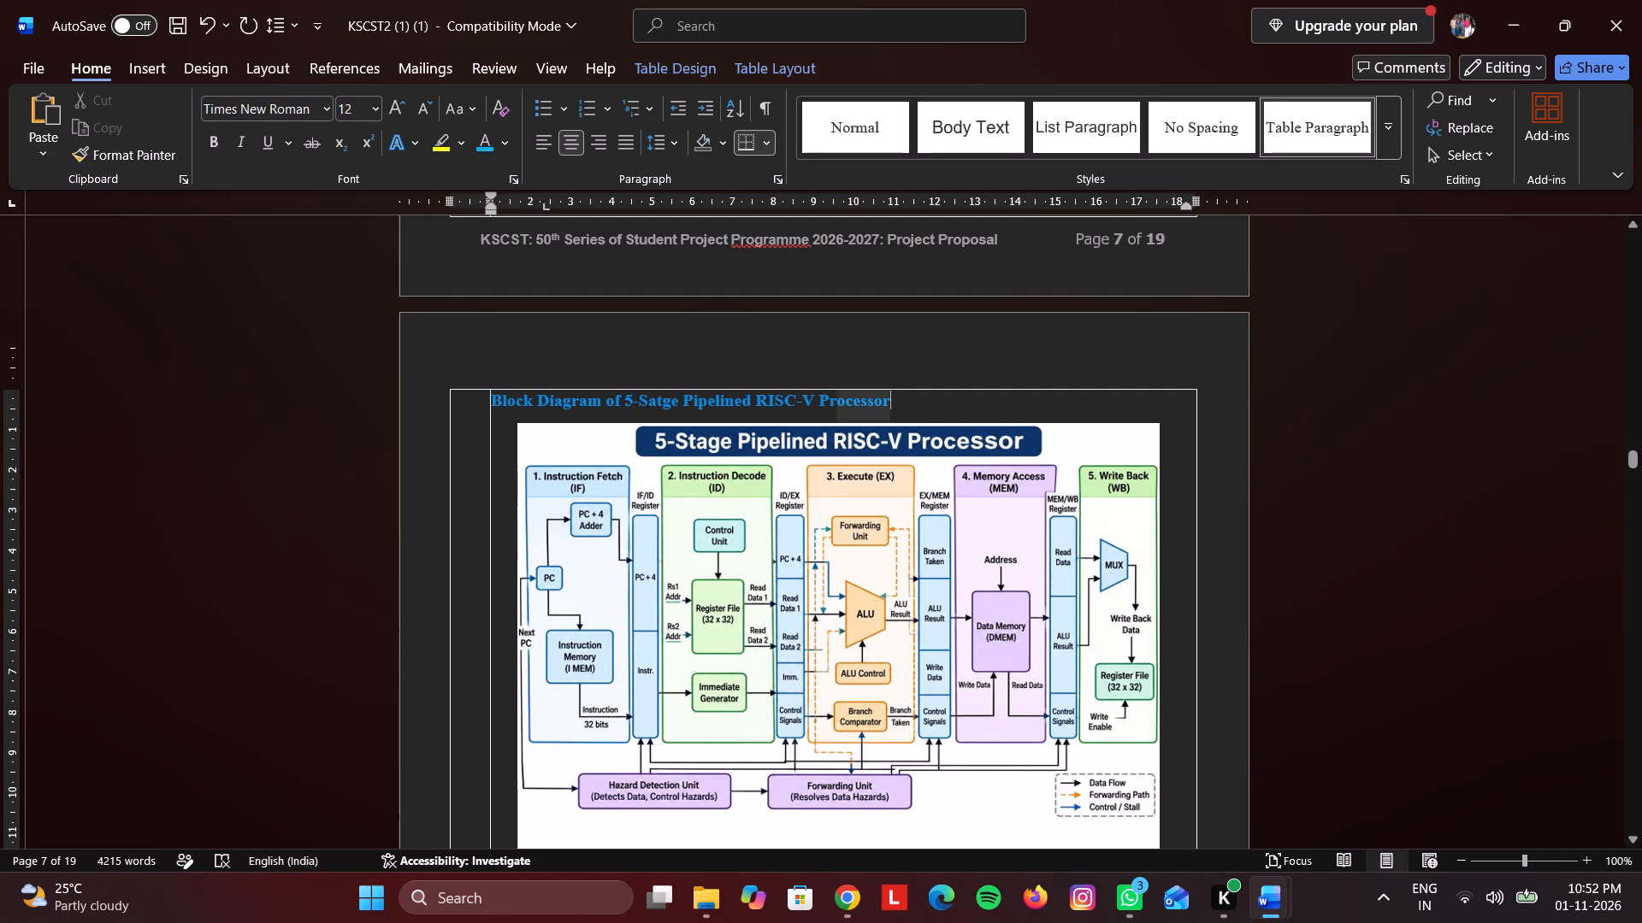
drag(794, 423, 493, 417)
key(ctrl+c)
scroll(552, 532, down, 4)
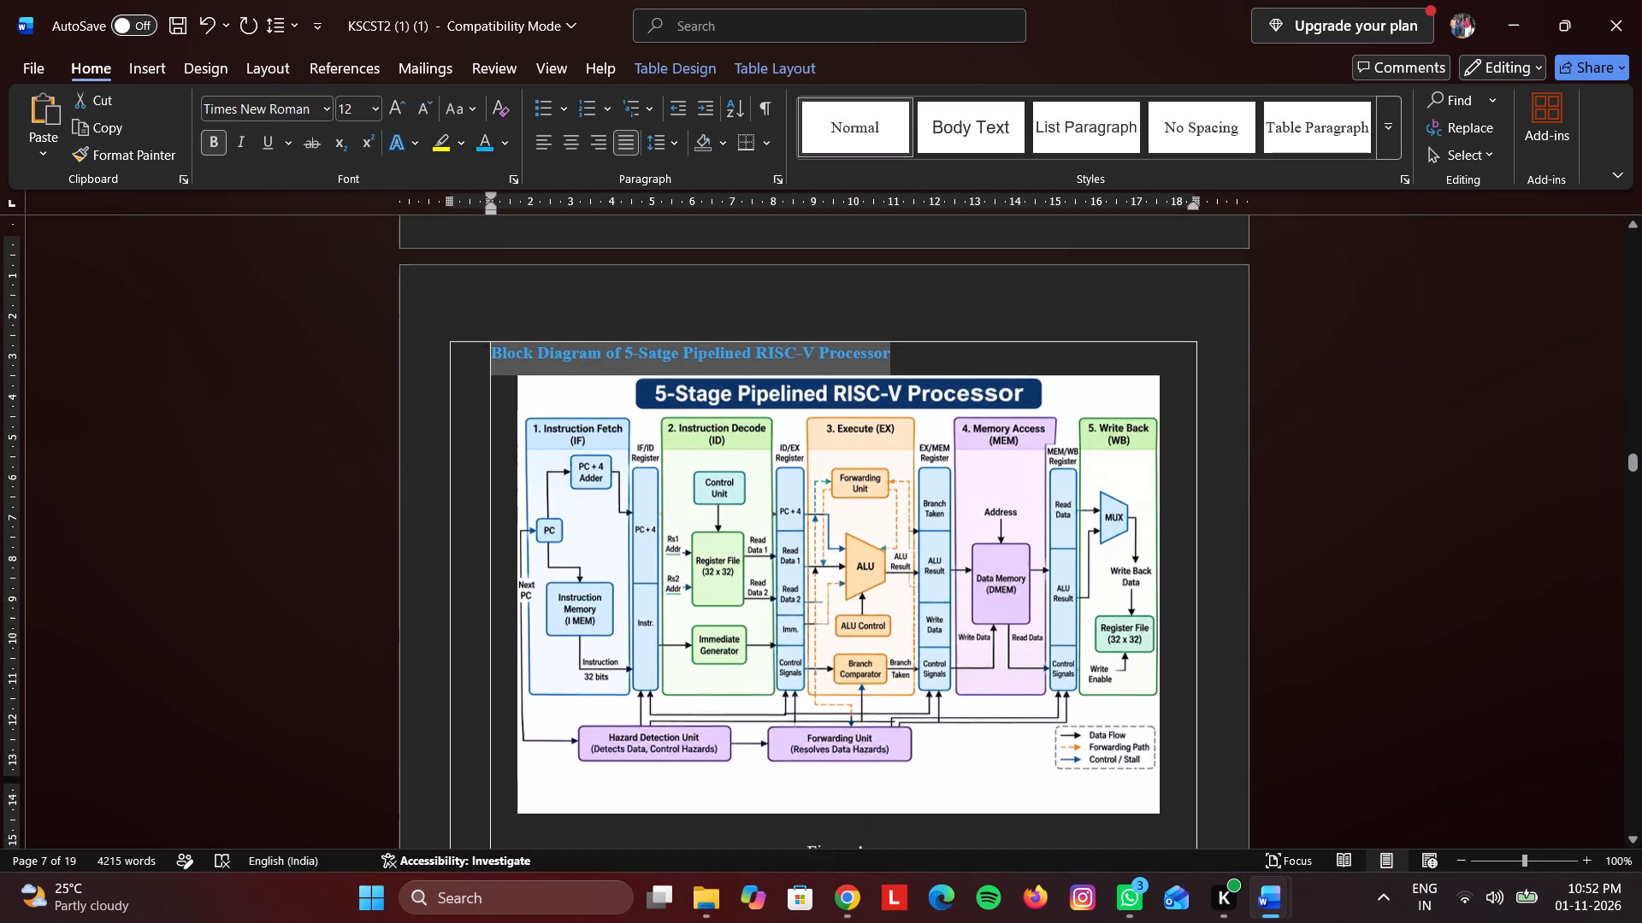
scroll(563, 550, down, 2)
click(895, 591)
key(ctrl+v)
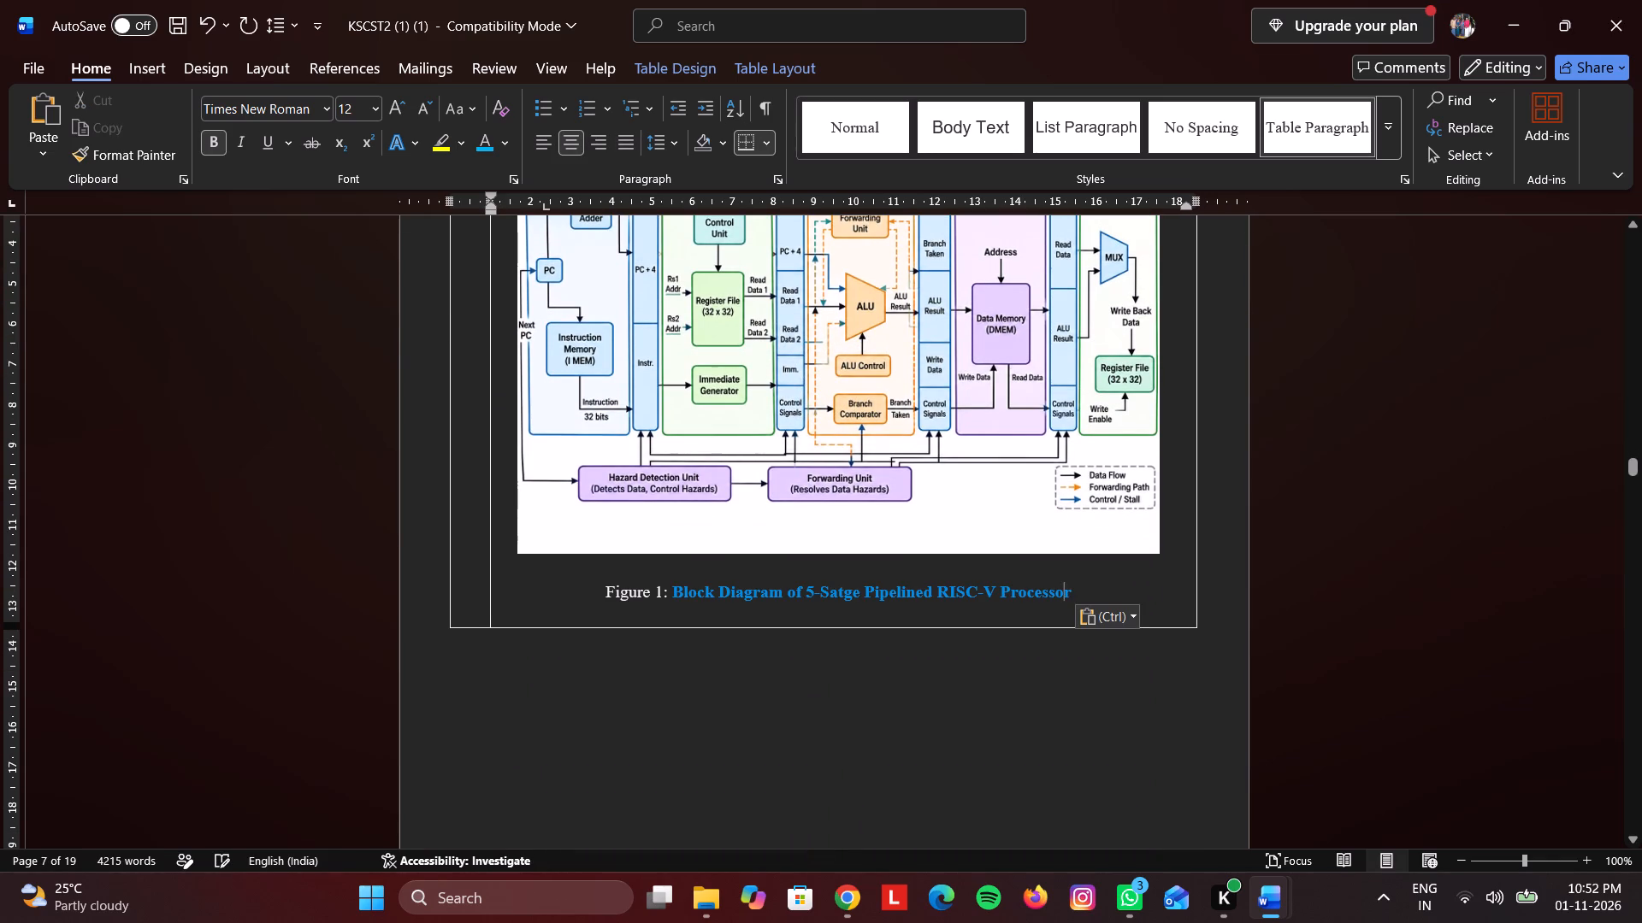
key(period)
Format the whole Figure 1 caption in black, bold, 10 pt text.
drag(1112, 595, 673, 595)
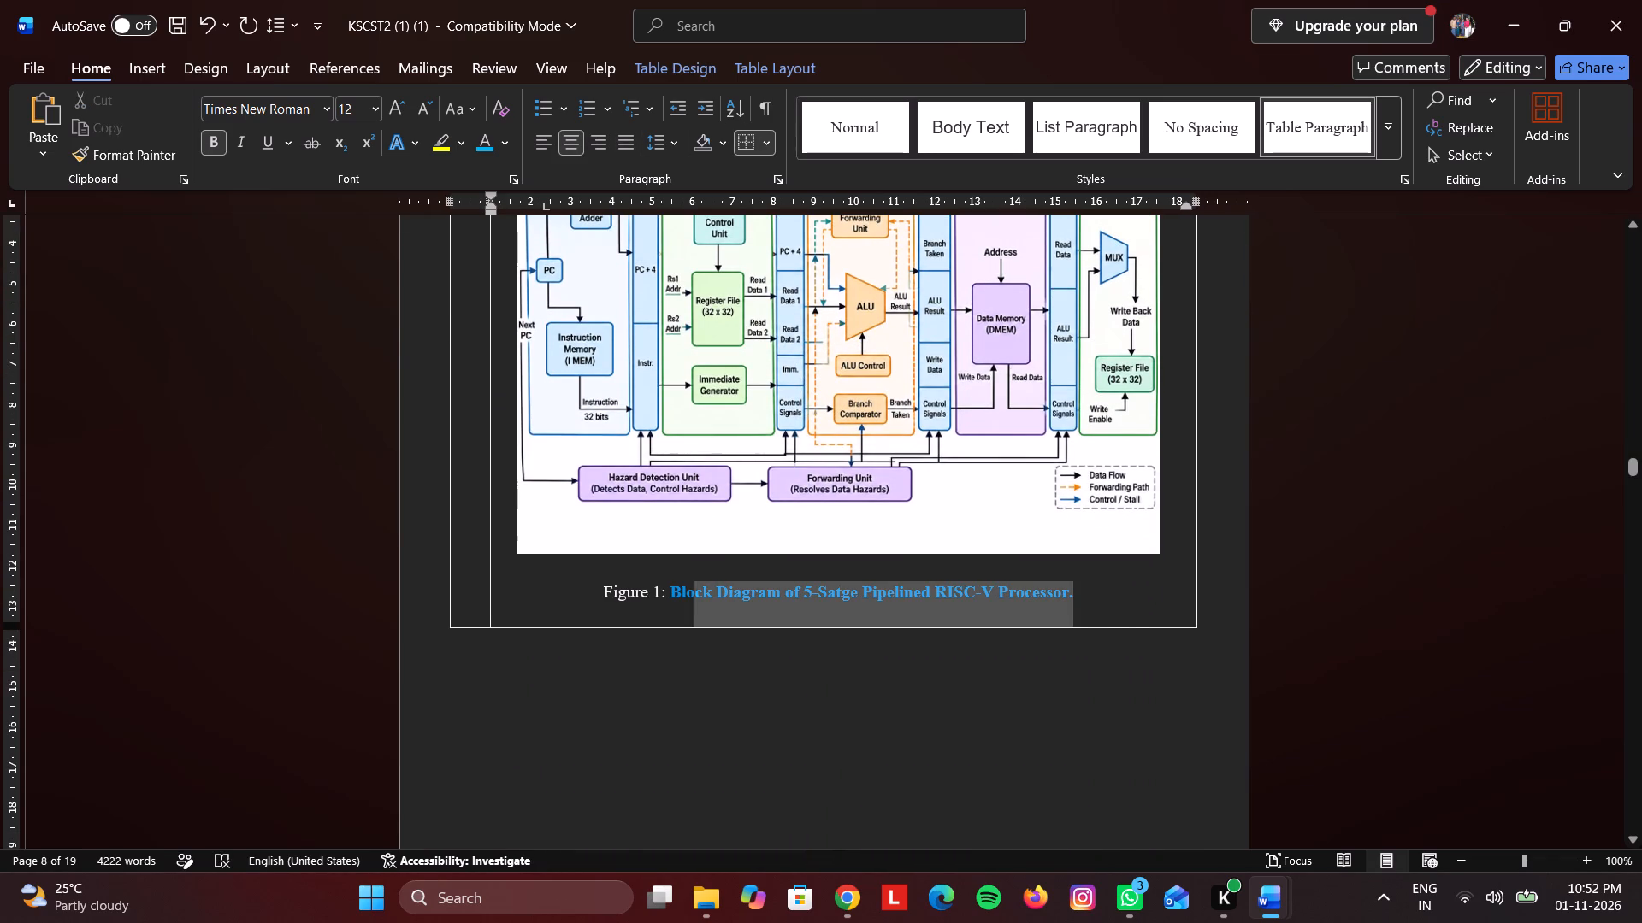
drag(673, 595, 587, 591)
click(503, 144)
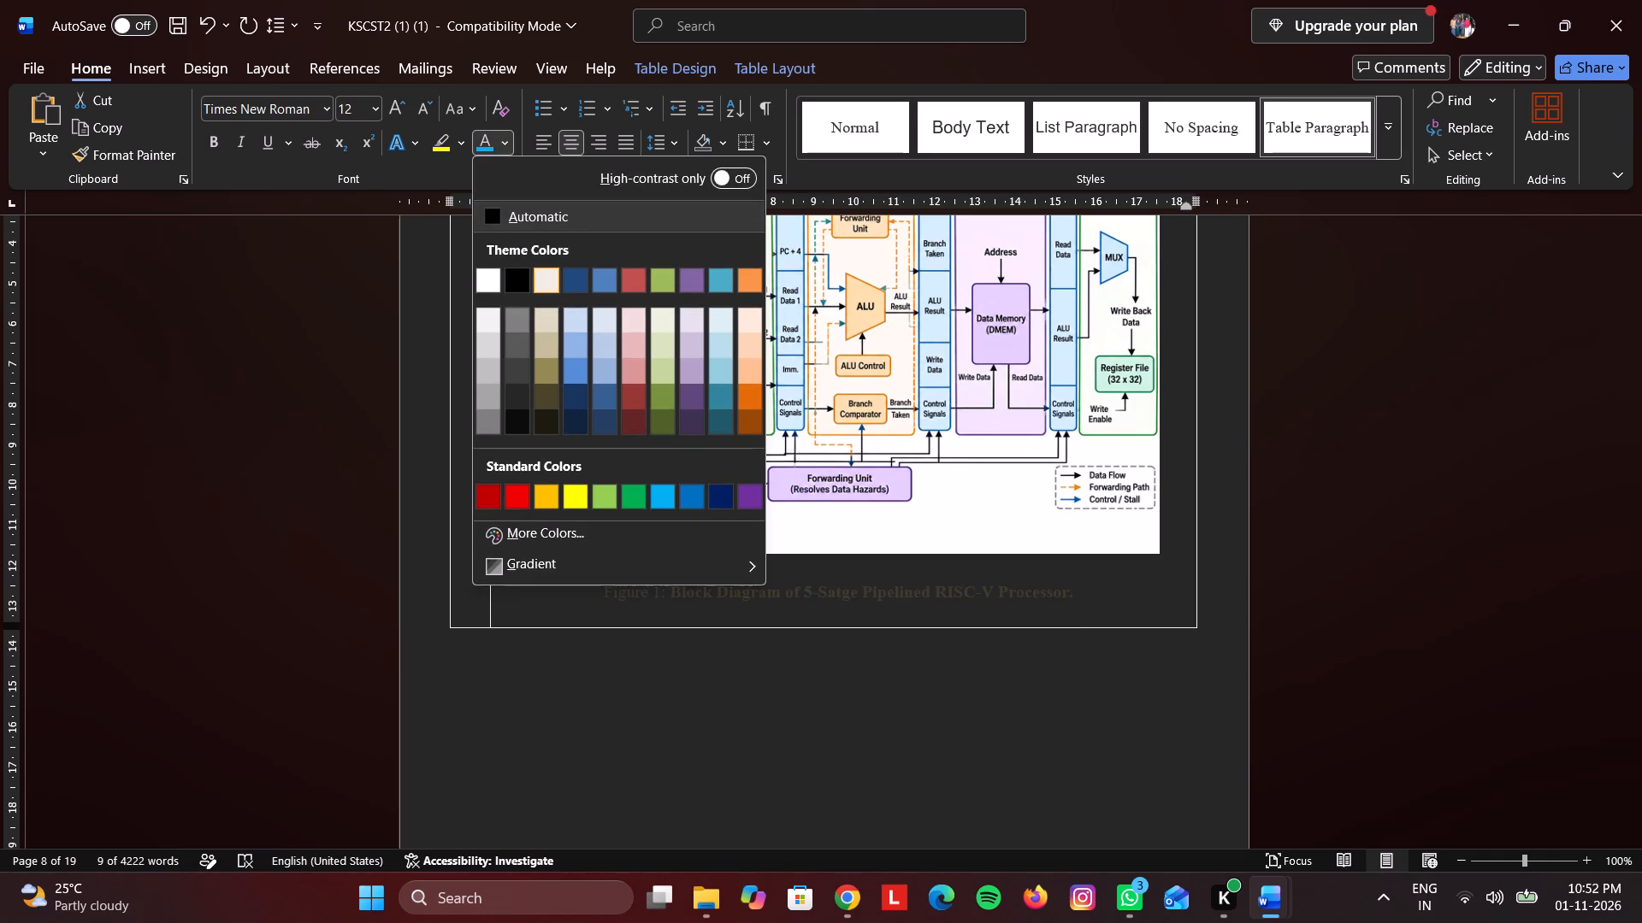
click(519, 285)
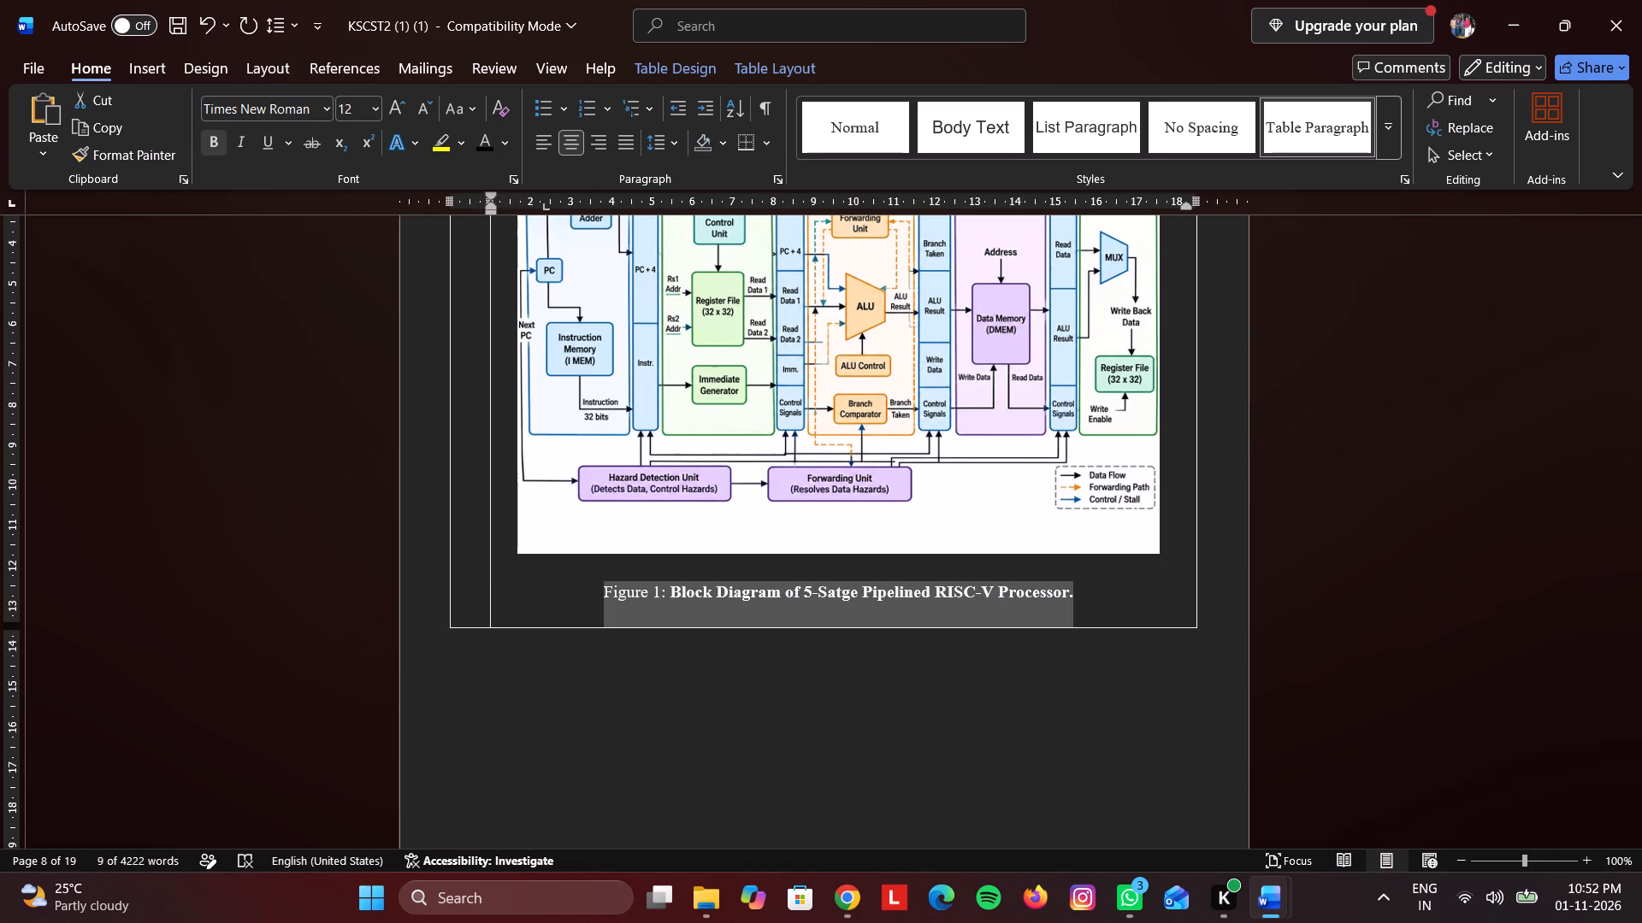
click(215, 140)
click(370, 100)
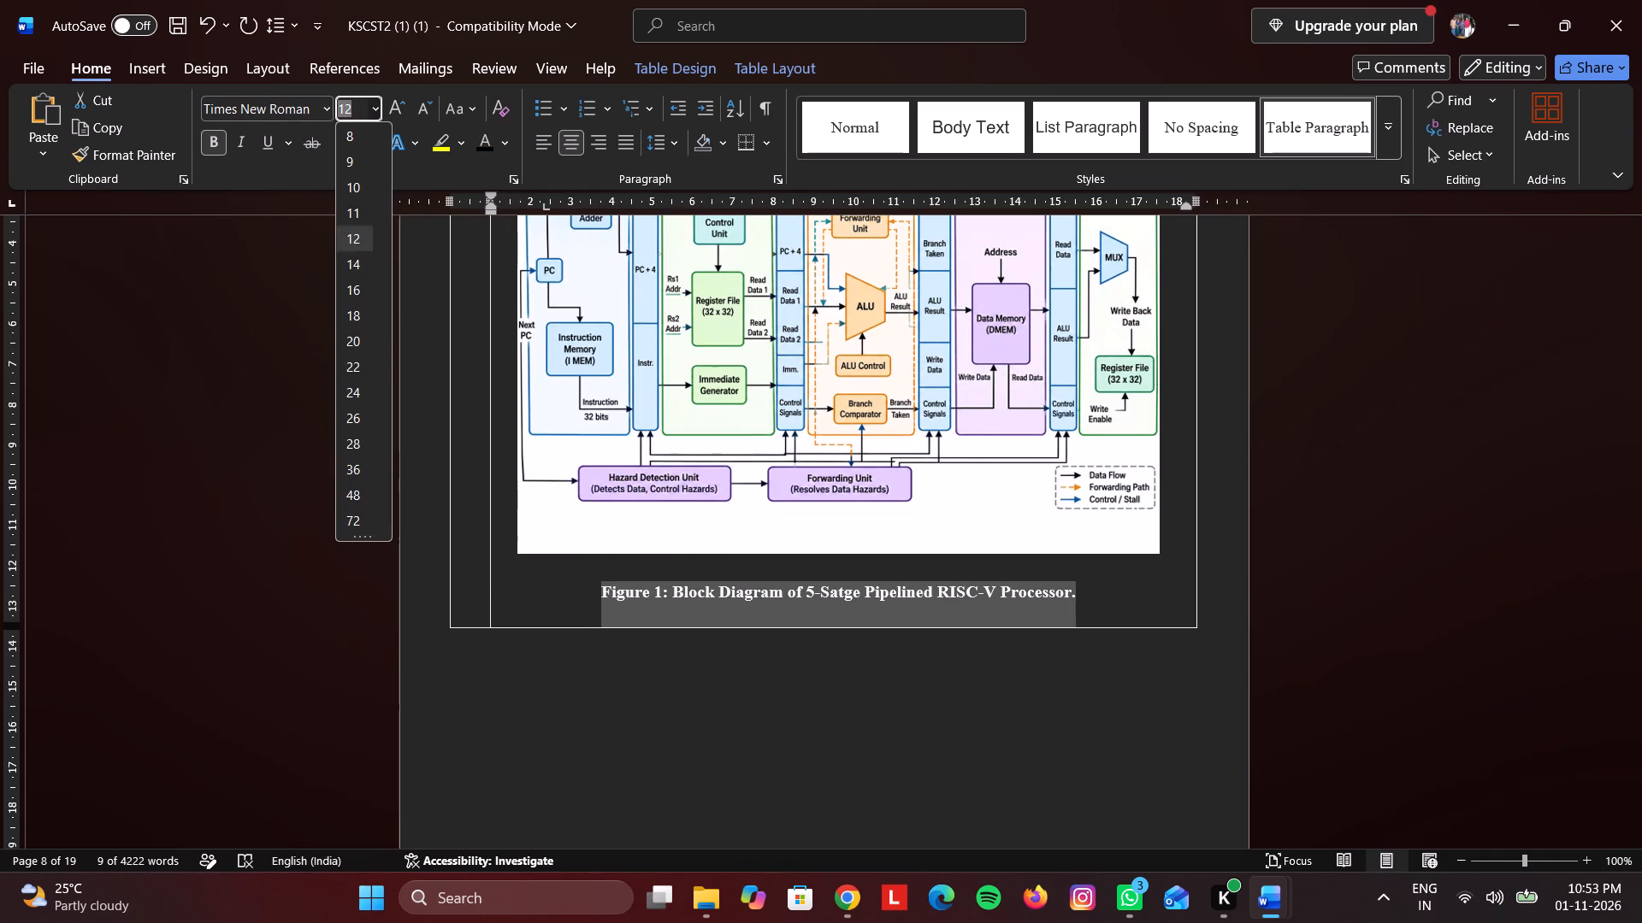
click(363, 185)
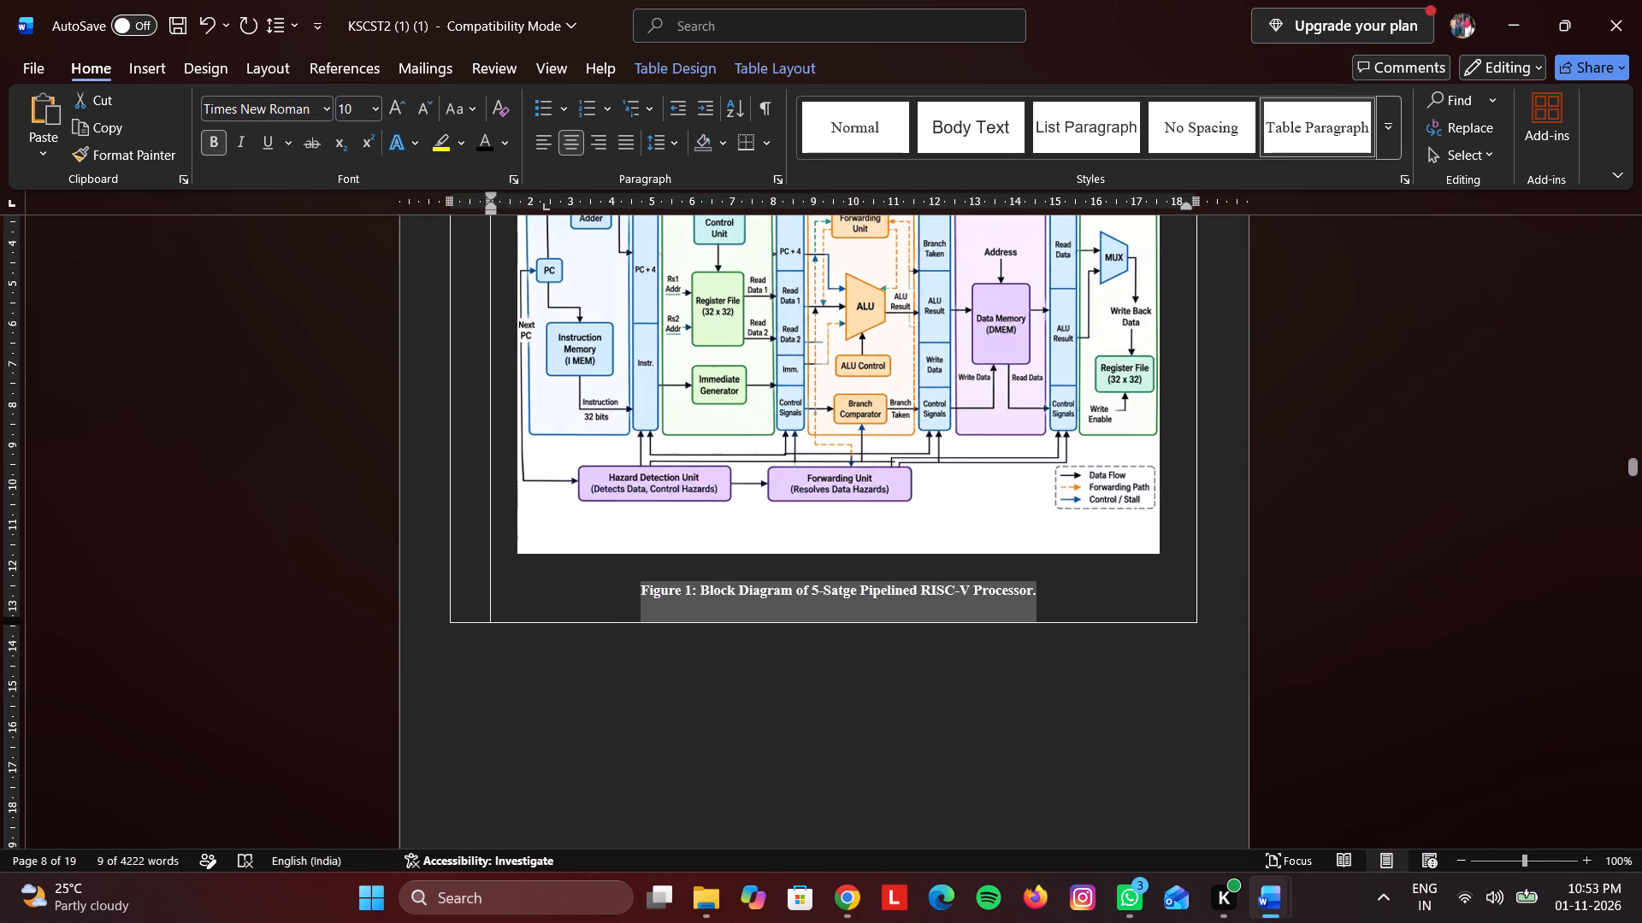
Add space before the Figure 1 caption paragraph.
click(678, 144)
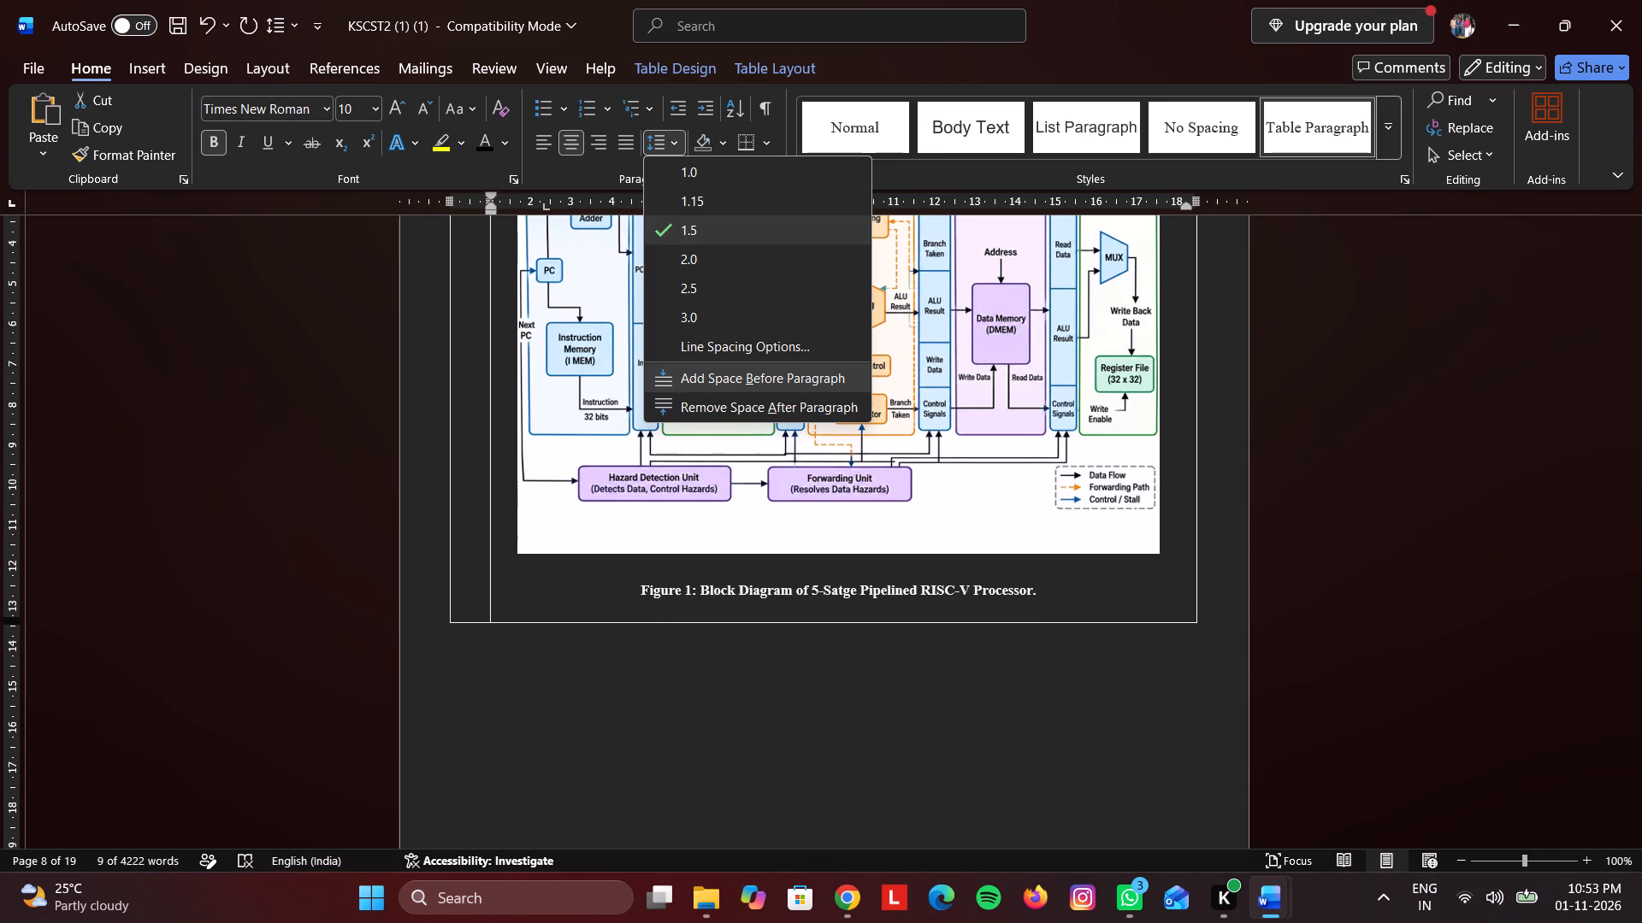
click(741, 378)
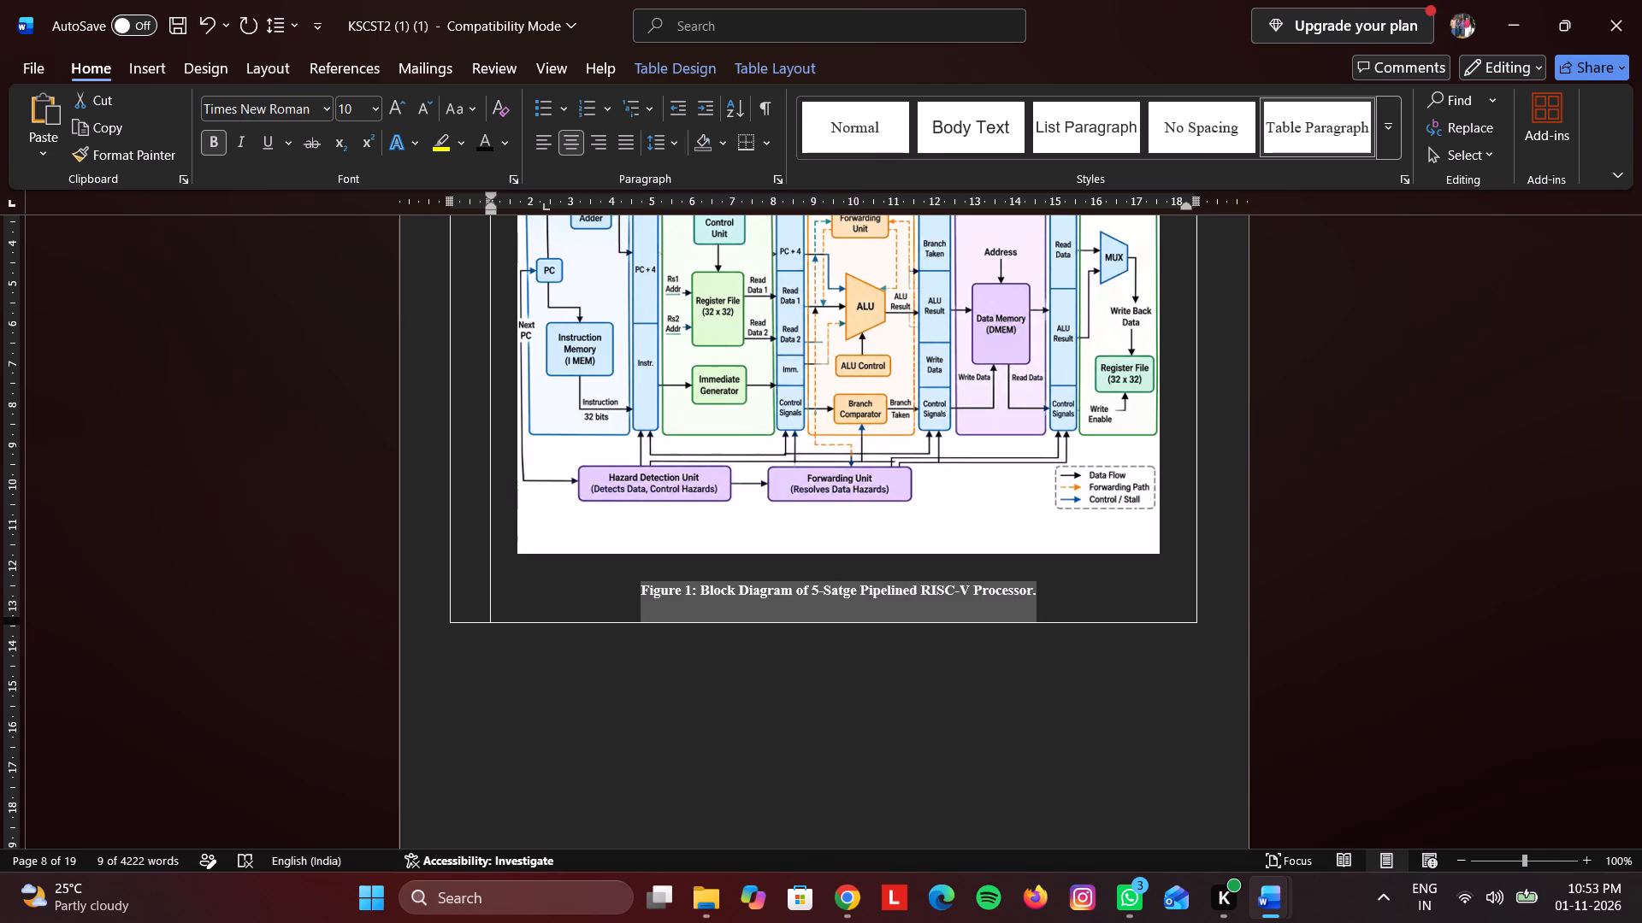
Remove the space after the paragraph that holds the RISC-V block diagram picture.
click(845, 573)
click(850, 544)
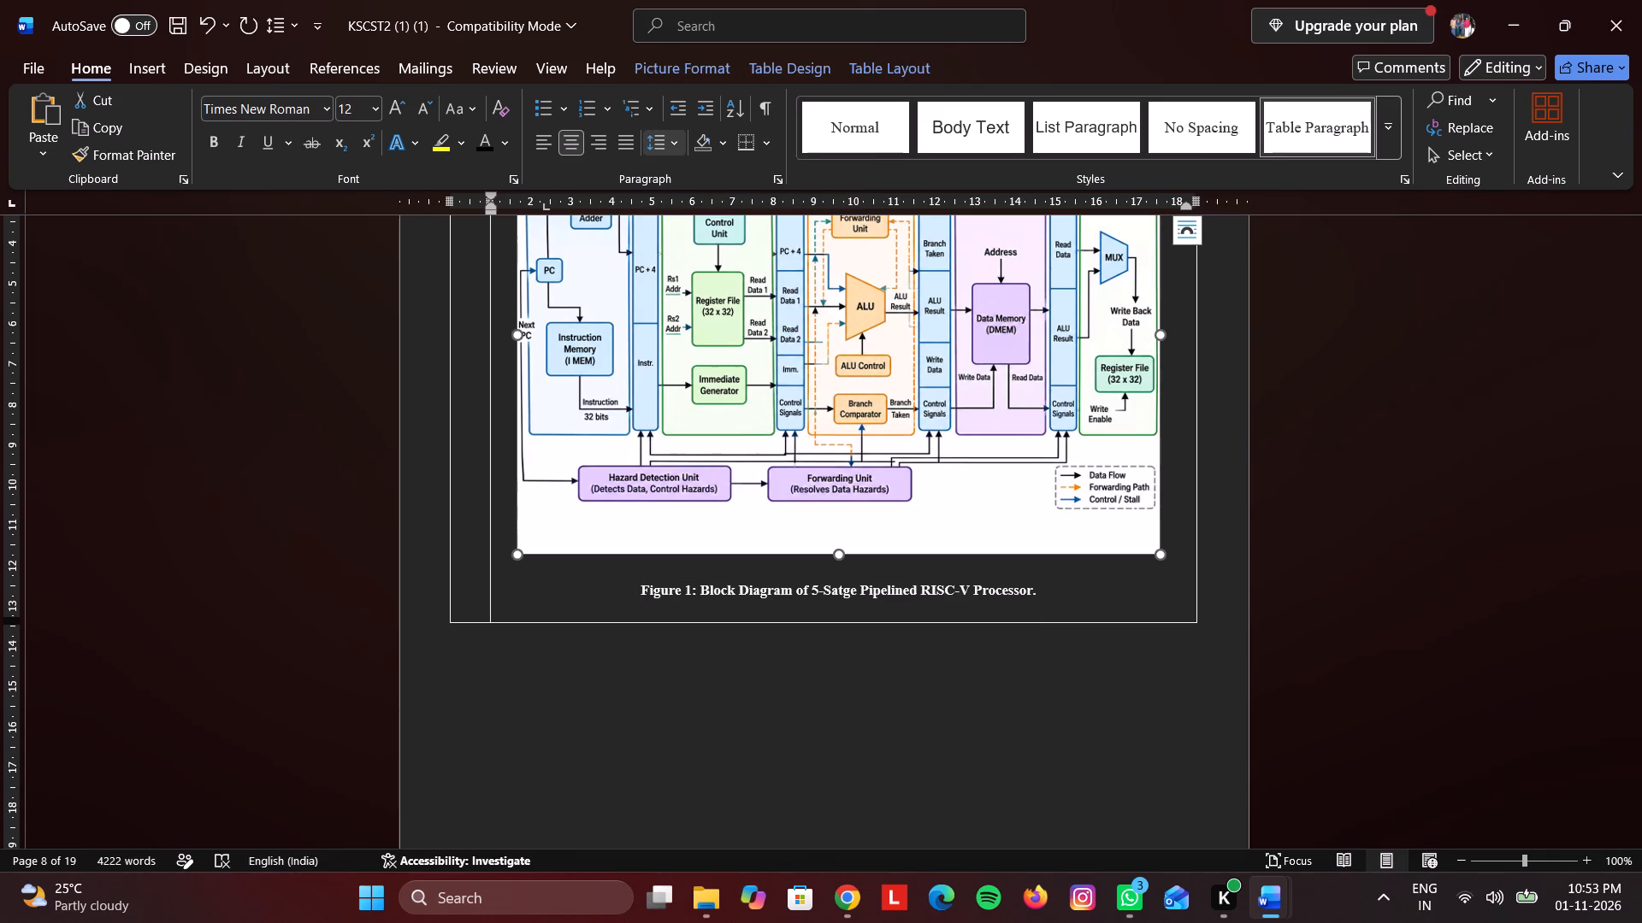
click(674, 144)
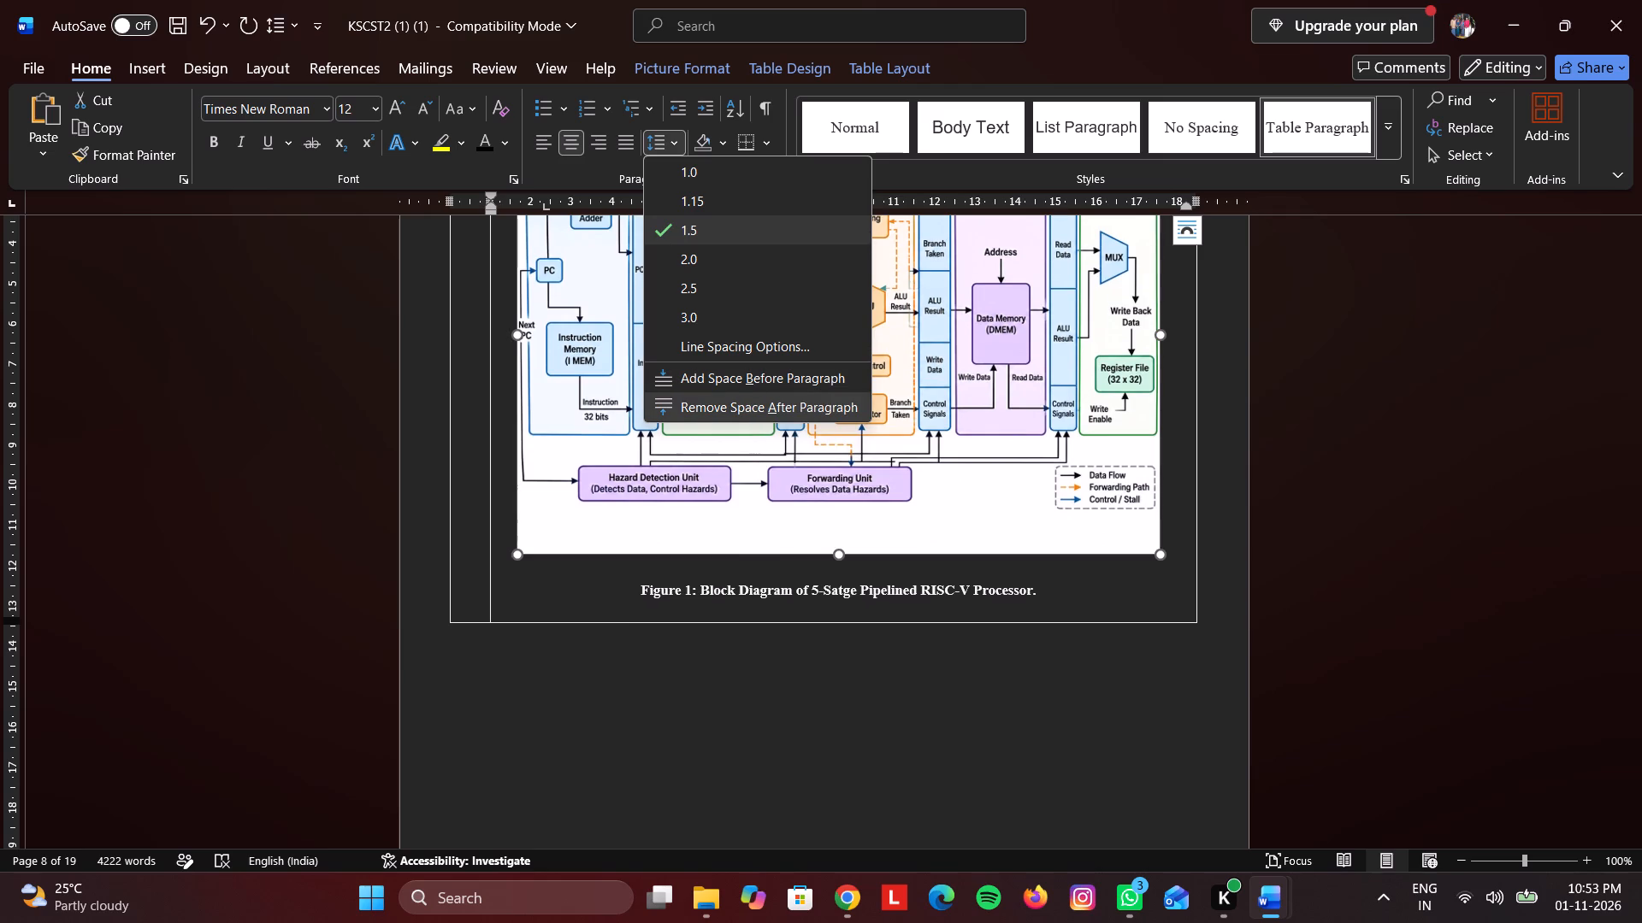
click(725, 404)
click(831, 572)
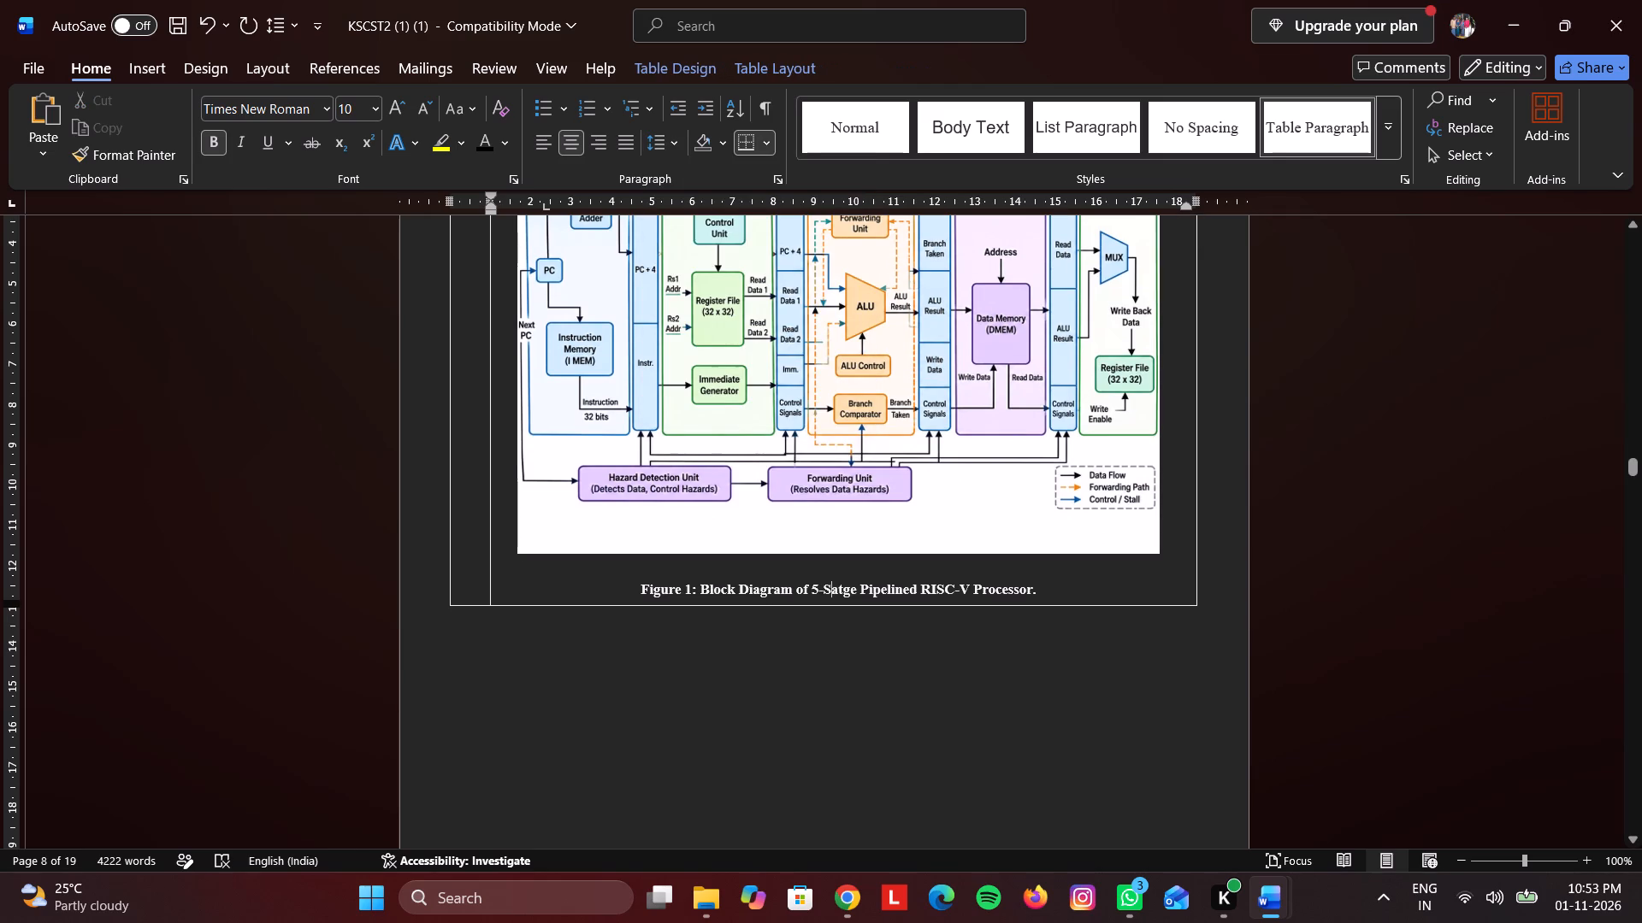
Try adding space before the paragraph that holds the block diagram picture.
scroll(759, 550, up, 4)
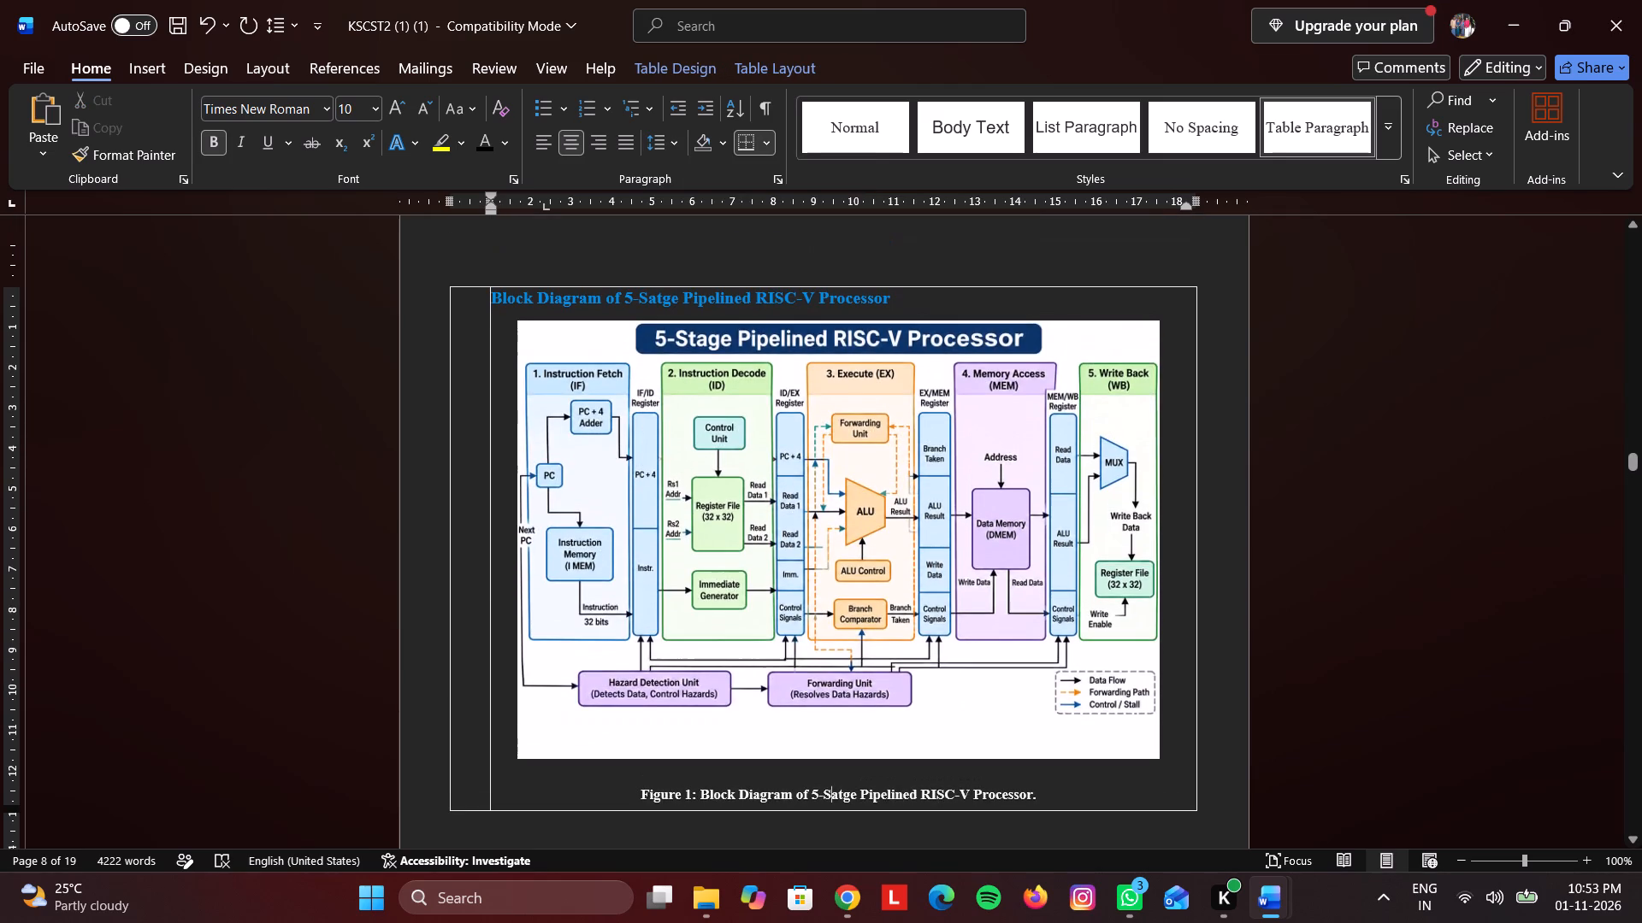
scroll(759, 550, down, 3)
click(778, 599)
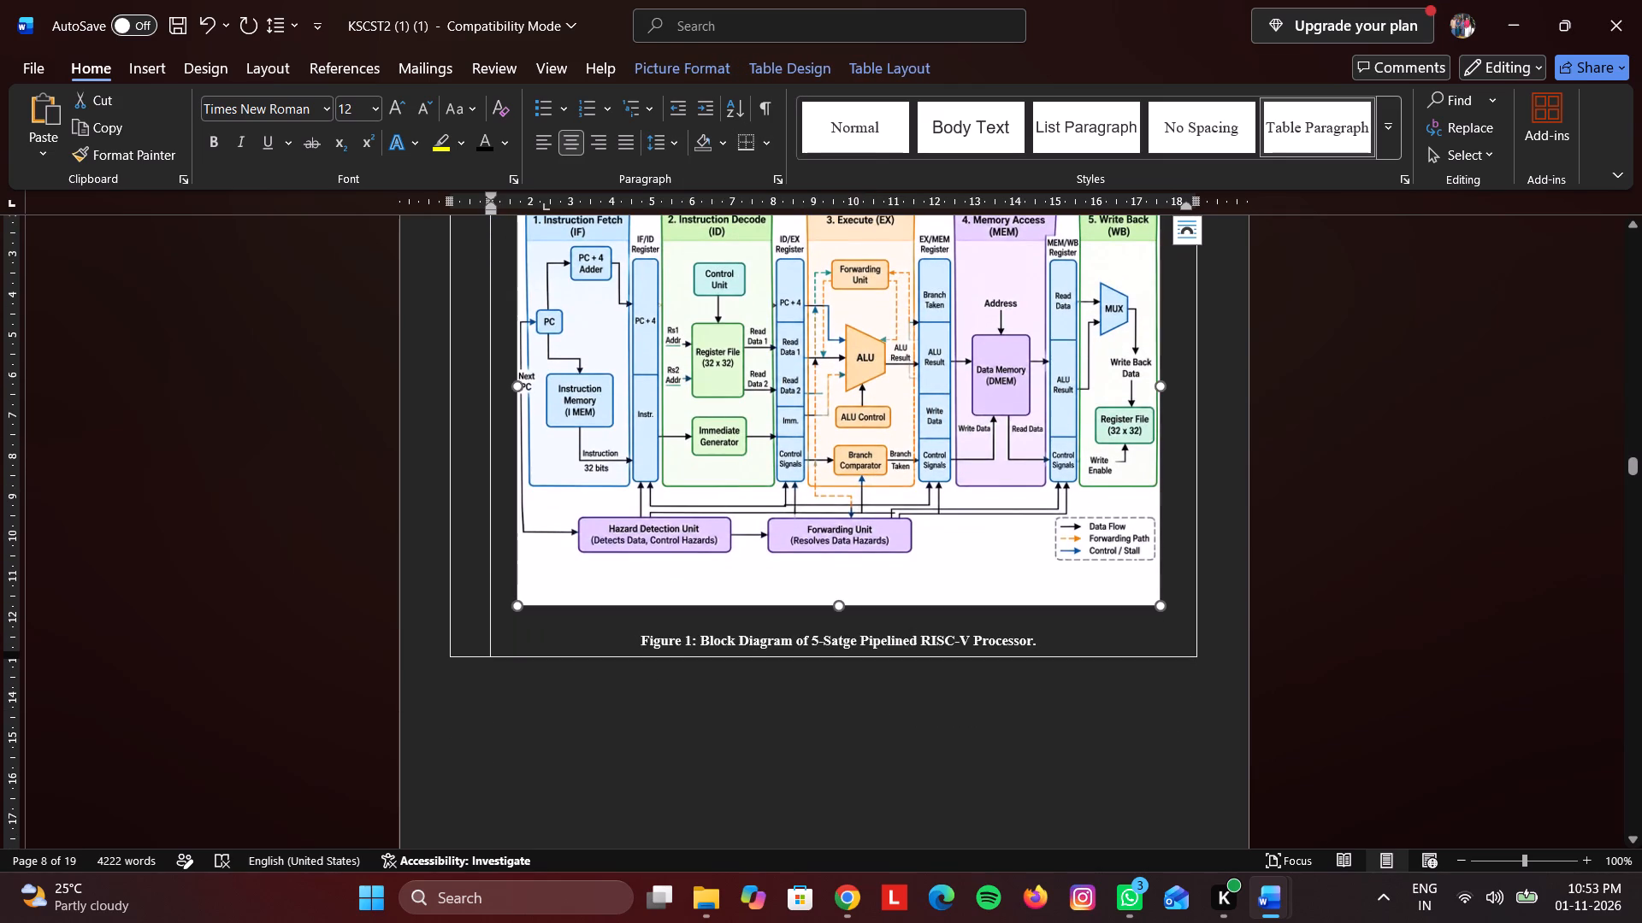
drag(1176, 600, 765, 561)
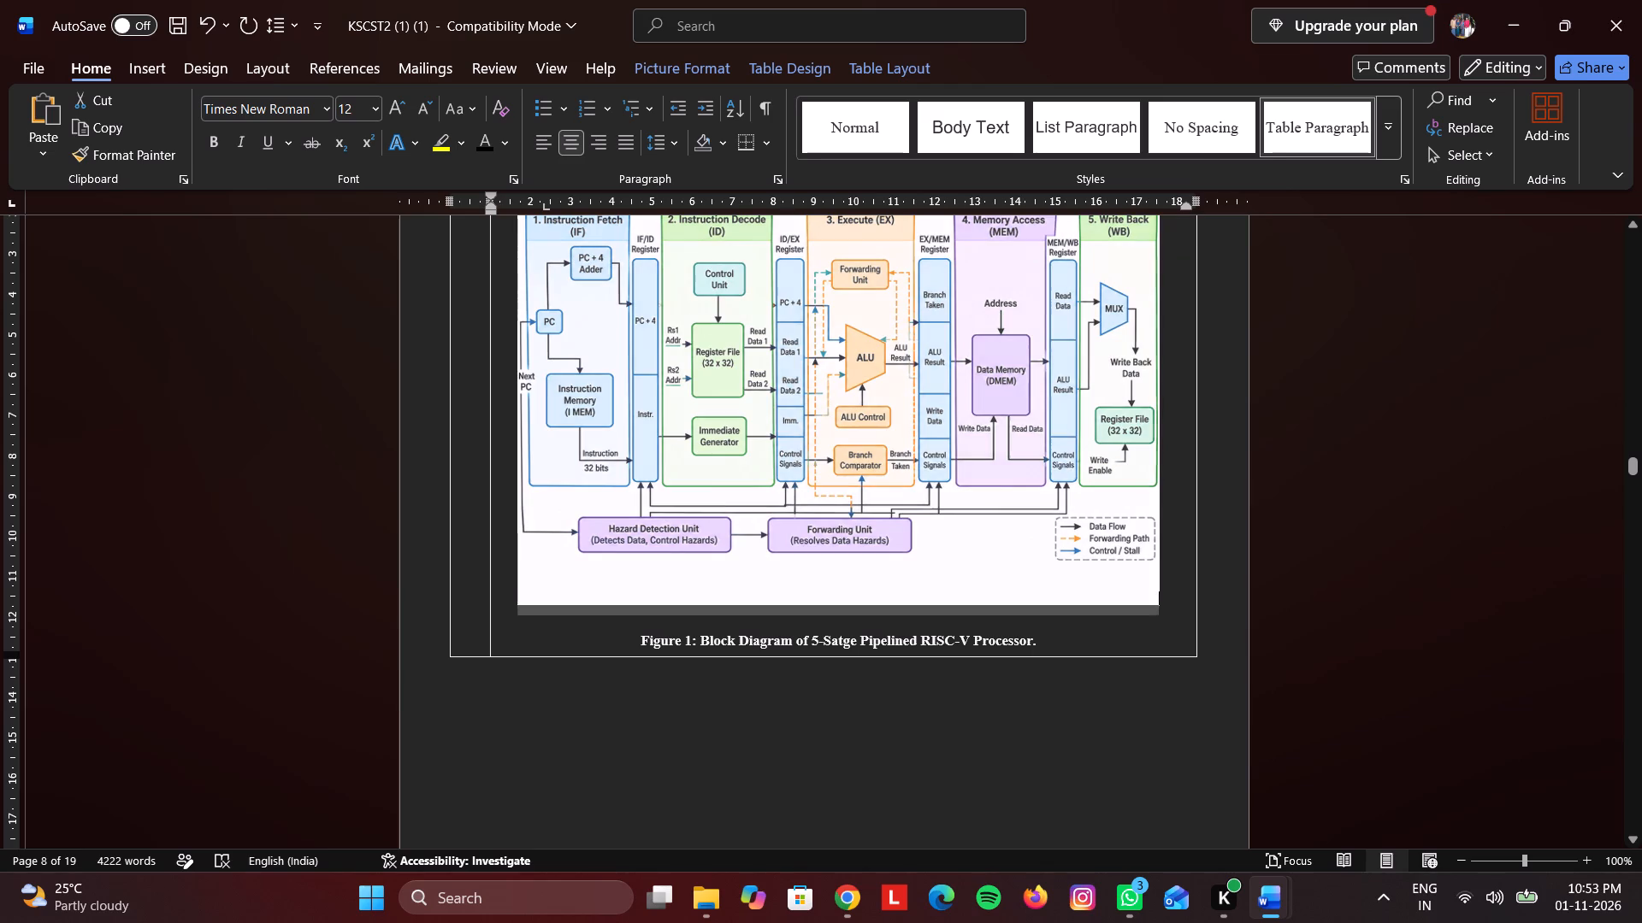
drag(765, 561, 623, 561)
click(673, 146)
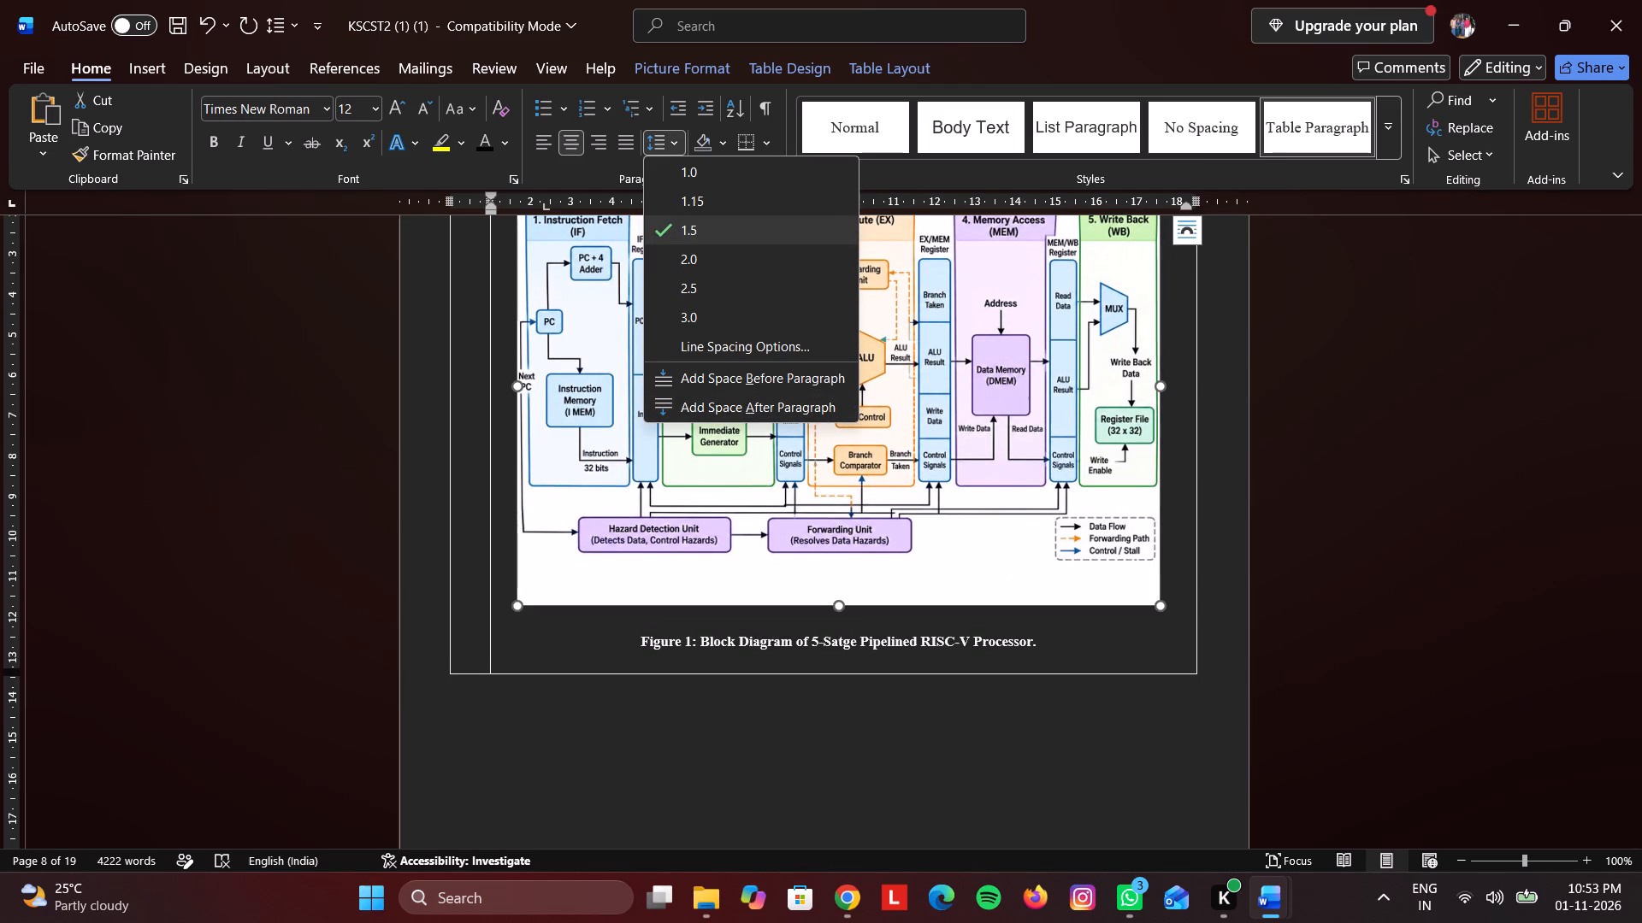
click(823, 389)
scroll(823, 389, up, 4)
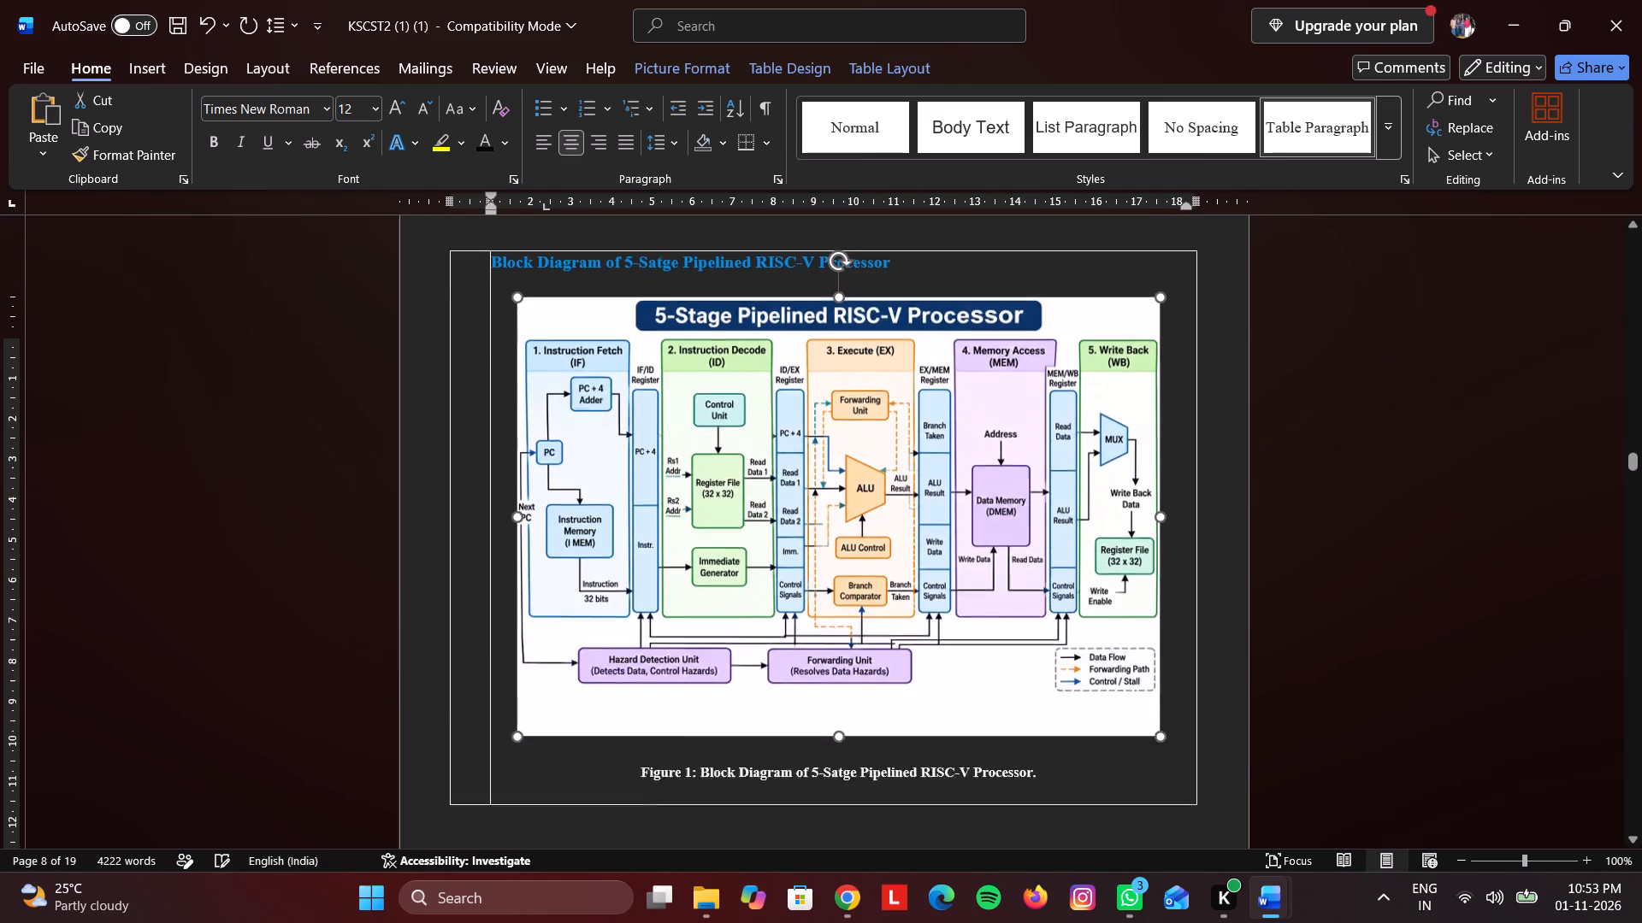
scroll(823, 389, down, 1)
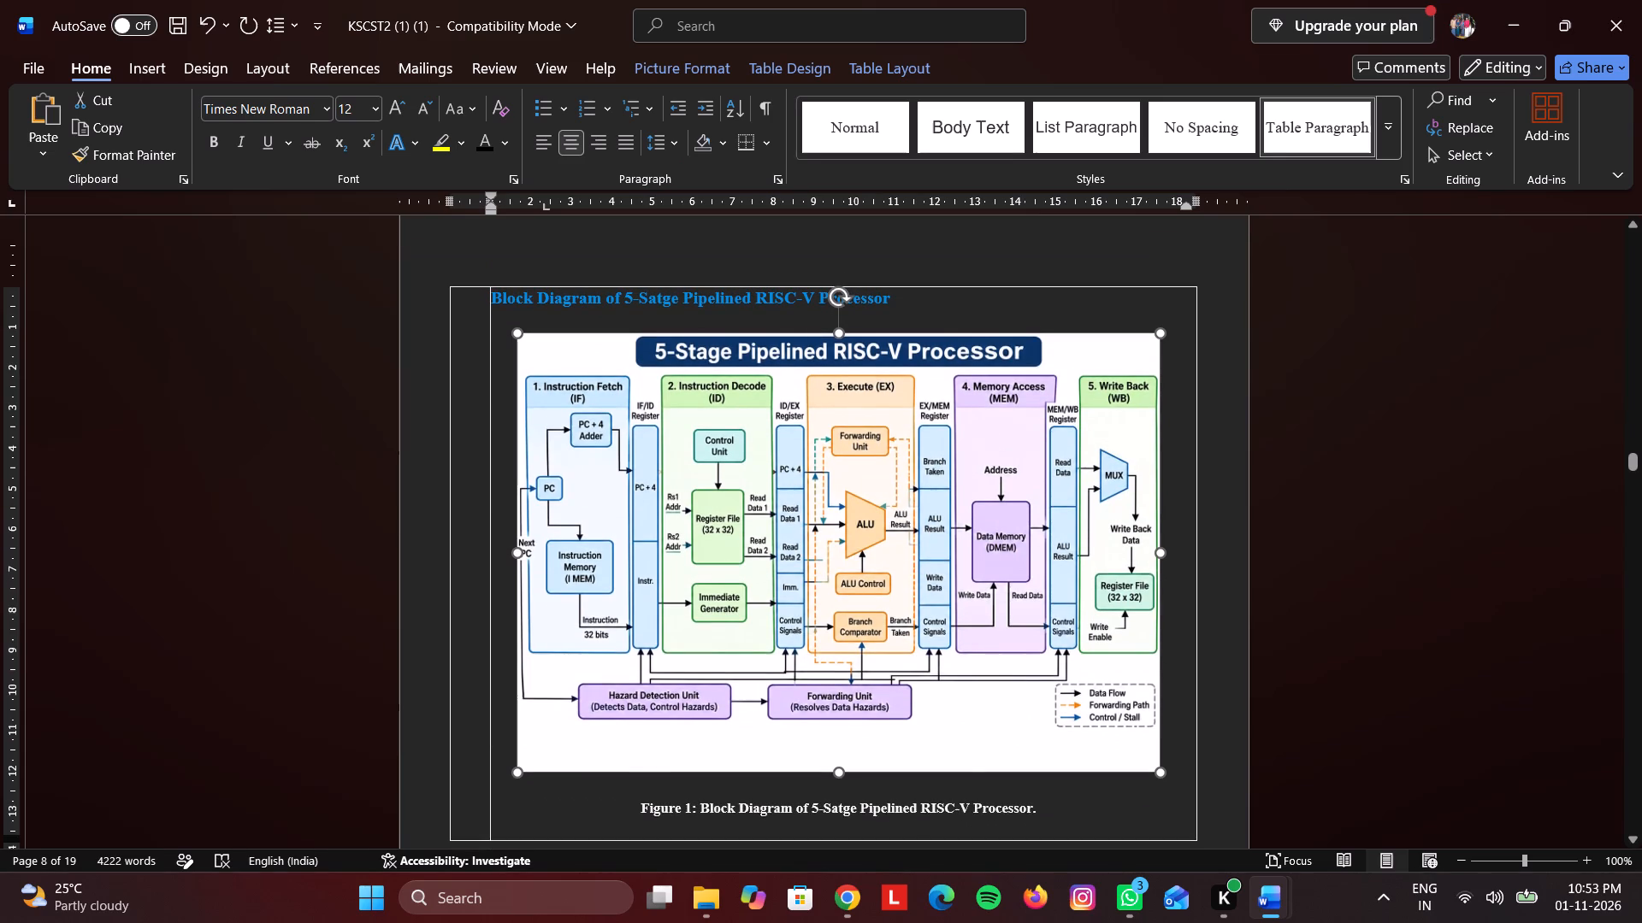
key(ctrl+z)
Remove the space before the Figure 1 caption paragraph so it sits closer to the block diagram.
scroll(823, 389, down, 5)
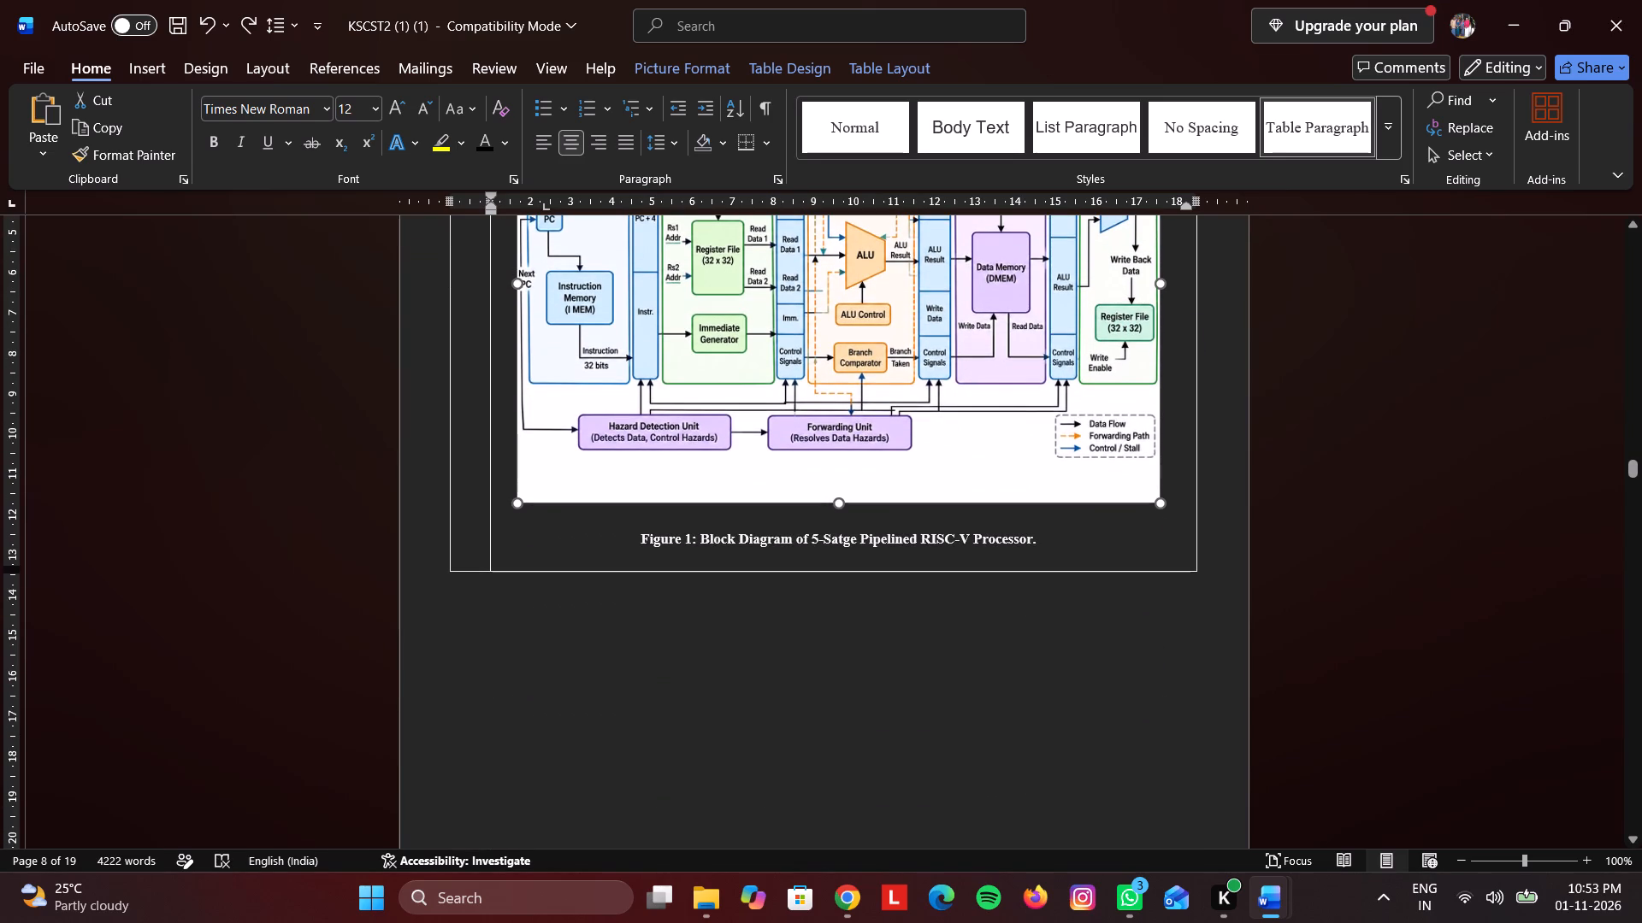
click(845, 538)
double_click(668, 516)
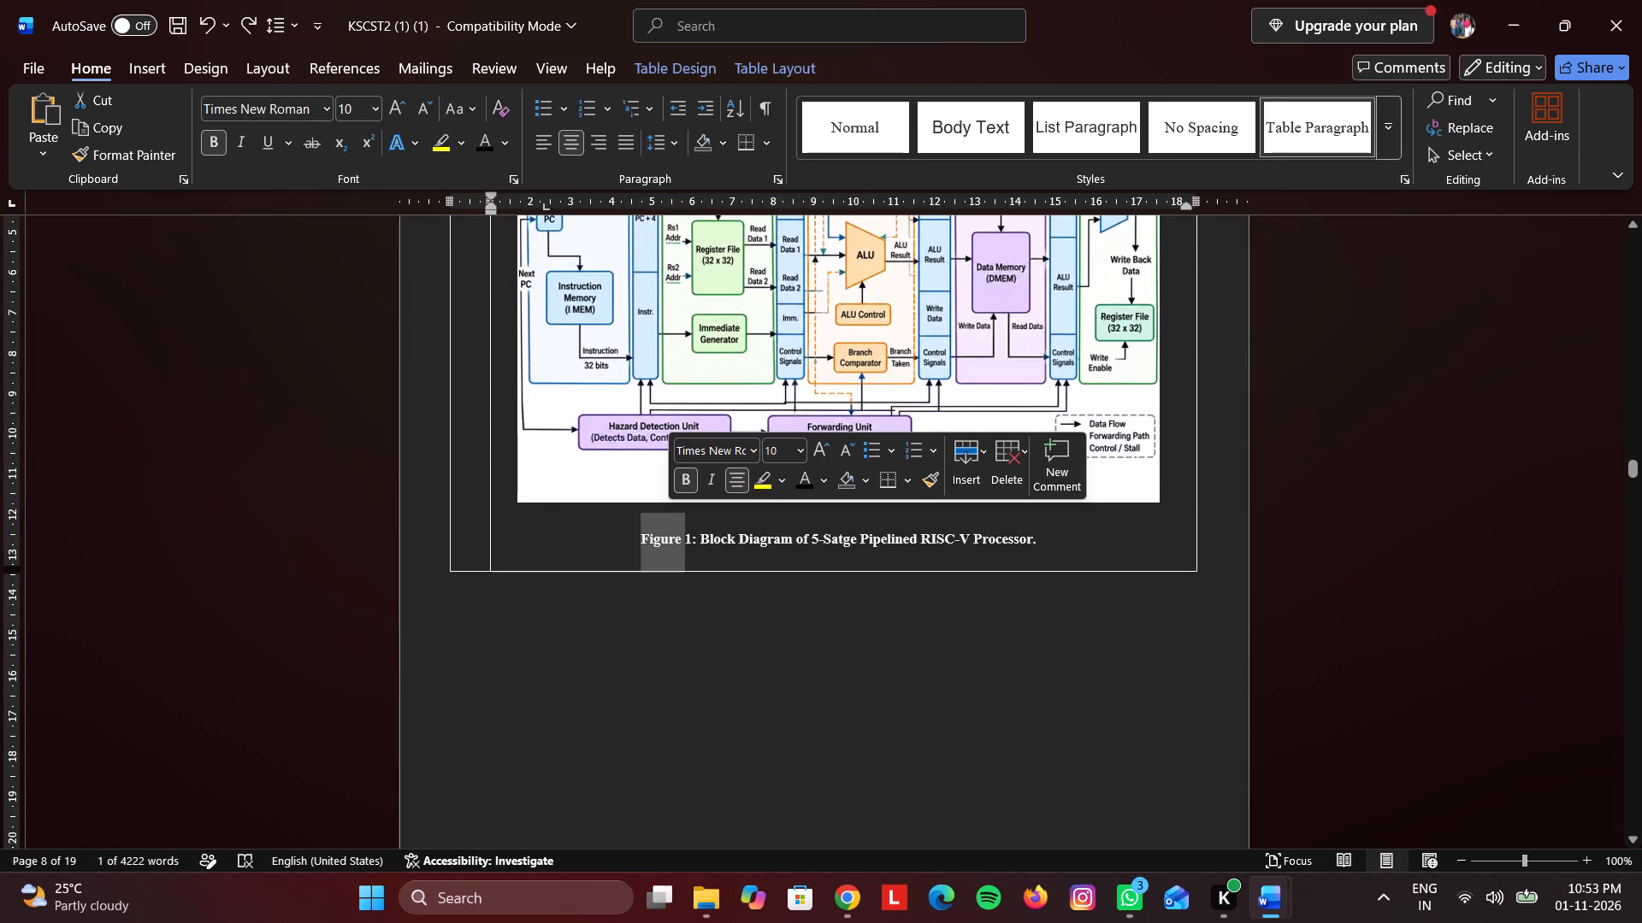
click(674, 139)
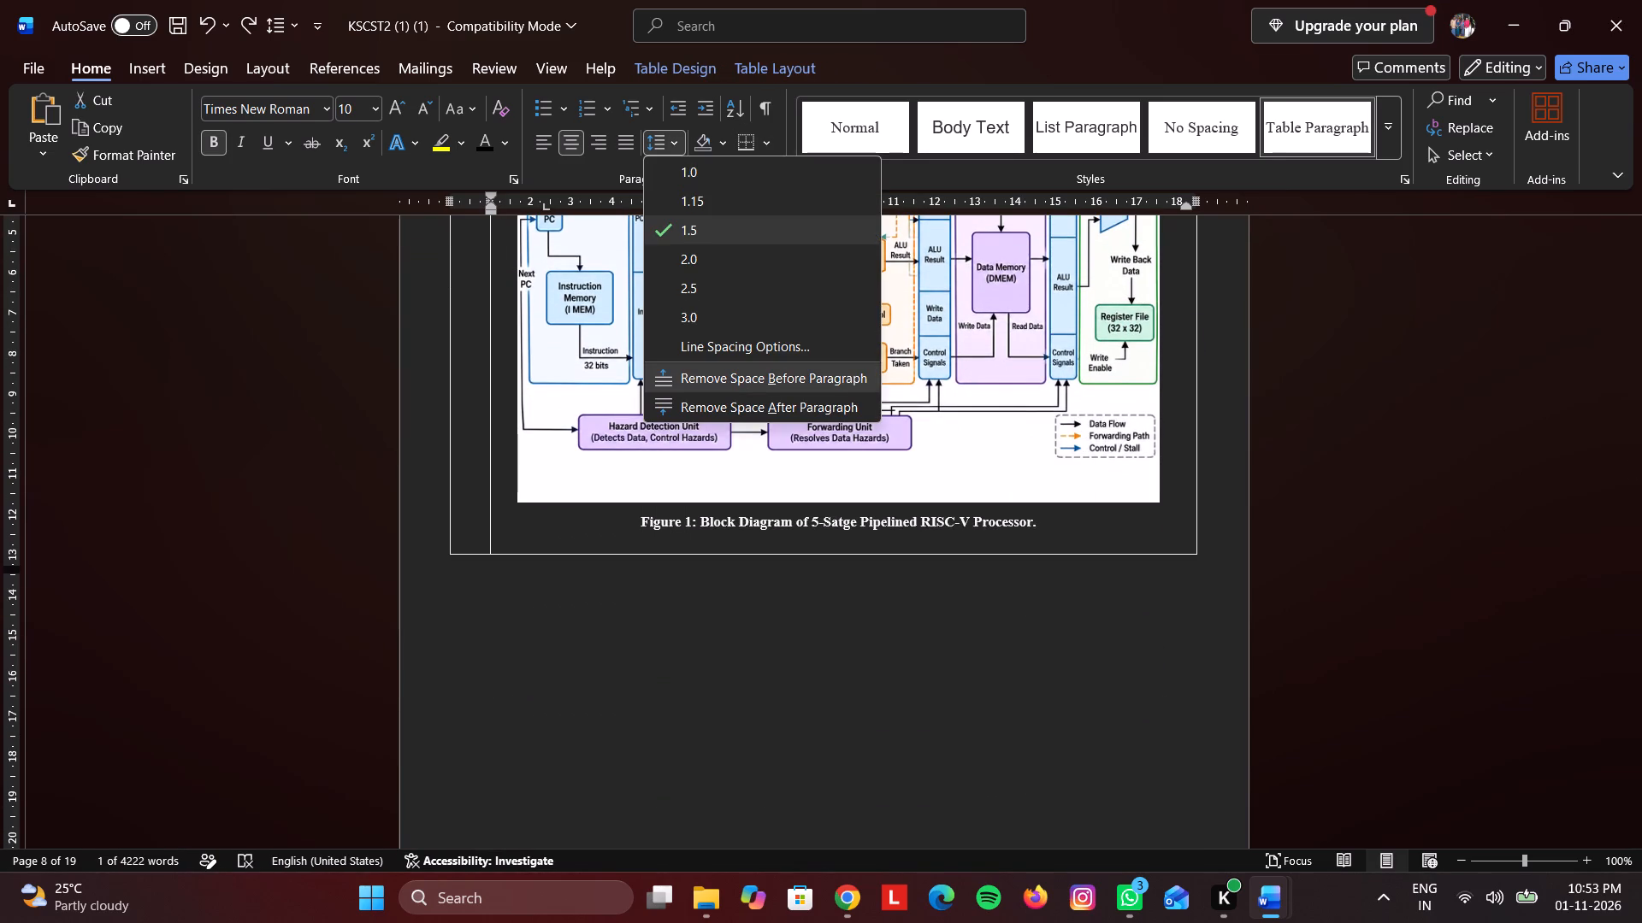
click(722, 383)
Start a new line after the end of the Figure 1 caption.
click(953, 533)
click(1056, 519)
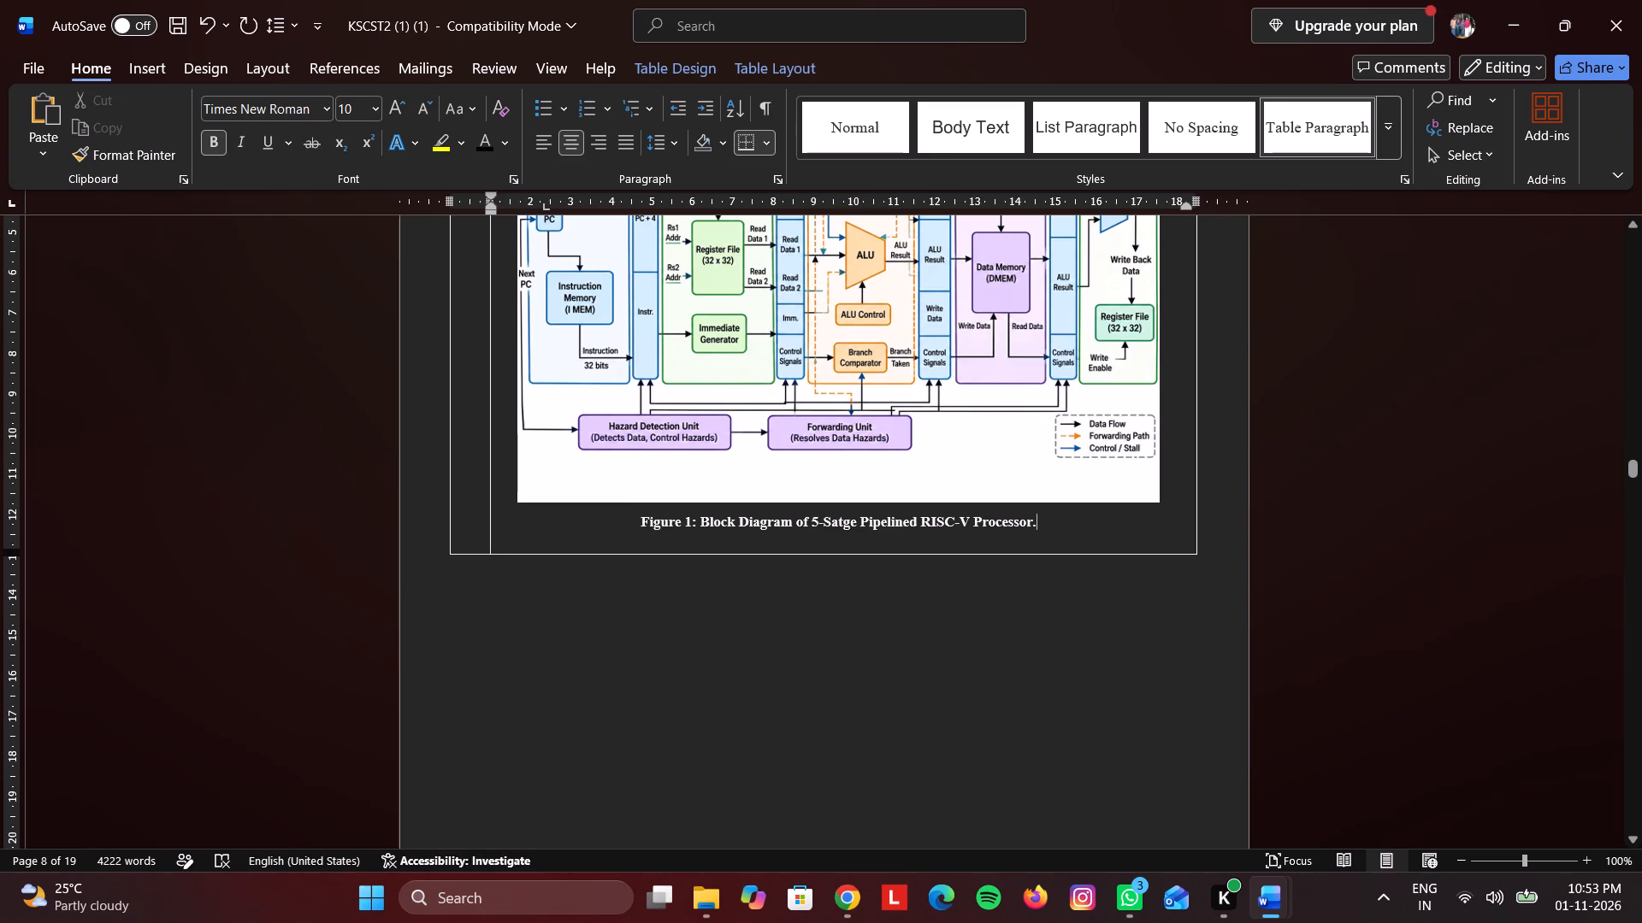
key(Return)
Switch to the Major Project KSCST document and copy the whole block diagram description between the Figure 1 caption and Expected Deliverables.
key(alt+Tab)
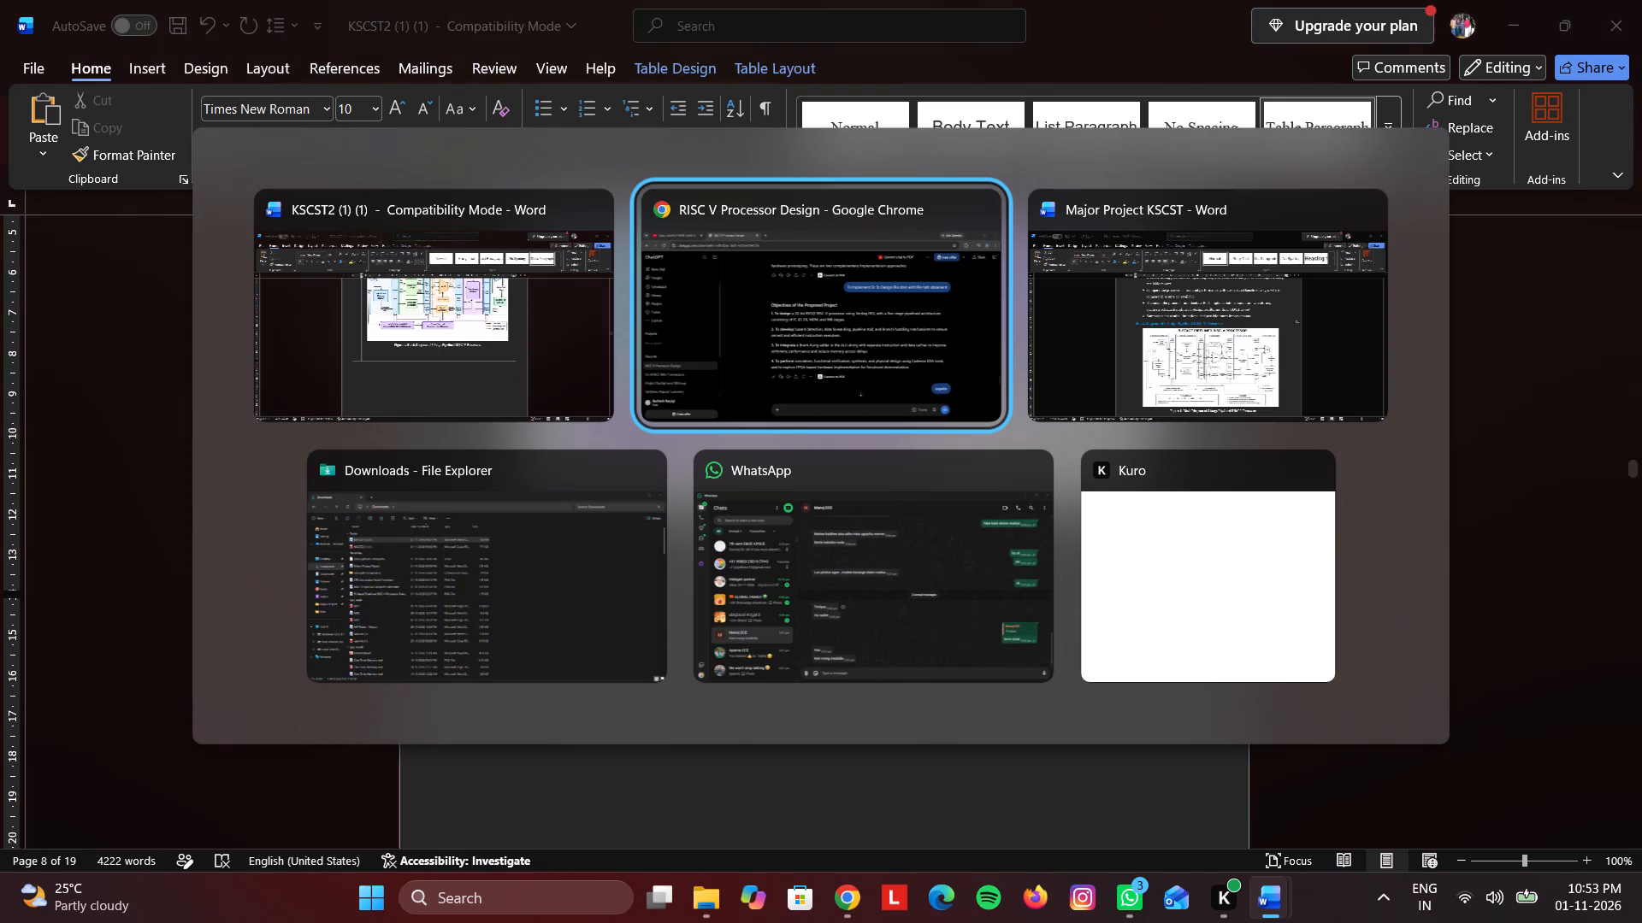
key(alt+Tab)
scroll(1057, 552, down, 6)
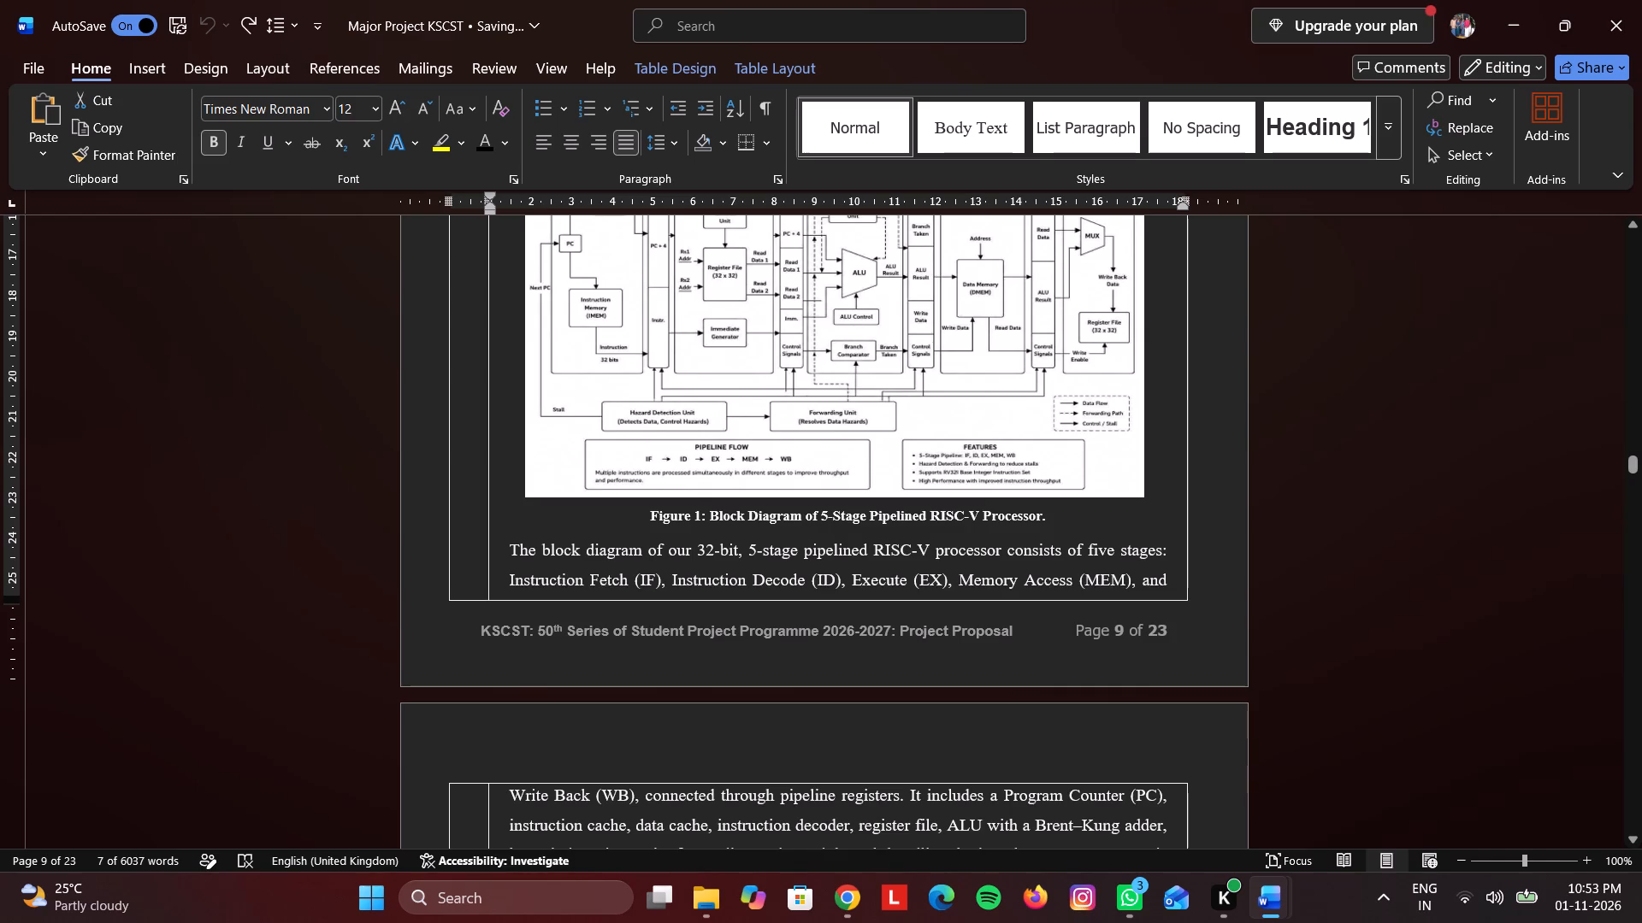
scroll(1031, 548, down, 15)
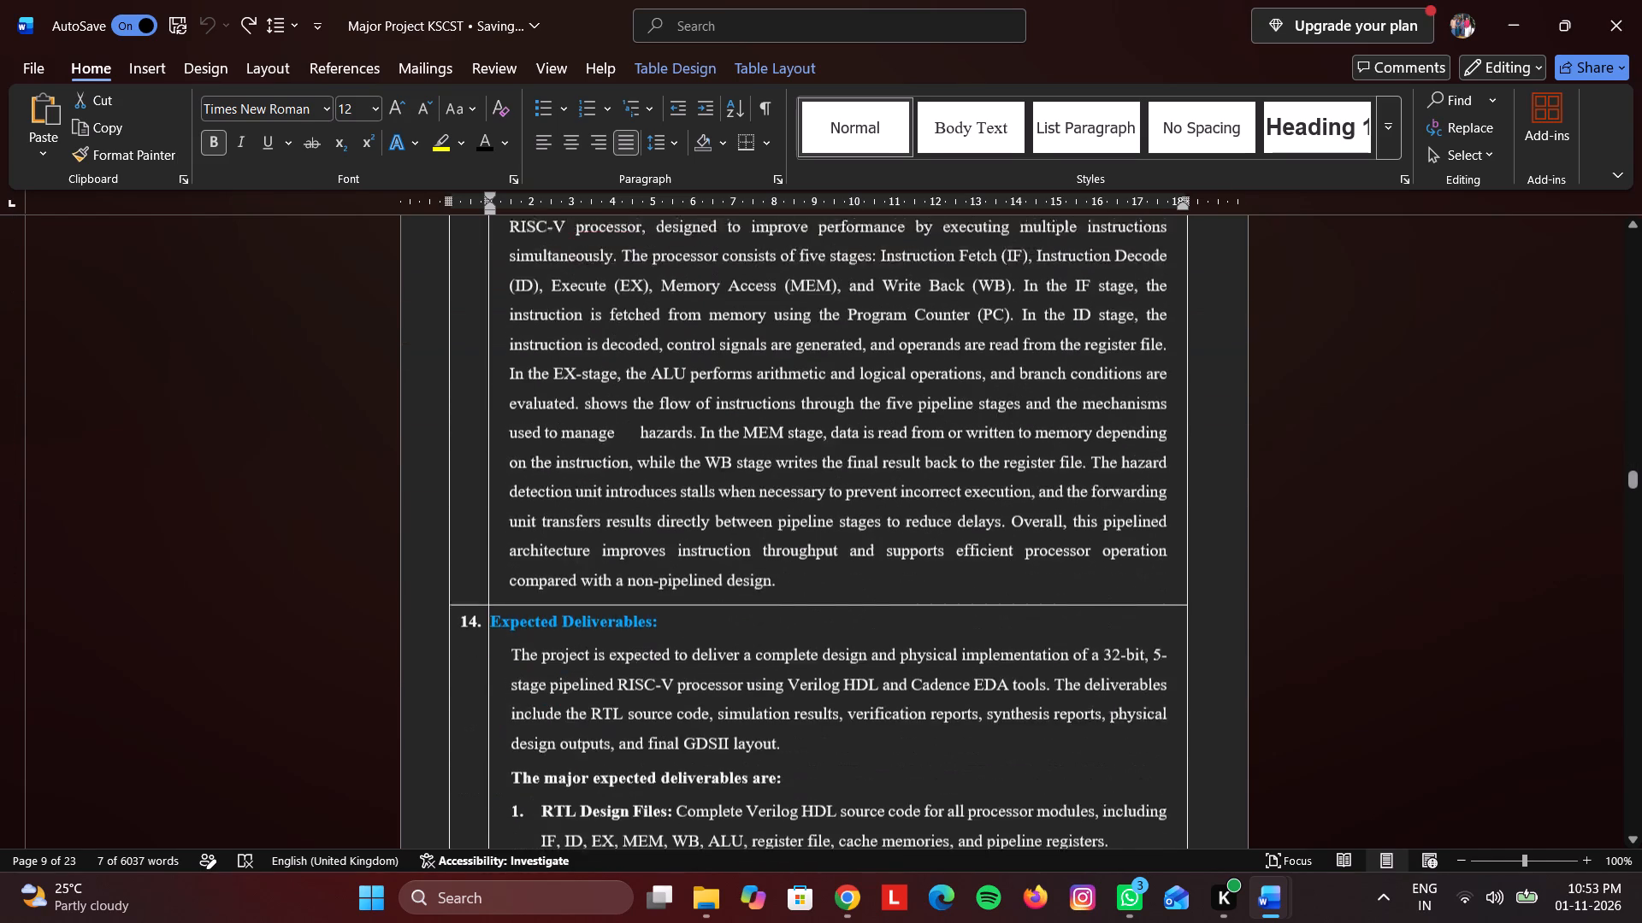
scroll(1031, 548, up, 4)
scroll(1031, 548, down, 2)
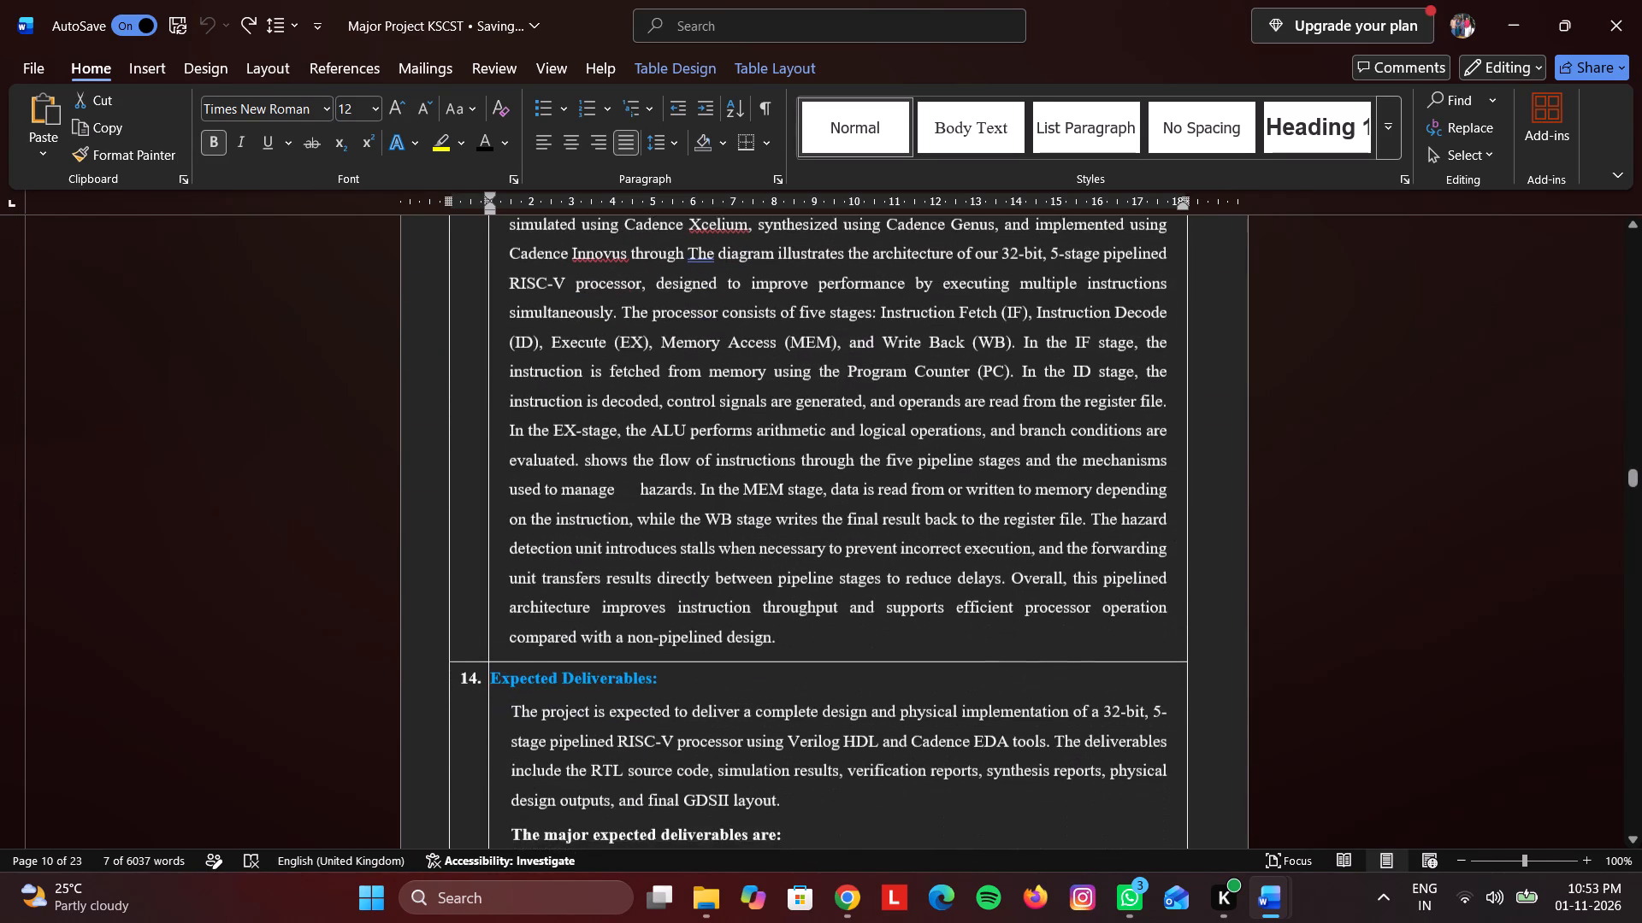
drag(782, 632, 644, 406)
scroll(644, 406, up, 2)
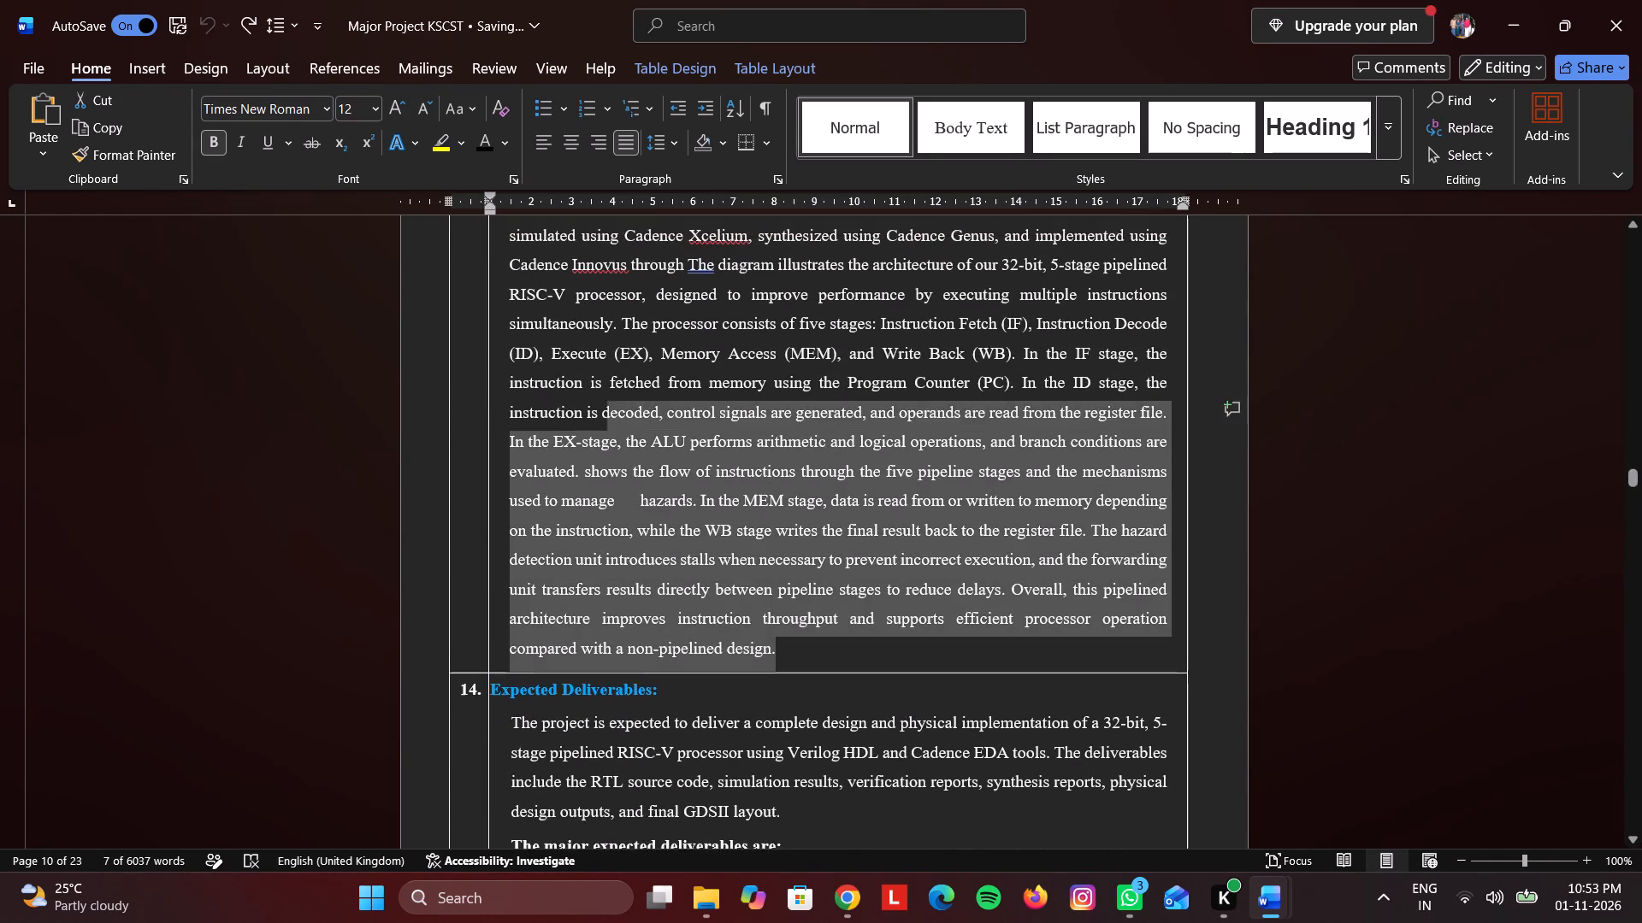
scroll(644, 406, up, 3)
drag(644, 406, 517, 348)
scroll(602, 379, up, 4)
key(ctrl+c)
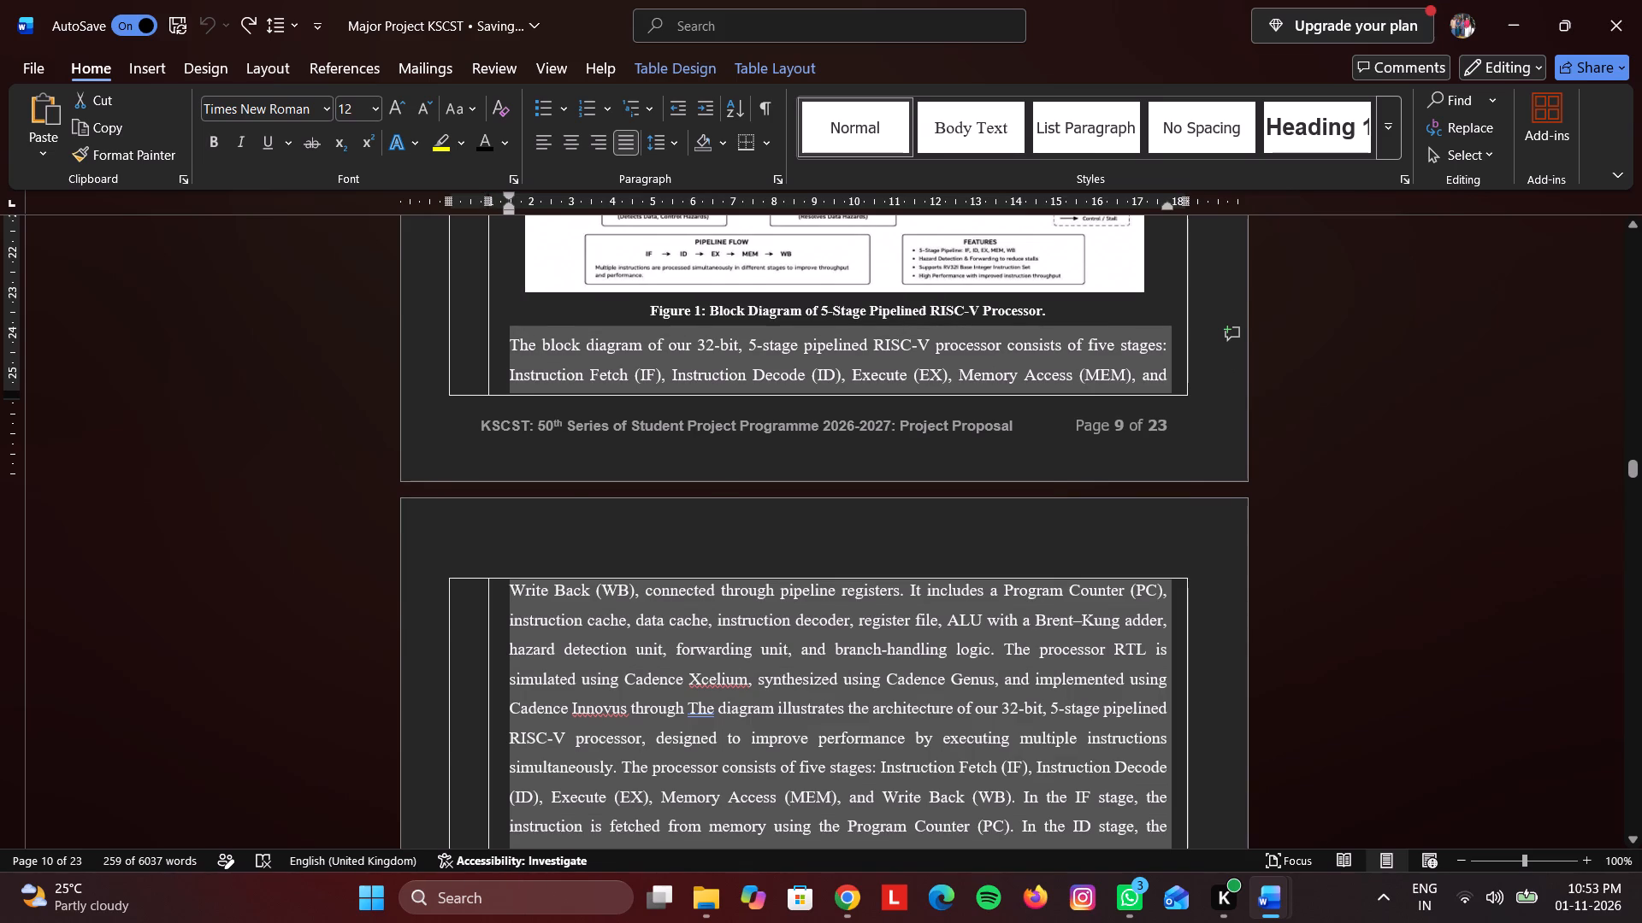
Back in KSCST2 (1) (1), justify and slightly indent the empty line below the Figure 1 caption, and paste the copied description there.
key(alt+Tab)
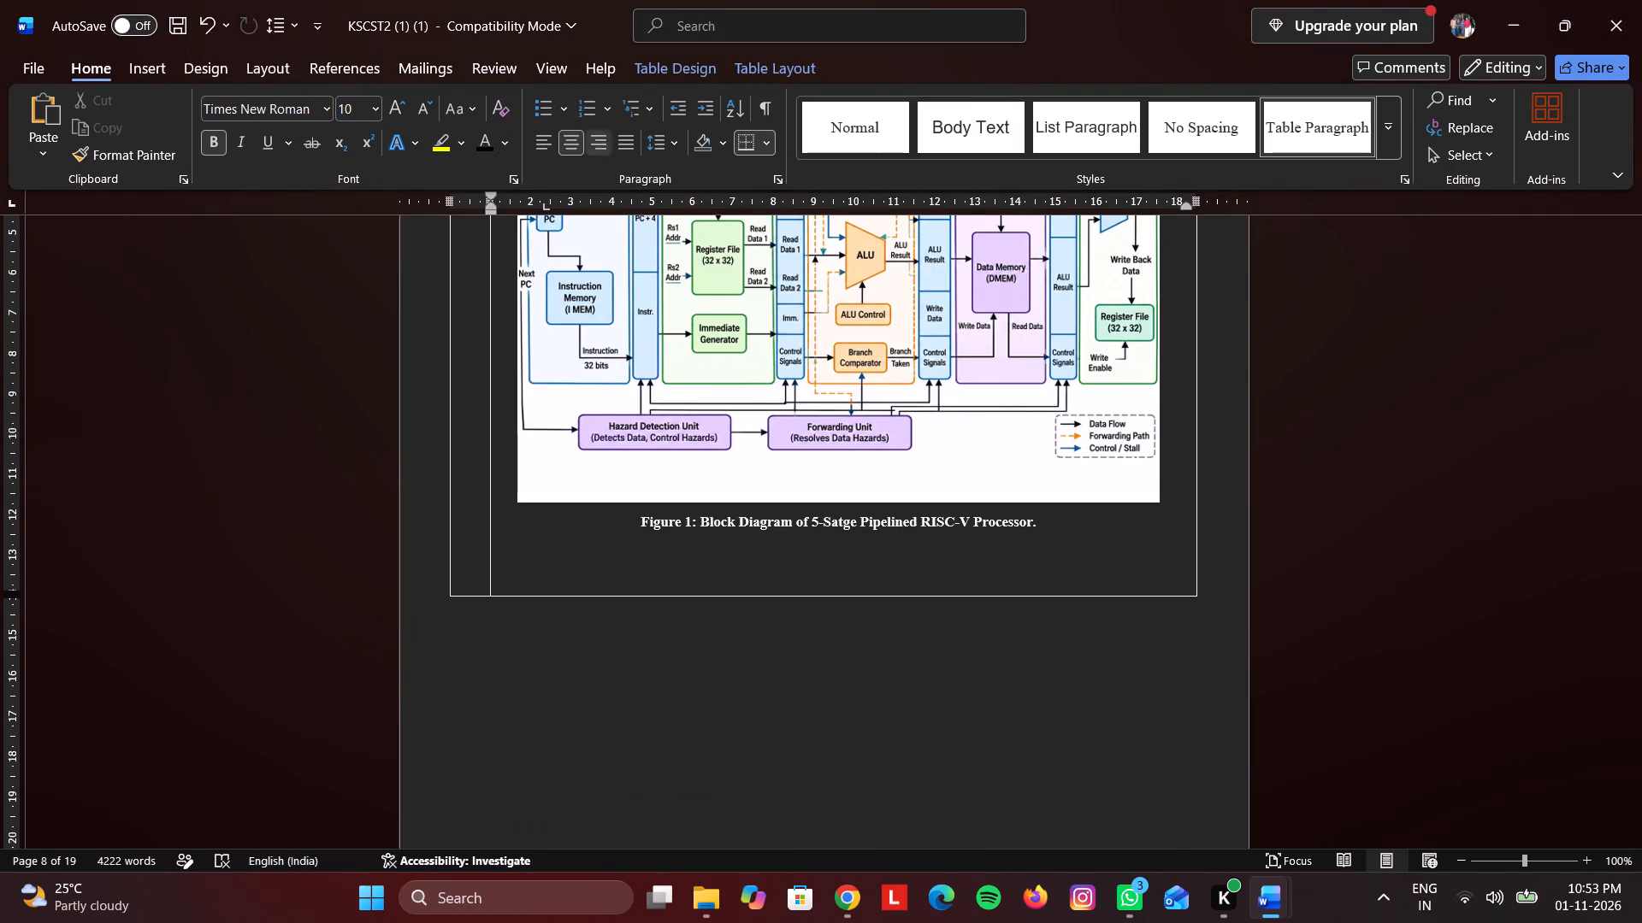
click(631, 144)
click(490, 209)
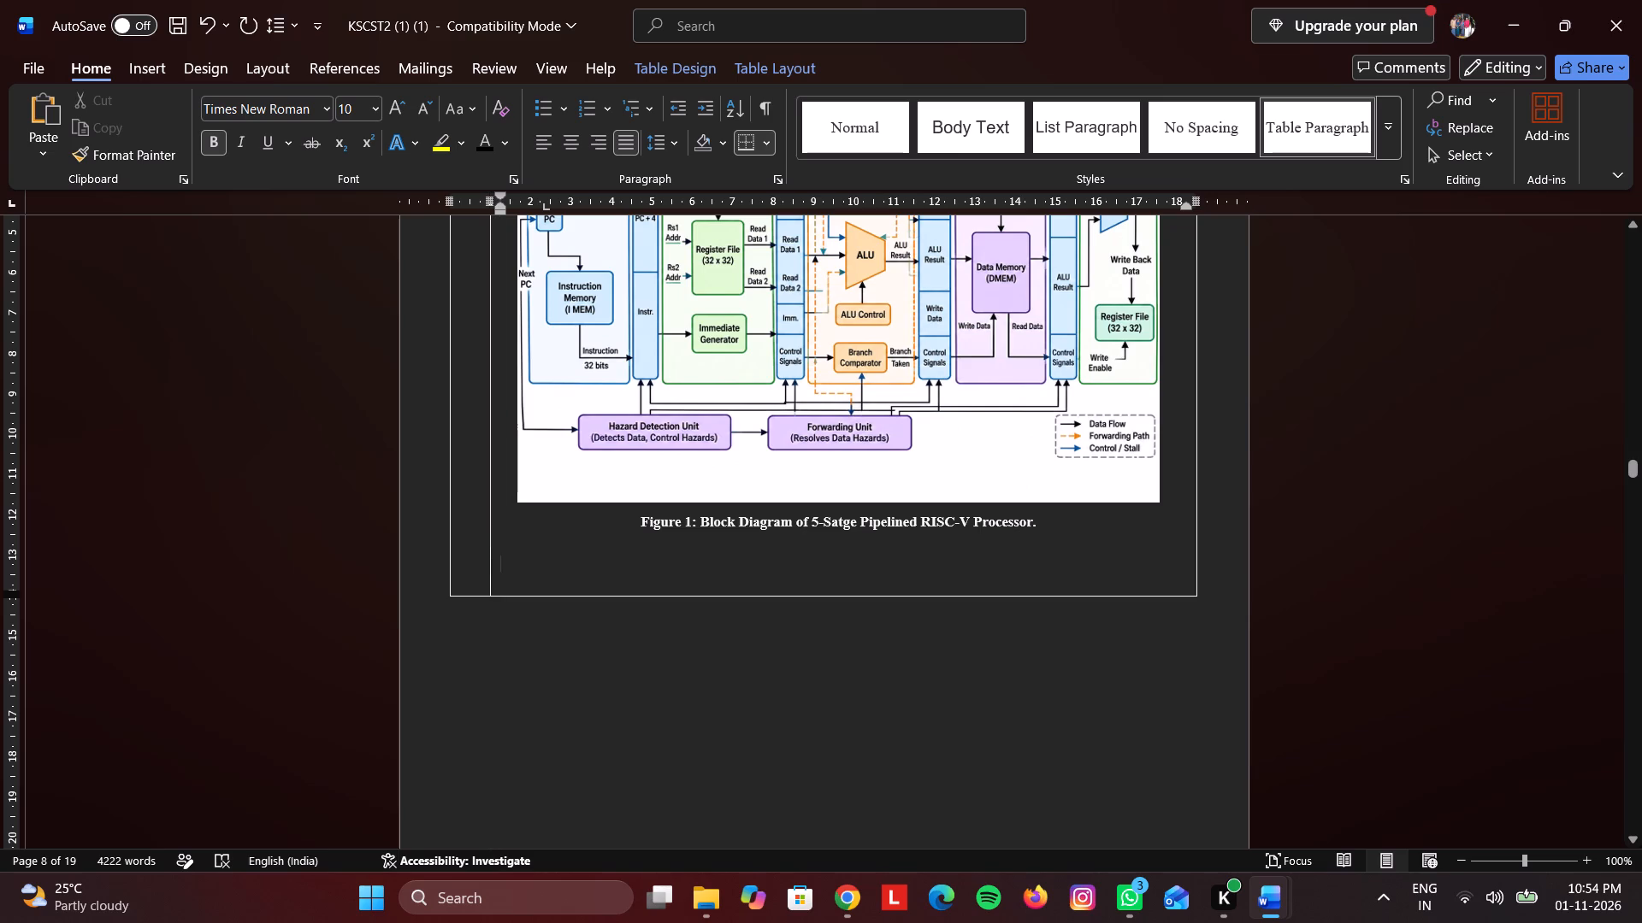
key(ctrl+v)
Delete the pasted description's closing sentence, from "Overall, this pipelined architecture improves" to "compared with a non-pipelined design.".
scroll(989, 378, up, 2)
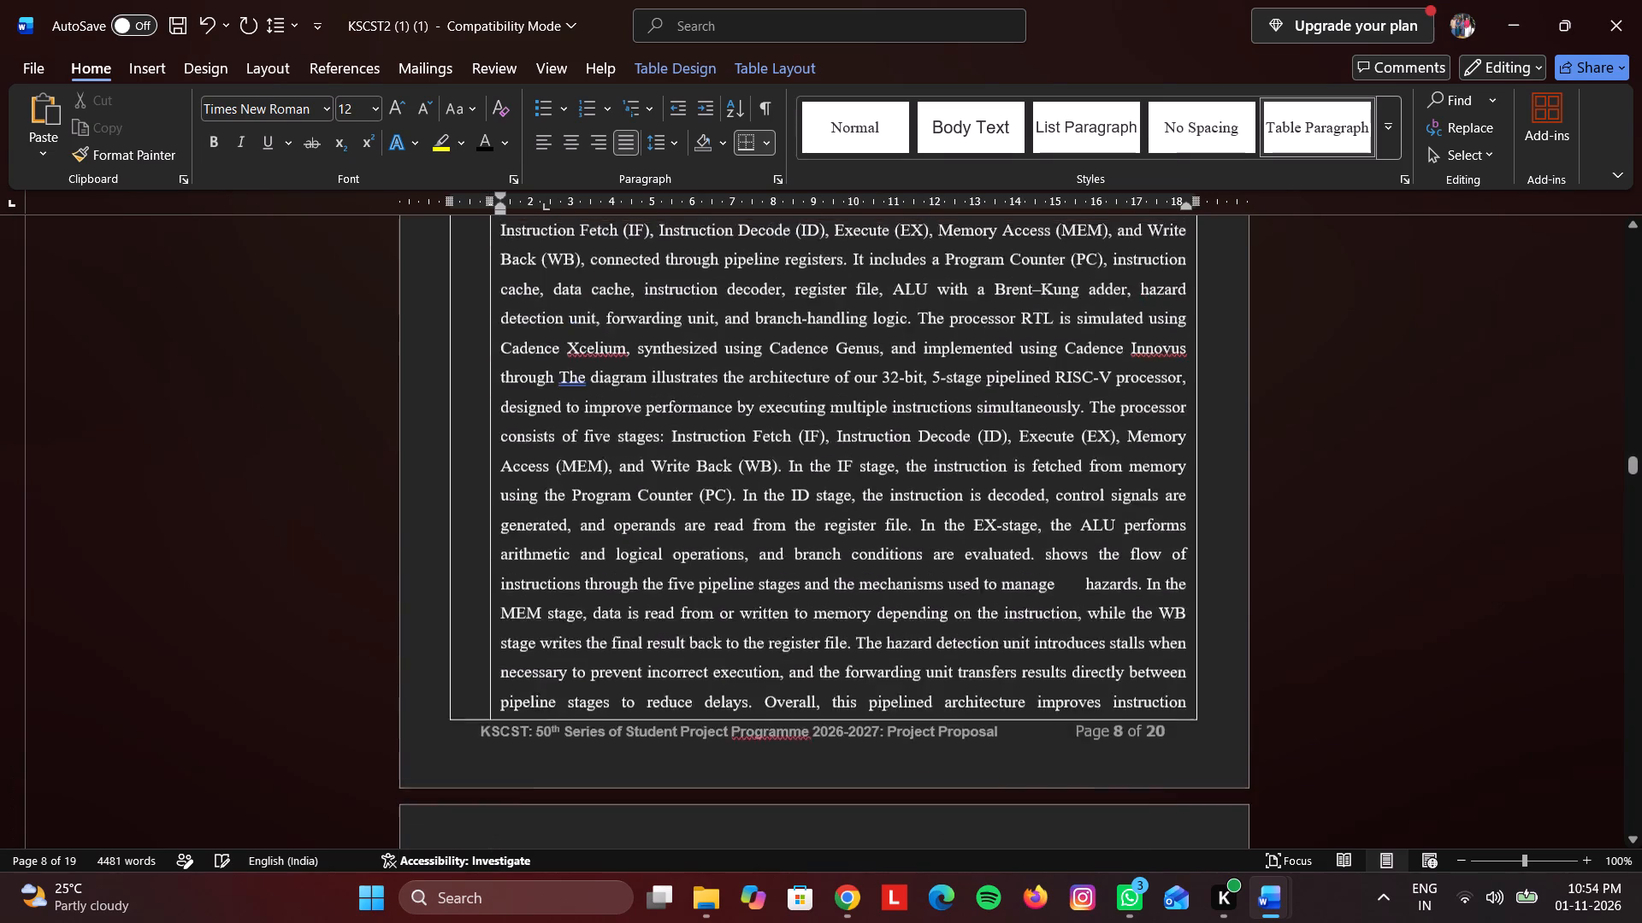
scroll(989, 378, up, 3)
scroll(989, 378, down, 12)
scroll(989, 378, up, 8)
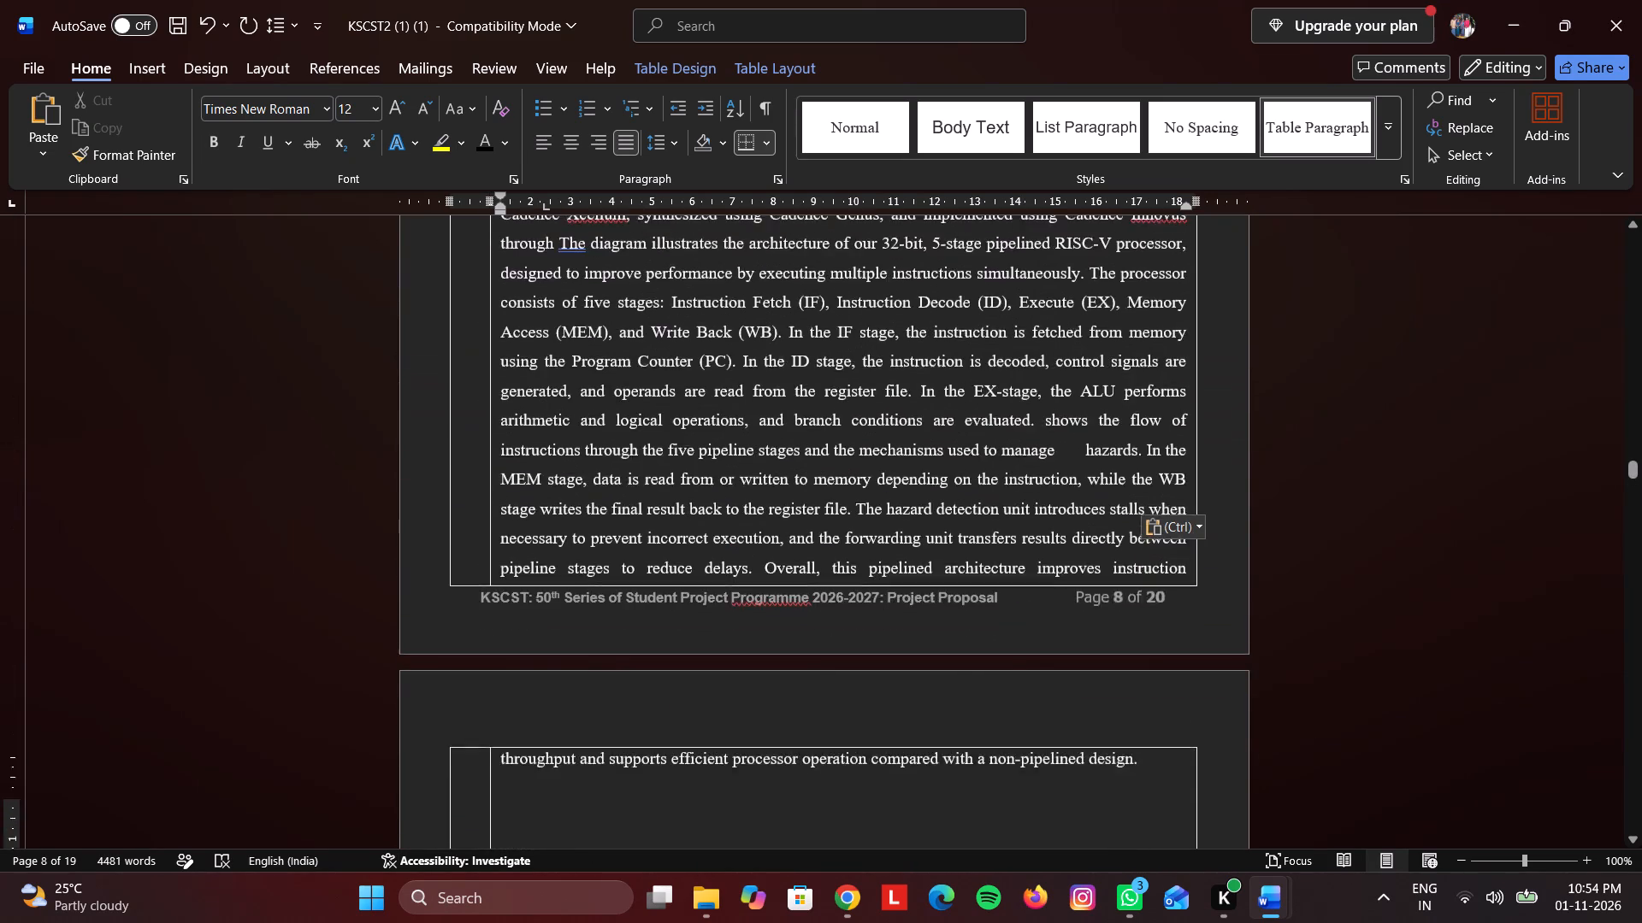
scroll(989, 378, up, 1)
scroll(989, 378, down, 4)
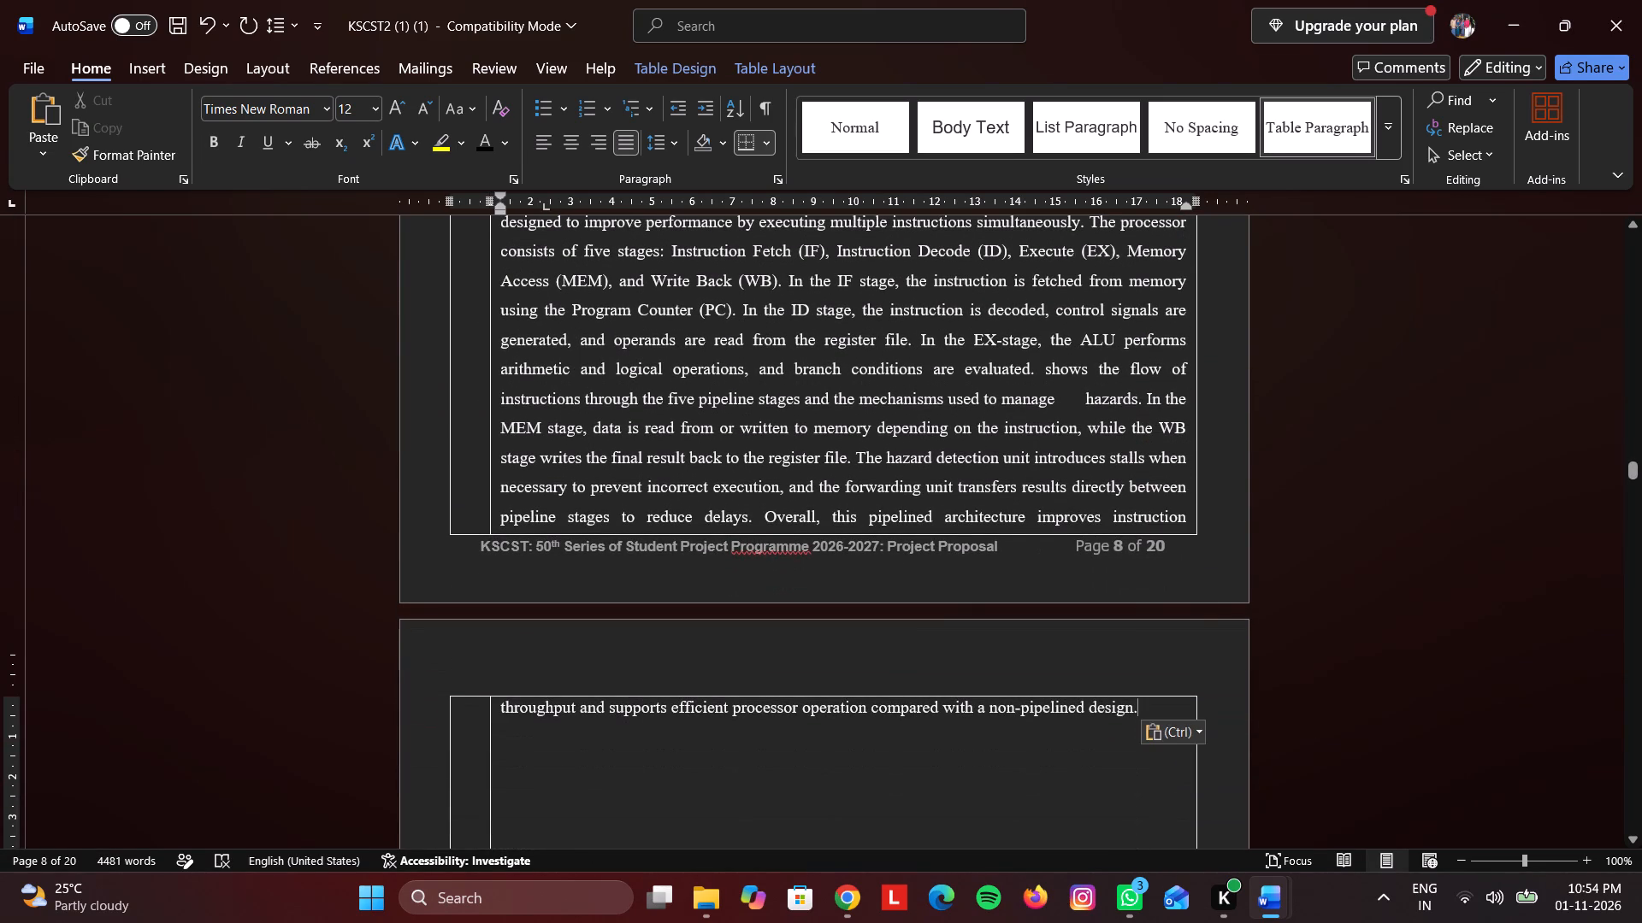
drag(765, 511, 1150, 699)
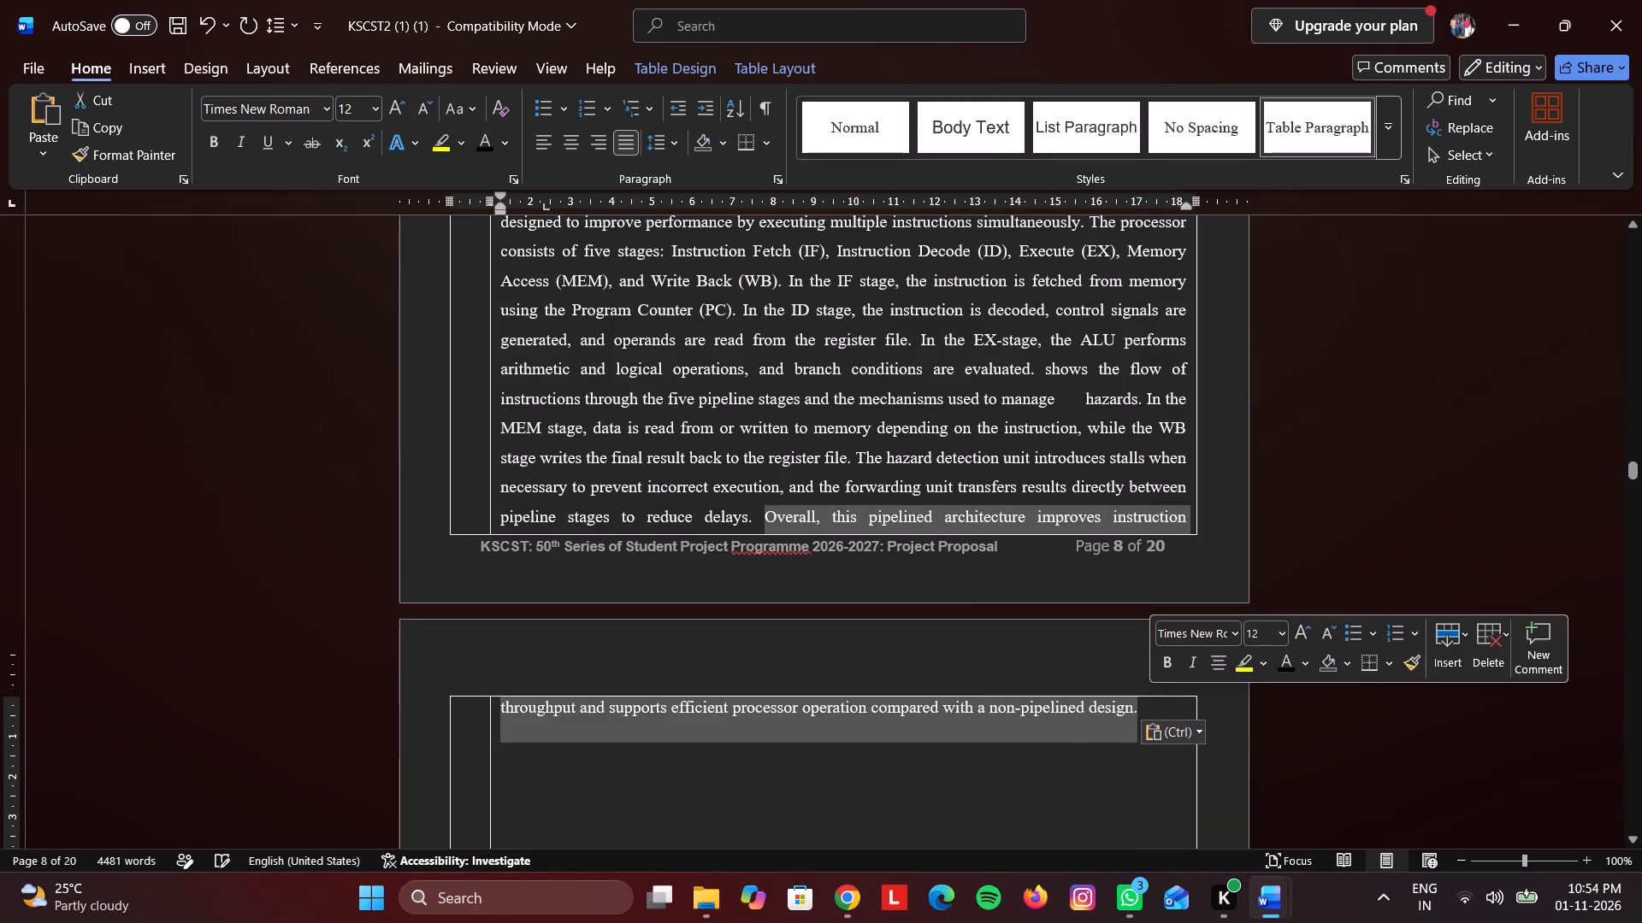
key(Delete)
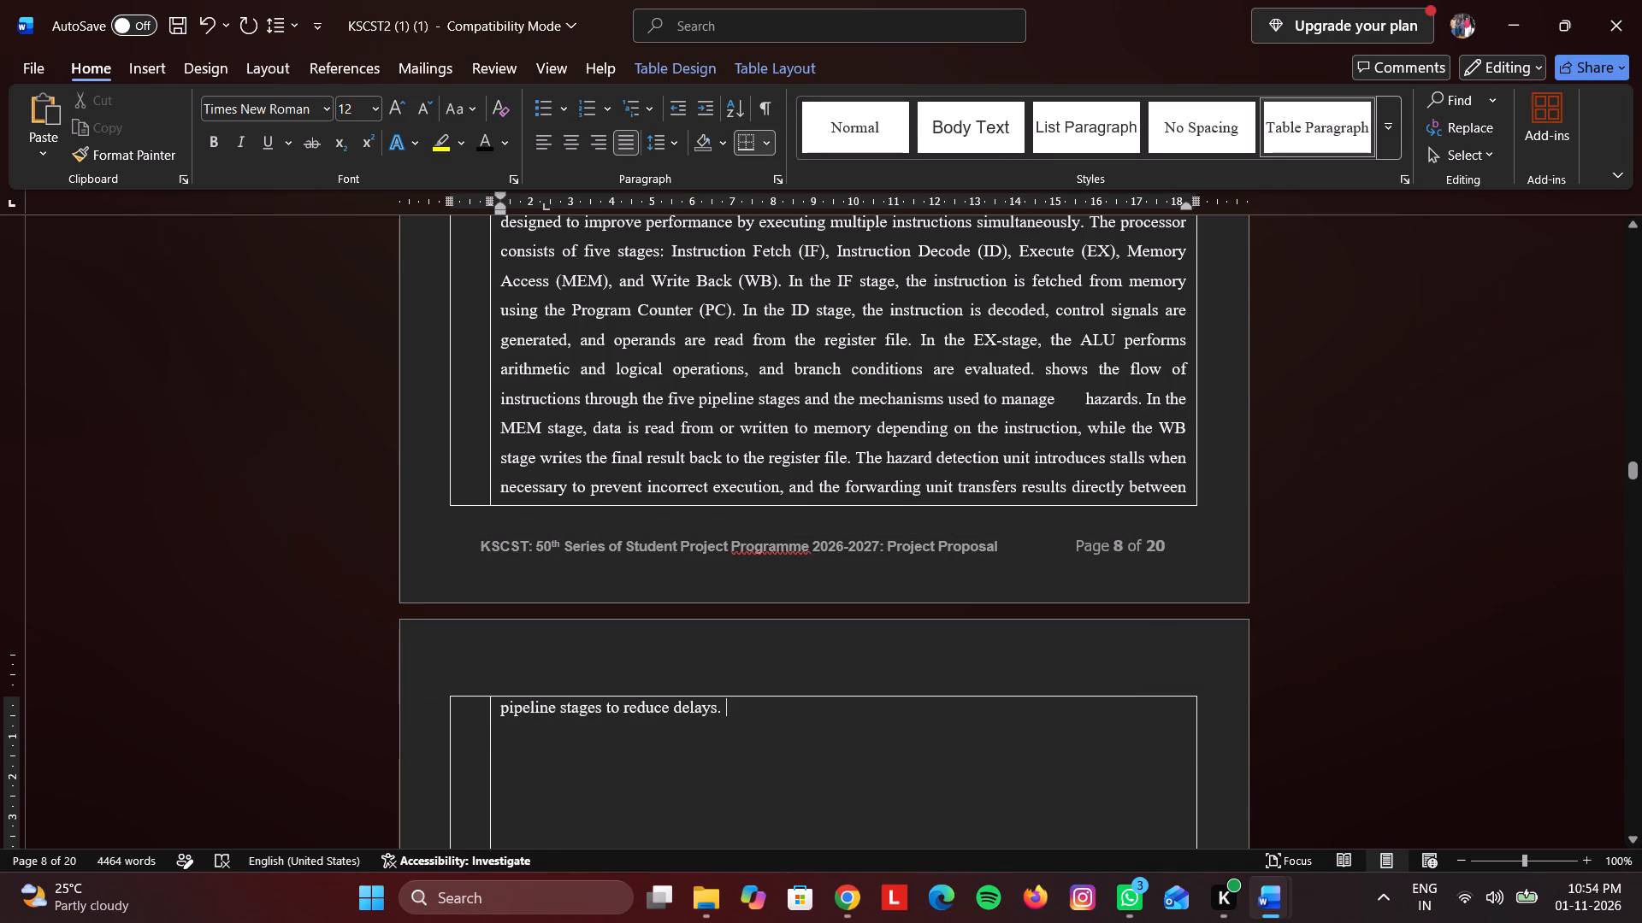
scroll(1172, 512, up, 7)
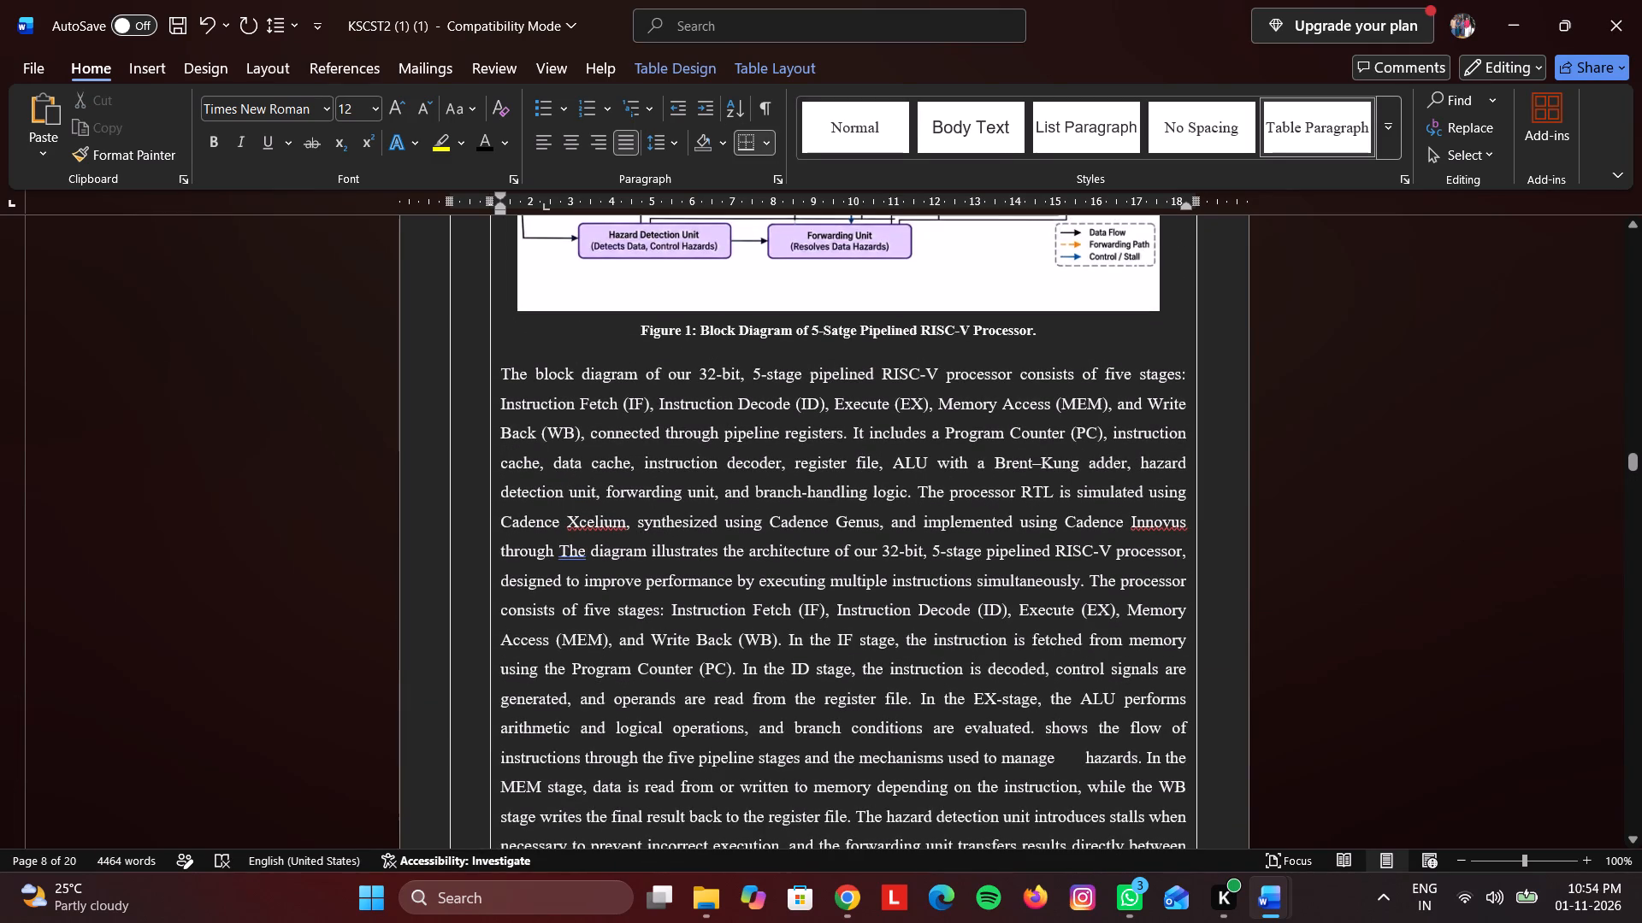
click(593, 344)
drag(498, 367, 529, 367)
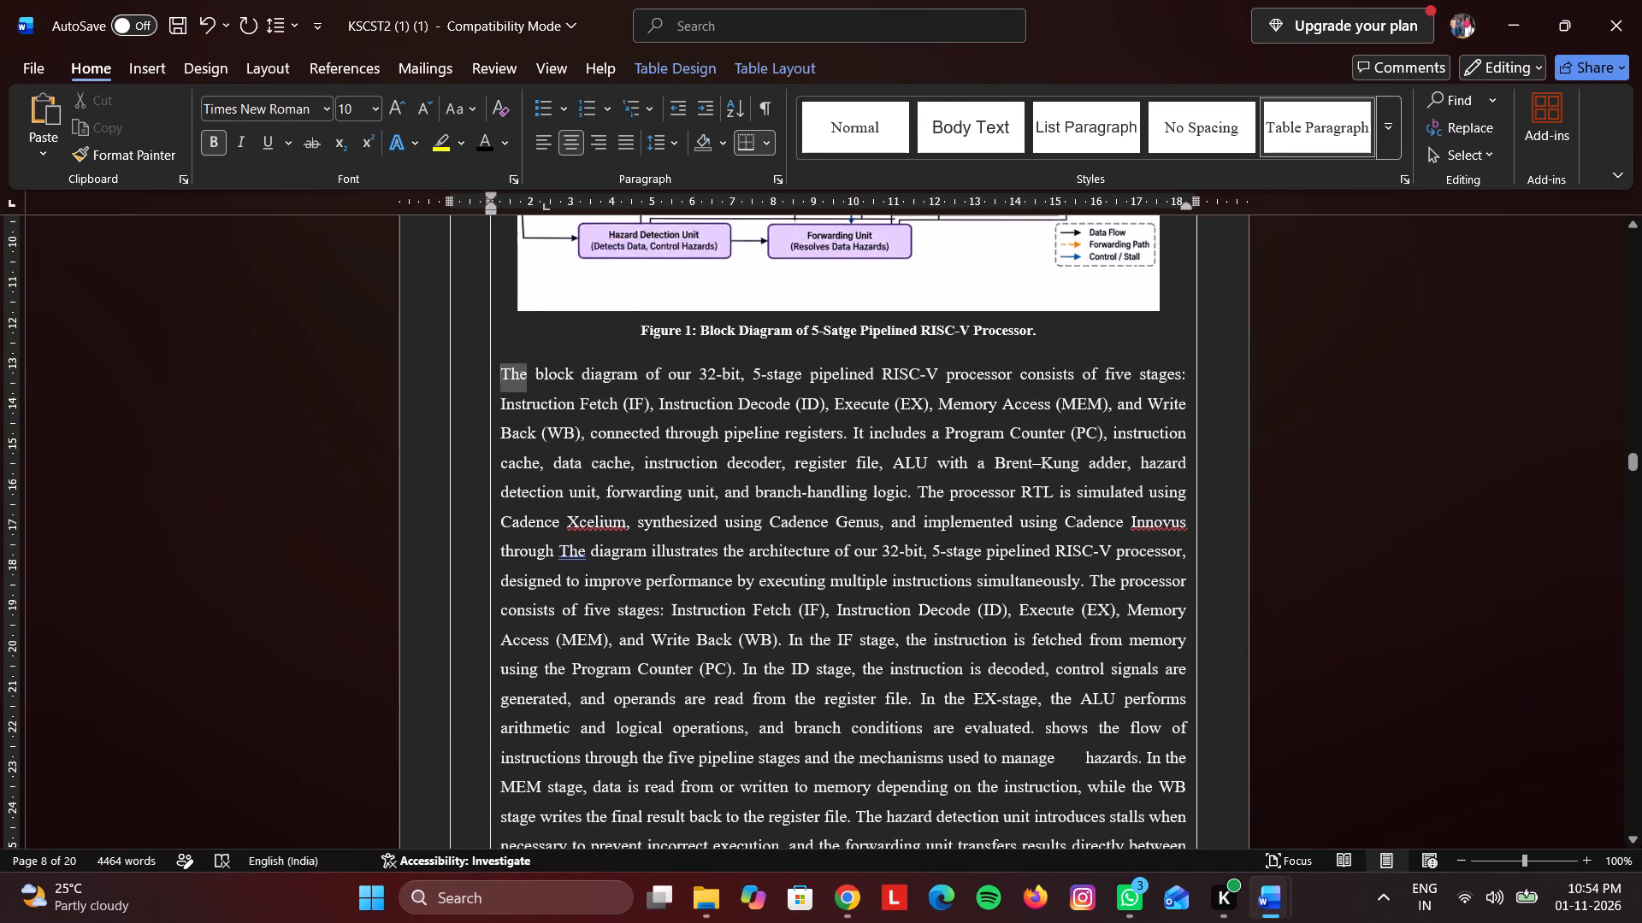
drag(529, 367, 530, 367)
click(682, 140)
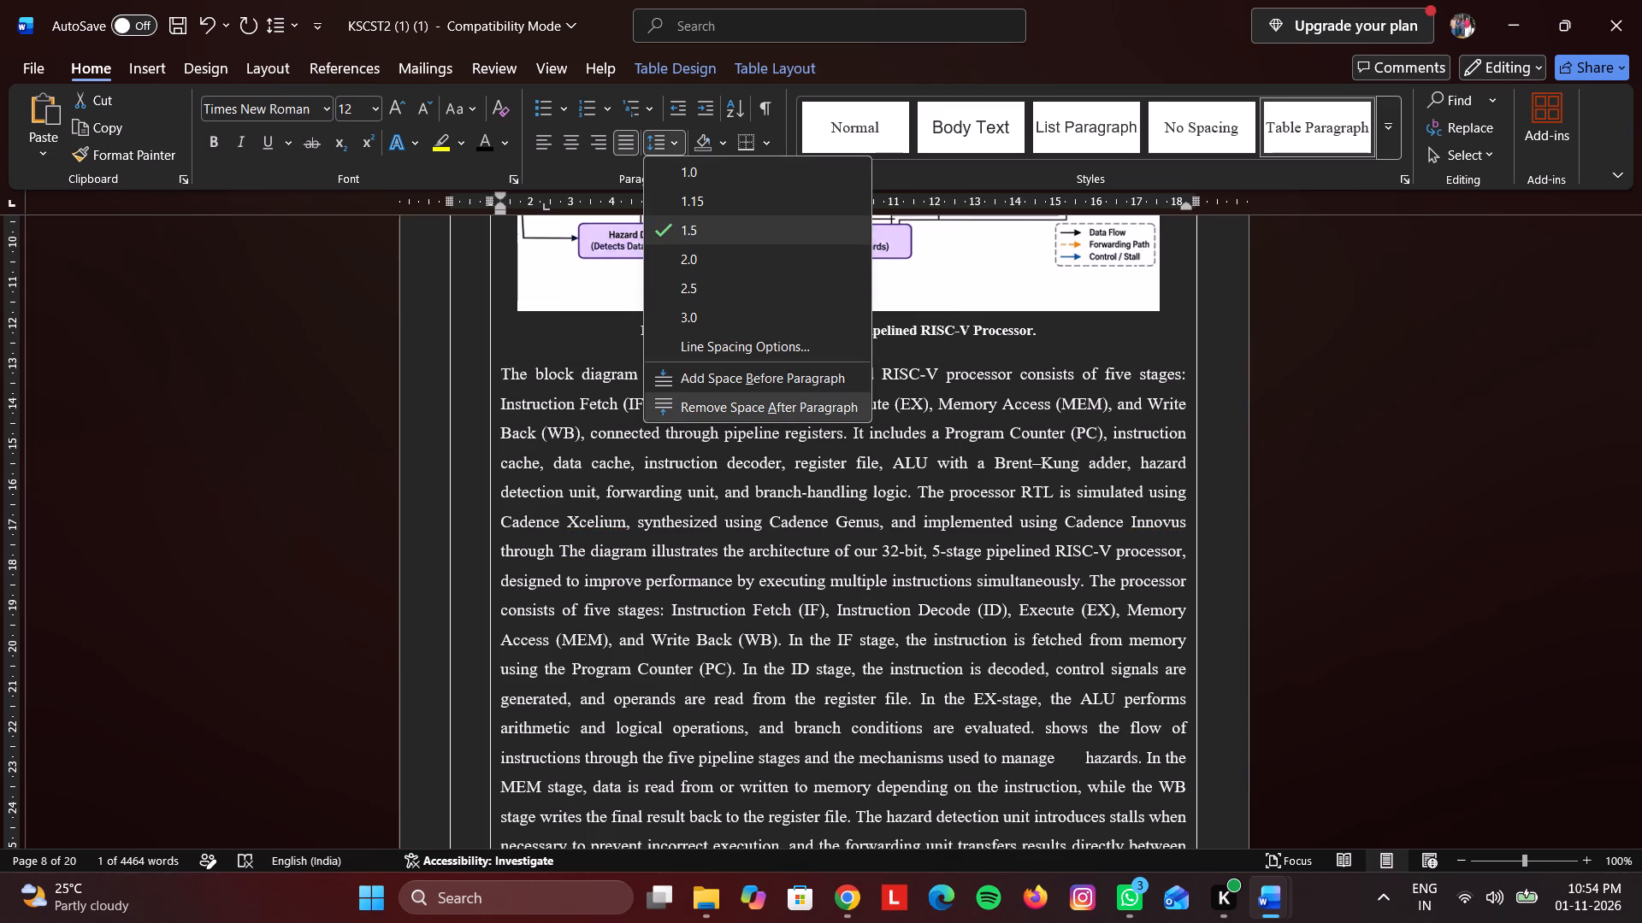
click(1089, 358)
Remove the space after the Figure 1 caption paragraph, above the pasted description.
click(816, 344)
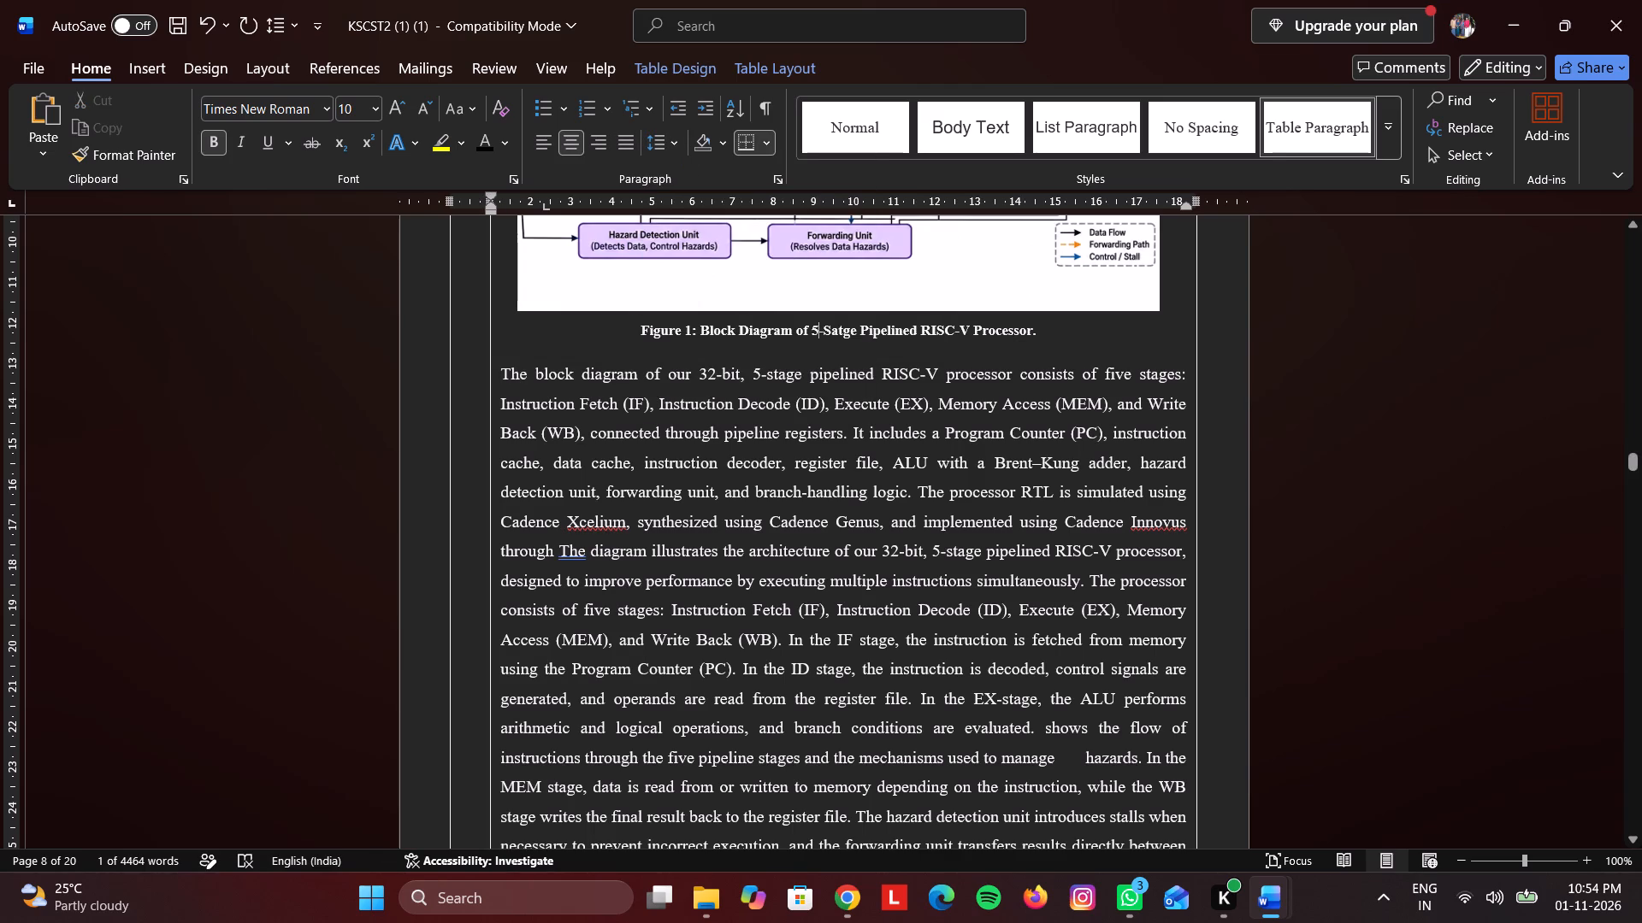
drag(1043, 332, 936, 351)
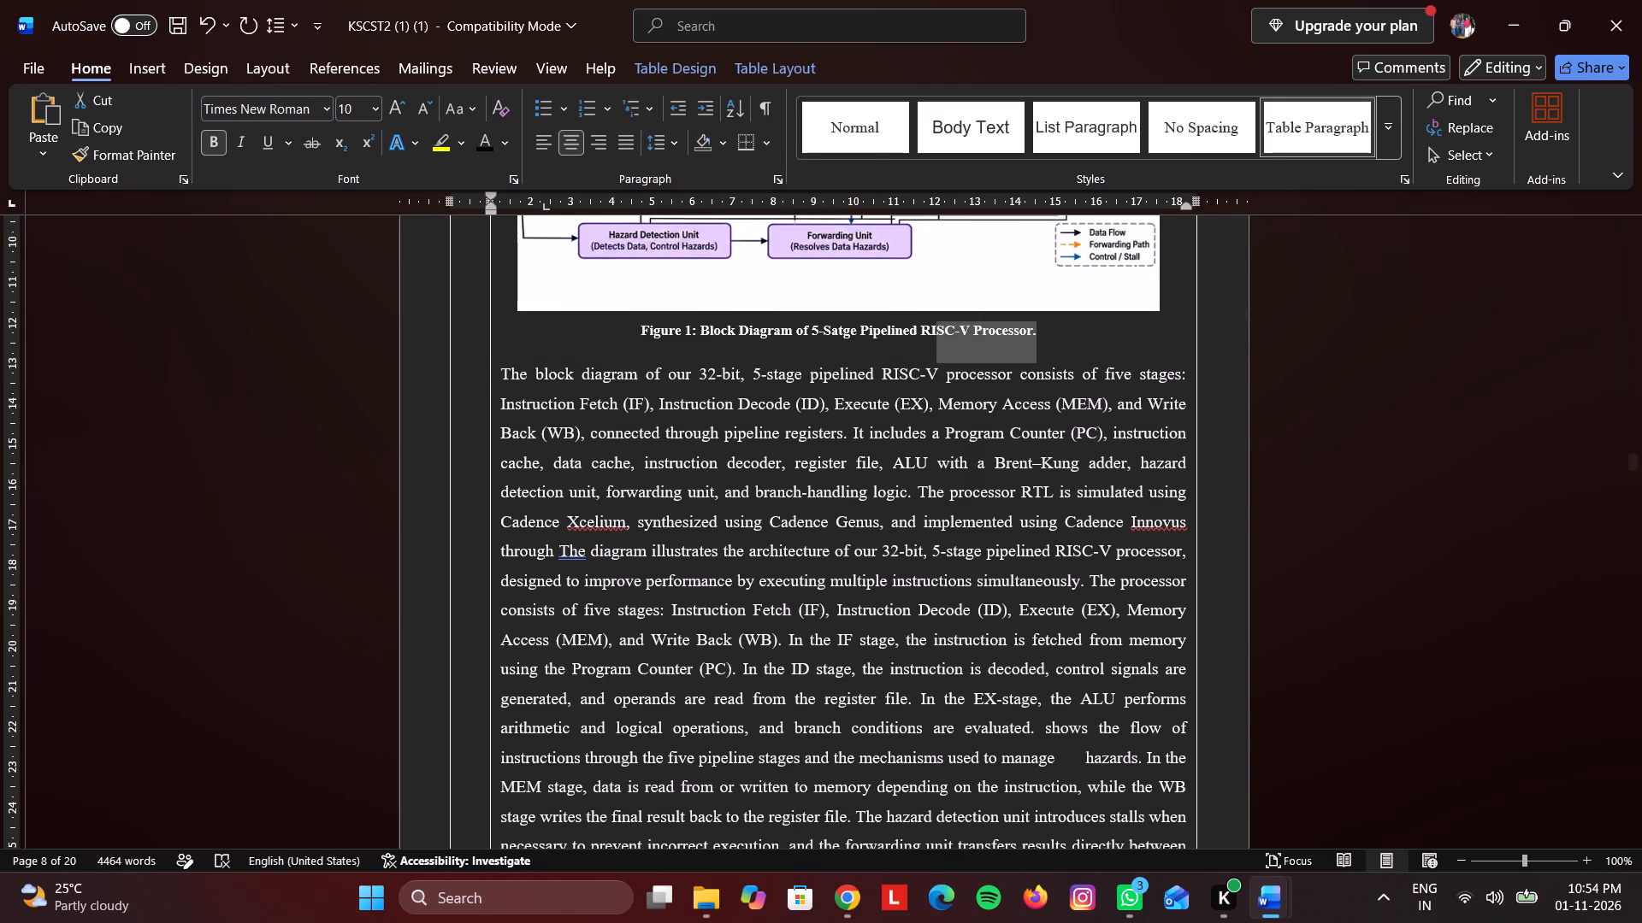
click(682, 138)
click(753, 397)
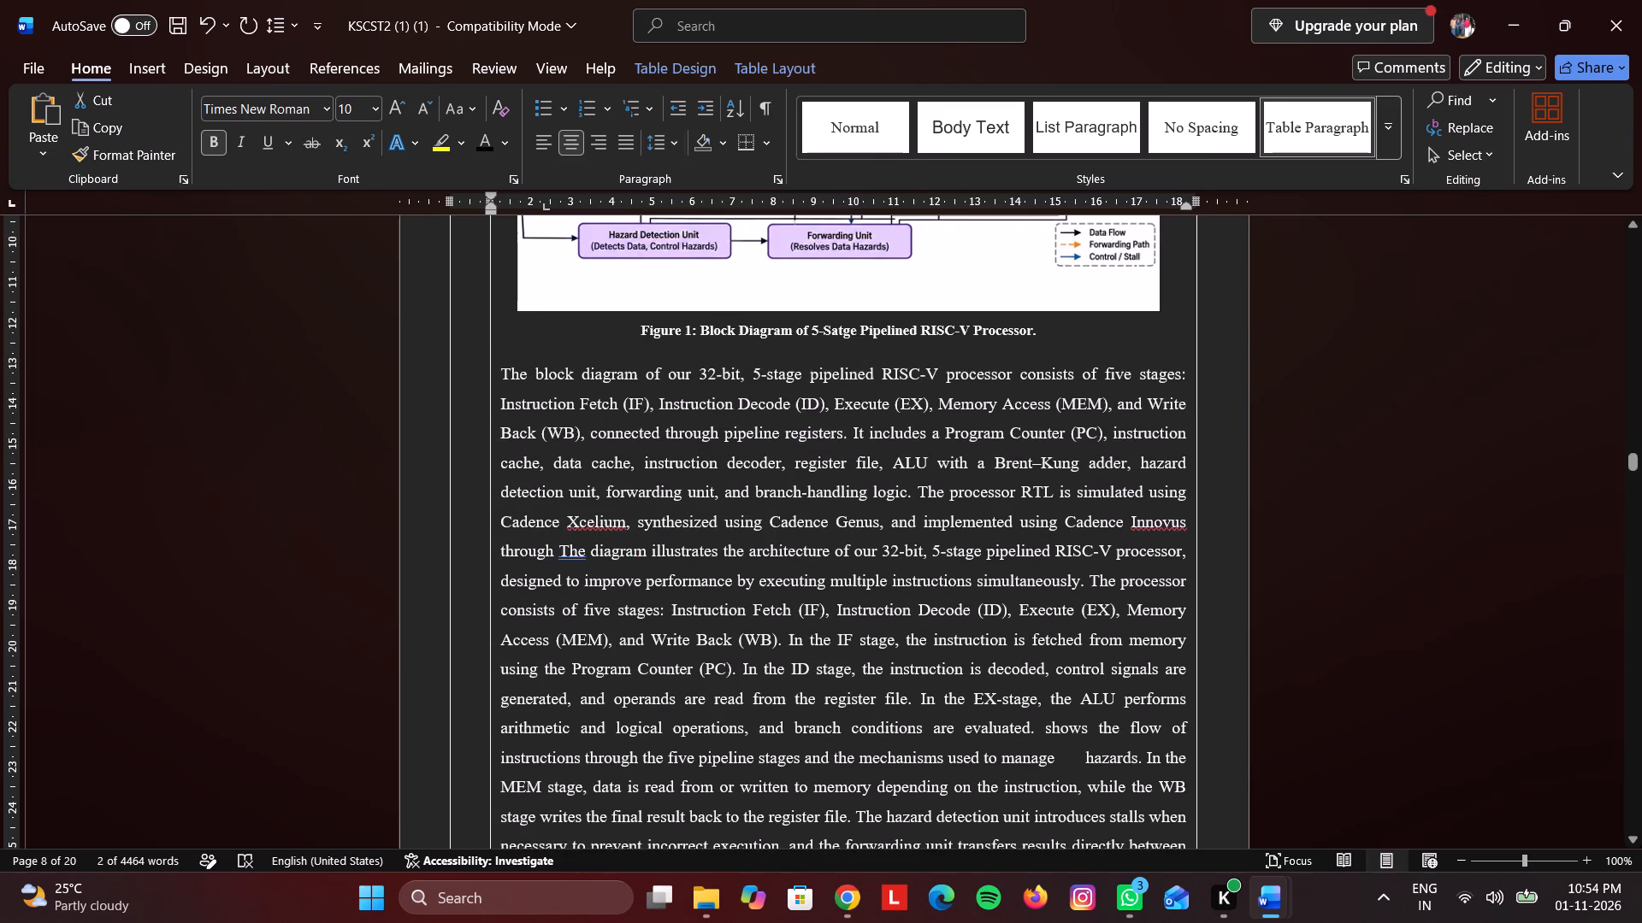
Slightly reduce the height of the RISC-V block diagram picture above the Figure 1 caption.
scroll(889, 449, down, 9)
scroll(889, 449, up, 4)
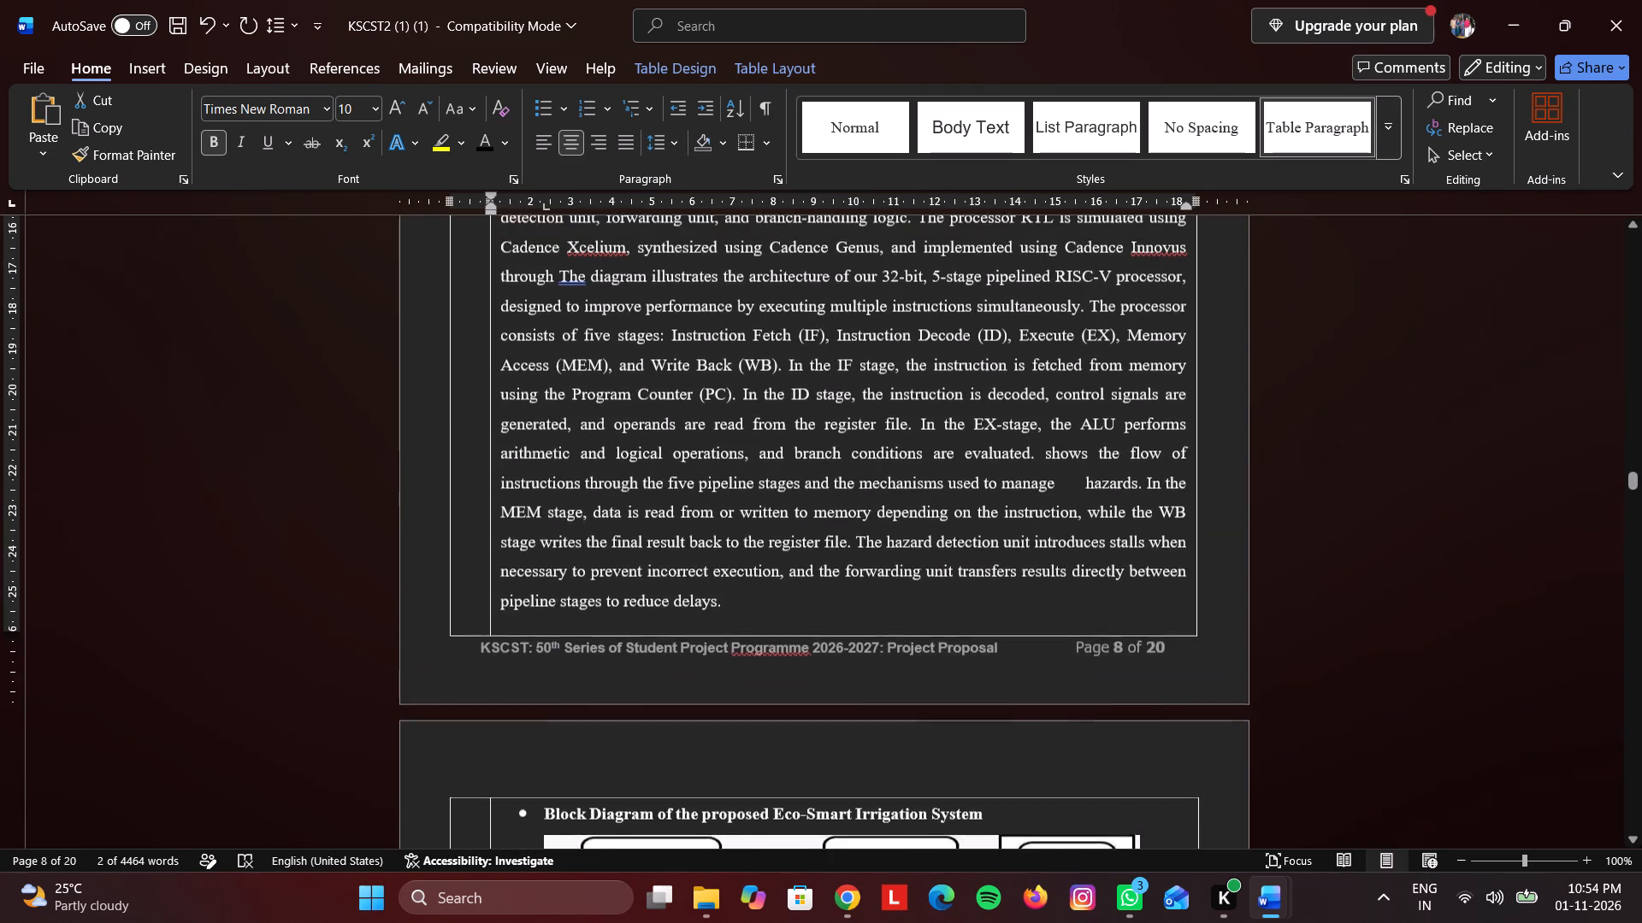
scroll(889, 449, up, 6)
click(889, 449)
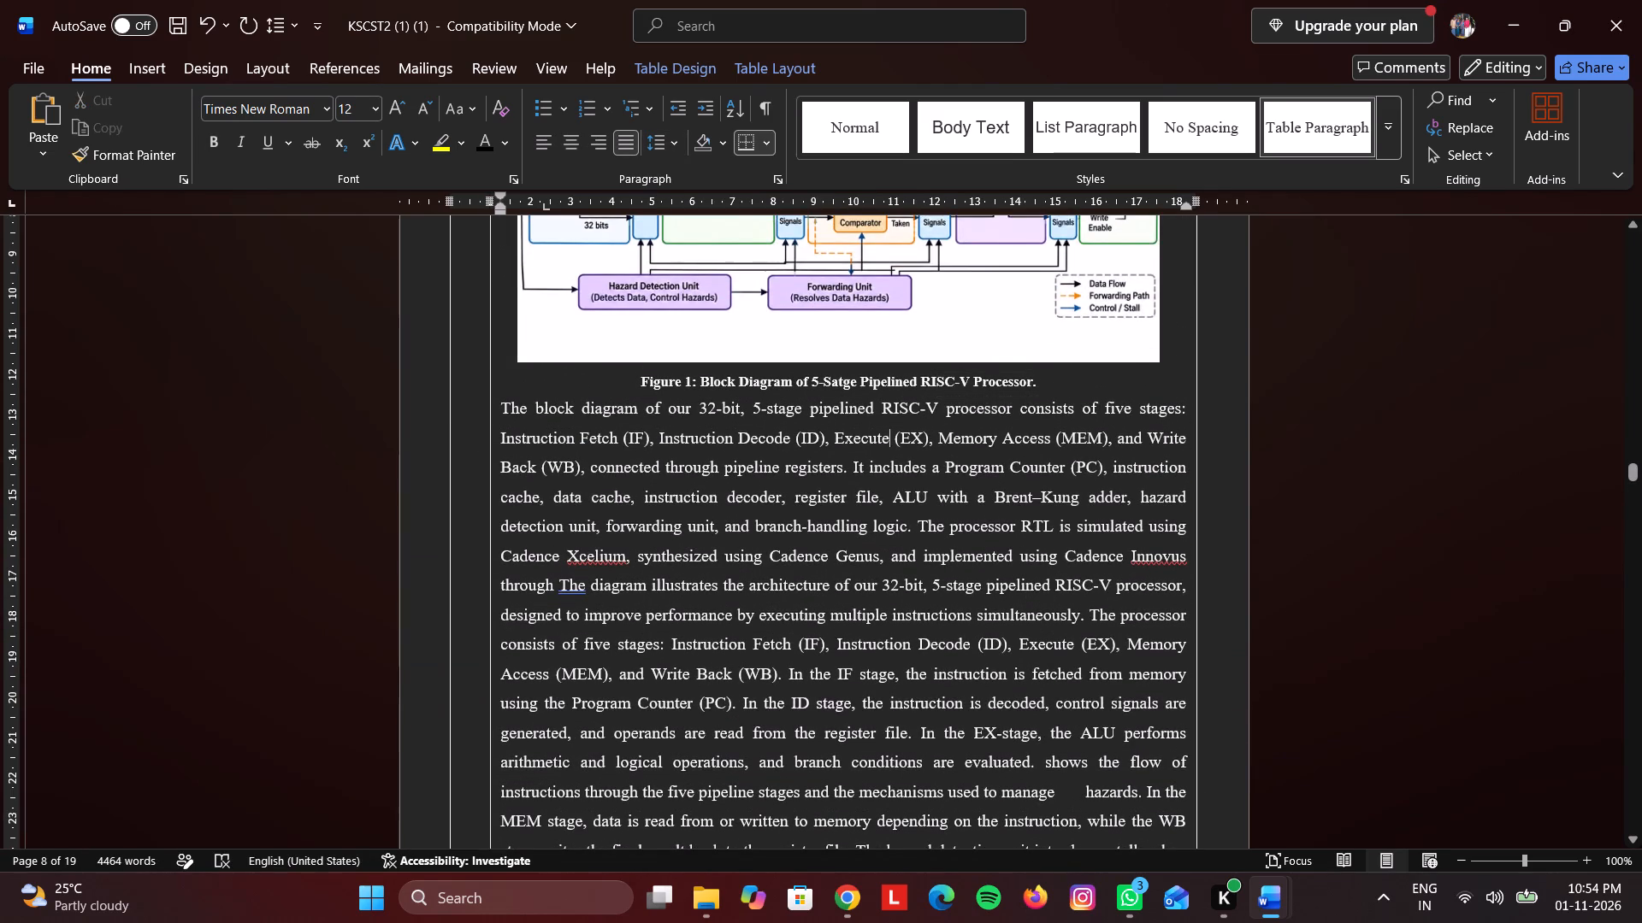
scroll(1119, 373, up, 6)
scroll(978, 452, up, 4)
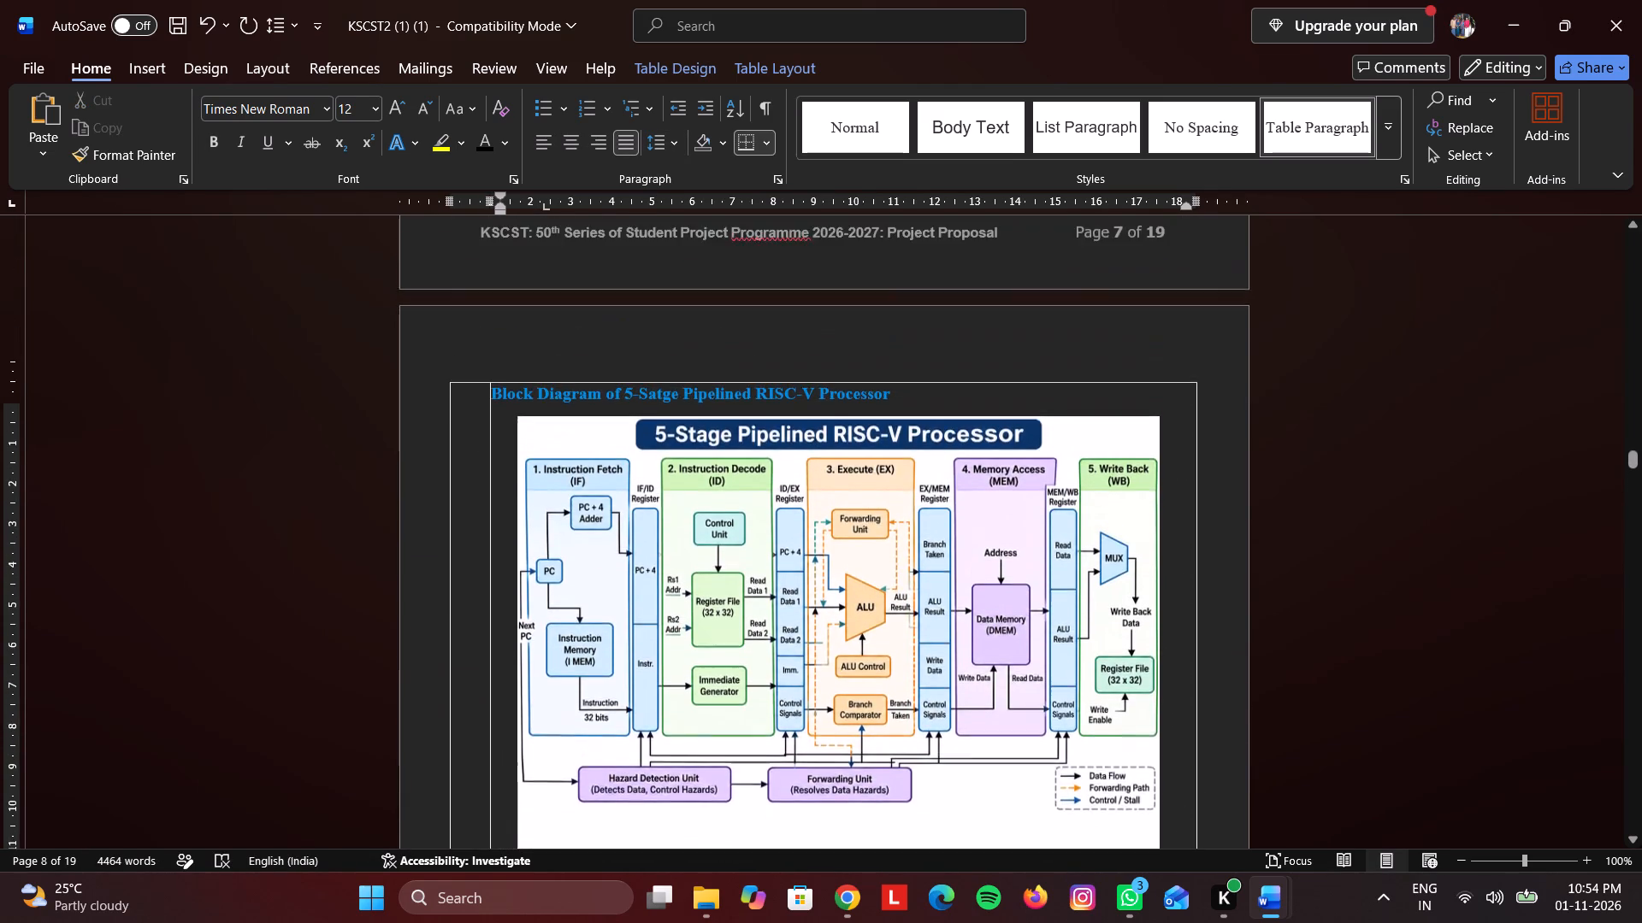
scroll(978, 452, down, 3)
click(906, 507)
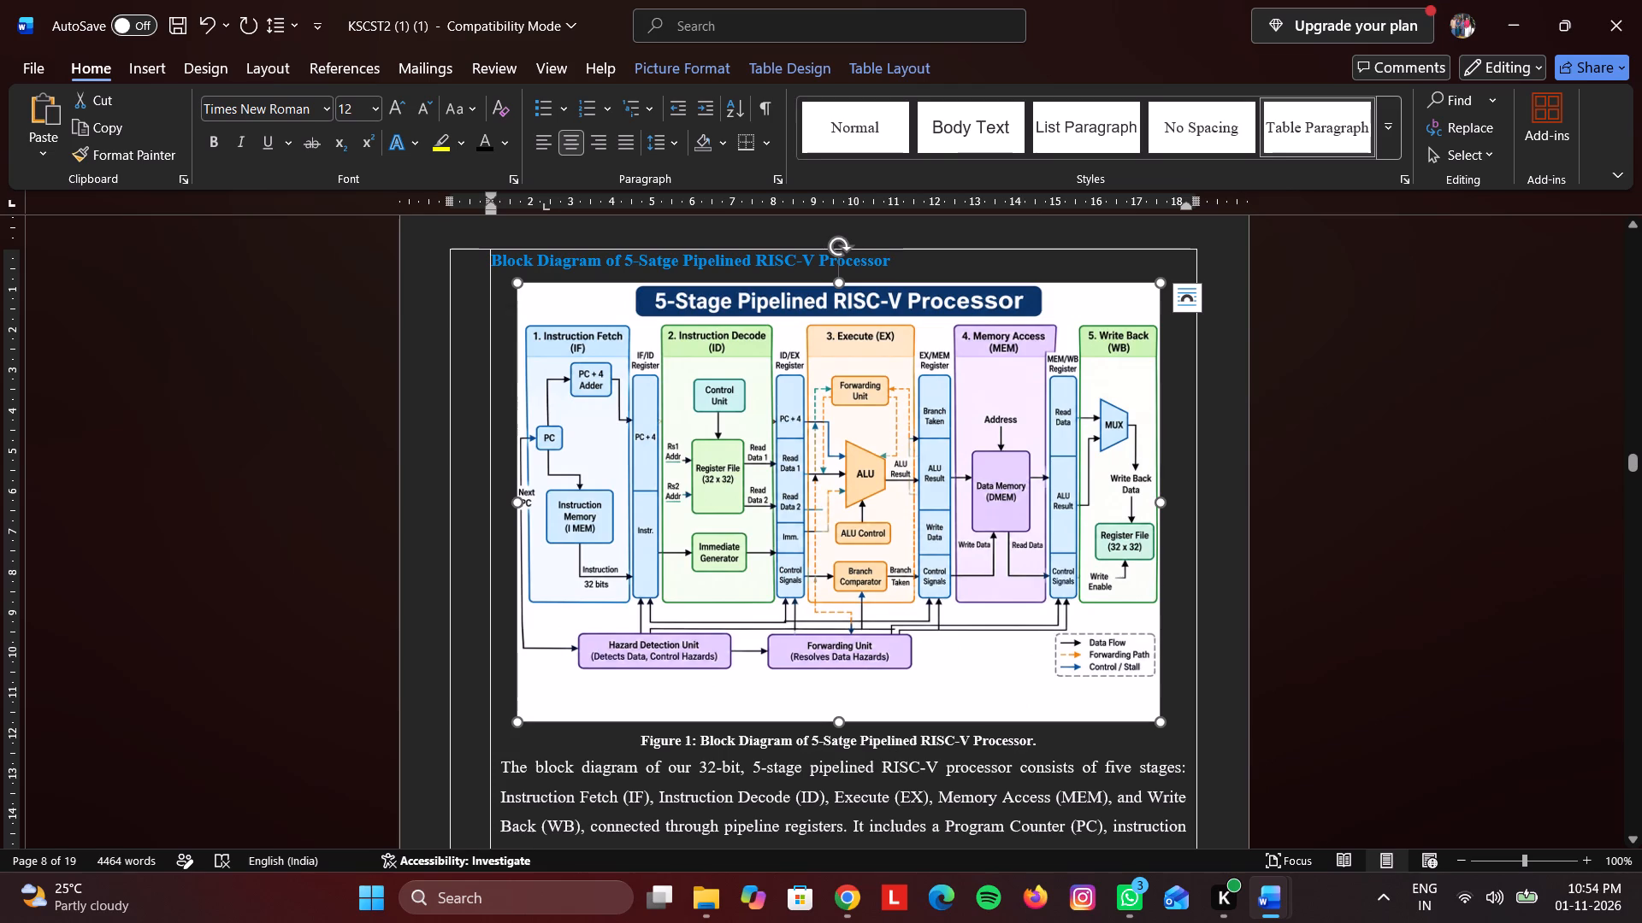
drag(841, 721, 846, 699)
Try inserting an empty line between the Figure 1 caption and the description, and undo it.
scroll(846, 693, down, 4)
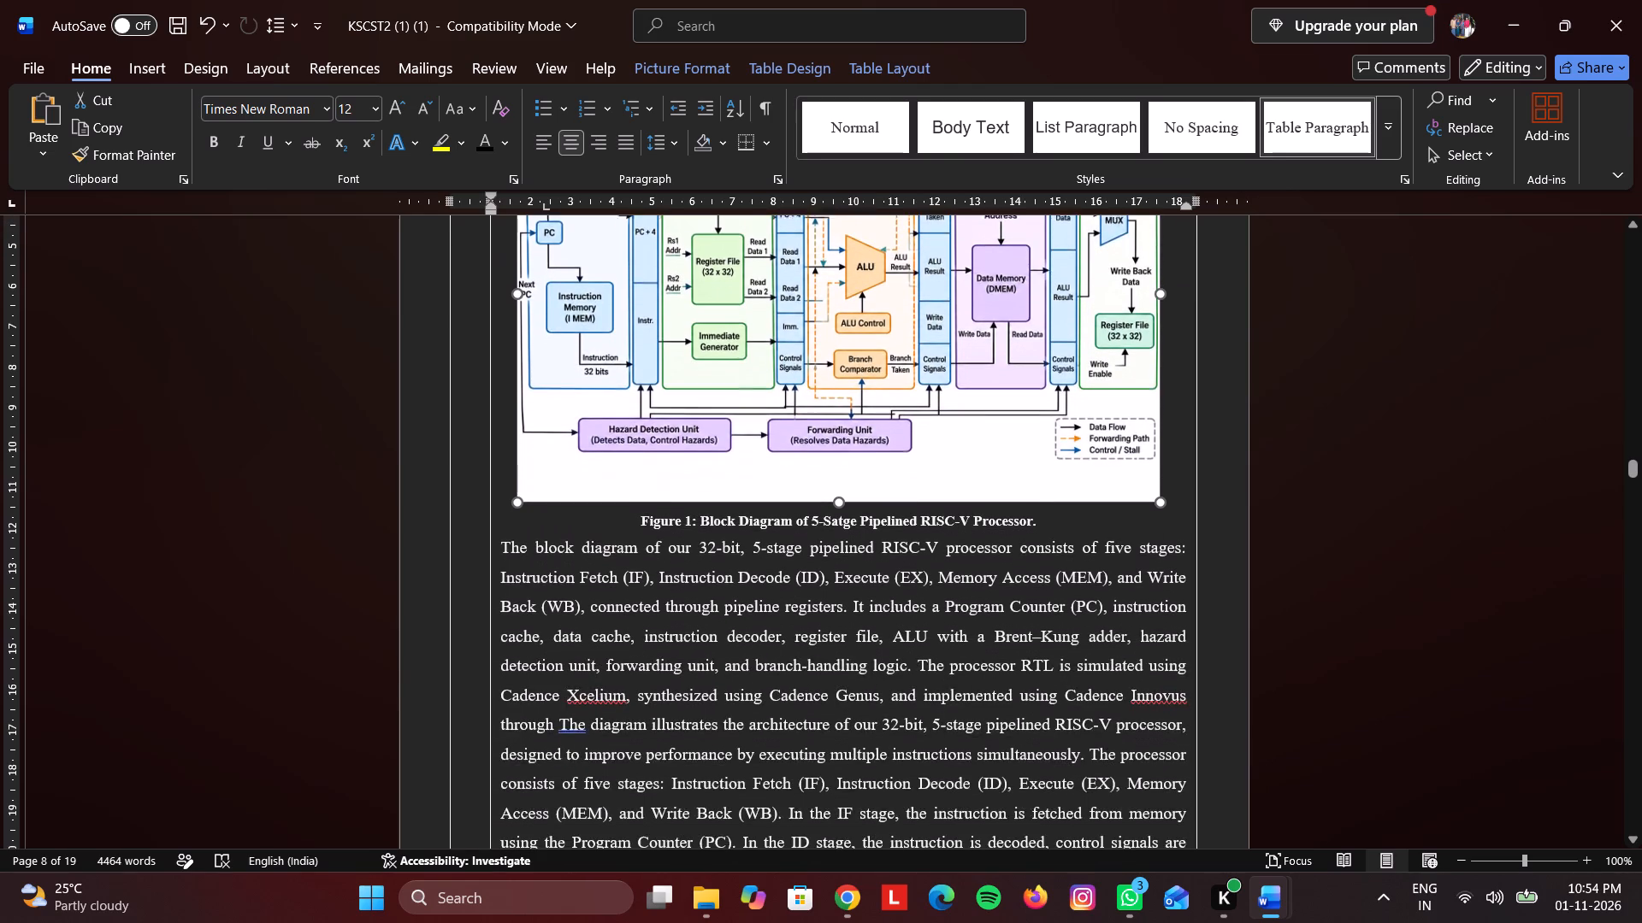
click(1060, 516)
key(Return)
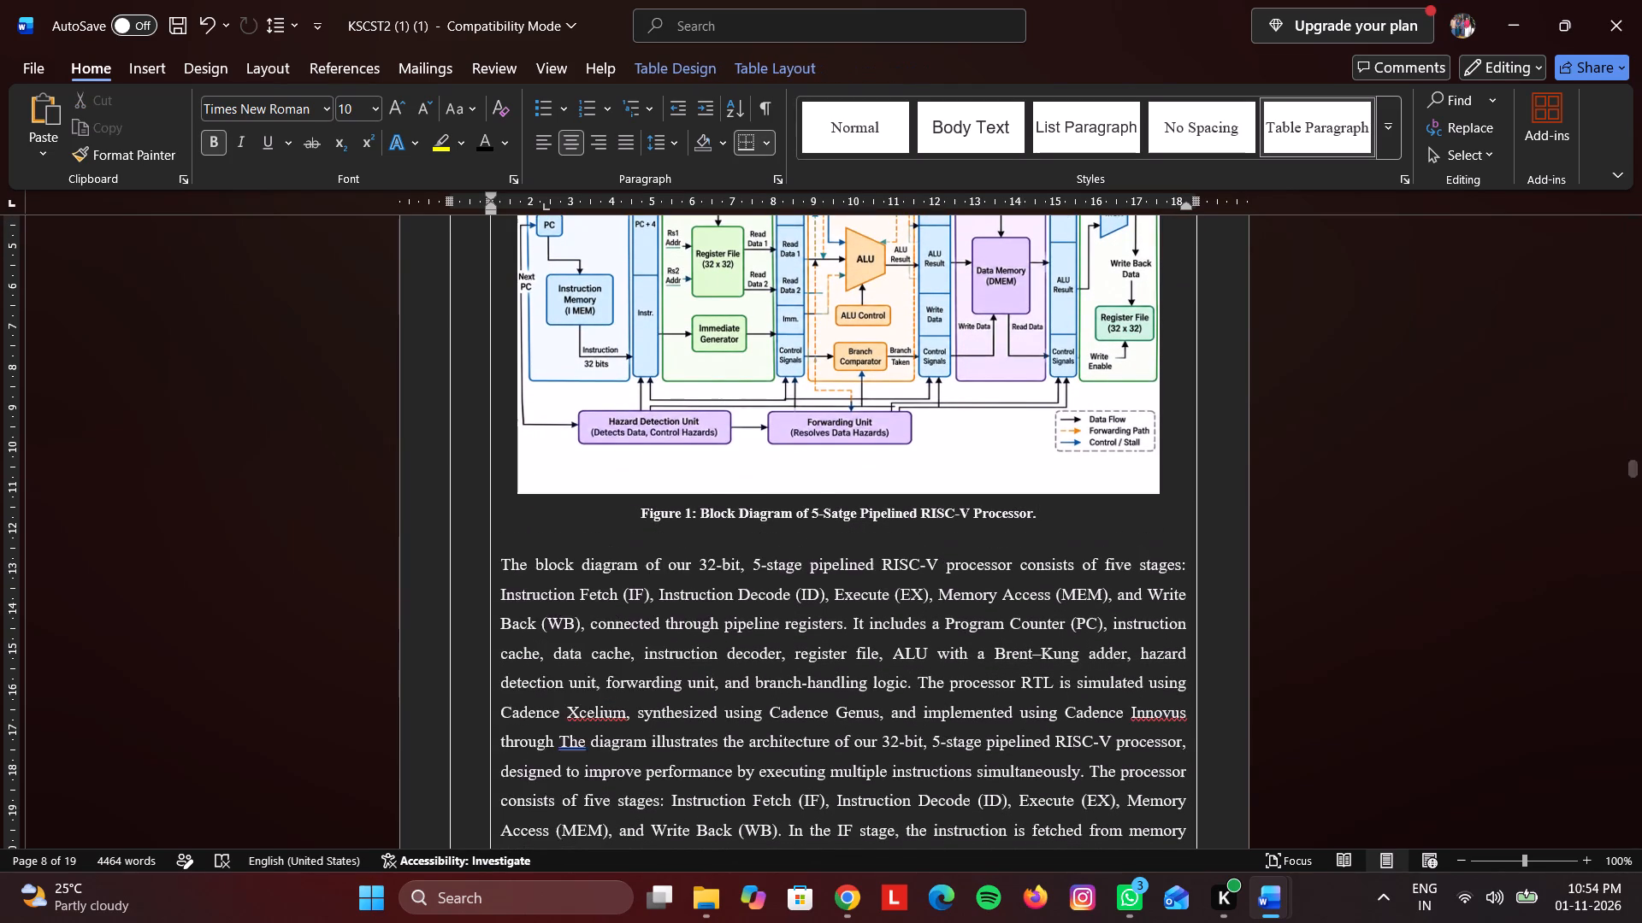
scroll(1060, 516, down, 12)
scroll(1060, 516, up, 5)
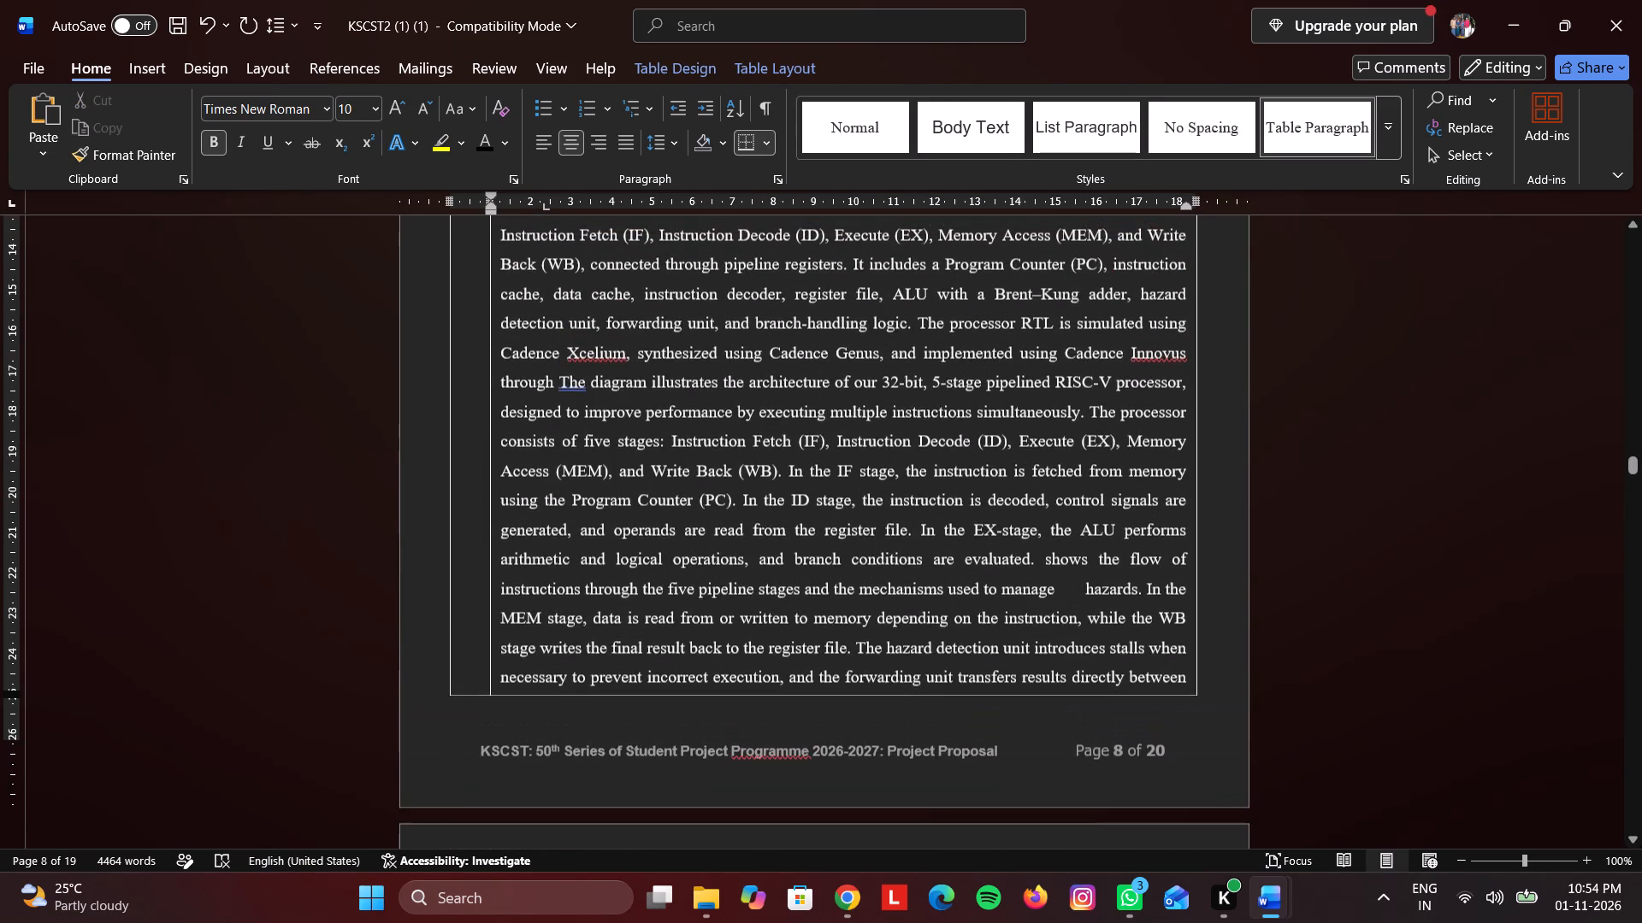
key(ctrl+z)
Add space after the Figure 1 caption paragraph, above the block diagram description.
scroll(1060, 516, up, 5)
drag(1048, 501, 1013, 499)
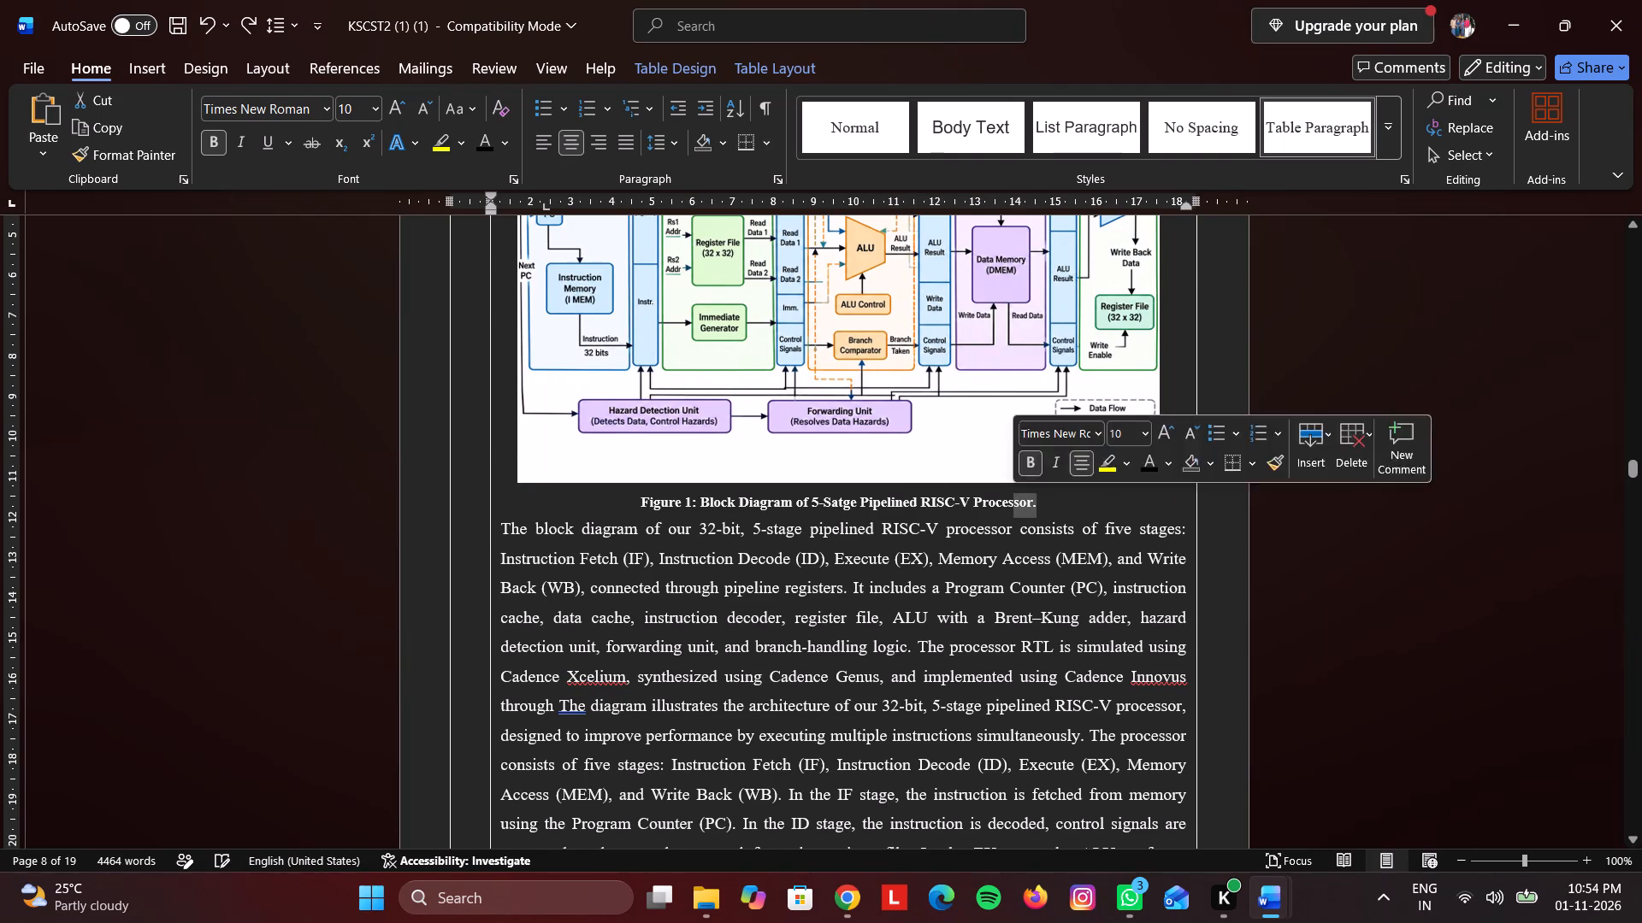
click(677, 144)
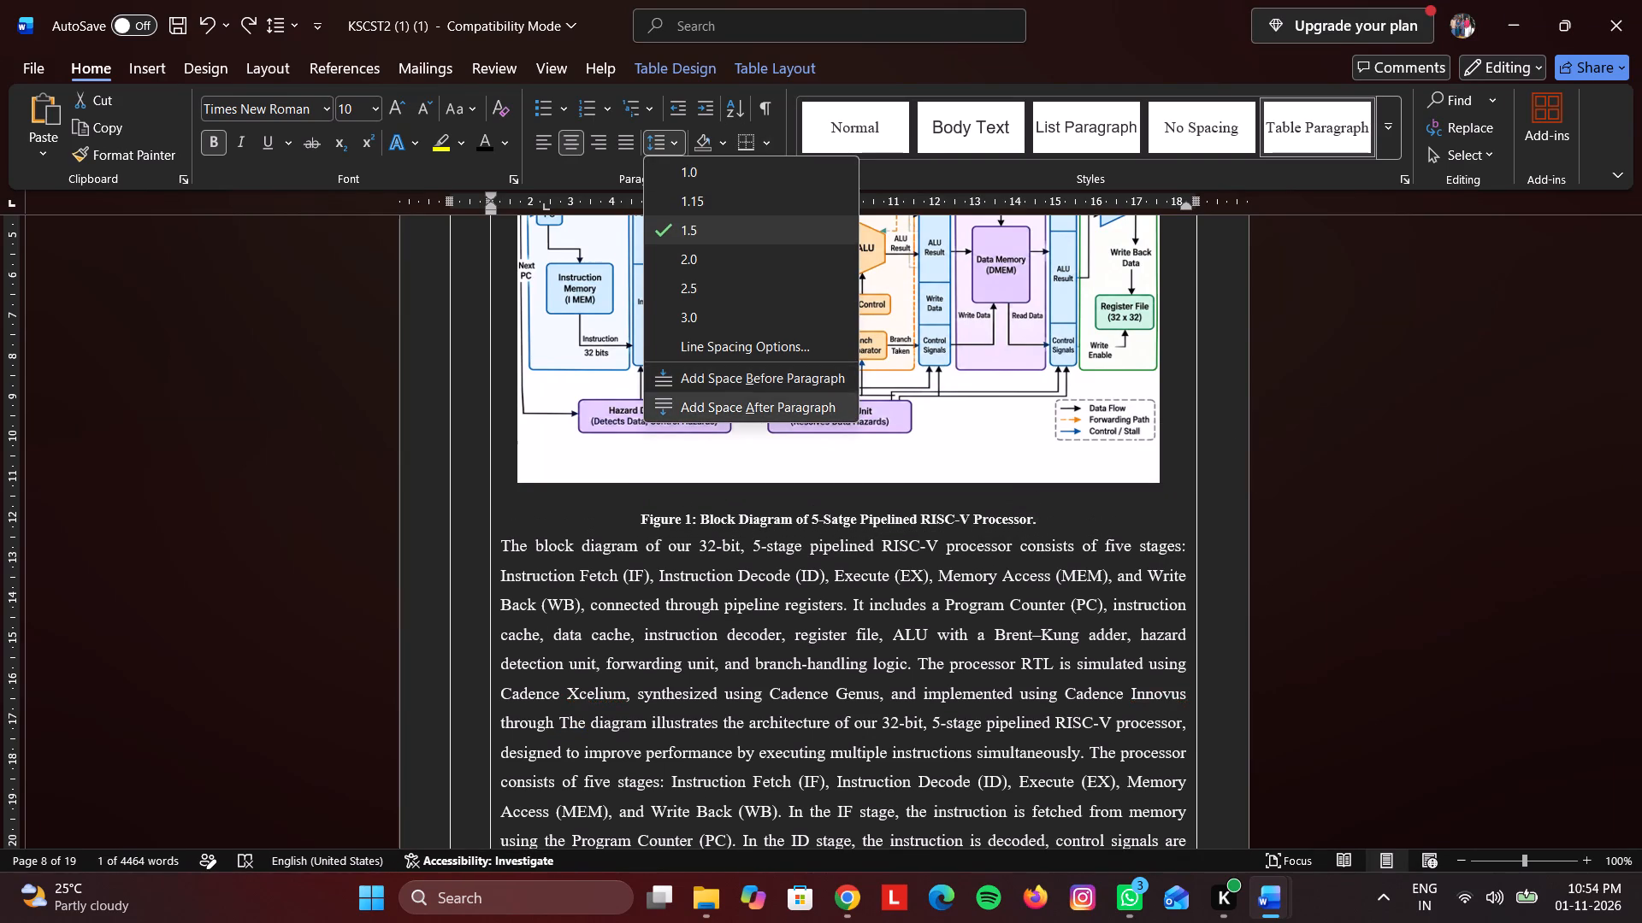
click(755, 395)
Check how the block diagram, its caption and the description fit together on the page.
scroll(902, 519, down, 11)
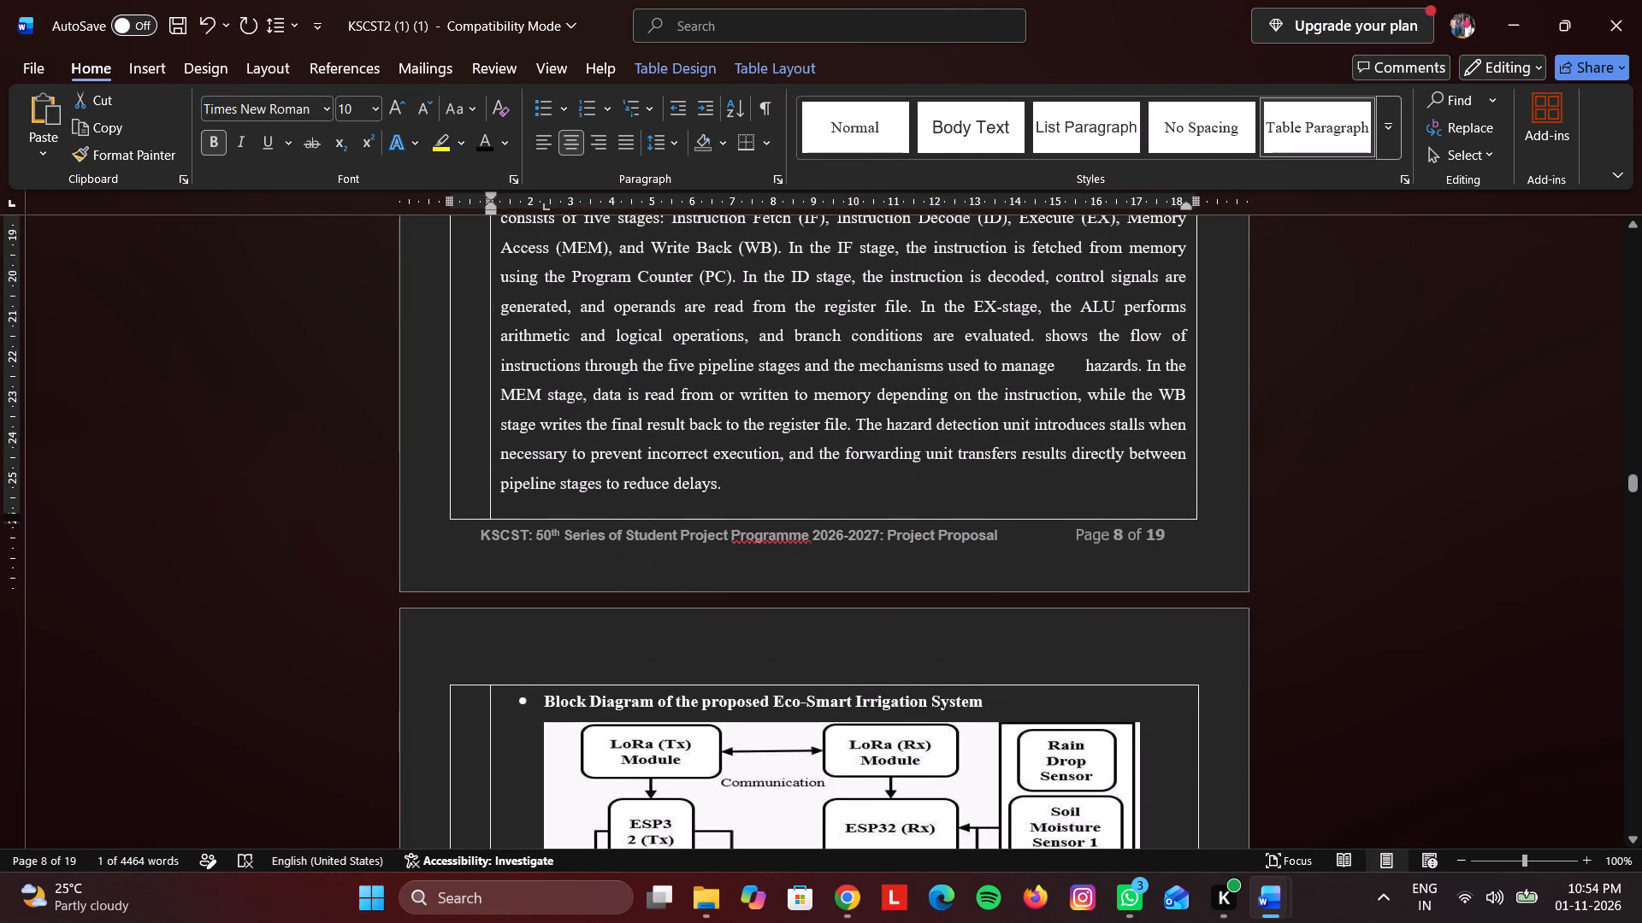
scroll(902, 519, up, 11)
scroll(902, 519, down, 4)
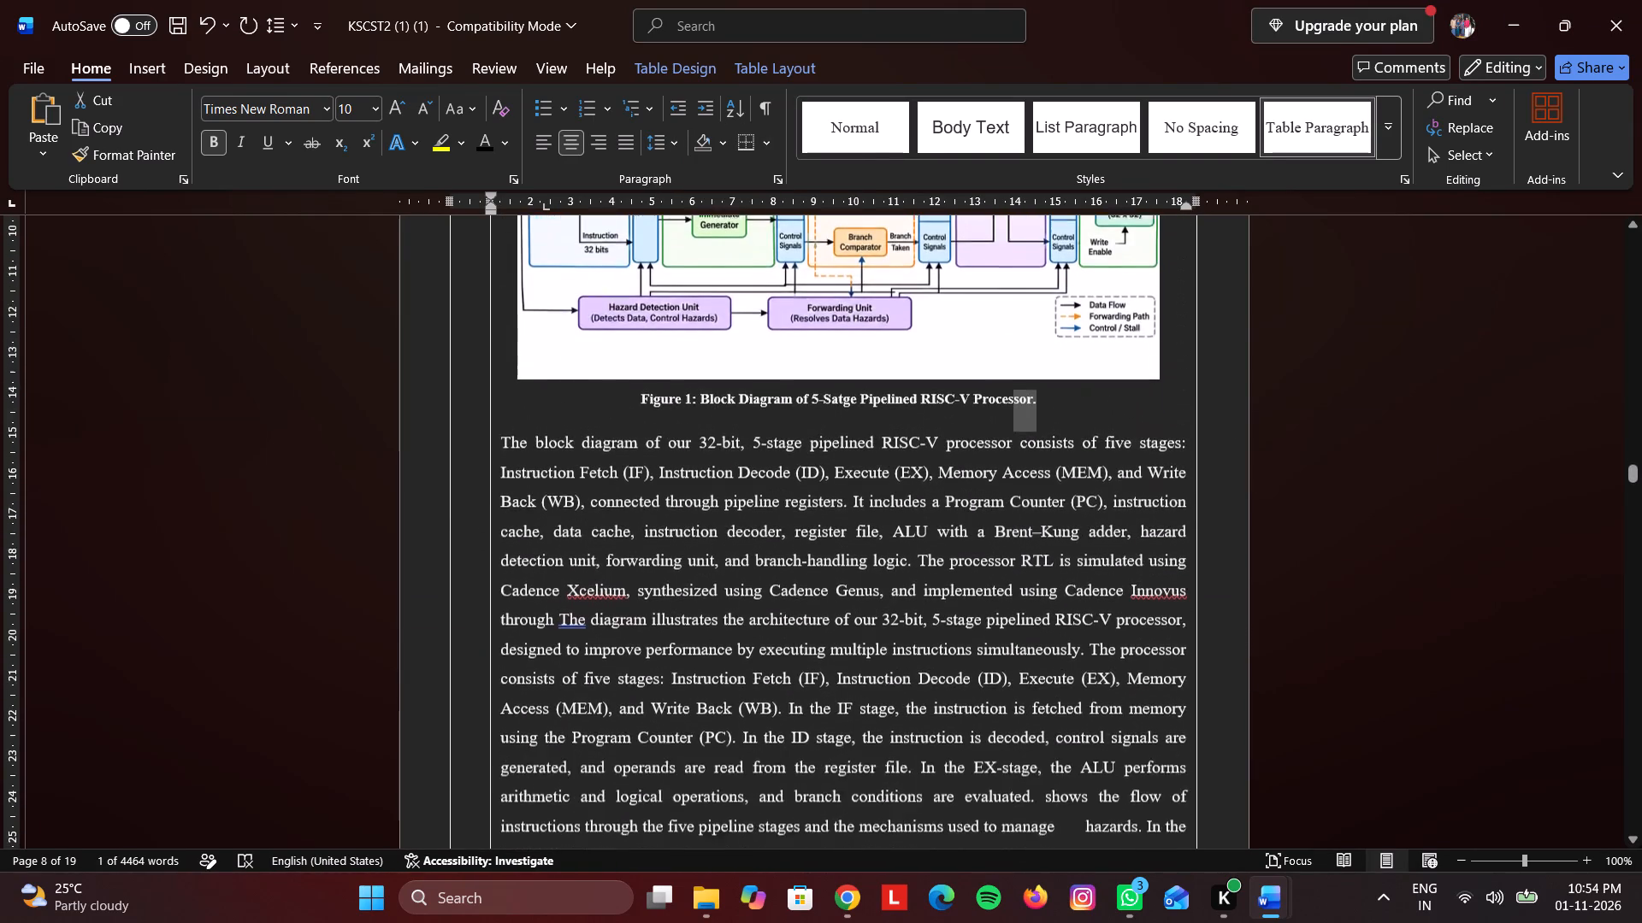
scroll(902, 519, down, 7)
scroll(902, 519, up, 7)
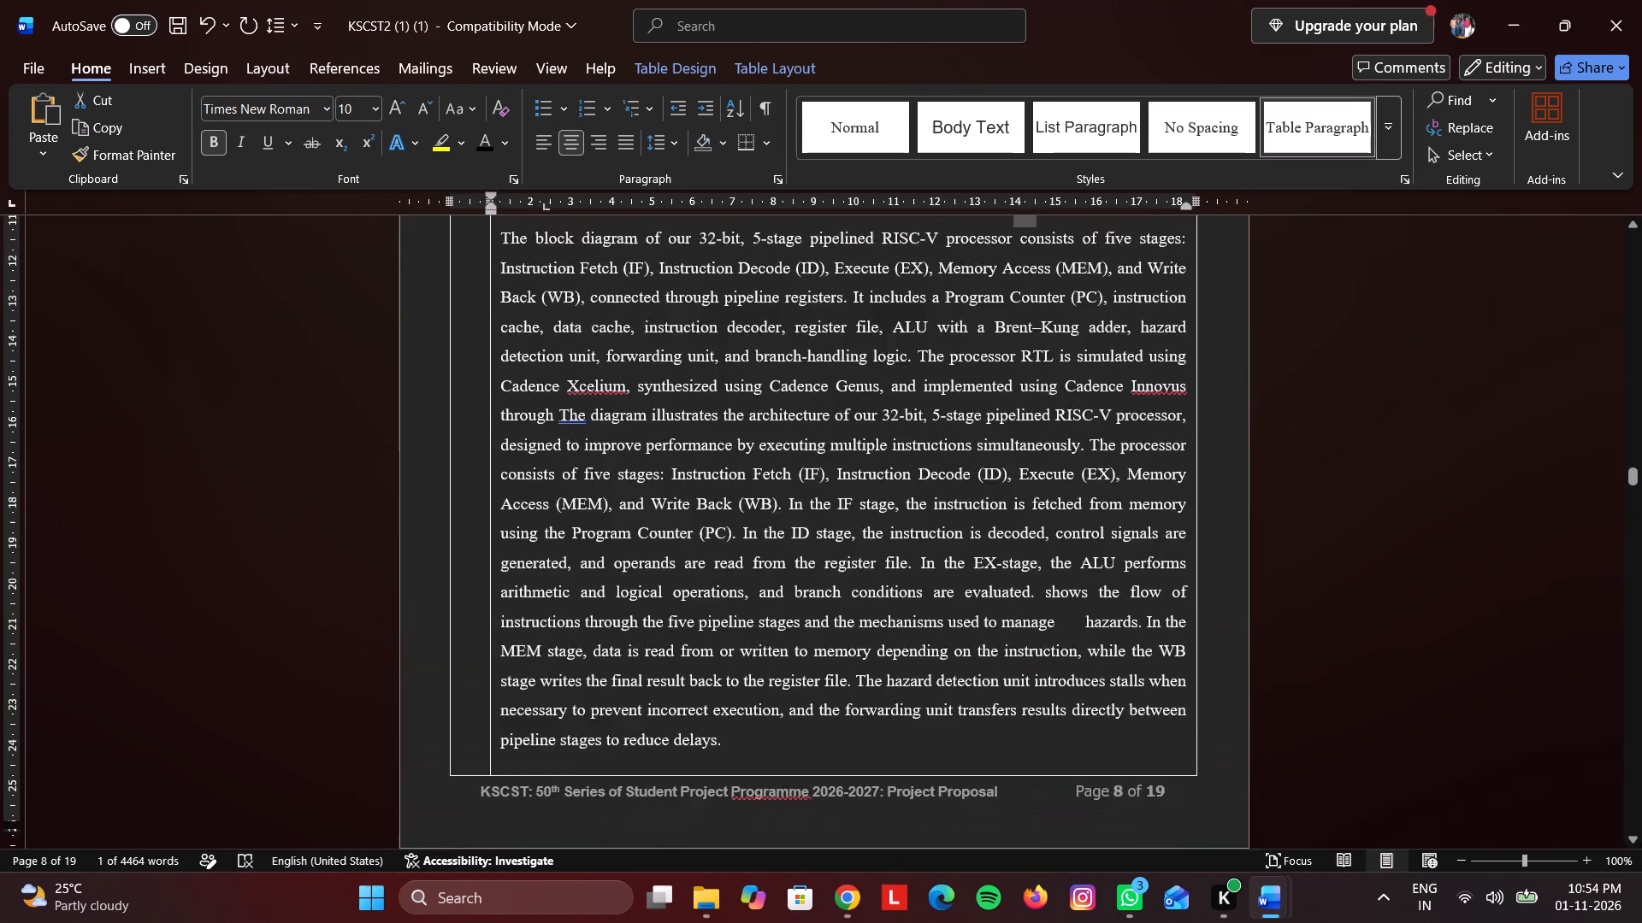
scroll(902, 519, up, 9)
scroll(902, 519, down, 7)
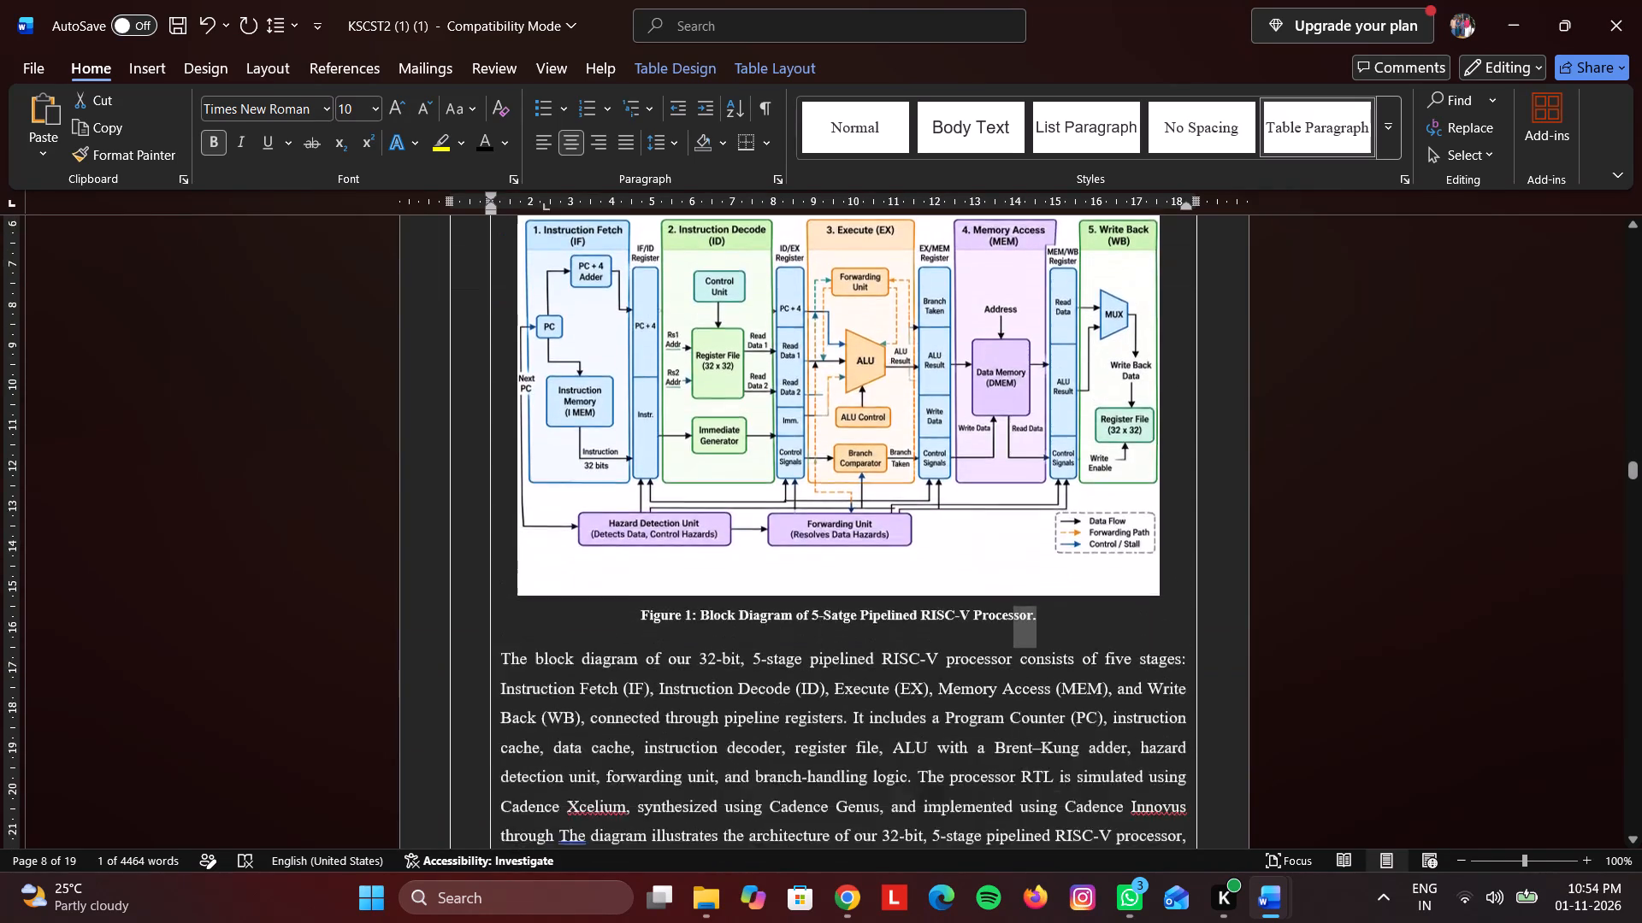
Delete the old Eco-Smart Irrigation content, from its block diagram heading through the Software paragraph, just before section 14.
scroll(902, 519, down, 14)
scroll(902, 519, down, 13)
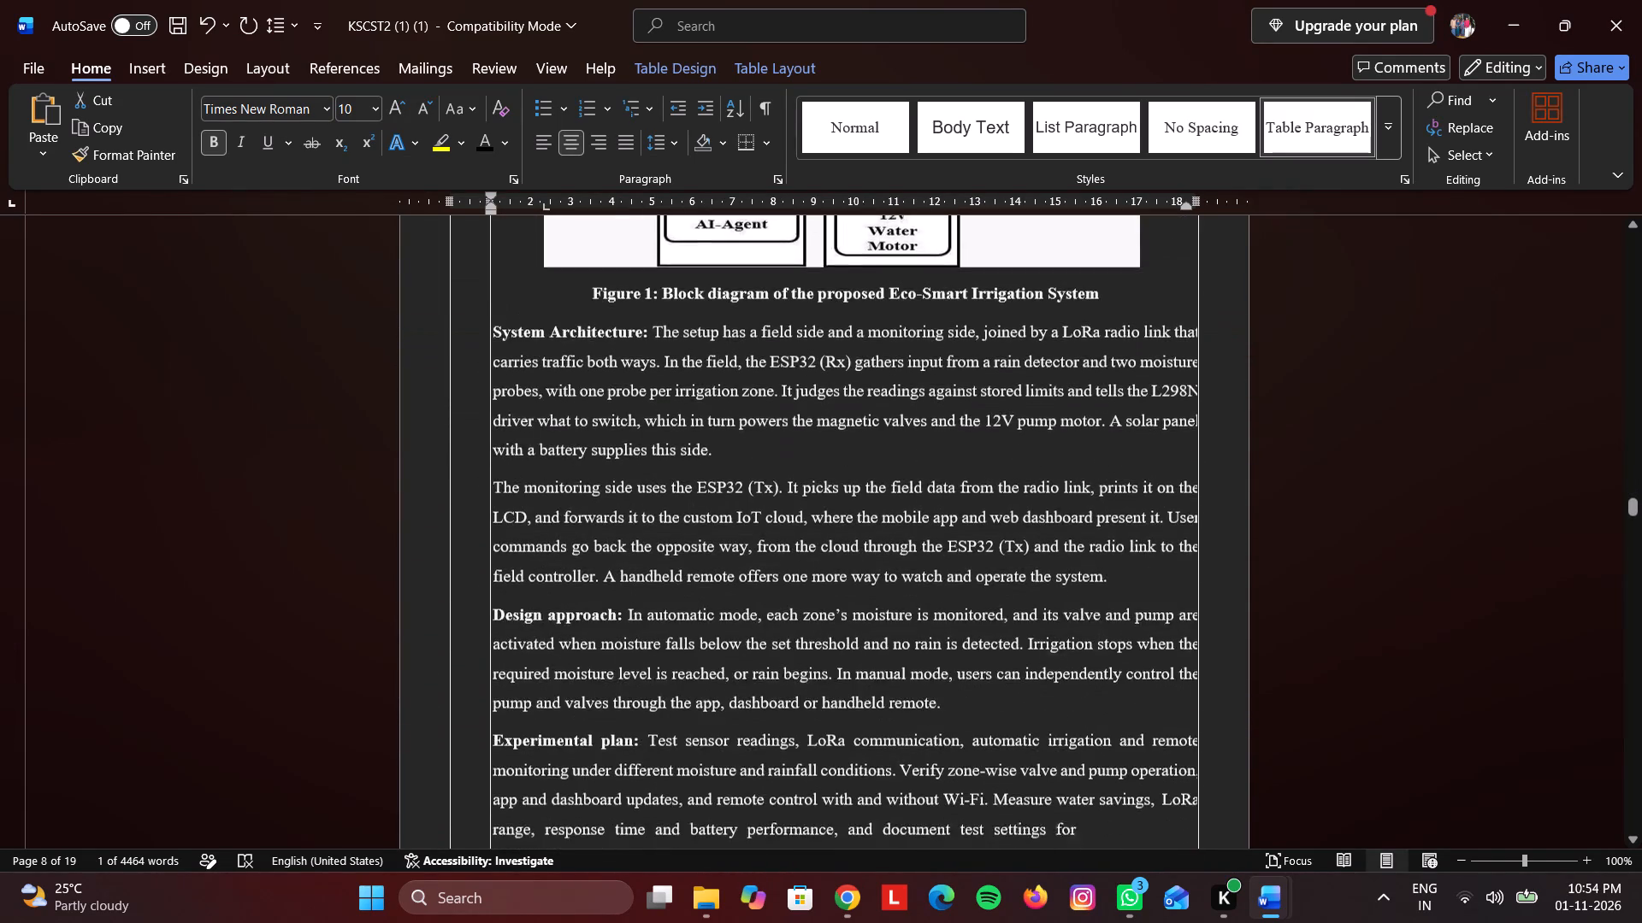
scroll(902, 519, down, 11)
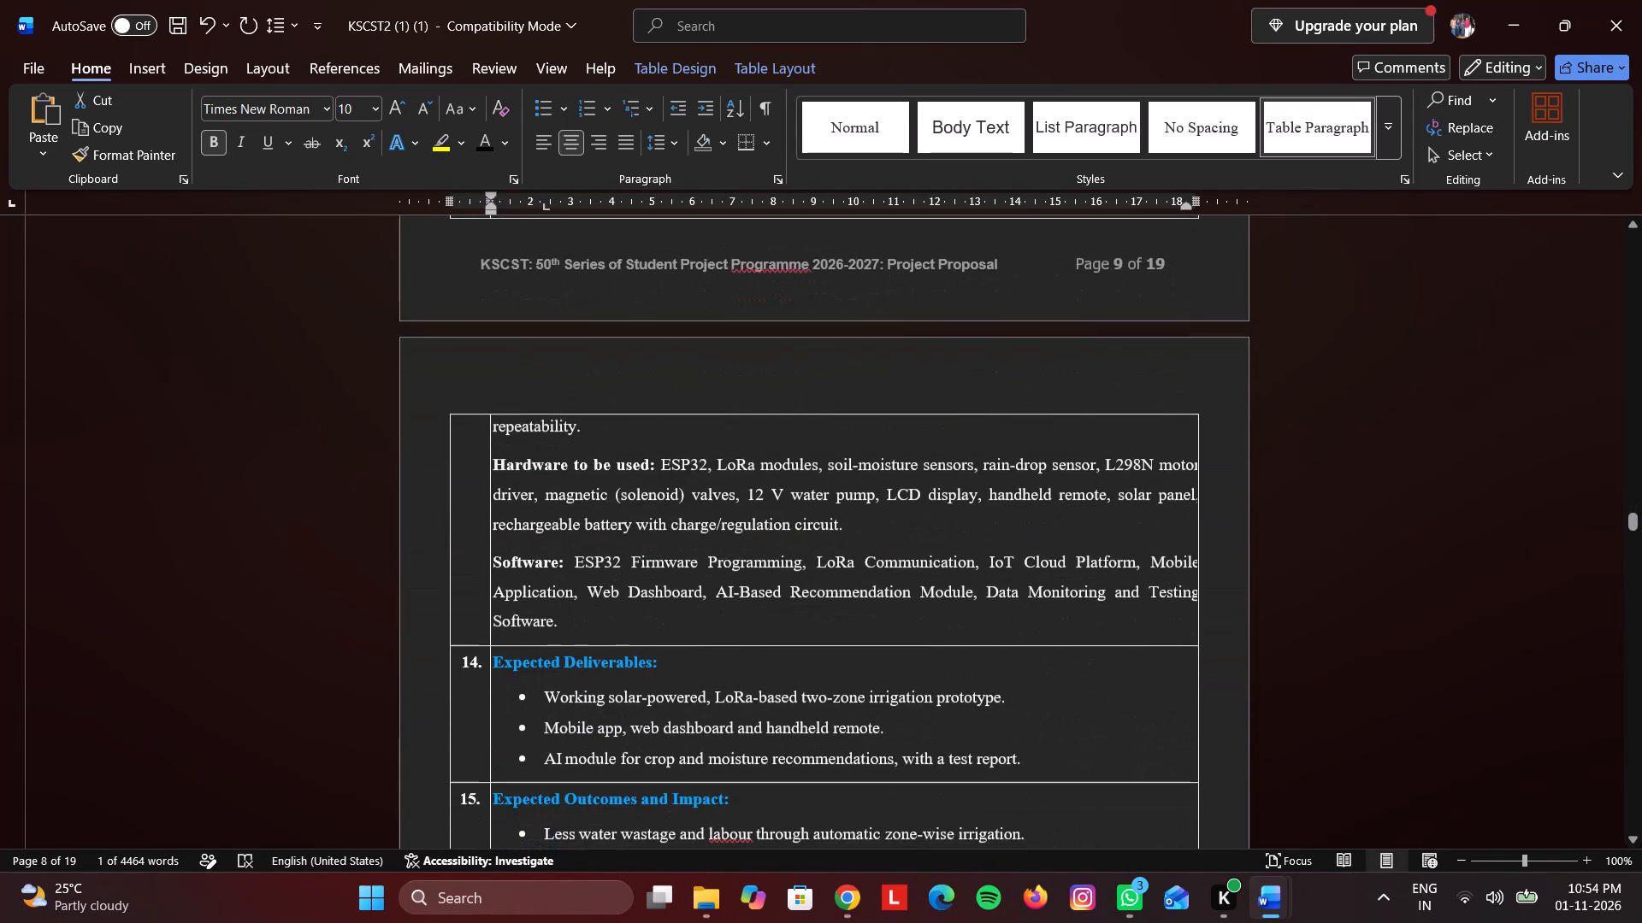
drag(592, 618, 521, 452)
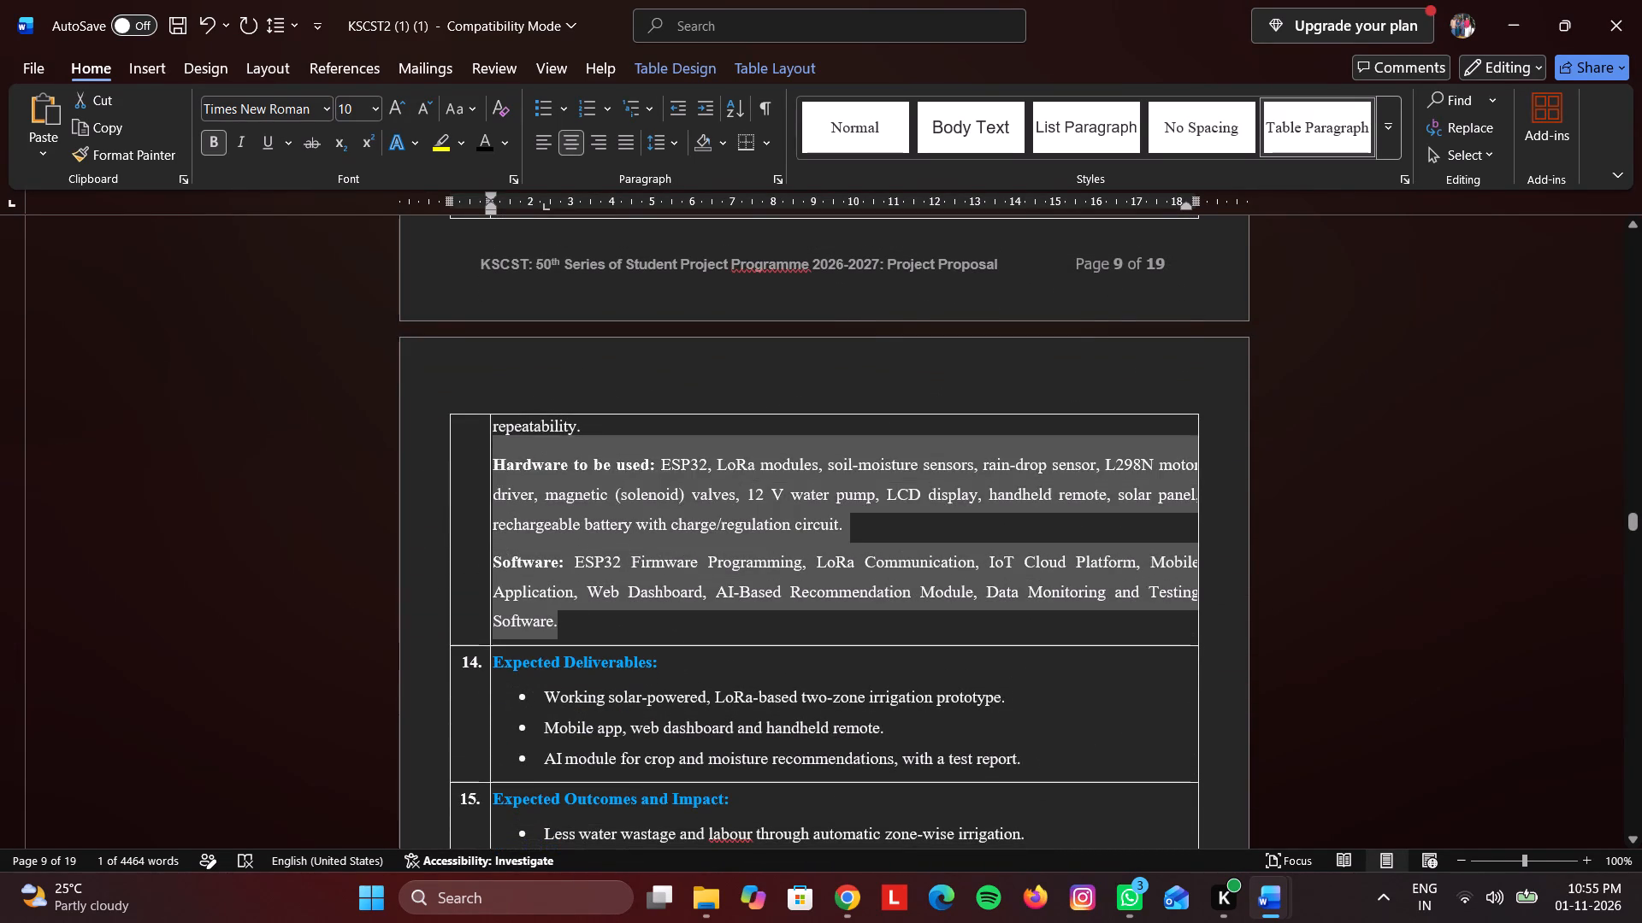
drag(521, 452, 520, 402)
scroll(521, 451, up, 3)
key(Delete)
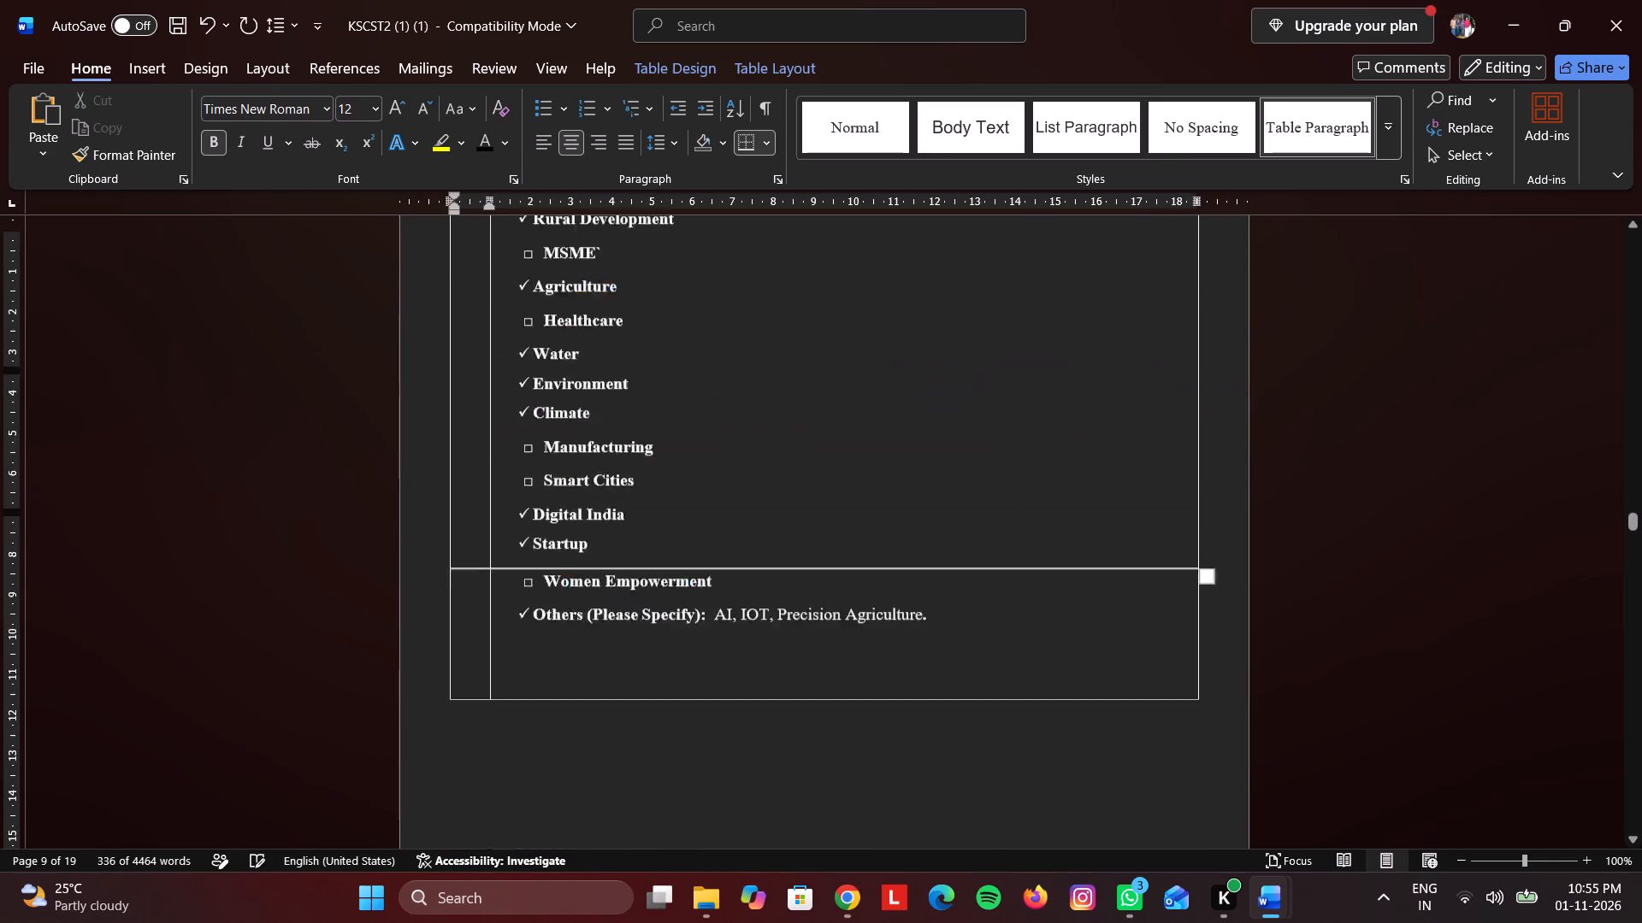
Review the page flow from the RISC-V block diagram and description to the Expected Deliverables section.
scroll(633, 461, up, 17)
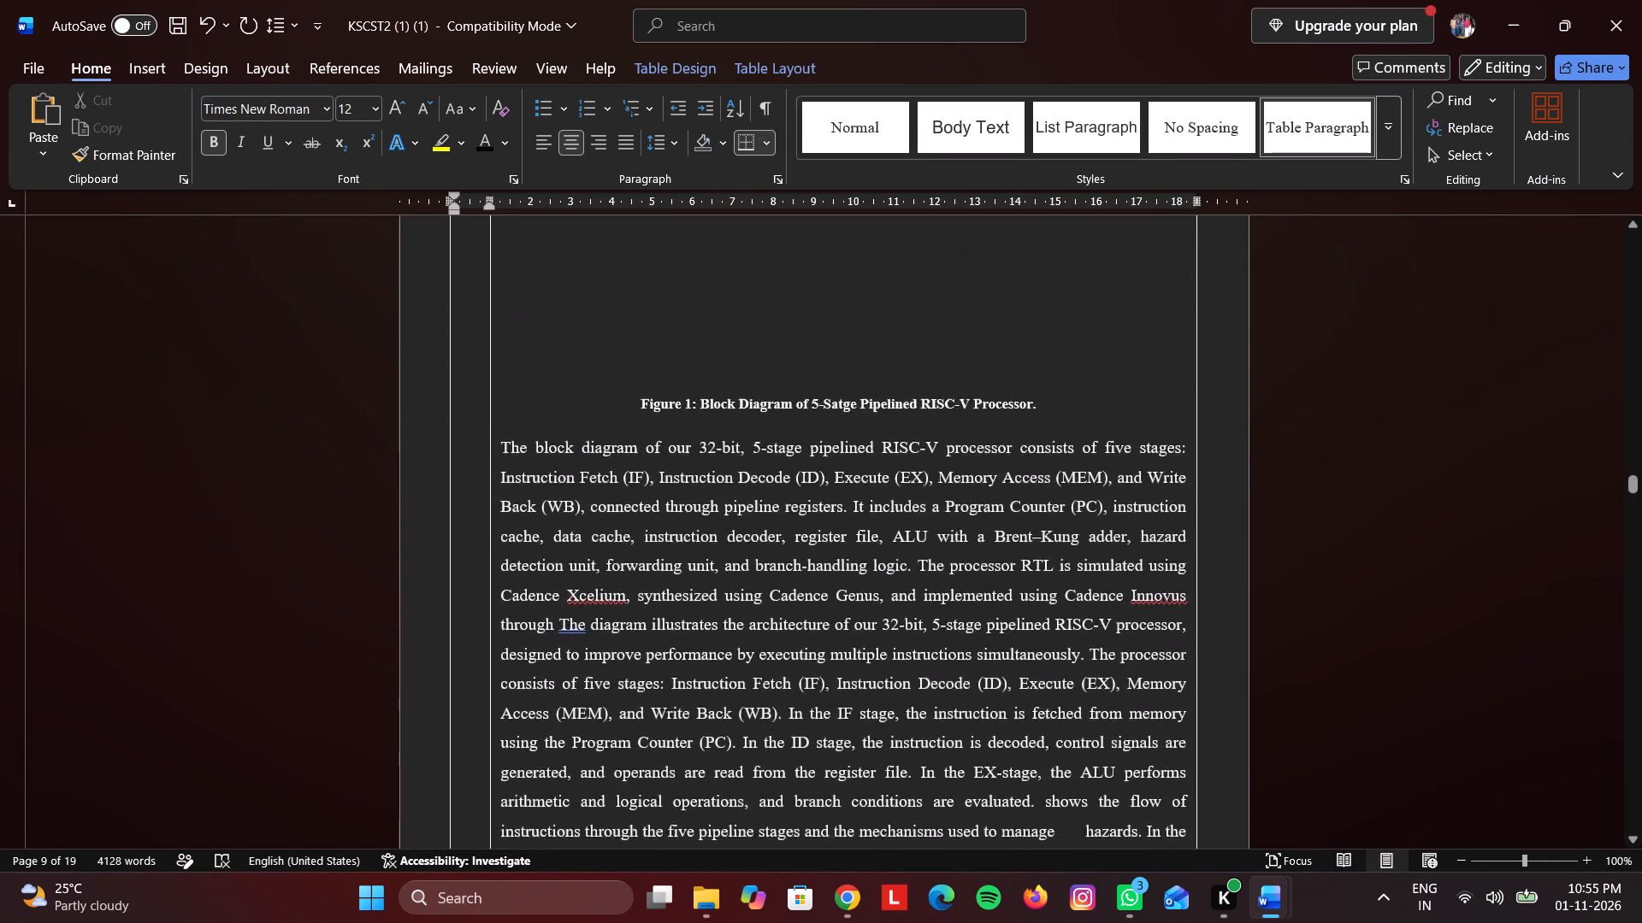
scroll(633, 461, up, 9)
scroll(633, 461, down, 9)
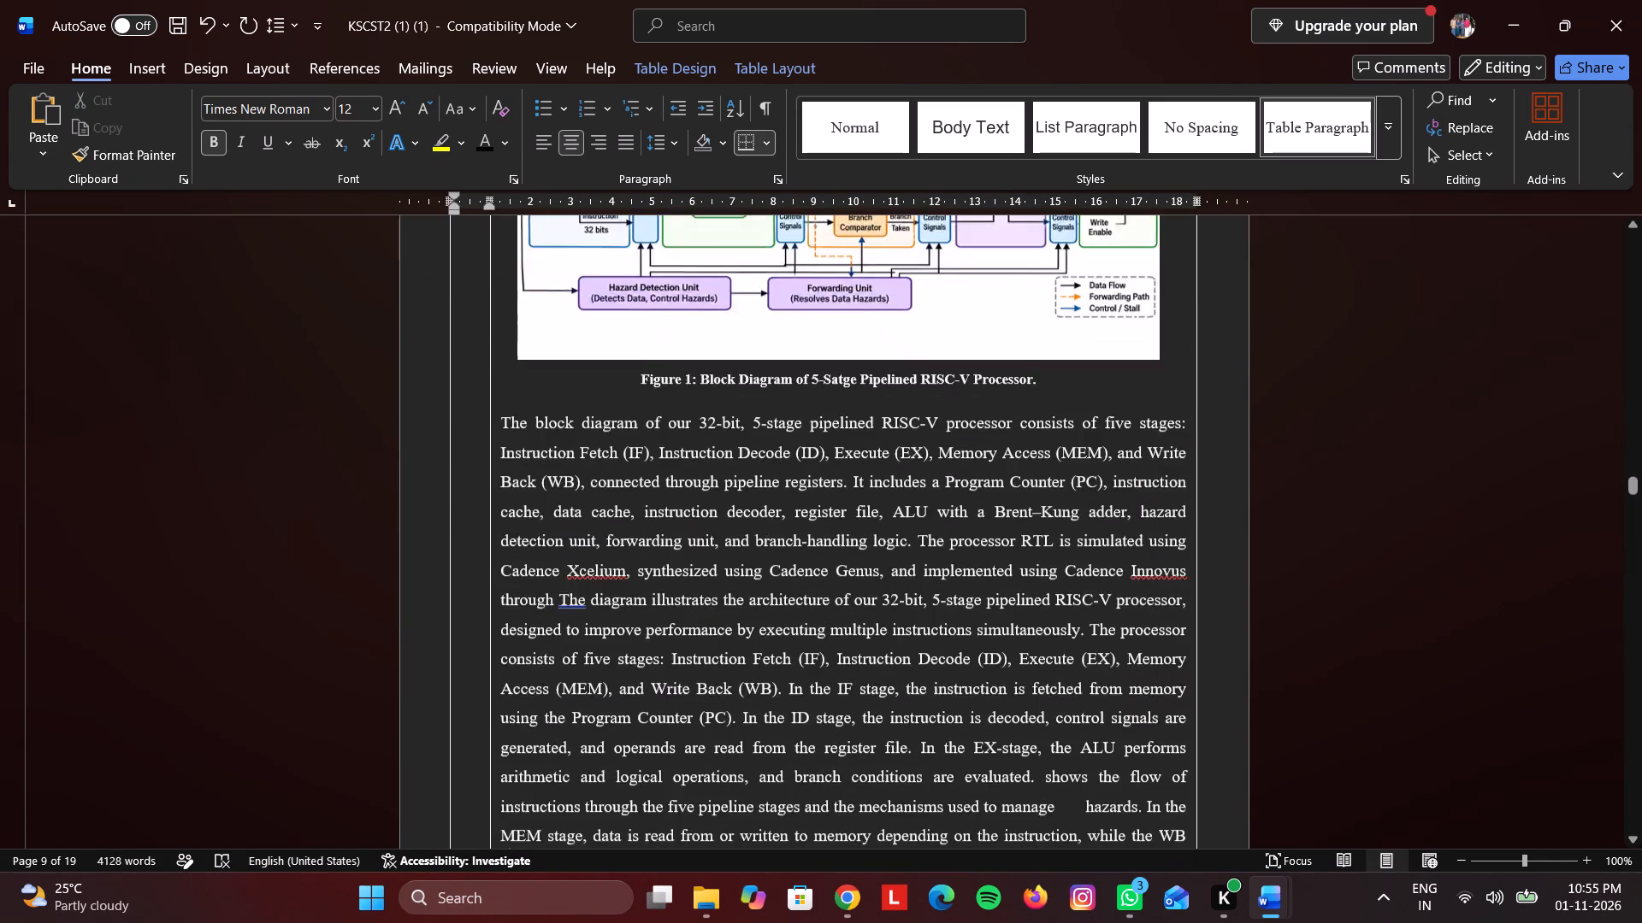
scroll(633, 461, down, 14)
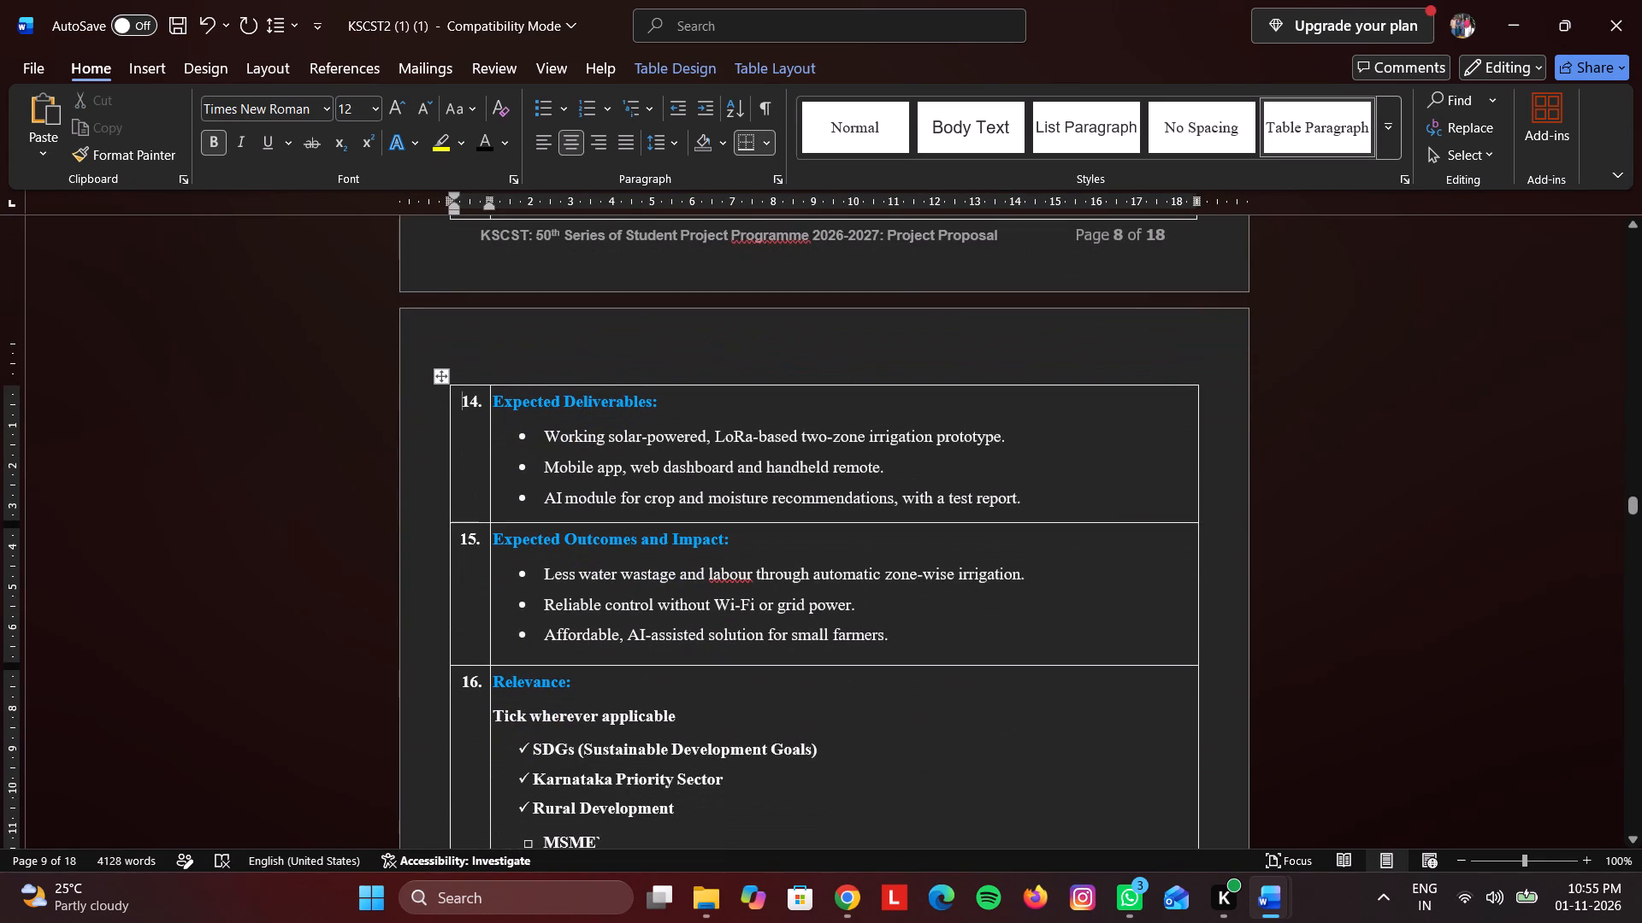
key(alt+Tab)
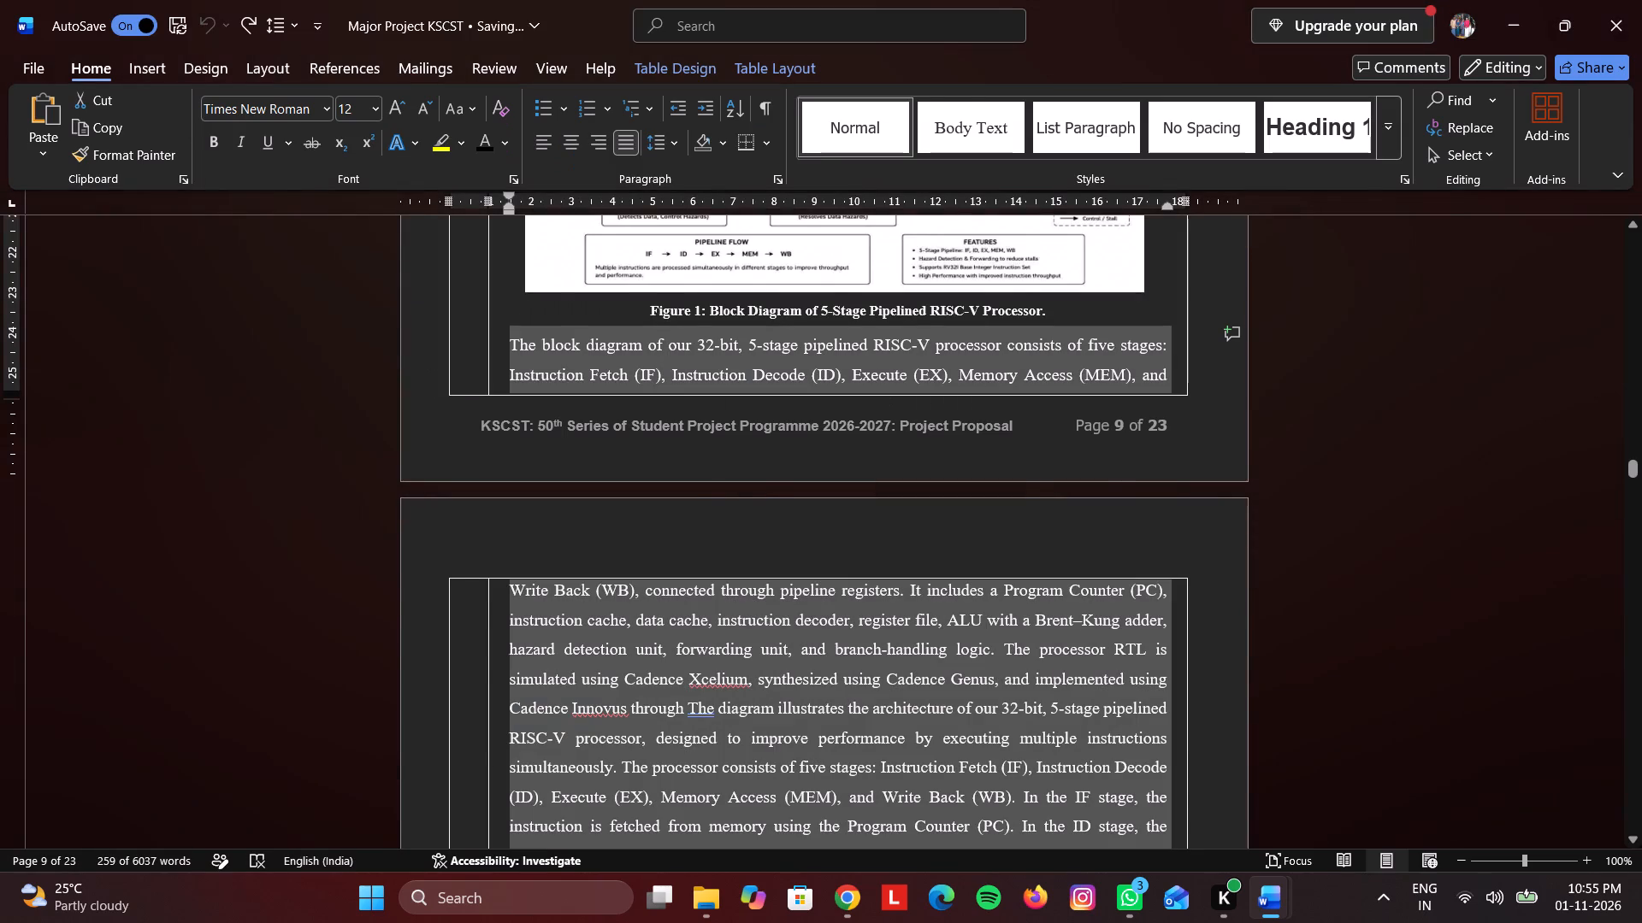
key(alt+Tab)
drag(664, 402, 499, 407)
key(ctrl+c)
key(alt+Tab)
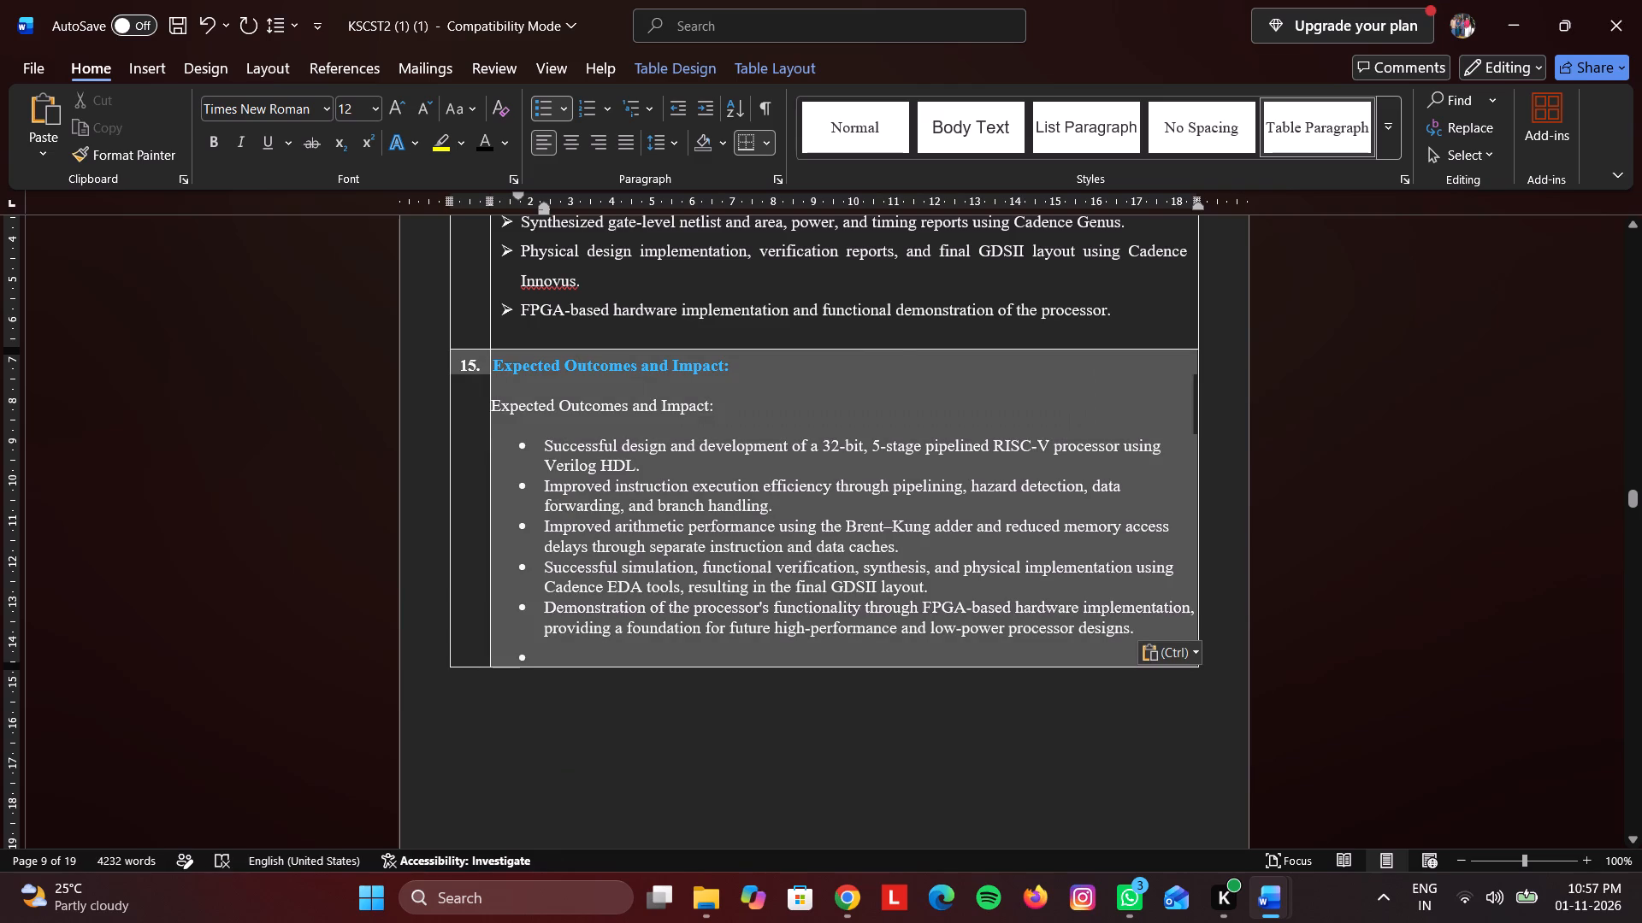
drag(483, 424, 484, 424)
click(484, 424)
drag(732, 405, 517, 409)
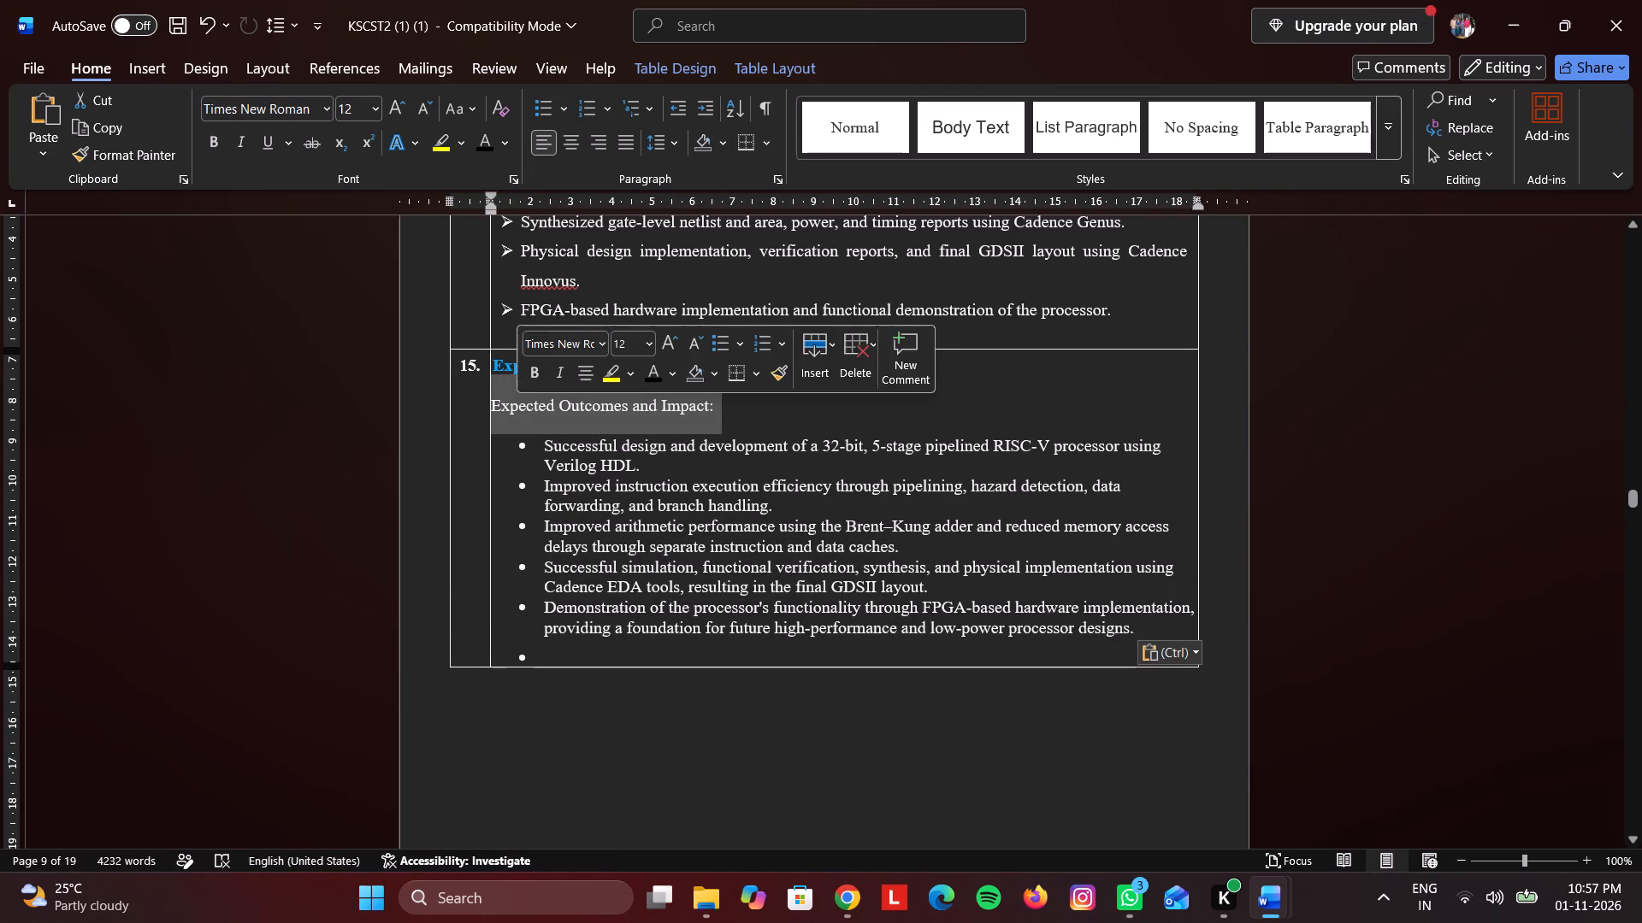
key(Delete)
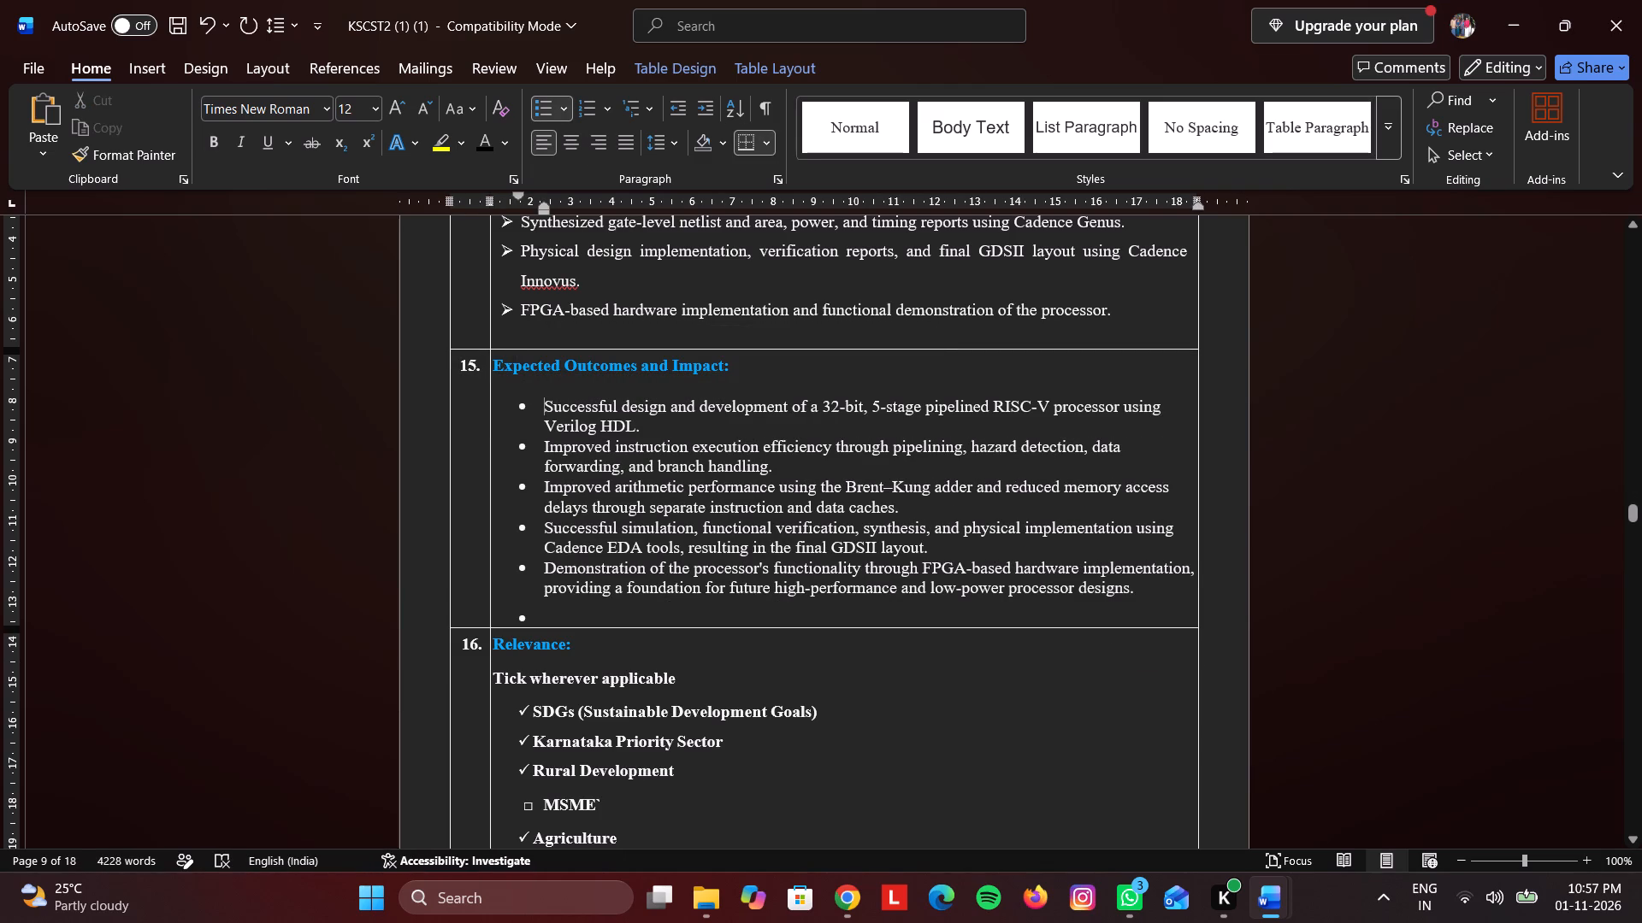
Remove the empty bullet at the end of the Expected Outcomes and Impact list.
click(686, 611)
key(BackSpace)
key(BackSpace)
key(BackSpace)
key(BackSpace)
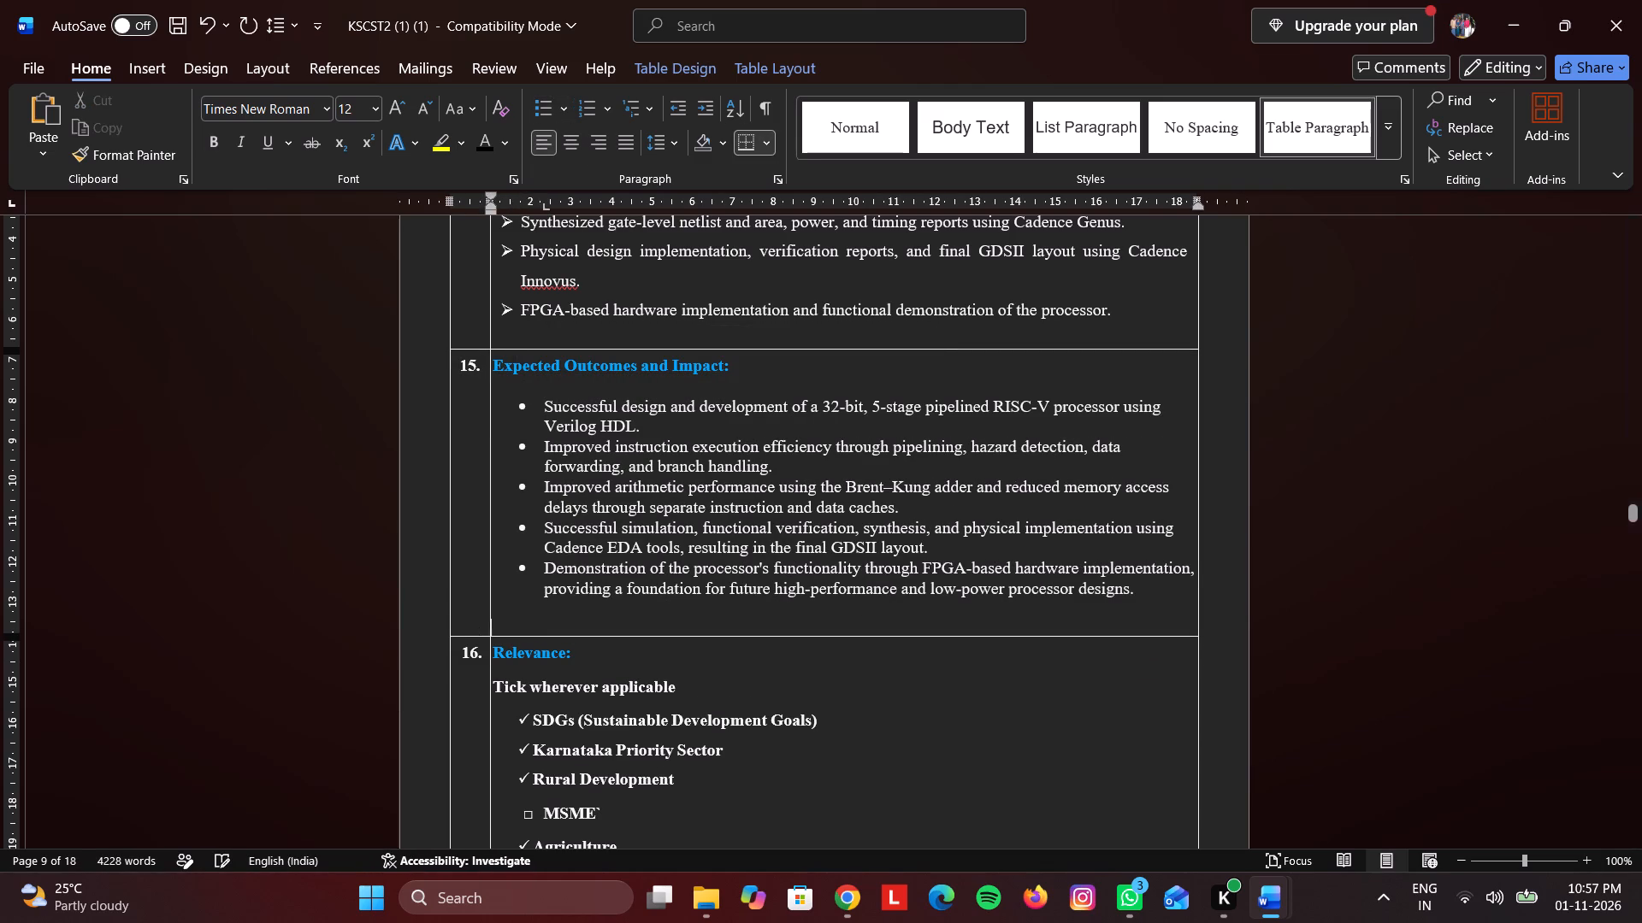
Bring the right indent of all five Expected Outcomes and Impact bullets slightly in from the cell's edge.
drag(1164, 595, 615, 451)
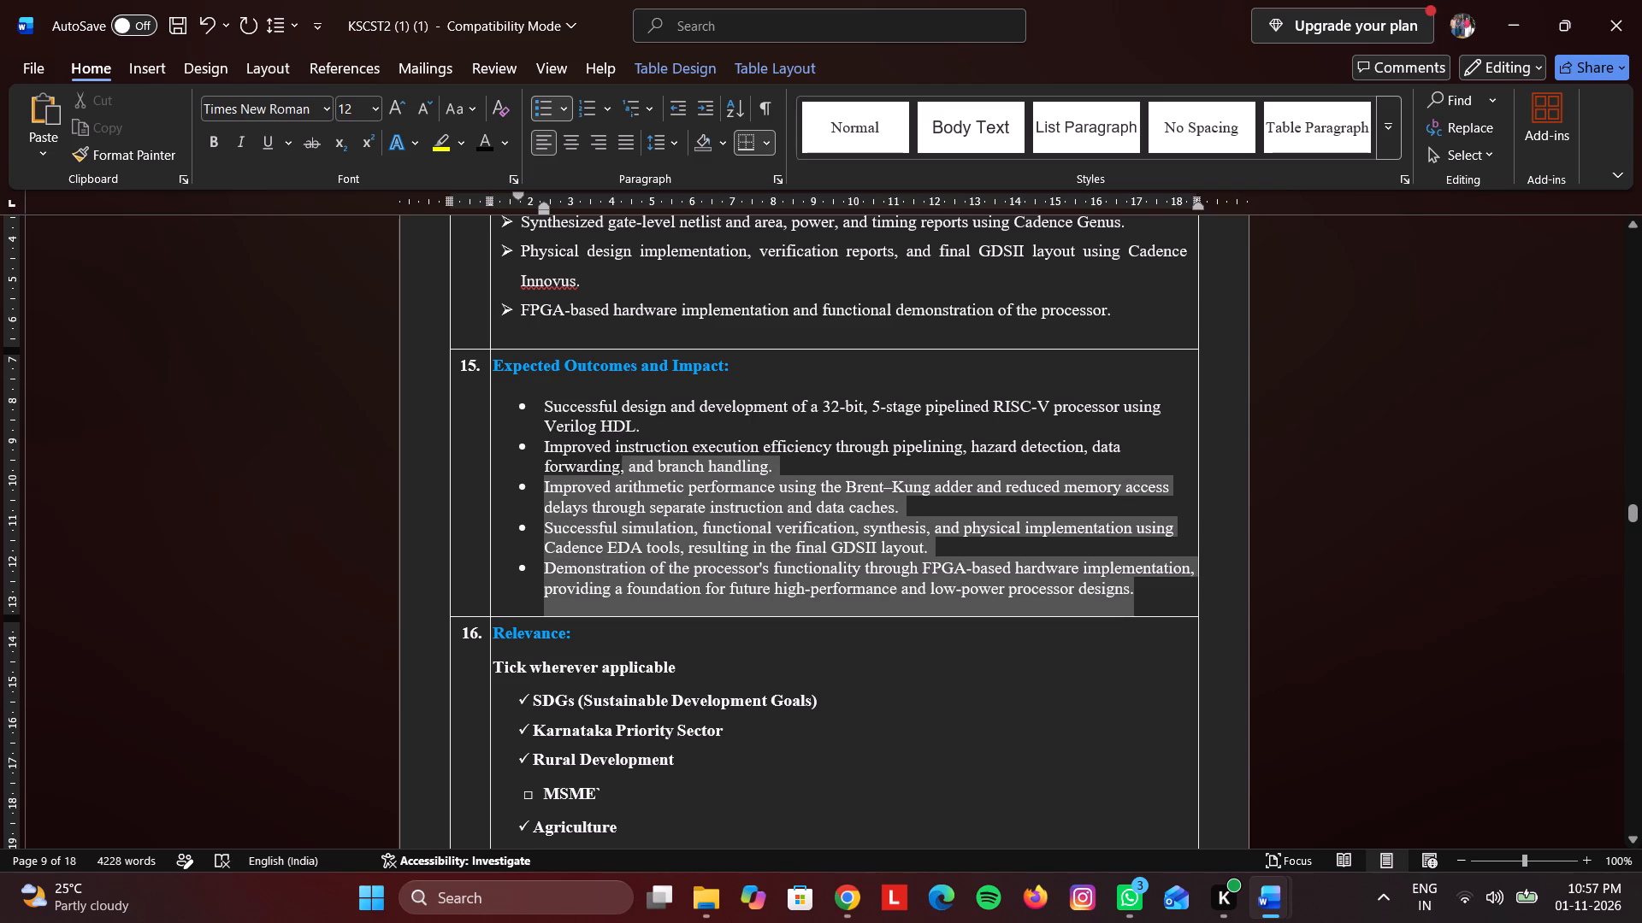
drag(615, 451, 544, 411)
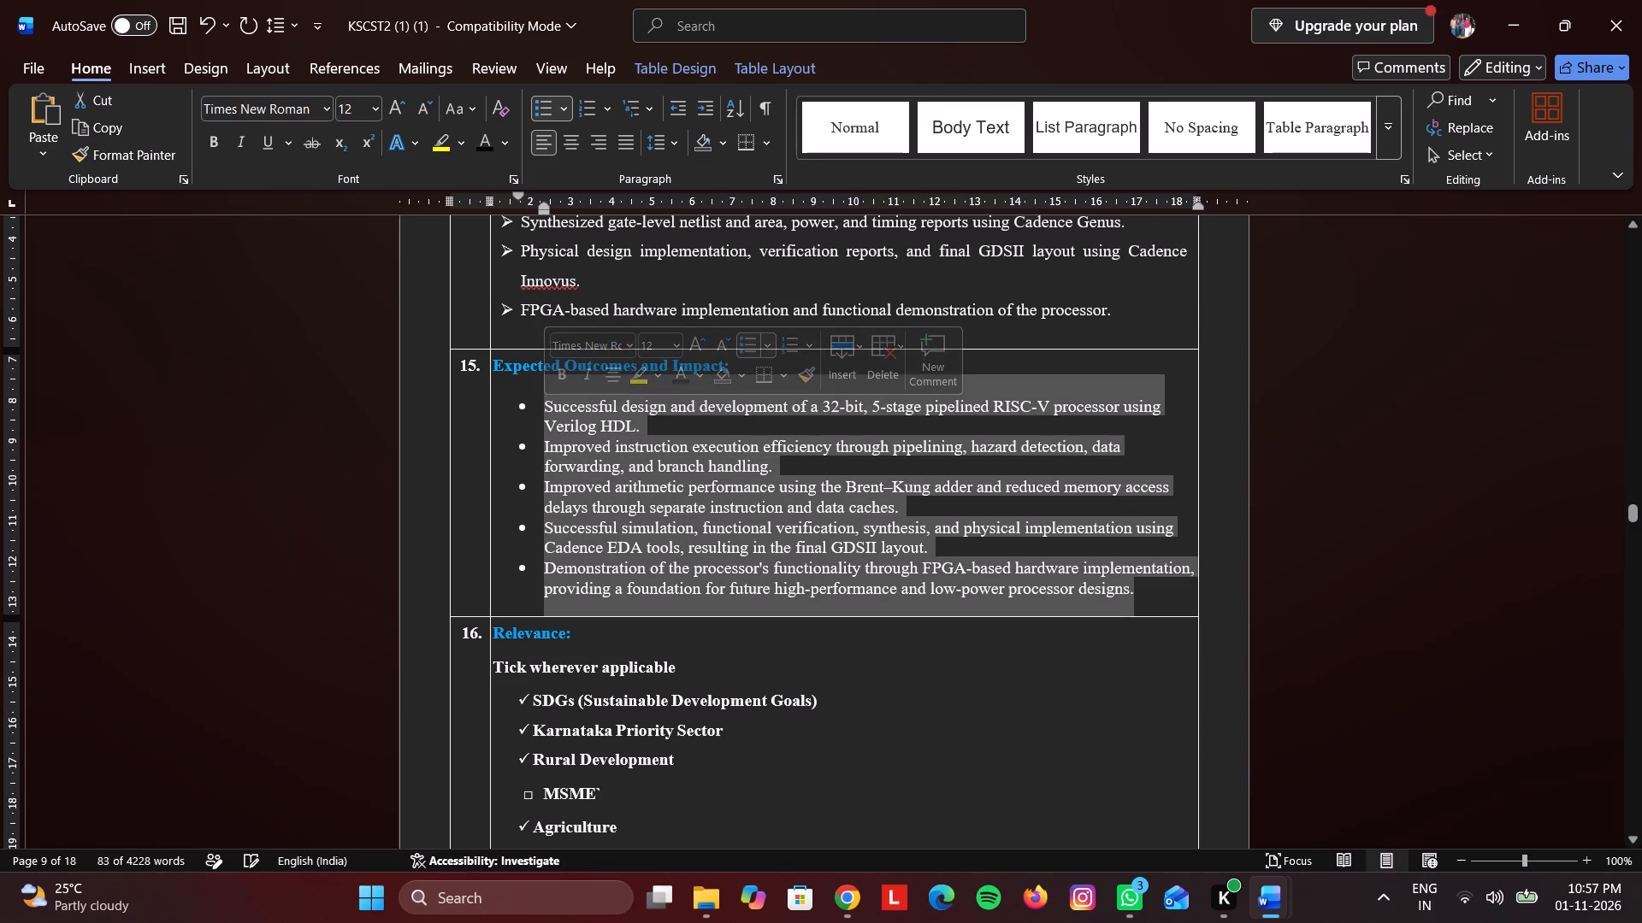
drag(1199, 205, 1183, 206)
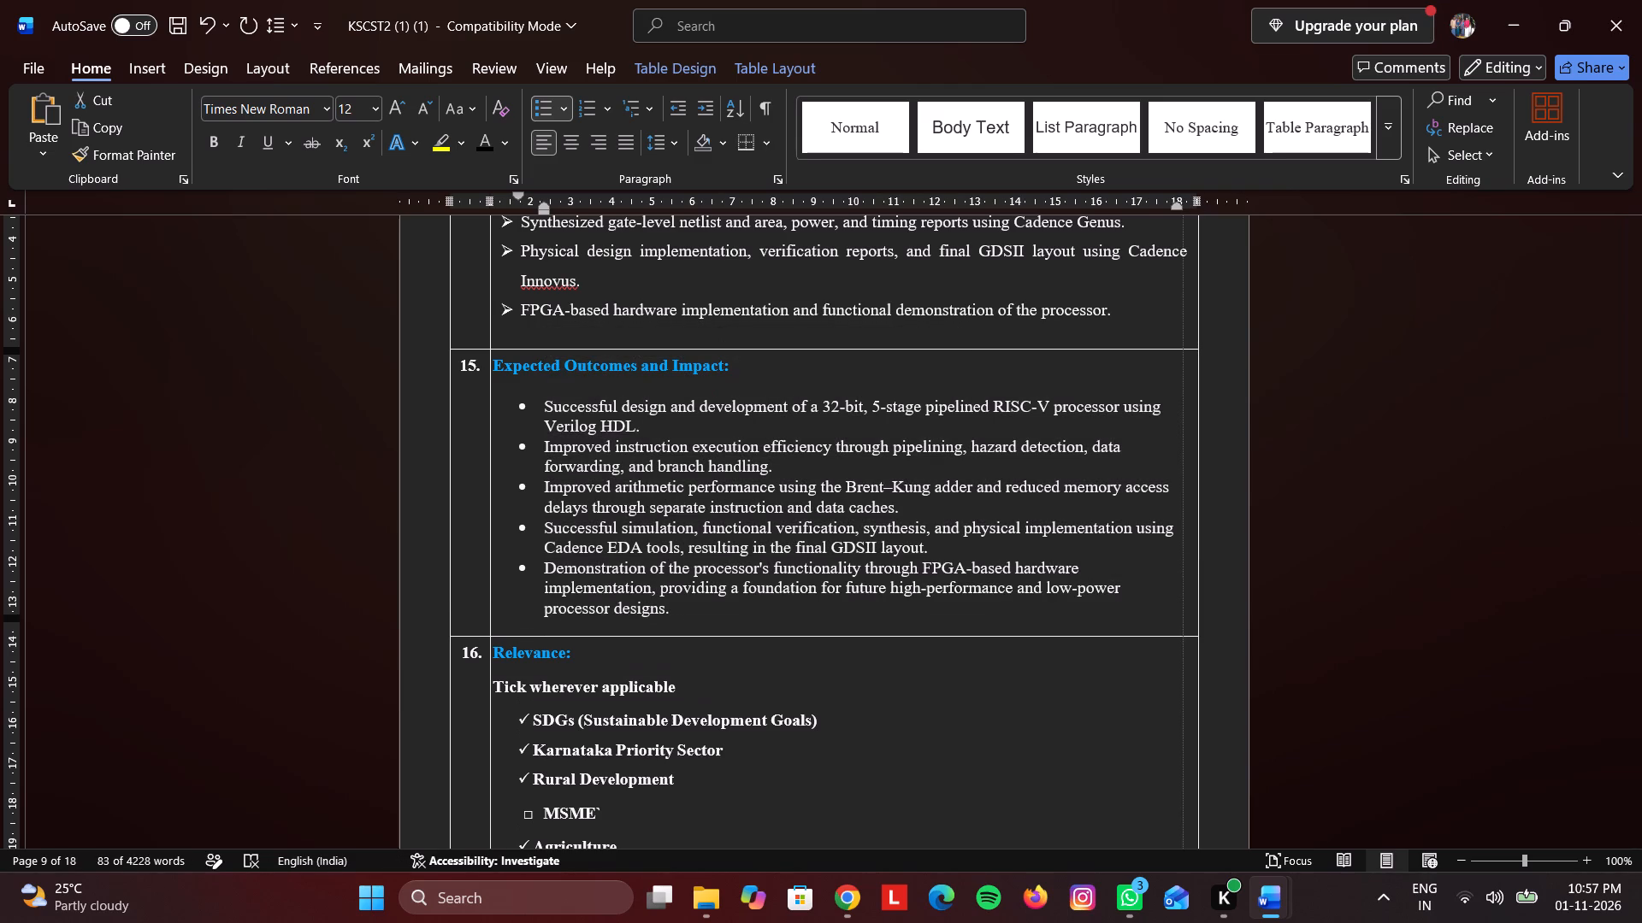
drag(1183, 206, 1187, 209)
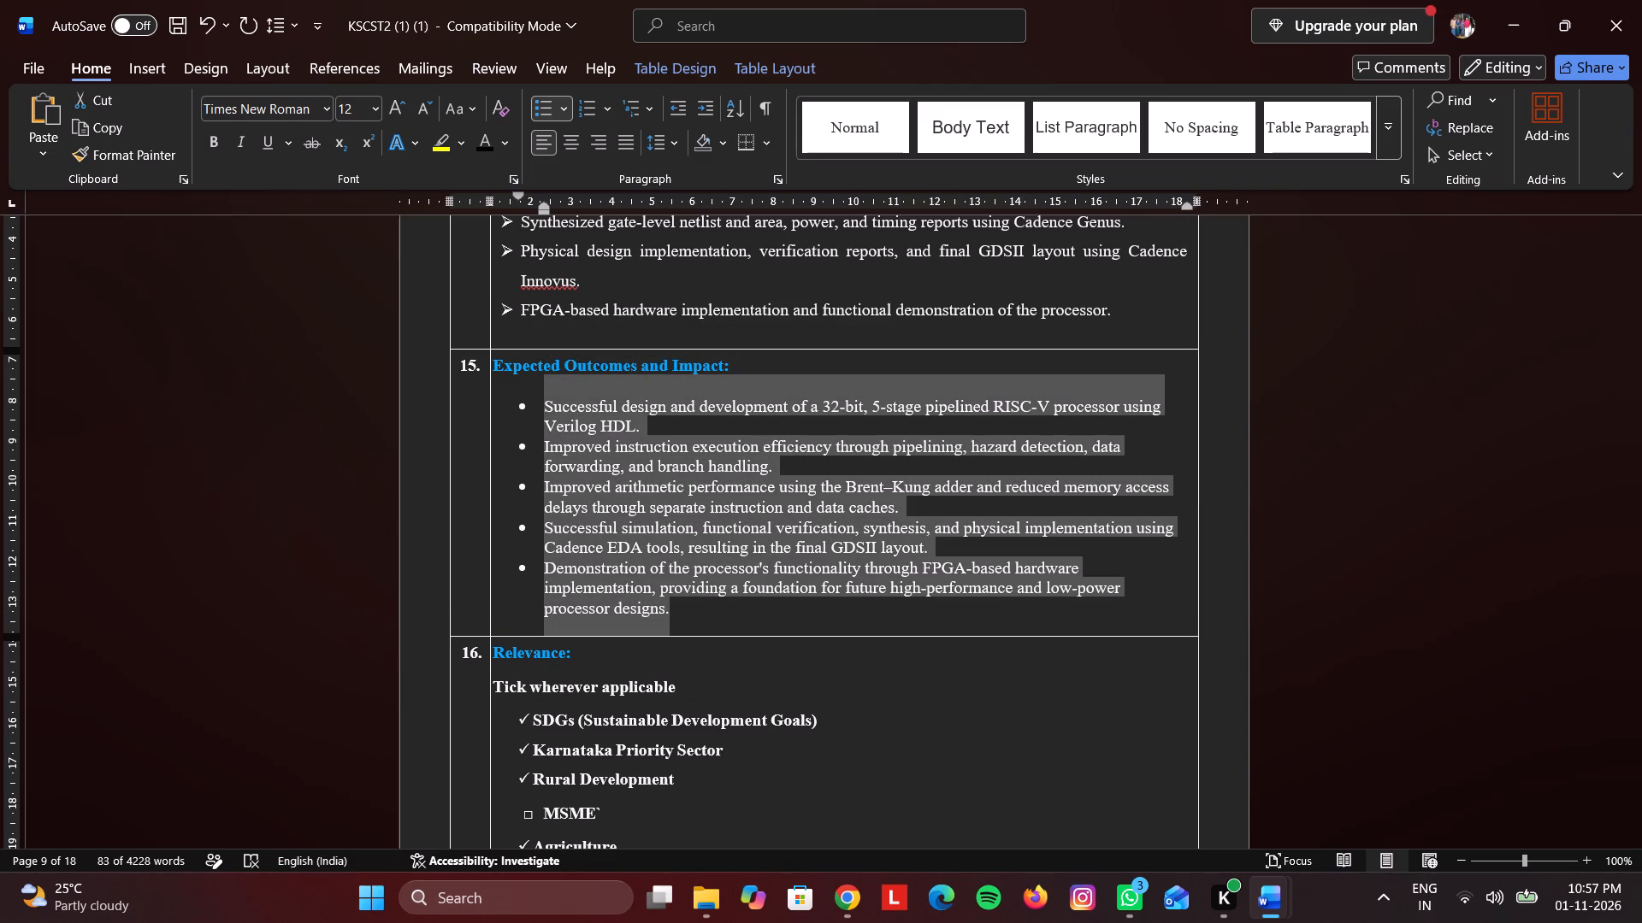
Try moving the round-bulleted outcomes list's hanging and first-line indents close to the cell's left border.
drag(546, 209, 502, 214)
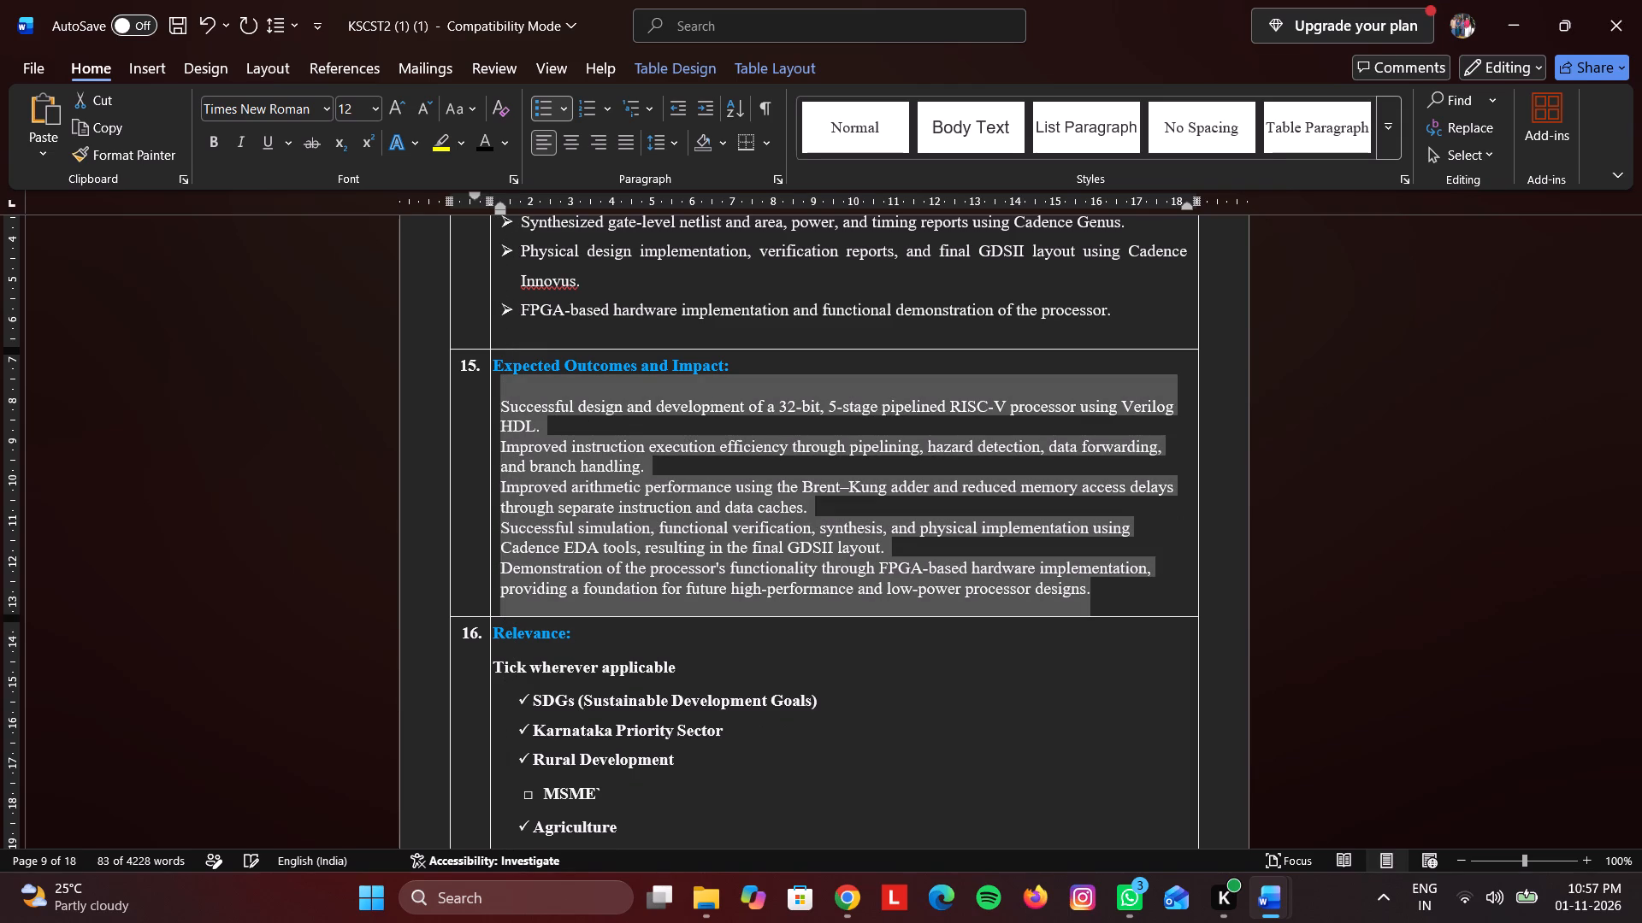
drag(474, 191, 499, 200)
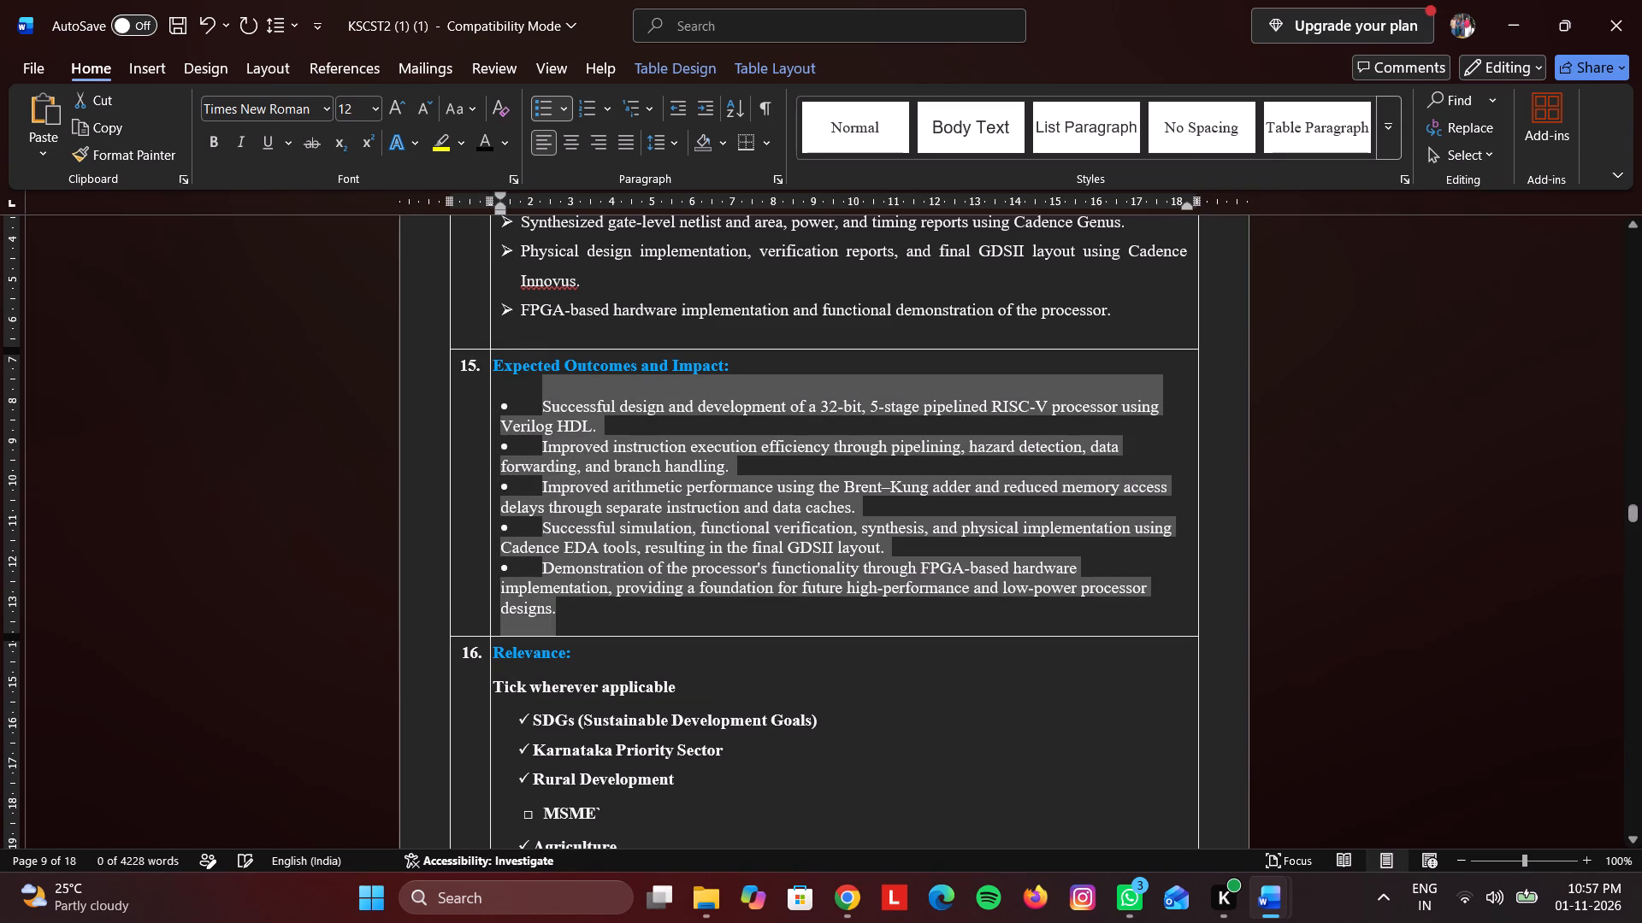
Change the Expected Outcomes and Impact list's round bullets to arrow bullets.
click(562, 112)
click(558, 169)
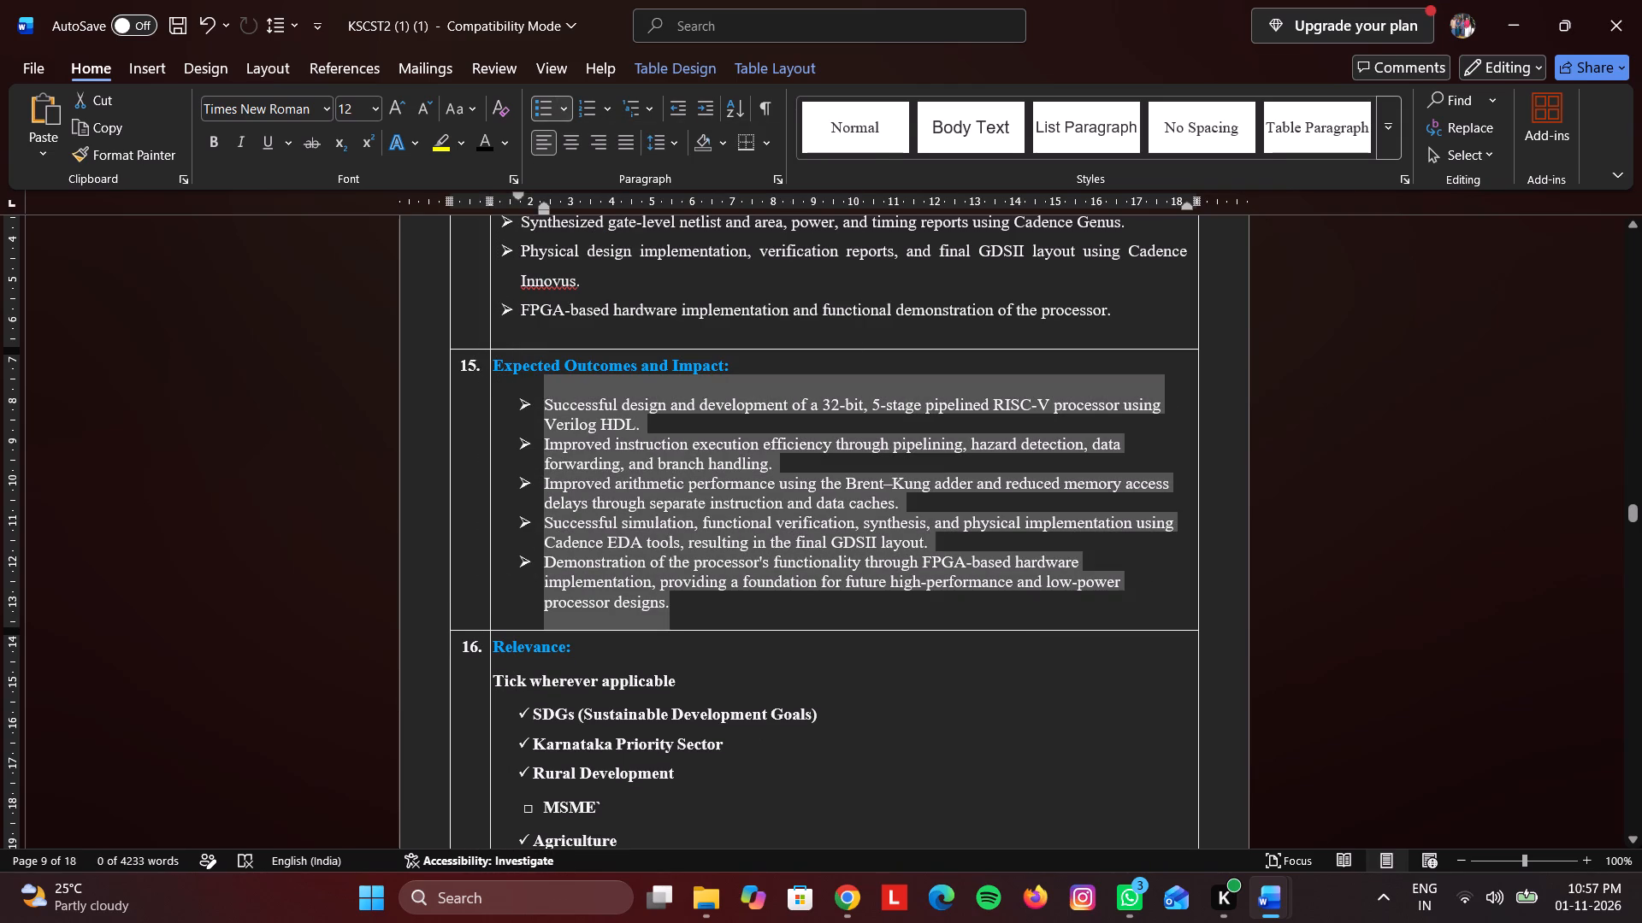
Reduce the outcomes list's left indents so the arrows sit just inside the cell and wrapped lines align with the bullet text.
drag(543, 206, 535, 212)
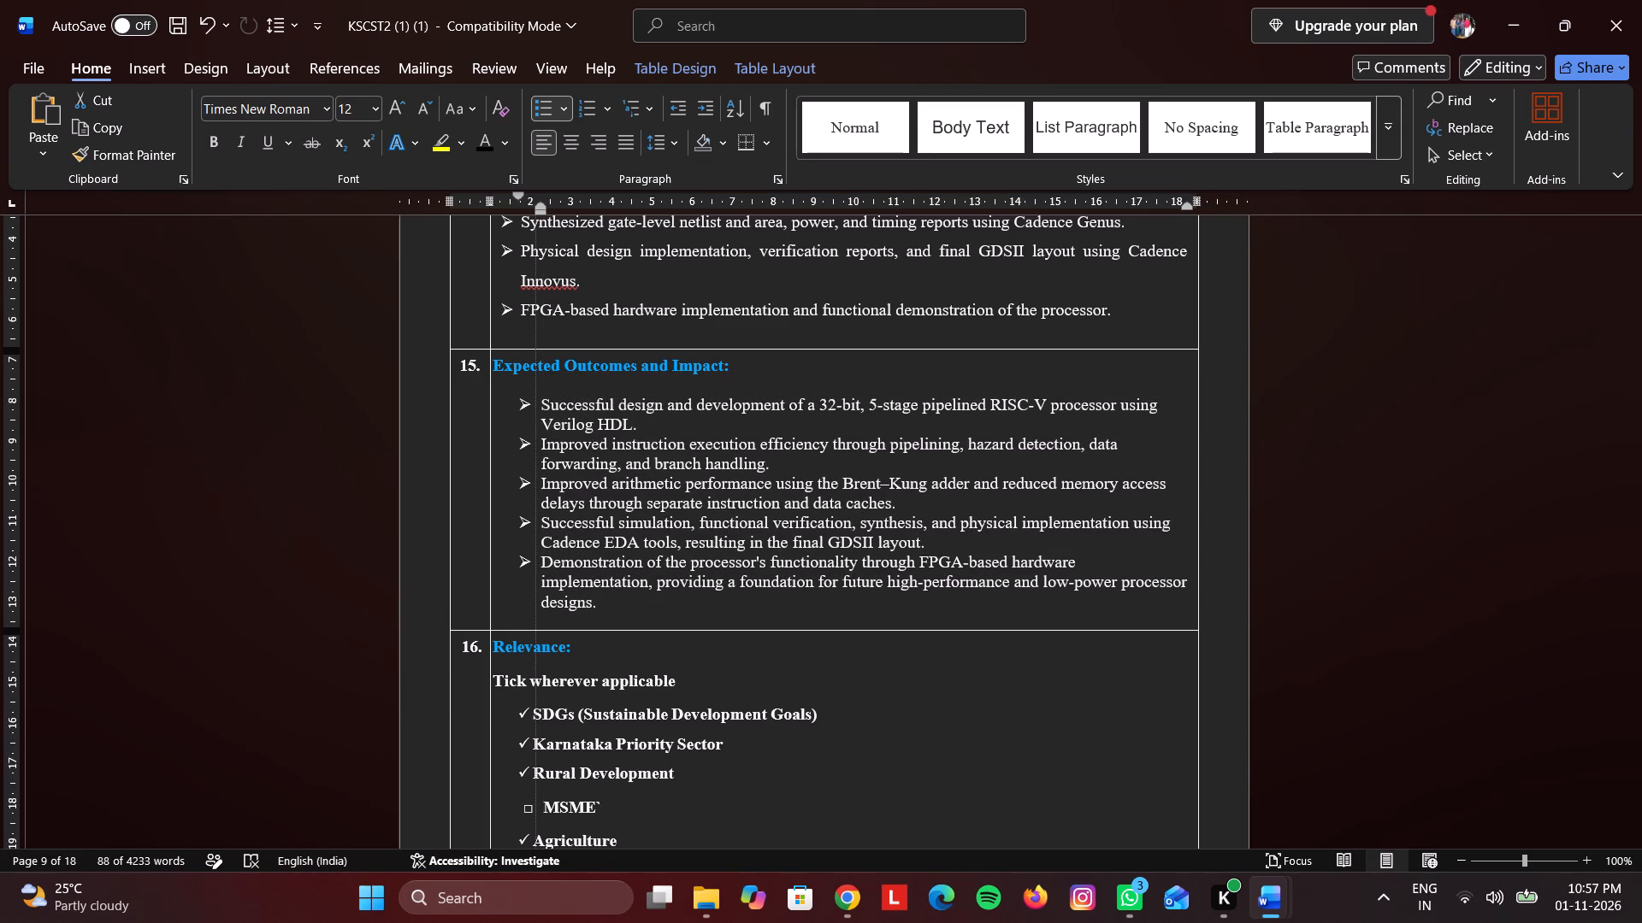
drag(535, 212, 520, 212)
drag(520, 212, 506, 212)
drag(516, 194, 512, 195)
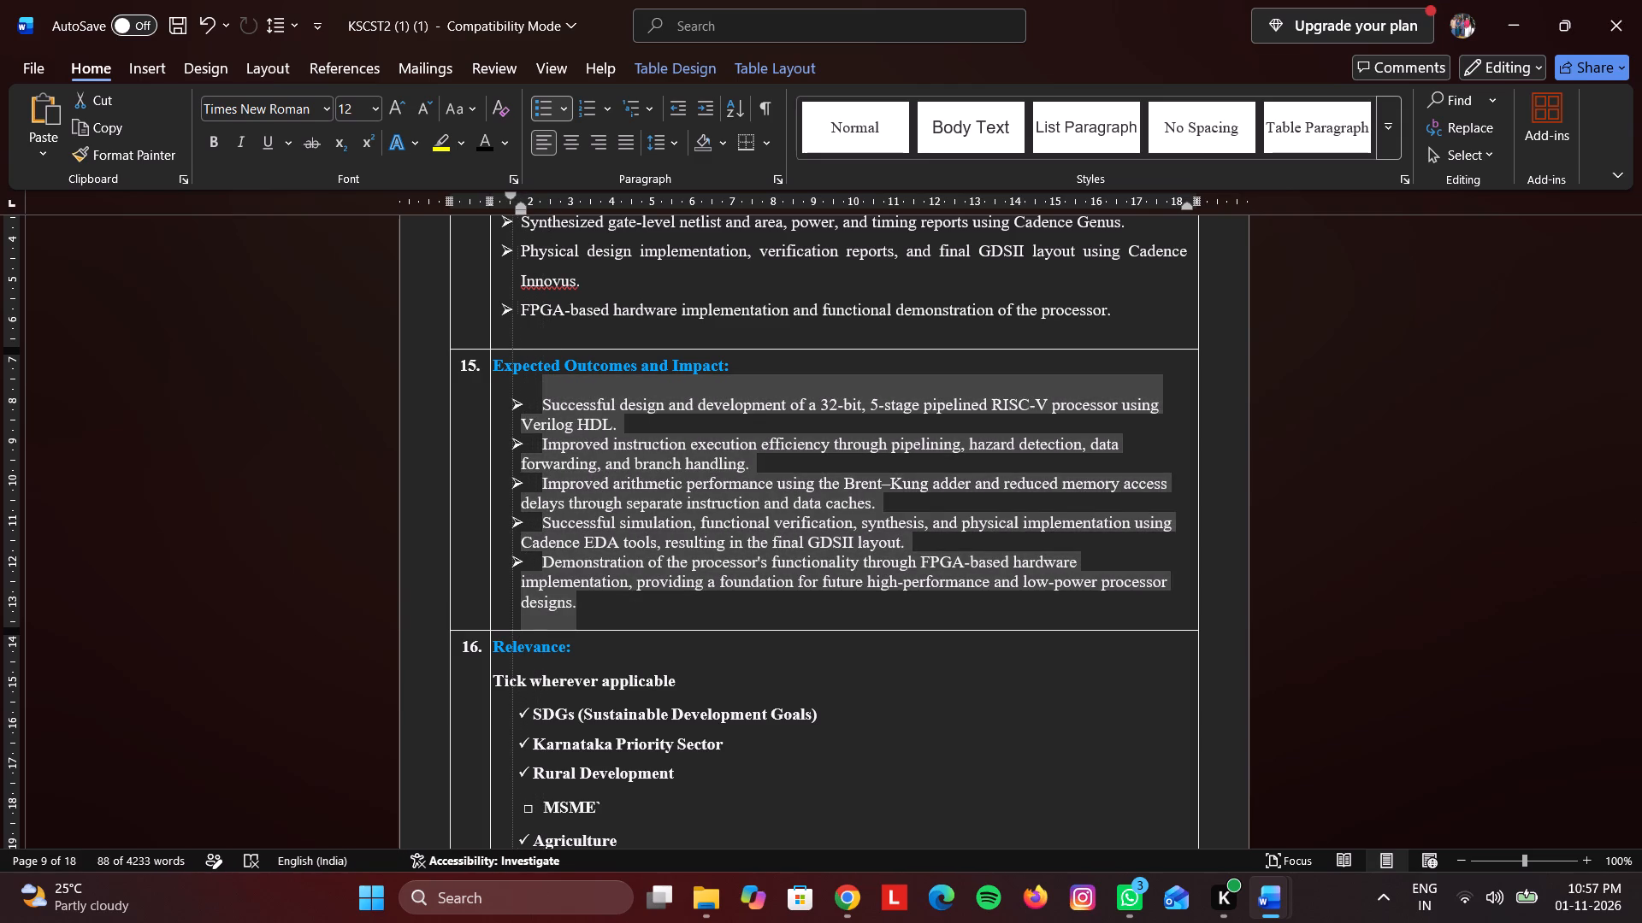
drag(512, 195, 502, 198)
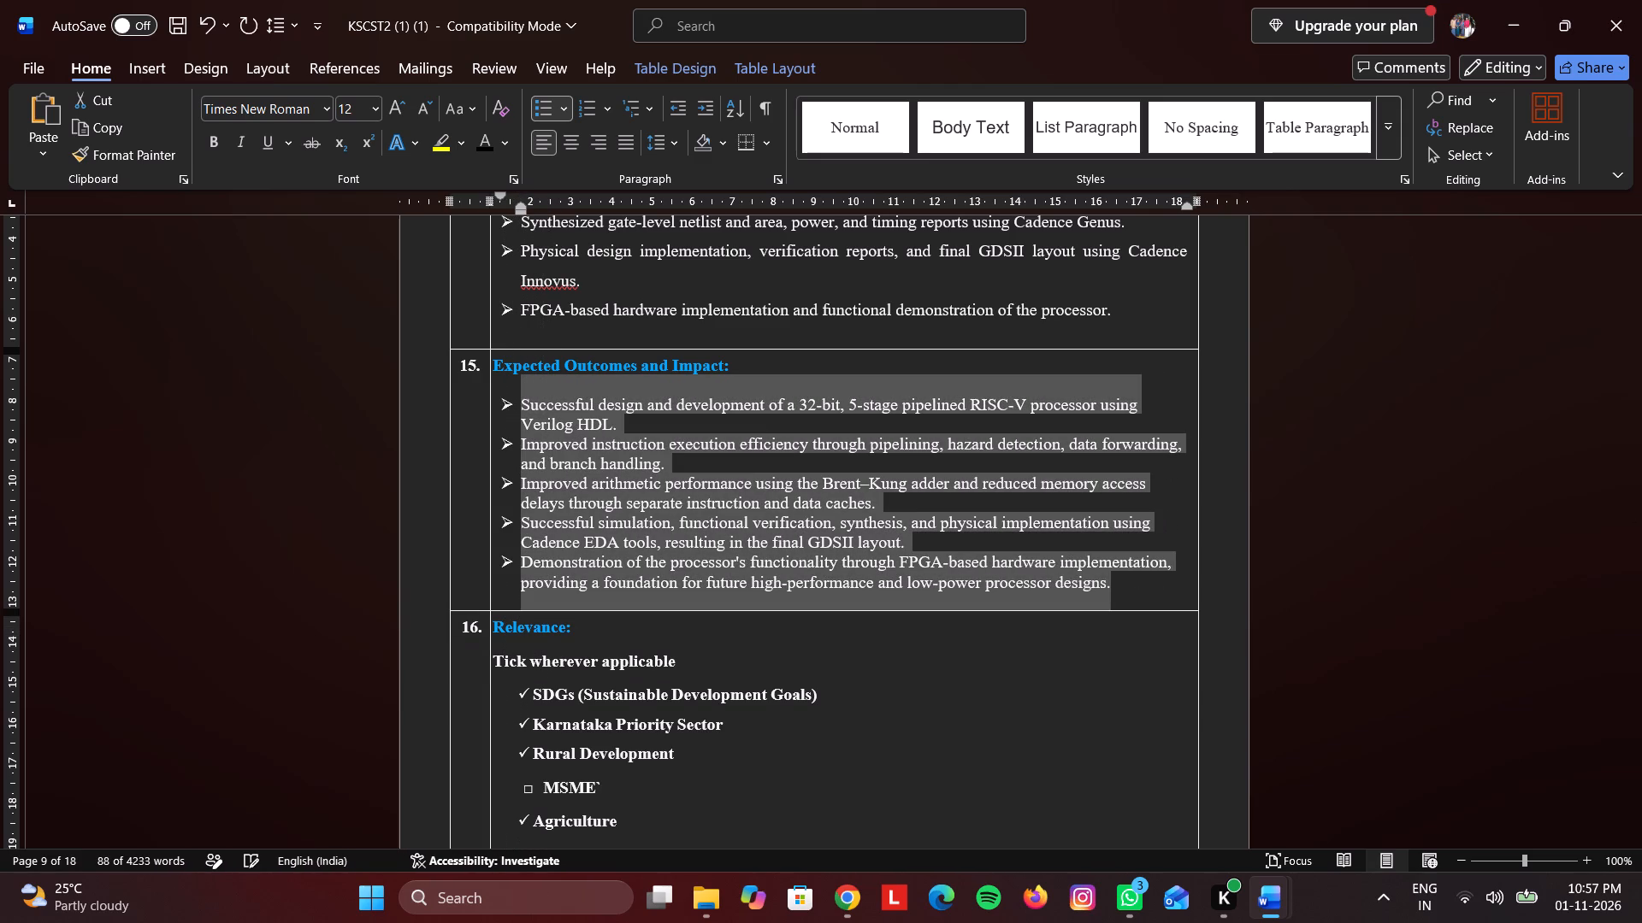
click(519, 209)
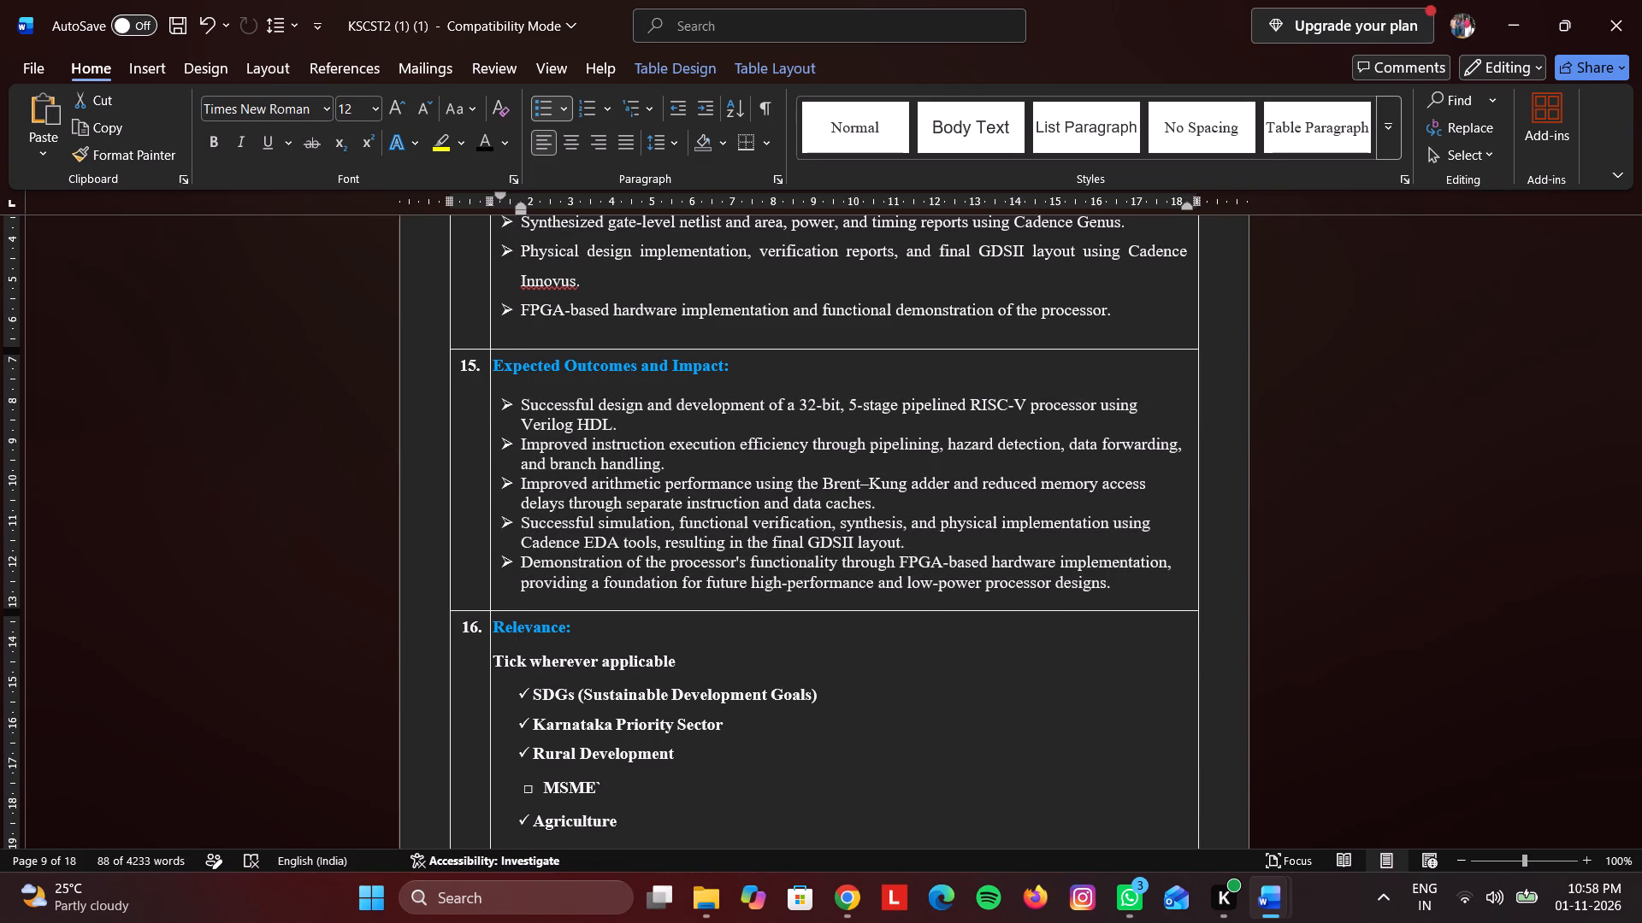
Increase the outcomes list's line spacing and justify its text to match the Expected Deliverables list.
click(678, 149)
click(694, 234)
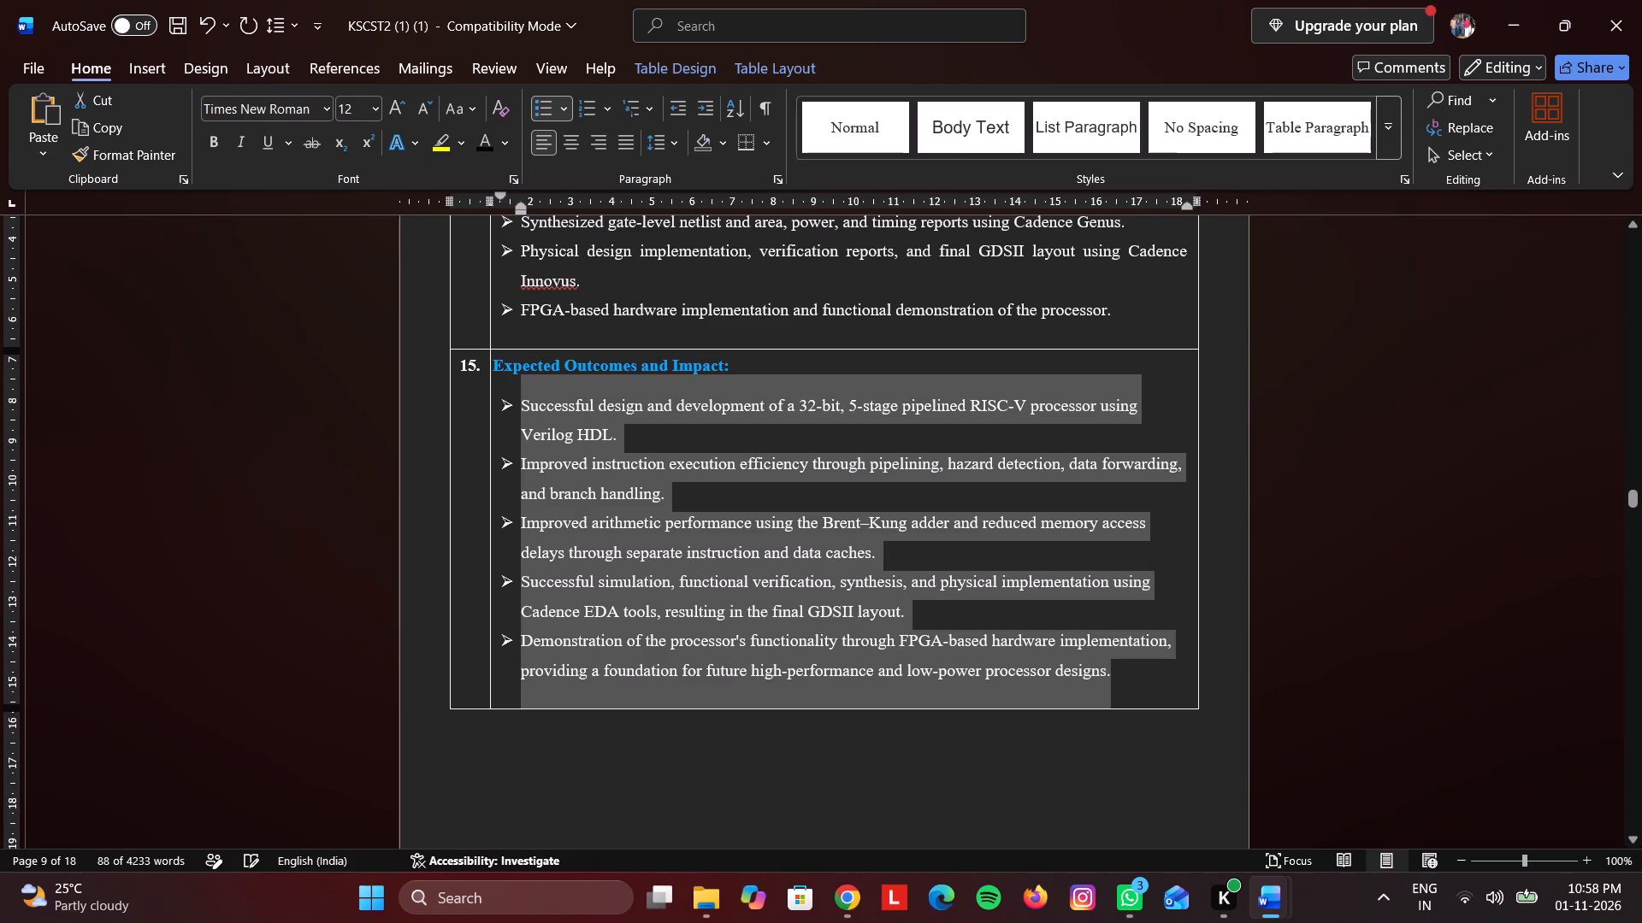
click(621, 139)
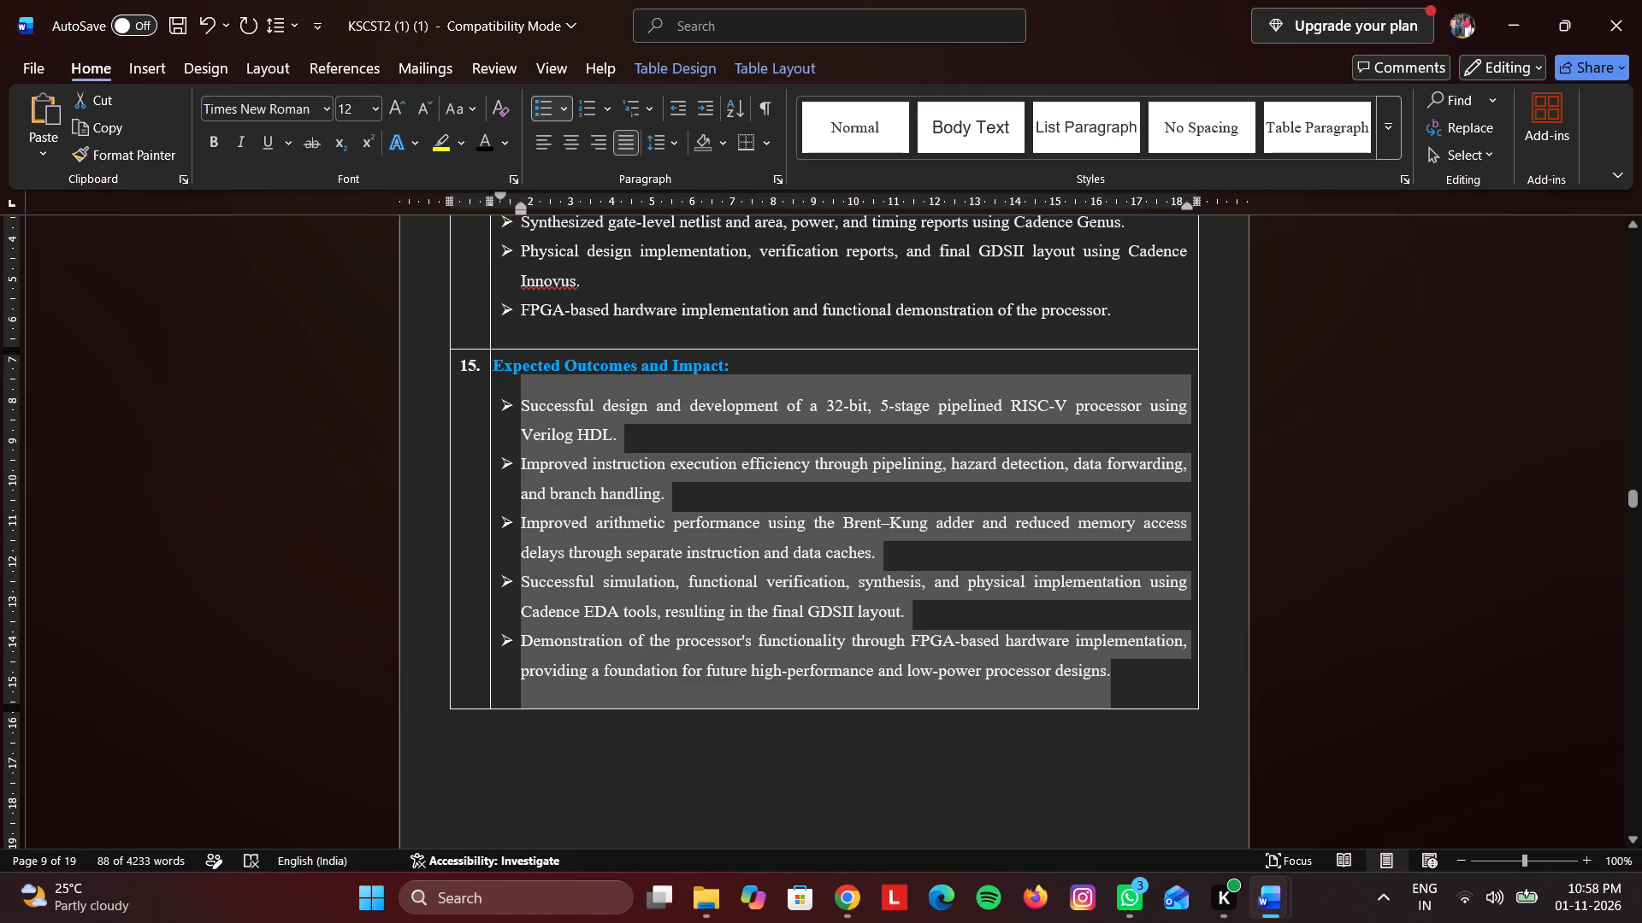
click(808, 491)
Review the formatted outcomes section and examine the Relevance checklist in section 16.
scroll(817, 526, down, 2)
scroll(817, 526, up, 2)
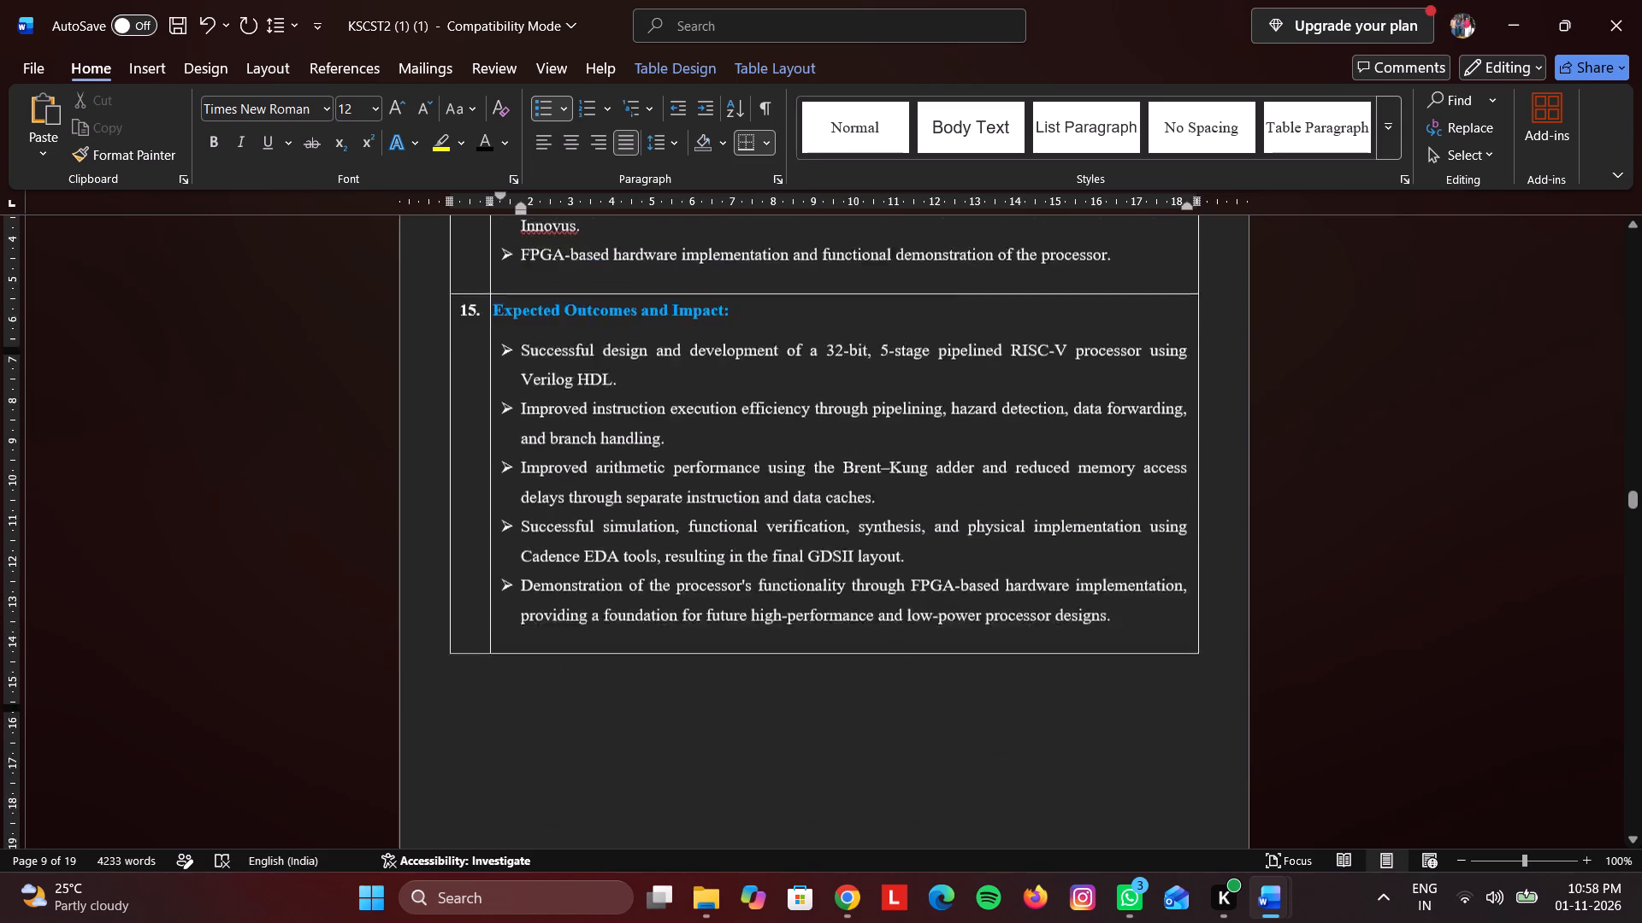
scroll(817, 526, up, 5)
scroll(817, 526, down, 7)
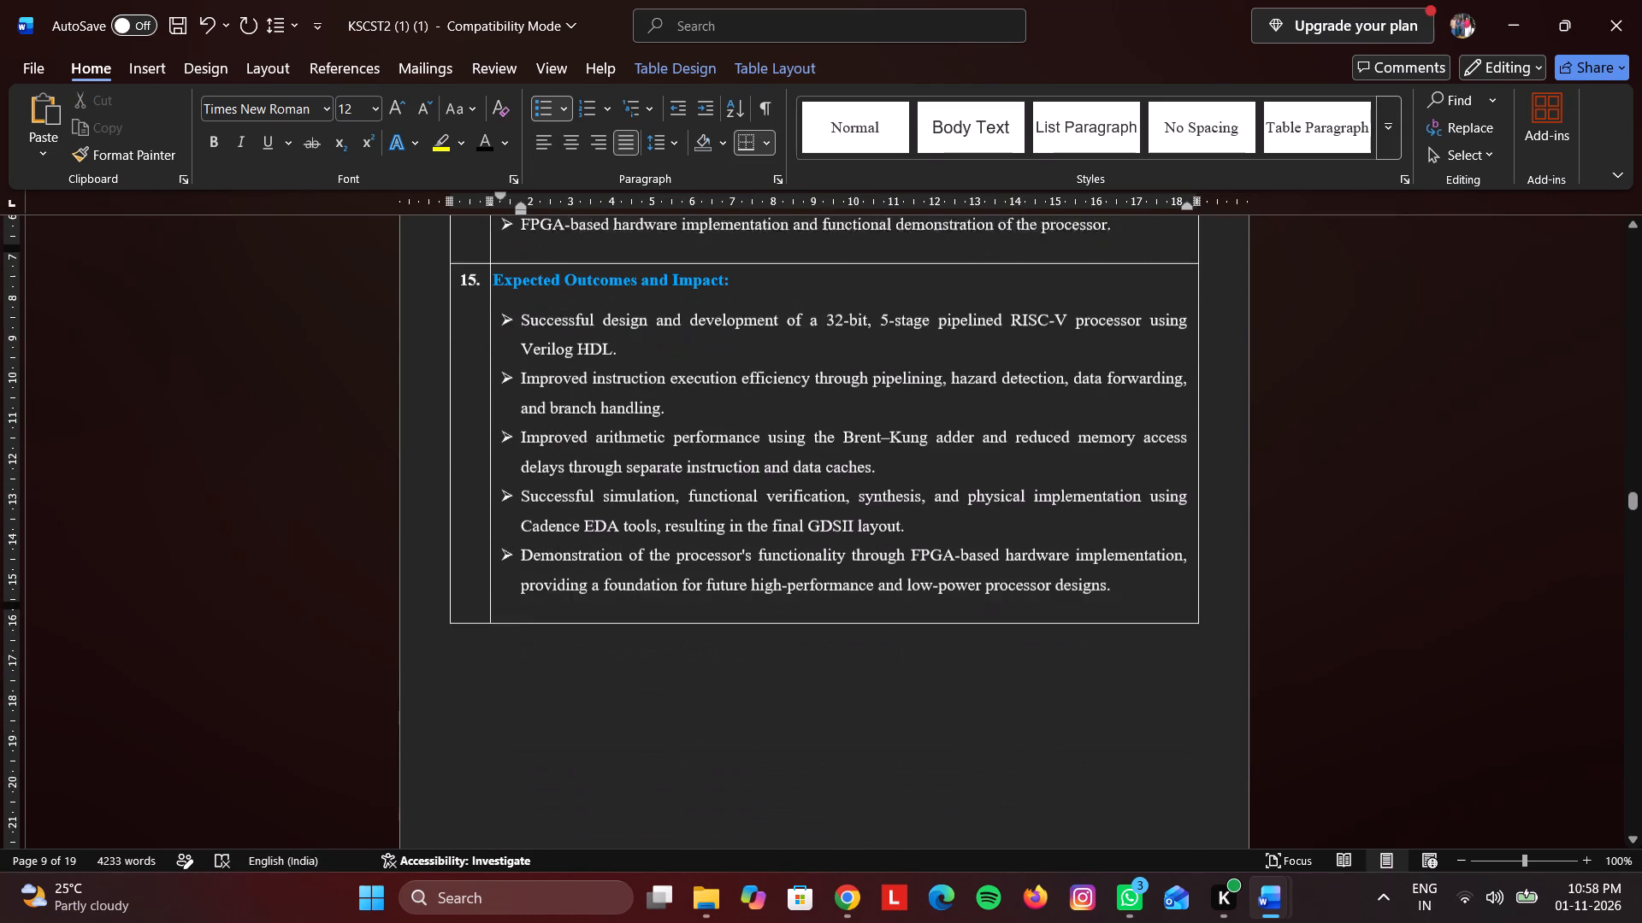
scroll(817, 527, down, 15)
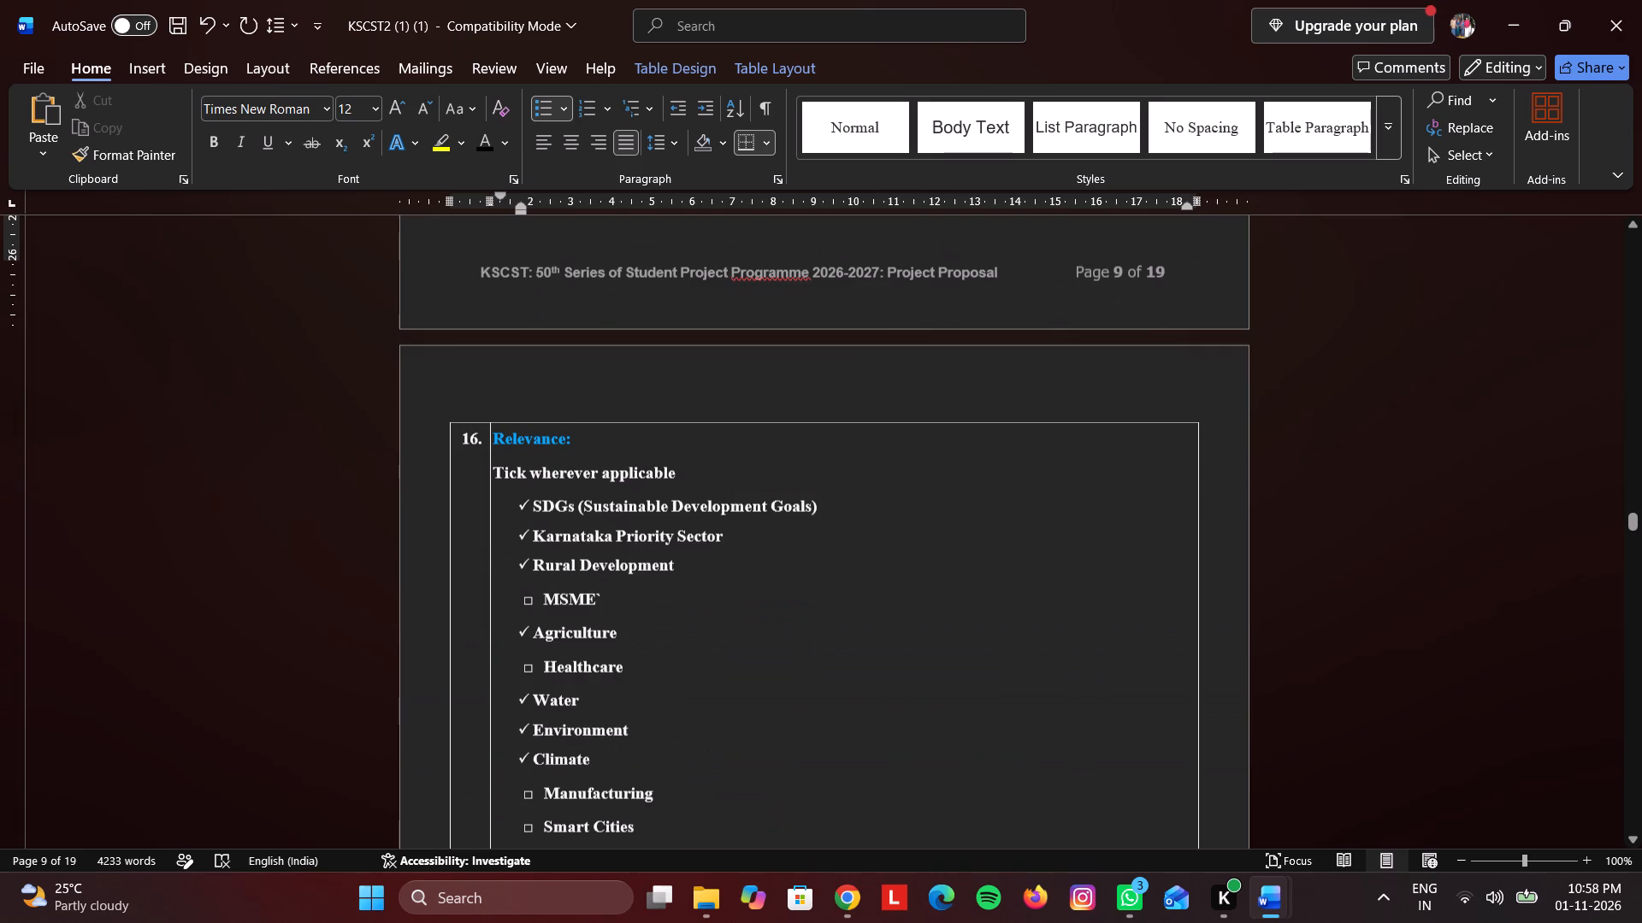
scroll(817, 534, down, 4)
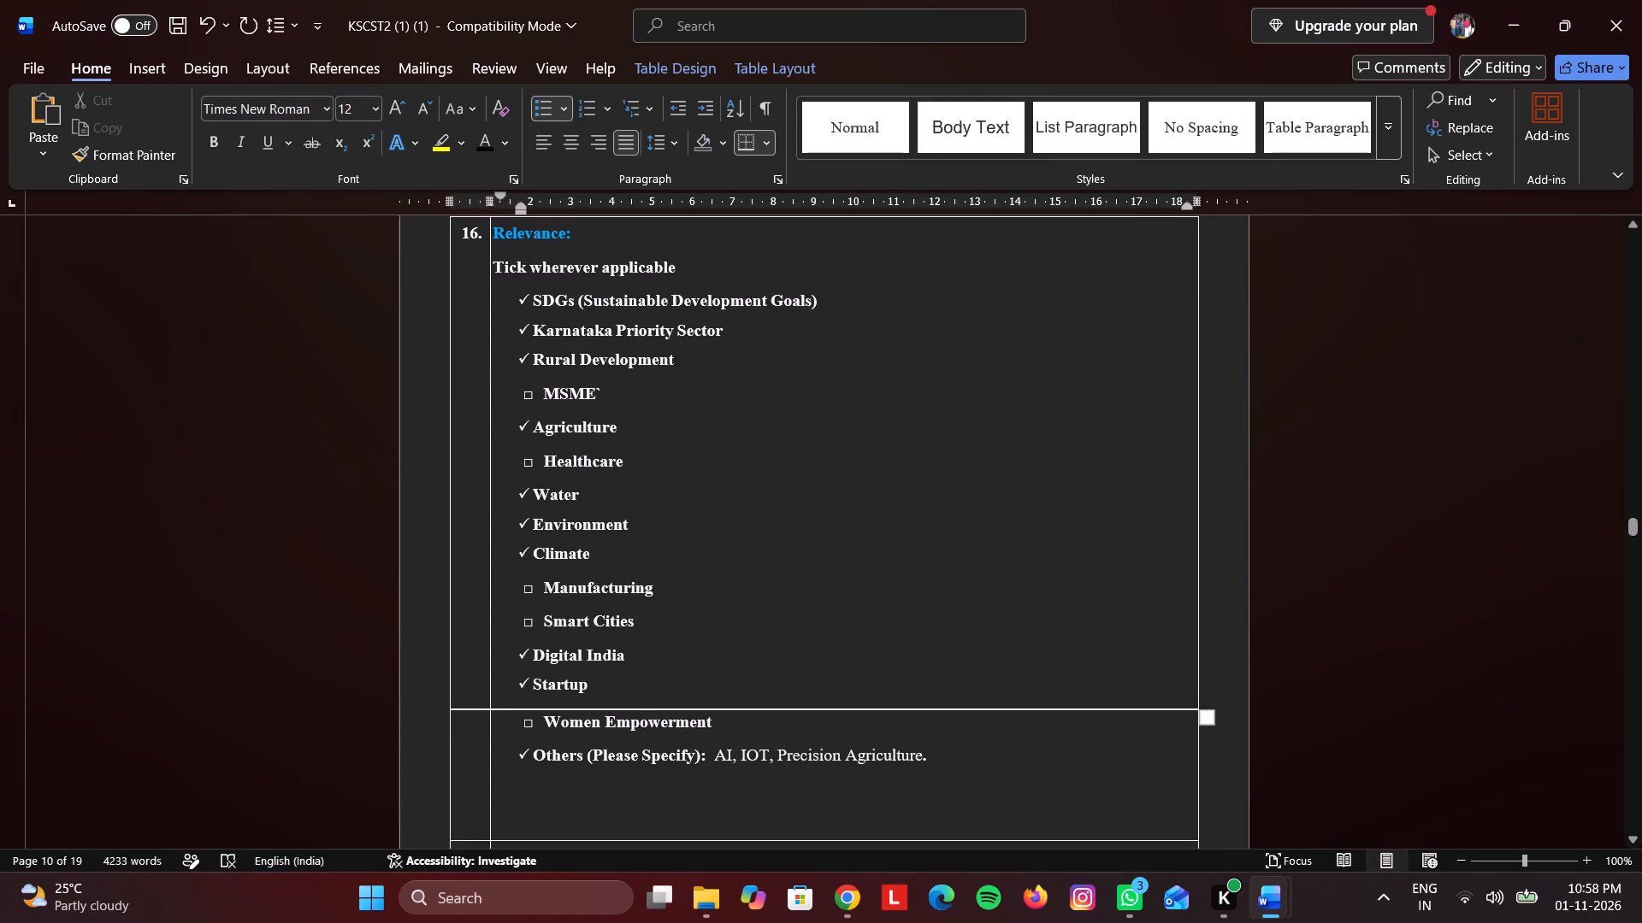
In the Major Project KSCST document, copy the Relevance checklist from "Tick wherever applicable" through "Others (Please Specify): VLSI Design & Testing.".
key(alt+Tab)
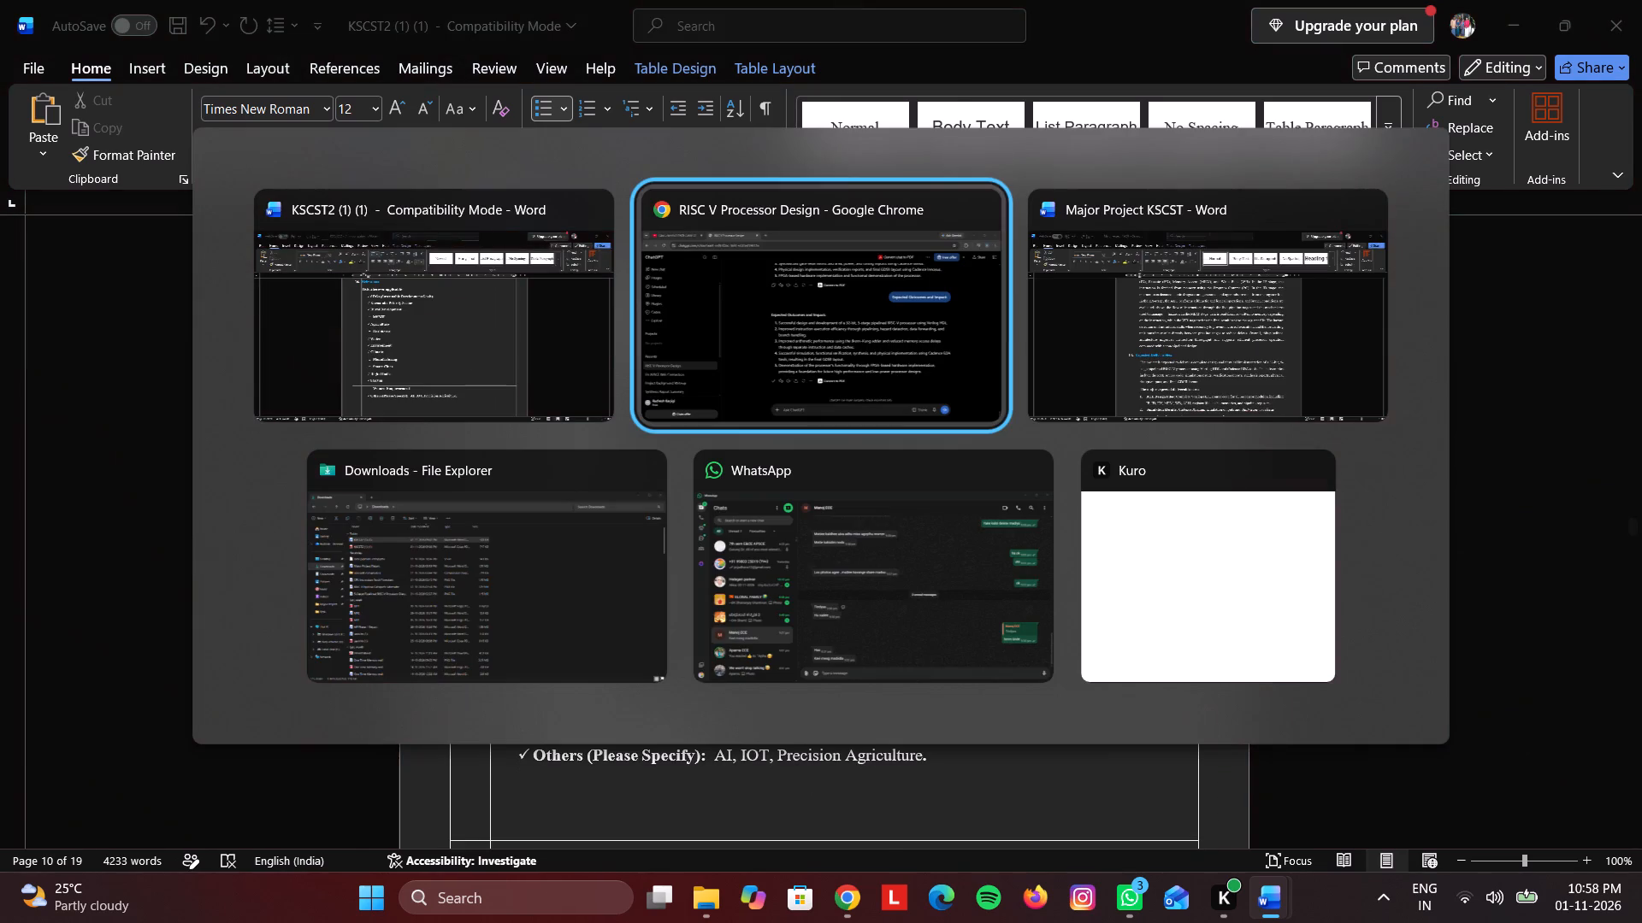
key(alt+Tab)
scroll(817, 536, down, 18)
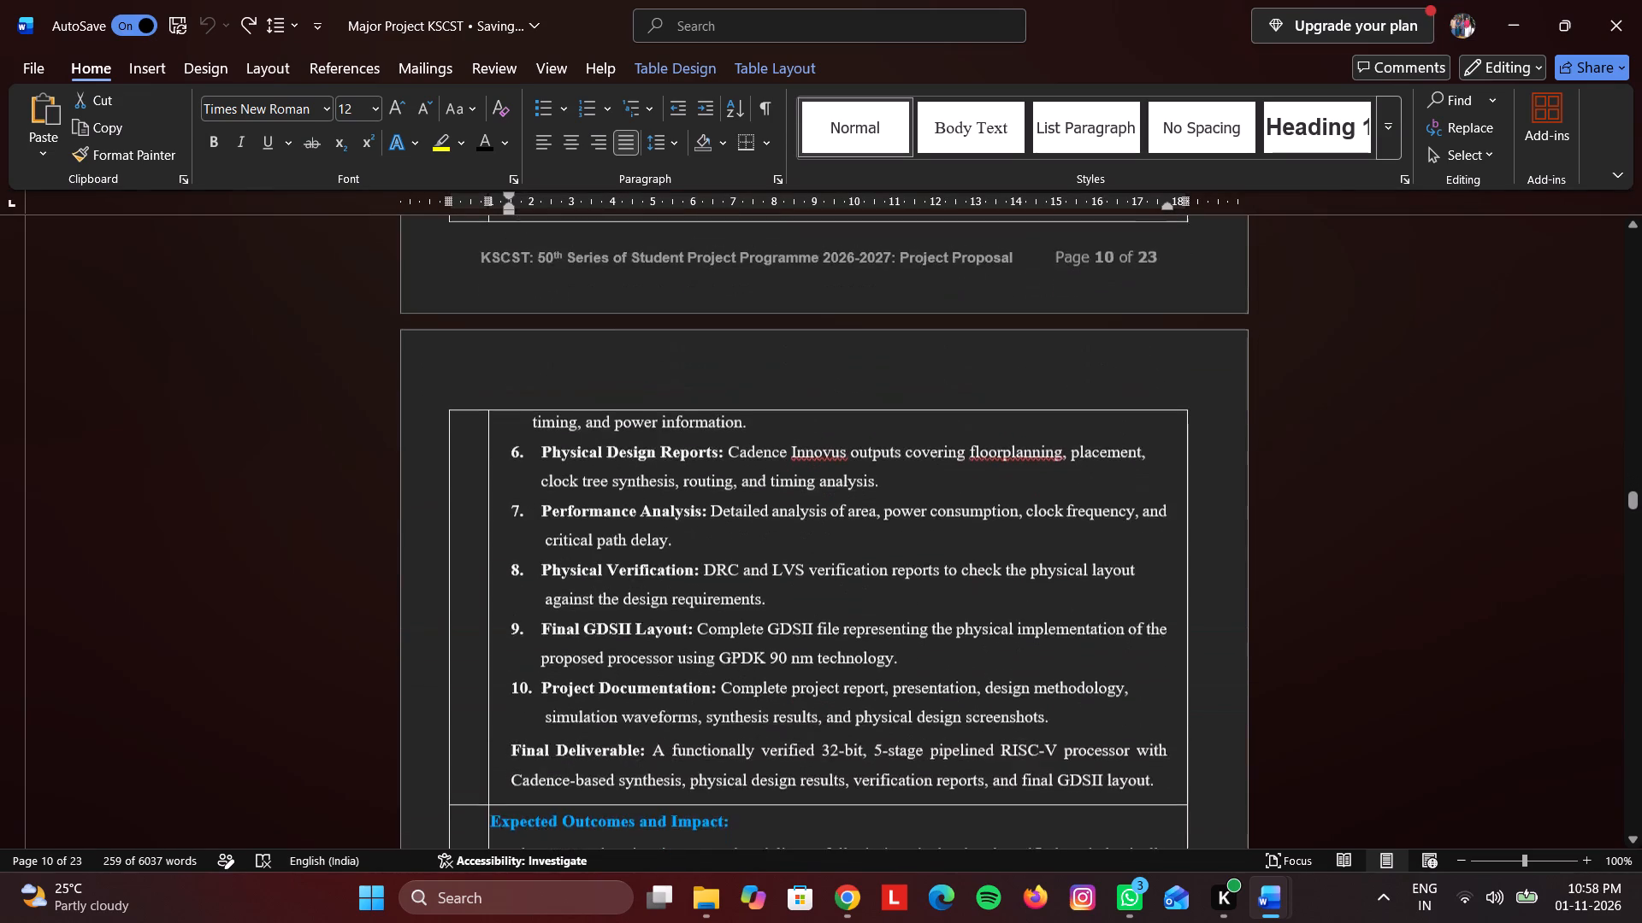
scroll(821, 539, down, 18)
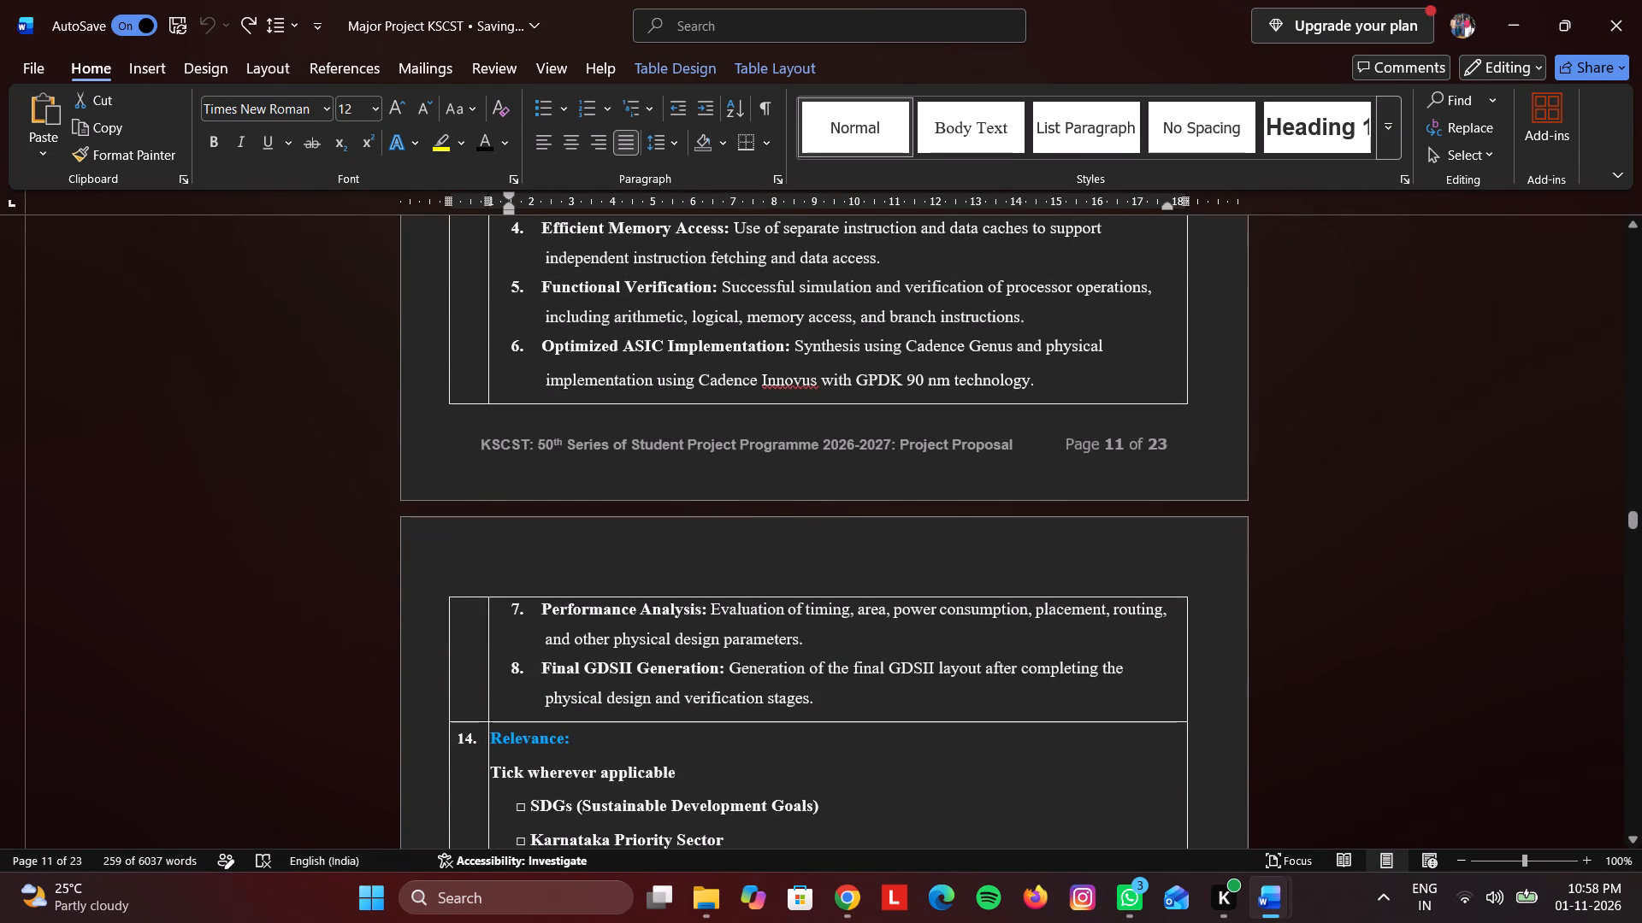
scroll(823, 541, up, 11)
scroll(821, 540, down, 1)
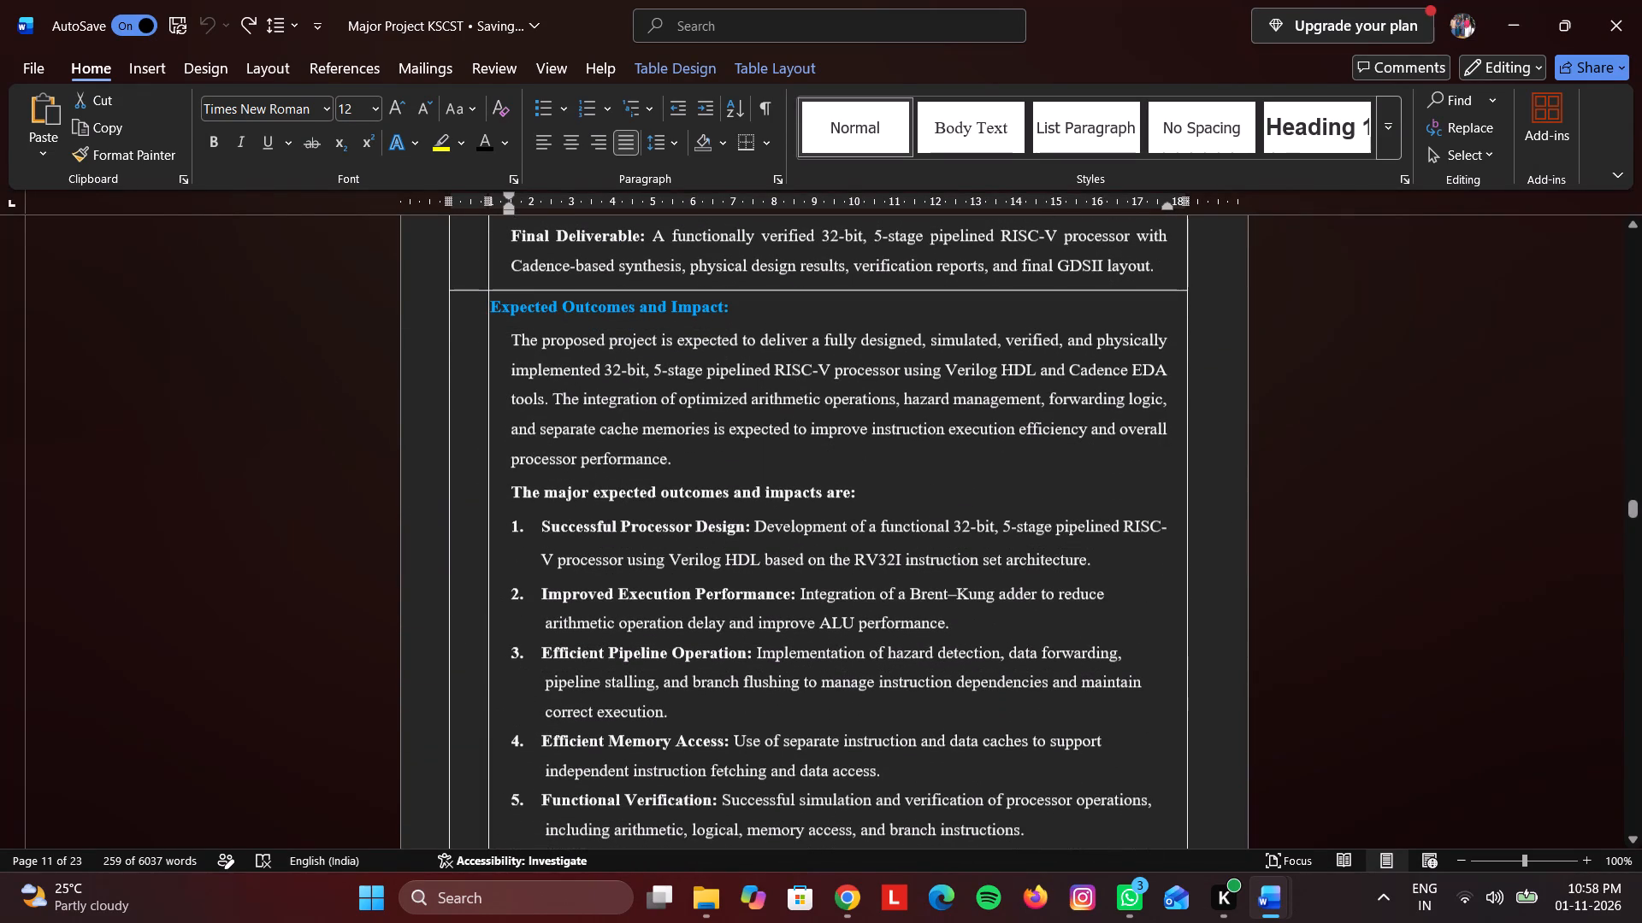
scroll(819, 538, down, 10)
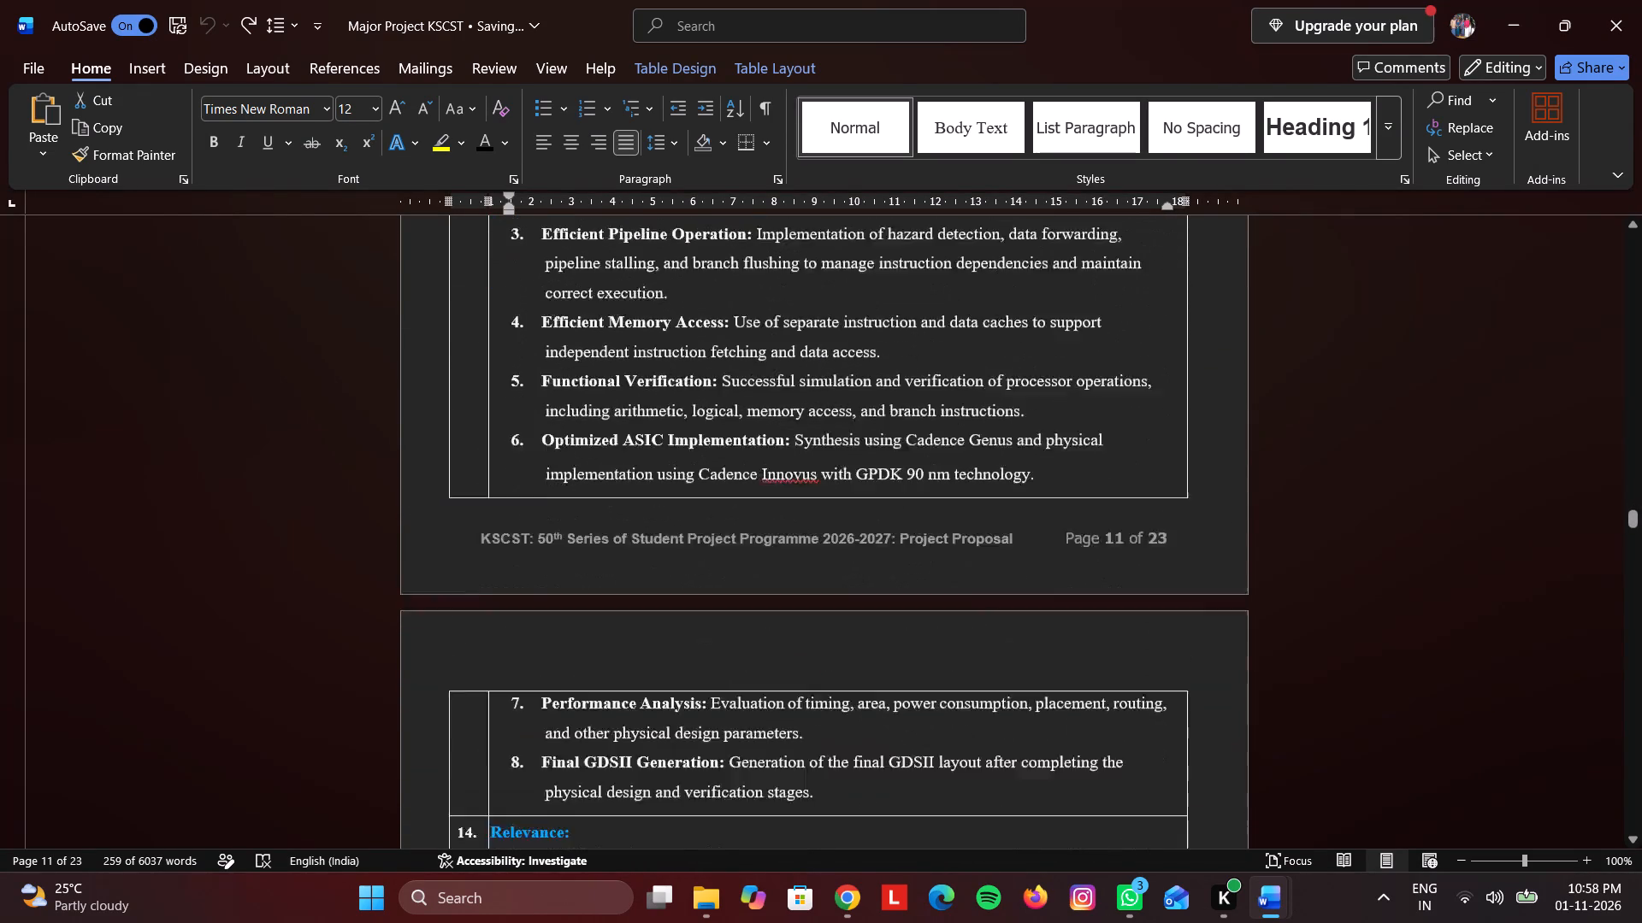
scroll(819, 538, down, 8)
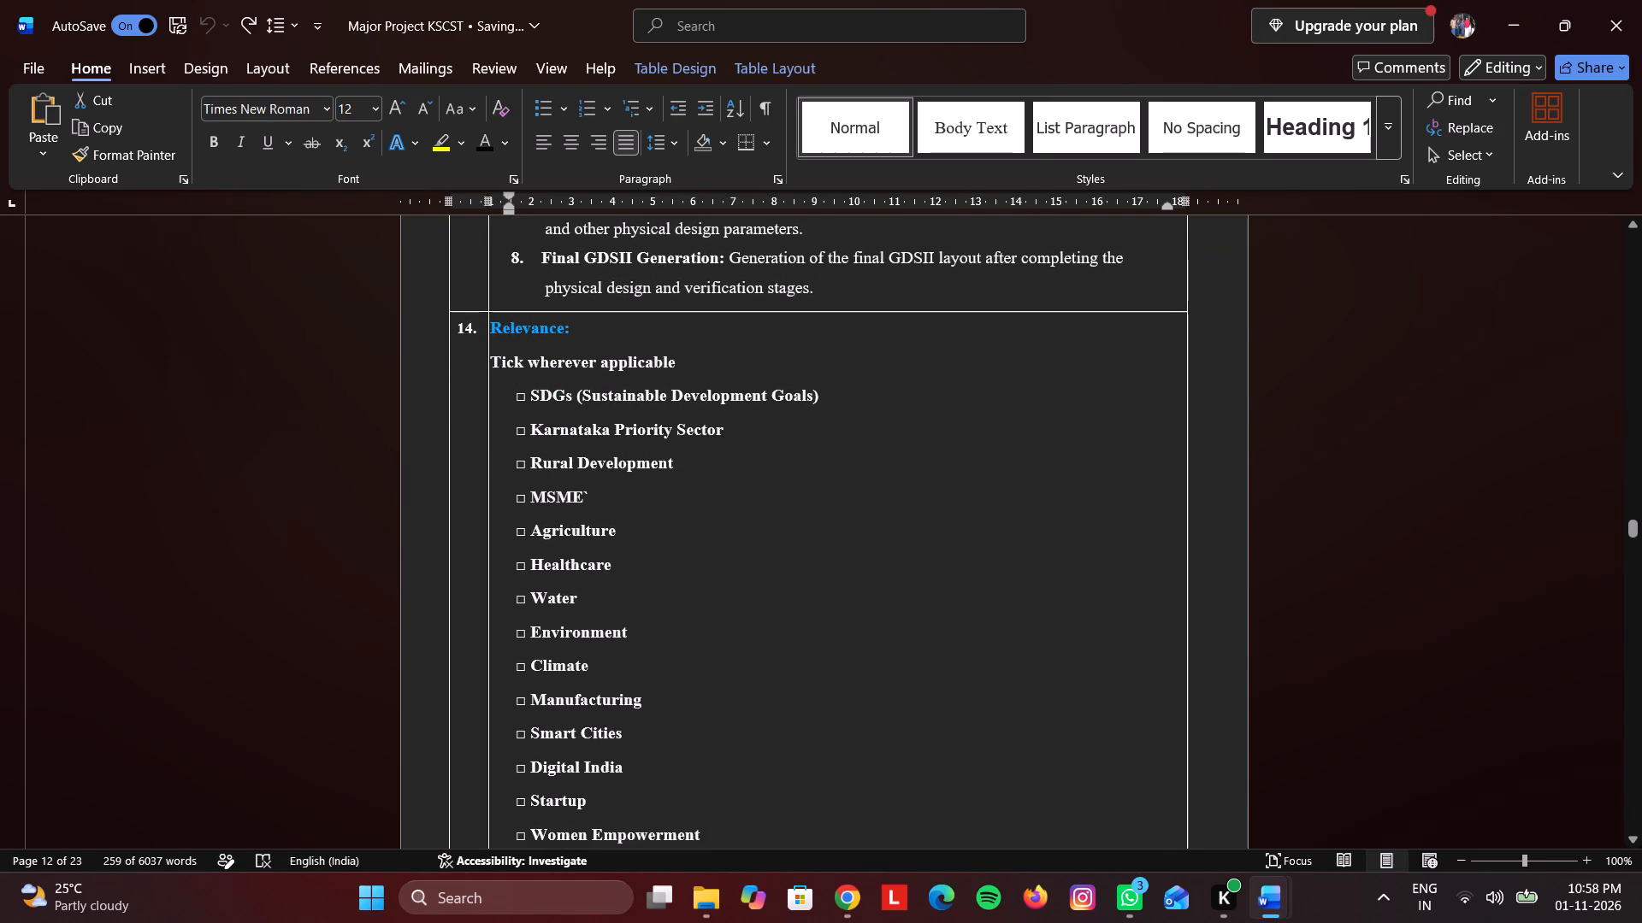
drag(495, 356, 636, 620)
scroll(636, 620, down, 3)
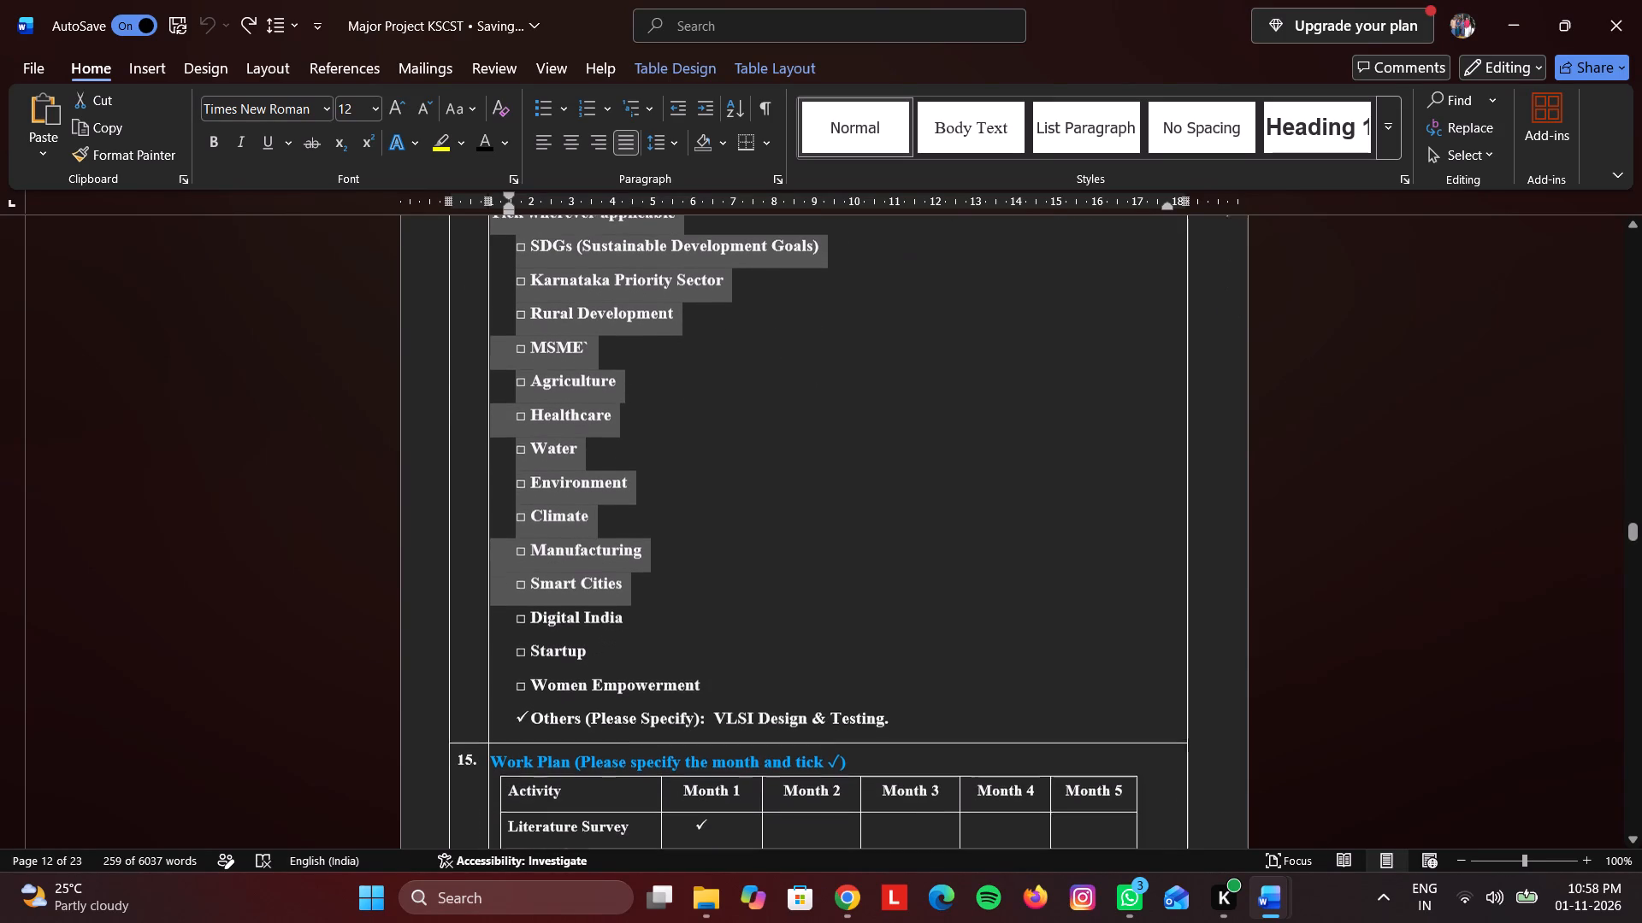
drag(636, 620, 927, 711)
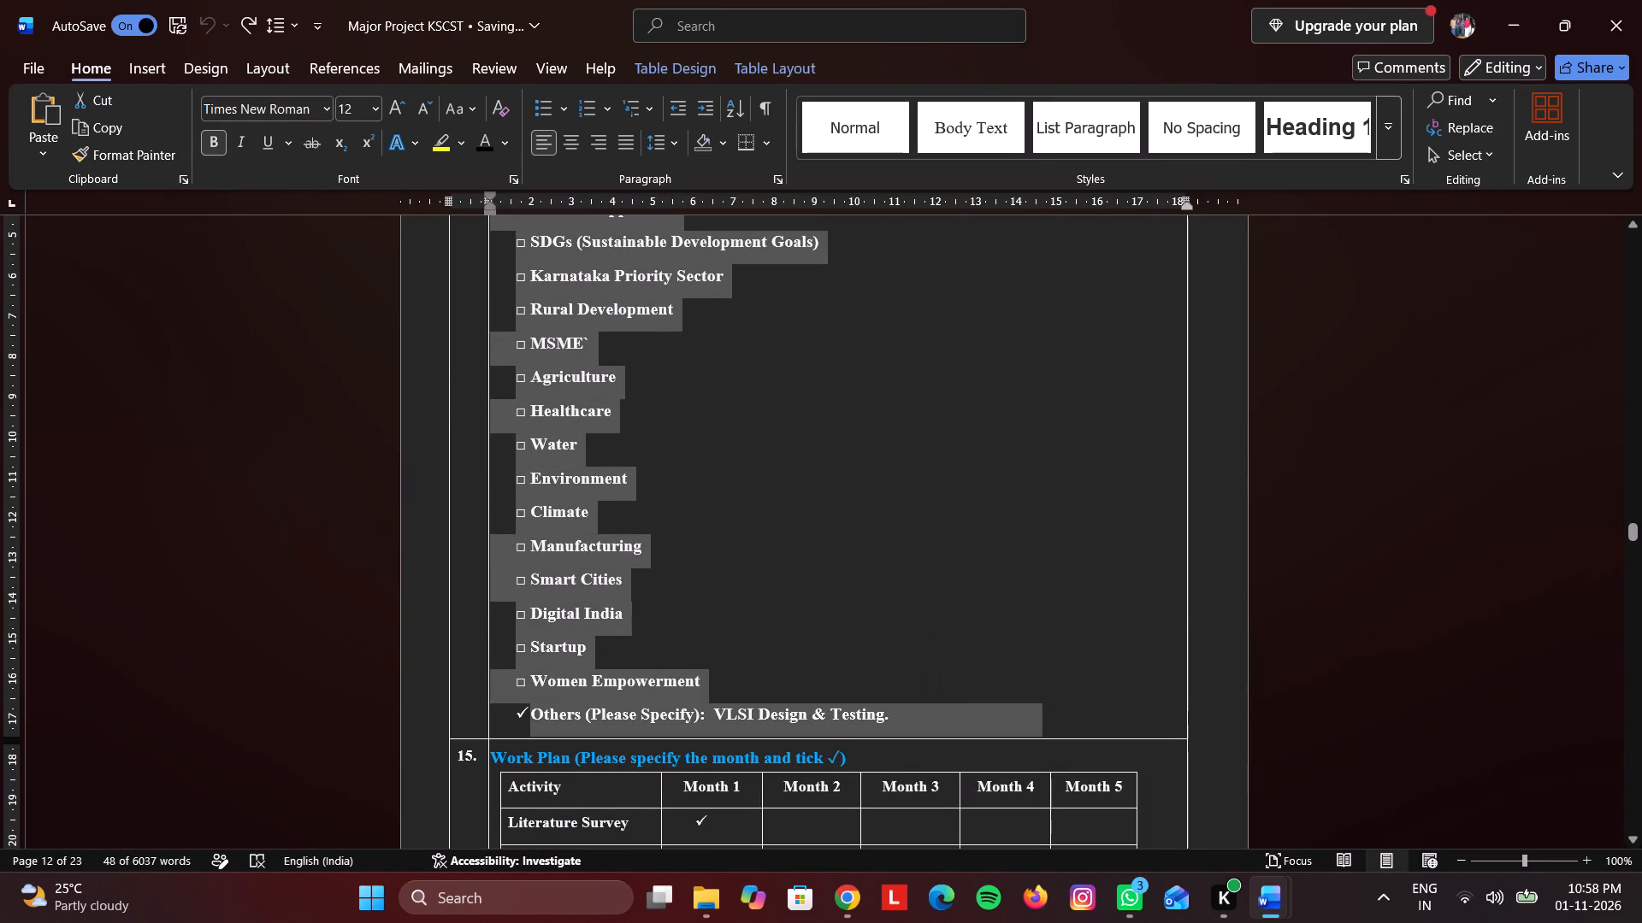
key(ctrl+c)
Back in KSCST2, replace section 16's text from "Tick wherever applicable" through "Startup" with the copied Relevance checklist.
key(alt+Tab)
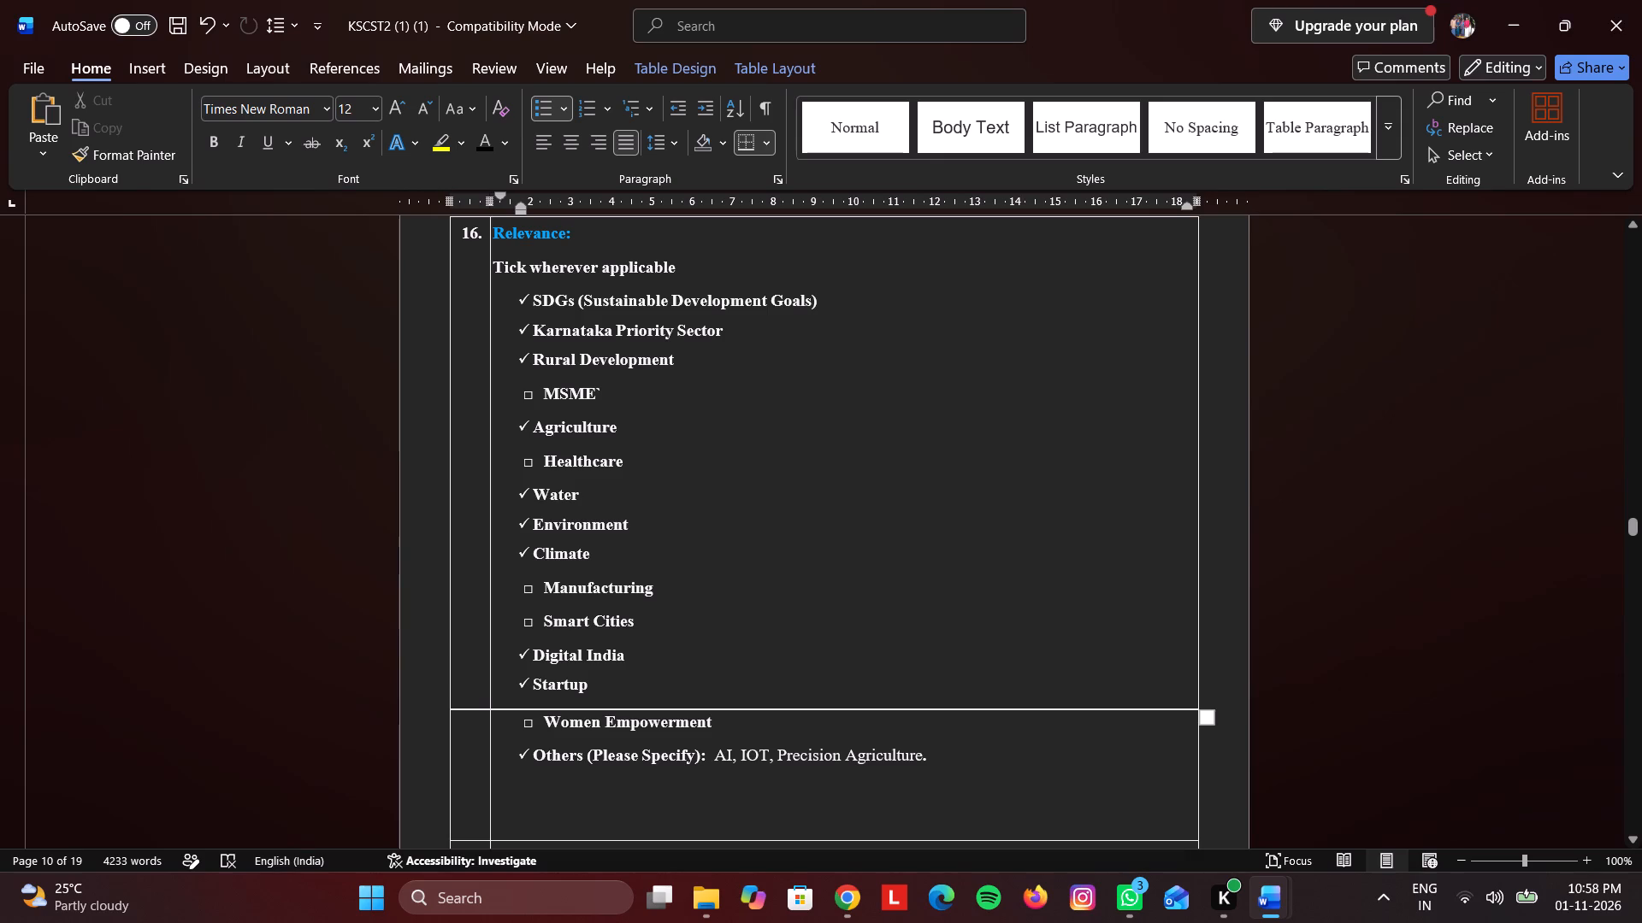
drag(601, 685, 536, 427)
click(582, 528)
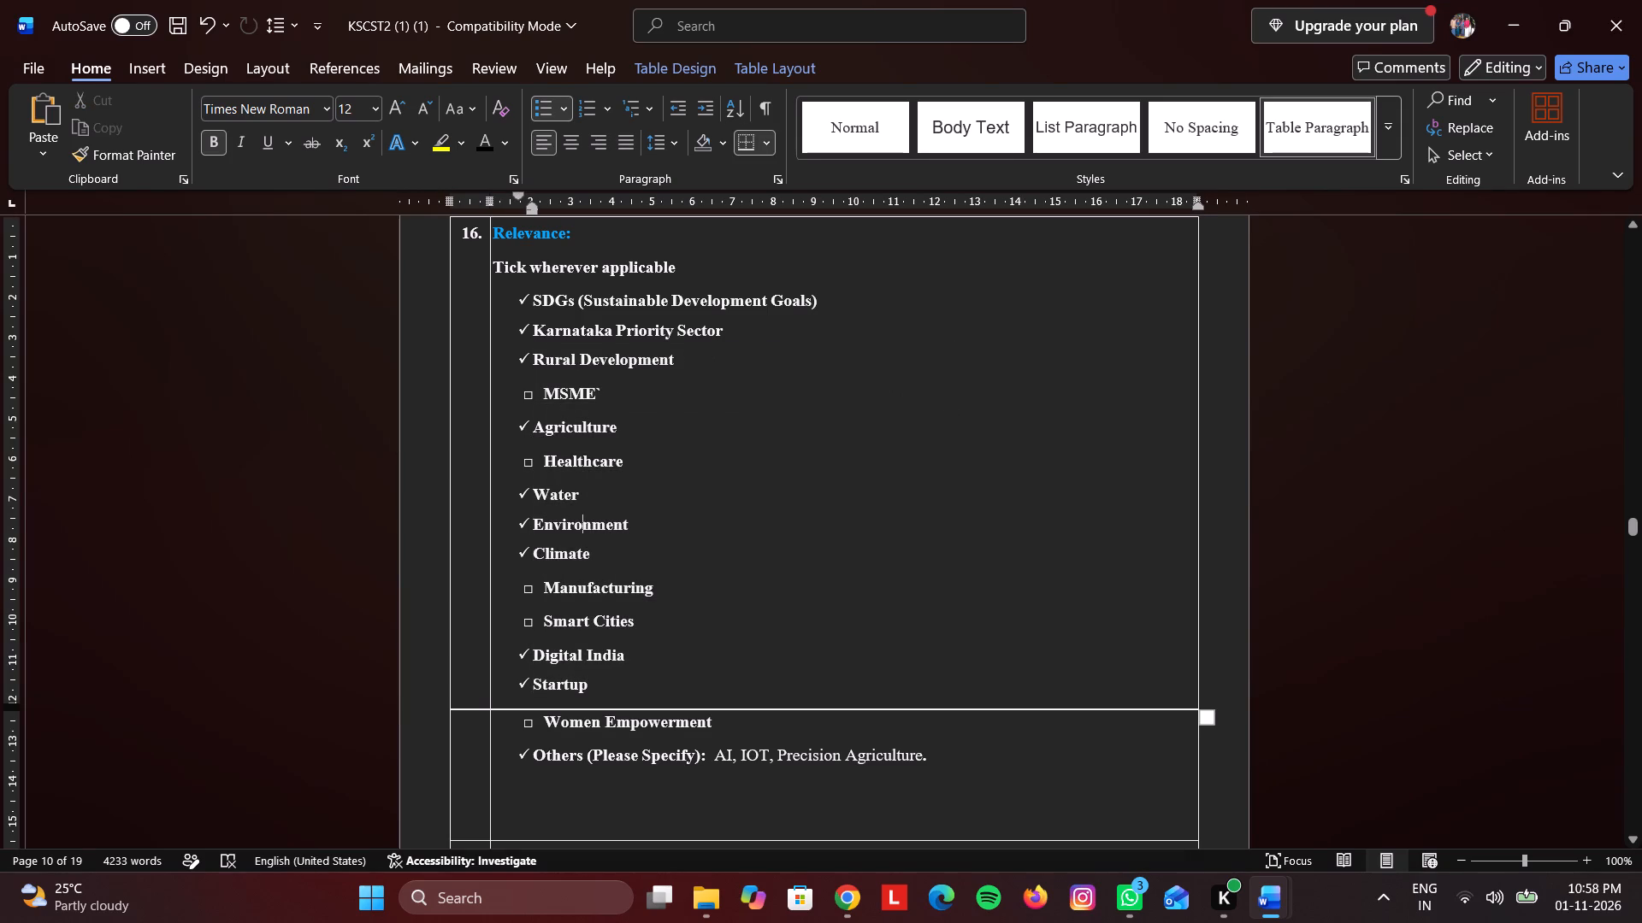
click(980, 761)
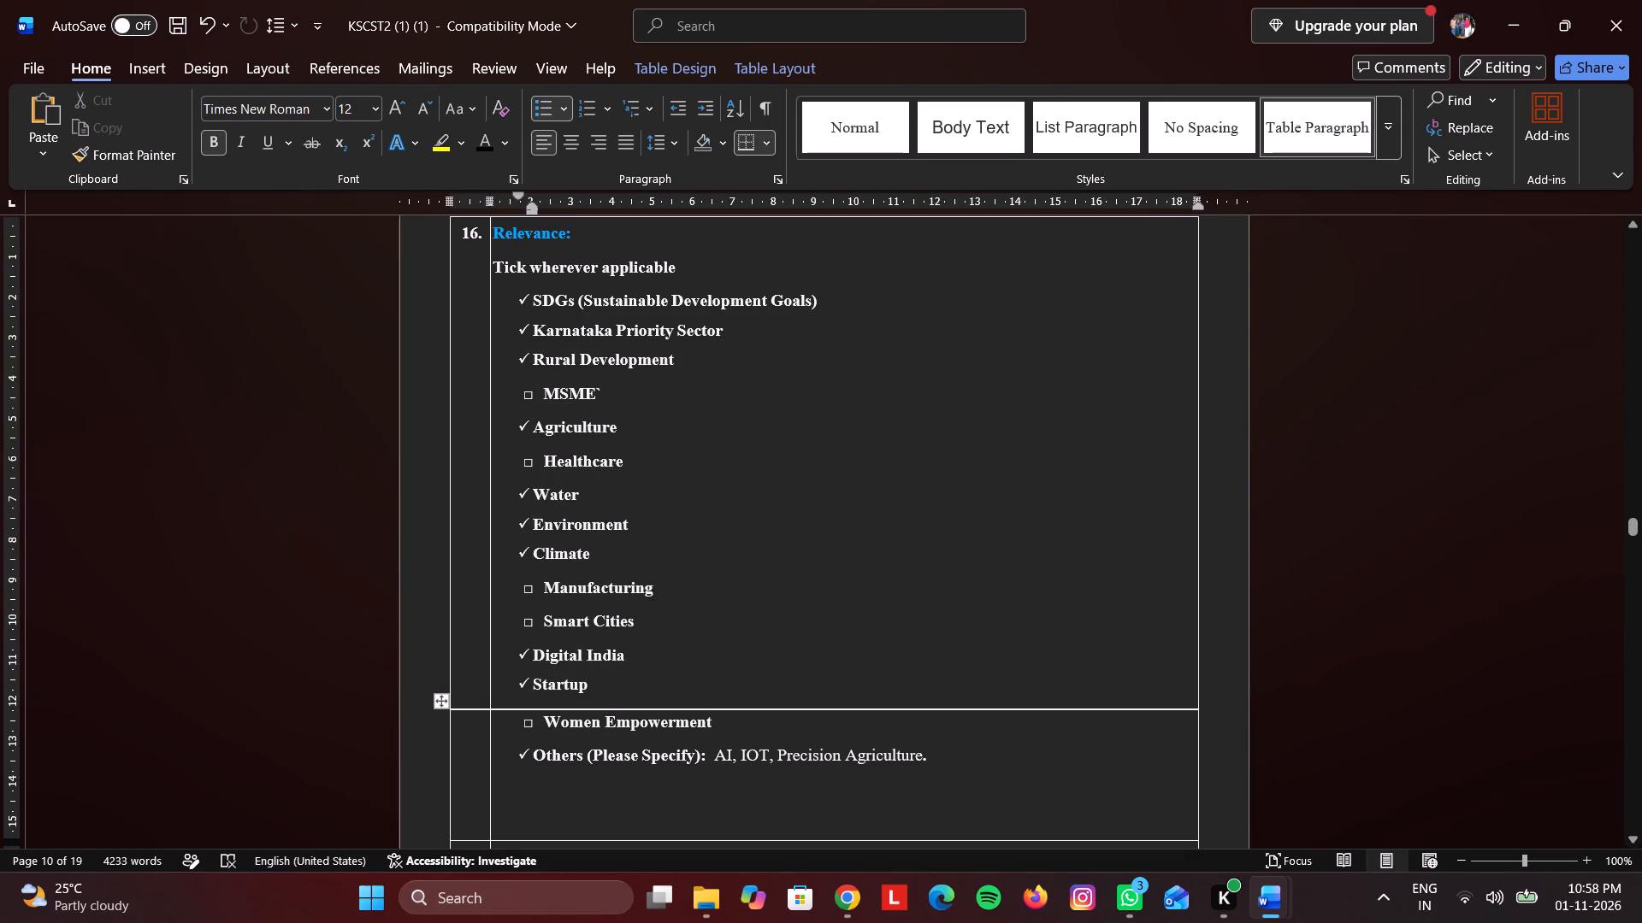
drag(1039, 710, 1039, 719)
click(988, 744)
drag(597, 684, 500, 269)
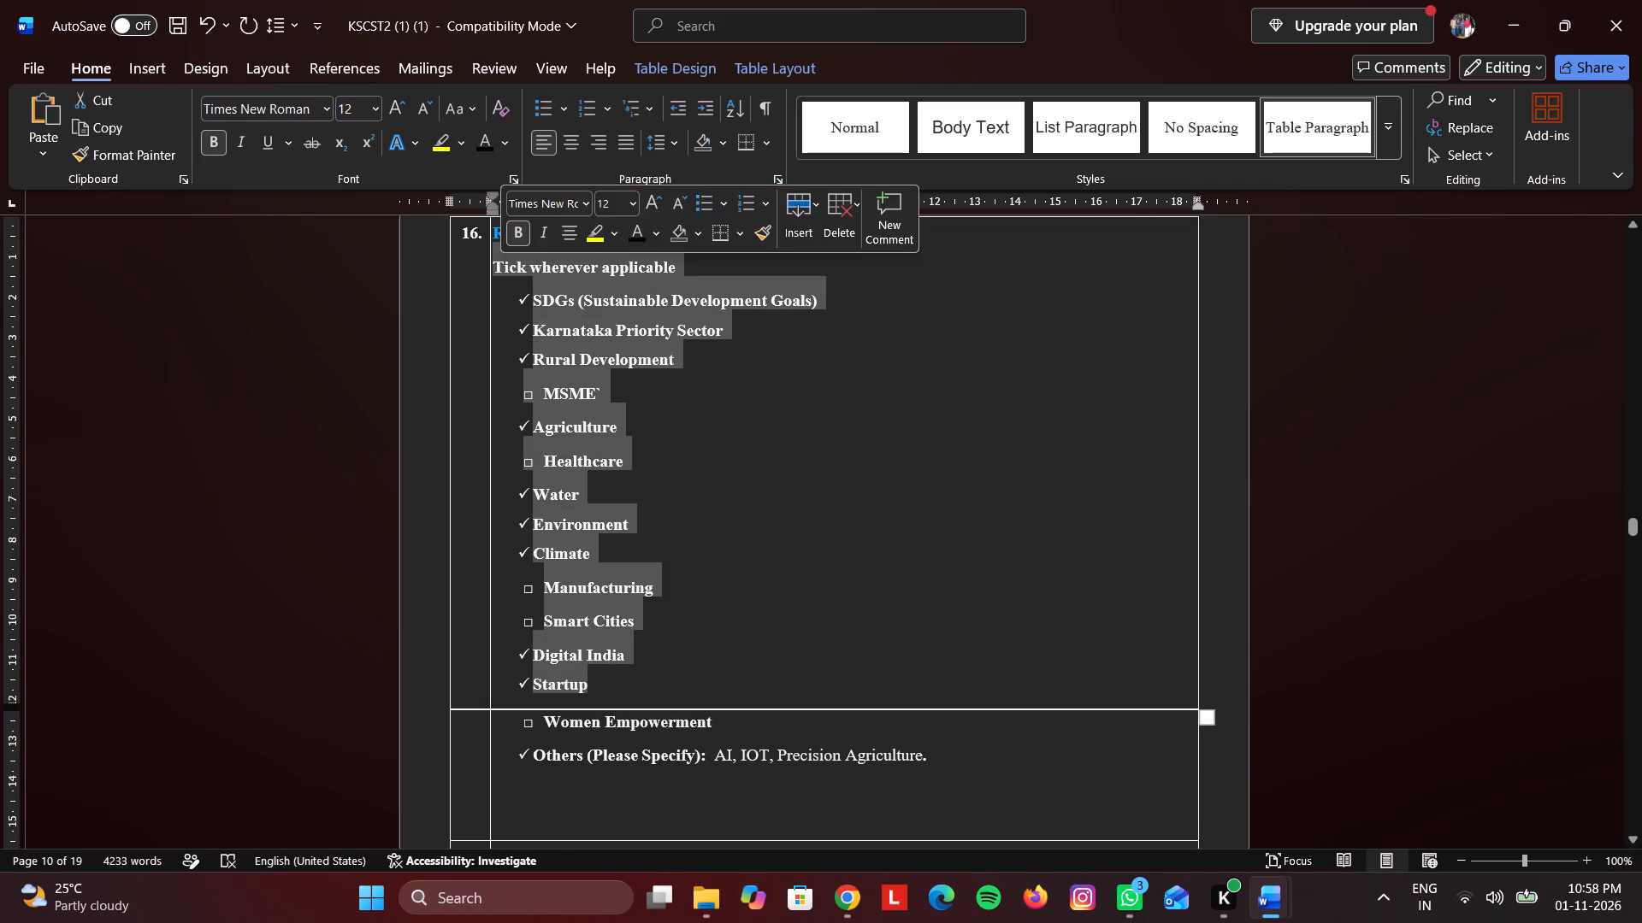
key(ctrl+v)
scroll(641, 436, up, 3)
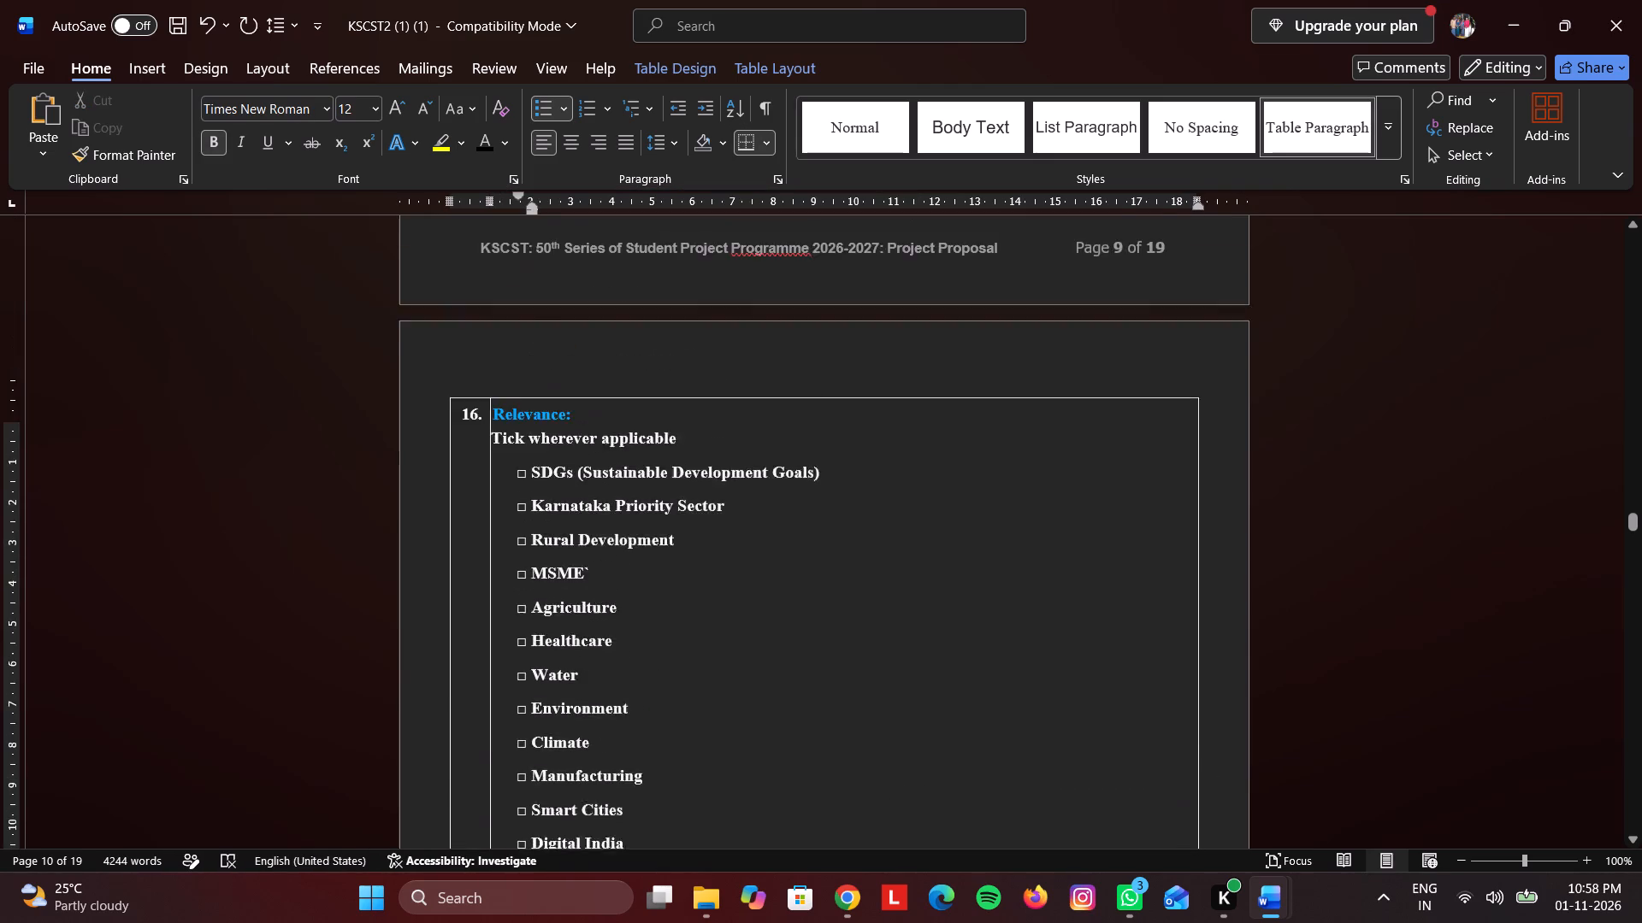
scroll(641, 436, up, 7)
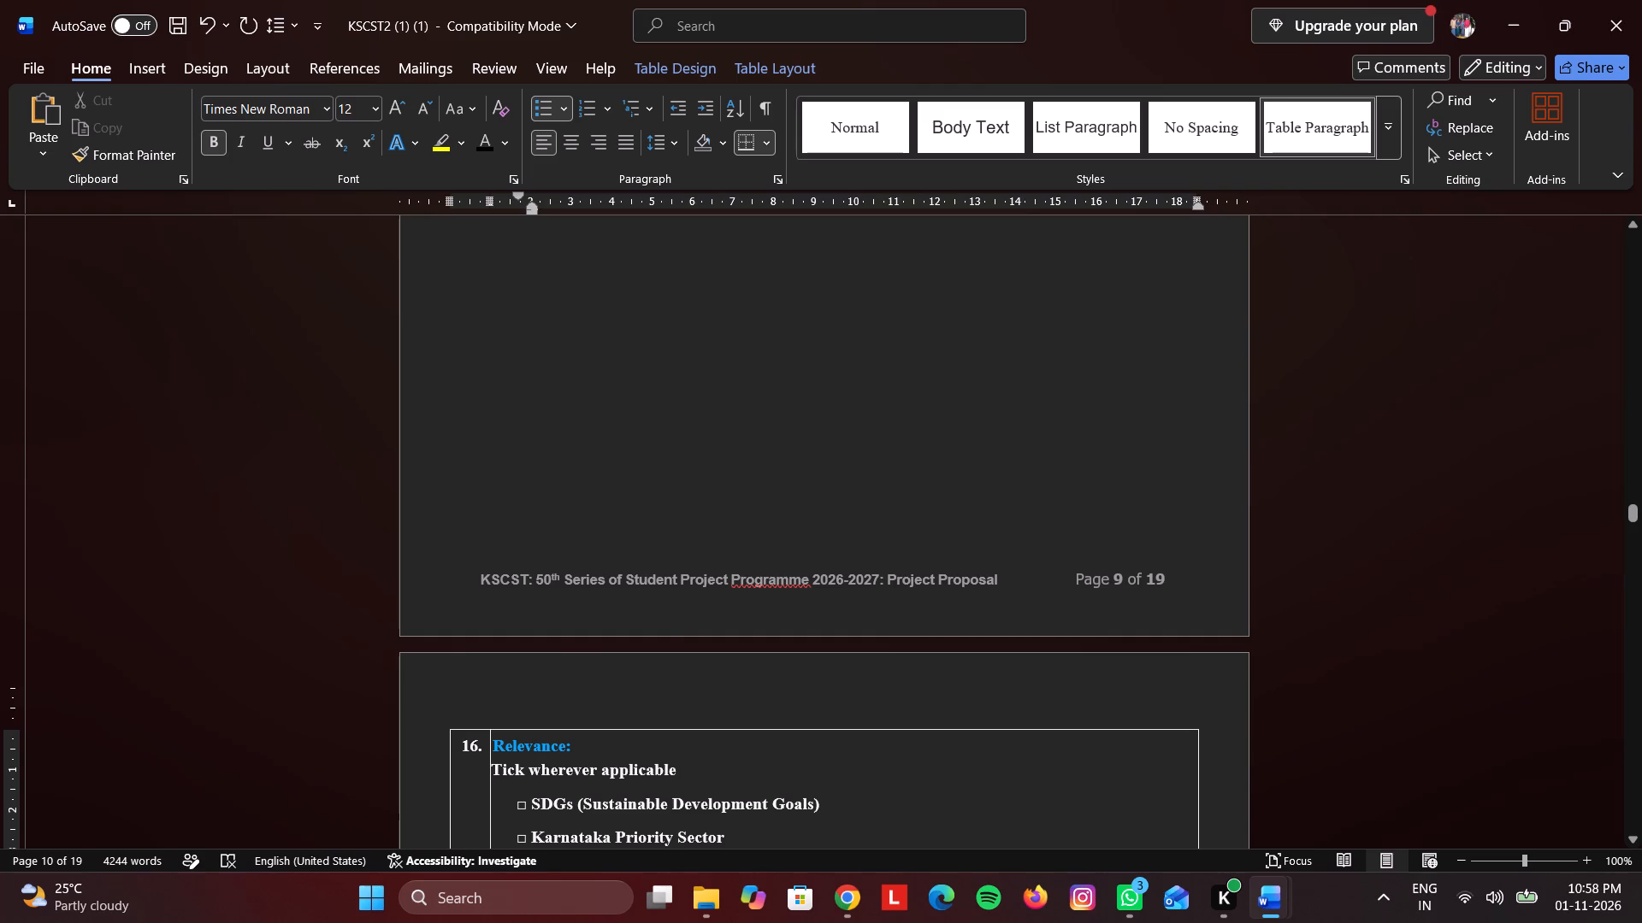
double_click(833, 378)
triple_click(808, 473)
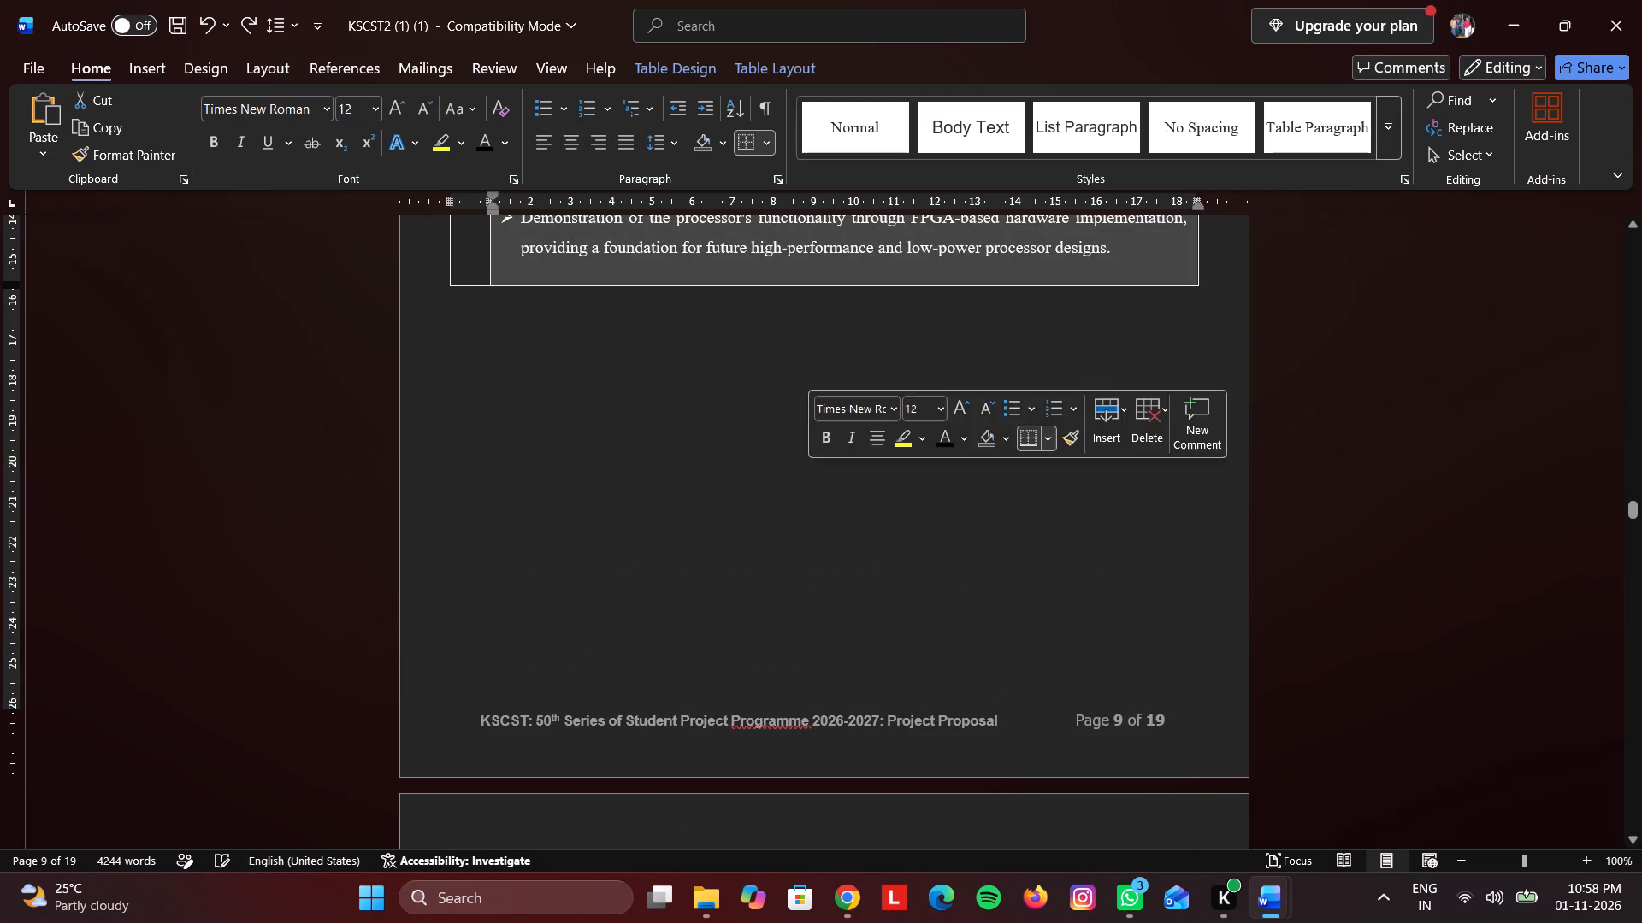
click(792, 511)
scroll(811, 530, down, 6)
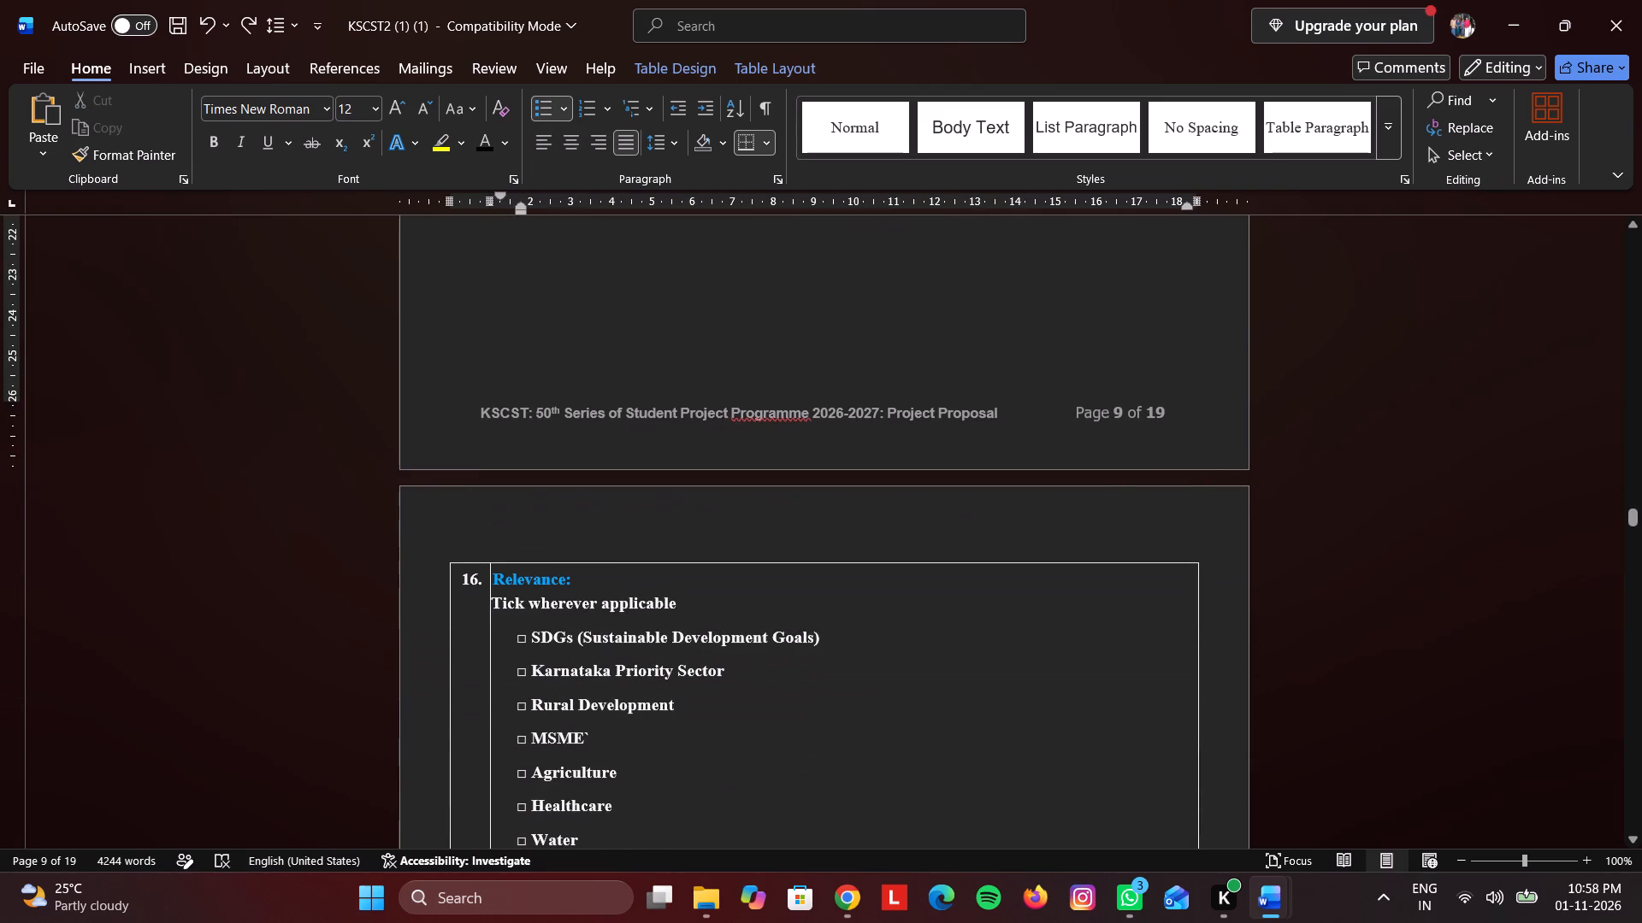
Review the Expected Deliverables and Expected Outcomes and Impact sections, then the end of the Relevance checklist.
scroll(812, 530, up, 16)
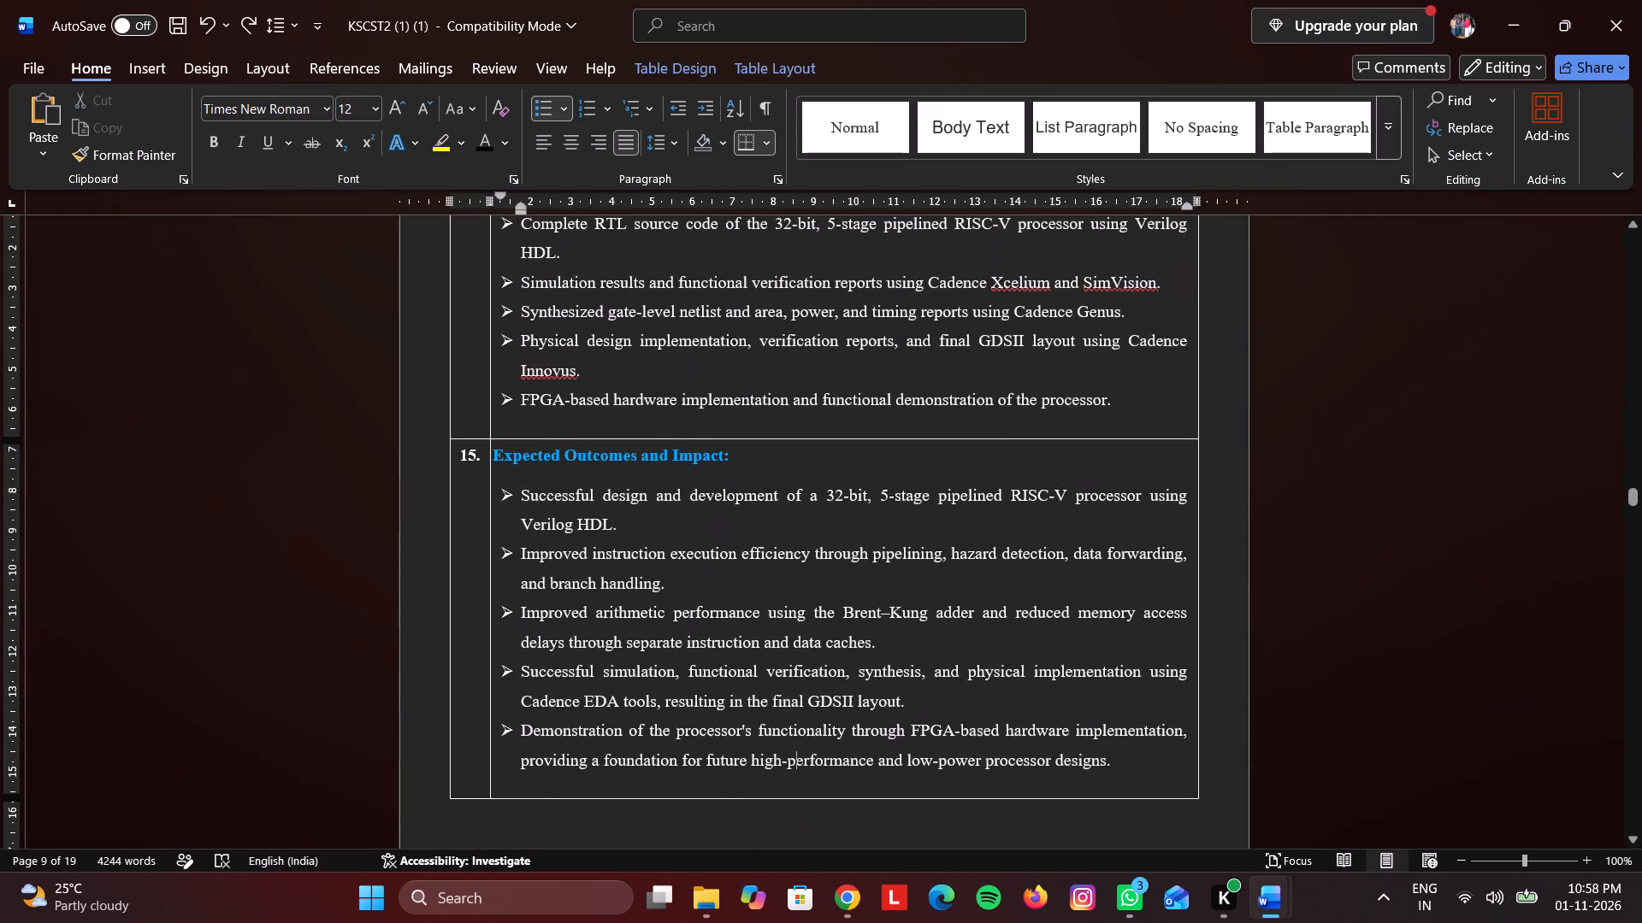
scroll(815, 523, up, 5)
scroll(818, 521, down, 5)
scroll(818, 521, up, 11)
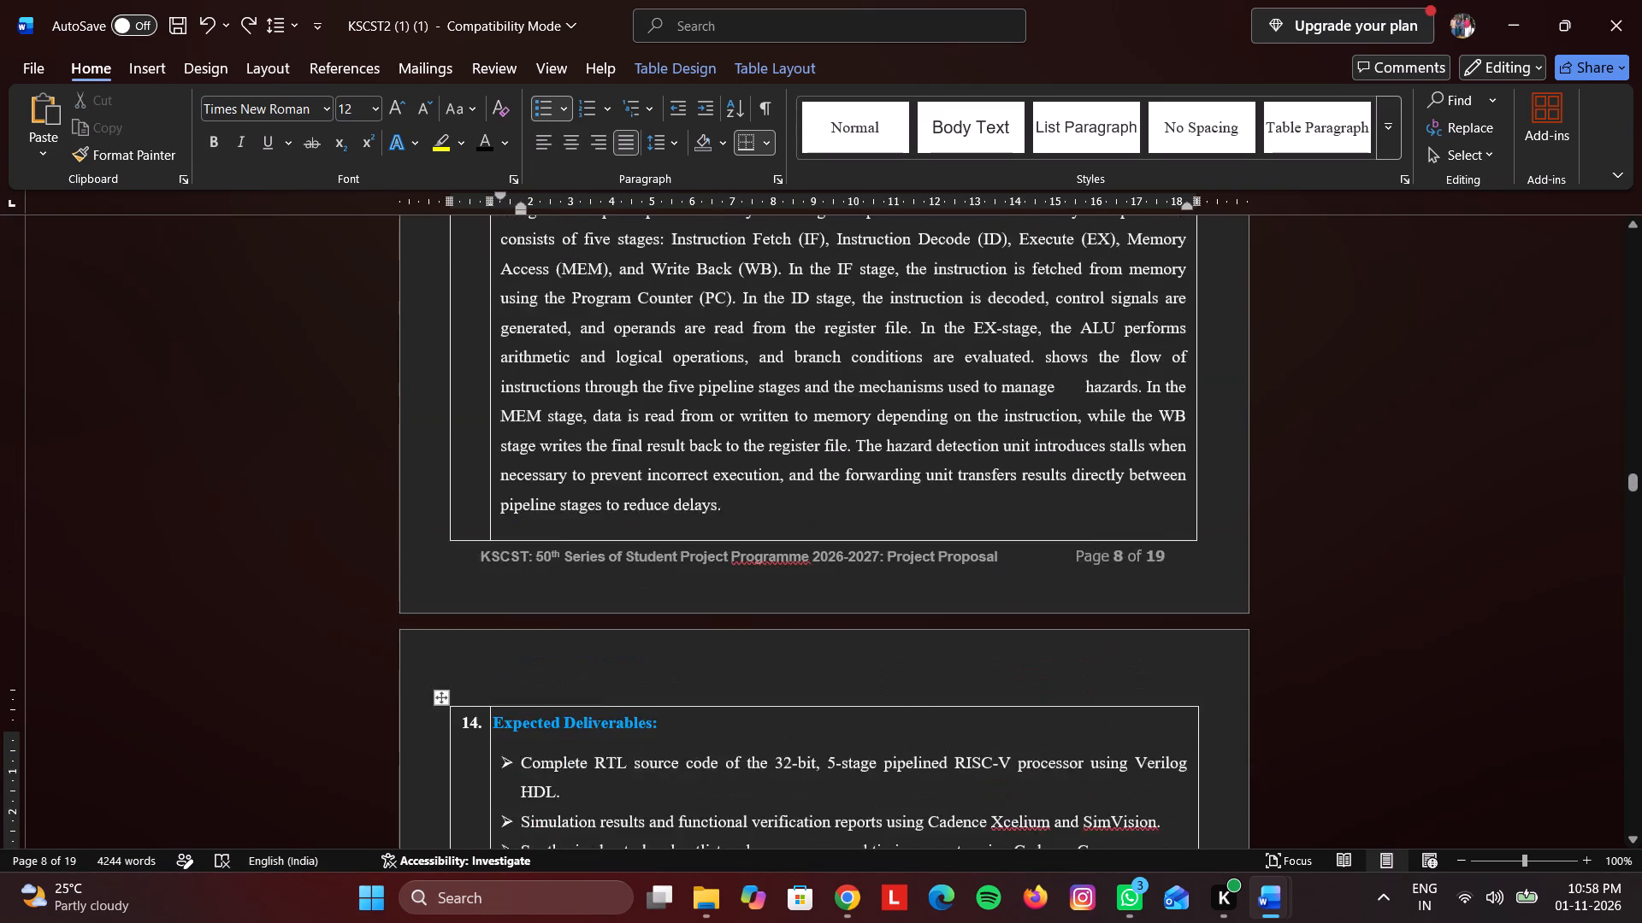
scroll(820, 520, up, 4)
scroll(822, 520, down, 17)
scroll(830, 515, down, 14)
scroll(830, 515, down, 14)
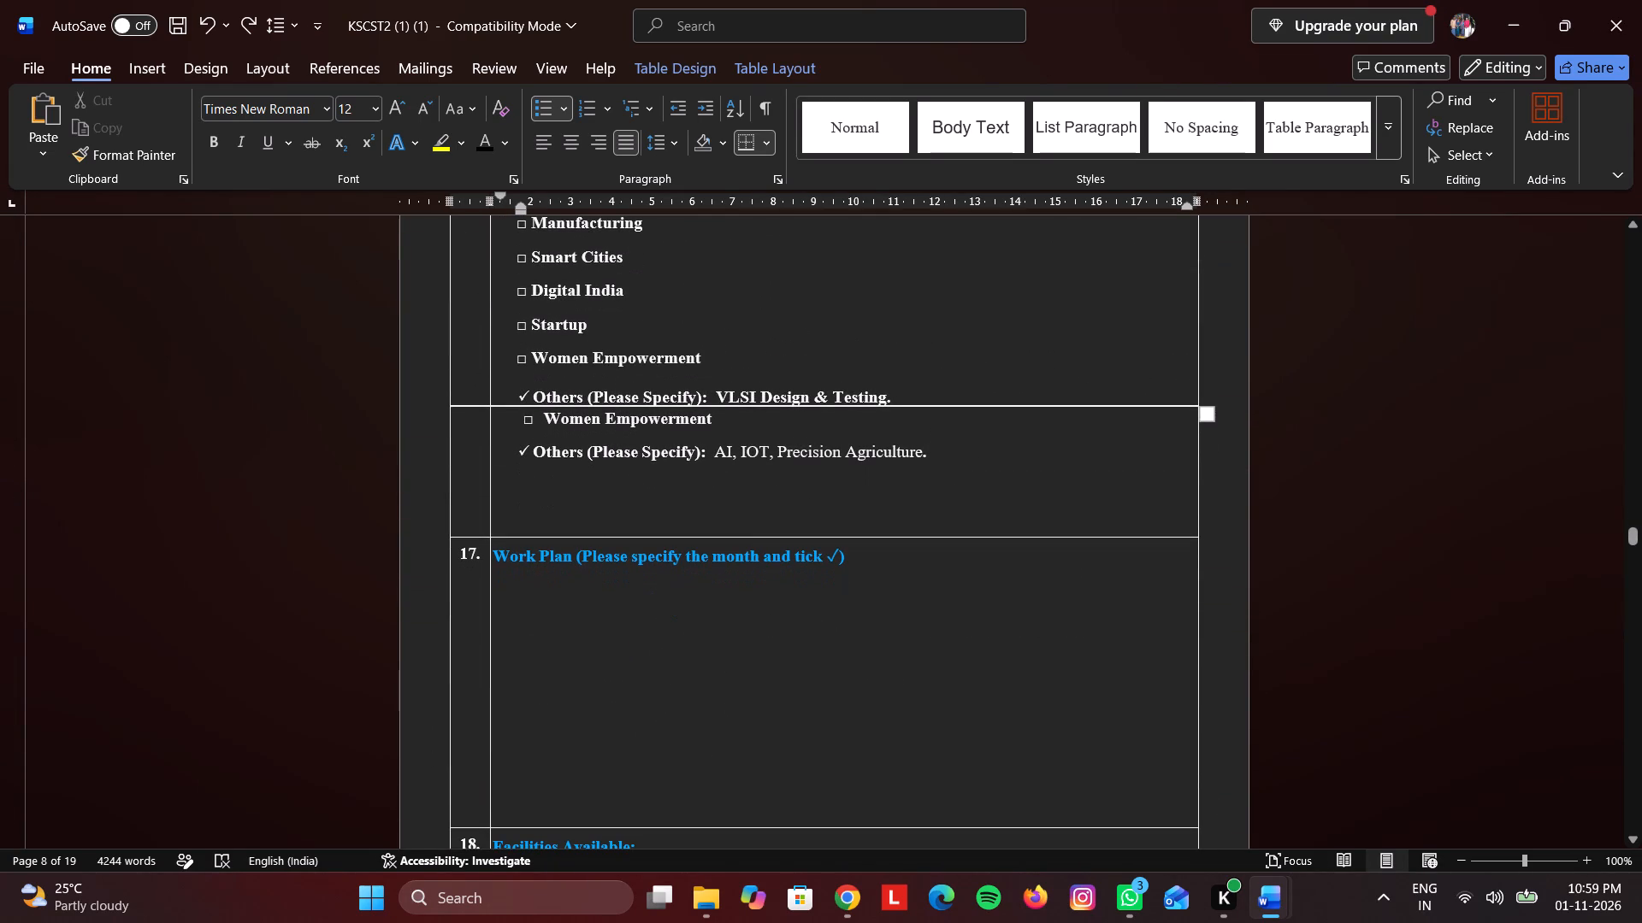
Delete the leftover duplicate "Women Empowerment" and "Others (Please Specify): AI, IOT, Precision Agriculture" entries above section 17, including the stray check mark.
drag(954, 450, 543, 422)
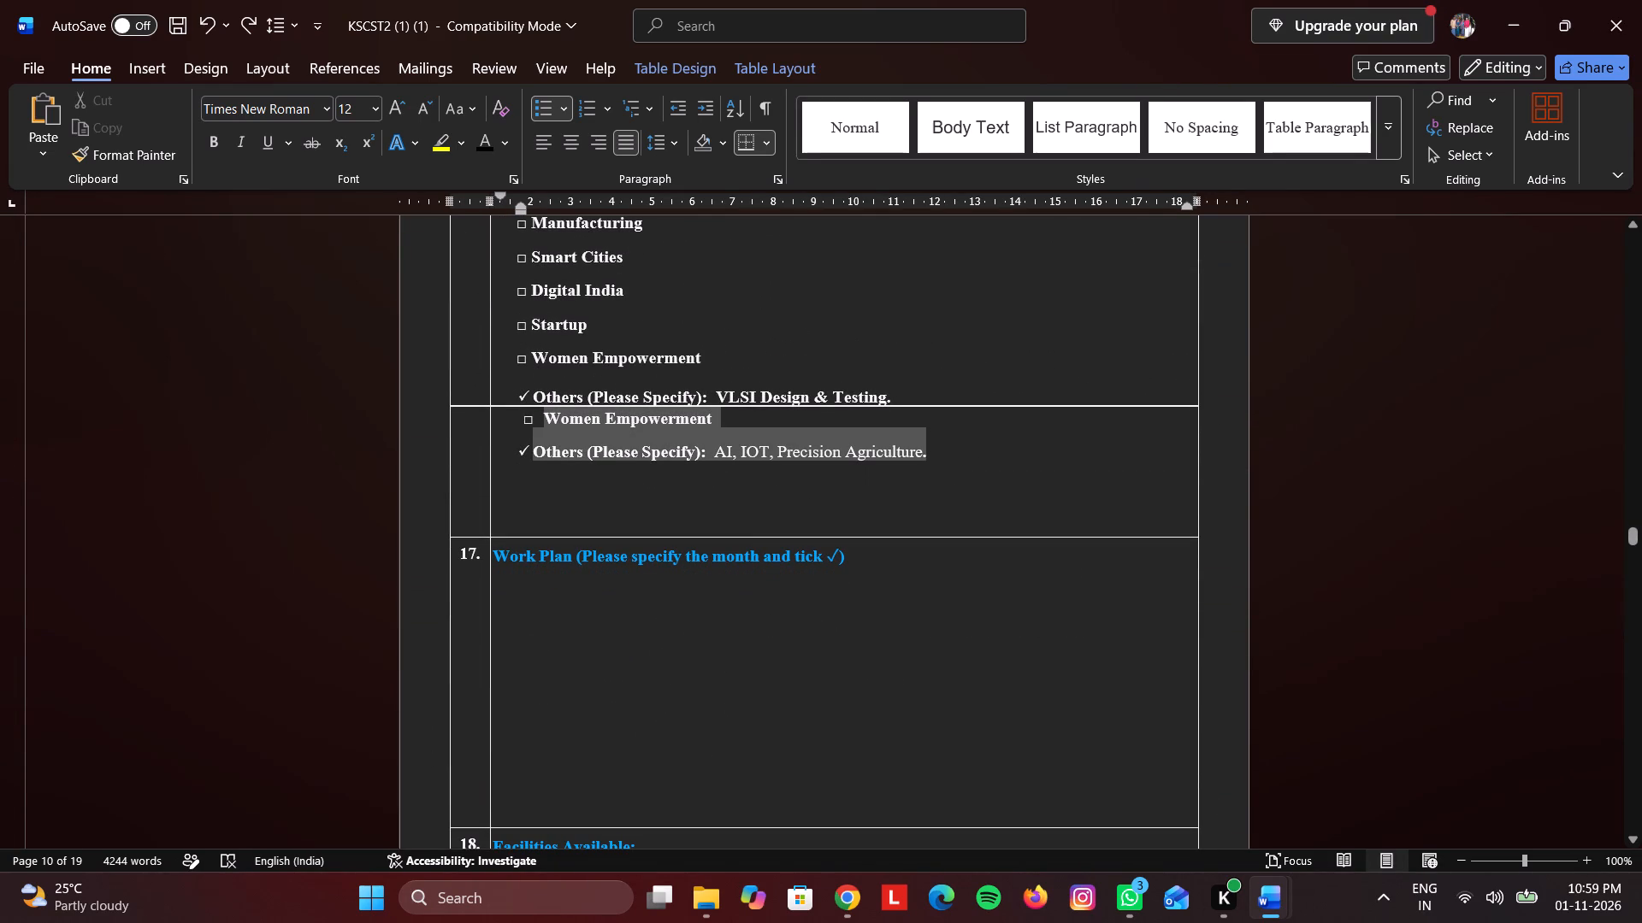
drag(543, 422, 543, 421)
key(Delete)
key(Delete)
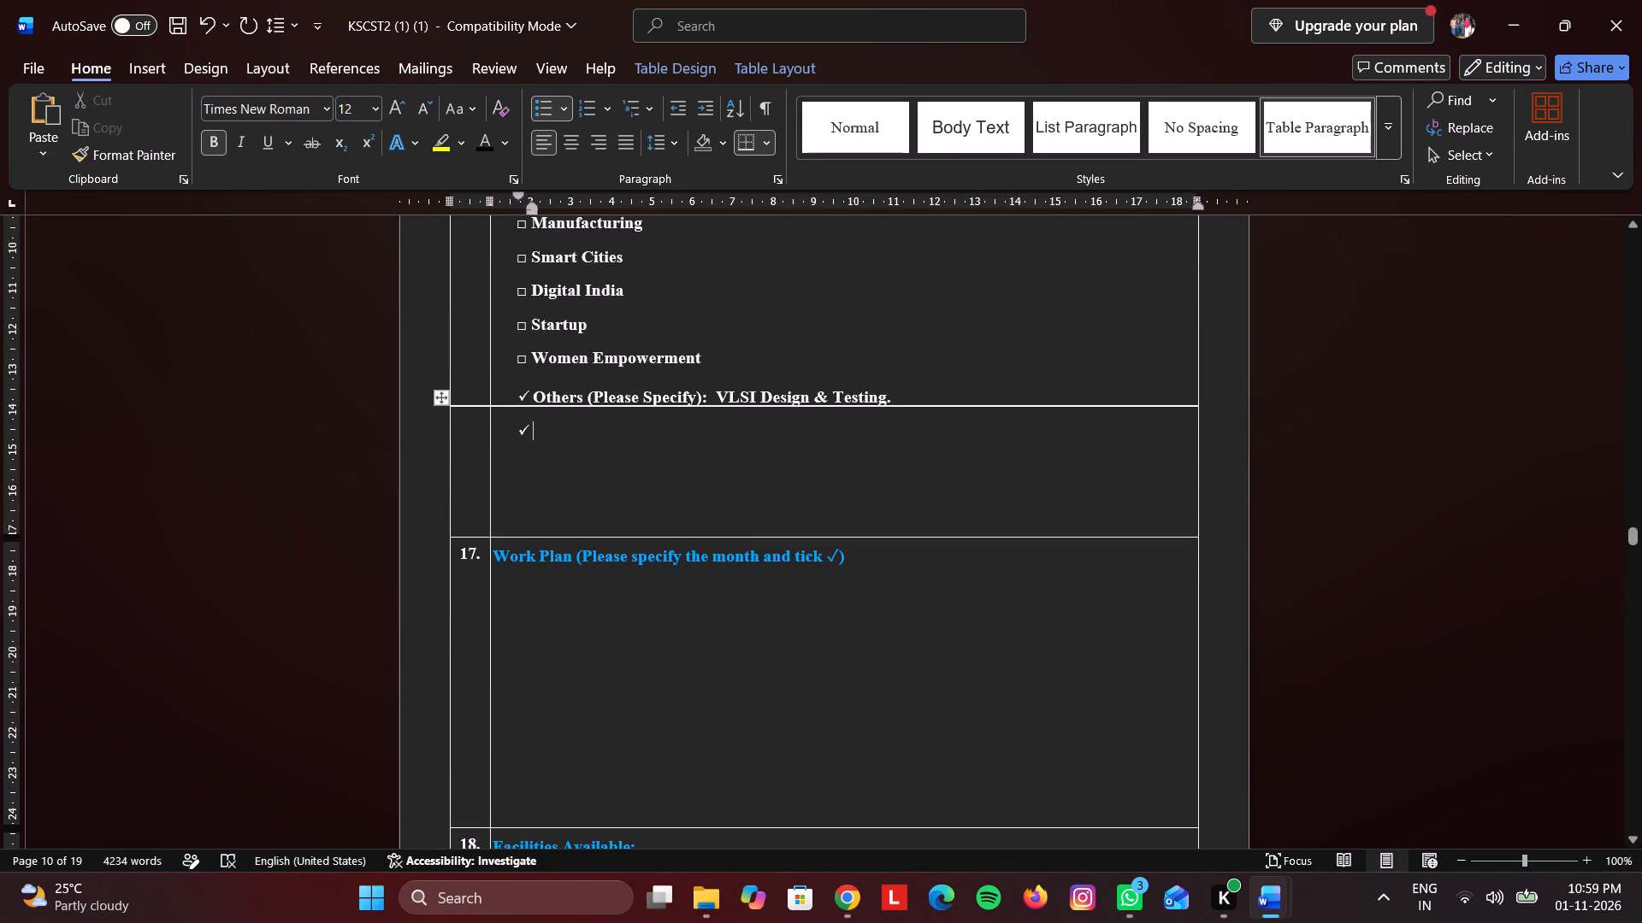
key(BackSpace)
key(BackSpace)
key(BackSpace)
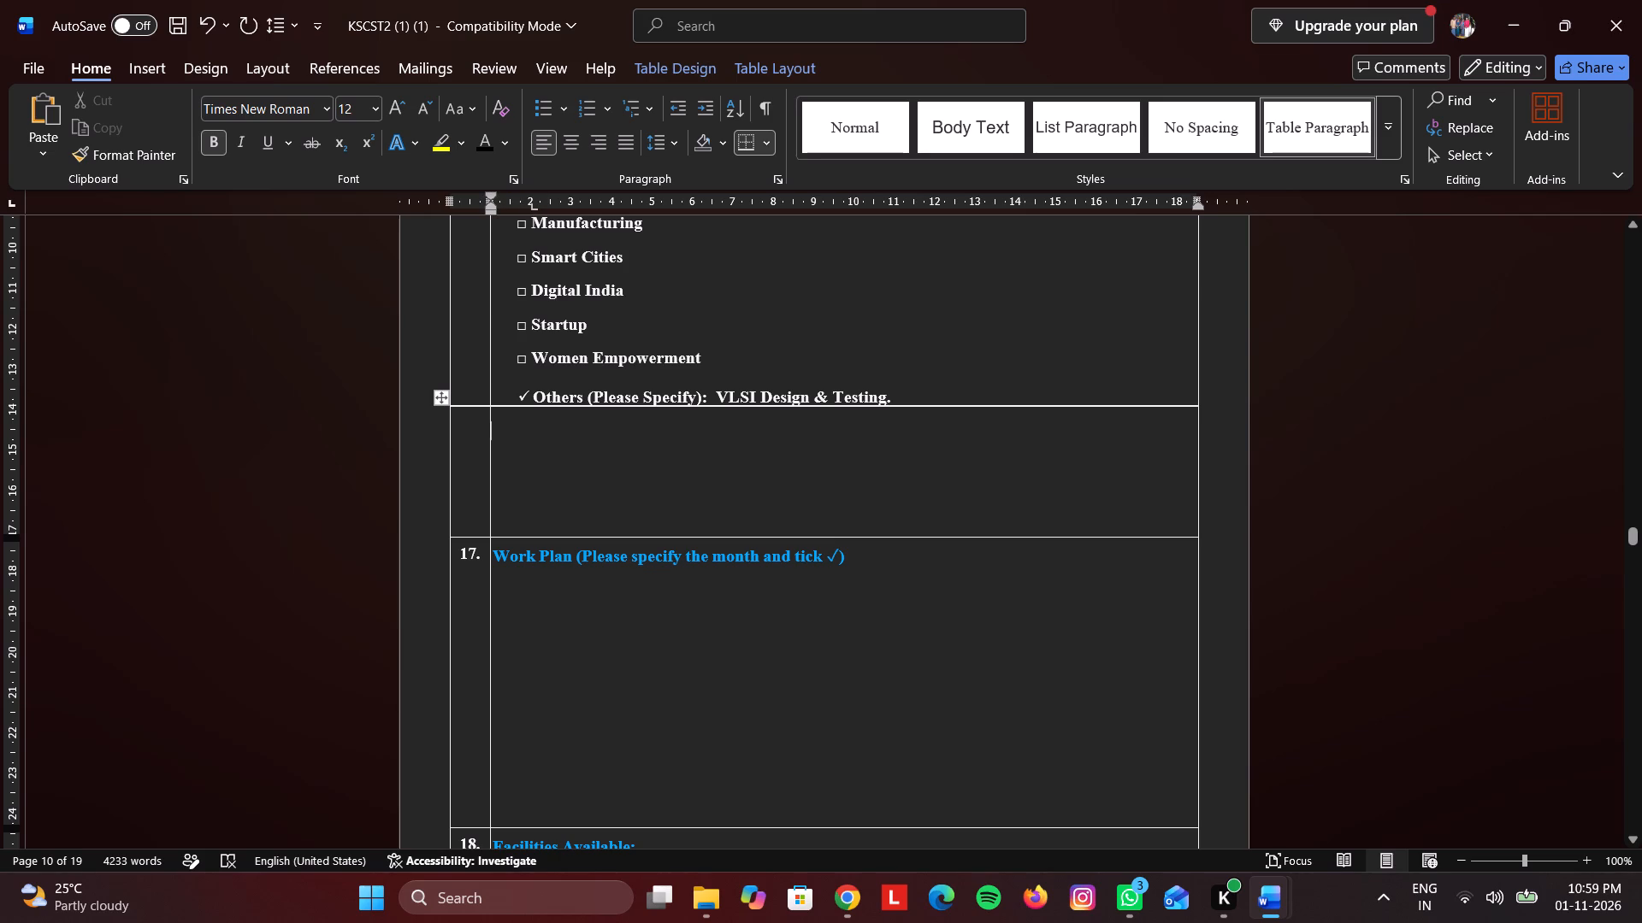
Delete the empty table cells between the Relevance checklist and section 17, using Shift cells left.
drag(475, 438, 571, 471)
right_click(575, 470)
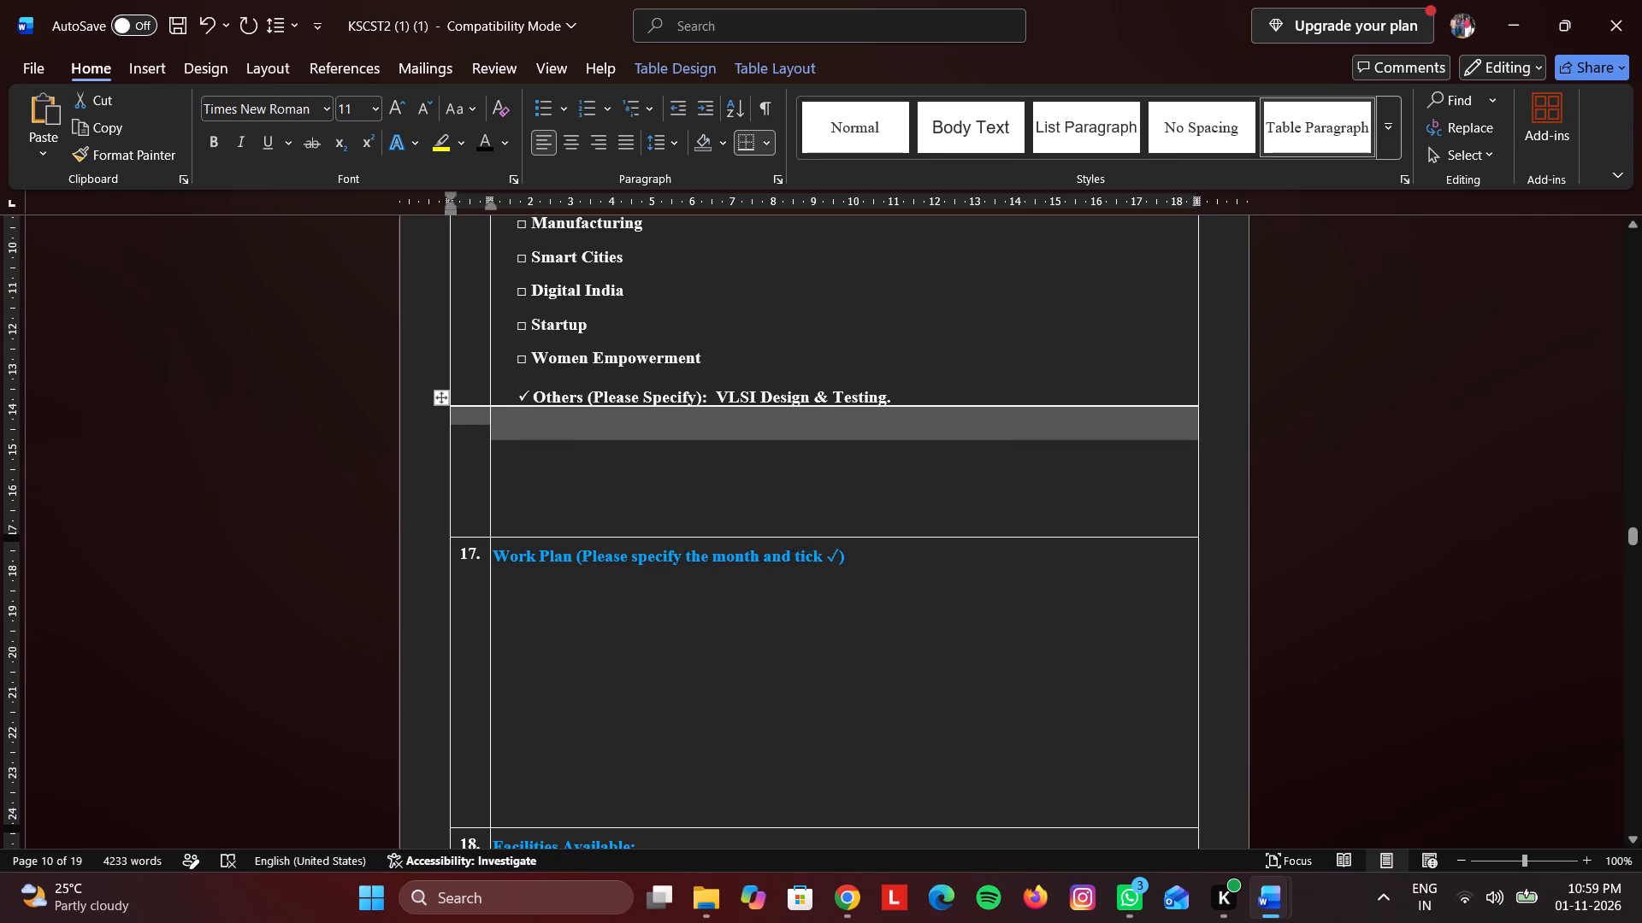
click(667, 686)
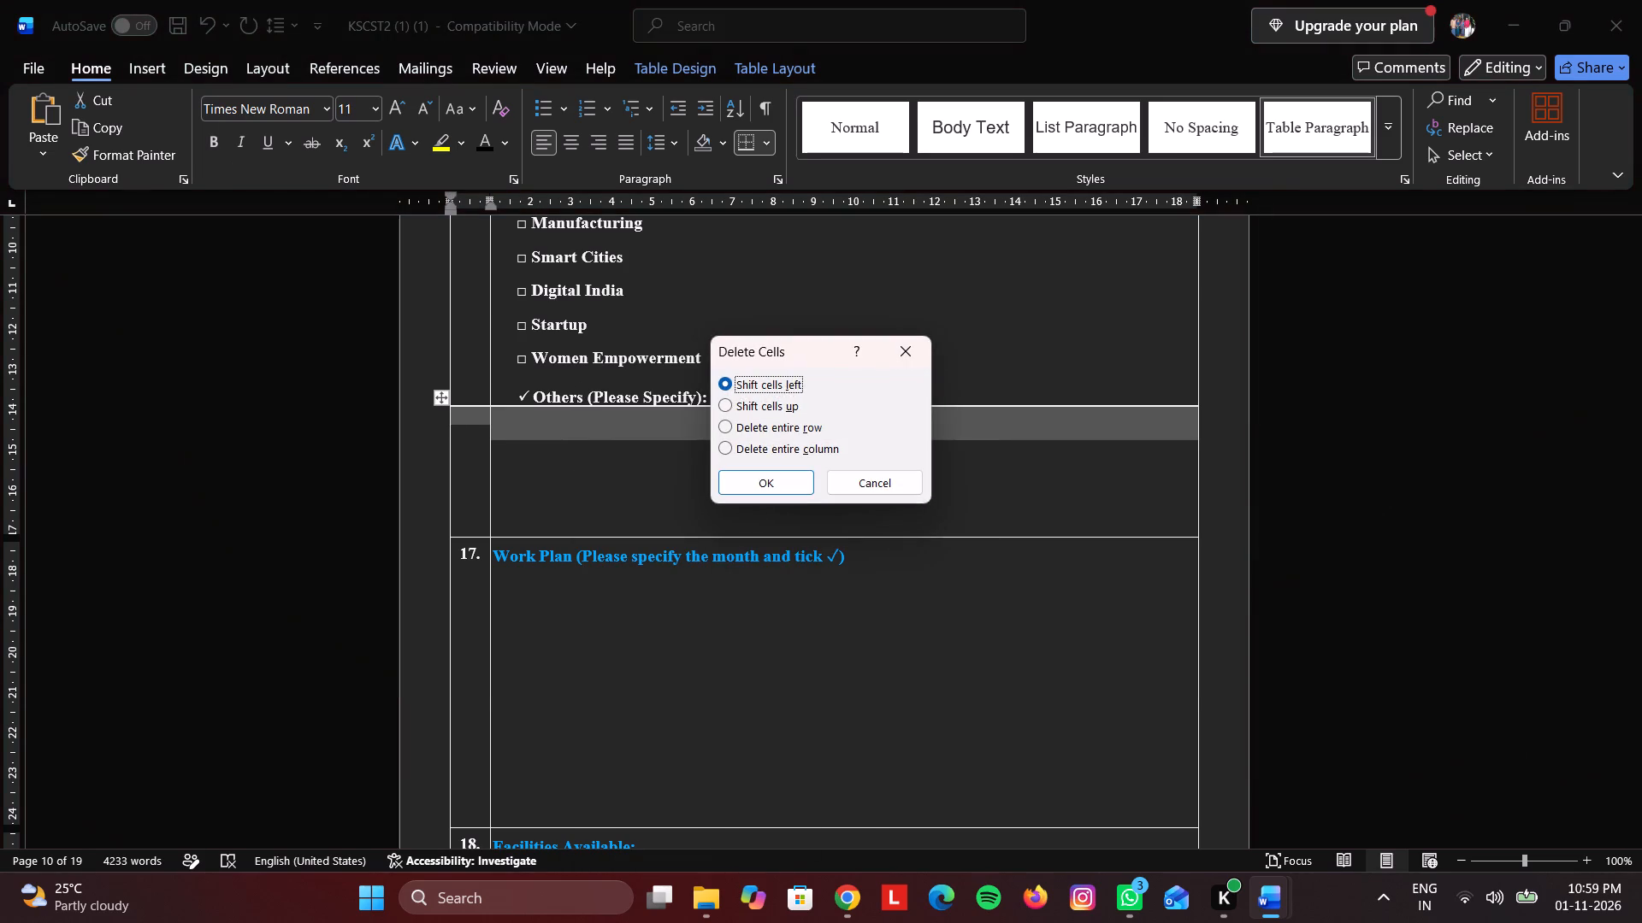
click(789, 471)
Add space after the "Others (Please Specify): VLSI Design & Testing." paragraph at the end of the Relevance checklist.
scroll(758, 509, up, 4)
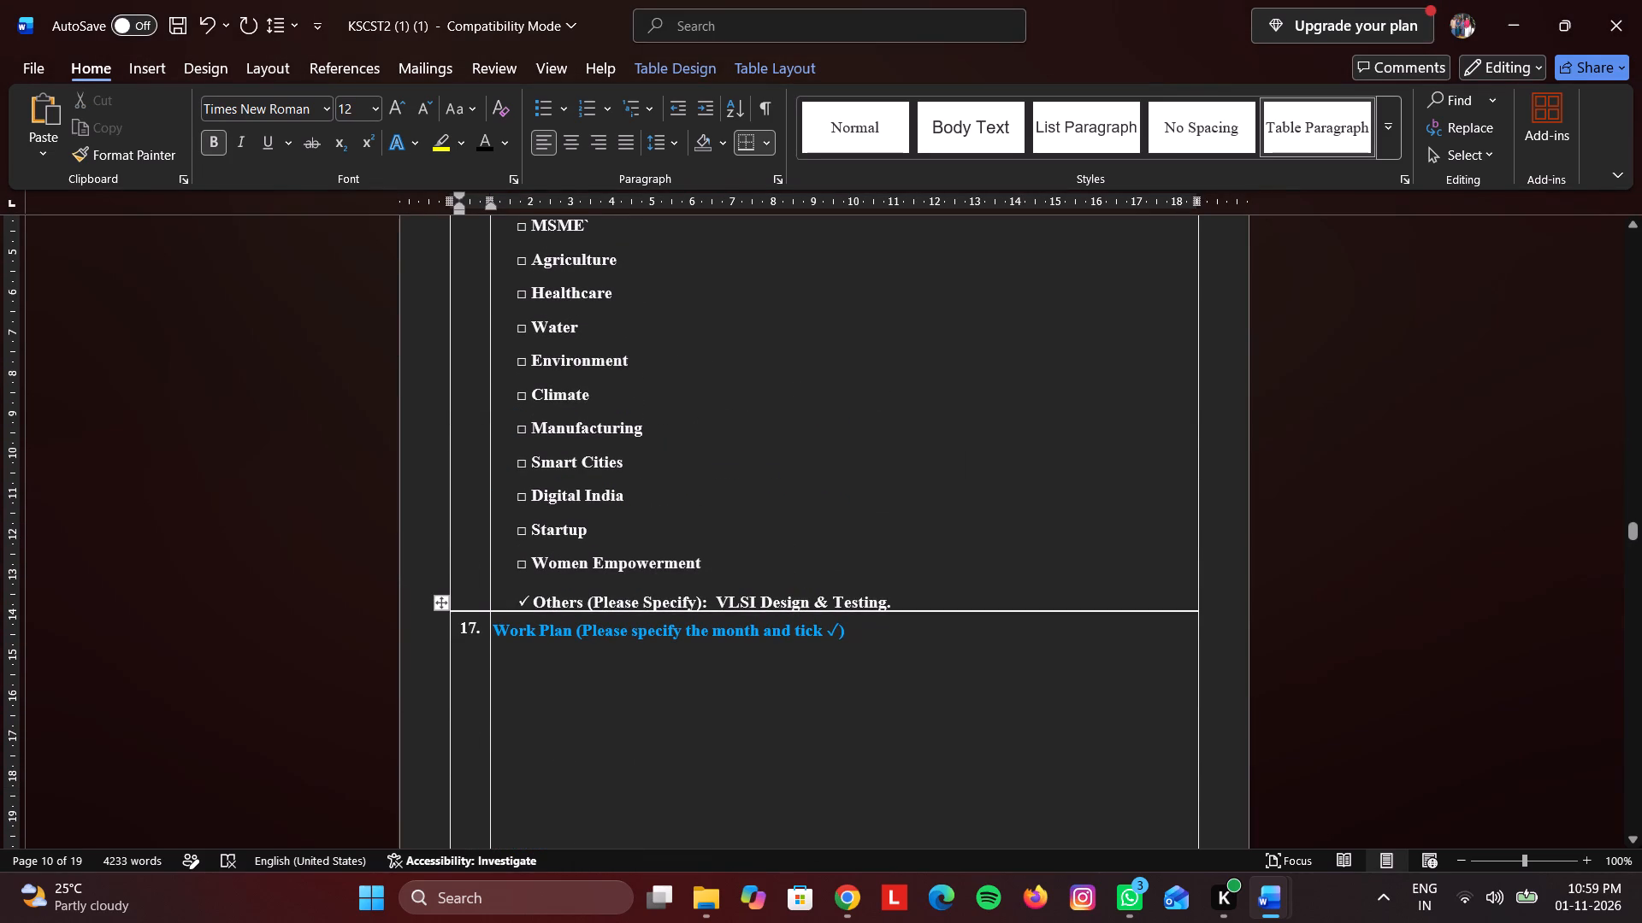
click(914, 606)
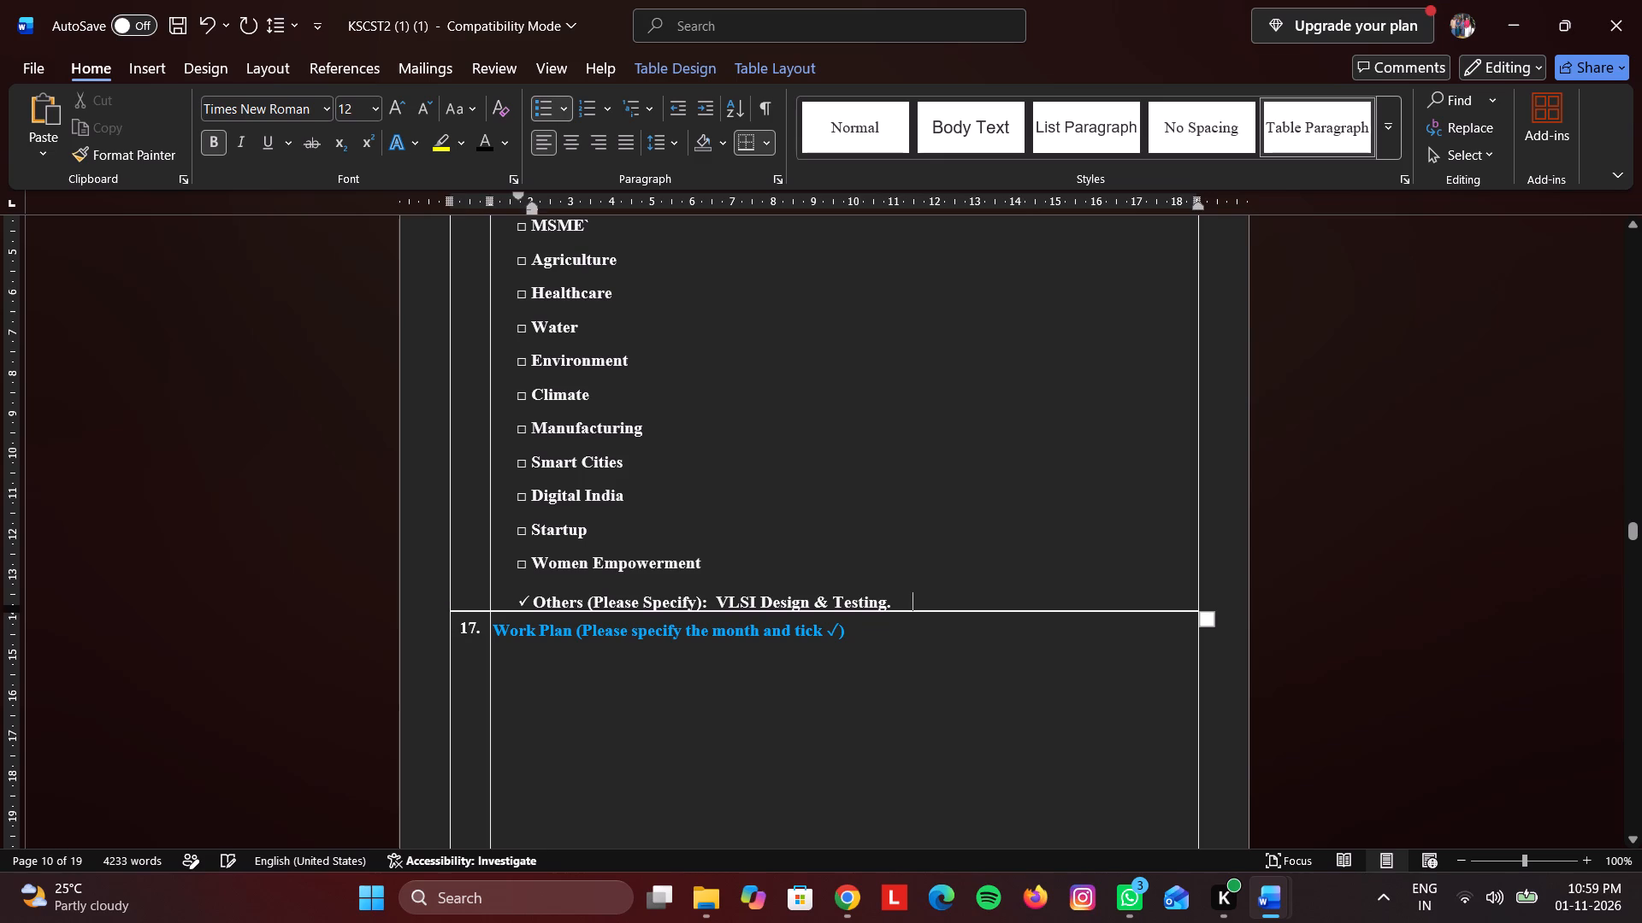
click(673, 142)
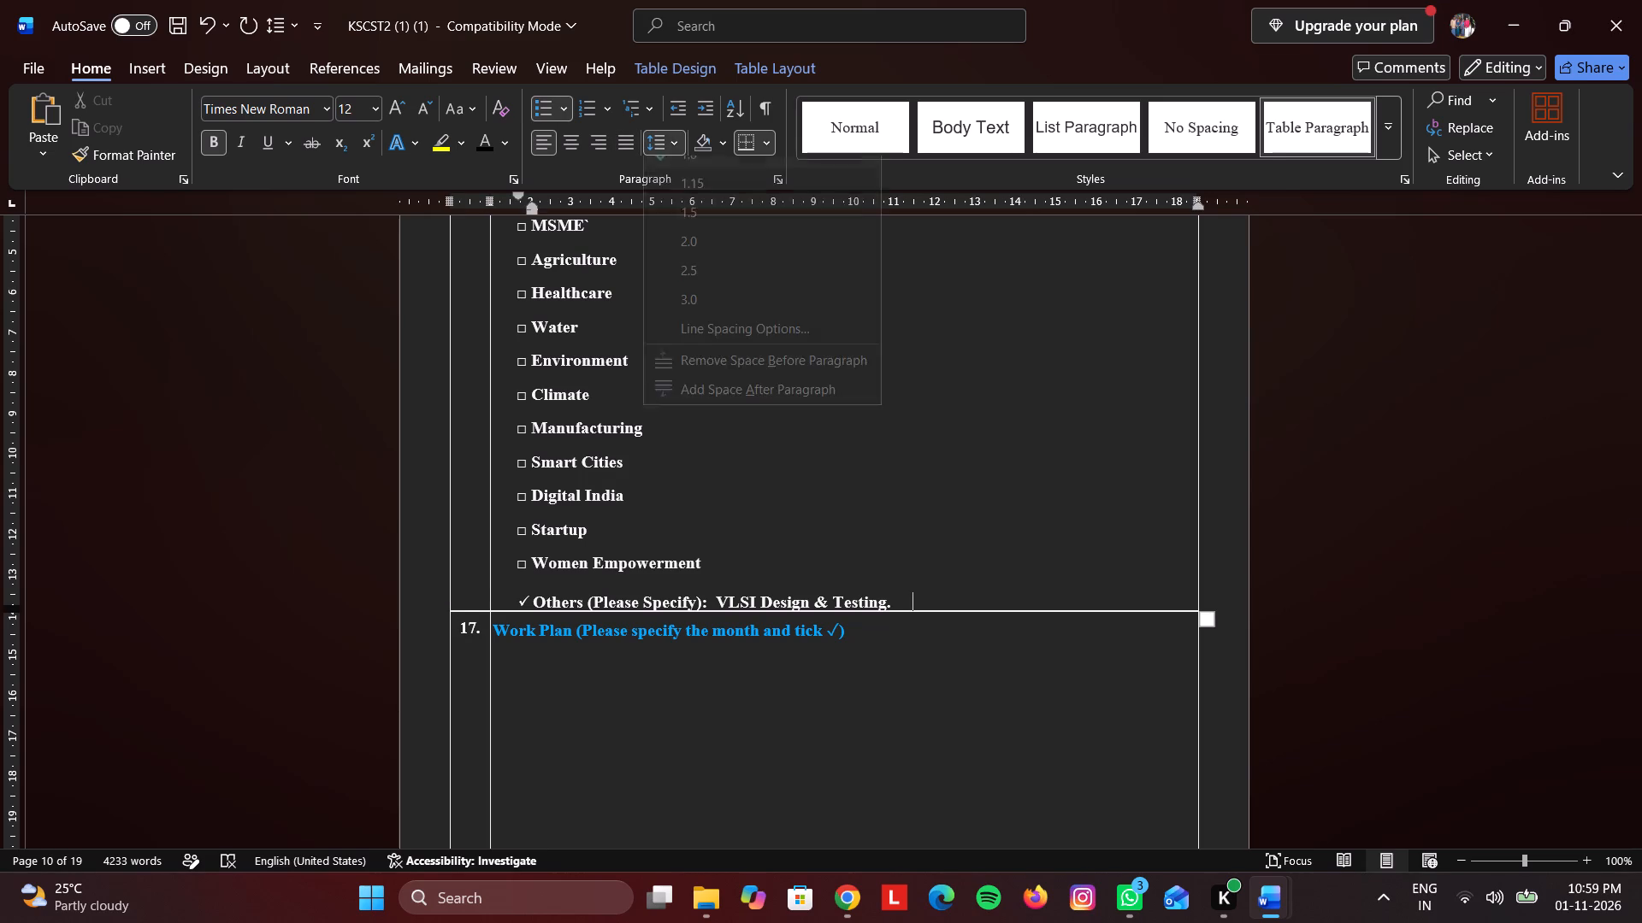
click(706, 395)
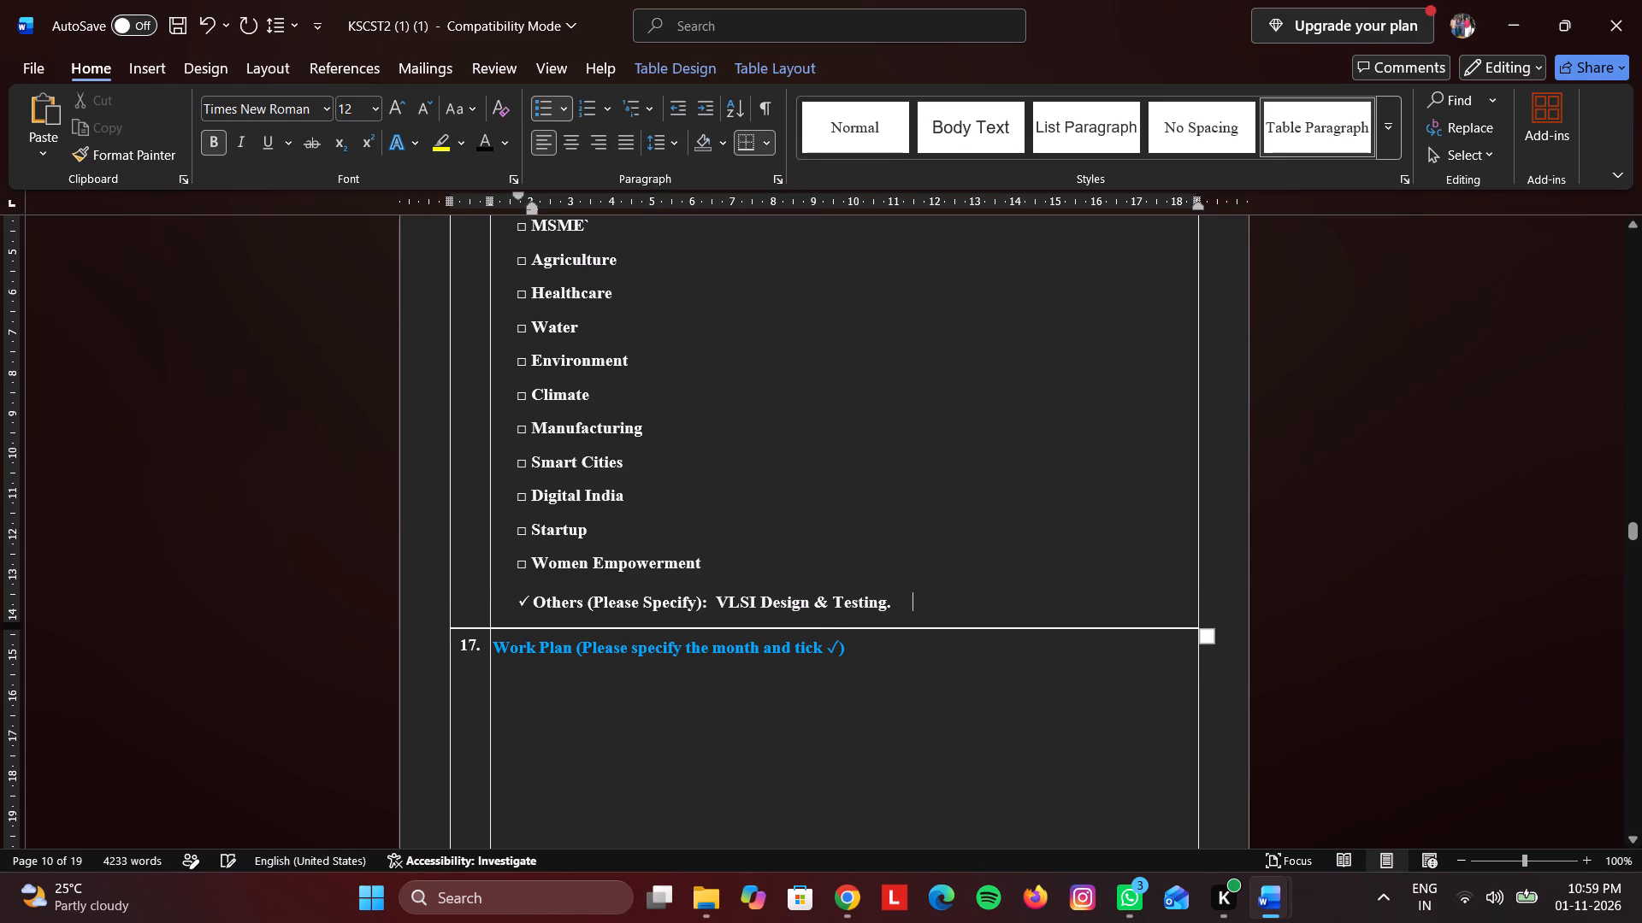
click(747, 528)
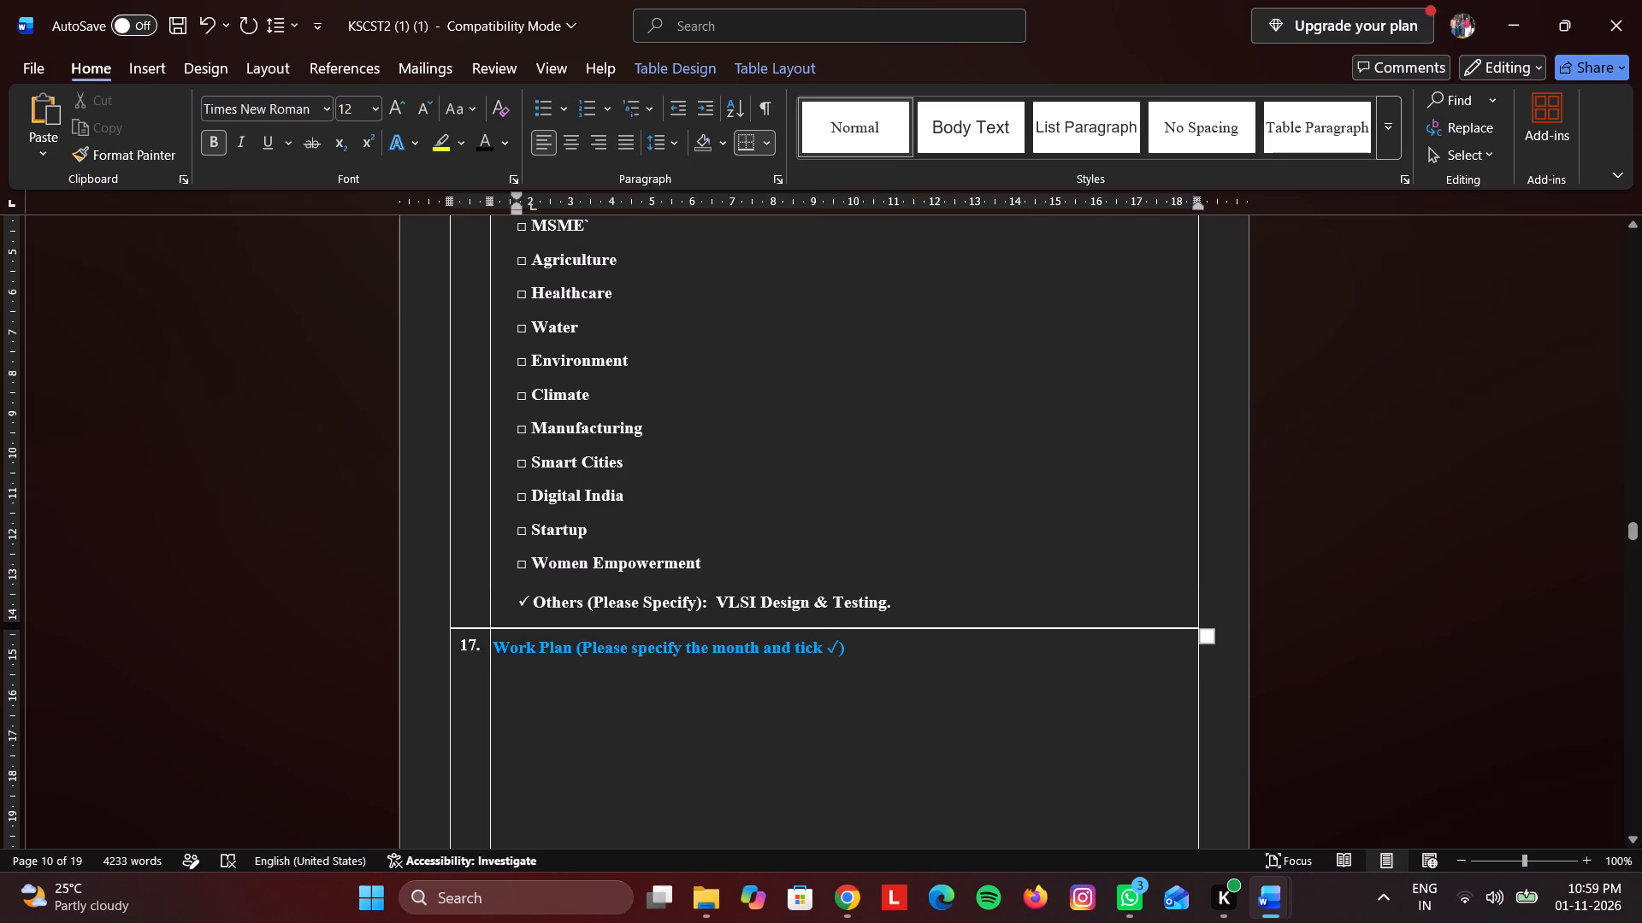
Remove the box before Smart Cities, try pasting a copied check mark from the Others line there, and undo the paste.
click(520, 592)
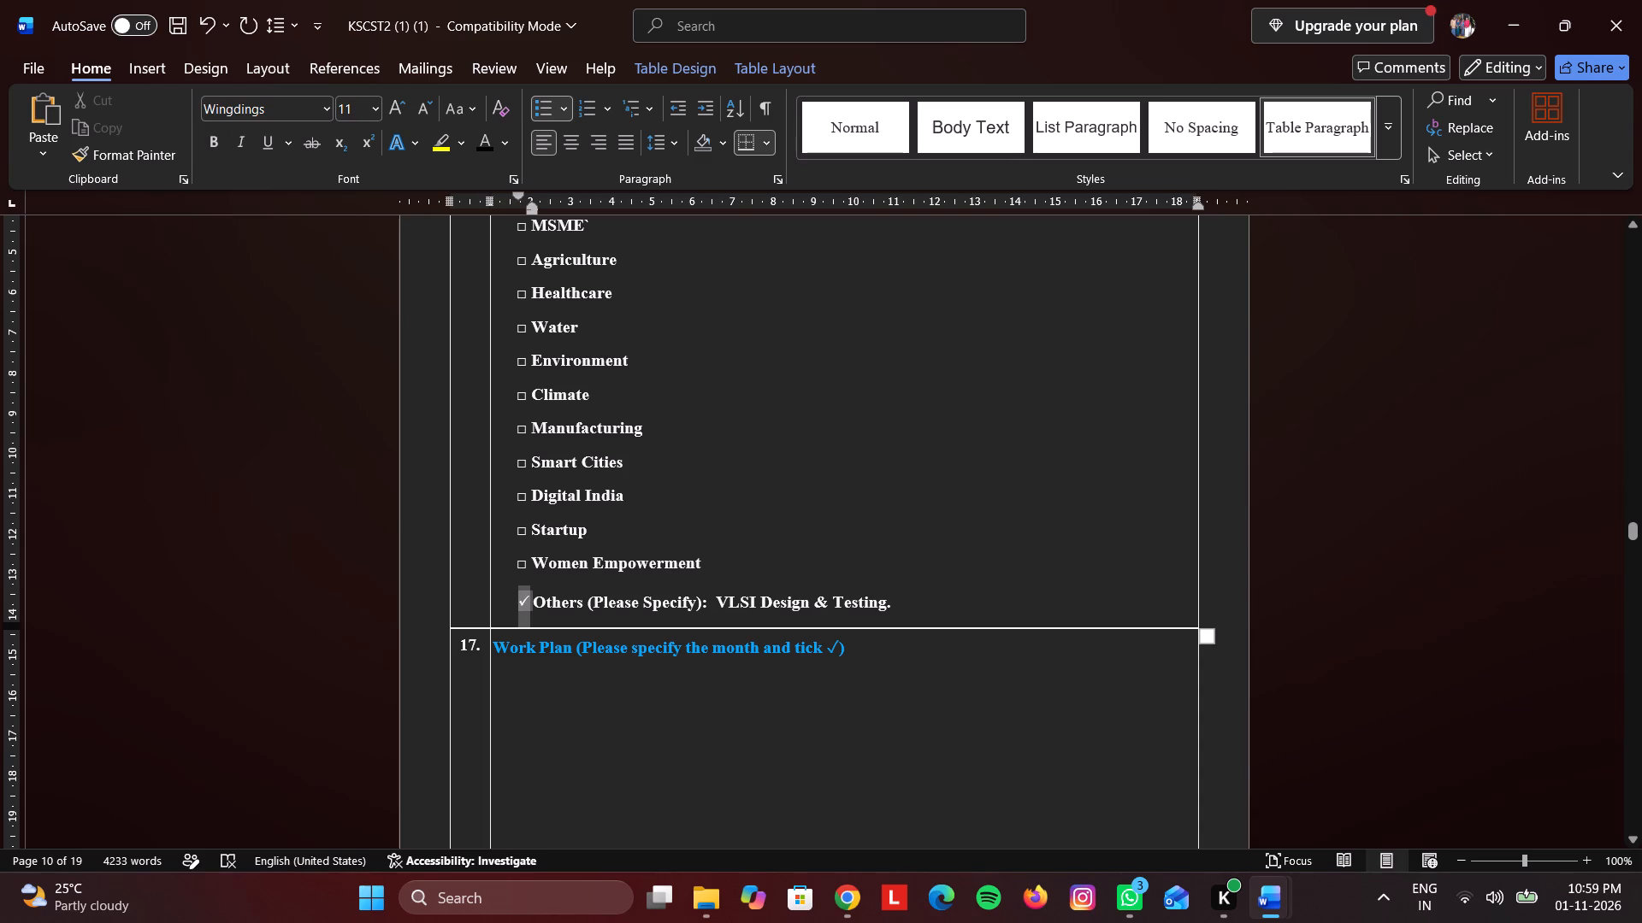
key(ctrl+c)
scroll(520, 610, up, 1)
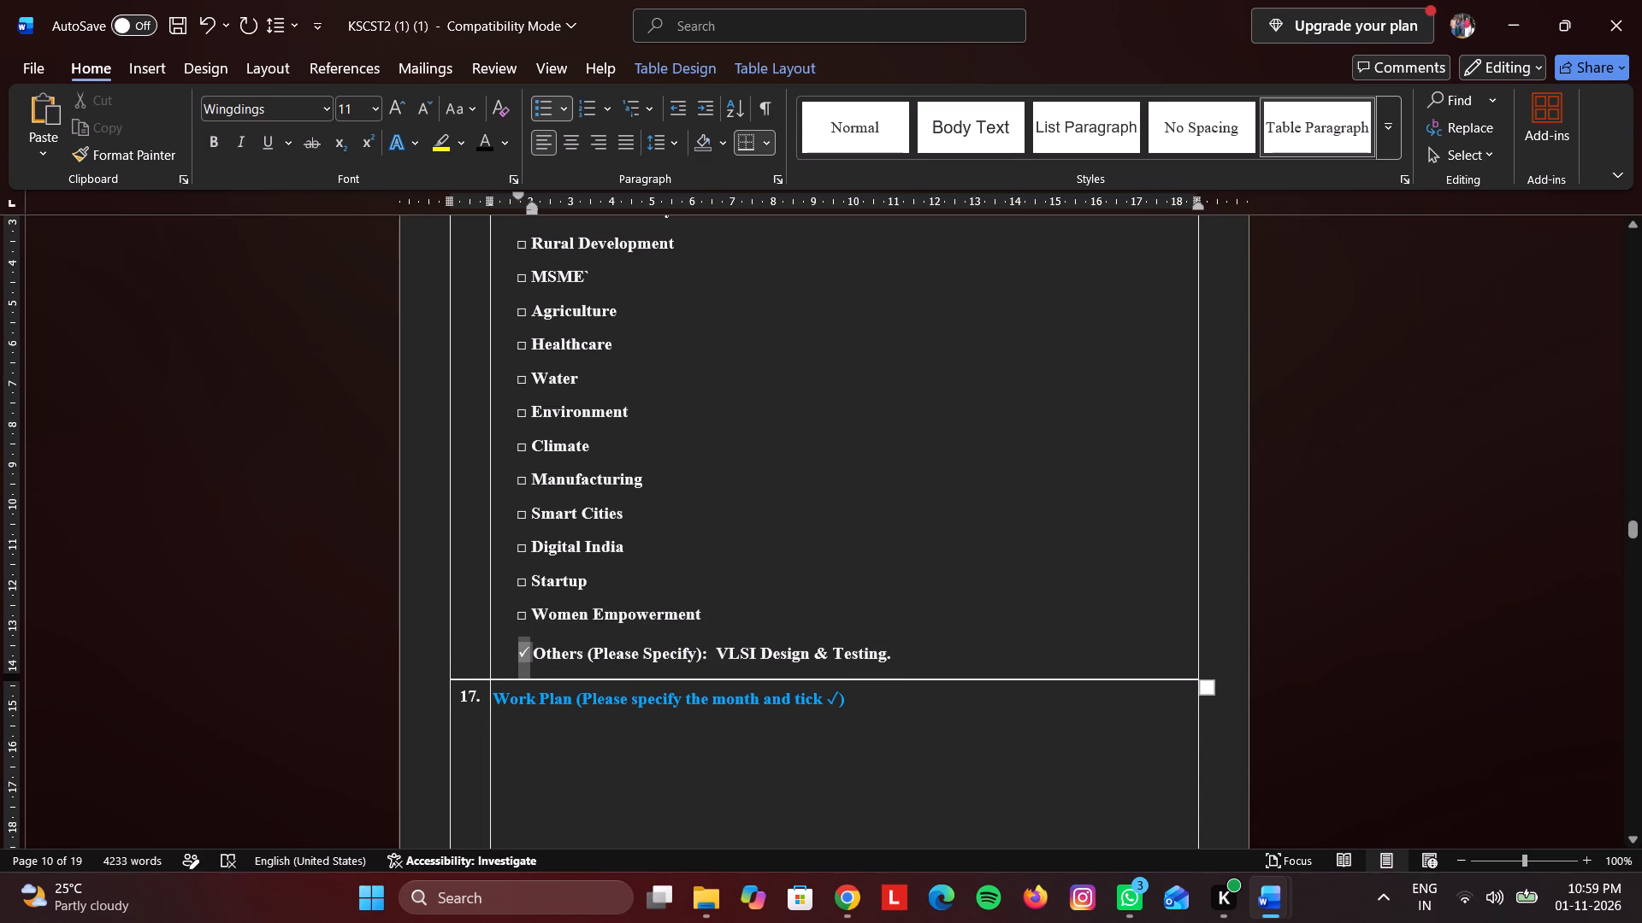
click(527, 520)
key(BackSpace)
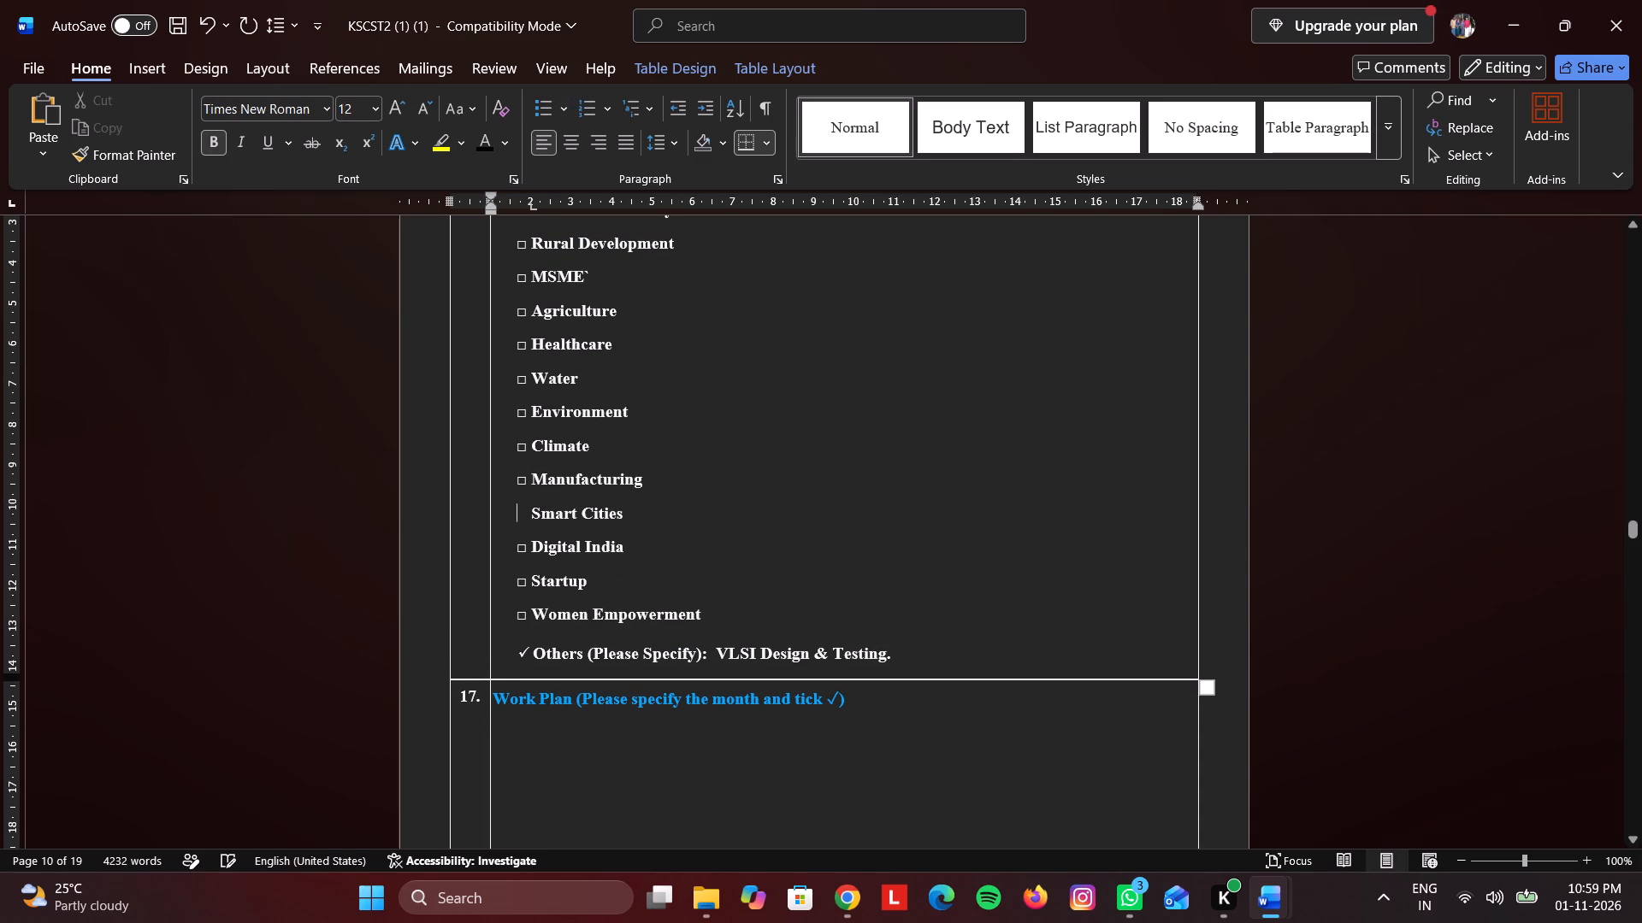
key(ctrl+v)
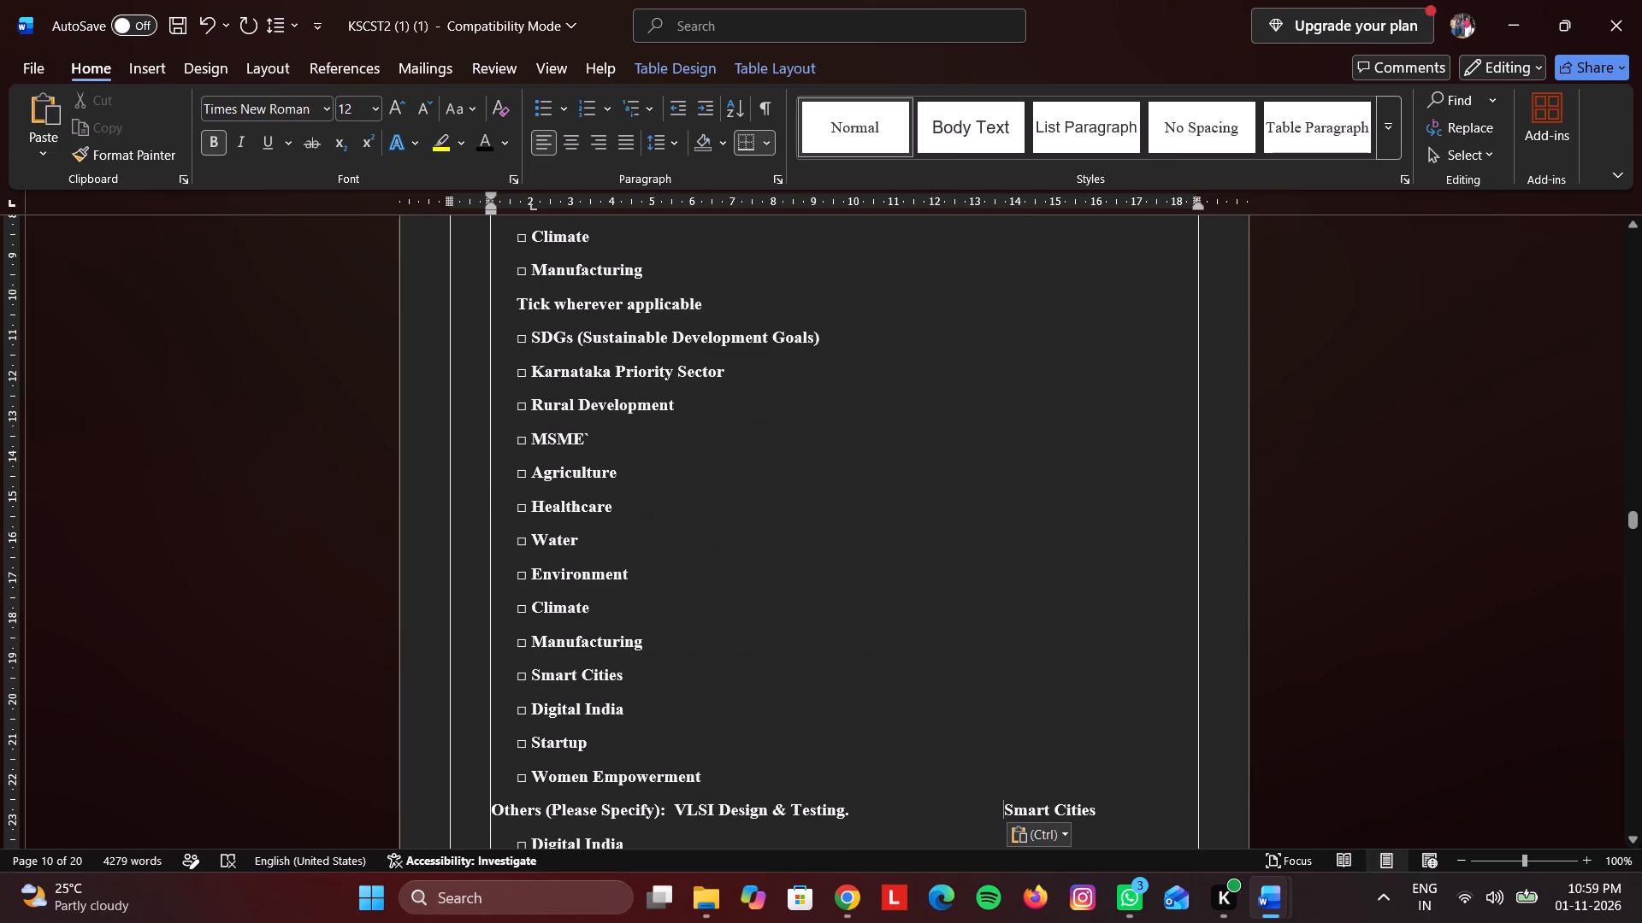
key(ctrl+z)
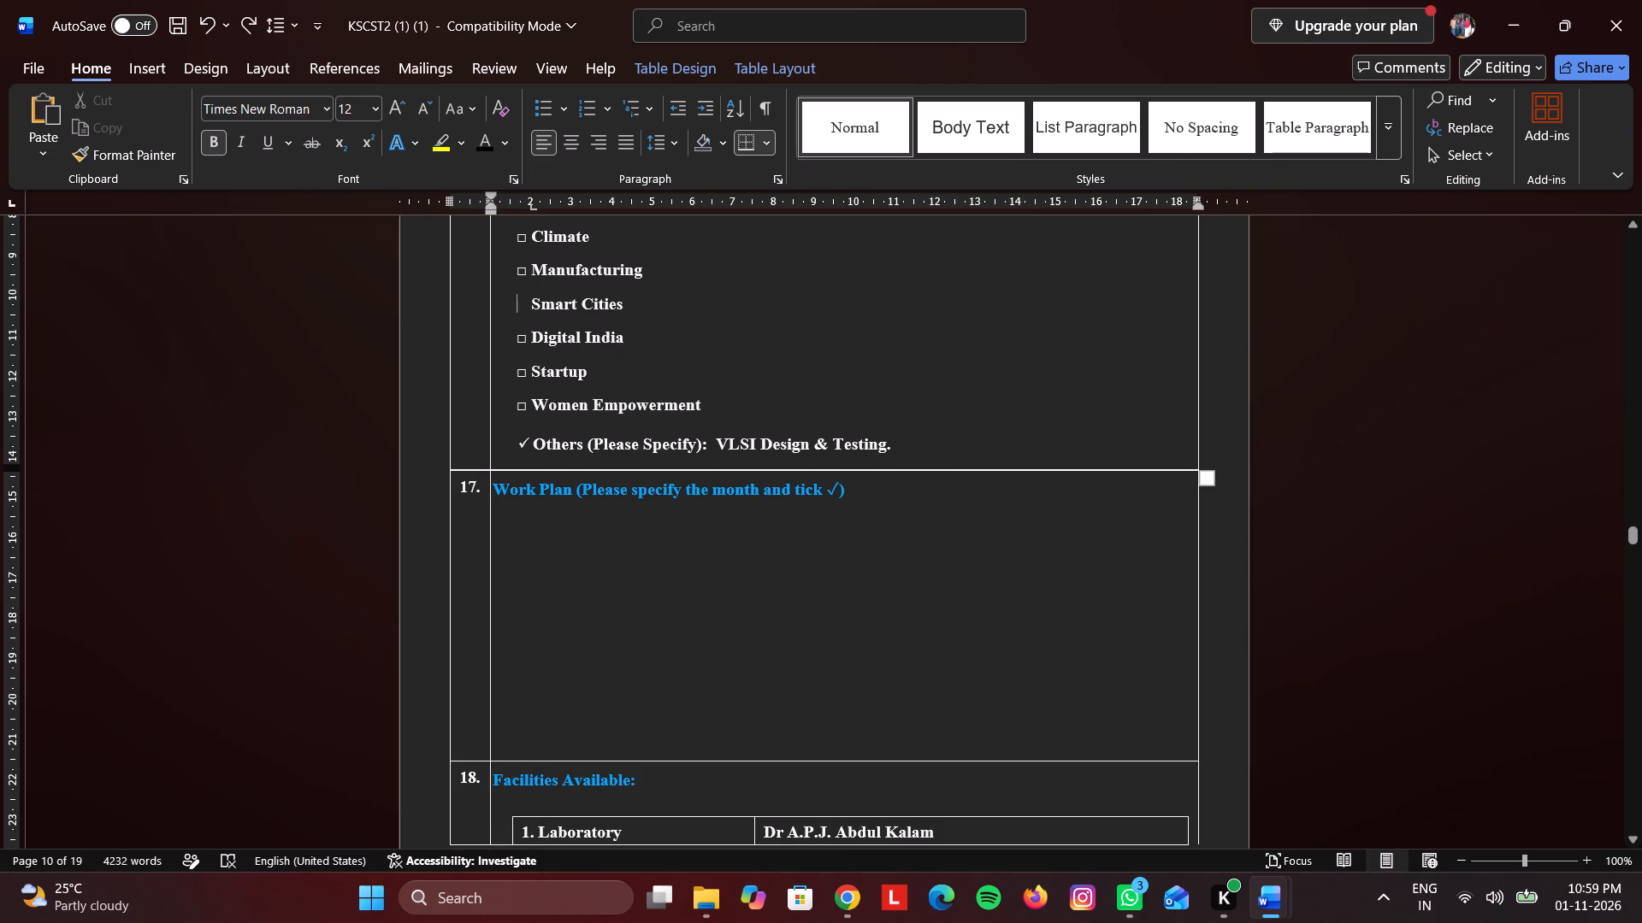
Apply the check mark bullet to Smart Cities in the Relevance checklist.
click(562, 107)
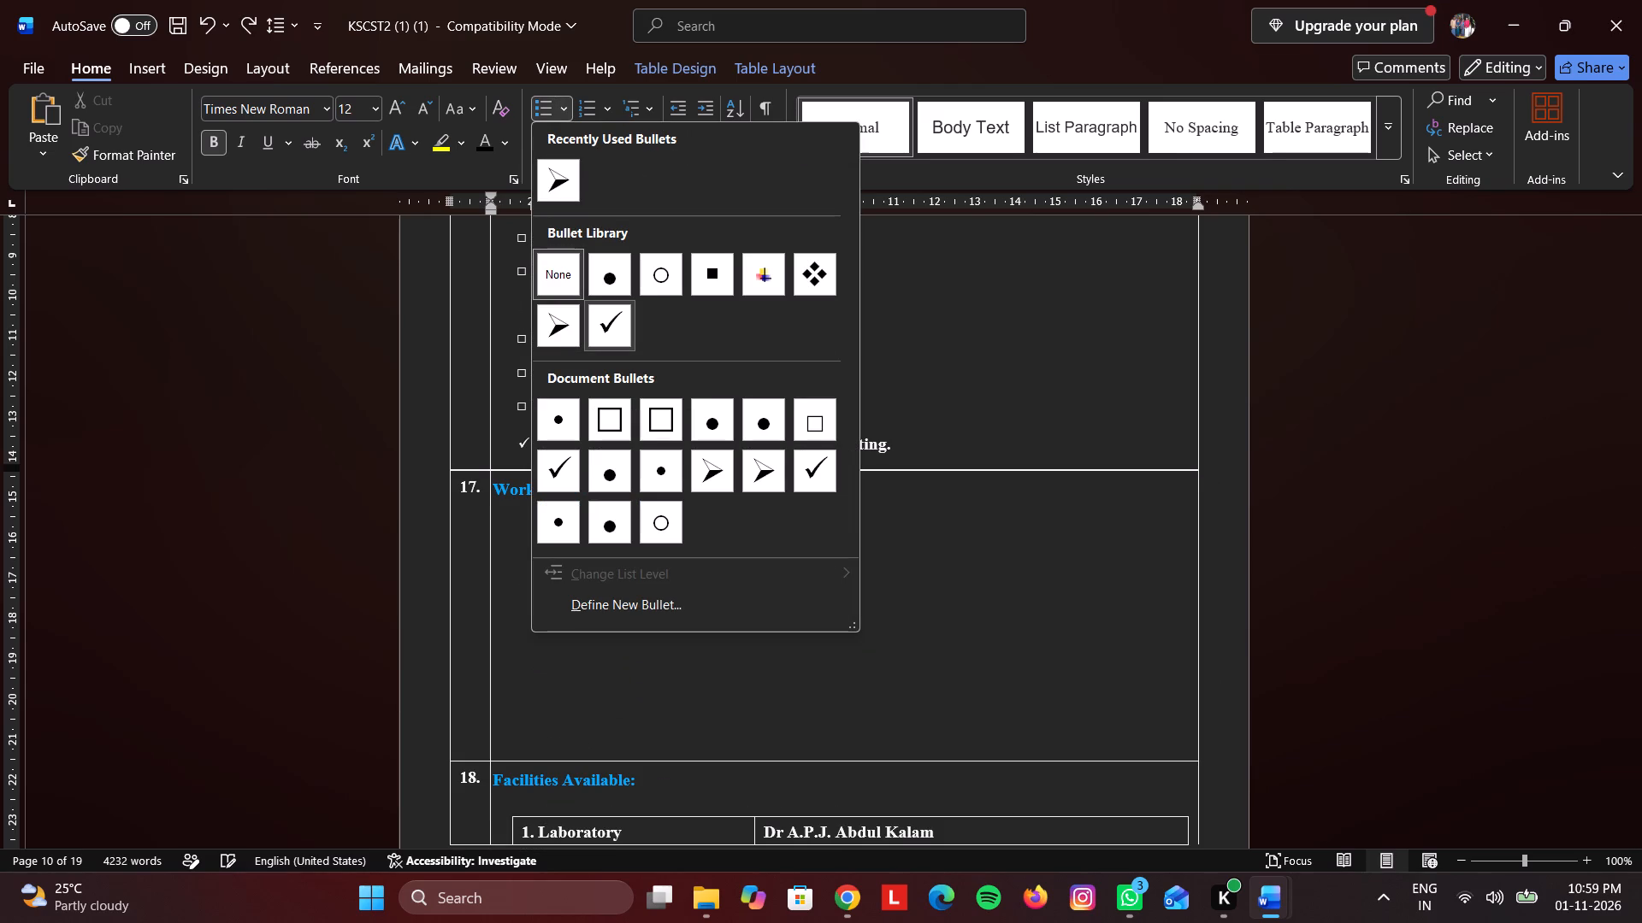
click(607, 328)
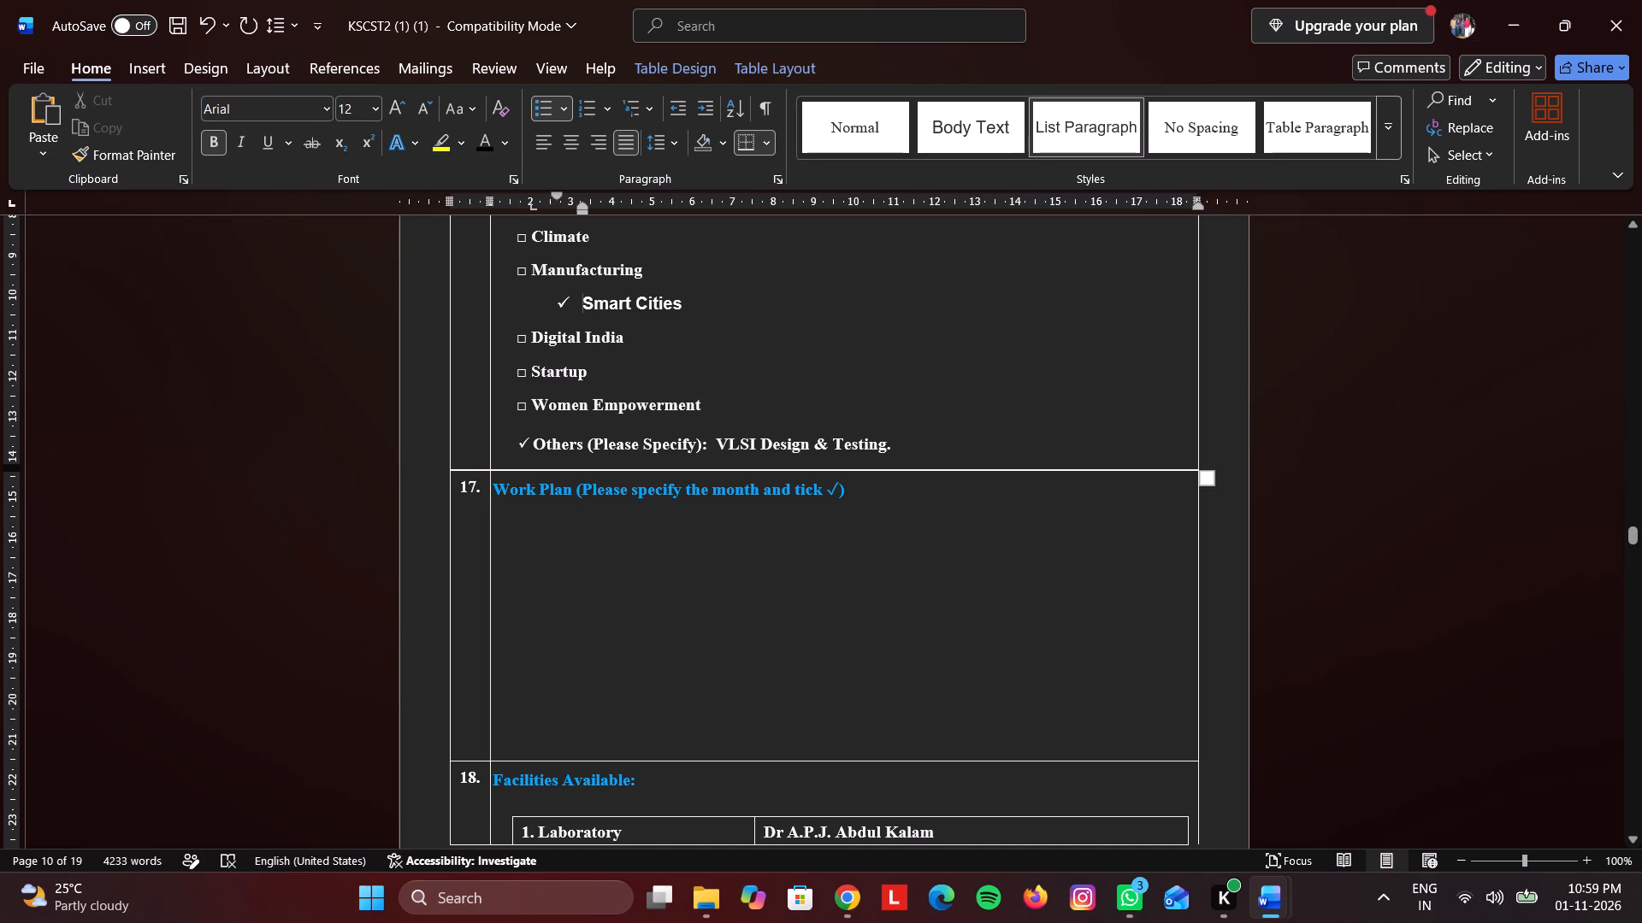
Reduce the first-line and hanging indents of the Smart Cities item to bring it in line with the other checklist entries.
click(557, 299)
drag(579, 205, 570, 209)
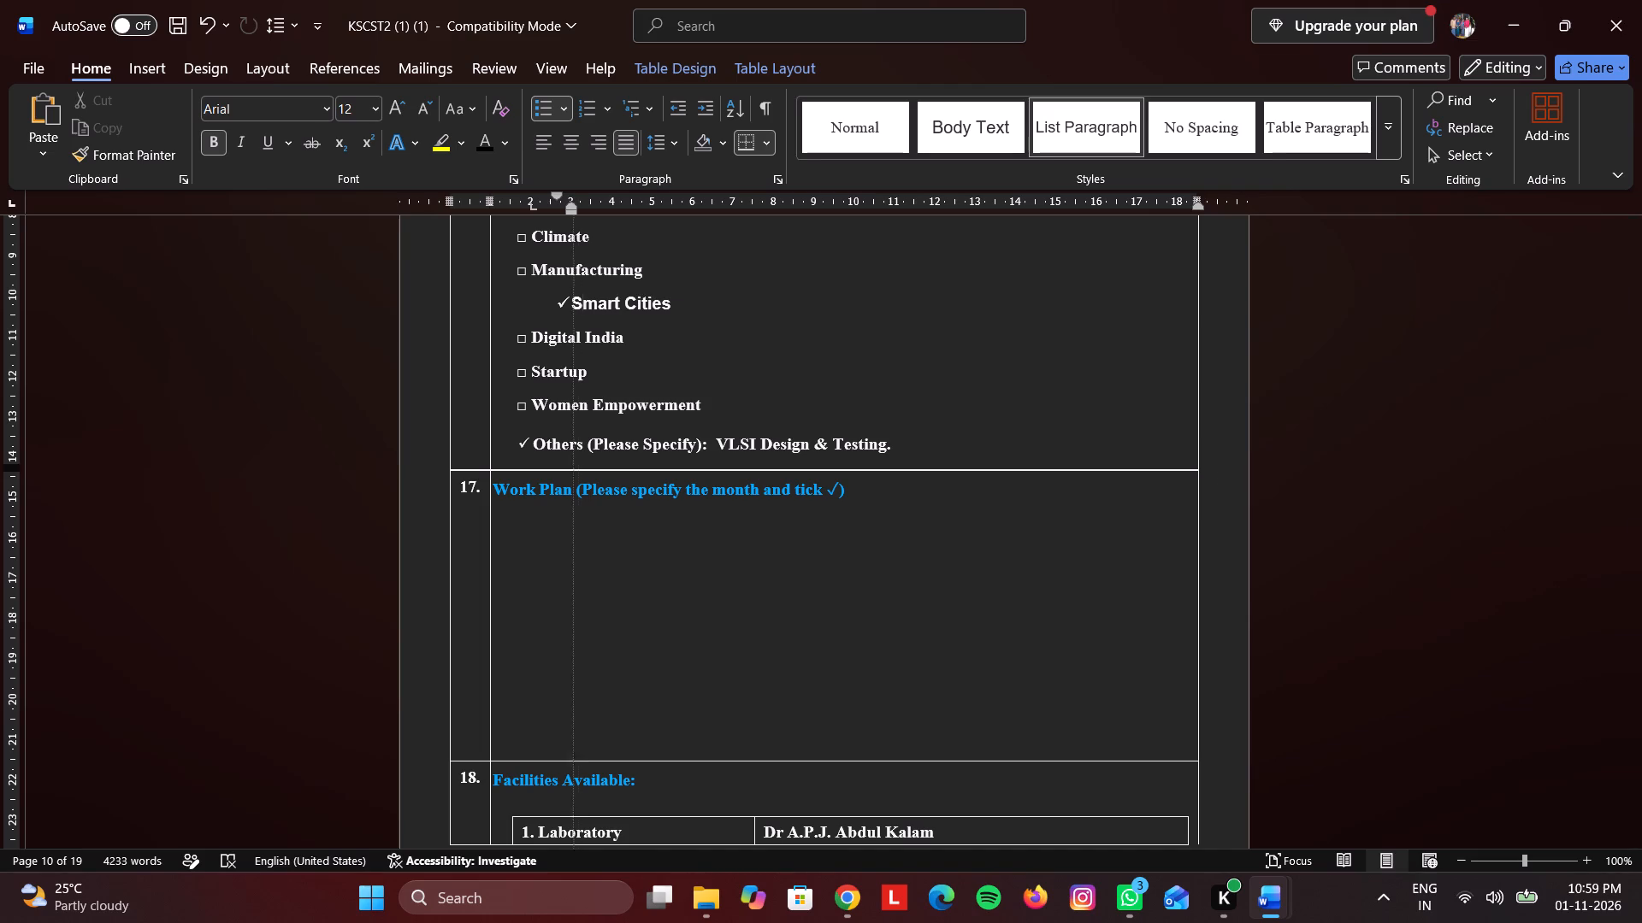
drag(570, 209, 537, 216)
drag(557, 194, 524, 202)
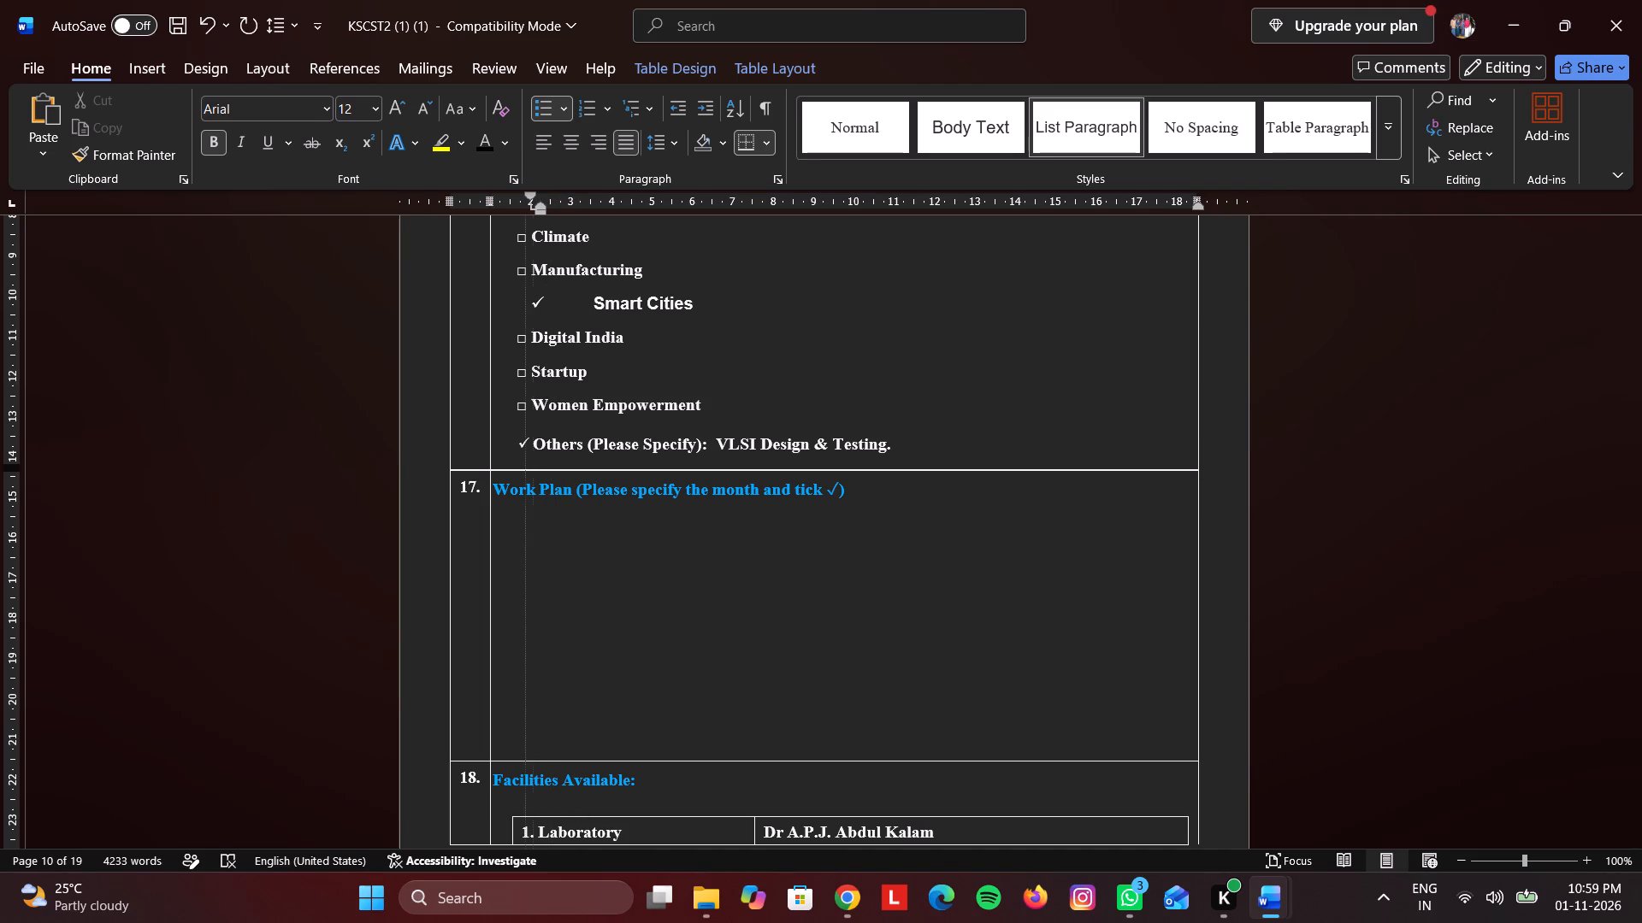
drag(524, 202, 516, 205)
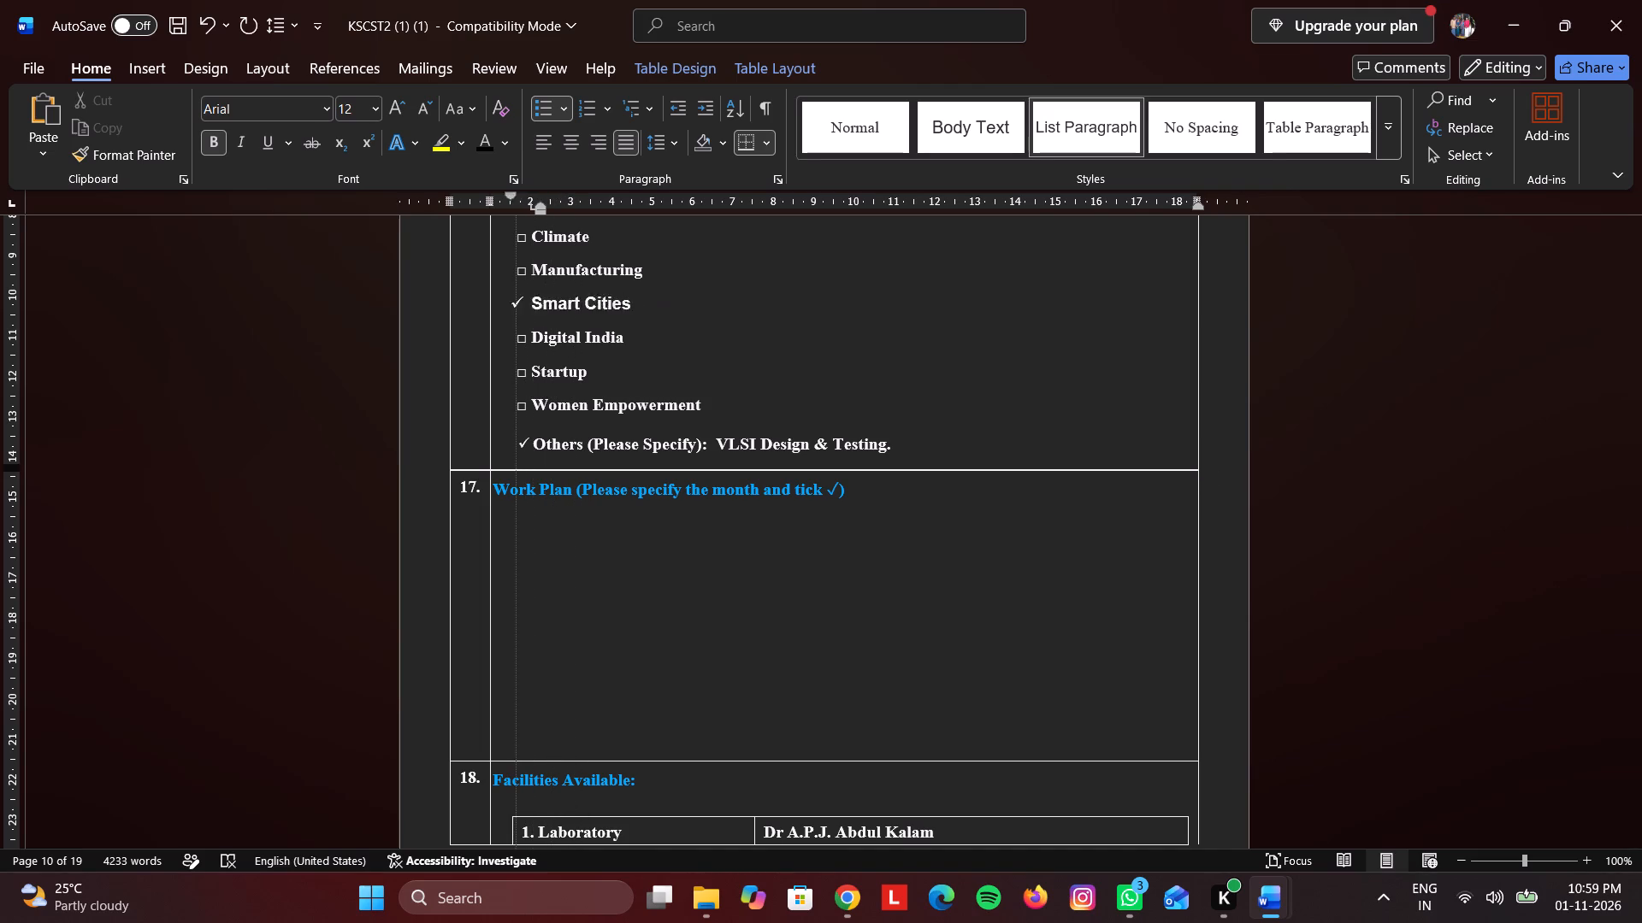
drag(516, 205, 517, 205)
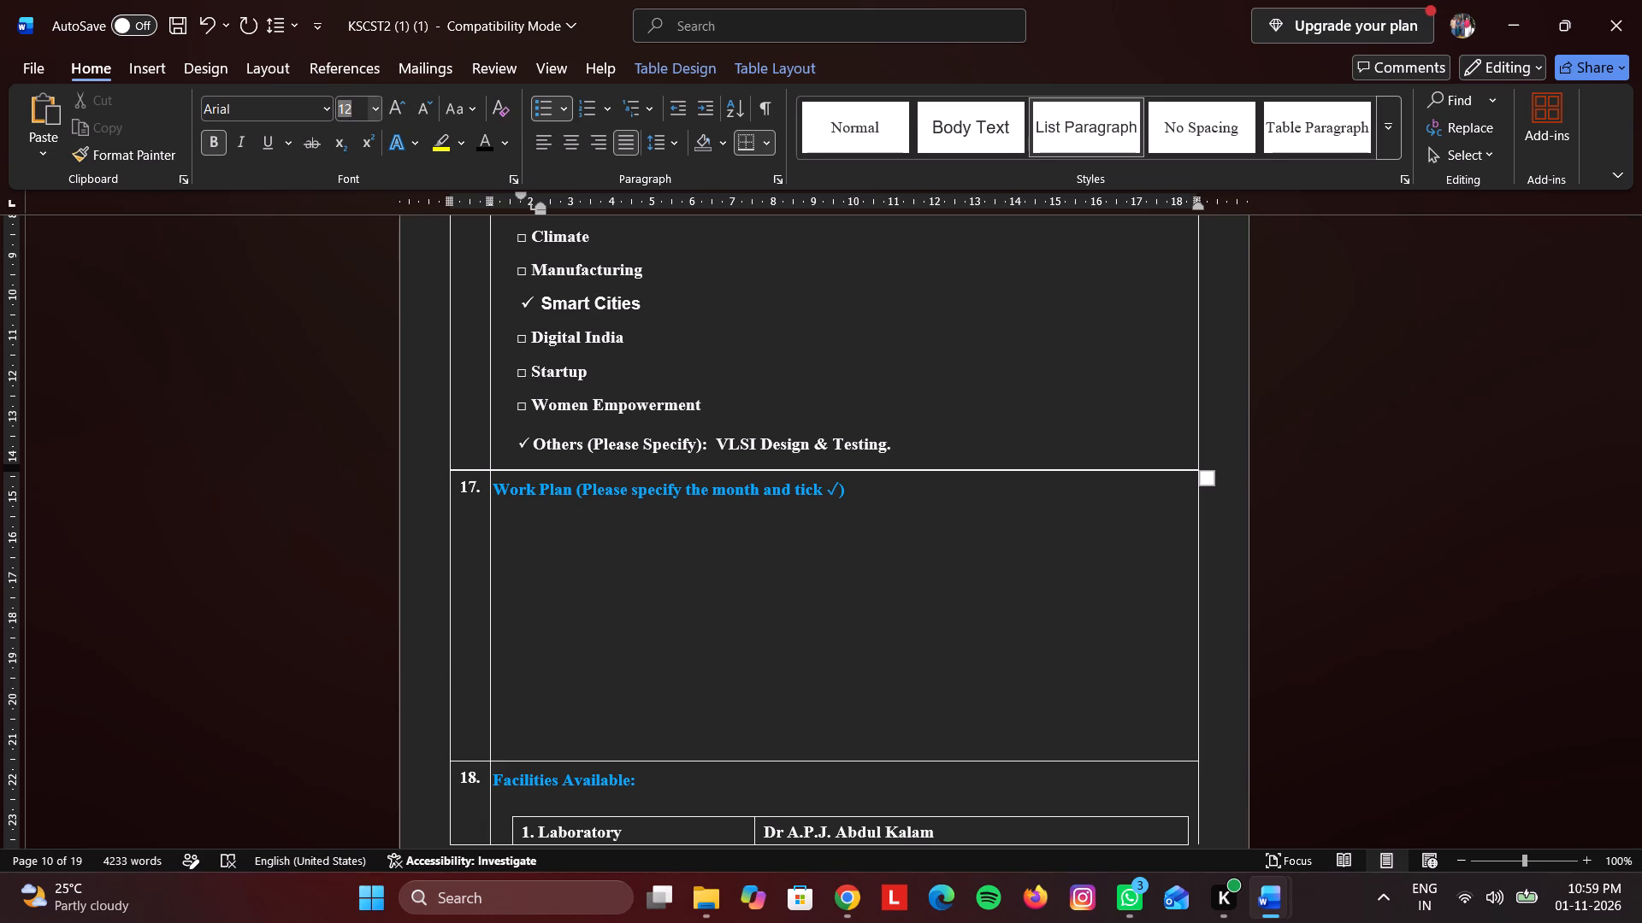
Set the Smart Cities text to Times New Roman.
click(322, 115)
click(328, 326)
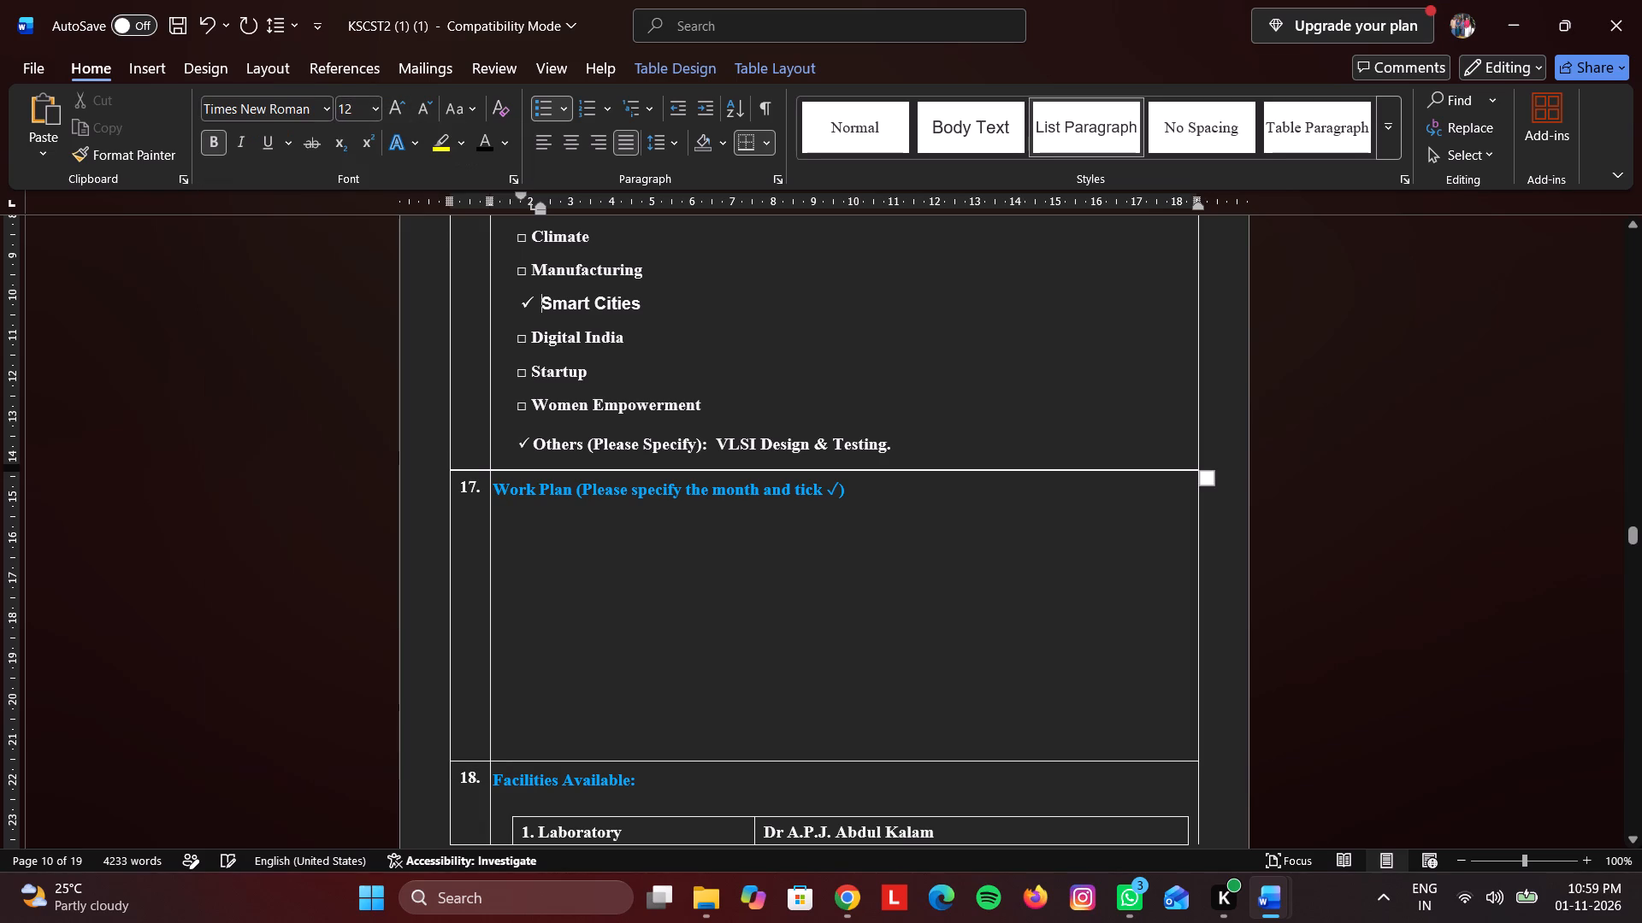
drag(652, 302, 538, 304)
click(326, 110)
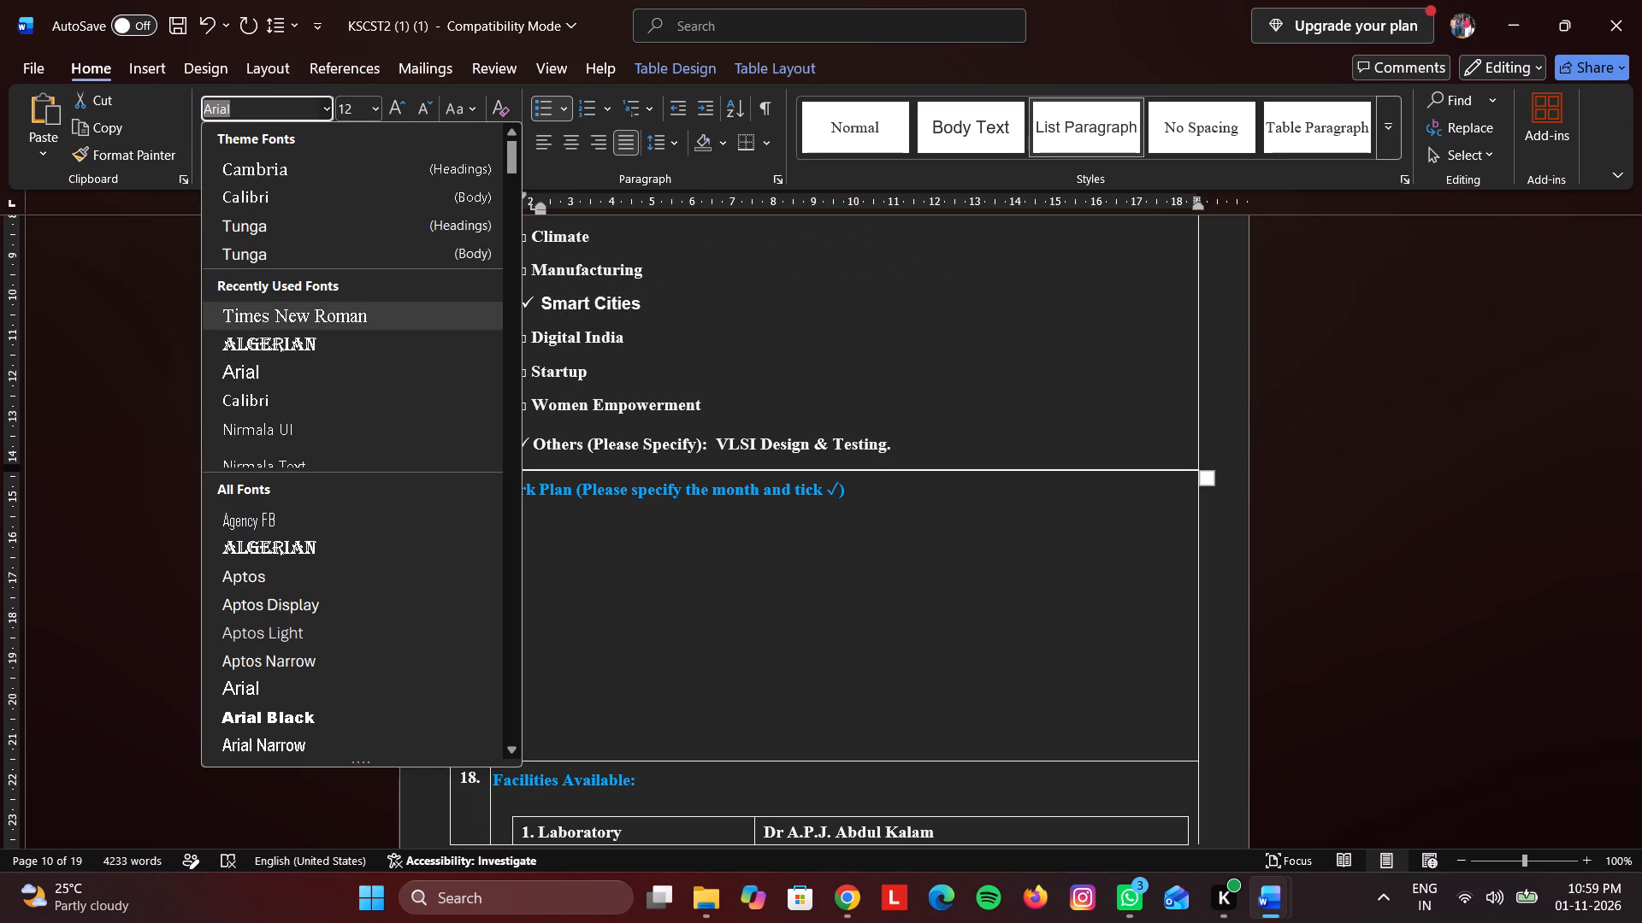
double_click(340, 320)
click(531, 356)
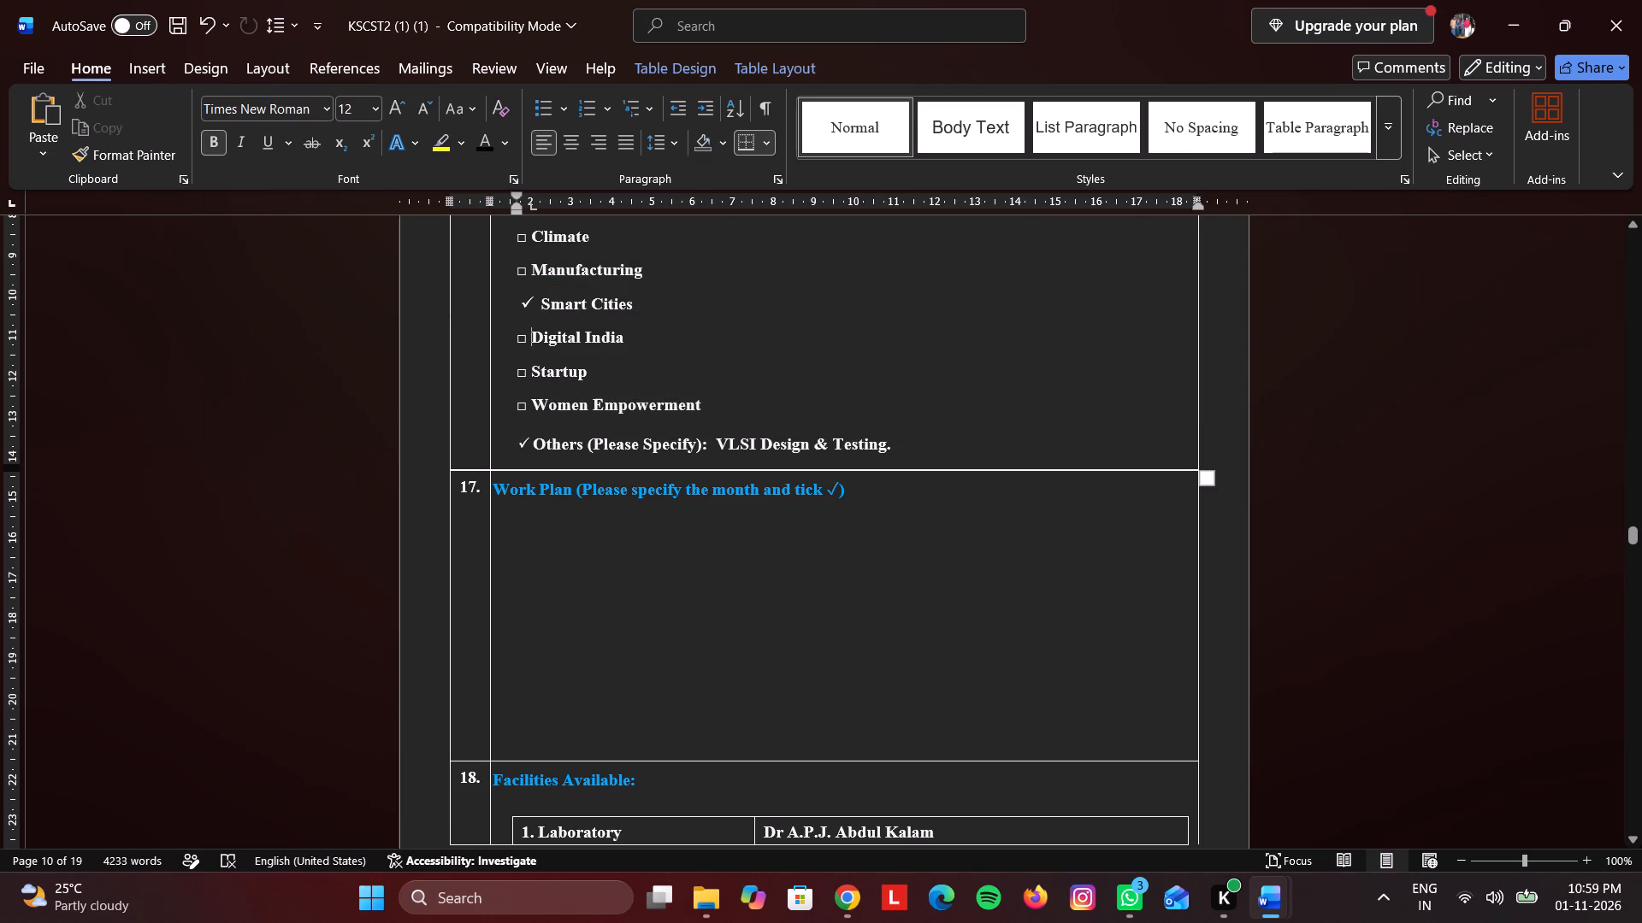
Fine-tune the Smart Cities bullet and text indents so the text lines up with the neighbouring checklist items.
click(531, 300)
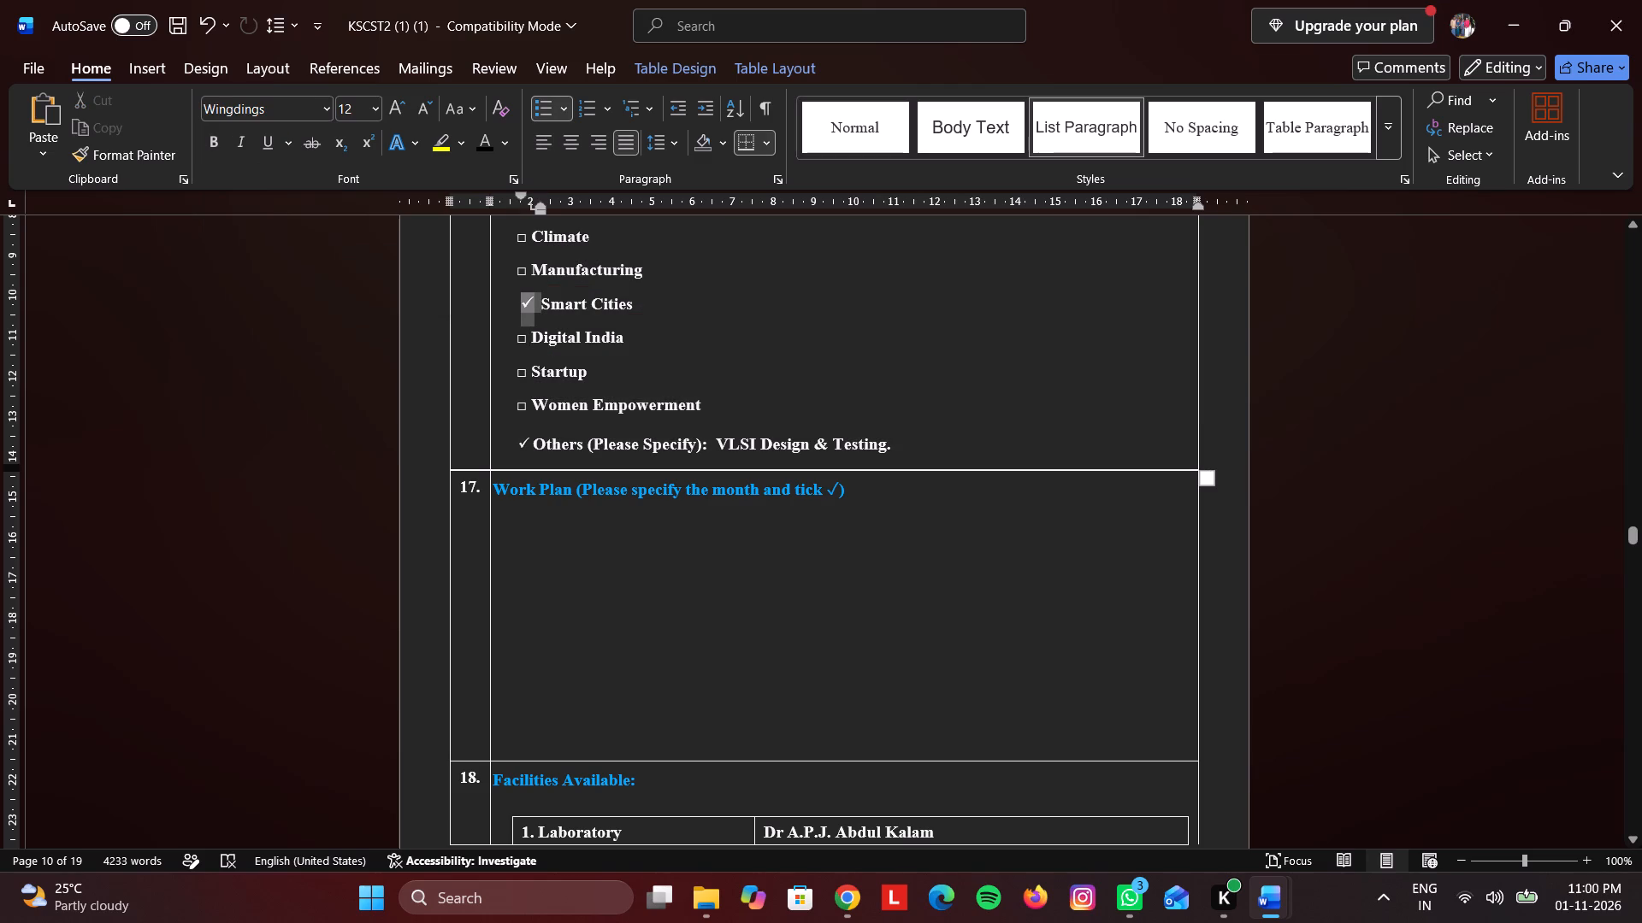
drag(532, 207, 541, 209)
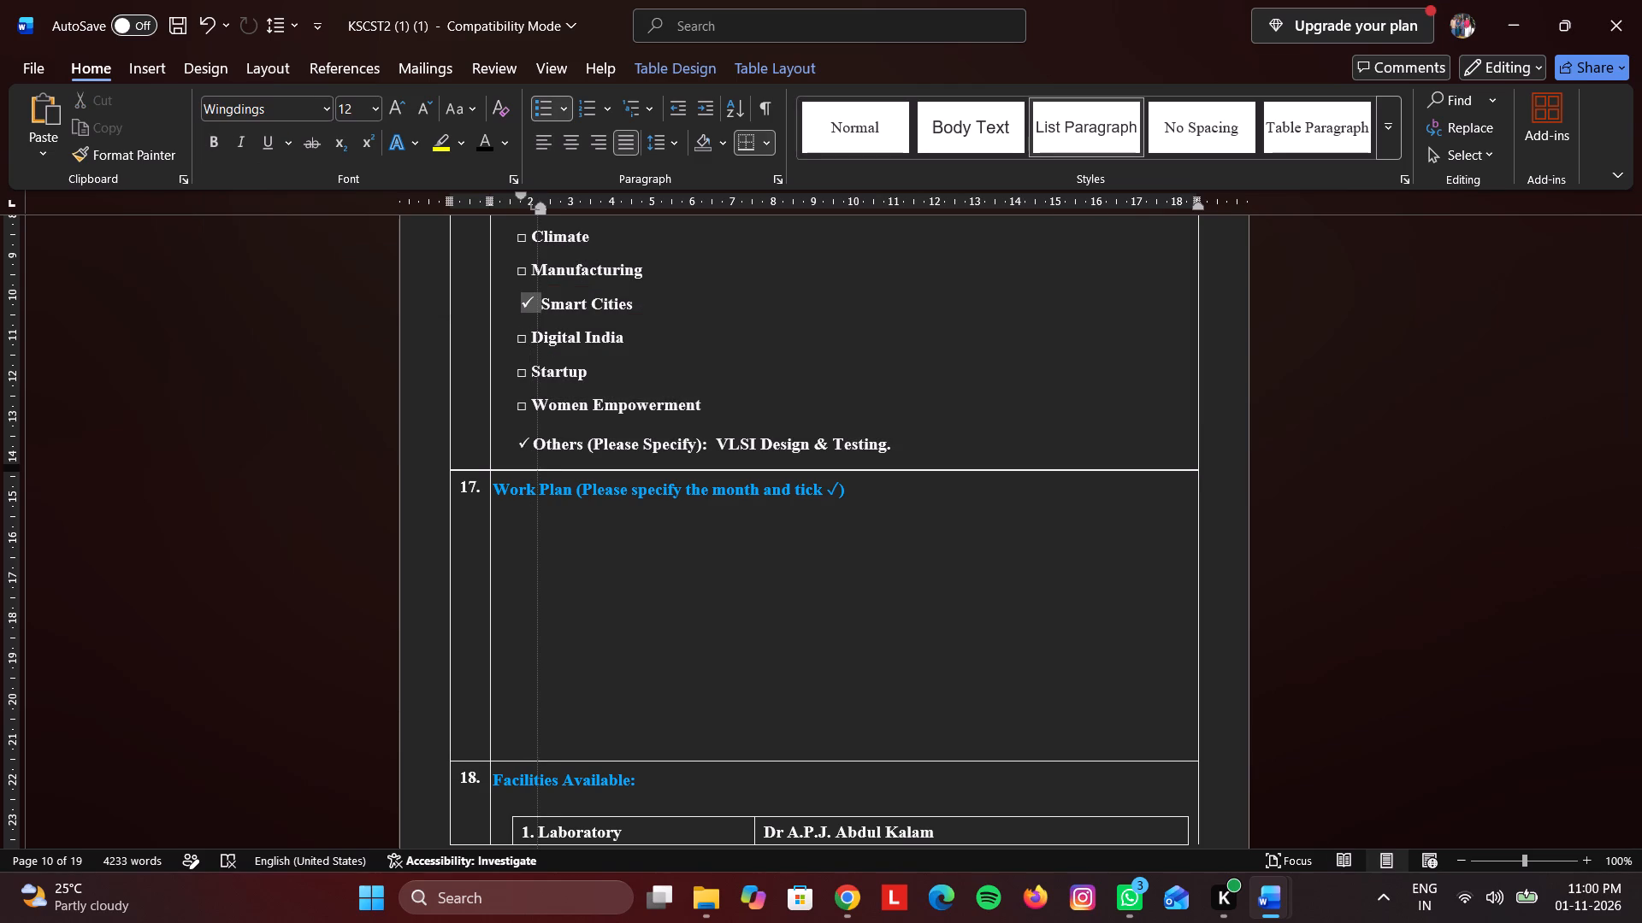
drag(541, 209, 475, 233)
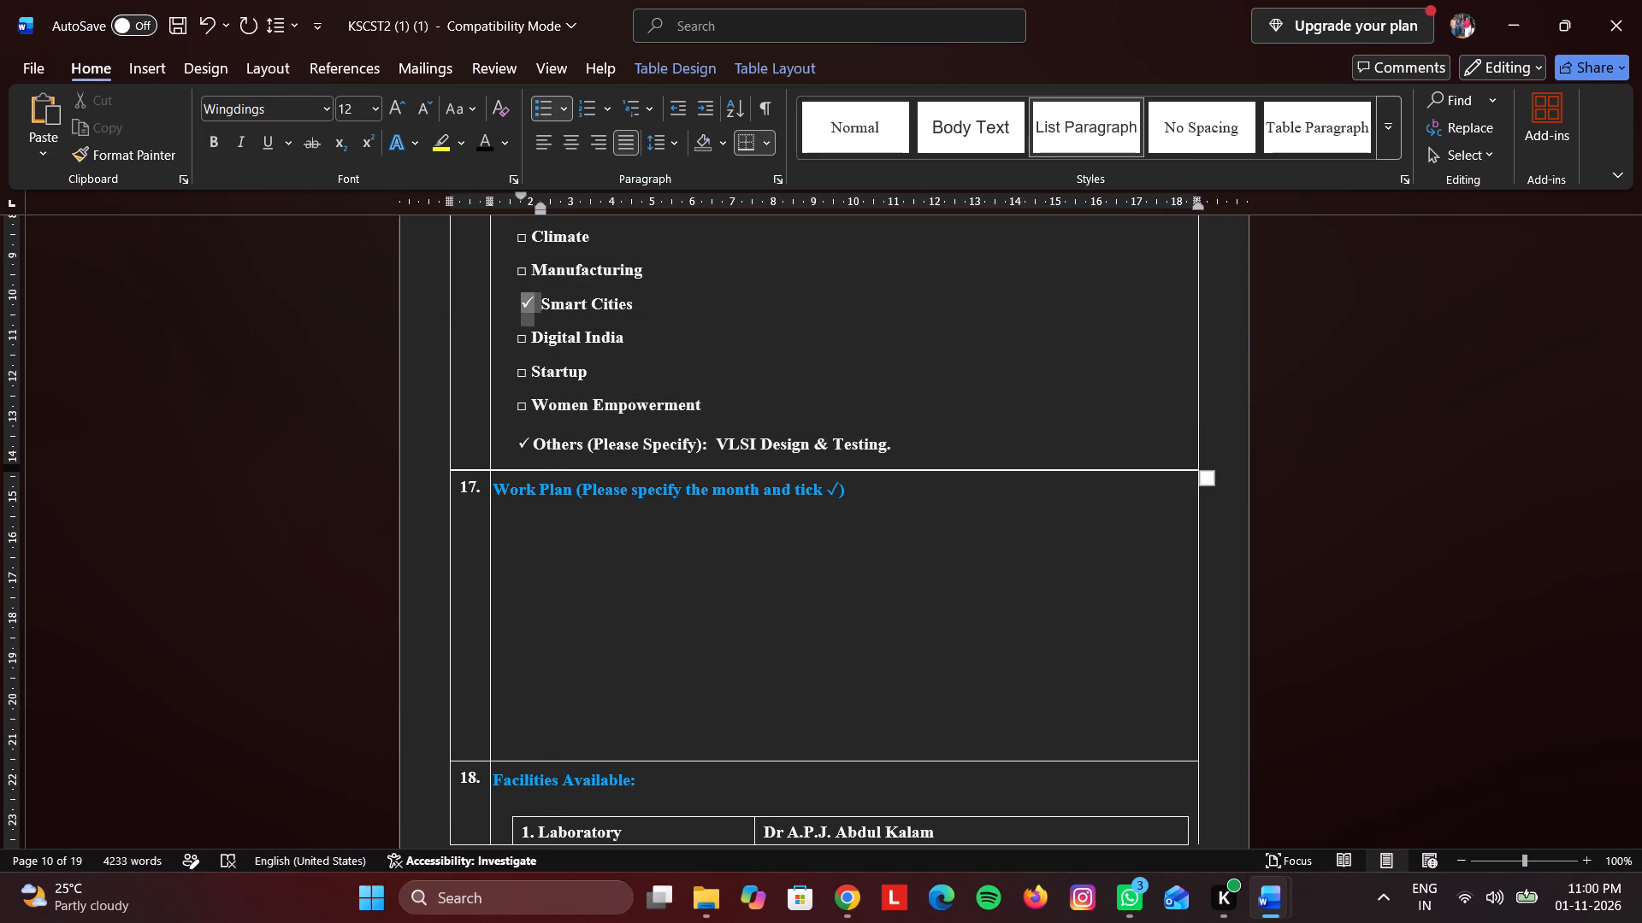
drag(518, 193, 515, 201)
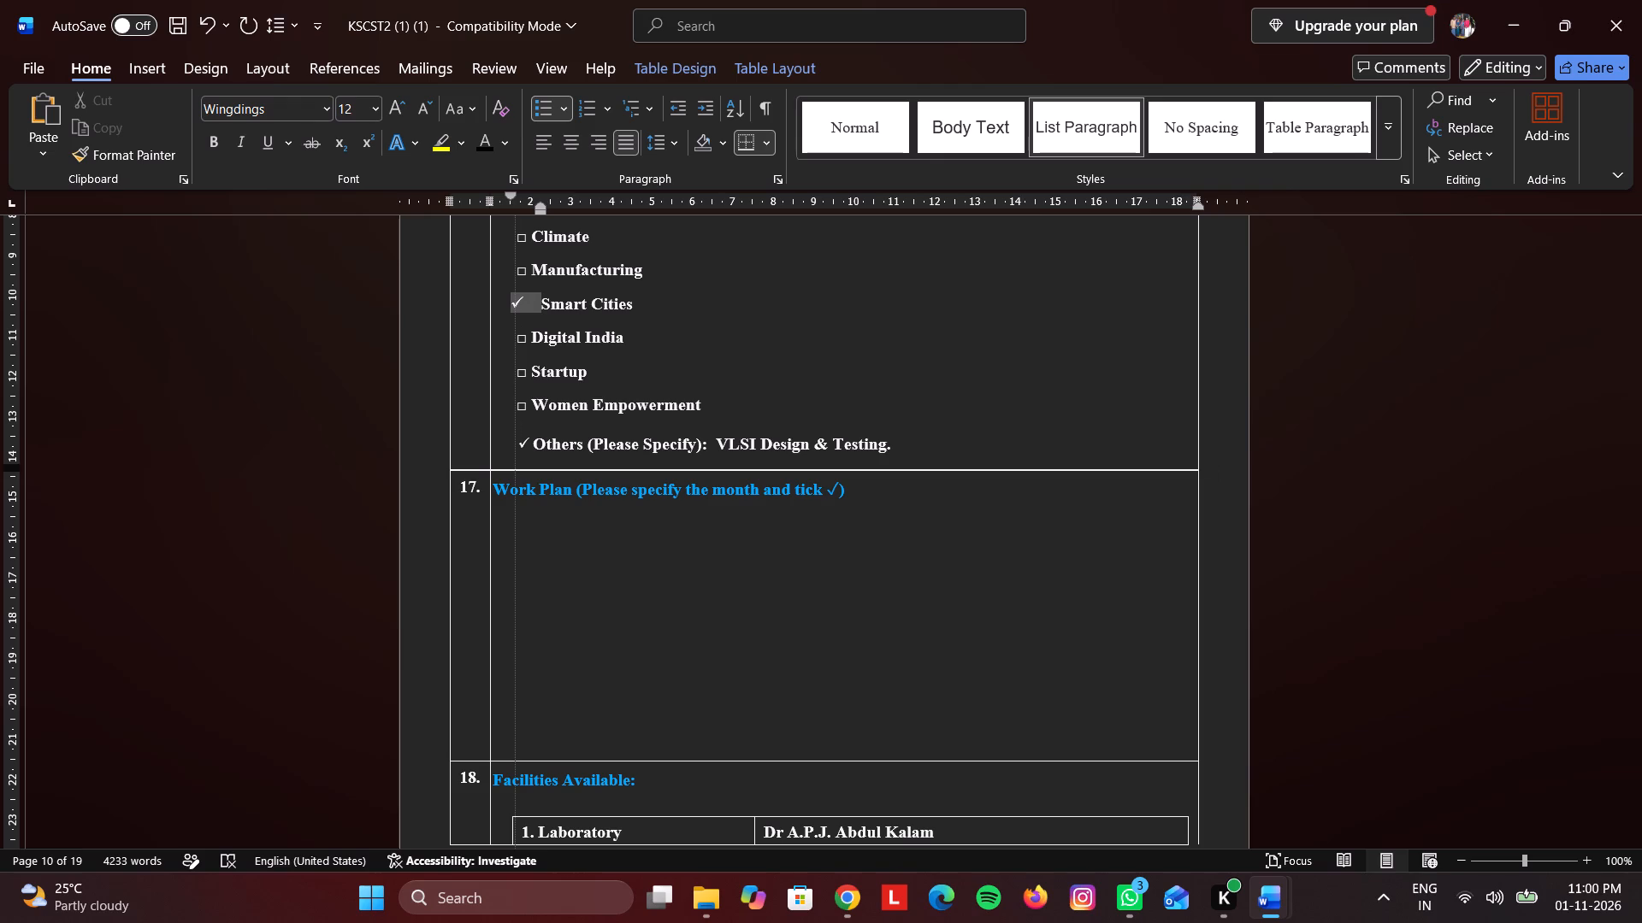
drag(515, 201, 516, 202)
click(535, 207)
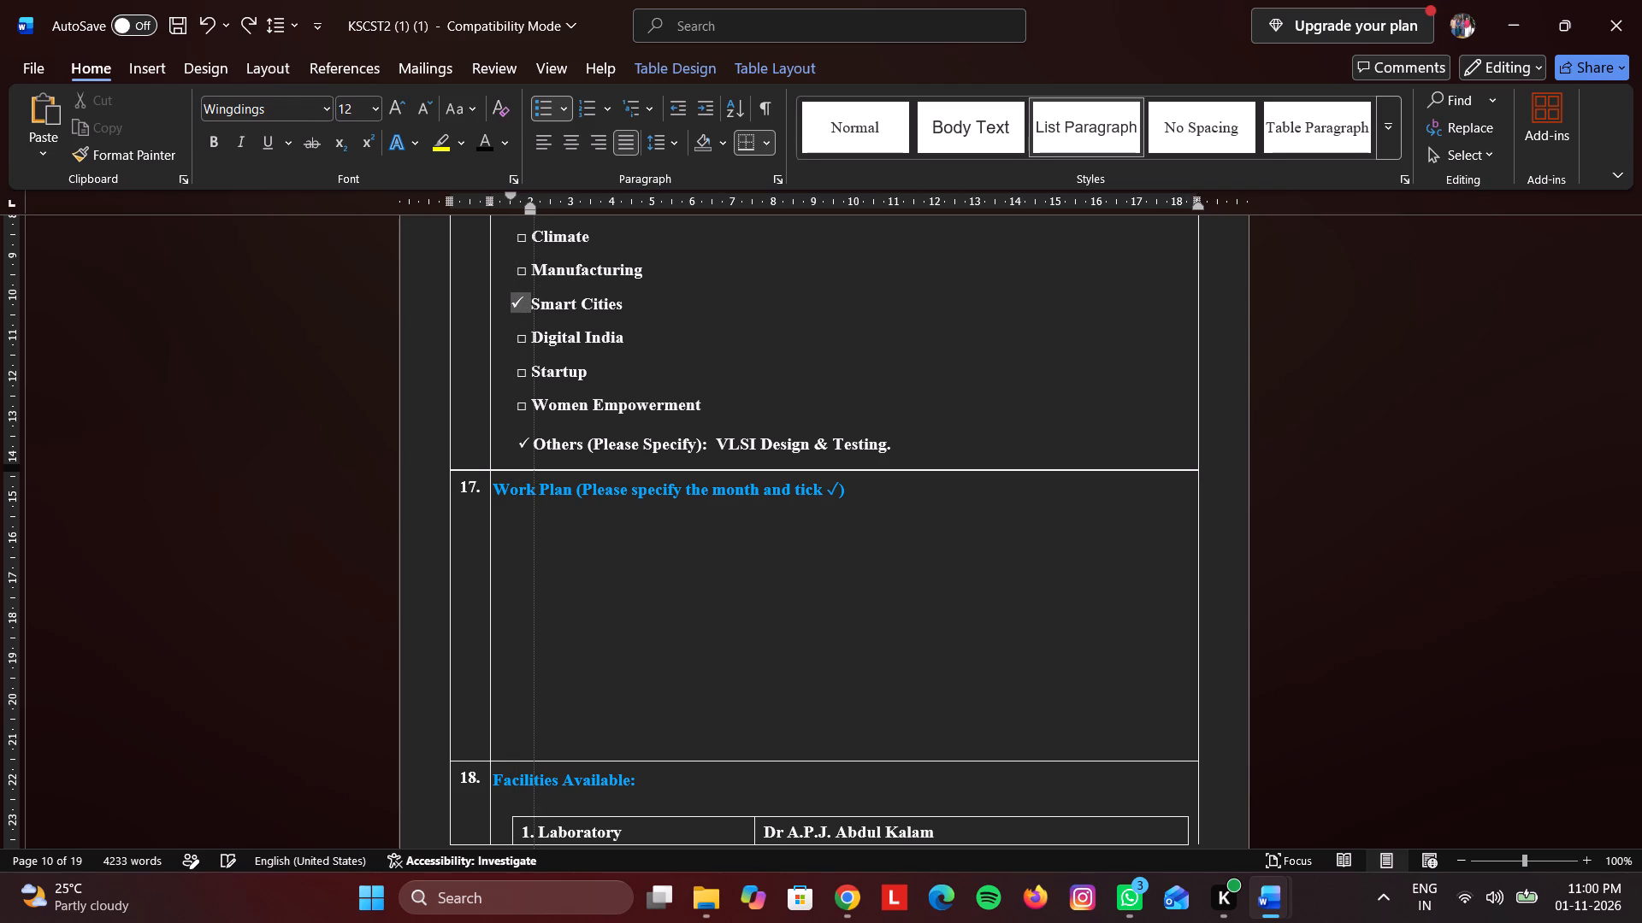
click(664, 301)
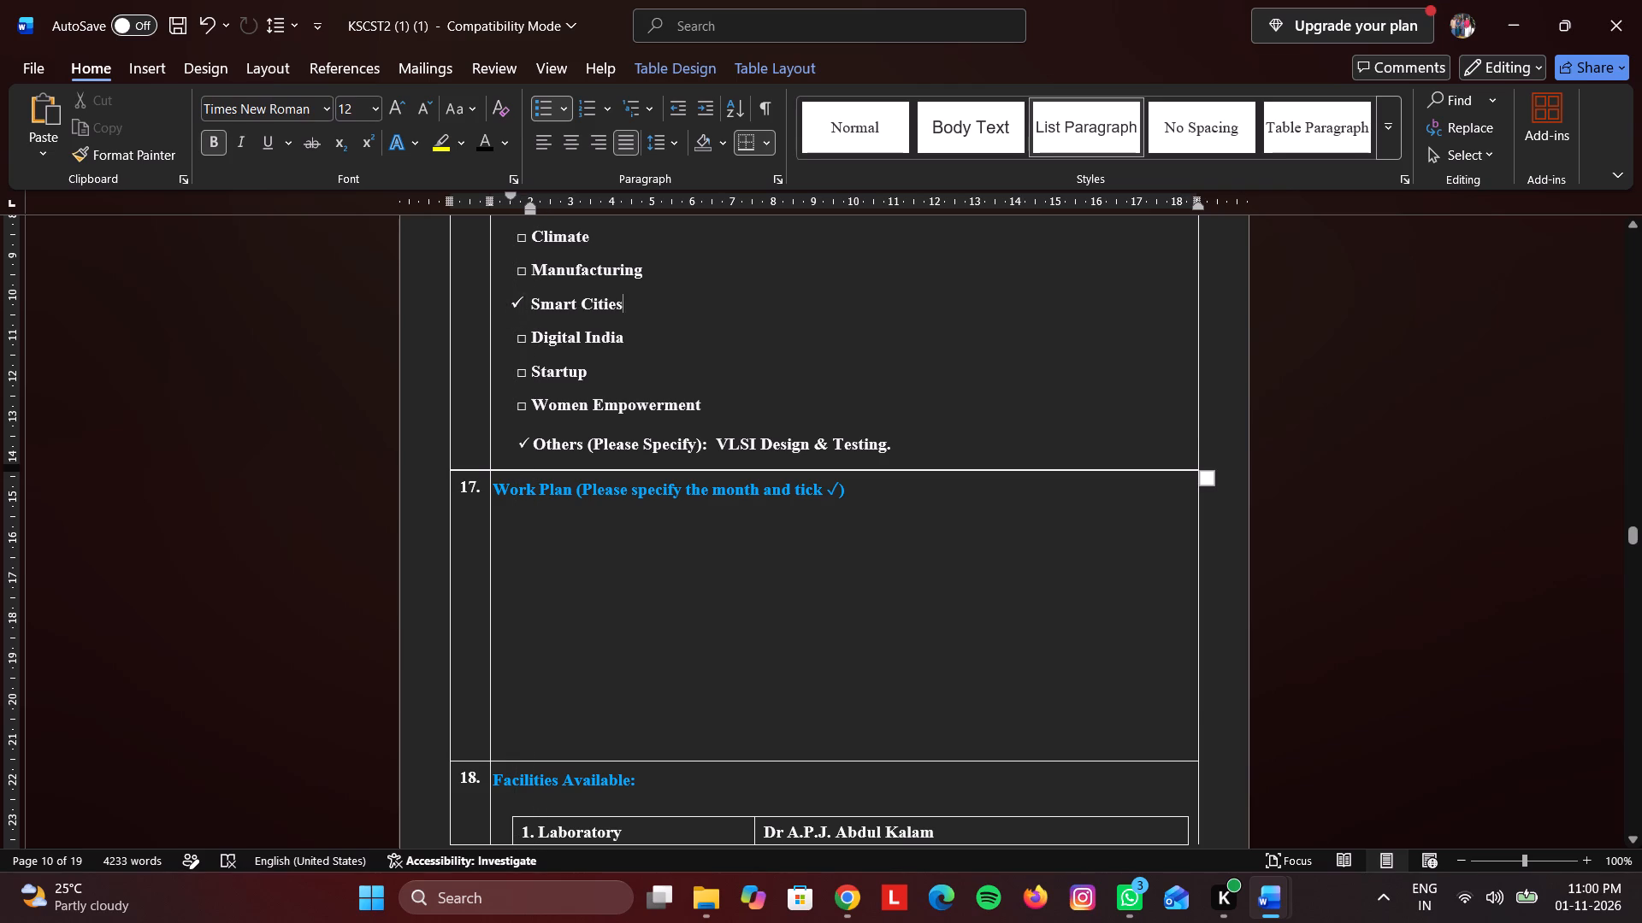
Replace the empty box before Digital India in the Relevance checklist with the check mark bullet.
scroll(653, 319, down, 1)
click(525, 287)
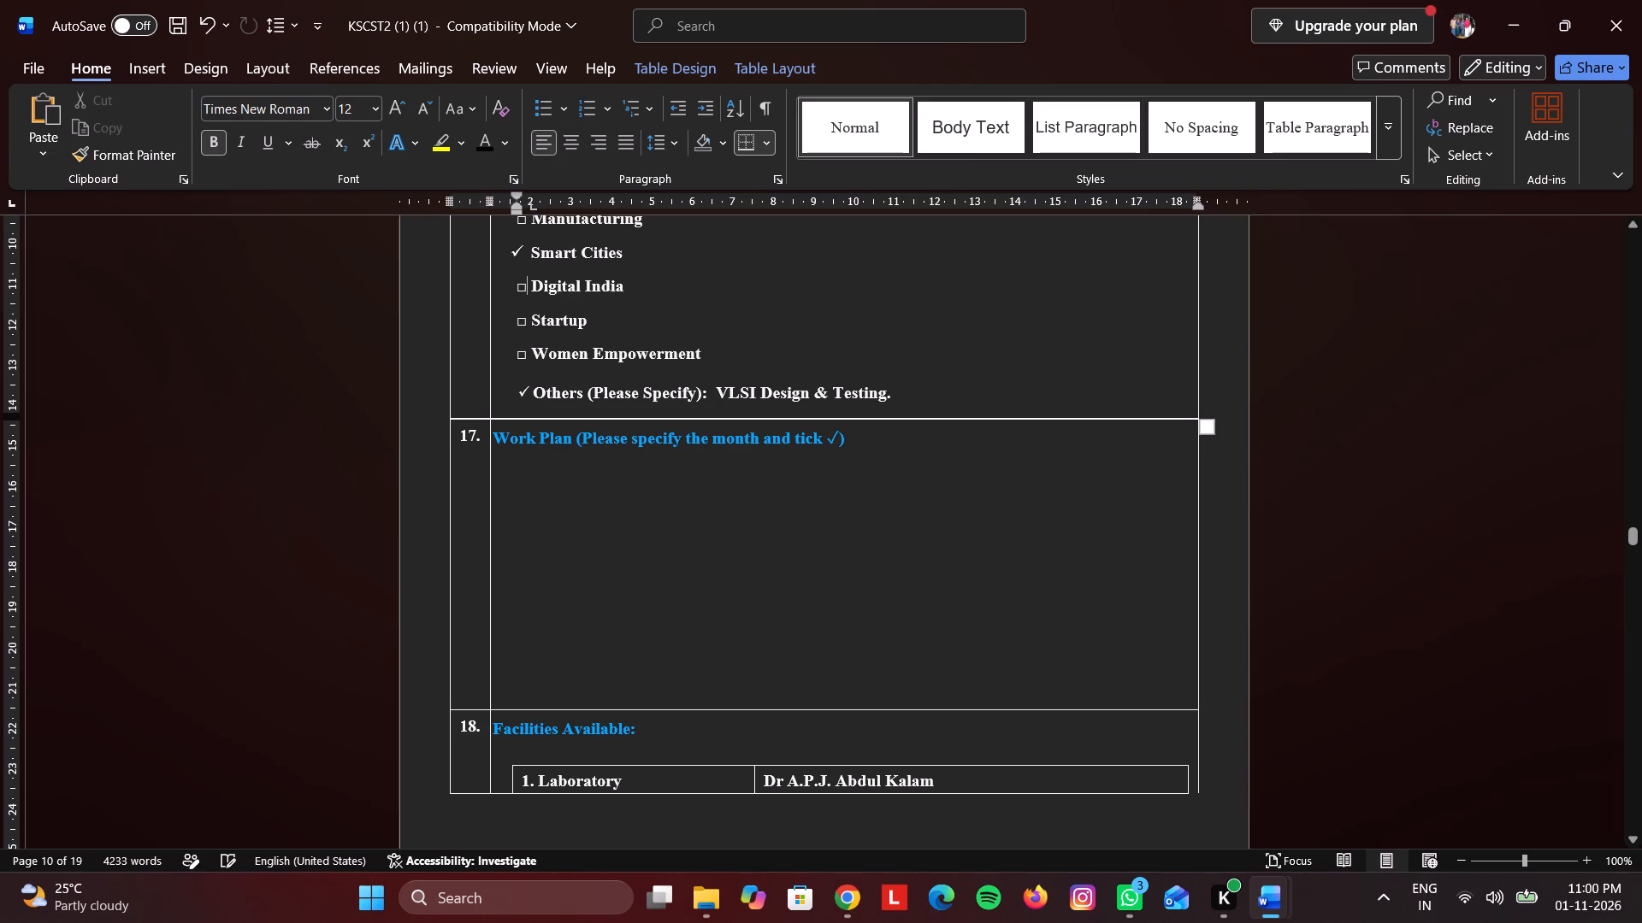
click(533, 292)
key(BackSpace)
key(BackSpace)
click(541, 110)
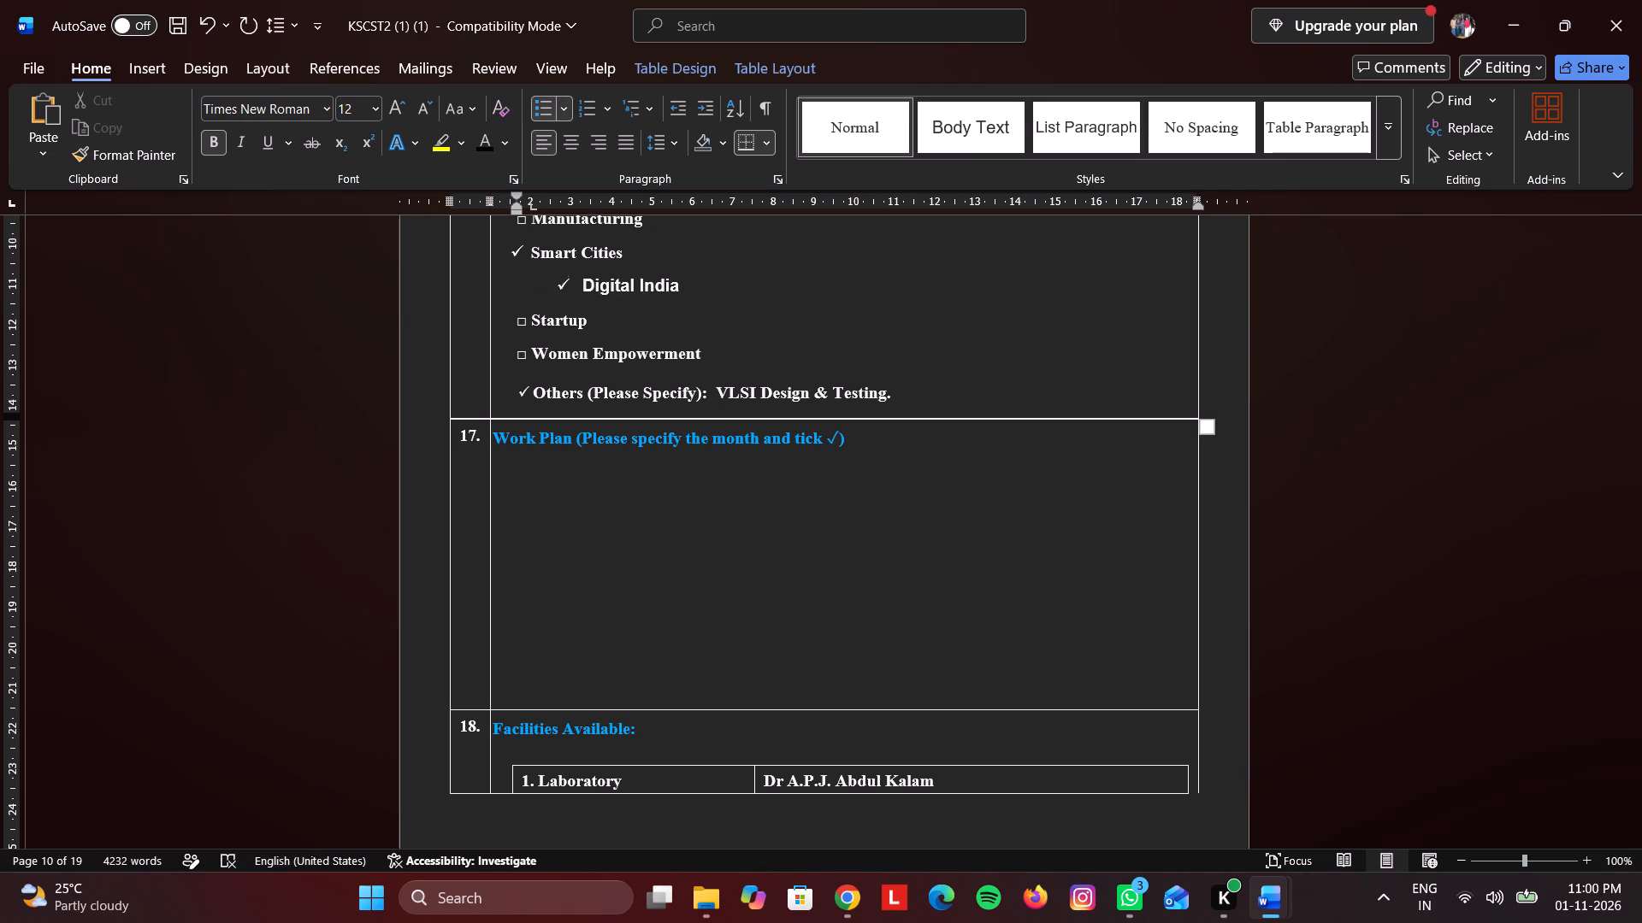
Set the Digital India text to Times New Roman.
drag(689, 286, 624, 286)
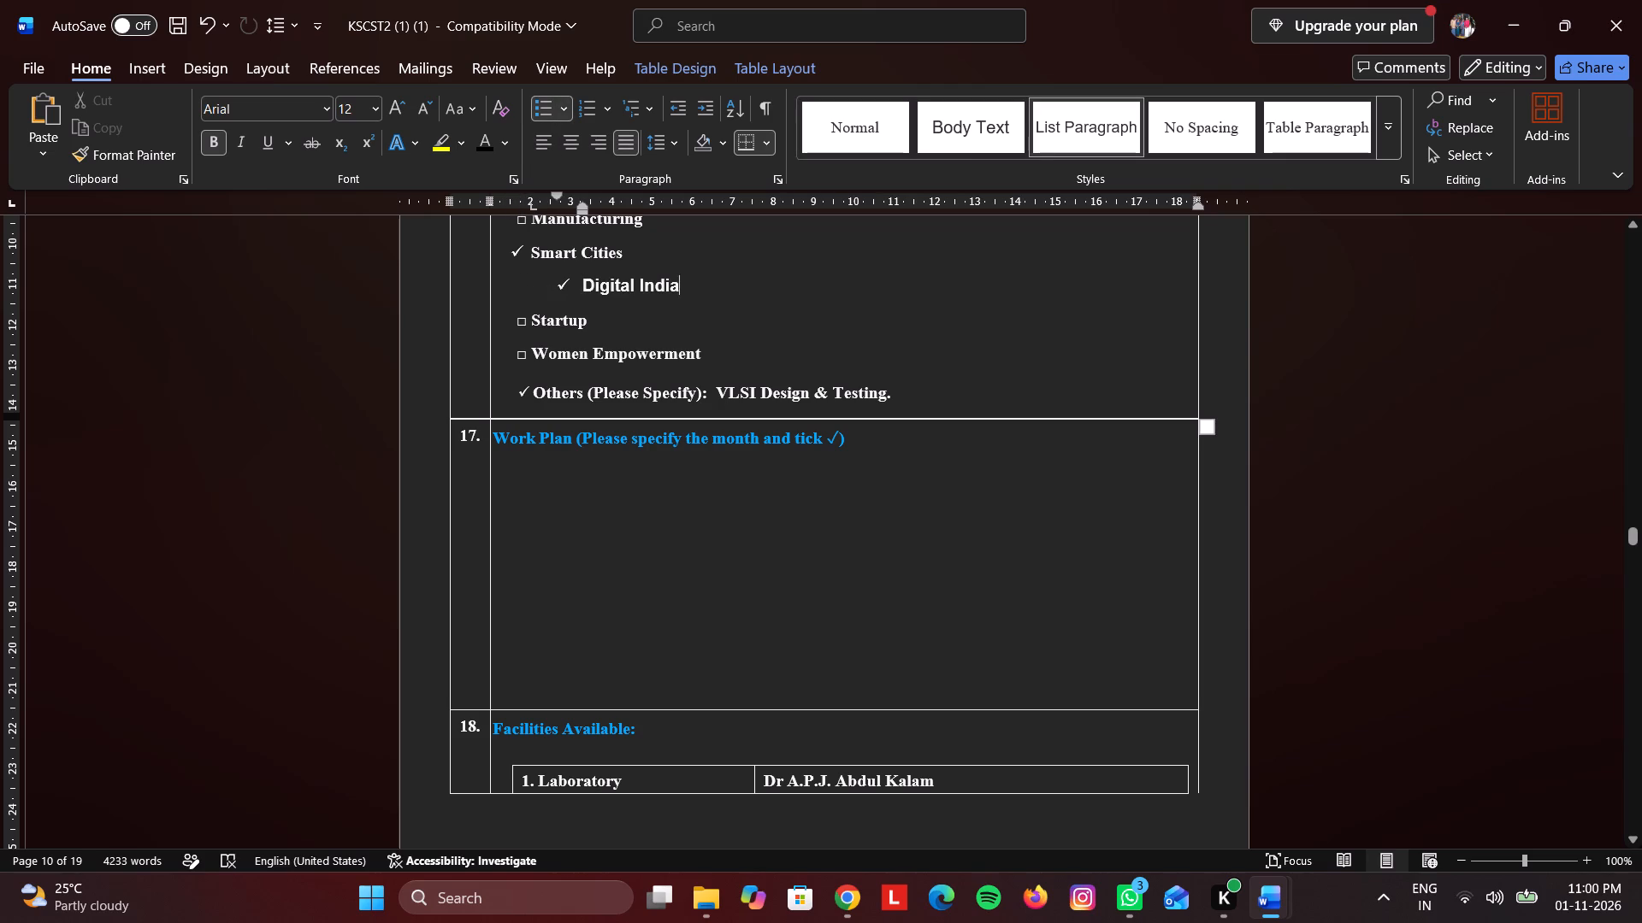
drag(624, 286, 587, 286)
click(322, 113)
click(316, 313)
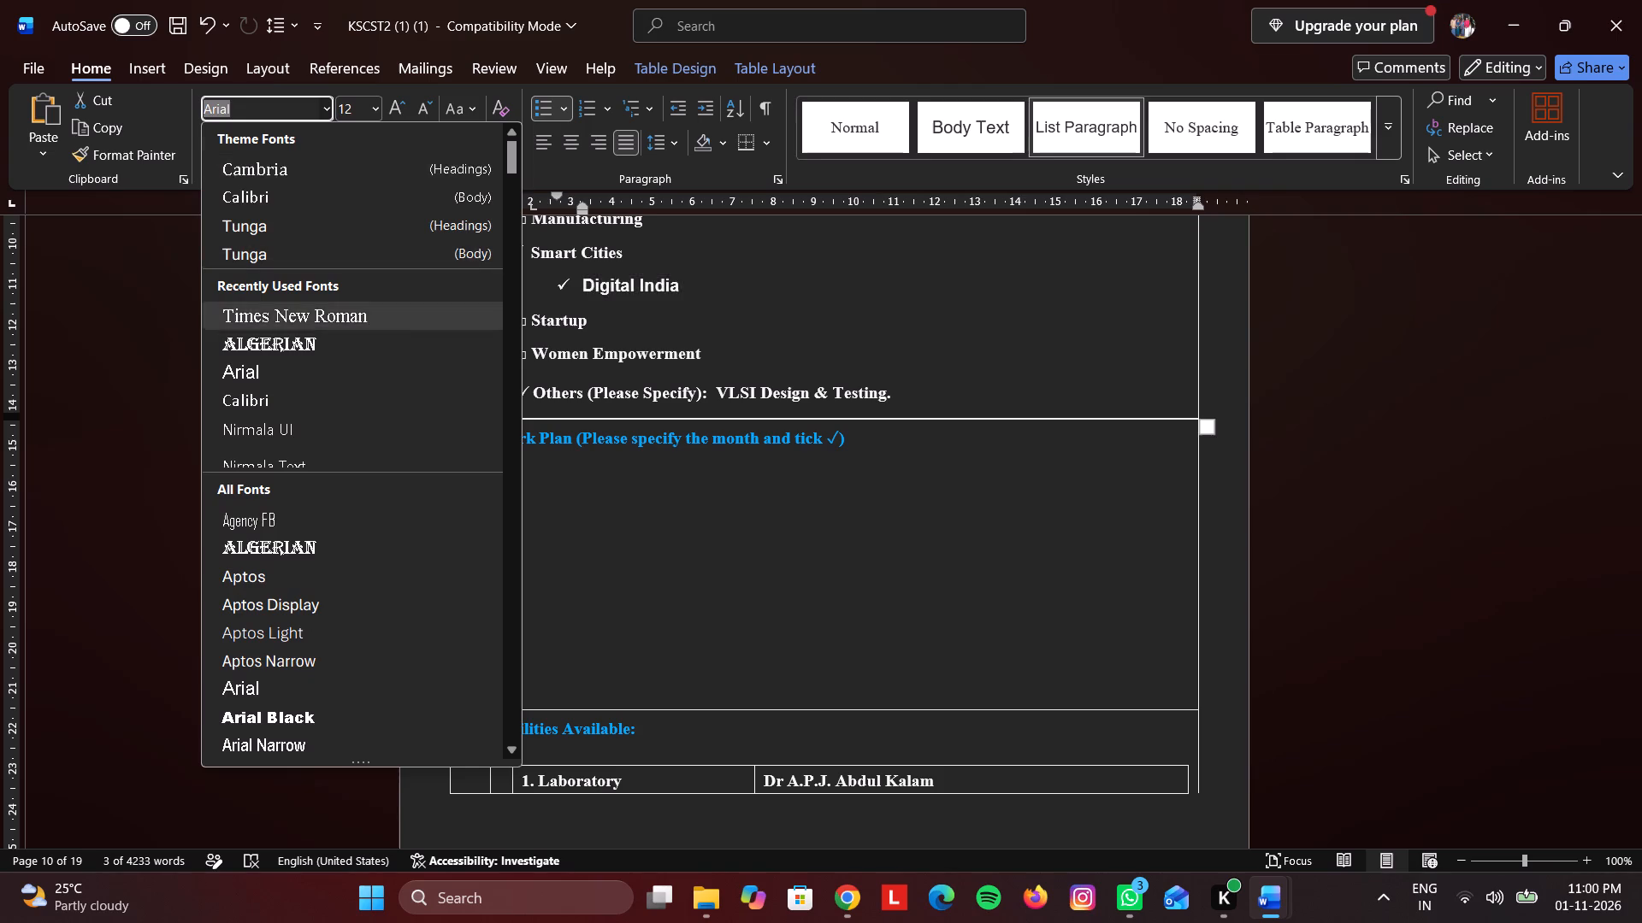
Reduce the hanging and first-line indents of the Digital India item to line it up with Smart Cities.
click(560, 285)
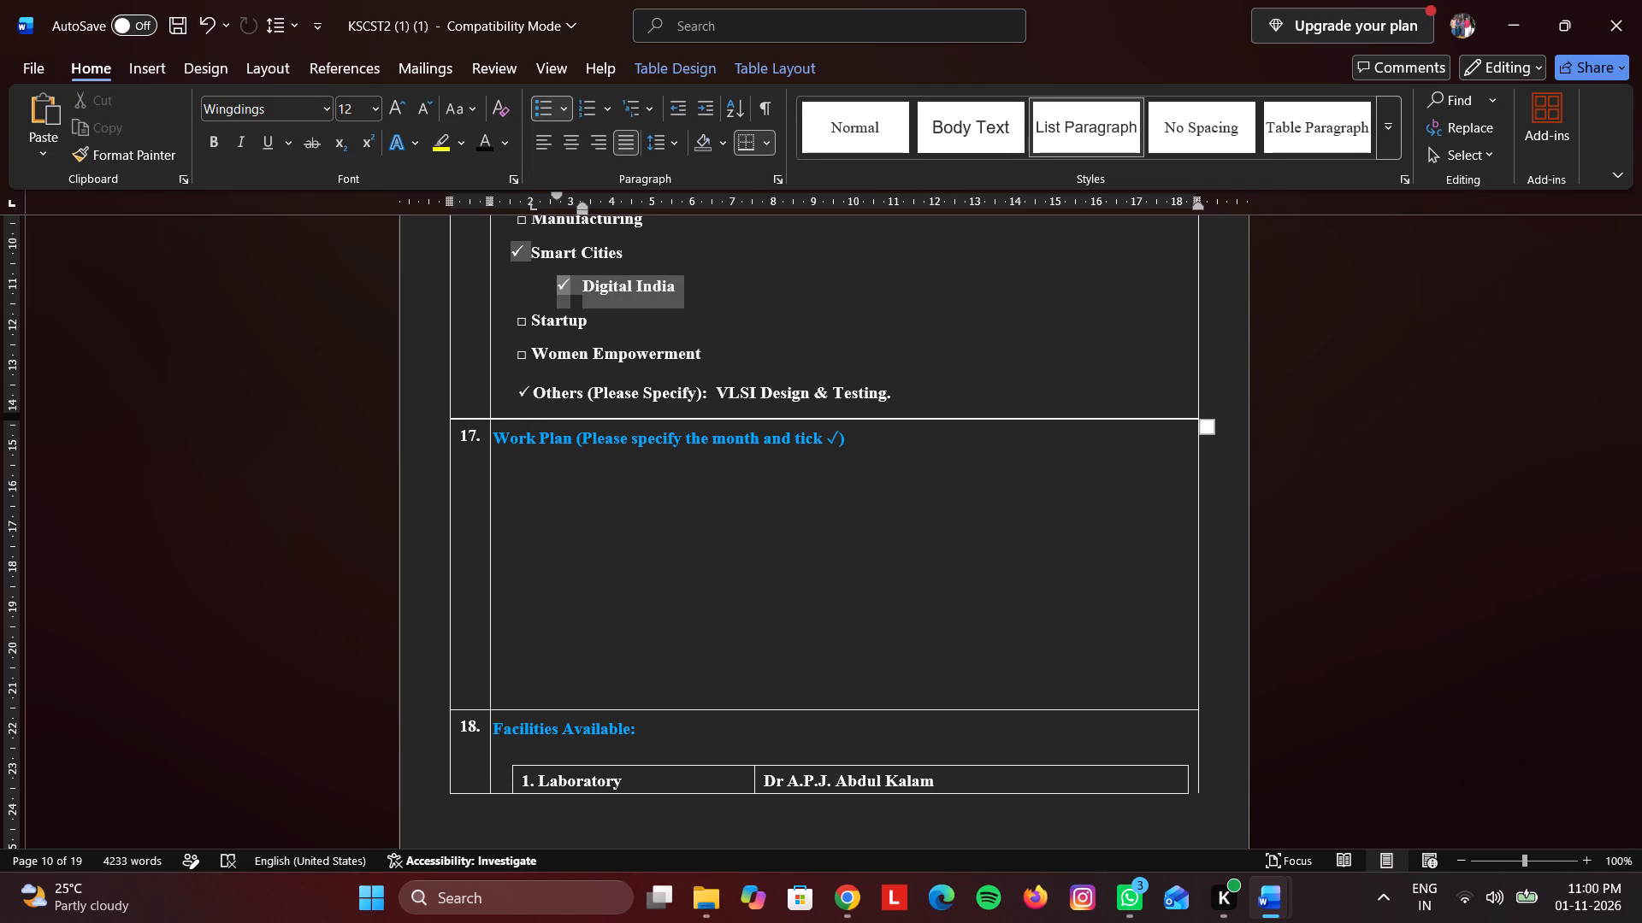
drag(579, 204, 527, 224)
drag(561, 192, 558, 195)
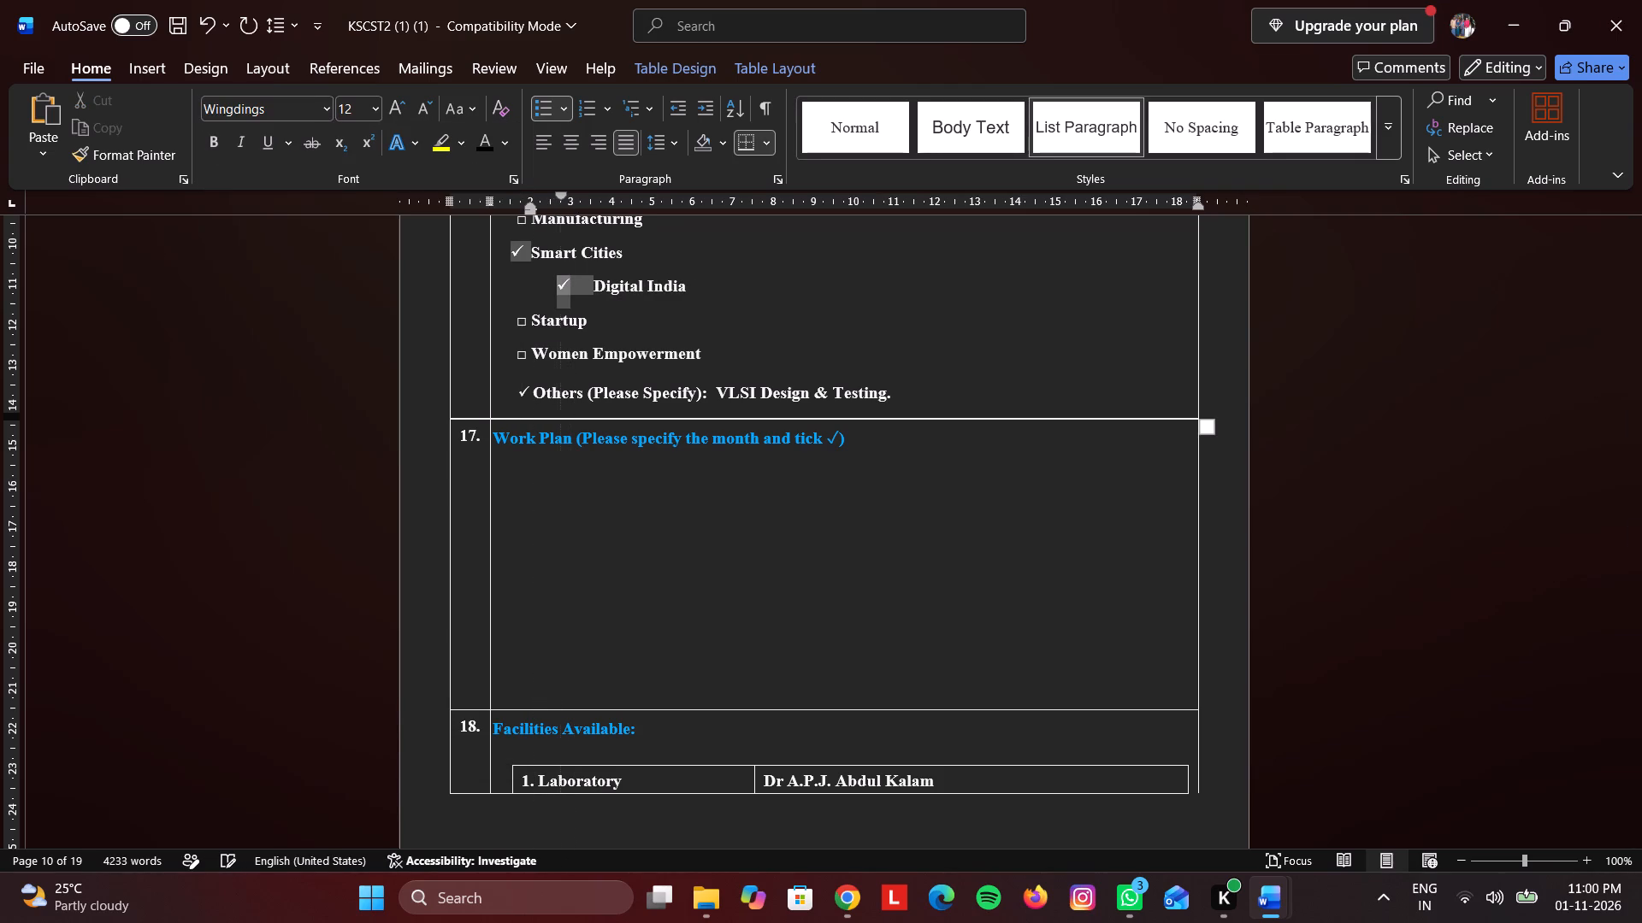
drag(558, 195, 510, 203)
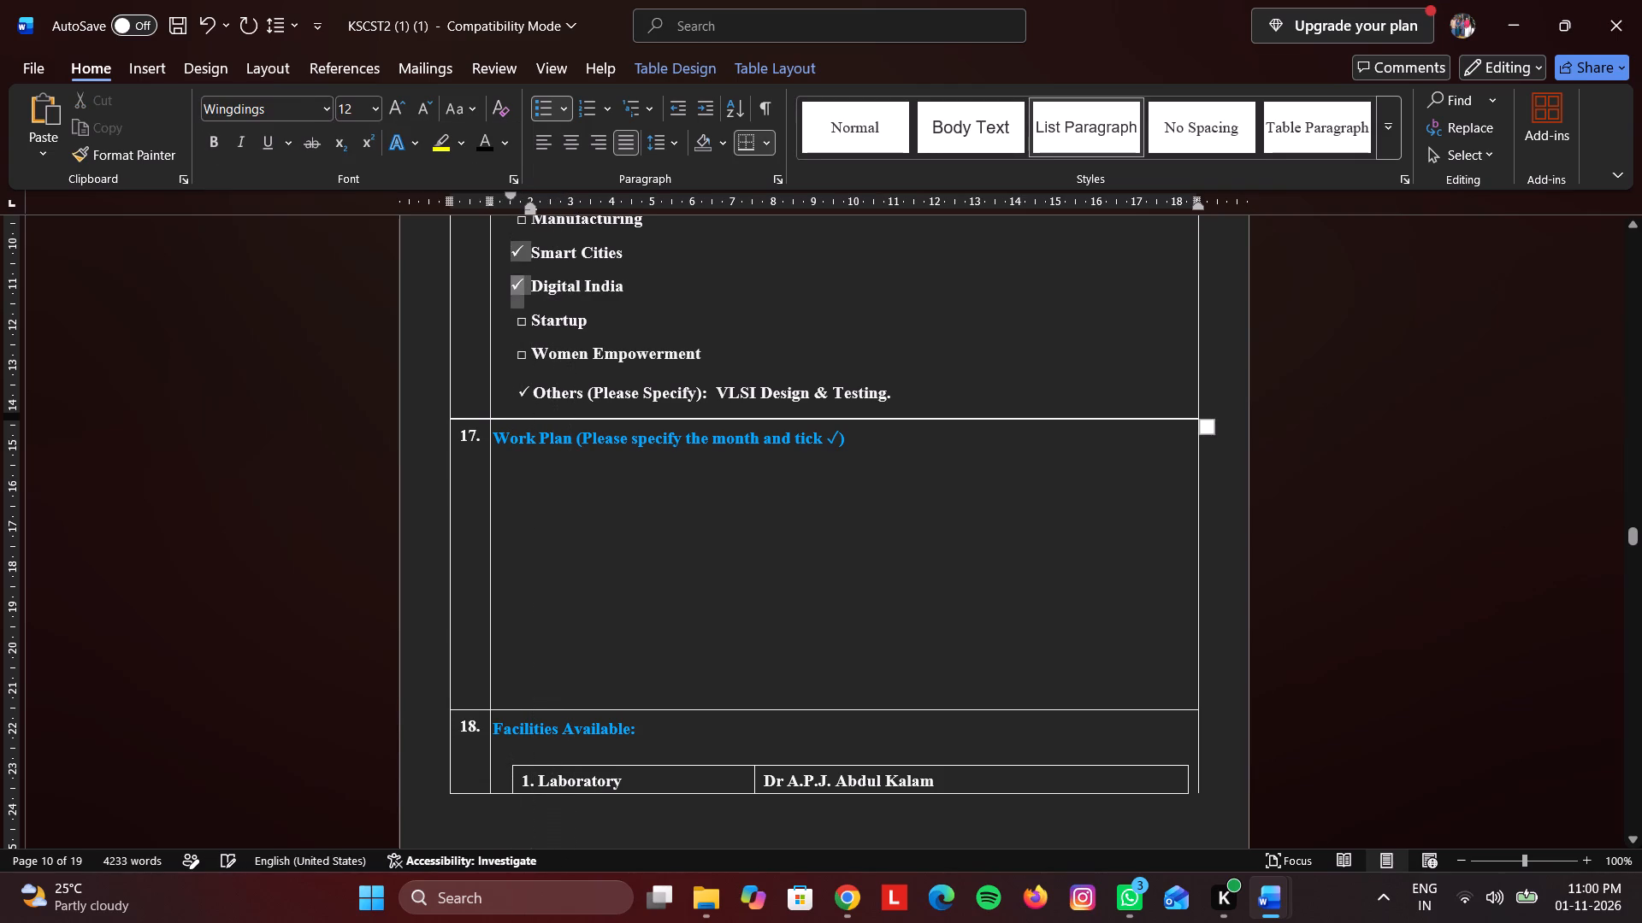
click(650, 318)
Look over the whole Relevance checklist and the sections that come before and after it.
scroll(649, 318, up, 10)
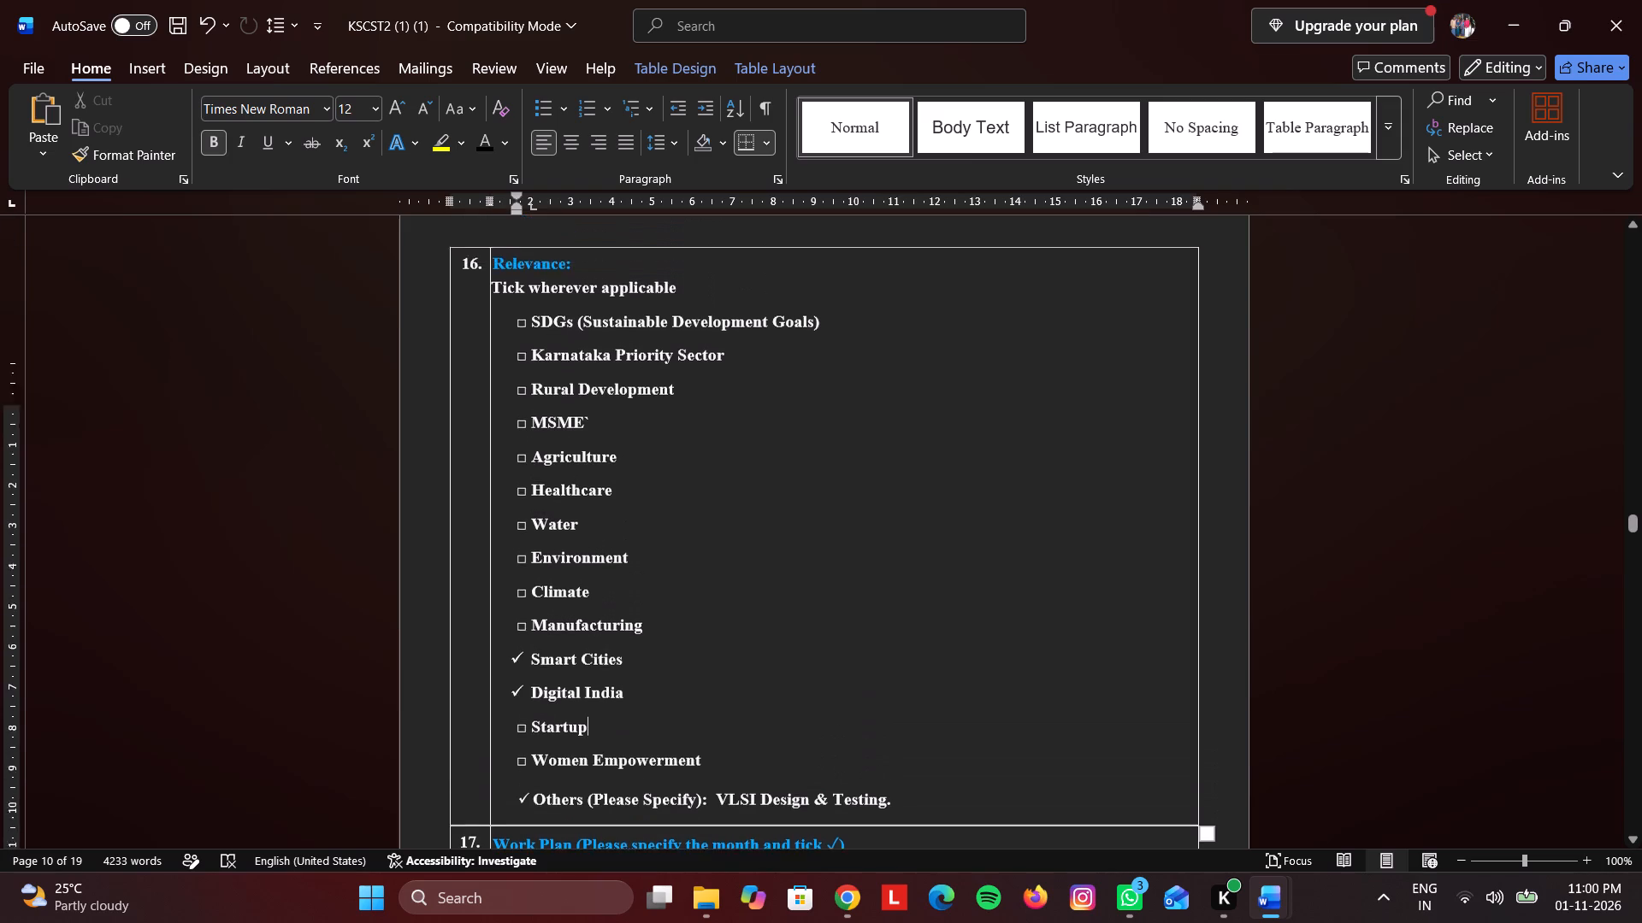
scroll(648, 325, up, 2)
scroll(653, 330, down, 10)
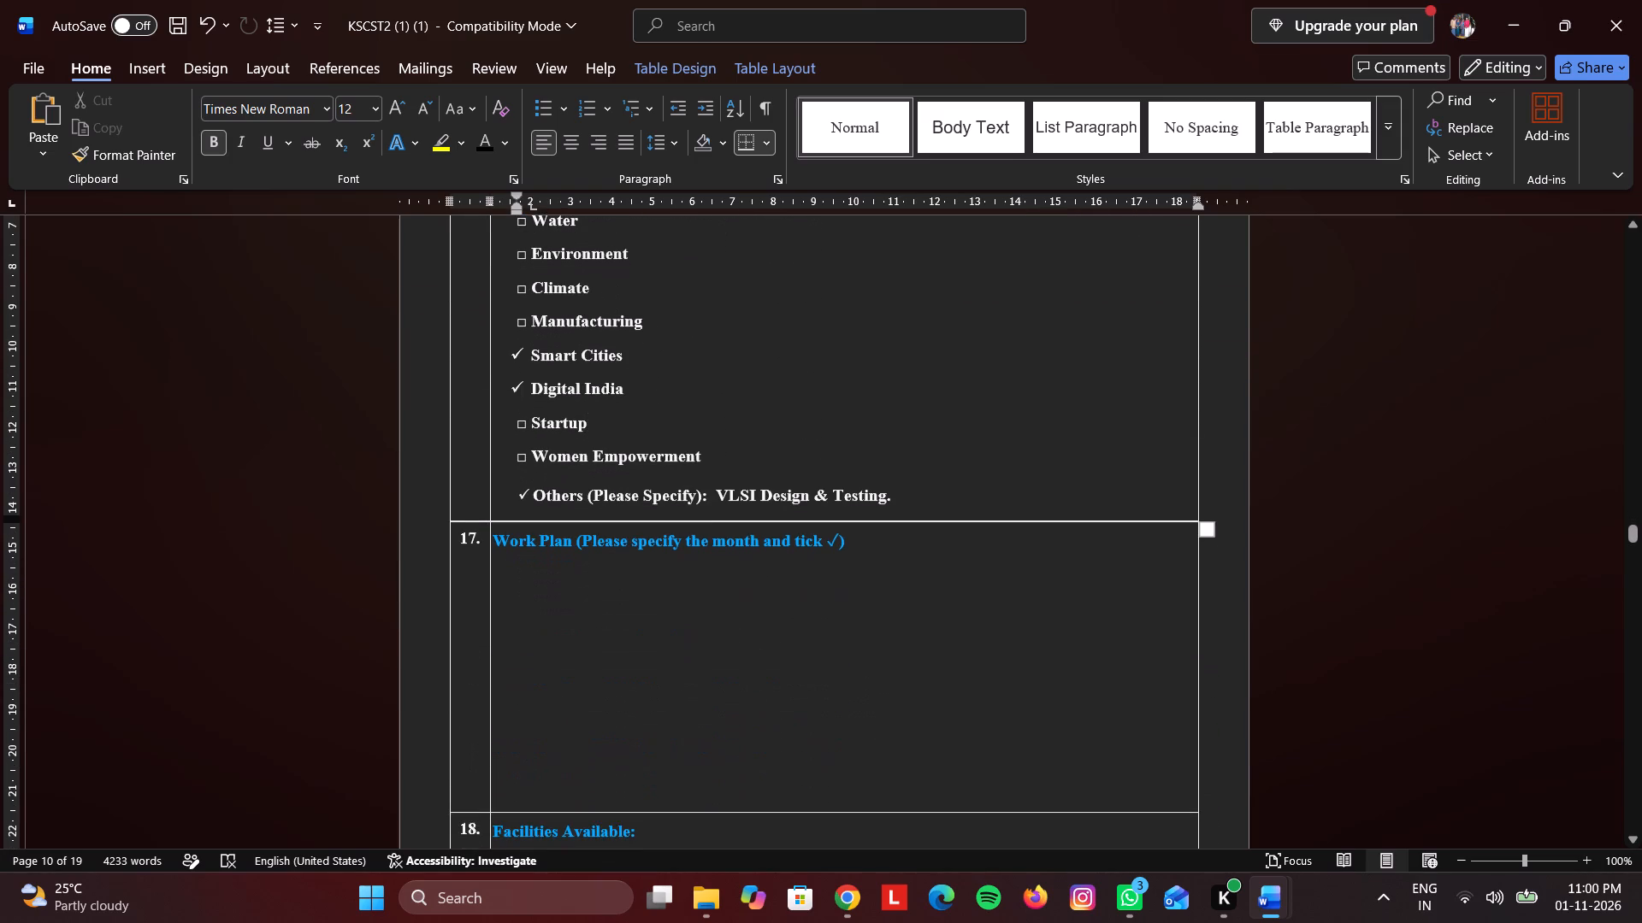
scroll(656, 332, up, 1)
scroll(659, 327, down, 13)
scroll(659, 320, up, 17)
scroll(659, 318, up, 6)
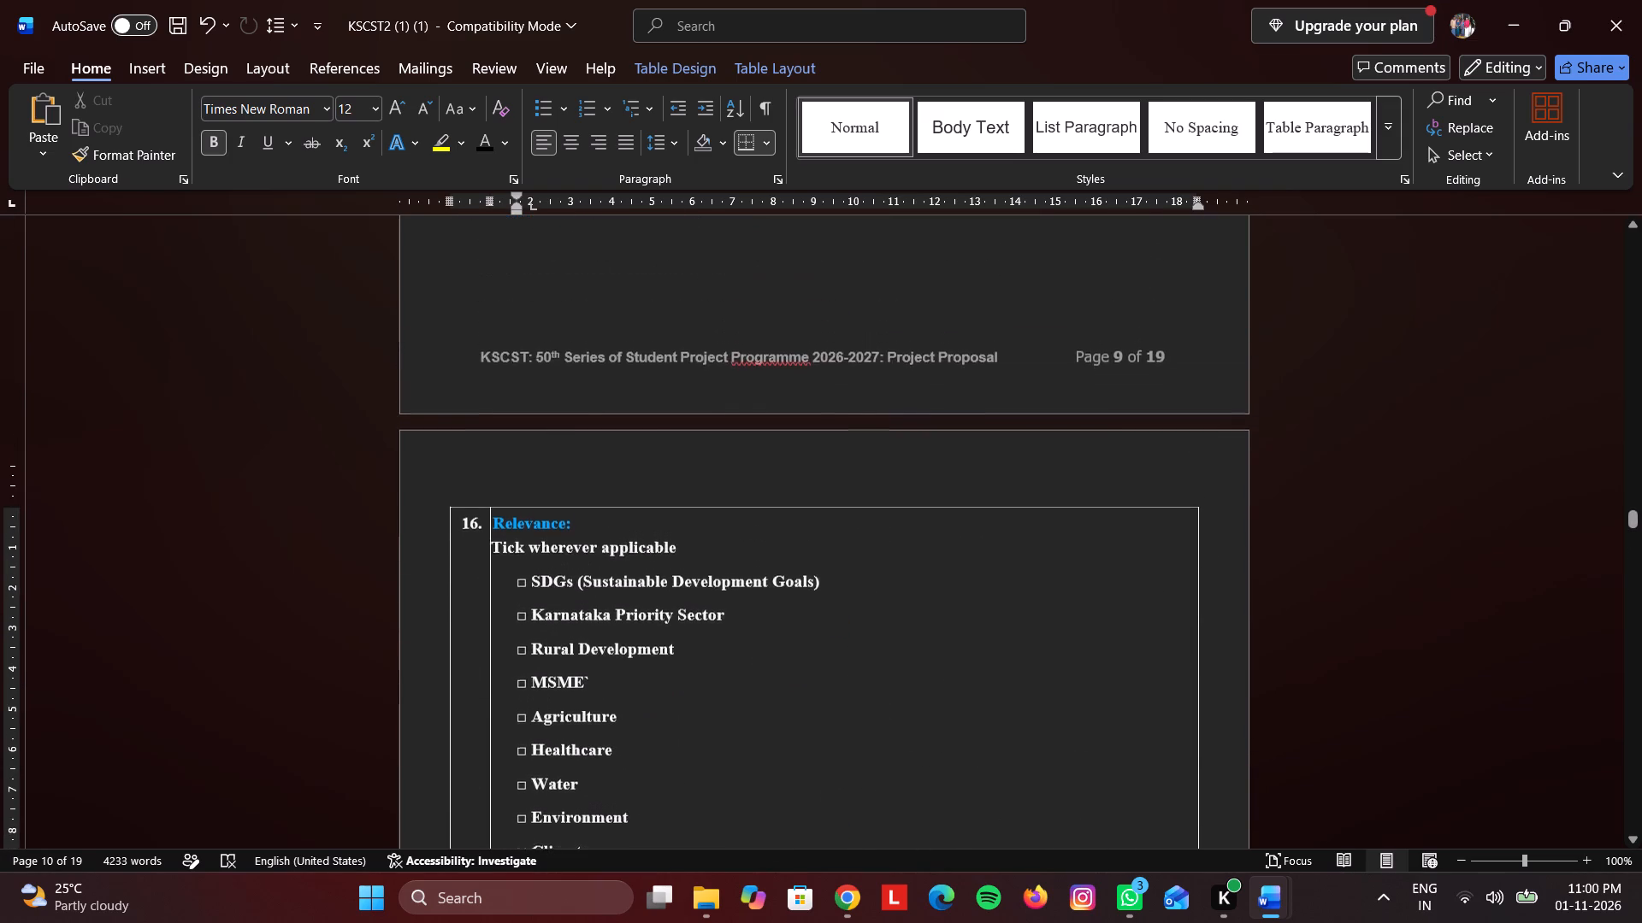
scroll(659, 318, down, 15)
scroll(659, 318, up, 13)
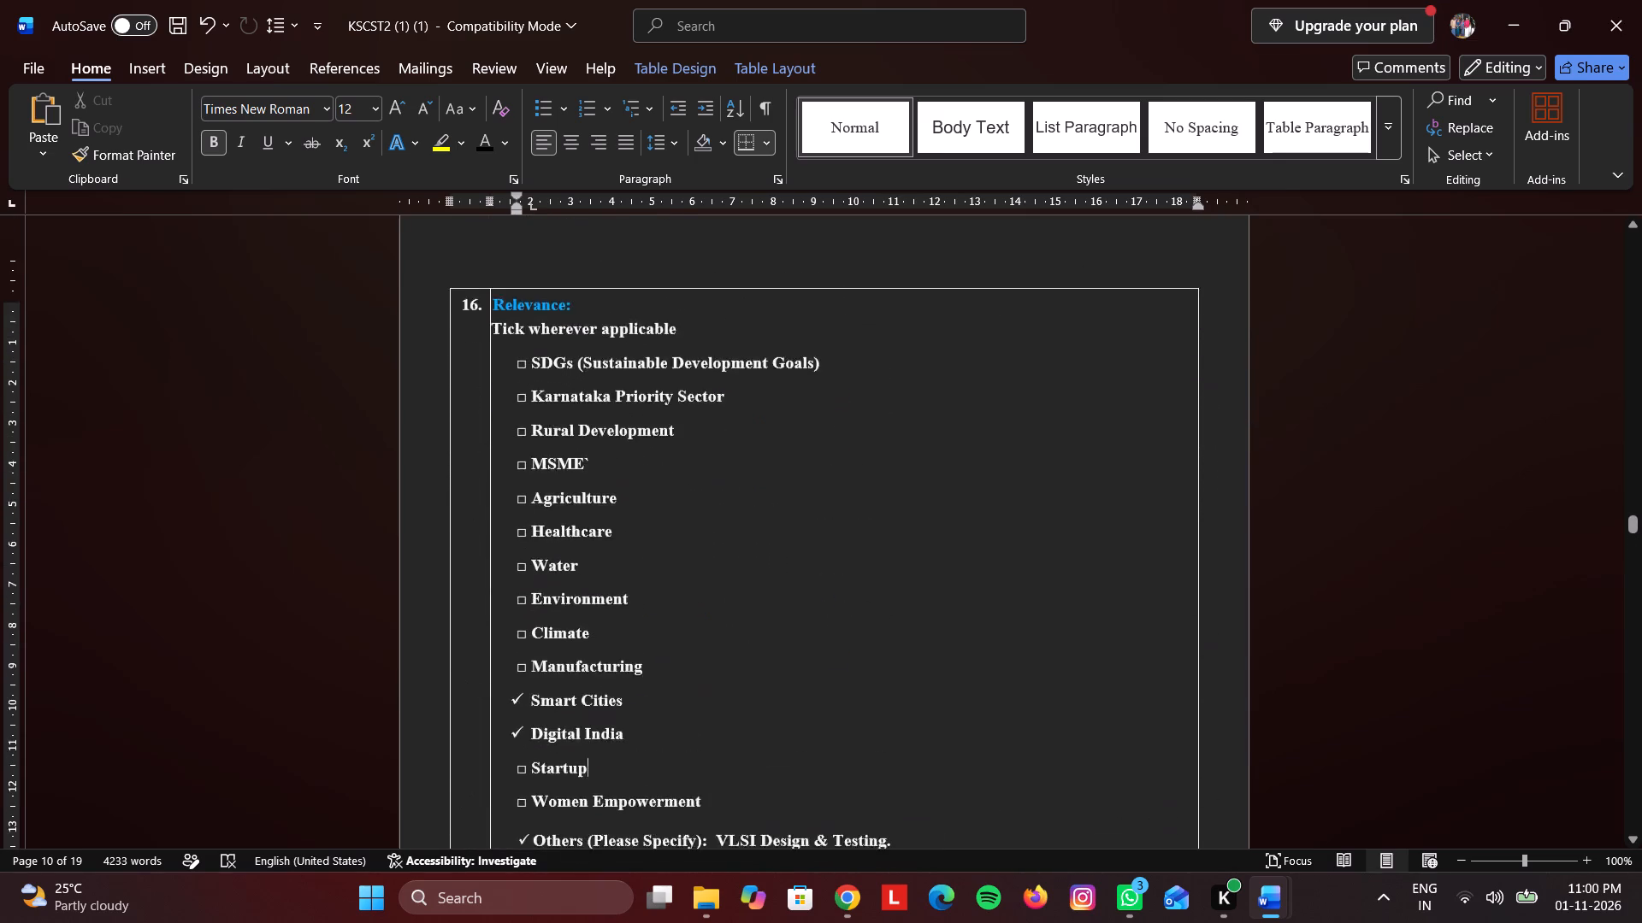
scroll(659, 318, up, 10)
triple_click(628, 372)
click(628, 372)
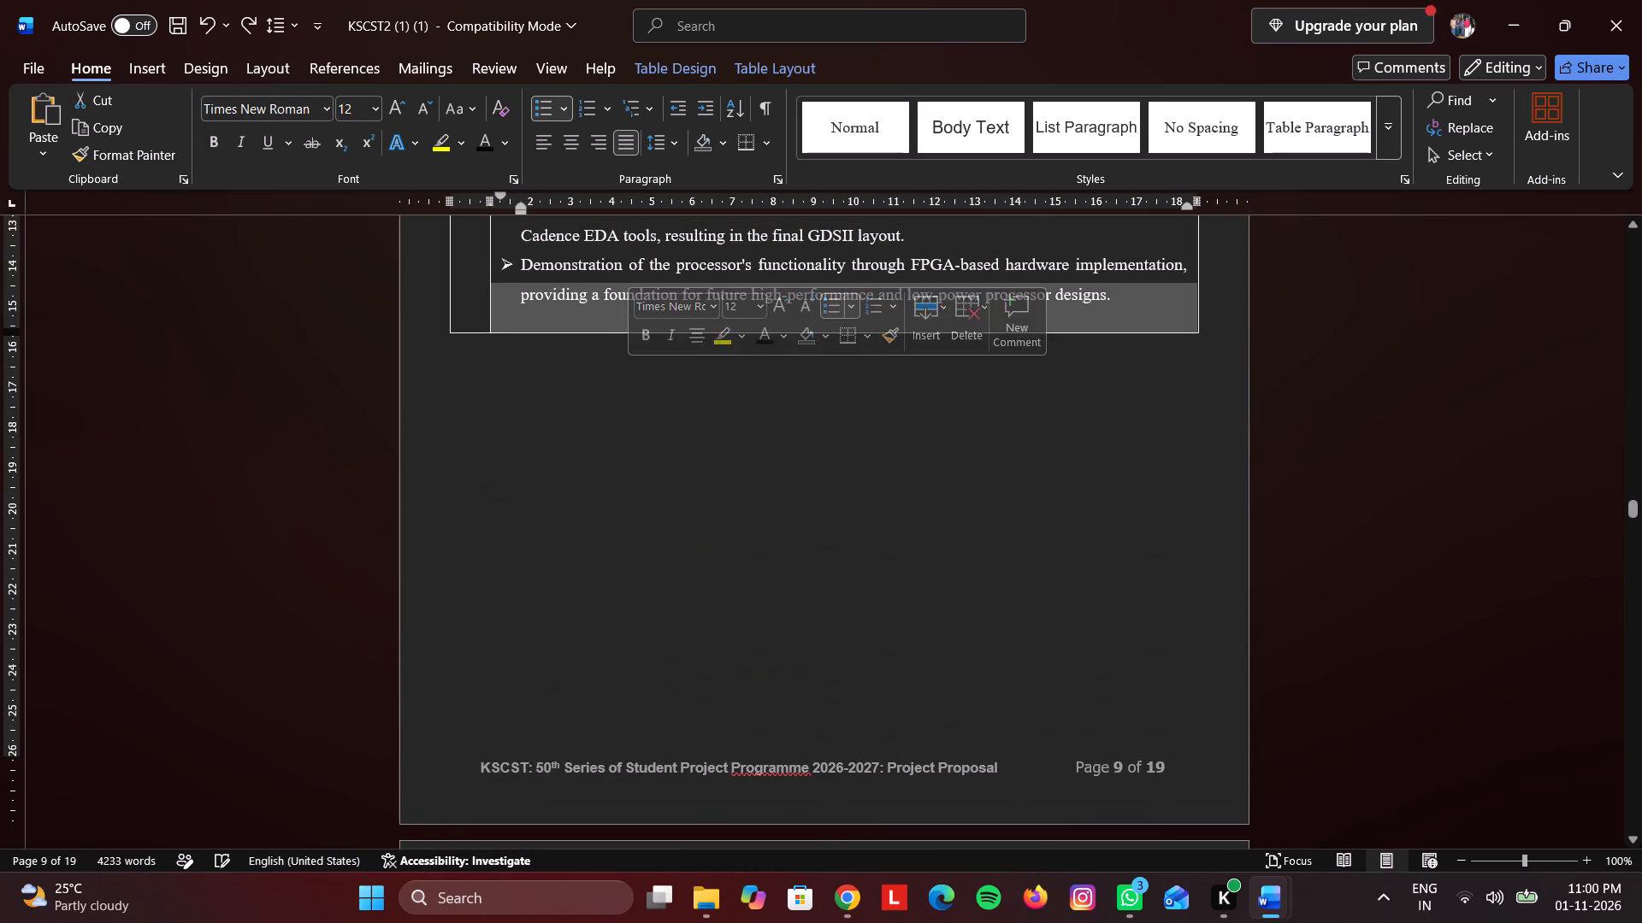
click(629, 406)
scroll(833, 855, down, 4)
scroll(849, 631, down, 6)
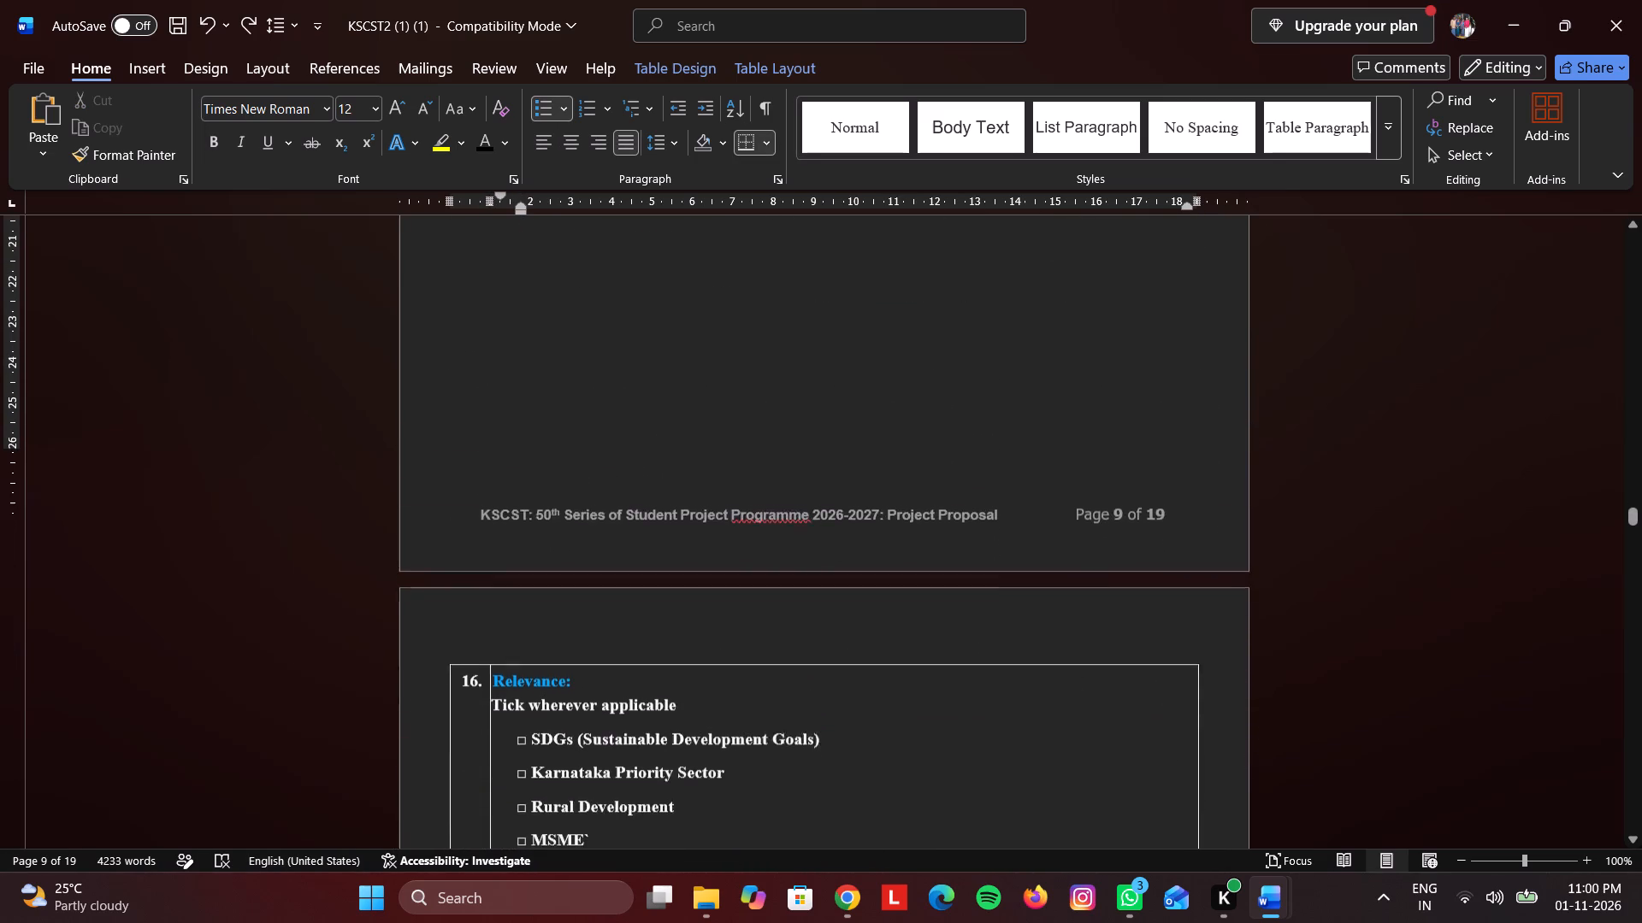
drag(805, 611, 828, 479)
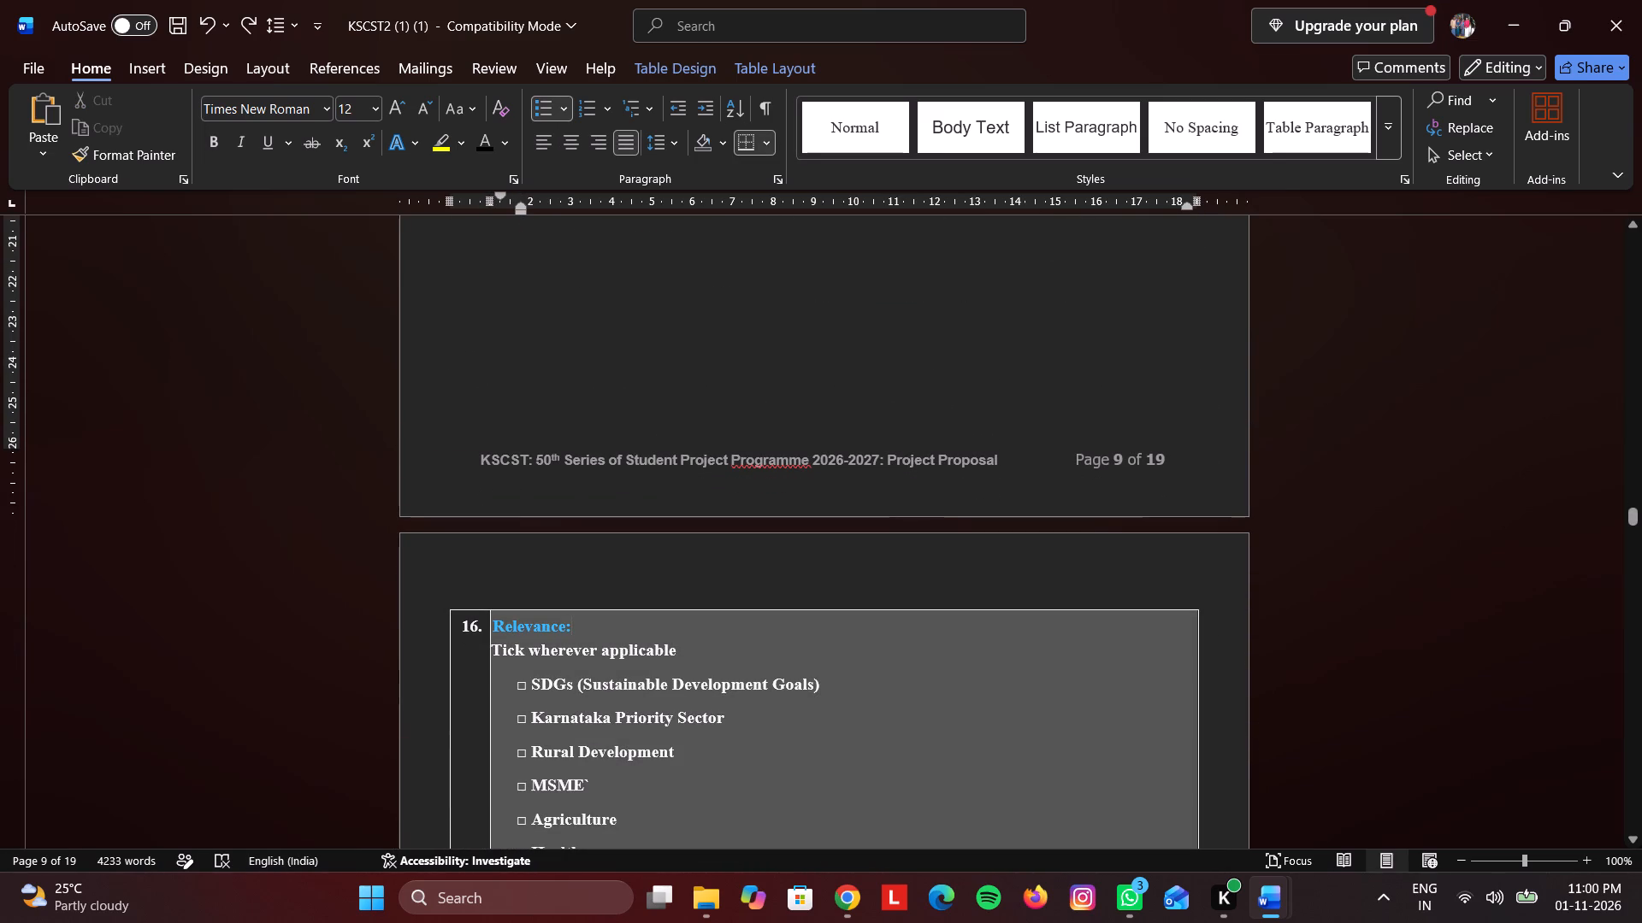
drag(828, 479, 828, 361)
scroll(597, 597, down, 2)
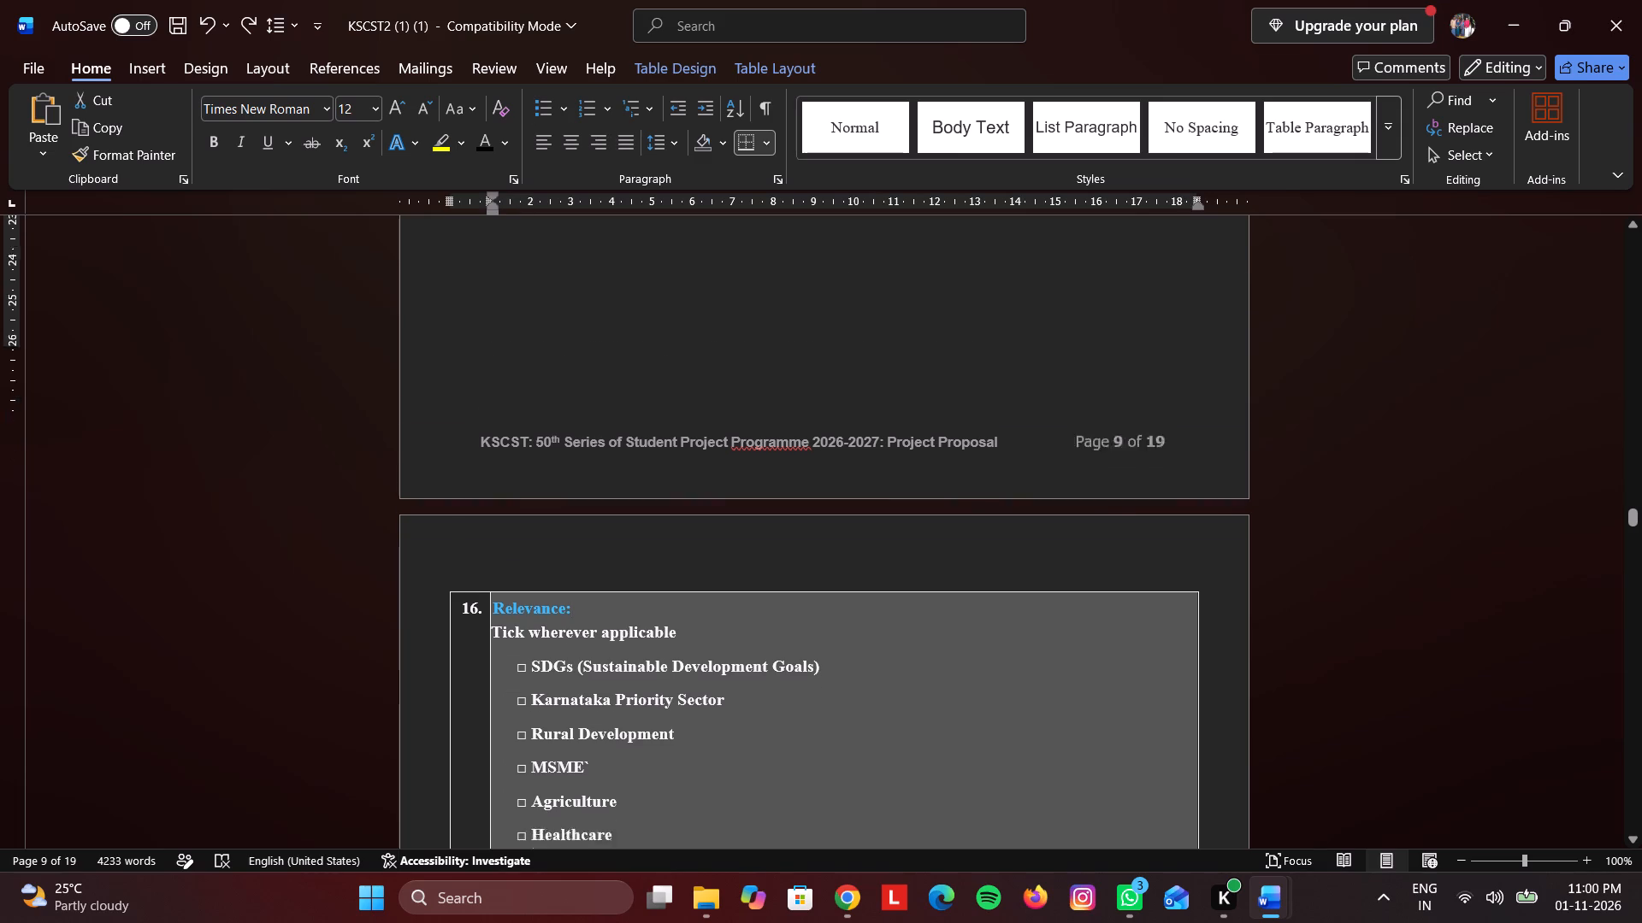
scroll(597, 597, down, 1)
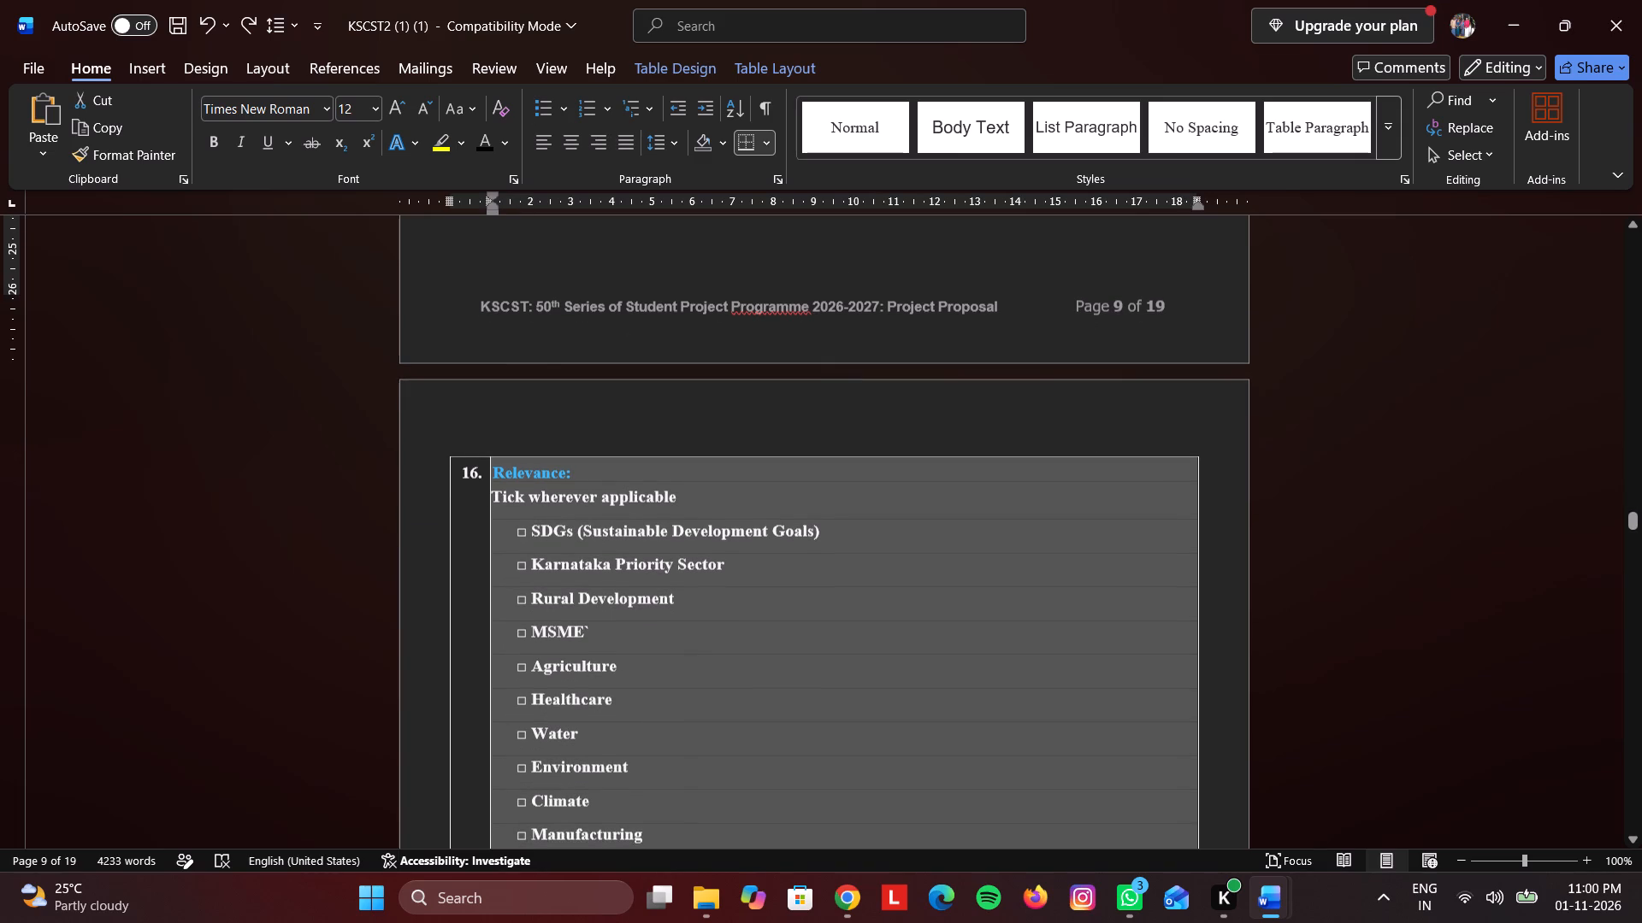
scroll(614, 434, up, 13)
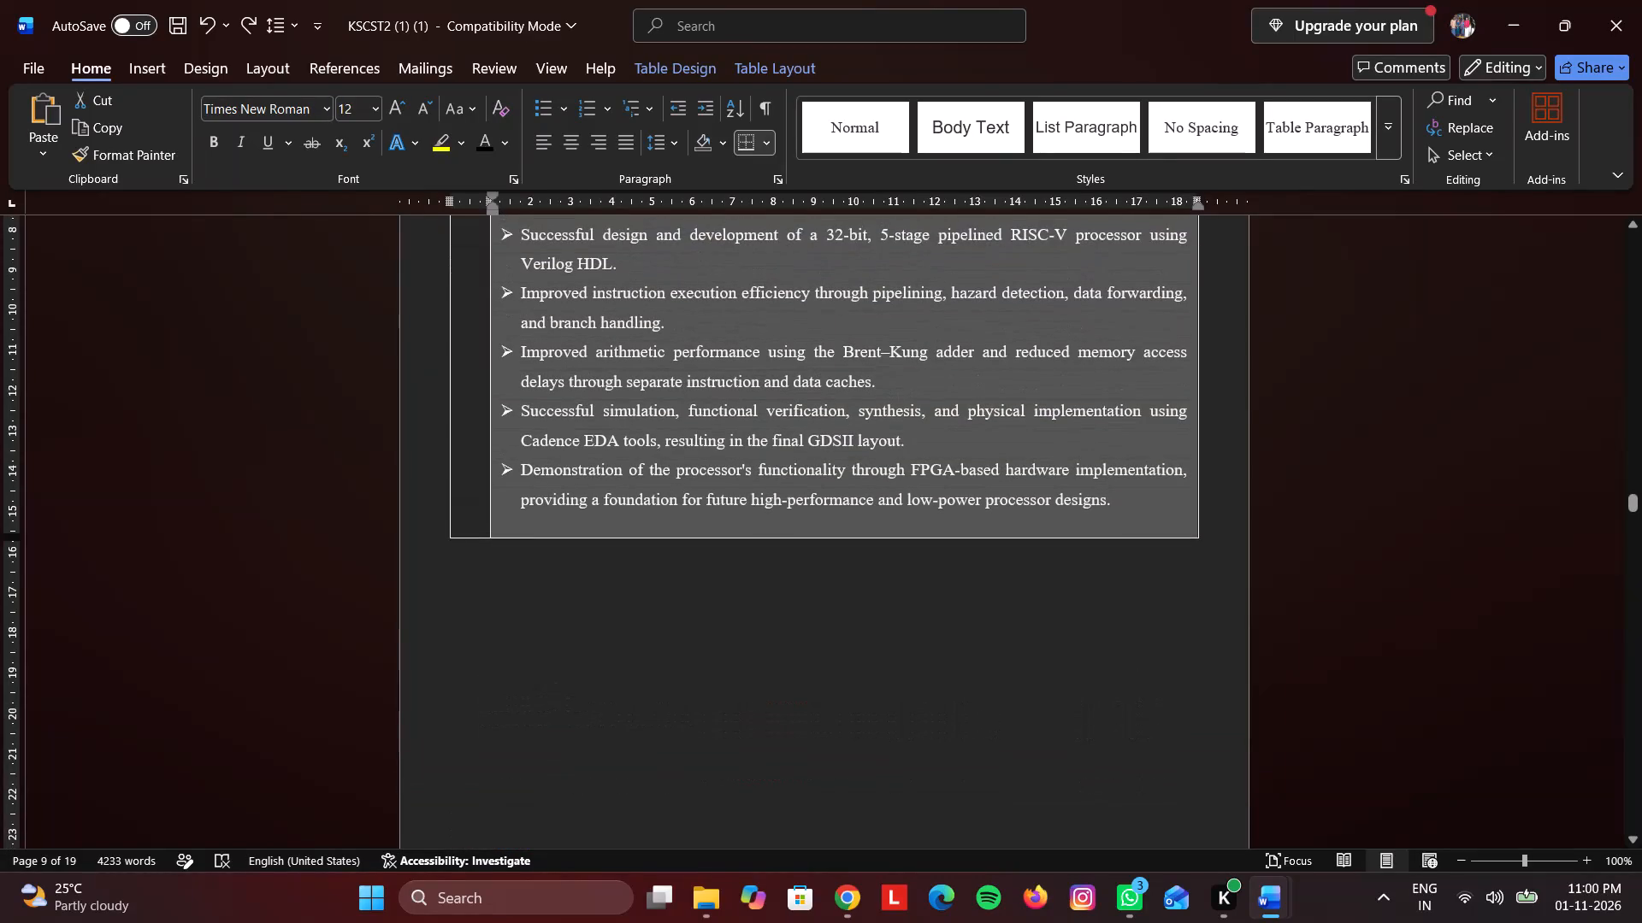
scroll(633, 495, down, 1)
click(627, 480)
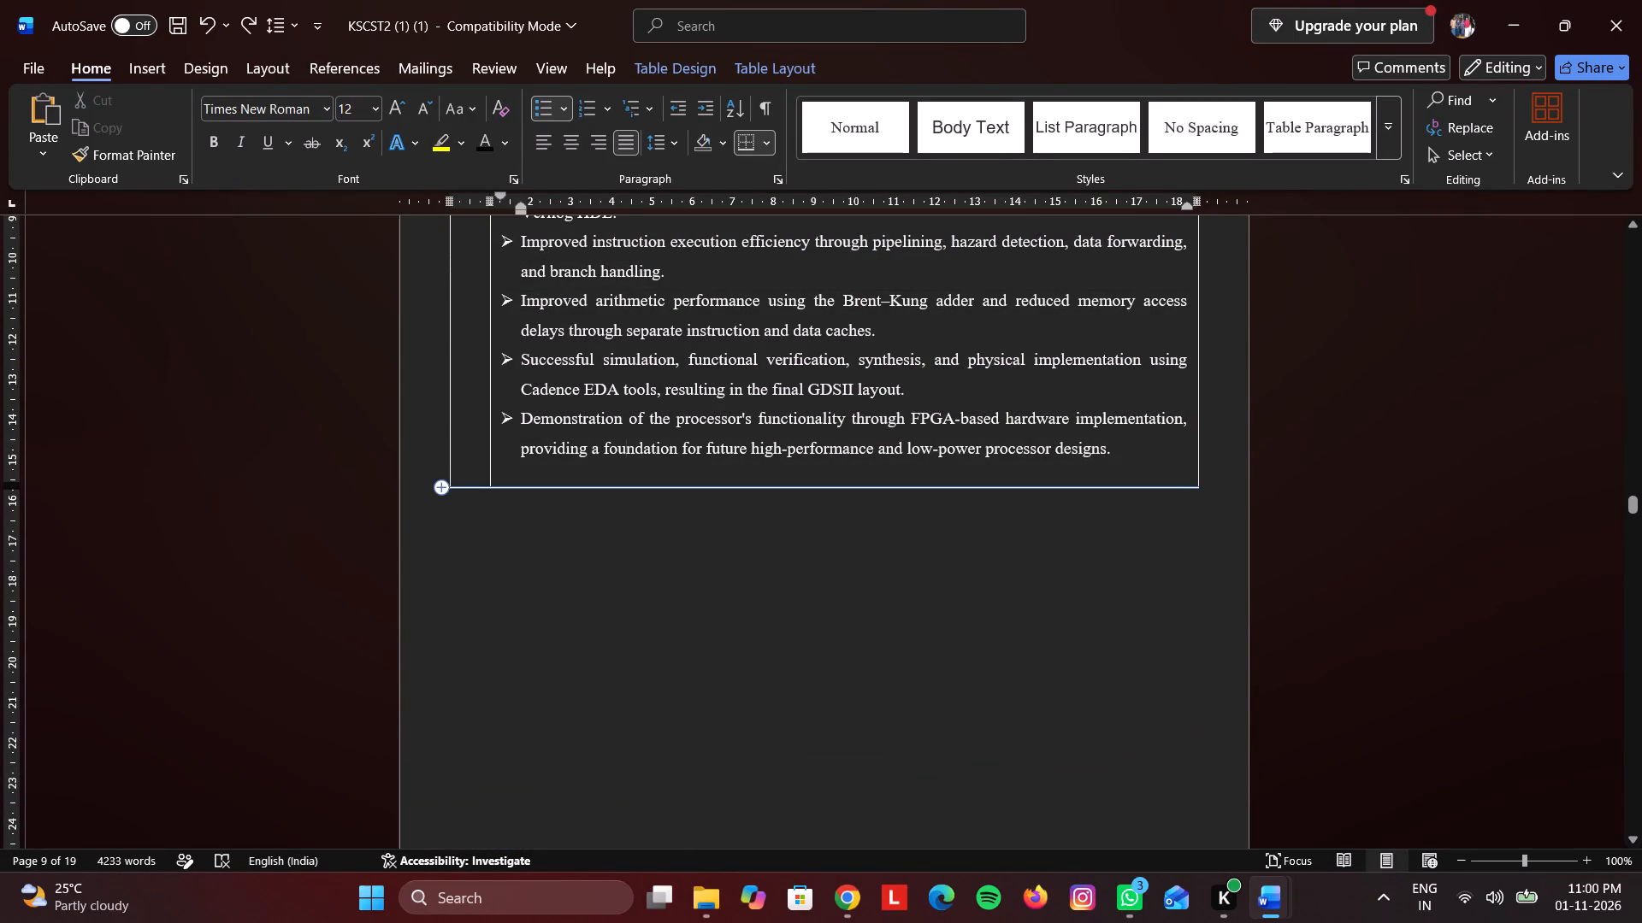
Insert an empty table row directly below the RISC-V processor outcomes on page 9.
click(443, 485)
Move the number 16 and the full Relevance checklist from their current row into the new empty row on page 9.
scroll(594, 561, down, 11)
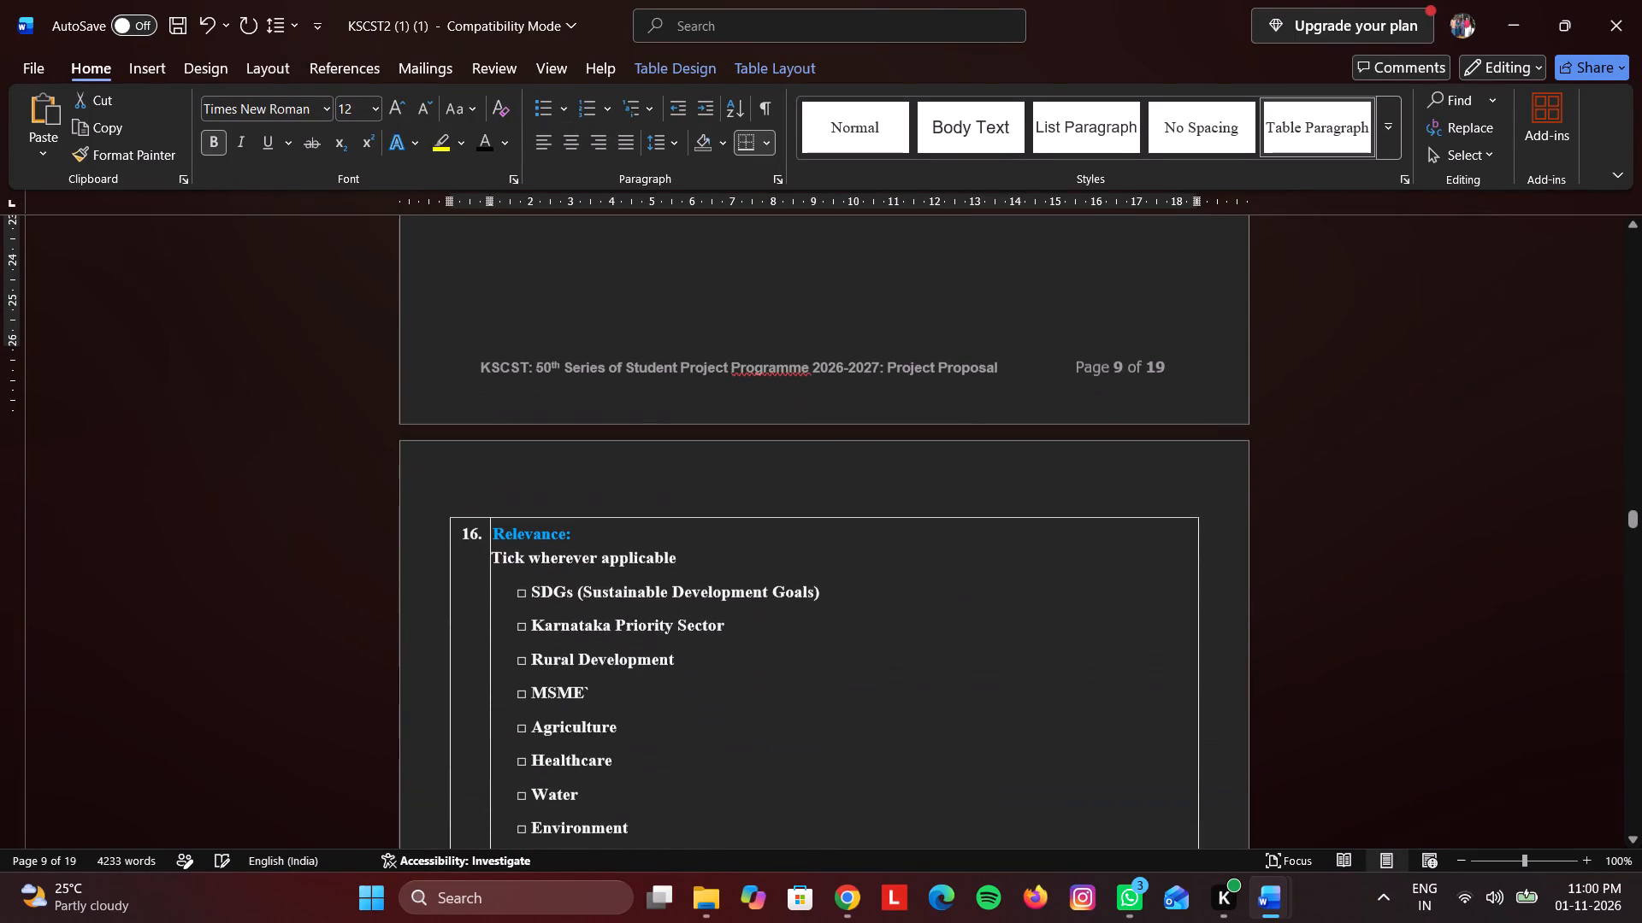
drag(464, 520, 690, 656)
scroll(690, 656, down, 3)
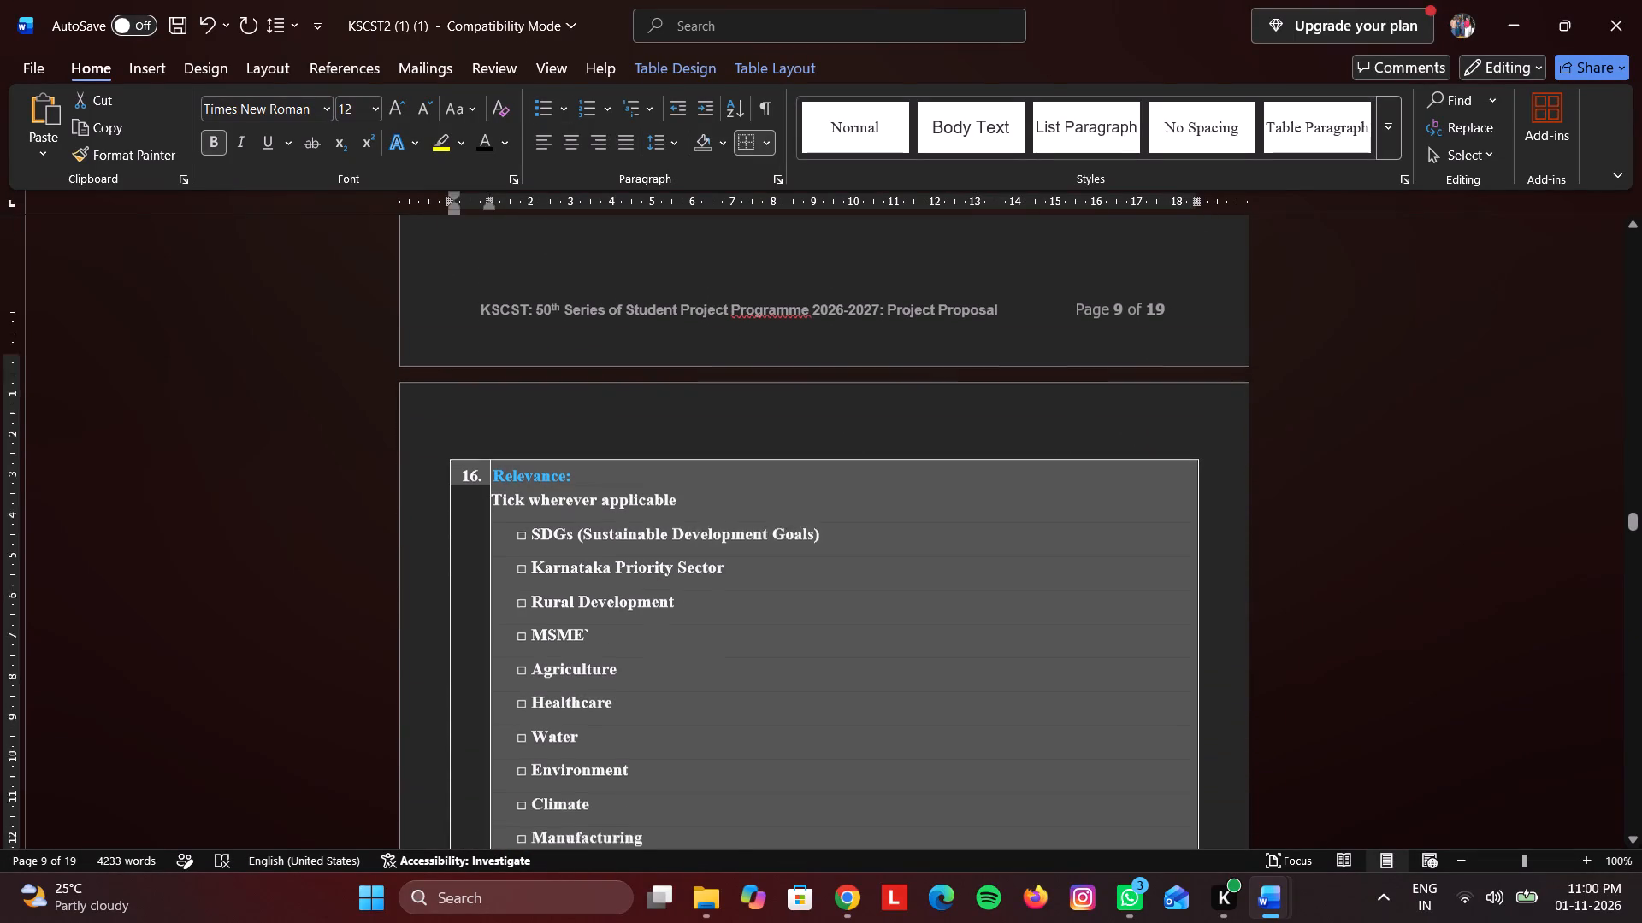
scroll(691, 656, down, 4)
key(ctrl+x)
scroll(696, 656, up, 9)
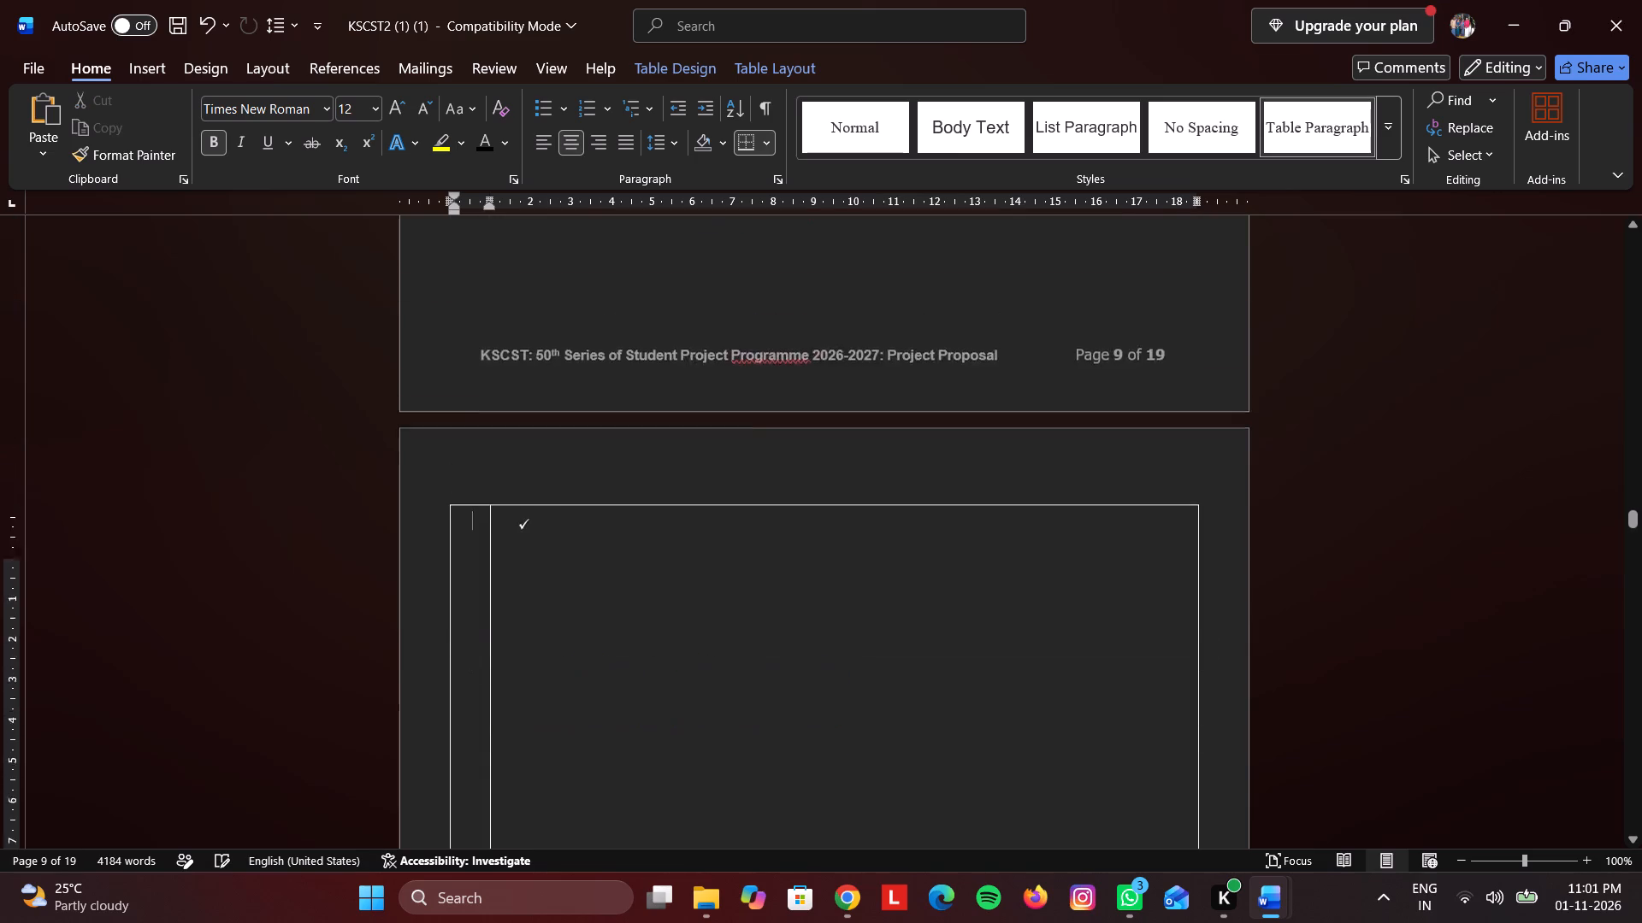
scroll(696, 656, up, 9)
drag(486, 510, 647, 567)
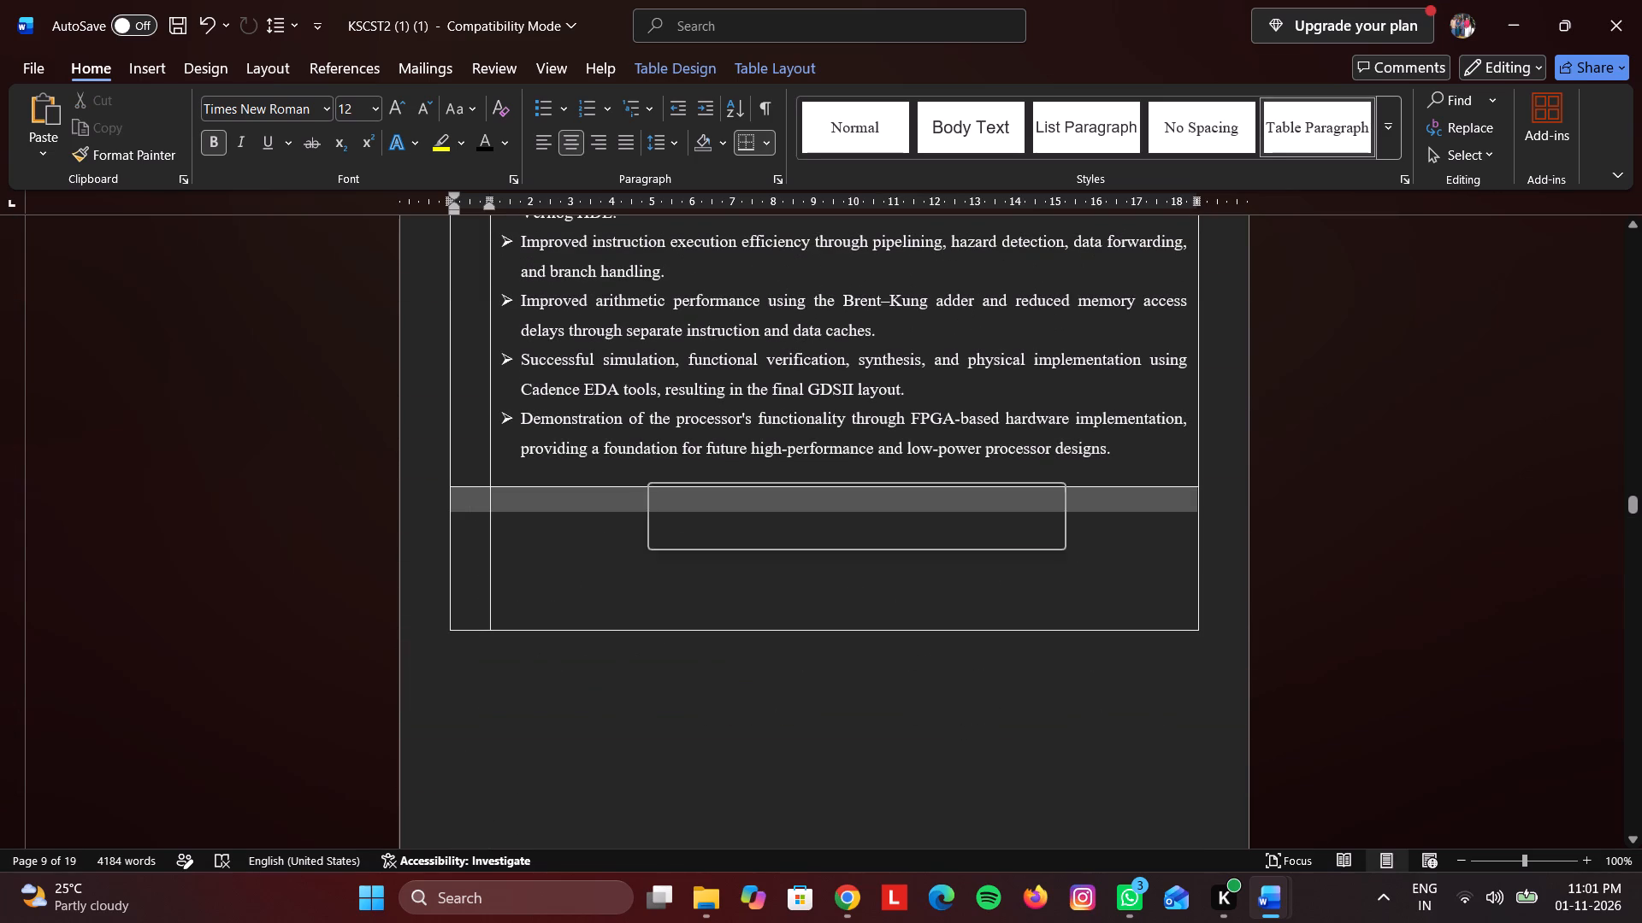
key(ctrl+v)
Remove the leftover check mark bullet from the emptied row below the Relevance checklist.
scroll(675, 590, down, 5)
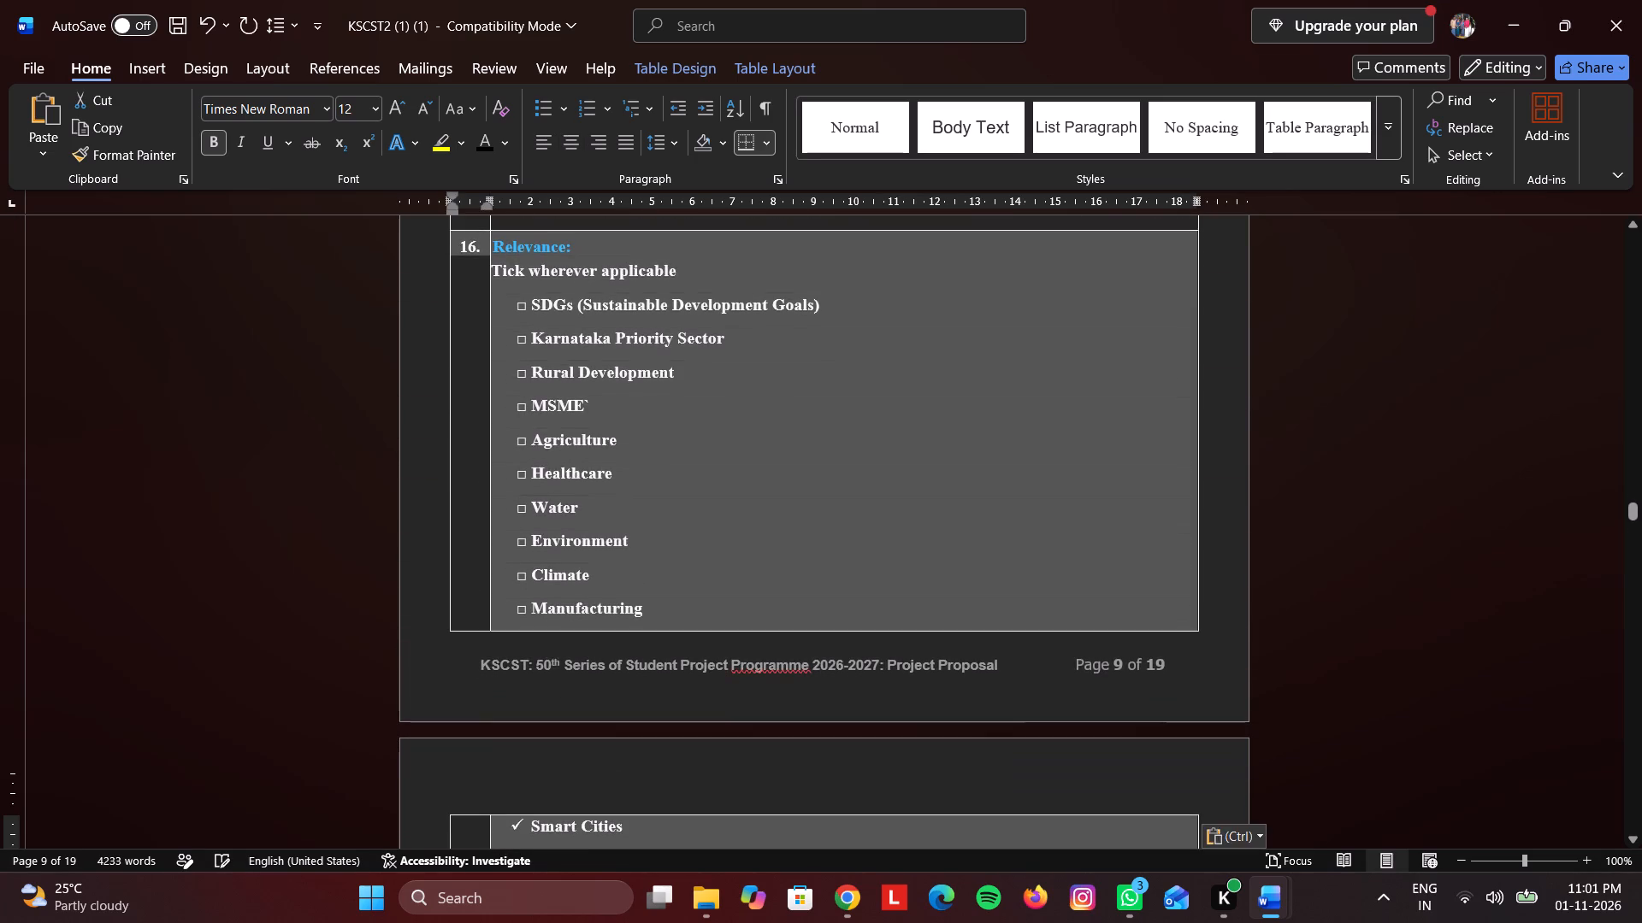
scroll(675, 586, down, 11)
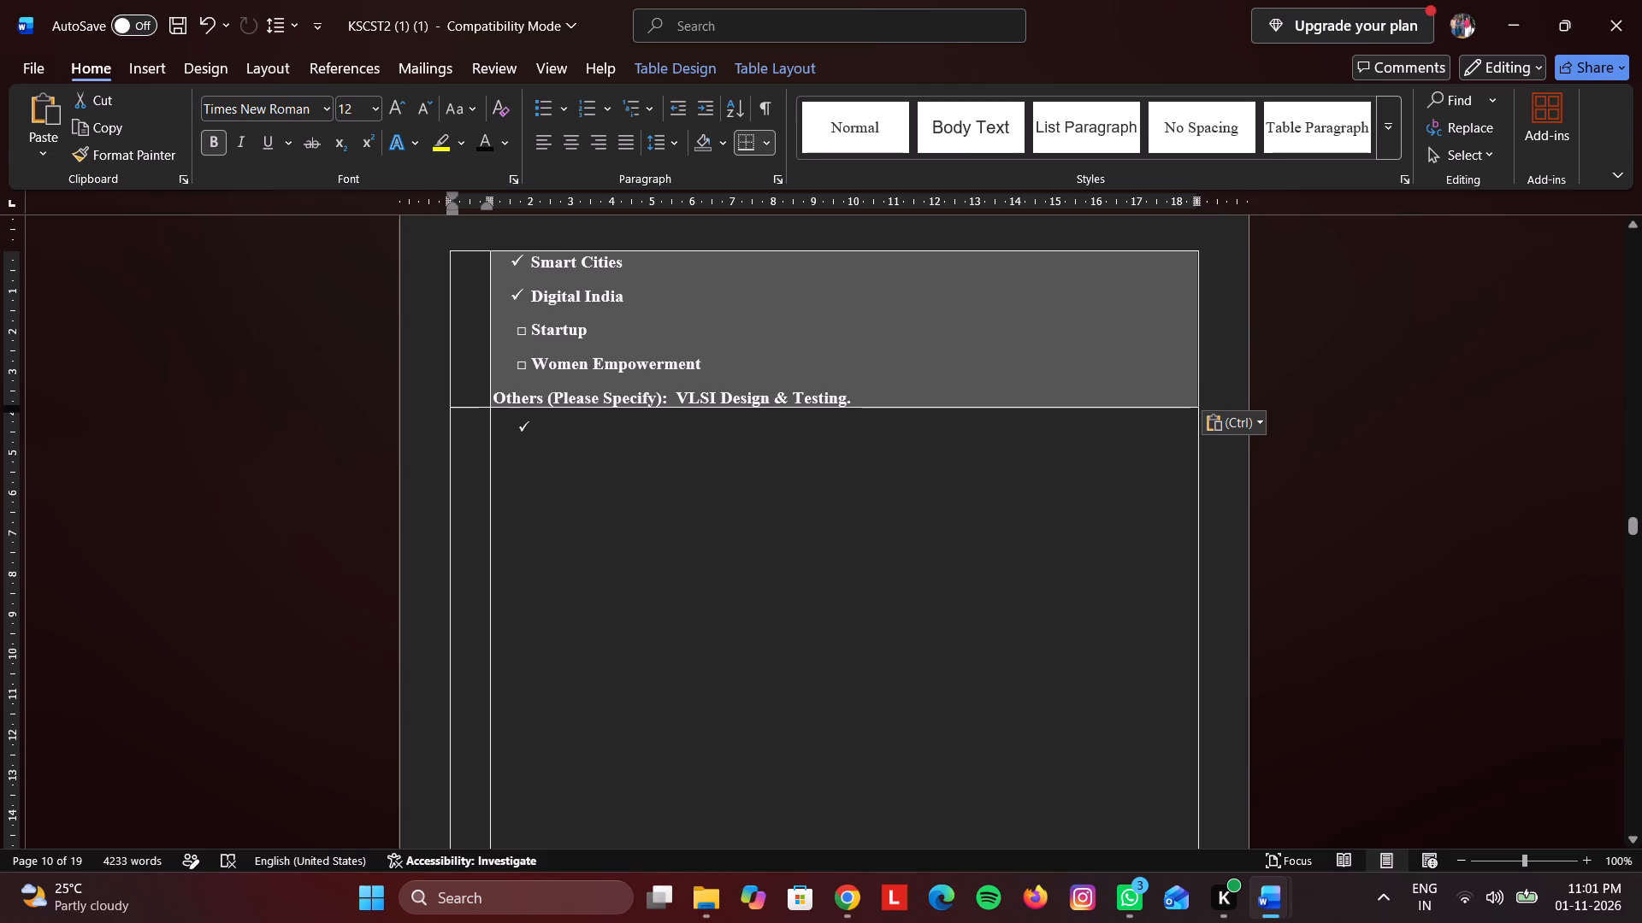
click(594, 435)
drag(557, 437, 519, 437)
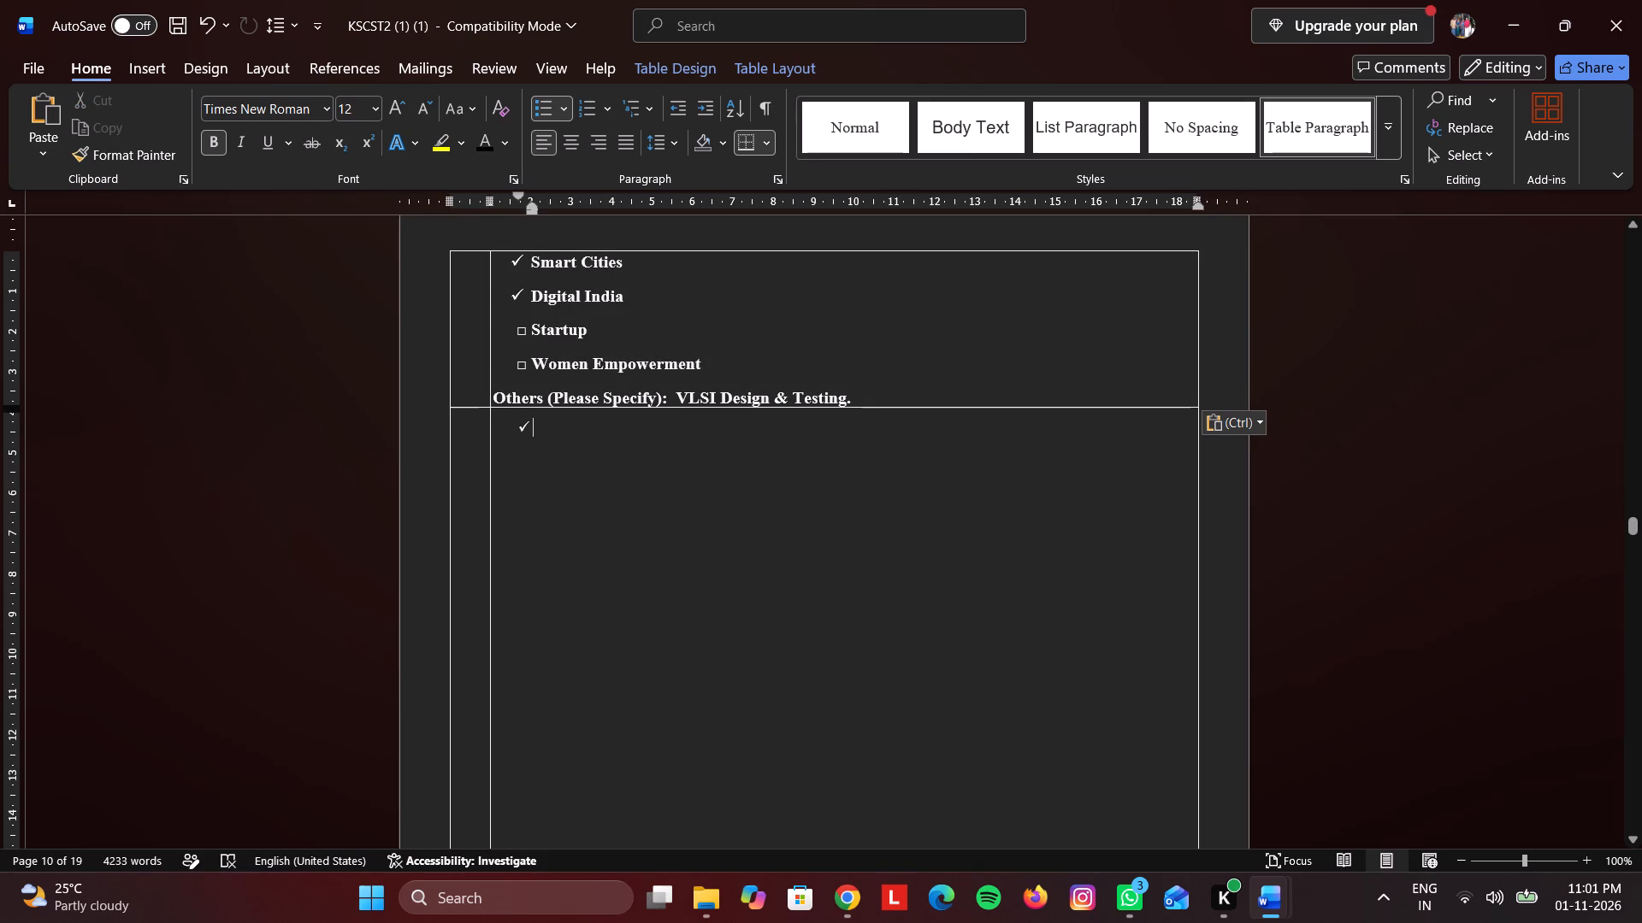
key(BackSpace)
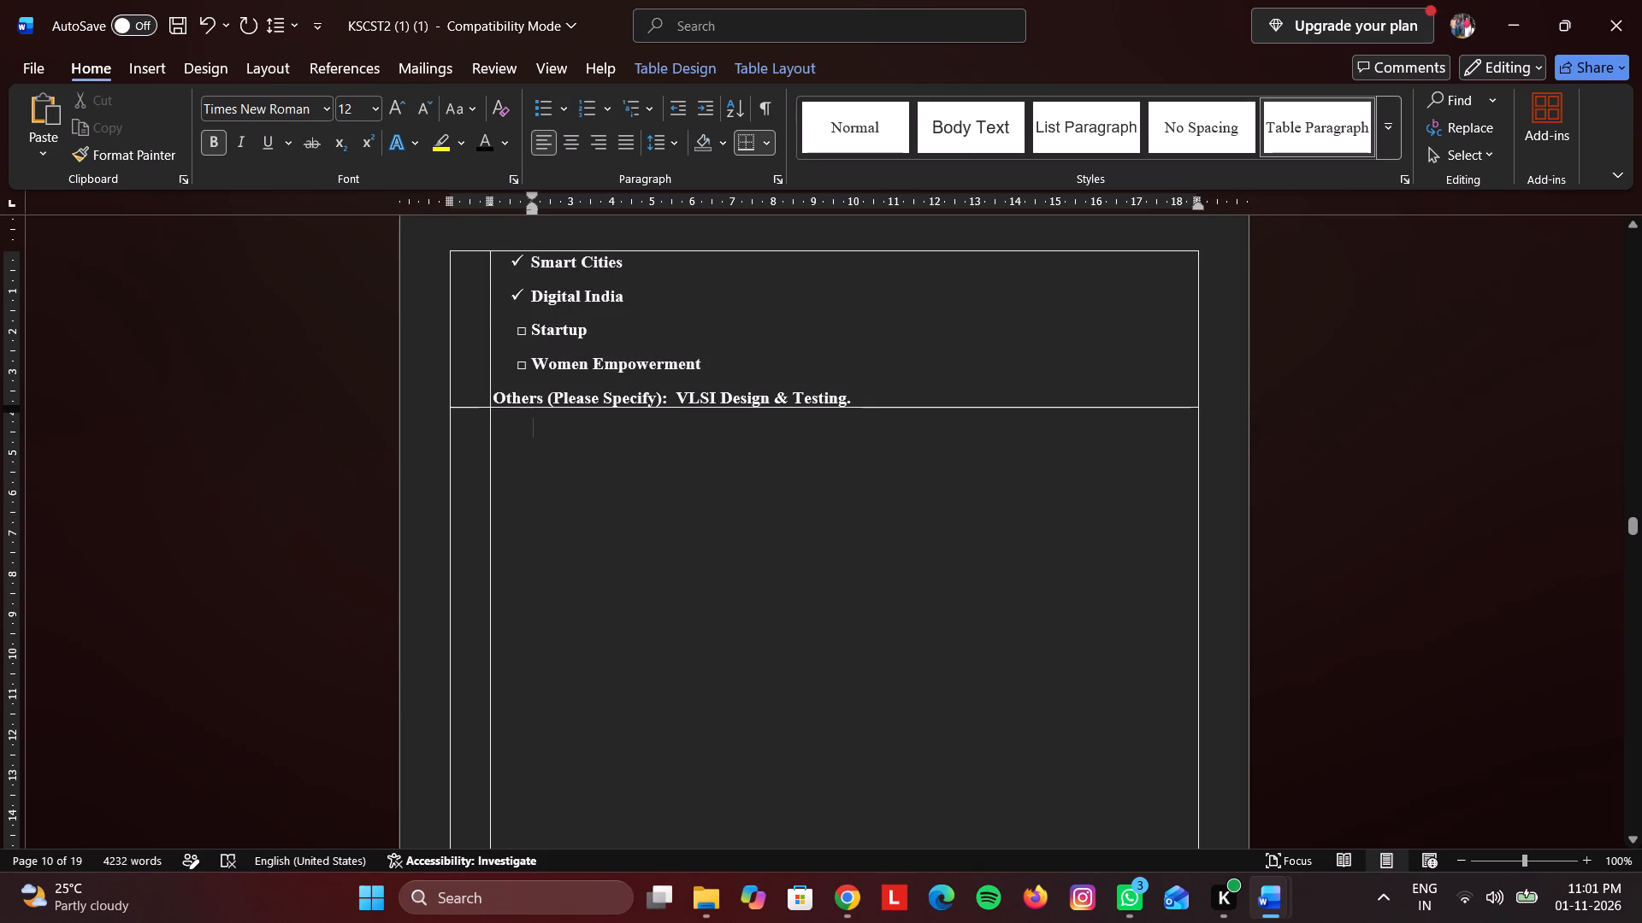
Apply the check mark bullet to the Others (Please Specify) line of the Relevance checklist.
click(499, 399)
key(Left)
click(550, 101)
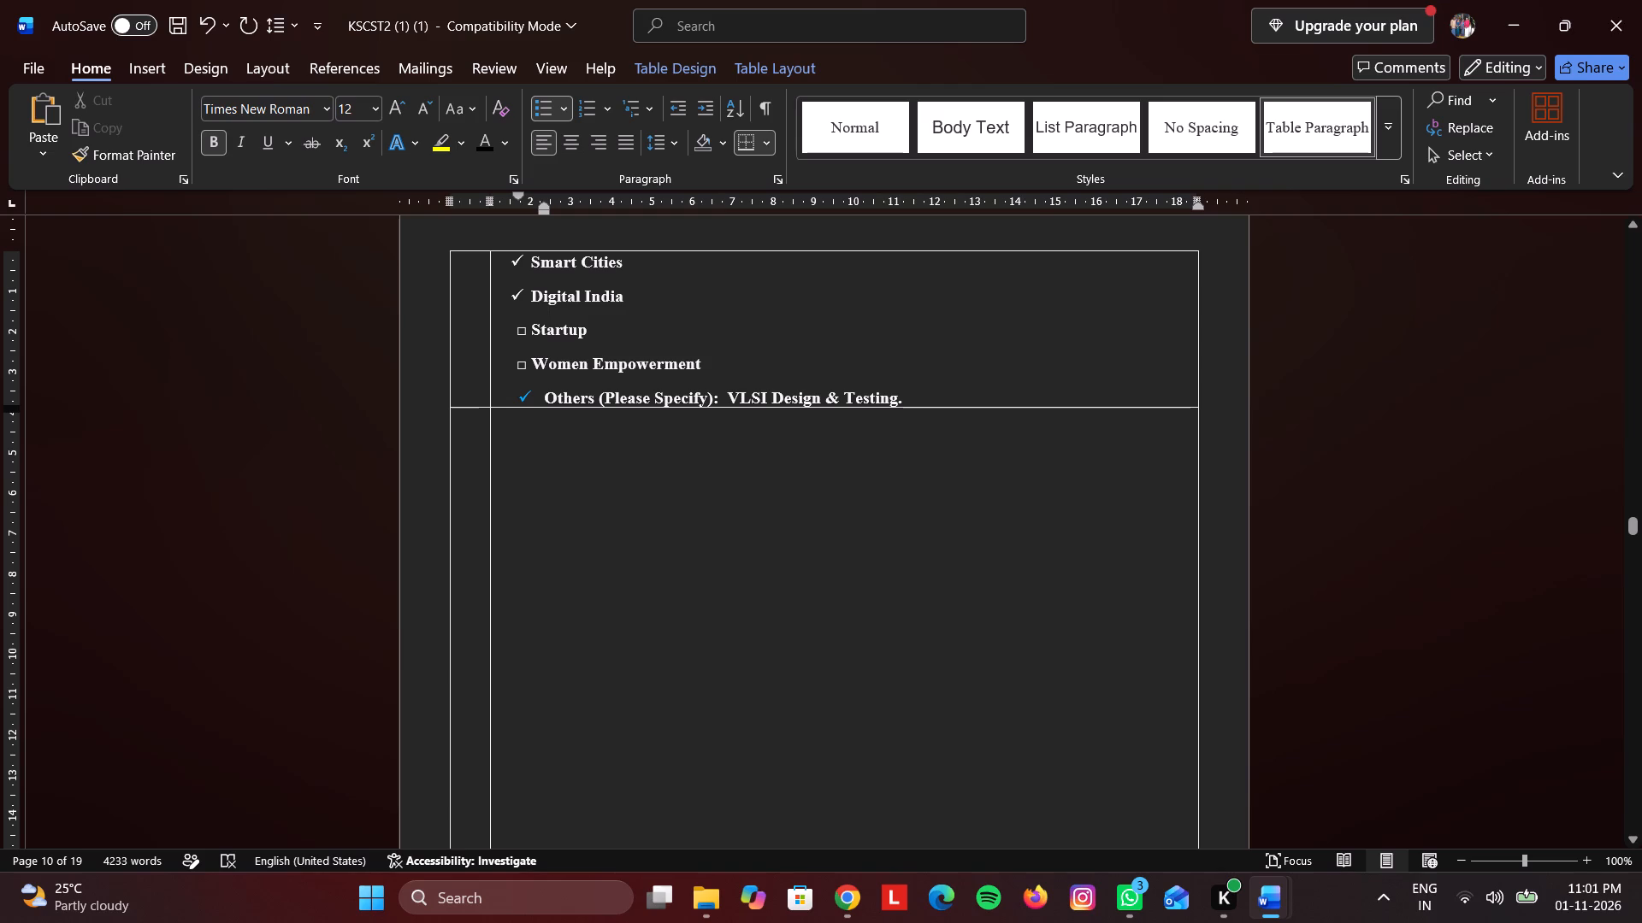
Recolour the check mark of the Others item to match the other ticked checklist items.
click(524, 397)
click(483, 141)
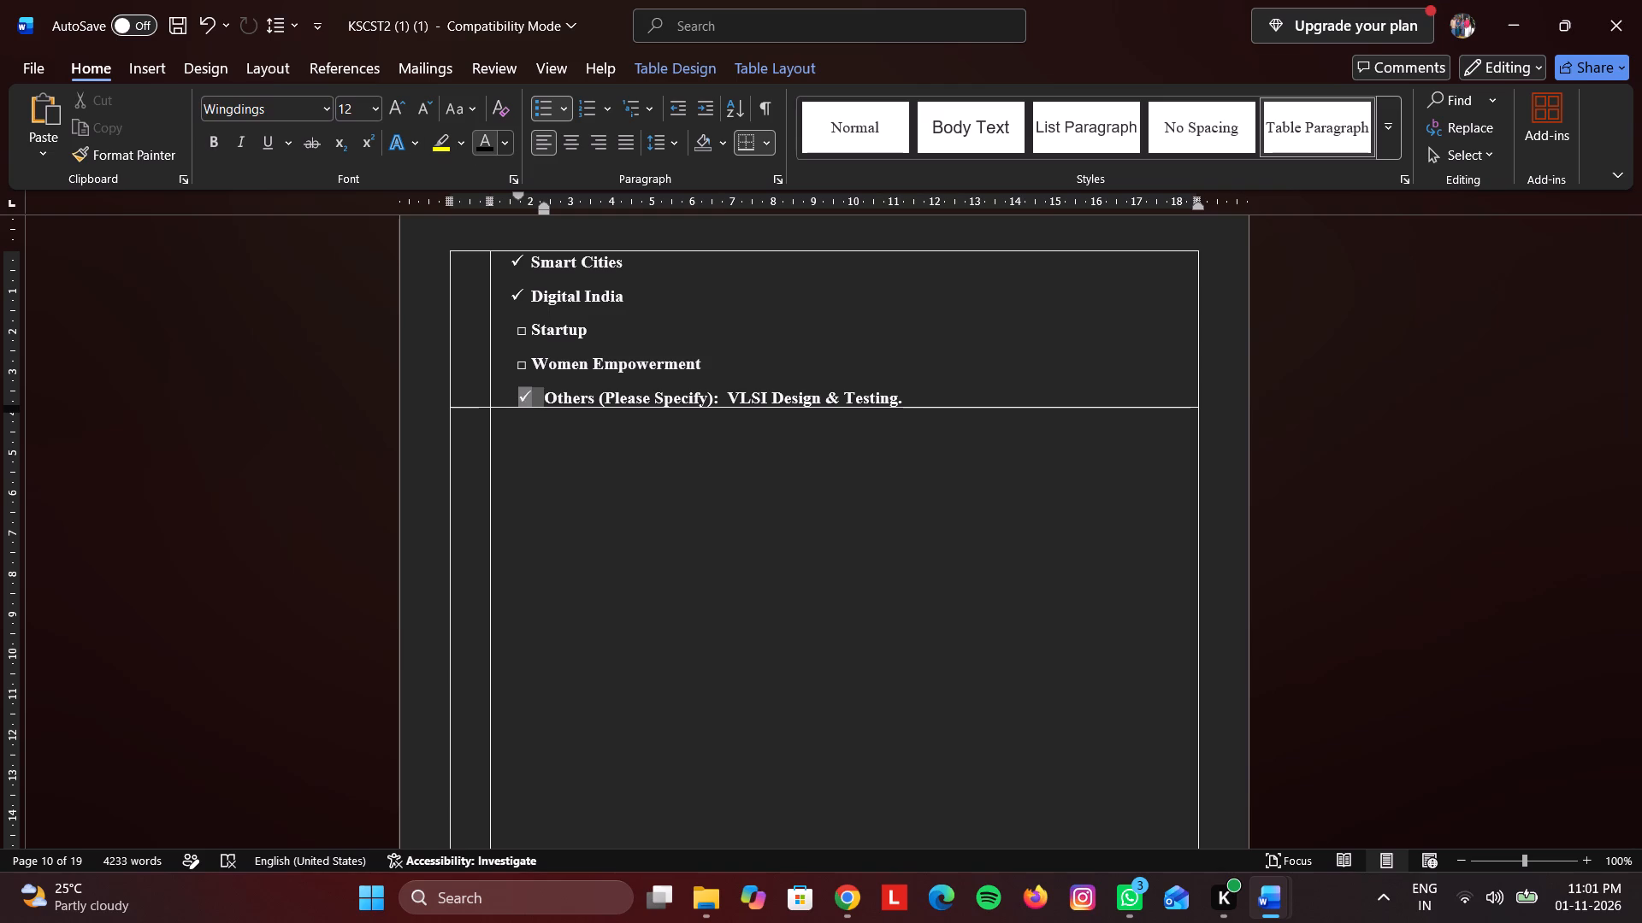
click(570, 485)
Adjust the paragraph spacing of the Others item, adding space after it to separate it from the row border.
scroll(567, 485, up, 3)
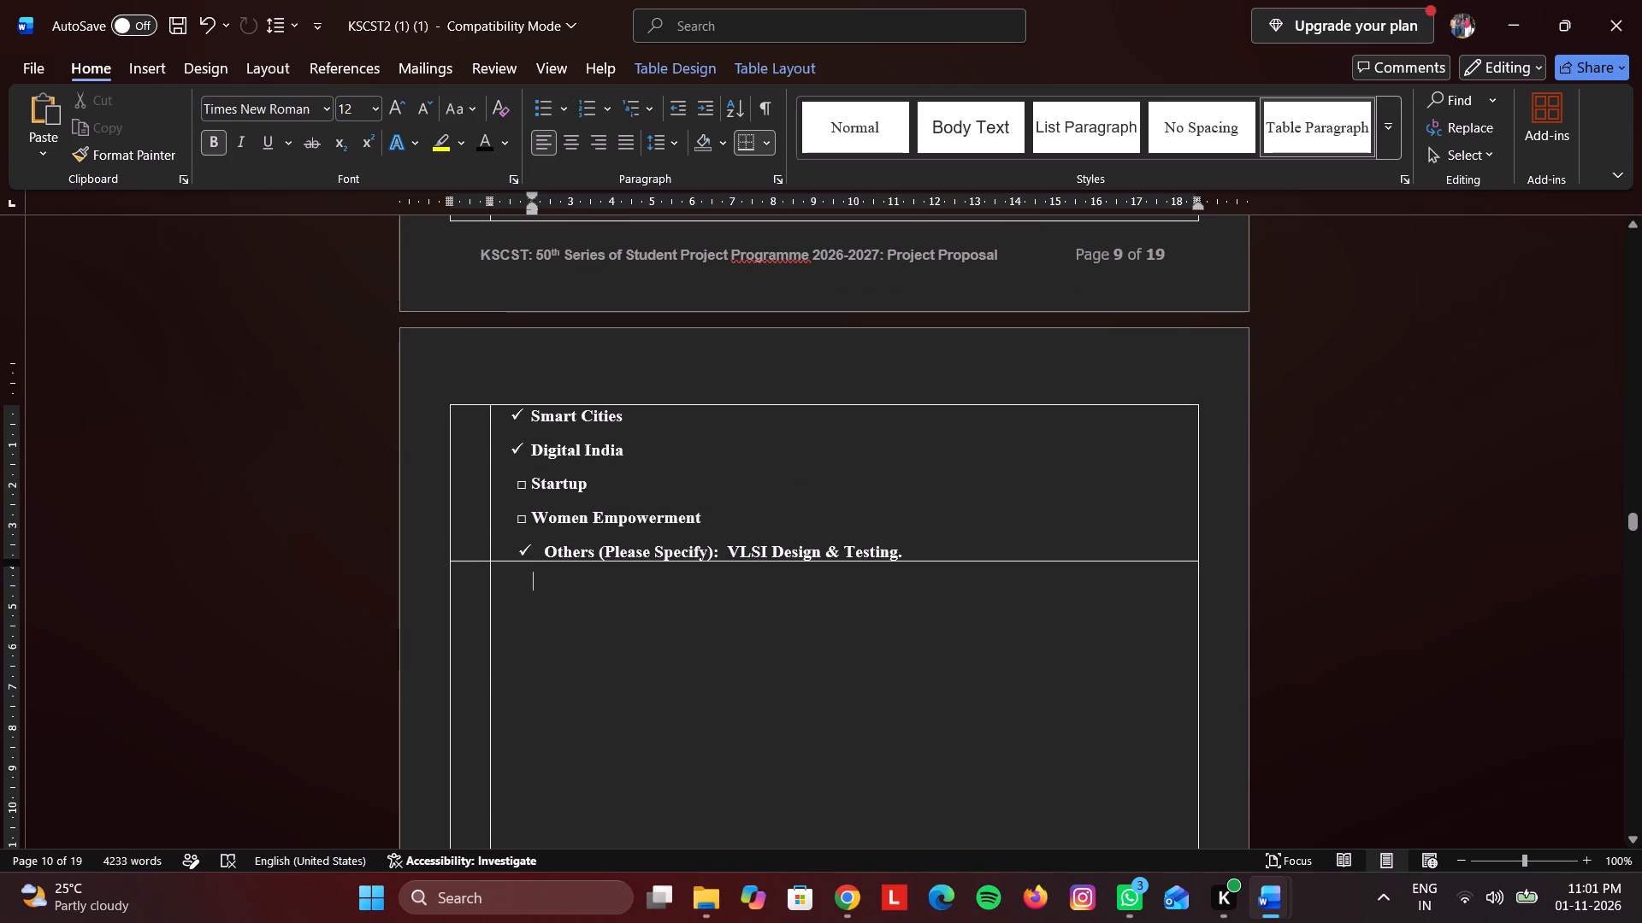
click(902, 550)
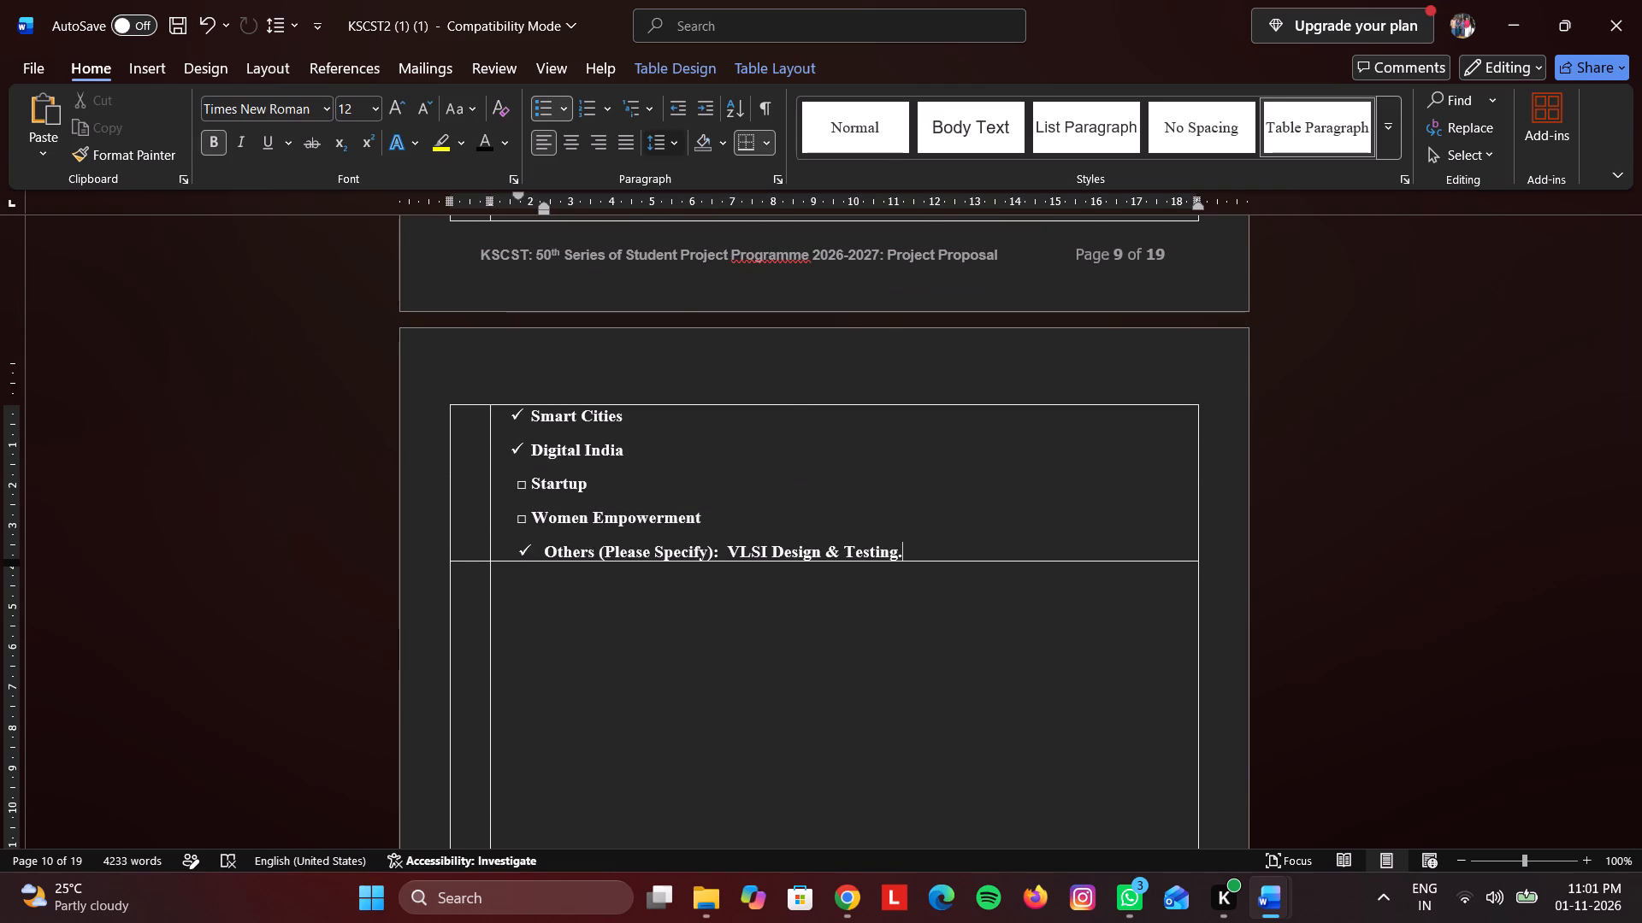
click(654, 138)
click(724, 381)
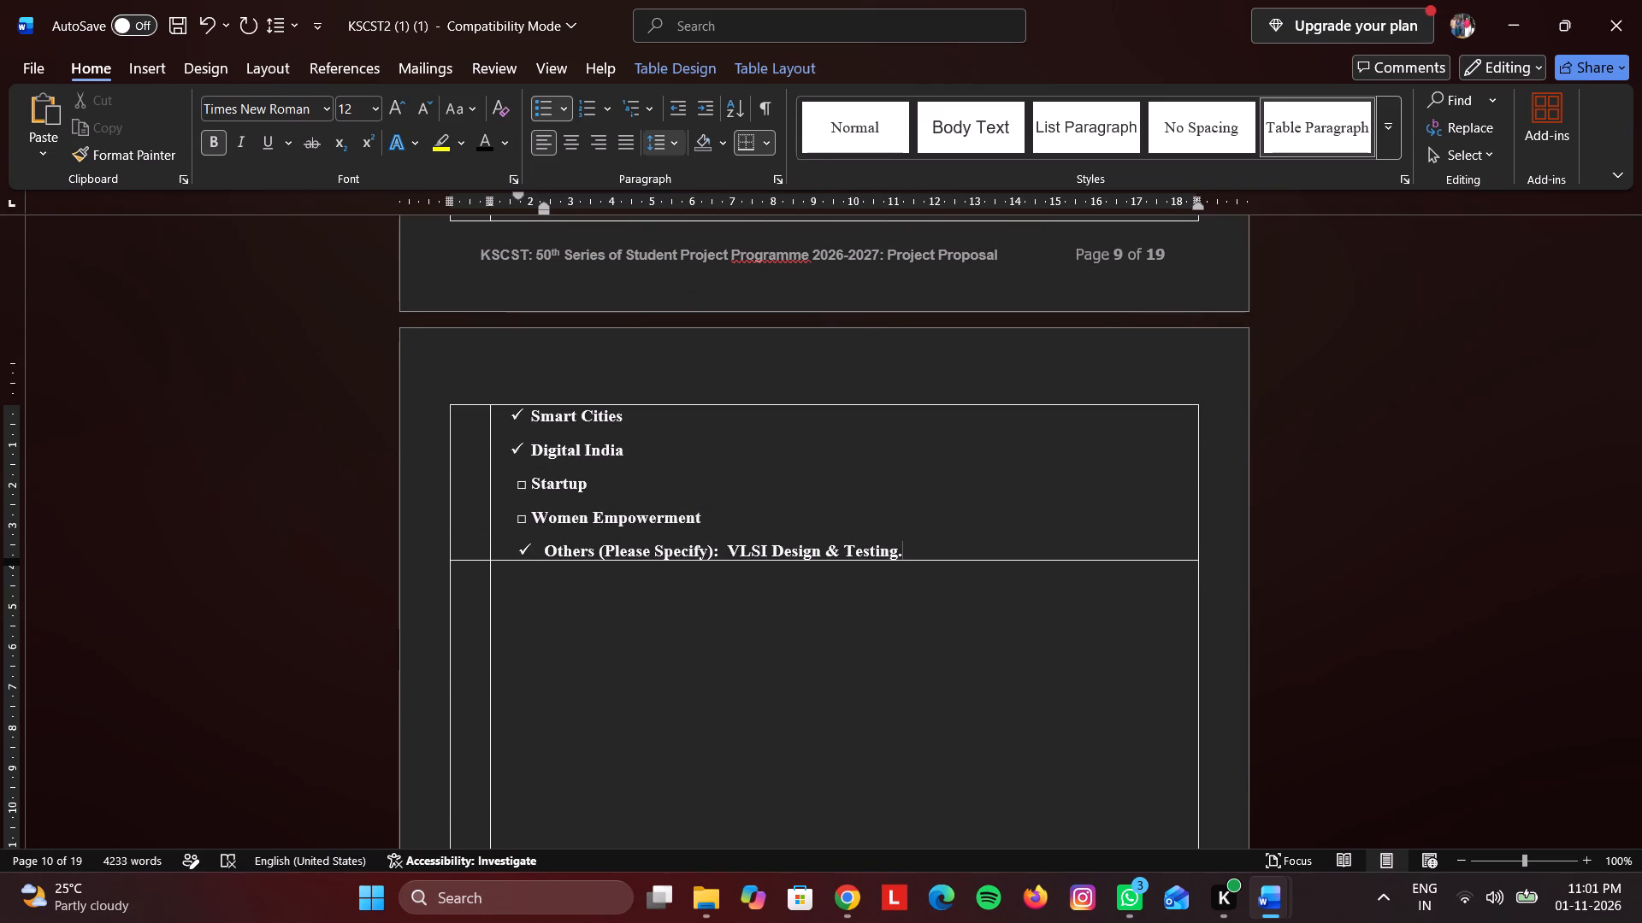
click(661, 144)
click(736, 405)
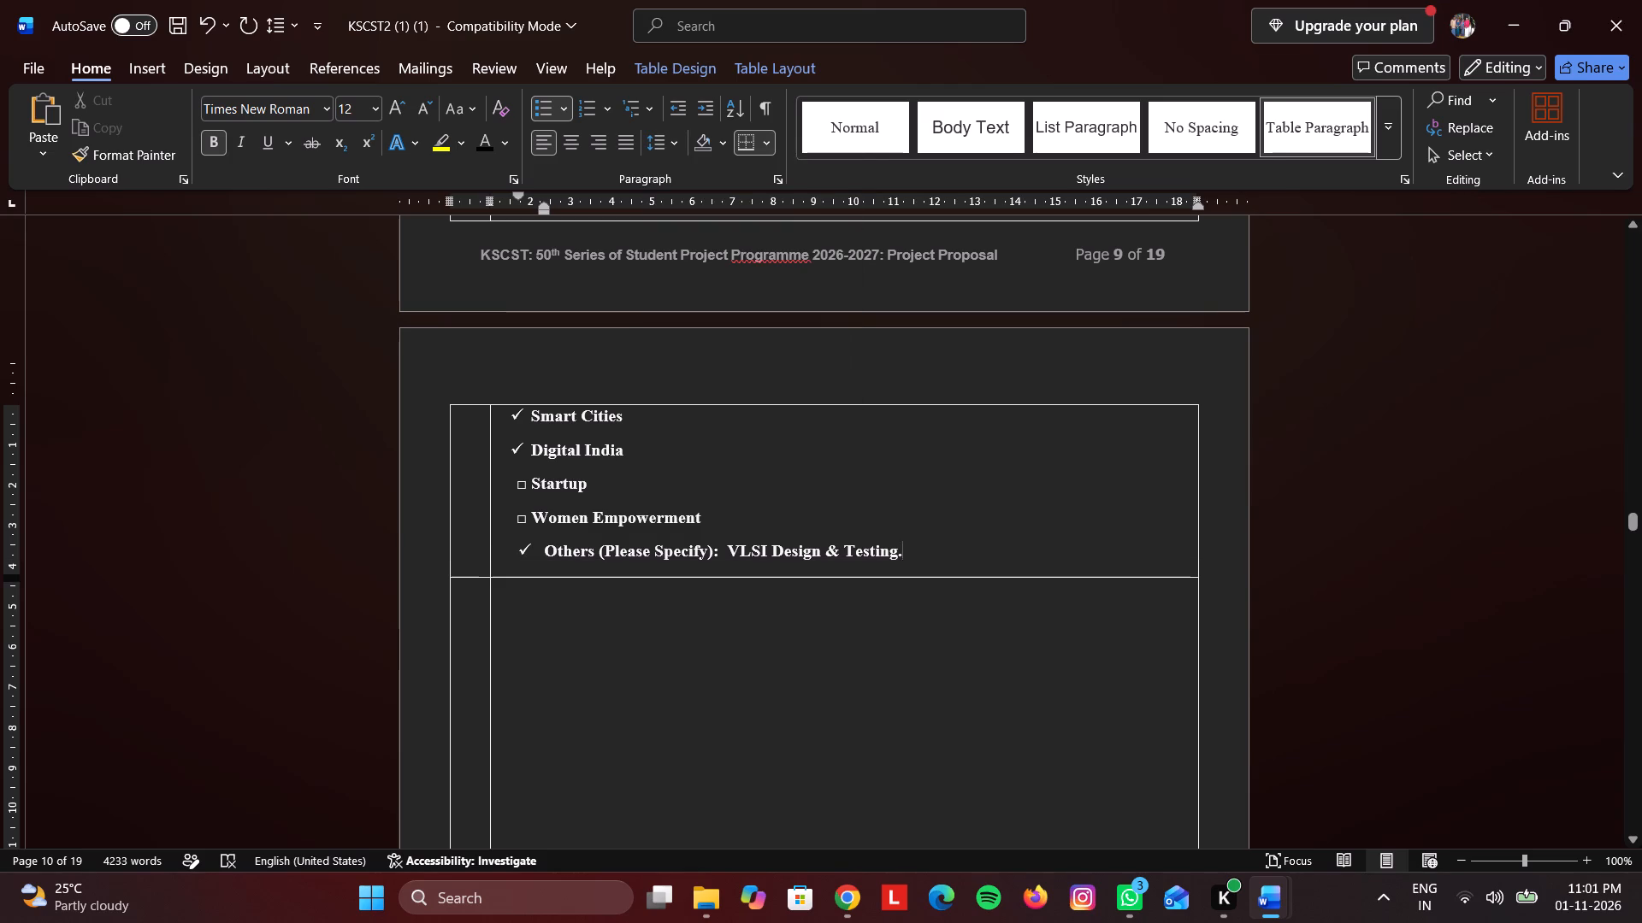
scroll(964, 546, up, 9)
scroll(972, 534, down, 8)
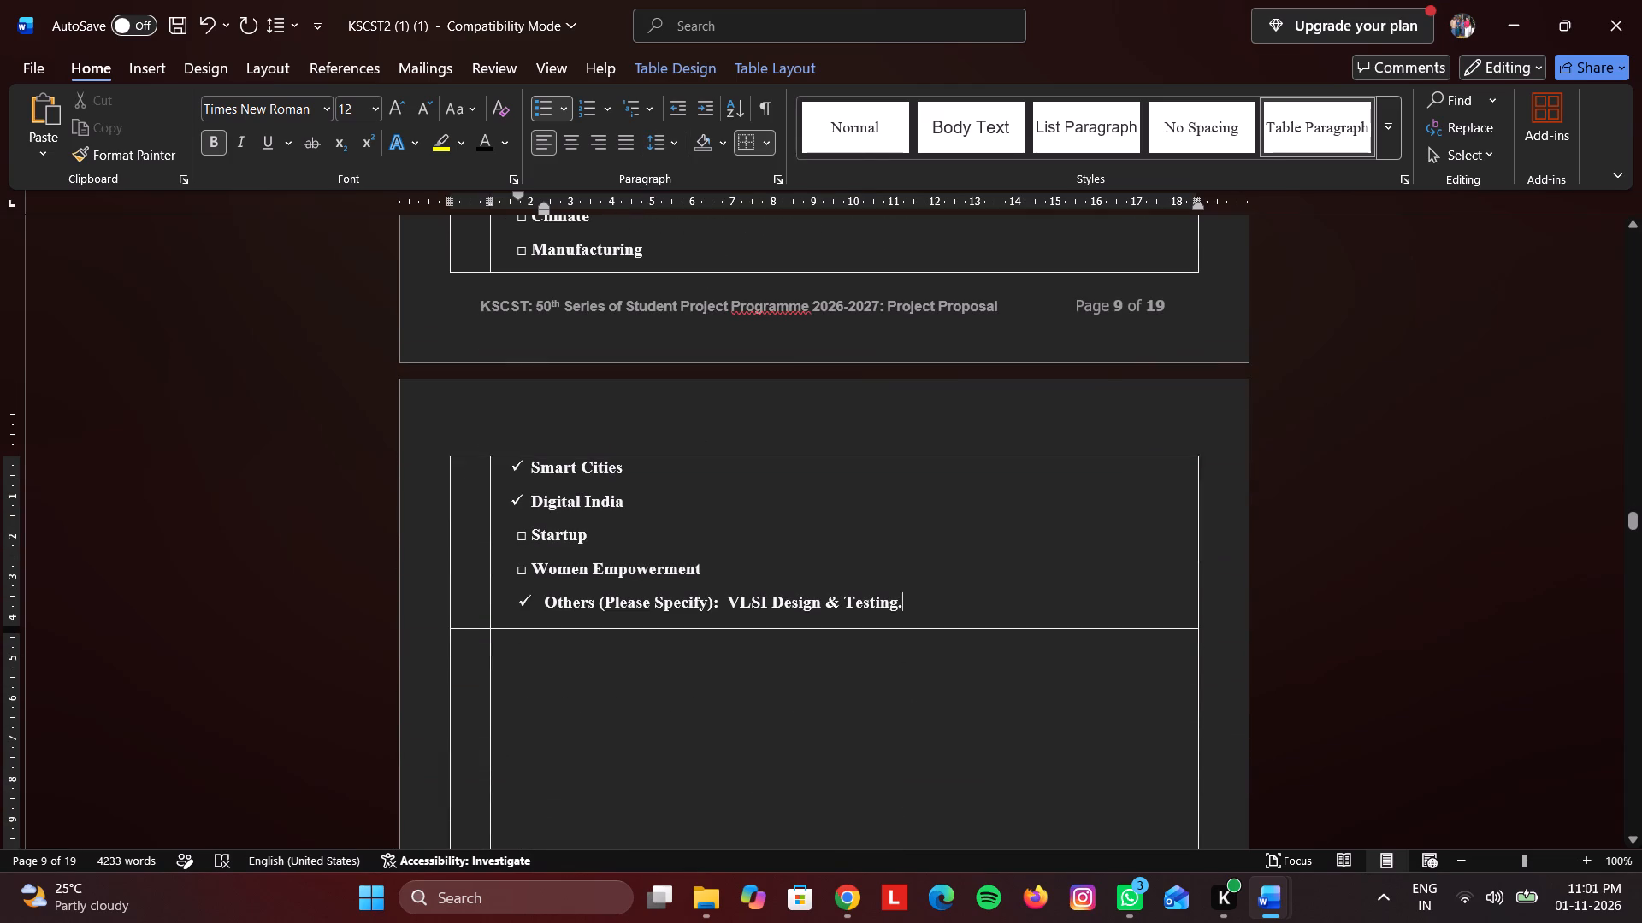
Delete the empty row's cells between the Relevance checklist and section 17, using the Shift cells left option.
scroll(960, 563, down, 9)
drag(463, 273, 493, 294)
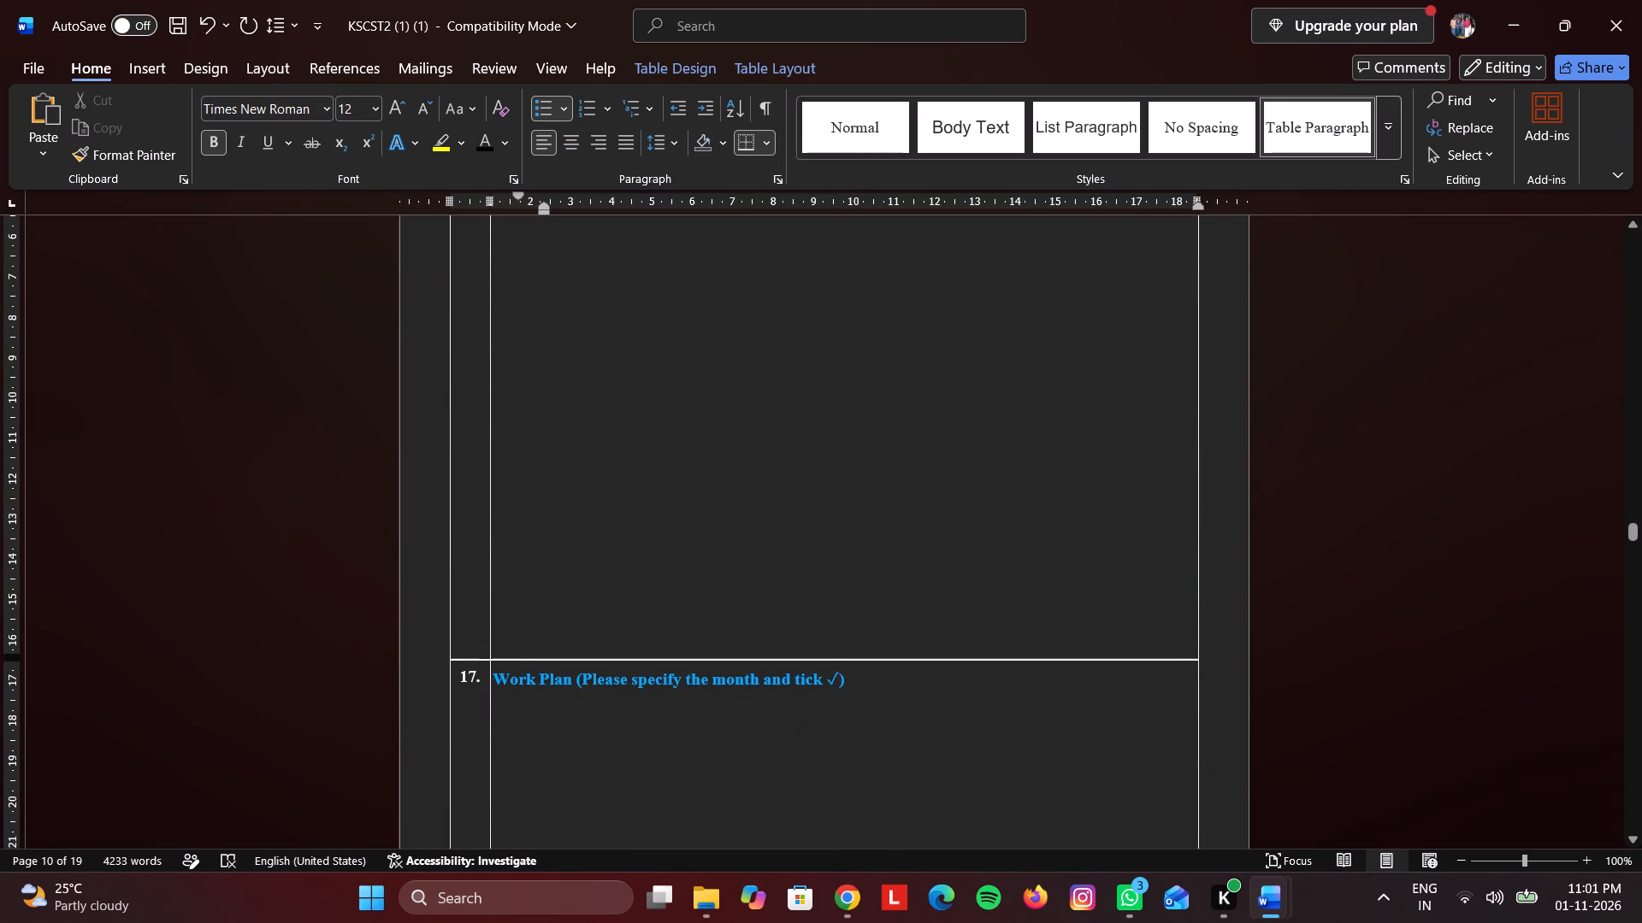
drag(493, 294, 688, 431)
scroll(667, 429, up, 4)
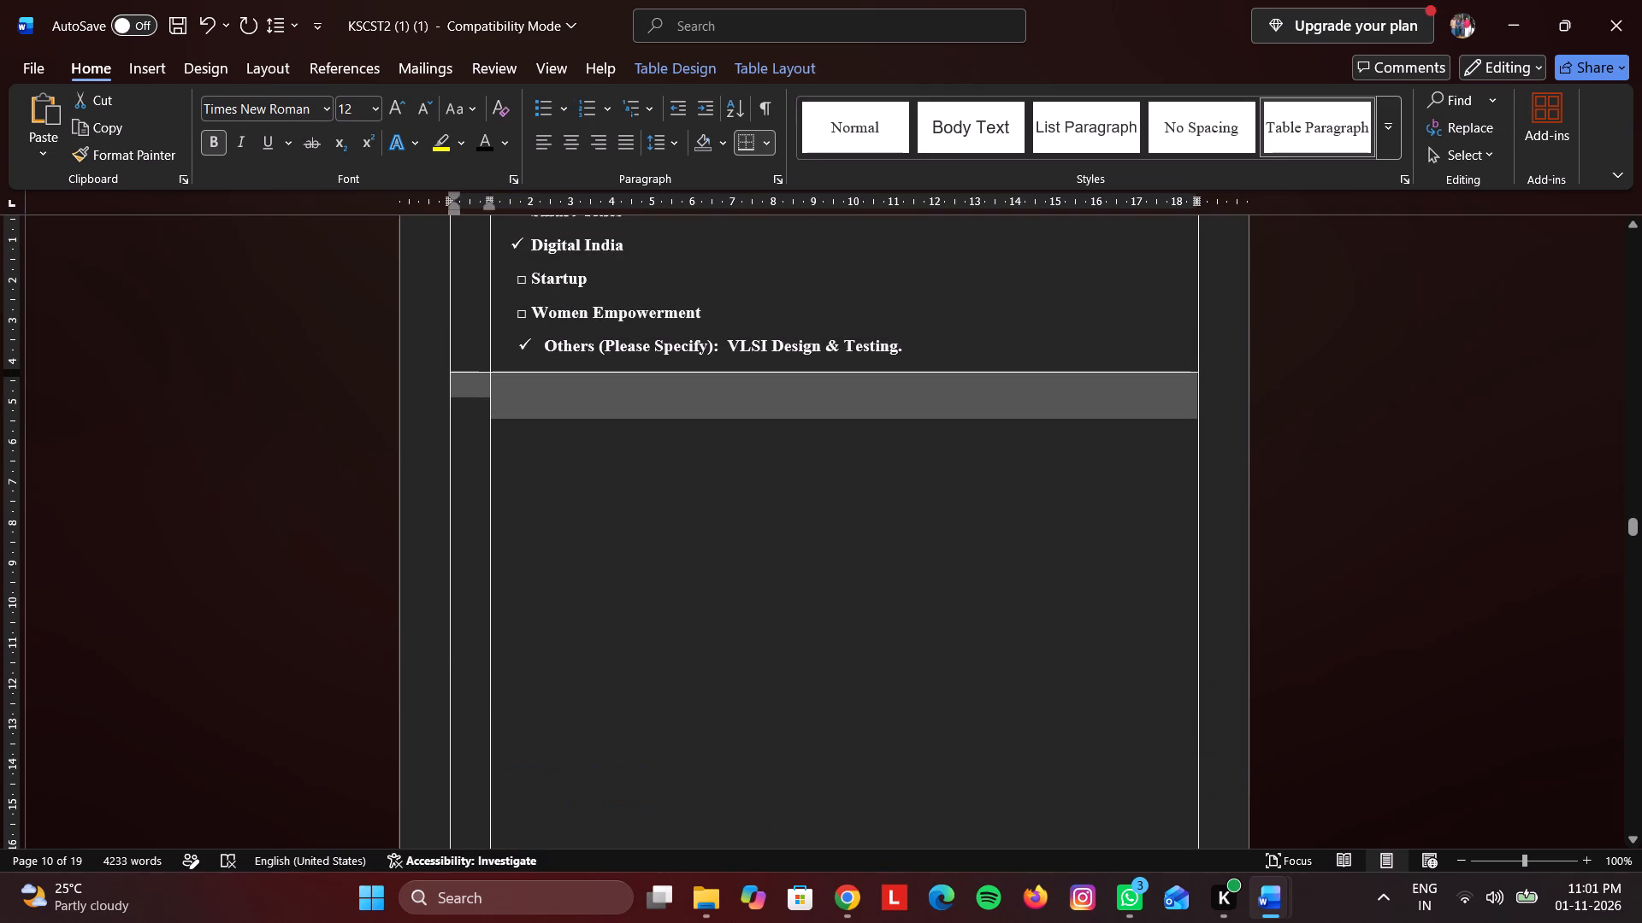
right_click(589, 430)
click(710, 647)
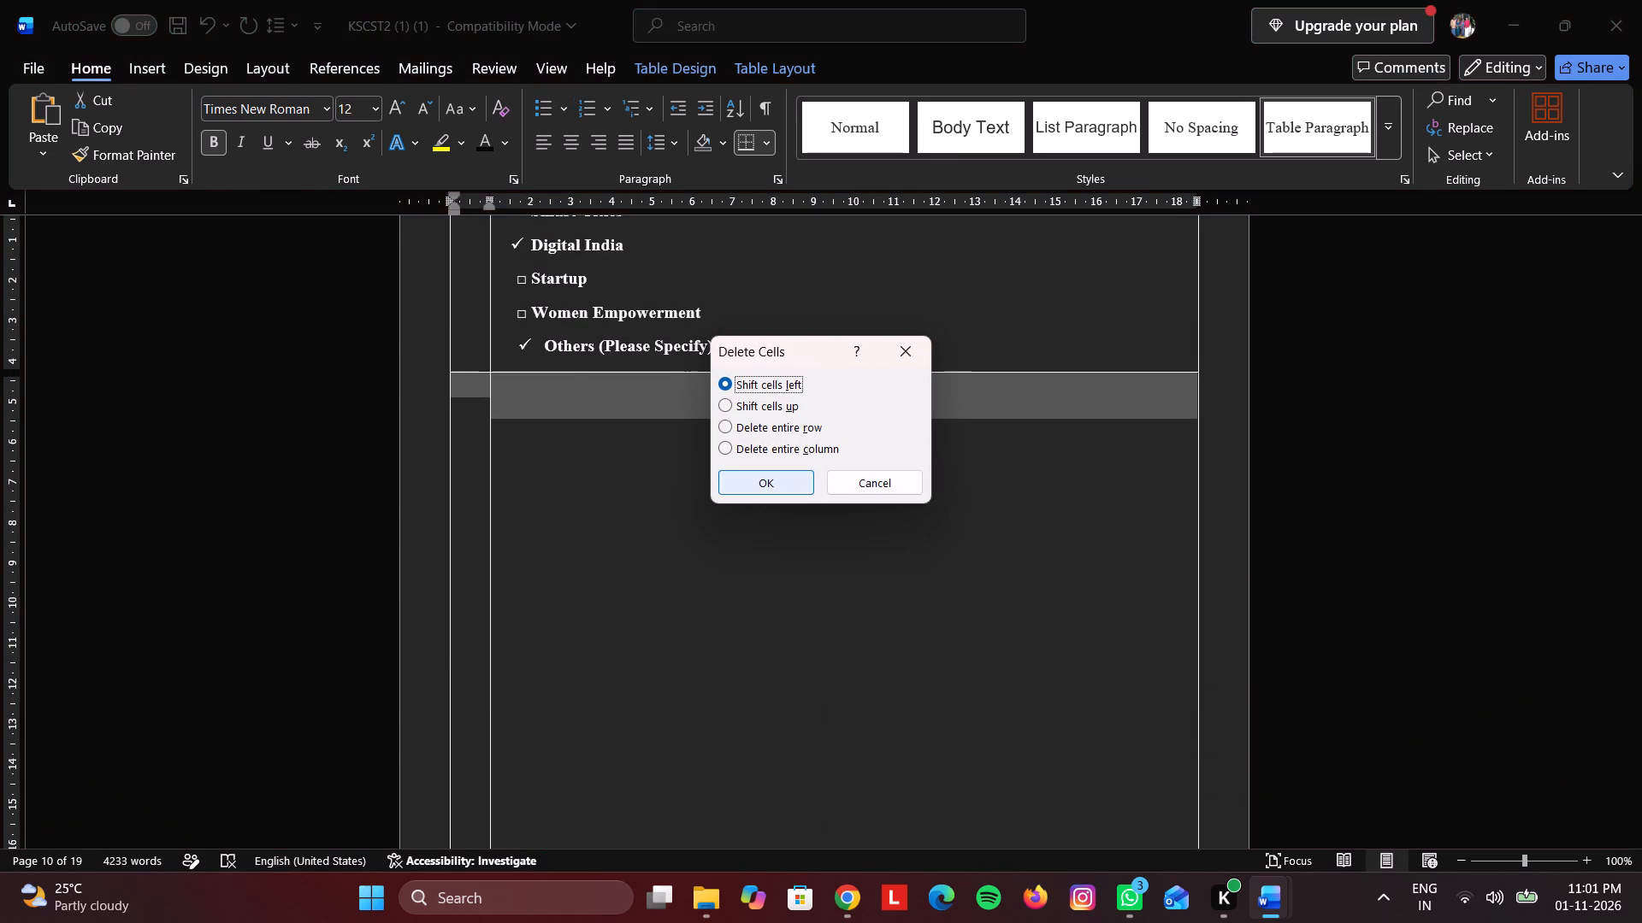
click(778, 479)
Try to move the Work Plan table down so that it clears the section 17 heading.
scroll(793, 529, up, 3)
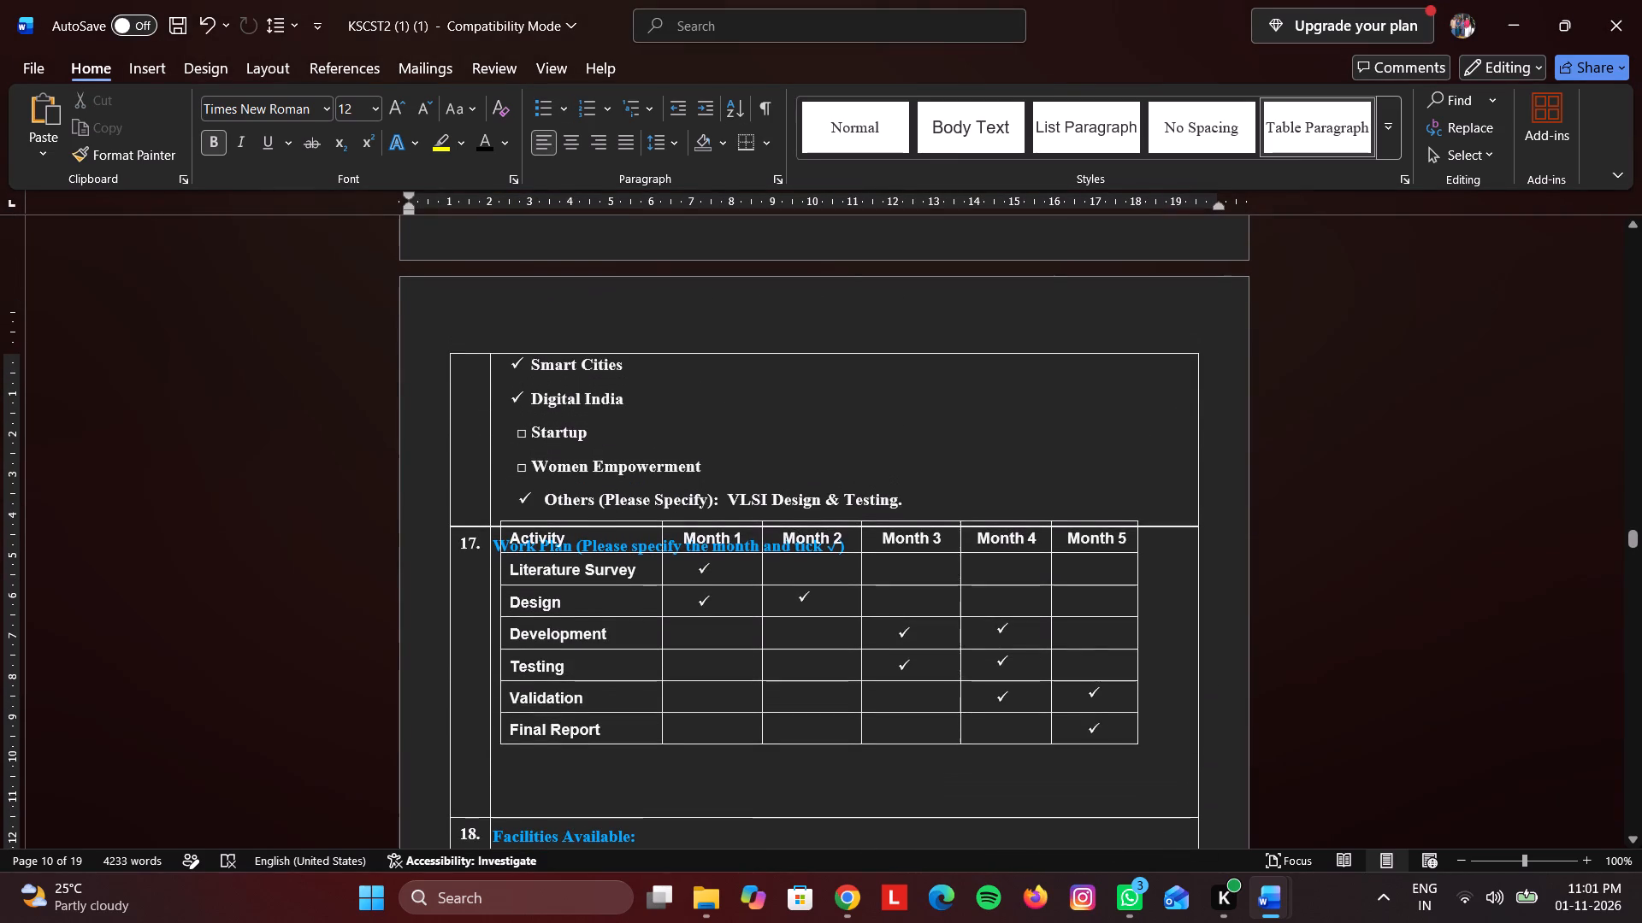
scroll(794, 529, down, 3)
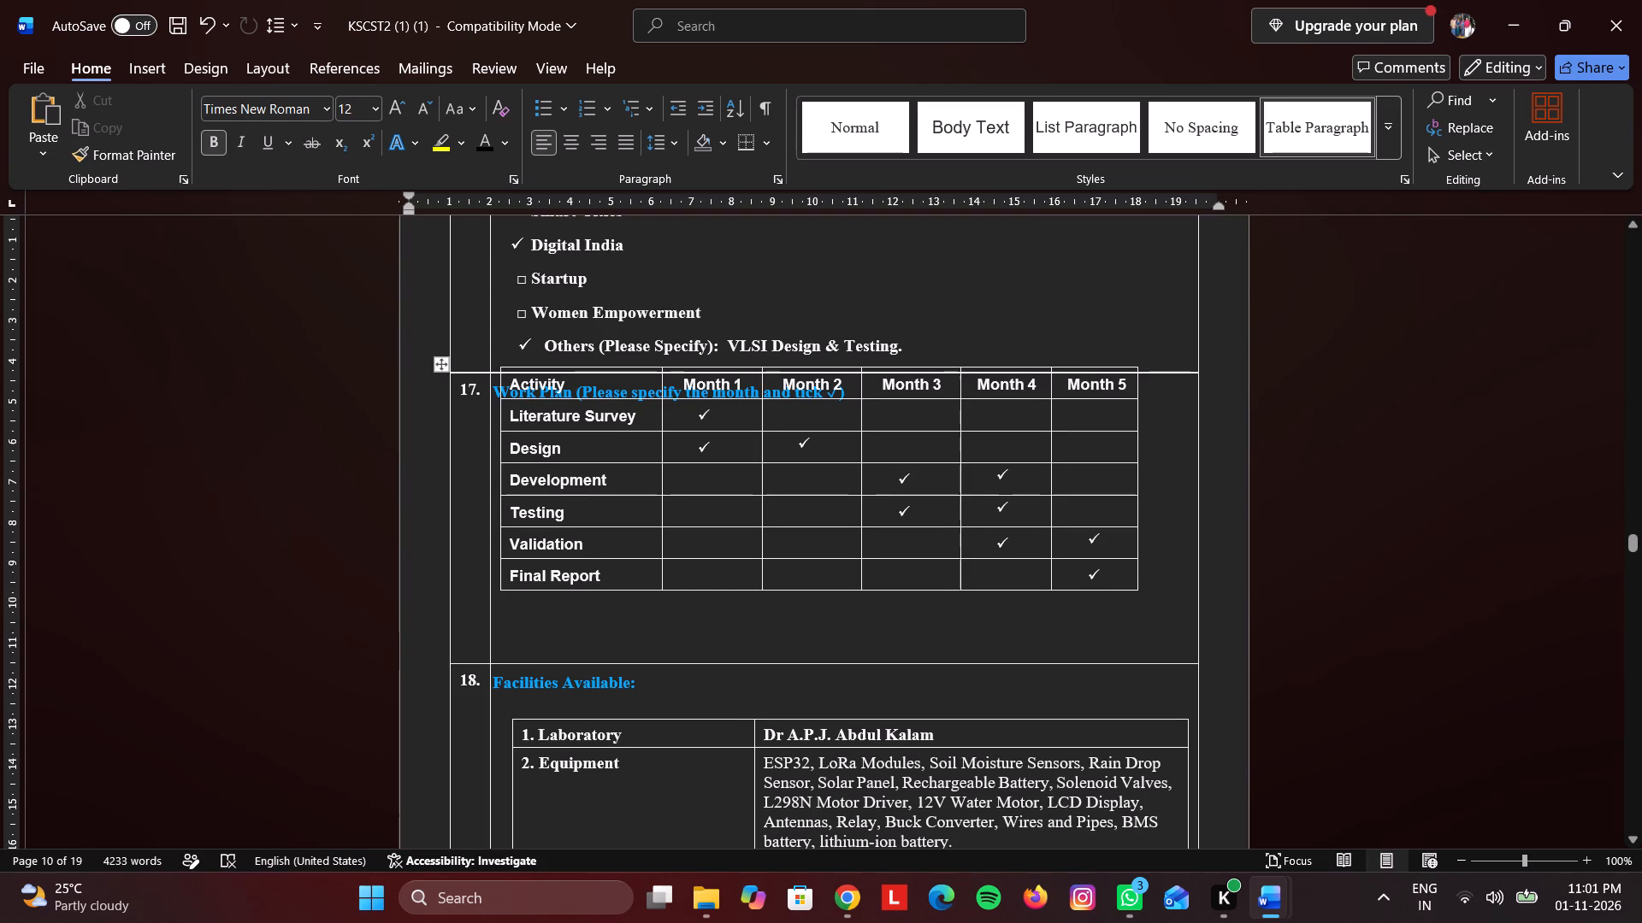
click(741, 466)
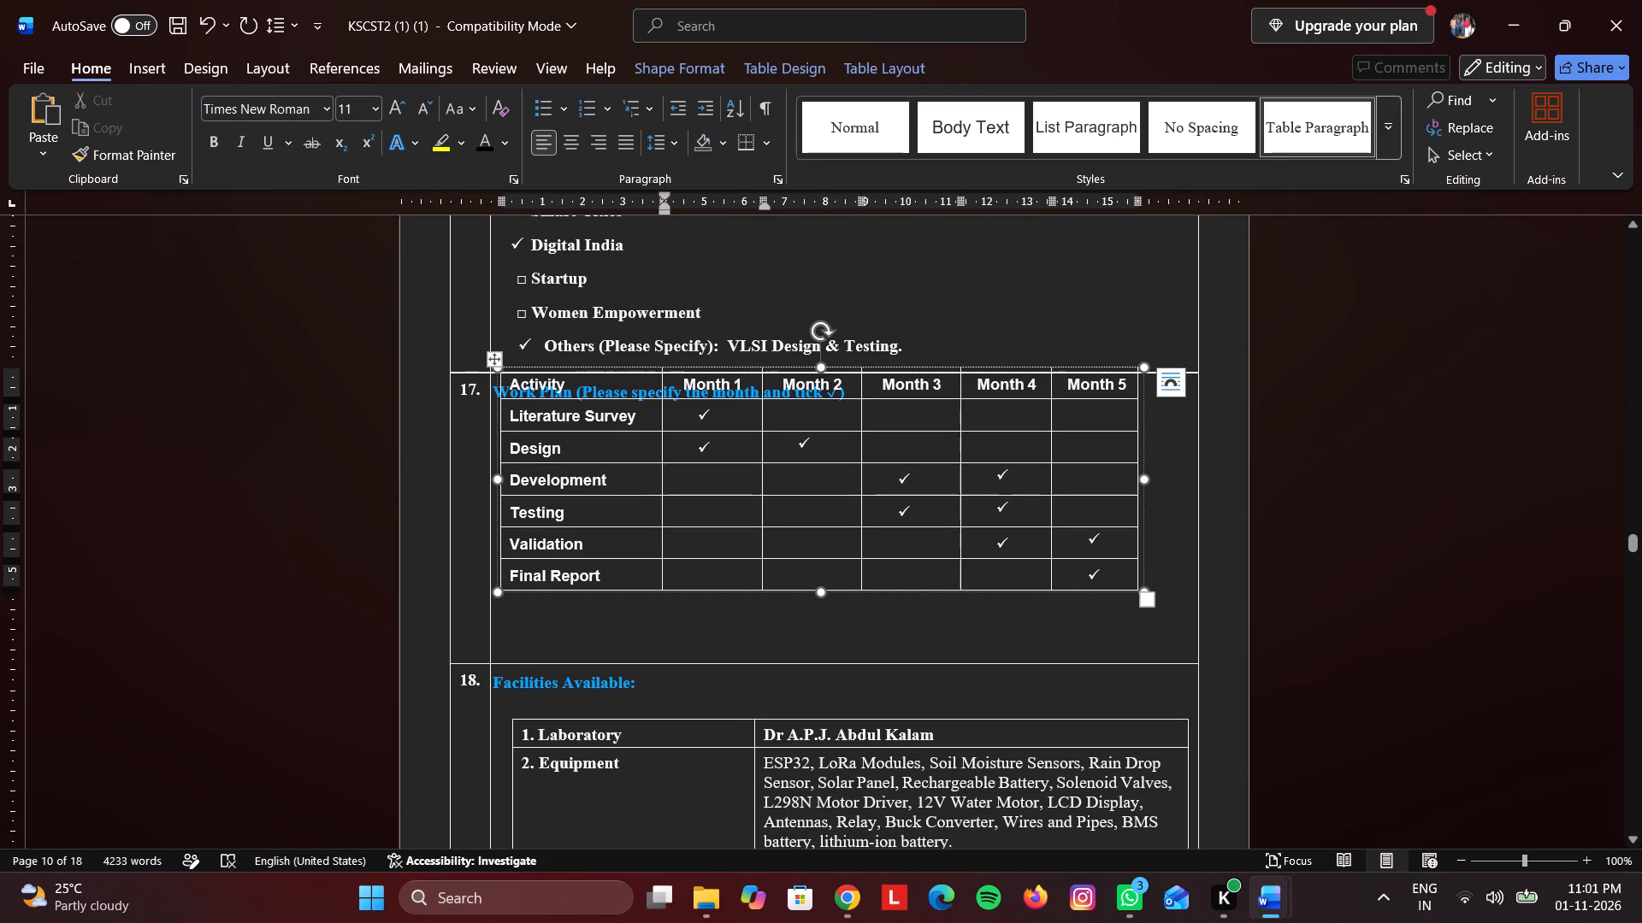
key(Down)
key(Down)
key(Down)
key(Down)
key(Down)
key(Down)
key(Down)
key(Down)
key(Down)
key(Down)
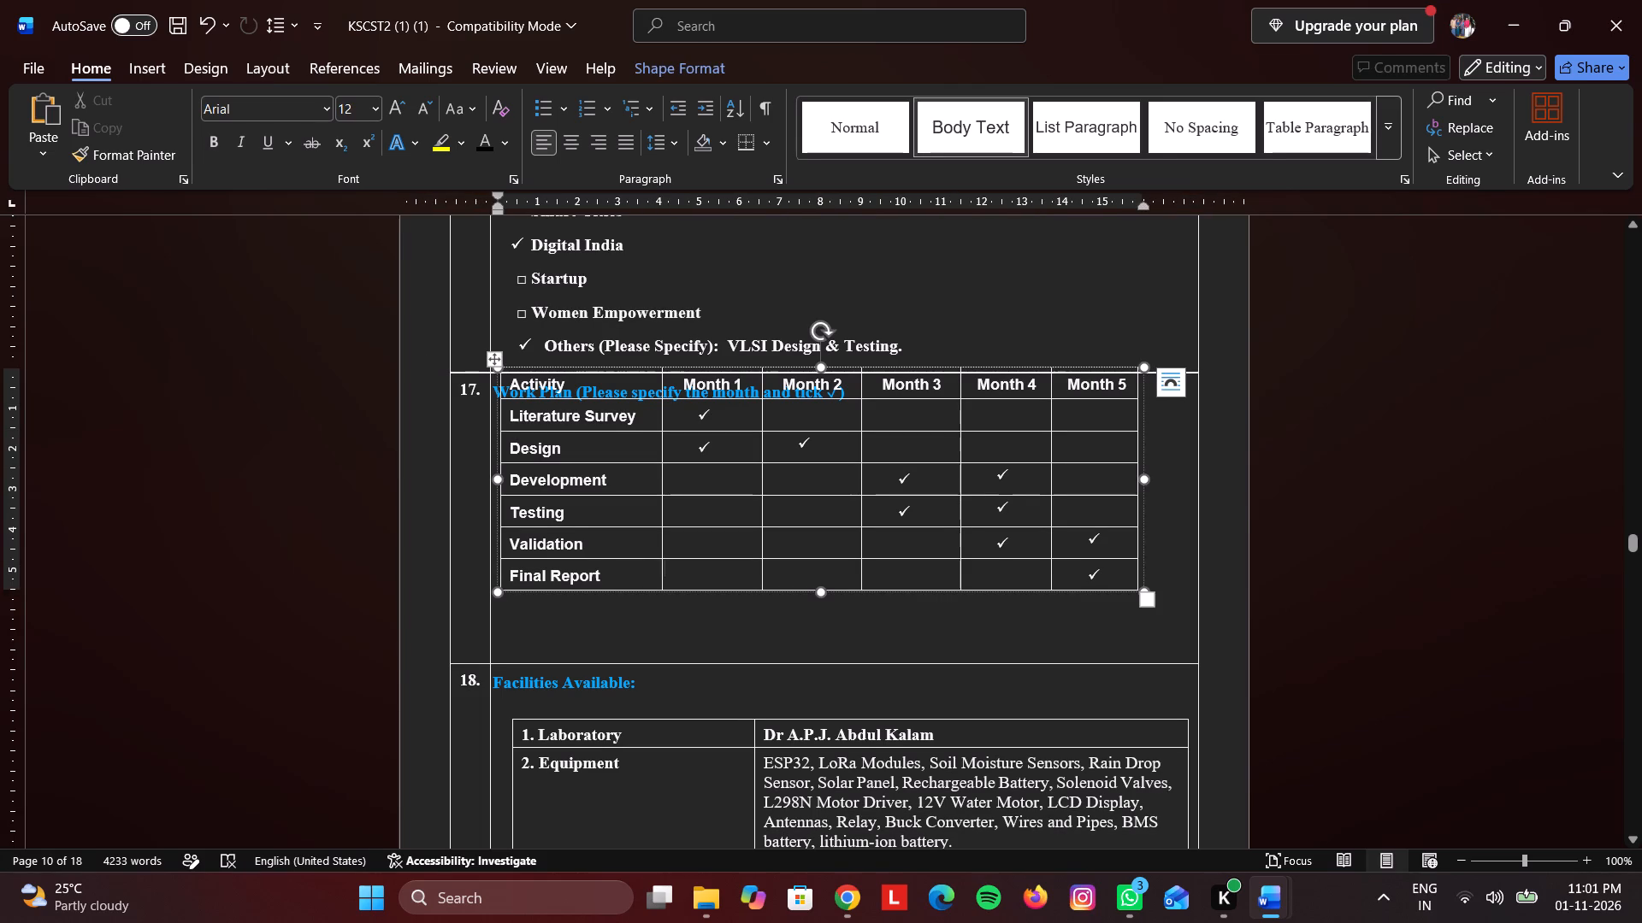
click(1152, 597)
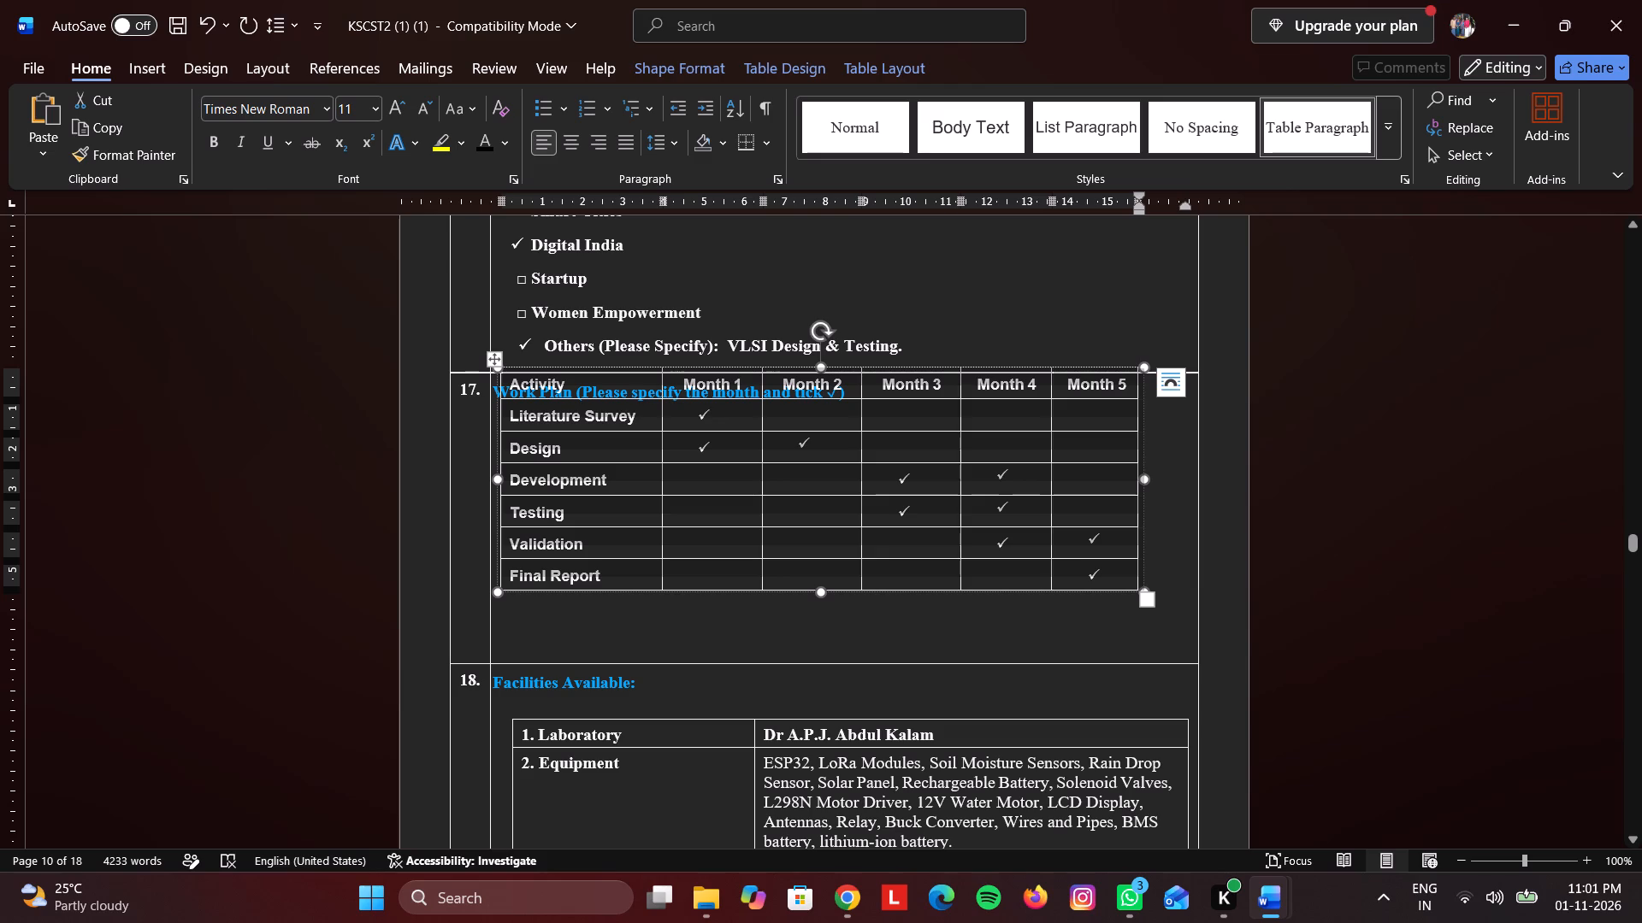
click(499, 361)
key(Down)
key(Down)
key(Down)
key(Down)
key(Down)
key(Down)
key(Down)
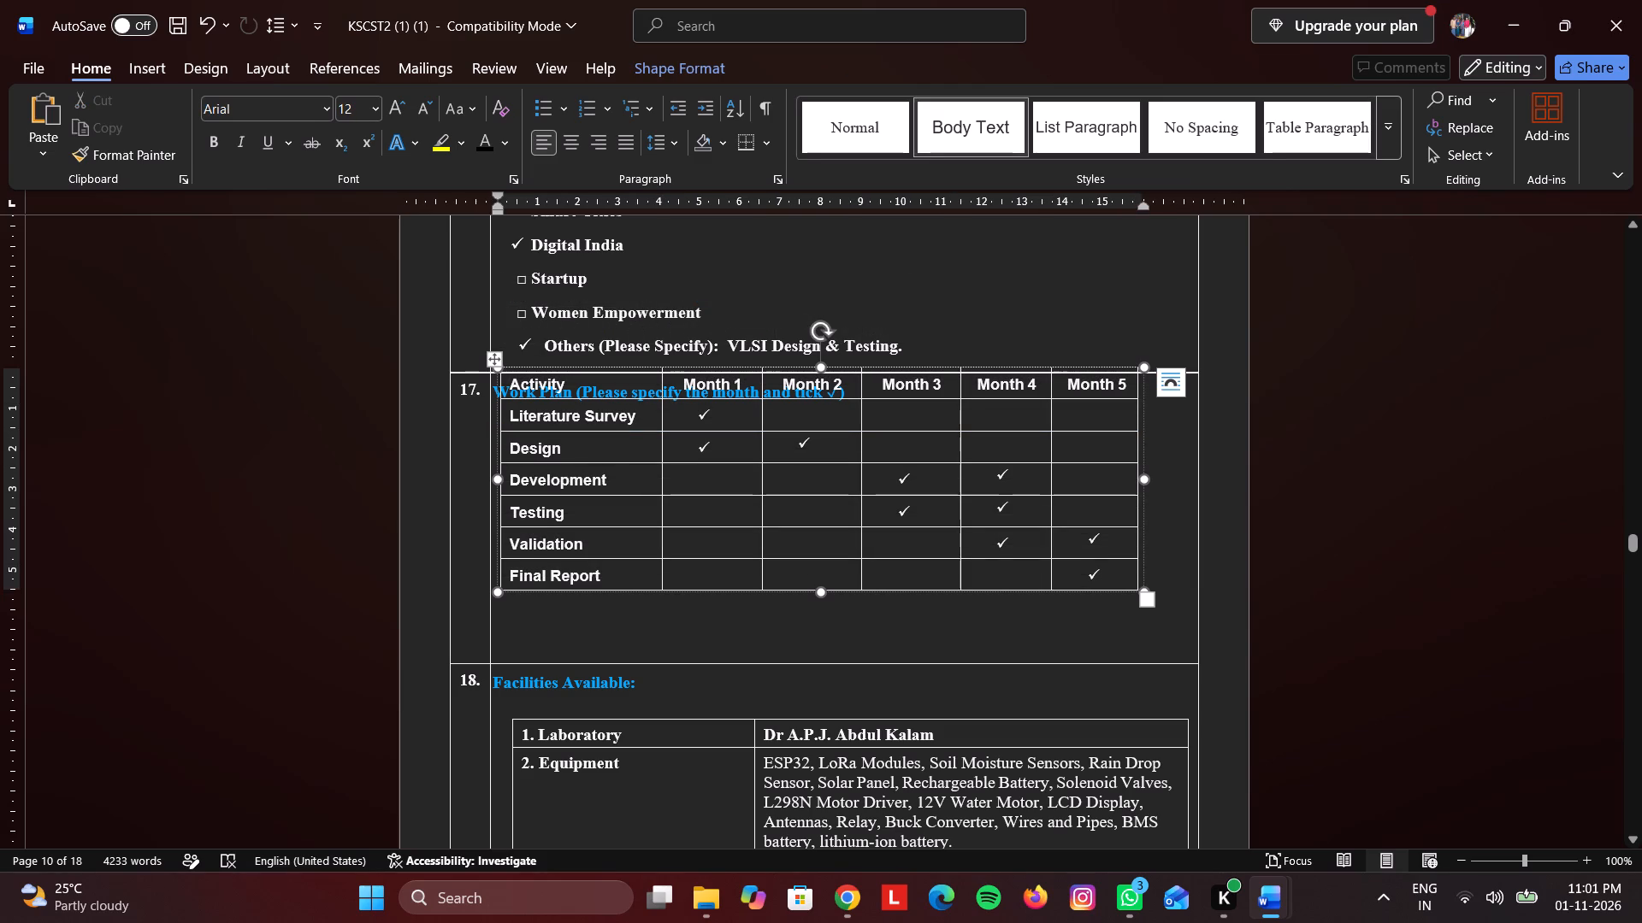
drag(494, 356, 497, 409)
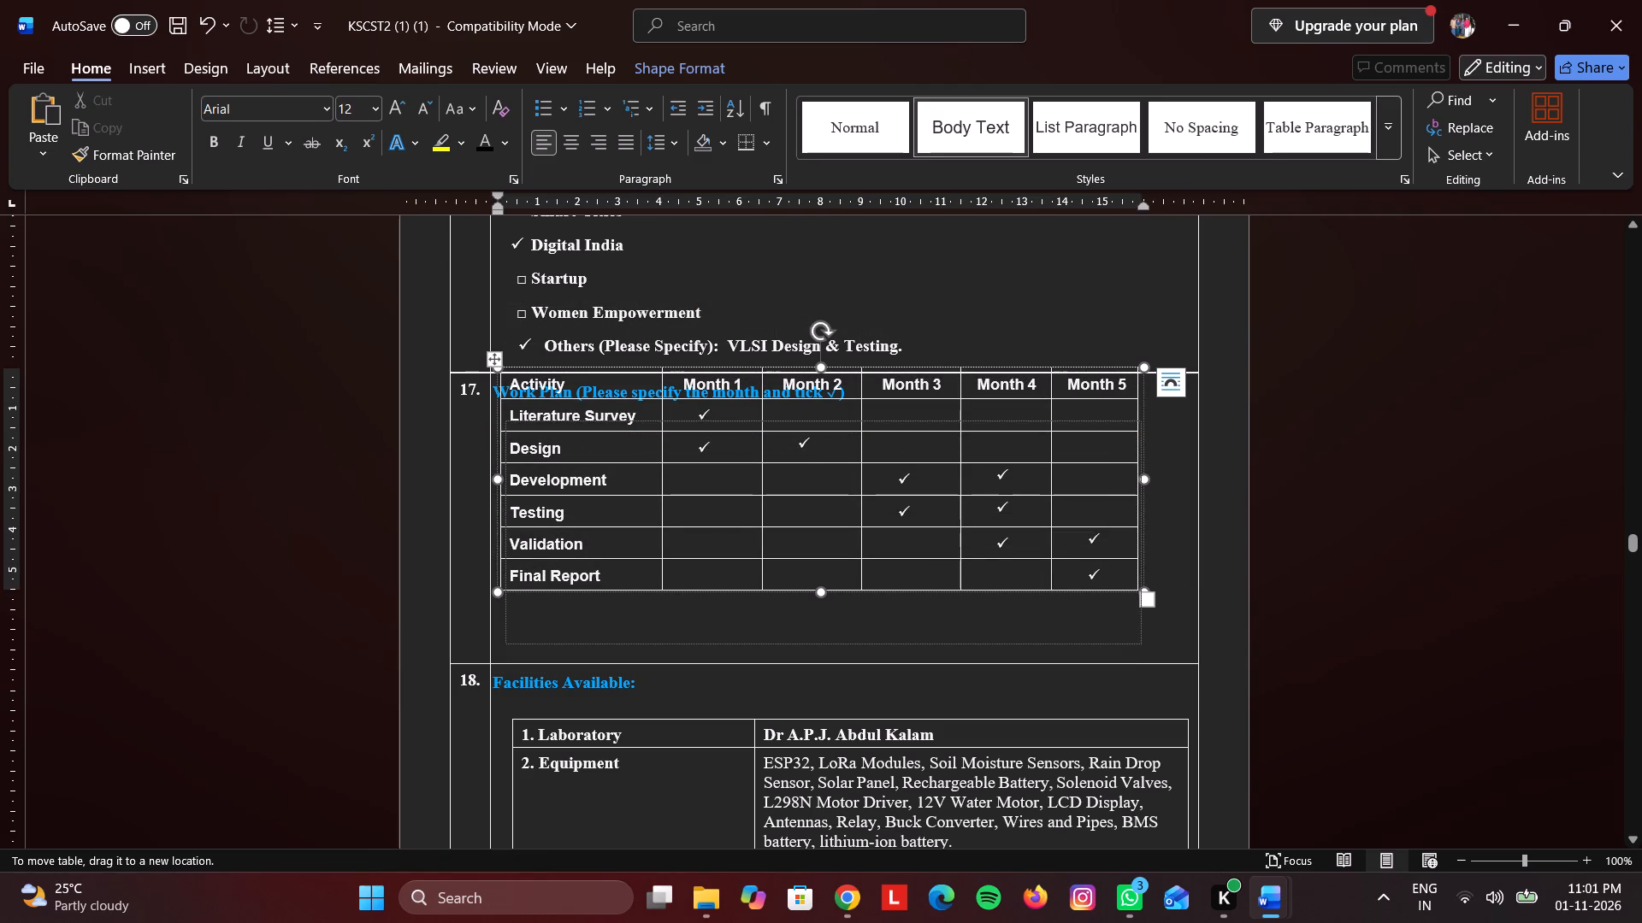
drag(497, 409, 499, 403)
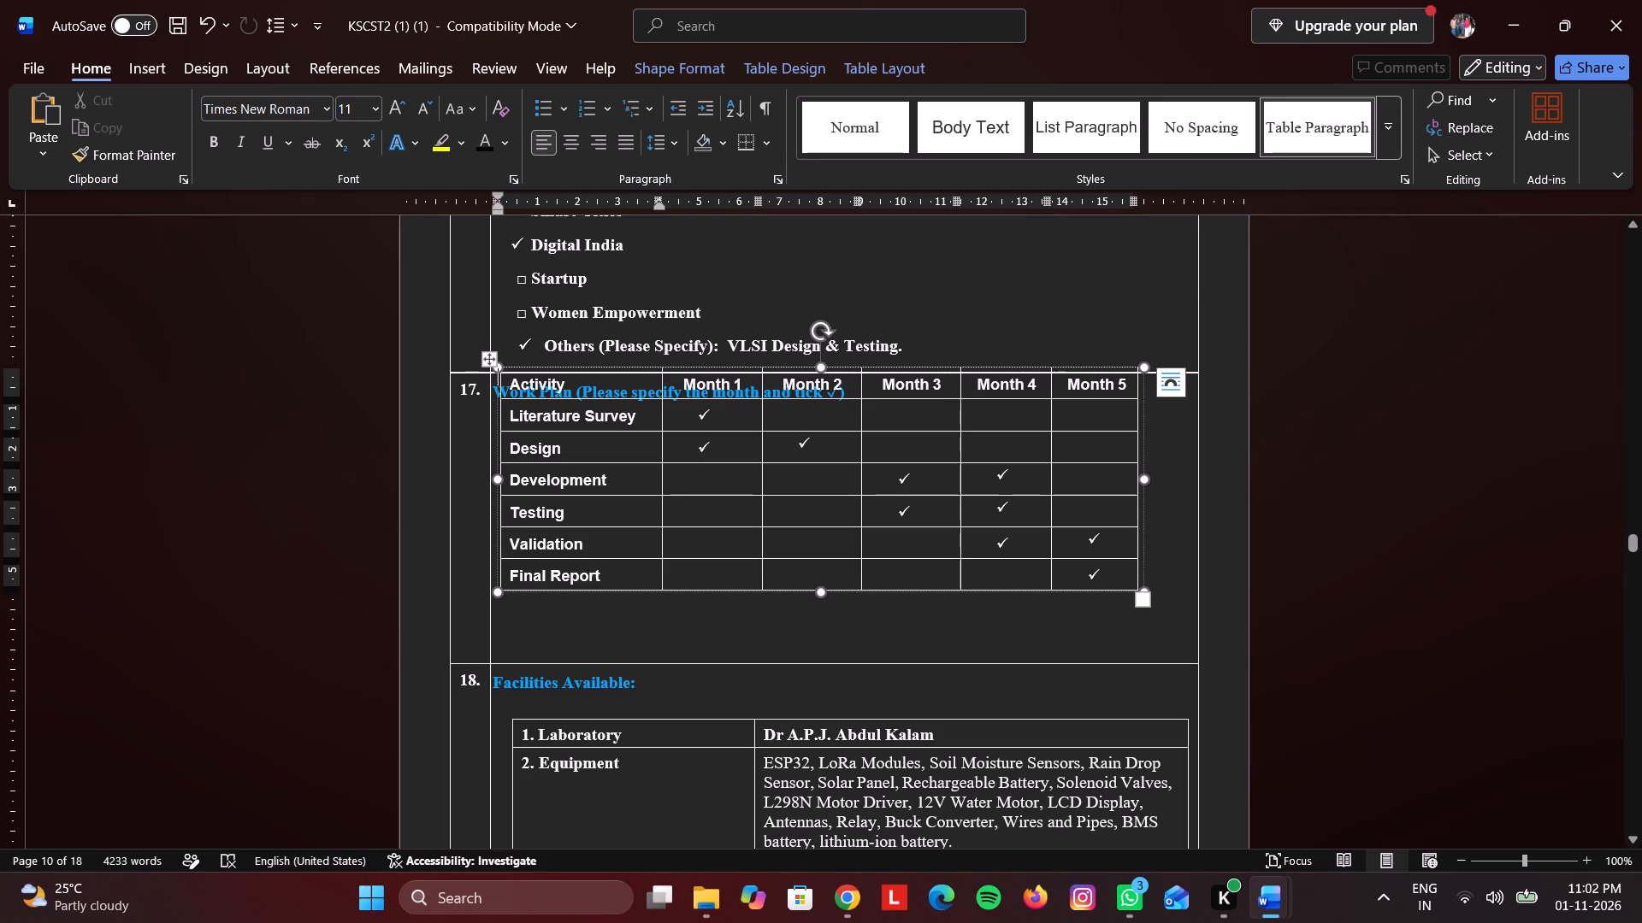
Nudge the text box framing the Work Plan table downward, and delete that text box.
click(846, 591)
key(Down)
key(Down)
key(Down)
key(Down)
key(Down)
key(Down)
key(Down)
key(Down)
key(Down)
key(Down)
key(Down)
key(Down)
key(Down)
key(Down)
key(Down)
key(Down)
key(Down)
key(Down)
key(Down)
key(Down)
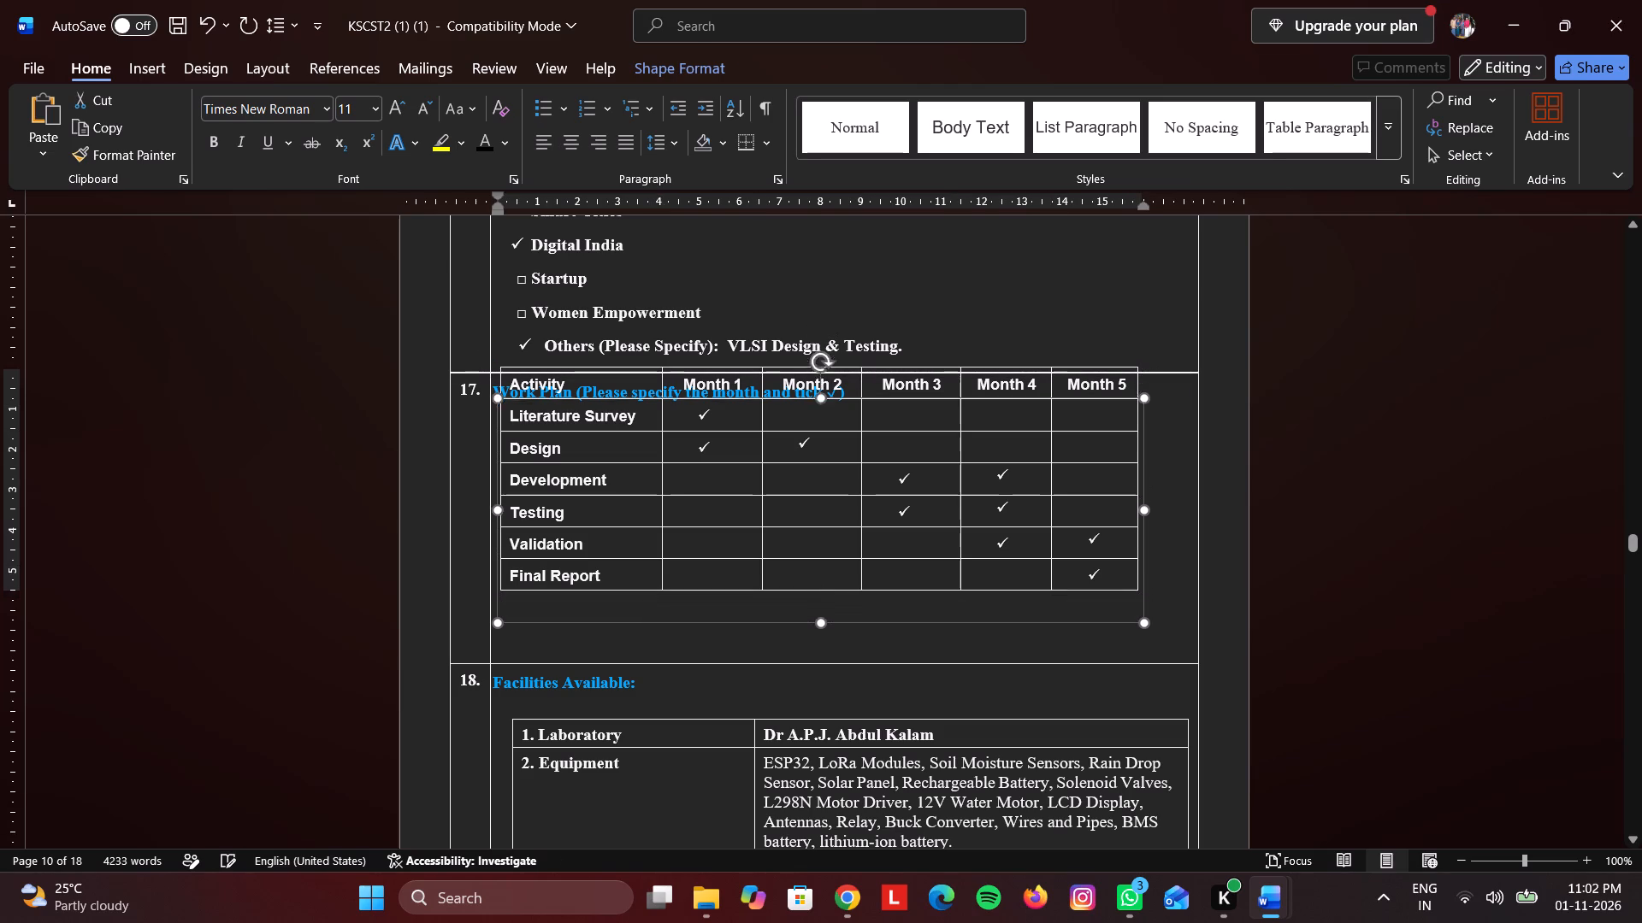
key(Delete)
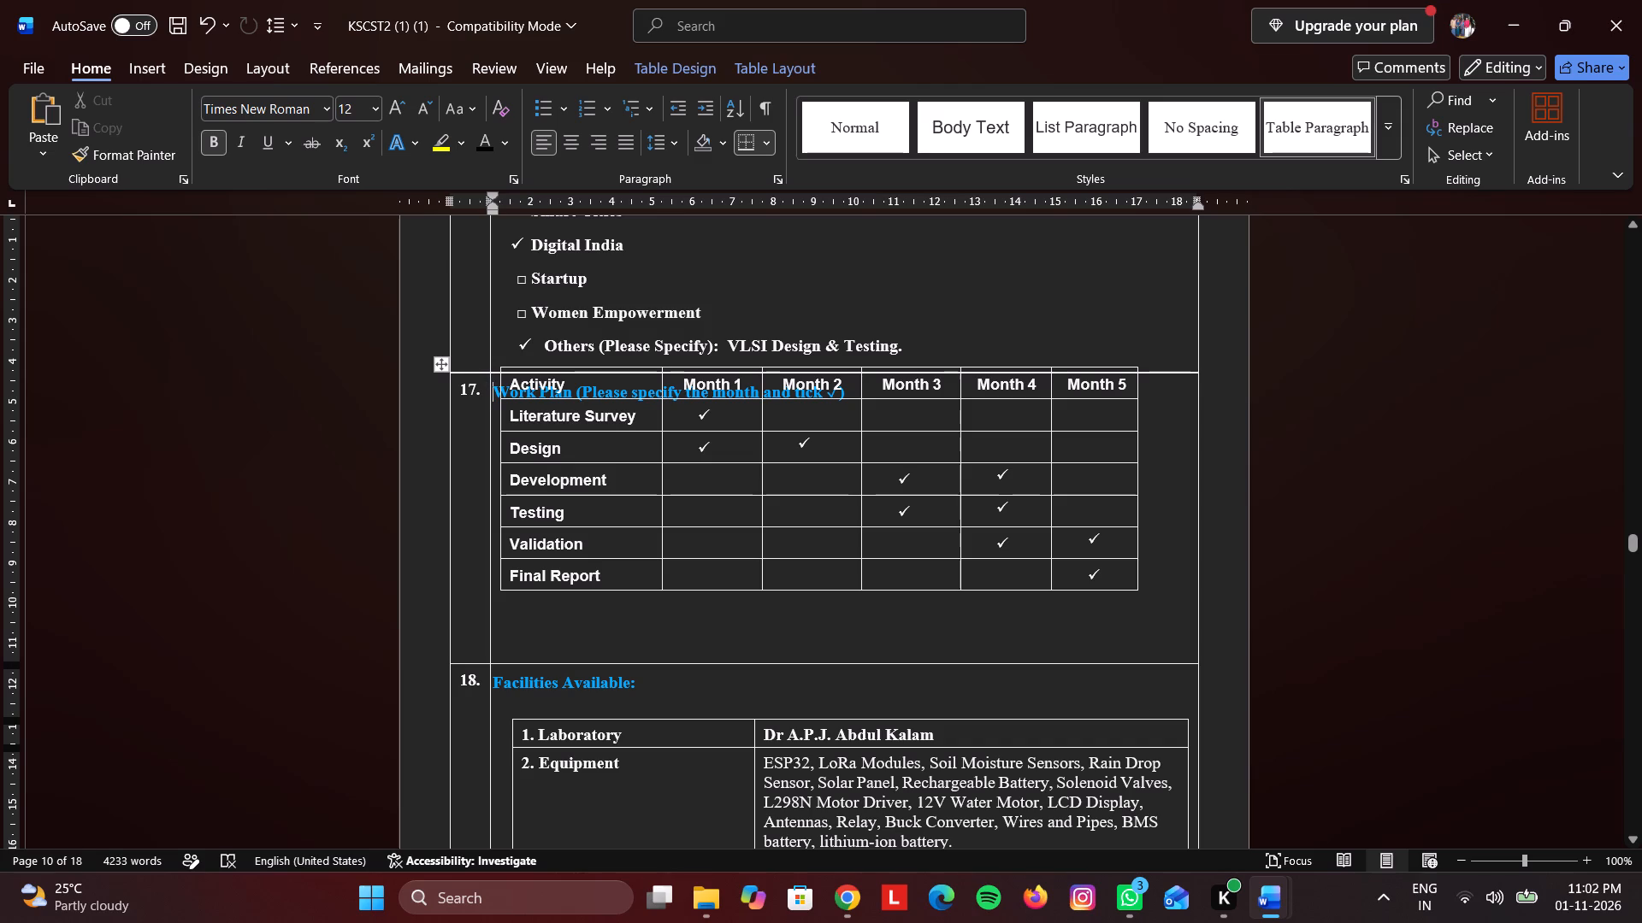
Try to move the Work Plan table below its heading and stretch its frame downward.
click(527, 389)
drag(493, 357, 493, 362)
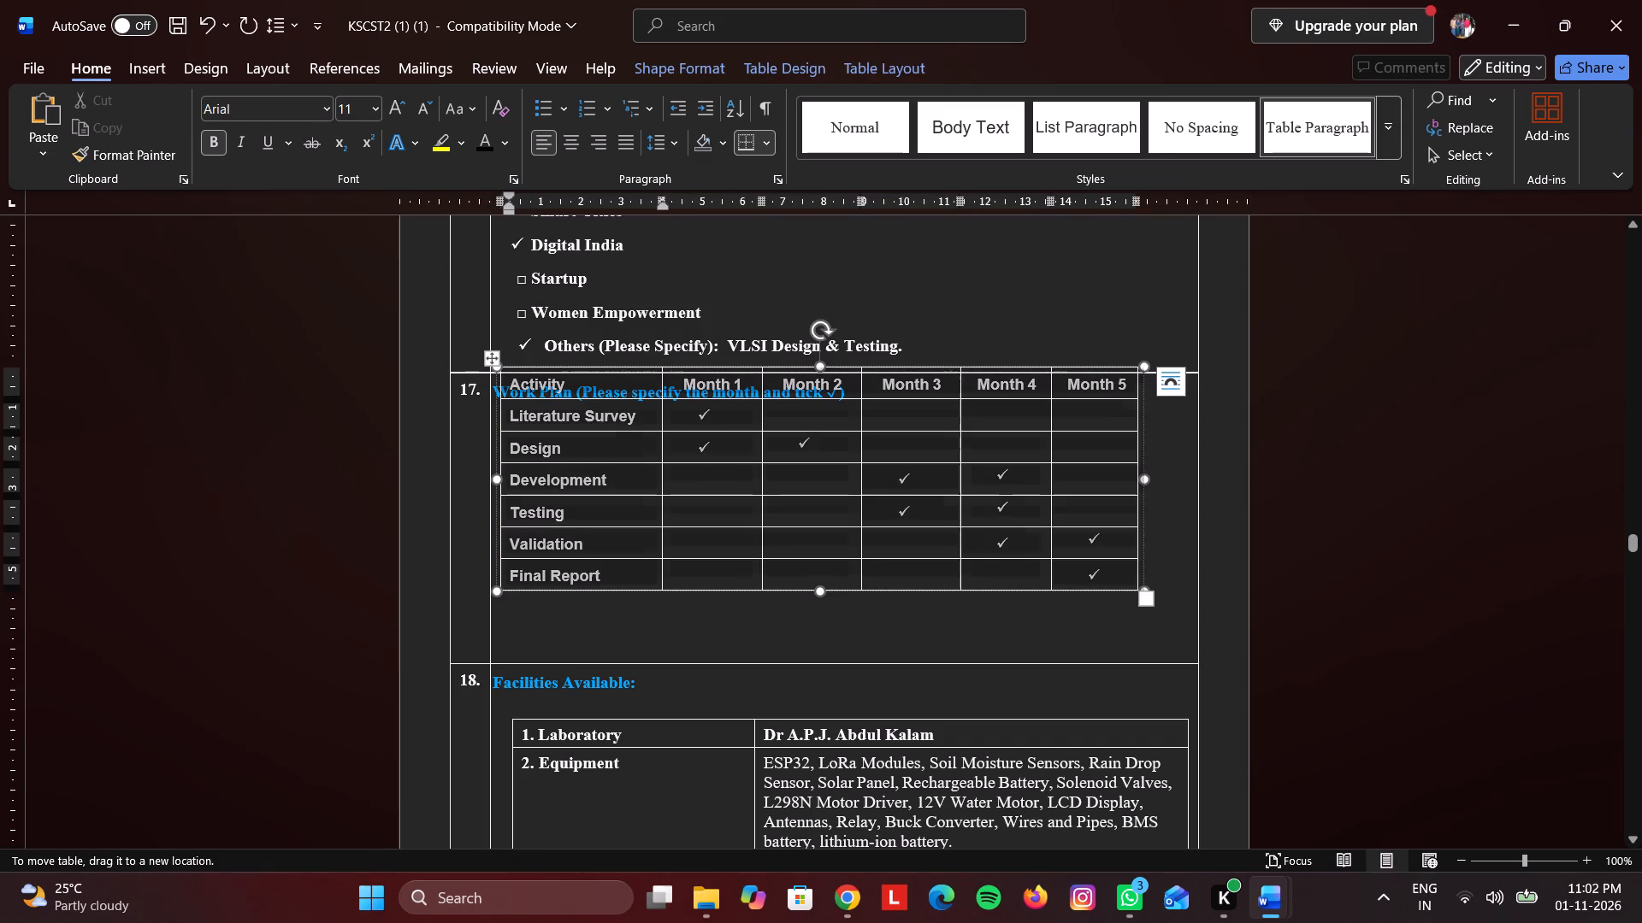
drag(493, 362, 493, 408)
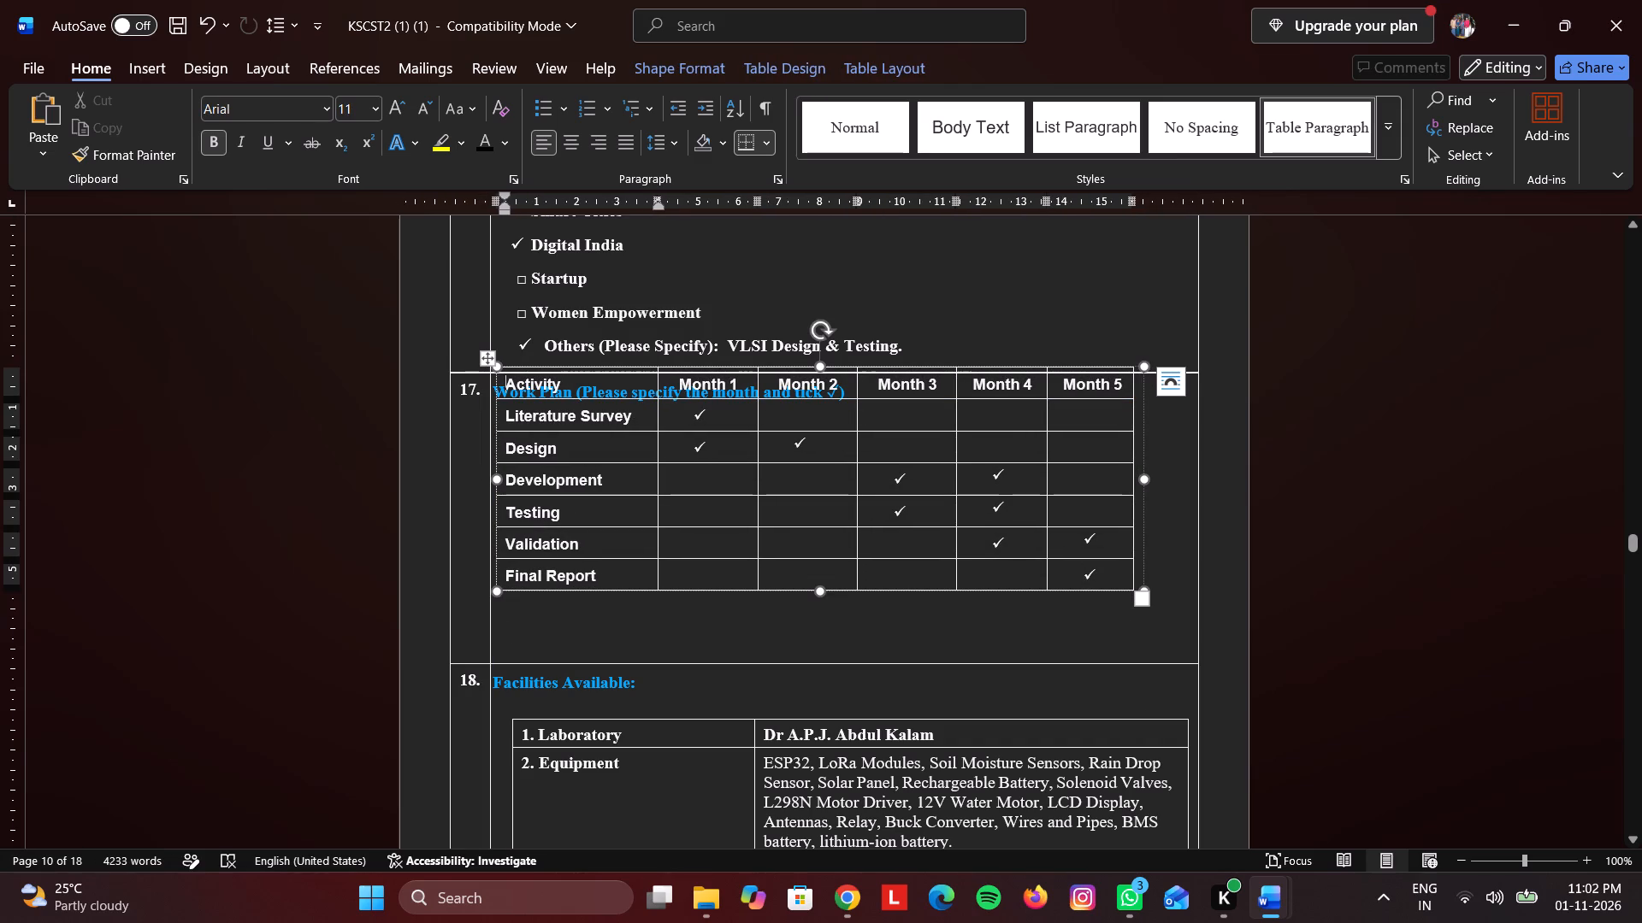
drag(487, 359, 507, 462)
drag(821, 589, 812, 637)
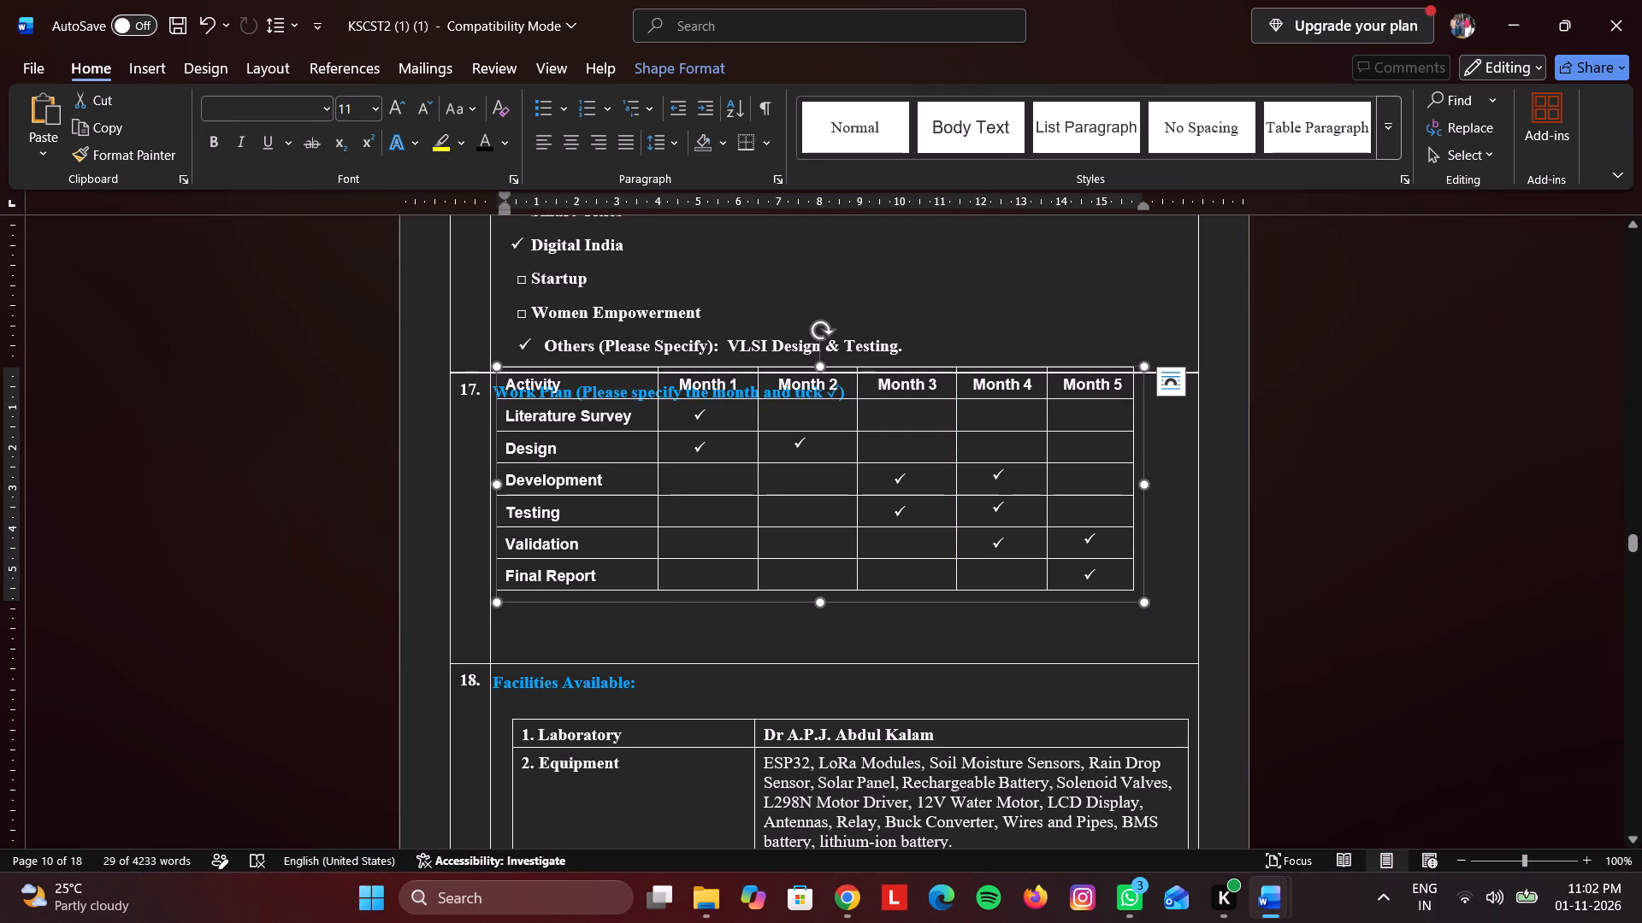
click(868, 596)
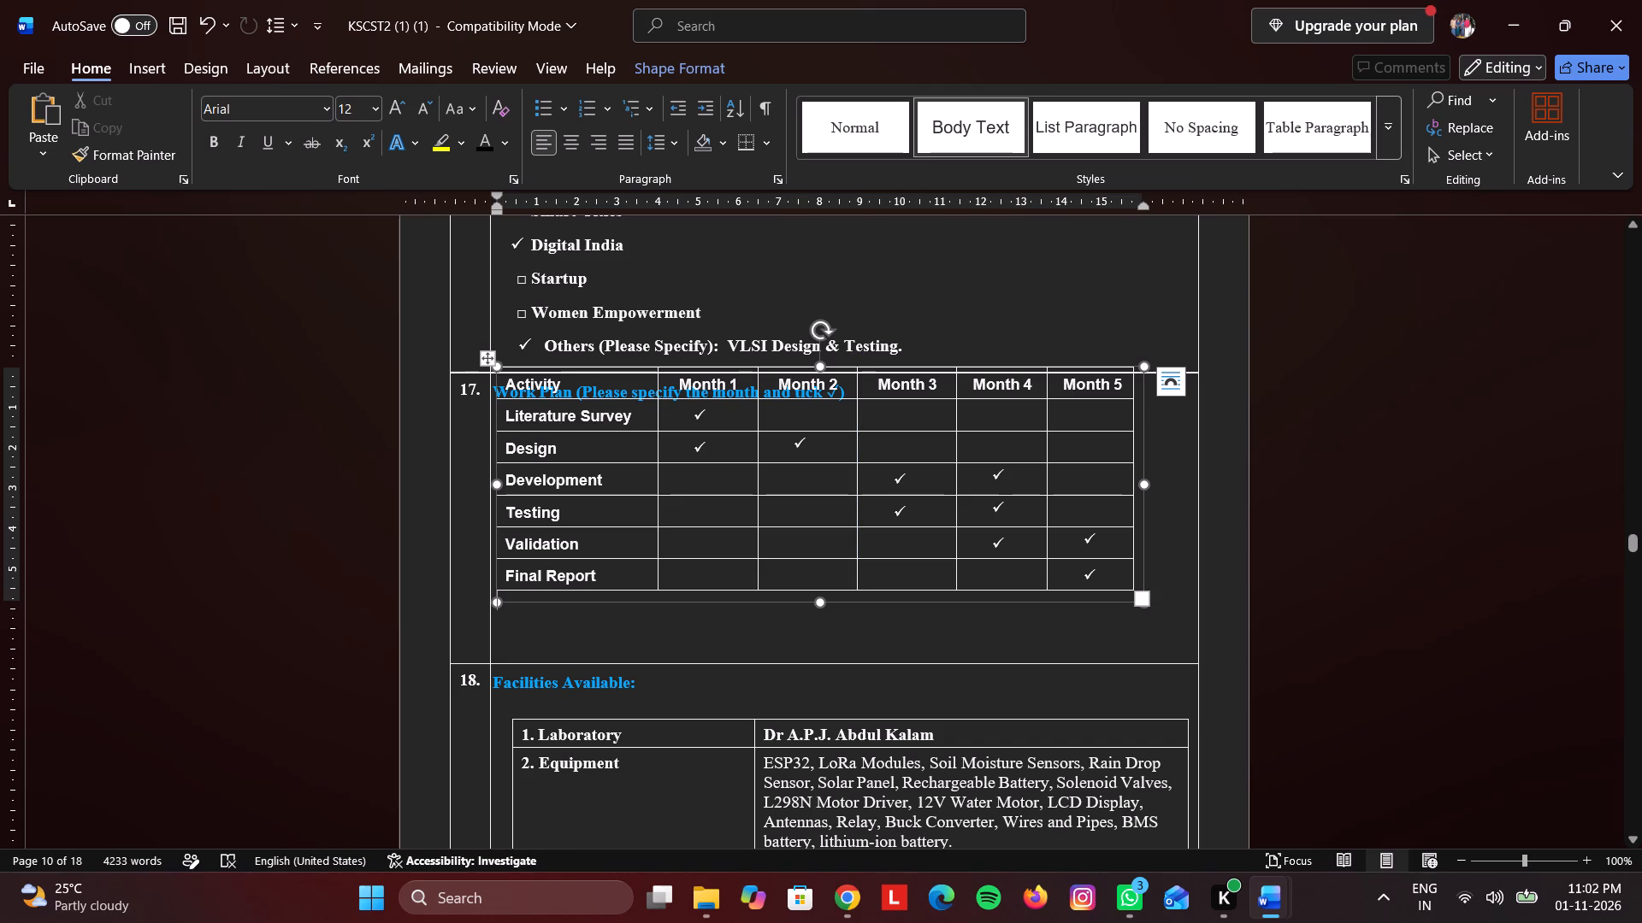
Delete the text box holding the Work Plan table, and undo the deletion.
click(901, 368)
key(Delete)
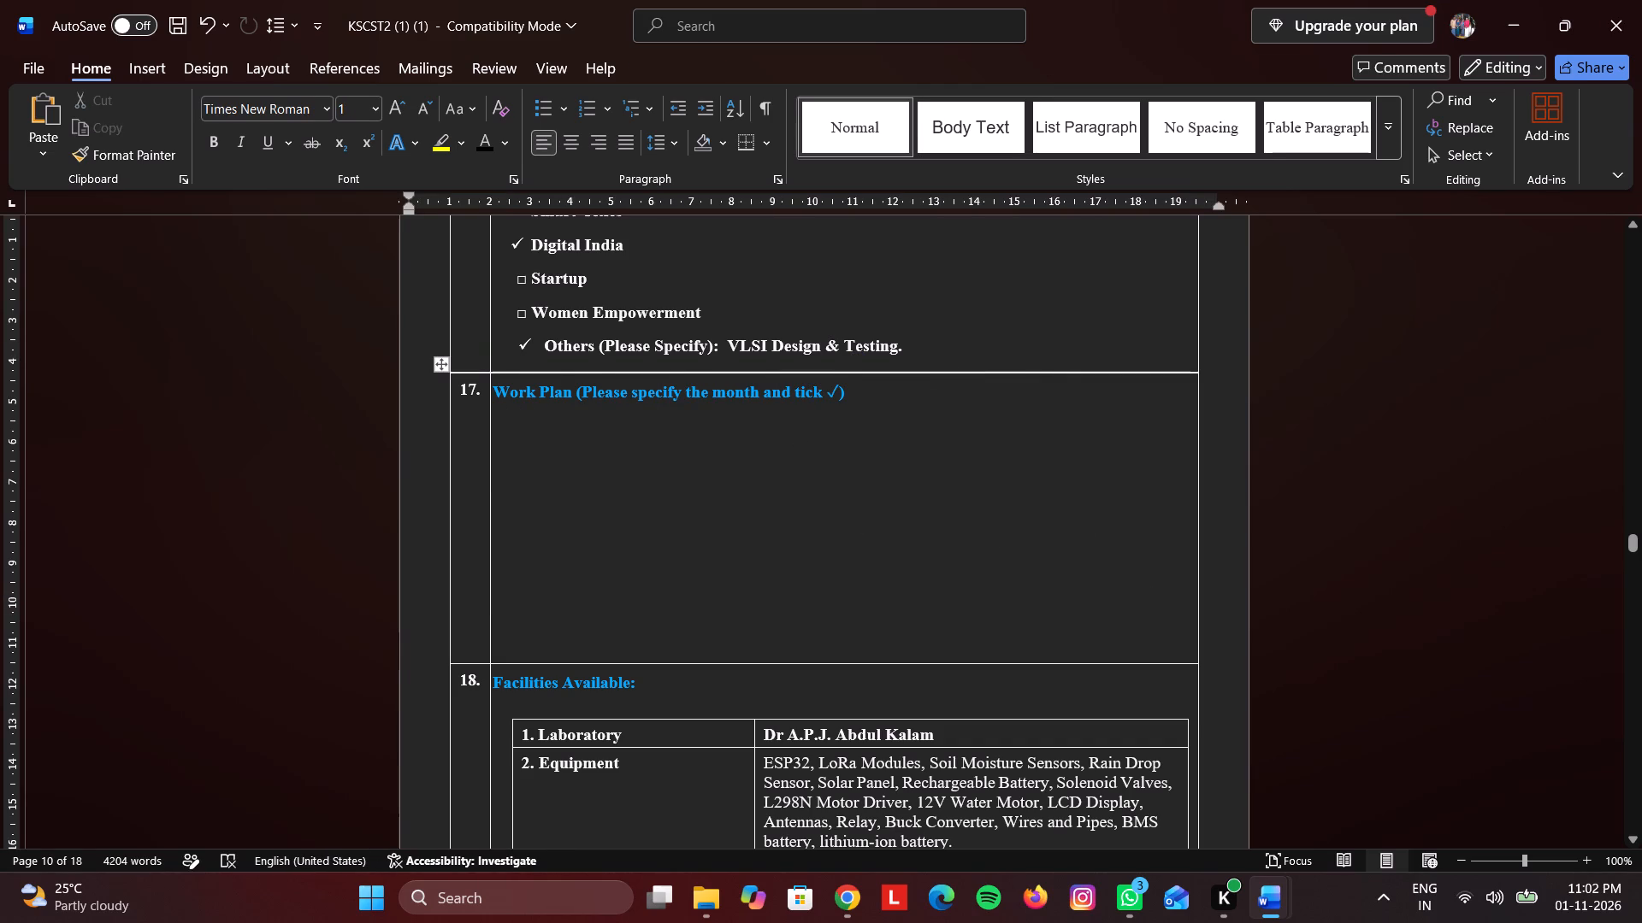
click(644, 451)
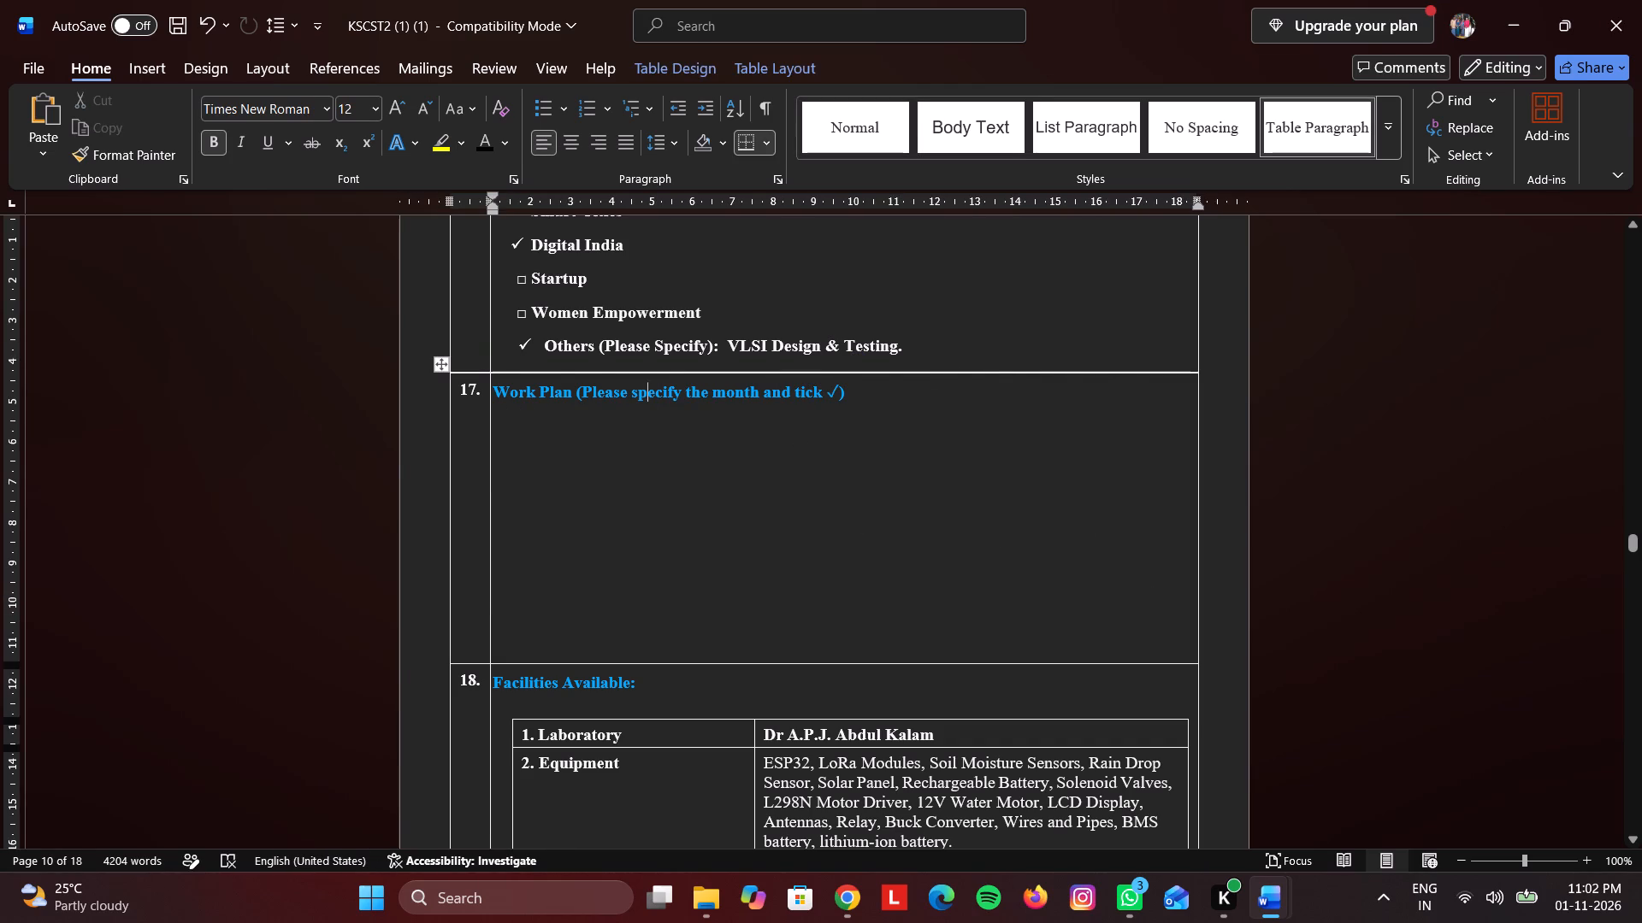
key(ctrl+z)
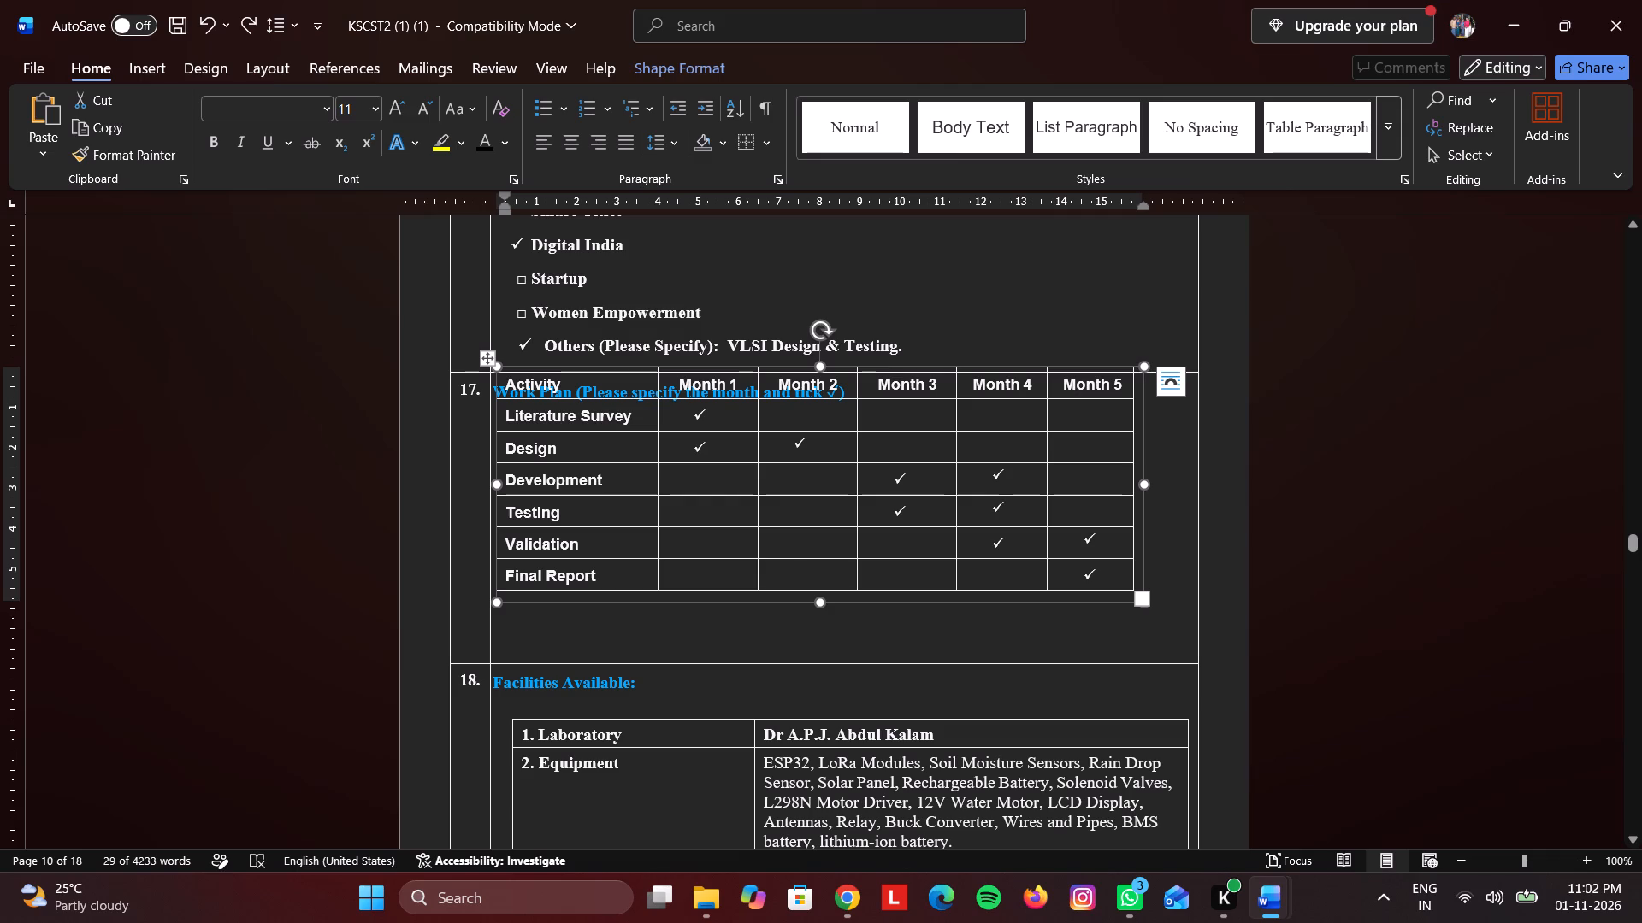
Clear the Work Plan table's contents and delete the text box holding the table from section 17.
click(489, 356)
key(Delete)
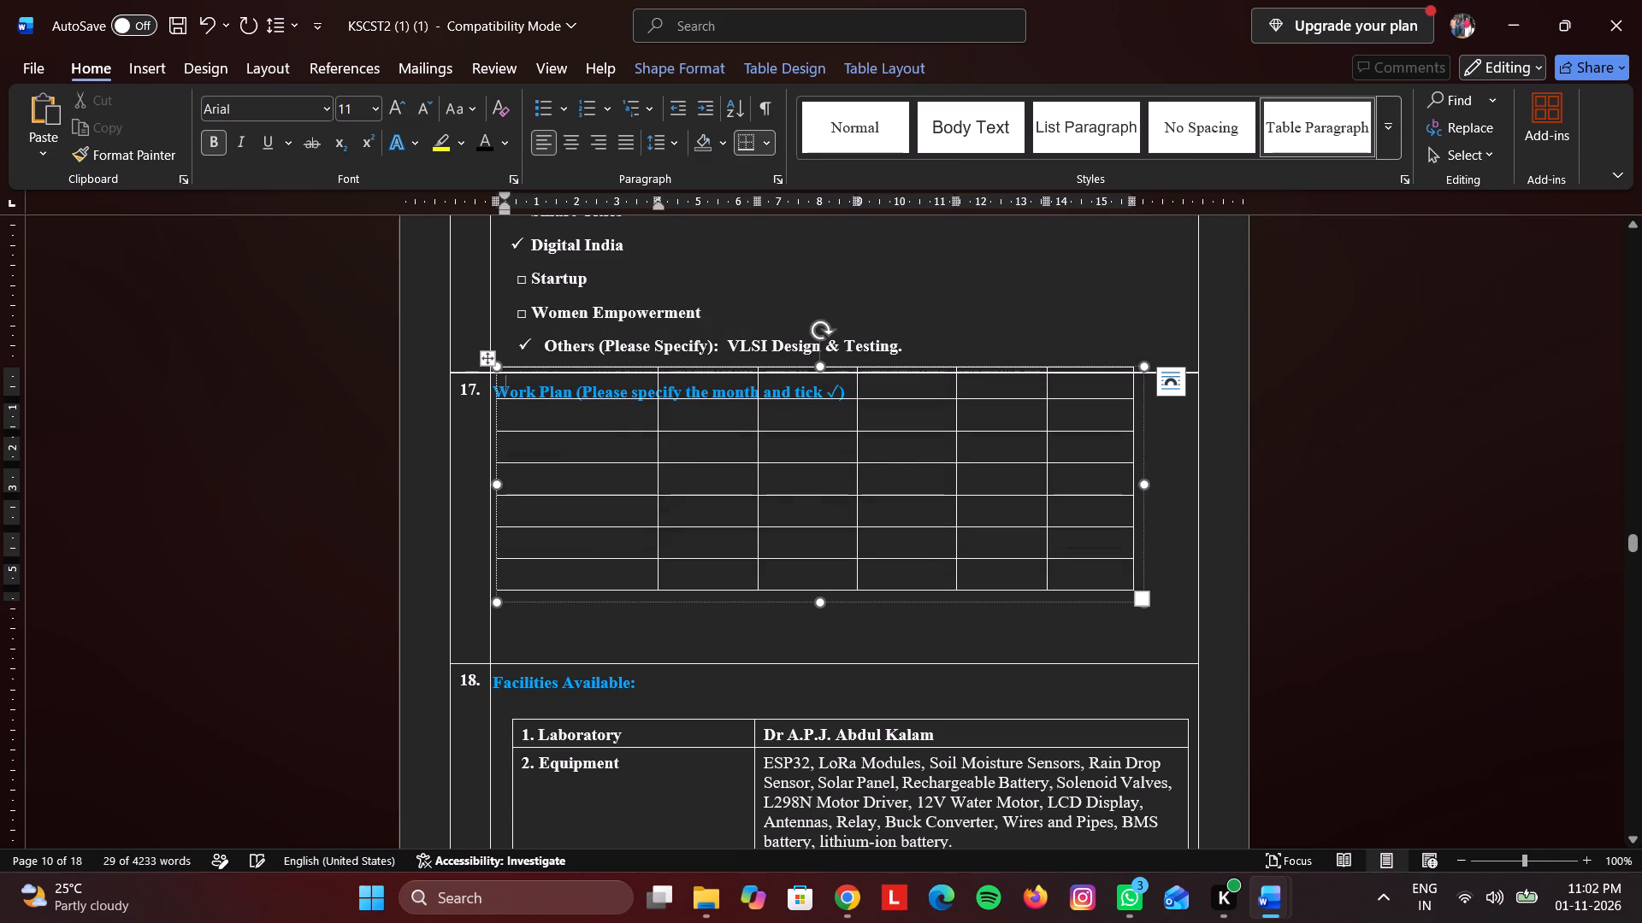
click(488, 359)
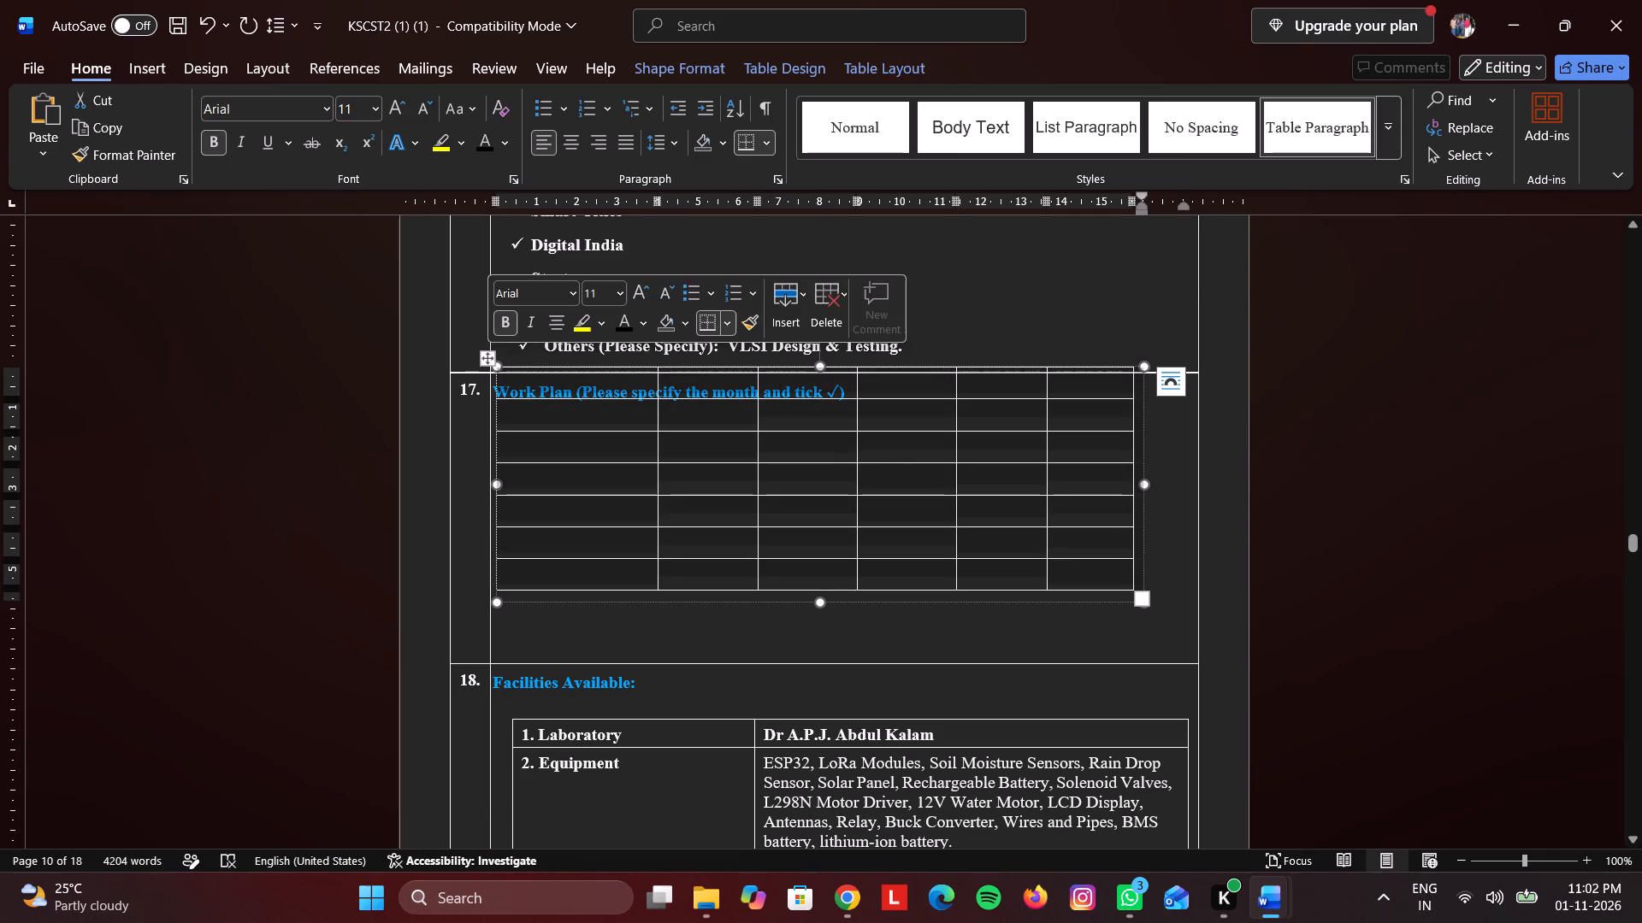
key(Delete)
click(667, 368)
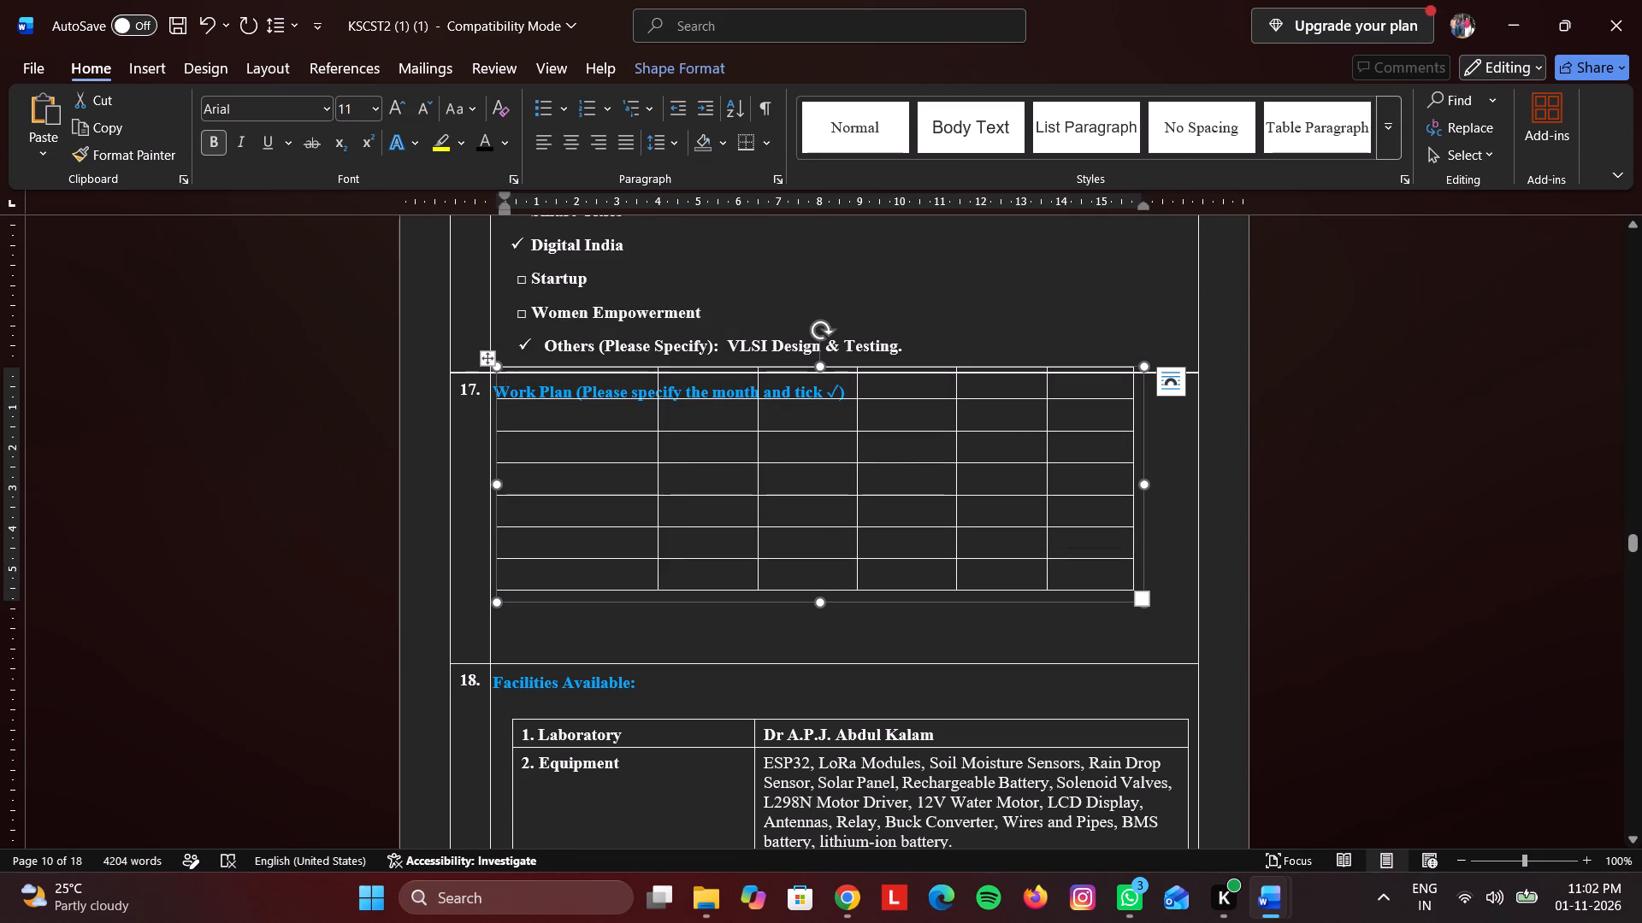
click(970, 366)
click(978, 360)
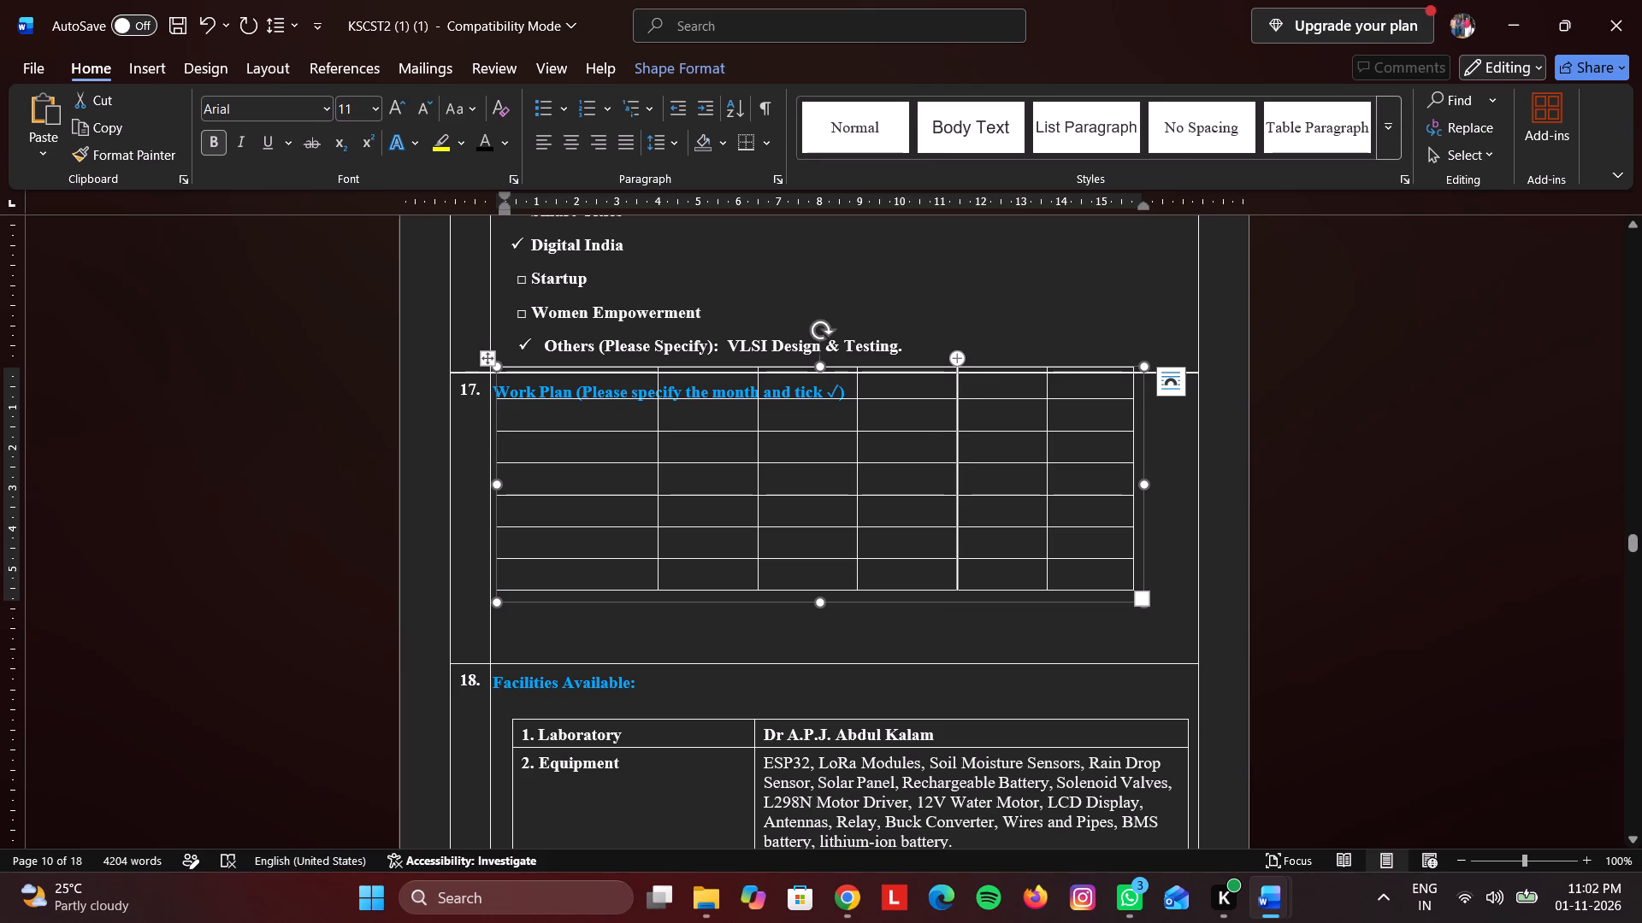
click(1029, 574)
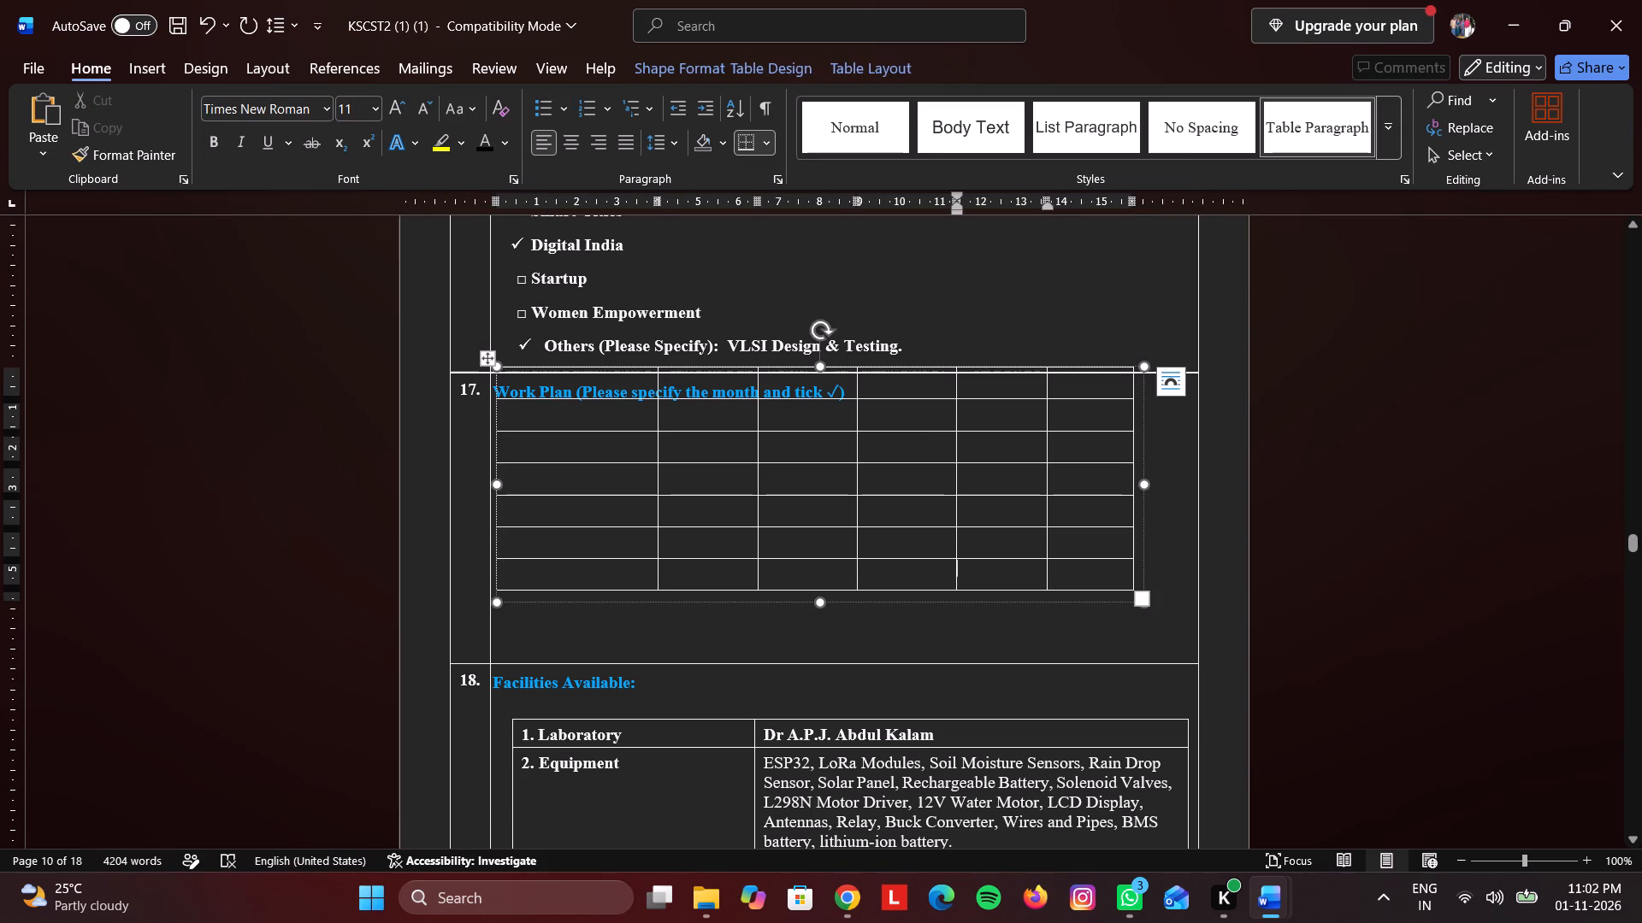
click(992, 603)
key(Delete)
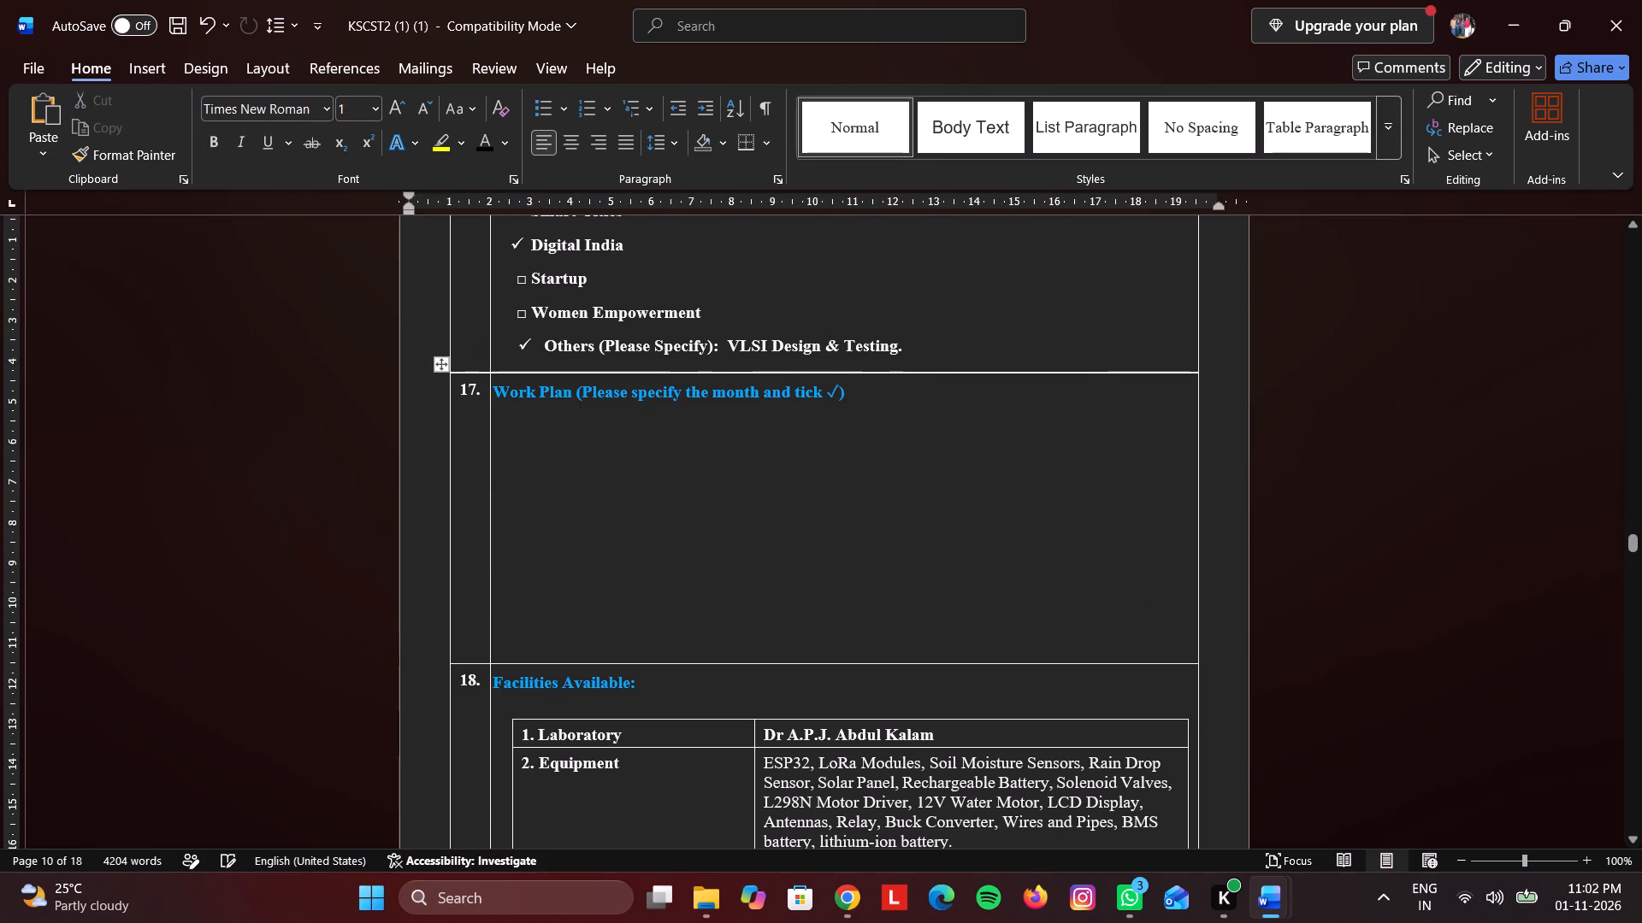
Start a new line below the Work Plan heading and open the table size grid.
click(492, 420)
key(Down)
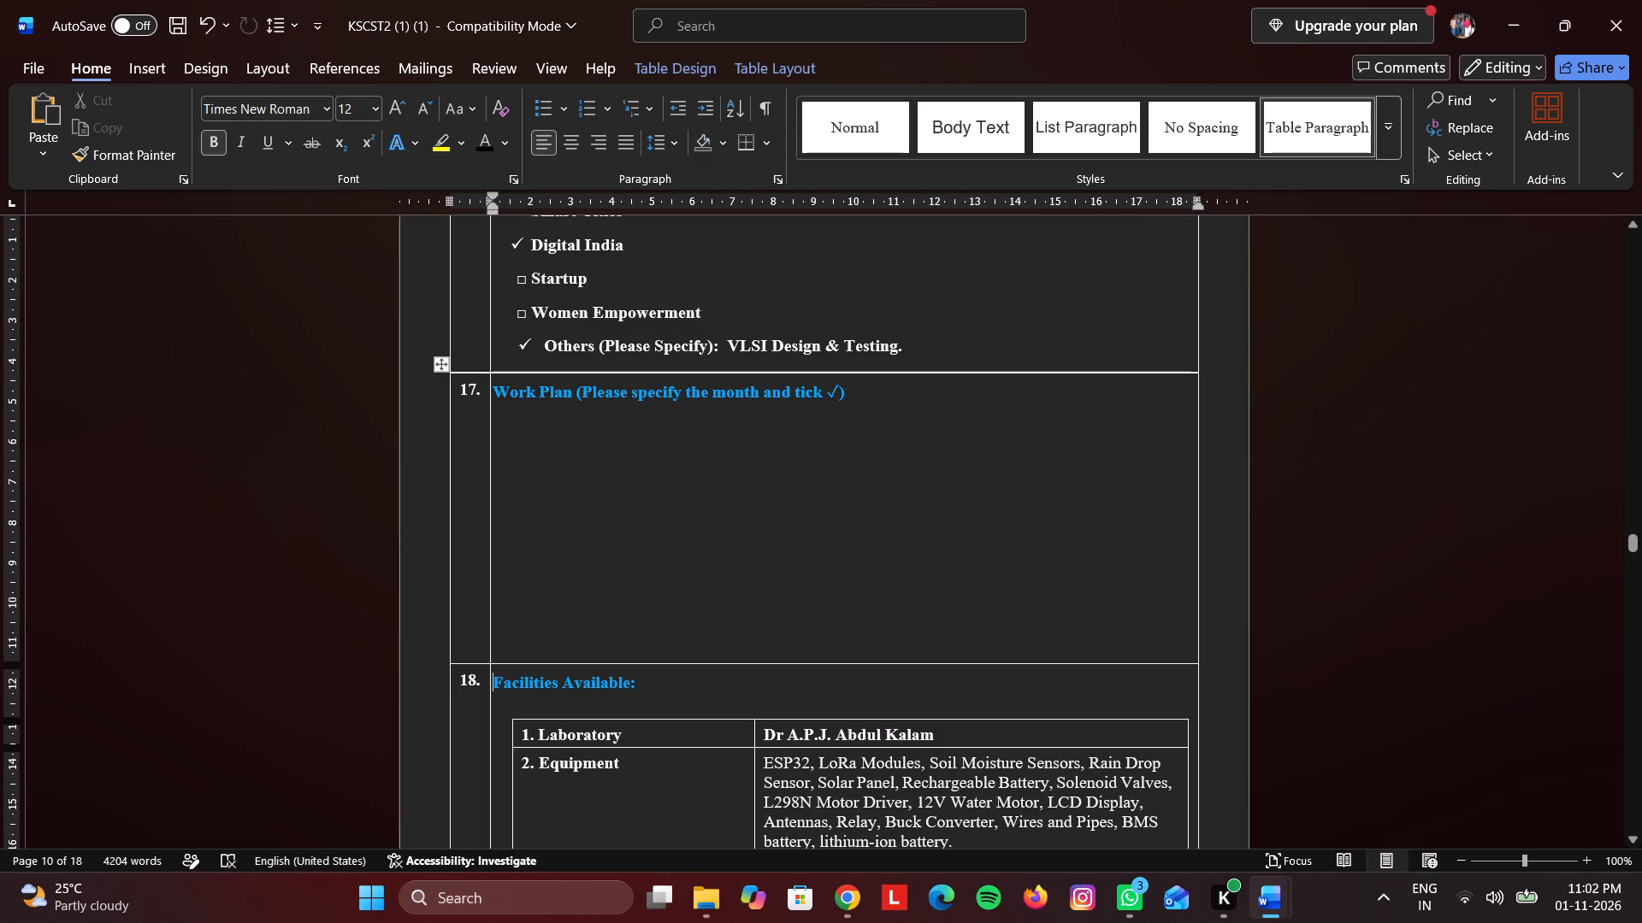
click(540, 415)
click(874, 394)
key(Return)
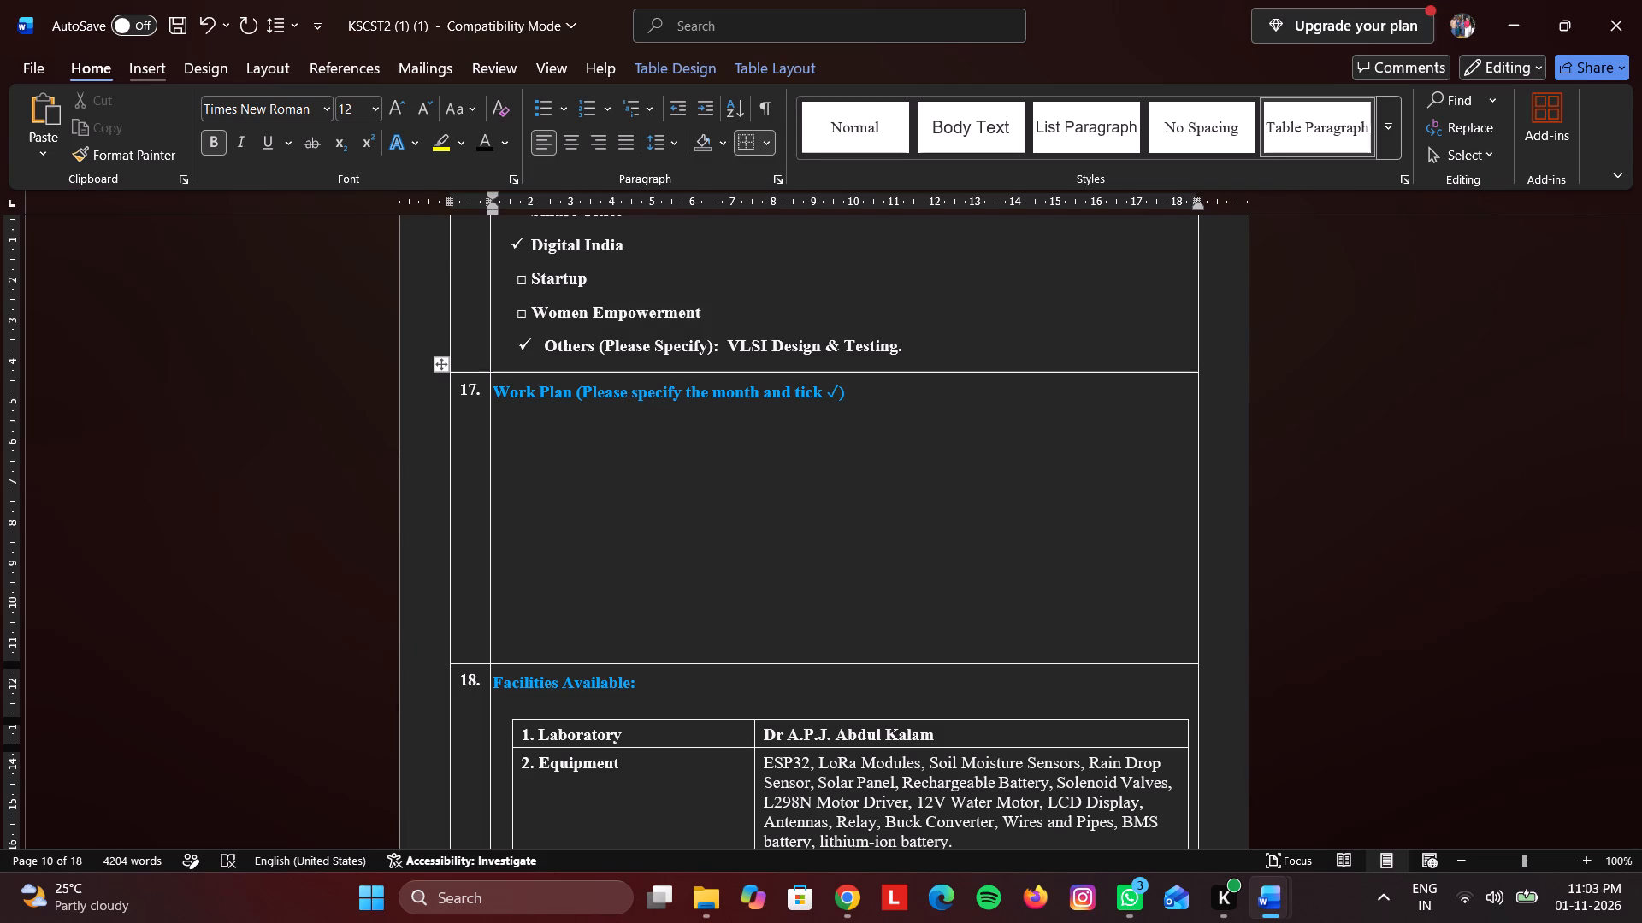
click(137, 69)
click(186, 156)
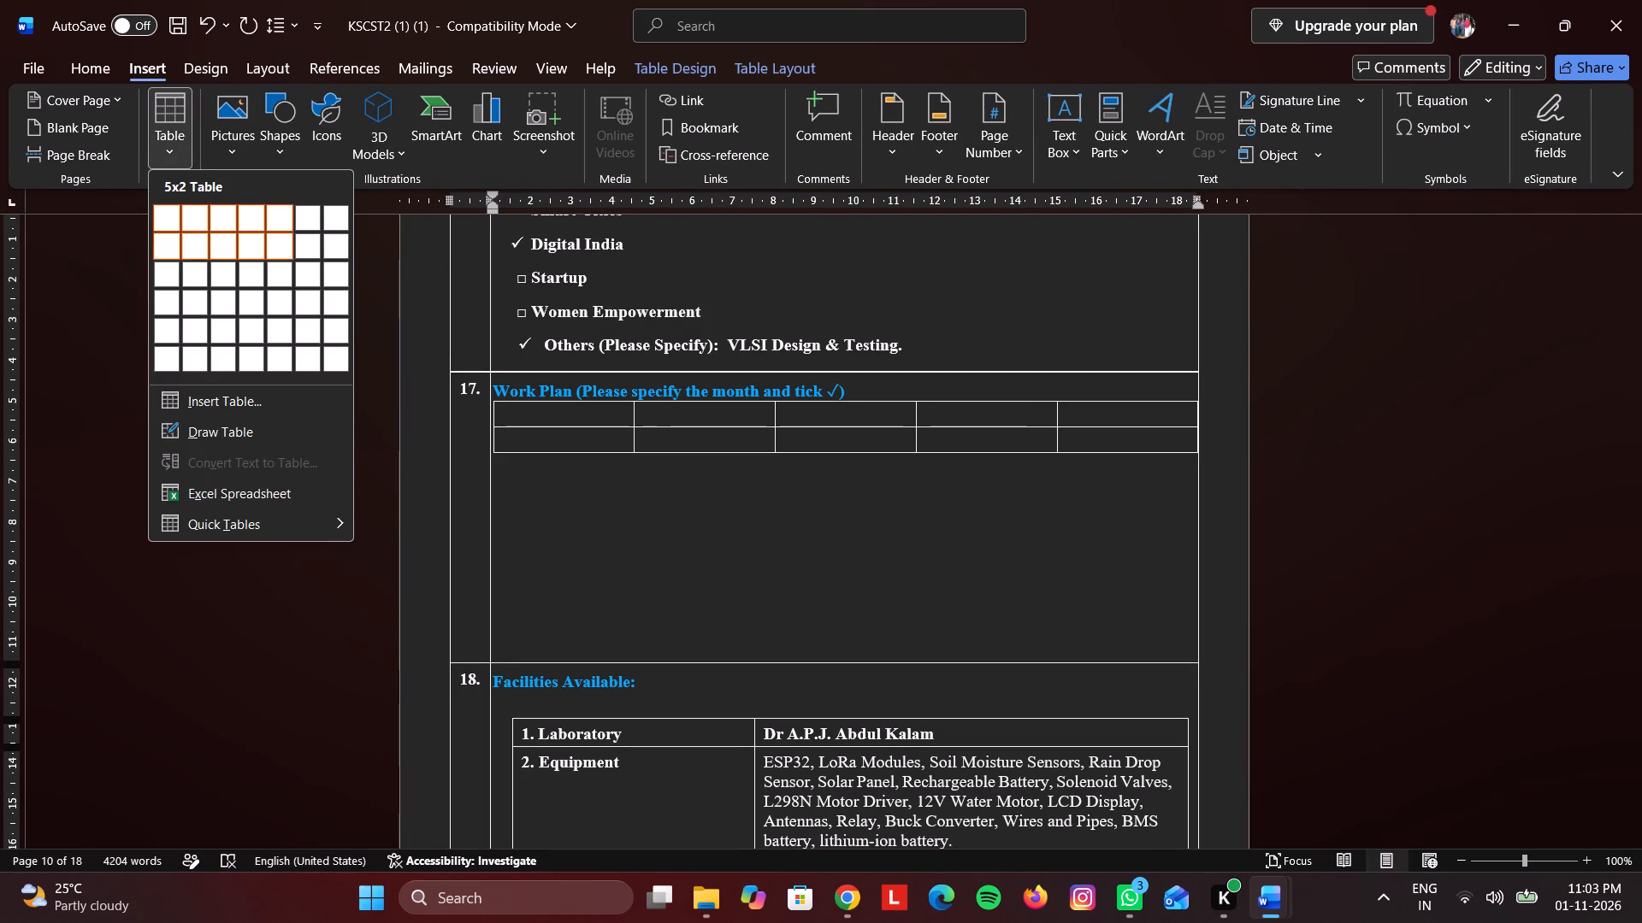
Cut the Work Plan table from the Major Project KSCST document and paste it below section 17's Work Plan heading in KSCST2.
key(alt+Tab)
key(alt+Tab)
key(alt+Tab)
key(alt+Tab)
key(alt+Tab)
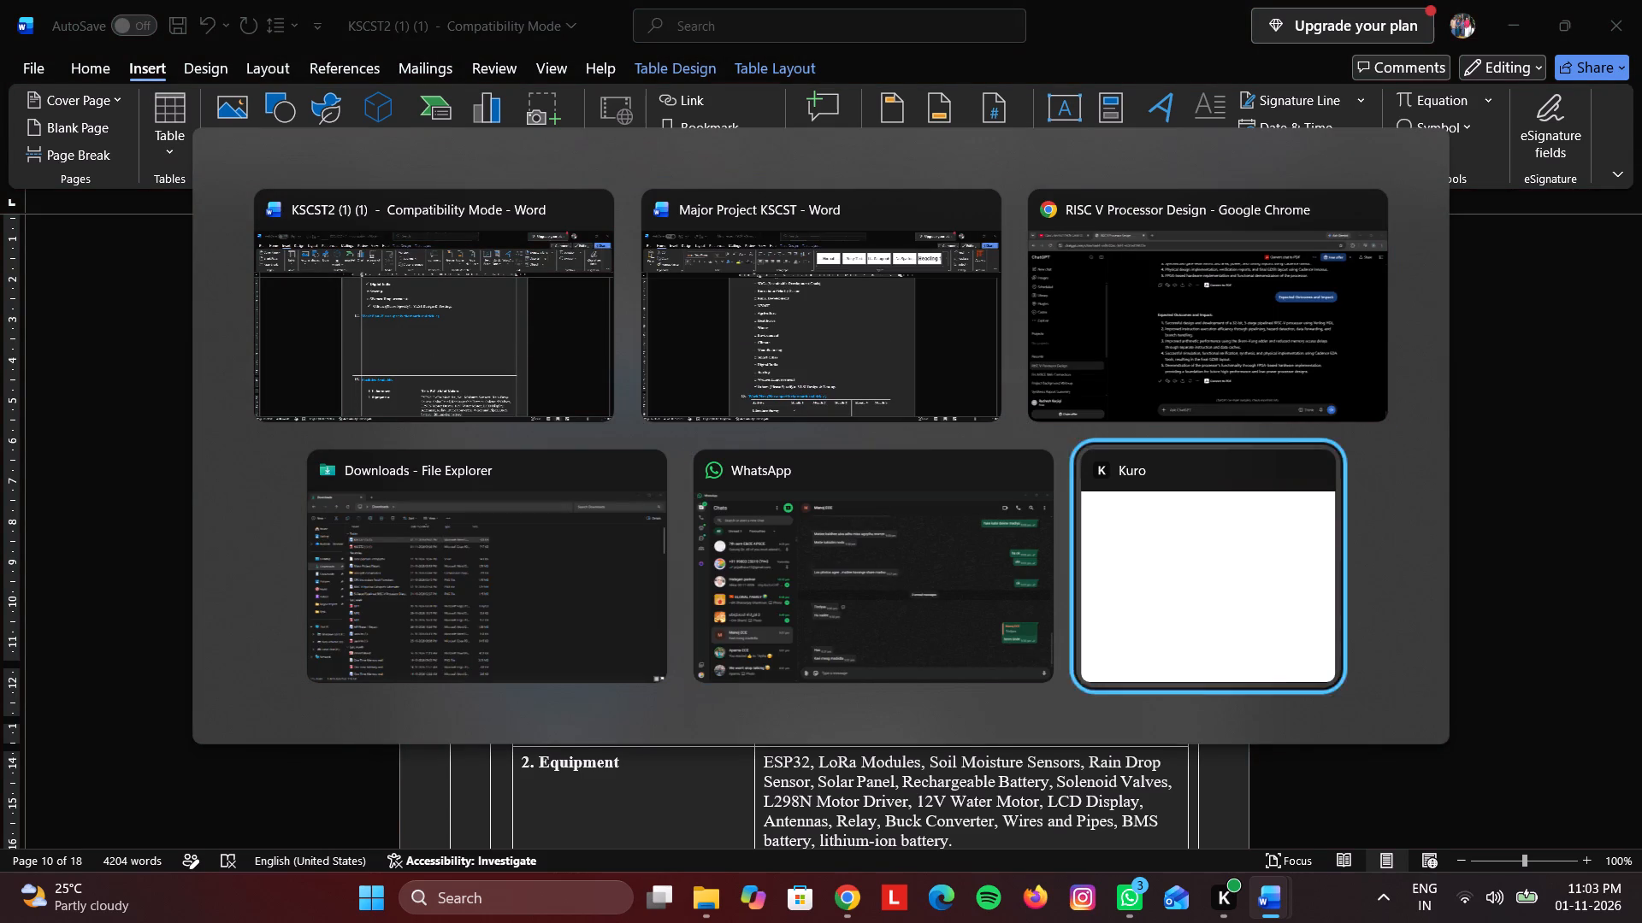
key(alt+Tab)
key(alt+Tab)
scroll(593, 424, down, 8)
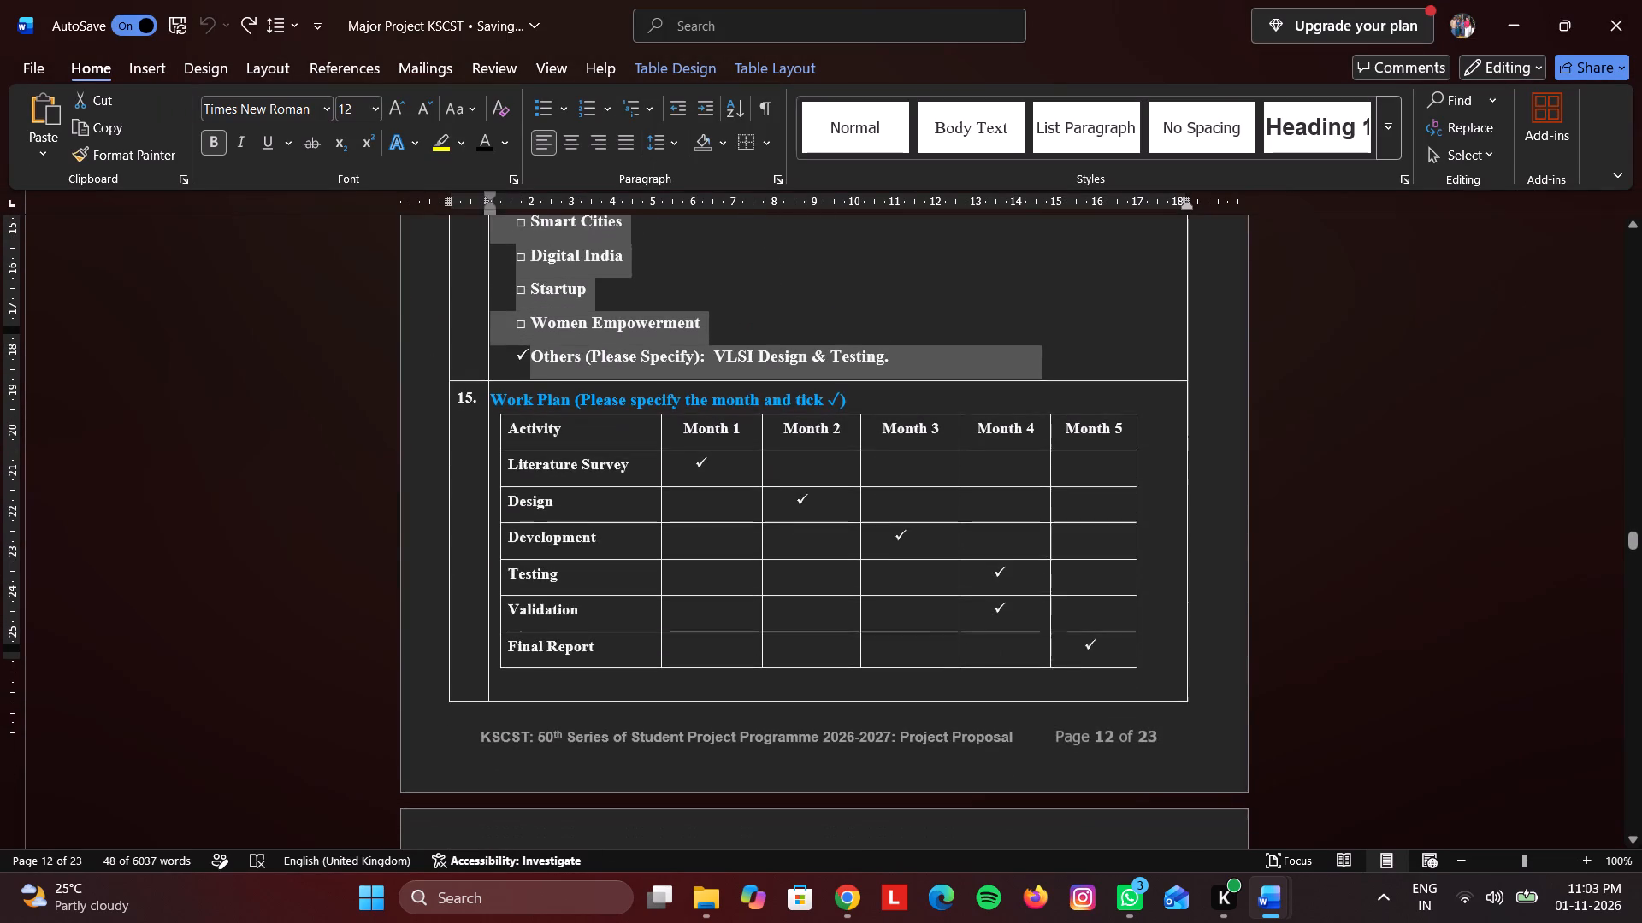
click(855, 478)
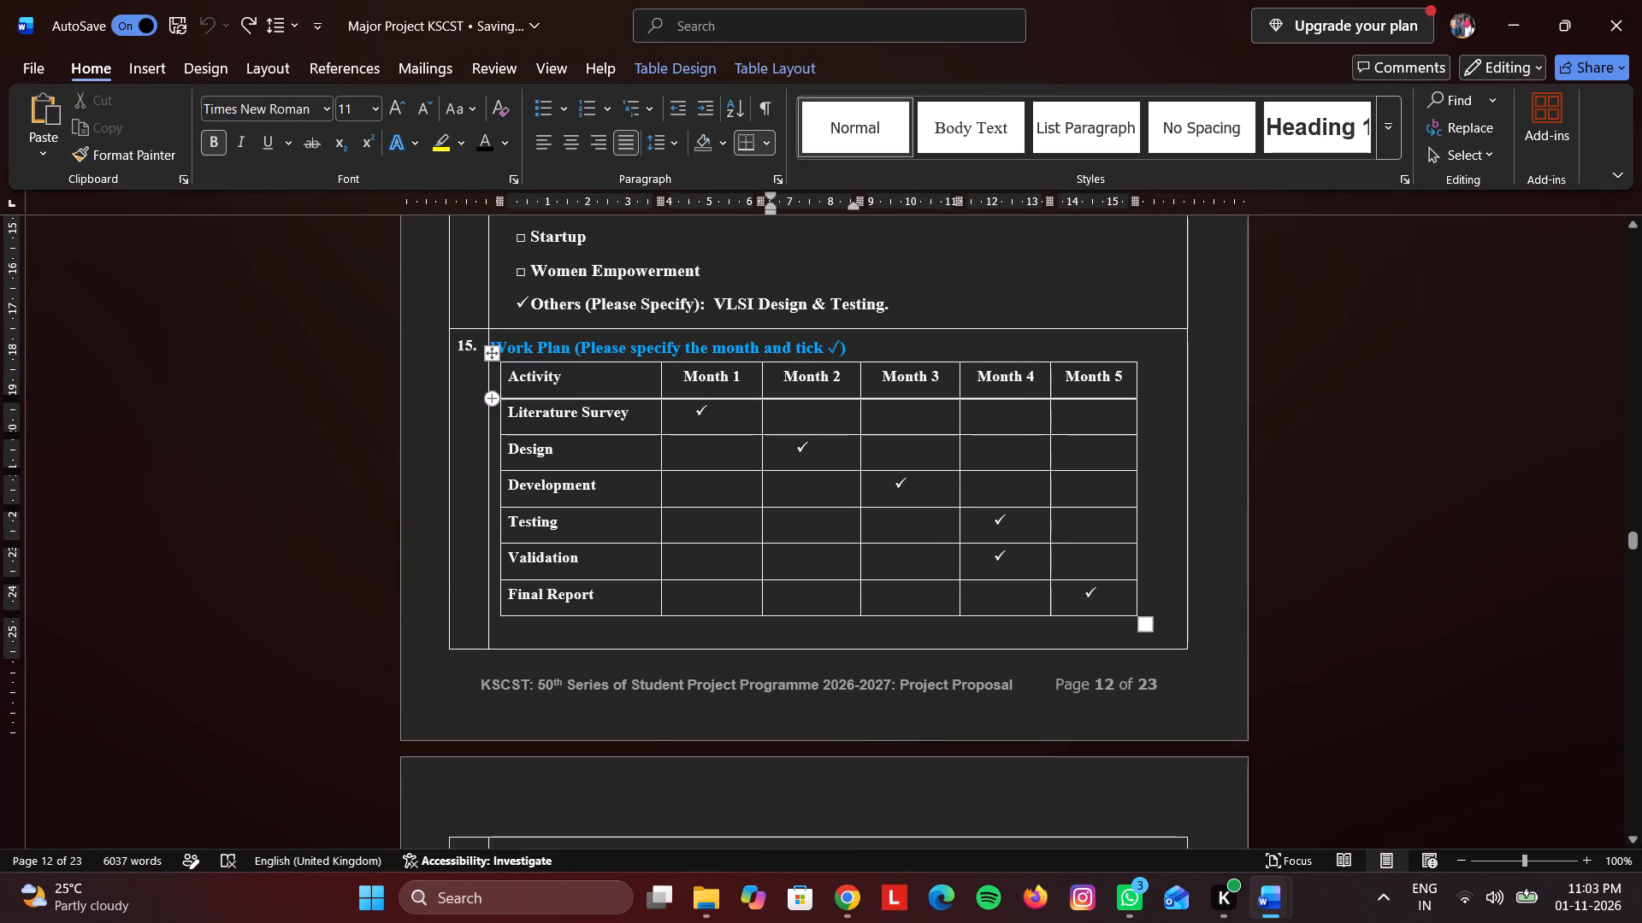
click(490, 355)
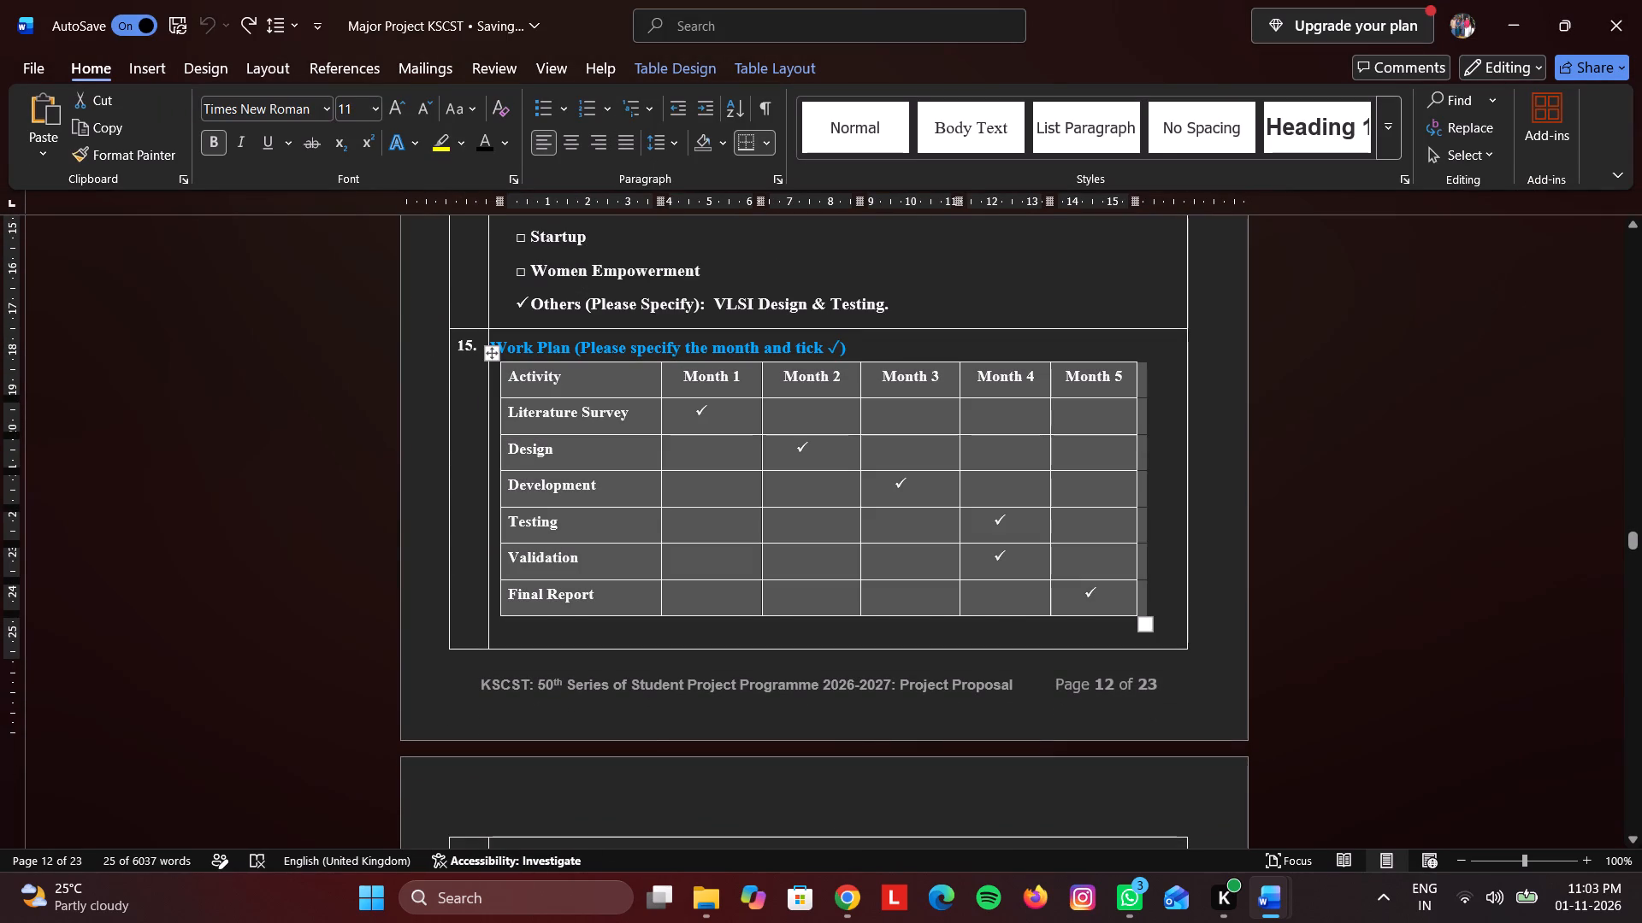
key(ctrl+x)
key(alt+Tab)
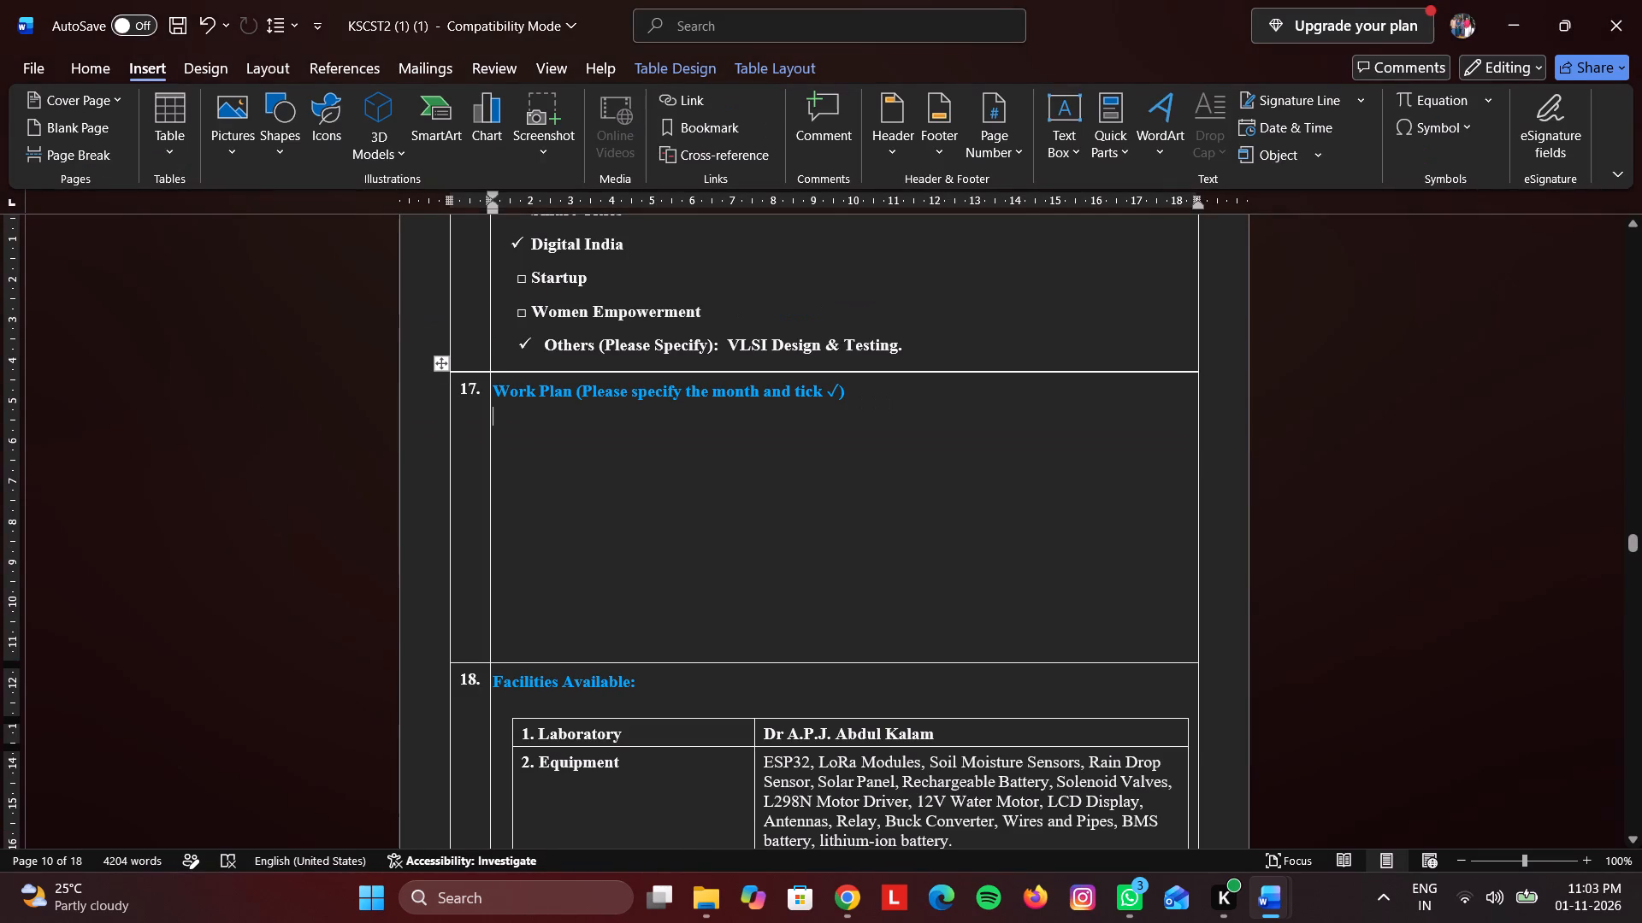
key(ctrl+v)
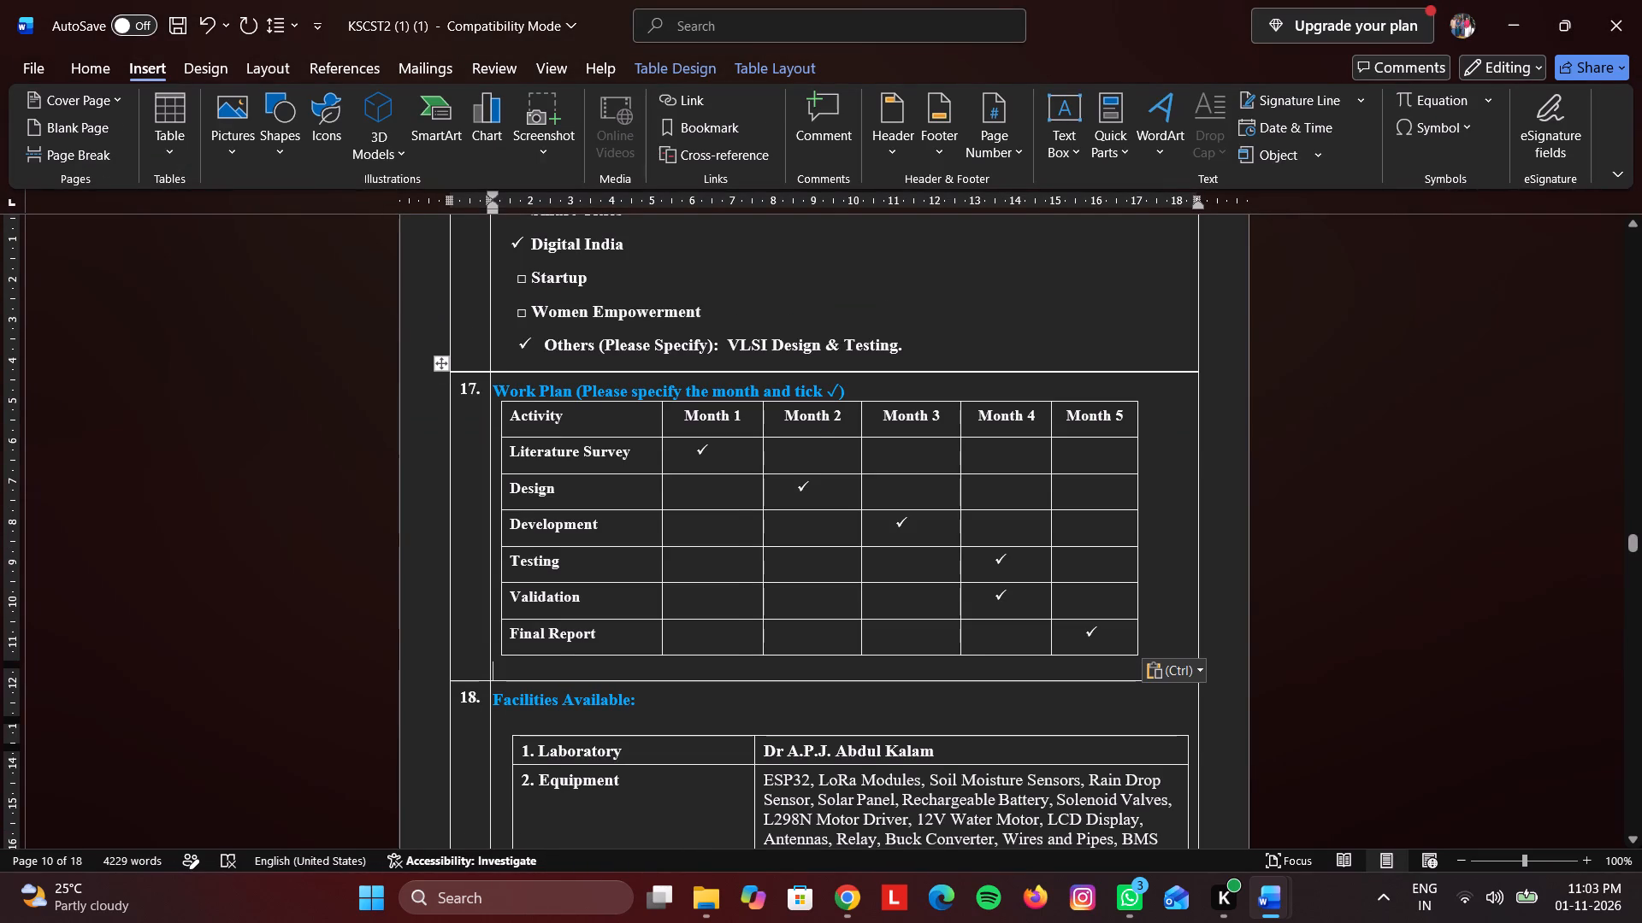
Remove the empty line beneath the pasted Work Plan table and insert a blank line between the heading and the table.
scroll(991, 503, up, 1)
key(BackSpace)
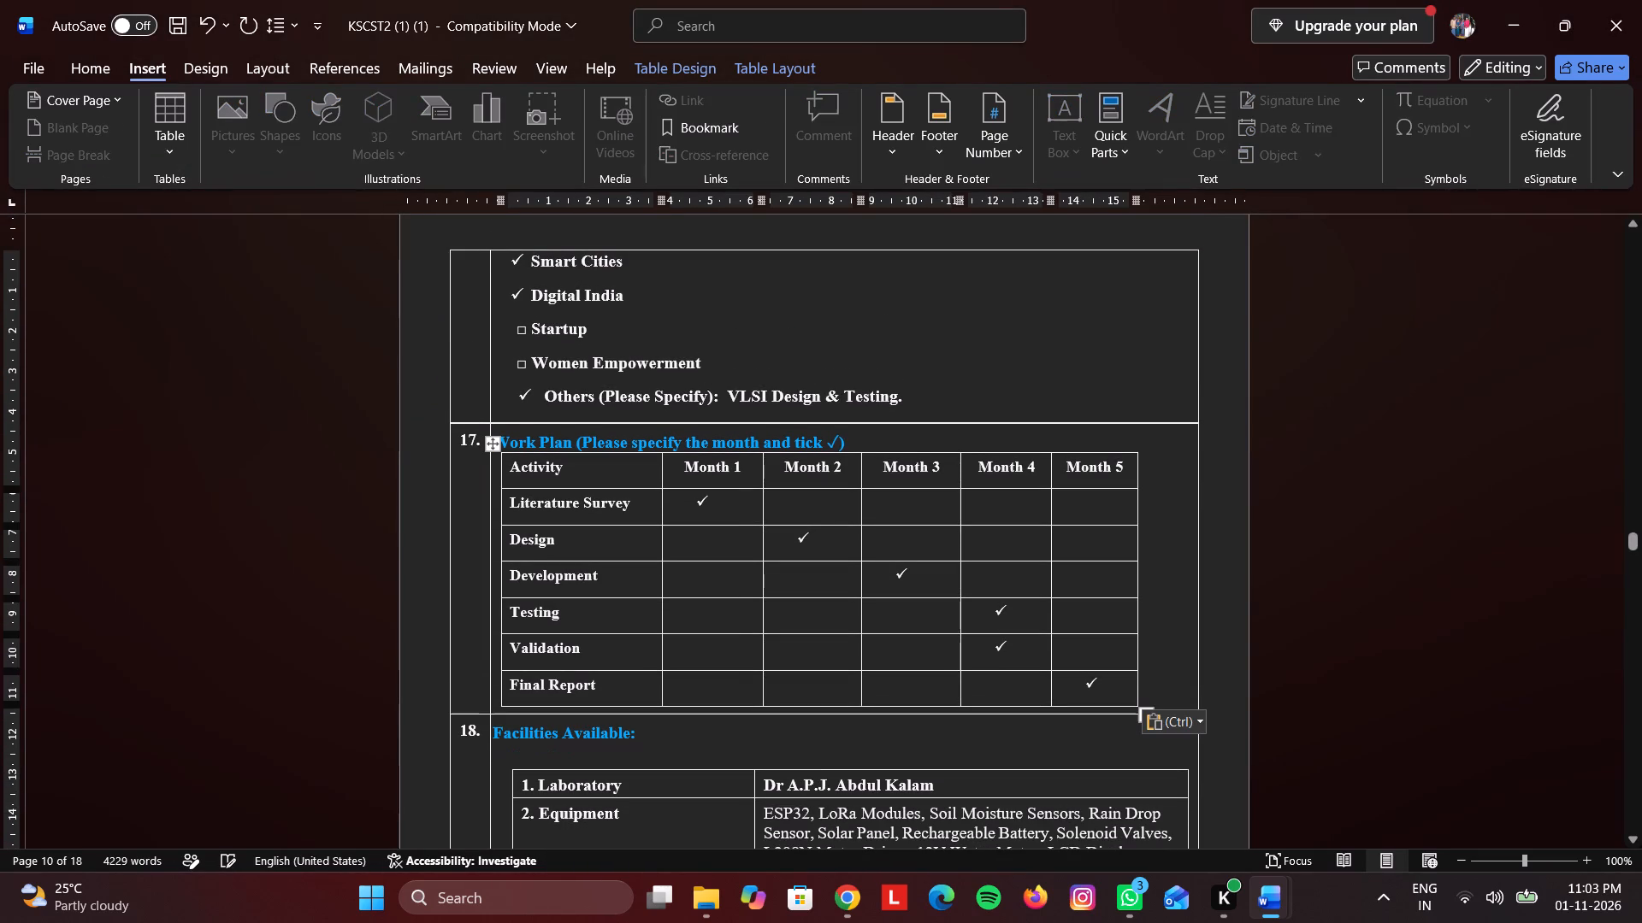
click(863, 445)
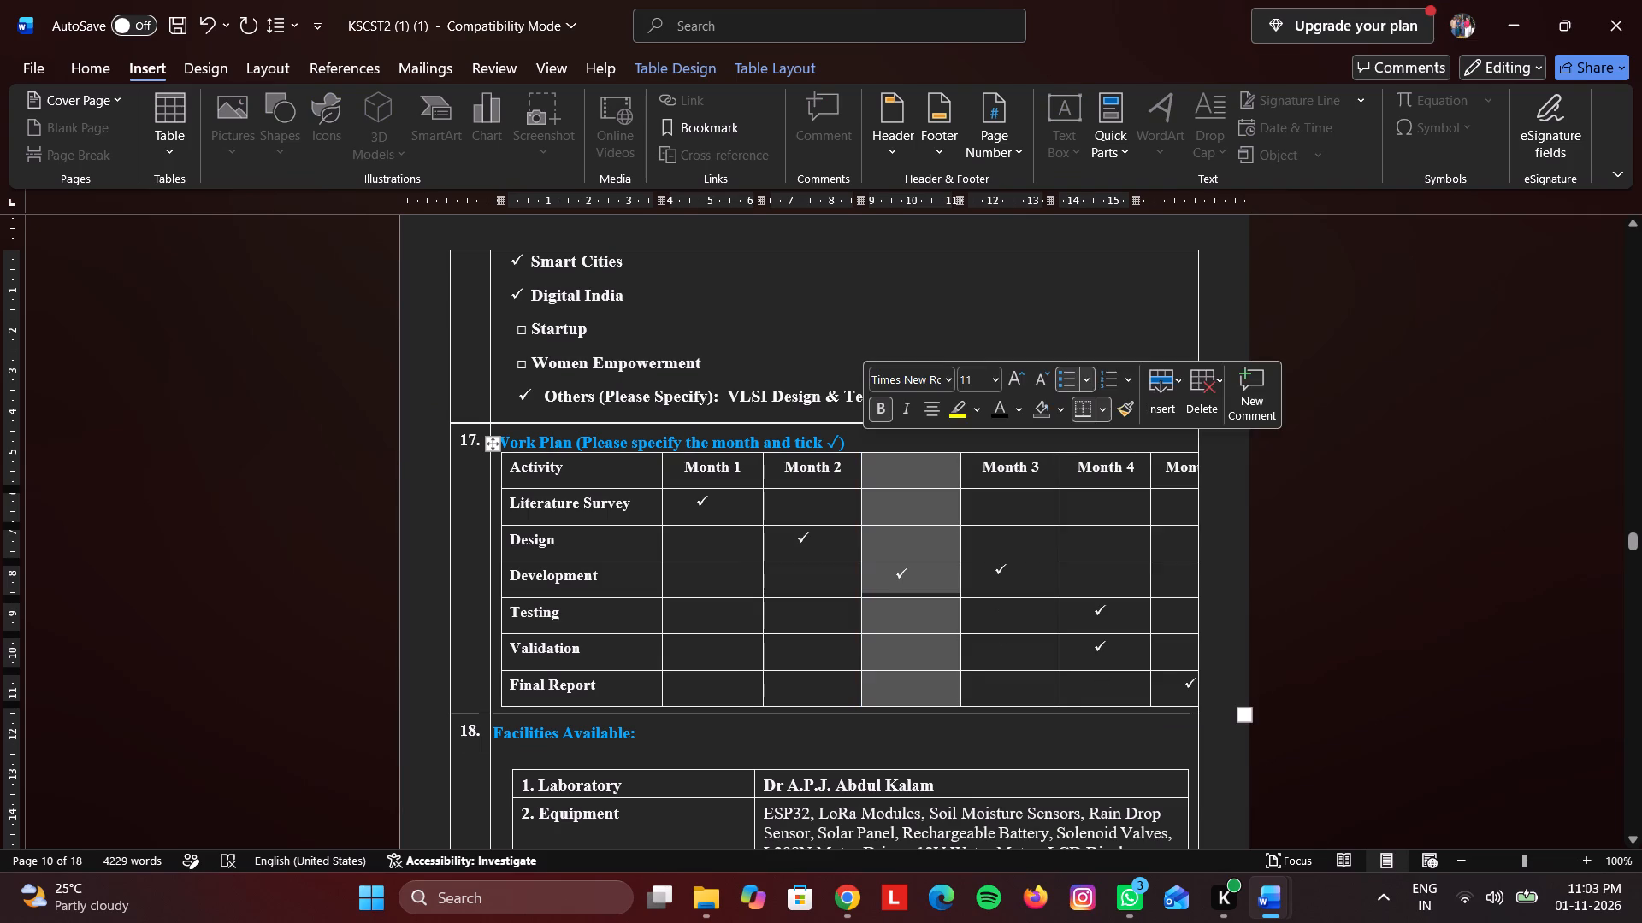
key(ctrl+z)
click(854, 429)
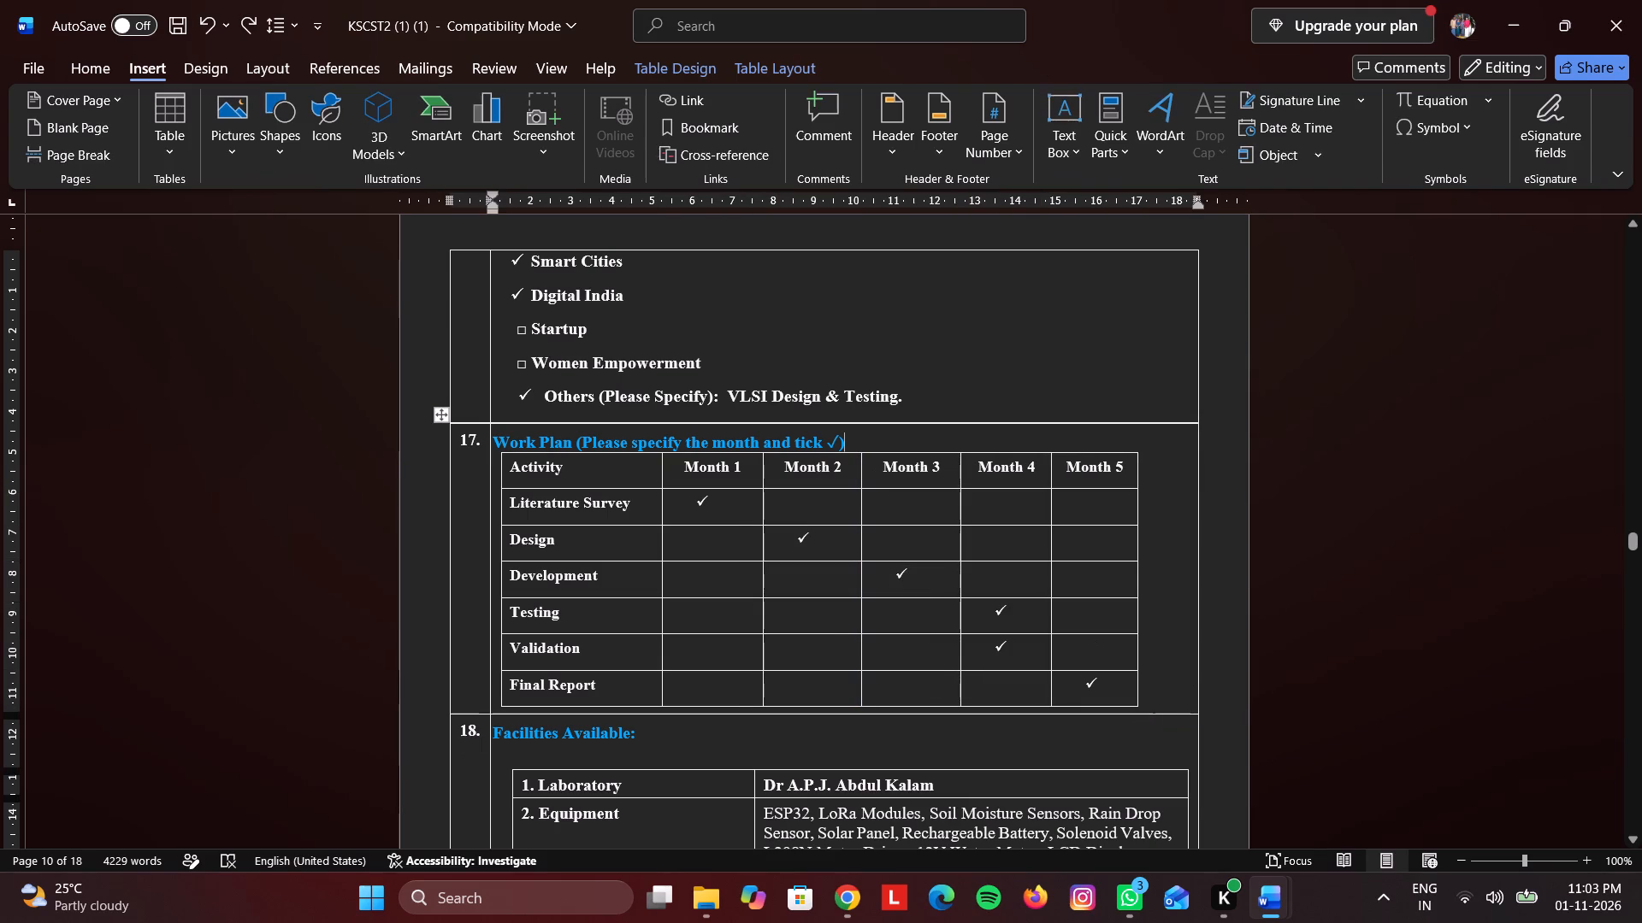
key(Return)
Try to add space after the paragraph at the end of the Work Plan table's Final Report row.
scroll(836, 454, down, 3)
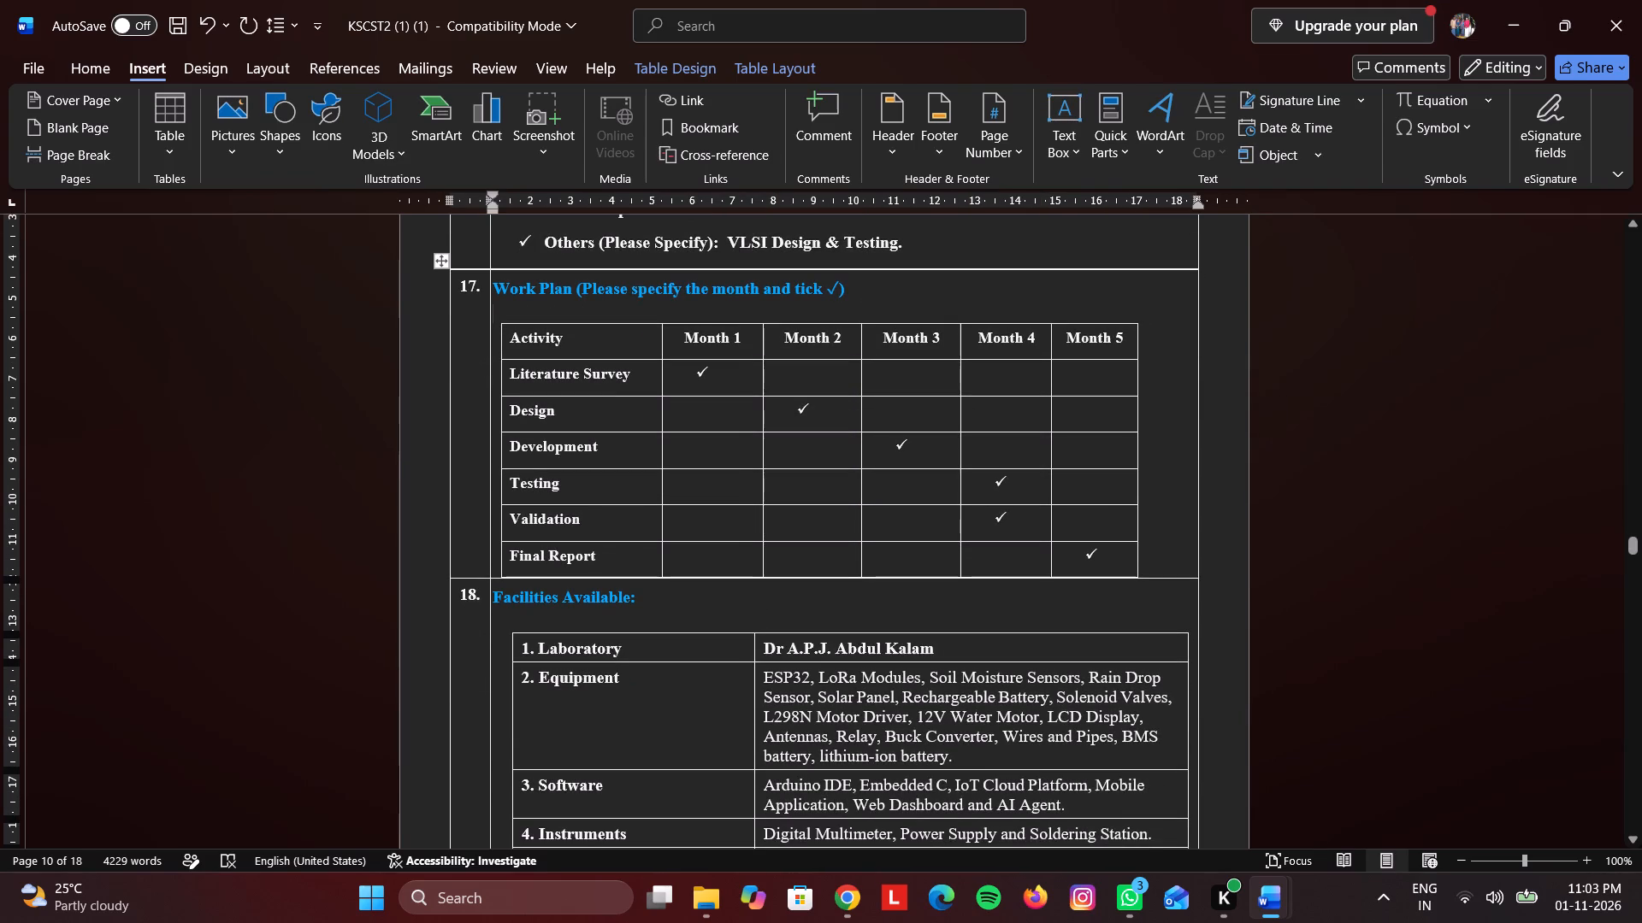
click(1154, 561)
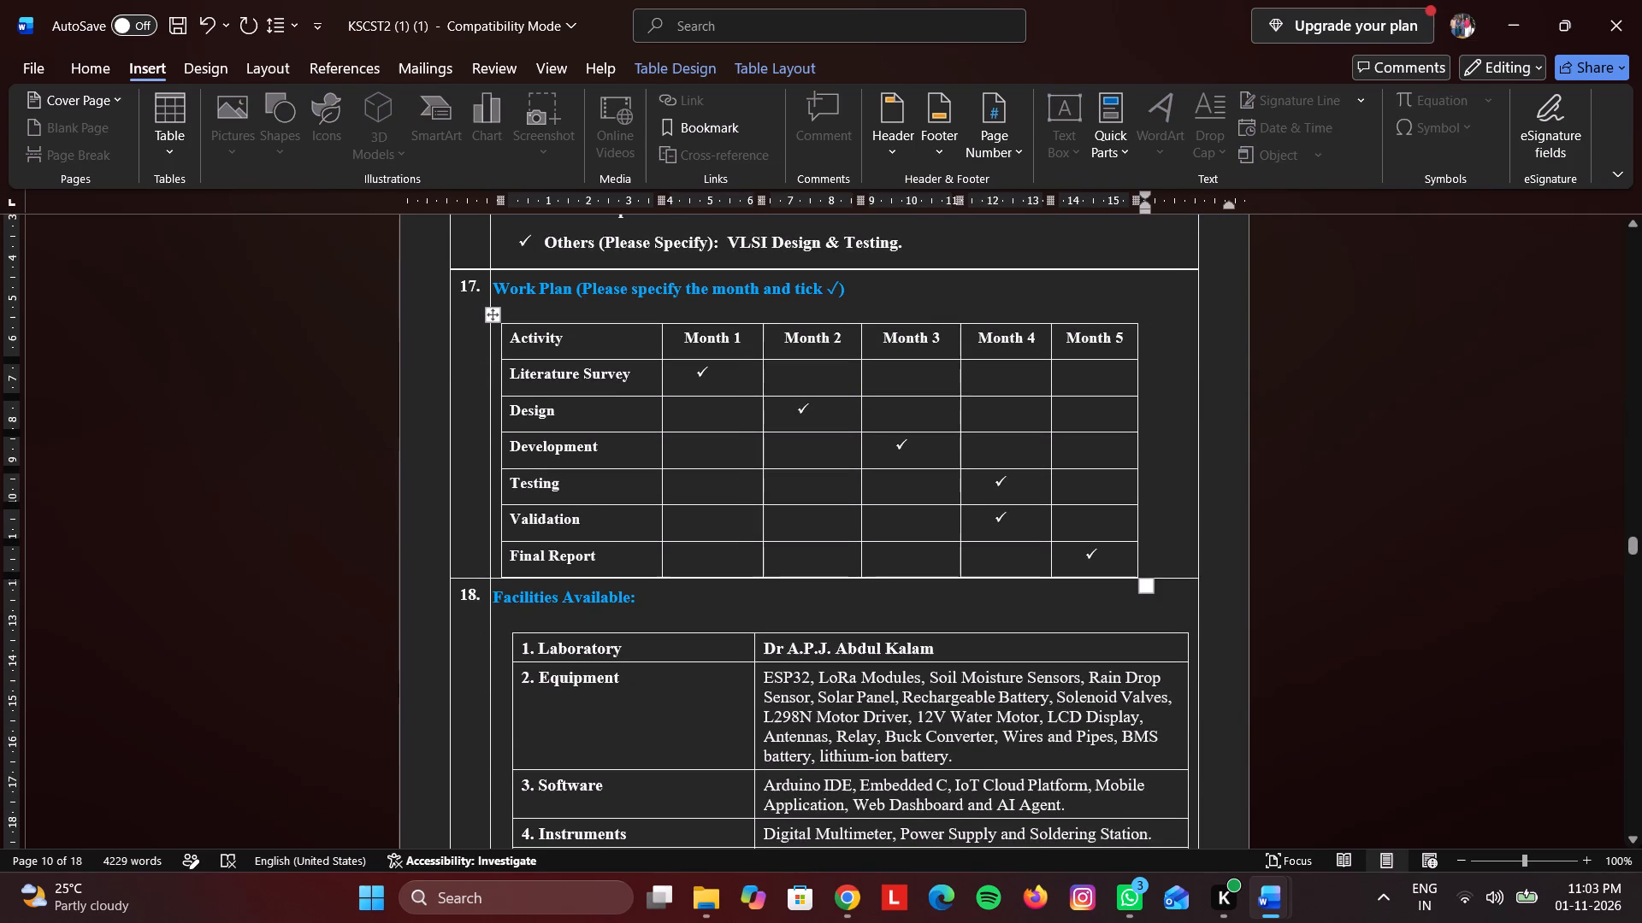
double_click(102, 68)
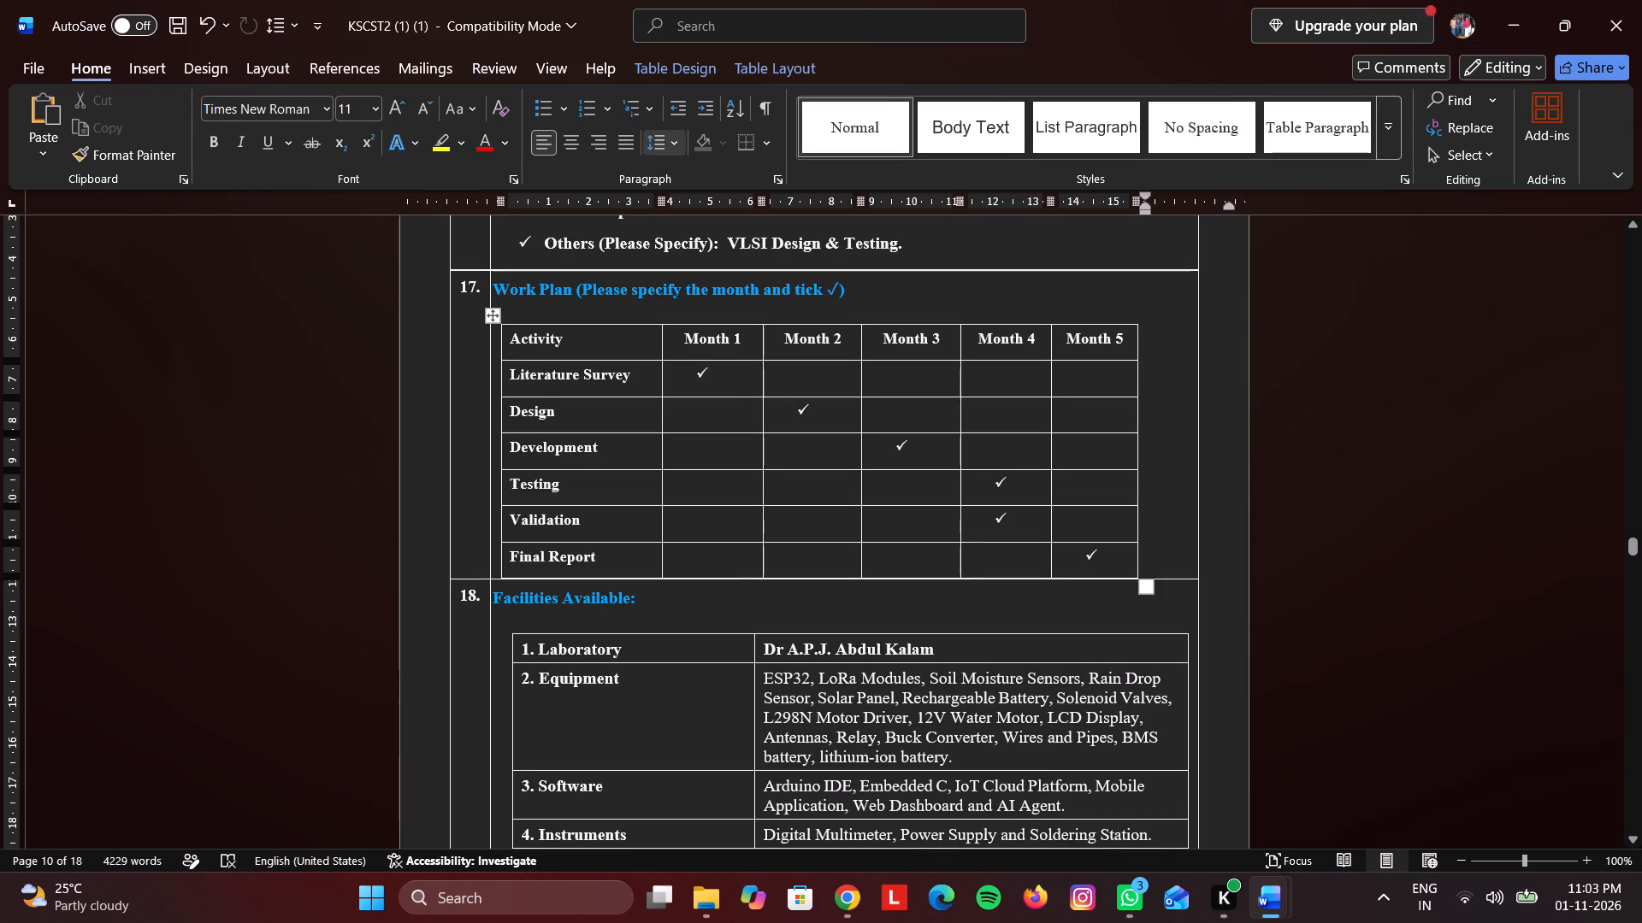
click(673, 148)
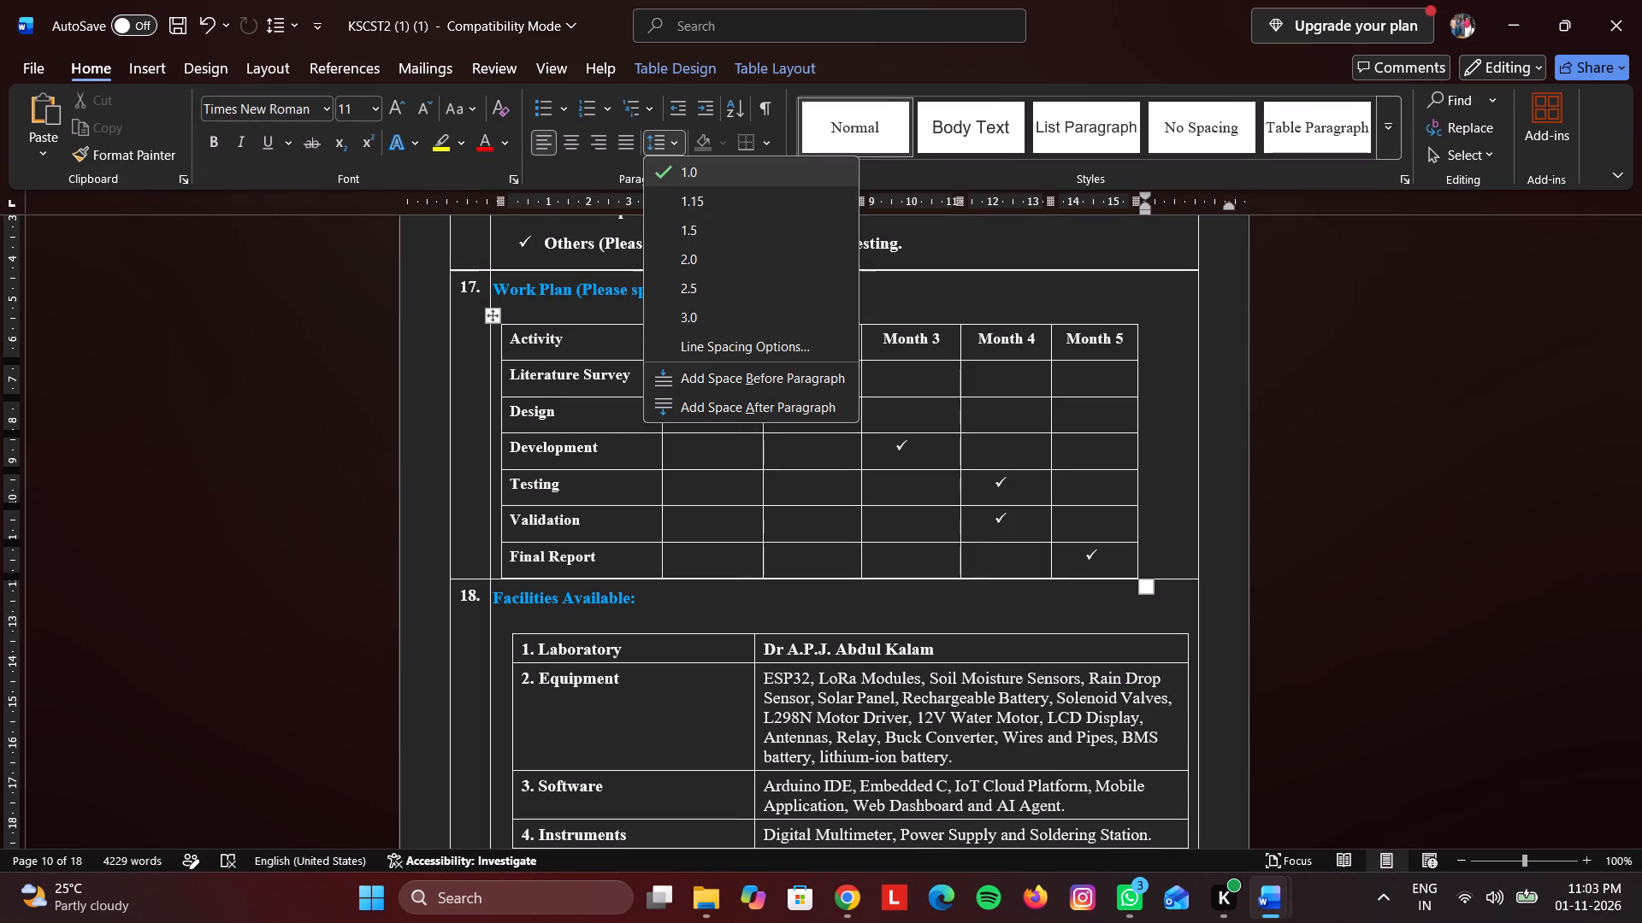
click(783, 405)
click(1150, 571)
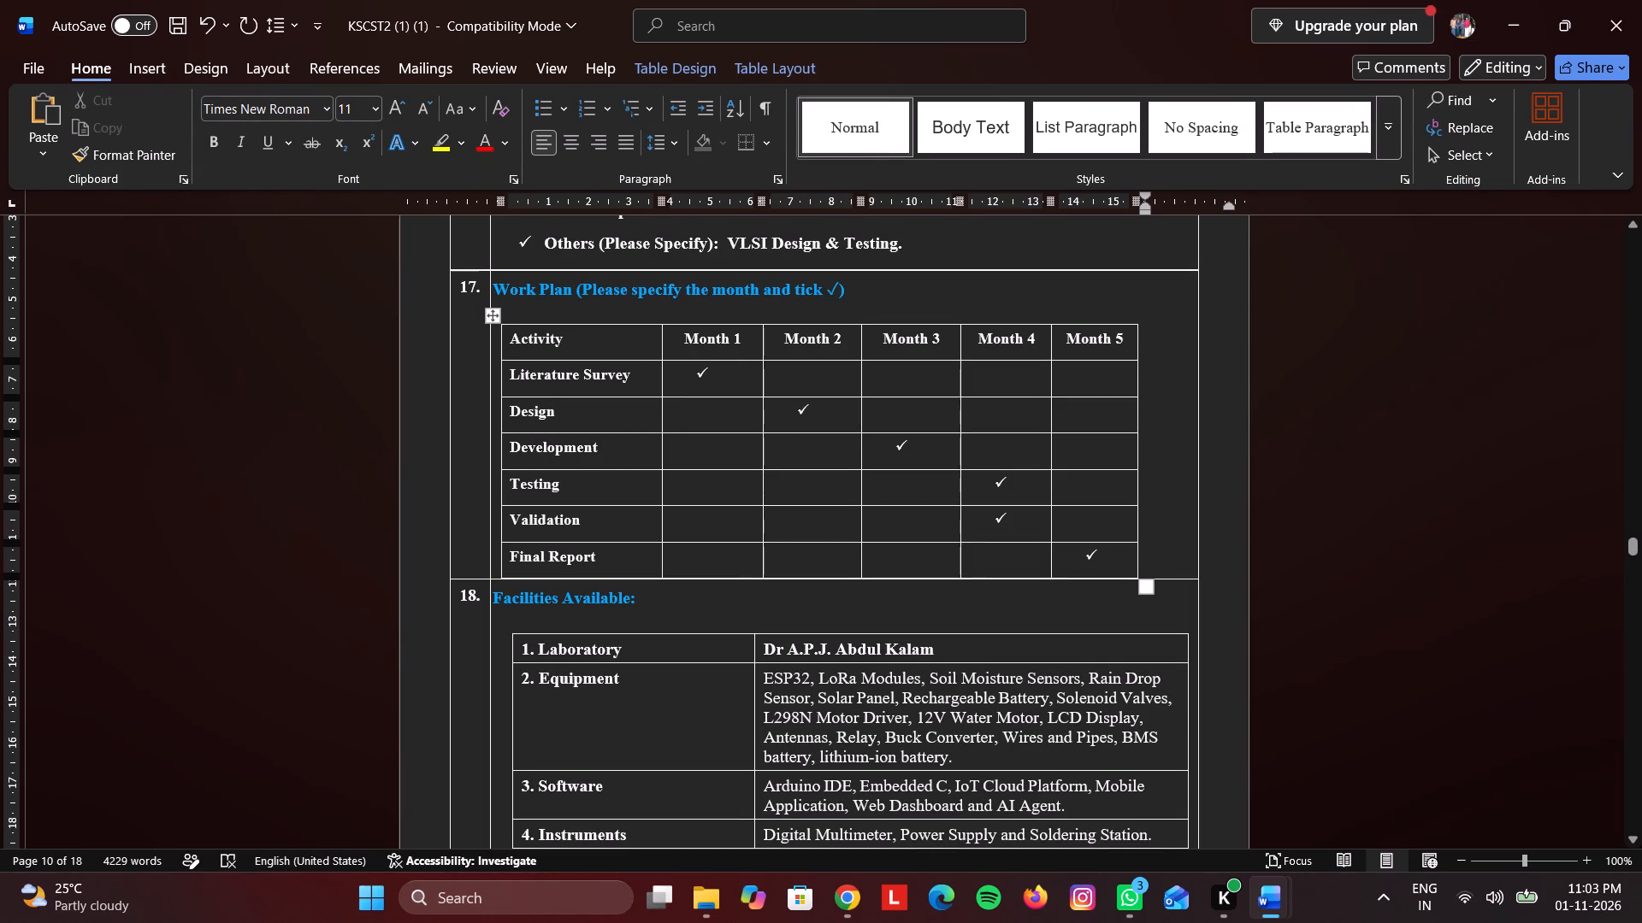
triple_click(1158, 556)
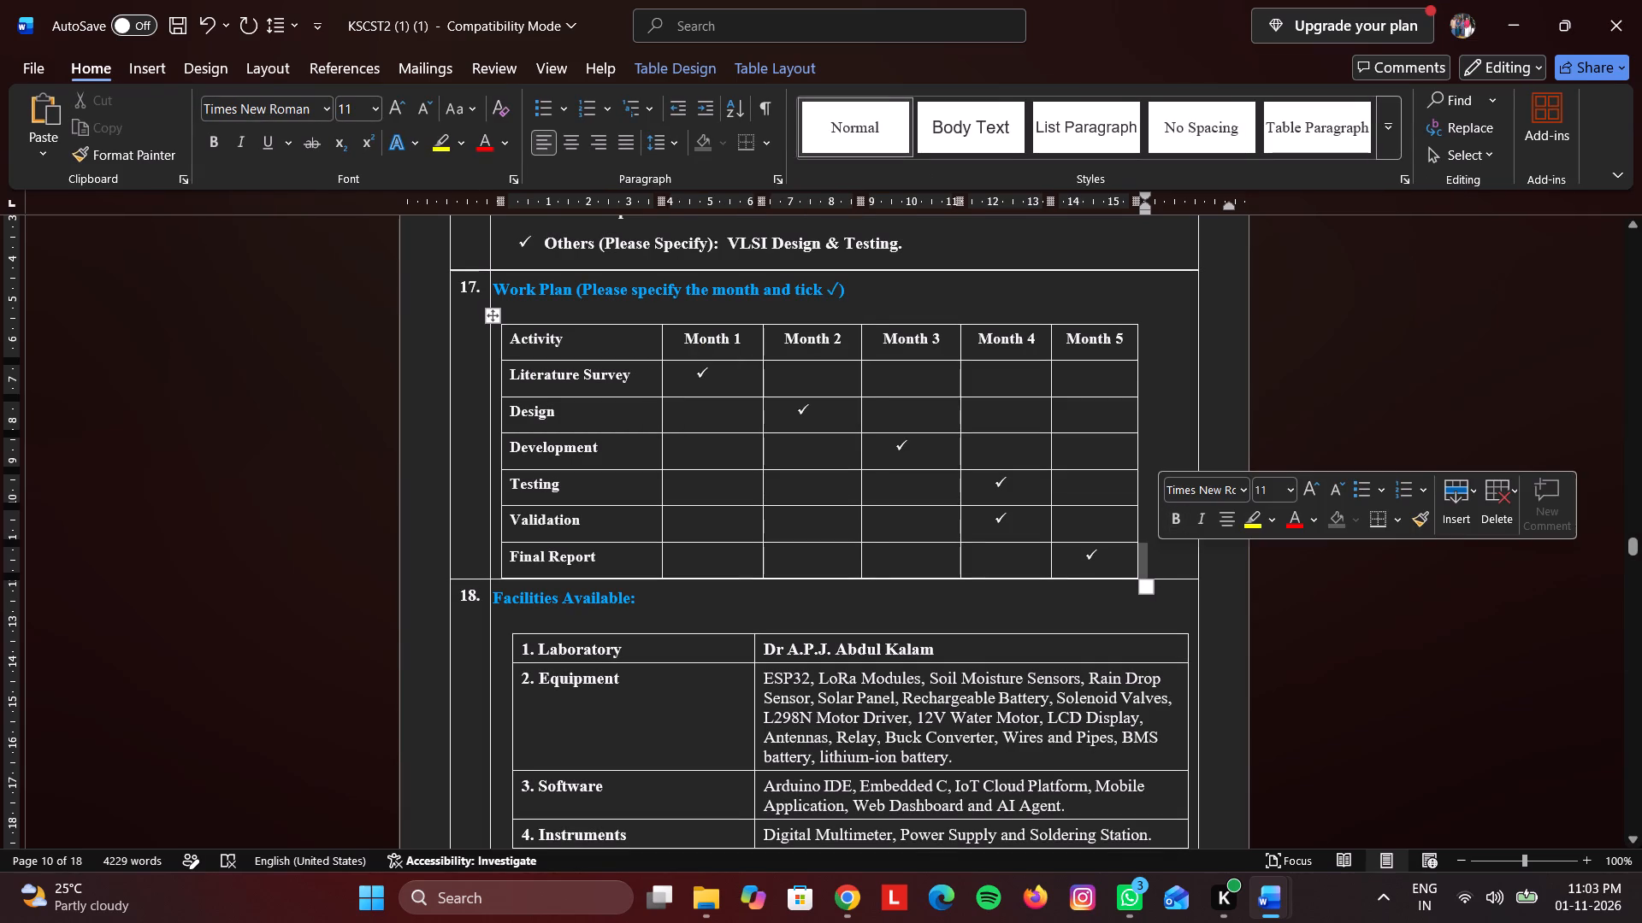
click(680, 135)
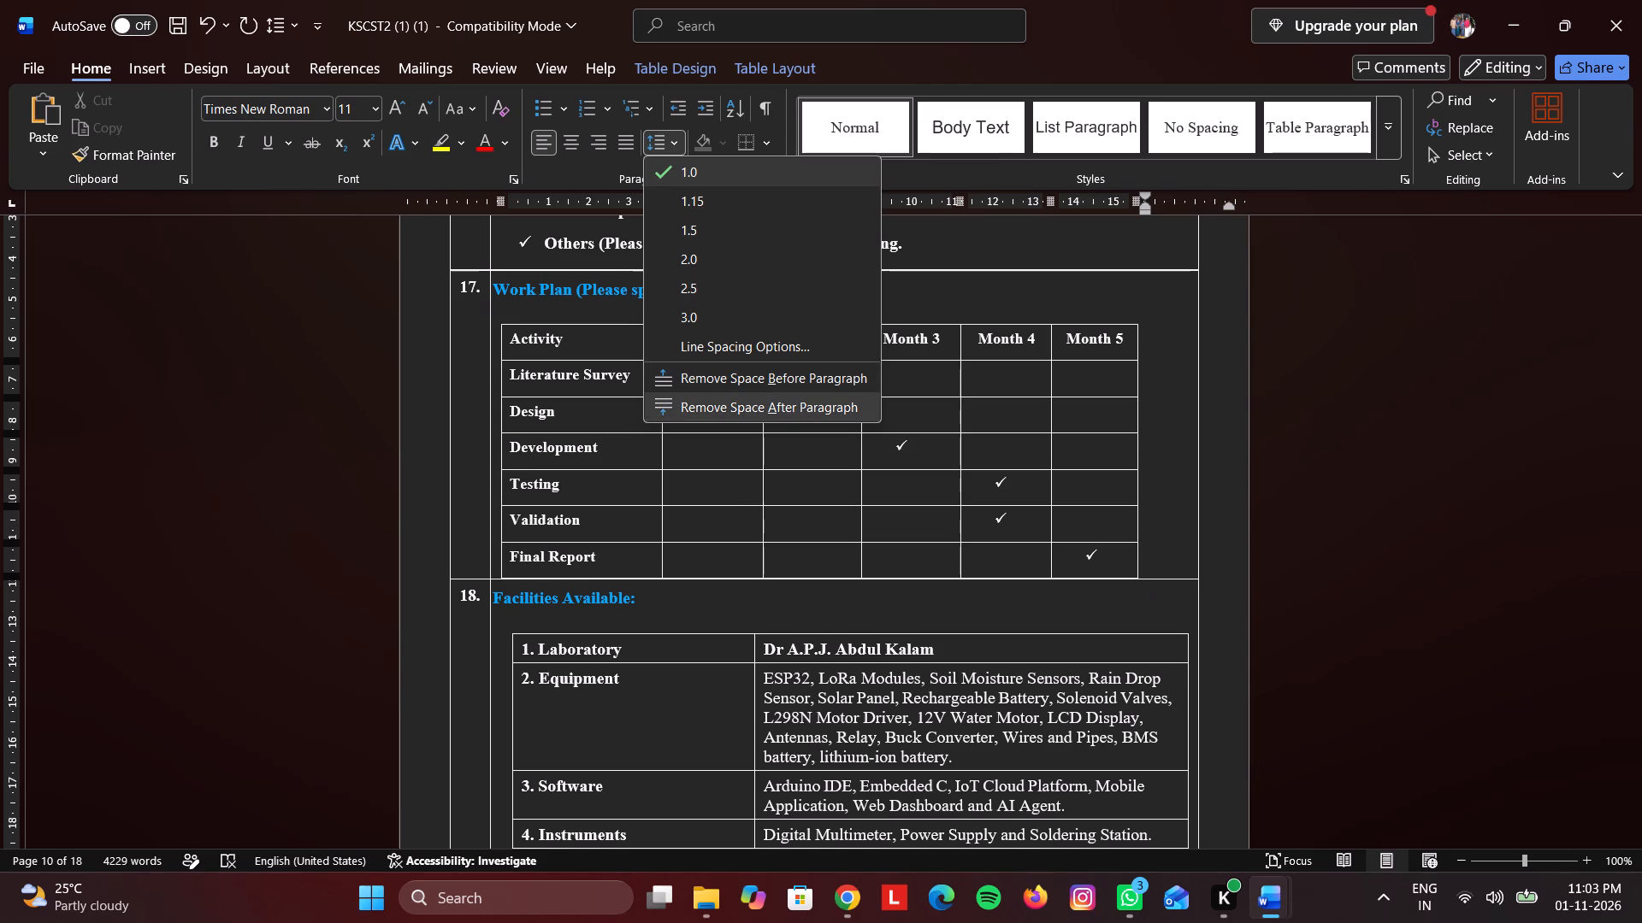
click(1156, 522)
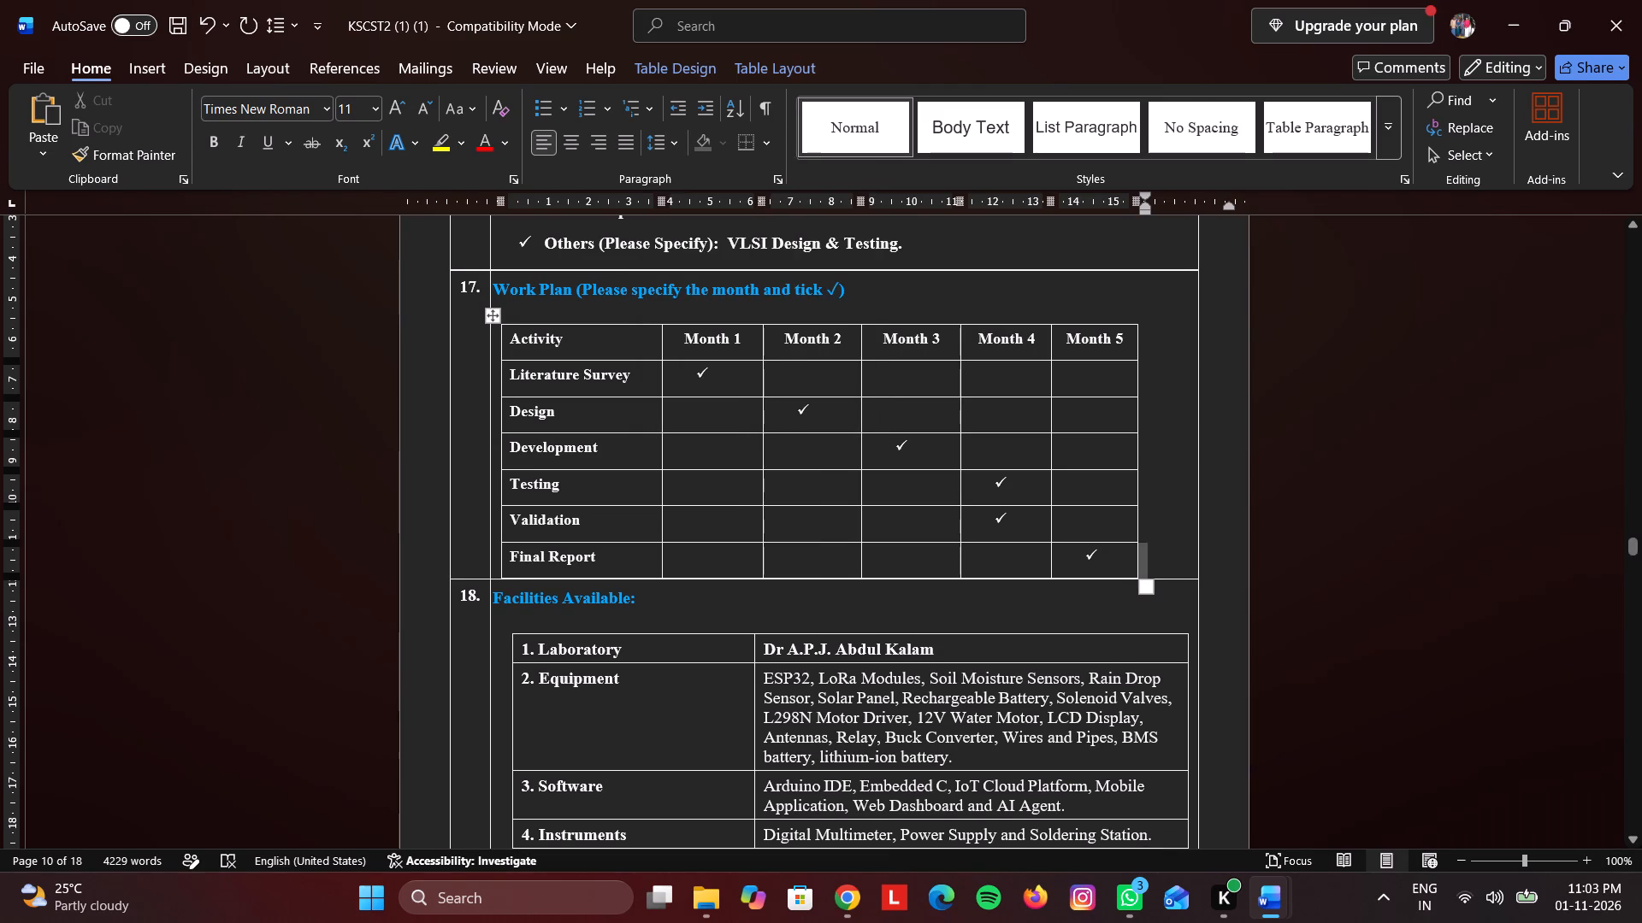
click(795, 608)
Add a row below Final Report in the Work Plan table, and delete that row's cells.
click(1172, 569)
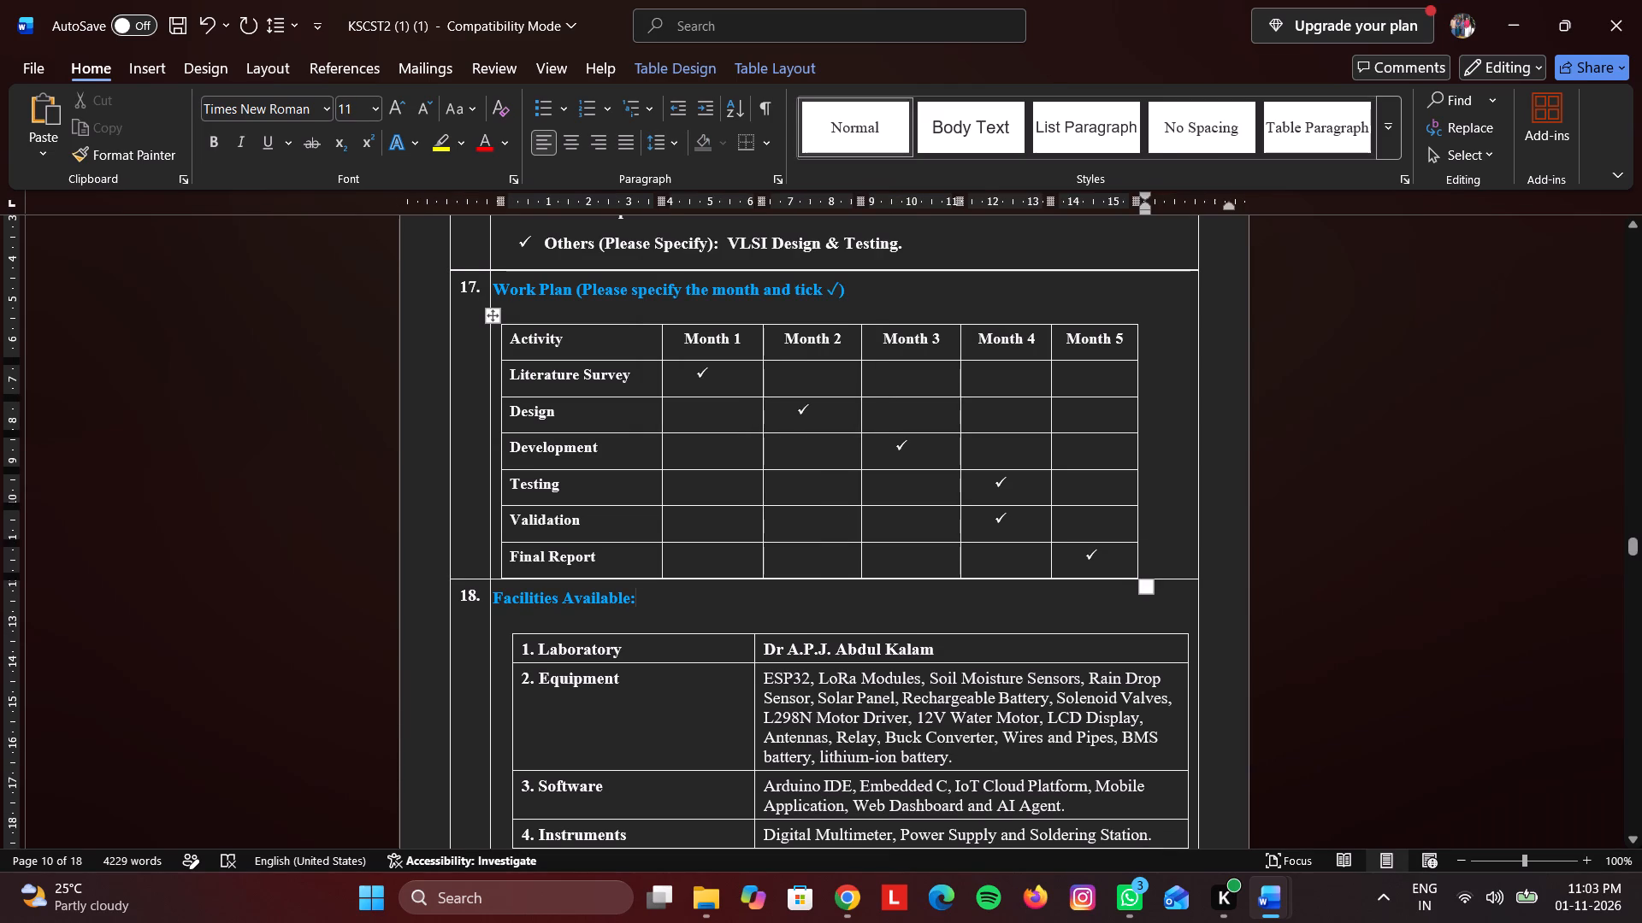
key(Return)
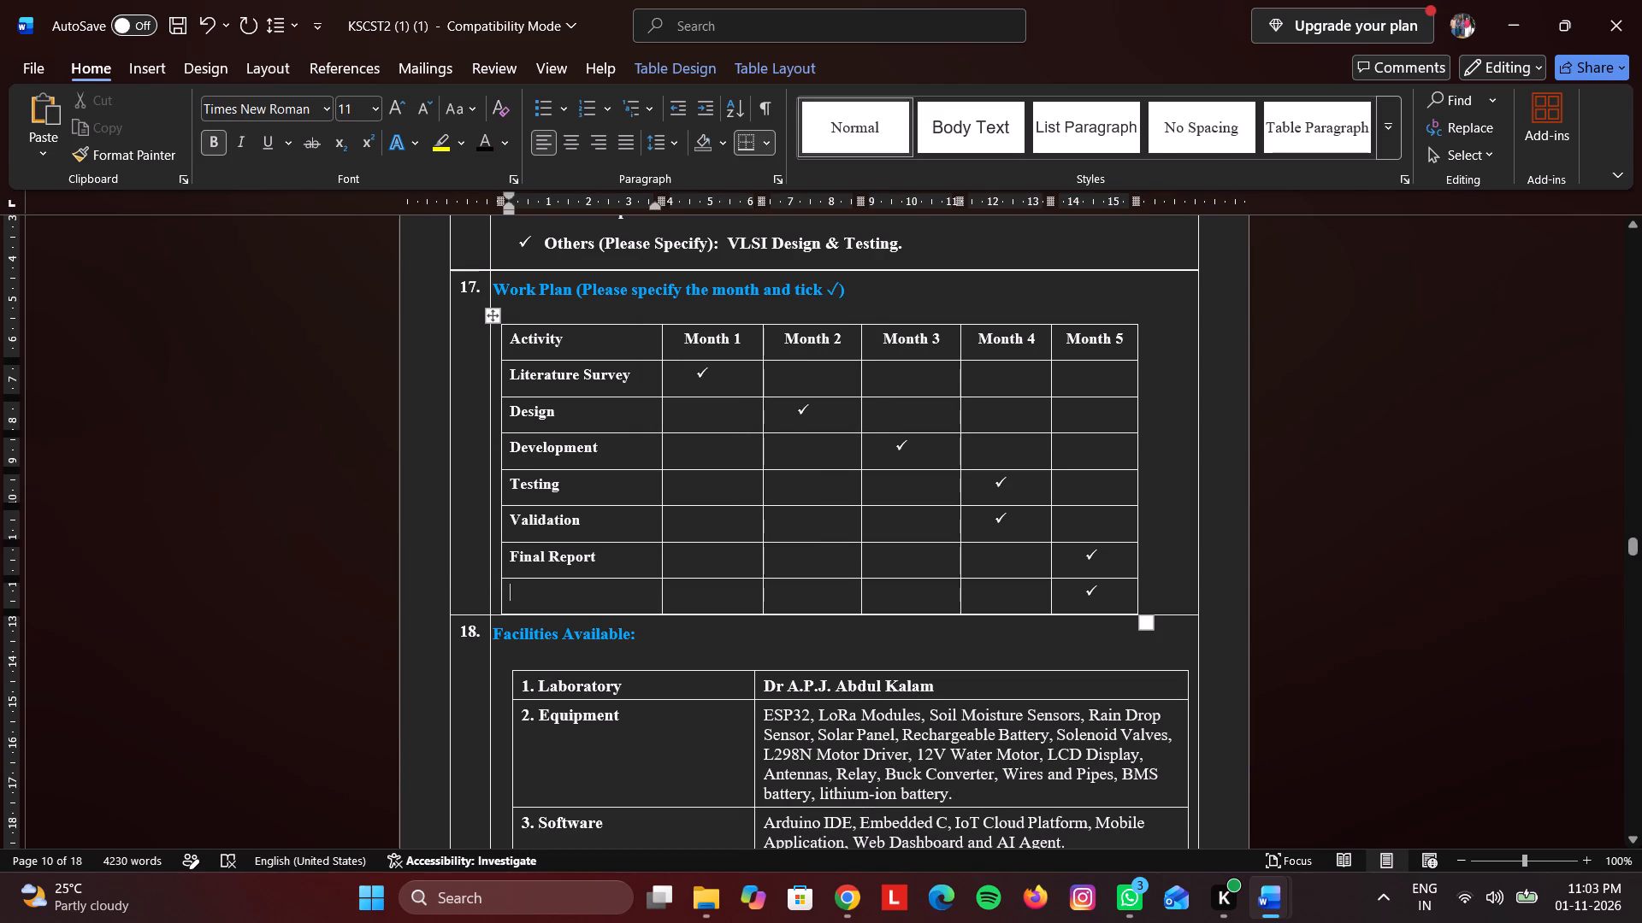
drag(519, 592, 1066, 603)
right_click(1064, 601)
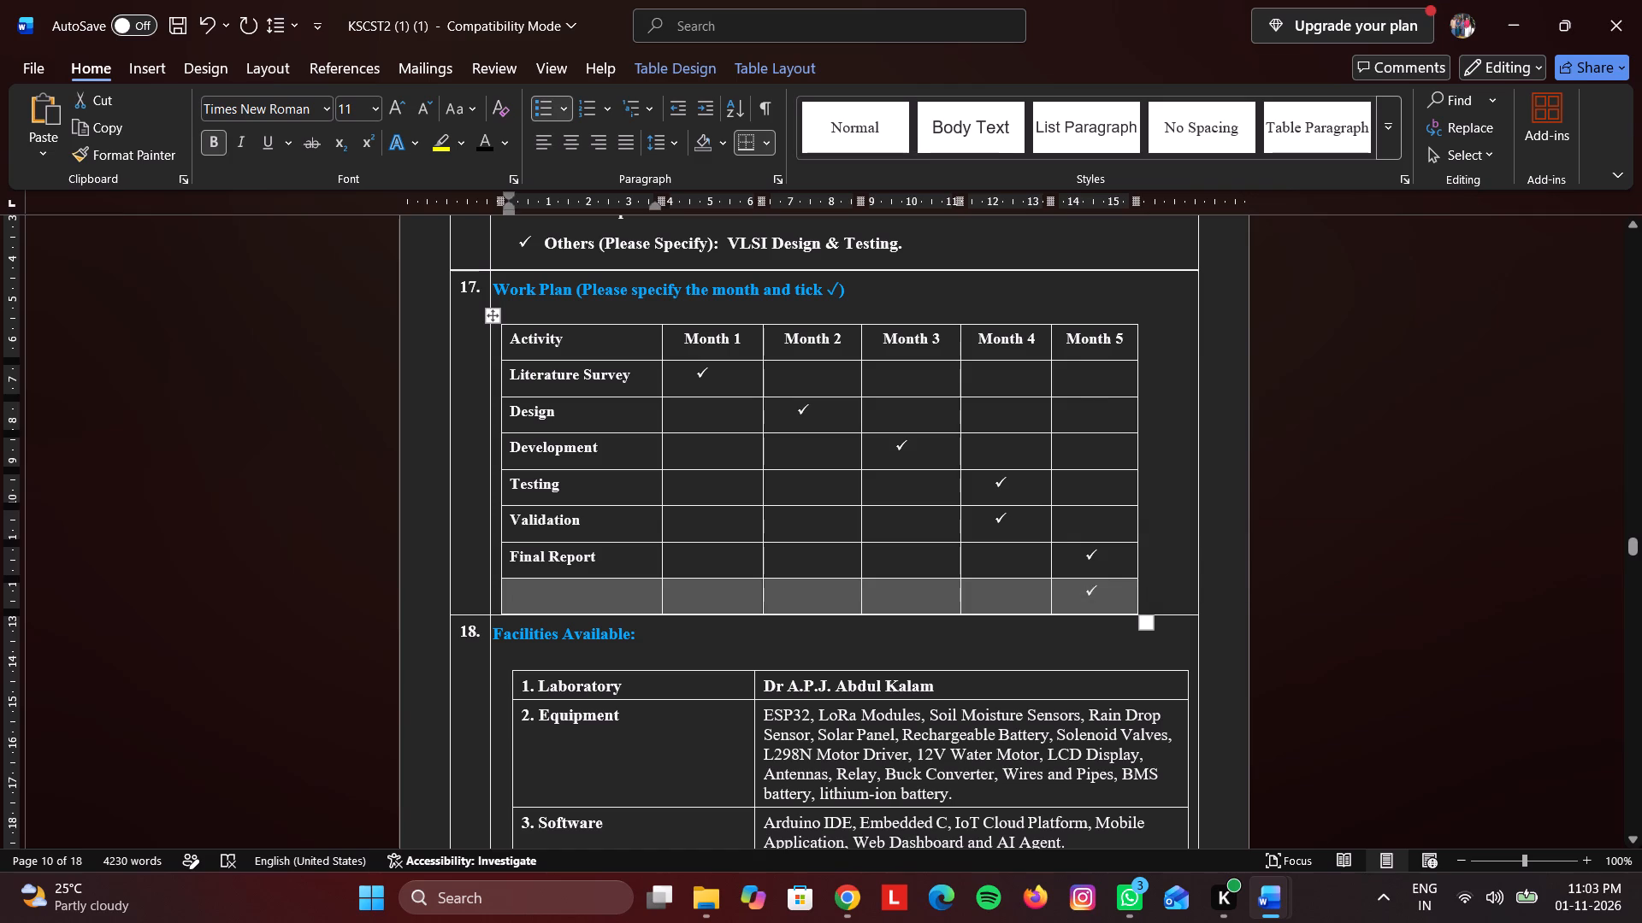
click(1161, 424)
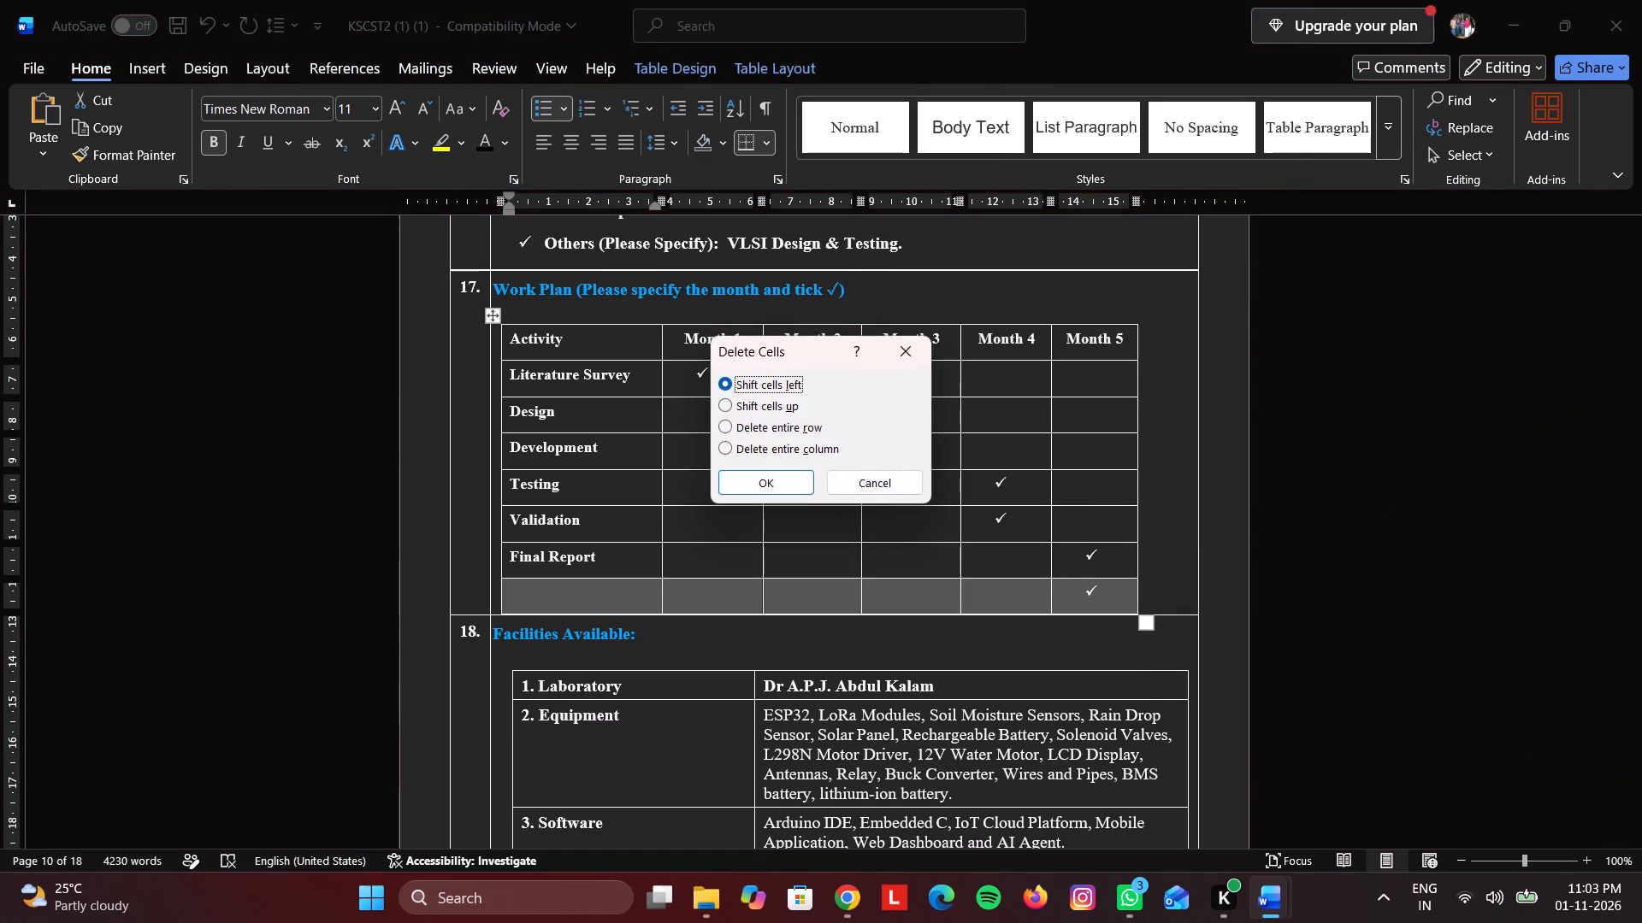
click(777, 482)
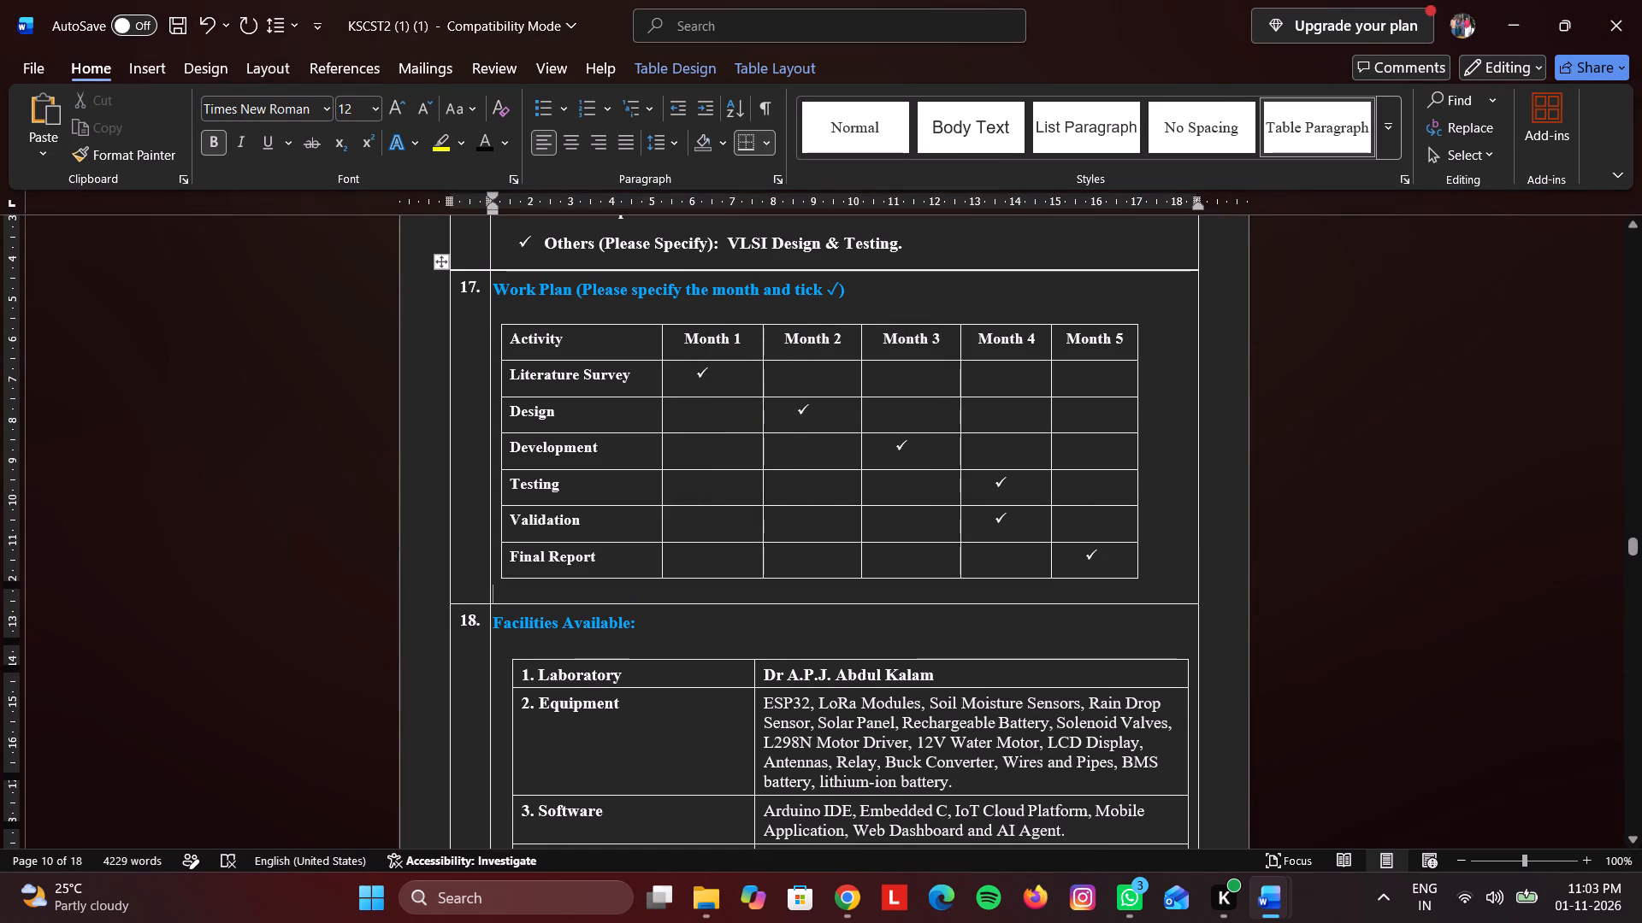
Review the layout of the Work Plan table and the neighbouring sections through section 19.
scroll(1129, 582, up, 2)
scroll(1129, 582, down, 4)
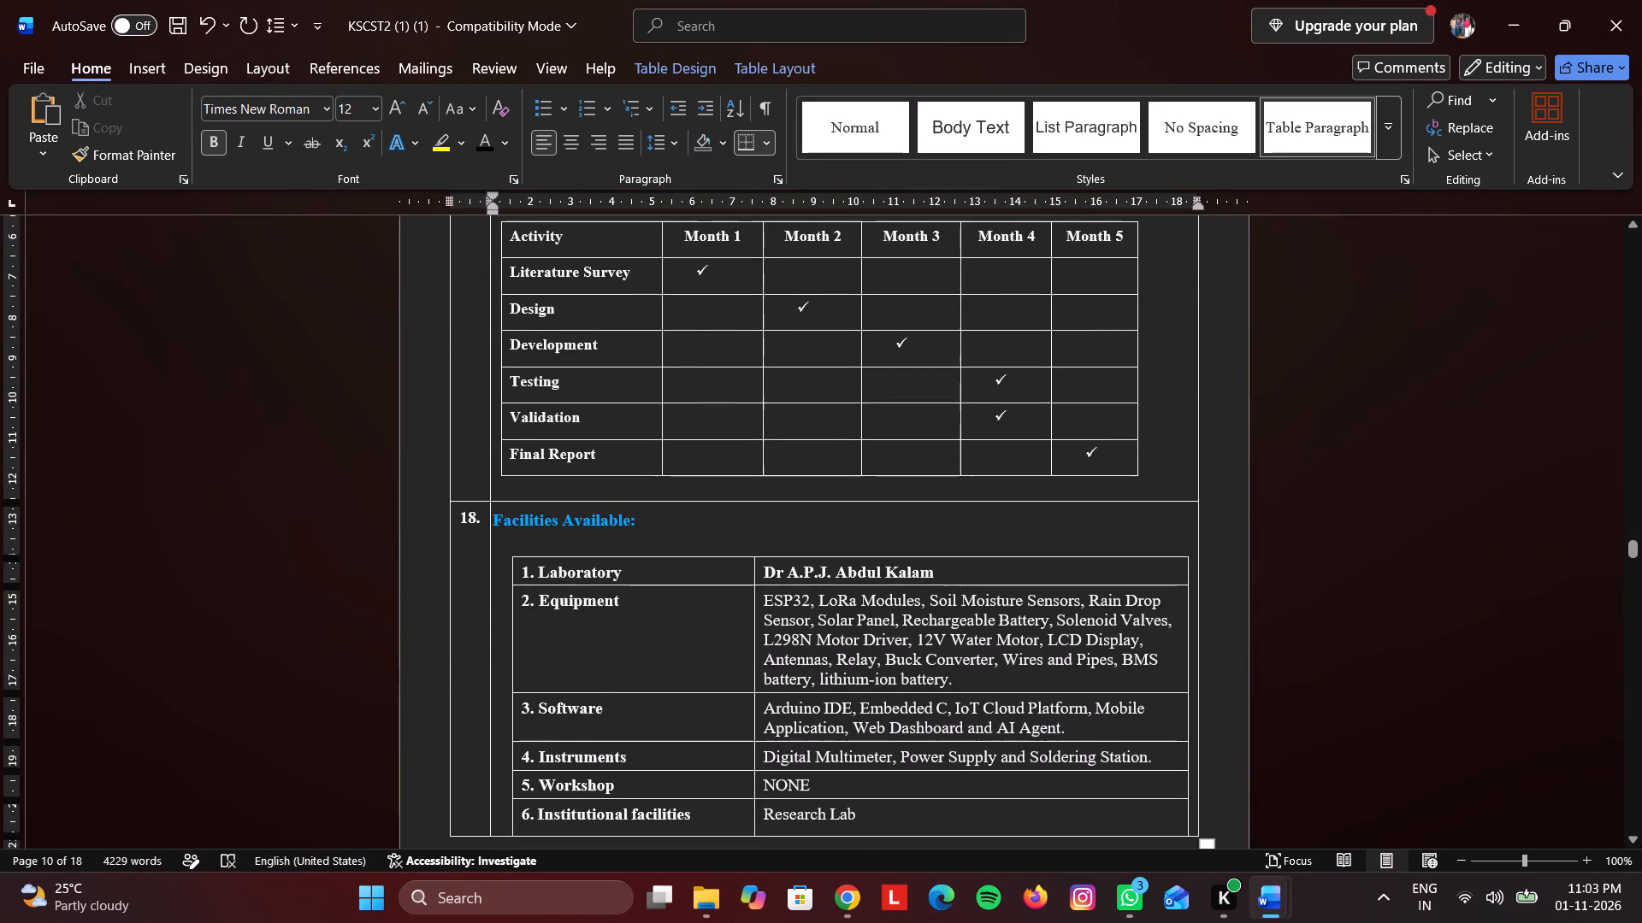
scroll(1129, 582, down, 11)
scroll(1129, 582, up, 5)
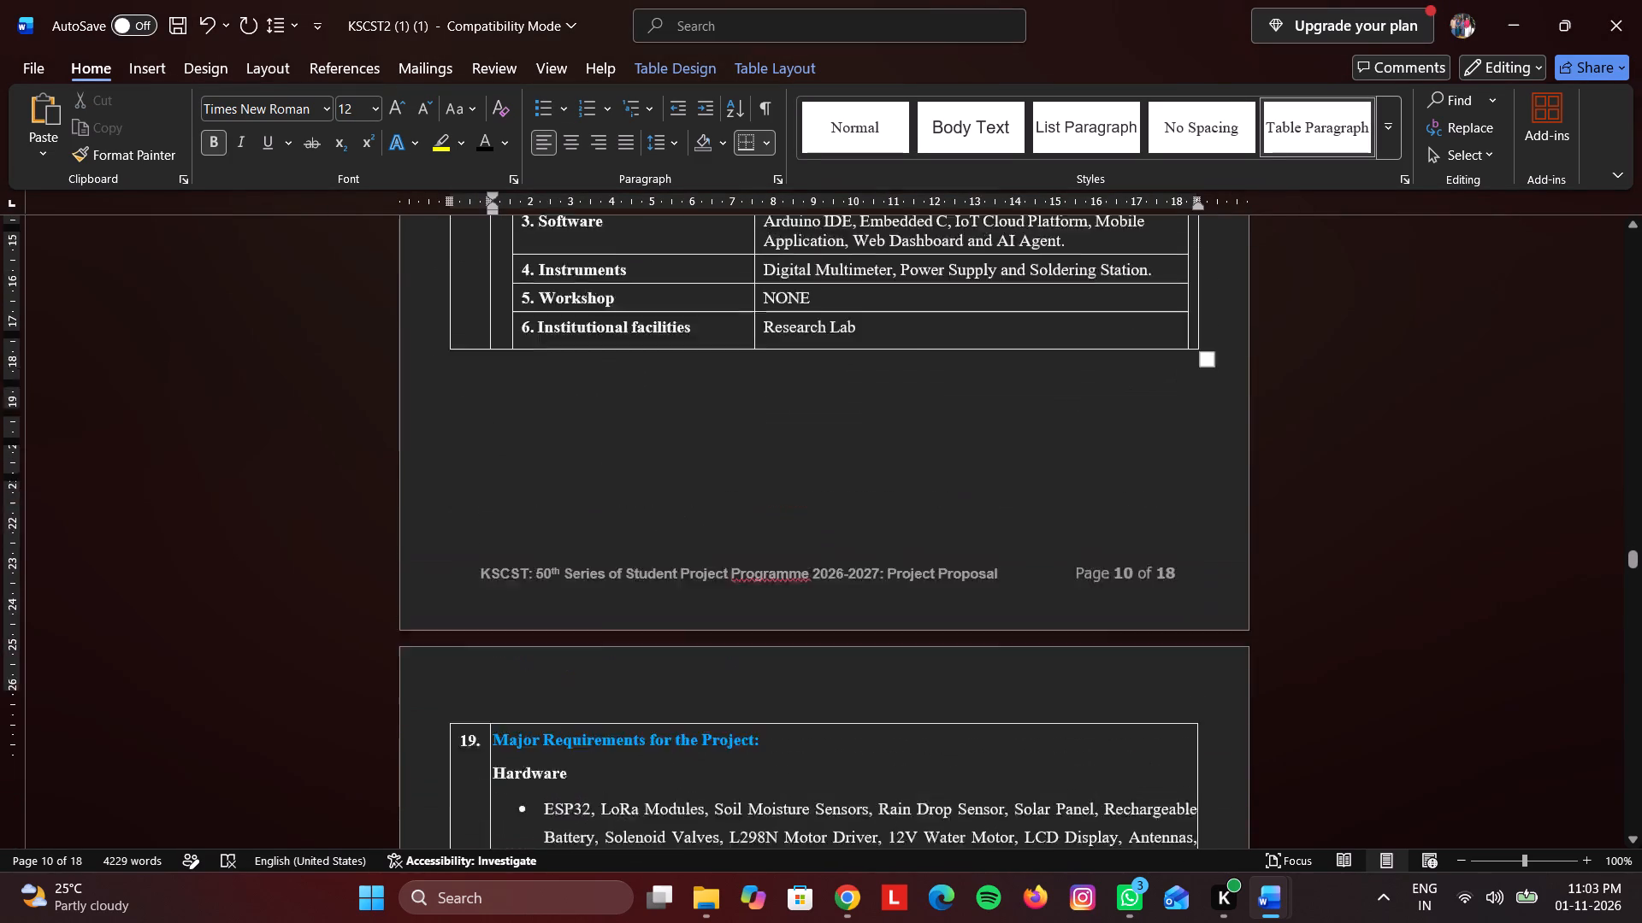
scroll(1129, 582, up, 13)
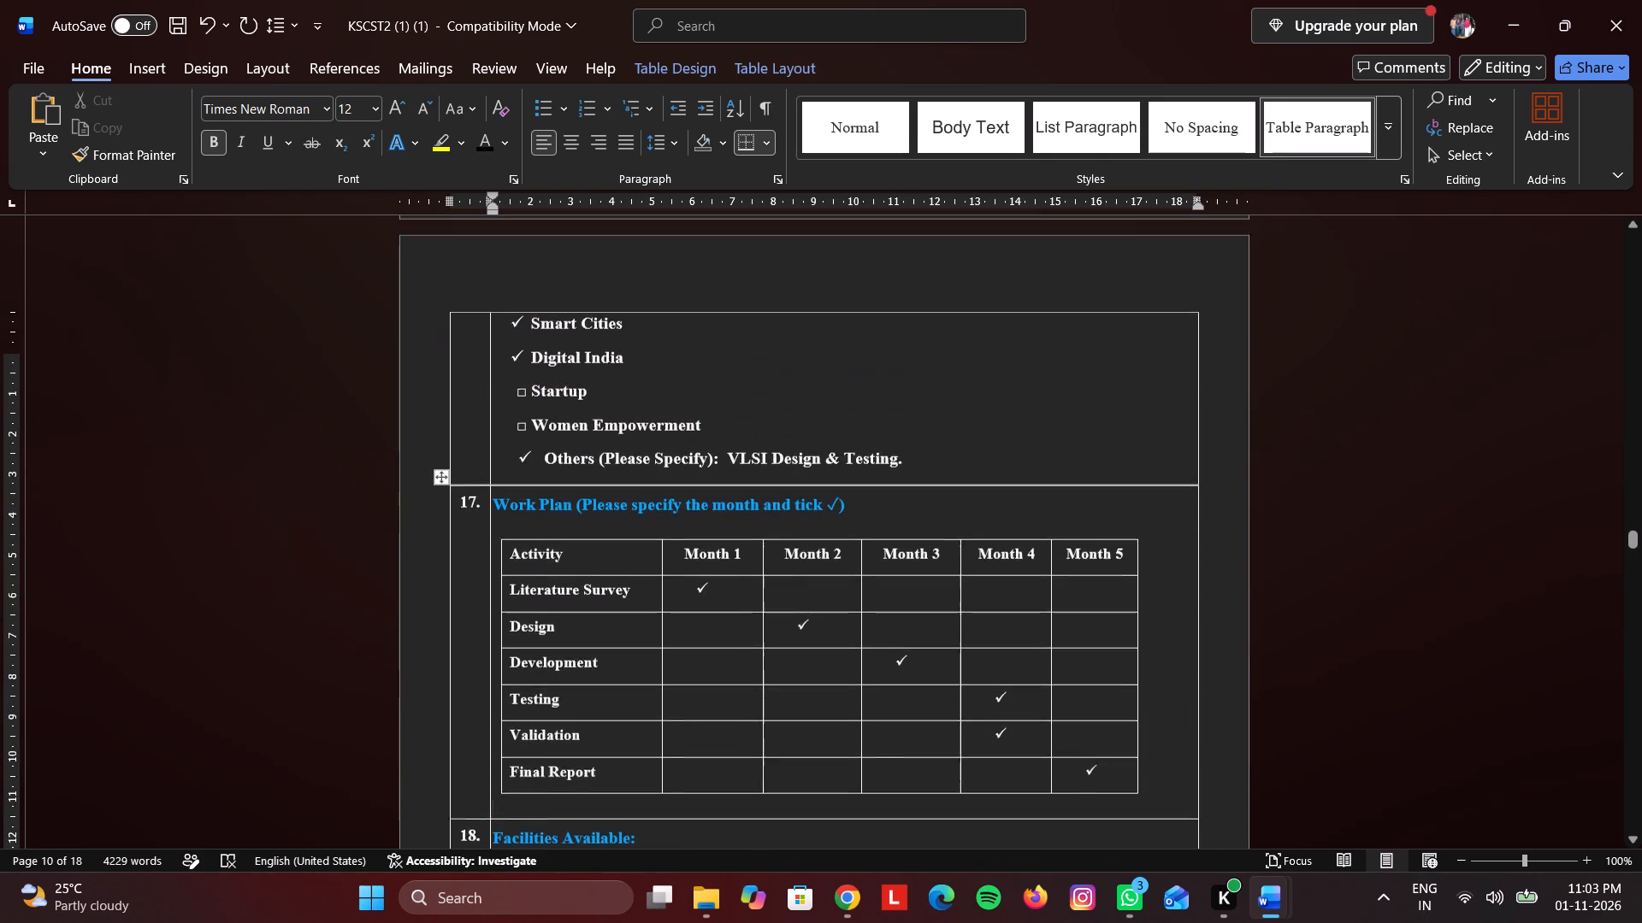
scroll(1129, 582, up, 2)
scroll(1125, 588, down, 4)
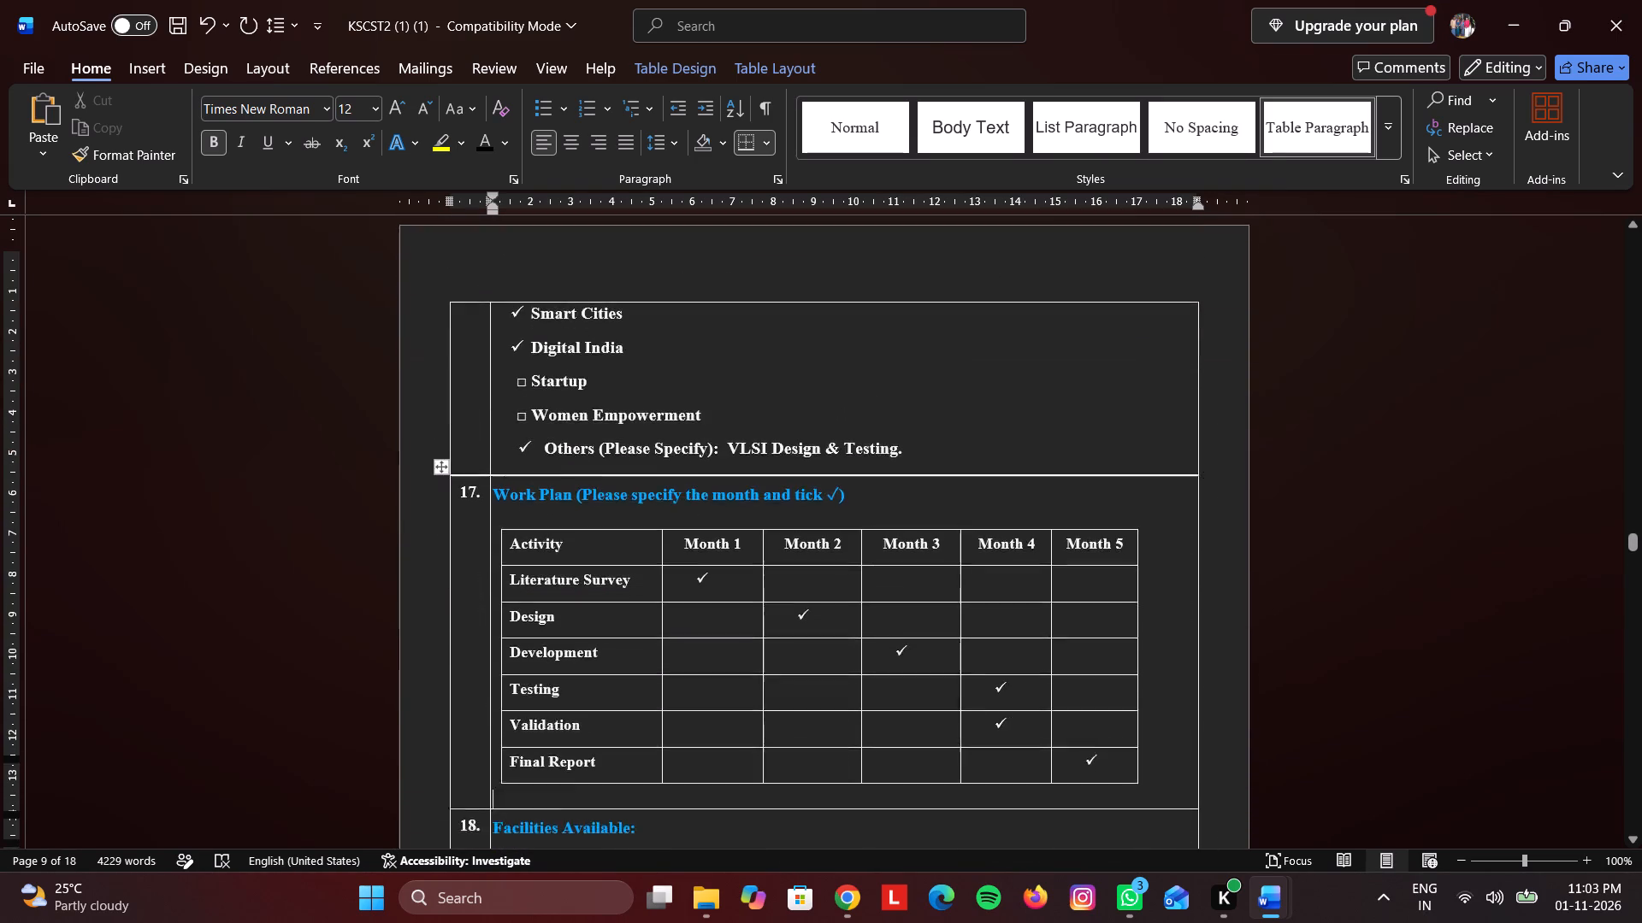
scroll(1118, 597, down, 6)
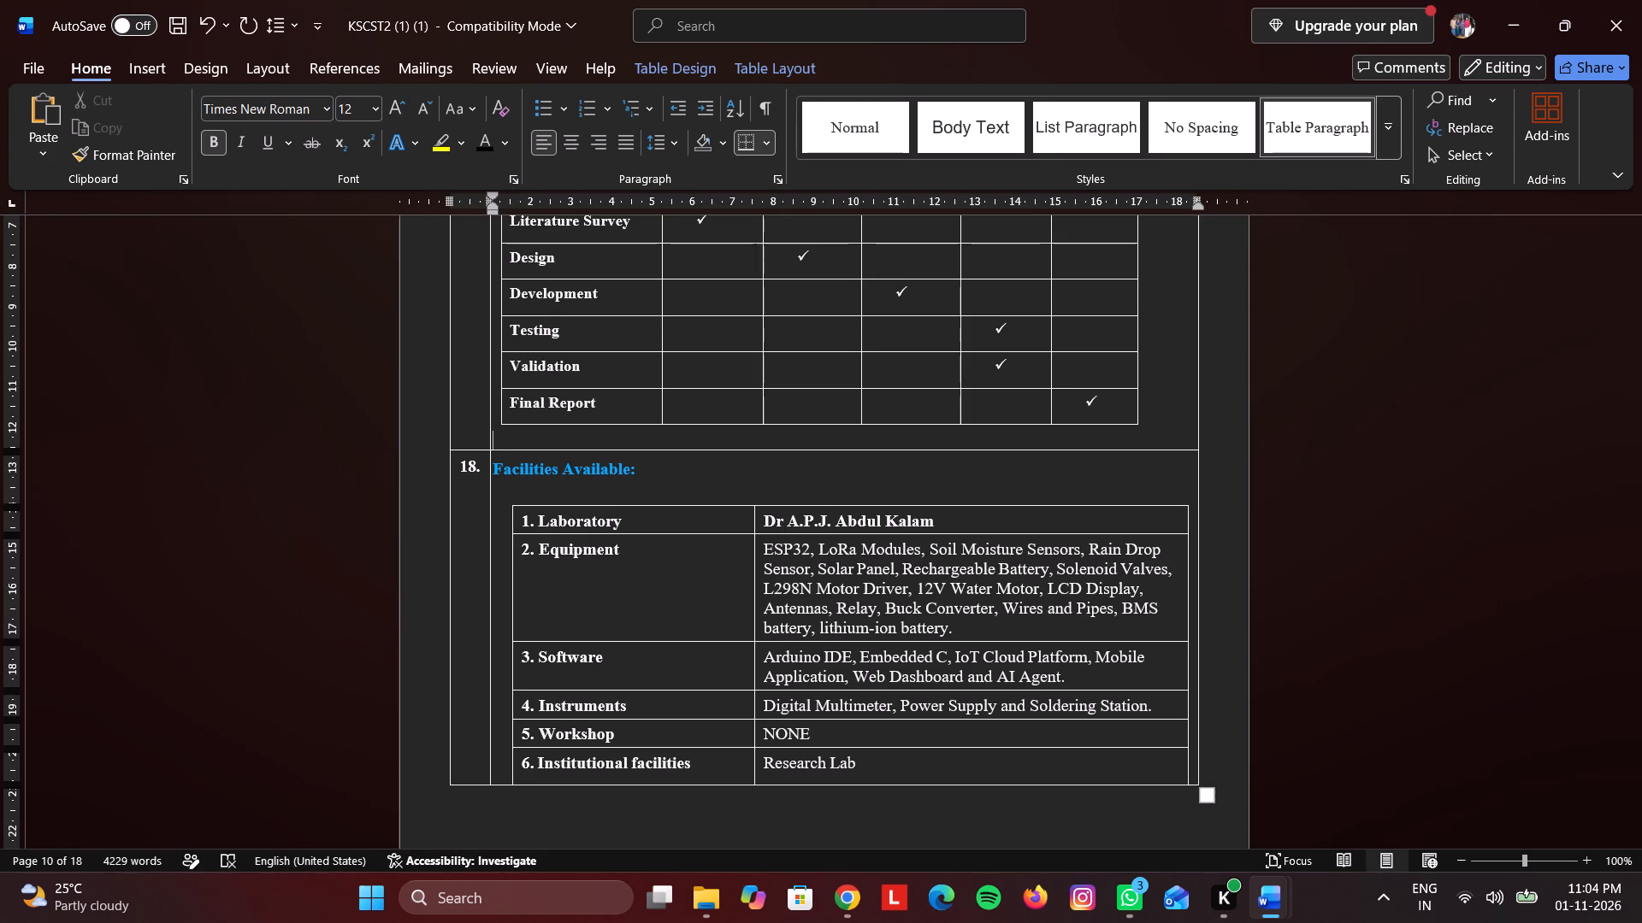
drag(702, 766, 636, 605)
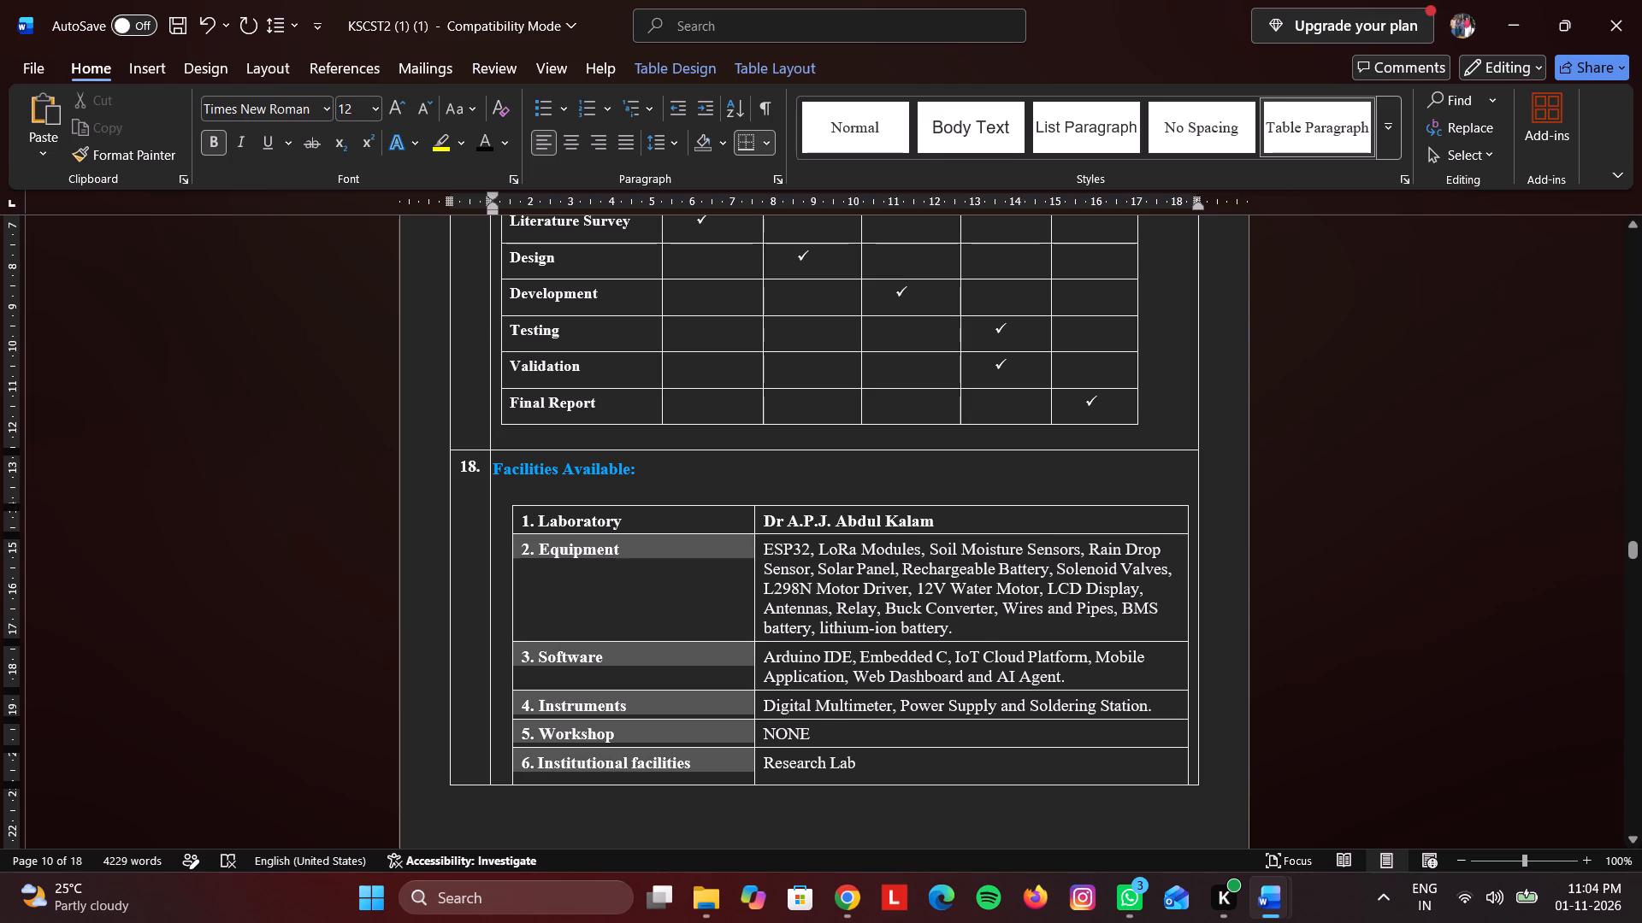
drag(636, 605, 576, 516)
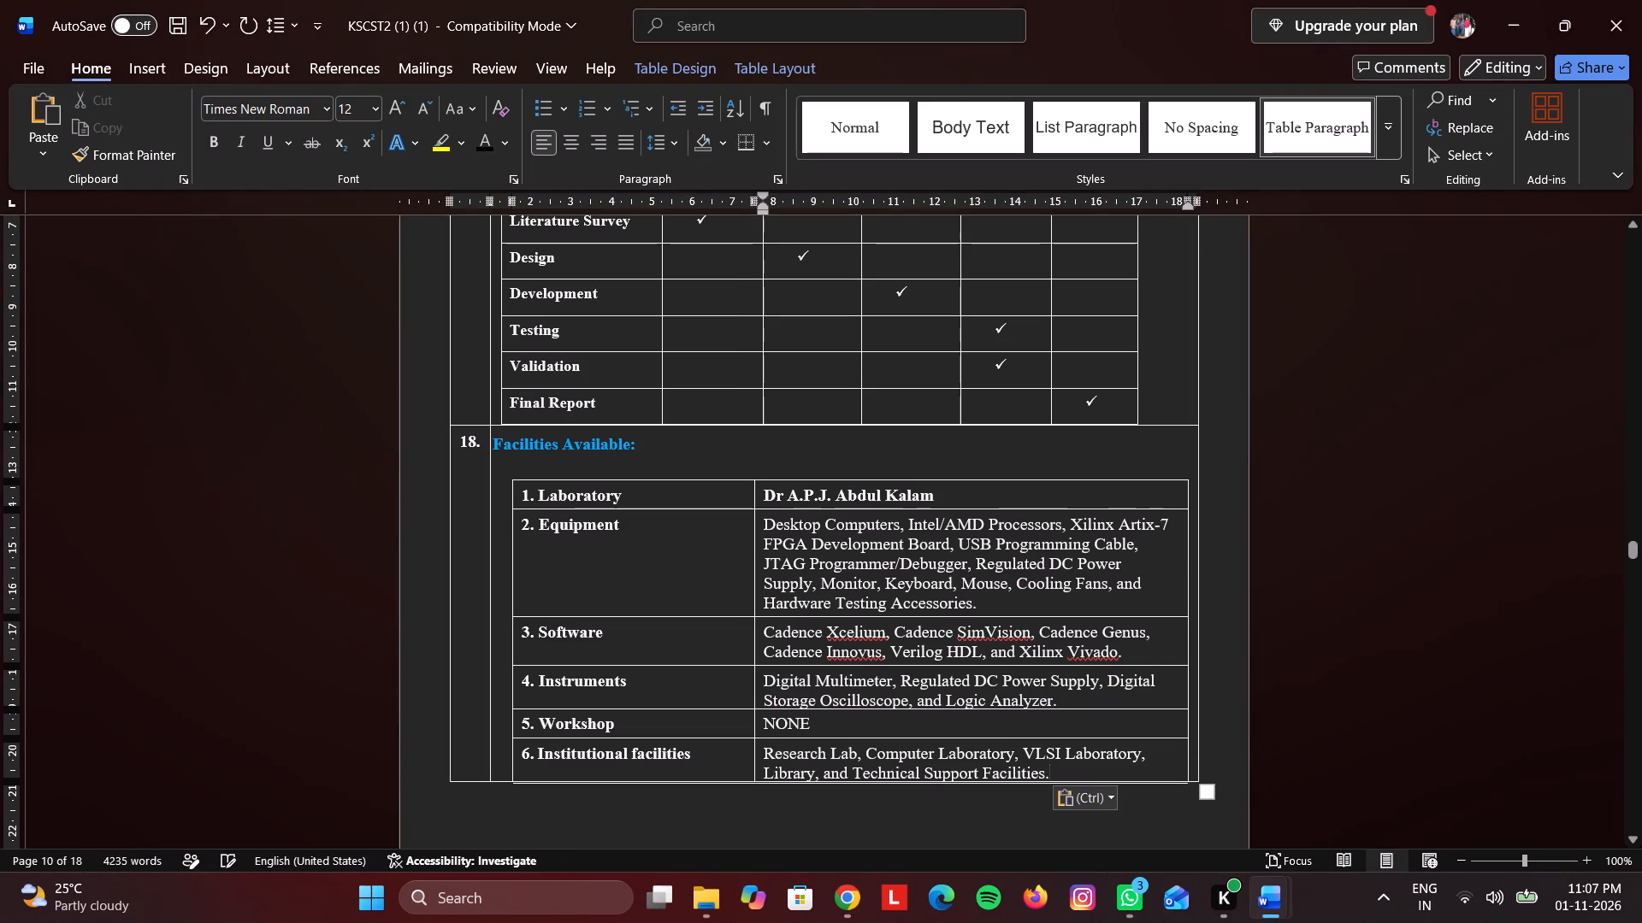
Apply 1.5 line spacing to section 18's table entries from Equipment through Institutional facilities.
scroll(1113, 750, down, 2)
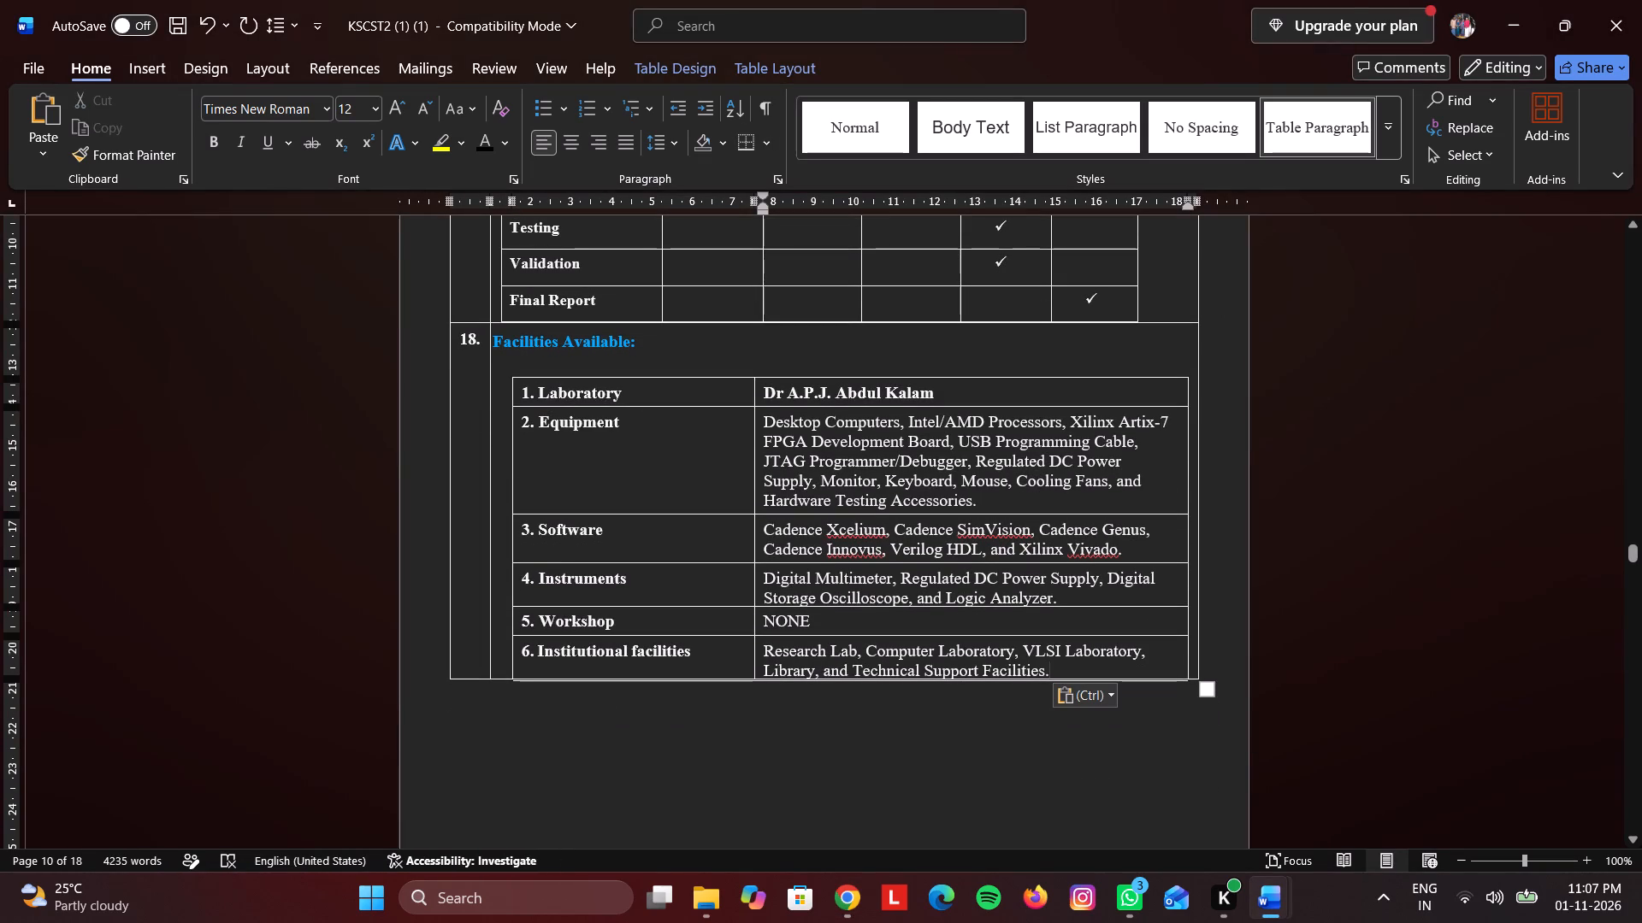
click(499, 669)
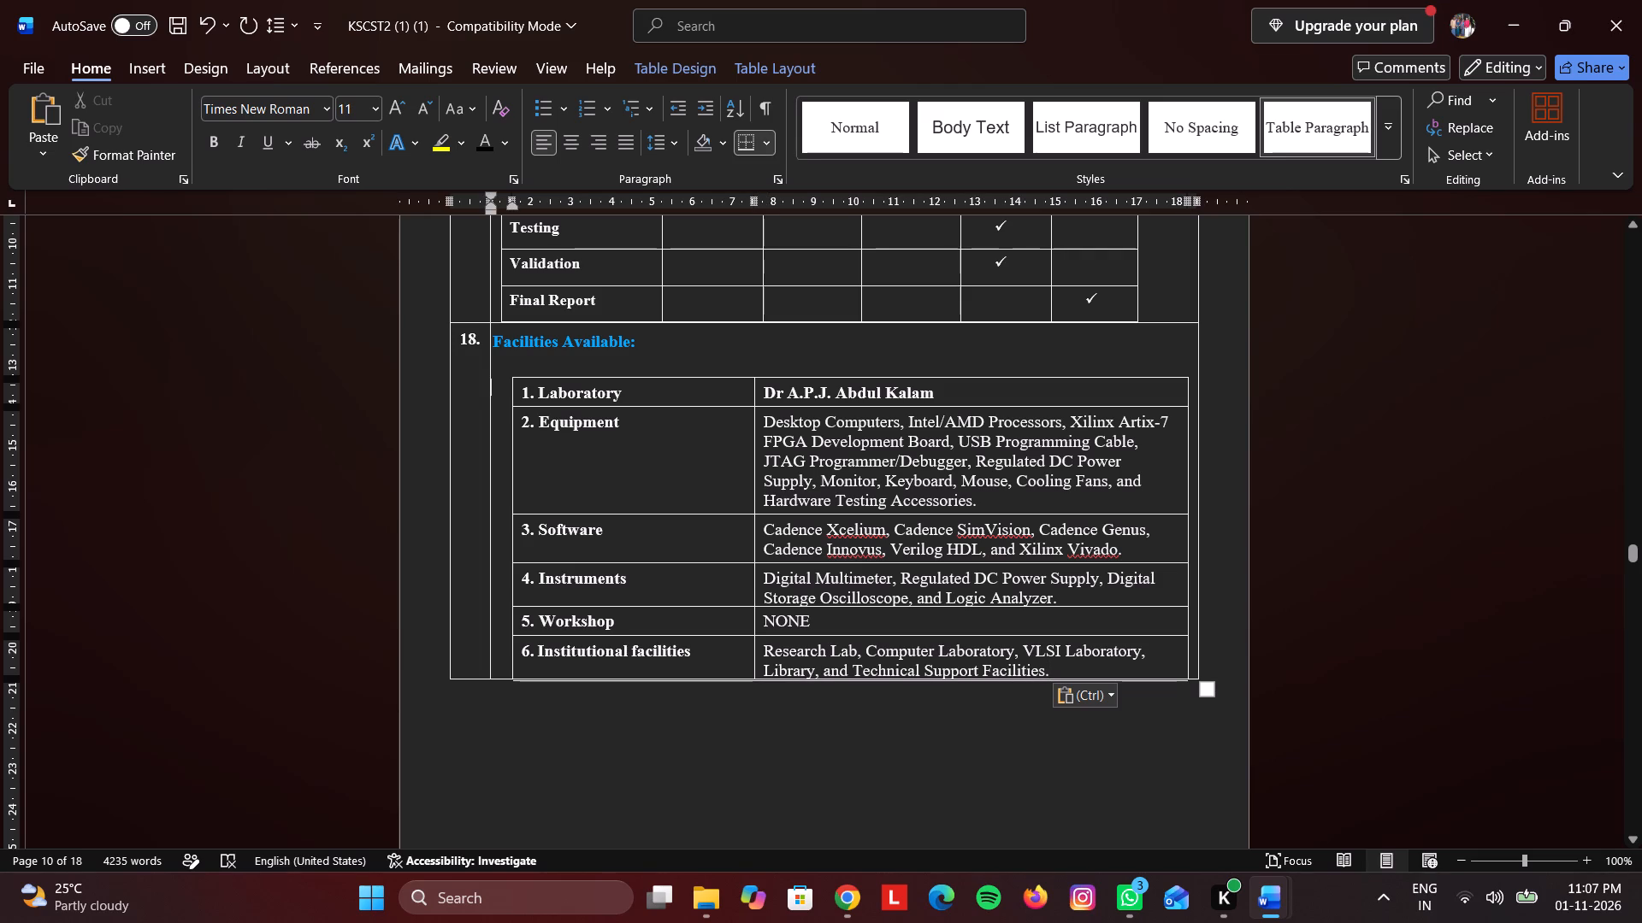
drag(1054, 672, 949, 538)
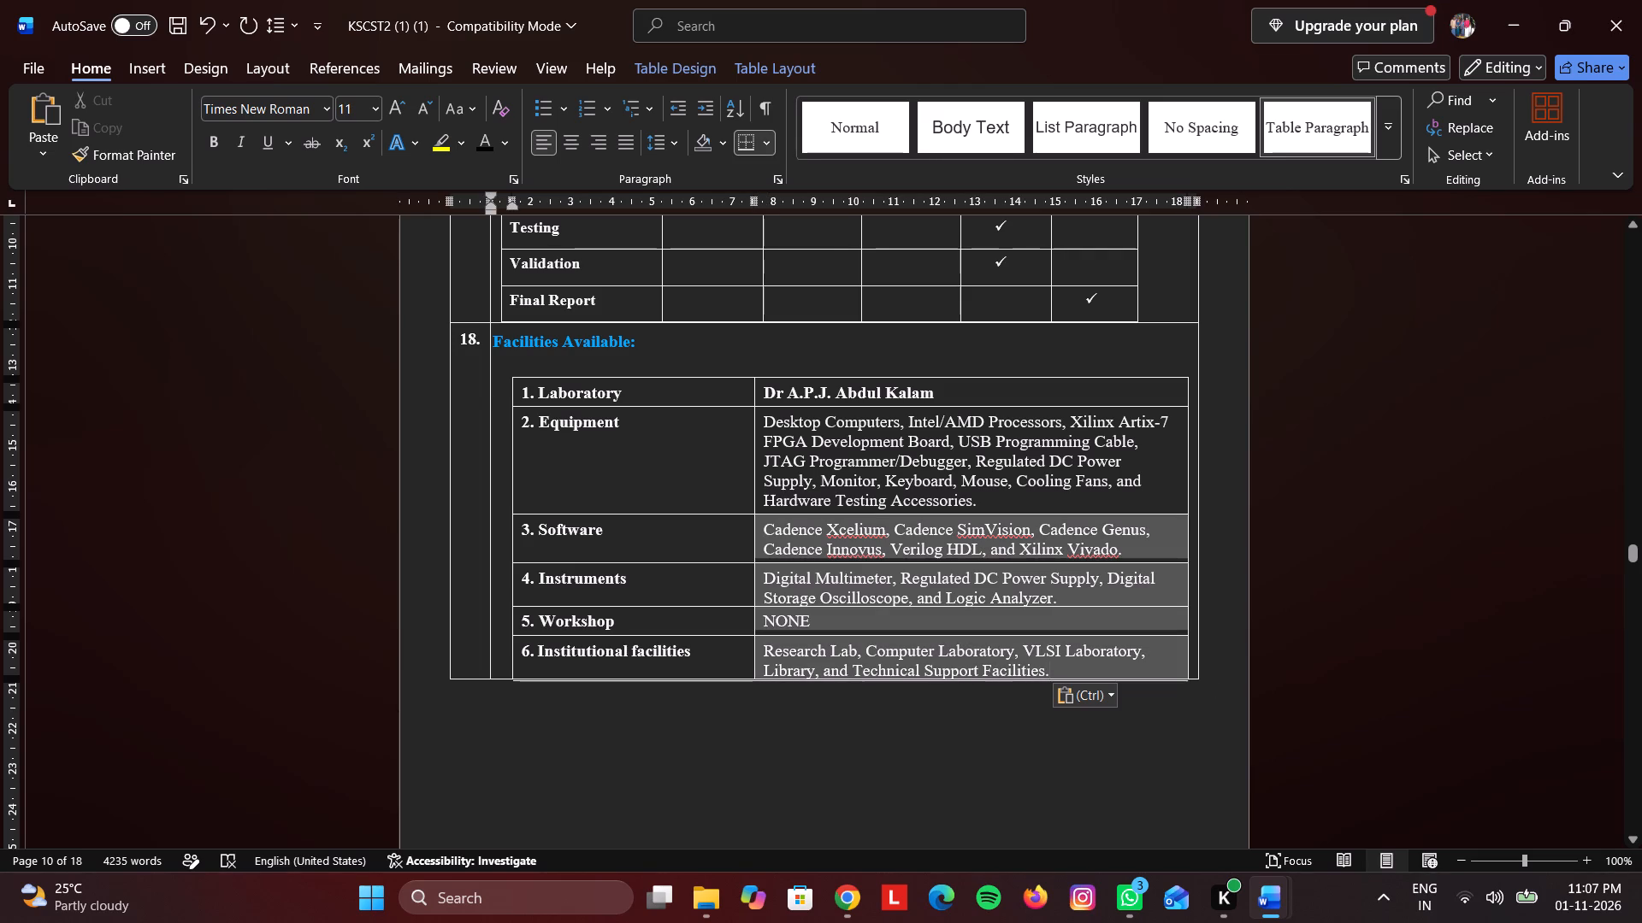
drag(949, 538, 889, 457)
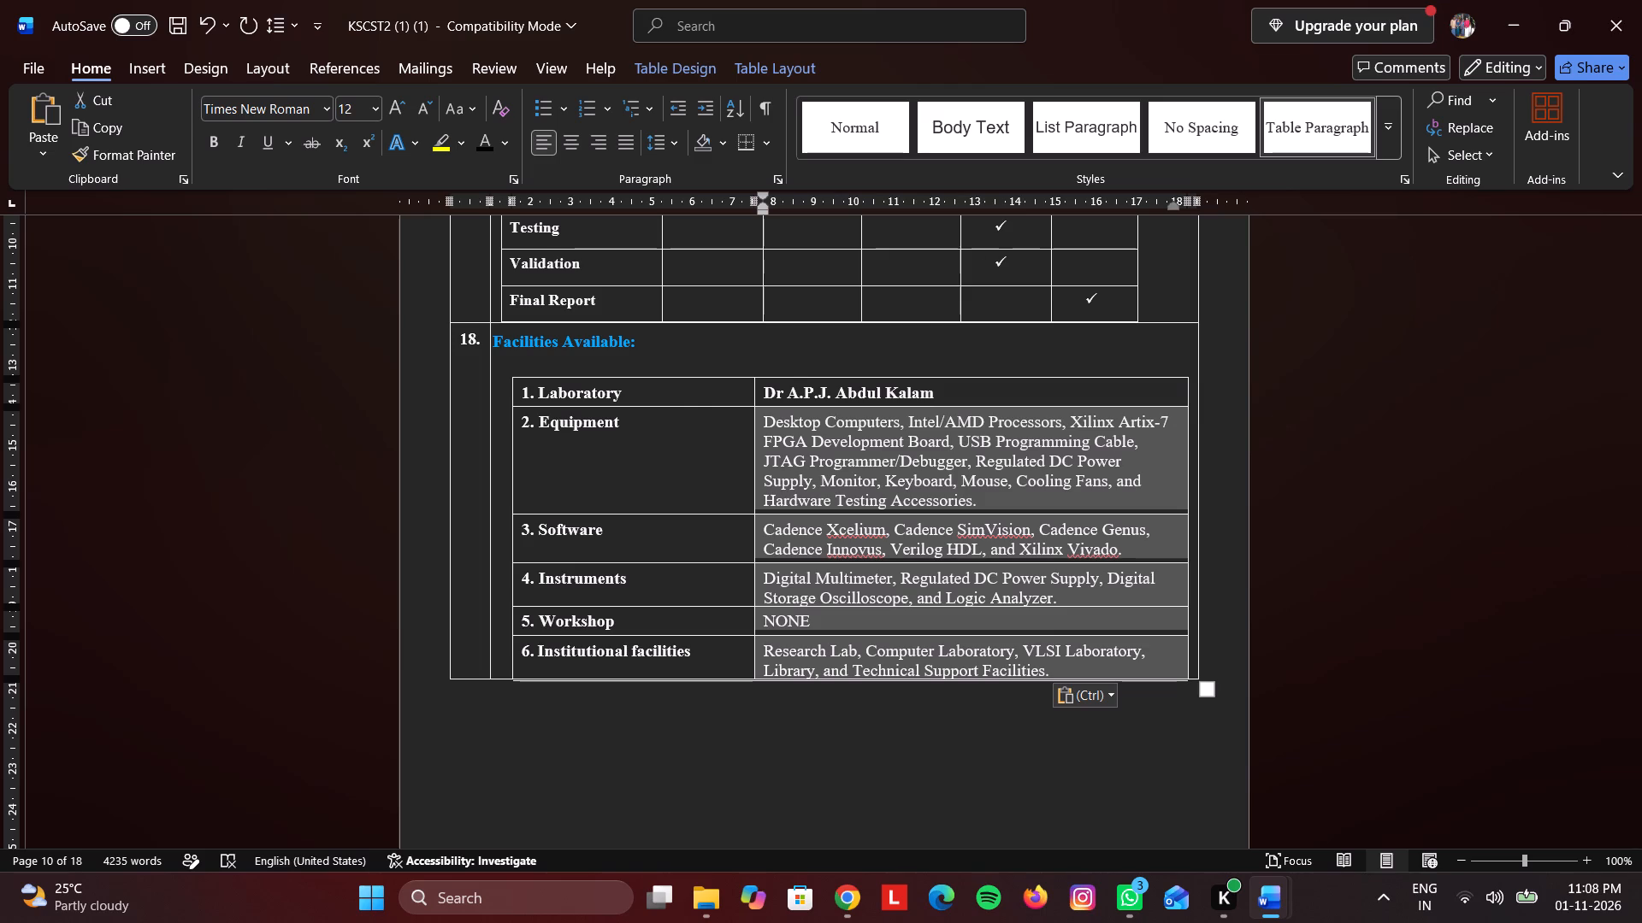
click(676, 143)
click(688, 224)
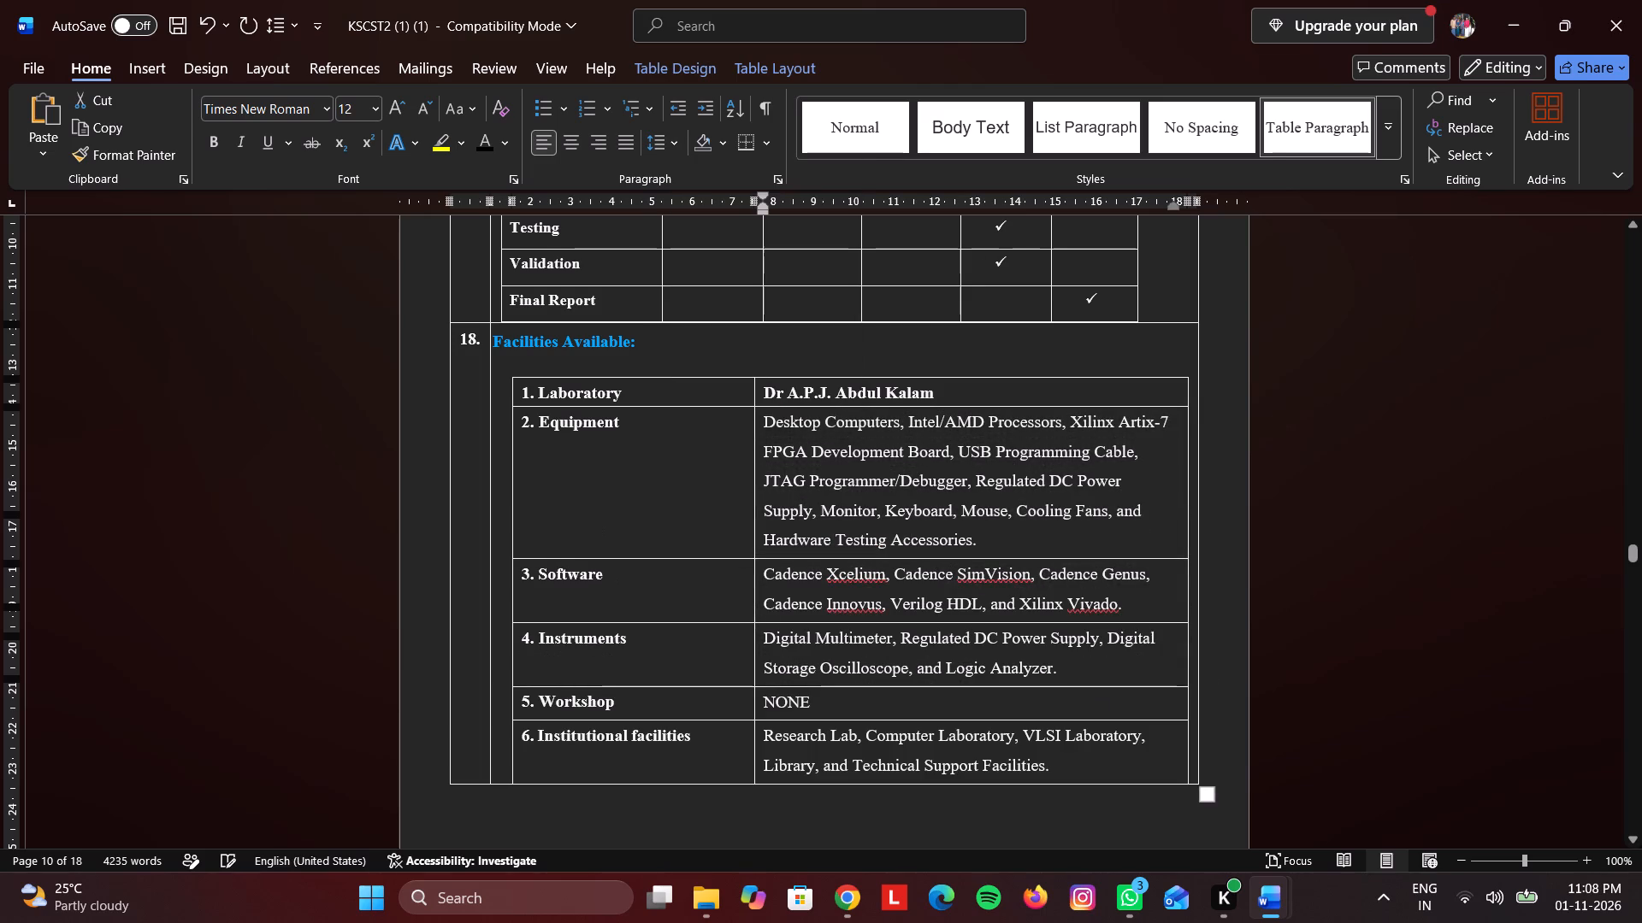
Justify the text of section 18's table entries from Equipment through Institutional facilities.
scroll(907, 619, down, 10)
scroll(908, 629, up, 6)
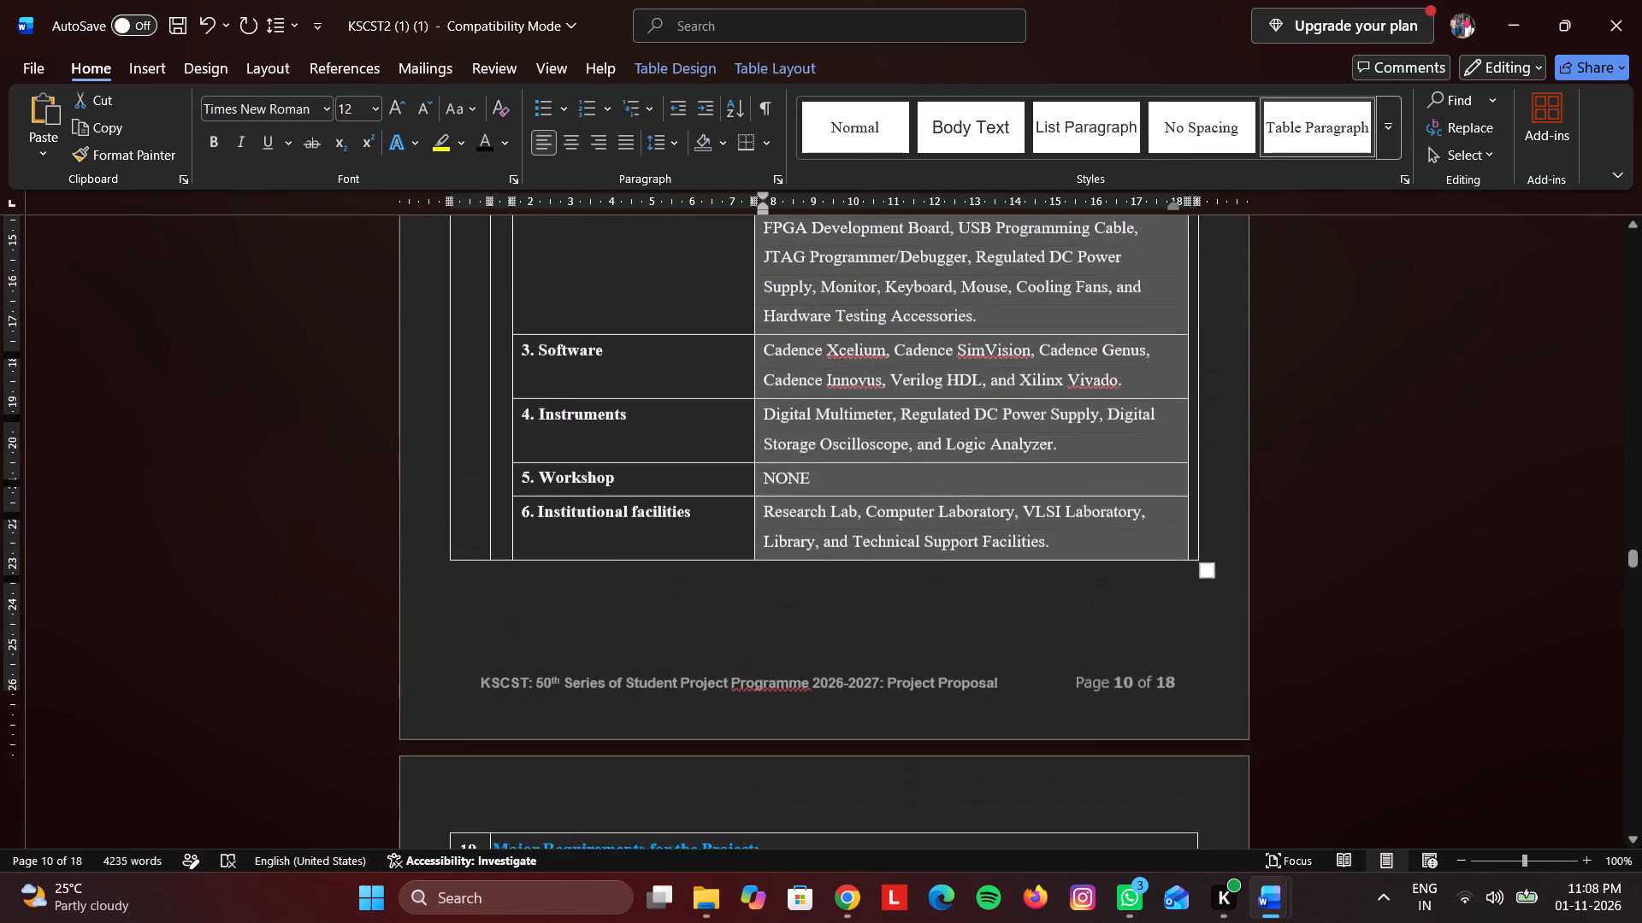
scroll(909, 628, up, 3)
click(682, 563)
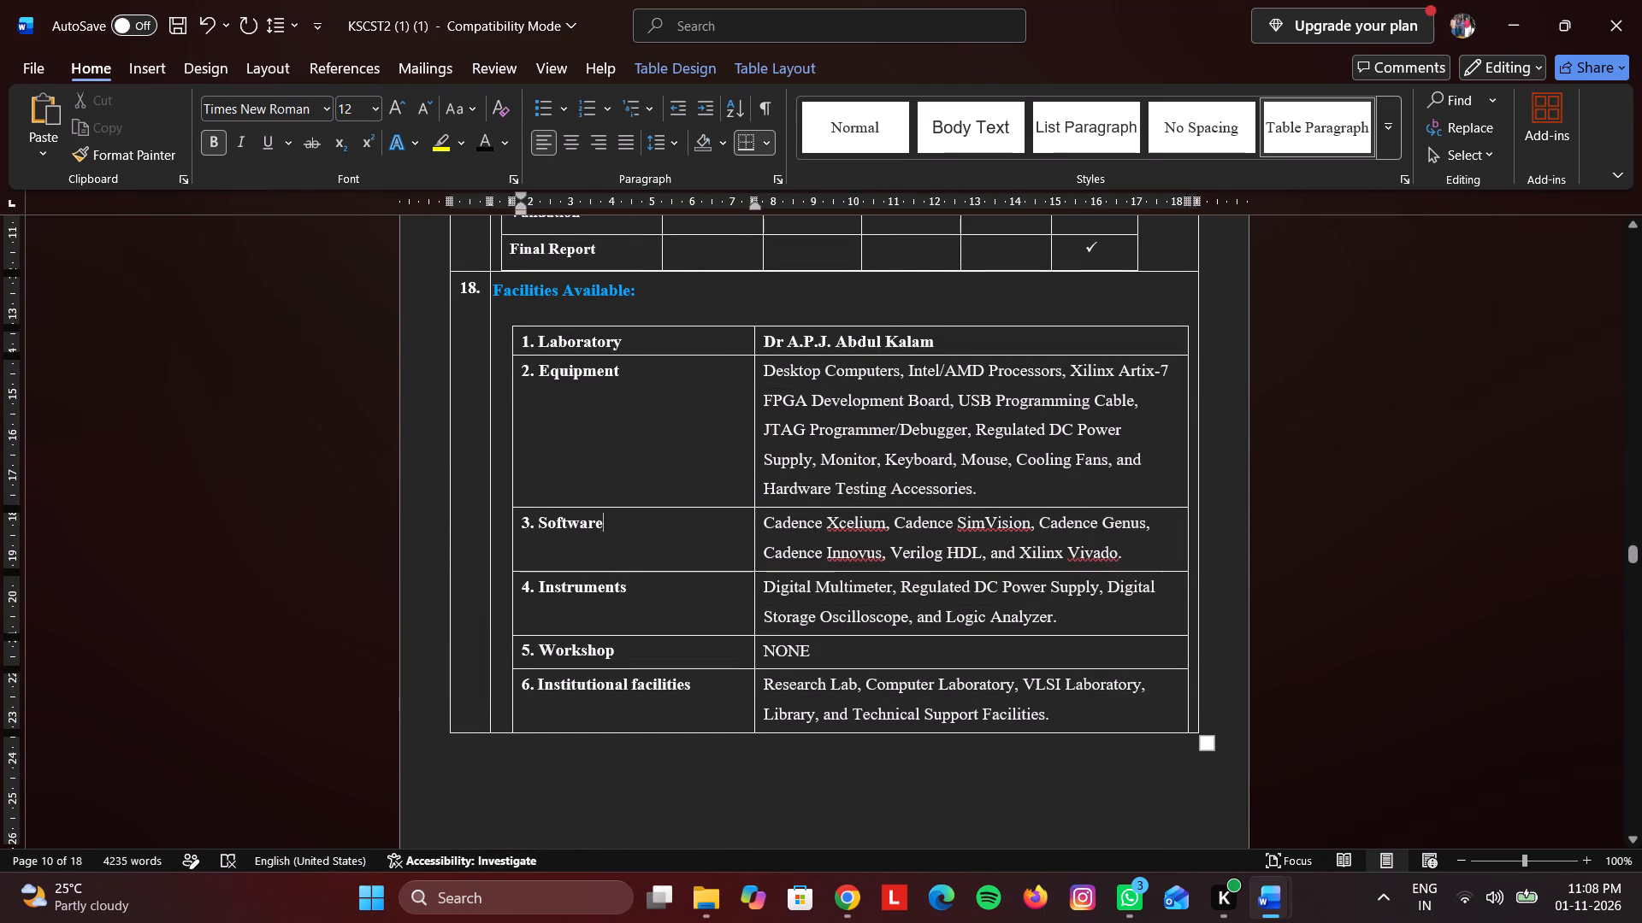
drag(1088, 718, 872, 445)
click(630, 140)
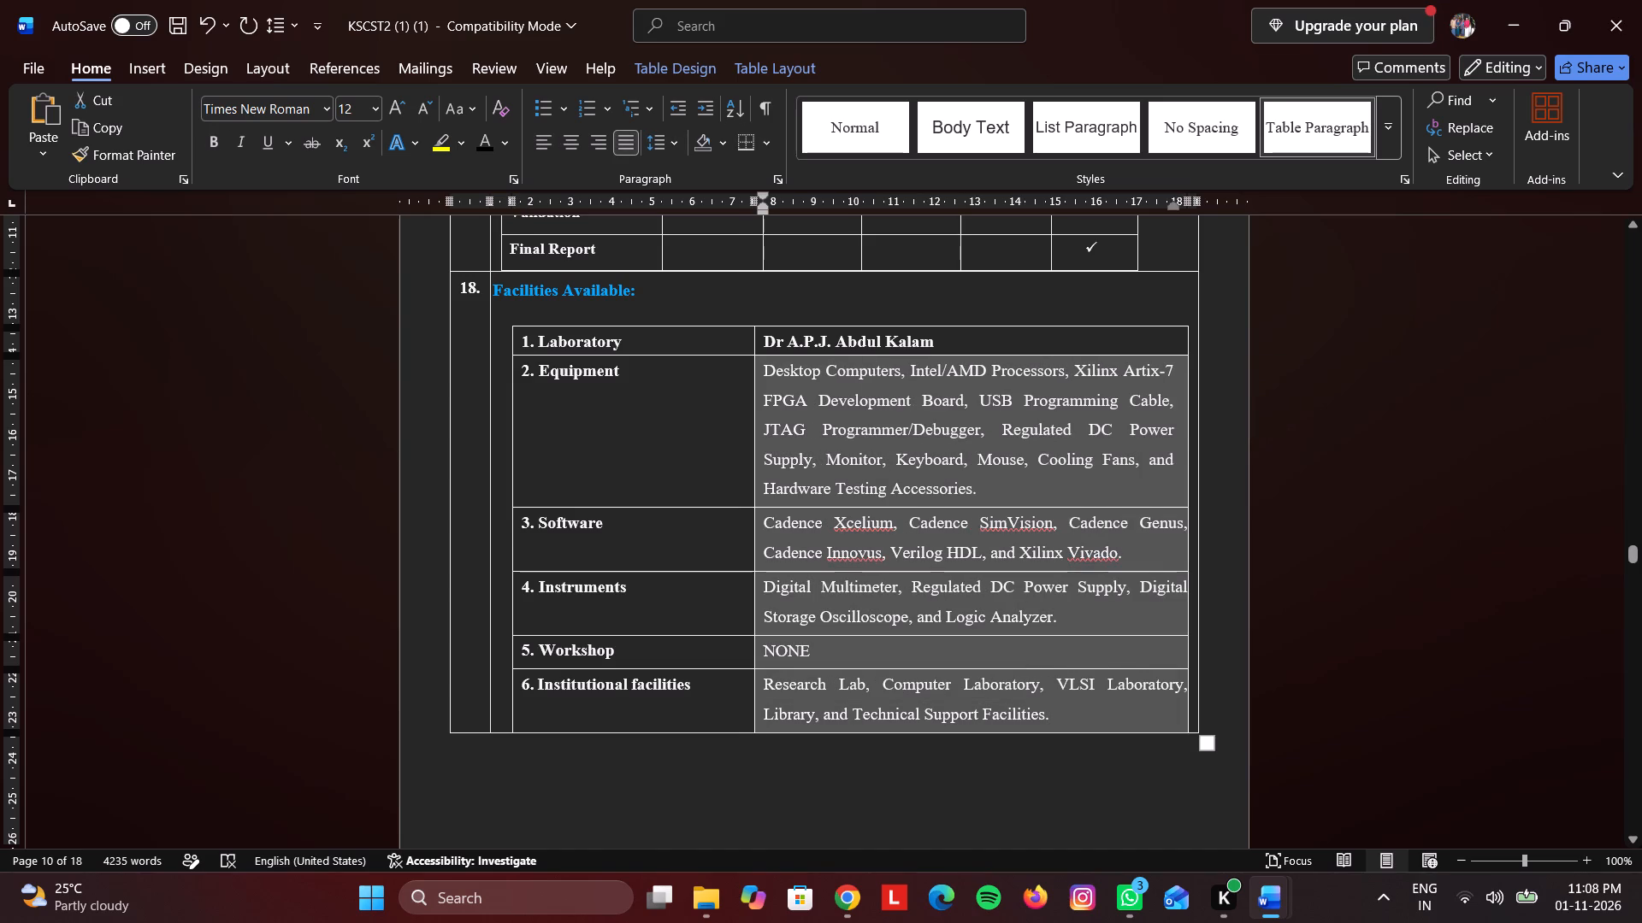
click(834, 562)
scroll(832, 560, down, 3)
scroll(846, 585, up, 1)
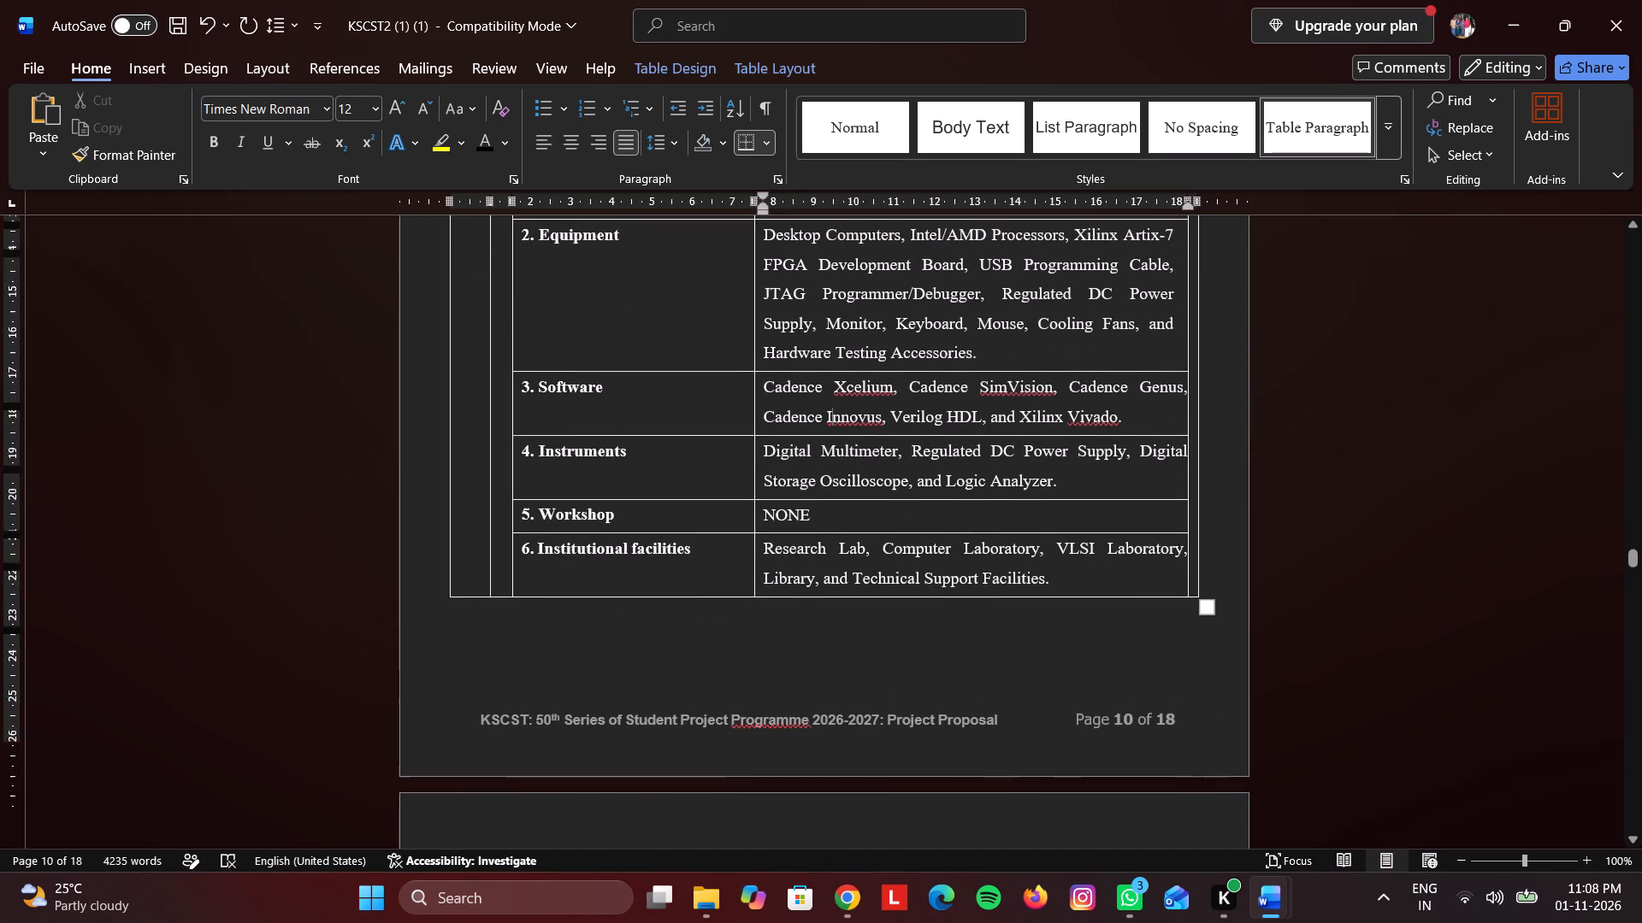
scroll(846, 585, up, 3)
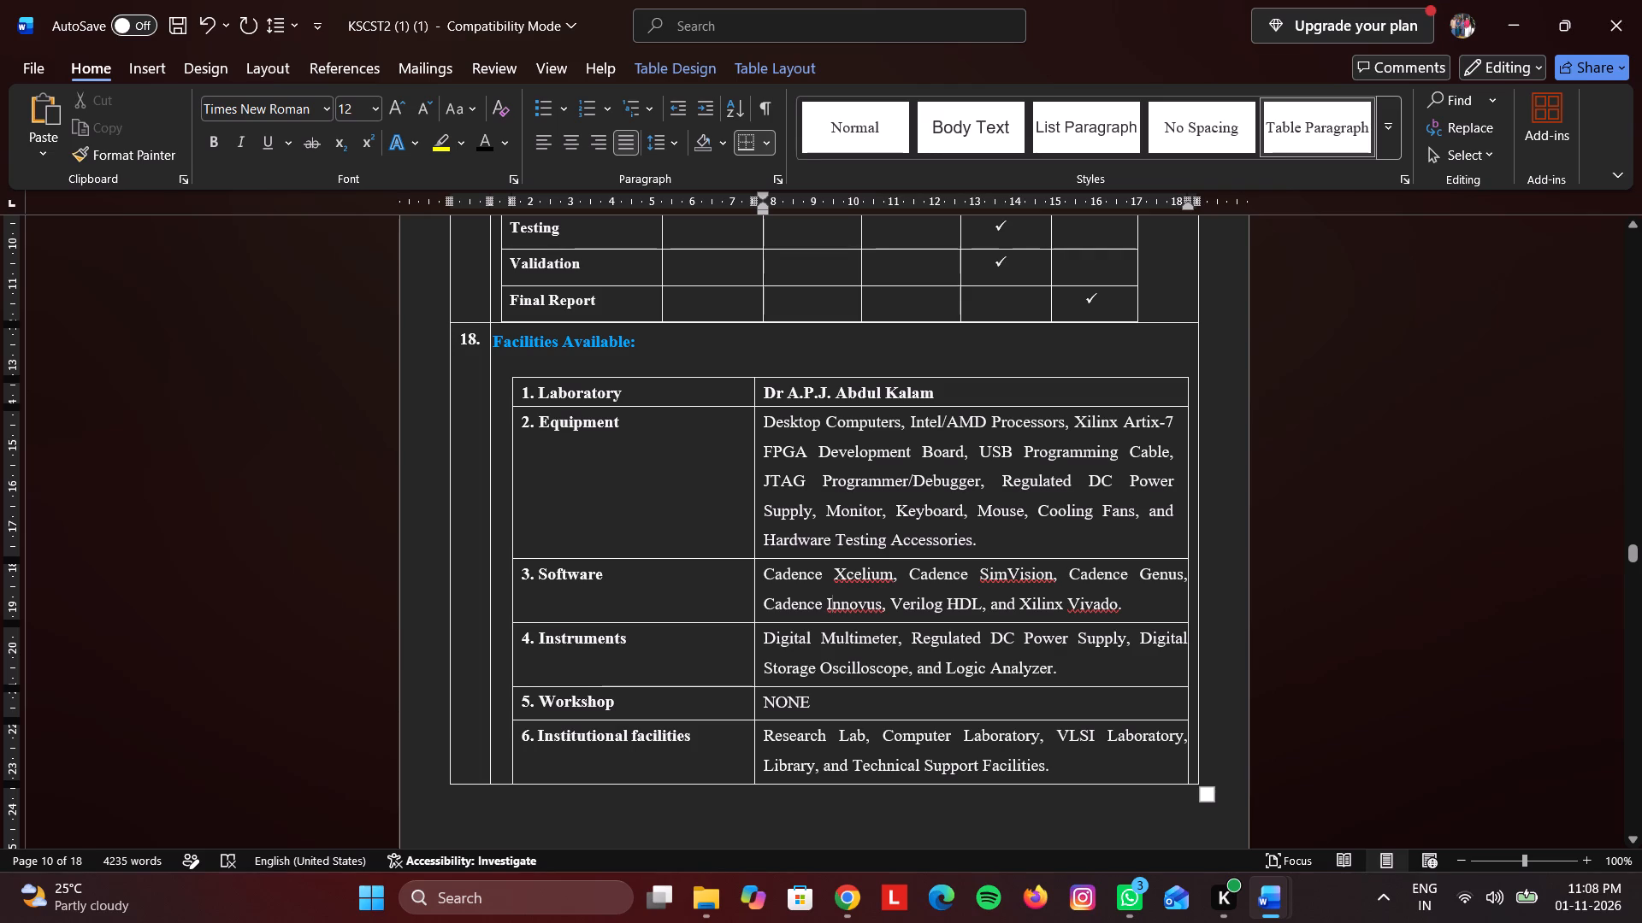
Copy the Institutional facilities text from the Major Project KSCST document and append it after "Technical Support Facilities," in KSCST2's section 18 entry.
key(alt+Tab)
key(alt+Tab)
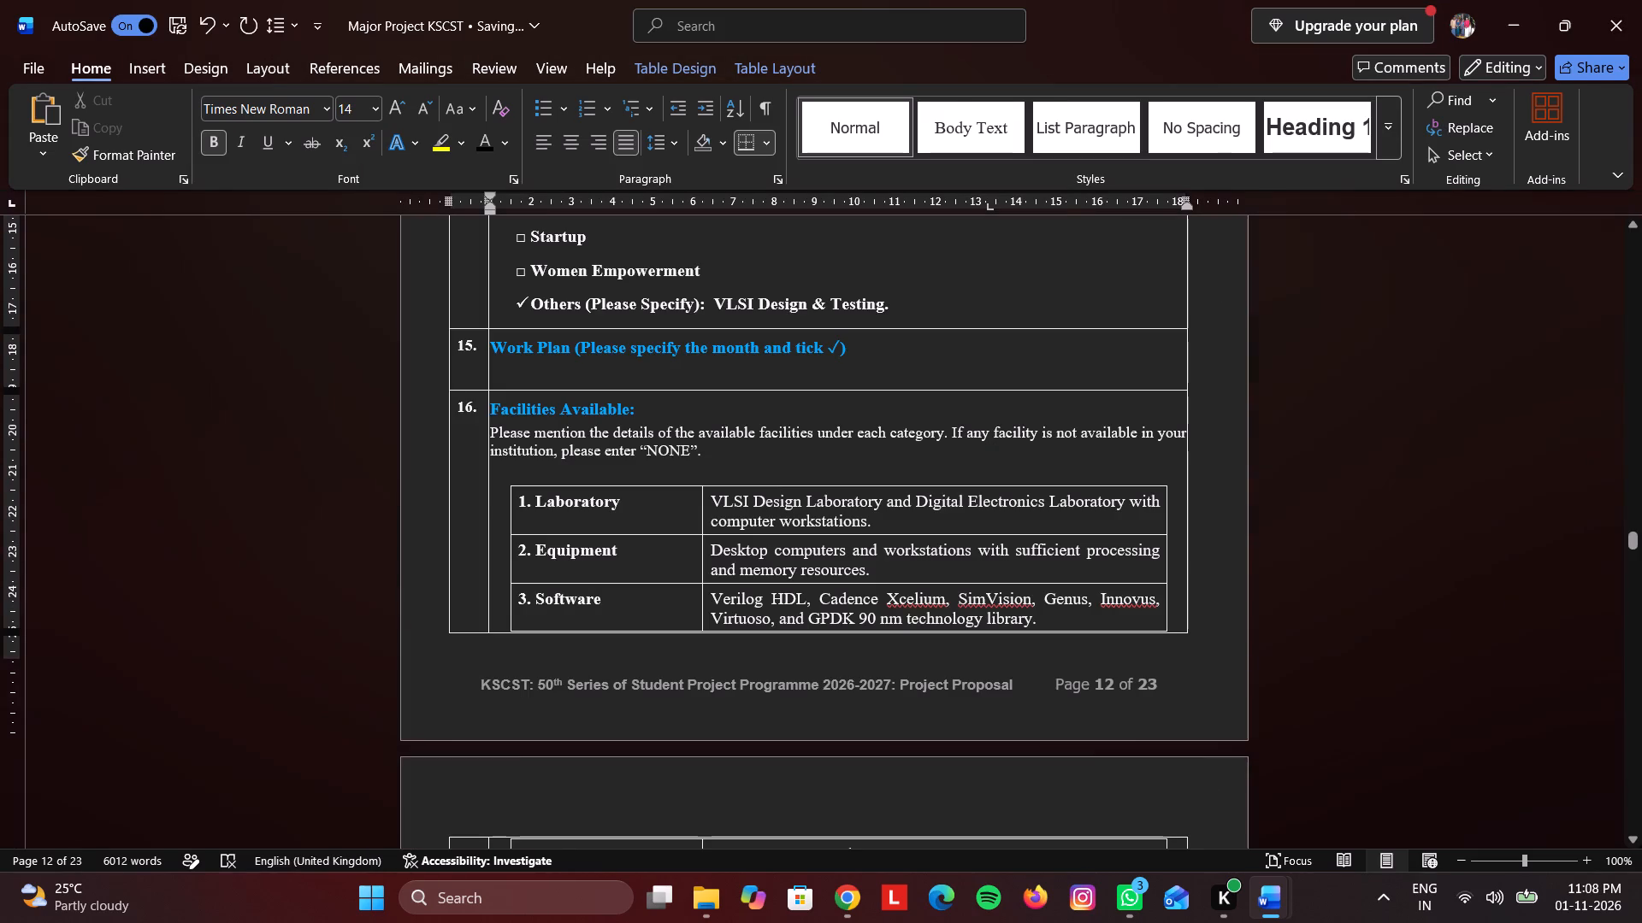
scroll(839, 700, down, 3)
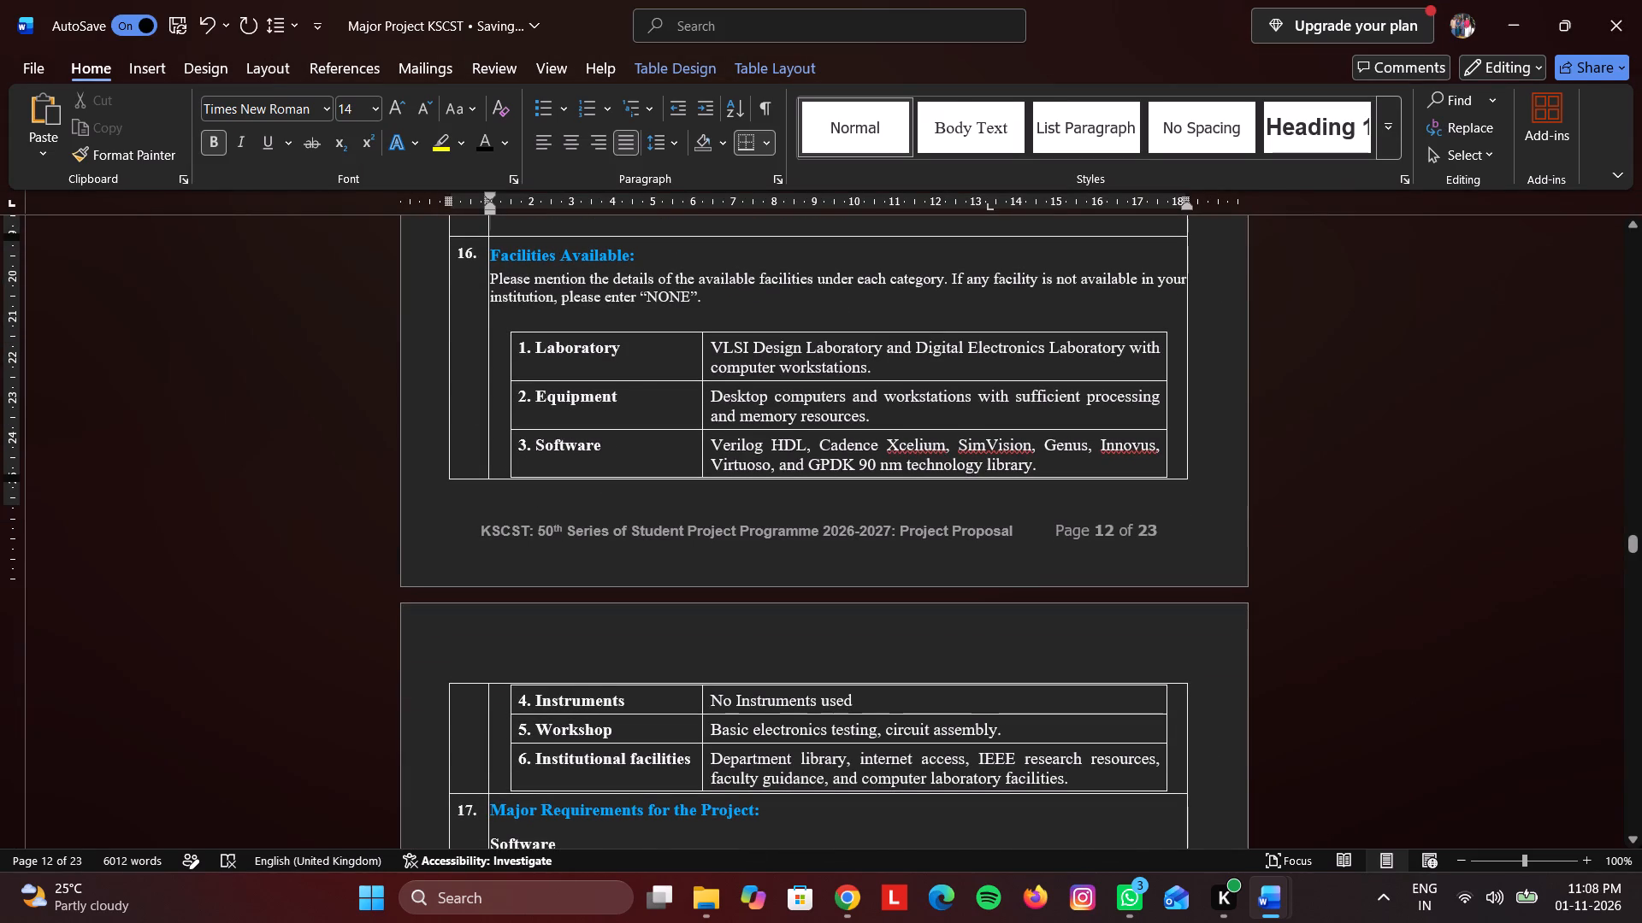
scroll(842, 699, down, 3)
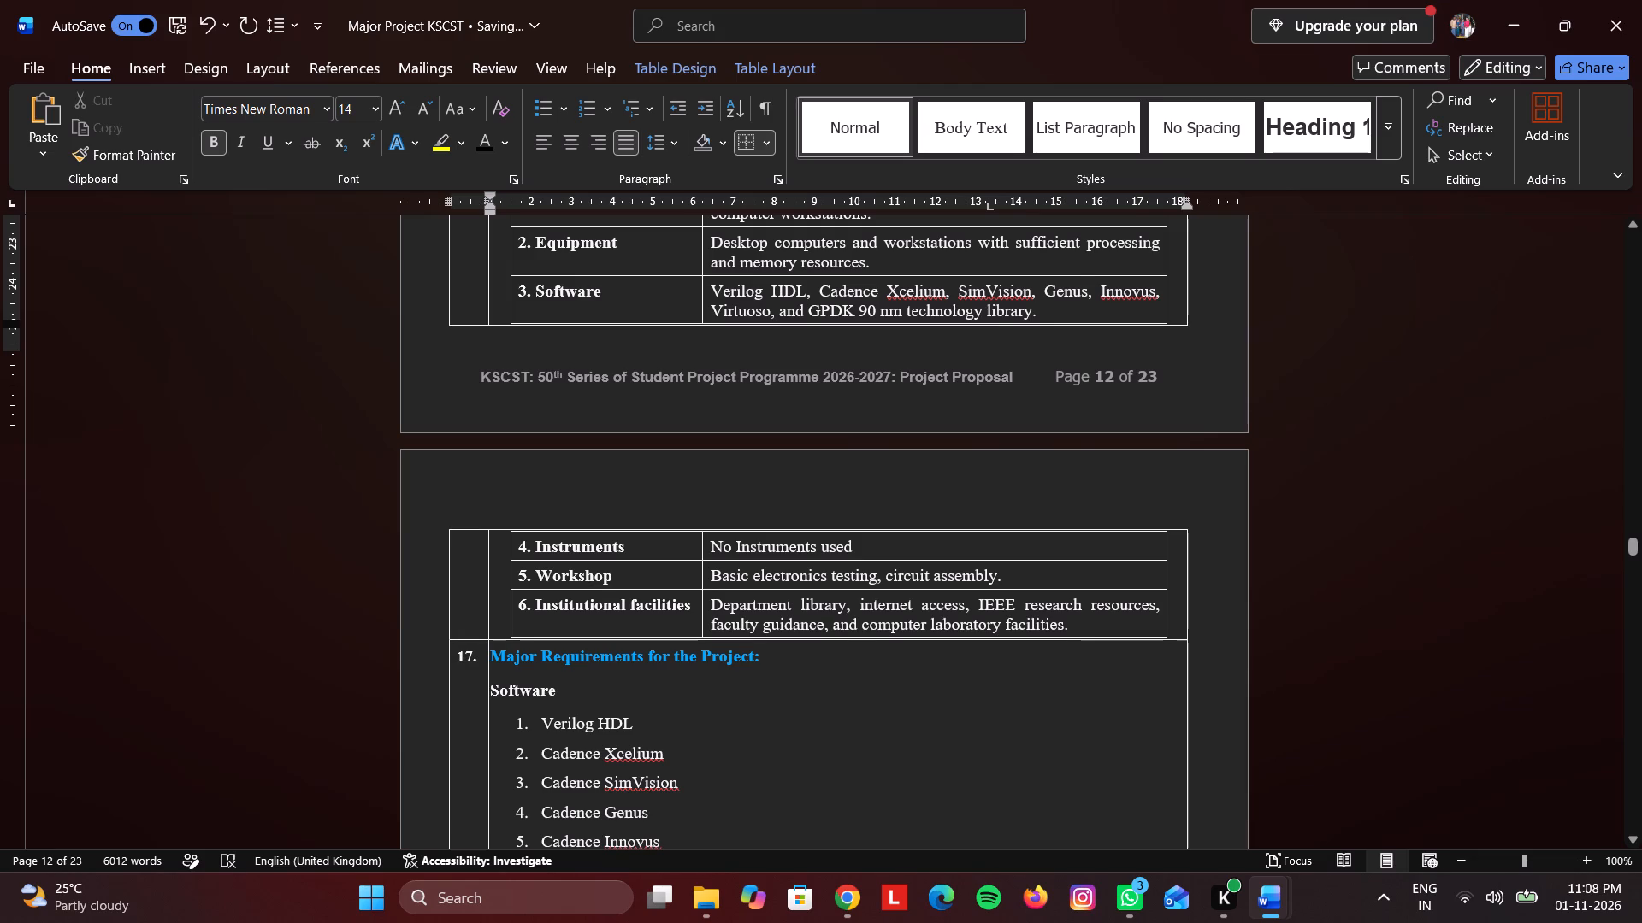
drag(1078, 632, 835, 612)
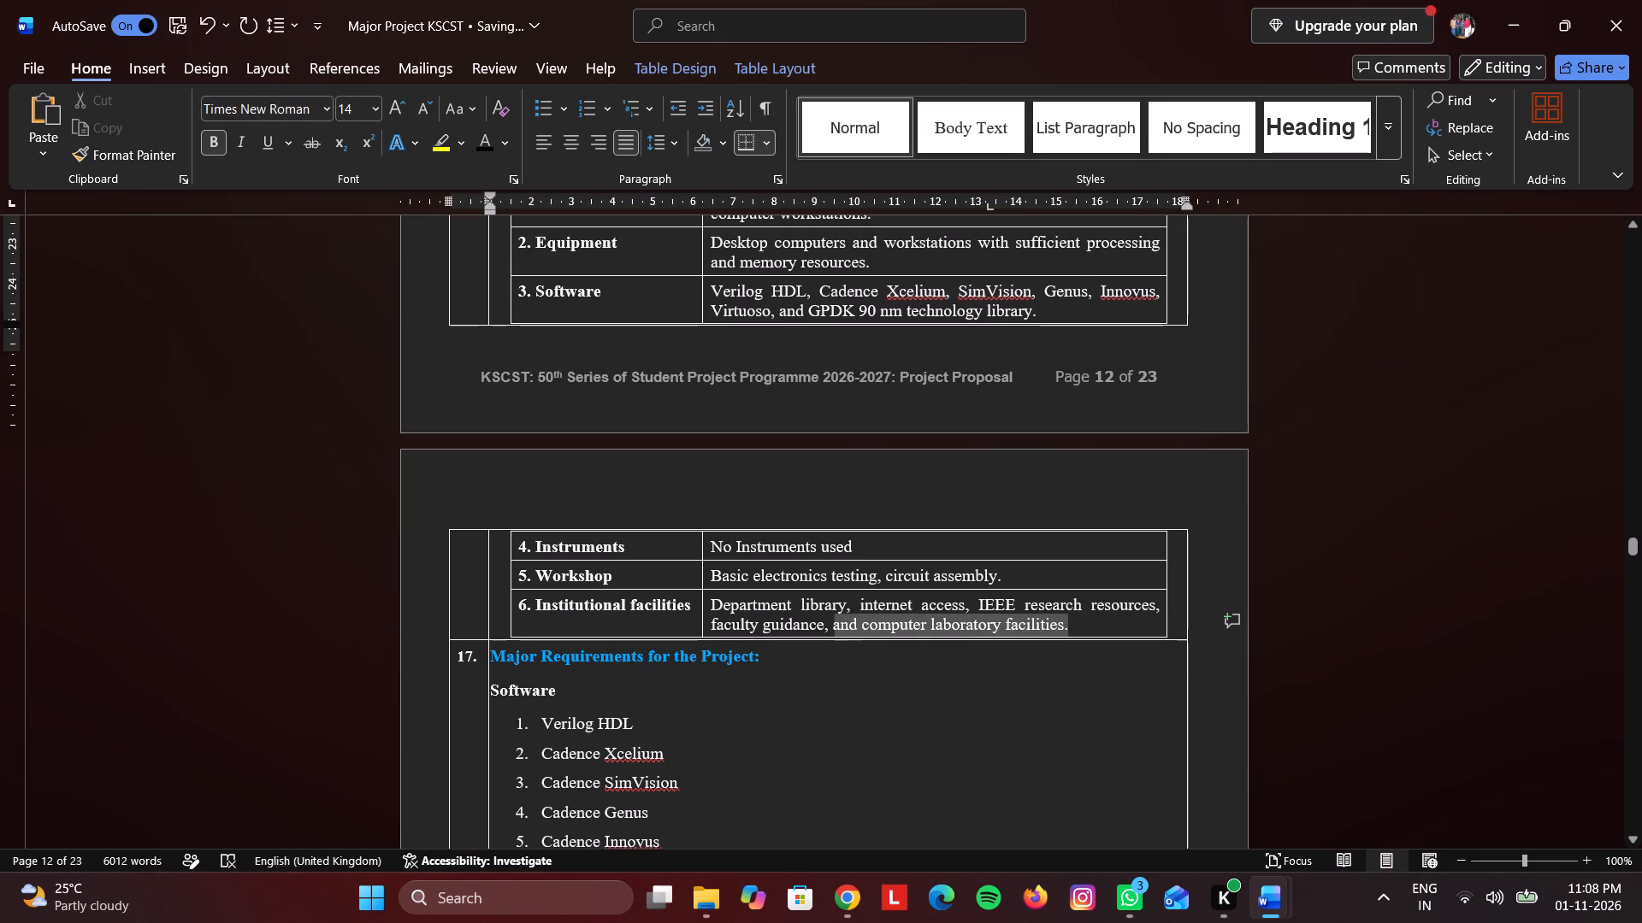
drag(835, 612, 764, 610)
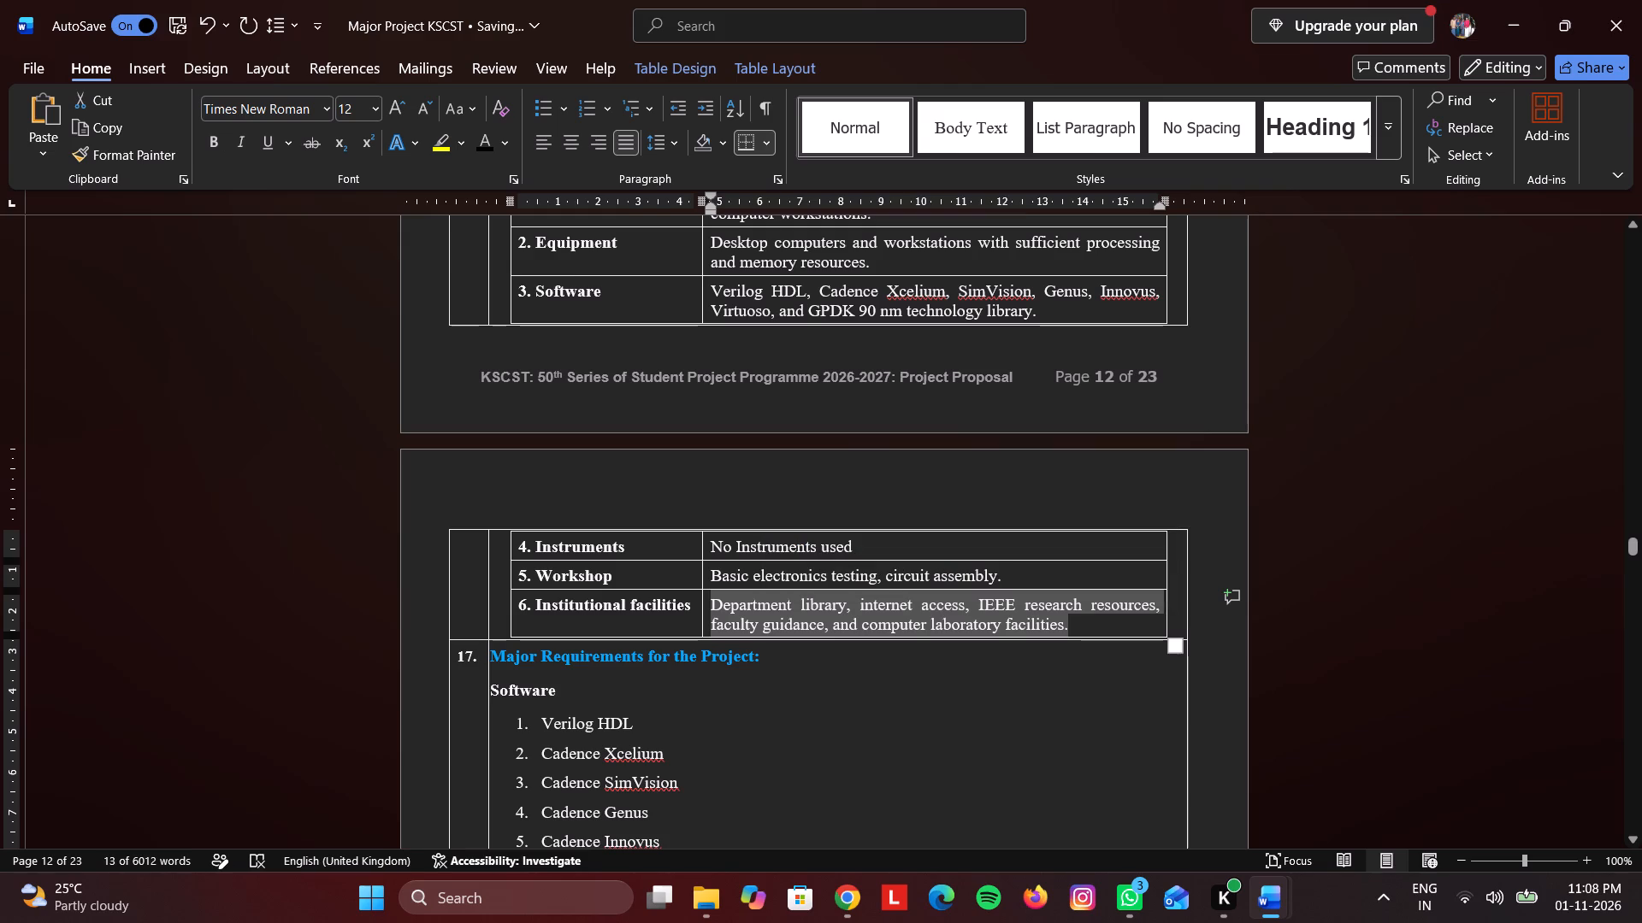
key(ctrl+c)
key(alt+Tab)
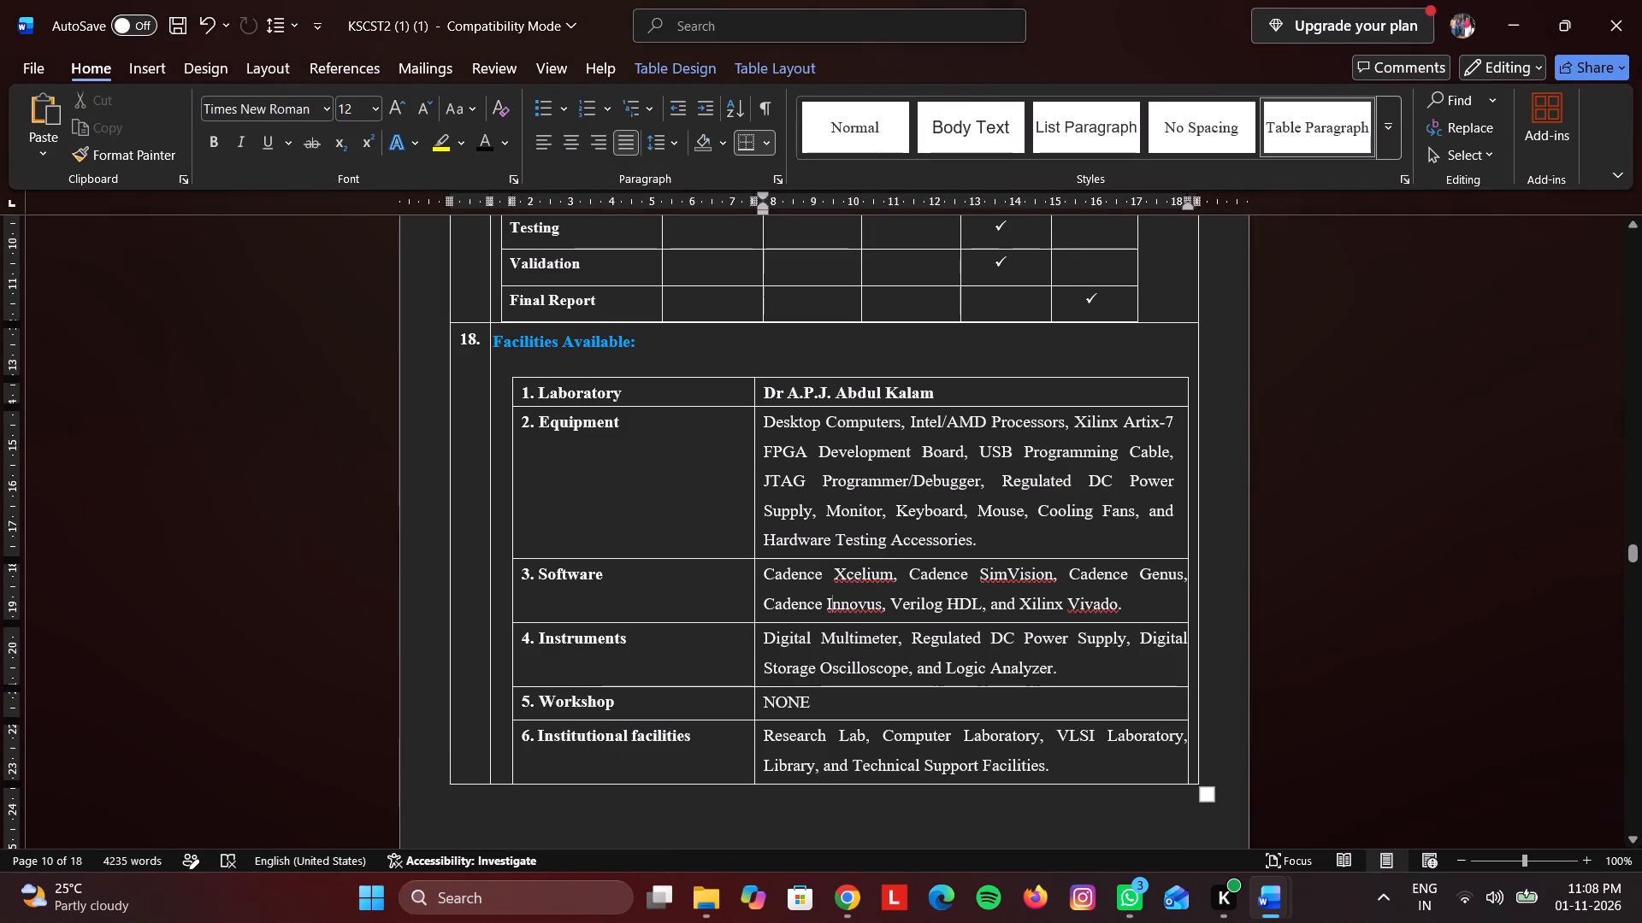
click(1054, 767)
key(BackSpace)
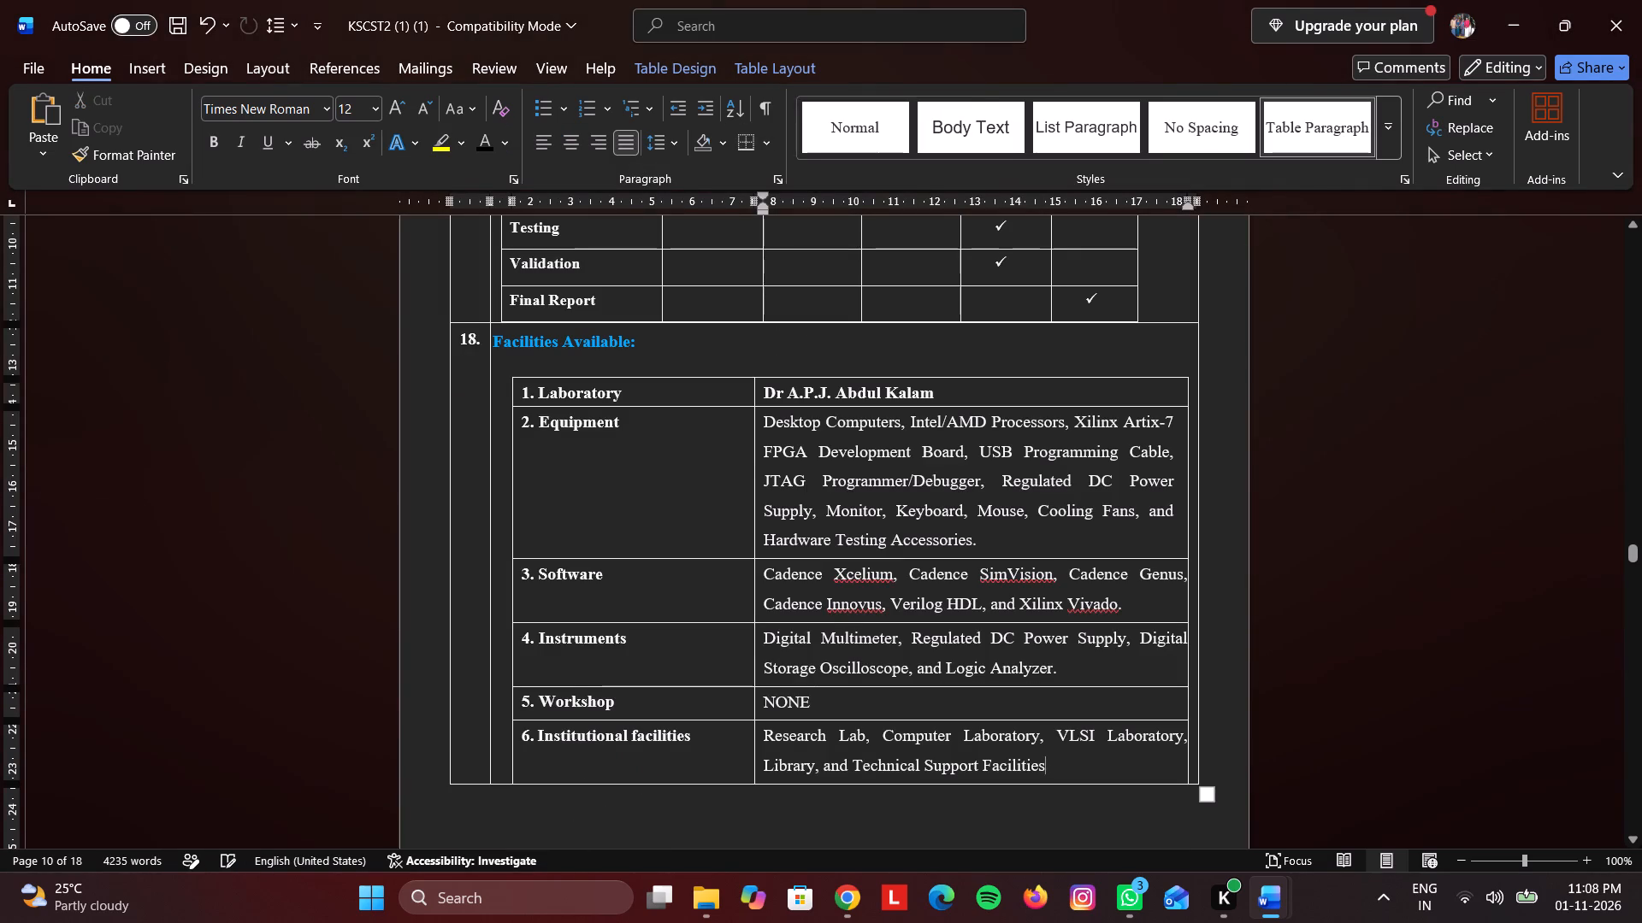
text(,)
key(space)
key(ctrl+v)
Delete "Library, and" before "Technical Support Facilities" in the Institutional facilities entry.
scroll(1112, 790, down, 3)
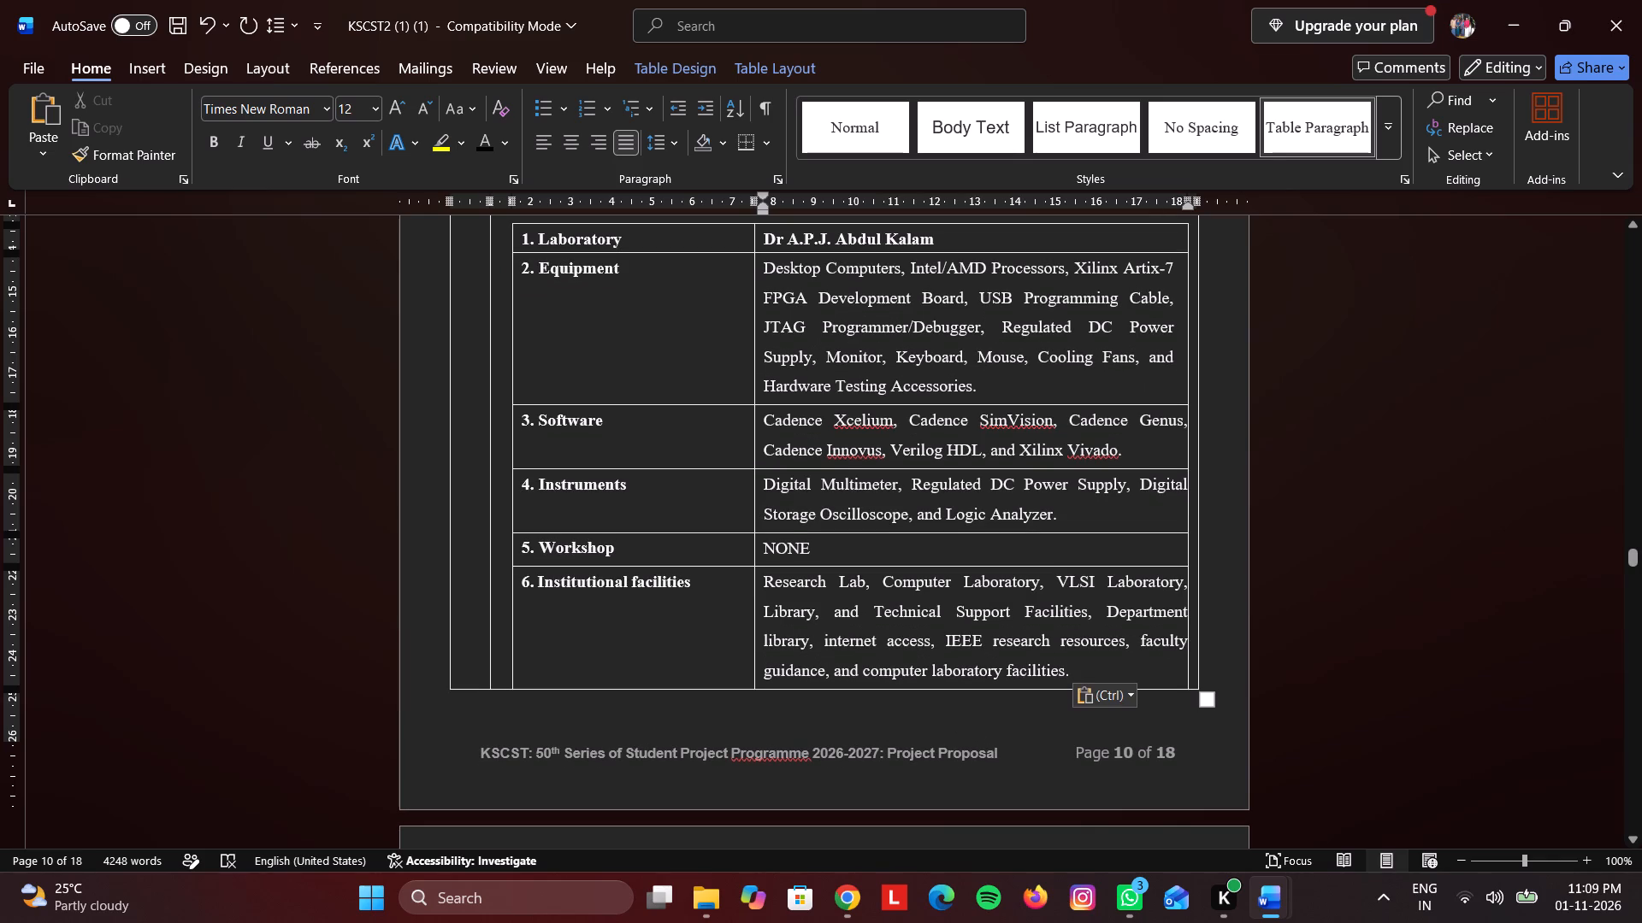
drag(821, 620, 842, 617)
drag(842, 617, 843, 618)
click(876, 613)
drag(873, 613, 781, 621)
key(Delete)
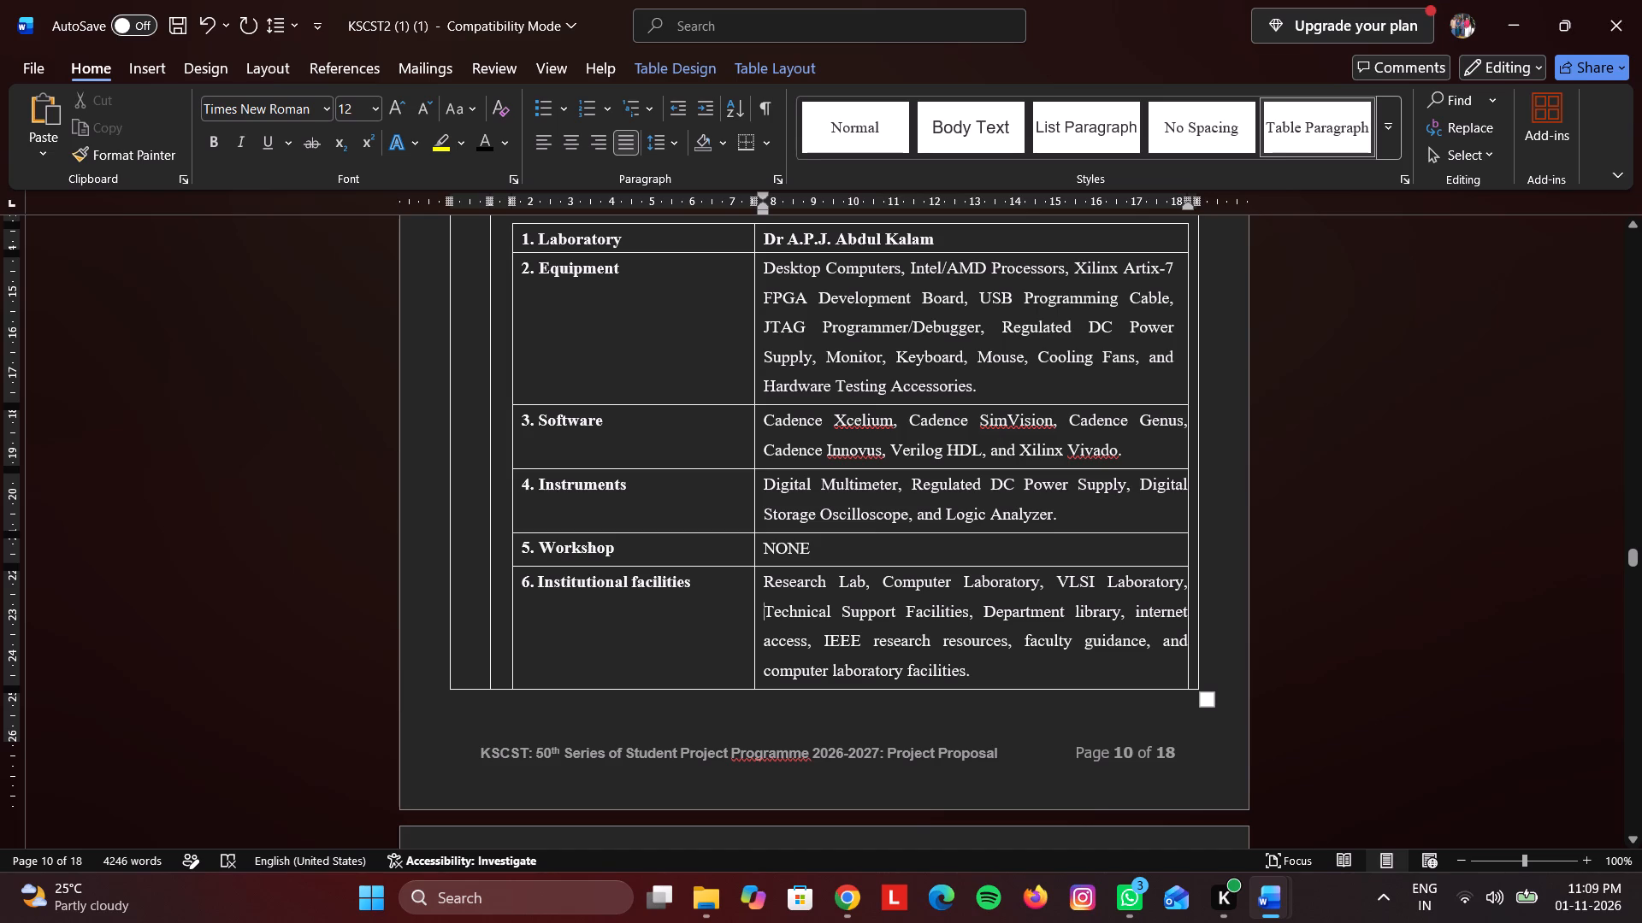
Remove "and computer laboratory facilities" from the Institutional facilities entry and end it with a period after "faculty guidance".
drag(965, 671, 796, 672)
click(796, 672)
key(Delete)
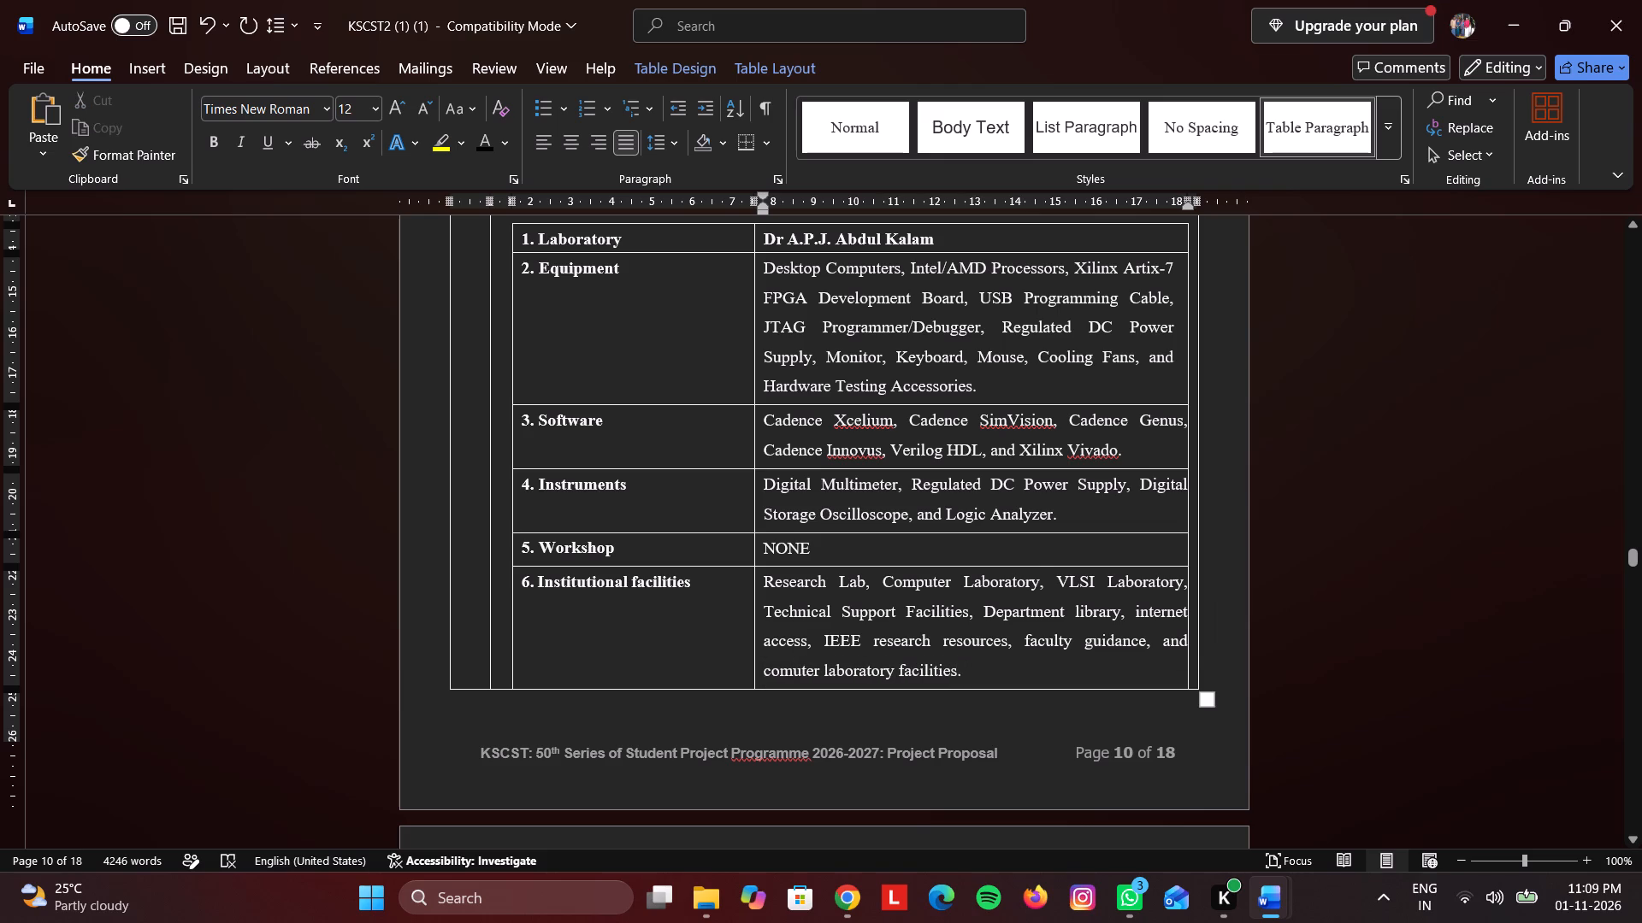
drag(956, 672, 892, 671)
drag(881, 671, 800, 671)
click(812, 666)
drag(968, 672, 1120, 662)
drag(1120, 662, 1161, 644)
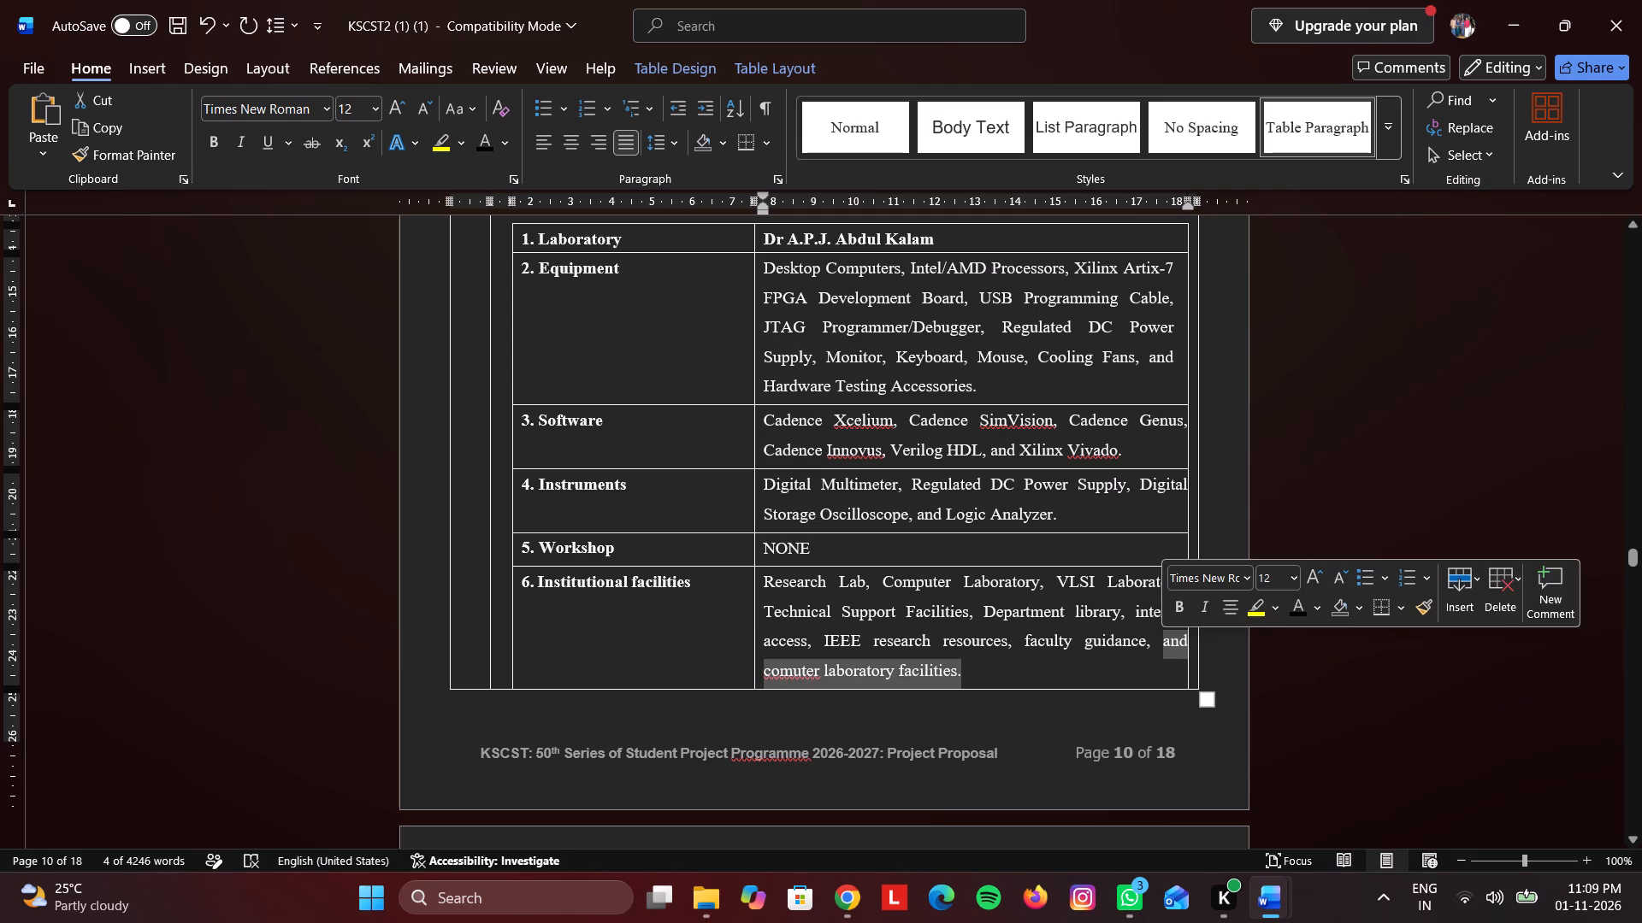
key(BackSpace)
key(BackSpace)
key(BackSpace)
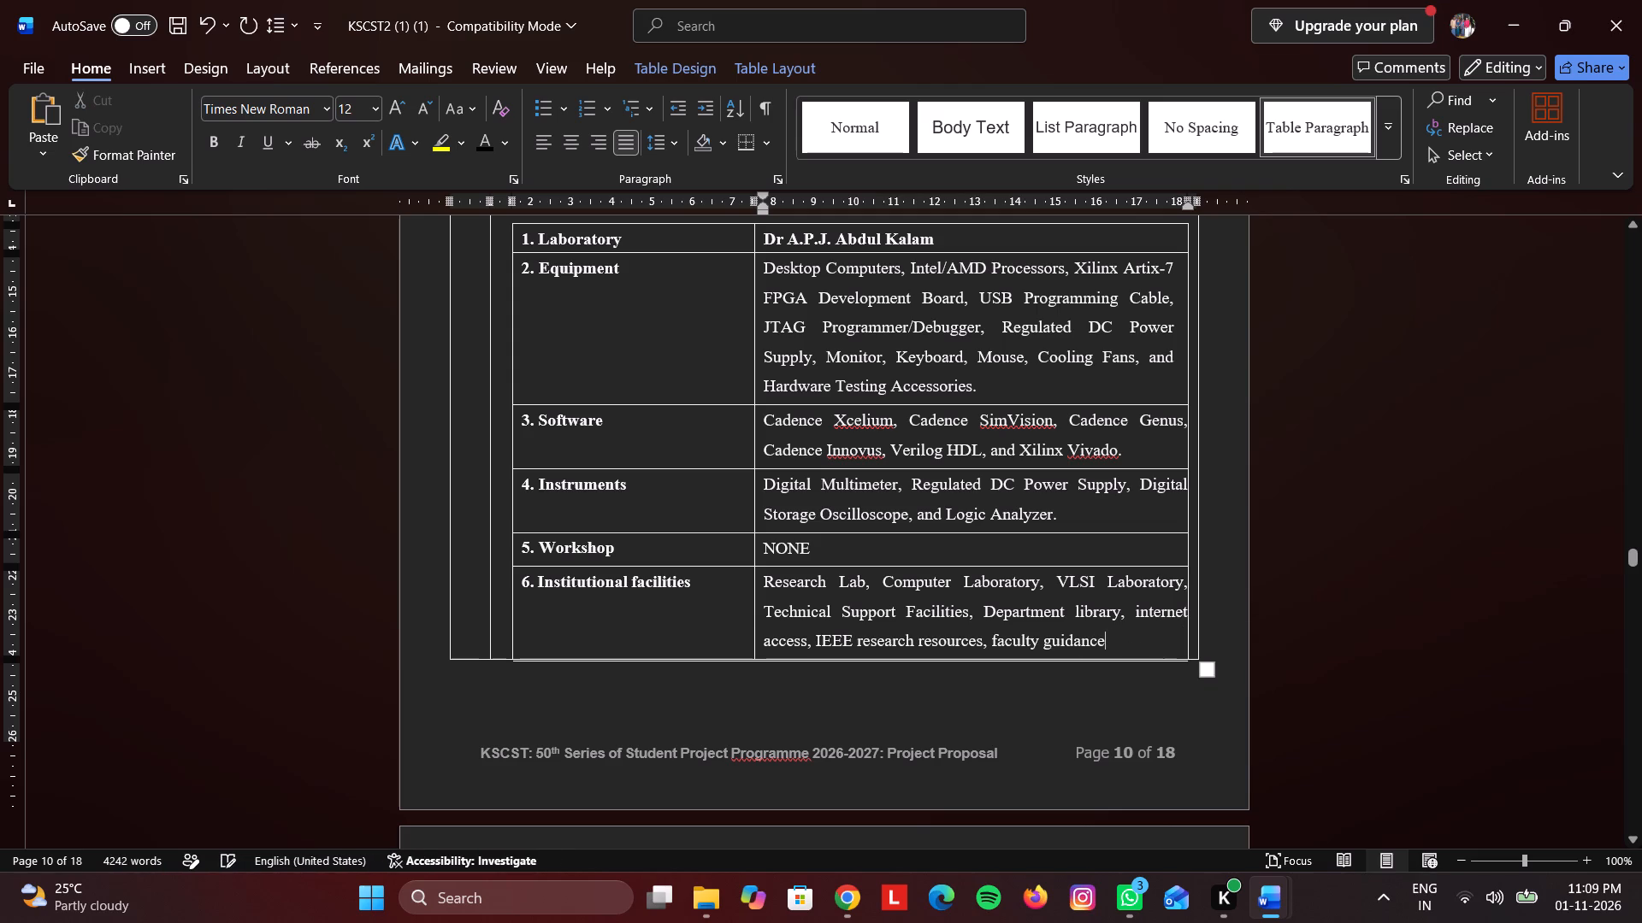
key(period)
Replace the comma between "IEEE research resources" and "faculty guidance" with "and".
click(985, 641)
key(BackSpace)
key(a)
text(nd)
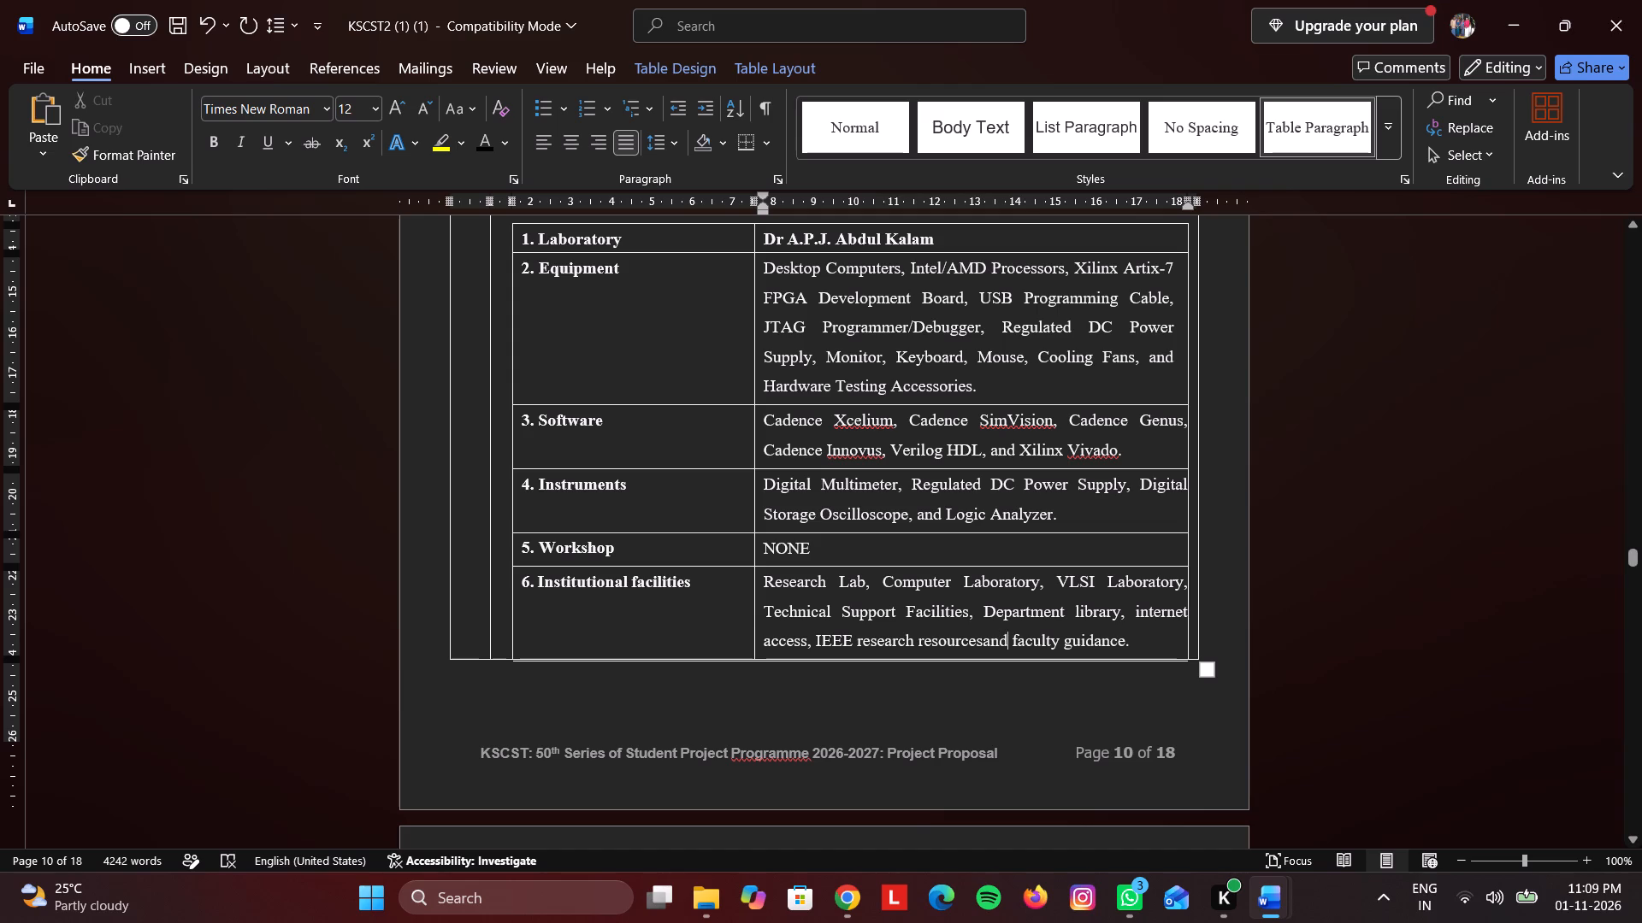
click(983, 644)
key(space)
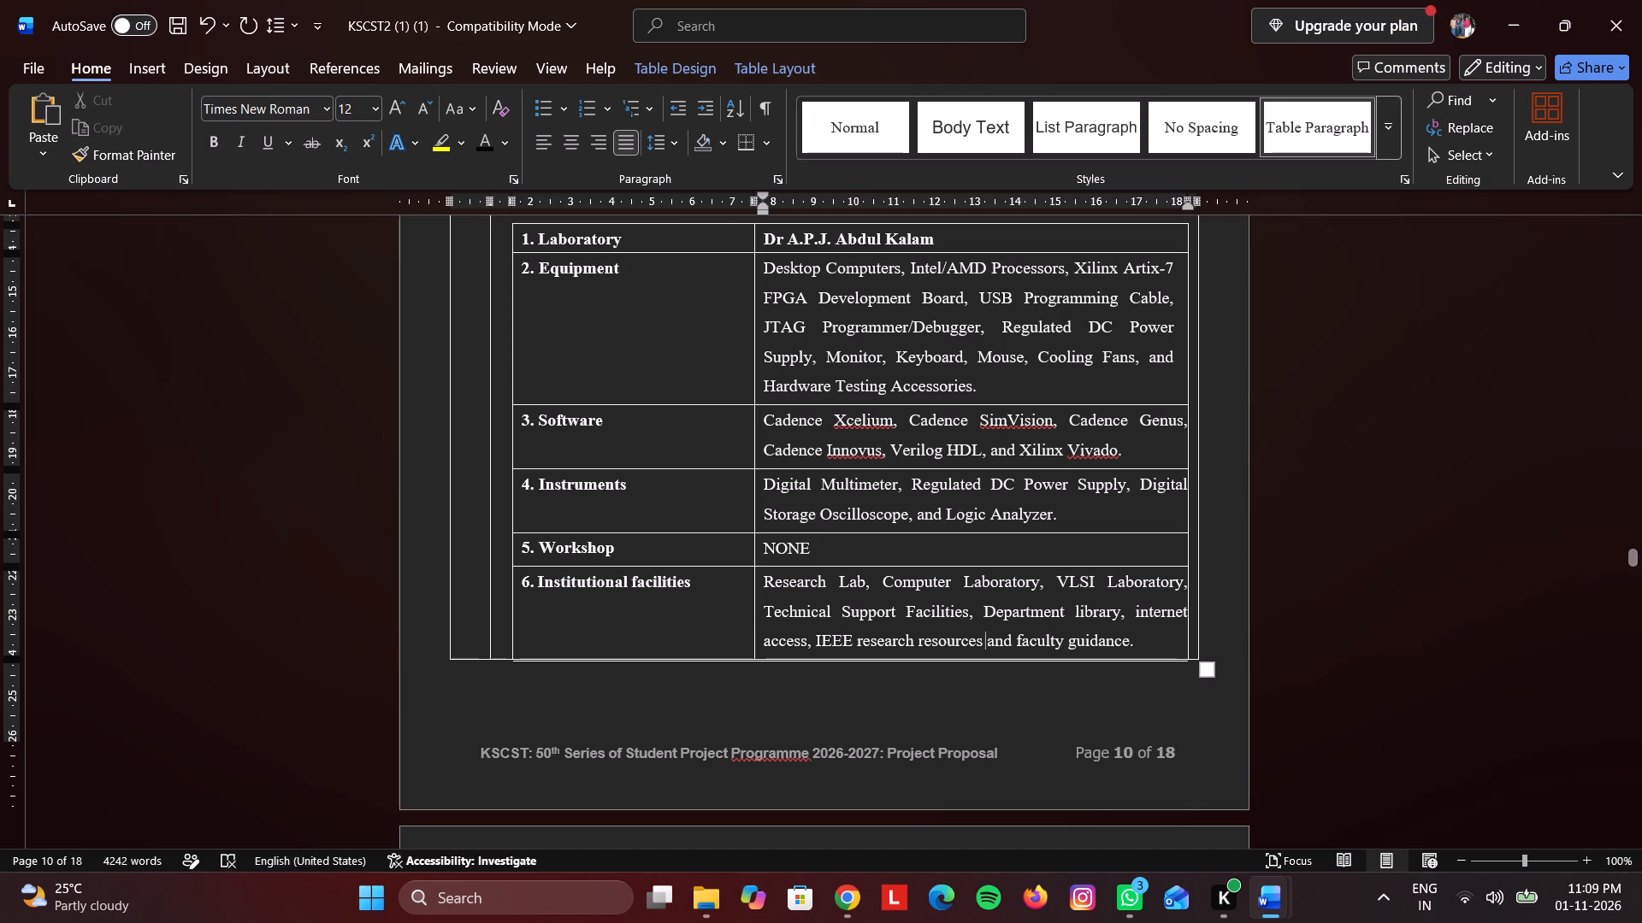
Insert blank lines at the end of the Institutional facilities row in section 18's Facilities Available table.
scroll(1117, 670, down, 1)
scroll(1079, 732, up, 1)
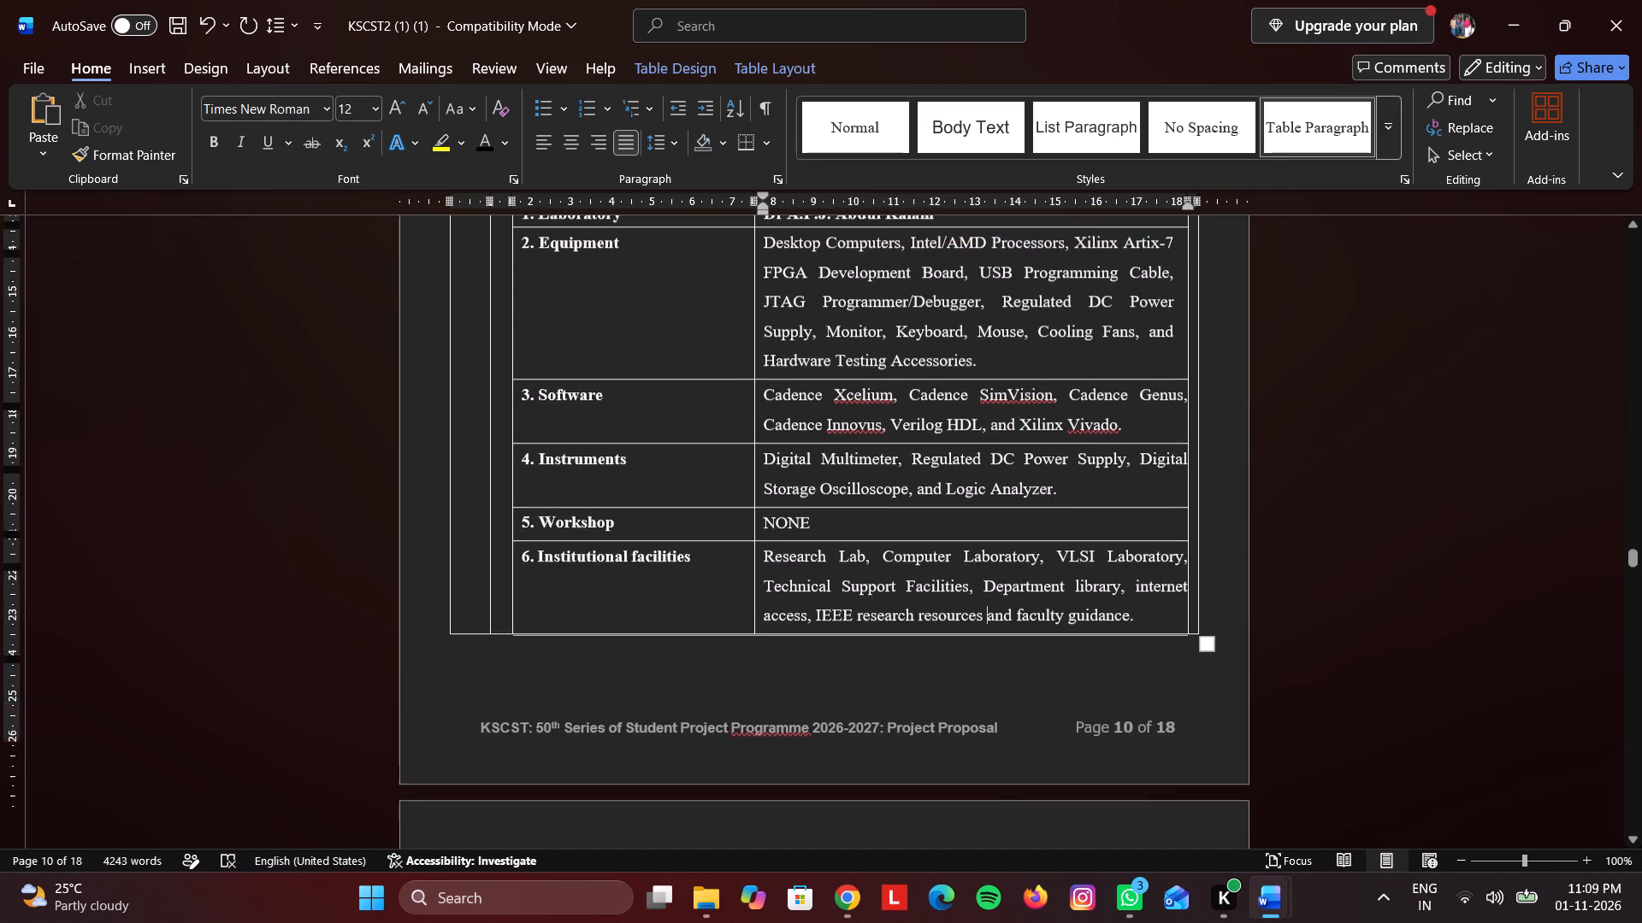
scroll(1076, 725, up, 1)
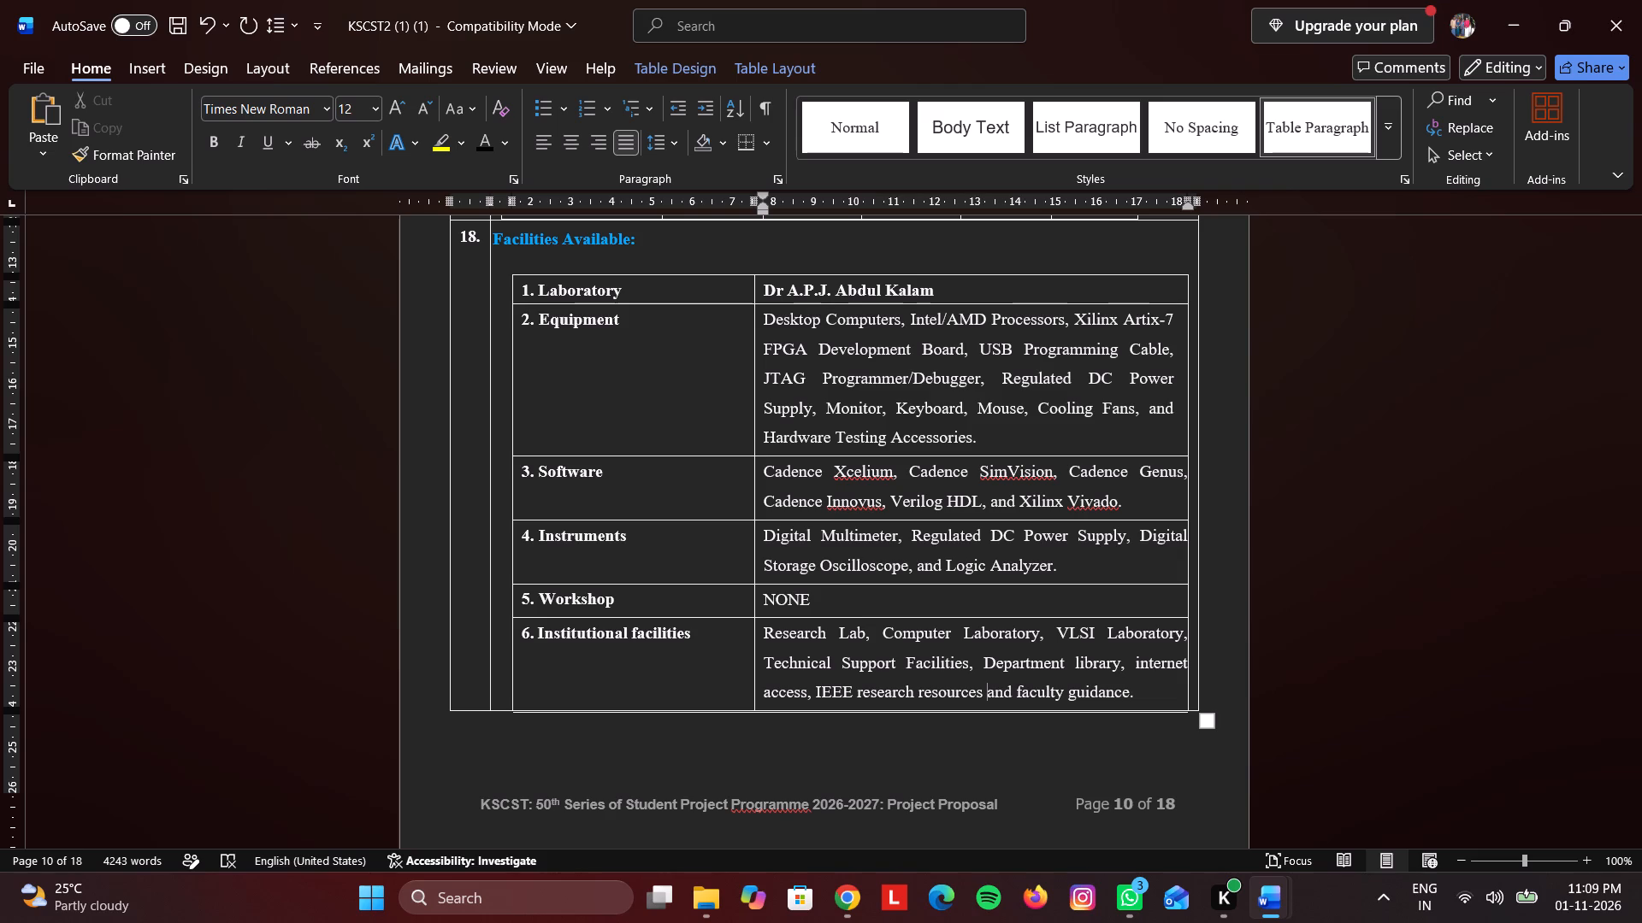
click(1194, 701)
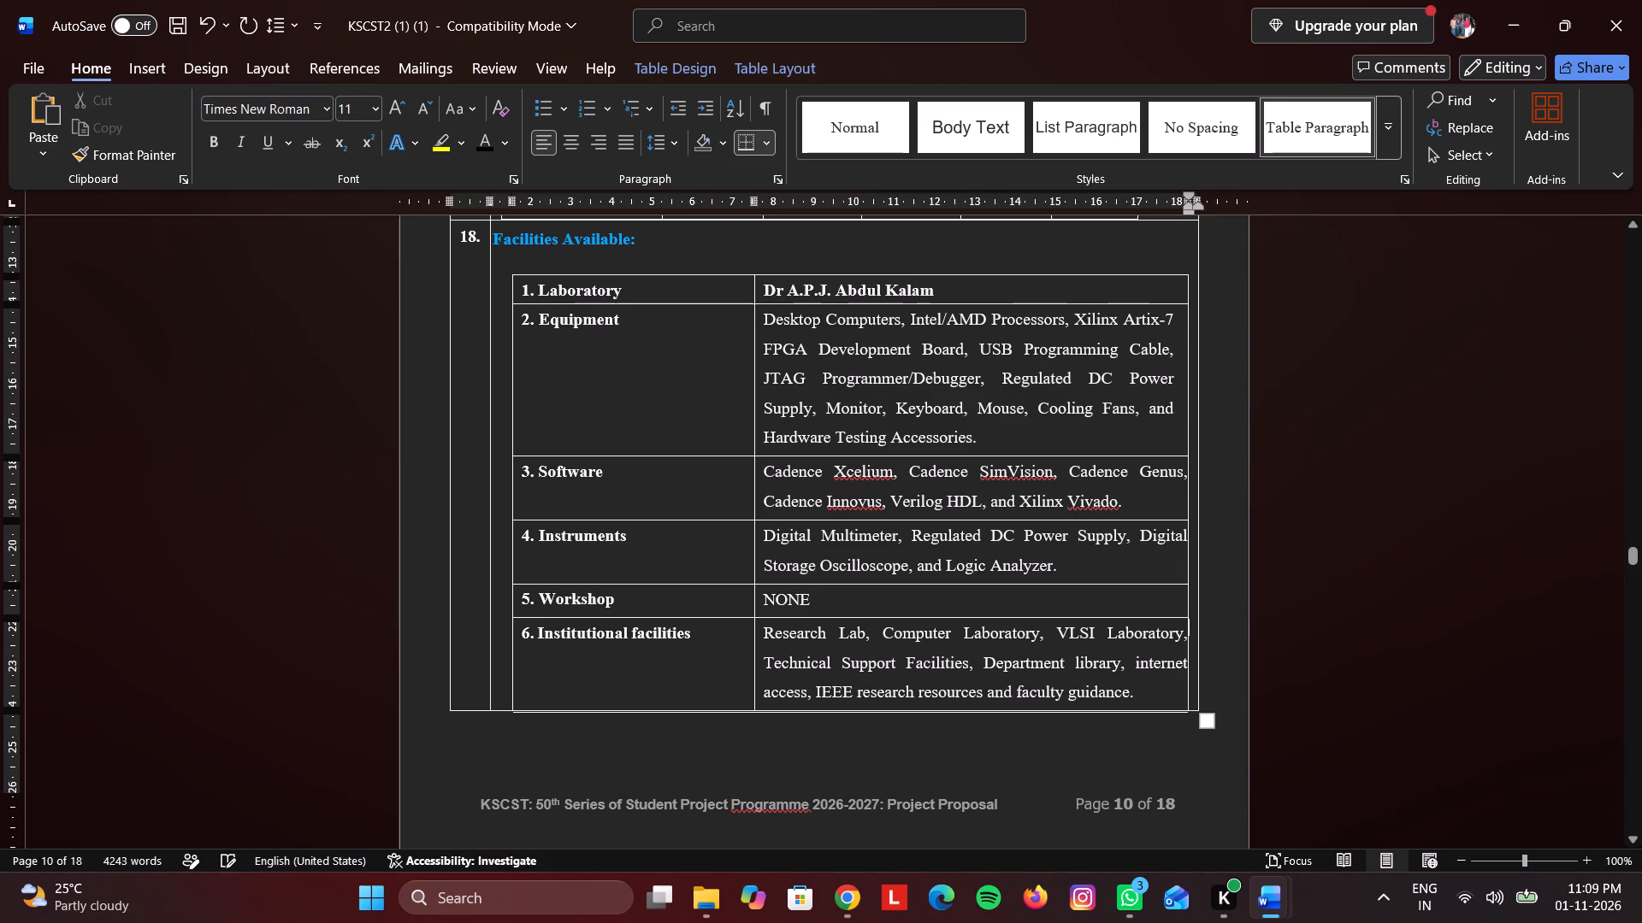
click(1191, 695)
key(Return)
key(Return)
key(Return)
key(Return)
key(Return)
key(Return)
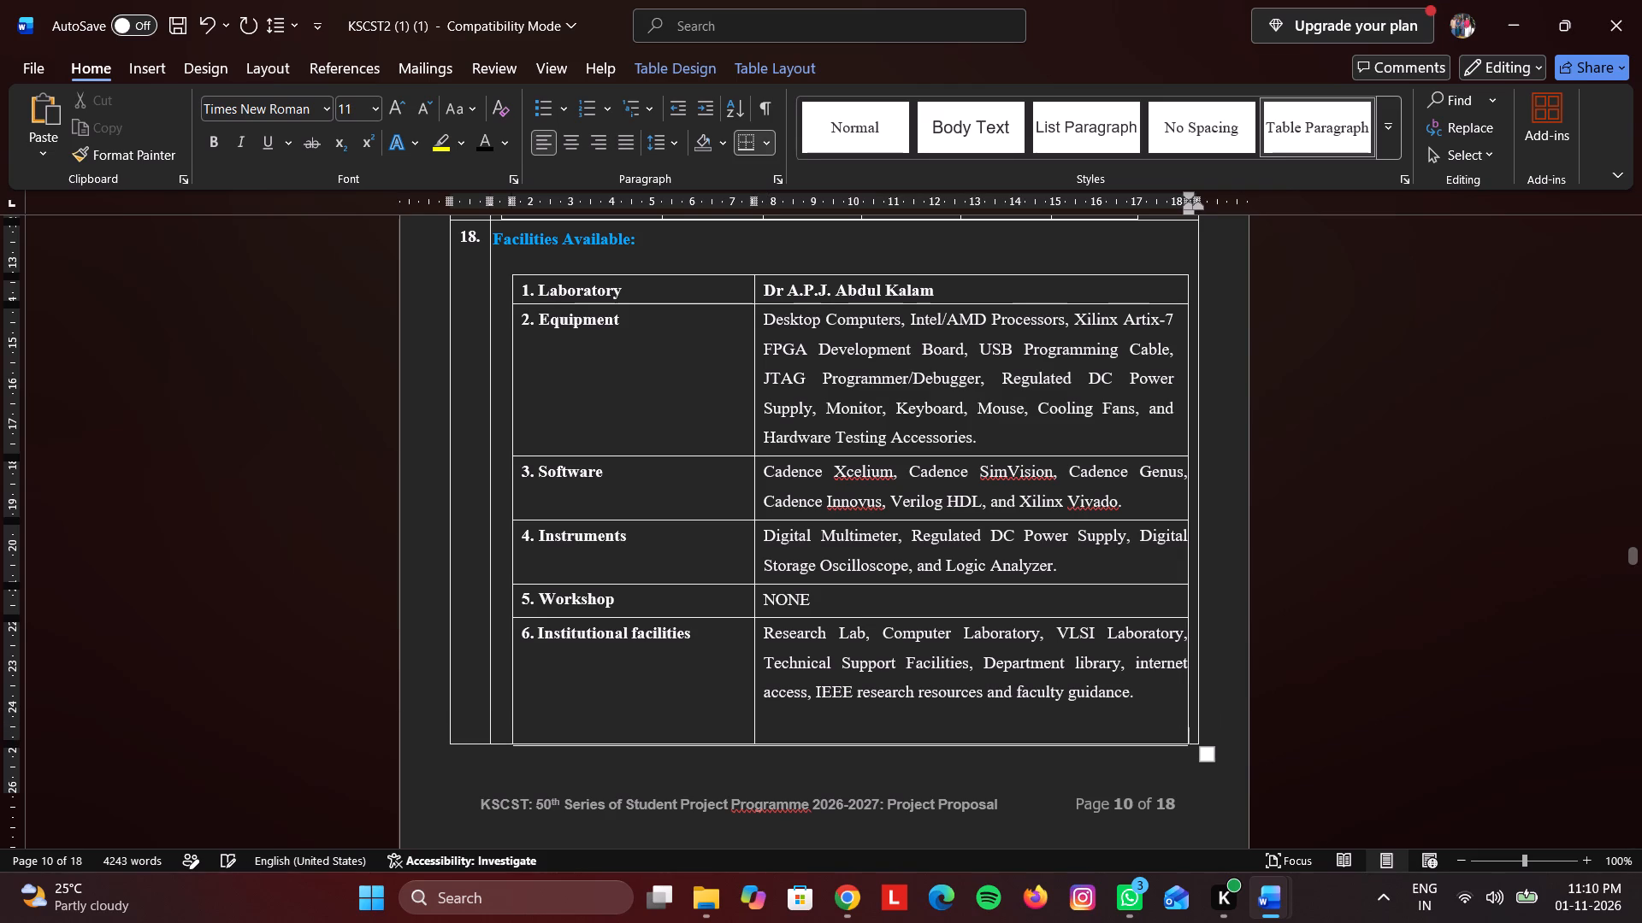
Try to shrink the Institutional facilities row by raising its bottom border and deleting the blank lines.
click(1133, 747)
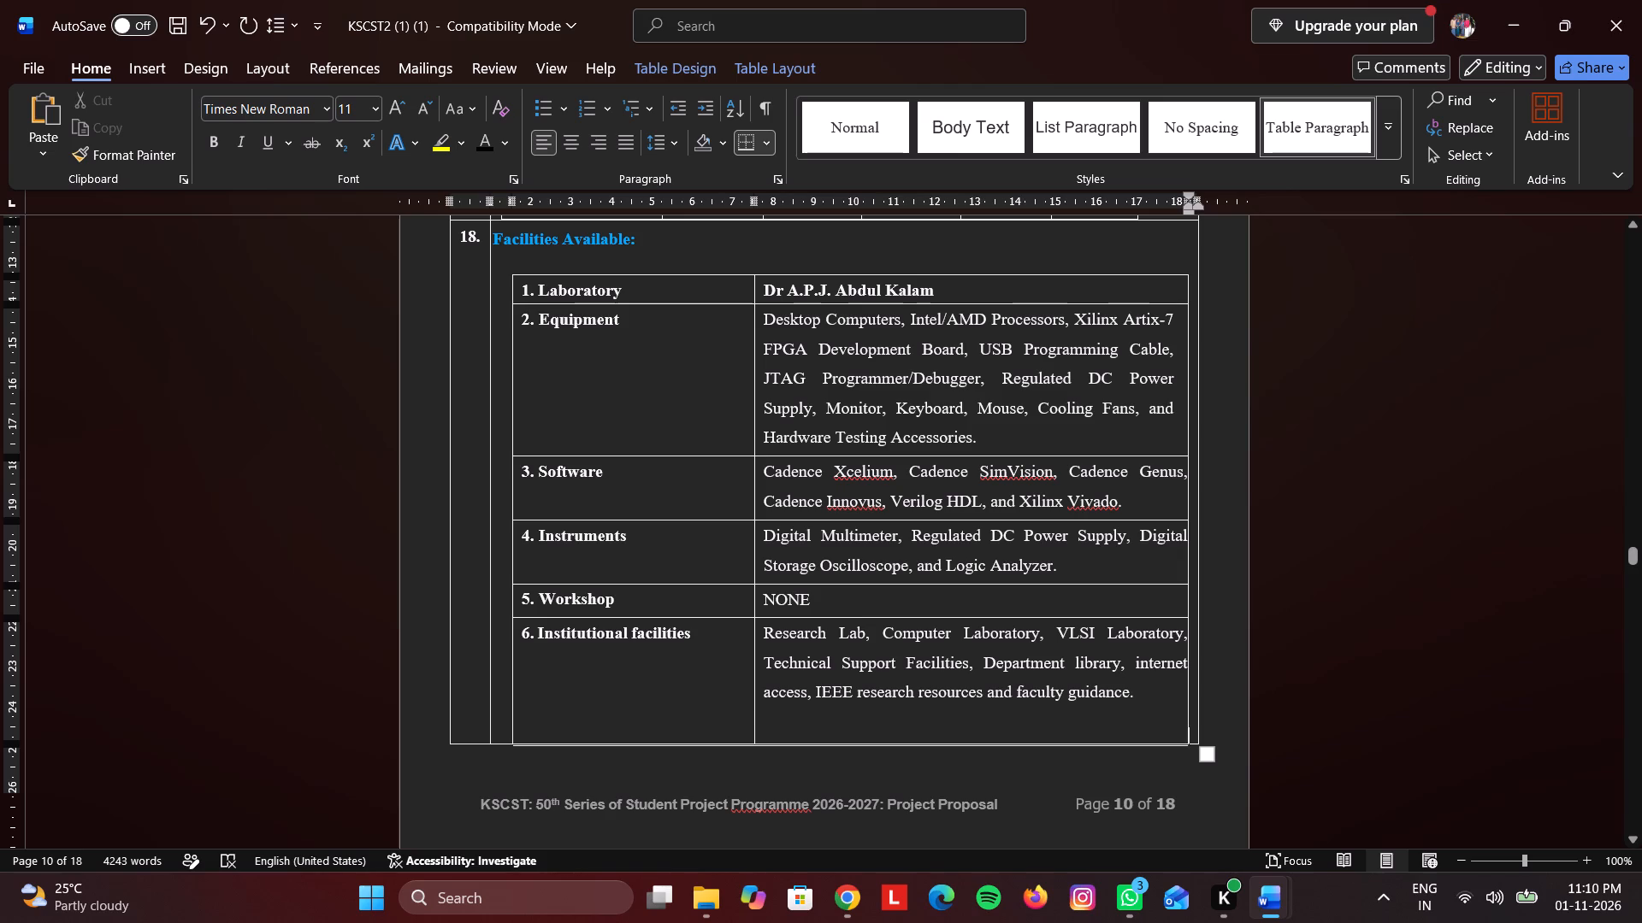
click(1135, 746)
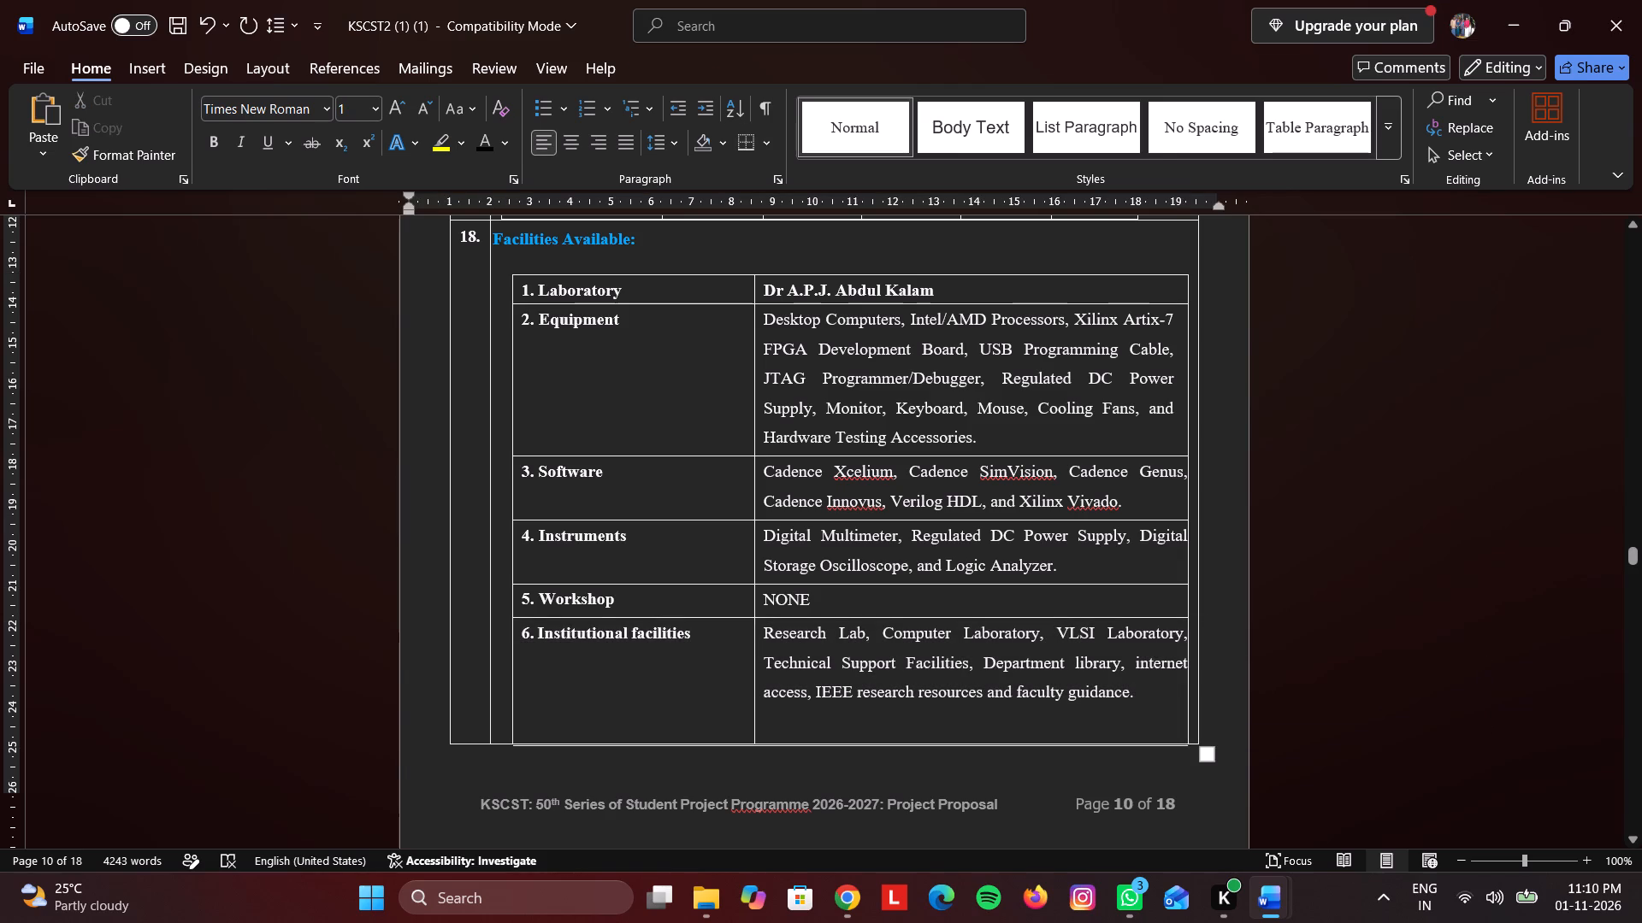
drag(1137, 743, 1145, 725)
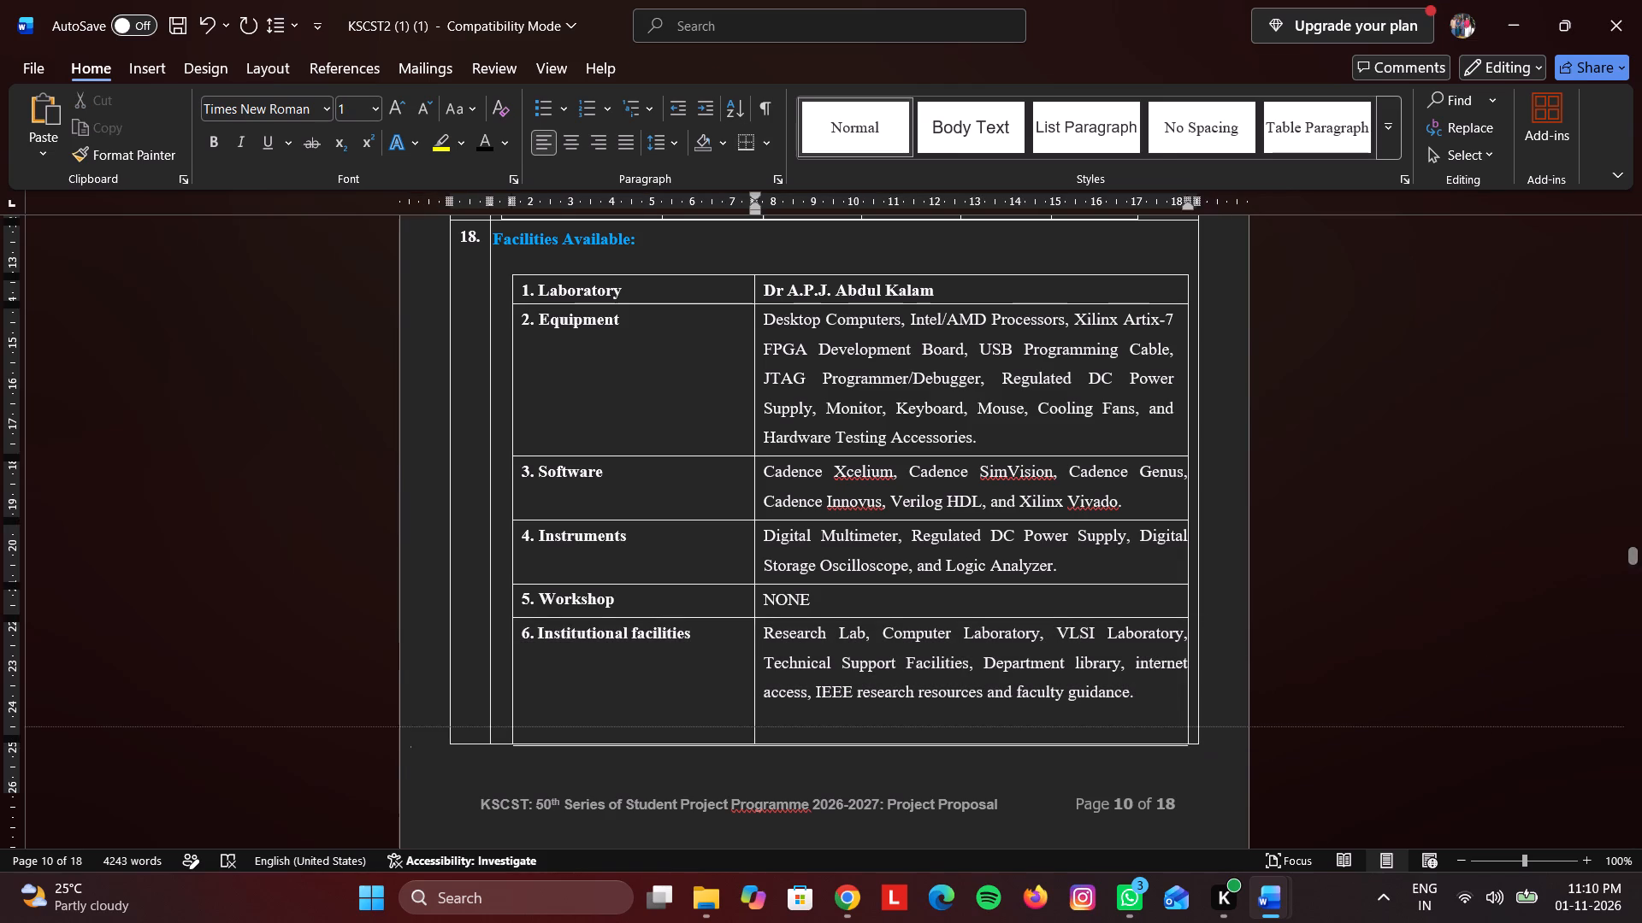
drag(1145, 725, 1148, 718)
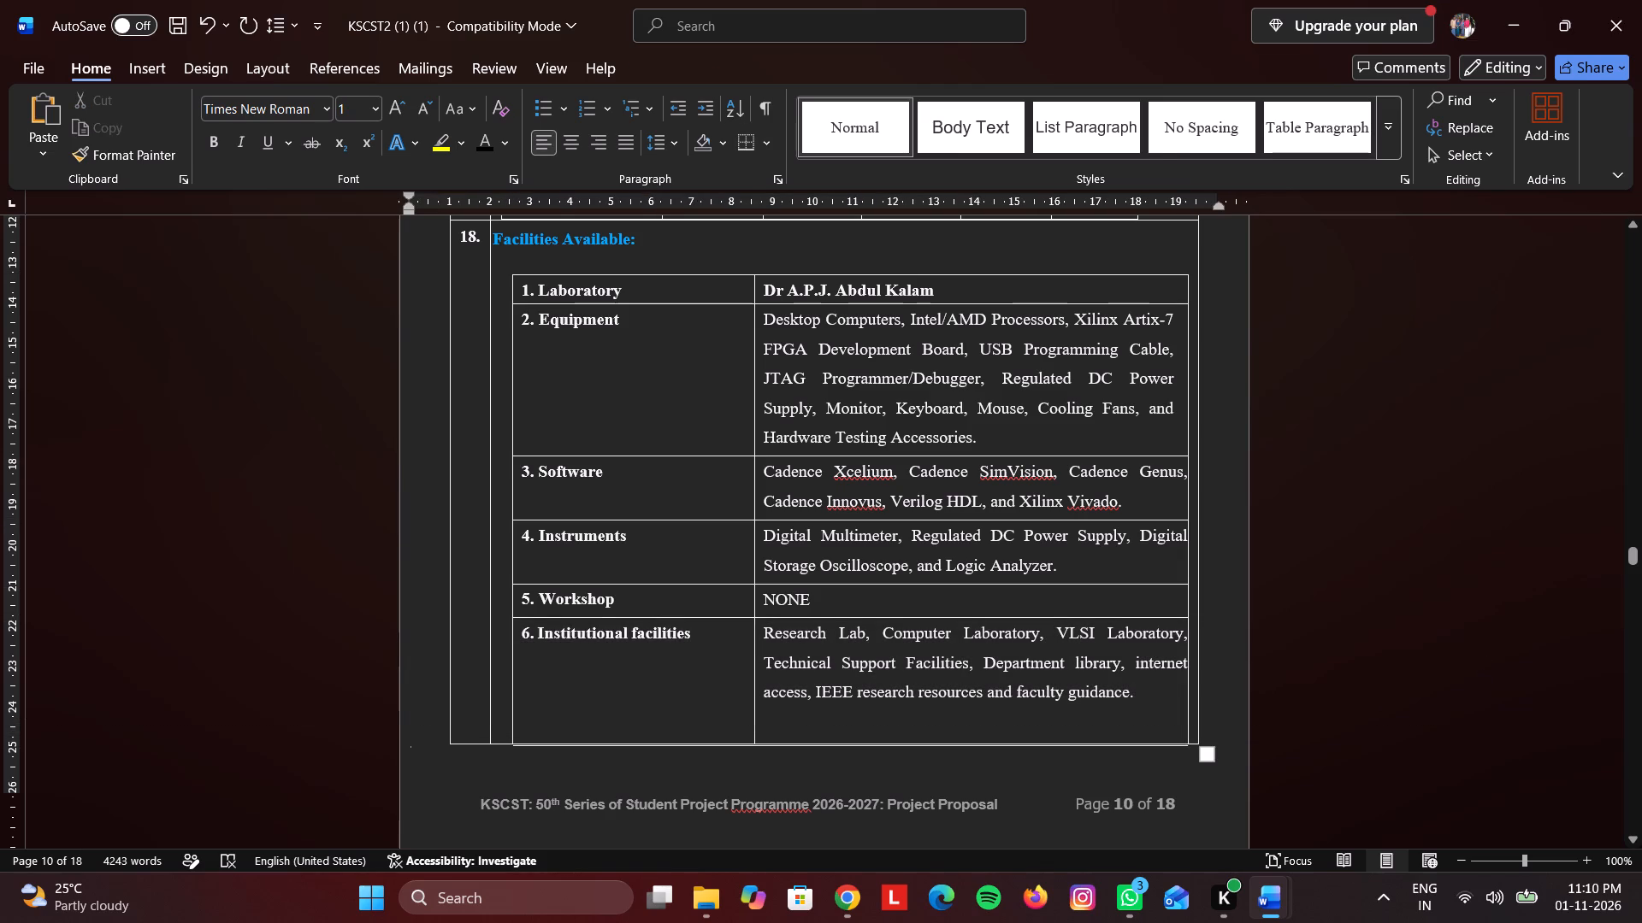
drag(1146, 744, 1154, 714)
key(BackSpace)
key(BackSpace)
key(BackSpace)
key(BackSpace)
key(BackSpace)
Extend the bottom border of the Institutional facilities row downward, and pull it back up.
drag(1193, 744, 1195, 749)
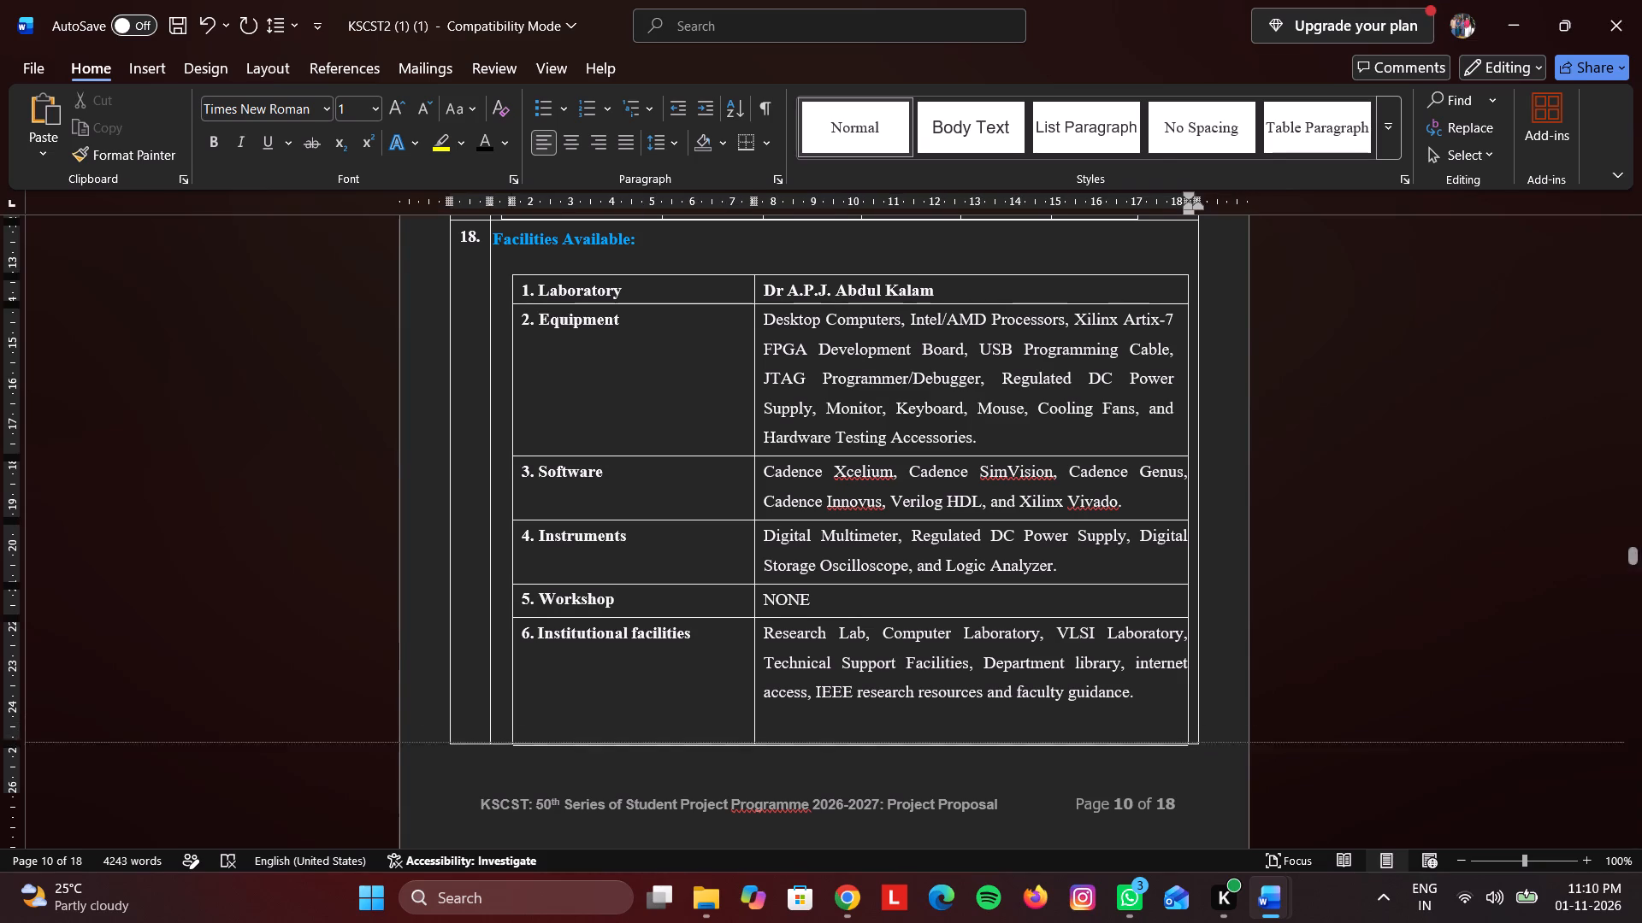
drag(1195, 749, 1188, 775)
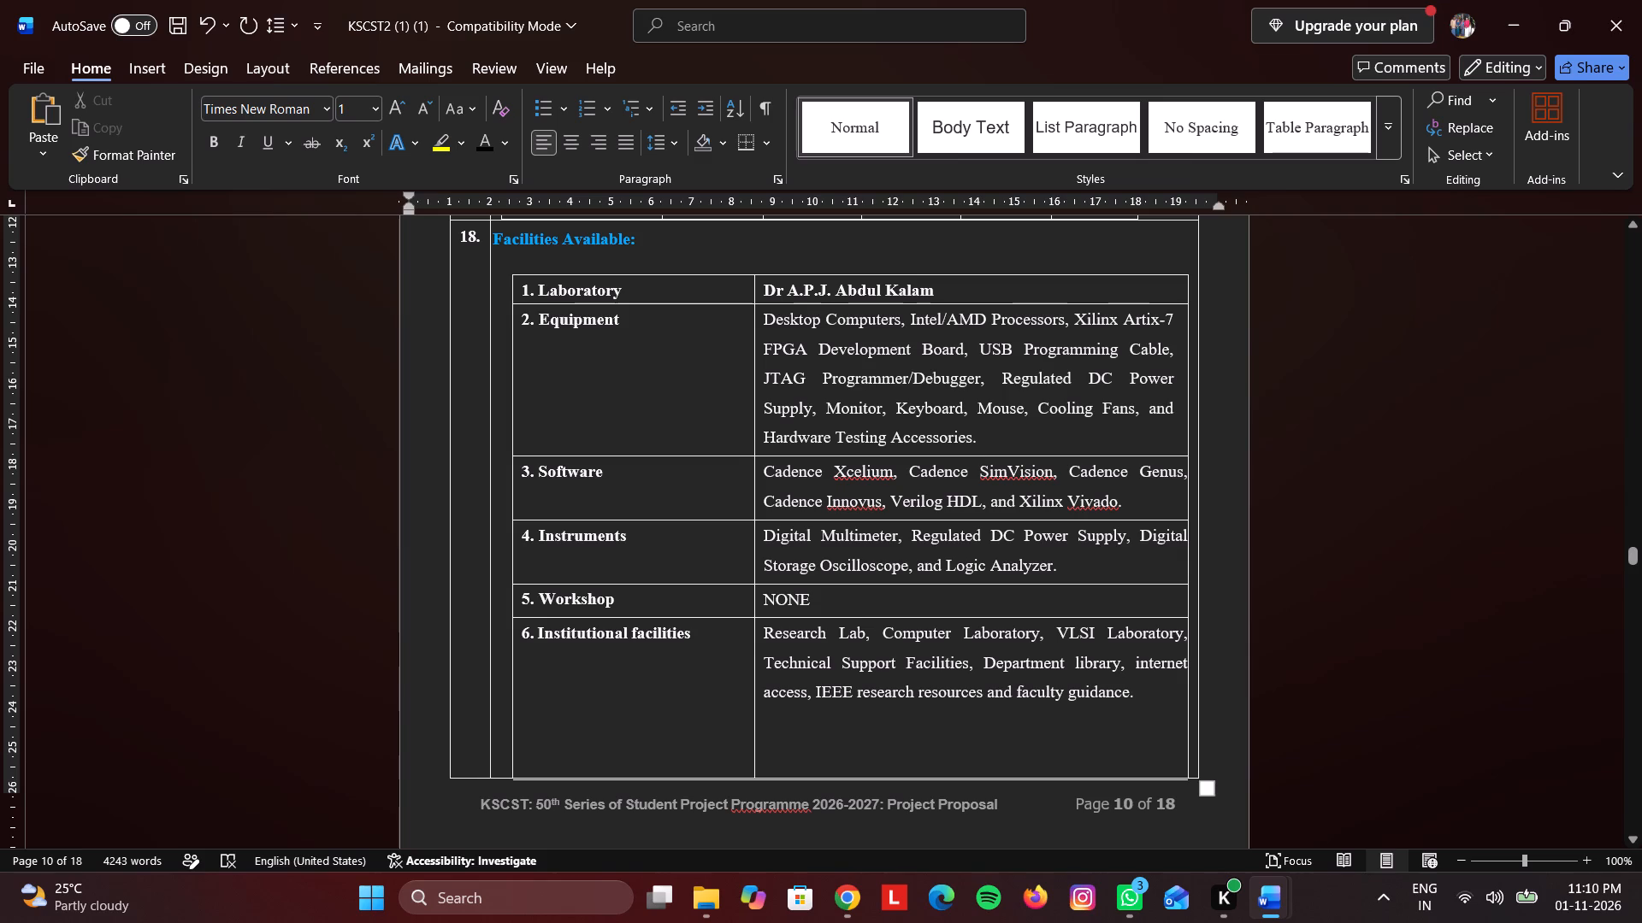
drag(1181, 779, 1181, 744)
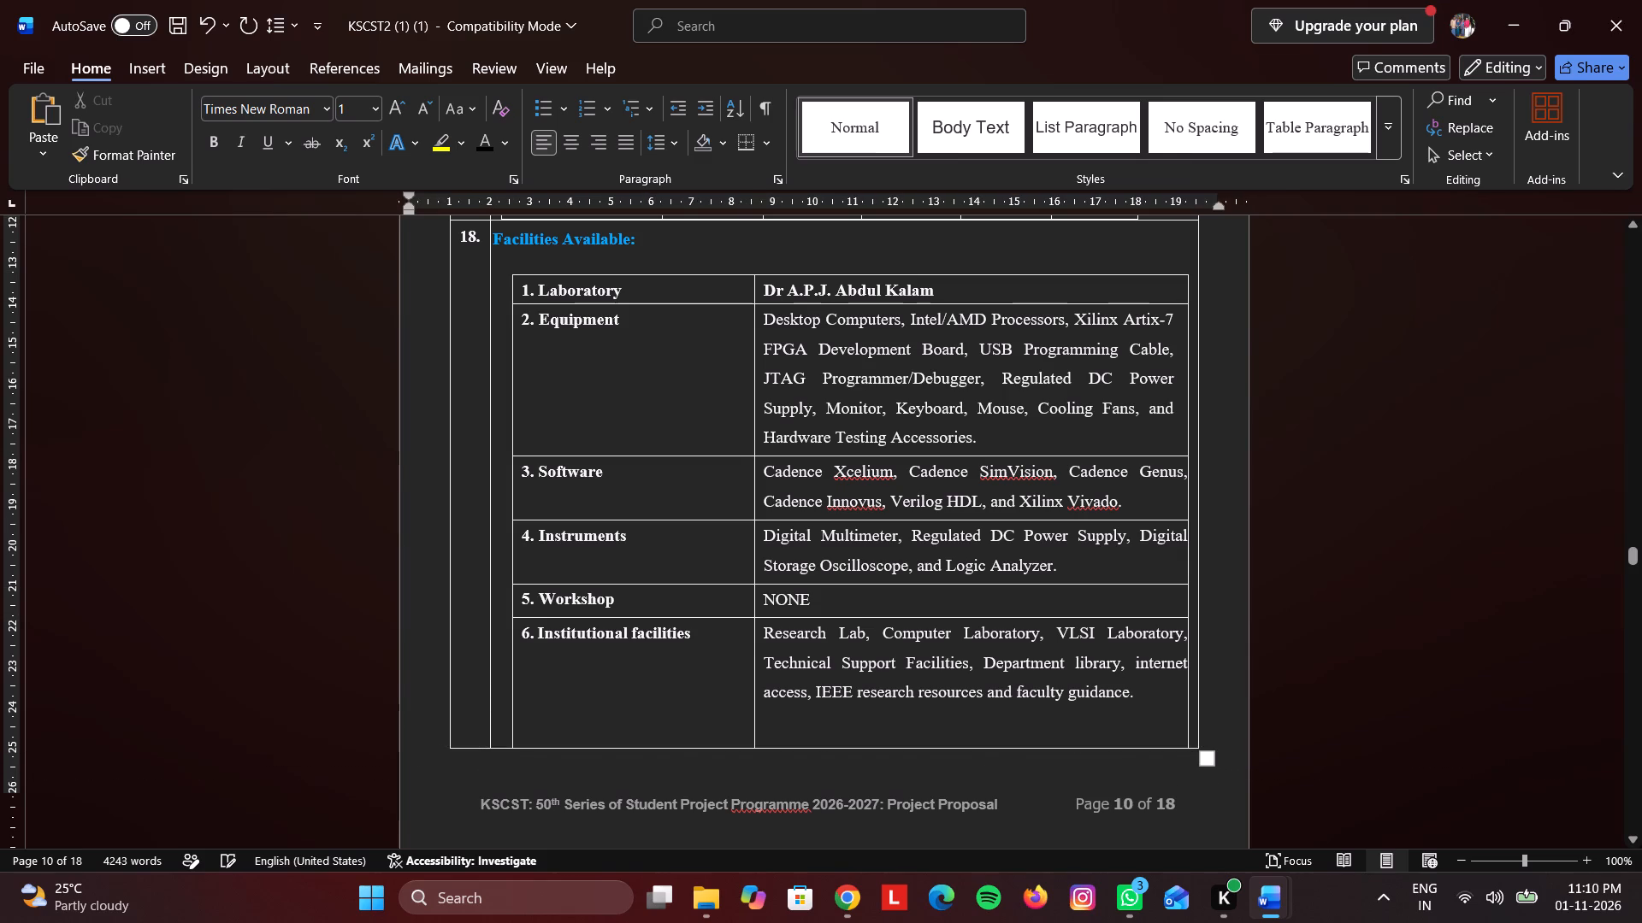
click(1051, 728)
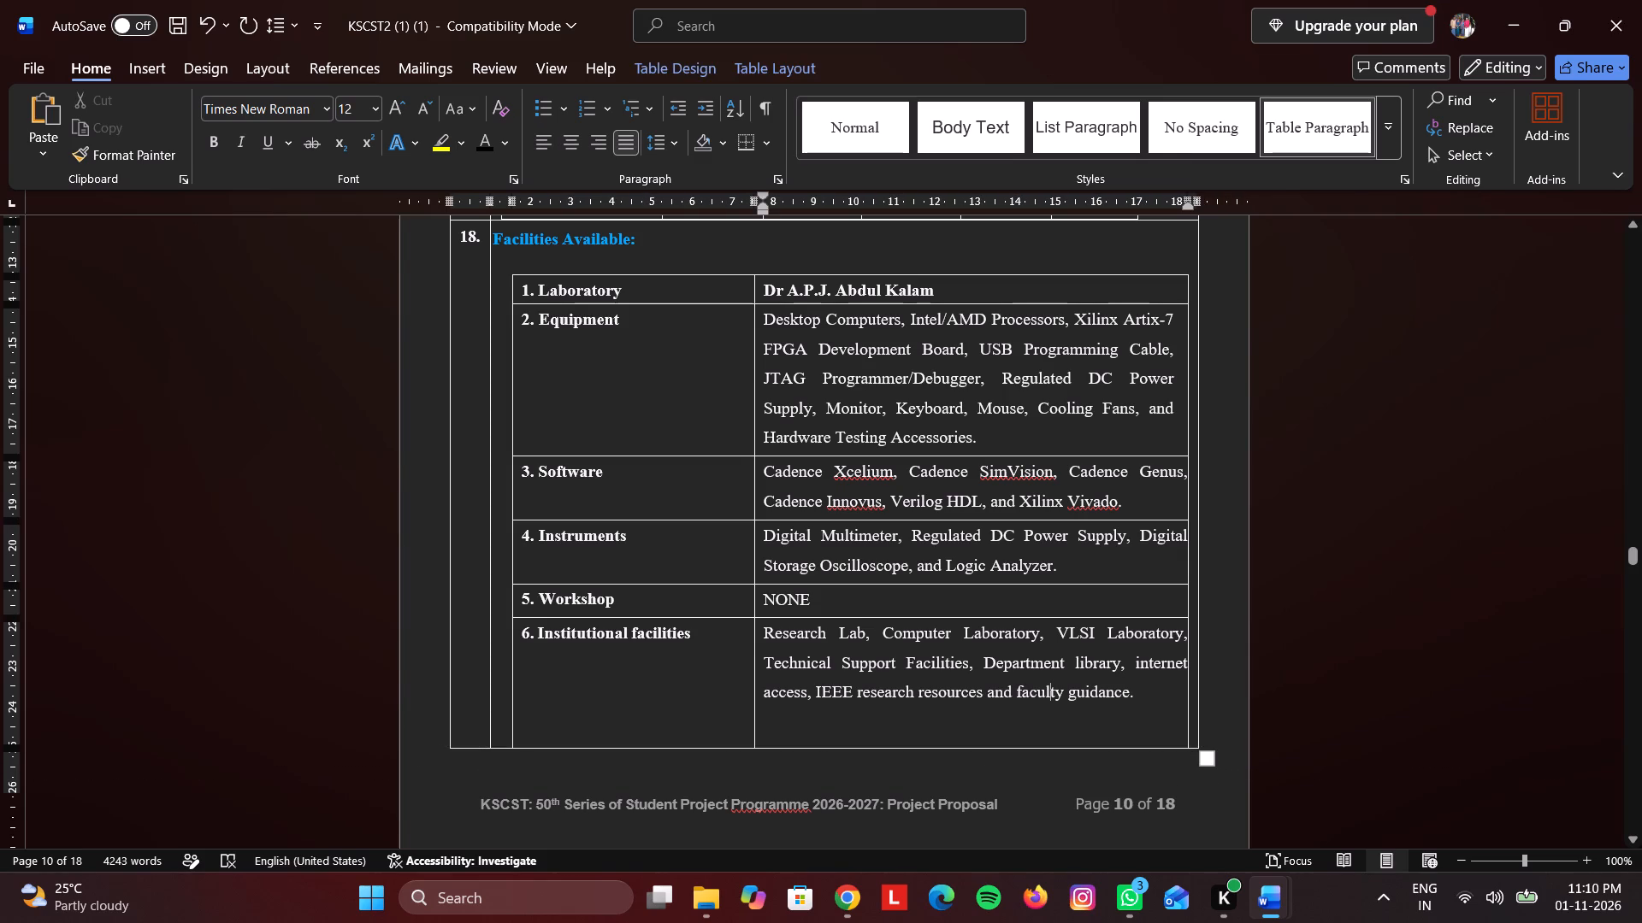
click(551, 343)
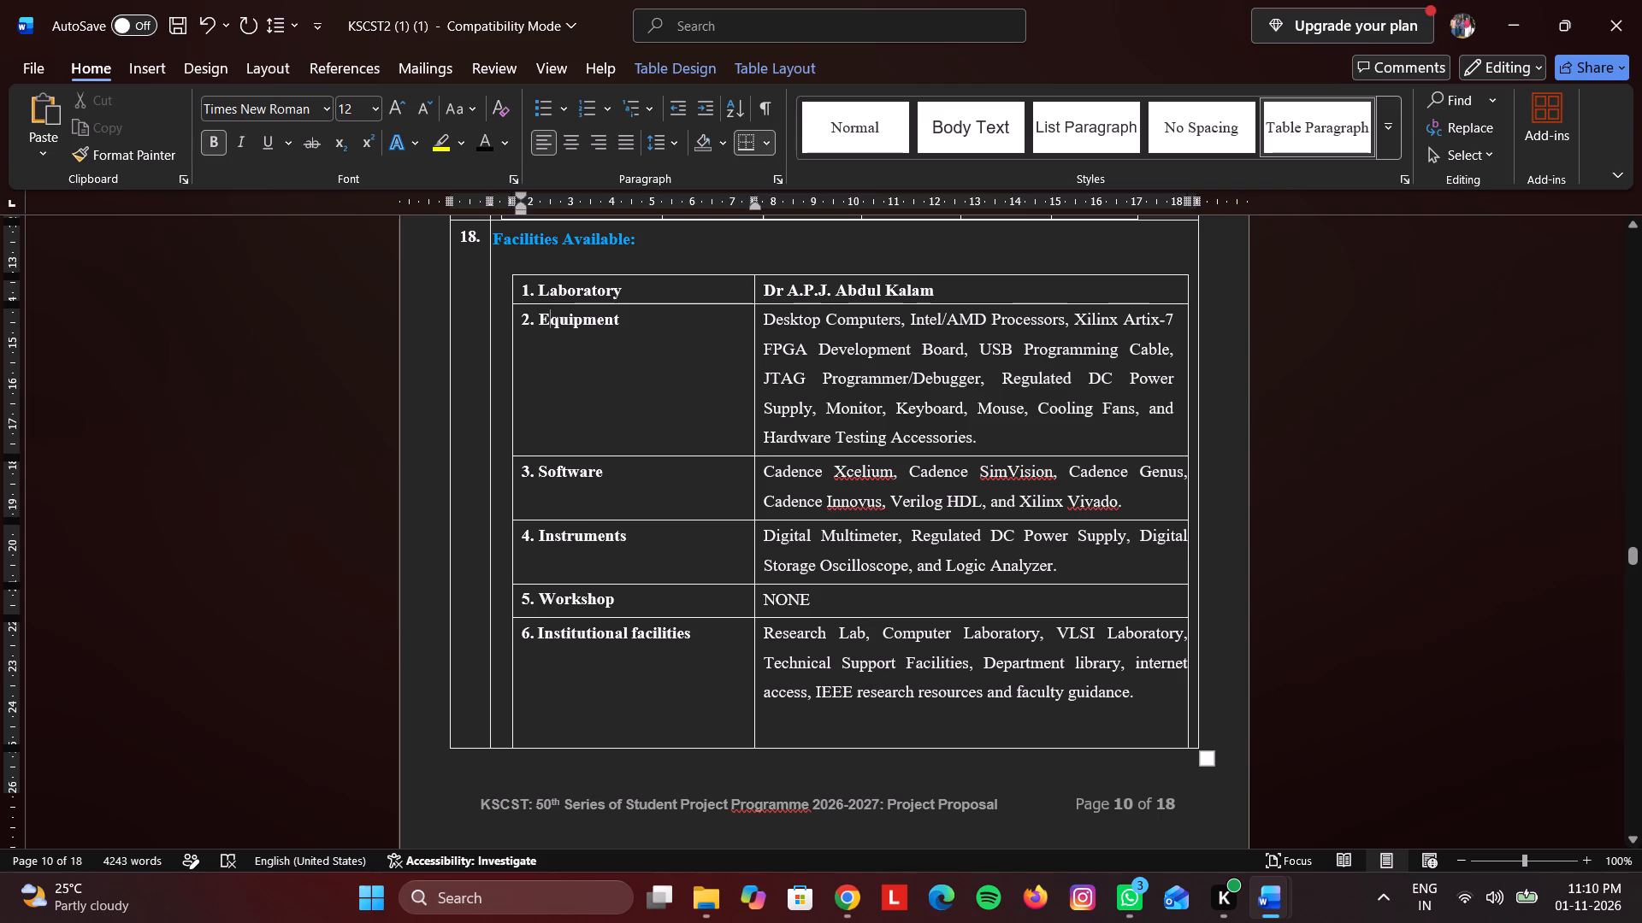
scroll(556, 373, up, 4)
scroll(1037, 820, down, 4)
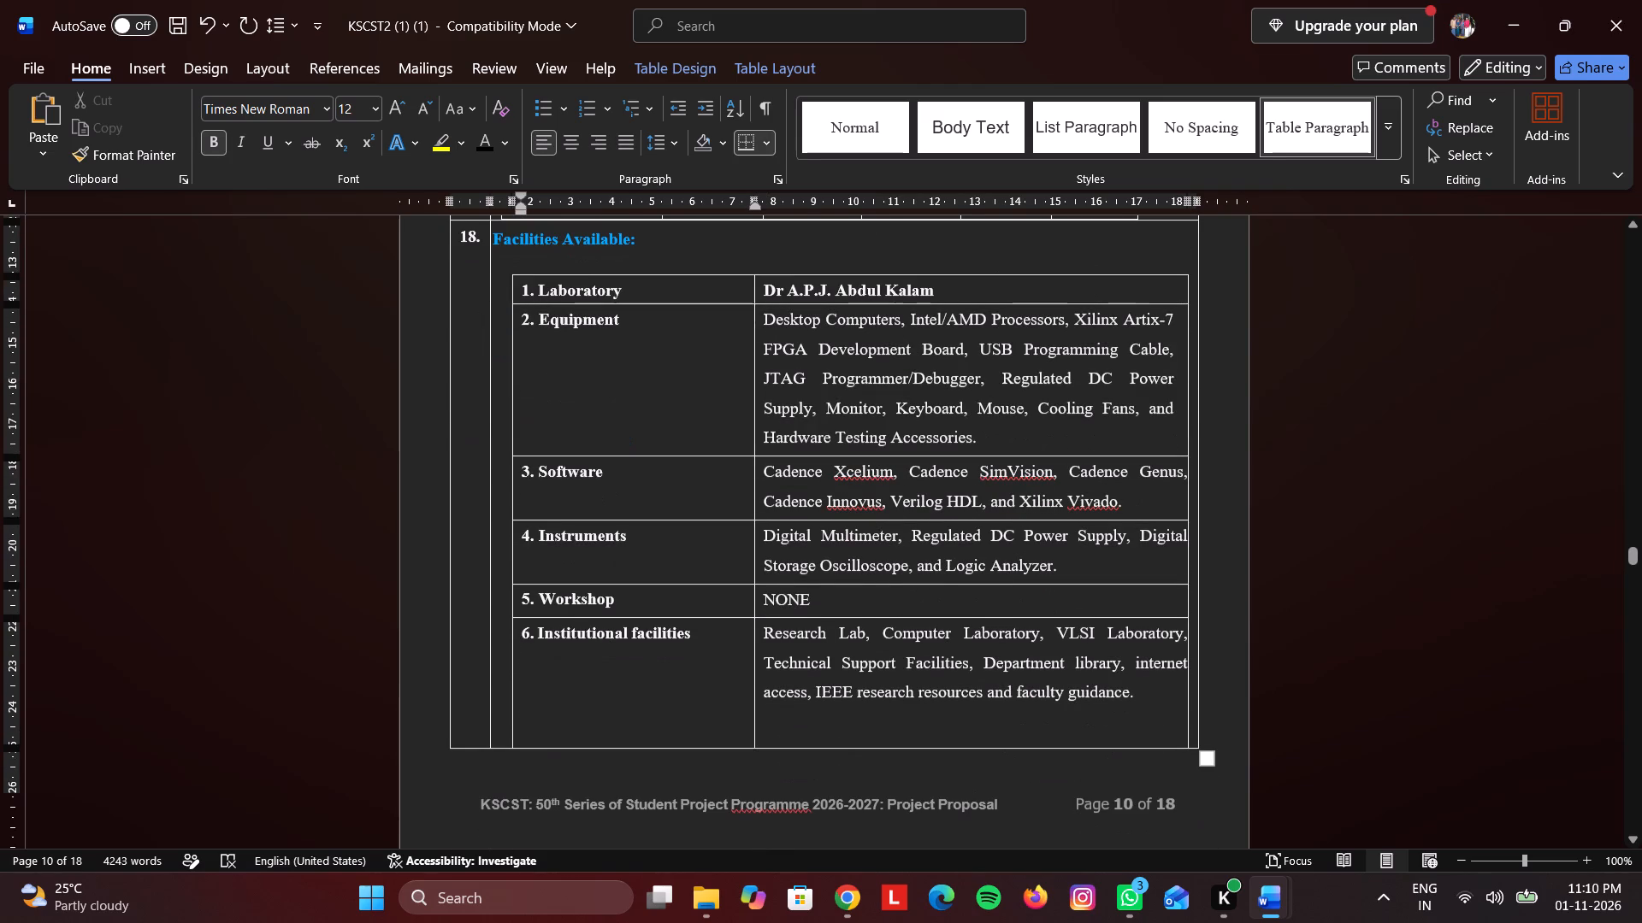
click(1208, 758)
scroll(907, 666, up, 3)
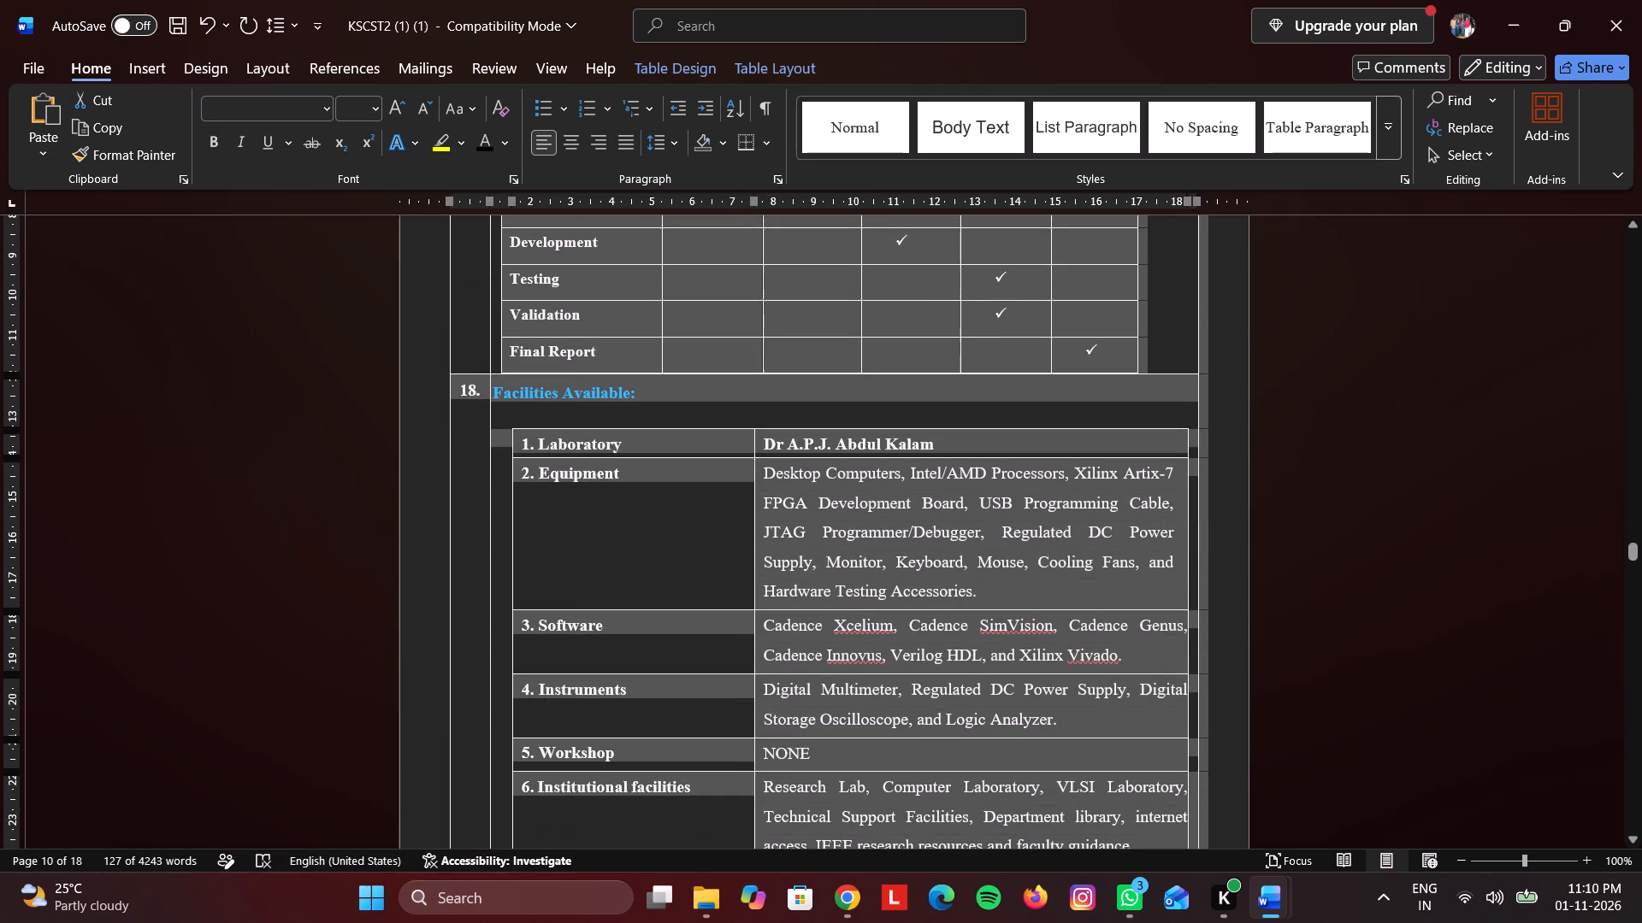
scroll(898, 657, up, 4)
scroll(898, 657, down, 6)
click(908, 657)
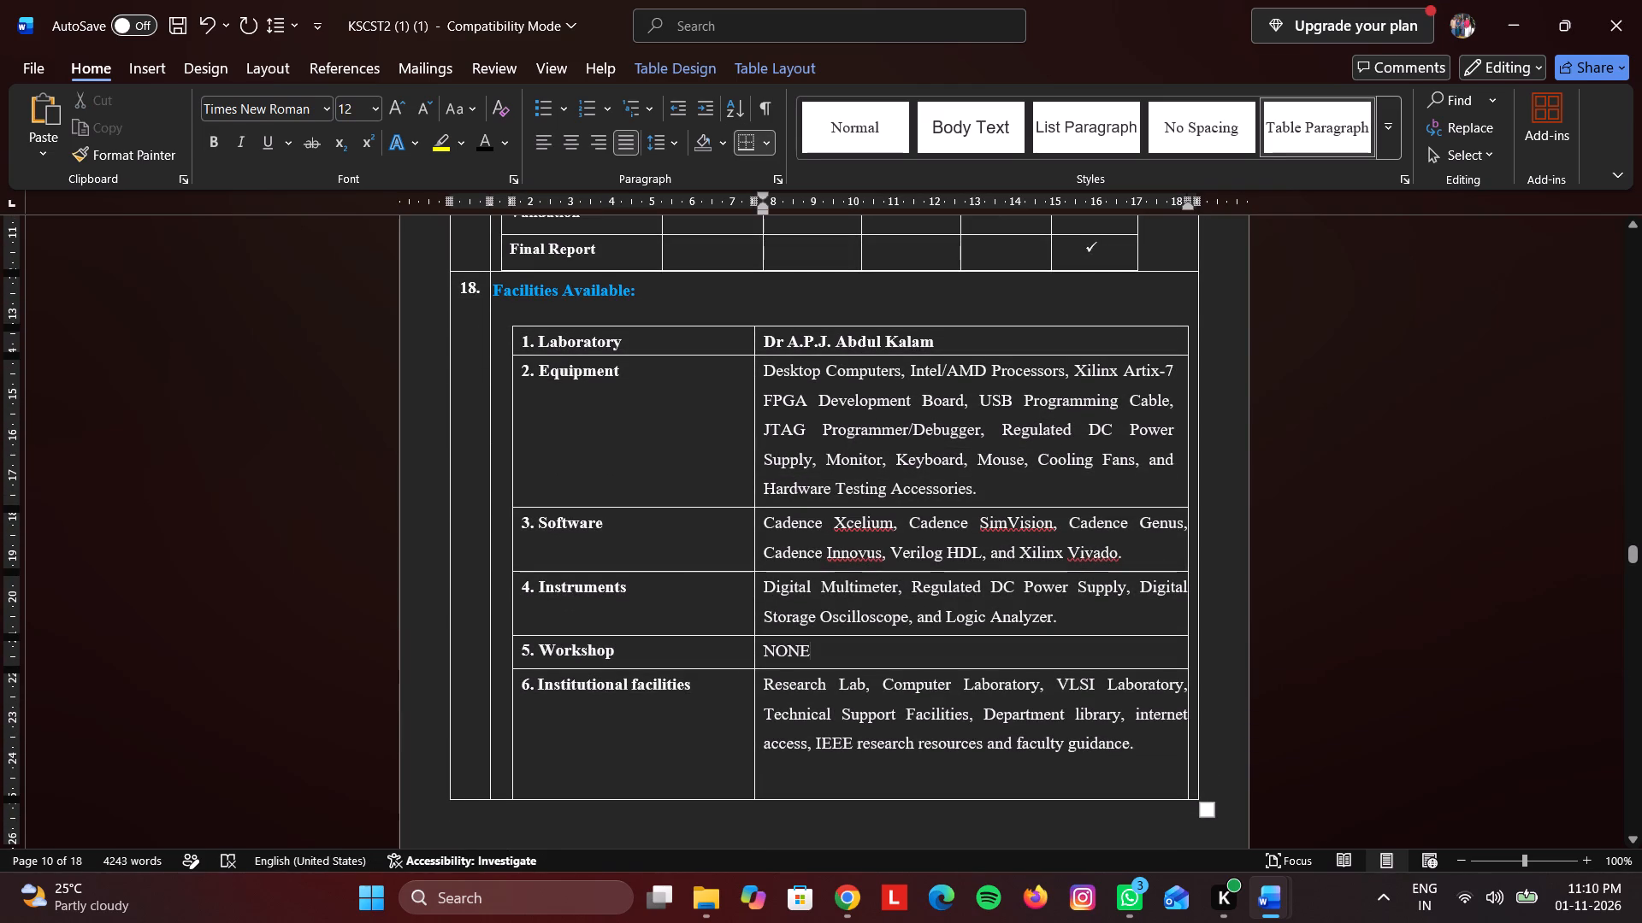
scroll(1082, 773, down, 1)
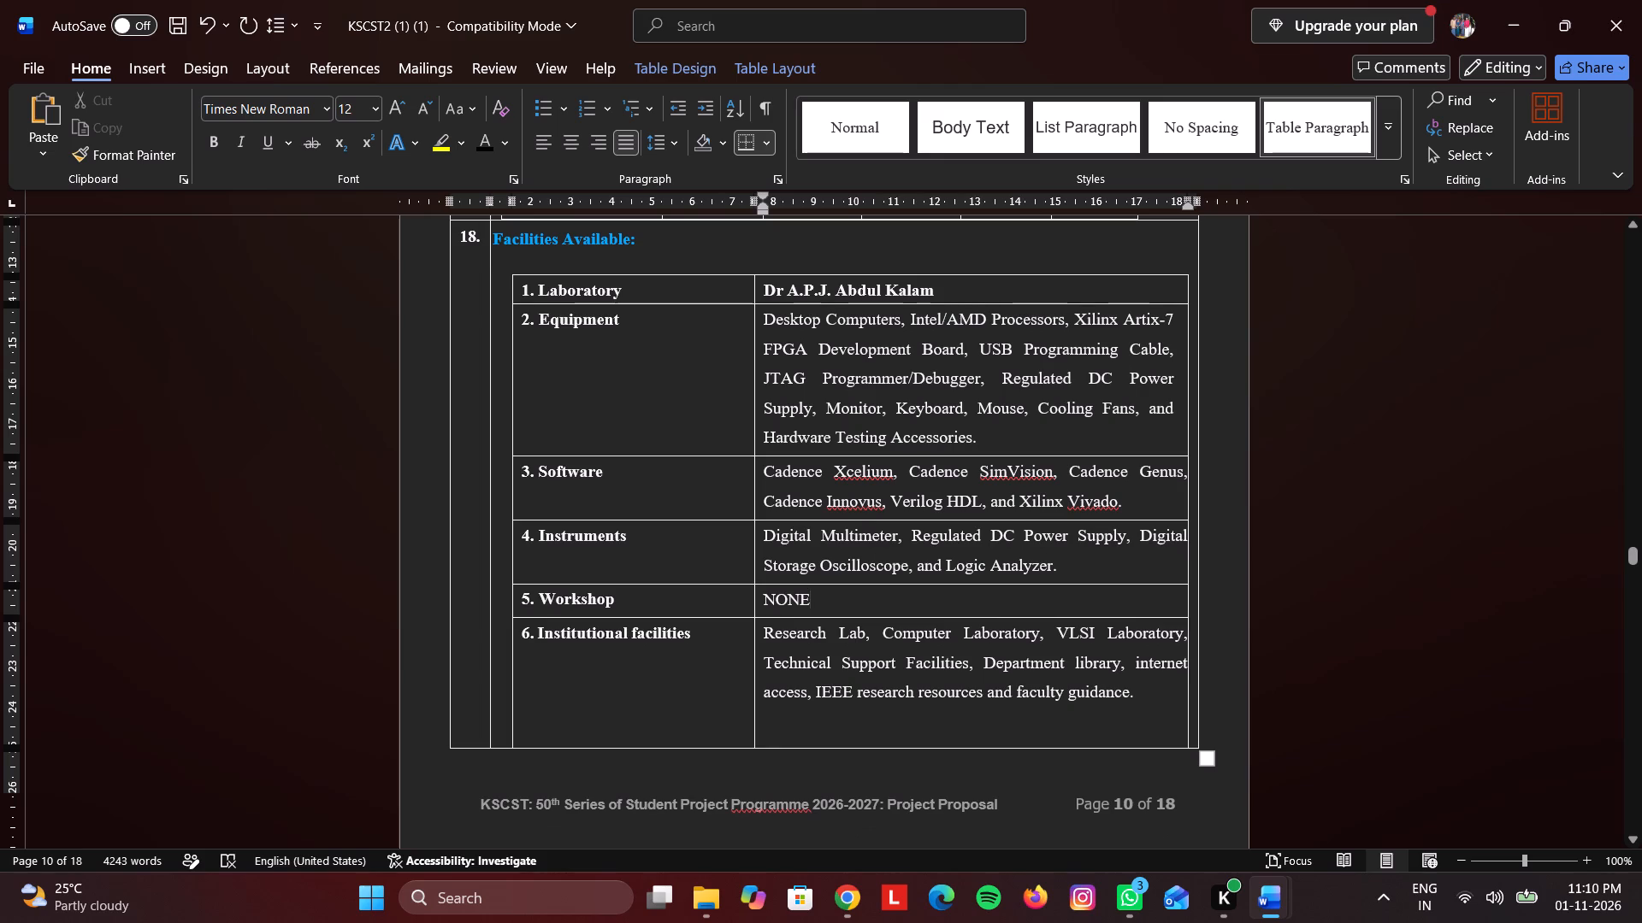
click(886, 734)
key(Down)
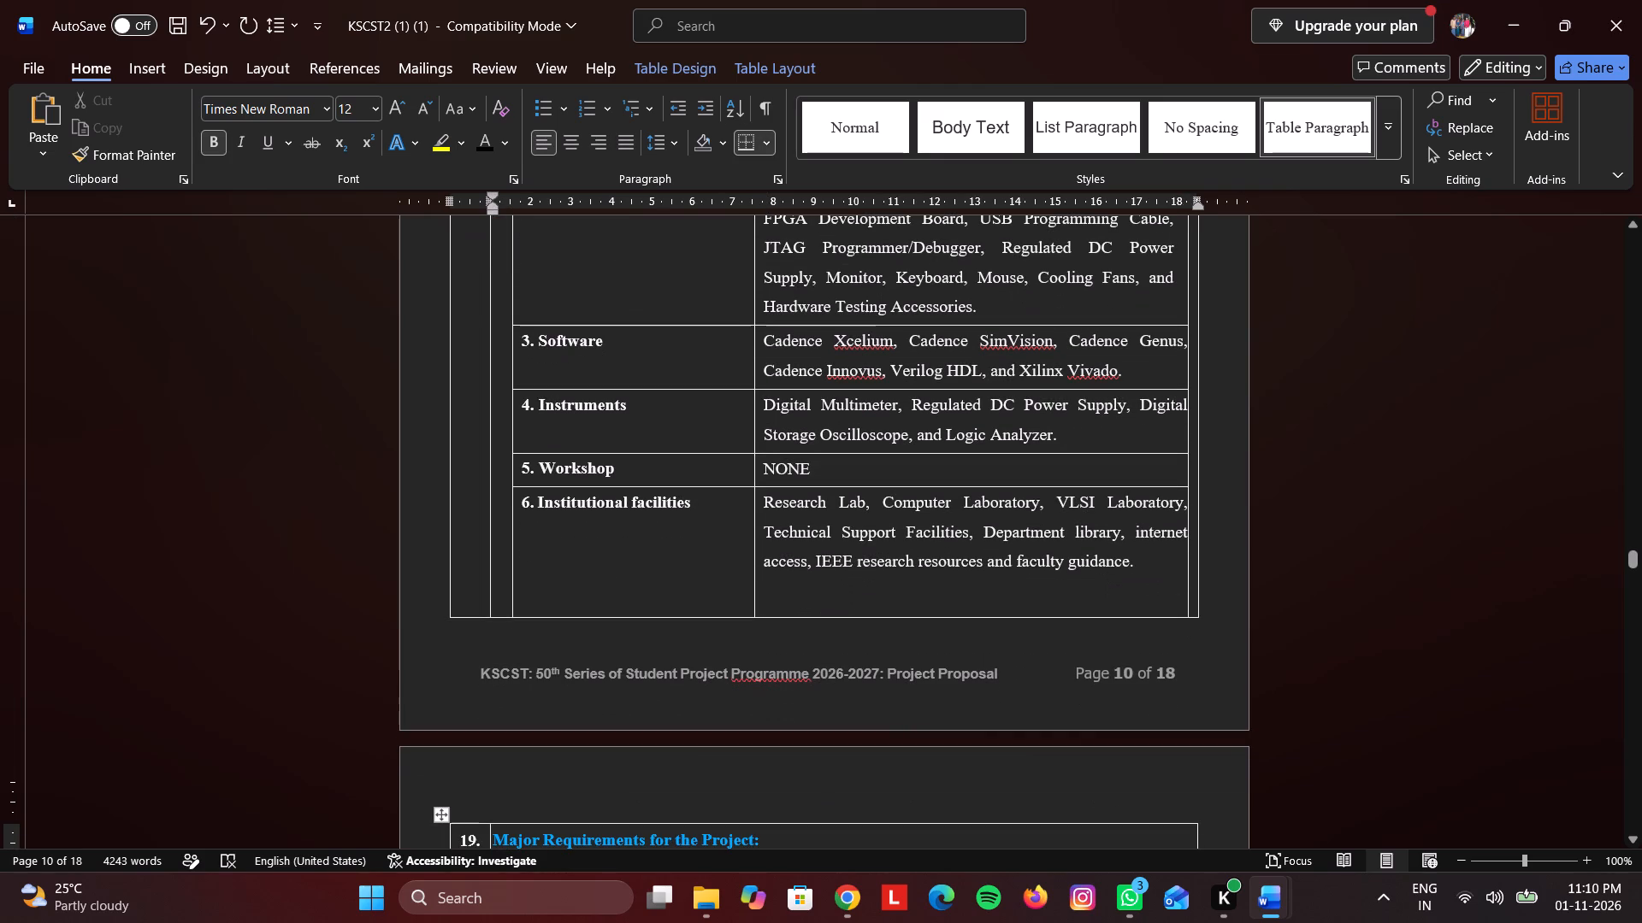
Raise the bottom border of the Institutional facilities row to reduce the empty space beneath its text.
triple_click(842, 602)
click(842, 602)
double_click(843, 604)
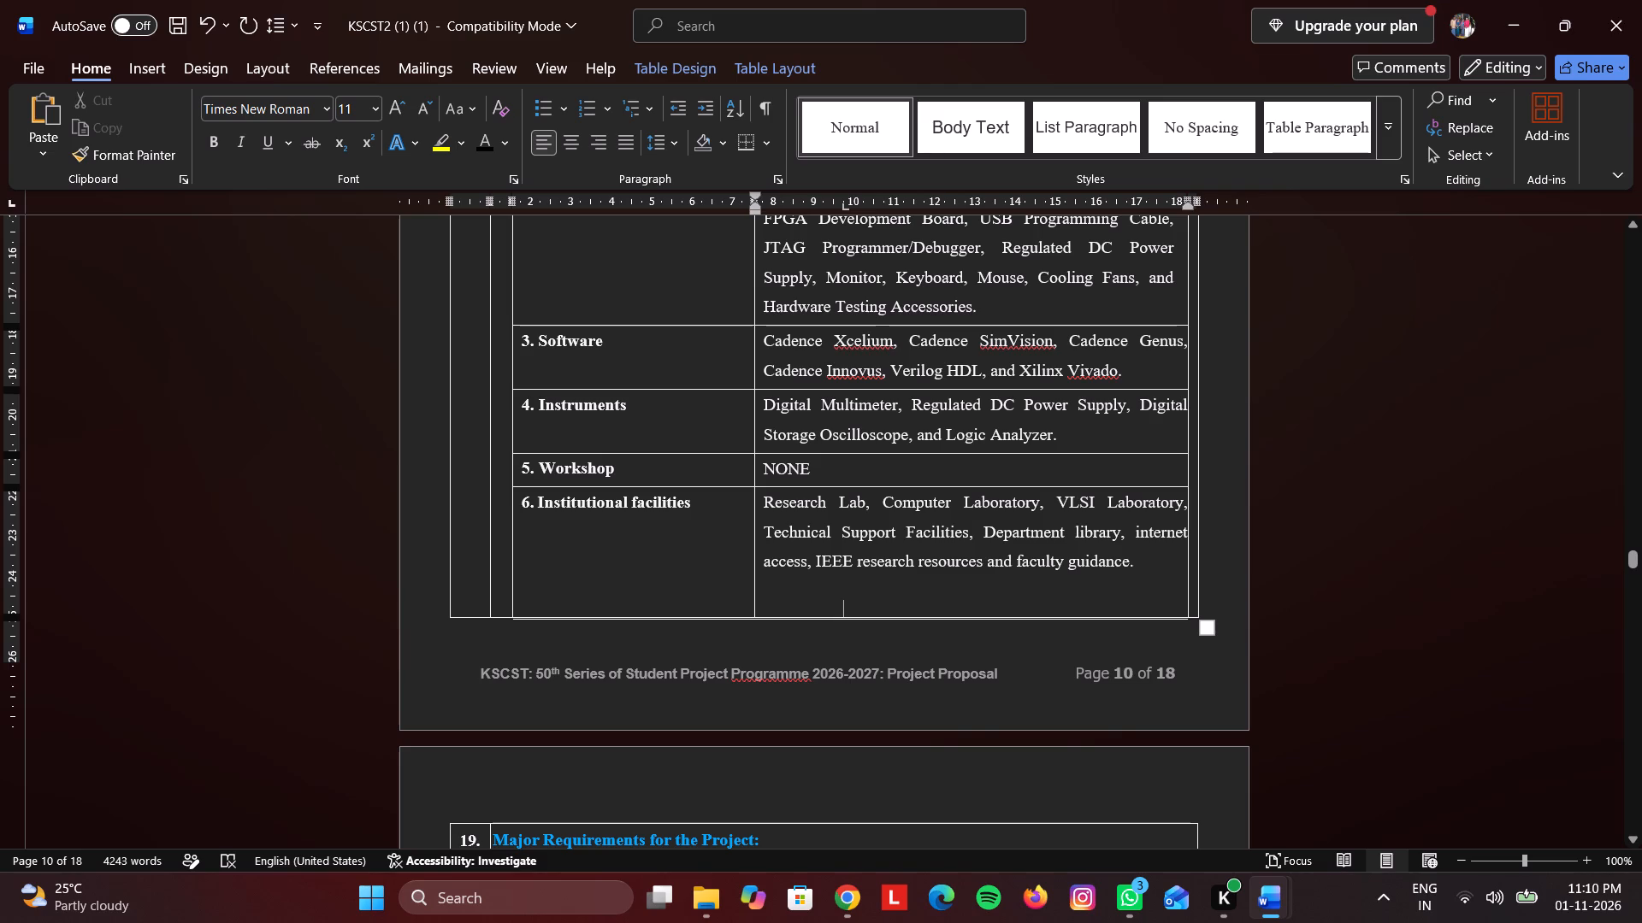
drag(523, 618, 529, 620)
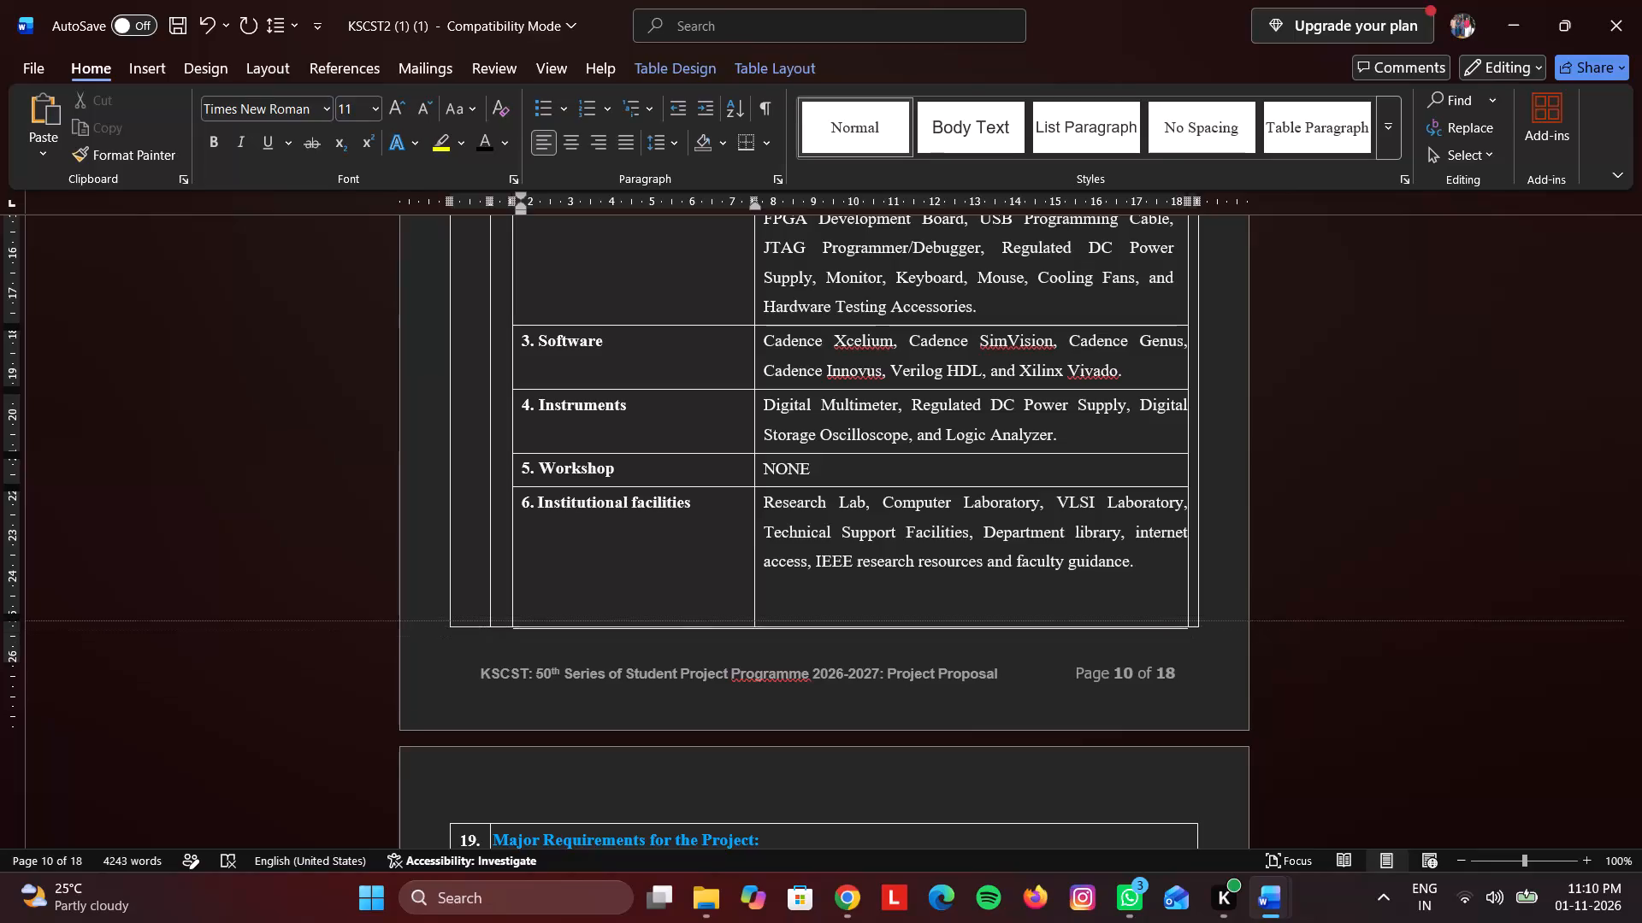
drag(529, 620, 540, 569)
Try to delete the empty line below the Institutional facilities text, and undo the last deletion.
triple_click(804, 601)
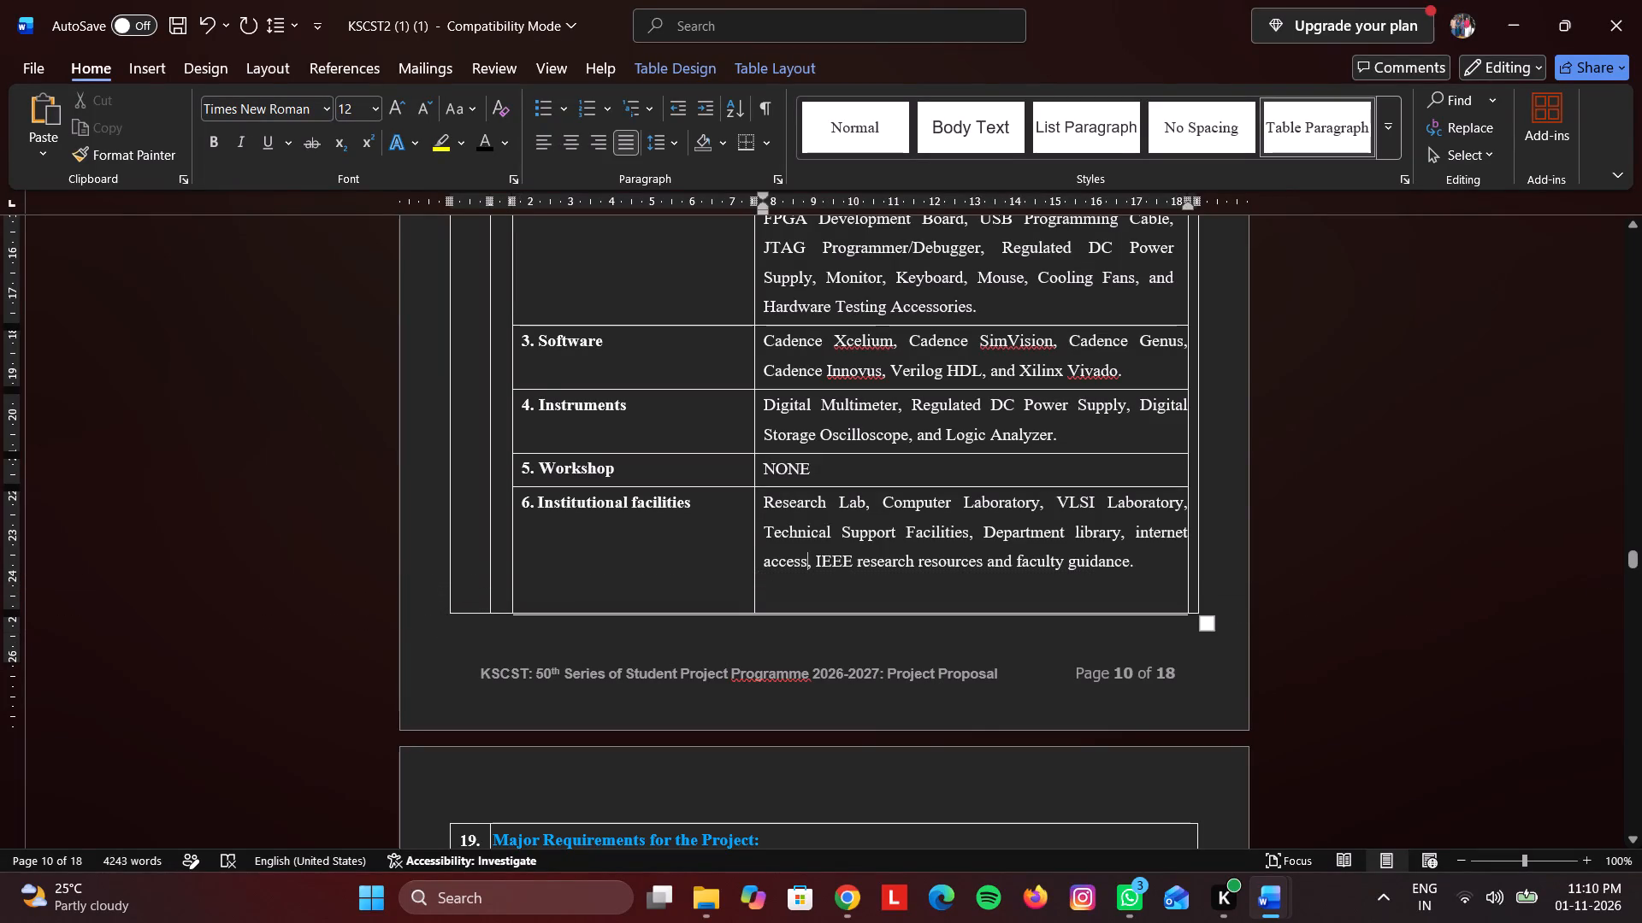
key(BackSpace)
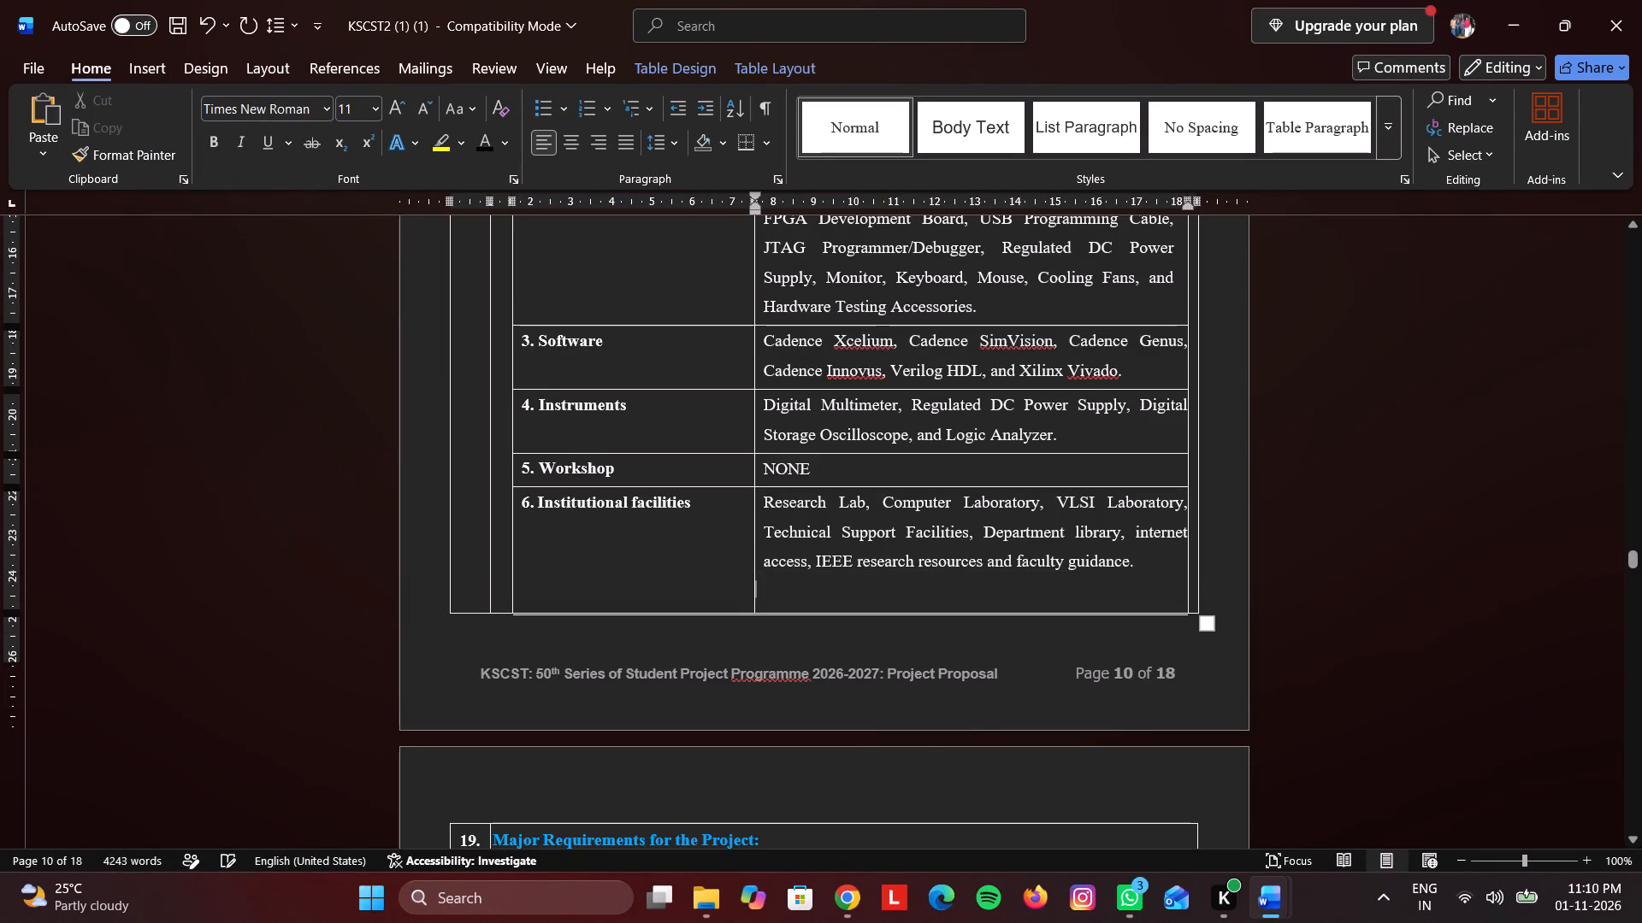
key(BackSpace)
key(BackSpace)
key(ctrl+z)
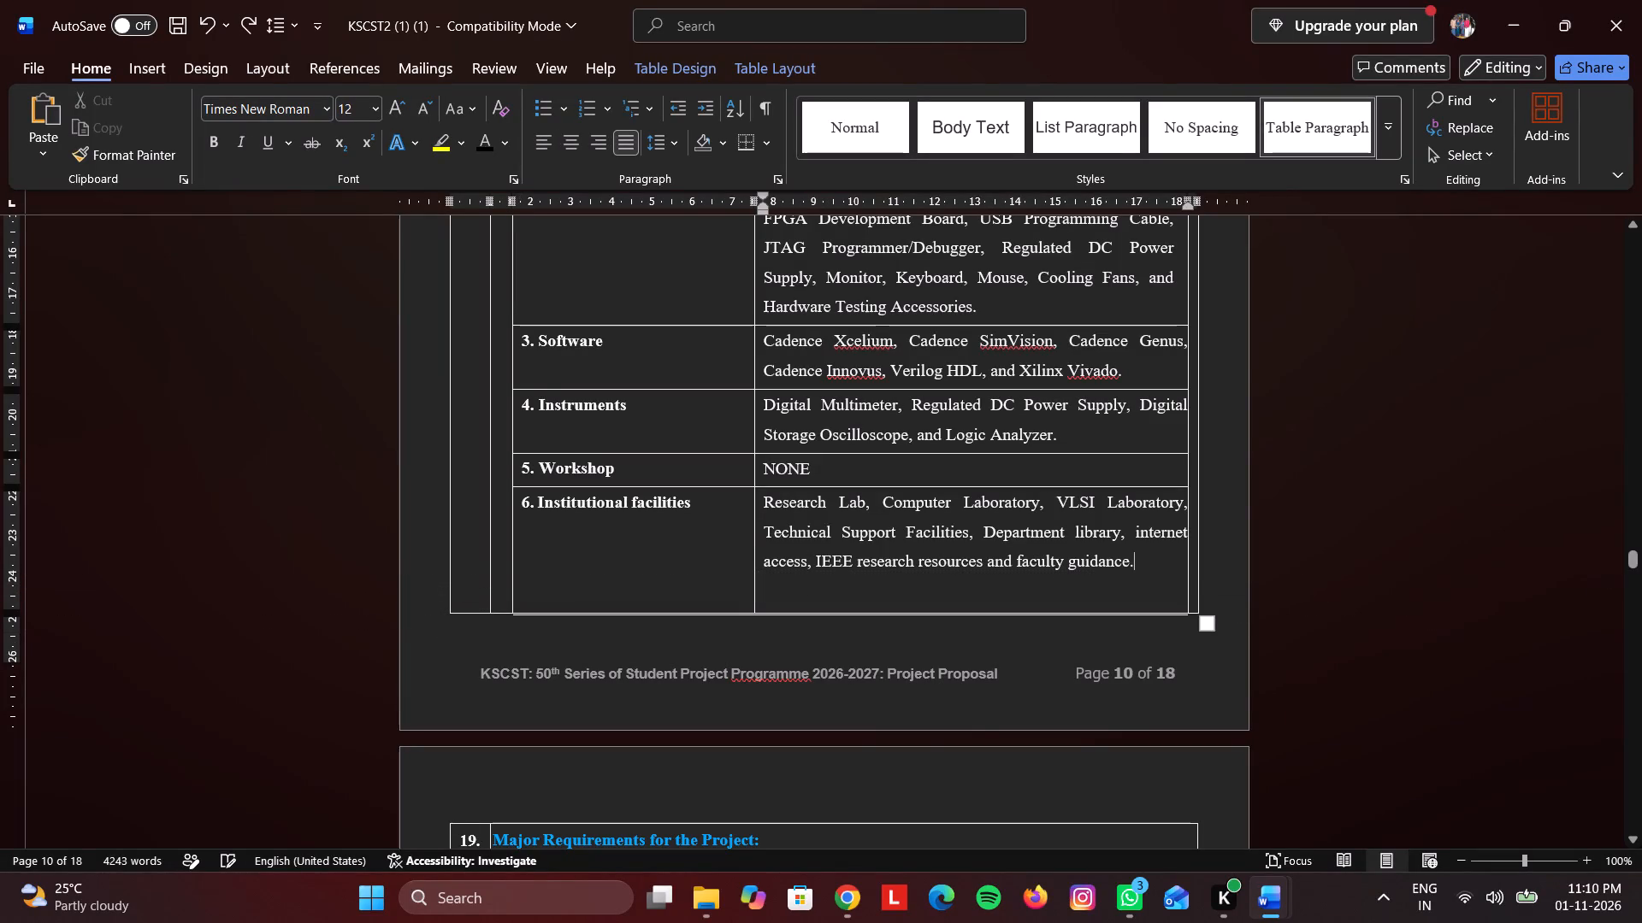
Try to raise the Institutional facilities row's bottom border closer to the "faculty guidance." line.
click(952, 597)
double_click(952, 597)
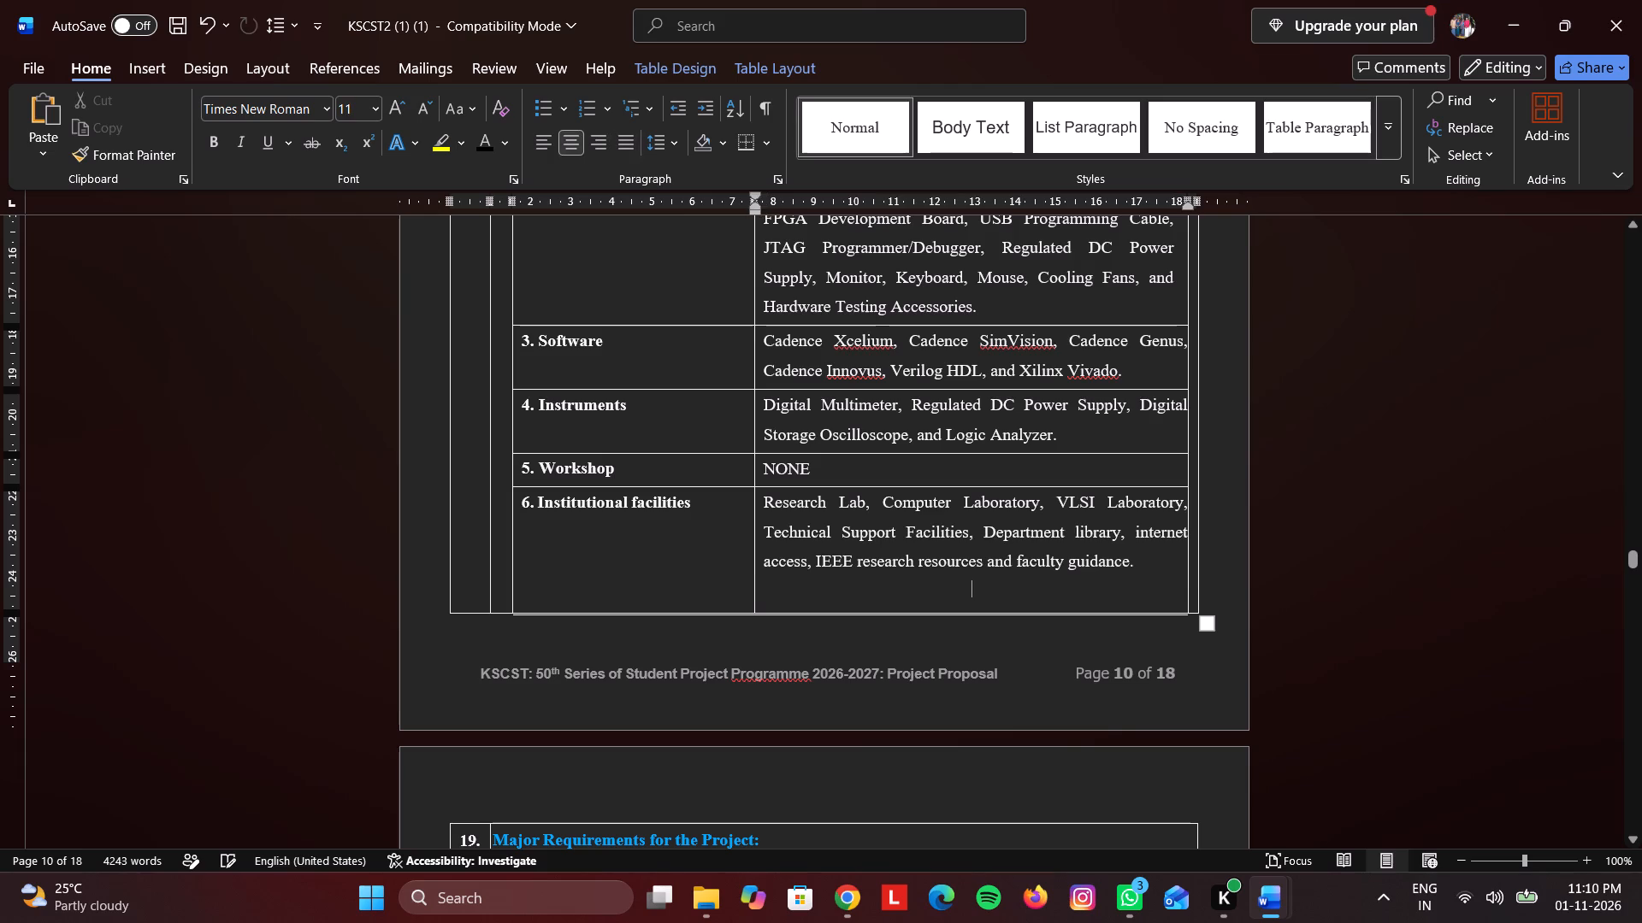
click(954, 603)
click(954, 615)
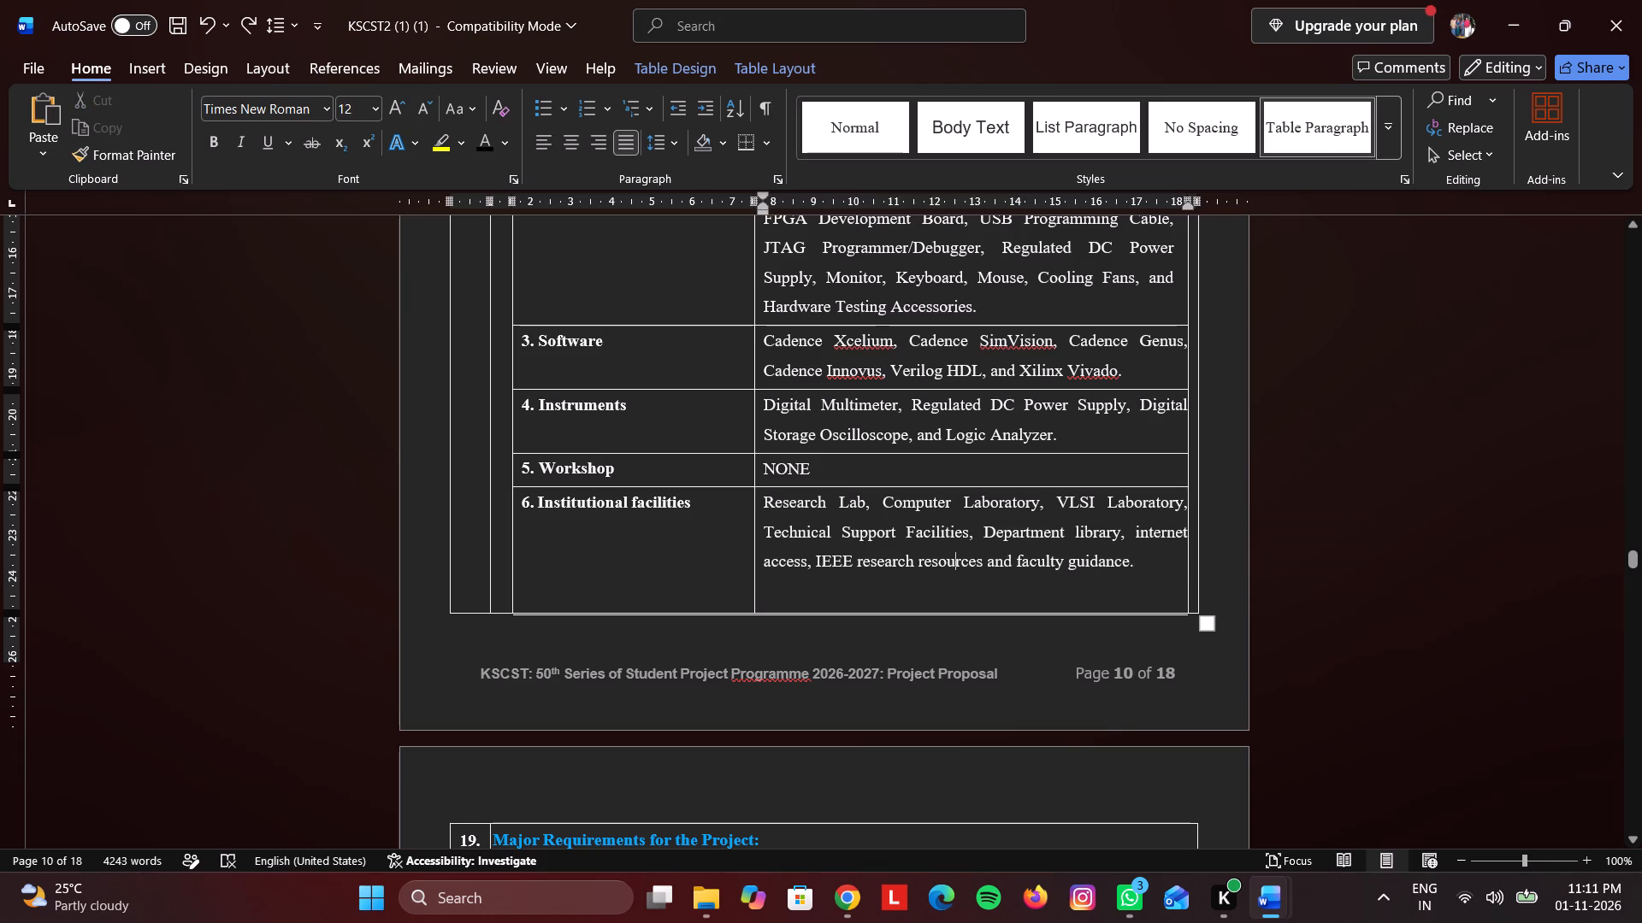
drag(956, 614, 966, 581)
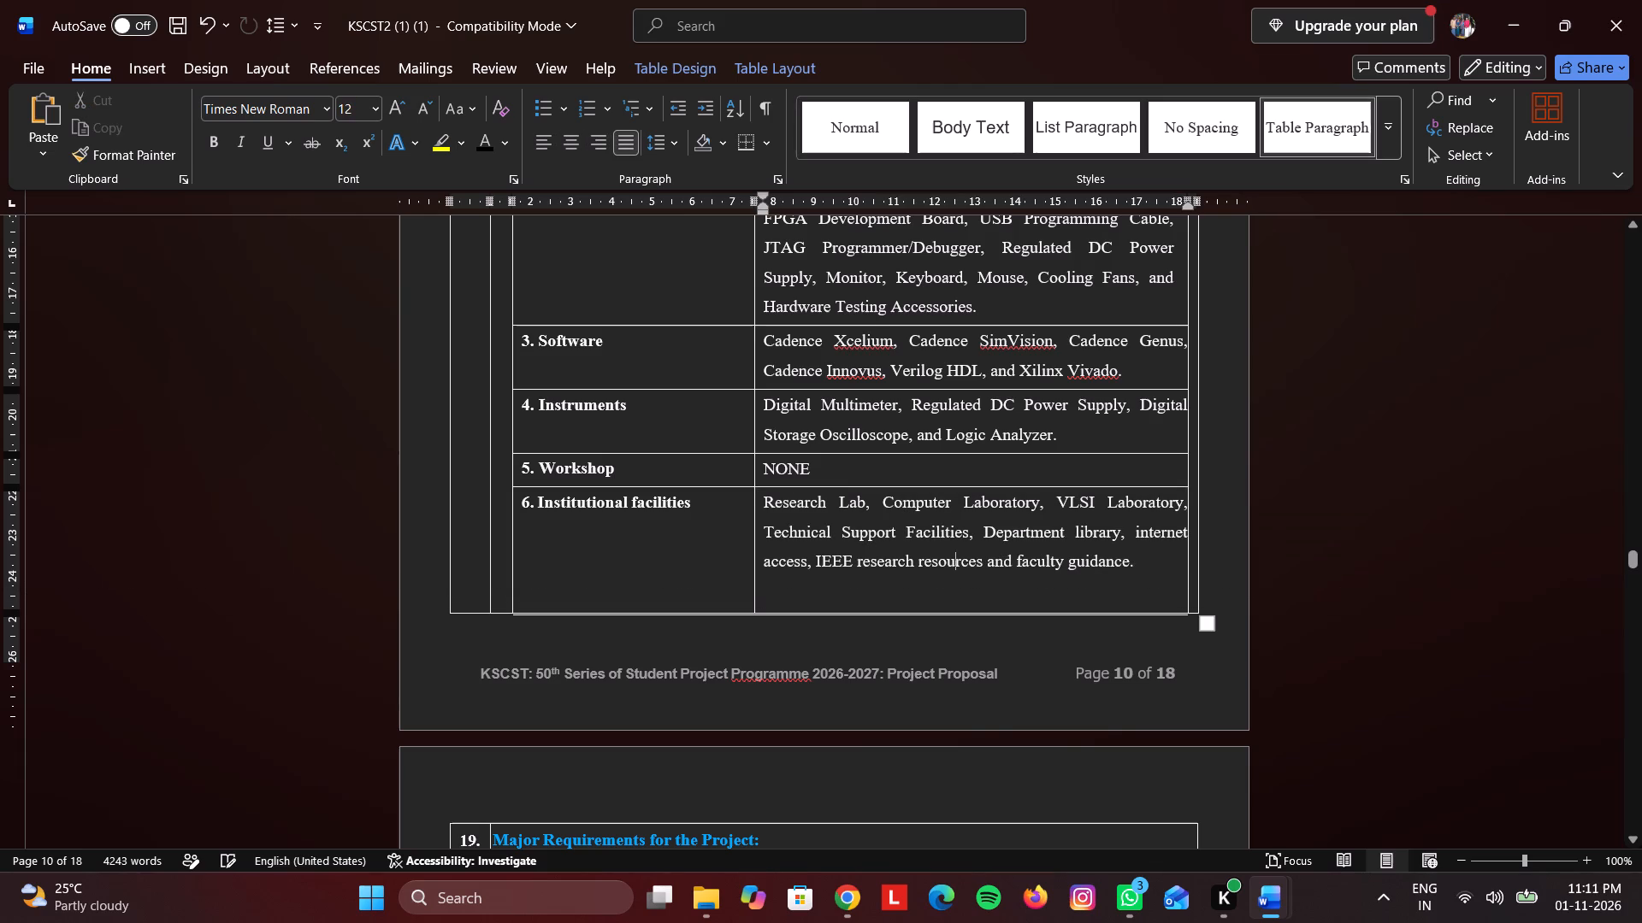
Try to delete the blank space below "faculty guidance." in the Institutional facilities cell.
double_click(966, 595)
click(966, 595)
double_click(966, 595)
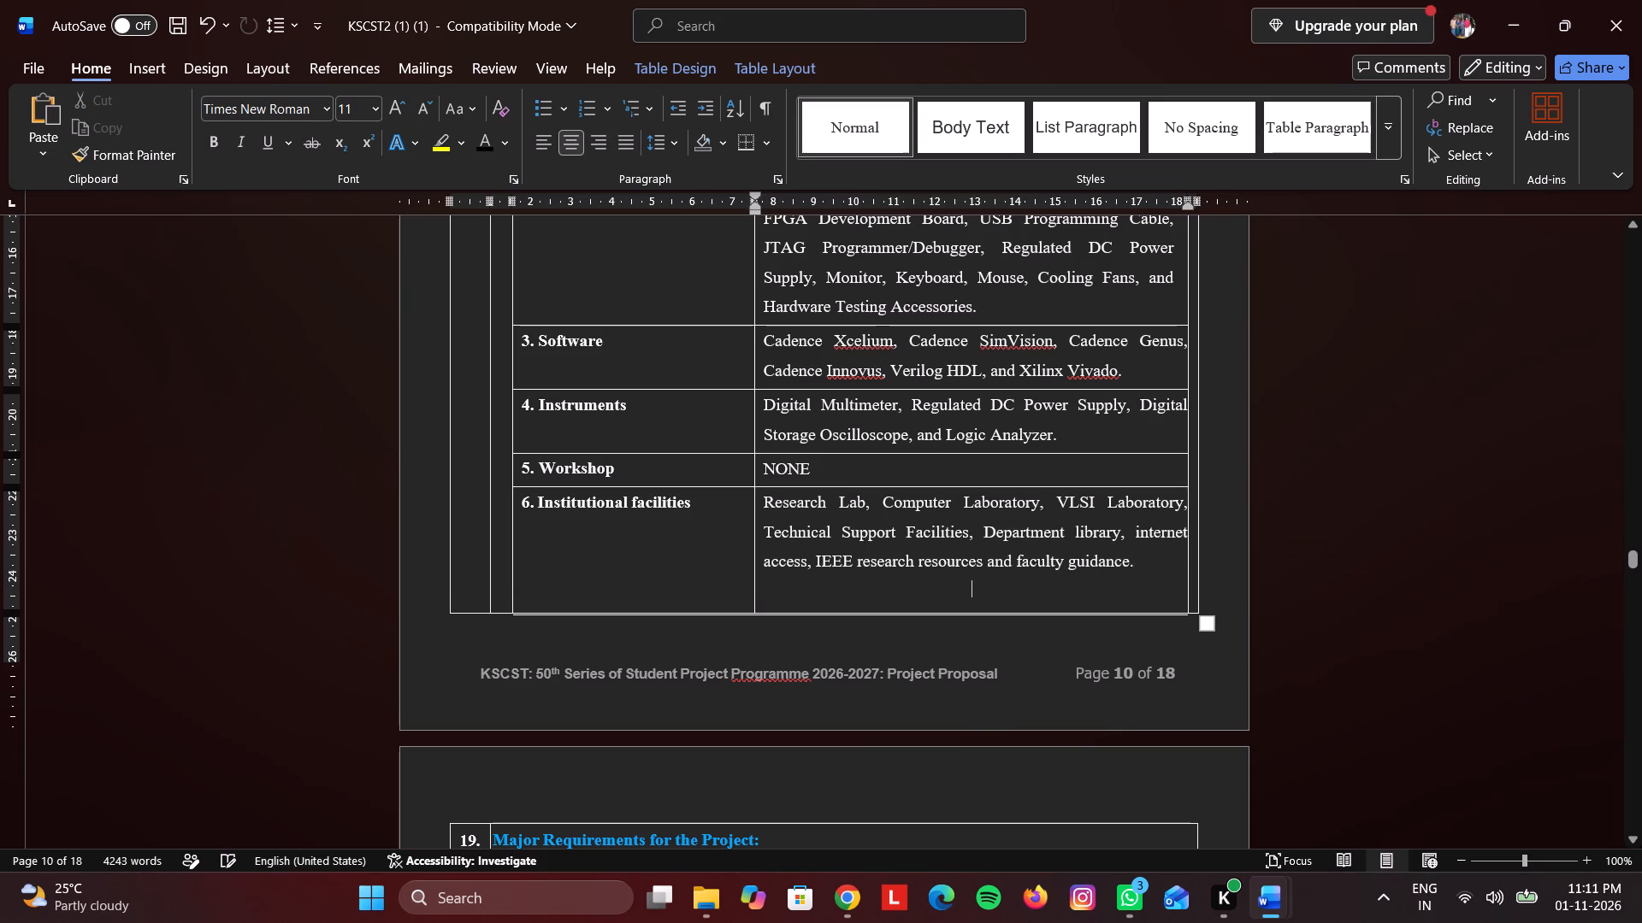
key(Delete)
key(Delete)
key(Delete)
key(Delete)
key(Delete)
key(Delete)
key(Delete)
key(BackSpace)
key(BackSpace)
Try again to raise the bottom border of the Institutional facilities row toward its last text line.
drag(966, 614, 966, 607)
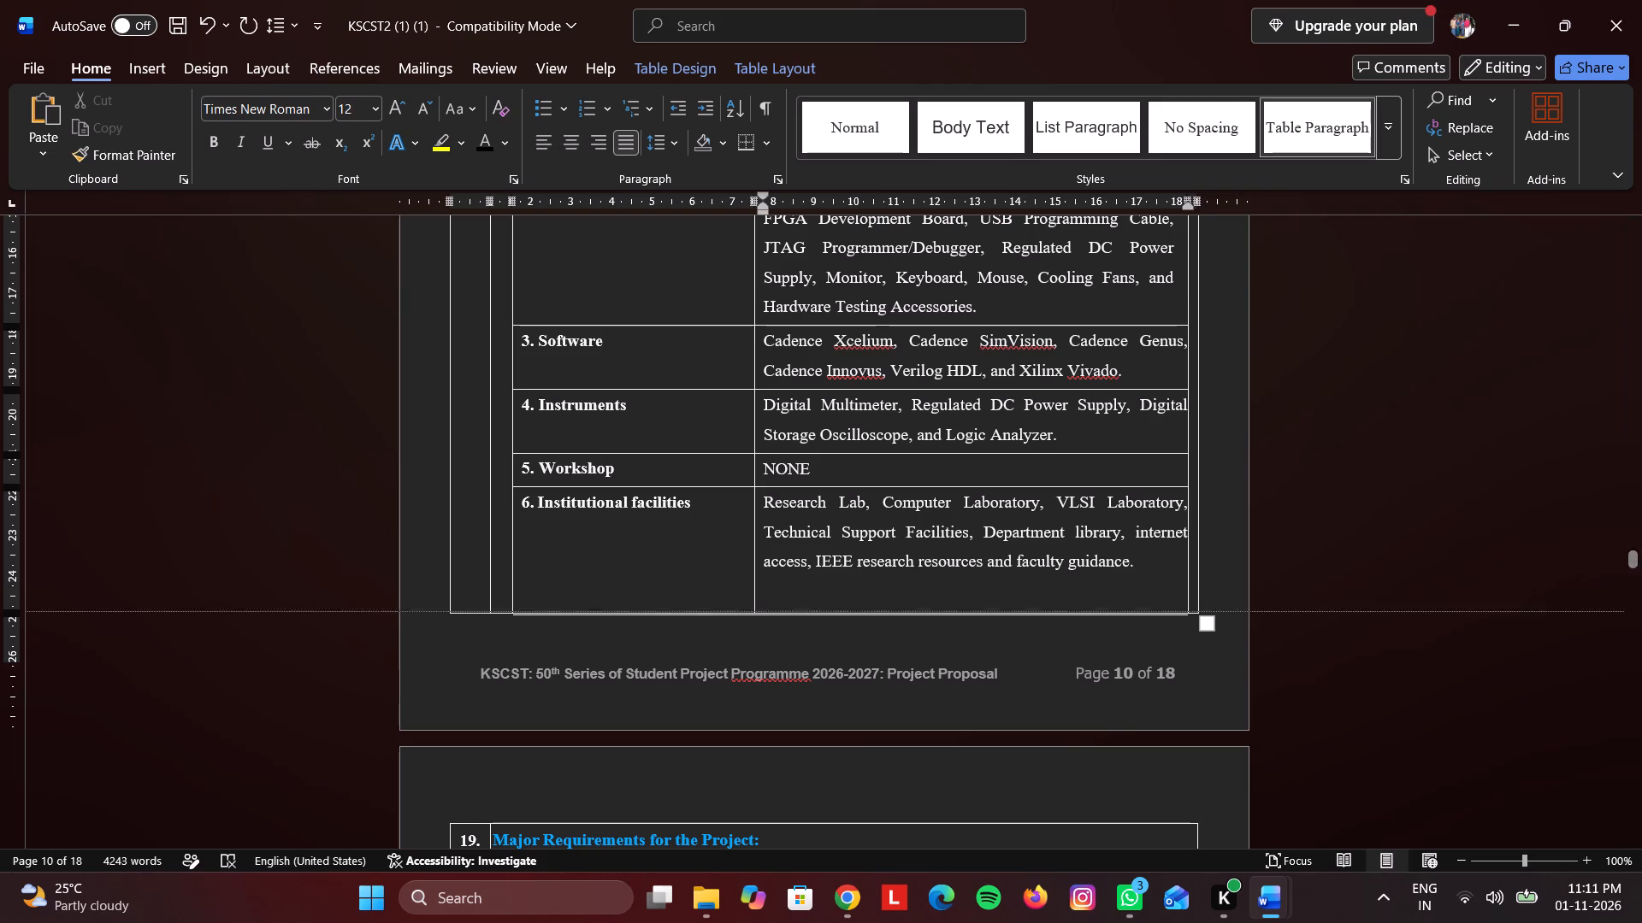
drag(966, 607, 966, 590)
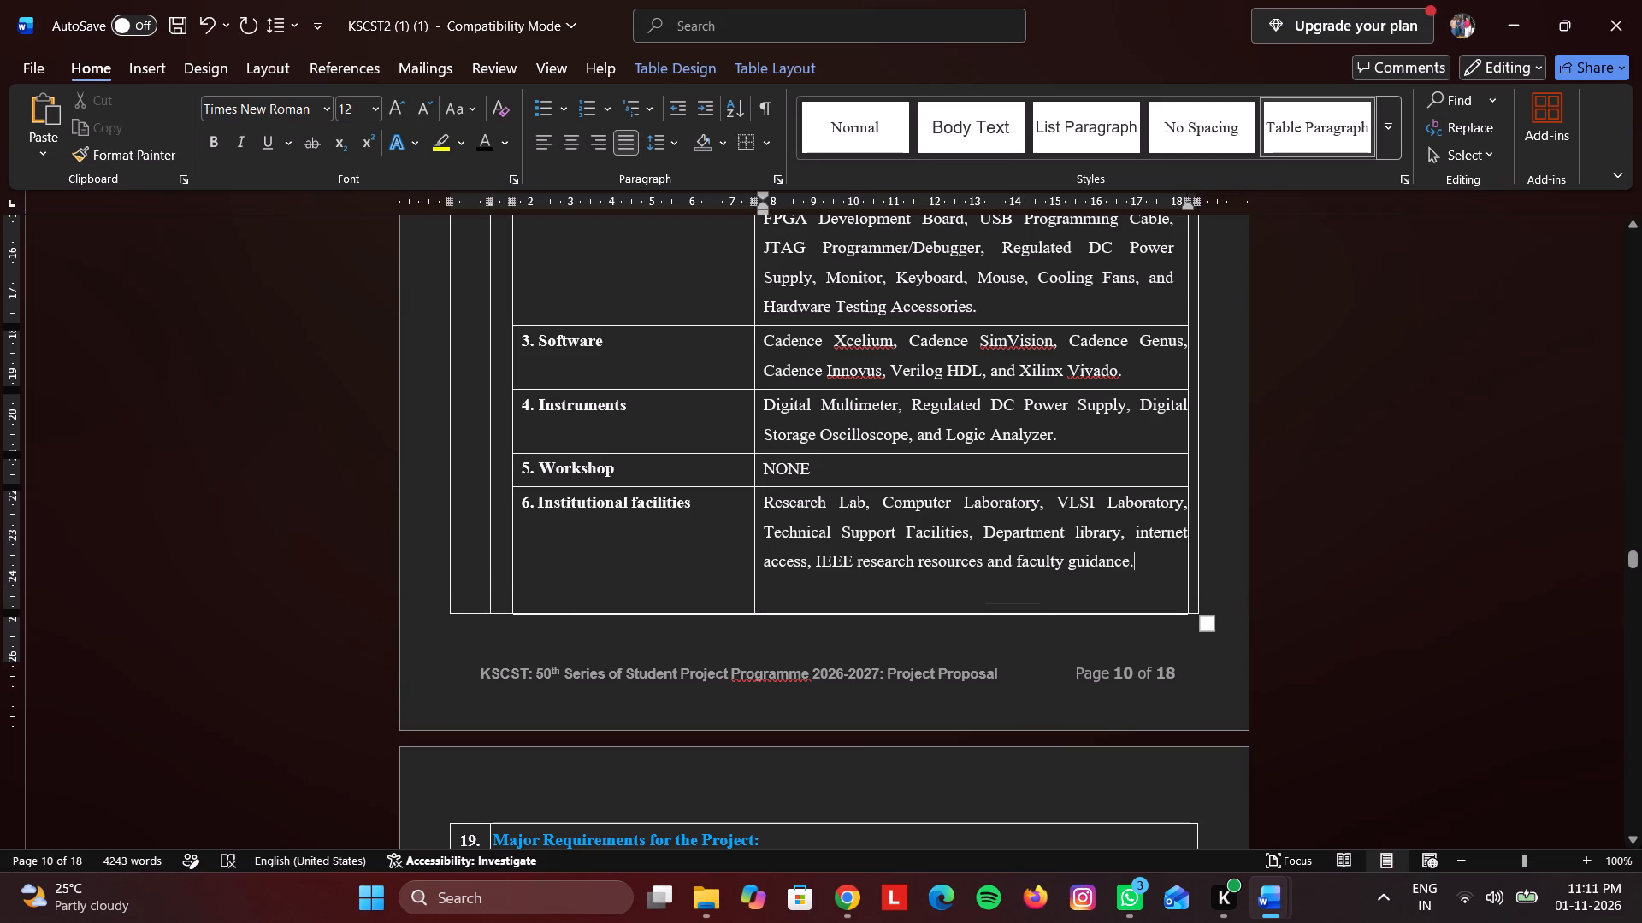
Delete the blank space beside the nested facilities table so the outer row closes up below the Institutional facilities entry.
click(1190, 594)
key(BackSpace)
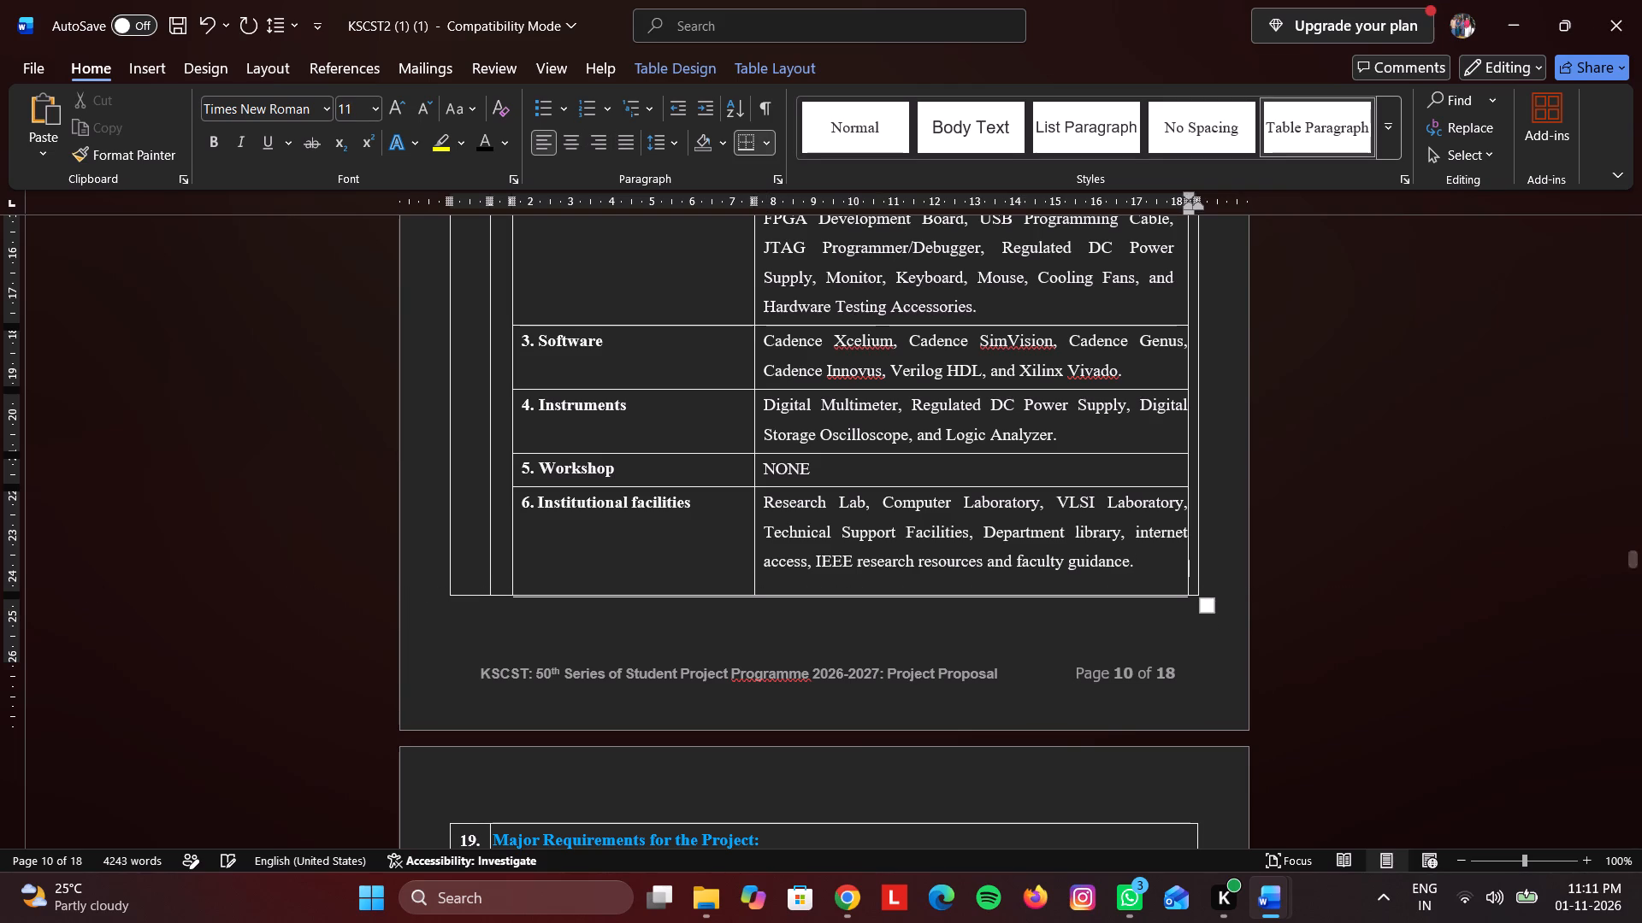
key(BackSpace)
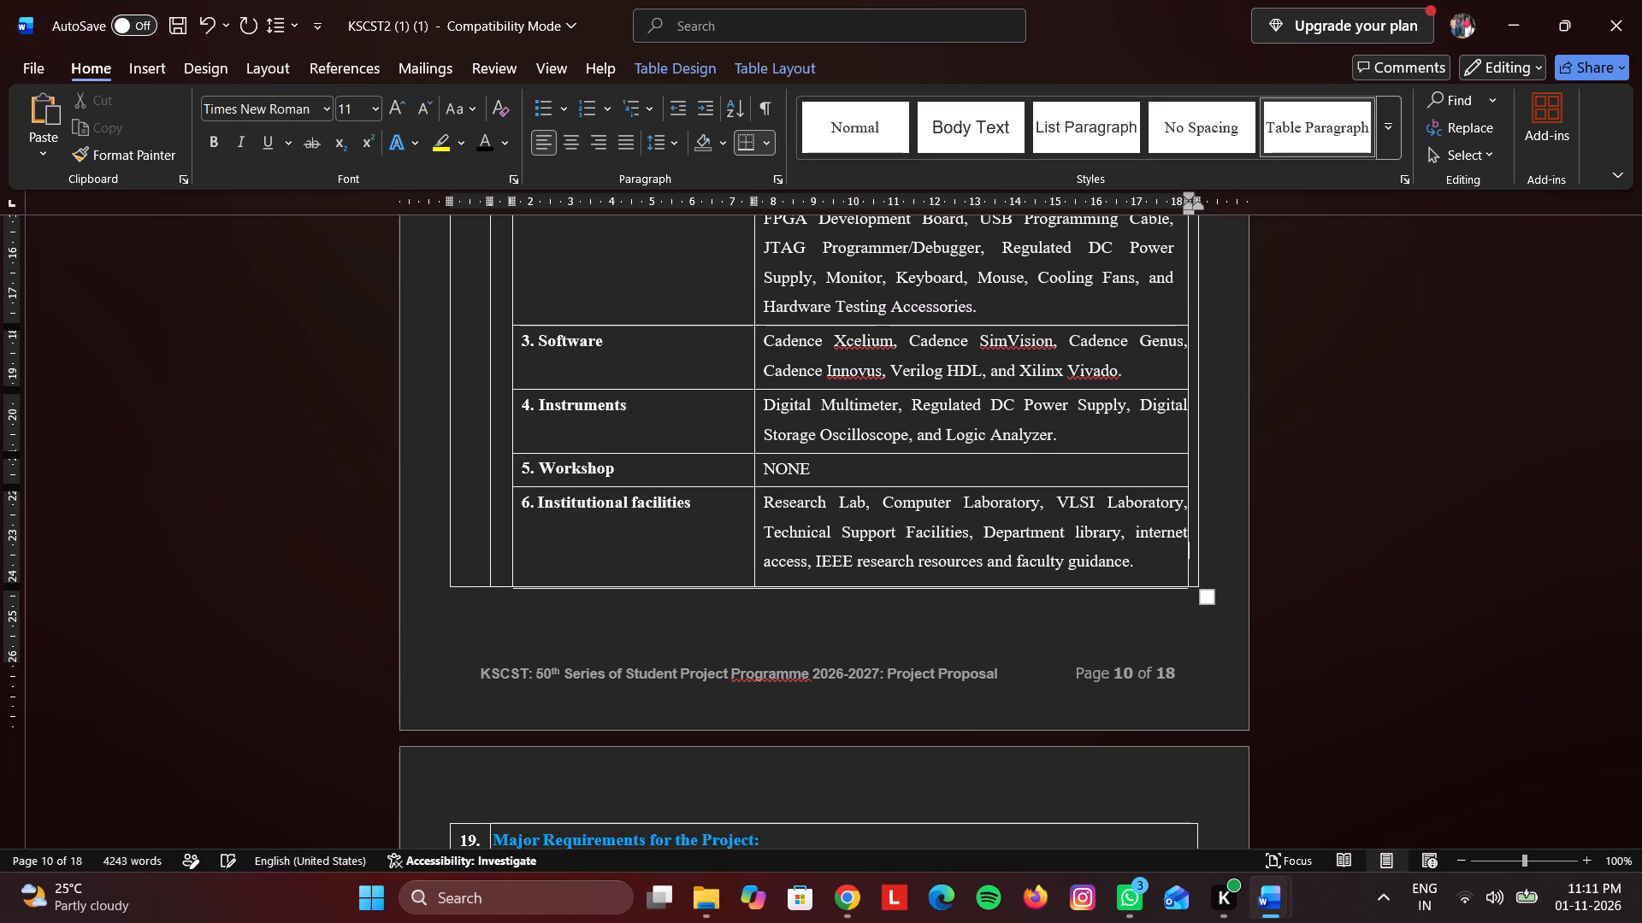
scroll(1183, 613, down, 2)
scroll(1190, 598, up, 2)
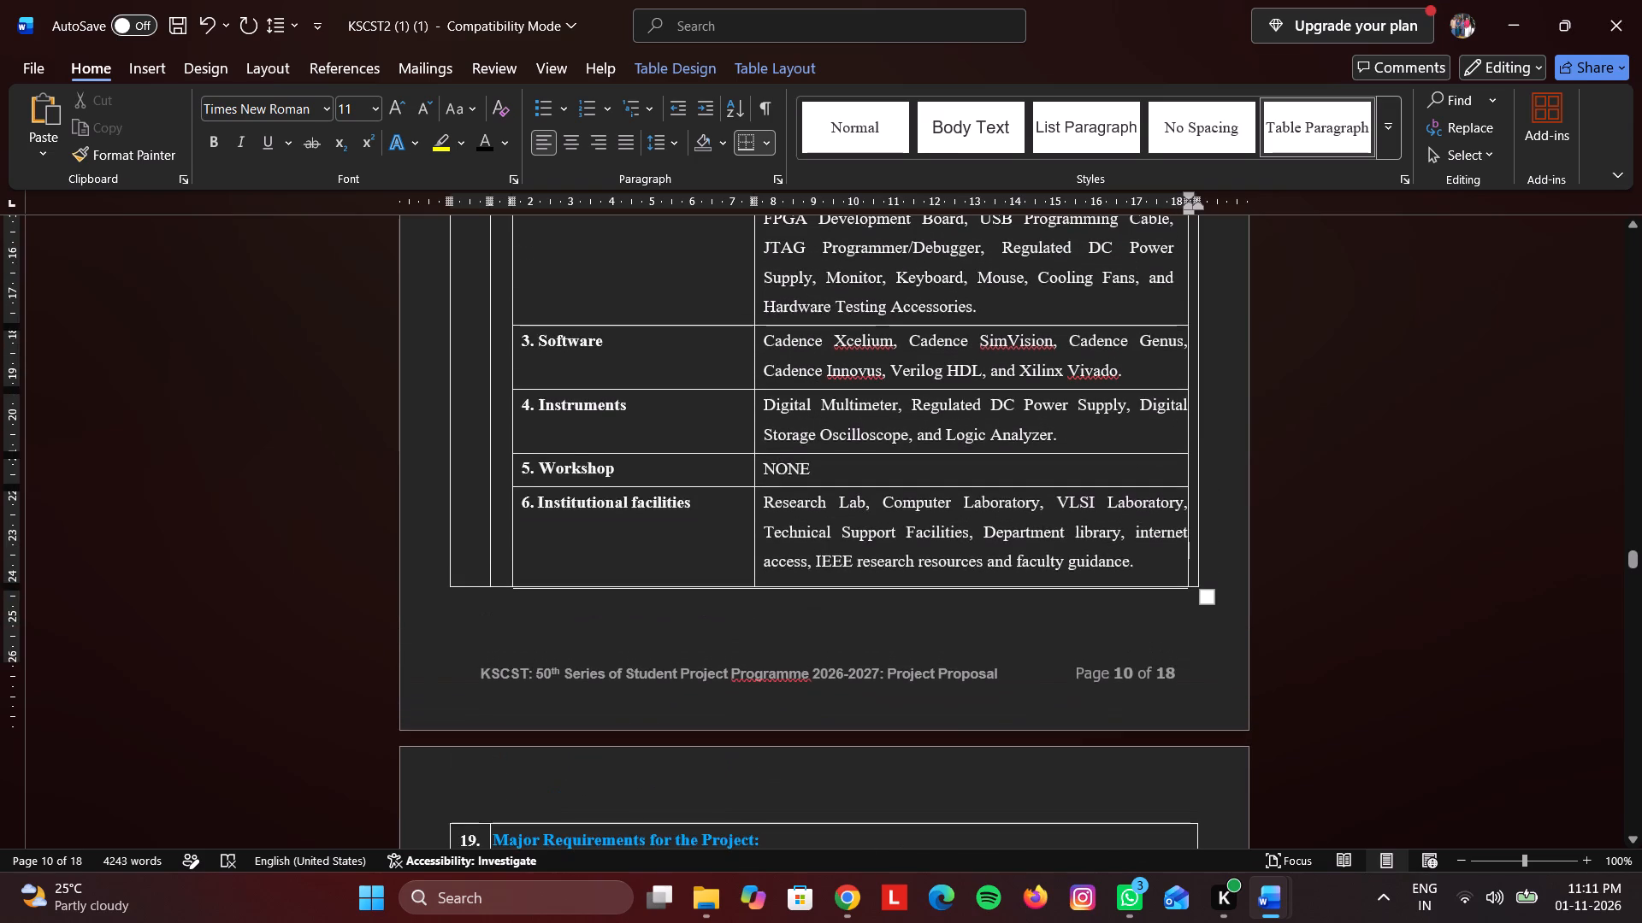
scroll(1191, 597, up, 6)
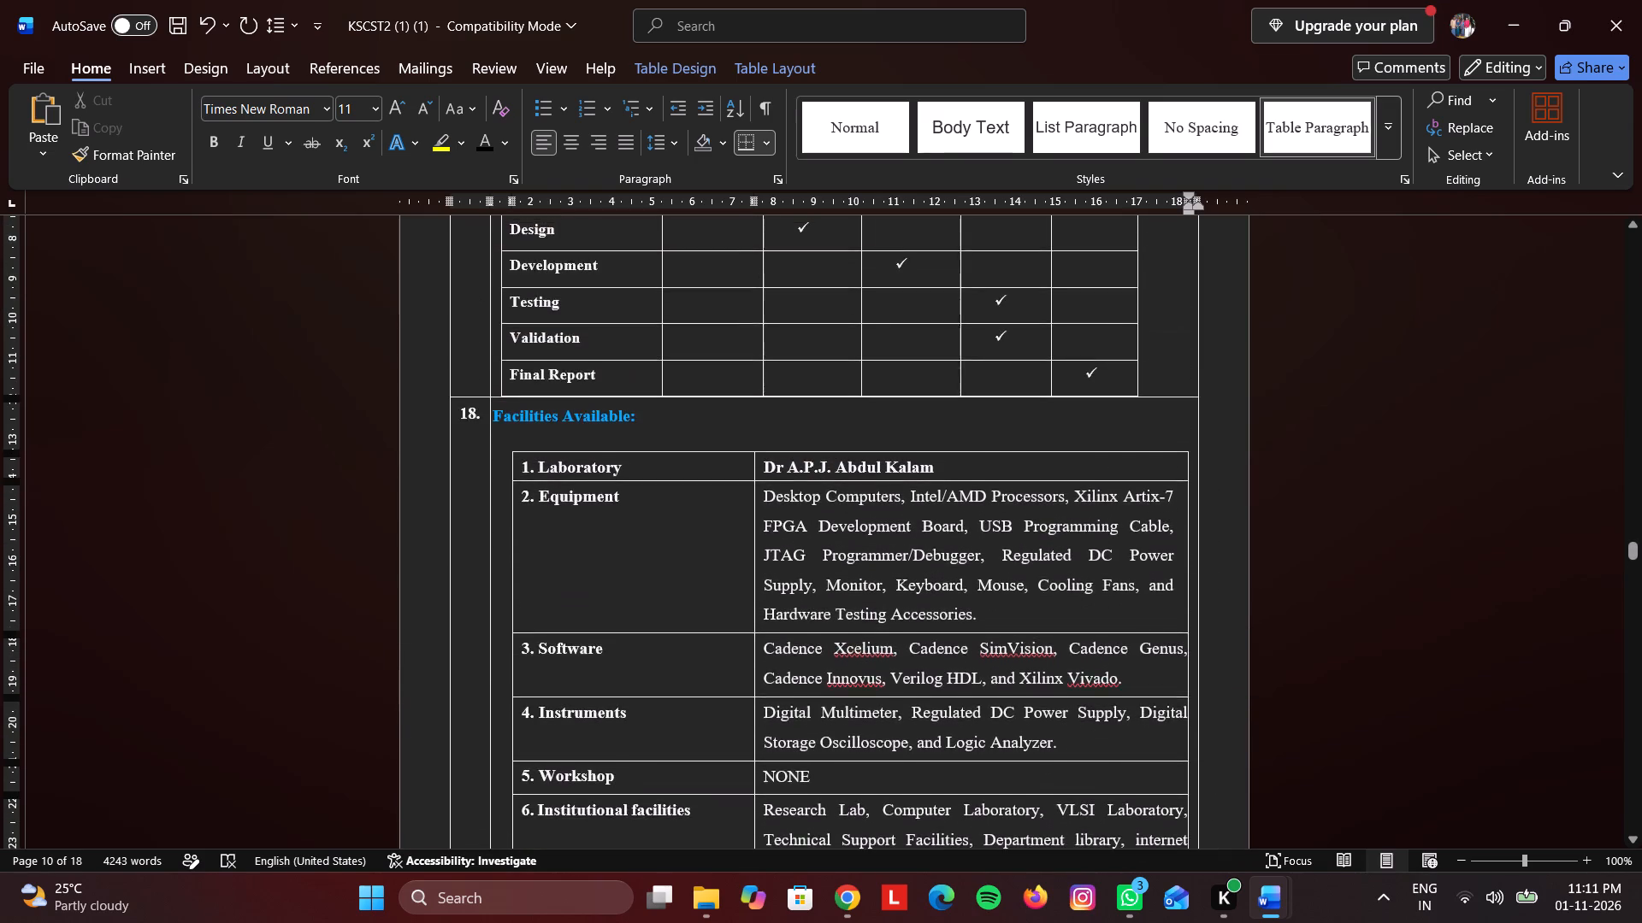
Compare section 19, Major Requirements for the Project, with the matching section 17 in the Major Project KSCST document.
scroll(1184, 598, down, 15)
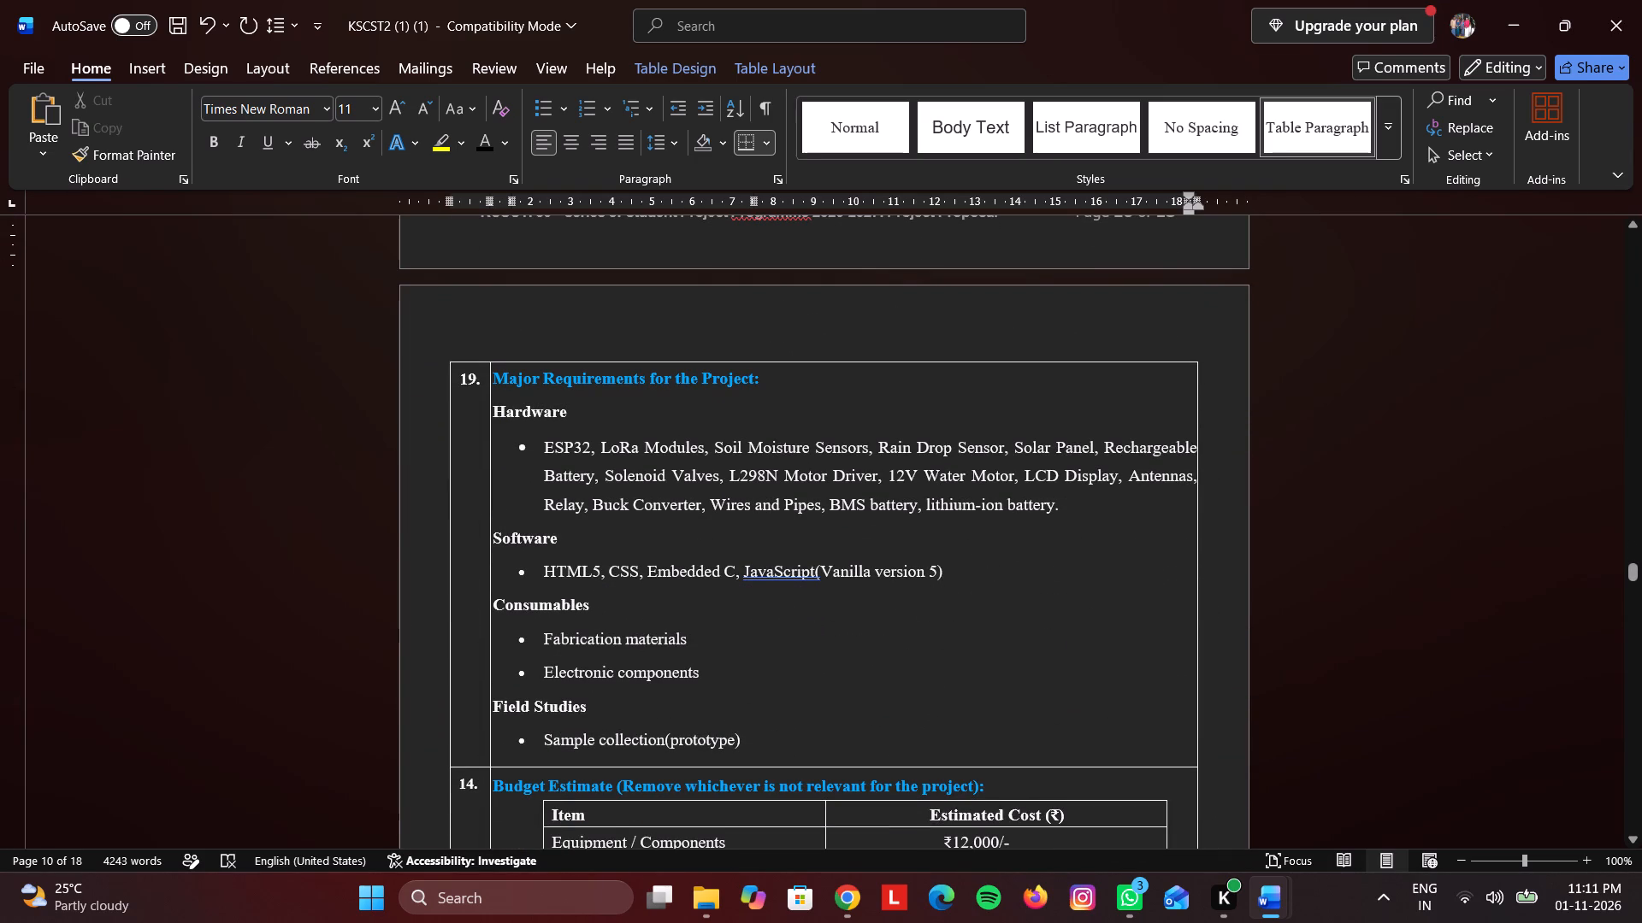
key(alt+Tab)
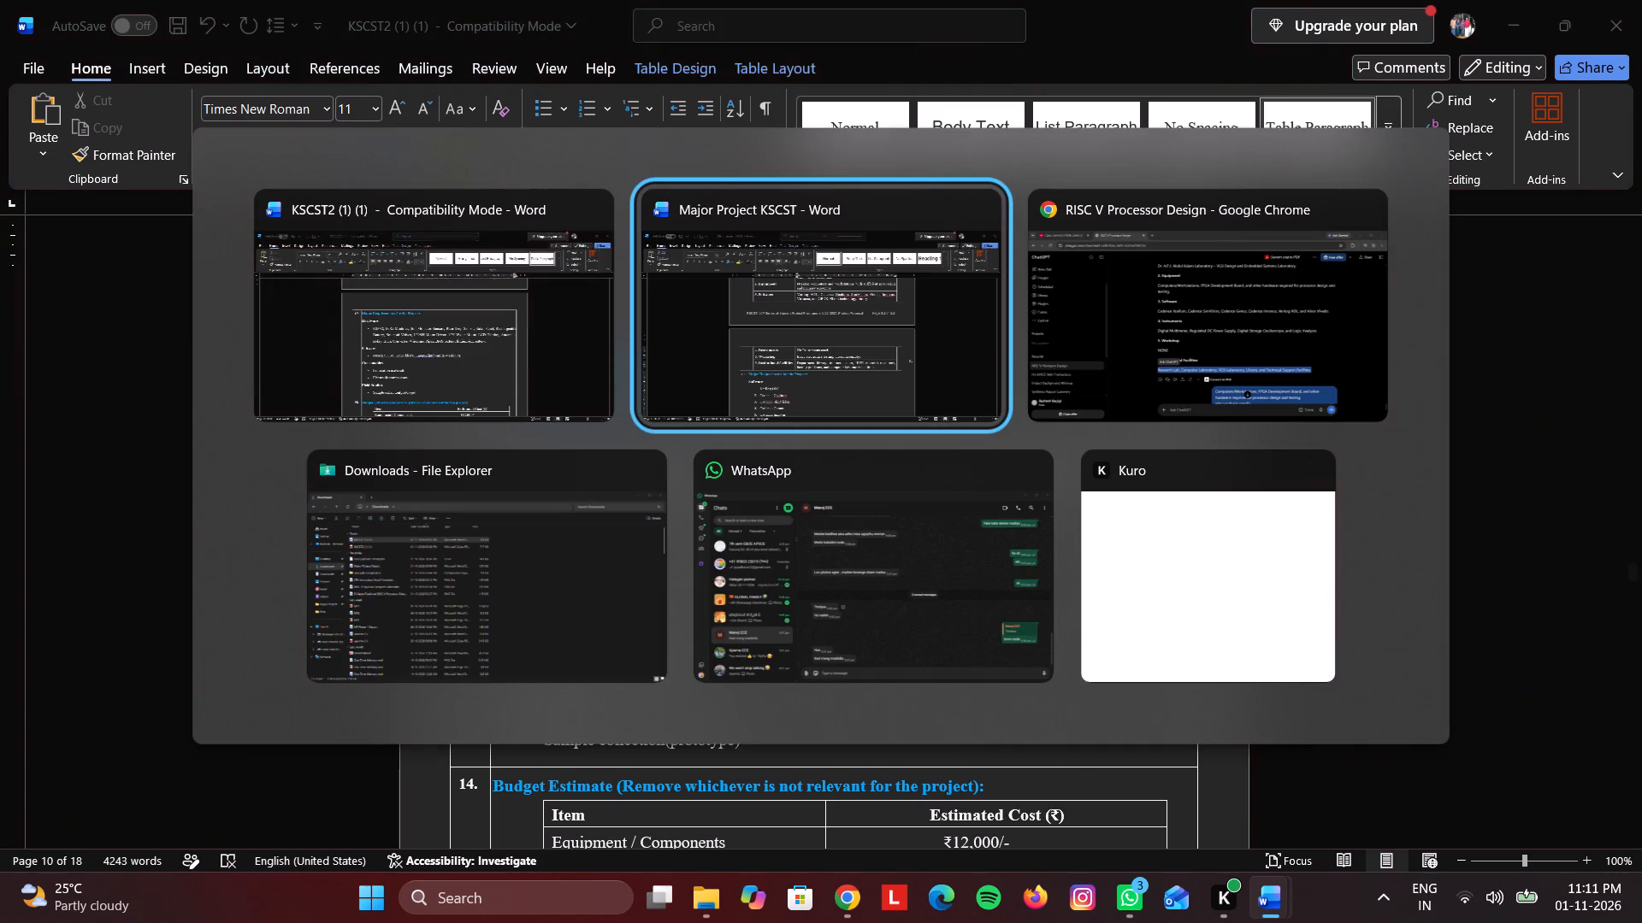
click(738, 748)
scroll(738, 748, down, 3)
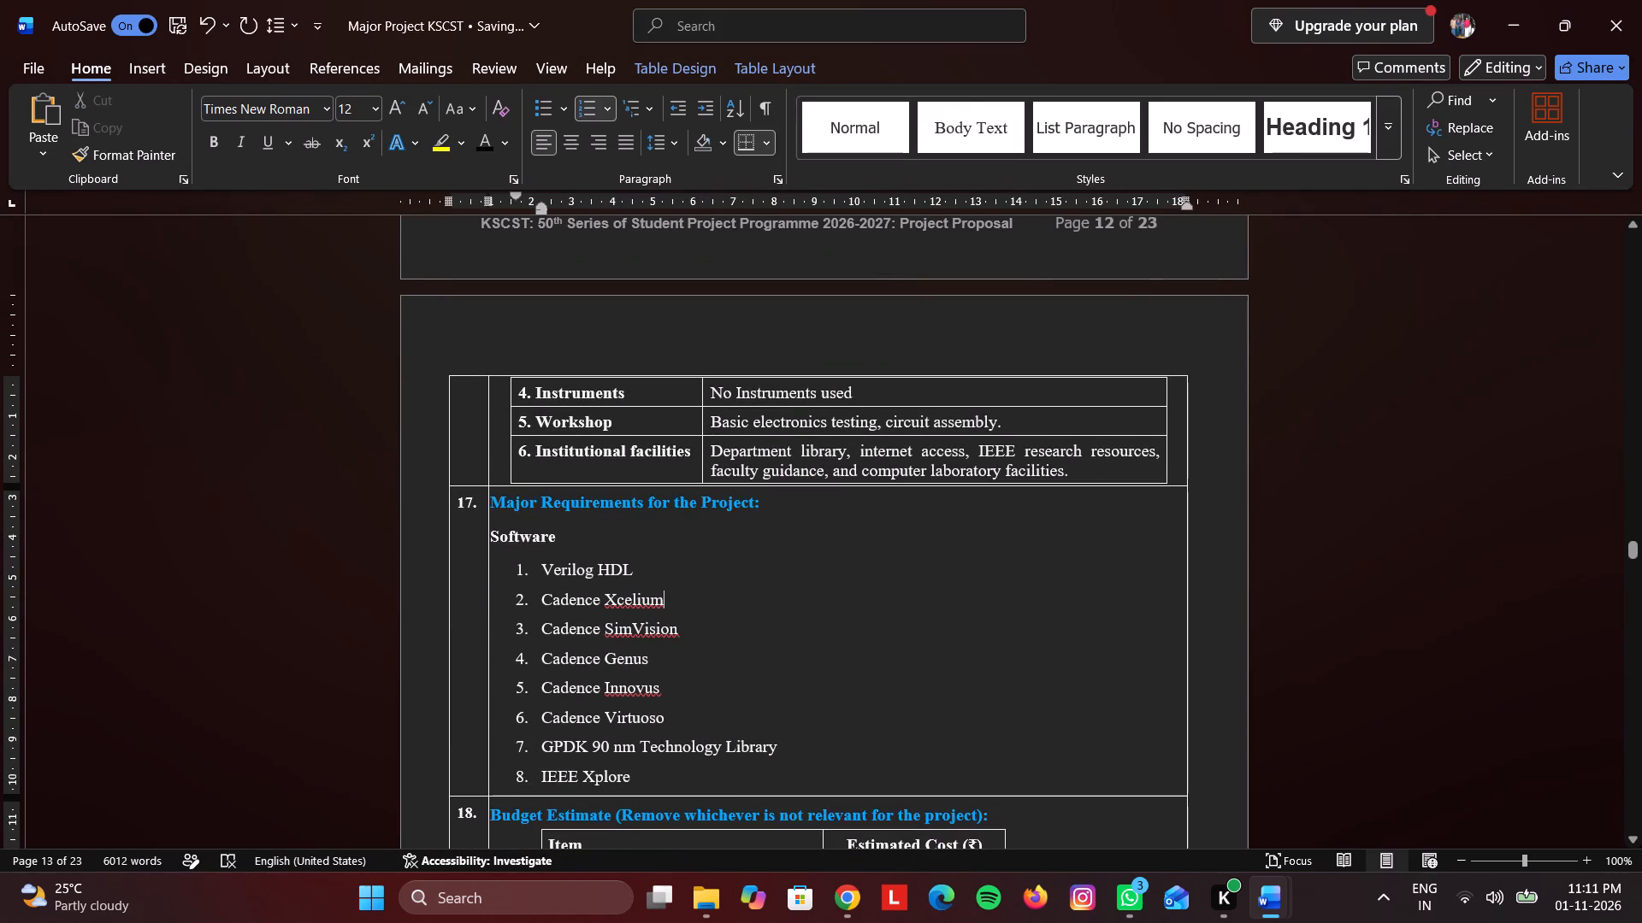
drag(493, 502, 774, 493)
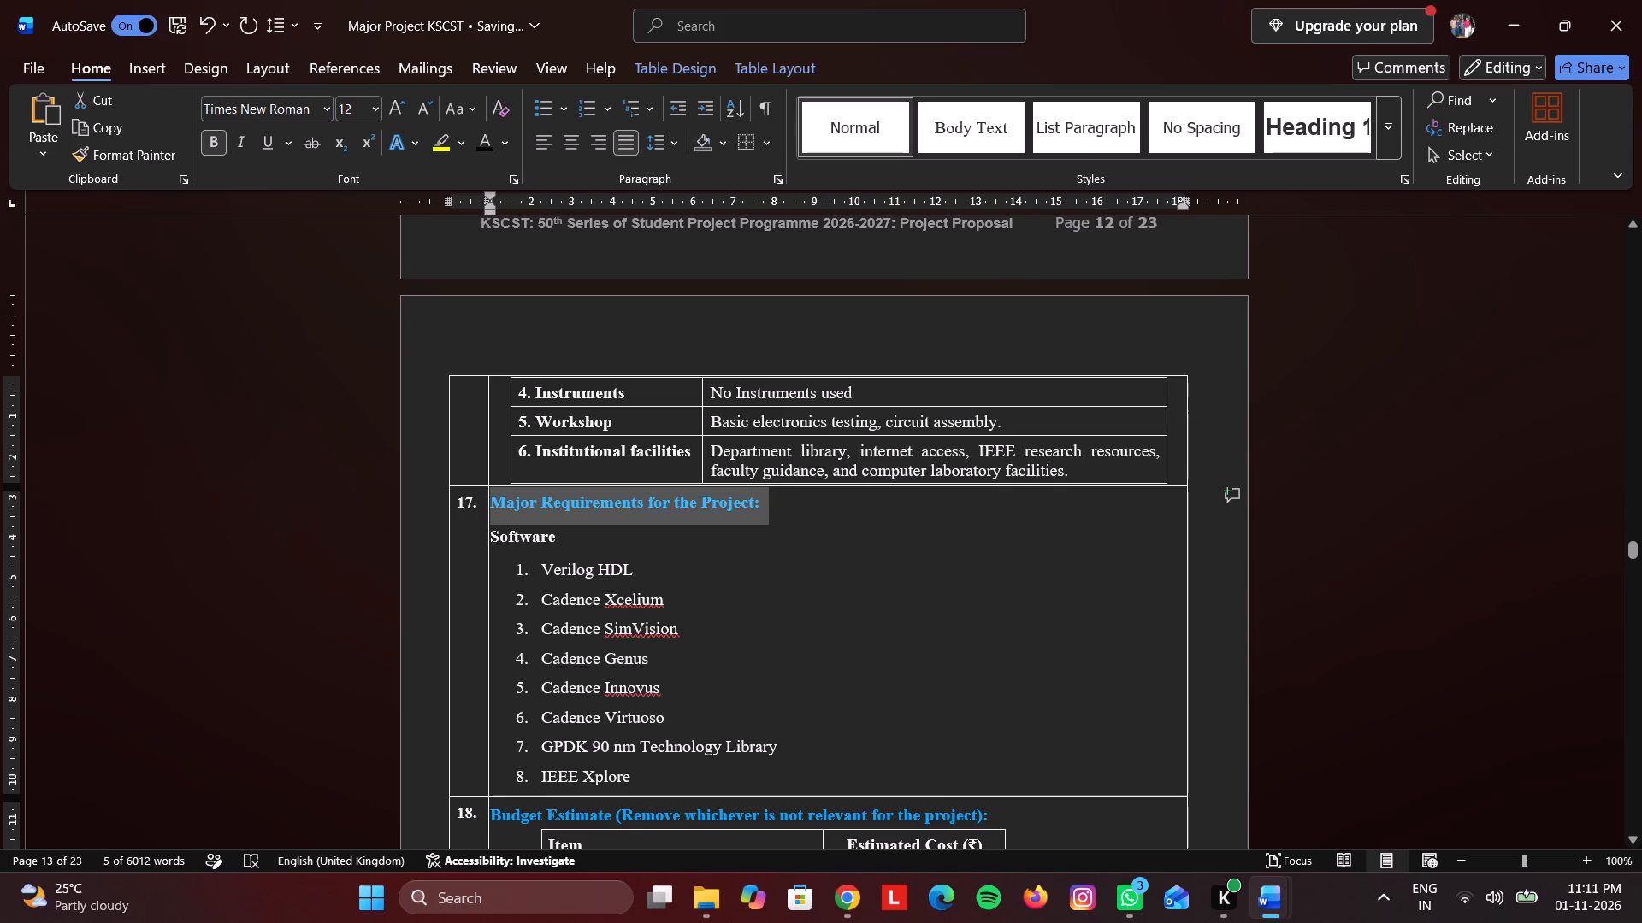
key(alt+Tab)
Copy section 19's full Major Requirements text from KSCST2 and submit it in ChatGPT's RISC V Processor Design chat.
click(783, 708)
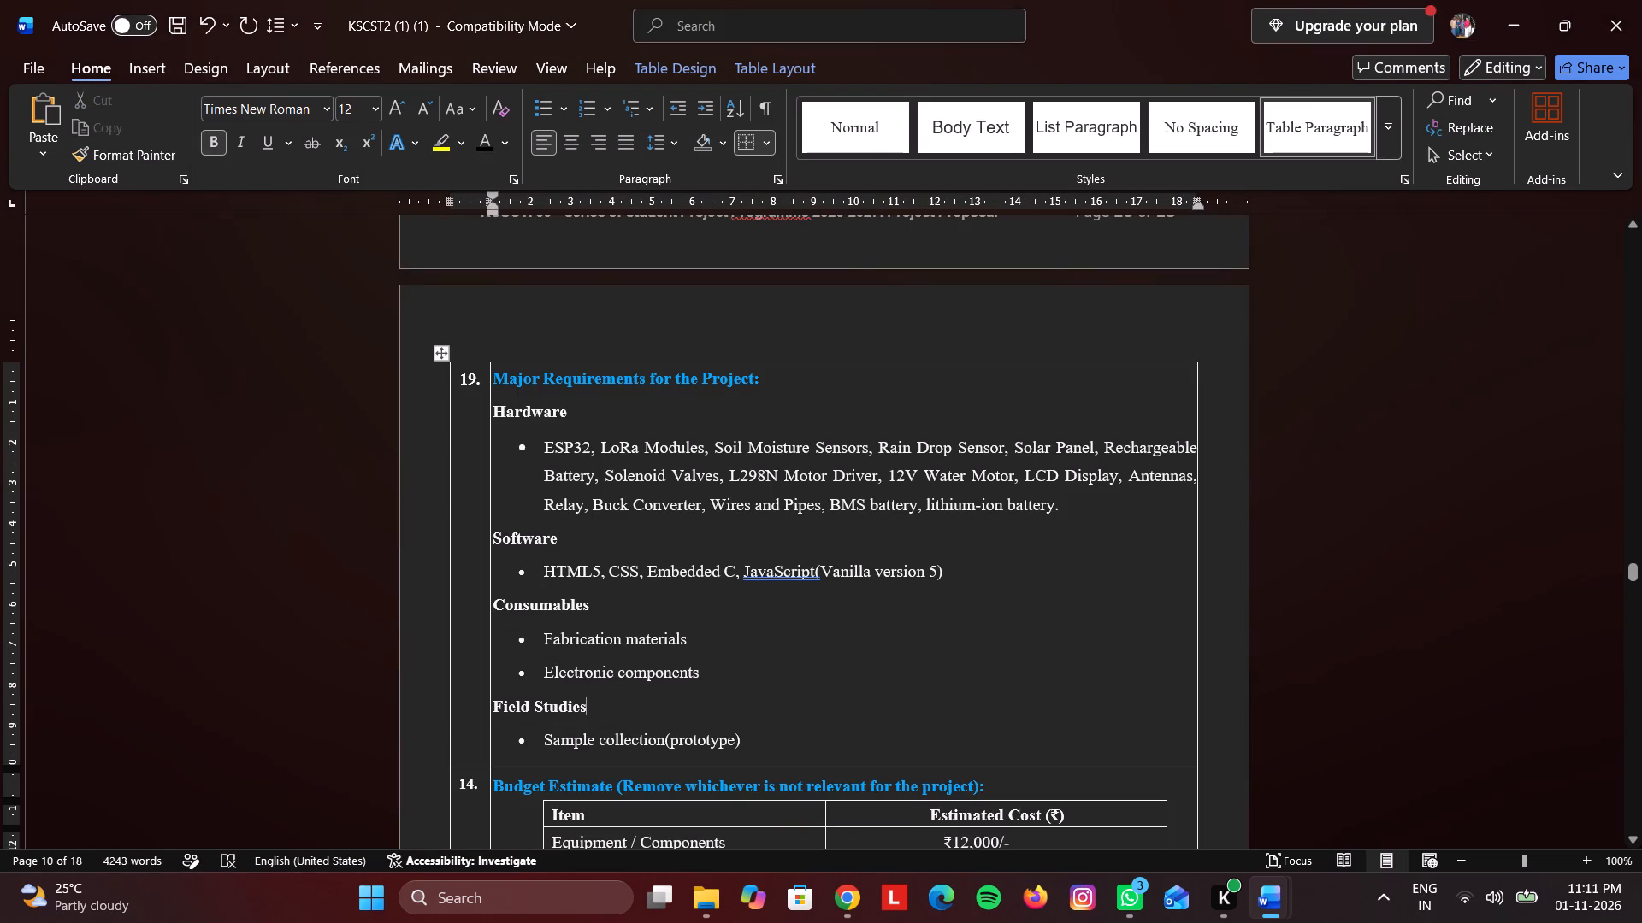
key(ctrl+a)
click(795, 701)
drag(784, 729, 692, 608)
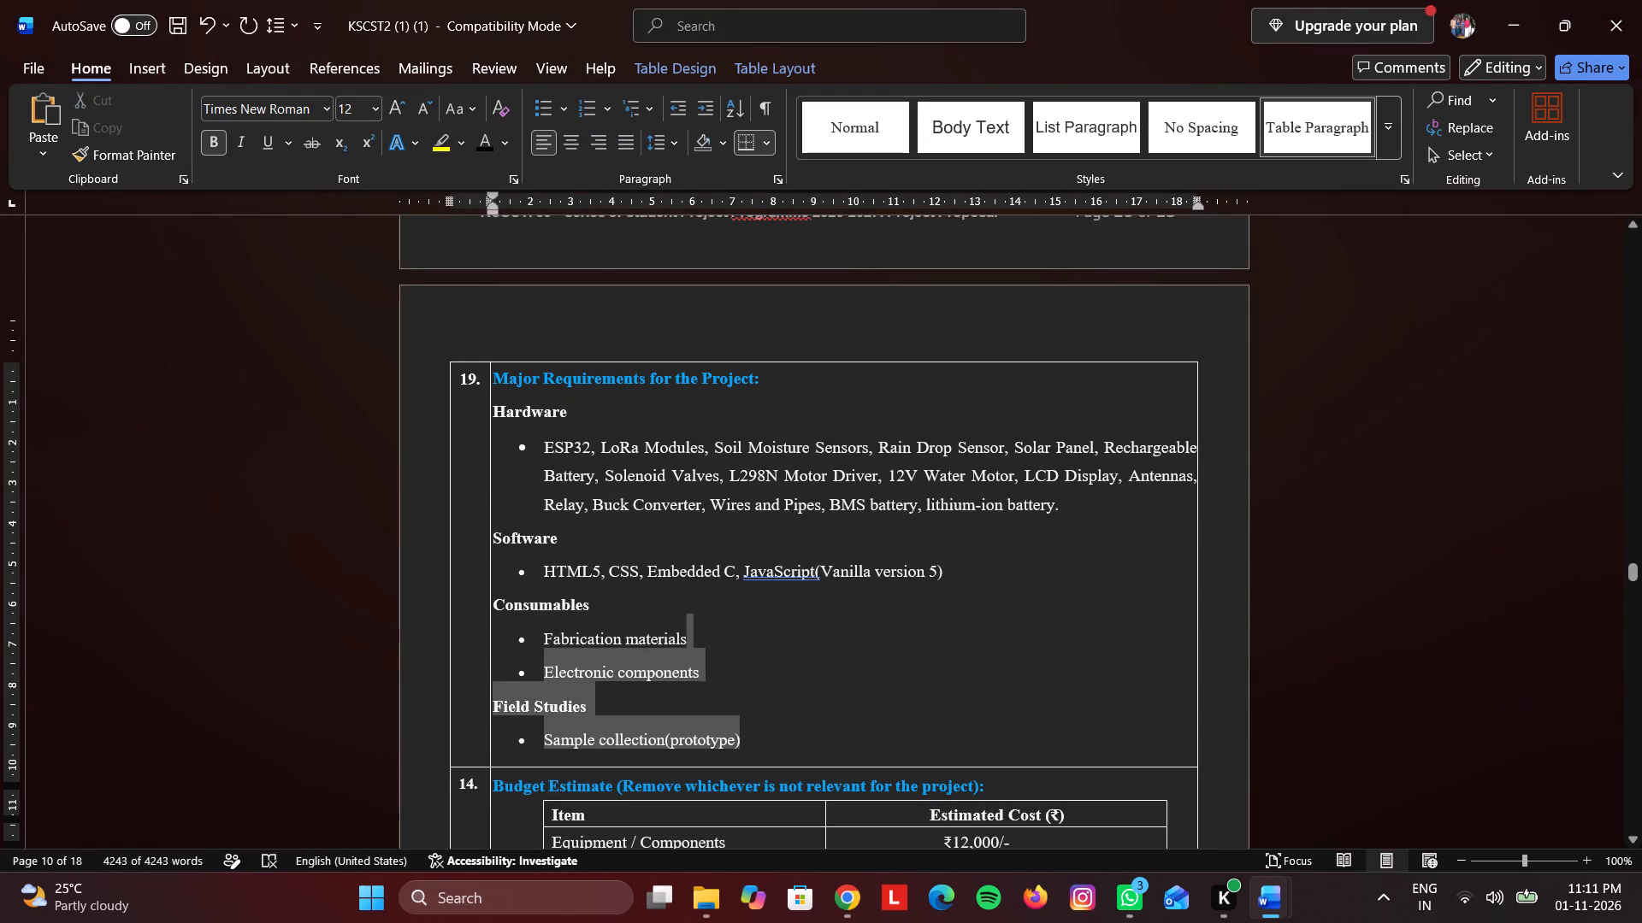
drag(692, 608, 502, 379)
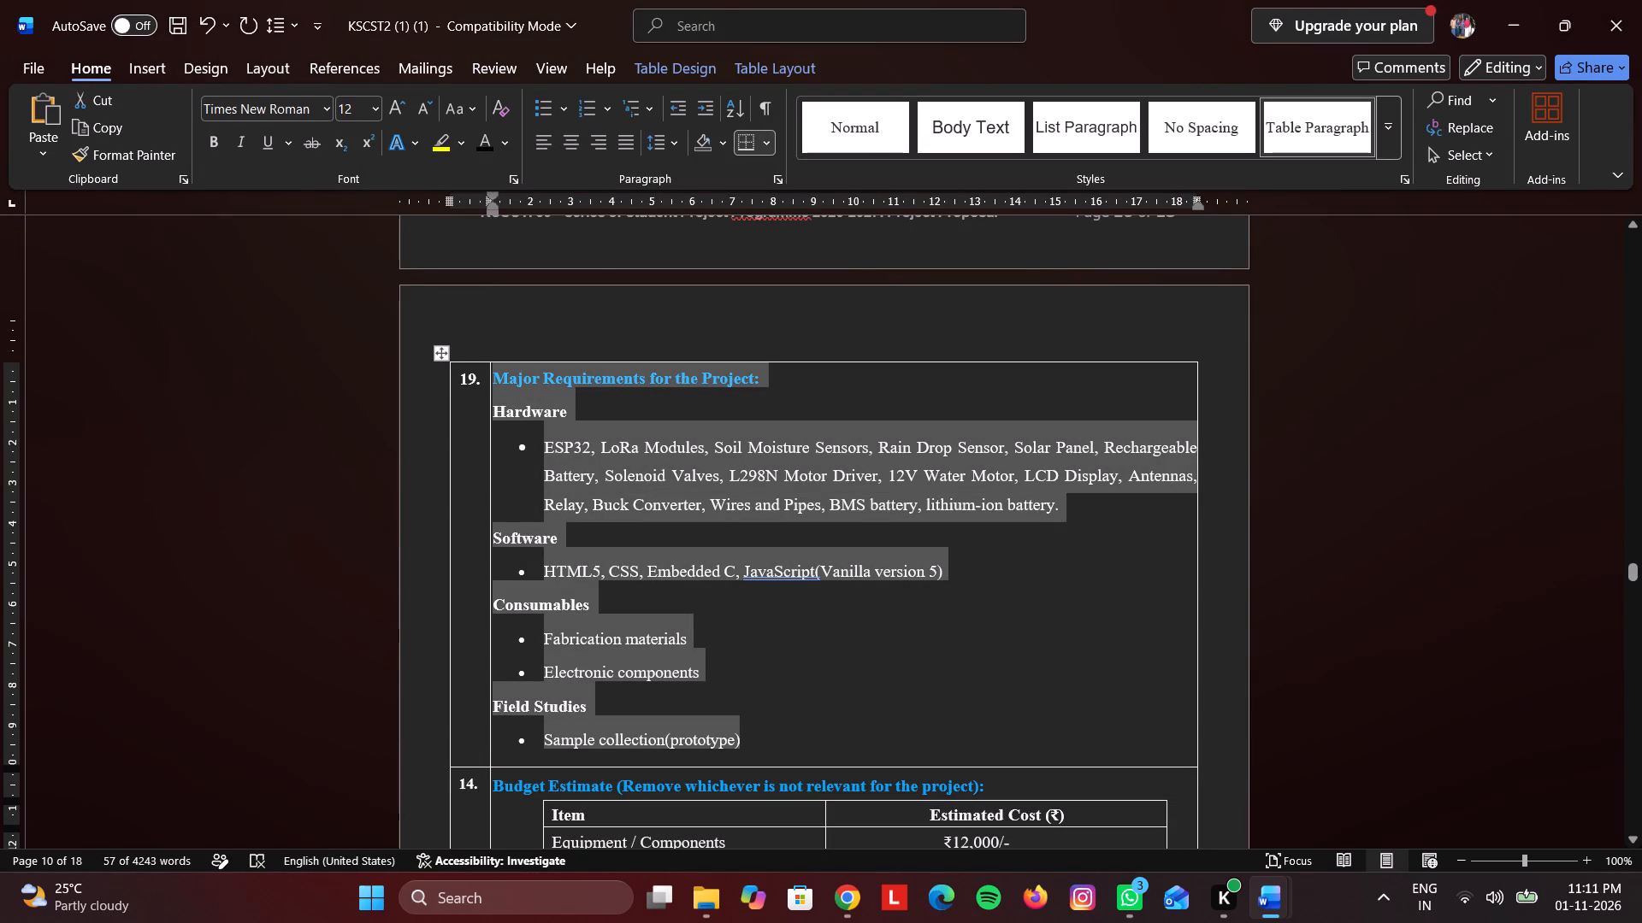
key(ctrl+c)
key(alt+Tab)
key(alt+Tab)
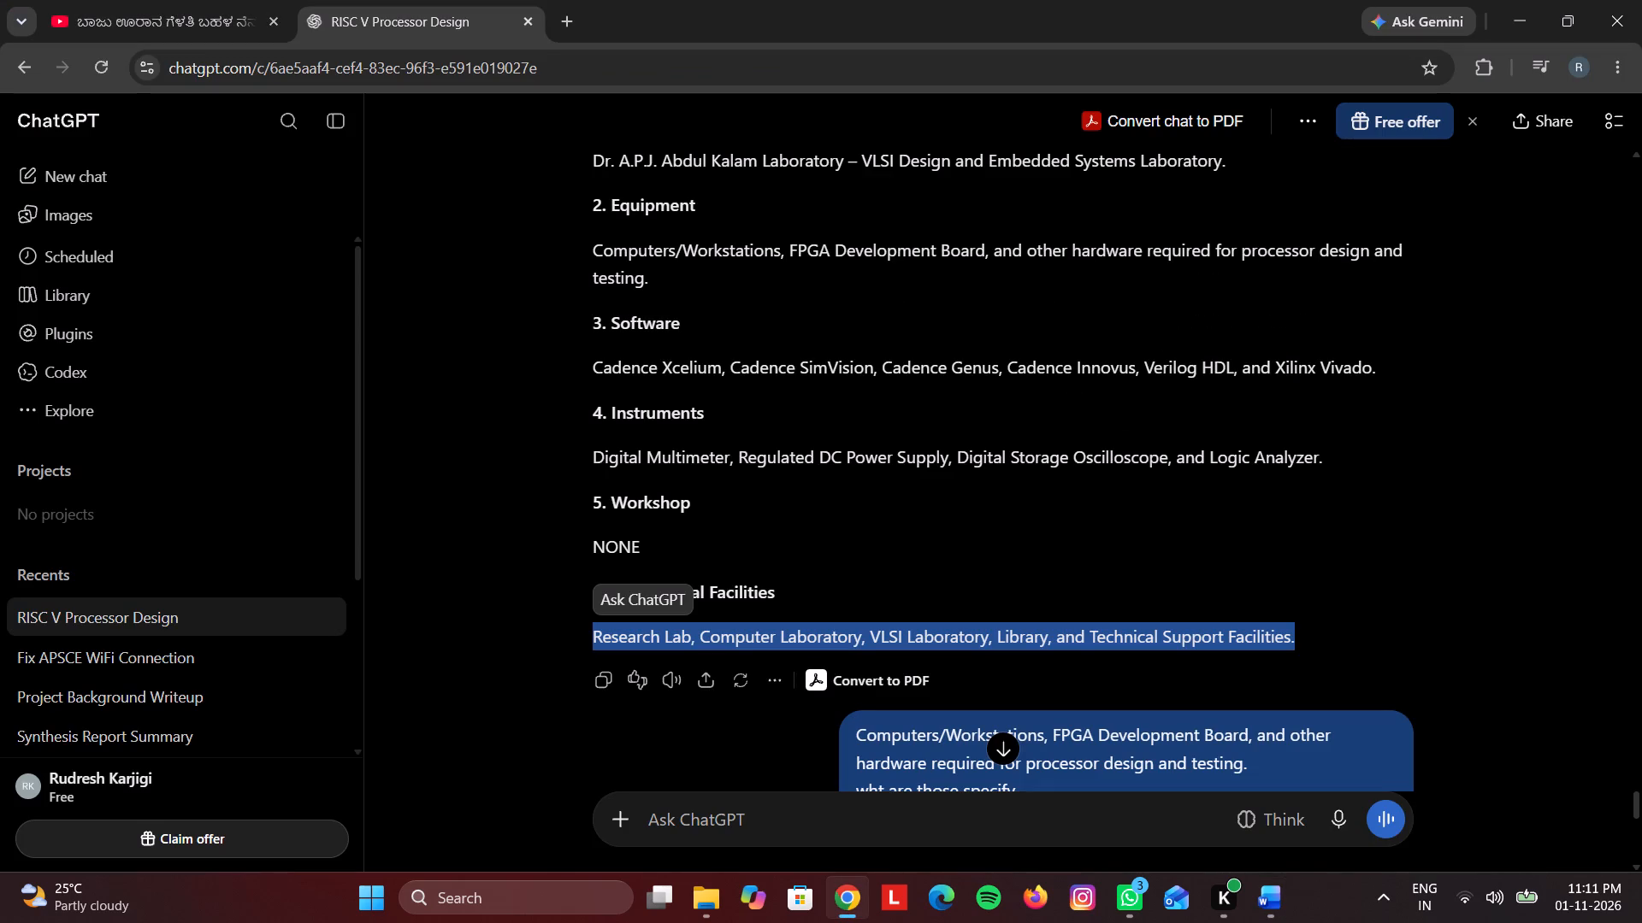
key(ctrl+v)
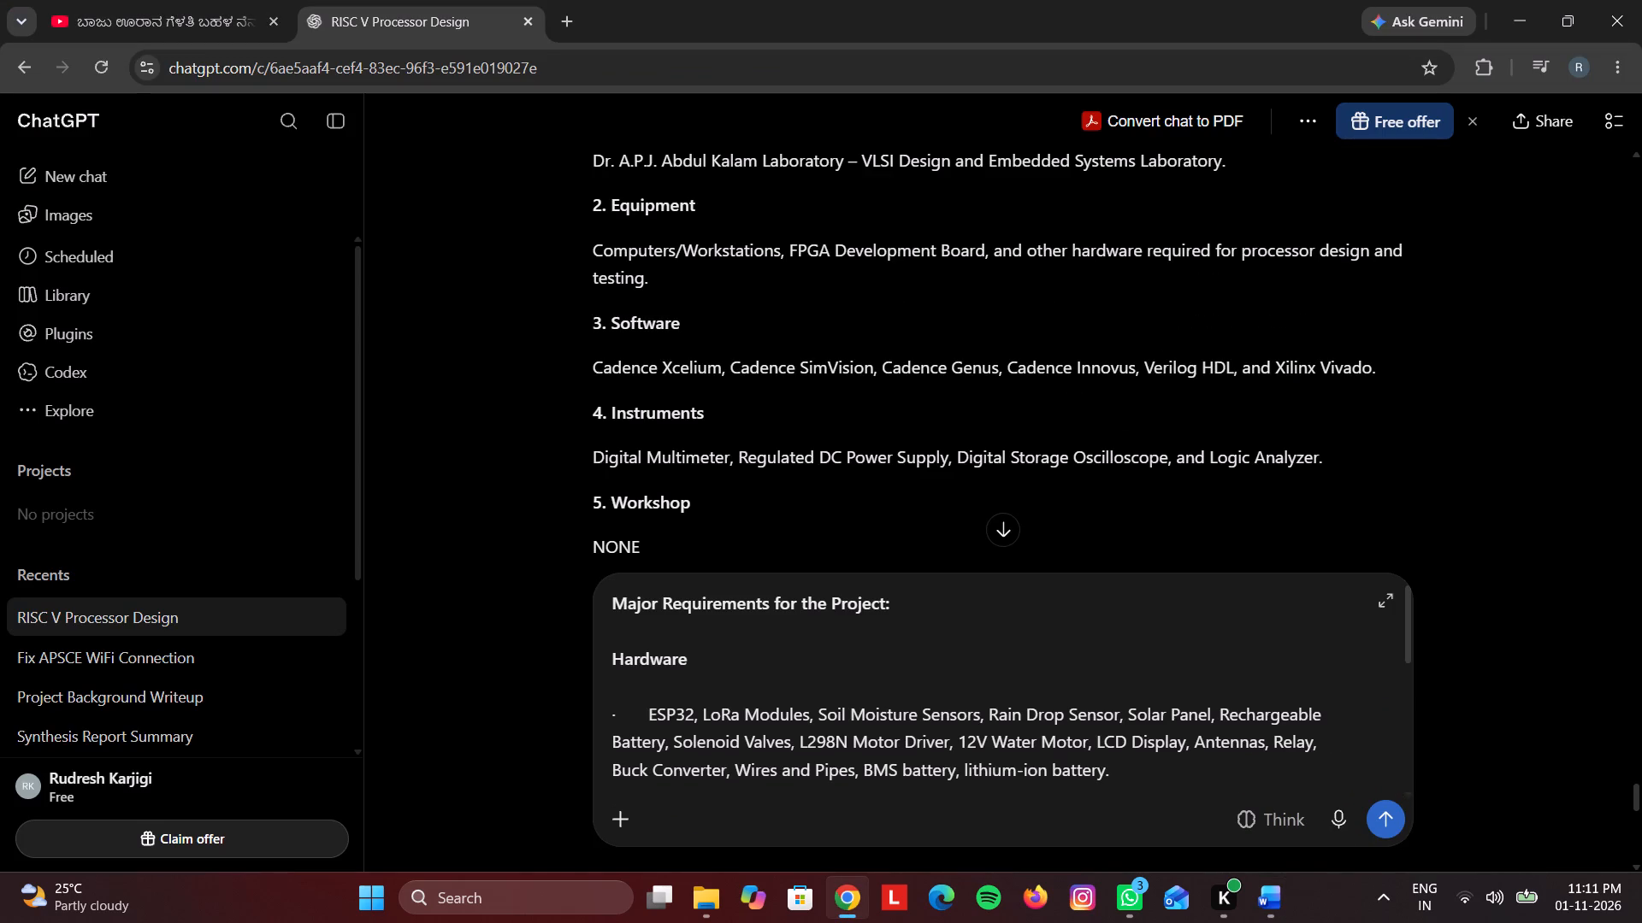
key(Return)
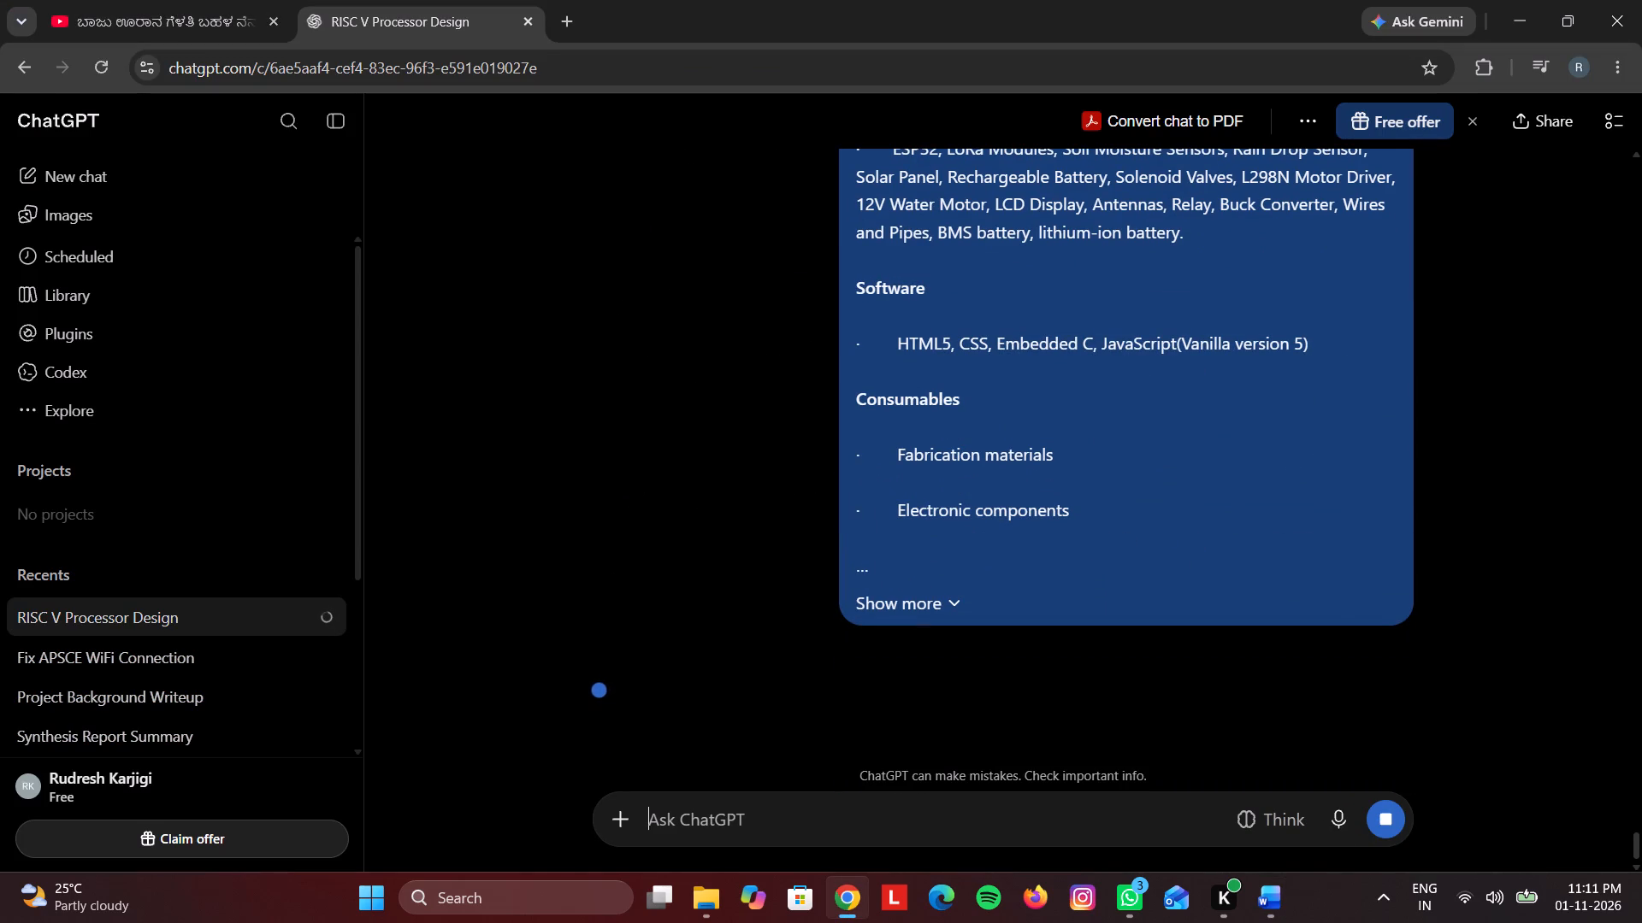
Review and copy ChatGPT's Major Requirements response, paste it over section 19's text in KSCST2, and remove the trailing empty bullet.
scroll(1013, 608, down, 4)
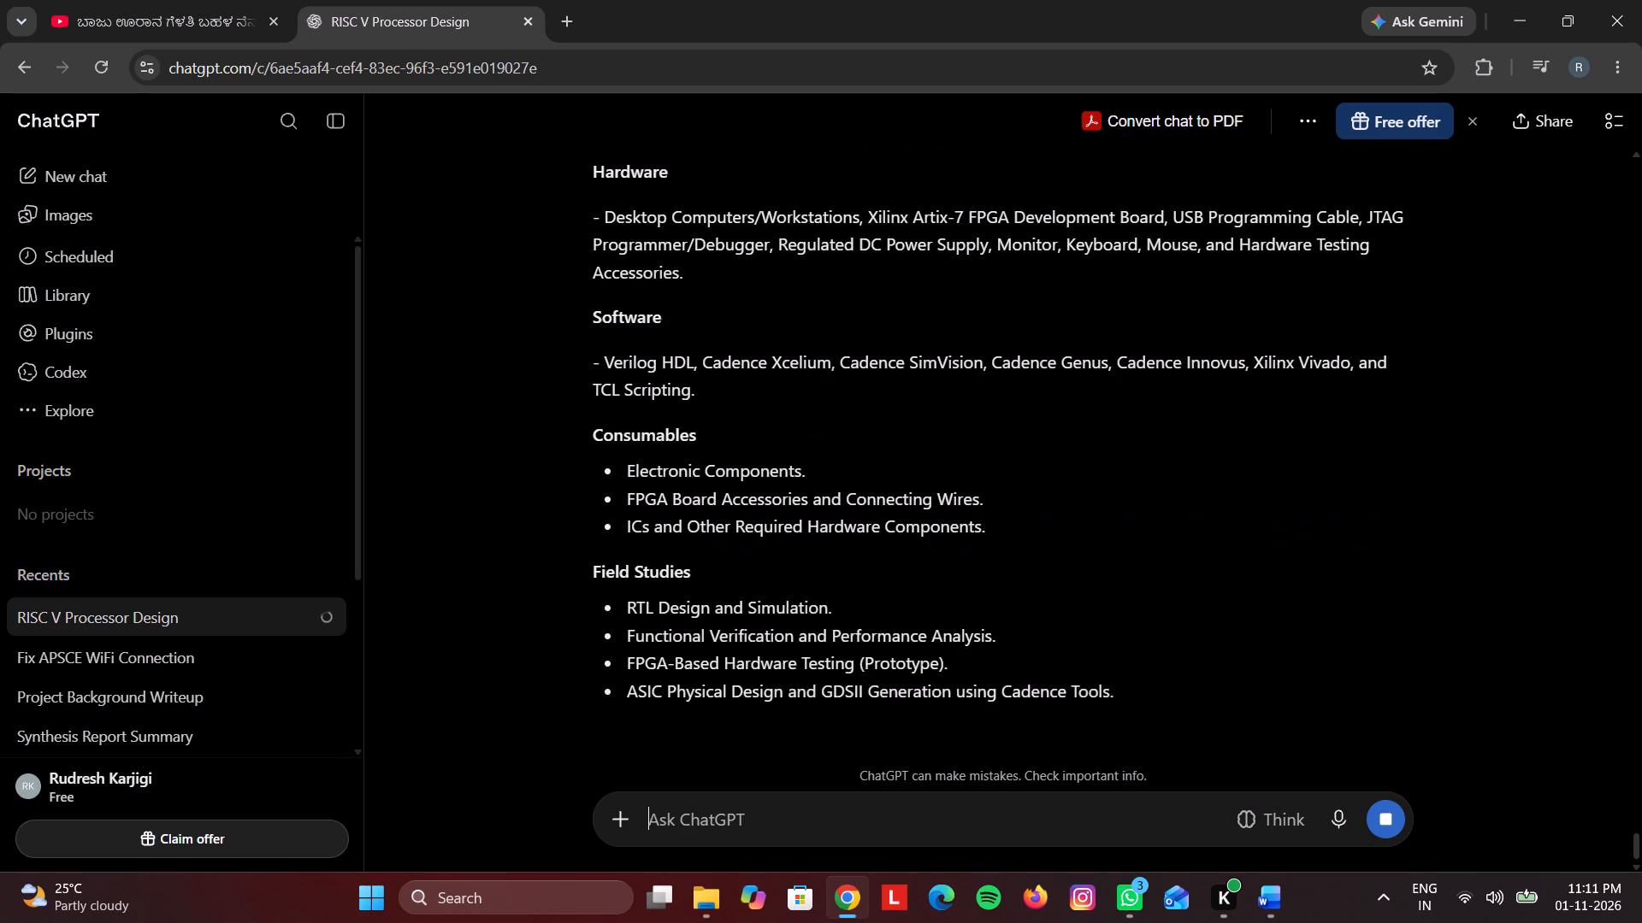
scroll(1017, 482, up, 2)
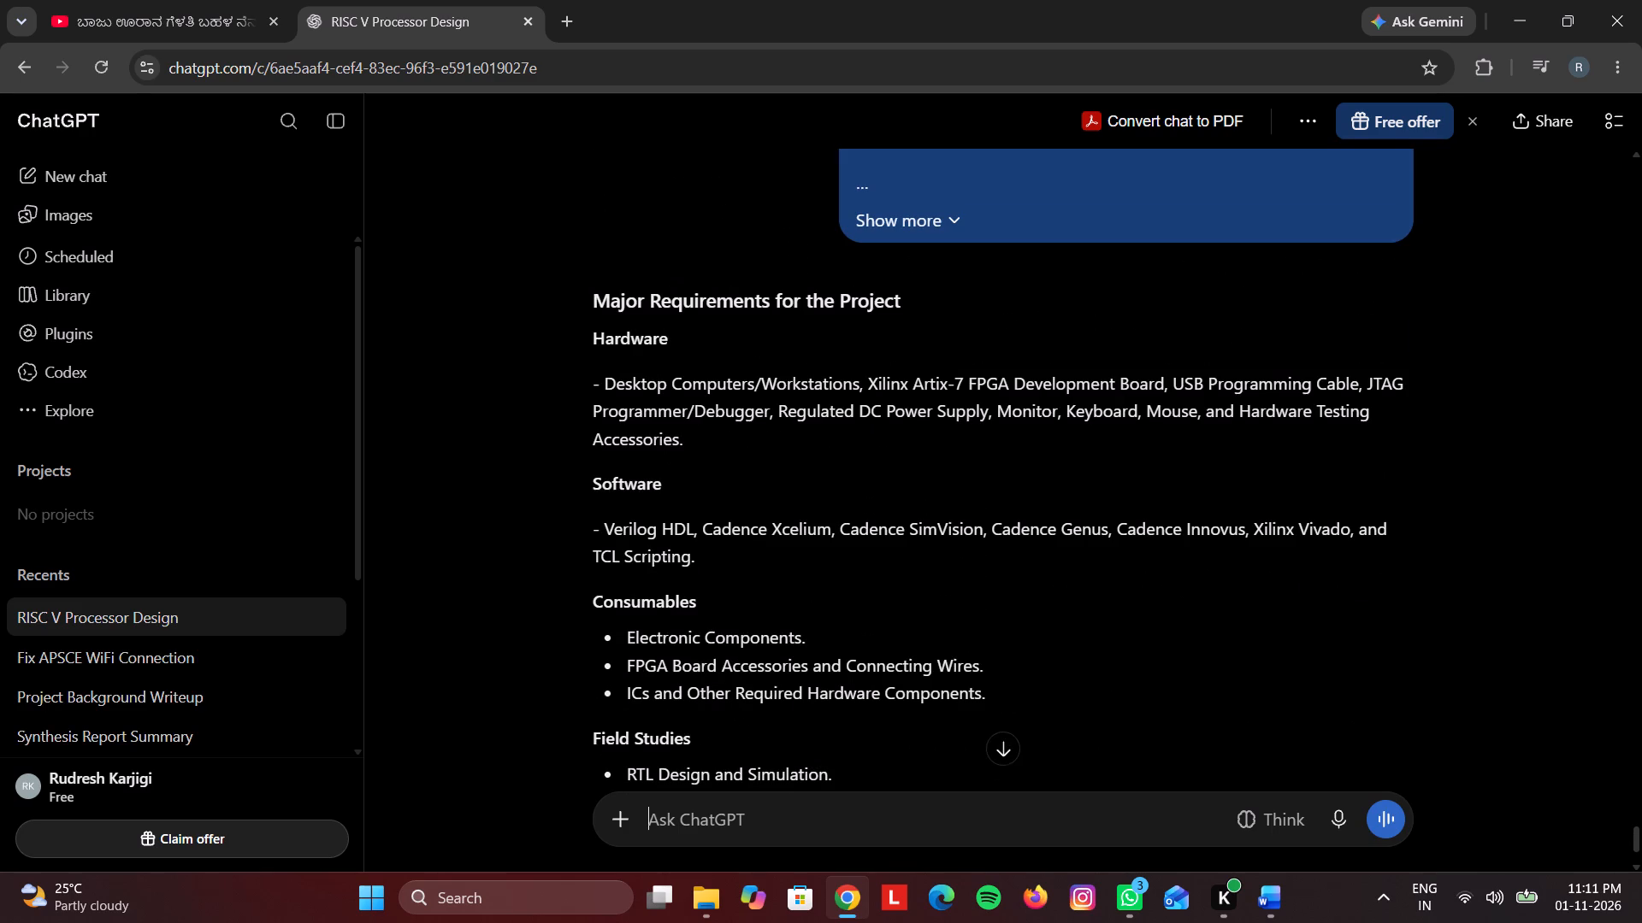
scroll(1018, 507, down, 3)
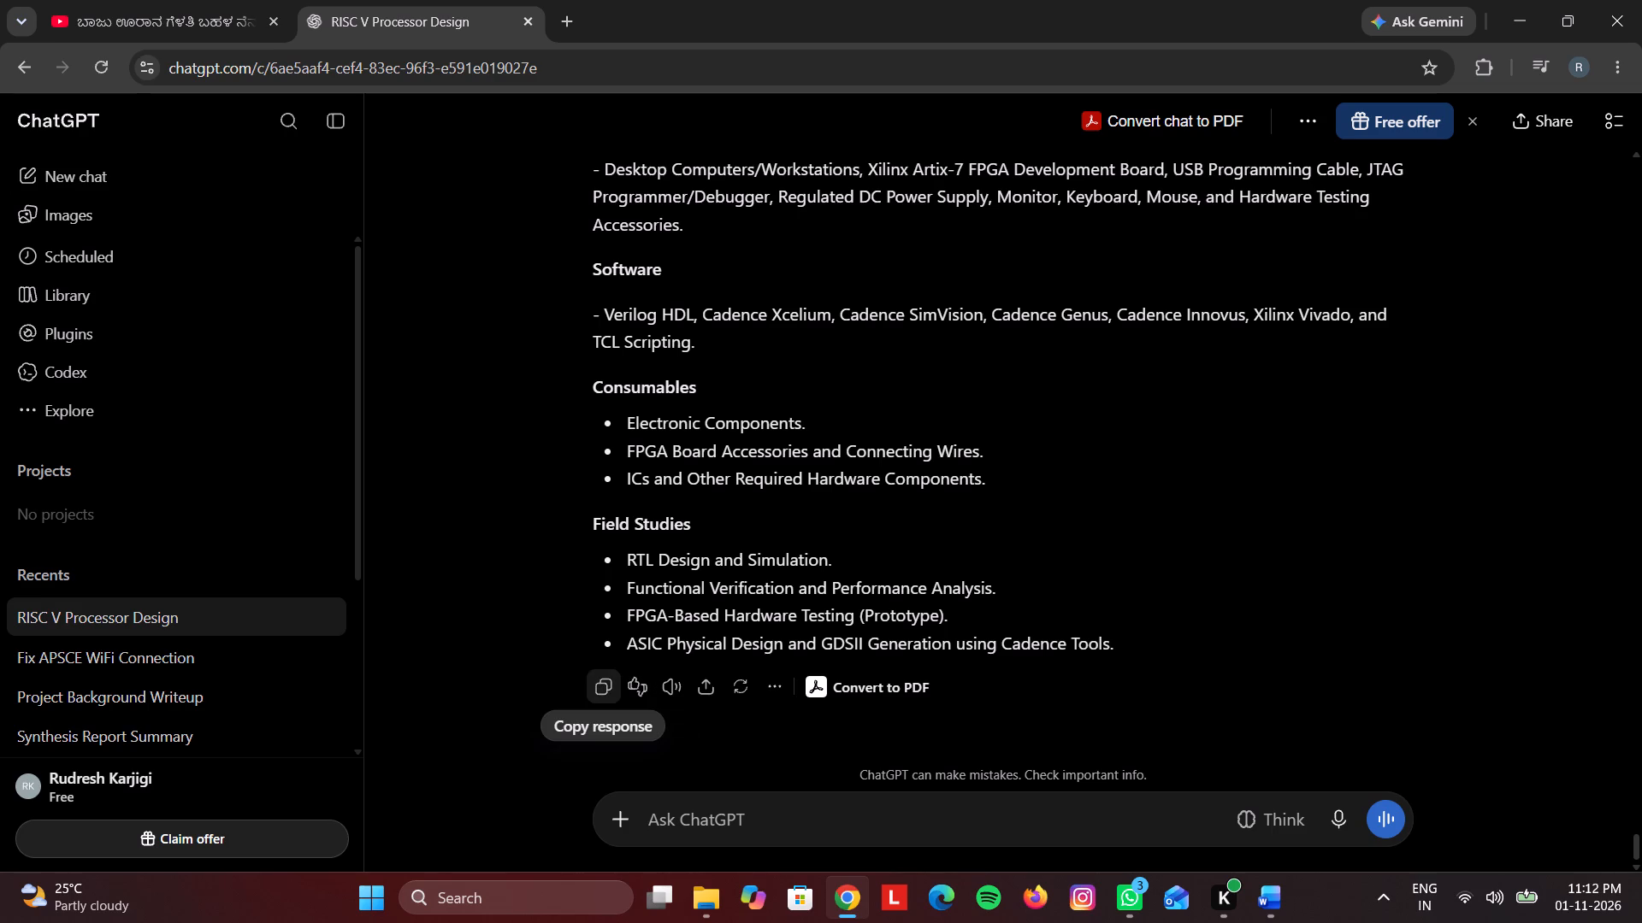
click(606, 676)
key(alt+Tab)
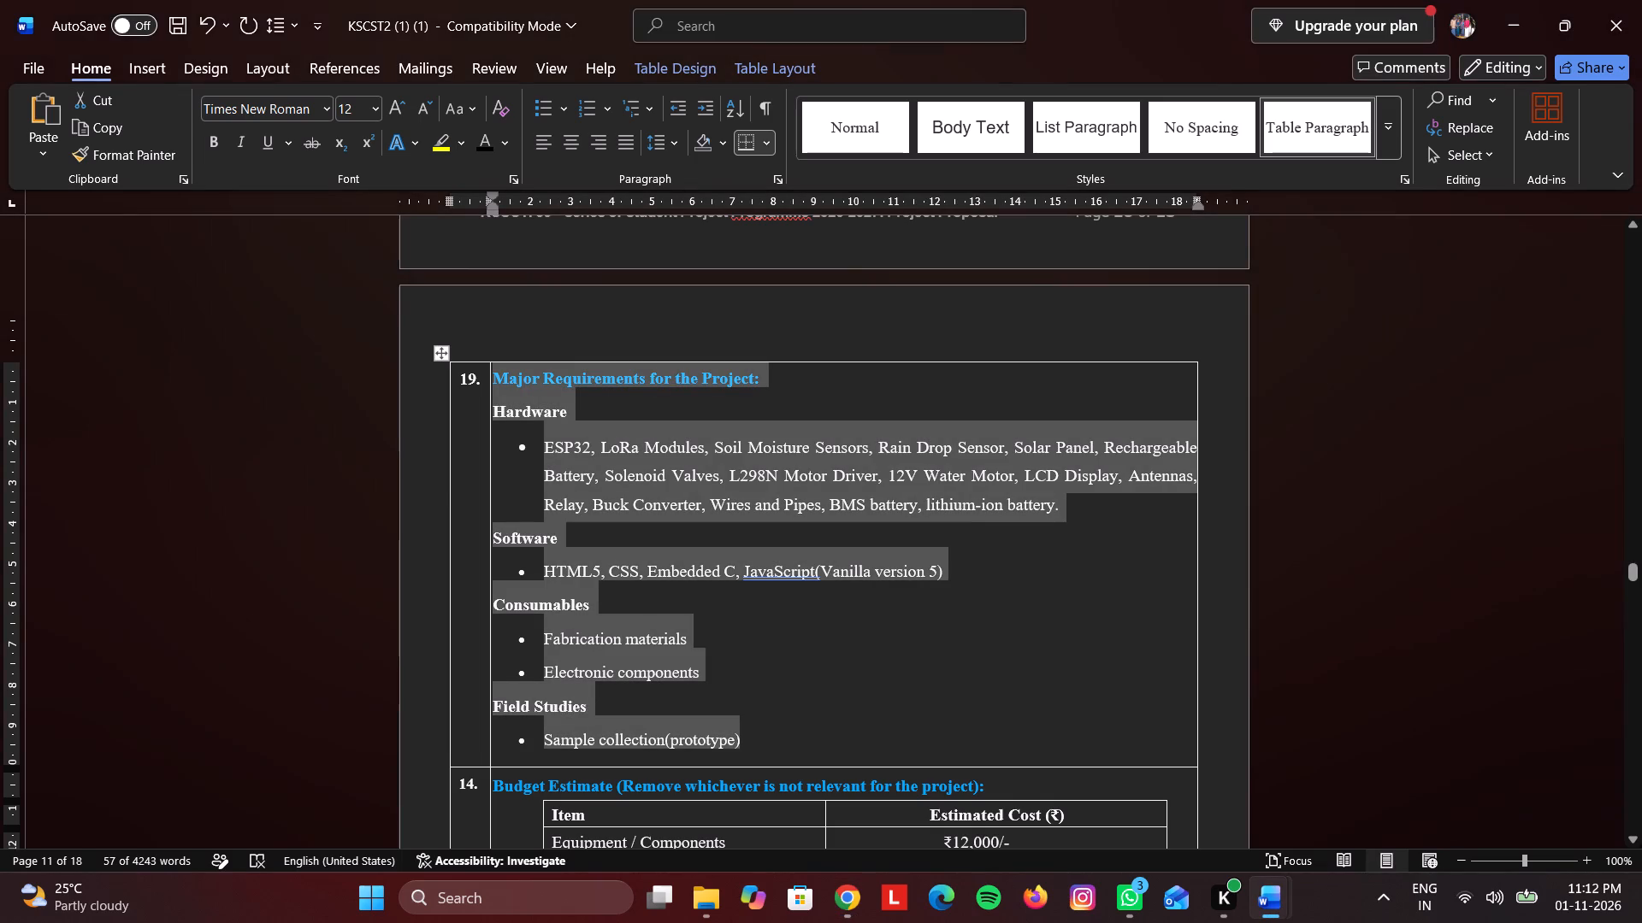
key(ctrl+v)
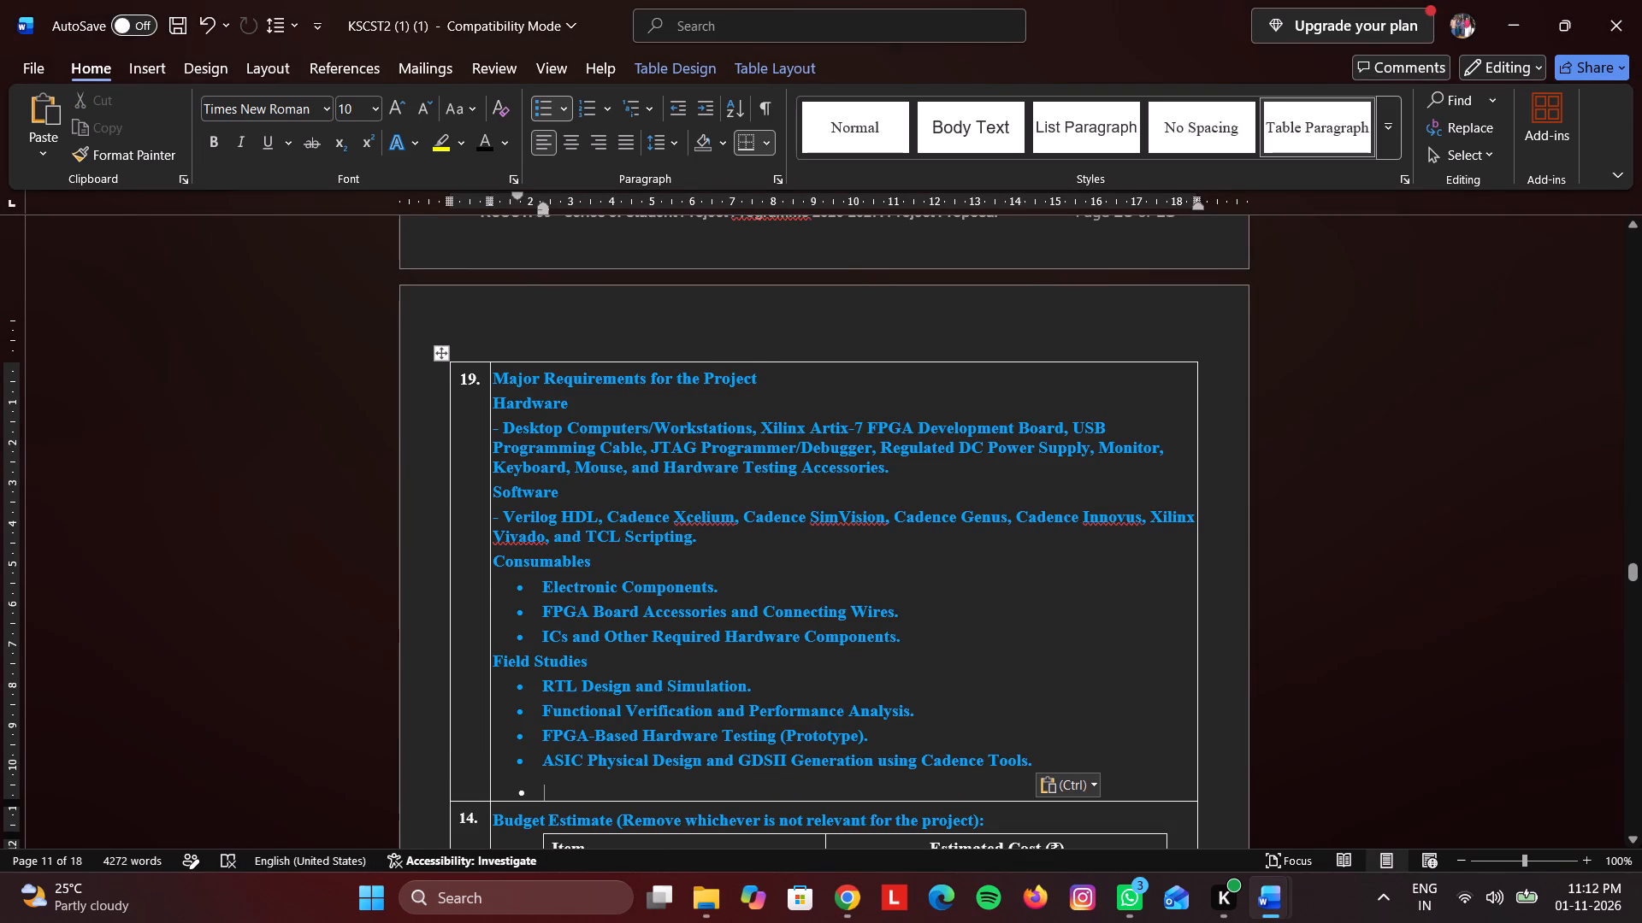
key(BackSpace)
key(BackSpace)
key(BackSpace)
Format all section 19 text below its heading as plain white, non-bold and justified.
drag(1053, 759, 861, 656)
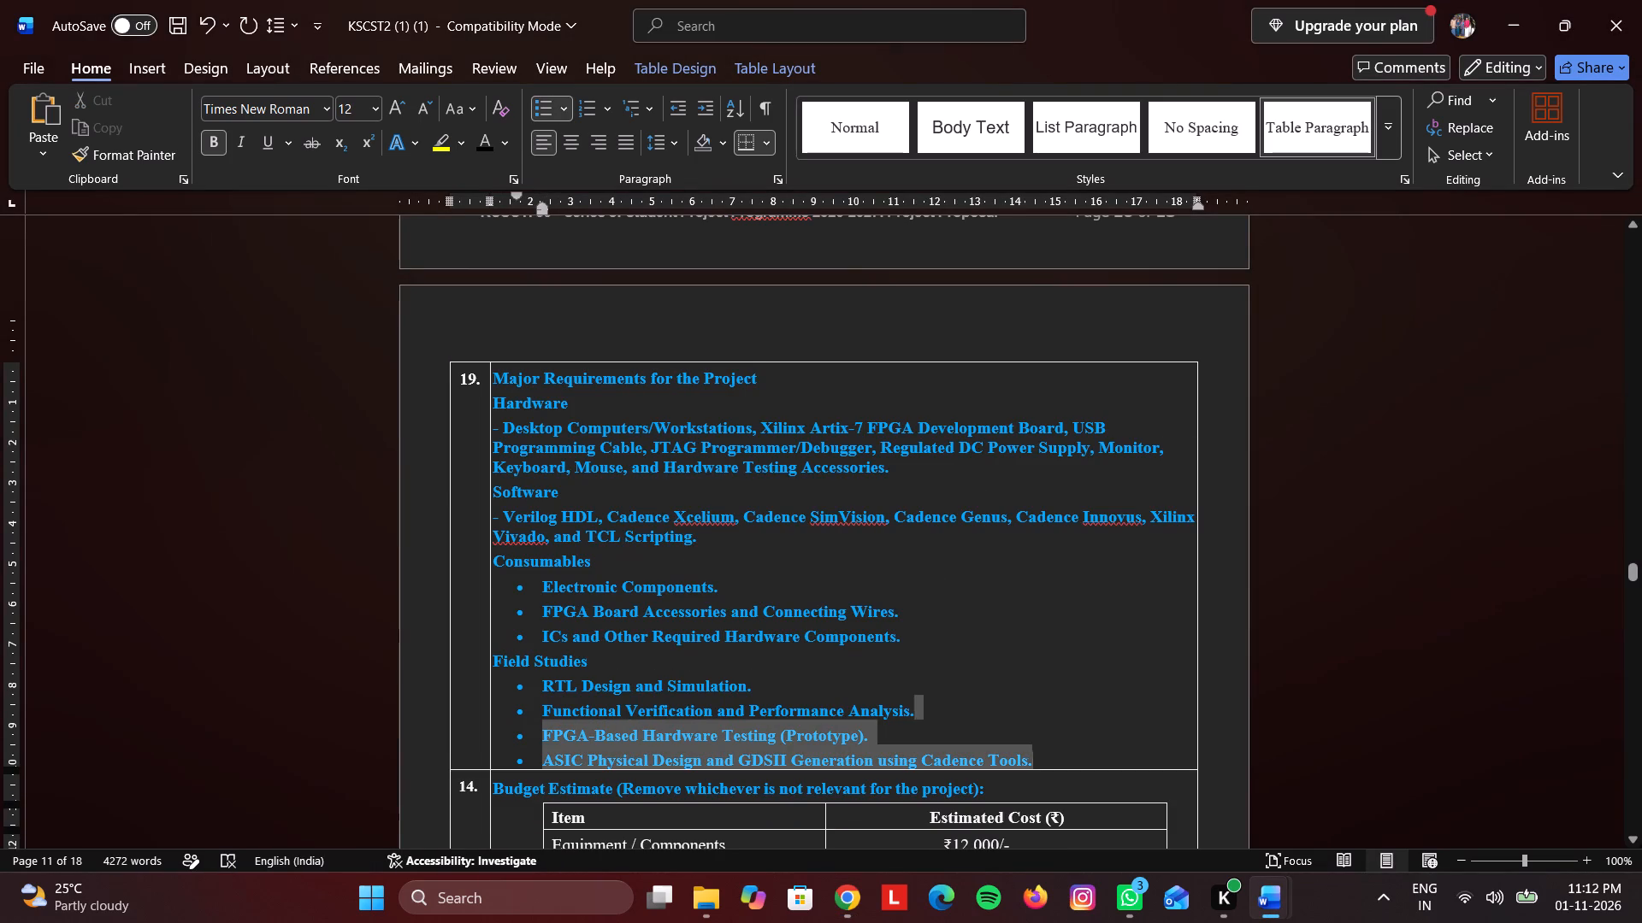
drag(861, 656, 500, 409)
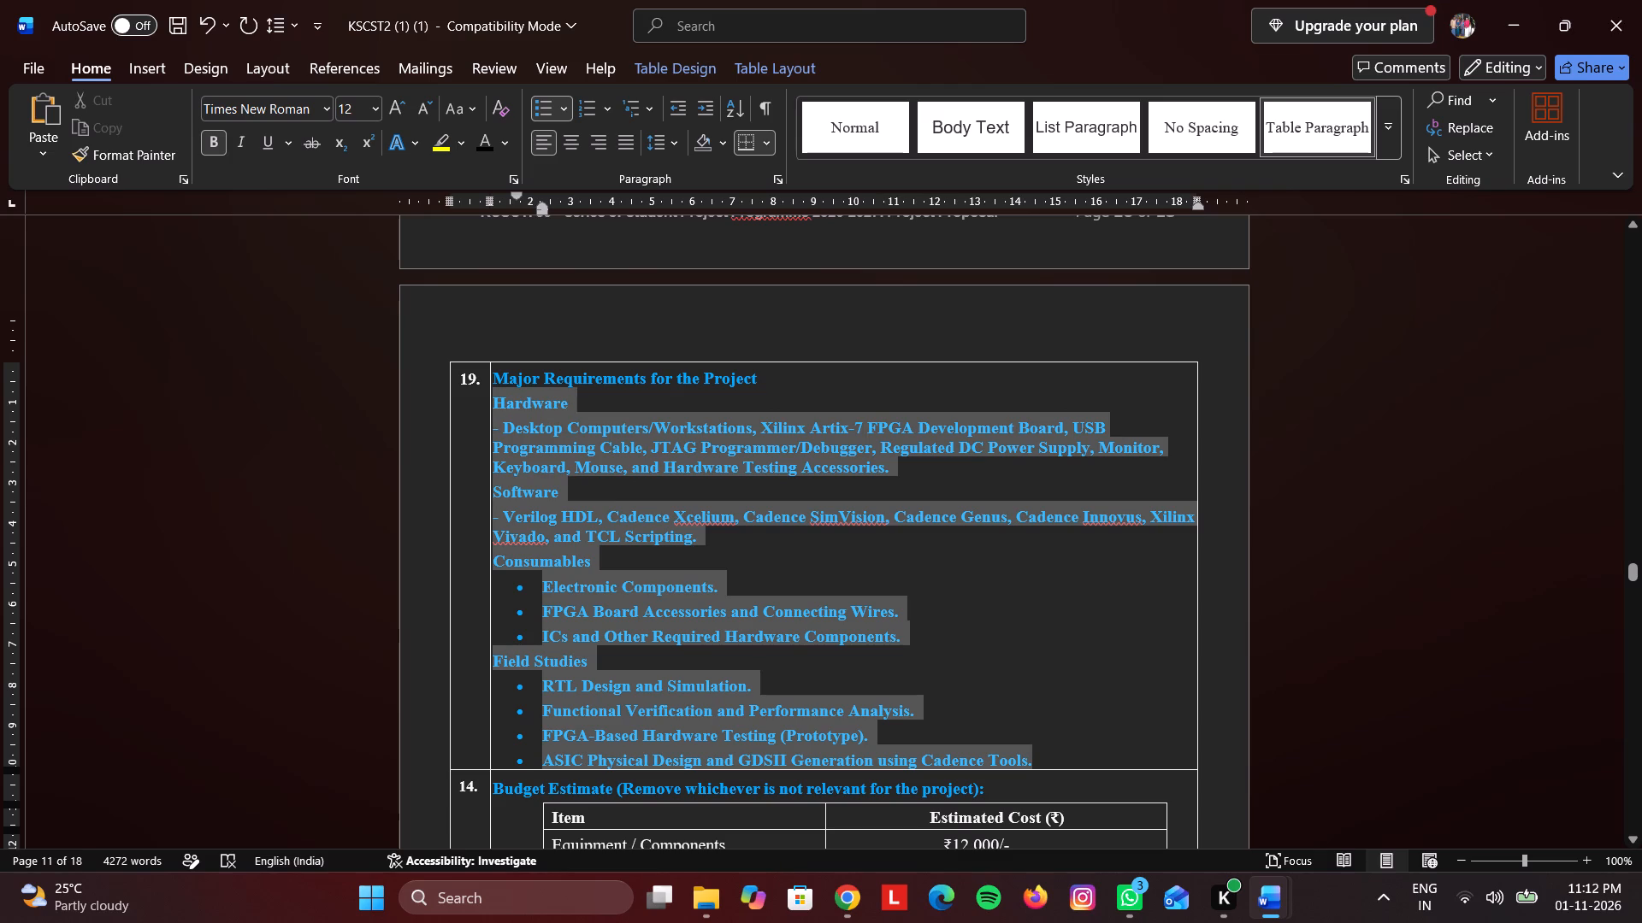
drag(500, 409, 500, 407)
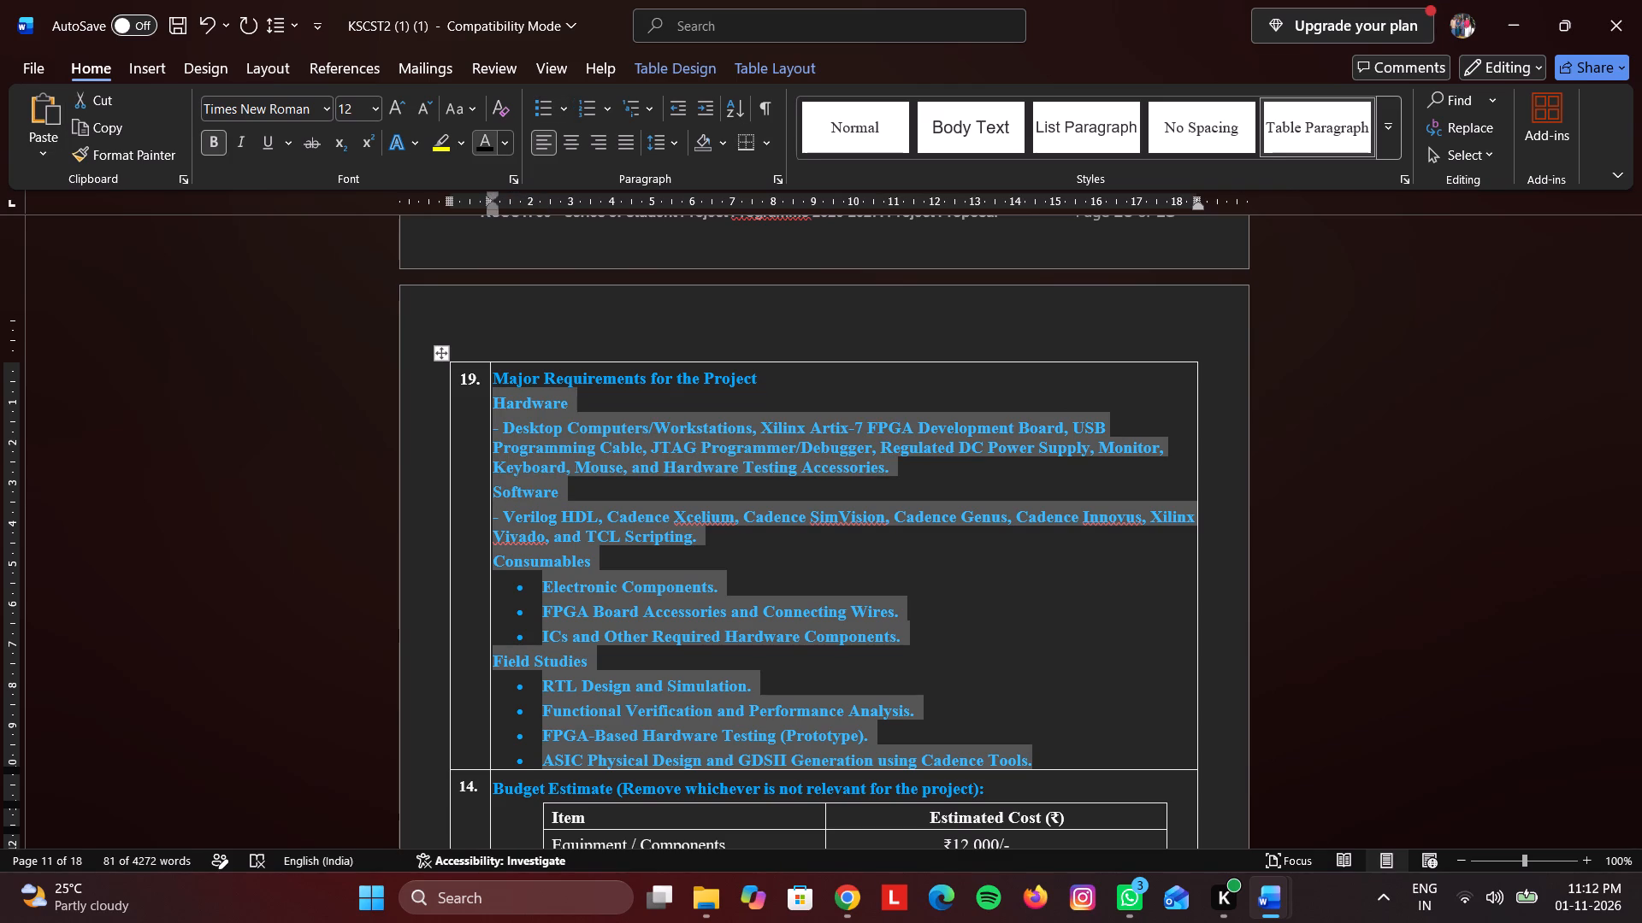
click(477, 134)
click(216, 140)
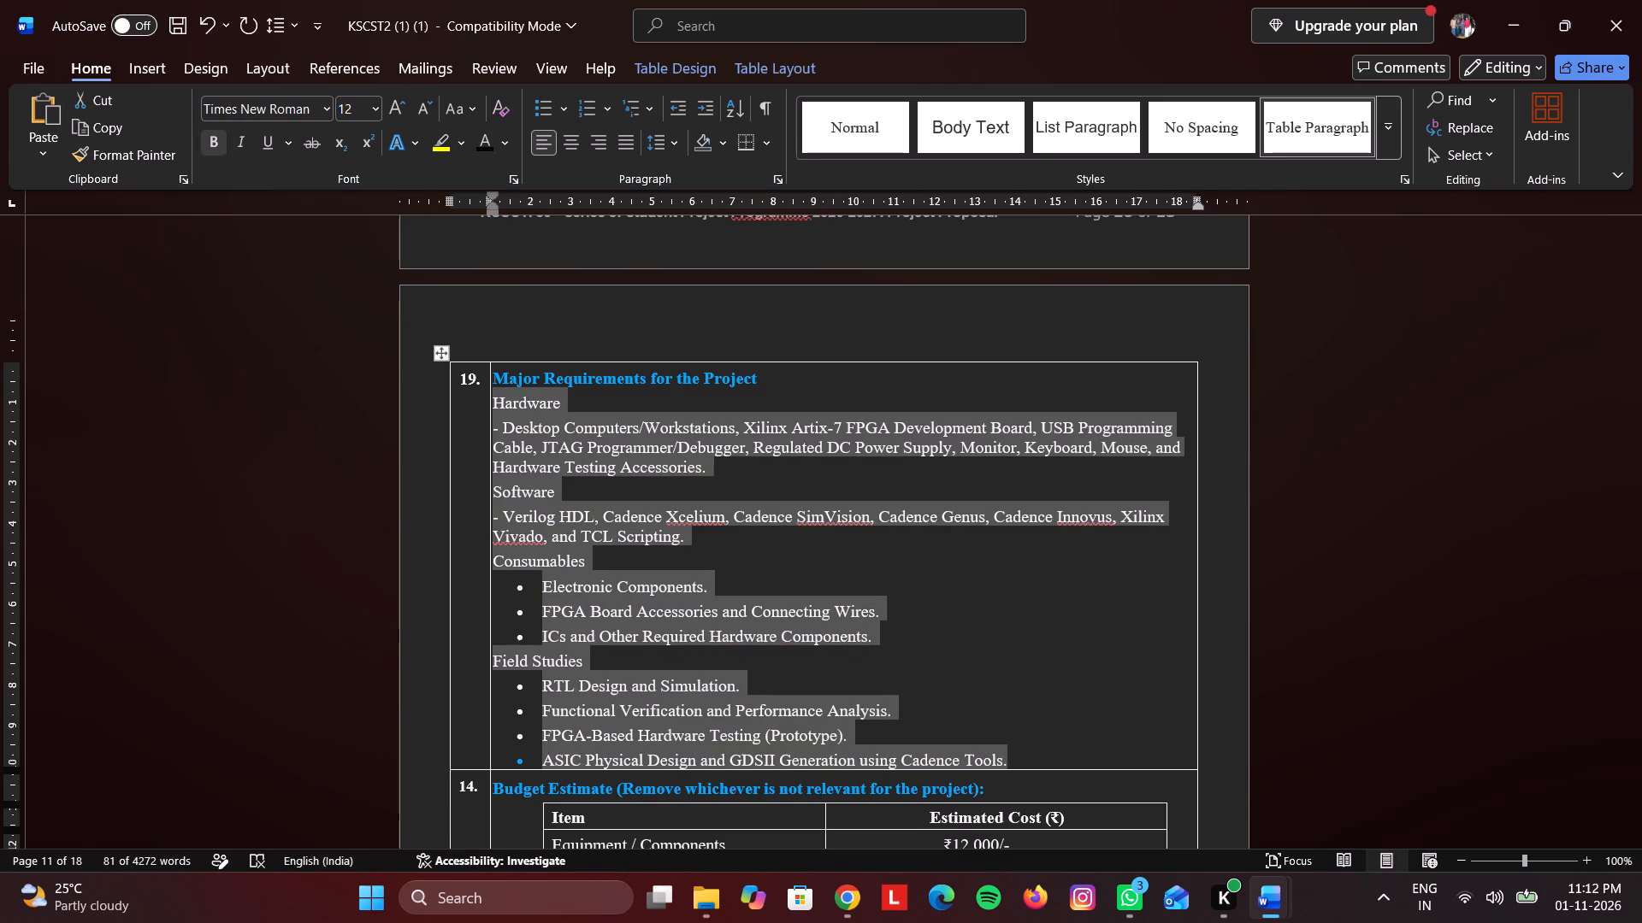
click(626, 143)
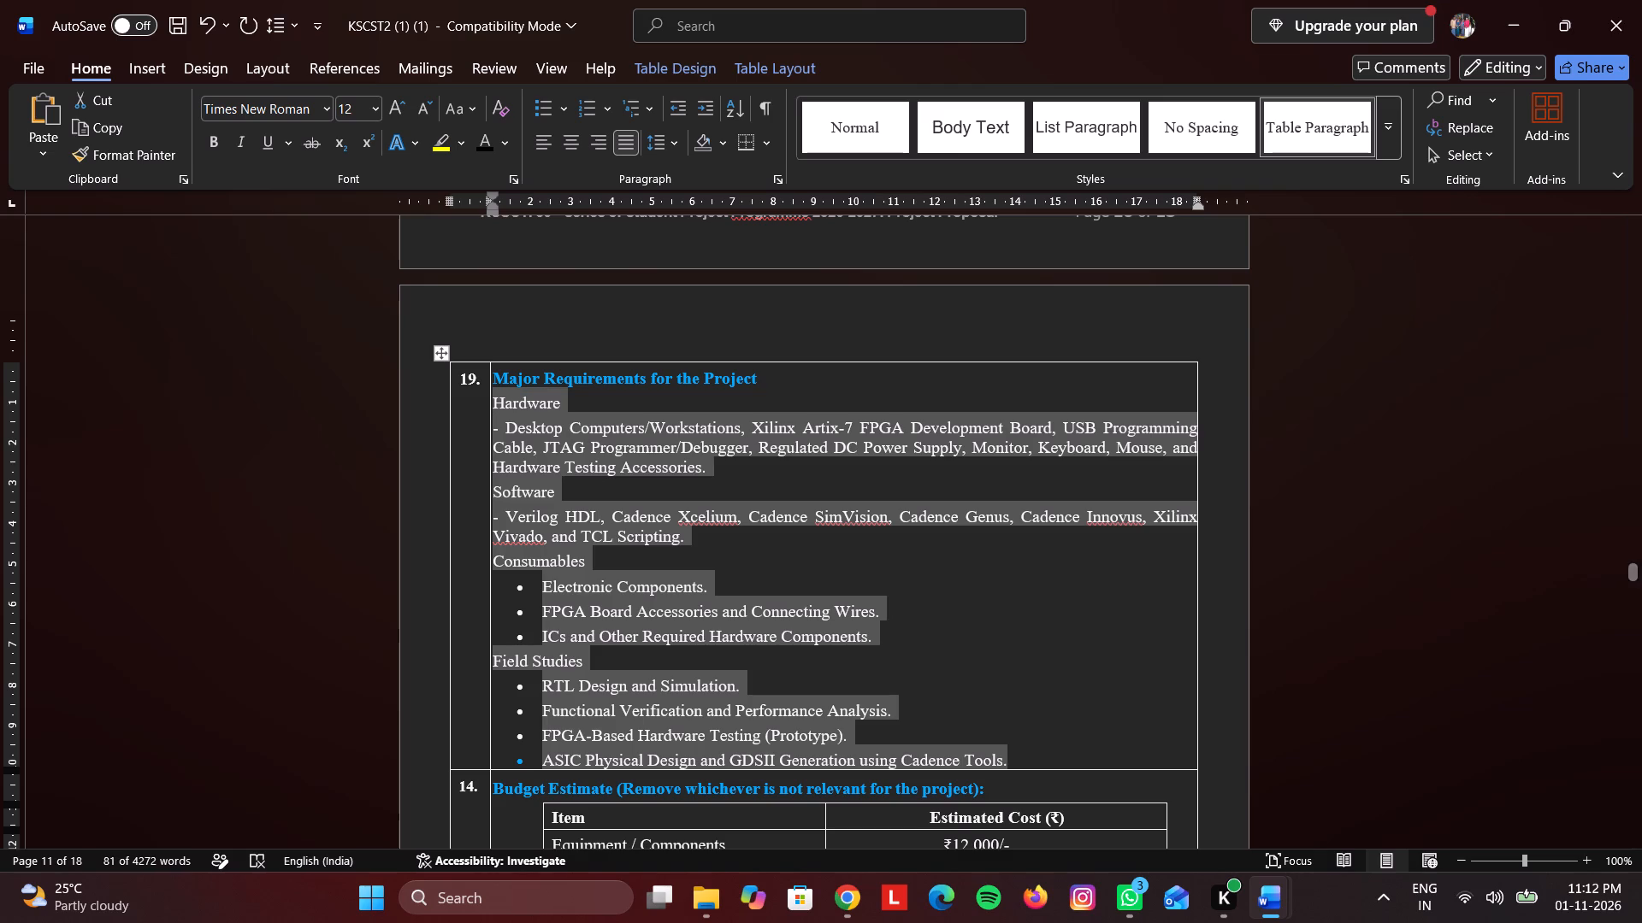
Indent section 19's body text slightly from both cell edges, aligning its first-line and hanging indents.
click(1197, 207)
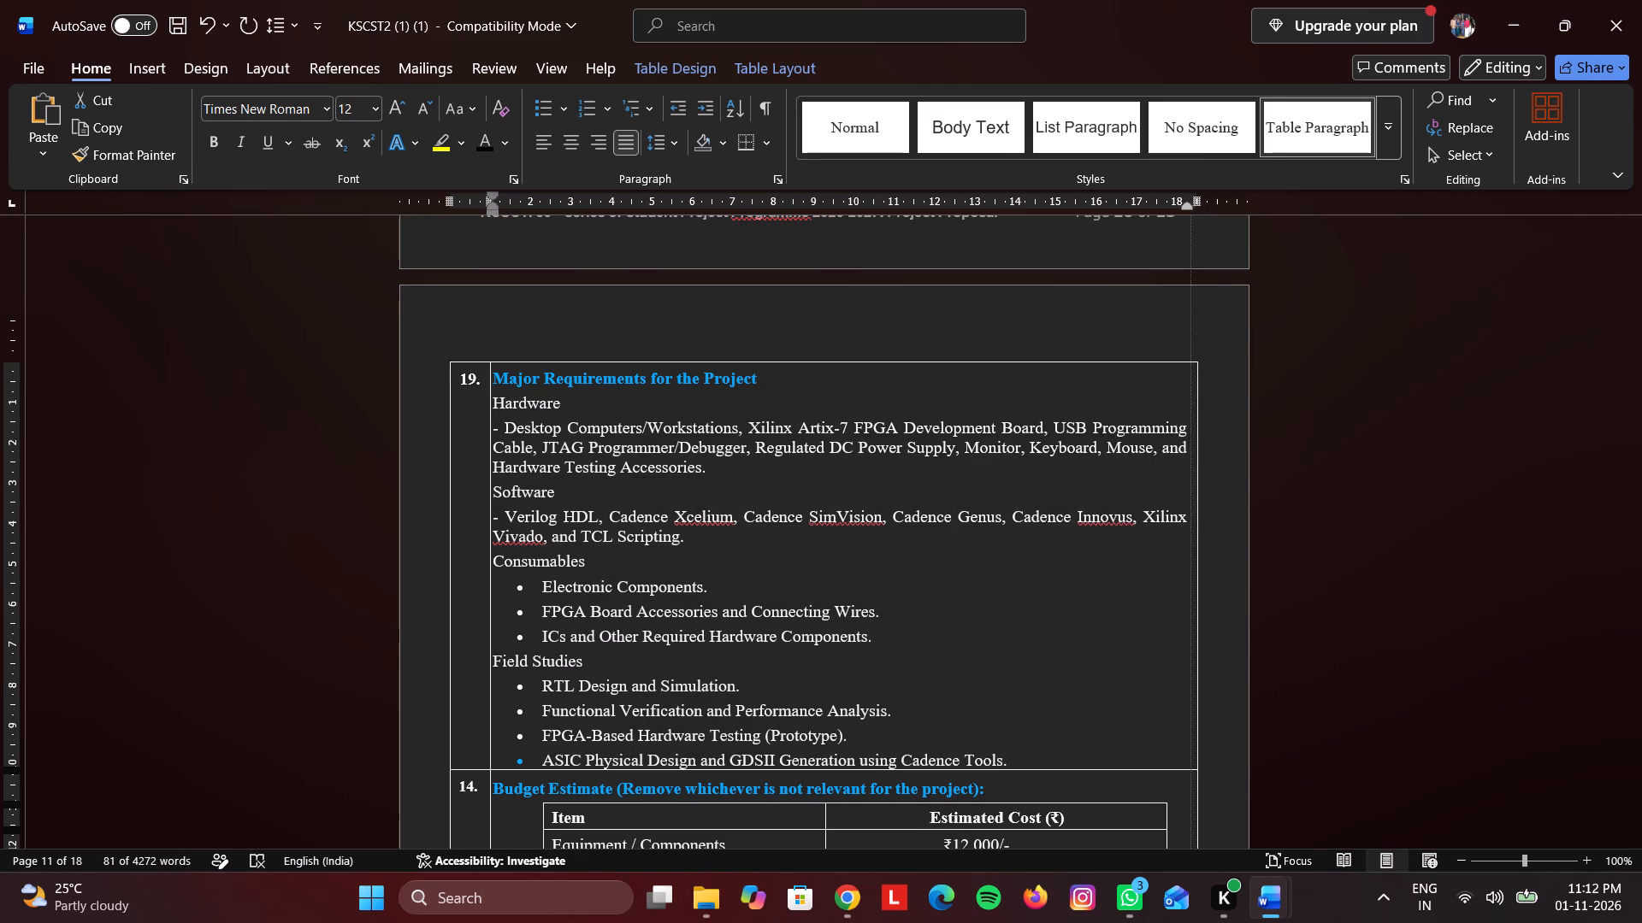
drag(493, 205, 503, 208)
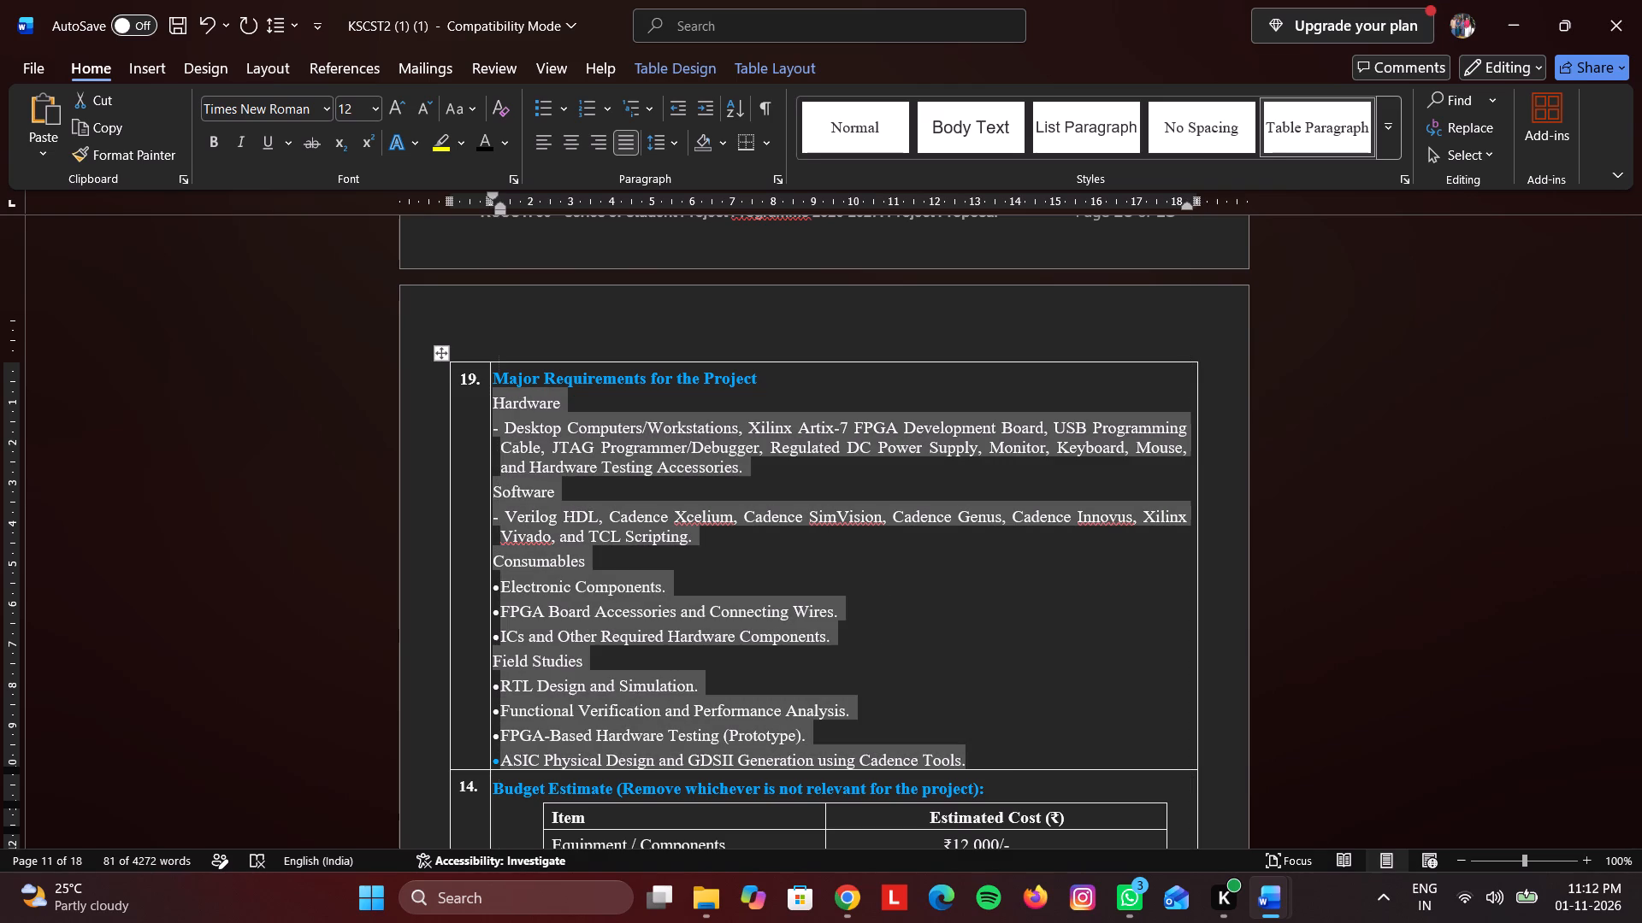
drag(493, 194, 500, 197)
click(585, 453)
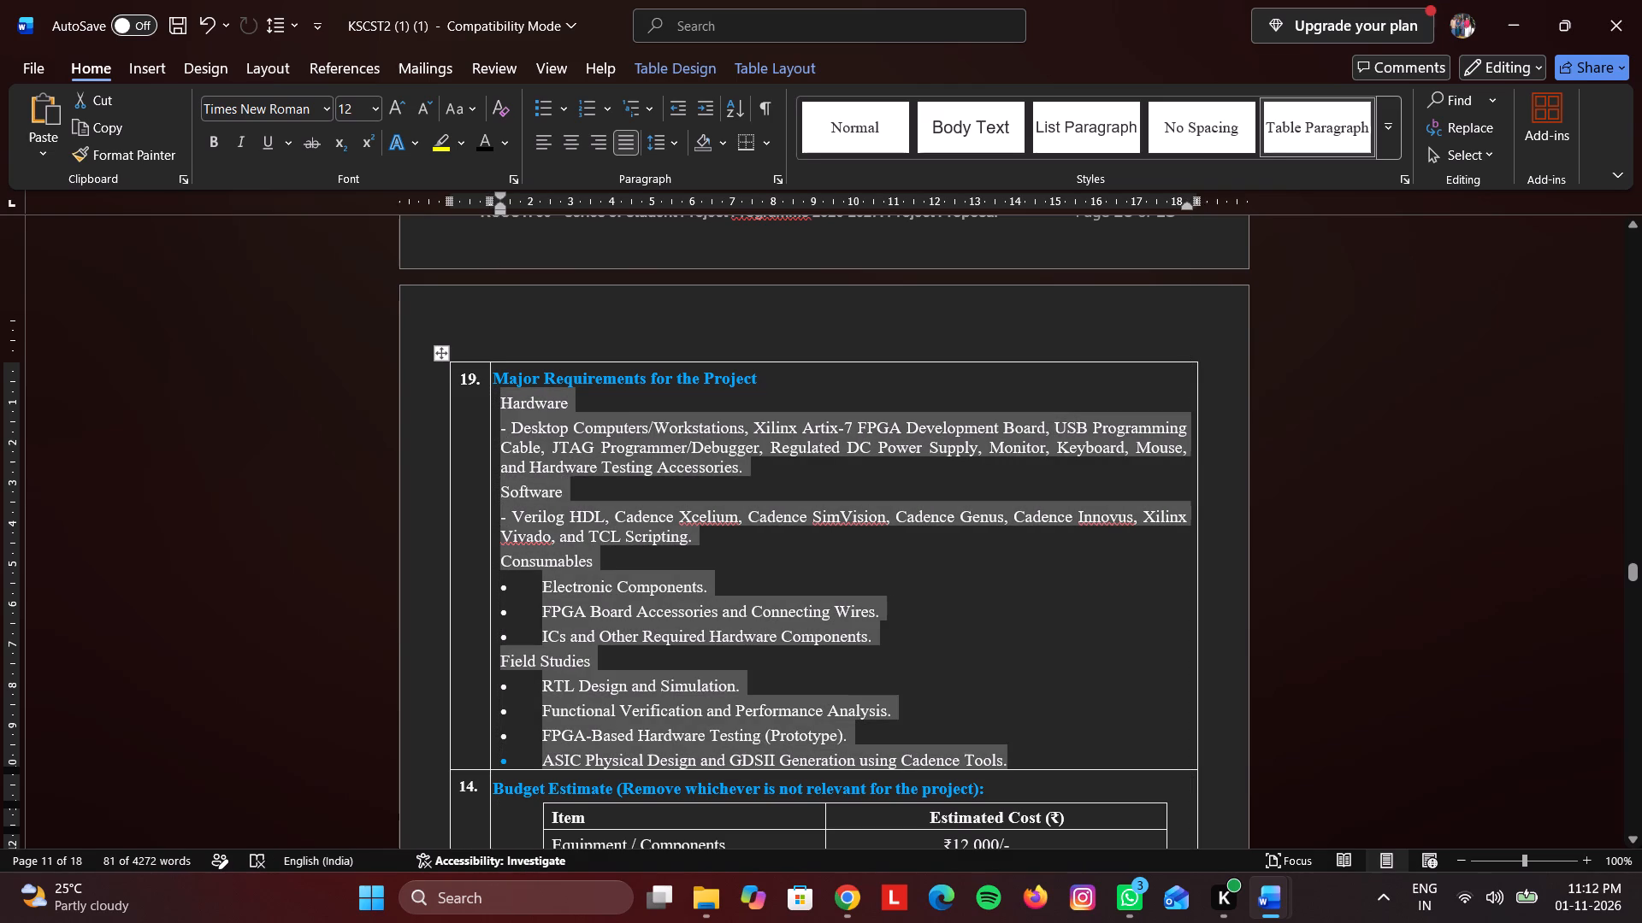
Make section 19's Hardware subheading bold.
drag(576, 403, 504, 405)
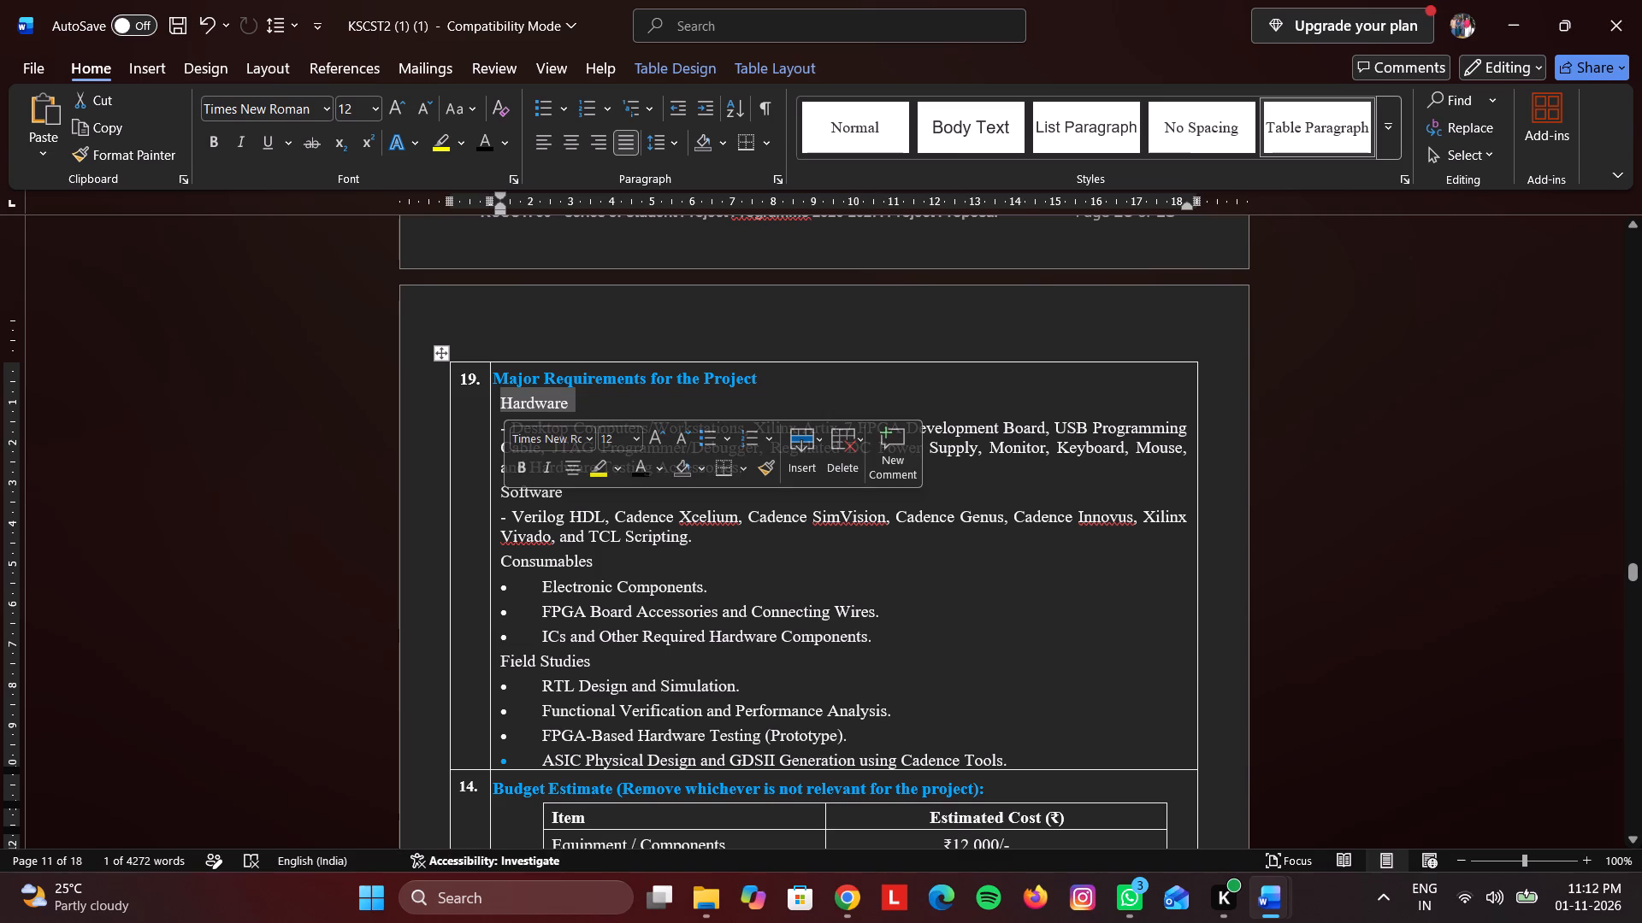
click(520, 462)
Remove the leading hyphens from the Hardware paragraph "Desktop Computers/Workstations" and the Software paragraph "Verilog HDL" in section 19.
click(507, 525)
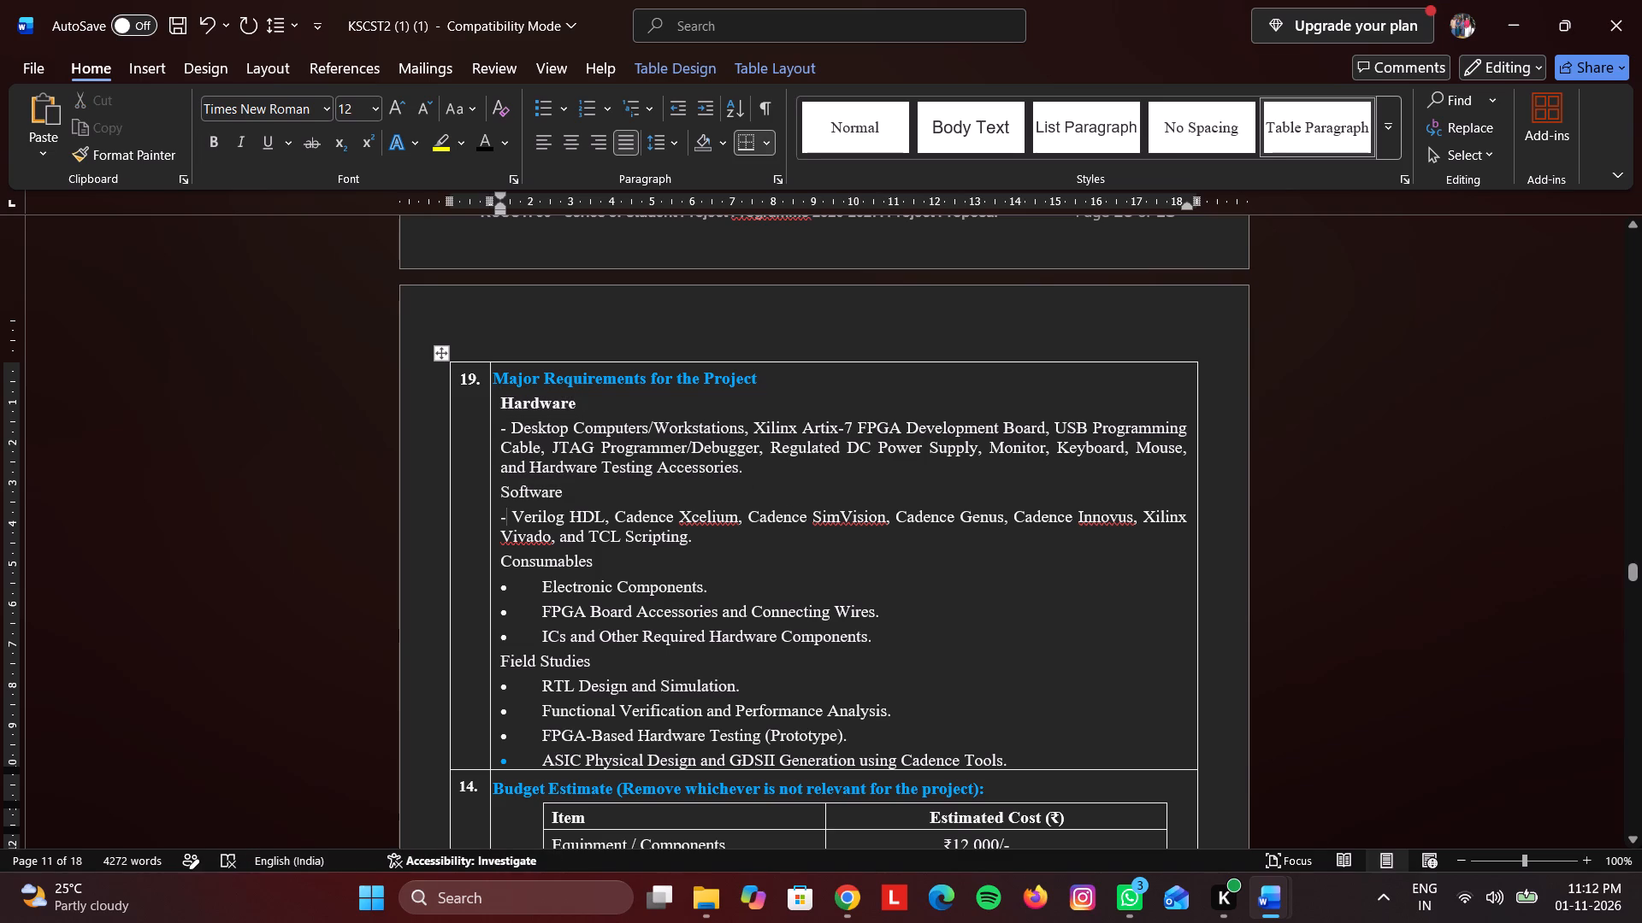
click(513, 429)
key(BackSpace)
key(BackSpace)
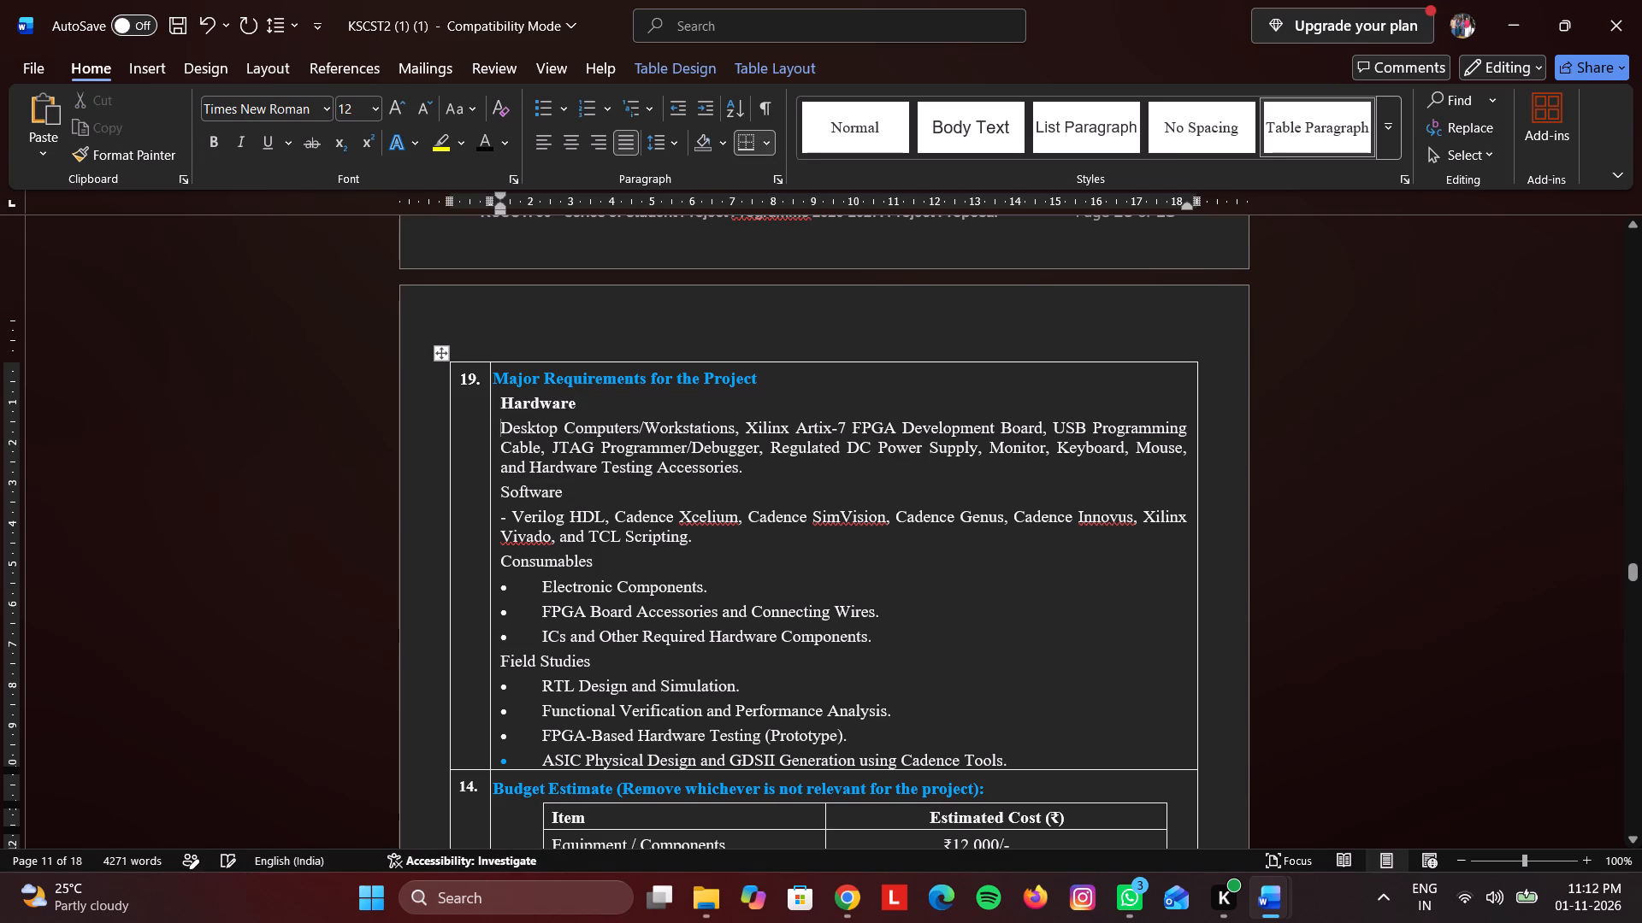
click(511, 519)
key(BackSpace)
key(BackSpace)
Make the Software and Consumables subheadings in section 19 bold.
drag(567, 493, 510, 489)
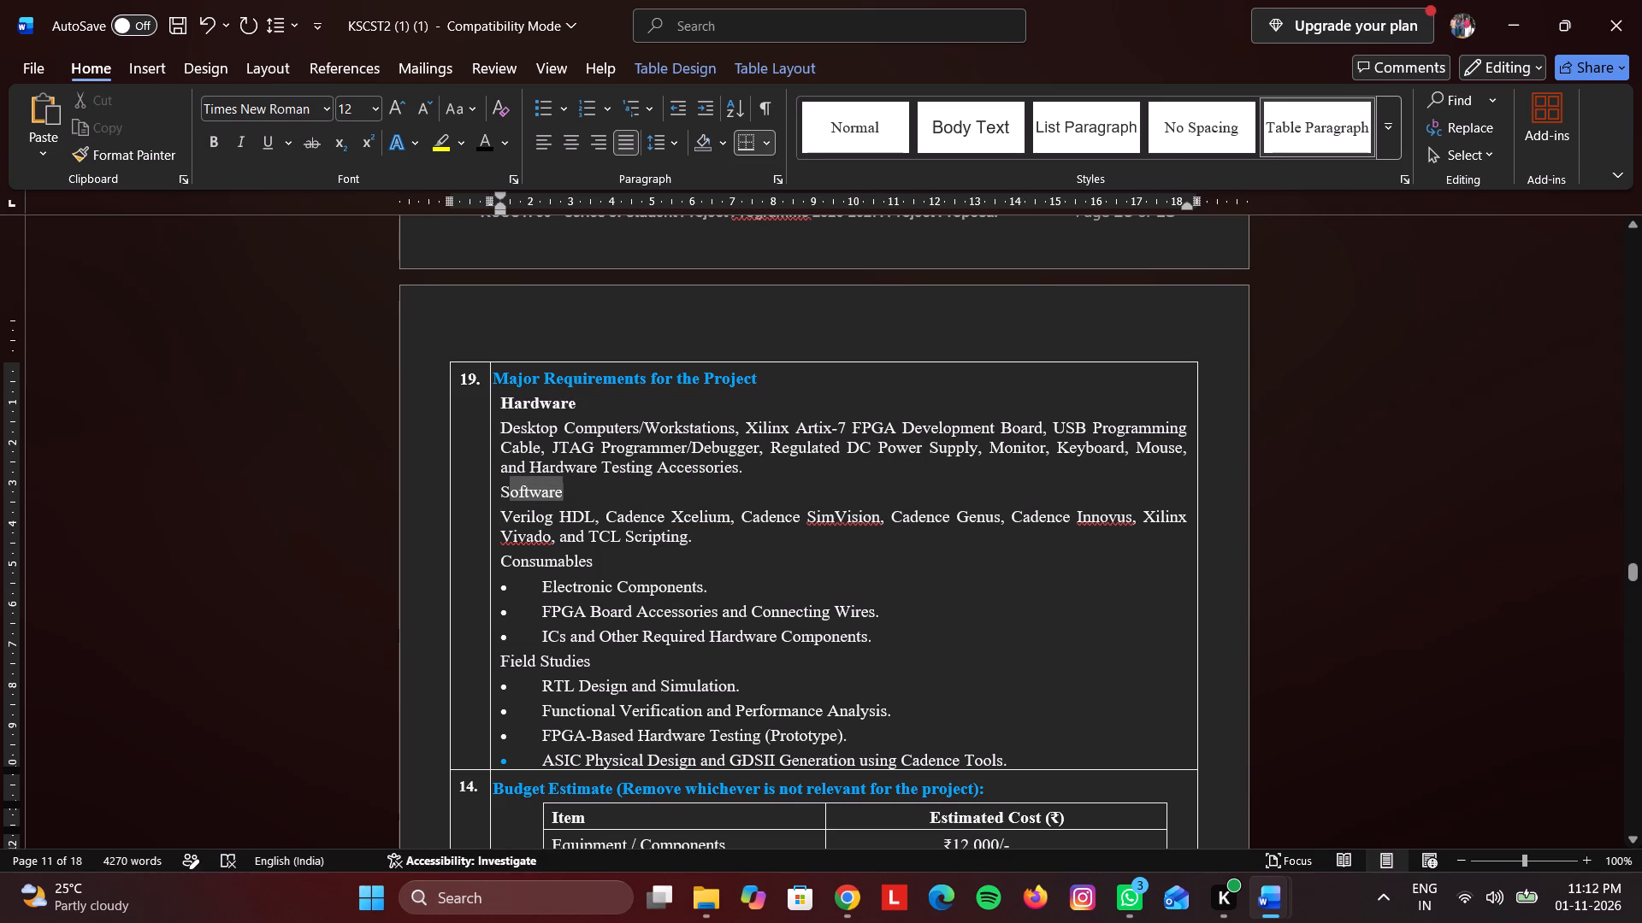
drag(510, 489, 501, 491)
click(515, 446)
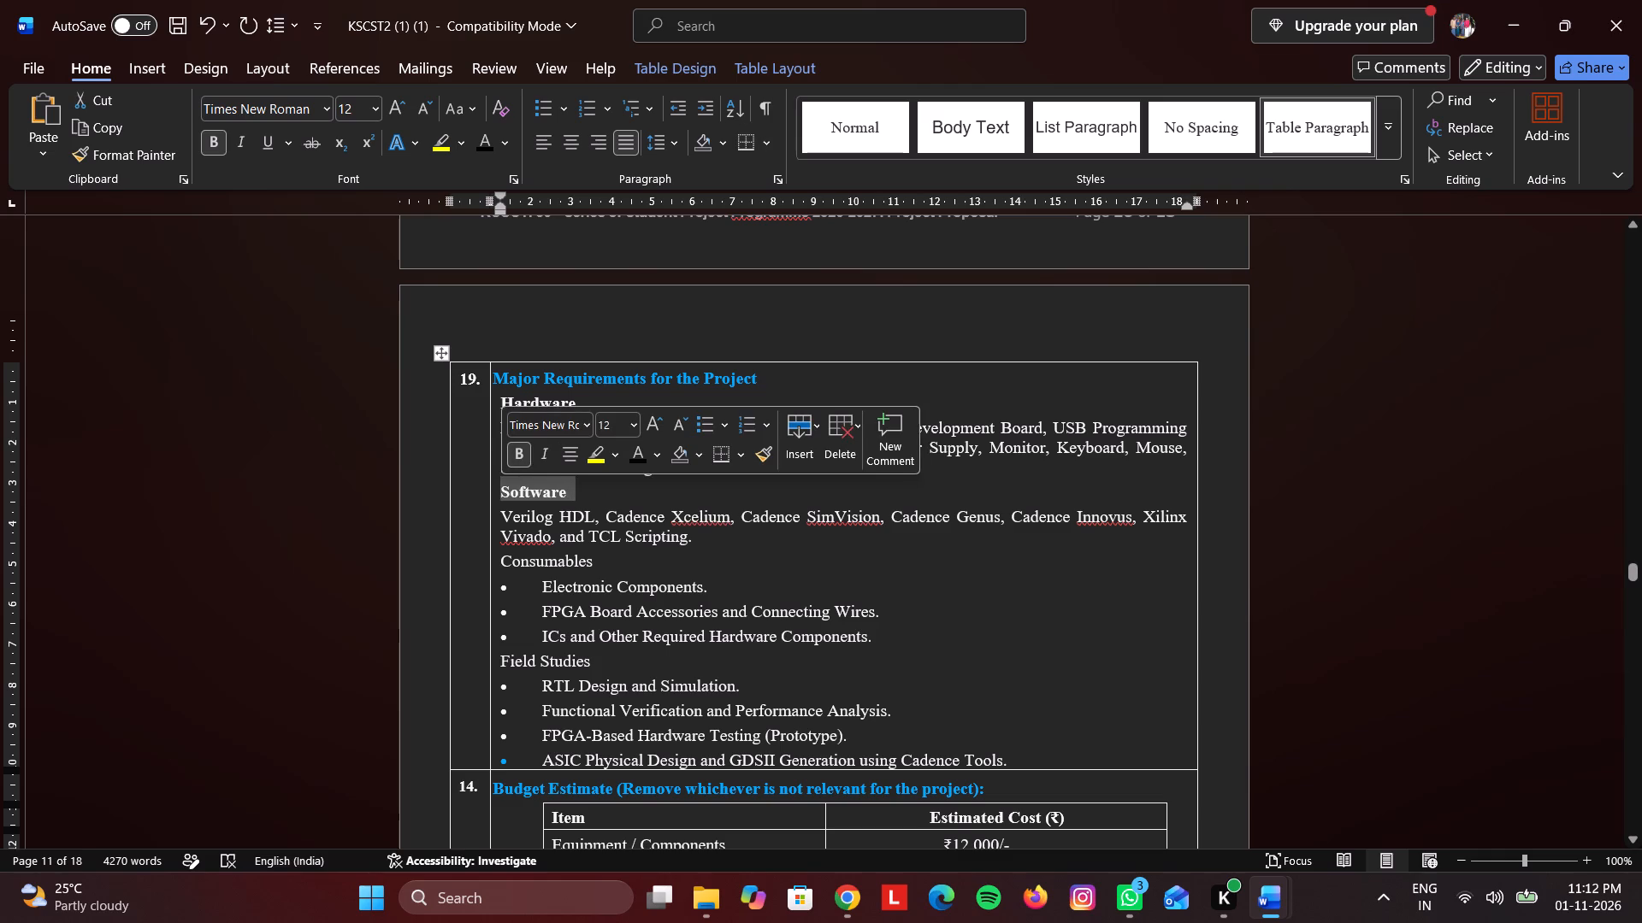
drag(602, 561, 485, 566)
click(483, 569)
drag(603, 561, 597, 561)
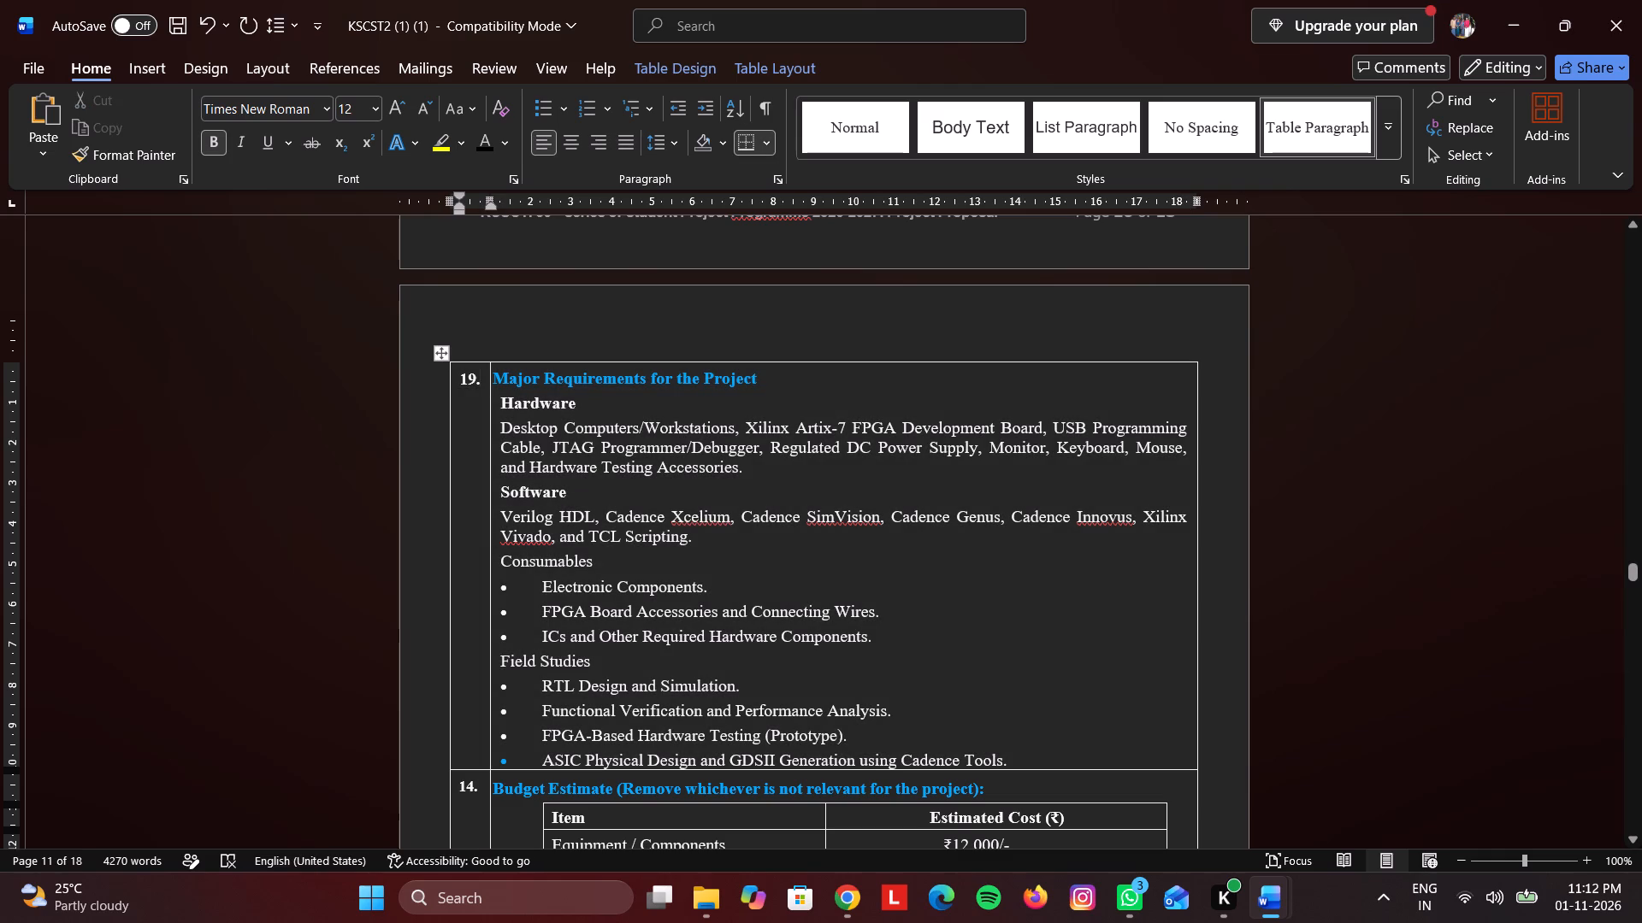
drag(597, 561, 499, 567)
click(518, 532)
click(555, 625)
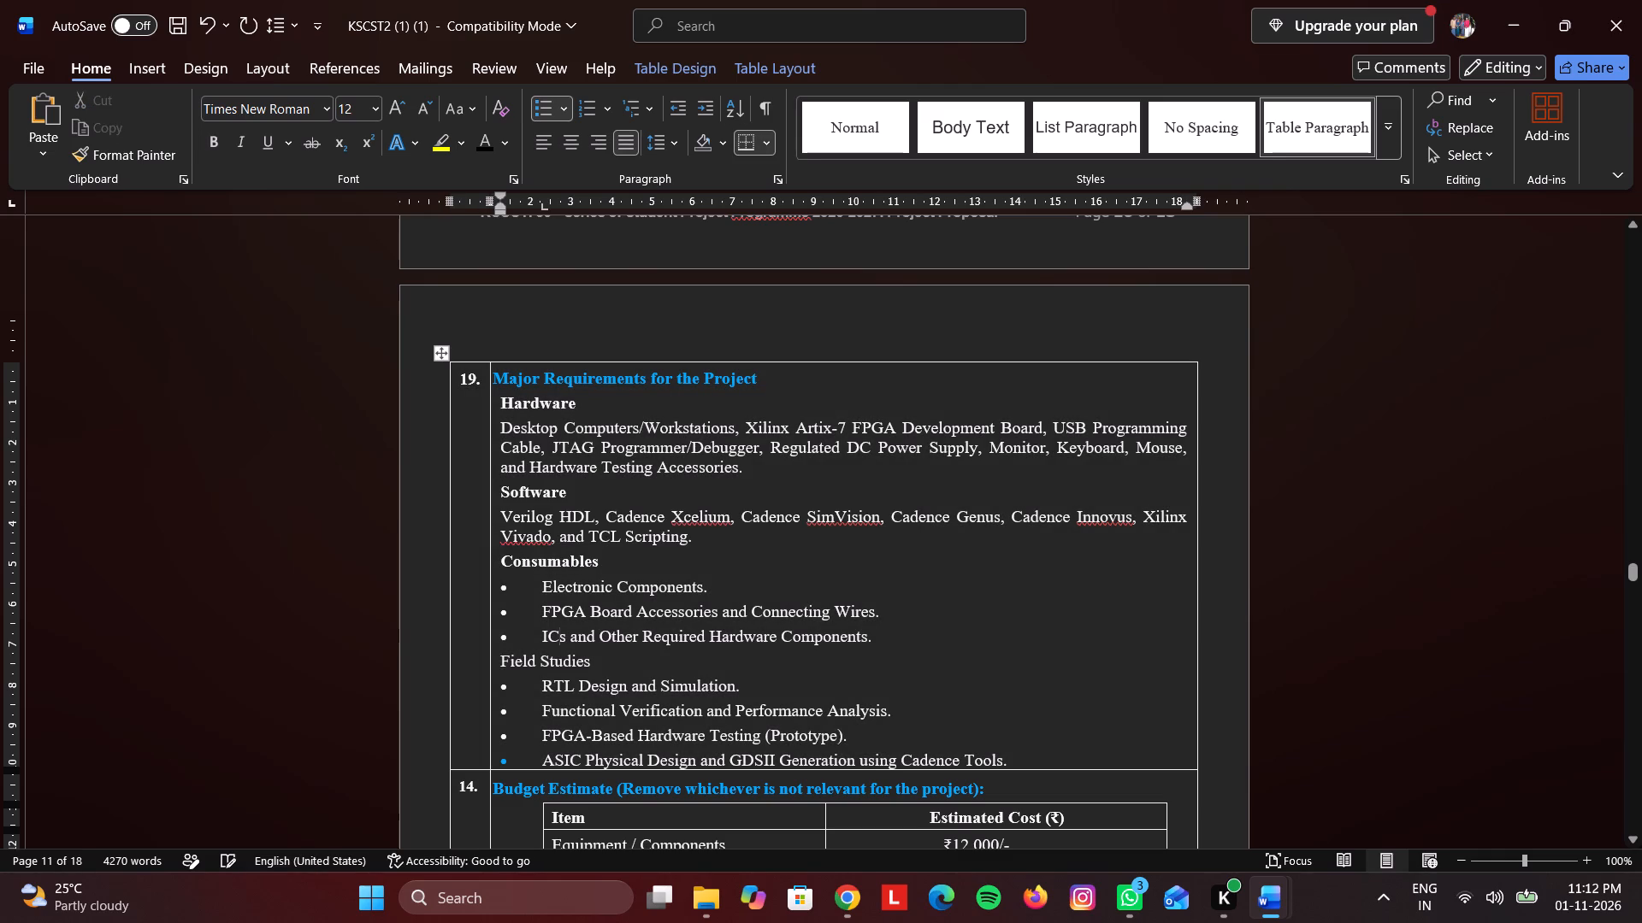
Make section 19's Field Studies subheading bold.
click(599, 666)
drag(594, 666, 499, 664)
click(516, 624)
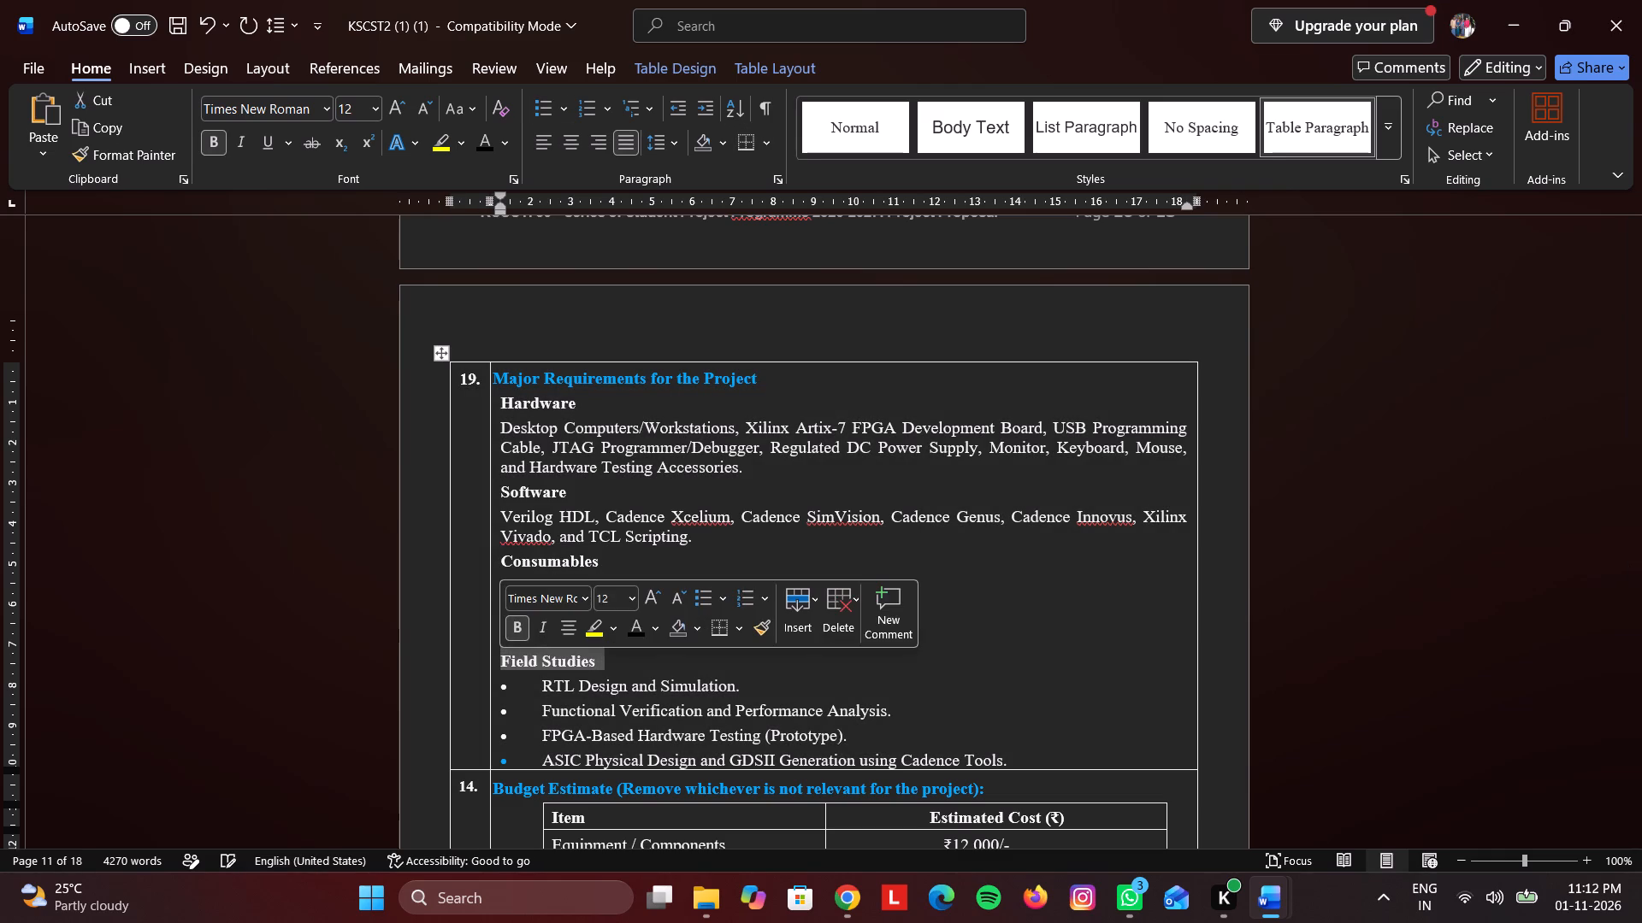
Change the bullets of the four Field Studies items in section 19 to arrowhead bullets.
click(539, 683)
drag(1014, 761, 622, 720)
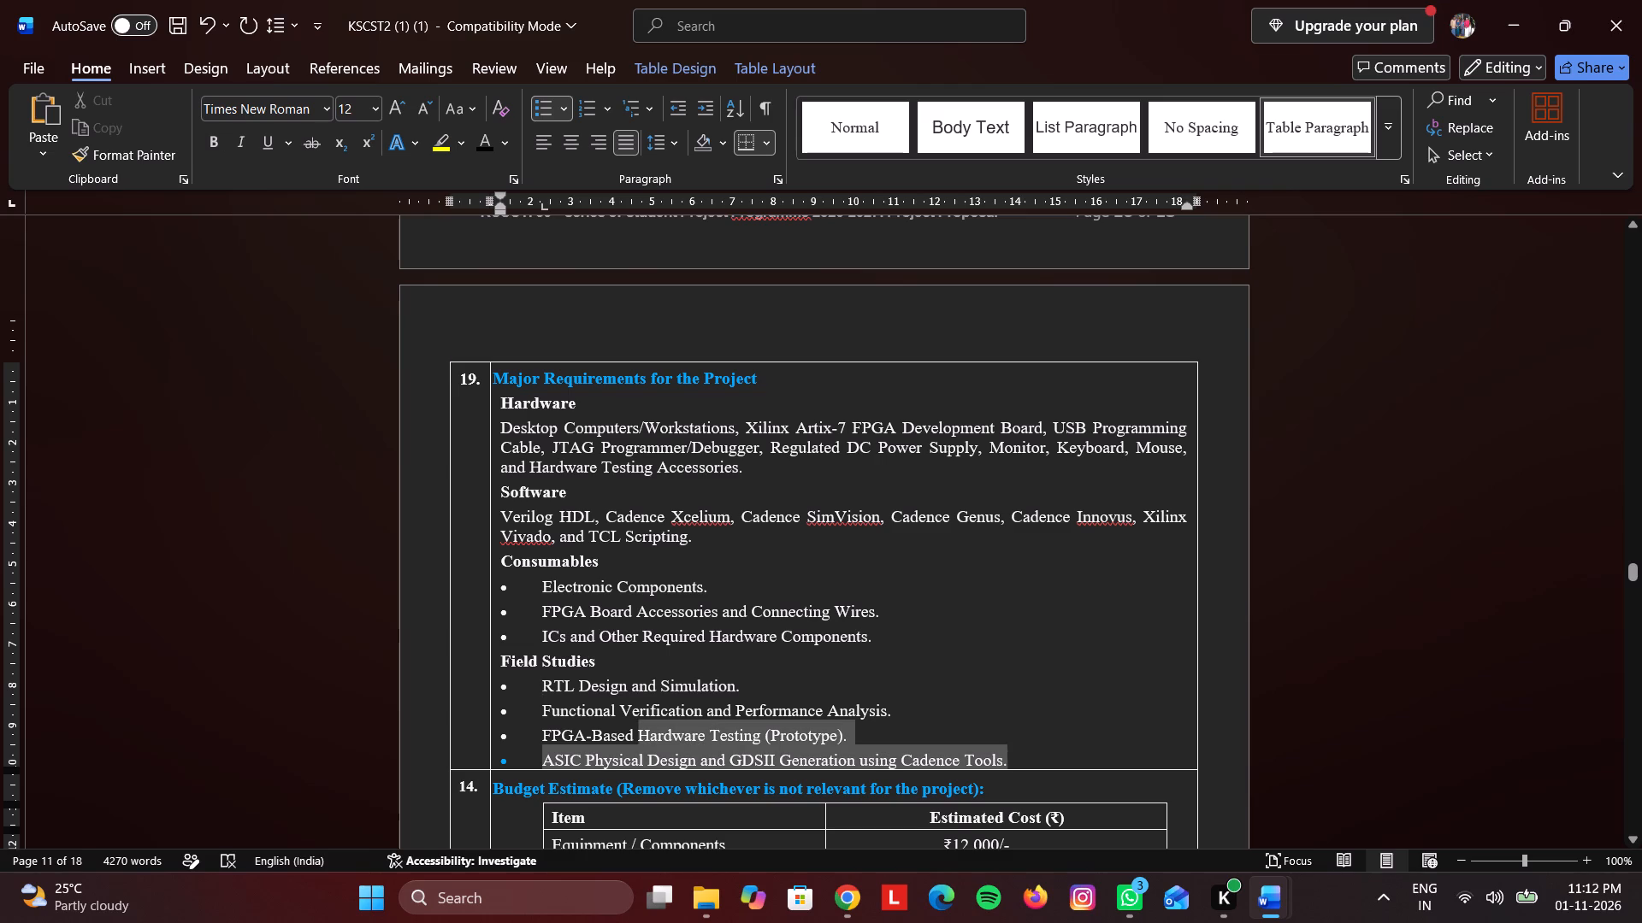
drag(622, 720, 558, 690)
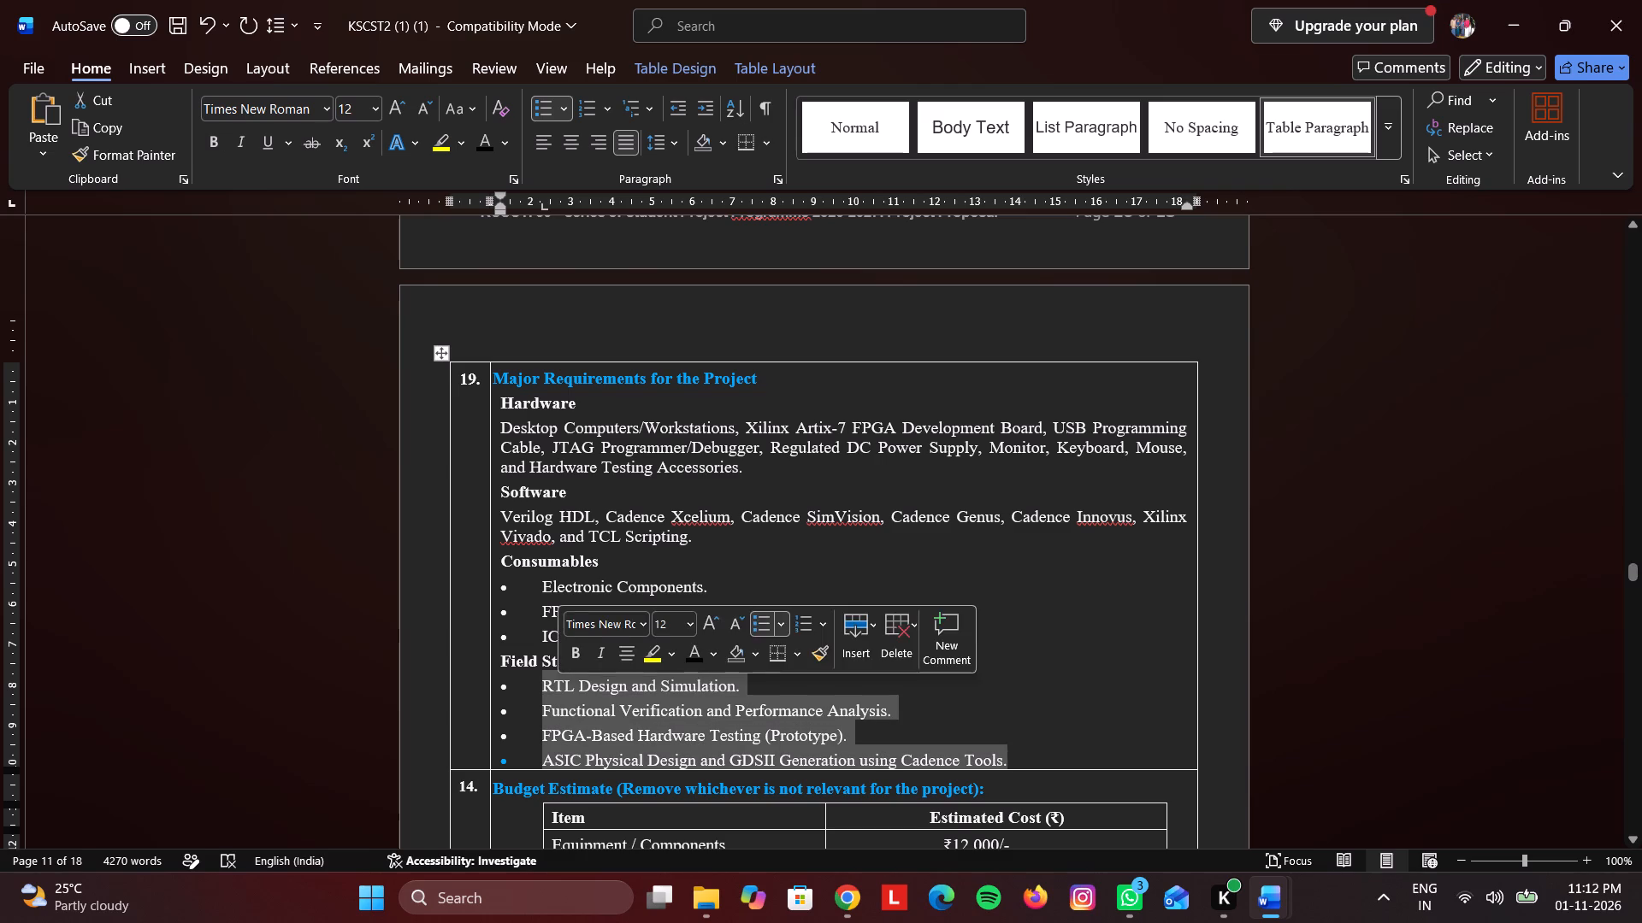
click(550, 111)
click(550, 111)
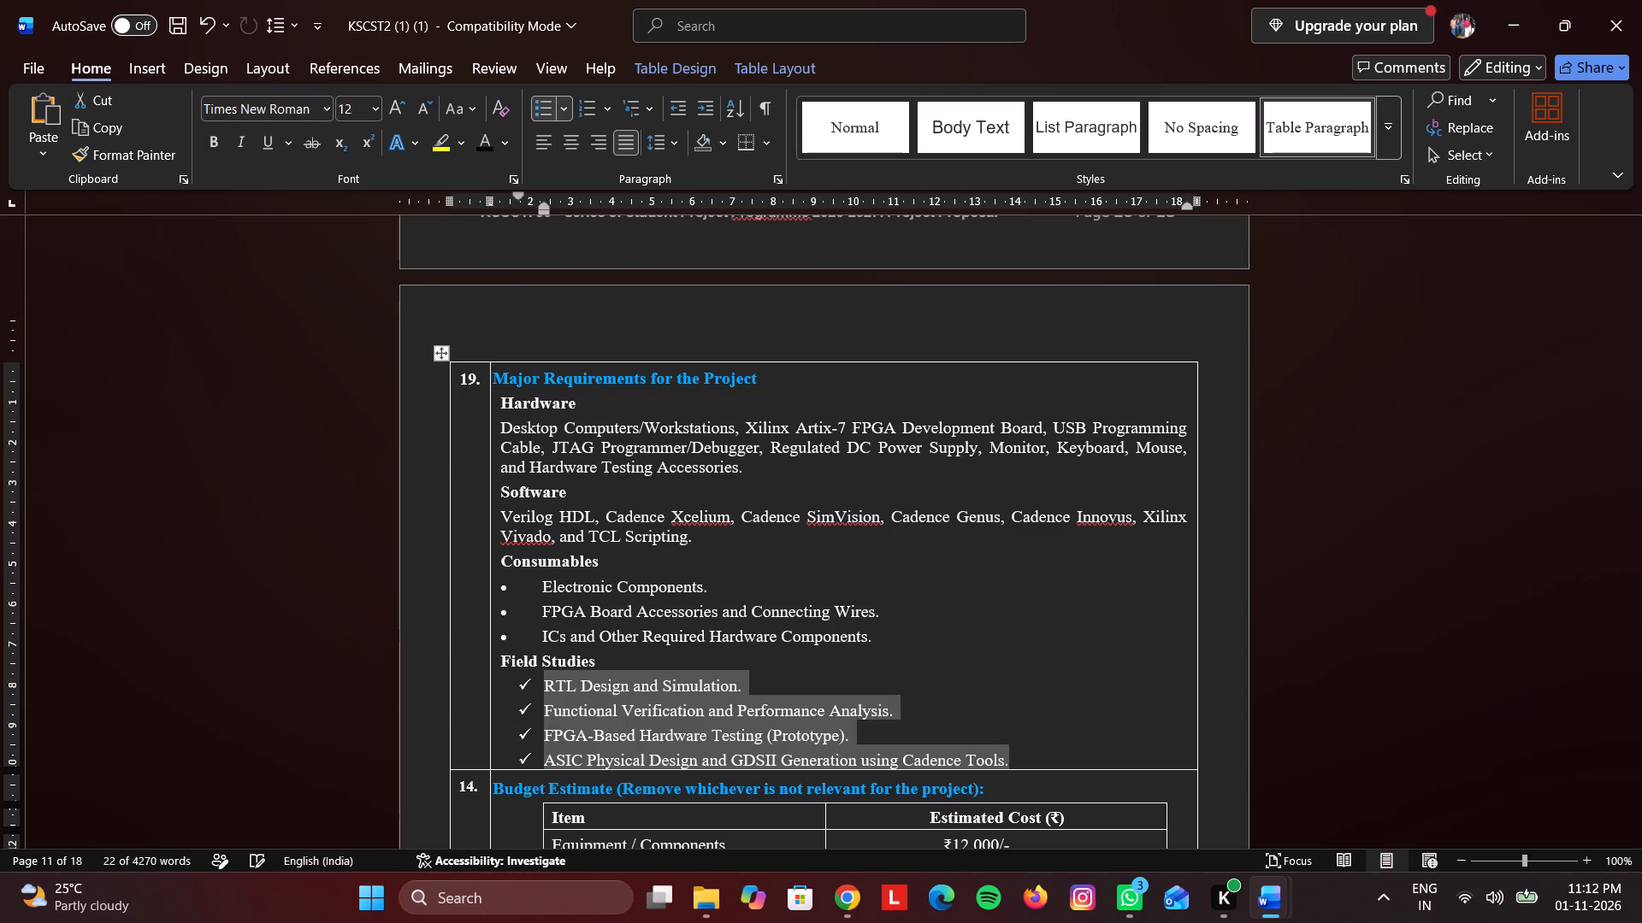
click(540, 104)
click(565, 114)
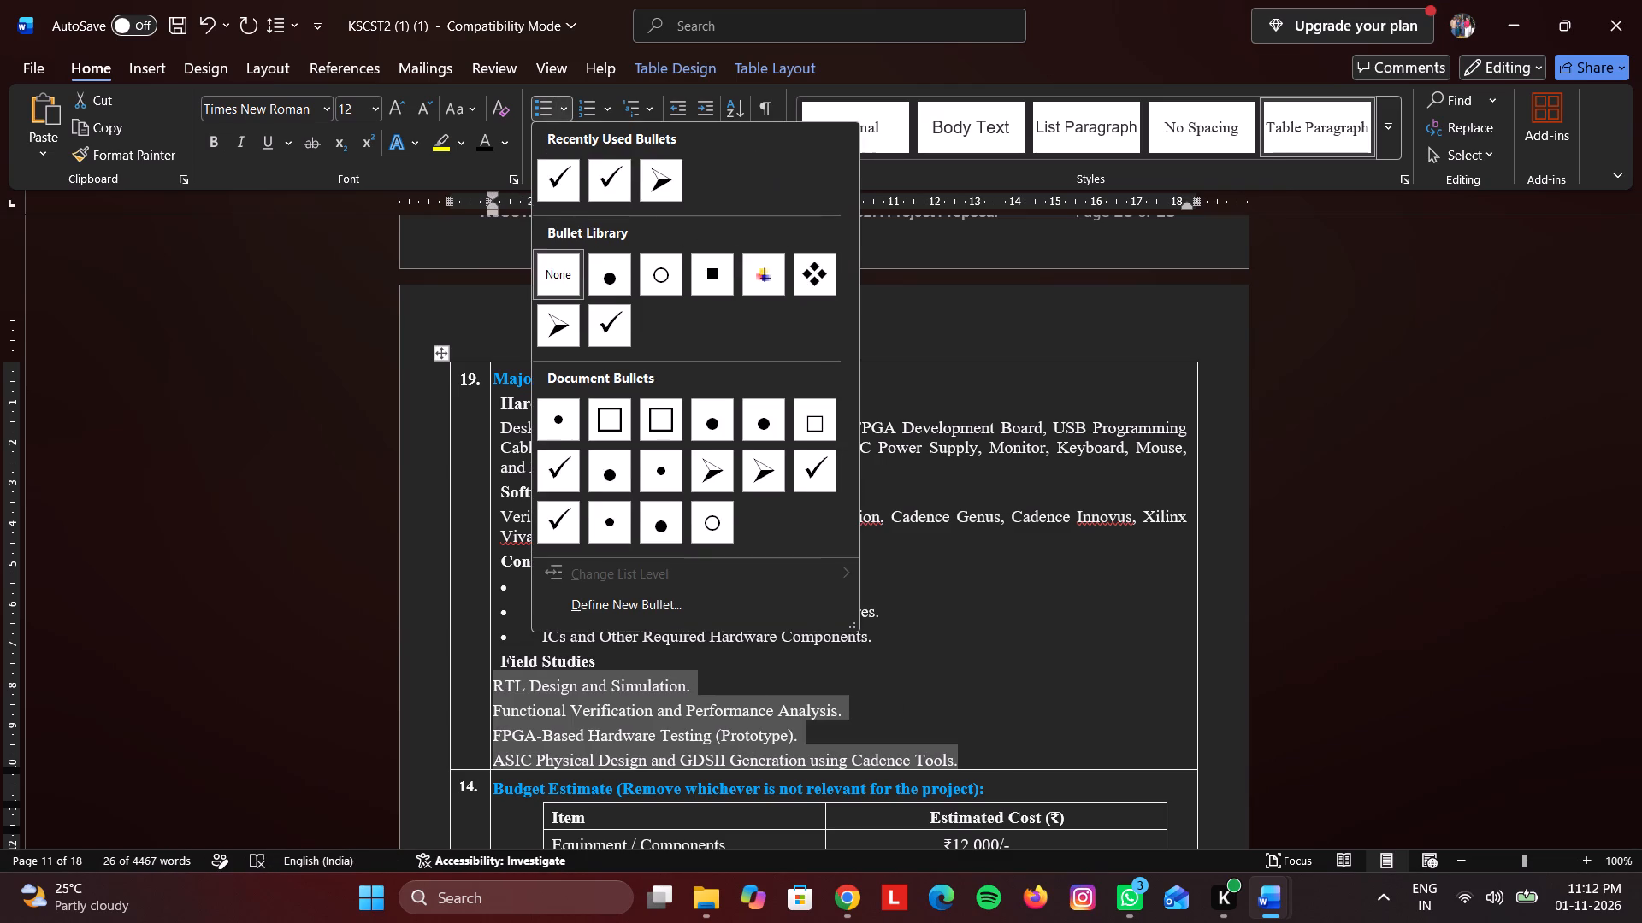
click(662, 193)
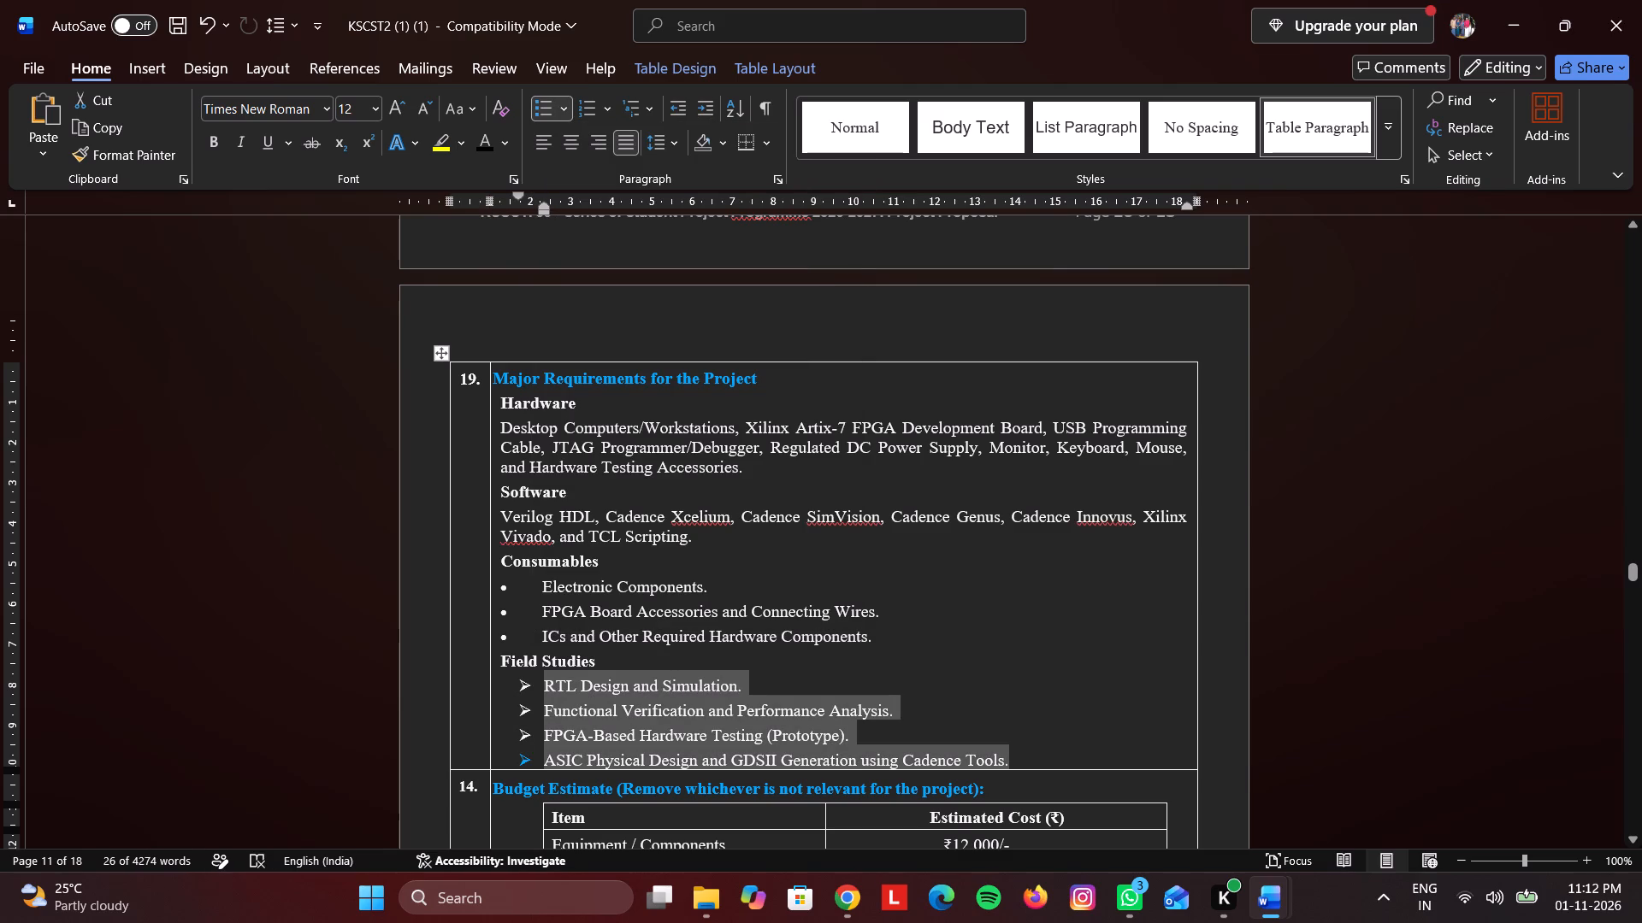
Apply the same arrowhead bullets to the three Consumables items in section 19.
drag(877, 641, 597, 576)
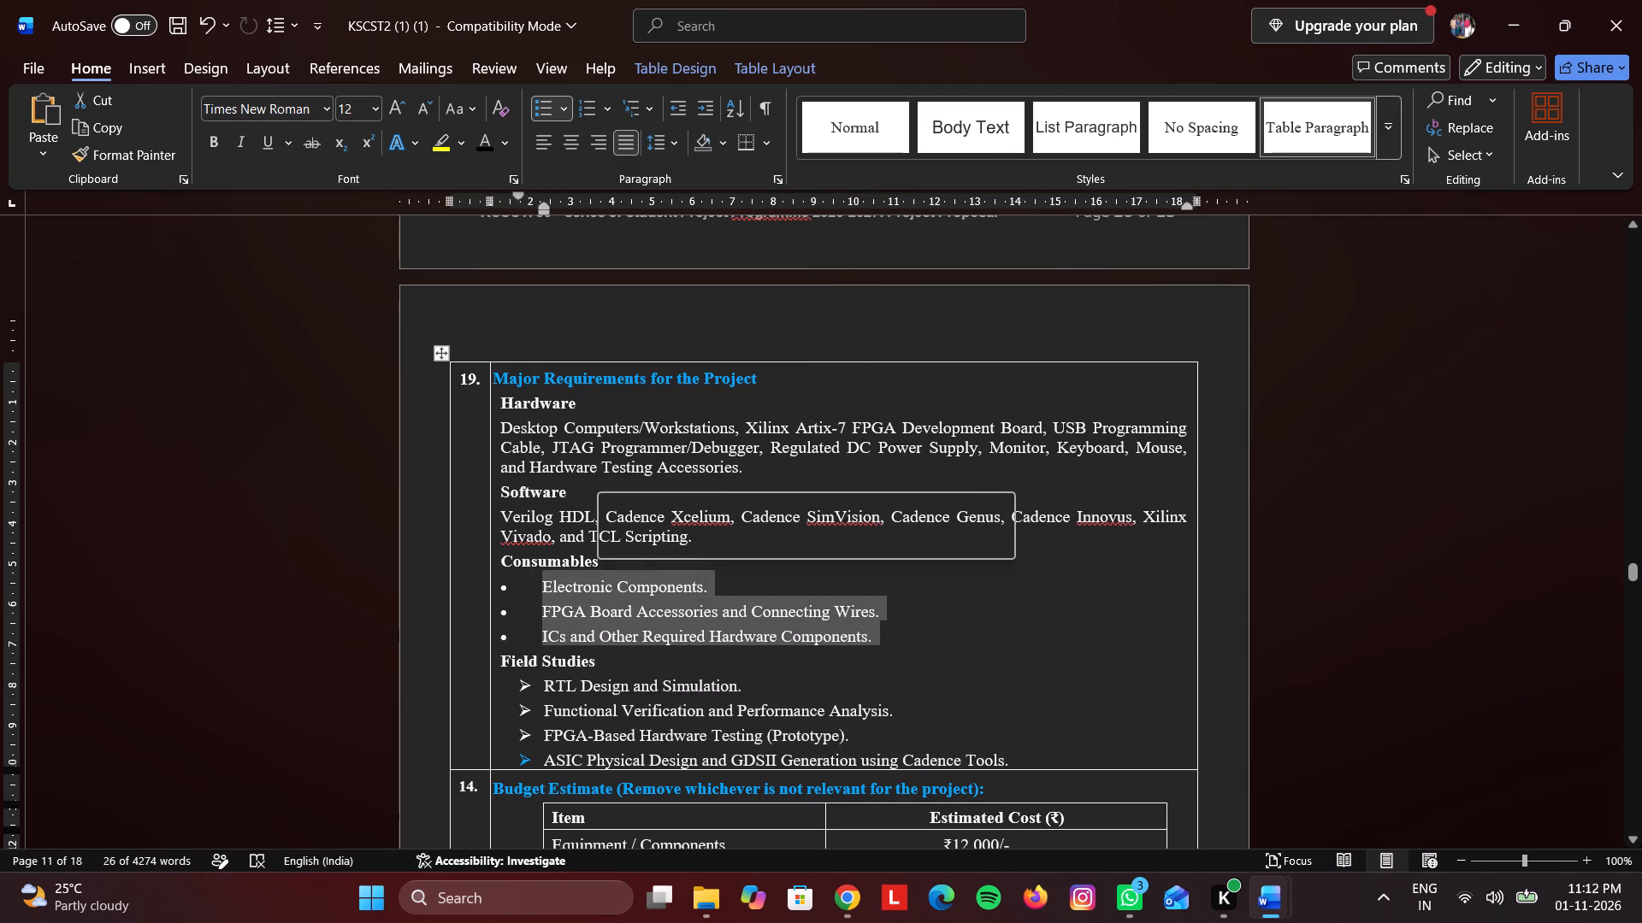
click(570, 108)
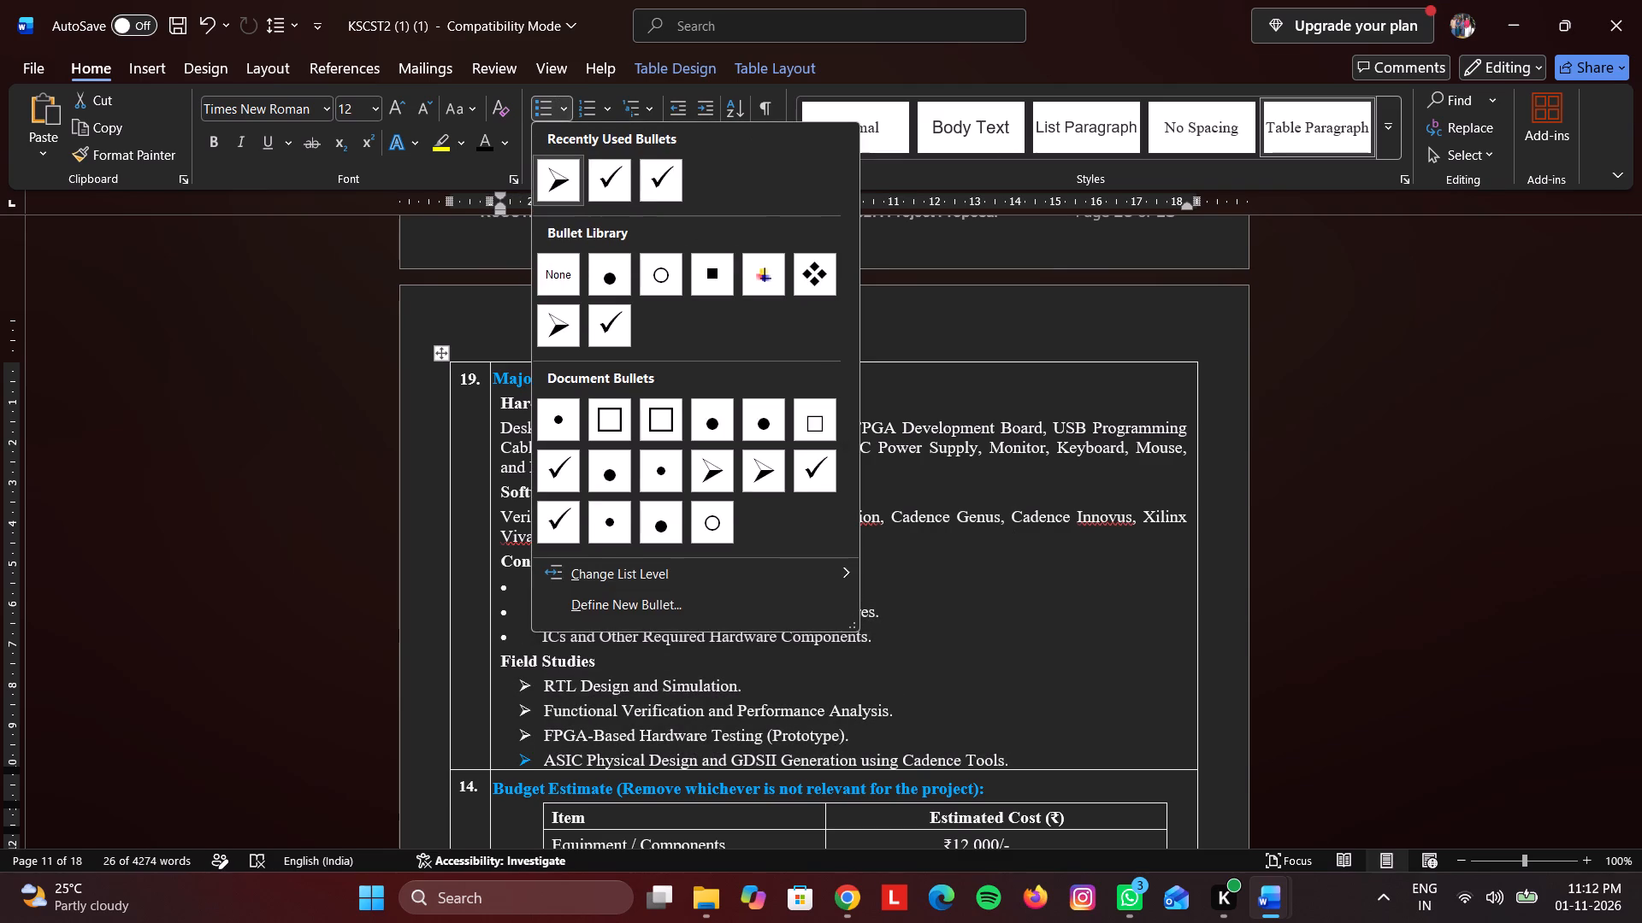
click(566, 176)
click(629, 632)
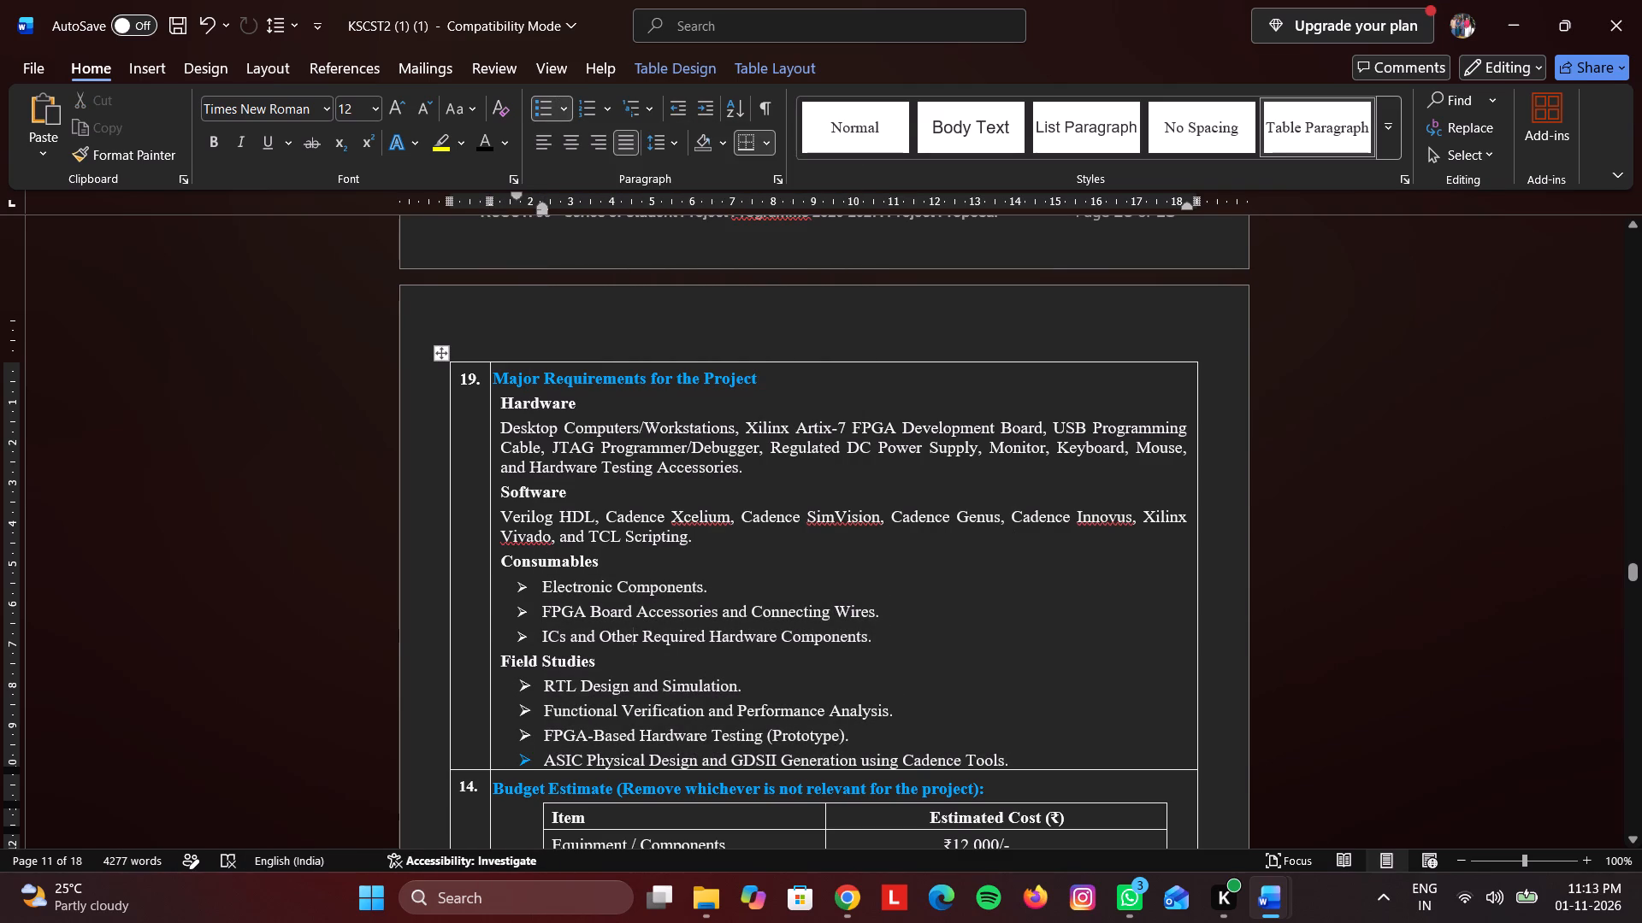
Recolour the Field Studies bullet symbols so the last, blue one matches the white text.
click(525, 760)
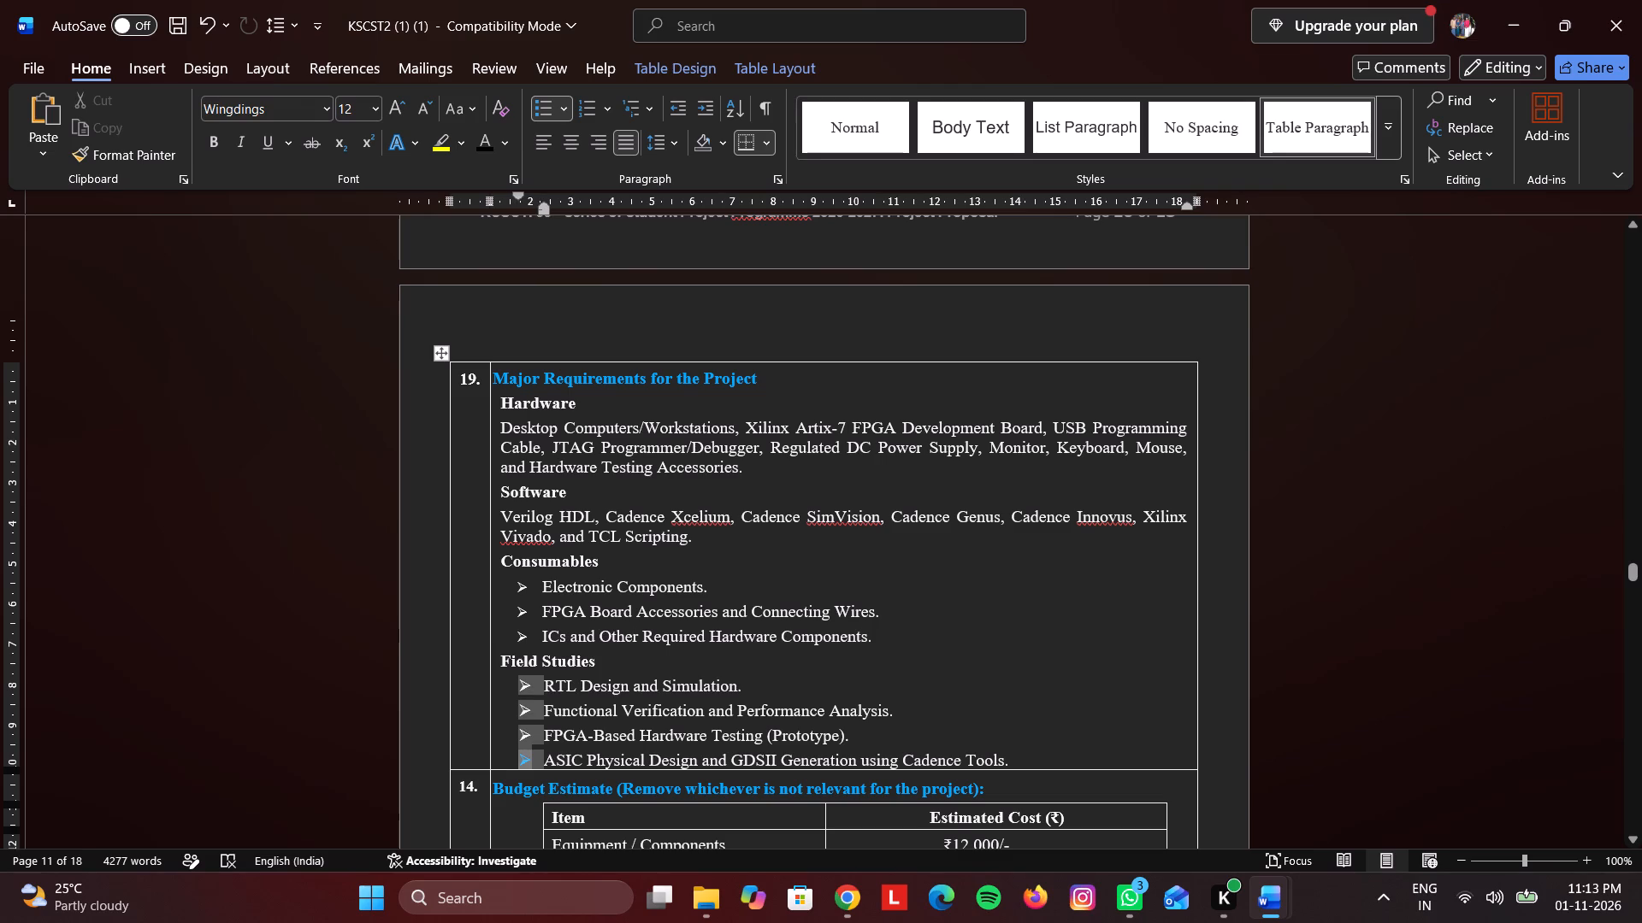
click(488, 149)
click(684, 790)
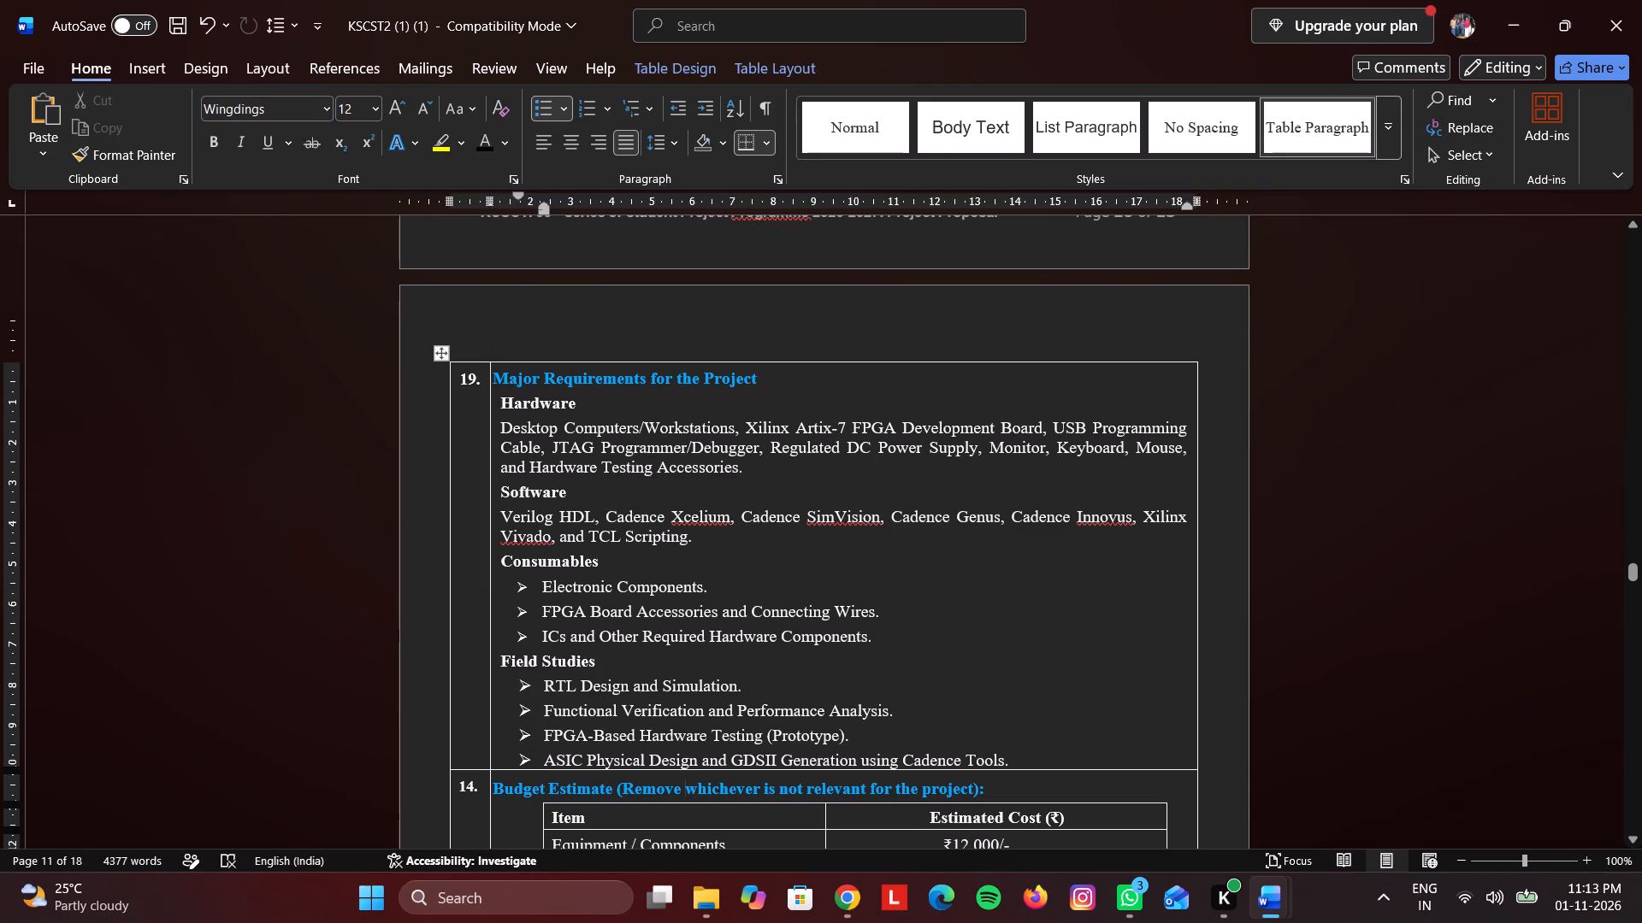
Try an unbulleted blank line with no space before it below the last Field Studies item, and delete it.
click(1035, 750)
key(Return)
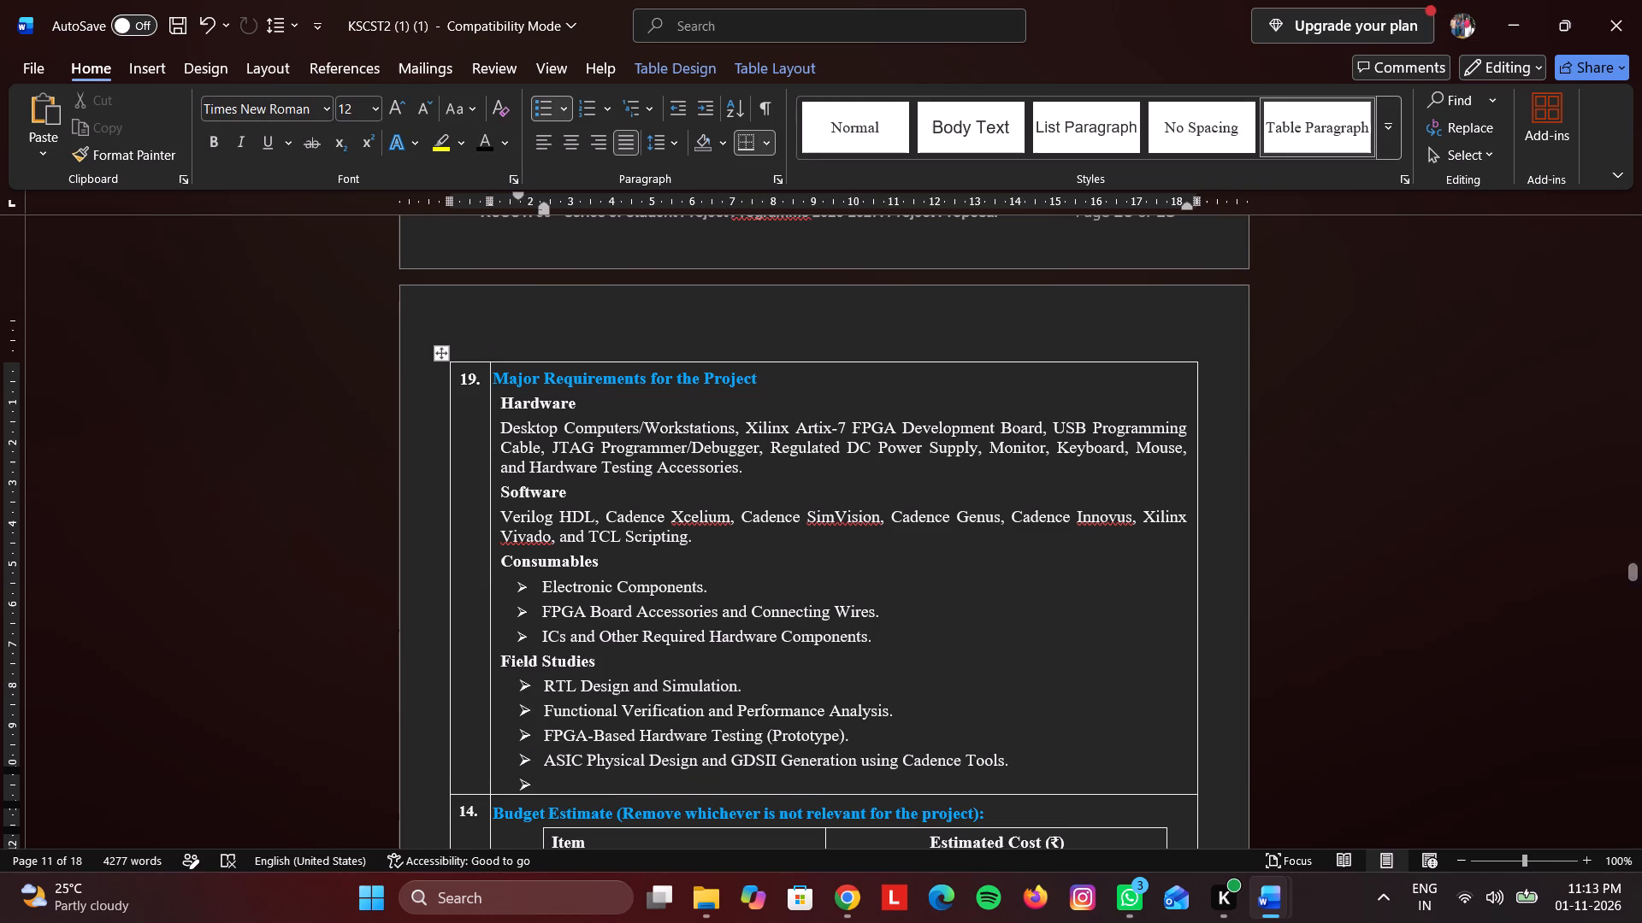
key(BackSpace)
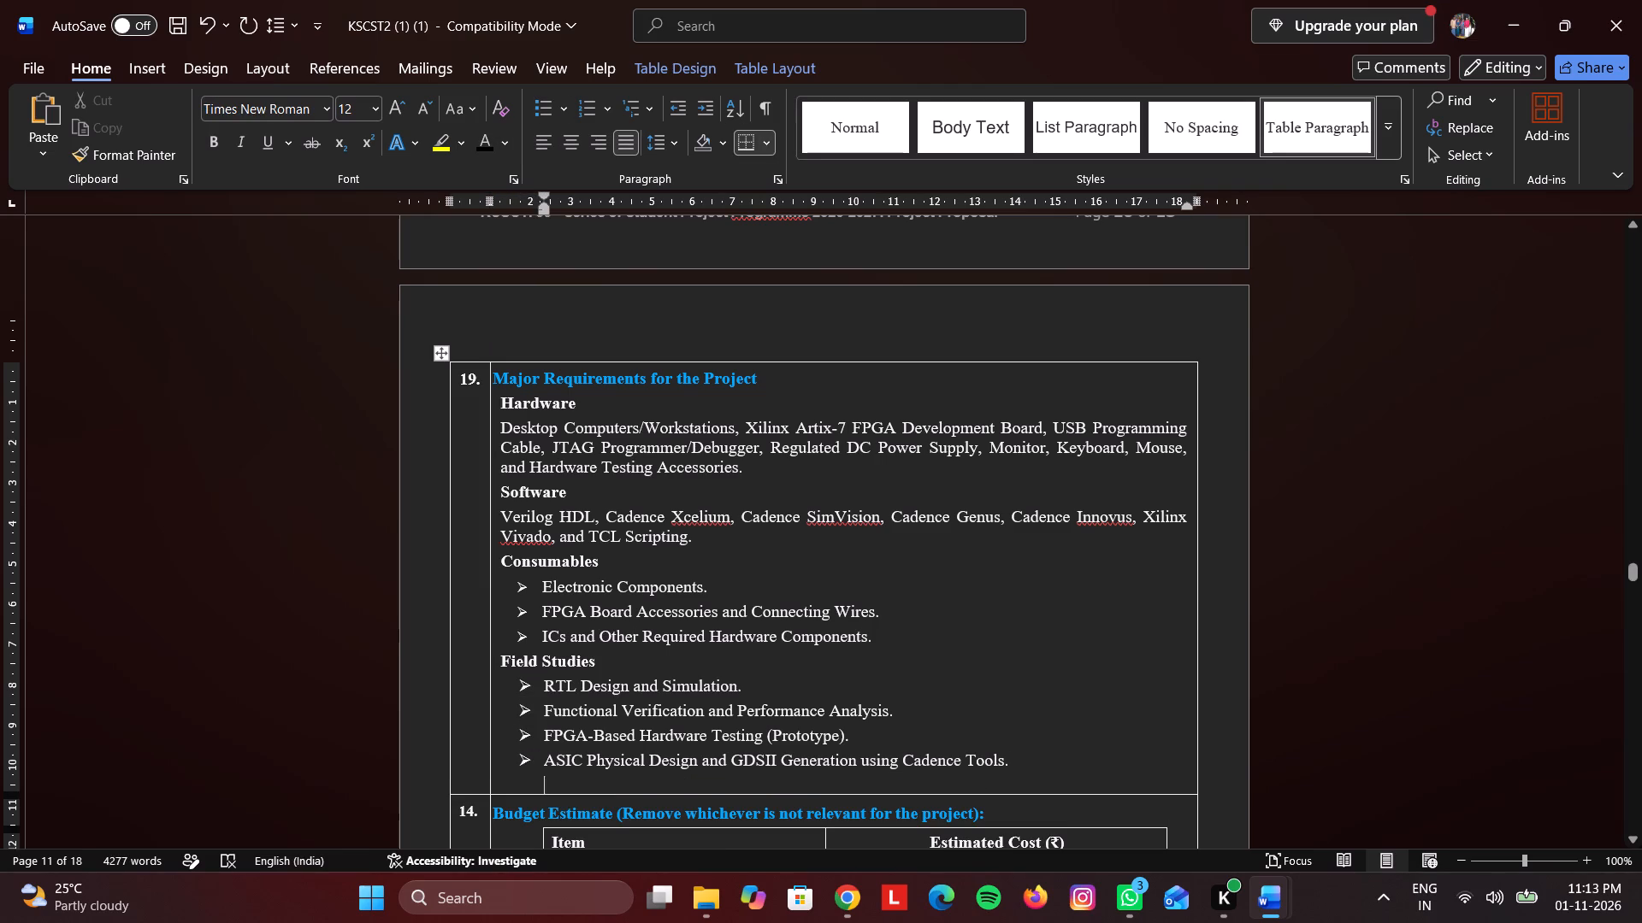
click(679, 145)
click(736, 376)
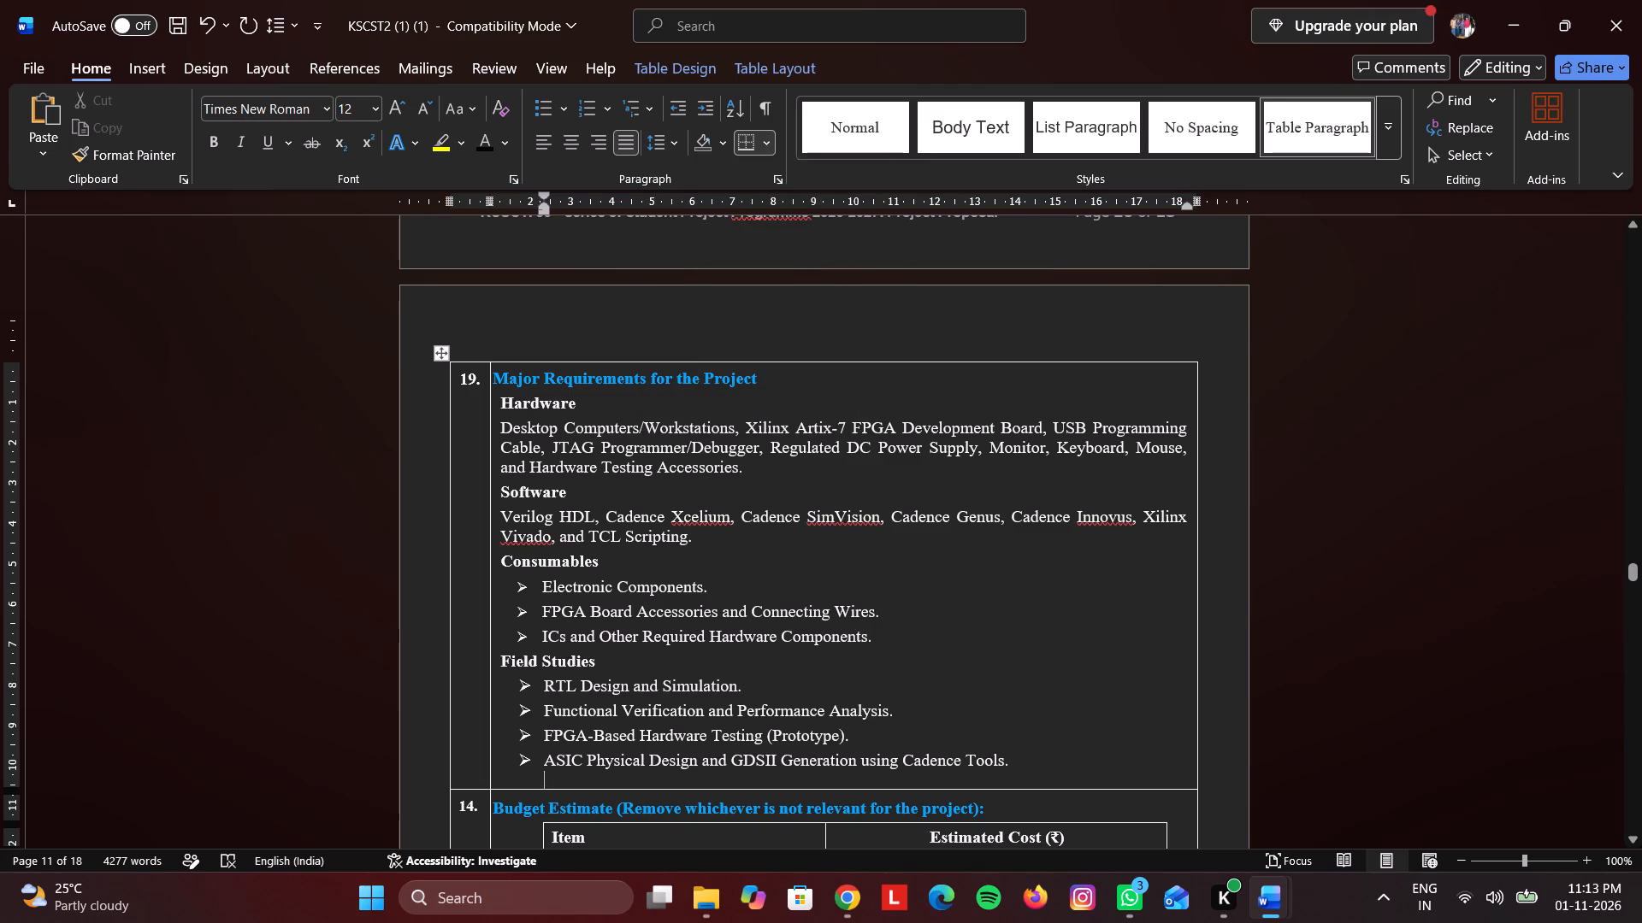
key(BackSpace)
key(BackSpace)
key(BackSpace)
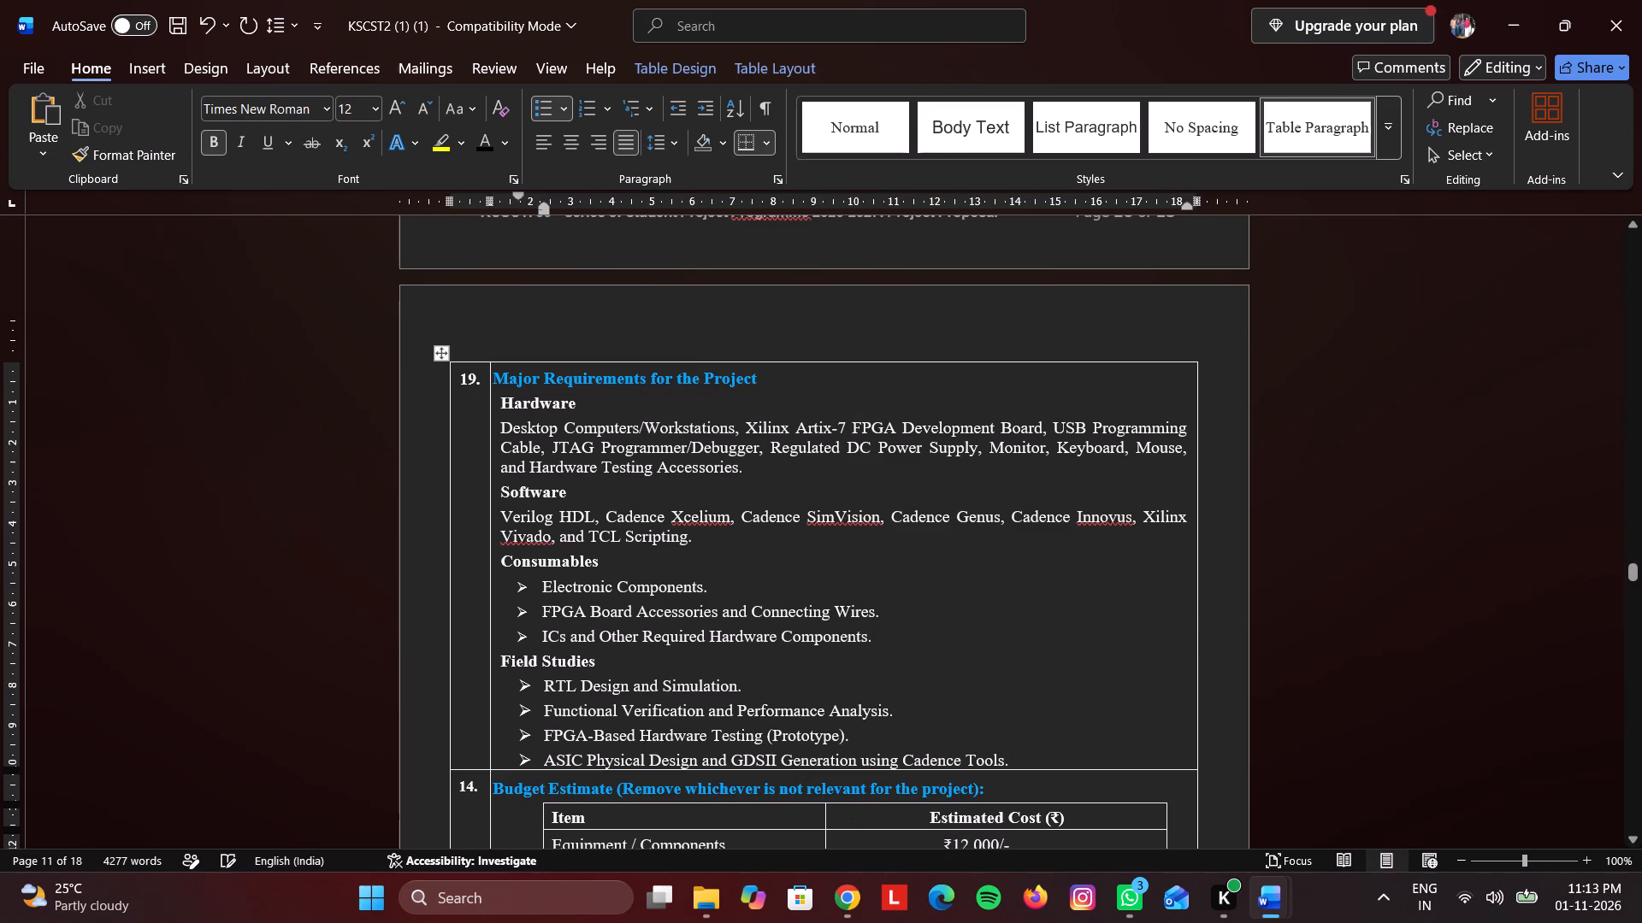
Add space after the last Field Studies item, "ASIC Physical Design and GDSII Generation using Cadence Tools.".
click(677, 145)
click(718, 409)
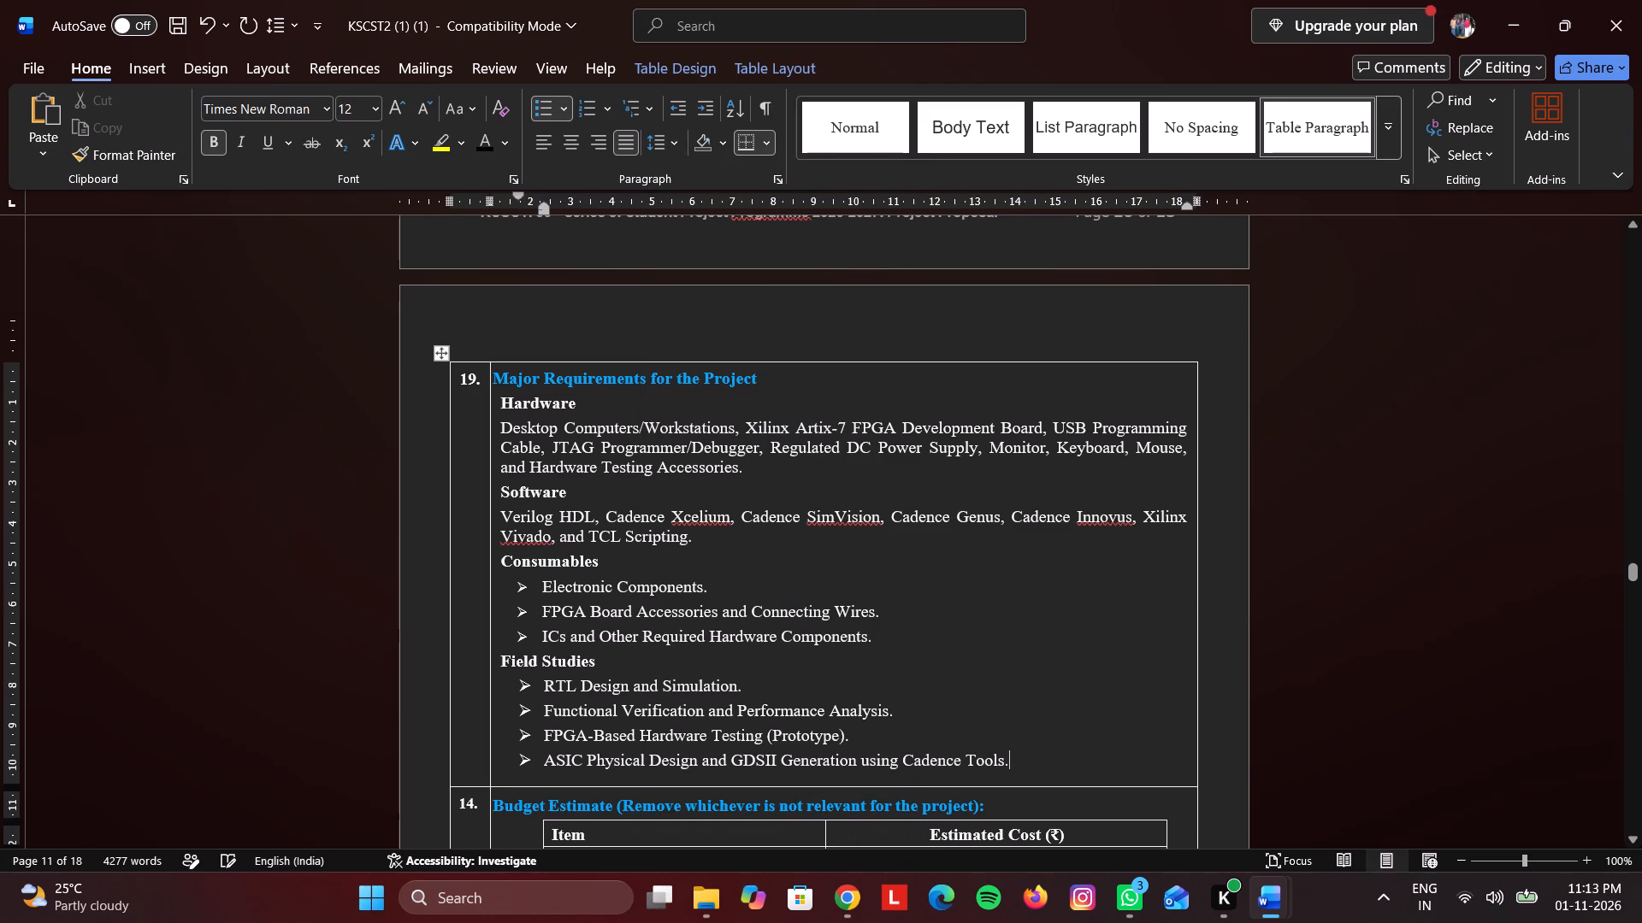
Insert an unbulleted blank line between the last Consumables item and the Field Studies subheading.
click(918, 703)
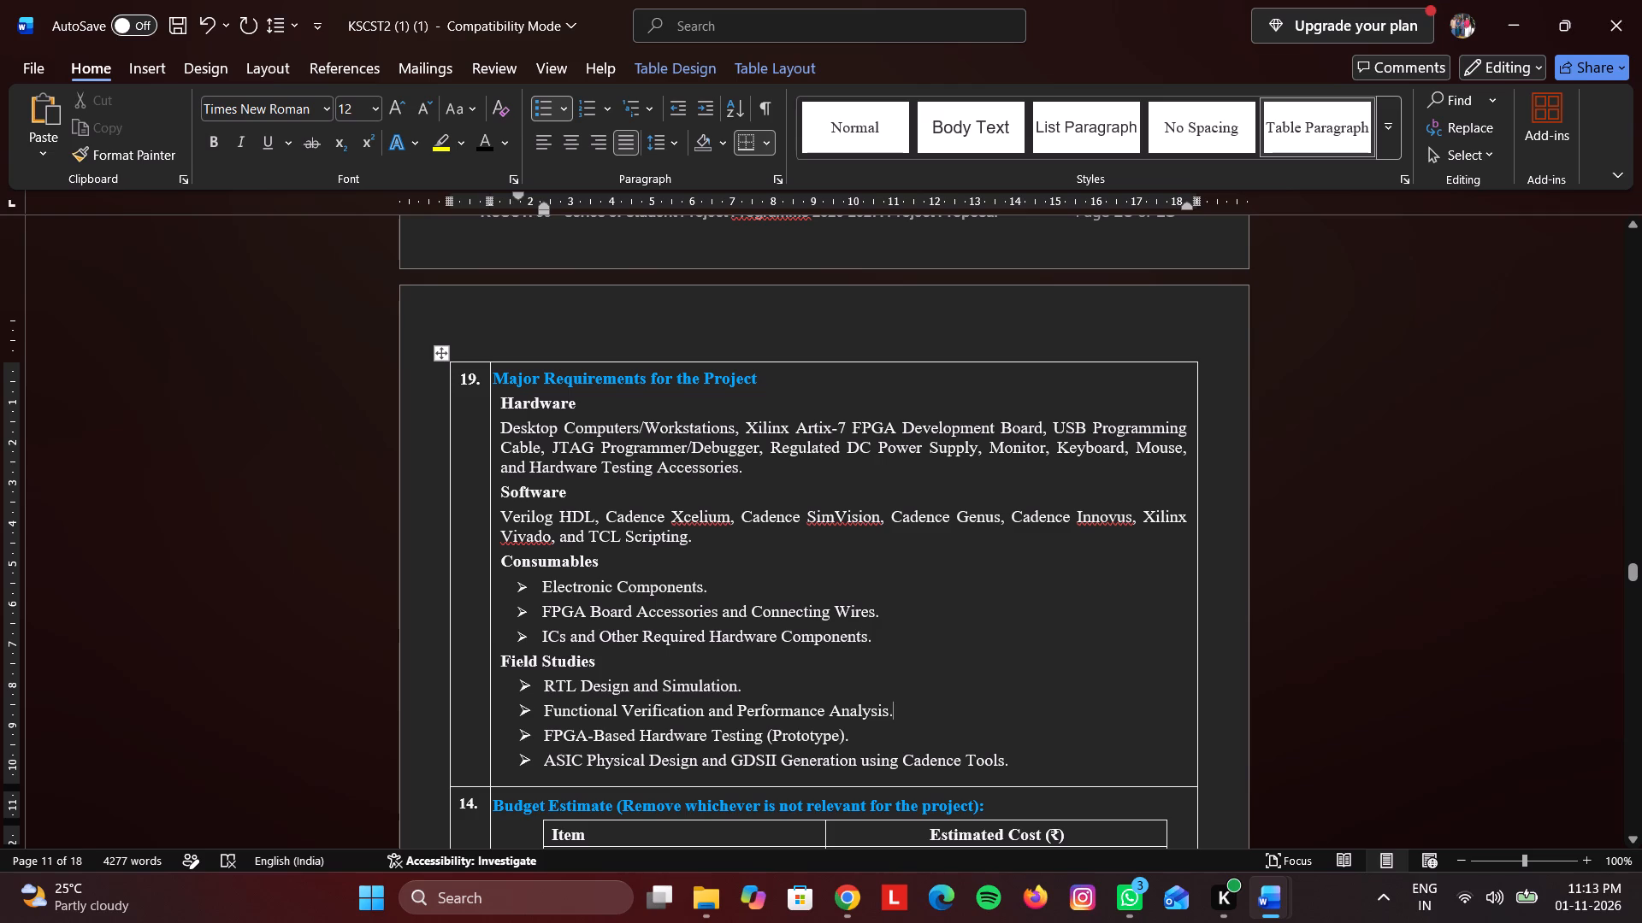
click(877, 638)
key(Return)
key(BackSpace)
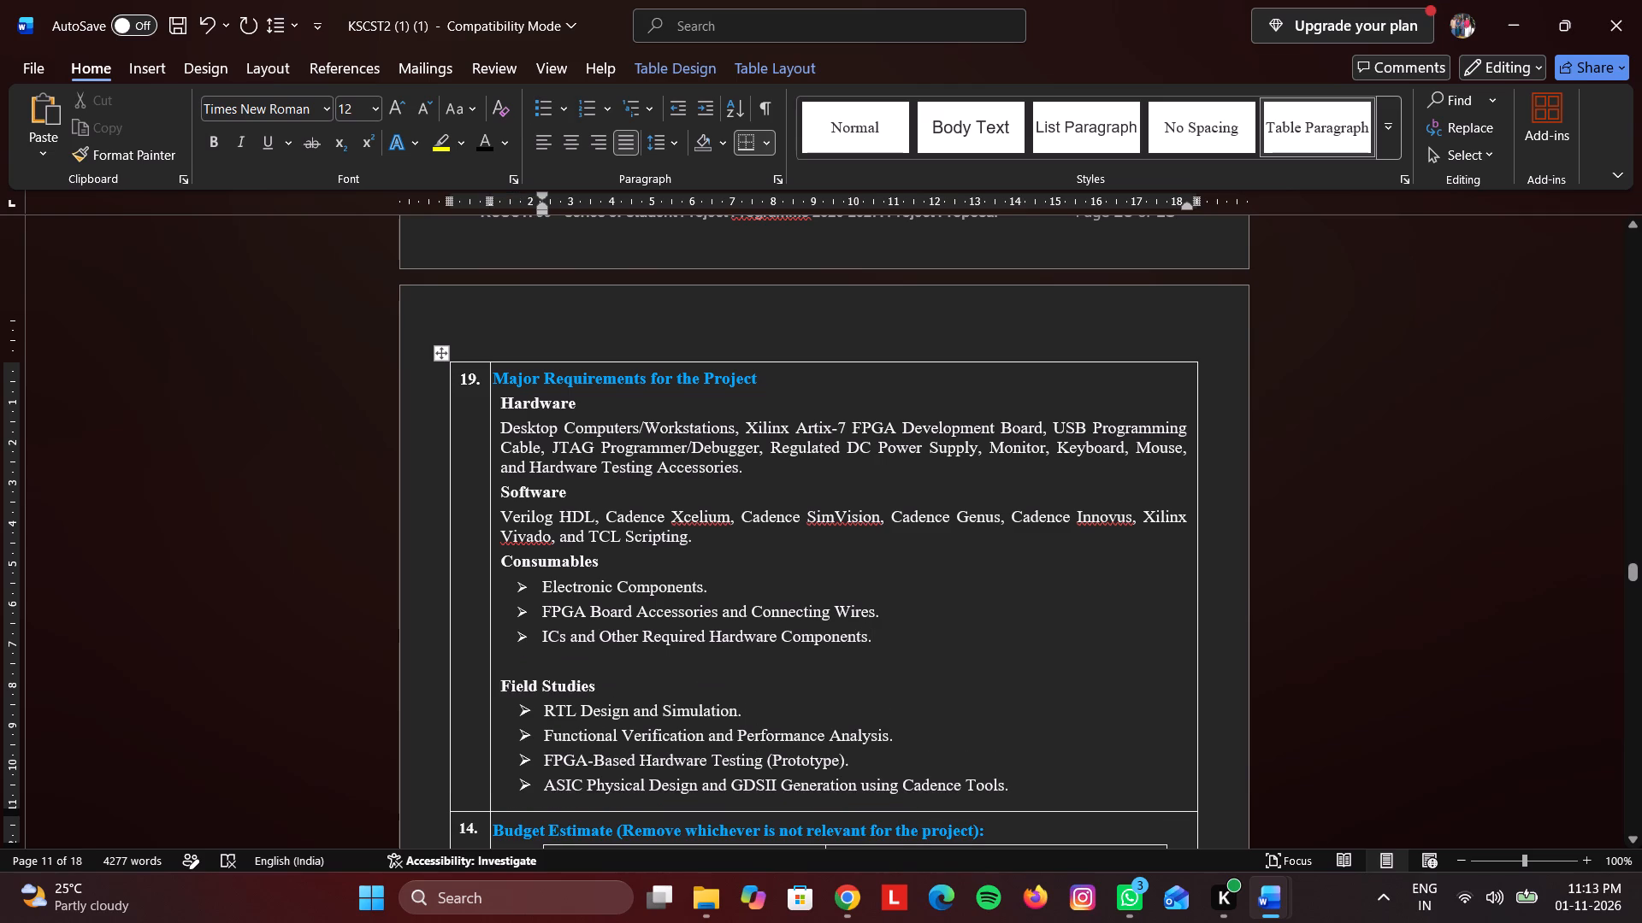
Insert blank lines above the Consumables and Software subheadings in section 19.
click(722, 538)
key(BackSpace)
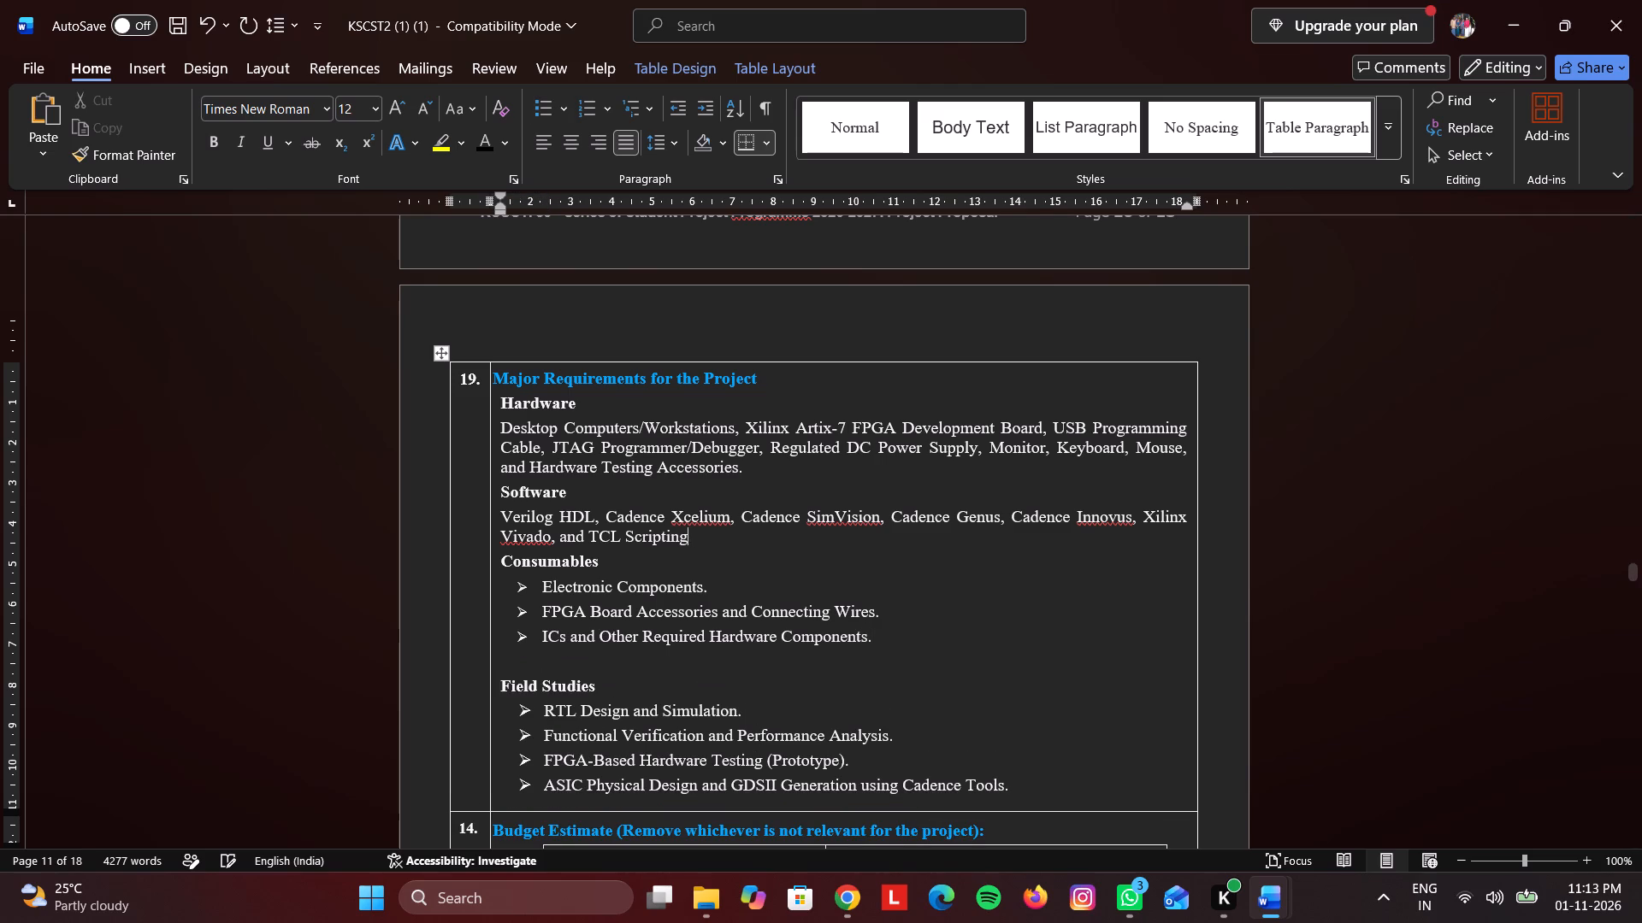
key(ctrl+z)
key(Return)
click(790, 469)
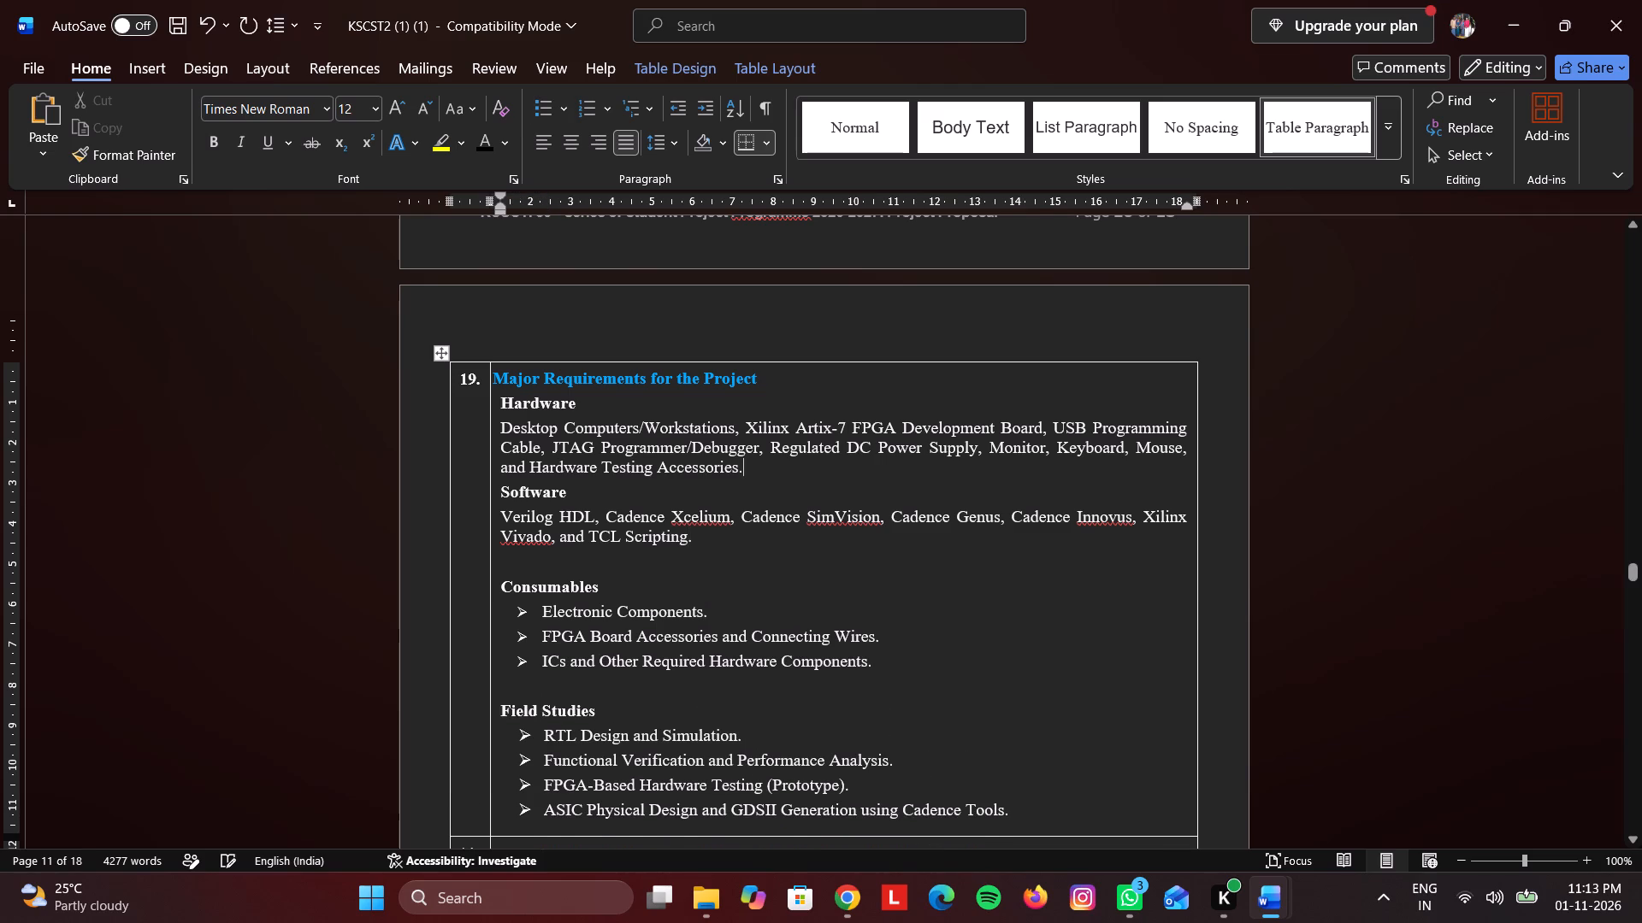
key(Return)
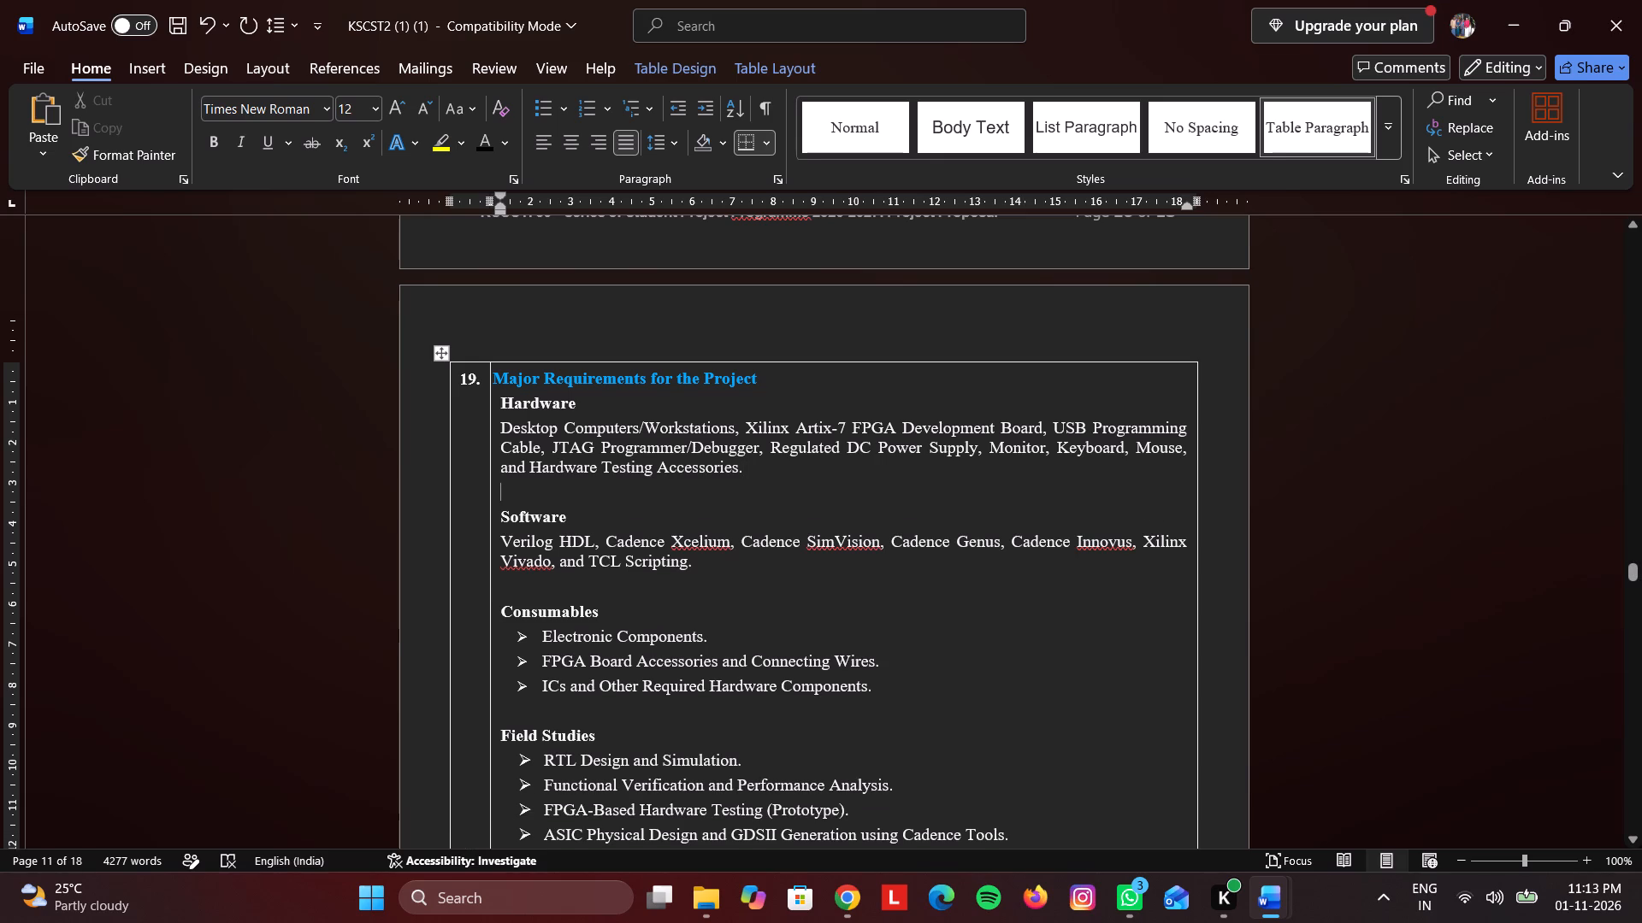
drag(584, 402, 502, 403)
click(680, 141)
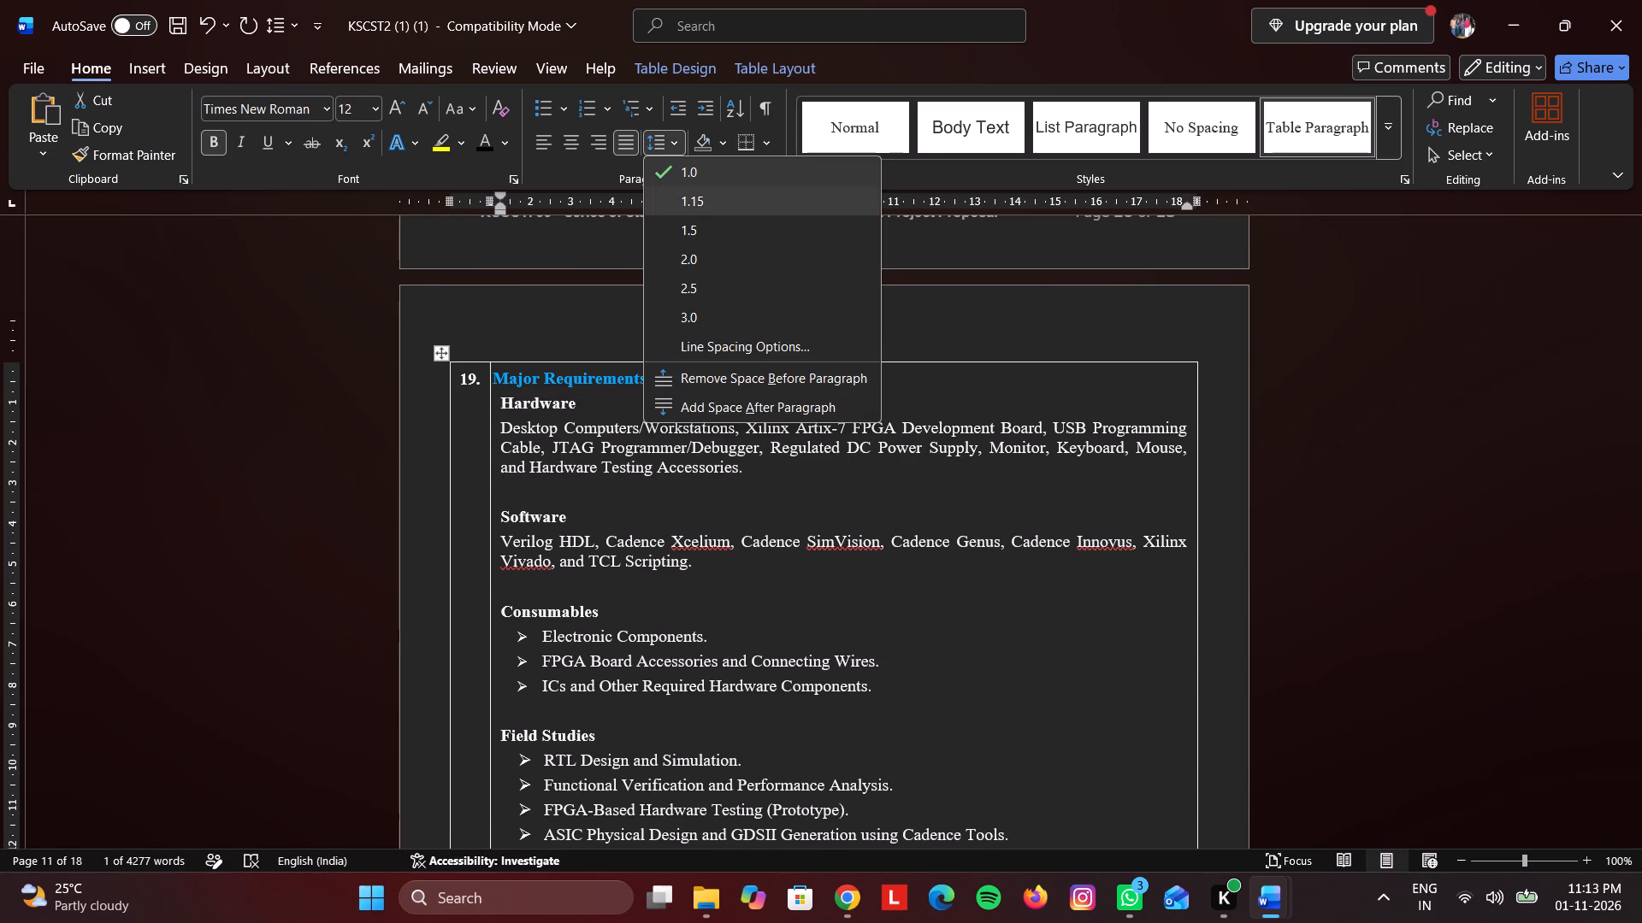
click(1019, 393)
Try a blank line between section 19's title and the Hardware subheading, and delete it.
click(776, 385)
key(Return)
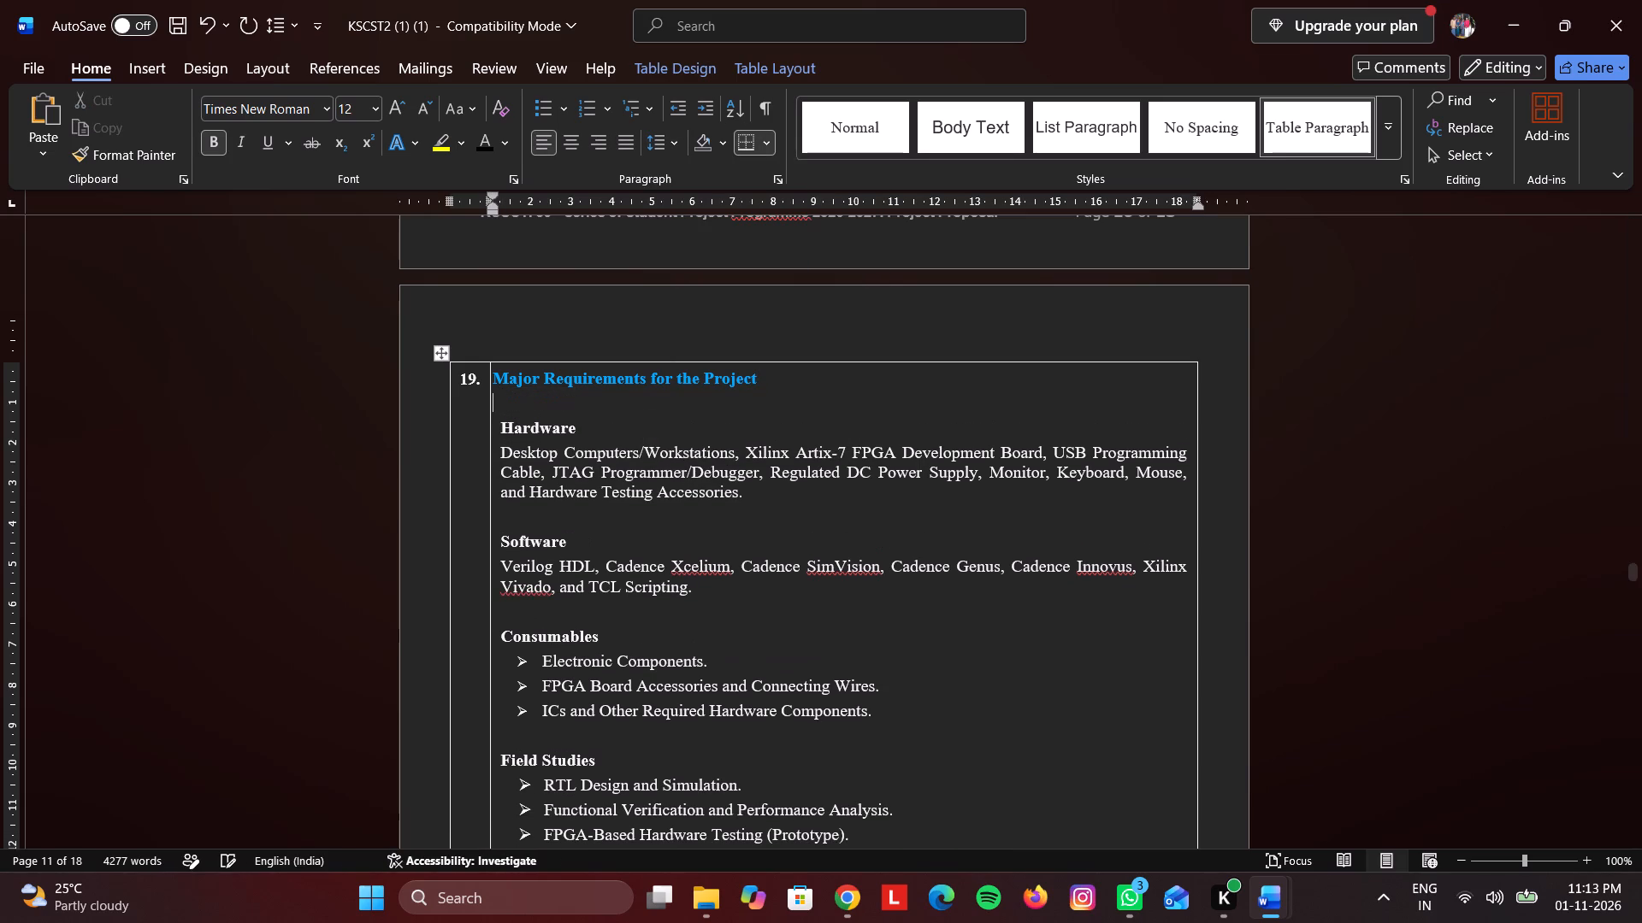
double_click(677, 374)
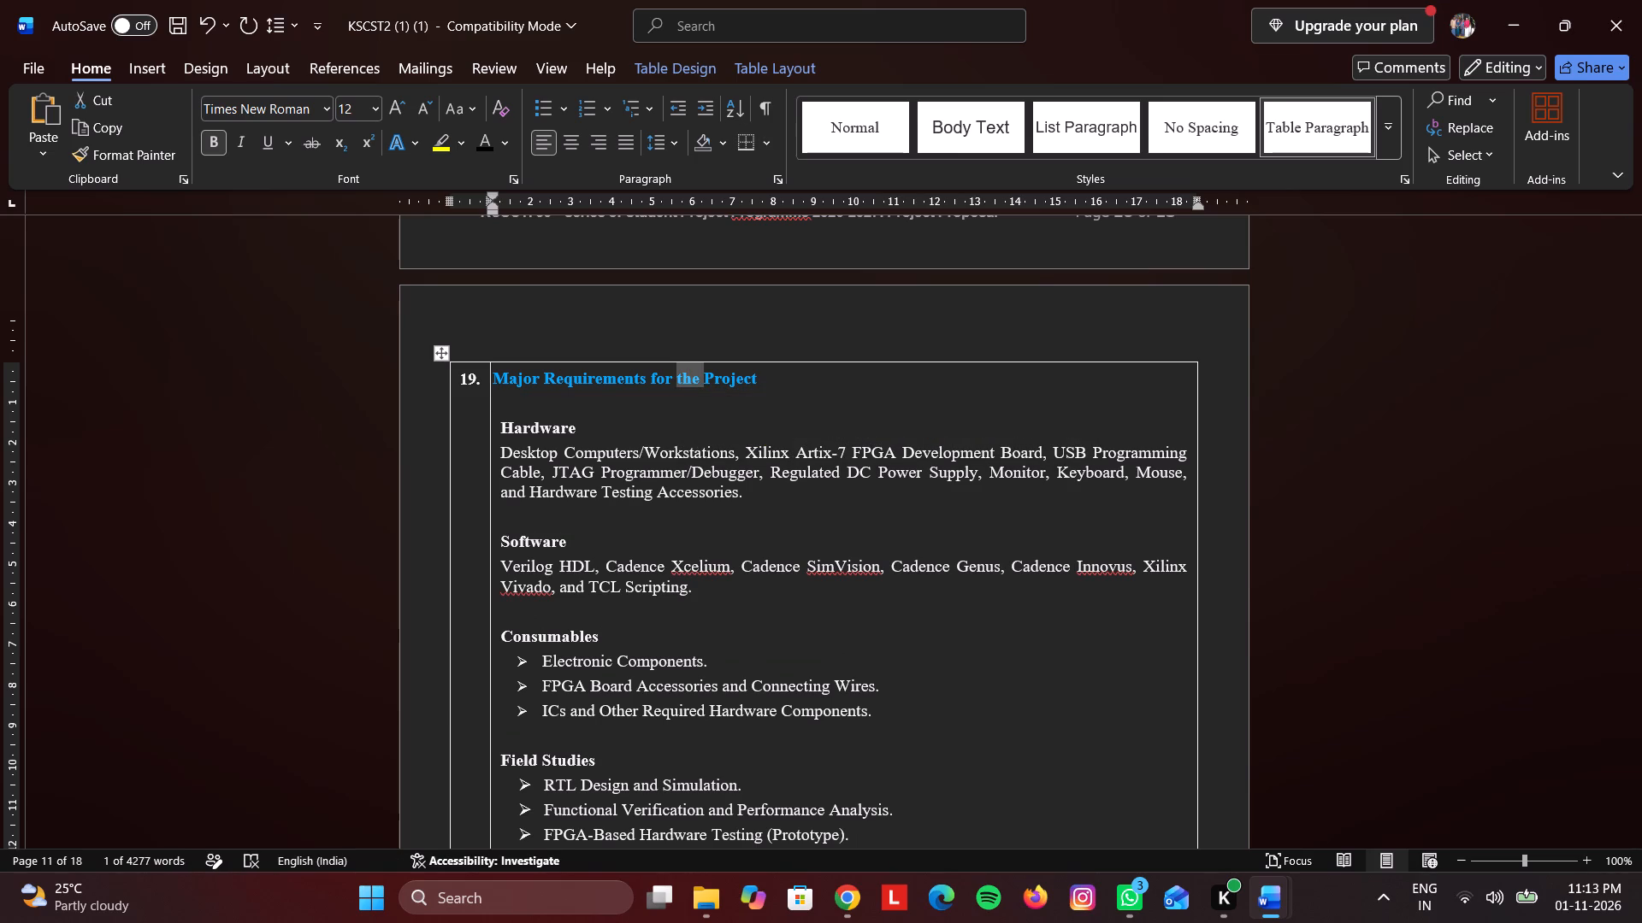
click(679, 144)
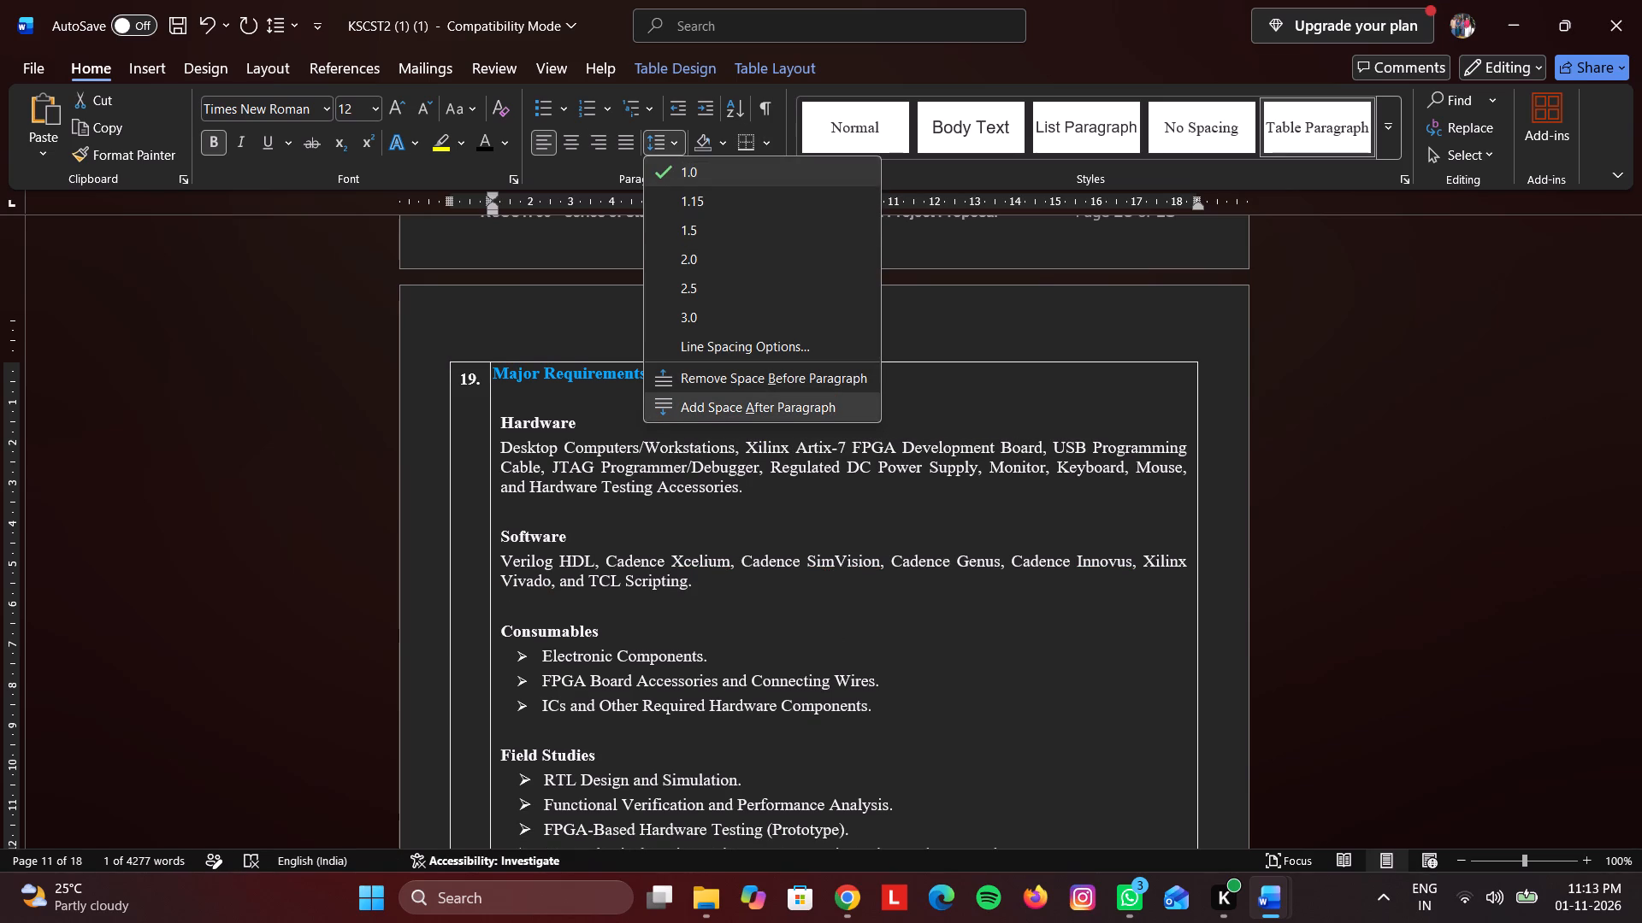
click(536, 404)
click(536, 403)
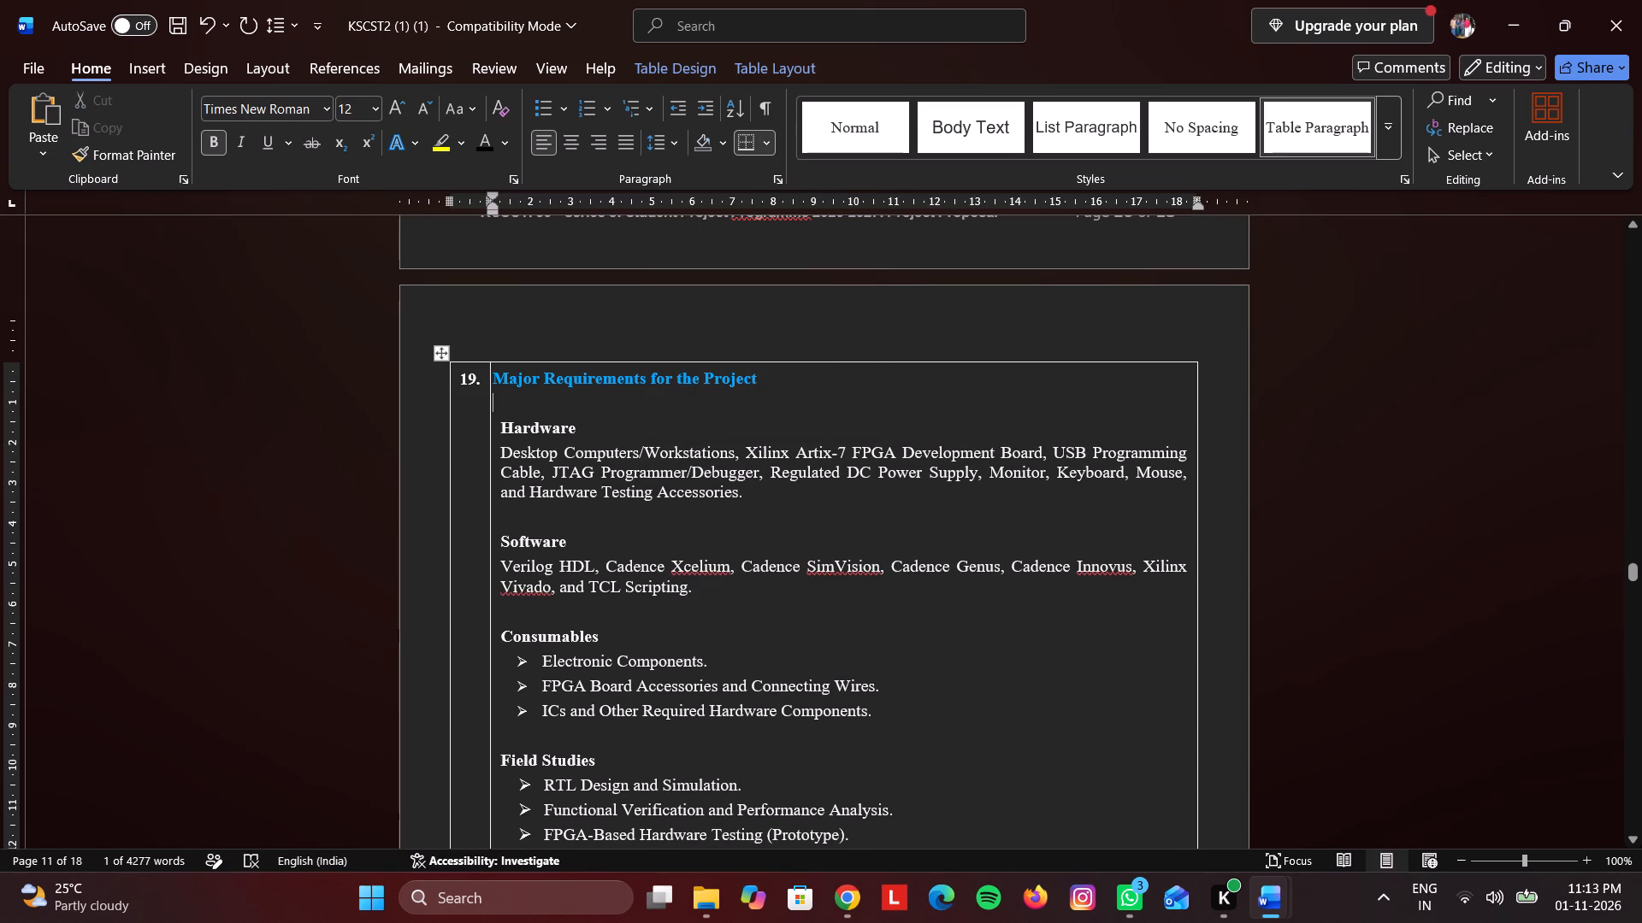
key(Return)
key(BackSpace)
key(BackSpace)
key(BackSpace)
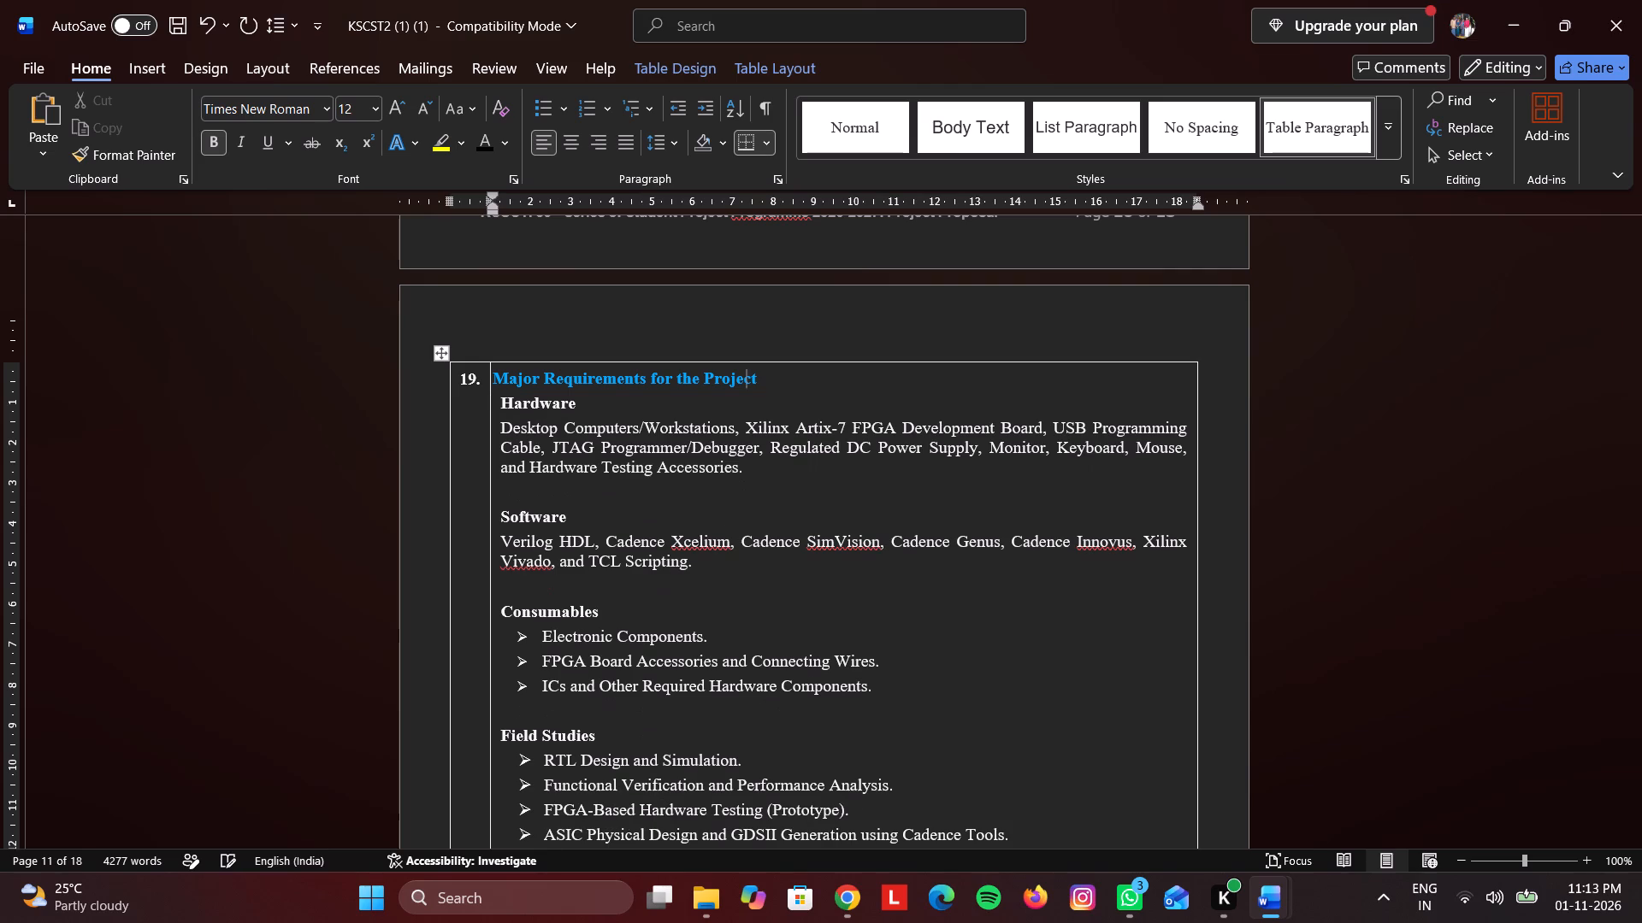
Add space after section 19's title paragraph, "Major Requirements for the Project".
click(718, 383)
click(682, 138)
click(747, 404)
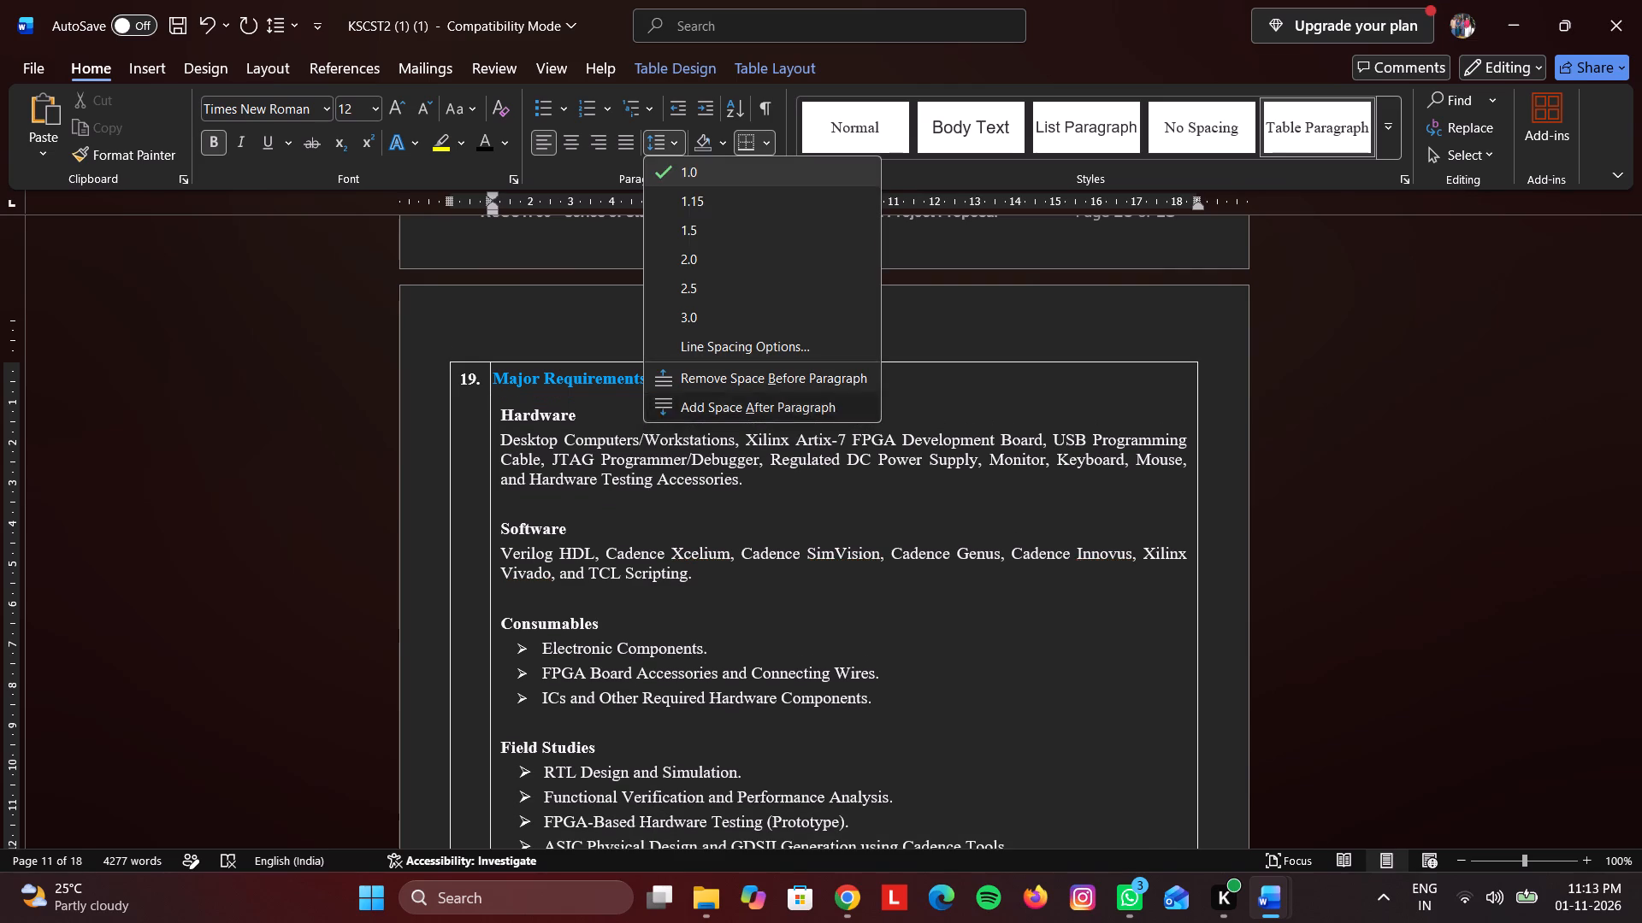
Replace the blank line above the Software subheading with added space after the Hardware paragraph.
click(538, 515)
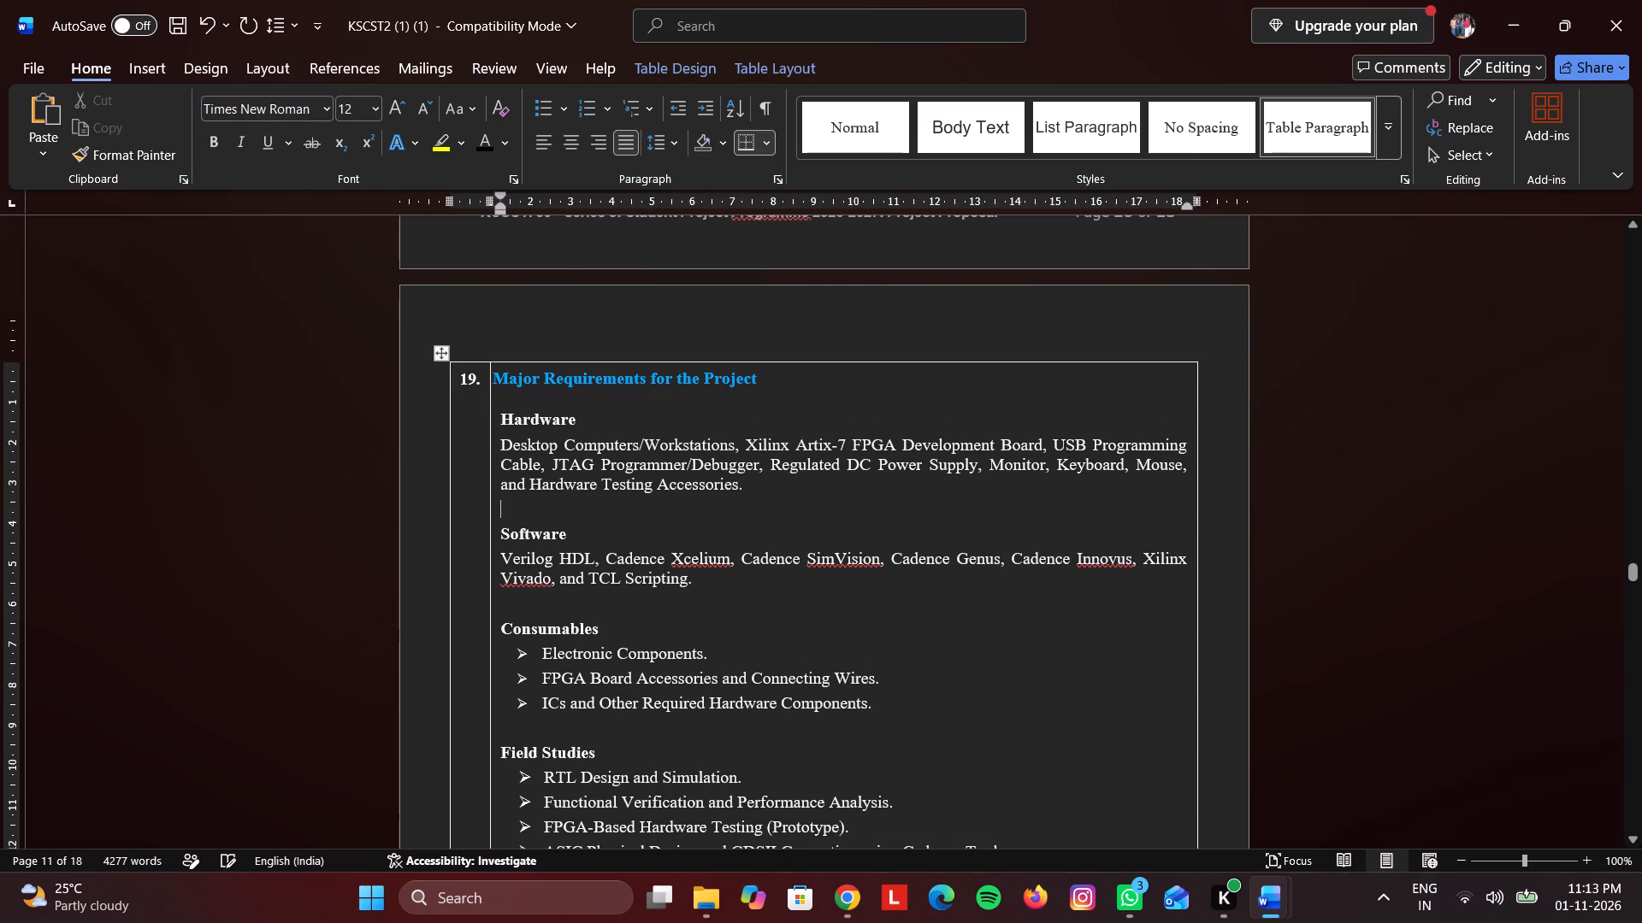
key(BackSpace)
key(BackSpace)
click(683, 482)
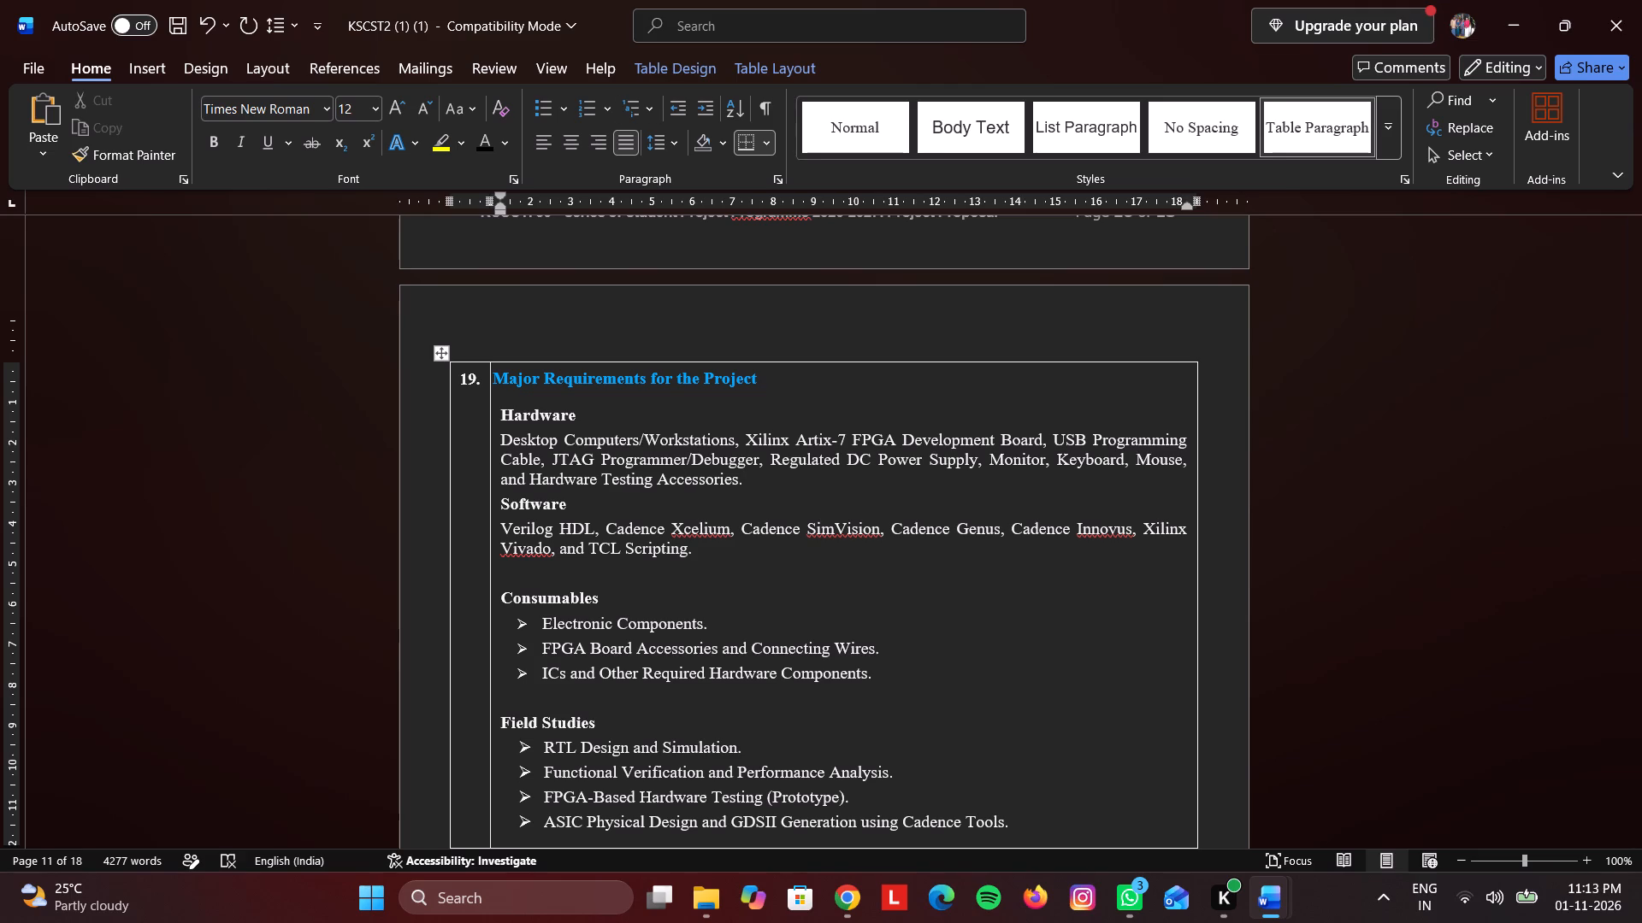
click(678, 155)
click(756, 414)
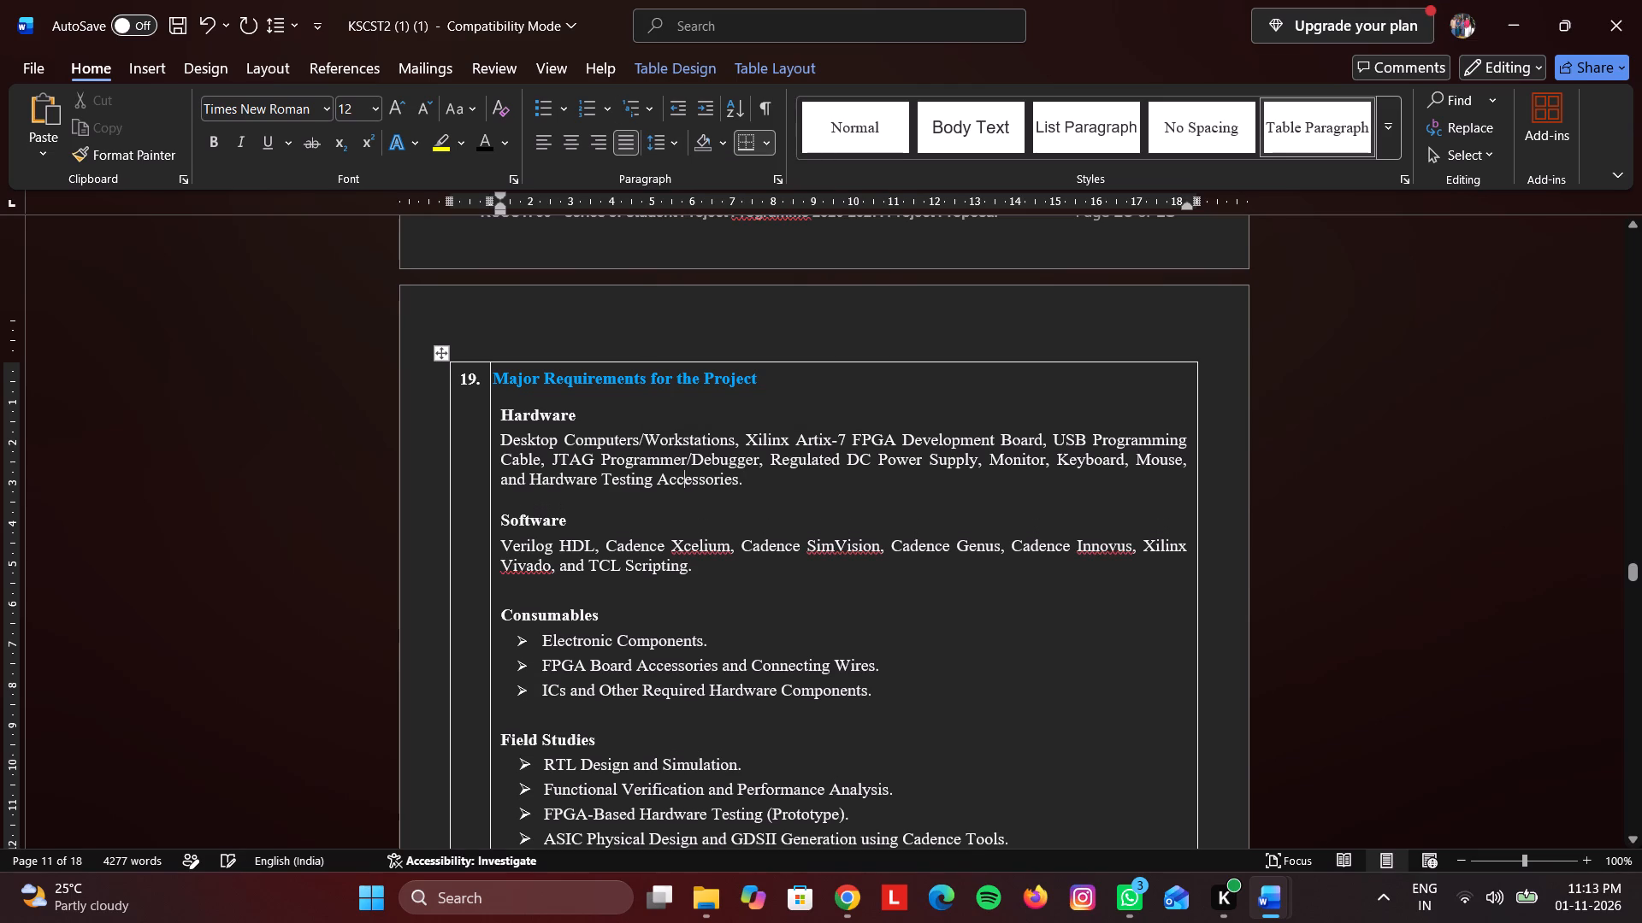
Replace the blank line above the Consumables subheading with added space after the Software paragraph.
click(590, 591)
key(BackSpace)
key(BackSpace)
click(639, 558)
click(671, 132)
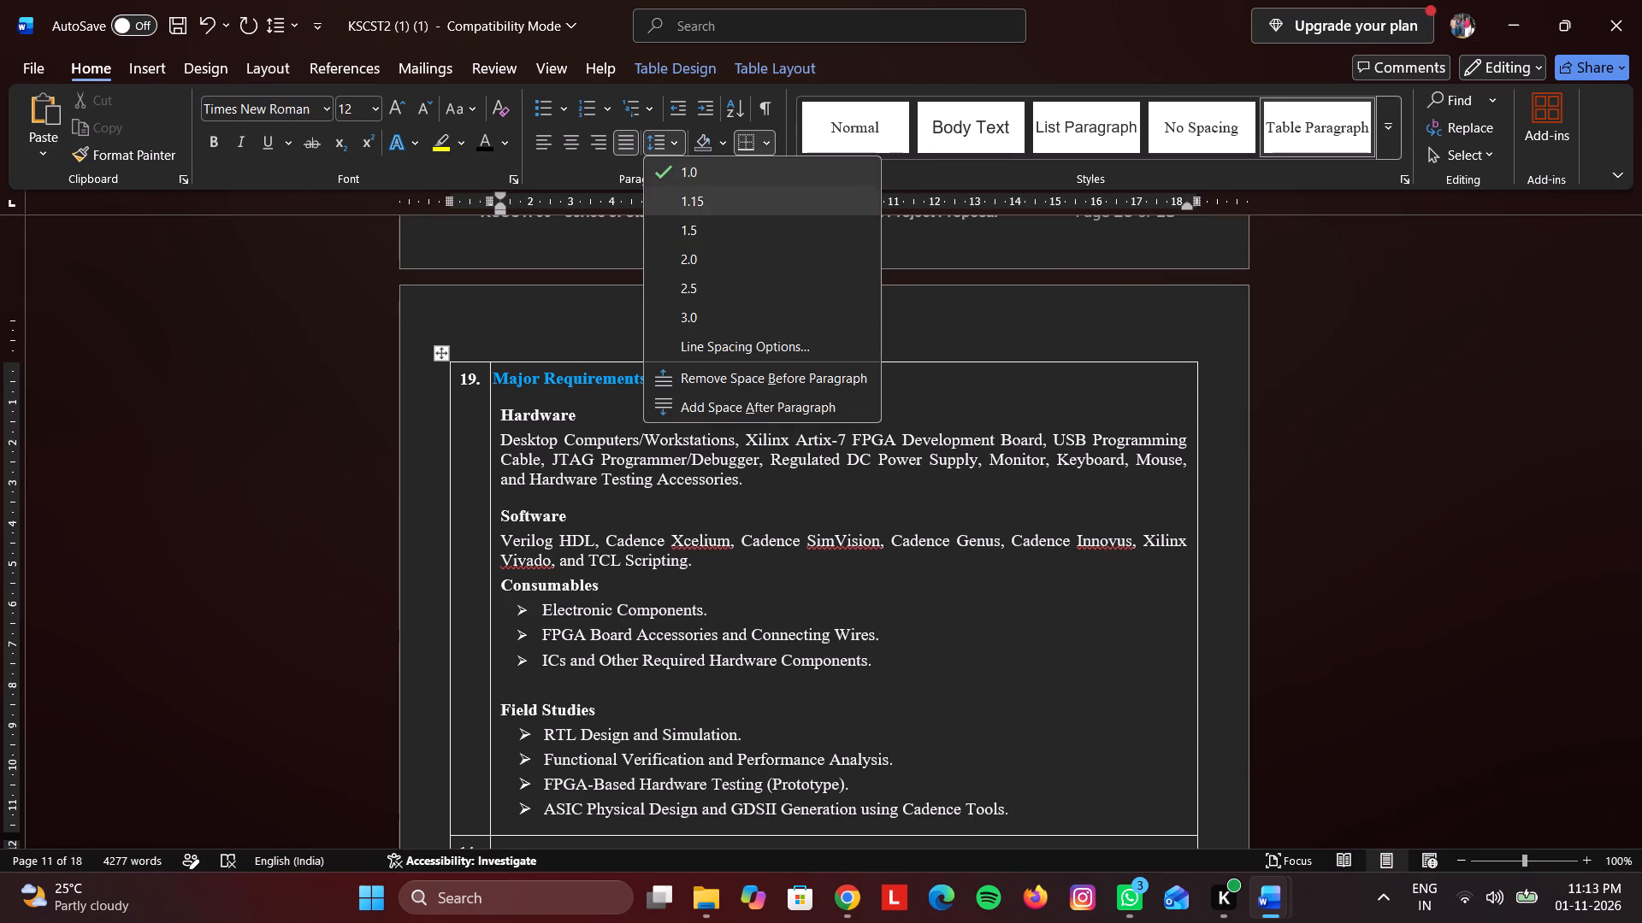
click(715, 409)
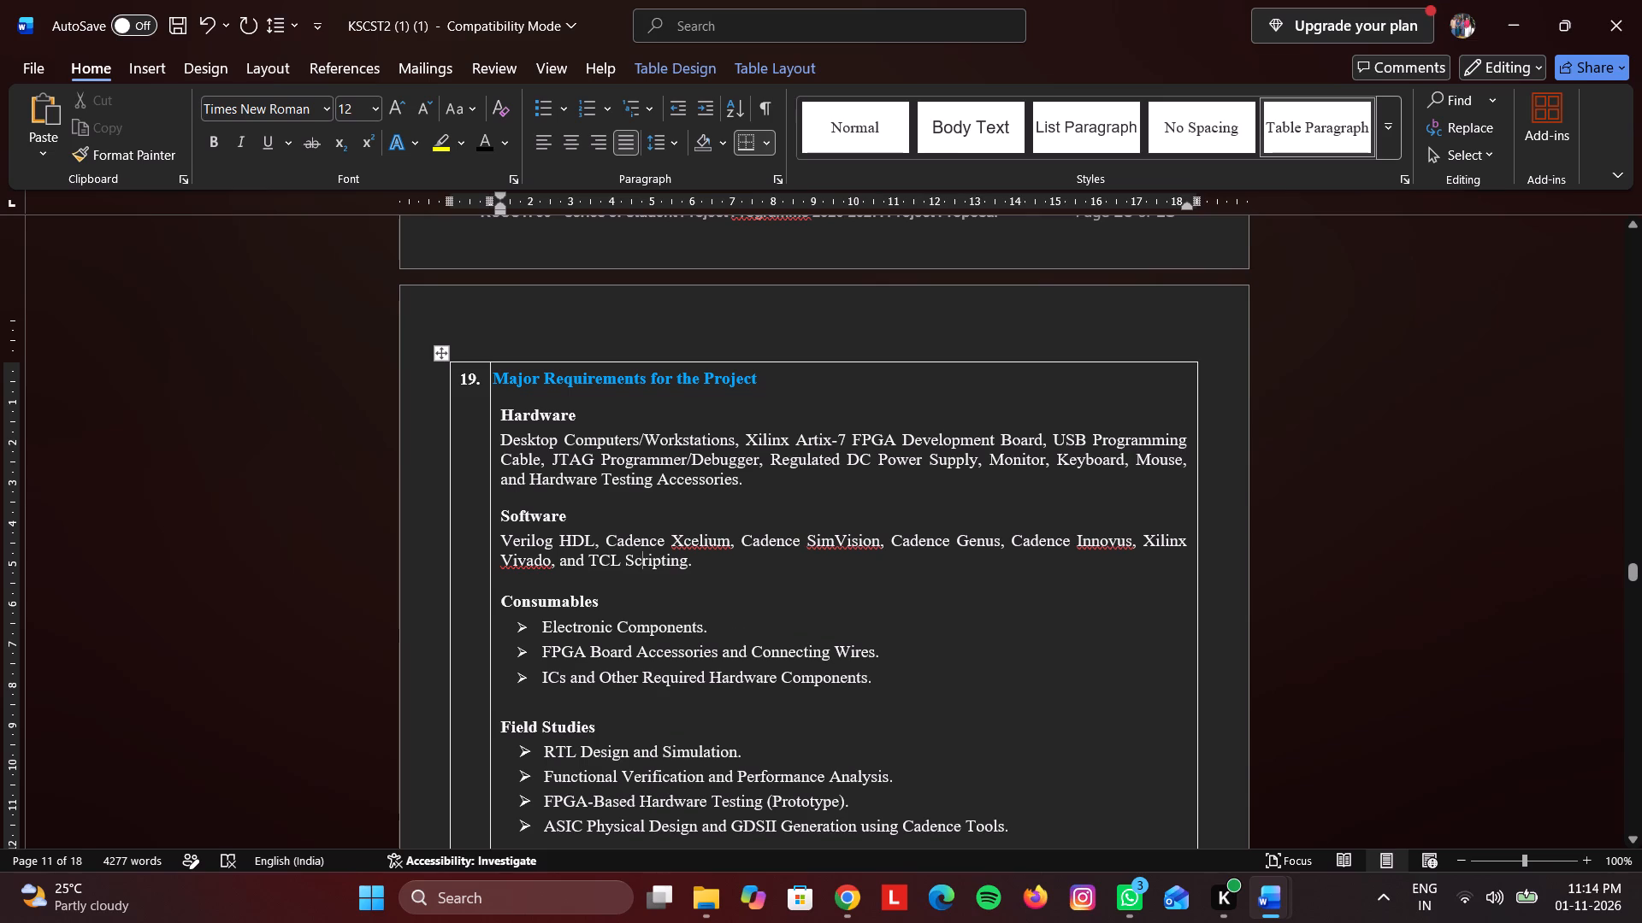
Replace the blank line above the Field Studies subheading with added space after the last Consumables bullet.
click(542, 706)
key(BackSpace)
key(BackSpace)
key(BackSpace)
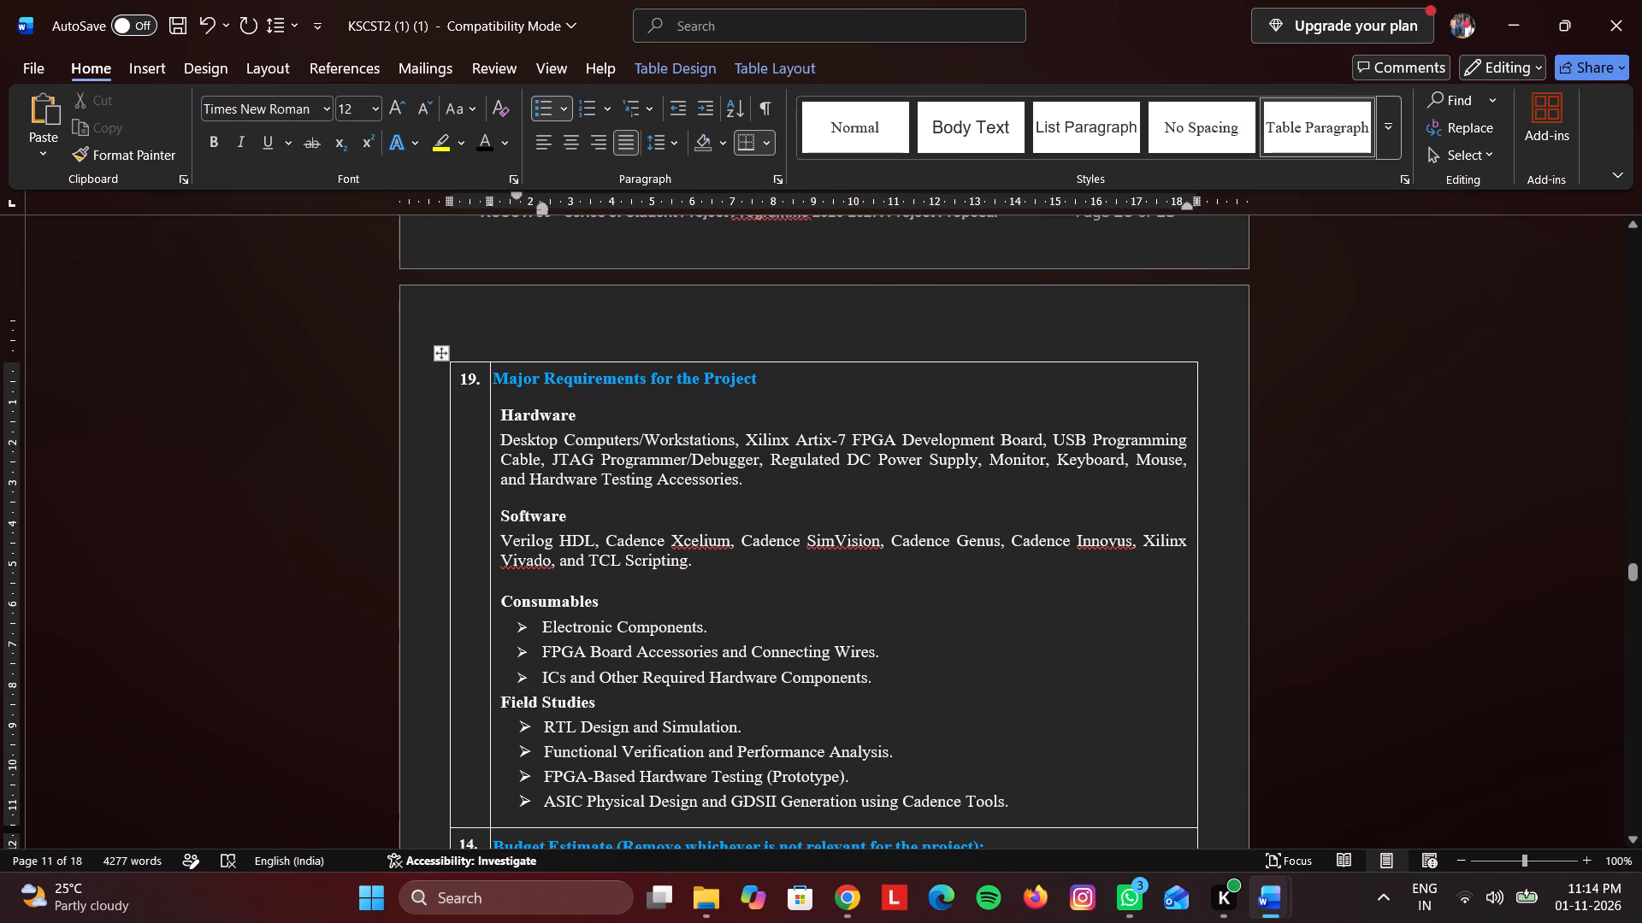
click(596, 675)
click(682, 139)
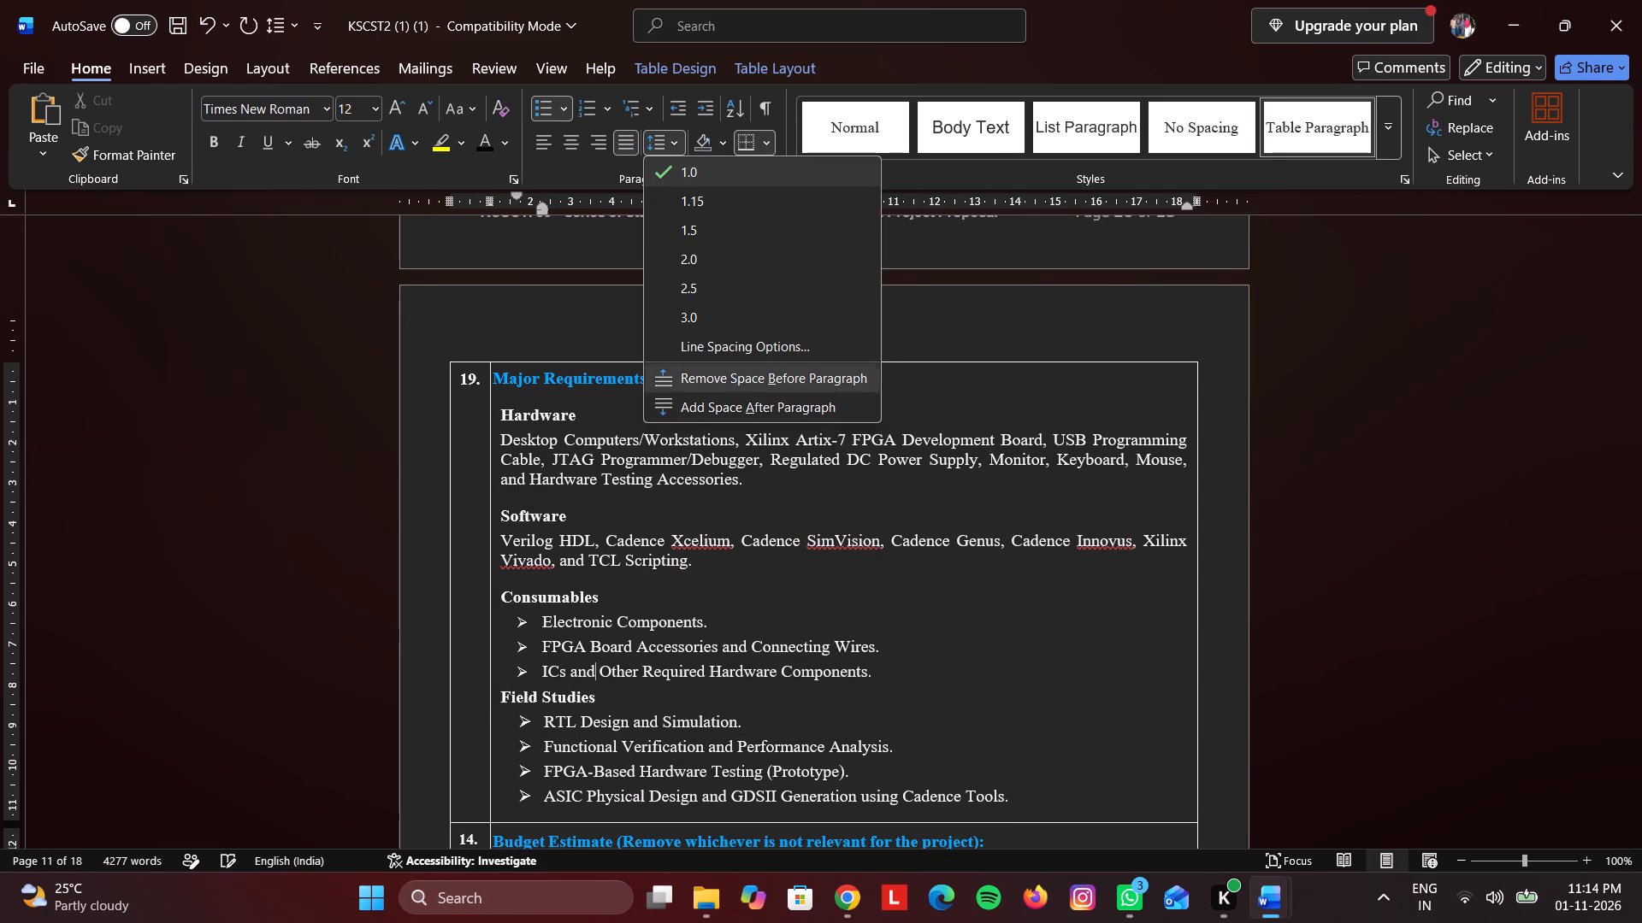
click(698, 400)
Set 1.5 line spacing for section 19's content from the Hardware subheading through the last Field Studies bullet.
scroll(697, 579, down, 3)
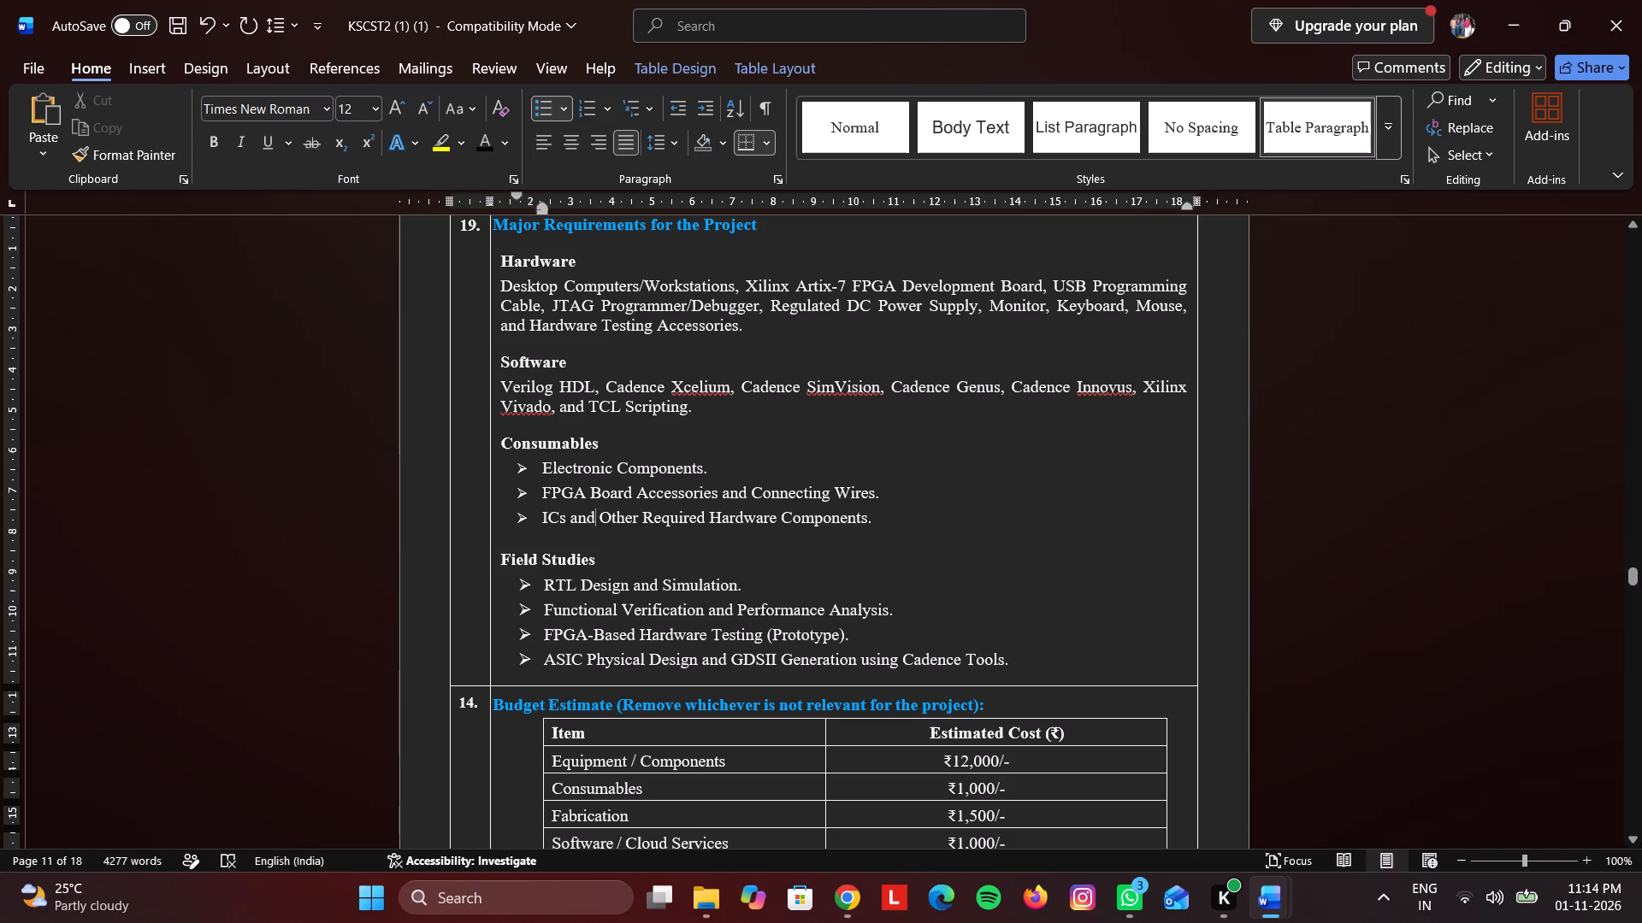
drag(1025, 667, 653, 320)
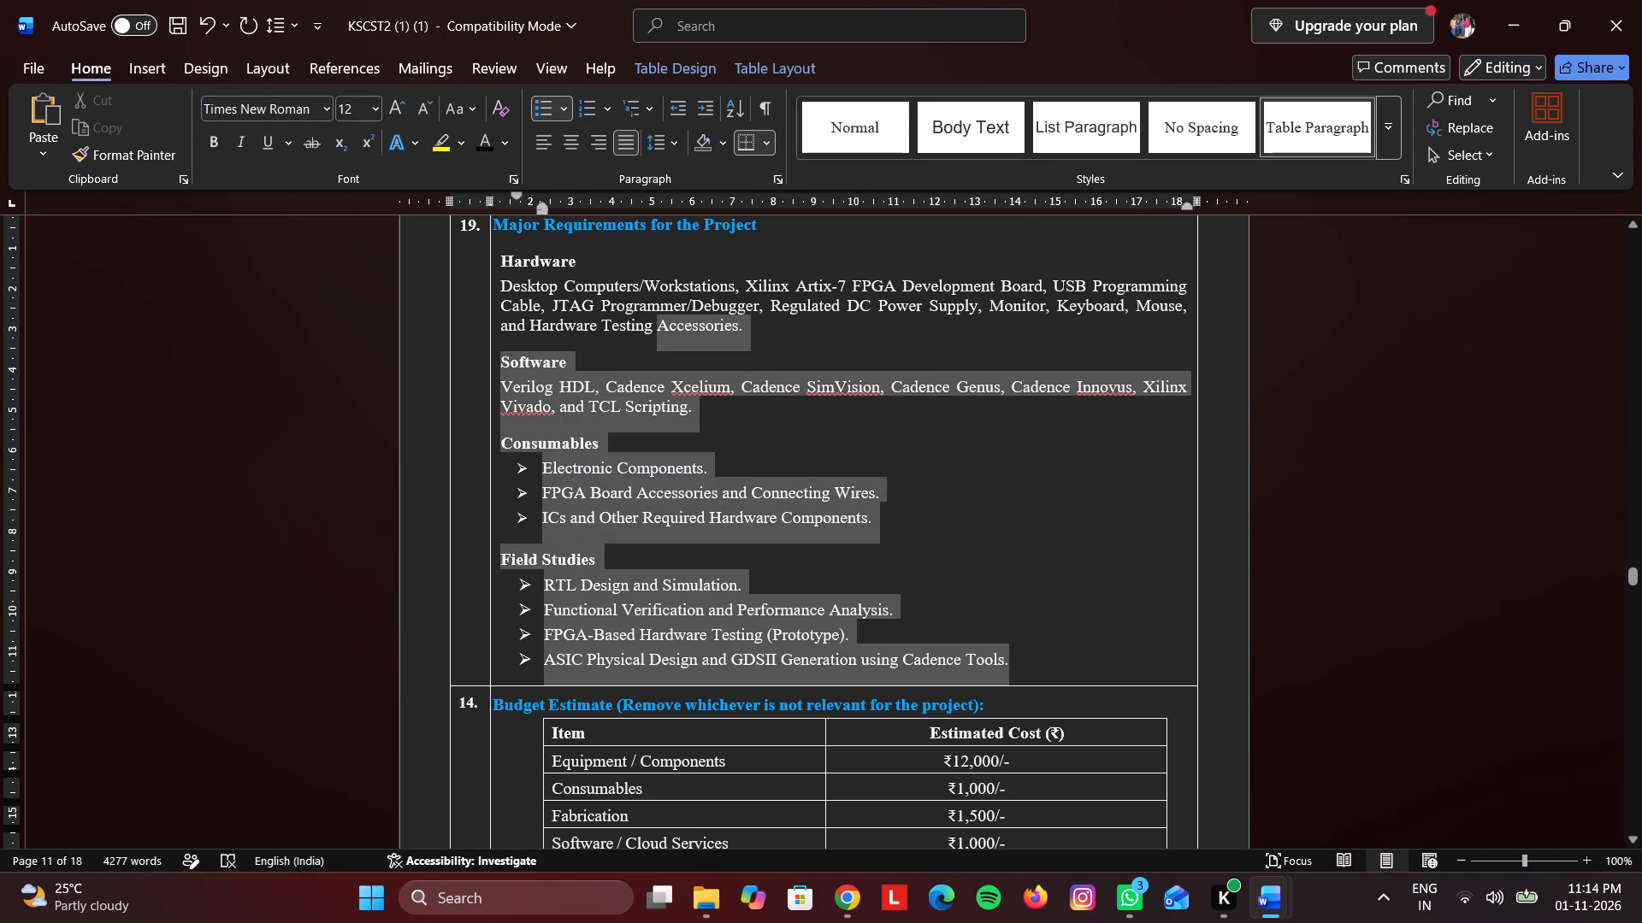
drag(653, 320, 523, 267)
click(674, 145)
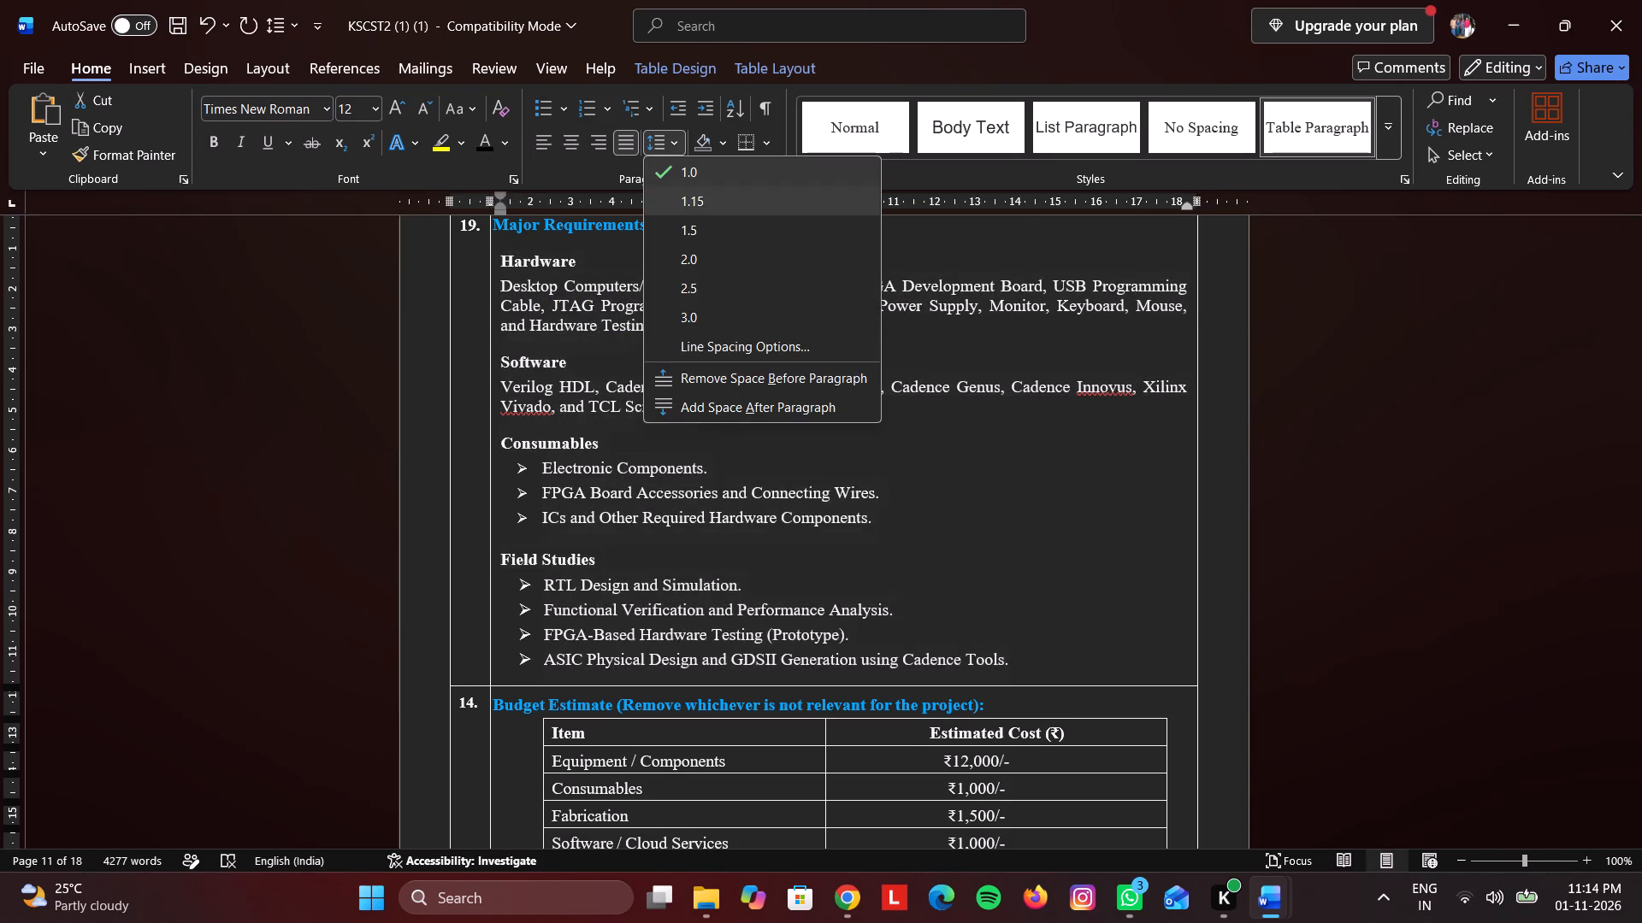
click(719, 227)
click(706, 394)
Review the spacing throughout section 19 and the Budget Estimate table that follows it.
scroll(706, 394, down, 4)
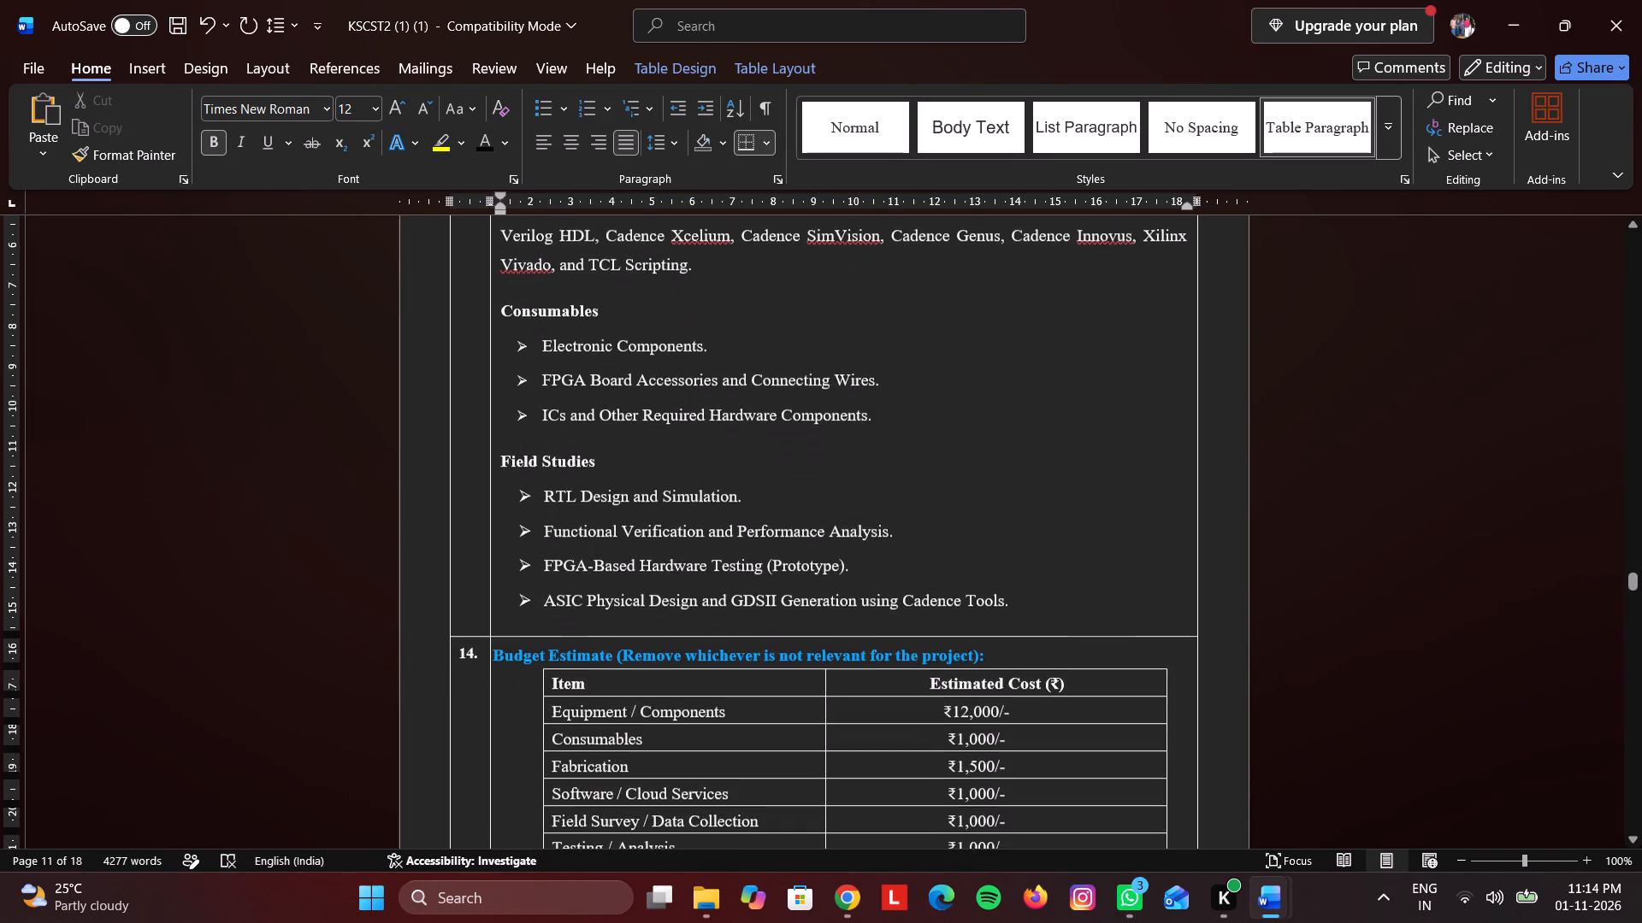
scroll(706, 394, up, 6)
scroll(706, 394, down, 5)
scroll(706, 394, up, 1)
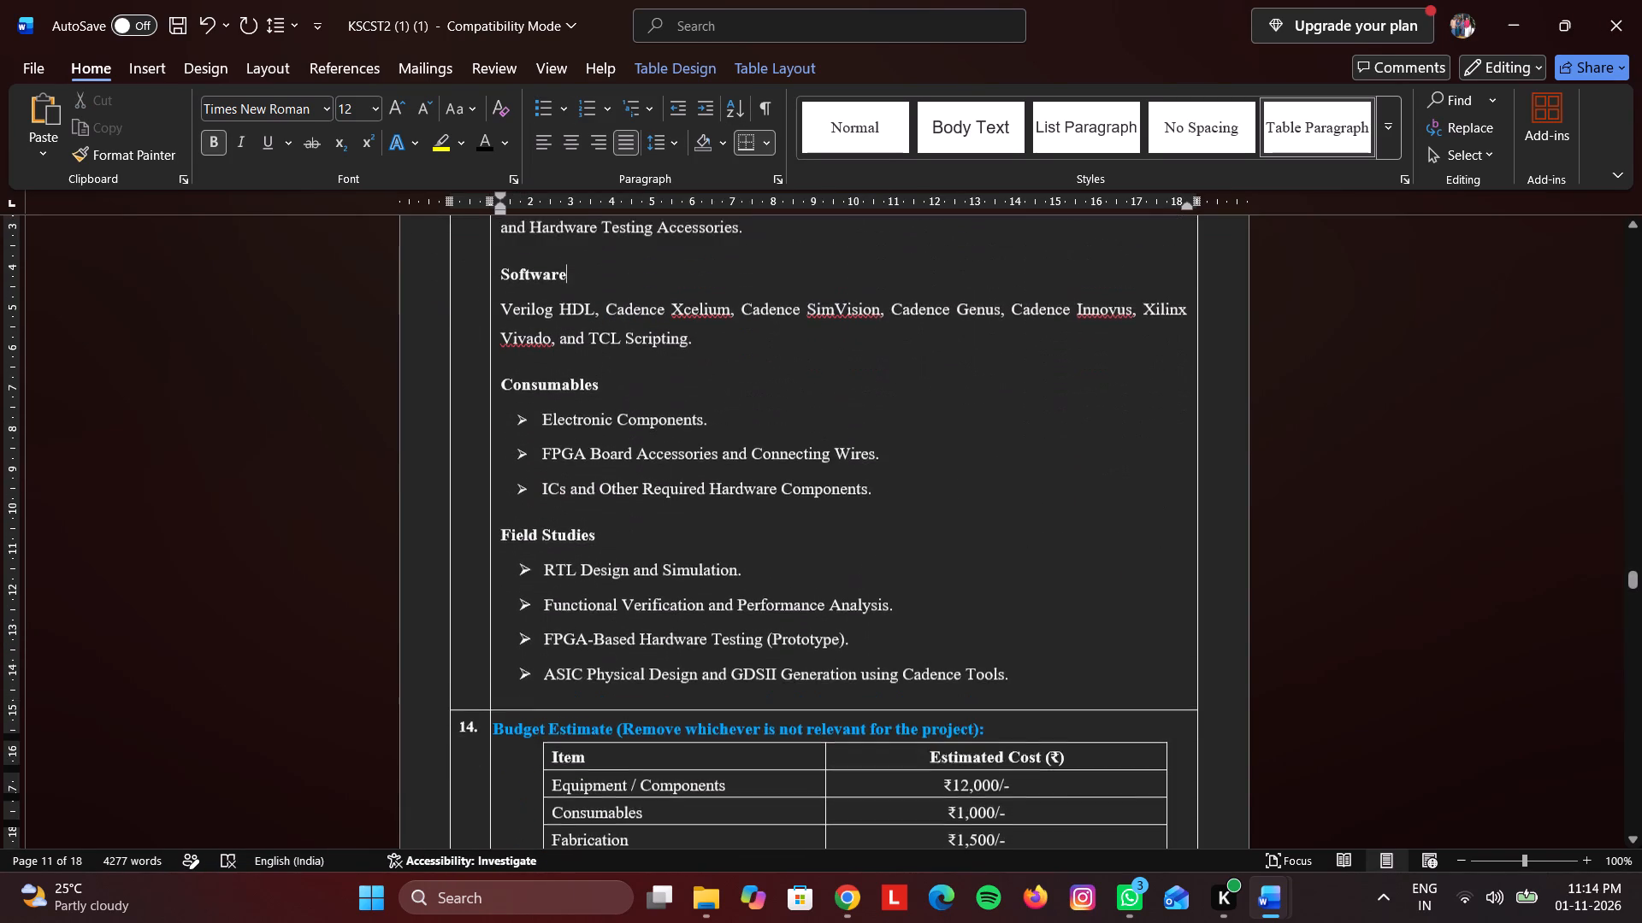
scroll(706, 394, up, 3)
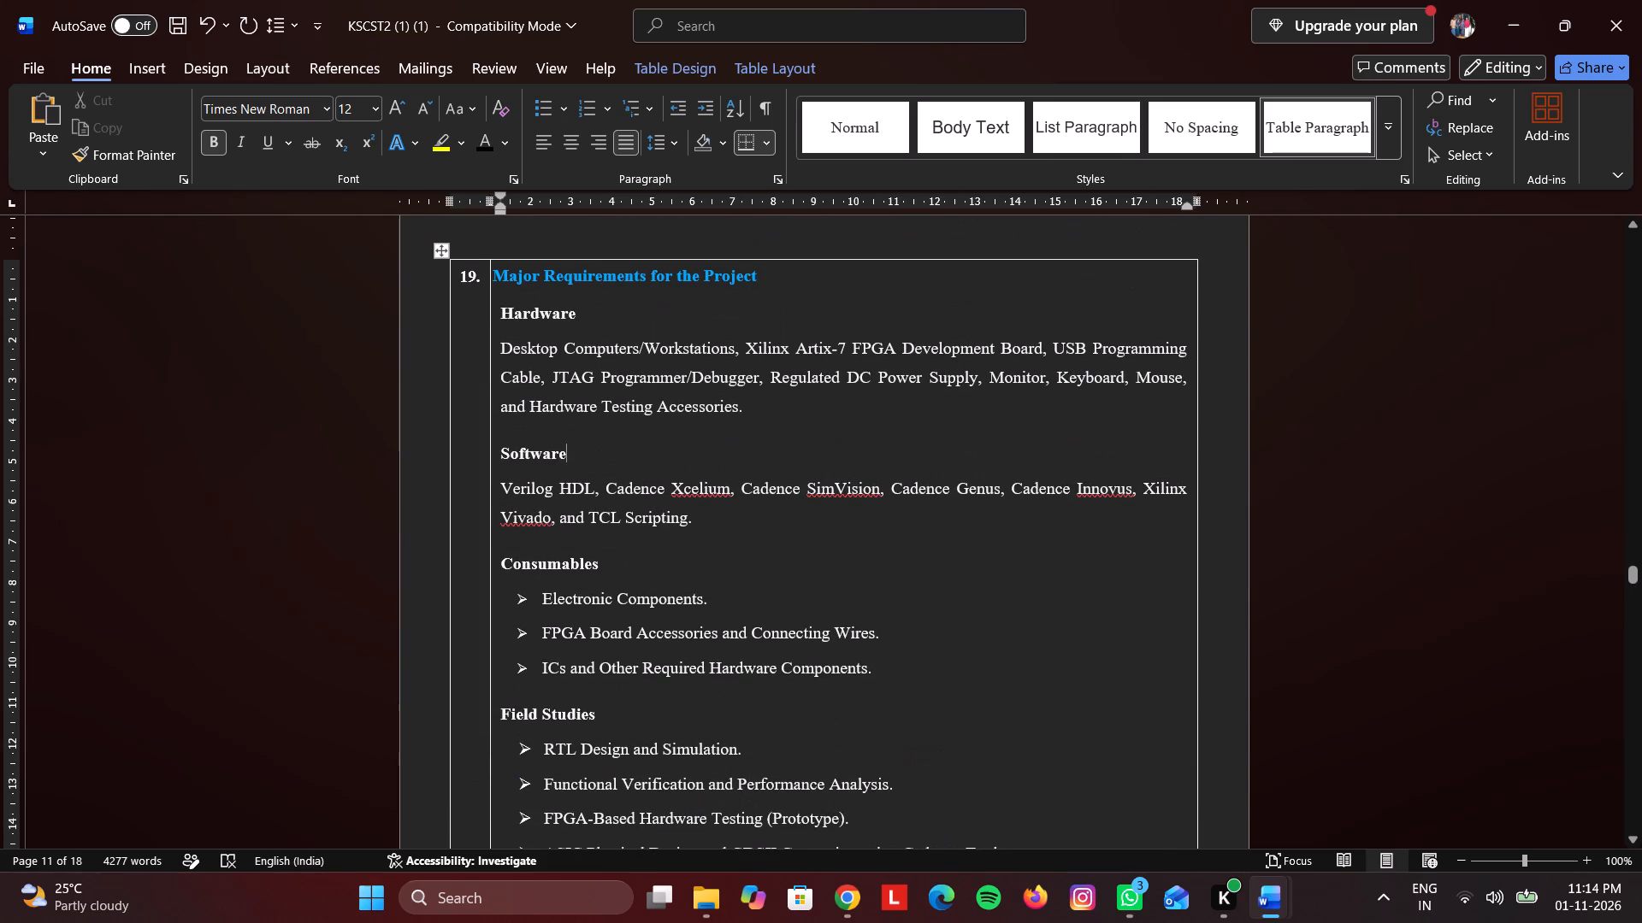
scroll(706, 394, down, 15)
scroll(706, 394, up, 3)
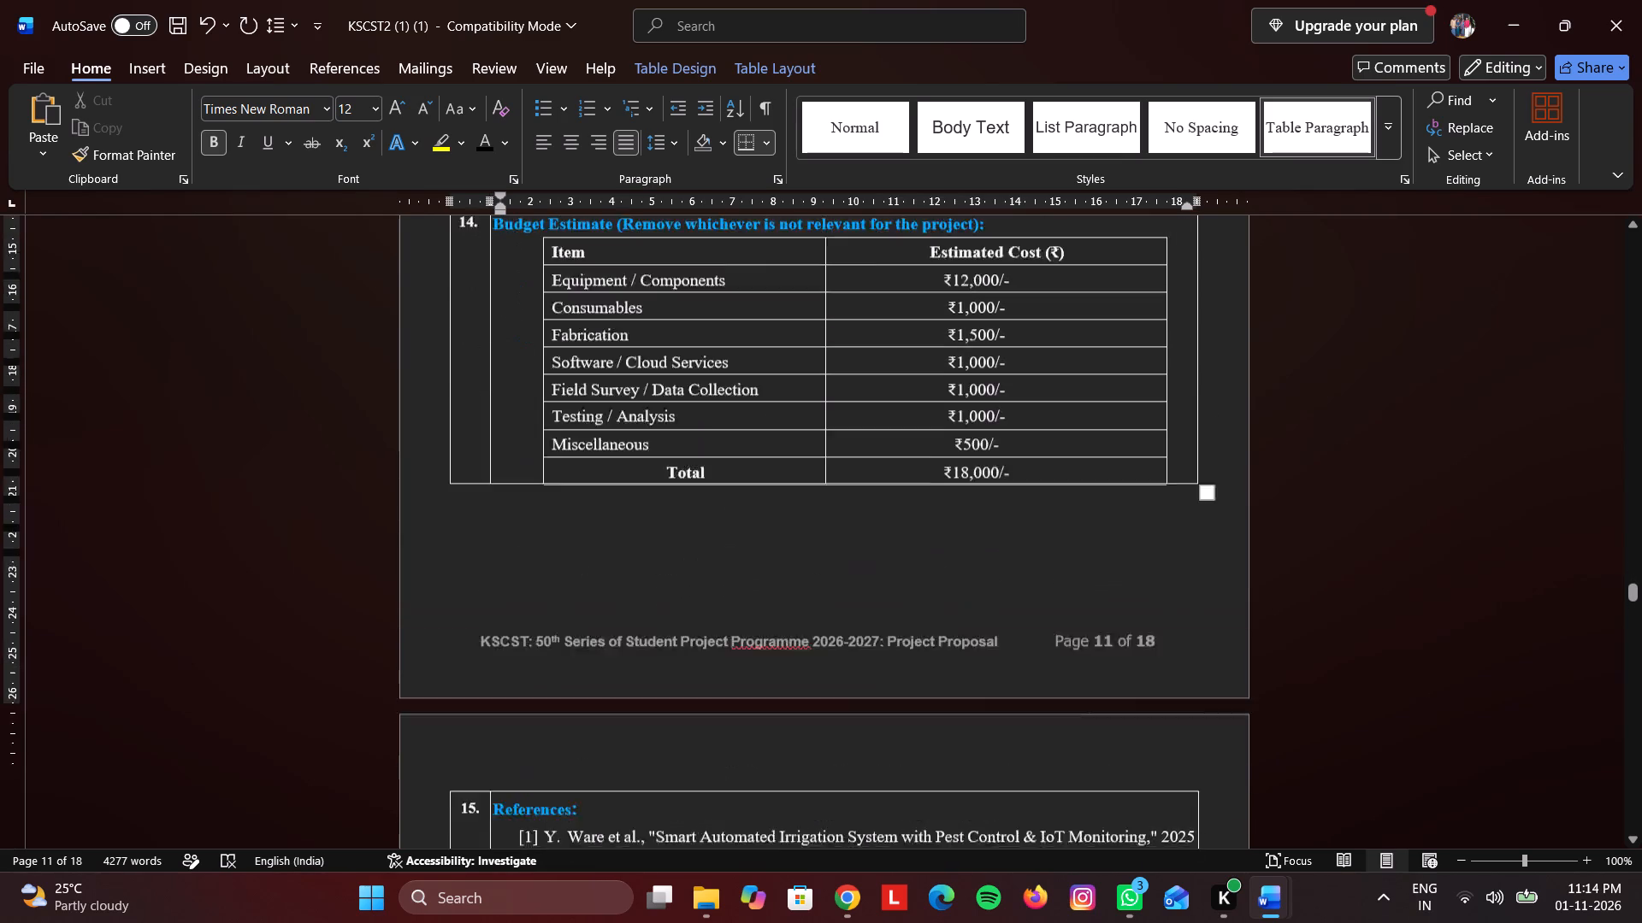
scroll(706, 394, up, 1)
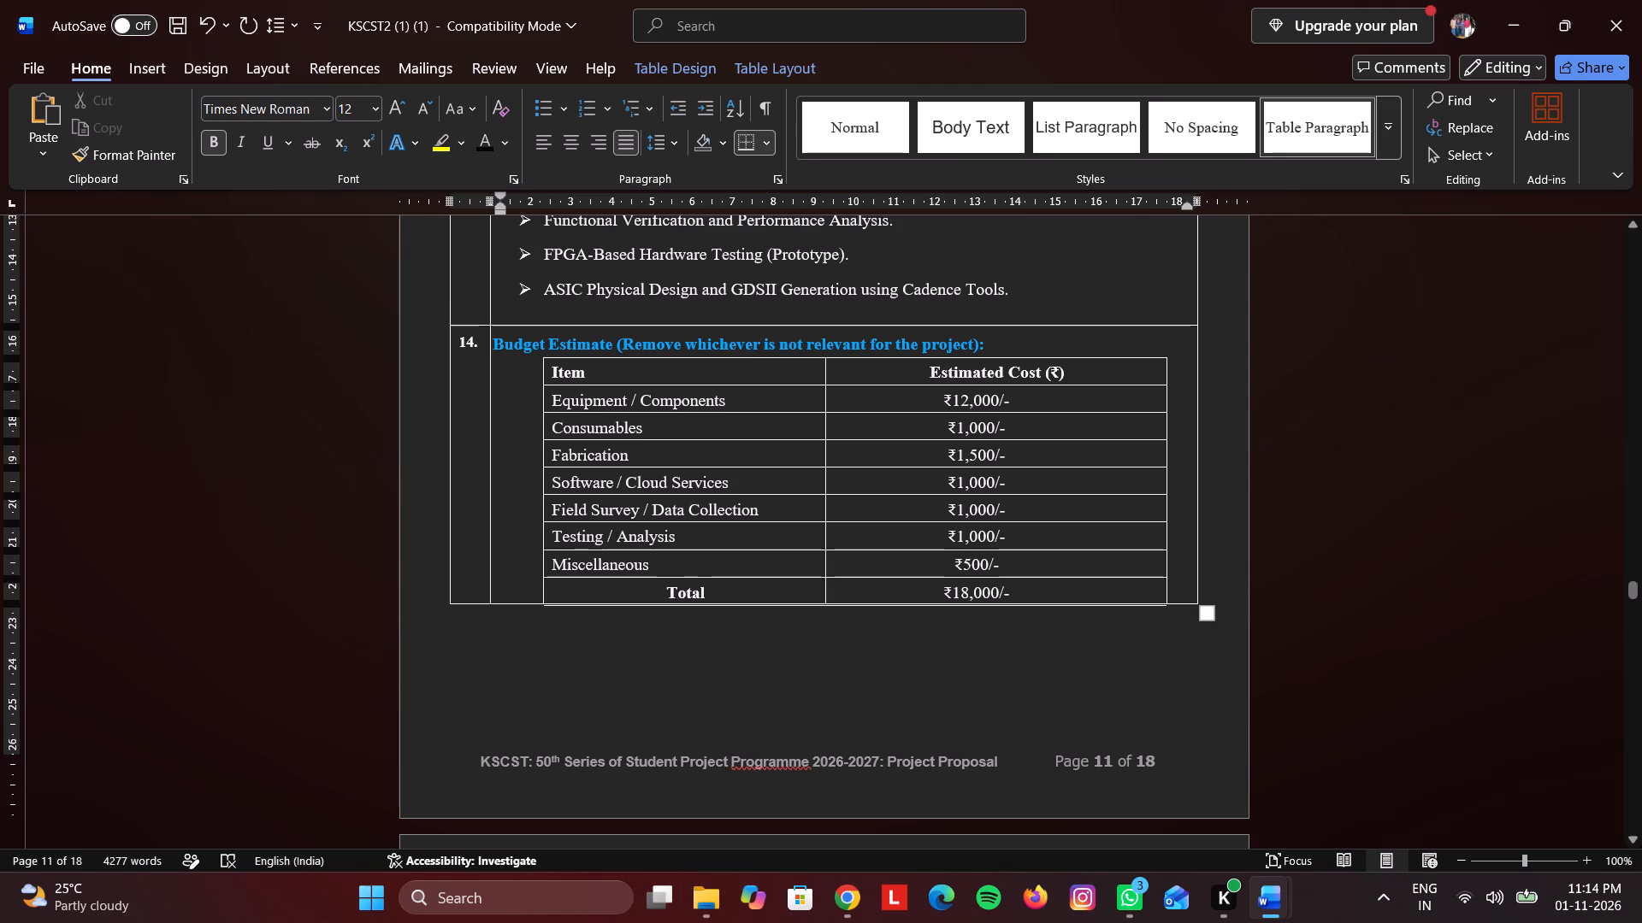
drag(494, 344, 1013, 556)
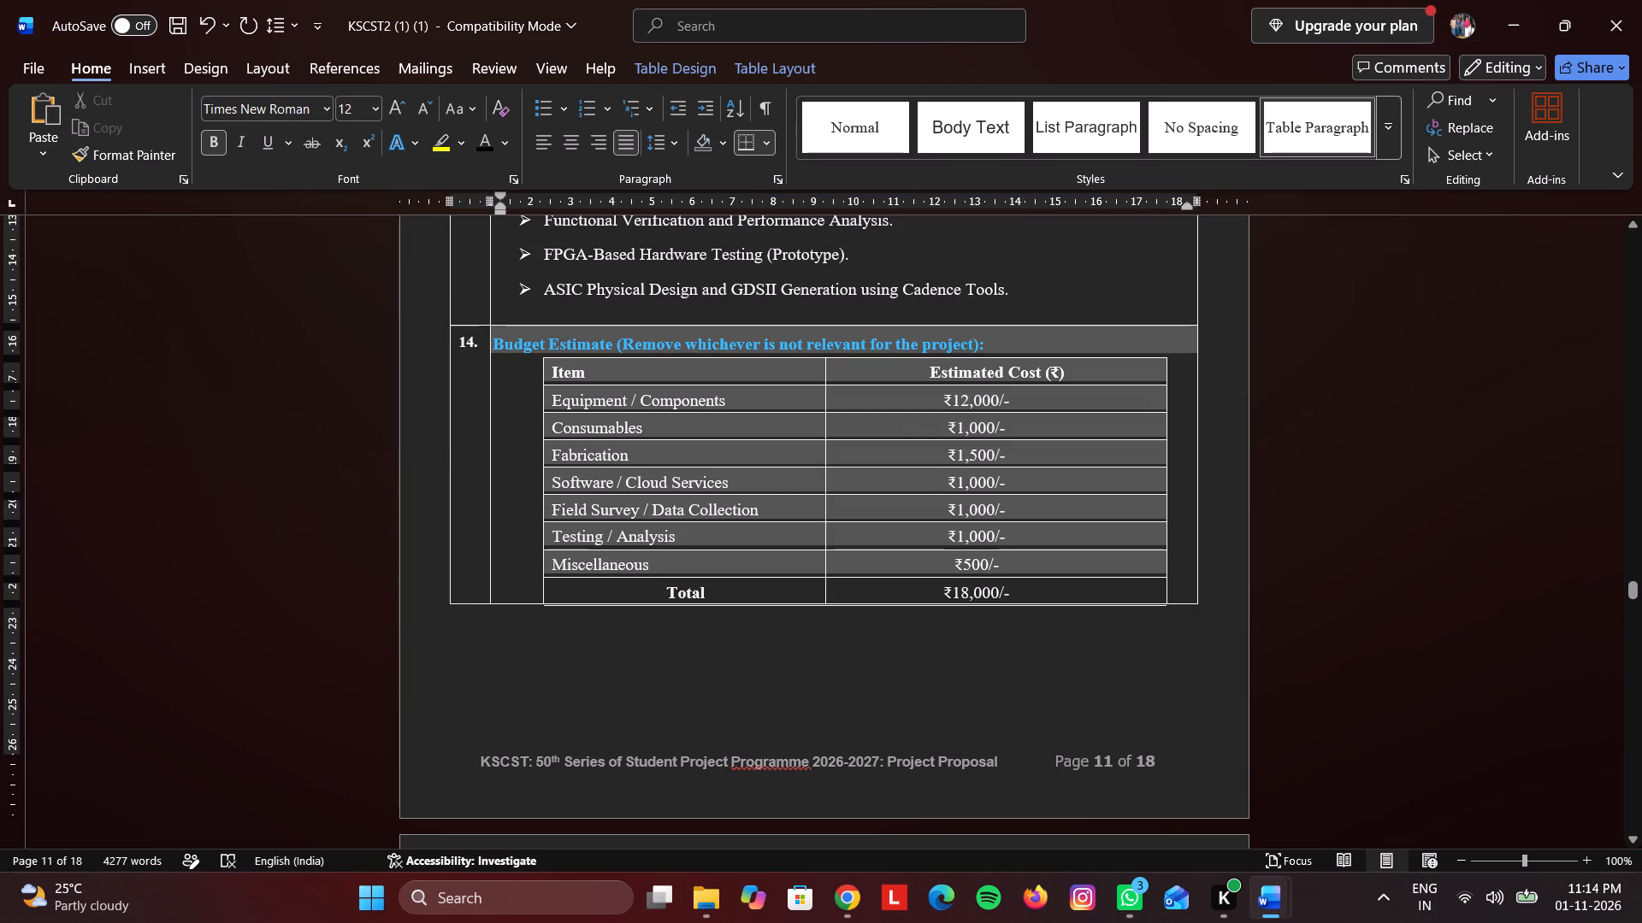
drag(1013, 556, 1028, 589)
key(ctrl+c)
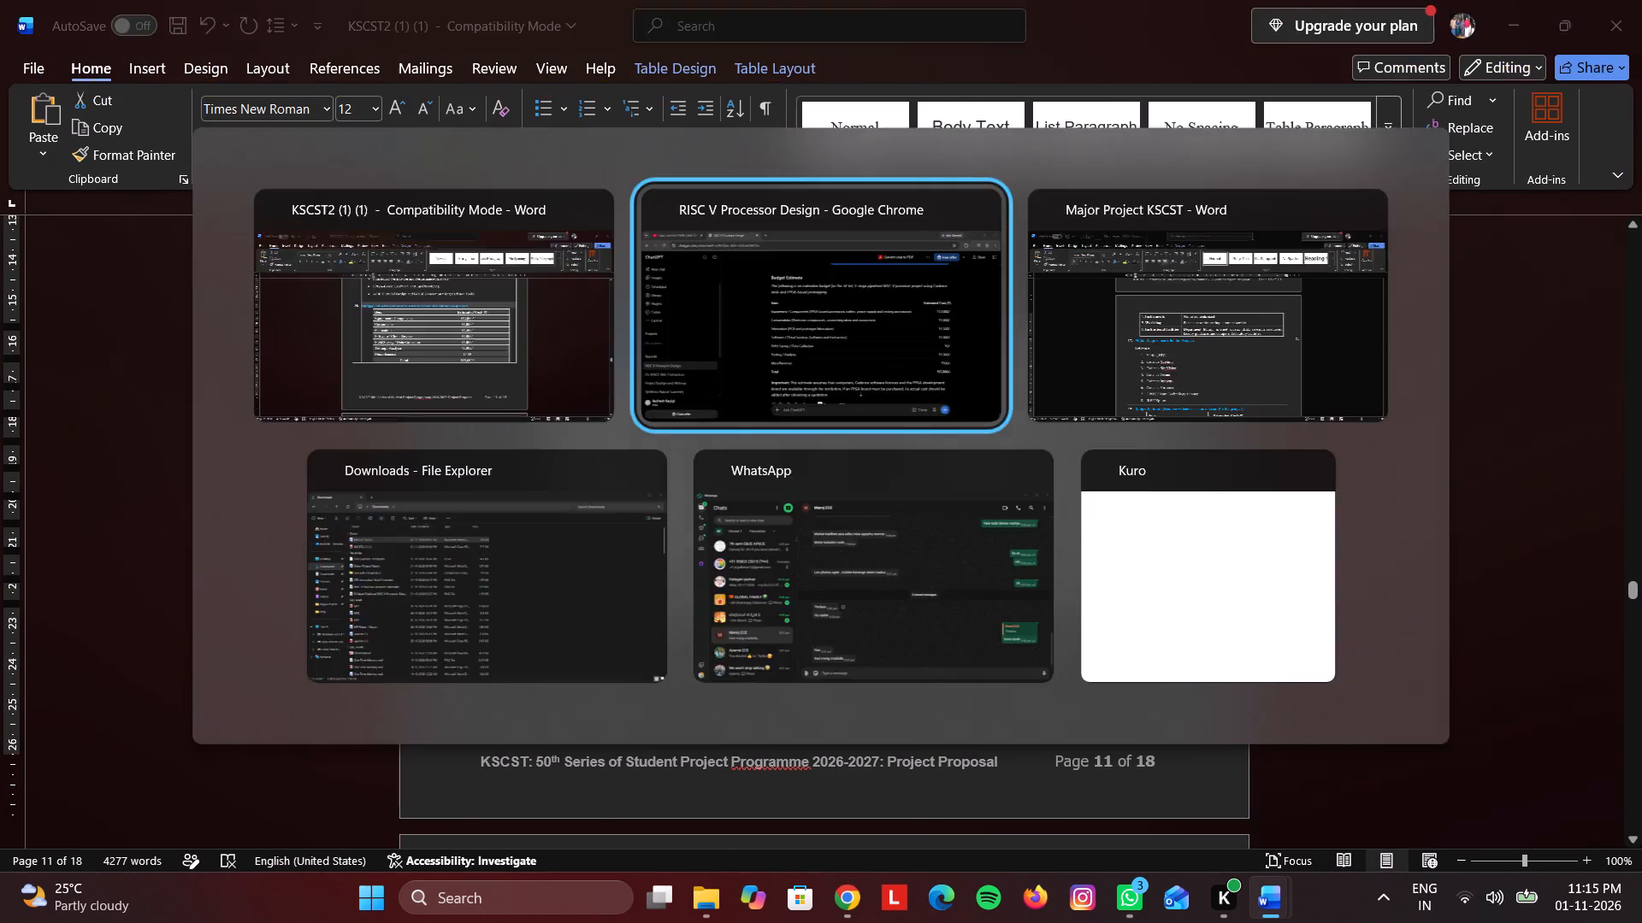
key(alt+Tab)
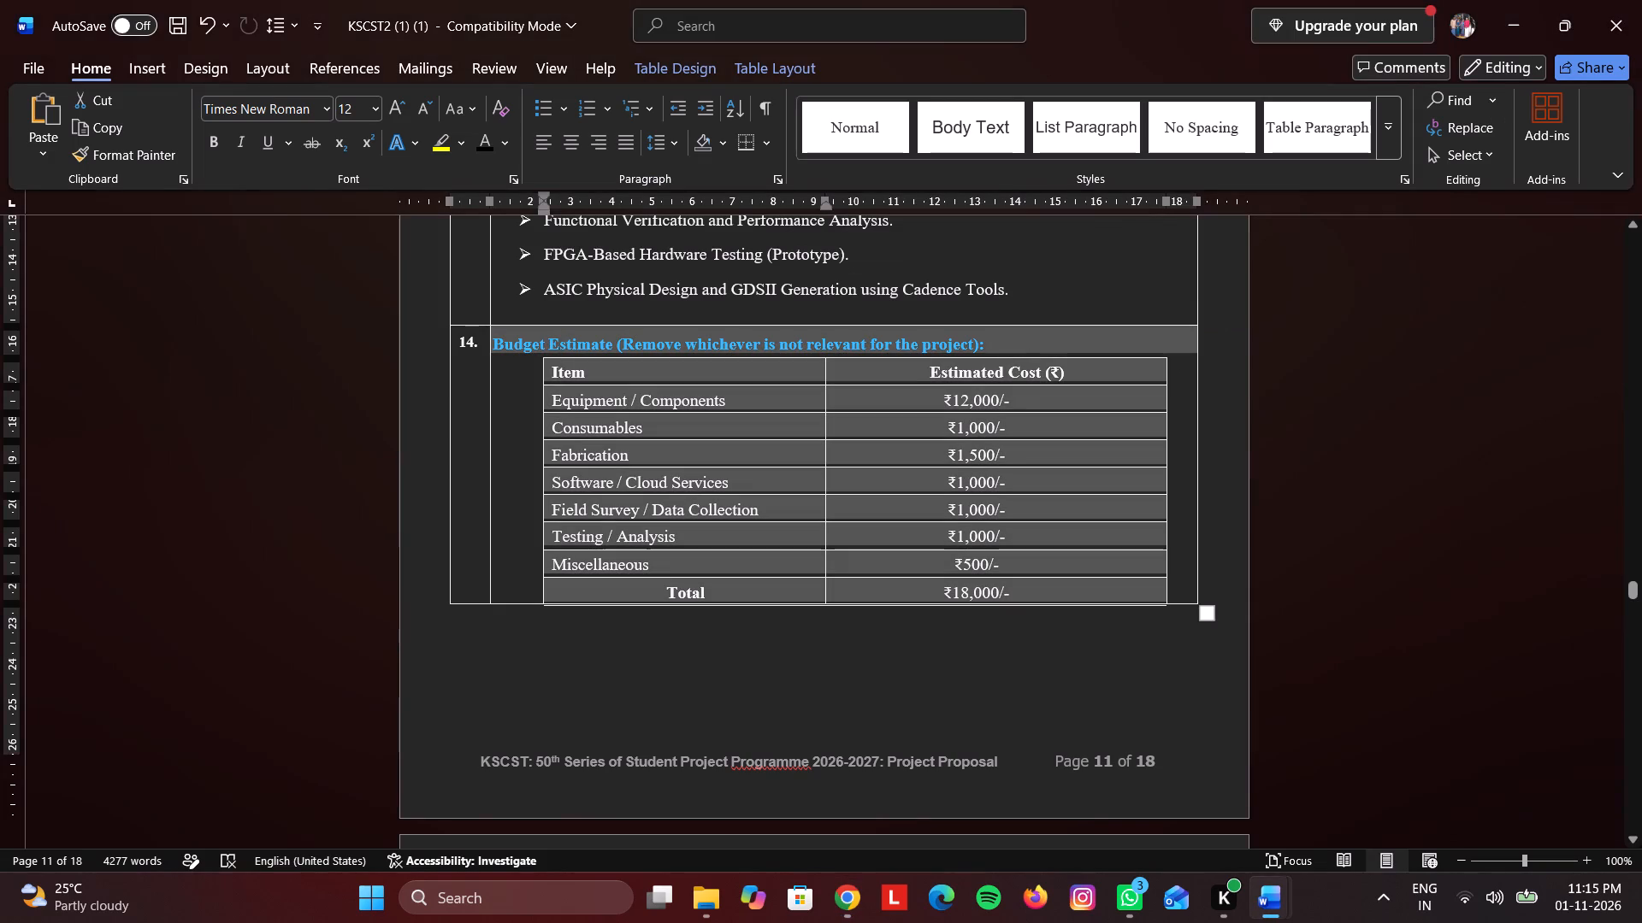
key(alt+Tab)
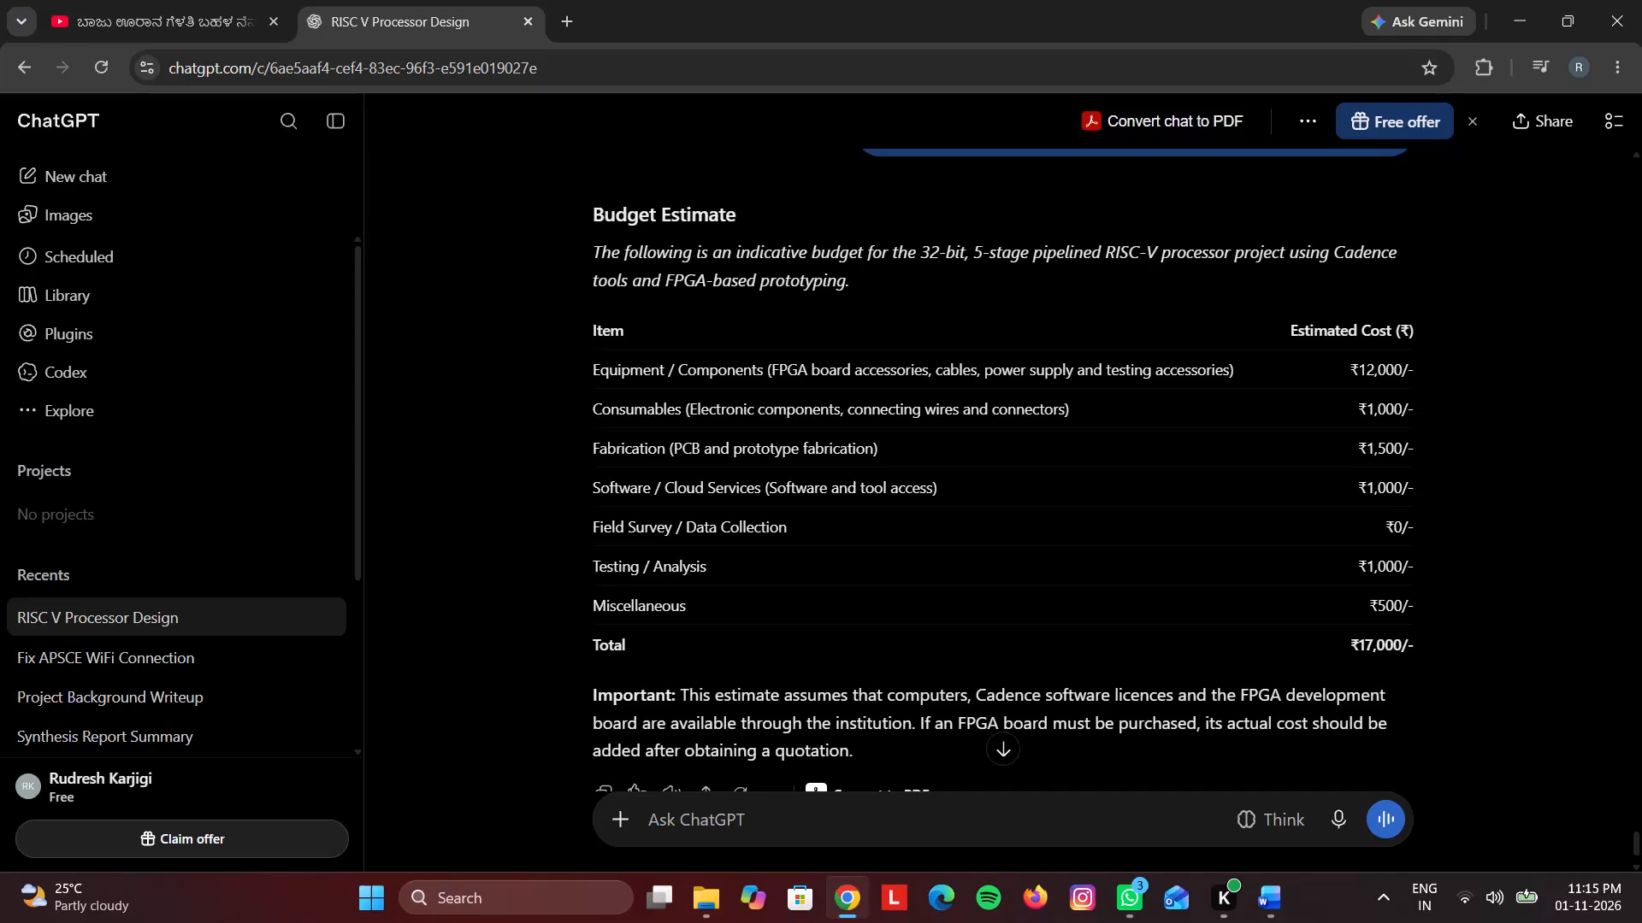
key(alt+Tab)
key(alt+Tab)
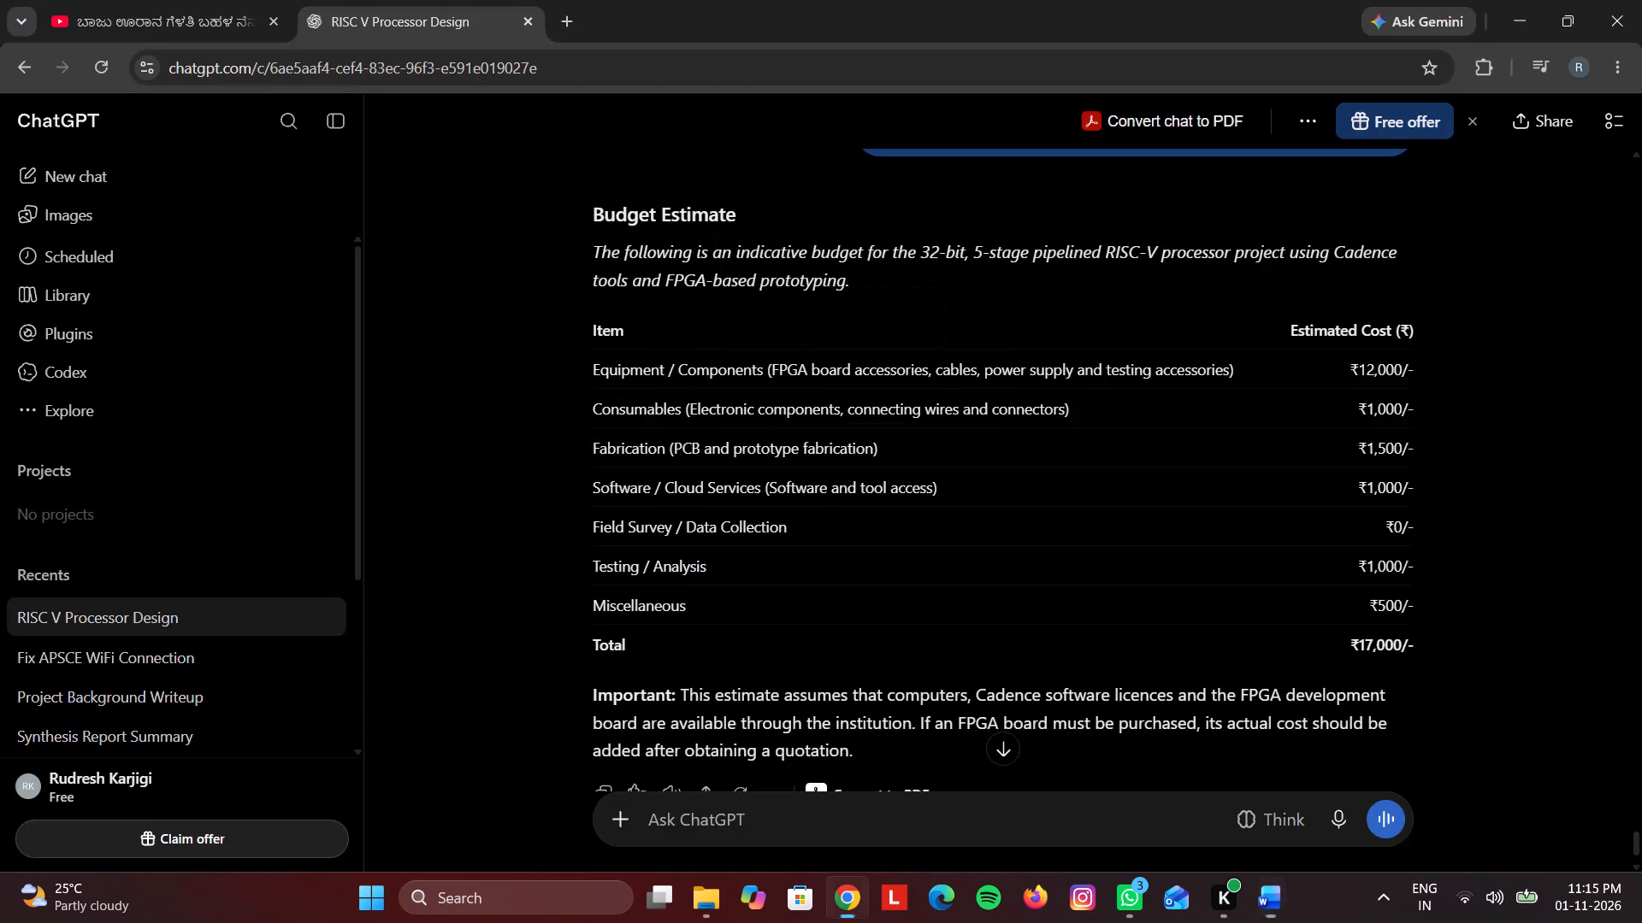
key(alt+Tab)
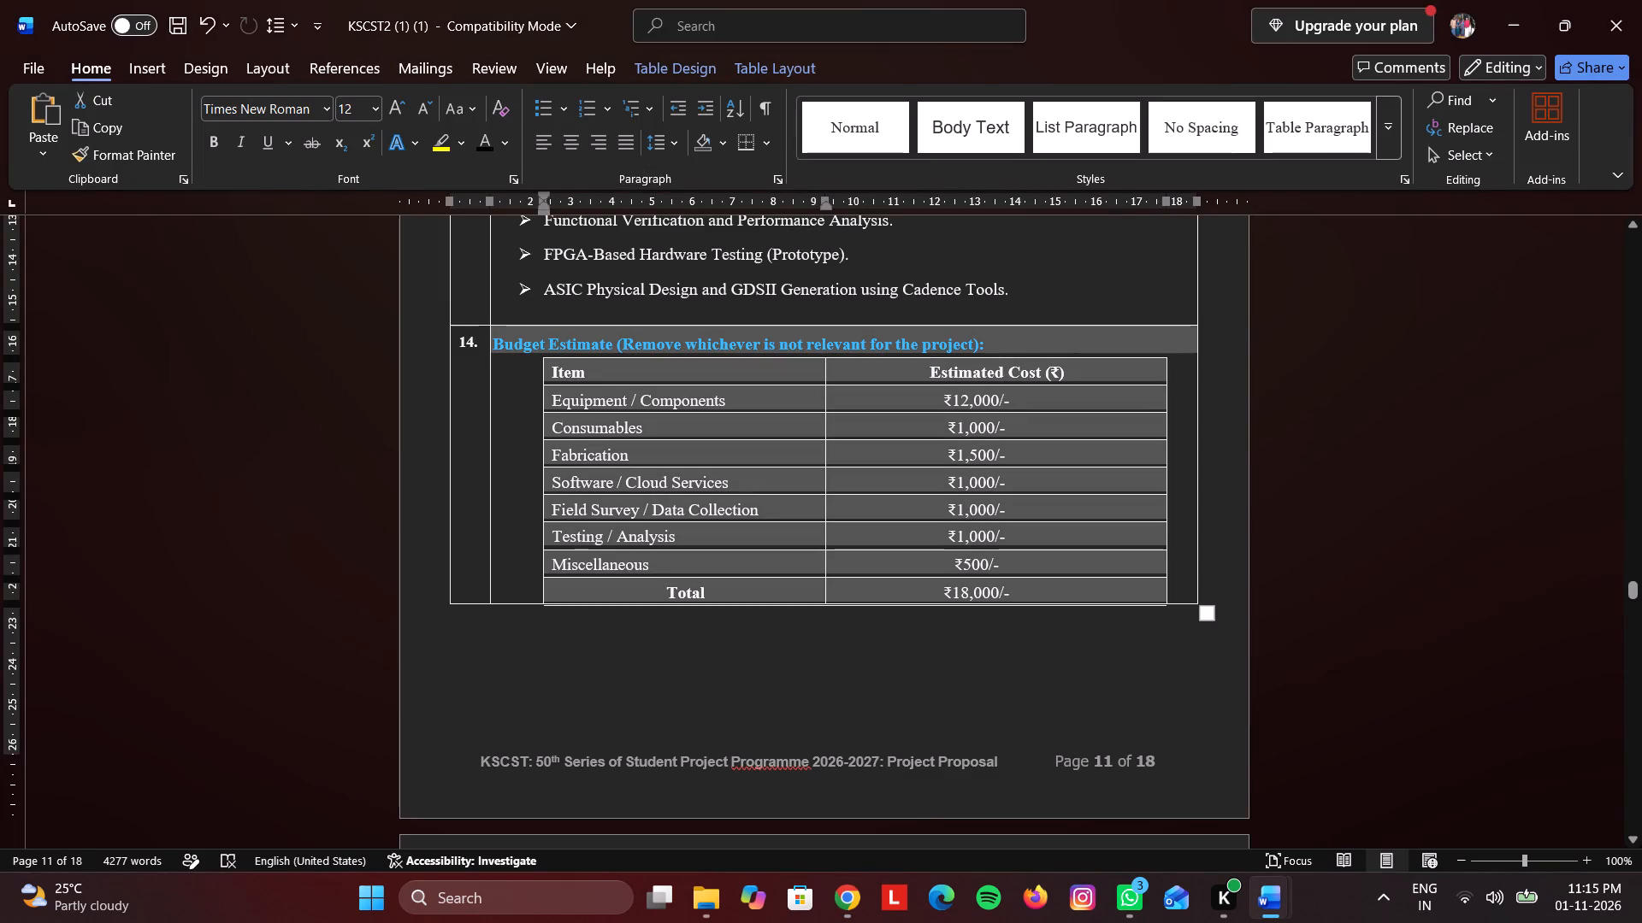
Compare ChatGPT's Budget Estimate items and costs once more with section 14's table in the Word proposal.
key(alt+Tab)
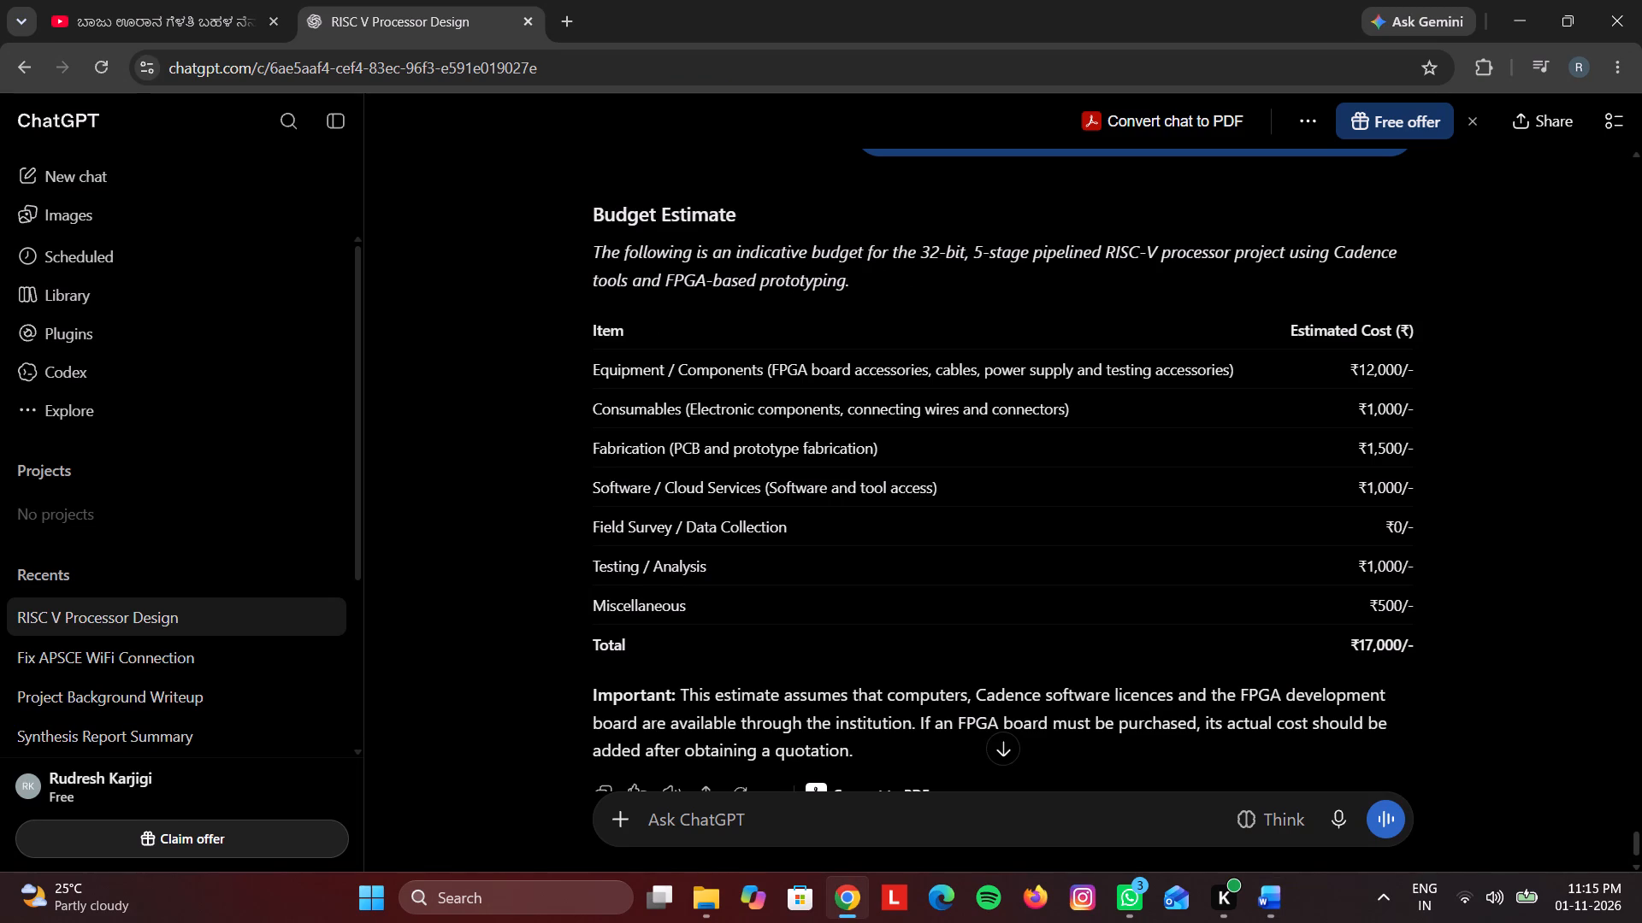
key(alt+Tab)
key(alt+Tab)
key(alt+Tab)
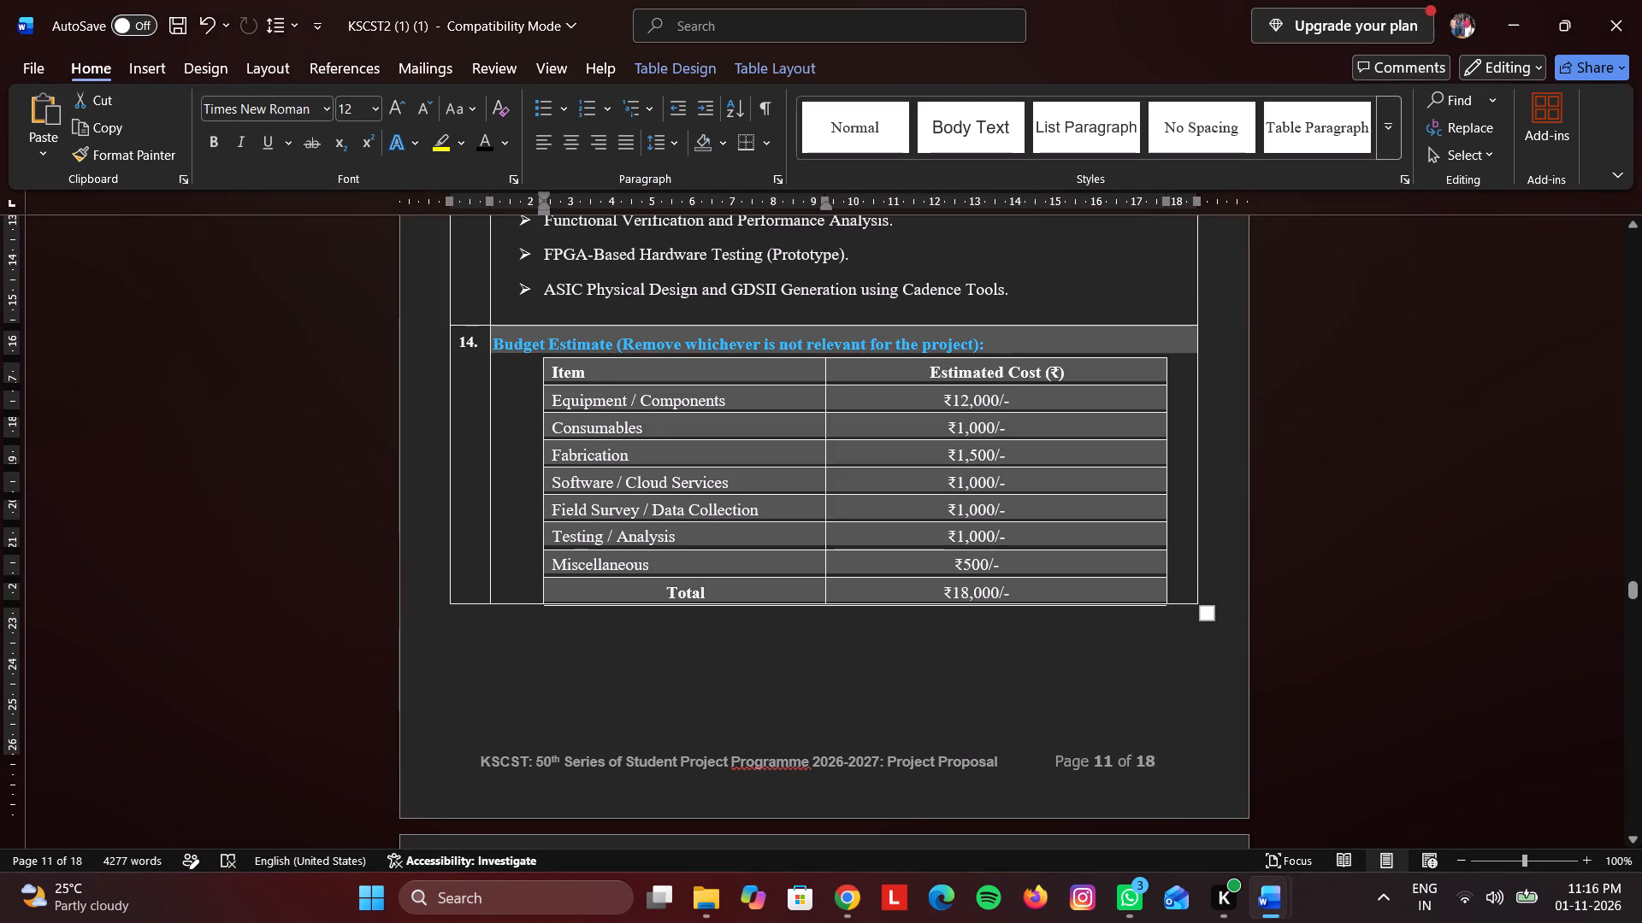
click(725, 553)
scroll(781, 503, down, 3)
scroll(781, 503, up, 3)
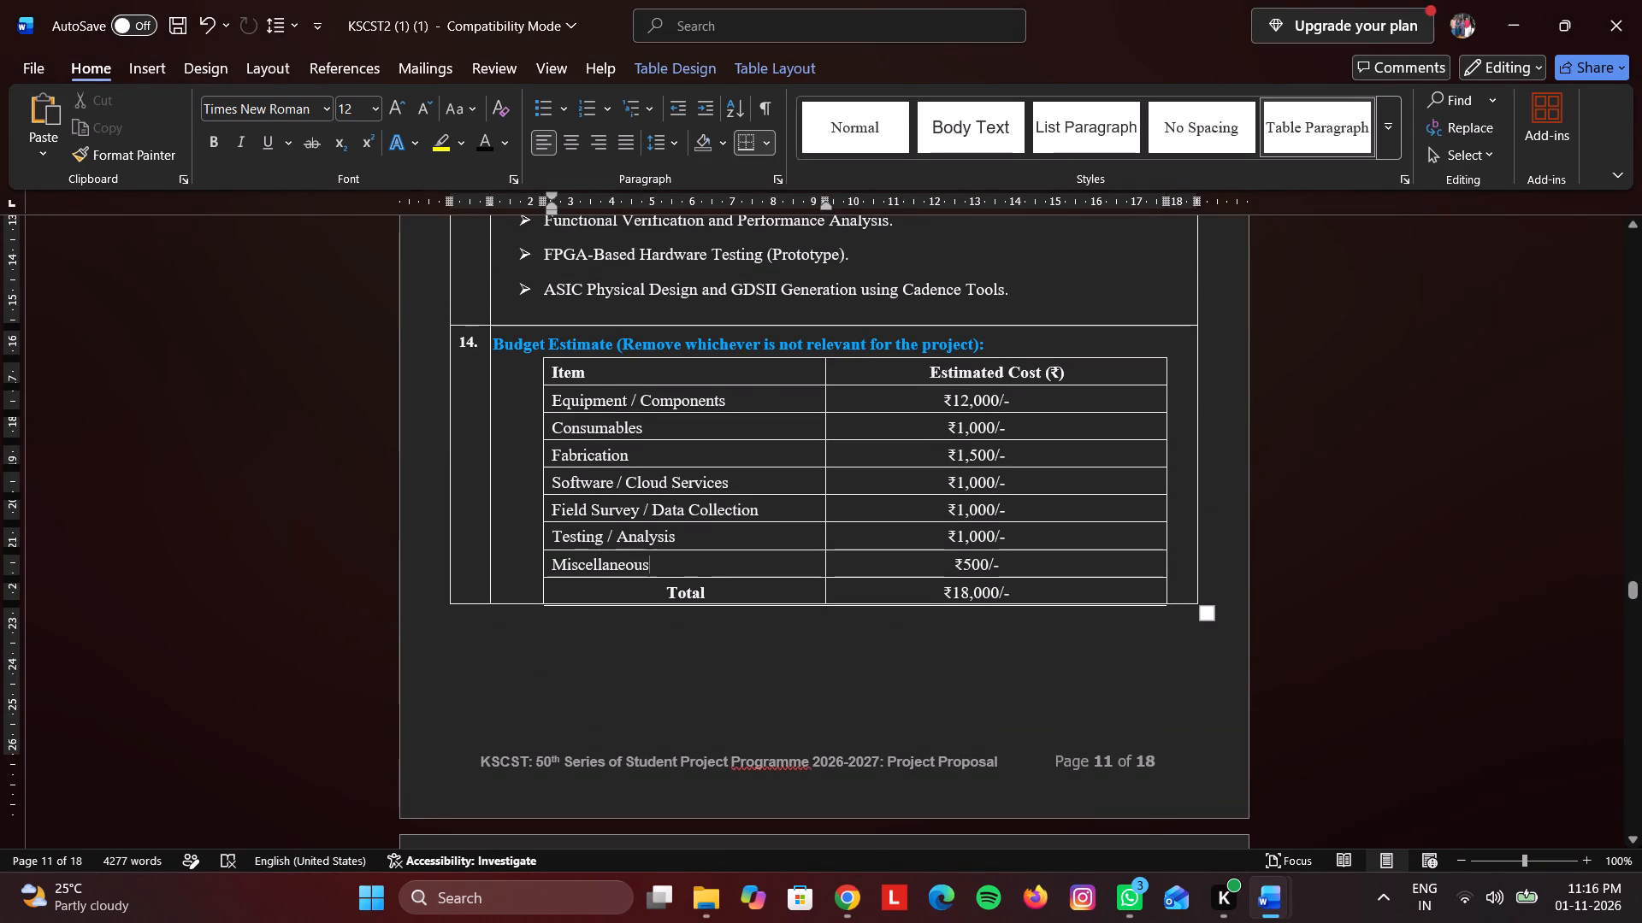
Examine the page layout from section 14's Budget Estimate table through section 15's References and the start of section 16.
scroll(770, 605, down, 5)
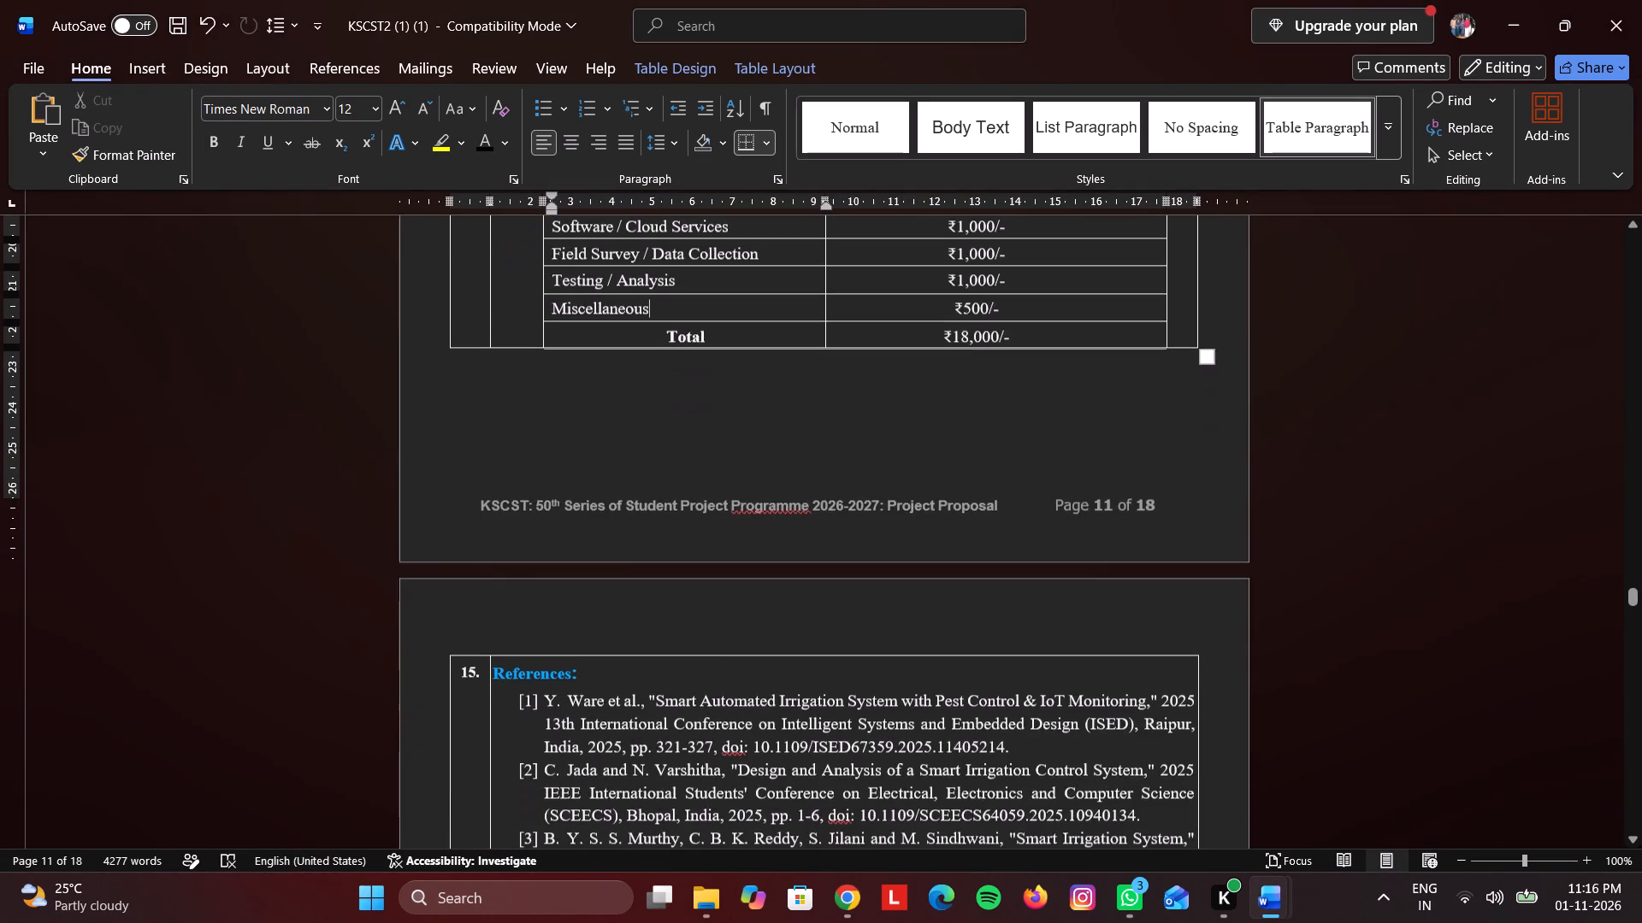
scroll(745, 622, up, 2)
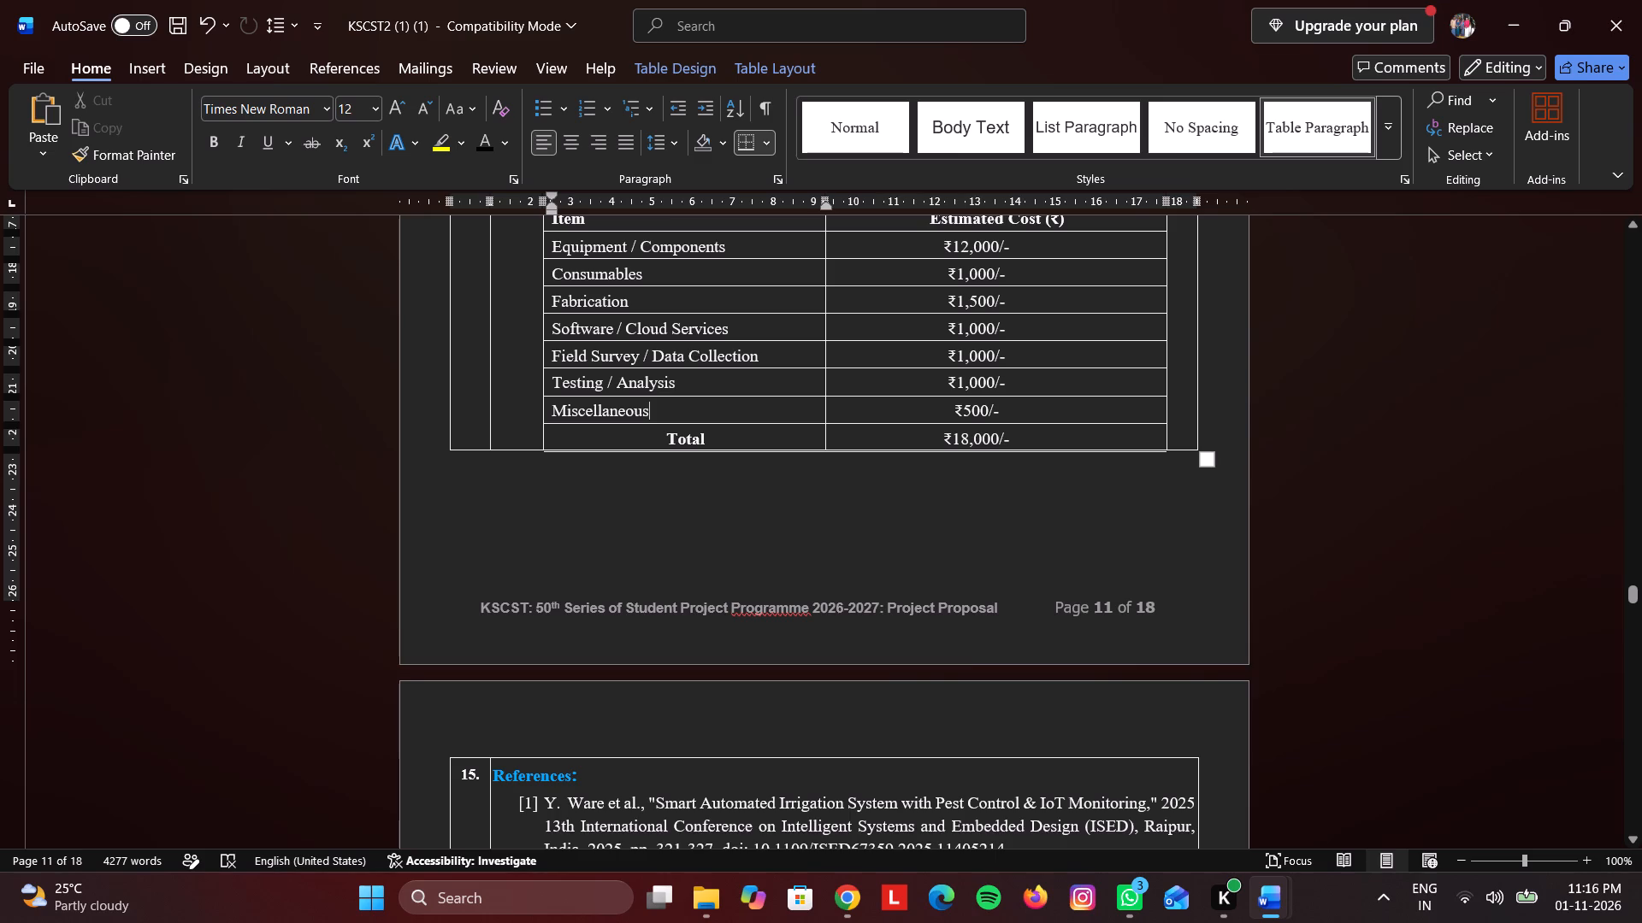
scroll(446, 402, up, 4)
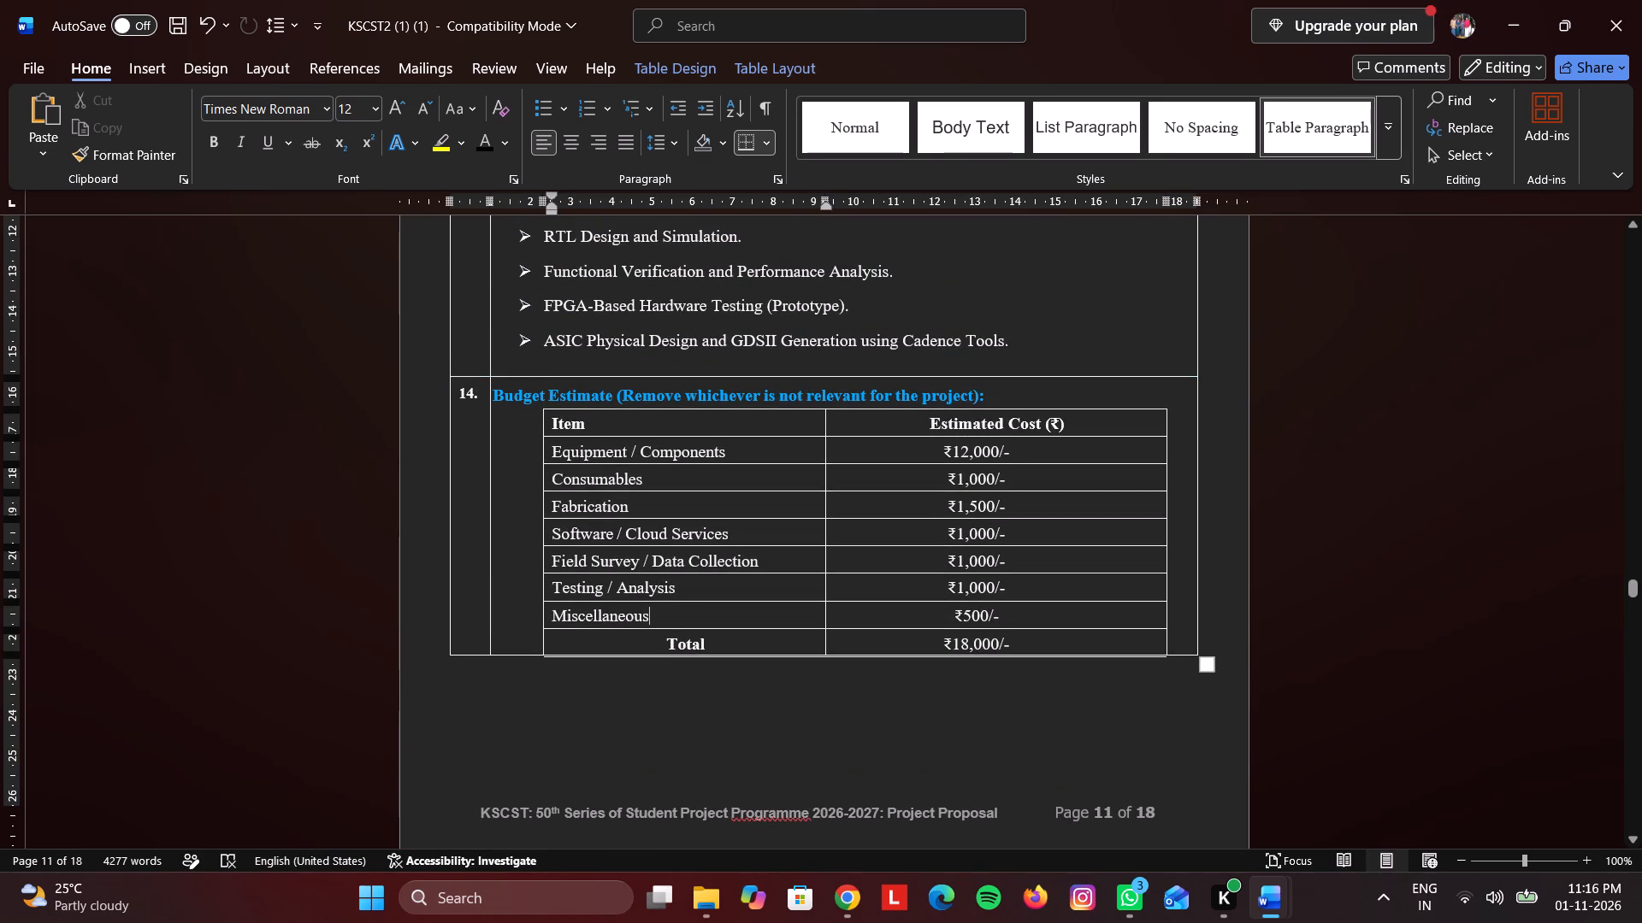
scroll(617, 556, down, 9)
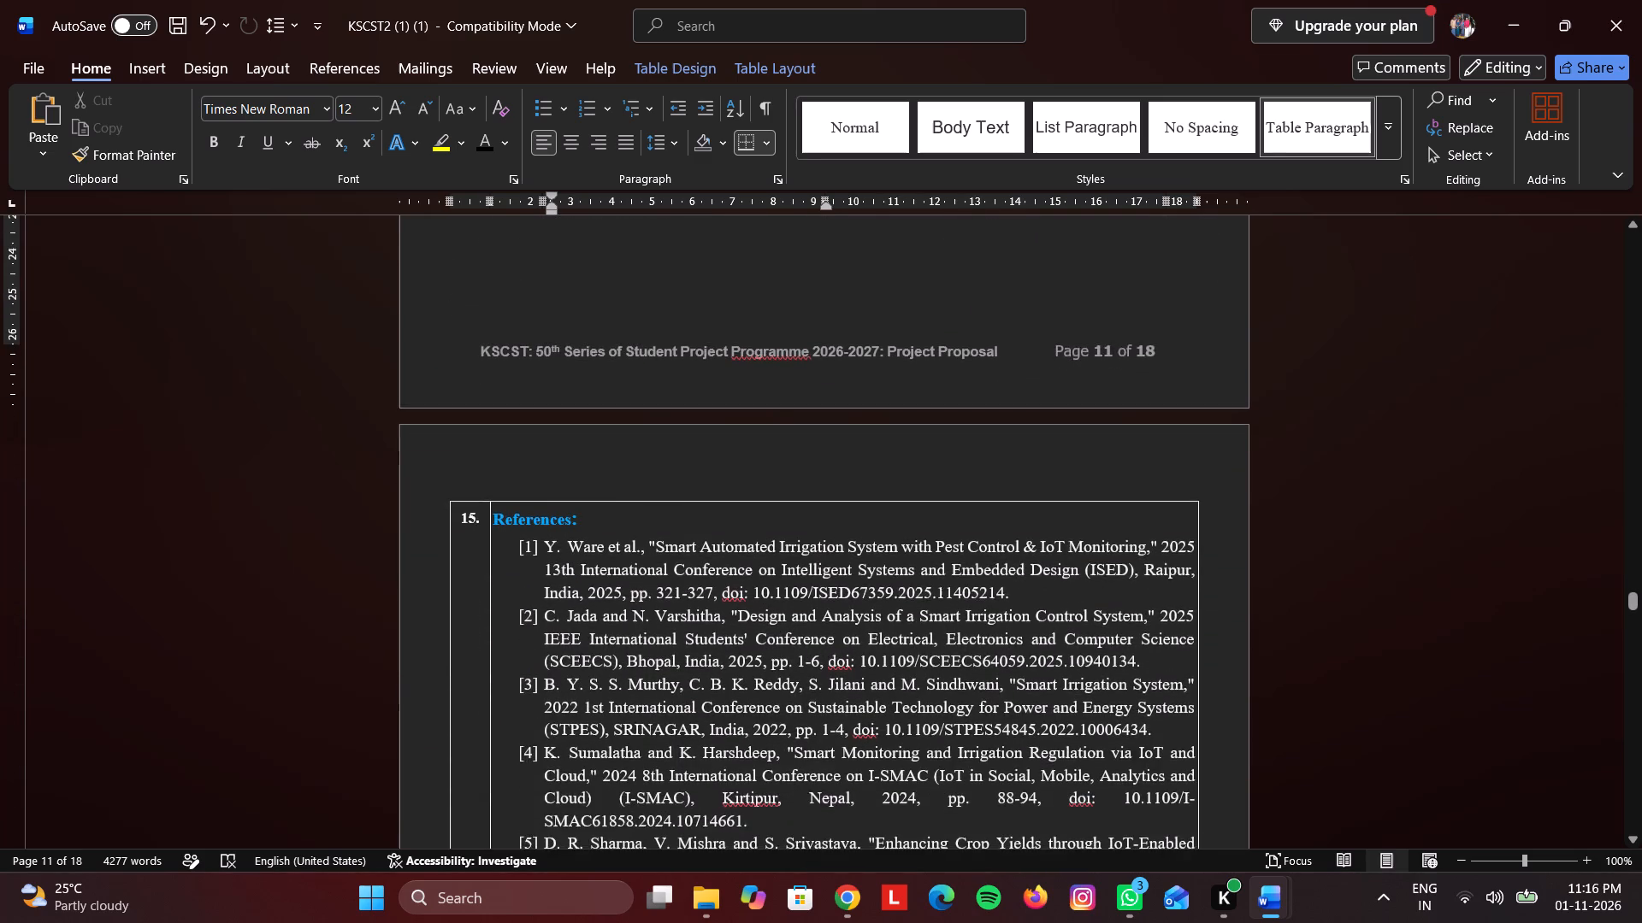
scroll(628, 569, down, 4)
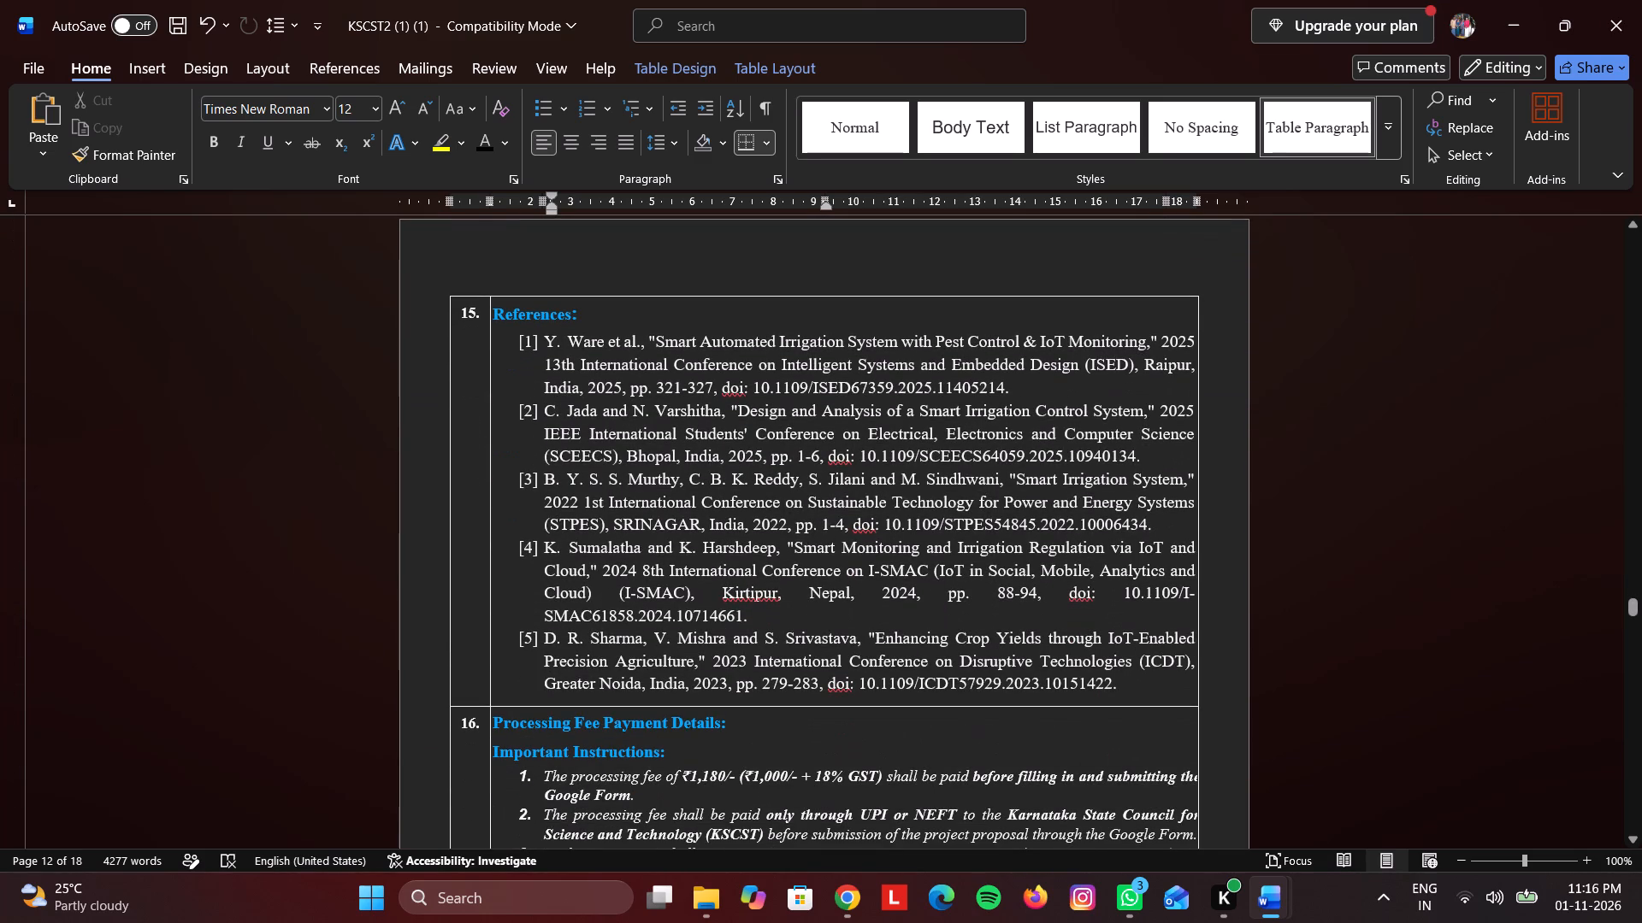
scroll(628, 569, up, 3)
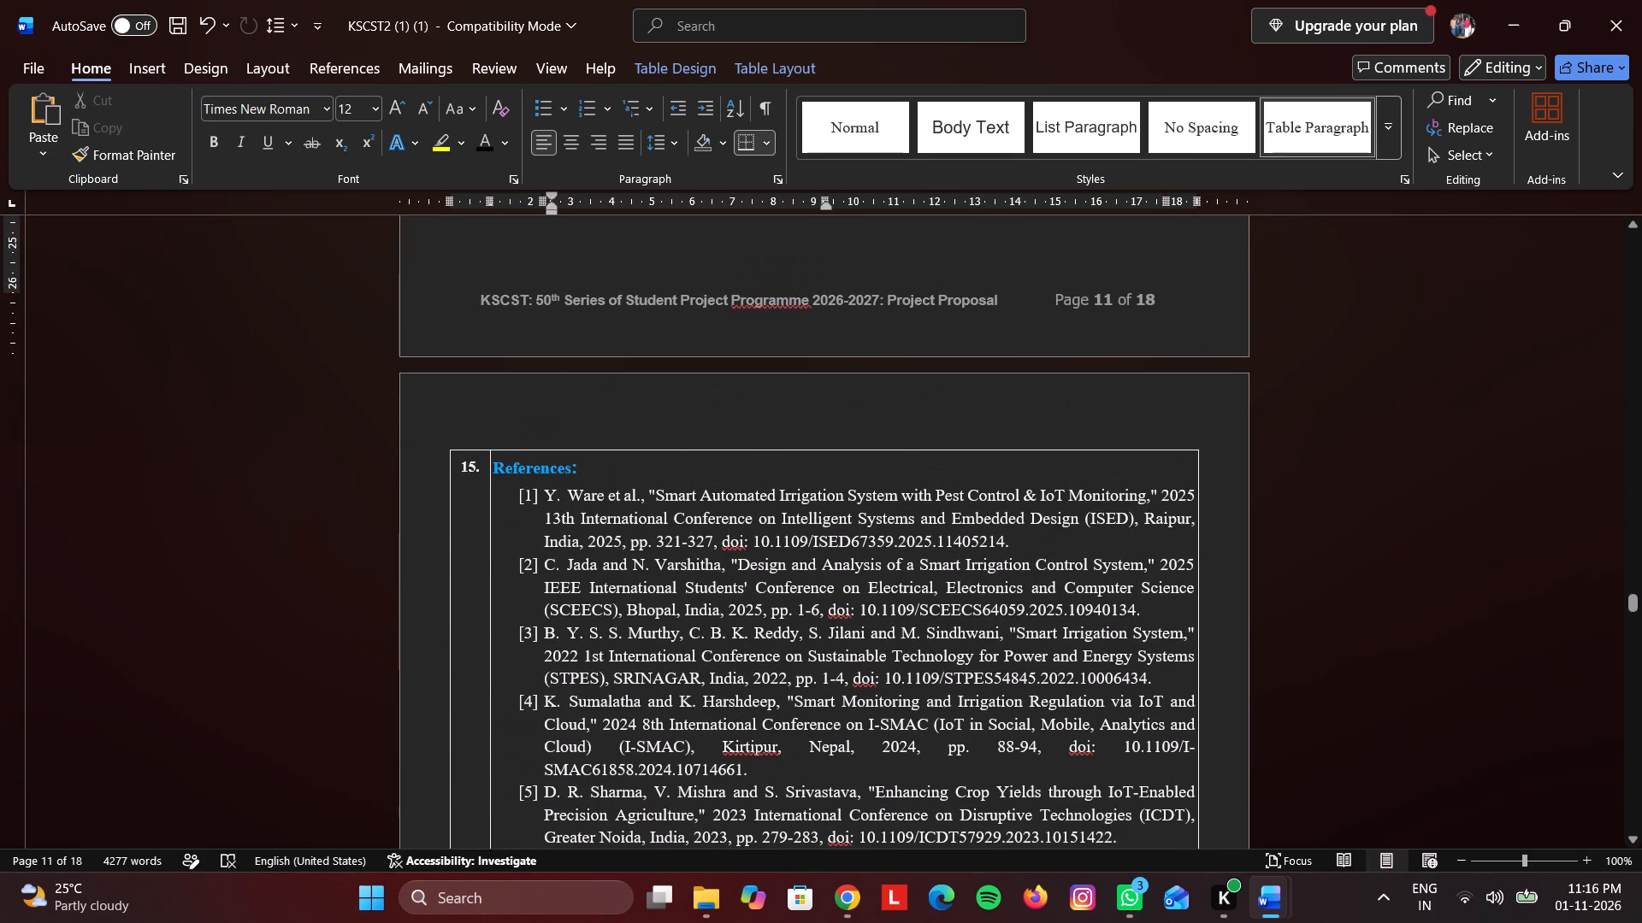
scroll(629, 568, up, 5)
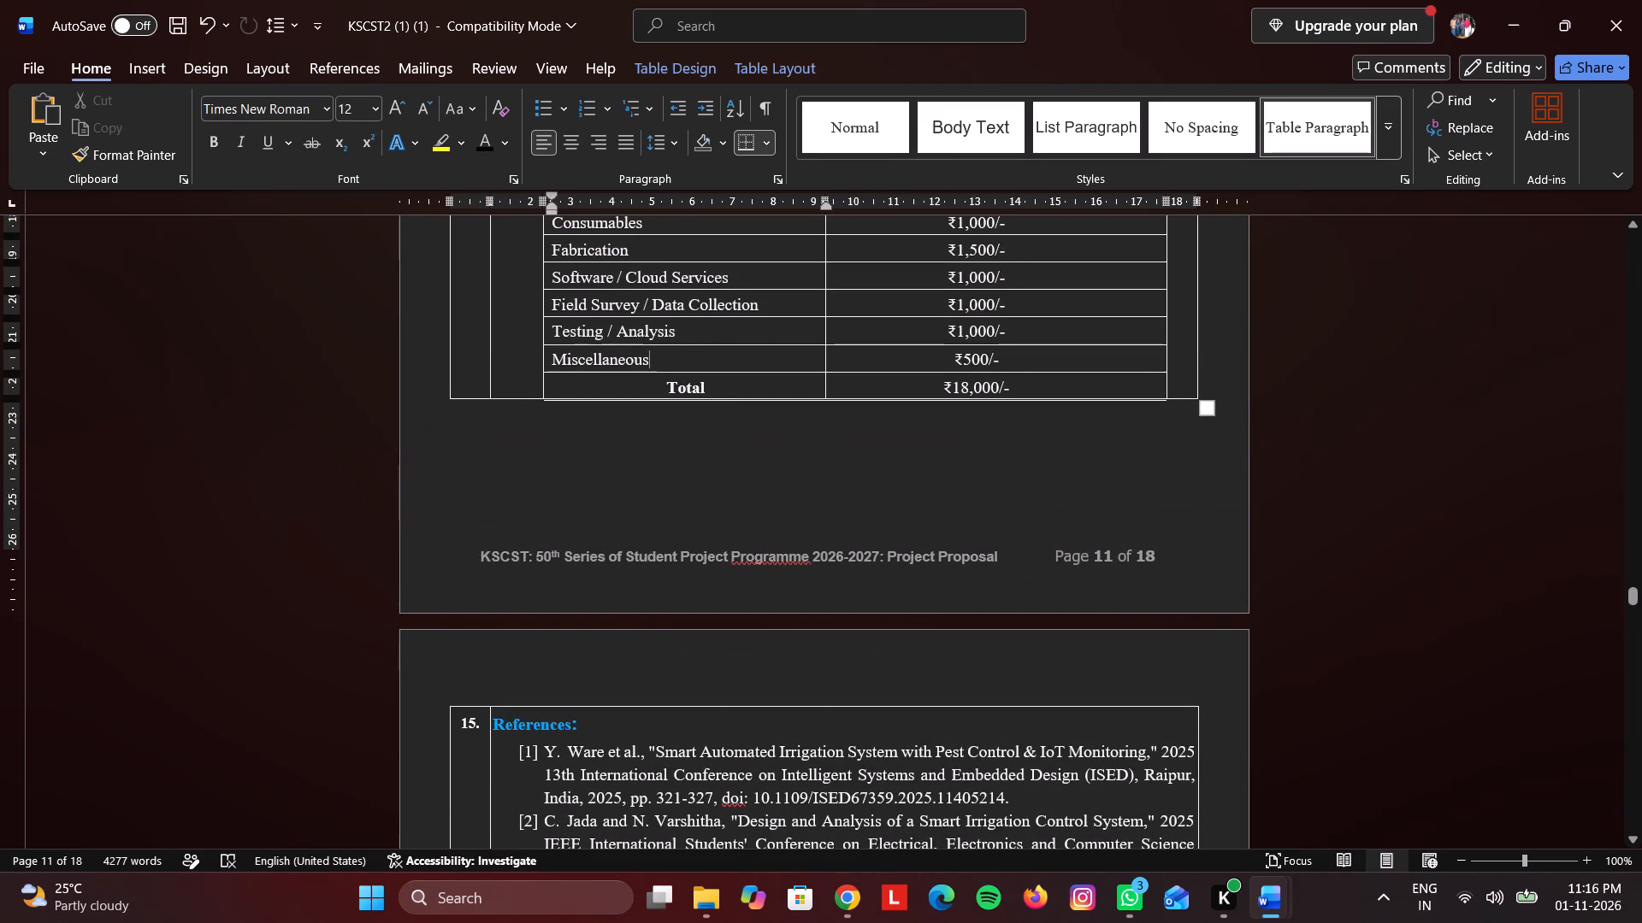
scroll(729, 567, down, 6)
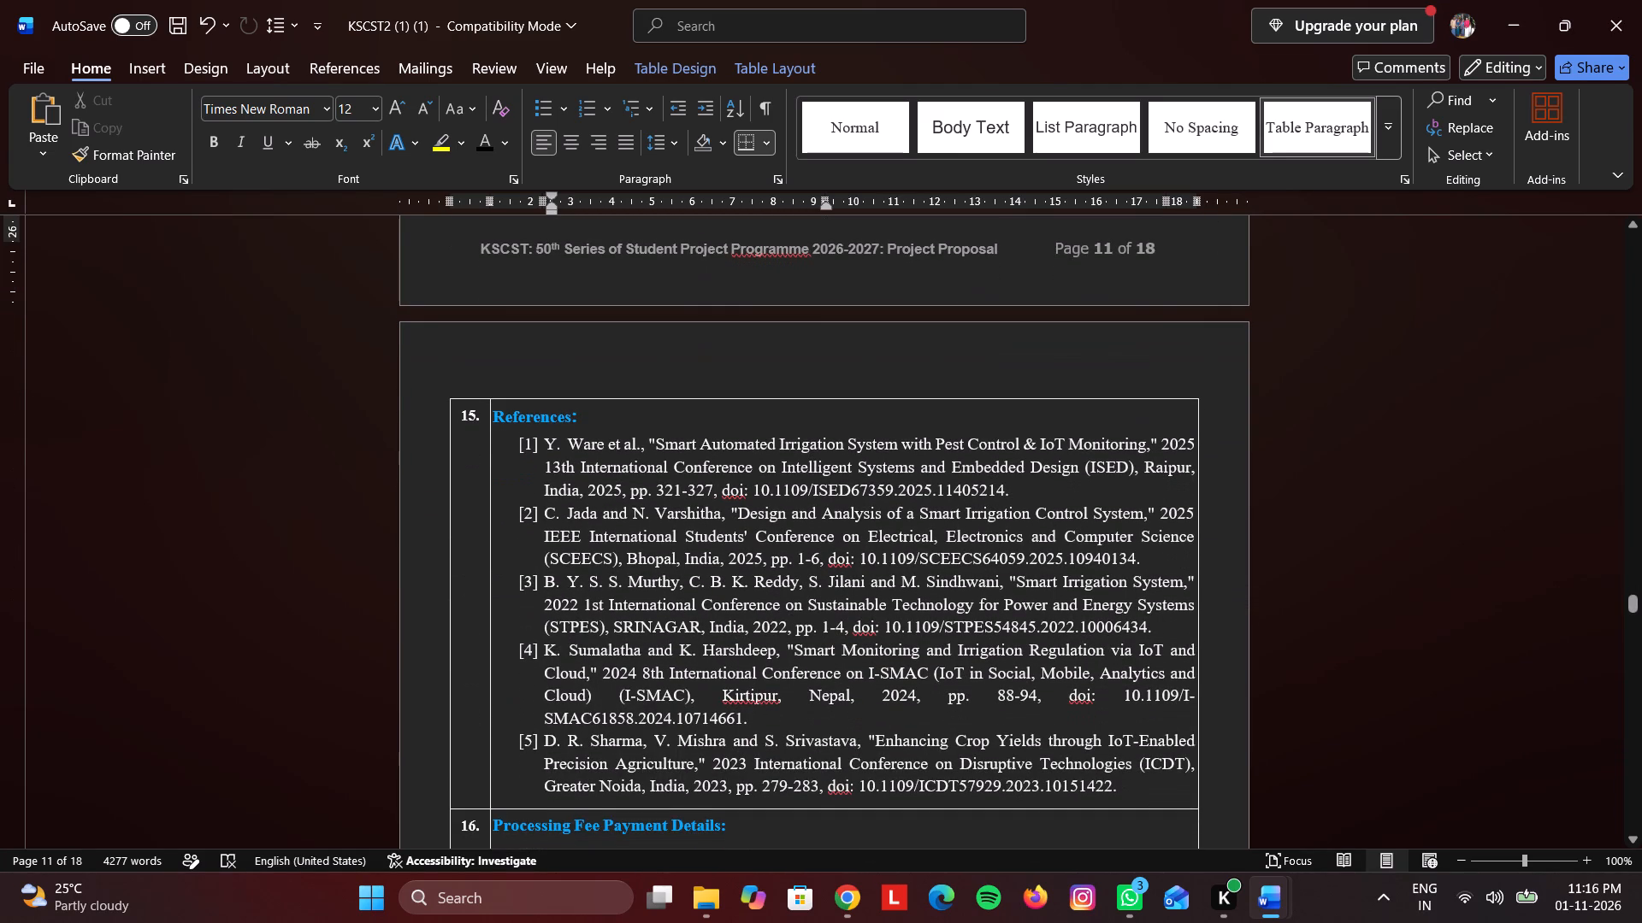
scroll(731, 570, down, 3)
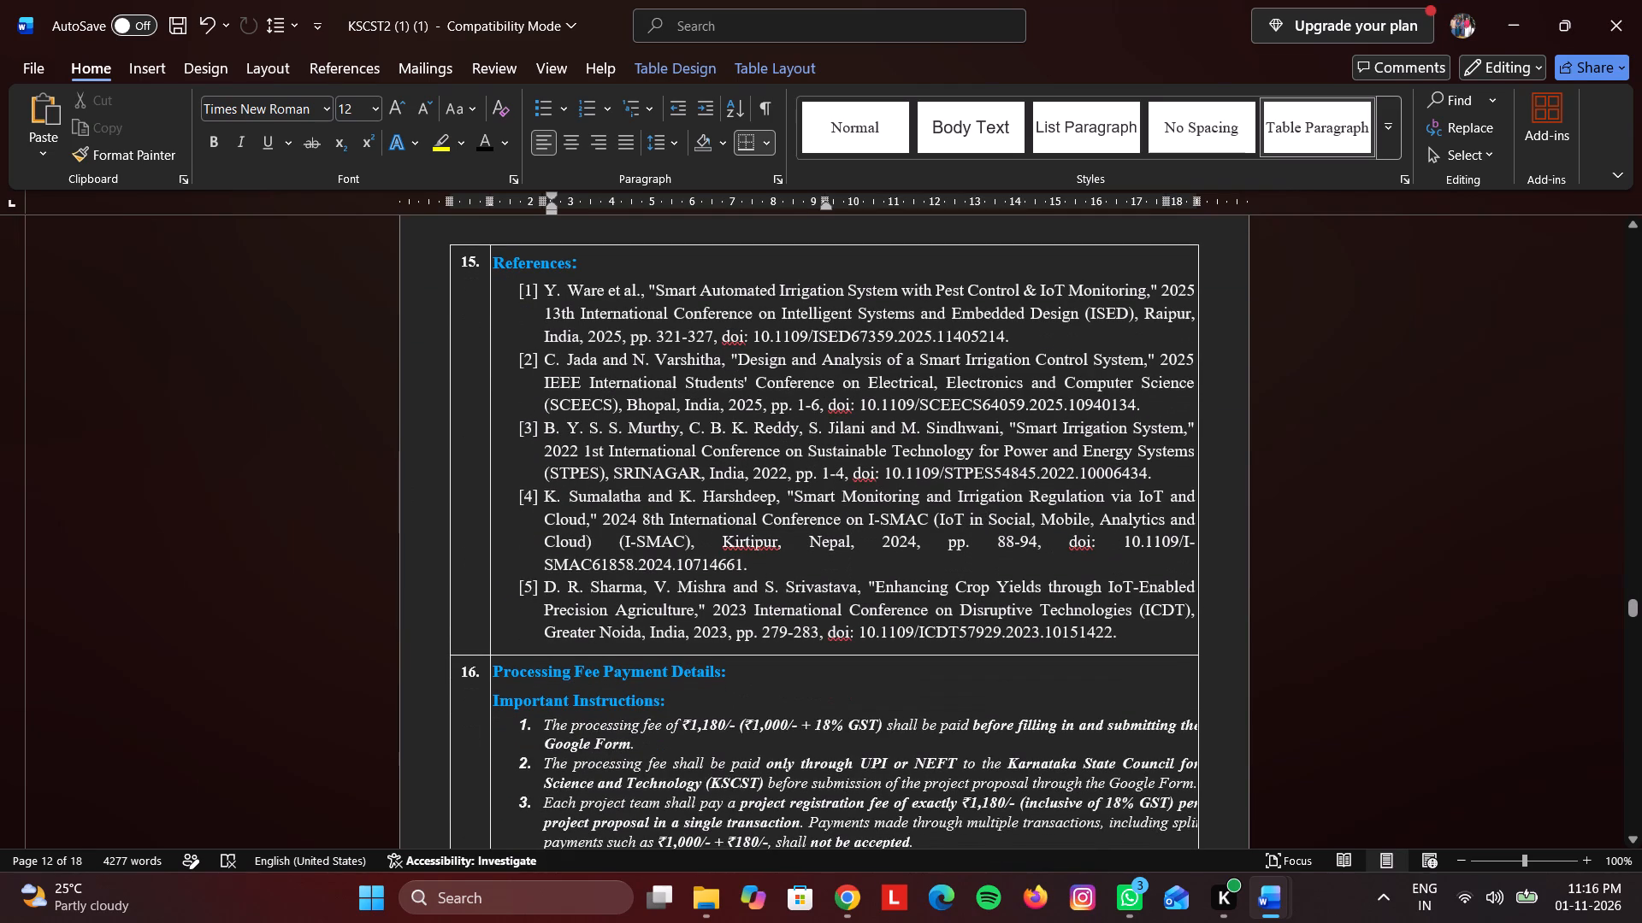
scroll(731, 570, up, 5)
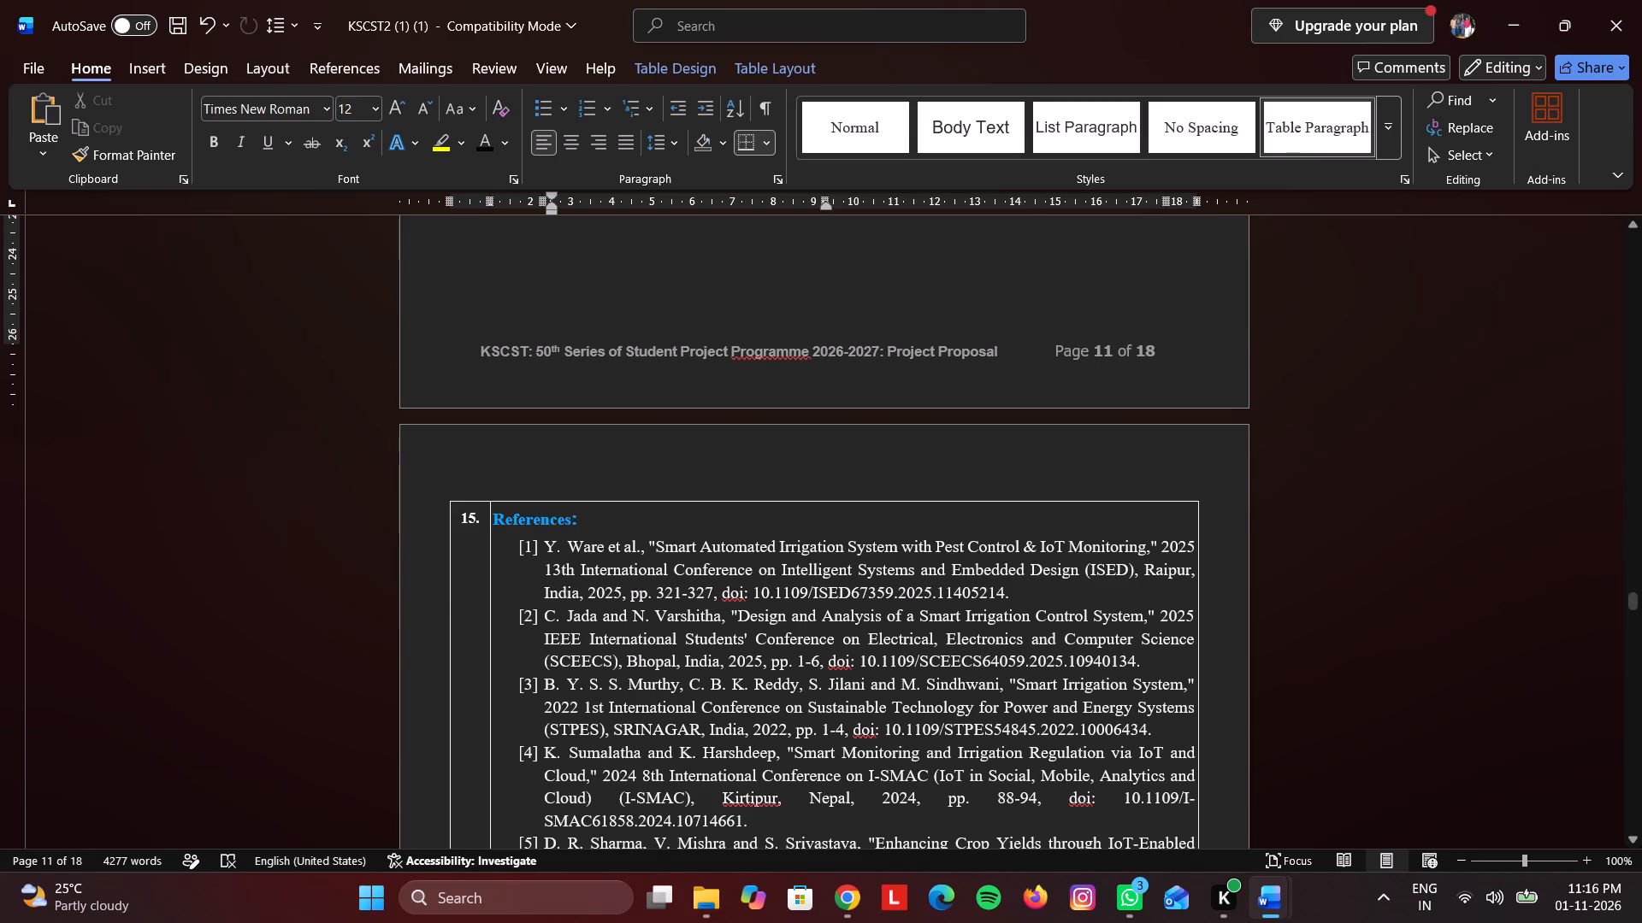
scroll(561, 536, up, 7)
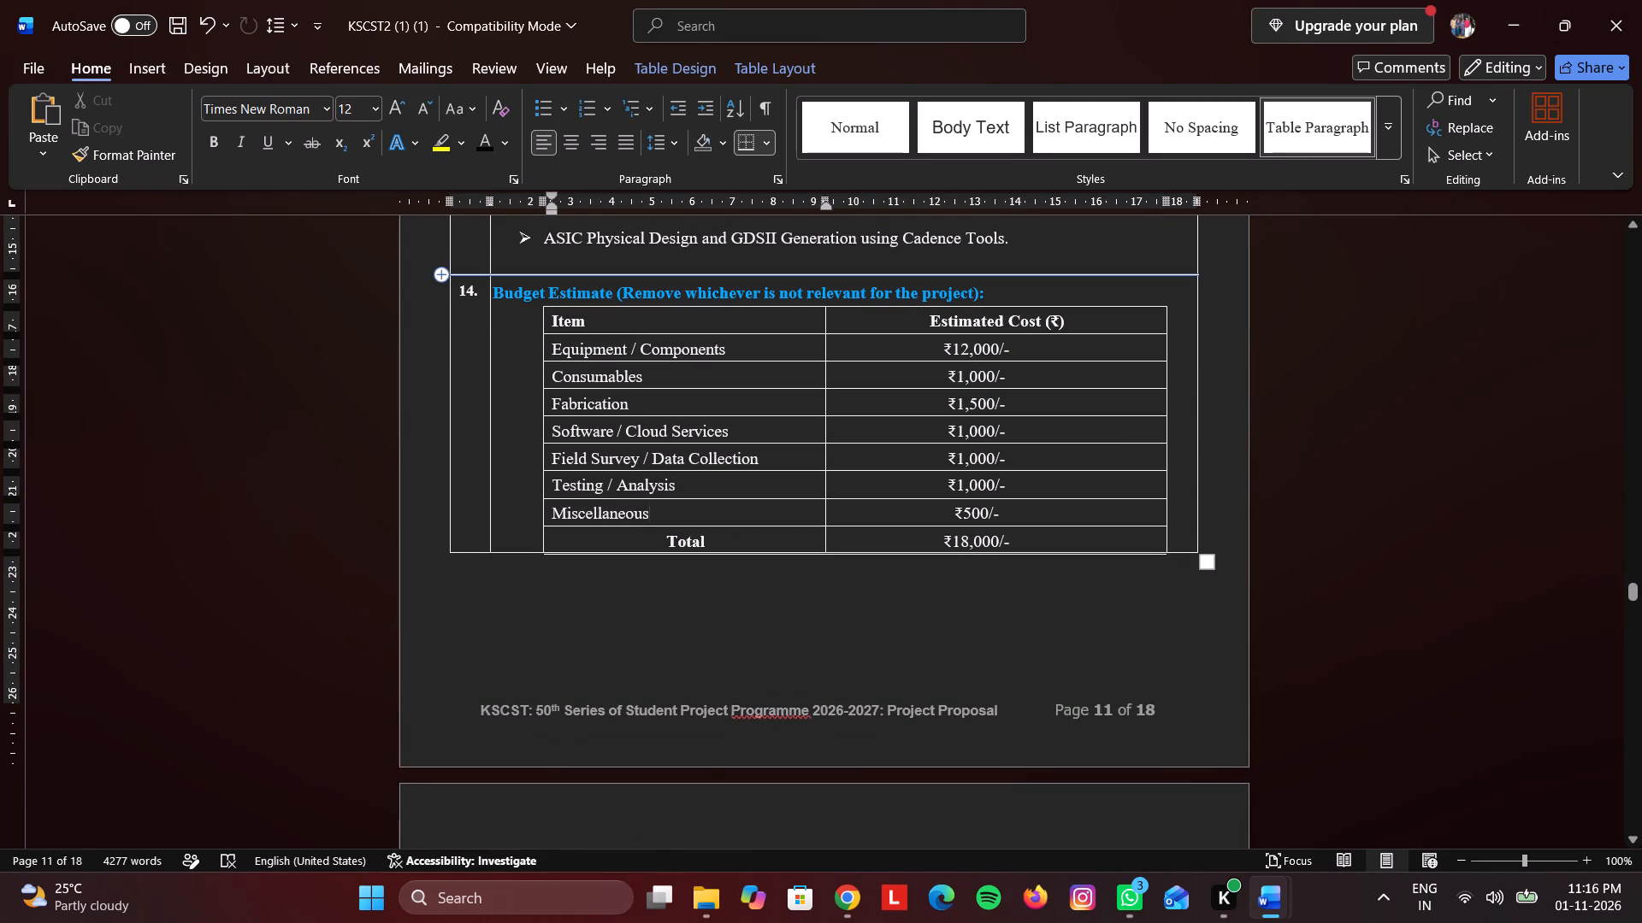
Insert a blank row in the proposal table directly above section 14's Budget Estimate row.
click(444, 275)
scroll(548, 412, down, 8)
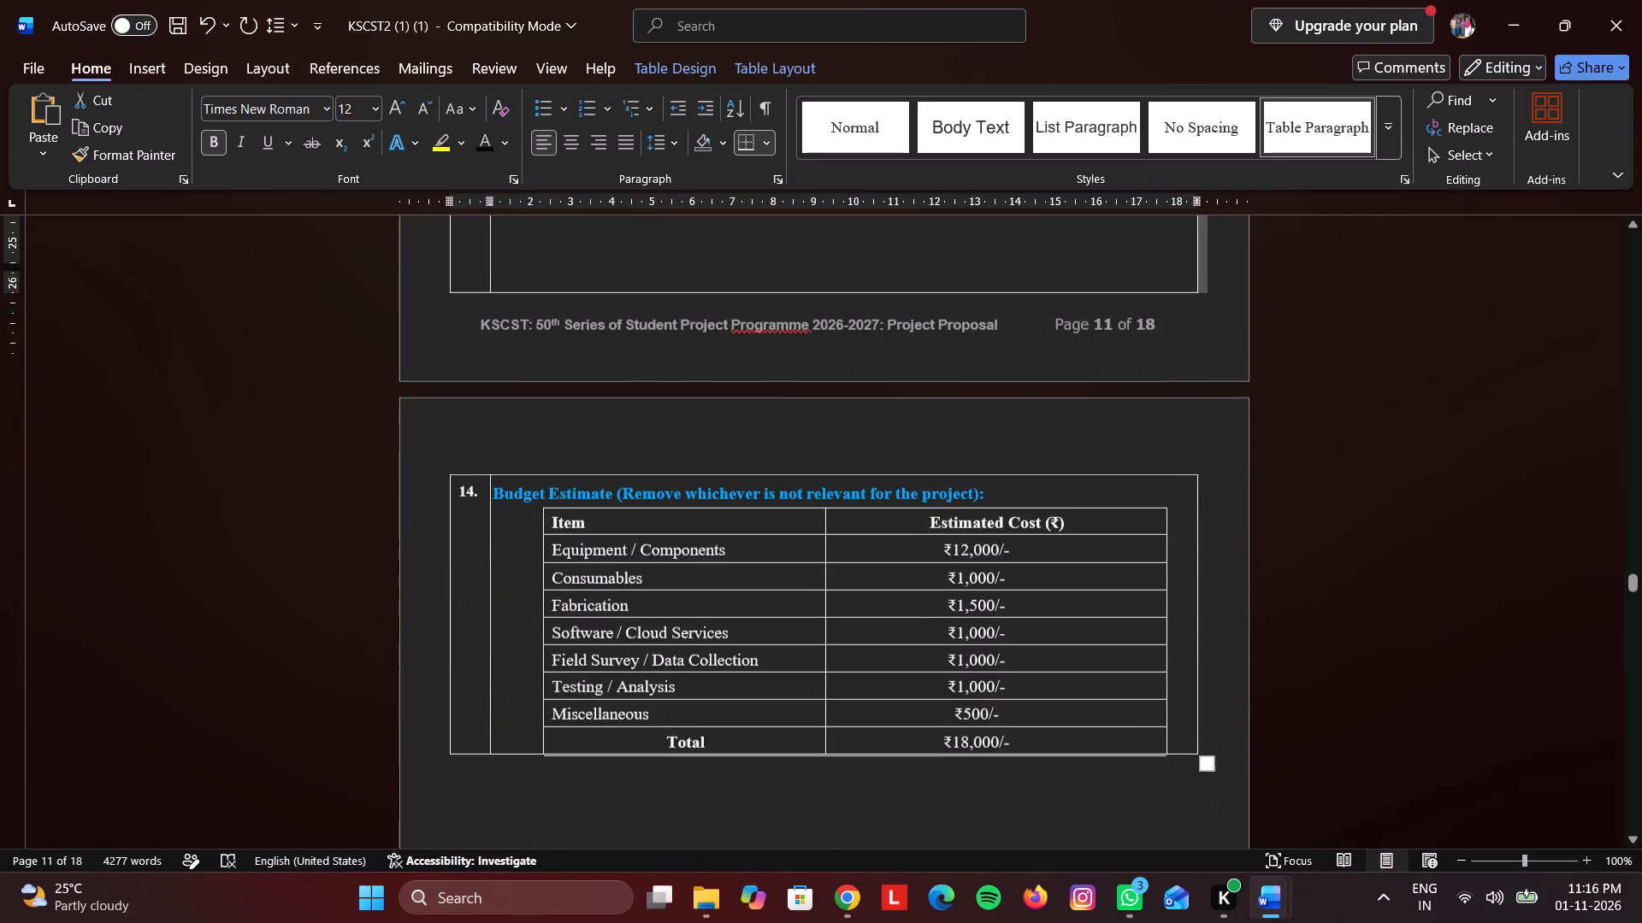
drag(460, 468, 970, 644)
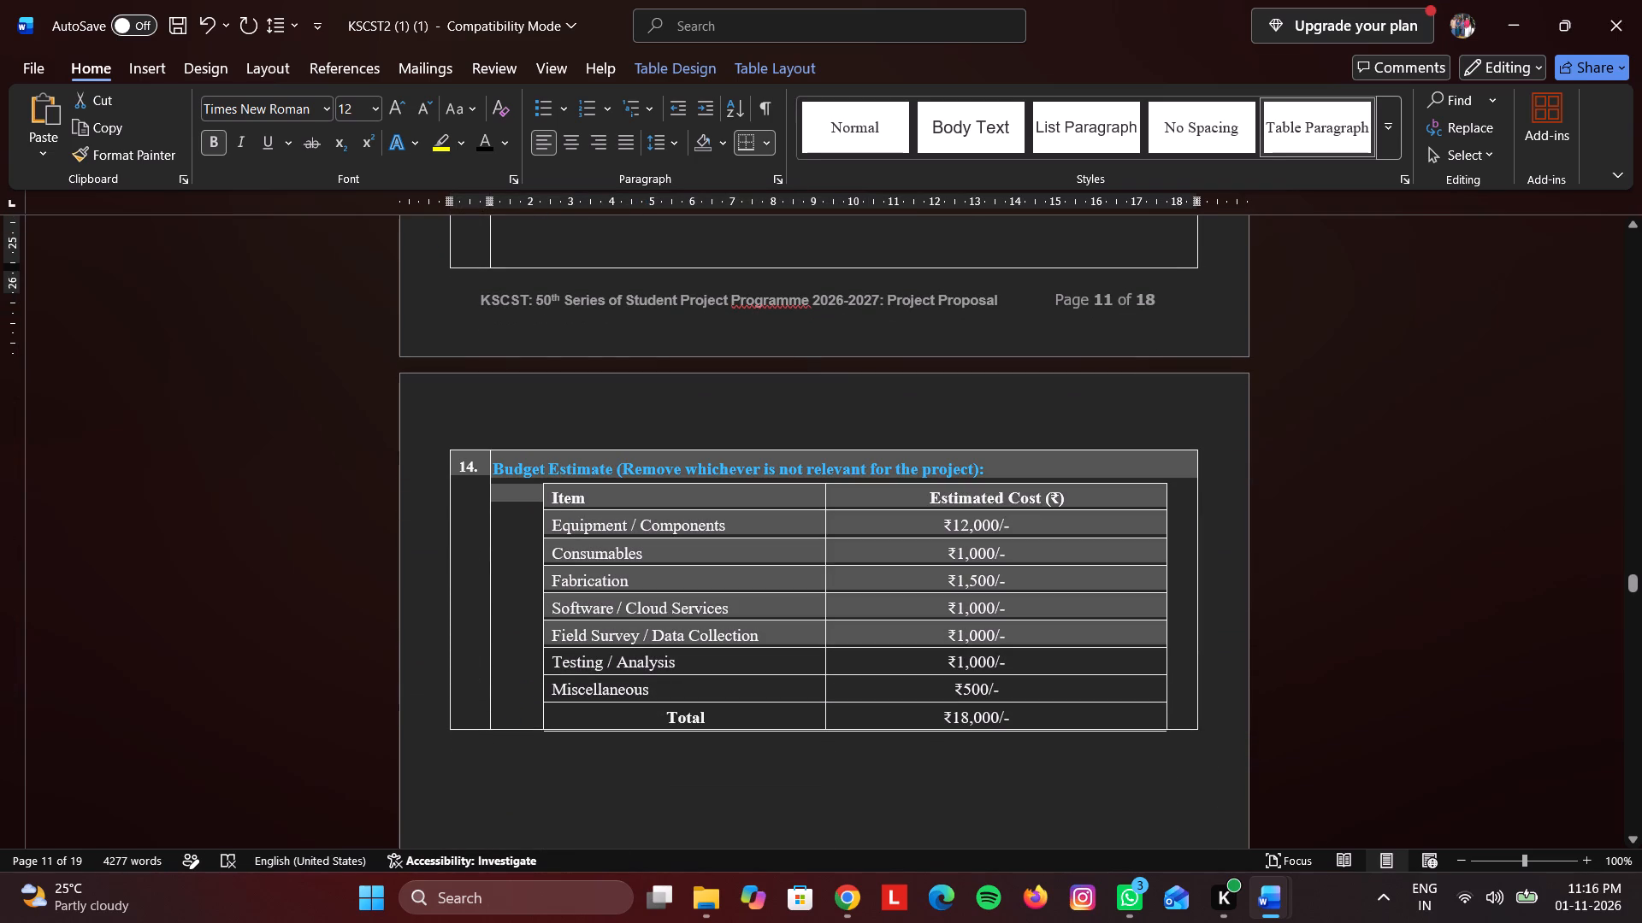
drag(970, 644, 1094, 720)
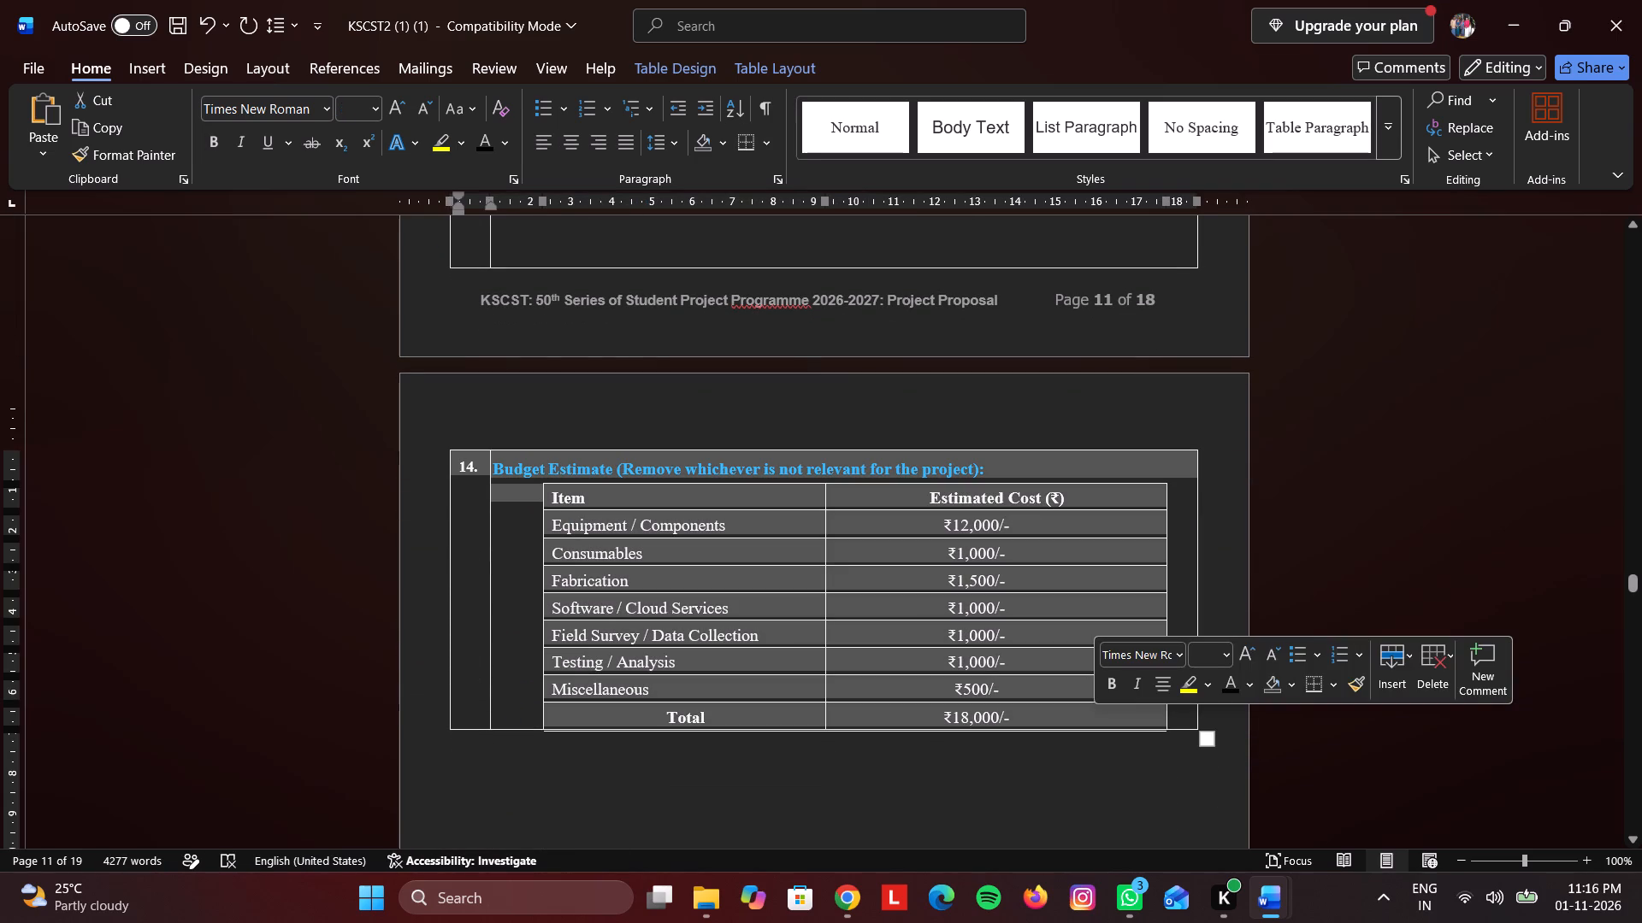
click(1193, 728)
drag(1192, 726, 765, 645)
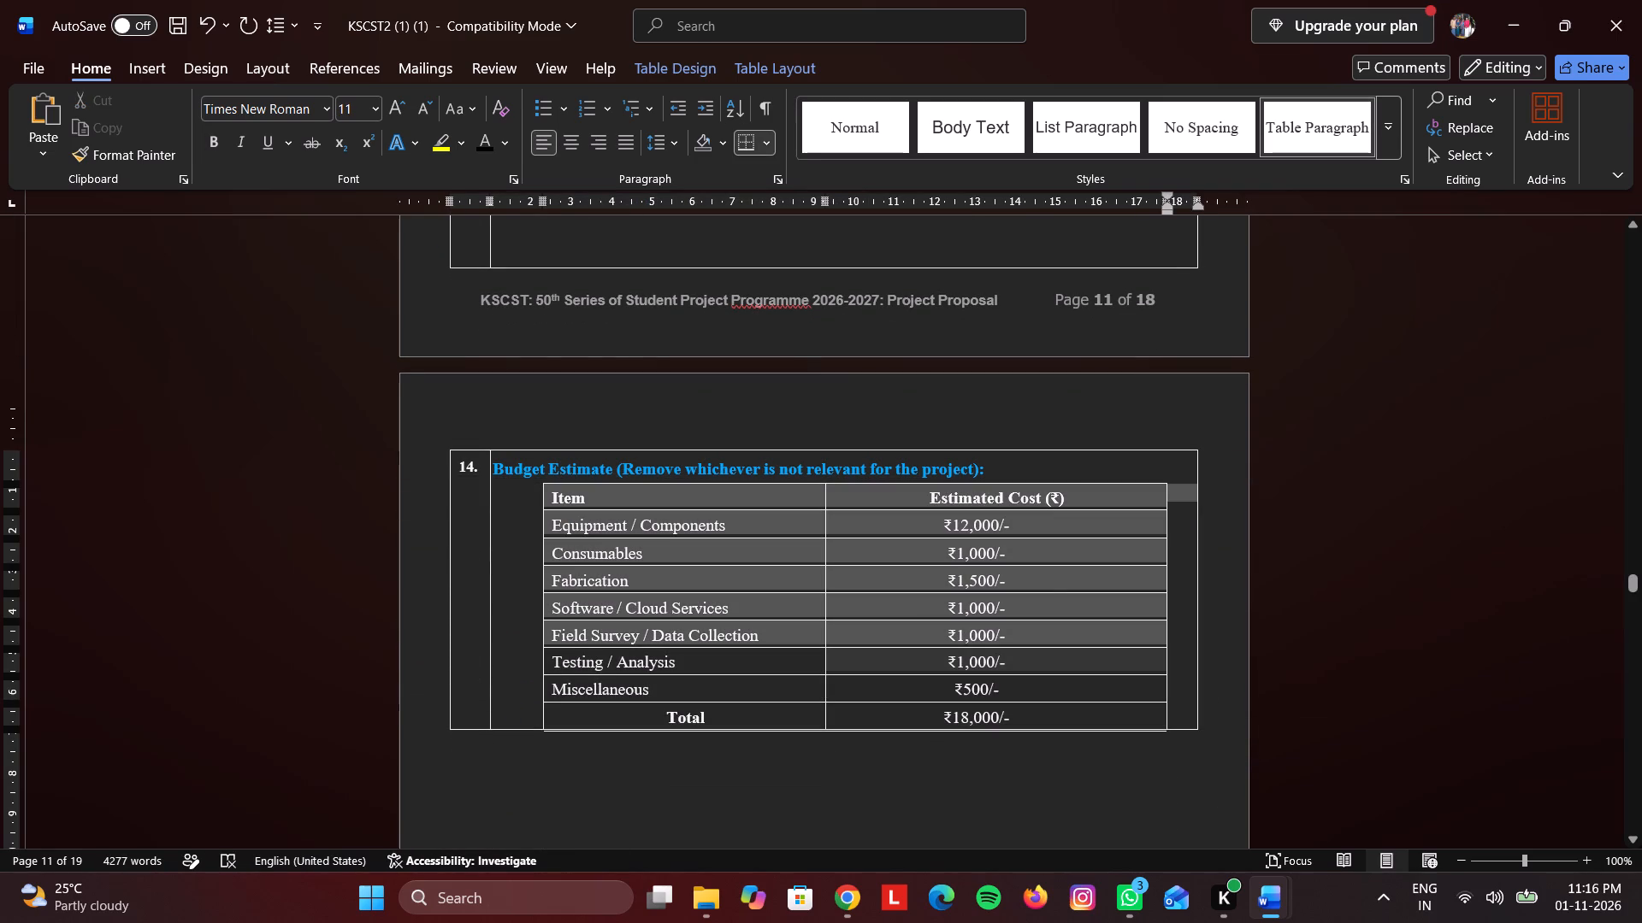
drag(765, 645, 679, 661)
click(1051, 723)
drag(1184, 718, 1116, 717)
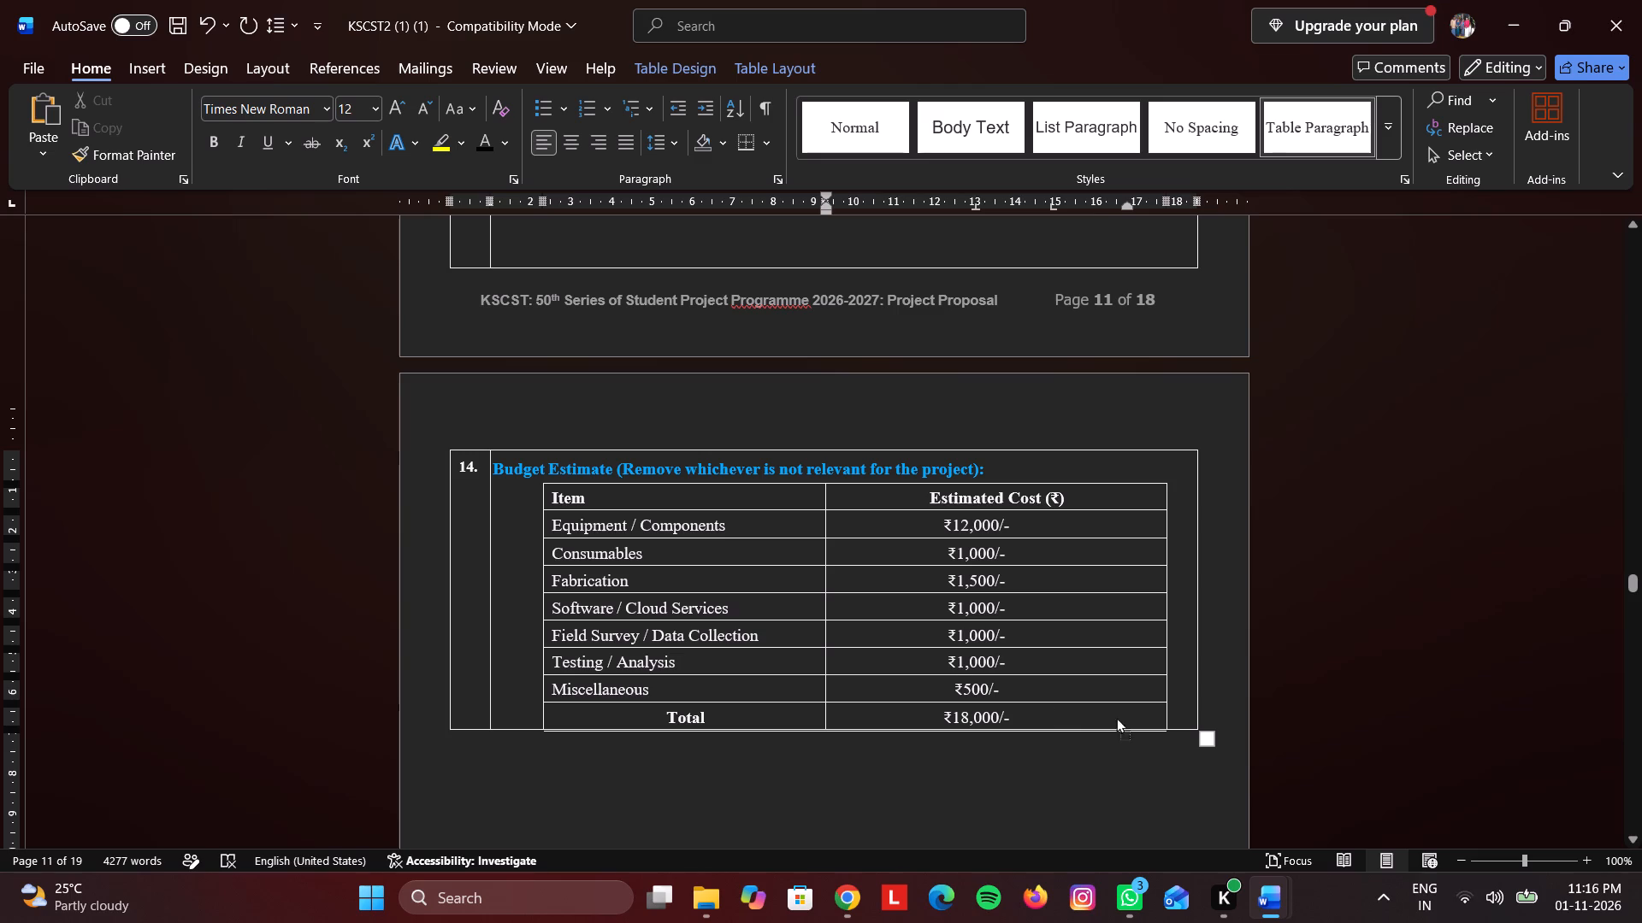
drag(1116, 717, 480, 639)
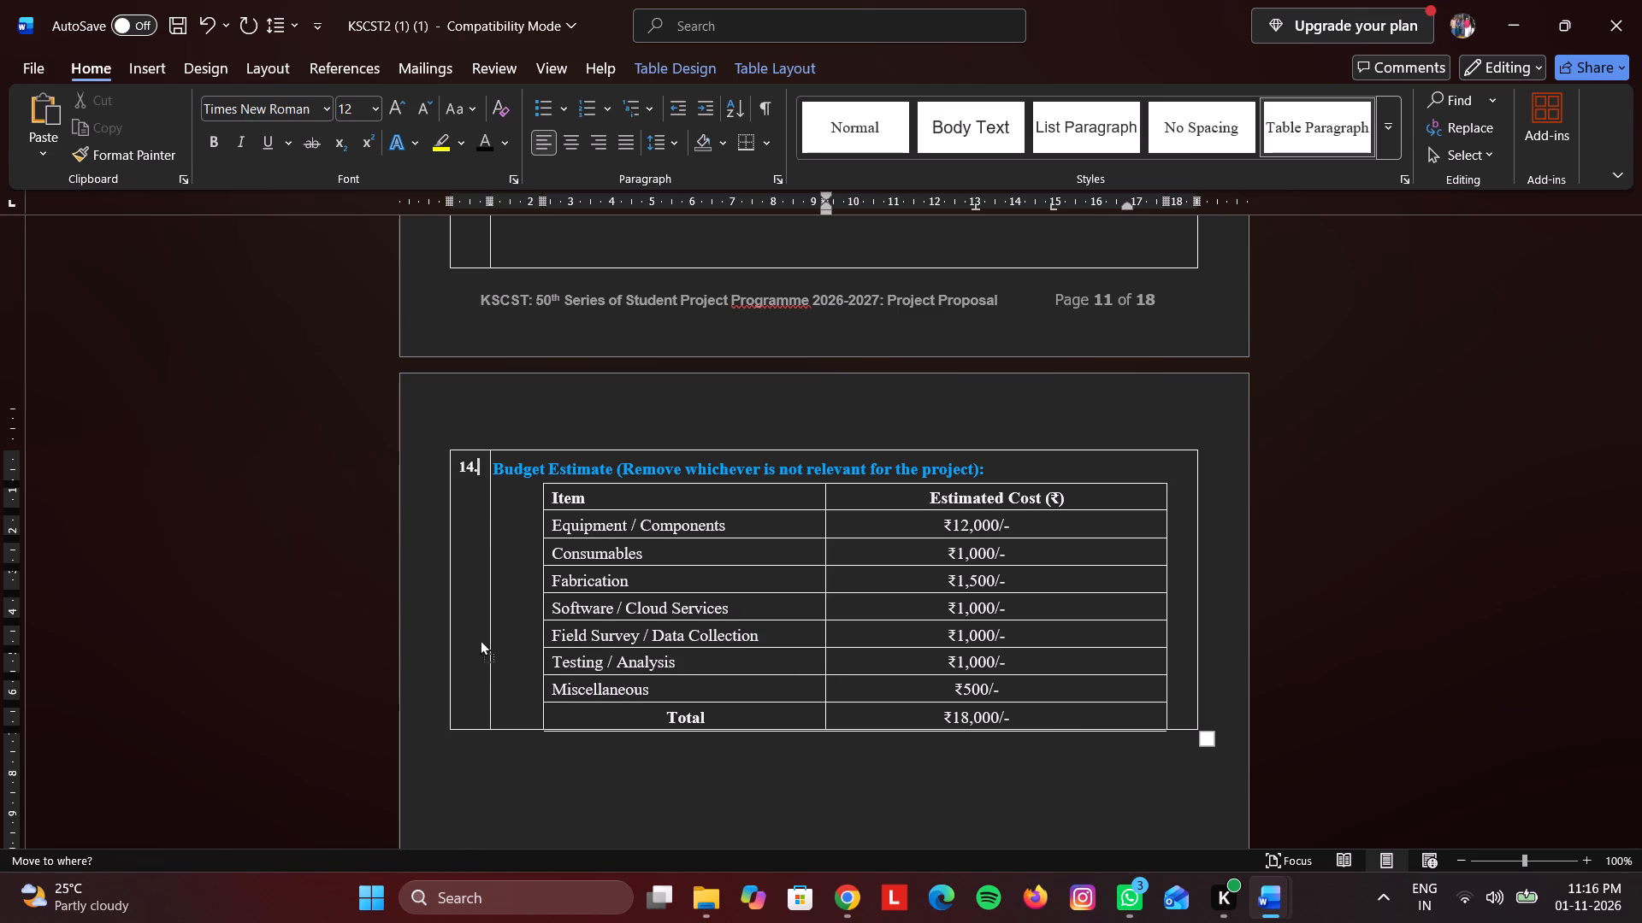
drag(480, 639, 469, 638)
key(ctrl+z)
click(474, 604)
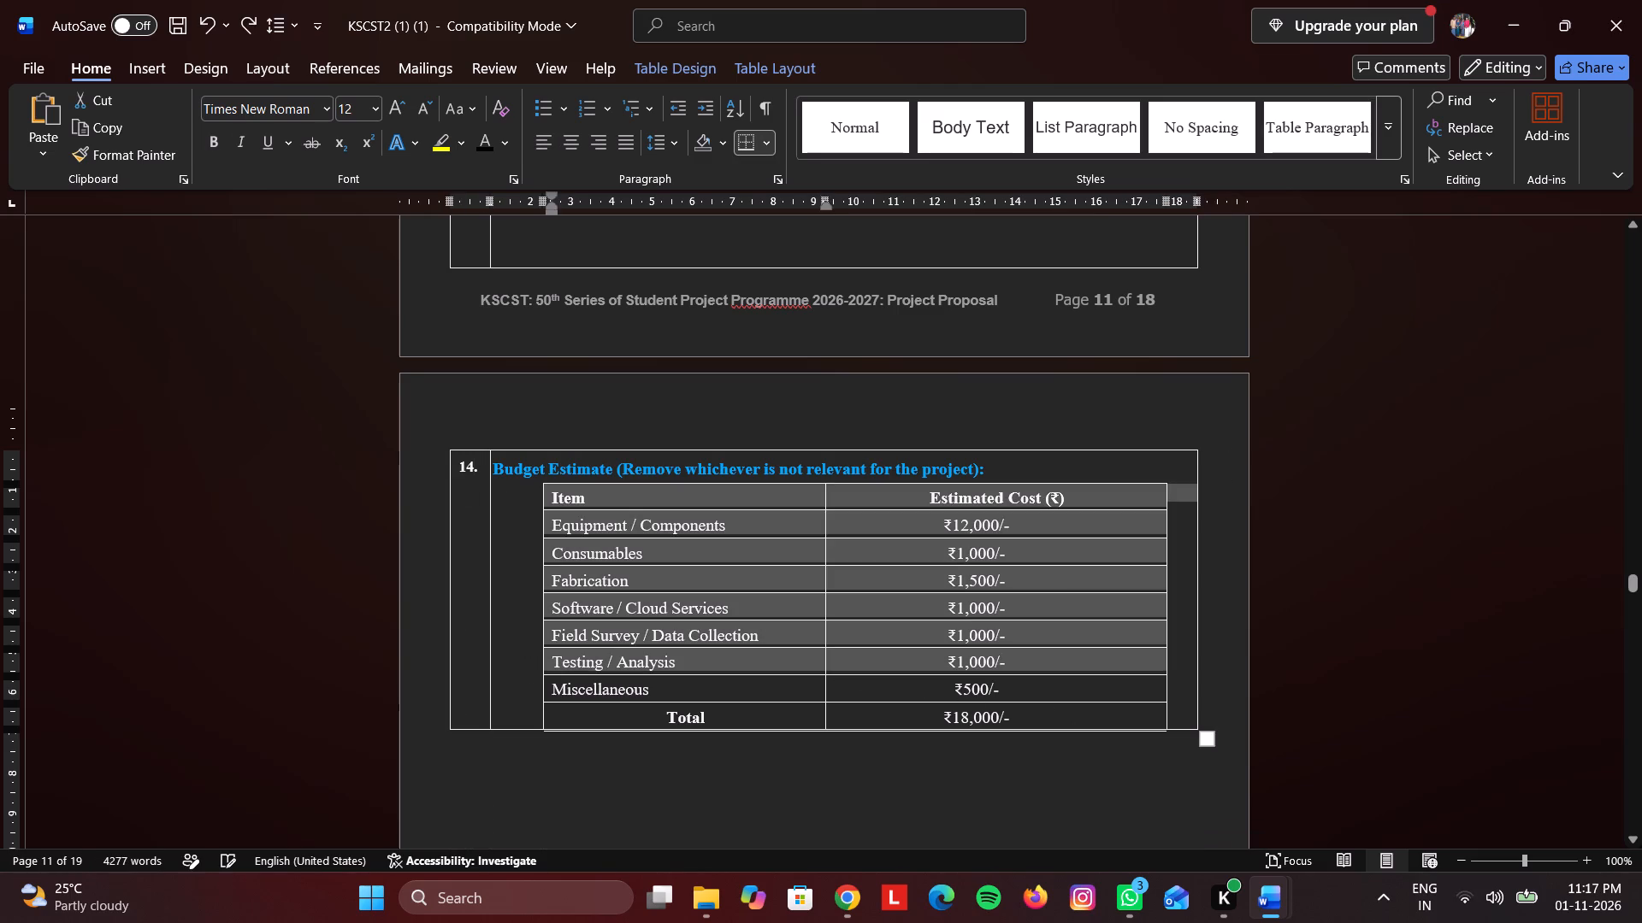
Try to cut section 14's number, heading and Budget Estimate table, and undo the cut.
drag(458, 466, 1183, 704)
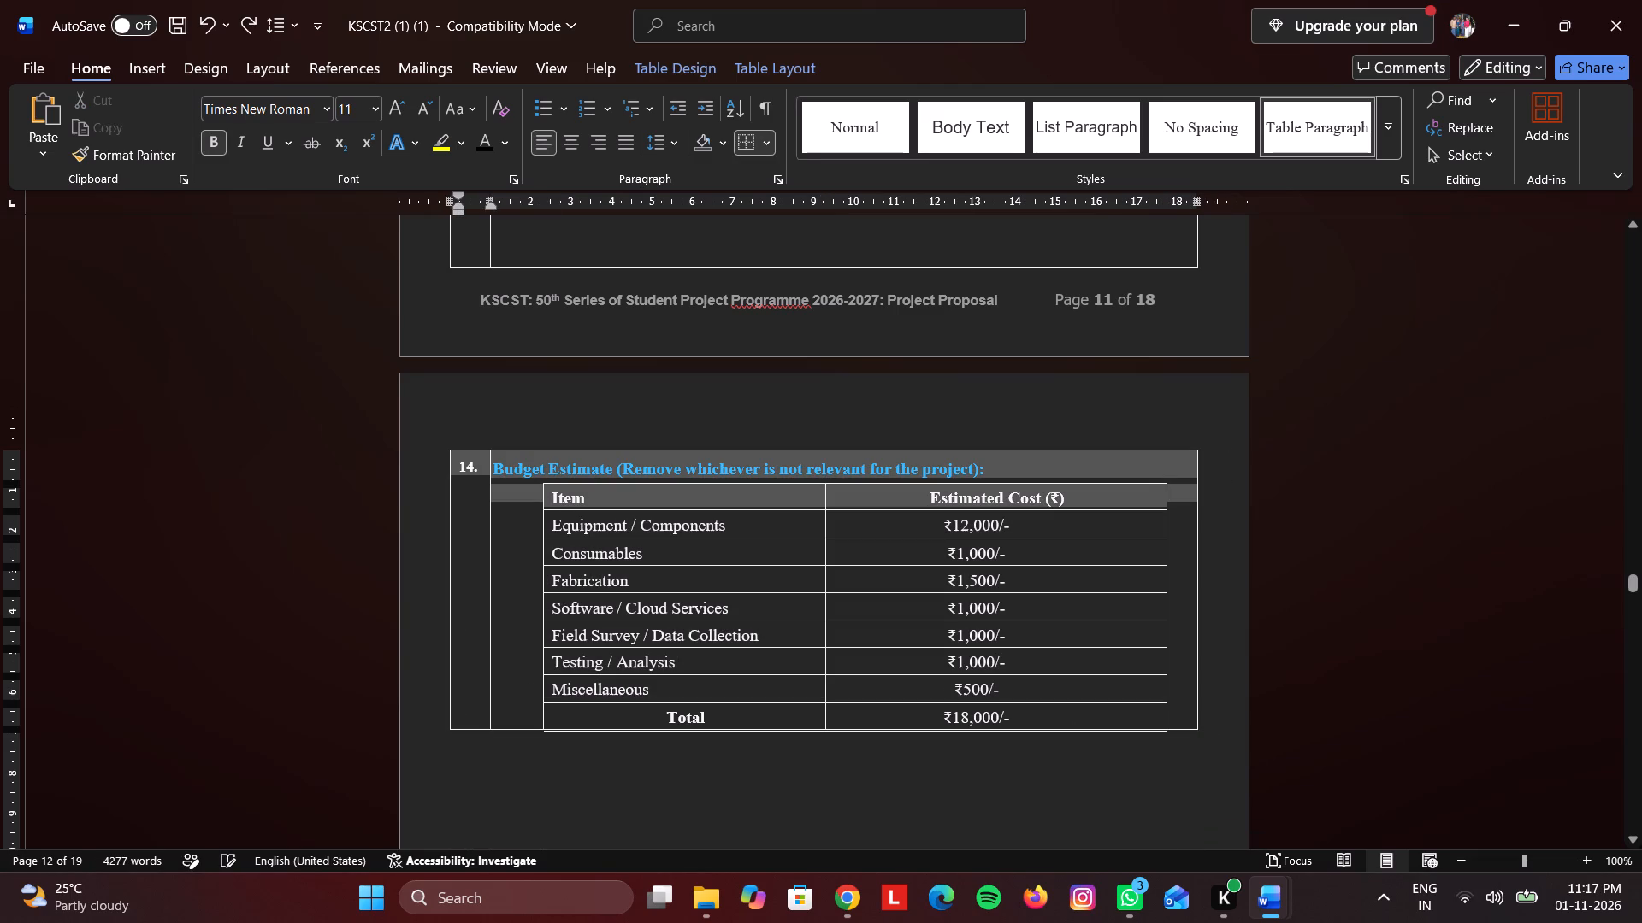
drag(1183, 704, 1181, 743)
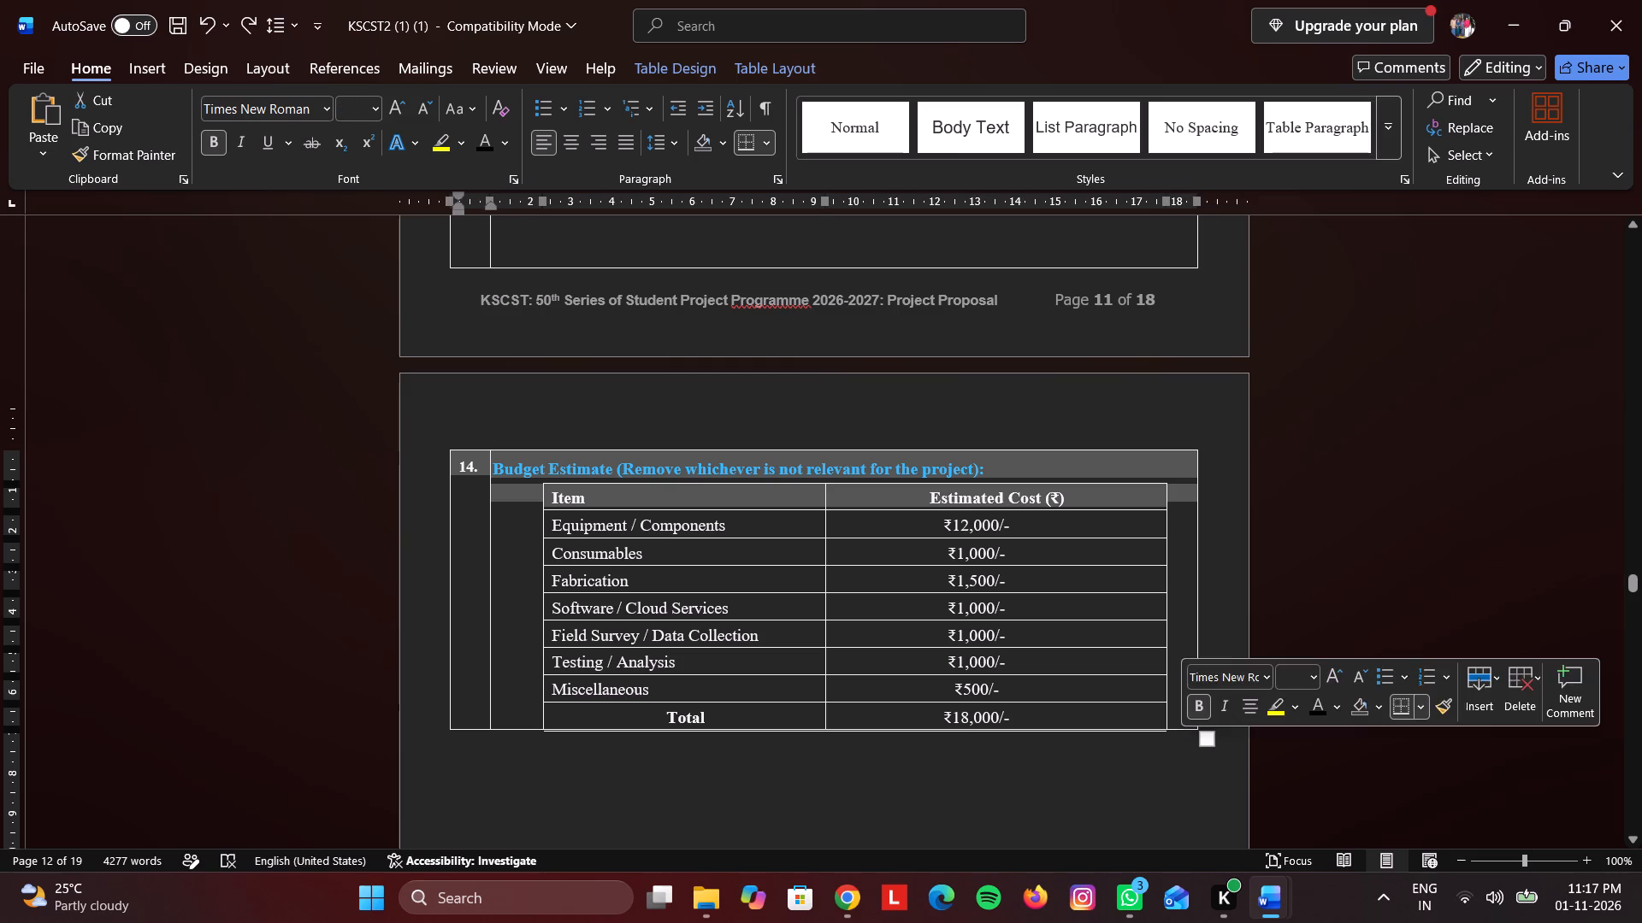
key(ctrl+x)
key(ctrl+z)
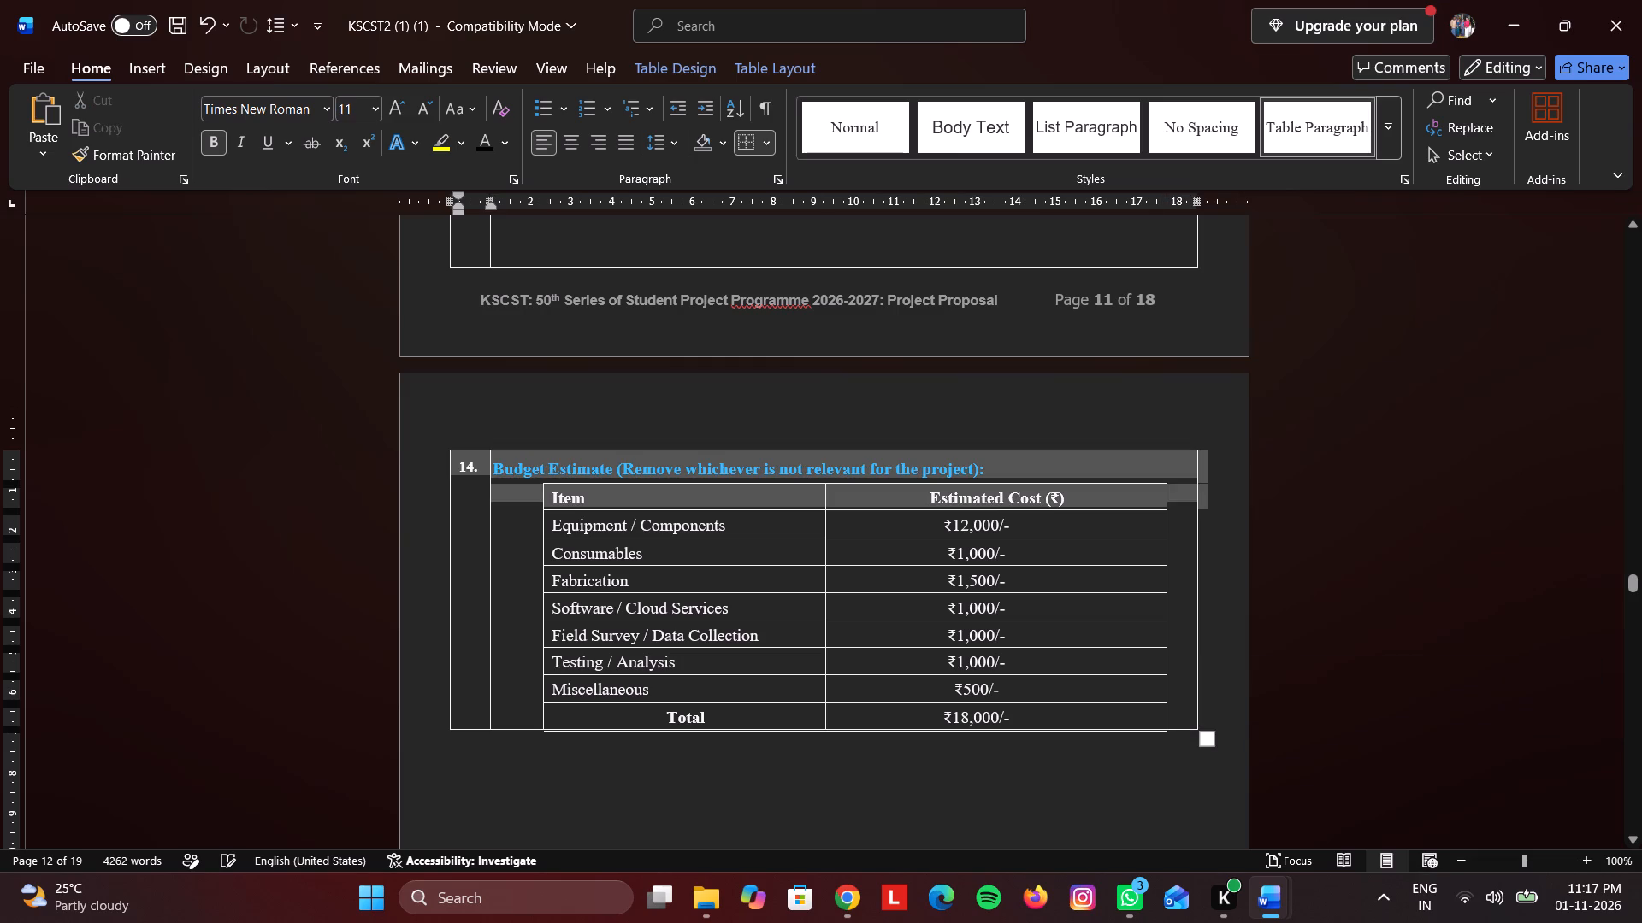
Cut section 14's number, Budget Estimate heading and all the text of its cost table.
click(656, 603)
drag(457, 469, 983, 731)
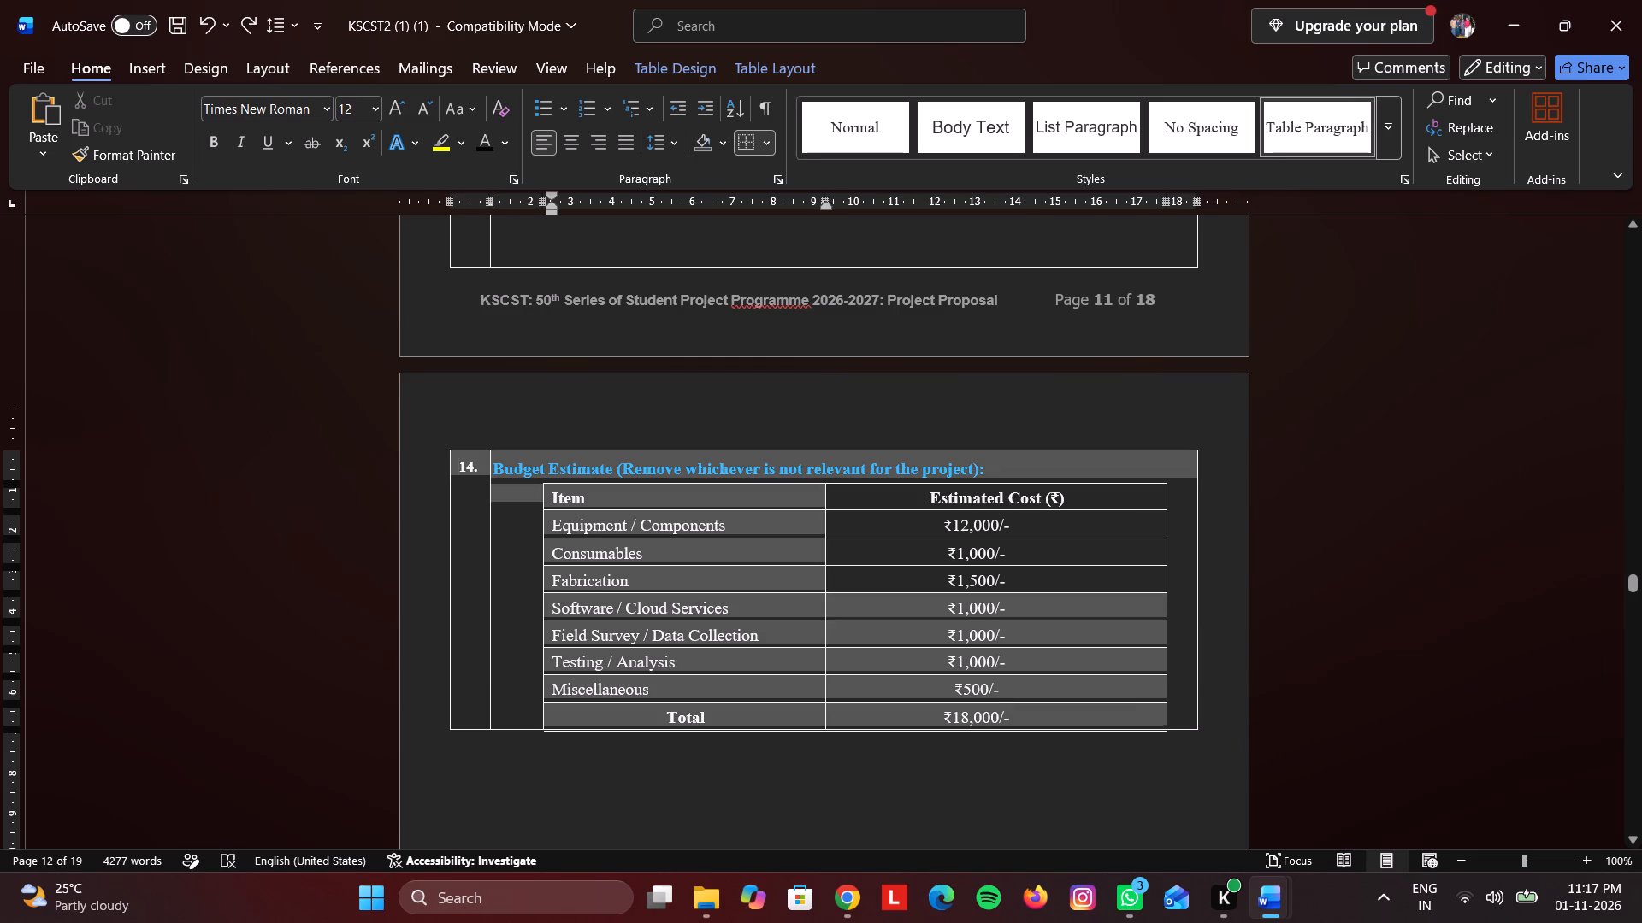
drag(983, 731, 1073, 745)
key(ctrl+x)
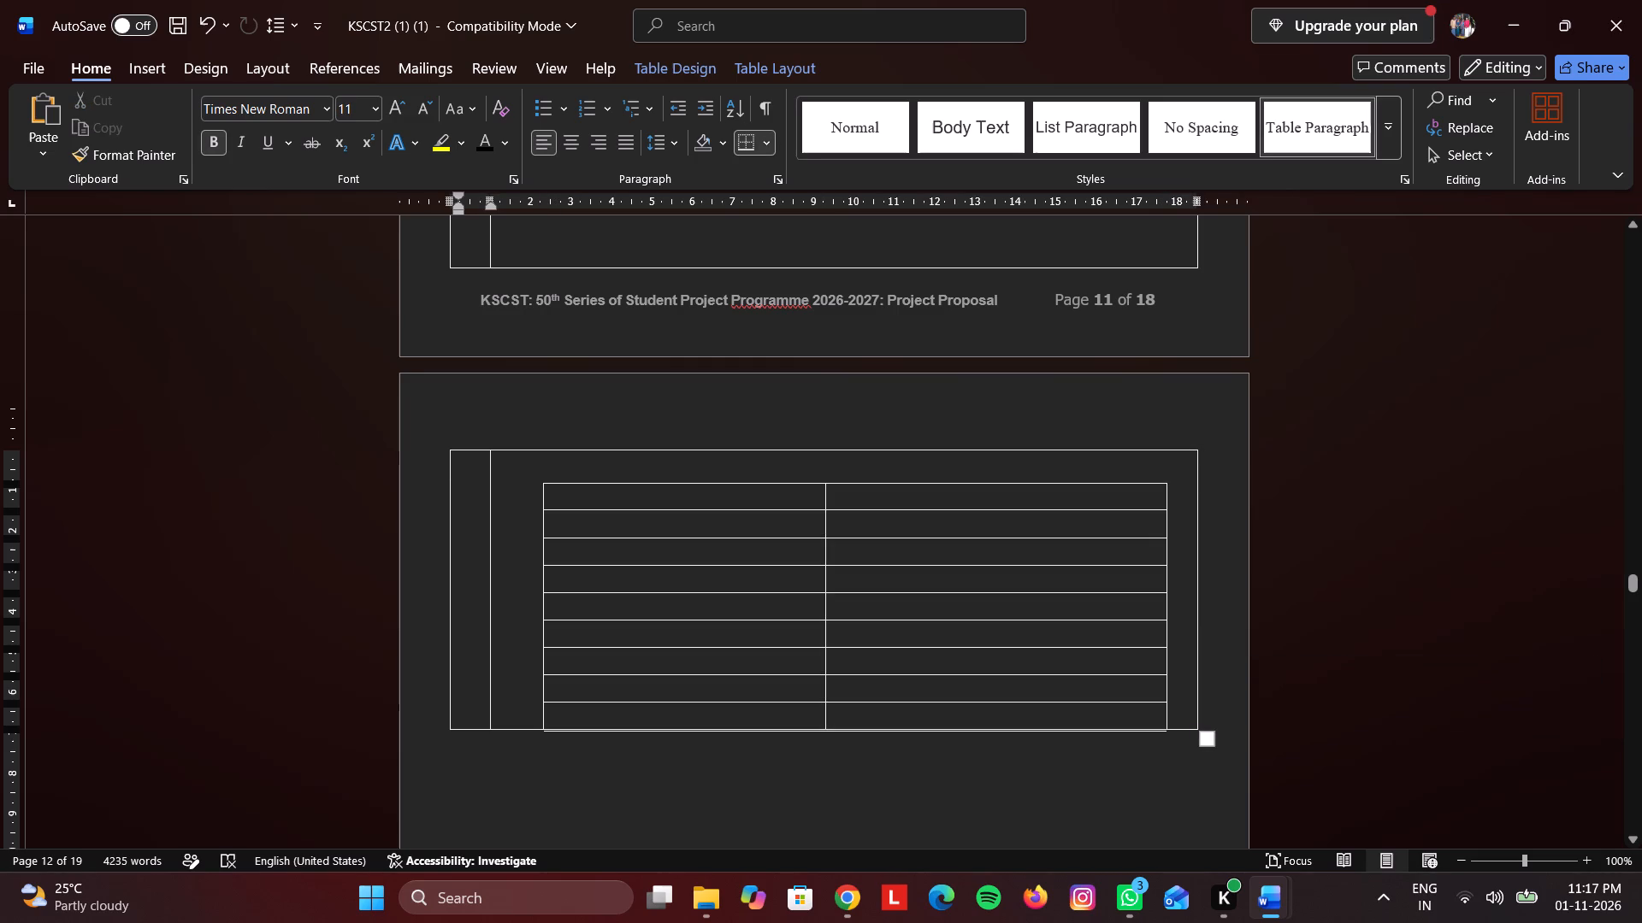
Insert a table of two columns and six rows in the blank row's wide cell below section 13's Field Studies list.
scroll(1065, 748, up, 5)
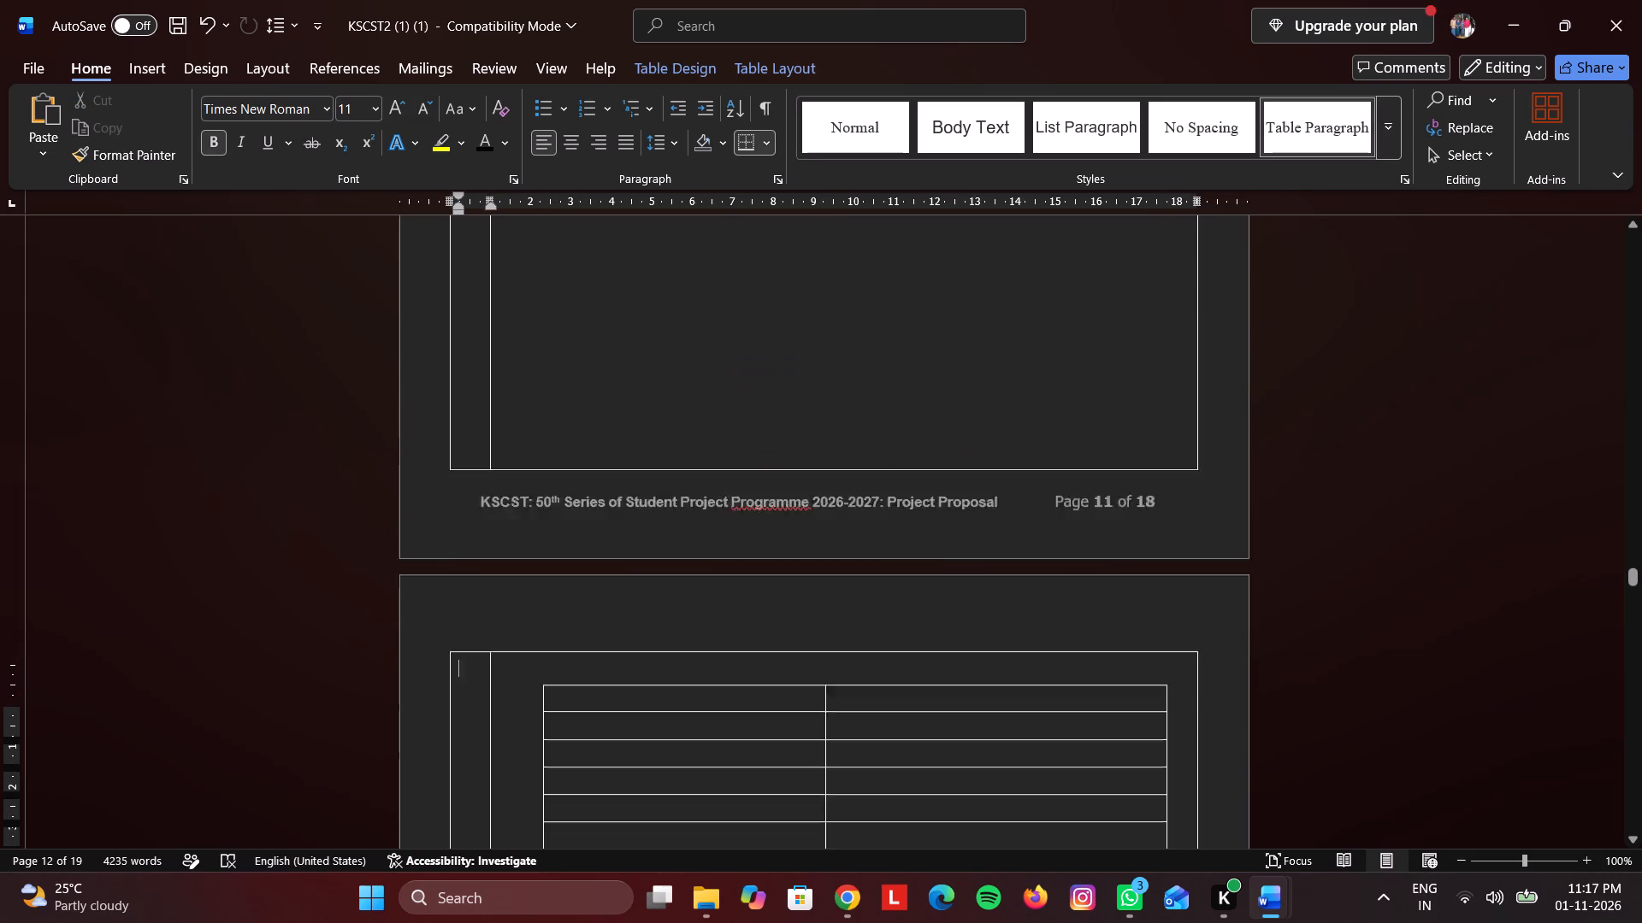
scroll(595, 596, up, 8)
click(594, 596)
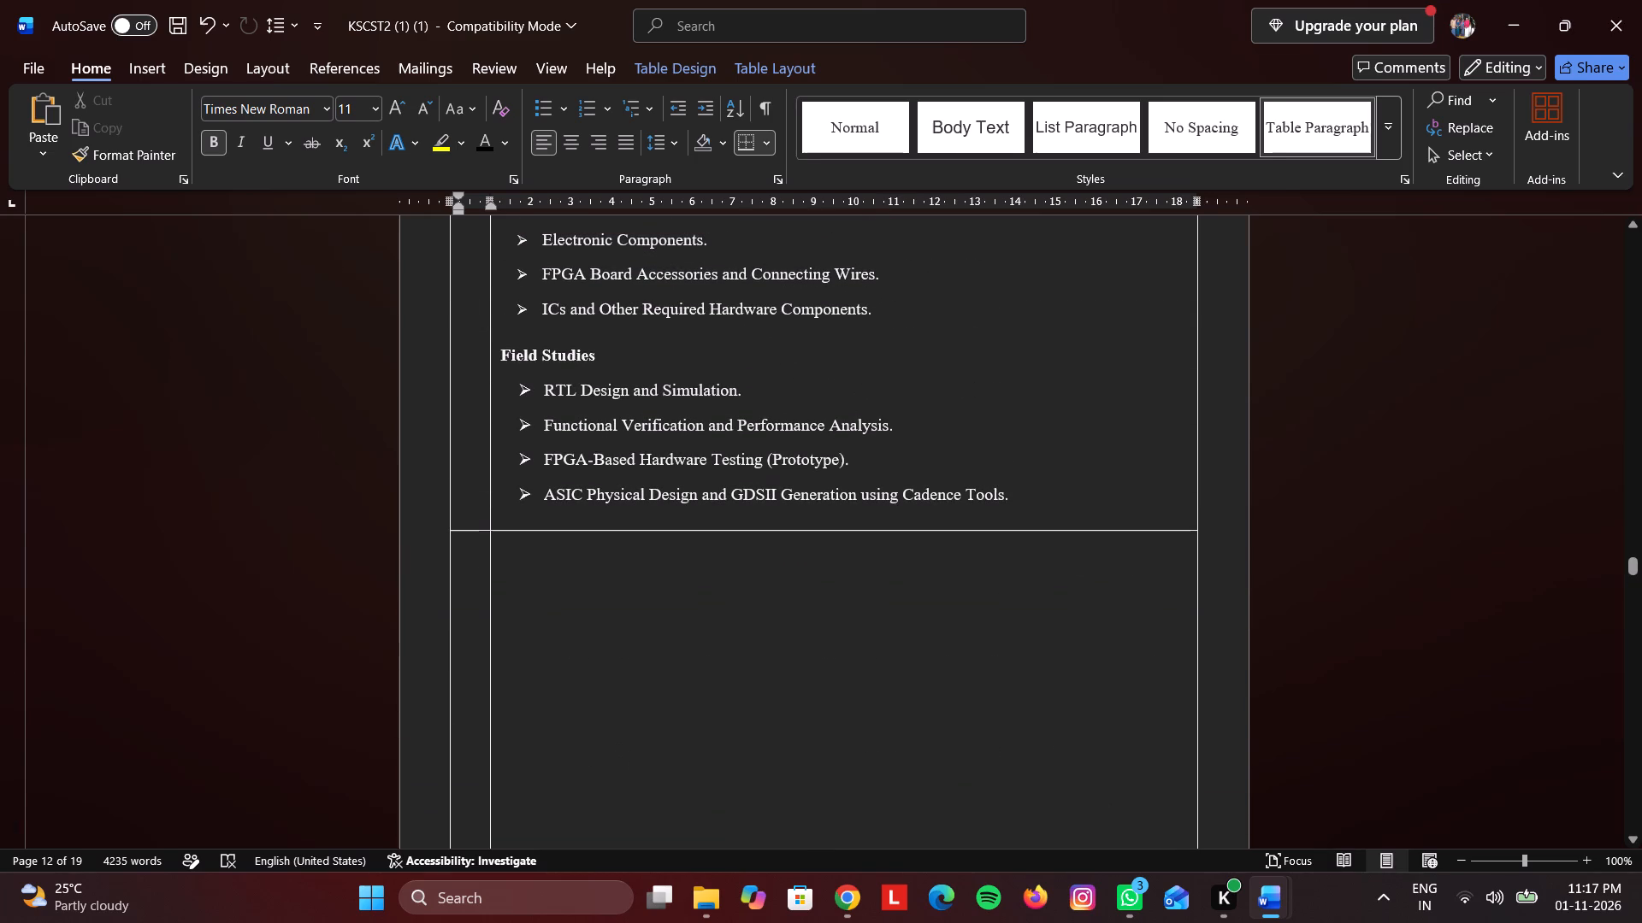
click(22, 70)
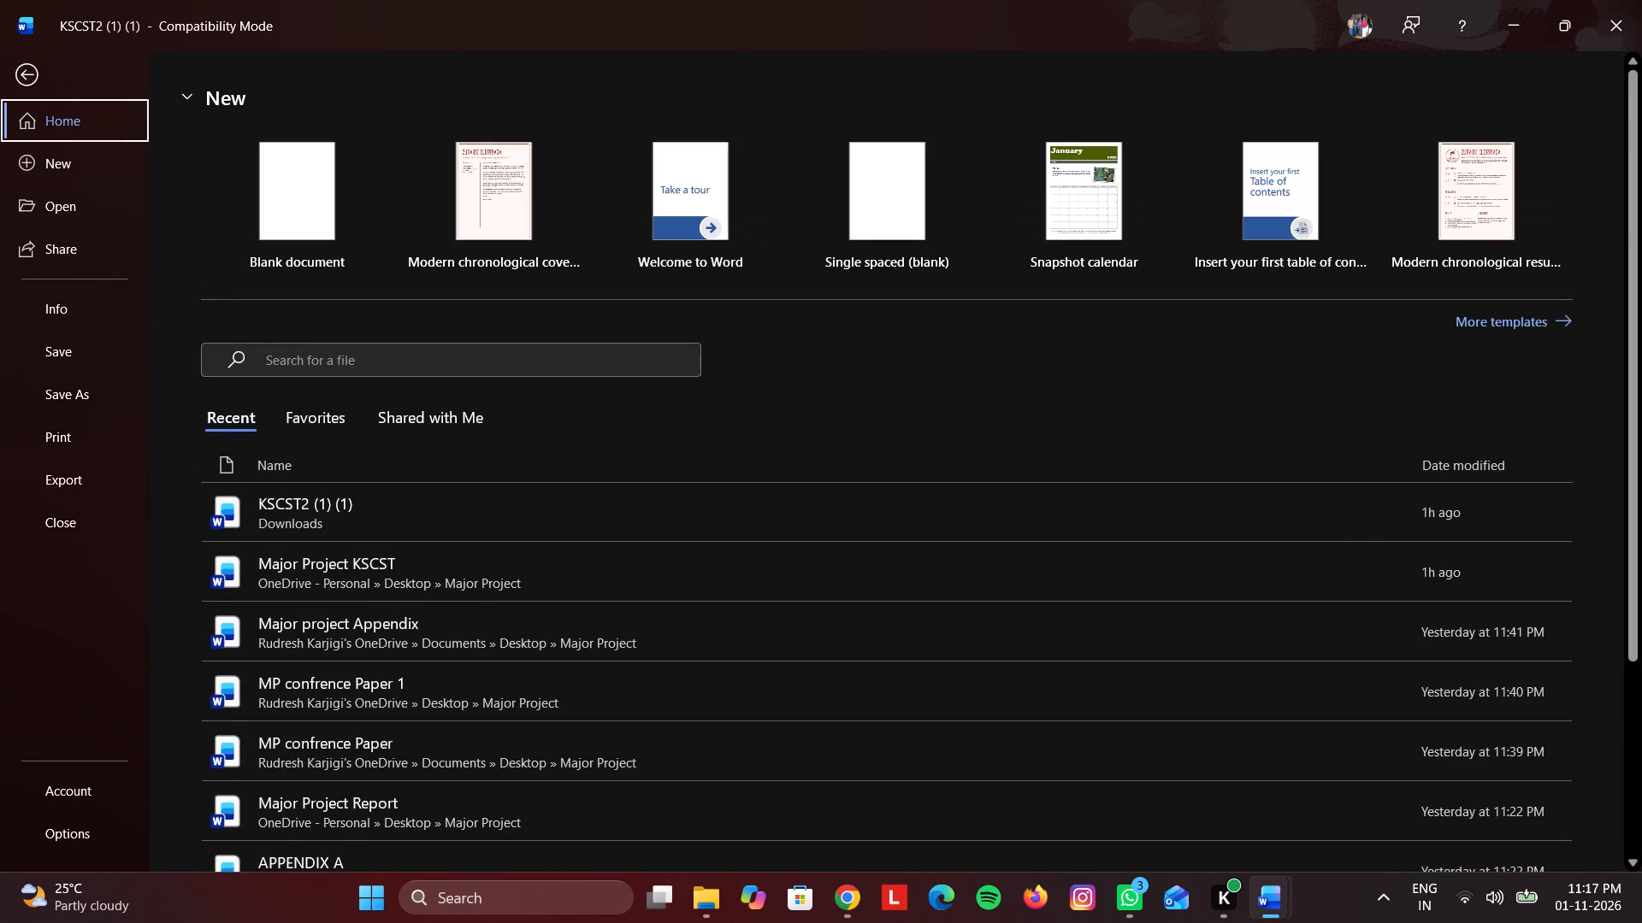
click(27, 69)
click(139, 68)
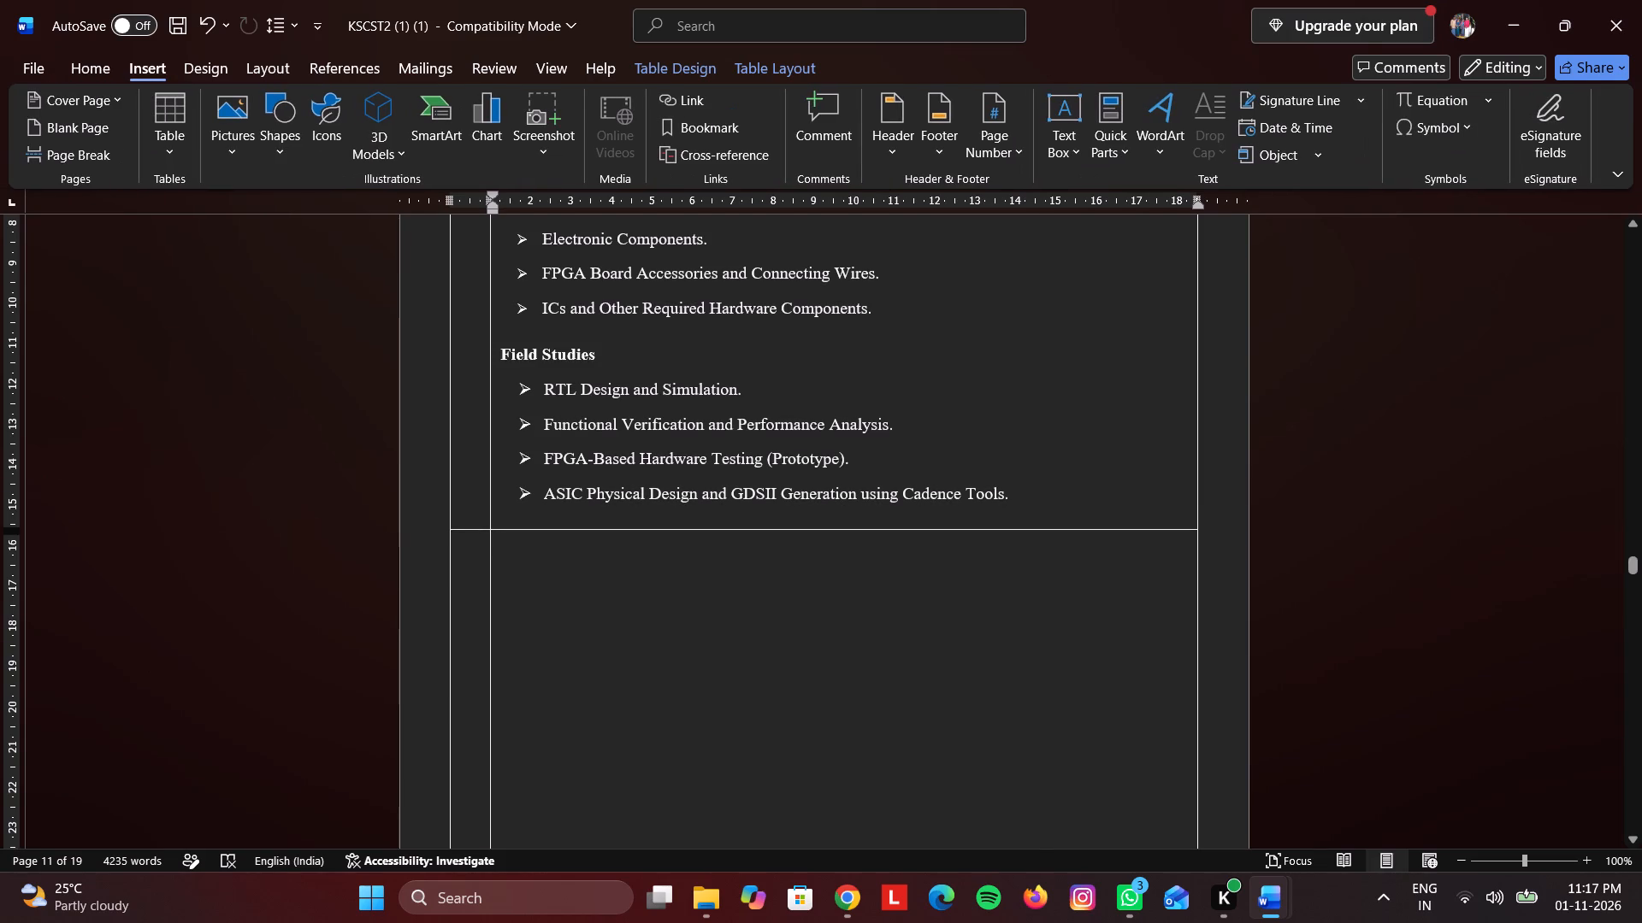
click(181, 156)
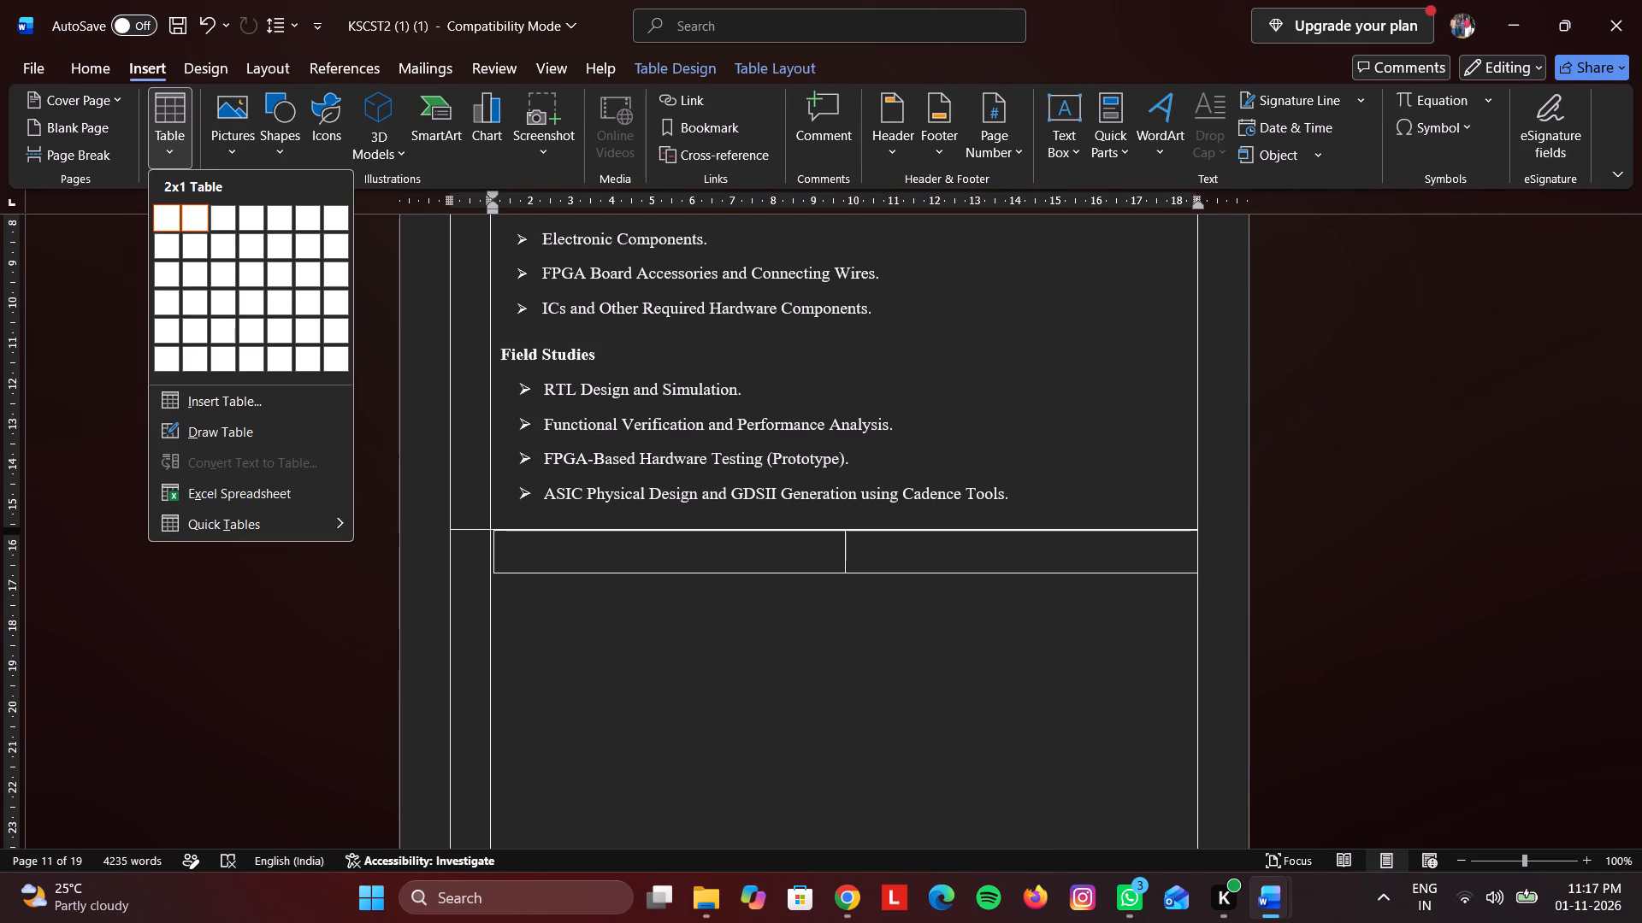
click(194, 352)
scroll(547, 637, down, 4)
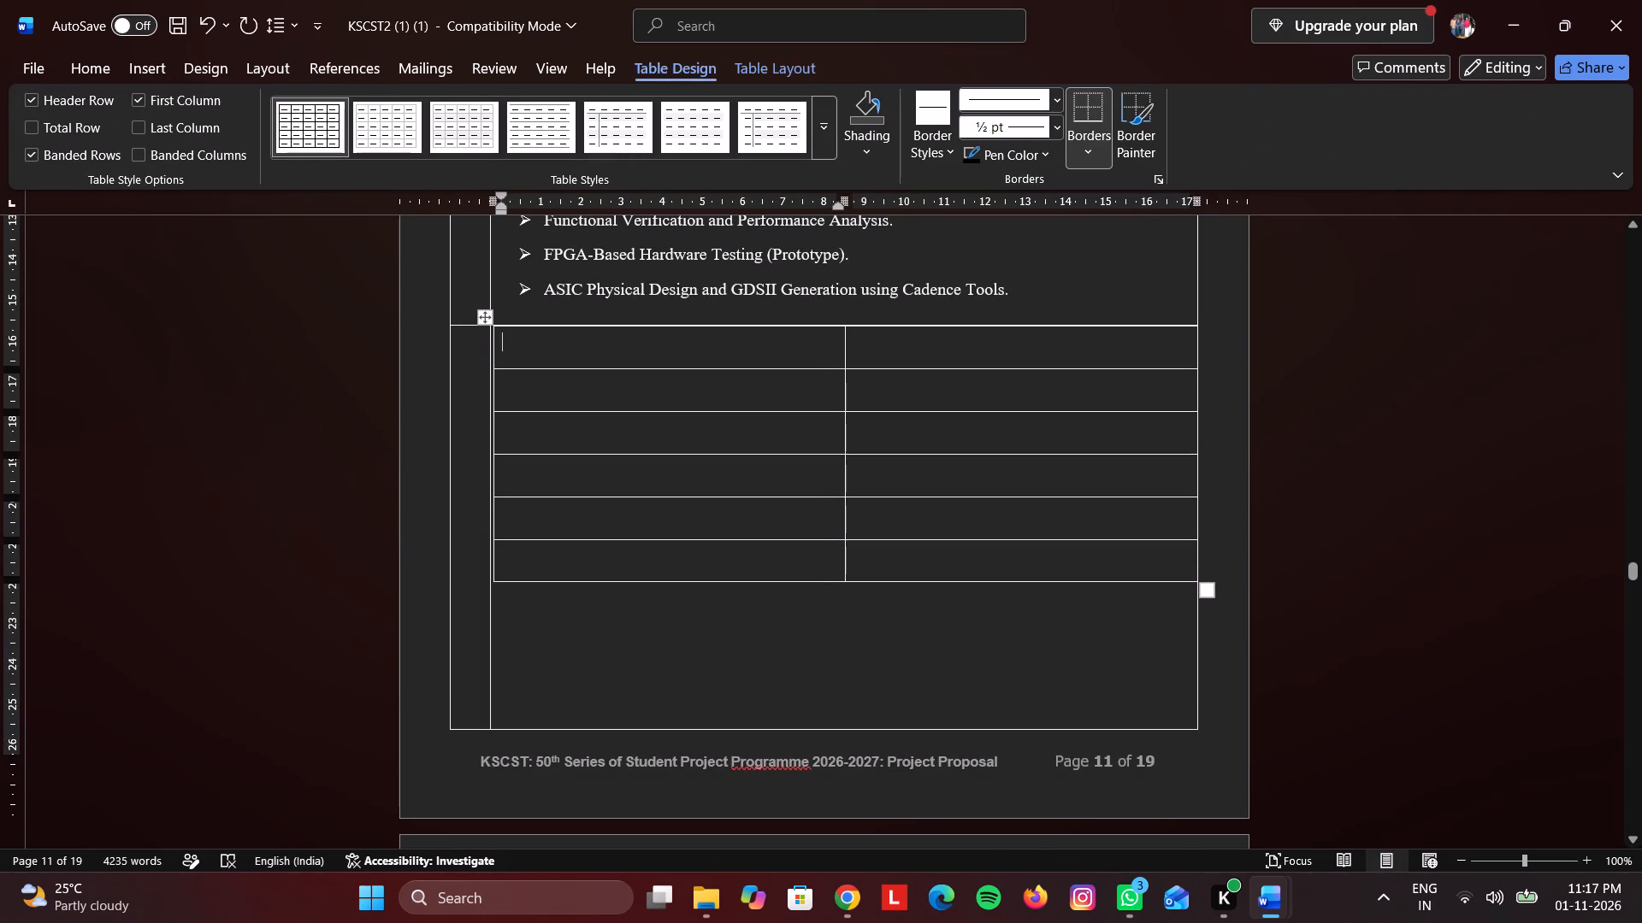
scroll(645, 567, down, 9)
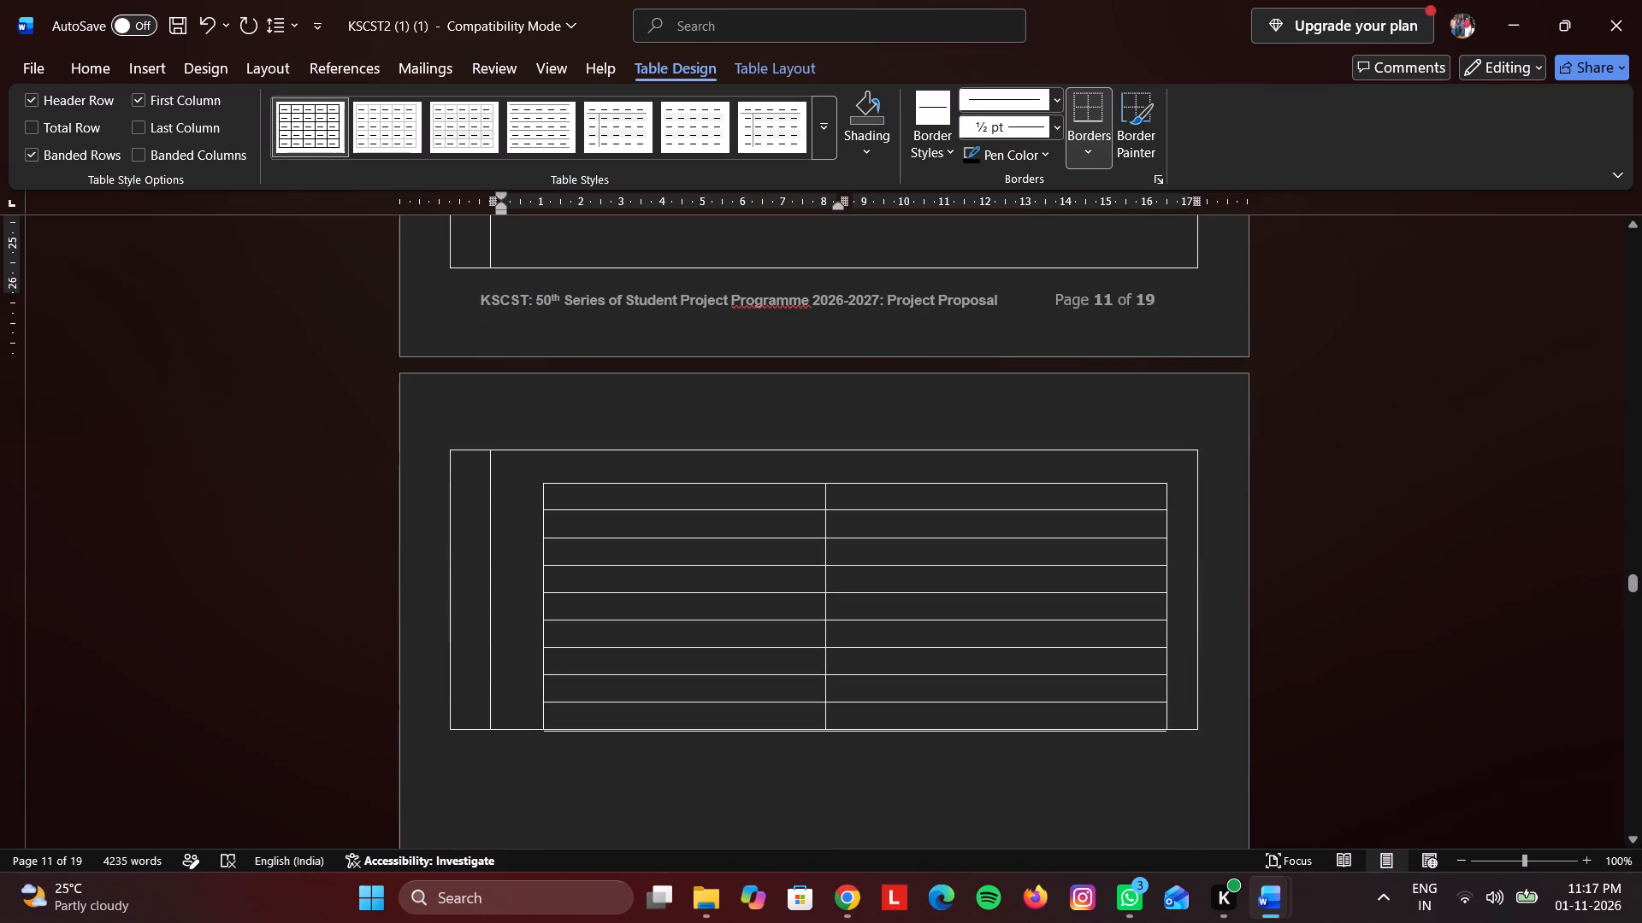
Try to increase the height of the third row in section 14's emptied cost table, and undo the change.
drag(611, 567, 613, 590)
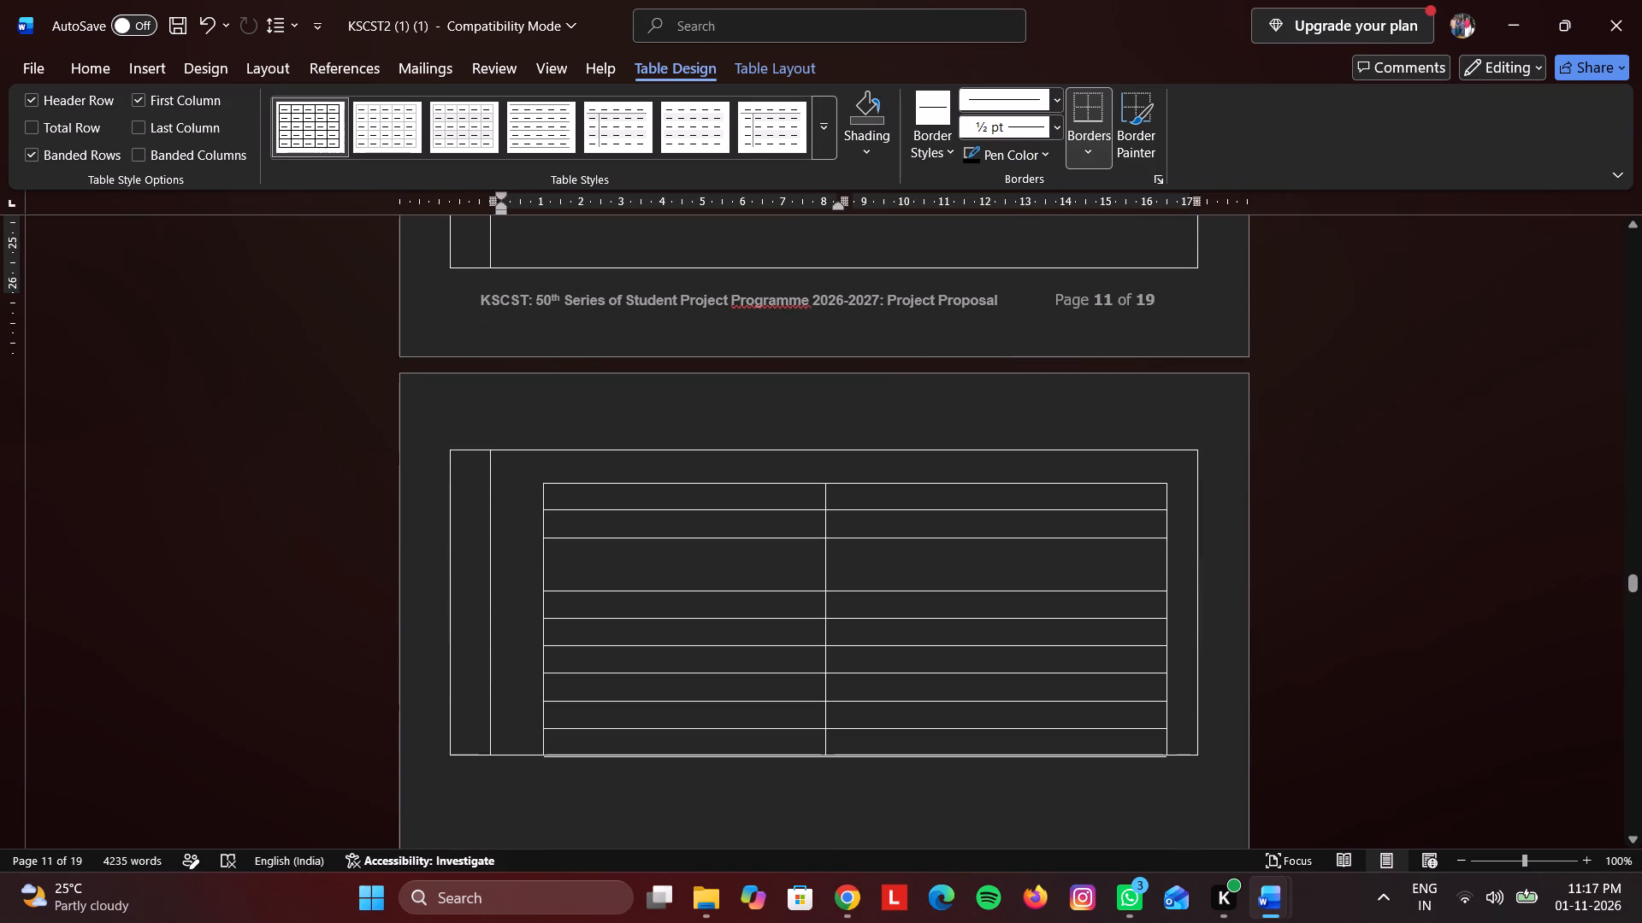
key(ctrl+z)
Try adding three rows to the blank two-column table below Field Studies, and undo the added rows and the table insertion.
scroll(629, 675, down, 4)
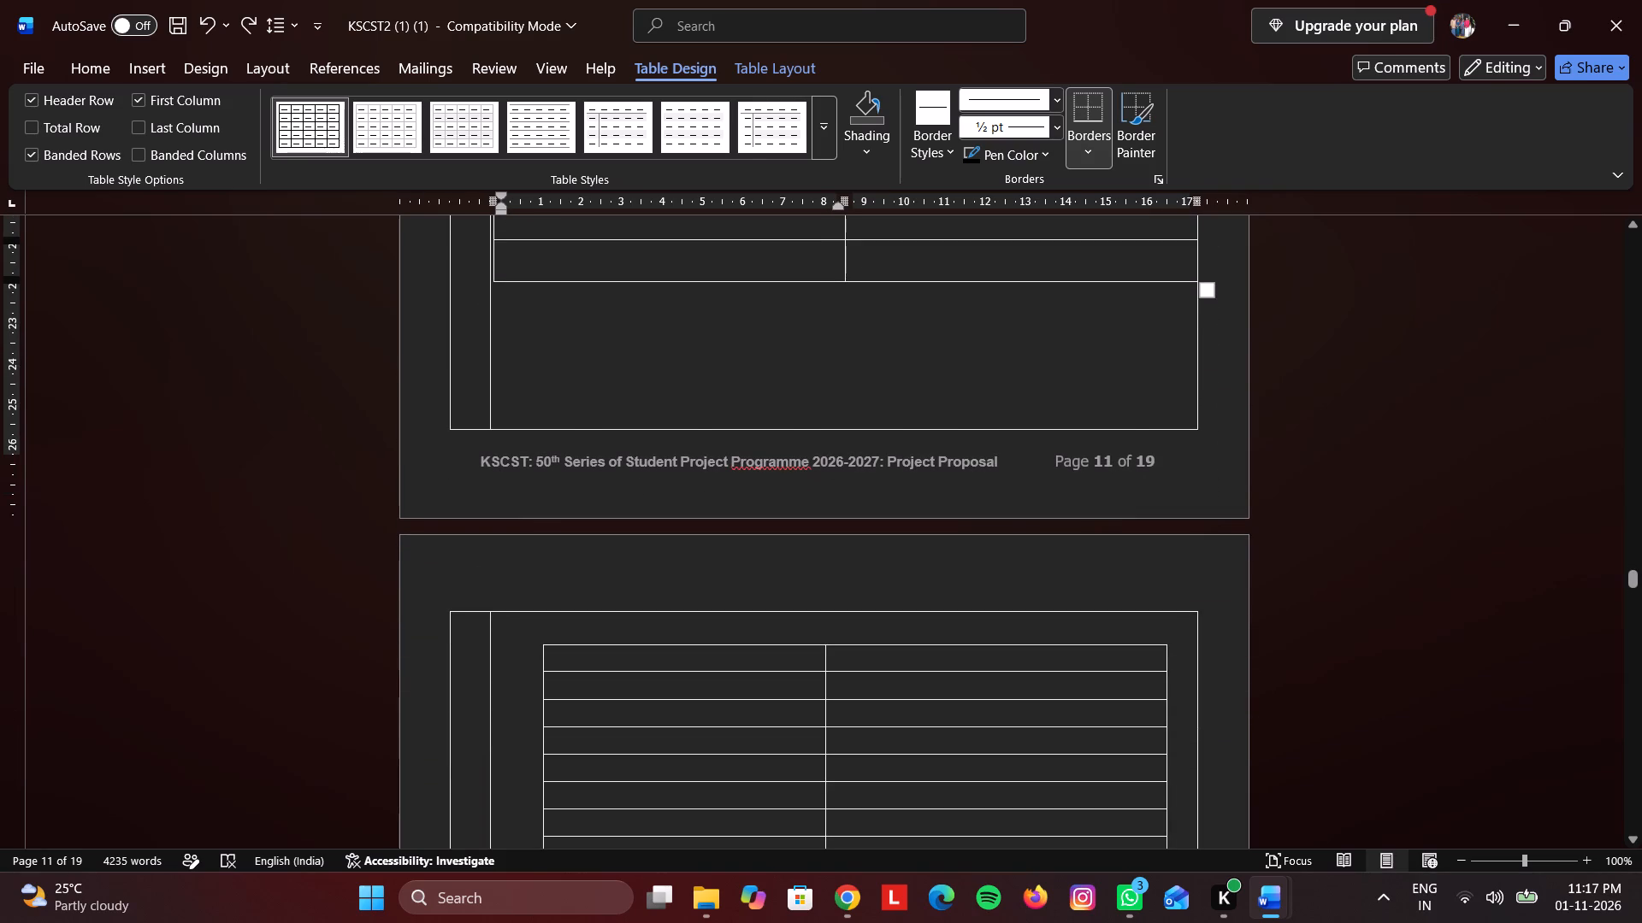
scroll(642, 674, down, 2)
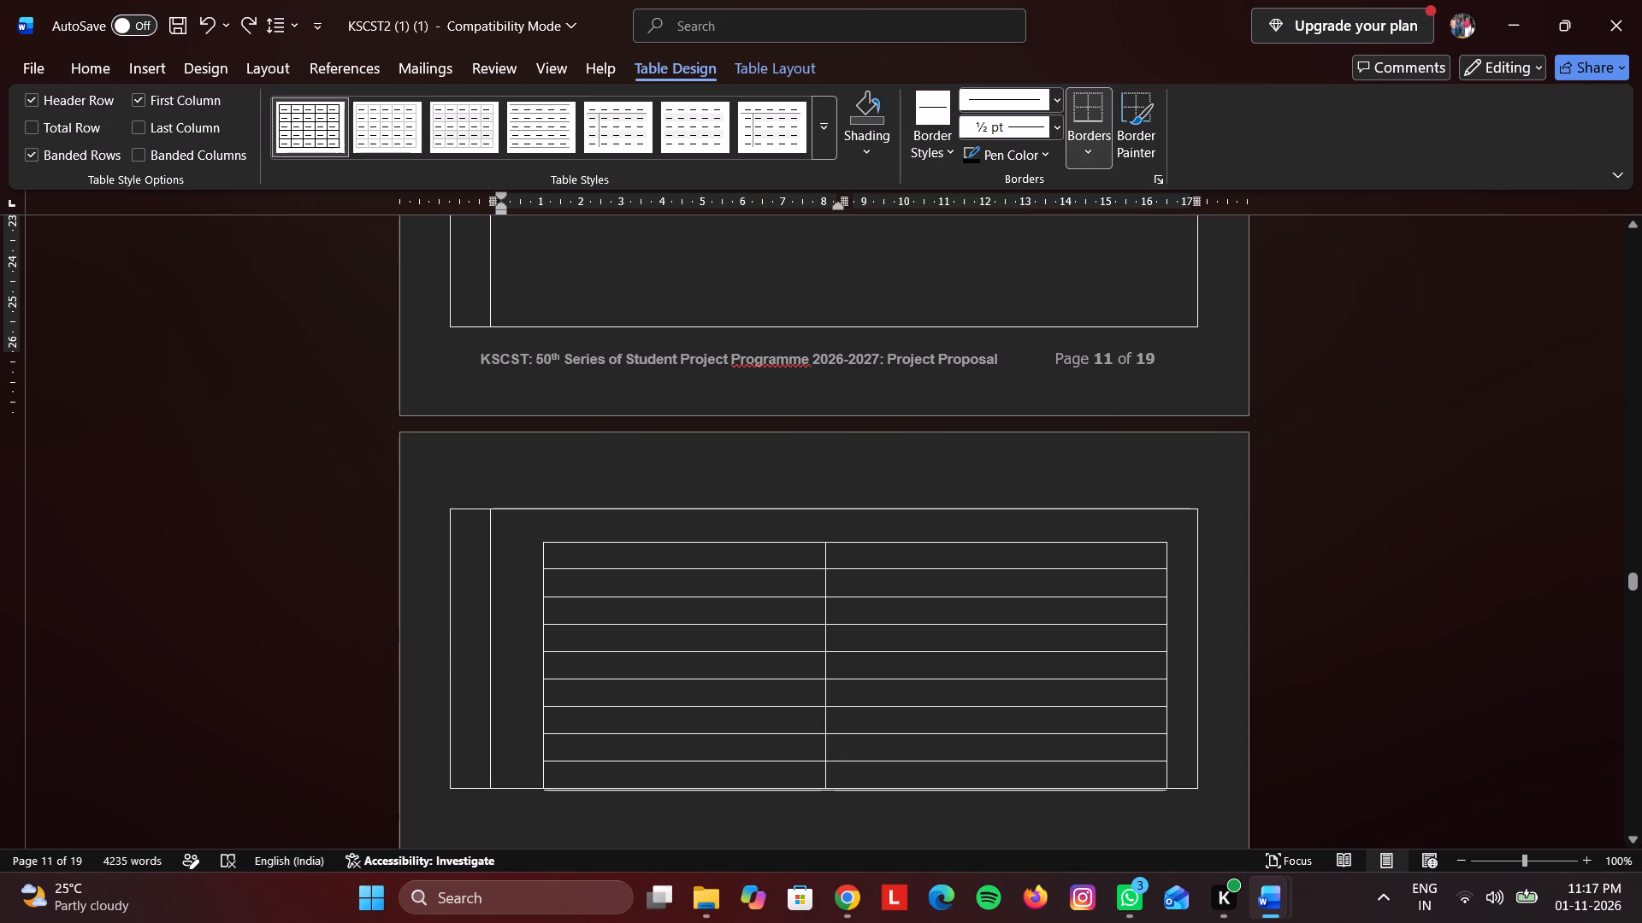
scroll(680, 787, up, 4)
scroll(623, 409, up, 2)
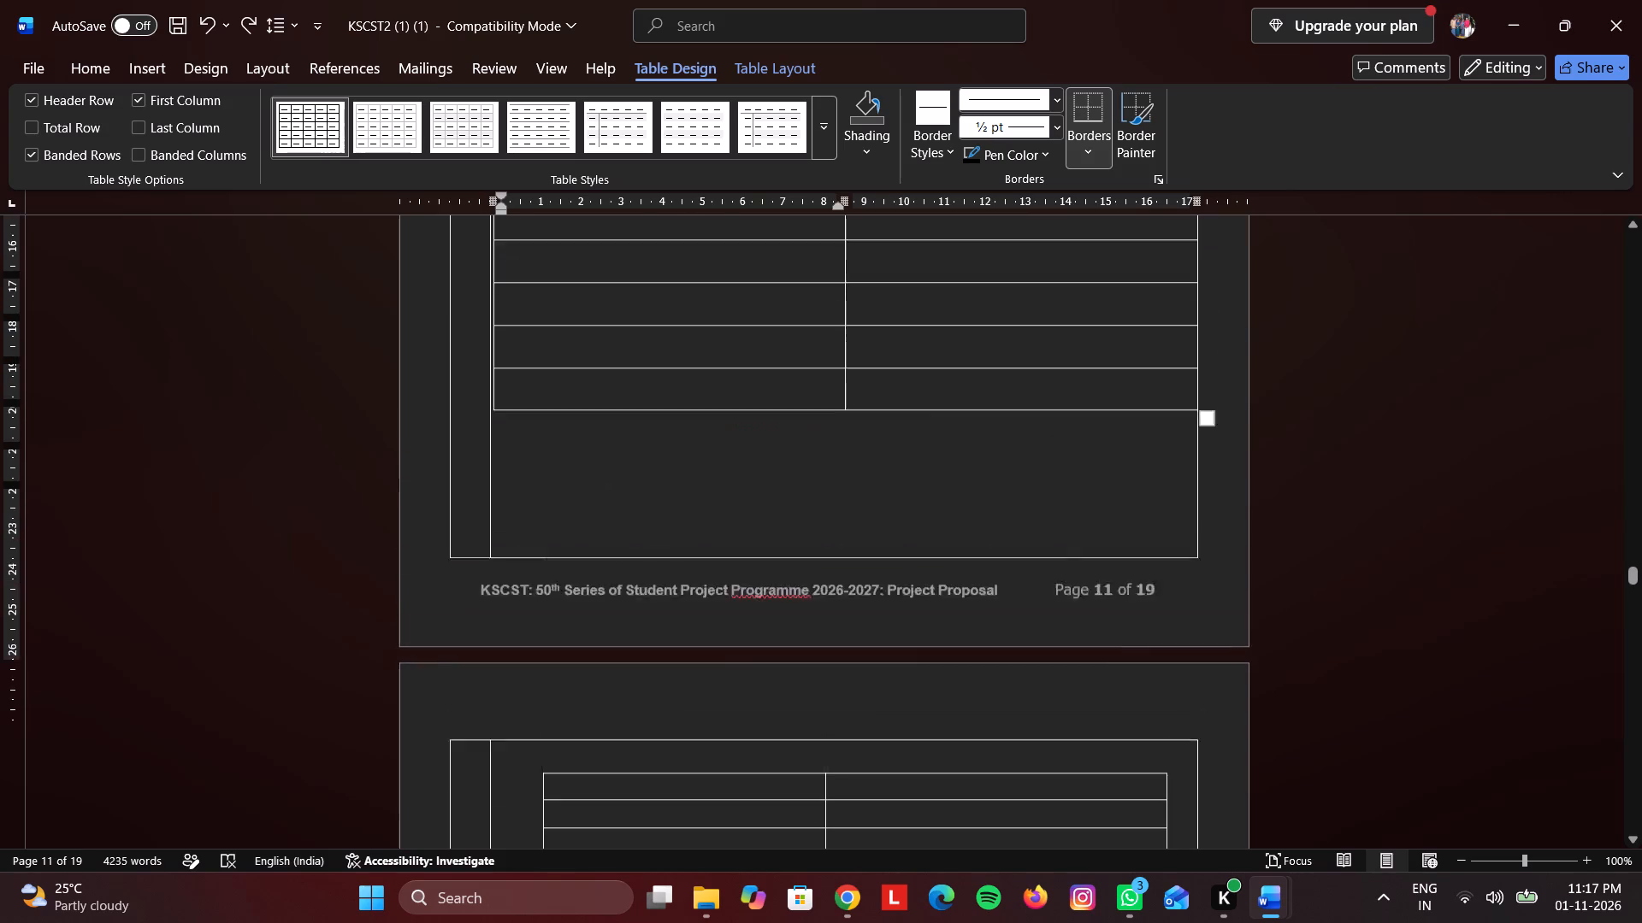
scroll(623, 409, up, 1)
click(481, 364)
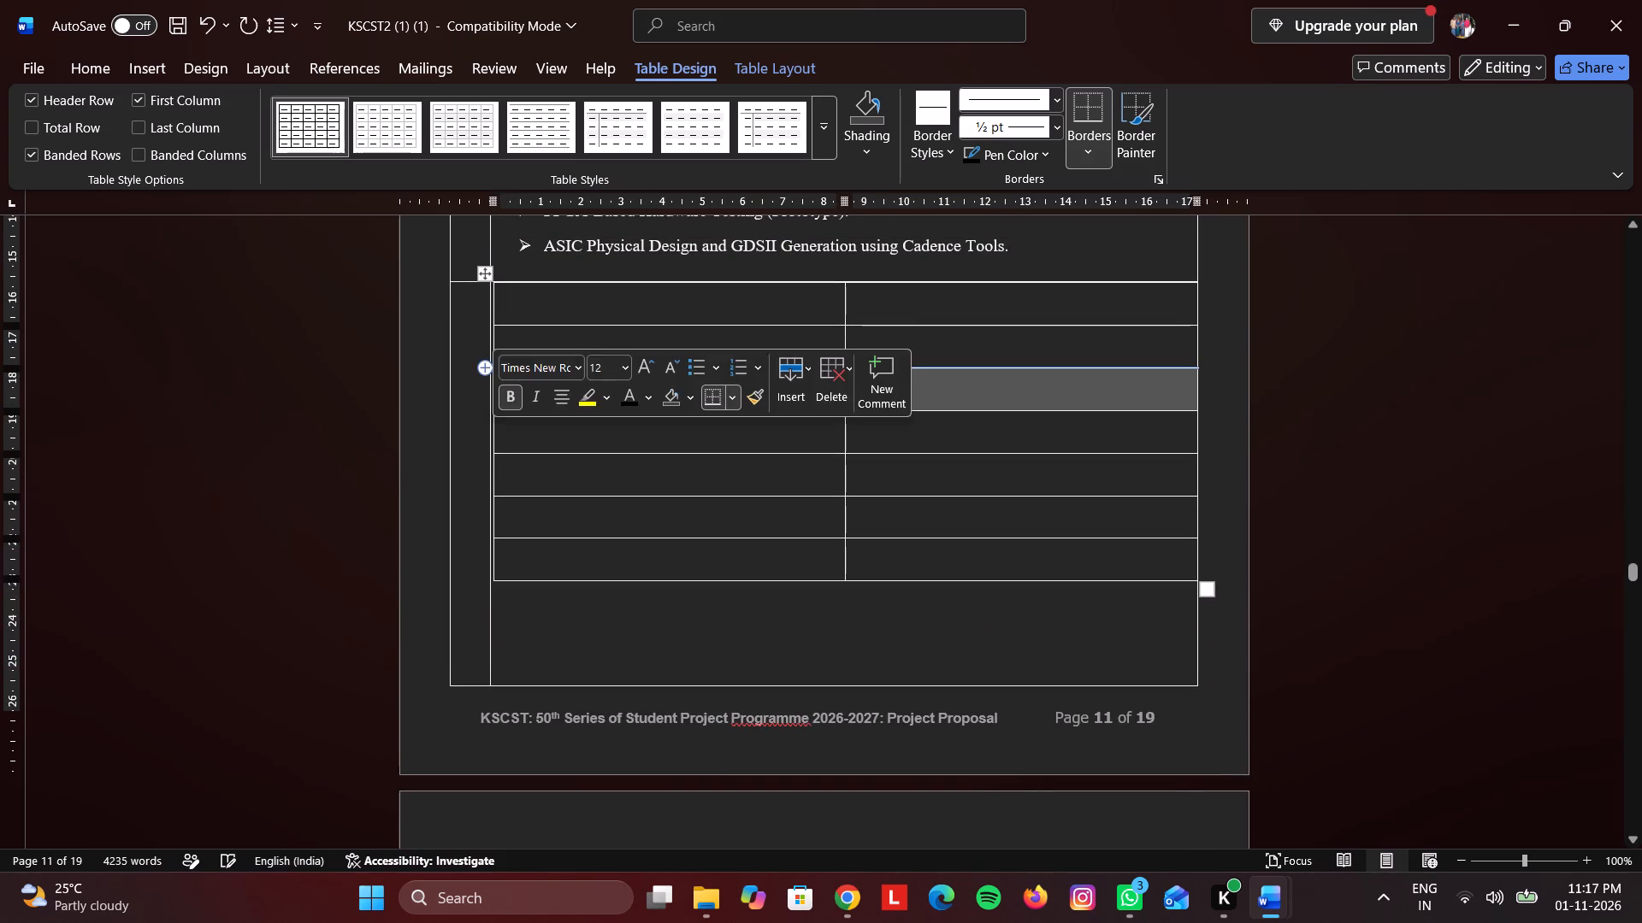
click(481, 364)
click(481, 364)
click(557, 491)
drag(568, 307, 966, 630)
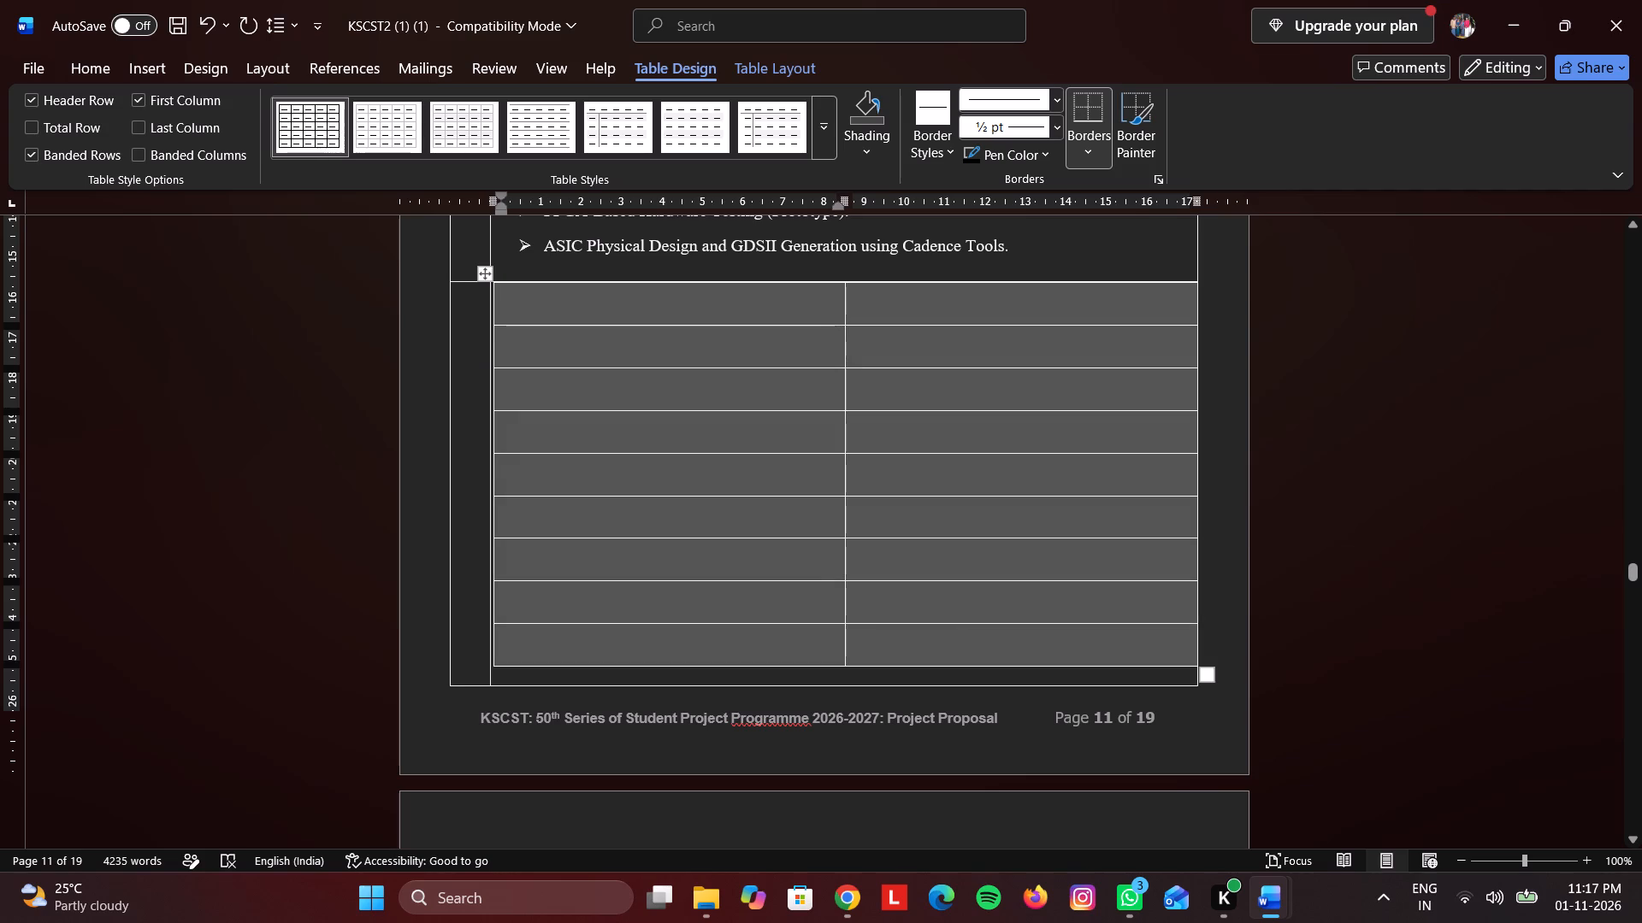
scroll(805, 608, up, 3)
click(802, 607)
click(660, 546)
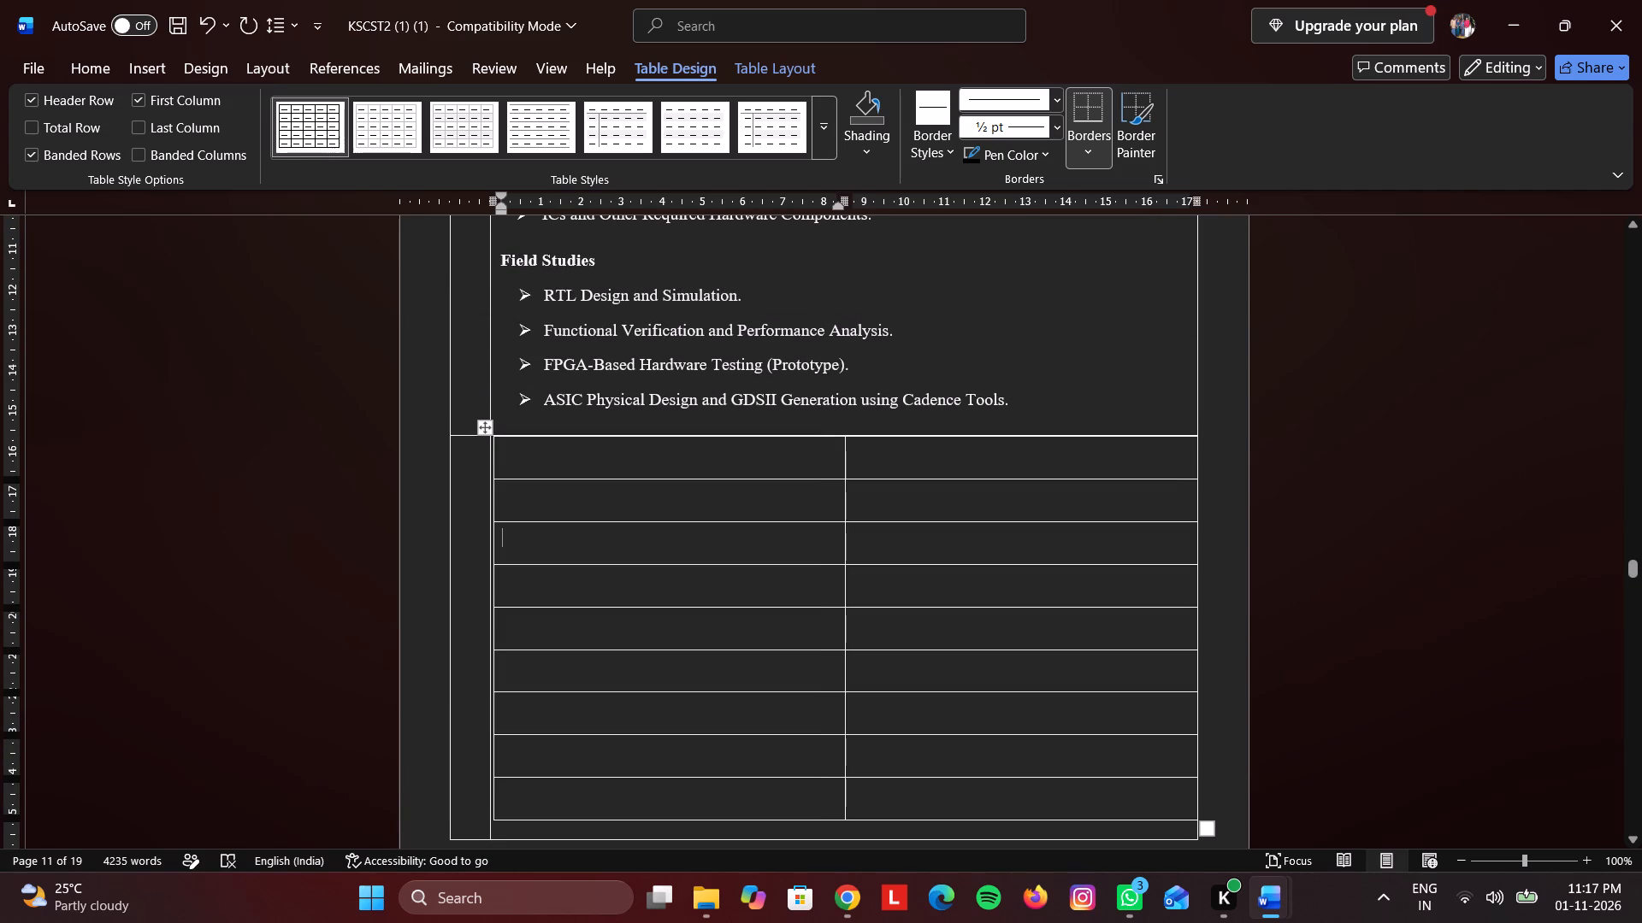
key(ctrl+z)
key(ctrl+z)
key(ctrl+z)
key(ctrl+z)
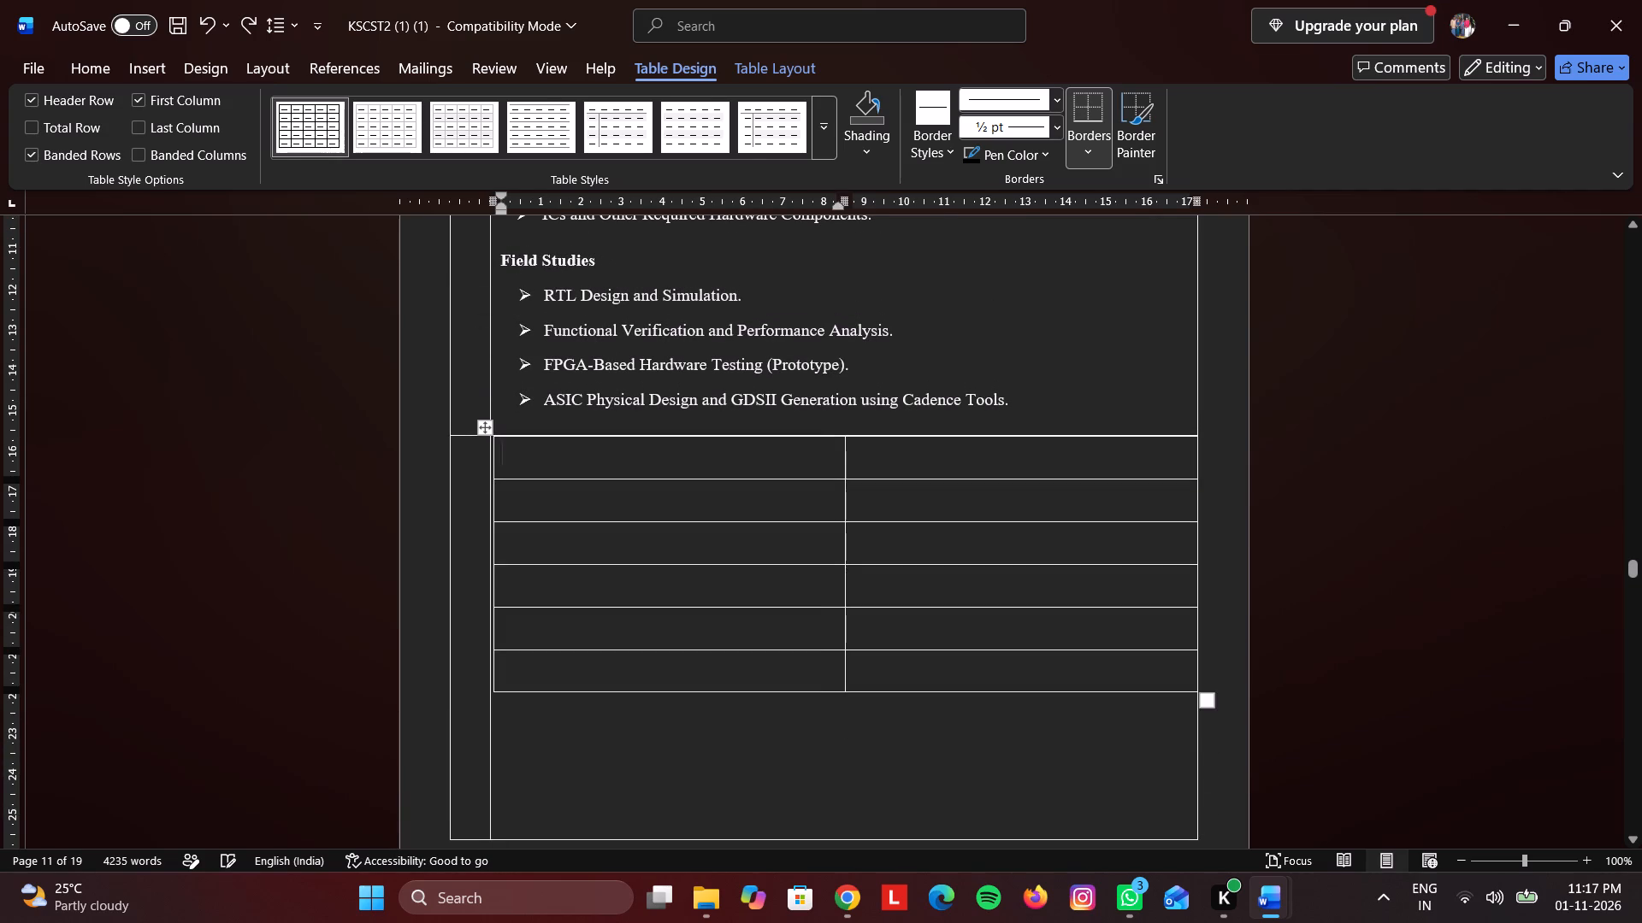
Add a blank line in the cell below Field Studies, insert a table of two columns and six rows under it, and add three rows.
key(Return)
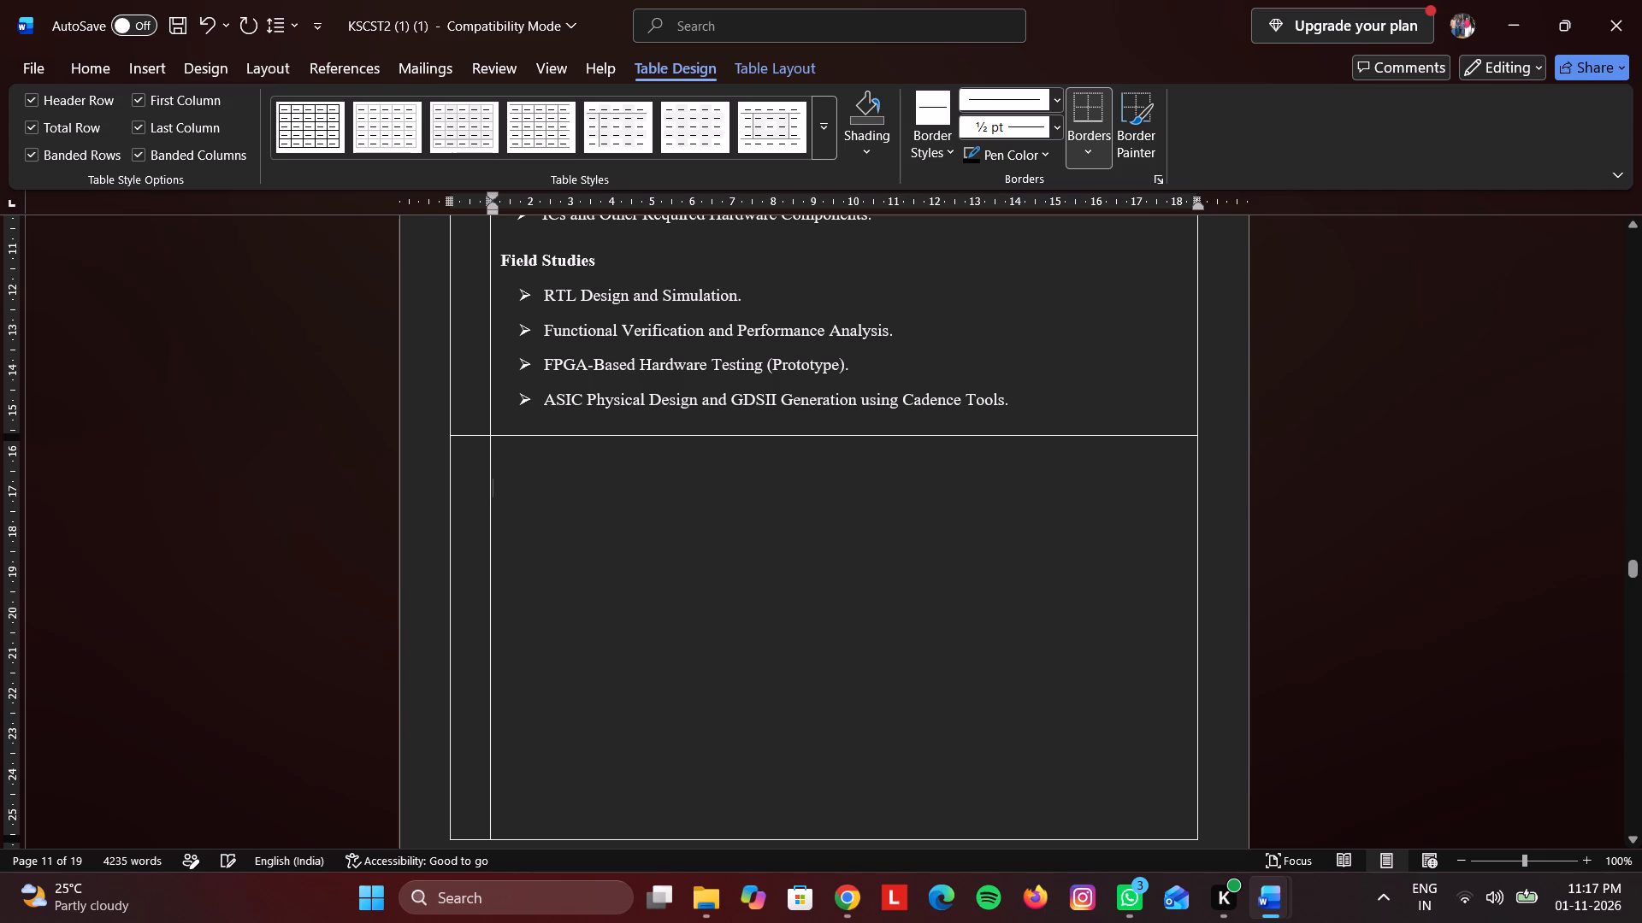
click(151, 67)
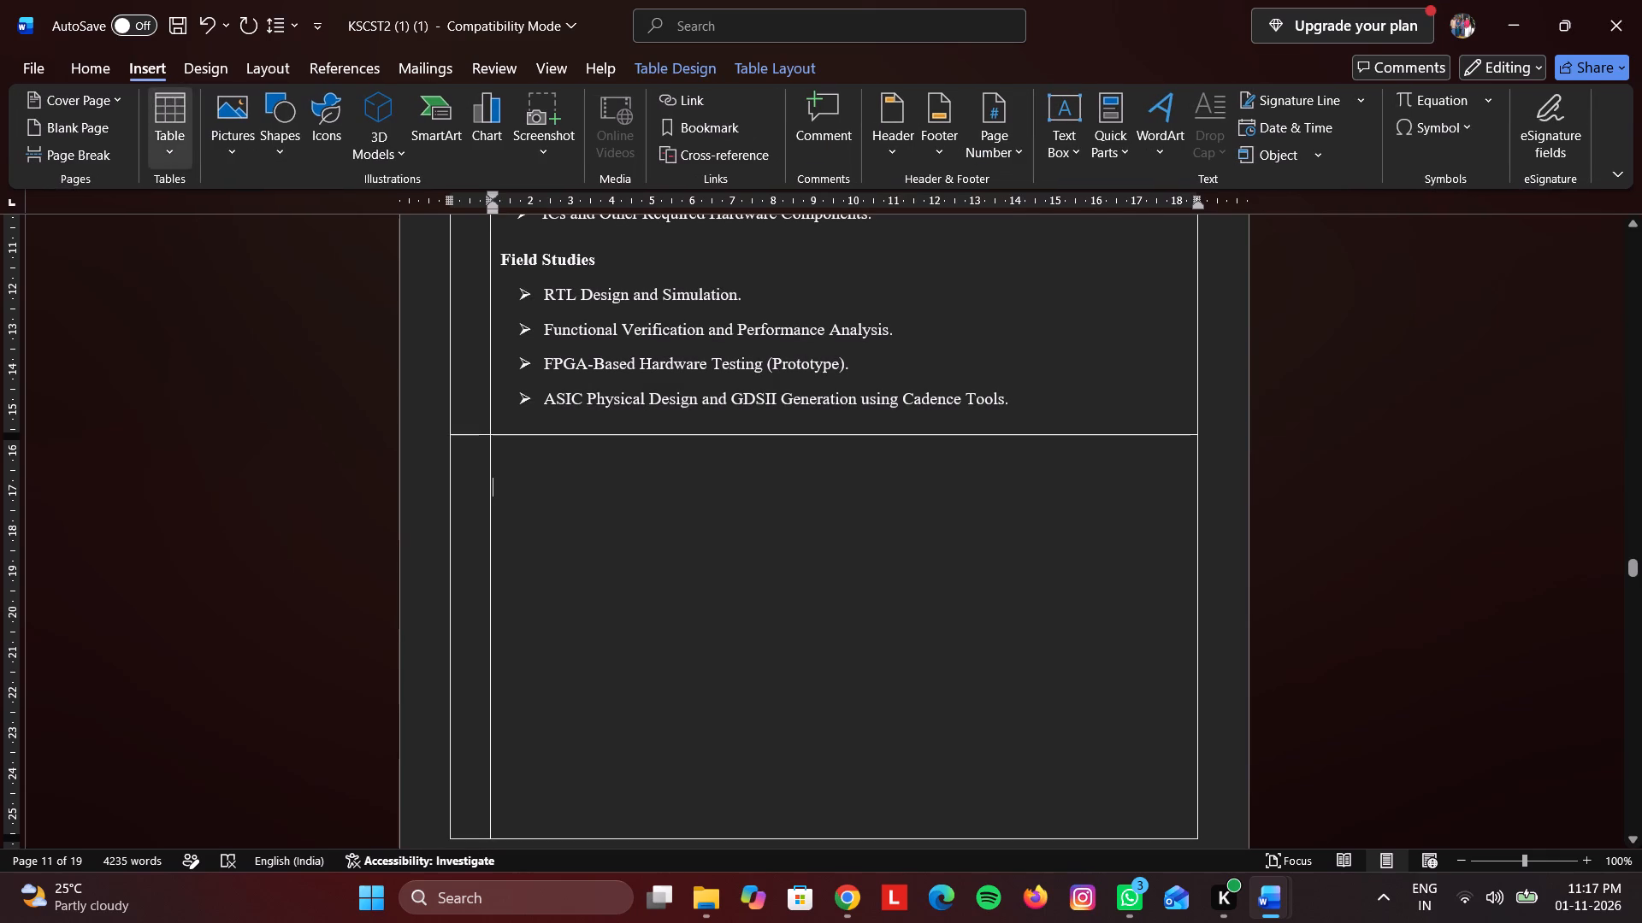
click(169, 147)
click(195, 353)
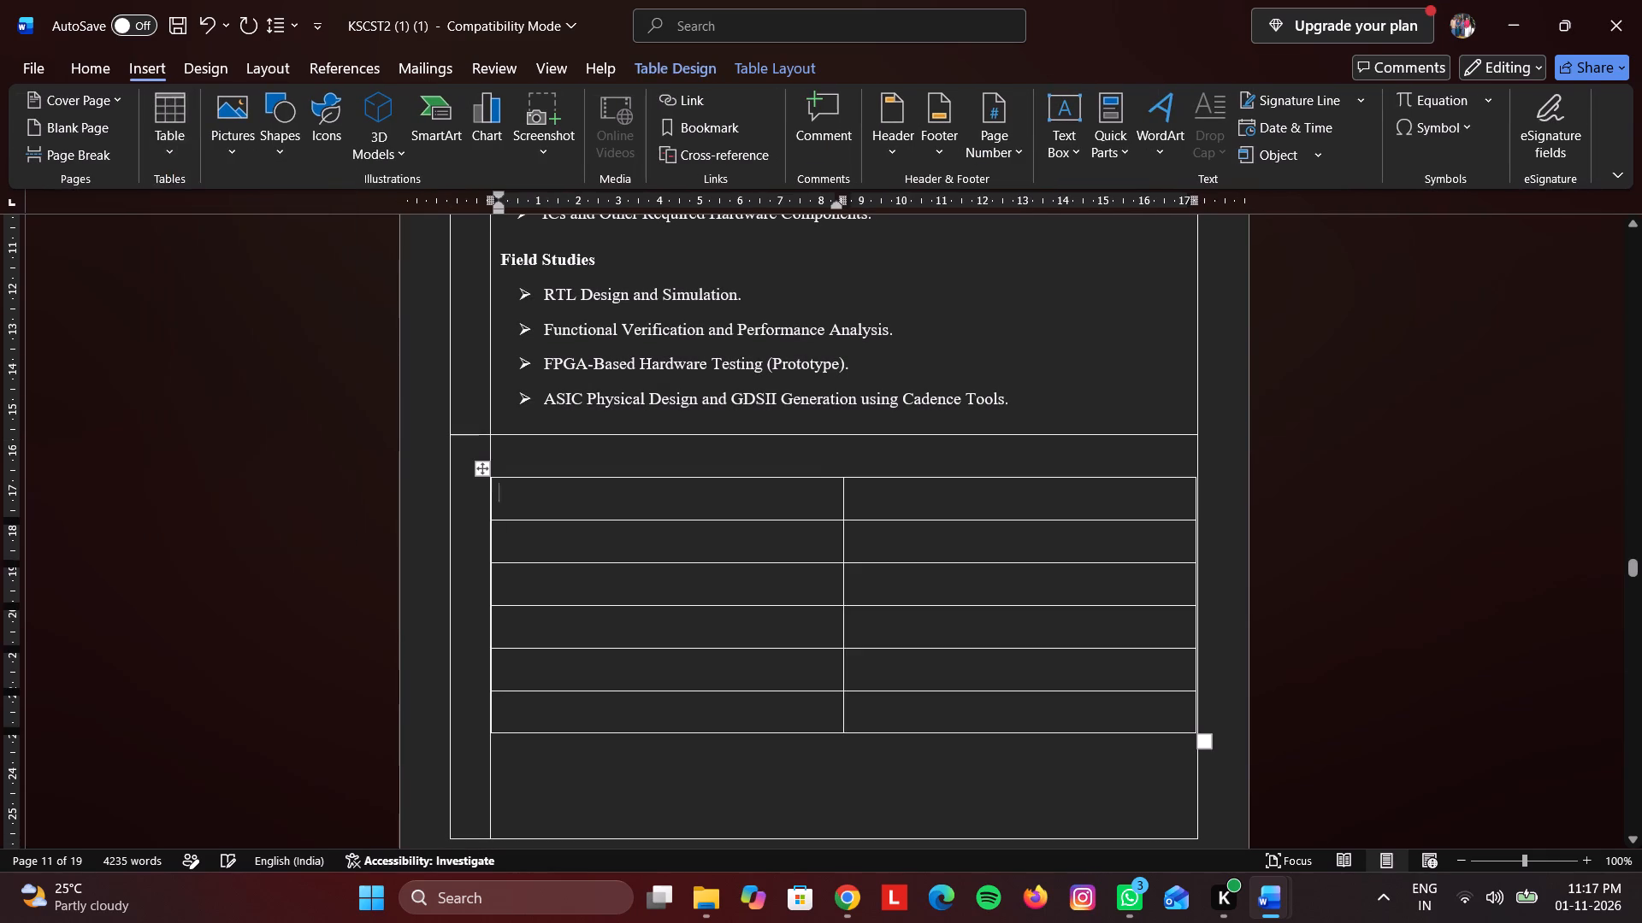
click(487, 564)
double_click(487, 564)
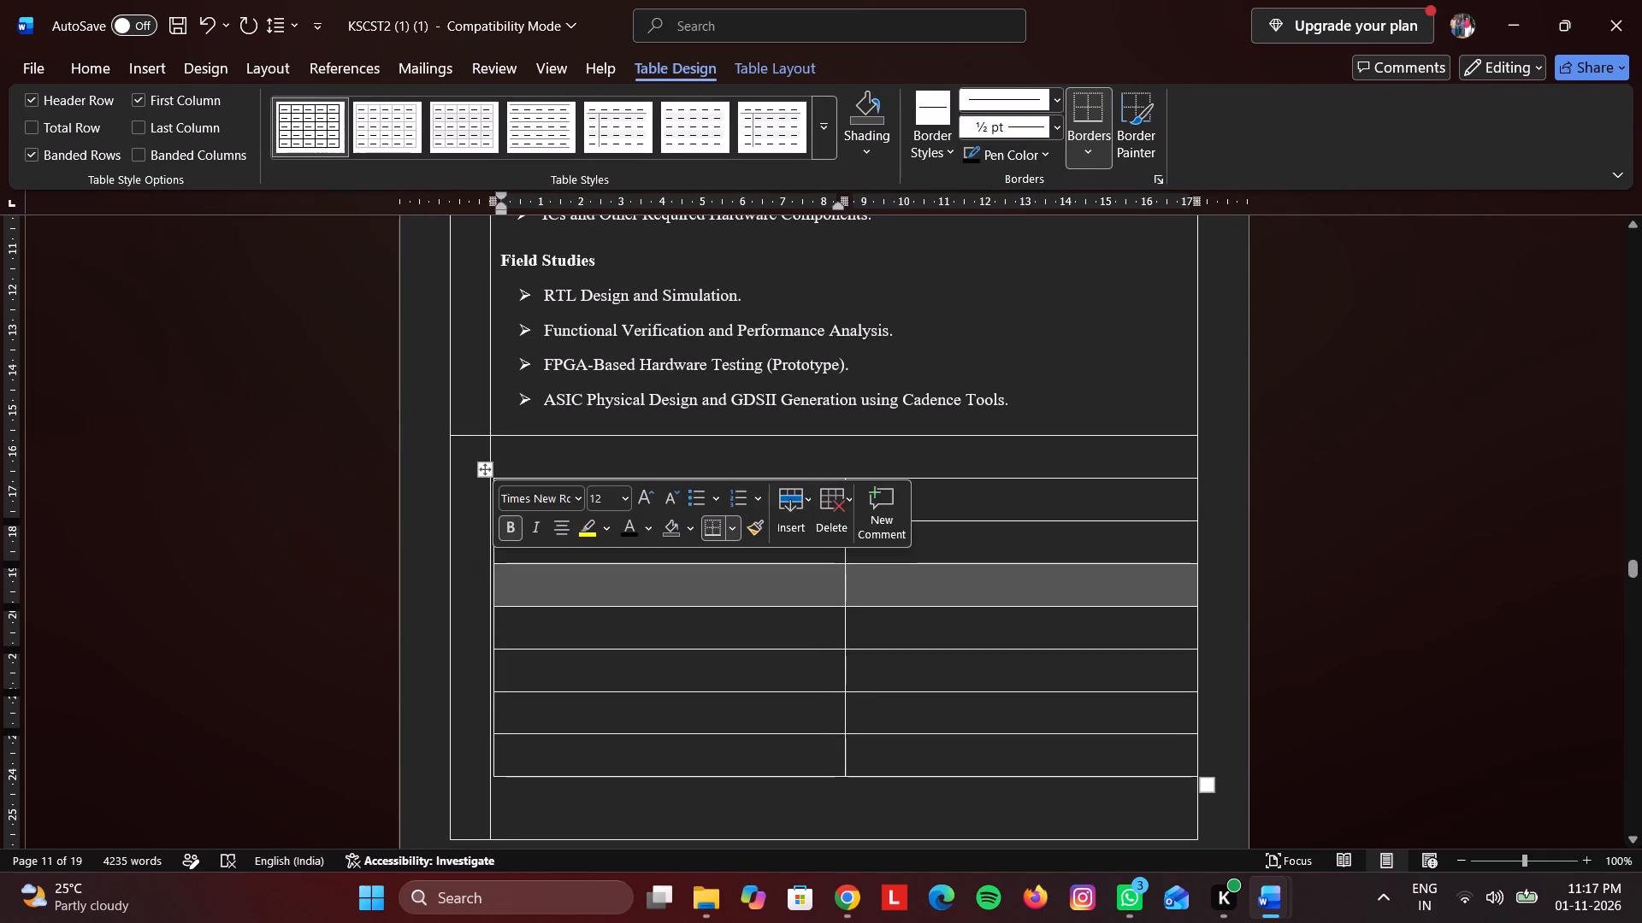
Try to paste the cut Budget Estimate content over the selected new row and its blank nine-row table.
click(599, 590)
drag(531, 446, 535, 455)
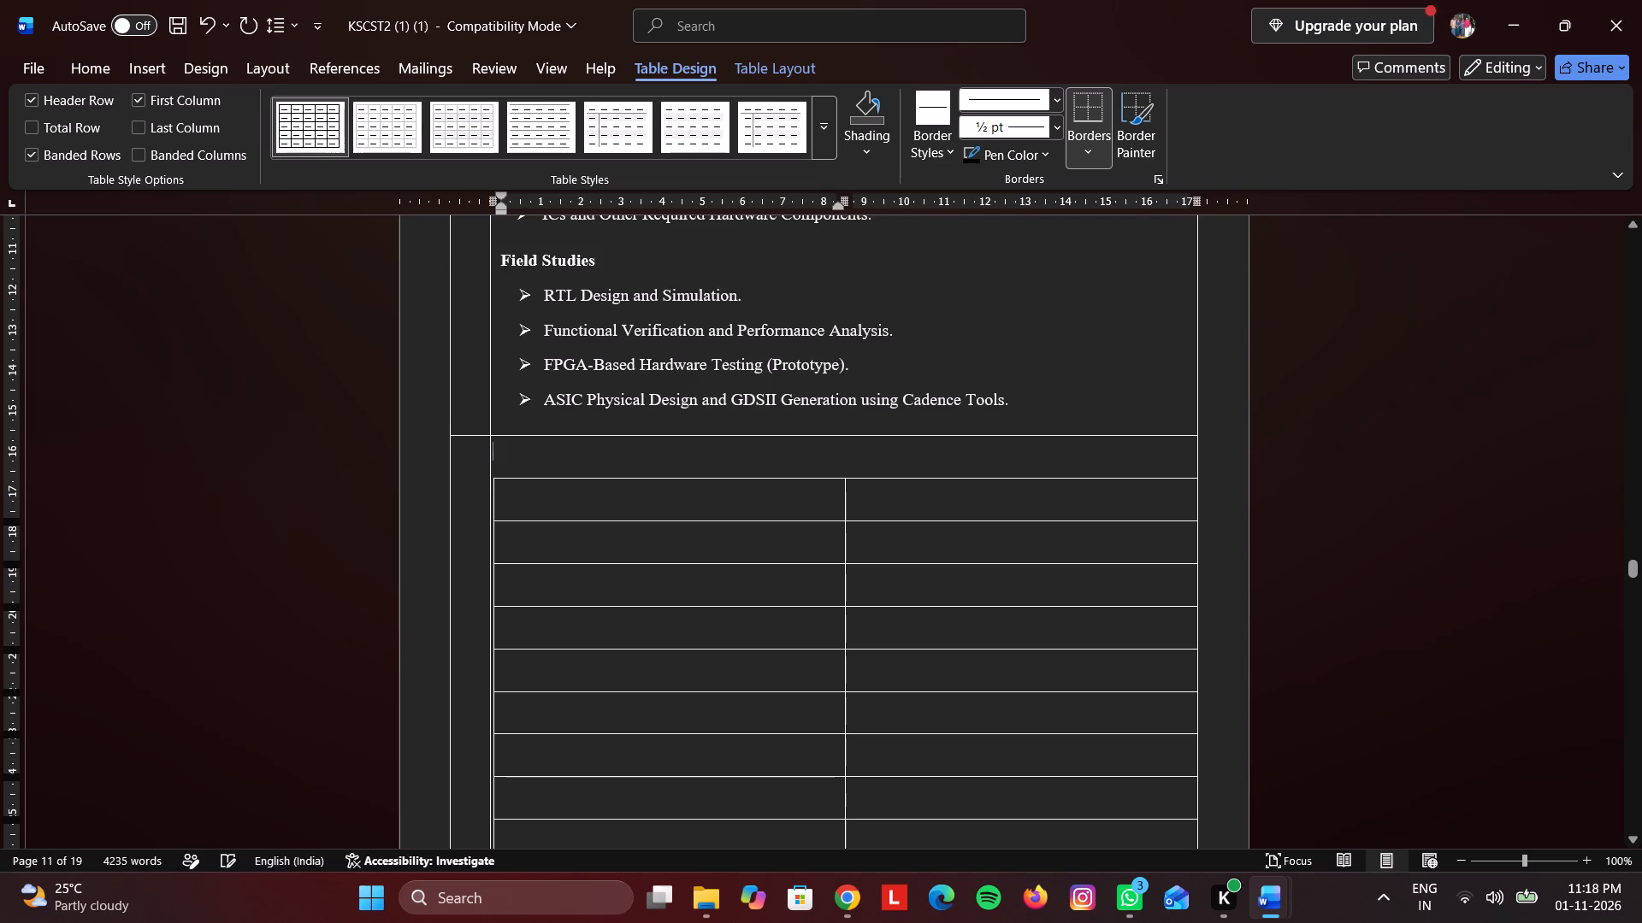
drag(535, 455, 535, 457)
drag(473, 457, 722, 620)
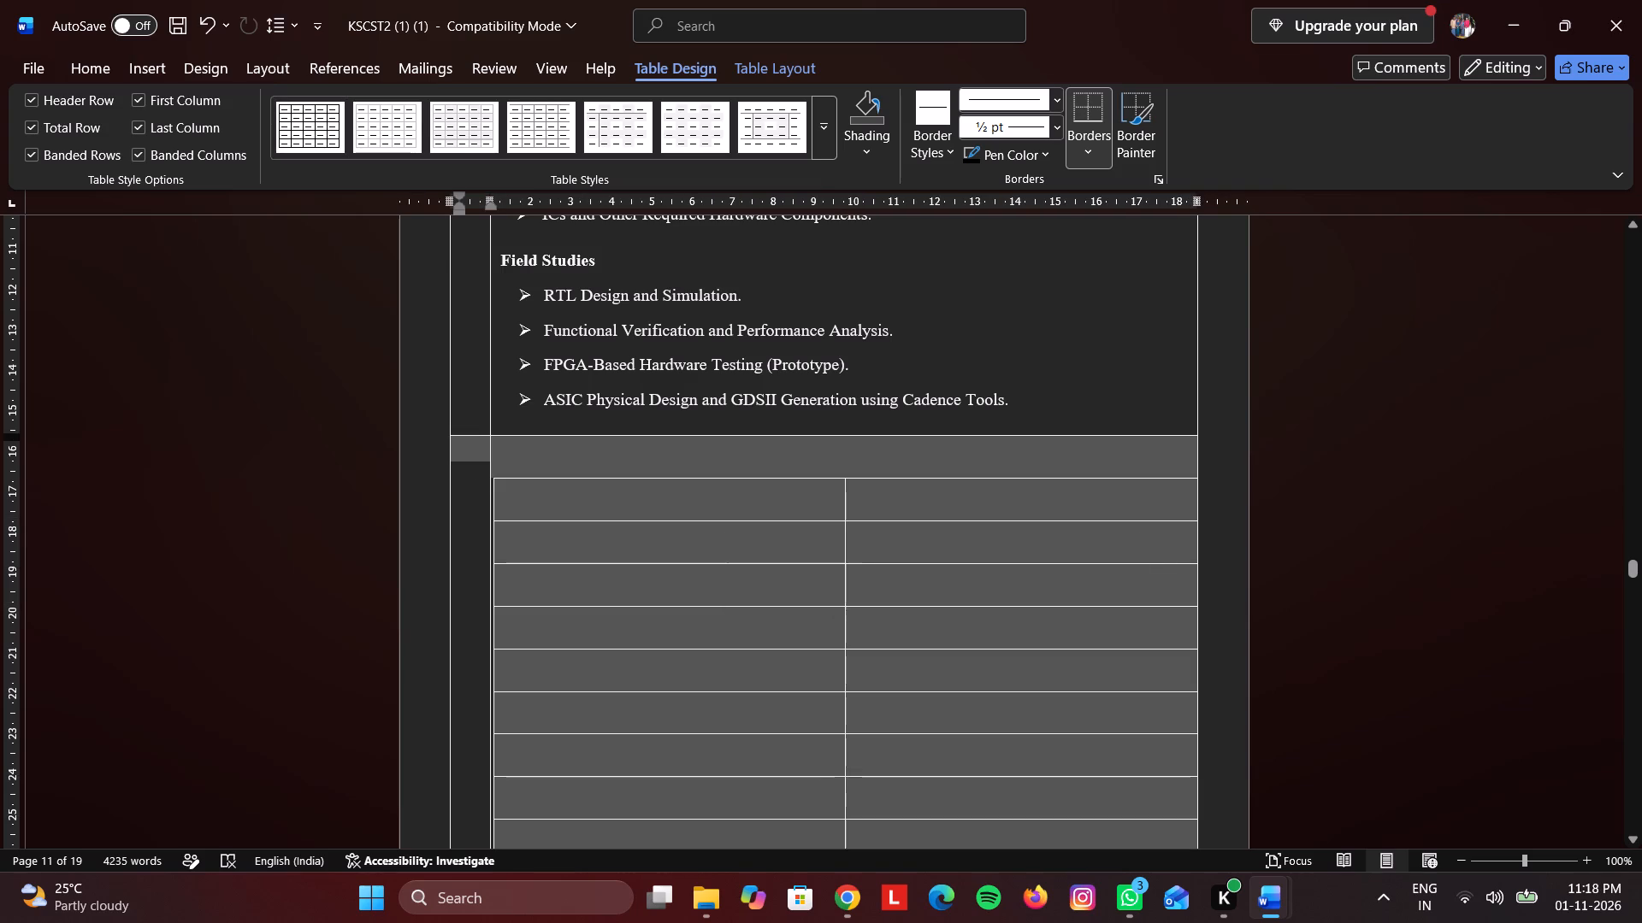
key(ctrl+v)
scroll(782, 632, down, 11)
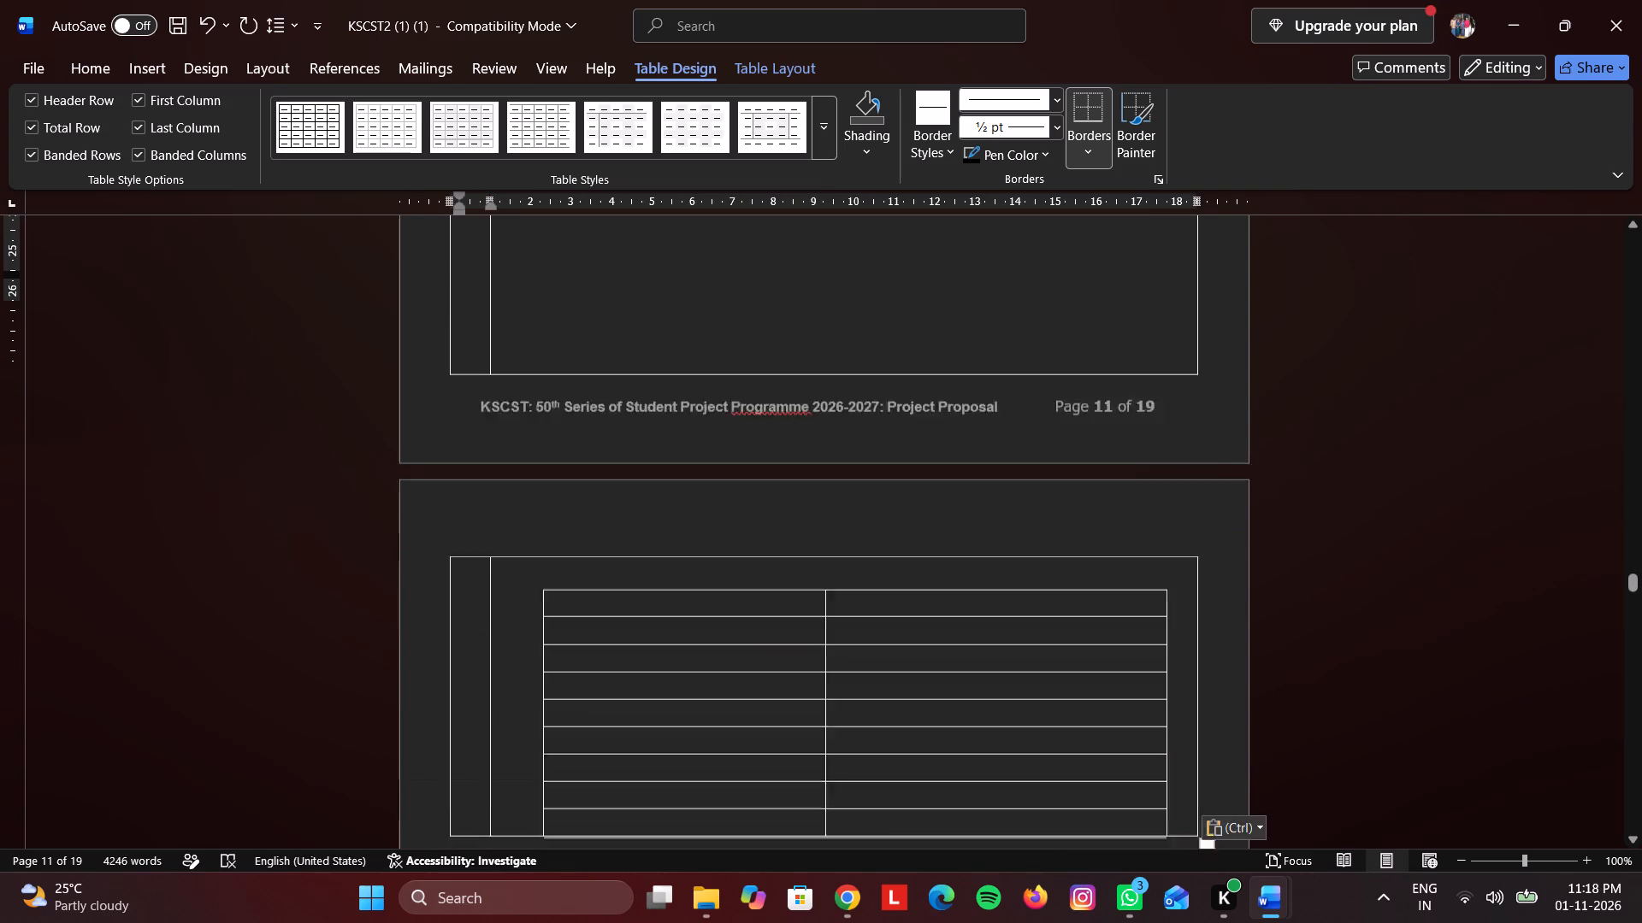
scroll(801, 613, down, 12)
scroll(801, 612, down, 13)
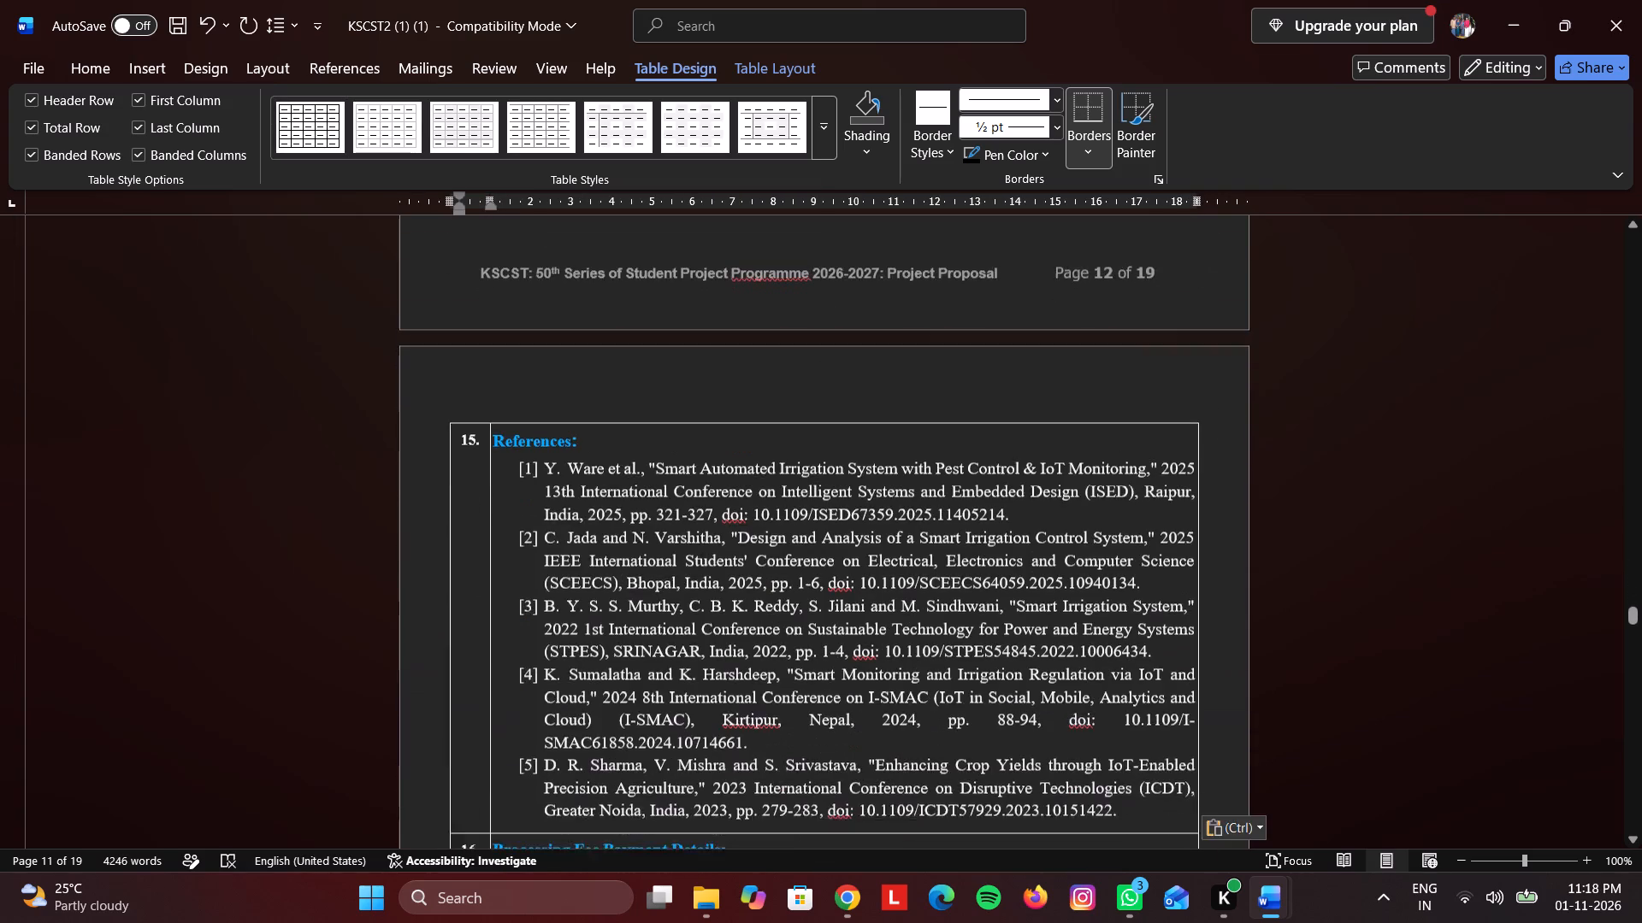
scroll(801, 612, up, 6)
Undo the paste, the new table and the cut, back to section 14's original Budget Estimate heading and filled cost table.
key(ctrl+z)
key(ctrl+z)
key(ctrl+z)
key(ctrl+z)
key(ctrl+z)
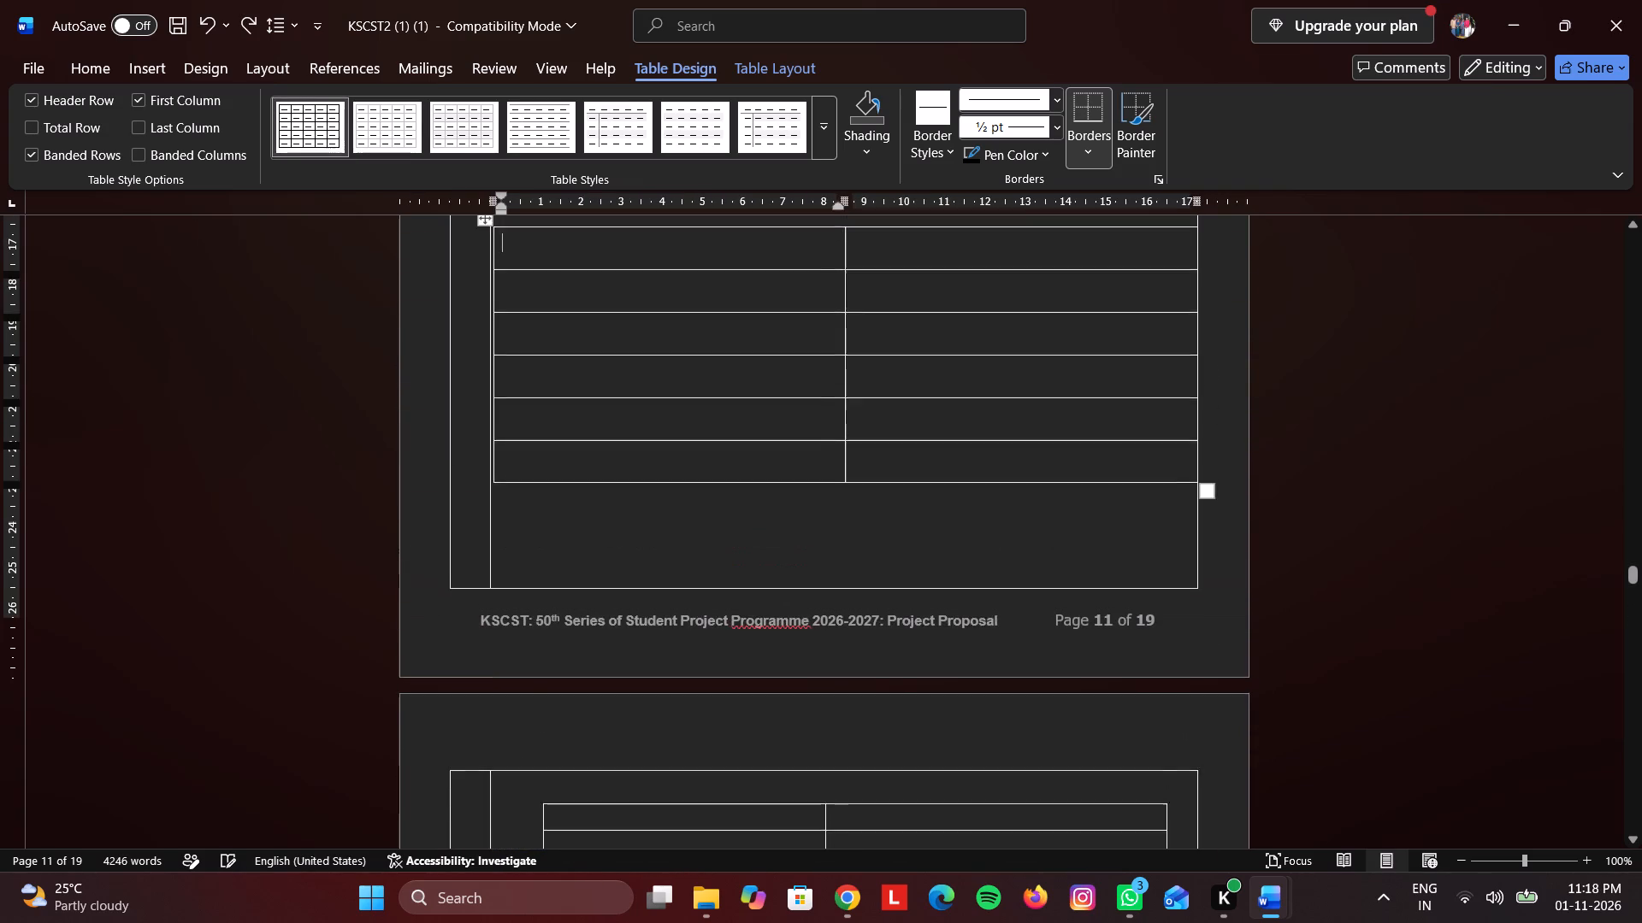
key(ctrl+z)
key(ctrl+z)
key(ctrl+z)
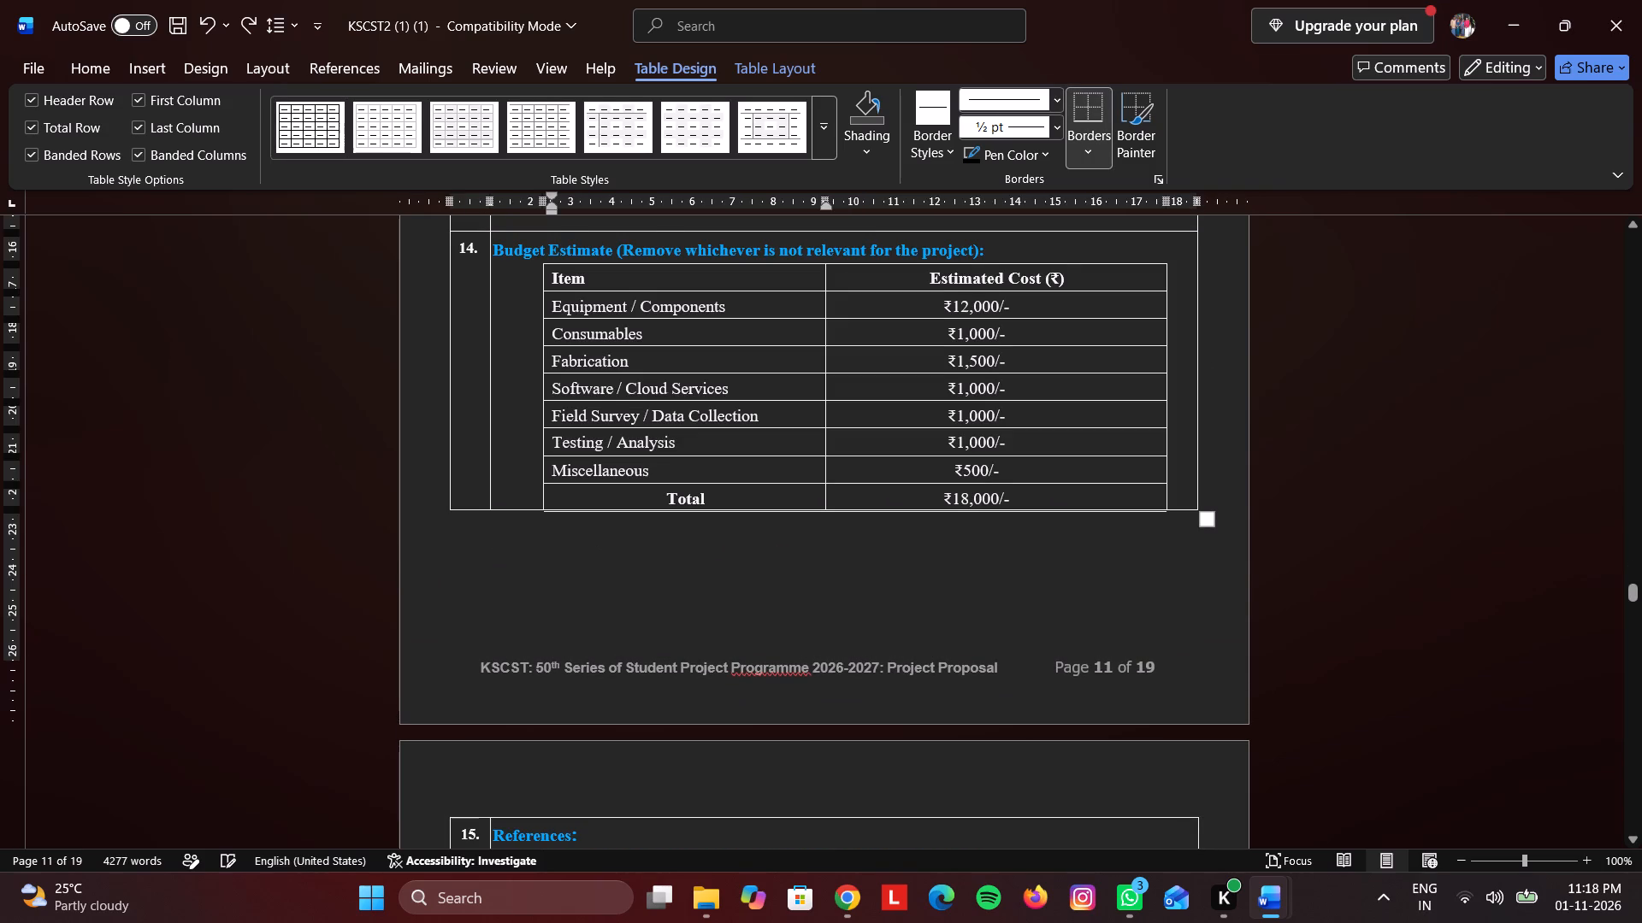
scroll(807, 614, down, 1)
scroll(807, 614, up, 3)
click(759, 678)
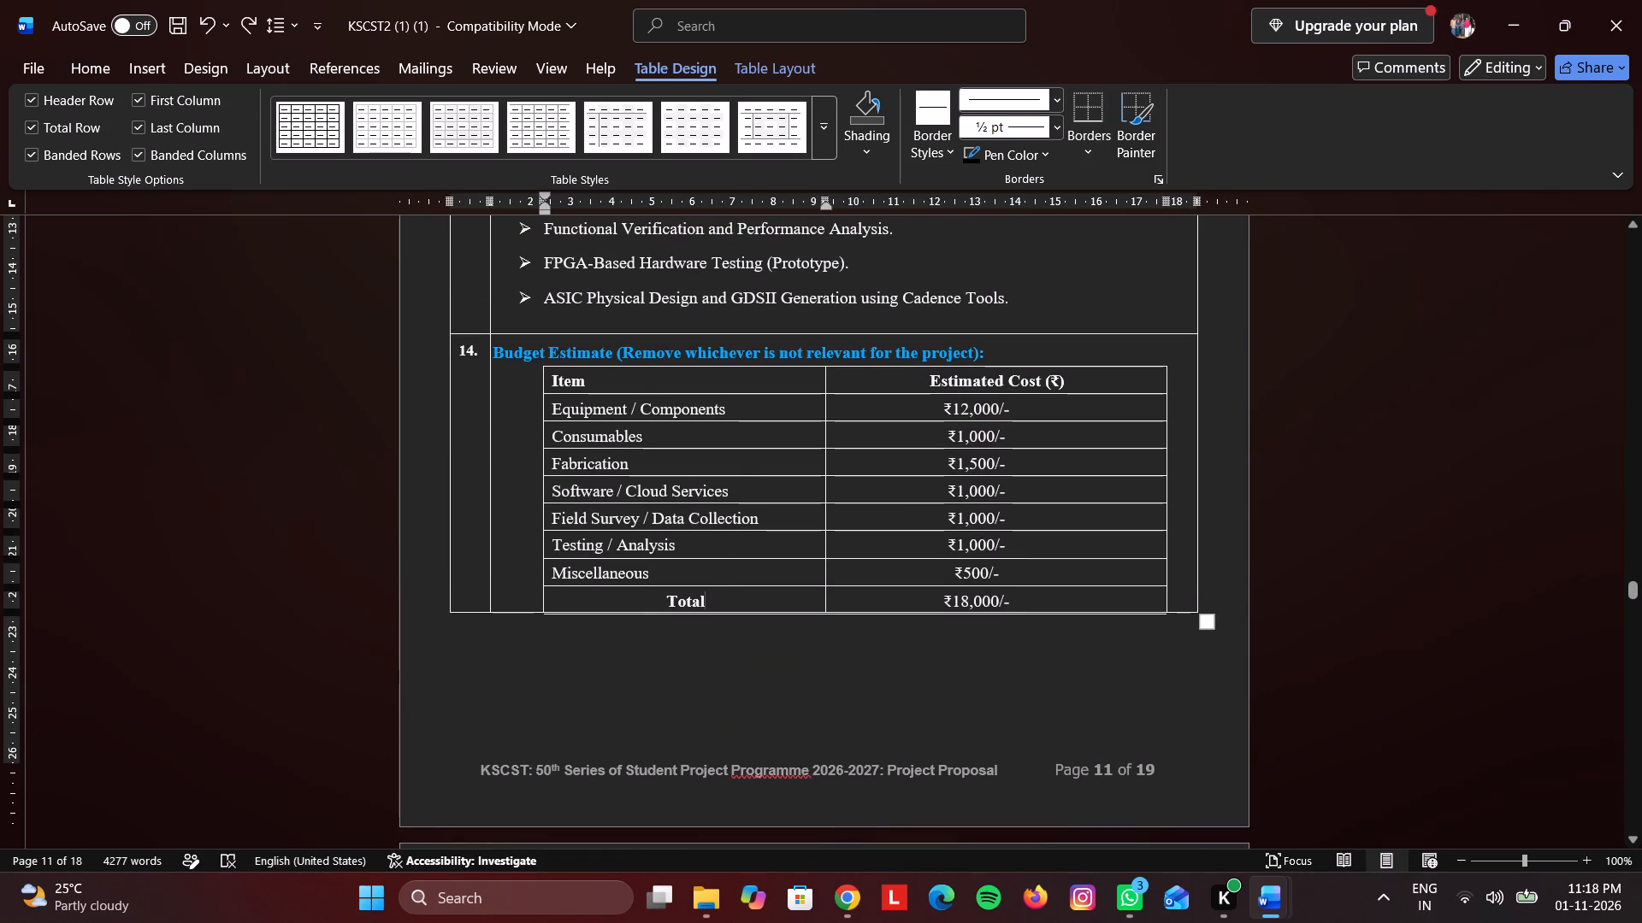
Switch to File Explorer and open the Major Project Report Word document from the Major Project folder.
key(alt+Tab)
key(alt+Tab)
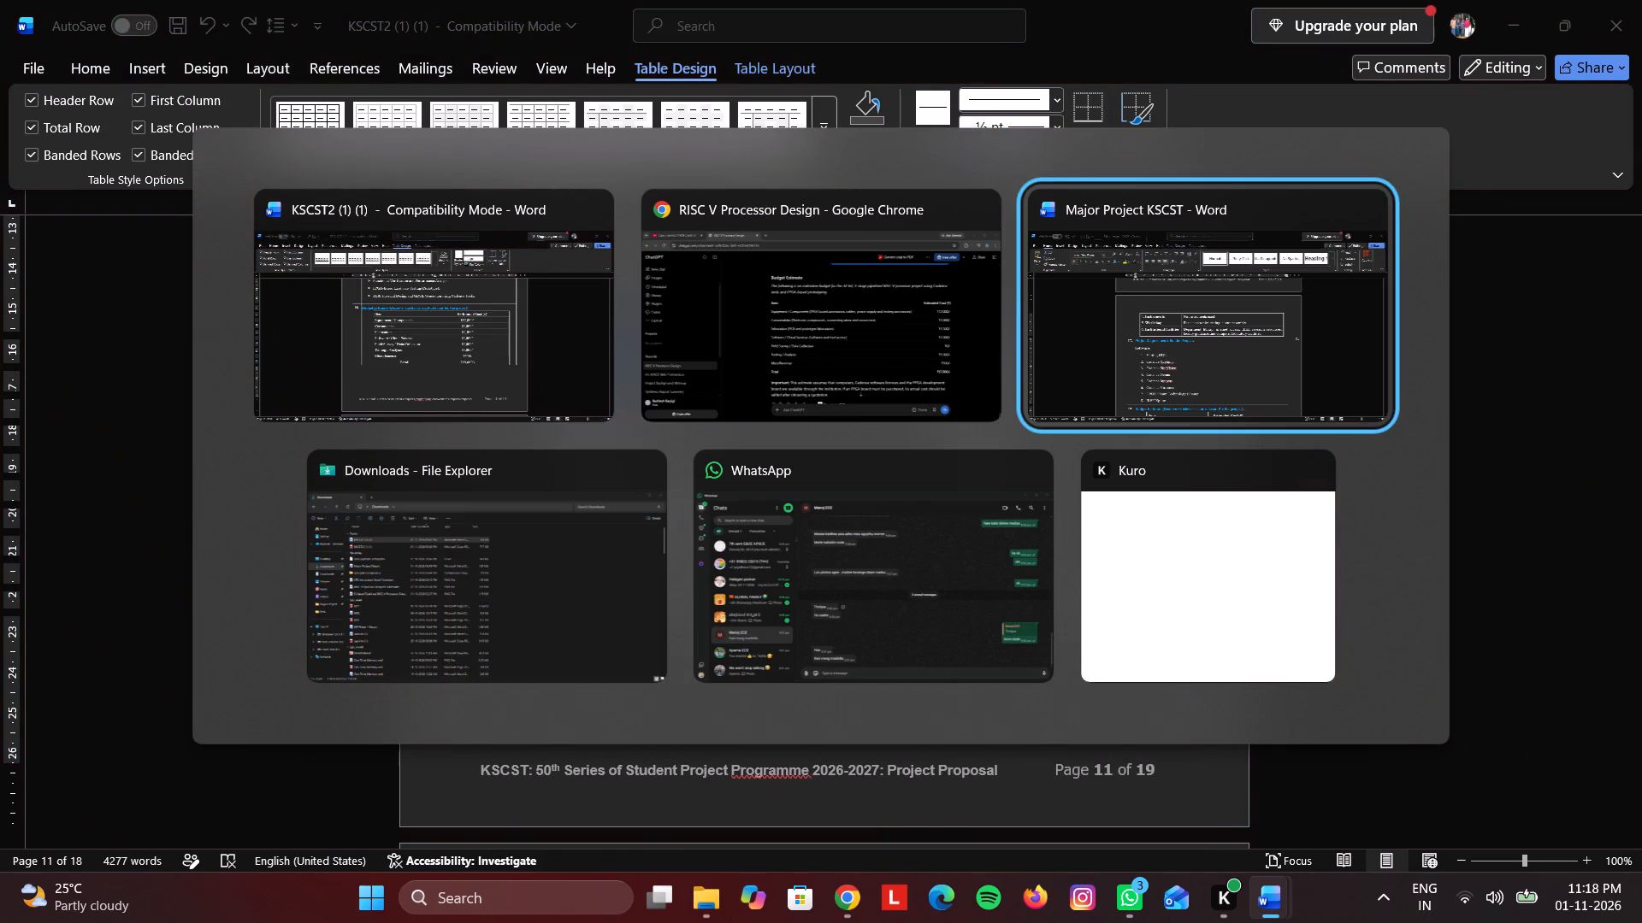
key(alt+Tab)
scroll(511, 691, down, 1)
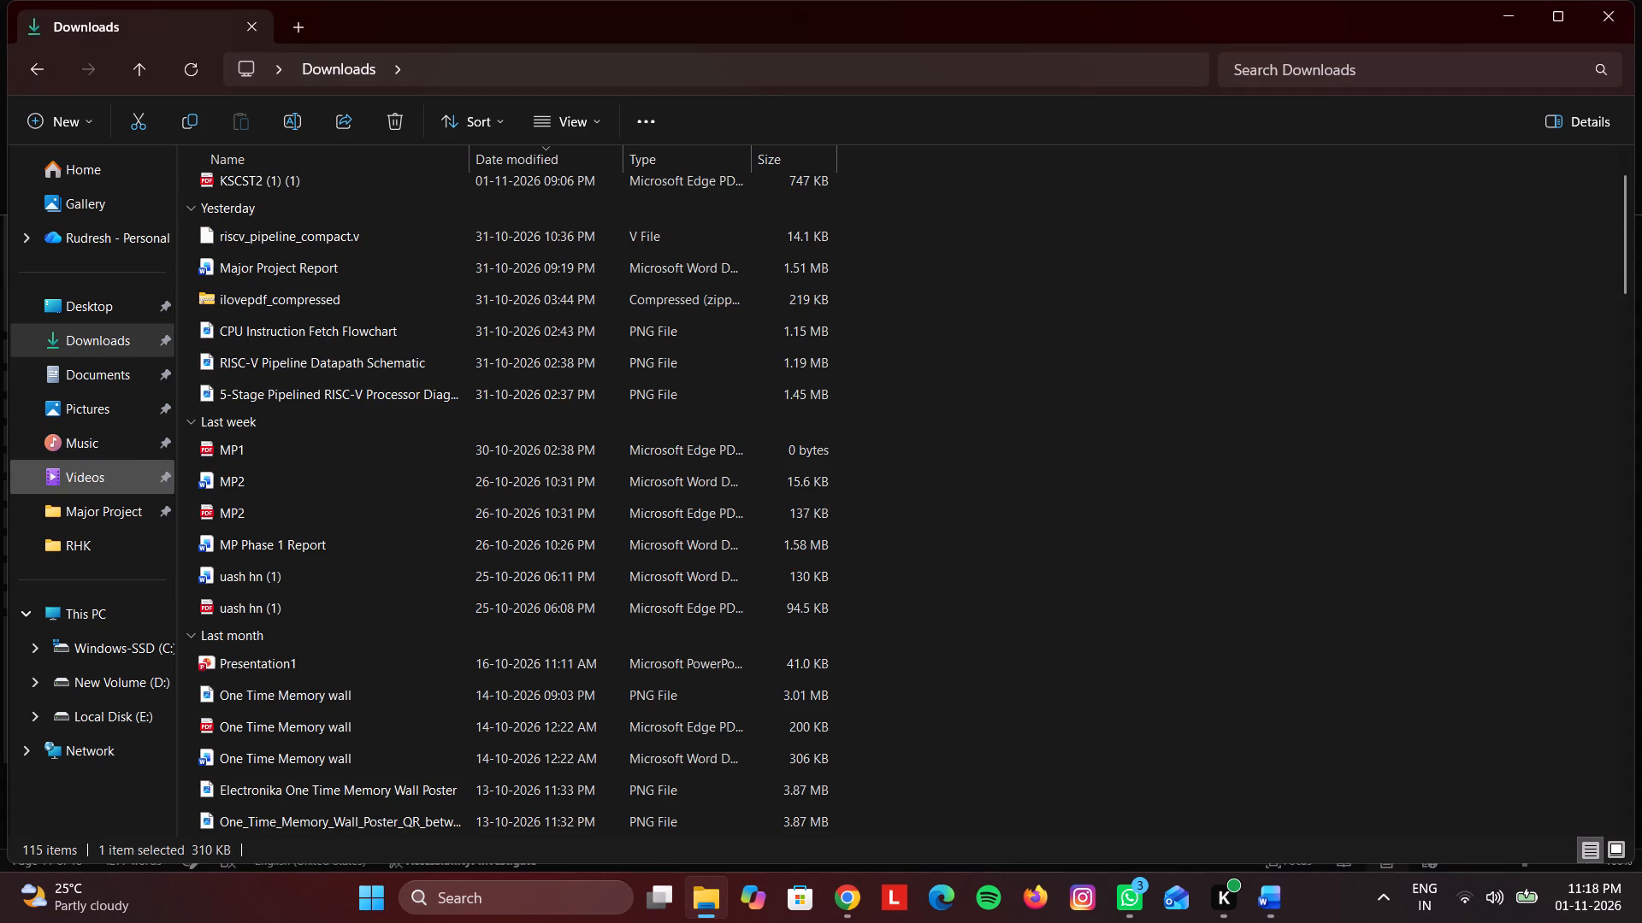
click(122, 501)
scroll(246, 598, down, 2)
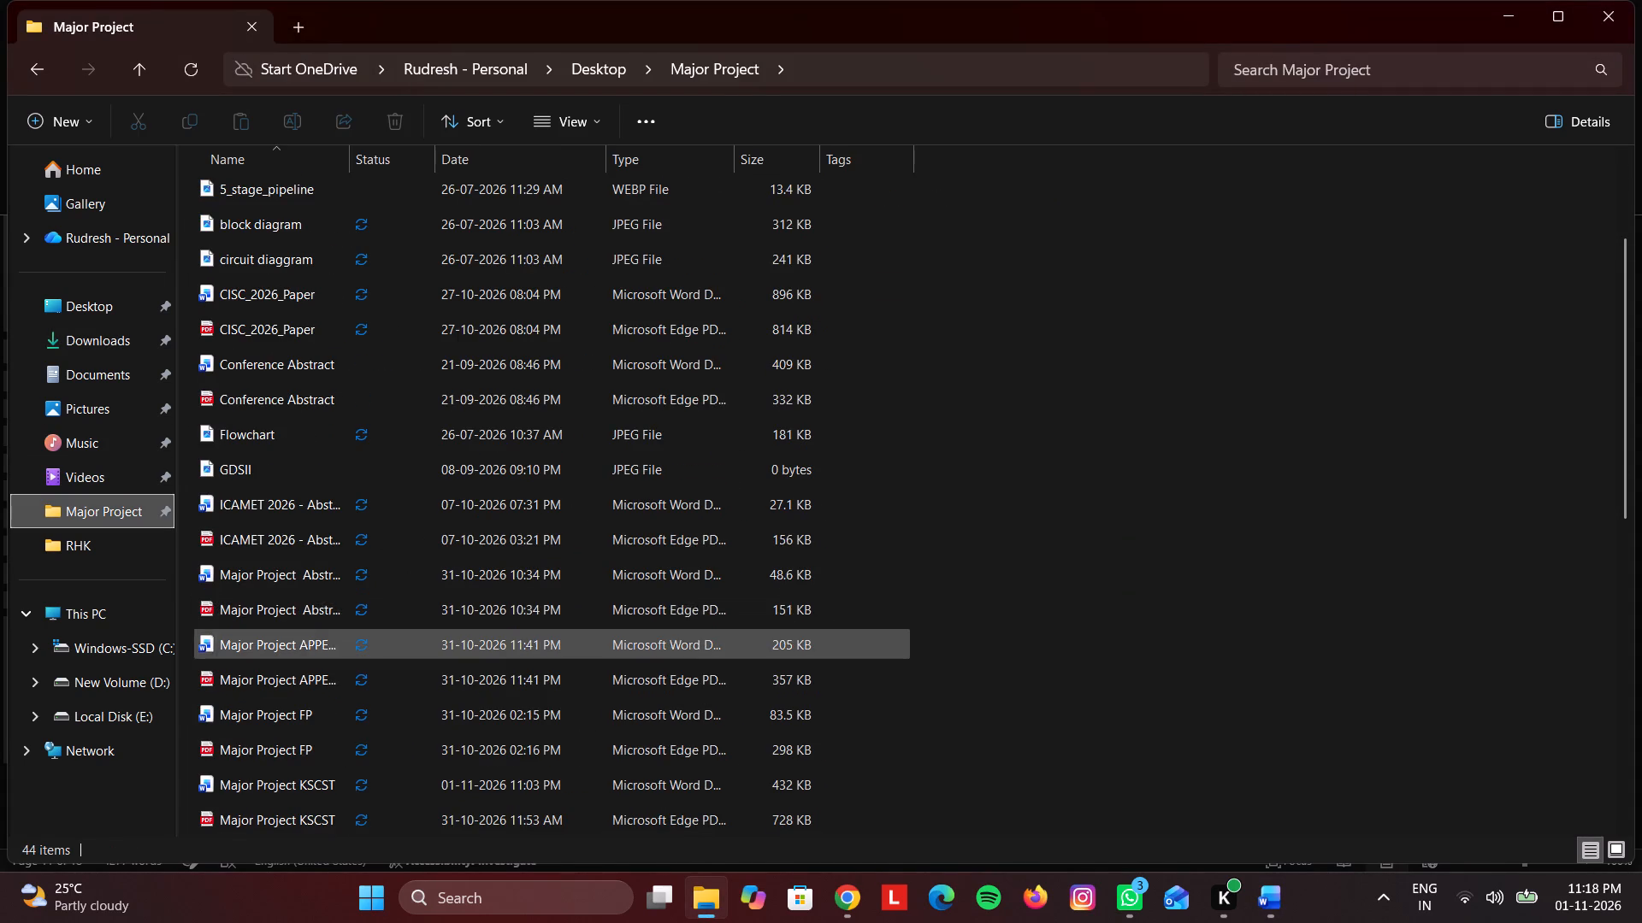
scroll(304, 636, down, 2)
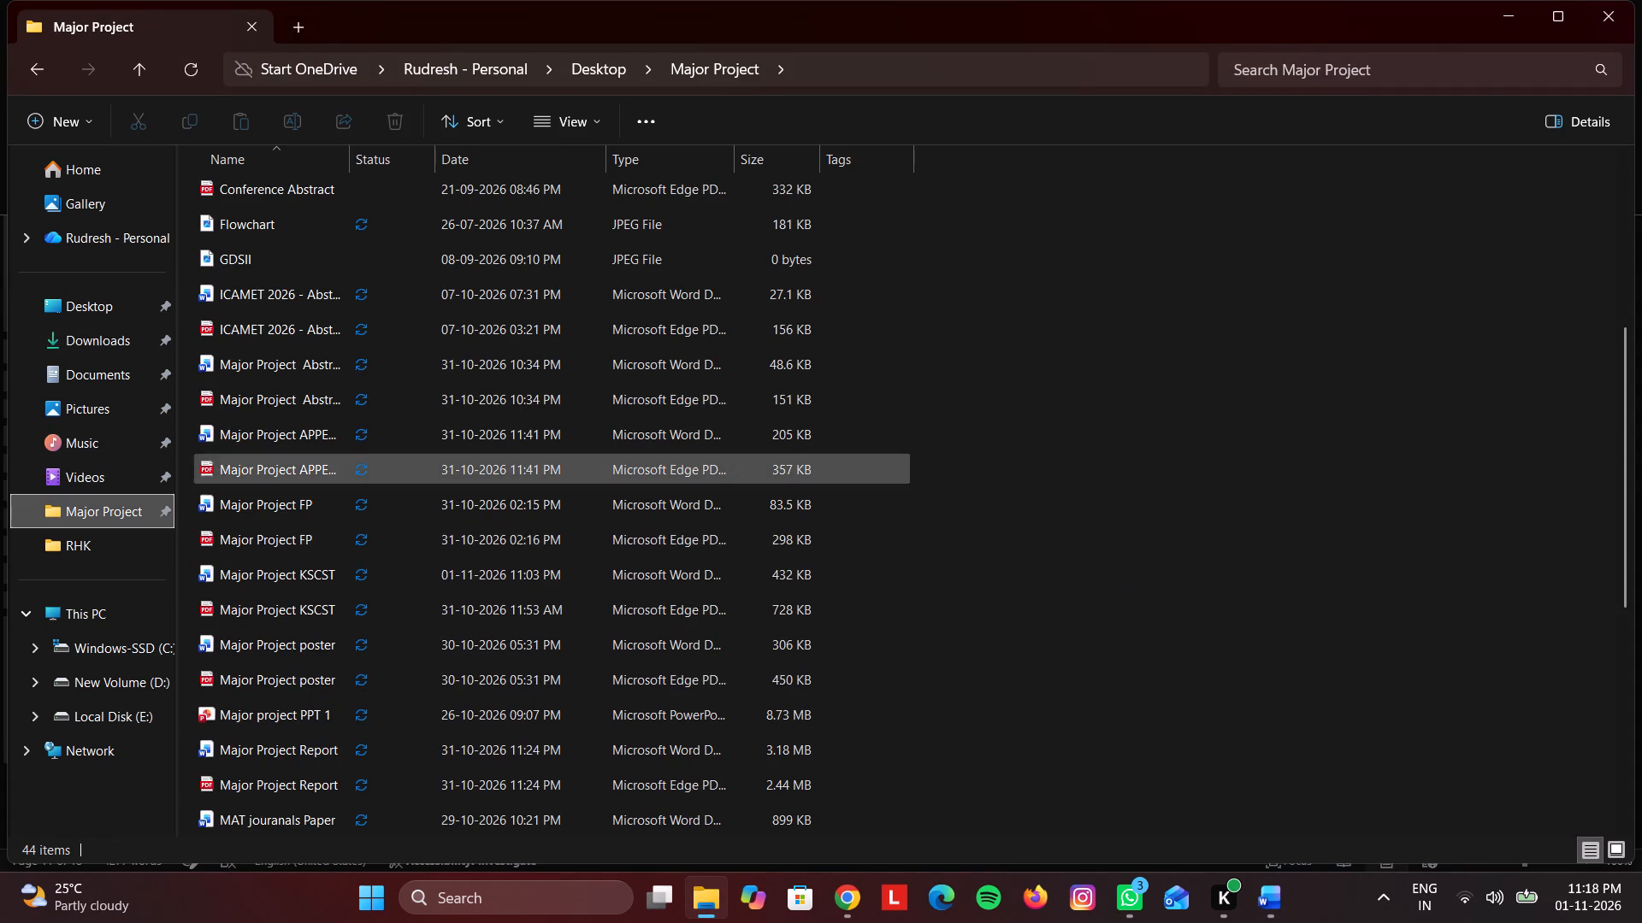
double_click(275, 755)
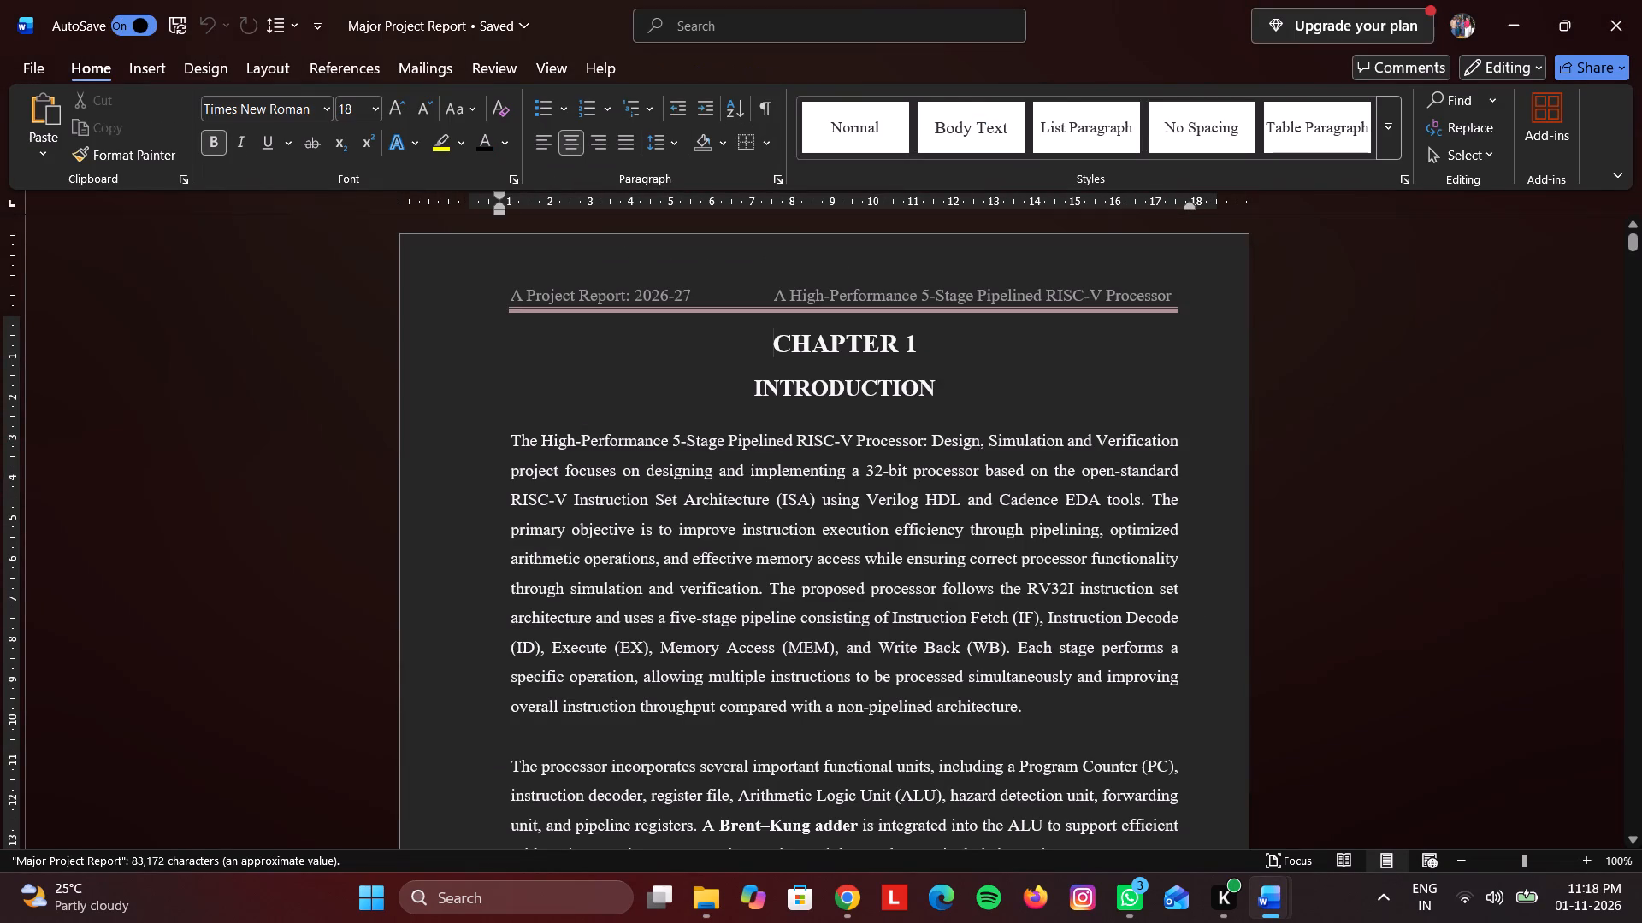
Copy references [1] to [5] from the REFERENCES chapter near the end of the project report.
drag(1631, 241, 1641, 922)
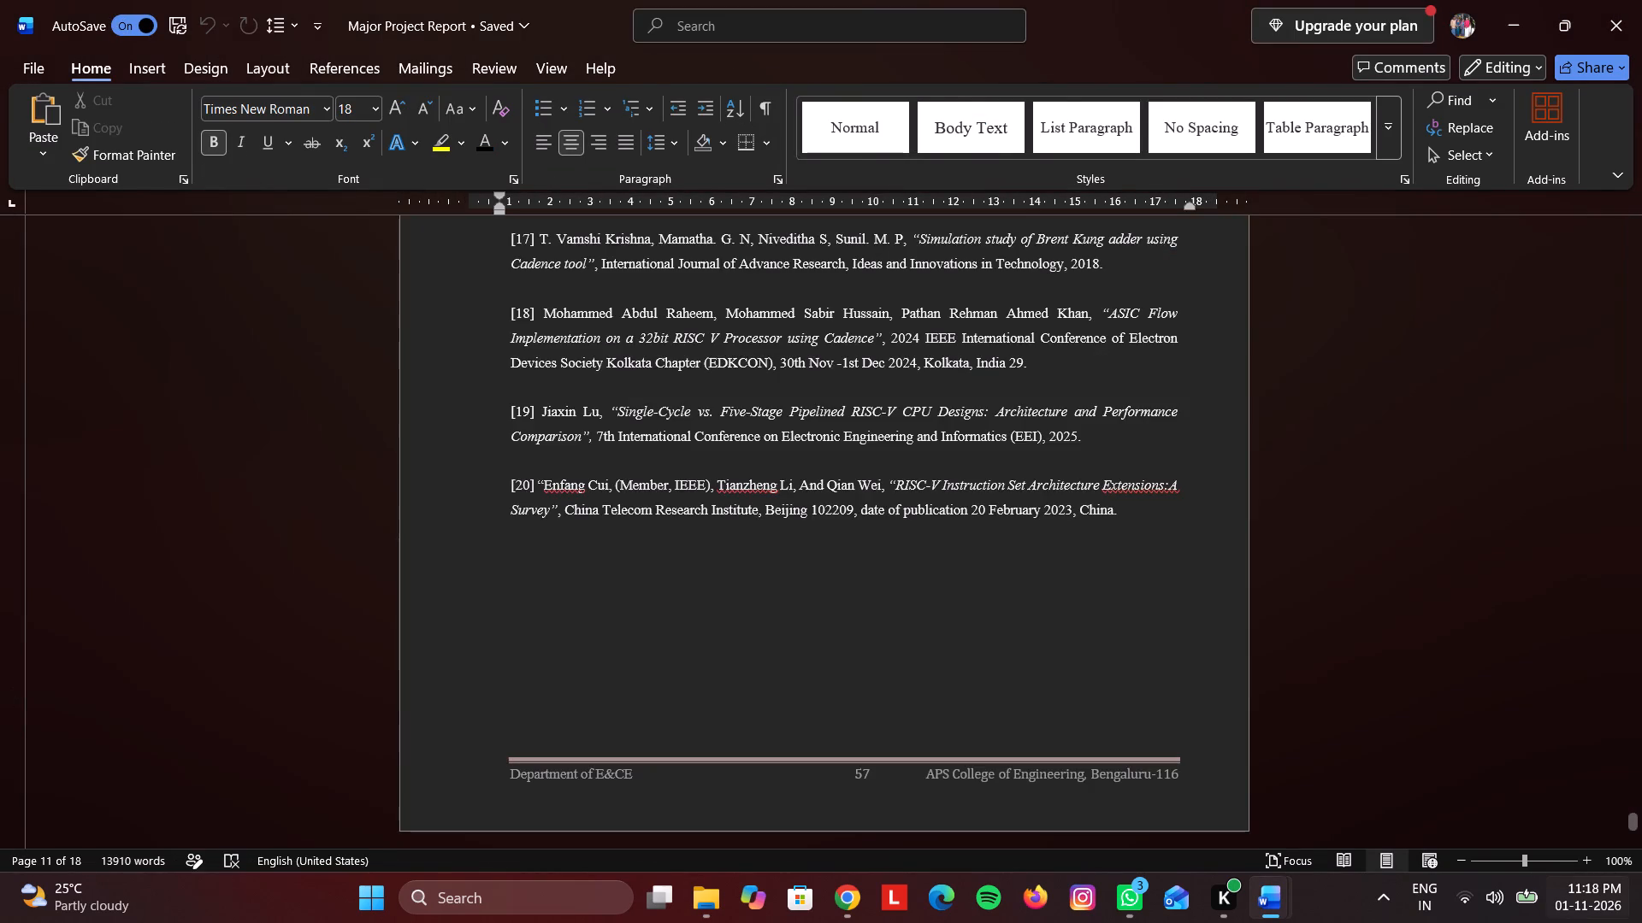
scroll(966, 619, up, 20)
scroll(966, 619, up, 6)
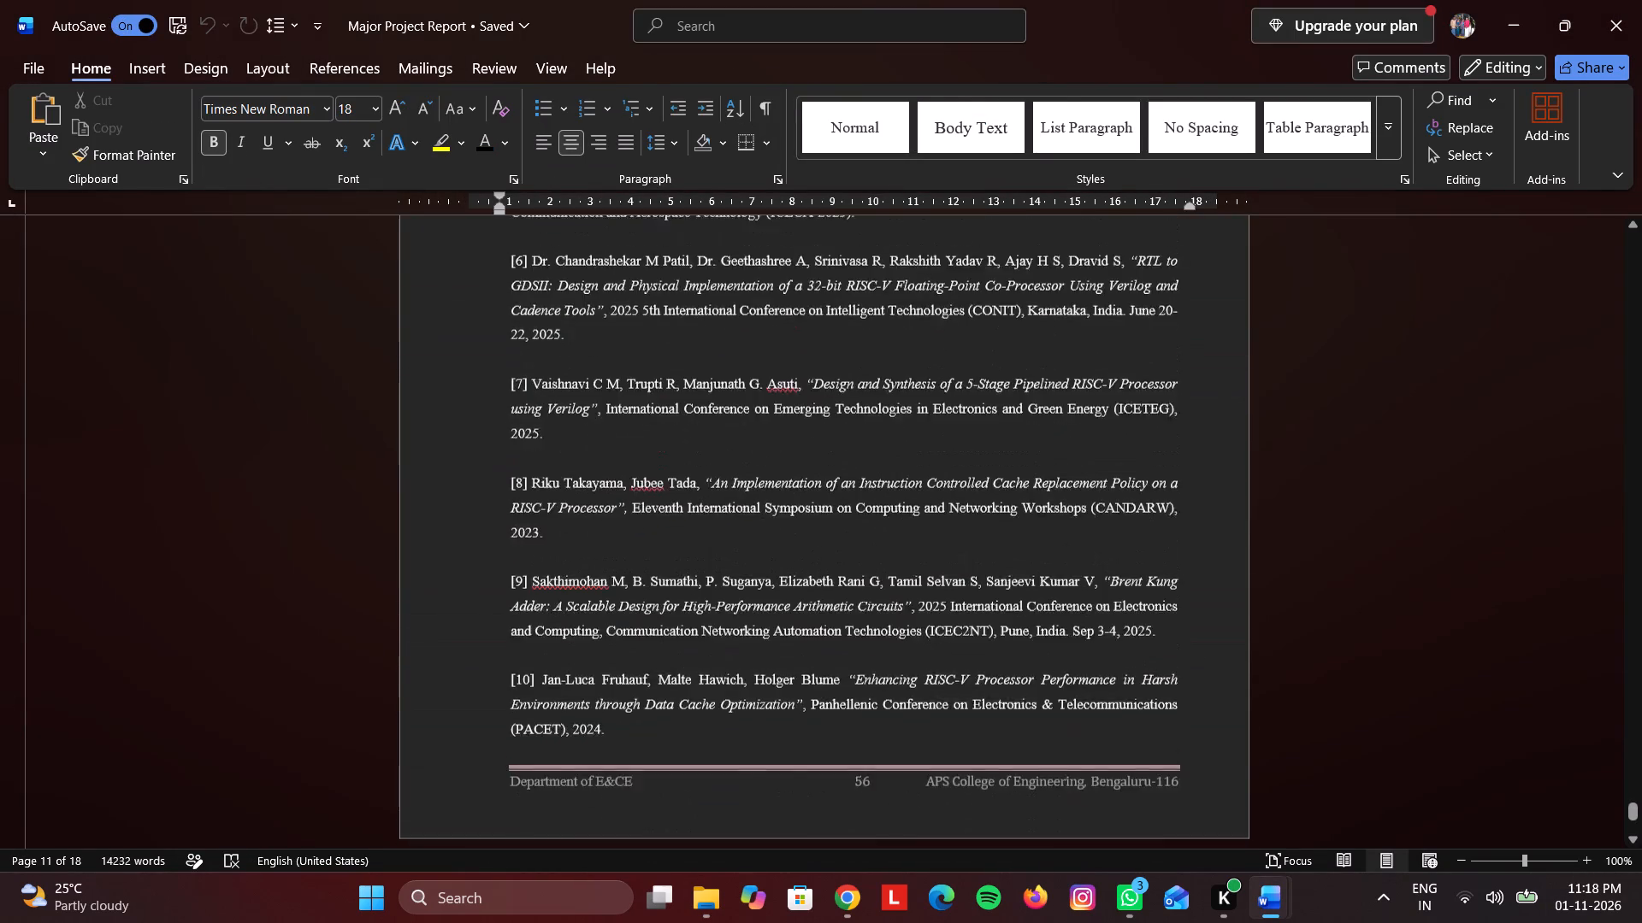
scroll(960, 615, up, 6)
scroll(676, 414, up, 2)
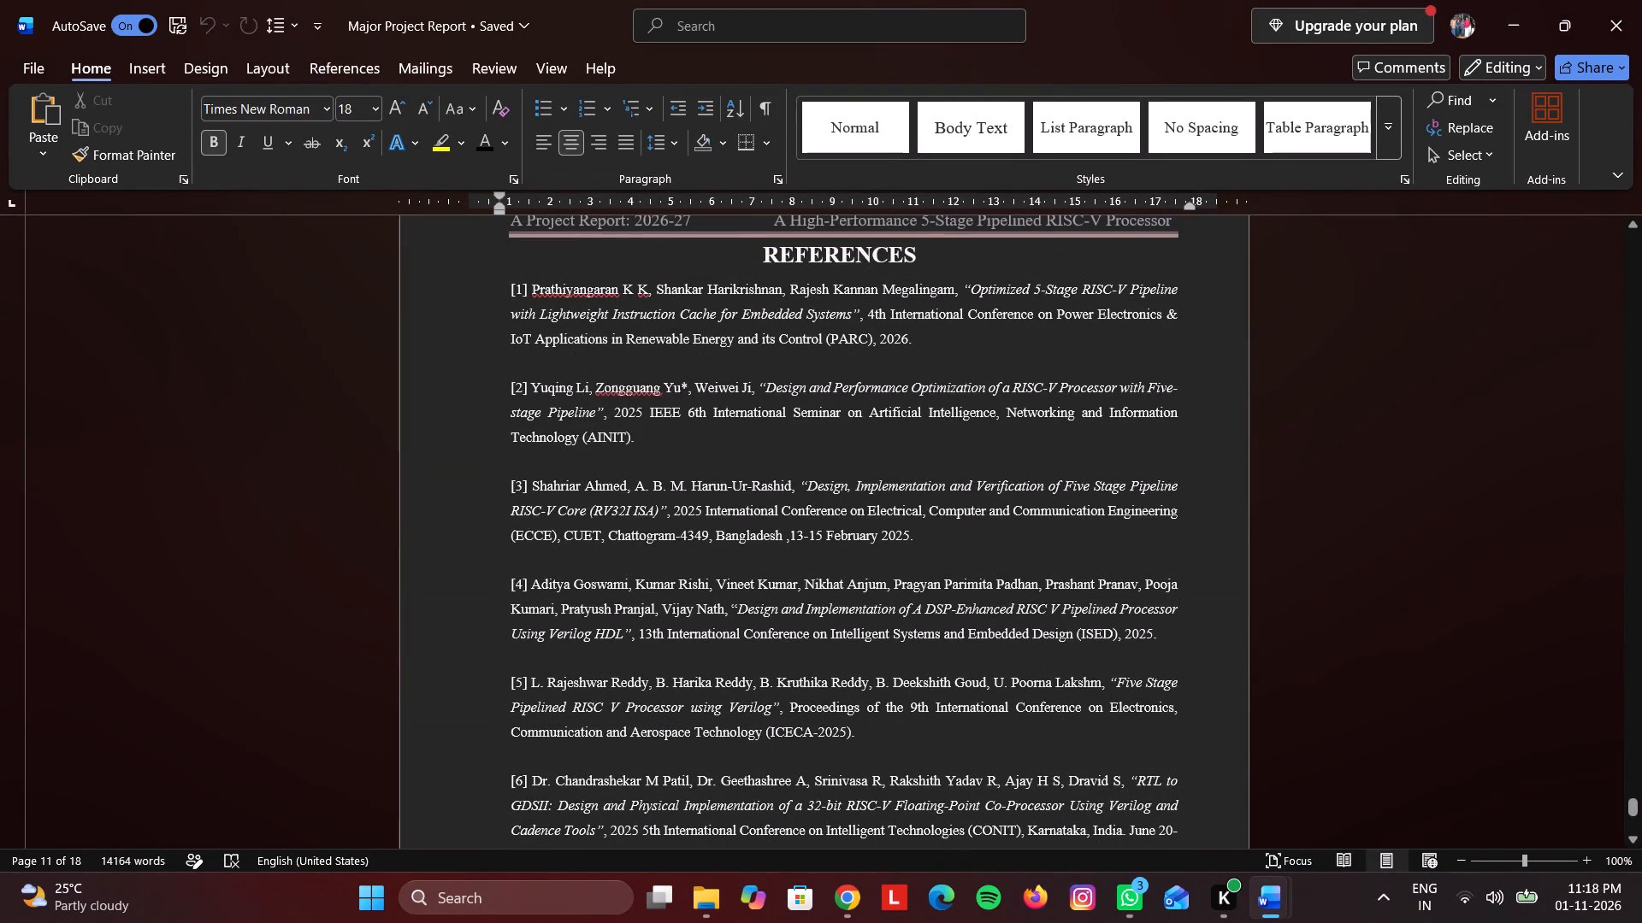
drag(513, 284, 602, 415)
click(602, 415)
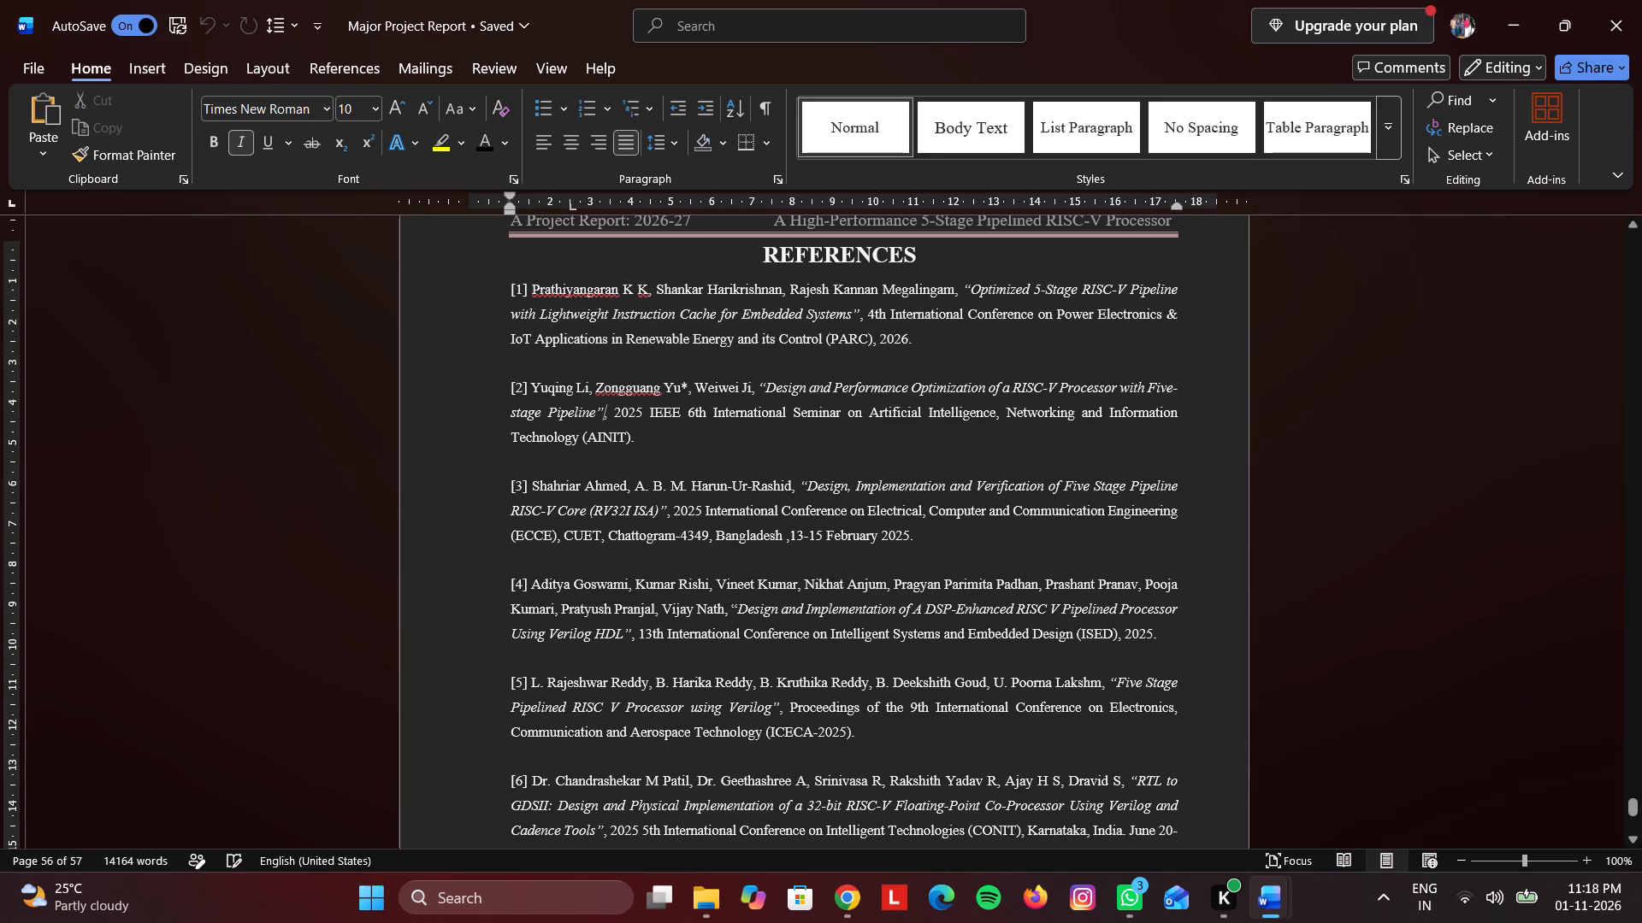
drag(507, 288, 870, 738)
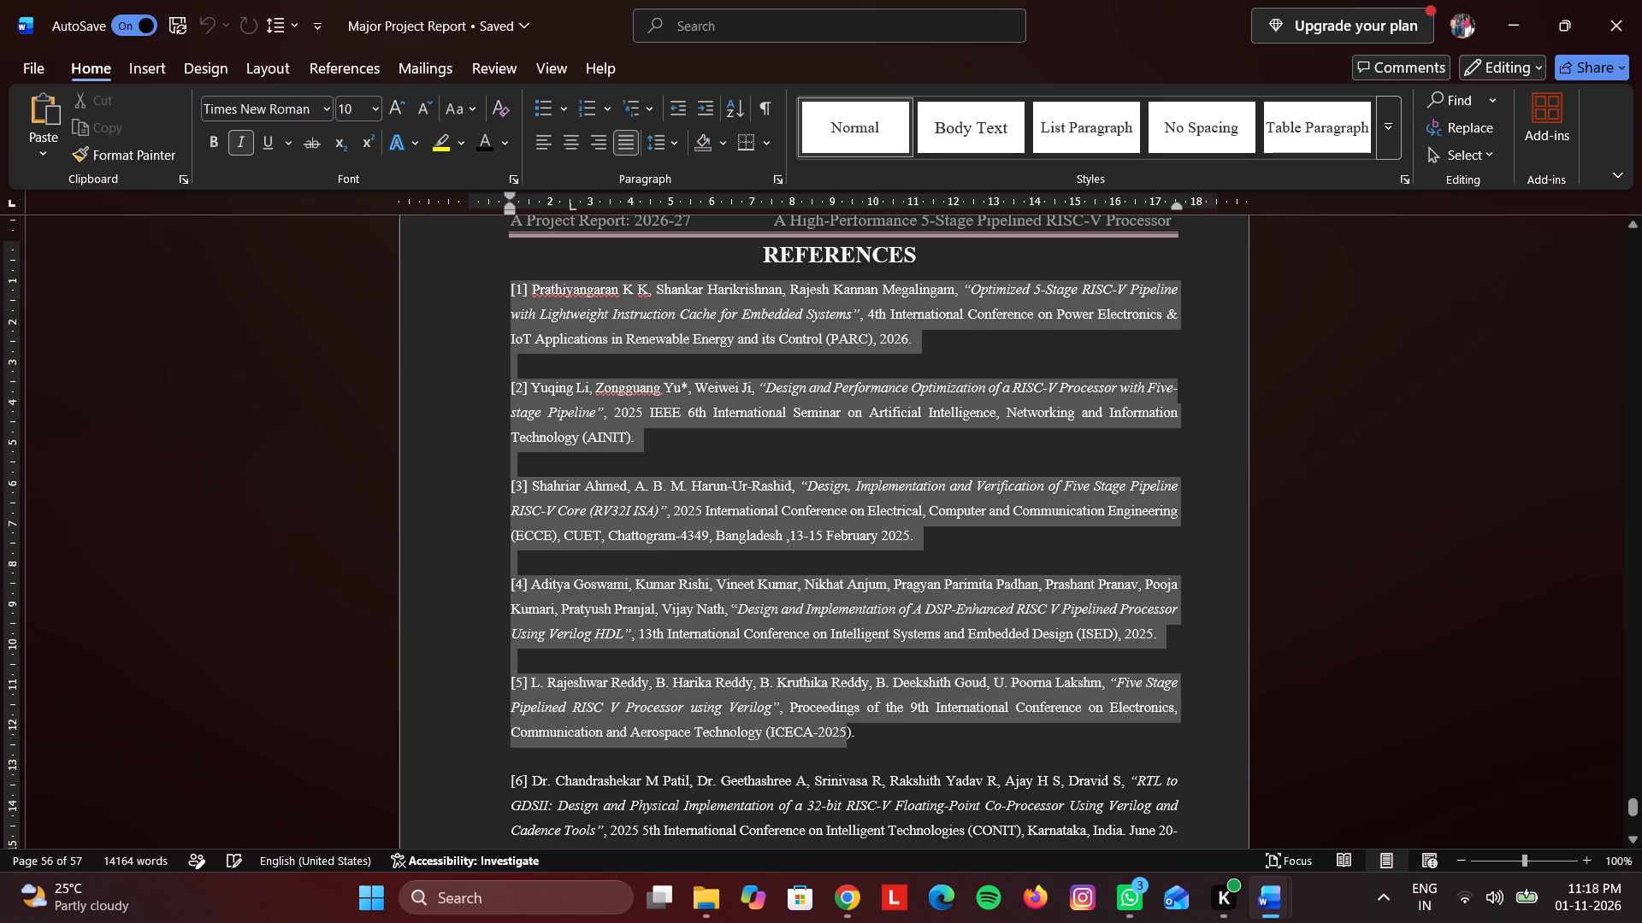
drag(870, 738, 872, 738)
key(ctrl+c)
Back in the KSCST2 proposal, replace section 15's five irrigation references with the copied RISC-V references and delete the leftover empty numbered line.
key(alt+Tab)
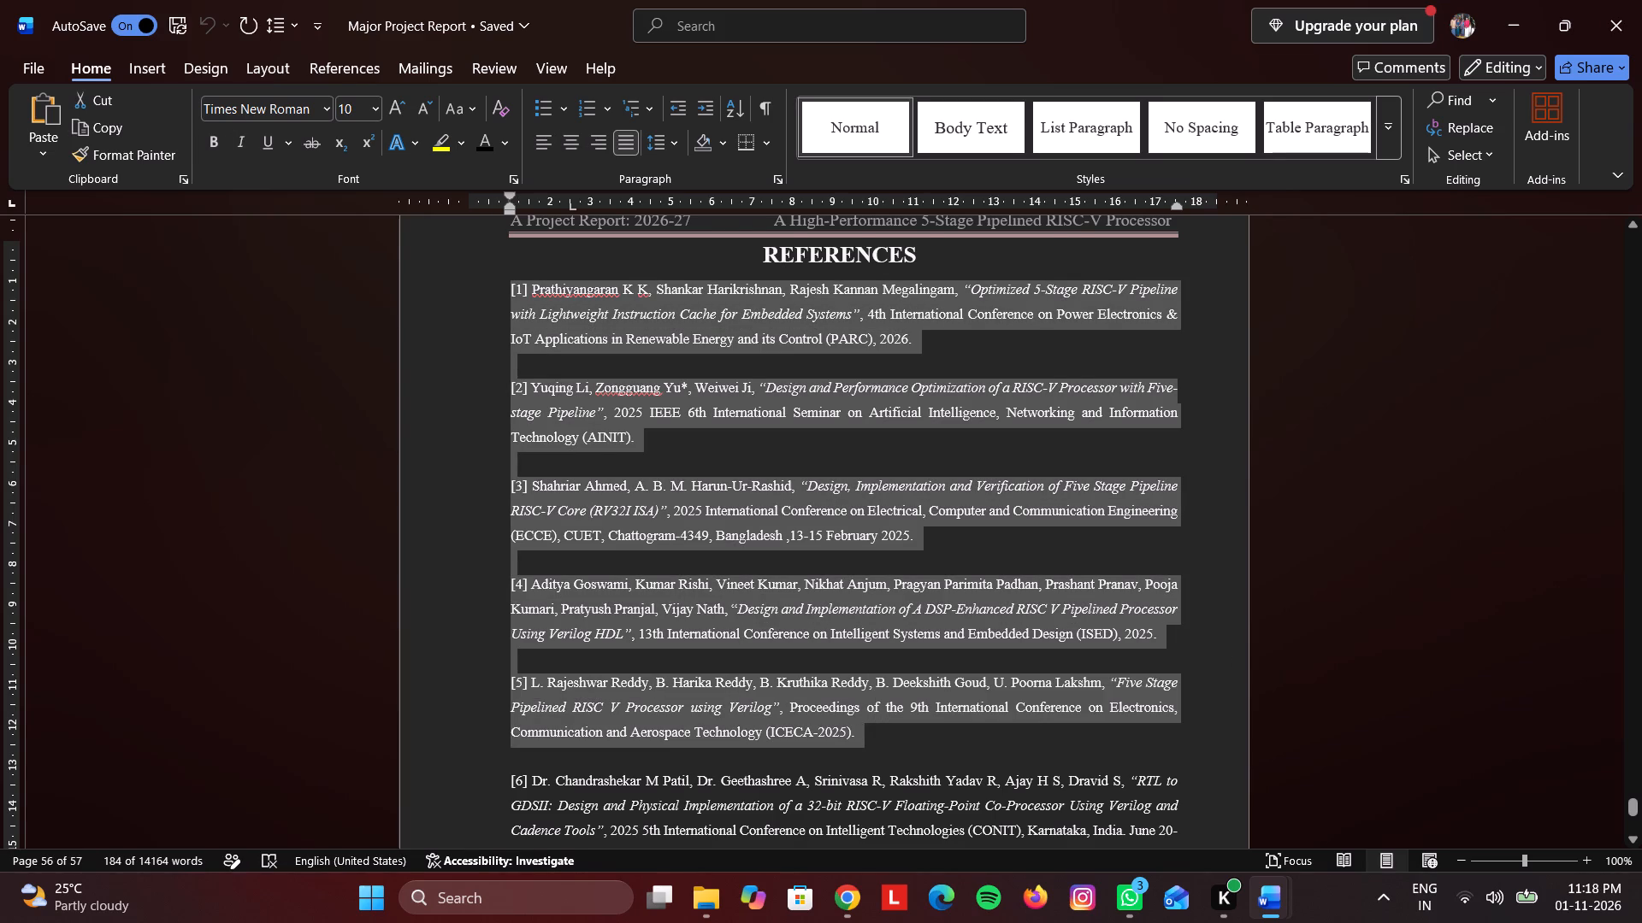
scroll(759, 737, down, 8)
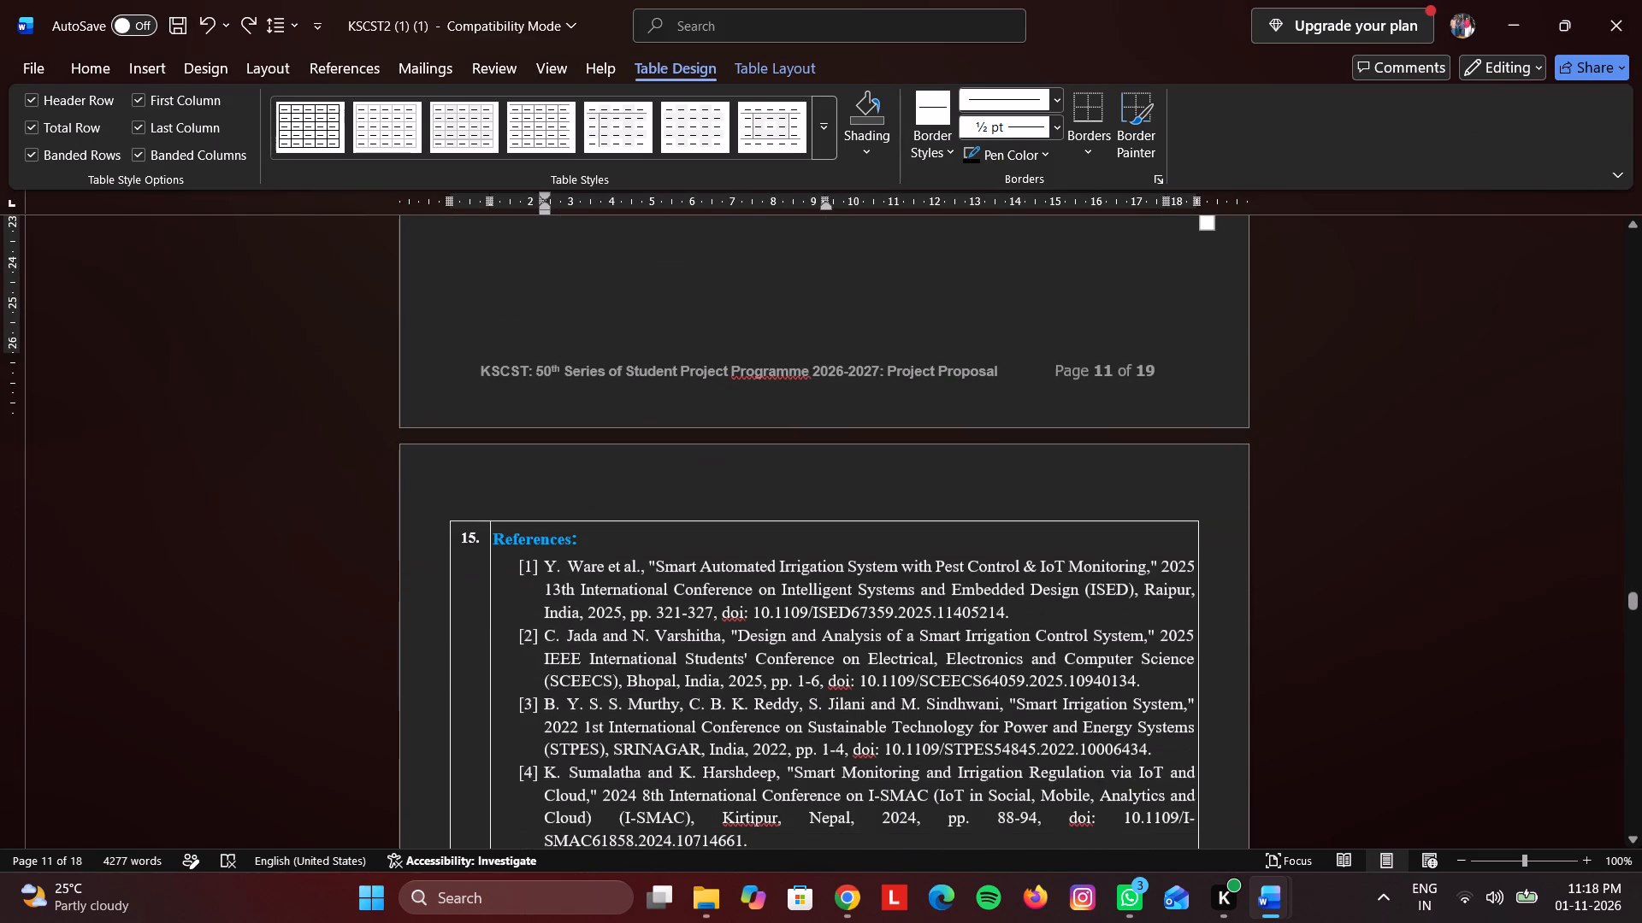
drag(513, 549, 616, 697)
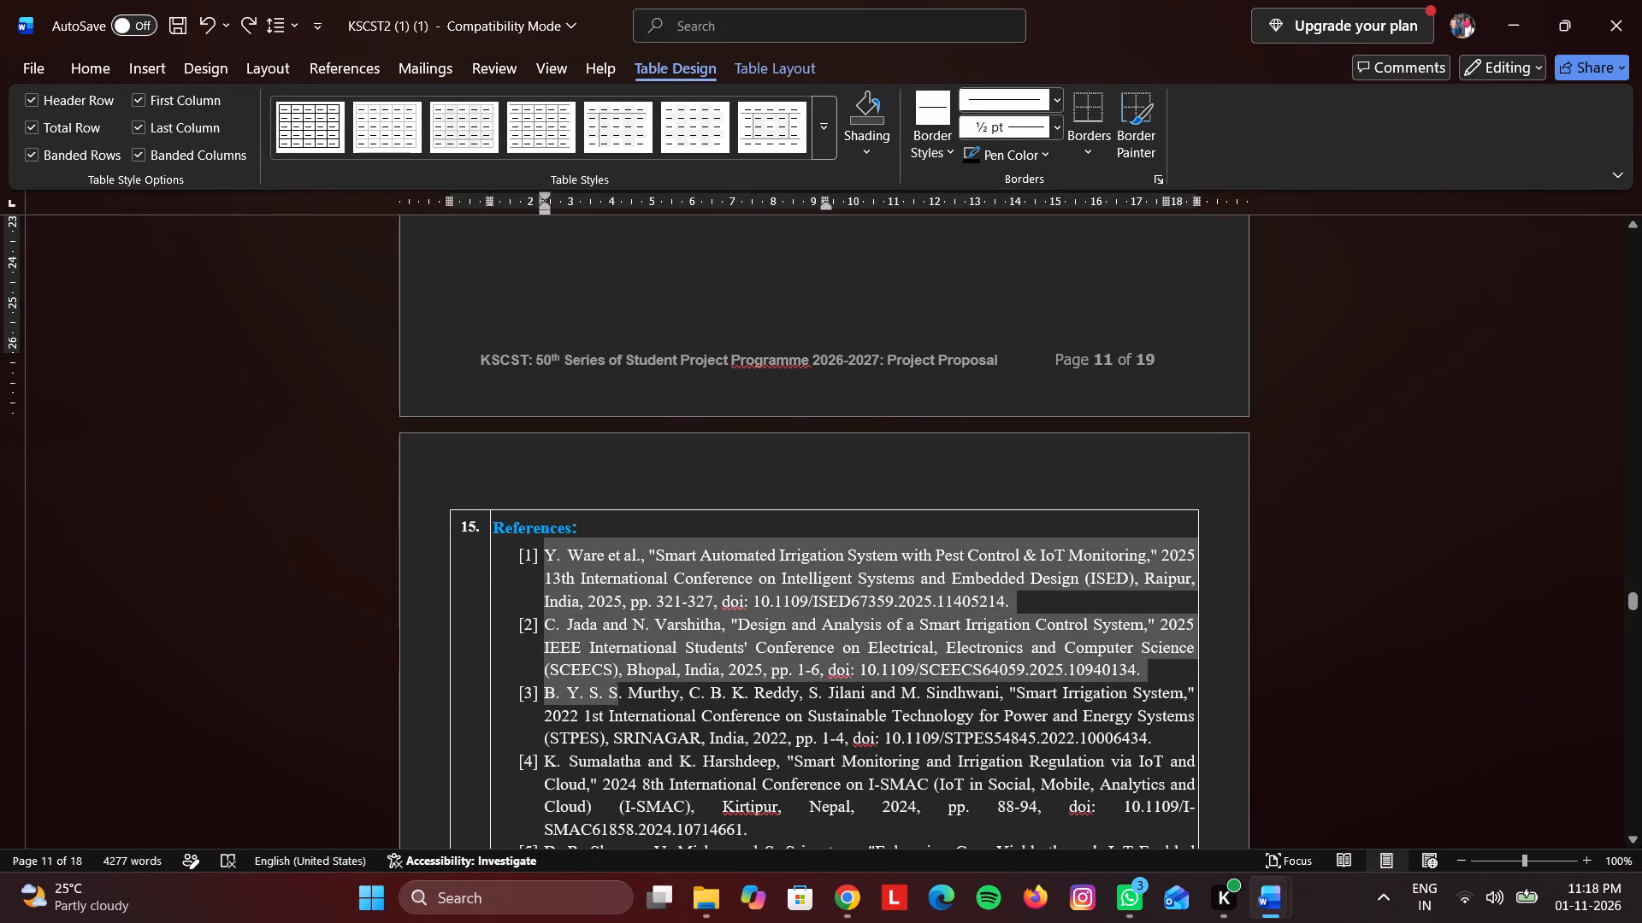
drag(616, 697, 1126, 736)
scroll(616, 697, down, 3)
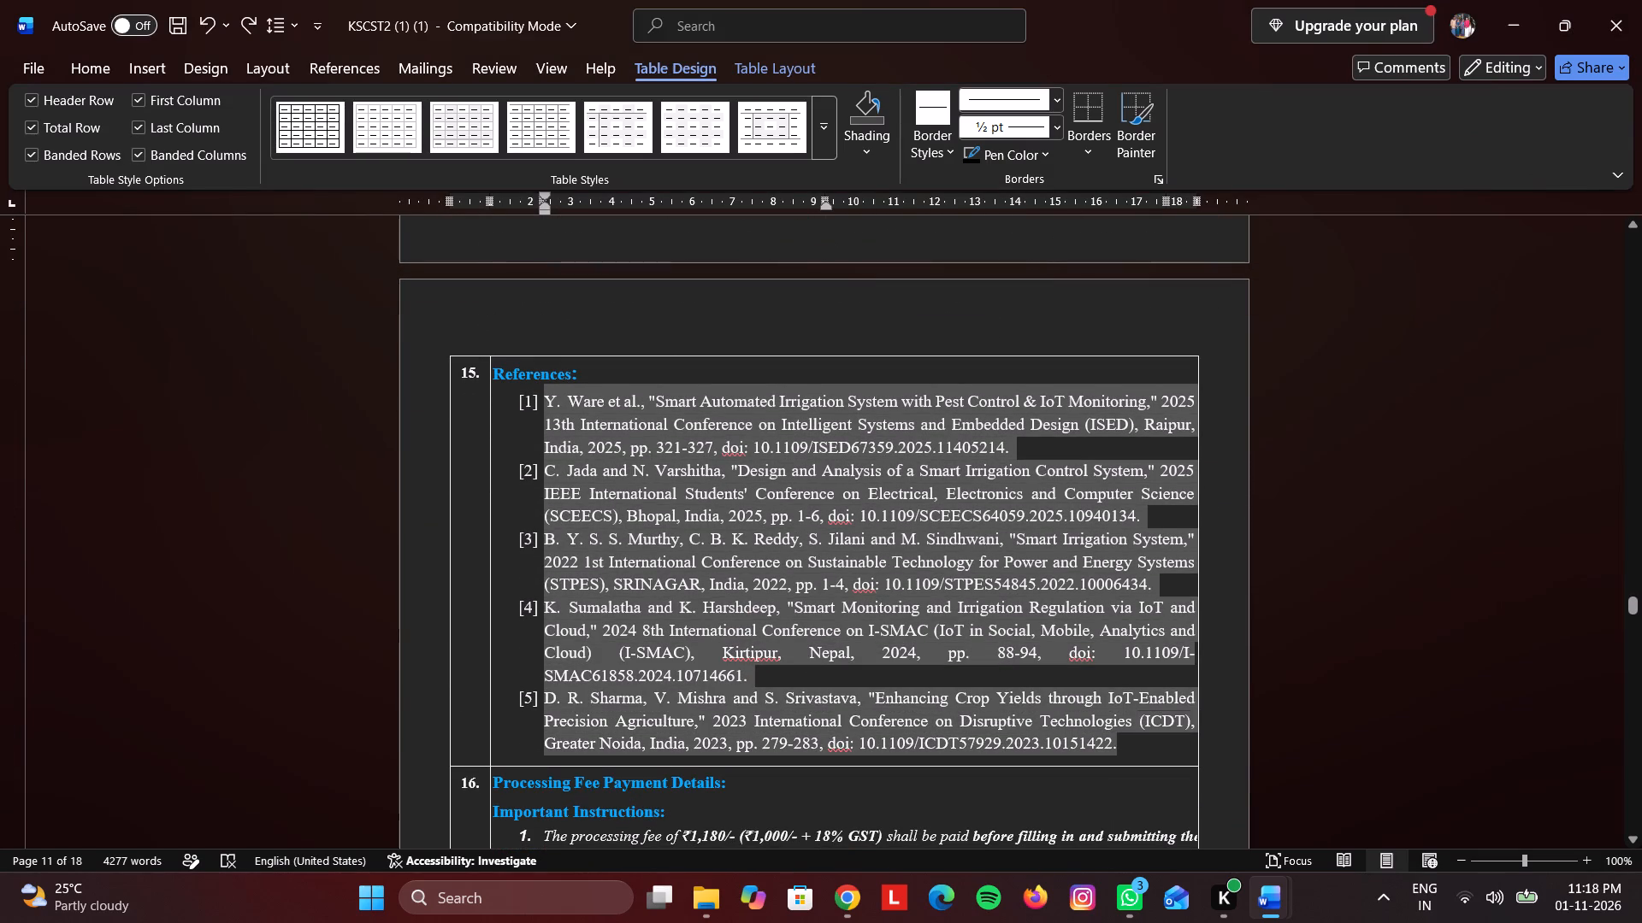
drag(1126, 736, 1131, 740)
key(ctrl+v)
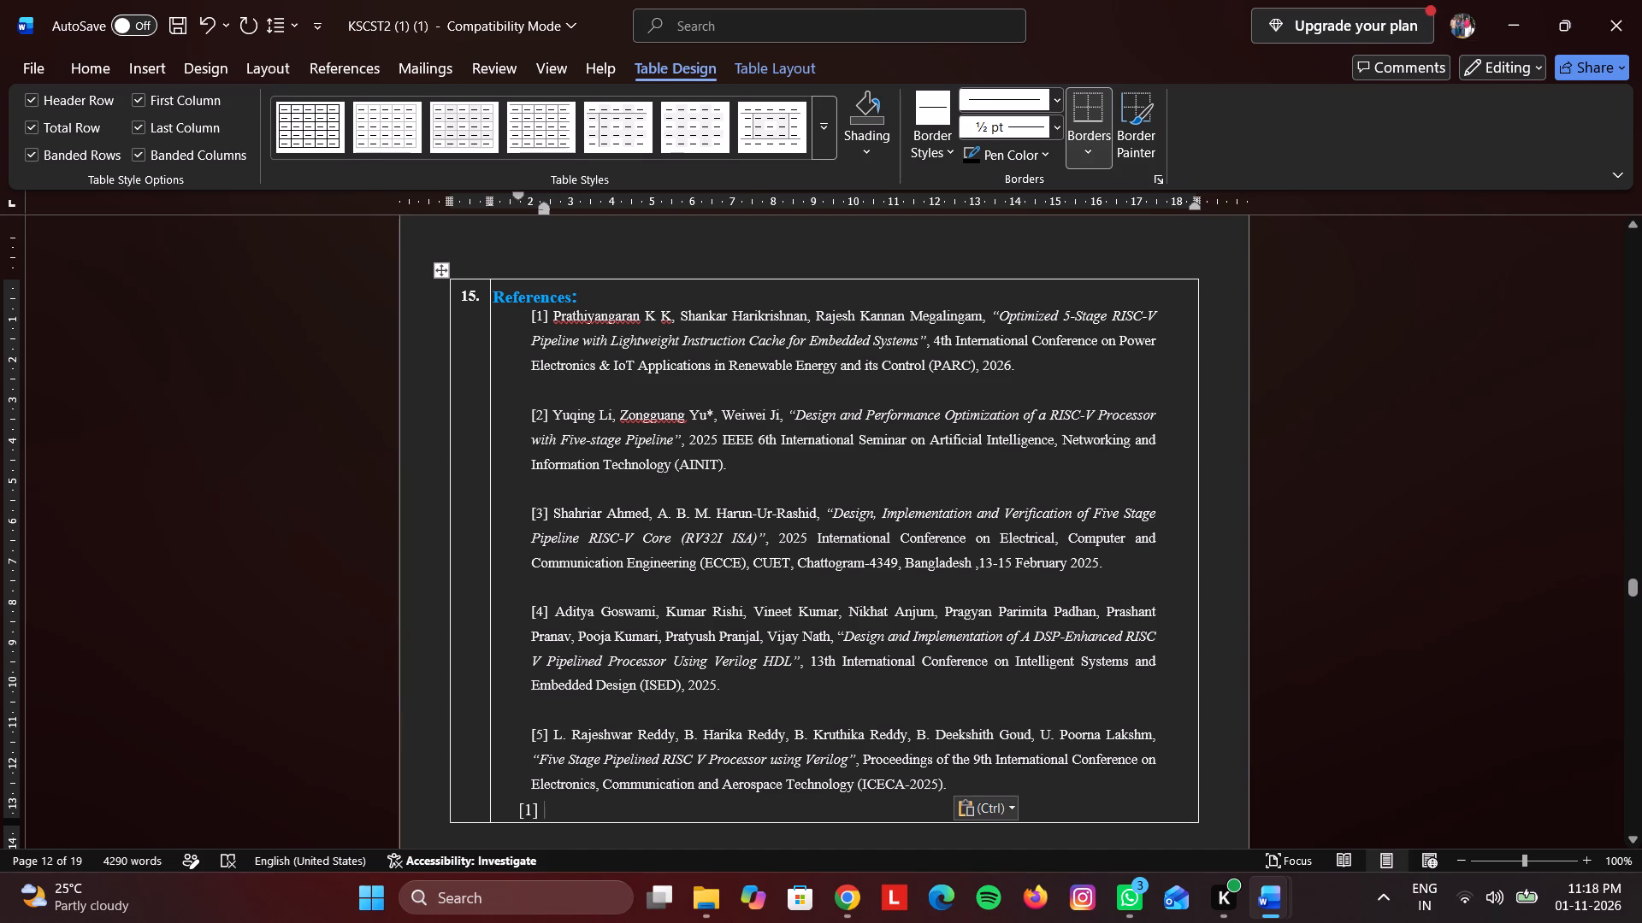
key(BackSpace)
key(BackSpace)
key(BackSpace)
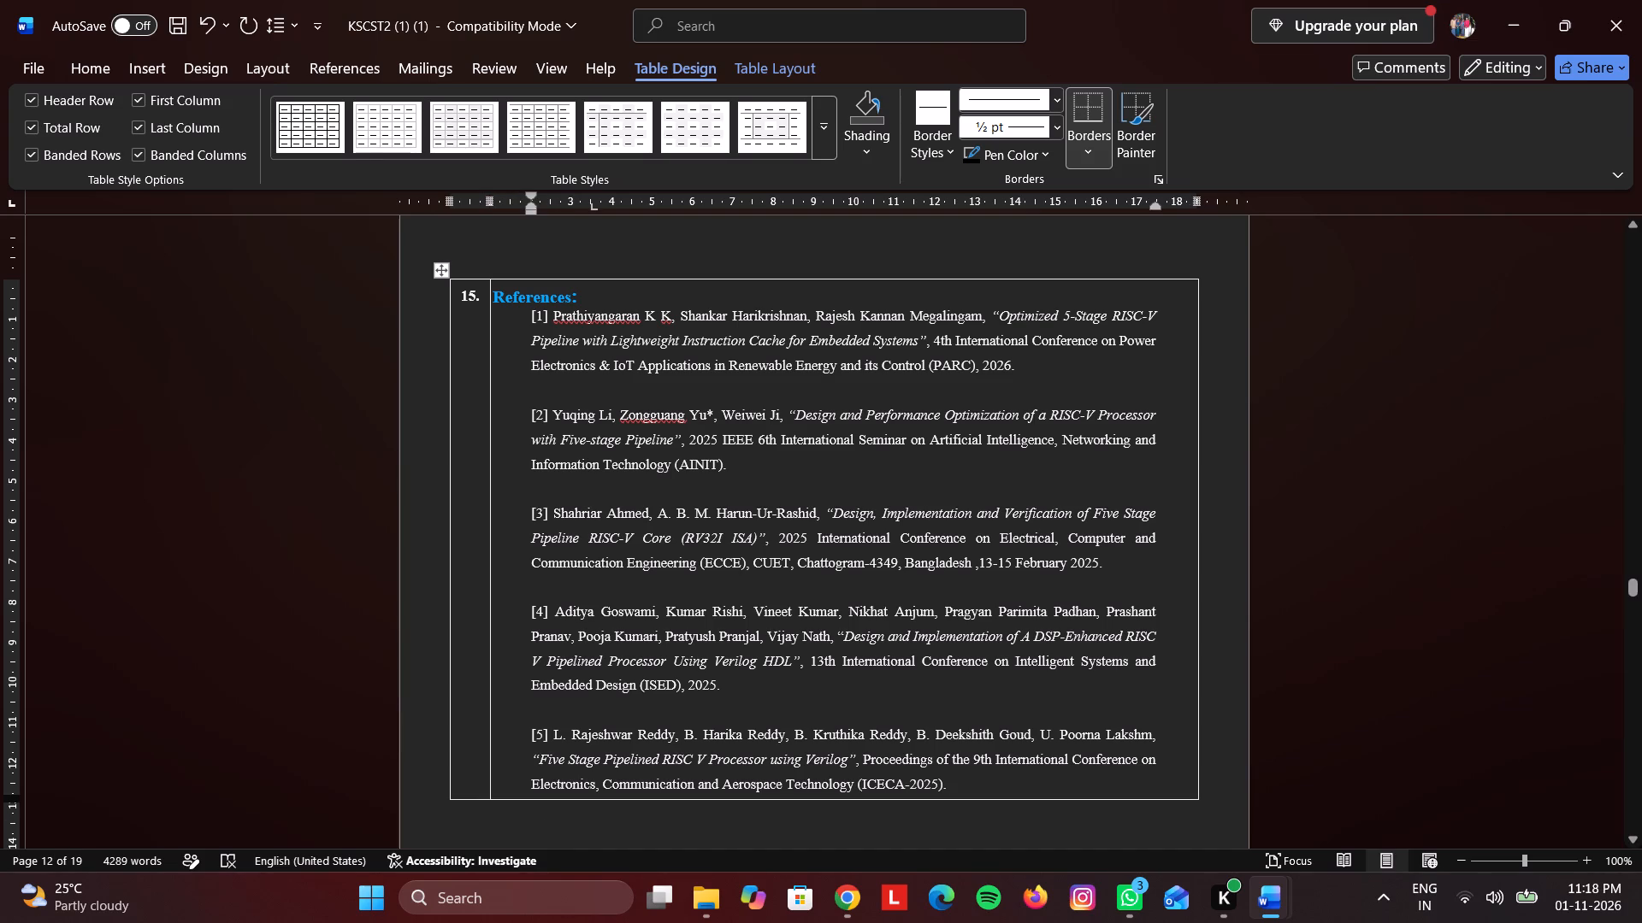
Extend both the right and left indents of section 15's five references so the text spans nearly the full cell width.
drag(1156, 207, 1186, 211)
key(ctrl+z)
drag(968, 789, 526, 325)
drag(1155, 204, 1187, 217)
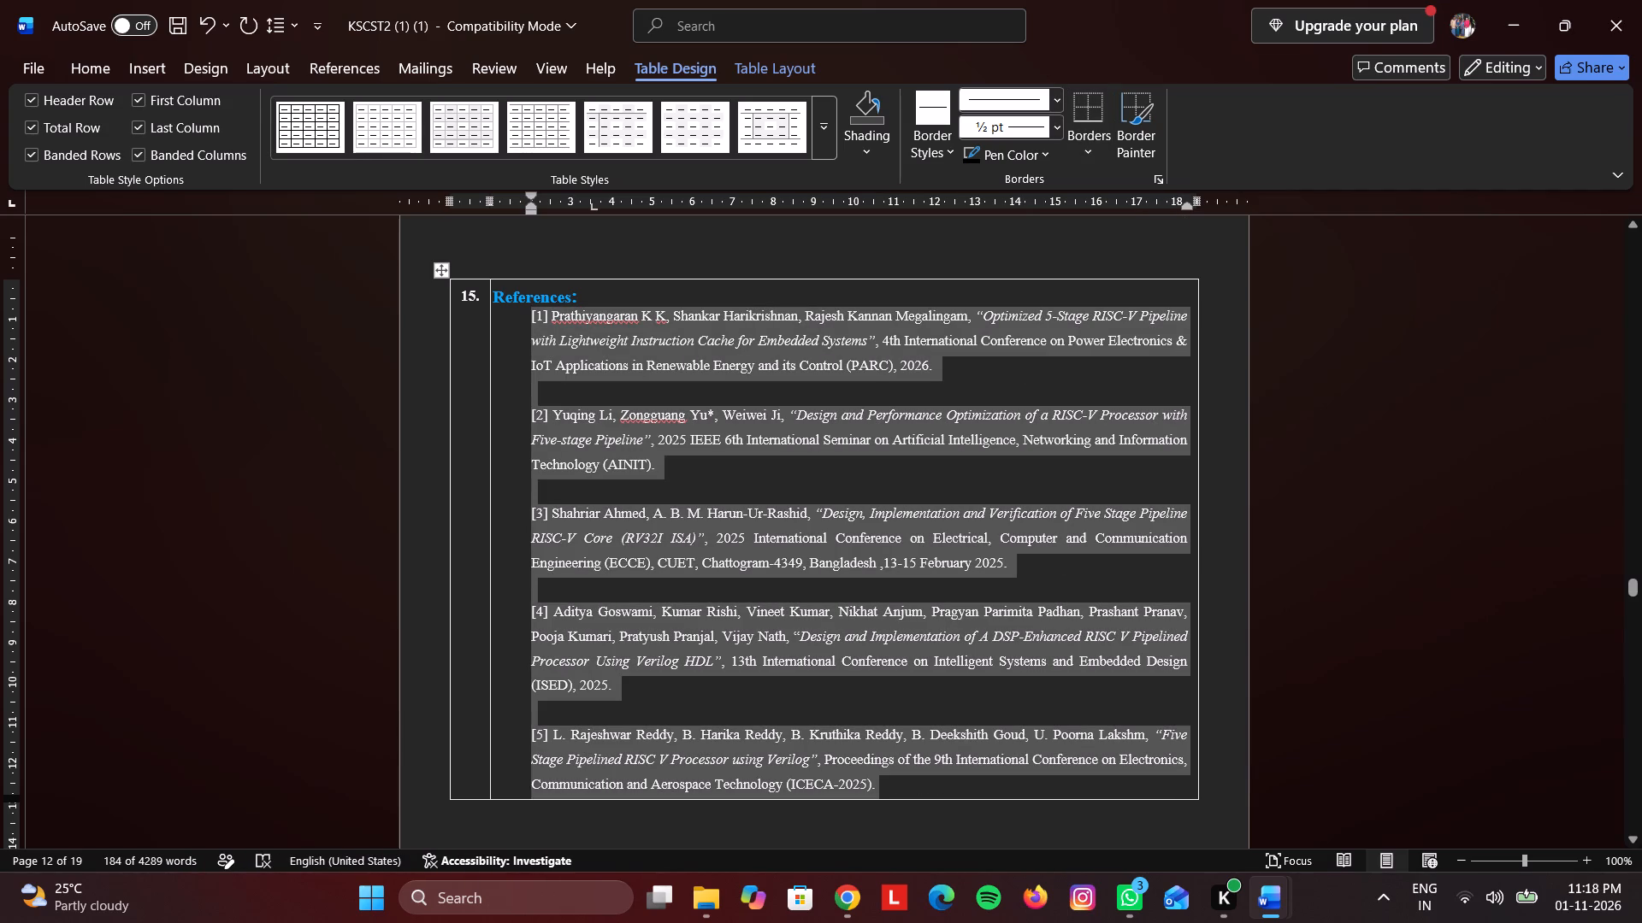
drag(531, 207, 500, 212)
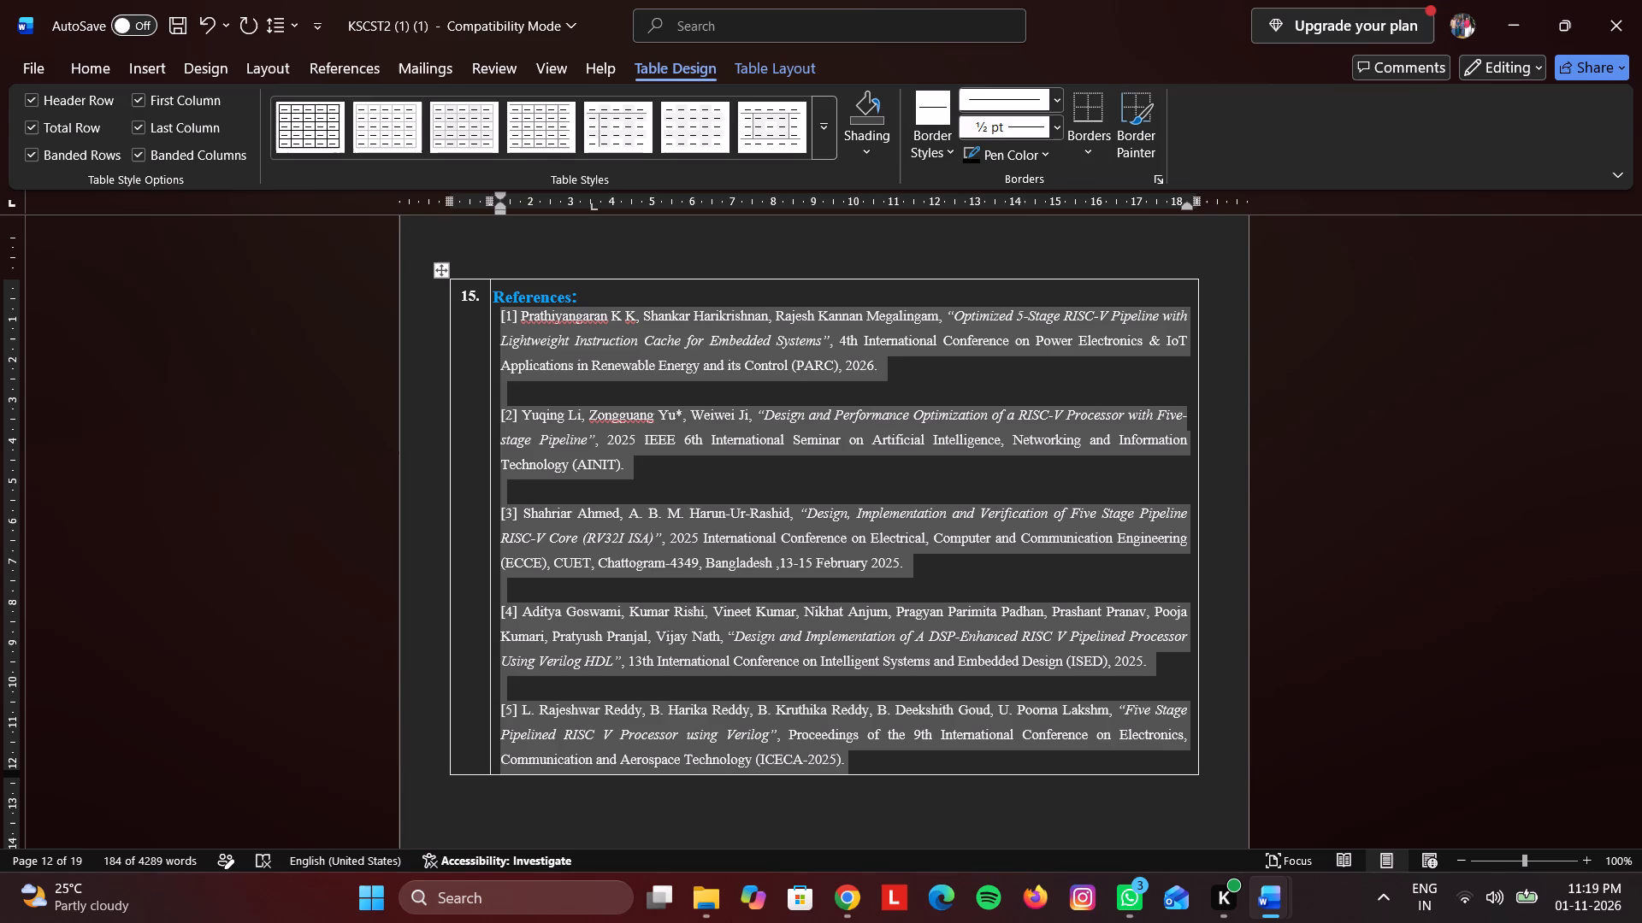
Set the font size of the five references to 12.
click(73, 67)
click(381, 109)
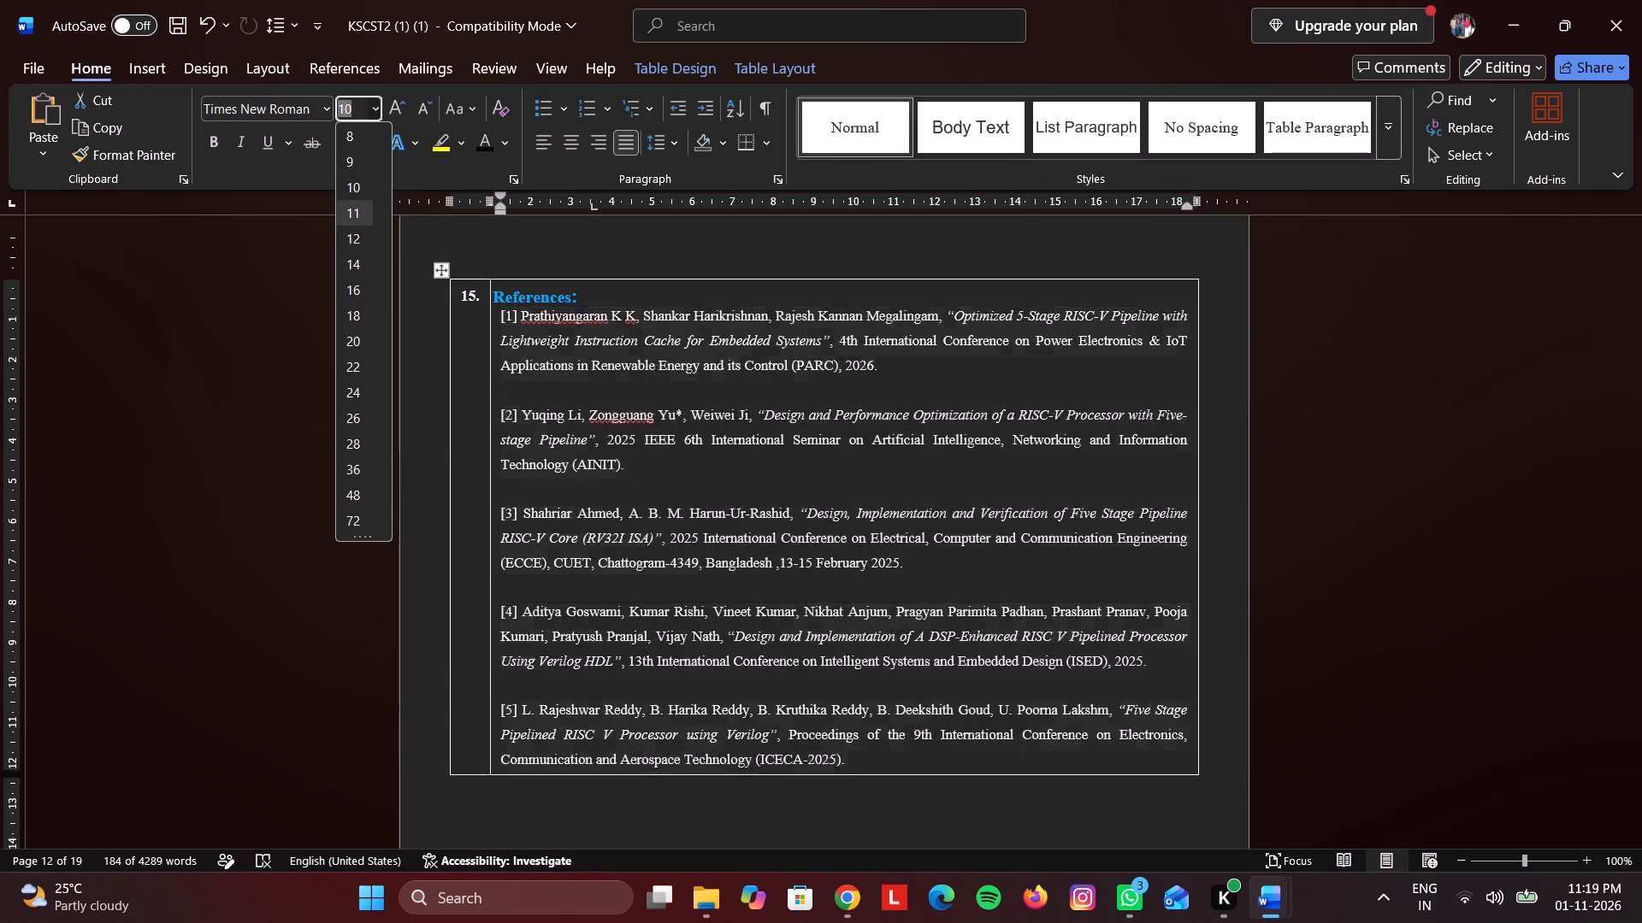
click(356, 234)
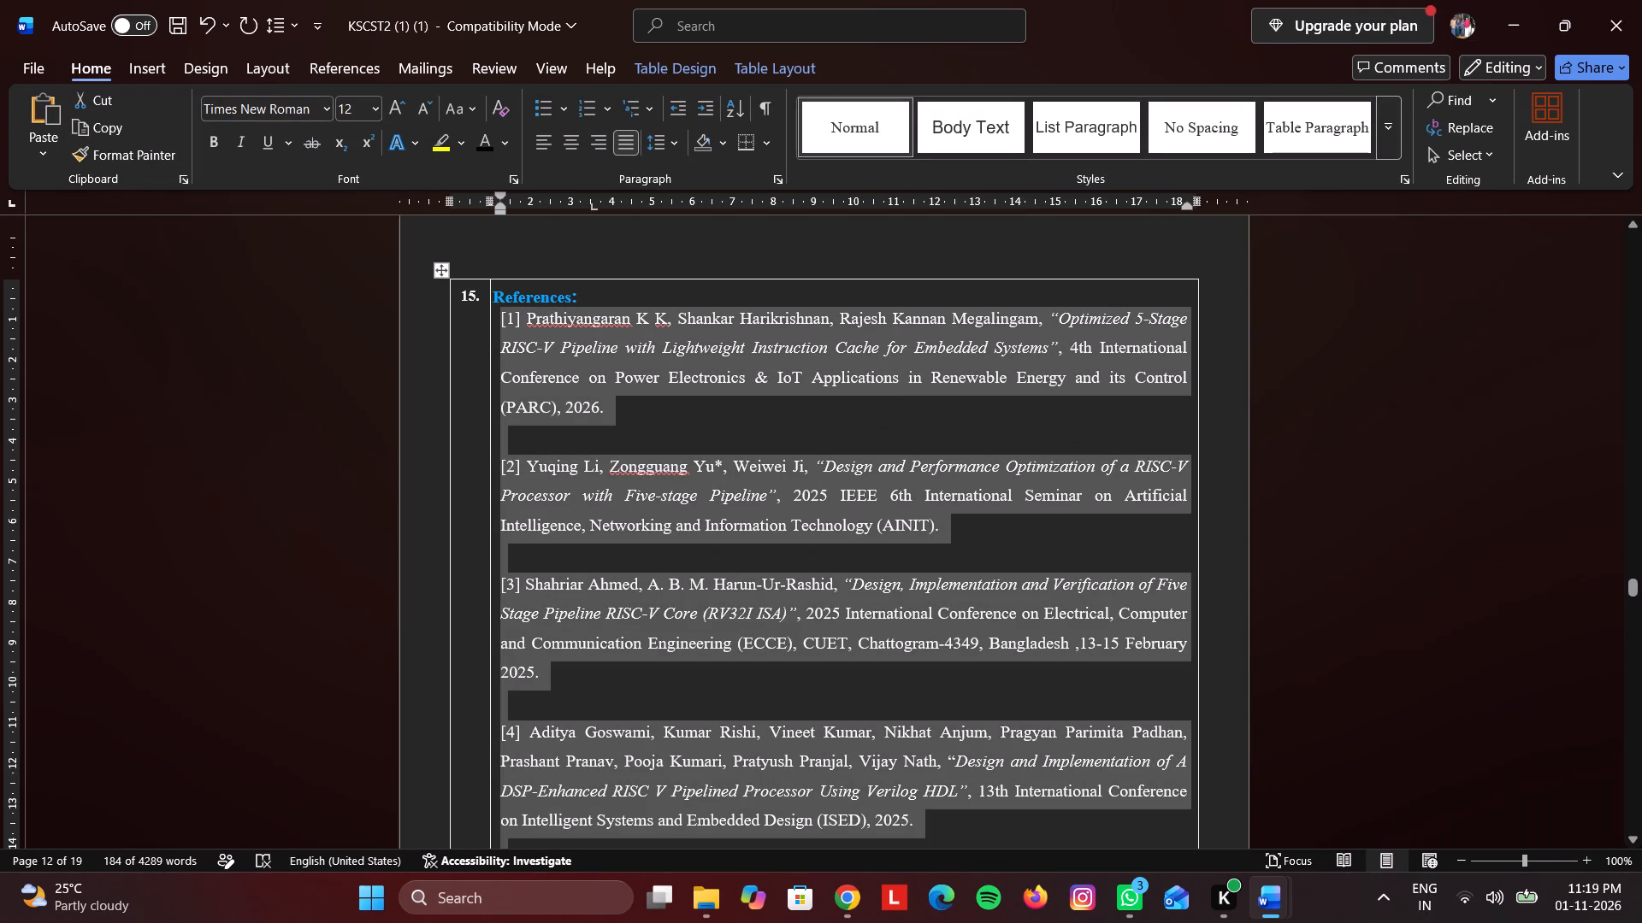
Replace the empty lines following references [1] and [2] with added space after each of those paragraphs.
click(553, 426)
click(547, 438)
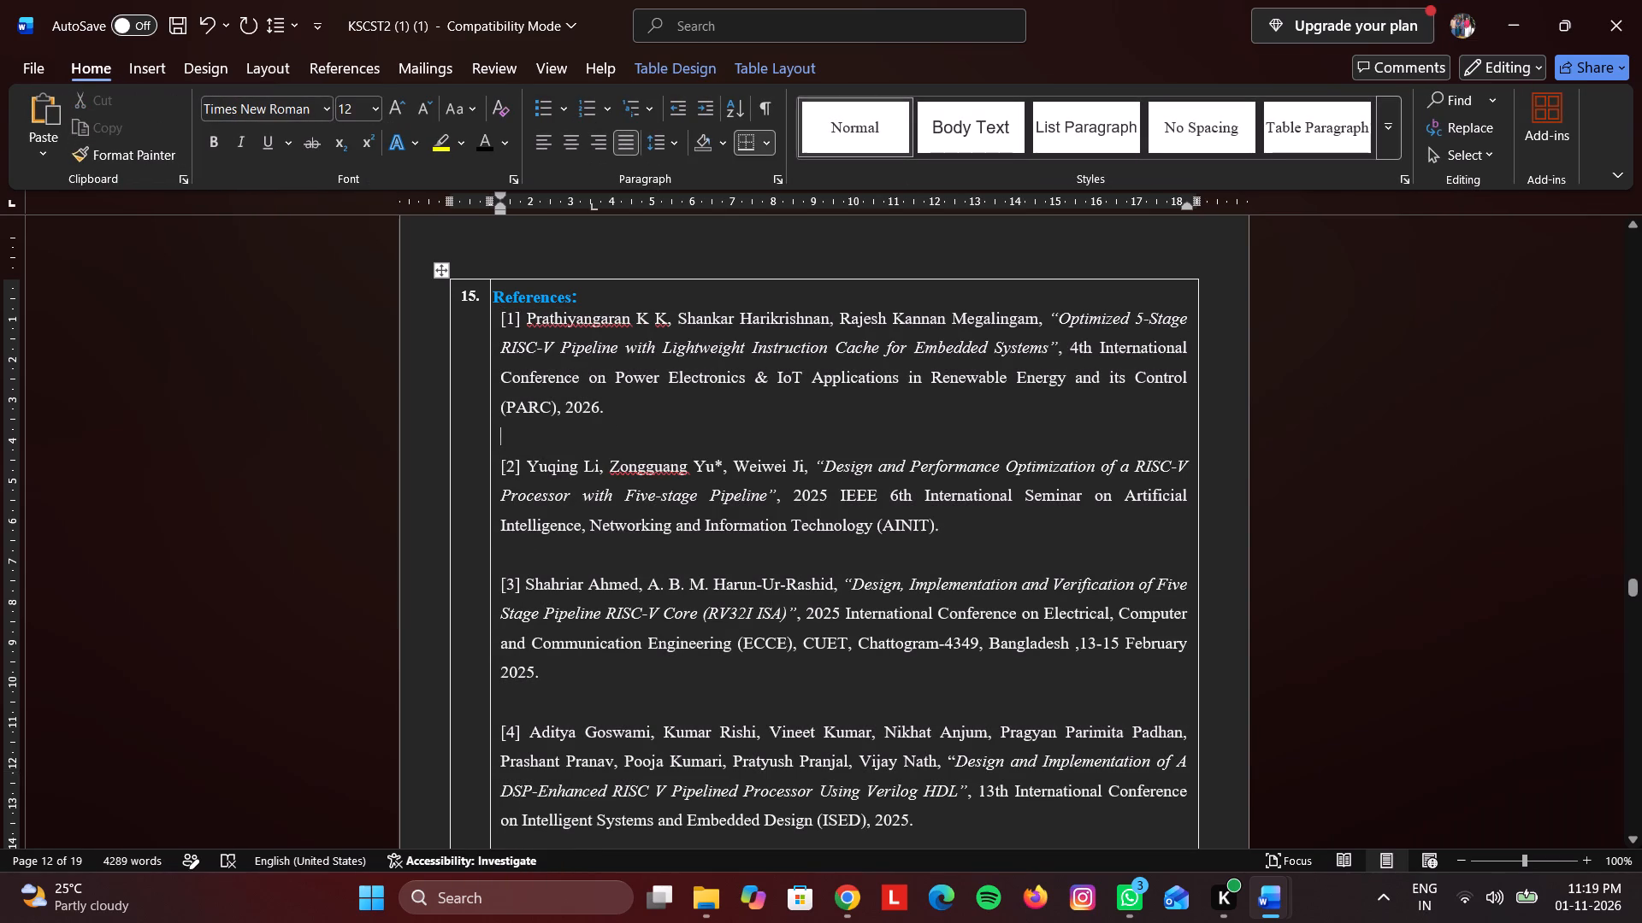
key(BackSpace)
key(BackSpace)
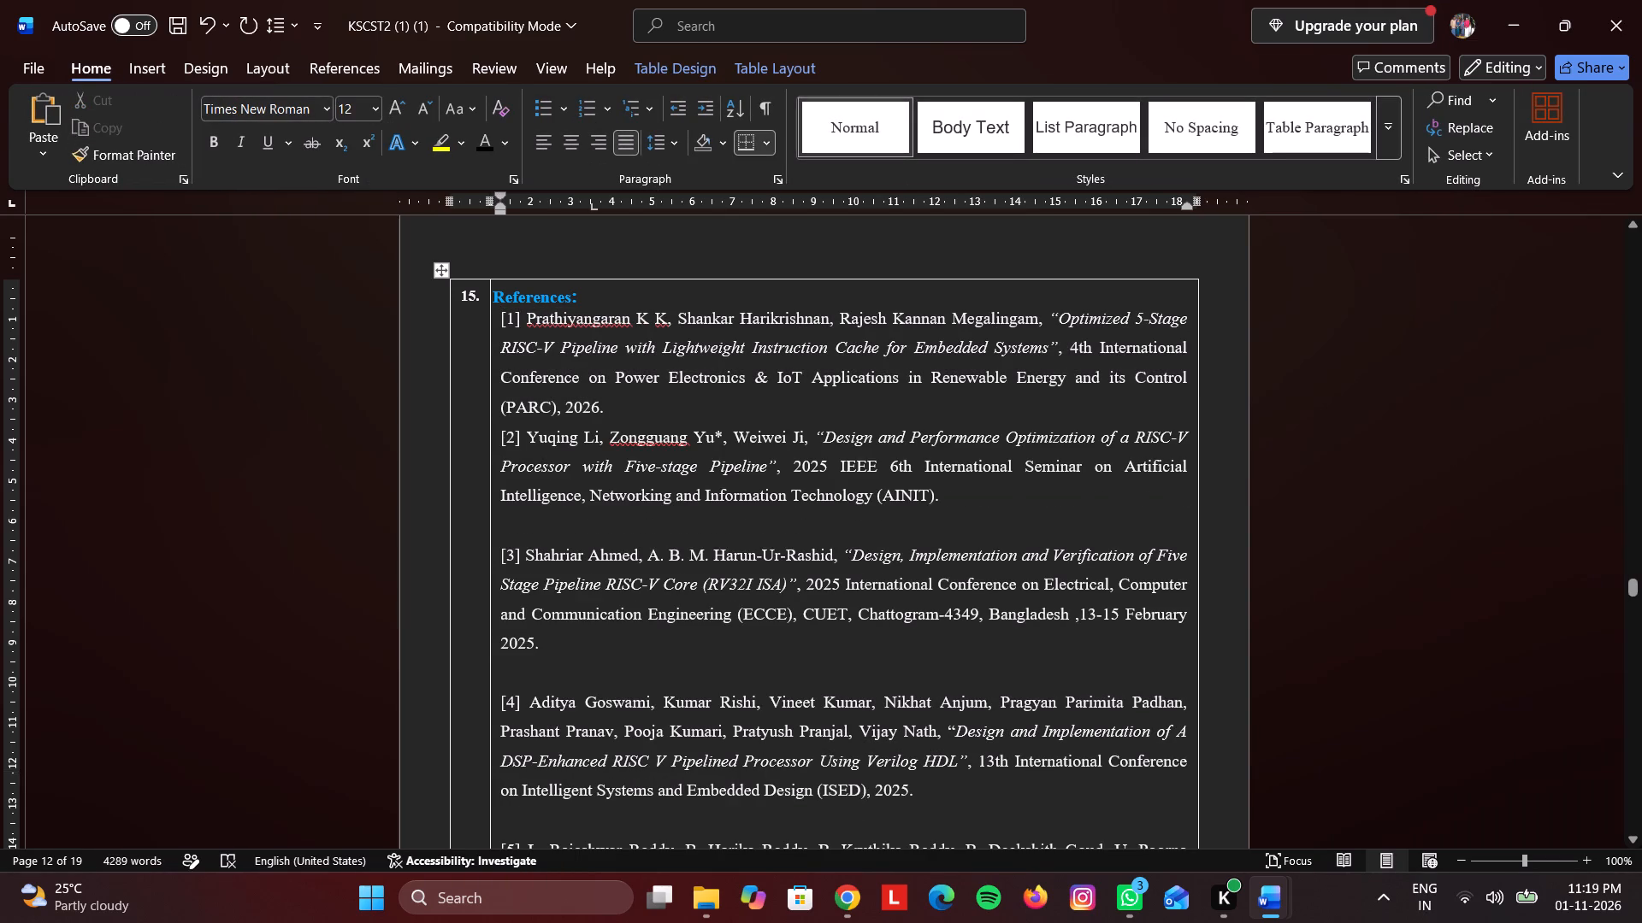
click(585, 413)
click(685, 144)
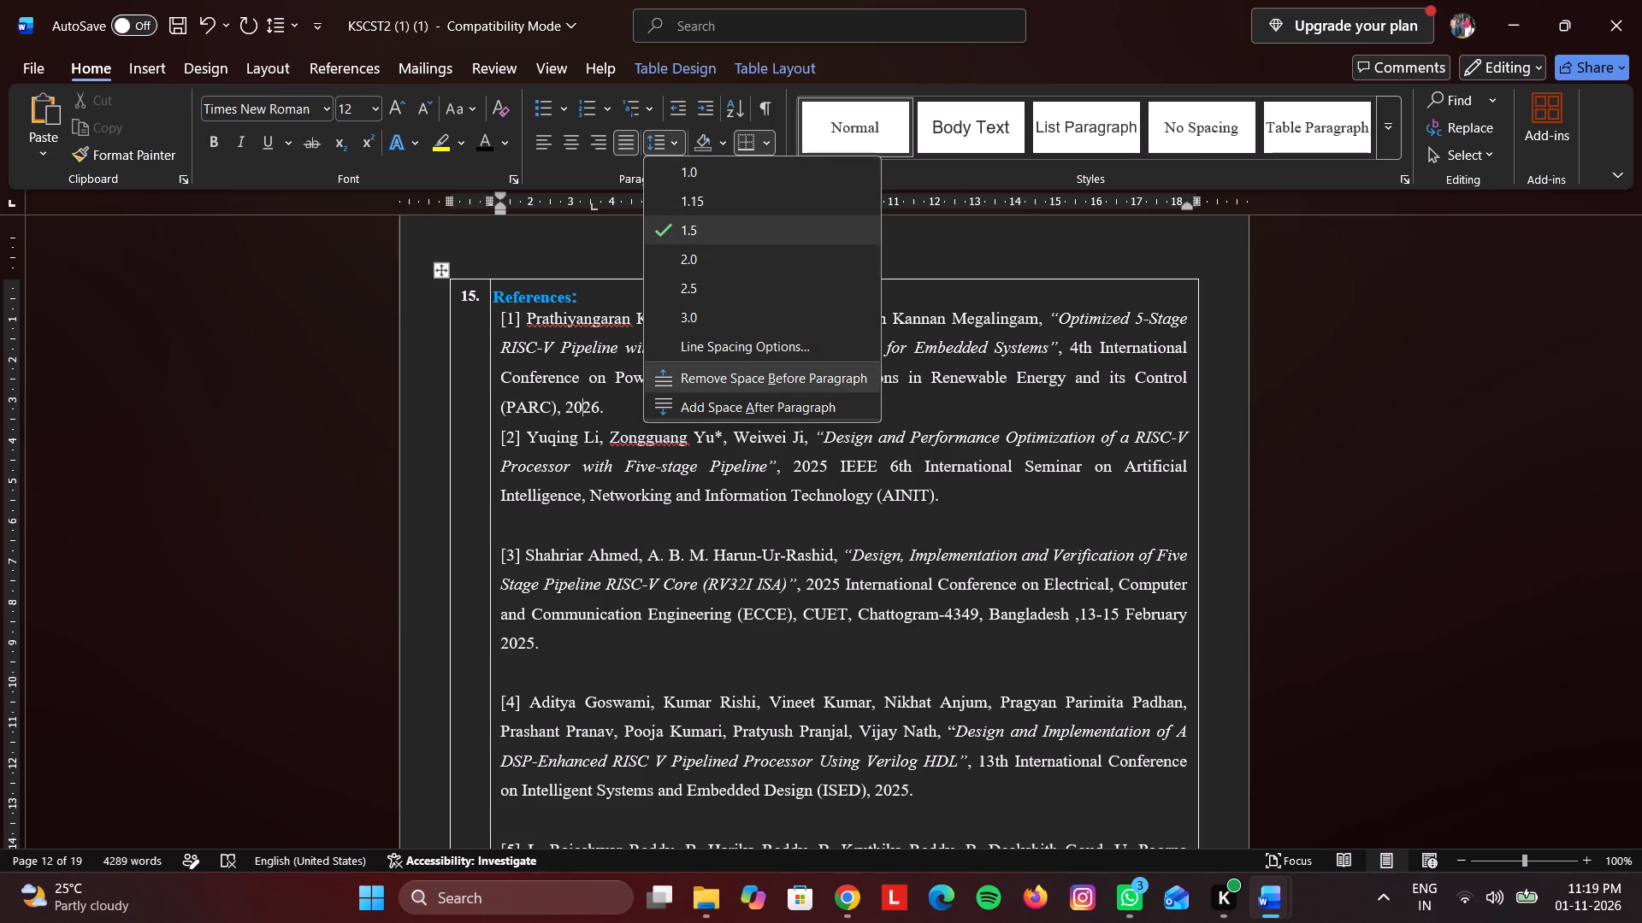
click(712, 397)
click(629, 544)
key(BackSpace)
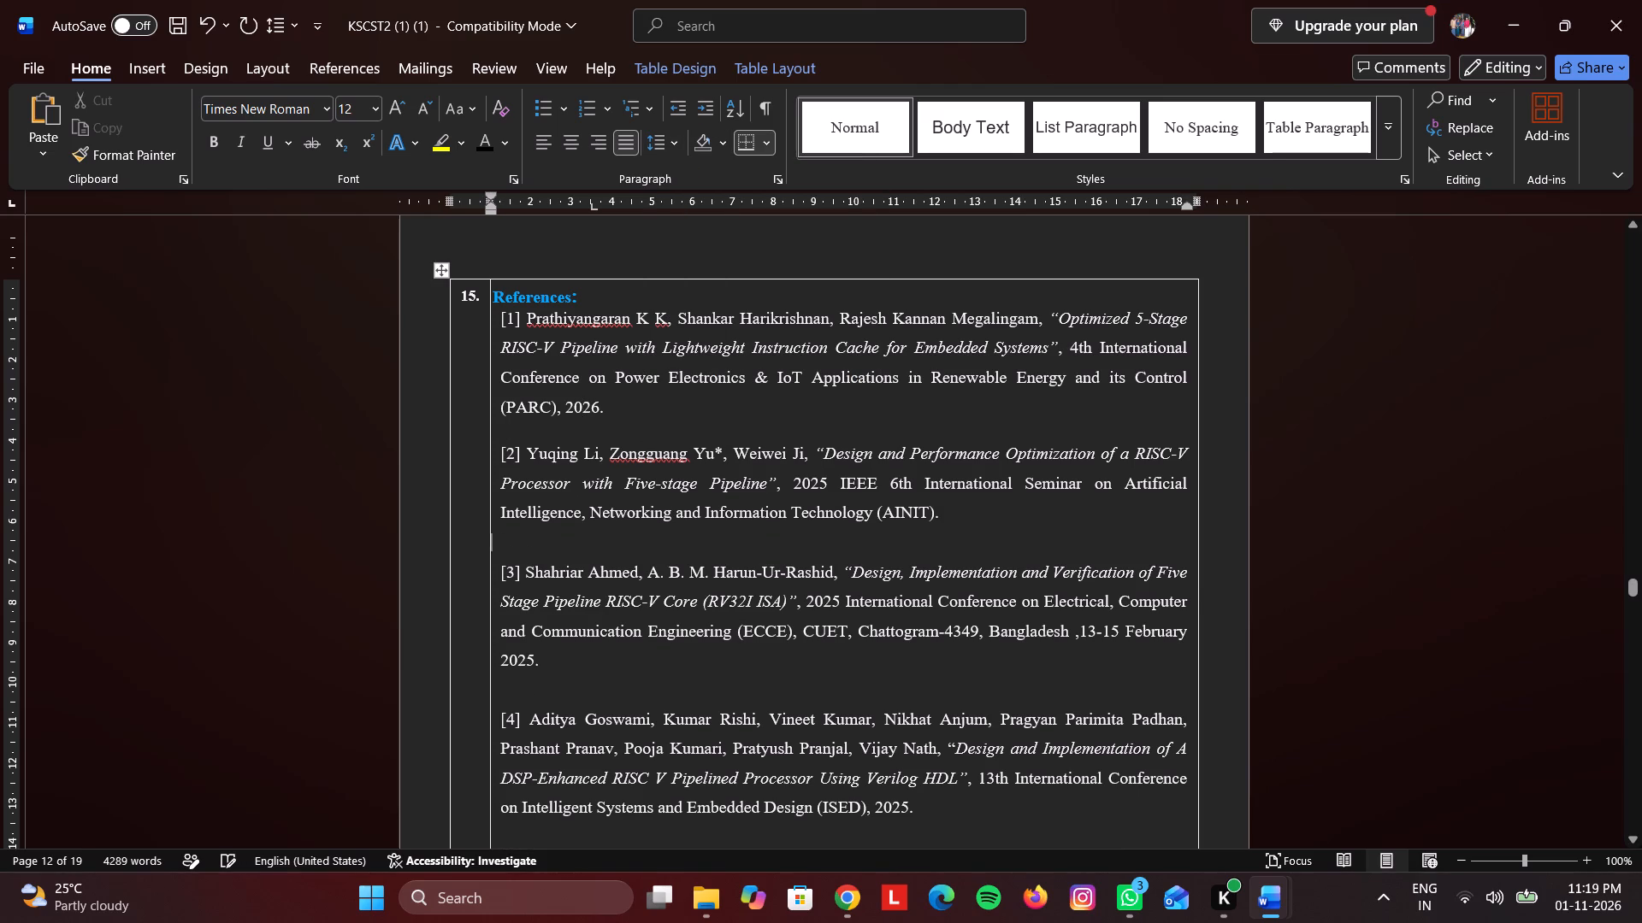
key(BackSpace)
click(678, 517)
click(676, 149)
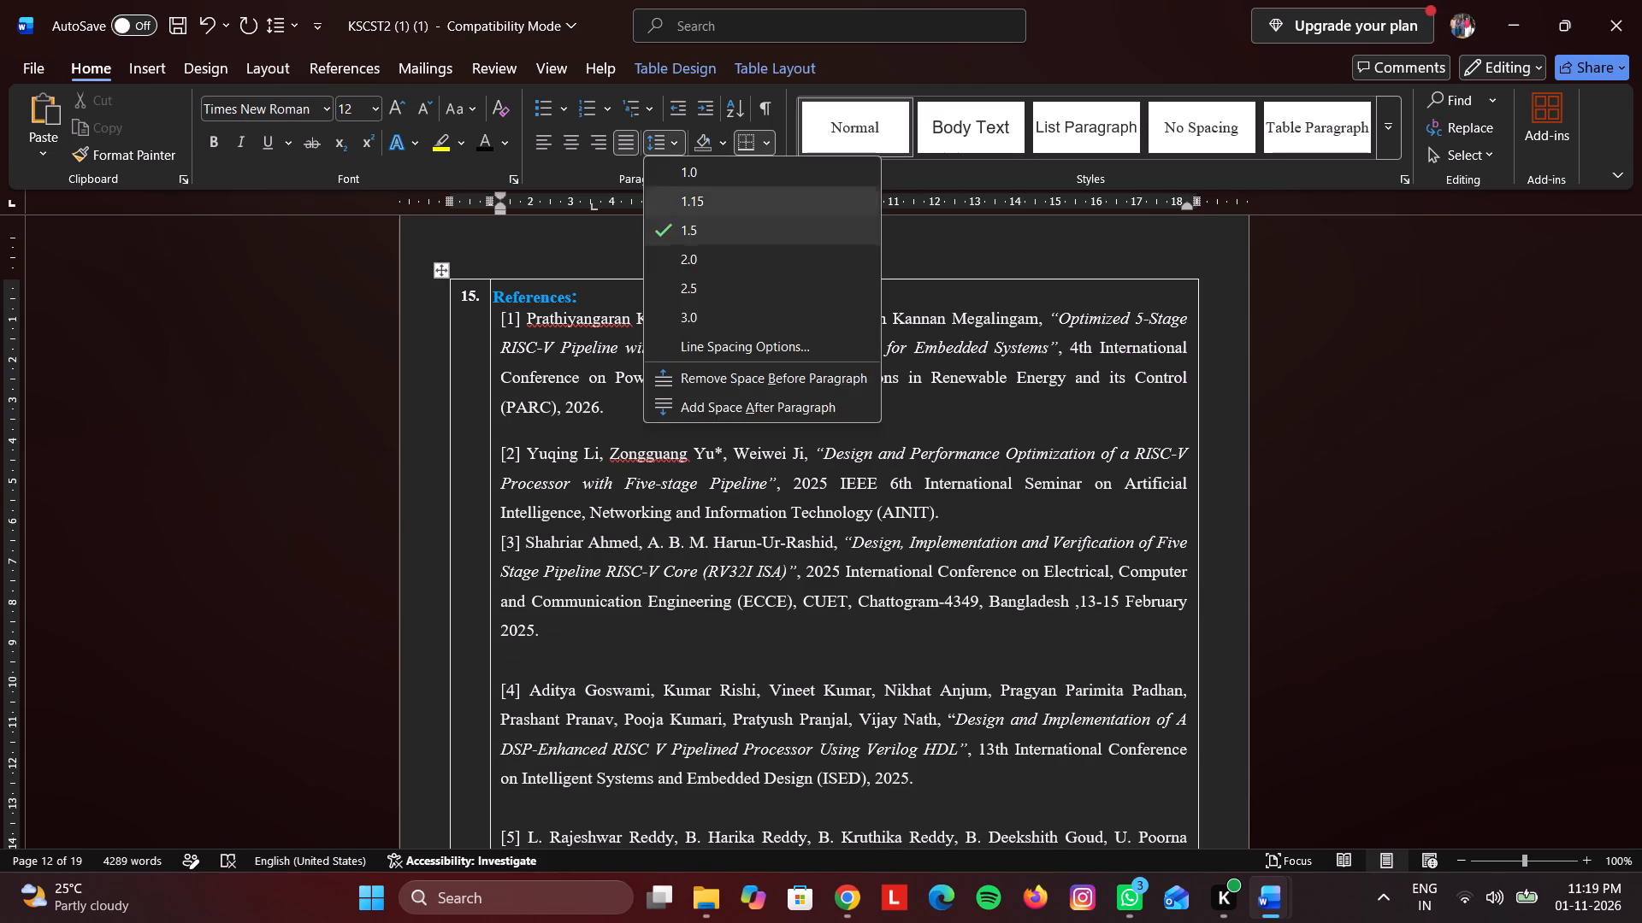
click(709, 414)
Replace the empty line following reference [3] with added space after that paragraph.
click(535, 687)
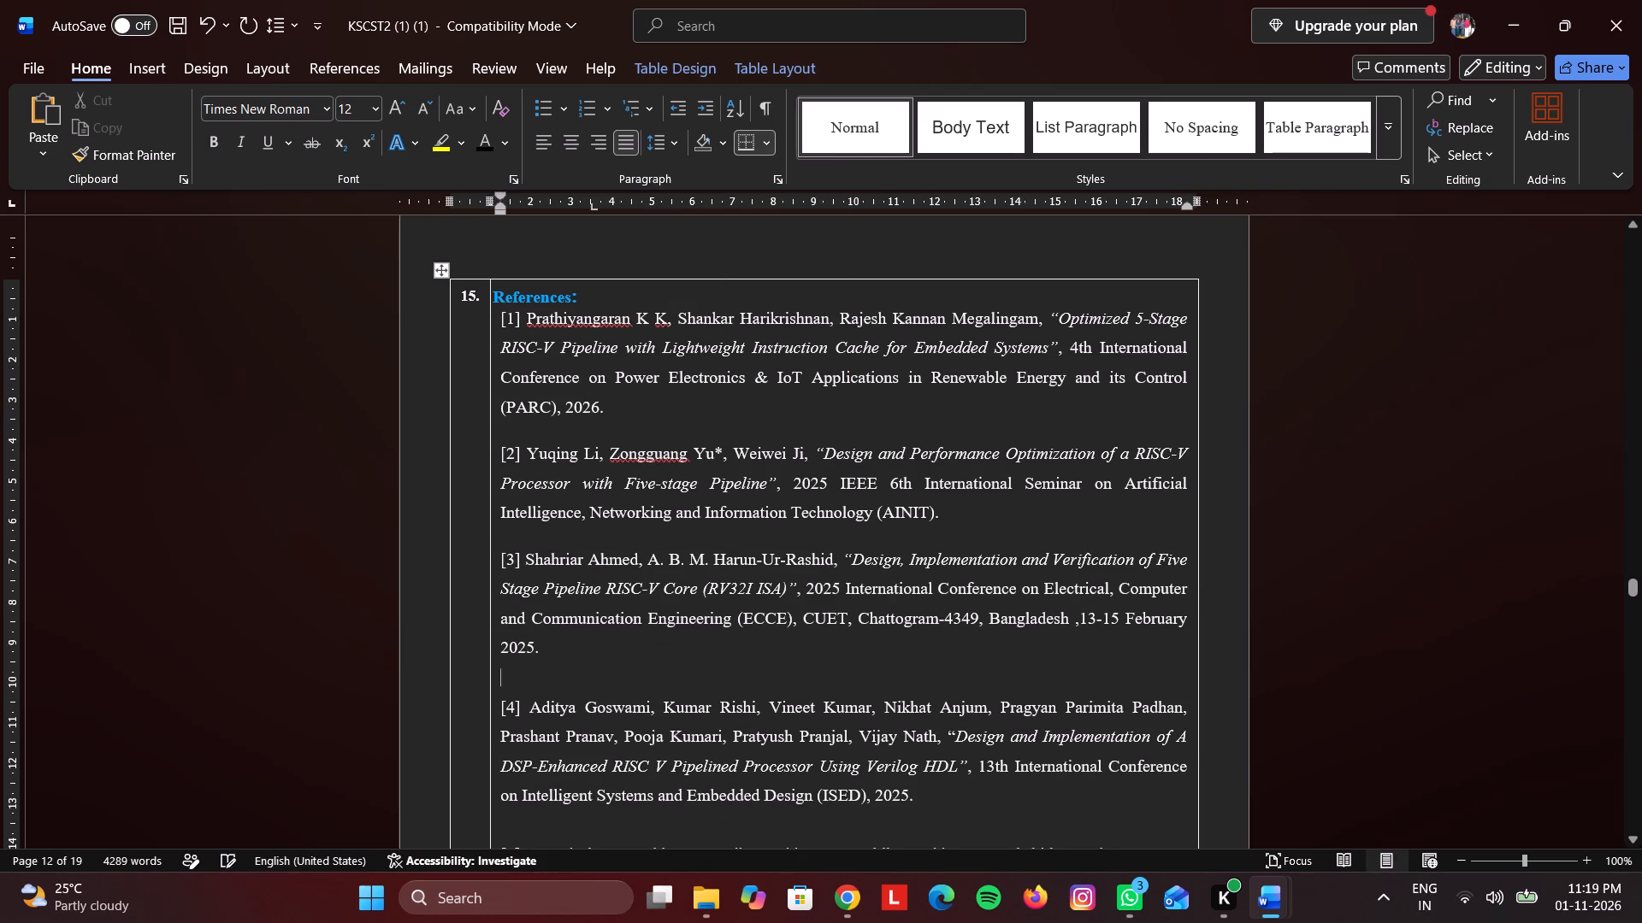
key(BackSpace)
key(BackSpace)
click(628, 677)
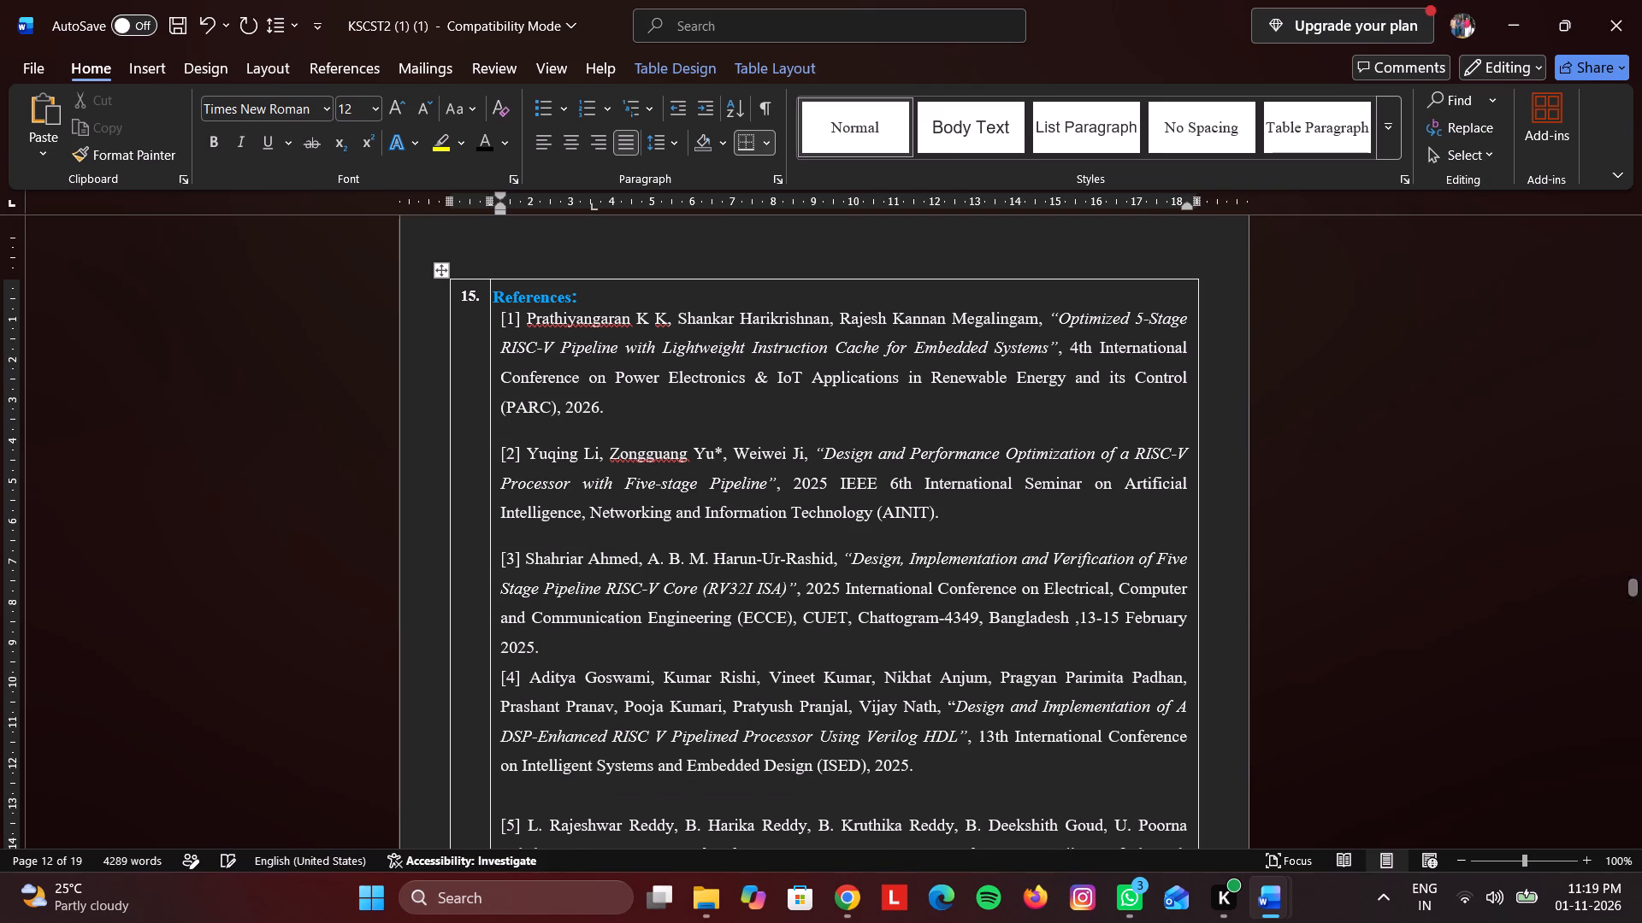
click(676, 144)
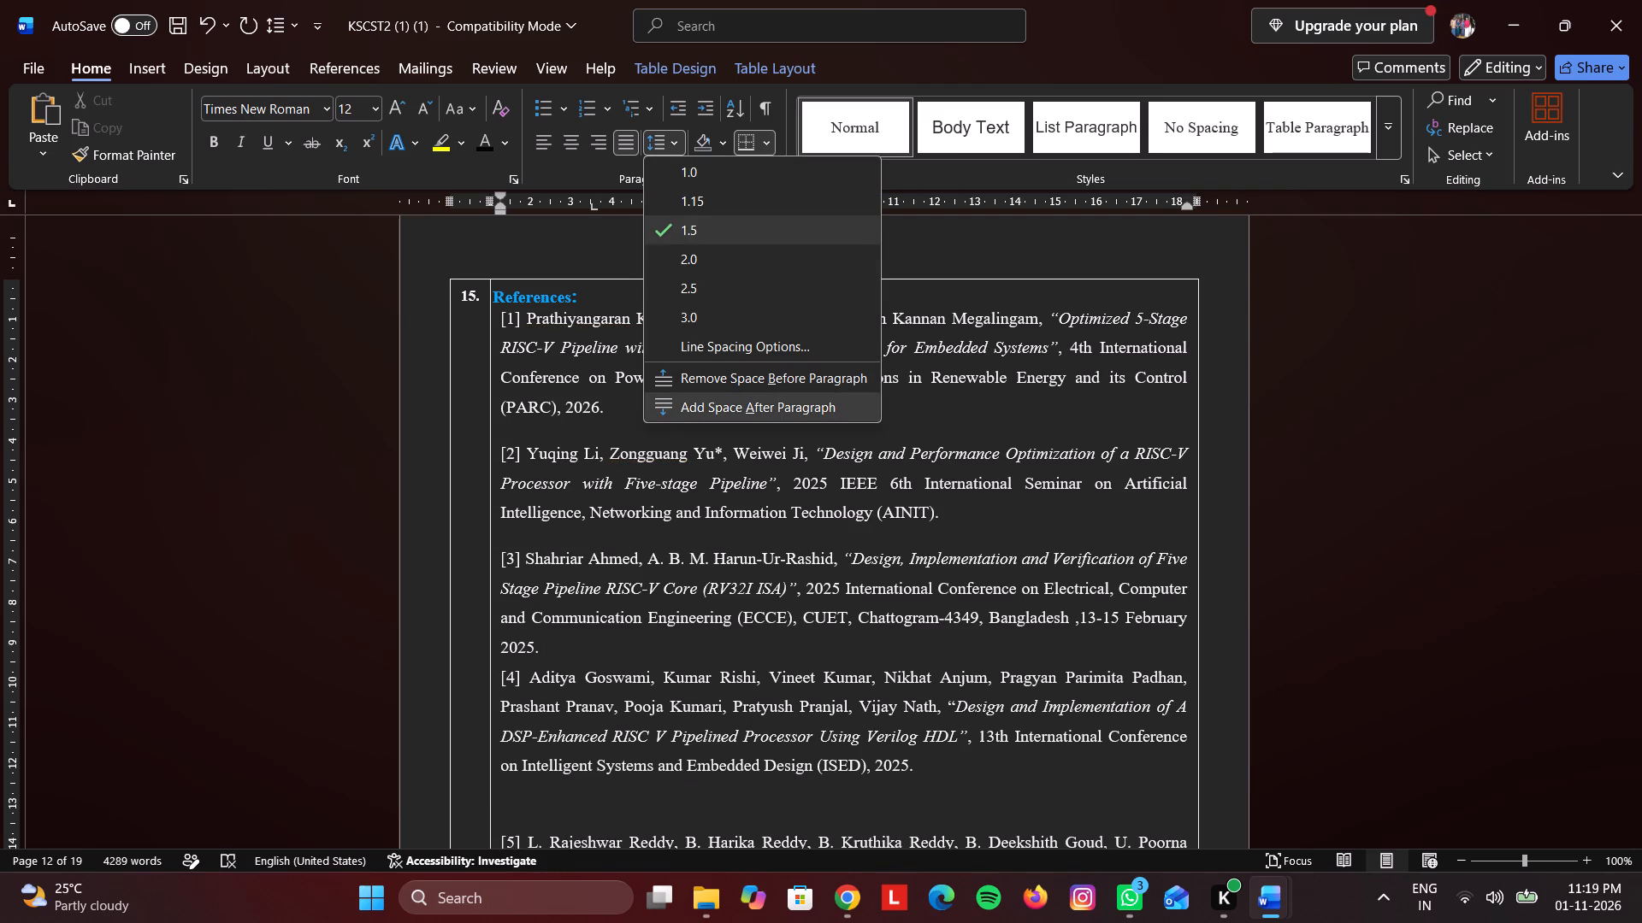
click(600, 603)
click(622, 620)
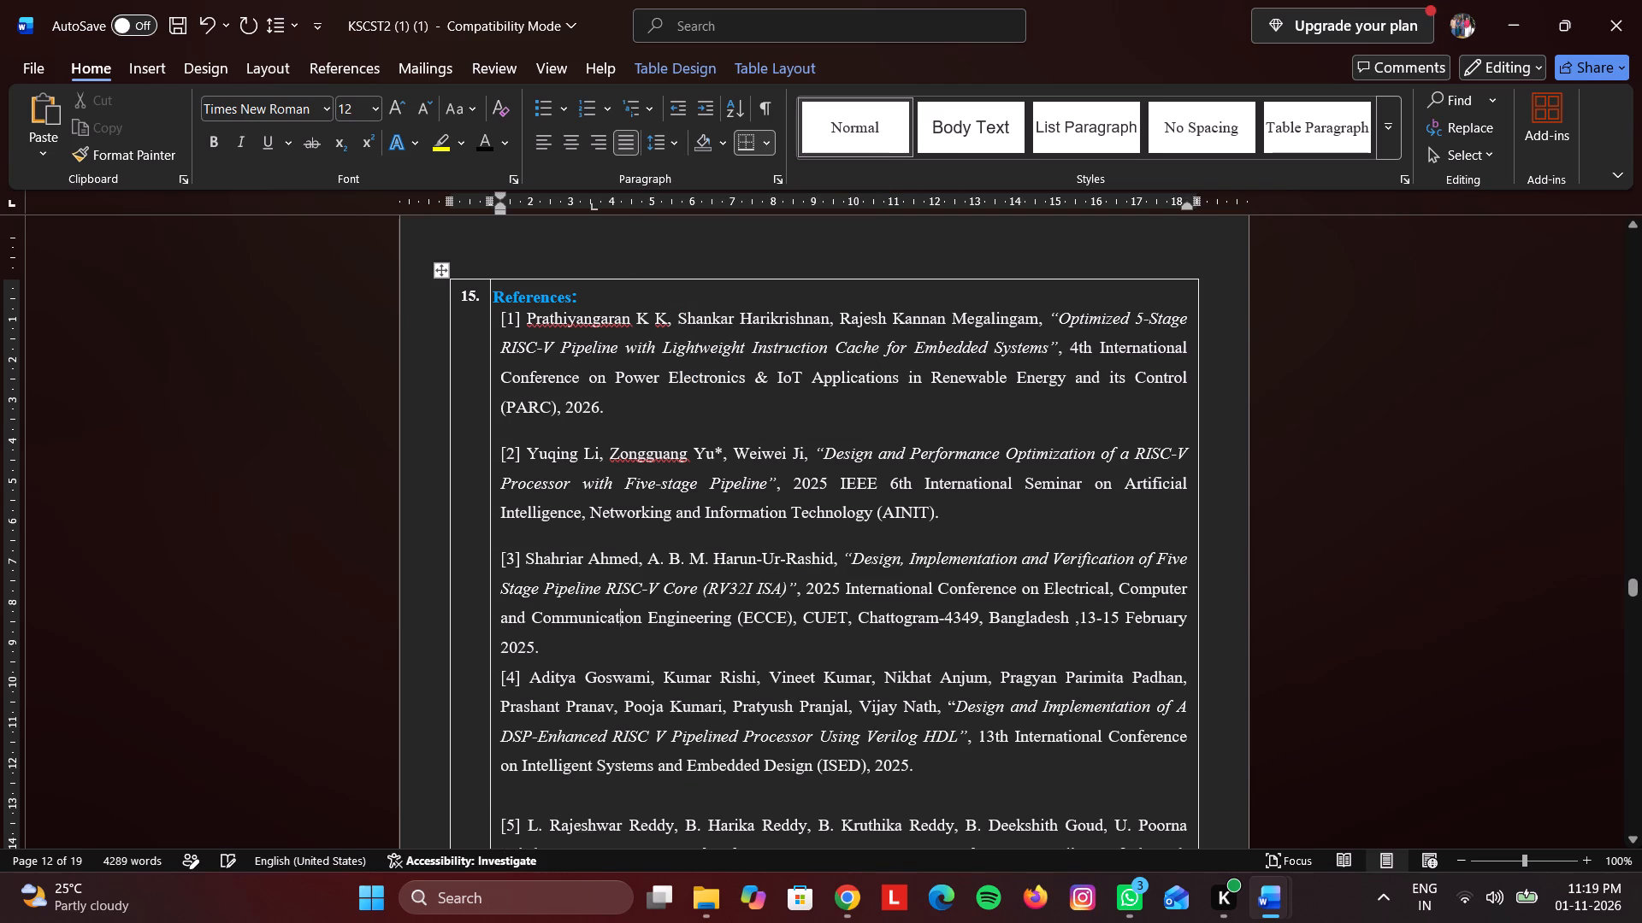
click(664, 136)
click(734, 409)
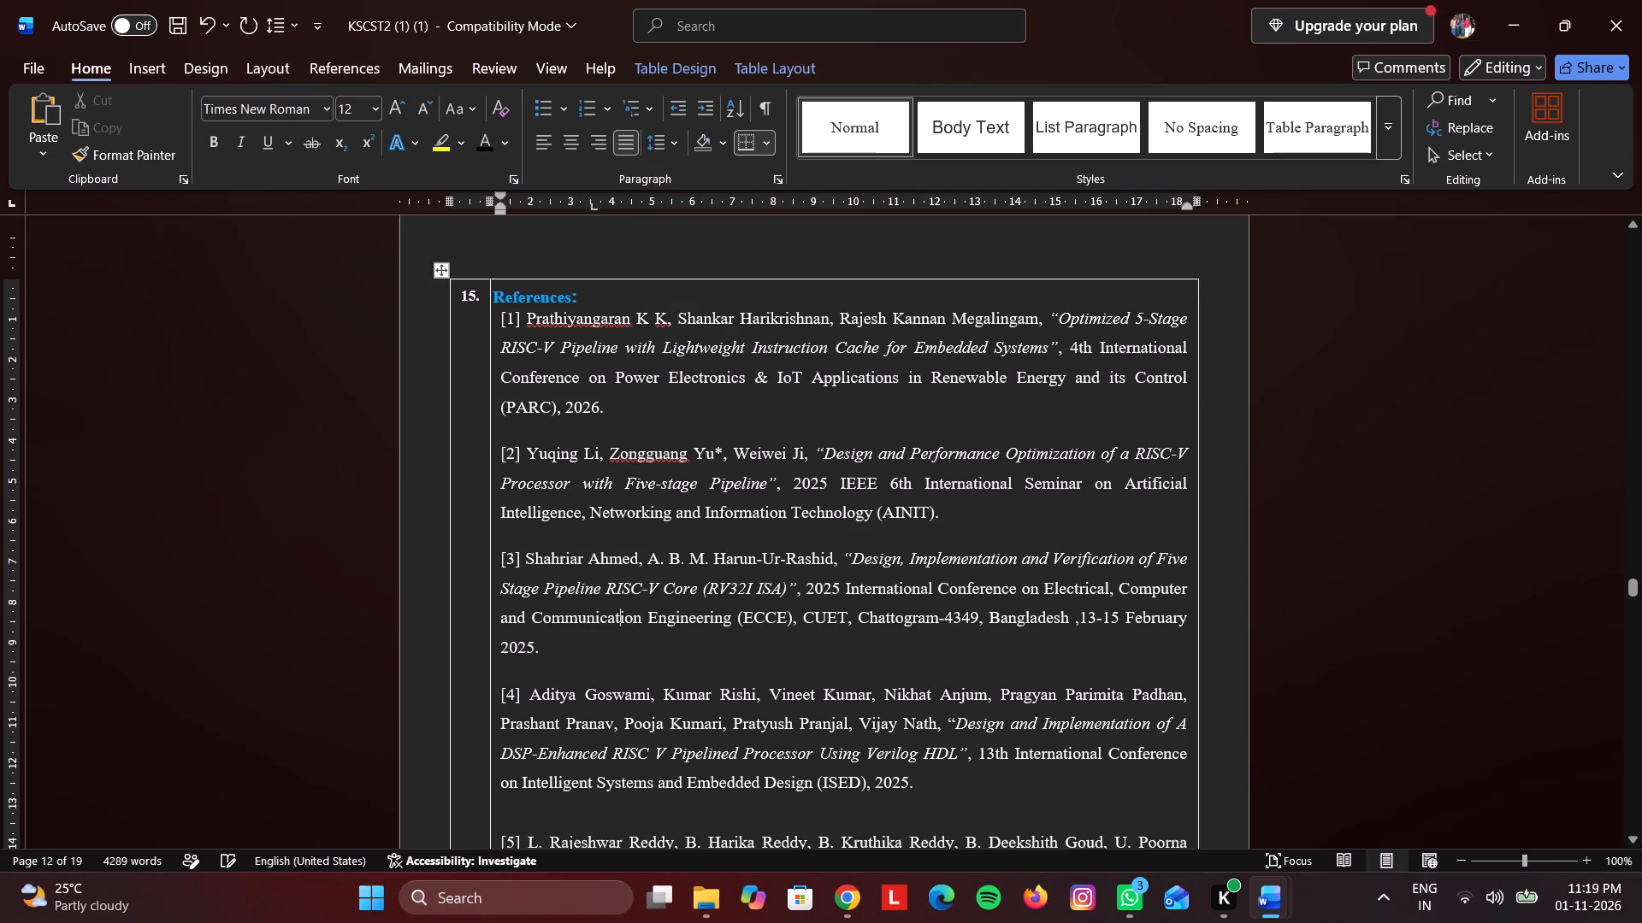
Delete the empty line between references [4] and [5] and add space after each of those two paragraphs.
scroll(711, 677, down, 4)
click(597, 601)
key(BackSpace)
key(BackSpace)
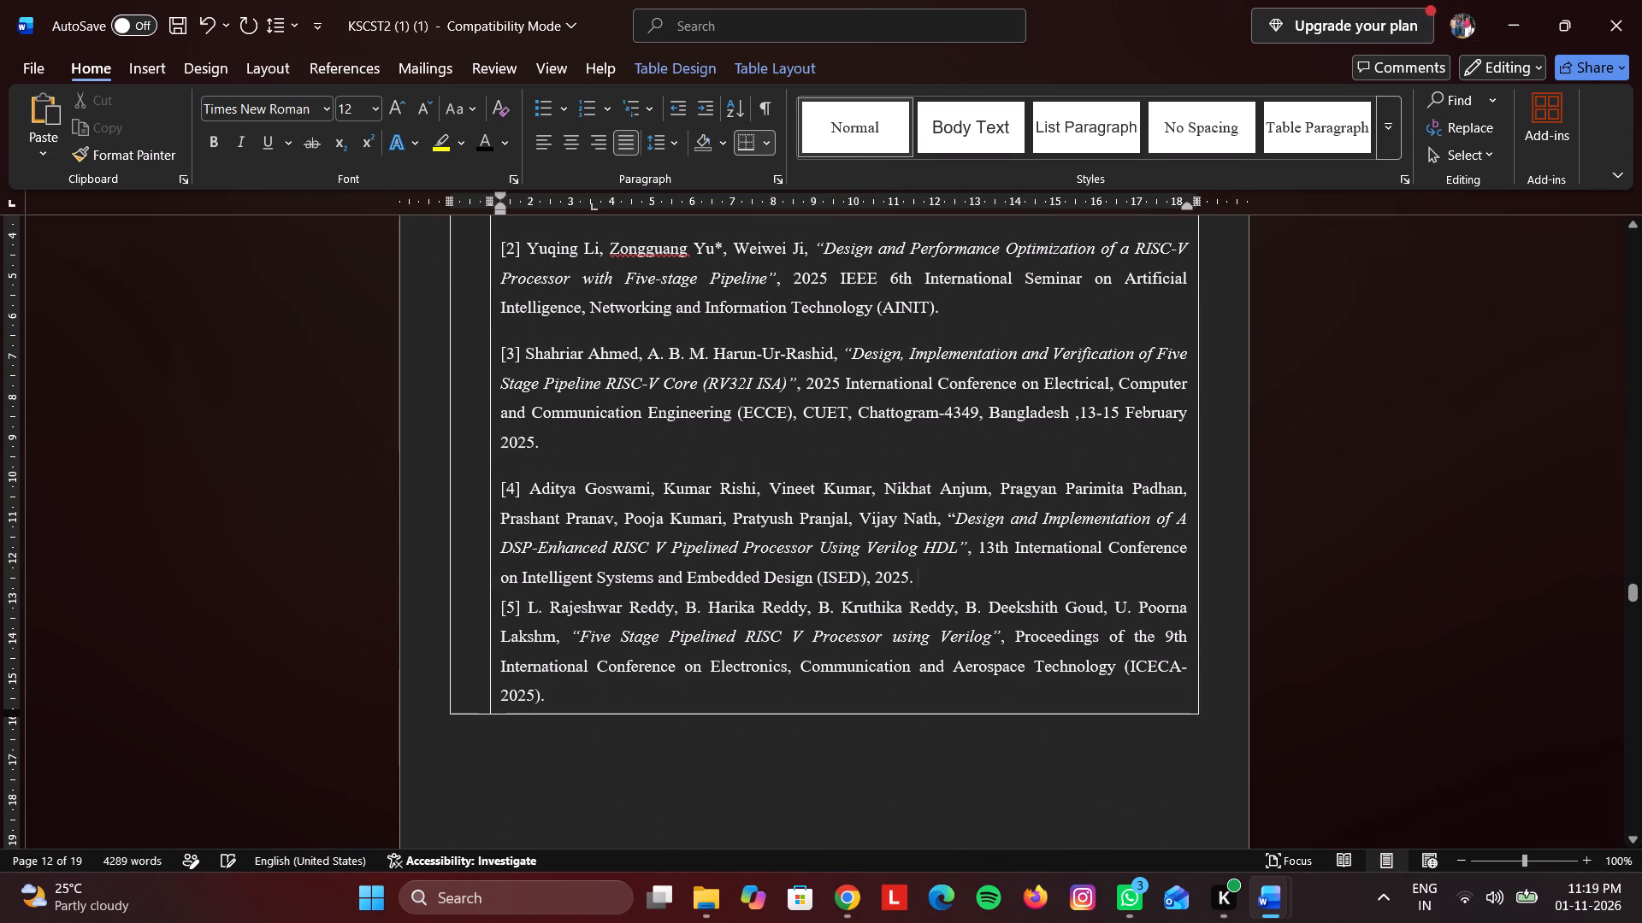
click(687, 583)
click(670, 138)
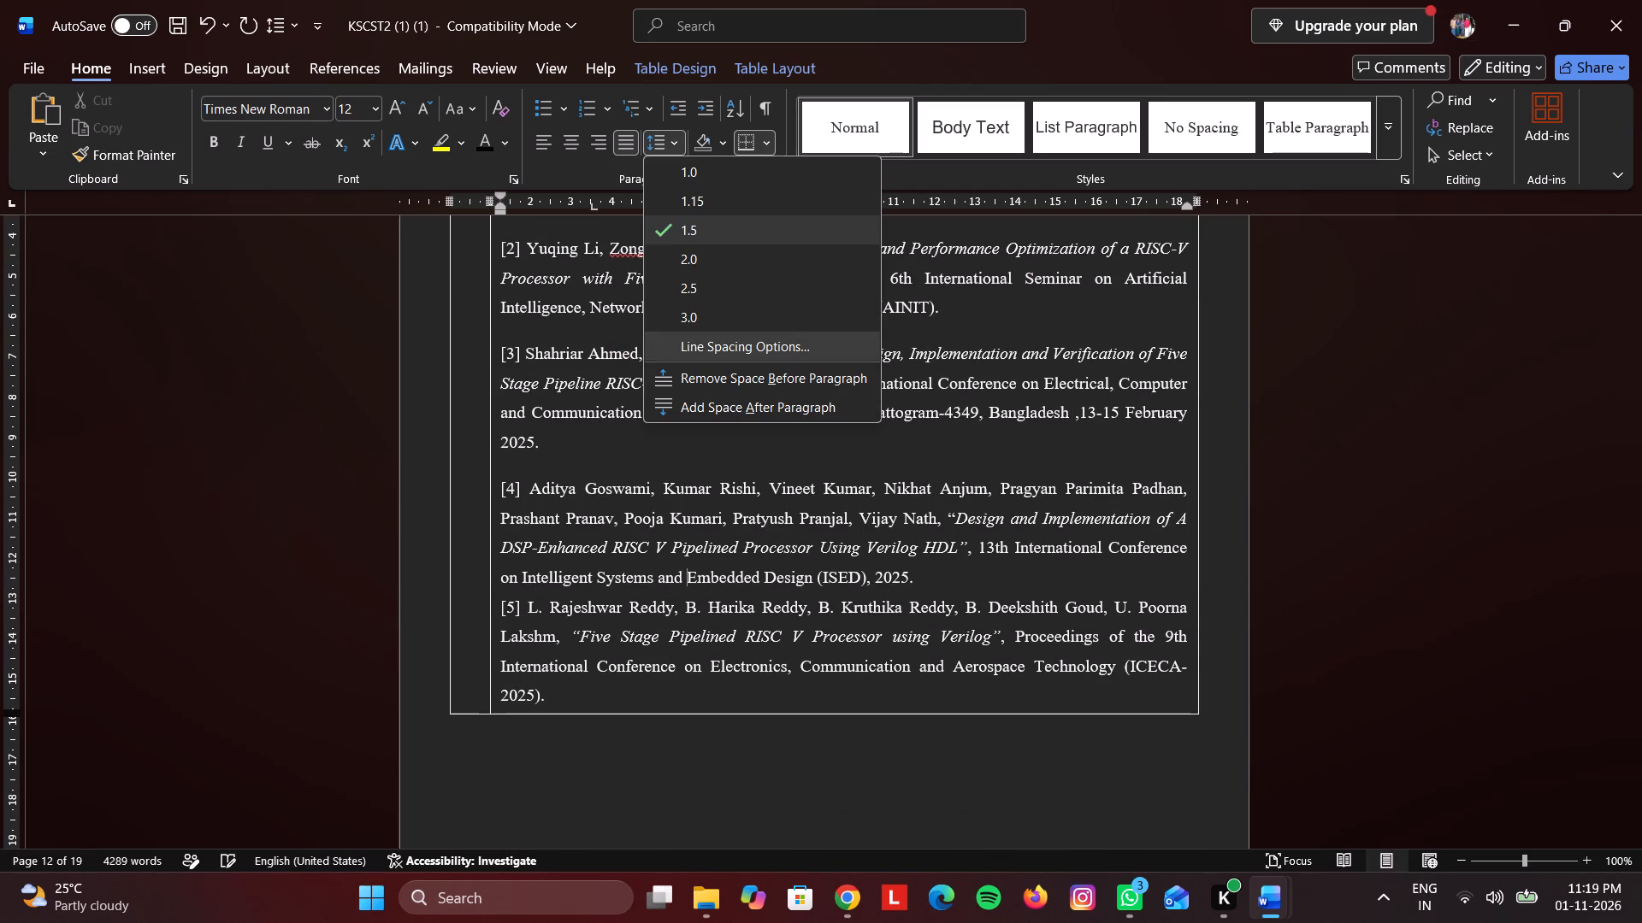
click(708, 404)
click(612, 683)
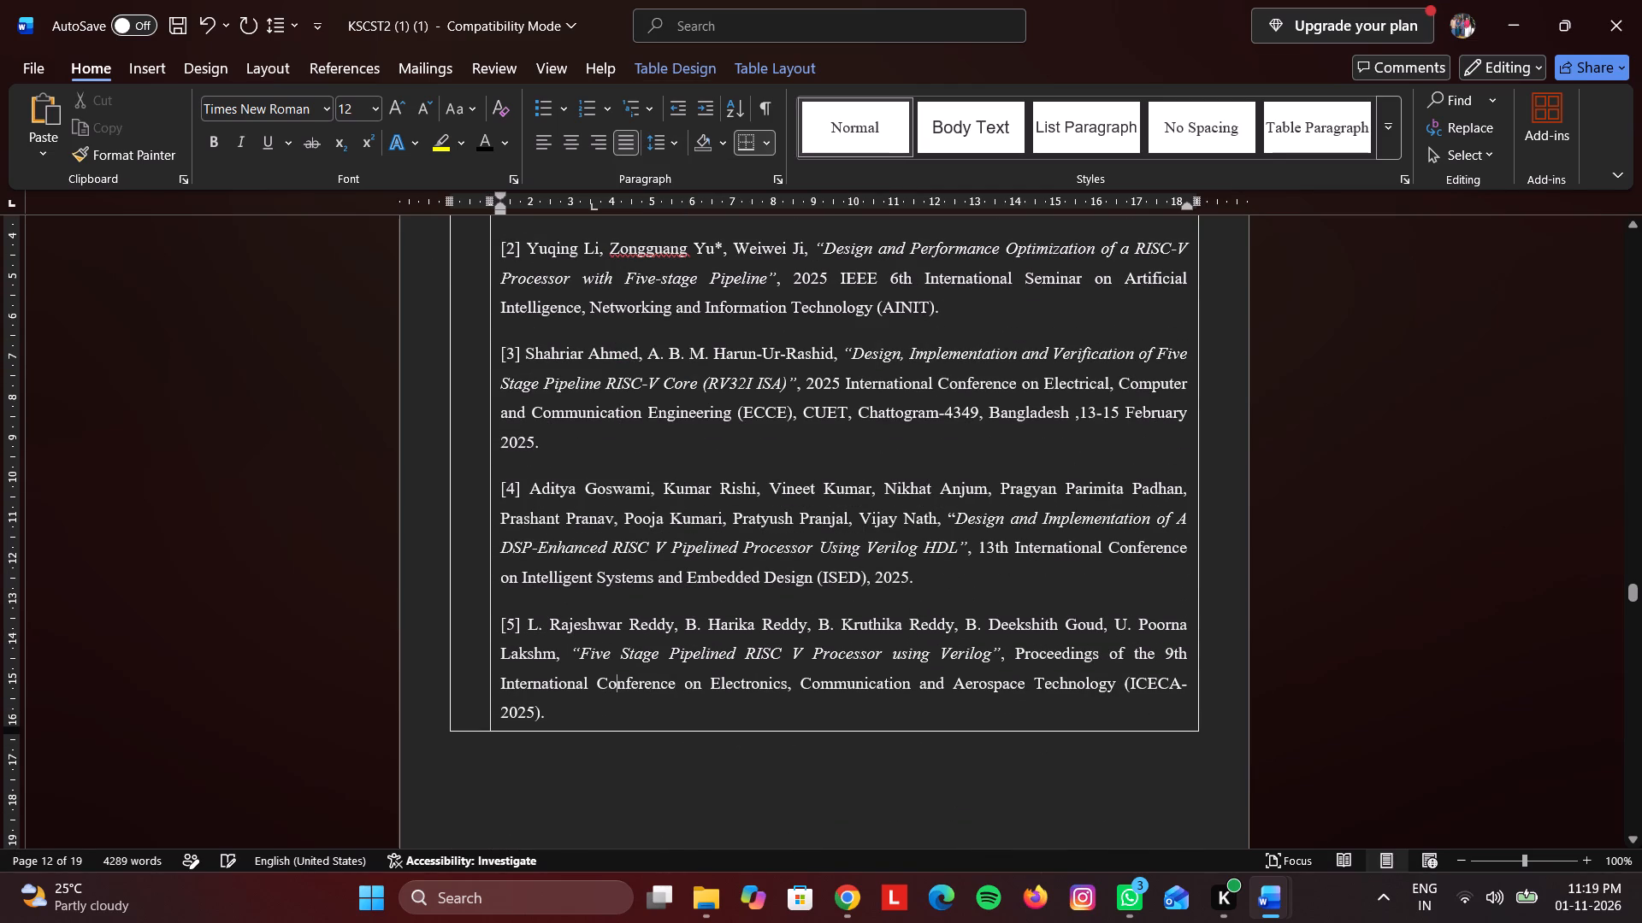
click(674, 156)
click(674, 151)
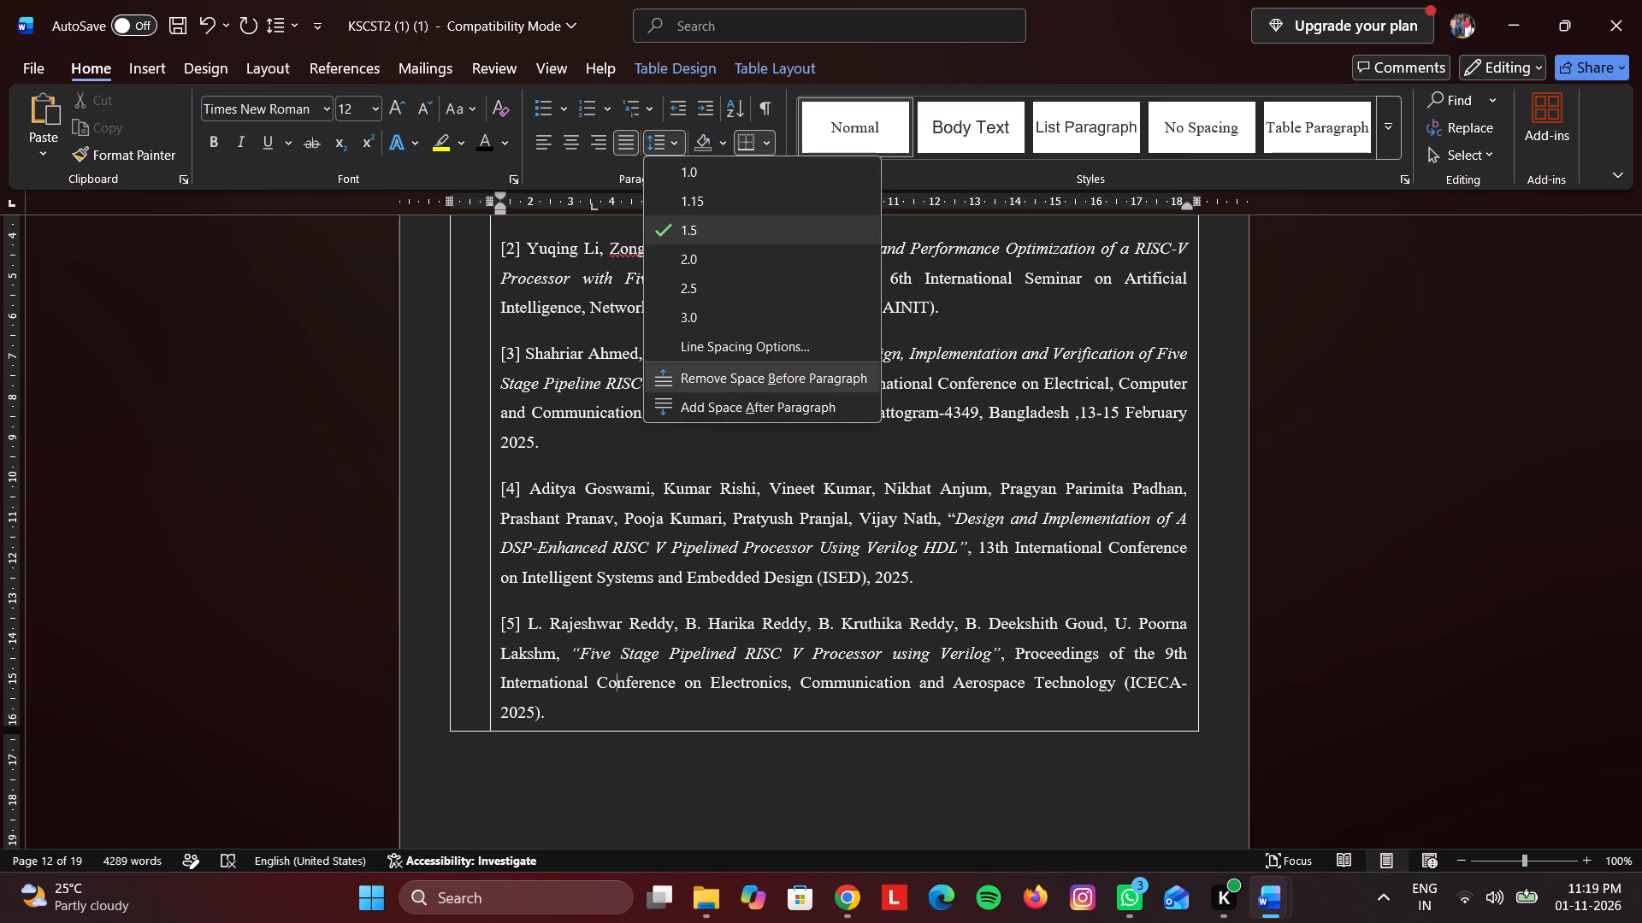
click(698, 403)
Add space after the References heading paragraph in section 15.
scroll(667, 628, up, 5)
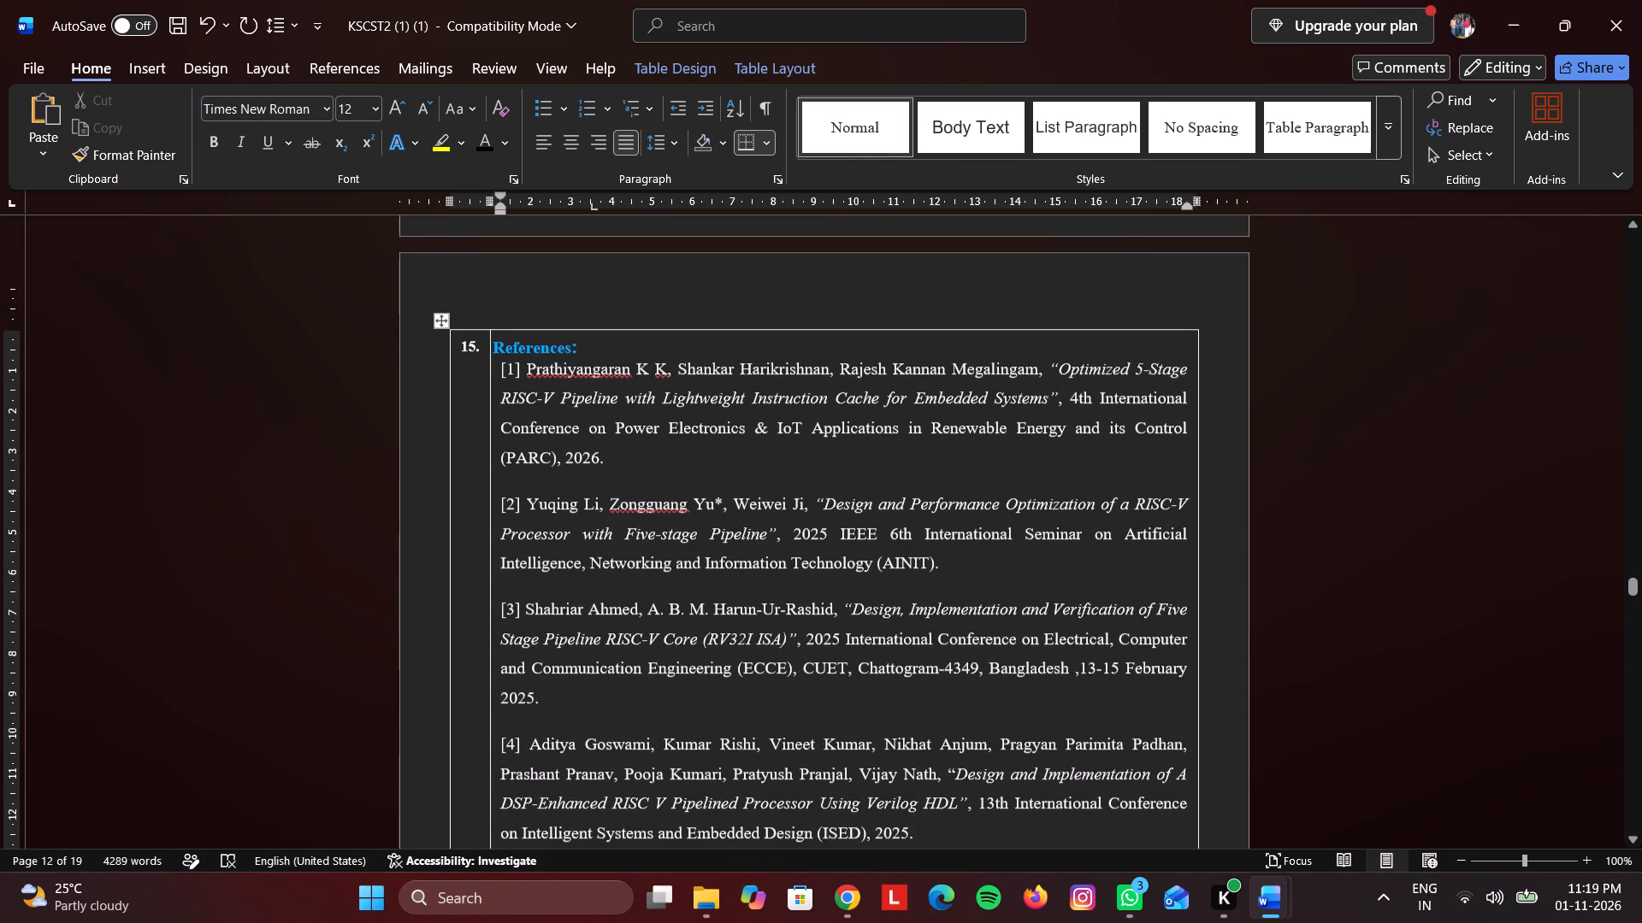
click(594, 342)
click(558, 339)
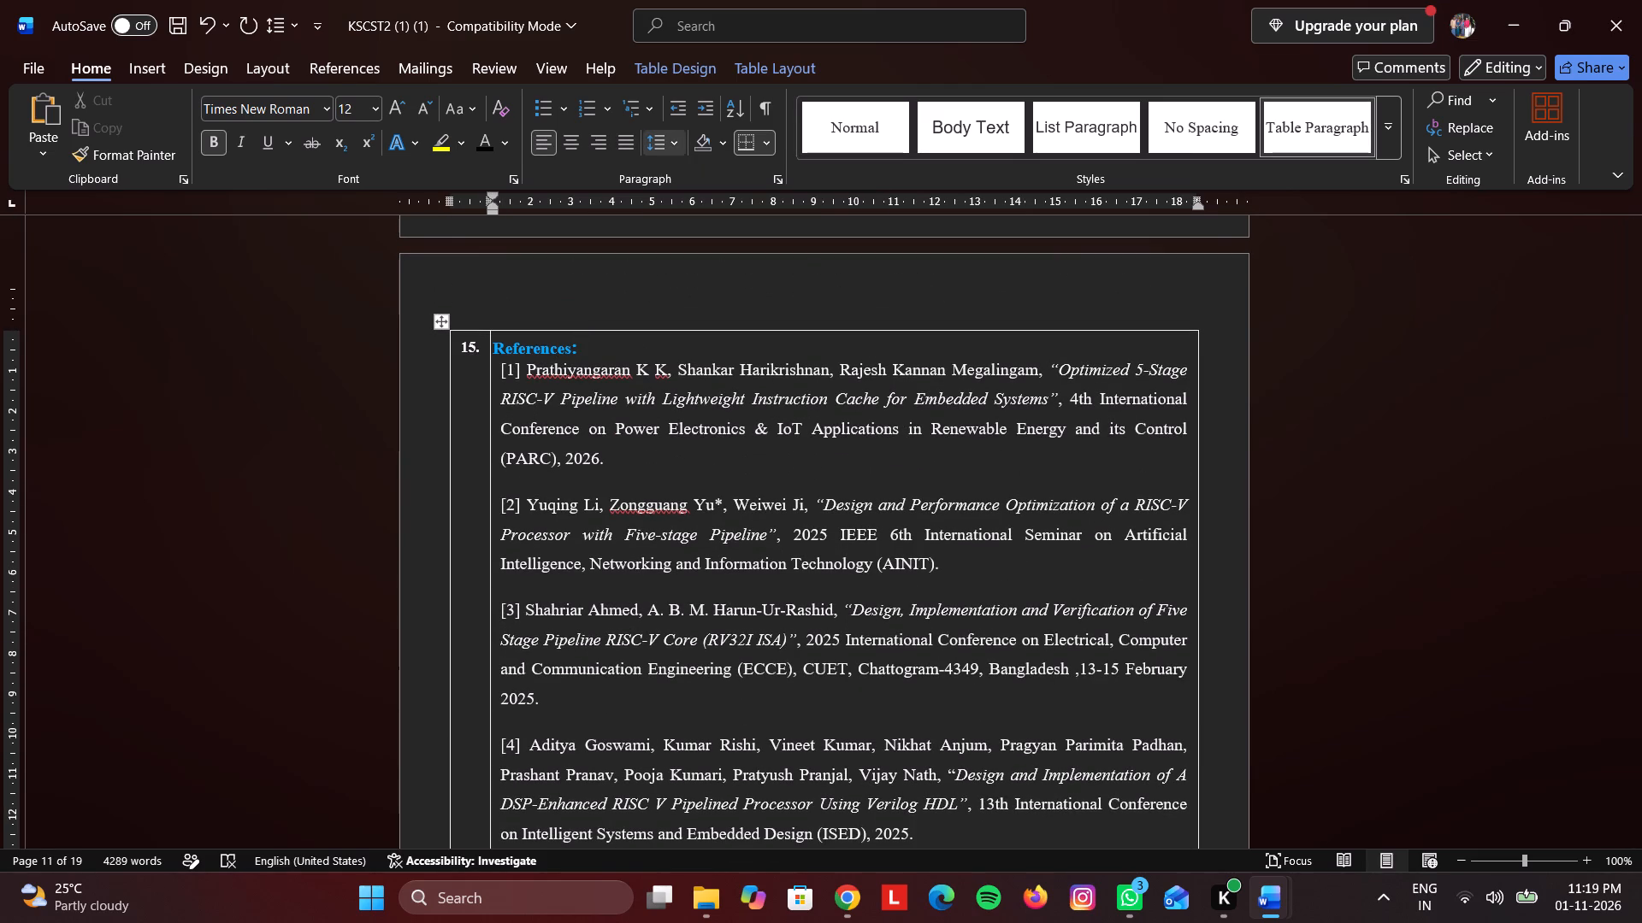
click(673, 138)
click(716, 405)
Examine the proposal below the references, through section 16's Processing Fee Payment Details.
scroll(707, 614, down, 4)
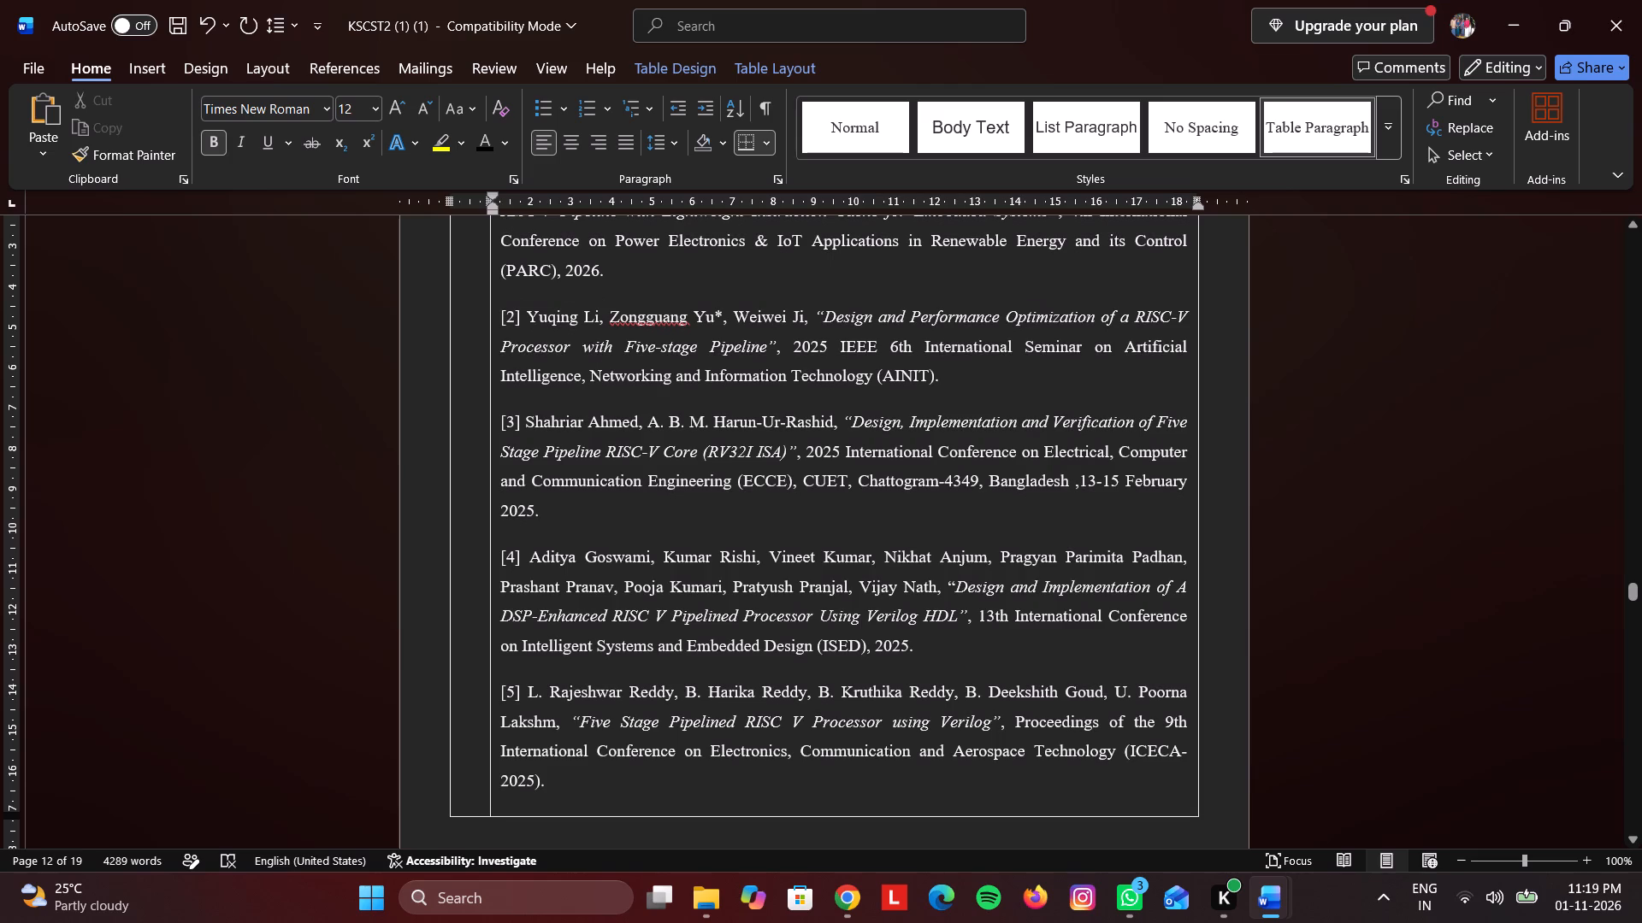
scroll(724, 701, down, 3)
scroll(570, 719, down, 10)
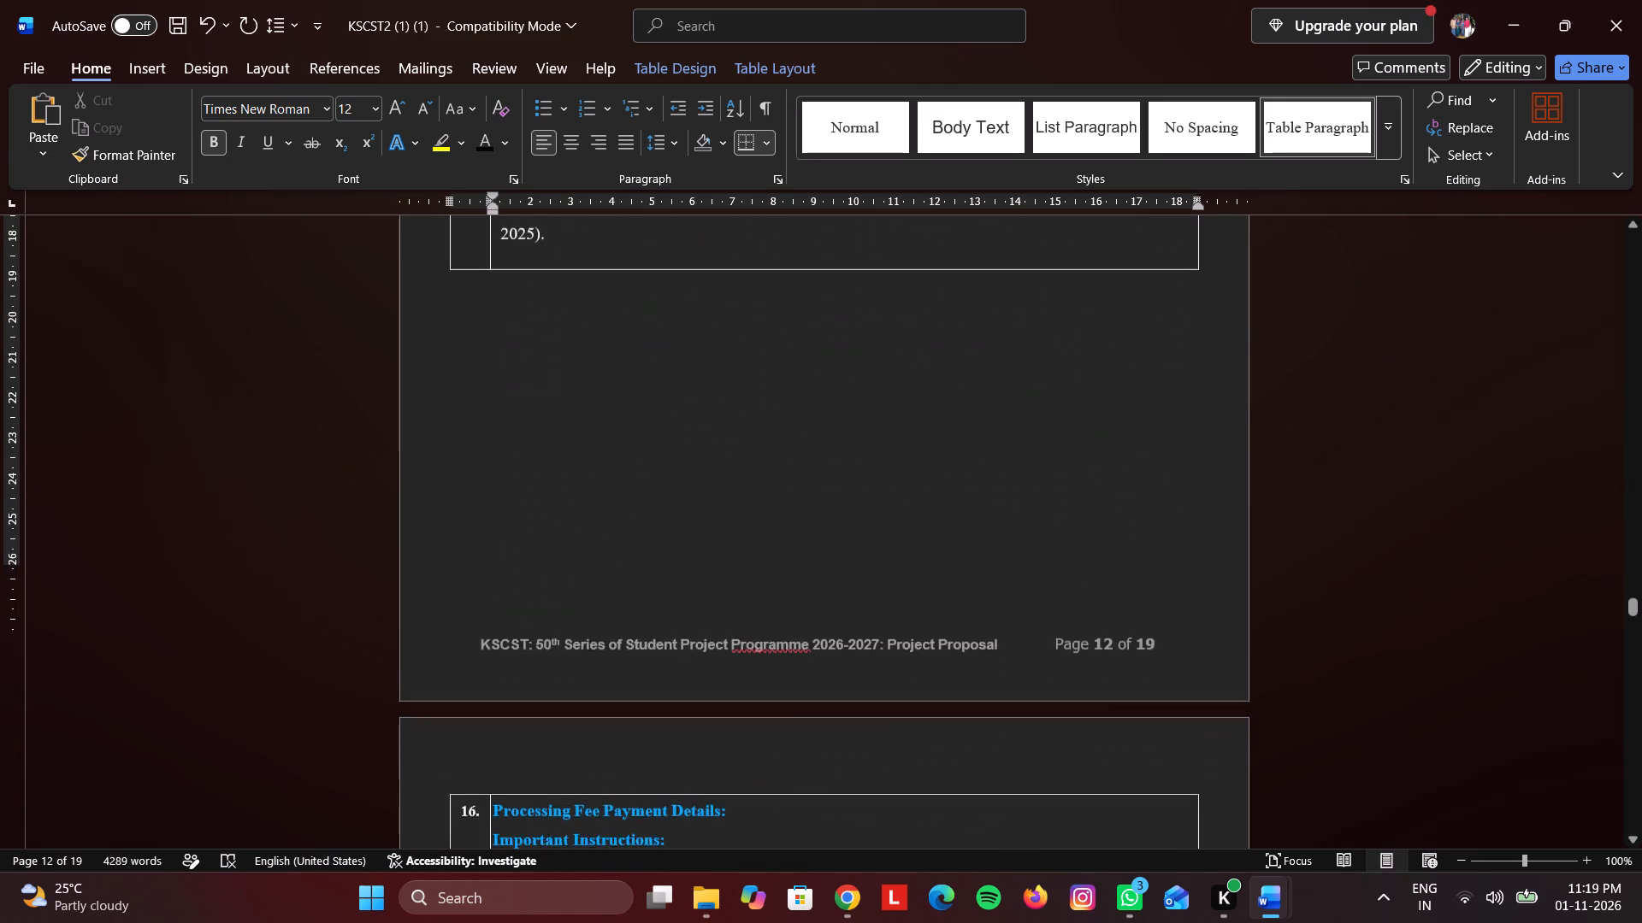
scroll(570, 718, down, 4)
scroll(572, 708, up, 12)
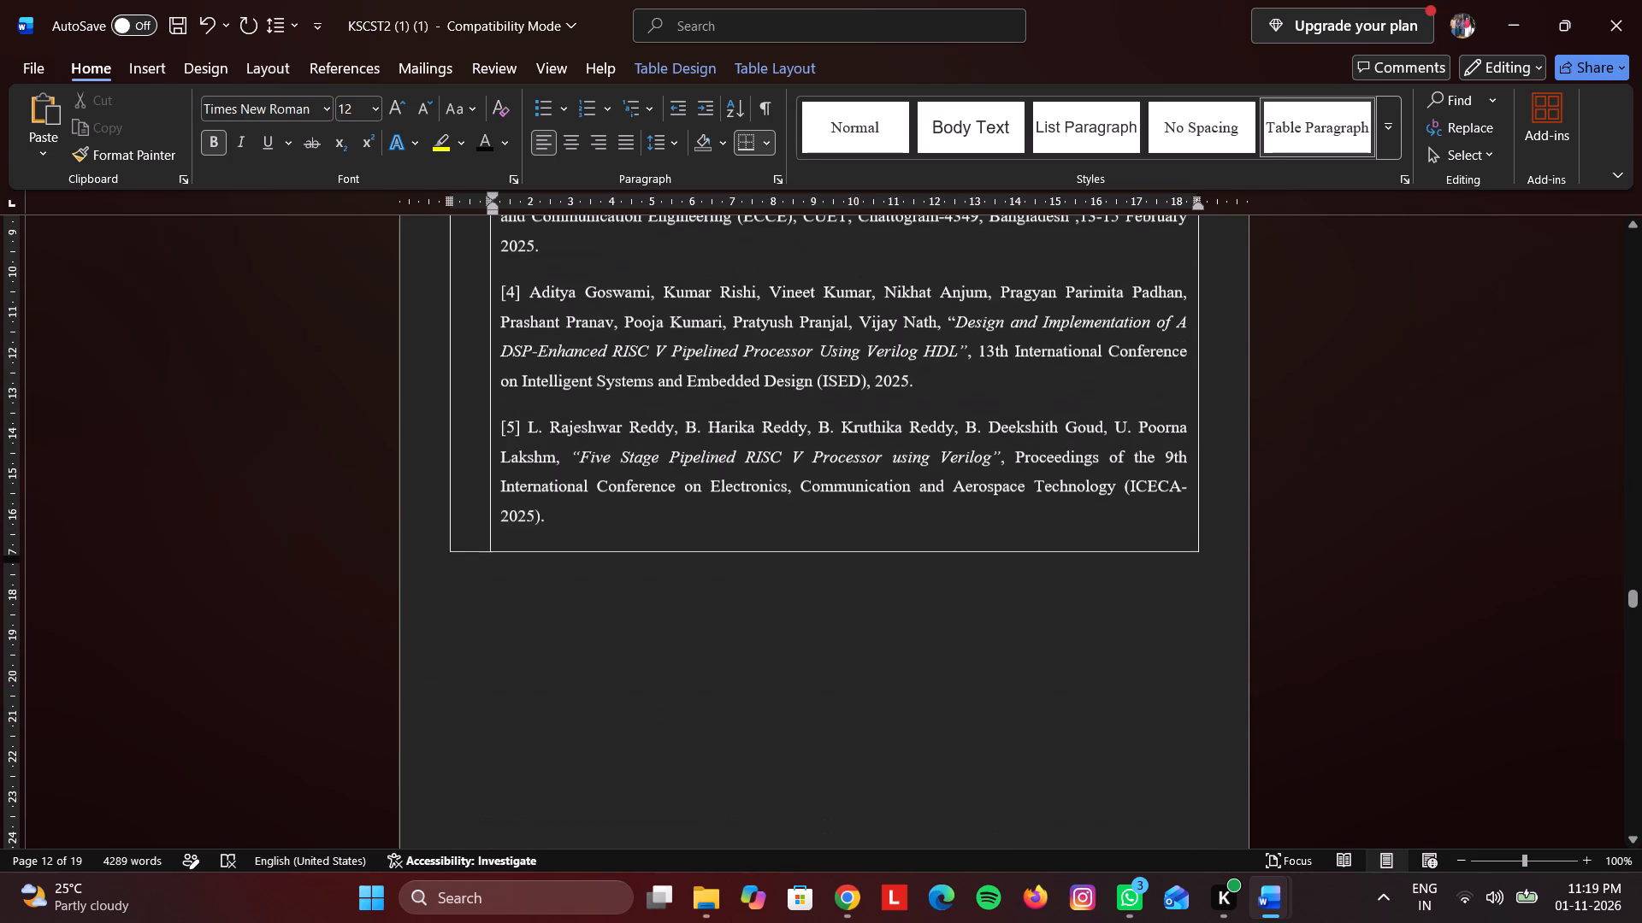
double_click(579, 652)
triple_click(580, 650)
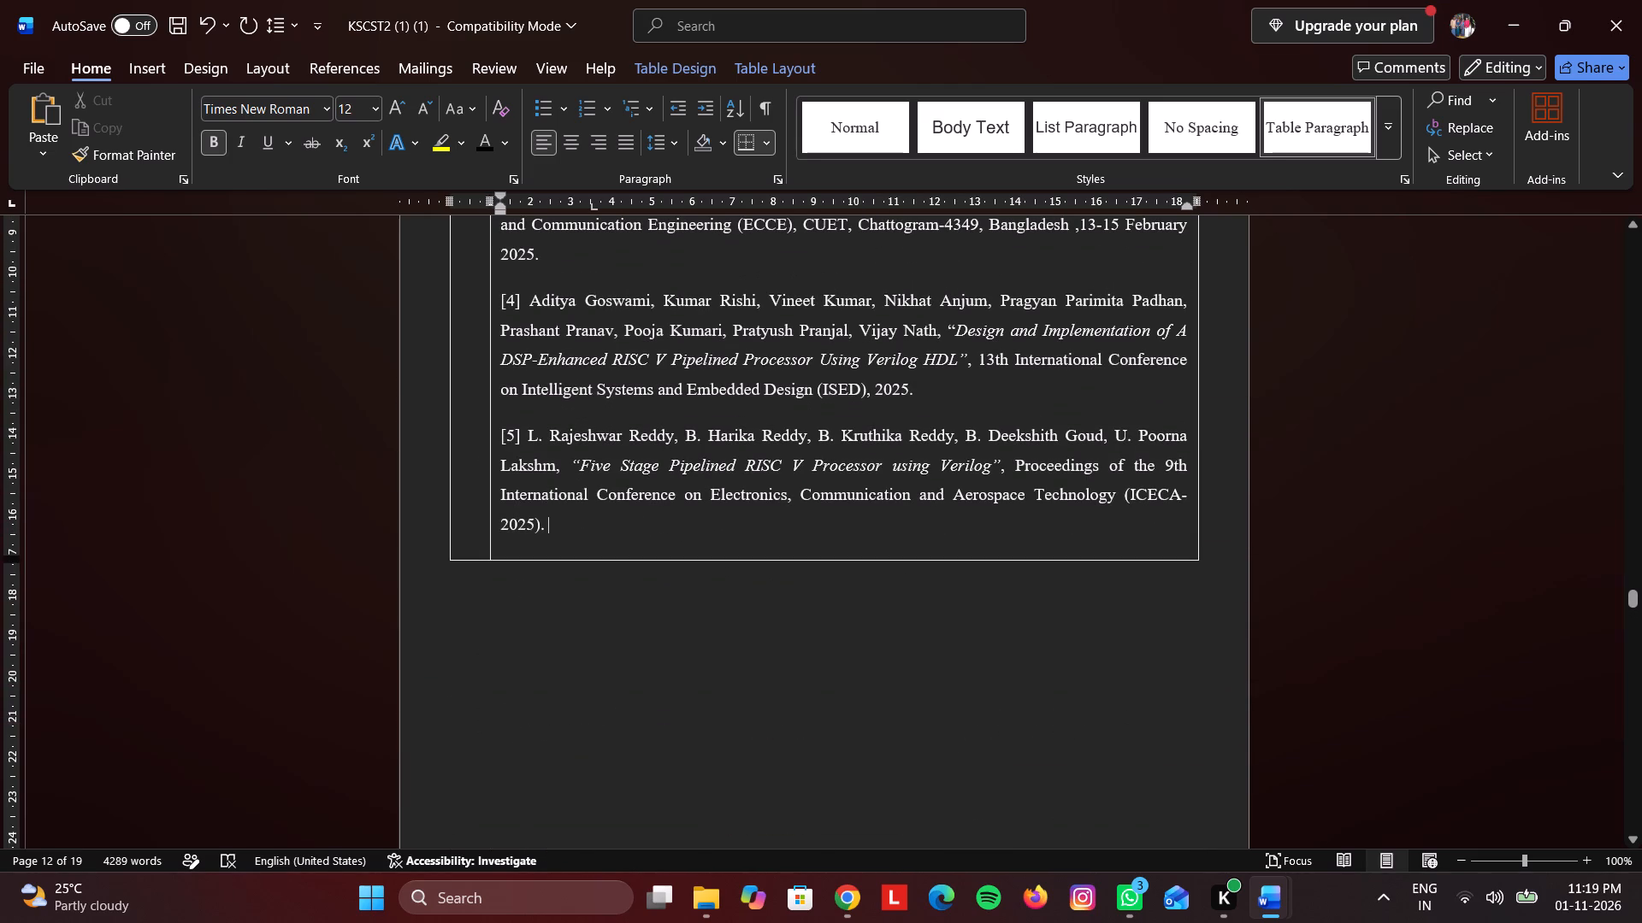
triple_click(582, 660)
double_click(758, 755)
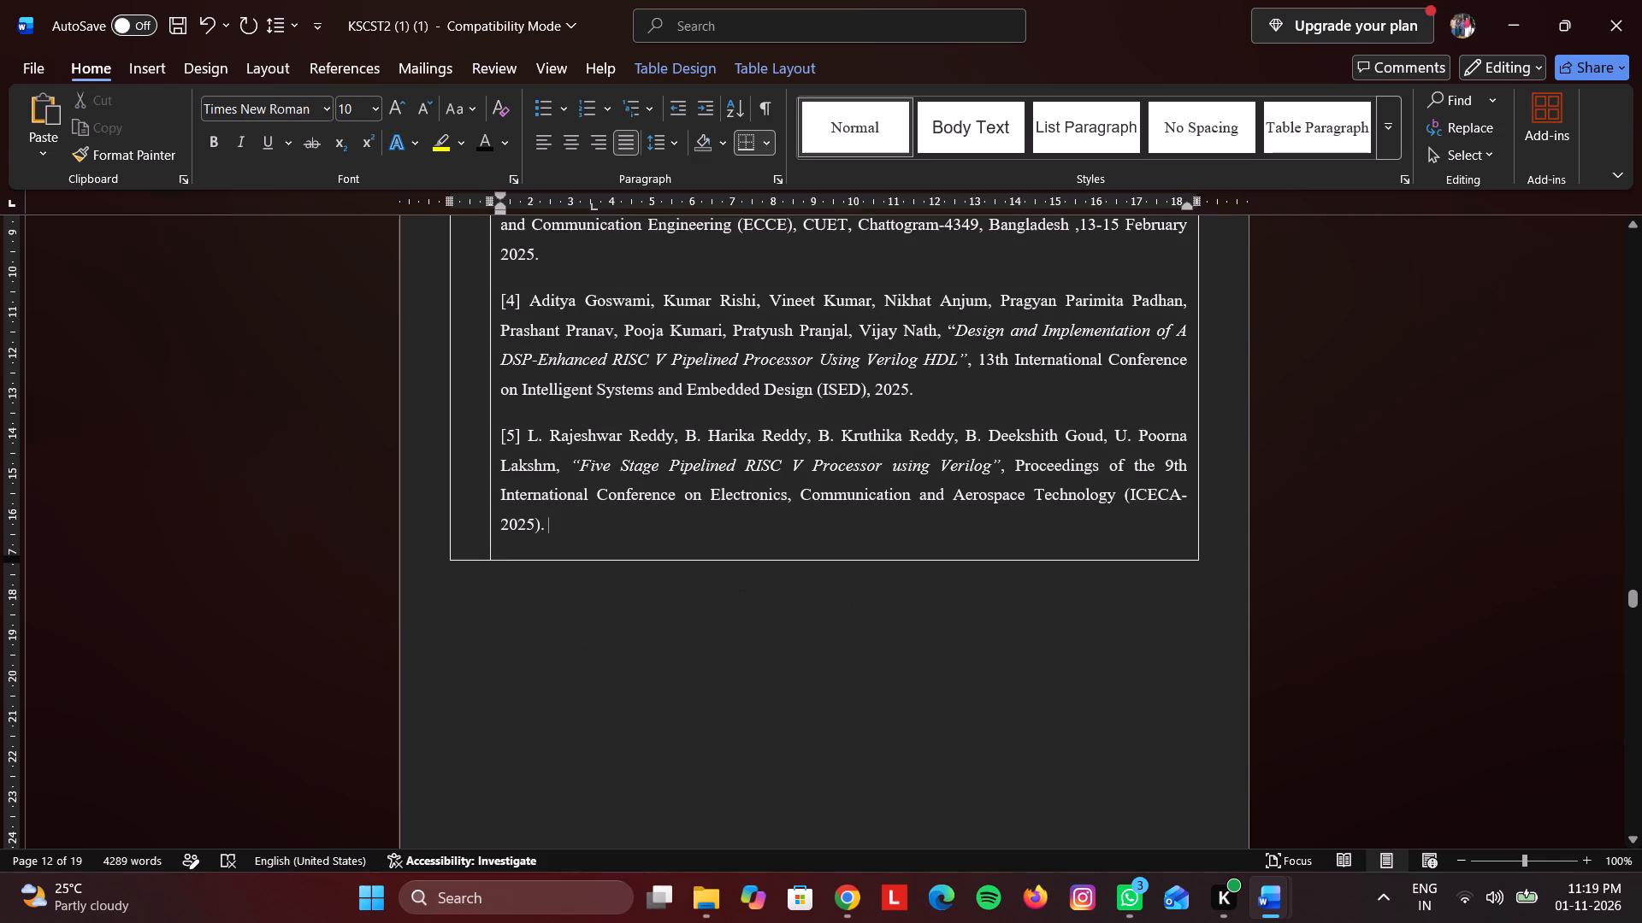
Examine the proposal from the end of the references through section 16's Important Instructions and Payment Details.
triple_click(782, 752)
double_click(782, 752)
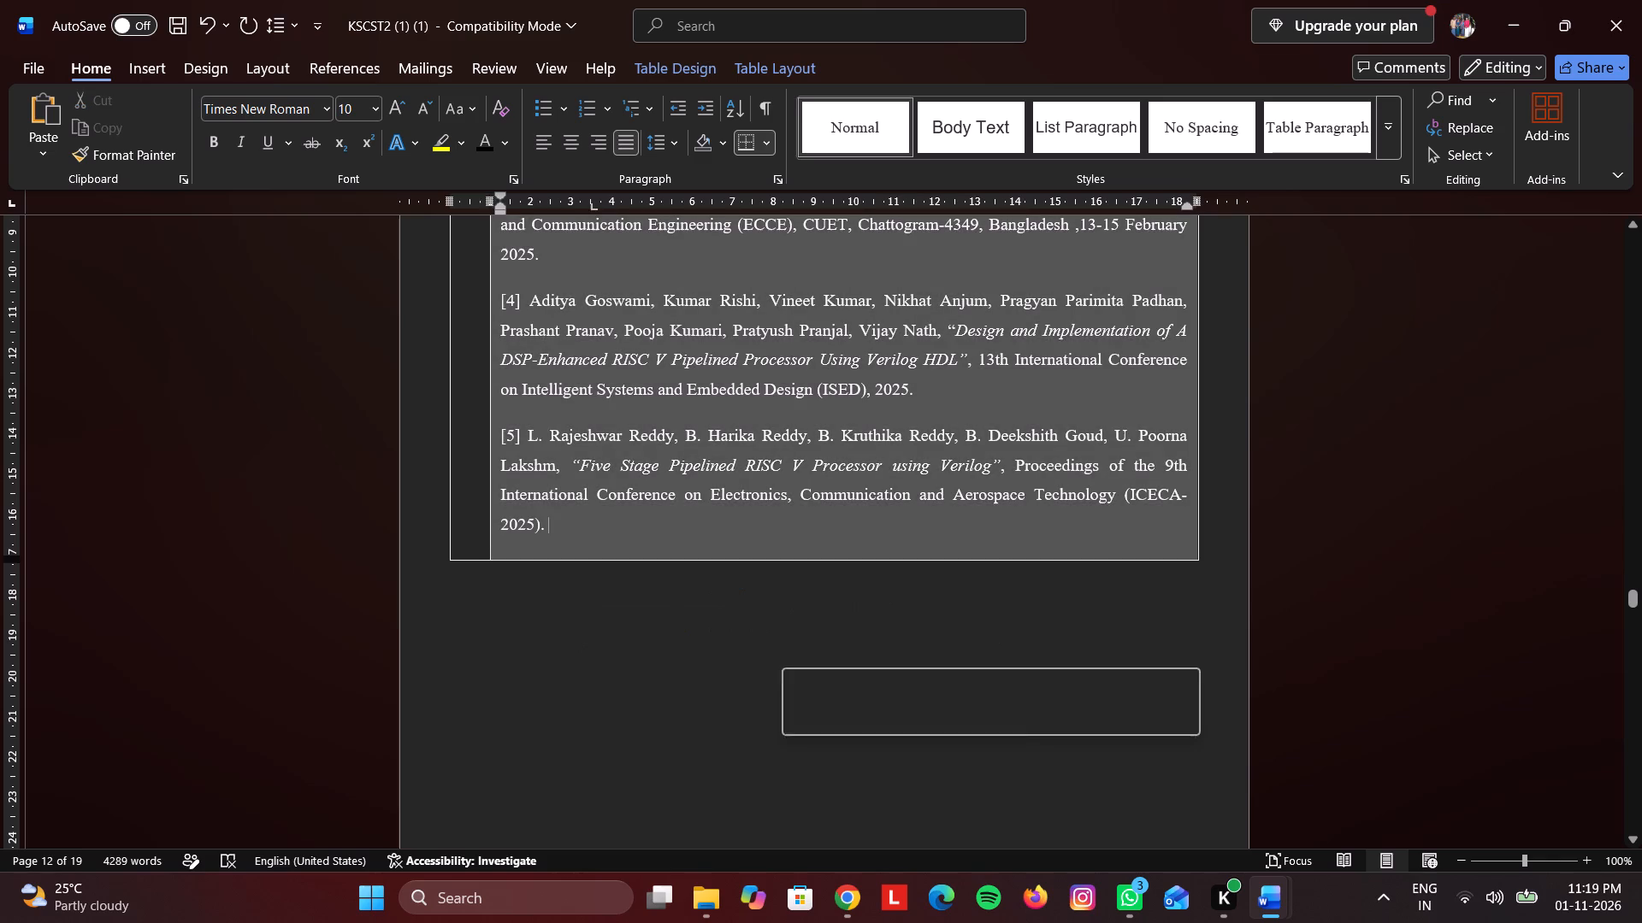
scroll(775, 757, down, 5)
click(754, 591)
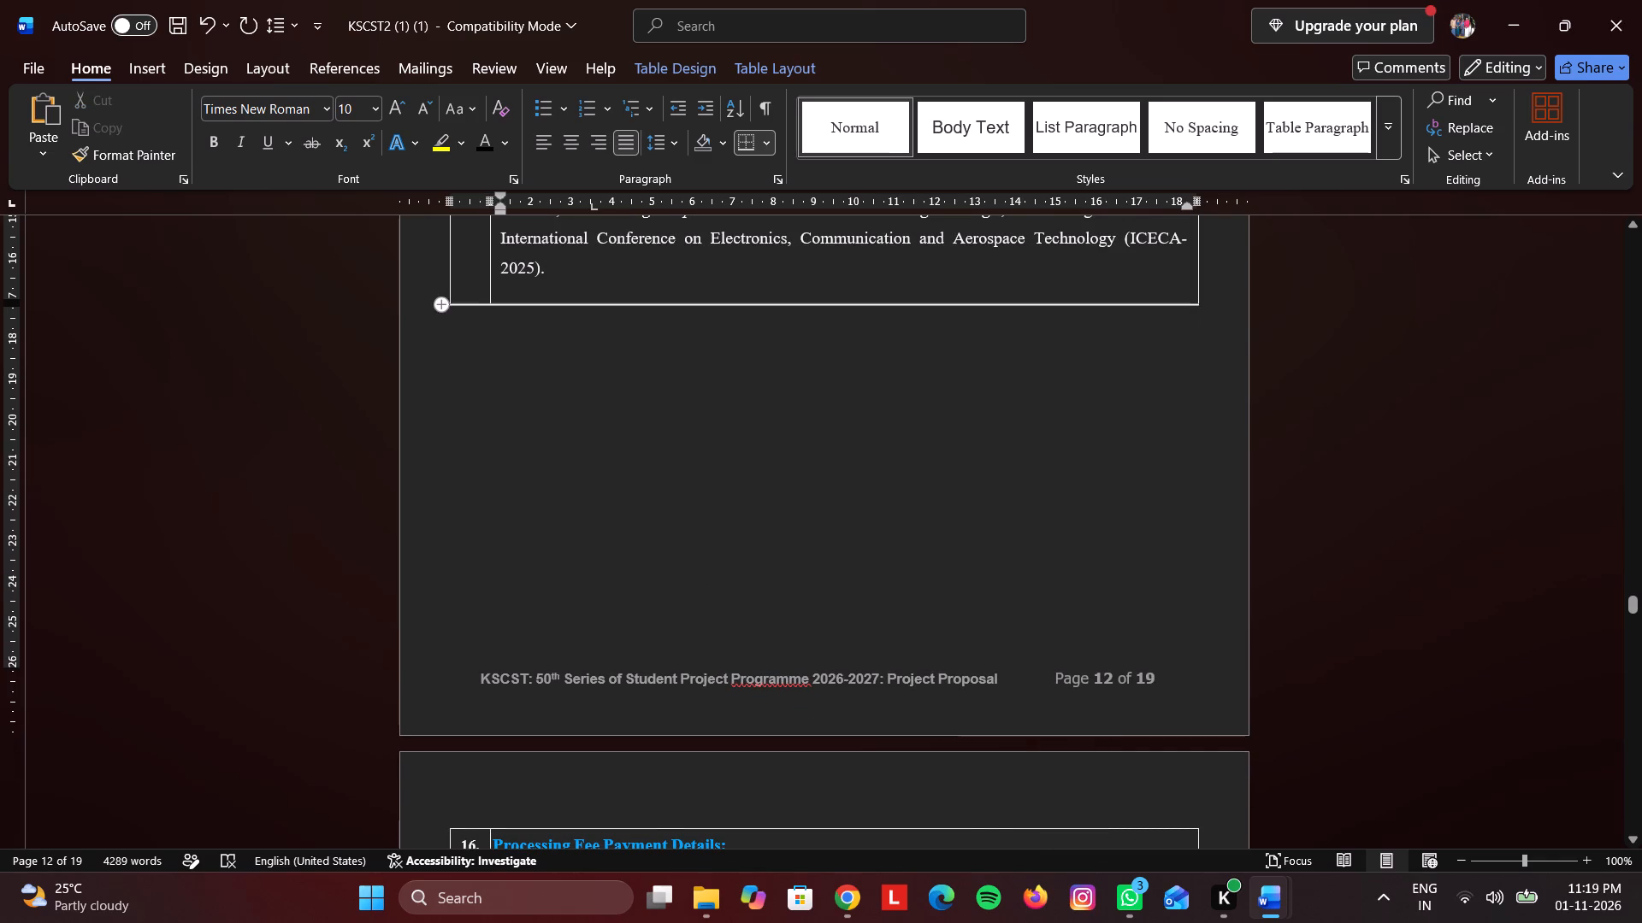
scroll(741, 487, down, 9)
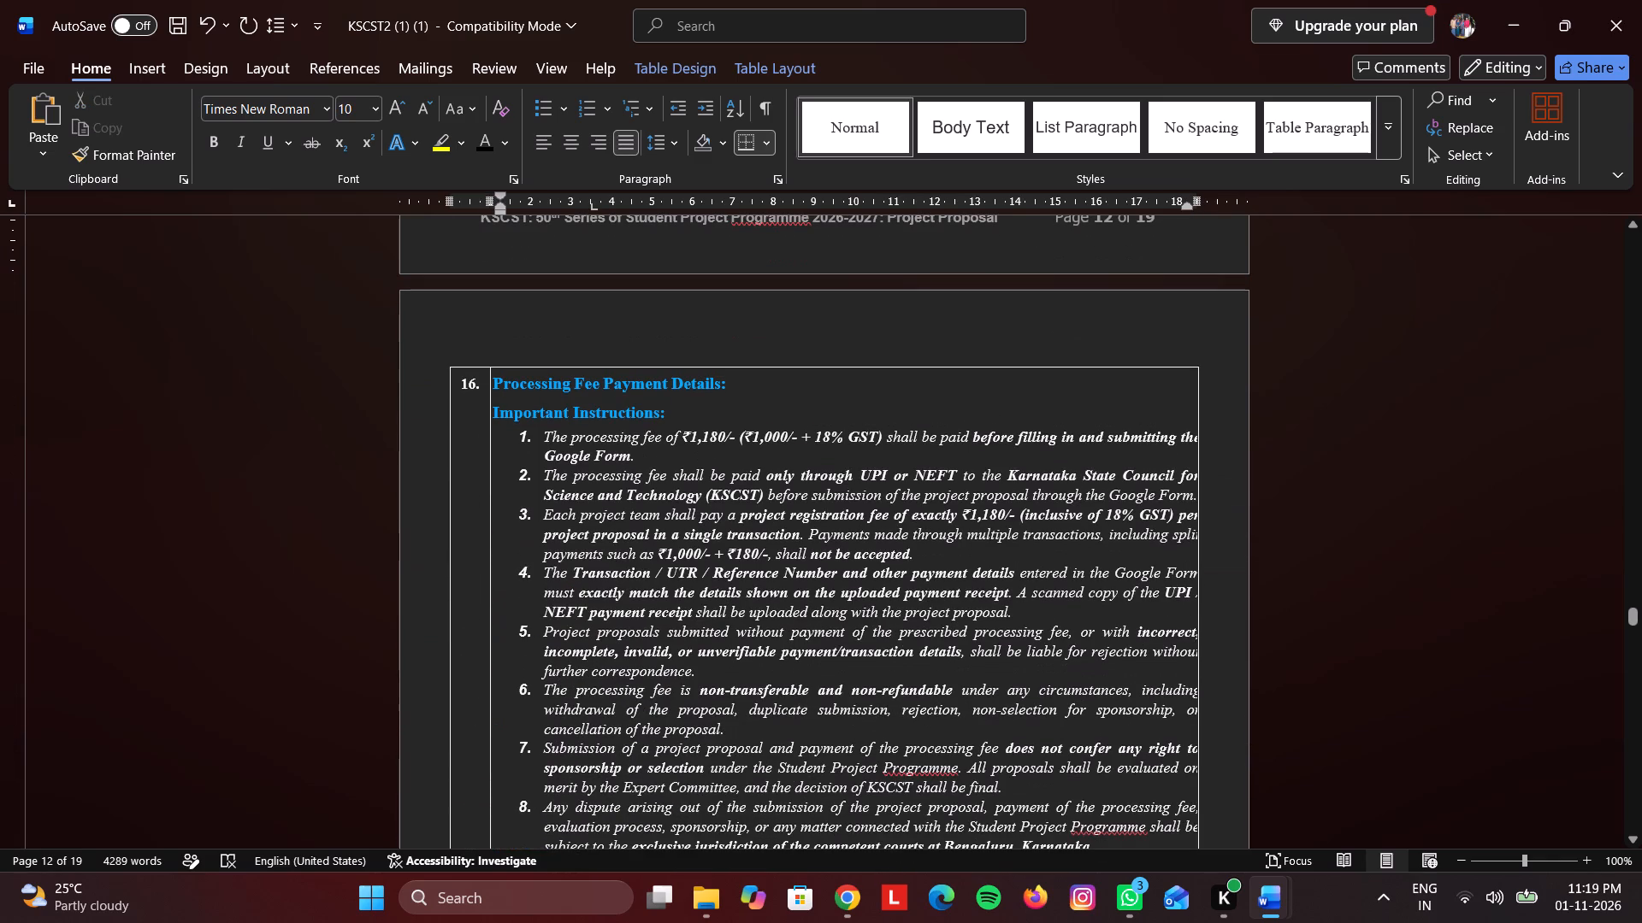
scroll(742, 491, down, 6)
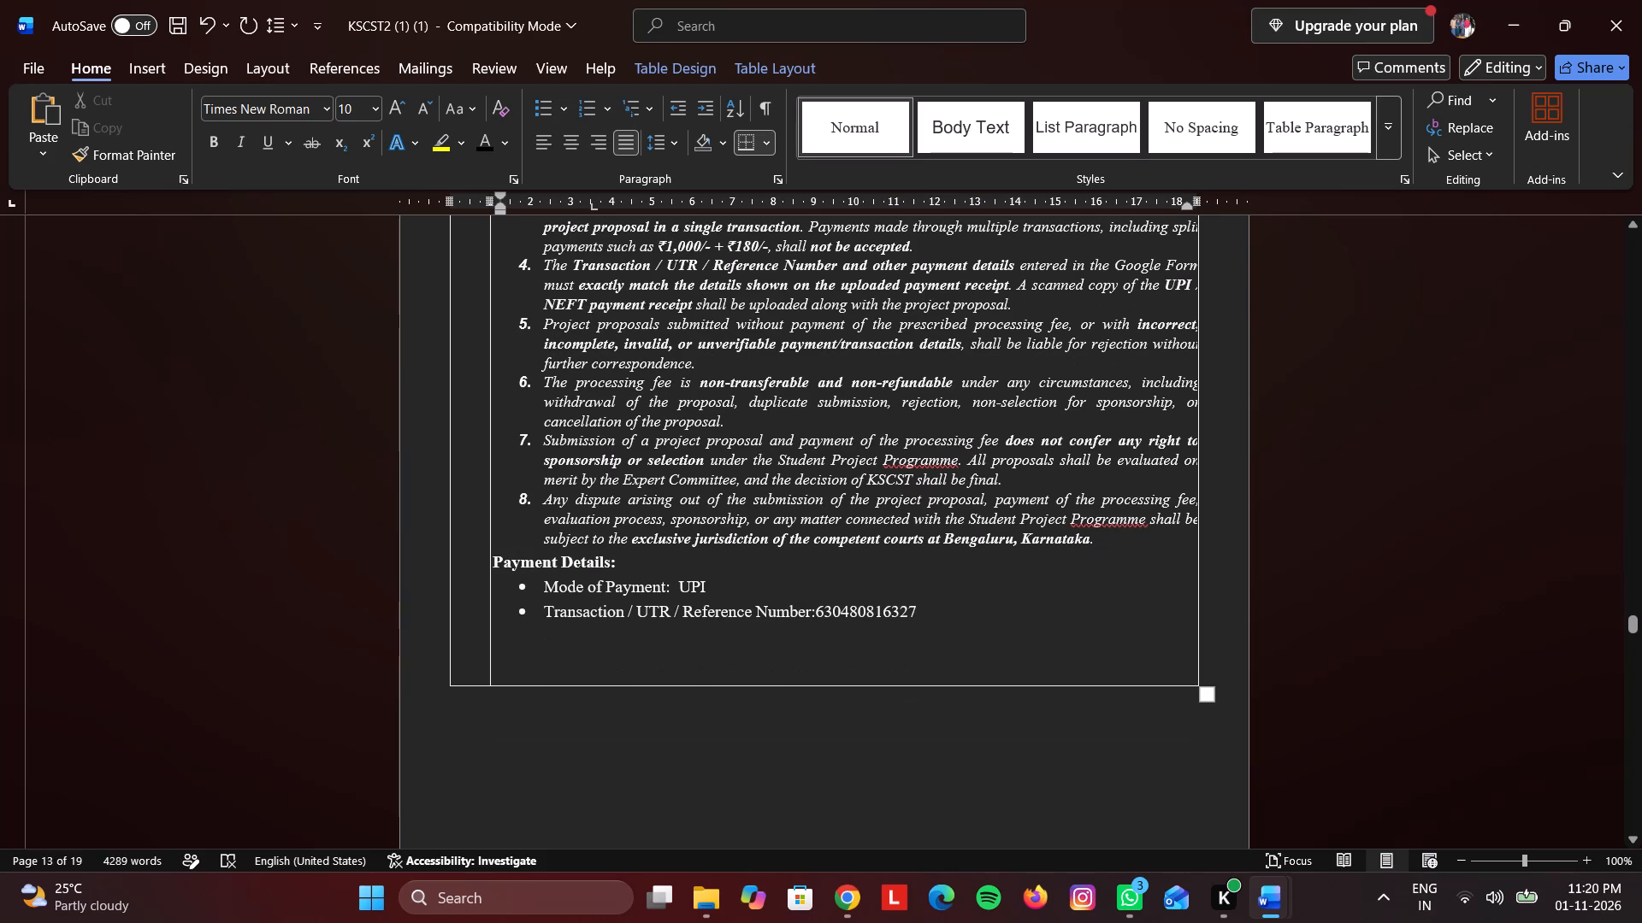
Switch to the Major Project Report document and close it, leaving the KSCST2 (1) (1) proposal open.
key(alt+Tab)
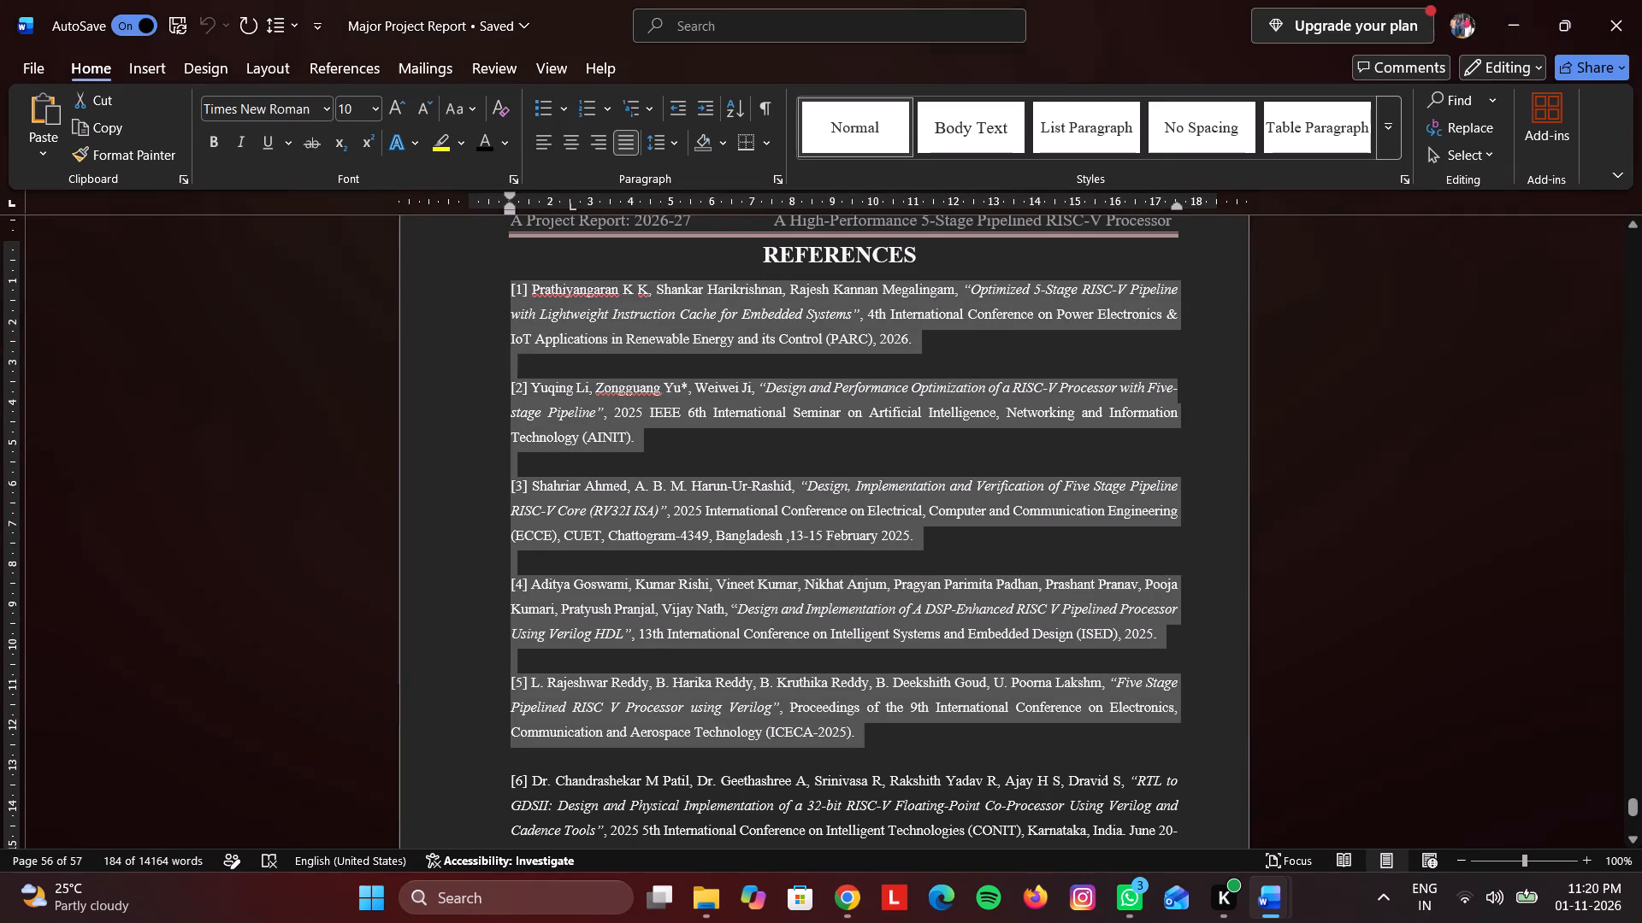
key(alt+Tab)
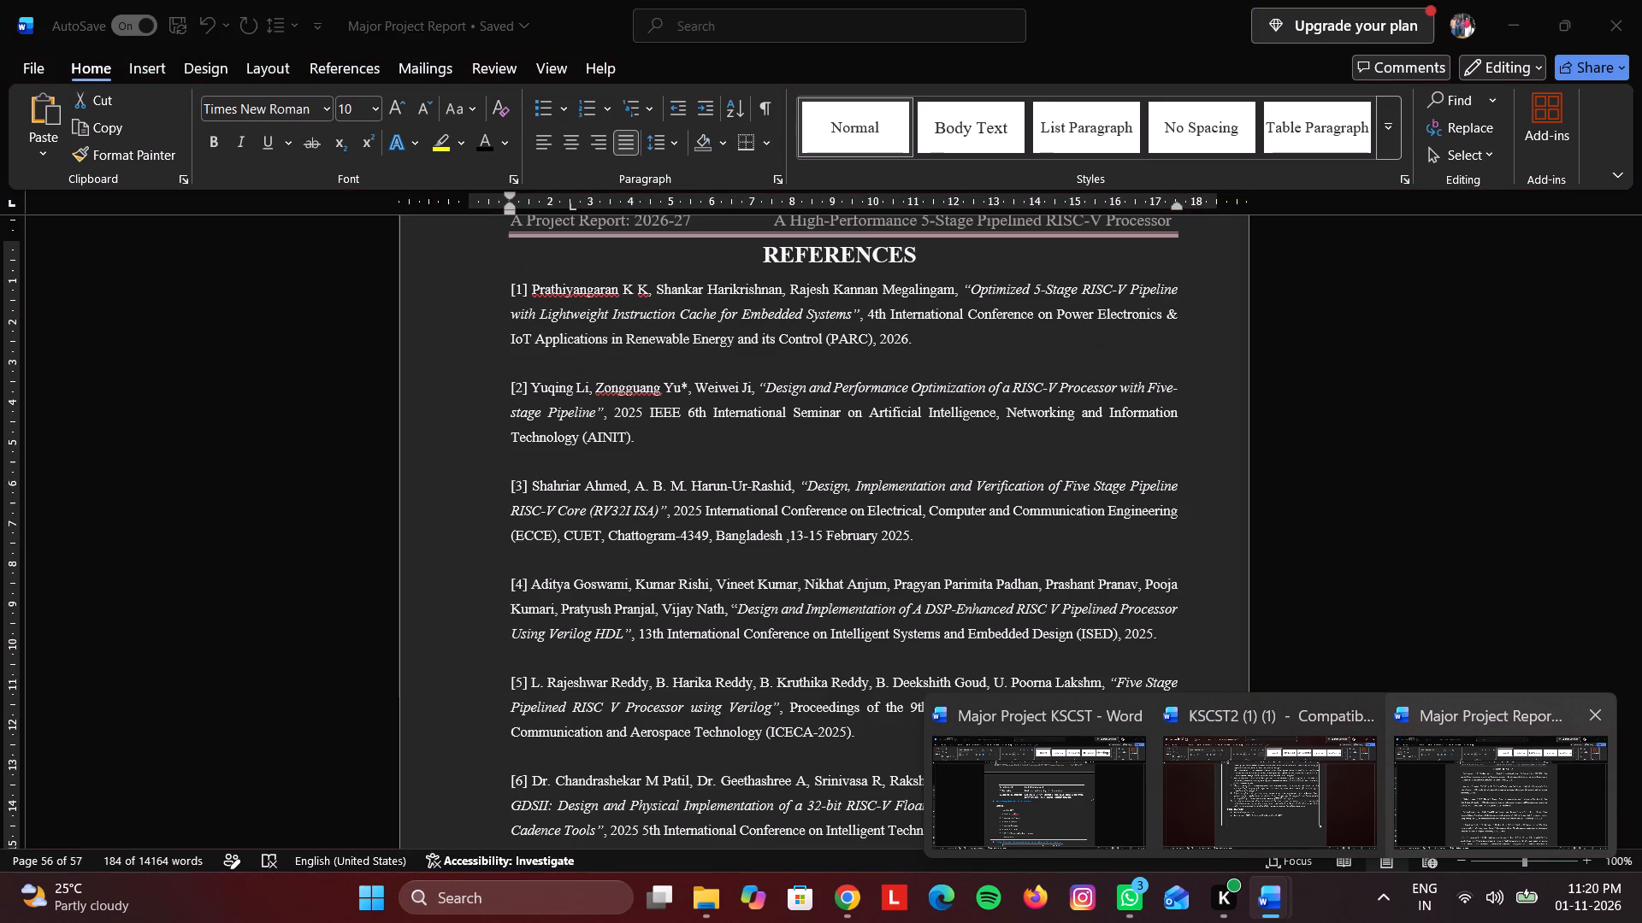
click(1526, 781)
click(1608, 40)
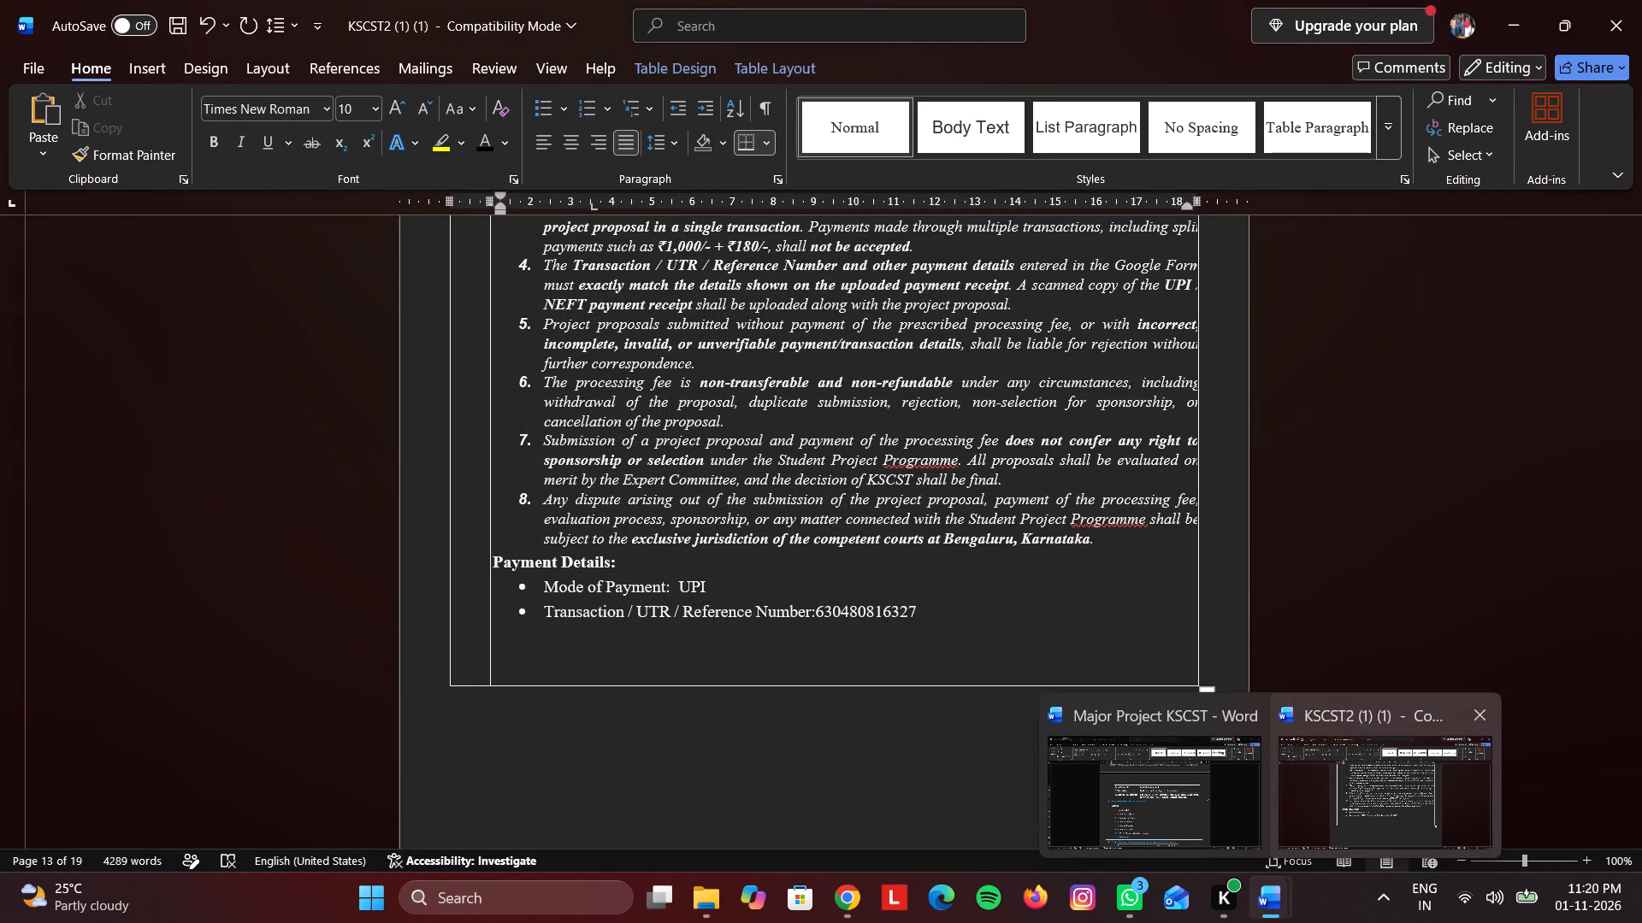
Switch to the Major Project KSCST document and examine sections 17 to 21, including the payment details and student signature table.
click(1162, 786)
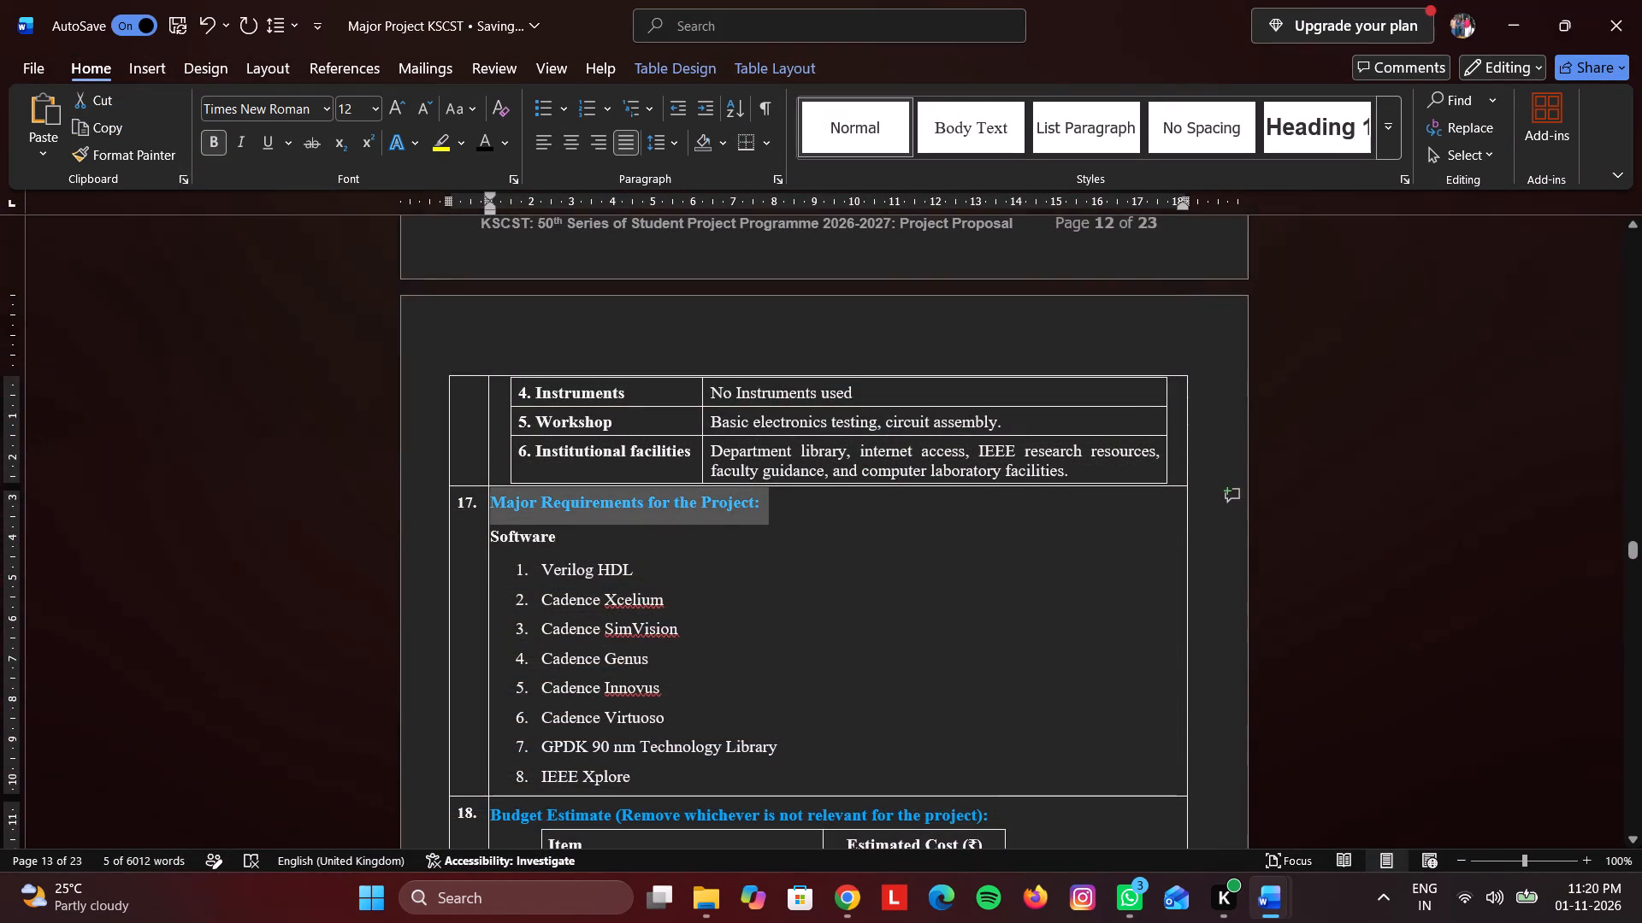
scroll(1031, 699, down, 2)
click(962, 522)
scroll(960, 505, down, 9)
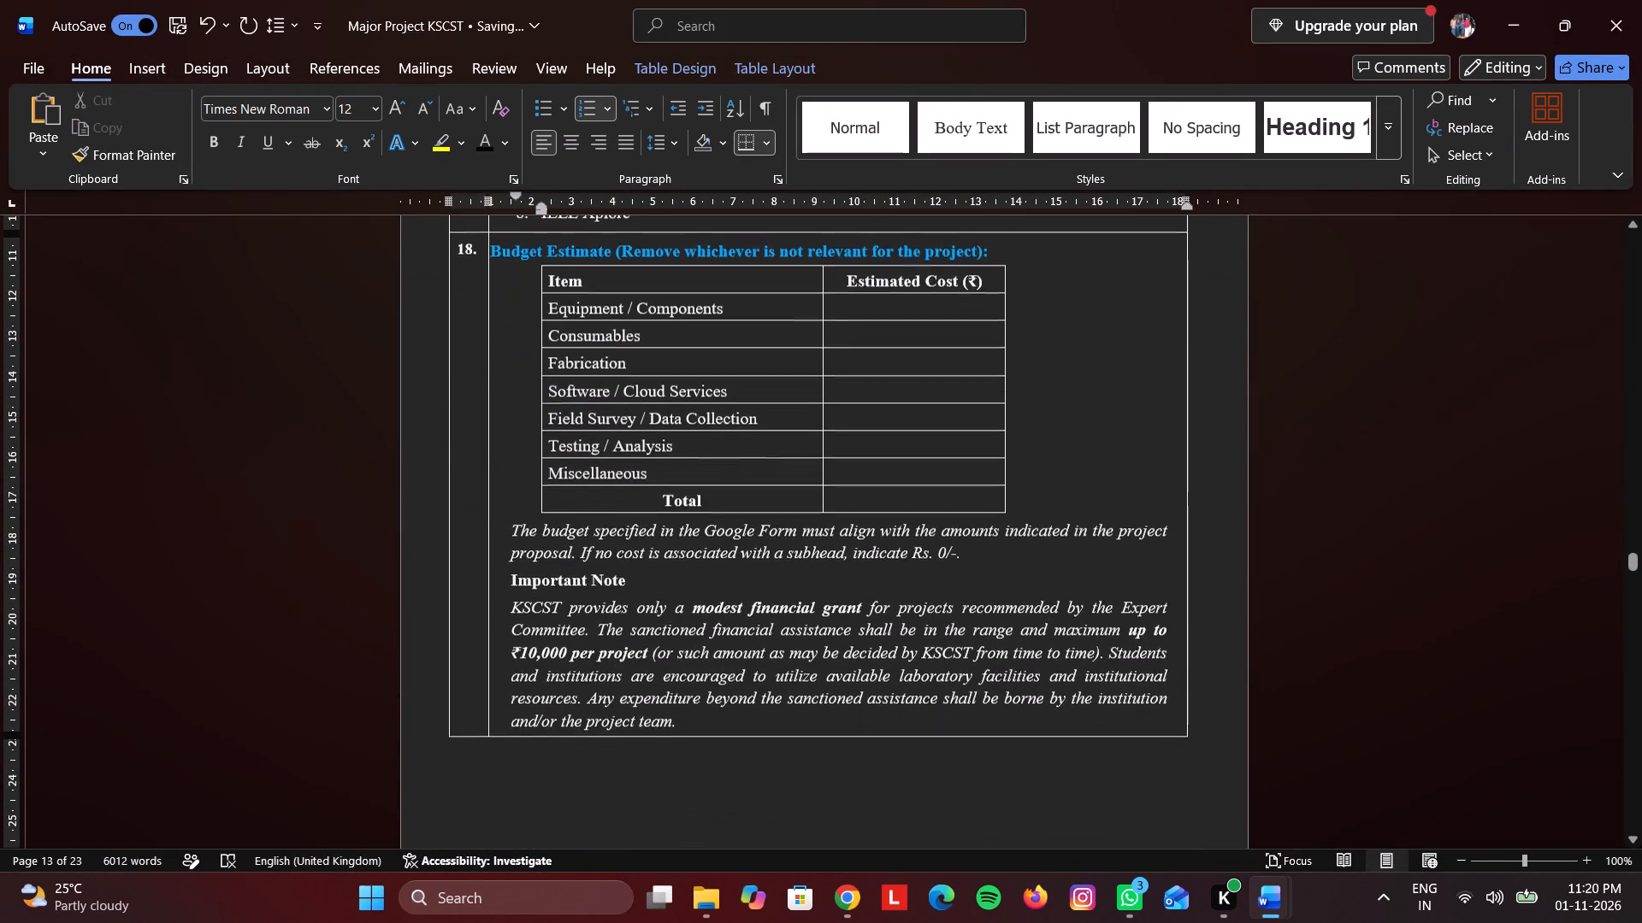
scroll(945, 512, down, 6)
scroll(926, 510, up, 5)
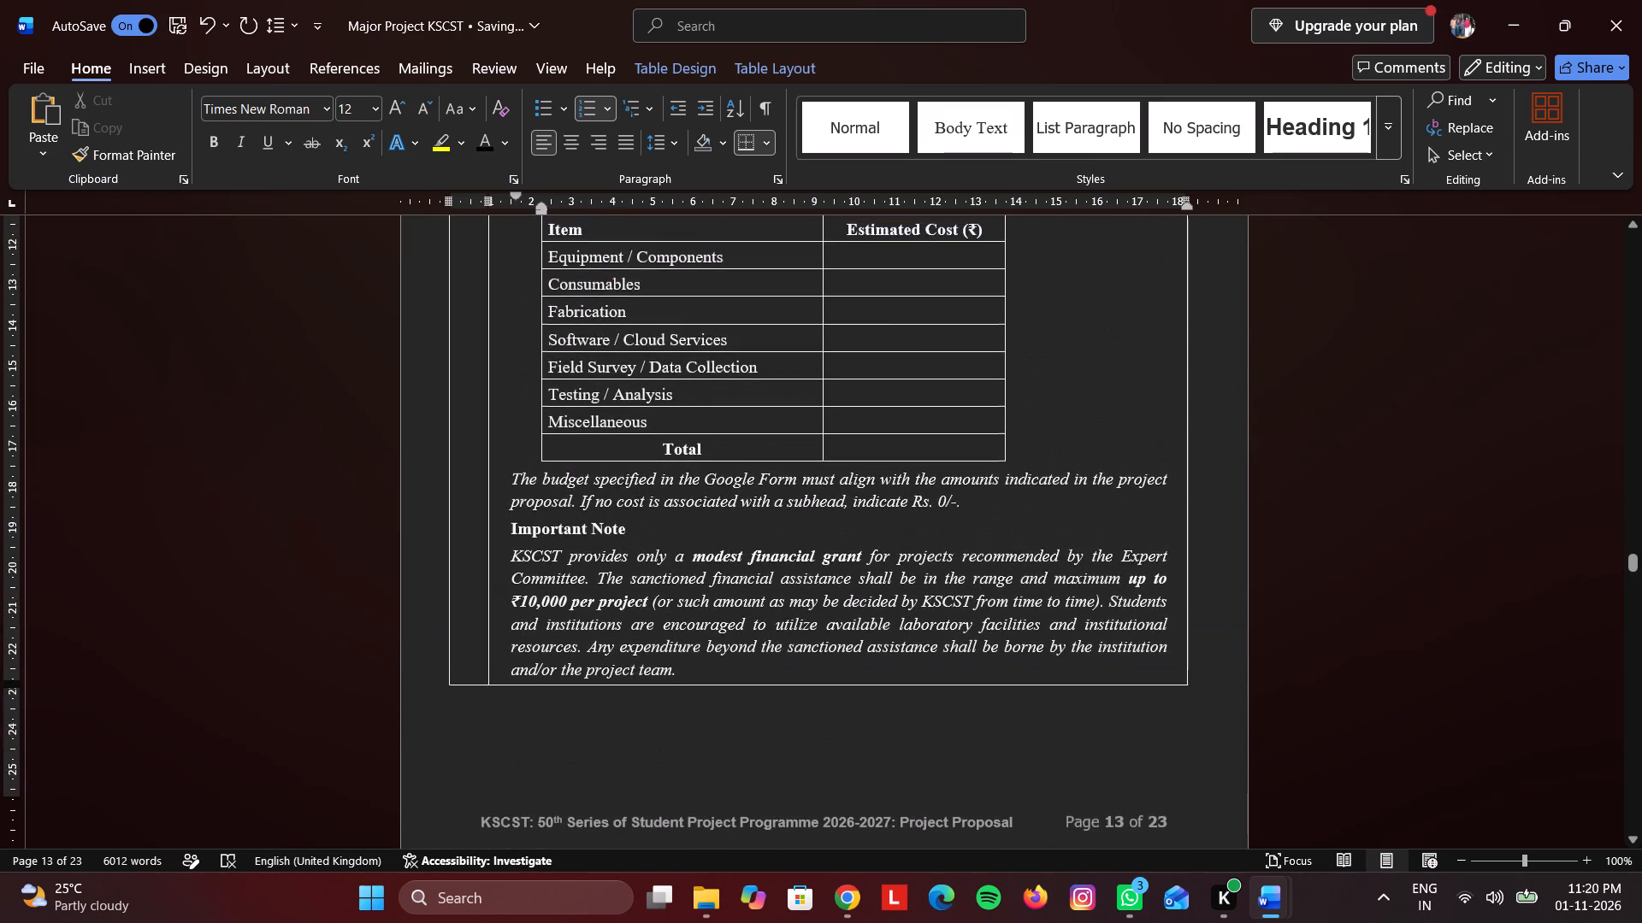
scroll(926, 510, up, 3)
scroll(926, 509, down, 16)
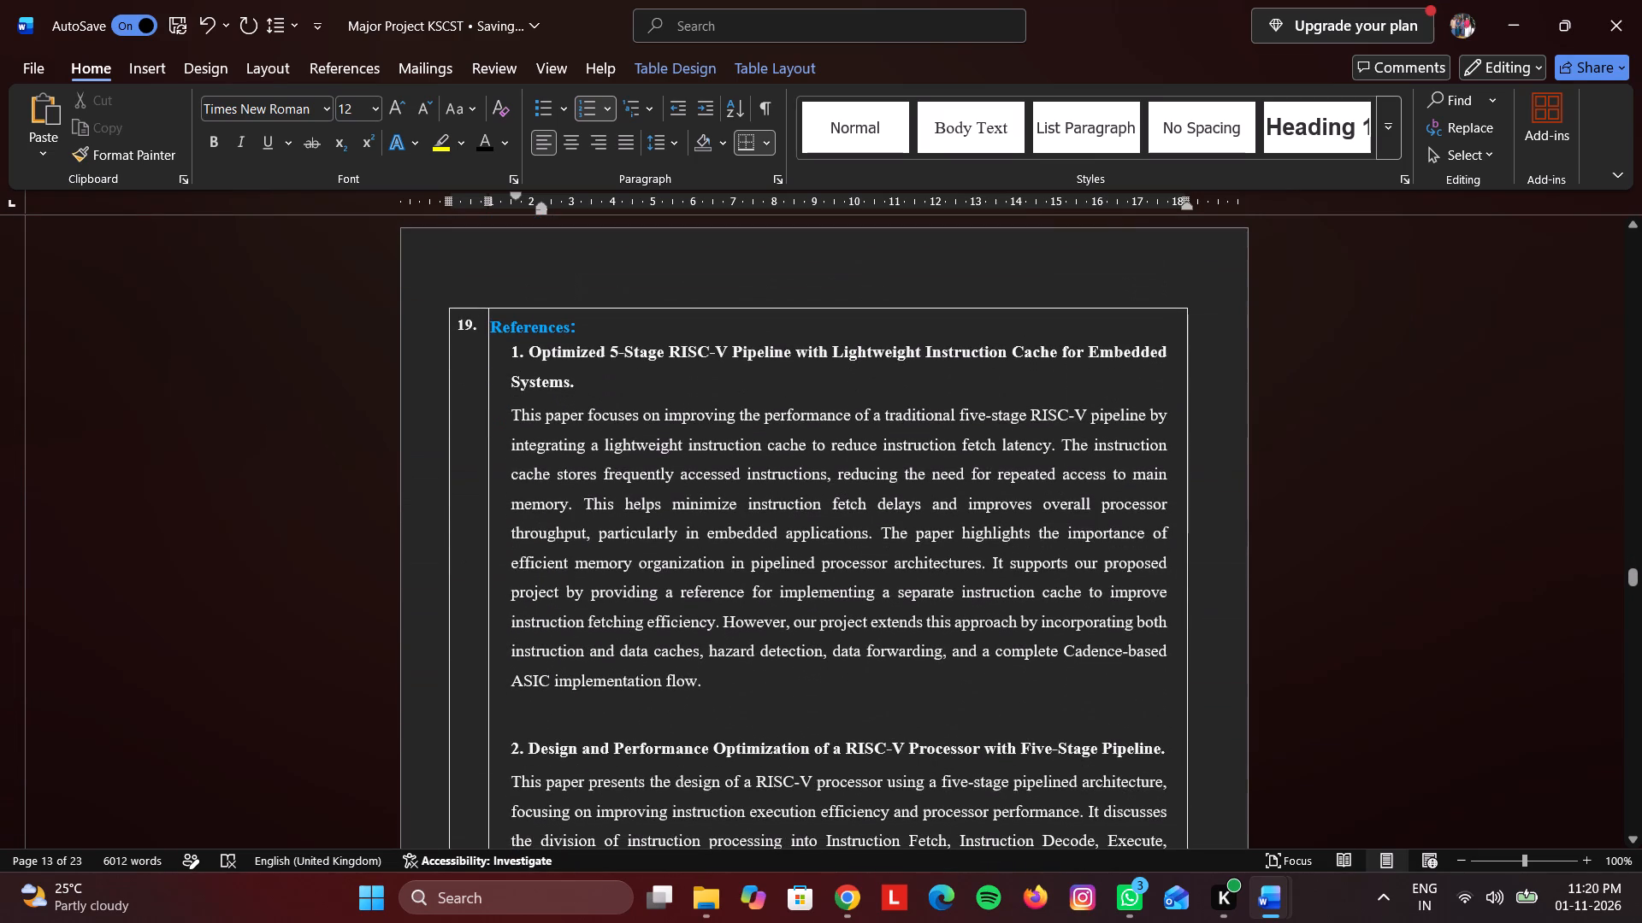
scroll(926, 509, down, 5)
scroll(929, 508, down, 19)
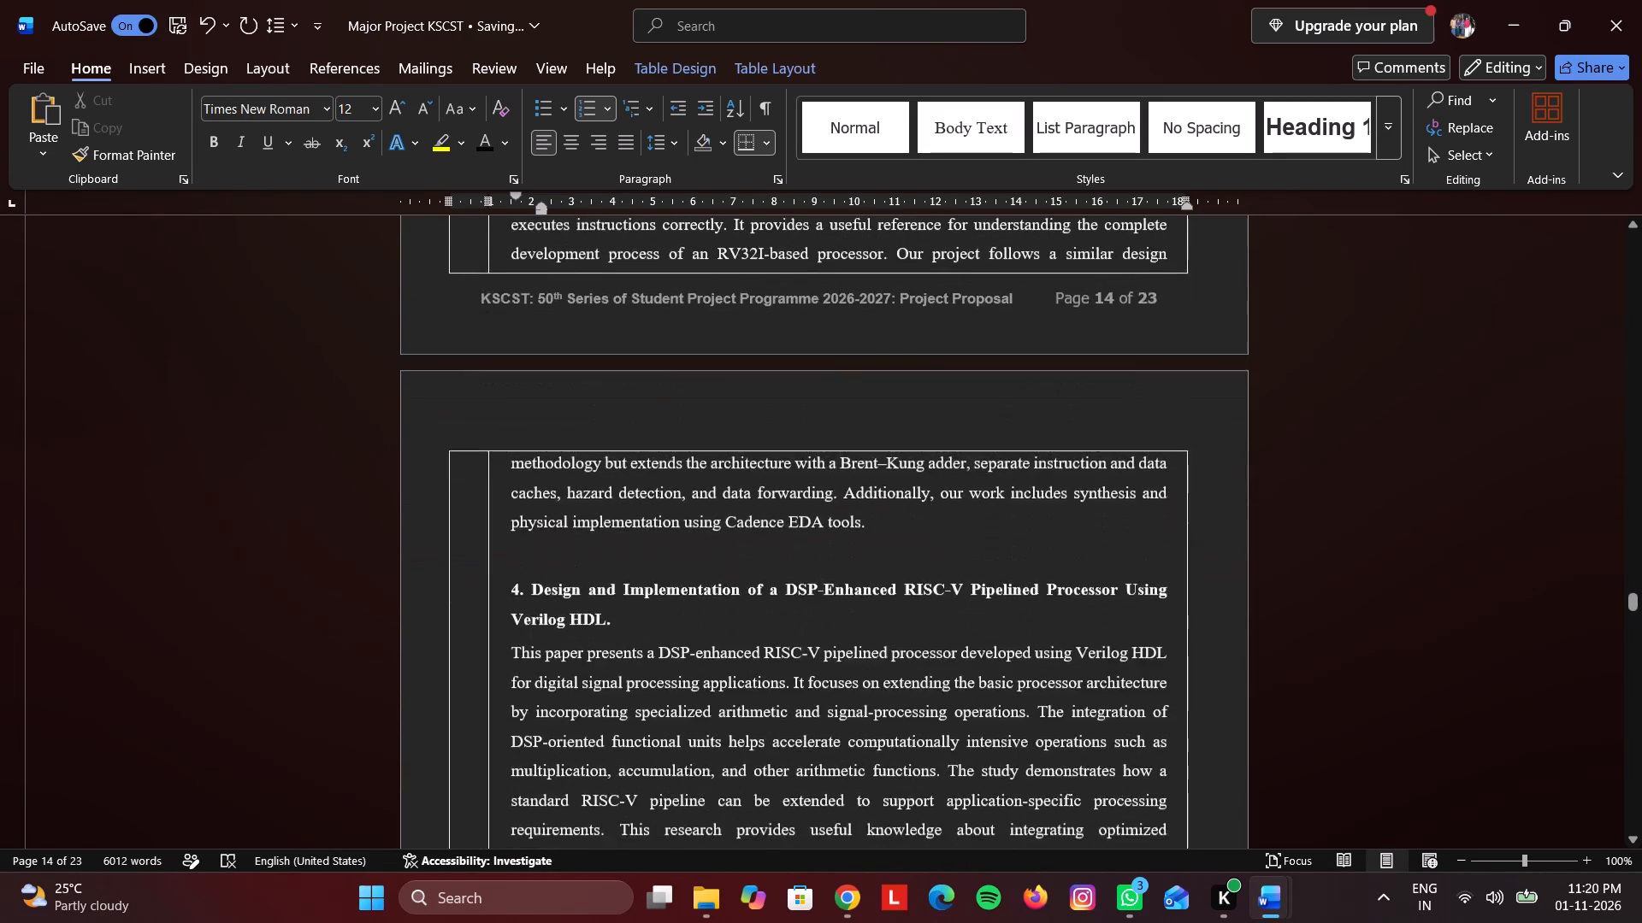
scroll(942, 502, down, 16)
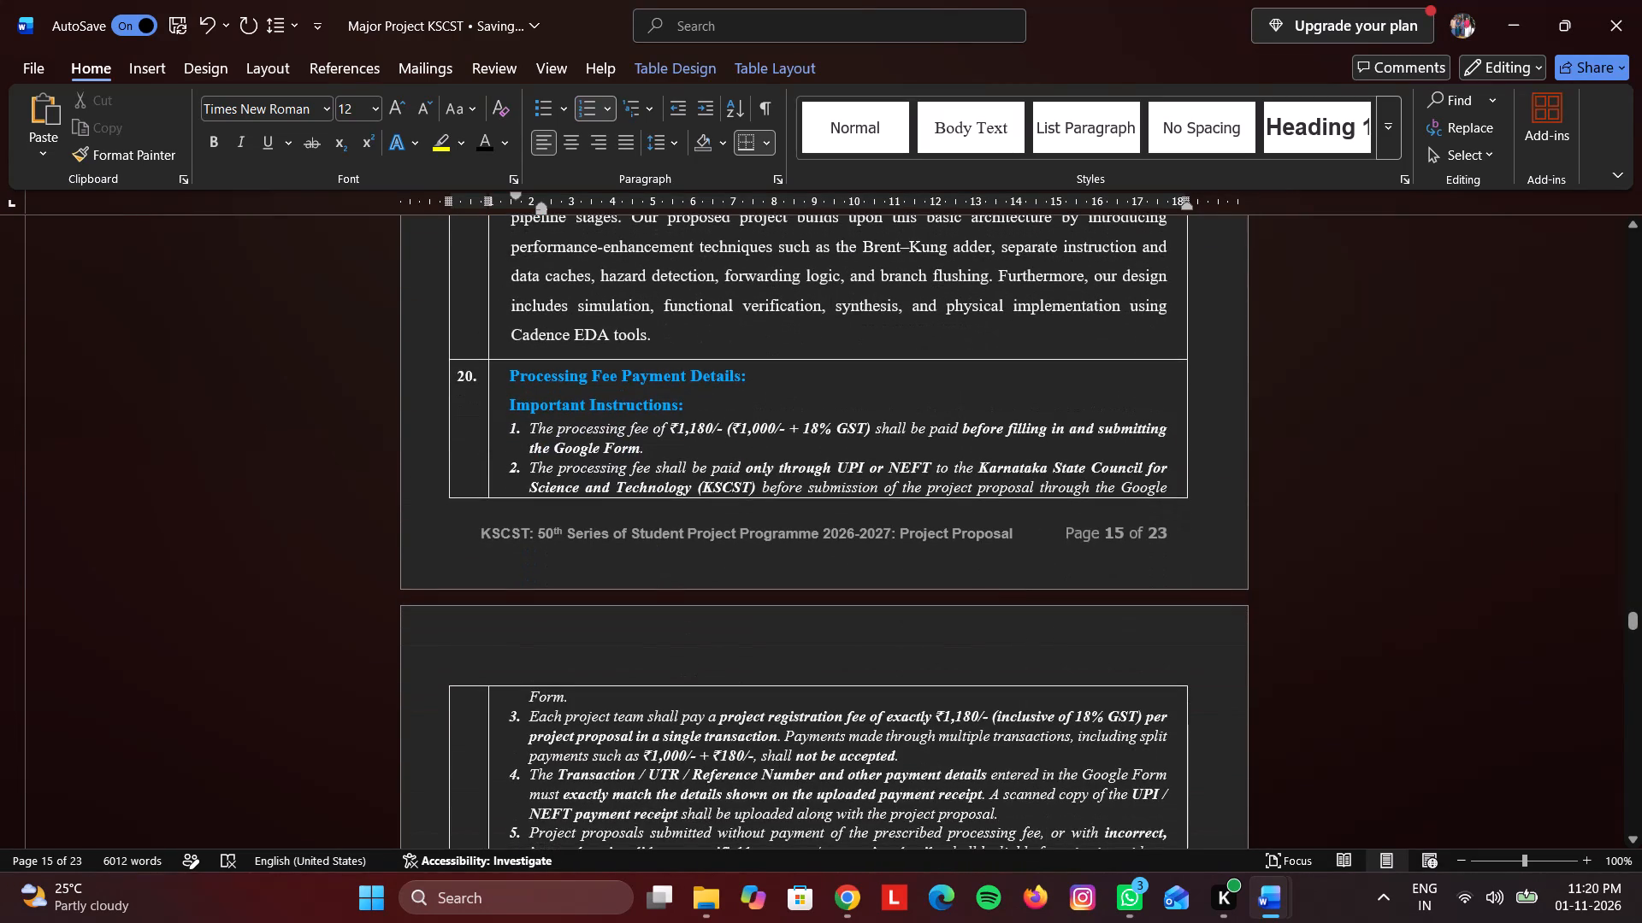
scroll(940, 503, down, 3)
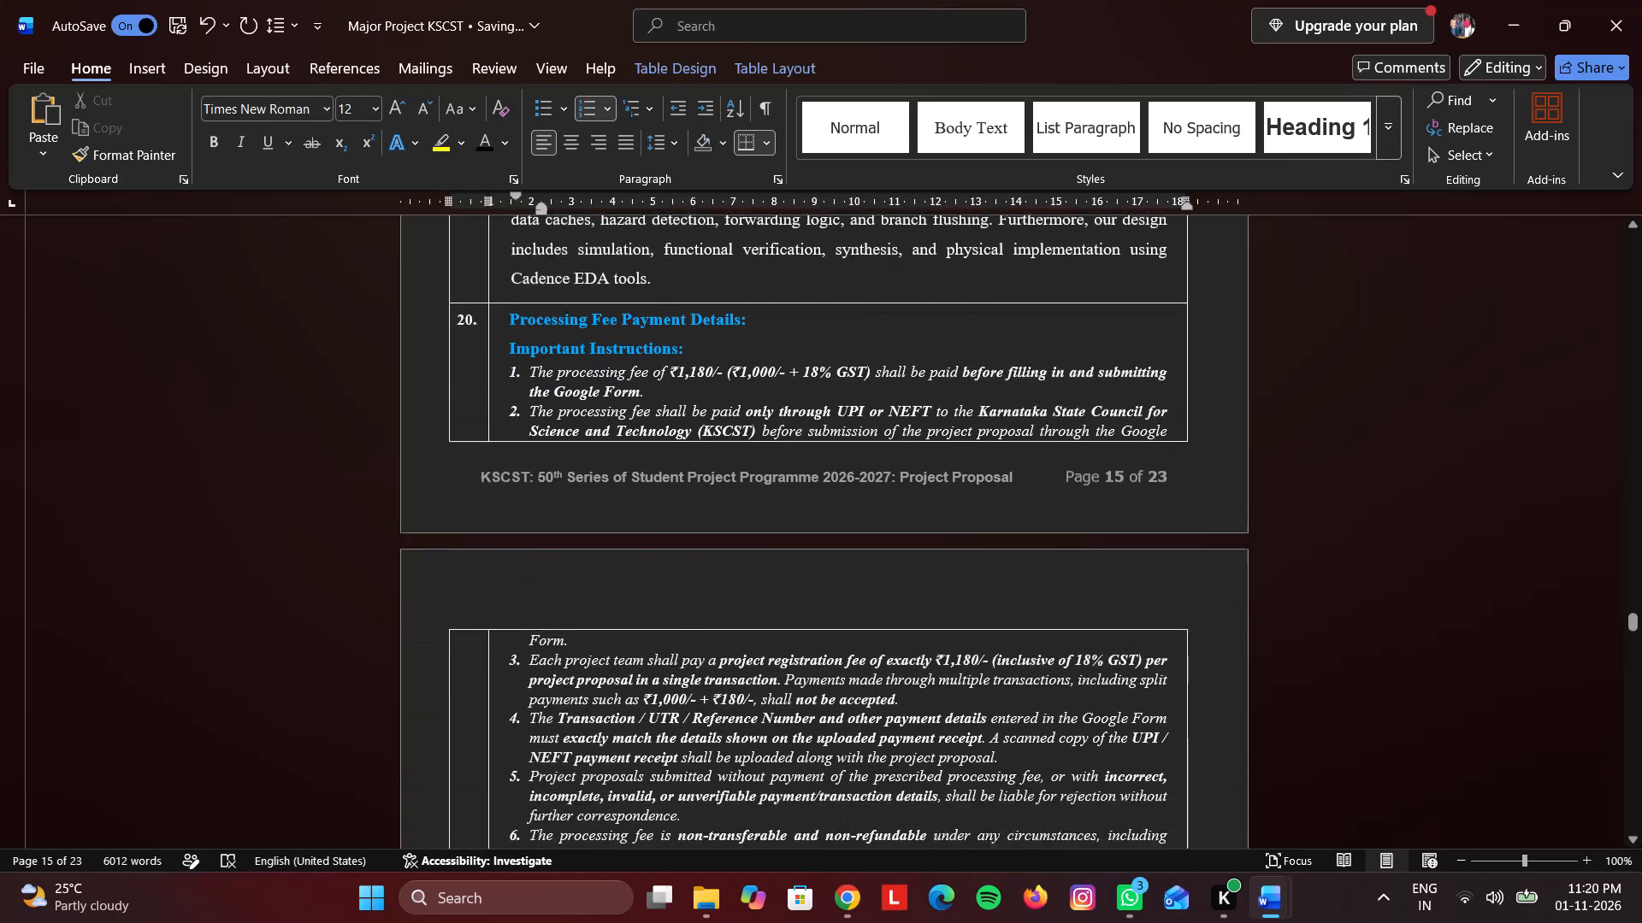
scroll(932, 524, down, 6)
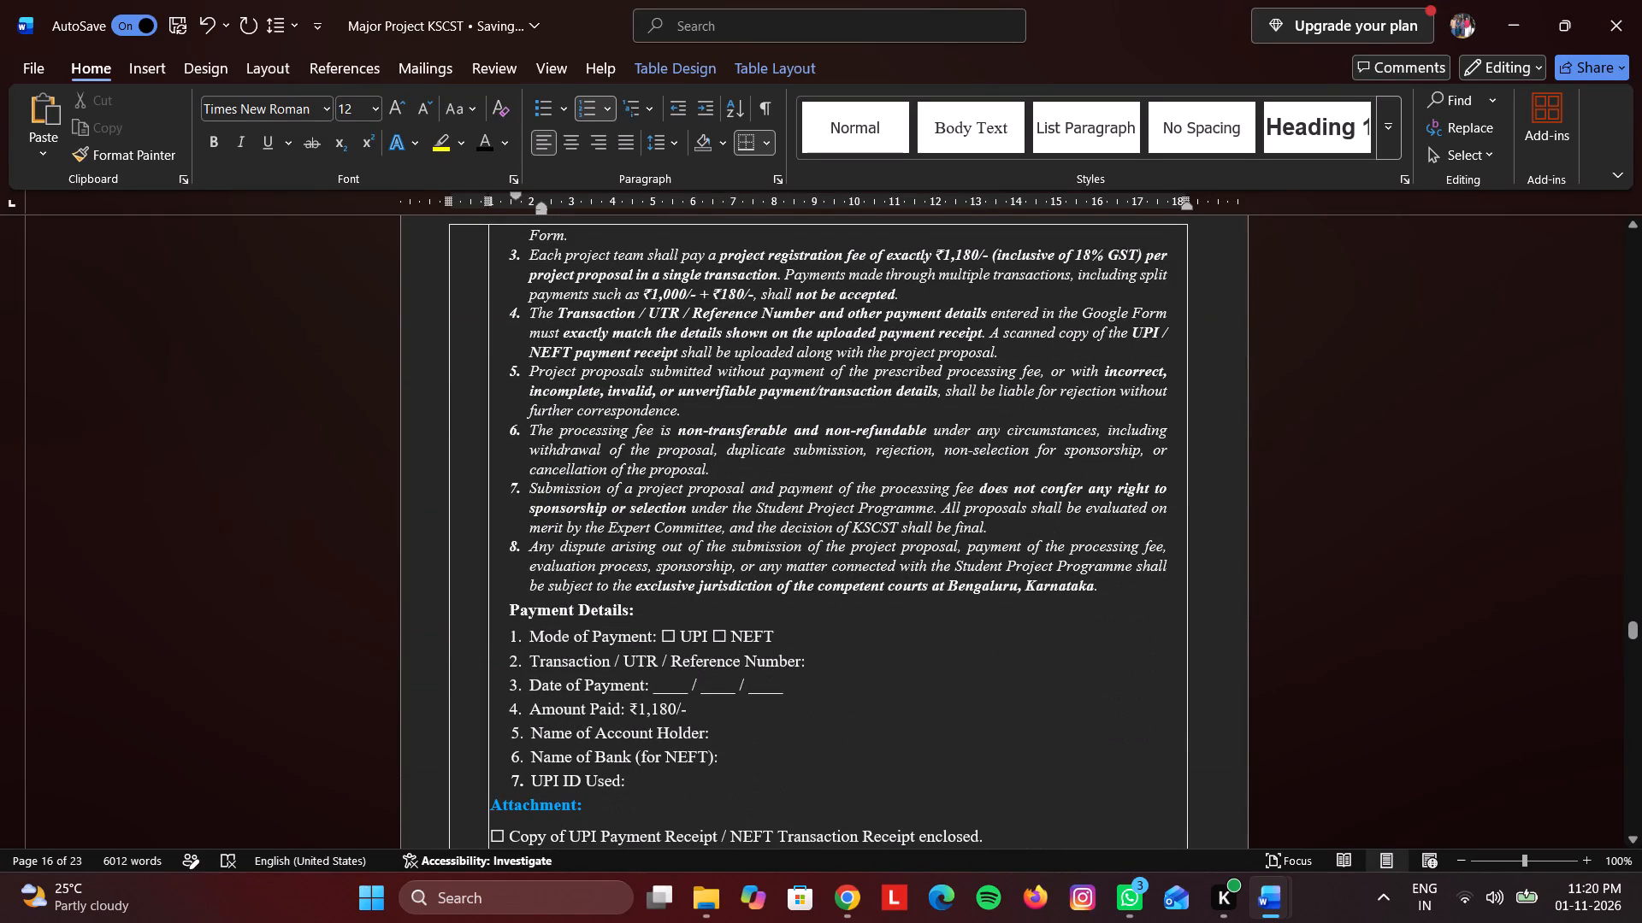
scroll(931, 531, down, 3)
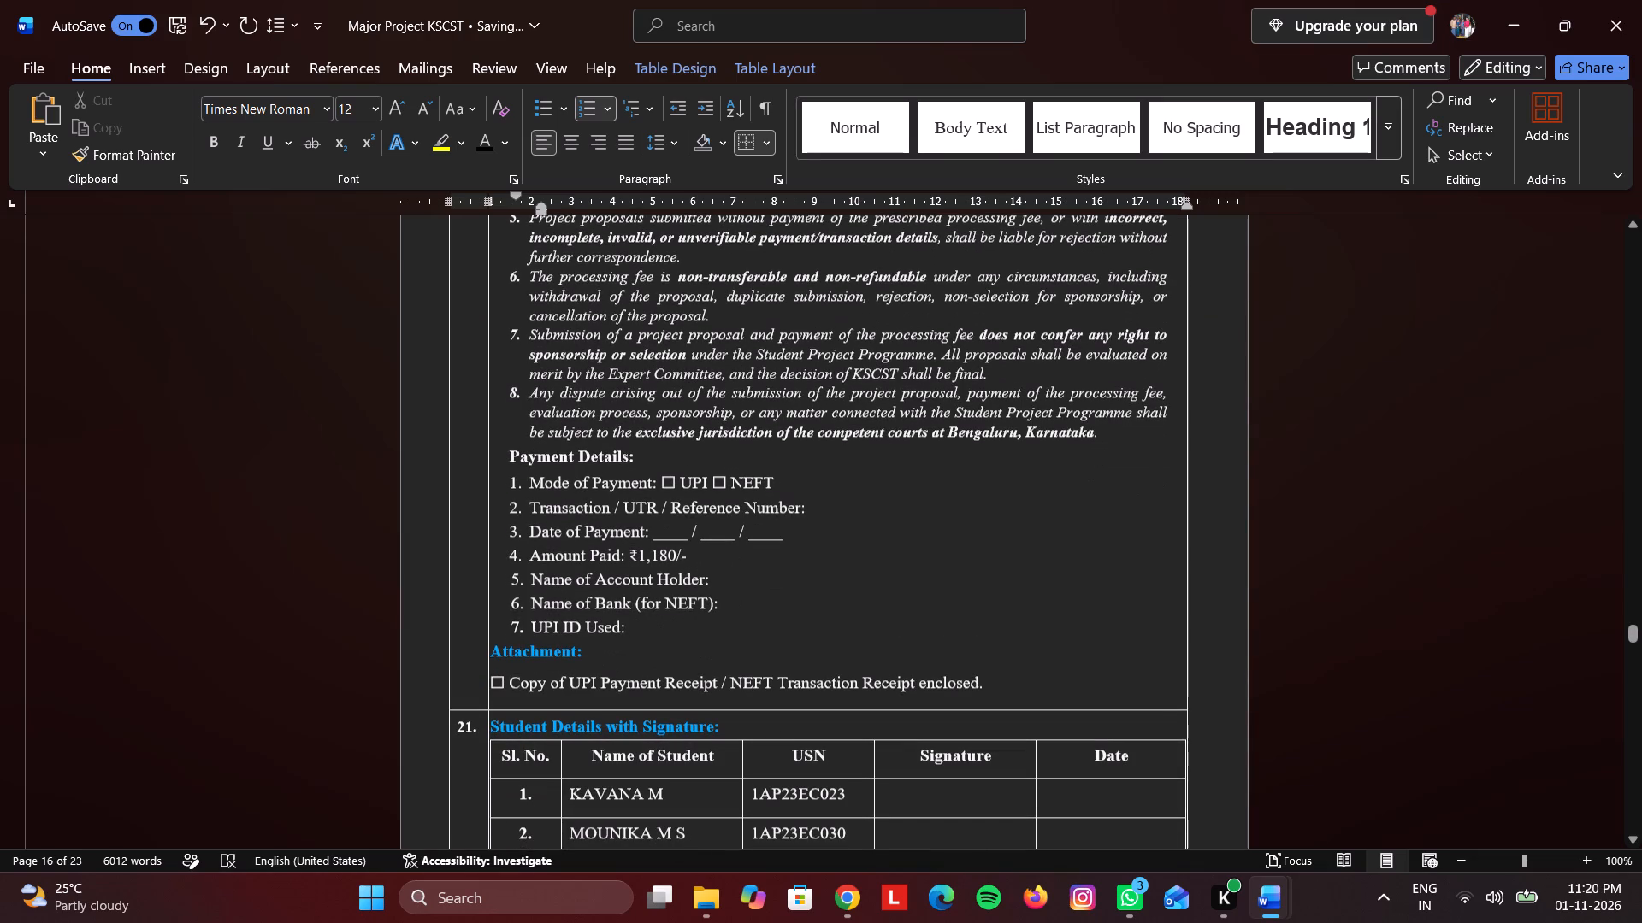
scroll(931, 531, down, 4)
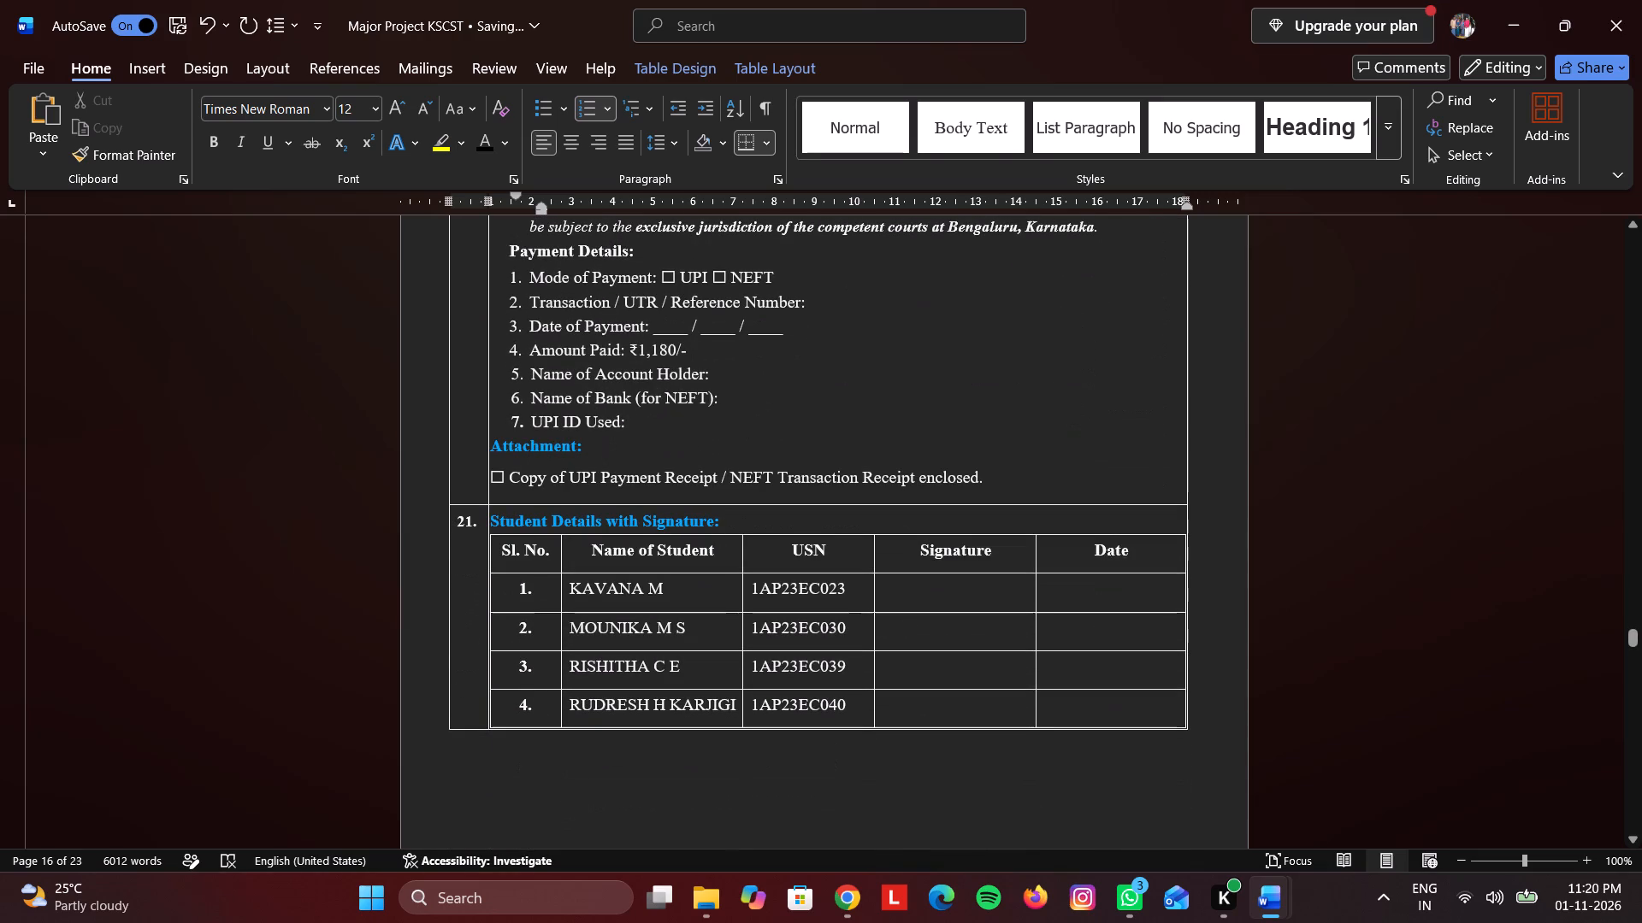
Copy the whole section 20 Processing Fee Payment Details row from the Major Project KSCST document.
scroll(927, 529, up, 6)
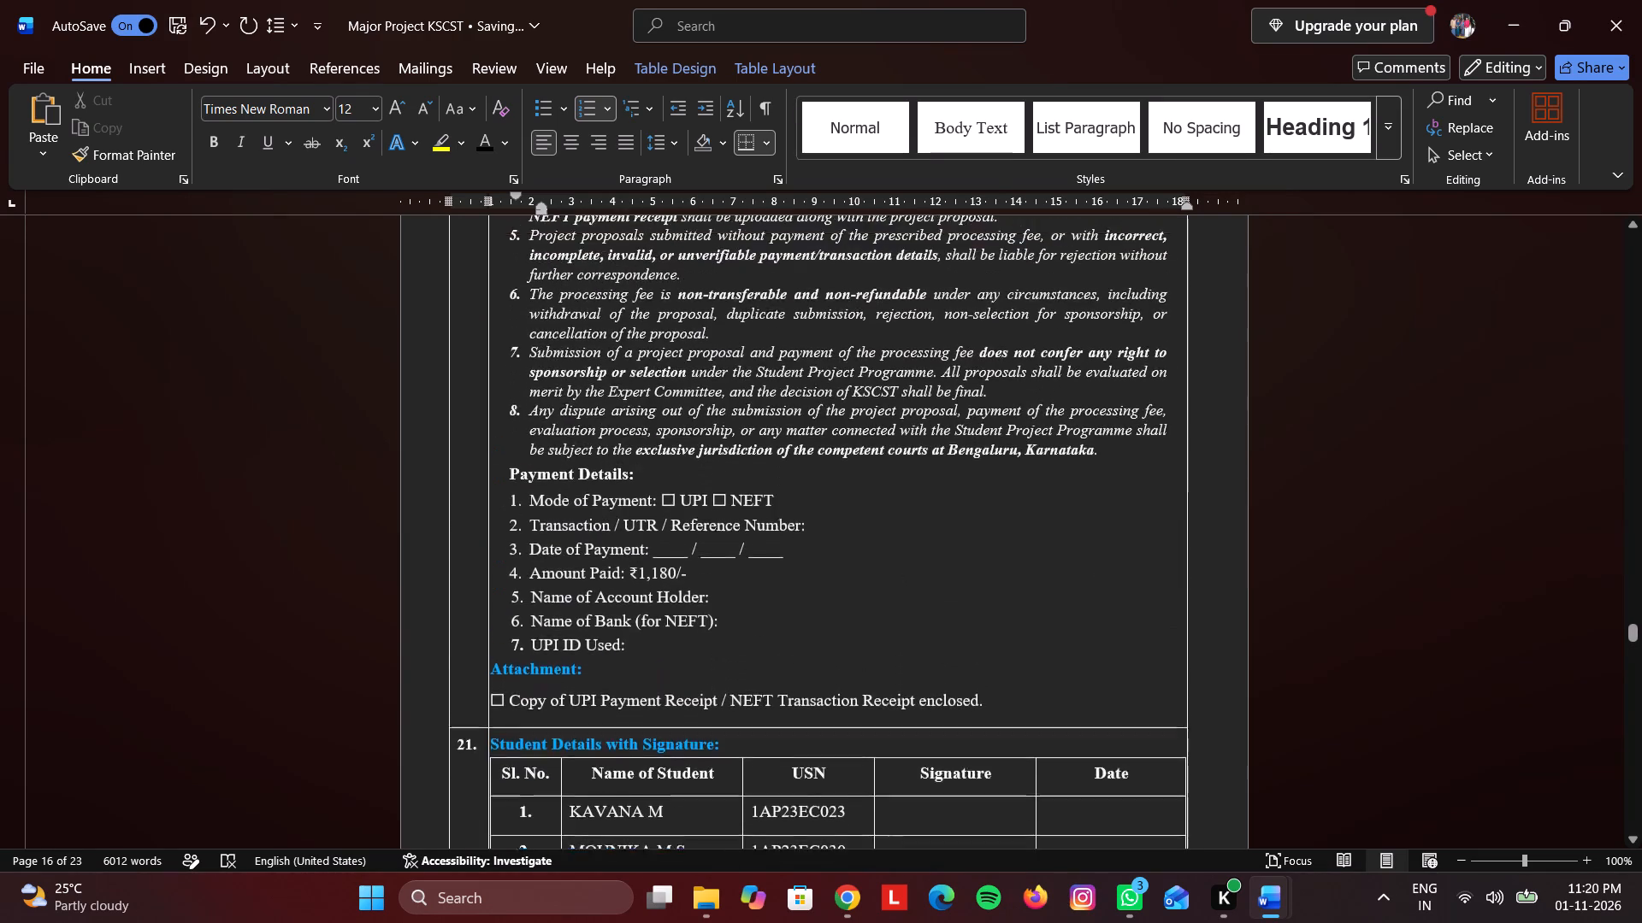
scroll(927, 529, up, 2)
scroll(829, 476, up, 9)
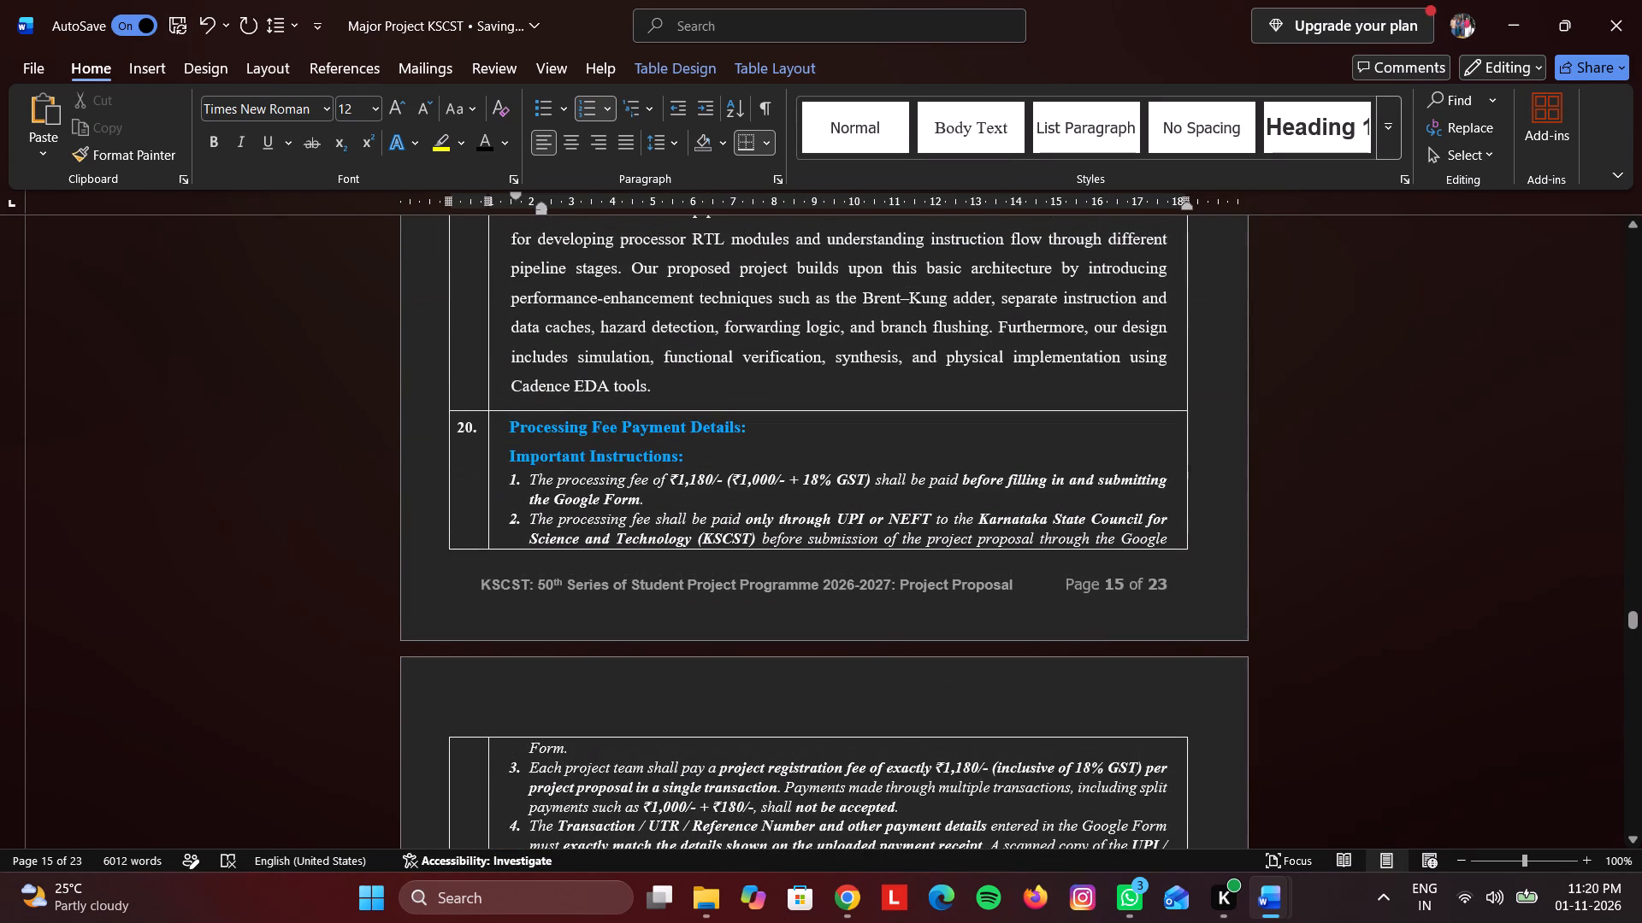
drag(454, 421, 659, 626)
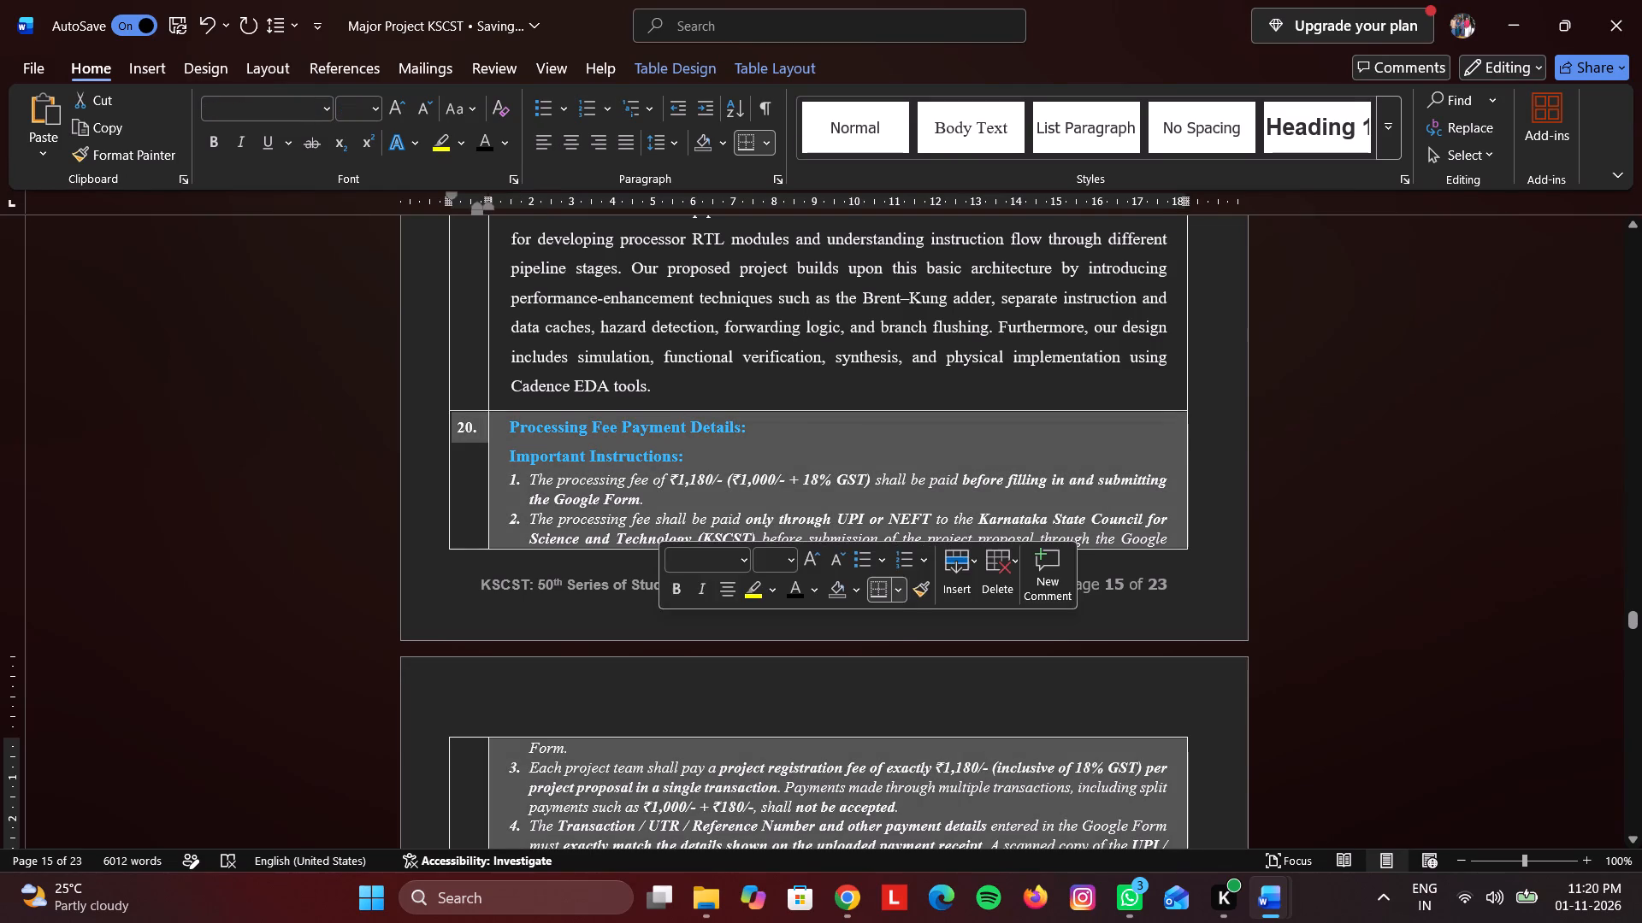
key(ctrl+c)
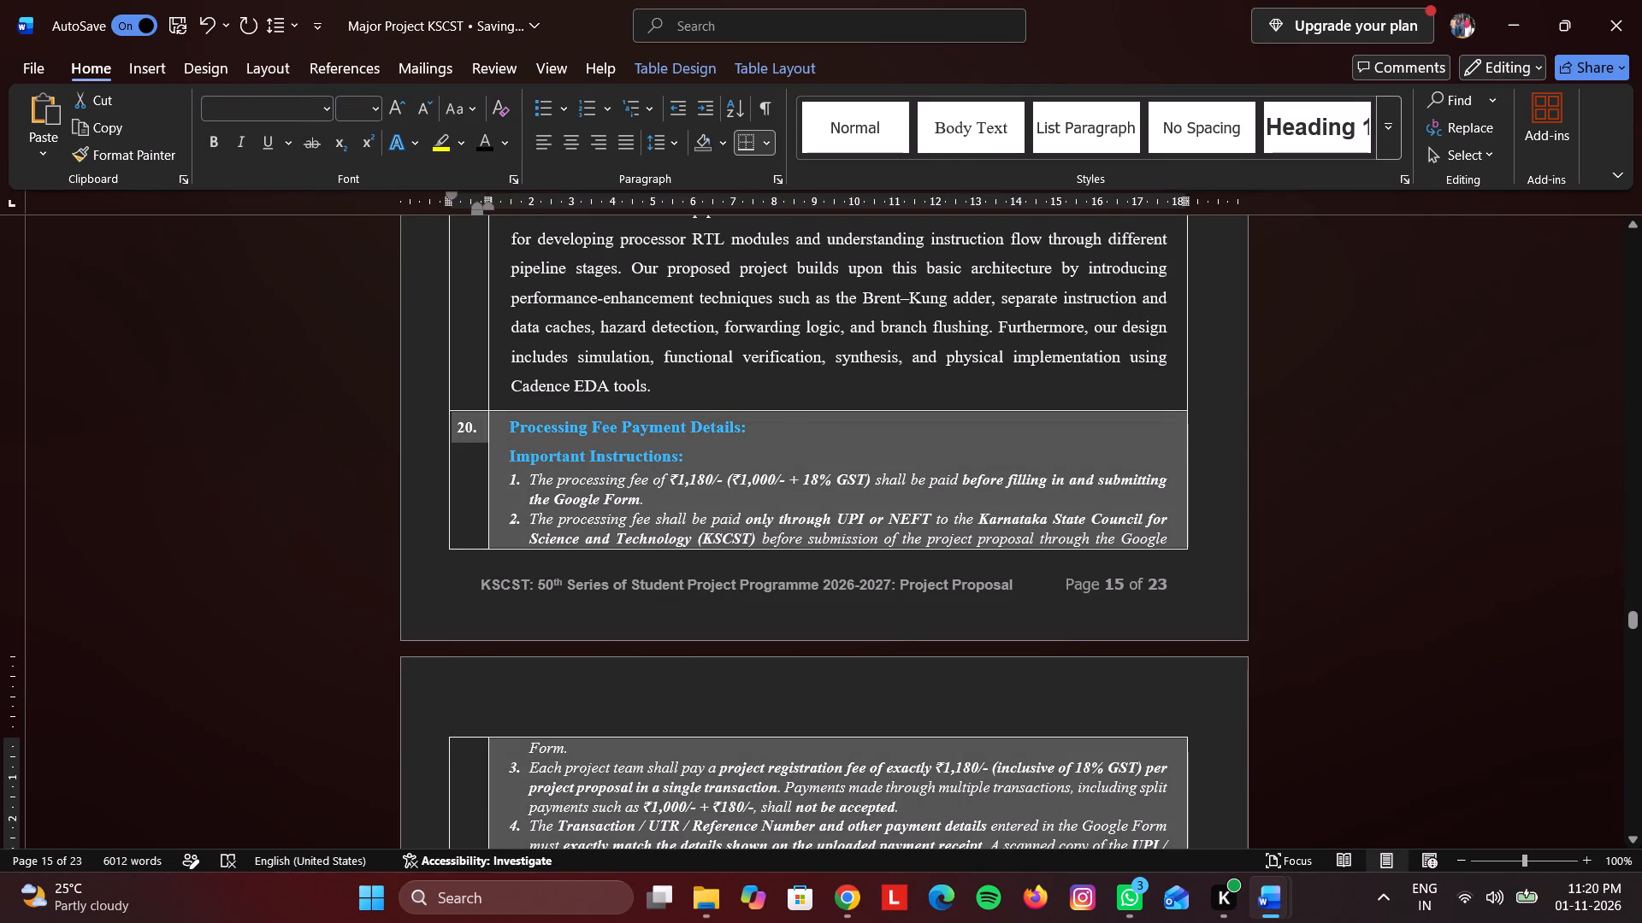